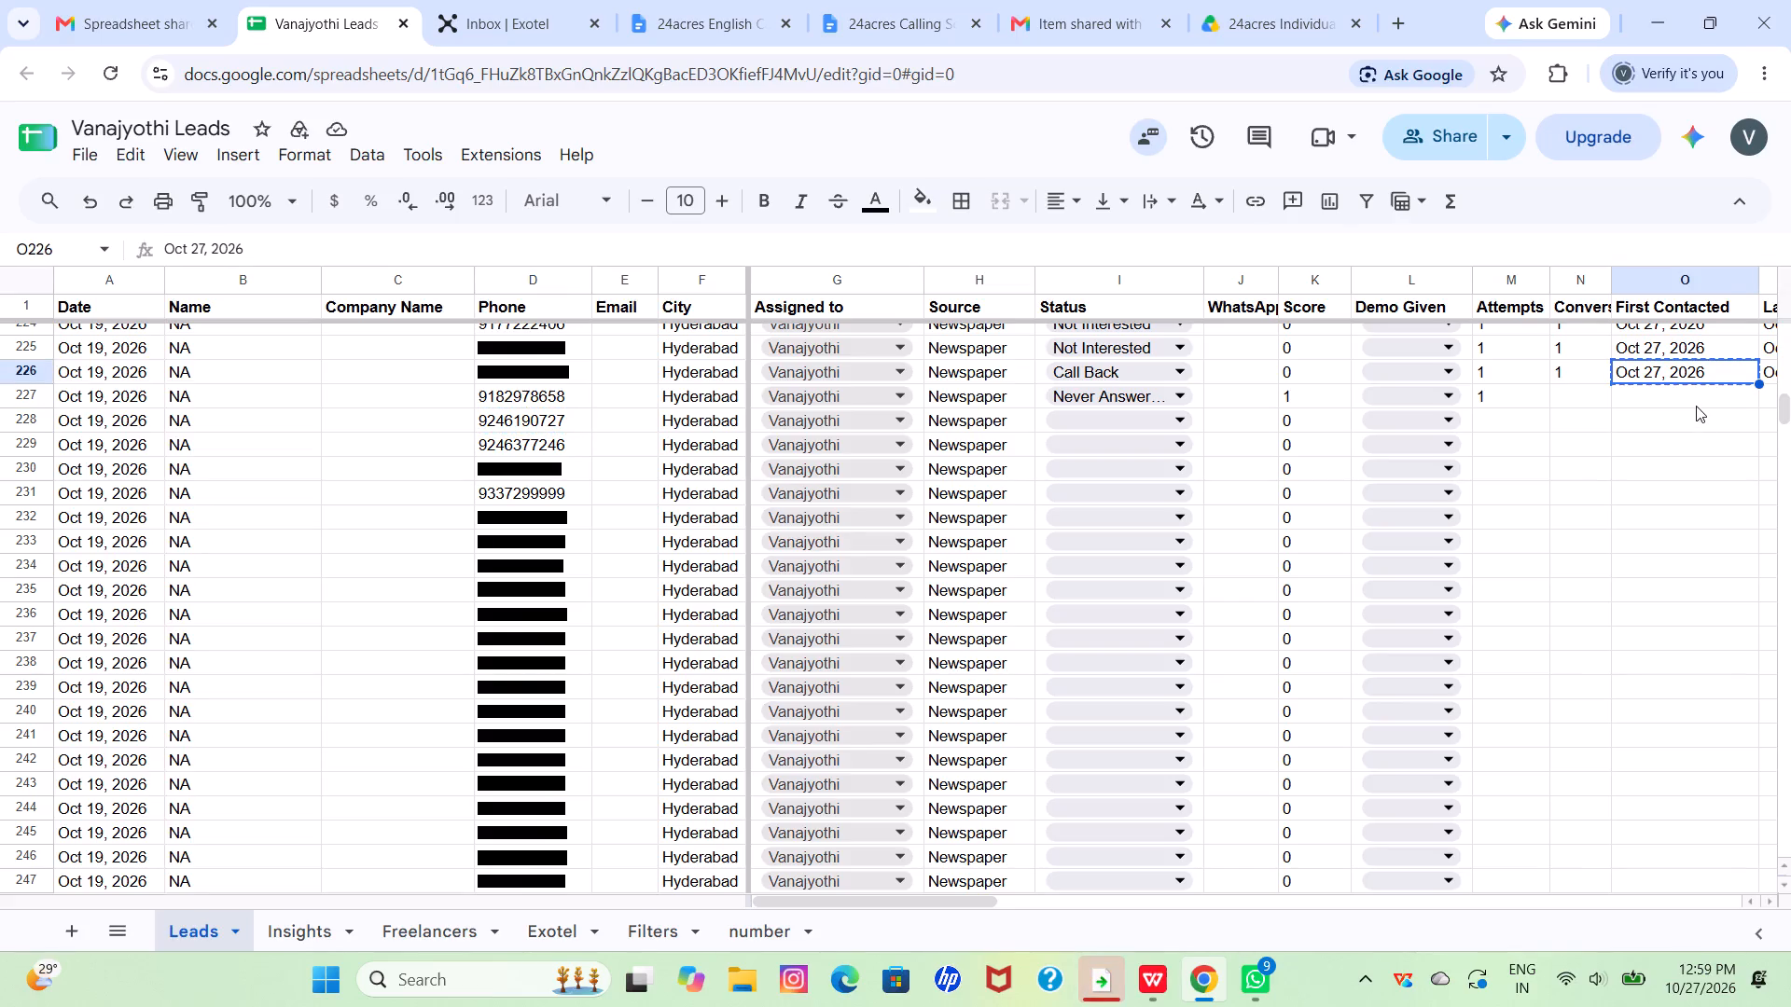
Paste the copied date Oct 27, 2026 into the First Contacted cells of rows 227 through 235.
click(1696, 406)
key(ctrl+v)
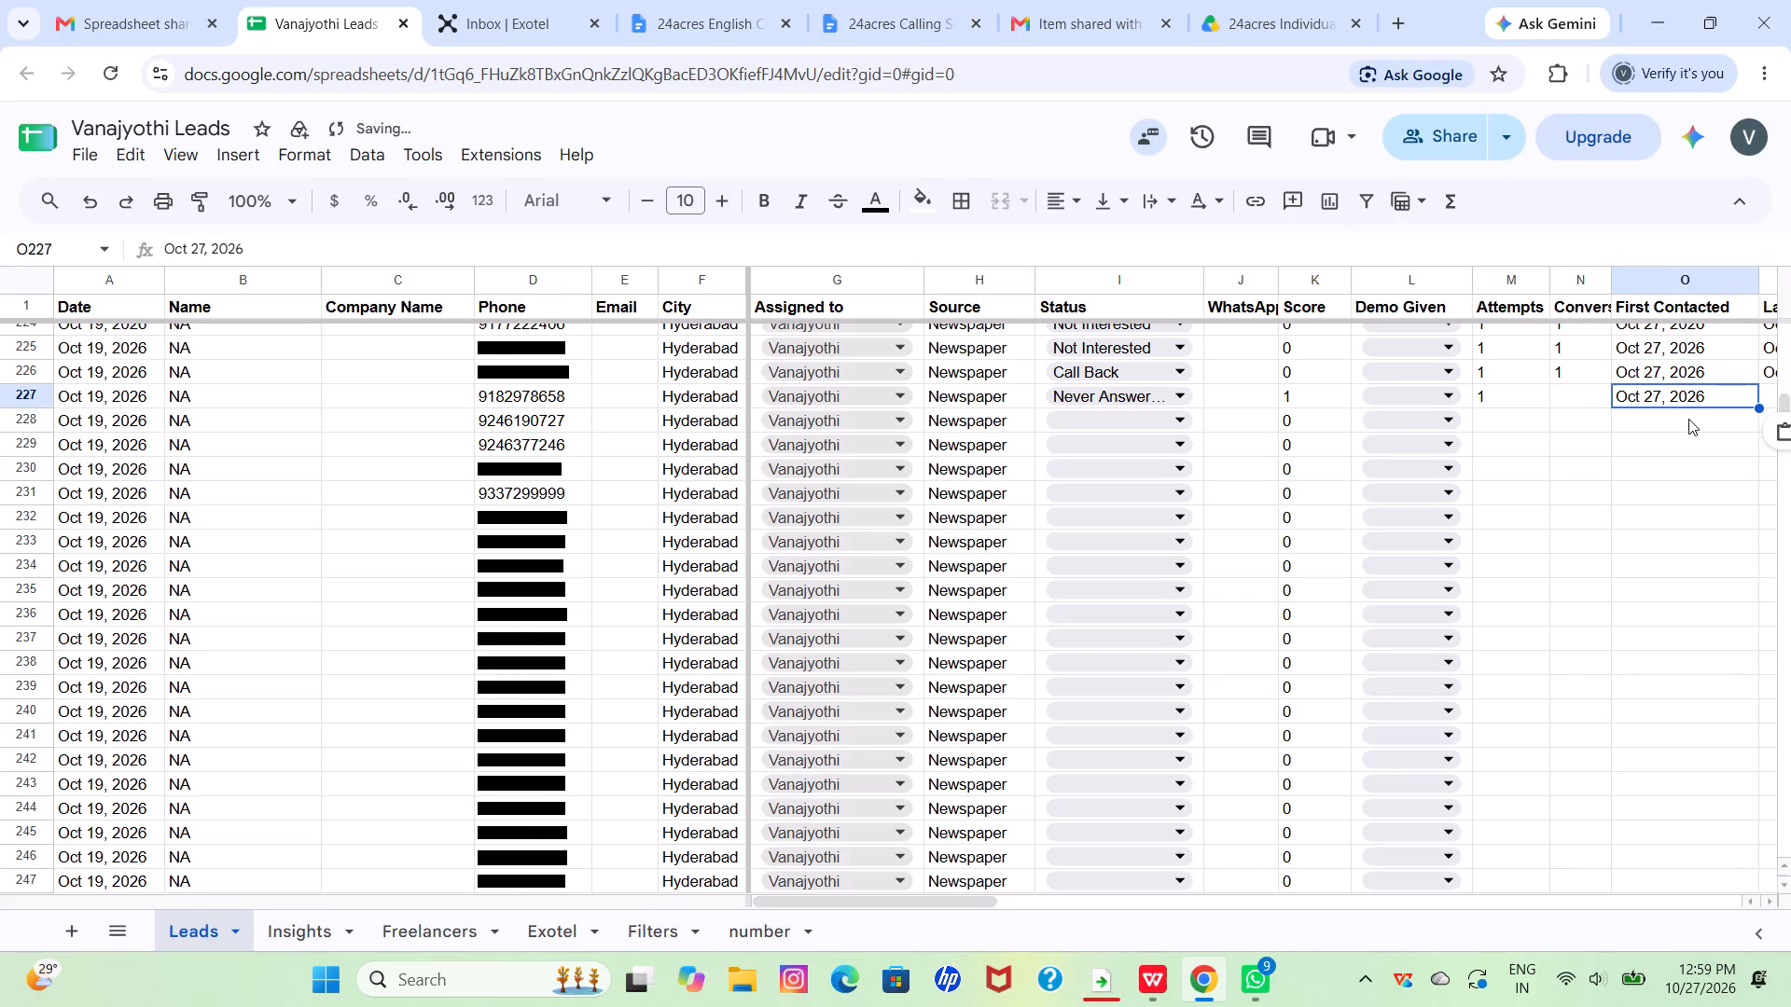
click(1687, 424)
key(ctrl+v)
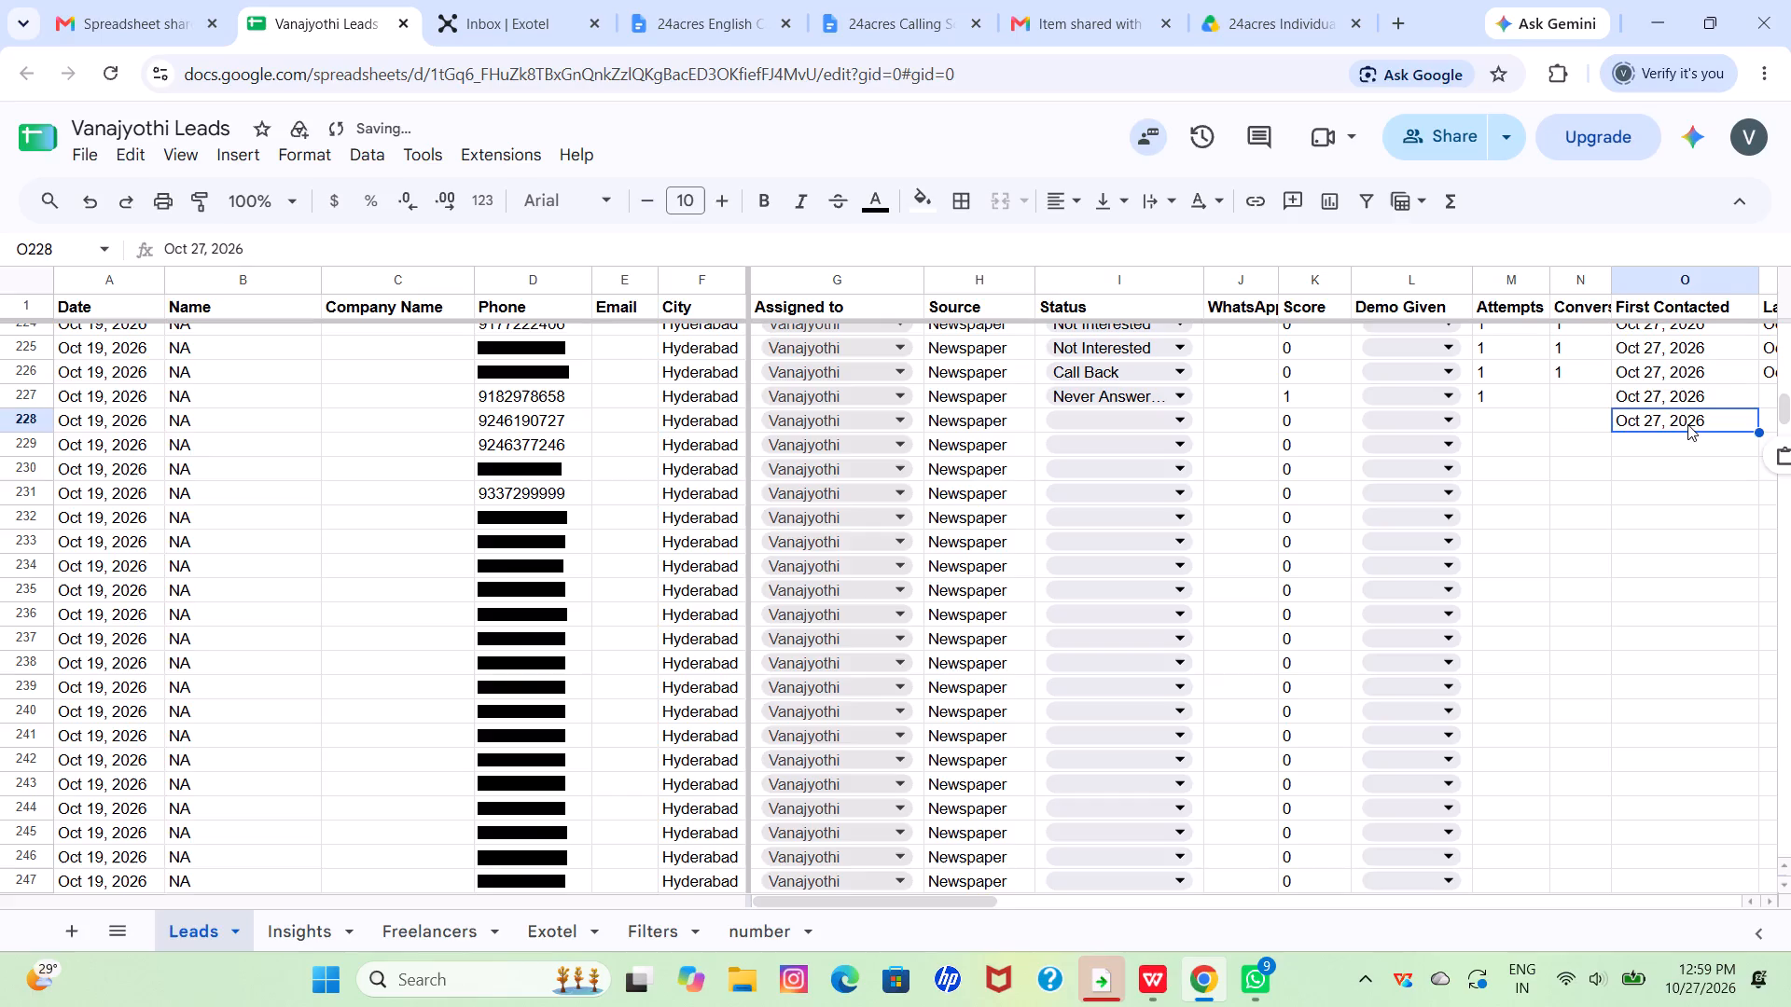
click(1687, 438)
key(ctrl+v)
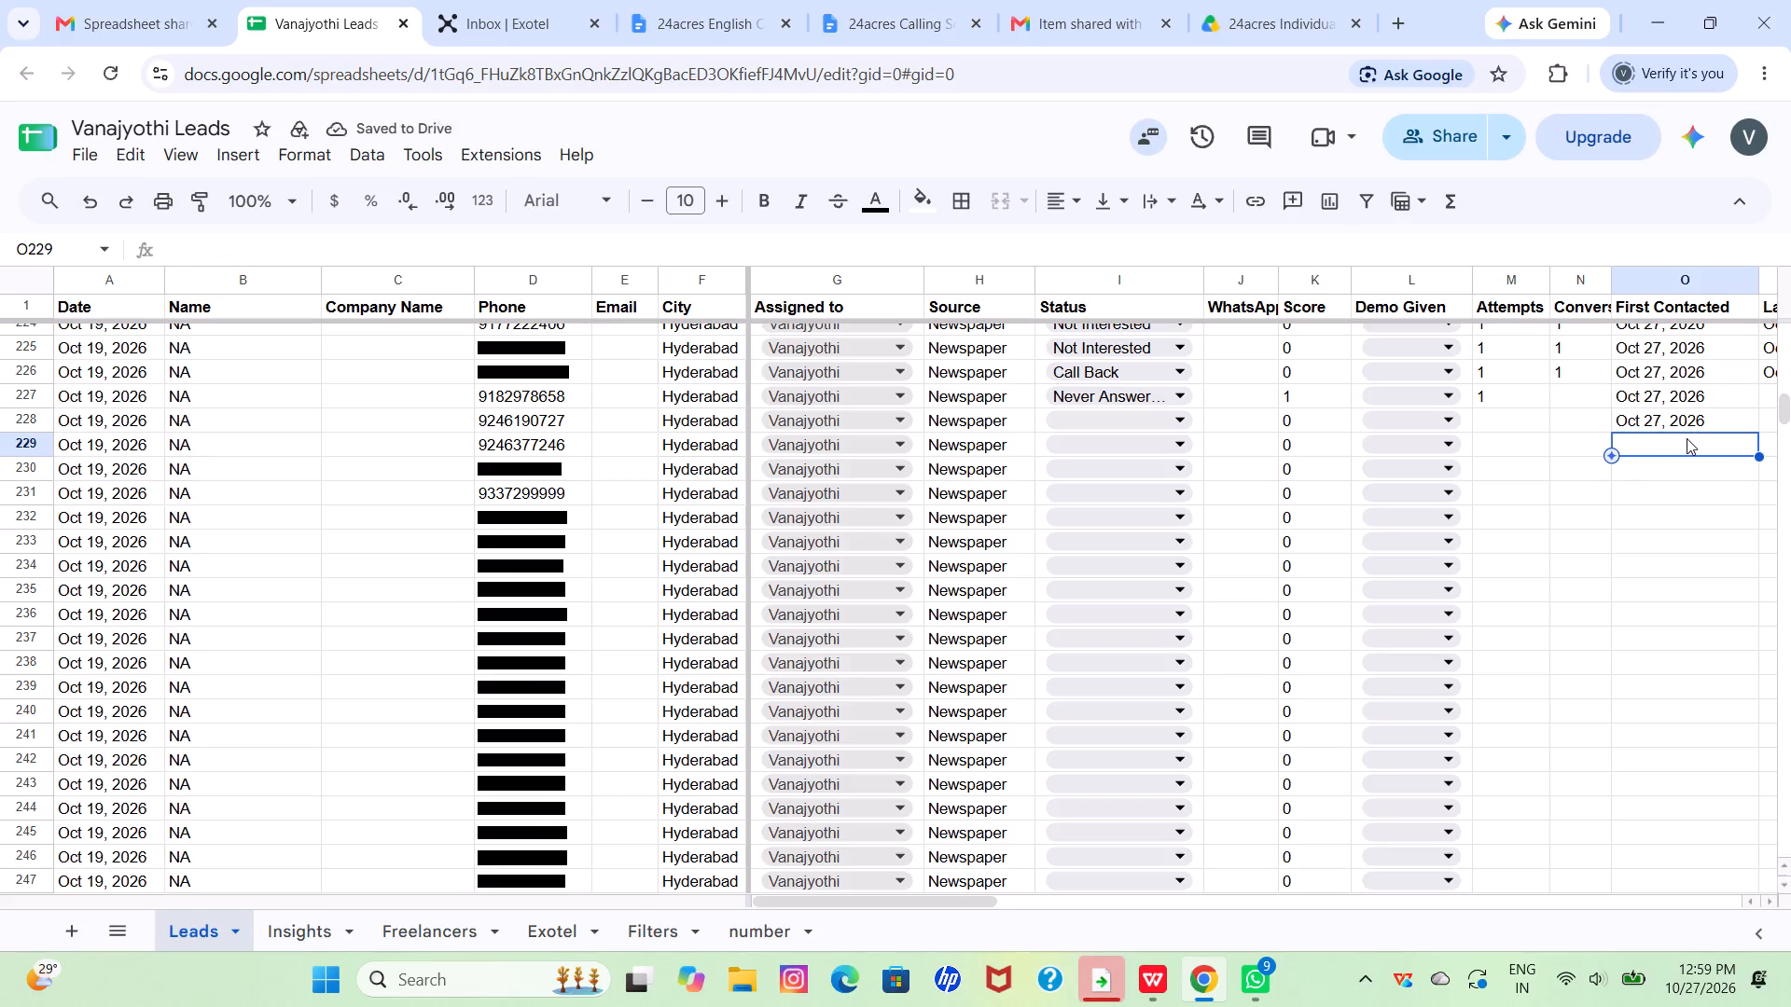
click(1690, 471)
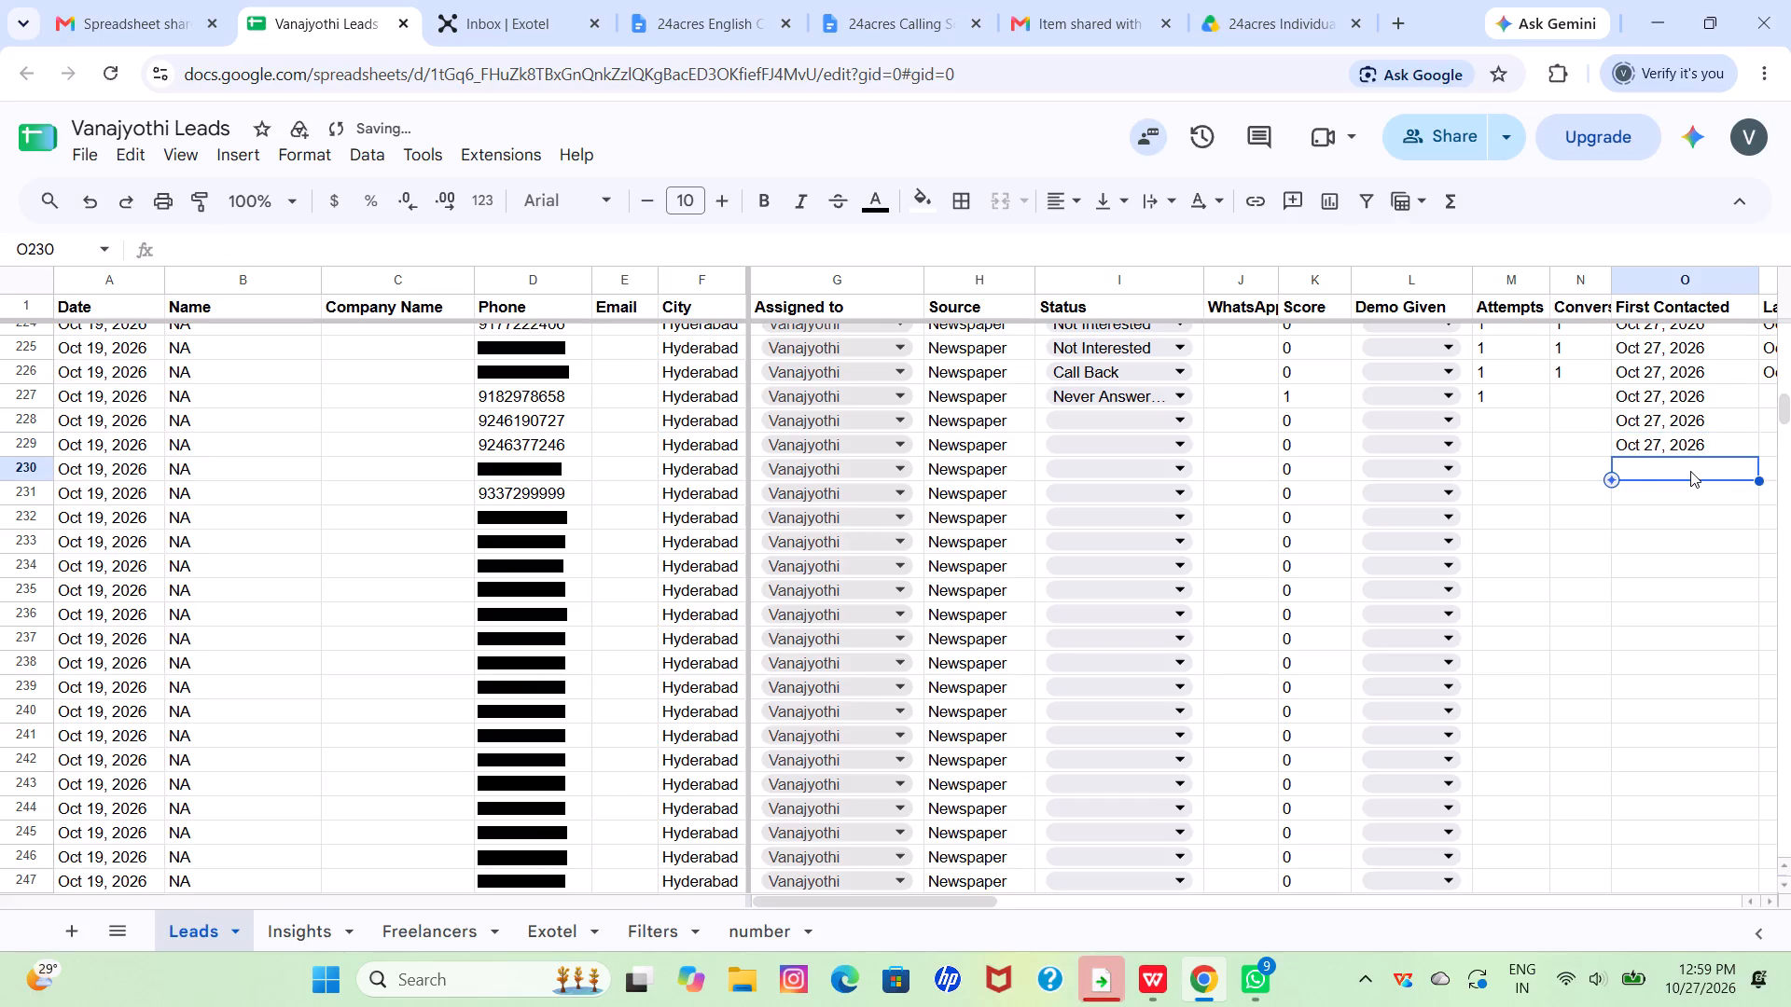
key(ctrl+v)
click(1686, 499)
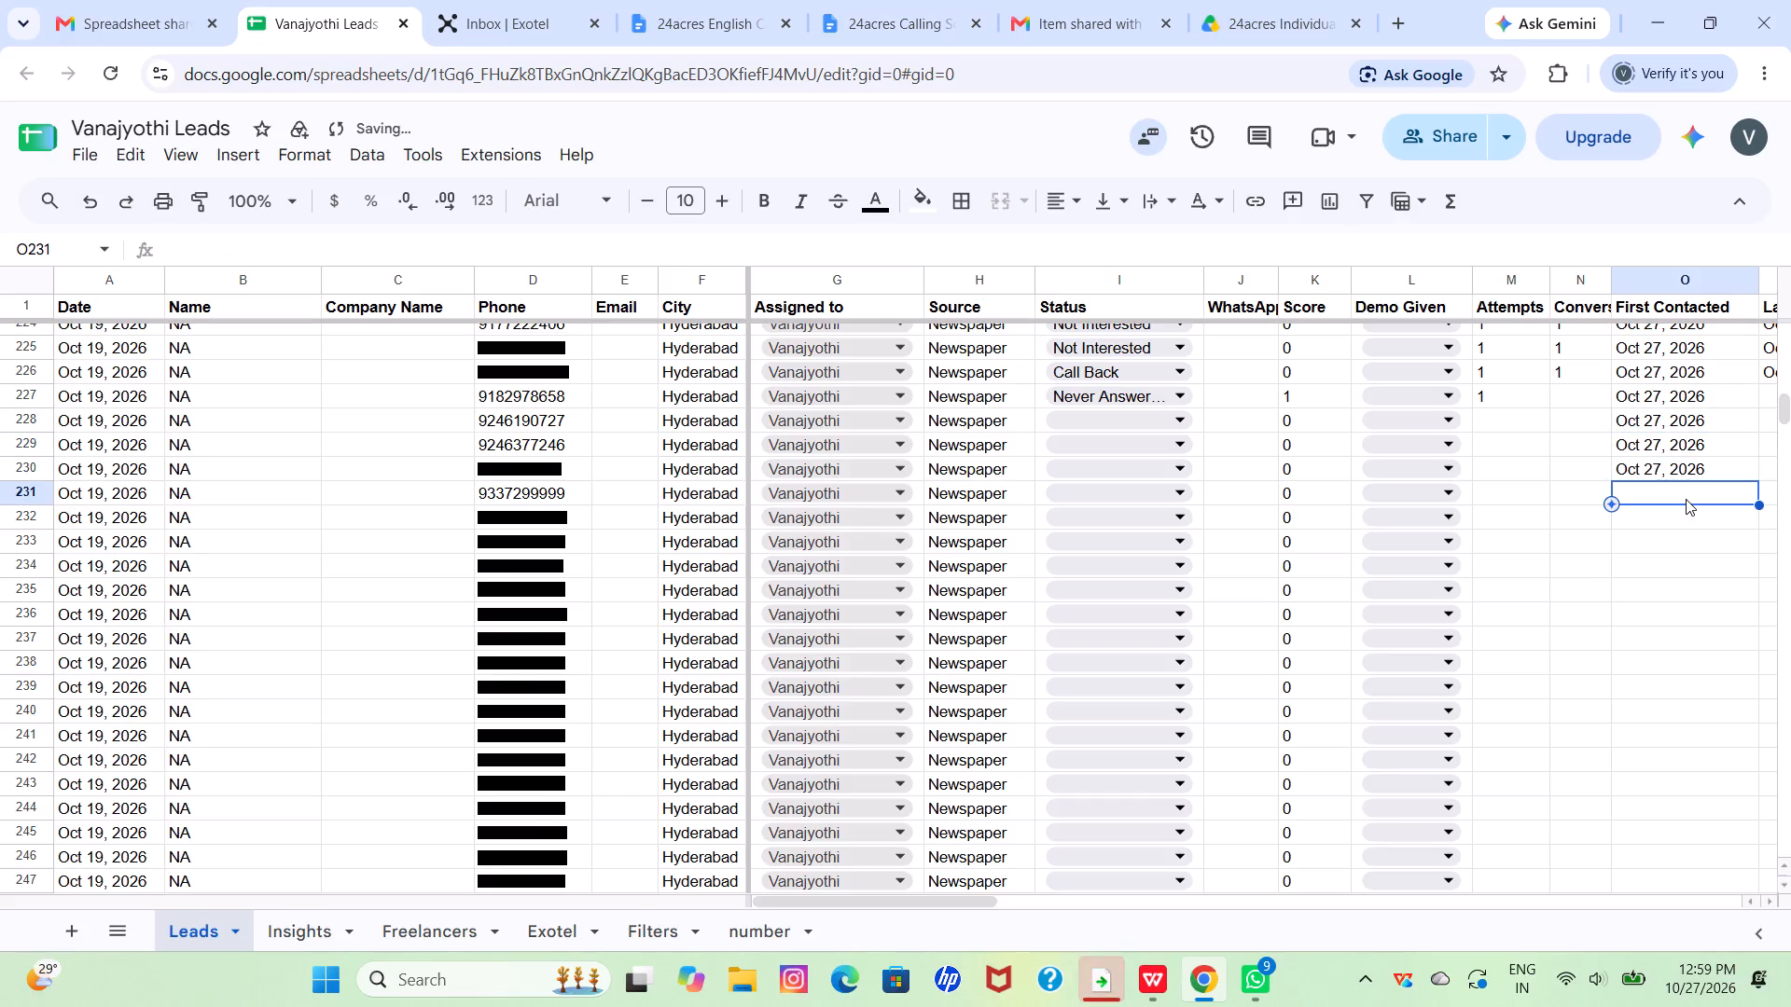
key(ctrl+v)
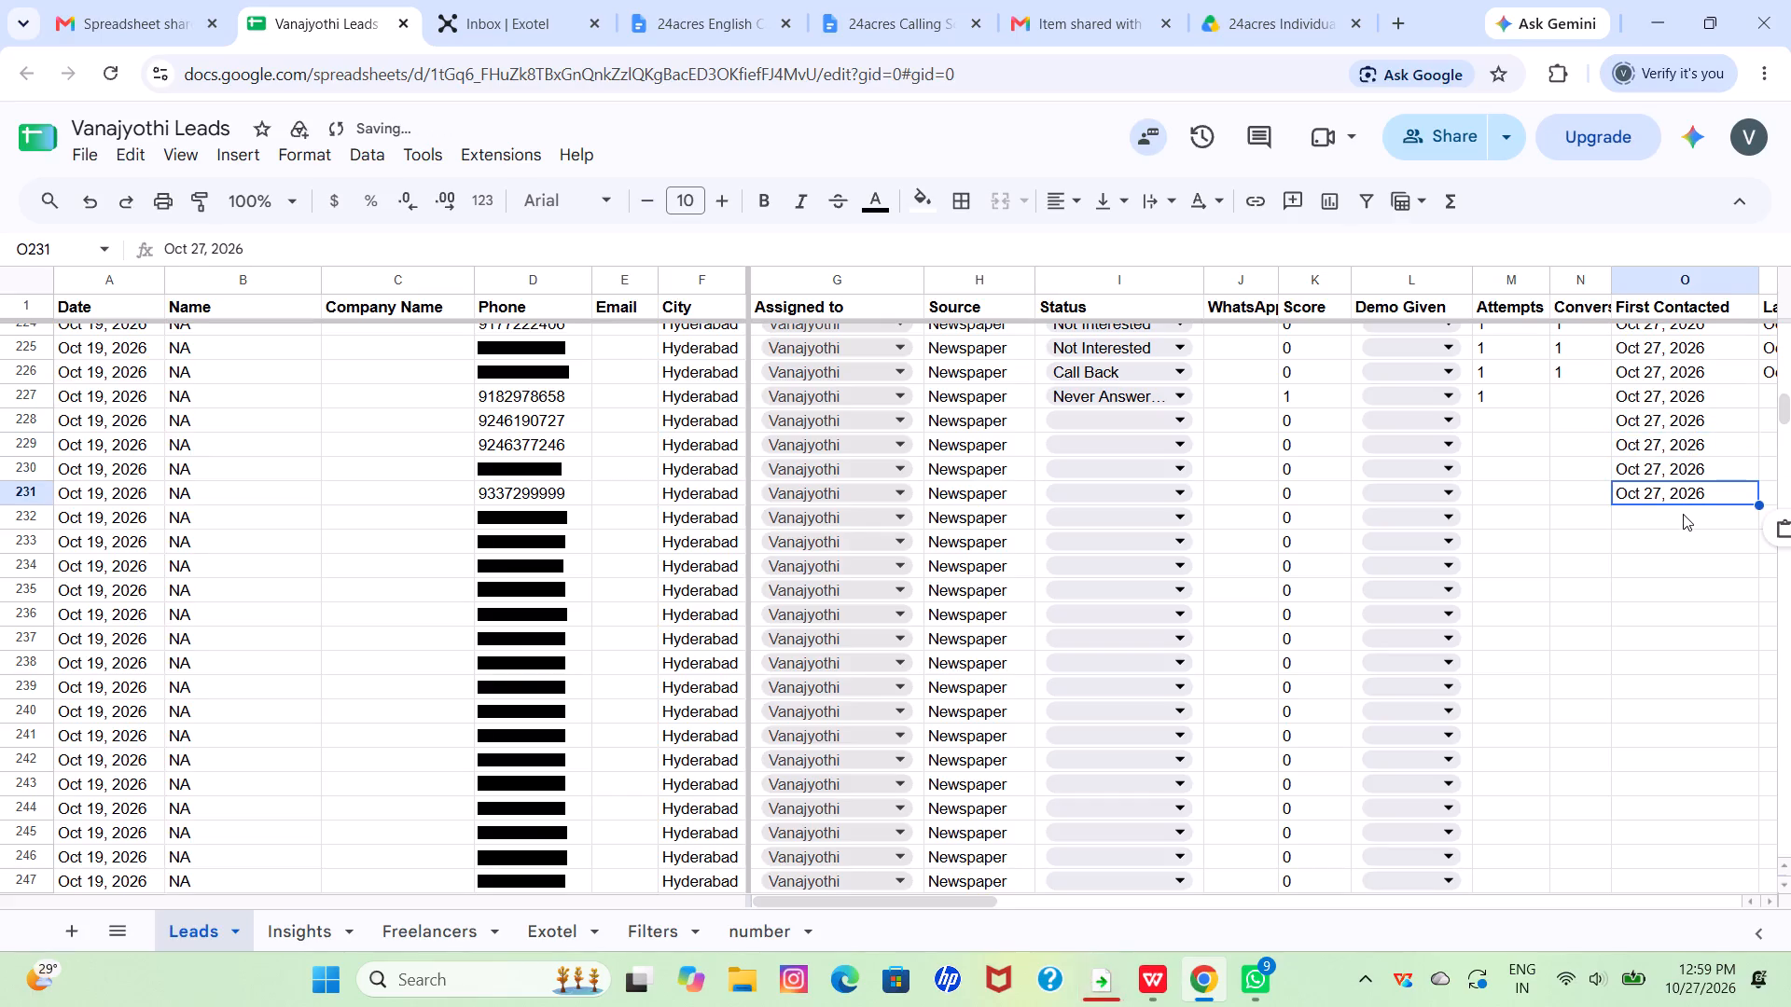
click(1683, 514)
key(ctrl+v)
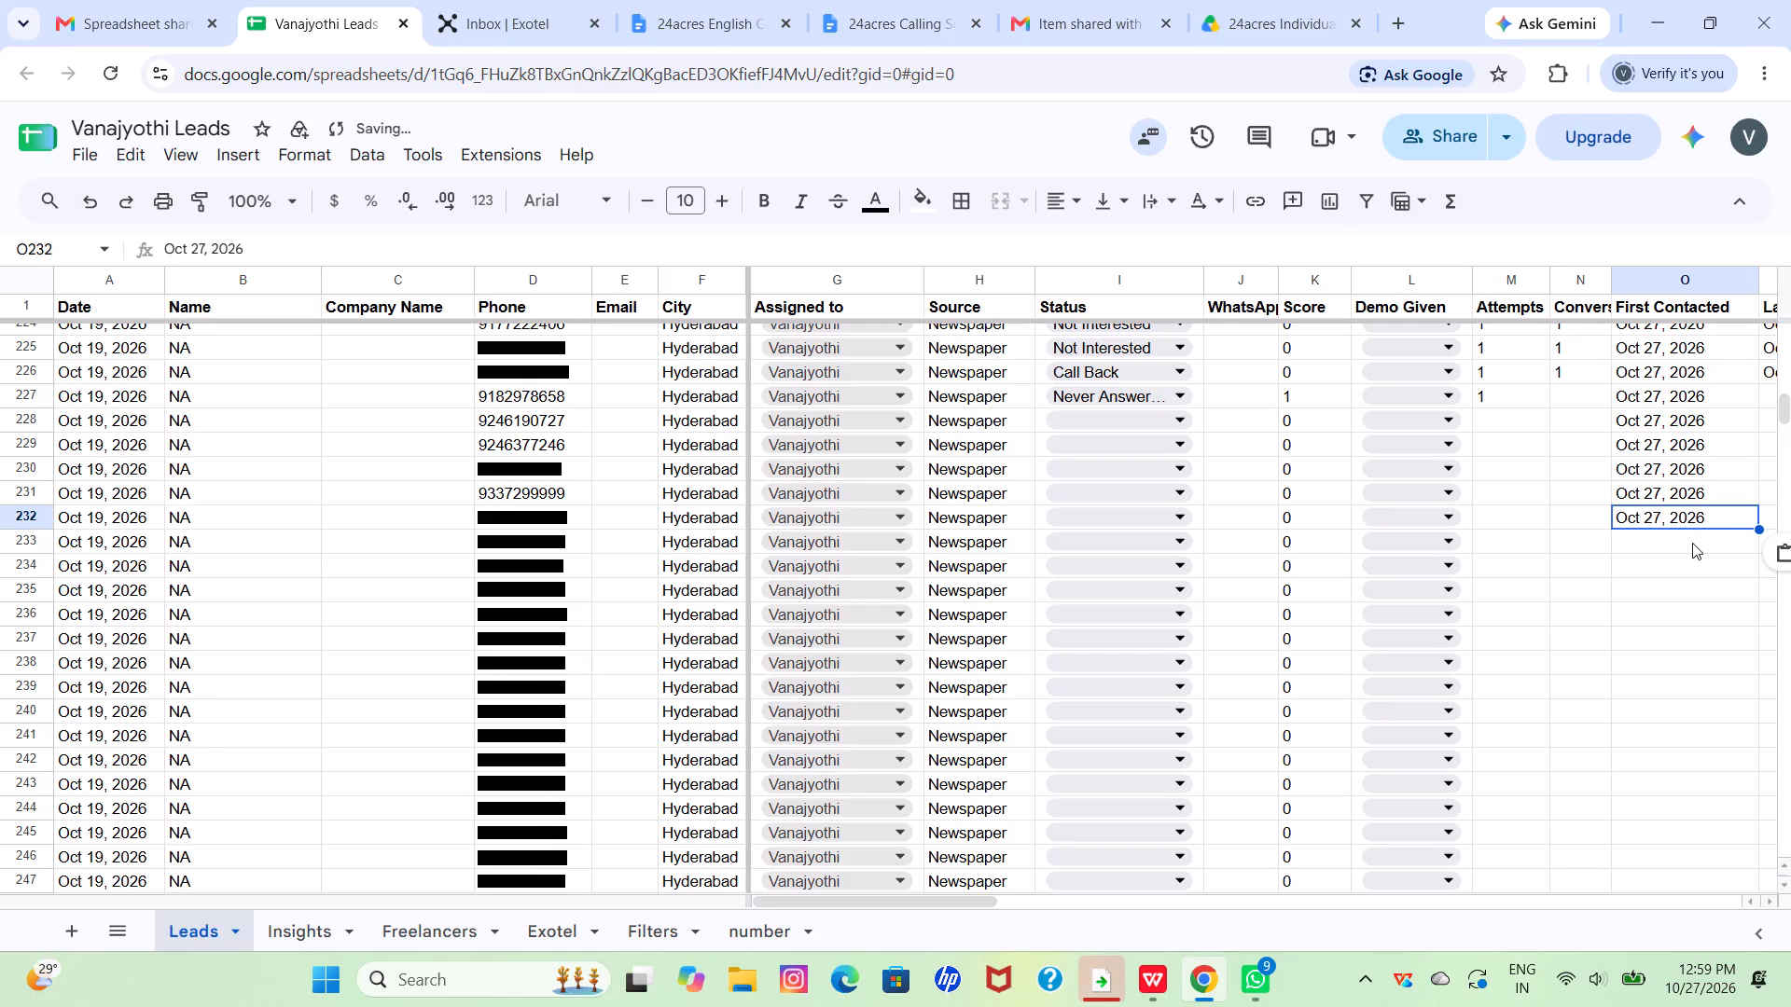
click(1692, 543)
key(ctrl+v)
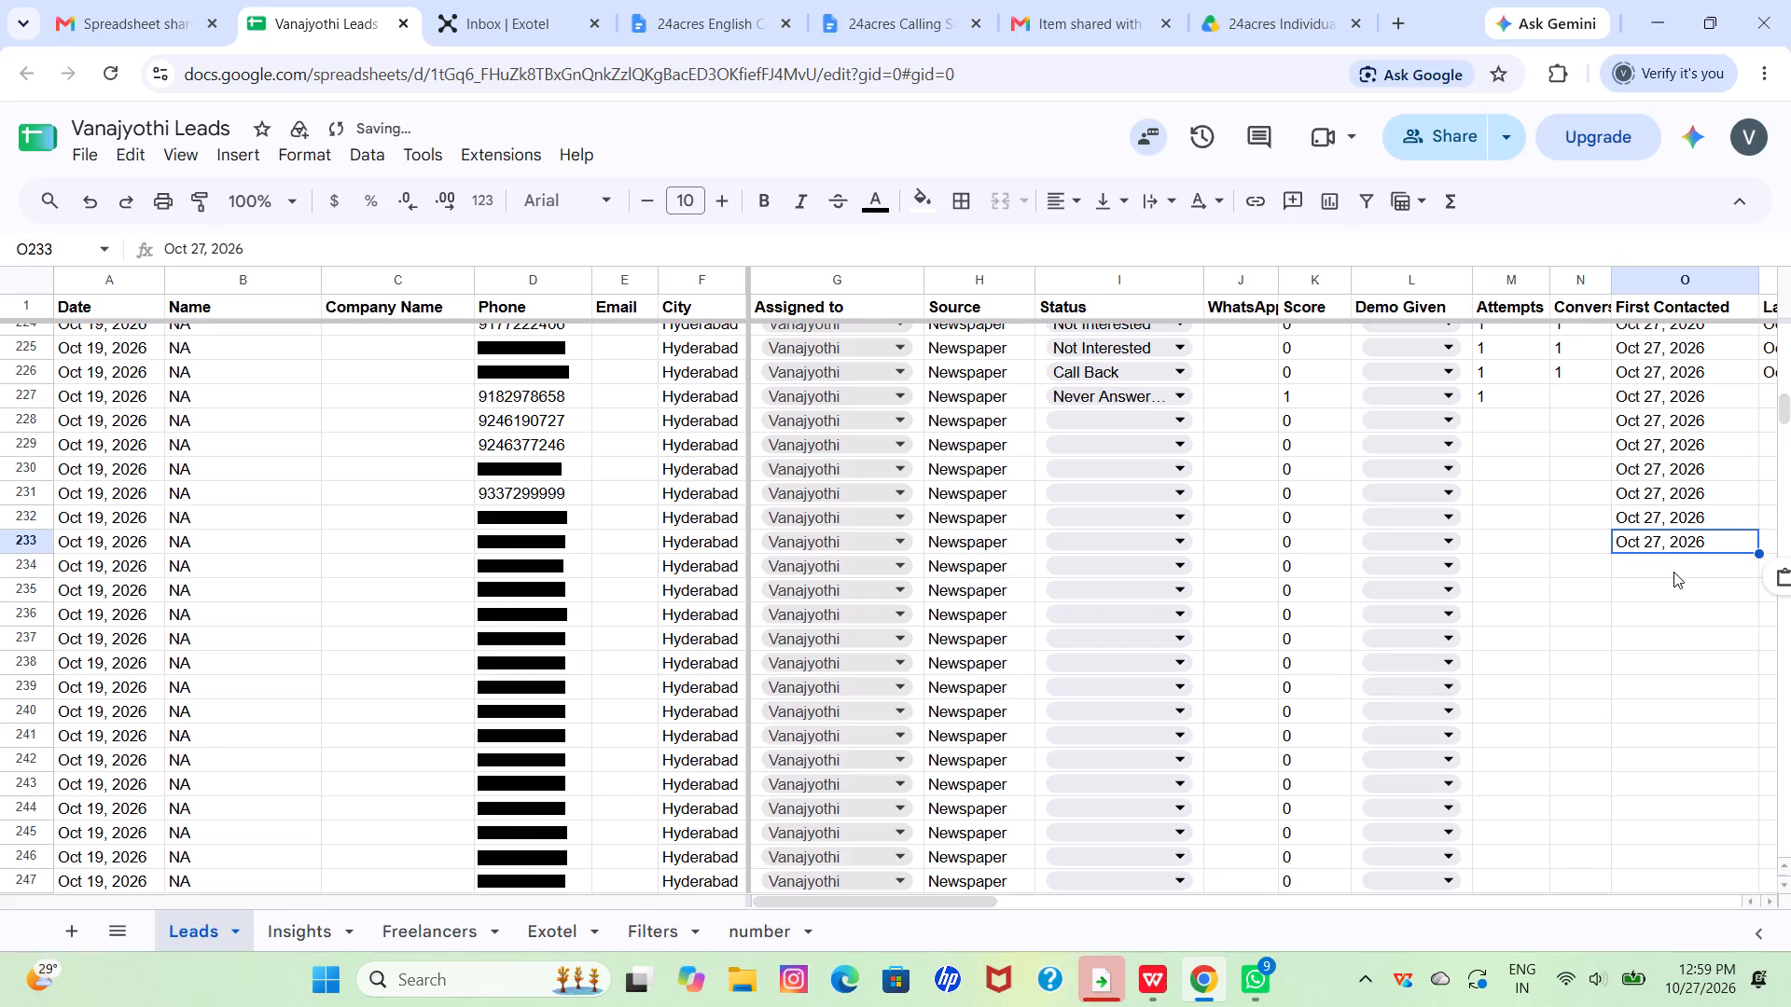
click(1673, 572)
key(ctrl+v)
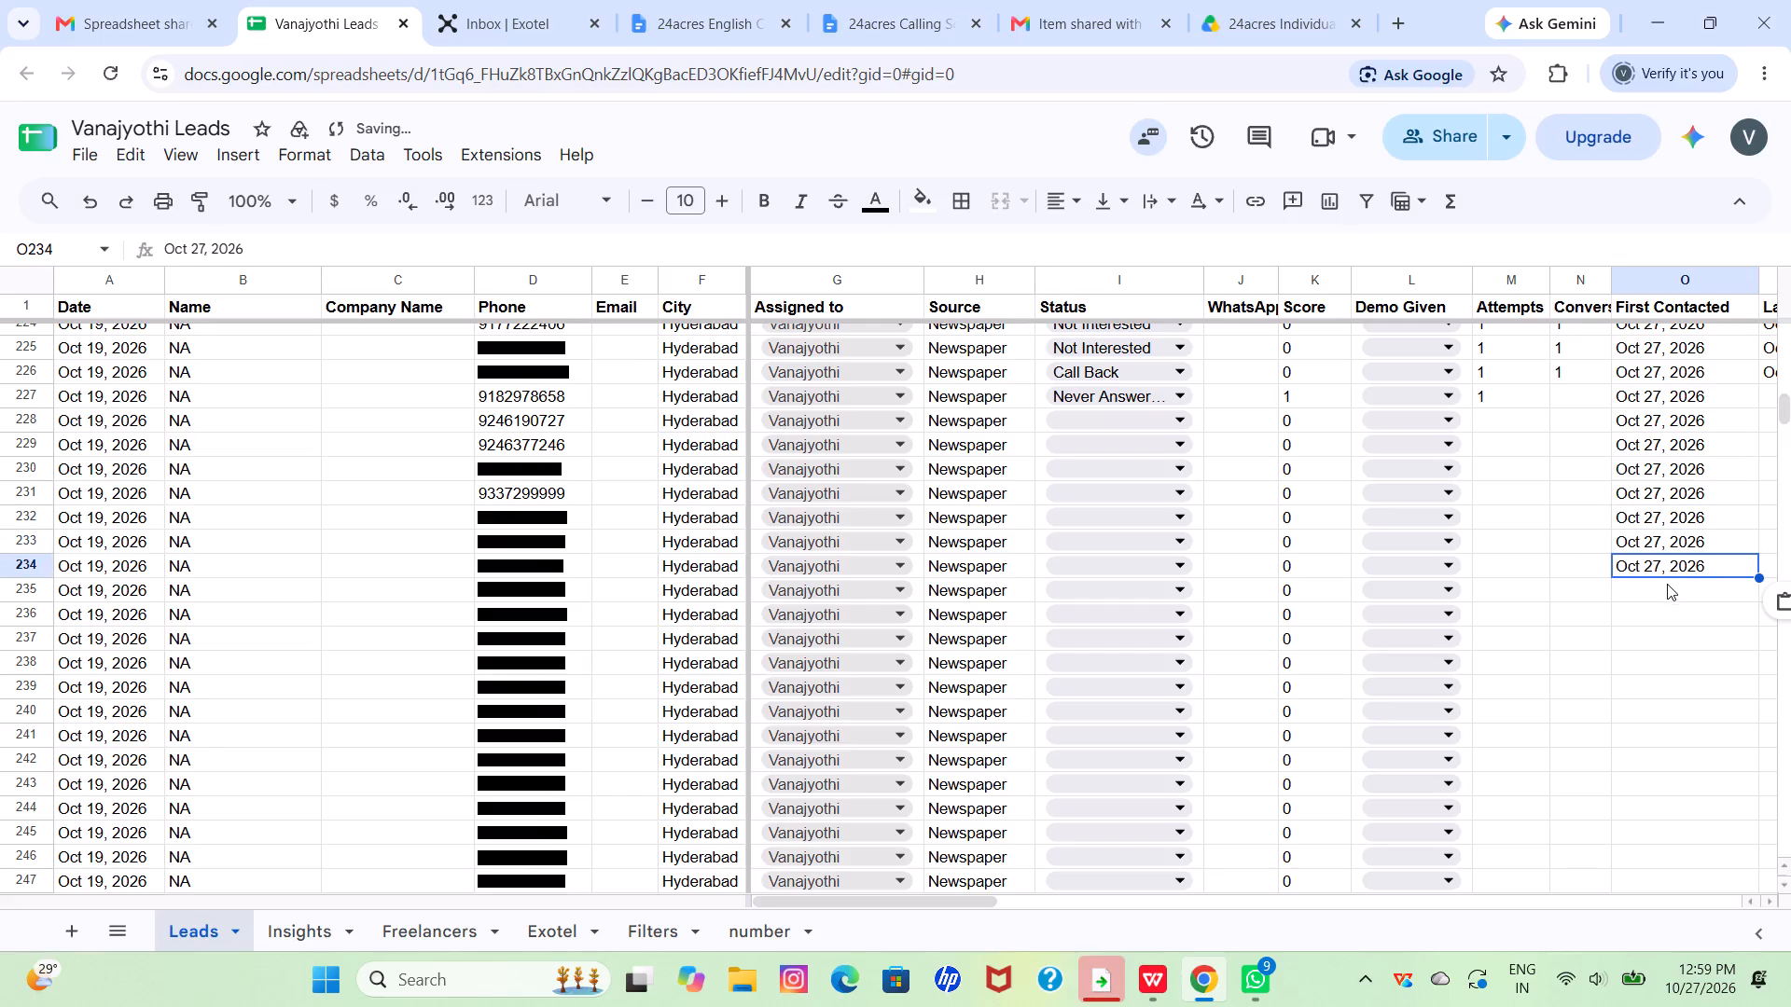
click(1670, 586)
key(ctrl+v)
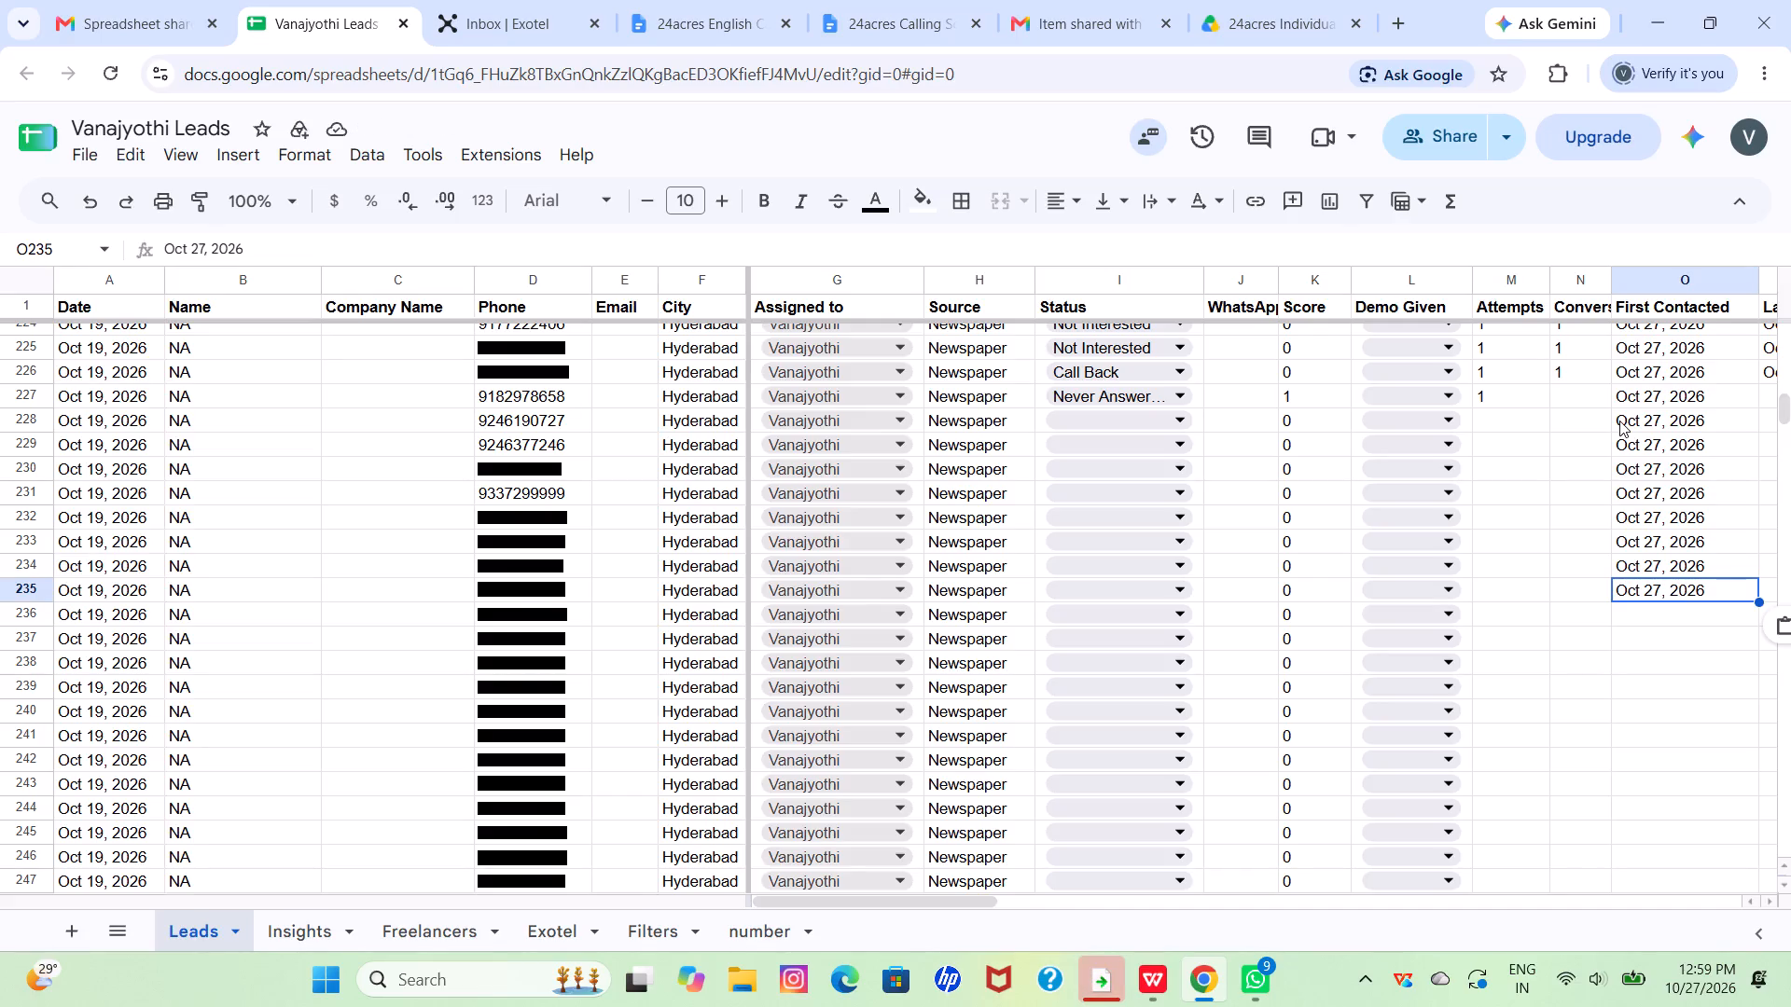
Enter 1 in the Attempts column for each lead in rows 228 through 235.
click(1504, 405)
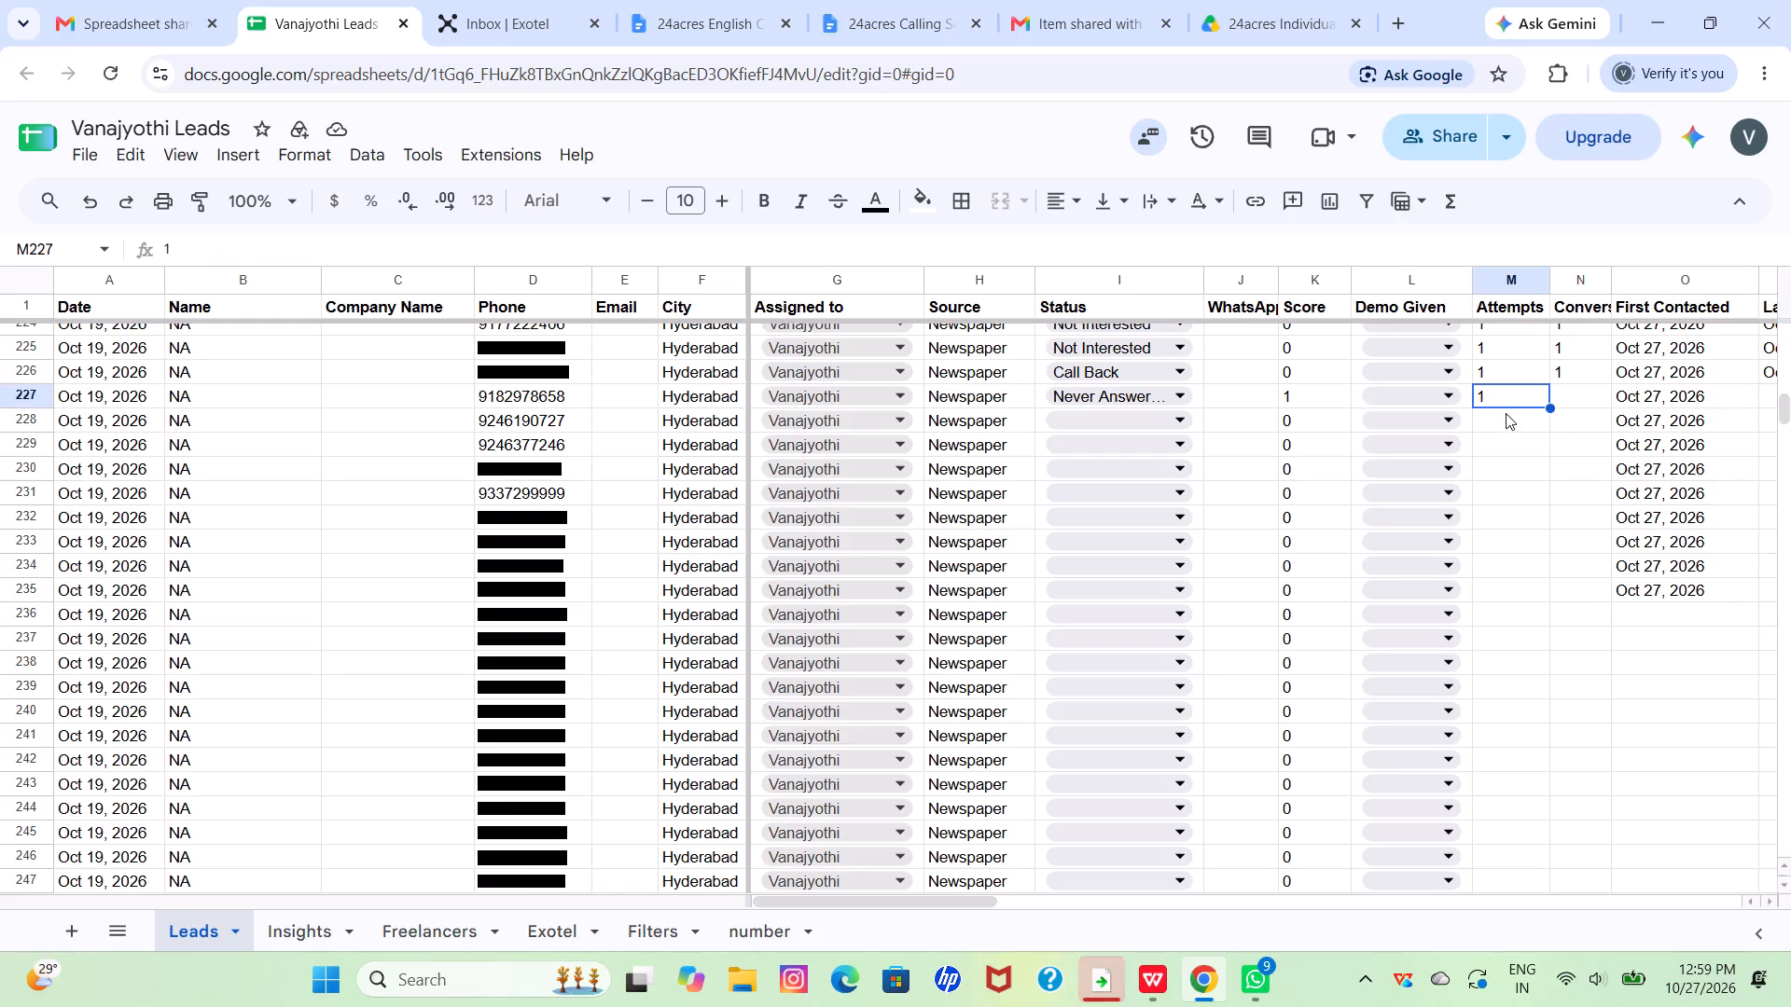
click(1506, 416)
key(1)
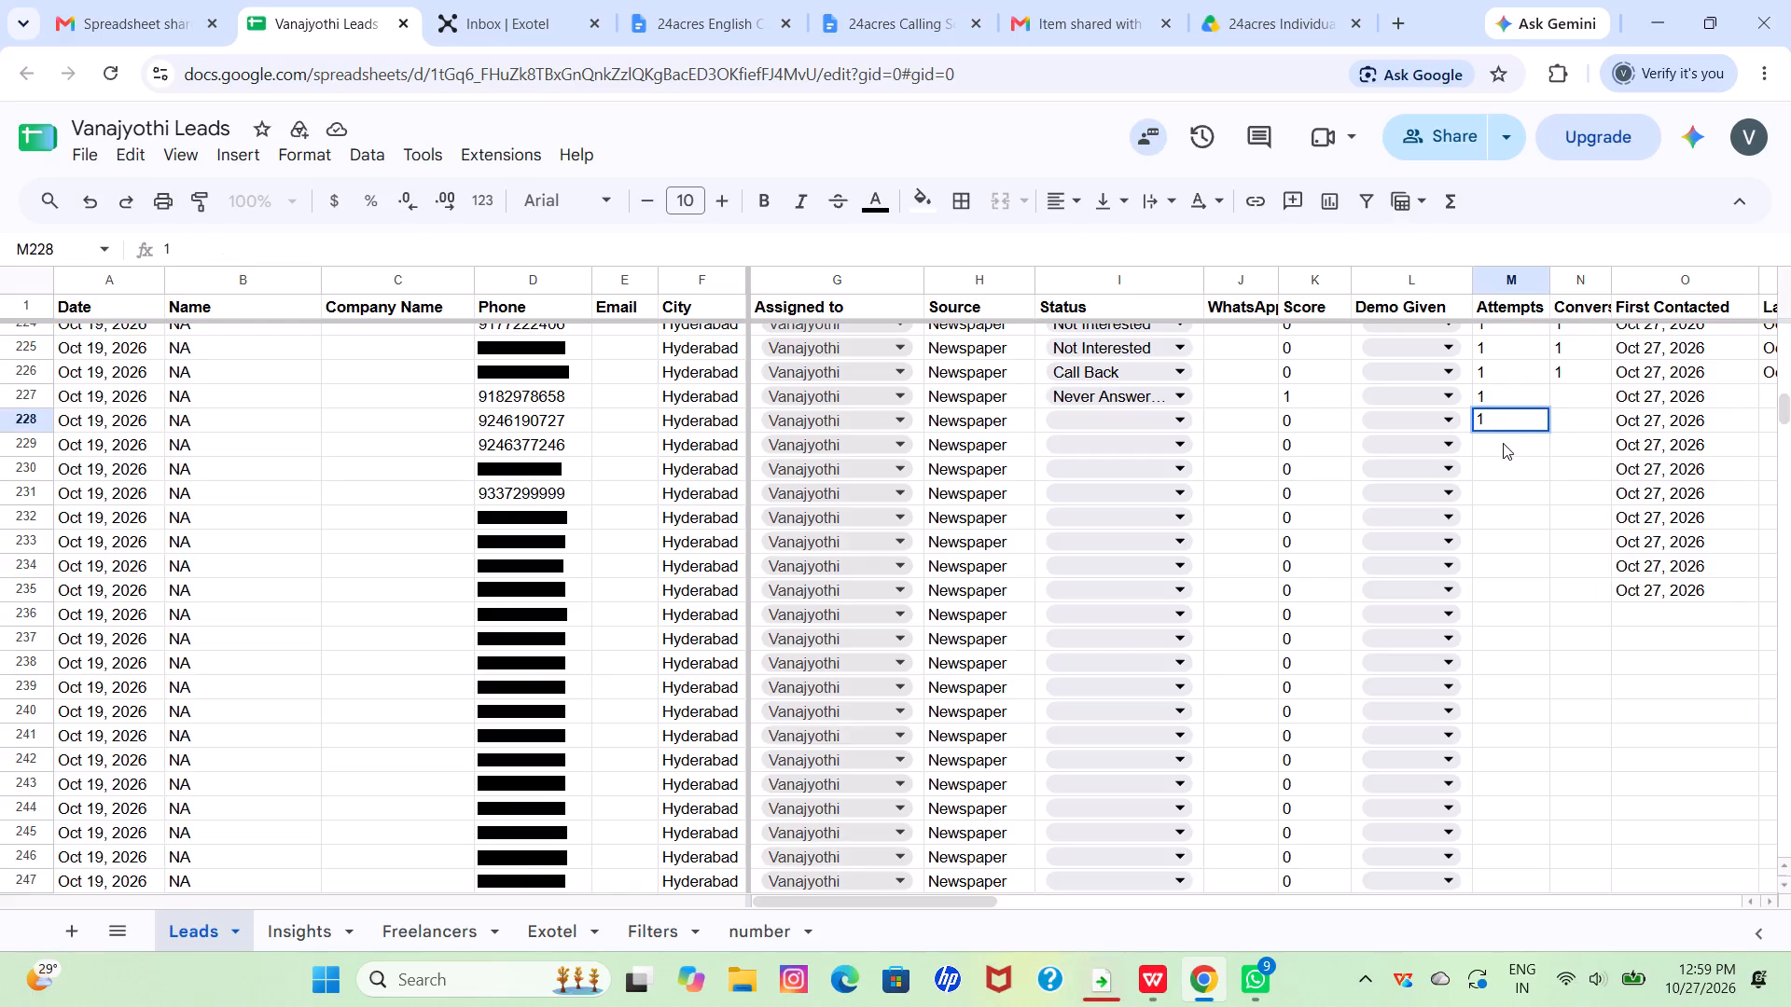
click(1503, 443)
key(1)
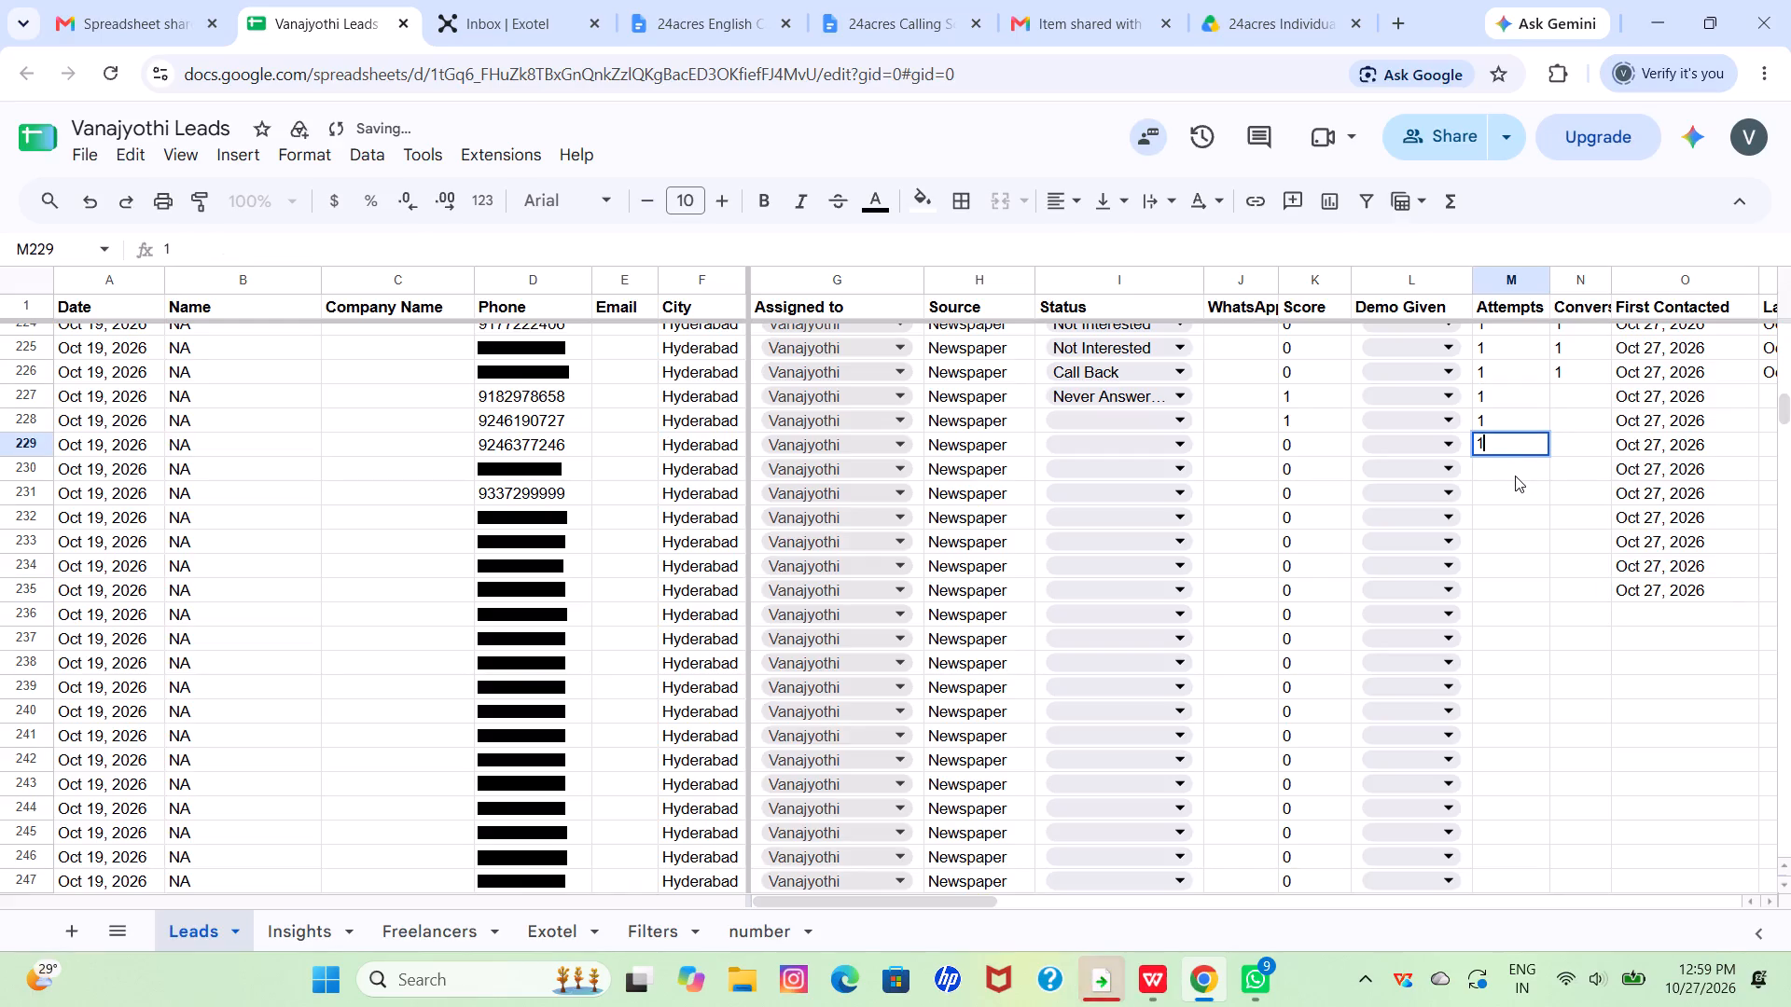
click(1515, 476)
key(1)
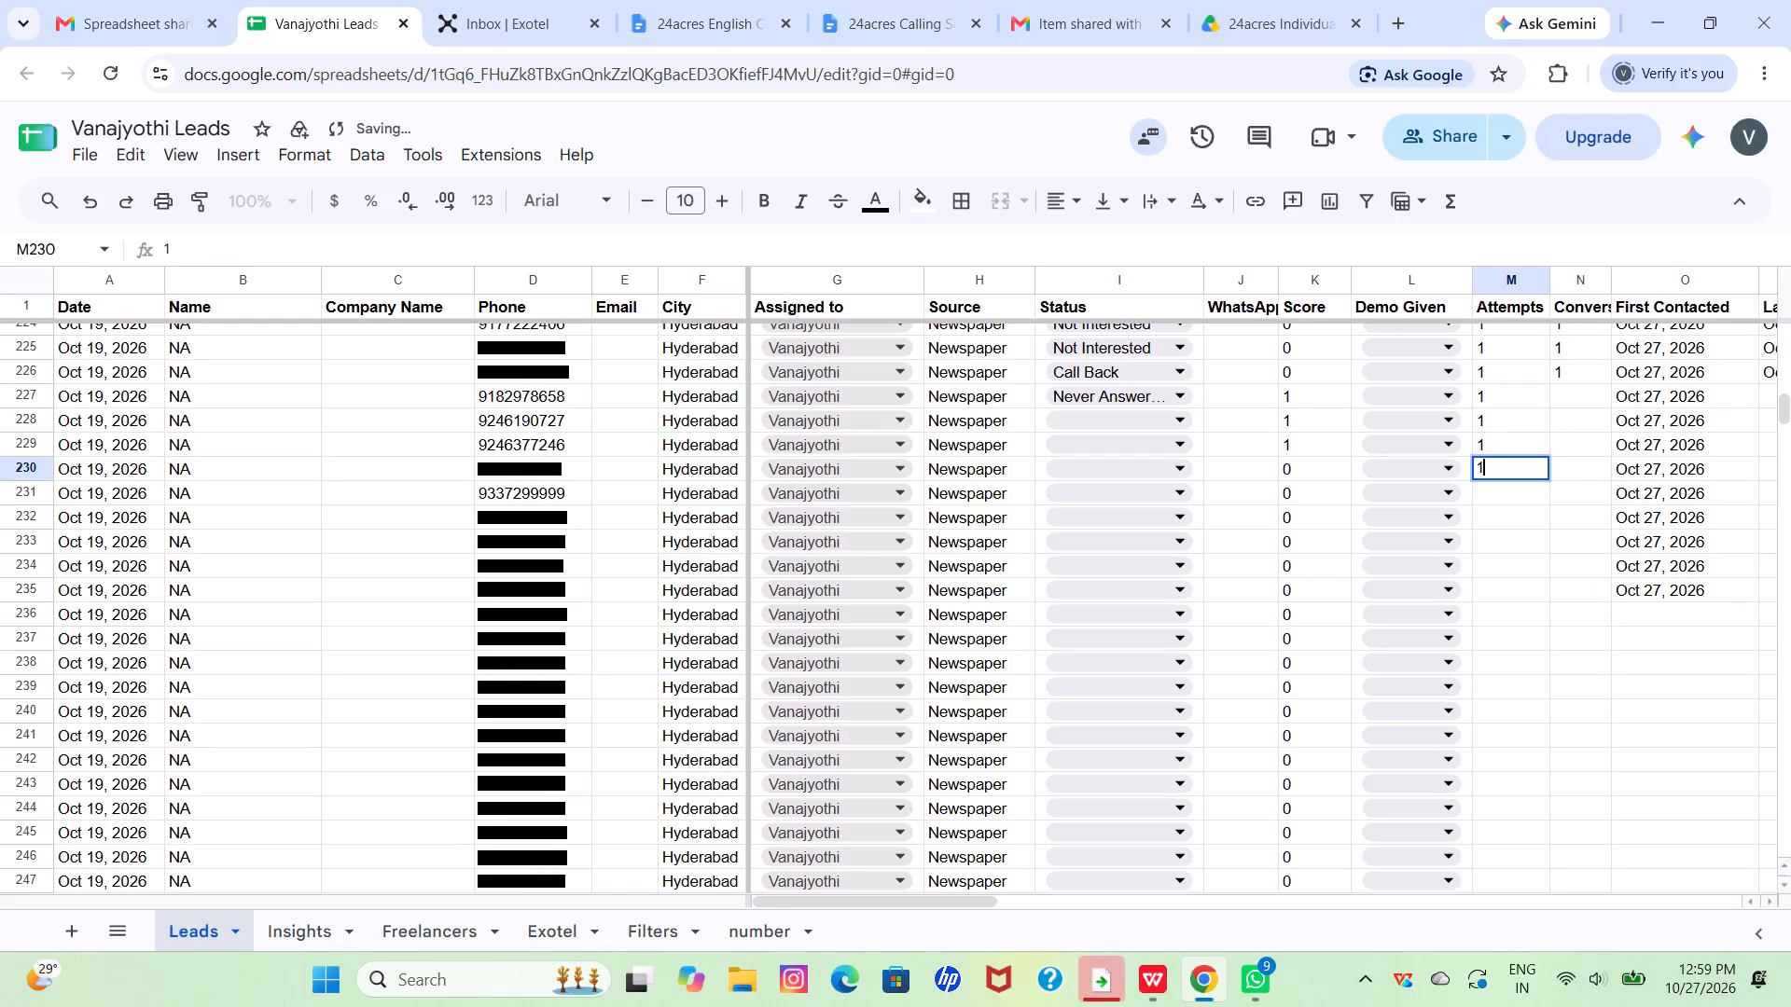
click(1509, 508)
key(1)
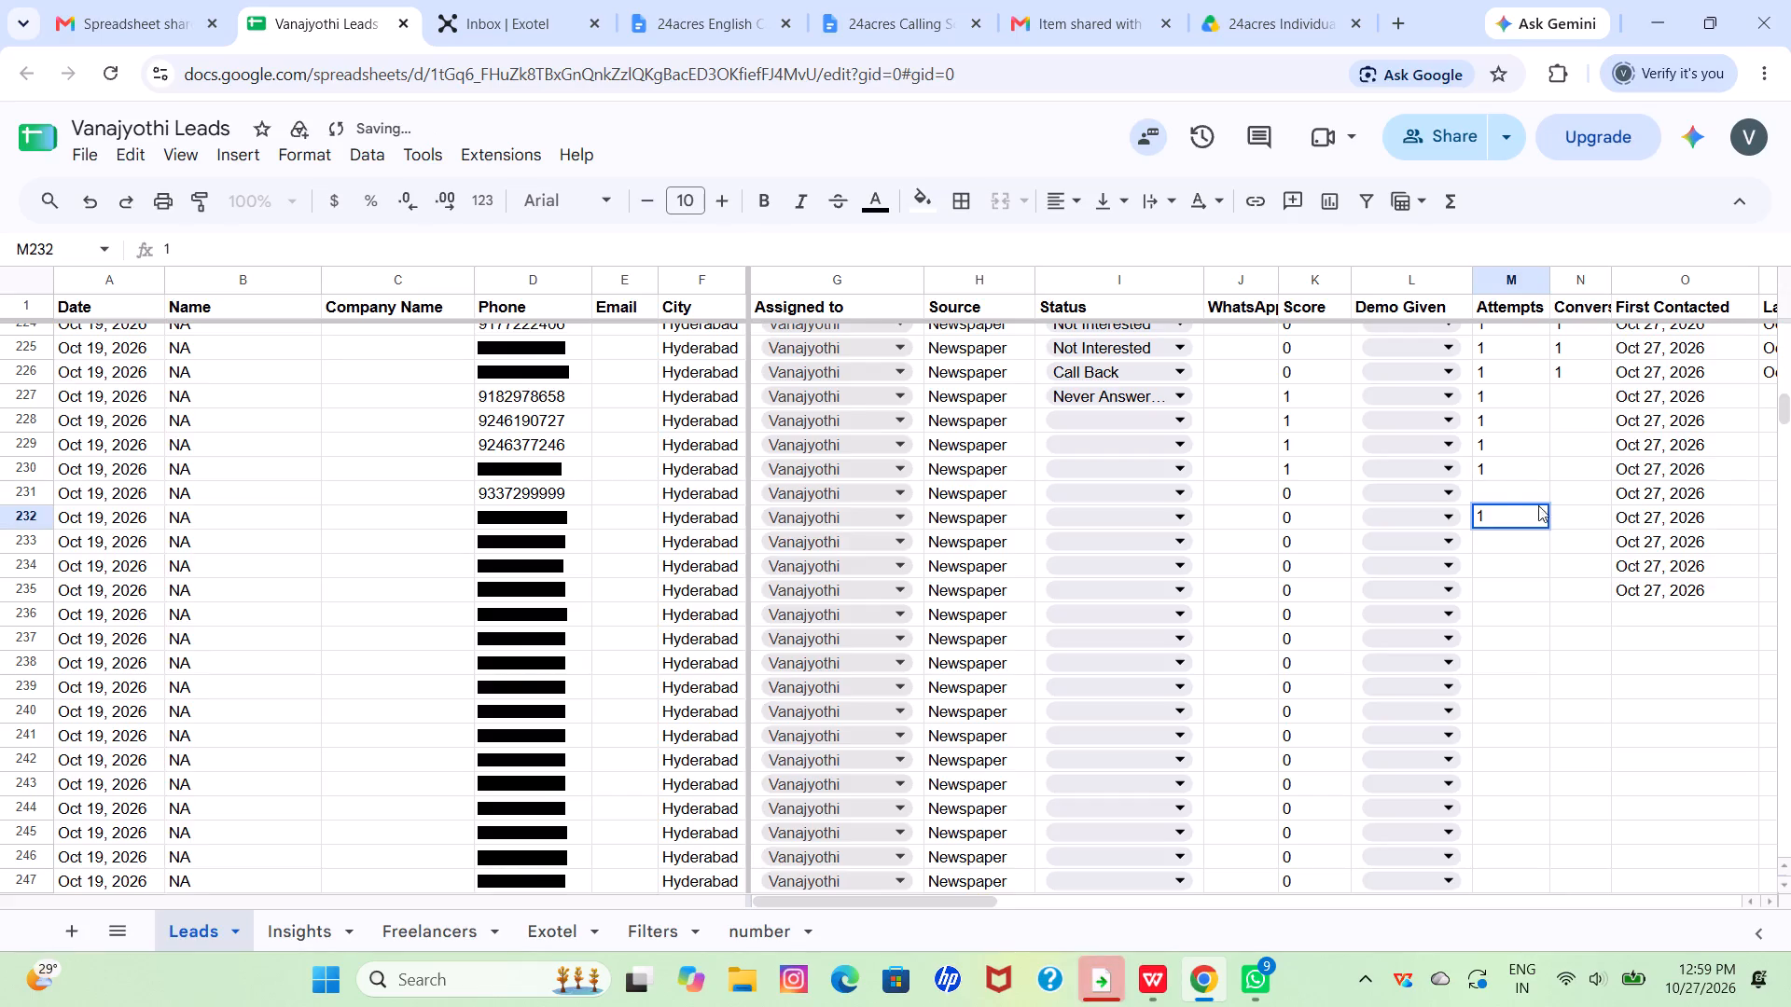
click(1520, 489)
key(1)
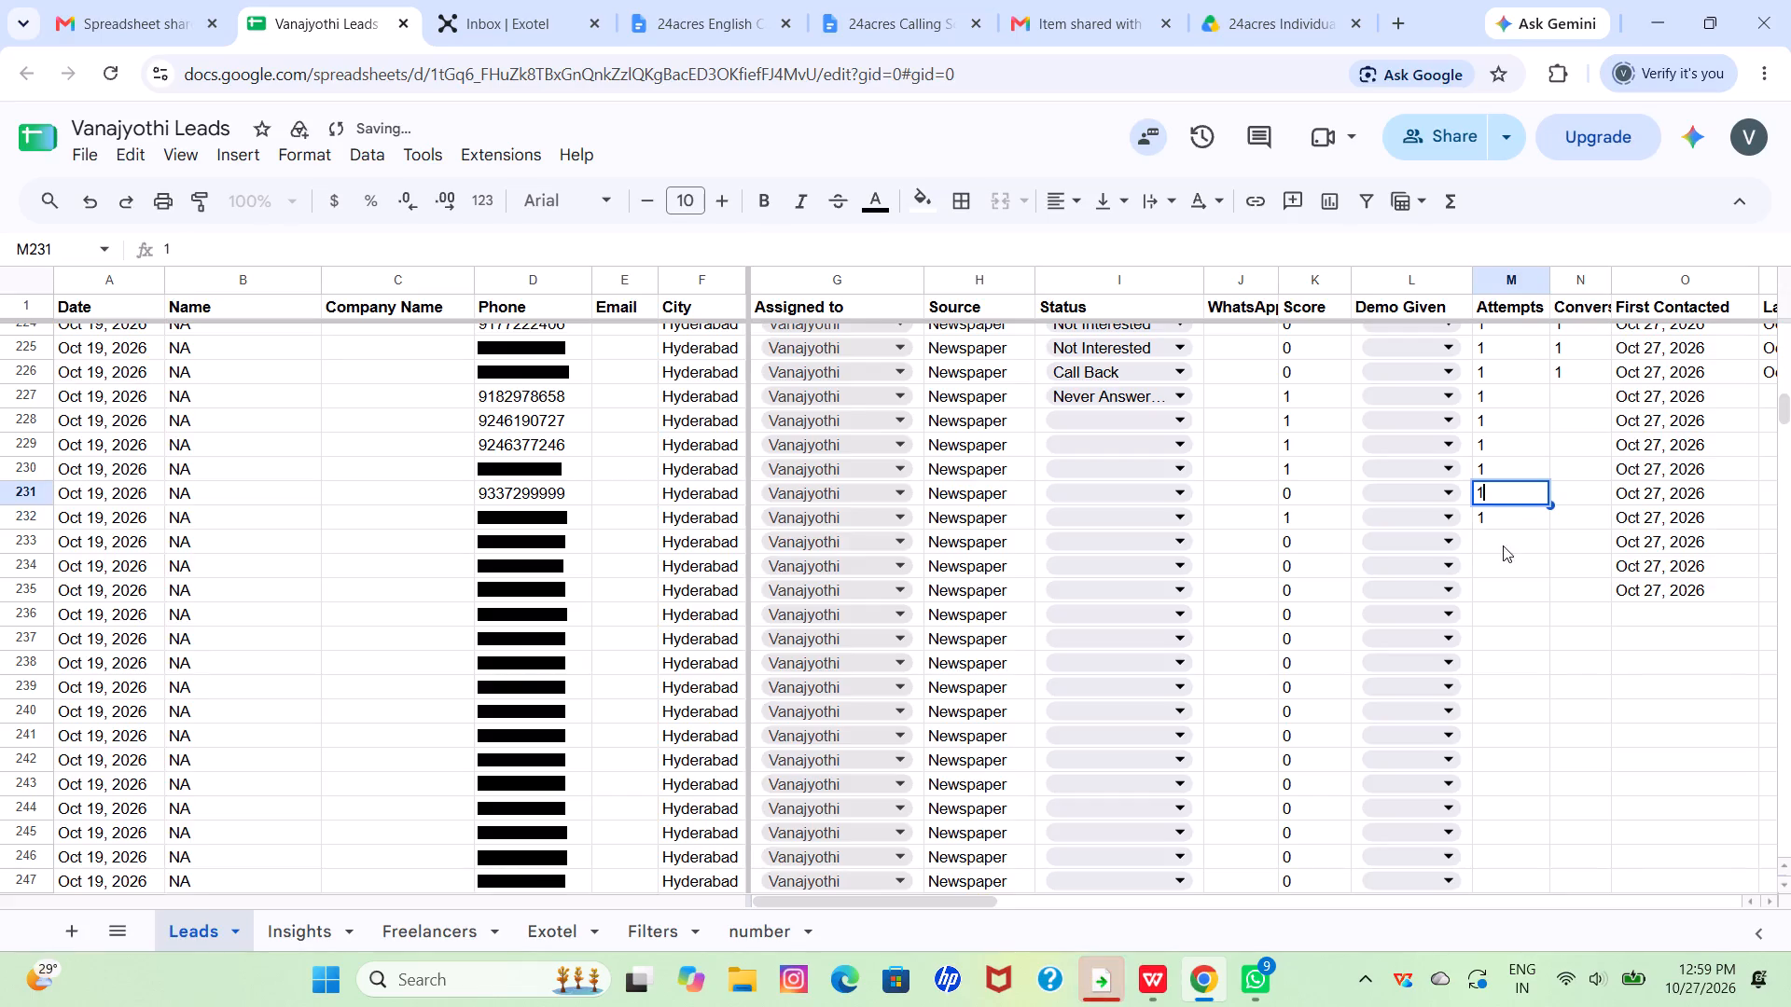
click(1504, 541)
key(1)
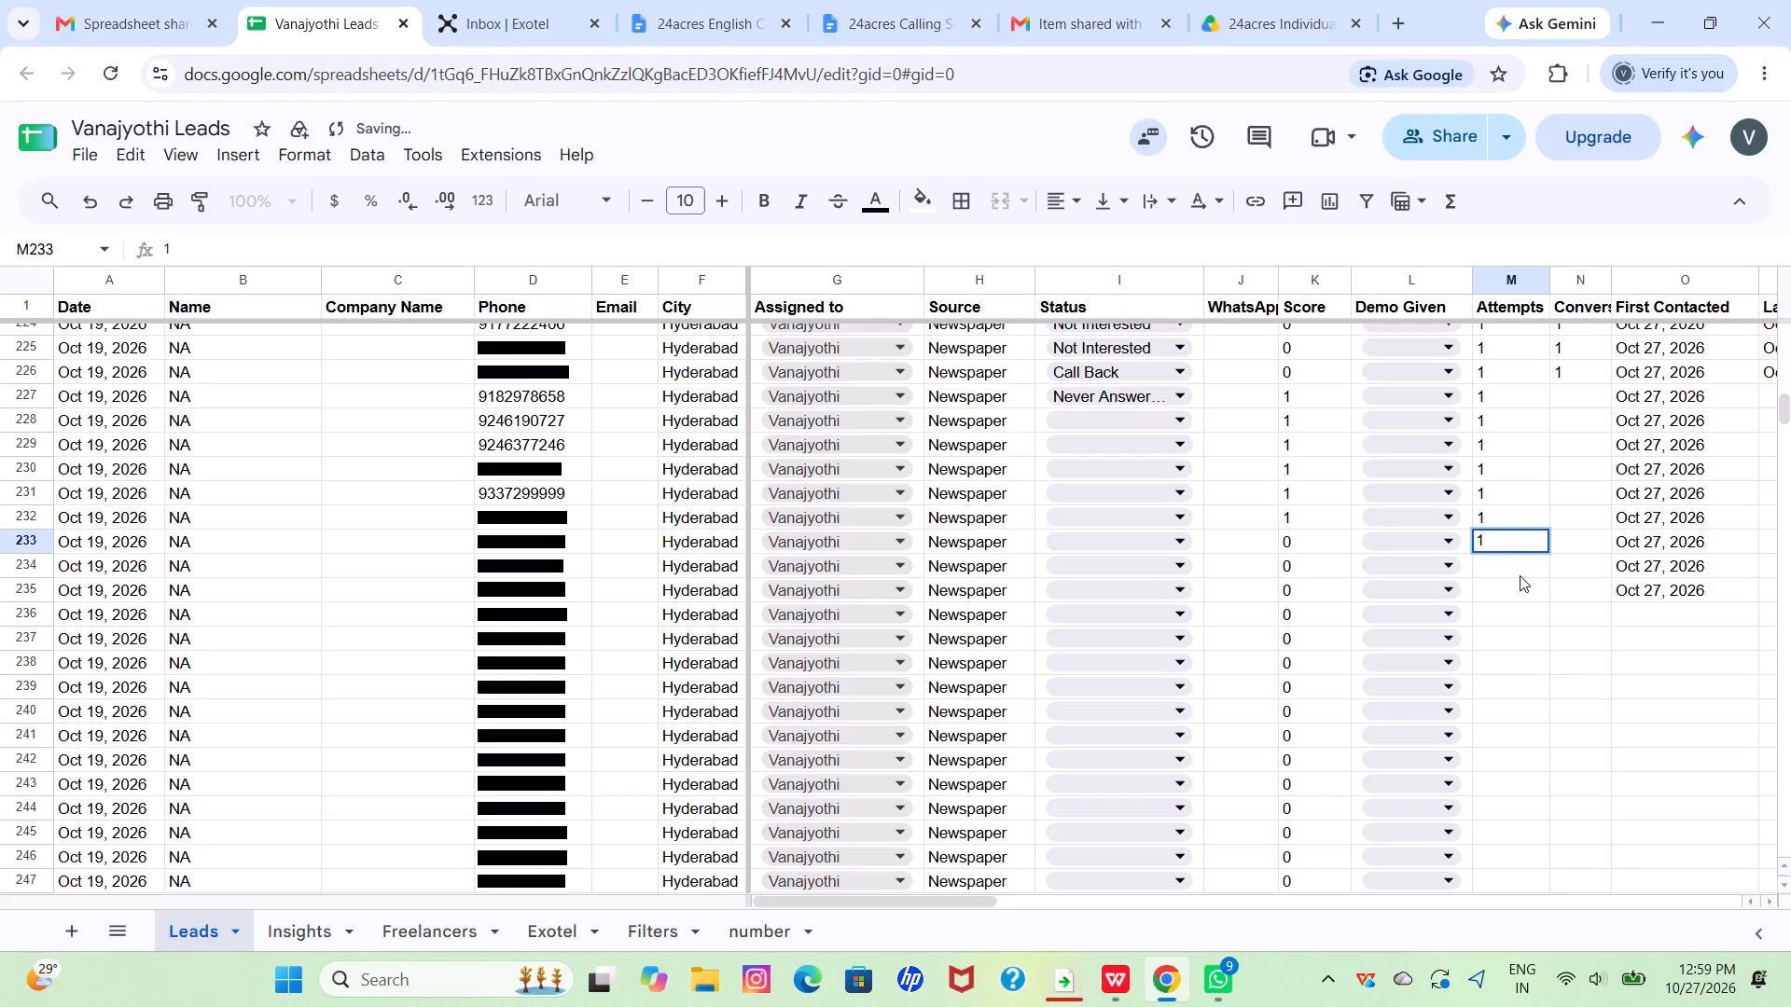
click(1514, 572)
key(1)
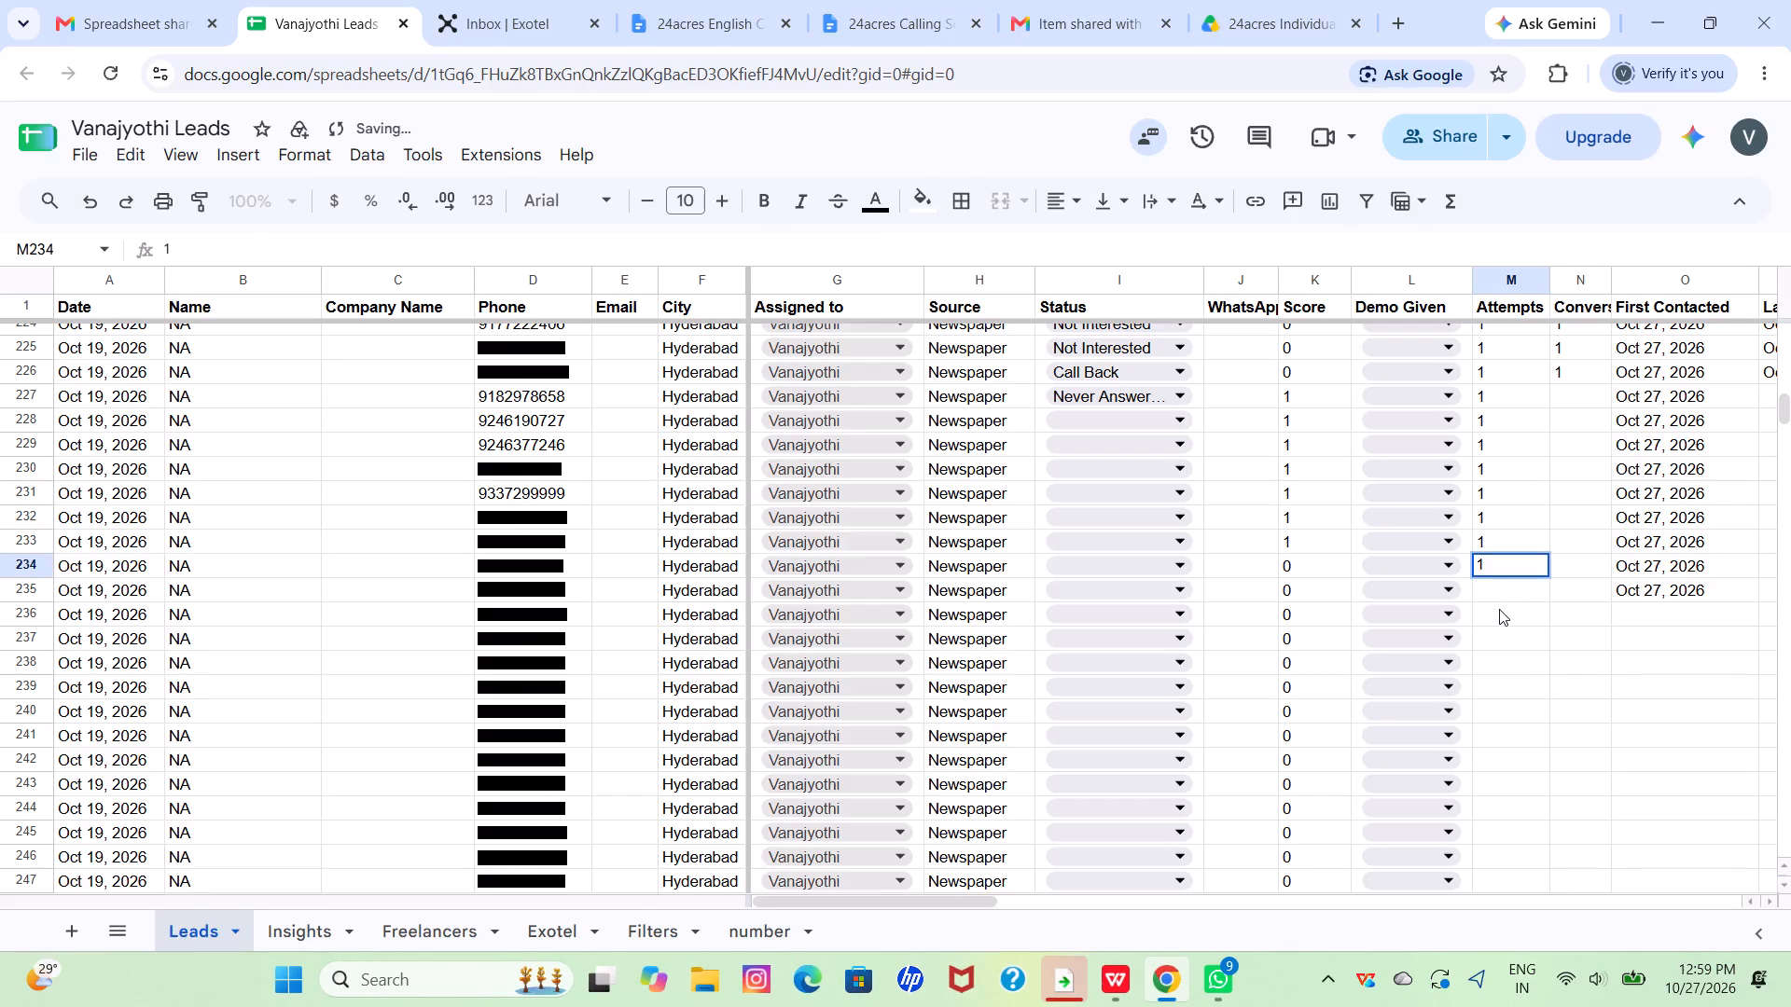
click(1499, 609)
click(1490, 597)
key(1)
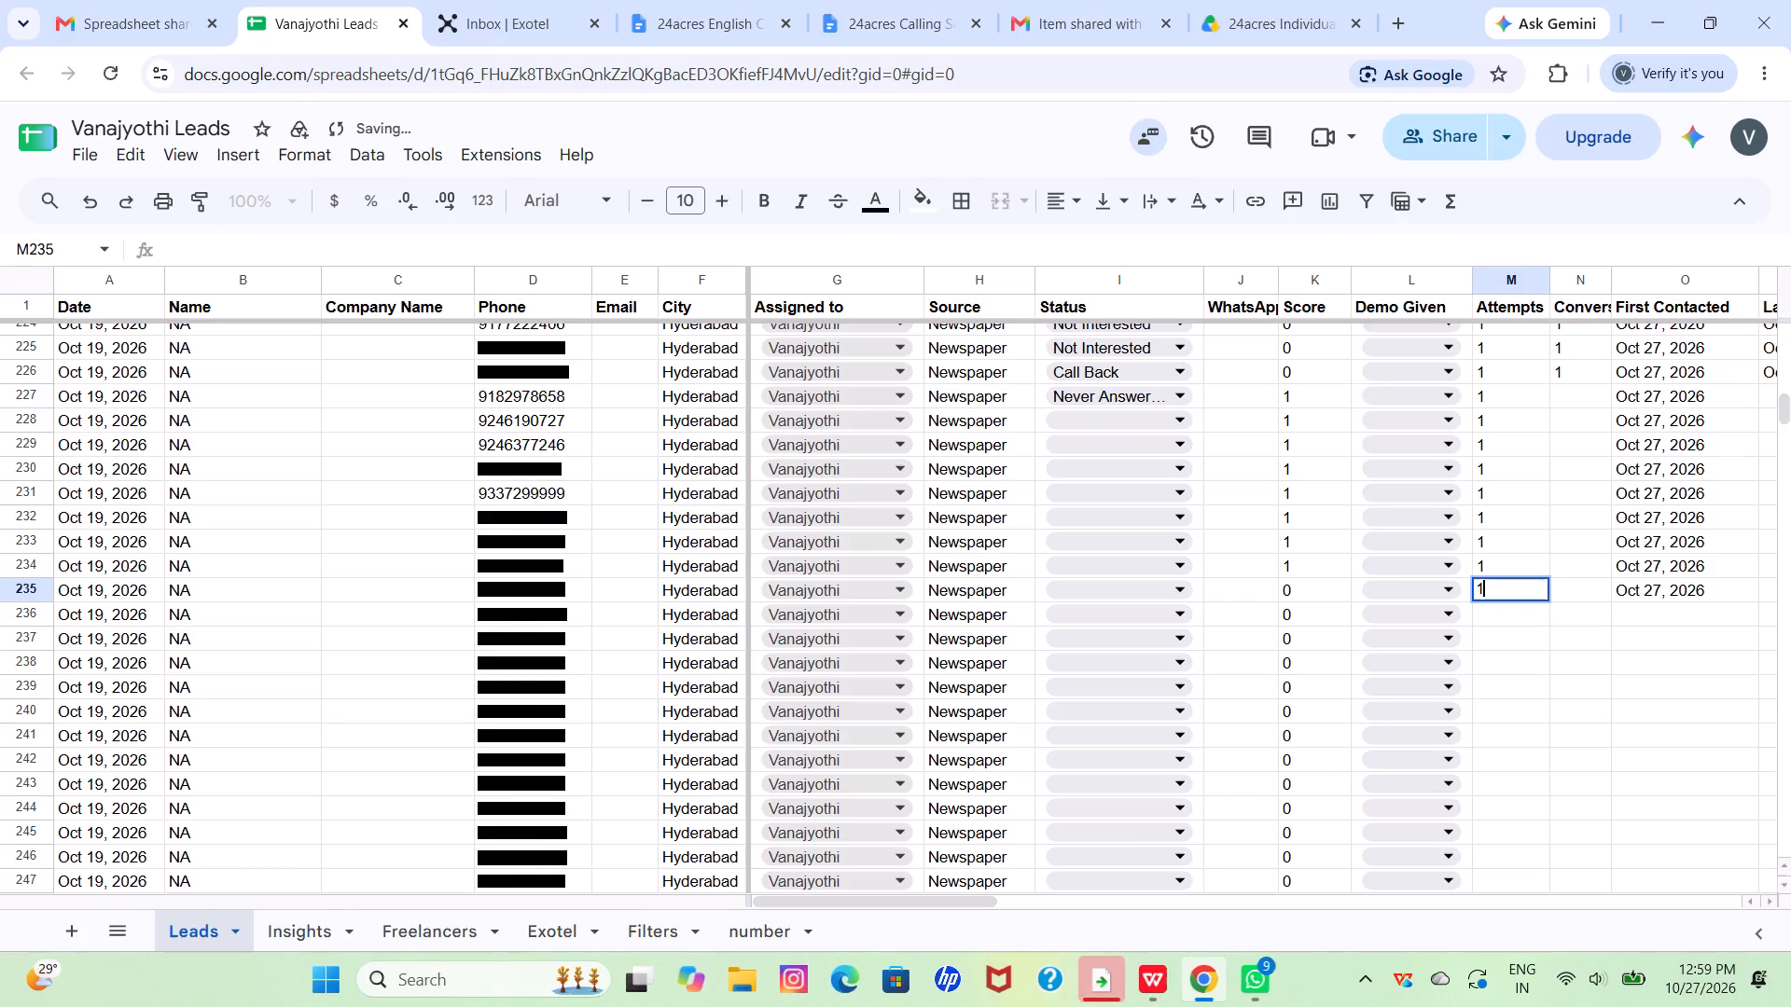
Open the Status choices for the lead in row 228.
click(1154, 416)
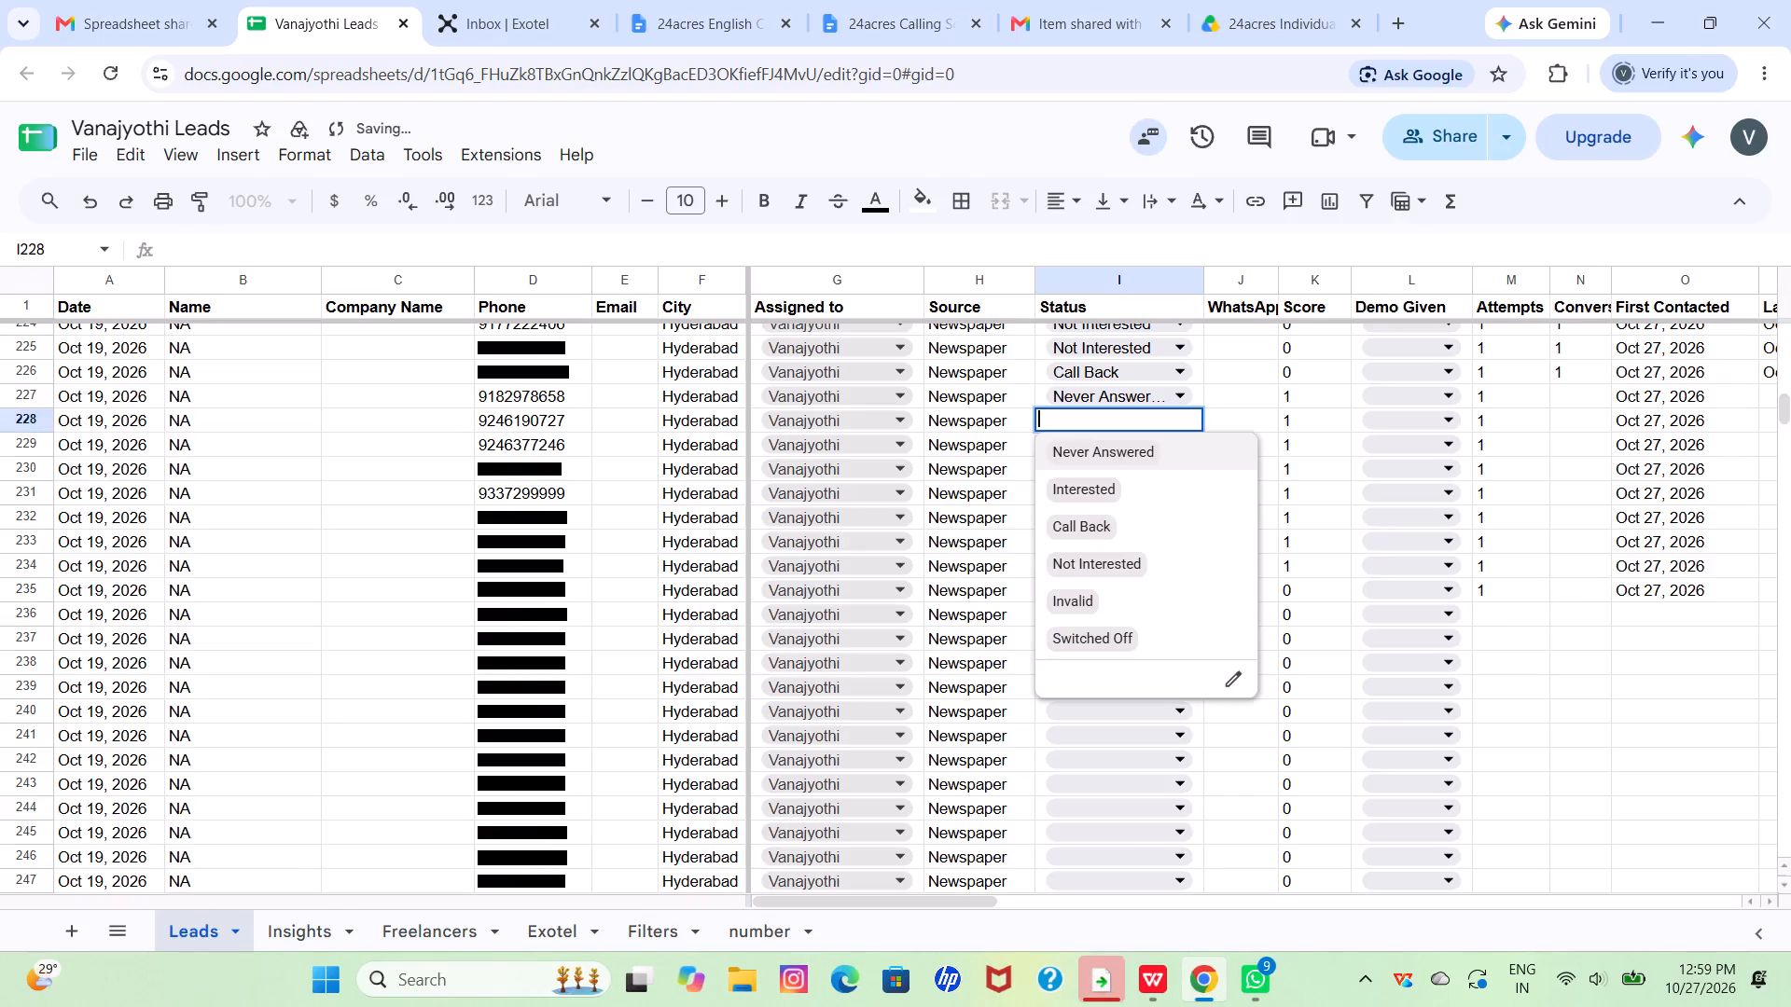
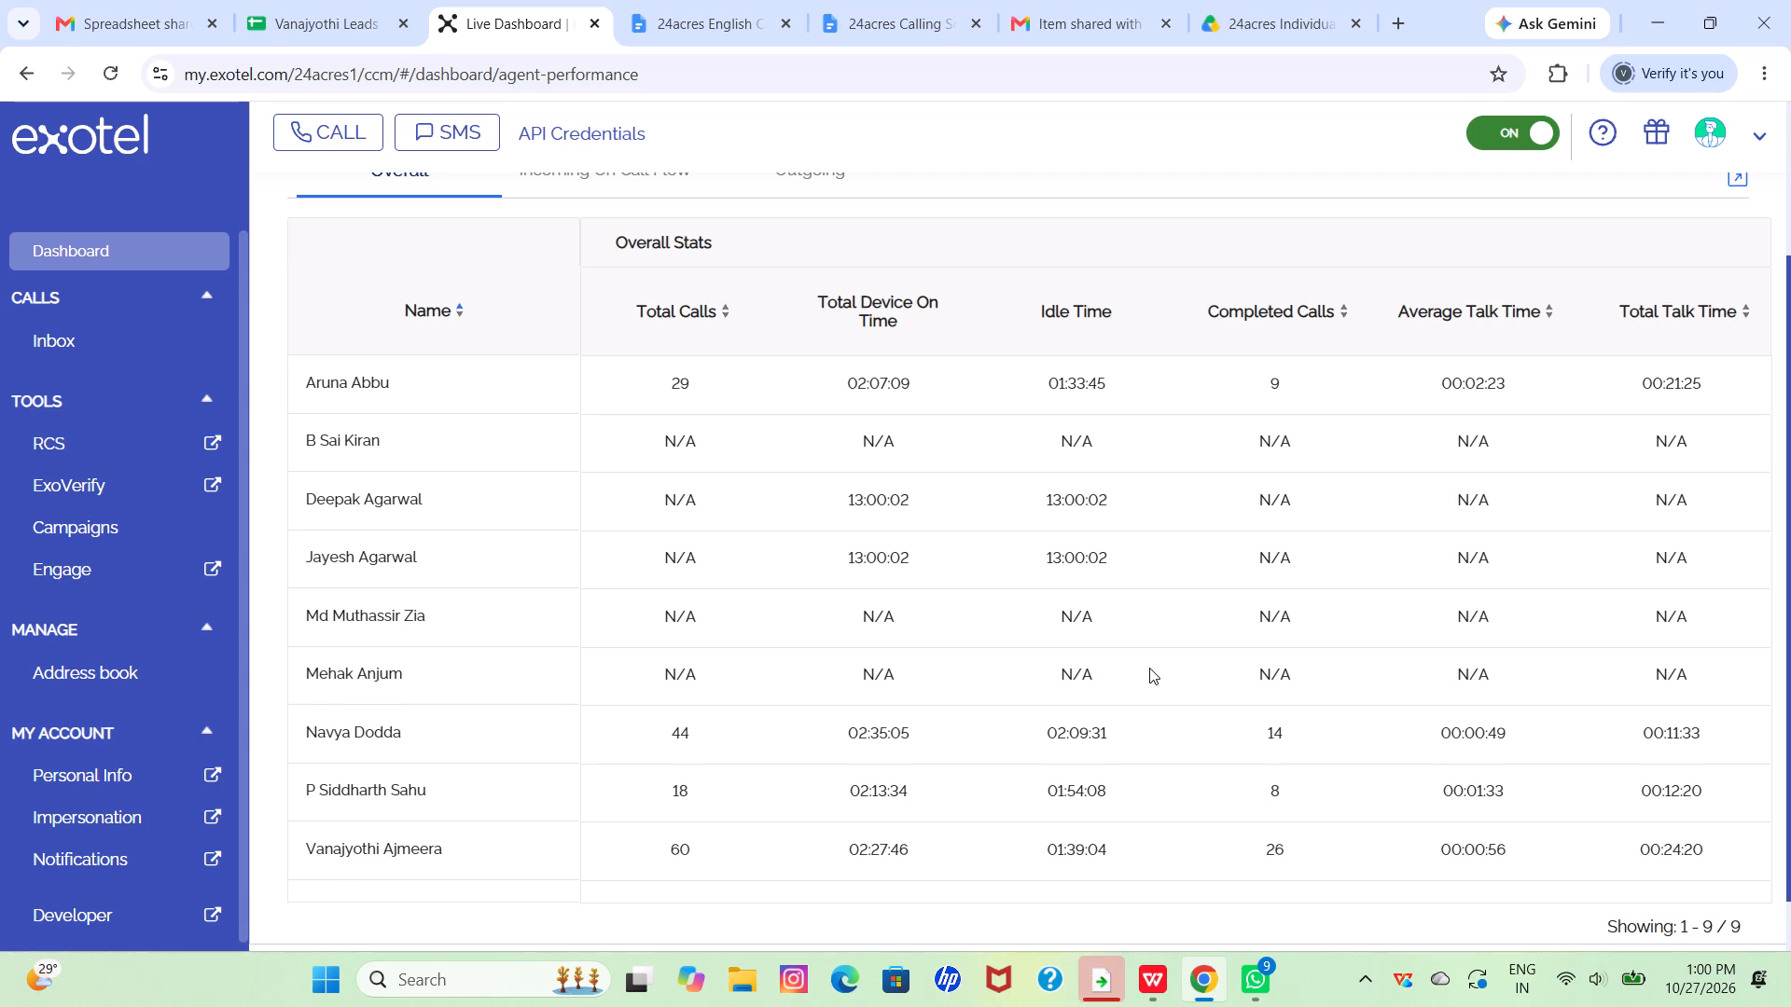
Copy the phone number of the lead in row 229 of the Leads sheet and place a call to it from Exotel.
scroll(1149, 668, right, 1)
scroll(1149, 668, up, 3)
click(389, 3)
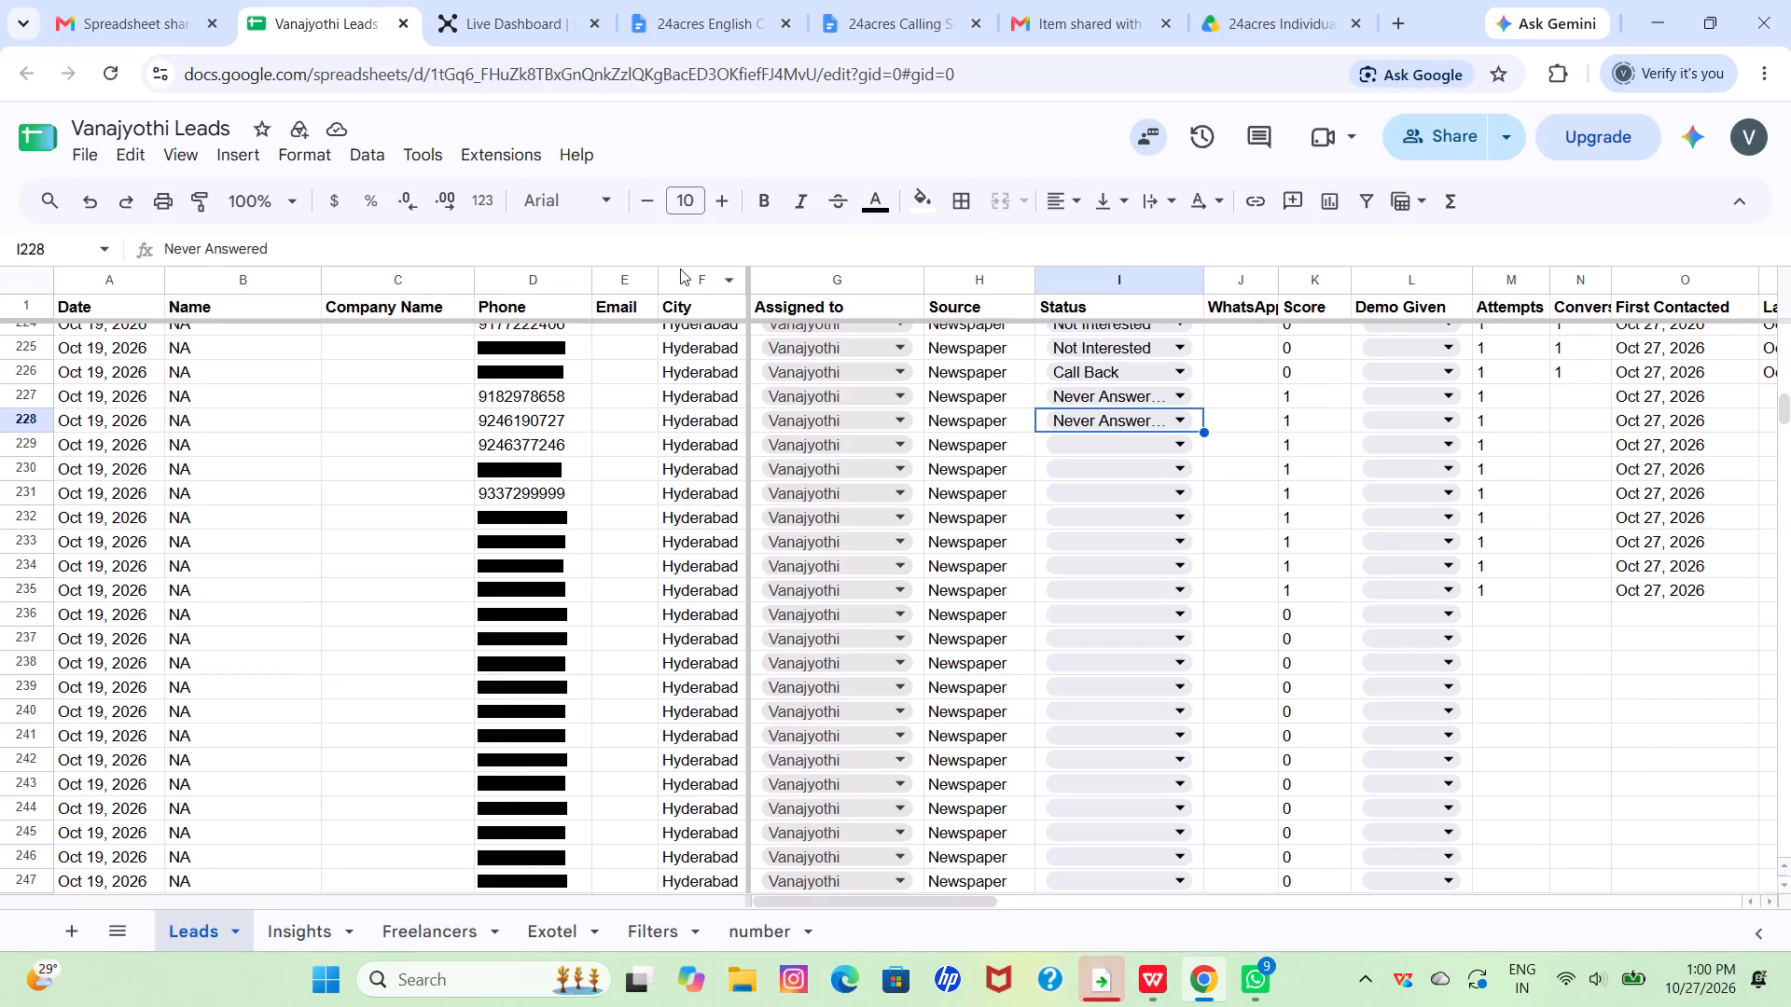
click(533, 448)
key(ctrl+c)
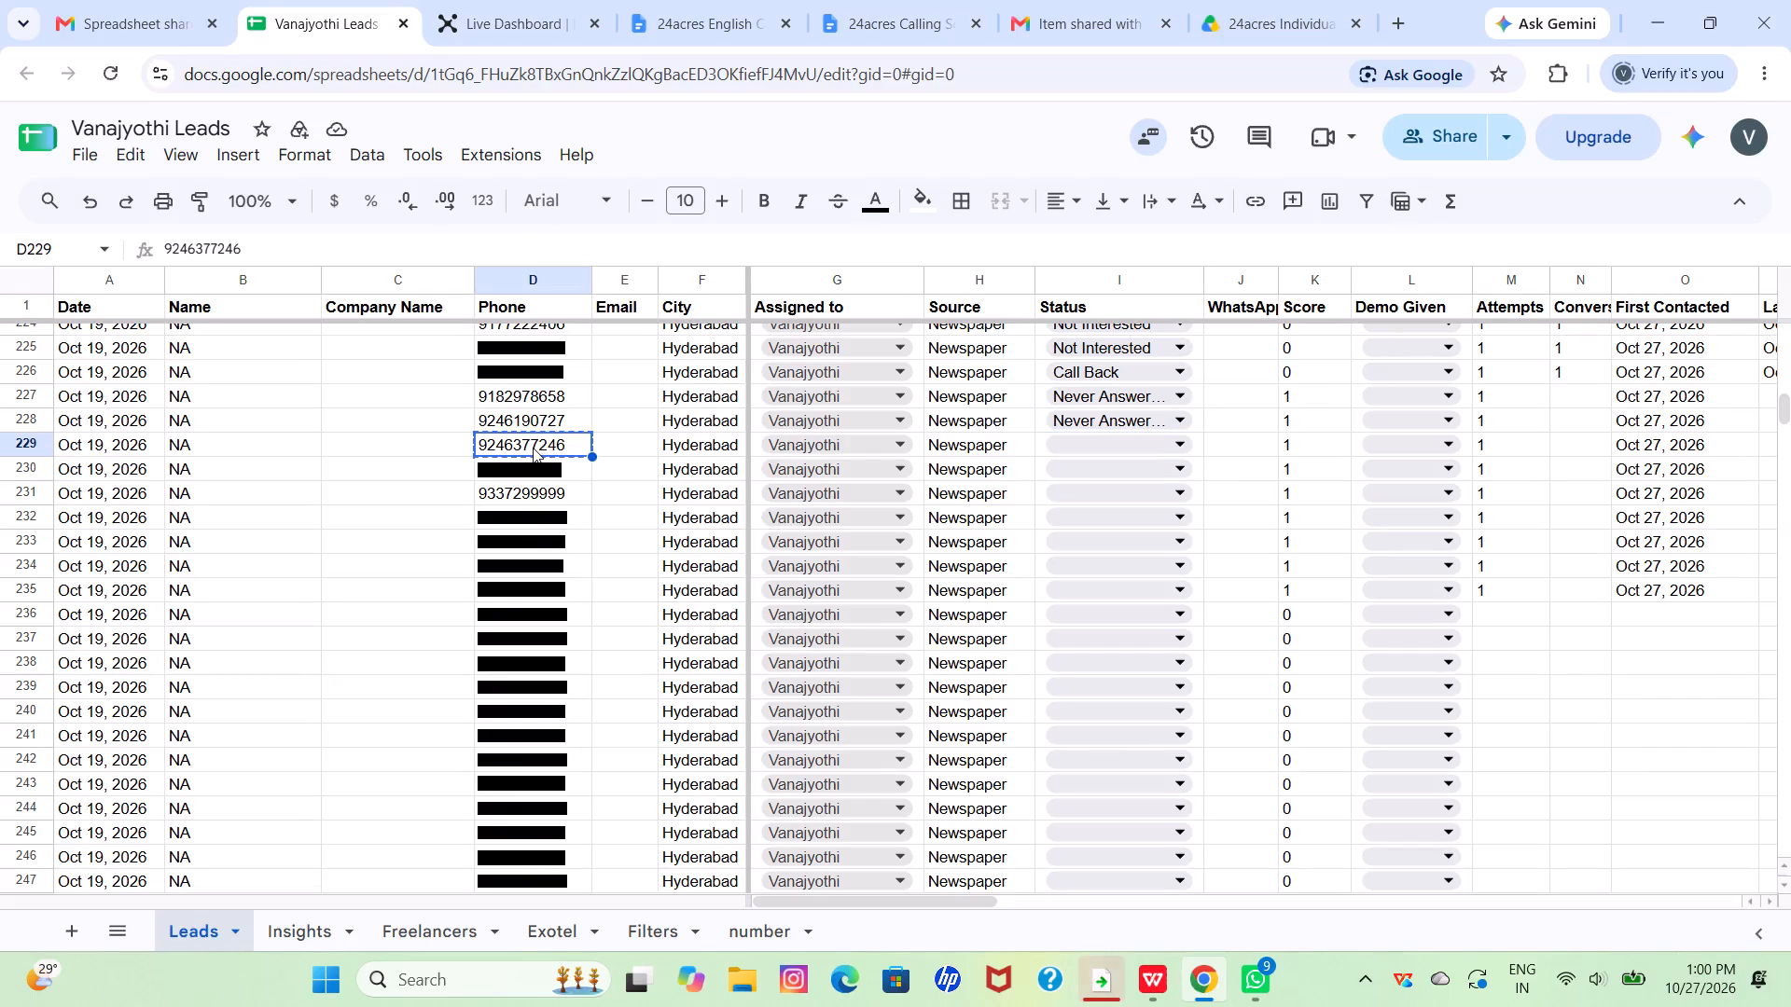
click(545, 0)
click(367, 143)
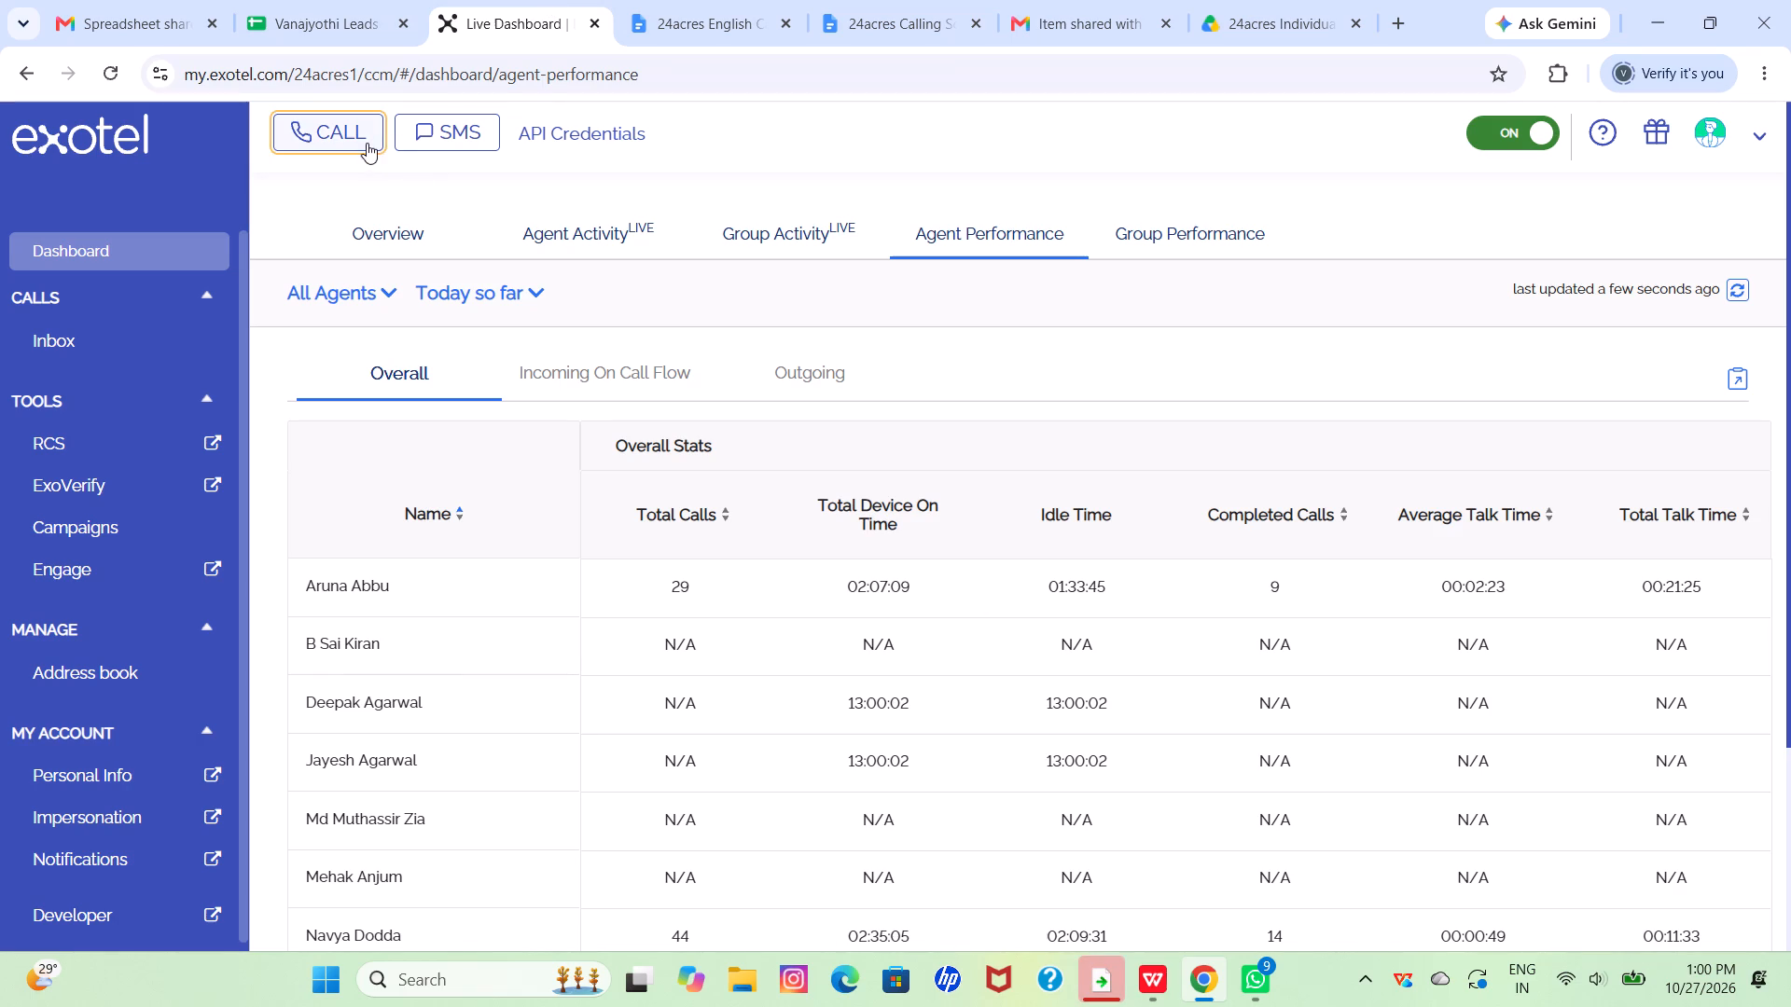
click(402, 269)
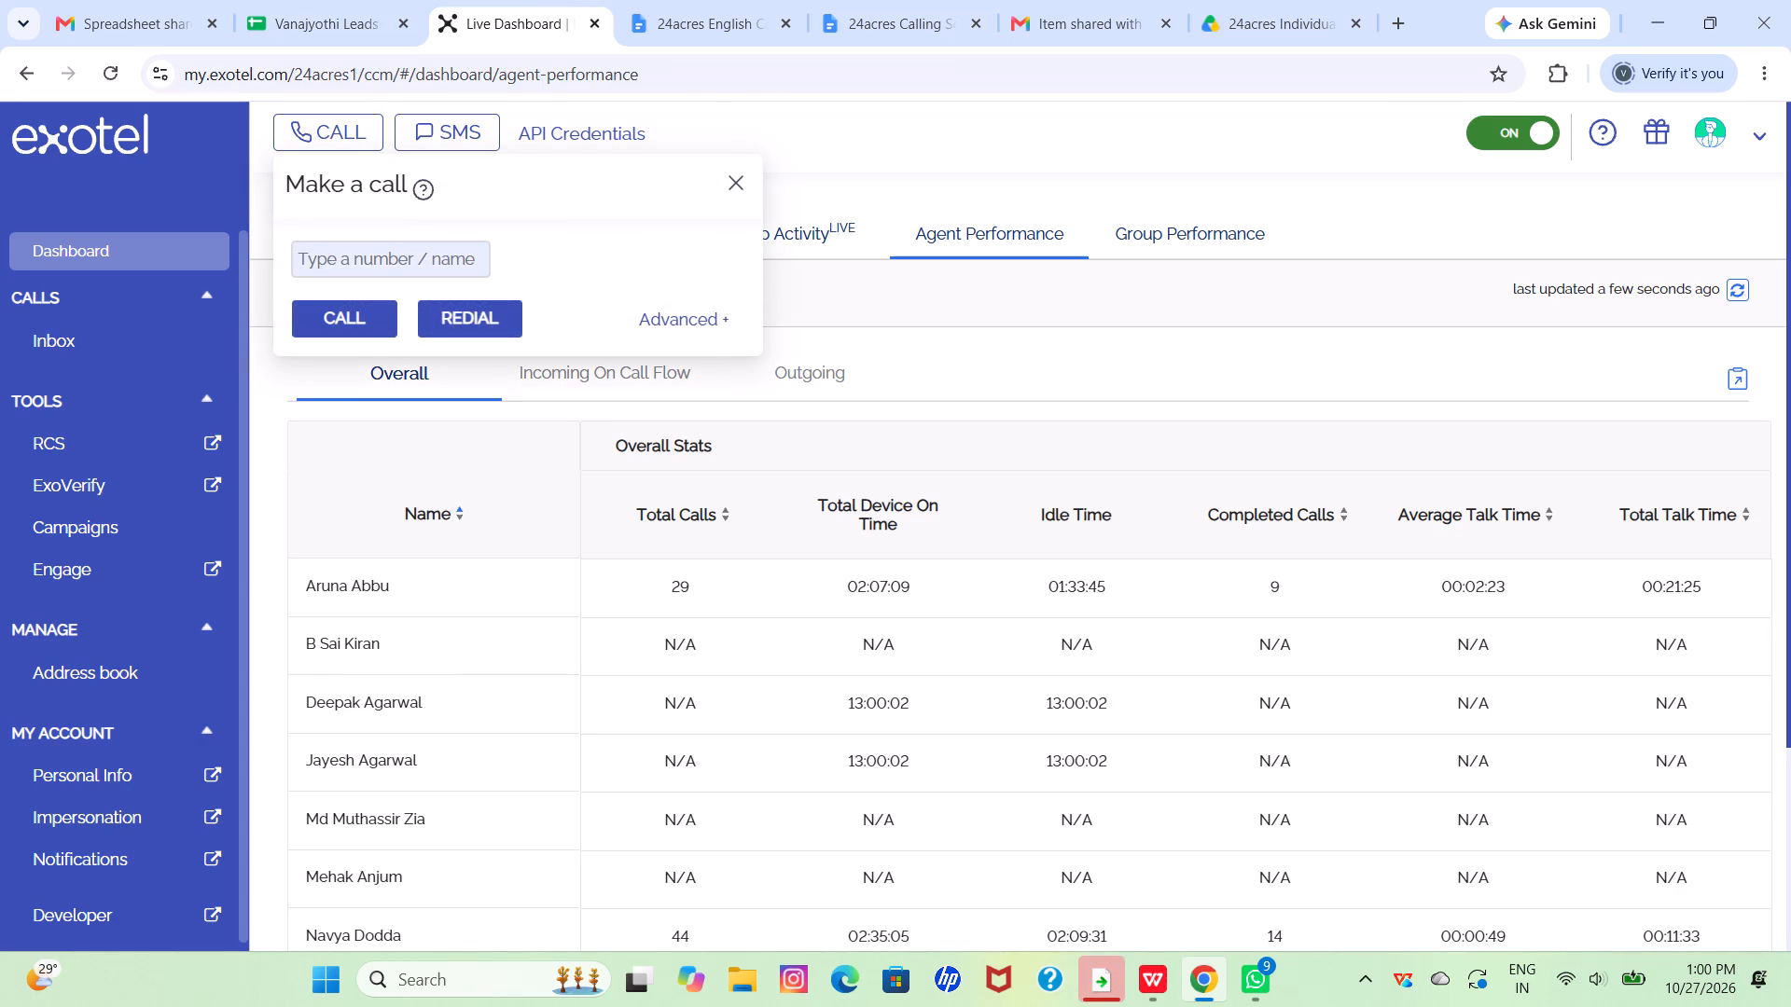
key(ctrl+v)
click(365, 318)
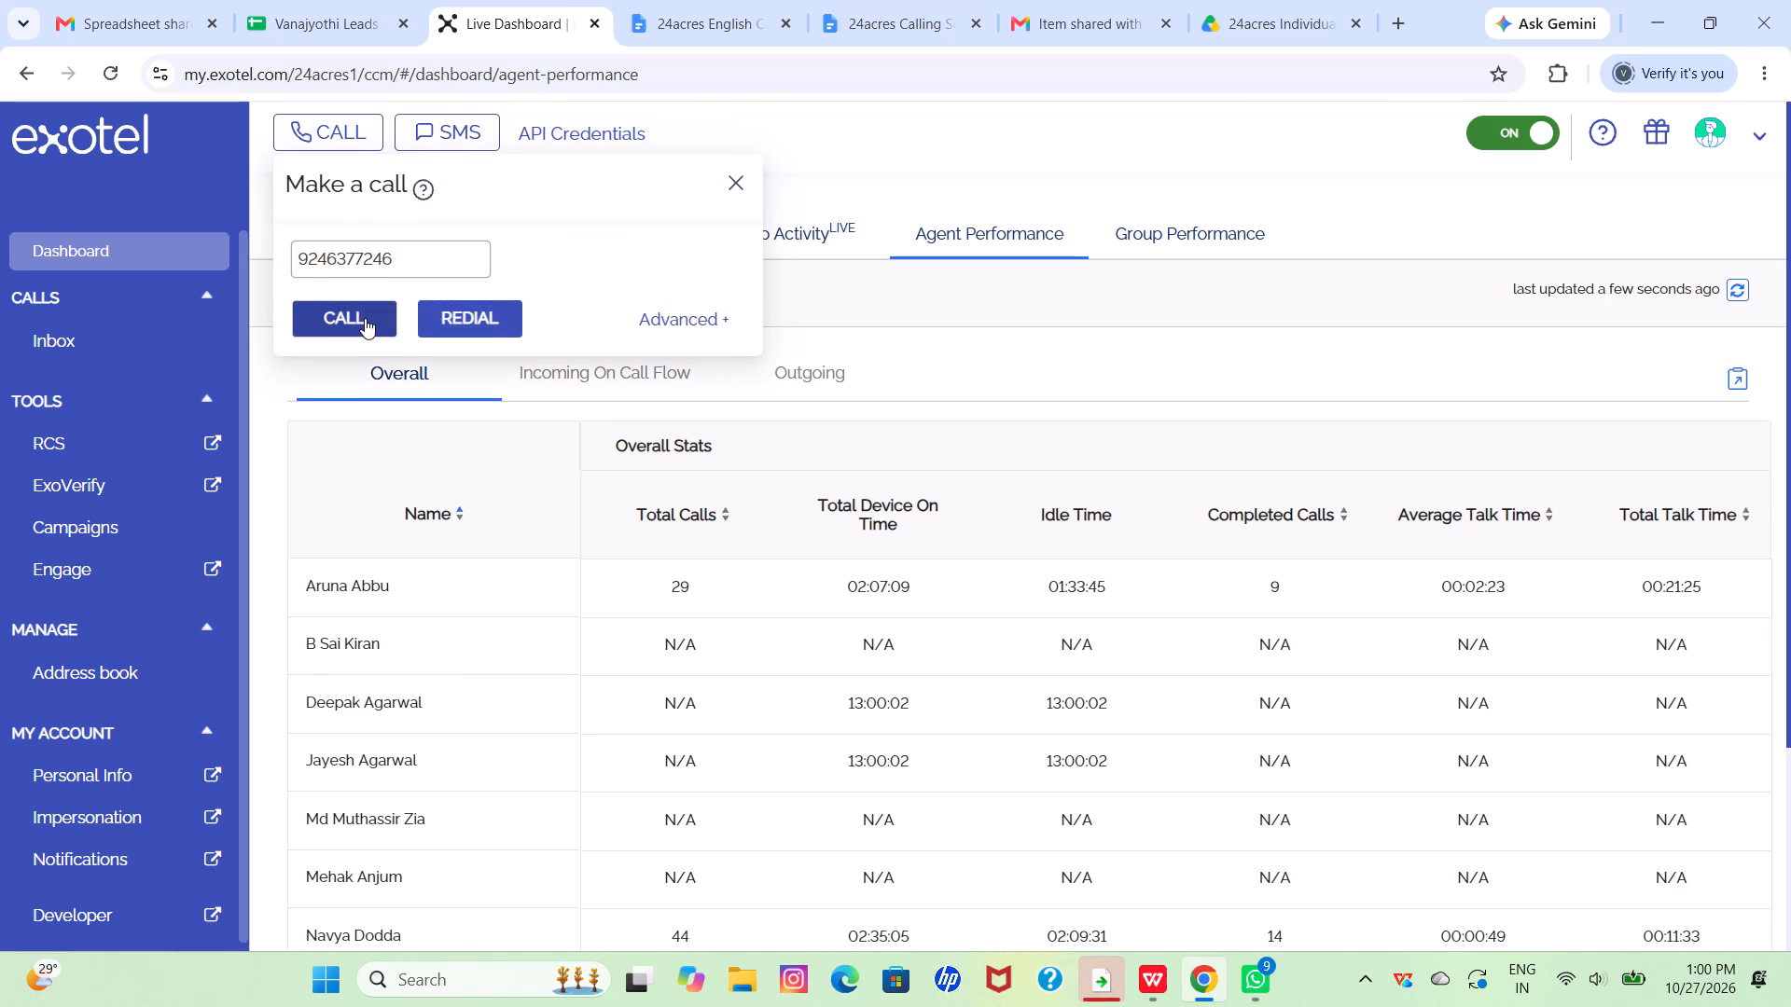
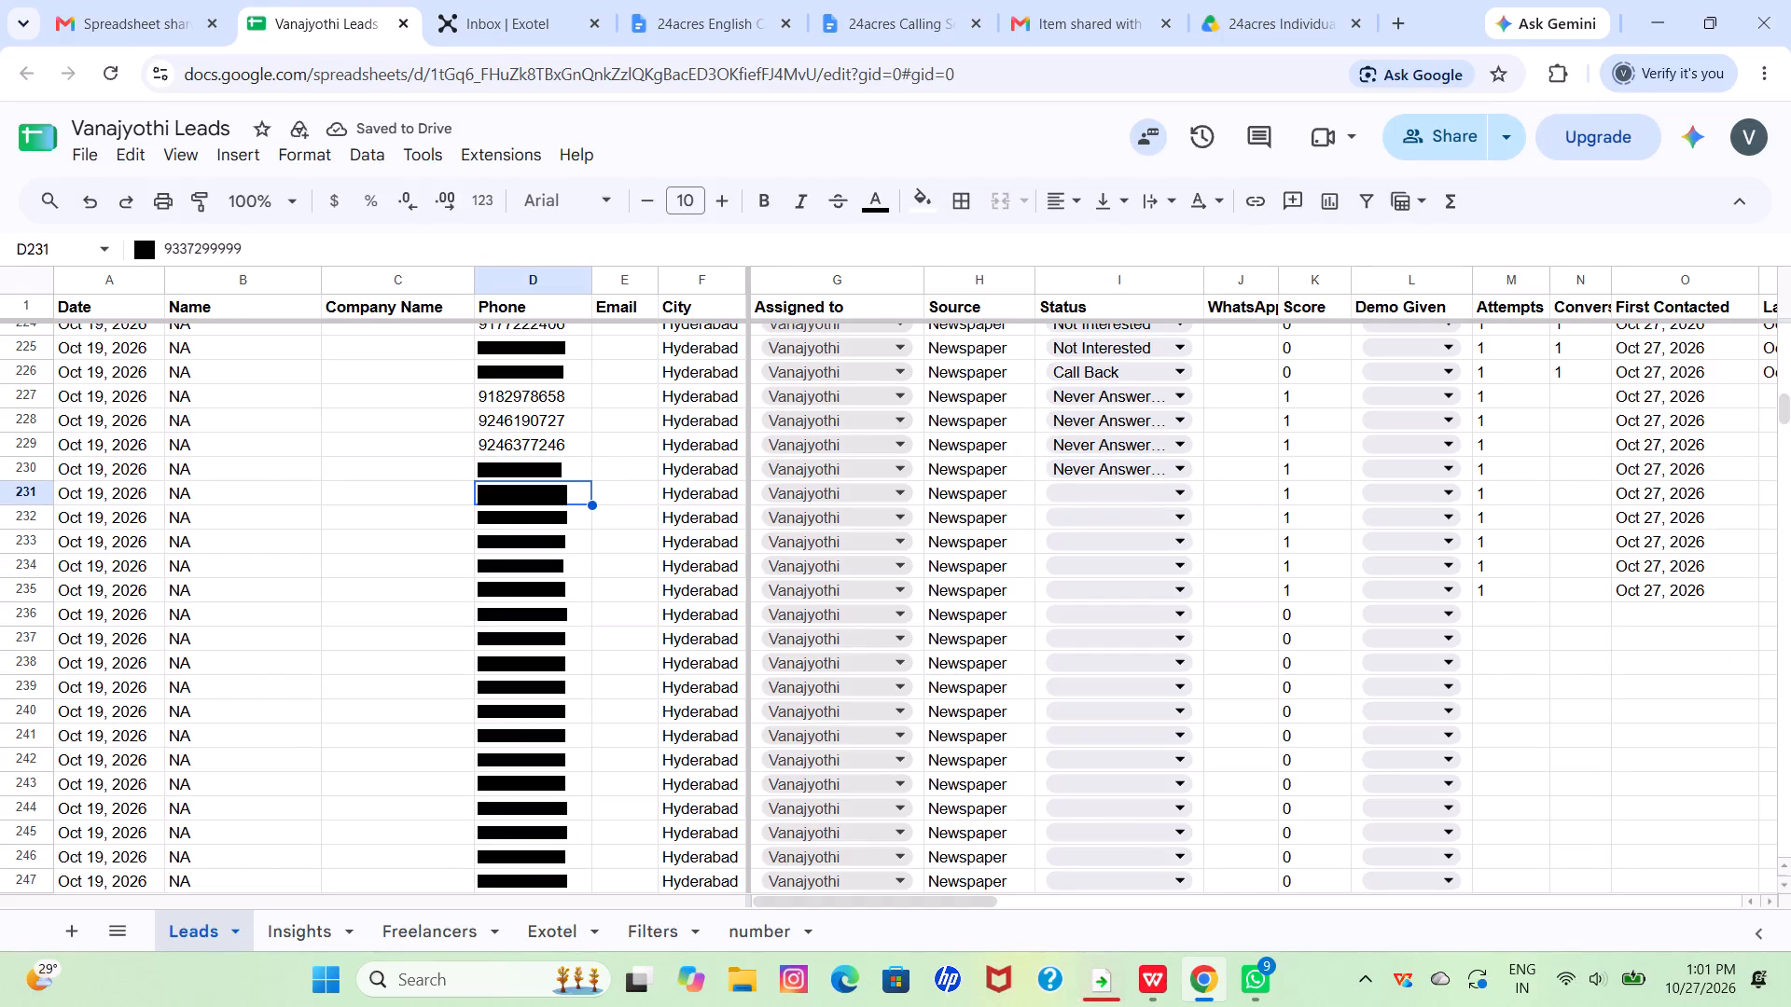
Copy the phone number of the lead in row 231 of the Leads sheet.
key(ctrl+c)
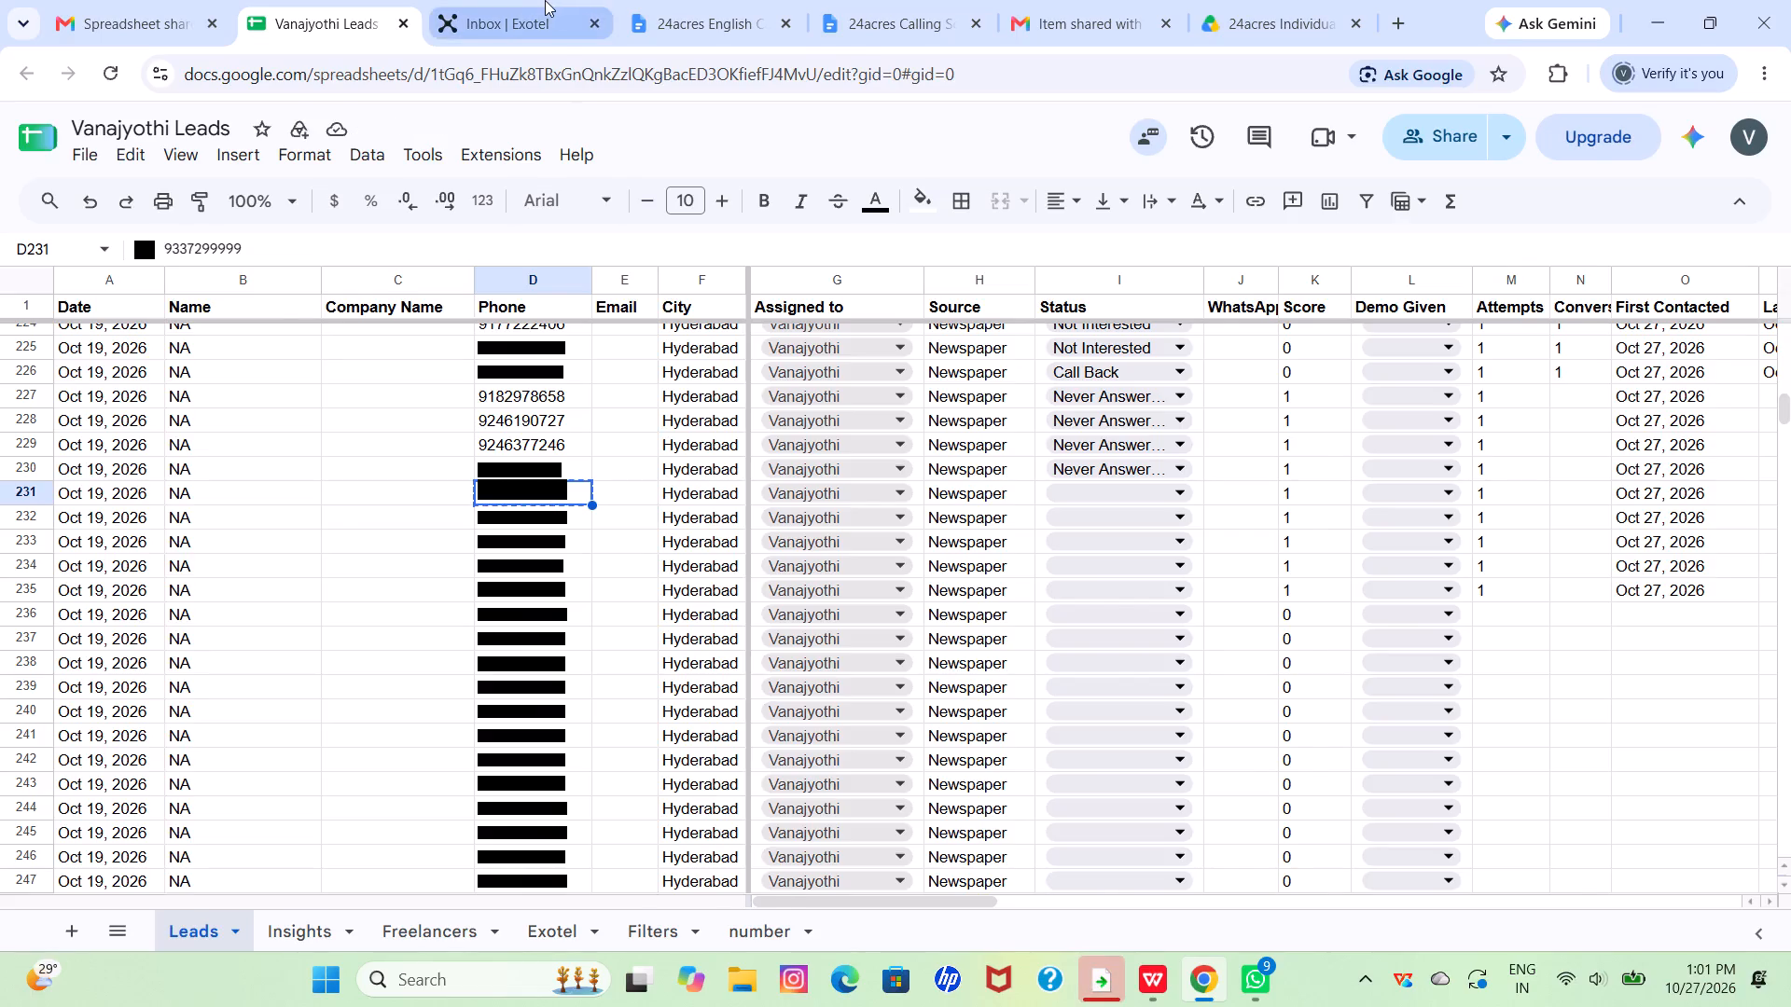
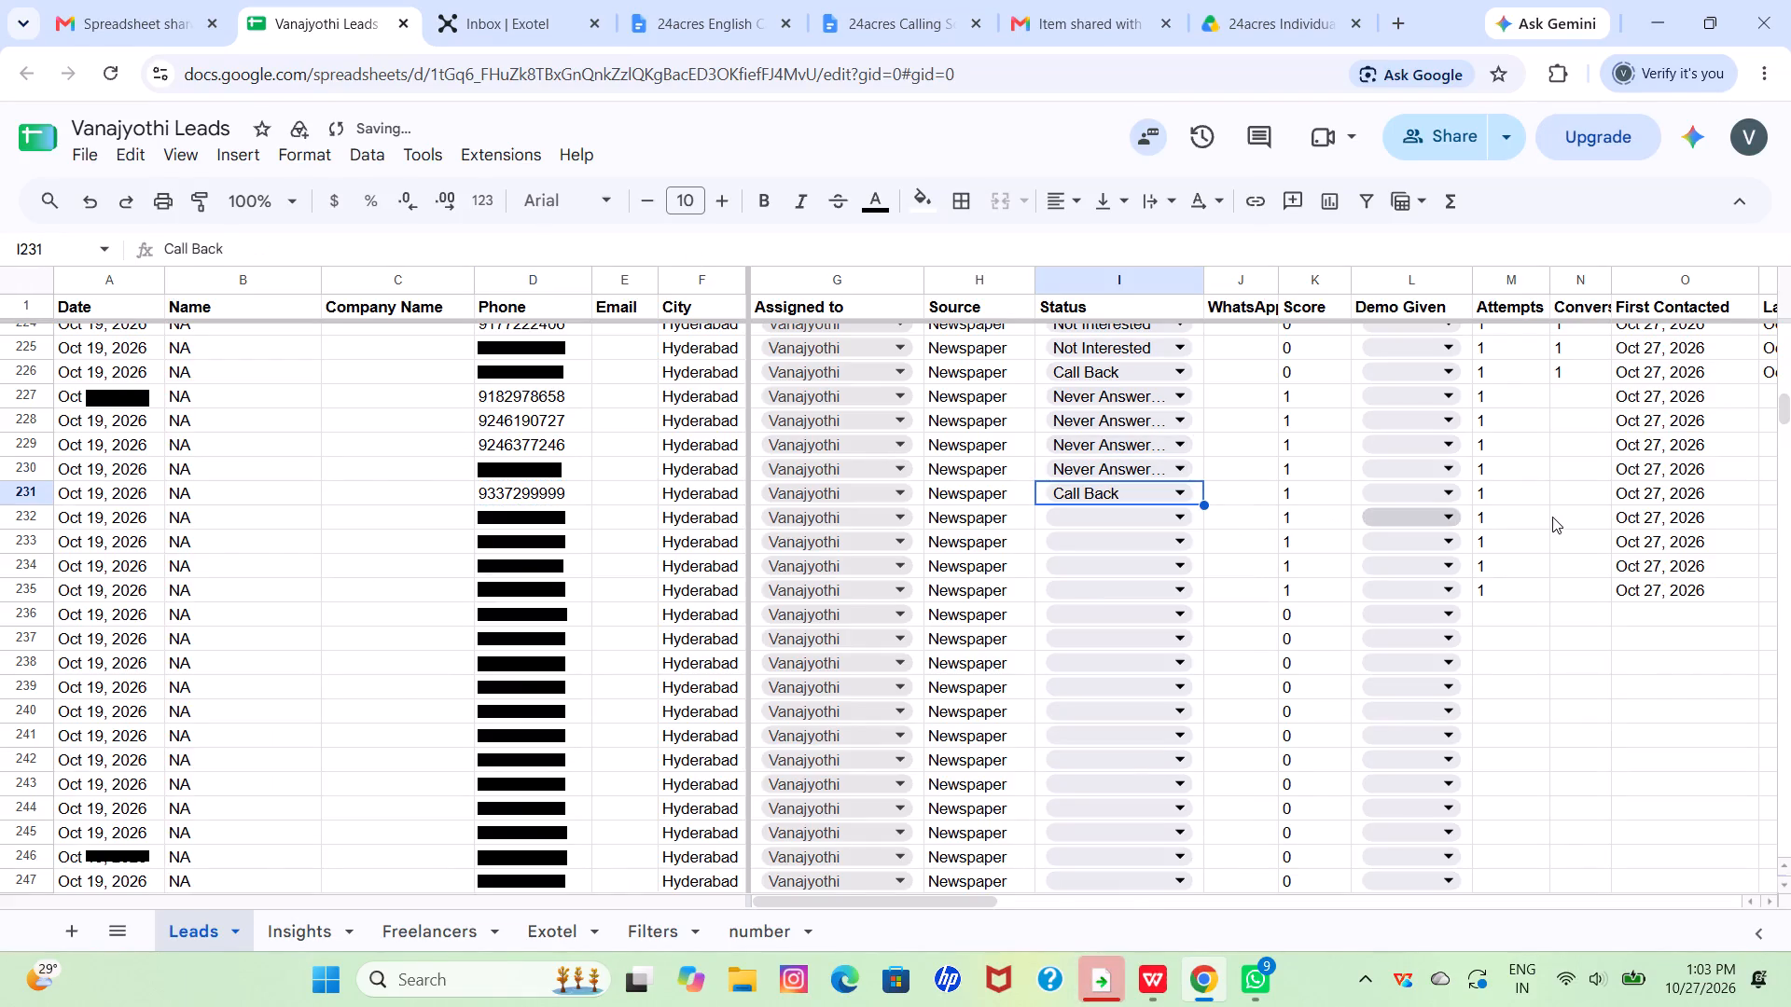
Enter a conversation count of 1 for the lead in row 231.
click(1585, 501)
key(1)
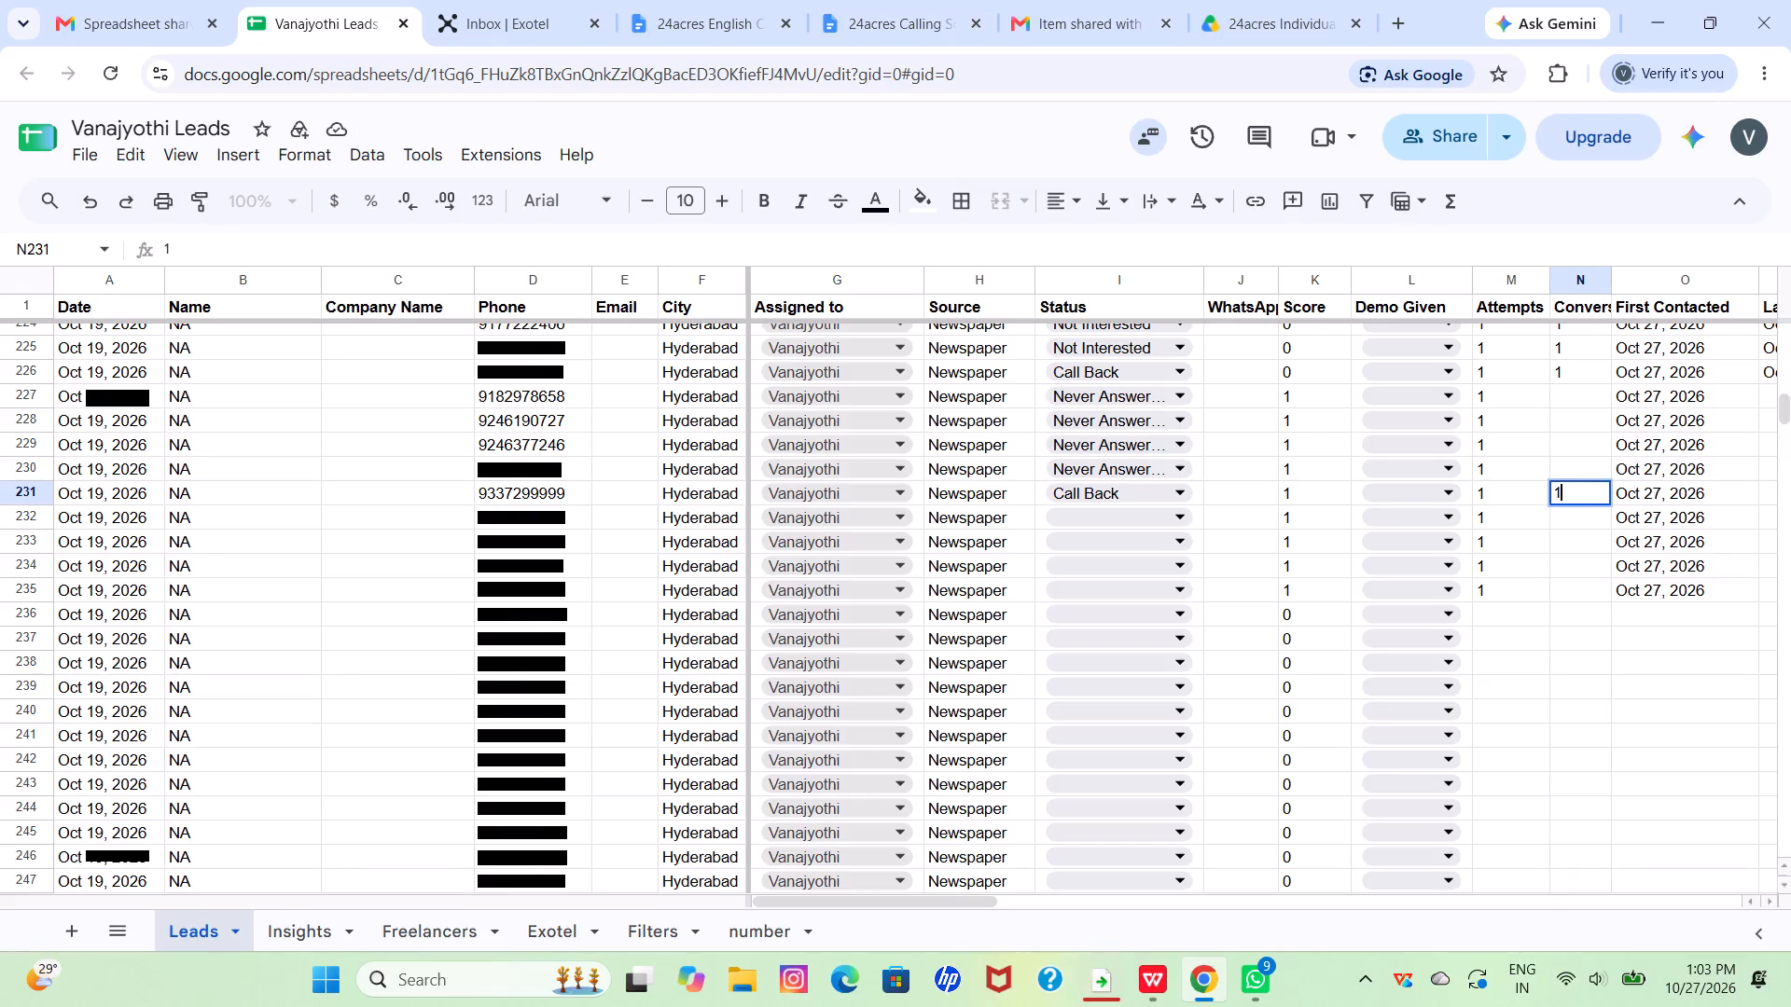
Copy the First Contacted date in row 231, Oct 27, 2026, into that row's Last Spoken cell.
click(1685, 501)
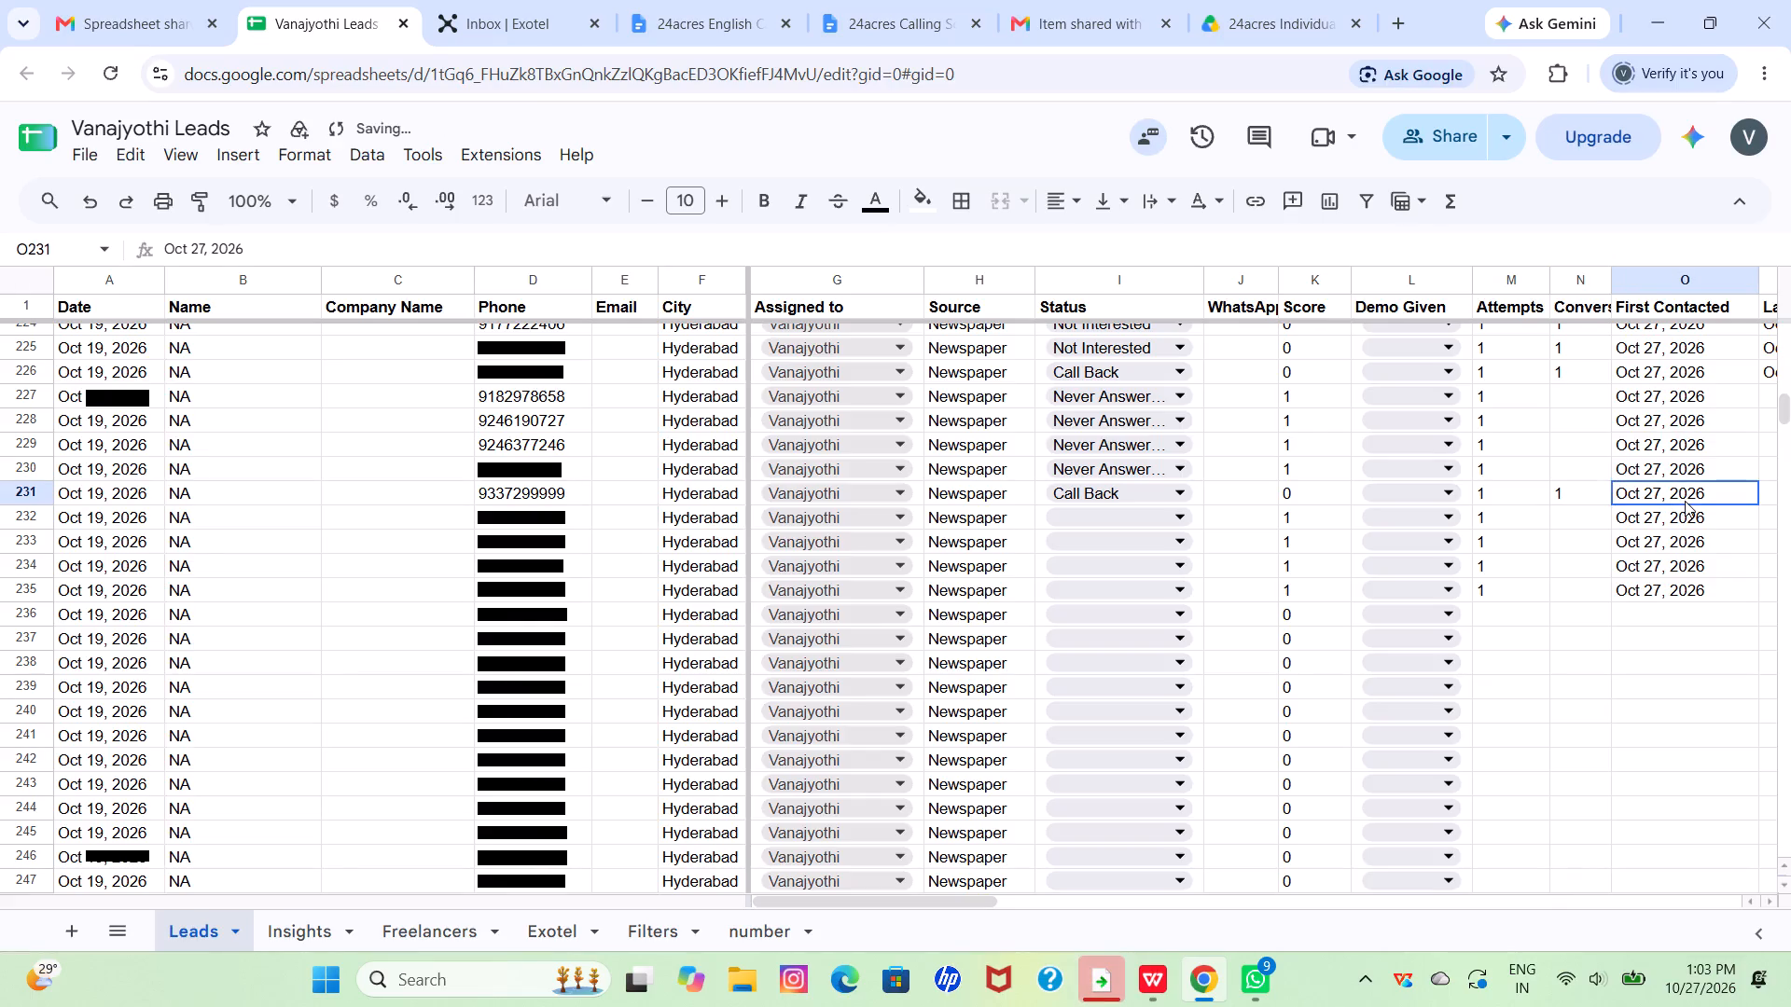
key(ctrl+c)
scroll(1685, 501, left, 1)
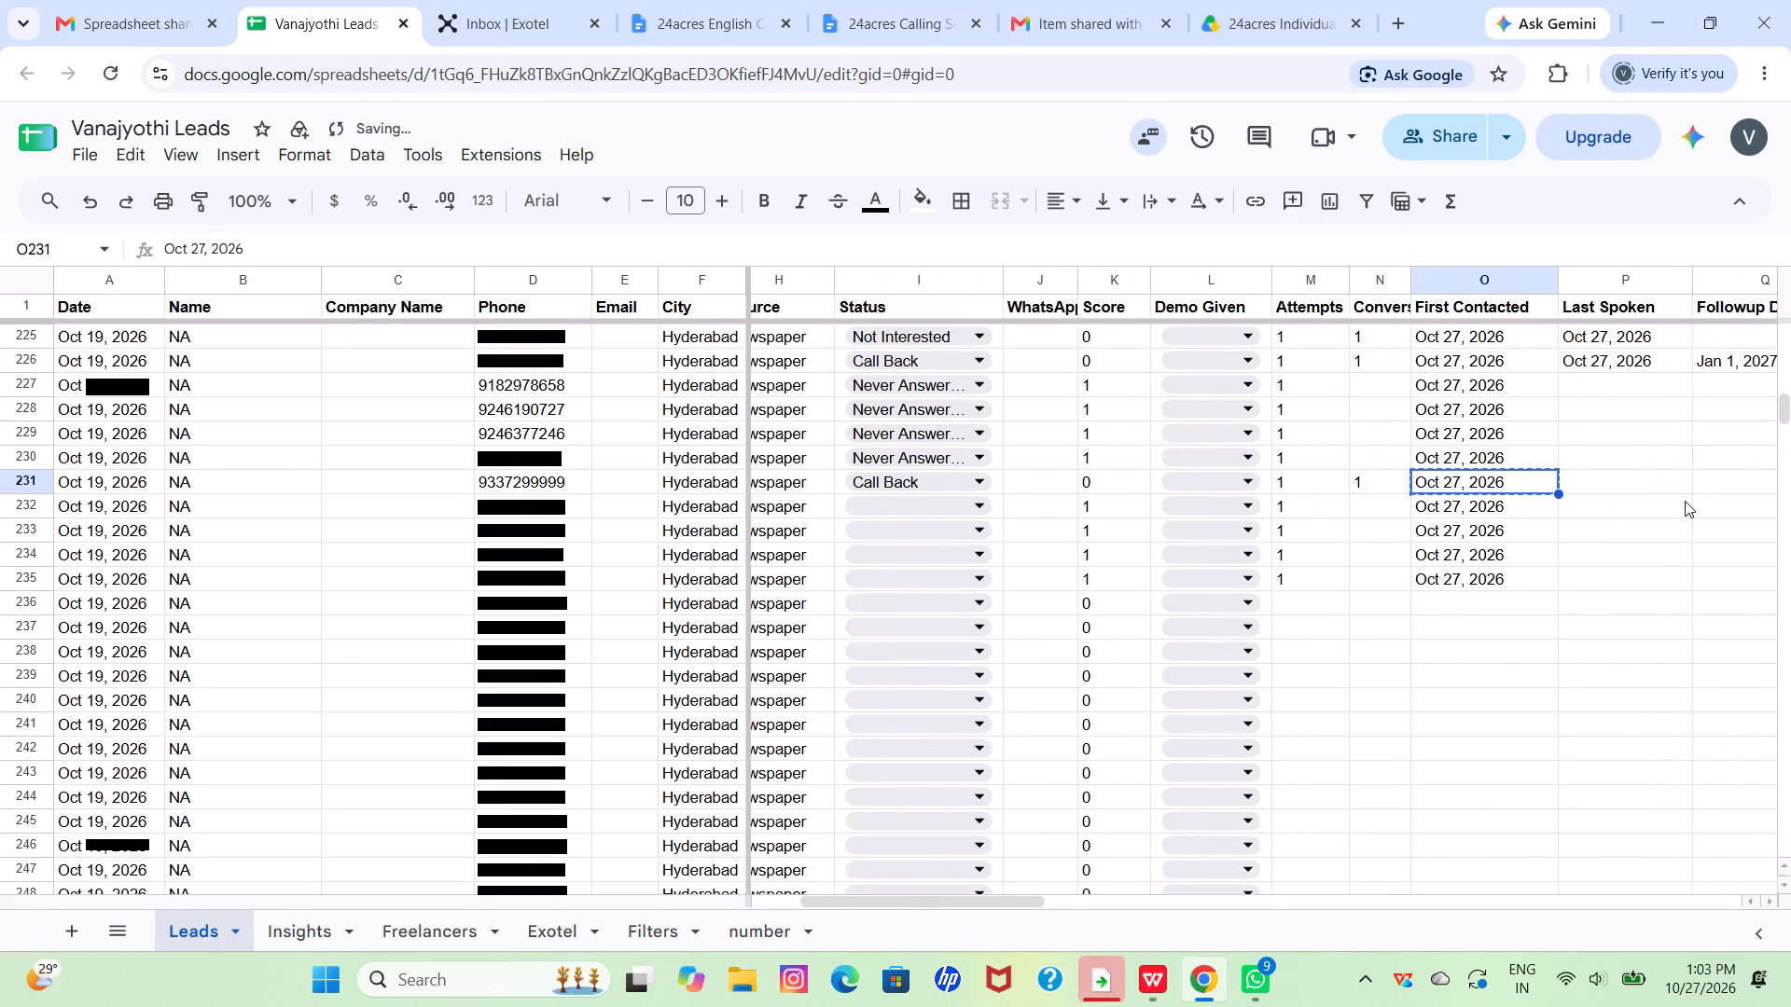
click(1662, 487)
key(ctrl+v)
Paste the copied date, Oct 27, 2026, into the Followup Date cell of row 231.
scroll(1662, 487, left, 1)
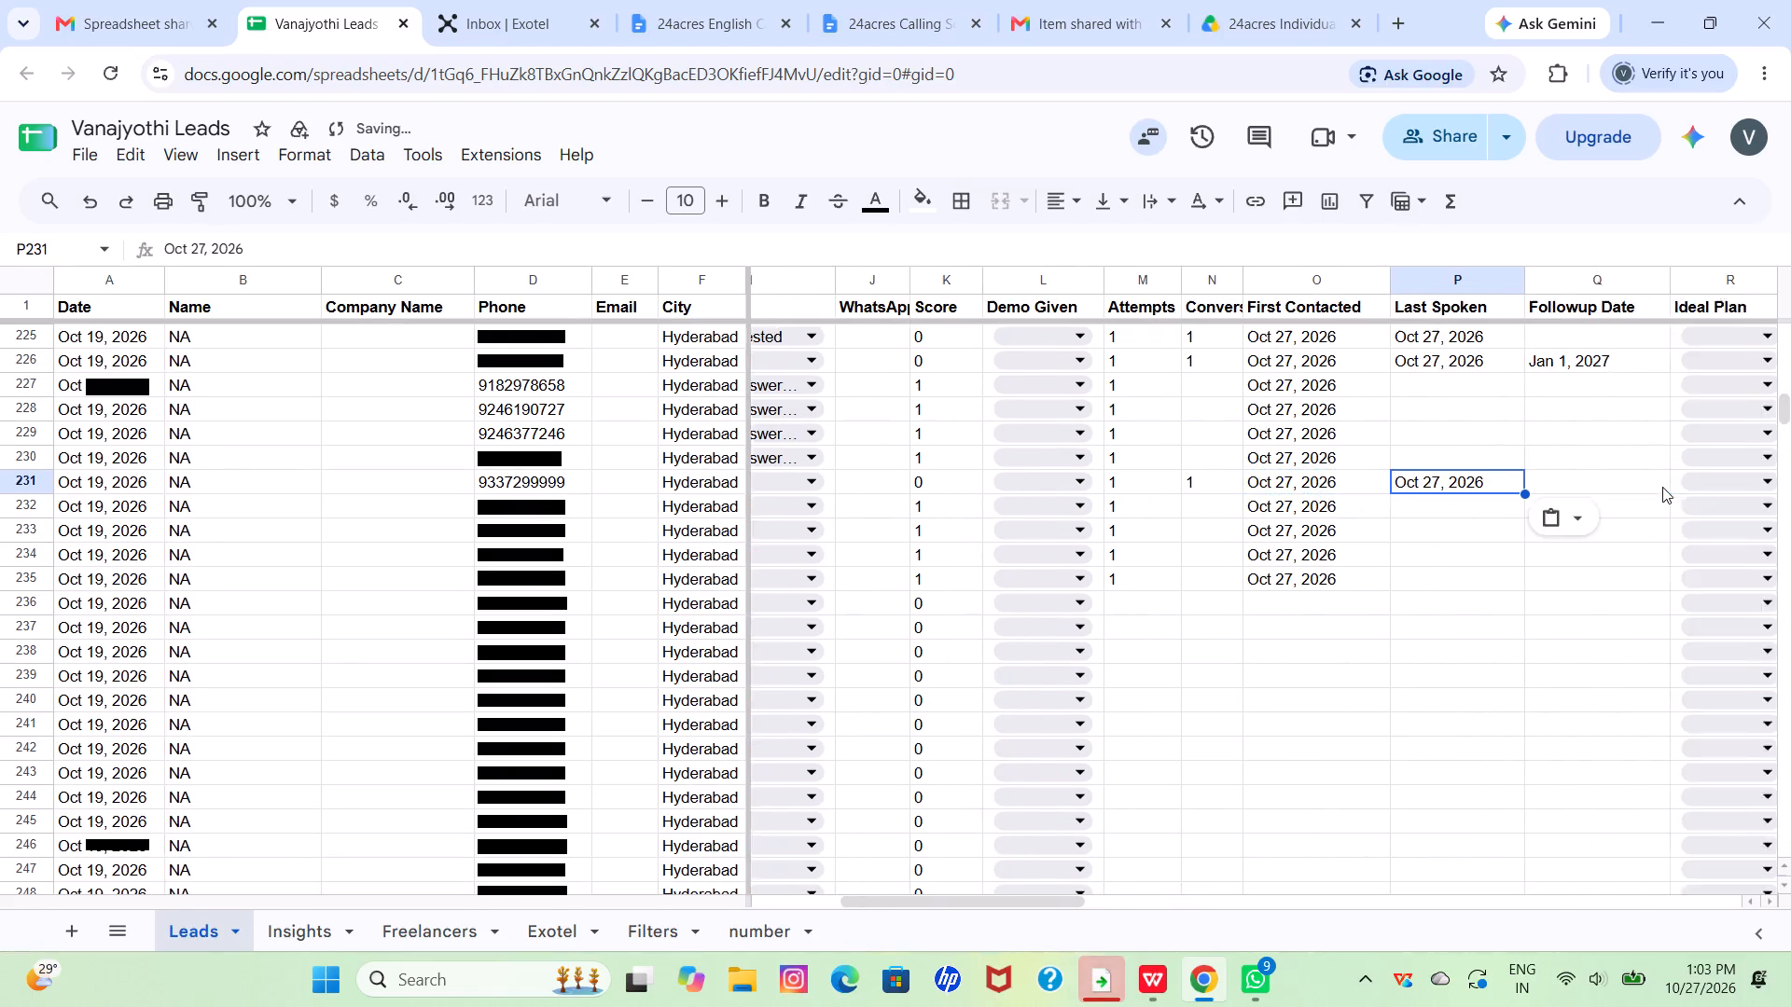
scroll(1662, 487, left, 1)
scroll(1534, 483, left, 1)
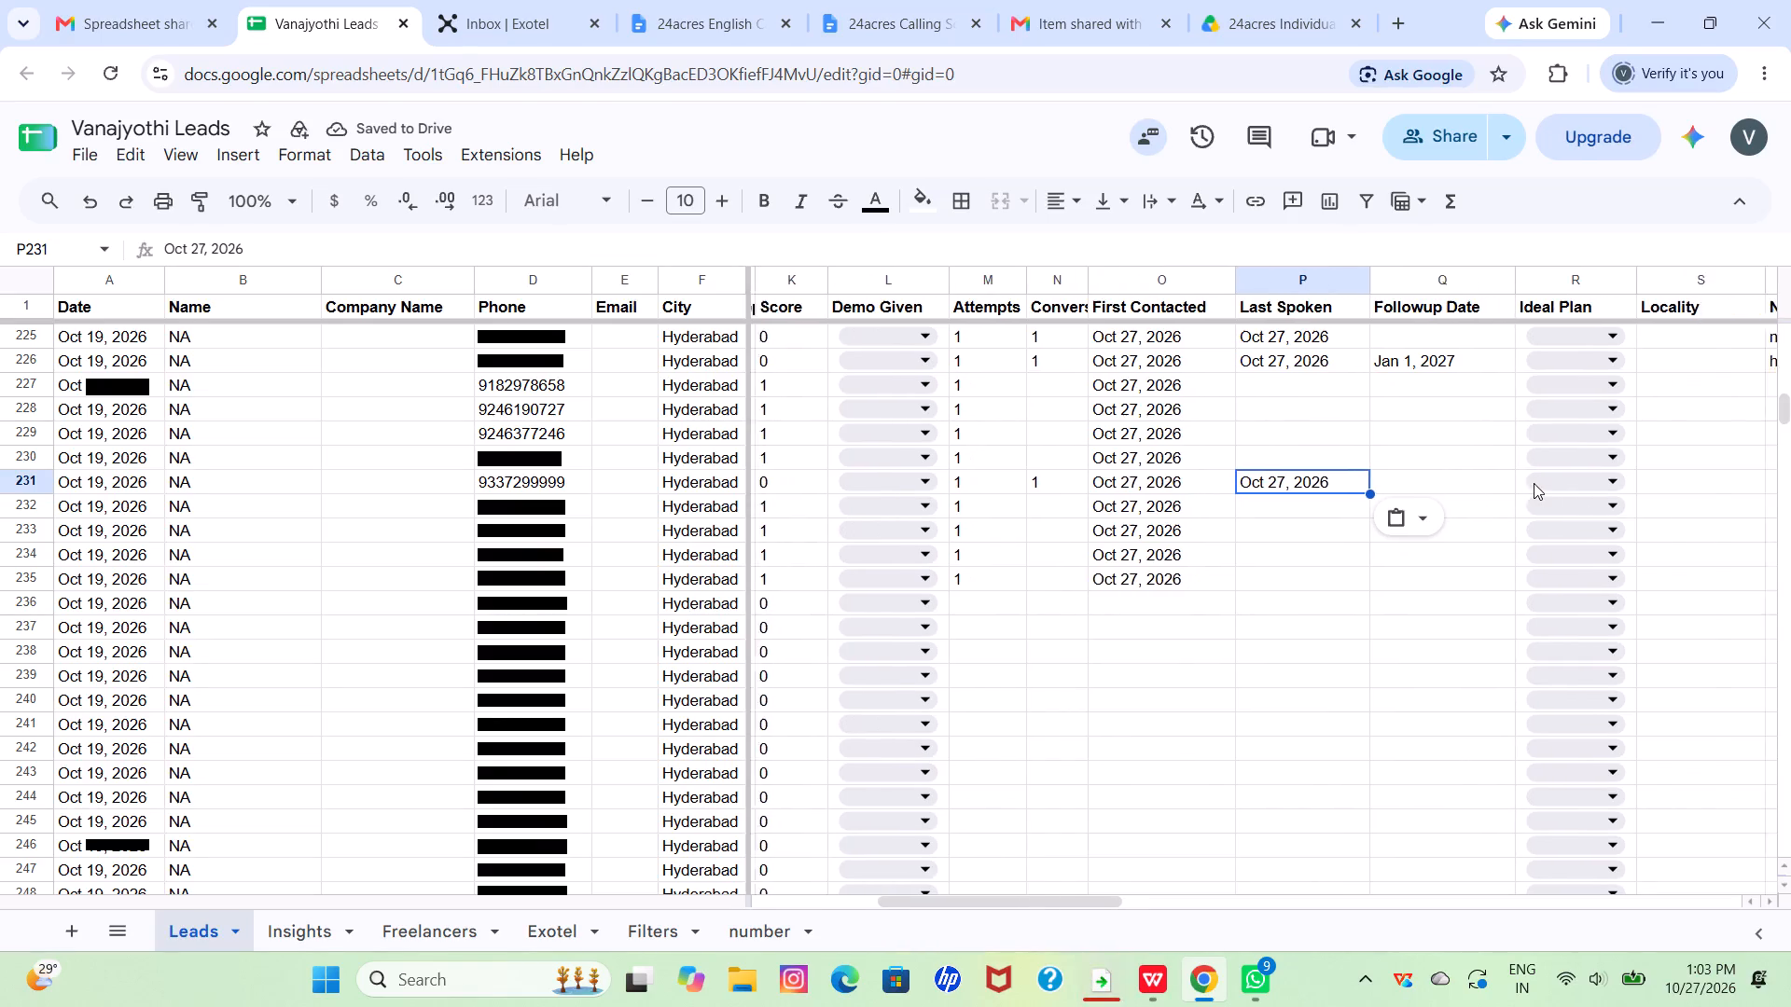
scroll(1534, 483, left, 1)
click(1402, 493)
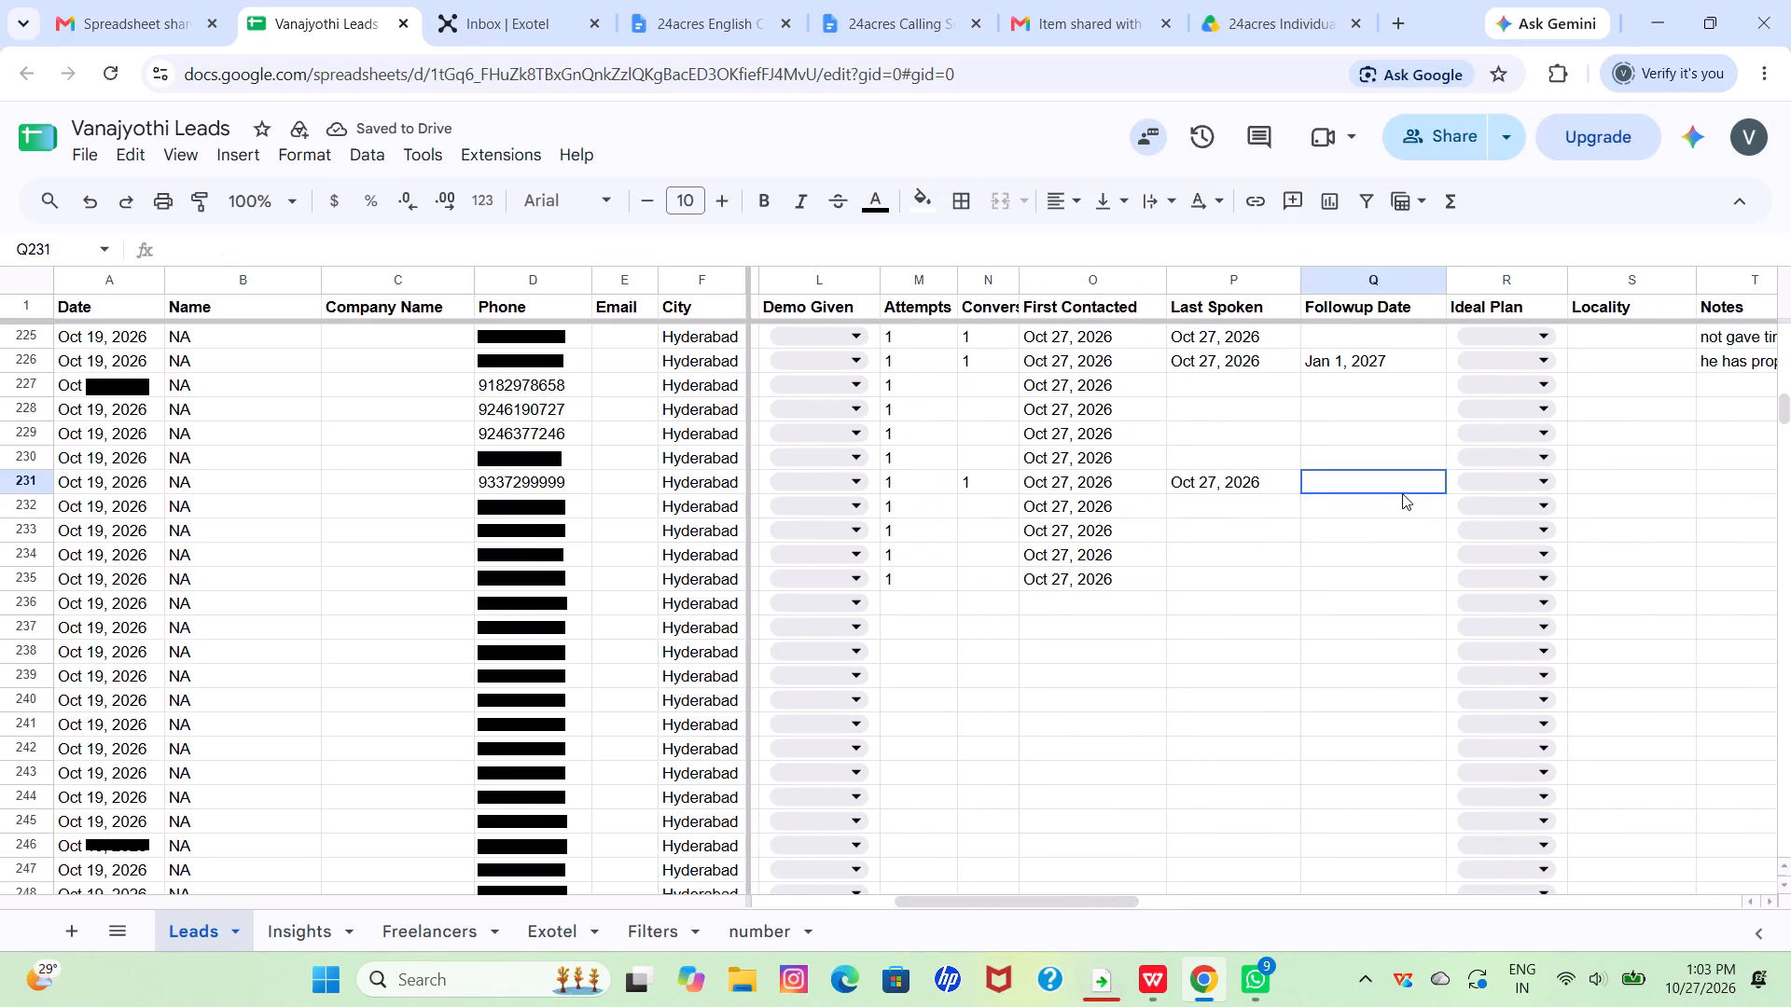
key(ctrl+v)
scroll(1402, 493, left, 2)
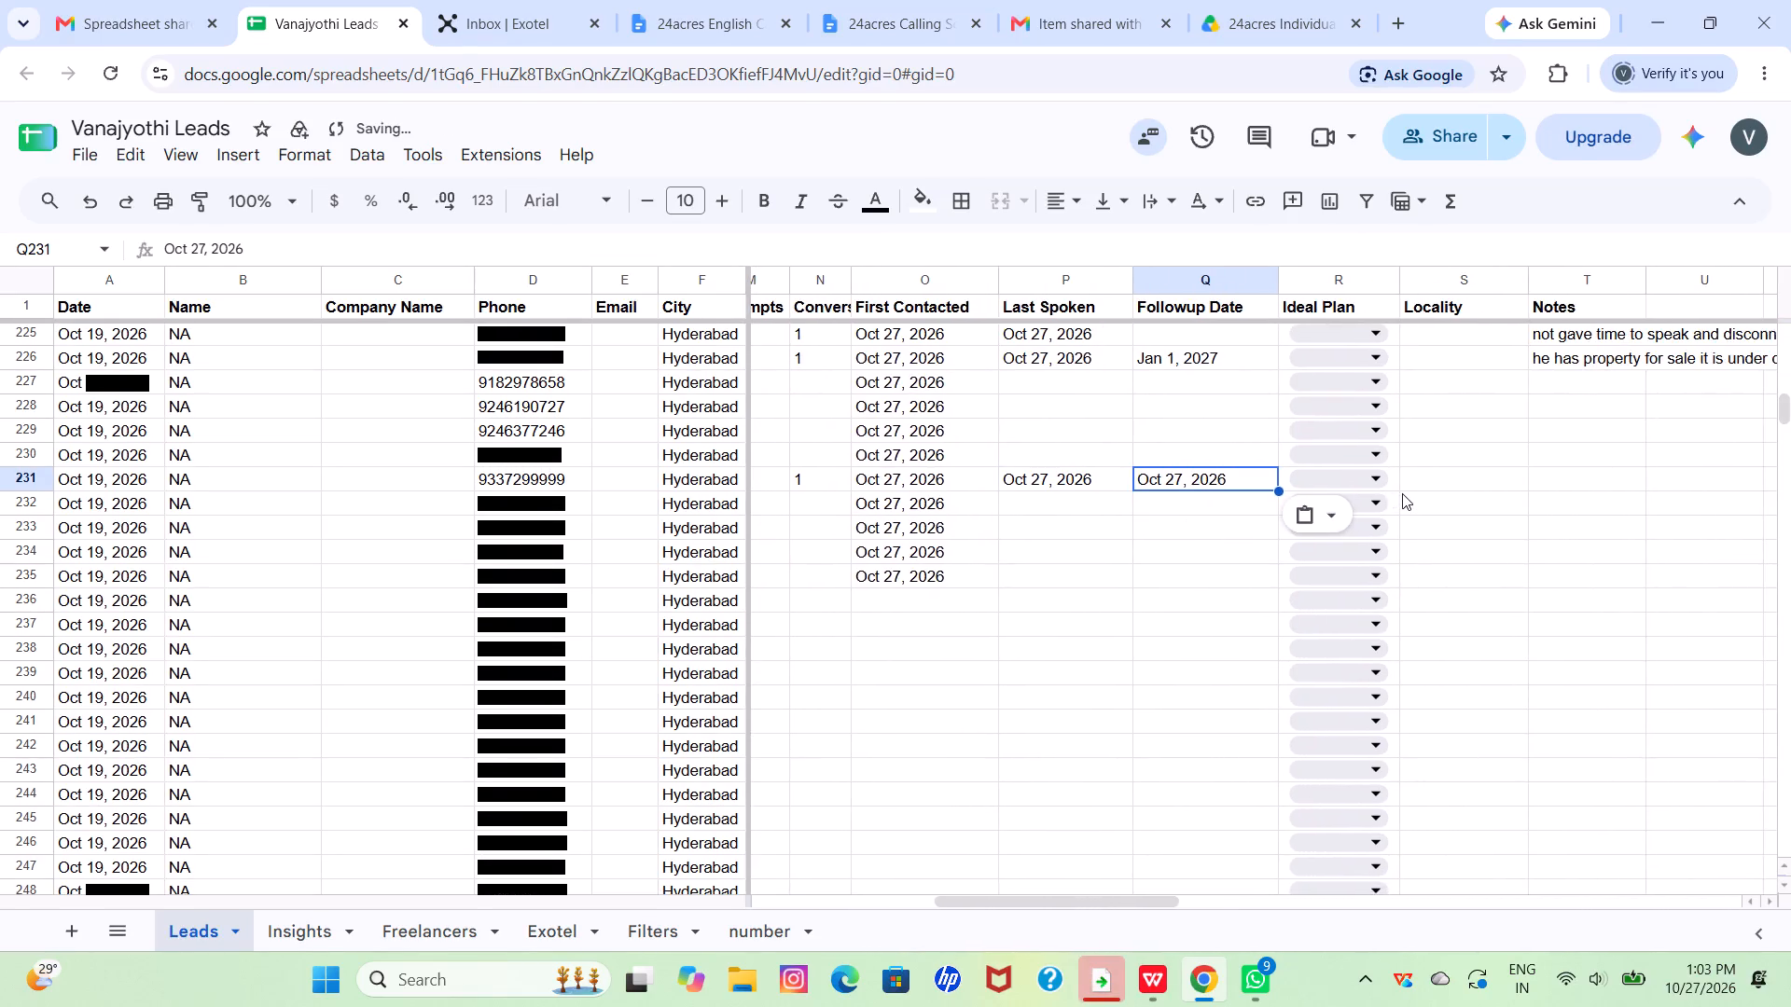
Enter the note "he his having his lunch and said call me evening" in the Notes cell of row 231.
scroll(1402, 493, left, 1)
click(1425, 476)
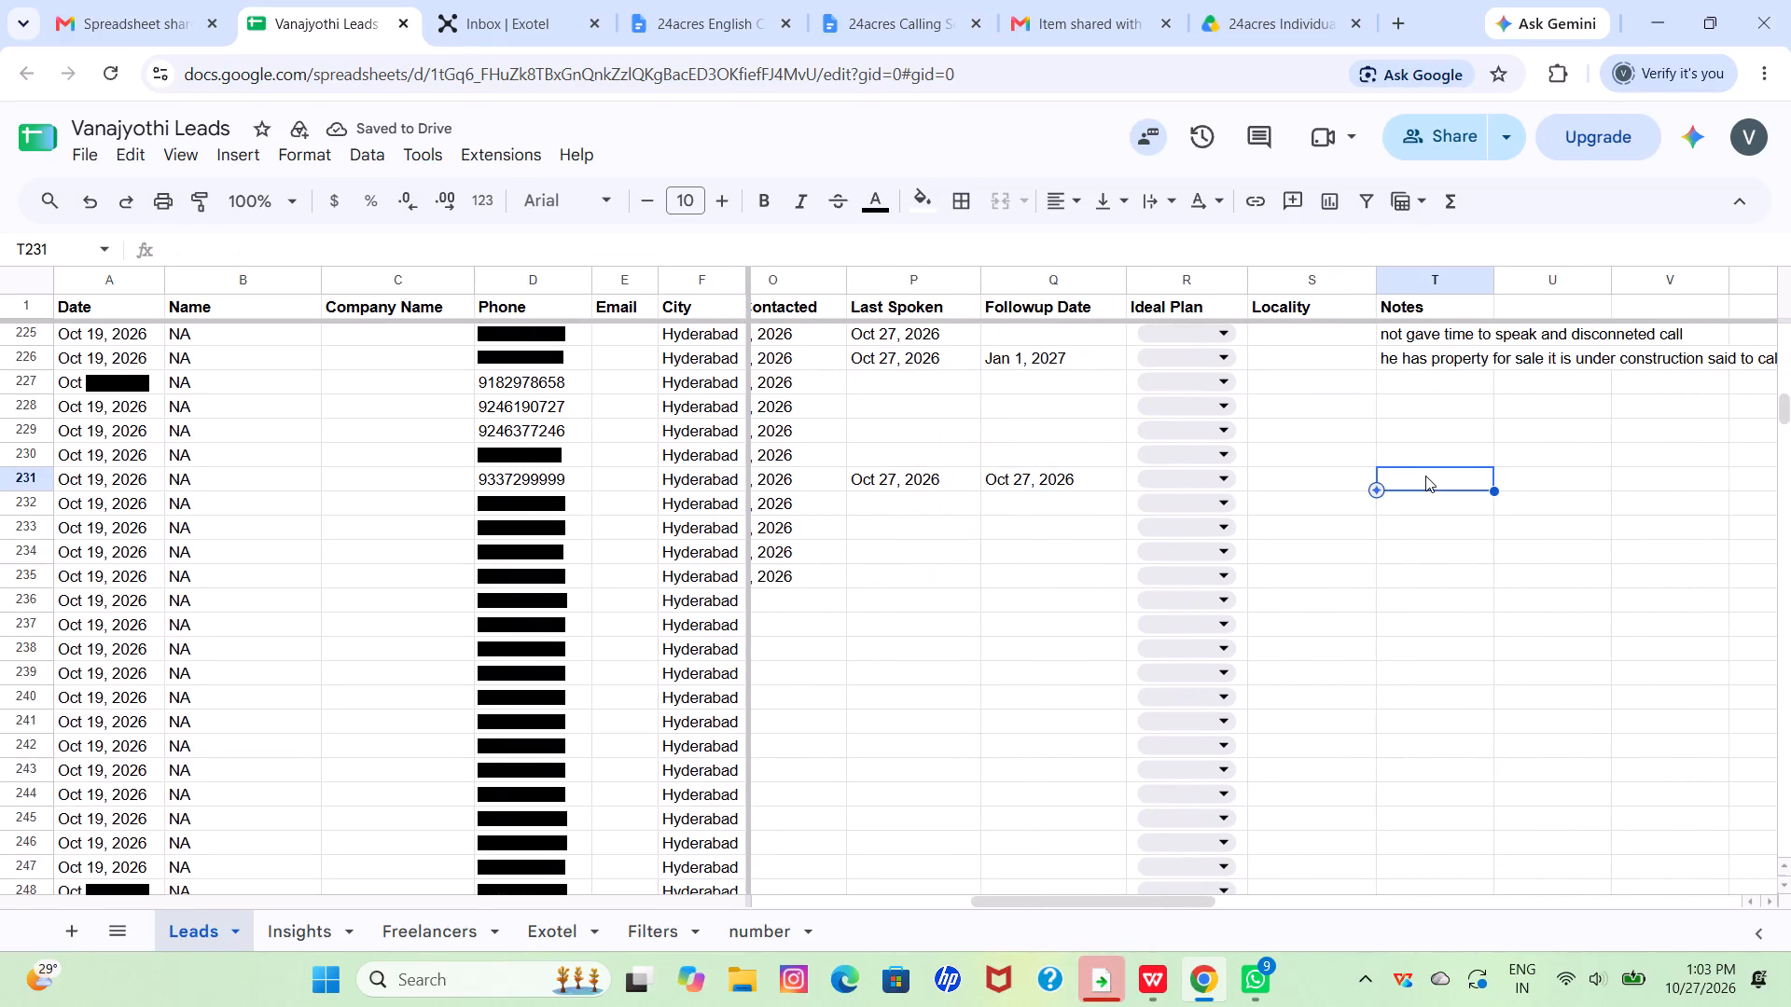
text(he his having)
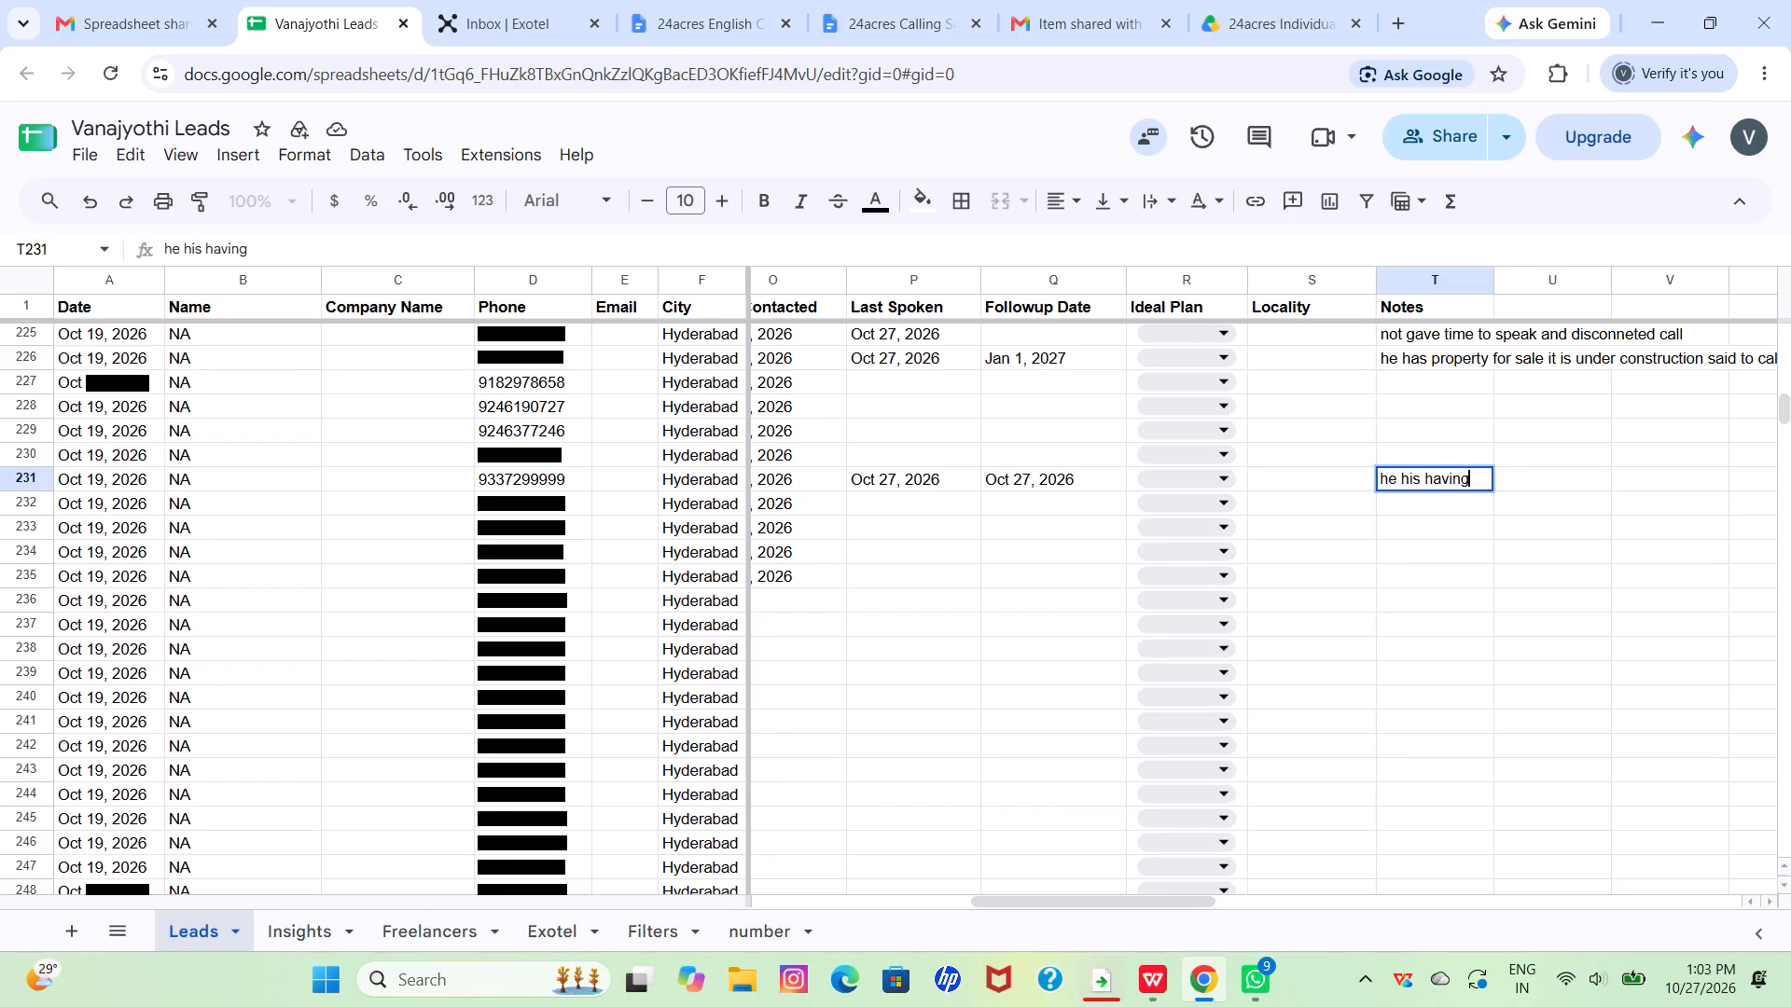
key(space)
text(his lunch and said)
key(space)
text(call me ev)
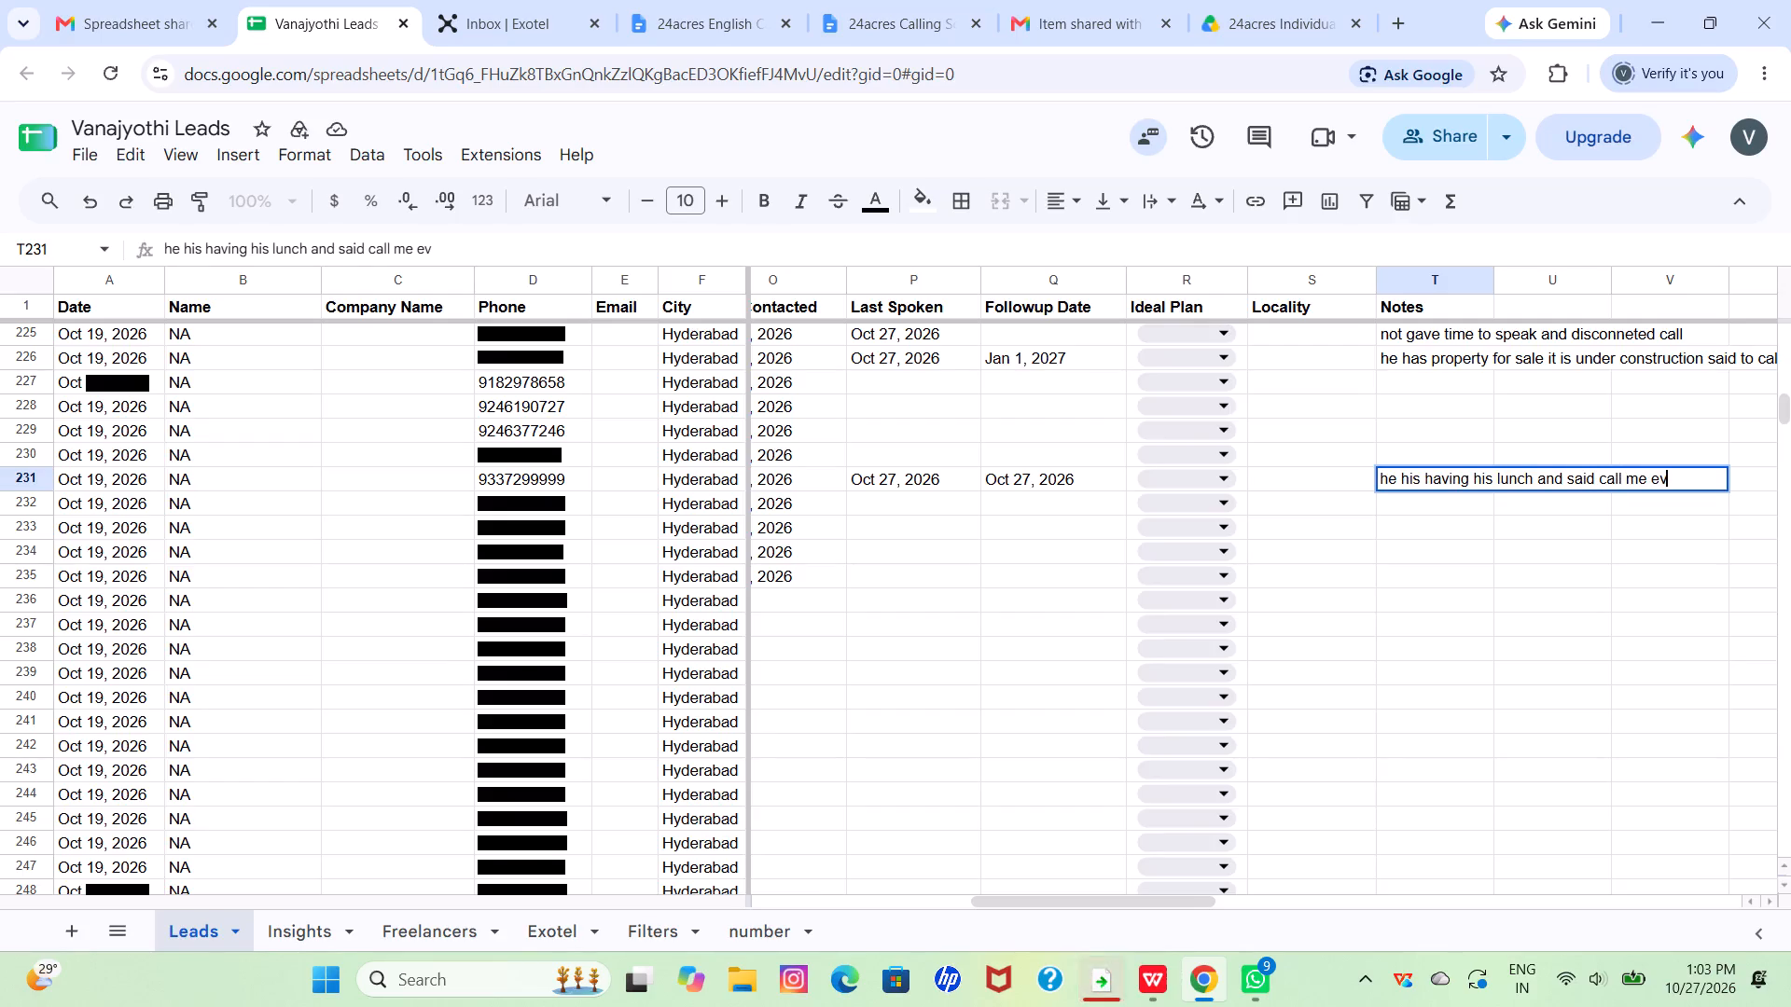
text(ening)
click(1402, 540)
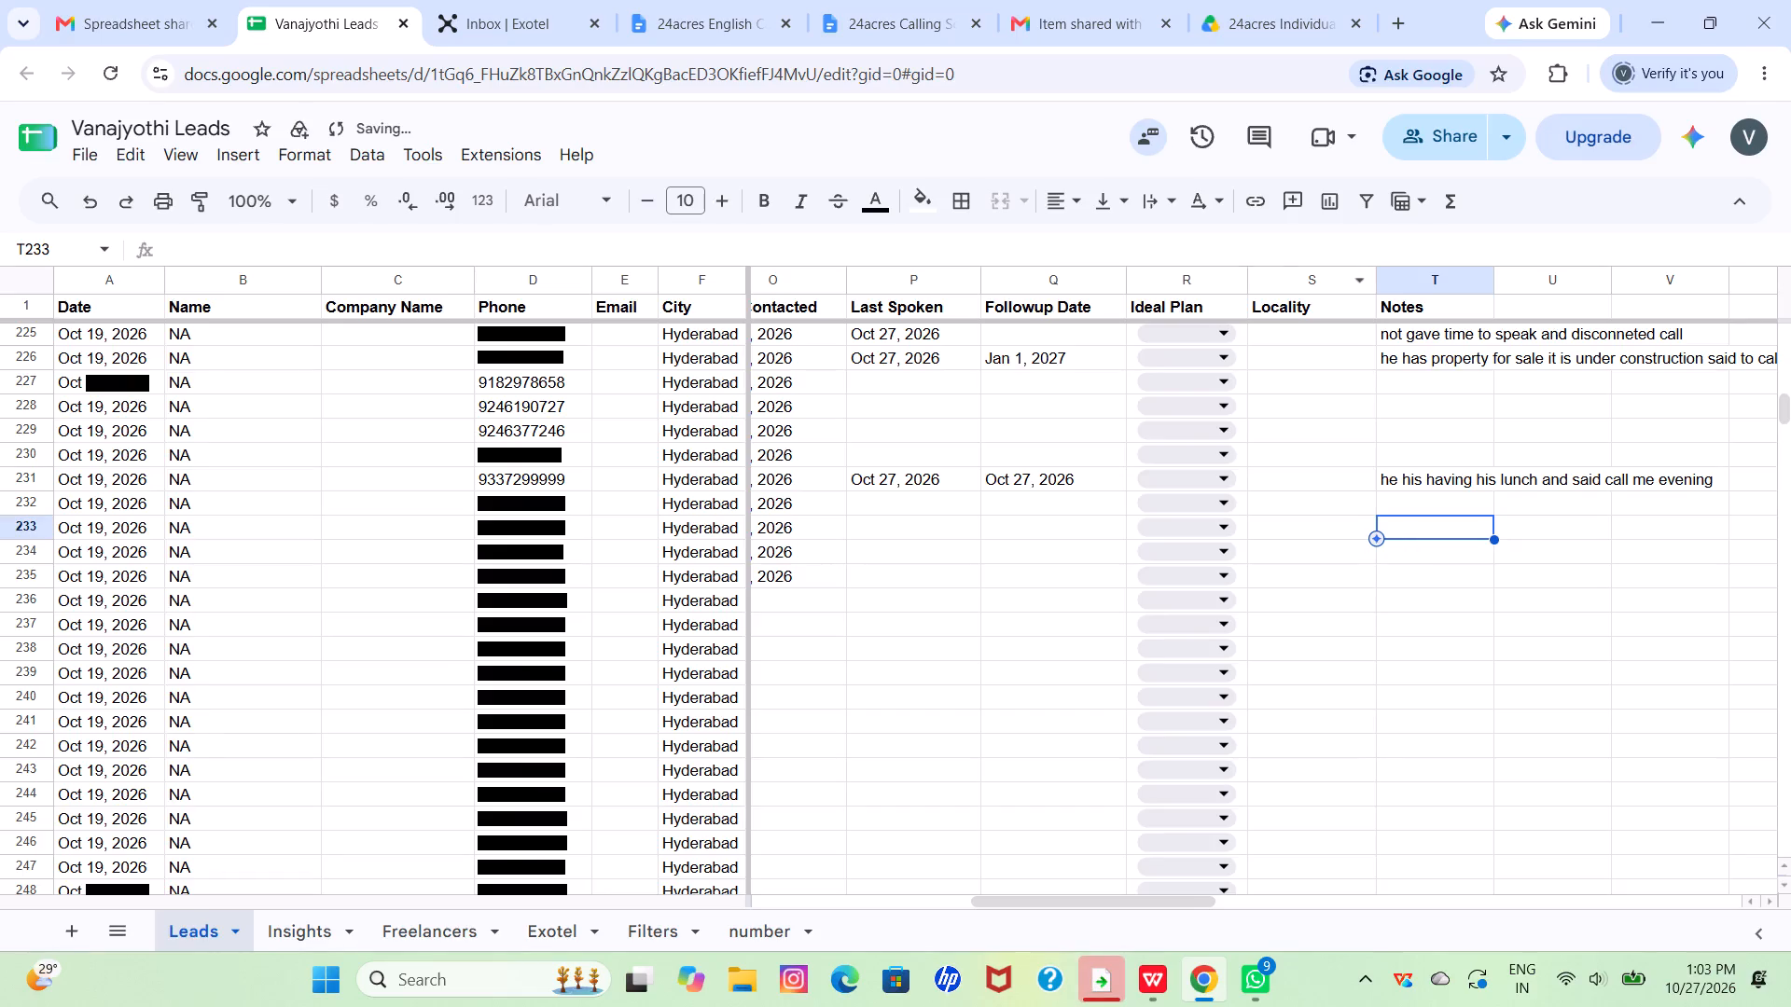
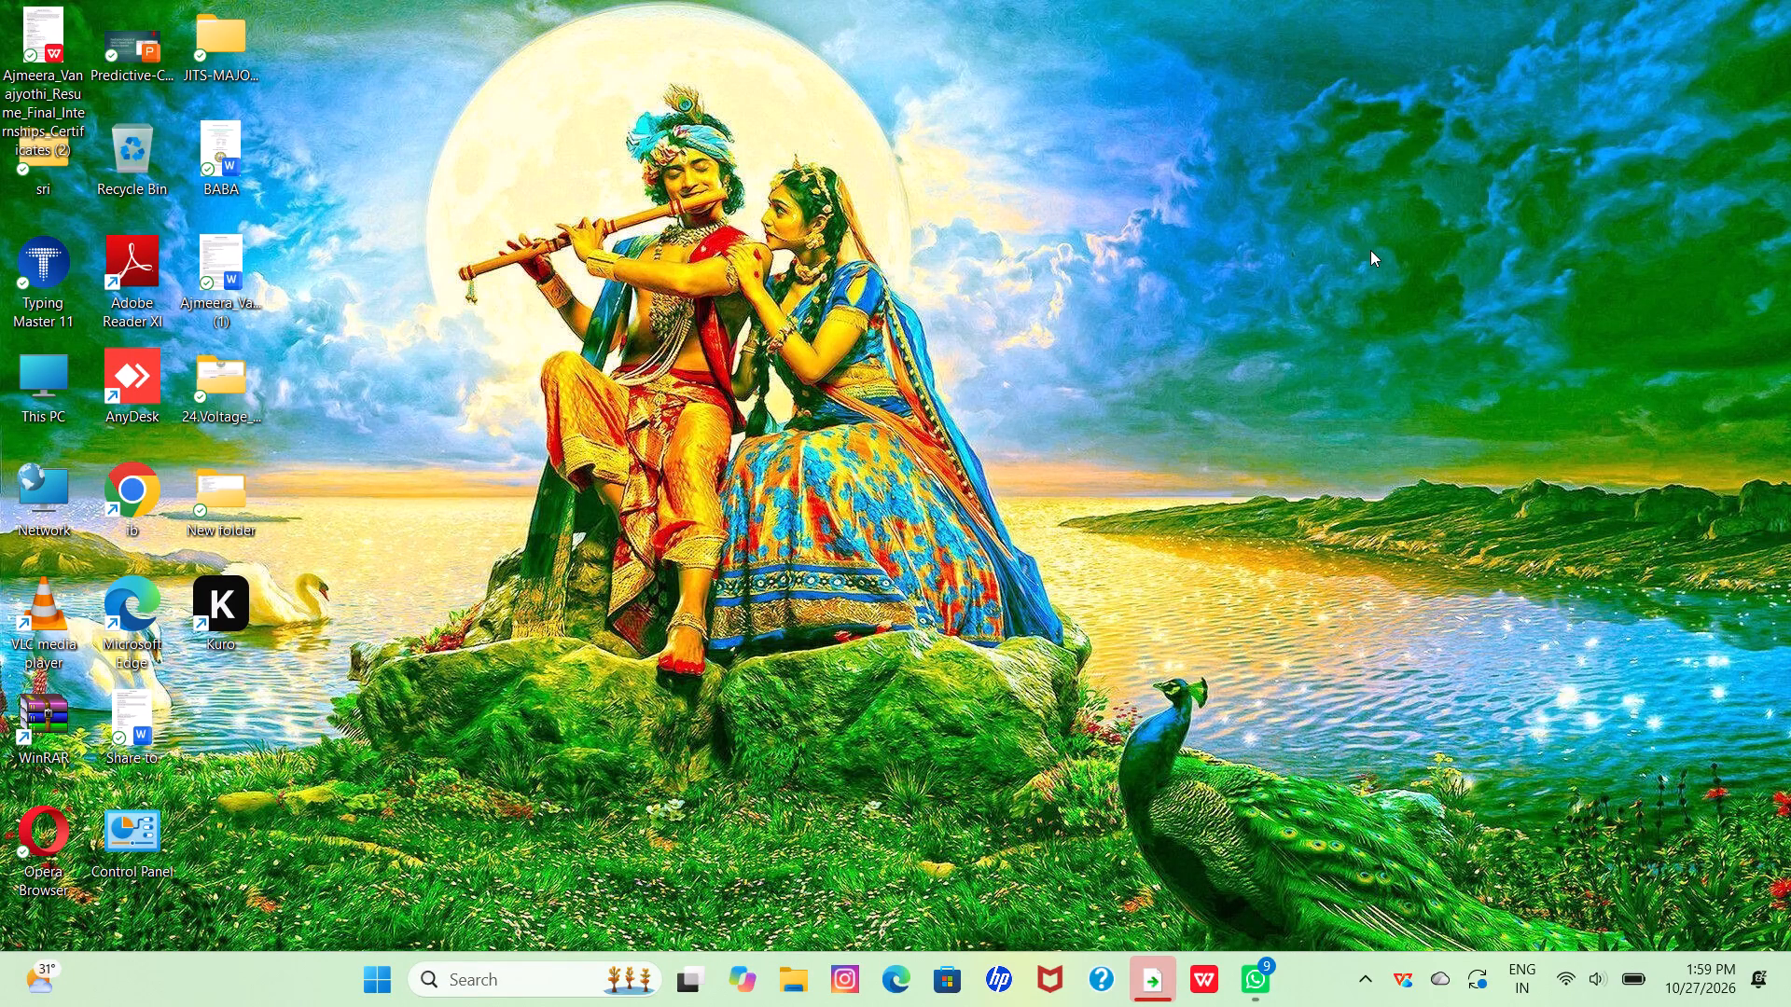
Refresh the Windows desktop.
right_click(1247, 248)
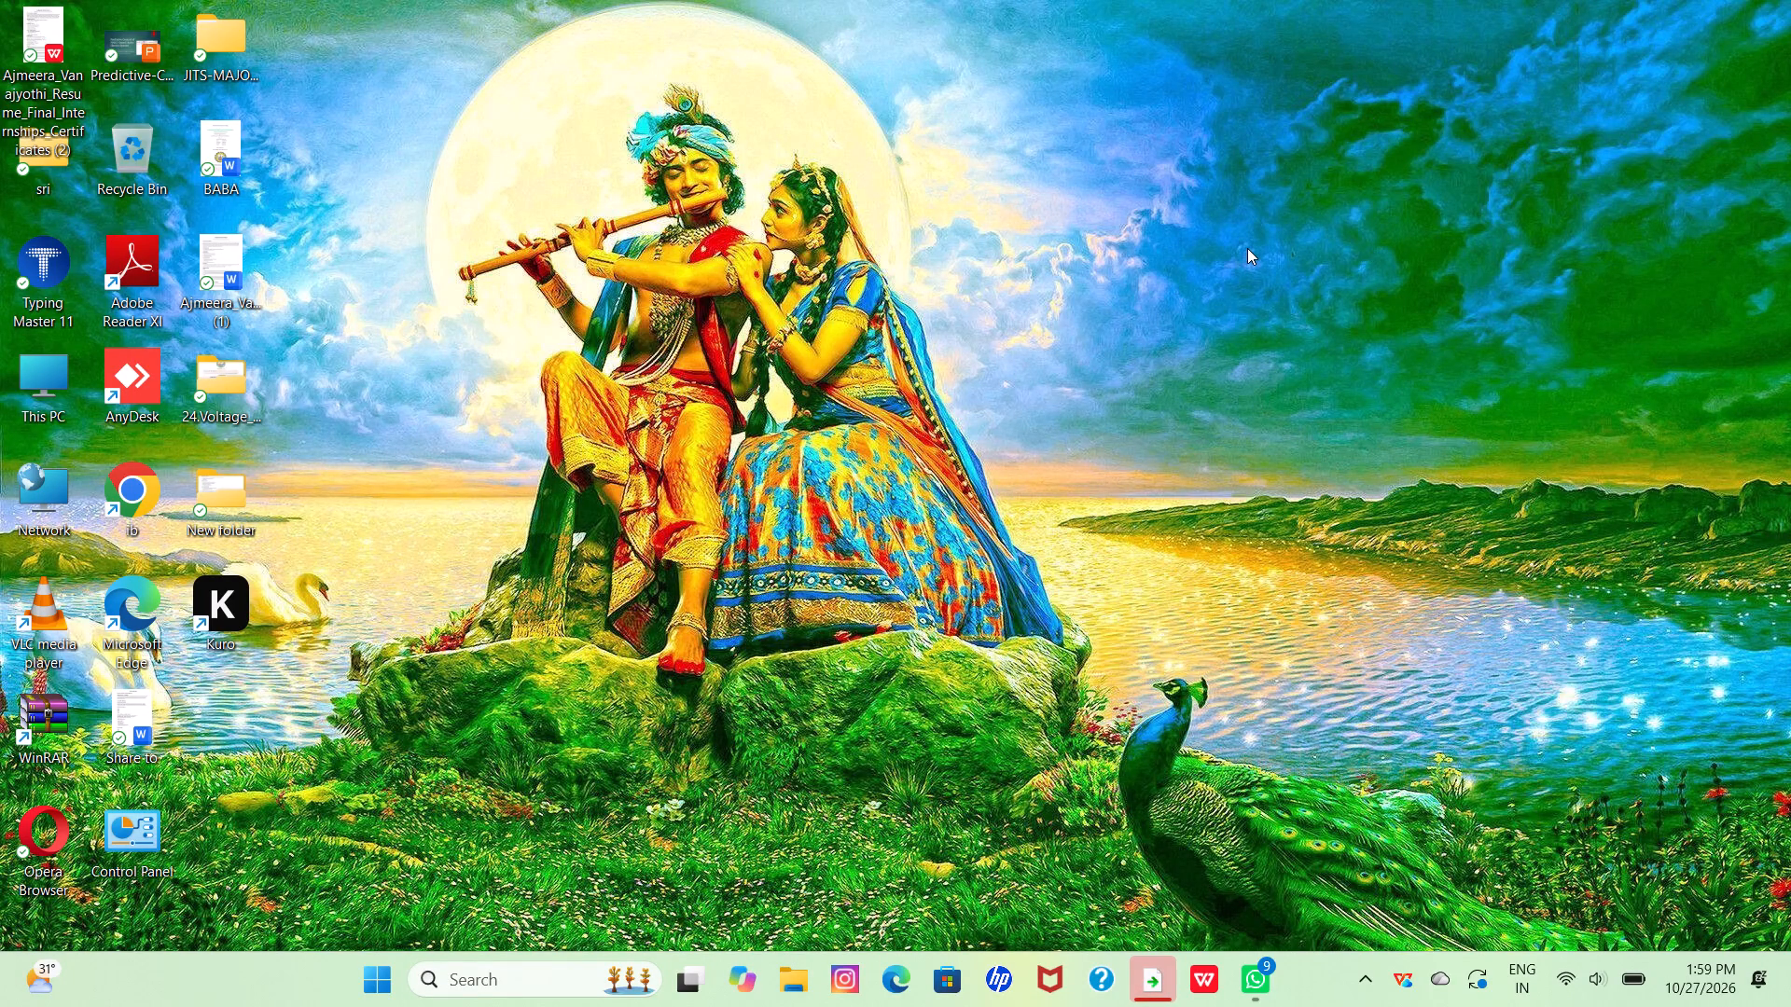
right_click(1247, 248)
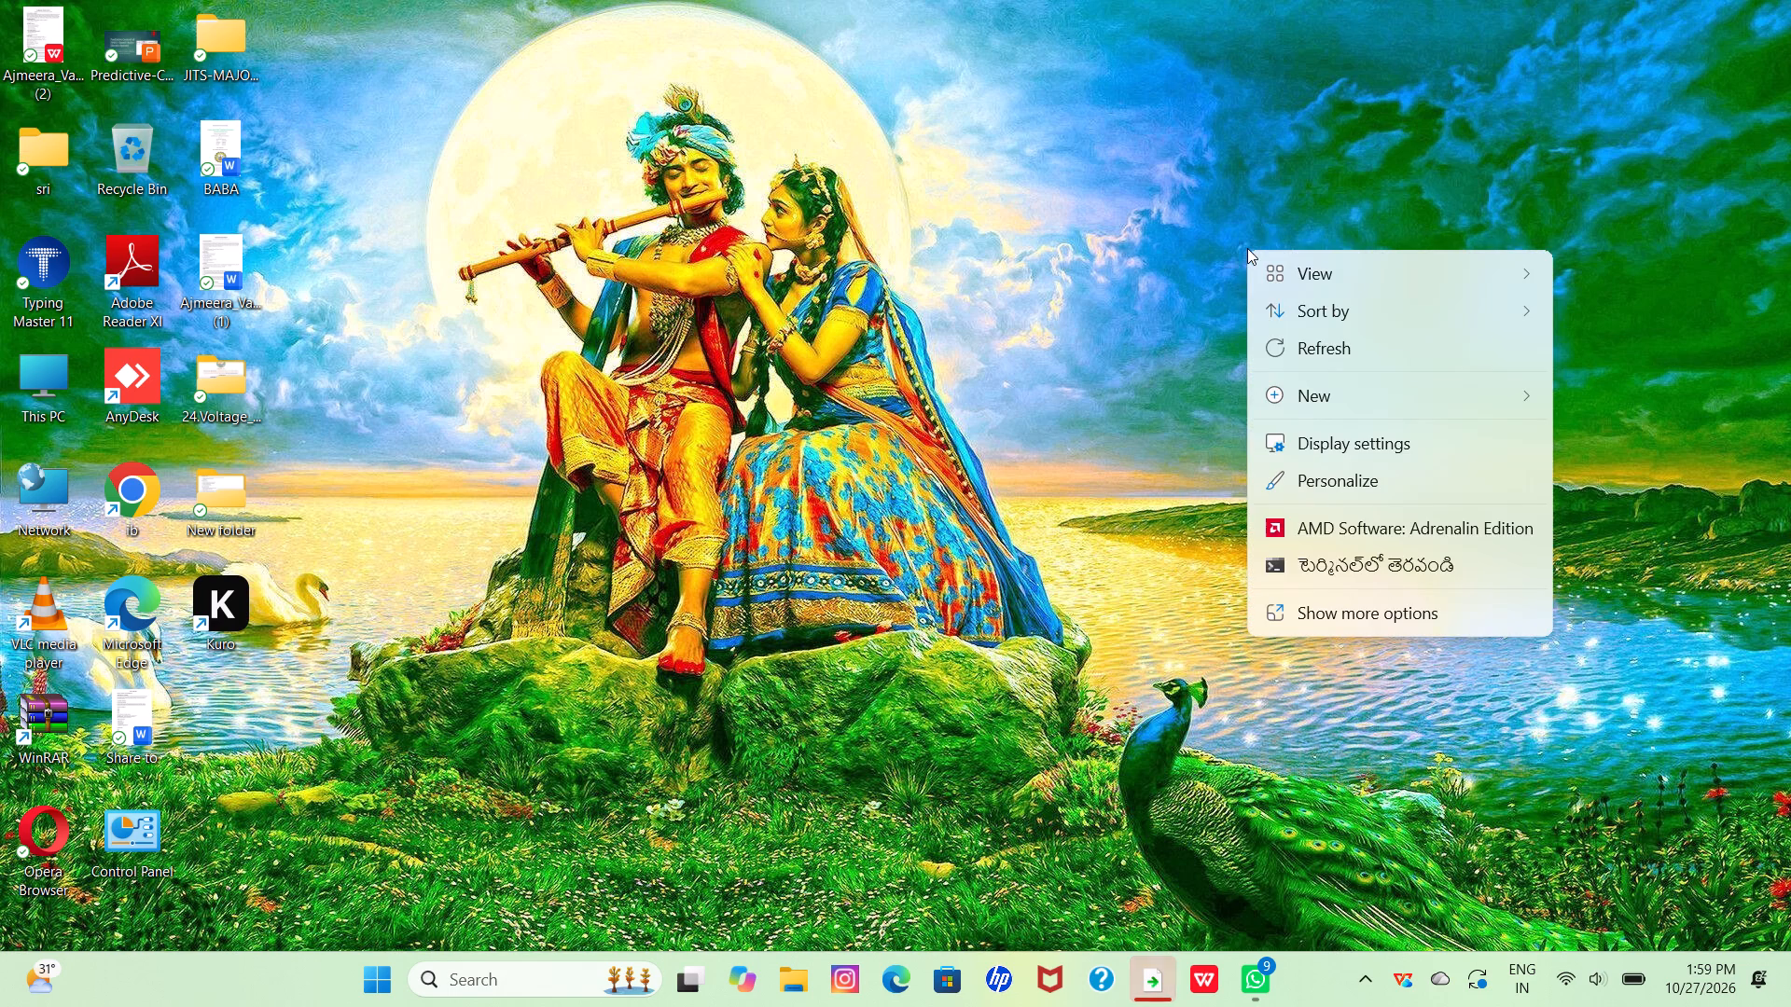
click(1337, 343)
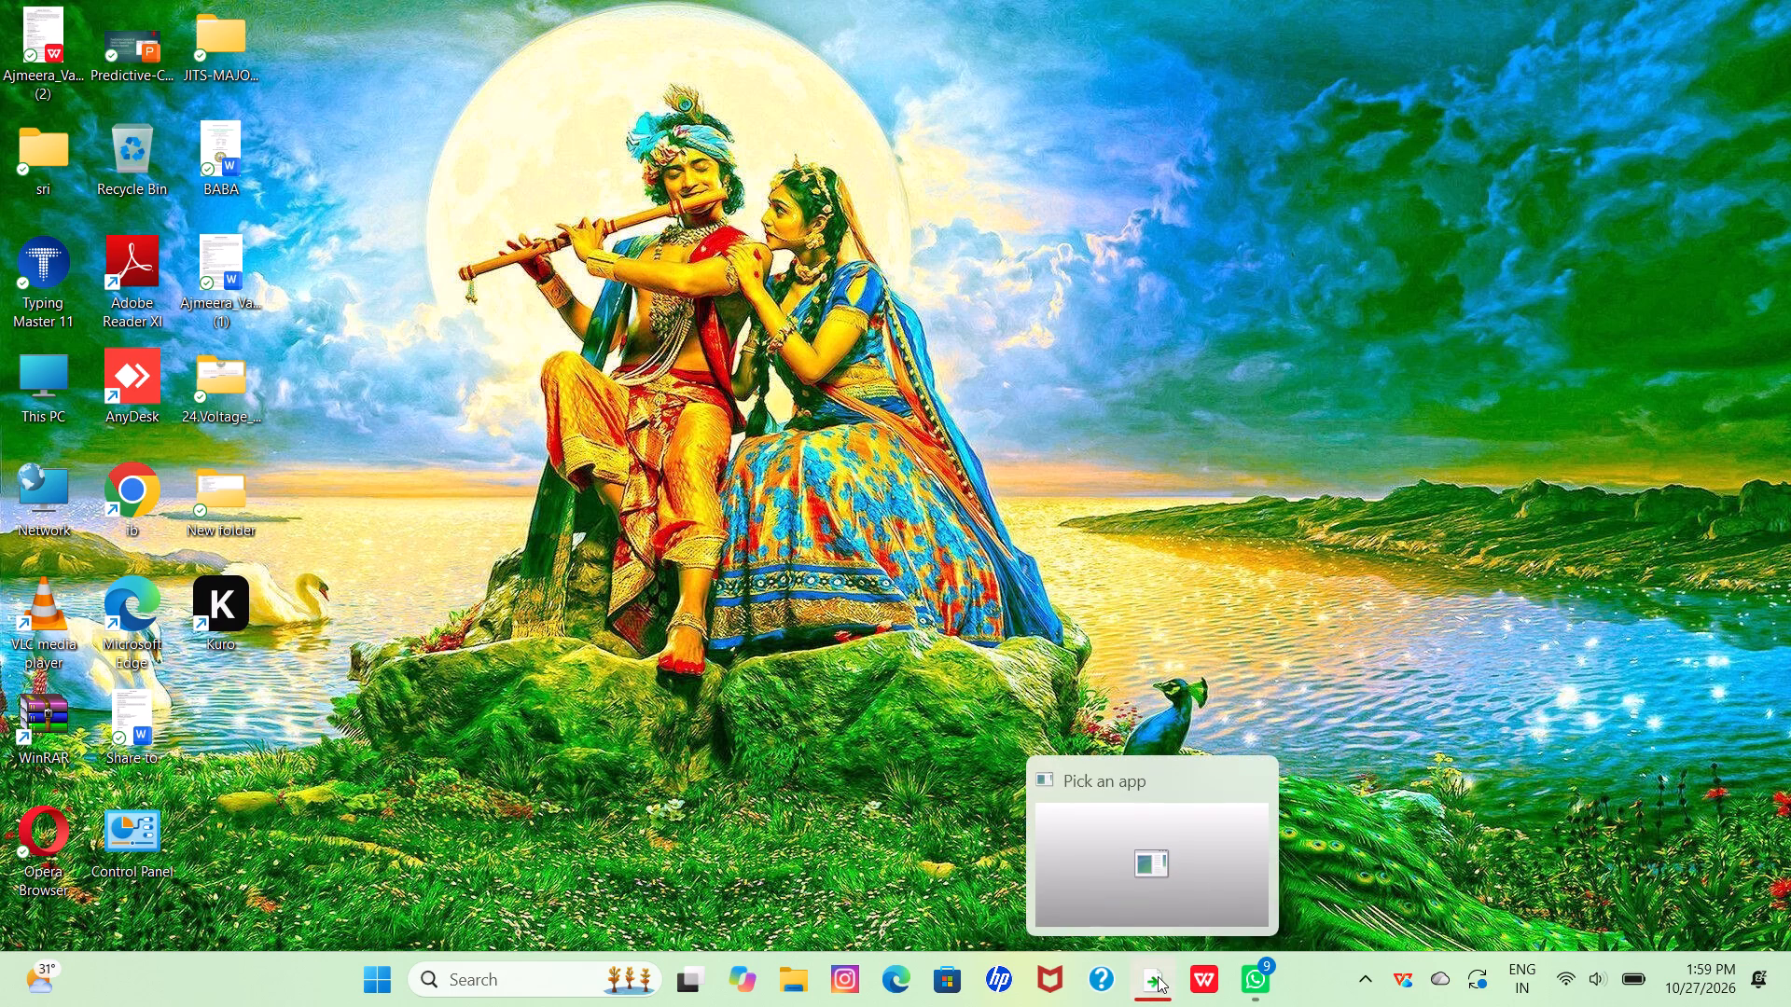
Close the leftover "Pick an app" window.
click(1255, 793)
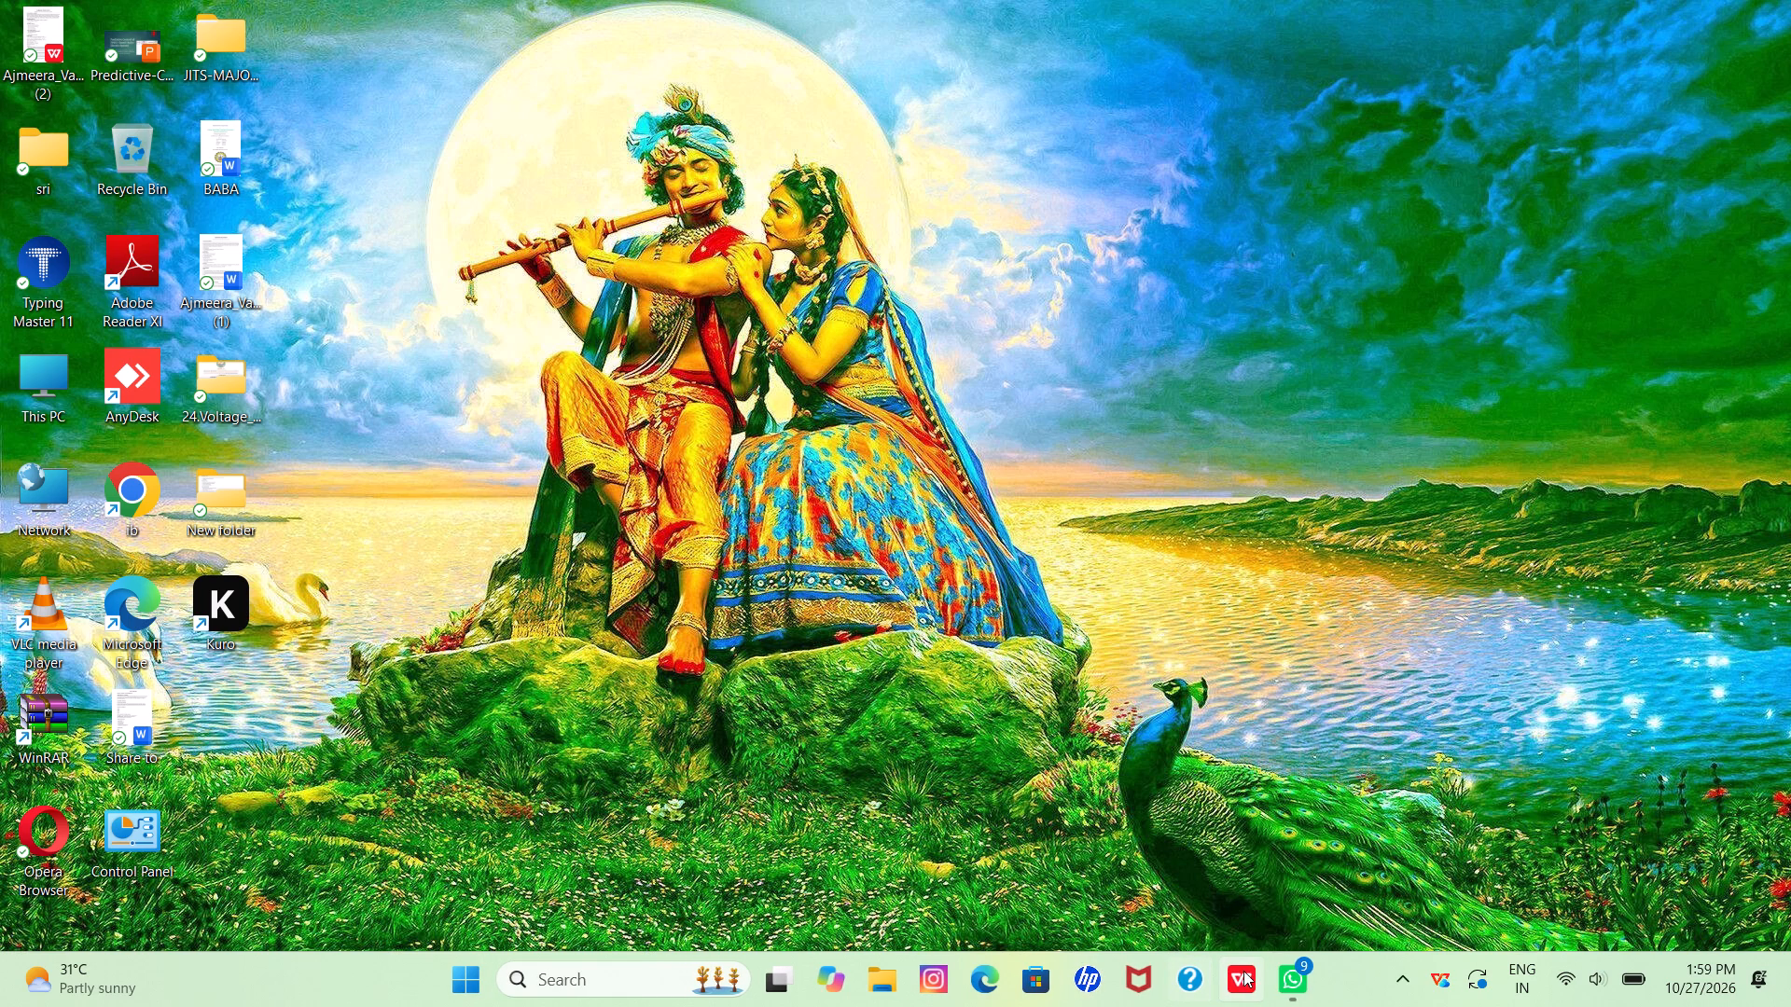
Launch WPS Office from the desktop.
click(1243, 964)
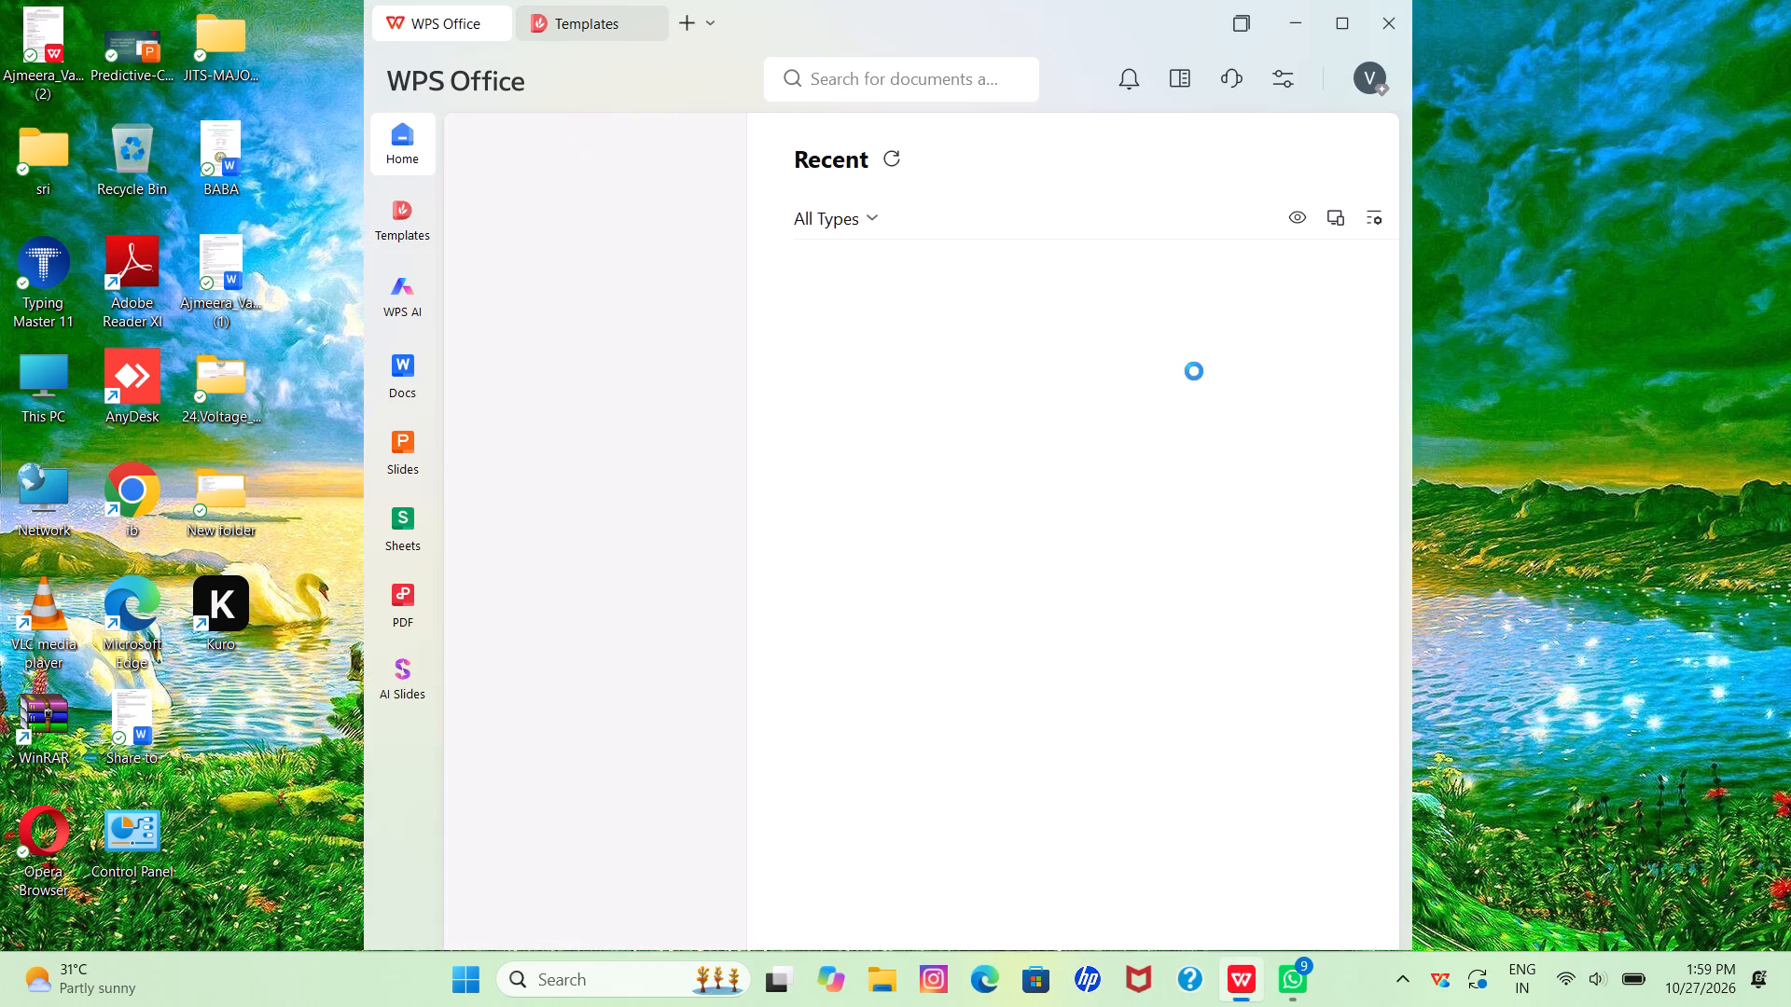
Close the WPS Office window.
click(1392, 21)
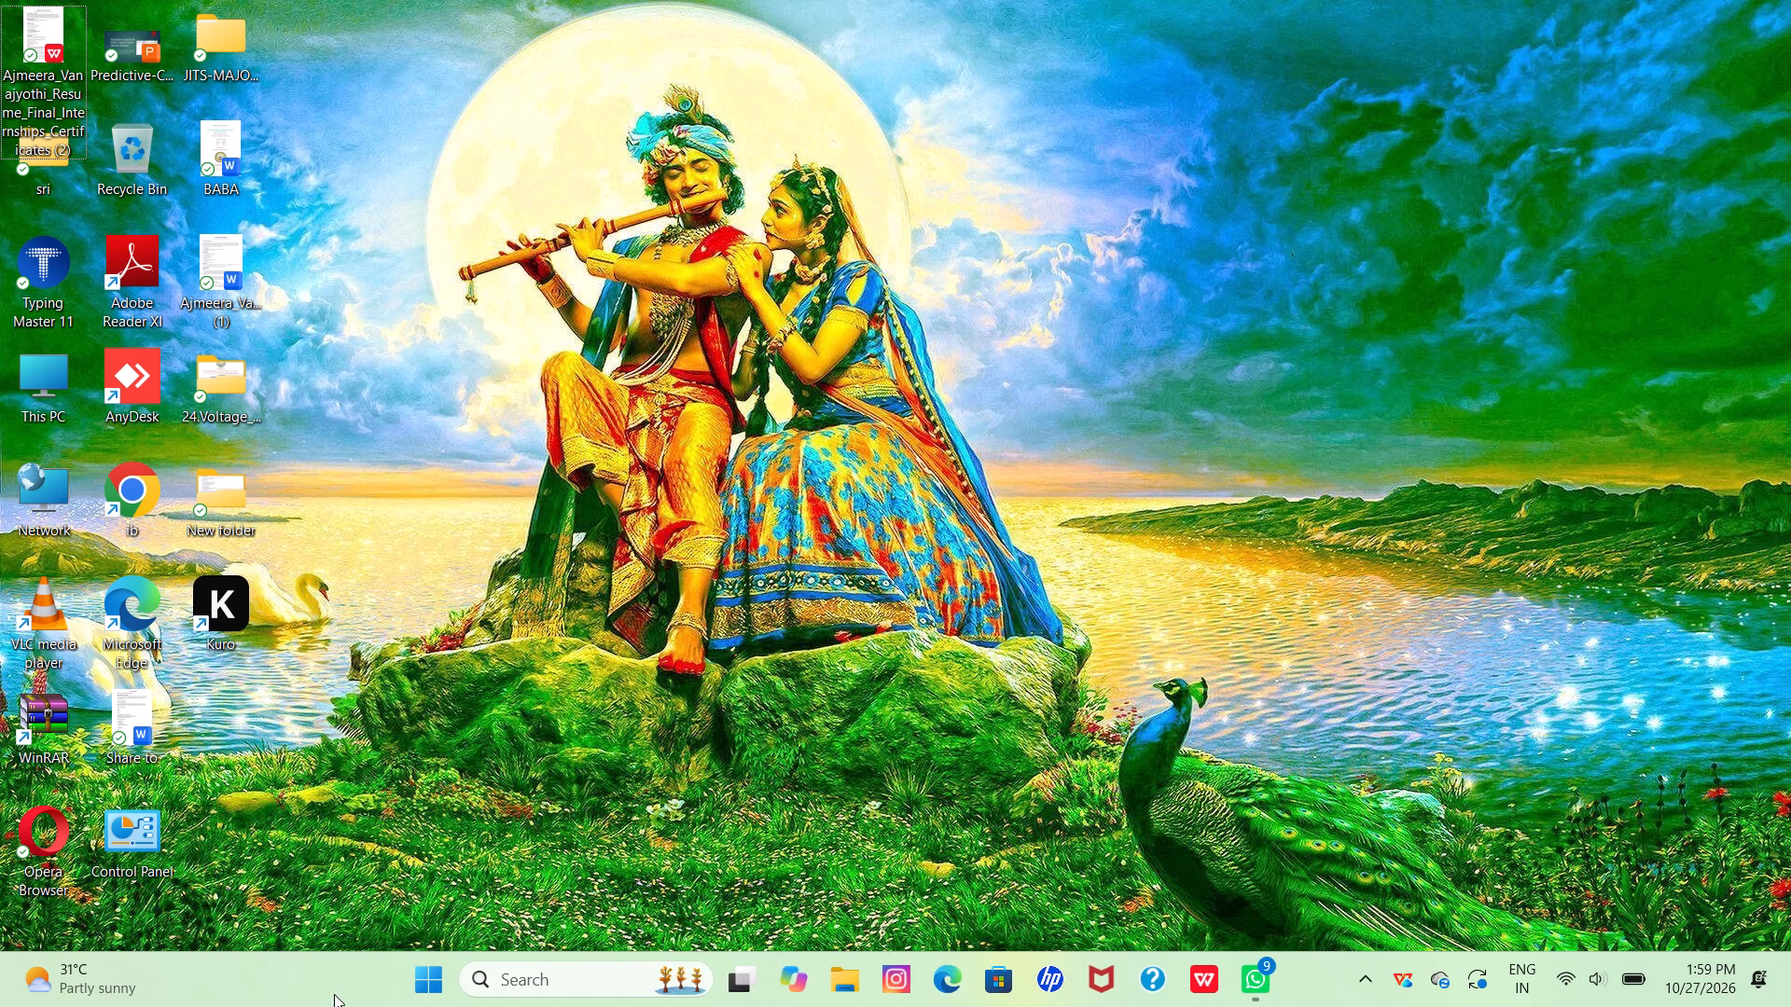
Launch Google Chrome and open the profile labelled "Your Chrome".
click(432, 979)
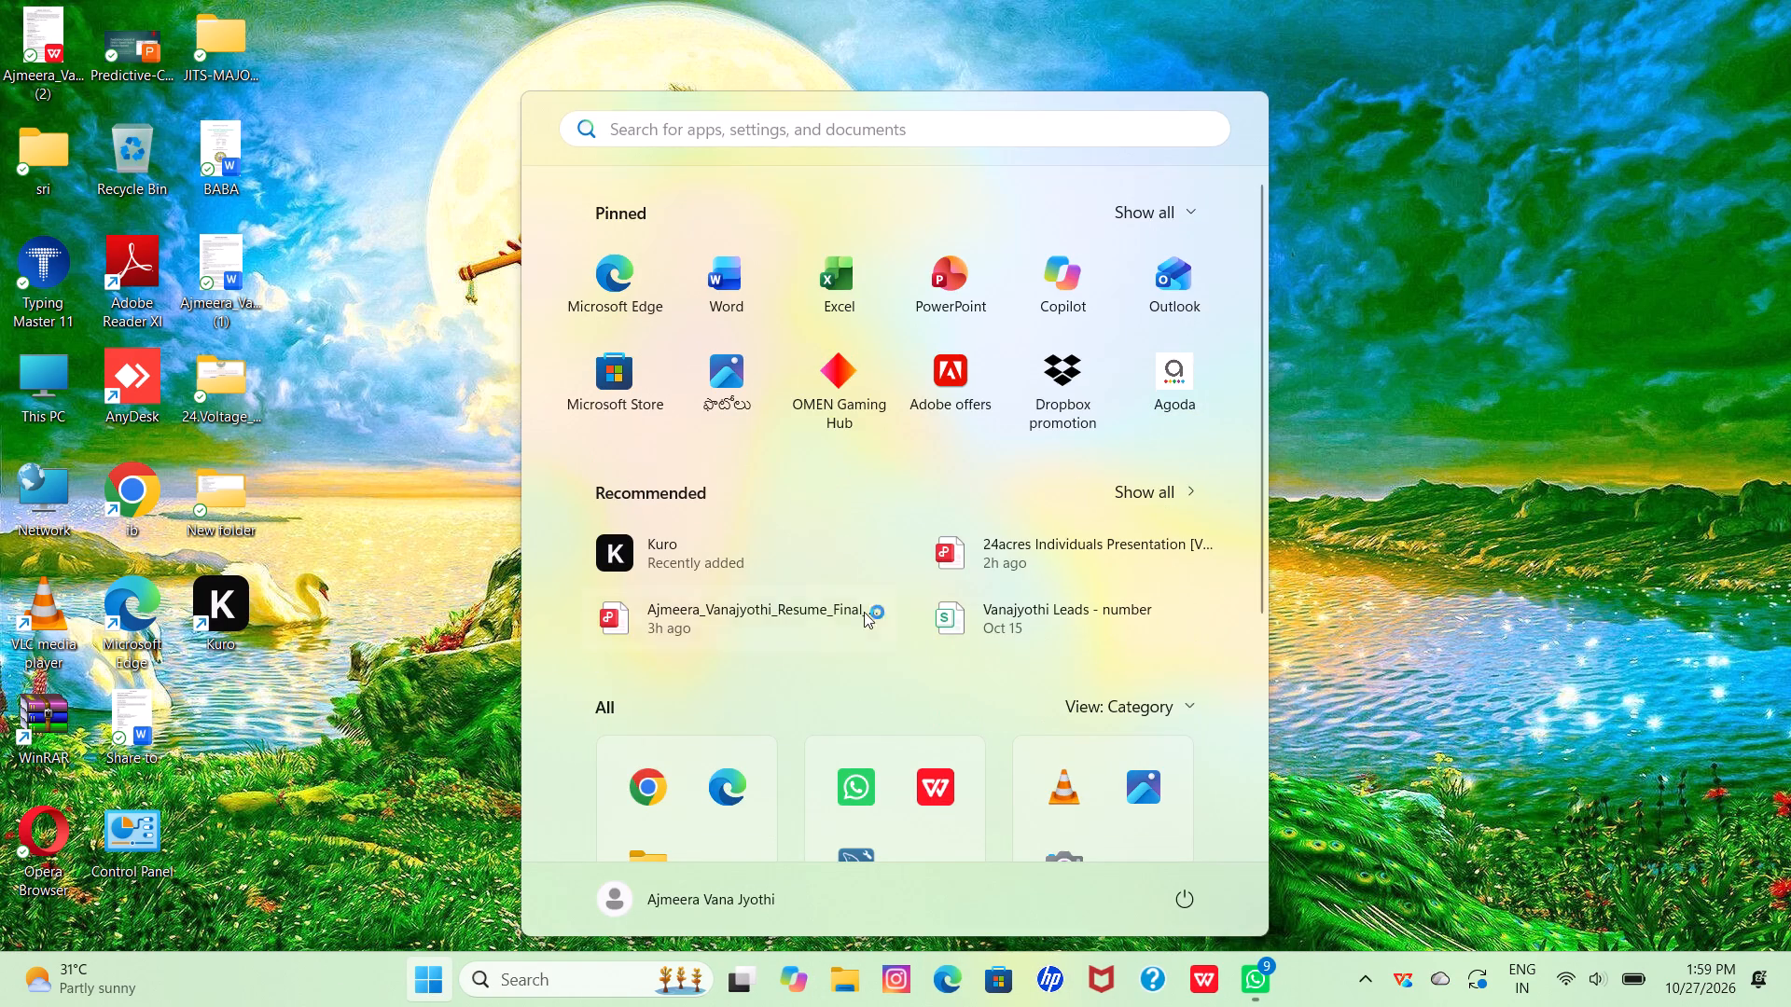
click(649, 794)
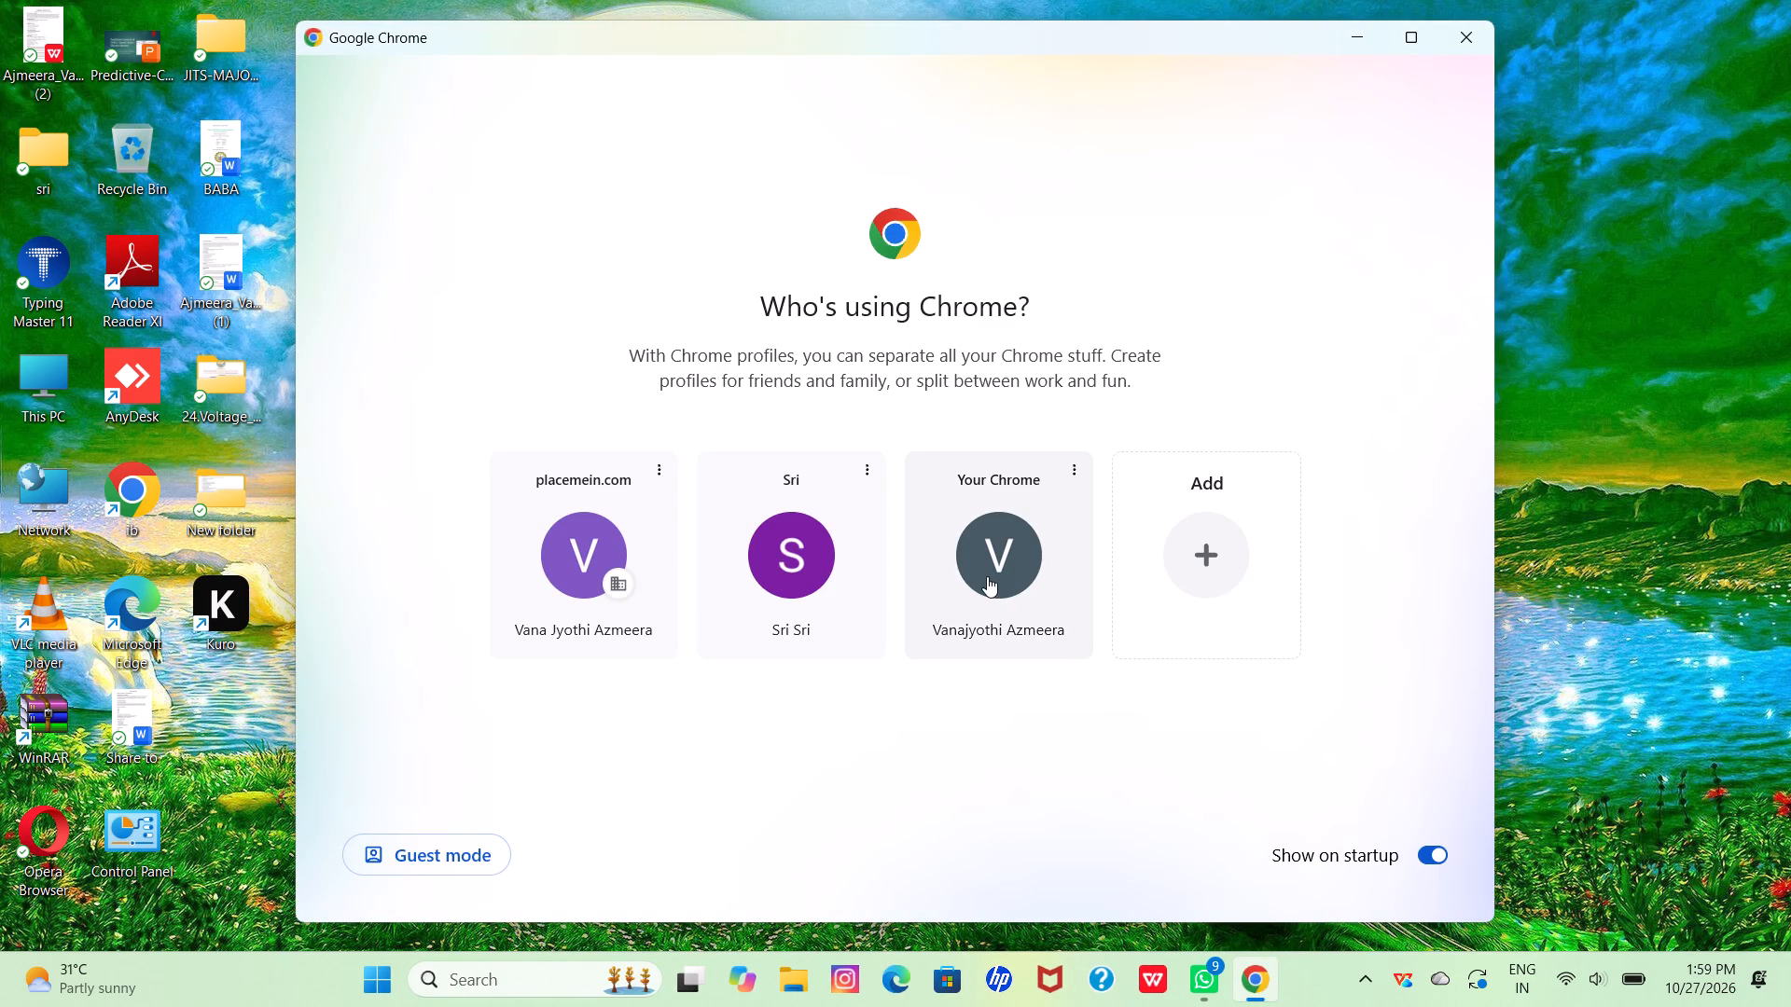
double_click(987, 576)
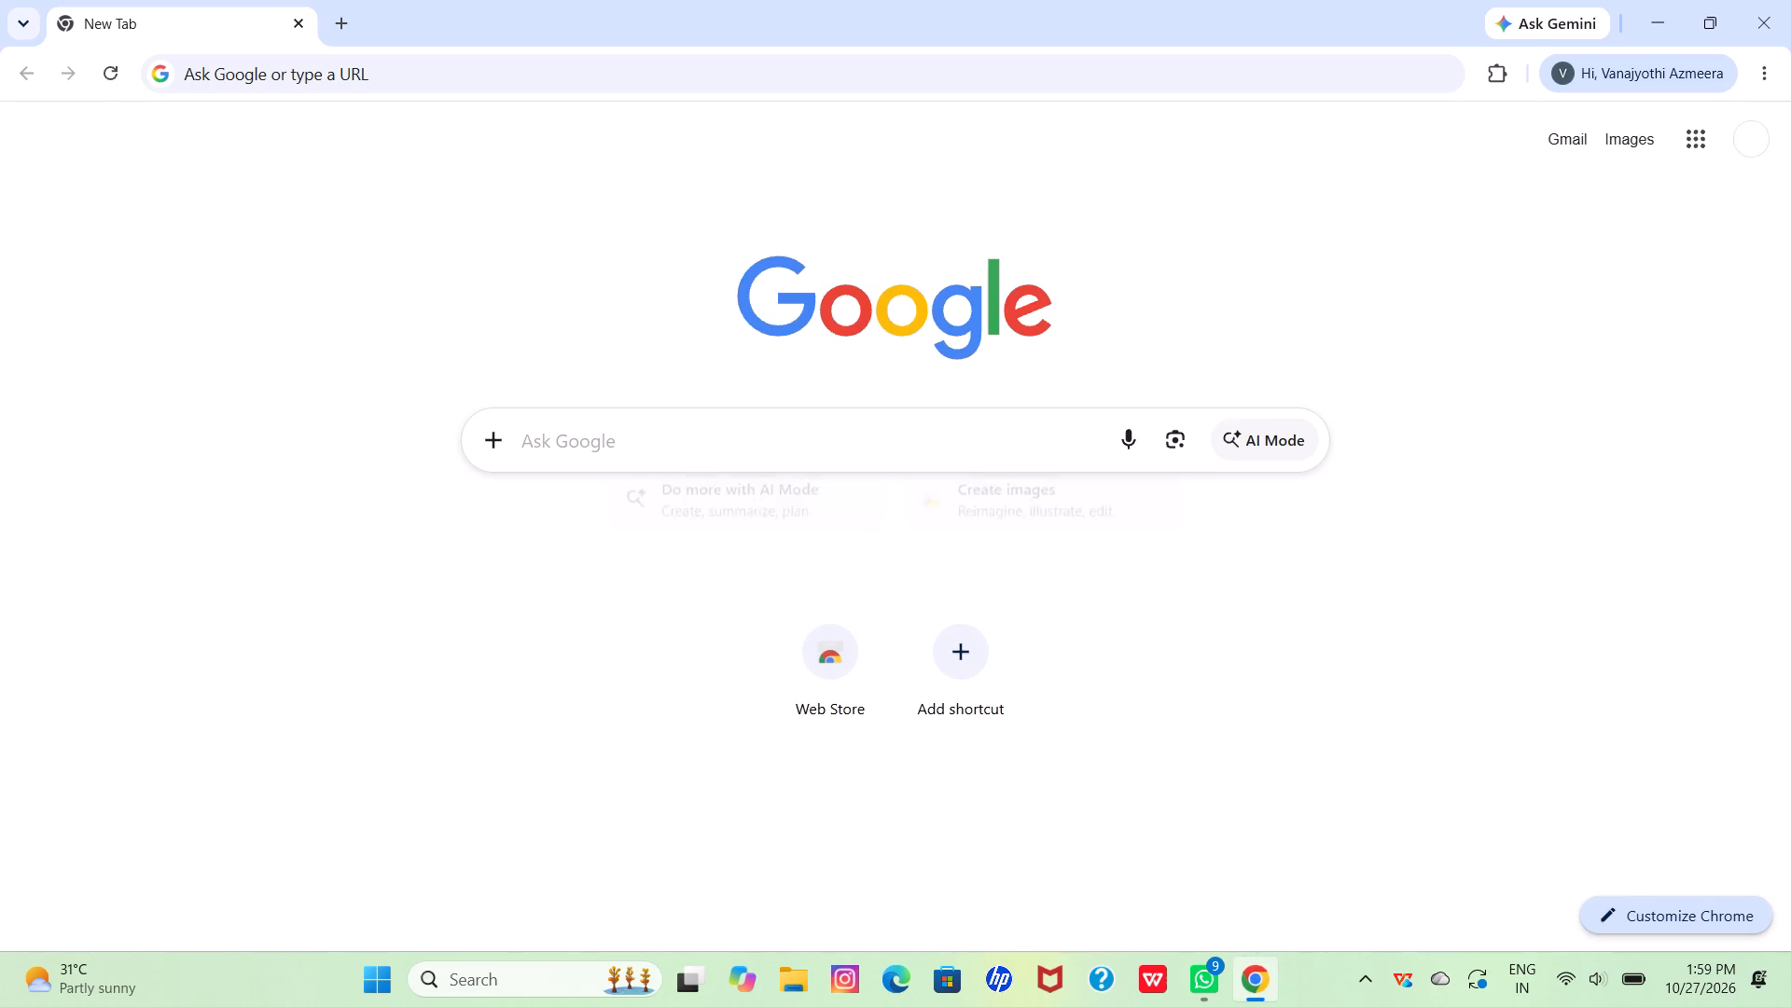
Bring up the recent search suggestions in the Google search box of the new tab.
click(823, 425)
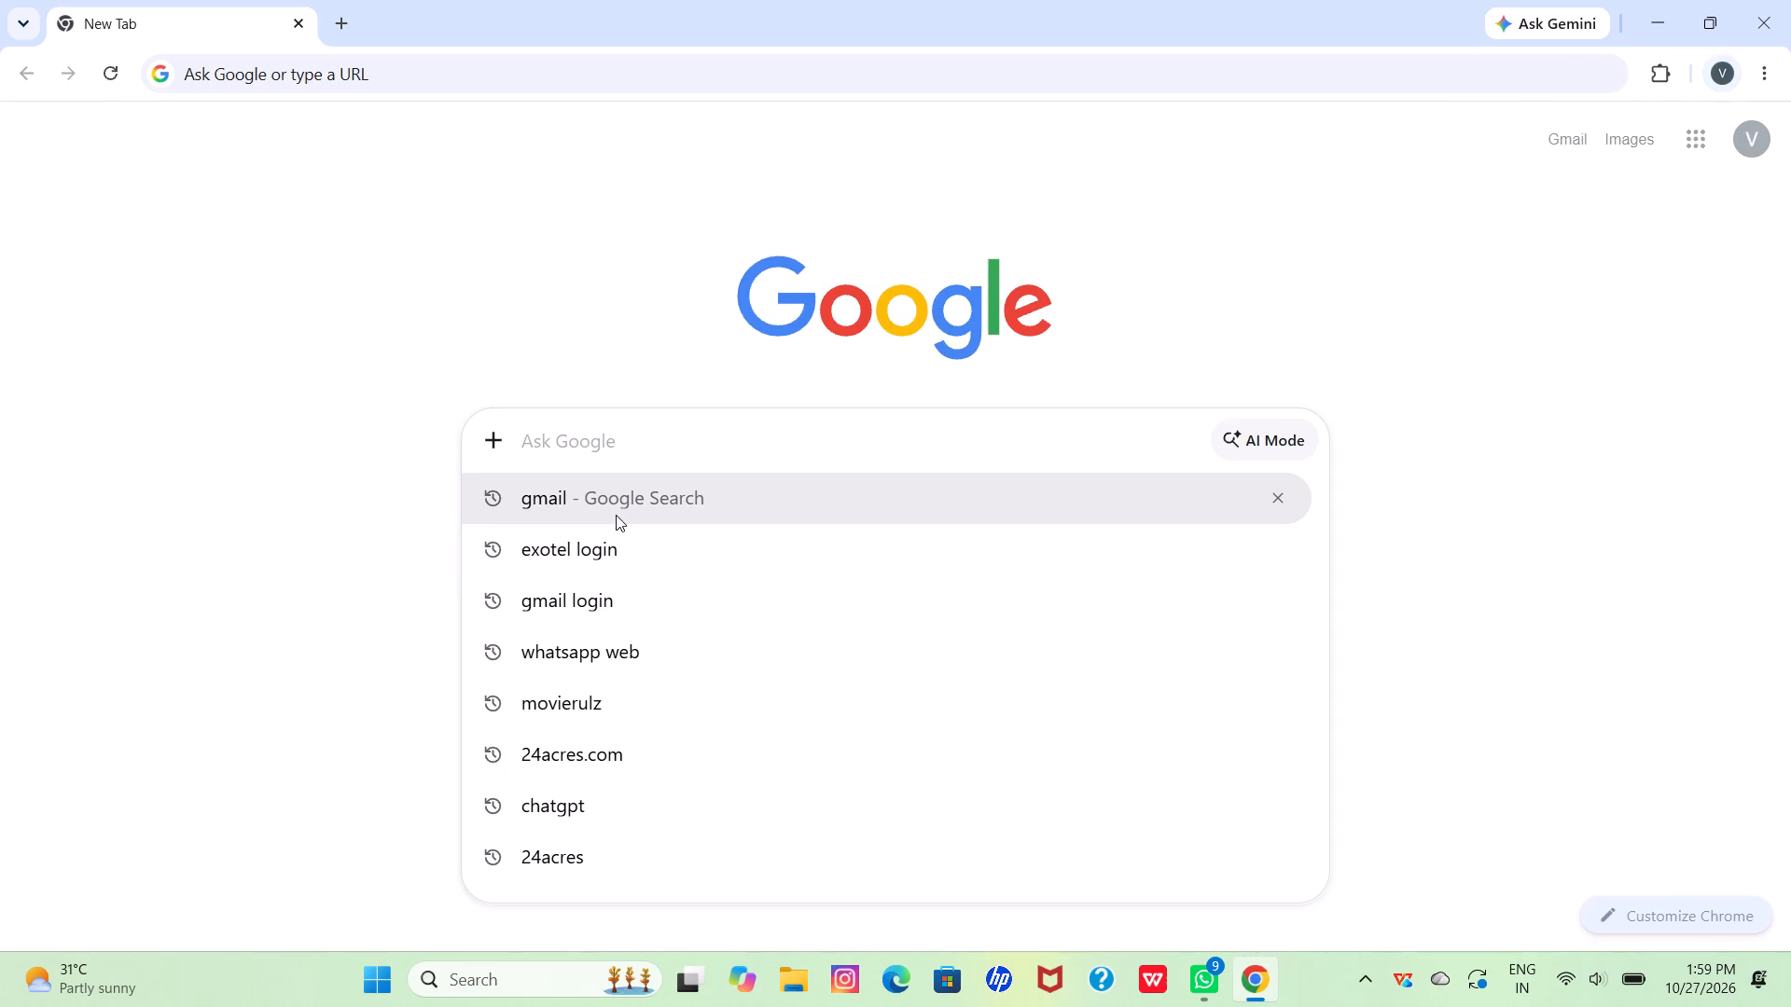
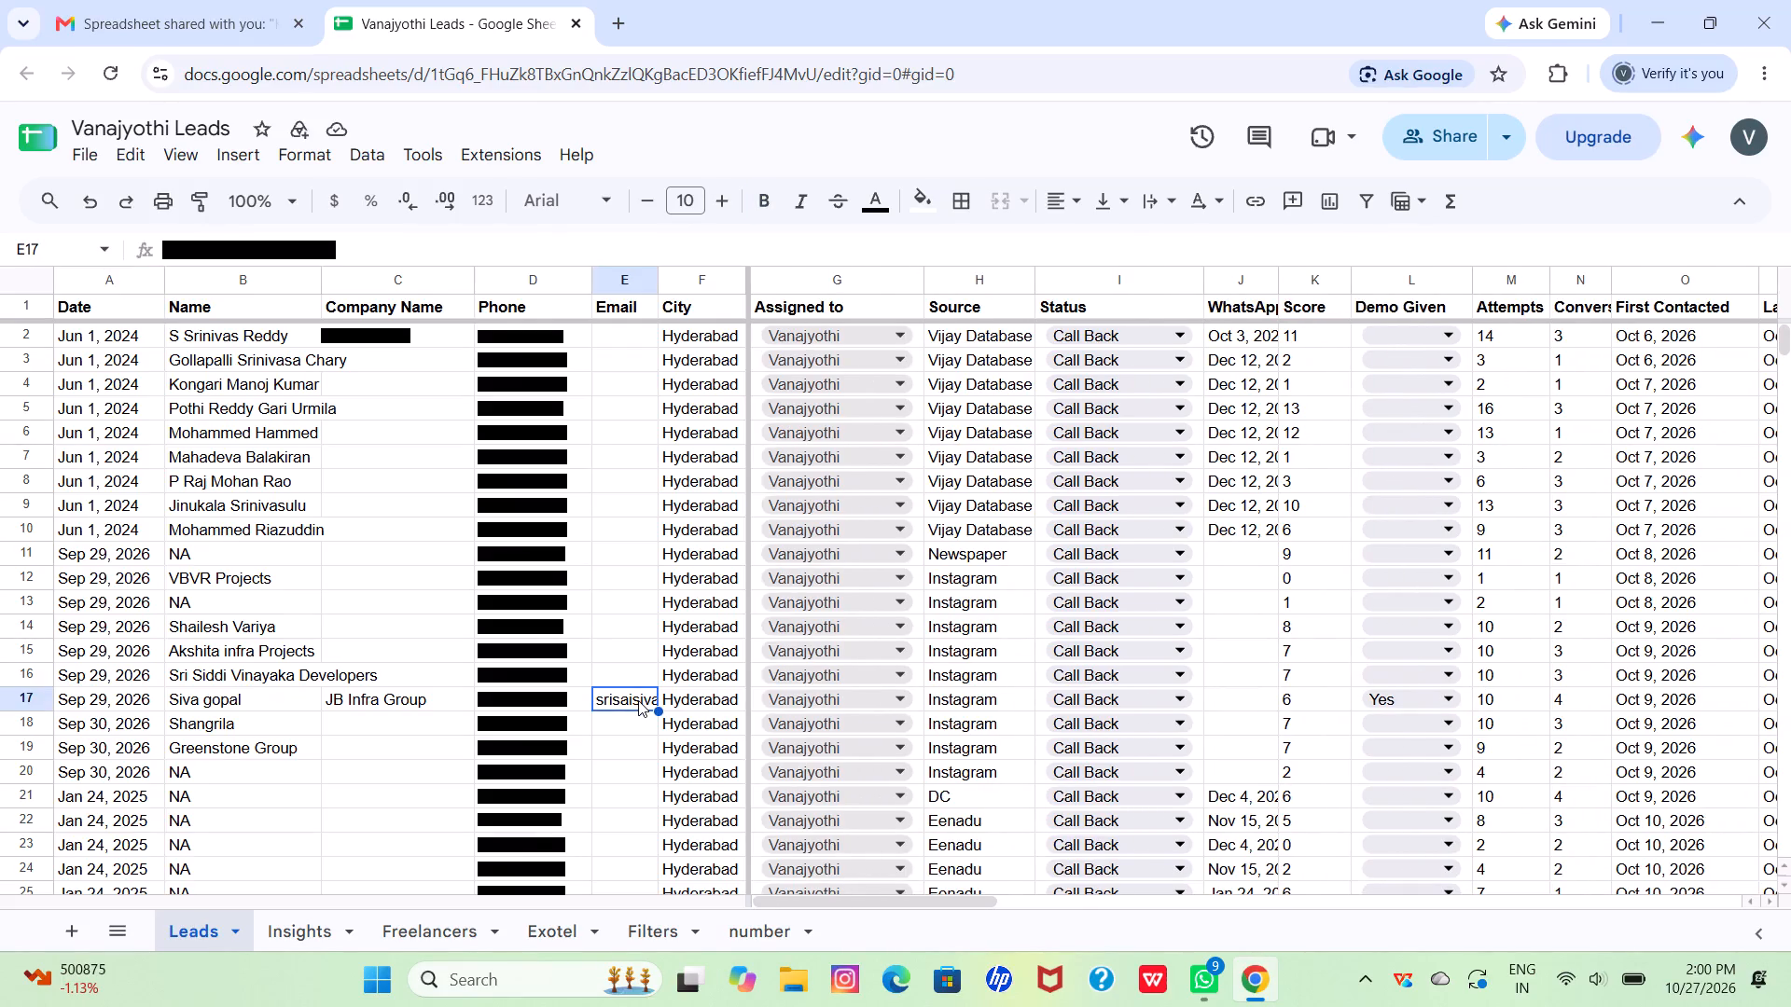
Open the Notes entry of the JB Infra Group lead in row 17, at the text "will update in 2 days".
scroll(638, 700, left, 3)
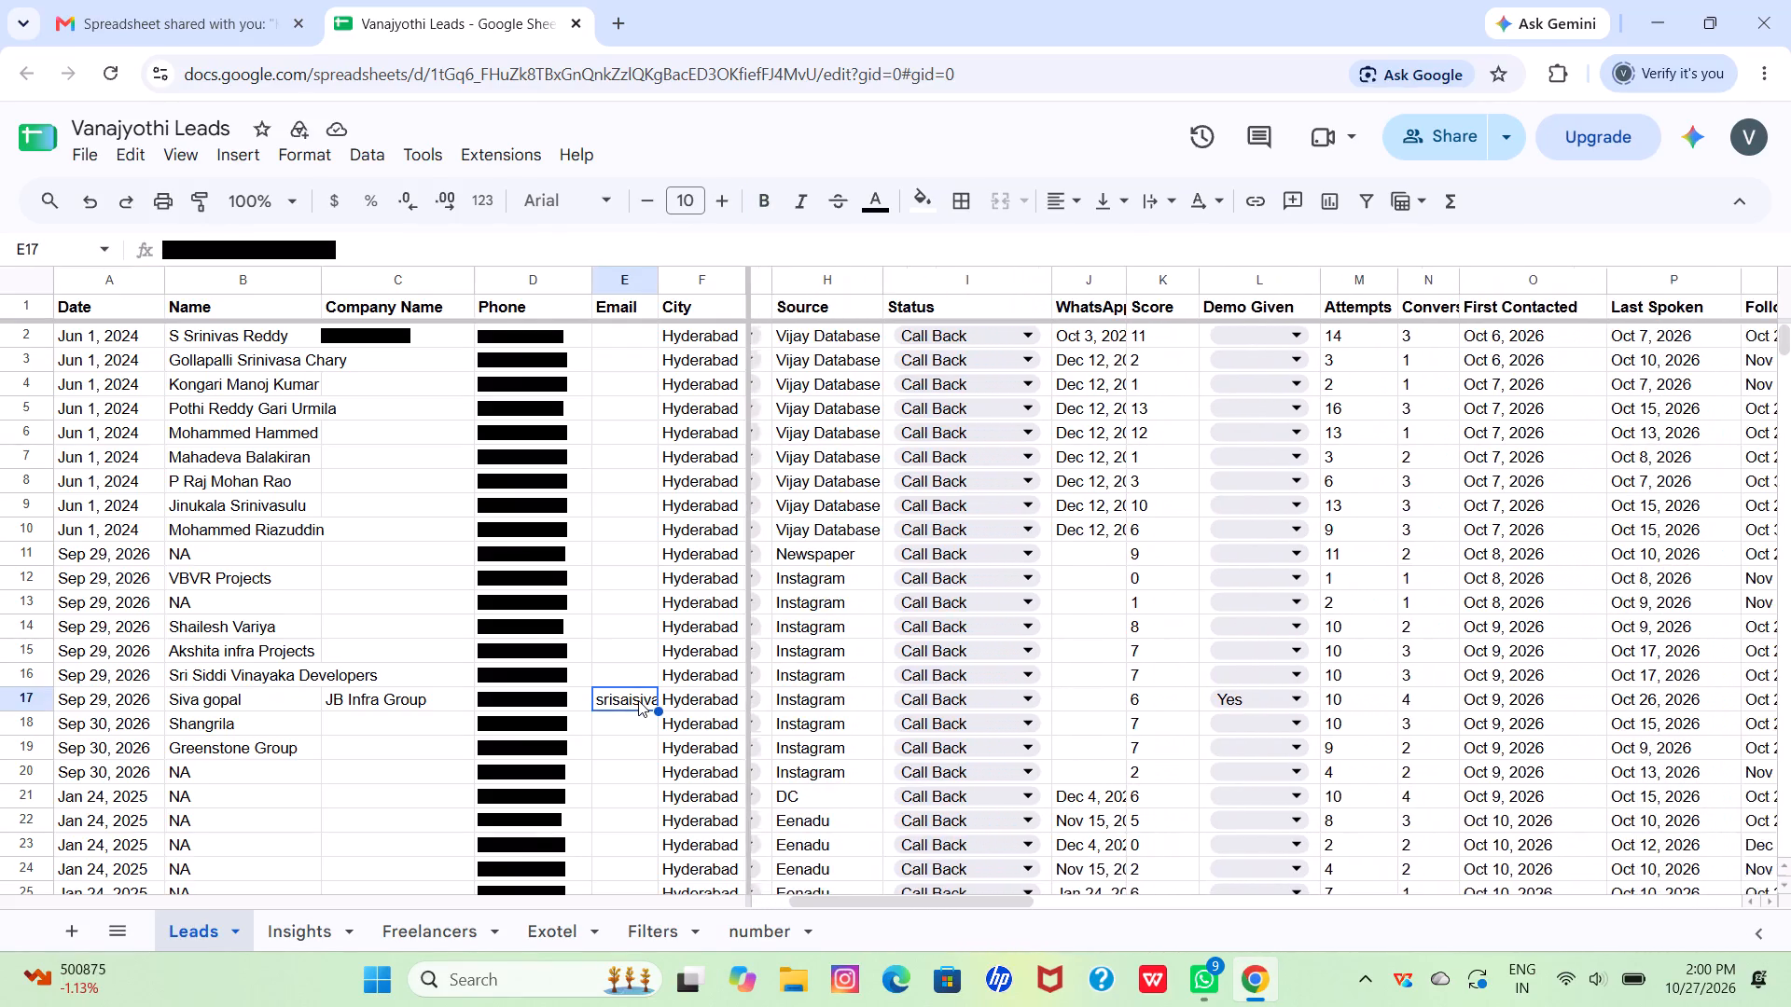
scroll(638, 700, left, 4)
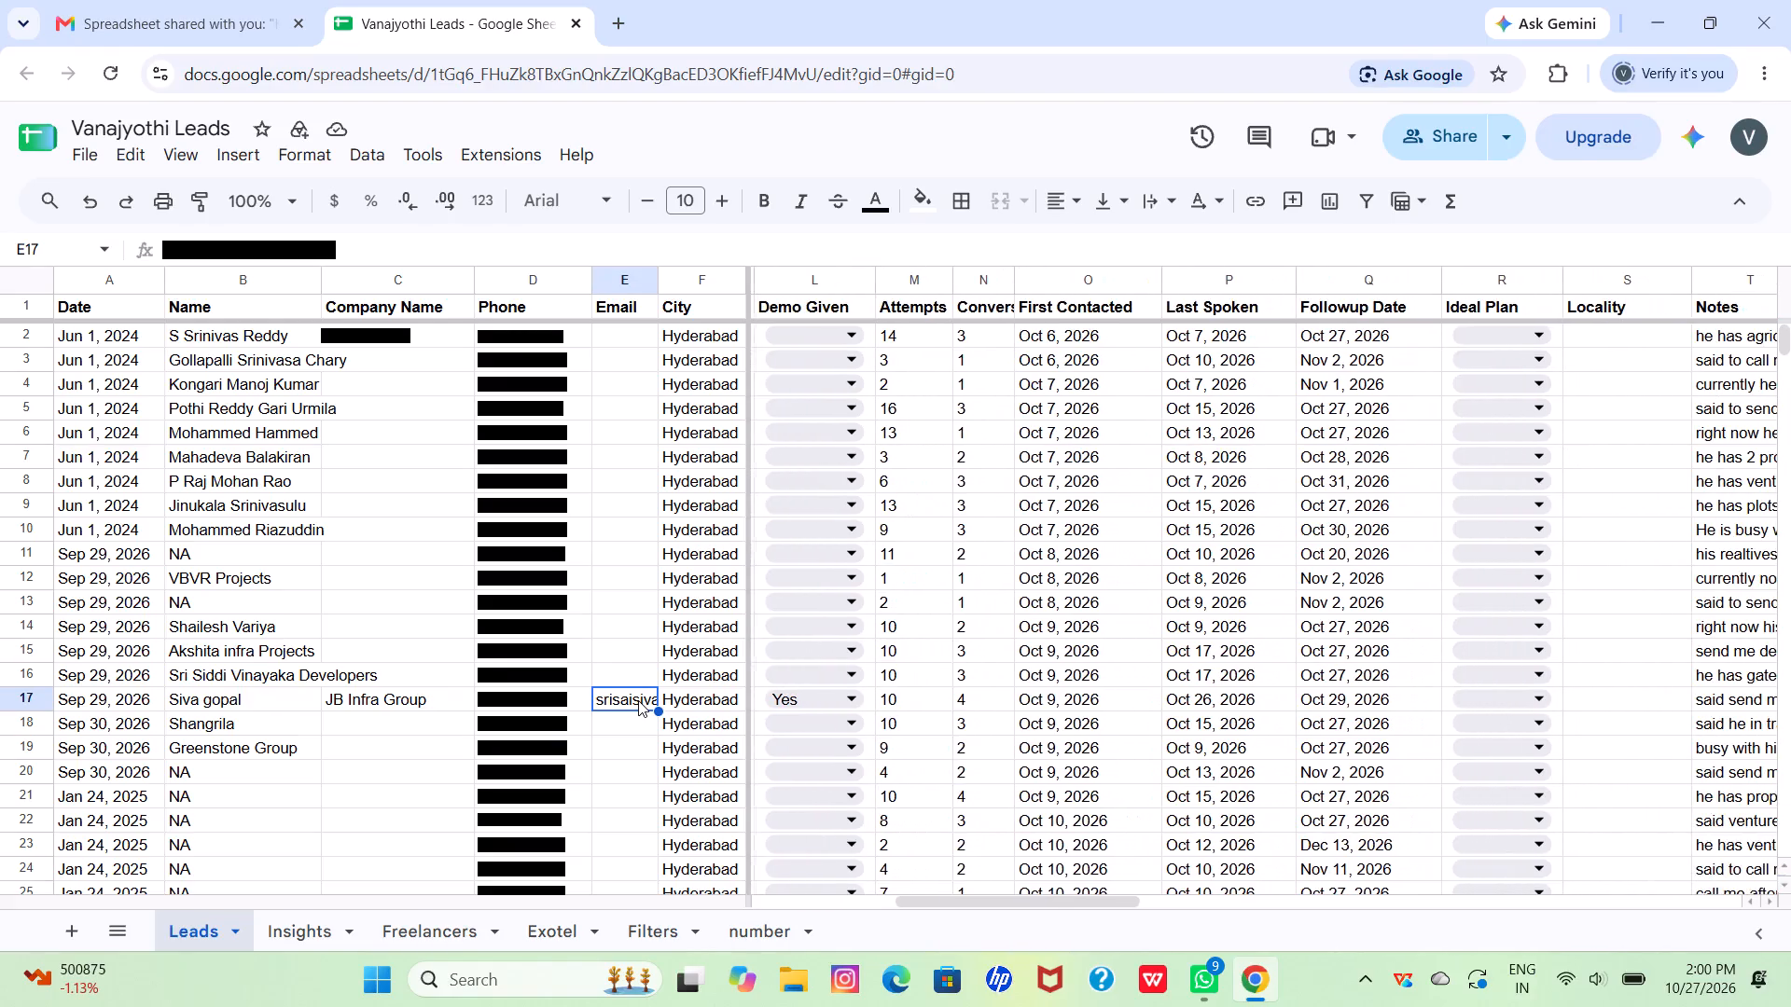
scroll(638, 700, left, 4)
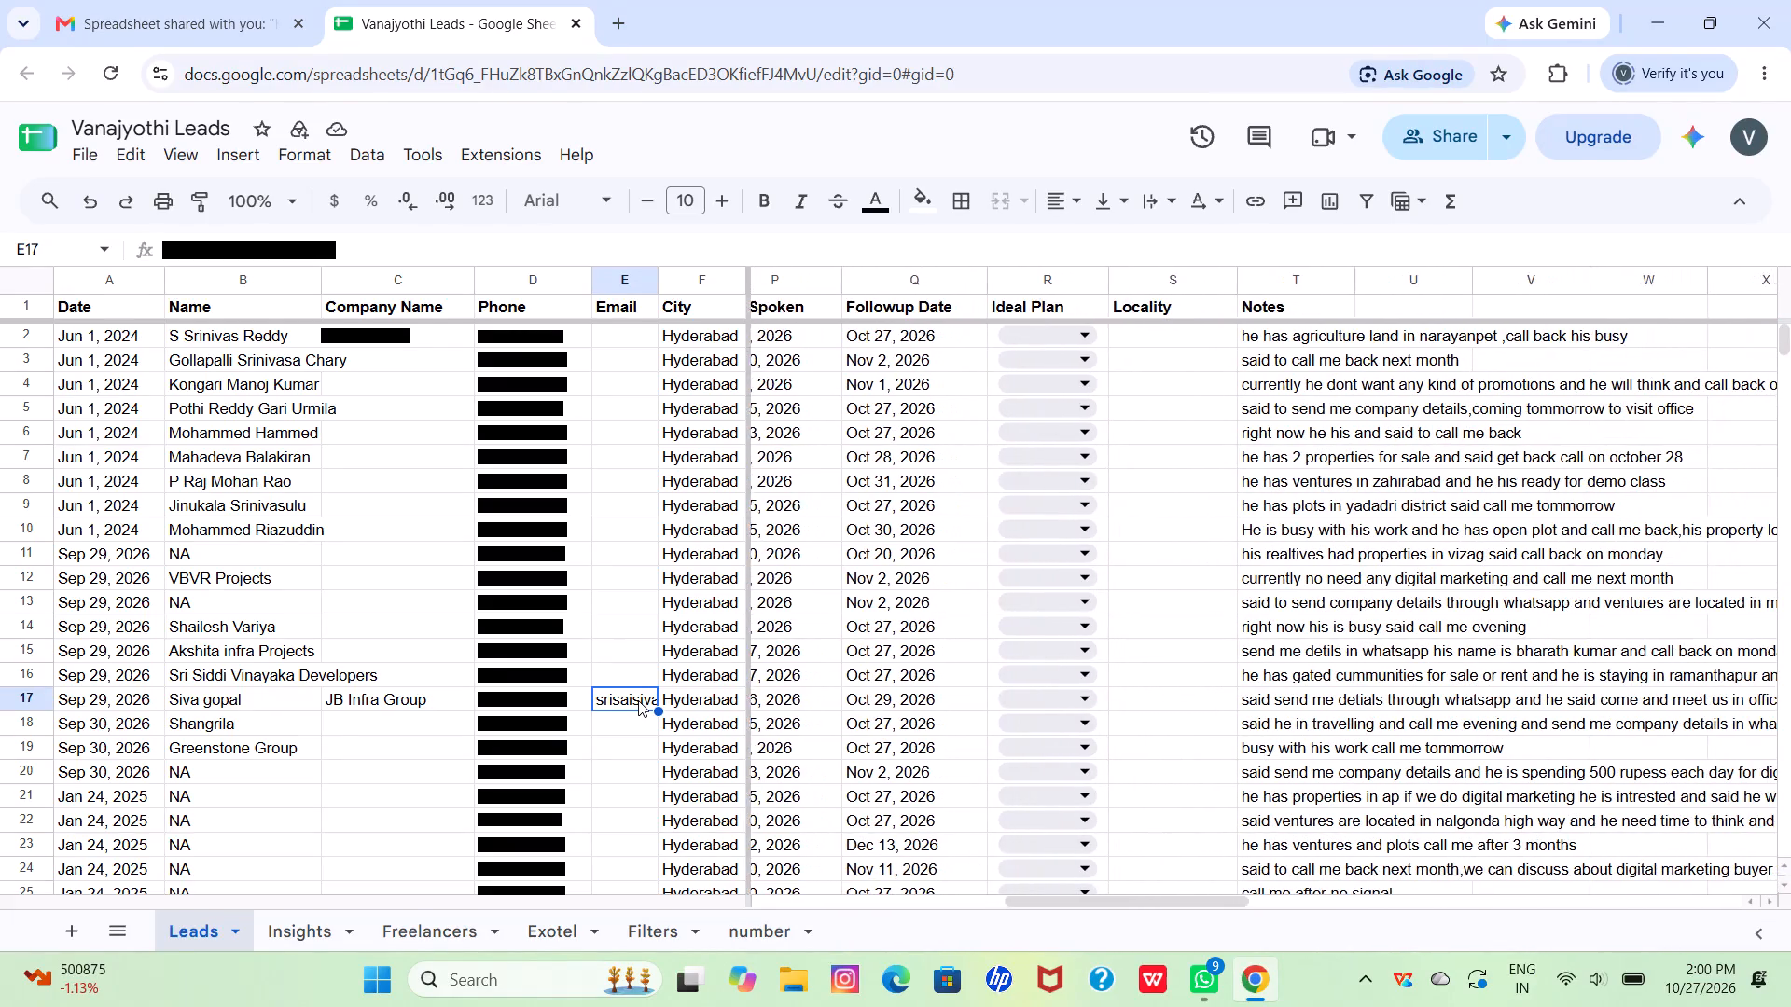
scroll(638, 700, left, 5)
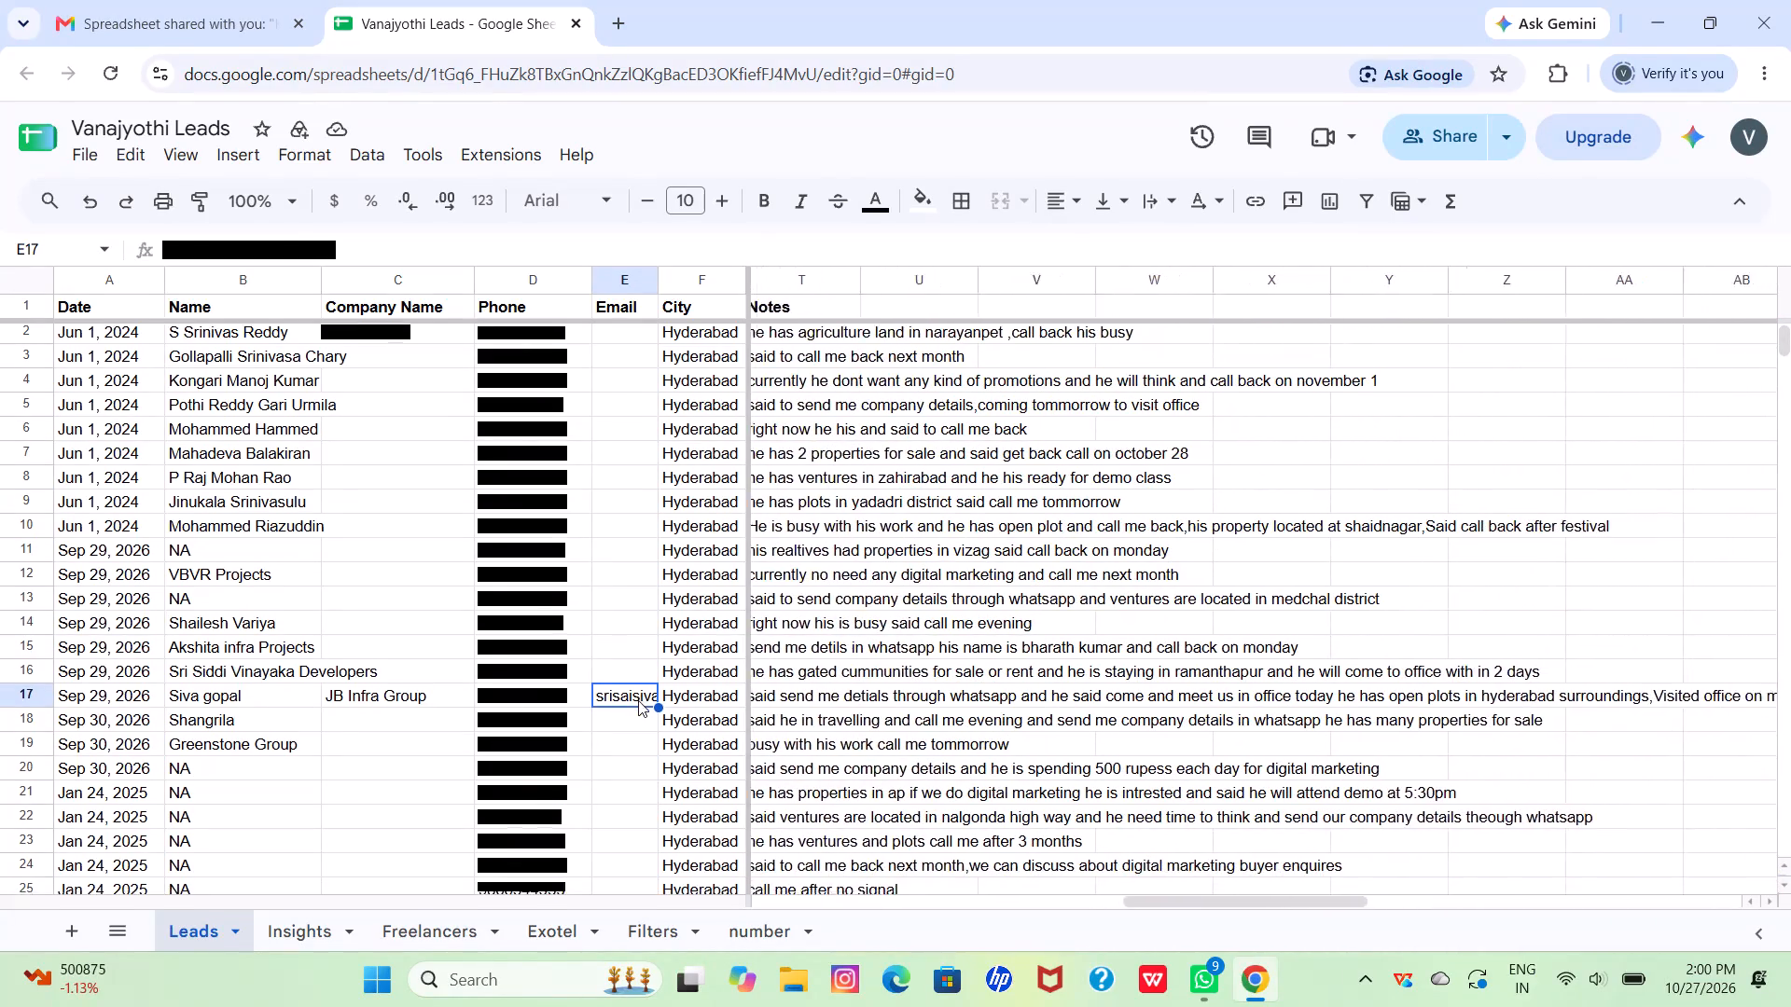
scroll(638, 700, left, 3)
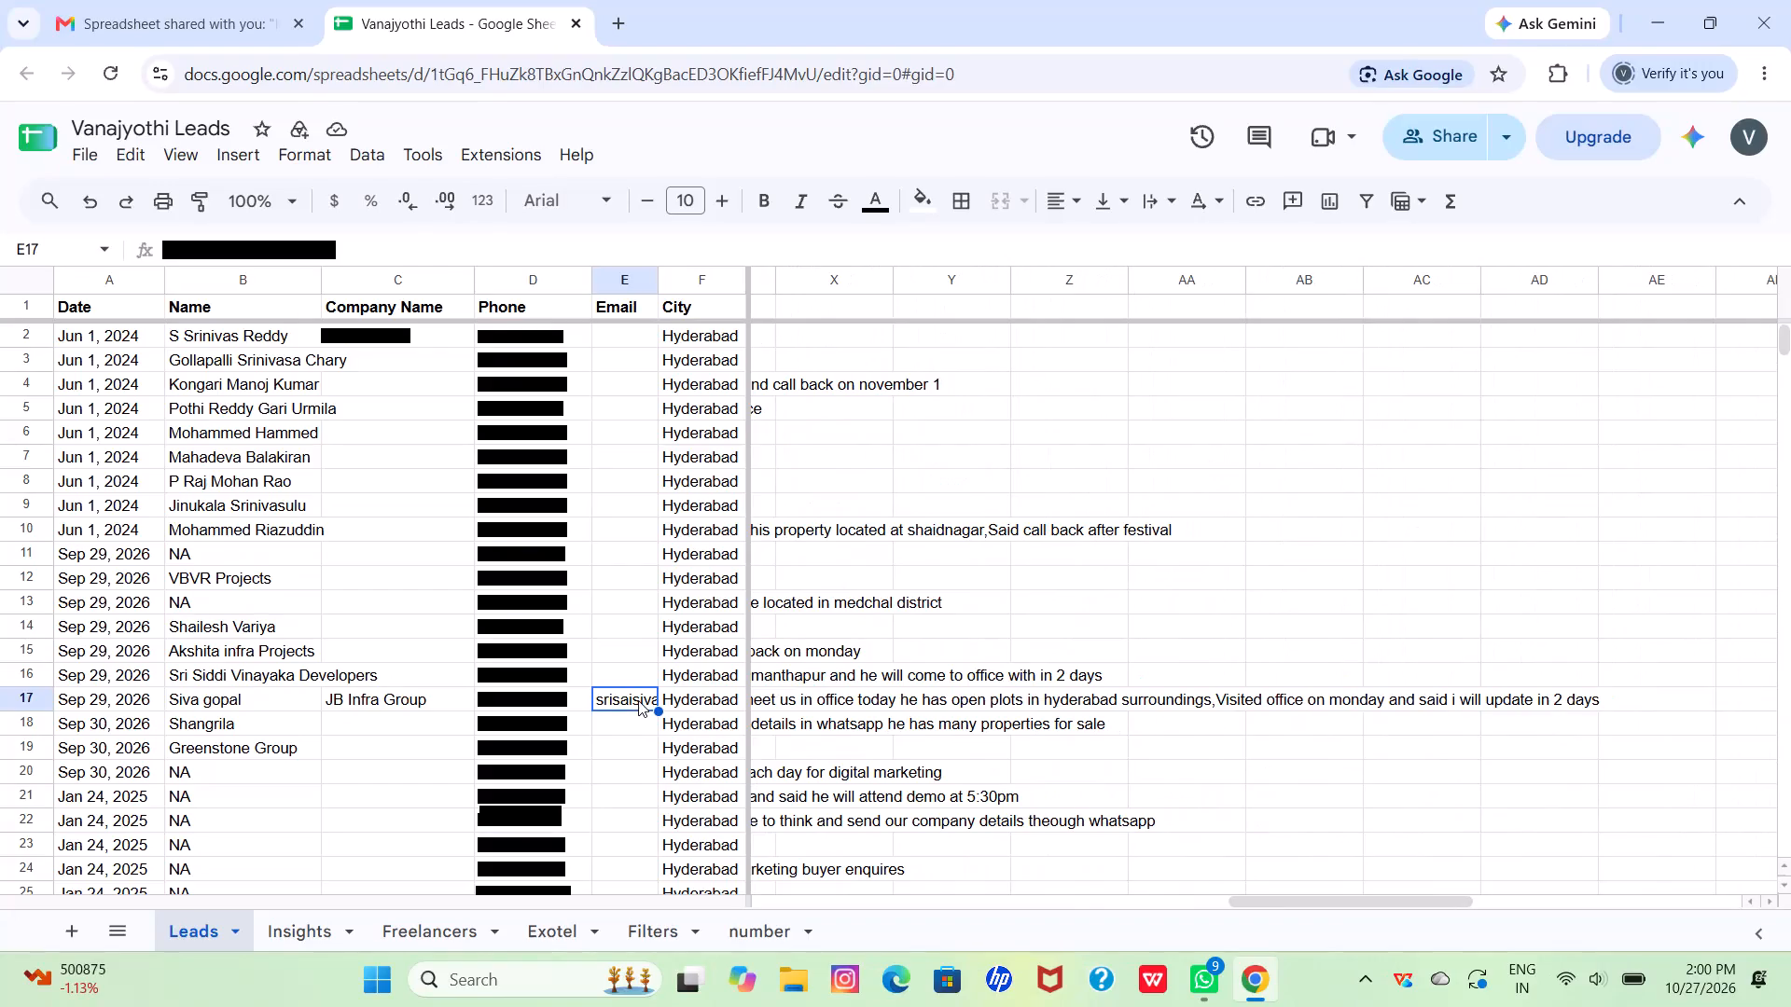
scroll(1031, 723, right, 6)
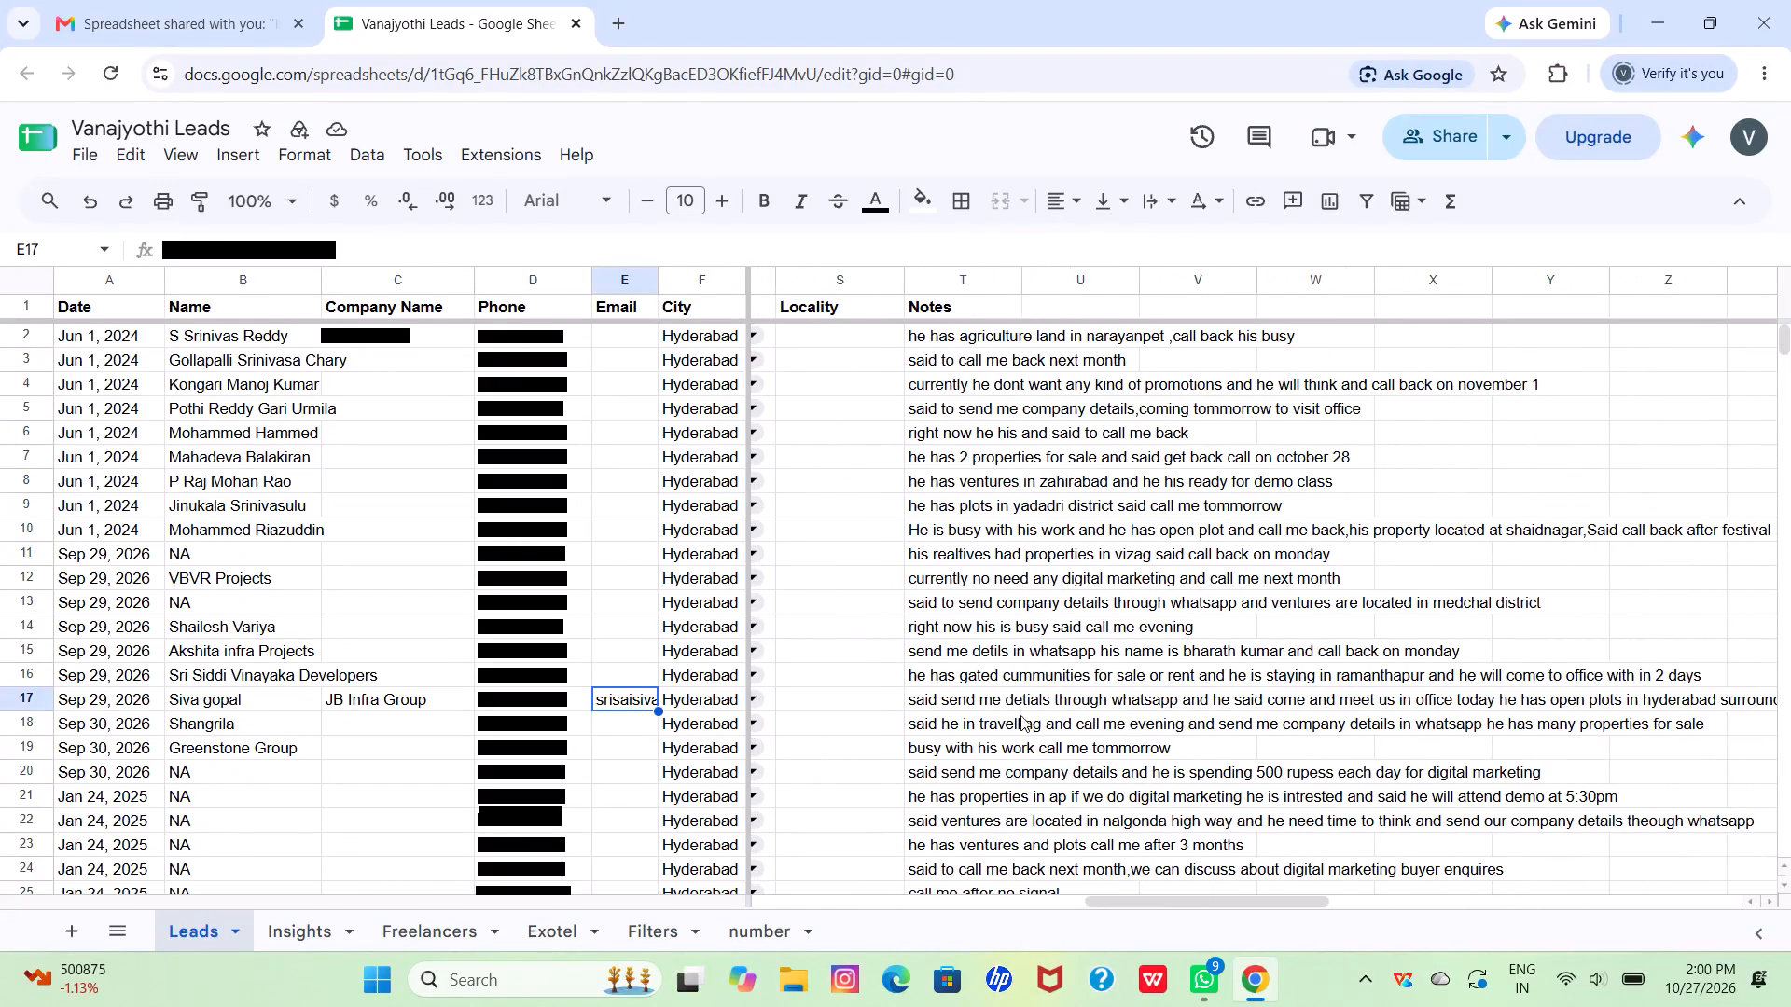
double_click(951, 703)
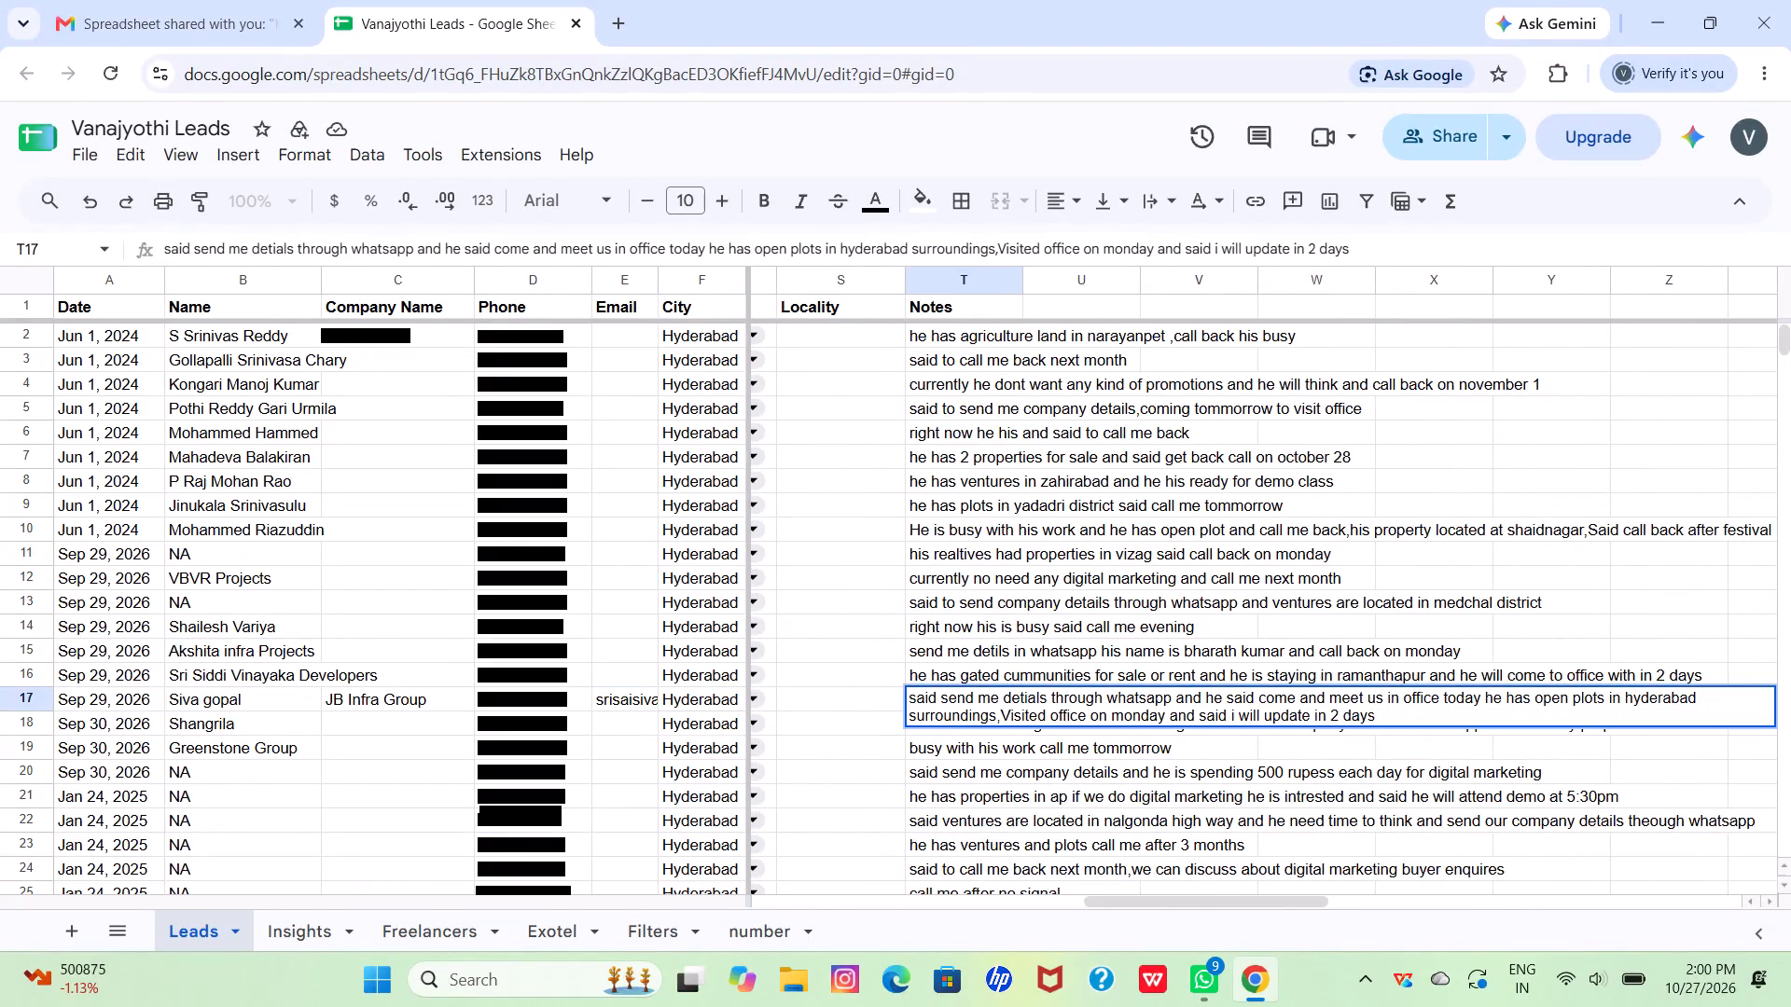
click(1242, 715)
Correct the JB Infra Group lead's note in row 17 so its ending reads "said he will update in 2 days".
key(BackSpace)
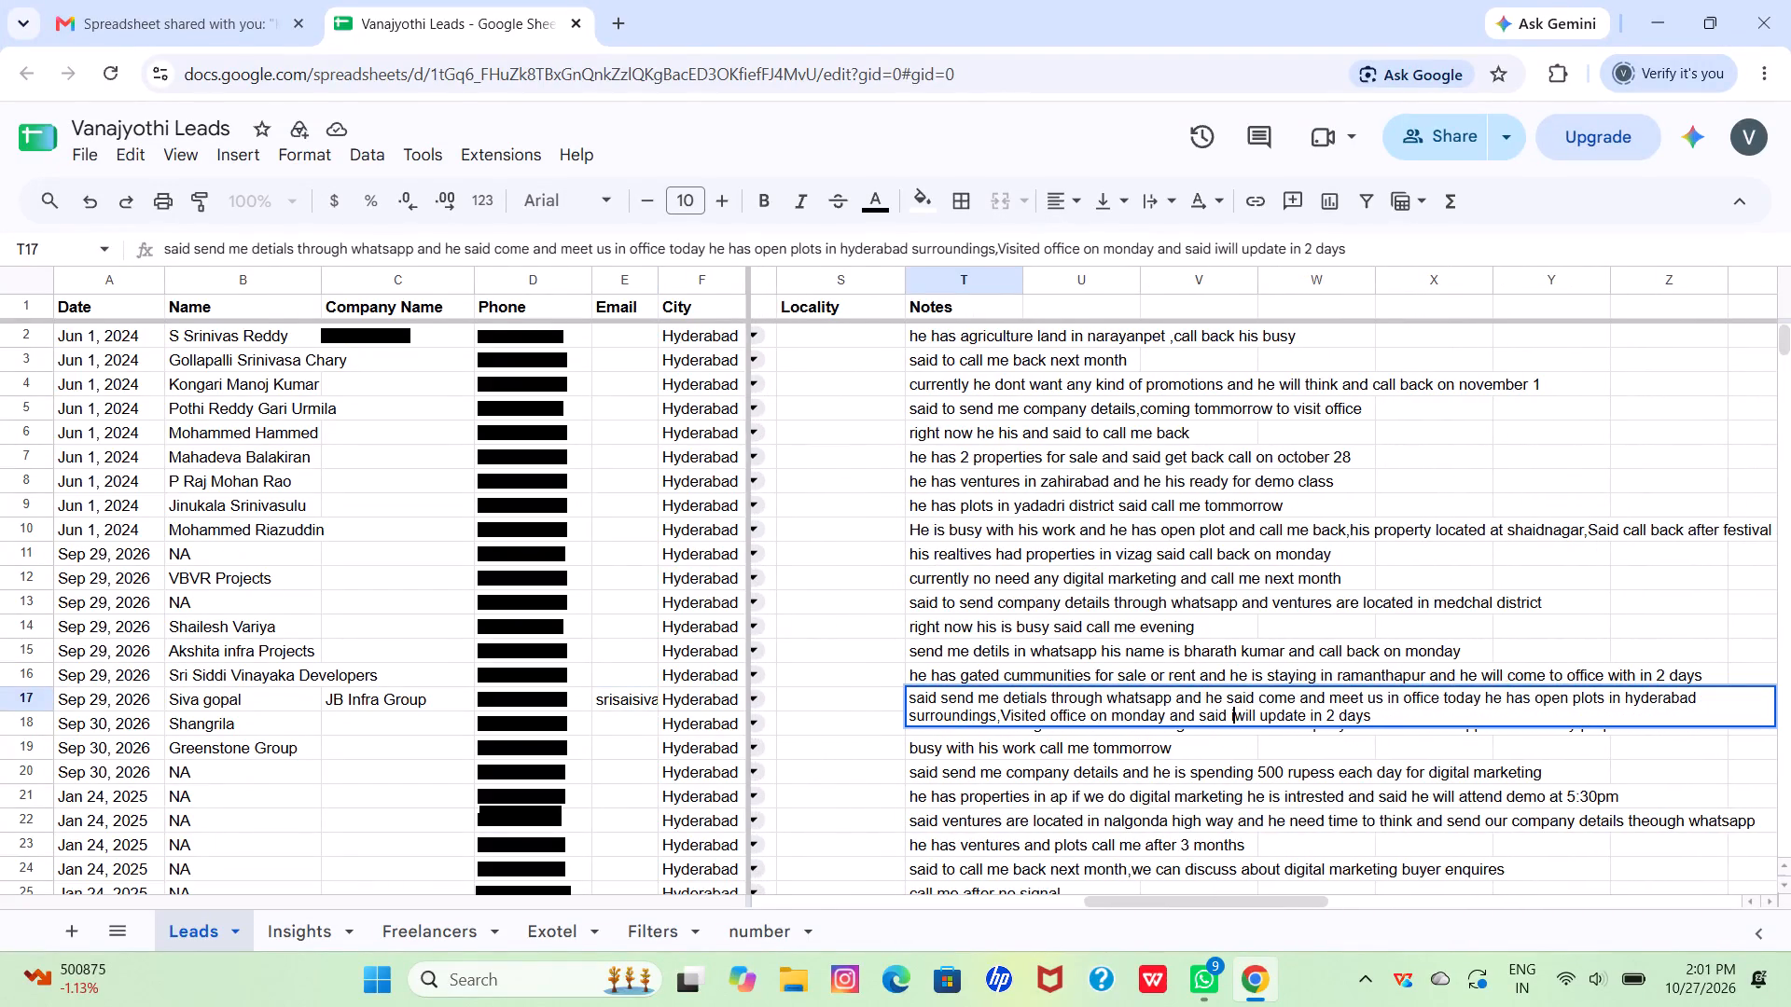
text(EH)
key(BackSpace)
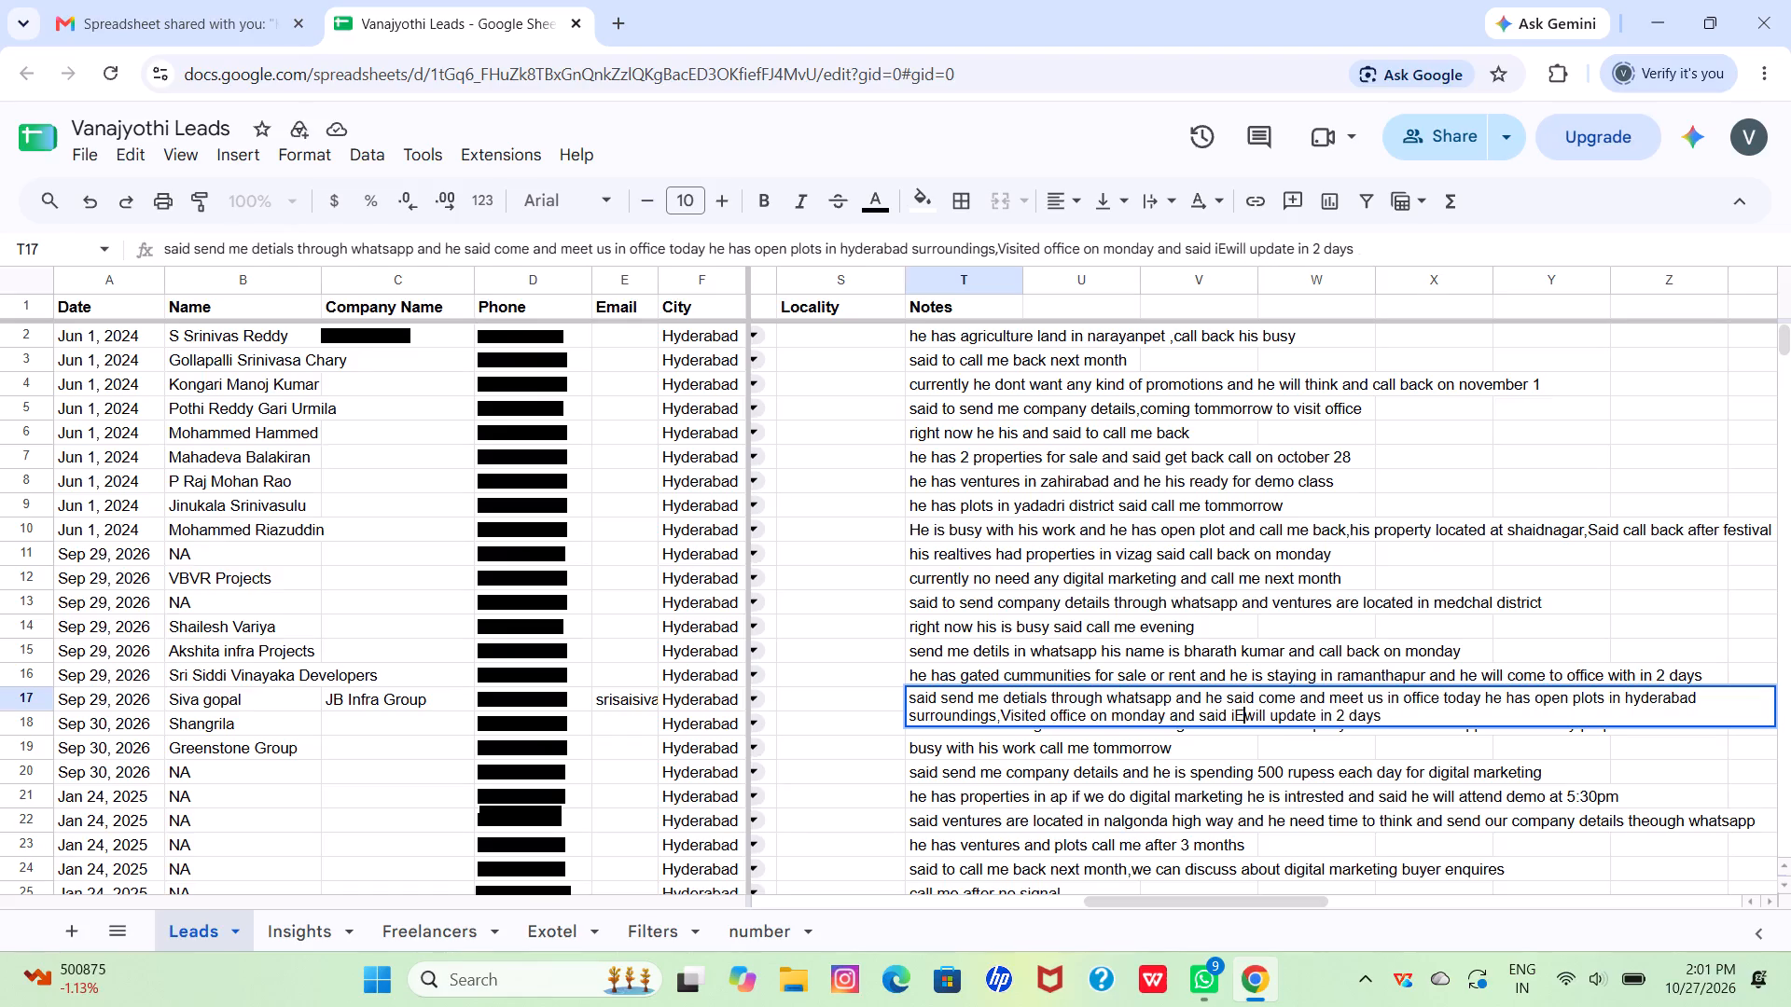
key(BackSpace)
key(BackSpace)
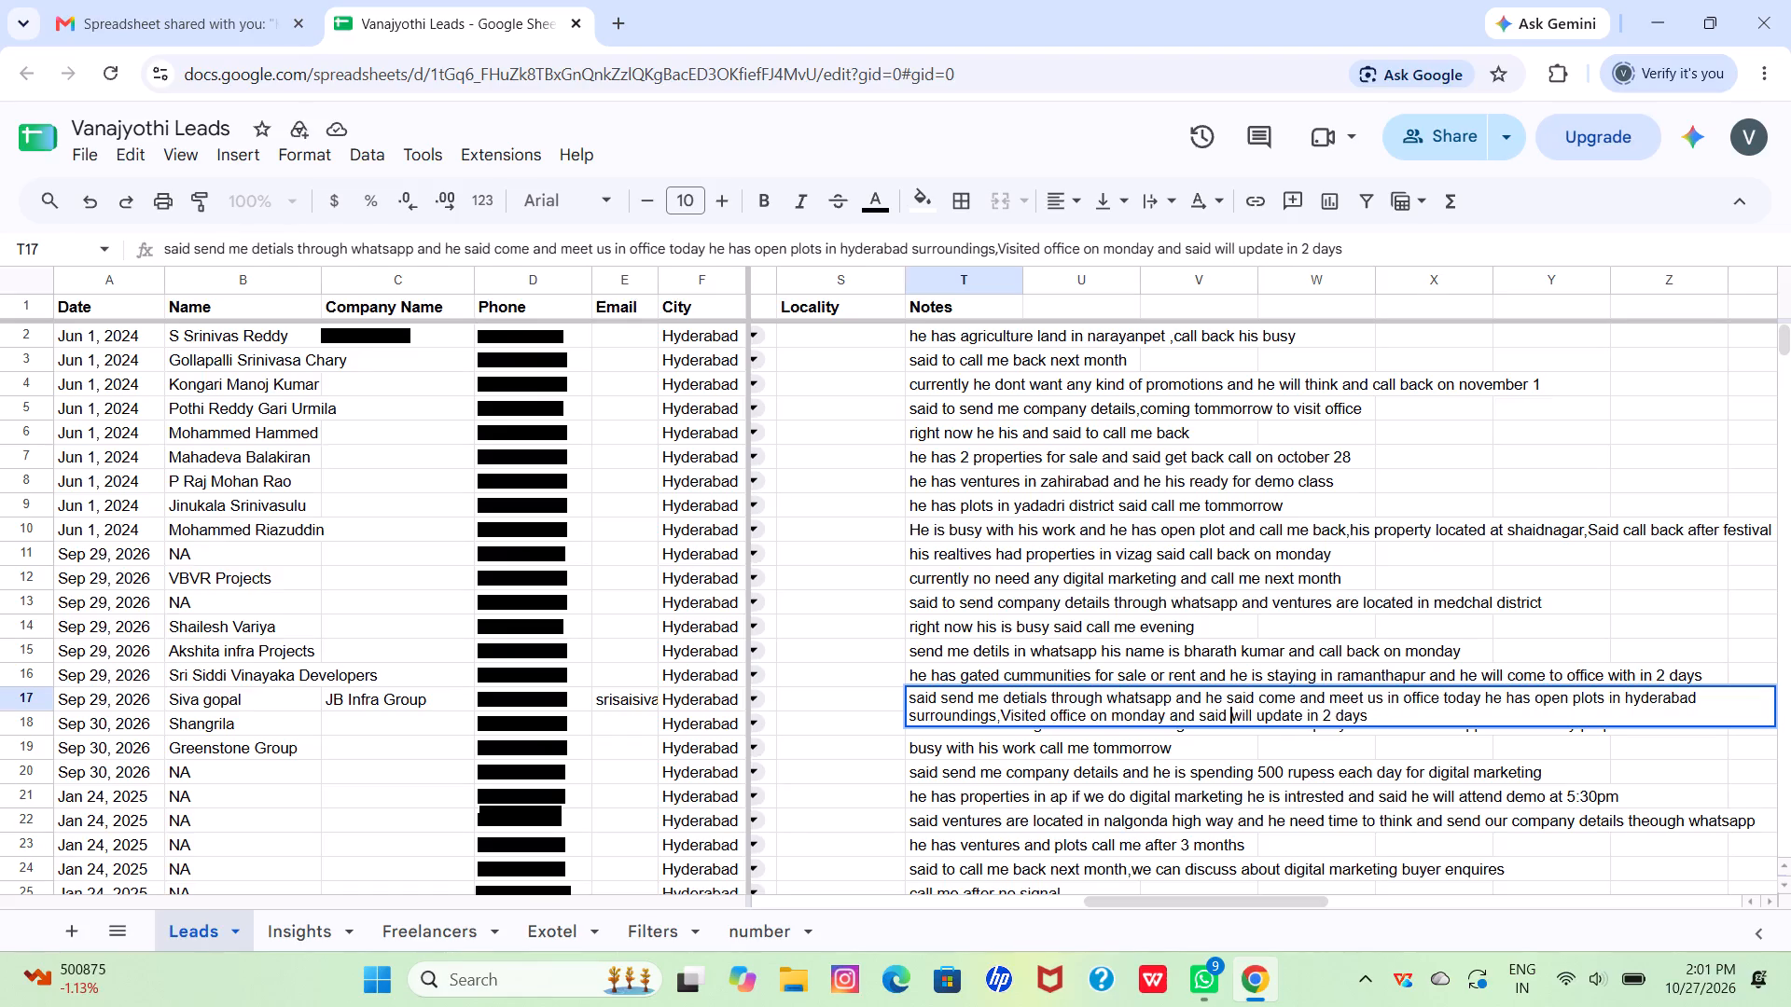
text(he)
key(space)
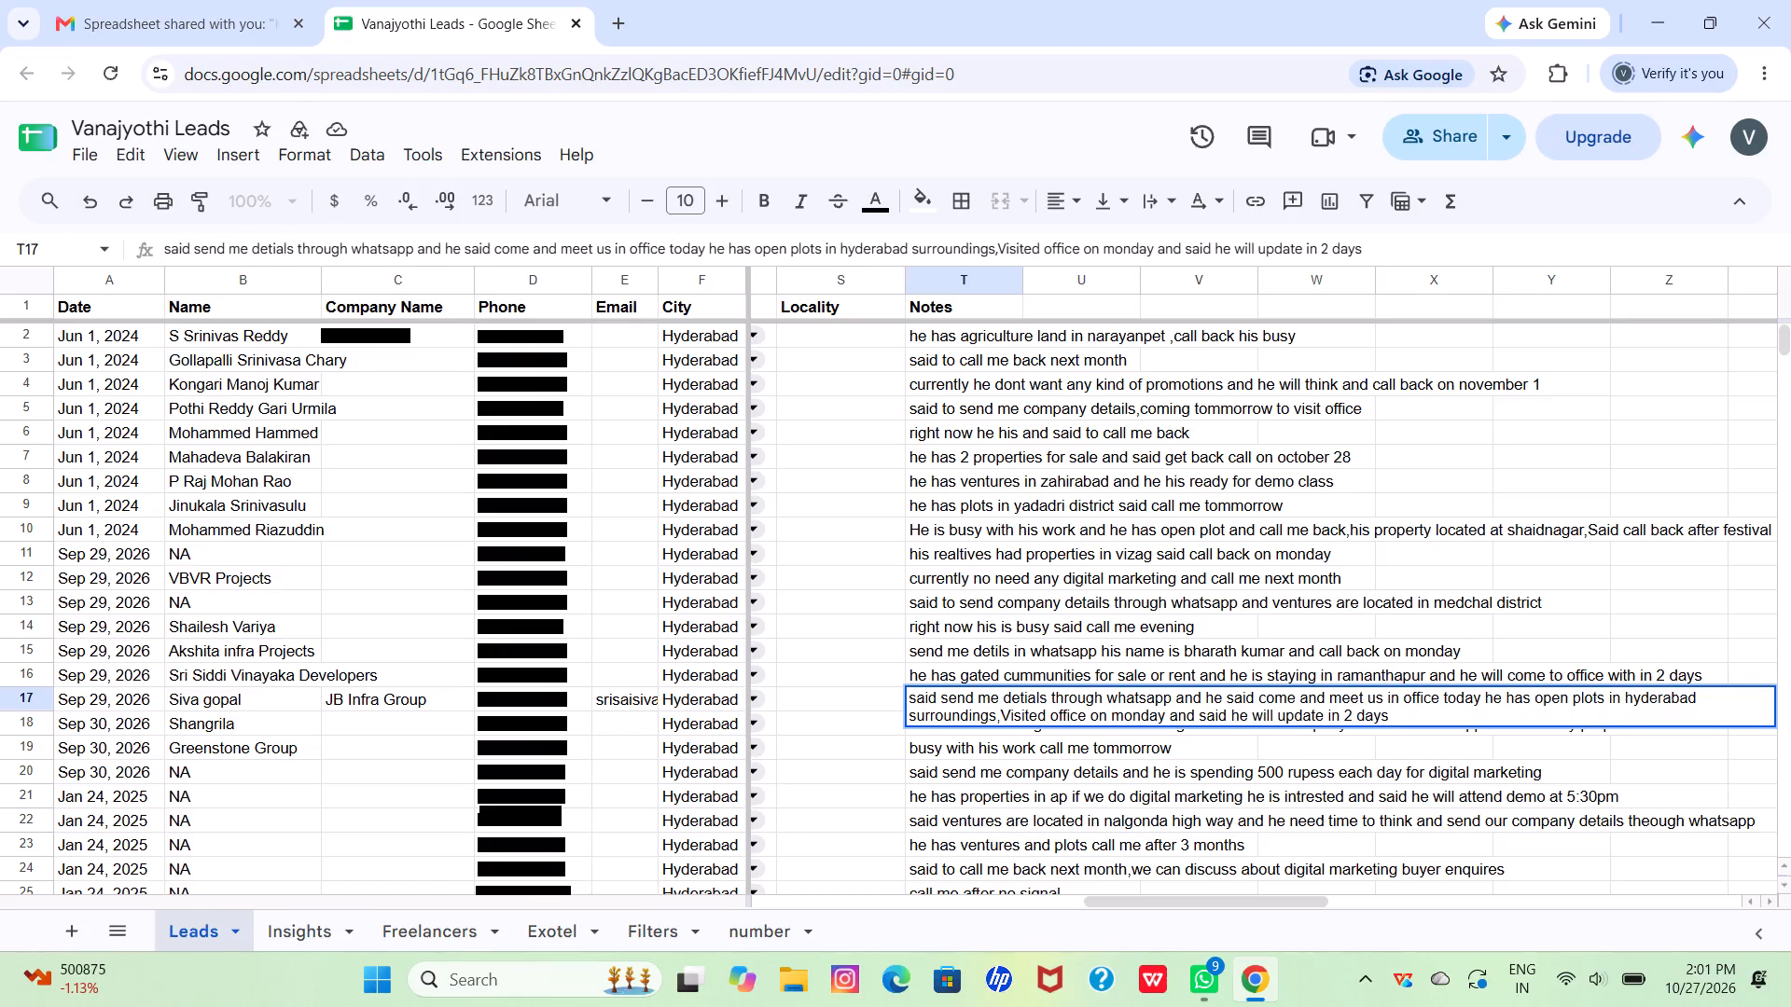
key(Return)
Check the email entry and the notes of the JB Infra Group lead in row 17.
scroll(1242, 715, right, 2)
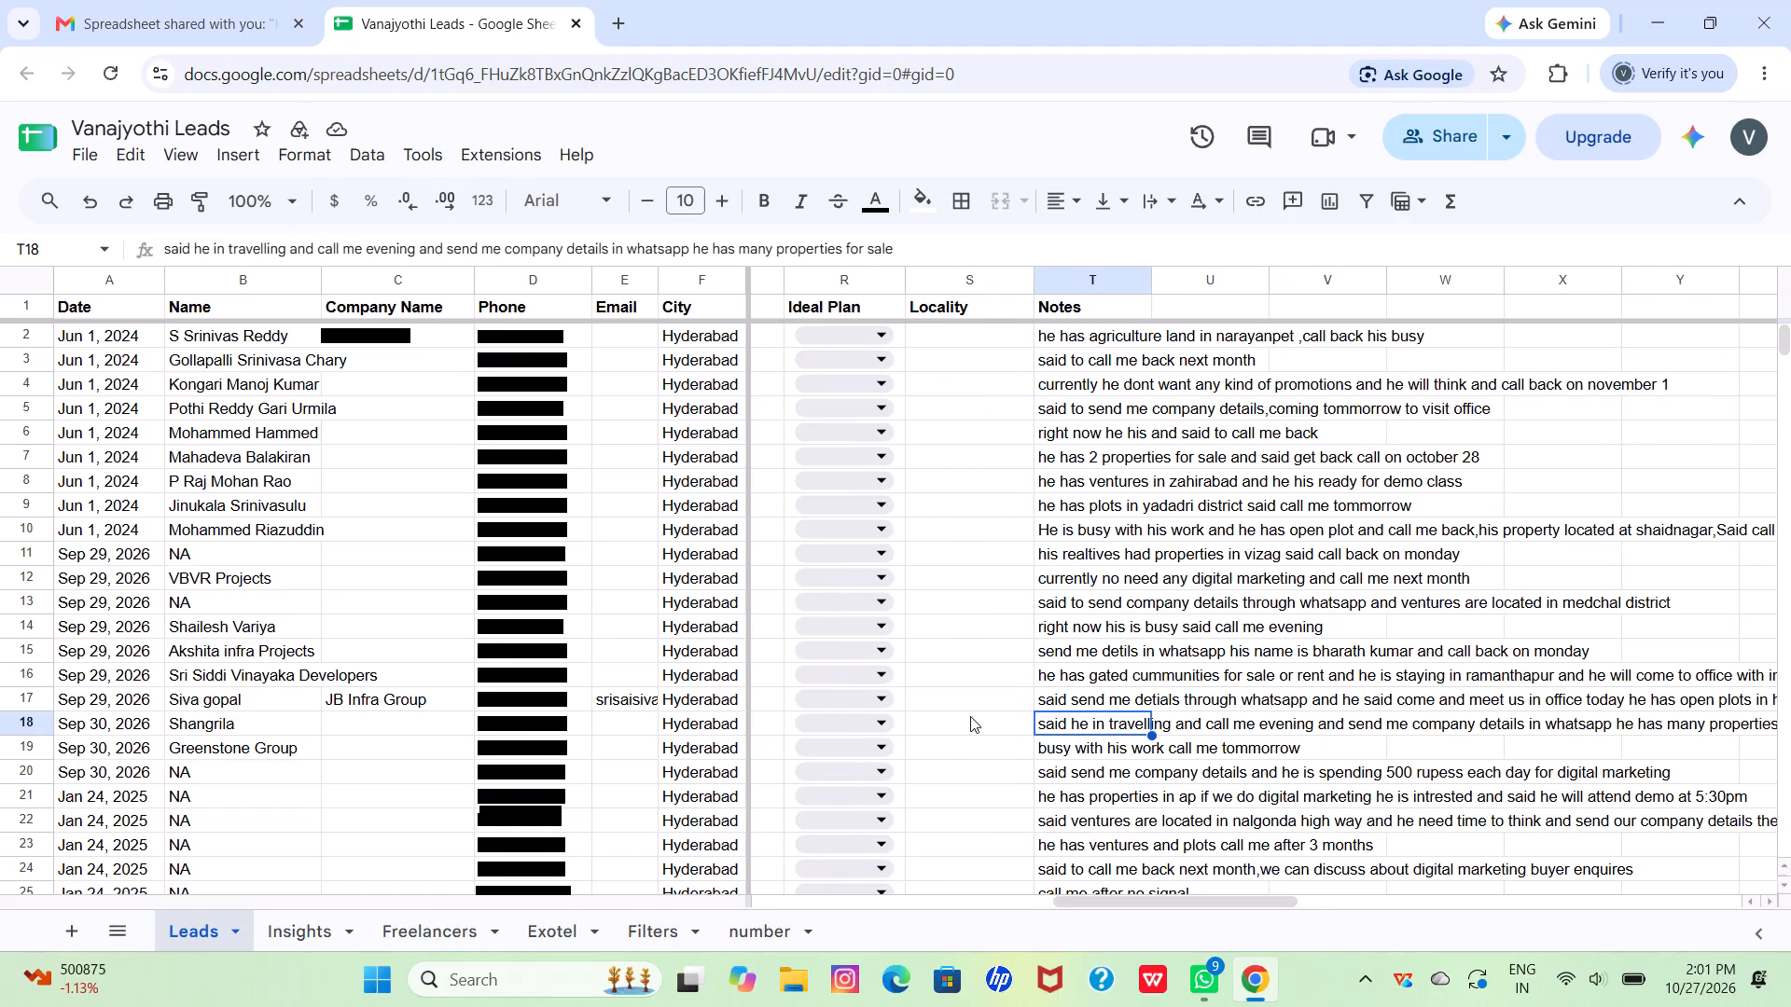
click(626, 687)
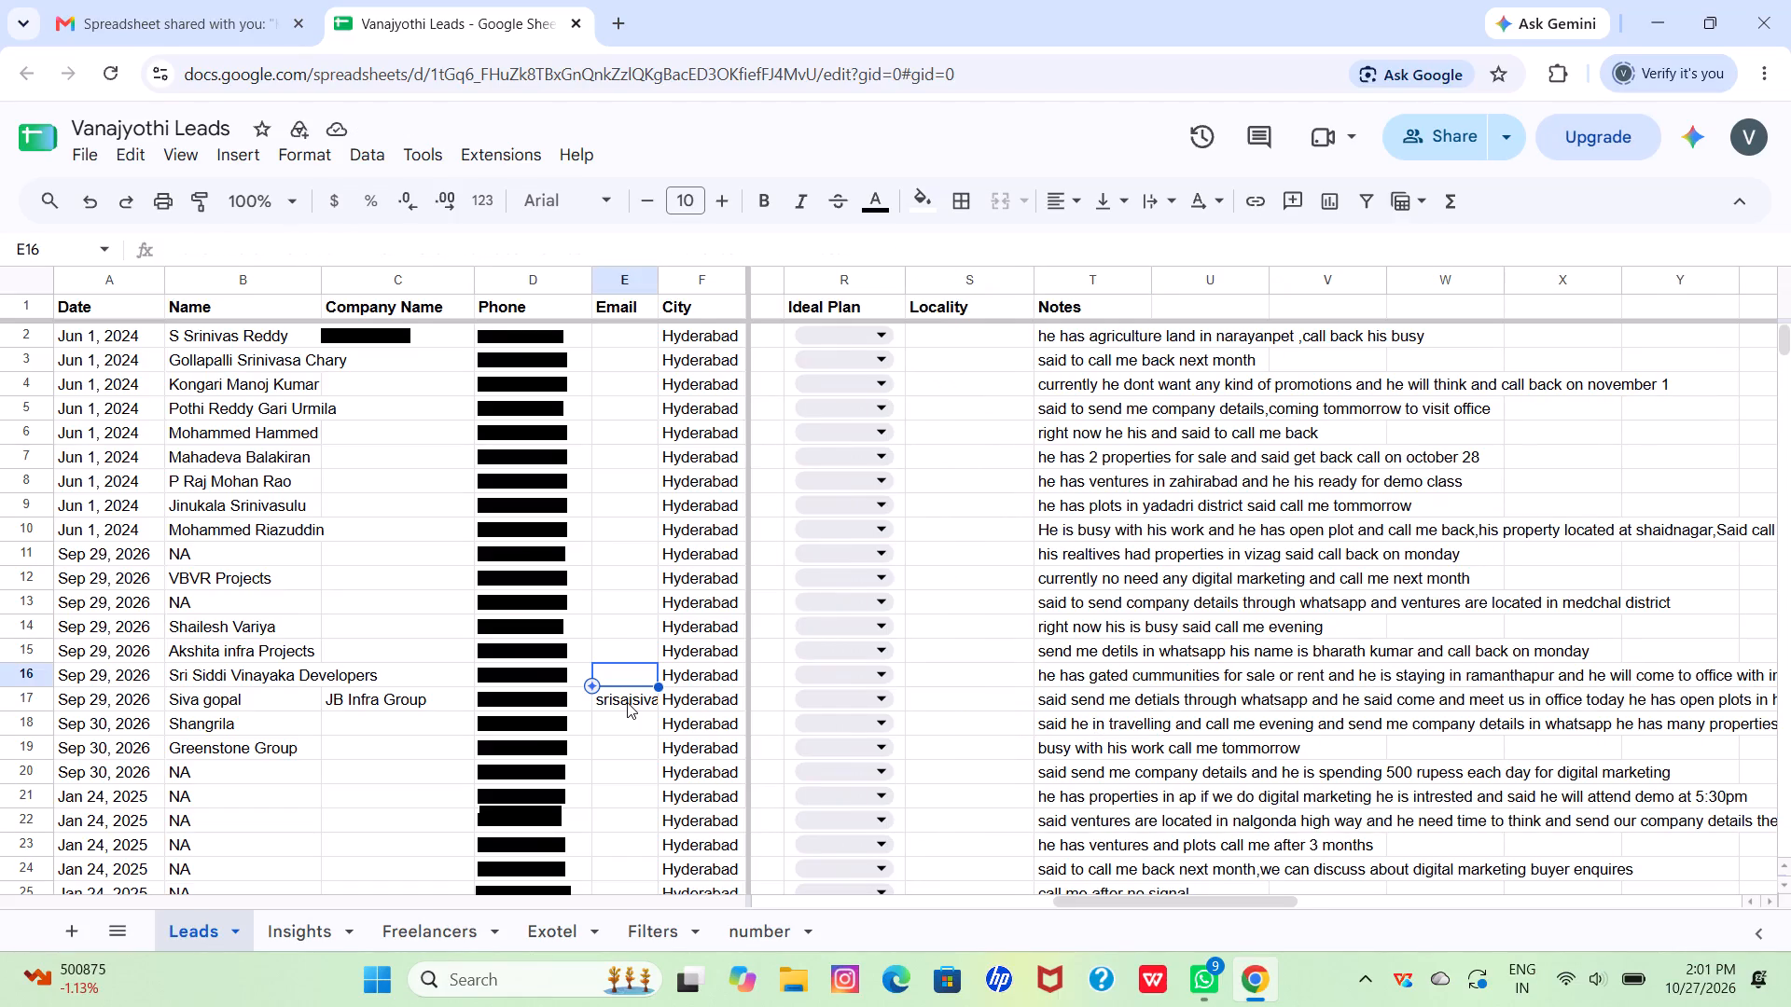
click(627, 702)
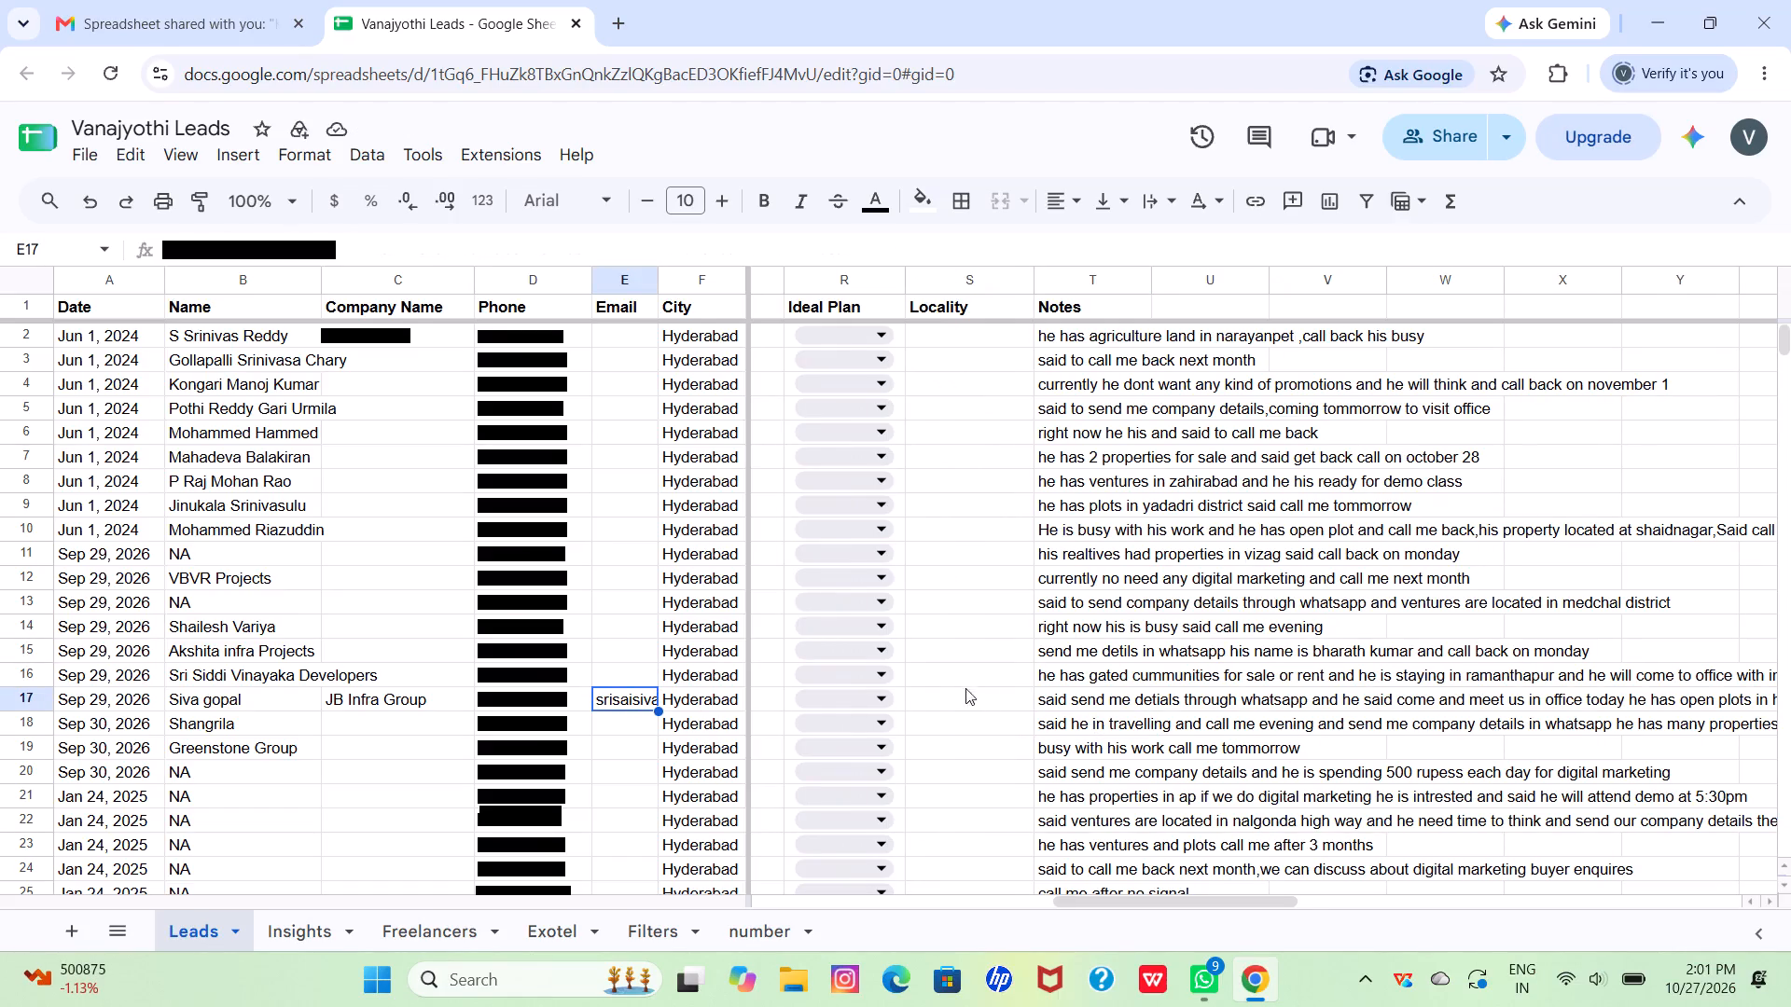
scroll(1207, 706, left, 3)
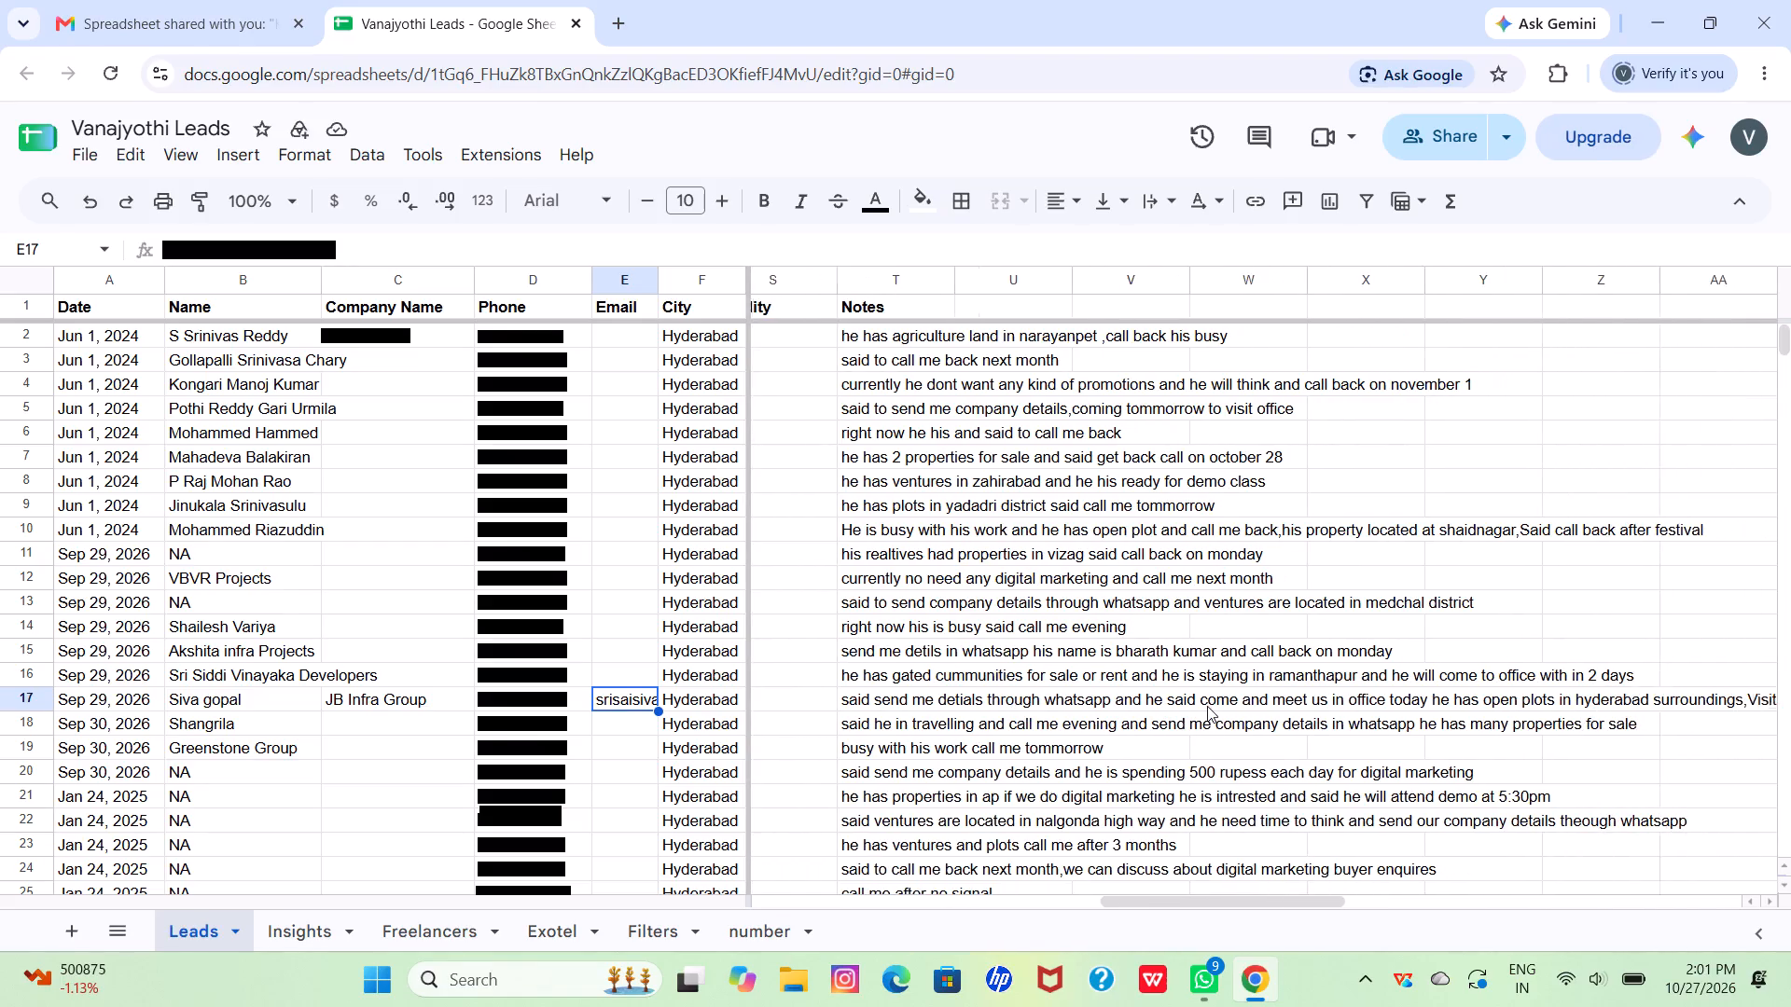
scroll(1207, 706, left, 2)
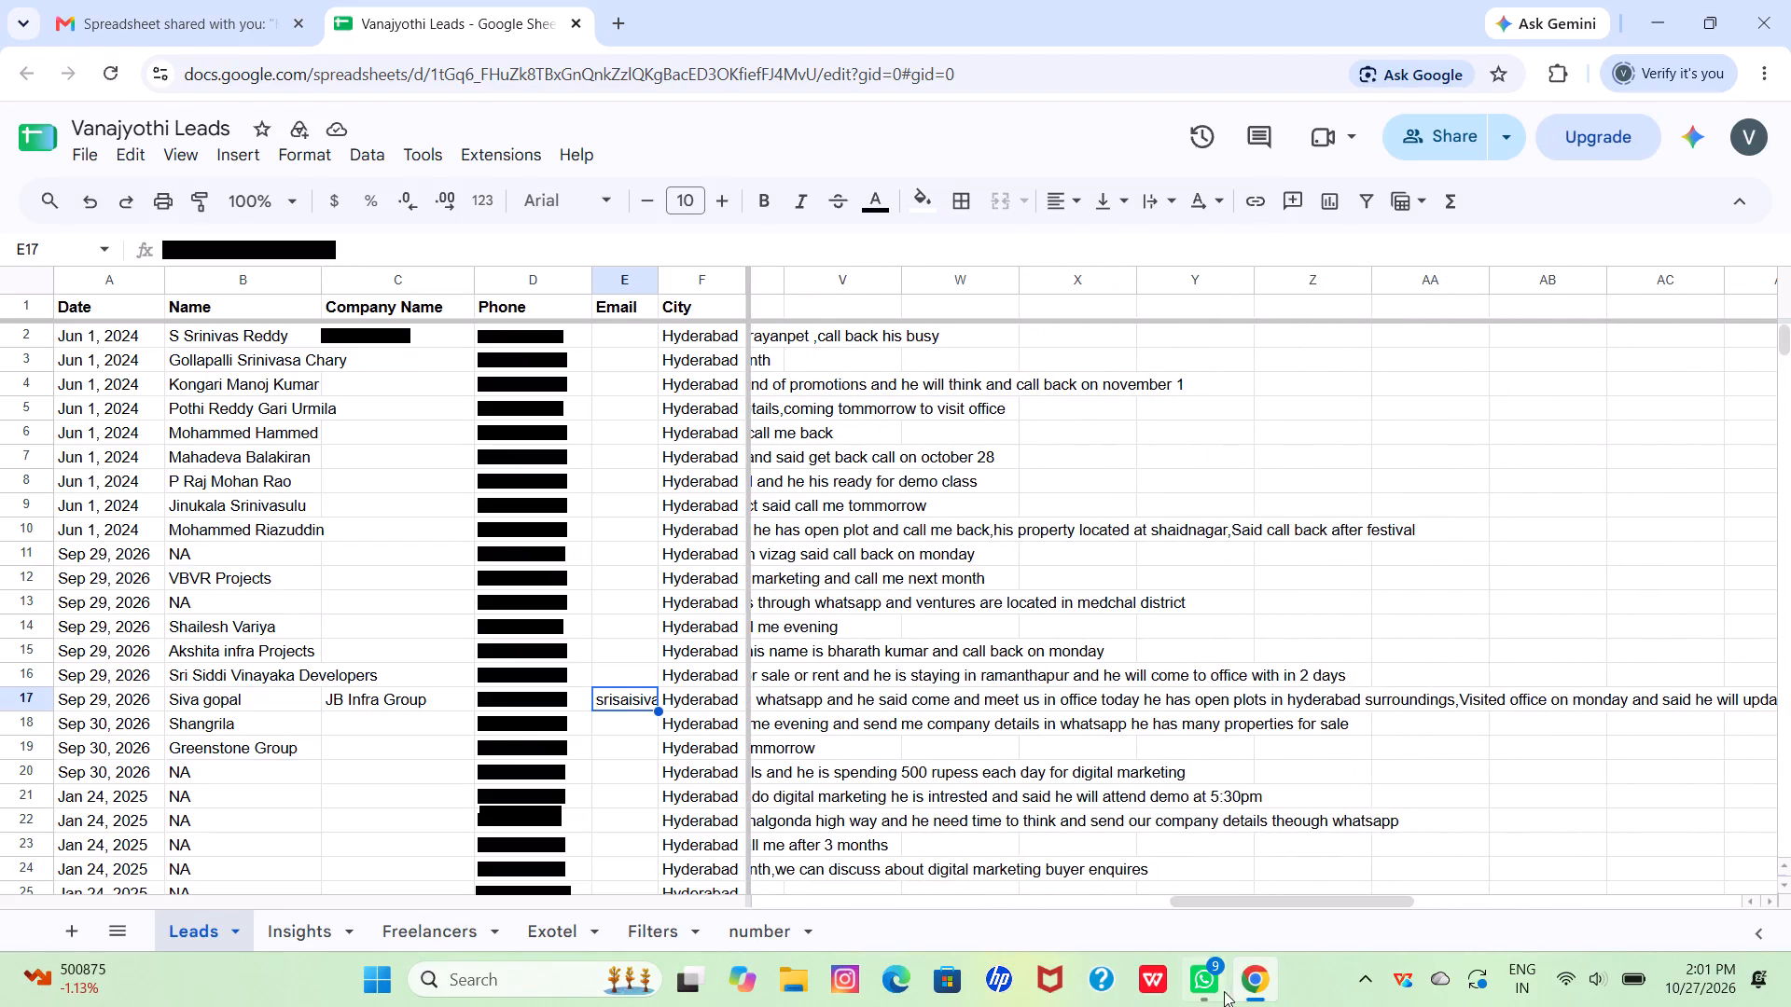
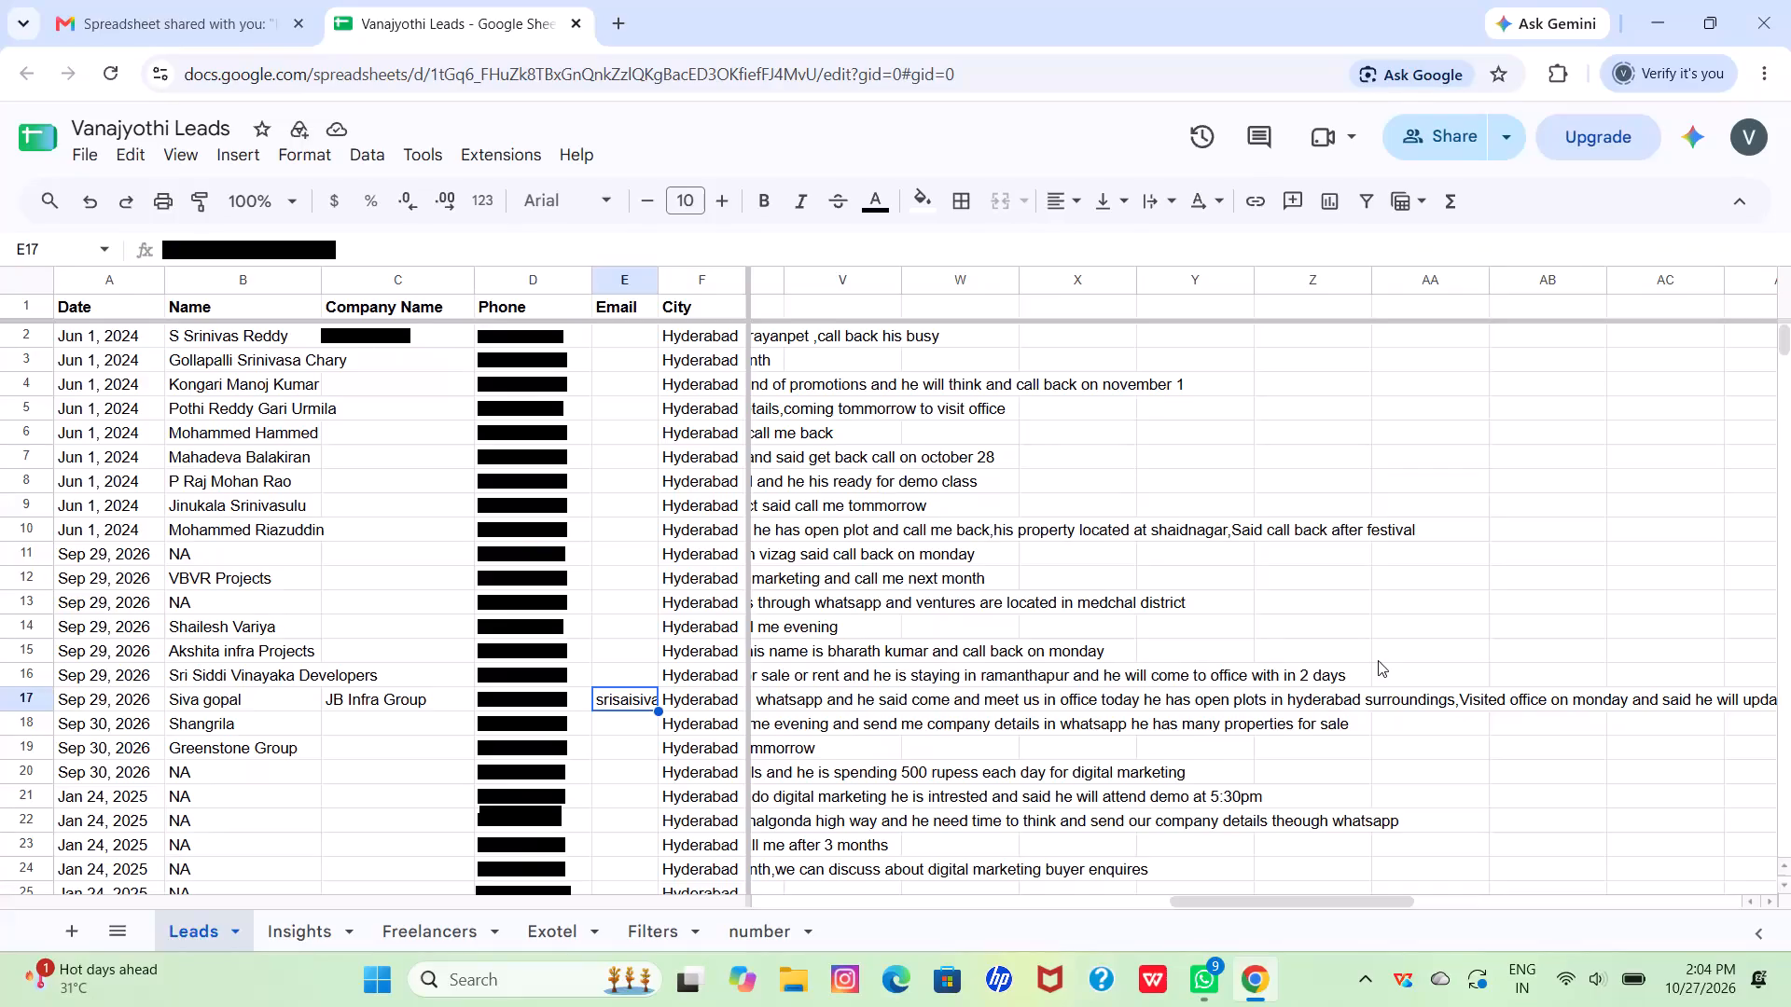
Look through the Leads sheet's contact dates, follow-up dates and notes, down to the call statuses of the Oct 19, 2026 Newspaper leads.
scroll(1462, 702, right, 5)
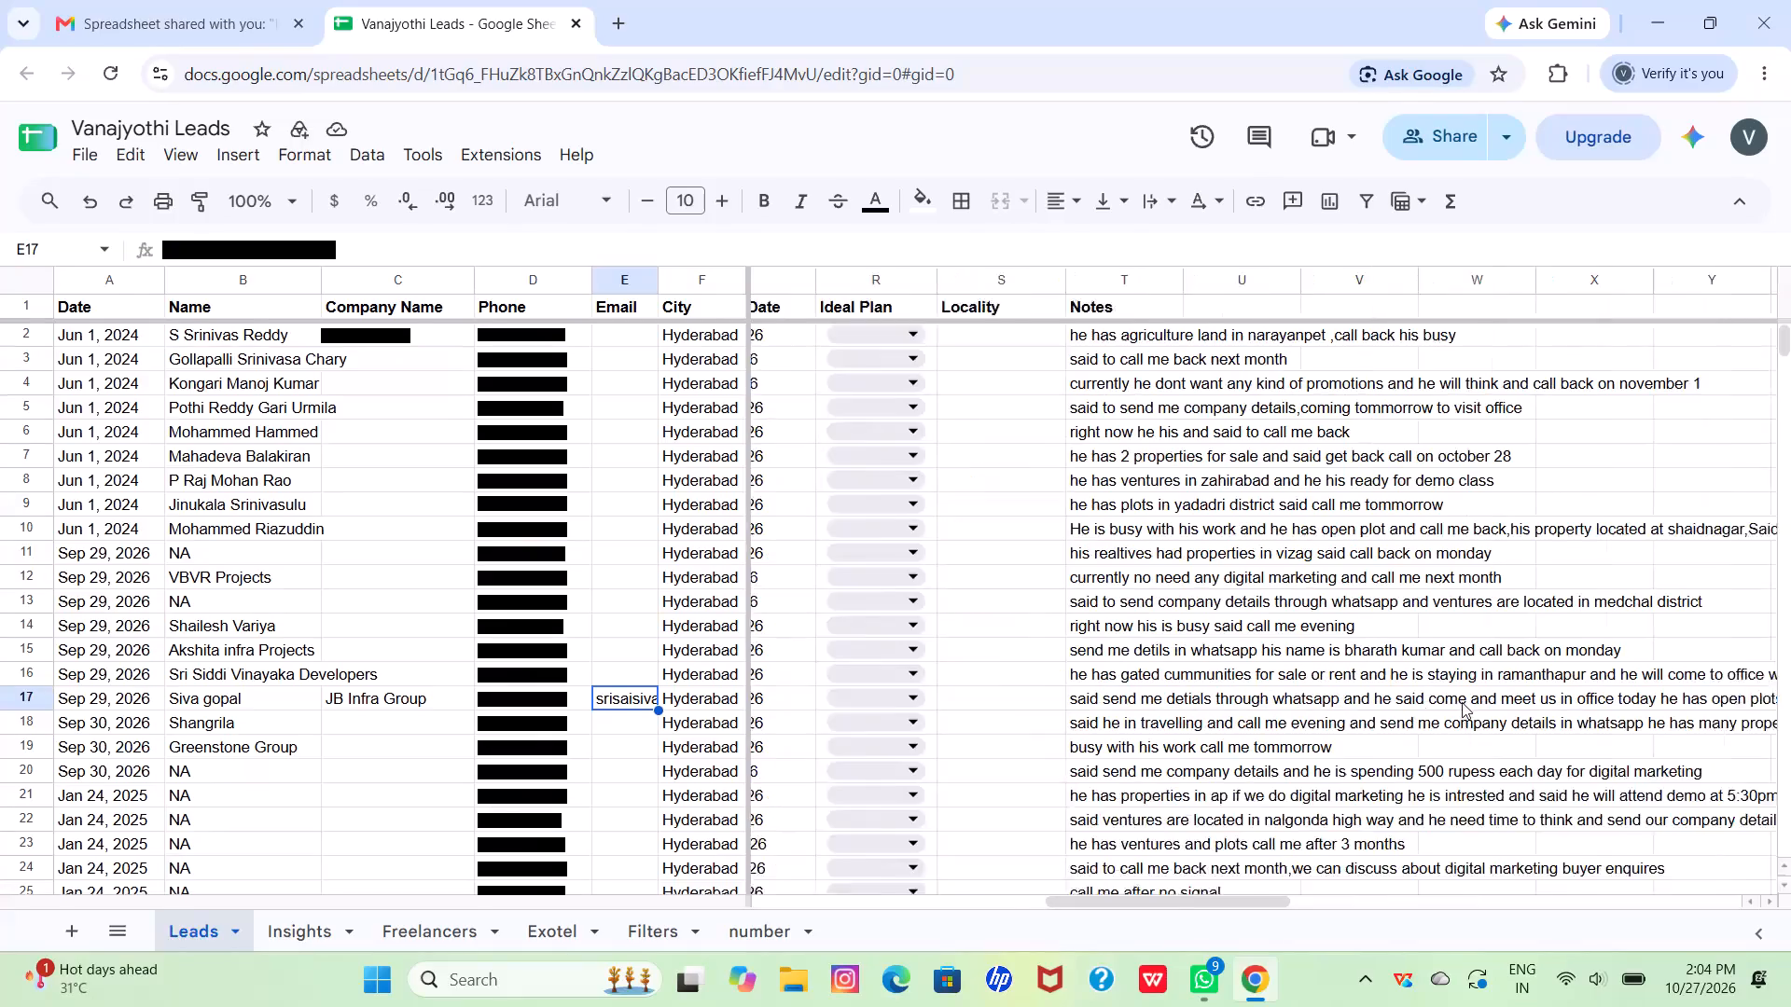
scroll(1462, 702, right, 6)
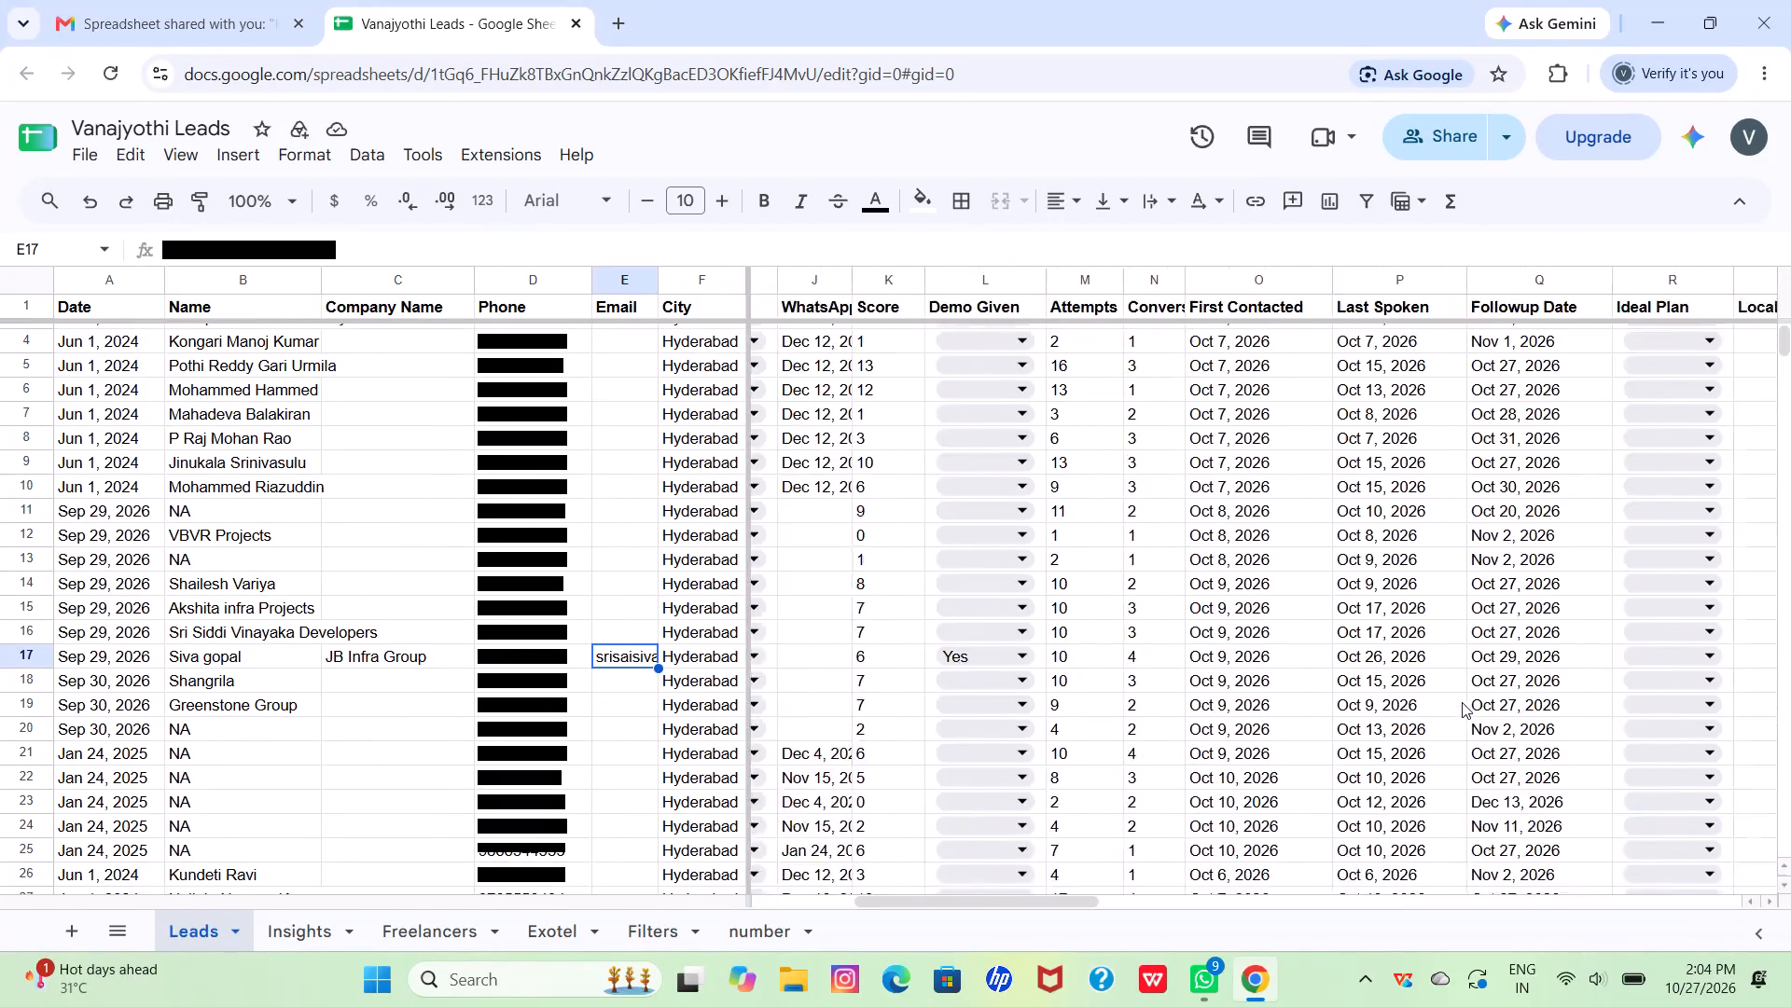
scroll(1462, 702, right, 3)
scroll(1462, 702, left, 4)
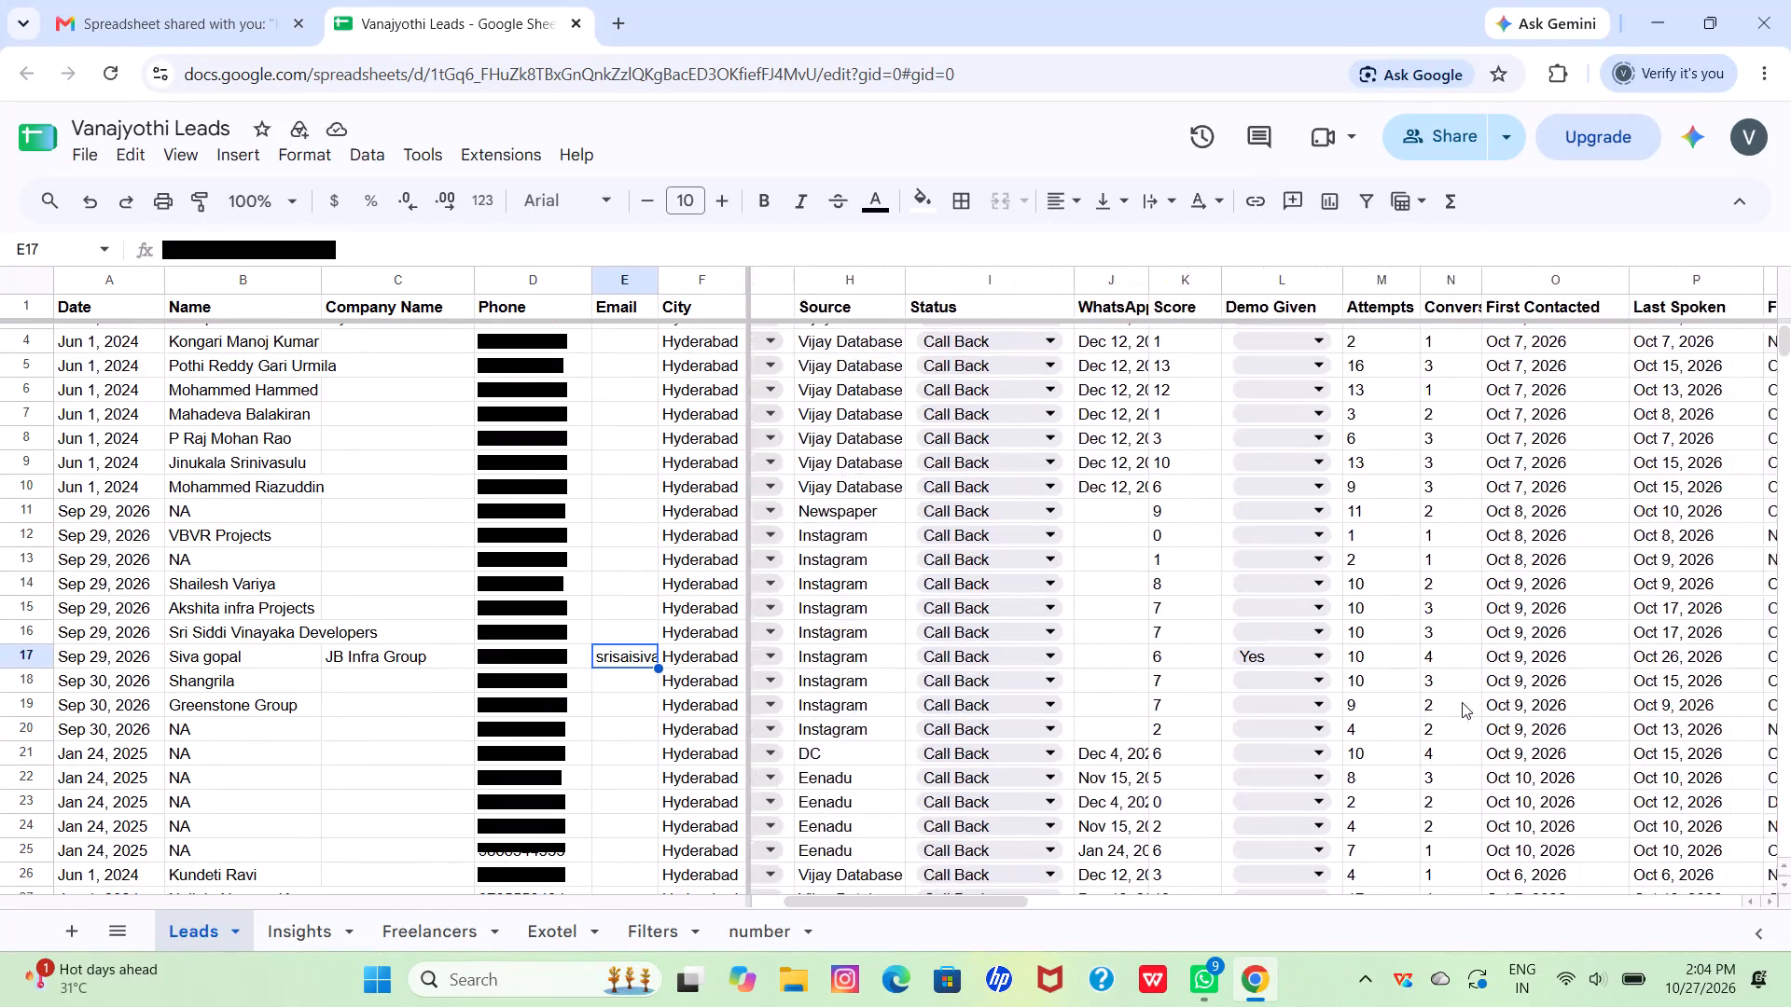
scroll(1462, 702, left, 8)
scroll(1462, 702, down, 3)
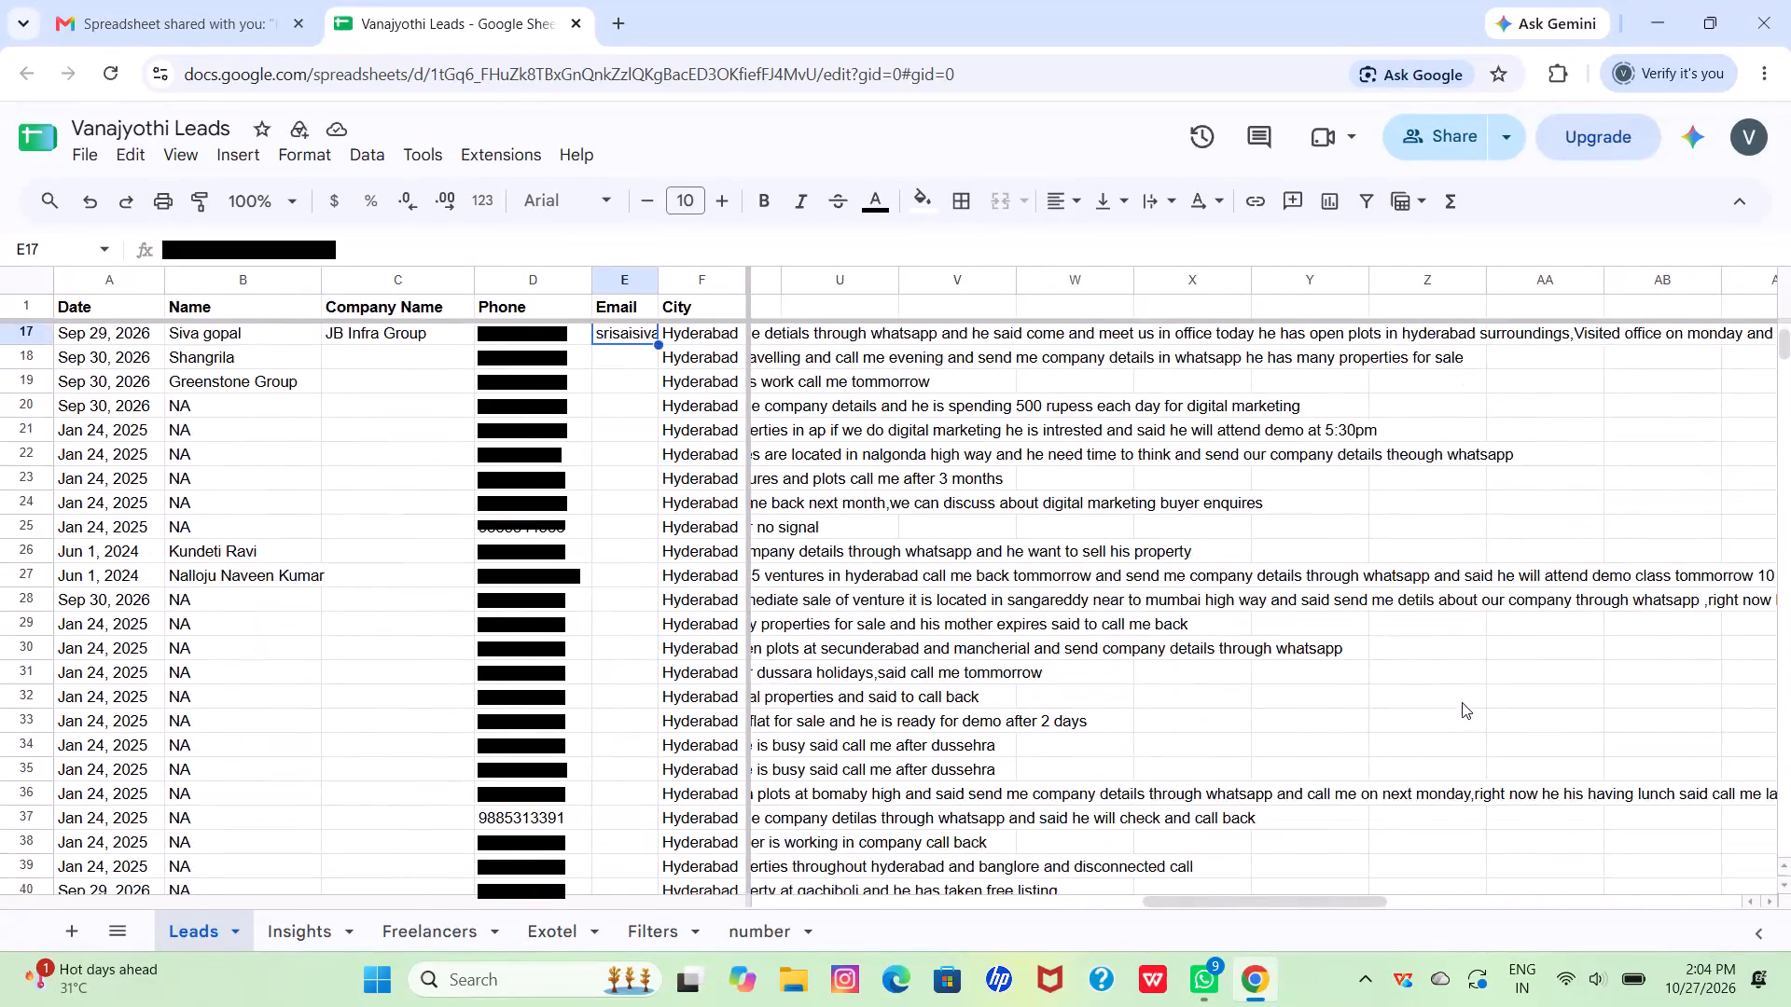
scroll(1462, 702, down, 6)
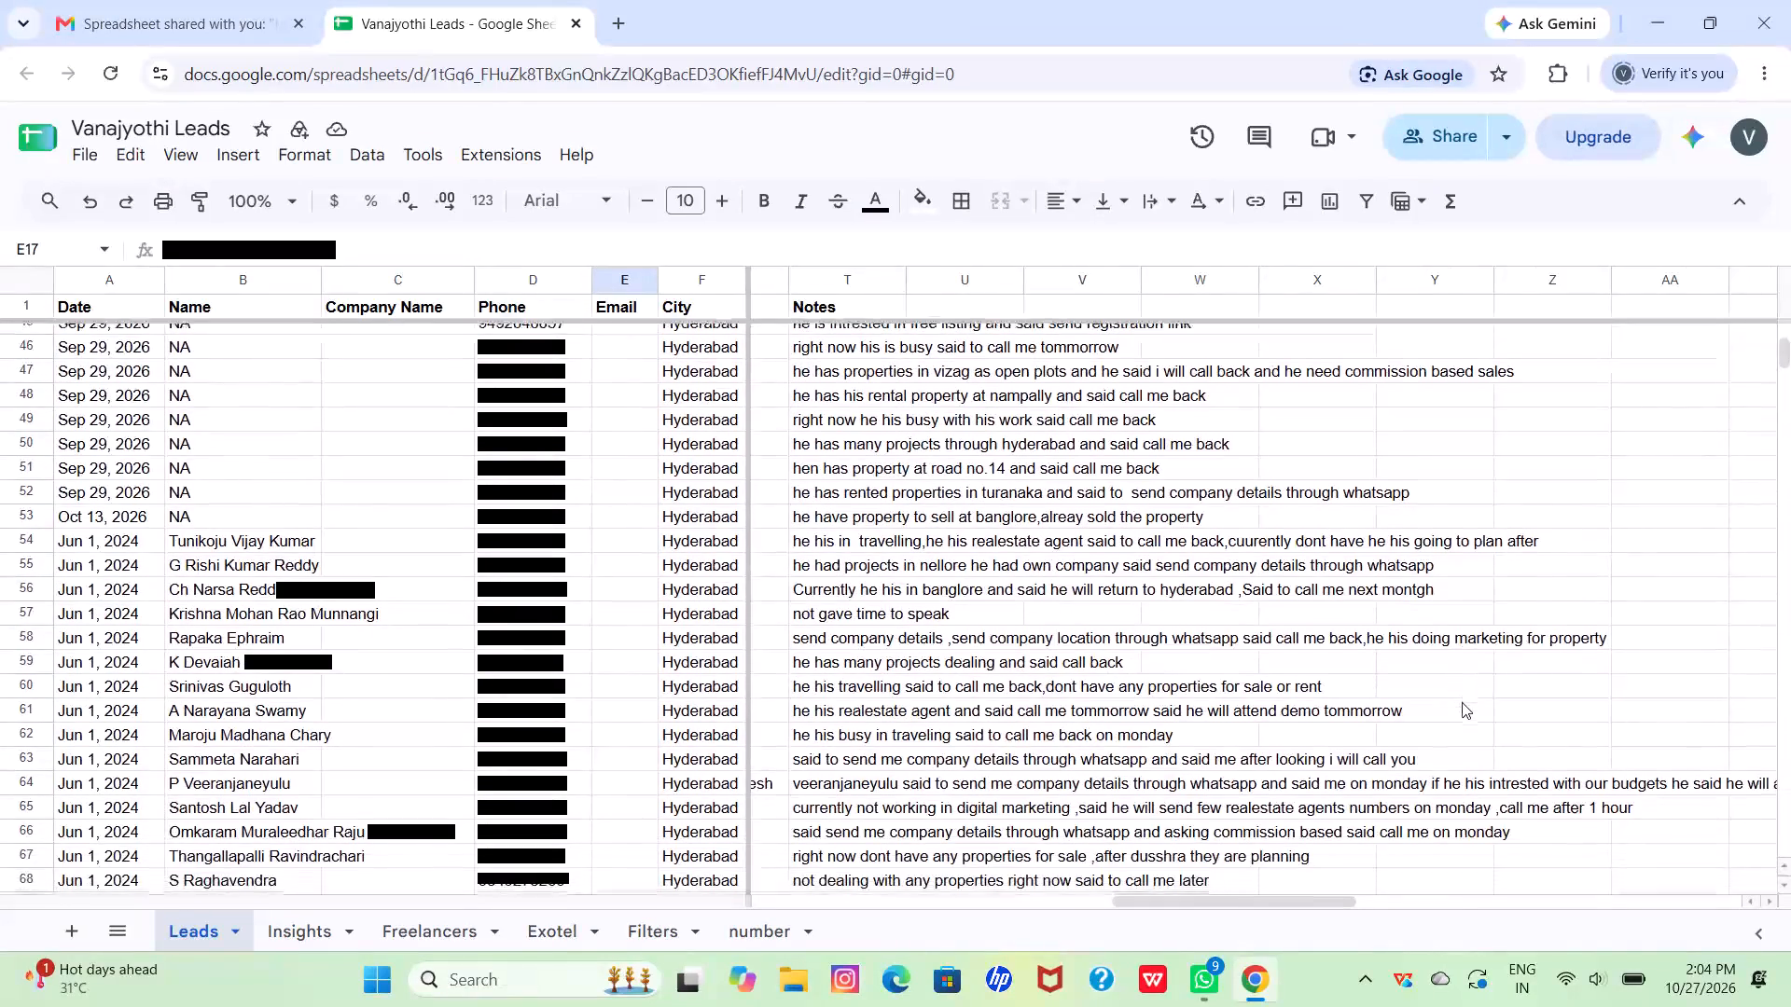
scroll(1462, 702, down, 2)
scroll(1462, 702, right, 3)
scroll(1462, 702, down, 3)
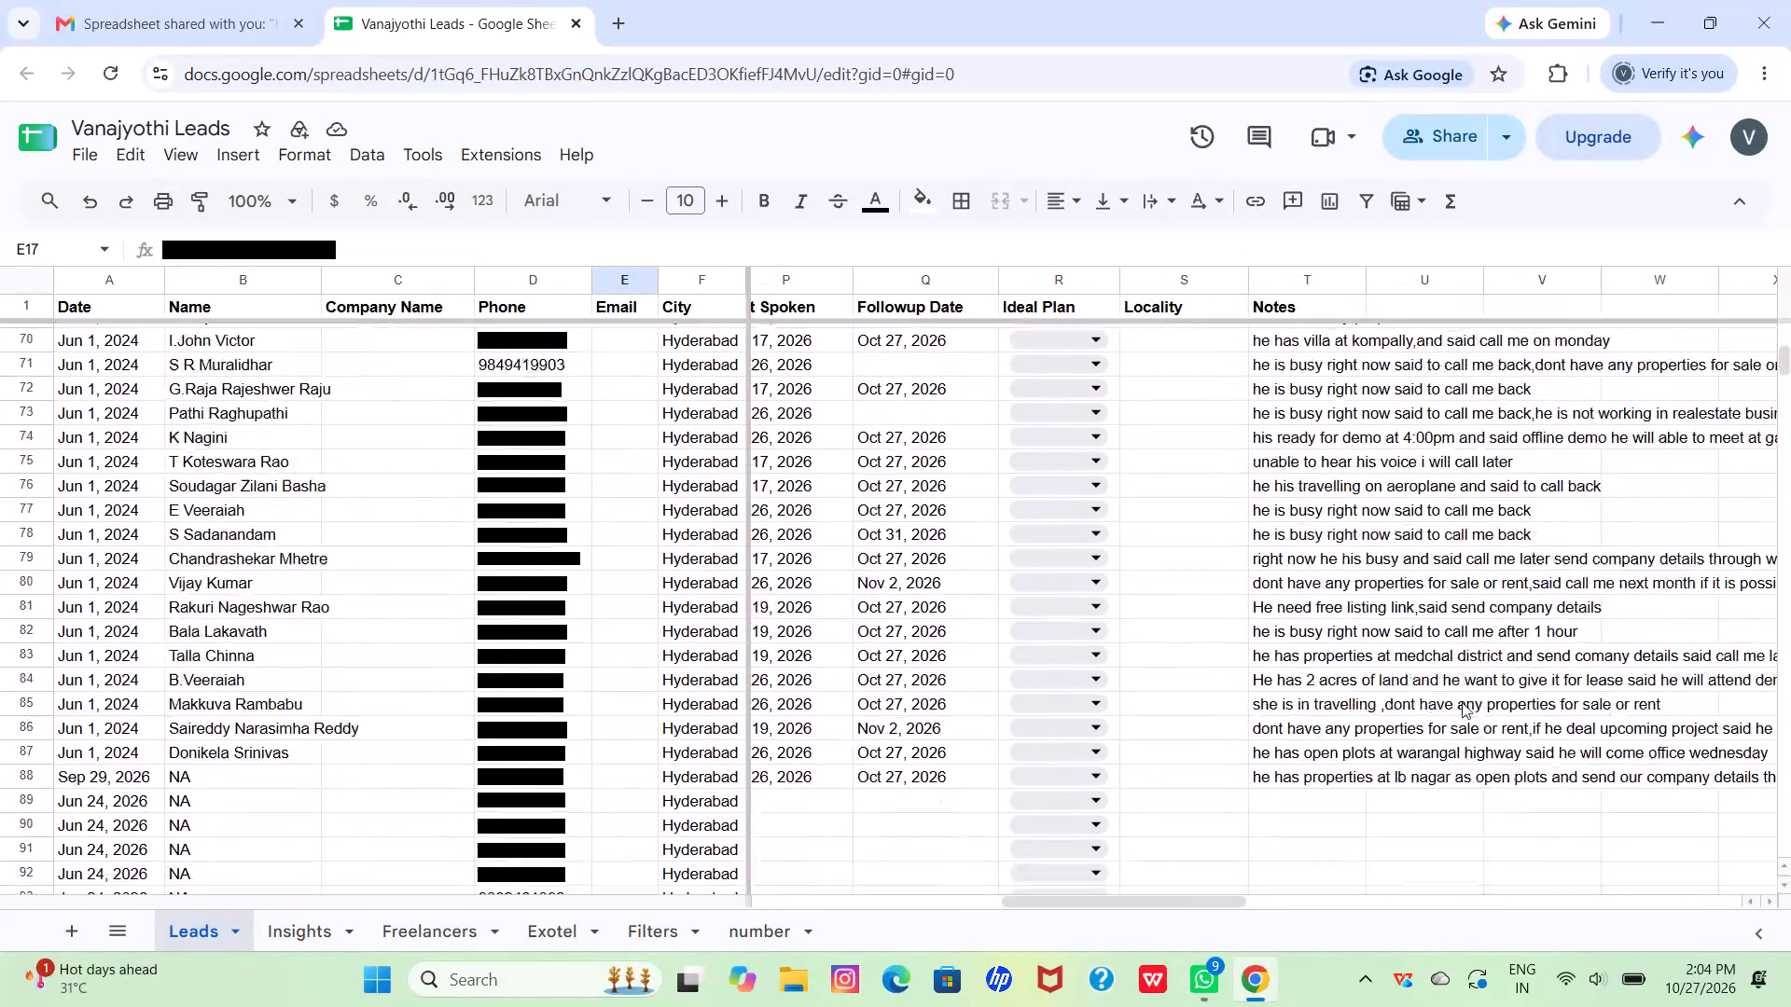
scroll(1462, 702, down, 7)
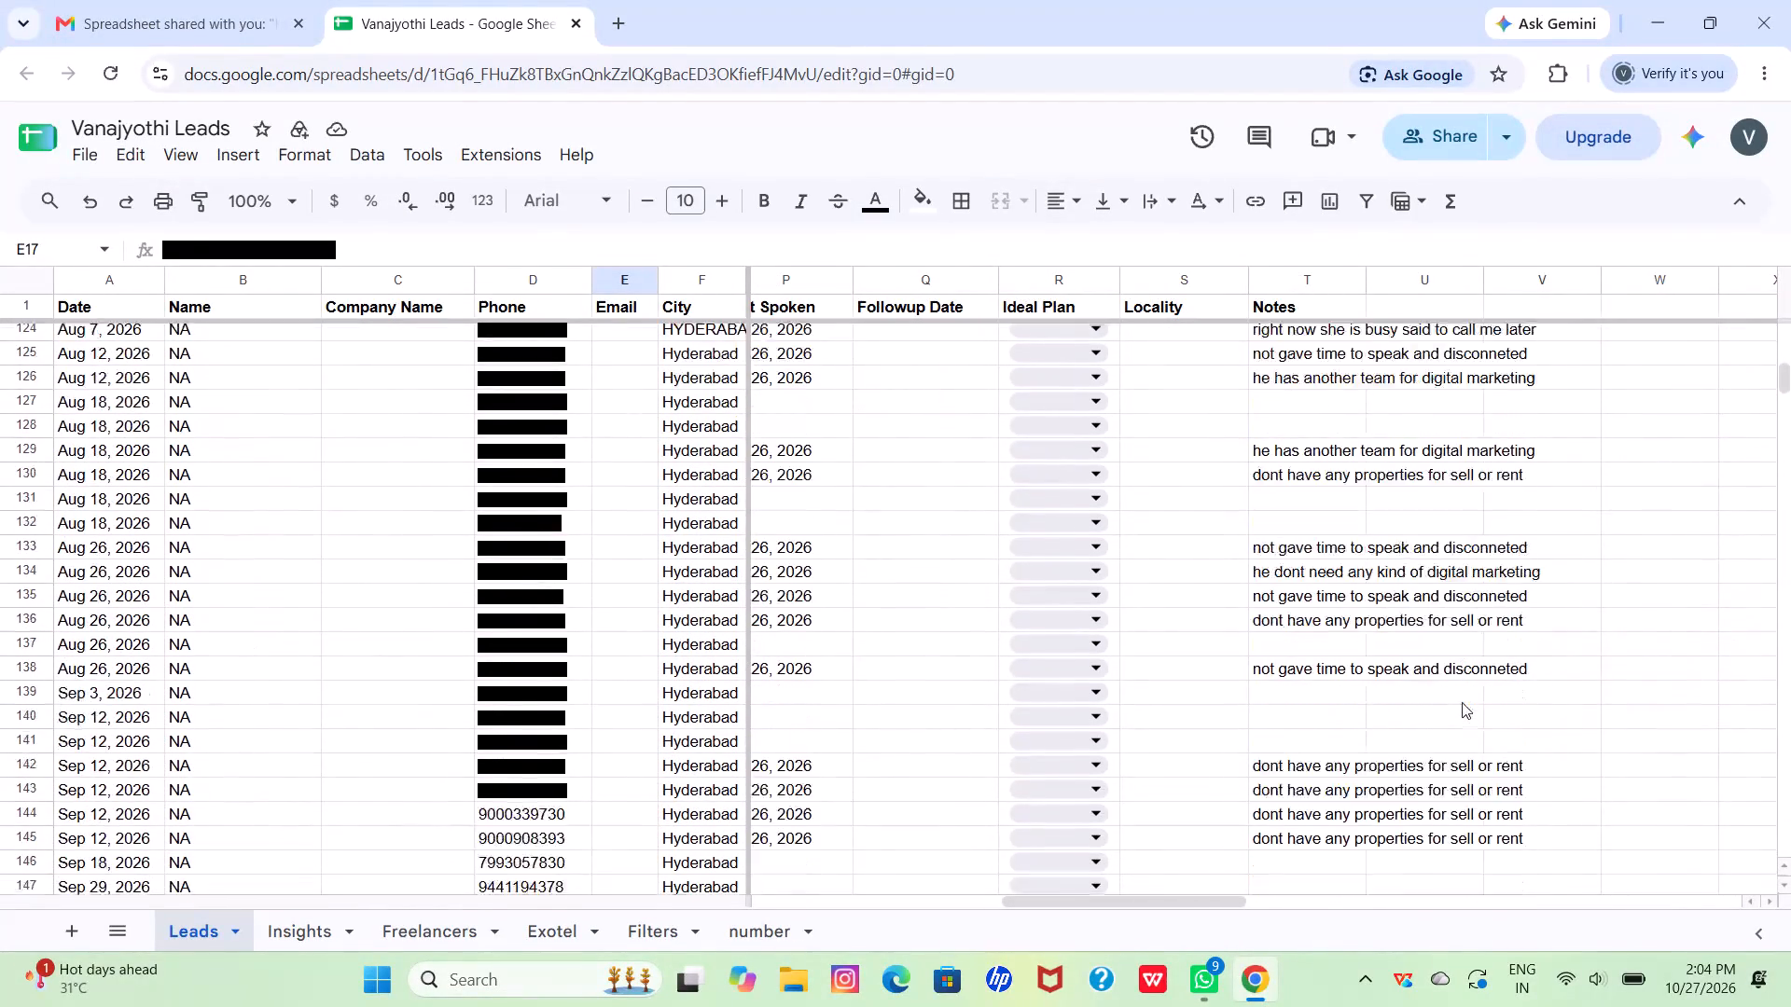
scroll(1462, 702, down, 8)
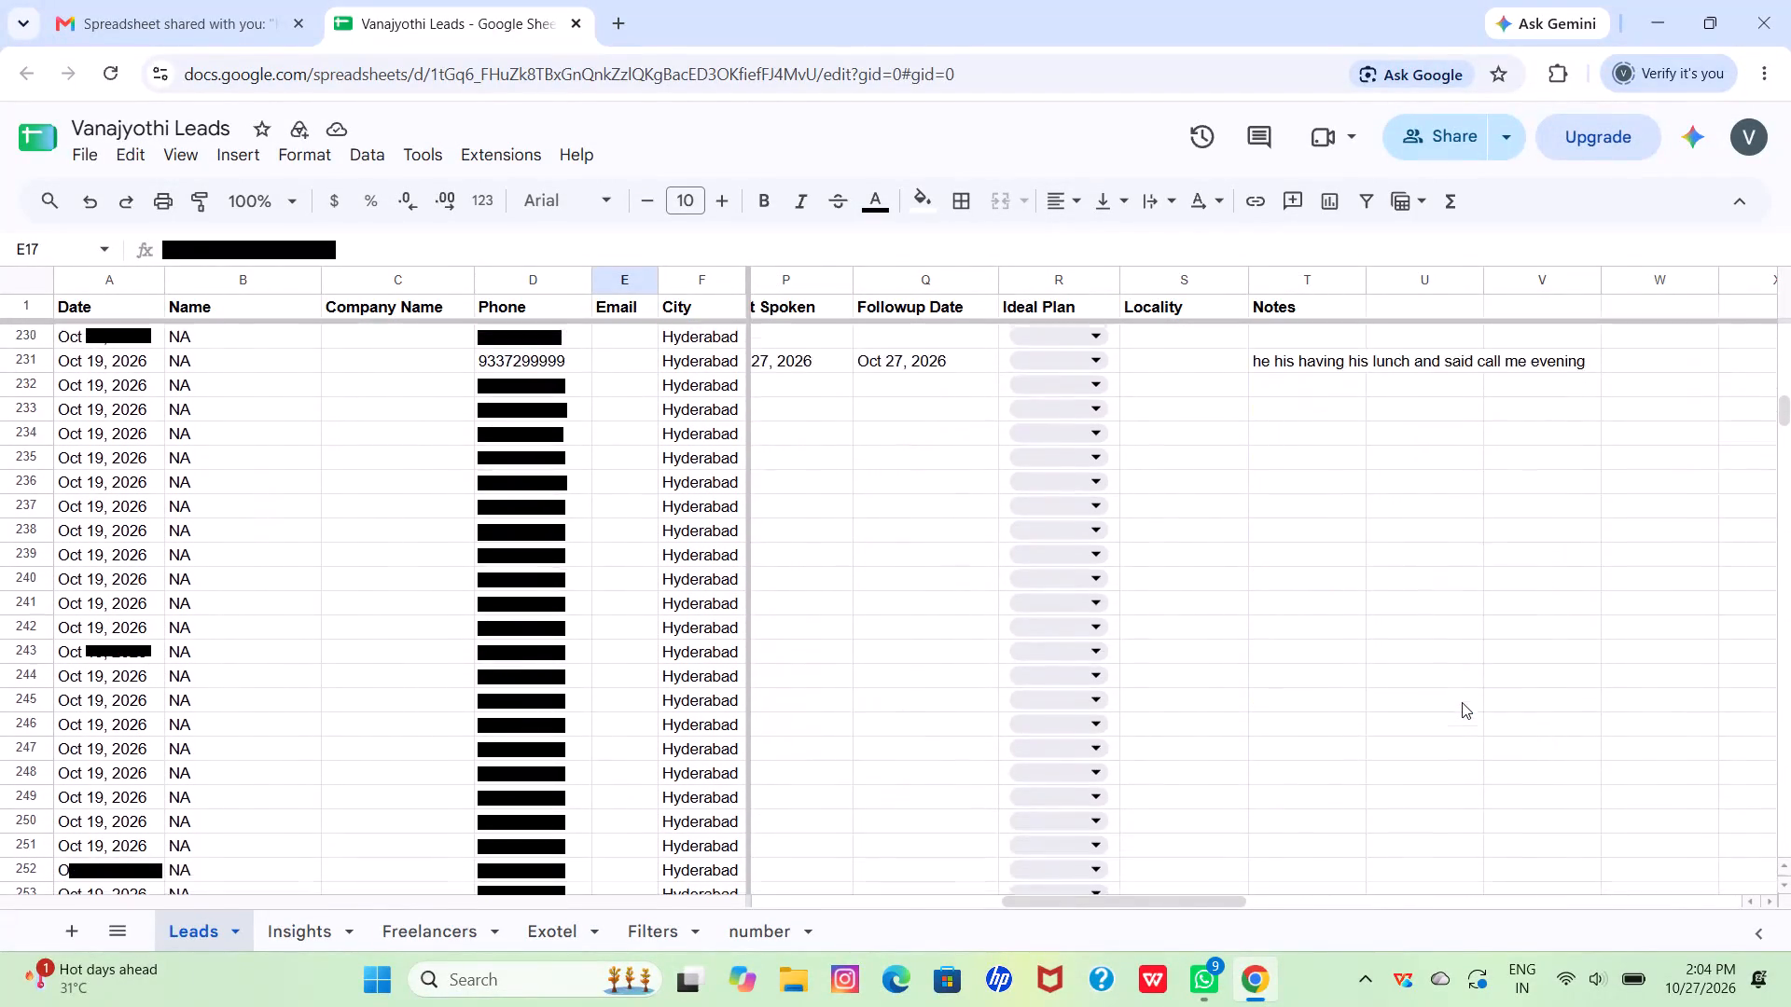
scroll(1462, 702, right, 6)
scroll(1462, 702, up, 2)
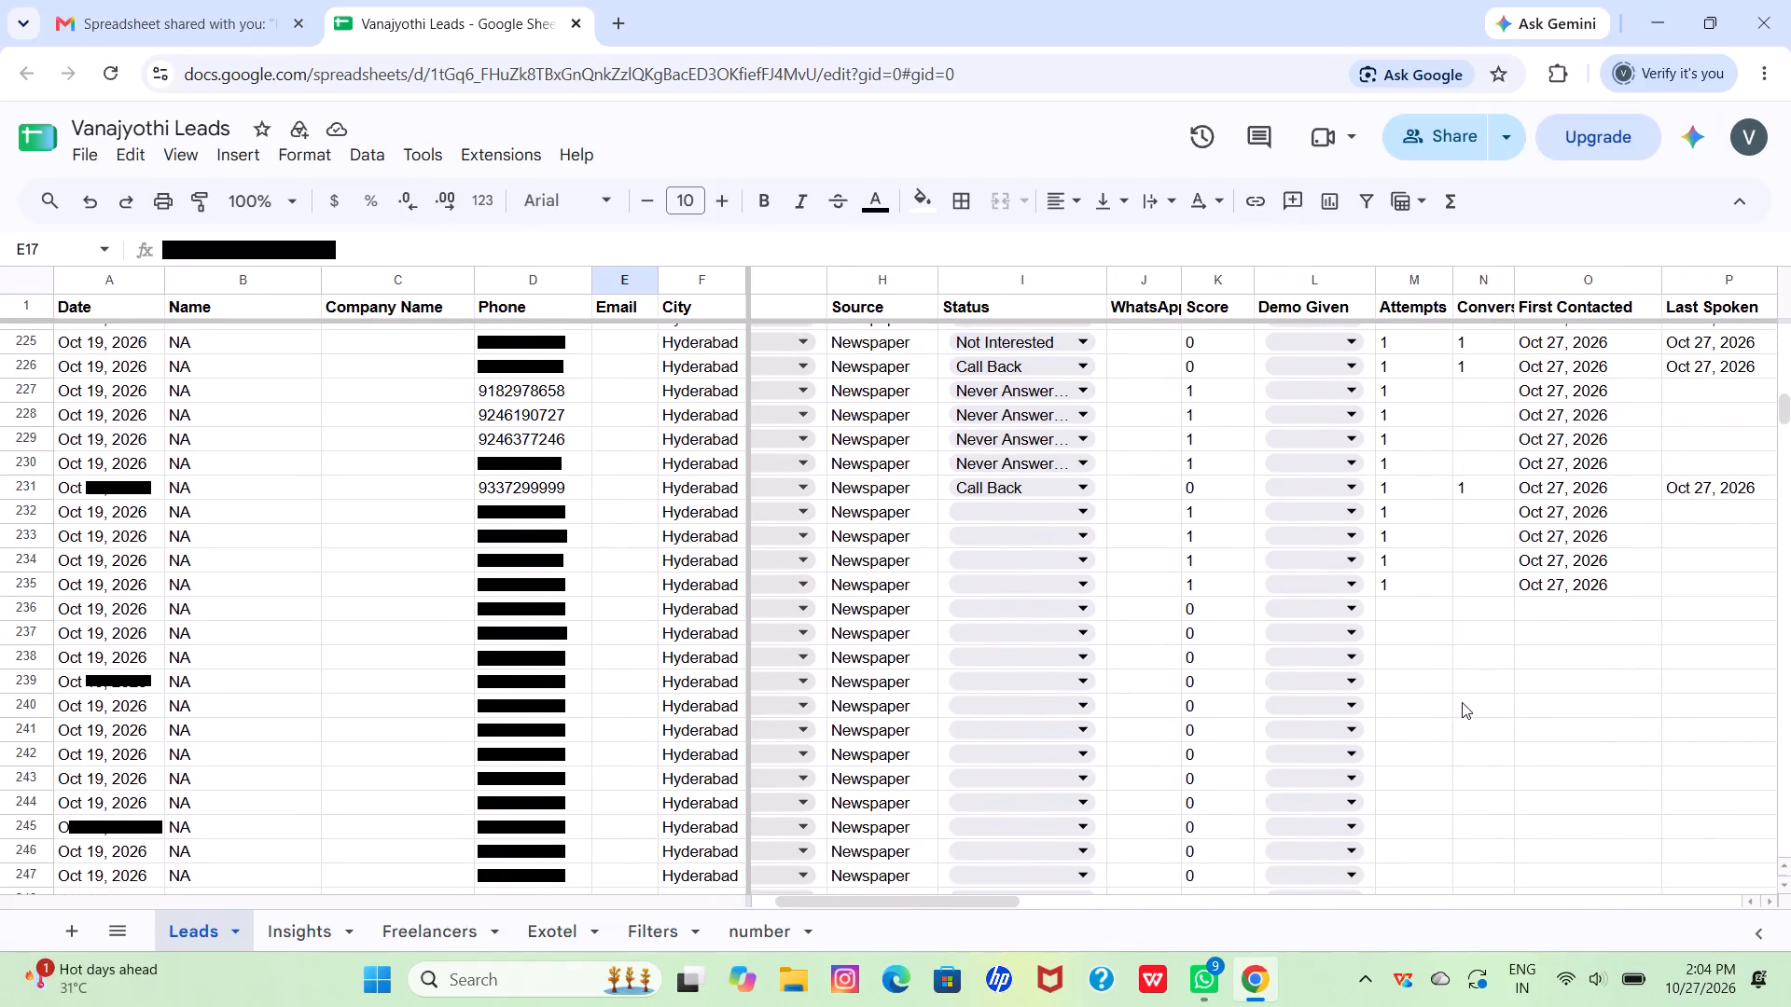
Clear the Attempts values for the leads in rows 232, 233 and 234 of the Leads sheet.
click(1403, 524)
key(BackSpace)
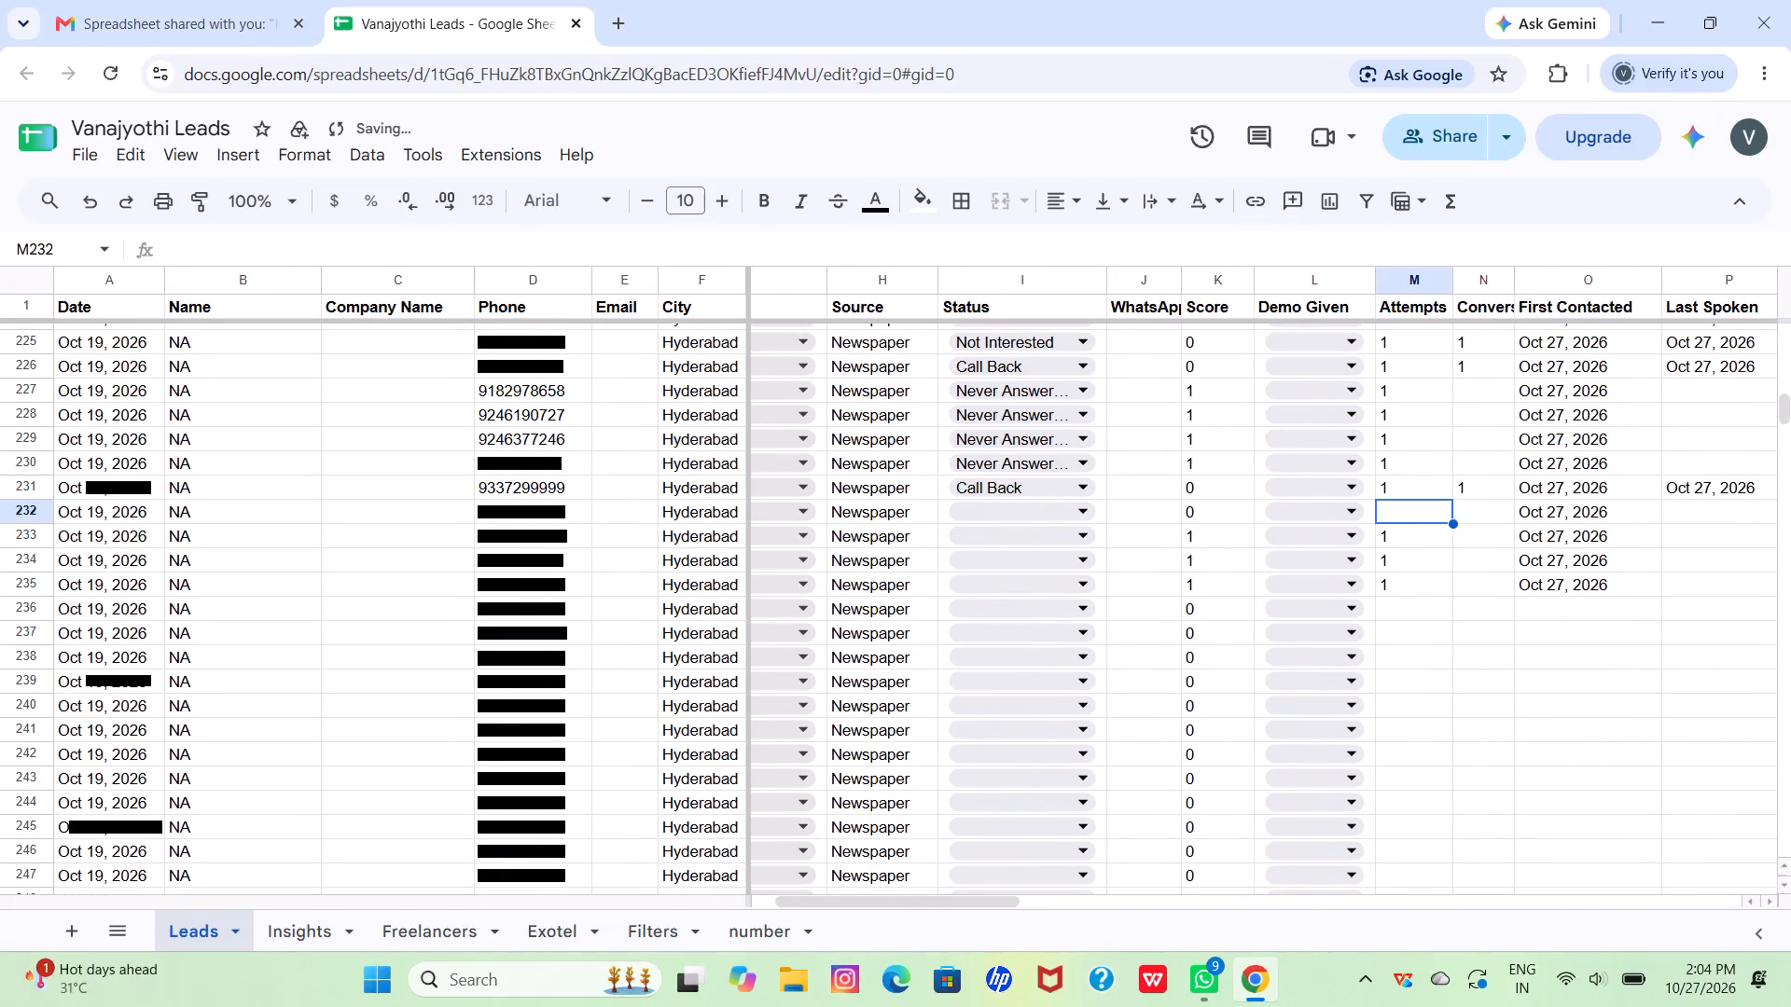
click(1404, 545)
key(BackSpace)
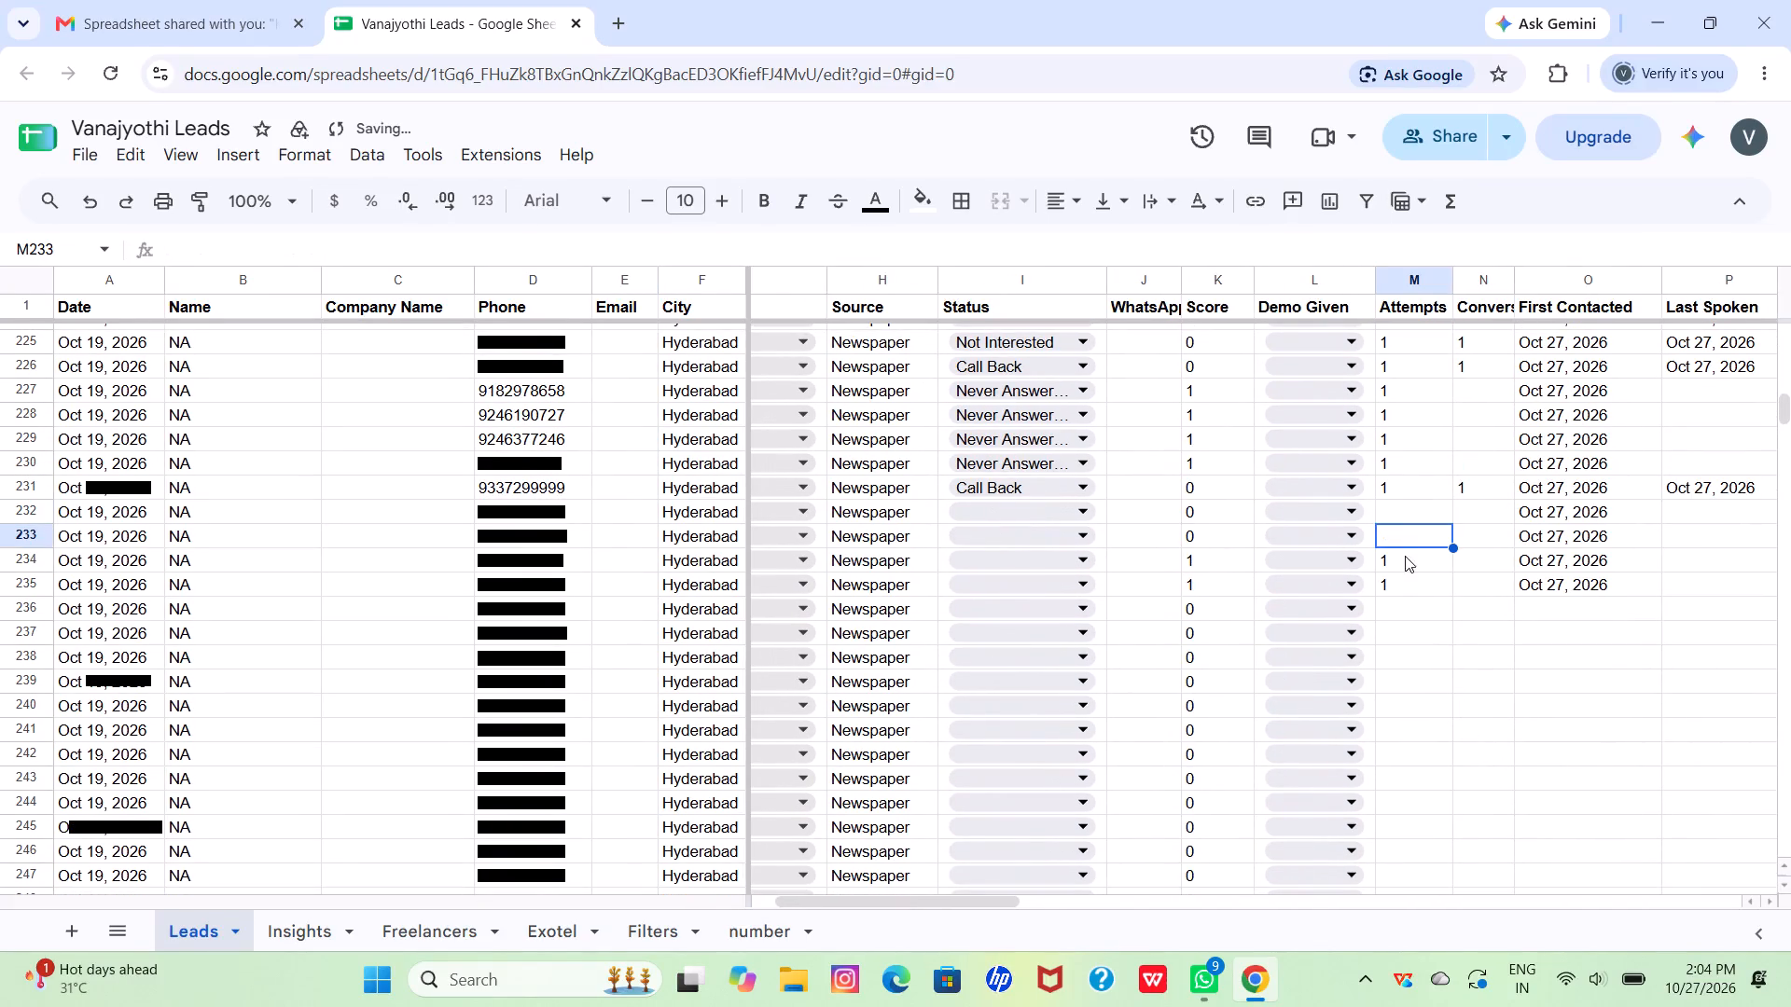
click(1406, 572)
key(BackSpace)
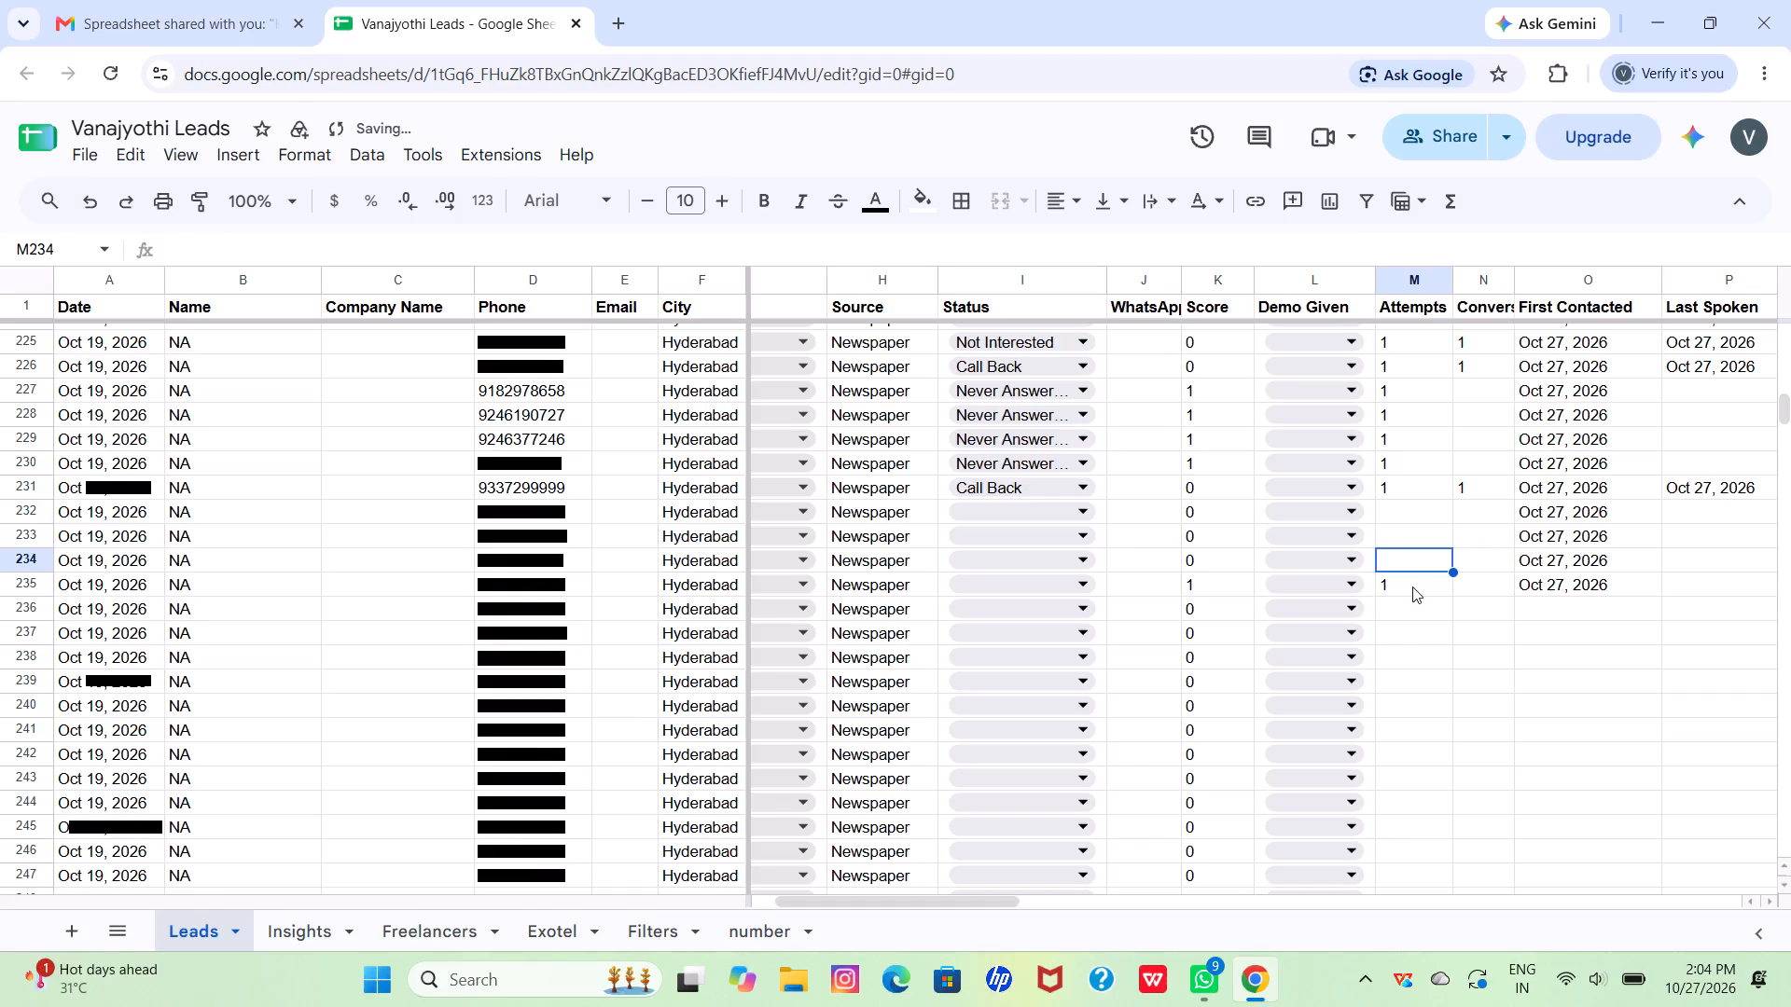
Clear the Attempts value for the lead in row 235 of the Leads sheet.
click(1412, 586)
key(BackSpace)
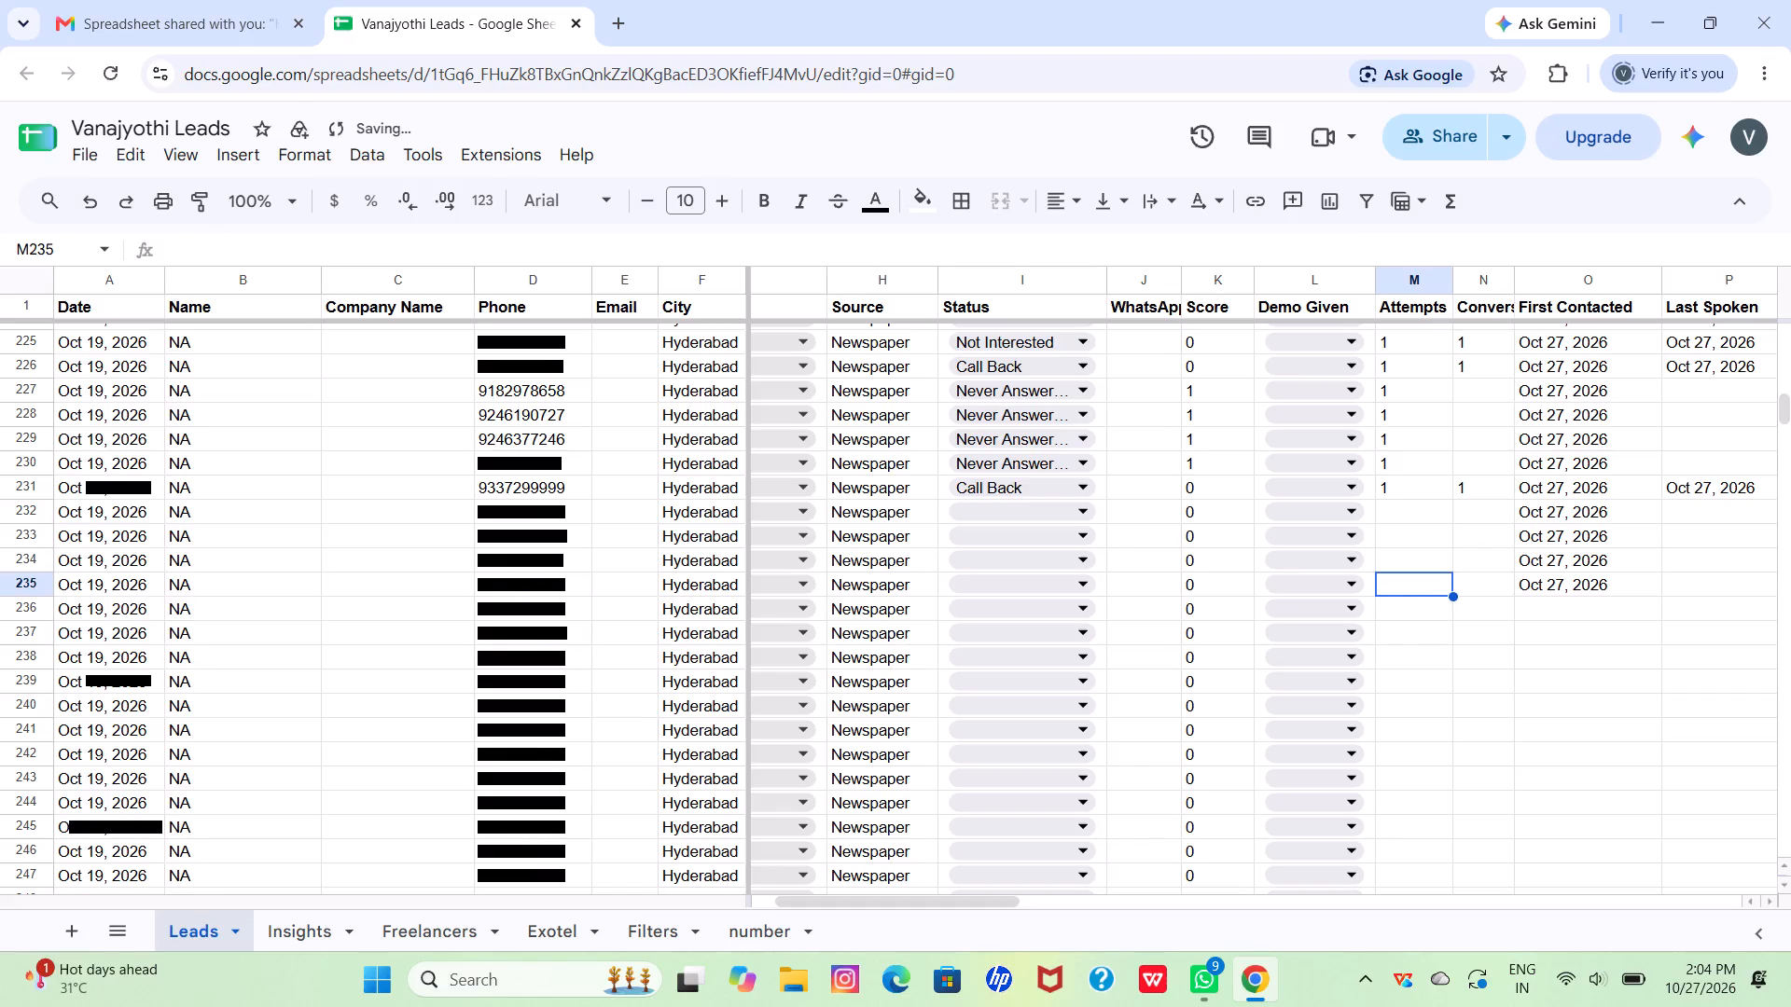
Clear the First Contacted dates for the leads in rows 232, 233, 234 and 235.
click(1550, 507)
key(BackSpace)
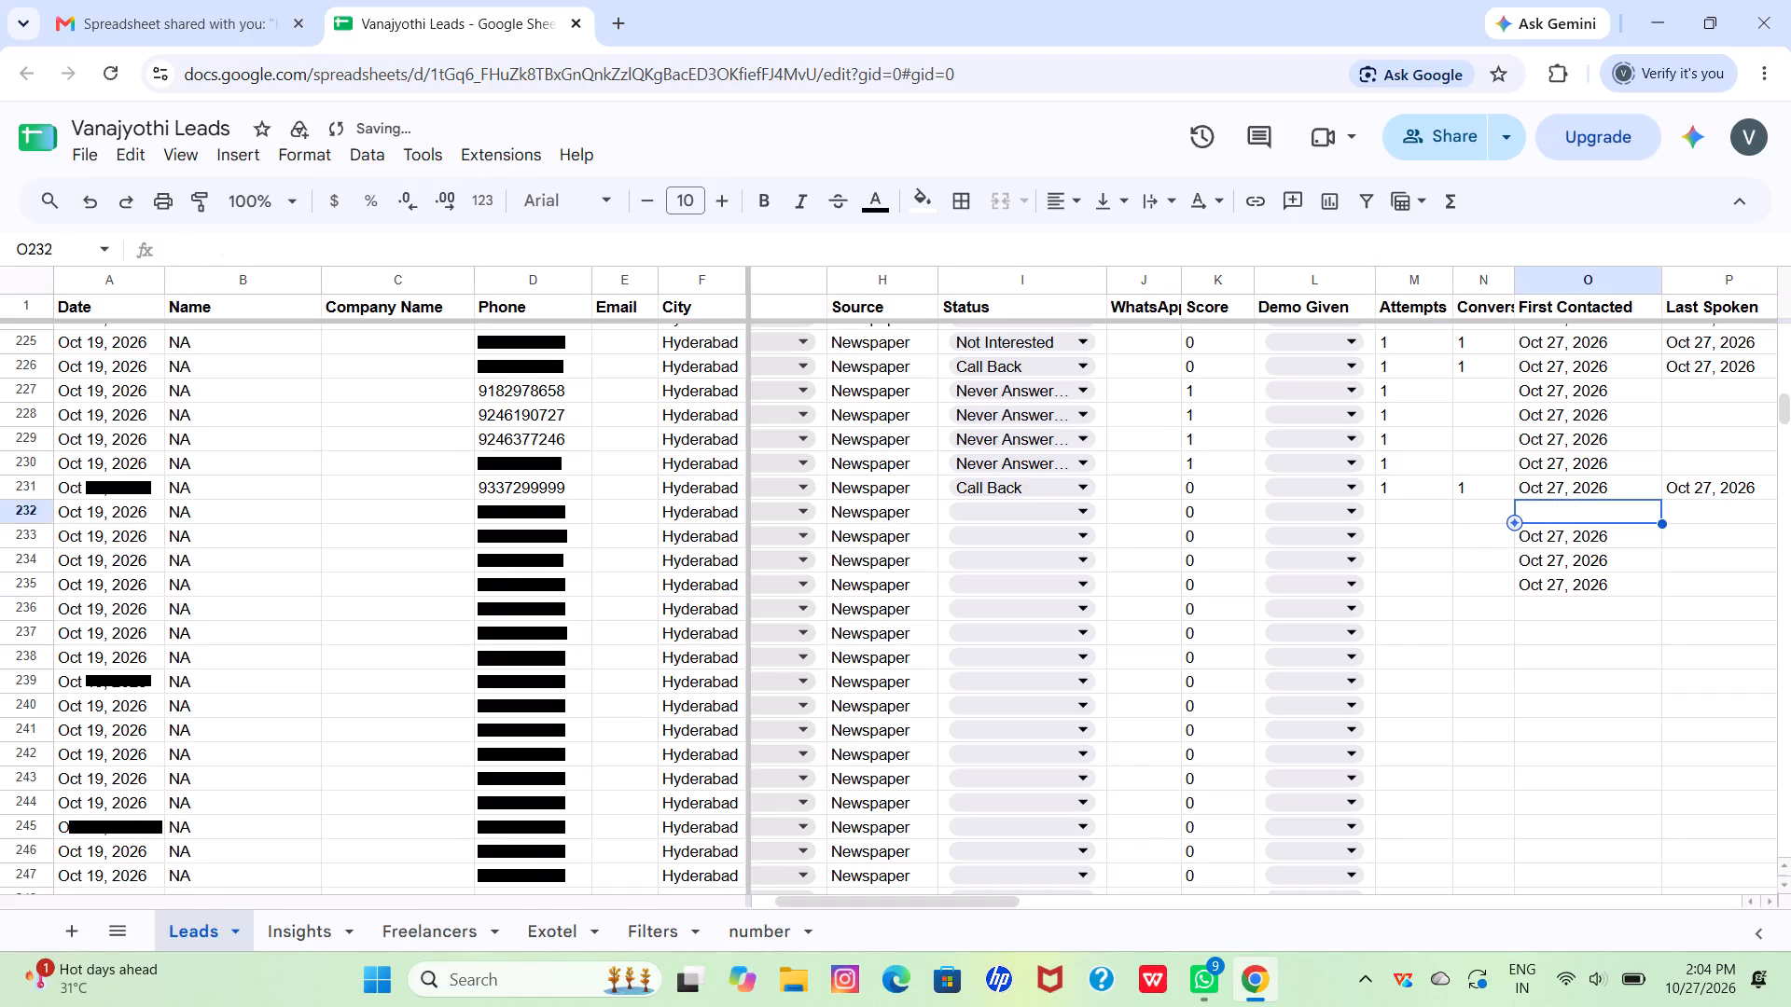
click(1559, 536)
key(BackSpace)
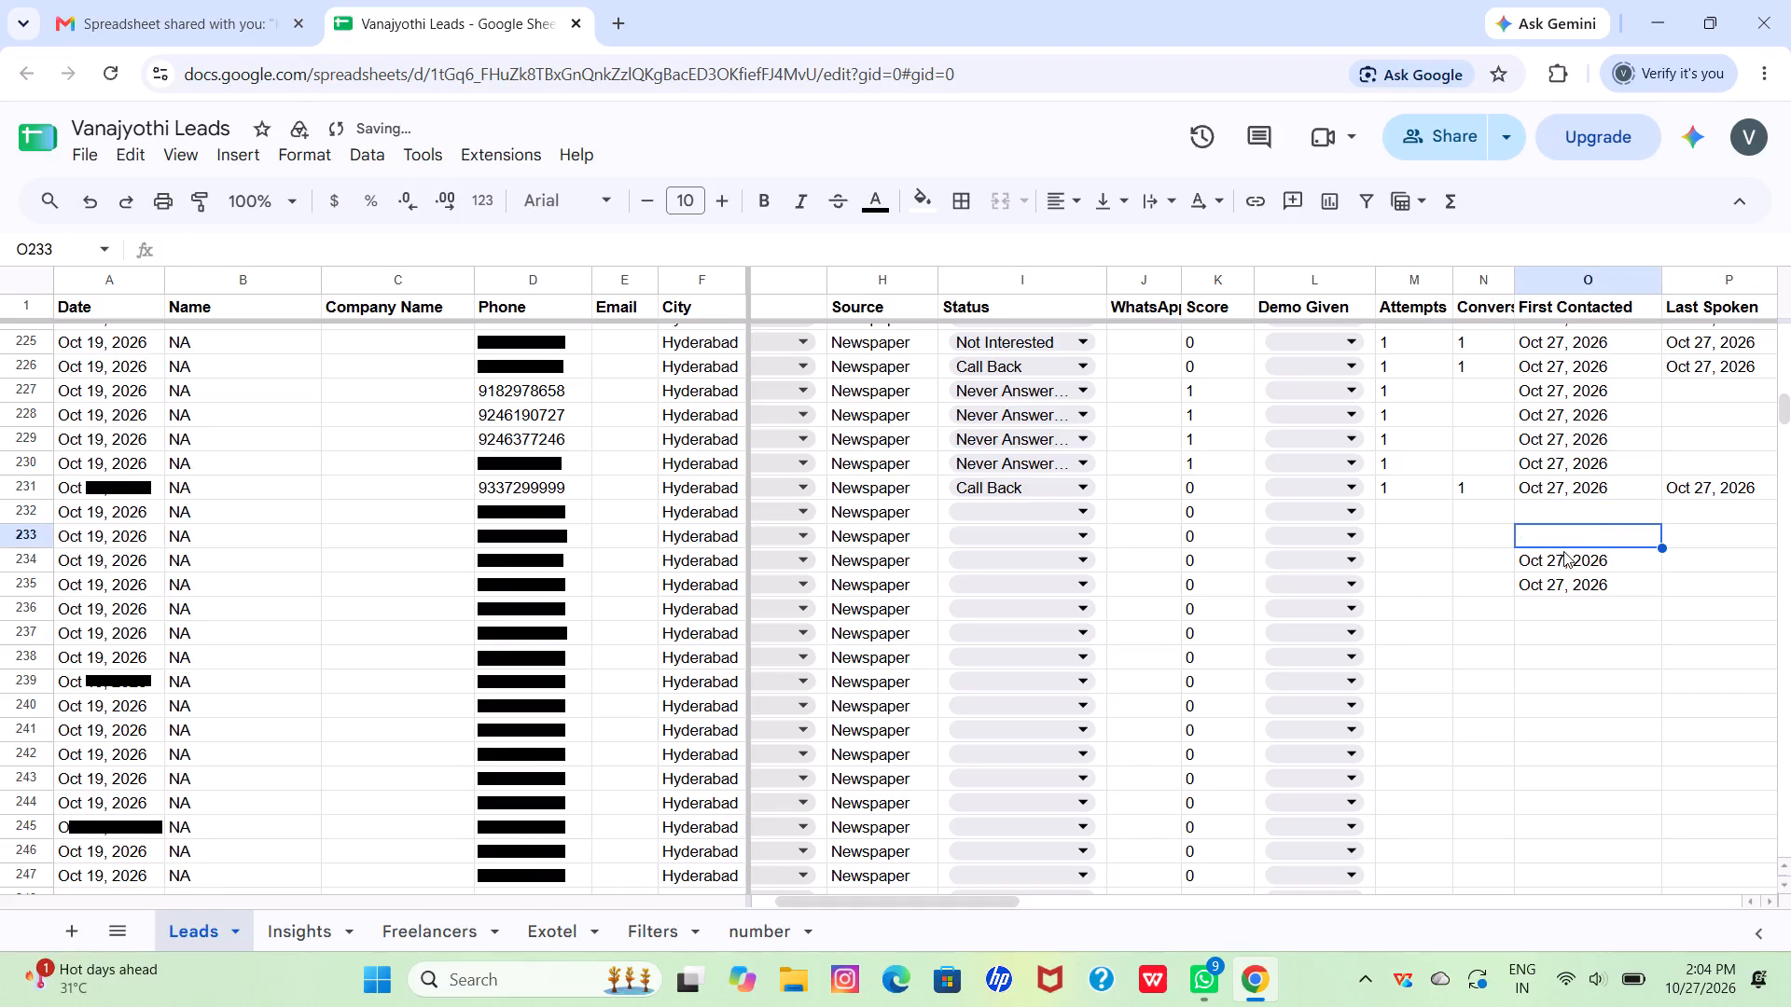
click(1564, 561)
key(BackSpace)
click(1561, 578)
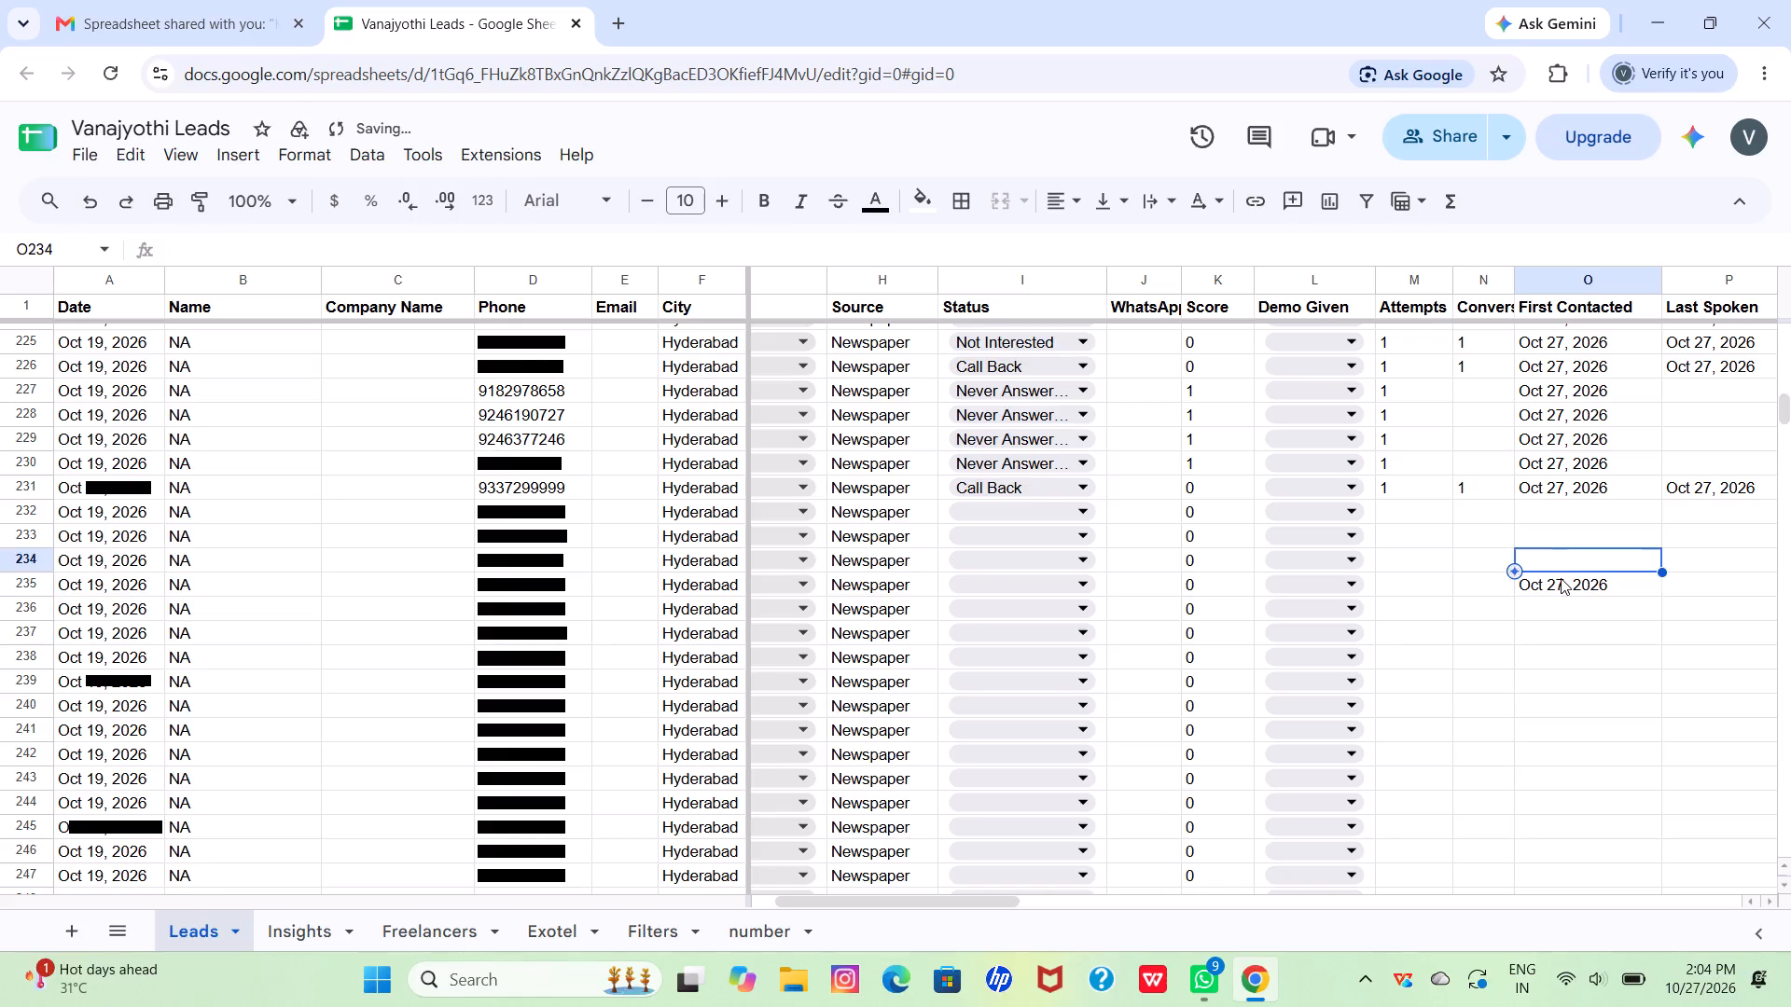
key(BackSpace)
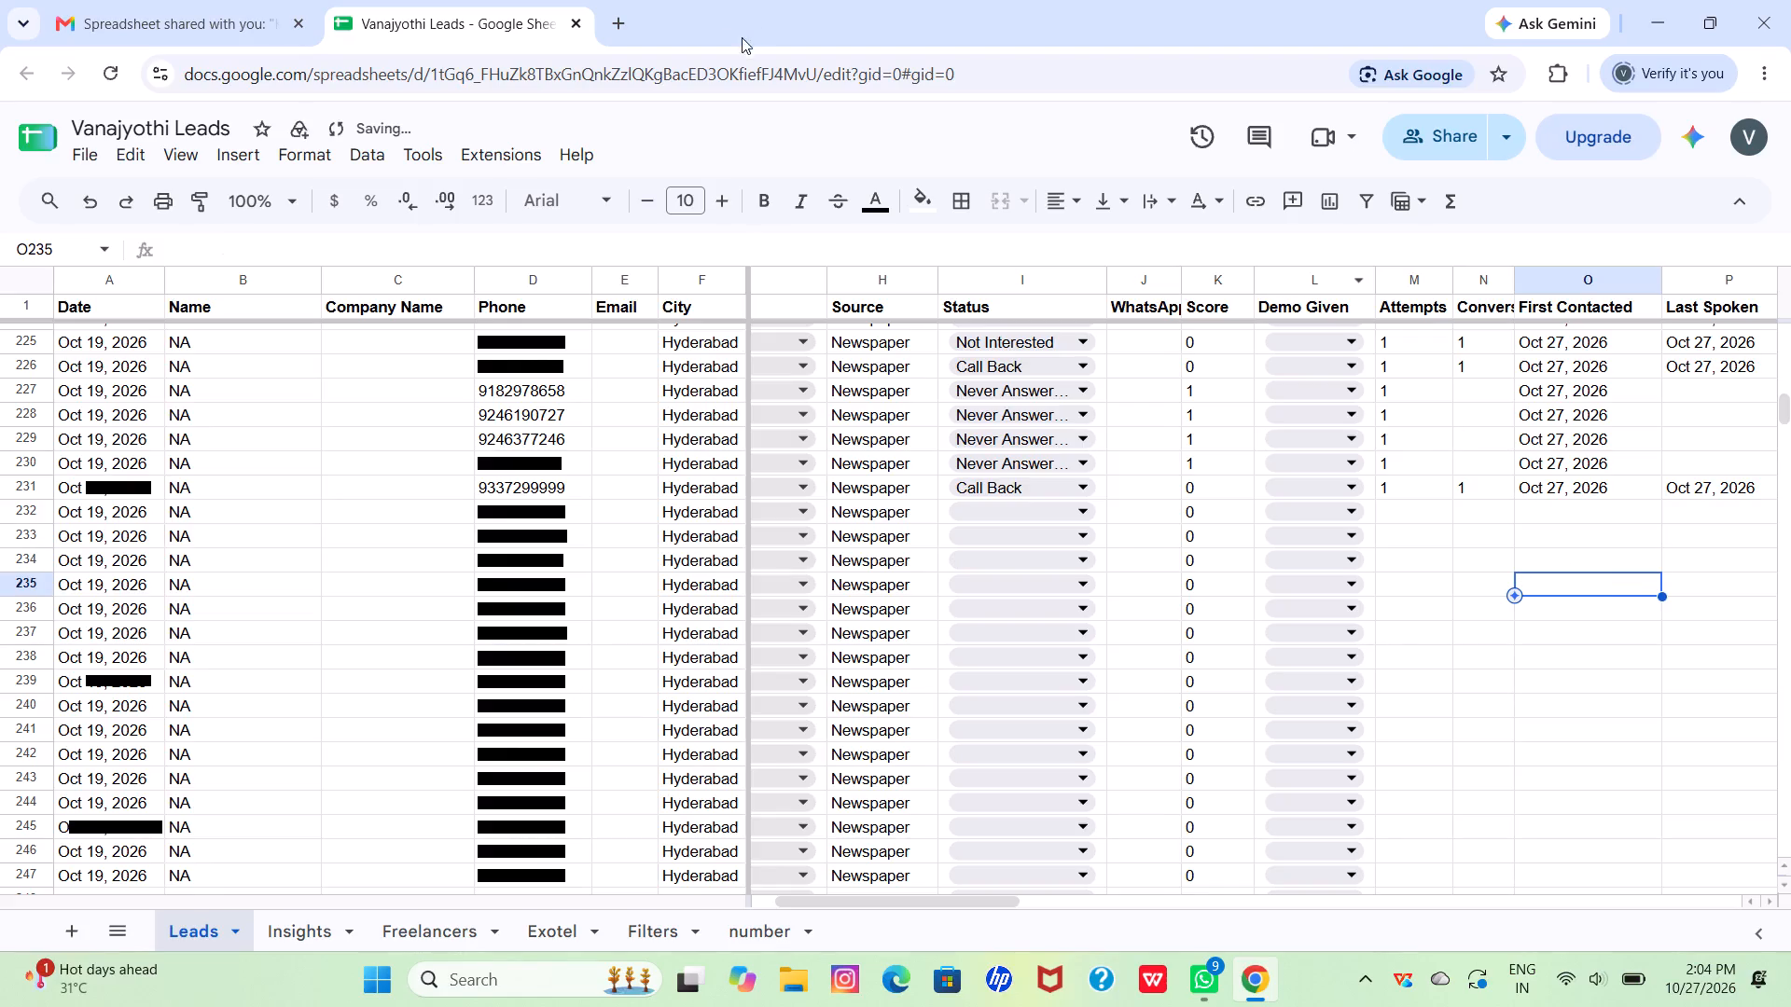
Open a new browser tab and start a Google search there.
click(604, 13)
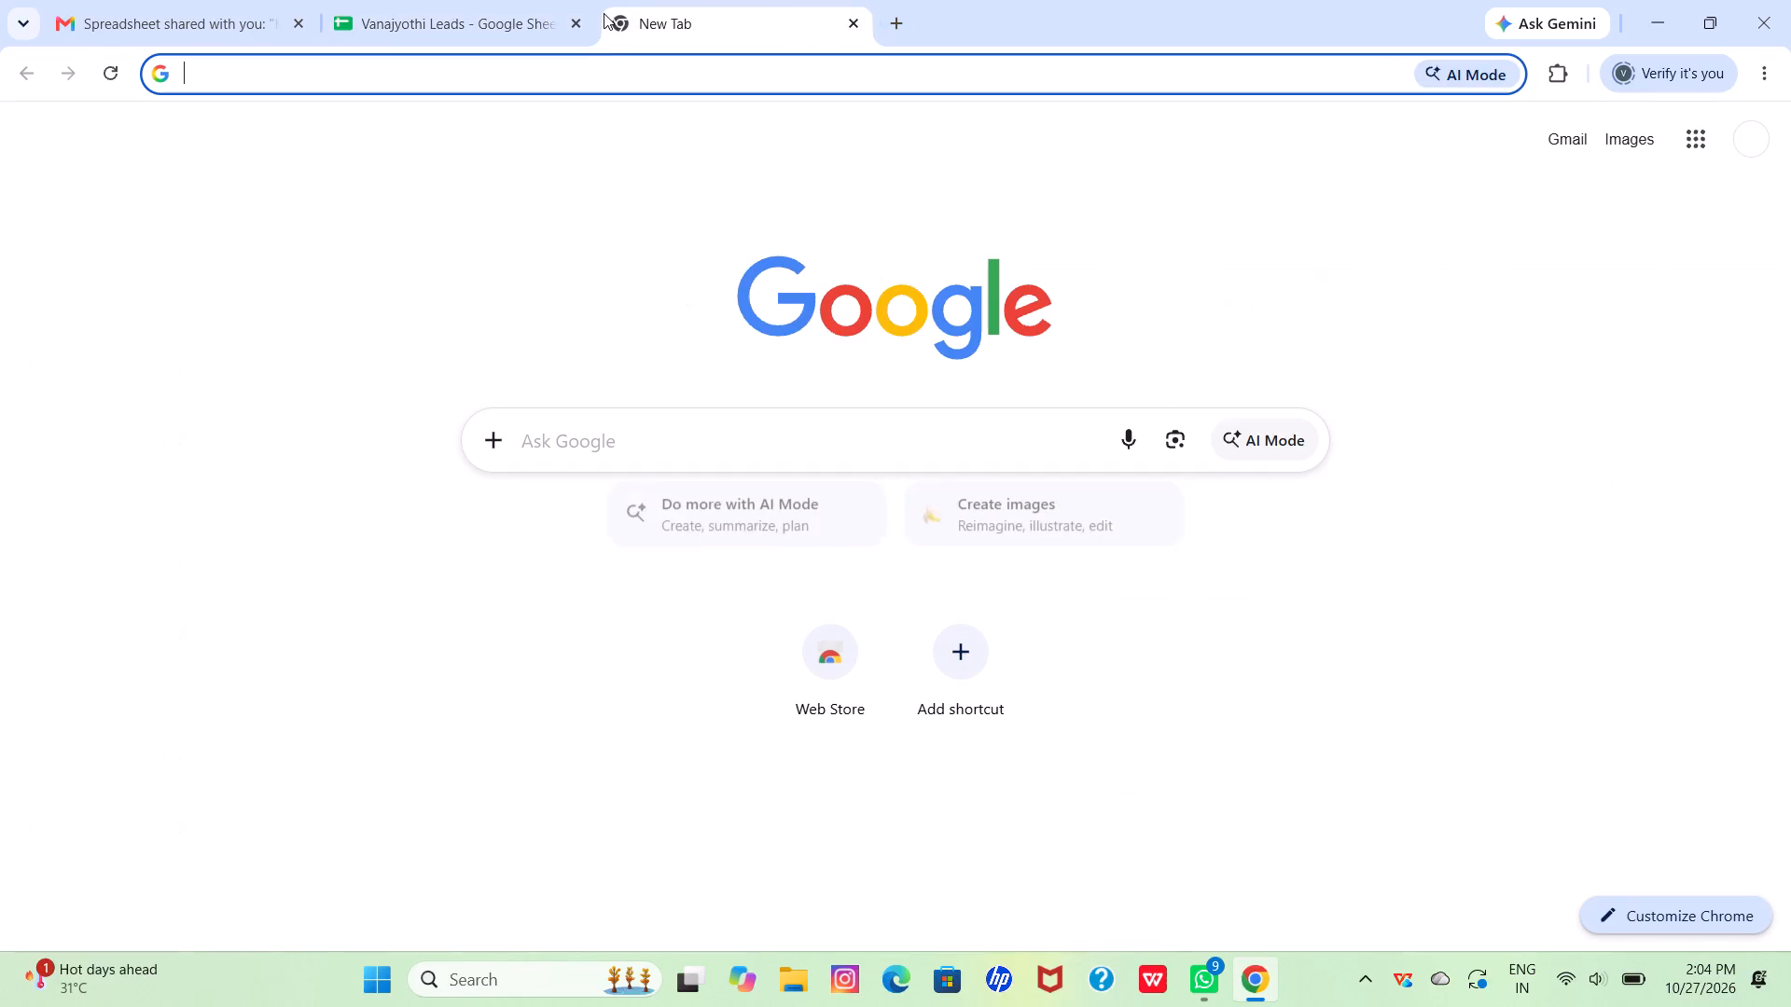
click(607, 439)
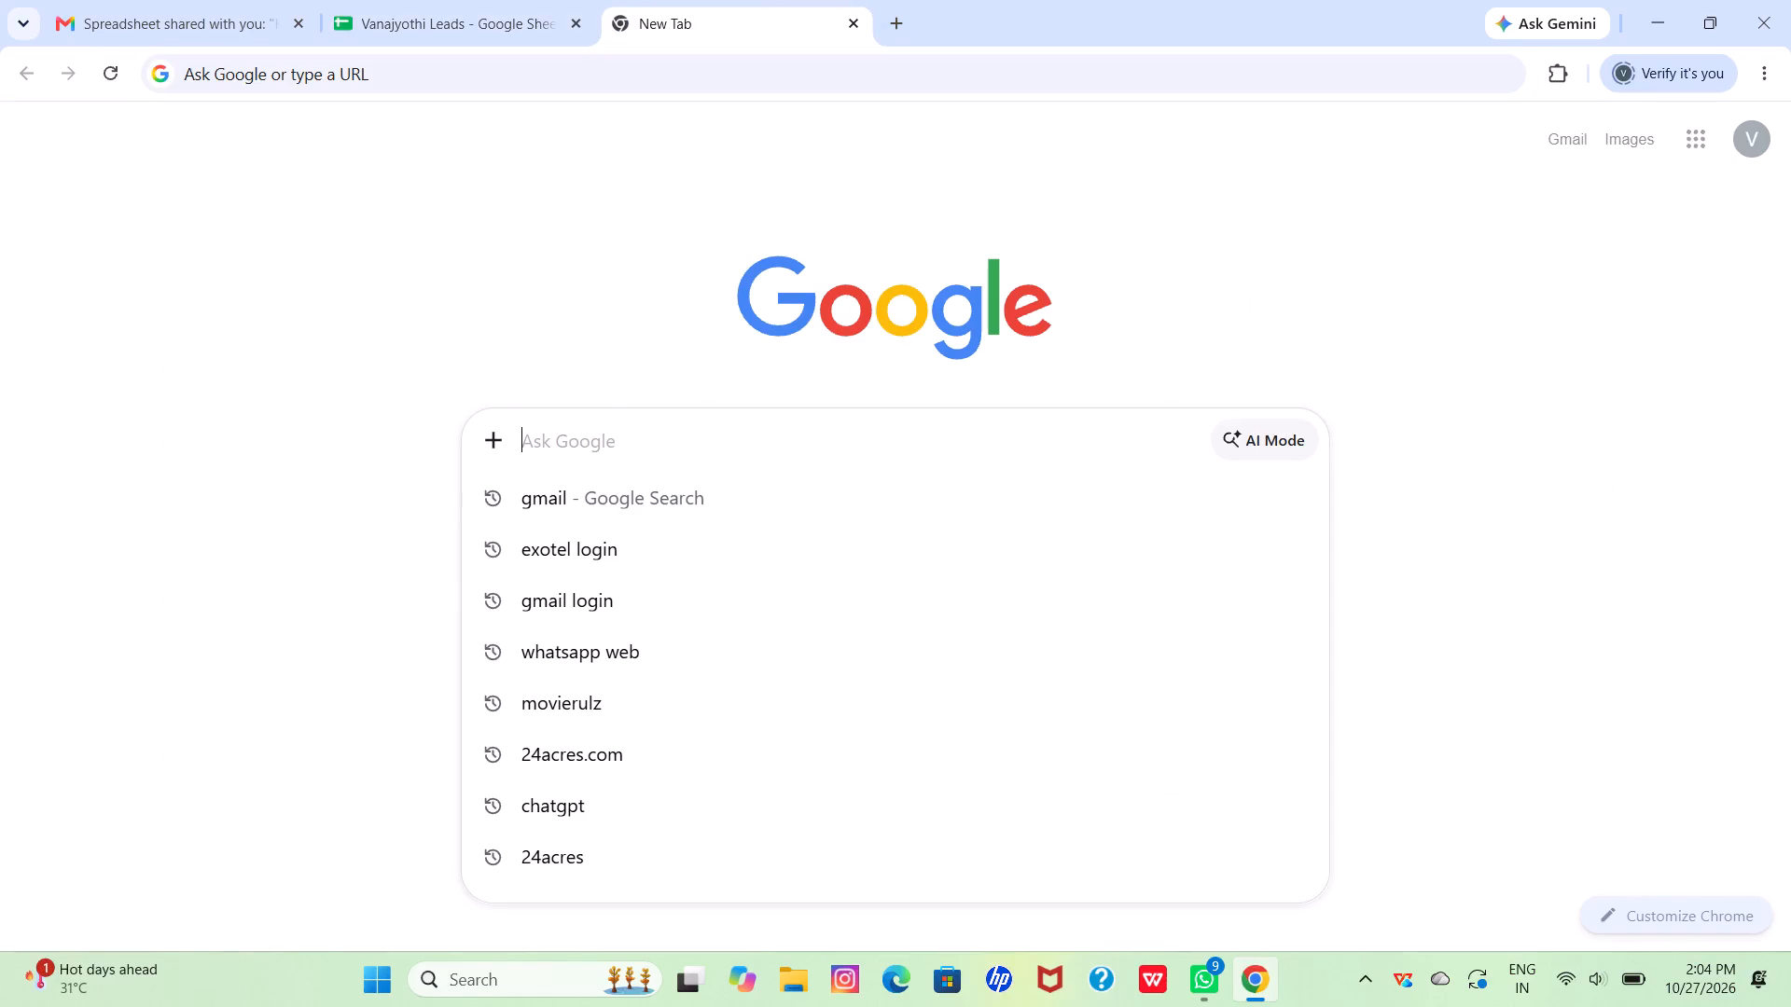
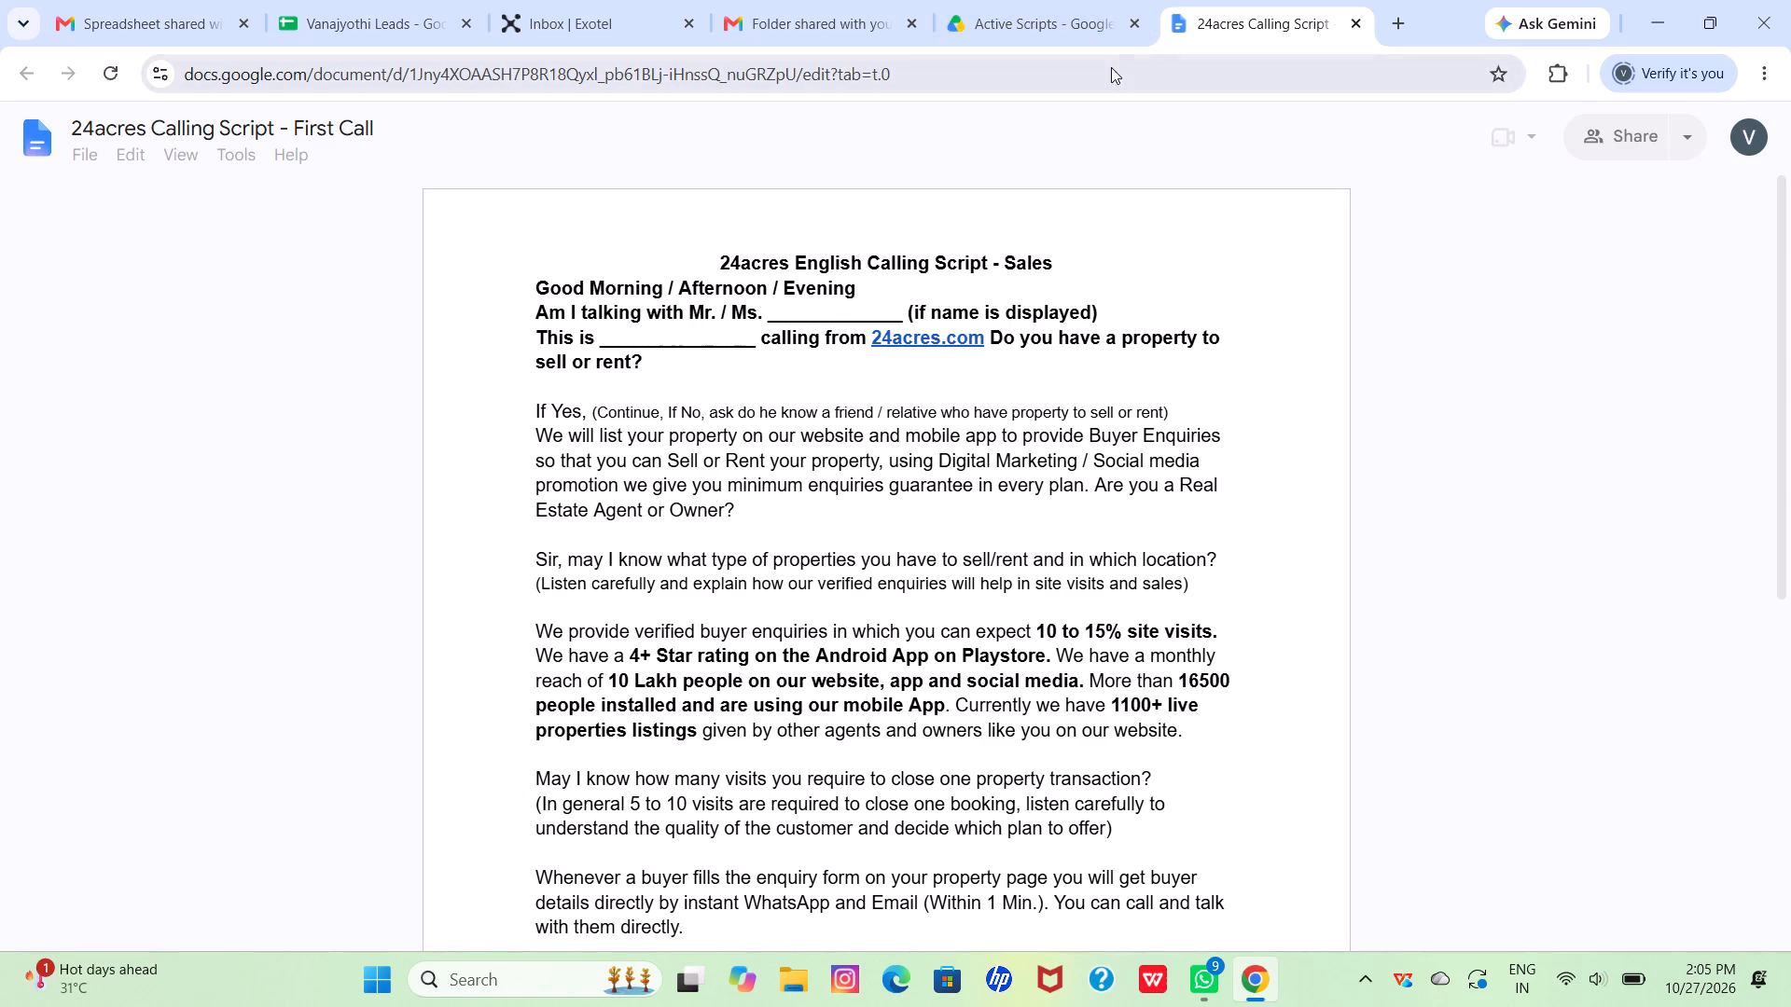
Open the document "24acres English Calling Script – Follow-Up Calls" from the shared Active Scripts folder in Drive.
click(999, 23)
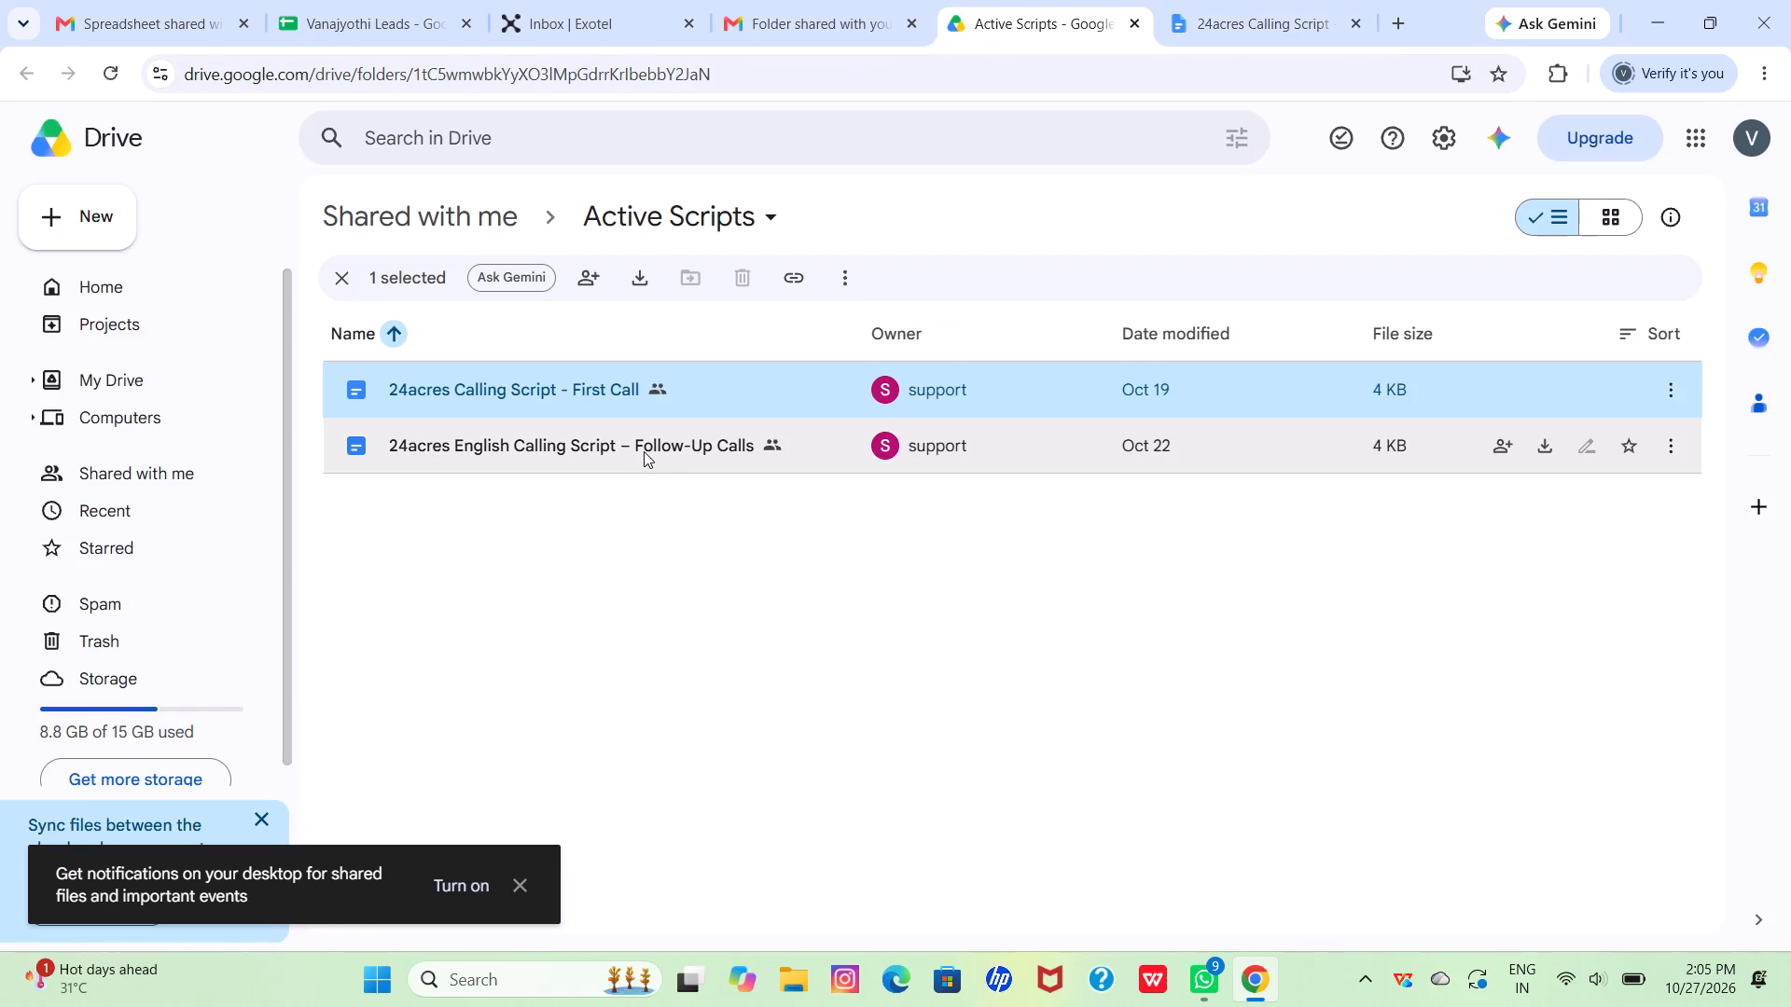
double_click(644, 451)
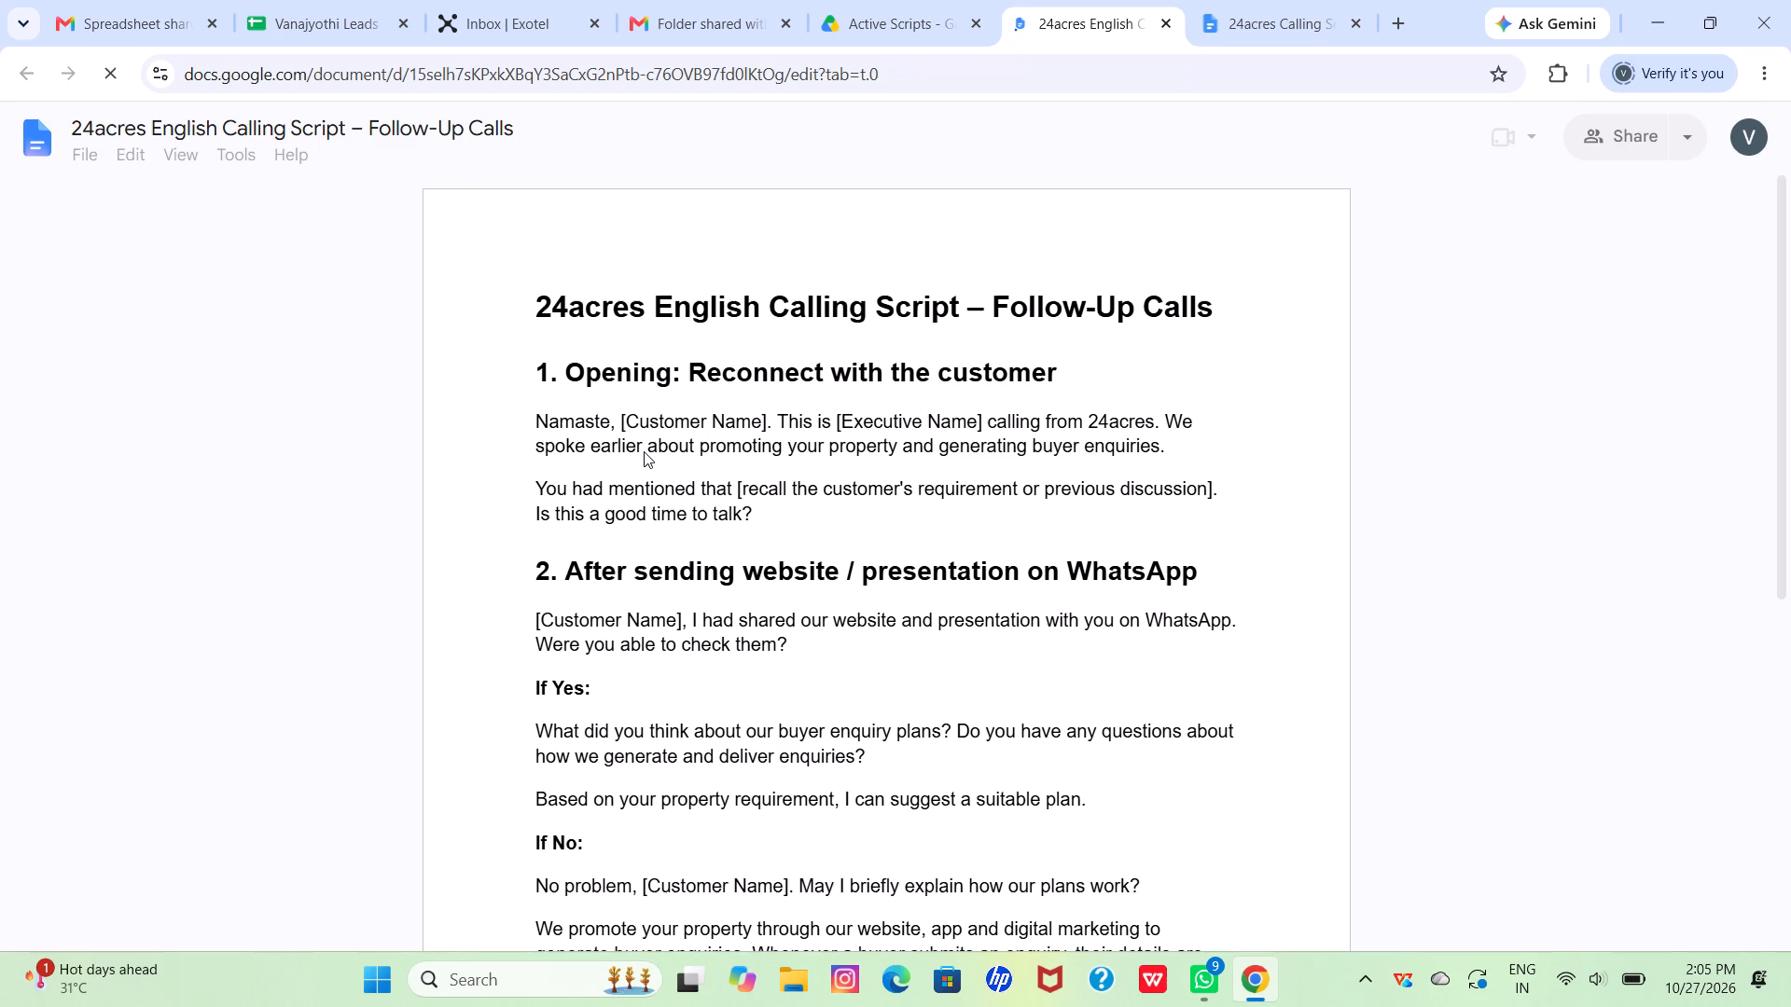
Close the Active Scripts Drive tab and the "Folder shared with you" email tab.
click(982, 27)
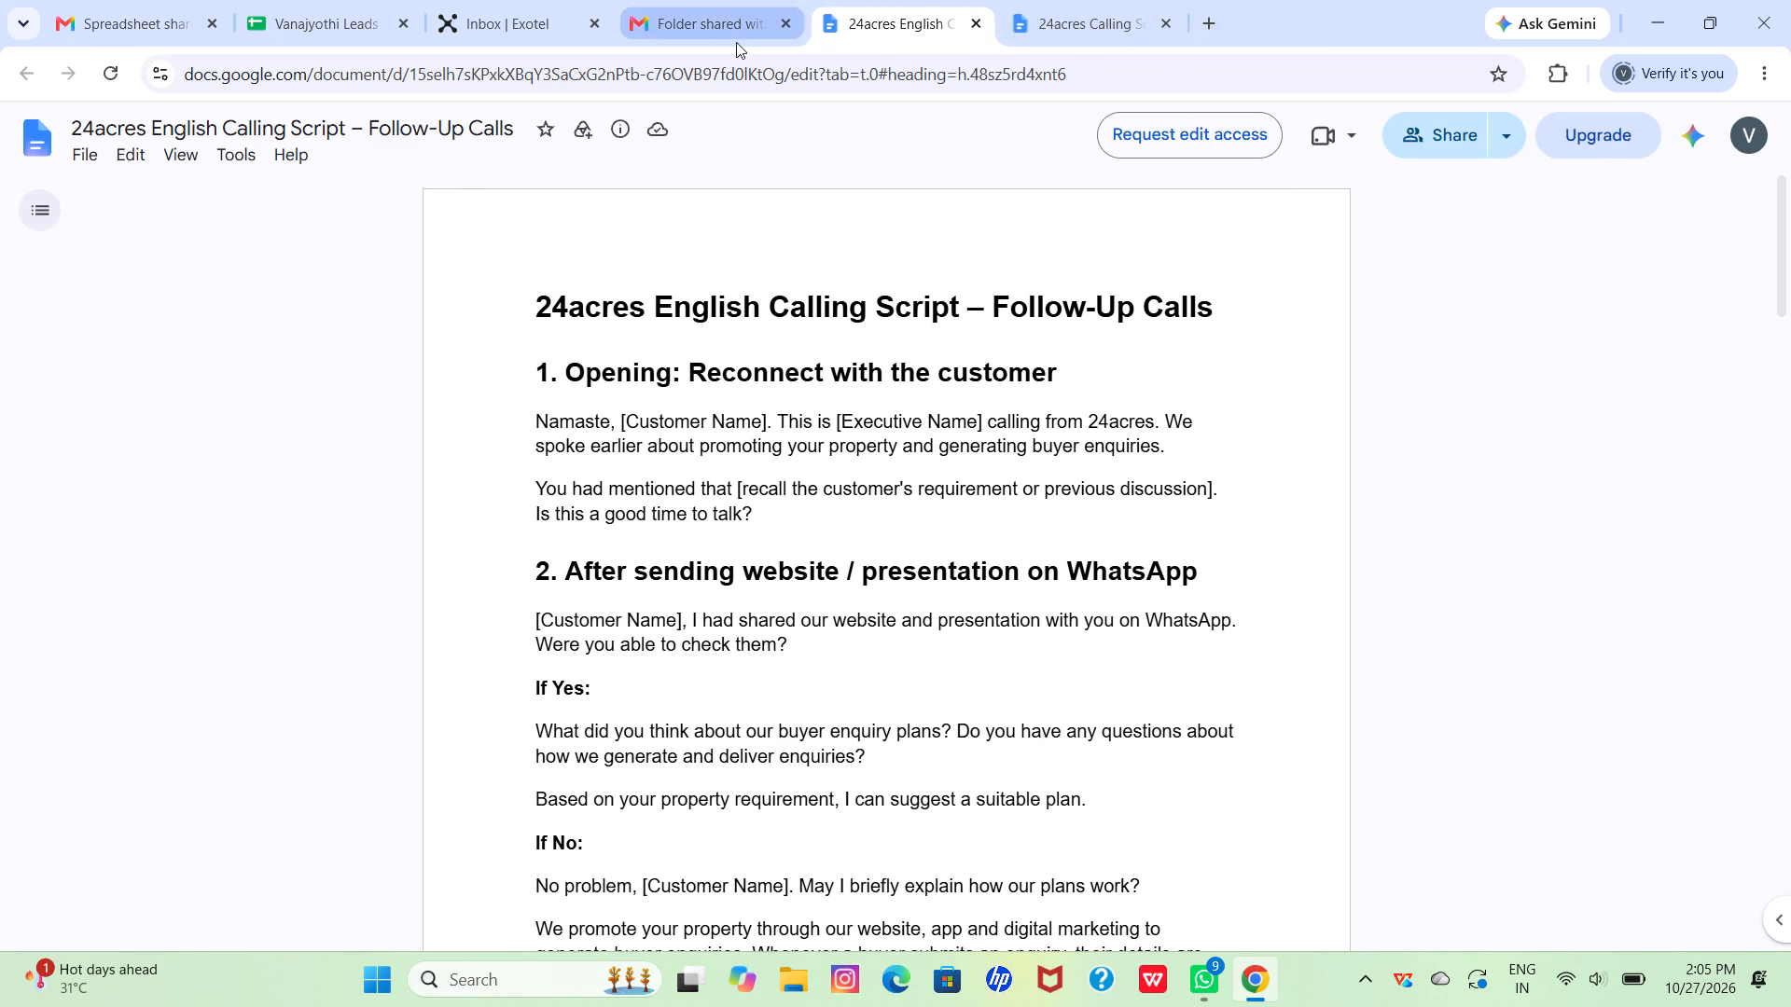
click(784, 21)
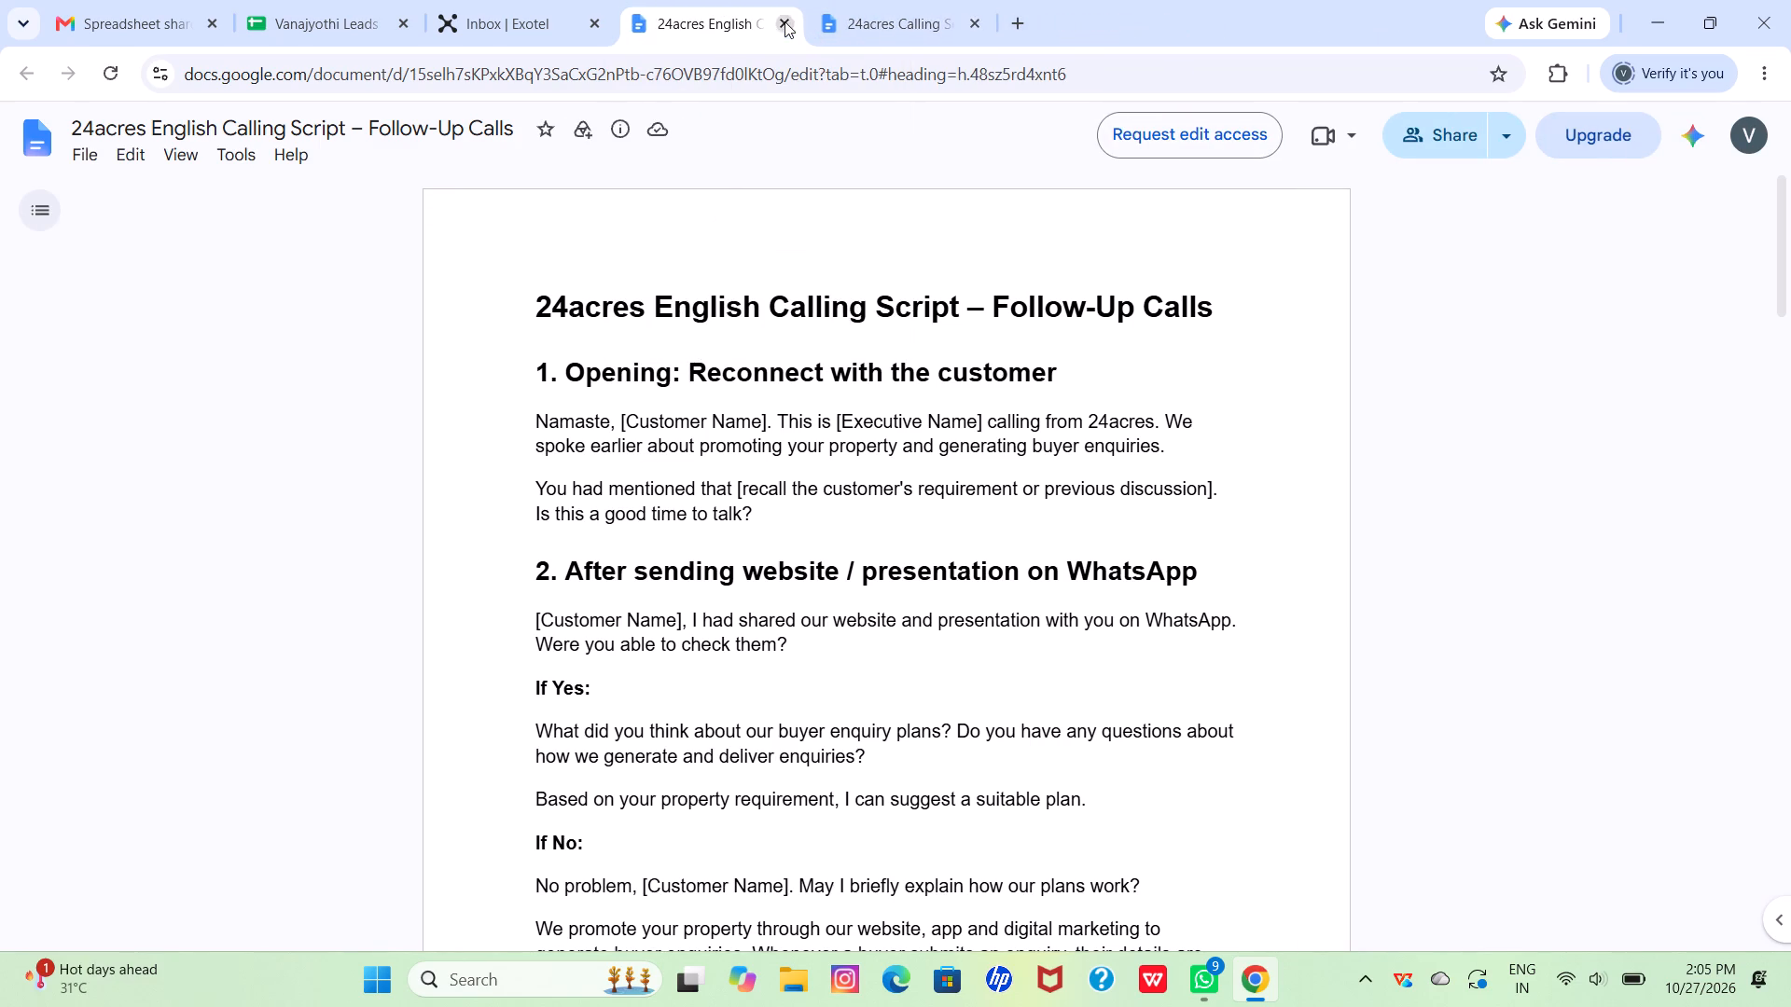
Open a new blank browser tab.
click(1018, 9)
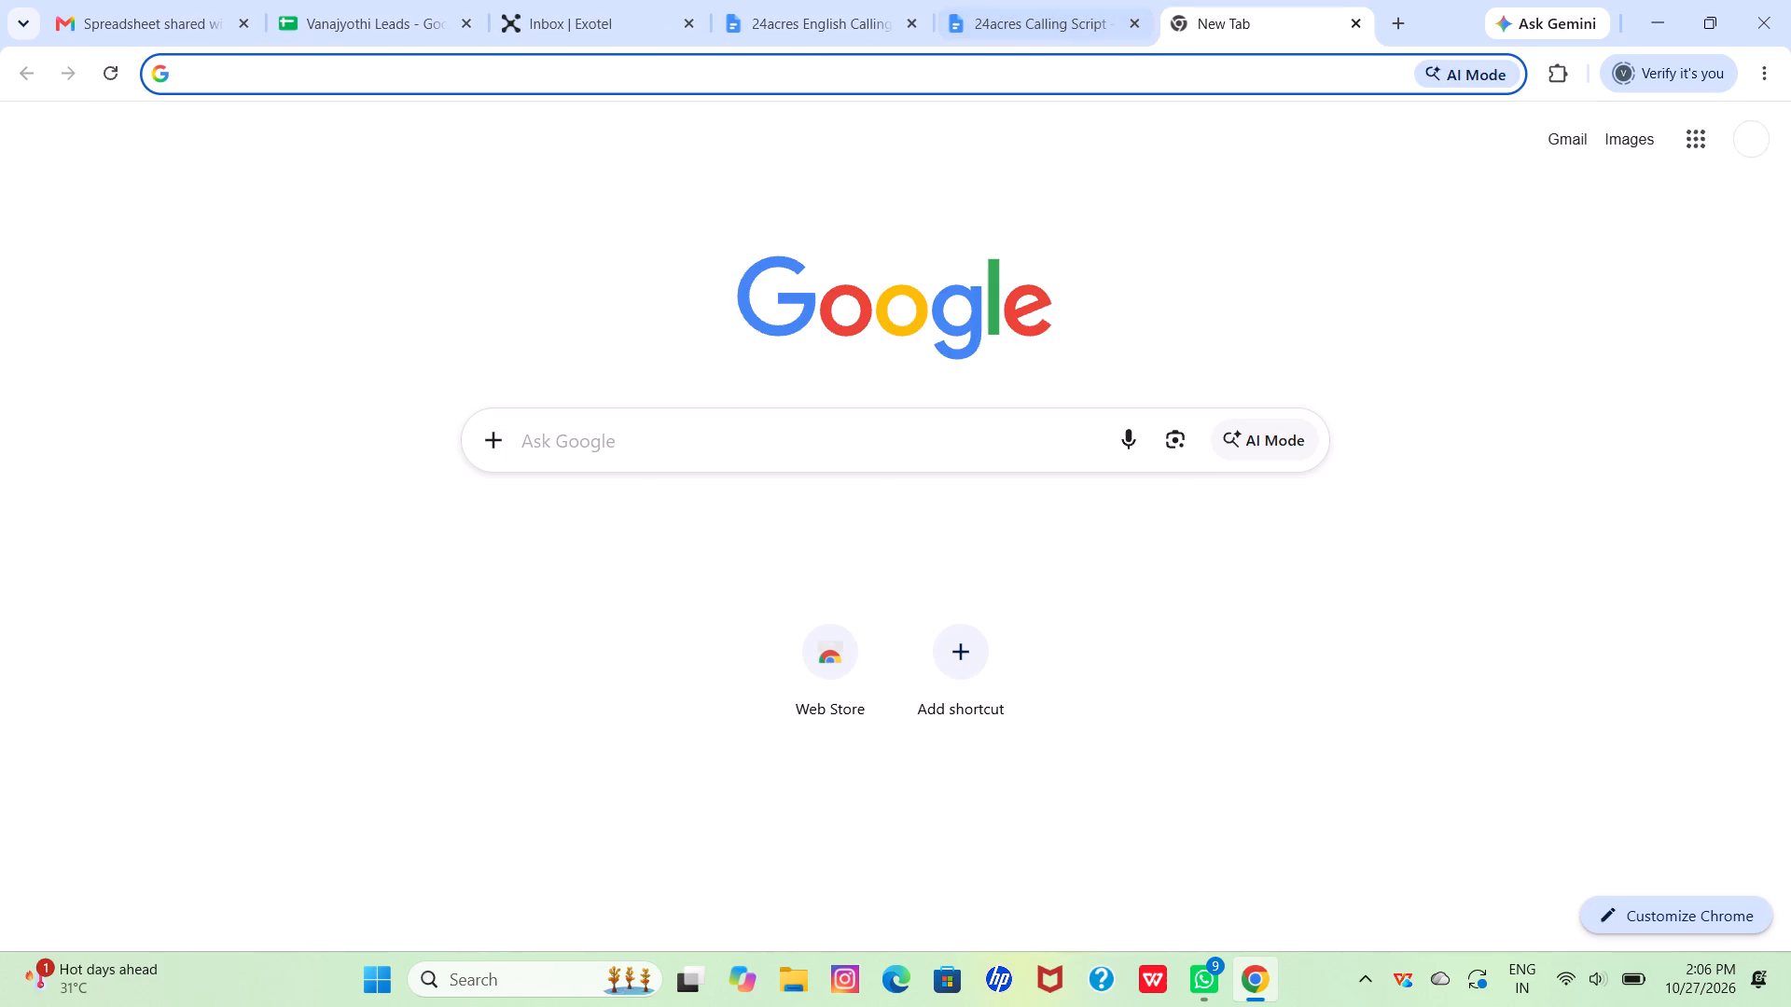
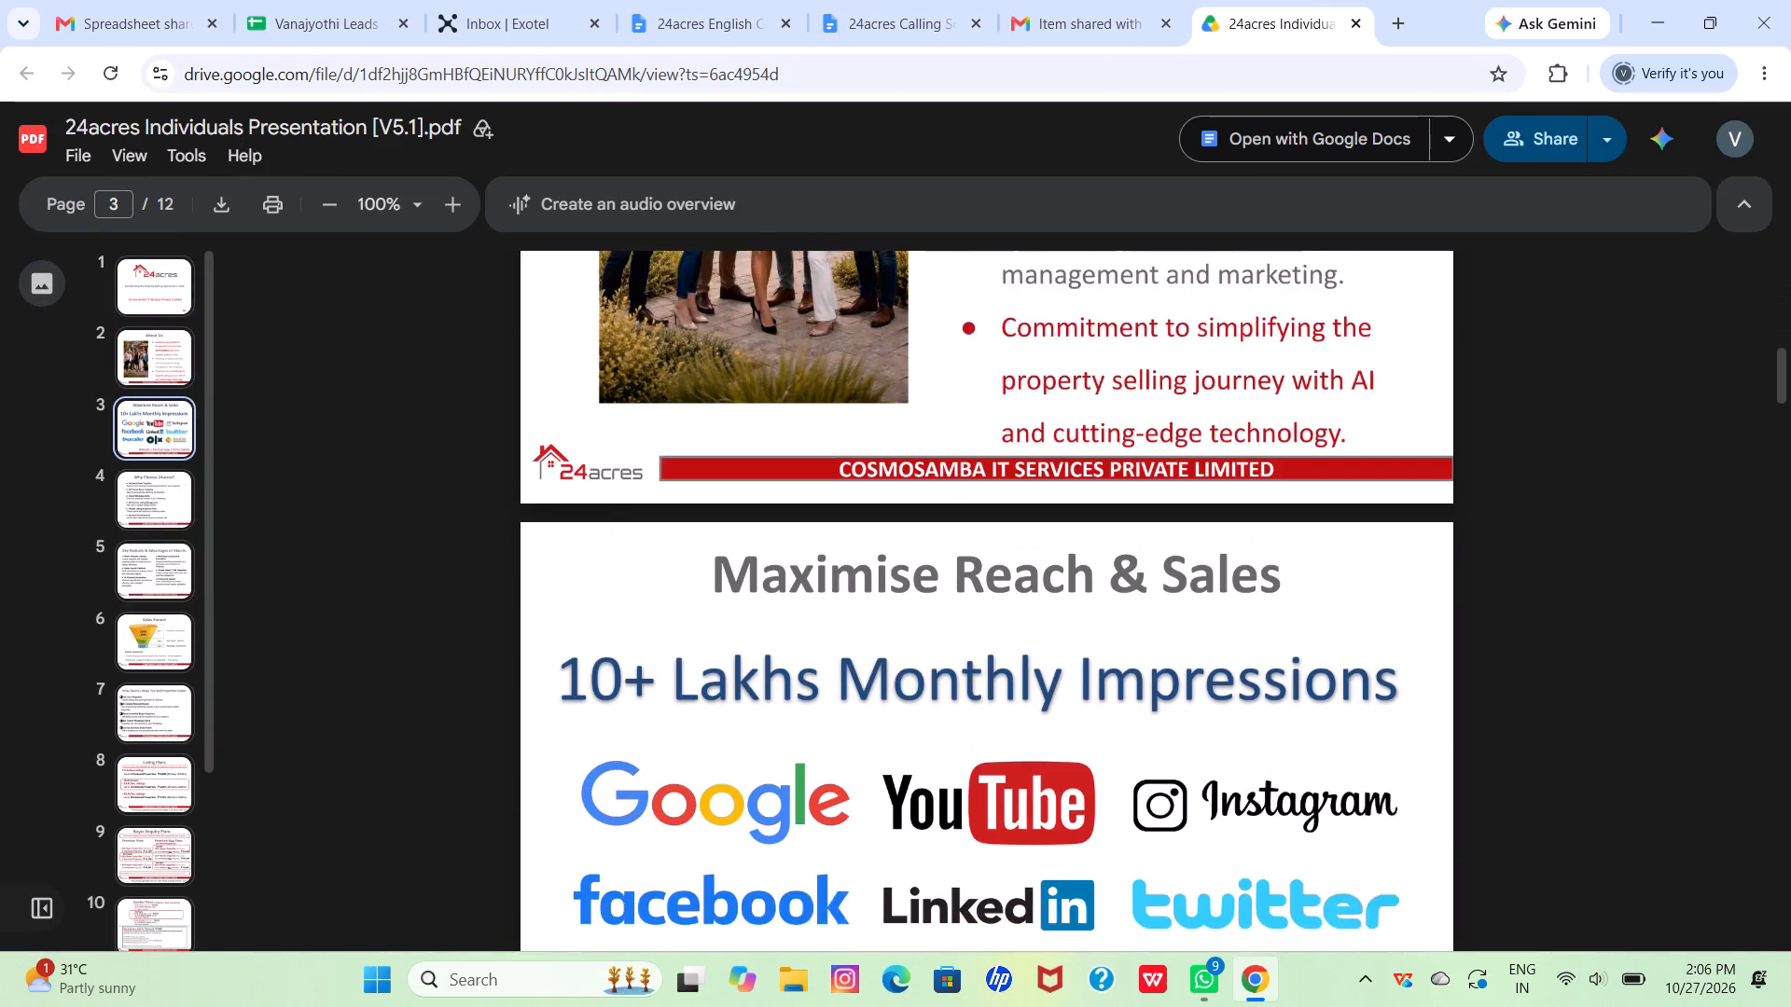
Read through the 24acres Individuals presentation from the Maximise Reach & Sales page to the Listing, Premium and Premium Plus plan prices.
scroll(1015, 510, down, 7)
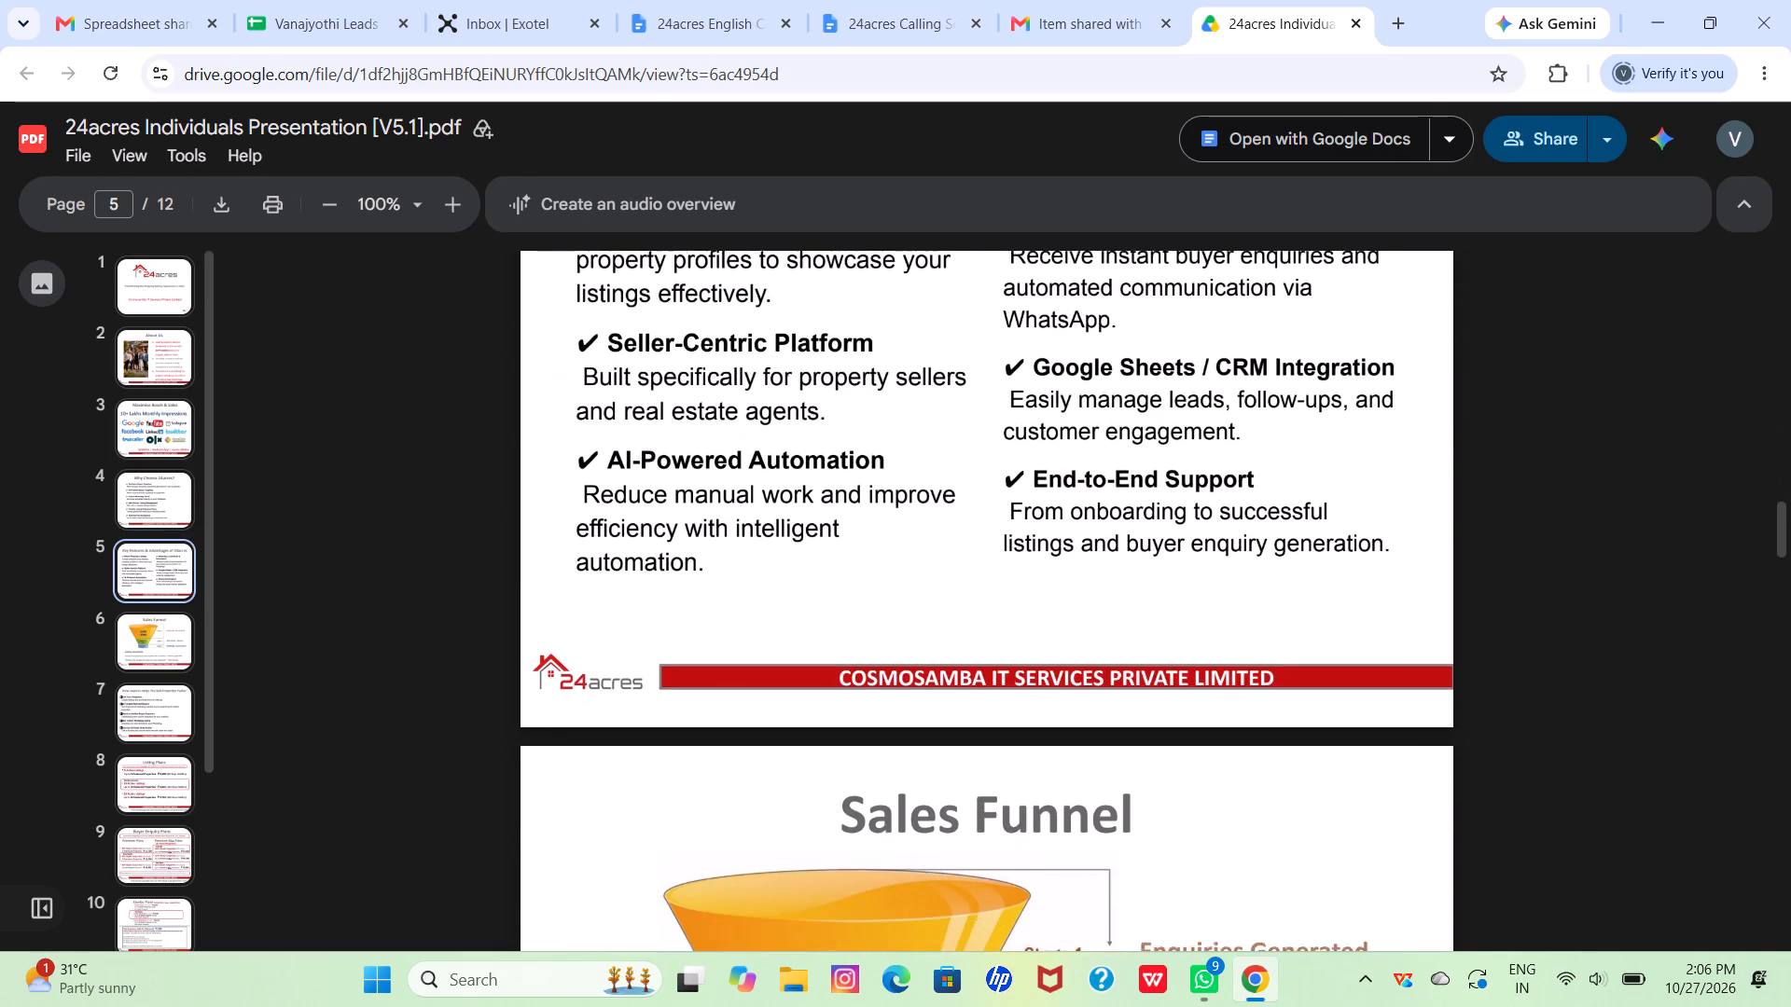
scroll(1015, 510, down, 12)
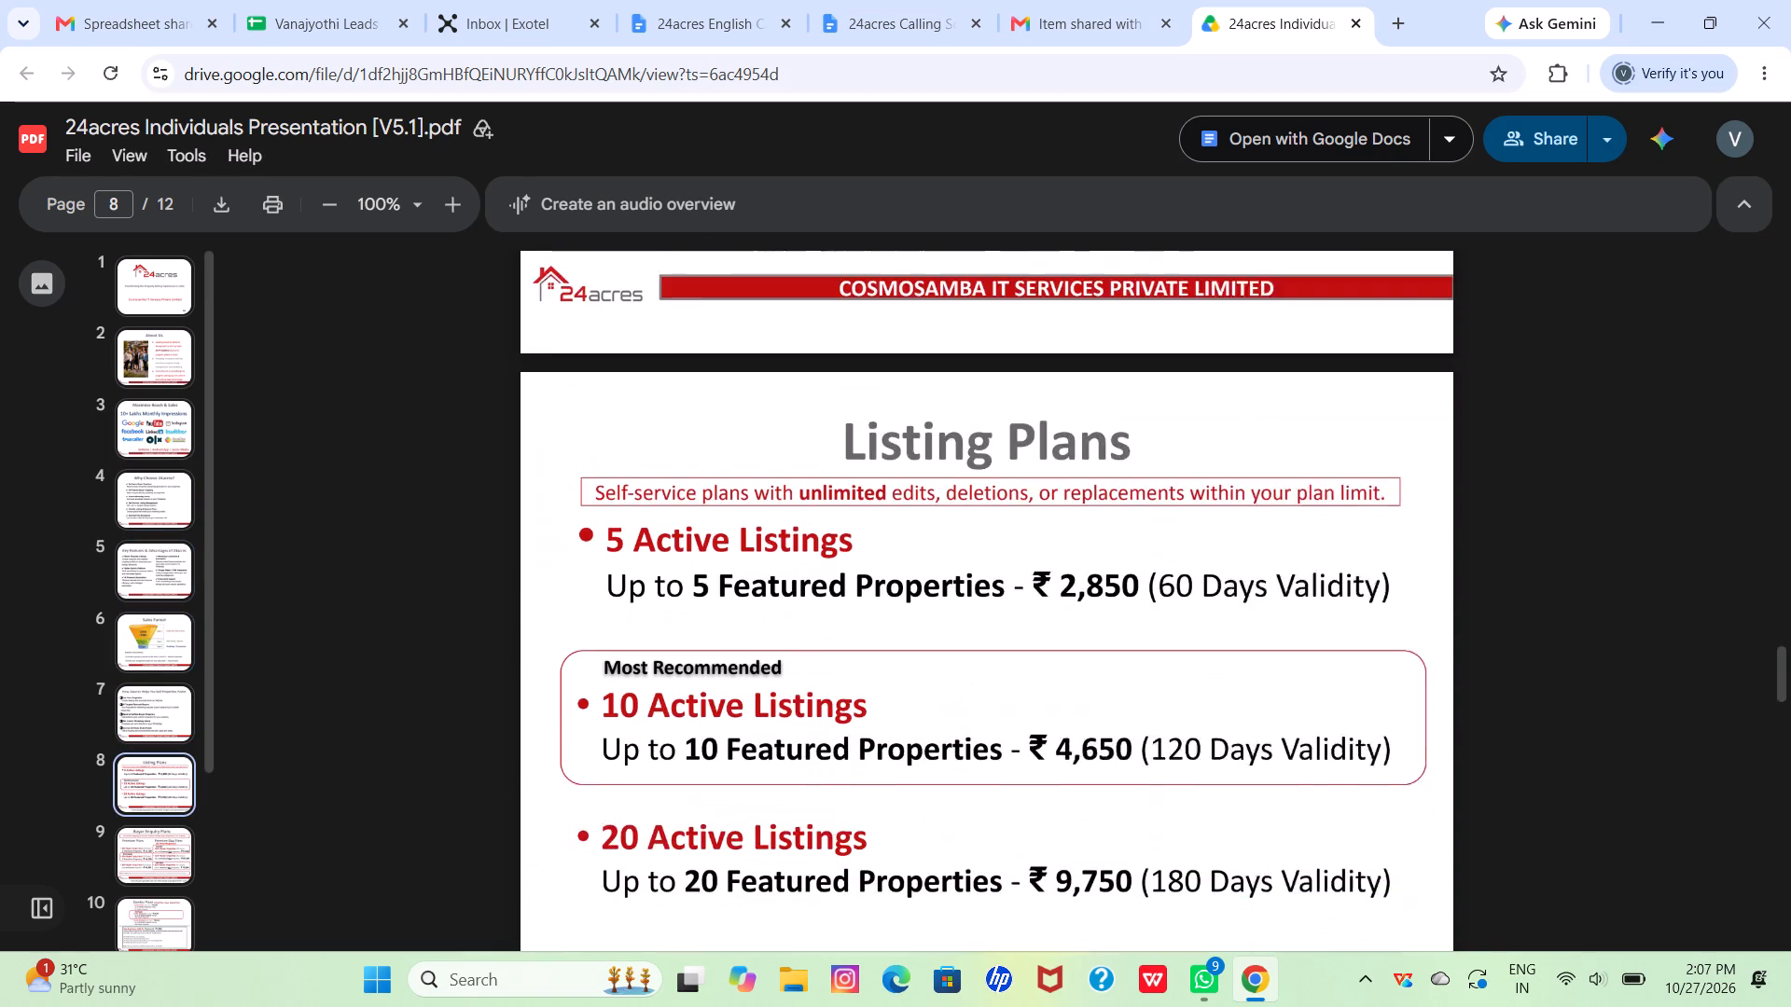
scroll(1015, 510, down, 3)
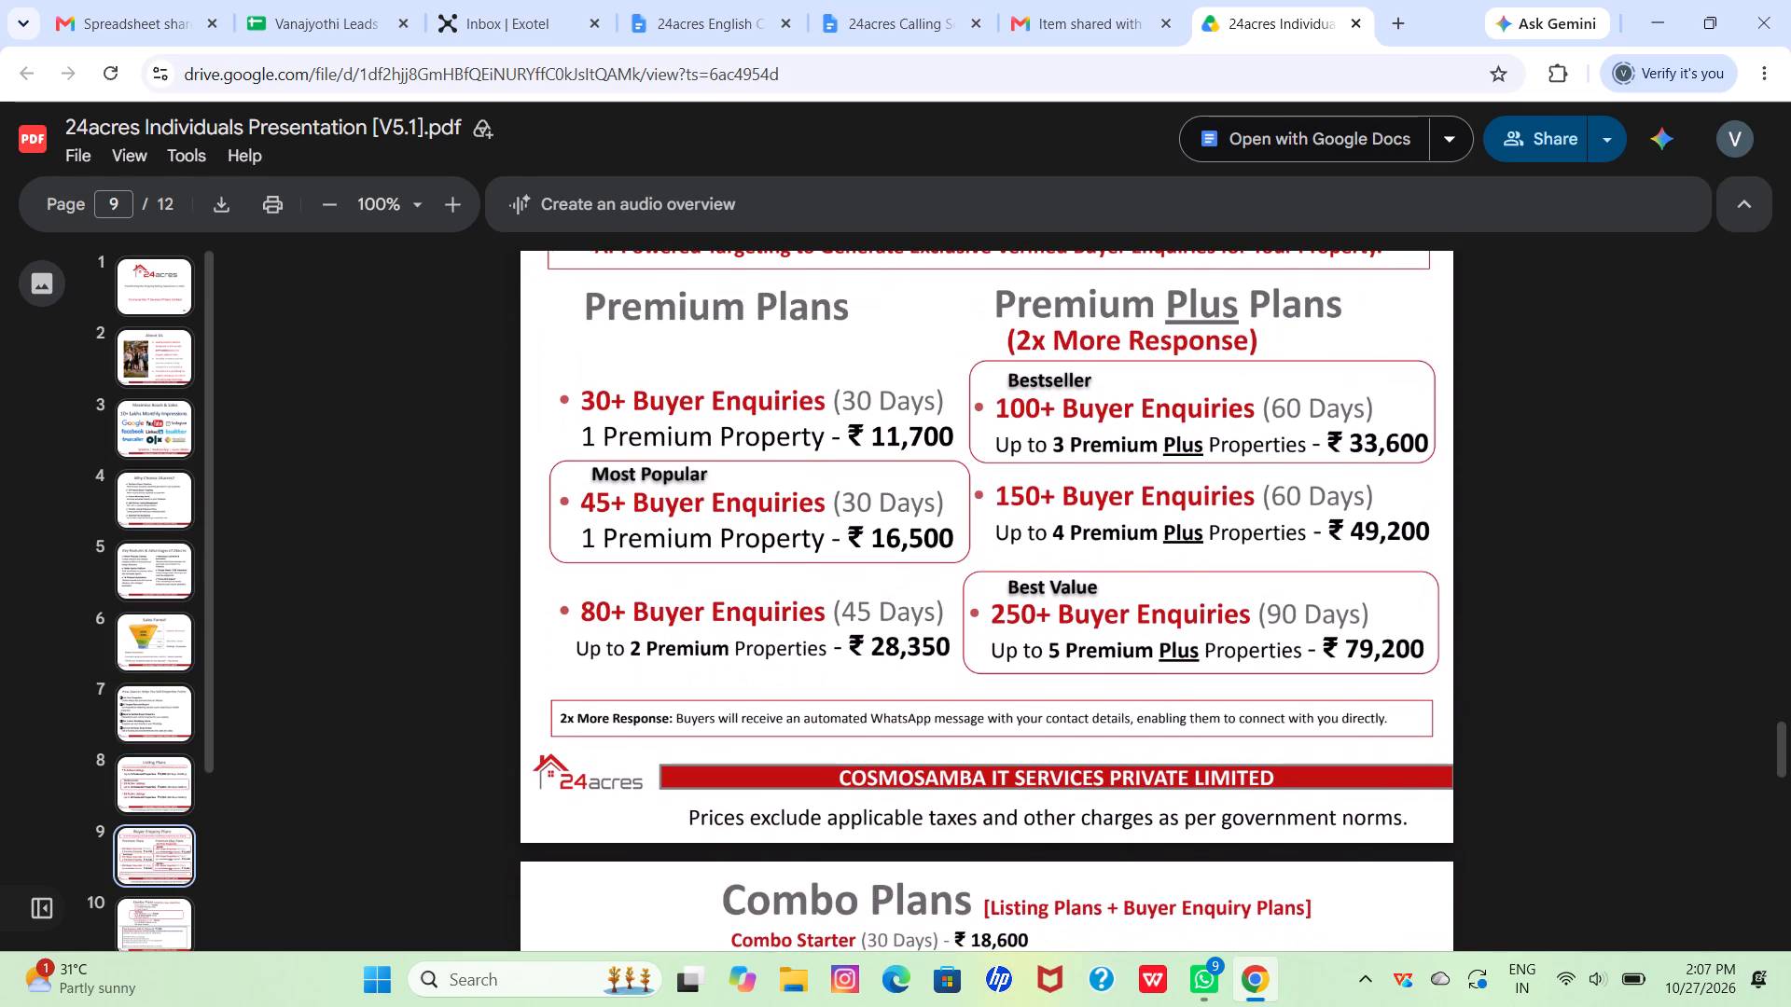
Switch back to the Vanajyothi Leads spreadsheet and examine the contact and follow-up dates of the first leads in the Leads sheet.
click(304, 28)
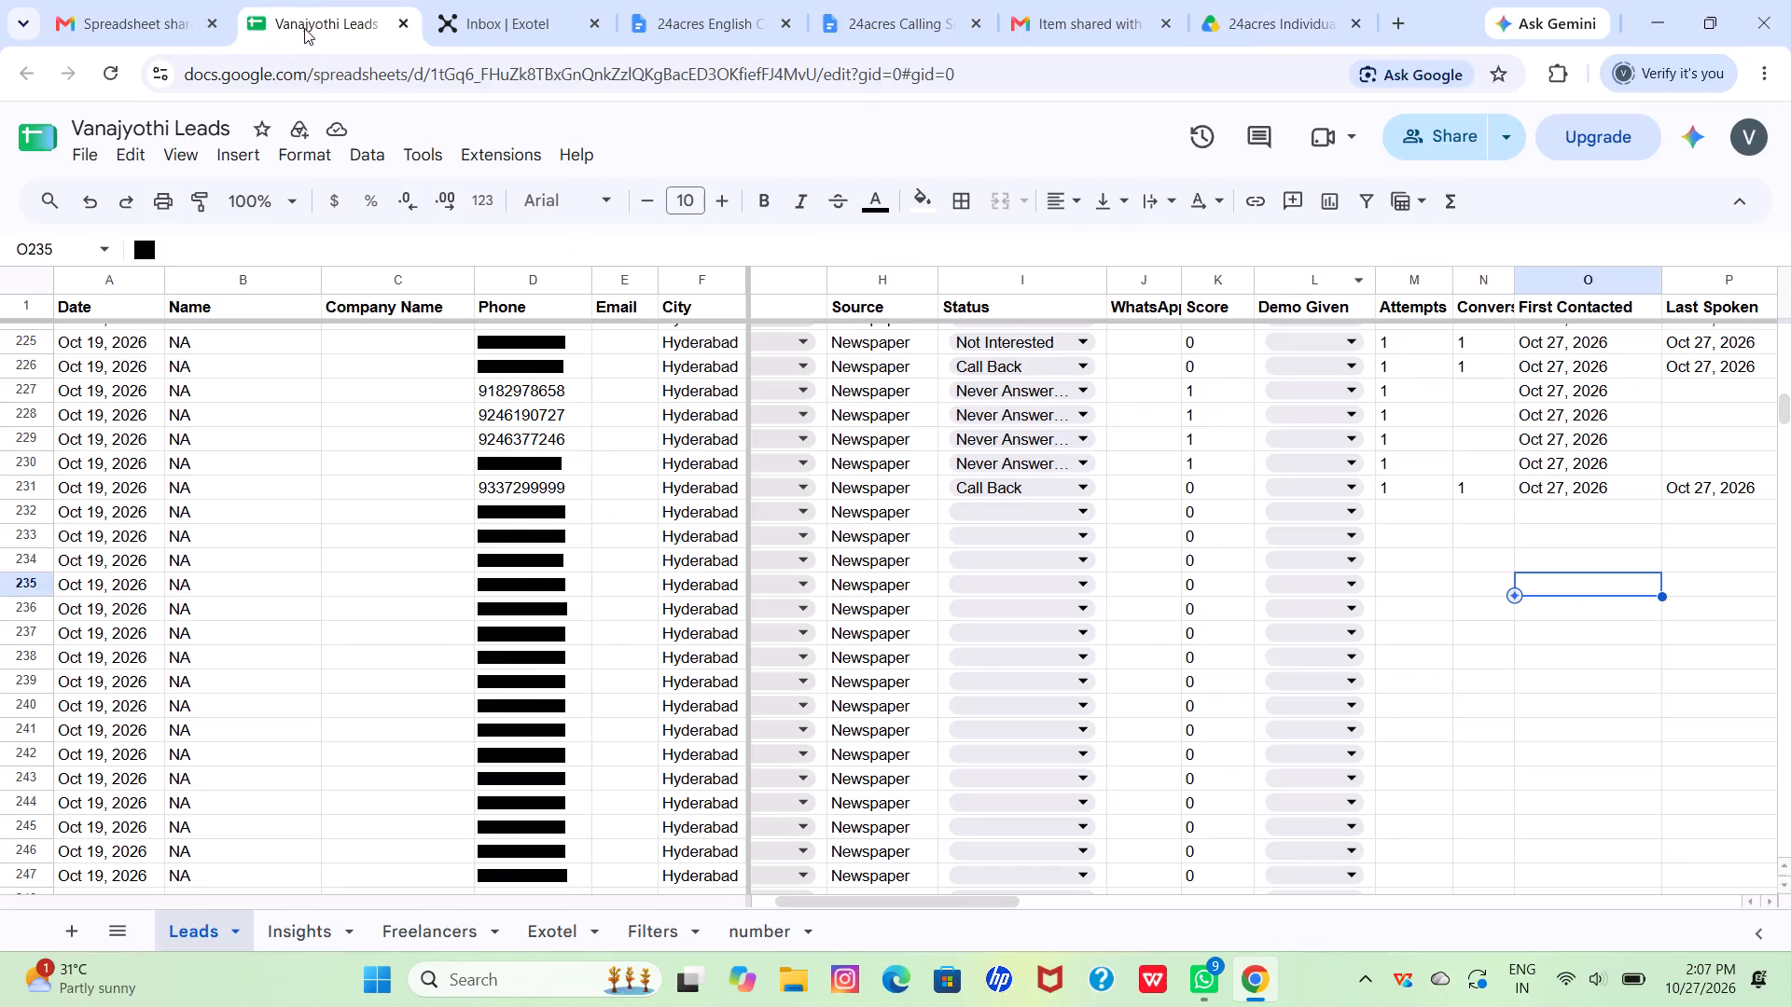
click(1468, 587)
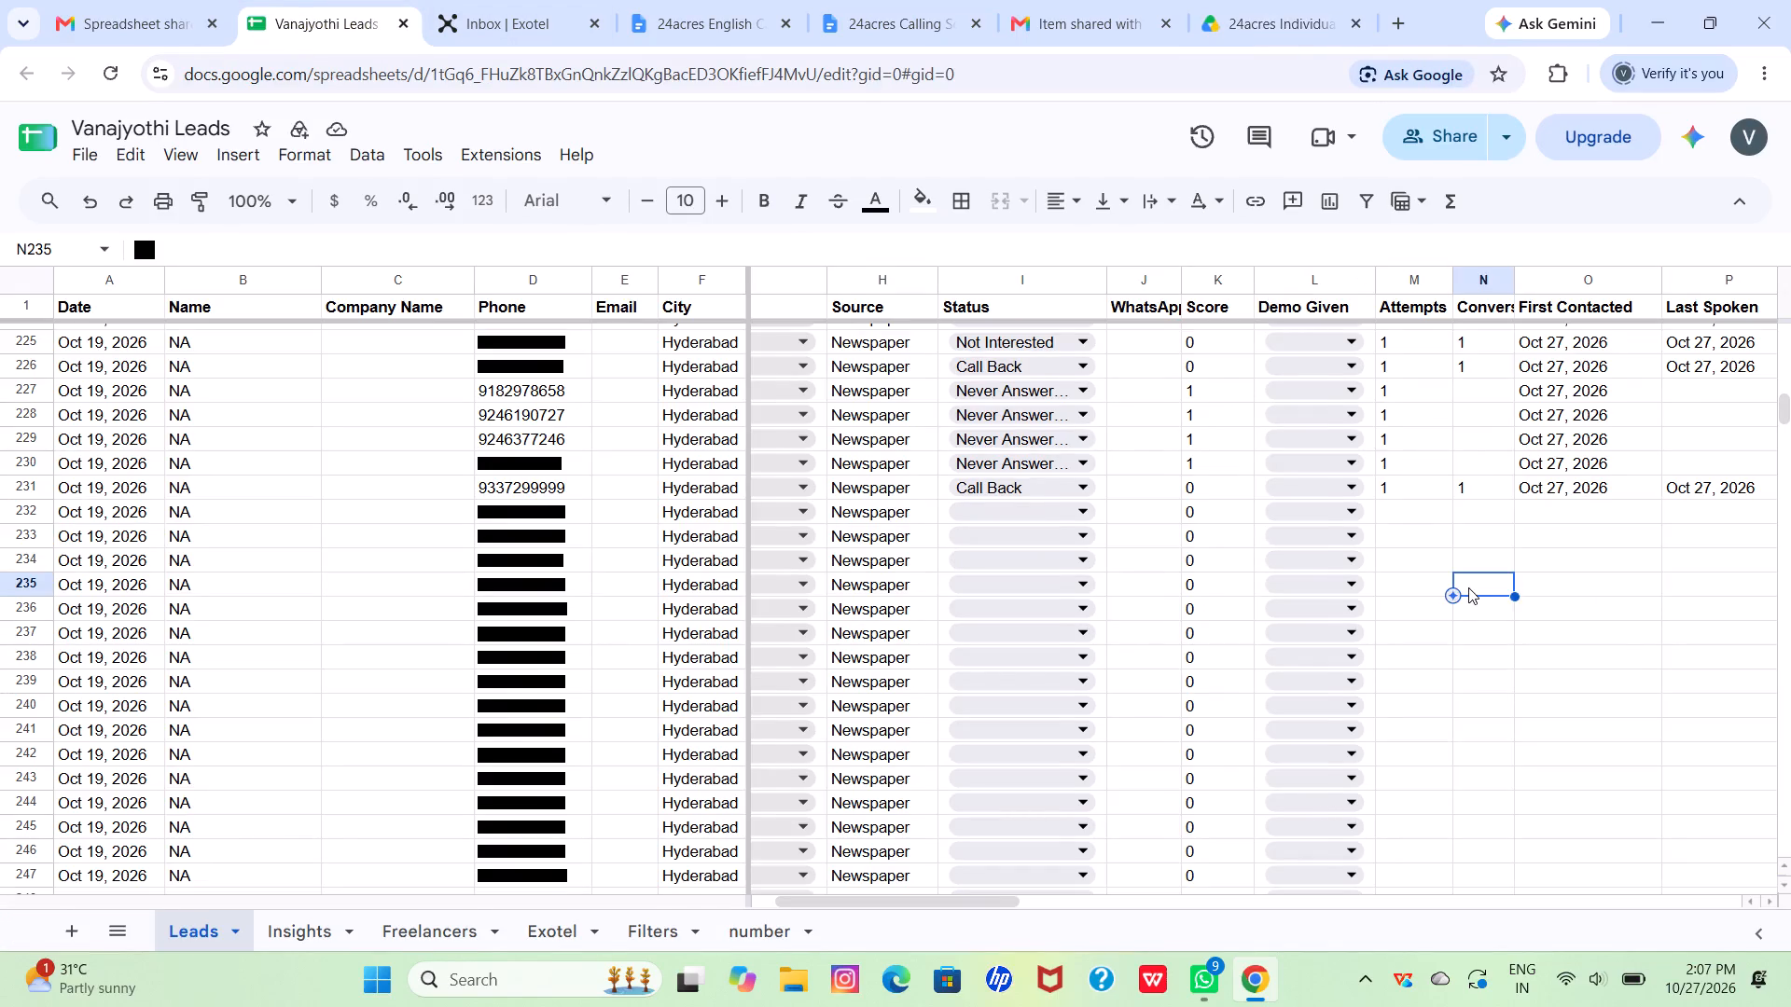
scroll(1468, 587, up, 15)
scroll(1468, 587, up, 9)
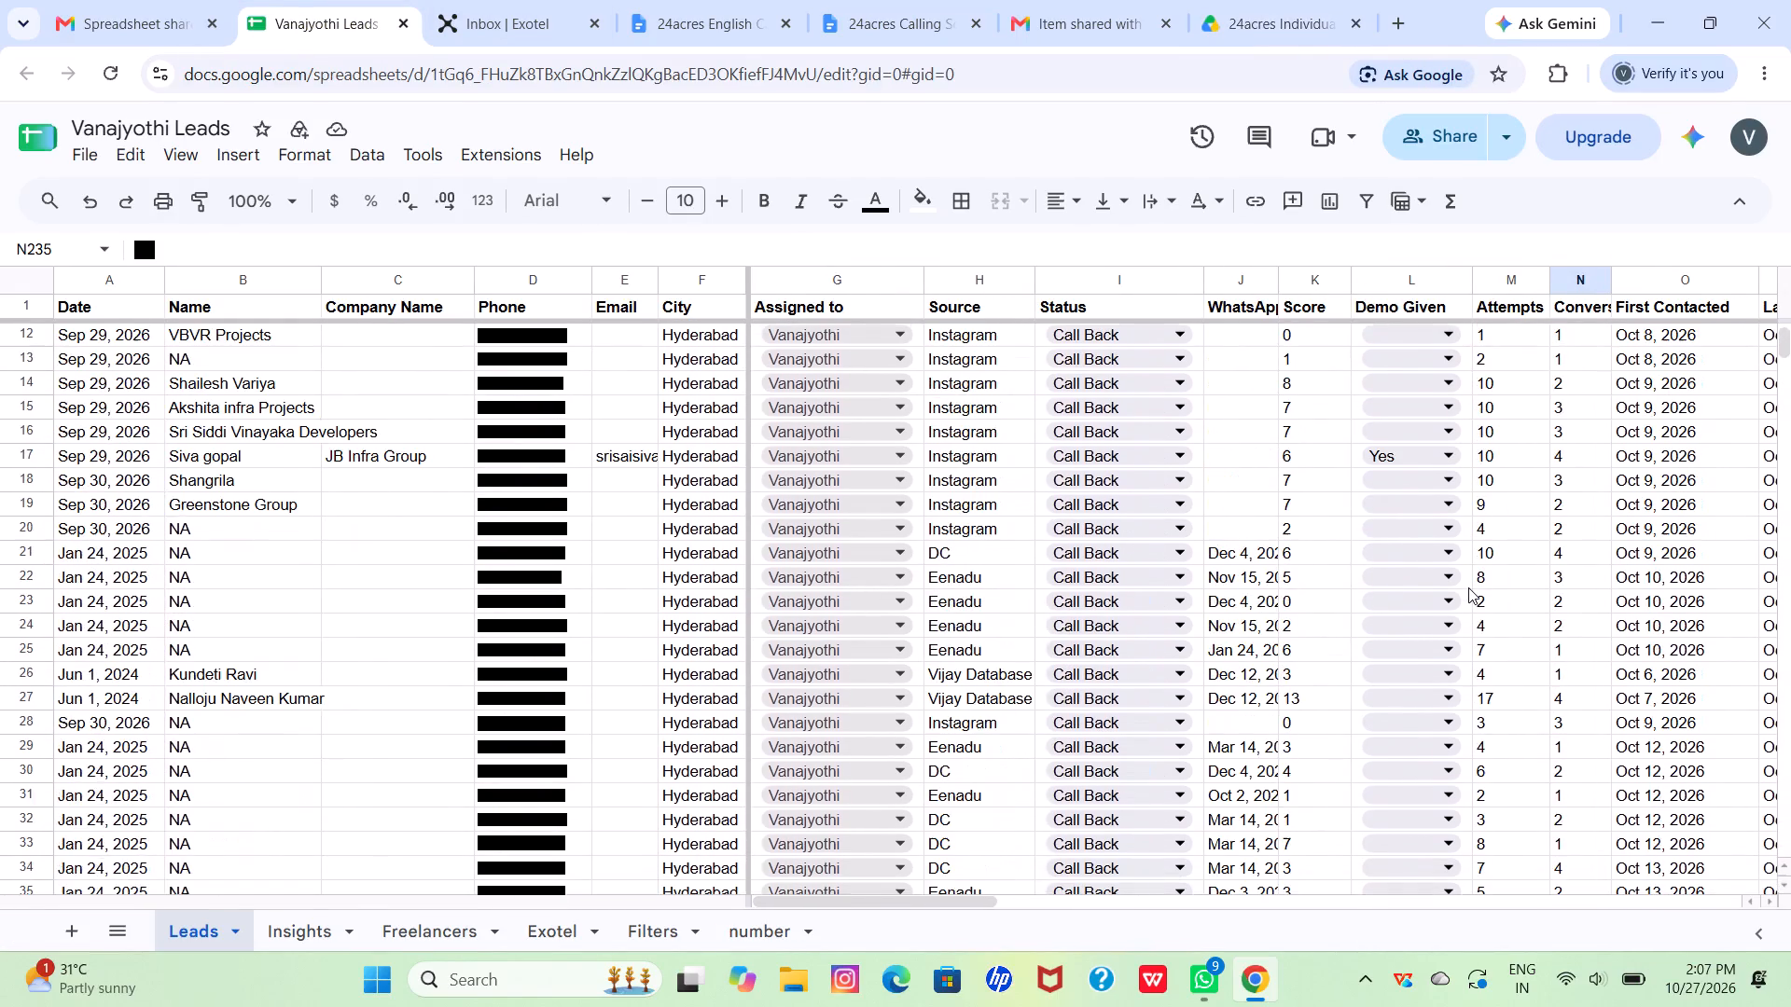
scroll(1468, 587, left, 3)
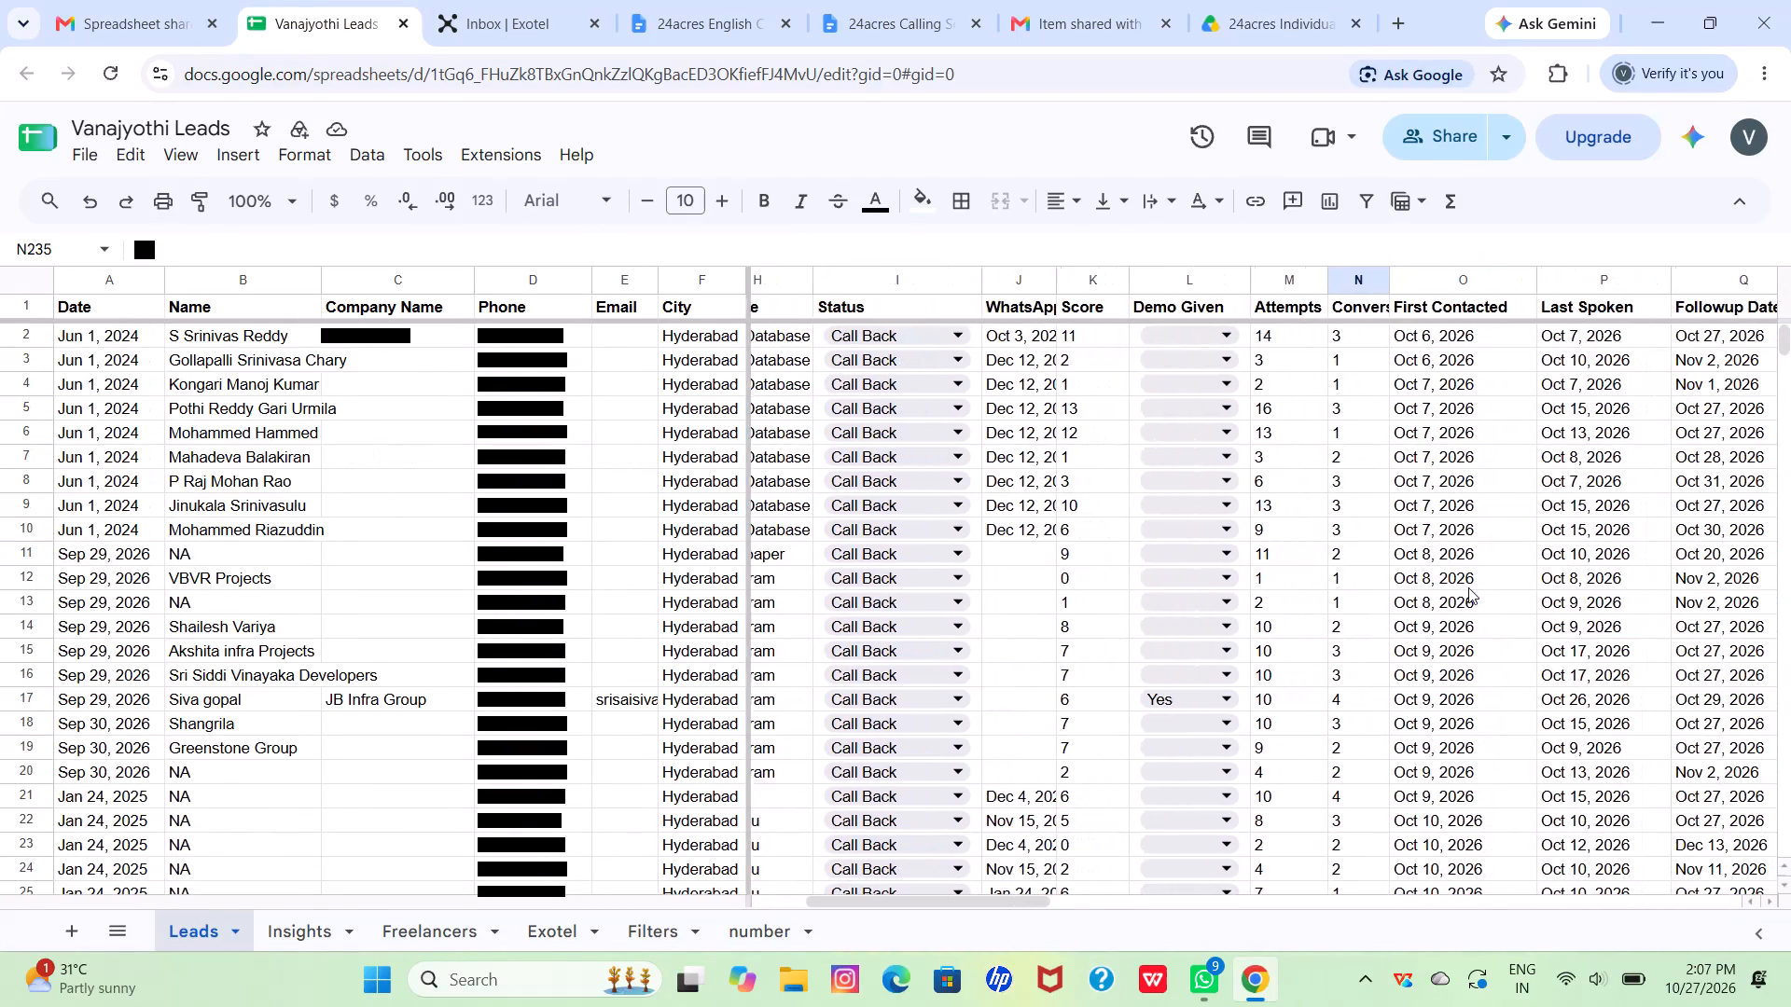
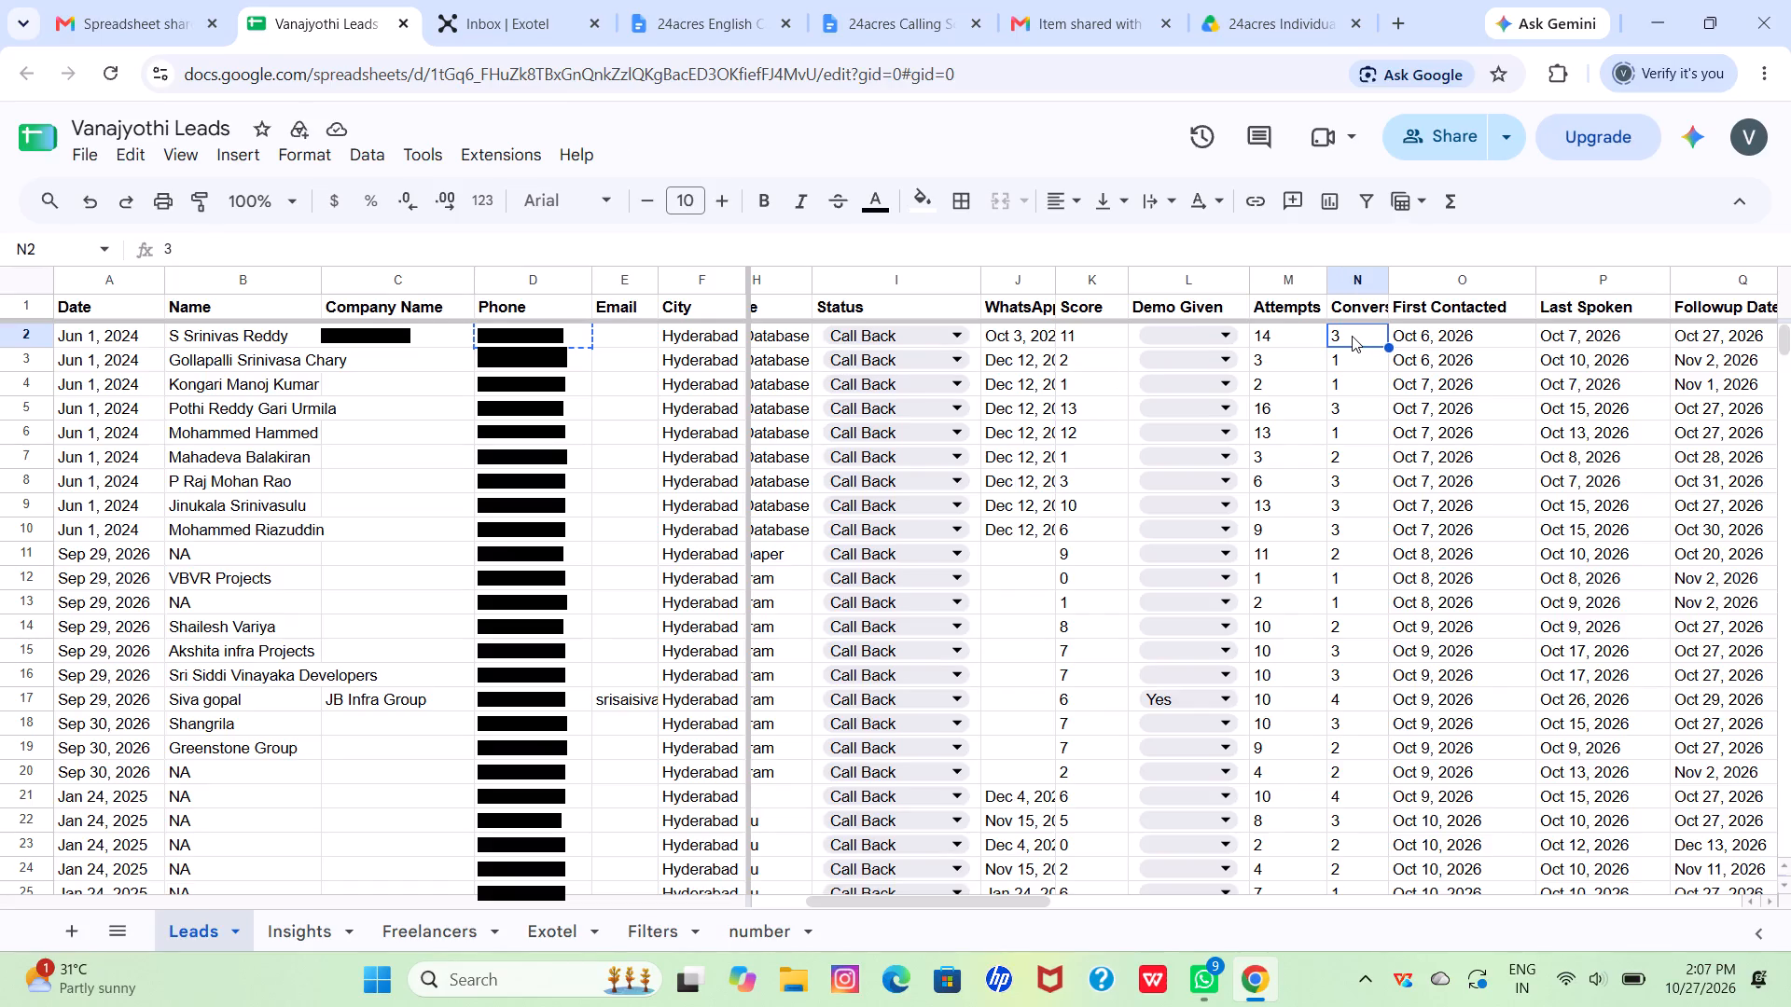
Set the Attempts count of the first lead, in row 2 of the Leads sheet, to 15.
scroll(1352, 336, right, 1)
scroll(1352, 336, up, 2)
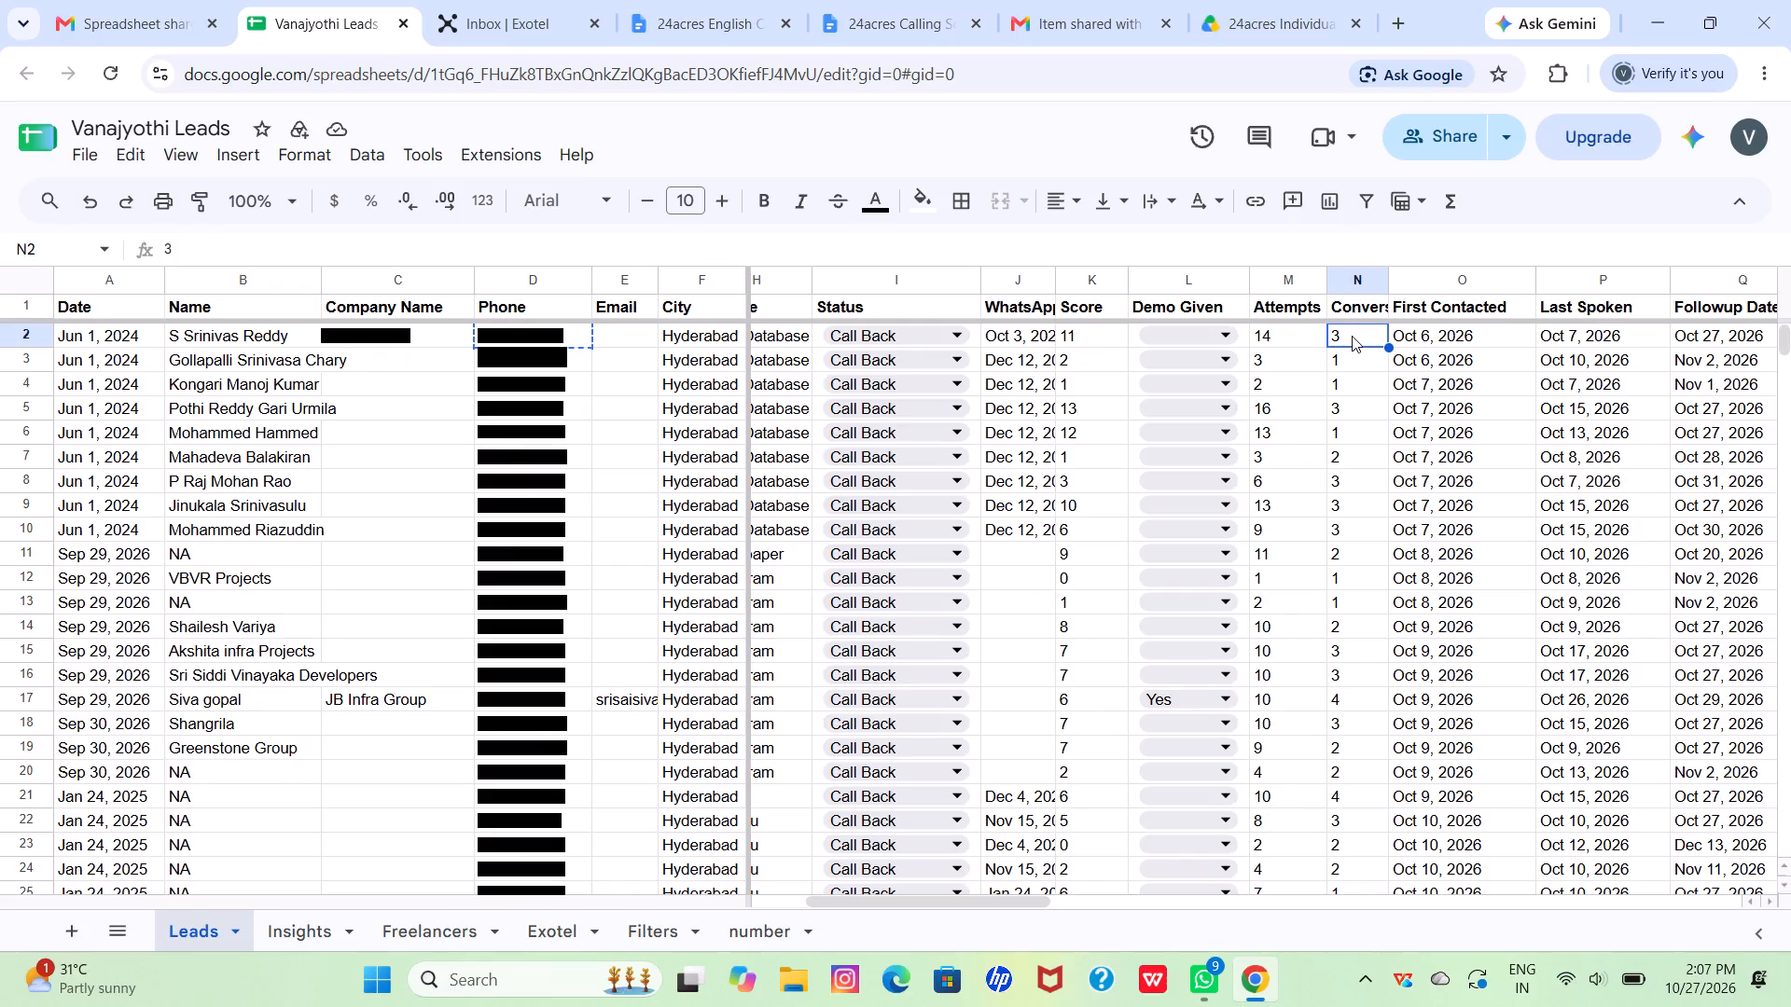
click(1265, 331)
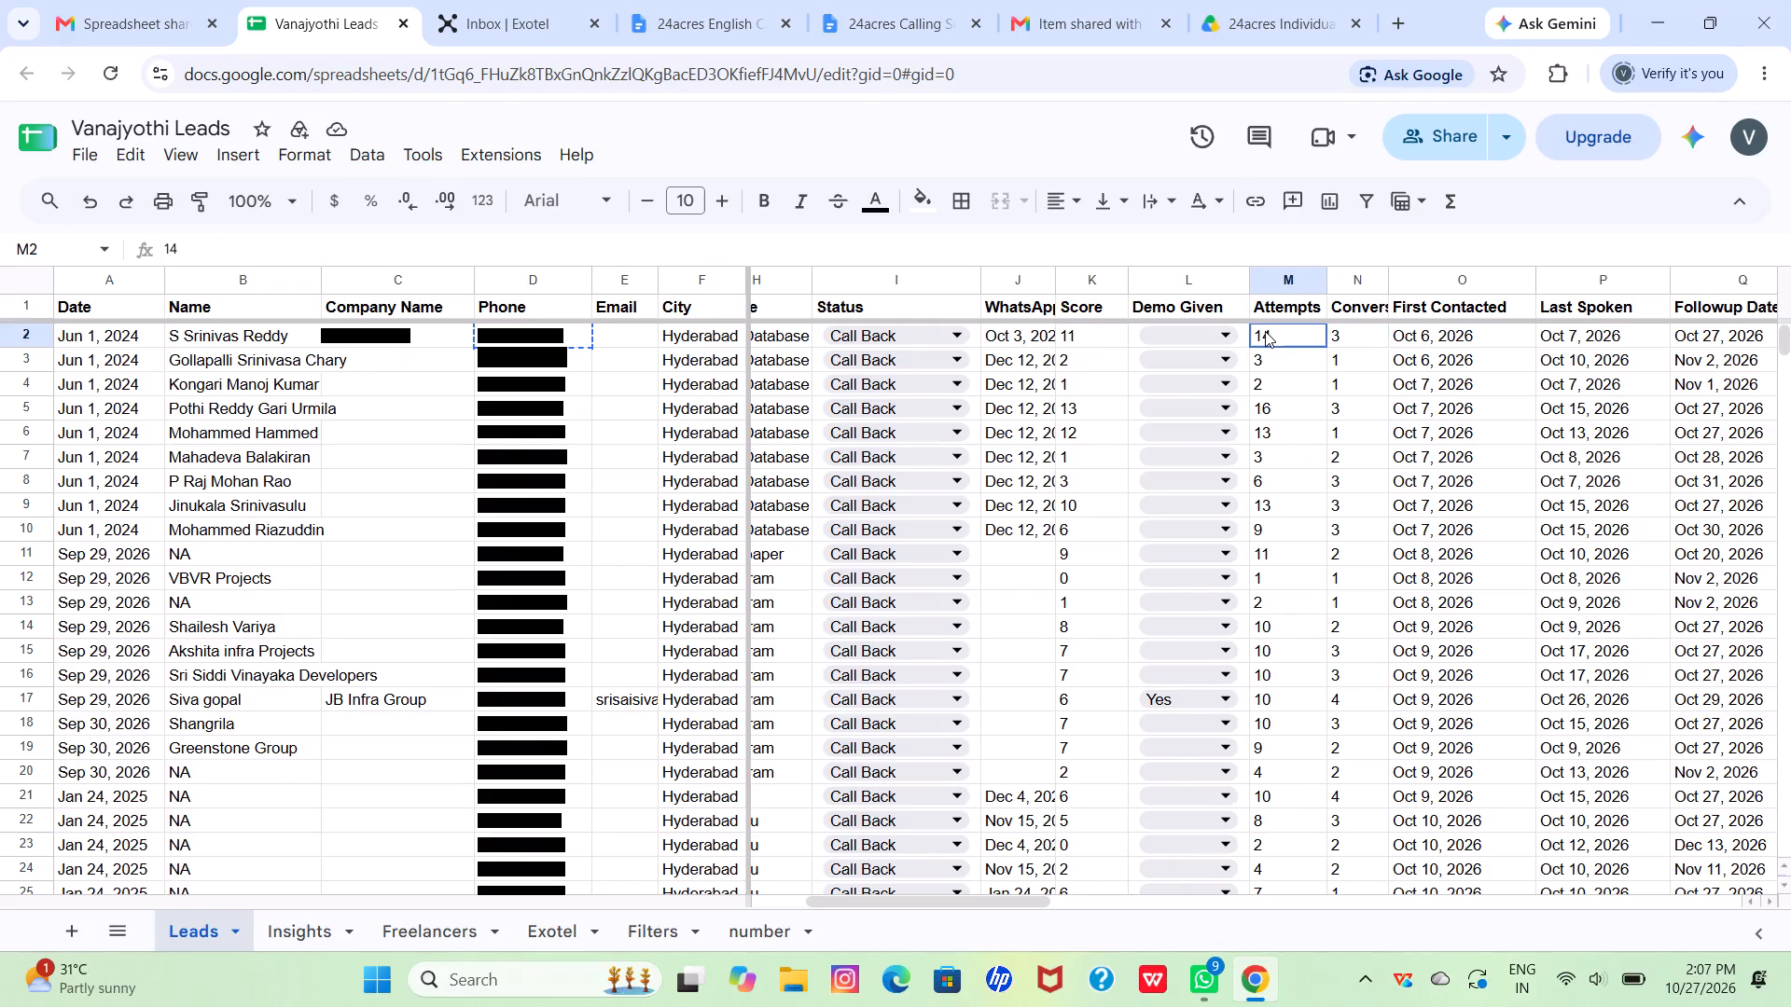
text(15)
key(Return)
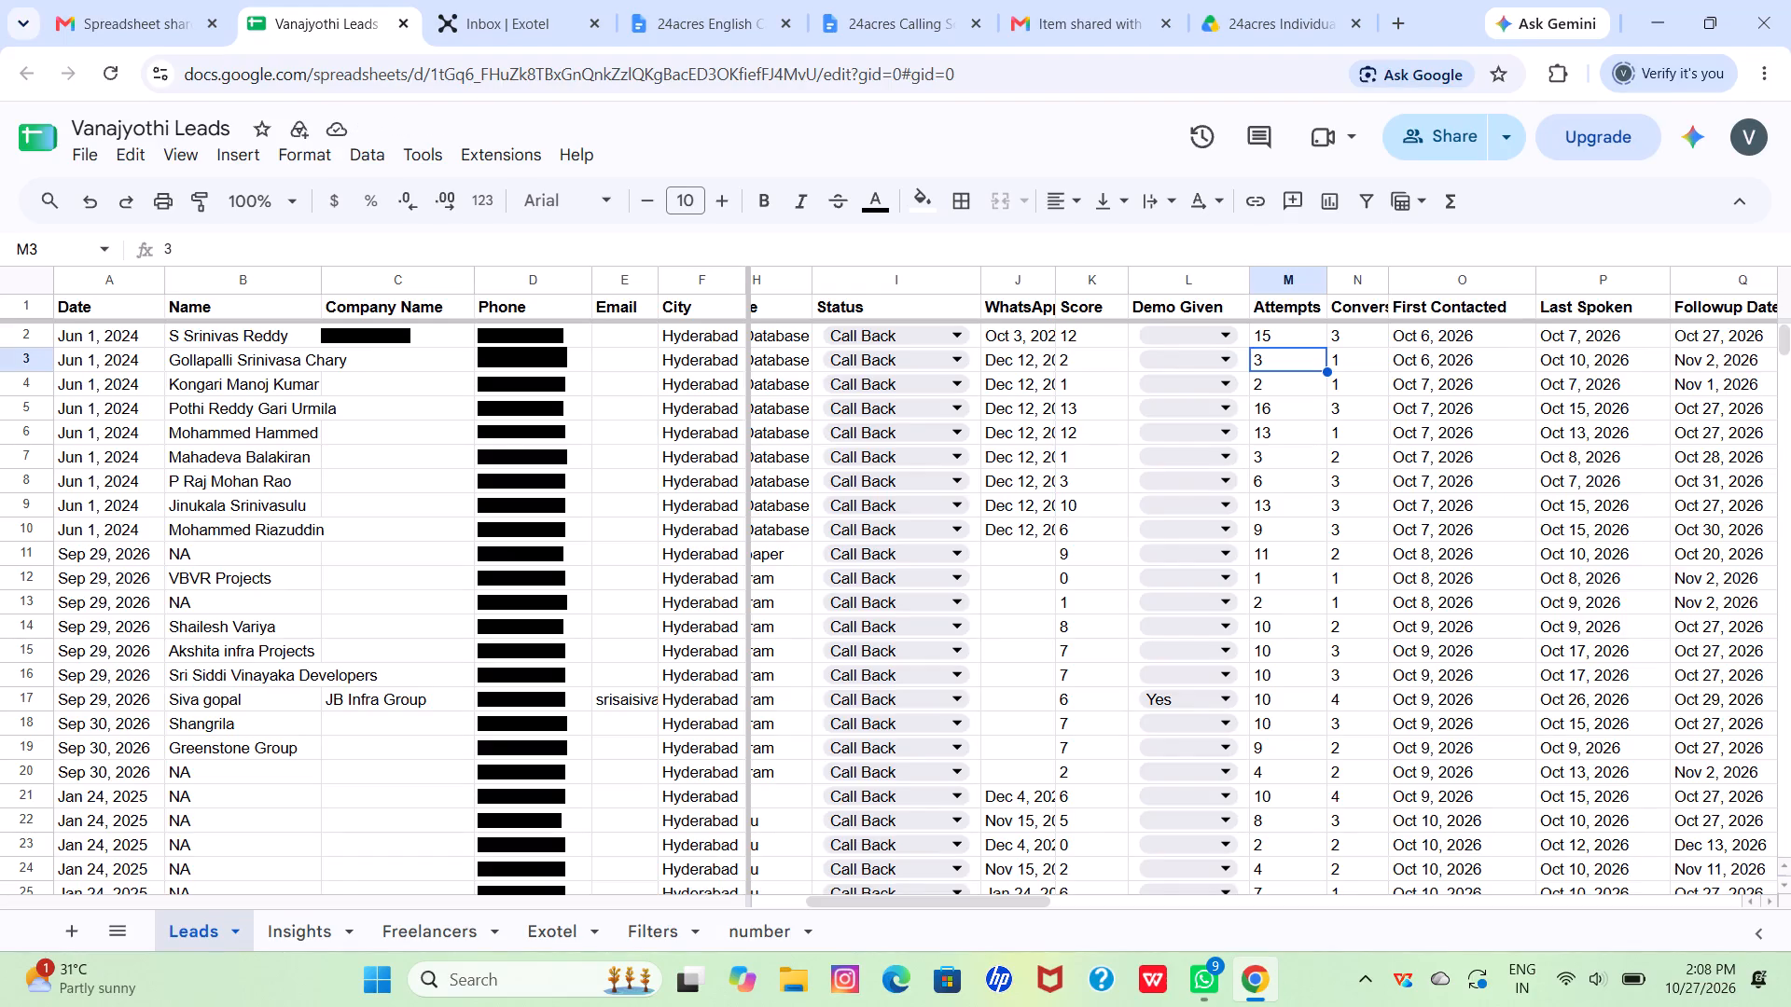
Select the phone number of the lead in row 3 of the Leads sheet.
click(552, 357)
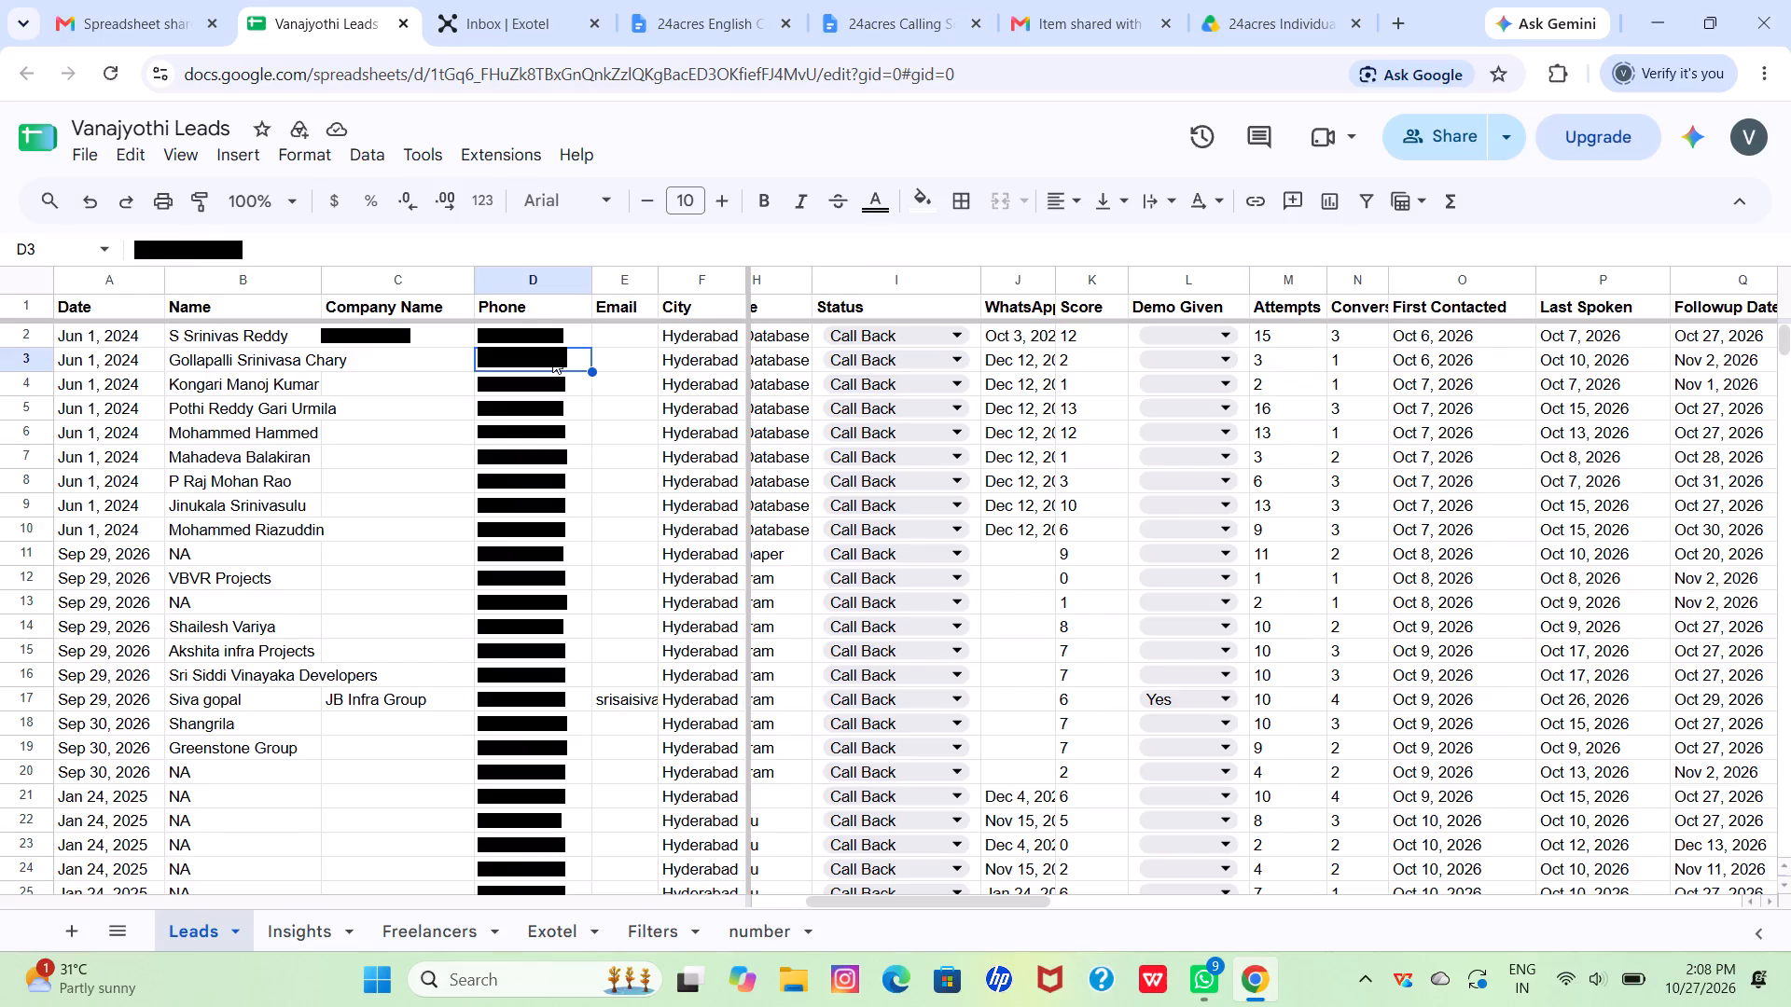
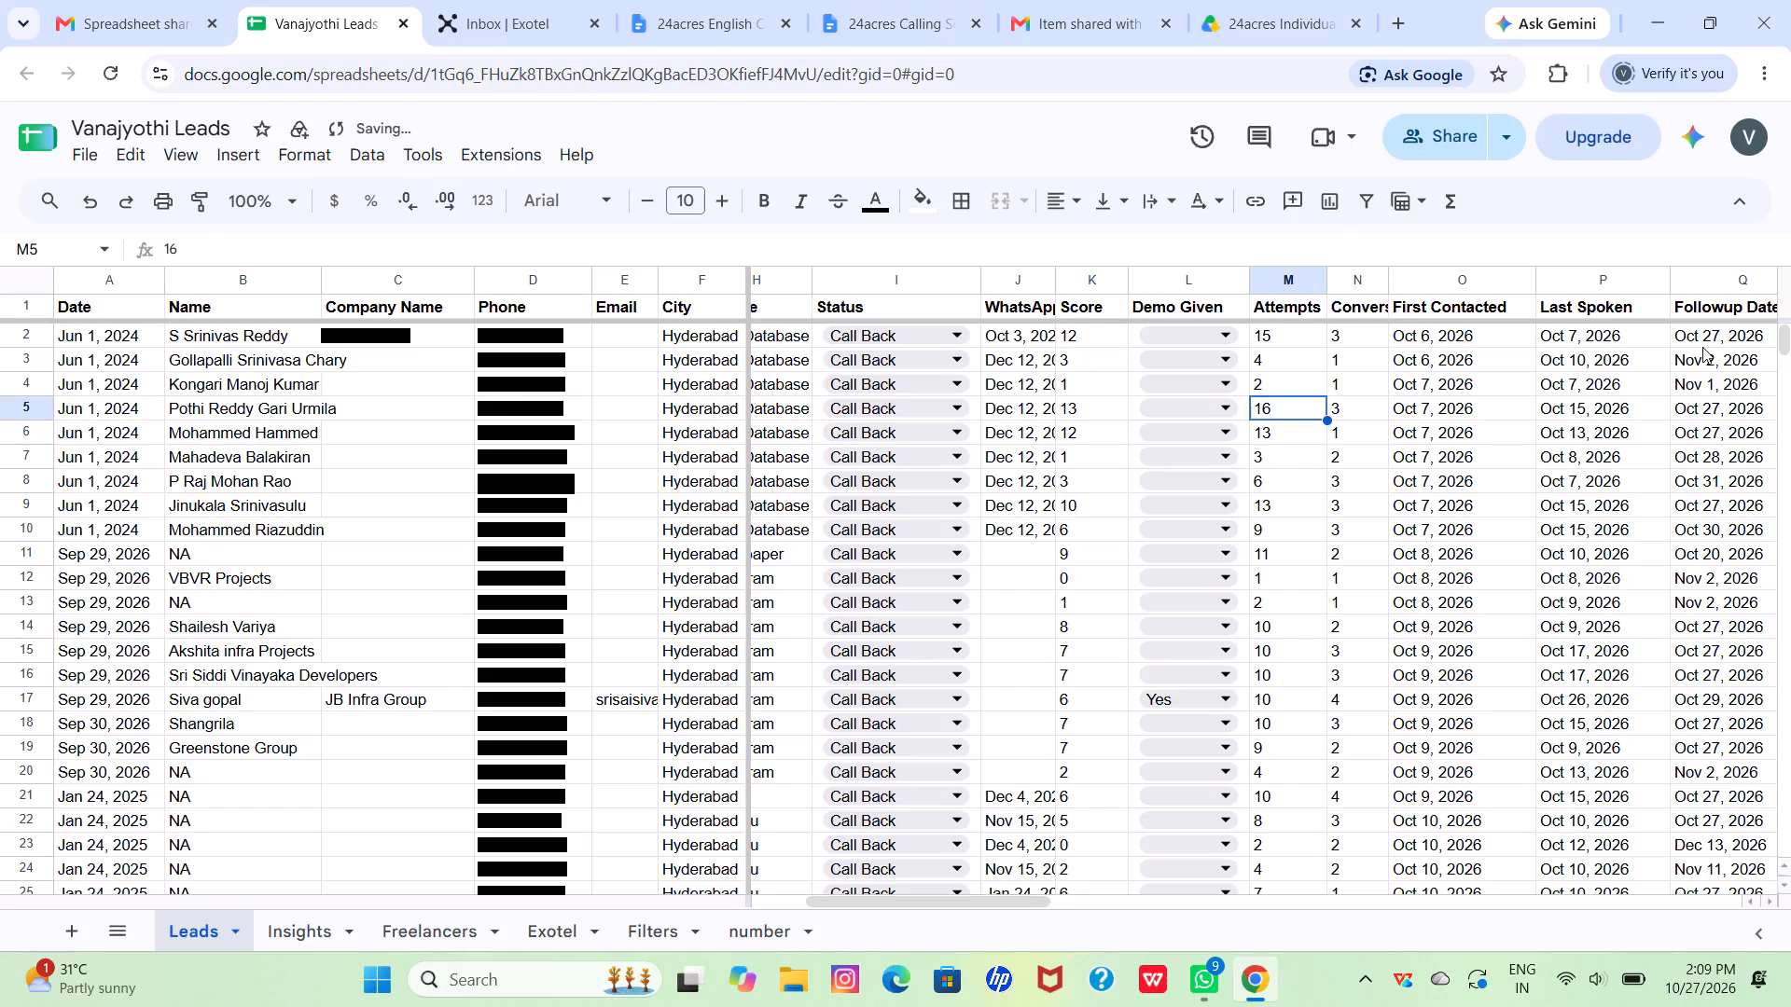
Set the Followup Date of the first lead, in row 2 of the Leads sheet, to Oct 28, 2026.
double_click(1702, 338)
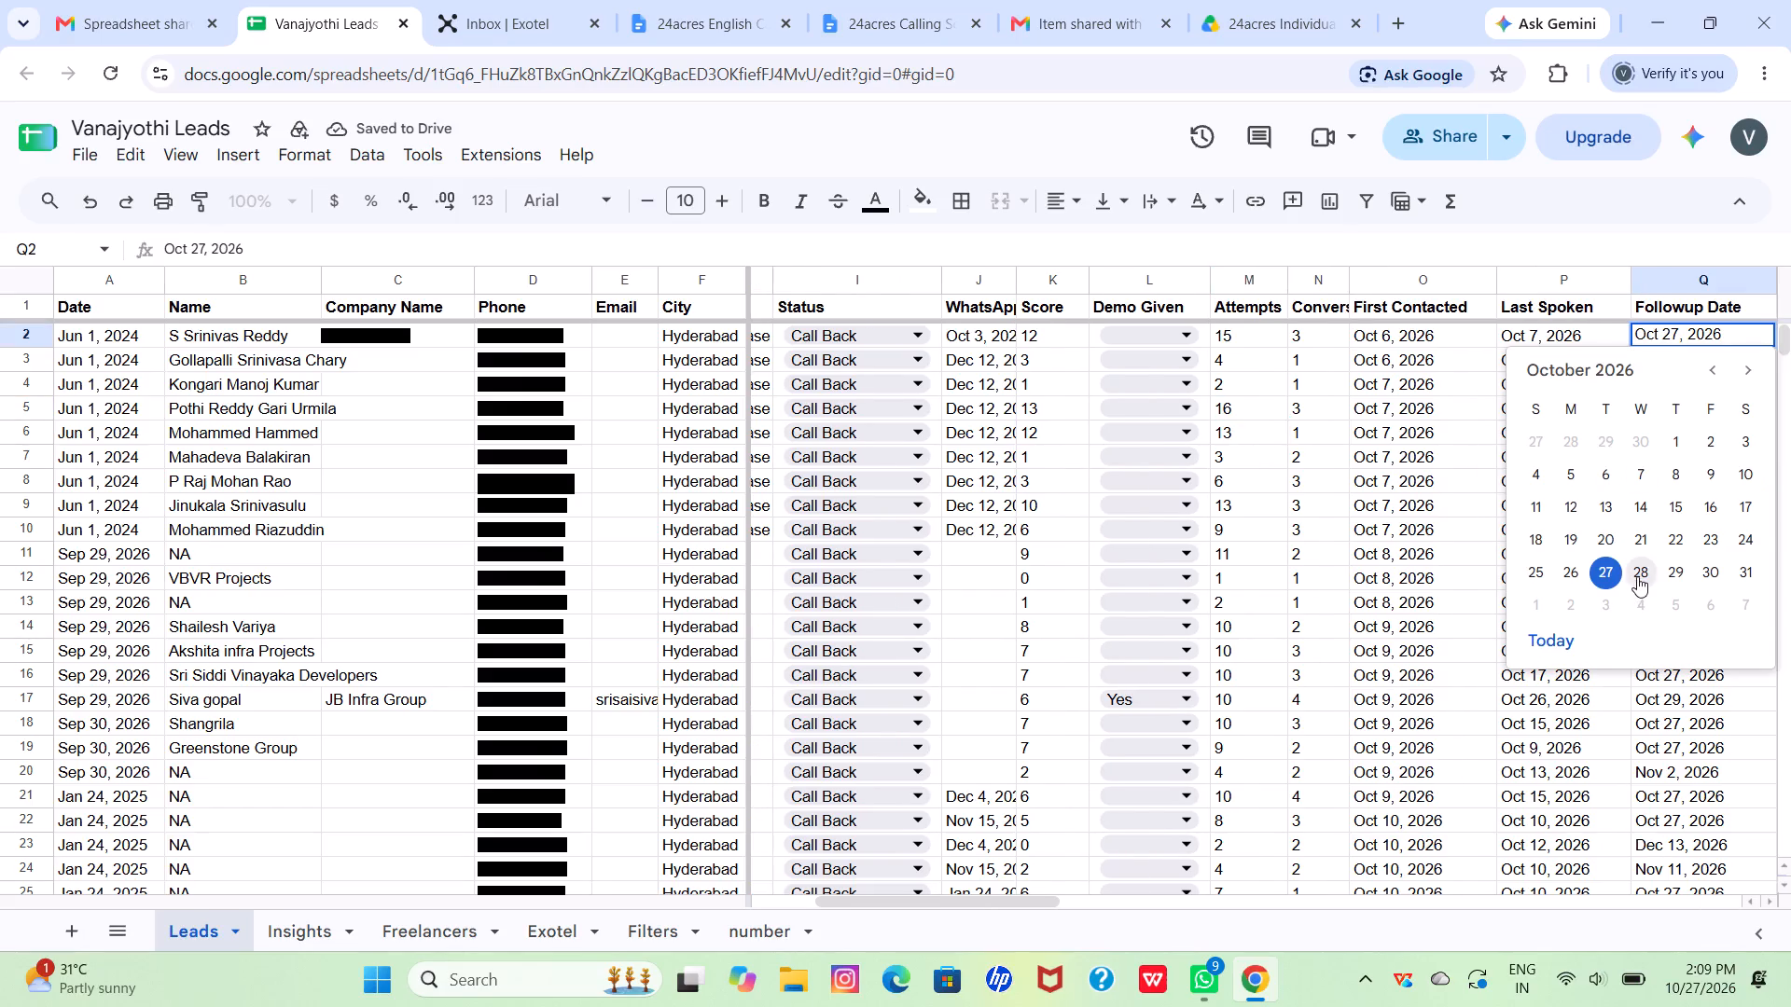
click(1637, 575)
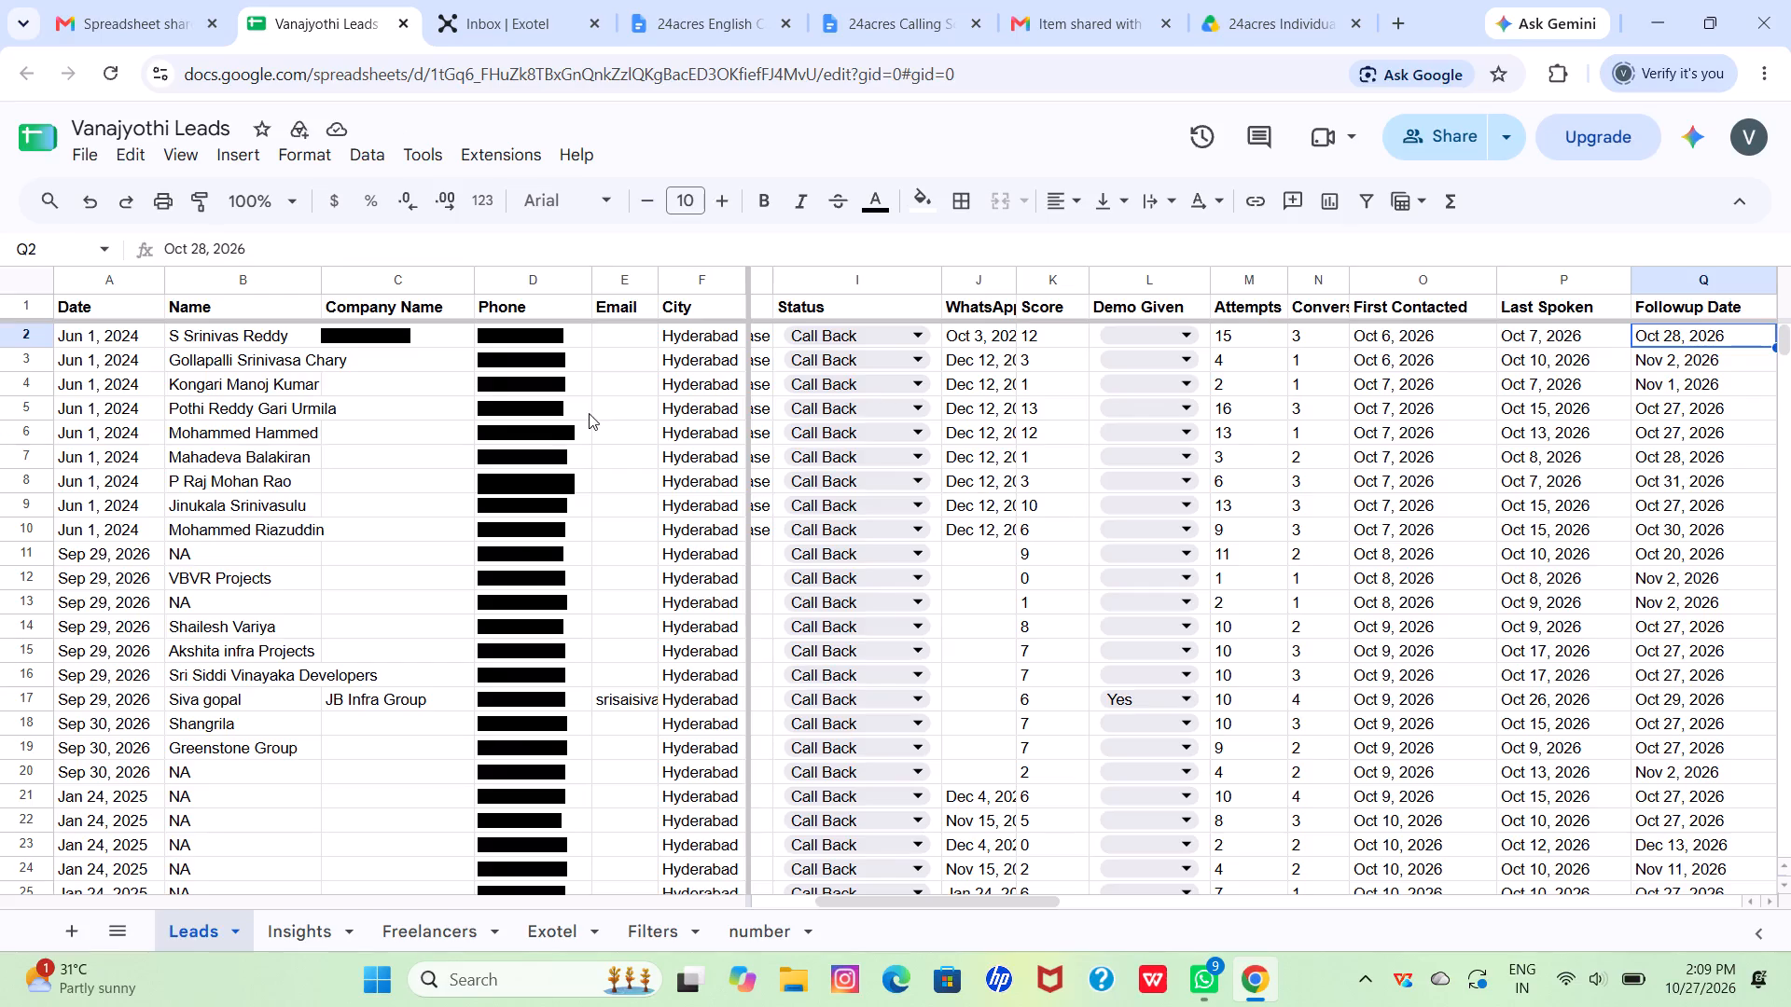
Create a filter on the Leads sheet's data and show only the leads whose Status is Call Back.
click(562, 414)
scroll(562, 414, down, 1)
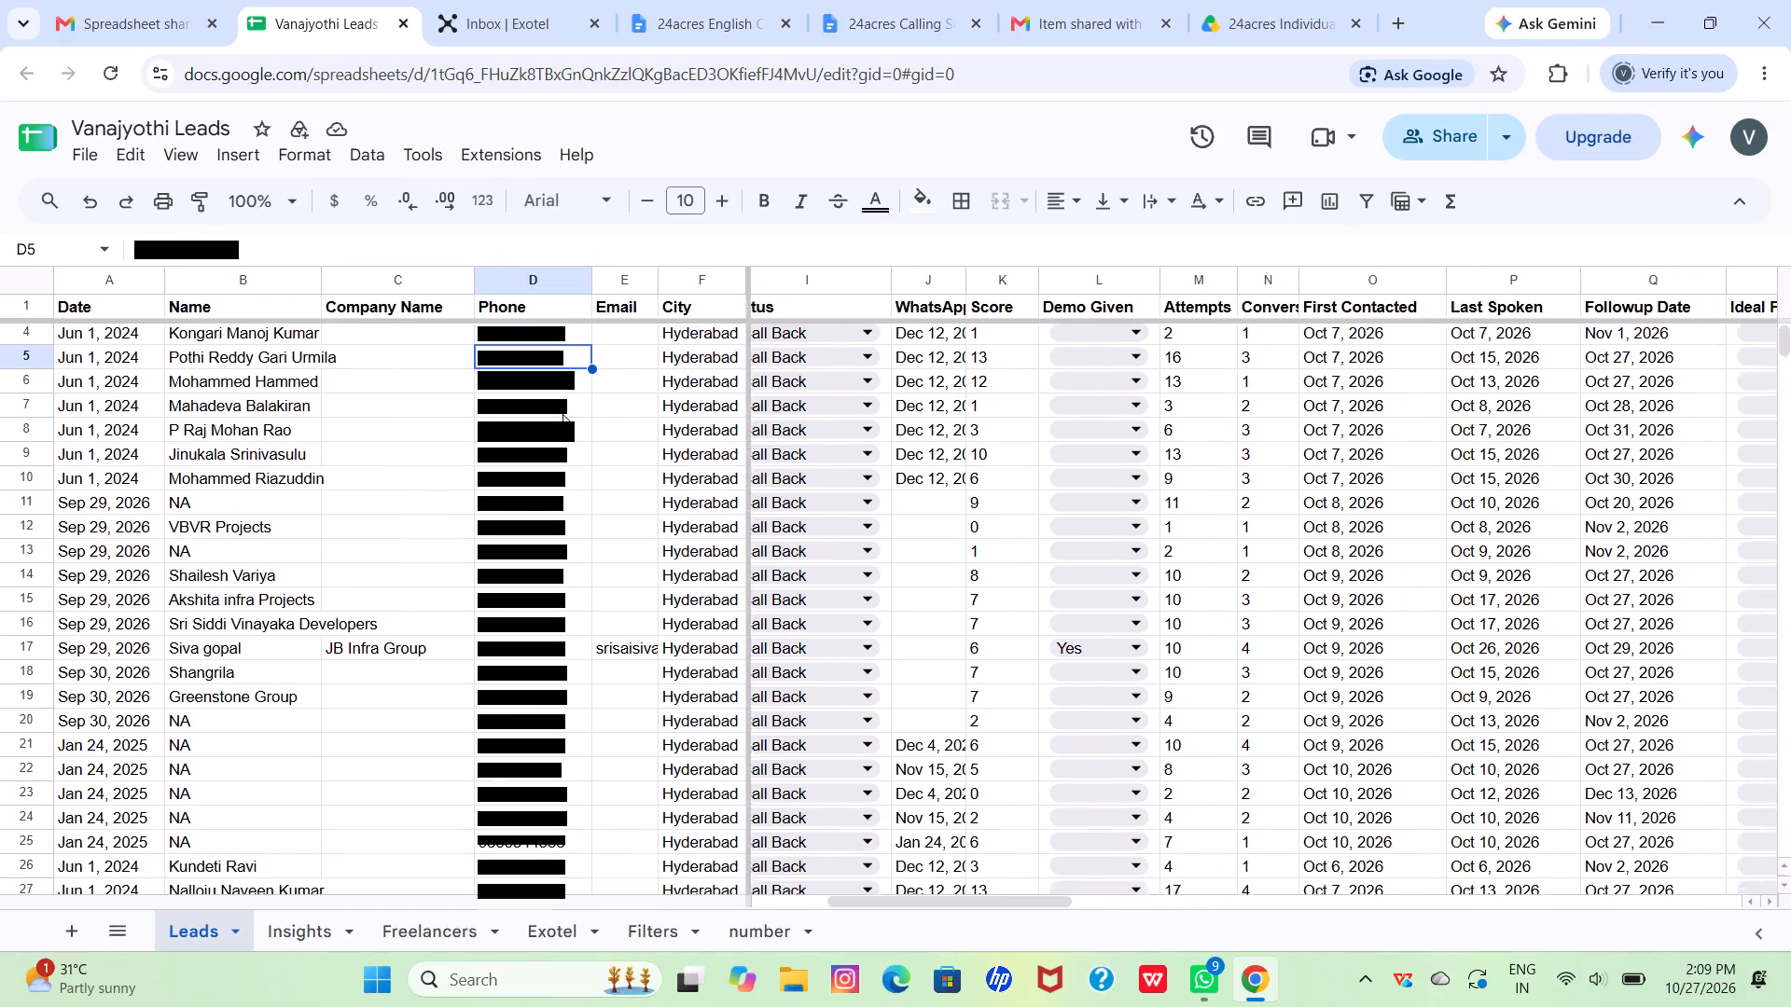
scroll(562, 414, down, 1)
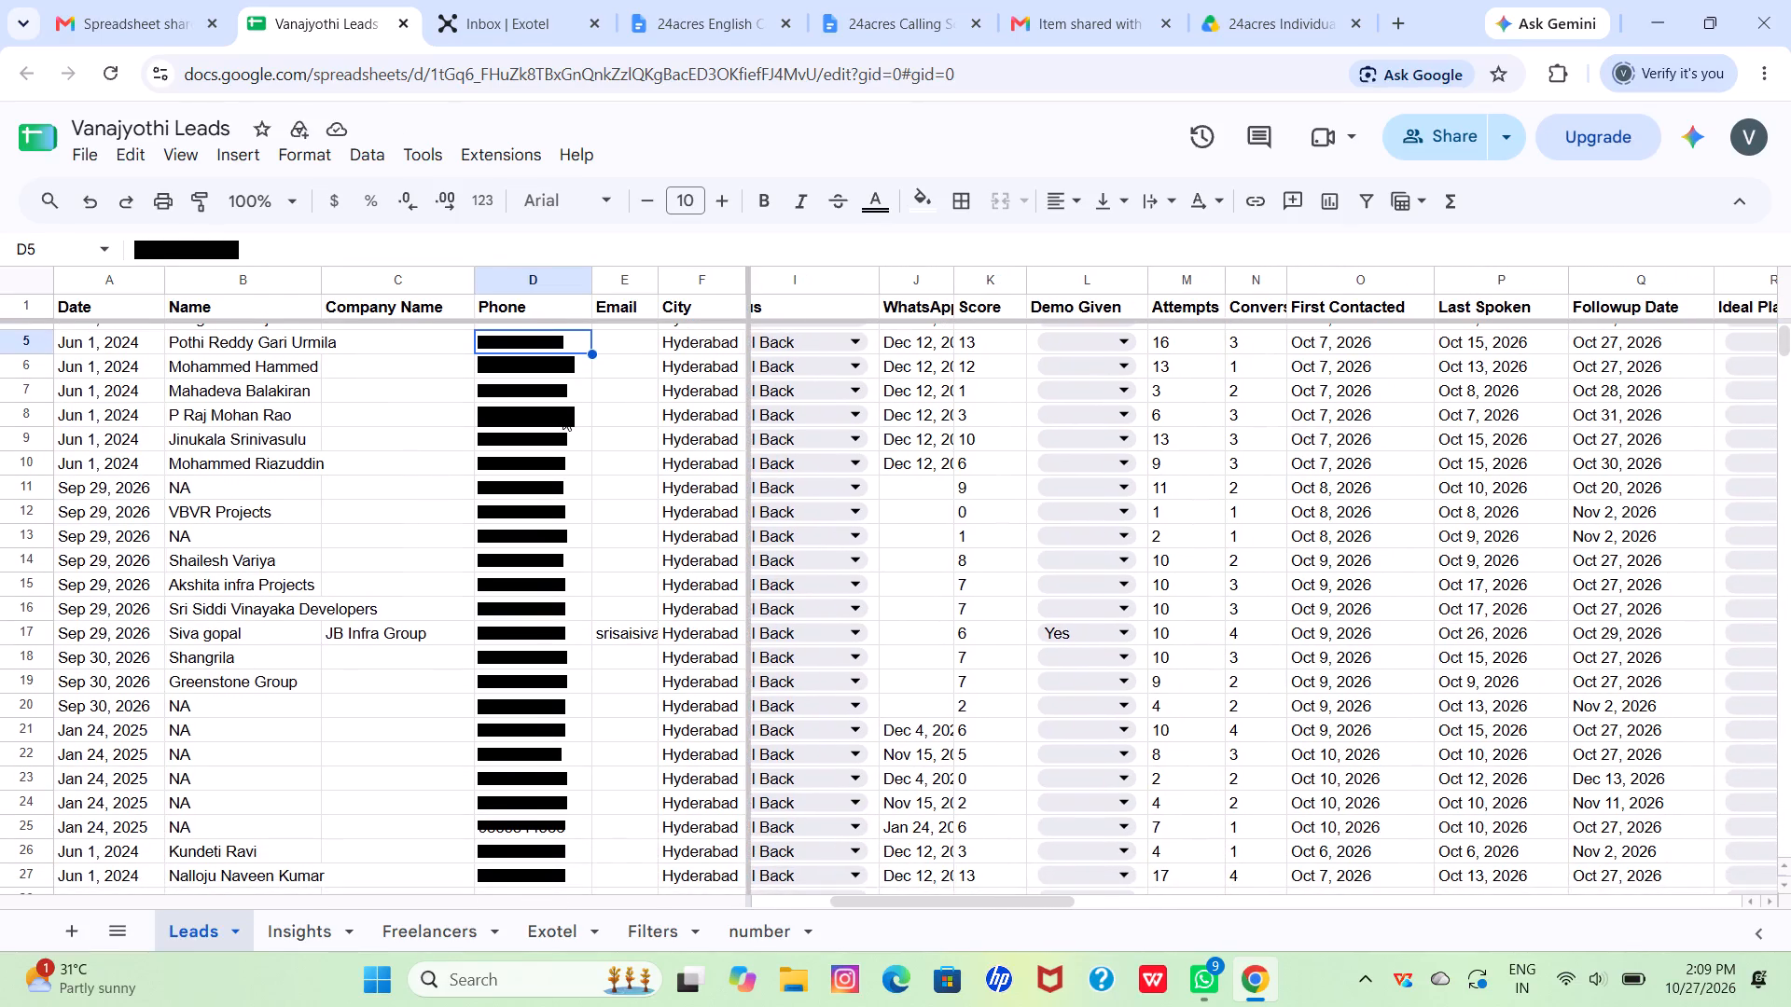
click(1367, 208)
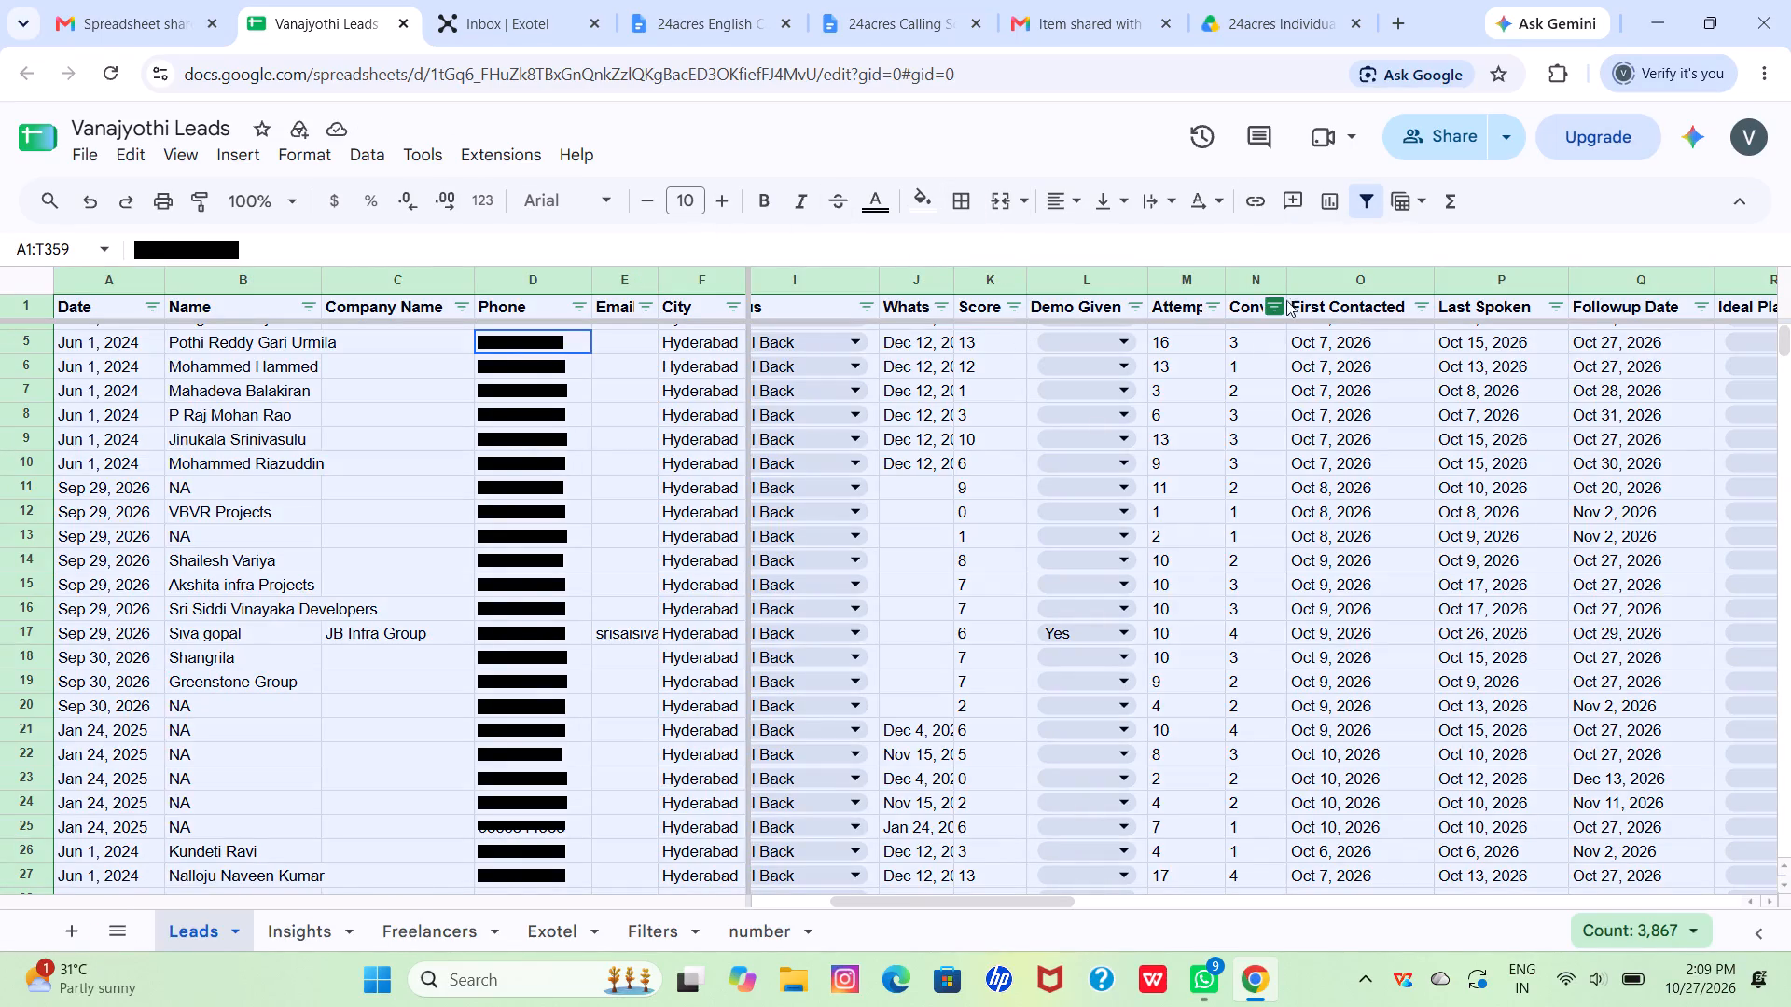
scroll(964, 330, right, 4)
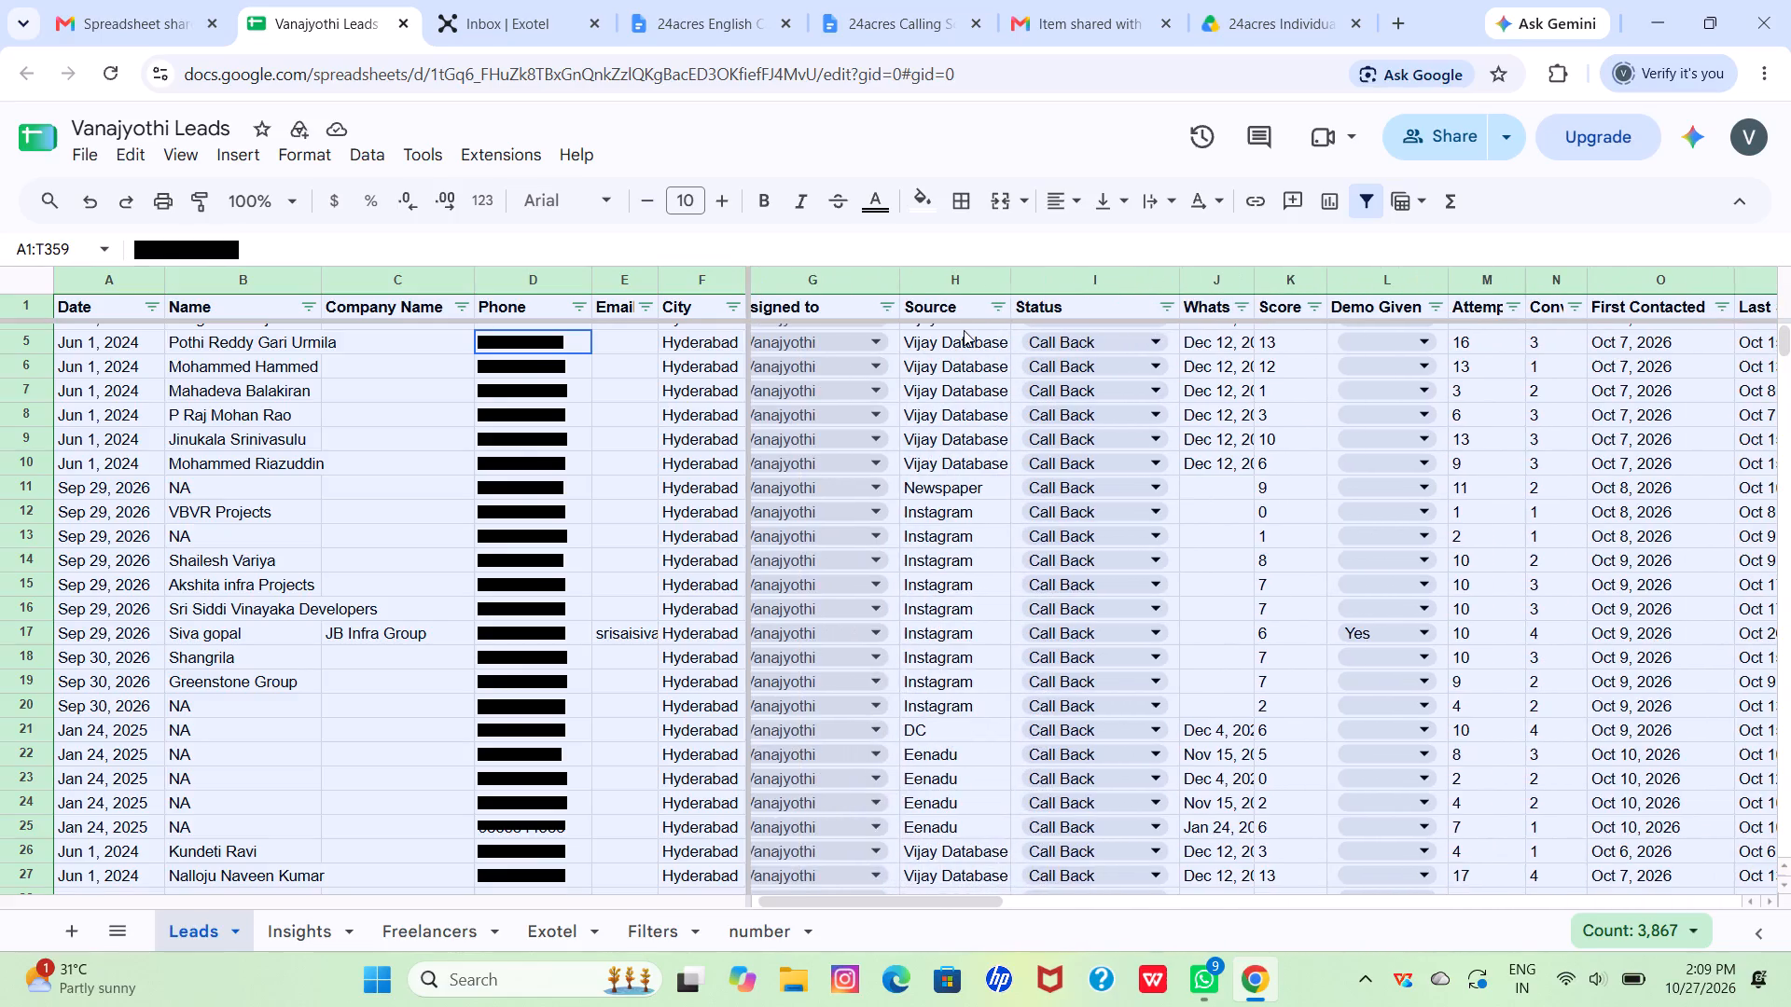
scroll(964, 330, right, 1)
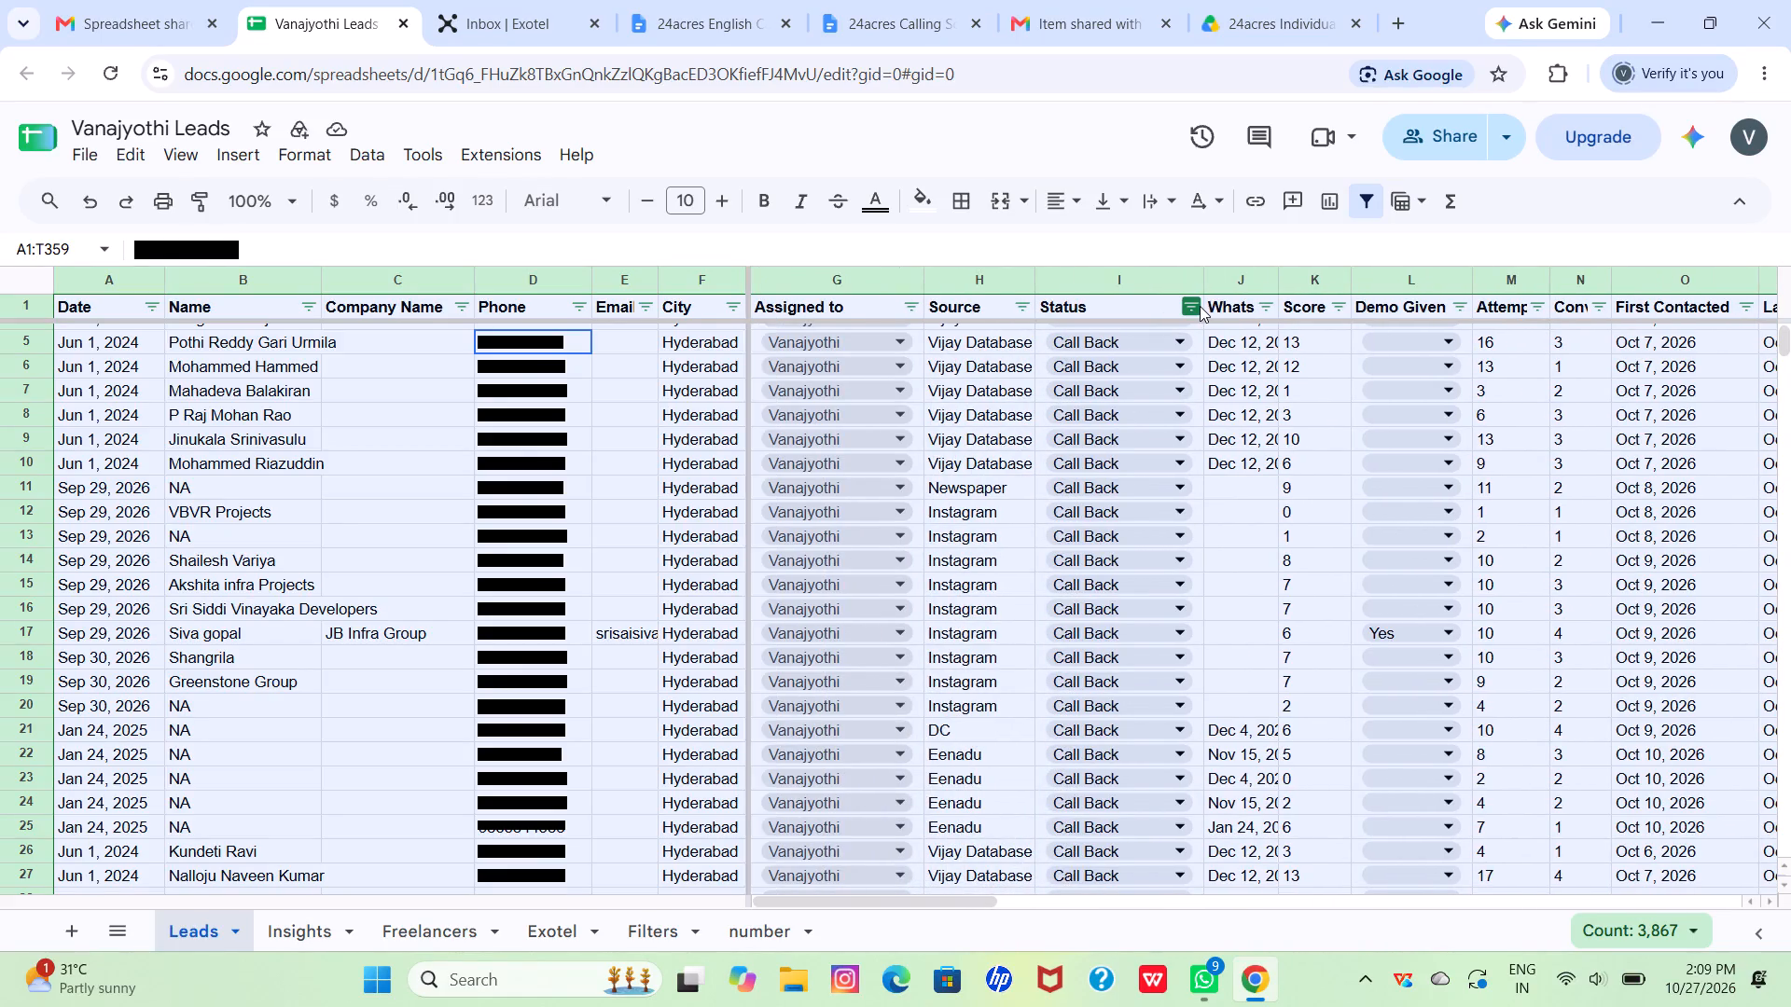
click(1195, 305)
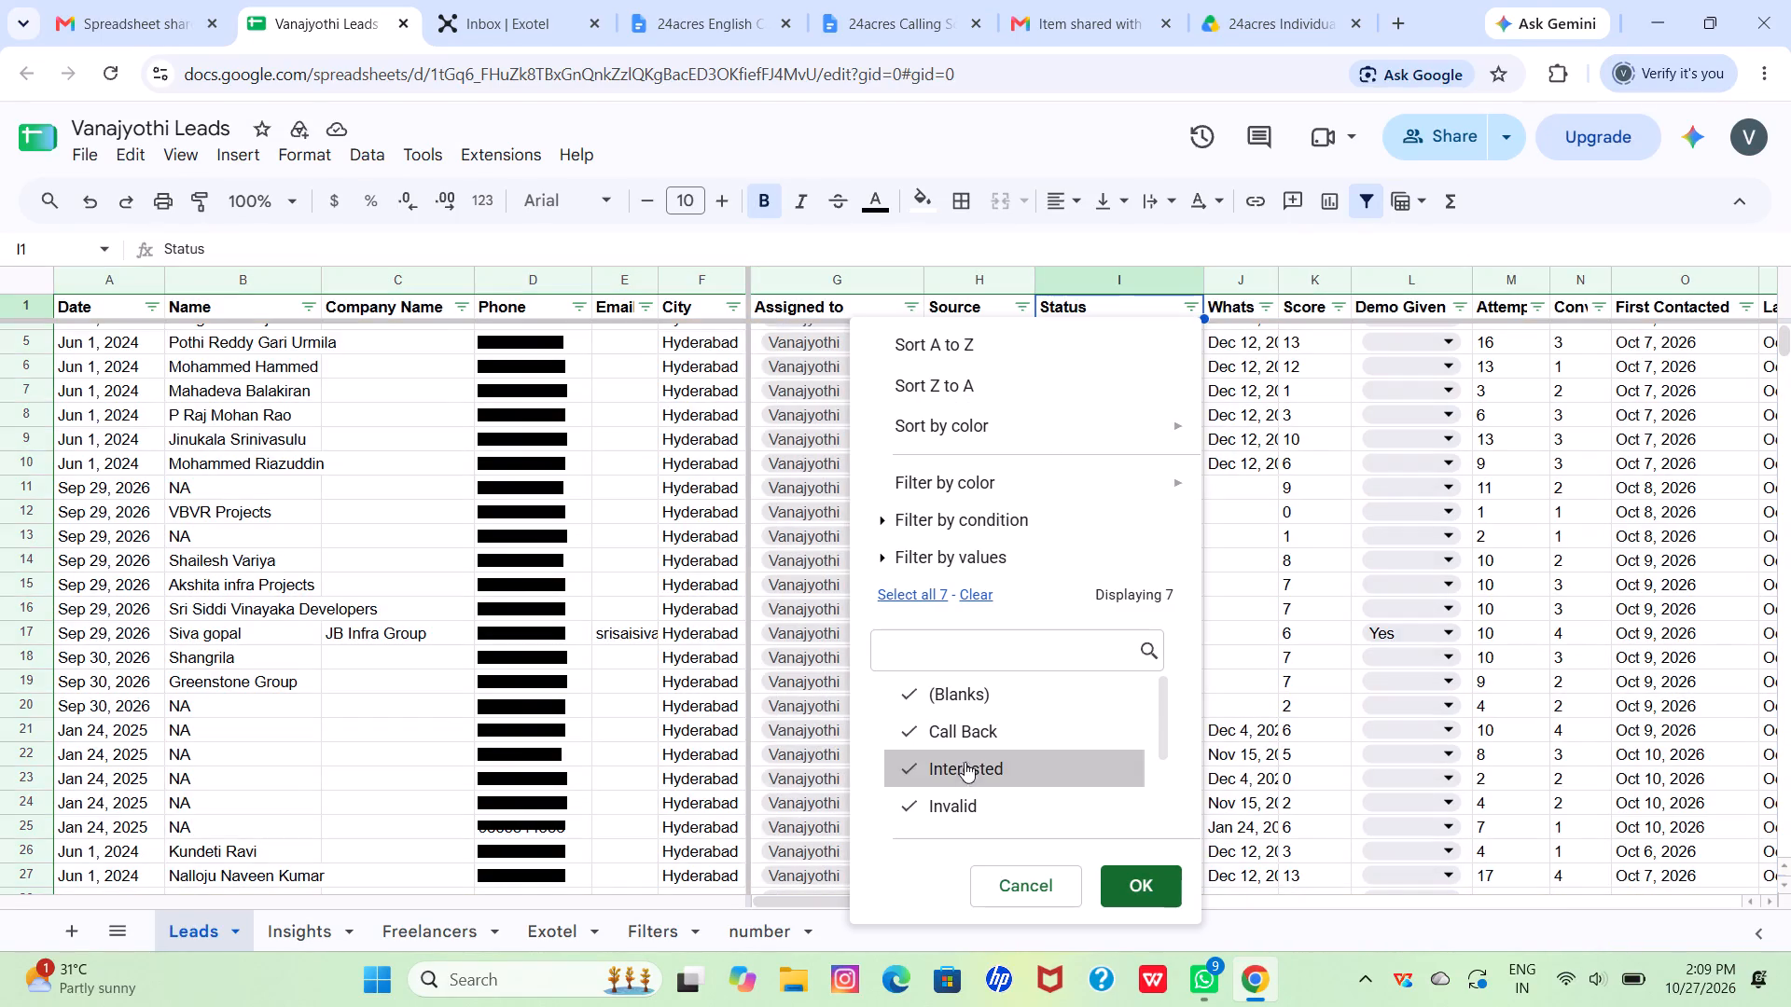
click(981, 583)
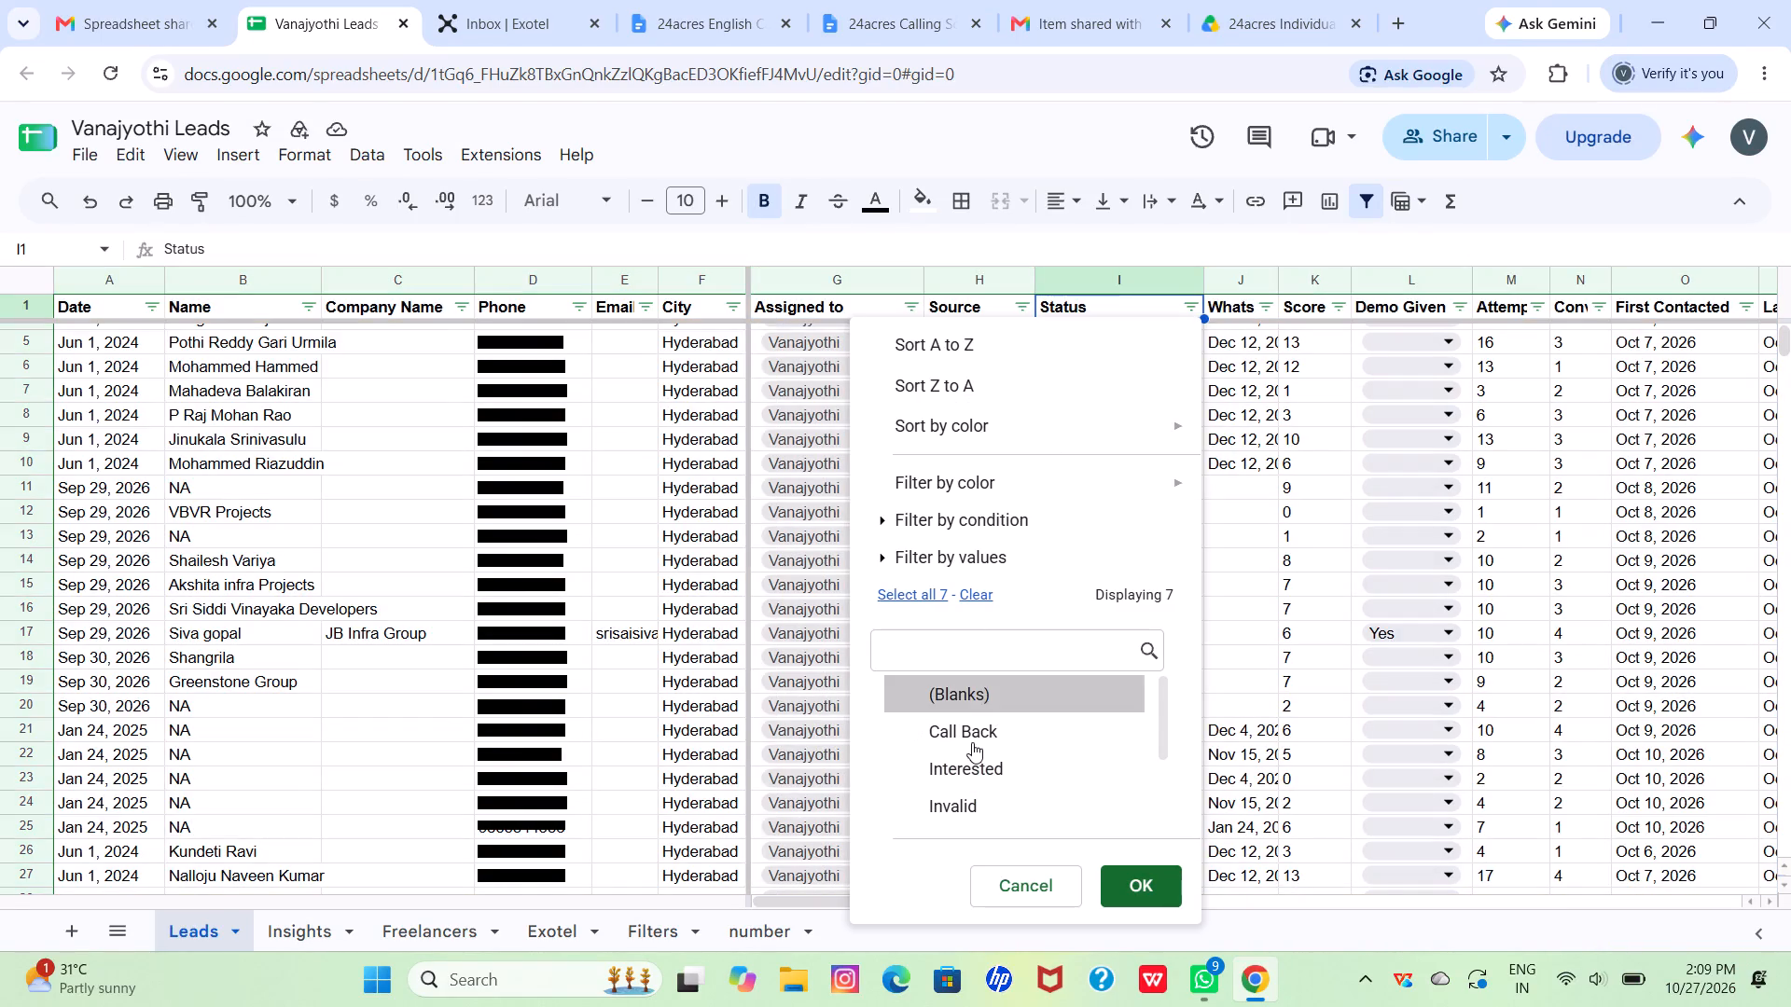
click(972, 742)
click(1152, 895)
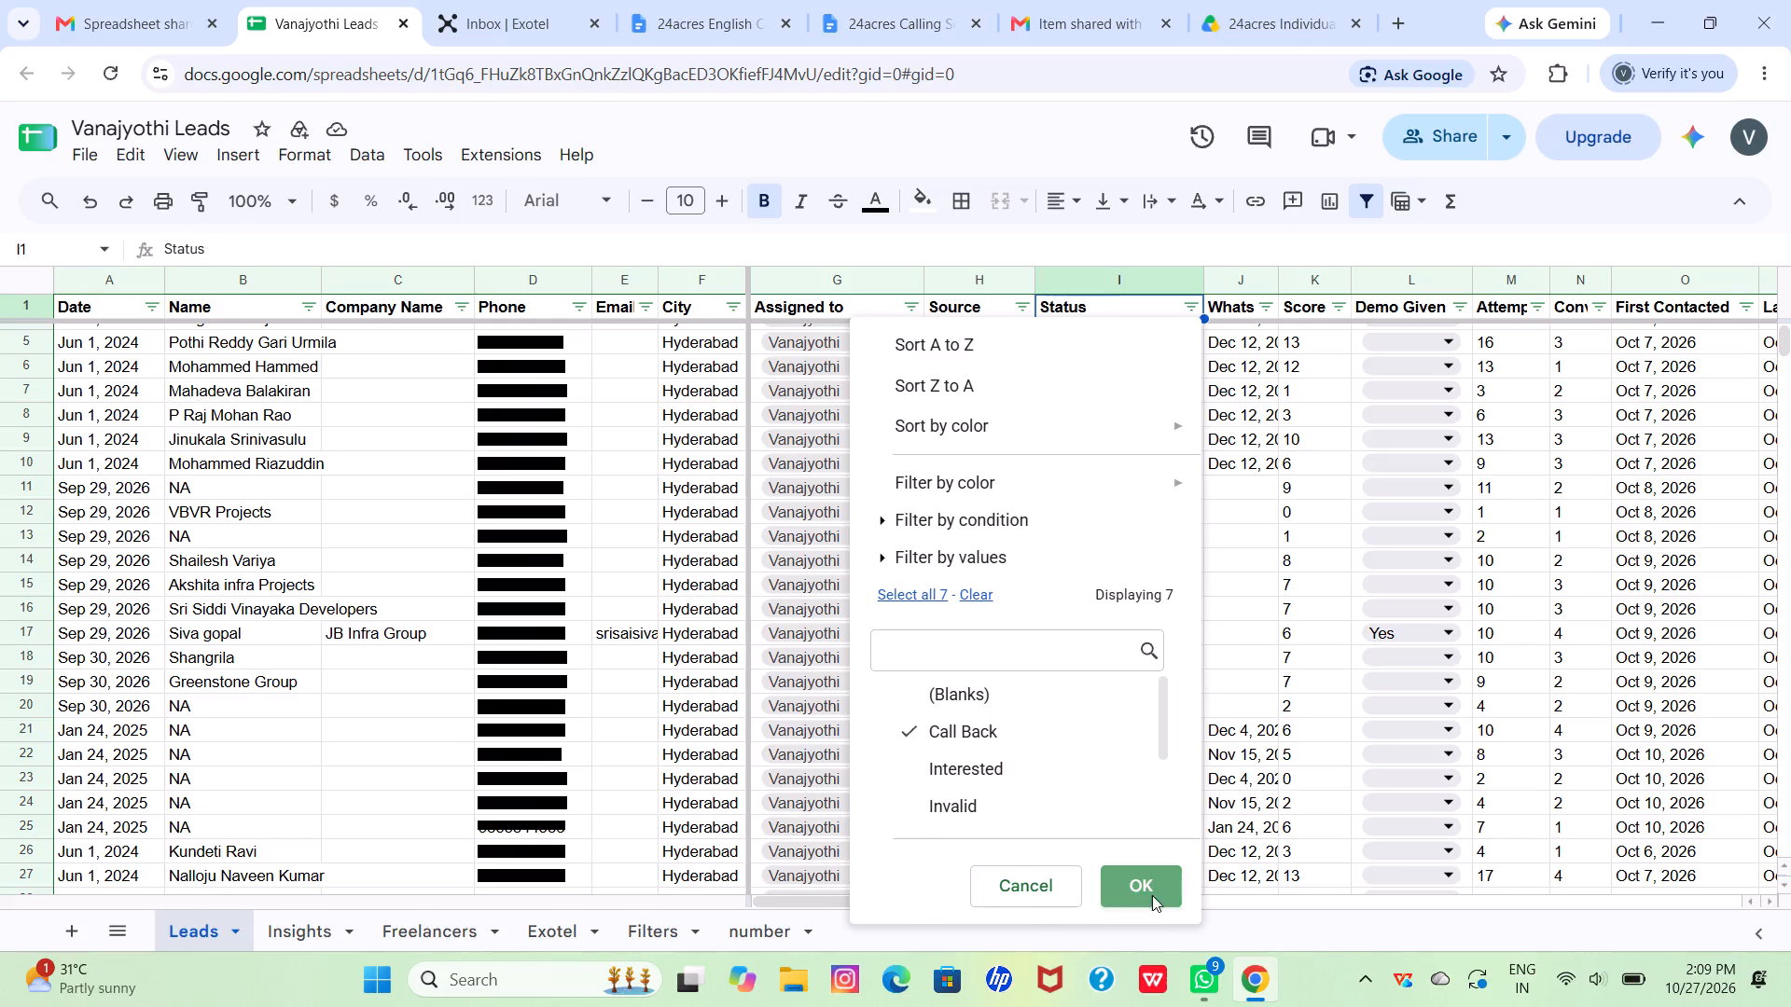
scroll(1218, 679, down, 4)
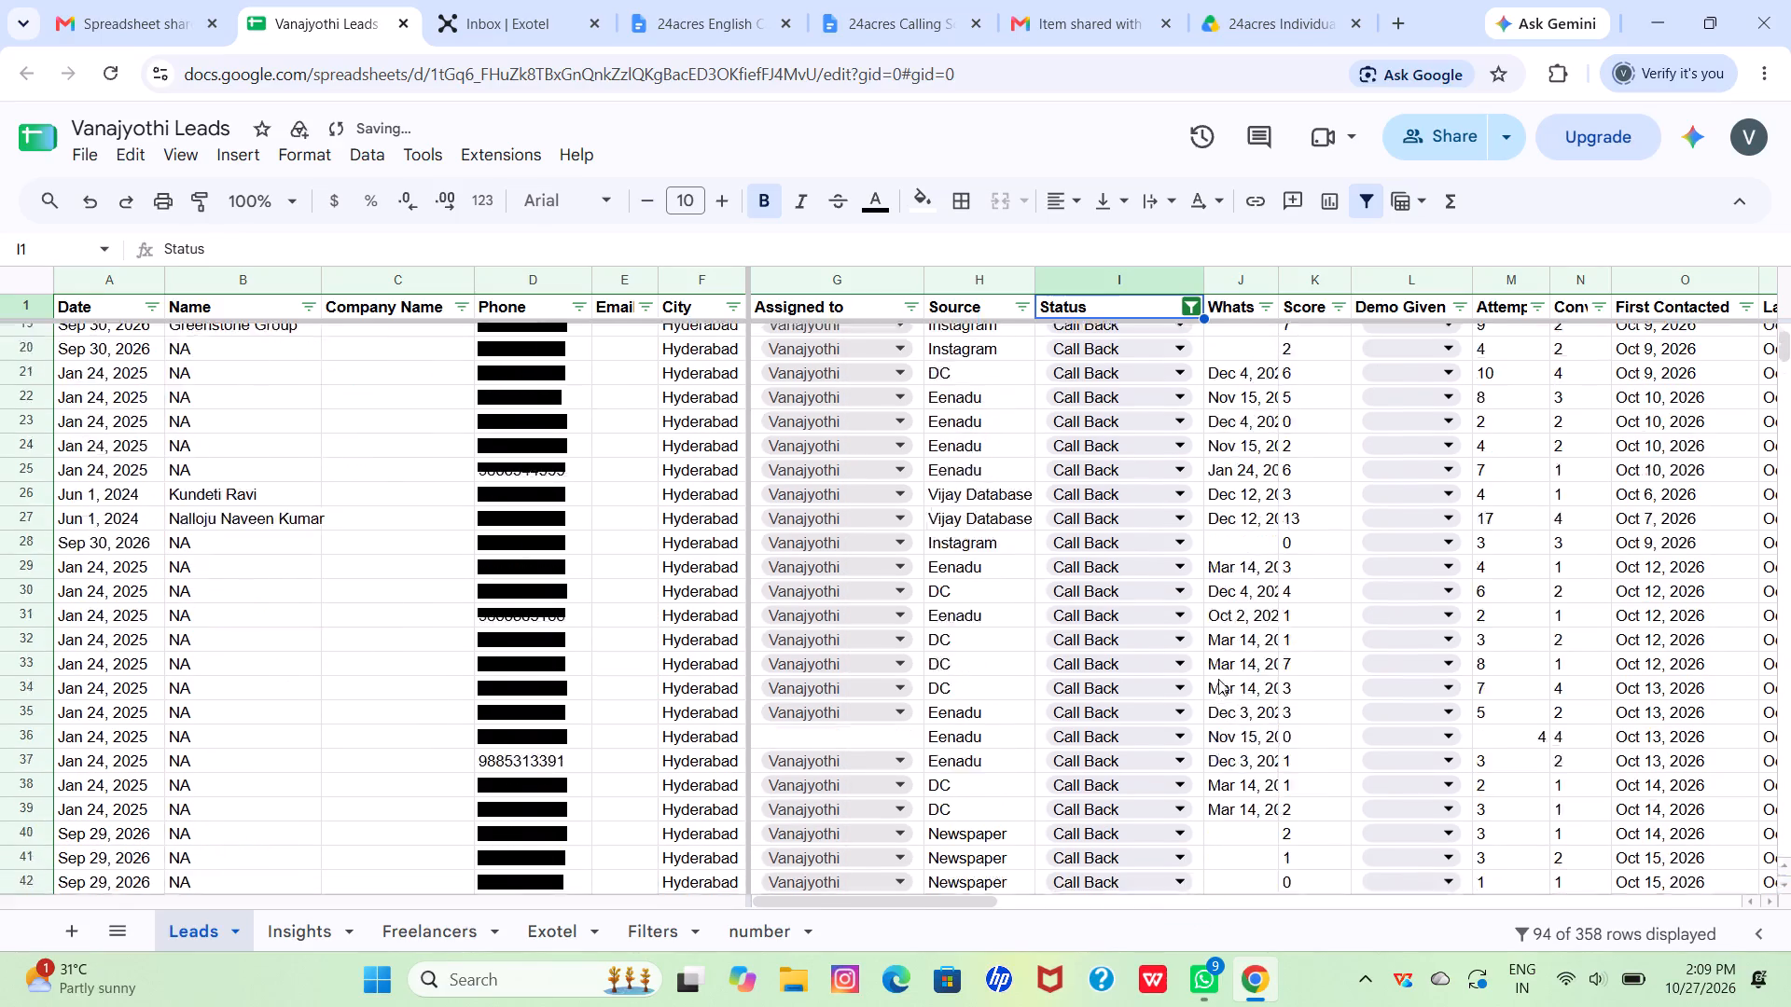
scroll(1218, 679, down, 3)
scroll(1218, 679, up, 7)
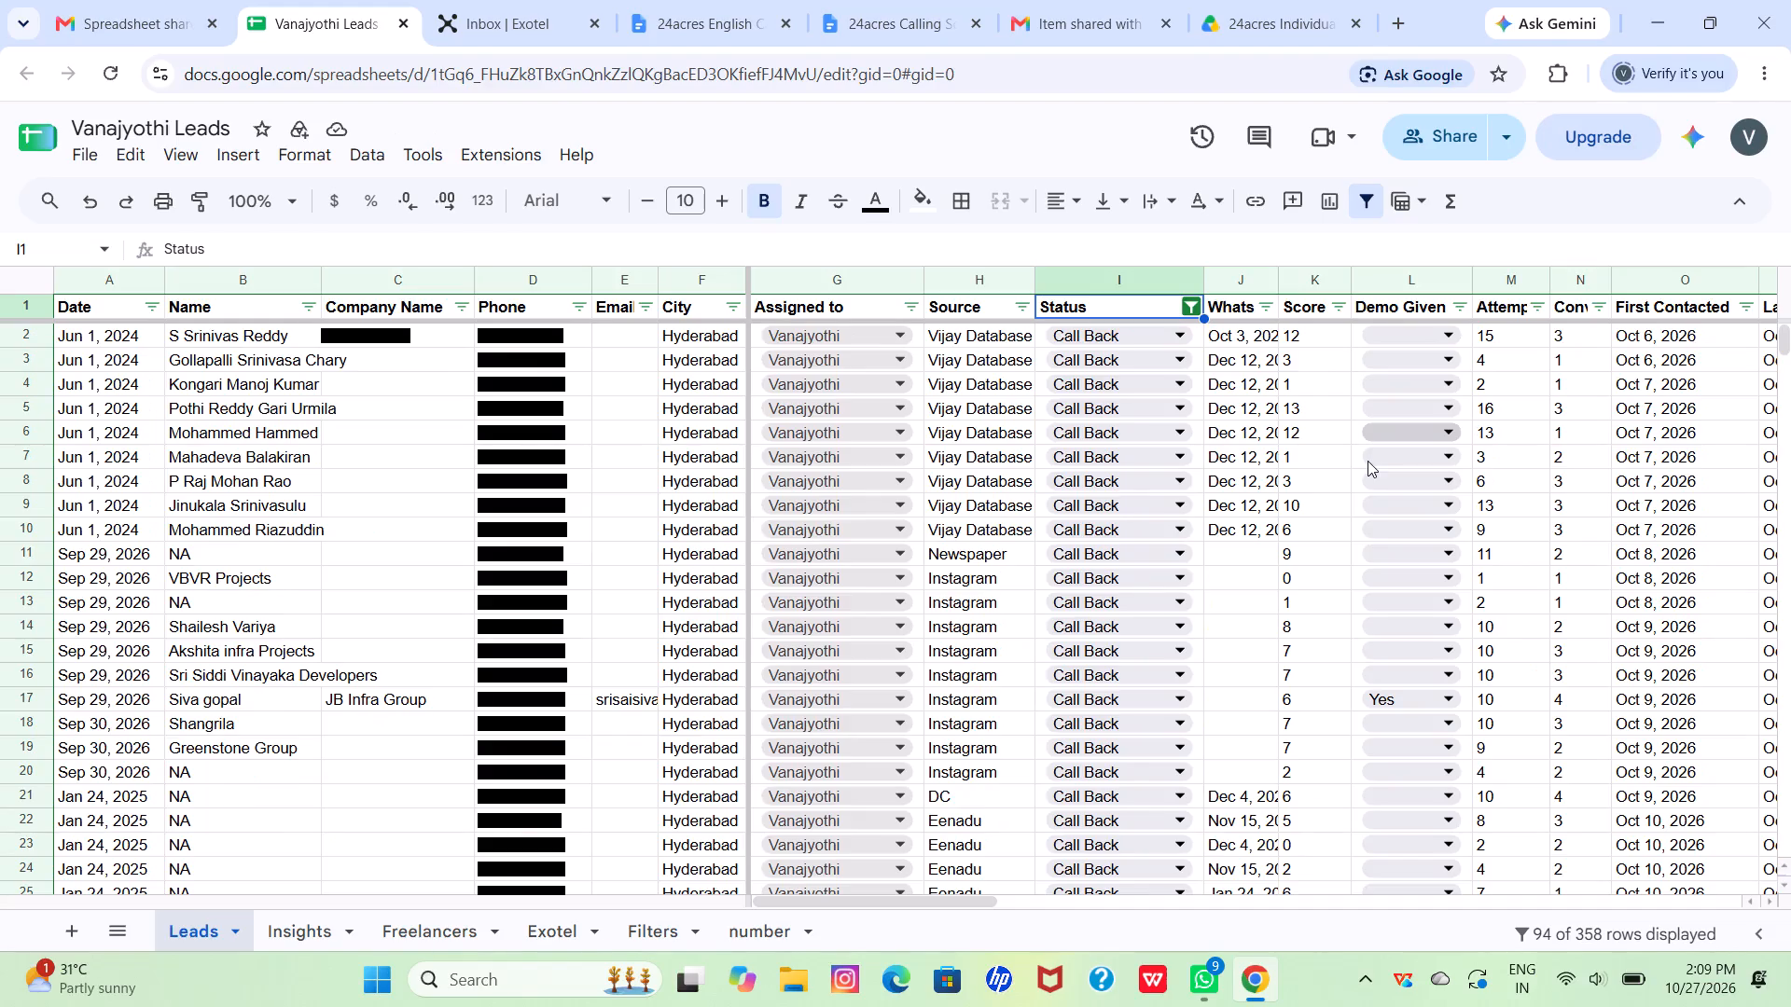
scroll(1368, 461, left, 3)
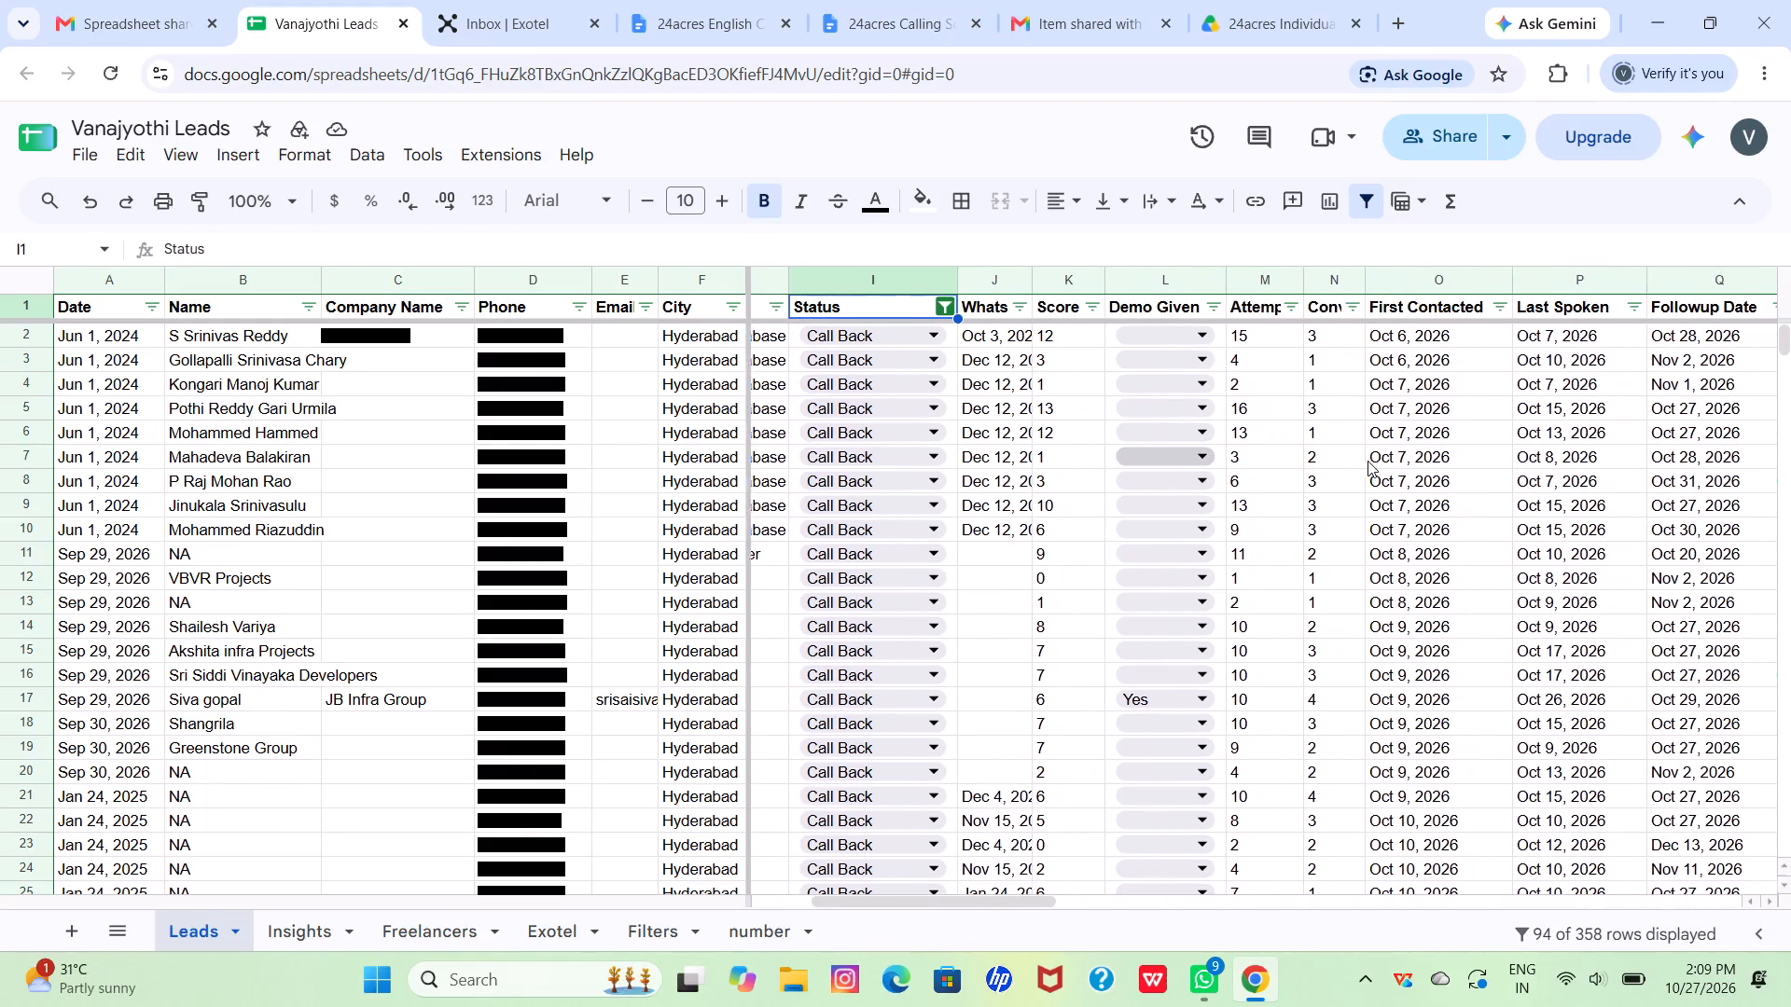
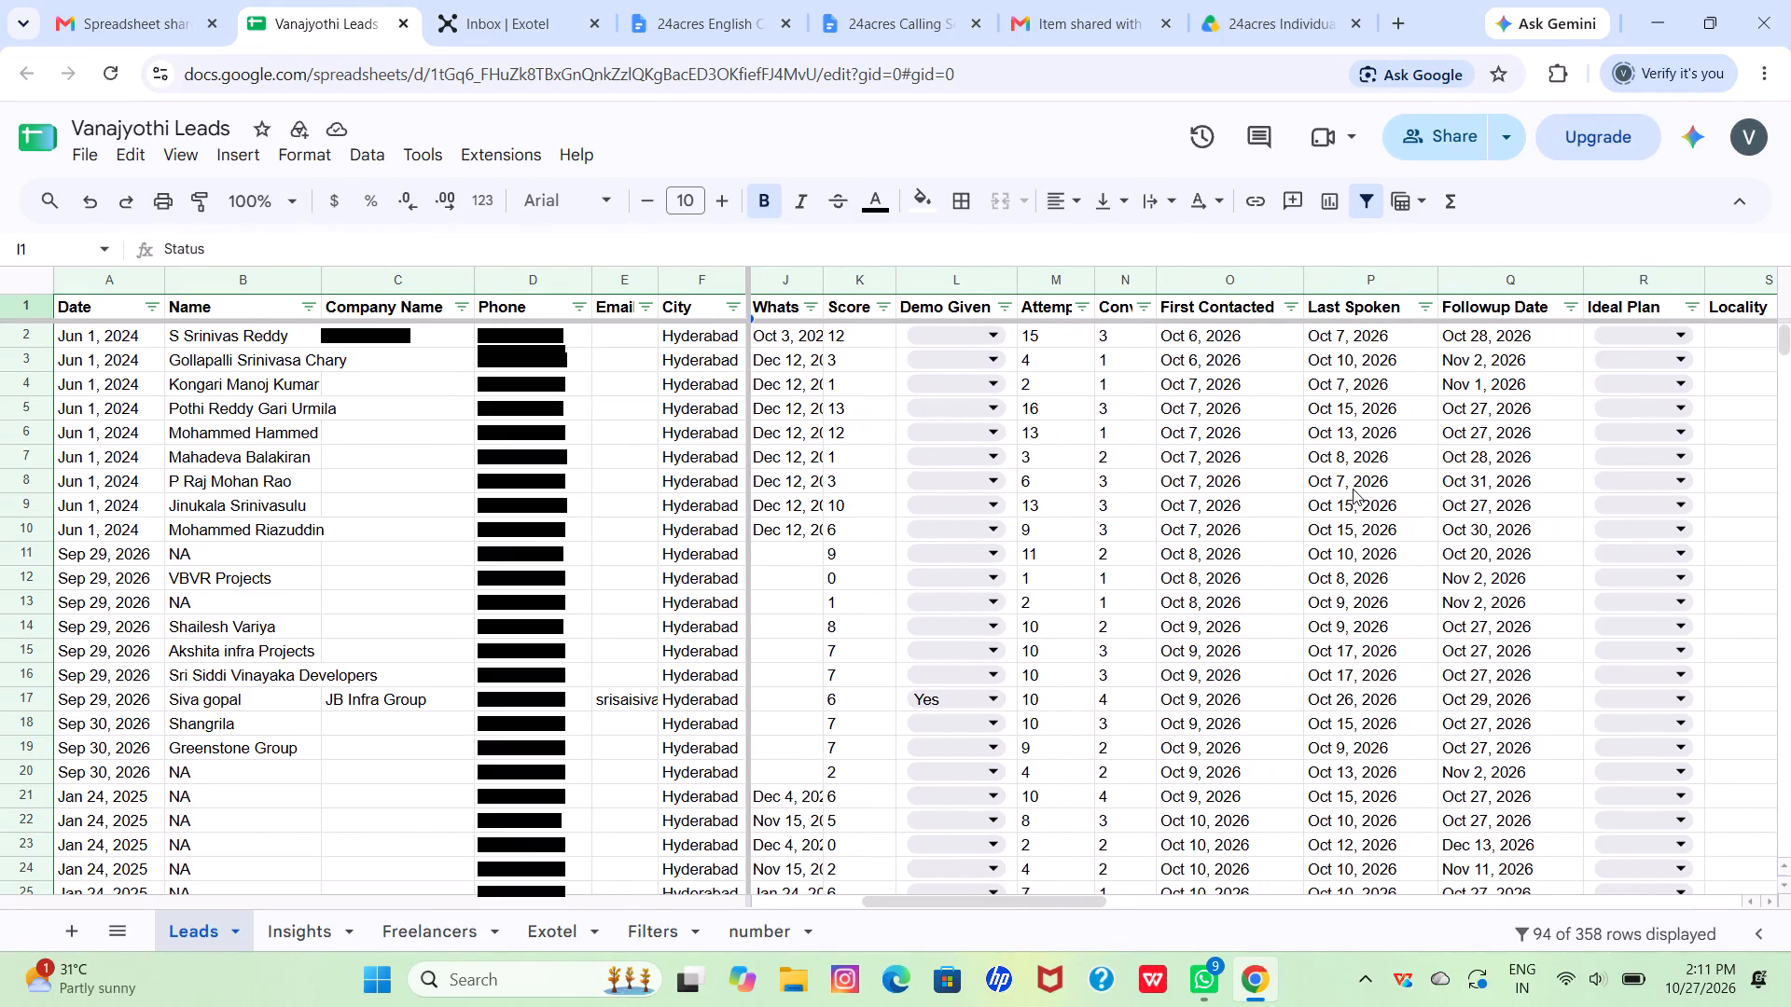
Remove the Status filter from the Leads sheet so that all leads are shown again.
scroll(1353, 489, right, 3)
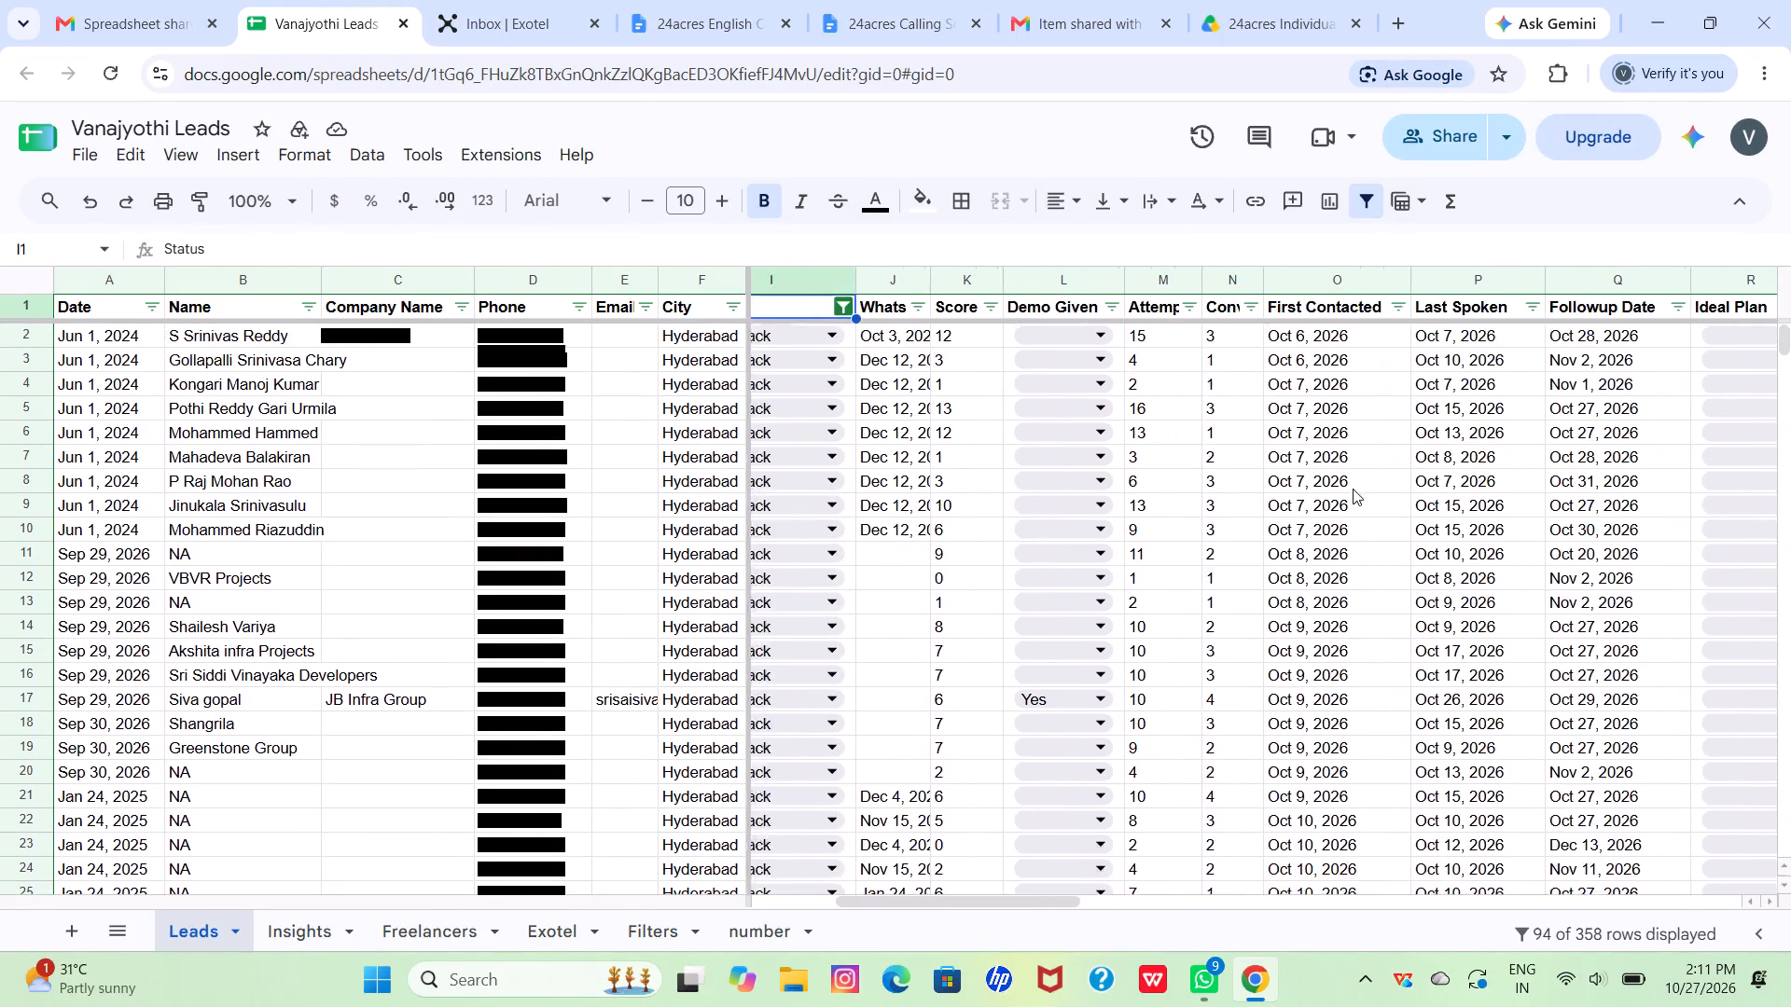
scroll(1353, 489, right, 1)
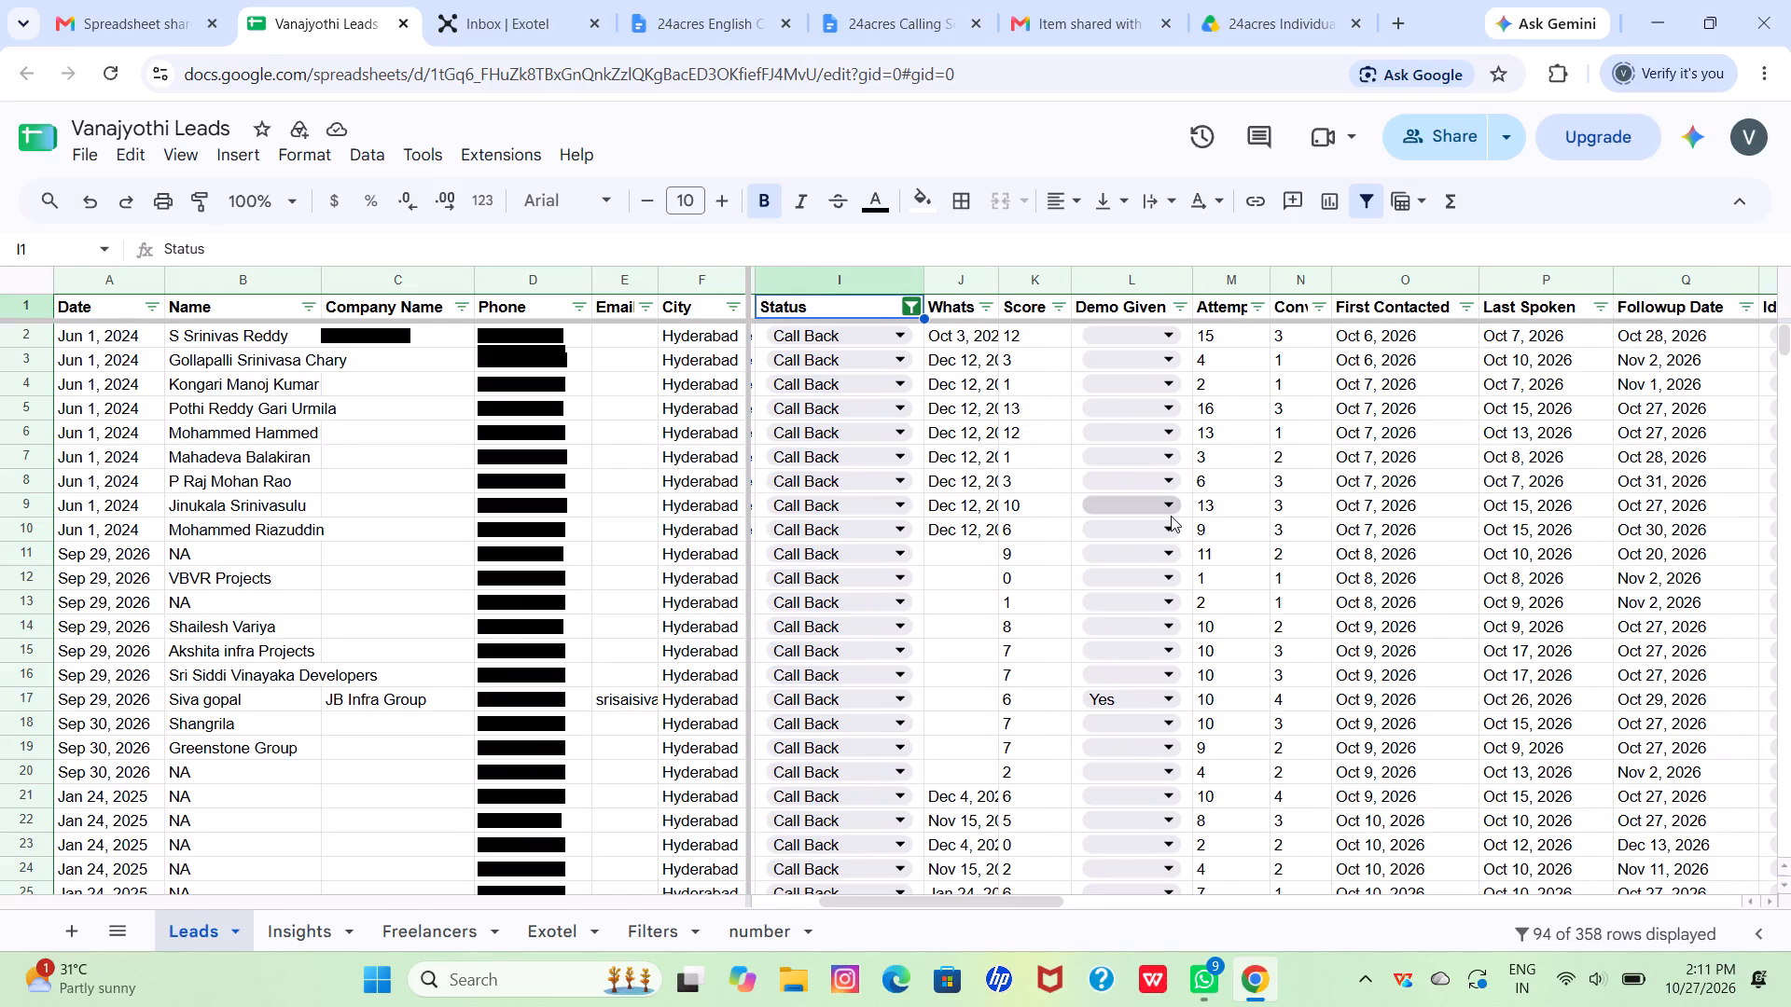
click(908, 305)
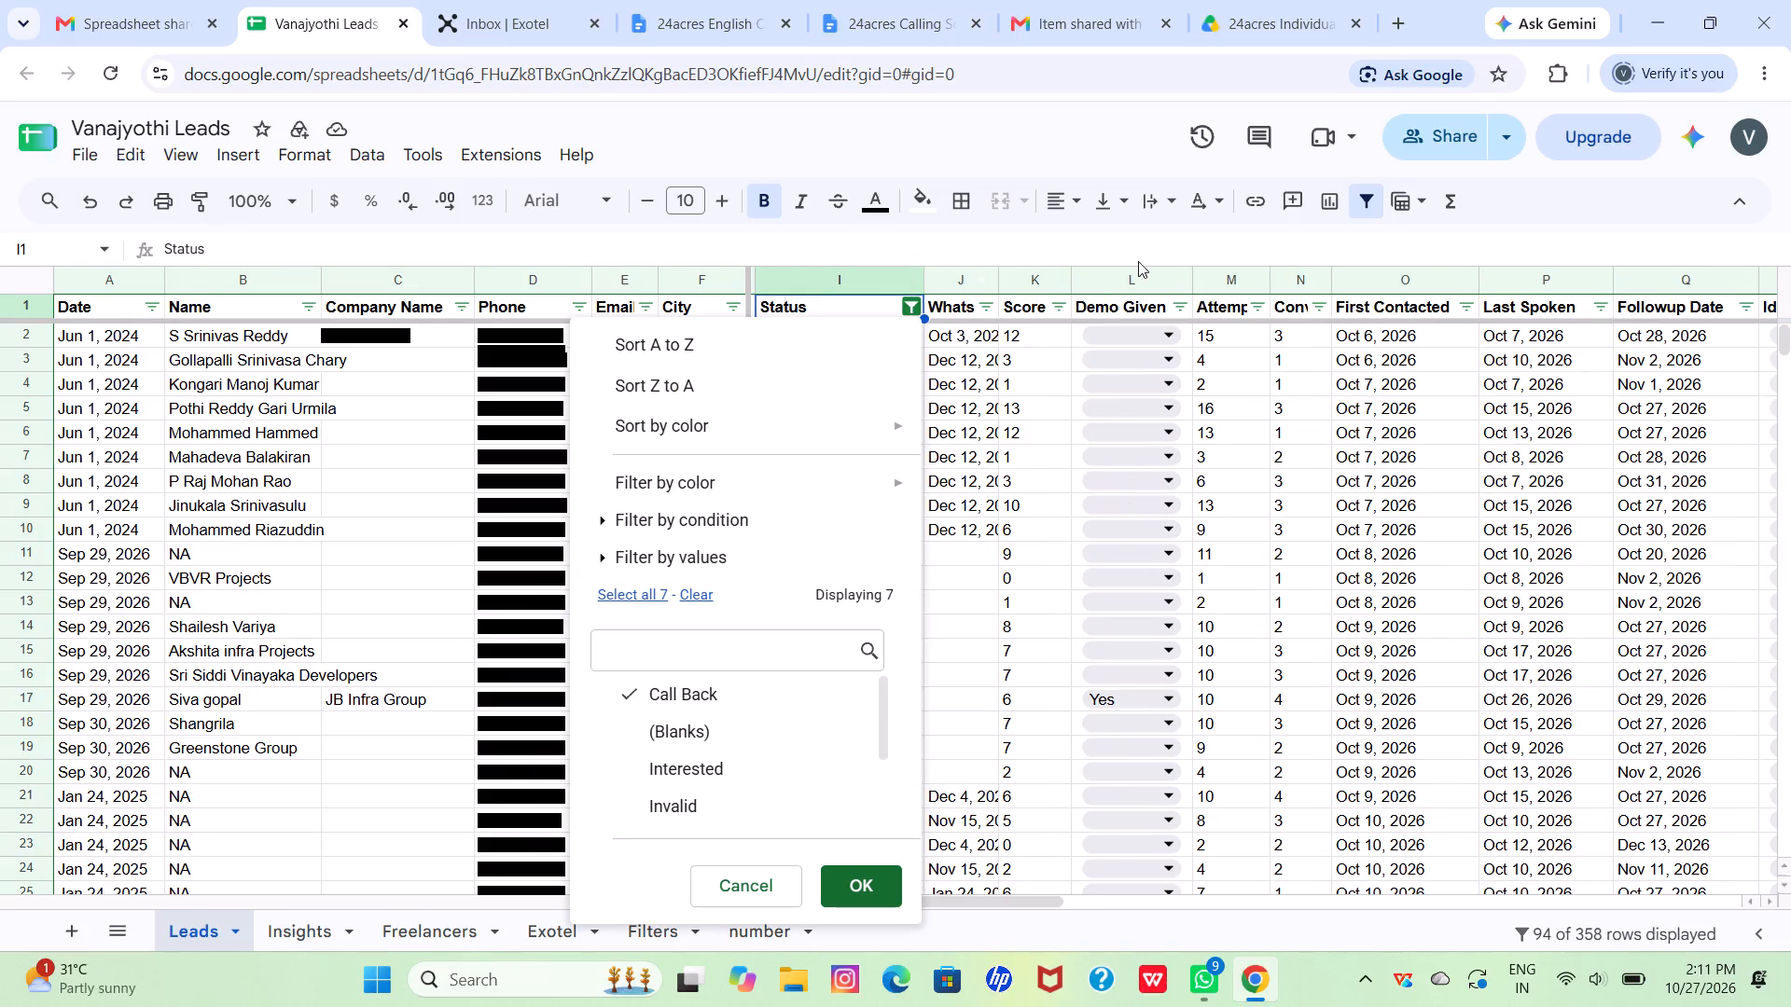
click(1357, 200)
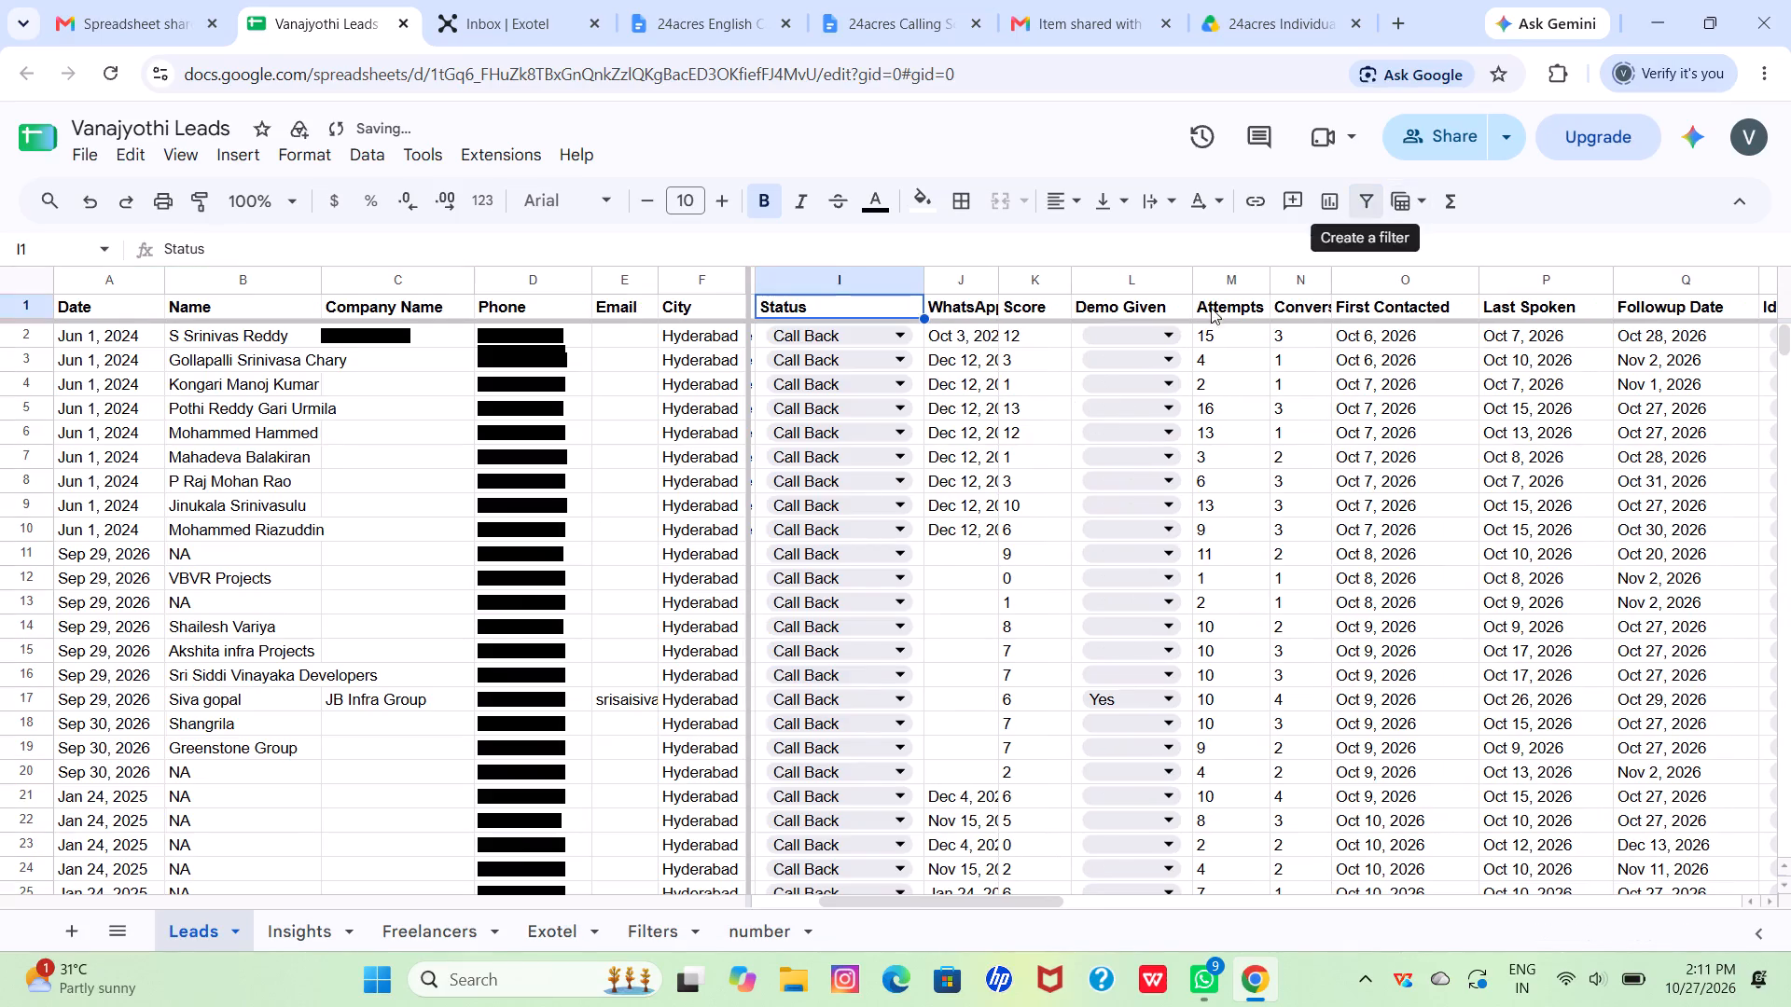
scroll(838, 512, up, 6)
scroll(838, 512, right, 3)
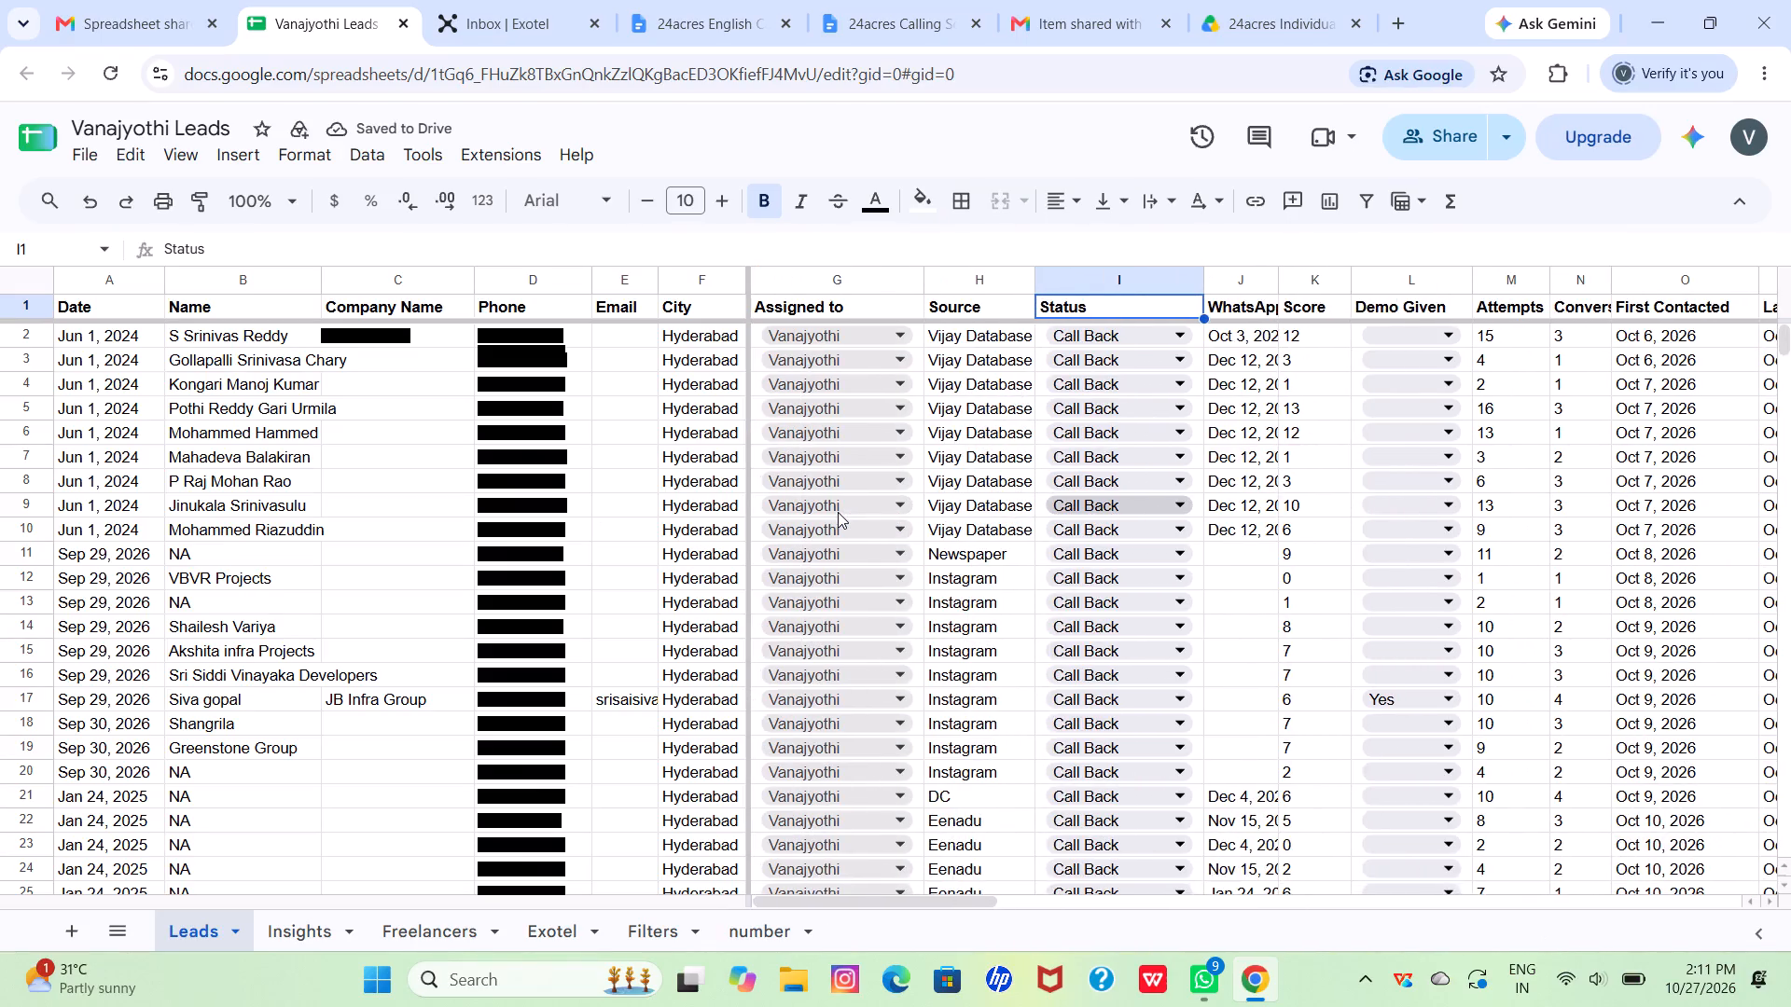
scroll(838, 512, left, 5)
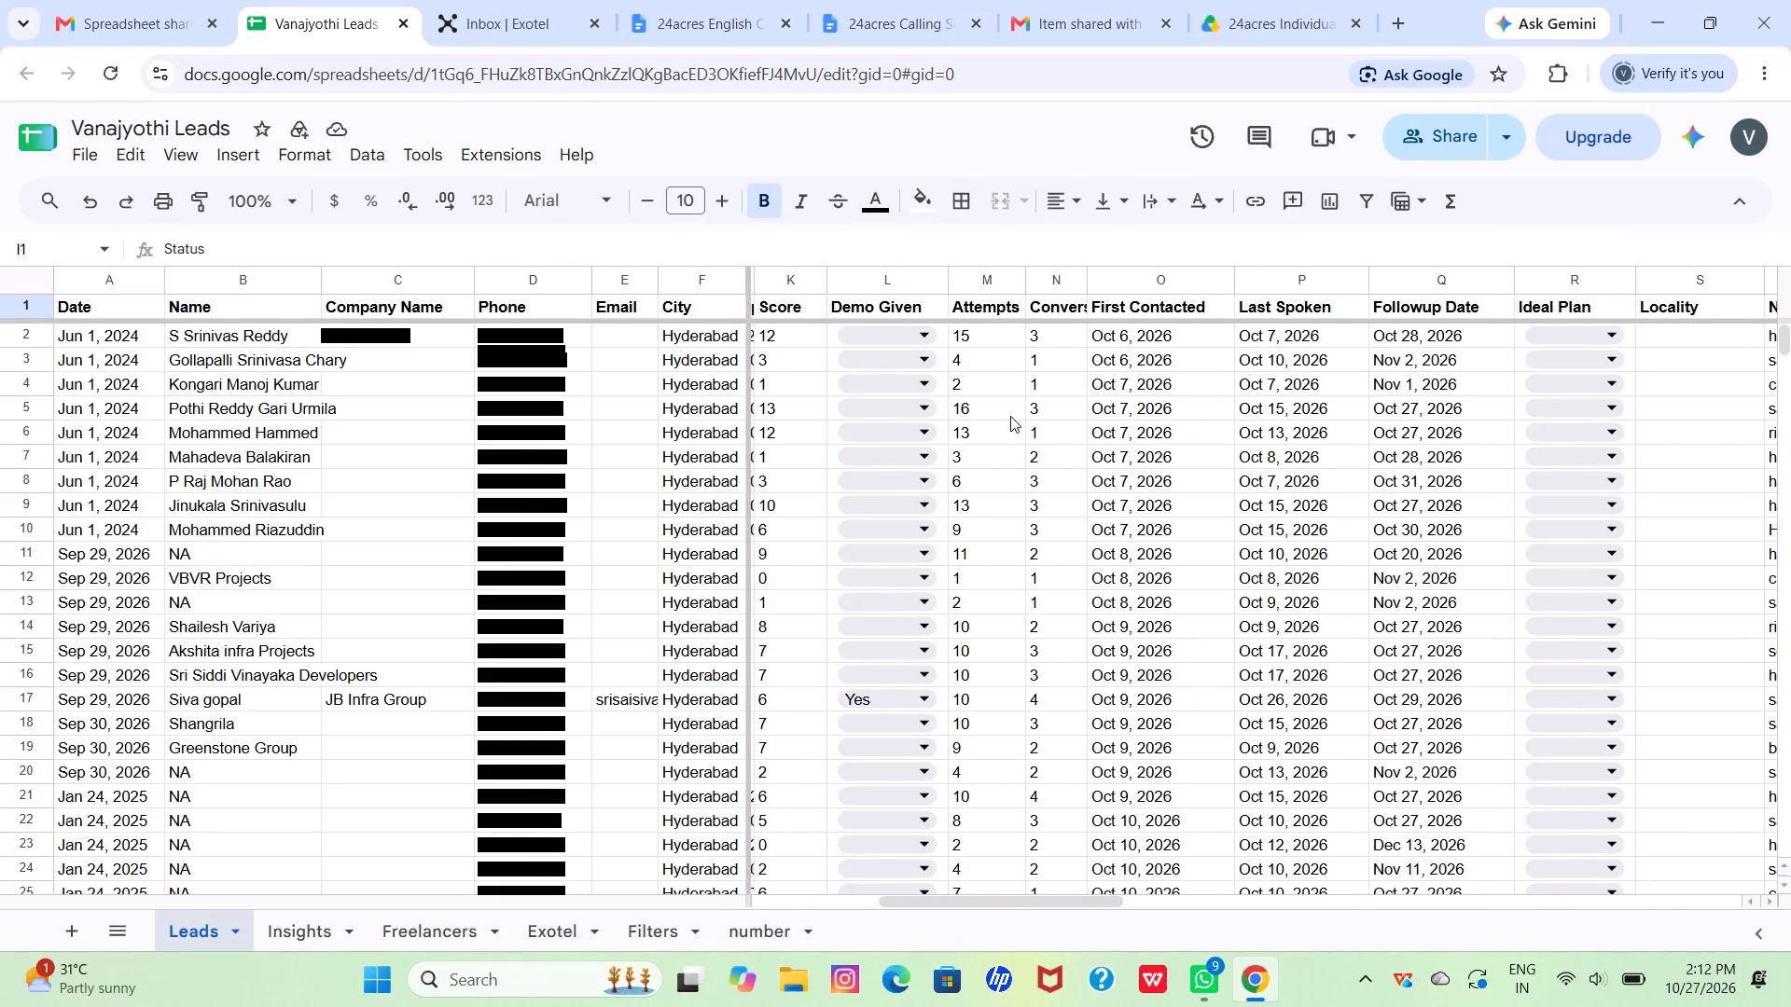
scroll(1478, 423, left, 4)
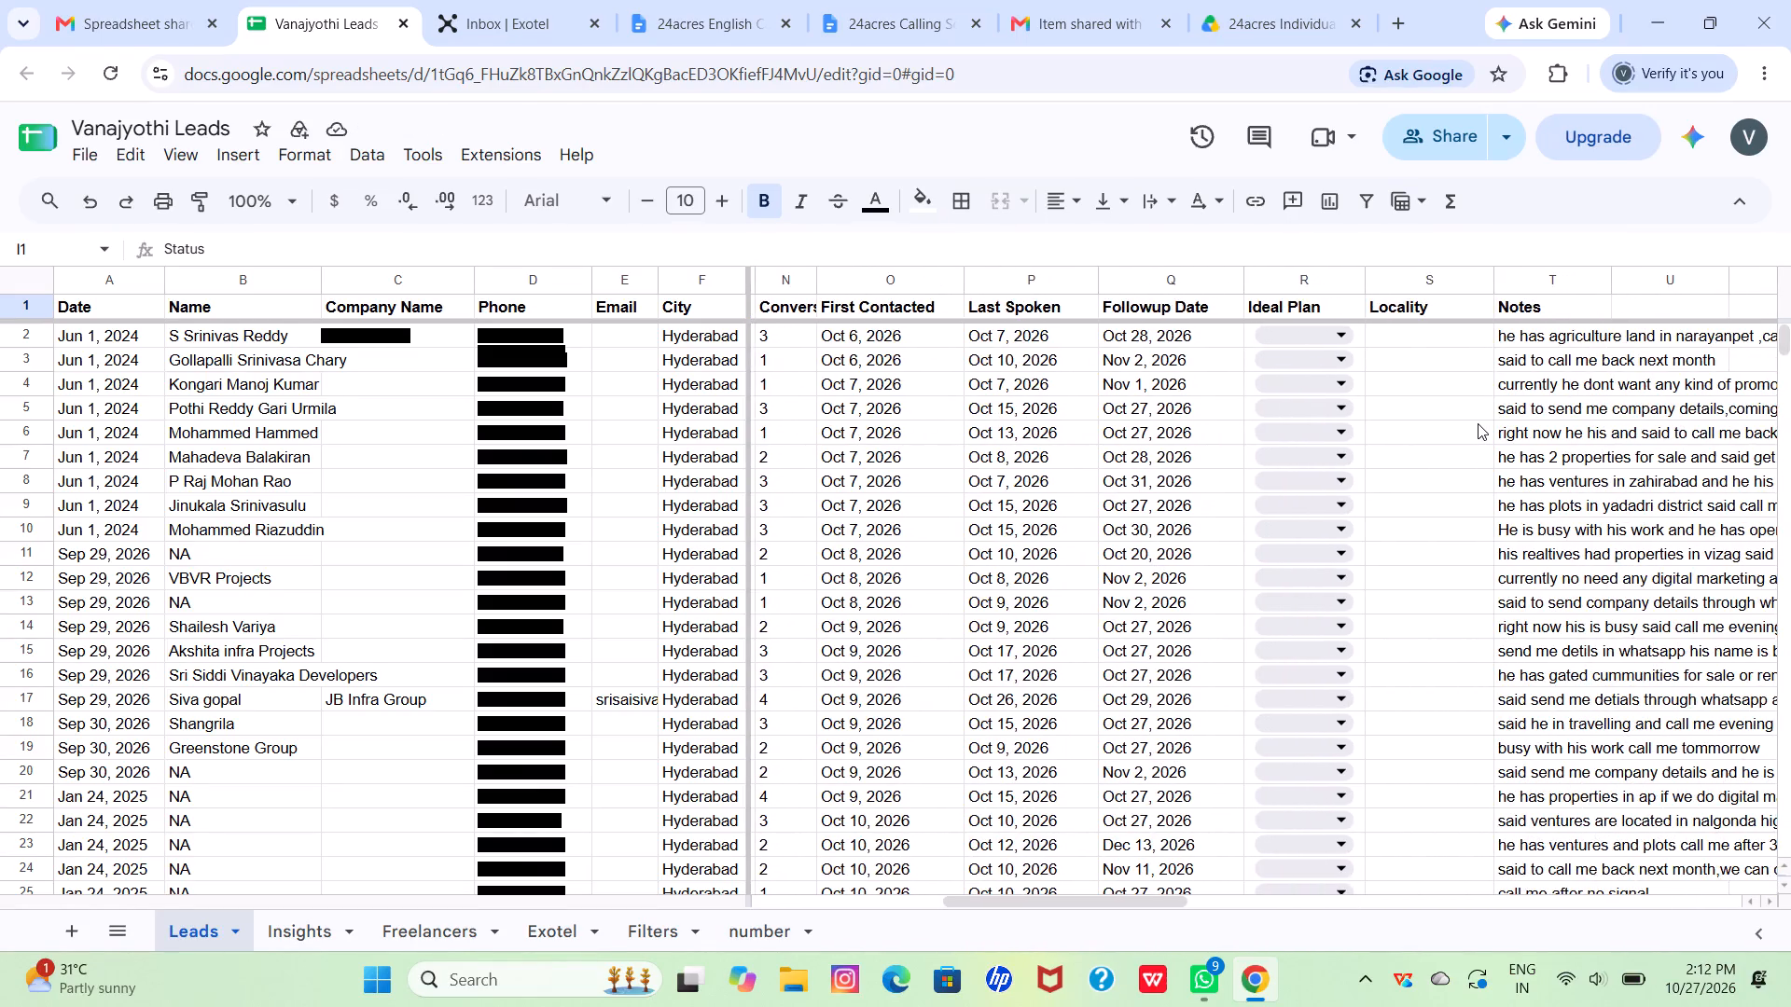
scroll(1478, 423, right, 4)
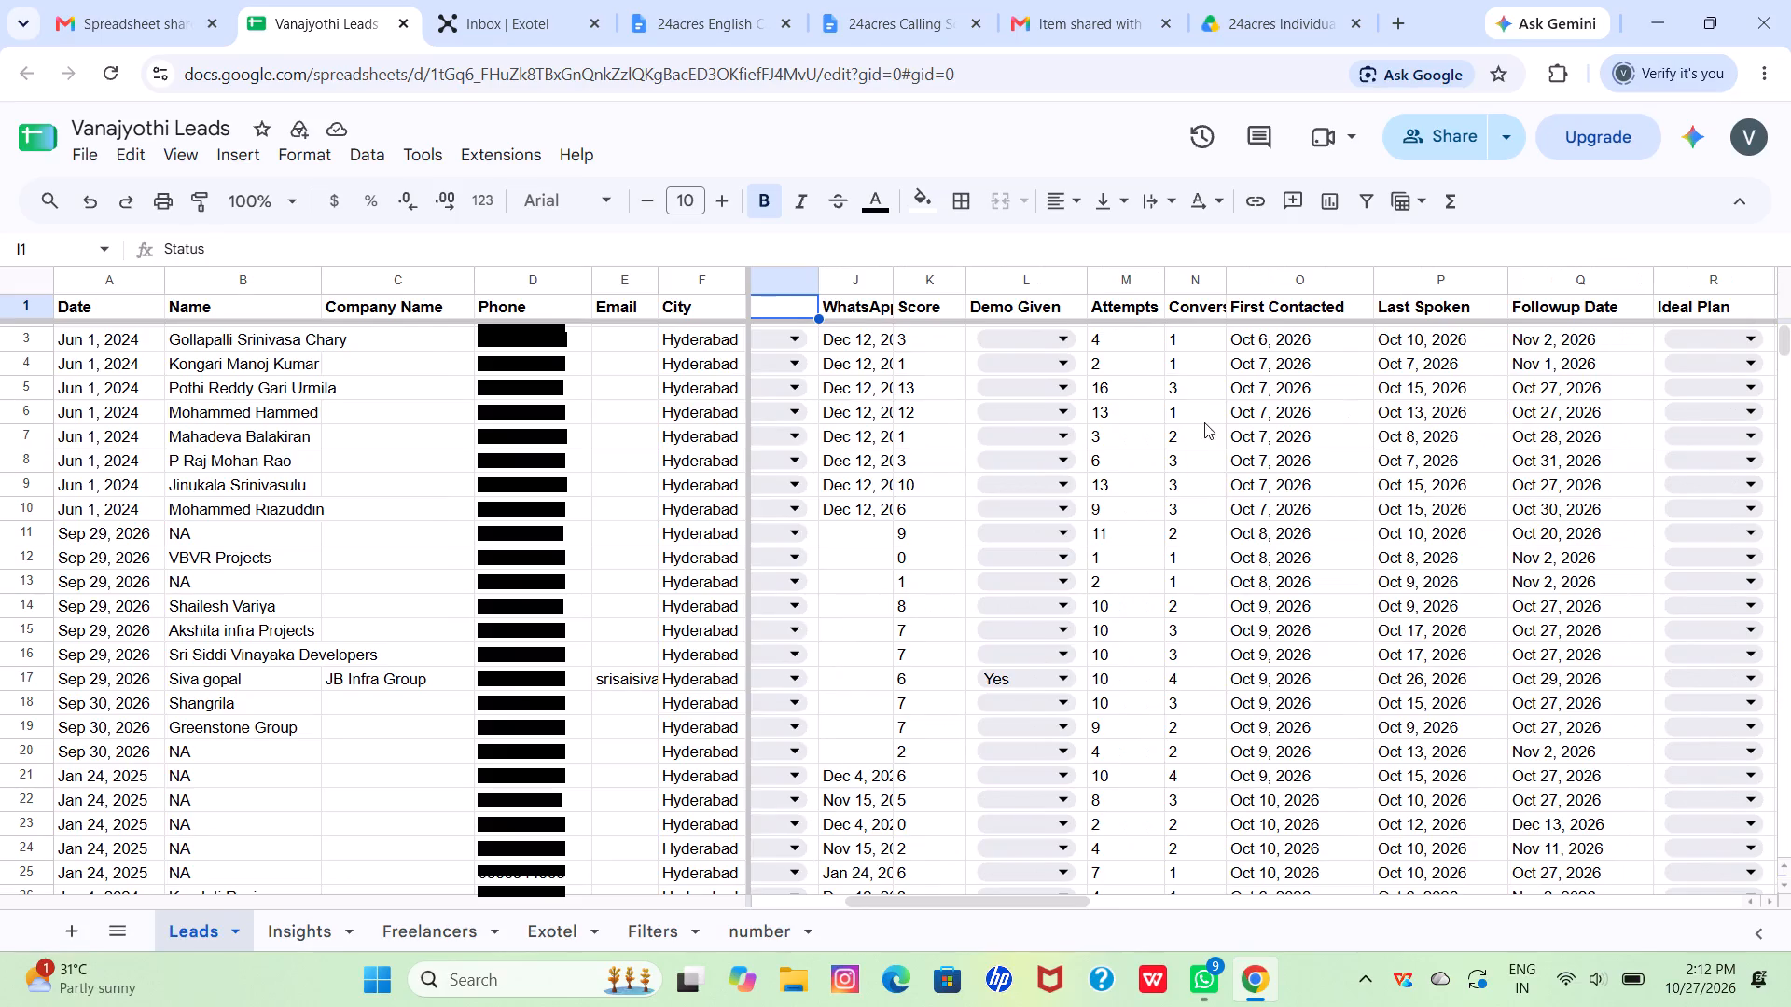
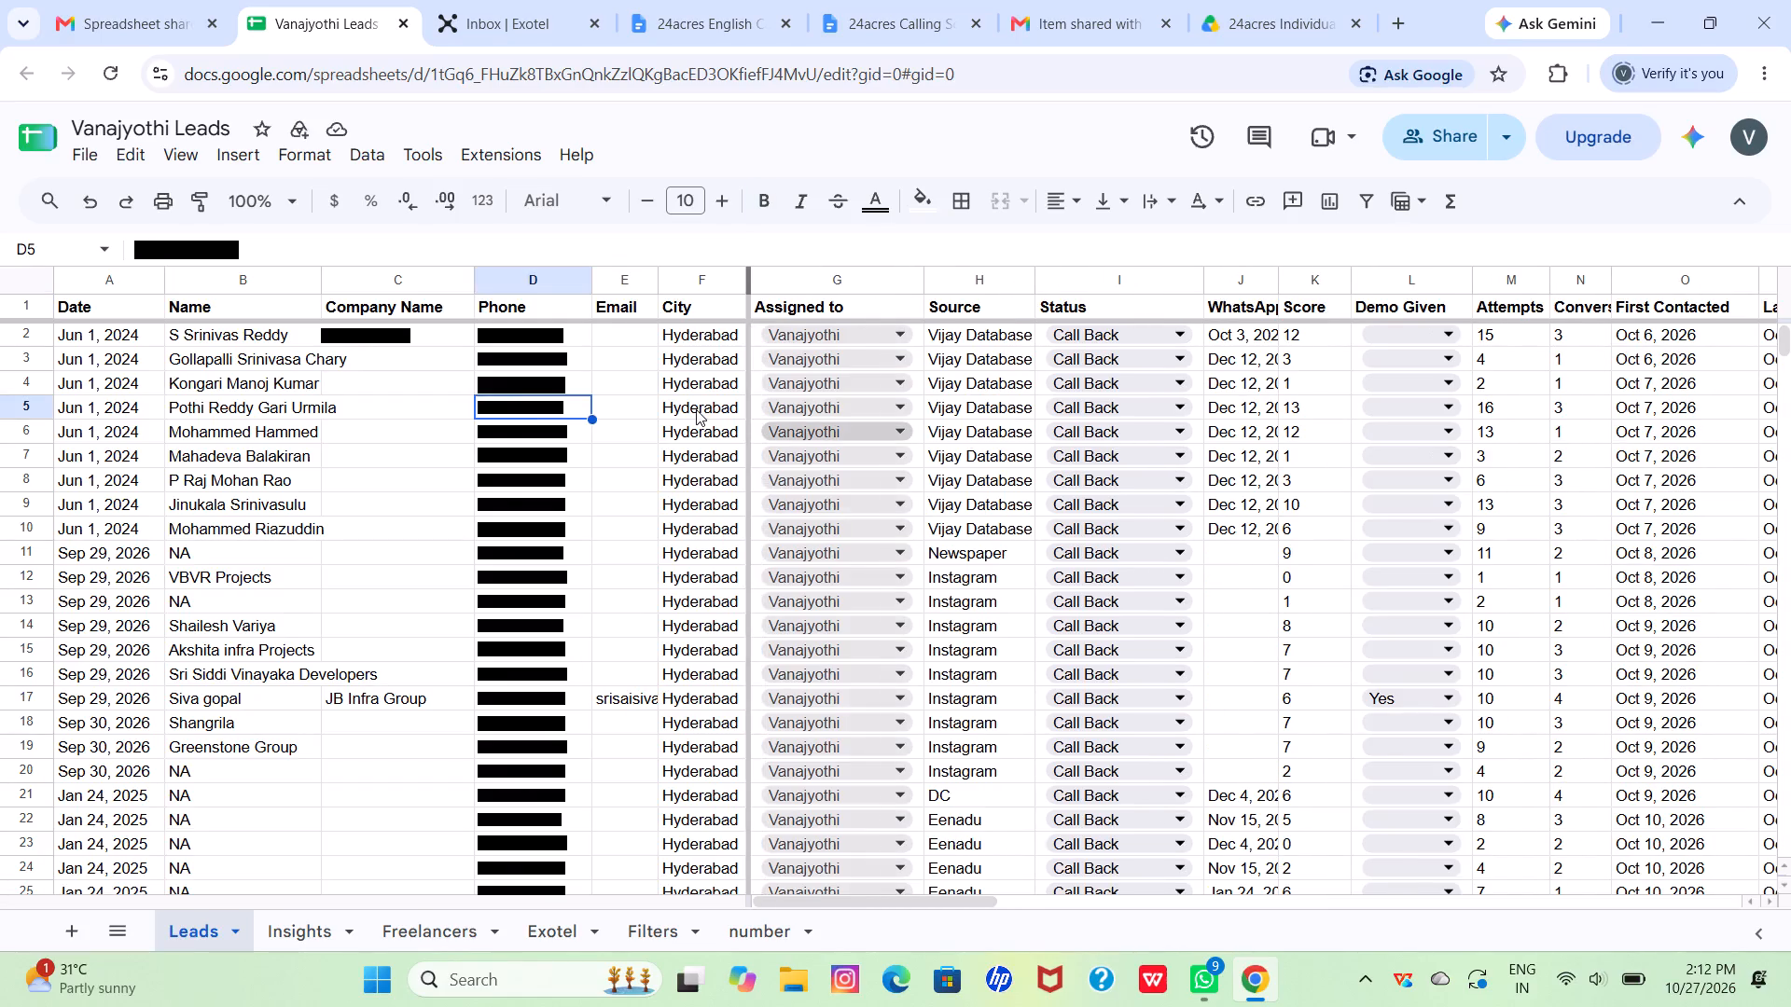
Check the leads' follow-up dates and select the phone number of the lead in row 6 of the Leads sheet.
scroll(696, 409, left, 4)
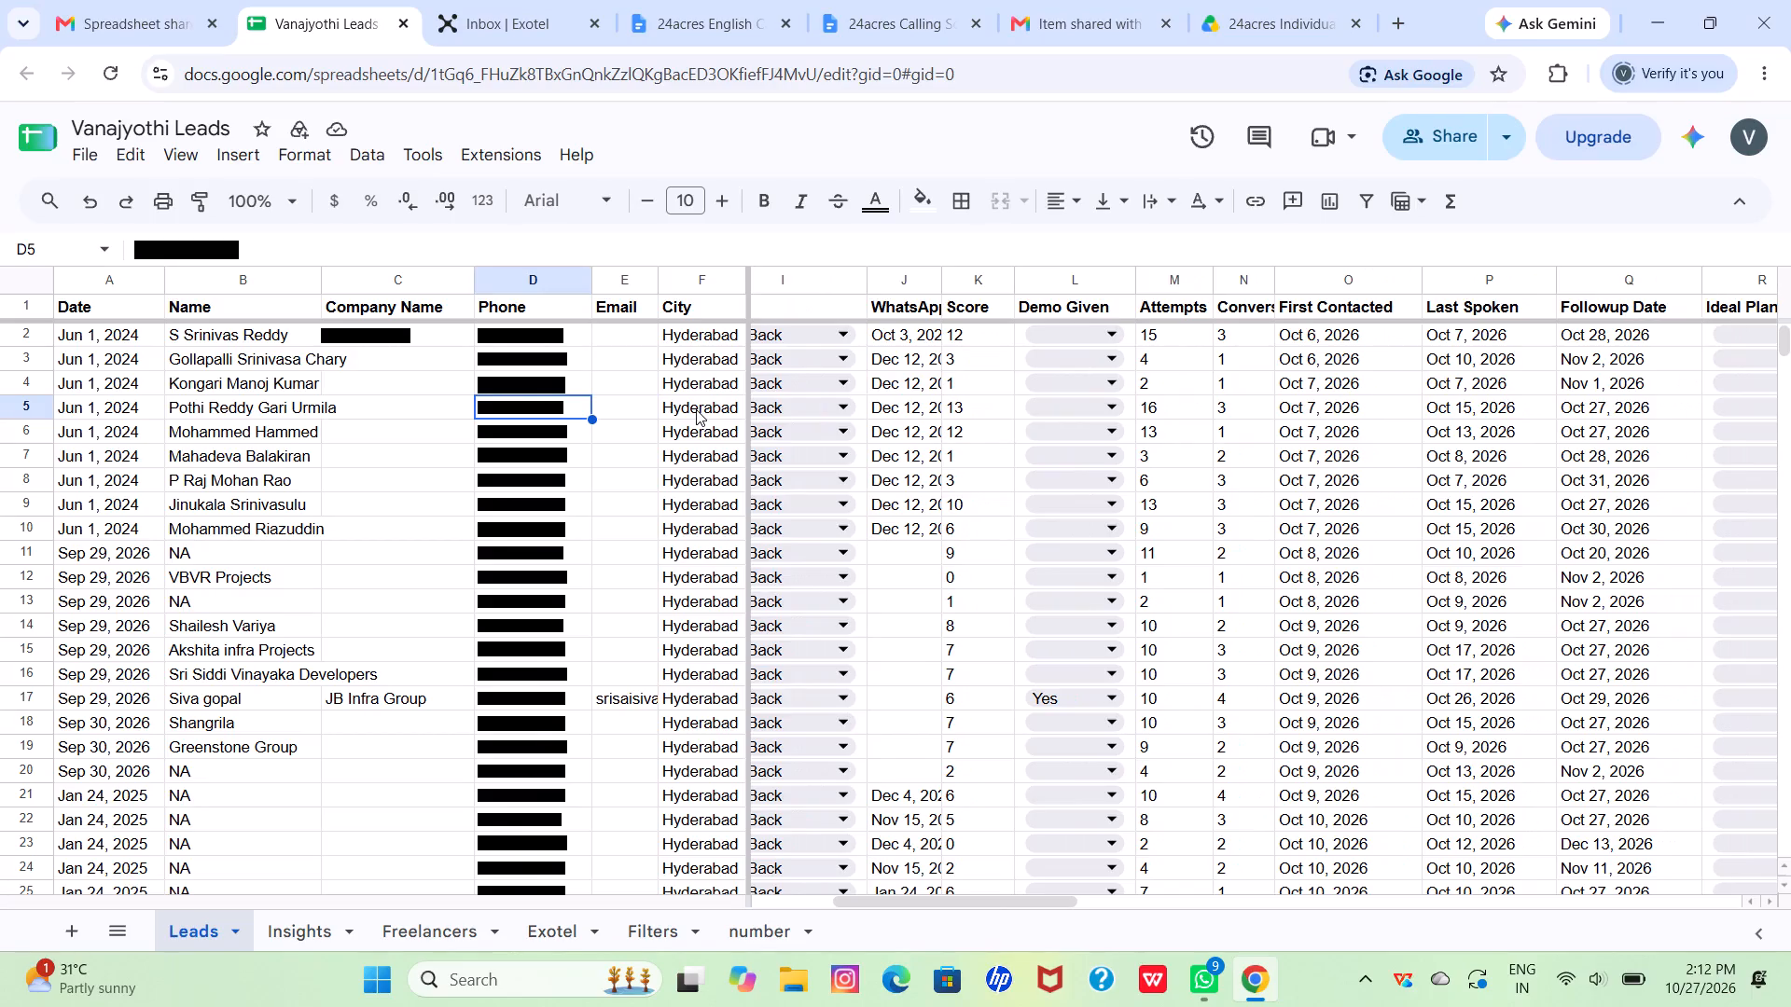
scroll(815, 421, right, 3)
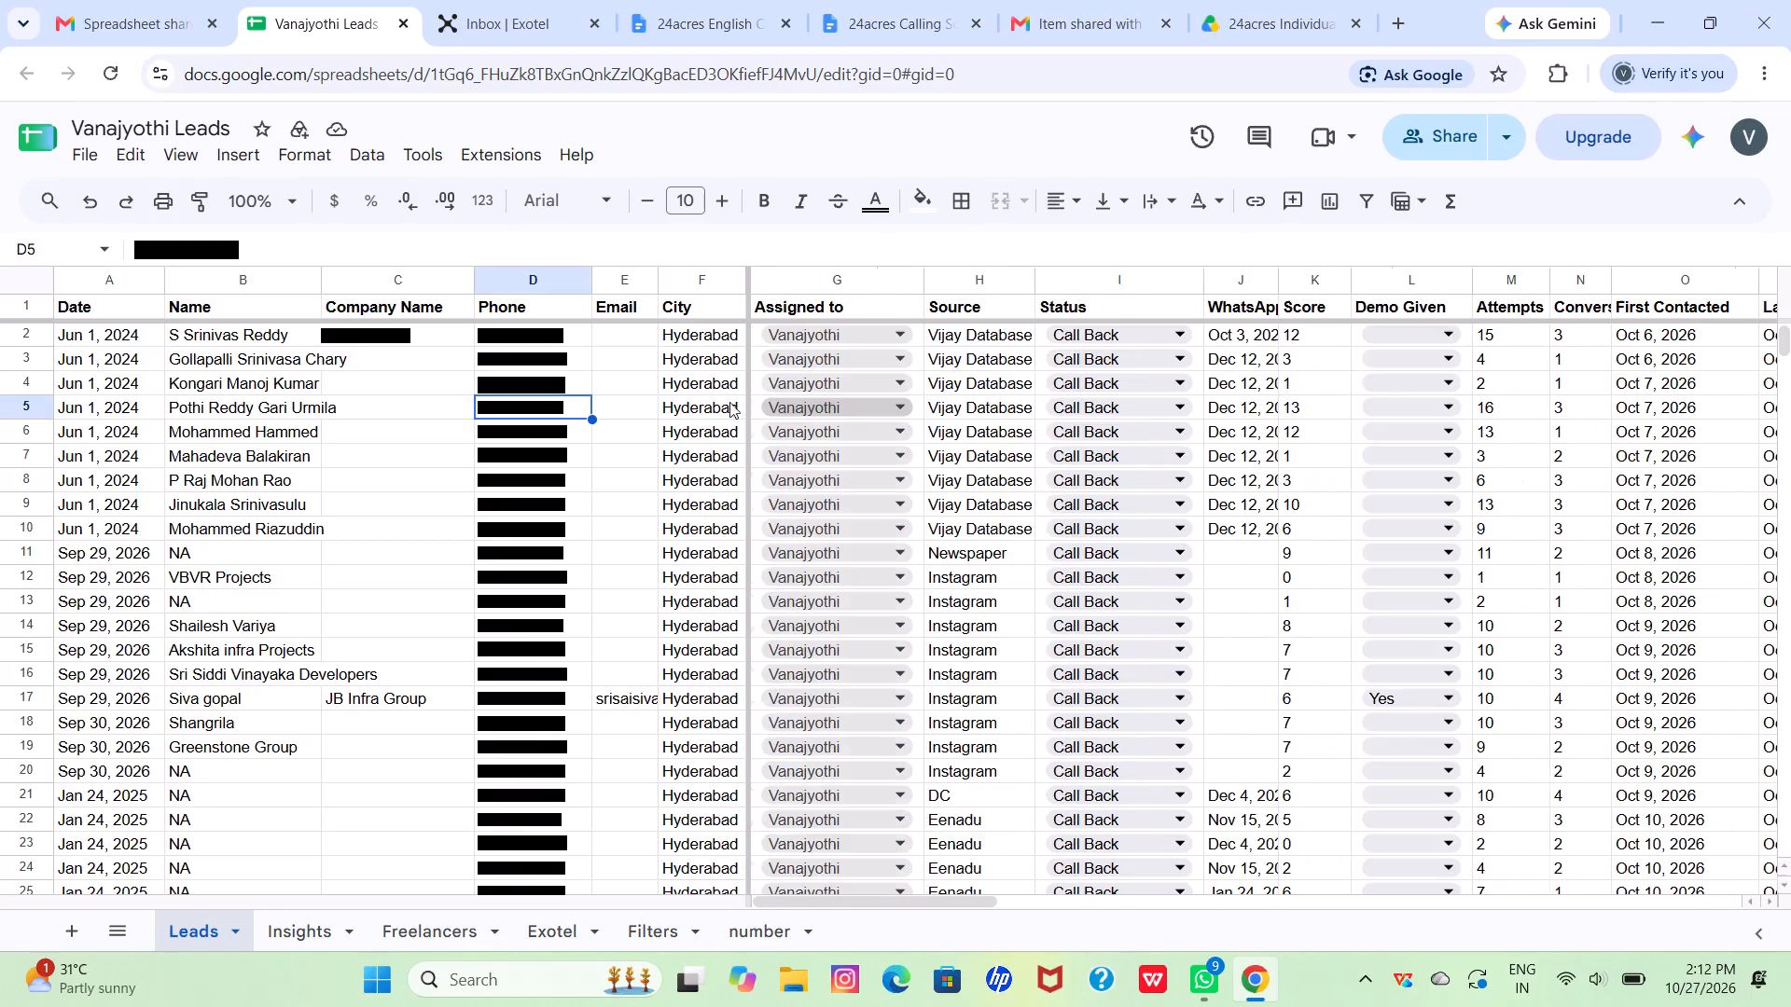
click(599, 398)
click(550, 428)
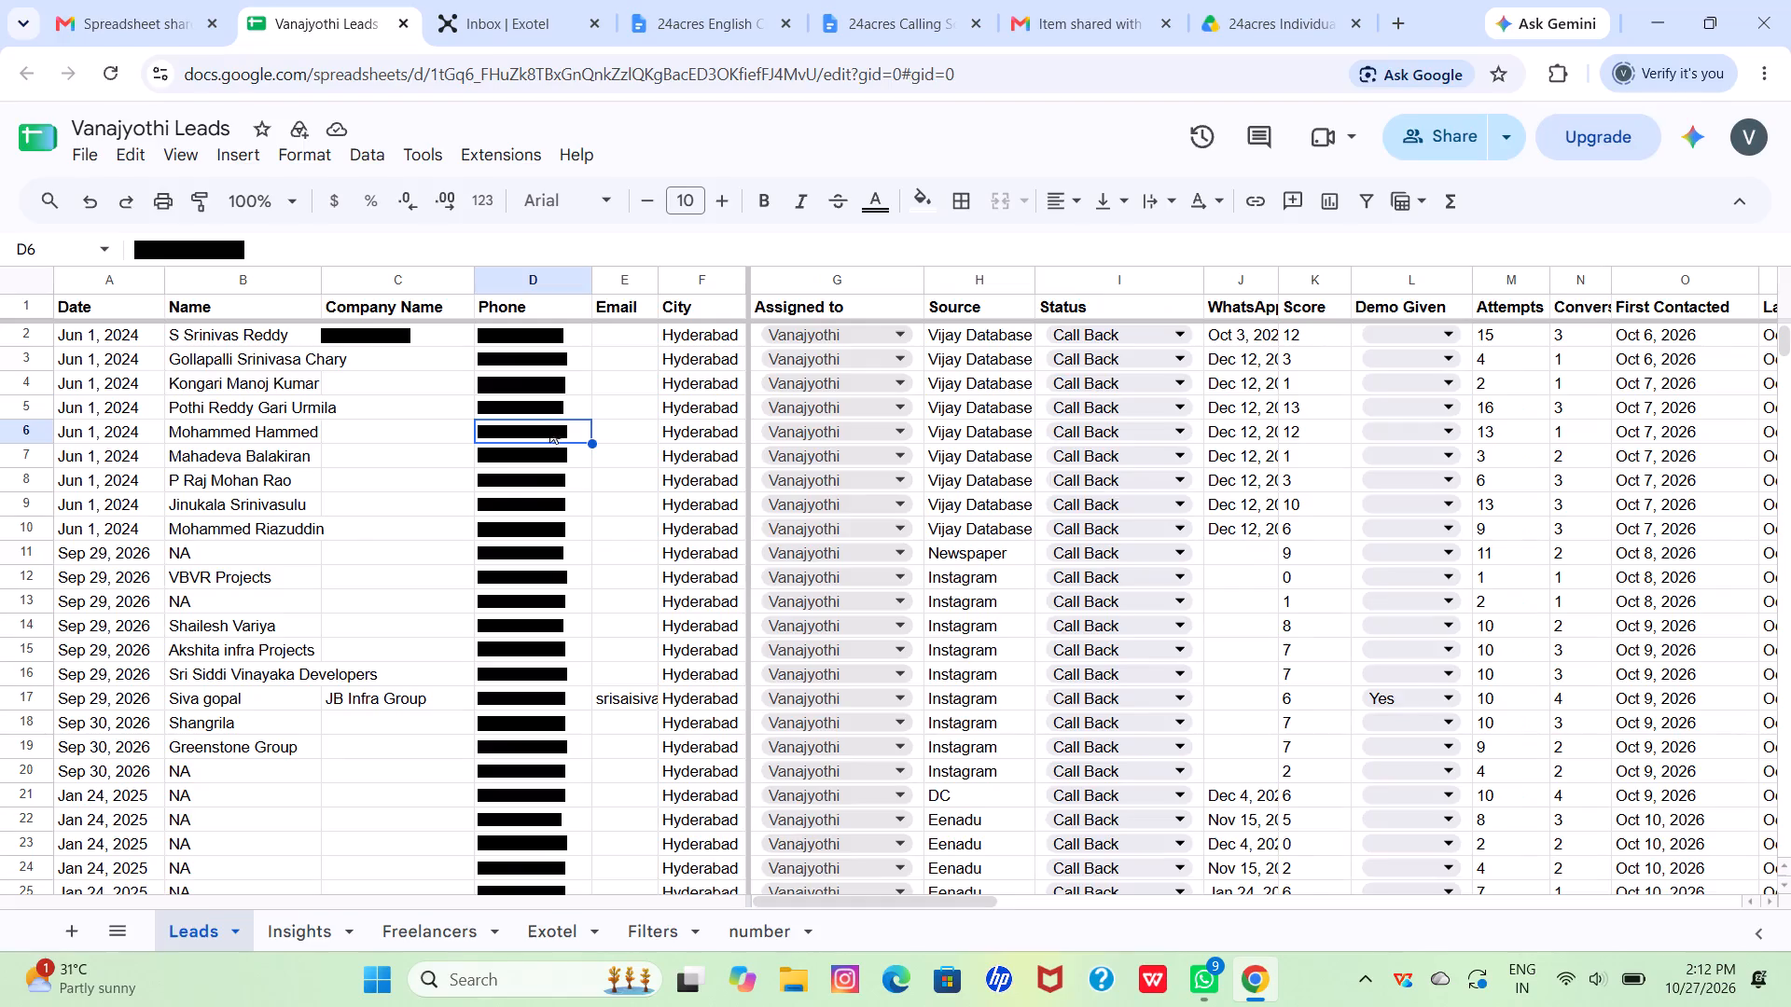
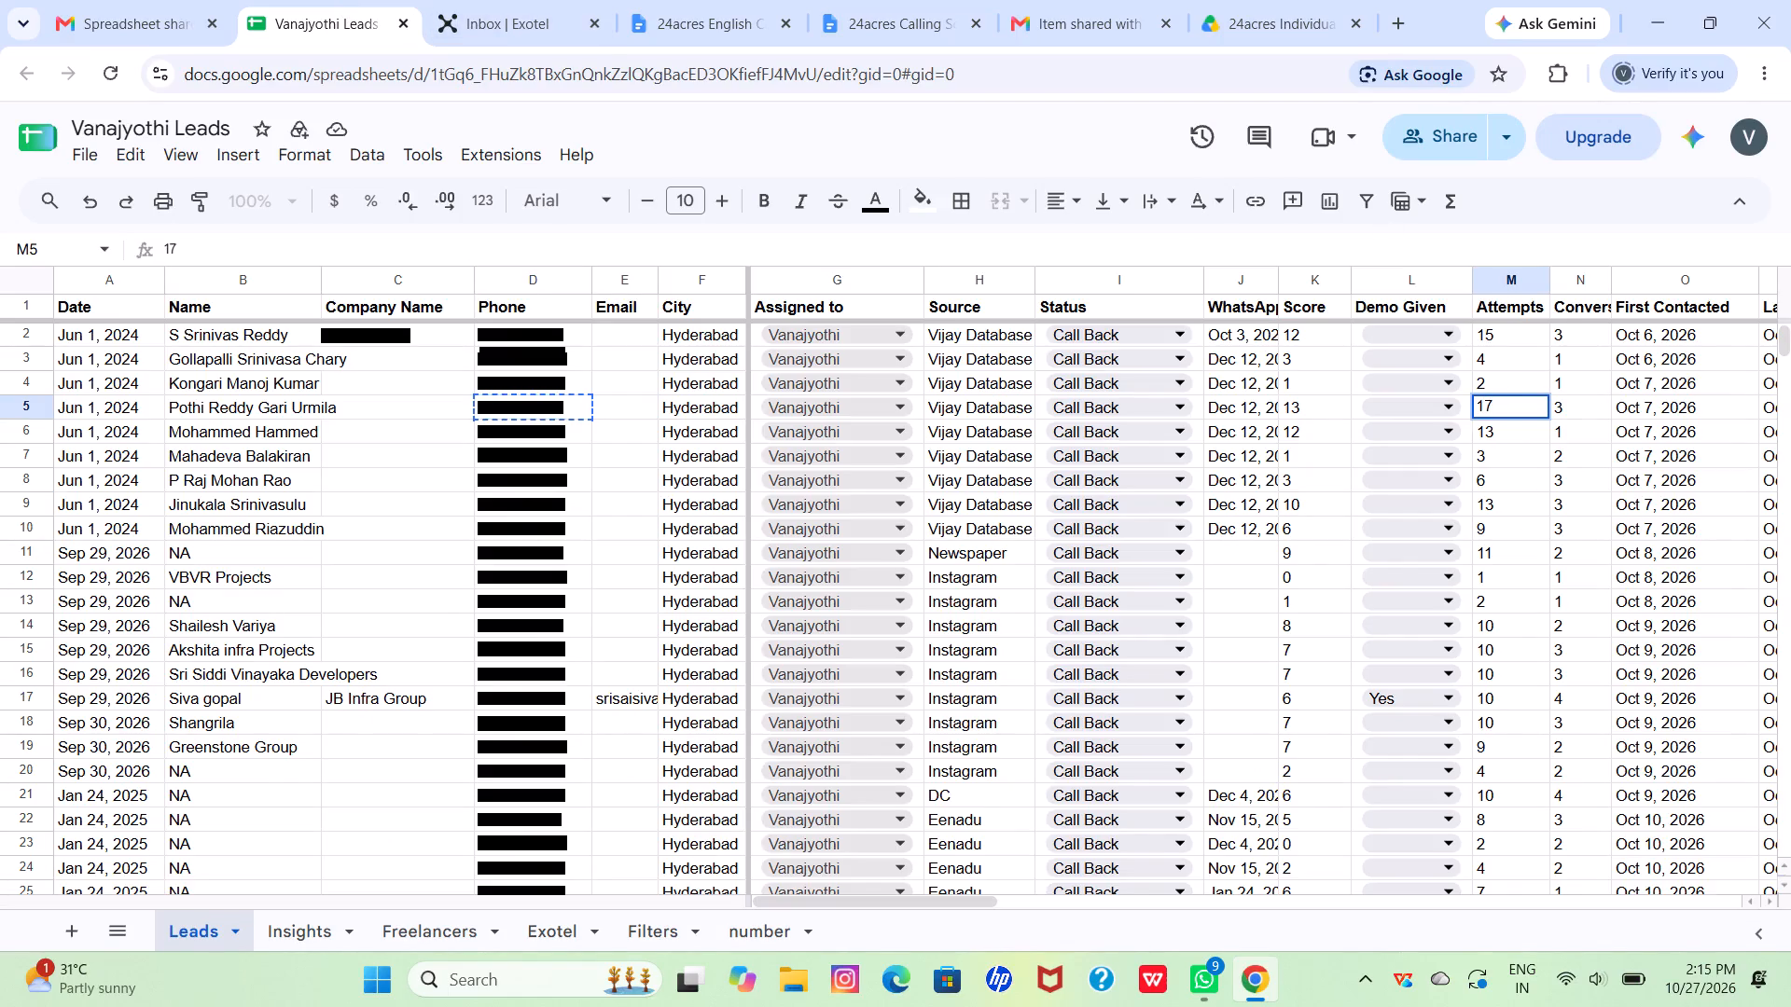
Set the Attempts count for the lead in row 5 of the Leads sheet to 17.
click(1508, 436)
Review the Last Spoken, Followup Date and Notes columns for the leads around row 5.
scroll(1508, 436, left, 4)
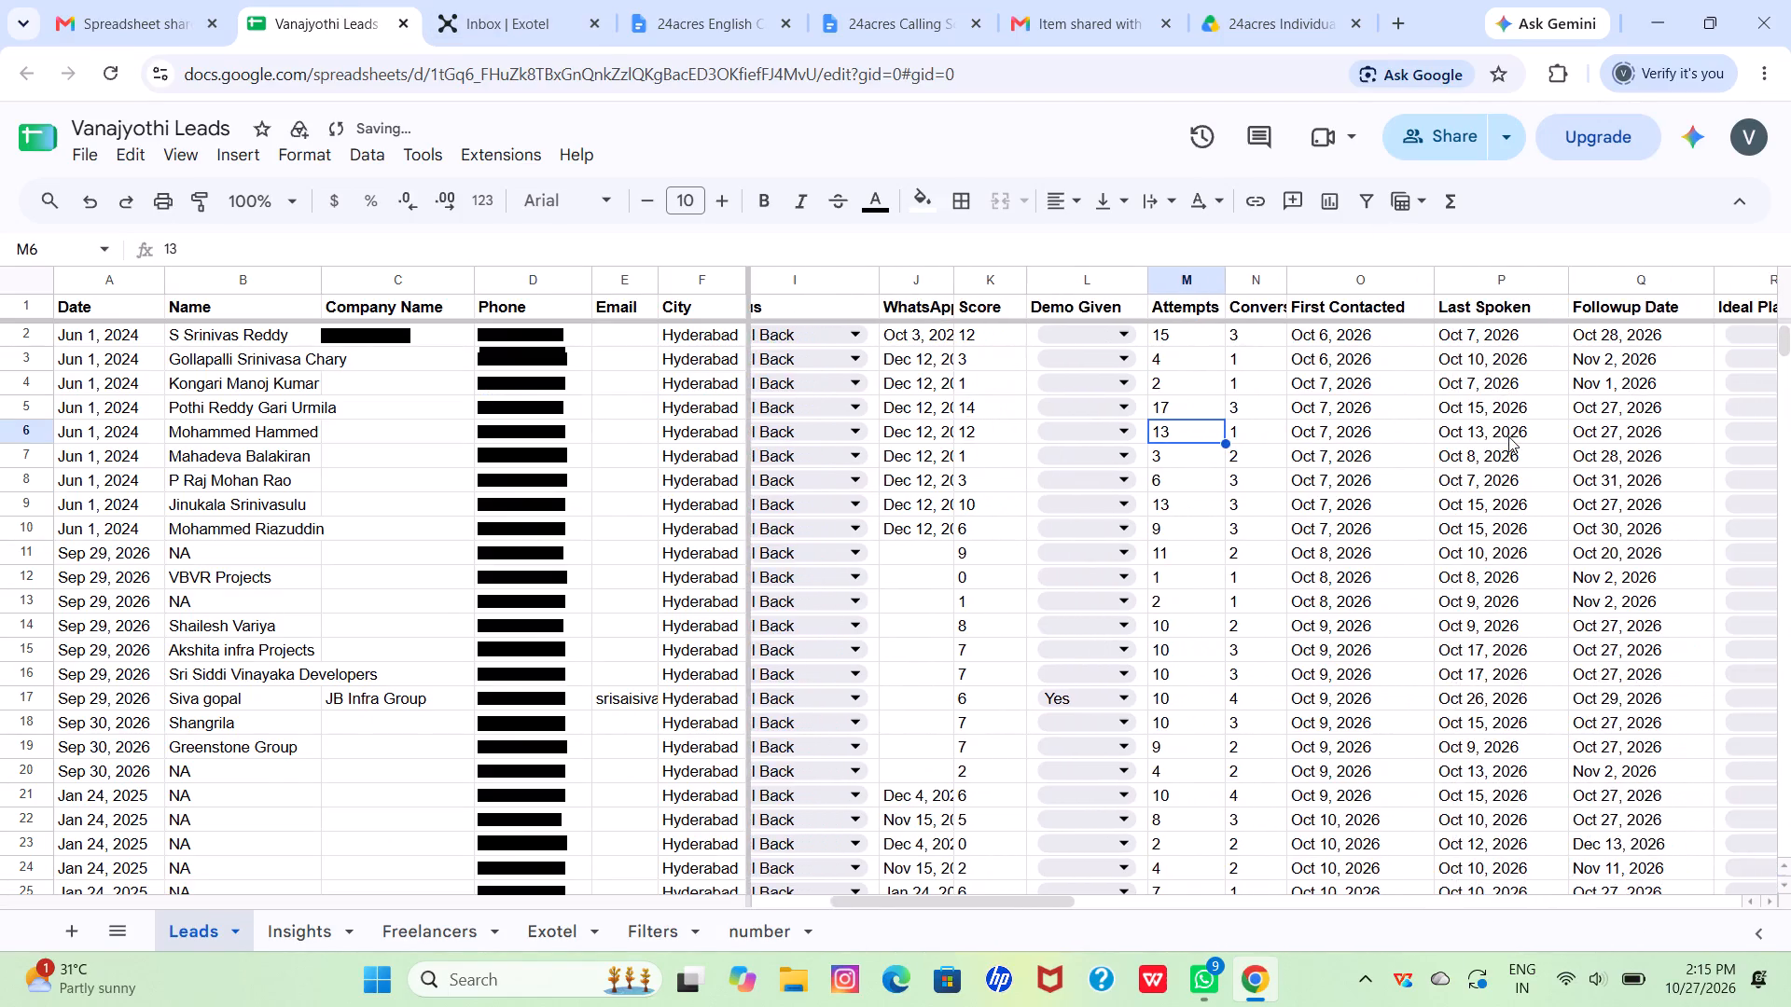
scroll(1508, 436, left, 3)
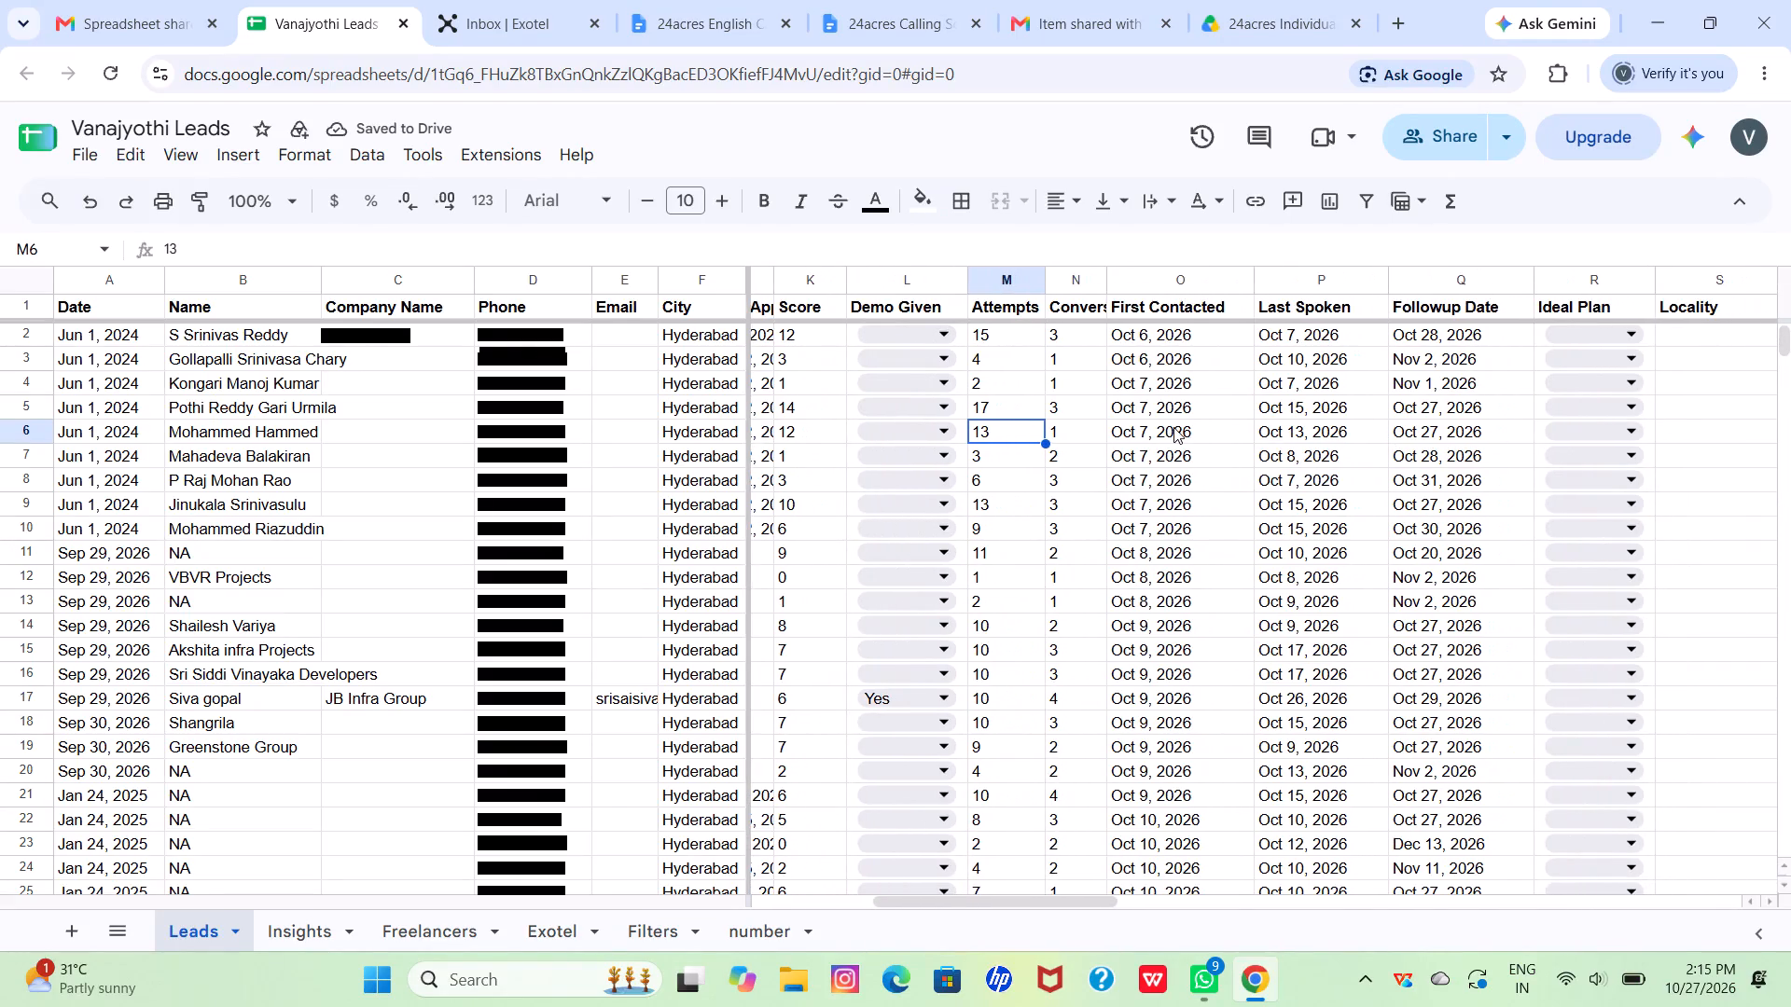
scroll(1076, 433, left, 2)
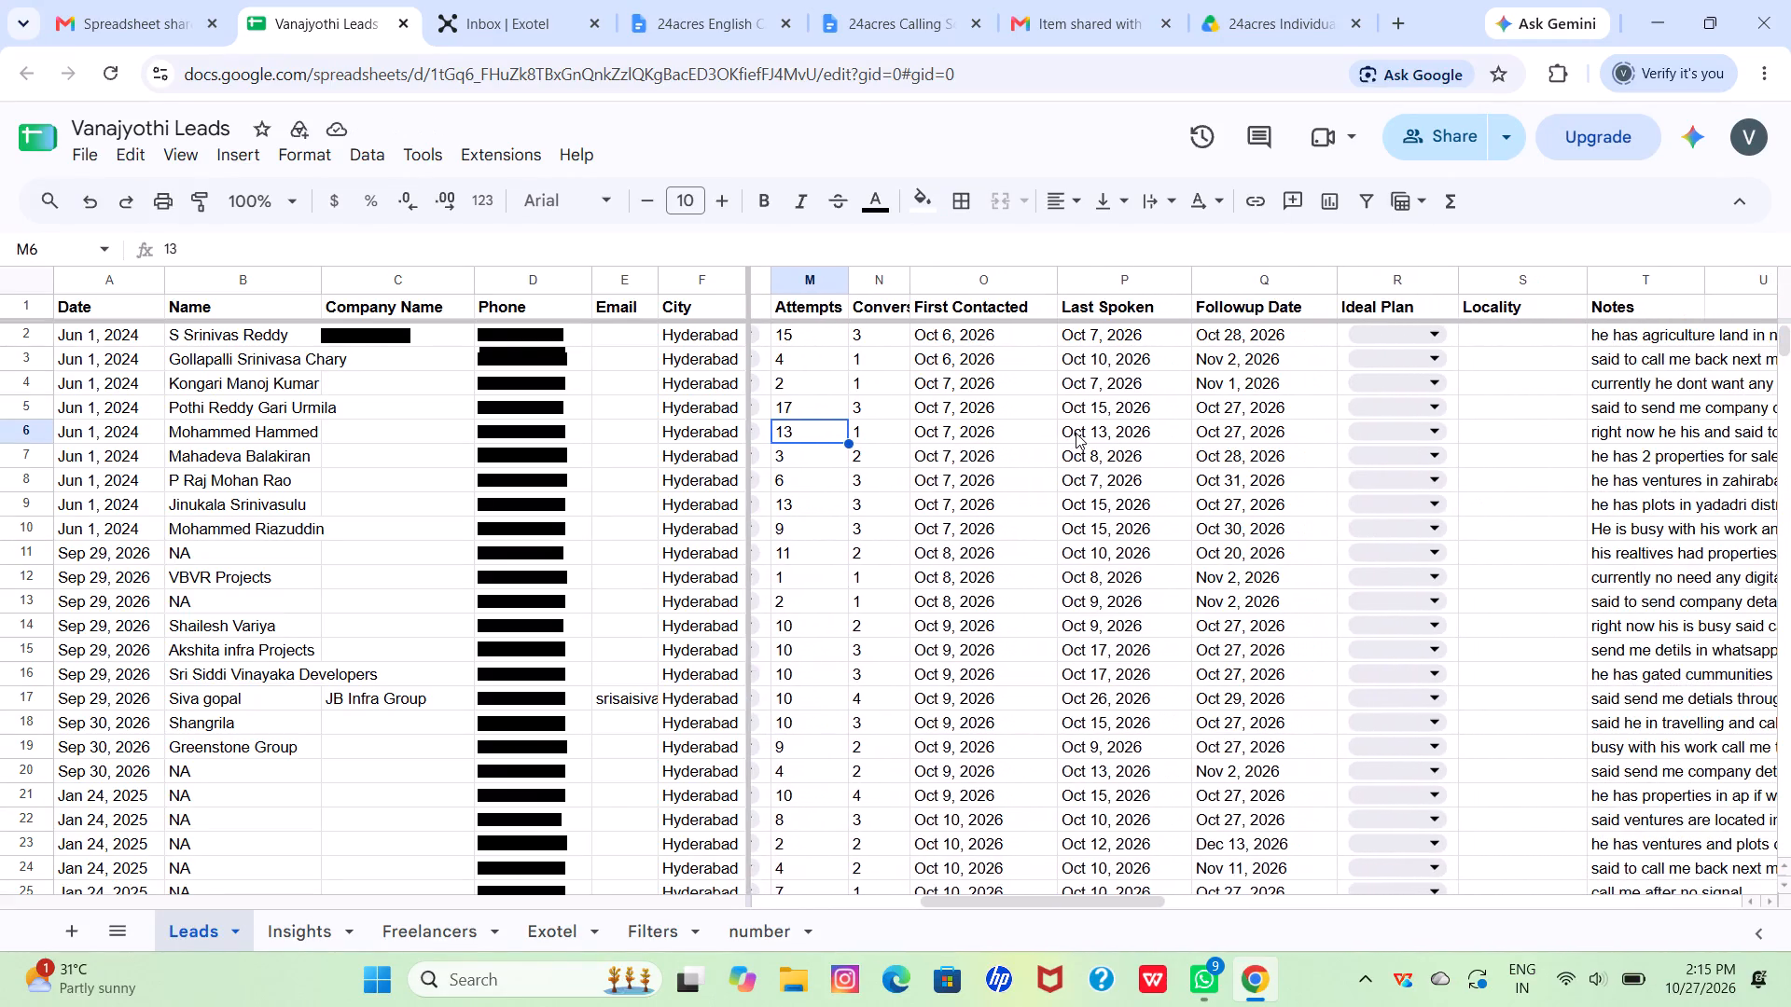
scroll(1222, 451, right, 1)
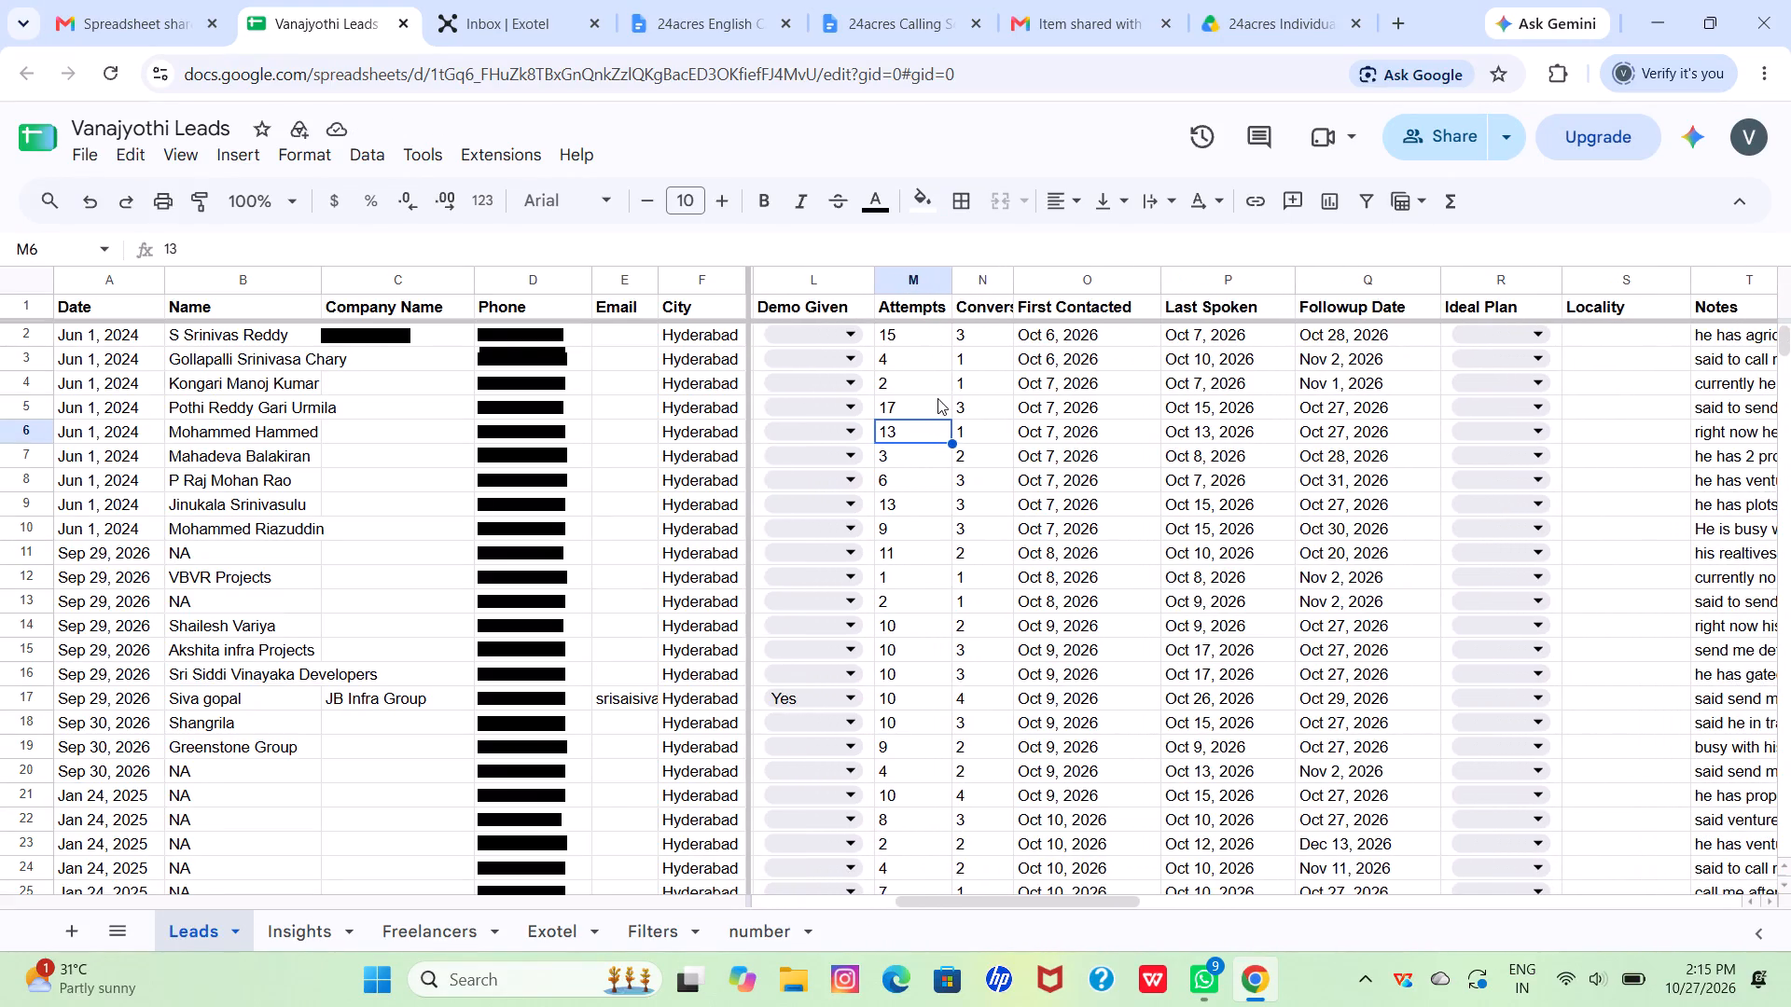
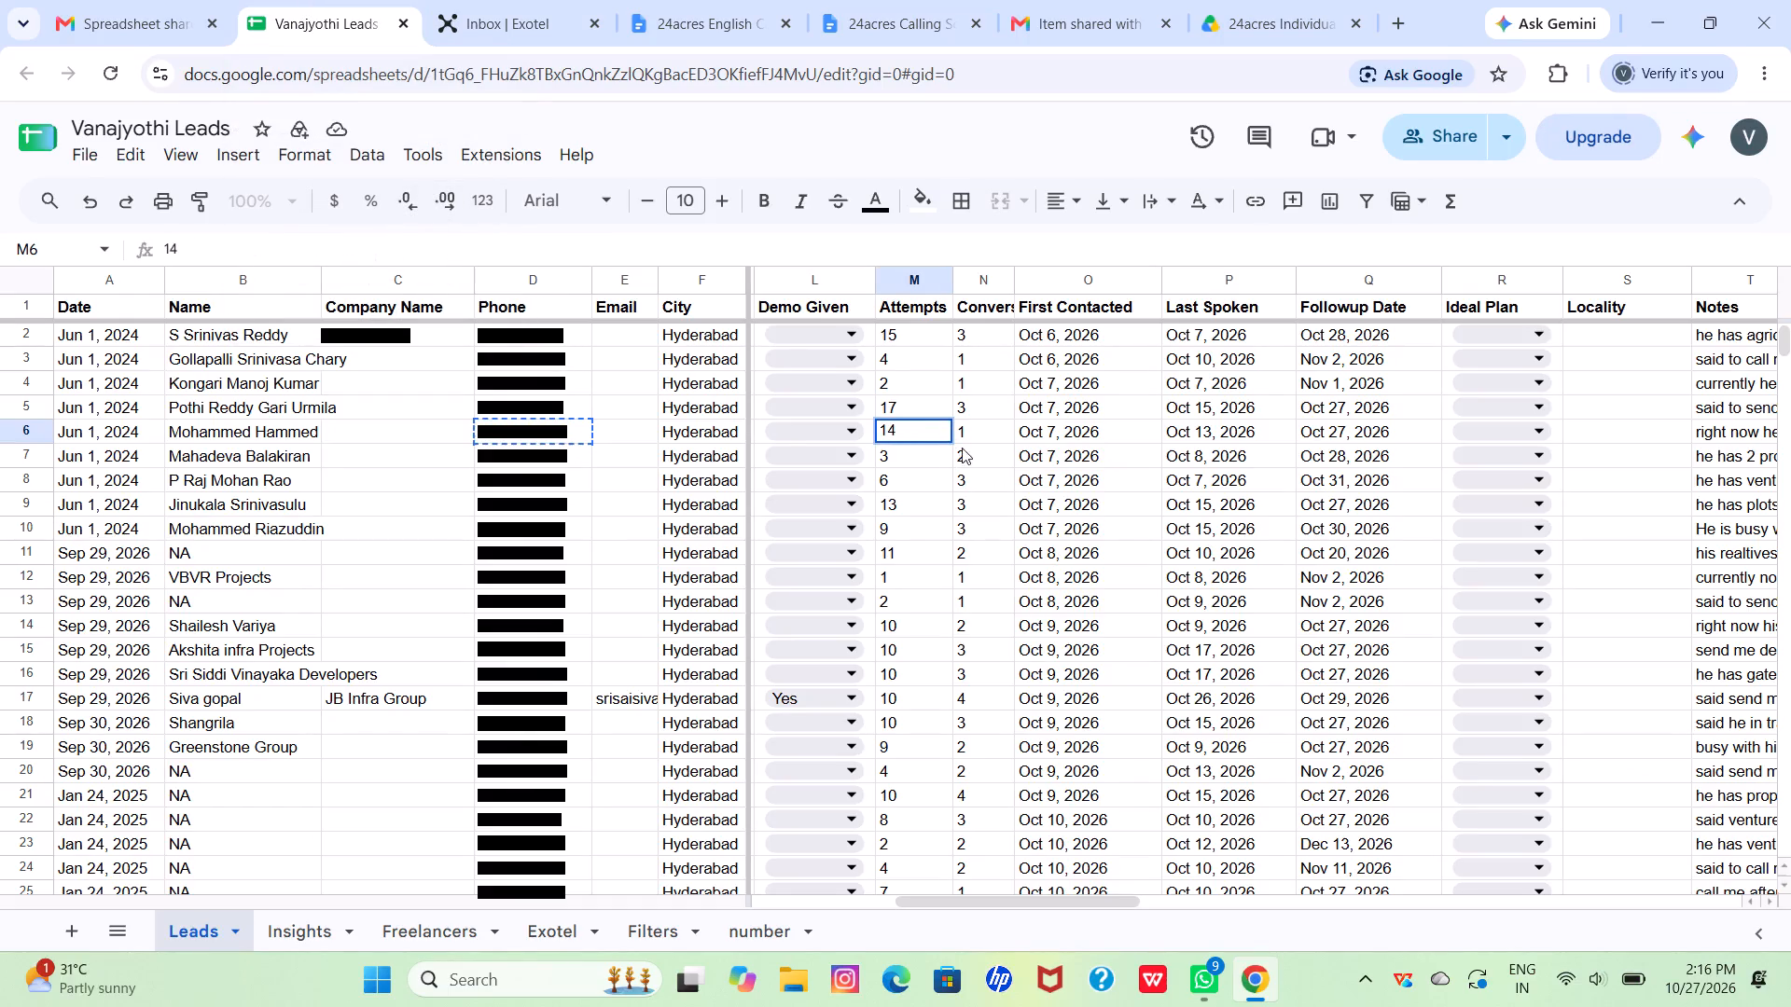
Set the Attempts count for the lead in row 6 of the Leads sheet to 14.
click(965, 439)
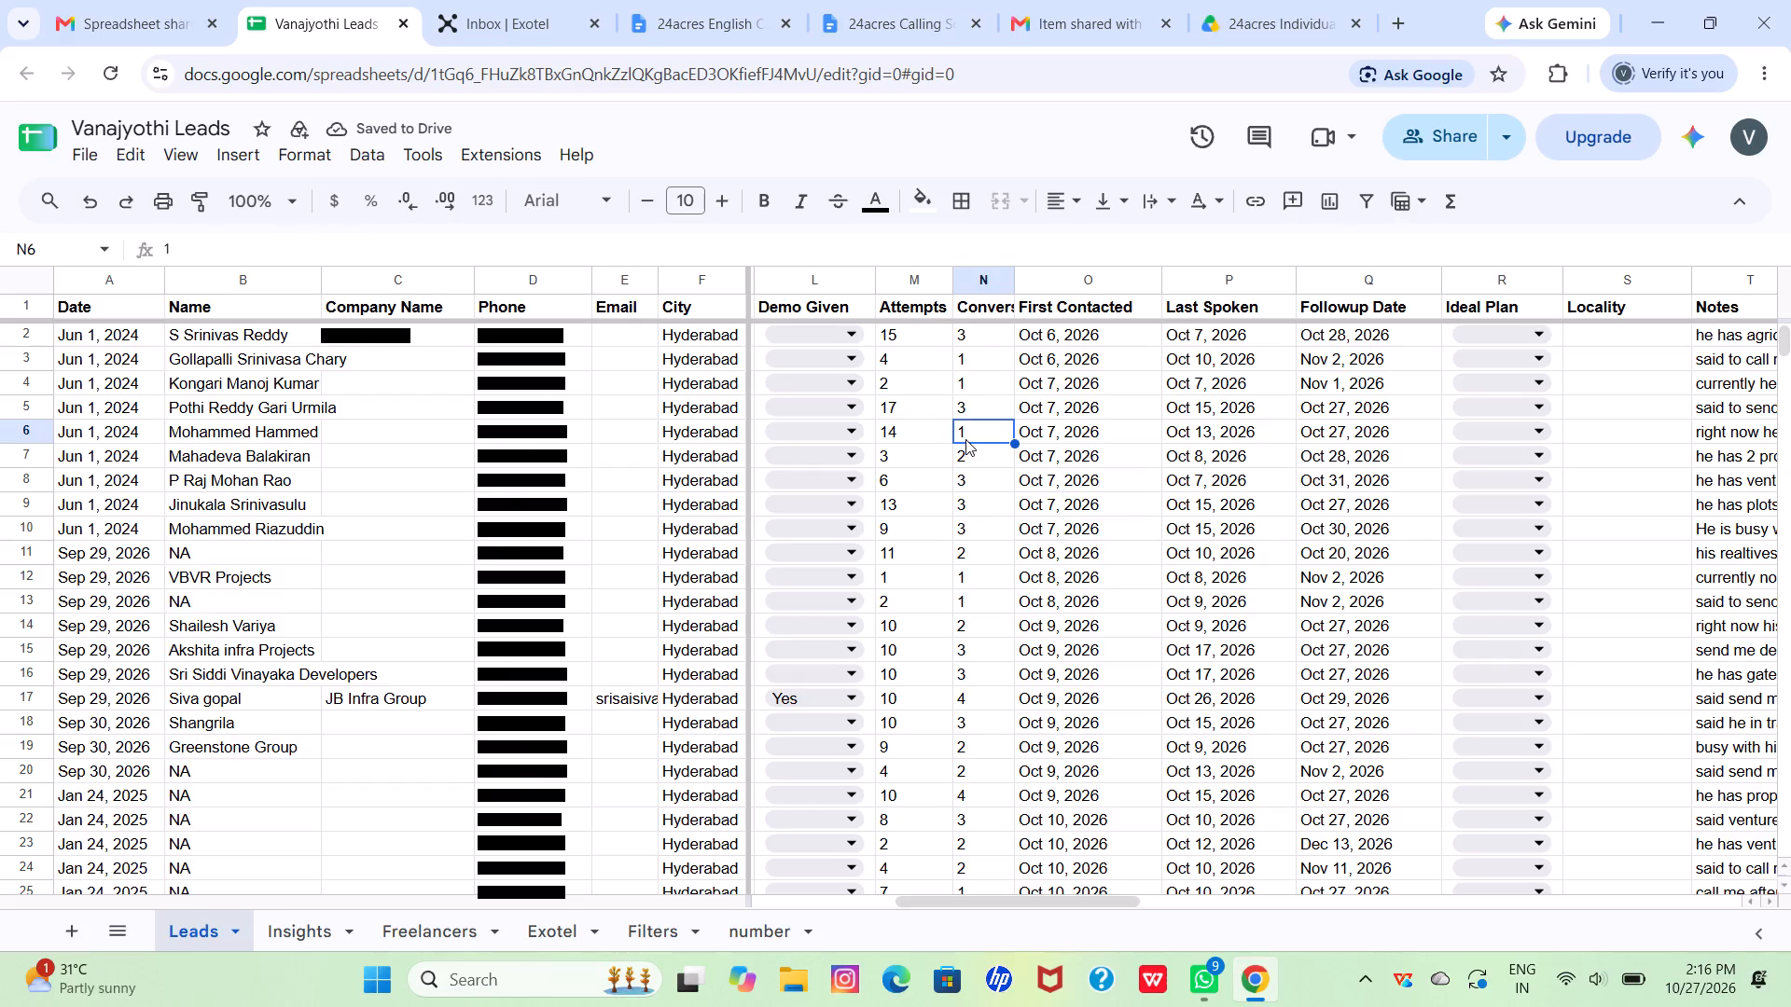
Examine the Followup Date and Notes columns for the leads below row 6, selecting the phone number in row 9 to check that lead.
scroll(965, 439, down, 1)
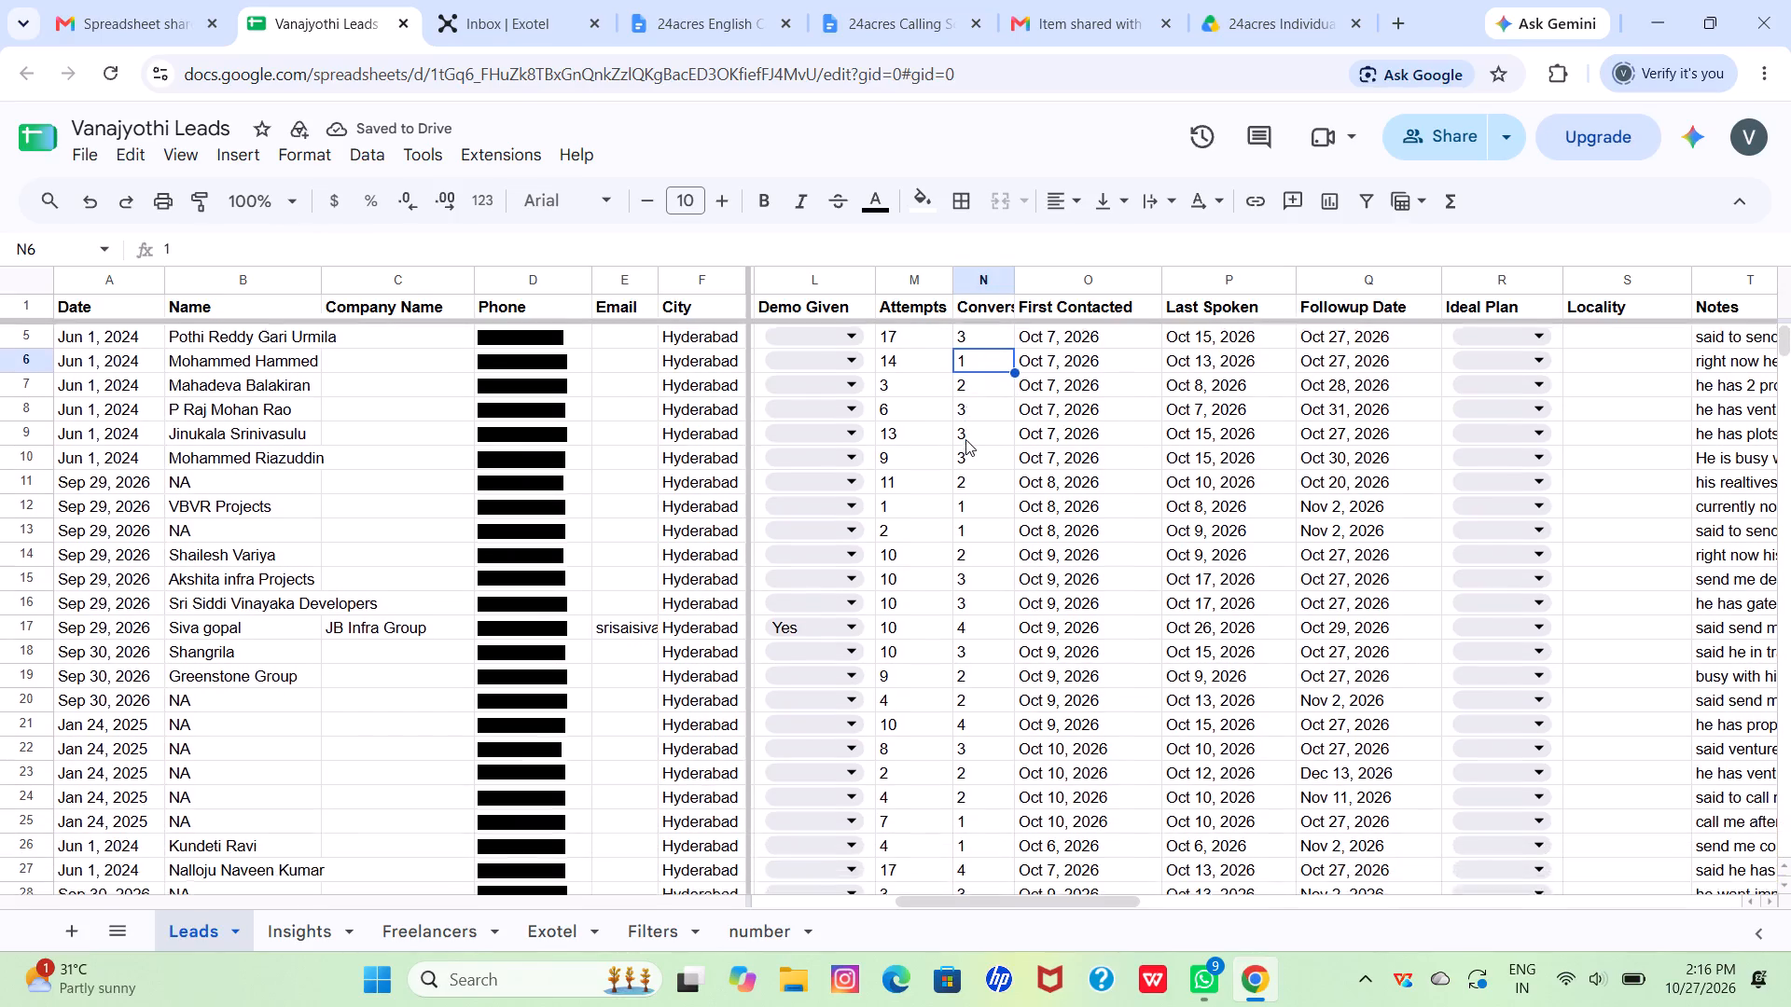
scroll(965, 439, down, 2)
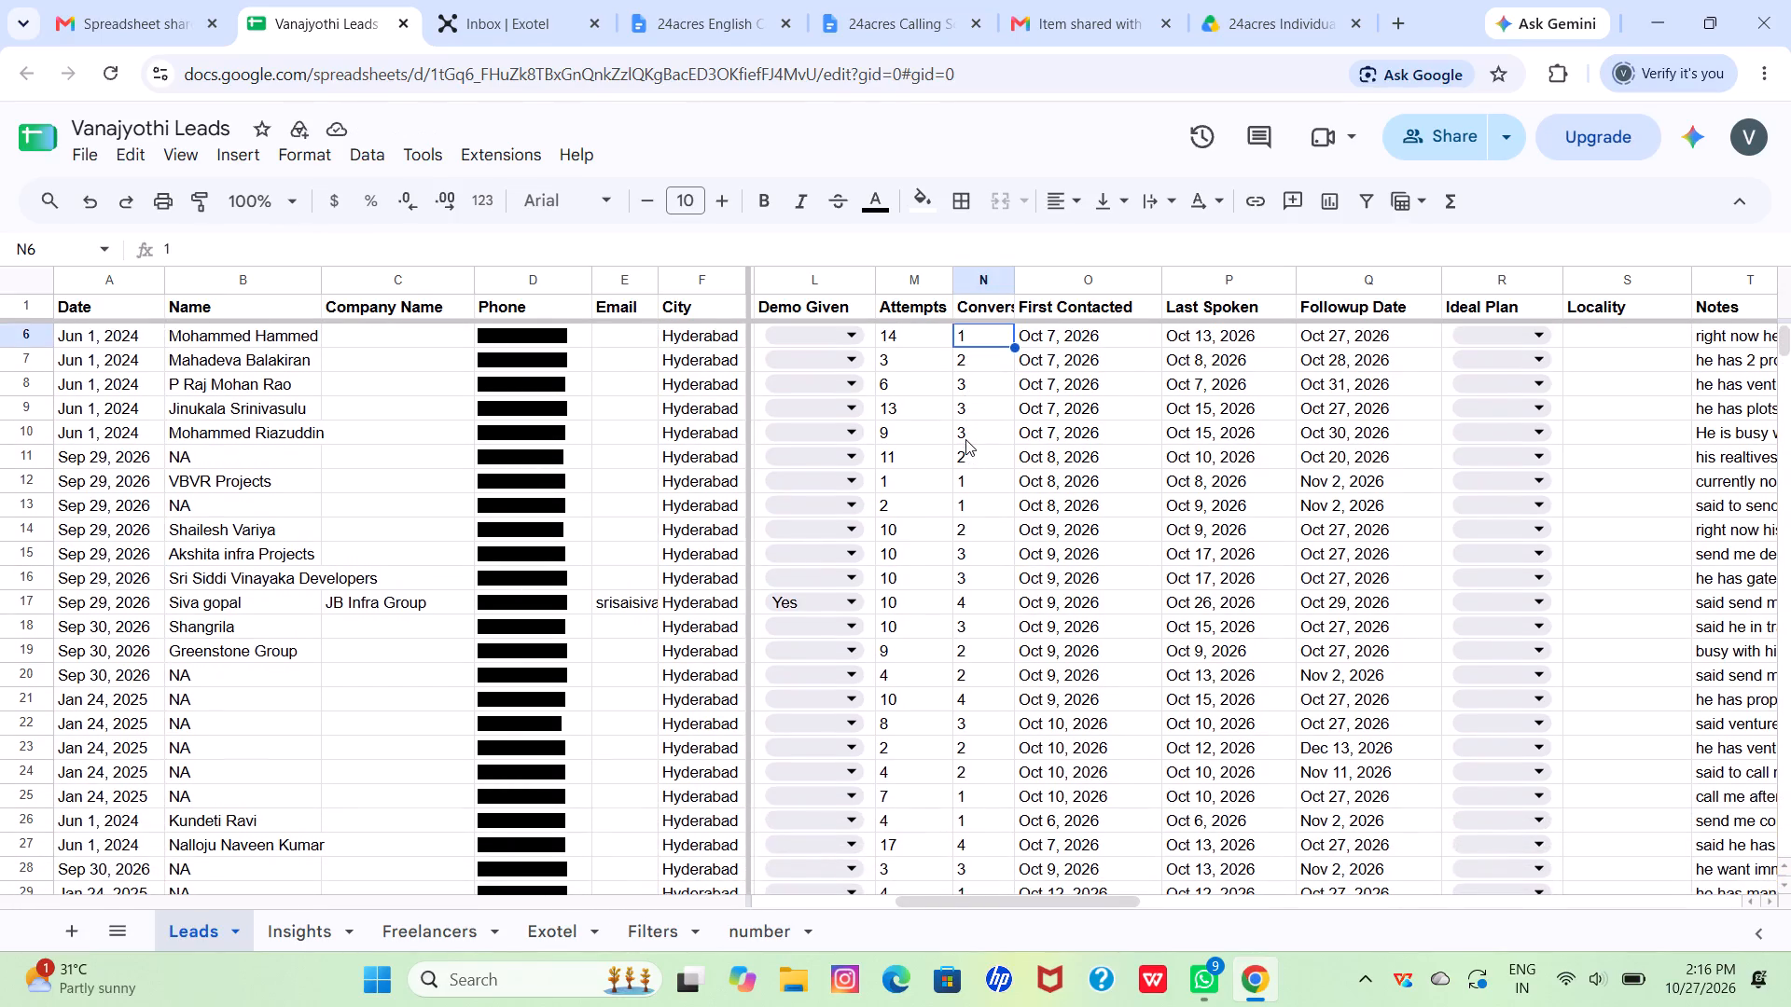
scroll(965, 439, left, 4)
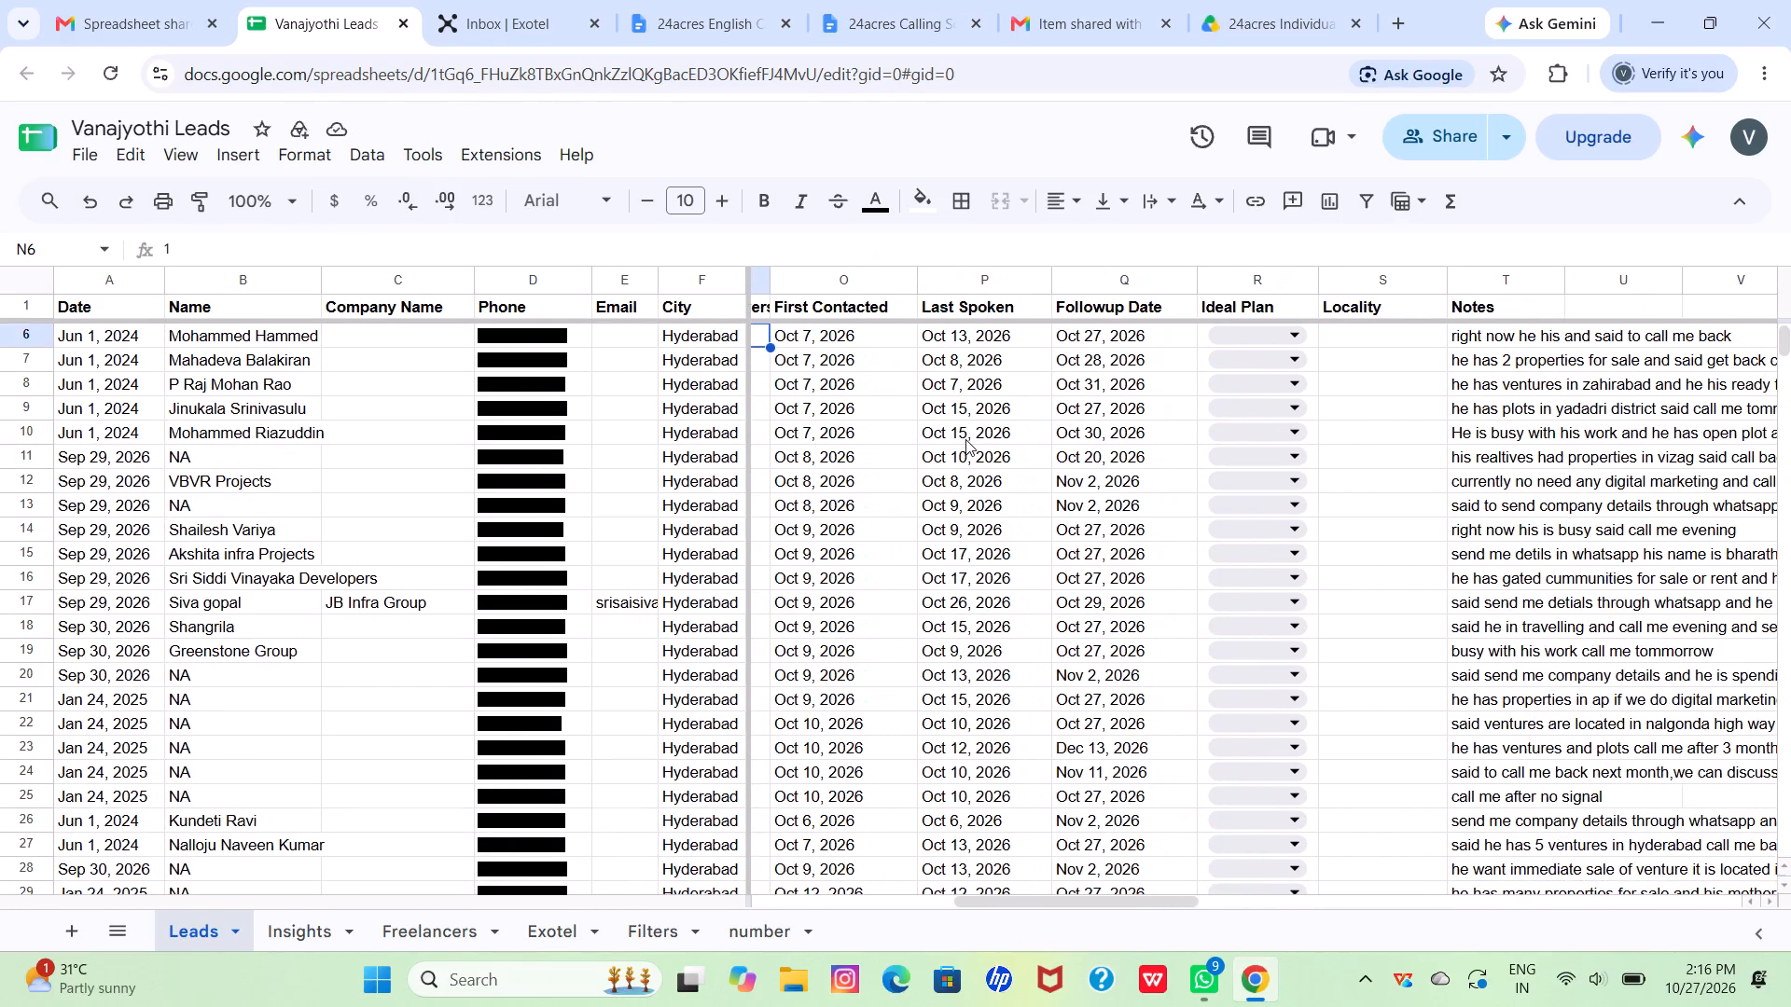
scroll(965, 439, right, 3)
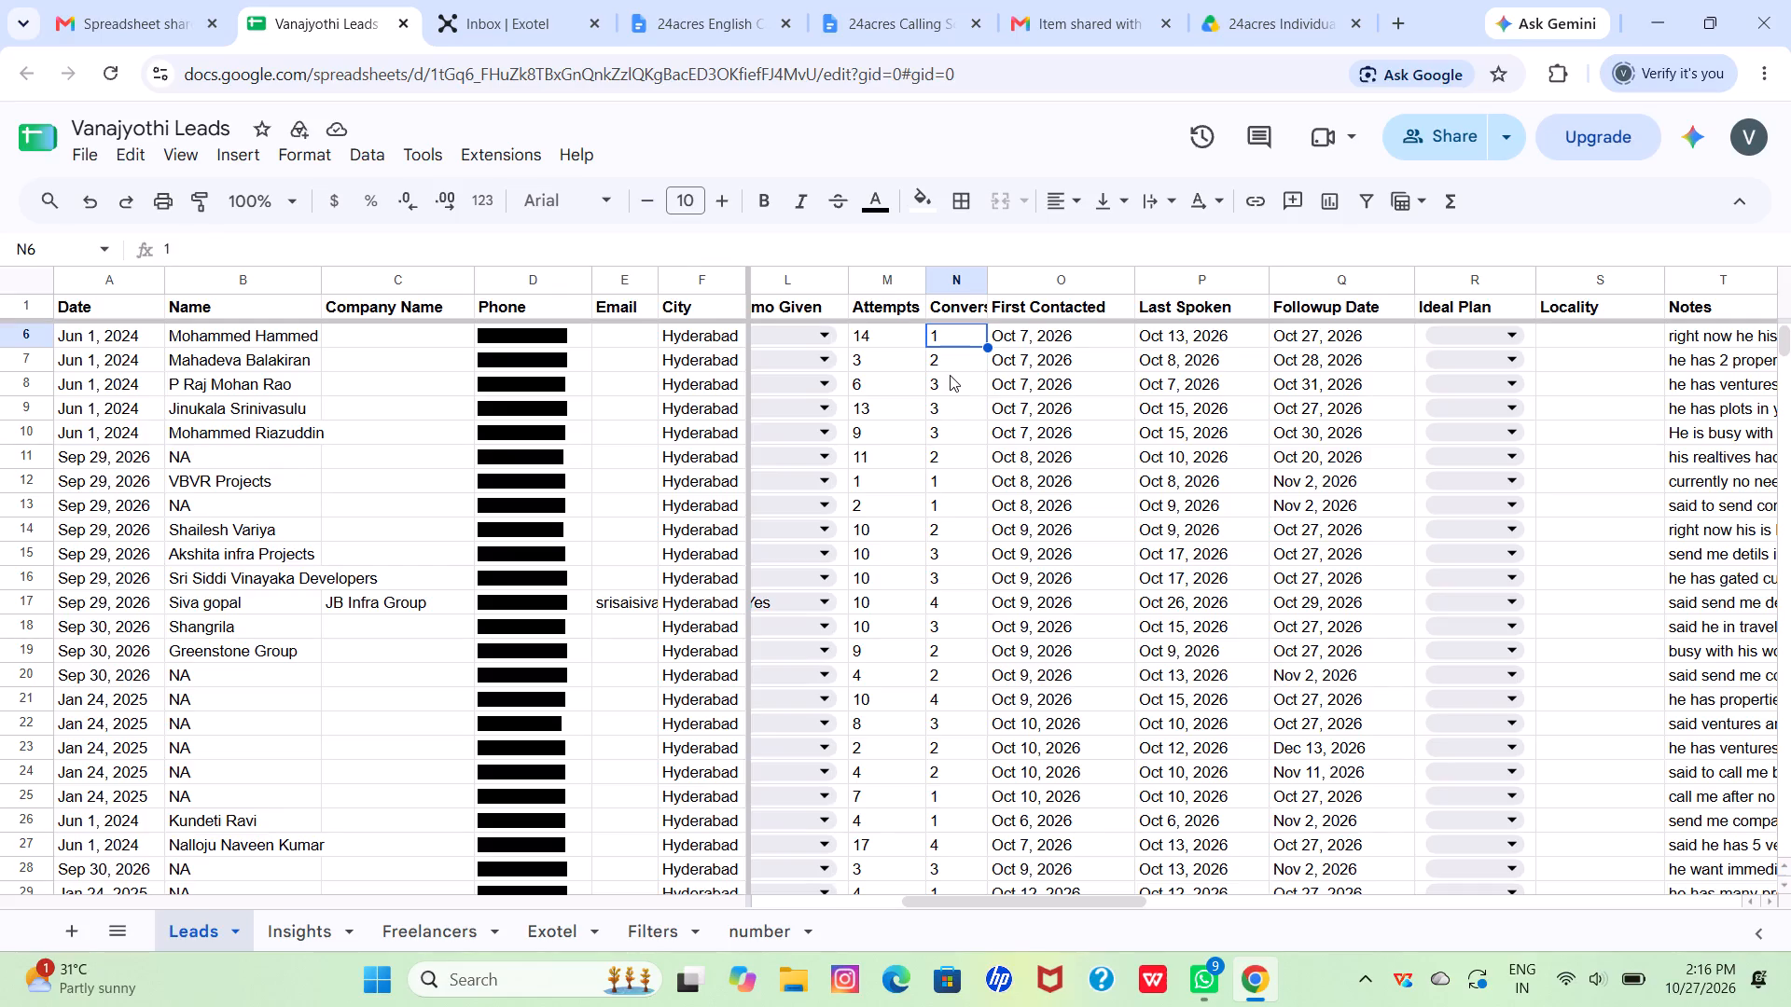
scroll(950, 375, down, 1)
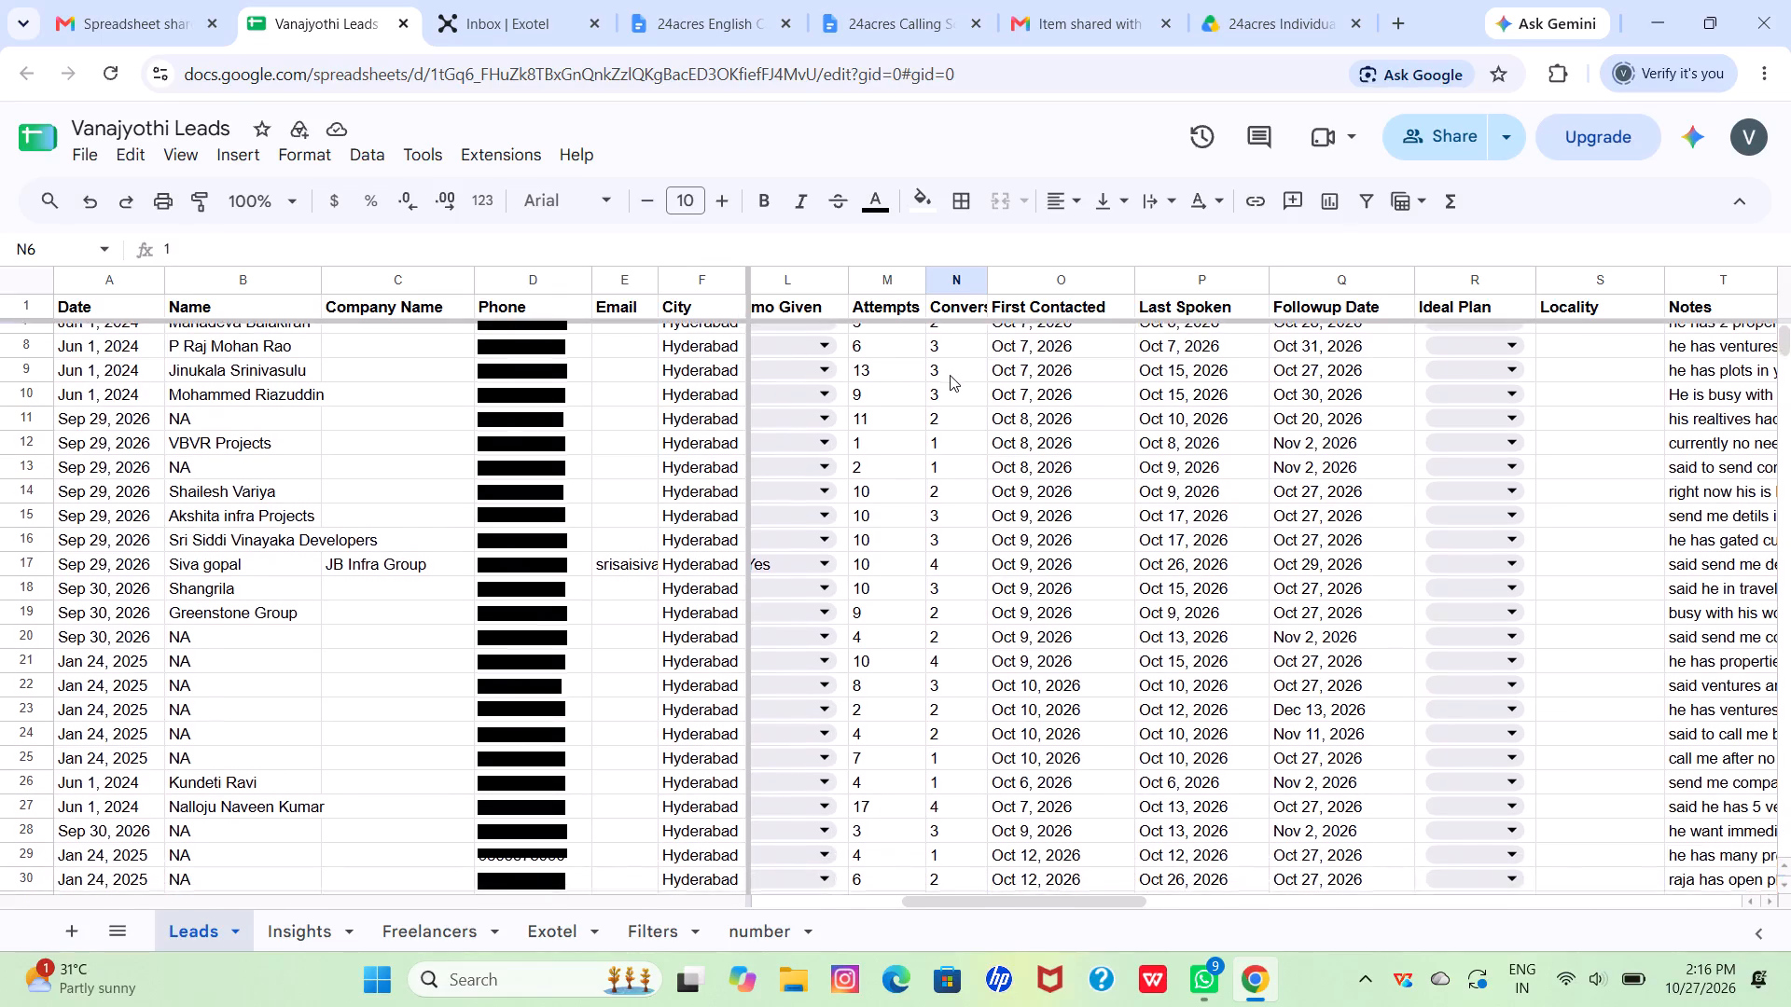
scroll(950, 375, down, 1)
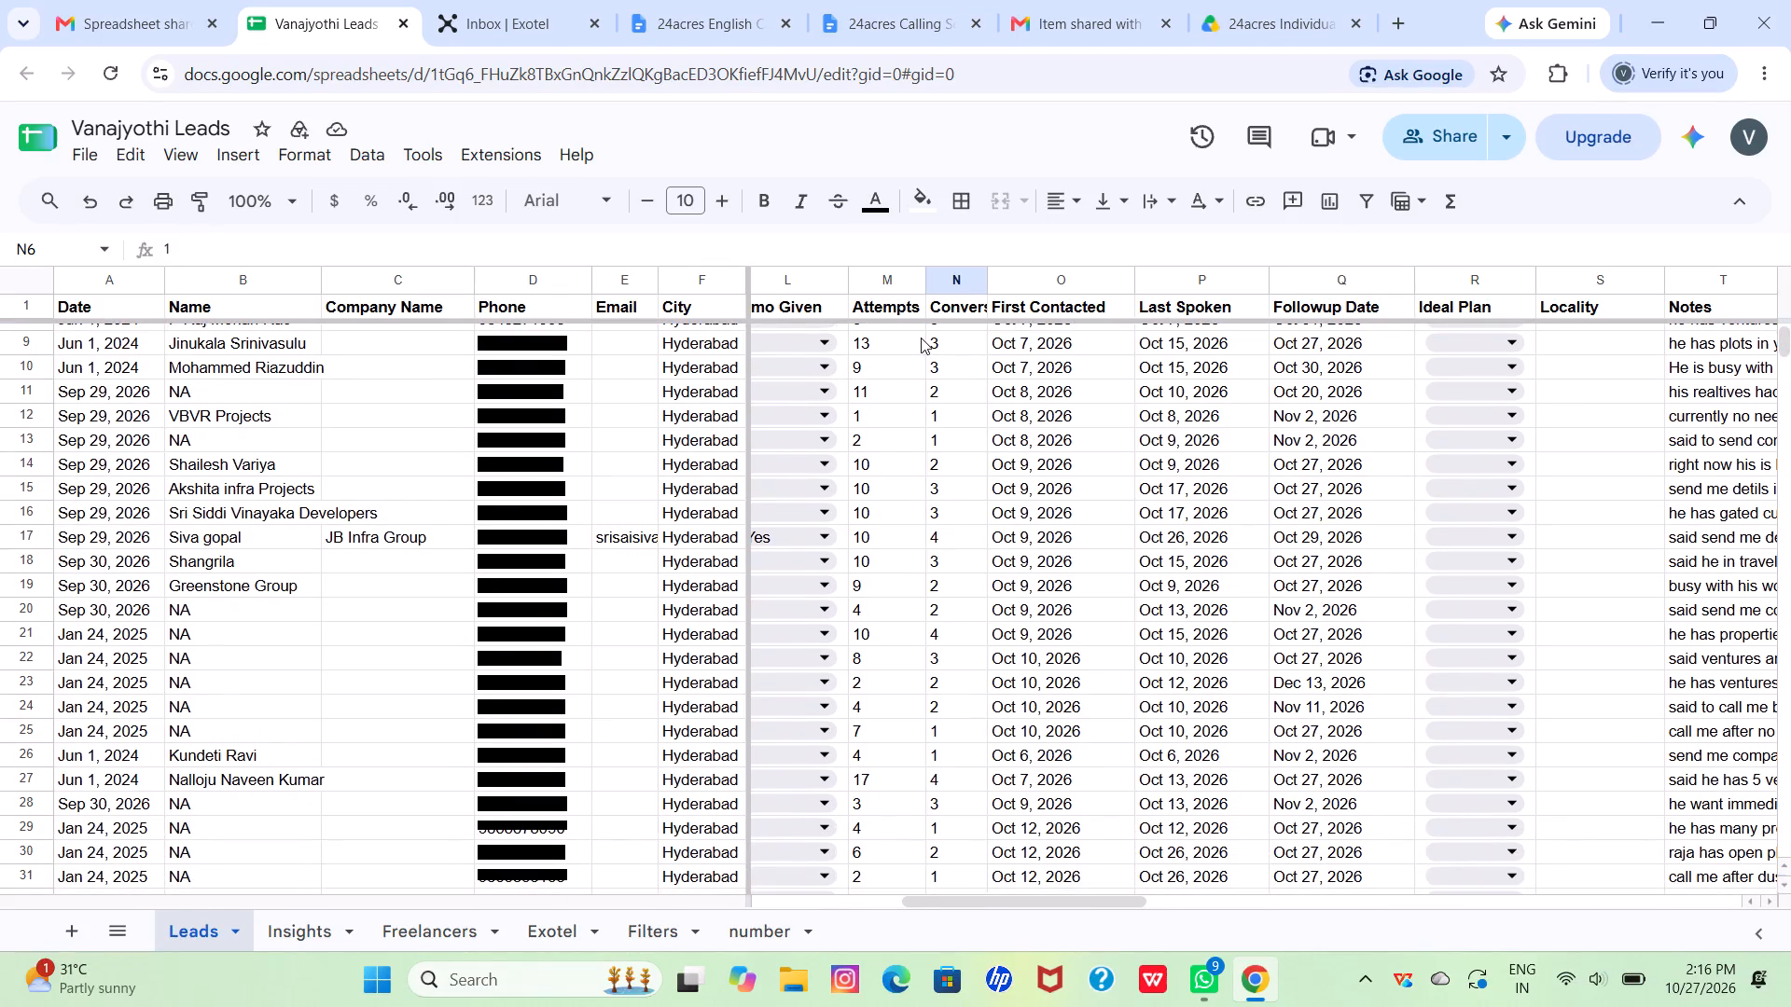
click(569, 350)
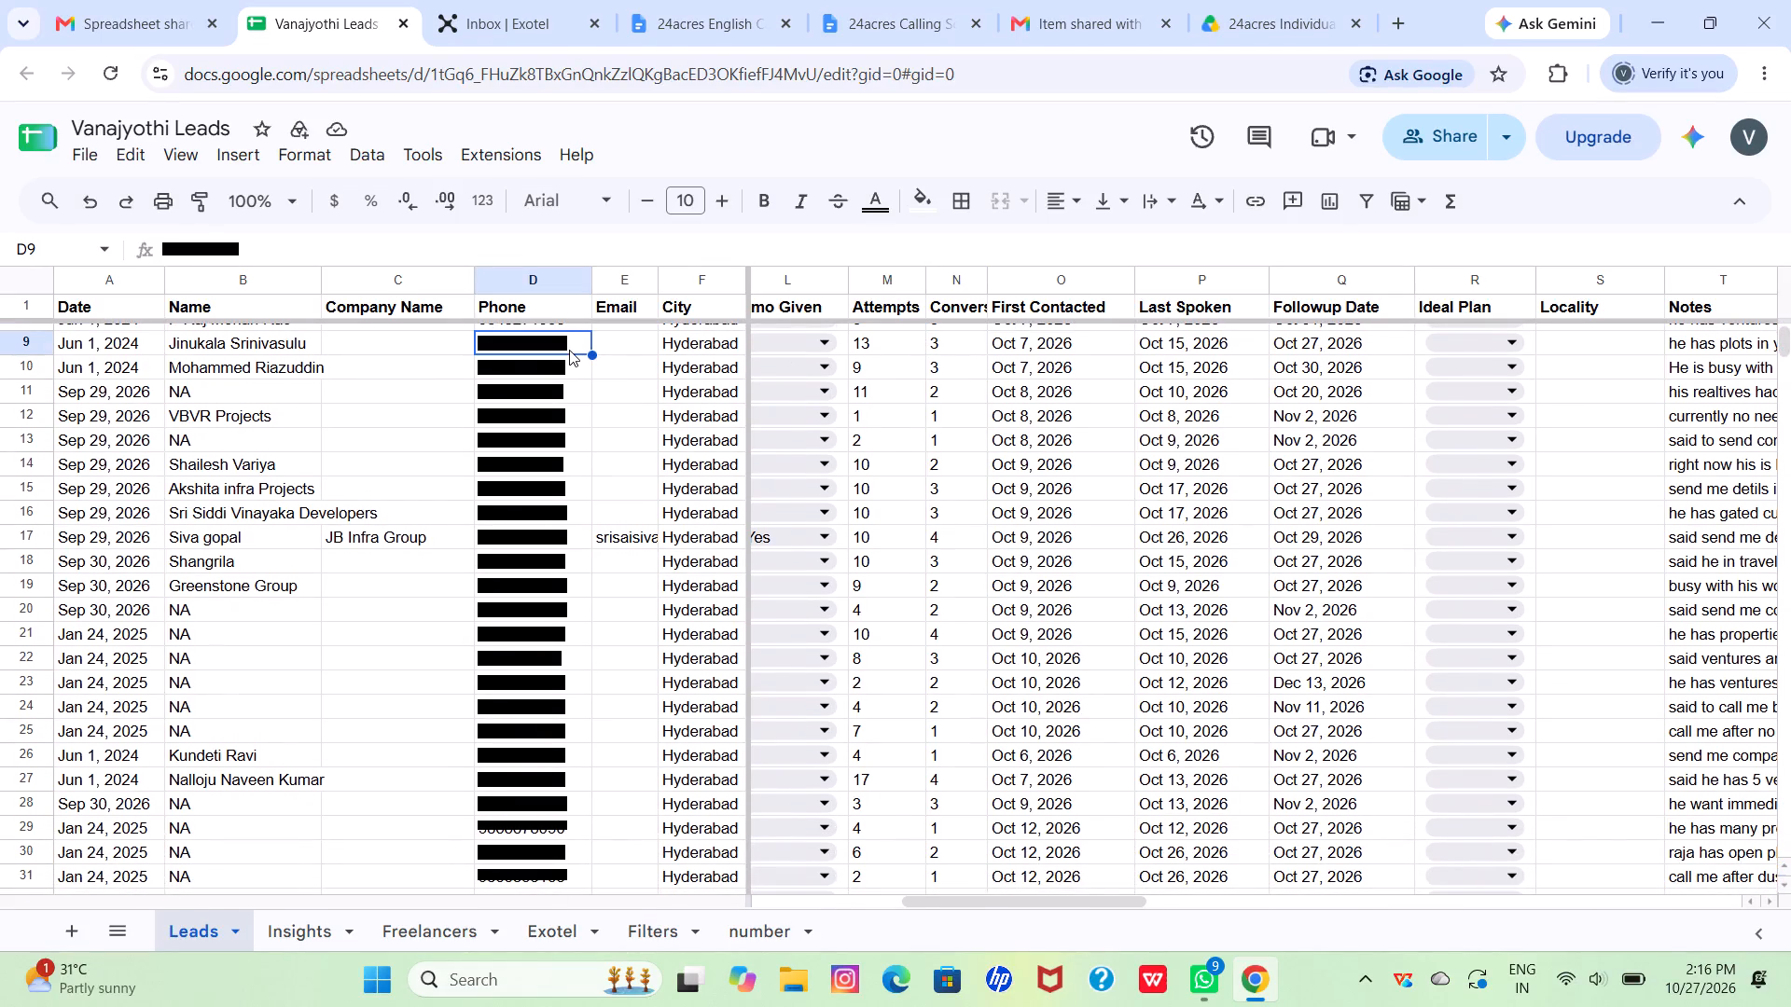
scroll(569, 350, left, 4)
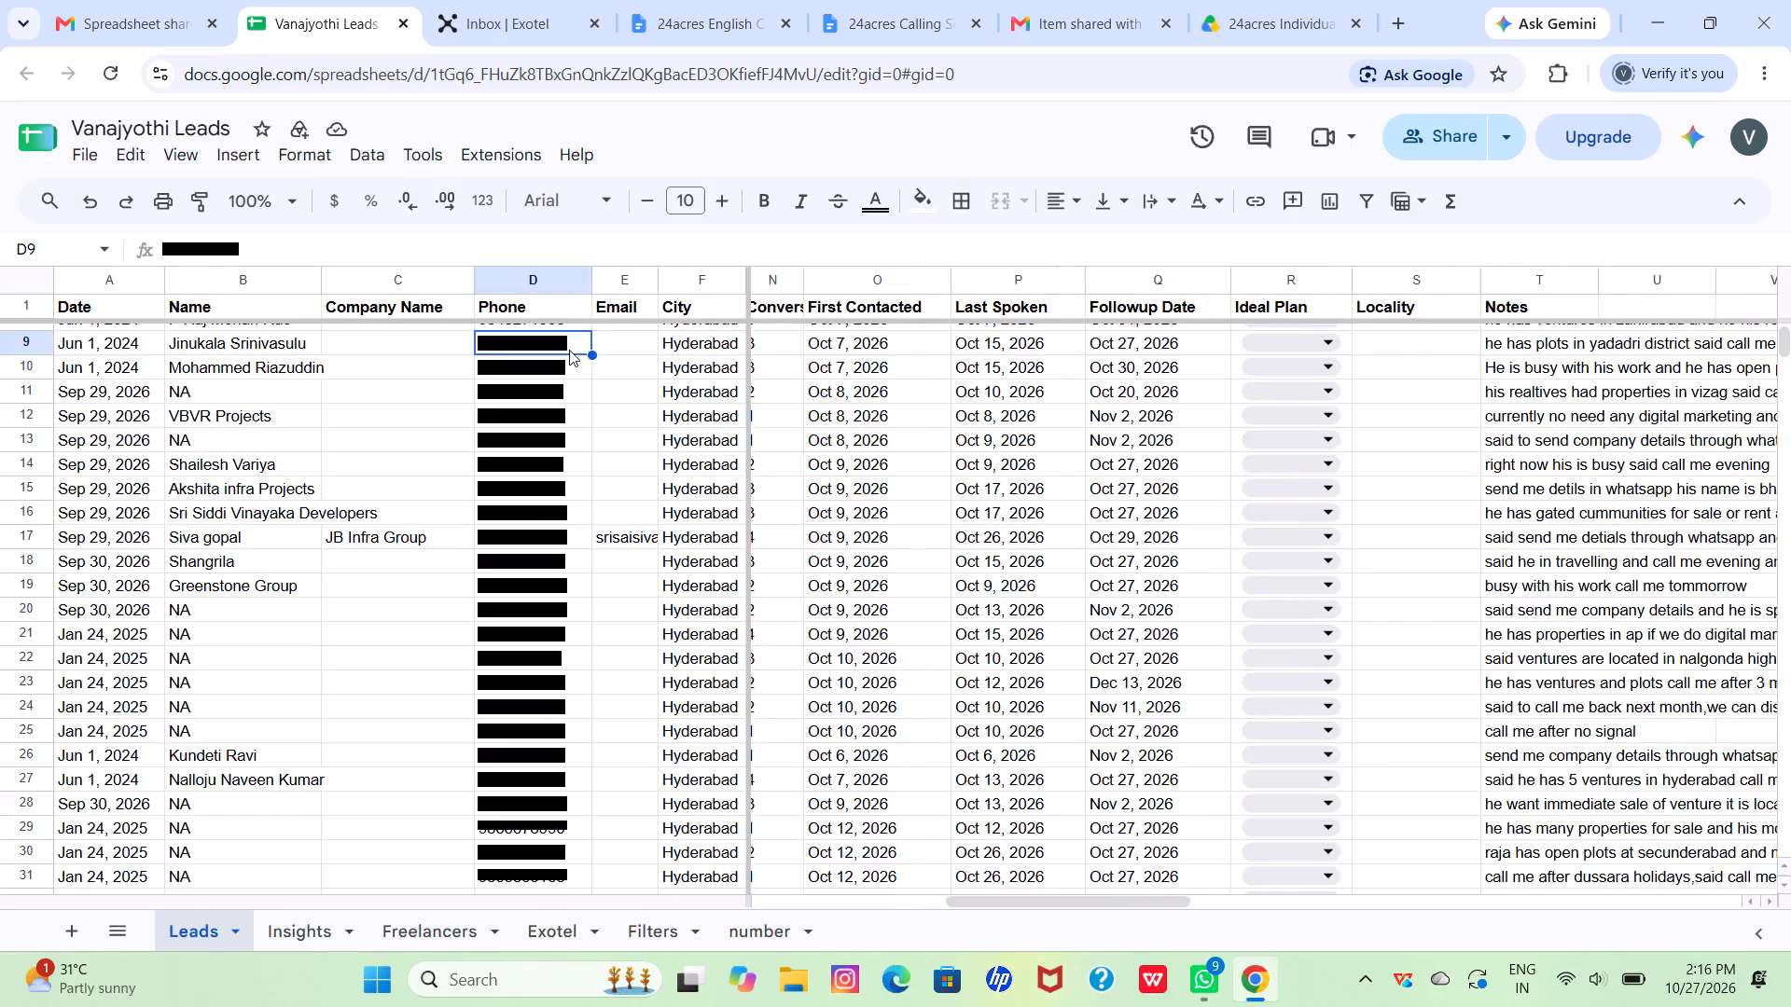
scroll(569, 350, left, 1)
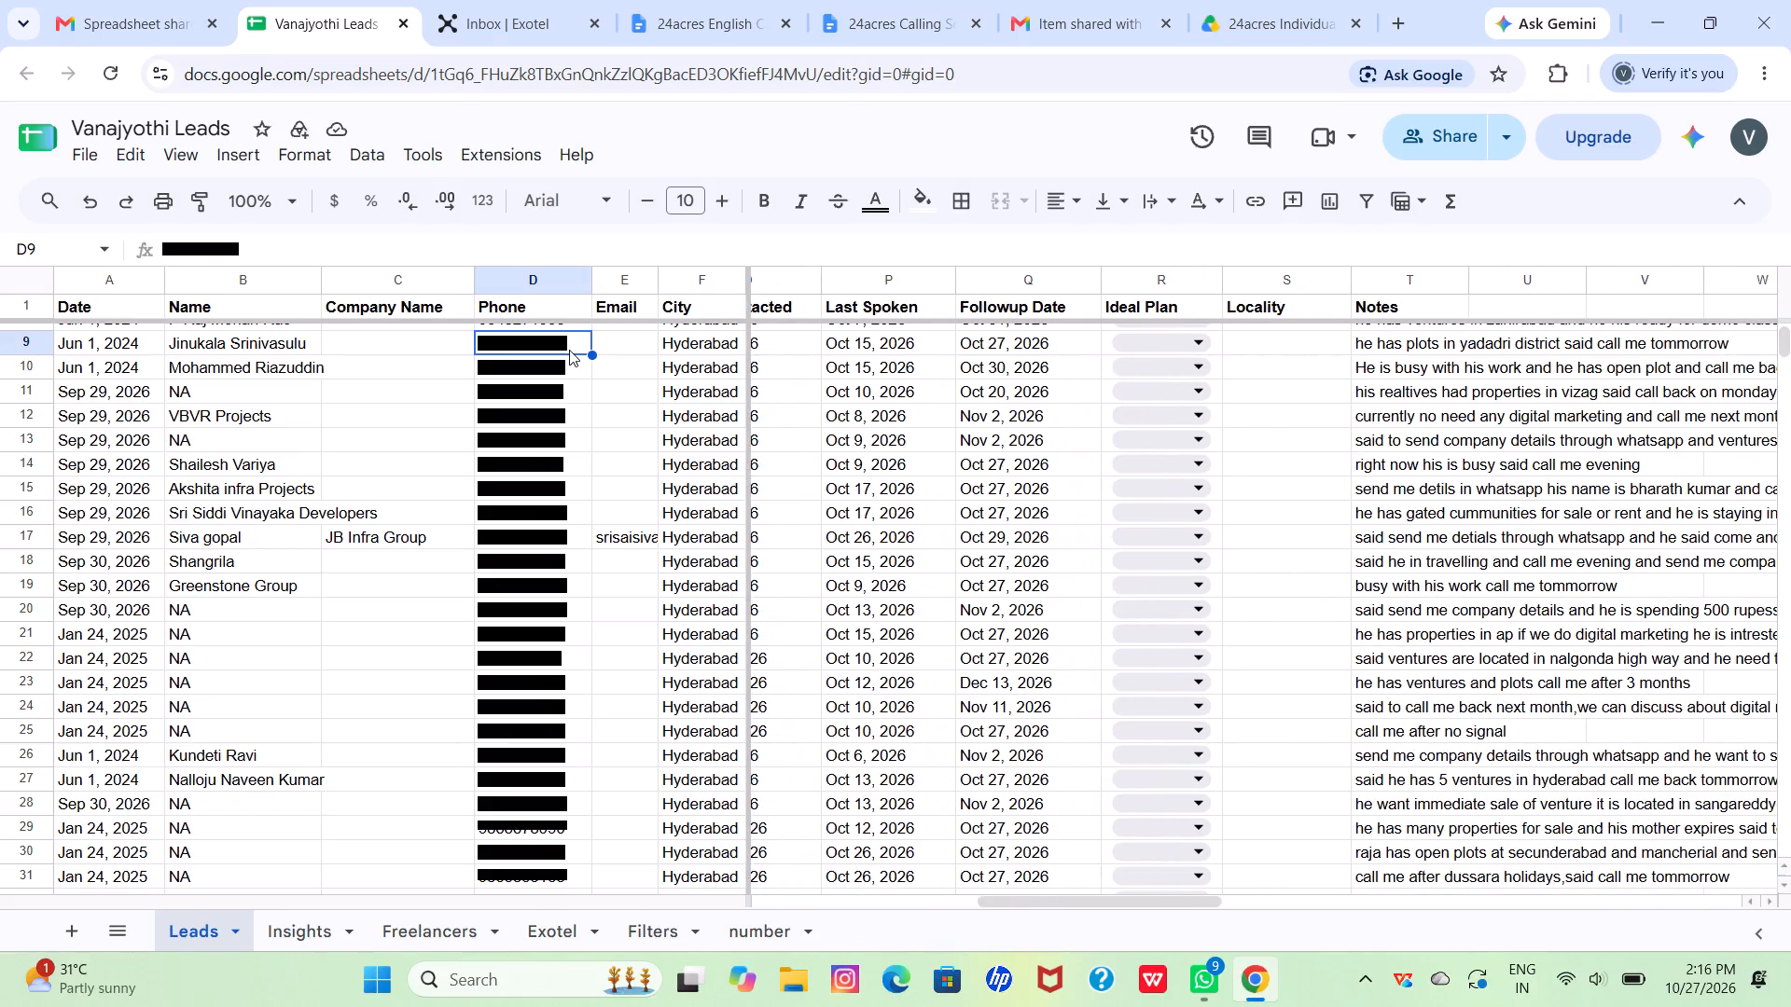
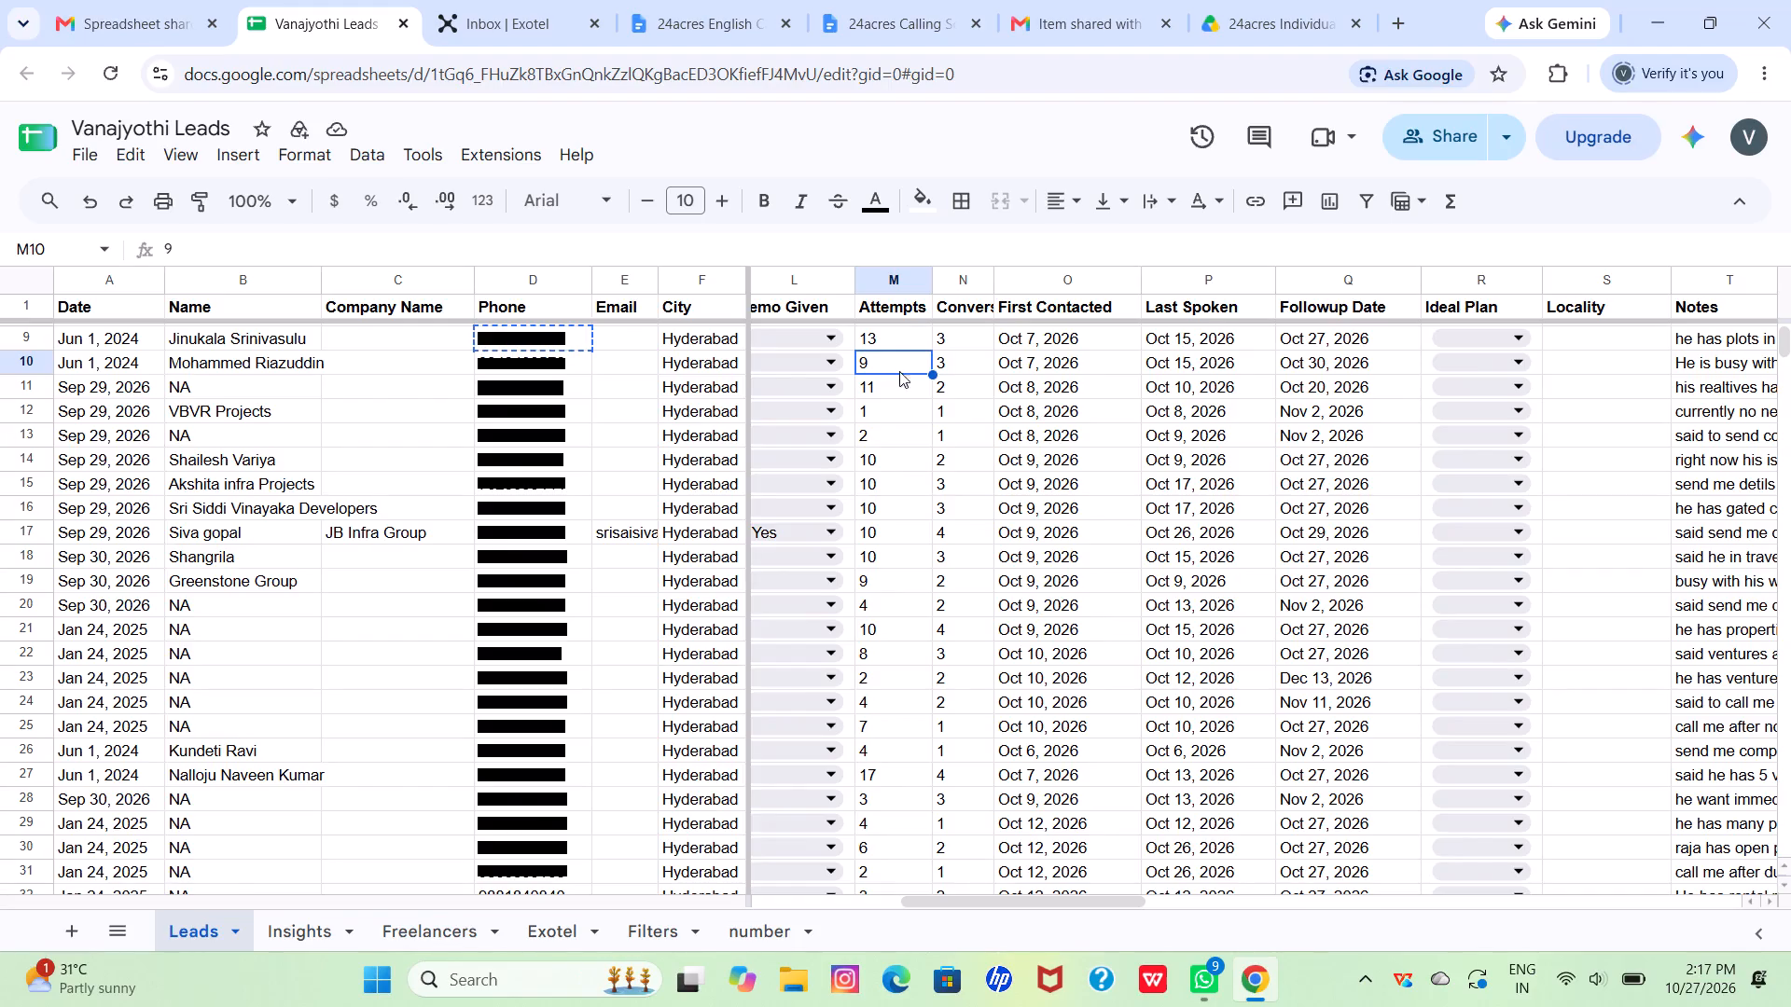
Set the Followup Date for the lead in row 11 of the Leads sheet to Oct 27, 2026.
click(879, 391)
scroll(879, 391, down, 1)
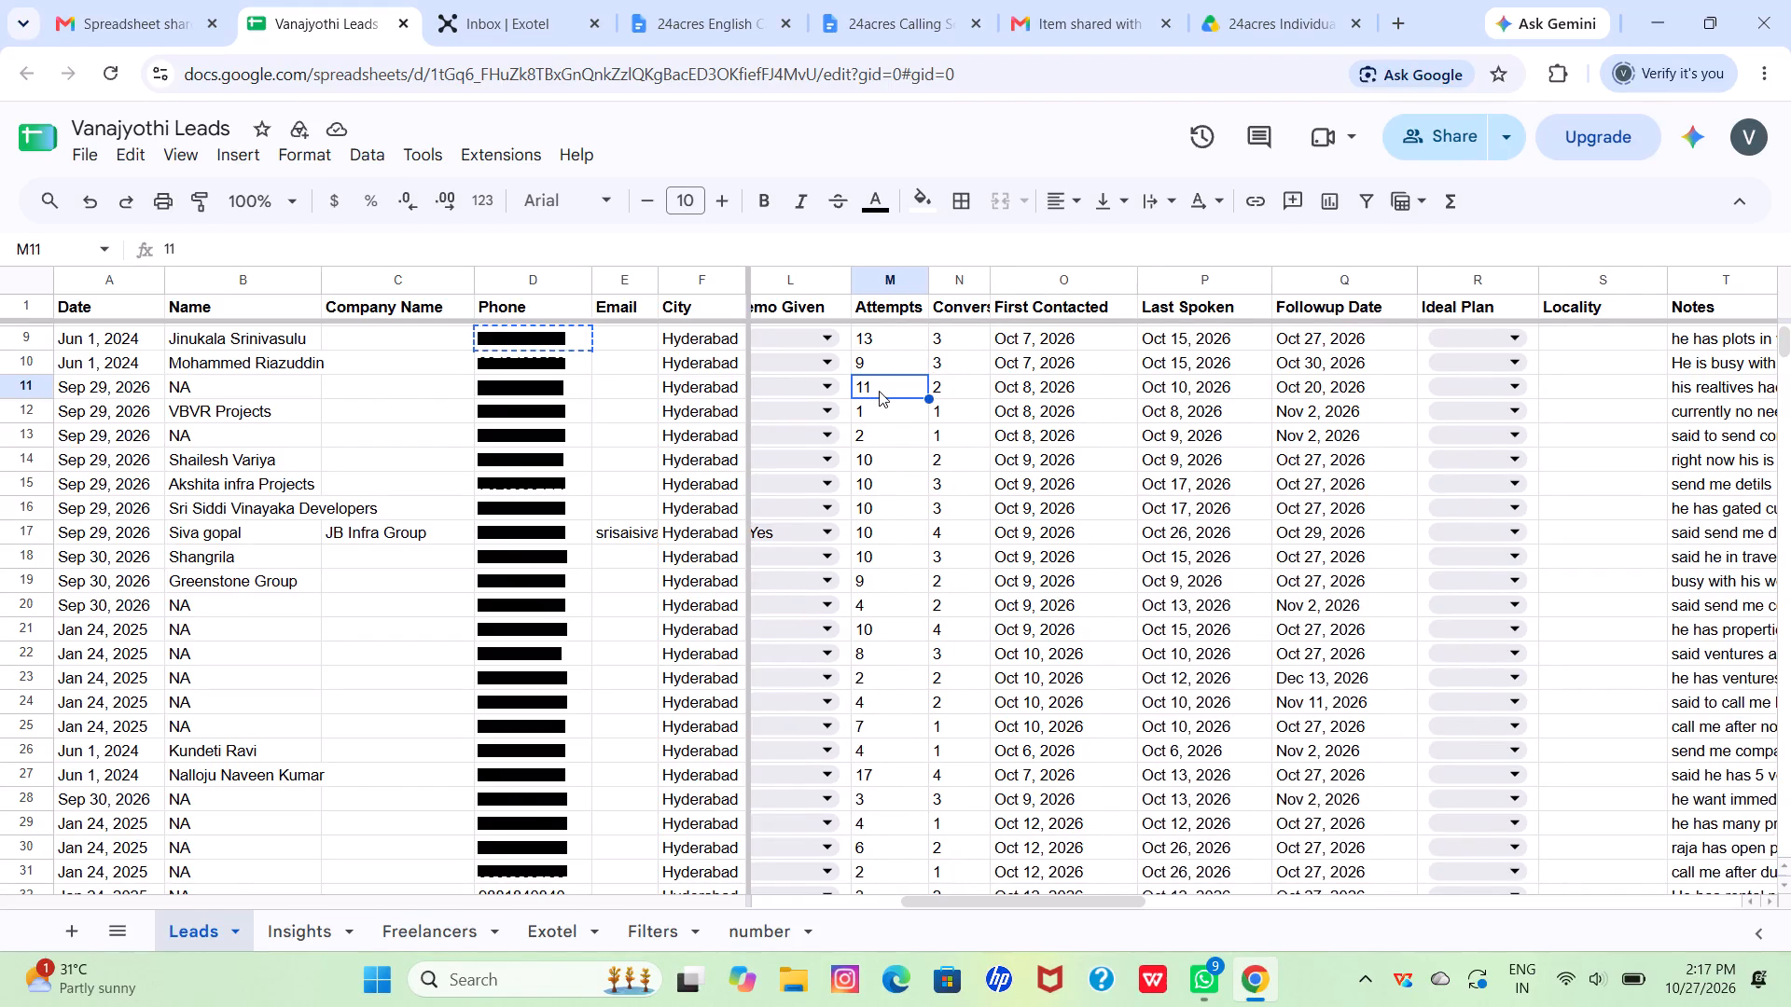
scroll(879, 391, down, 2)
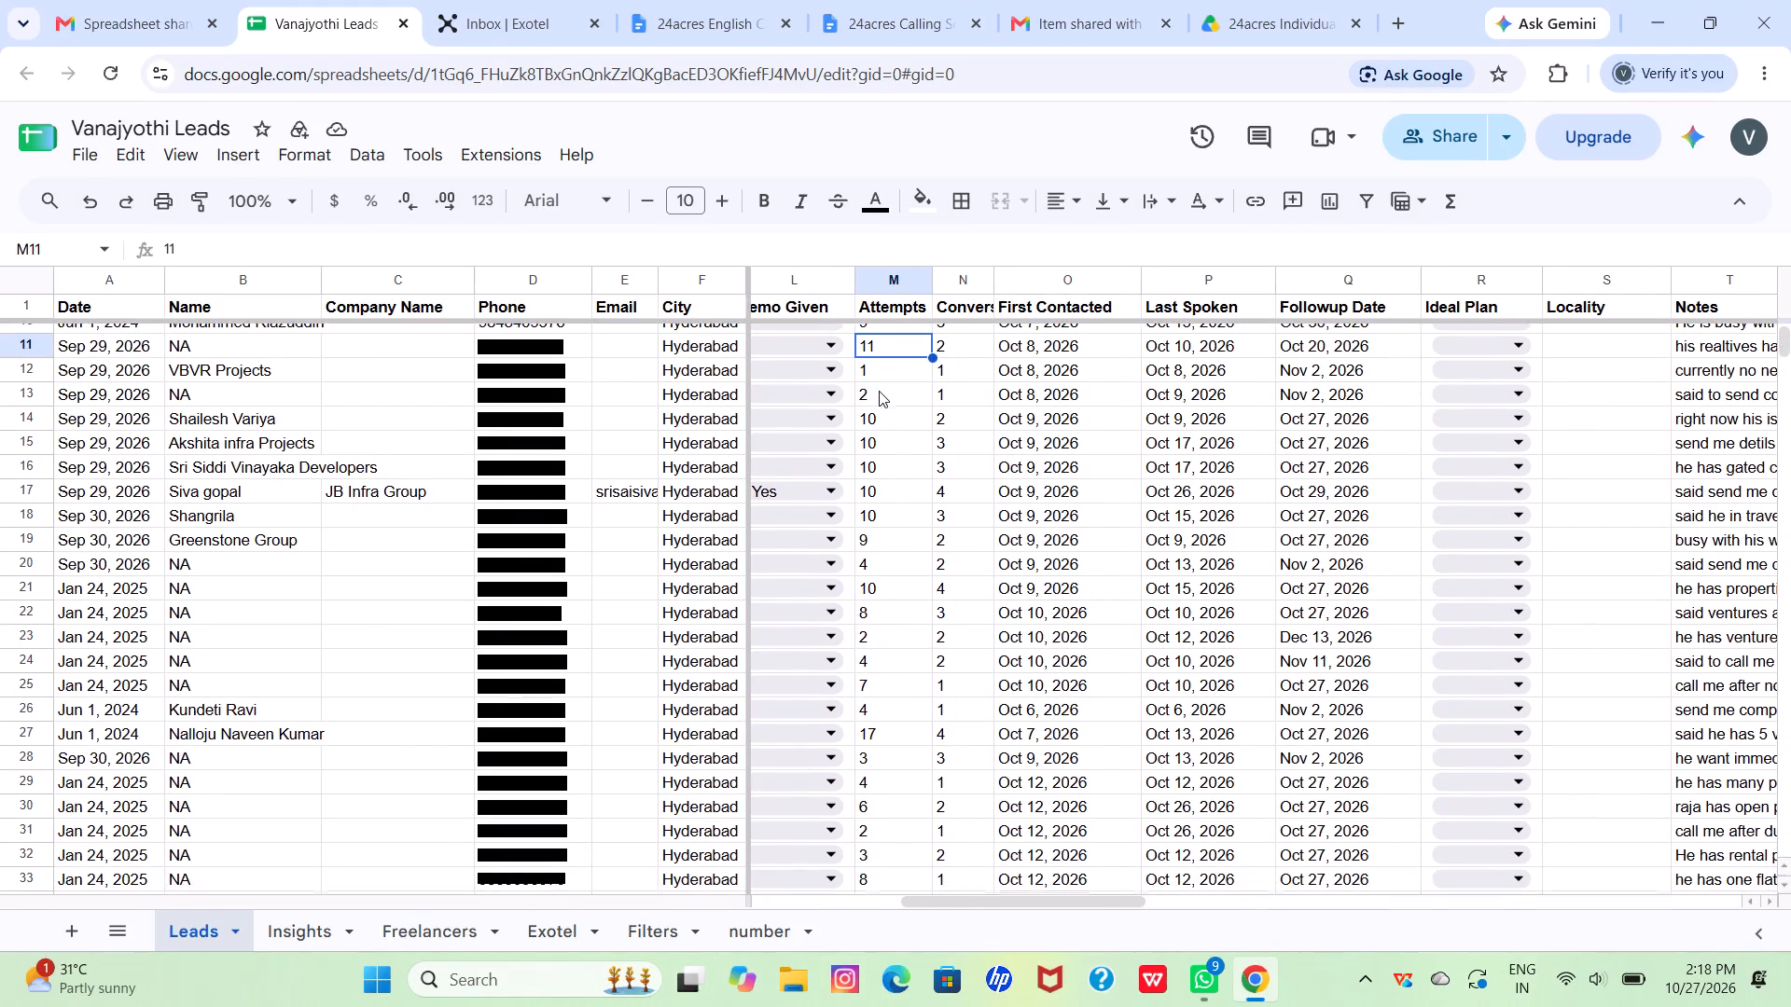
scroll(879, 391, down, 1)
scroll(879, 391, left, 1)
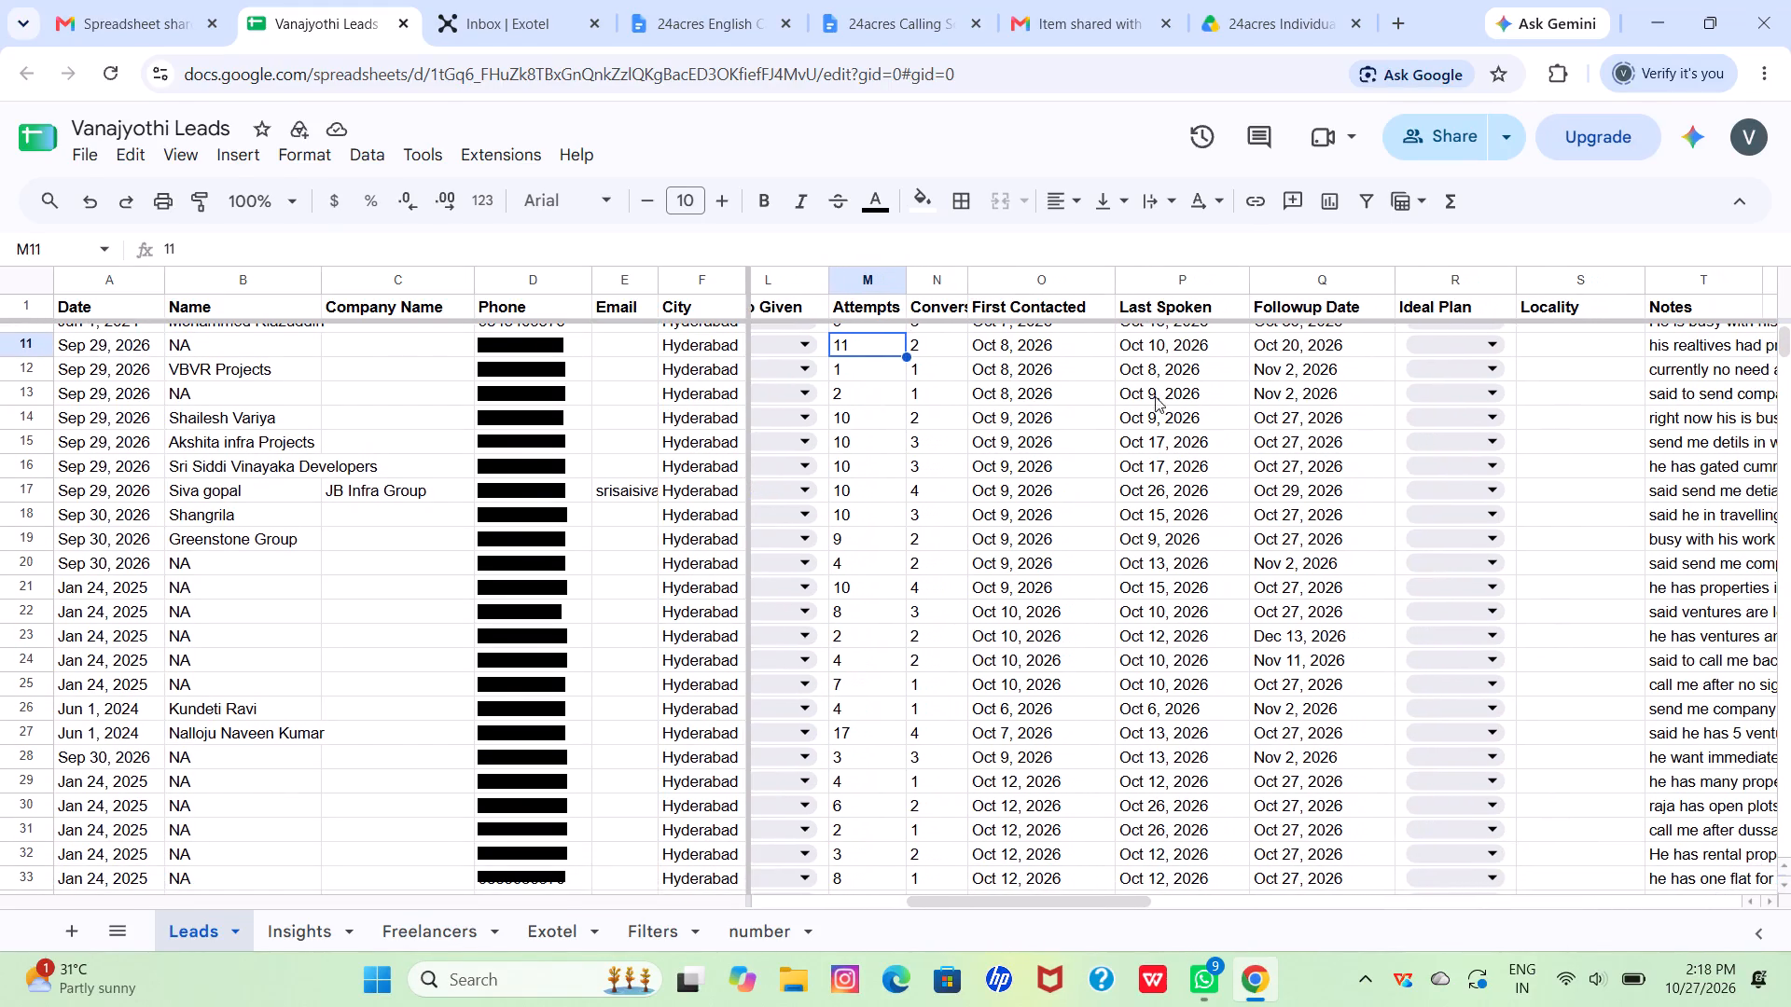
double_click(1302, 340)
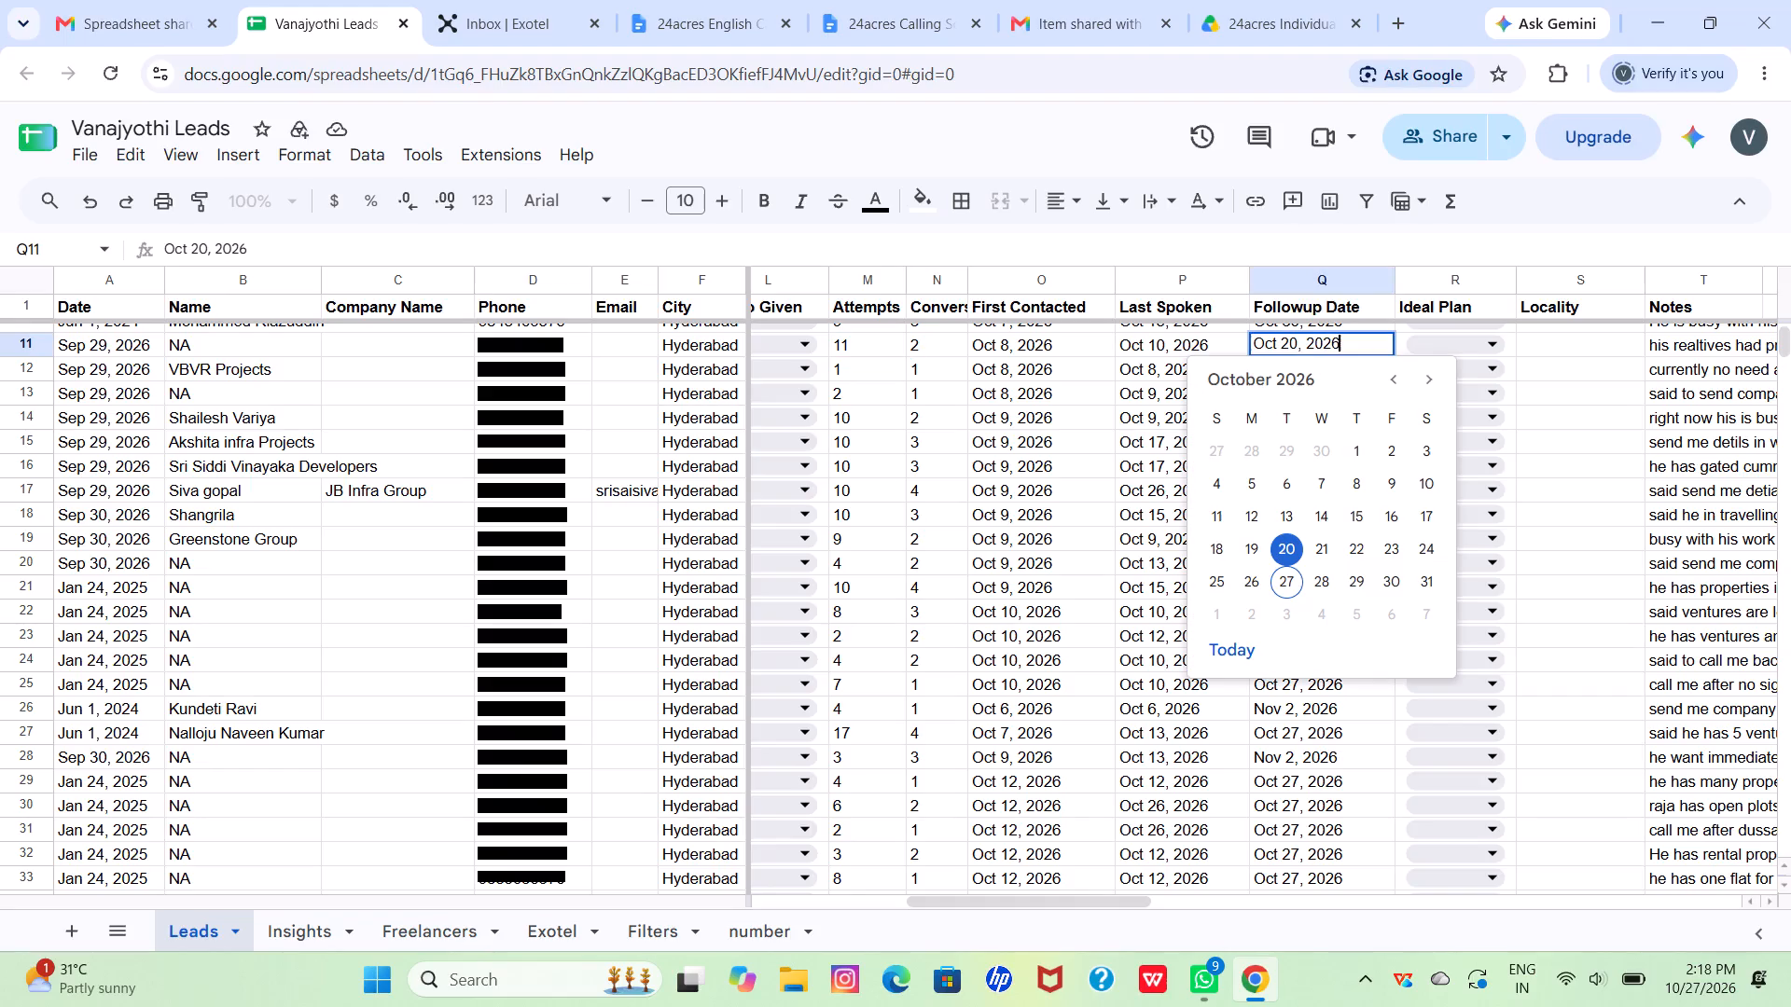
click(1296, 582)
Check the notes for the lead in row 11 and select that lead's phone number.
scroll(1296, 582, left, 2)
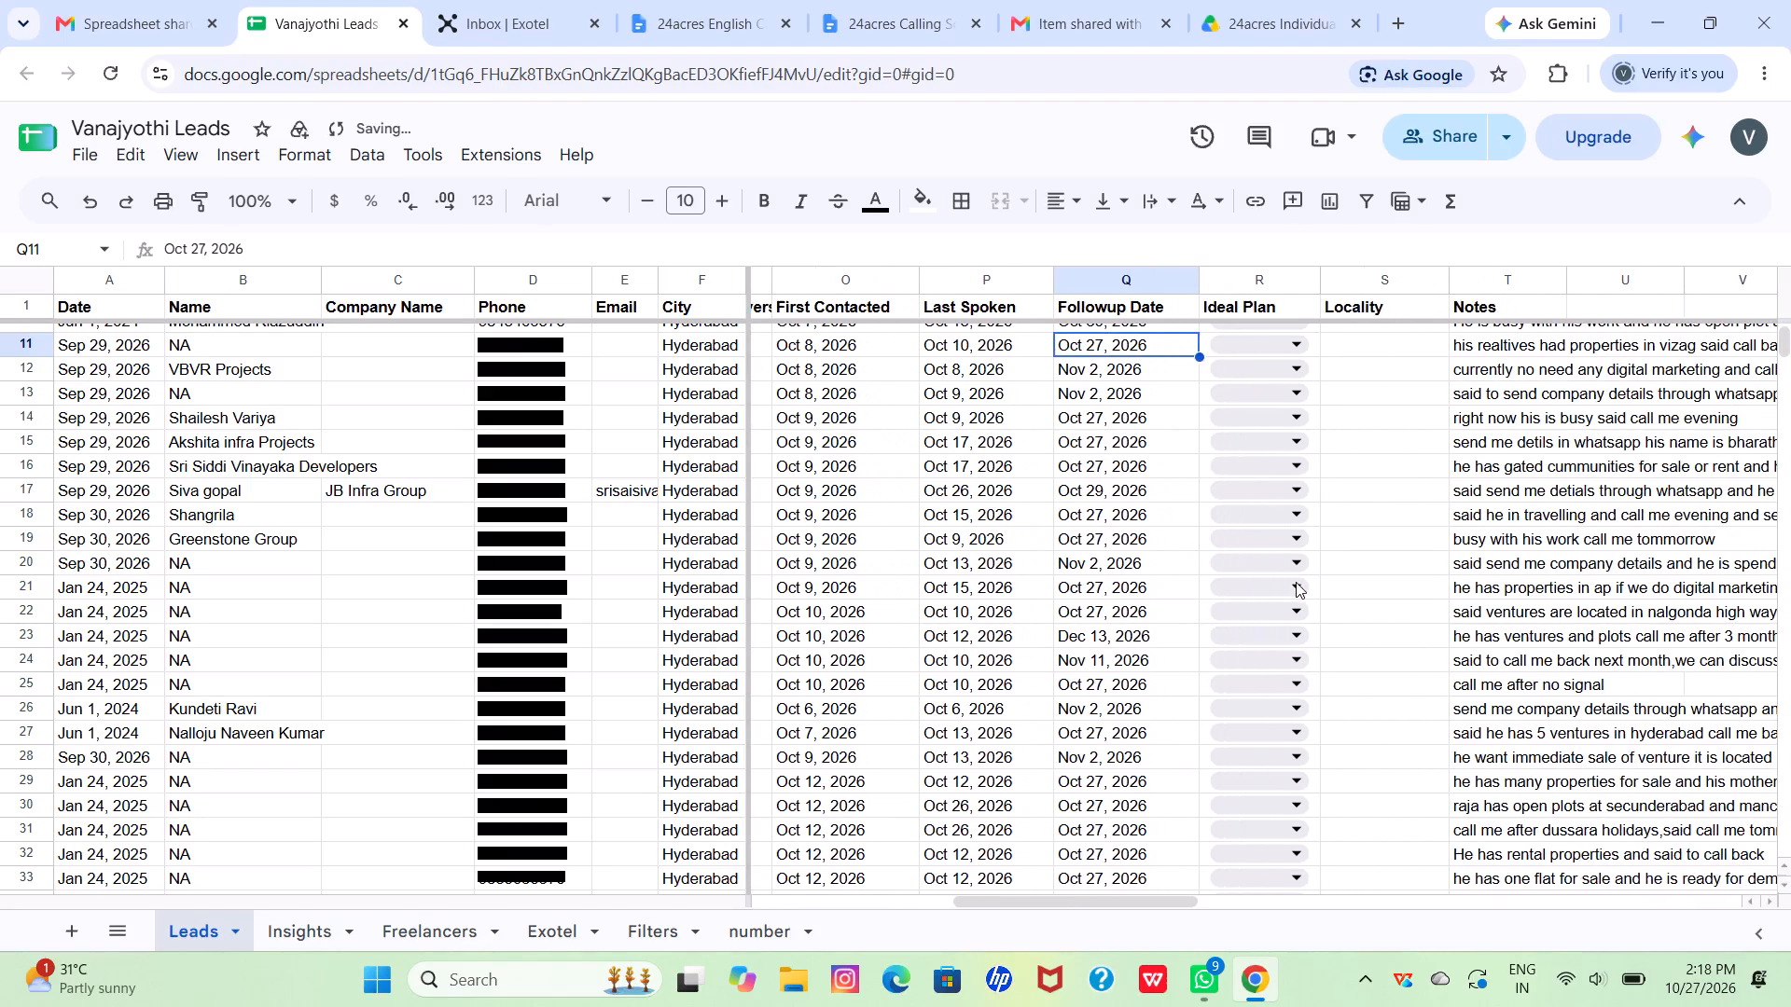
scroll(1296, 582, left, 3)
scroll(1296, 582, right, 2)
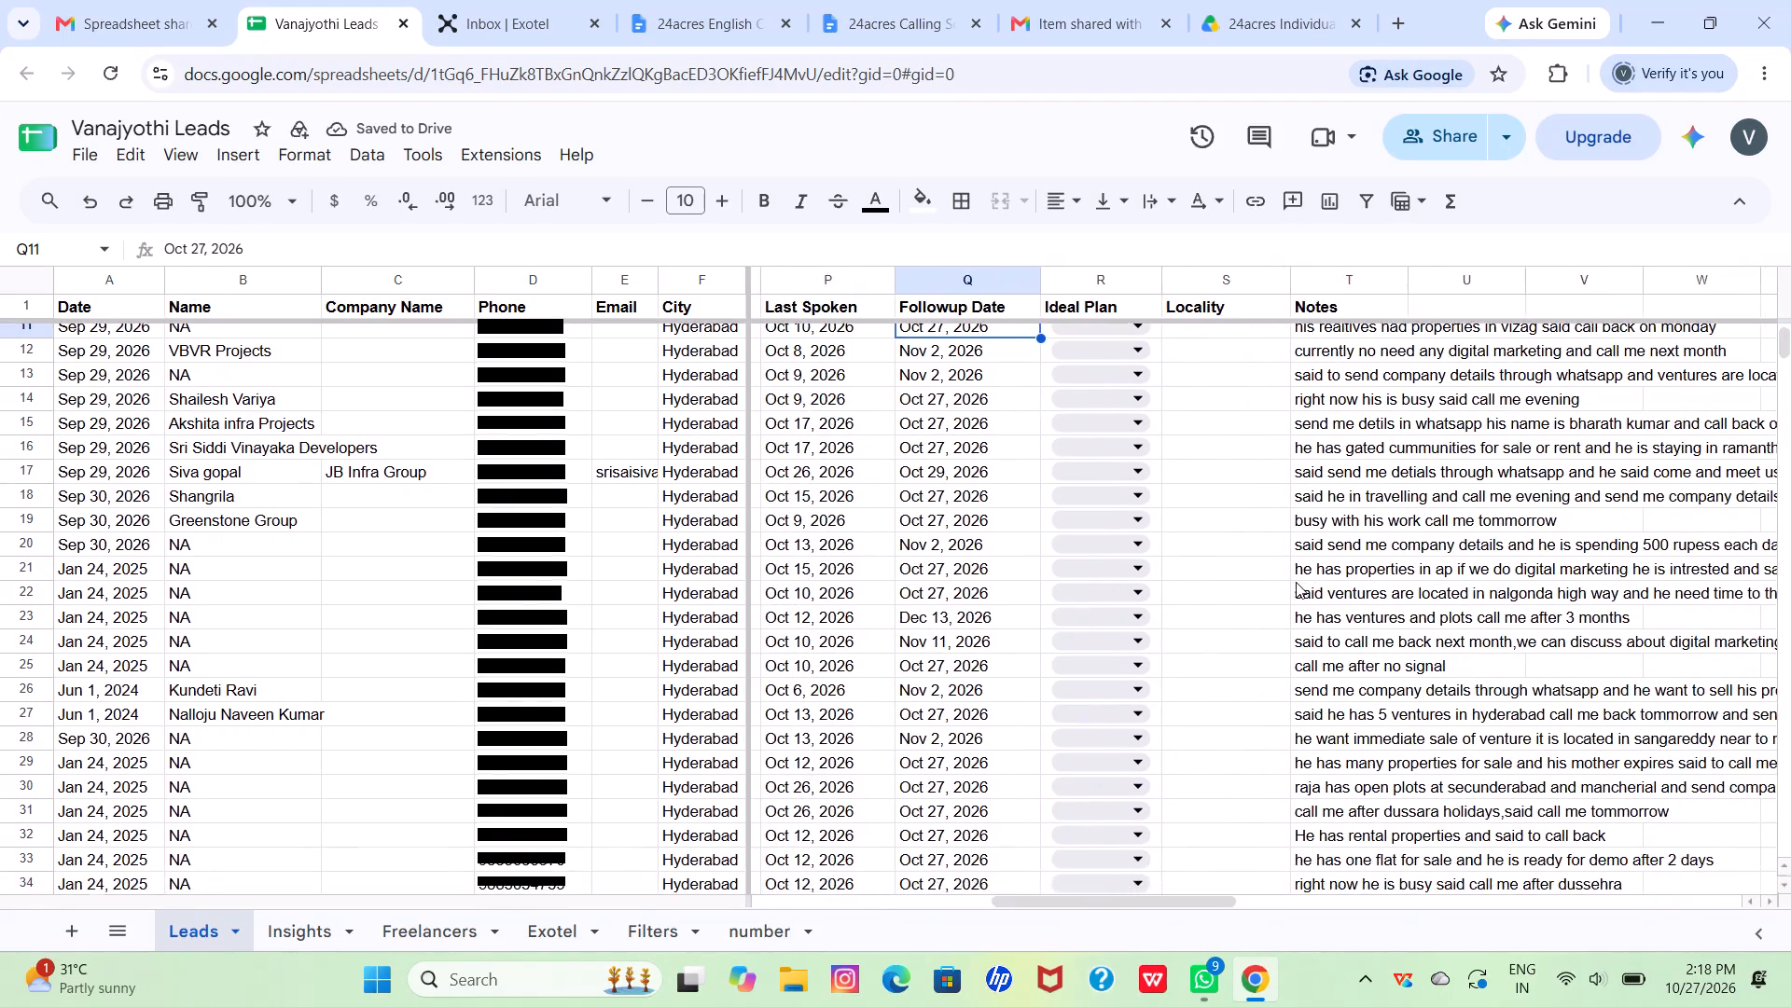
scroll(1296, 582, right, 2)
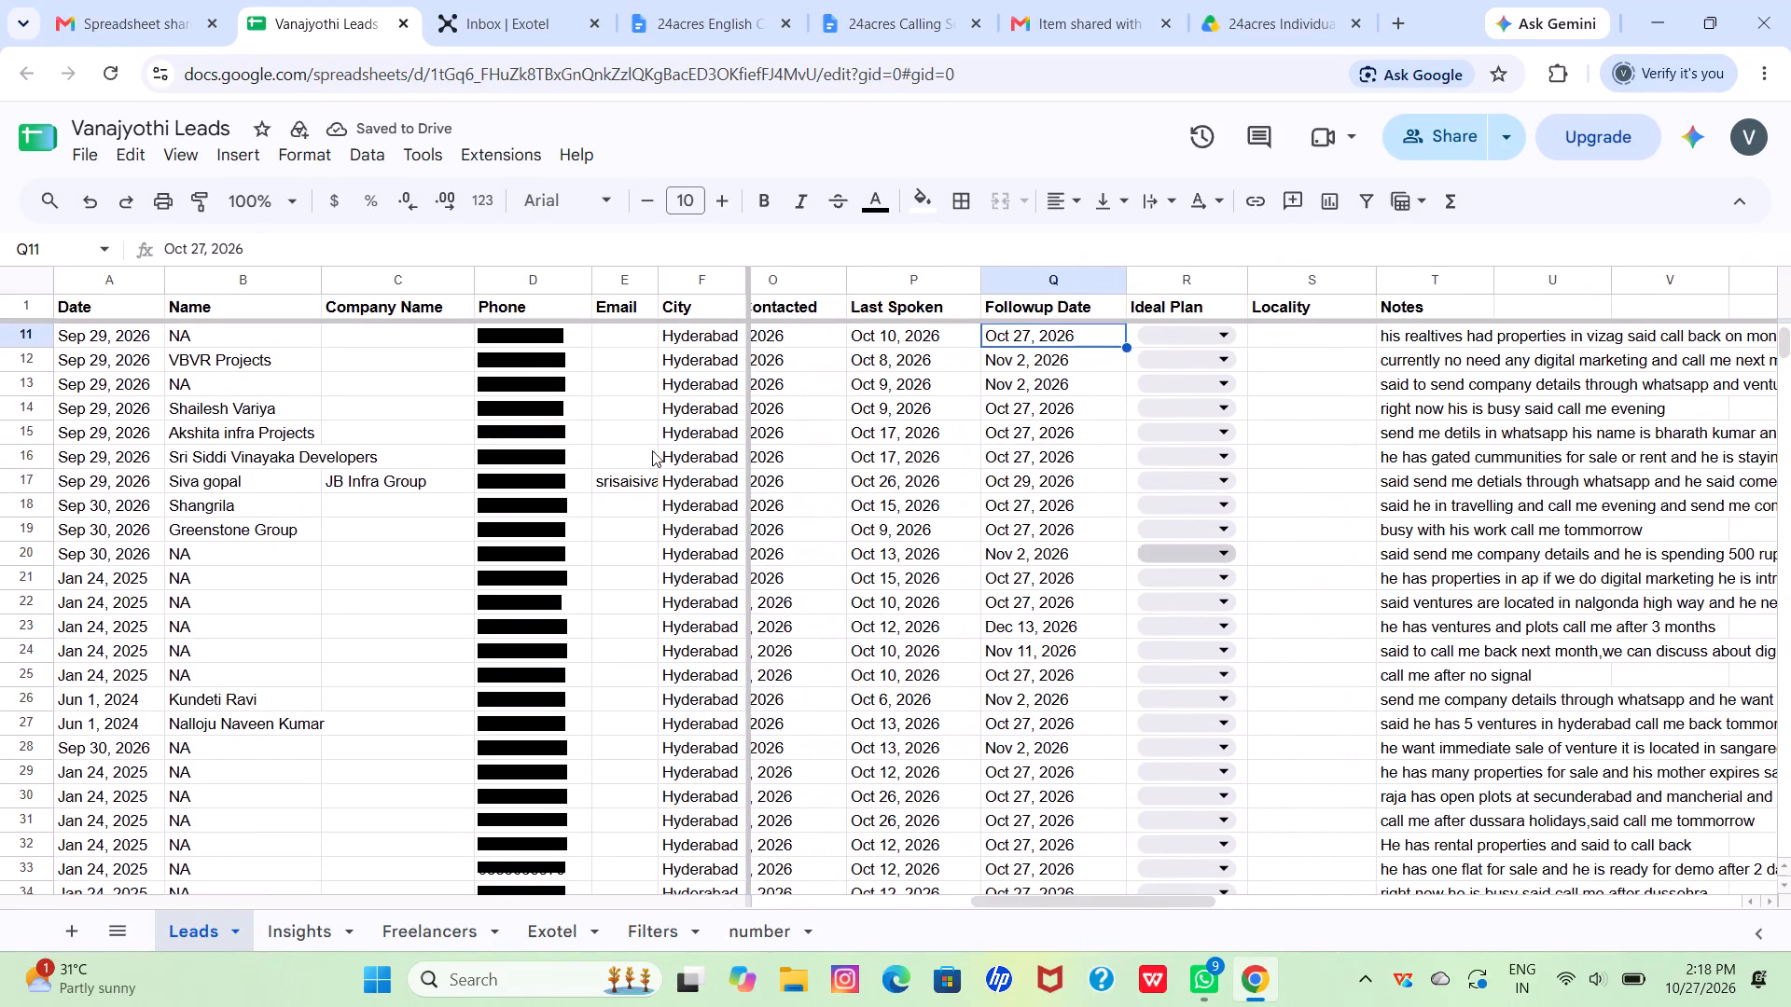
click(550, 320)
click(550, 335)
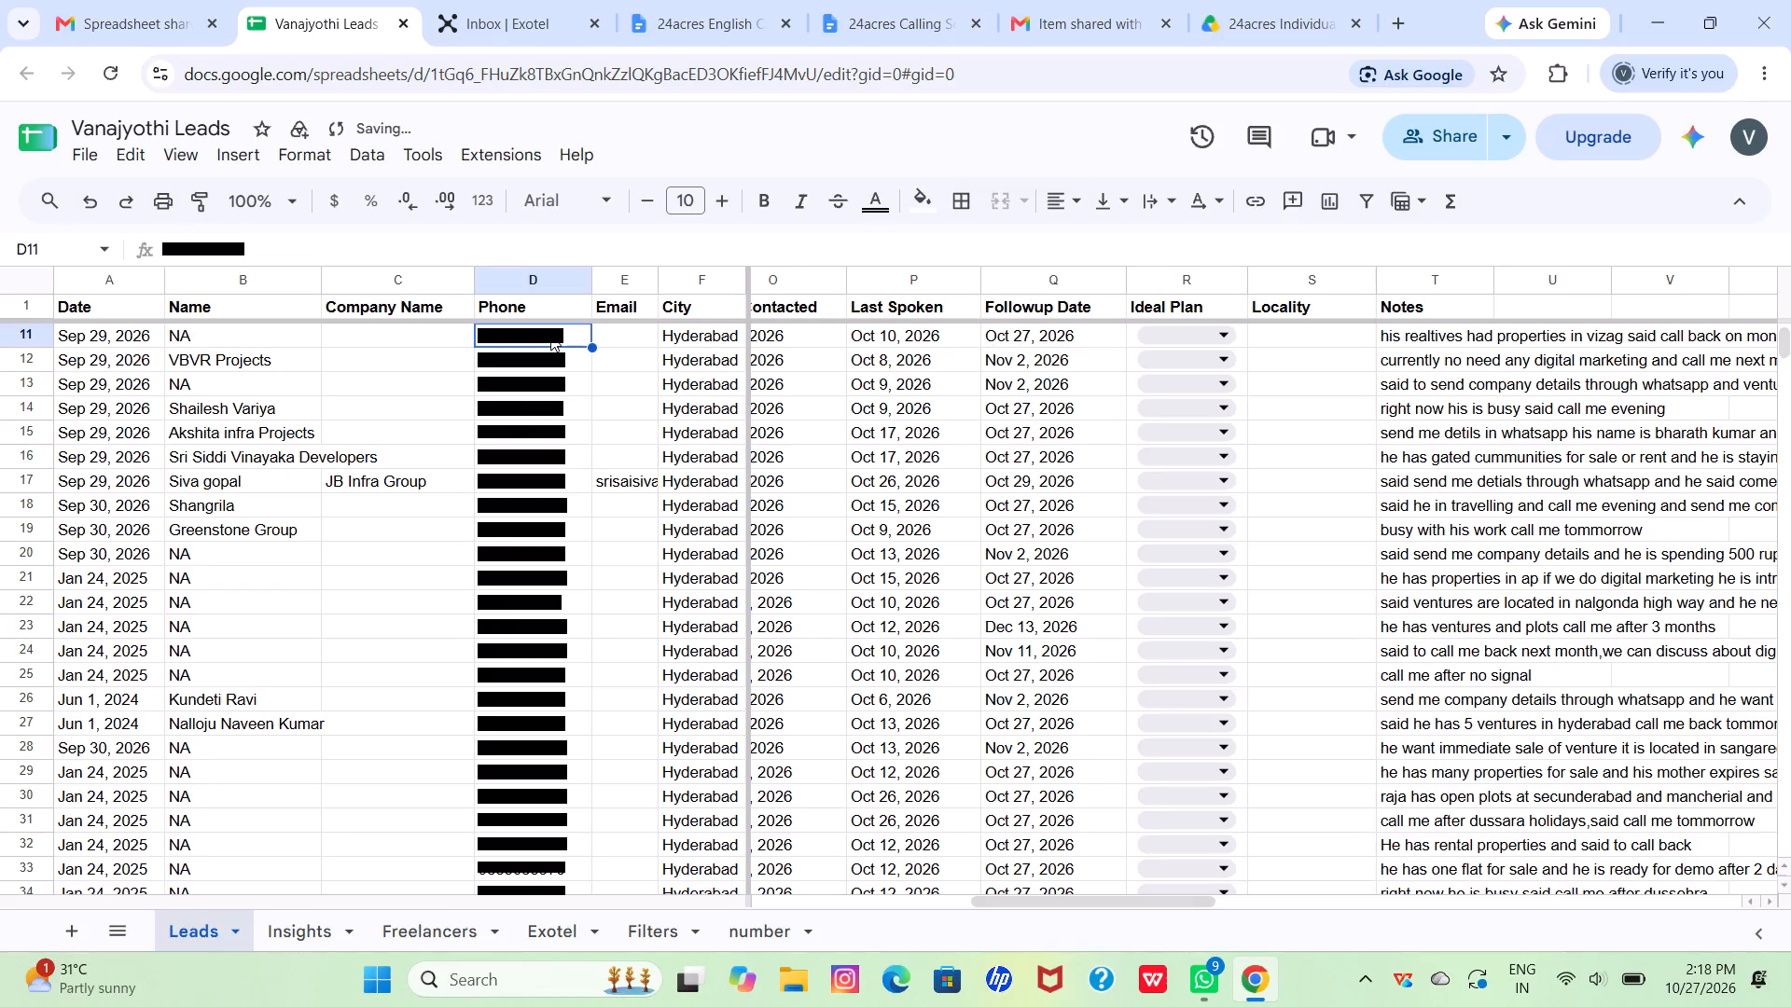
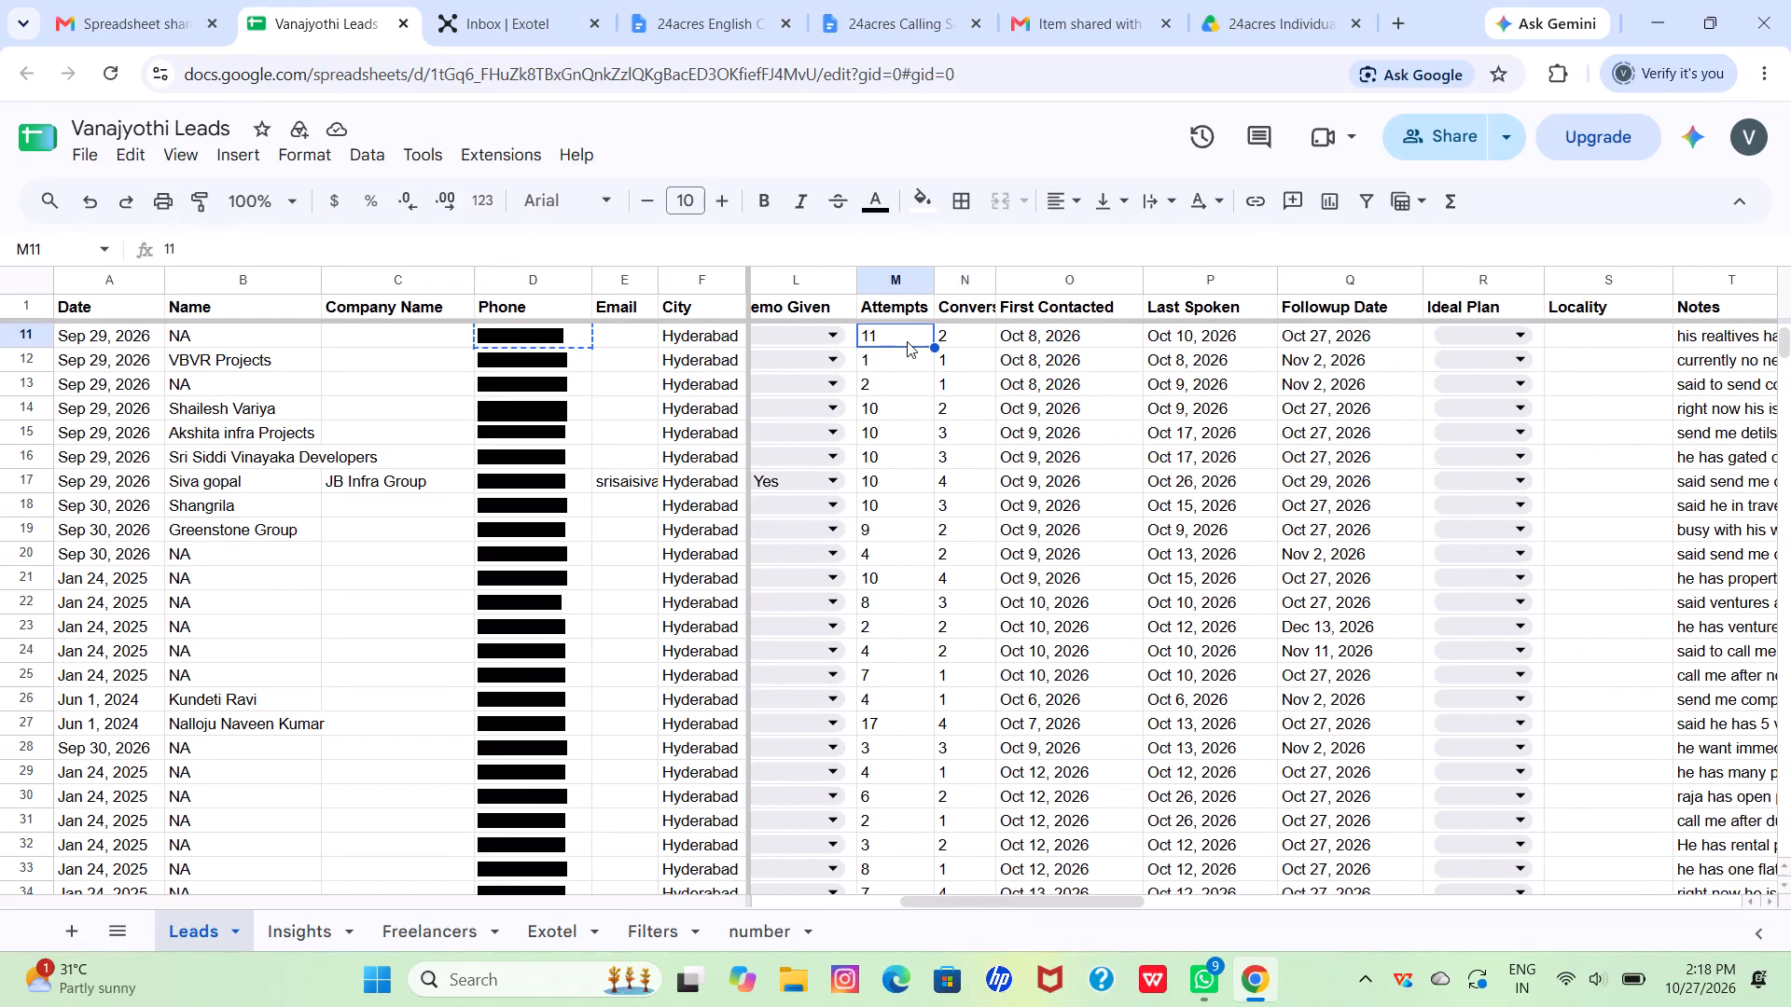
Set the Attempts value for the lead in row 11 of the Leads sheet to 12.
text(12)
click(897, 364)
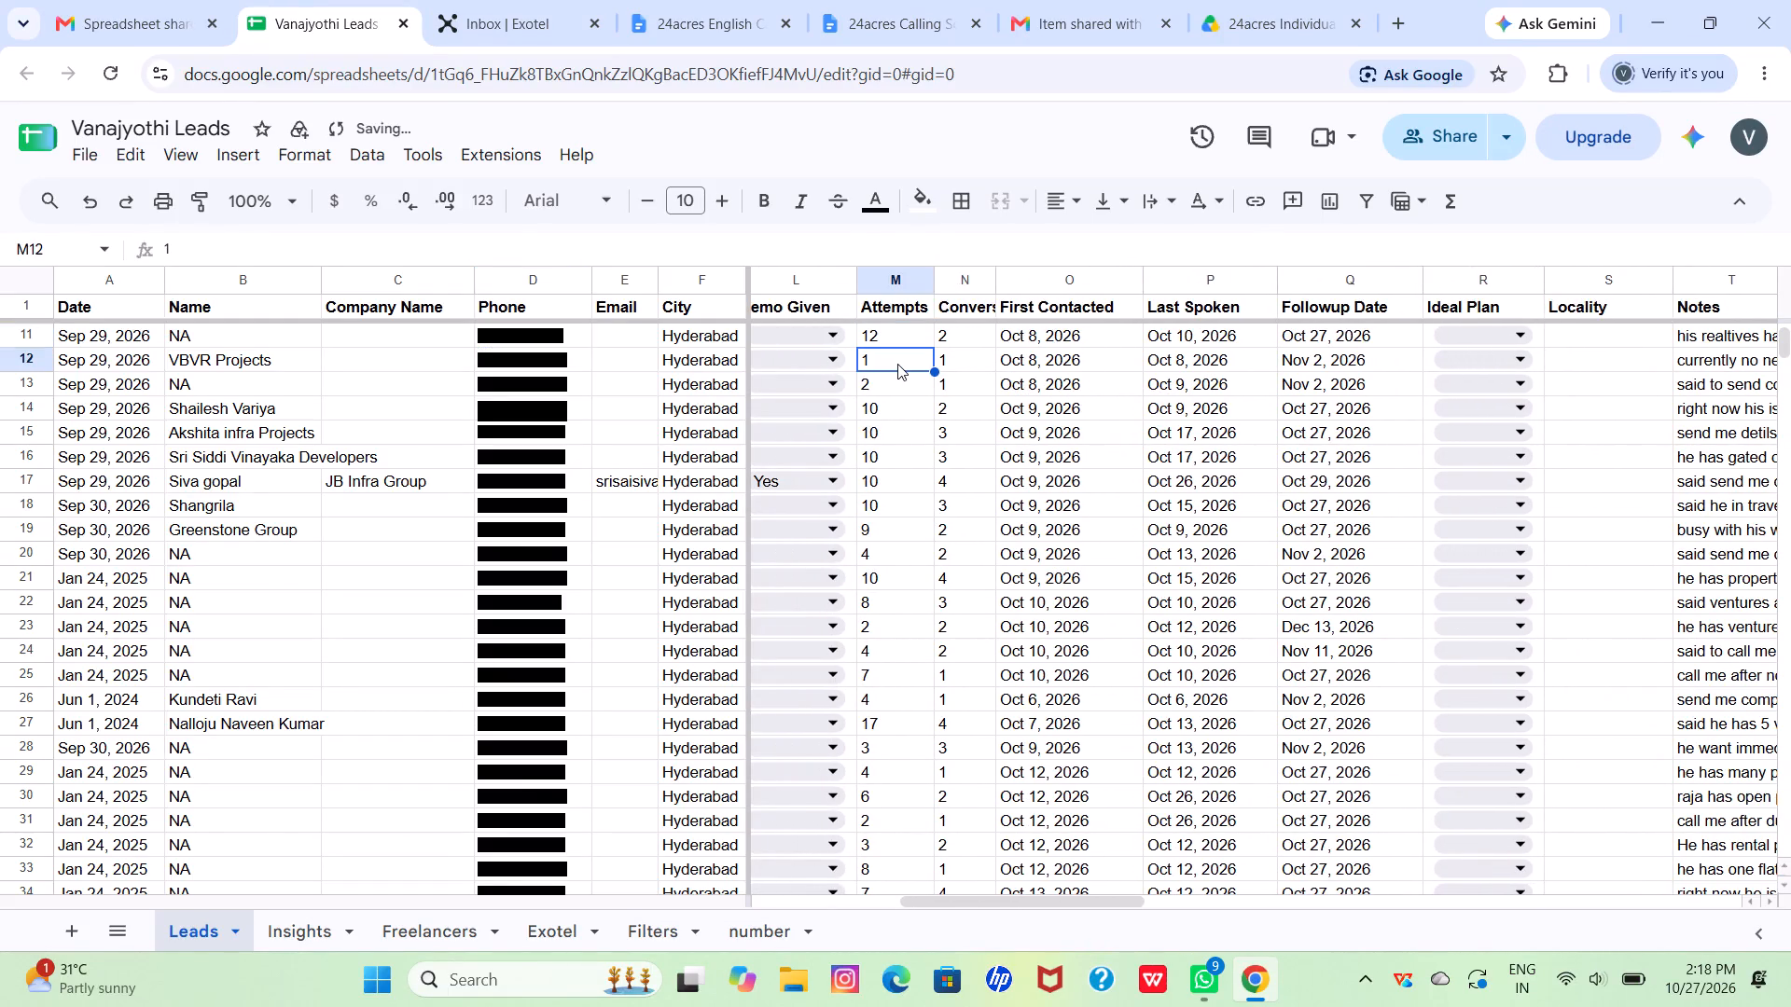
Select the phone number of the lead in row 14, whose follow-up is due Oct 27, 2026.
scroll(897, 364, down, 1)
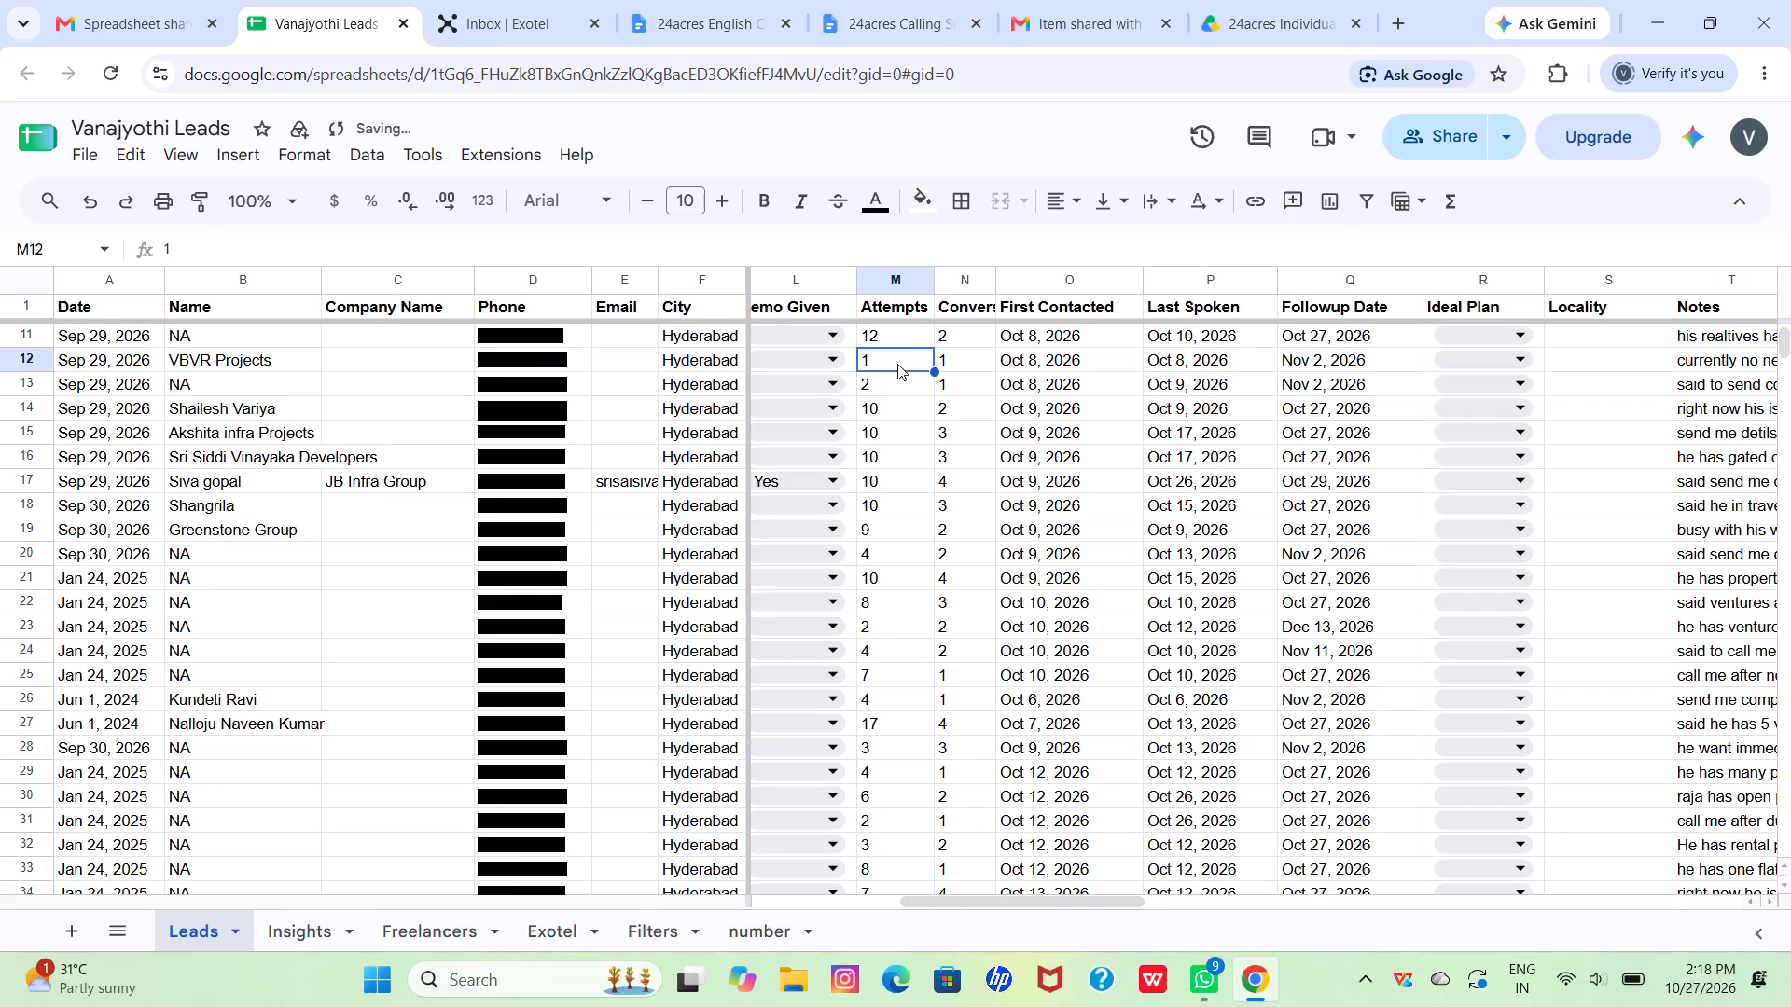
scroll(897, 364, down, 1)
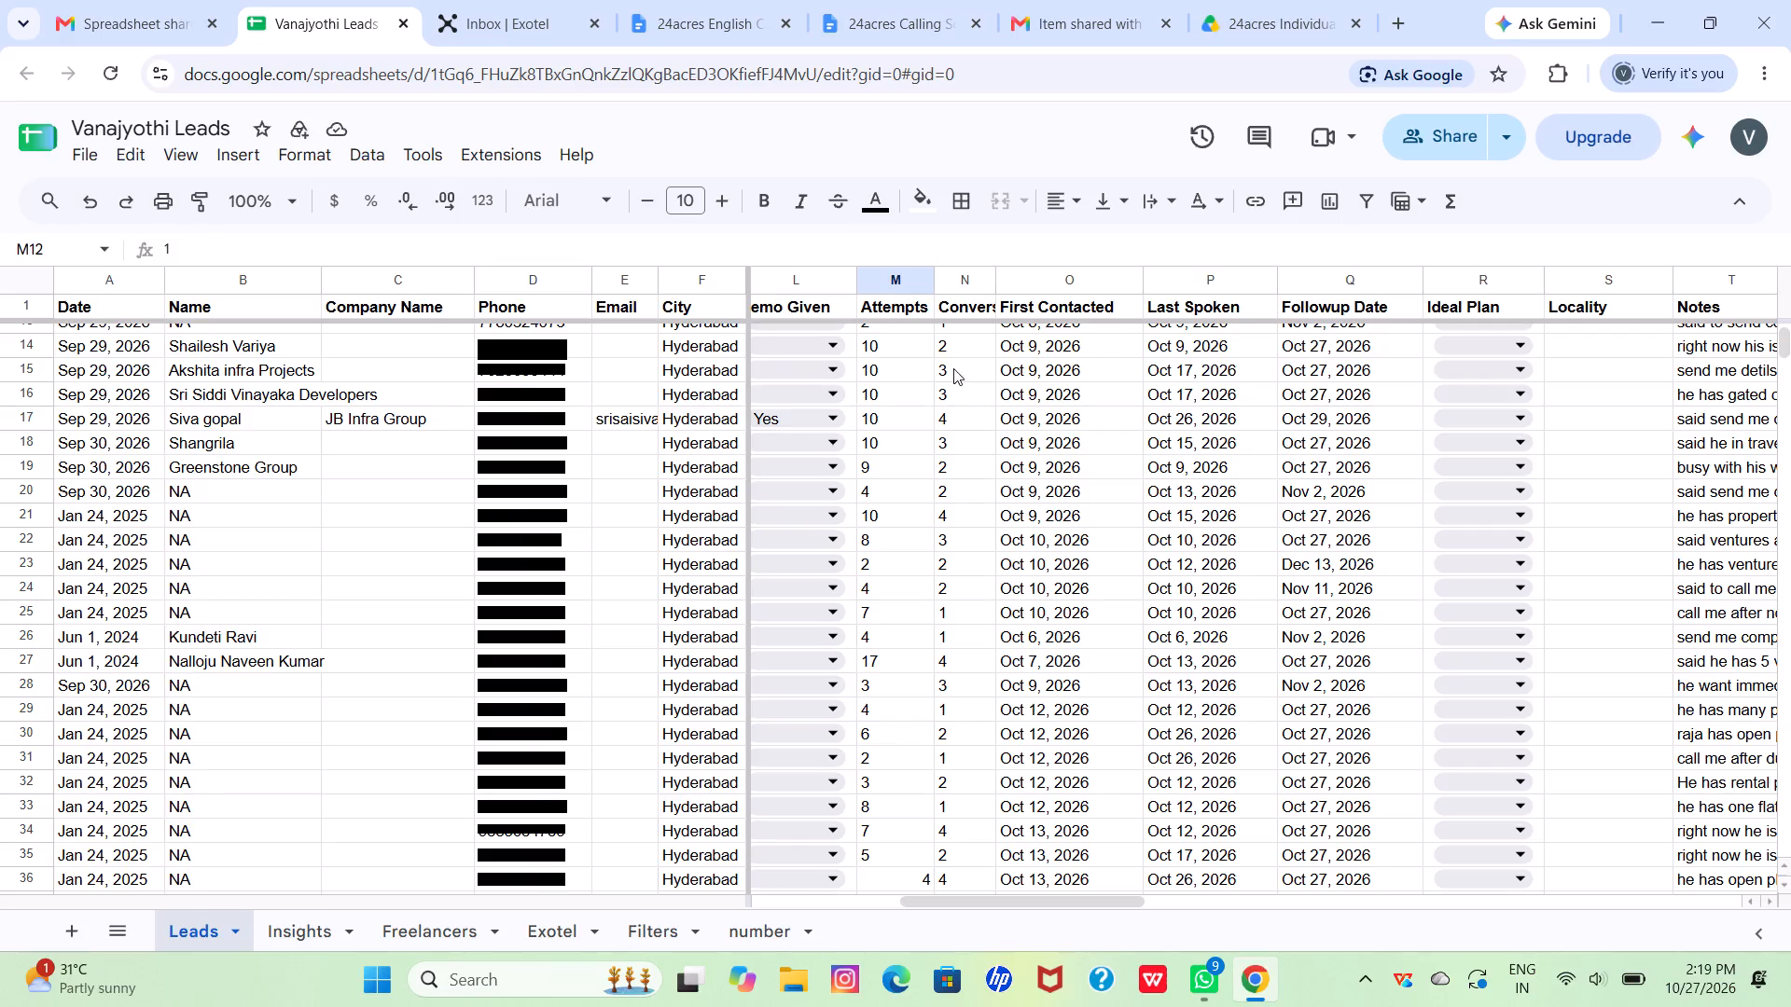
click(534, 346)
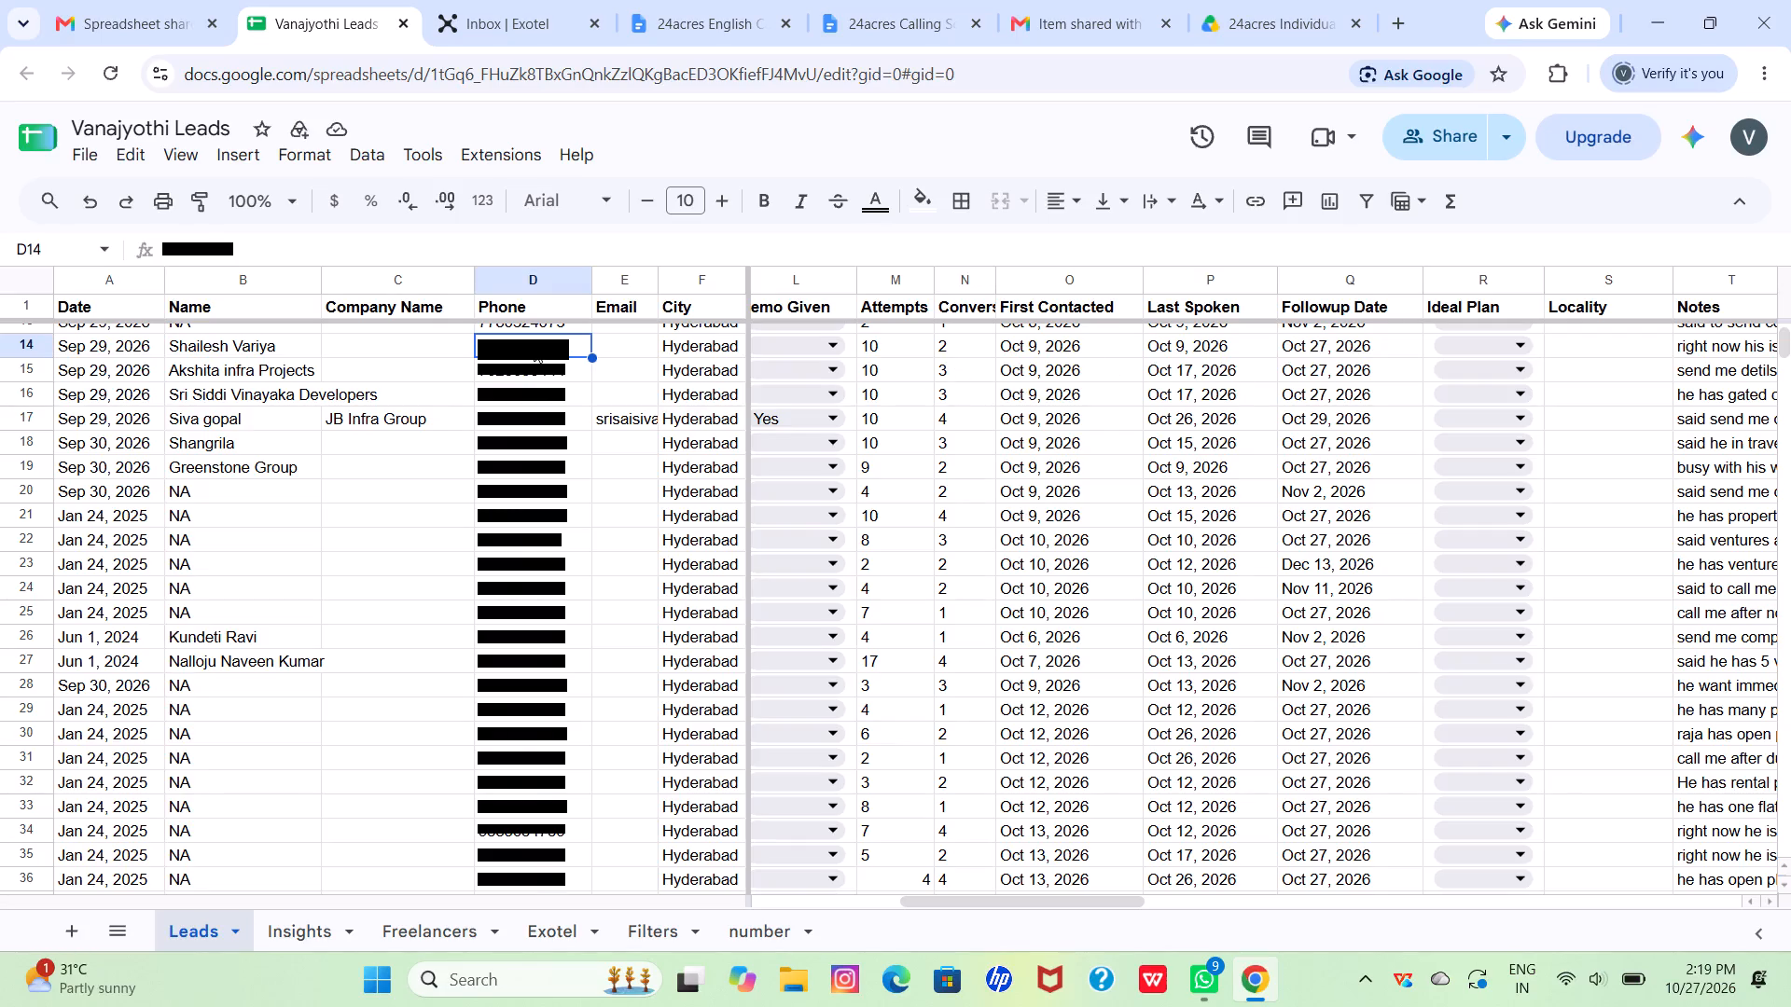
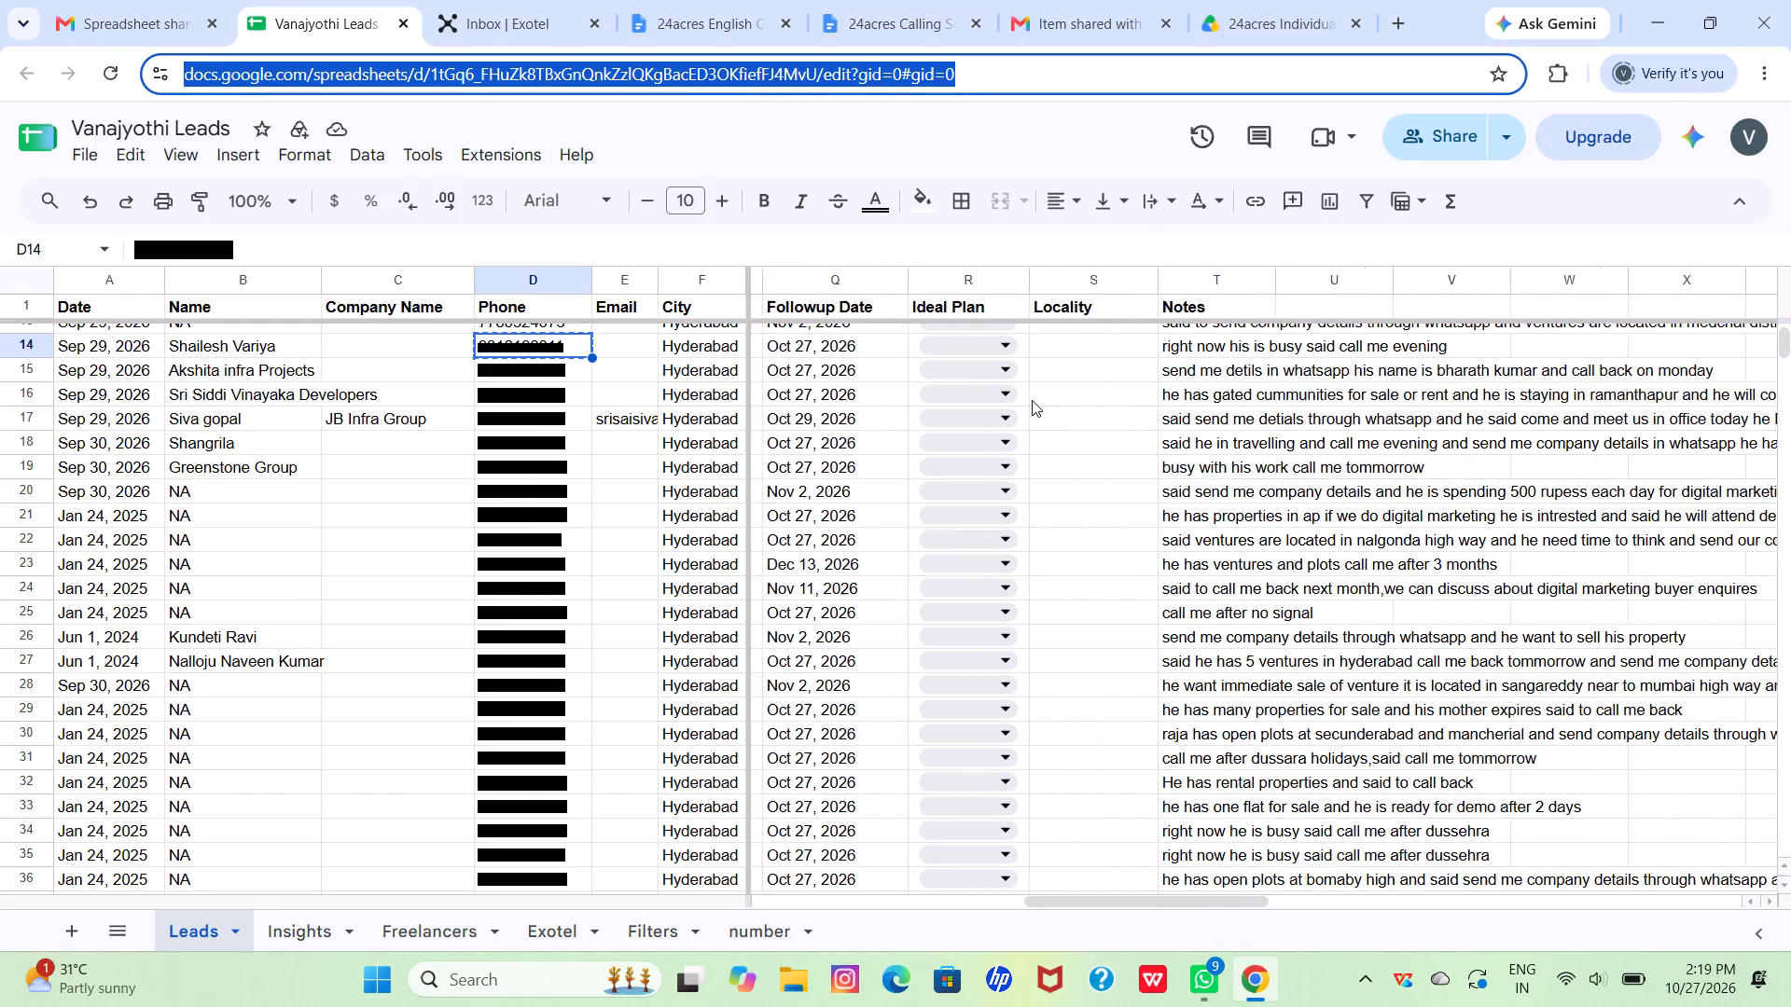
Set the Attempts value for the lead in row 14 of the Leads sheet to 11.
scroll(1032, 400, right, 3)
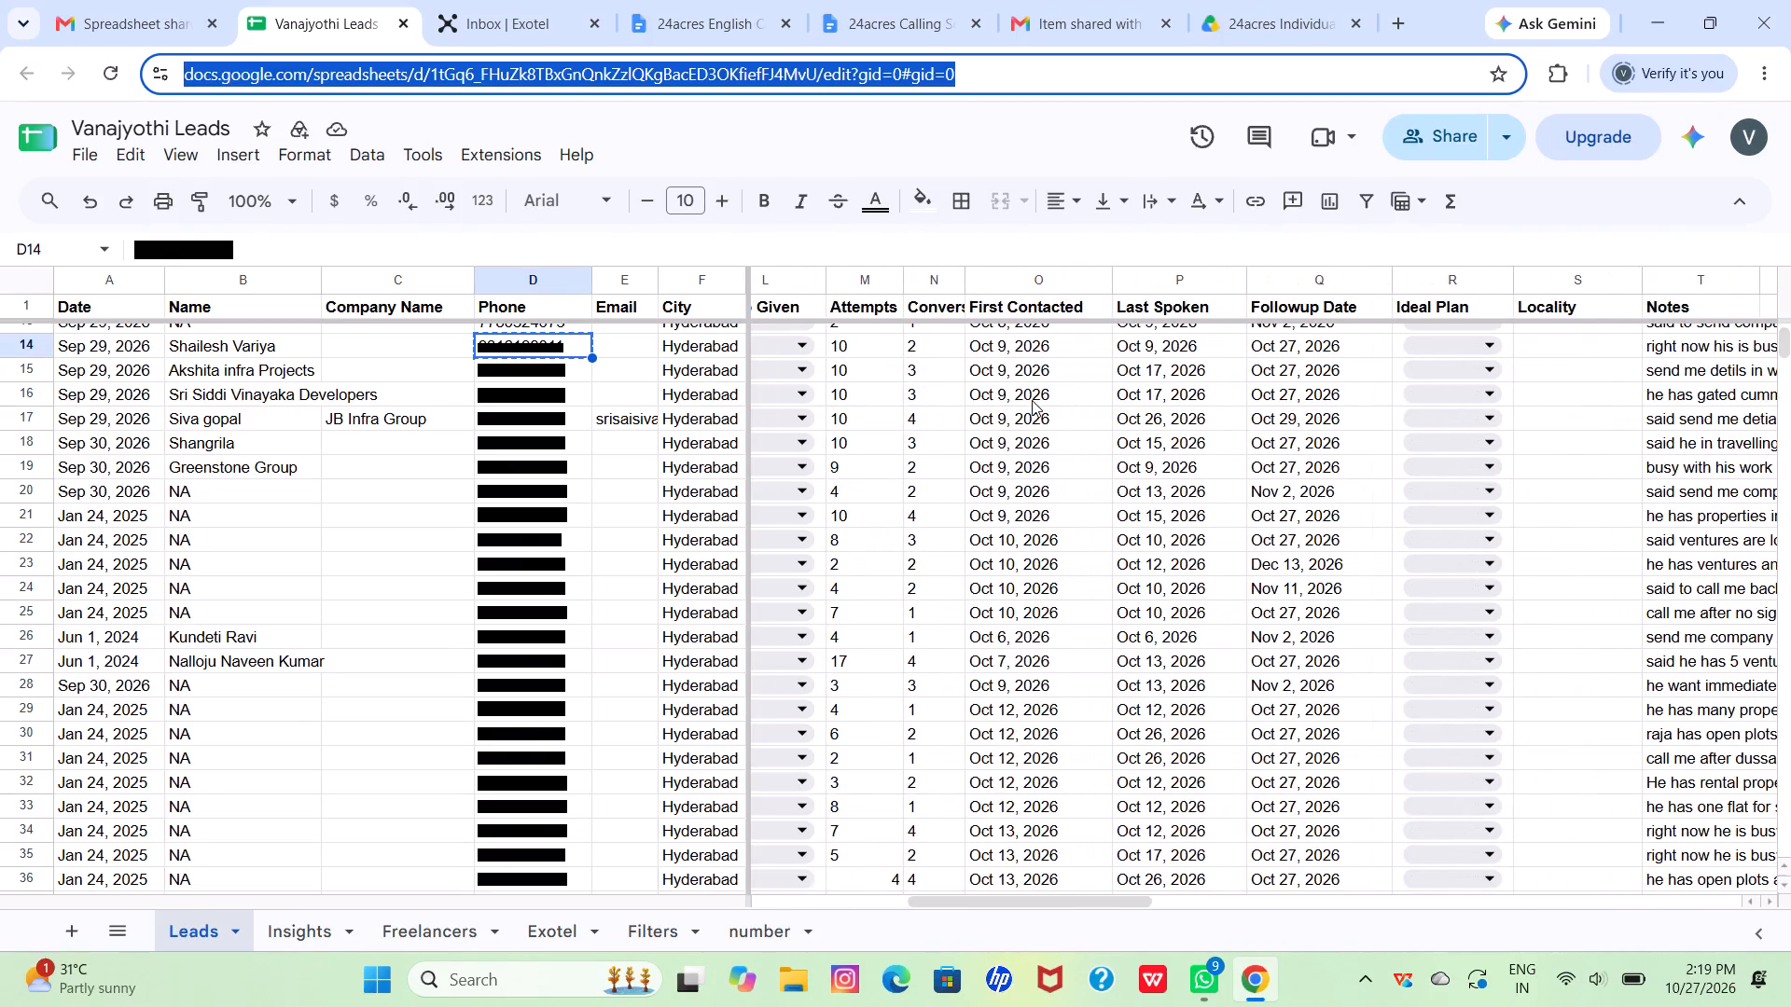
scroll(1032, 400, right, 2)
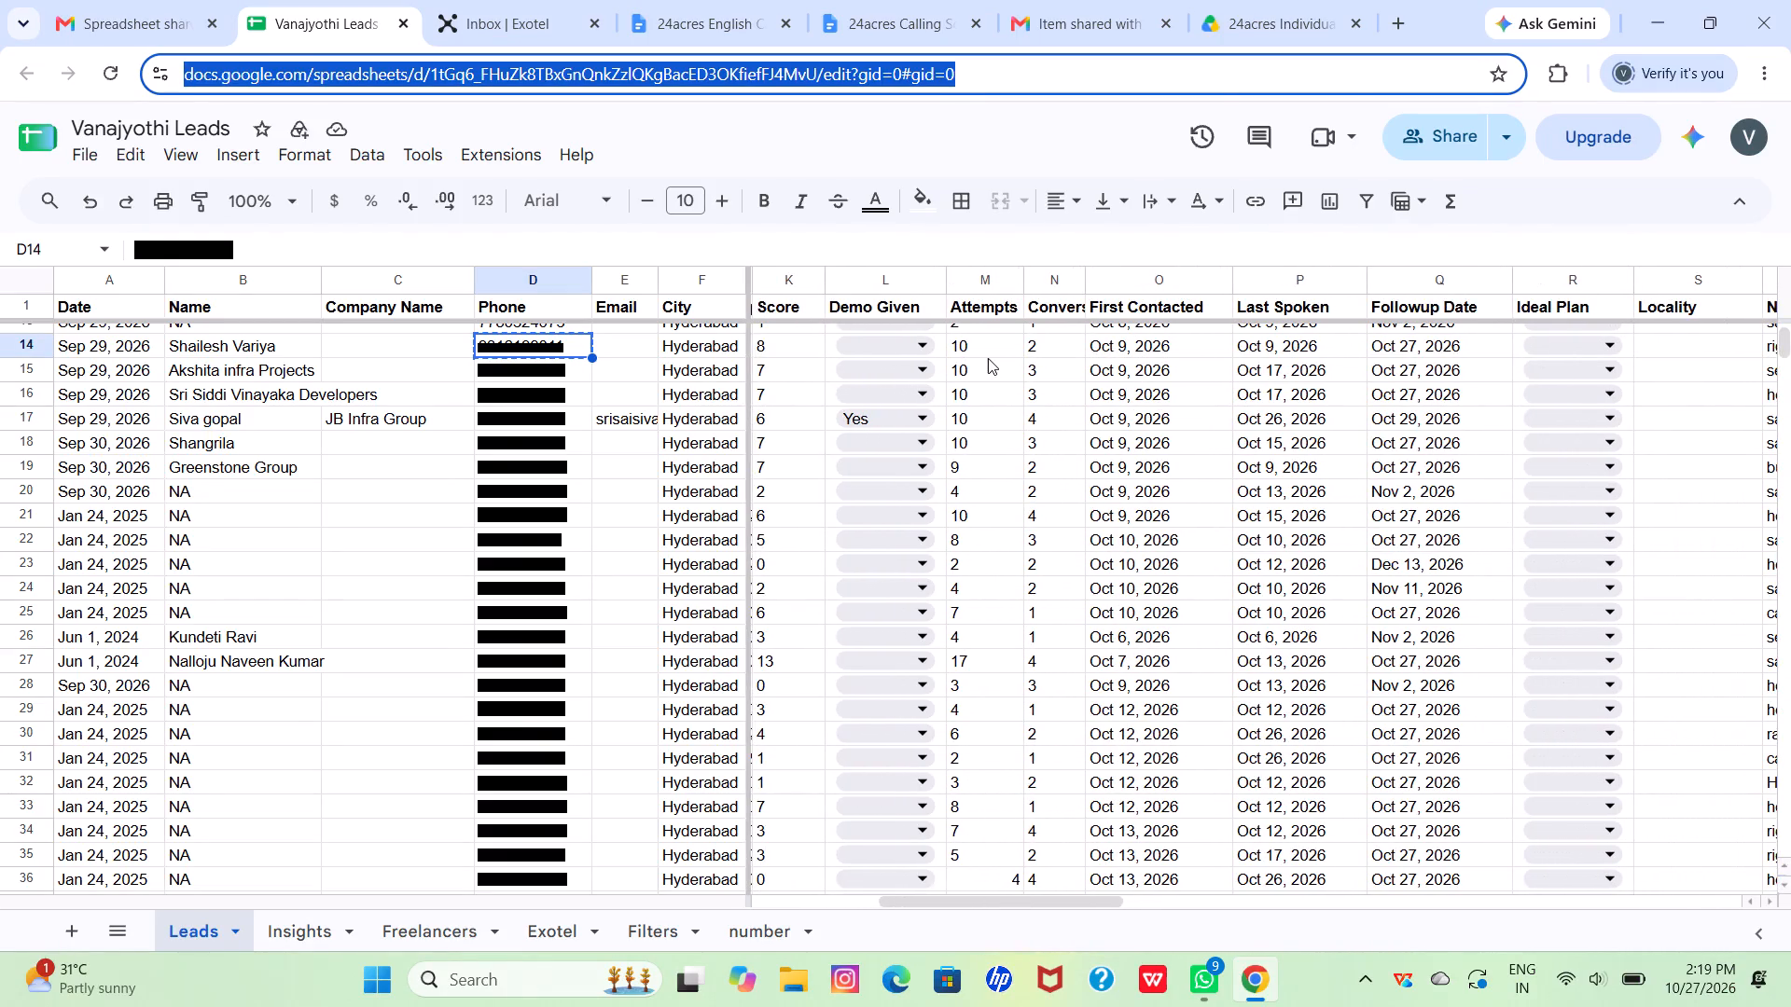
click(983, 350)
text(11)
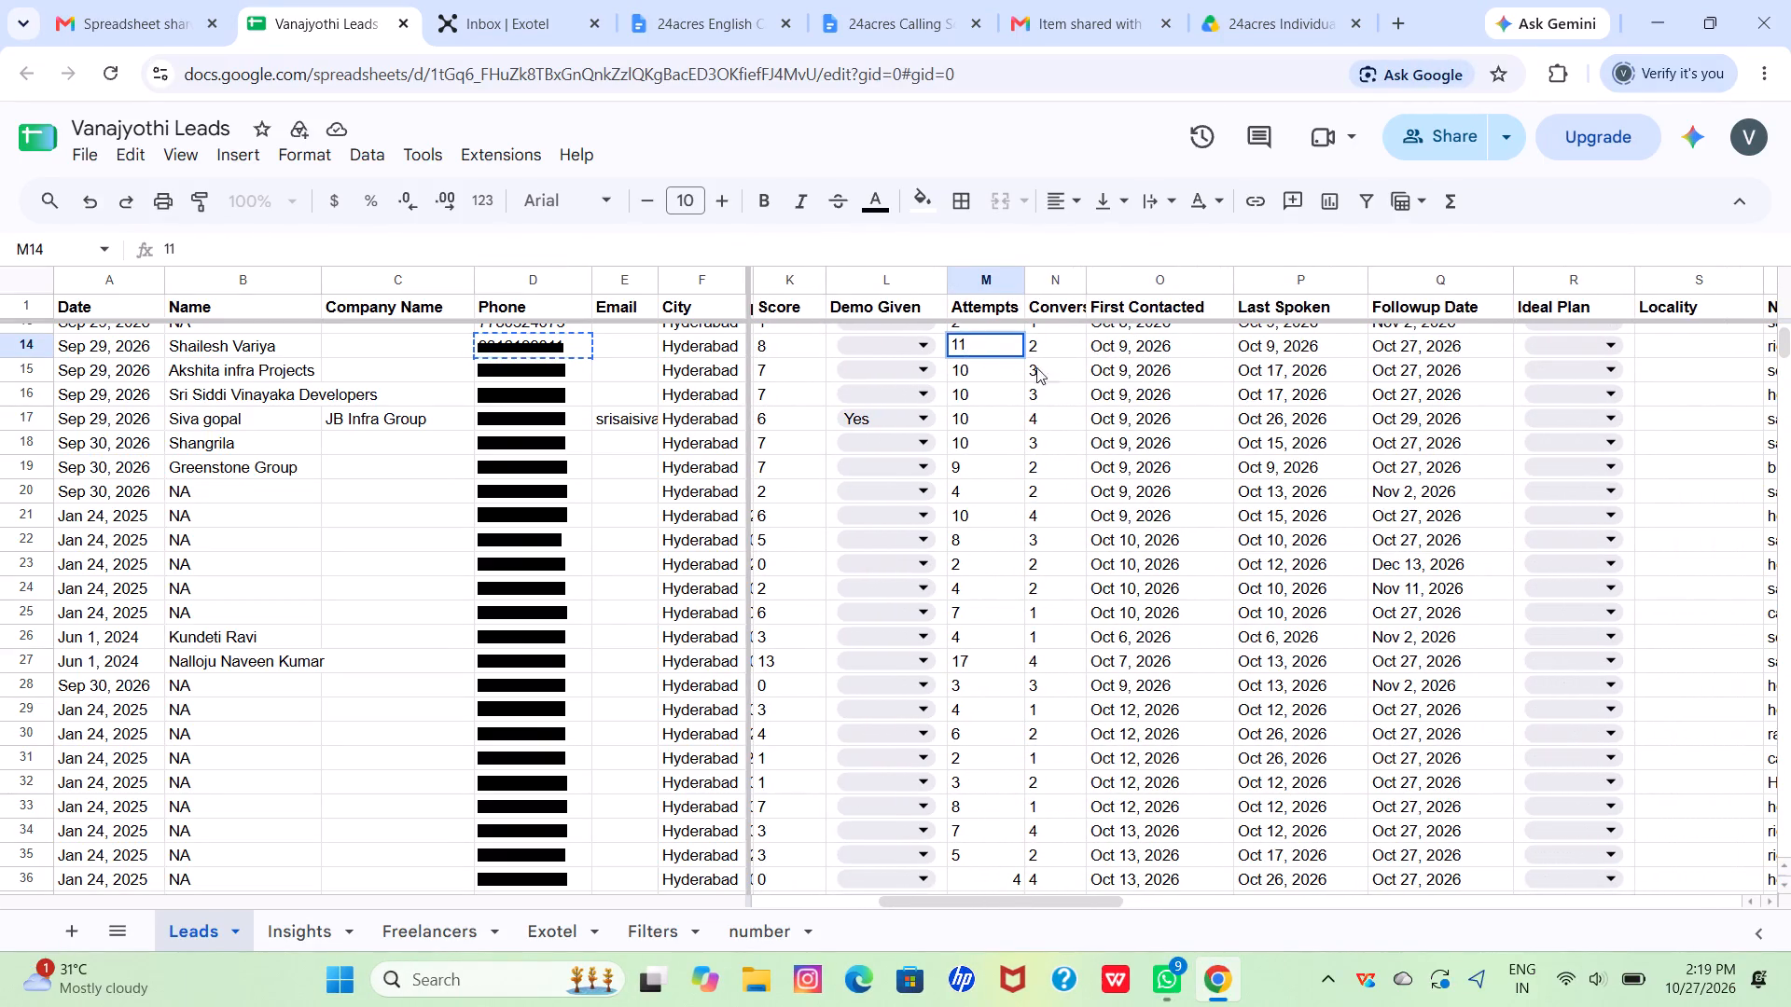
click(1063, 357)
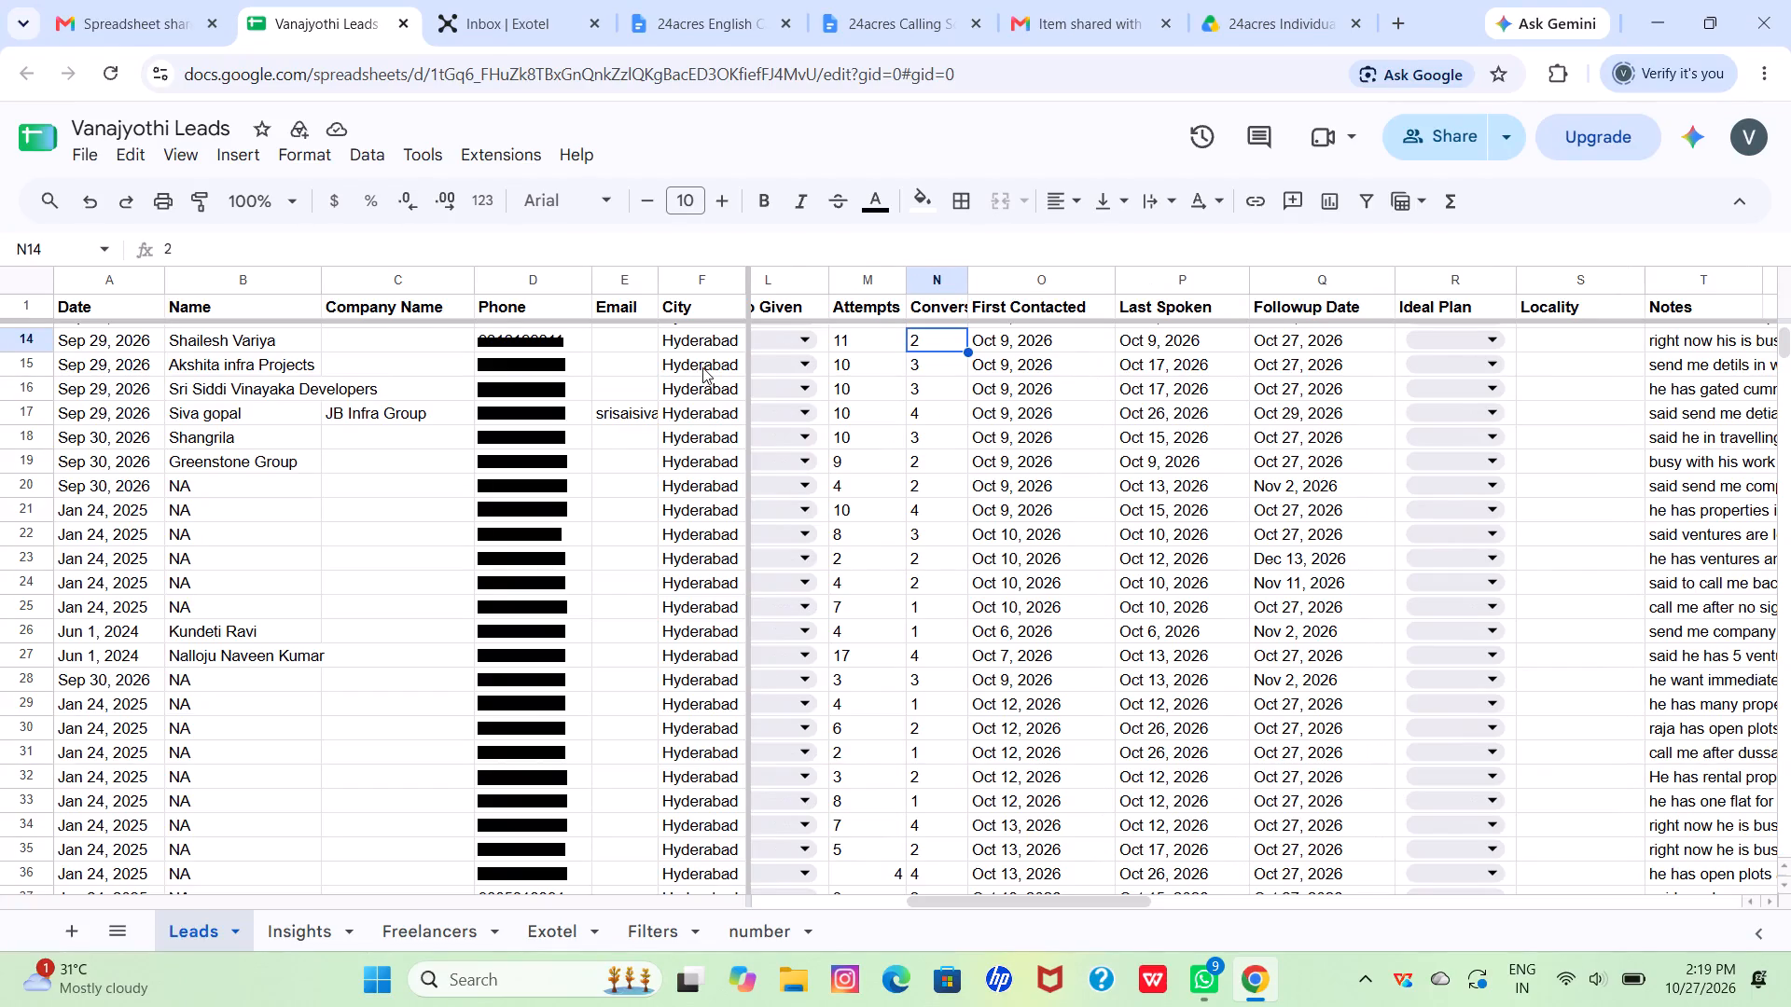
Copy the phone number of the Akshita infra Projects lead in row 15 of the Leads sheet.
scroll(702, 367, down, 1)
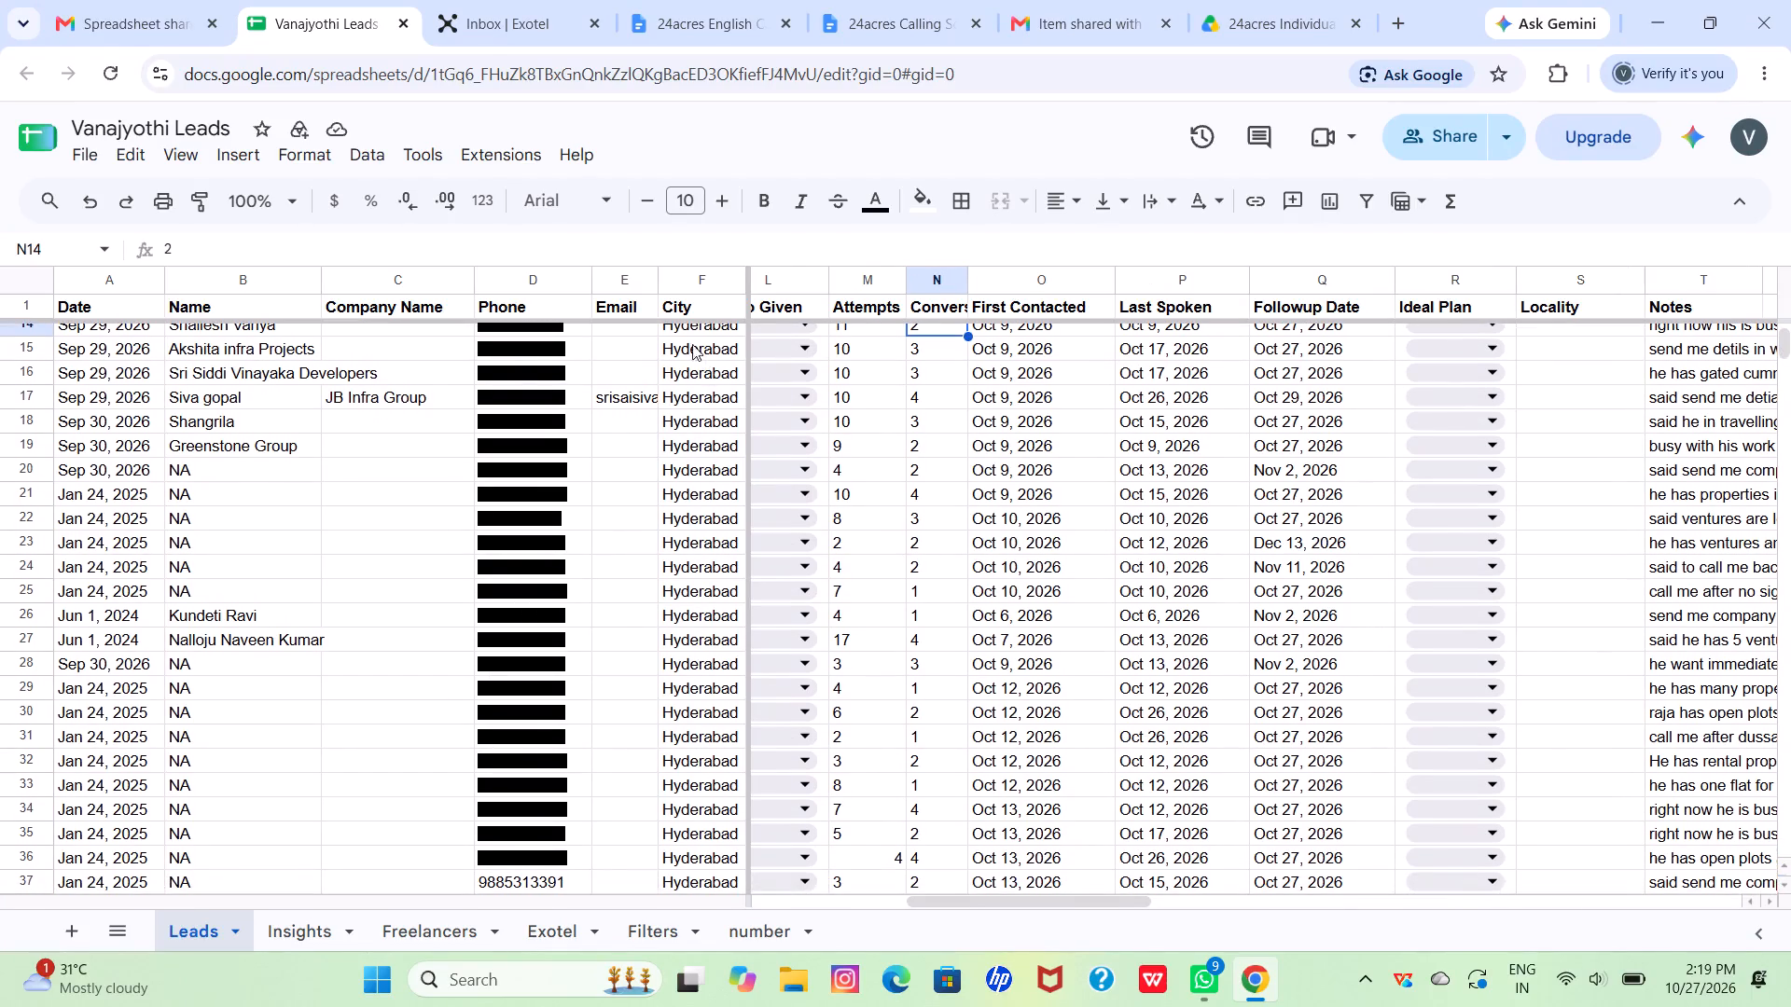
click(575, 349)
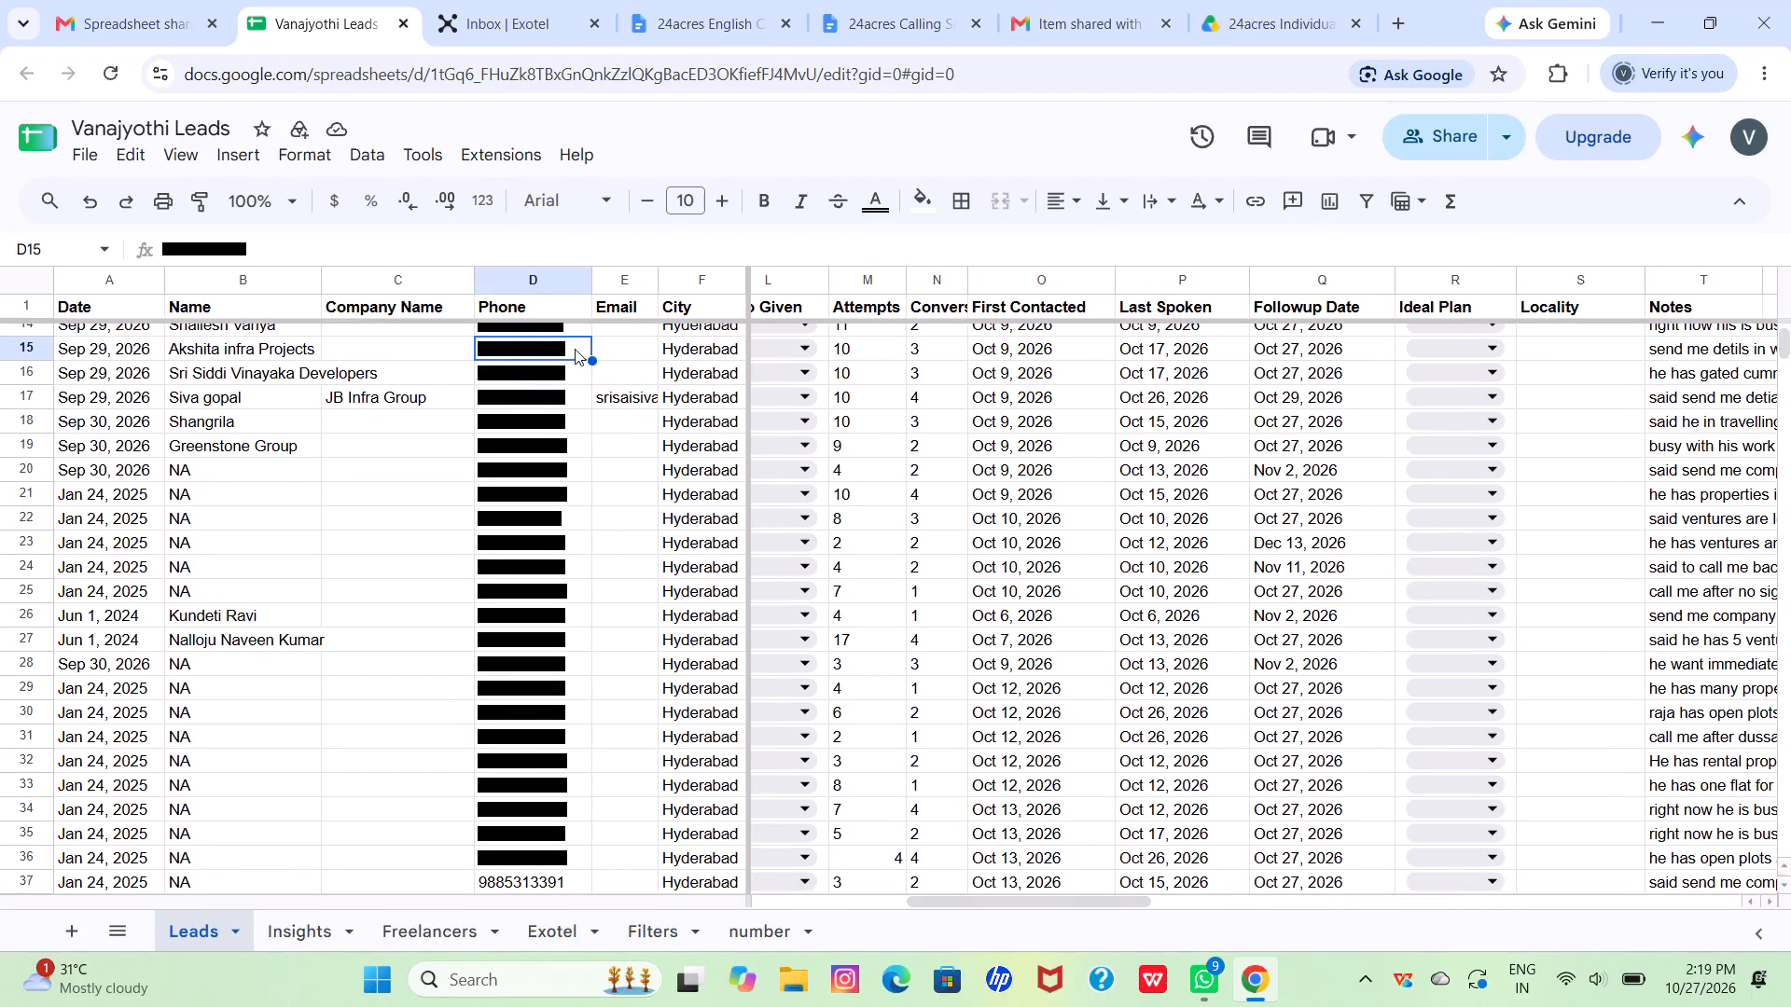
key(ctrl+c)
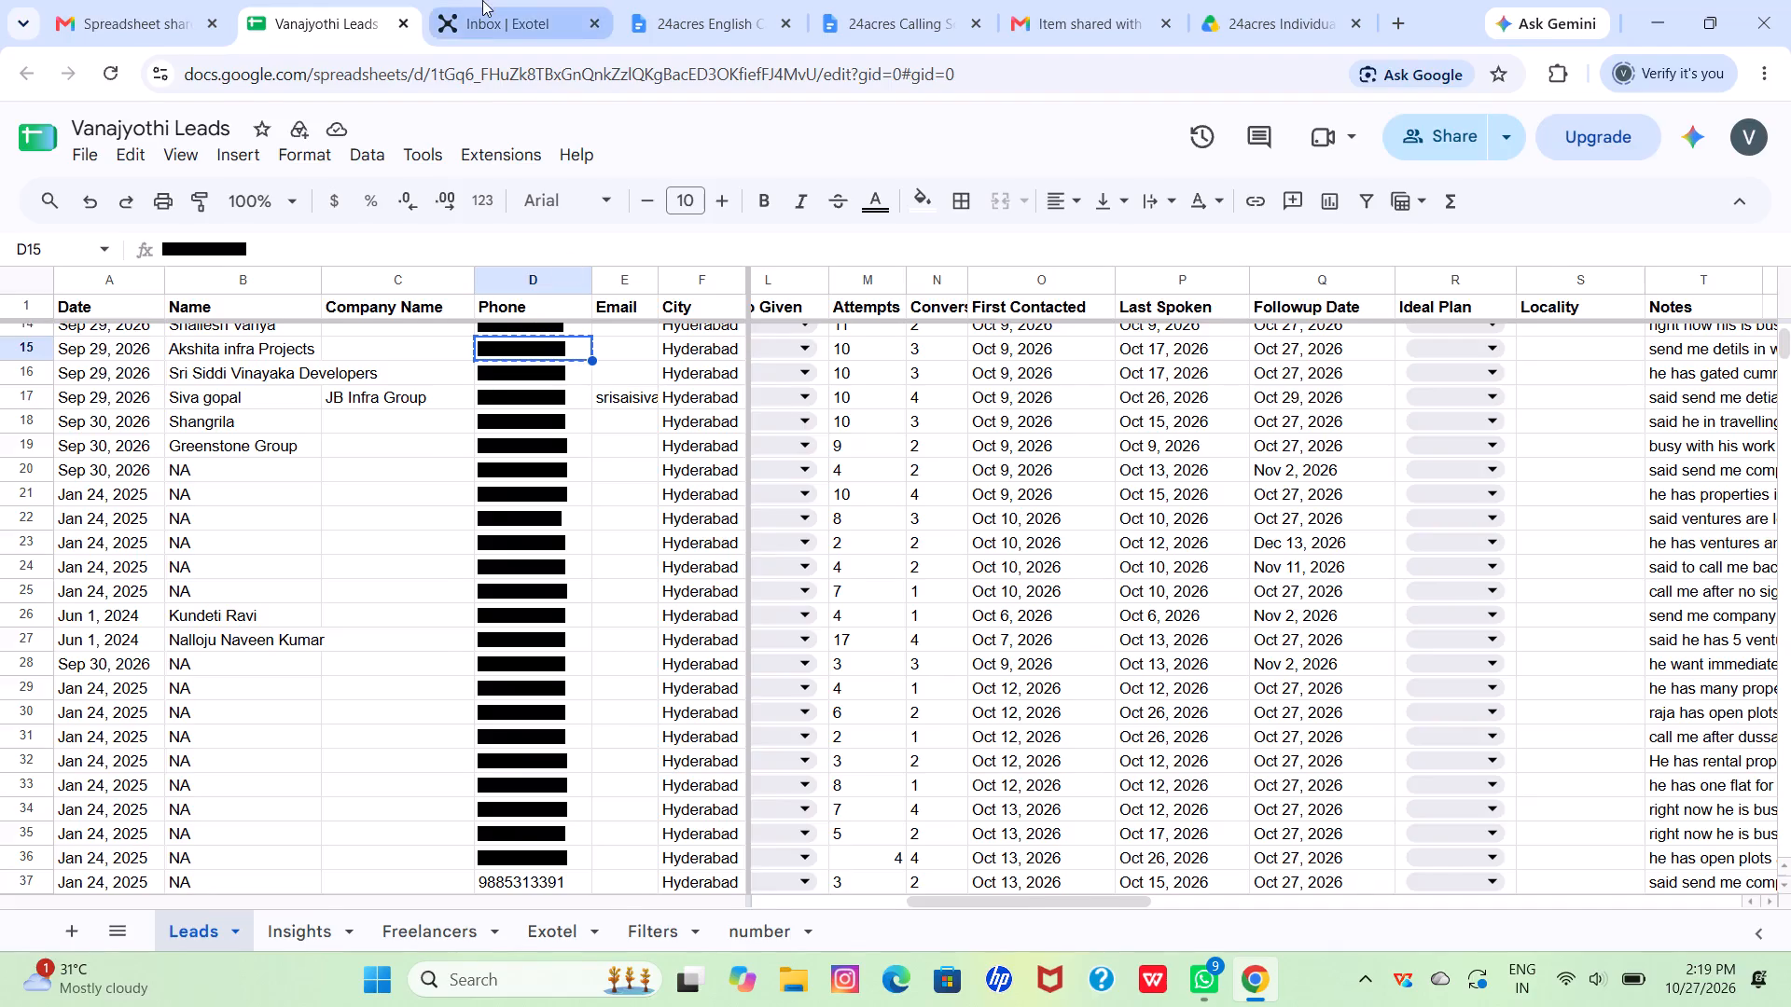
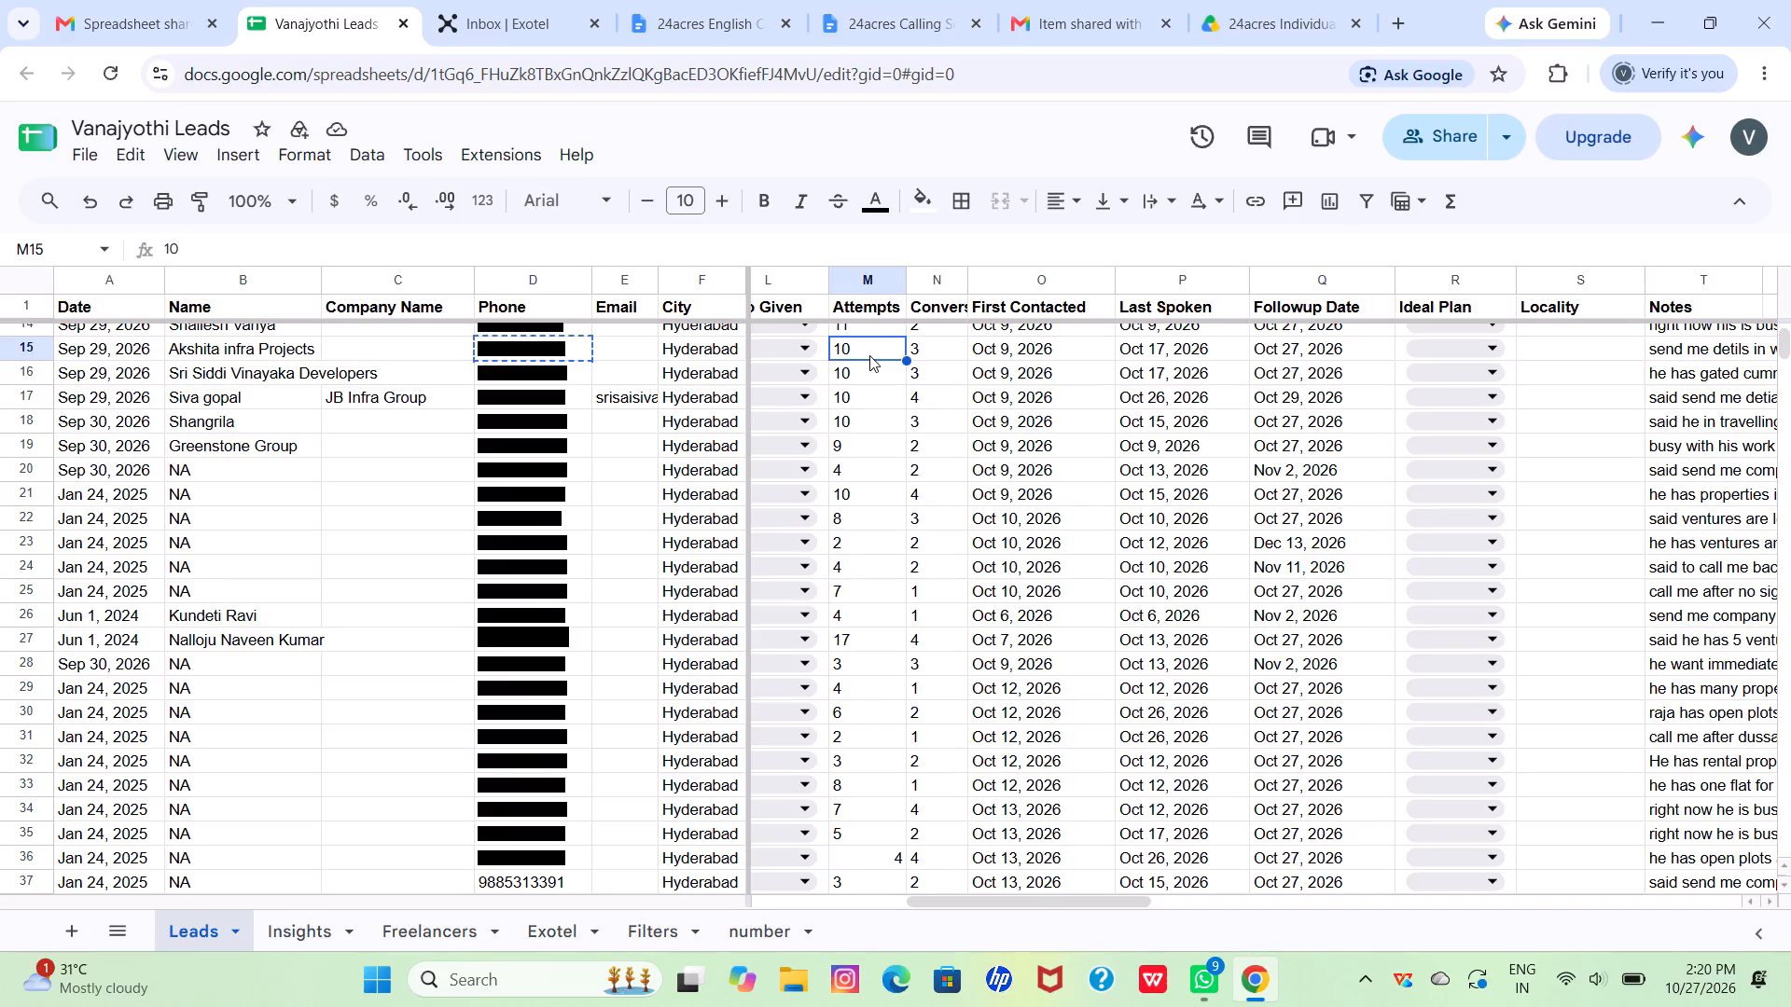
Set the Attempts value for the Akshita infra Projects lead in row 15 to 11.
text(11)
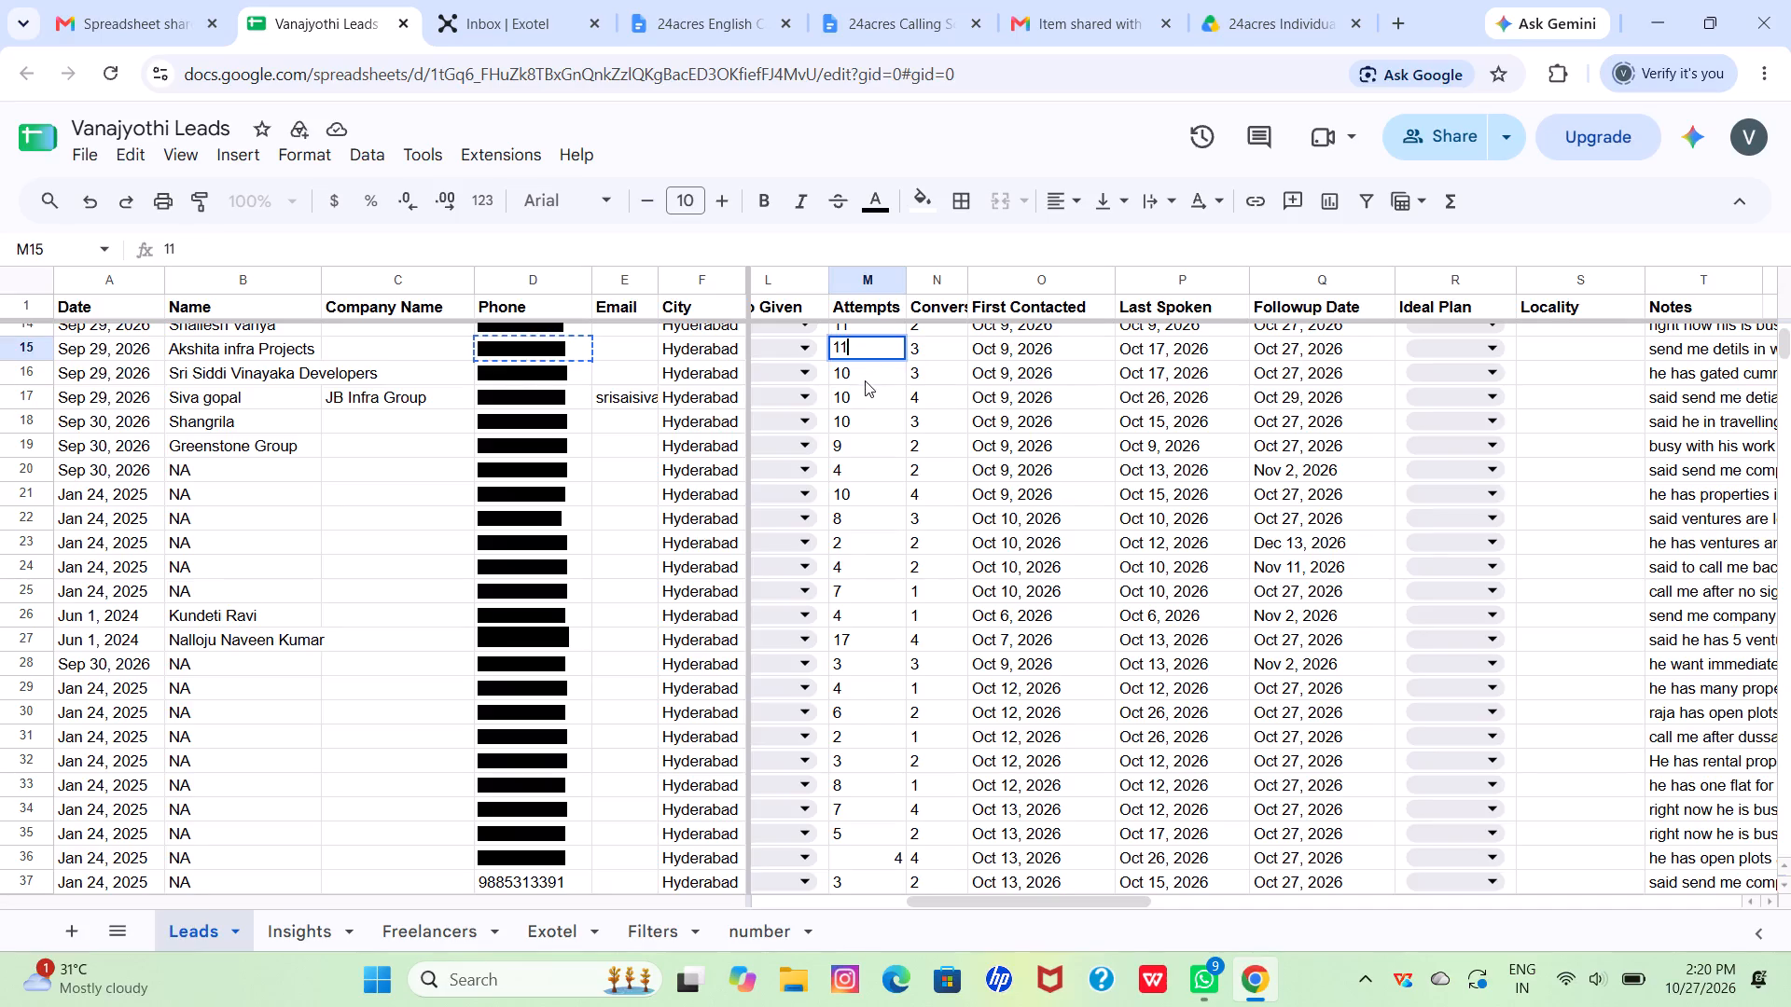
click(866, 381)
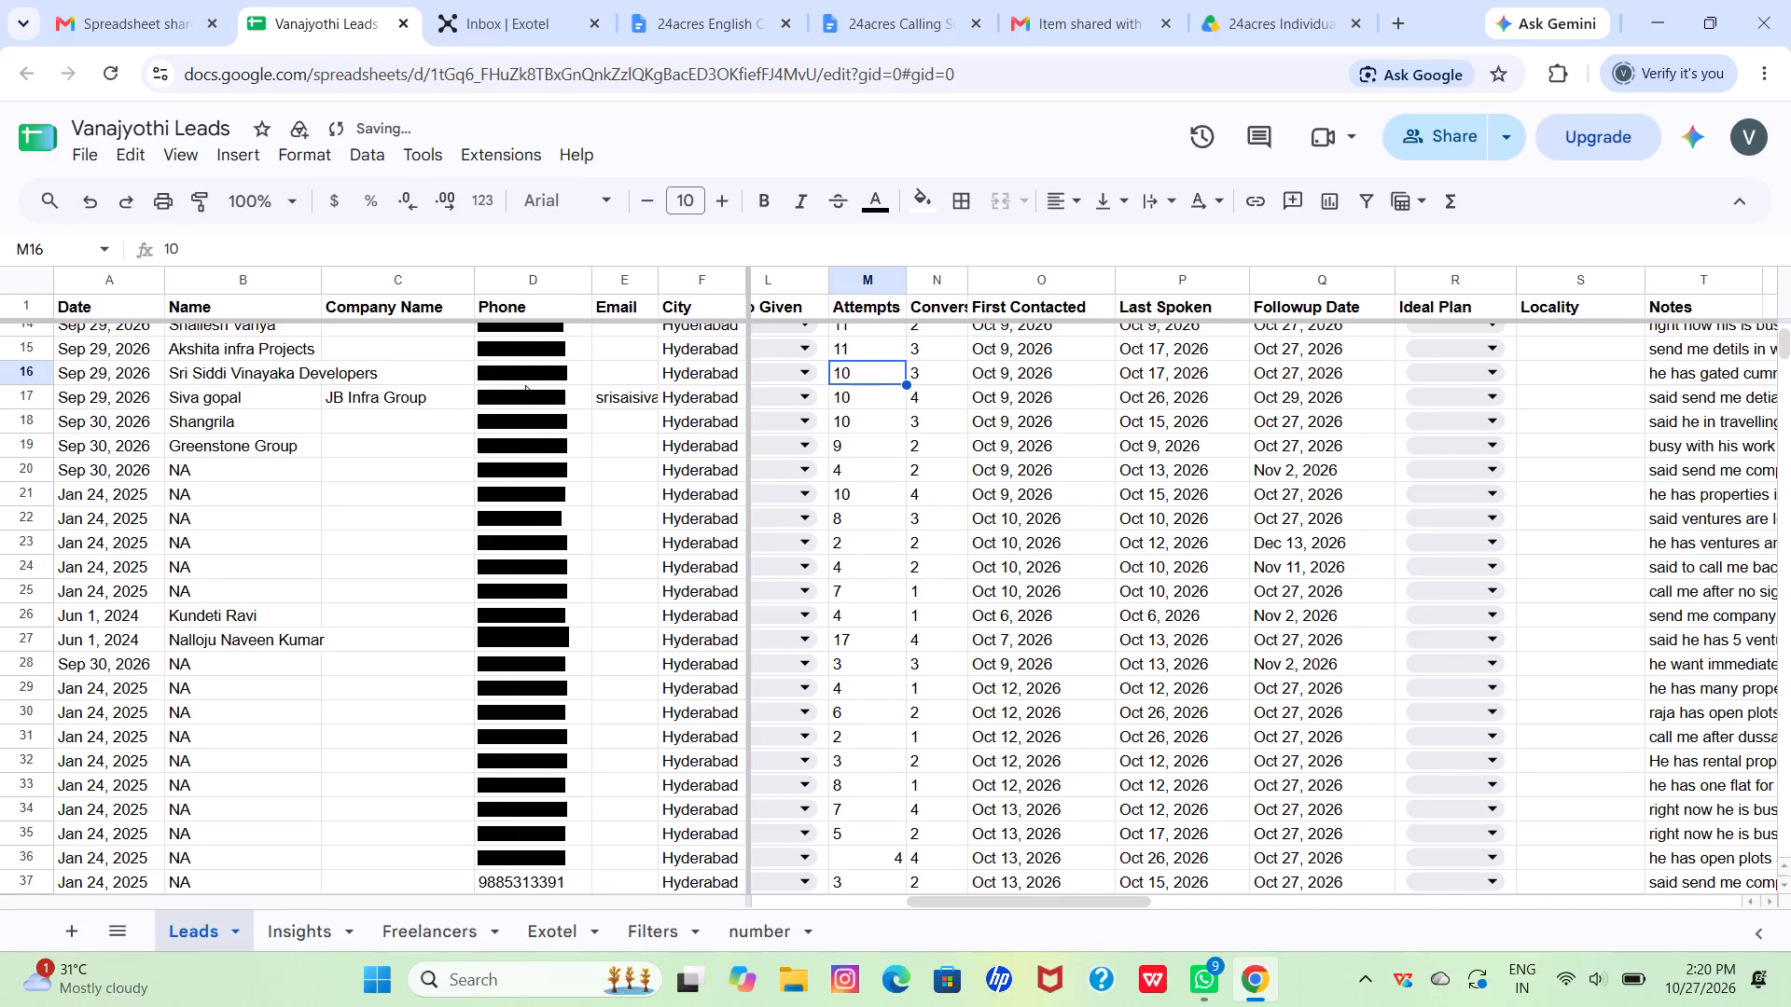
Select the phone number of the Sri Siddi Vinayaka Developers lead in row 16 of the Leads sheet.
click(525, 378)
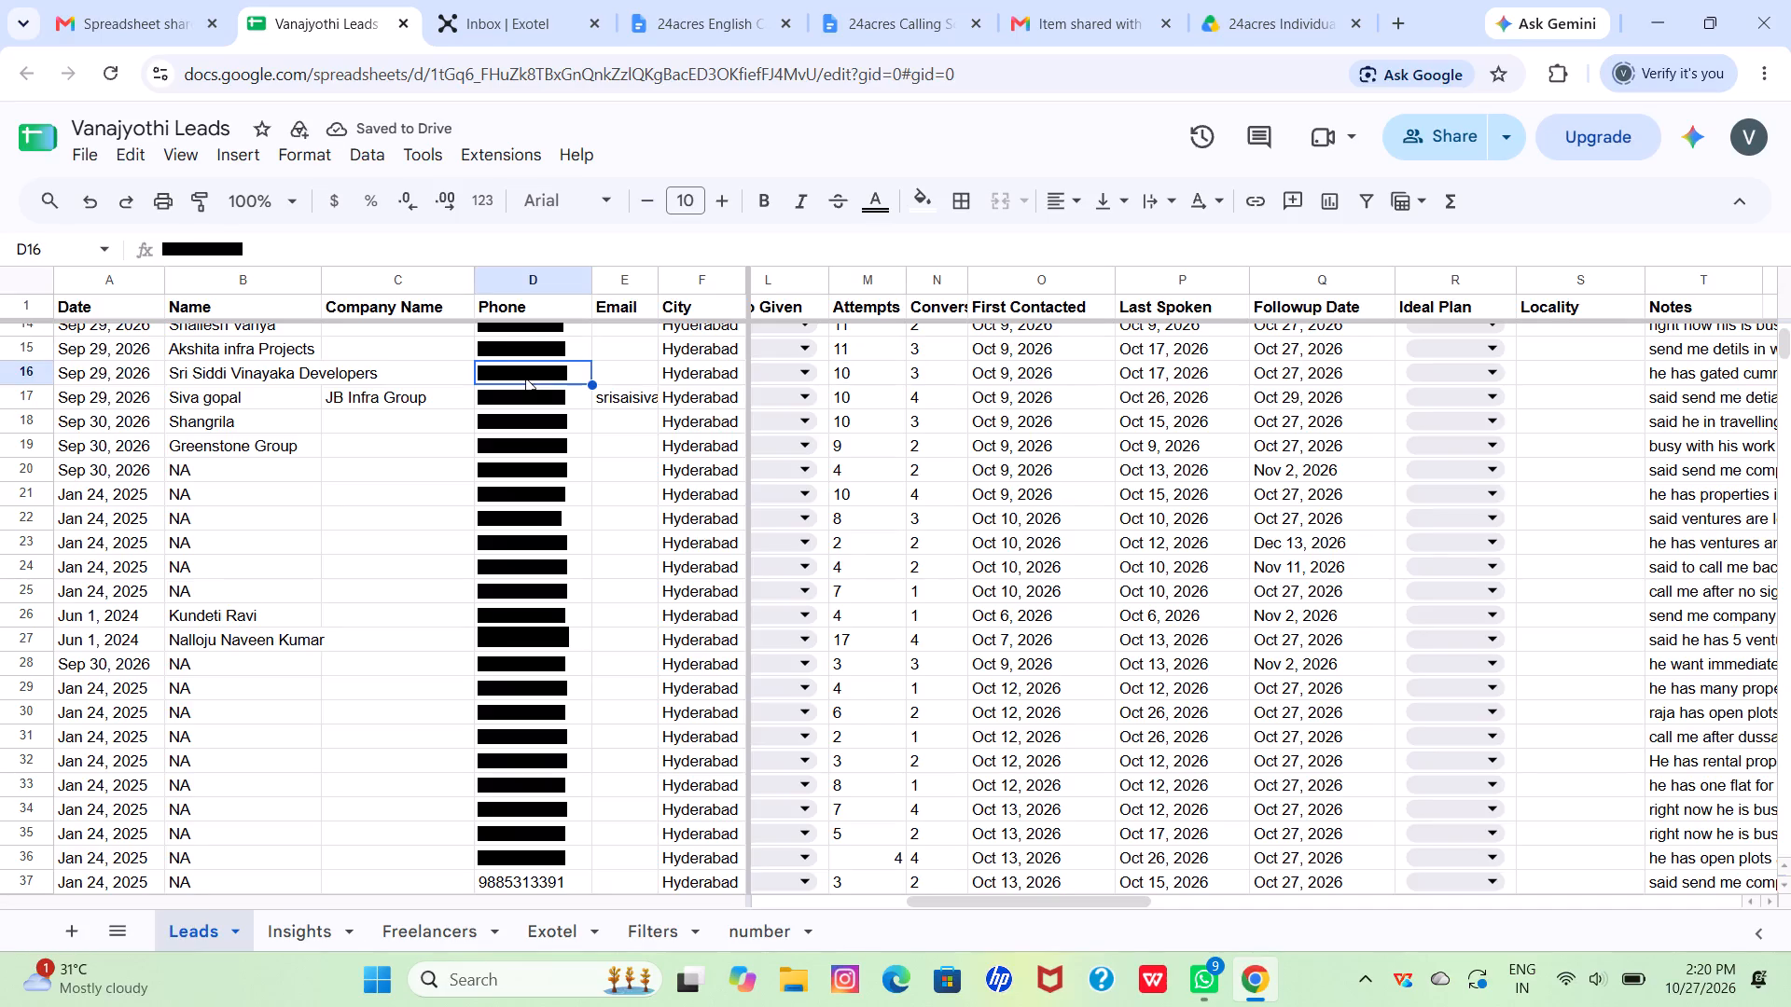
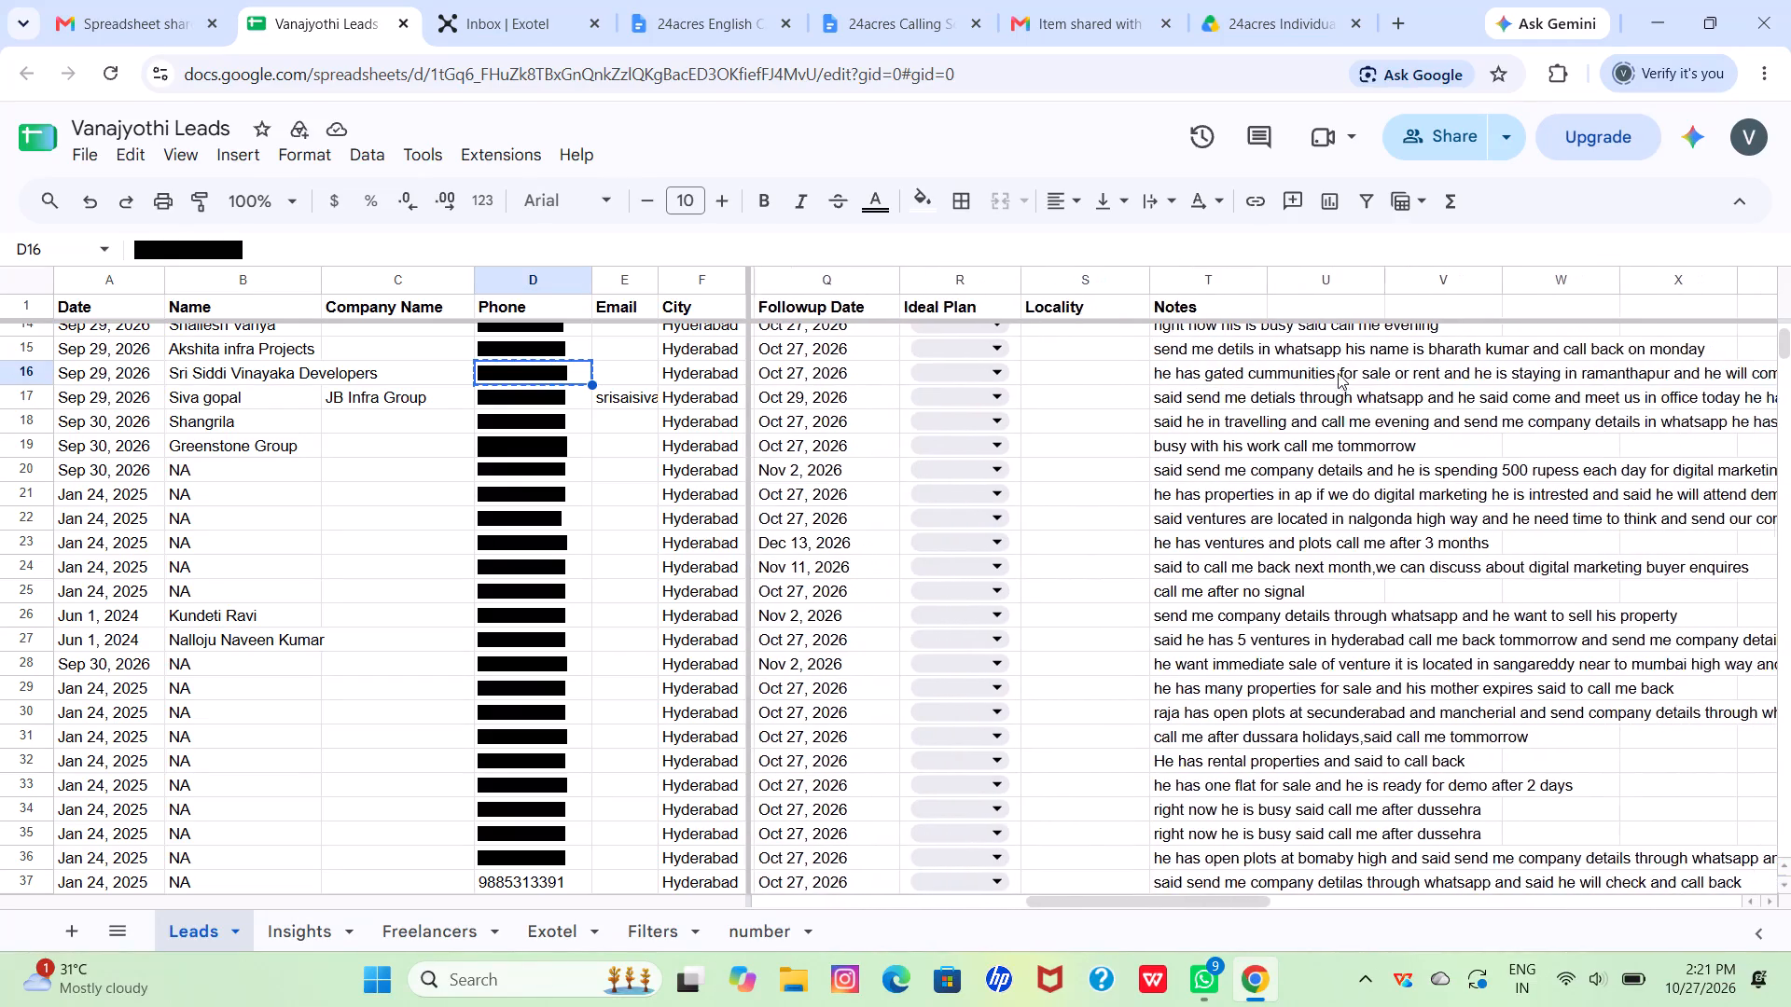
Update the Sri Siddi Vinayaka Developers lead in row 16 to 11 attempts and 4 conversations.
scroll(1338, 373, left, 1)
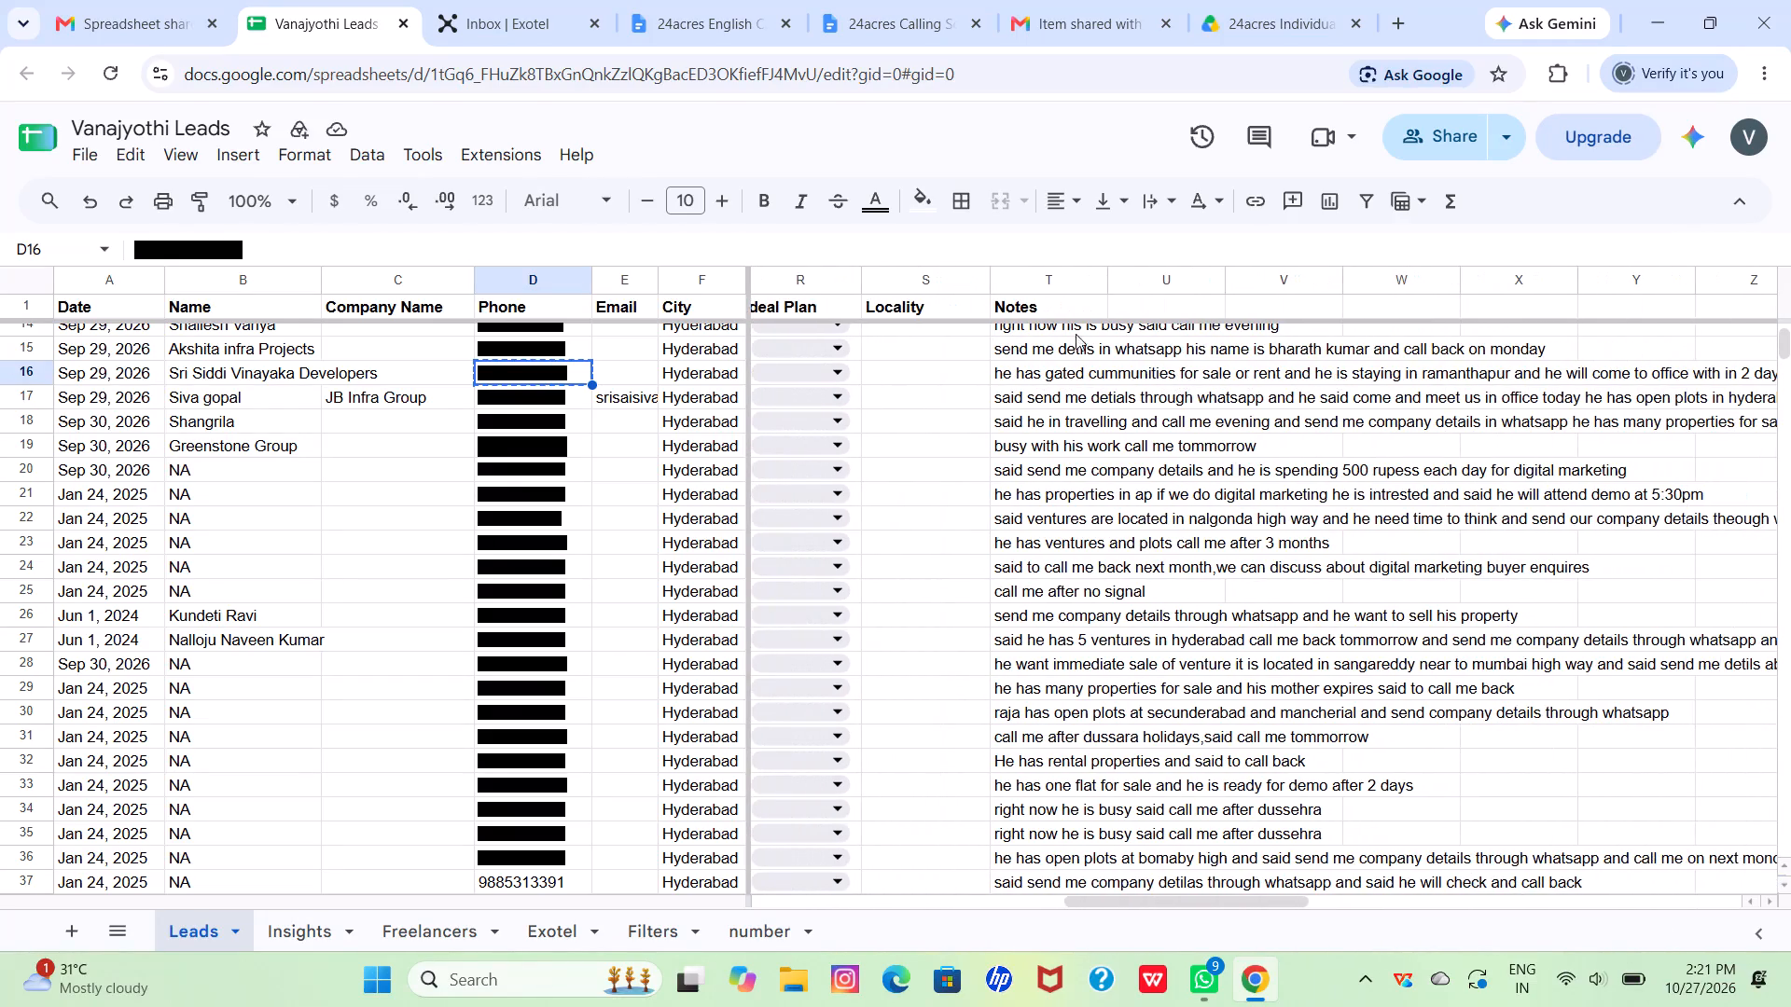
scroll(938, 363, right, 7)
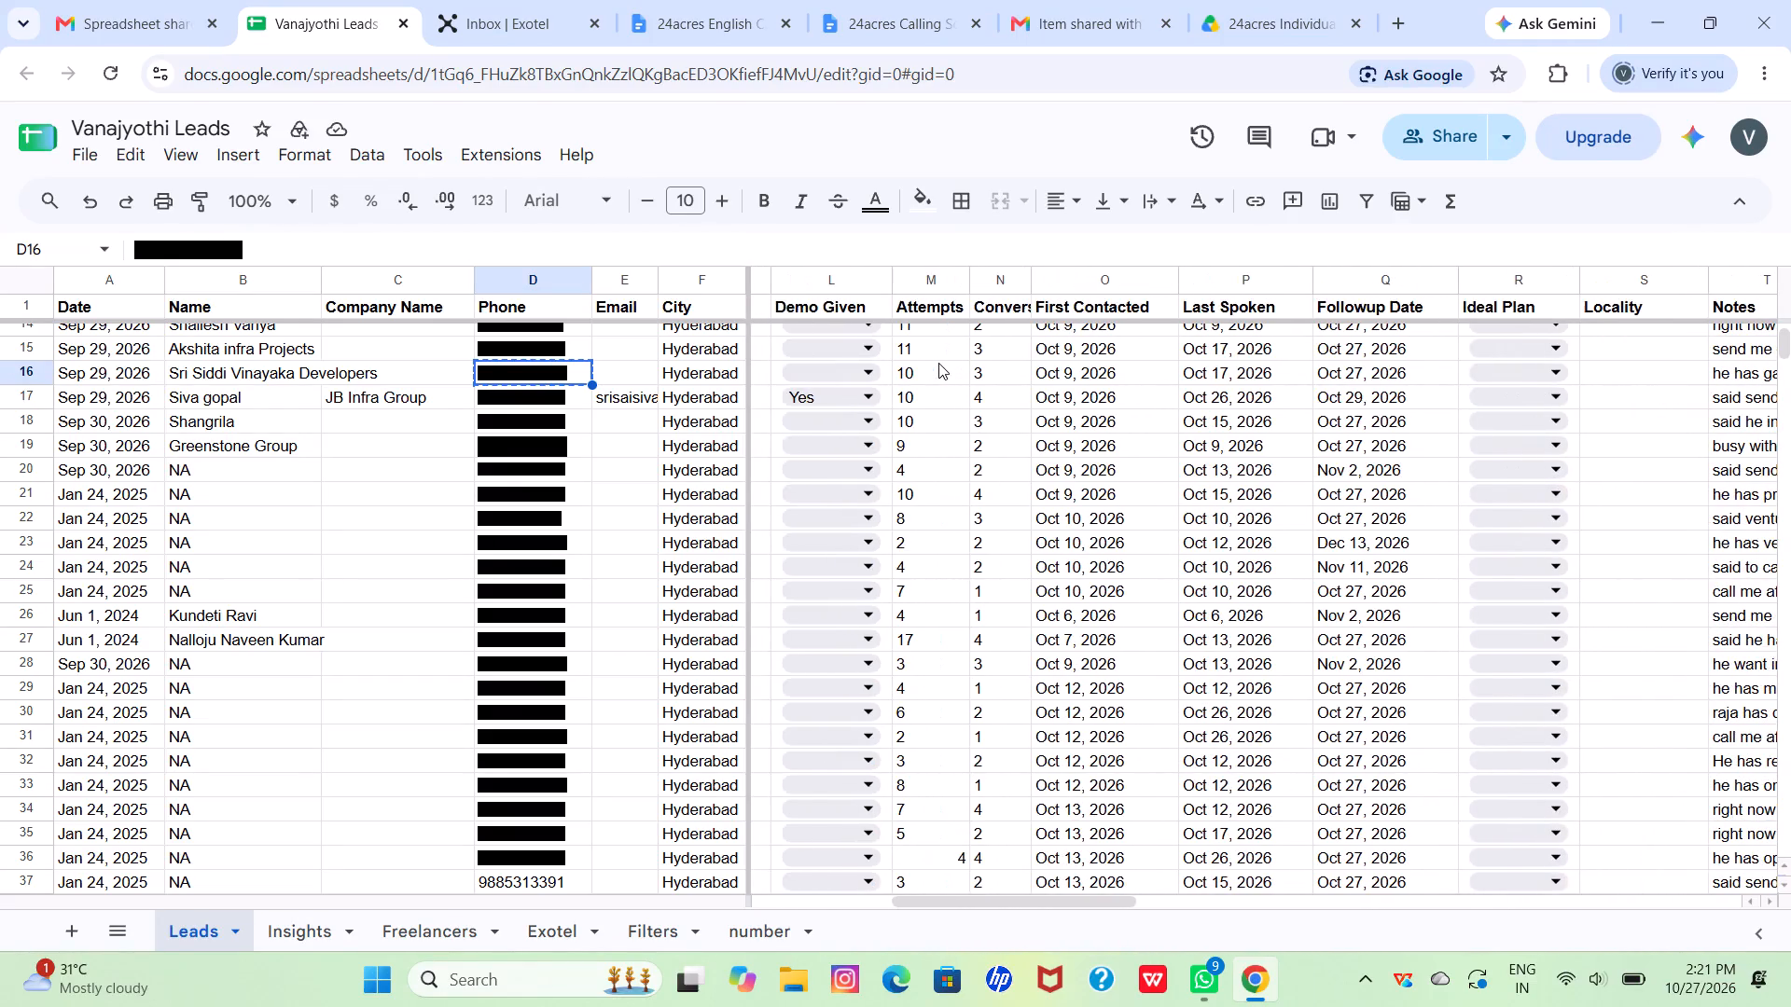
click(922, 368)
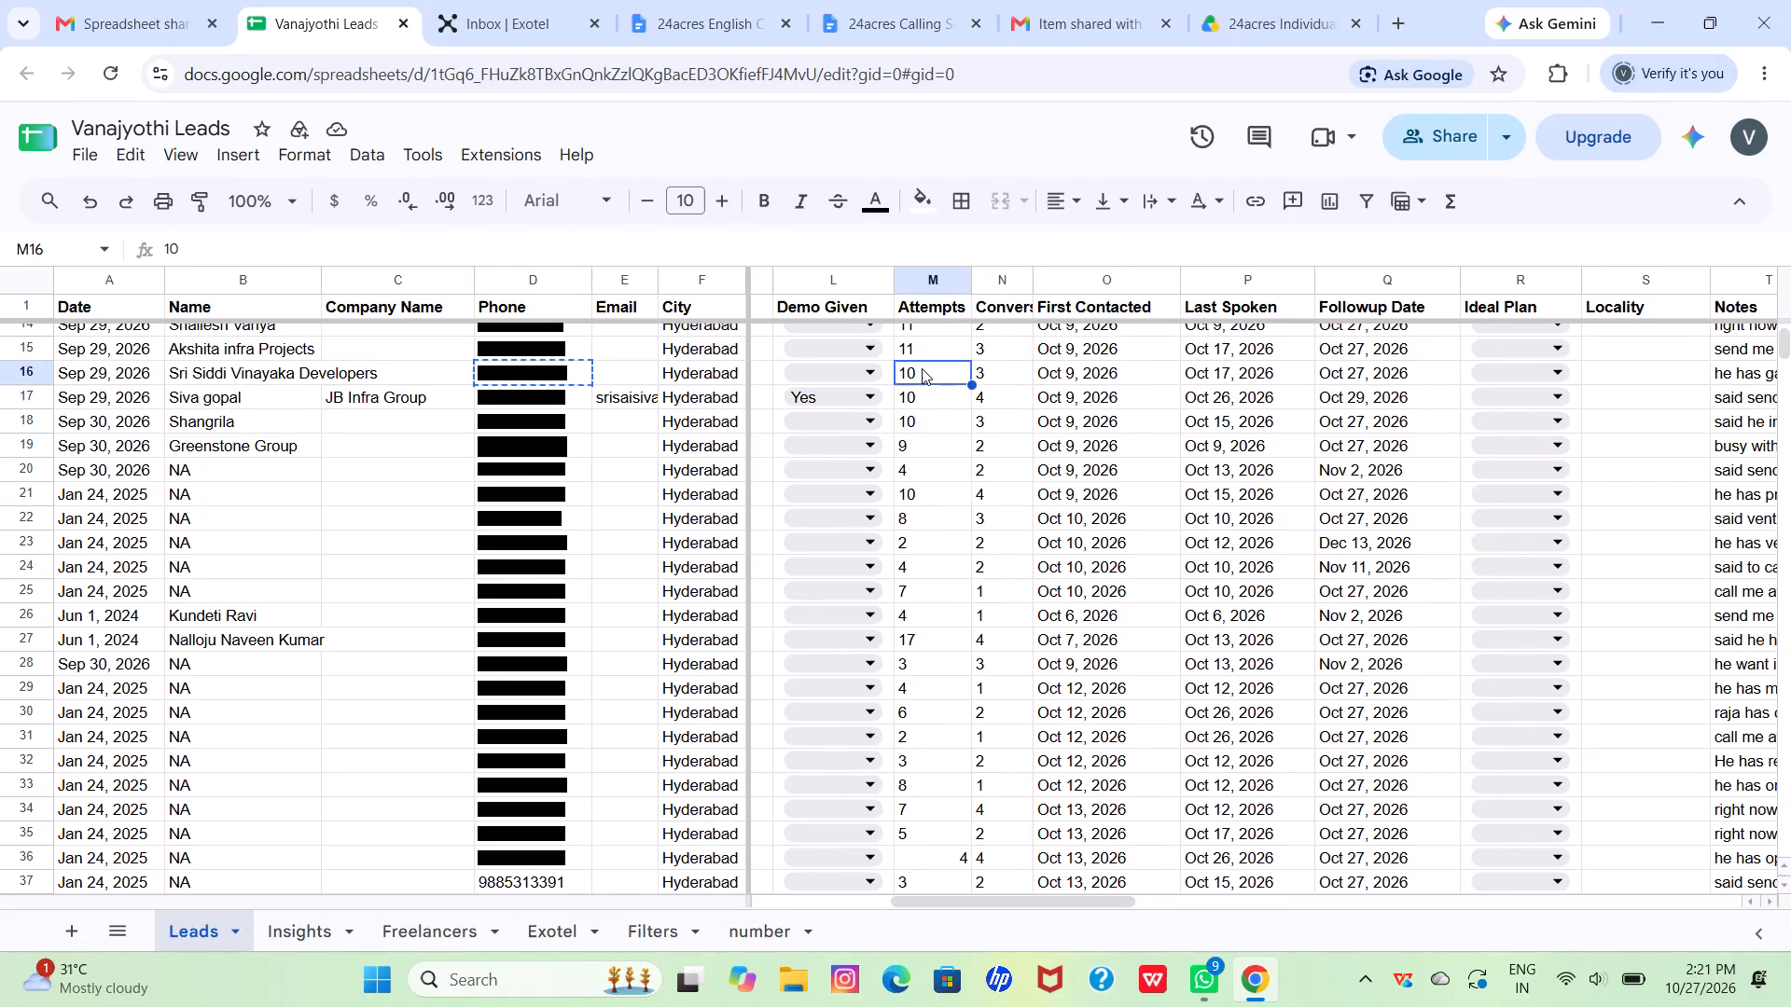
text(11)
click(1003, 375)
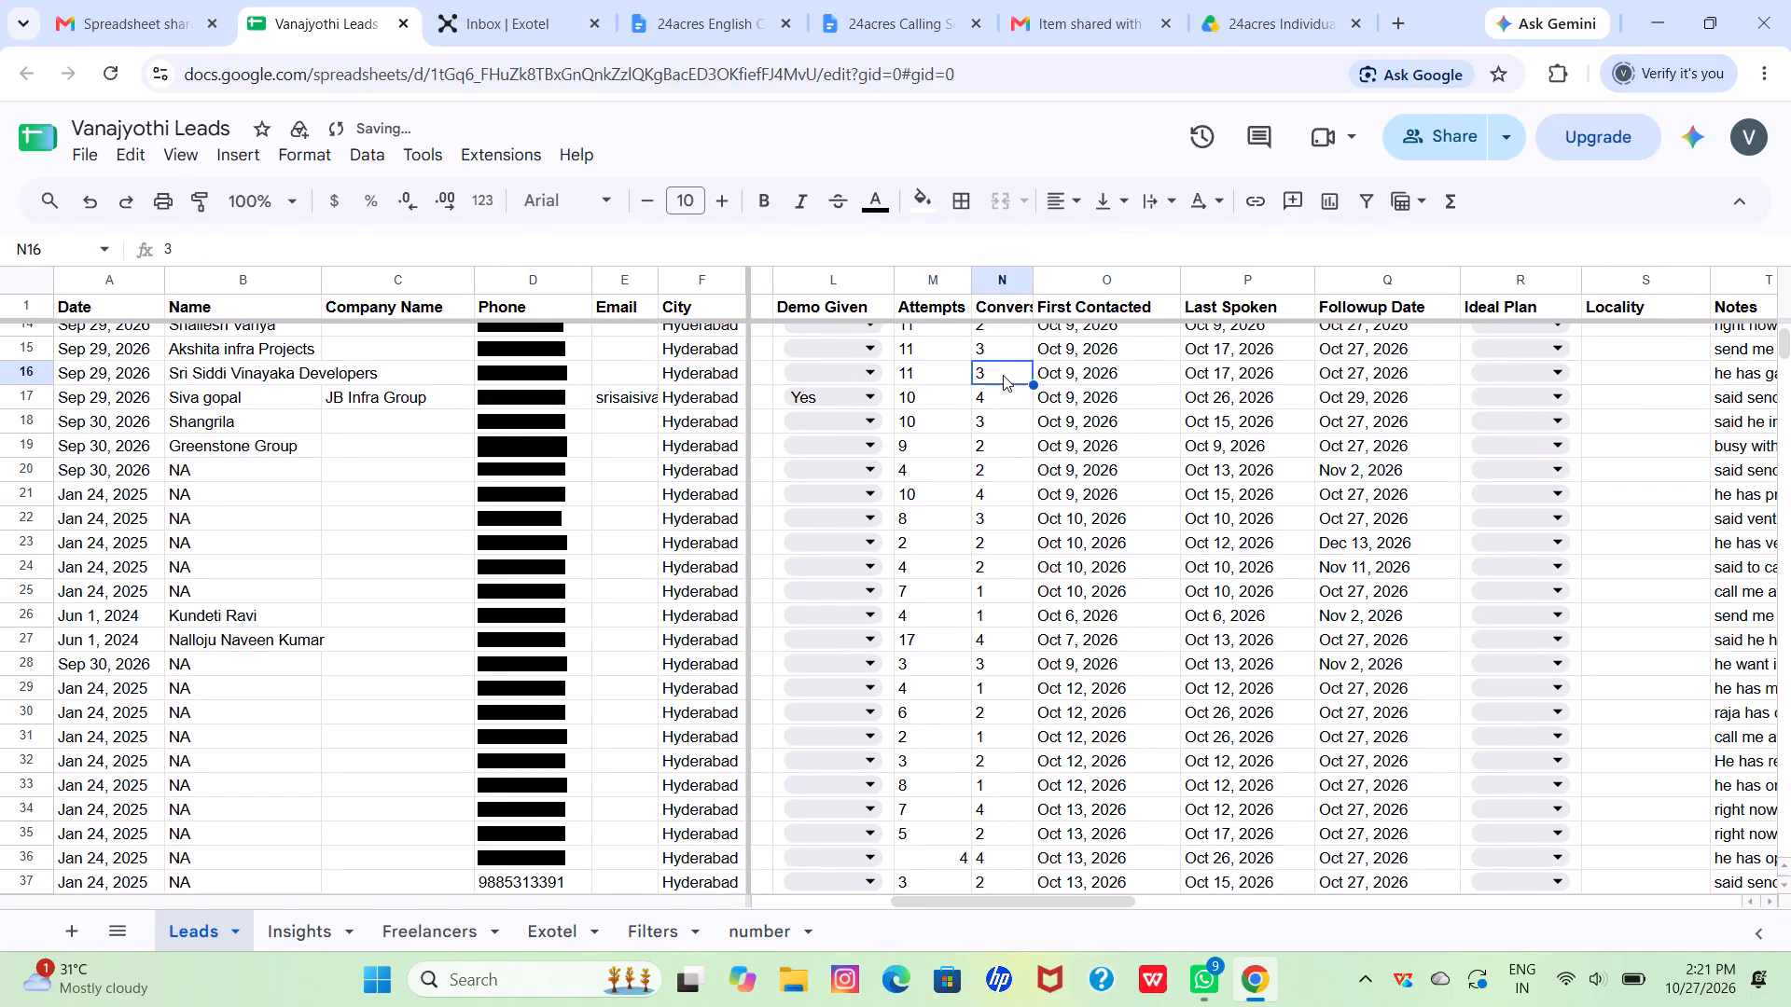
key(4)
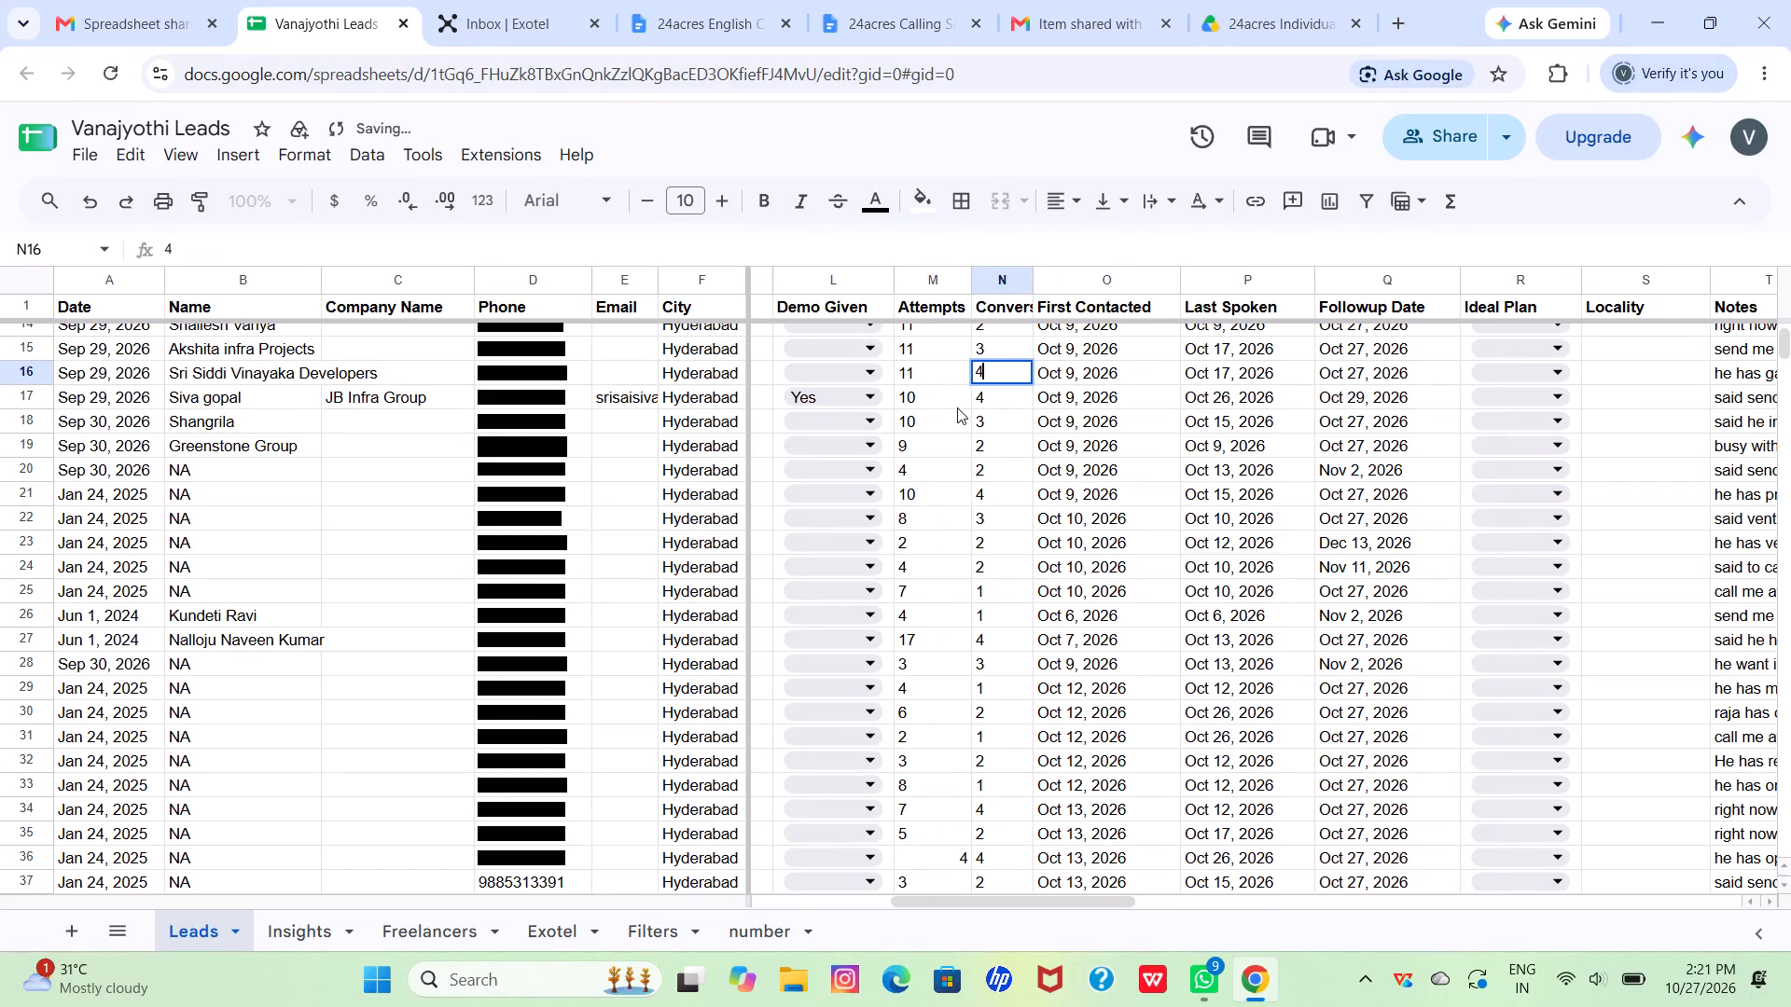
click(957, 407)
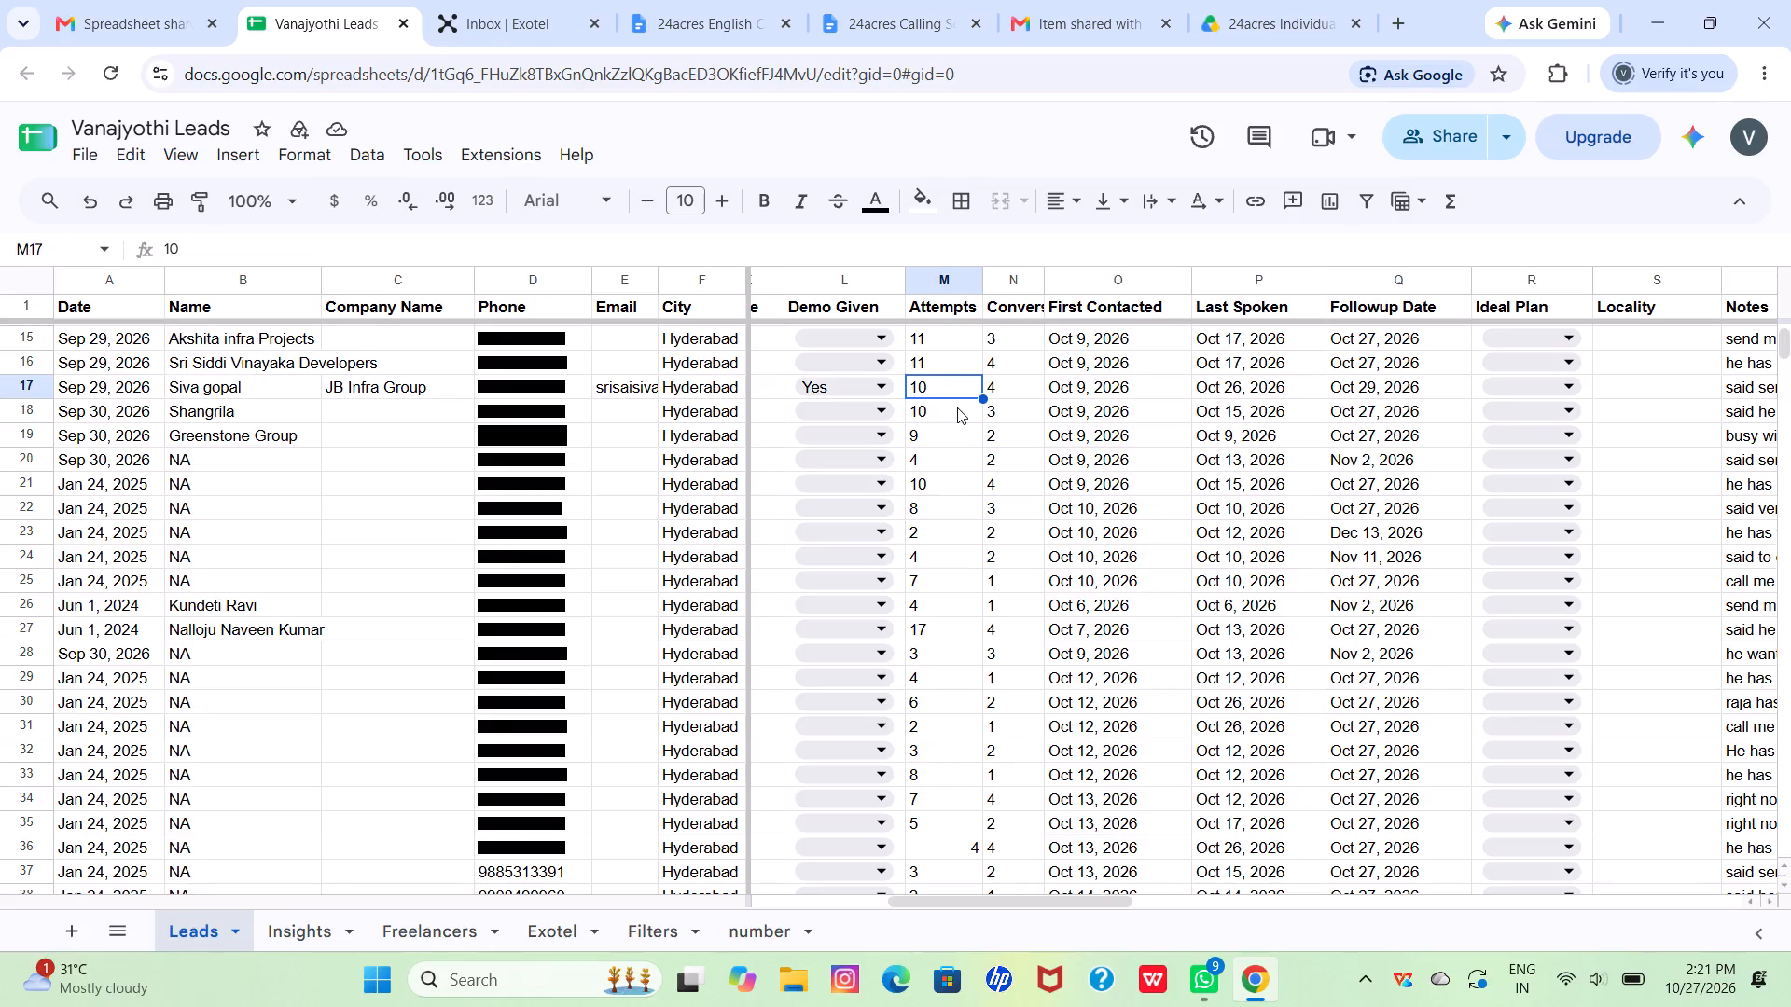
Review the notes for the Shangrila lead in row 18 and copy its phone number.
click(957, 407)
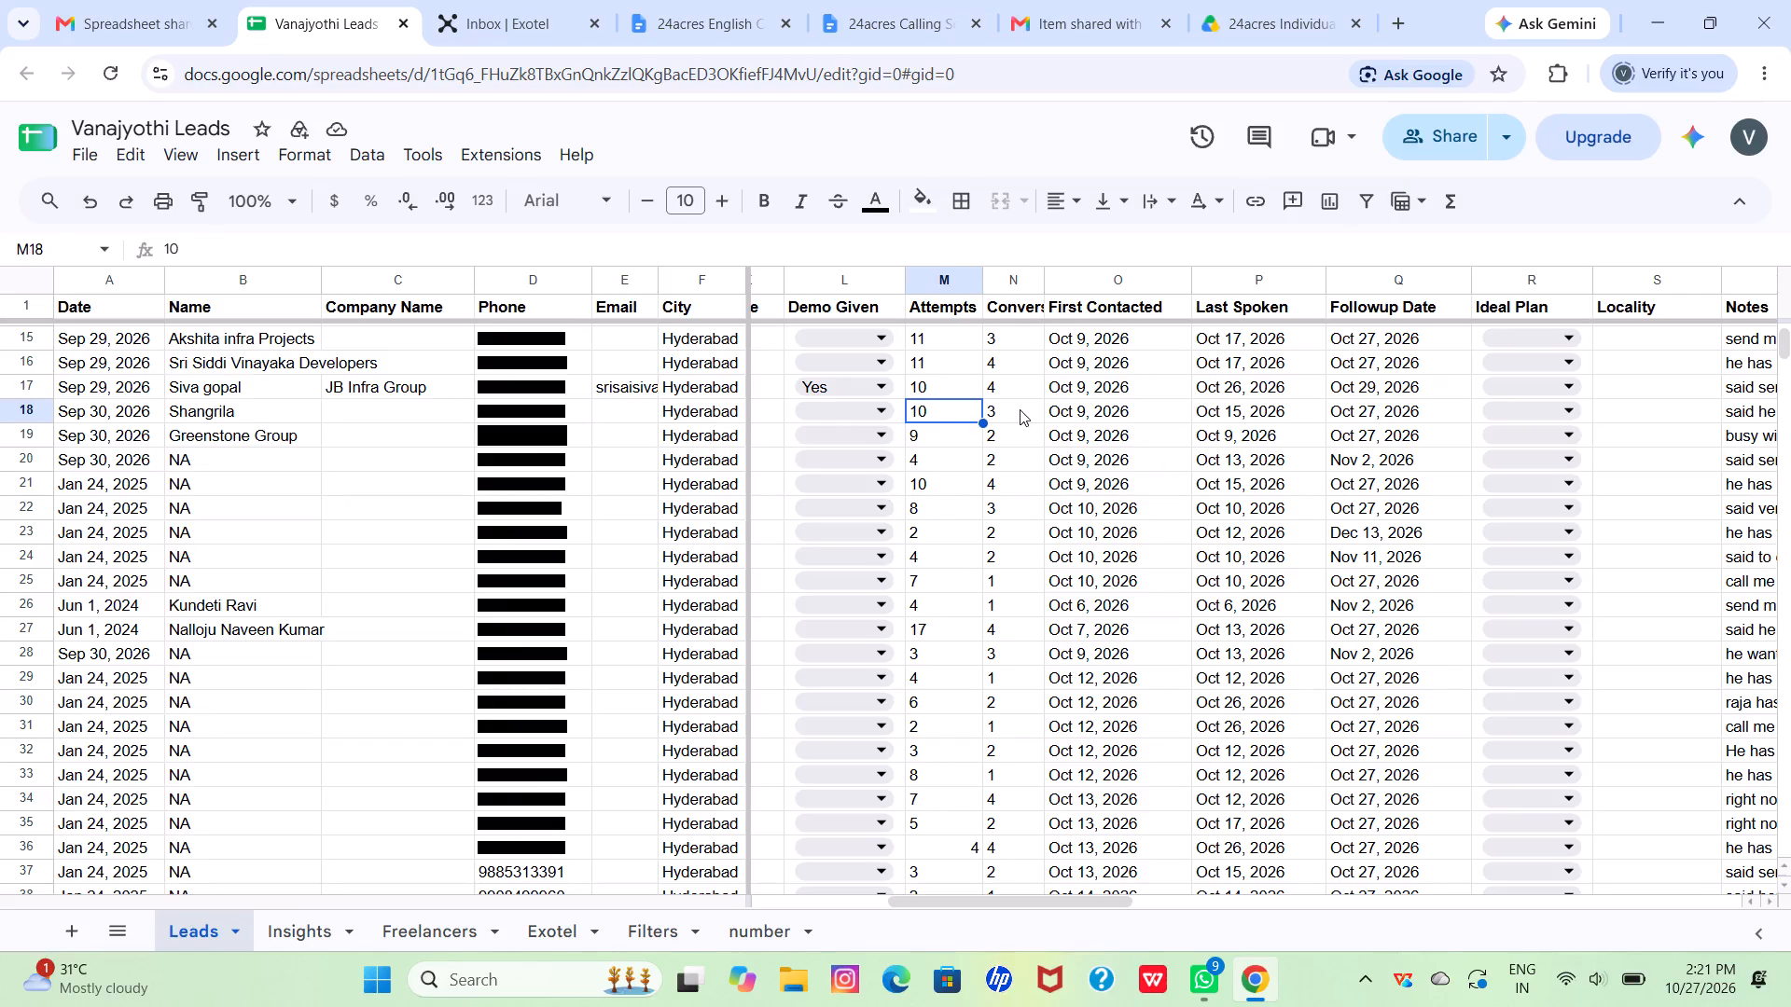
scroll(1293, 440, left, 4)
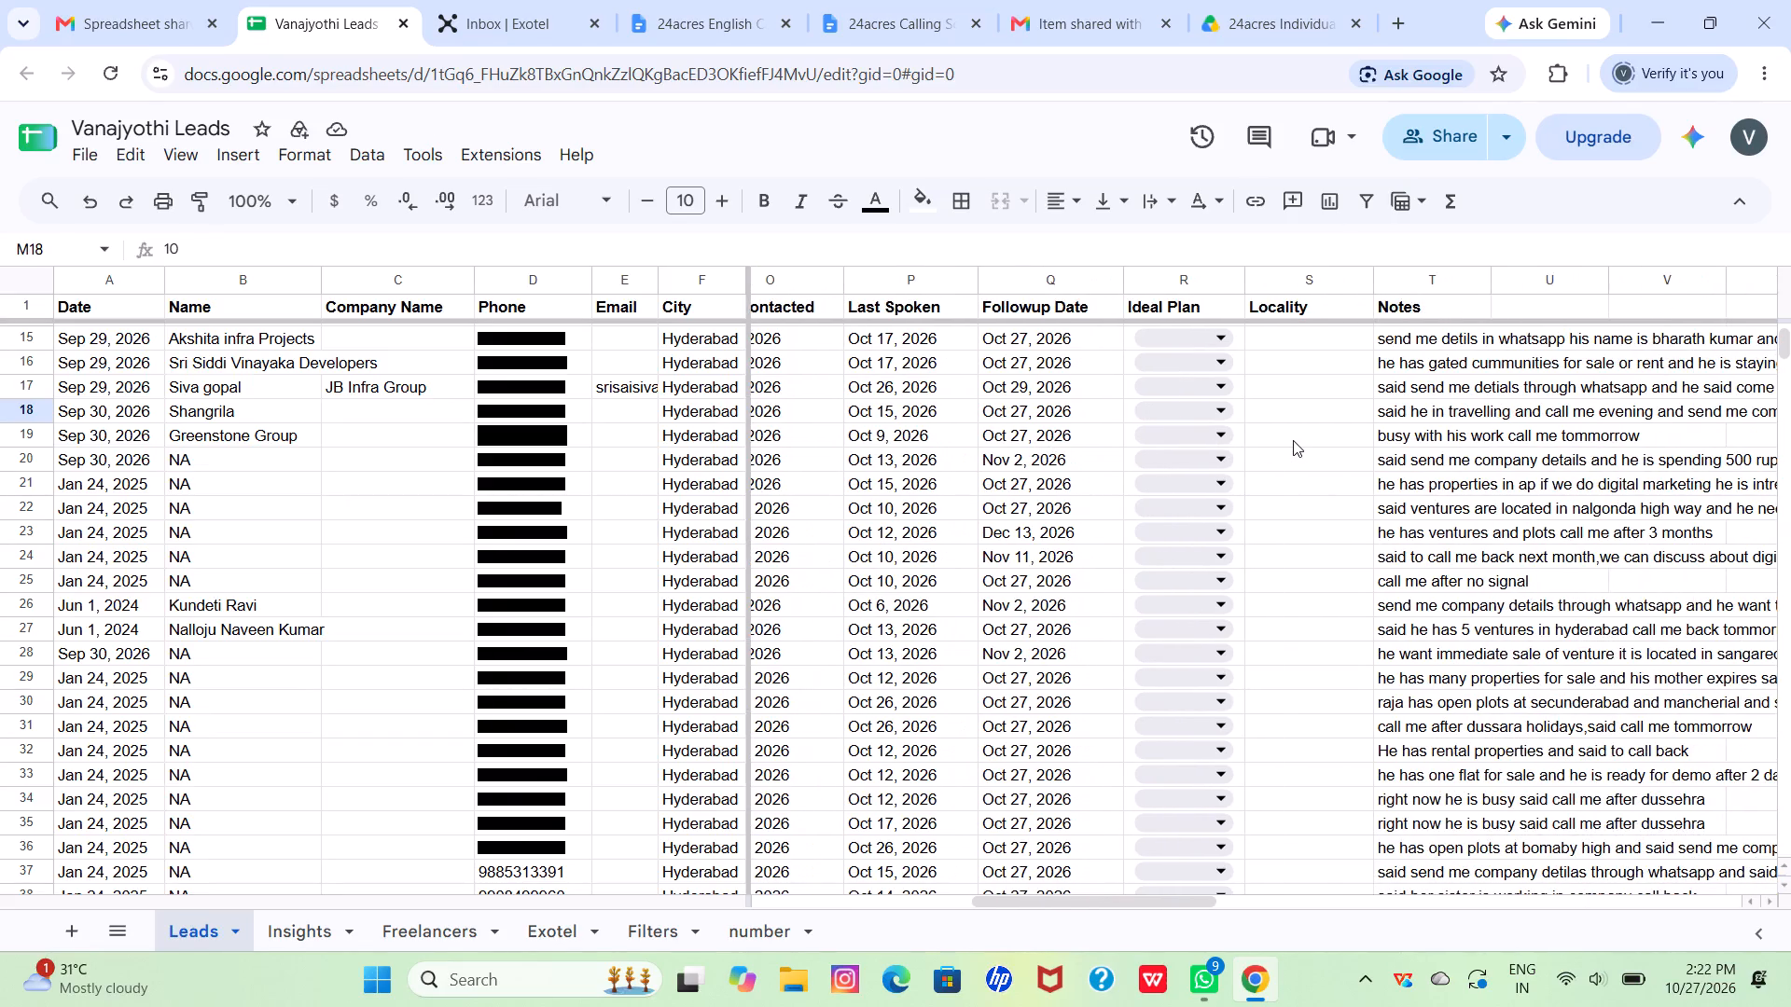
scroll(1293, 440, left, 5)
scroll(1293, 440, right, 1)
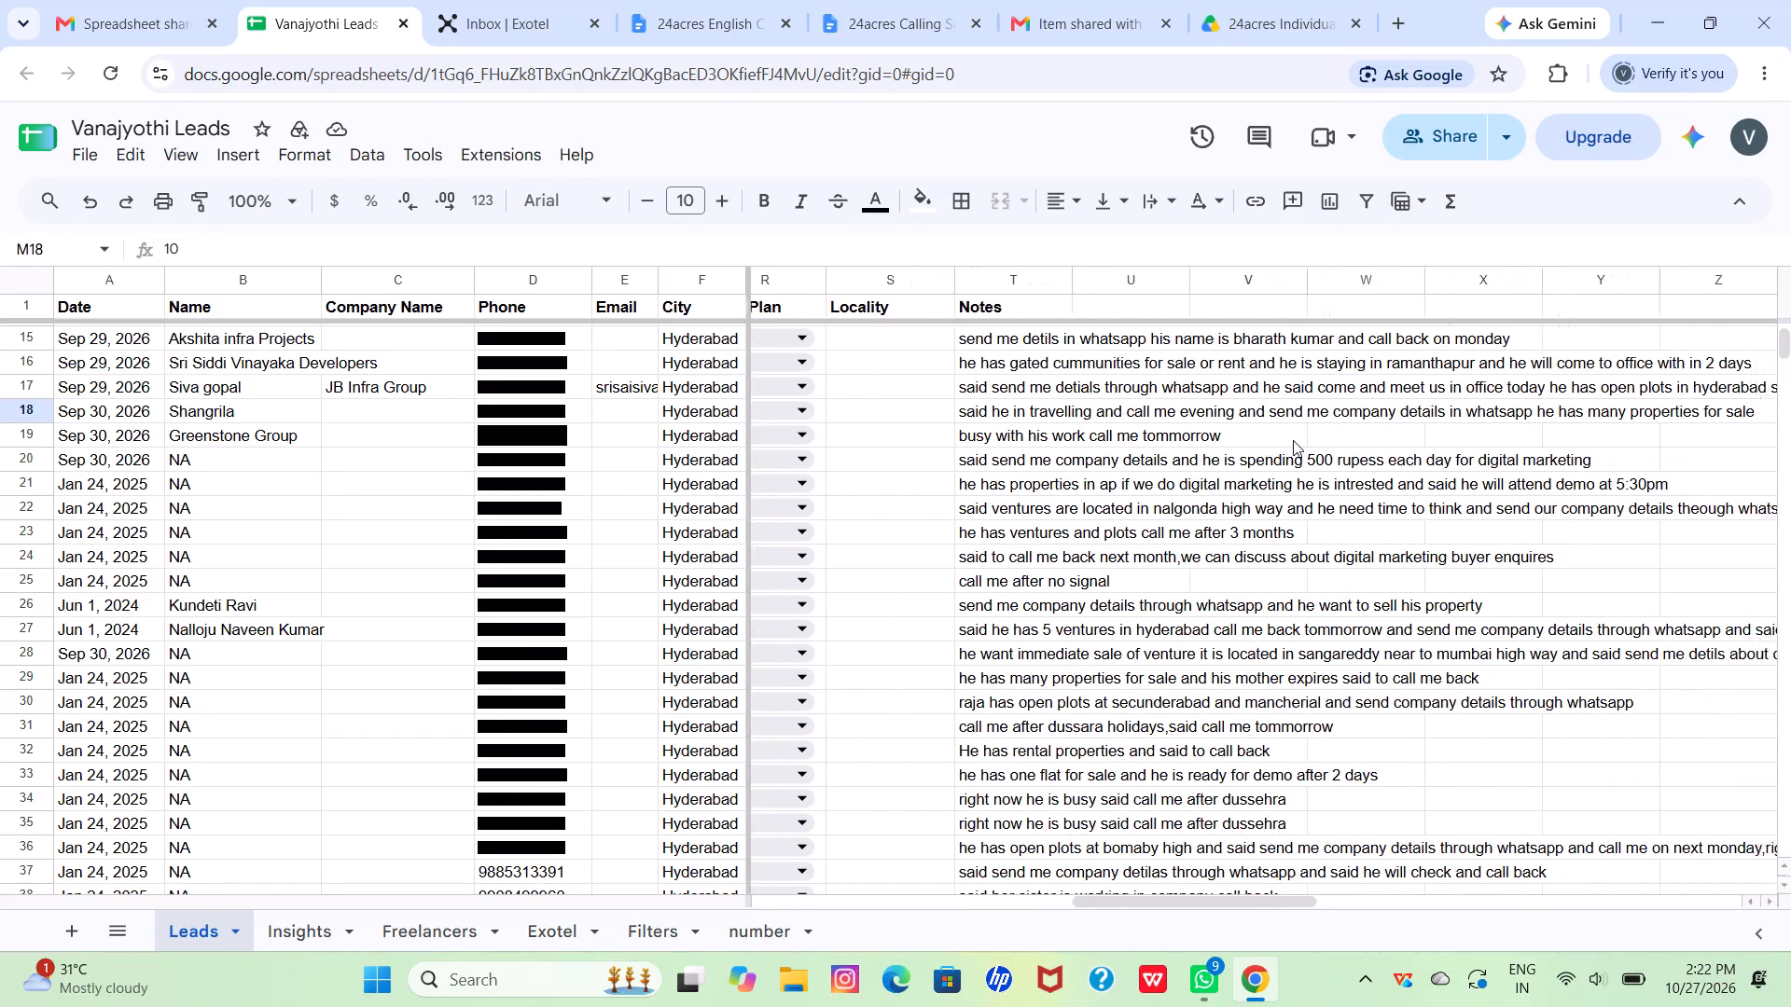
scroll(1293, 440, right, 3)
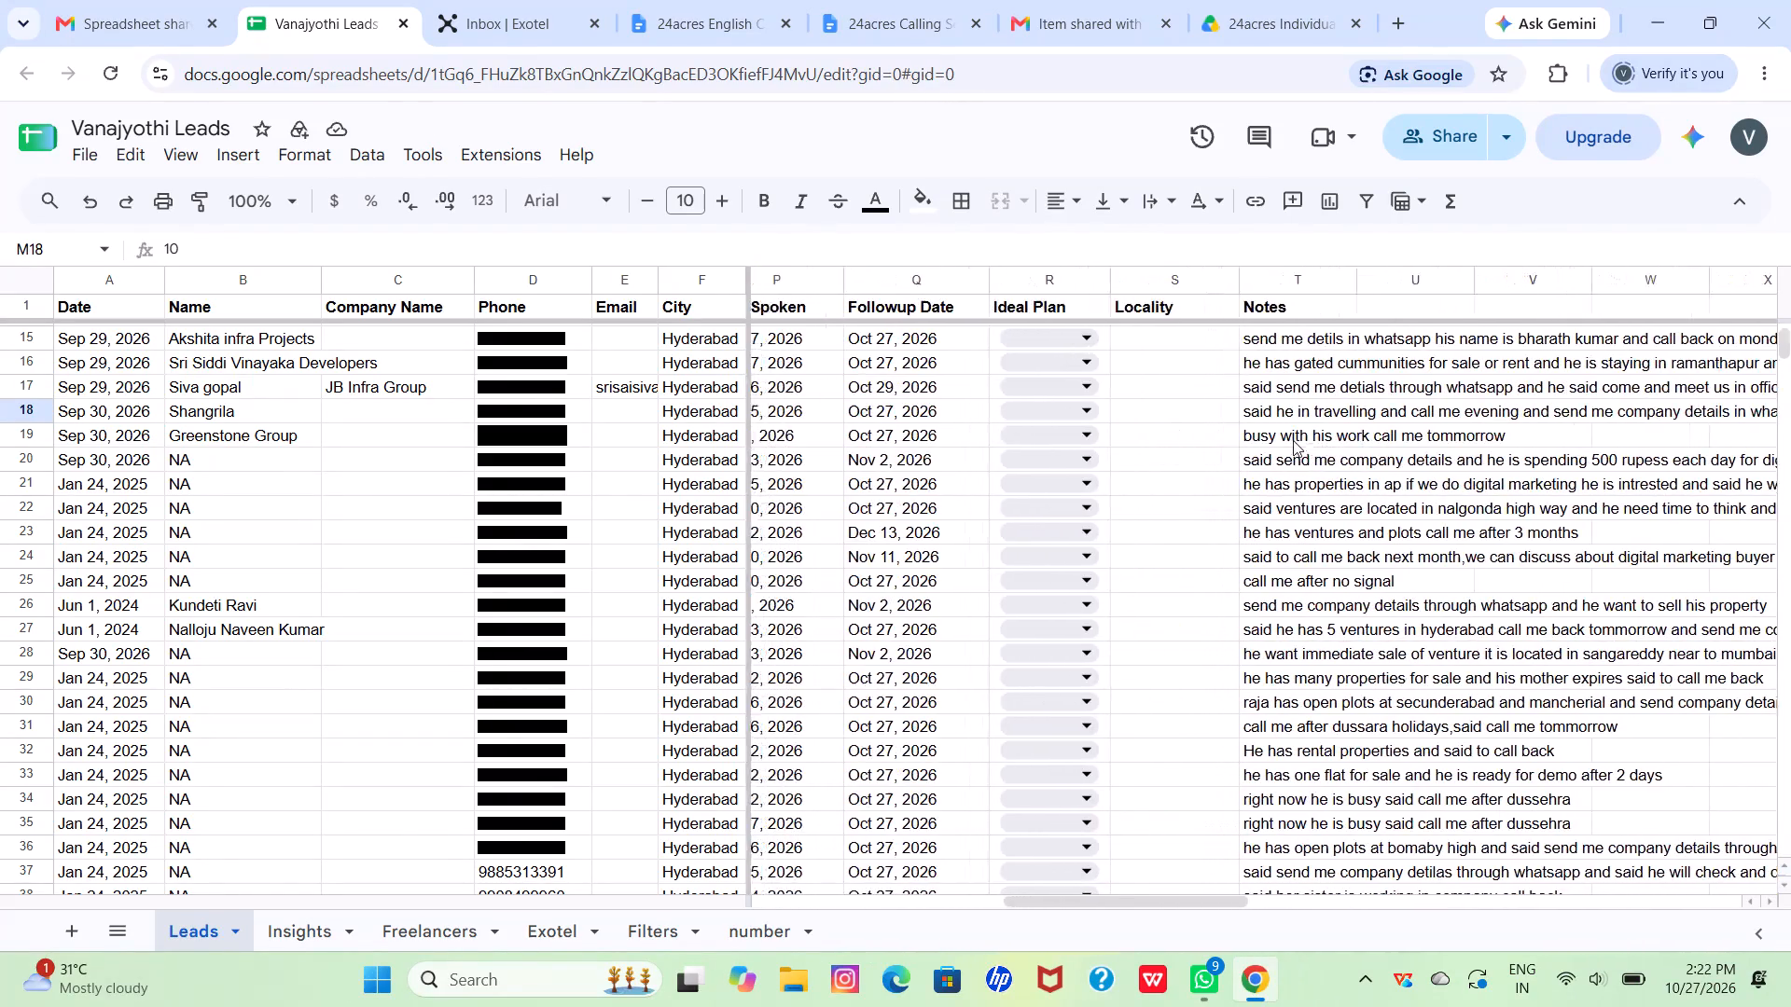
scroll(1293, 440, right, 5)
scroll(1293, 440, down, 1)
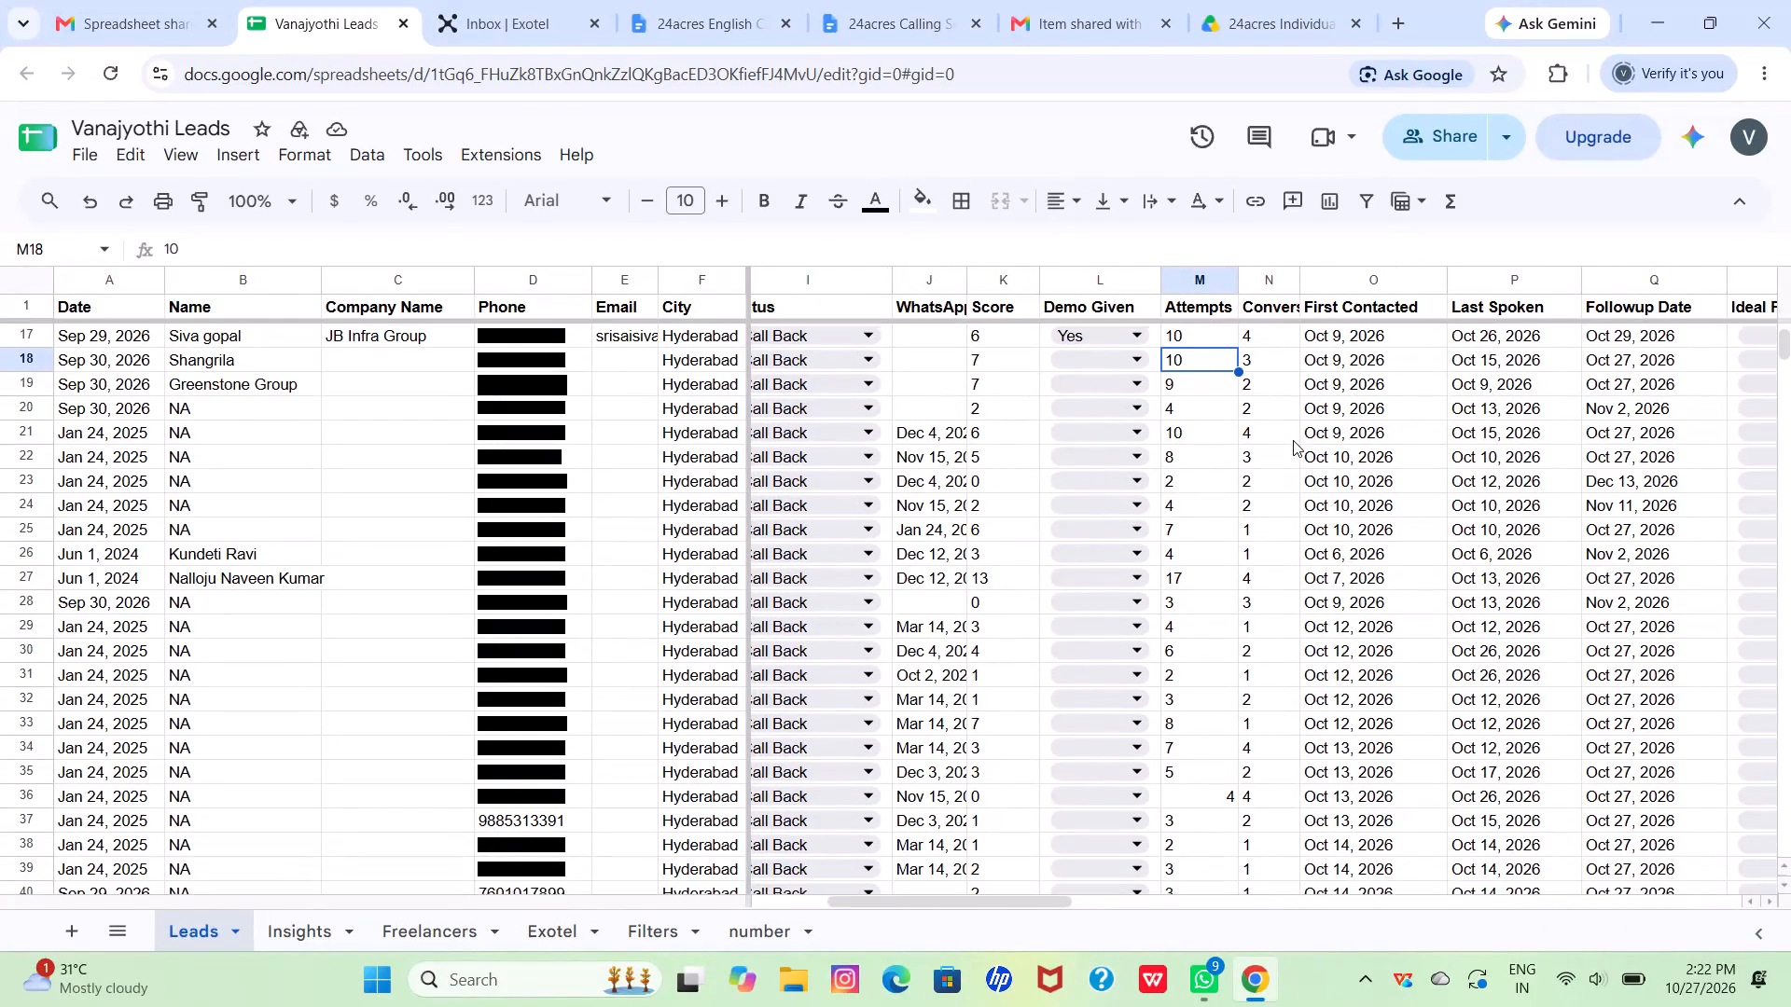
scroll(1293, 440, down, 1)
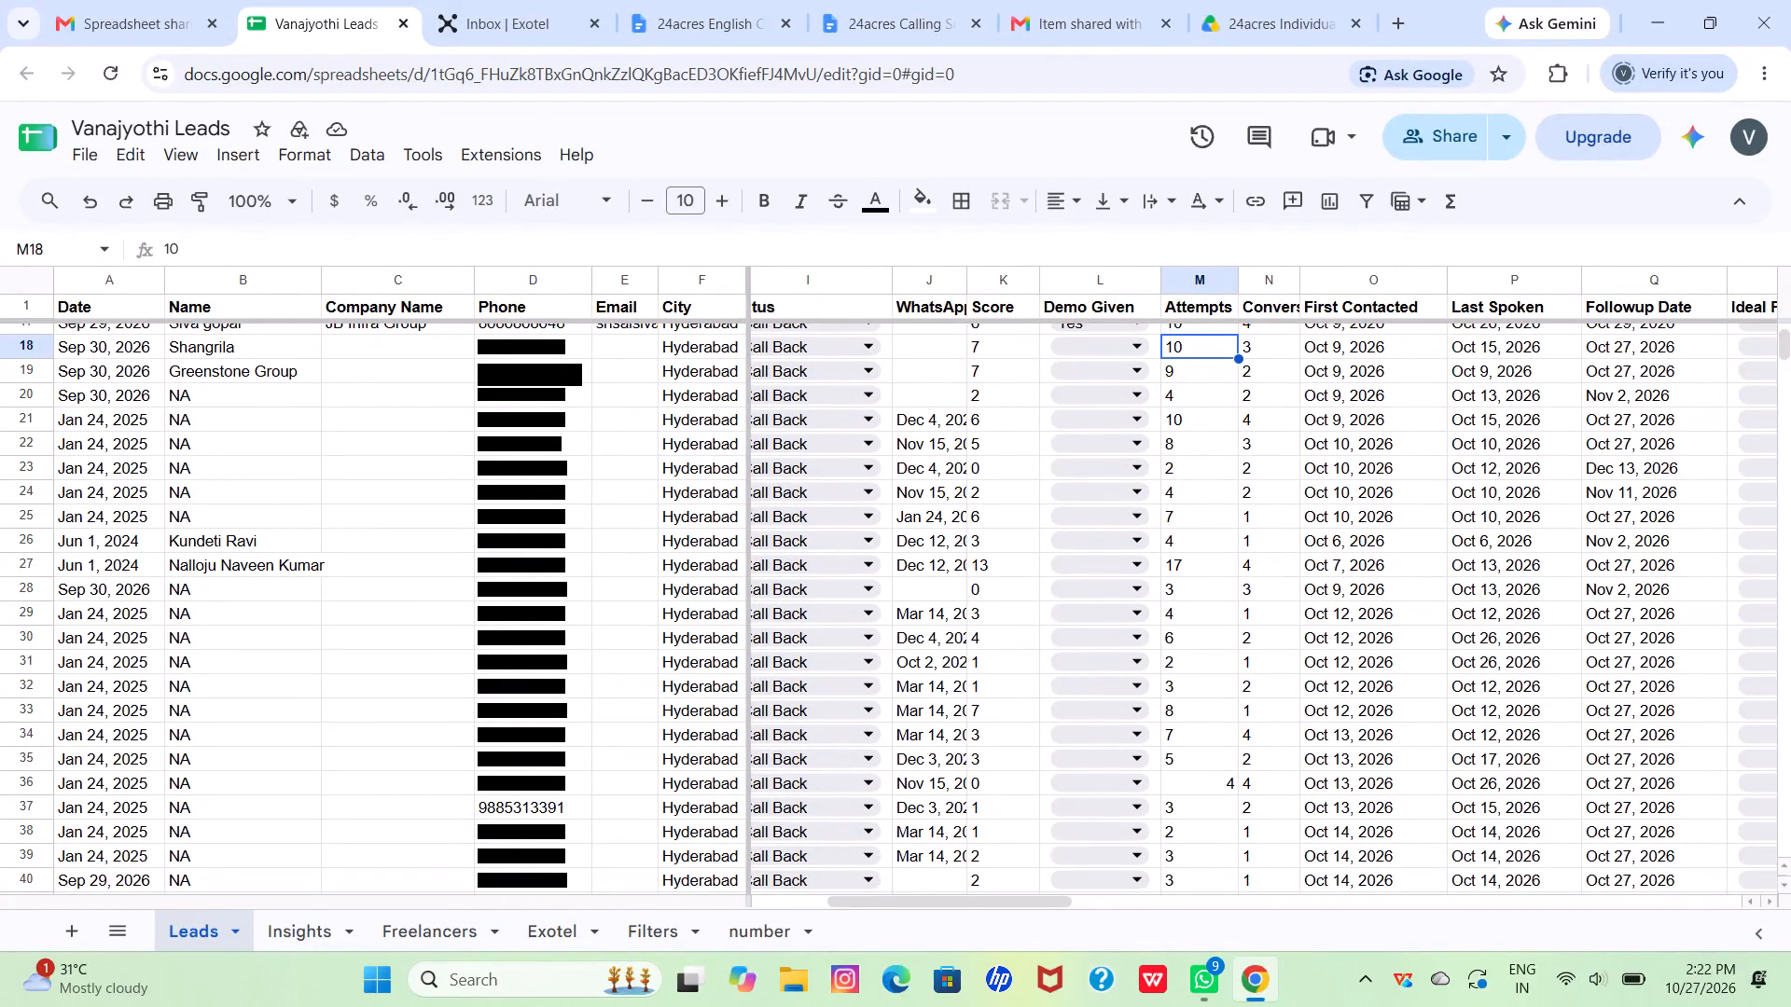
click(529, 328)
click(531, 343)
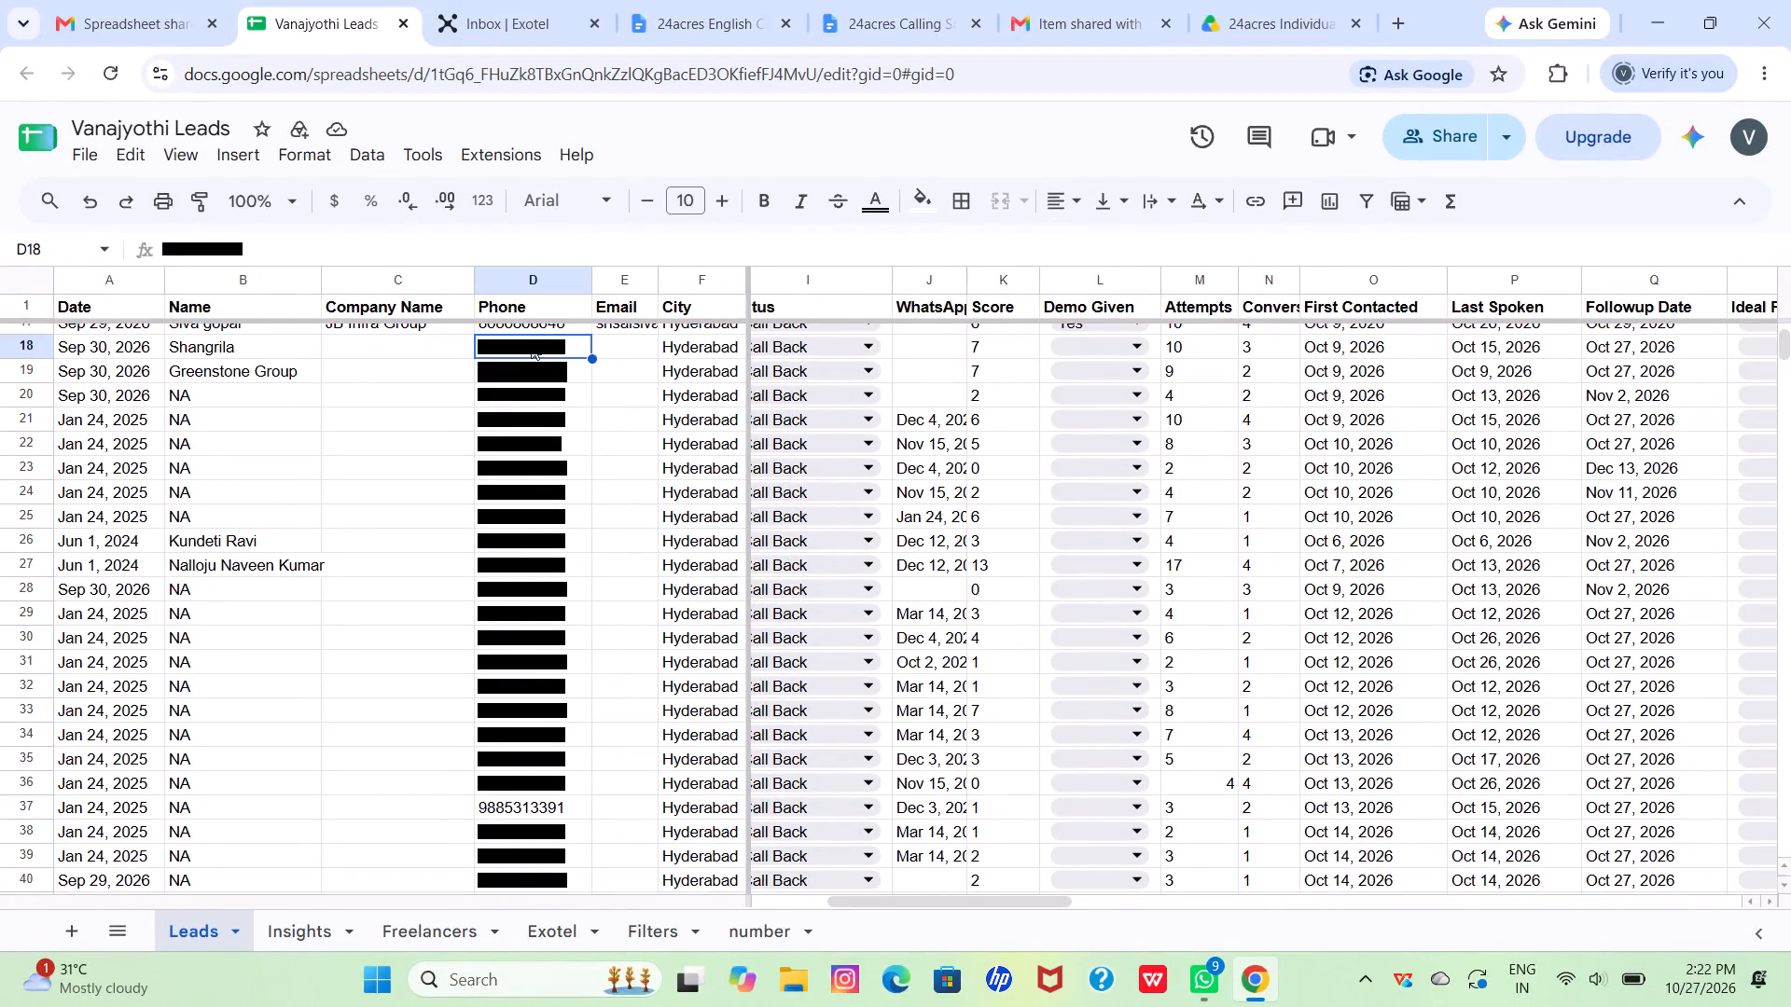
key(ctrl+c)
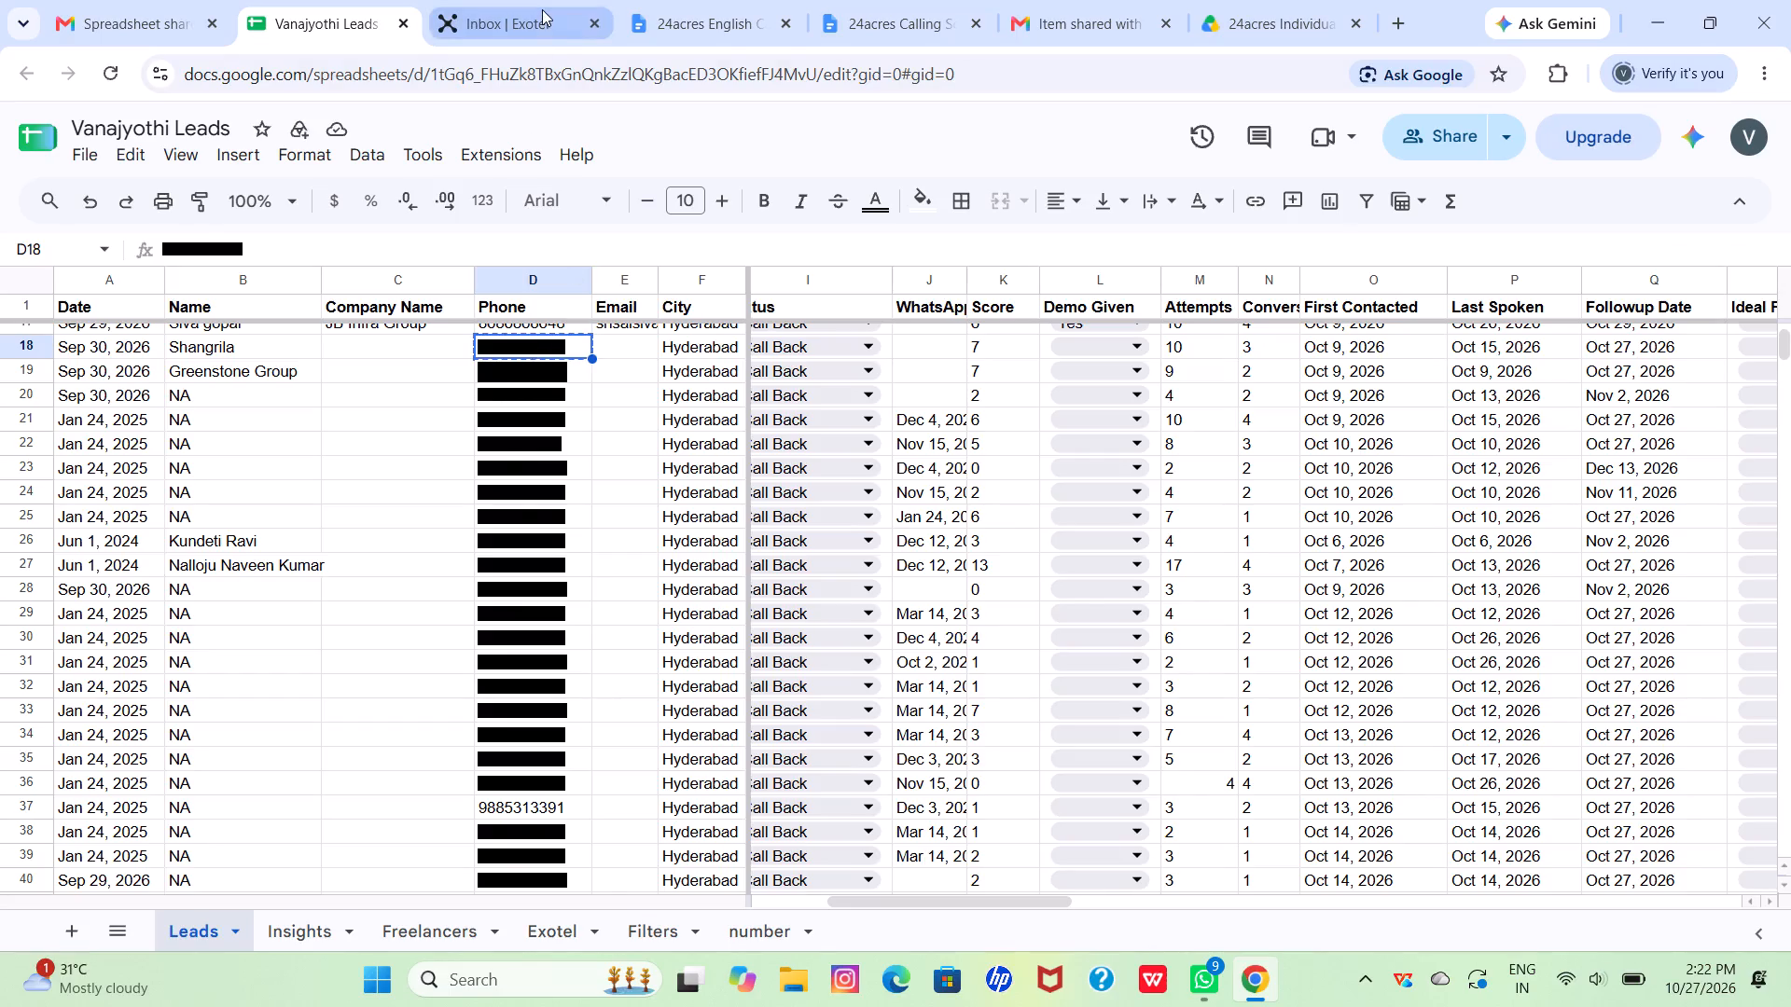
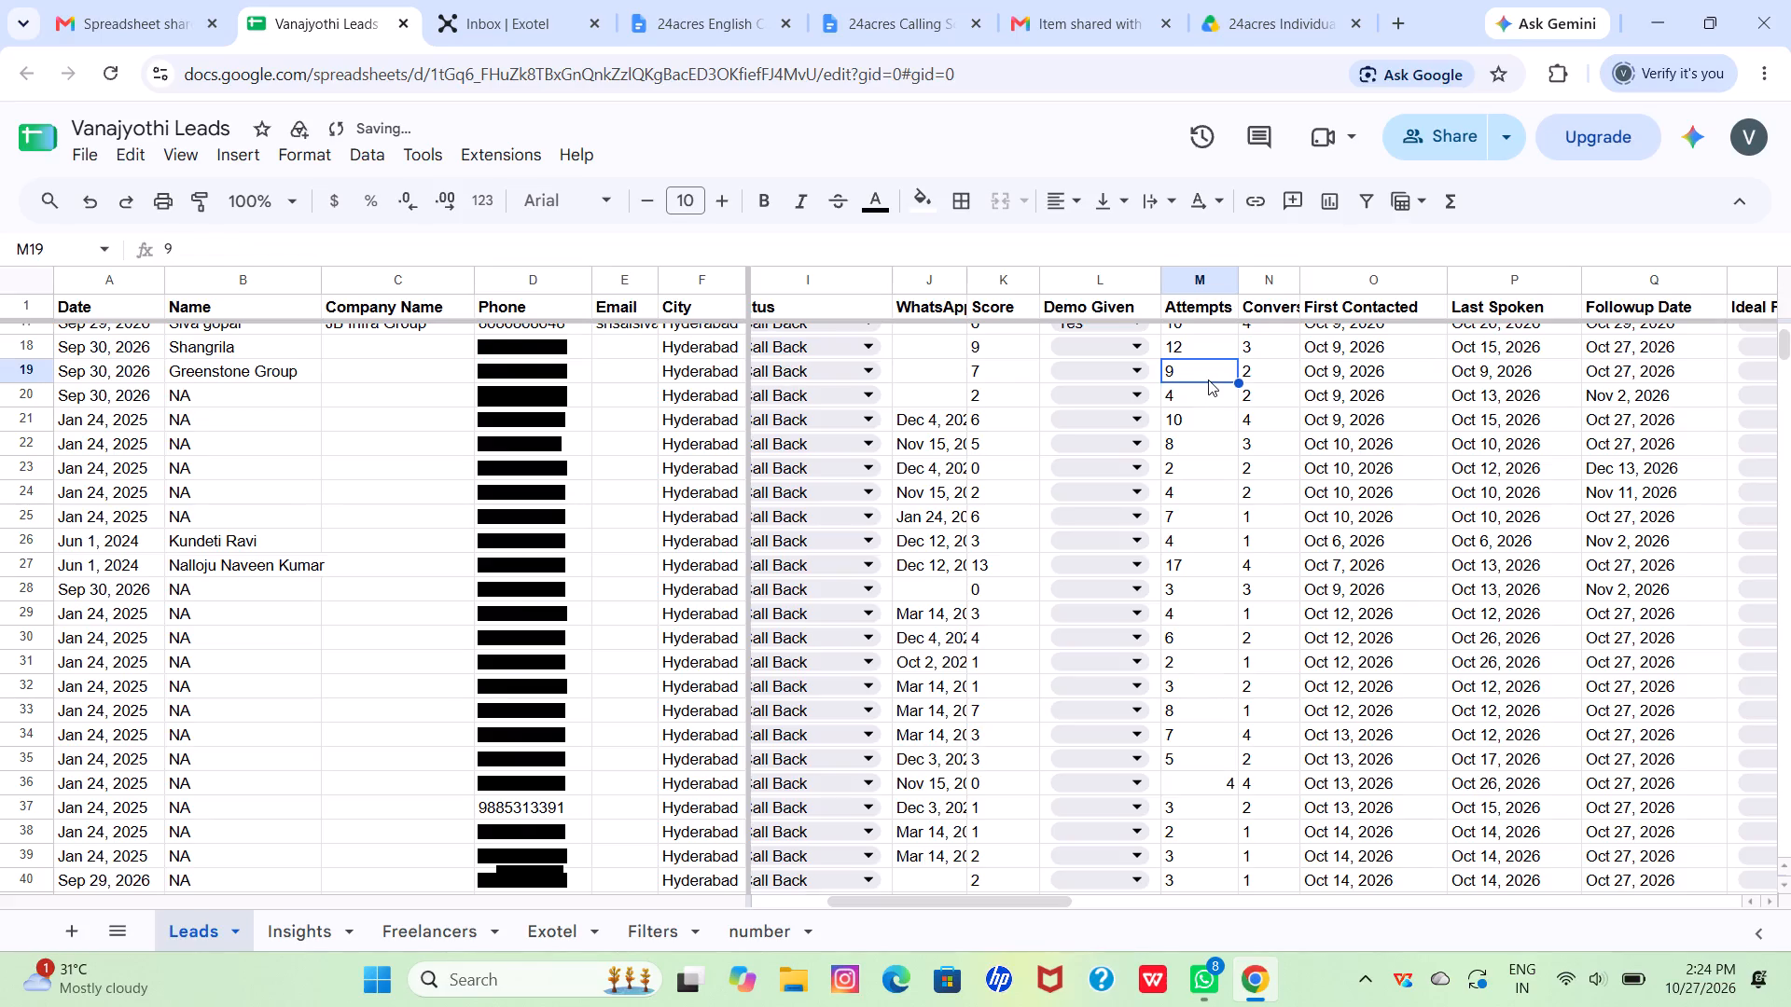
Check the follow-up date and notes of the Shangrila lead in row 18.
click(1261, 340)
scroll(1261, 340, left, 6)
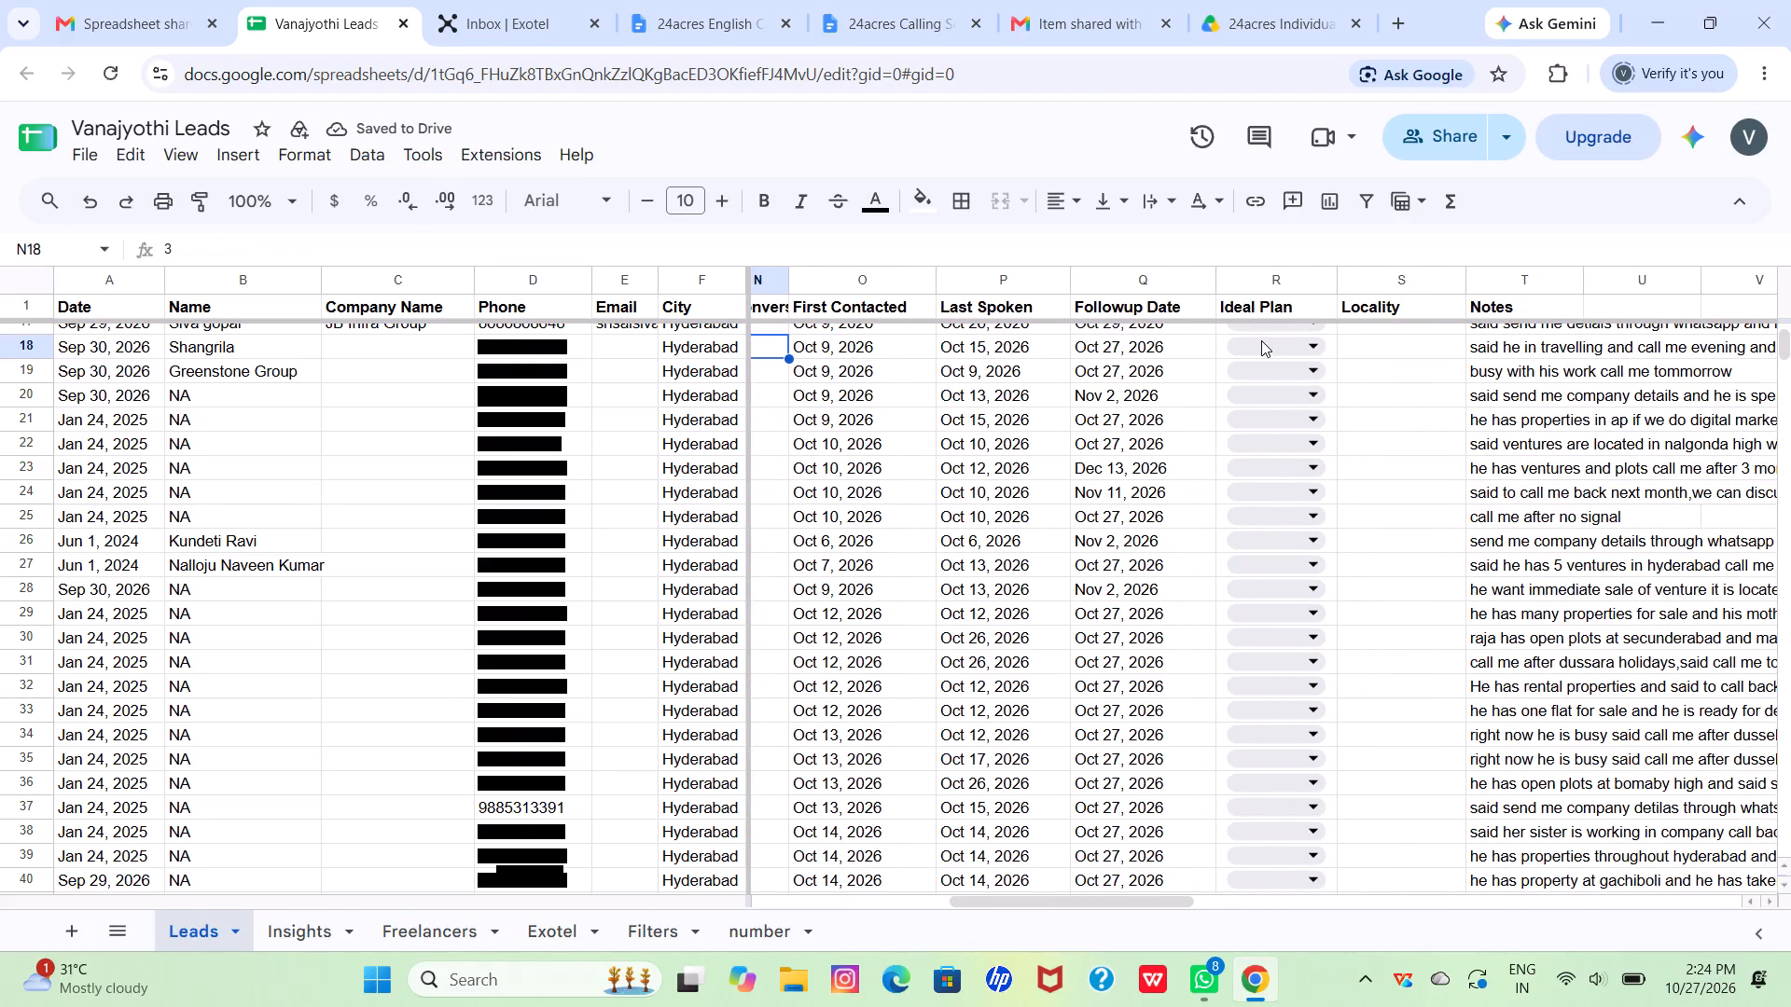
scroll(1261, 340, left, 2)
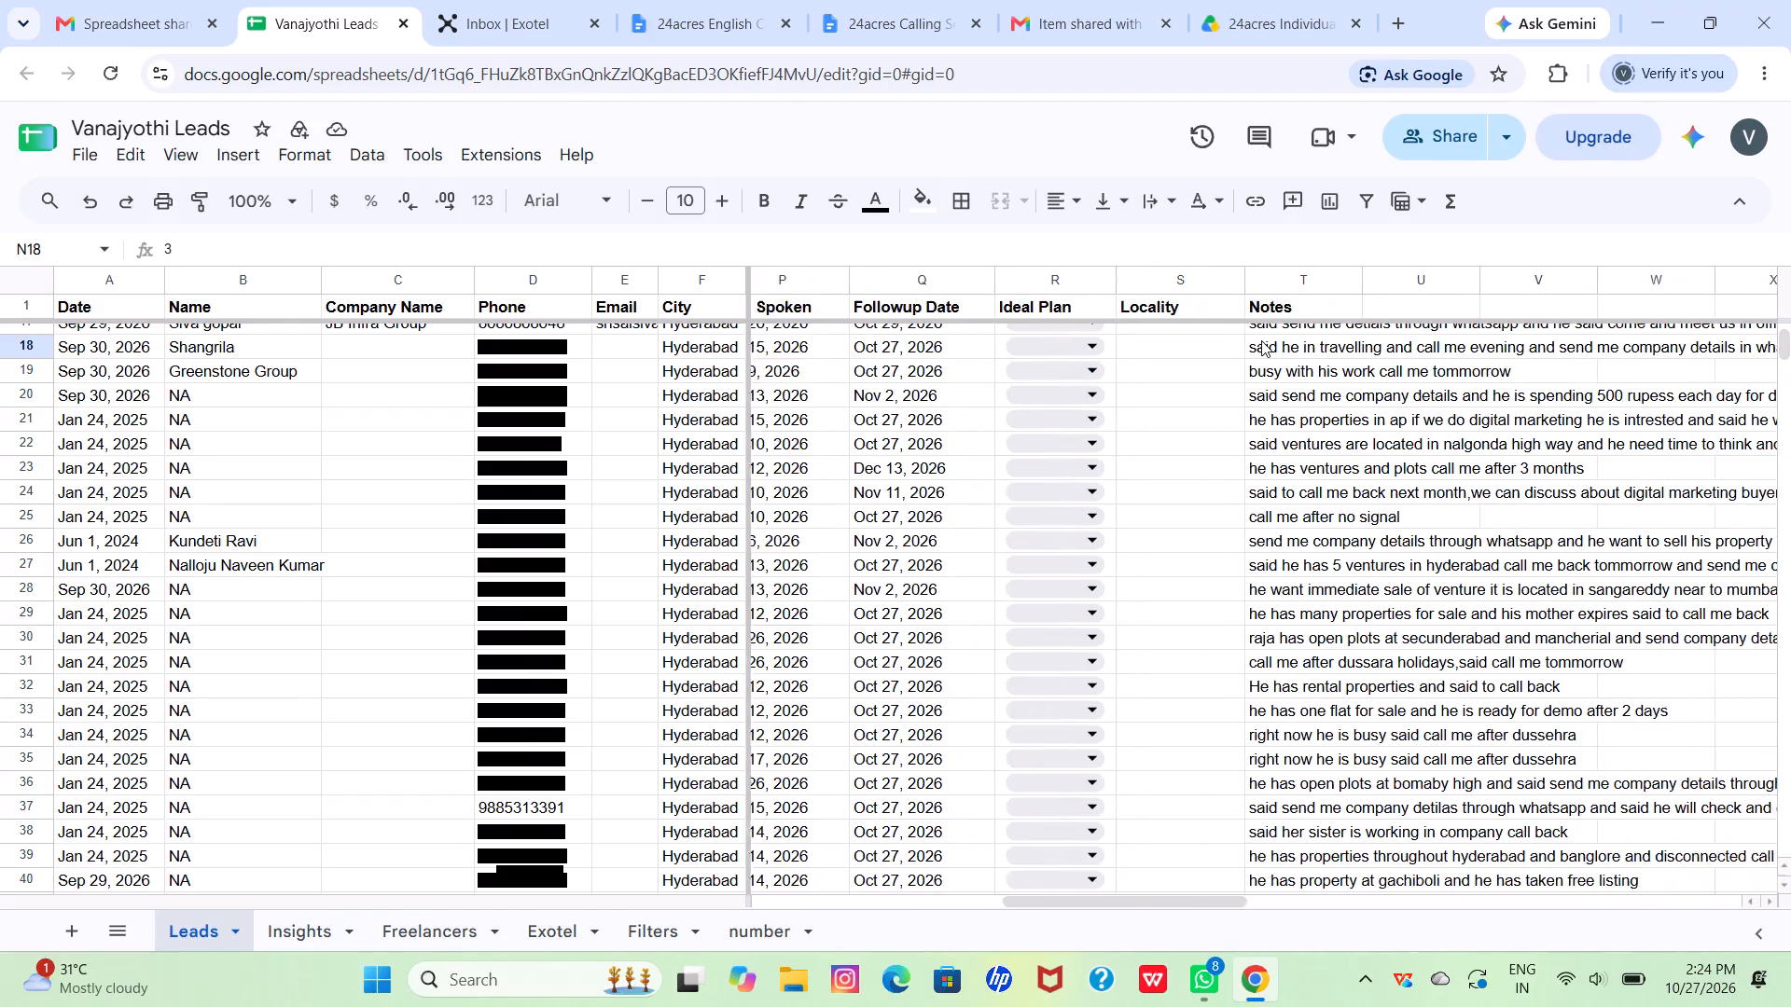
Review the full notes of the Shangrila lead in row 18 and set its conversations count to 4.
scroll(1261, 340, left, 3)
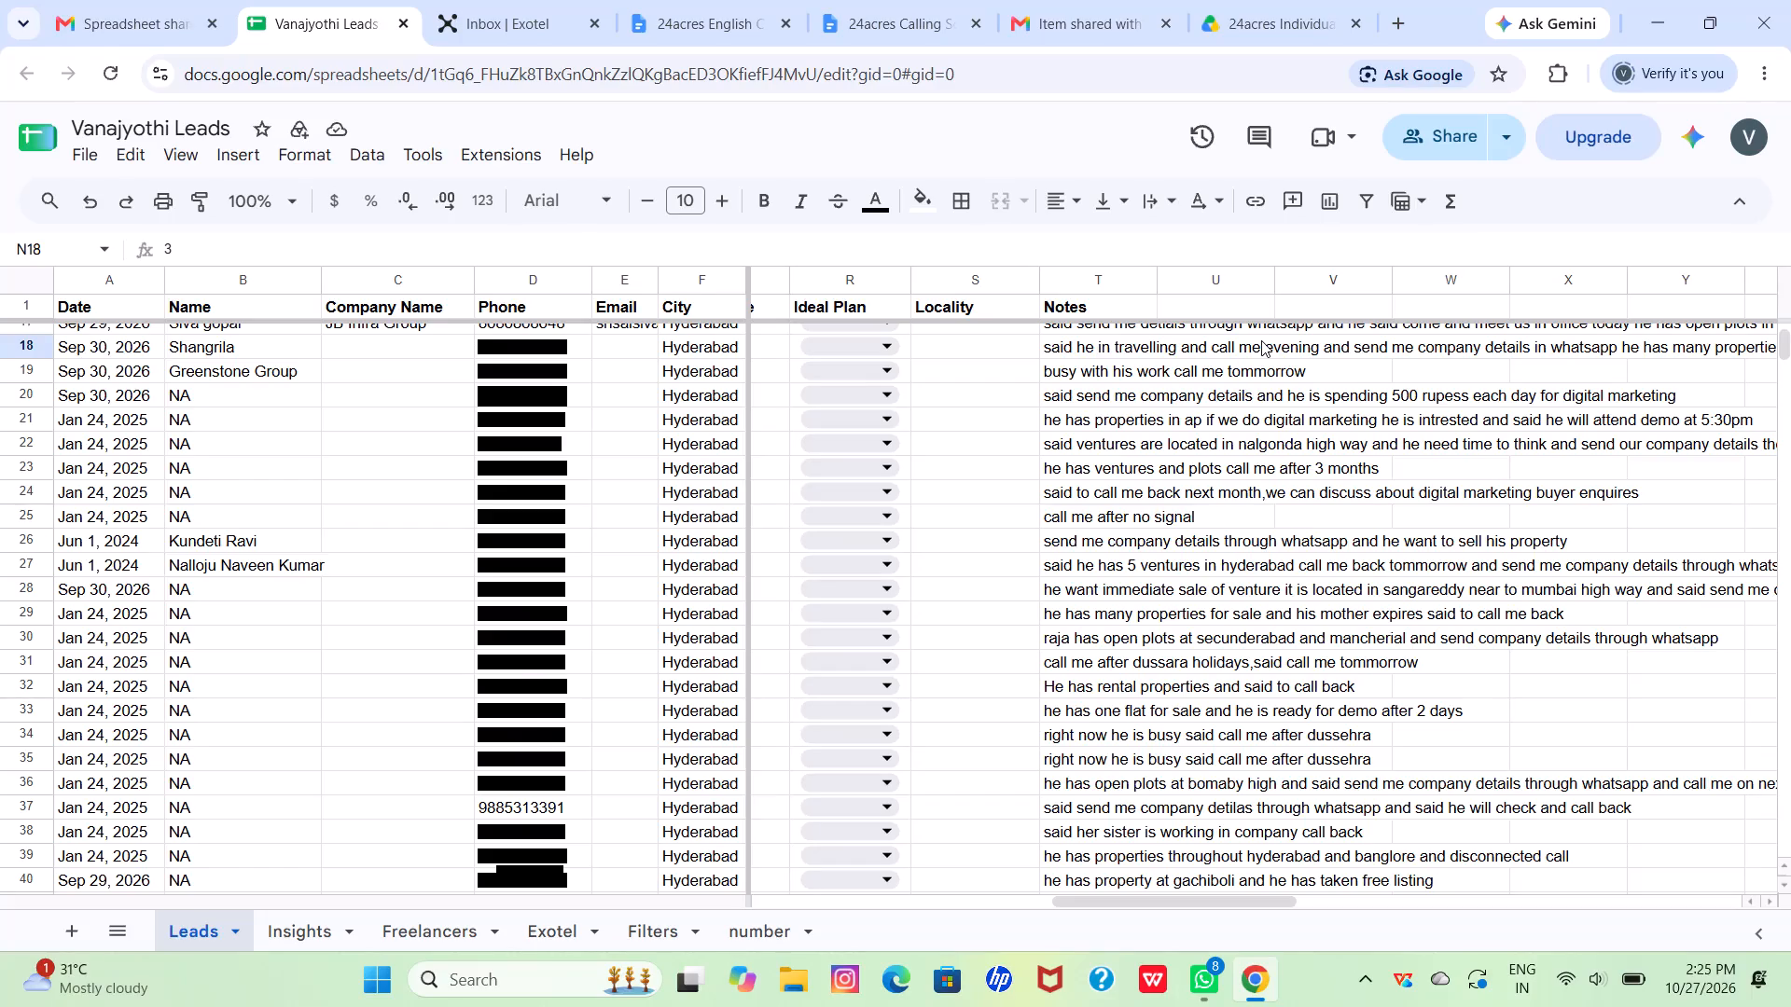
click(1267, 347)
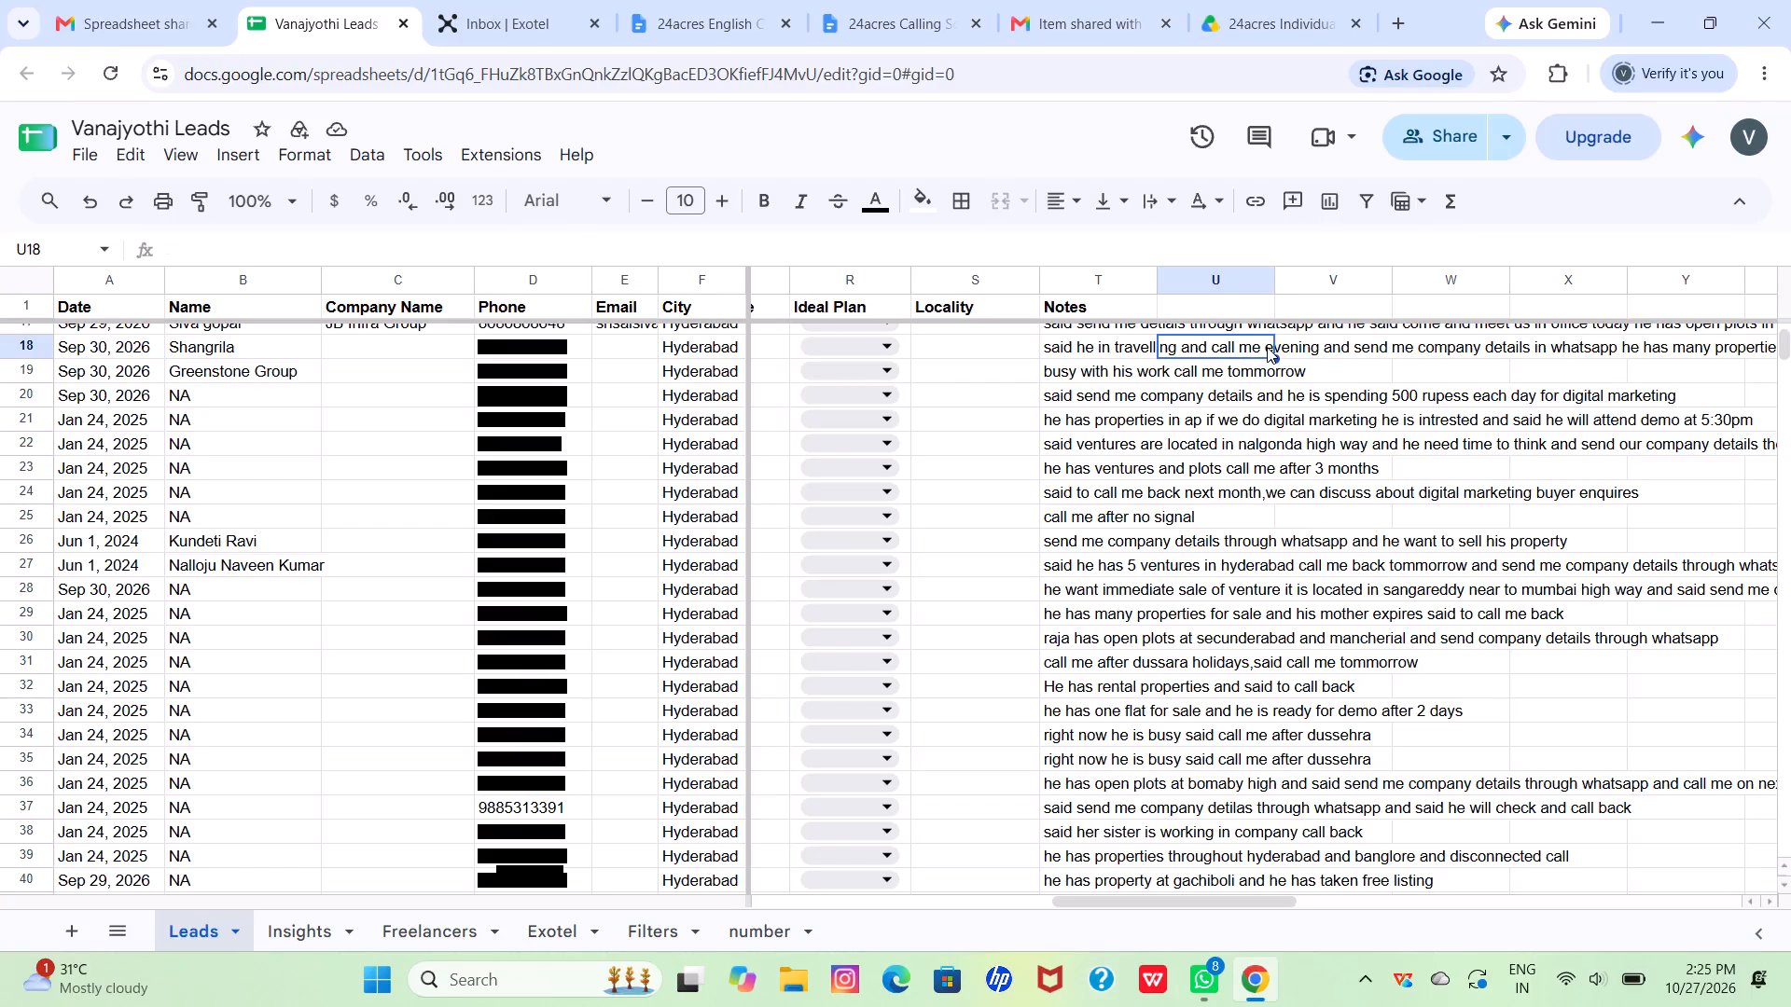
click(1106, 346)
scroll(1106, 346, left, 2)
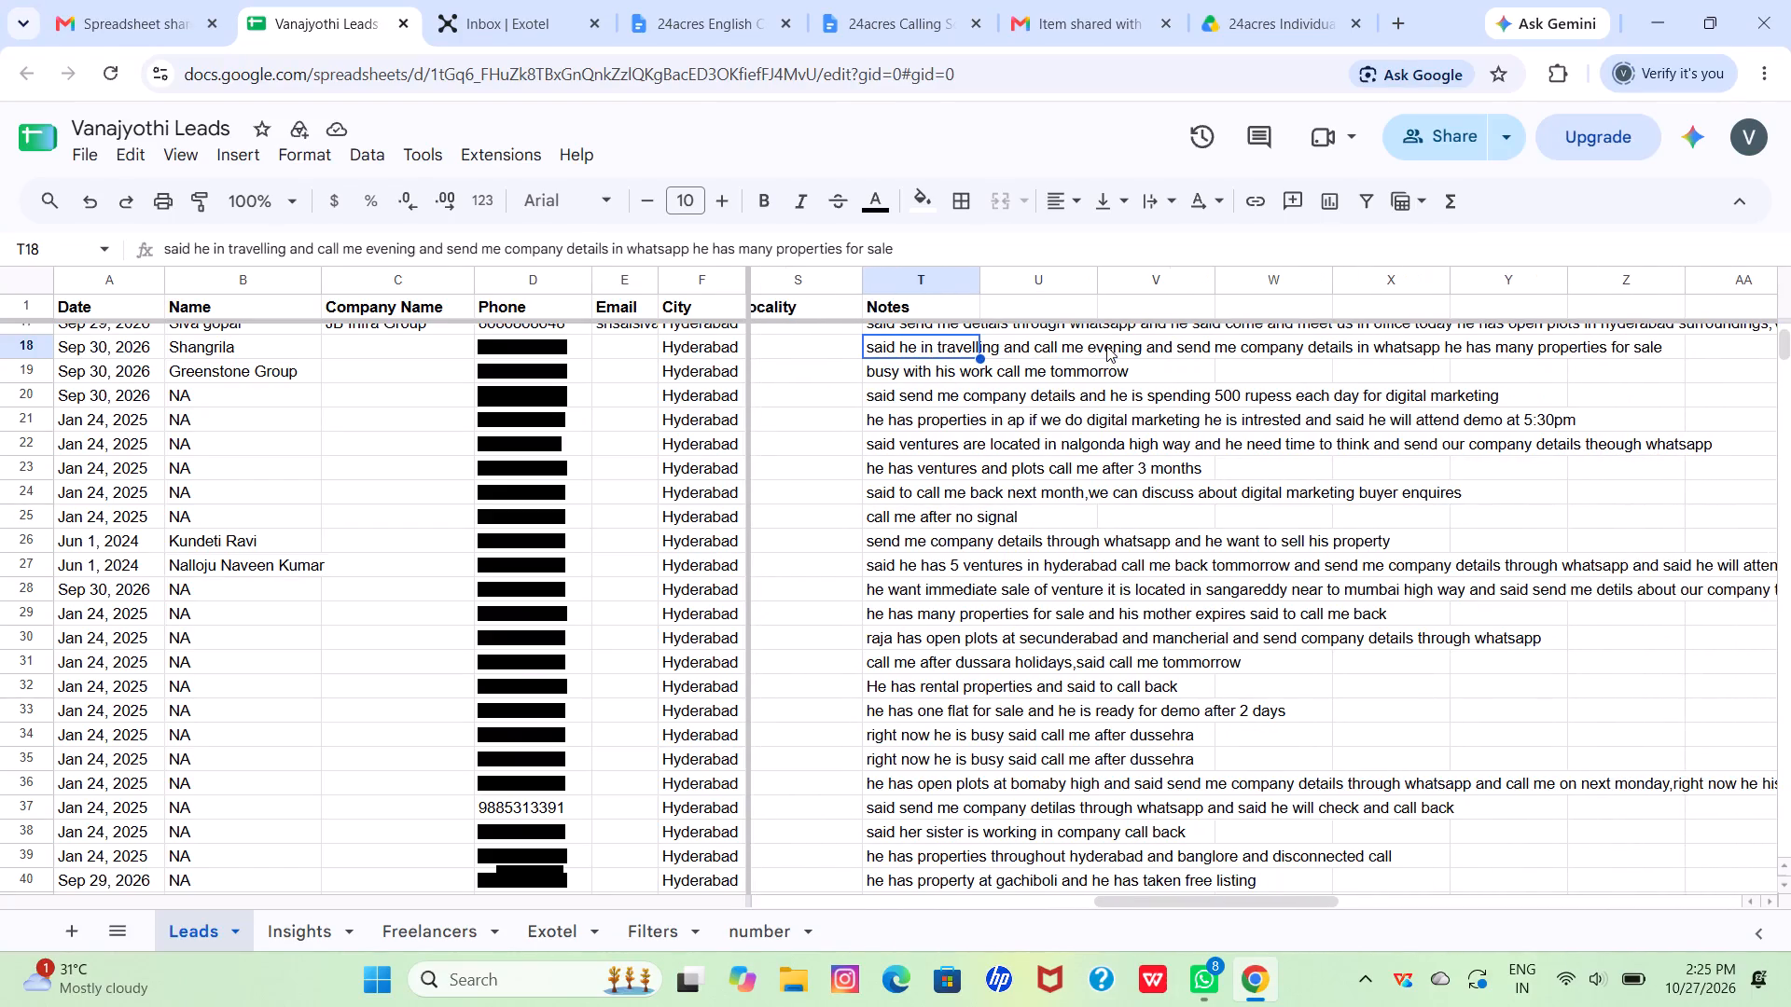
scroll(1106, 346, right, 3)
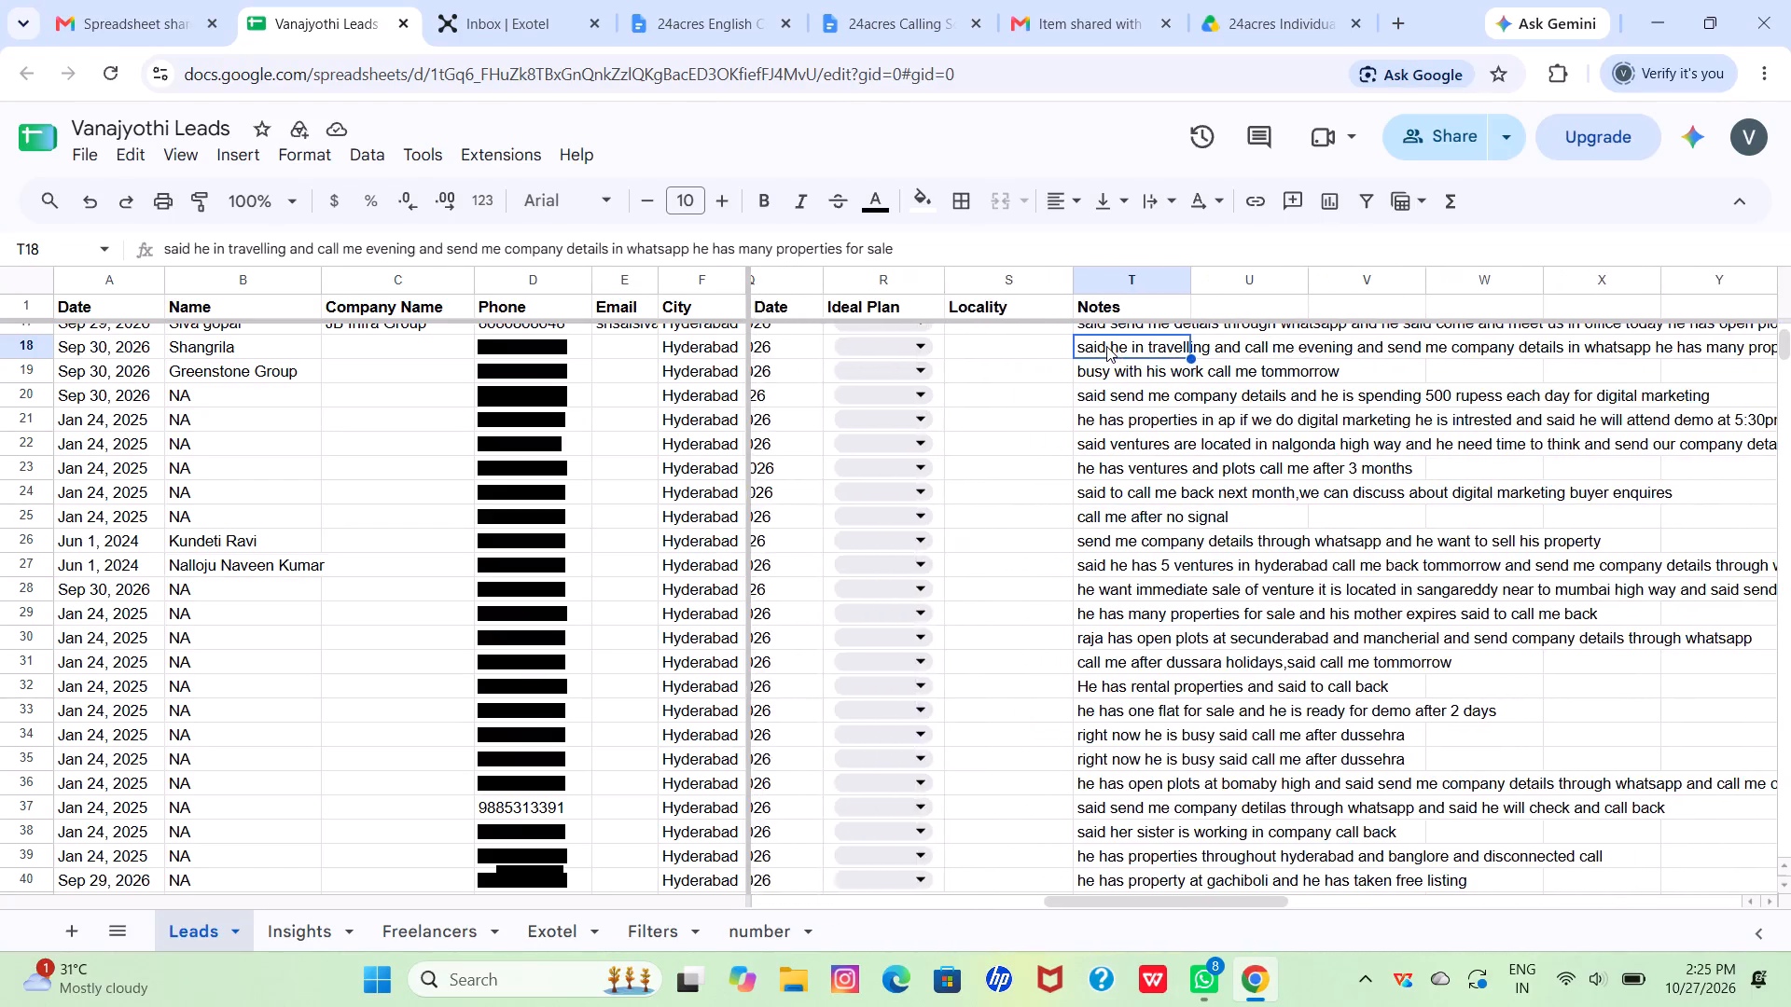
scroll(1106, 346, right, 3)
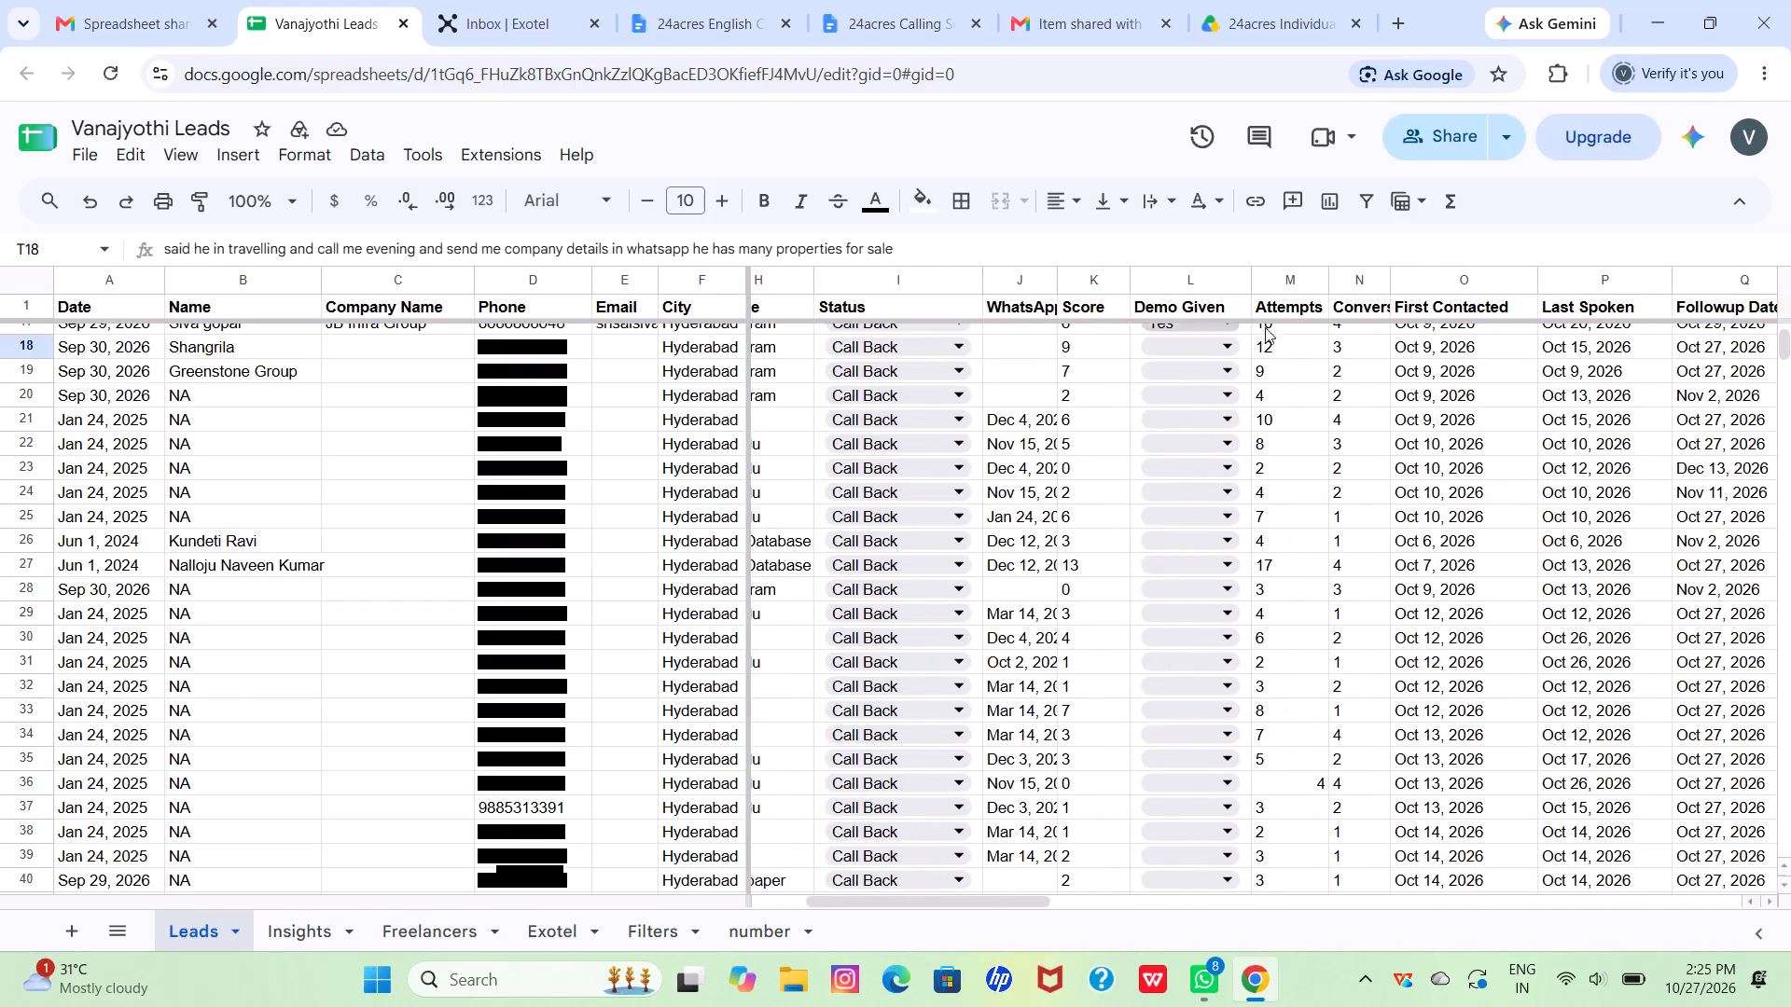
click(1349, 352)
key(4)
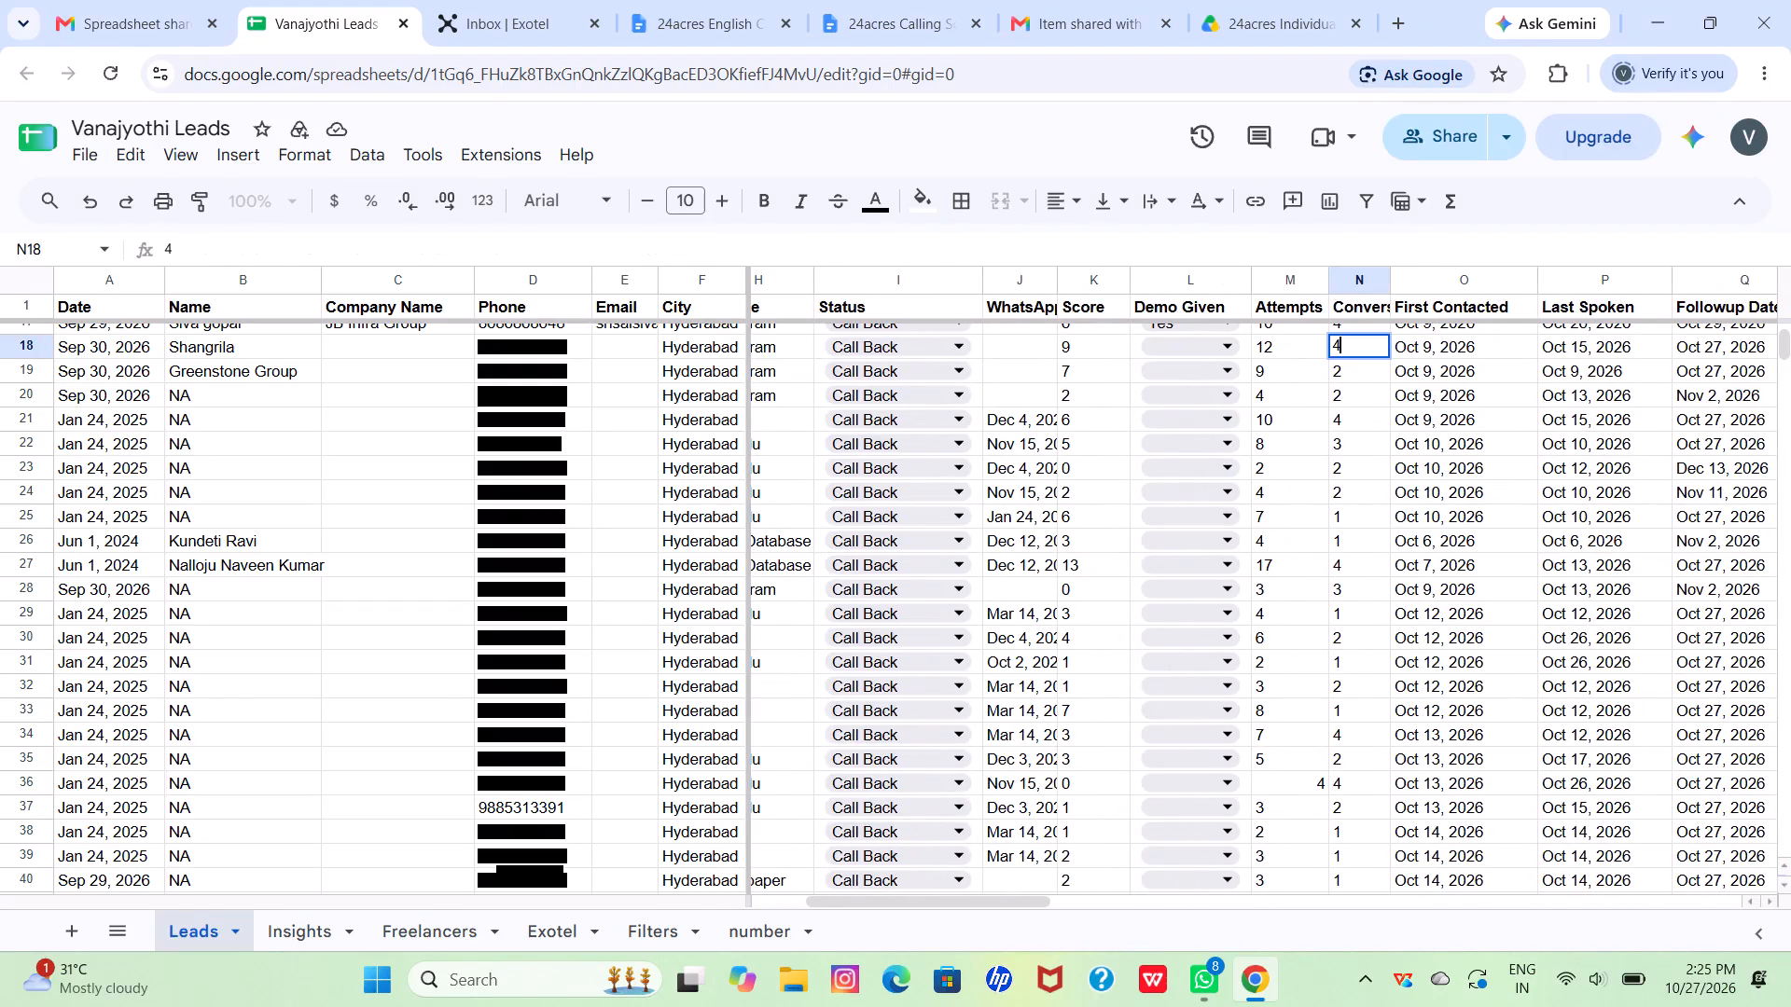
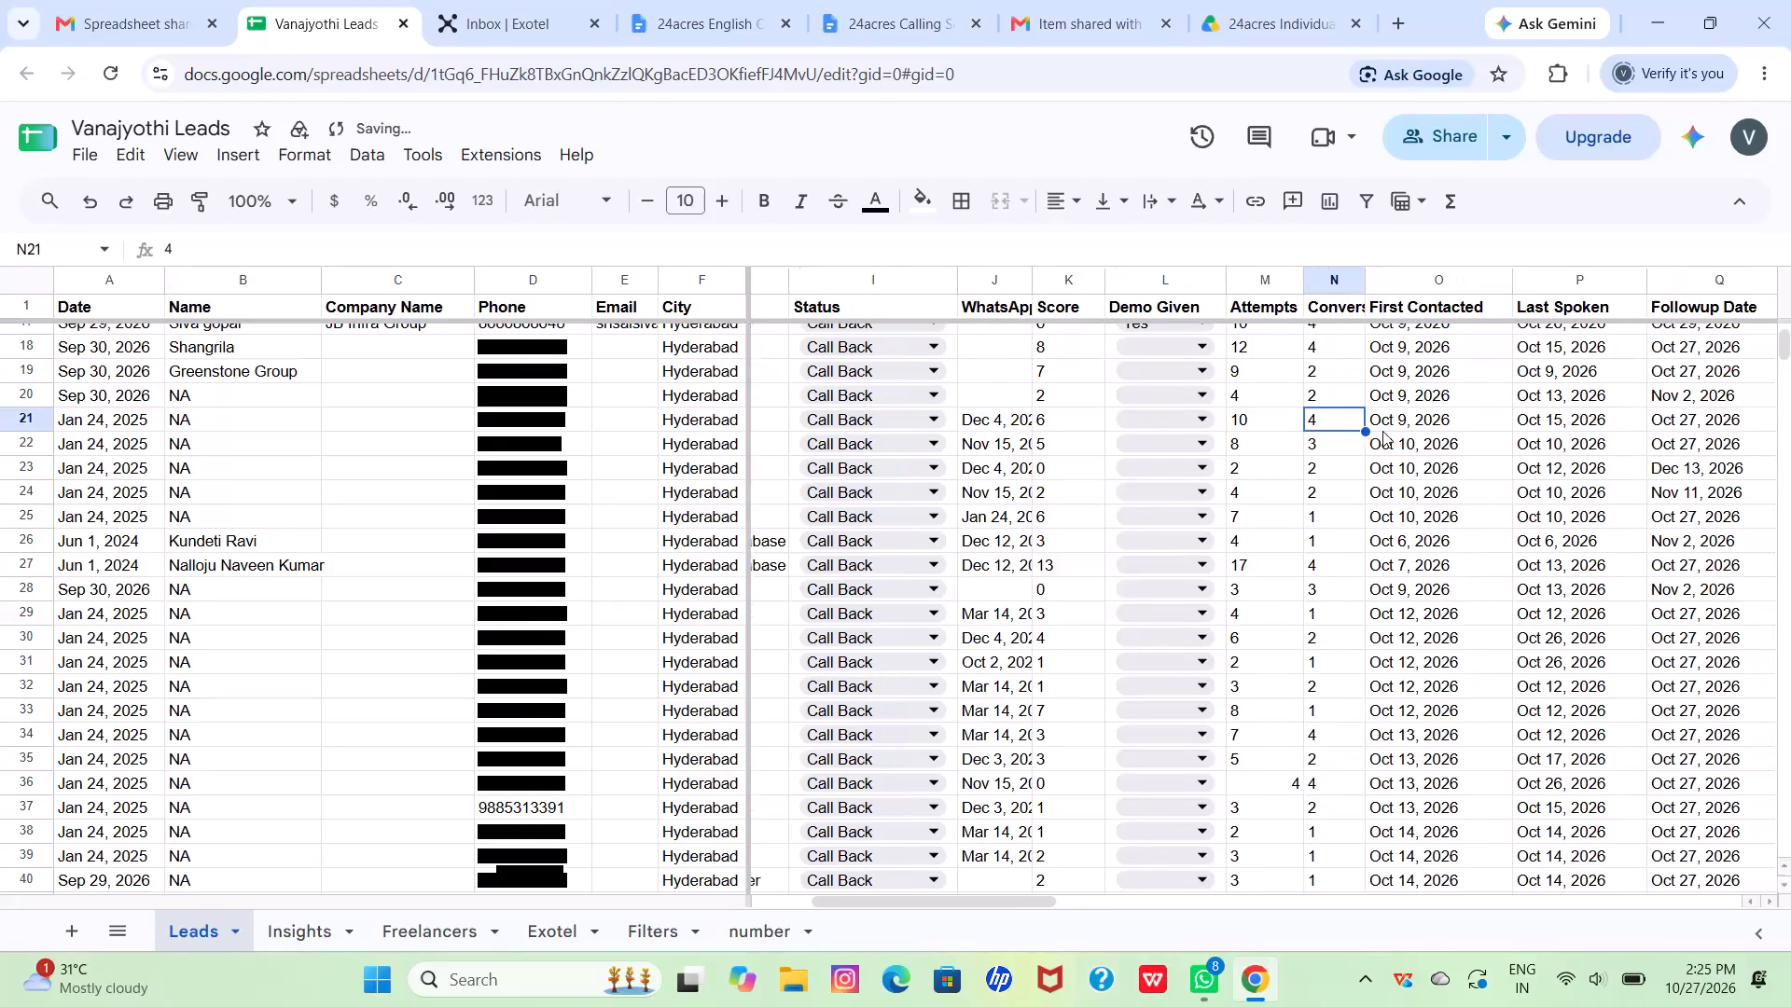
Review the follow-up dates and notes of the call-back leads around row 21 of the Leads sheet.
scroll(1382, 431, down, 1)
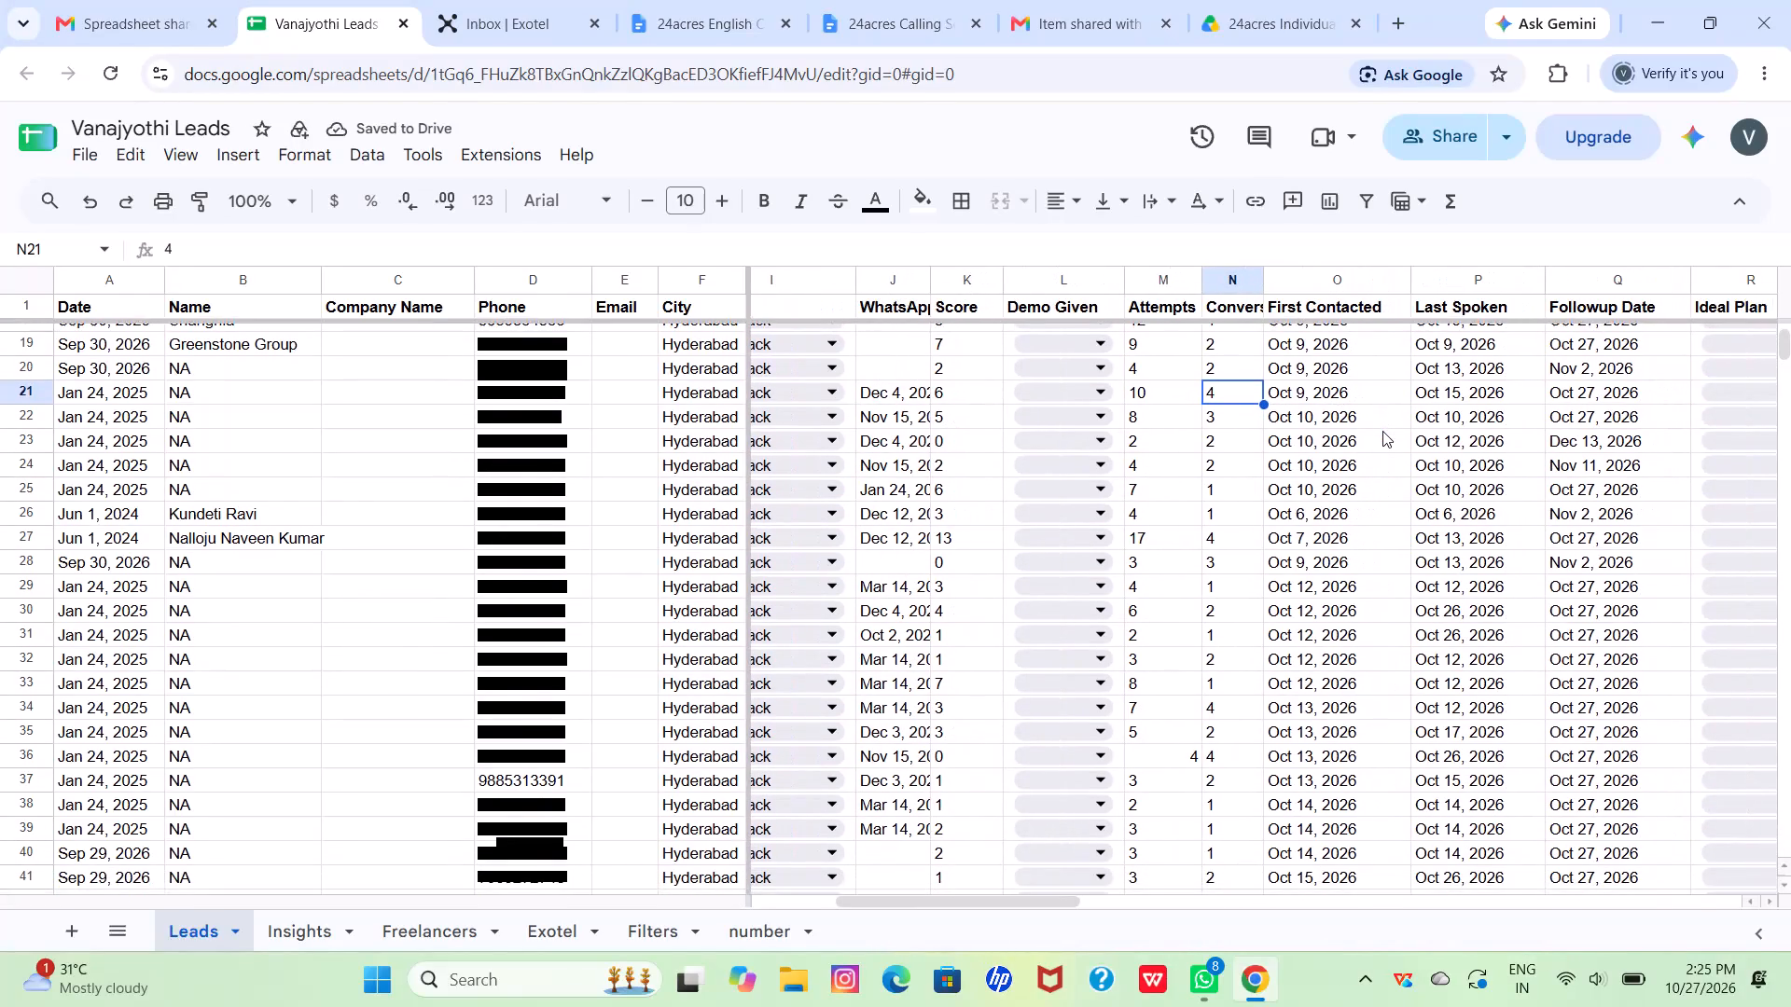
scroll(1382, 431, left, 2)
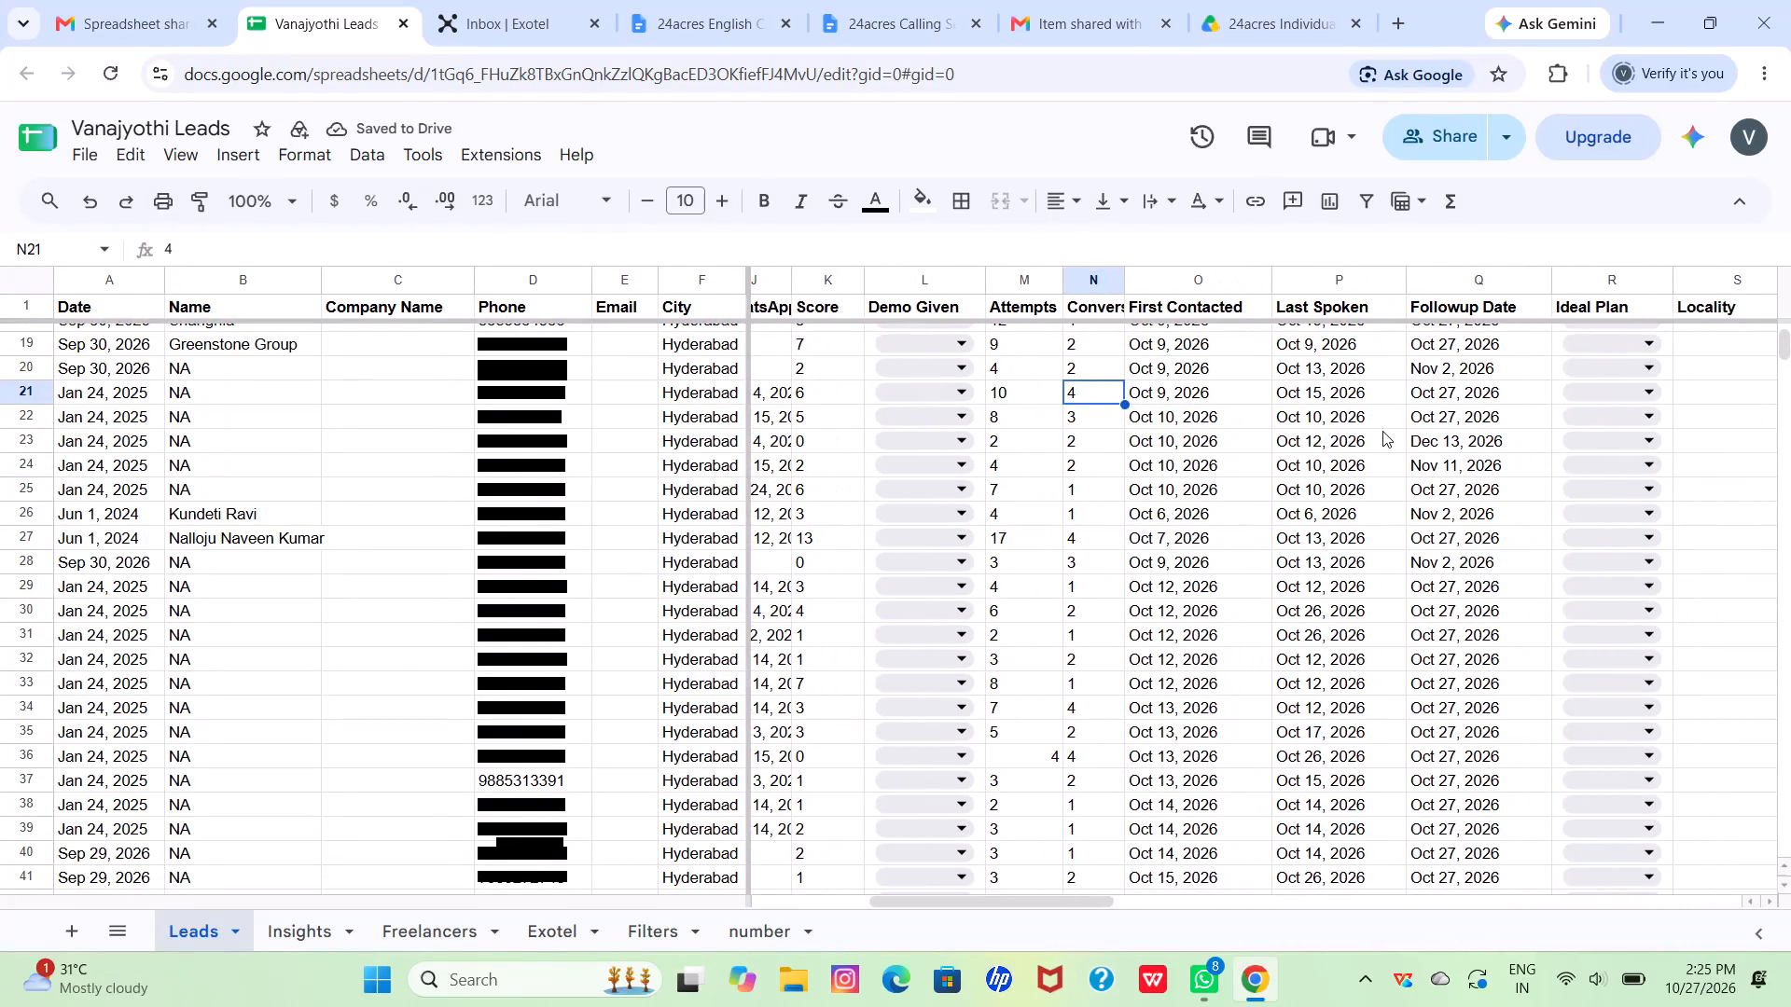
scroll(1382, 431, left, 3)
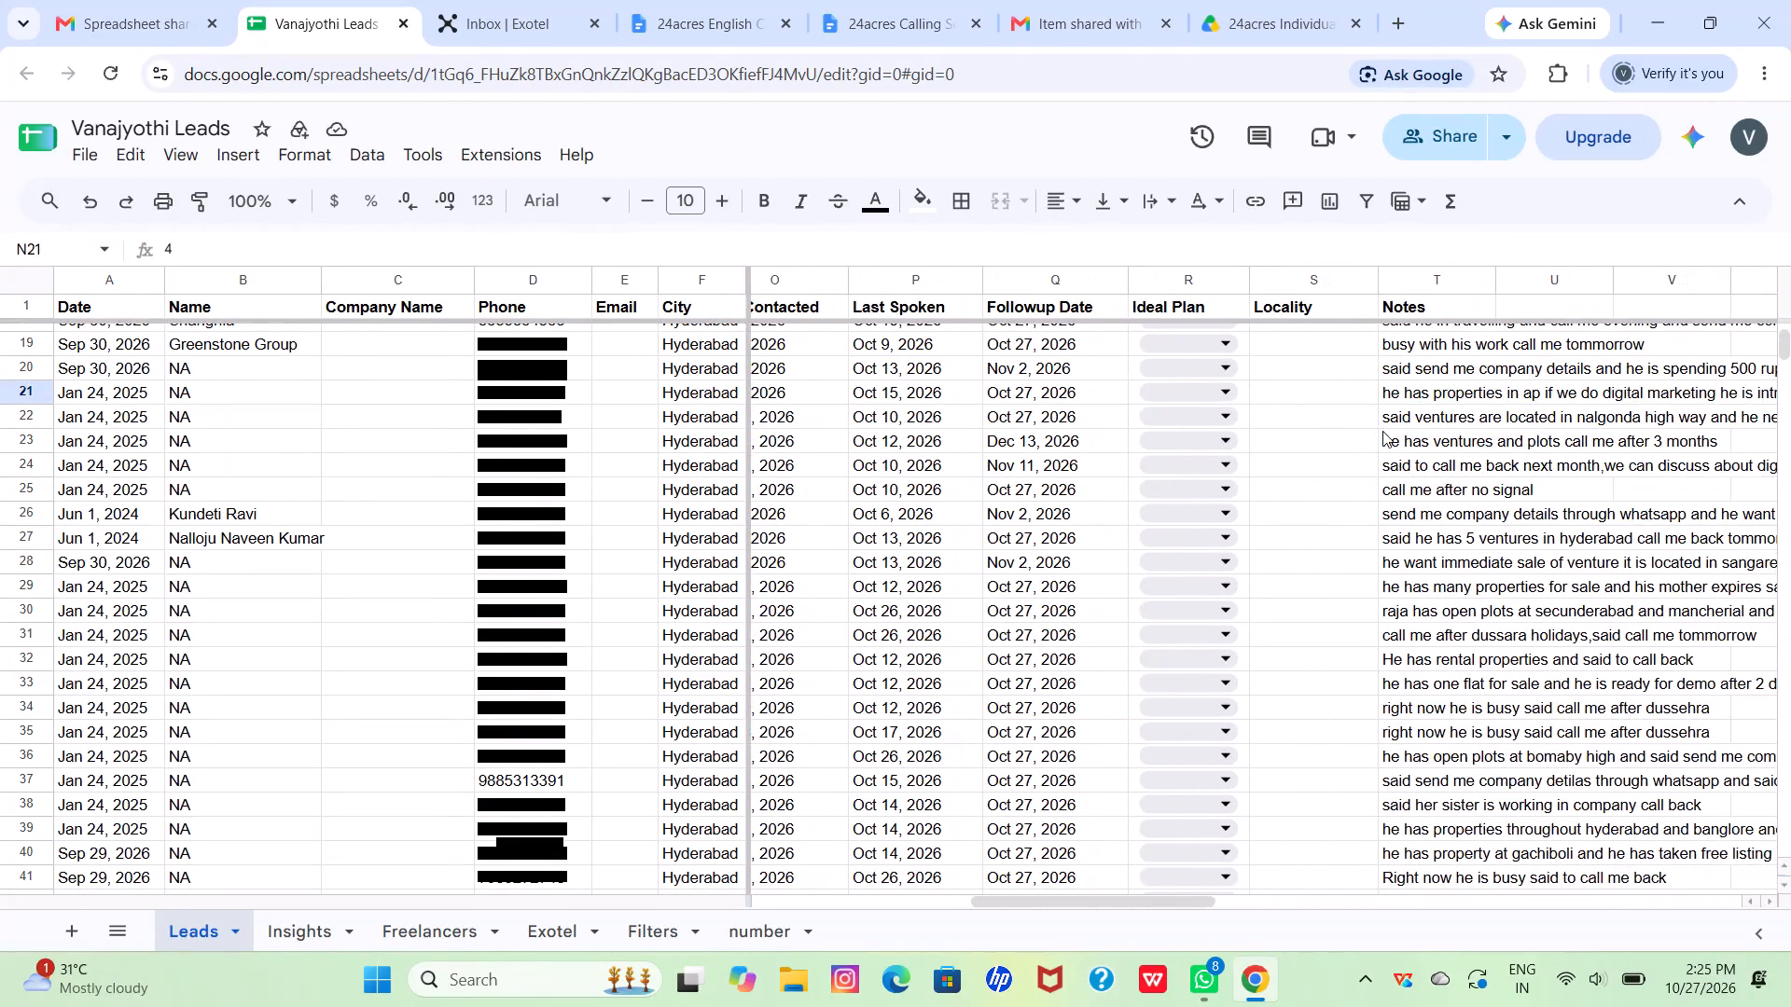
scroll(1382, 431, right, 5)
scroll(1382, 431, up, 1)
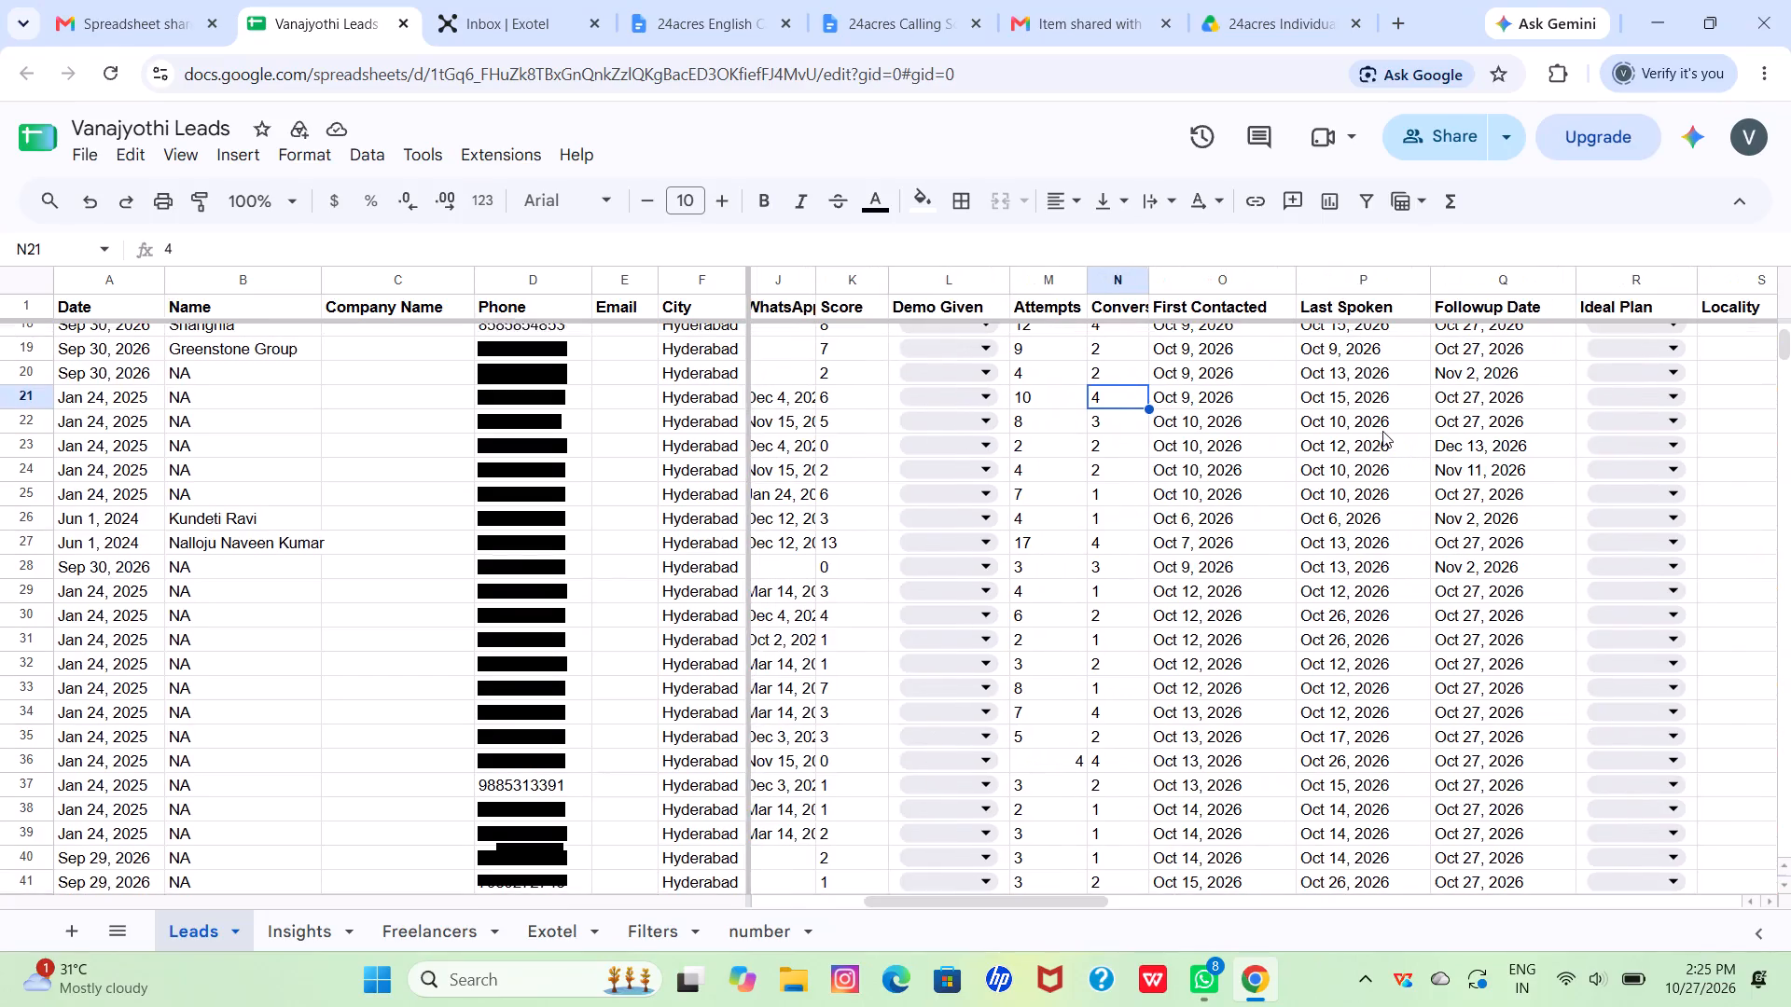
scroll(1382, 431, up, 1)
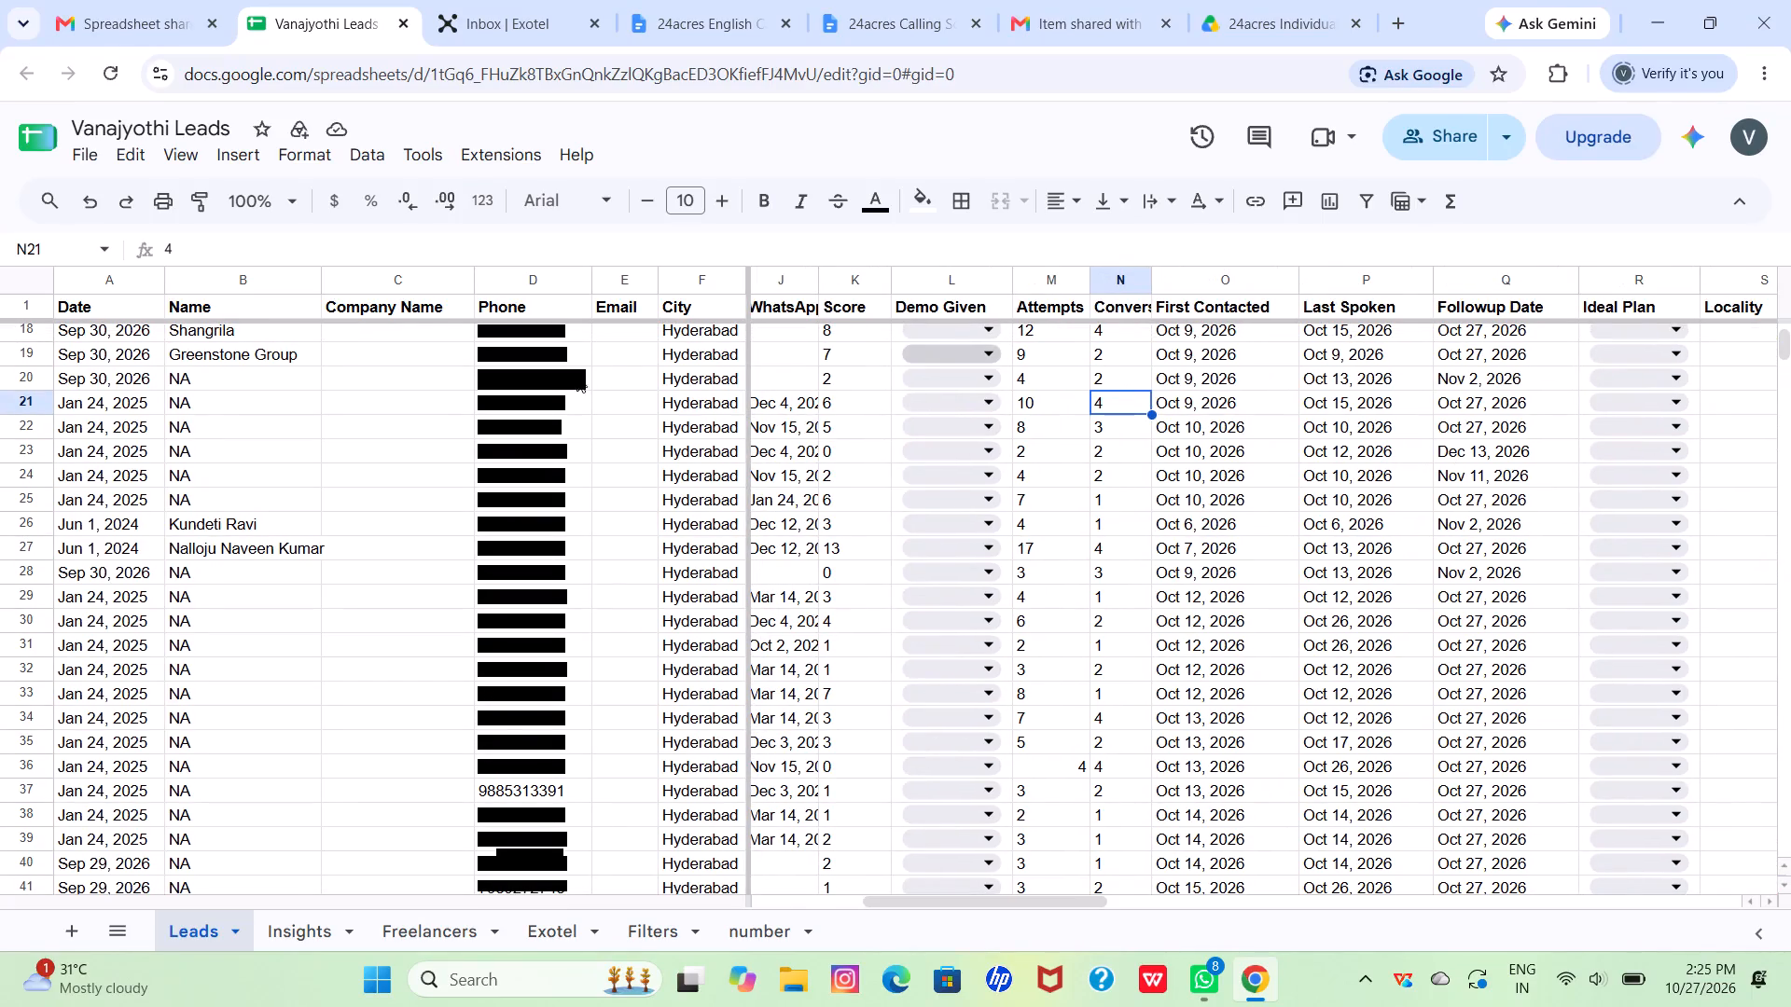
Select the phone number of the Greenstone Group lead in row 19.
click(558, 366)
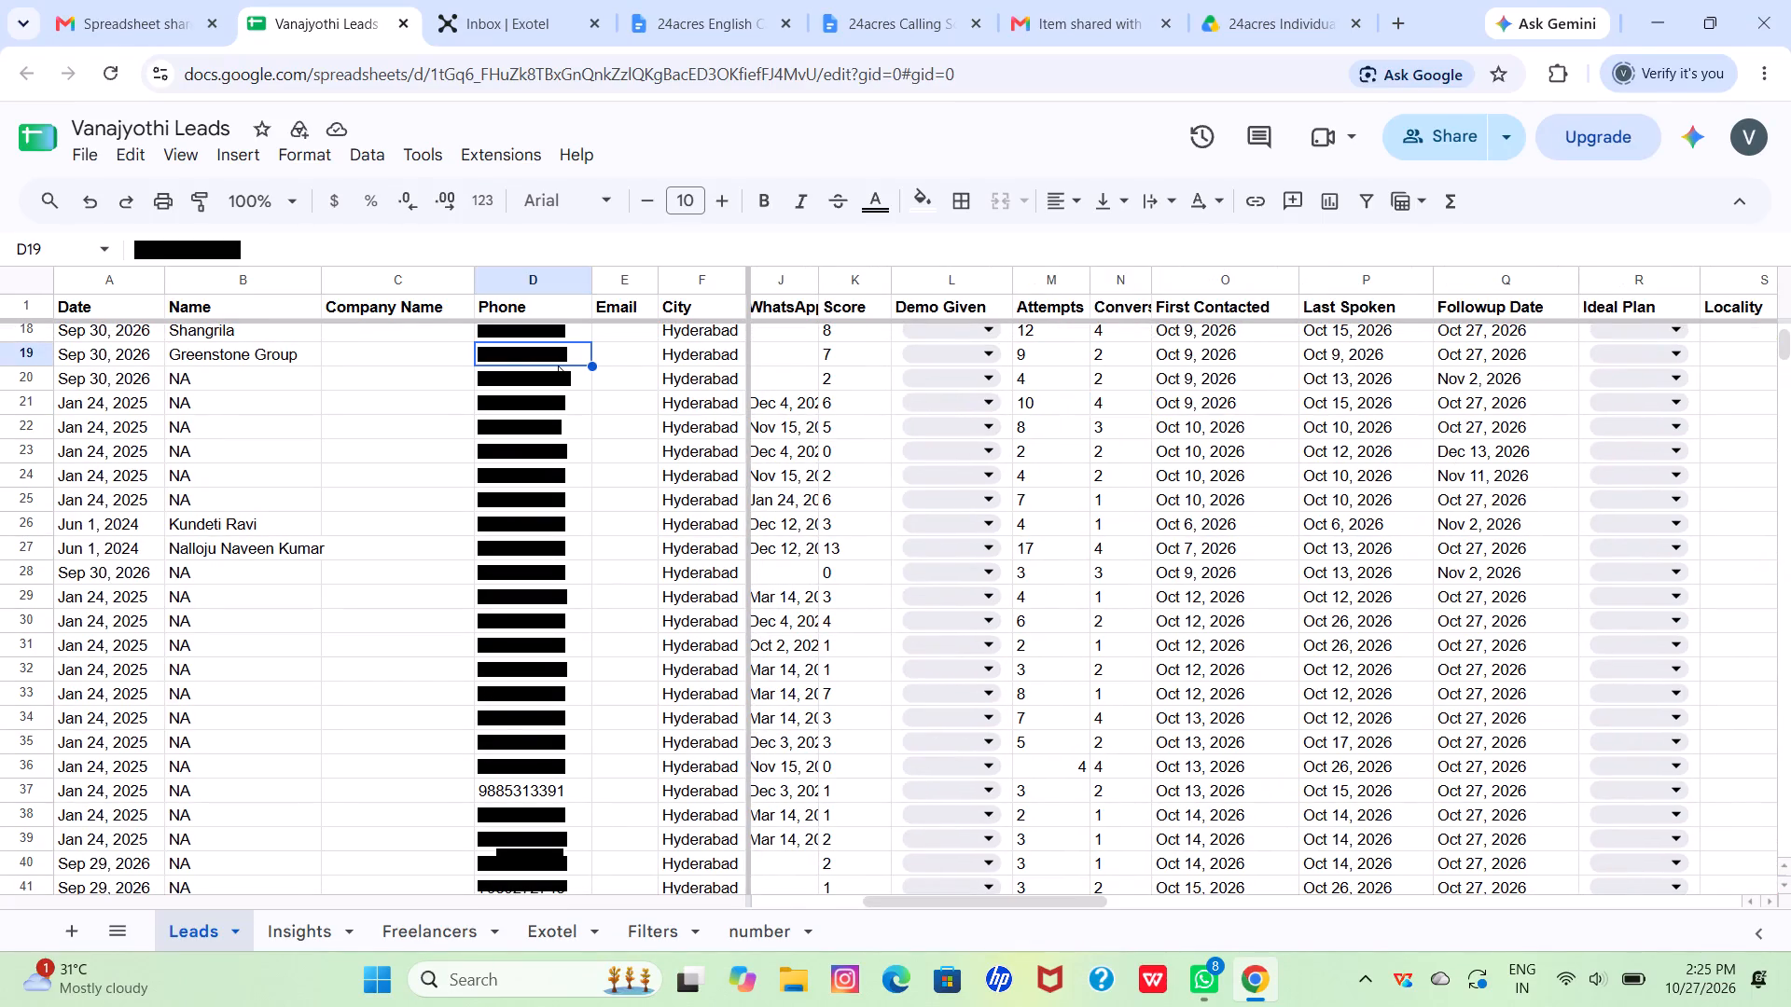
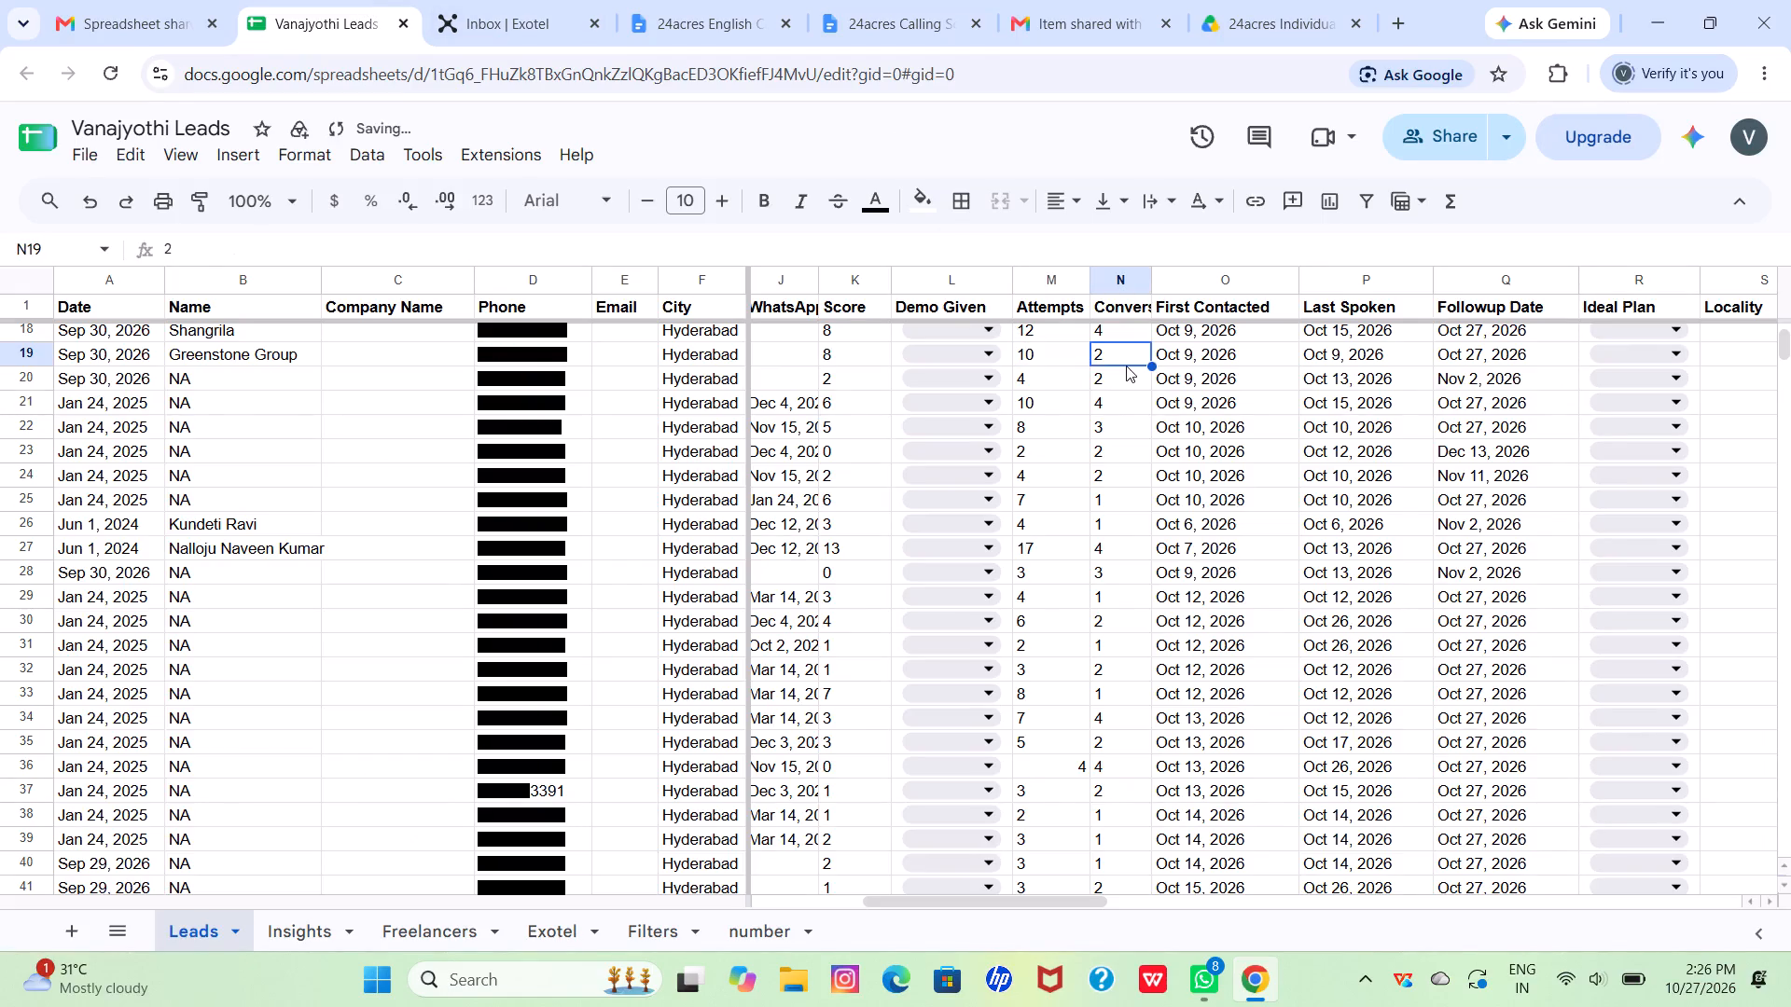
Set the Last Spoken date of the Shangrila lead in row 18 to Oct 27, 2026.
scroll(1126, 366, left, 3)
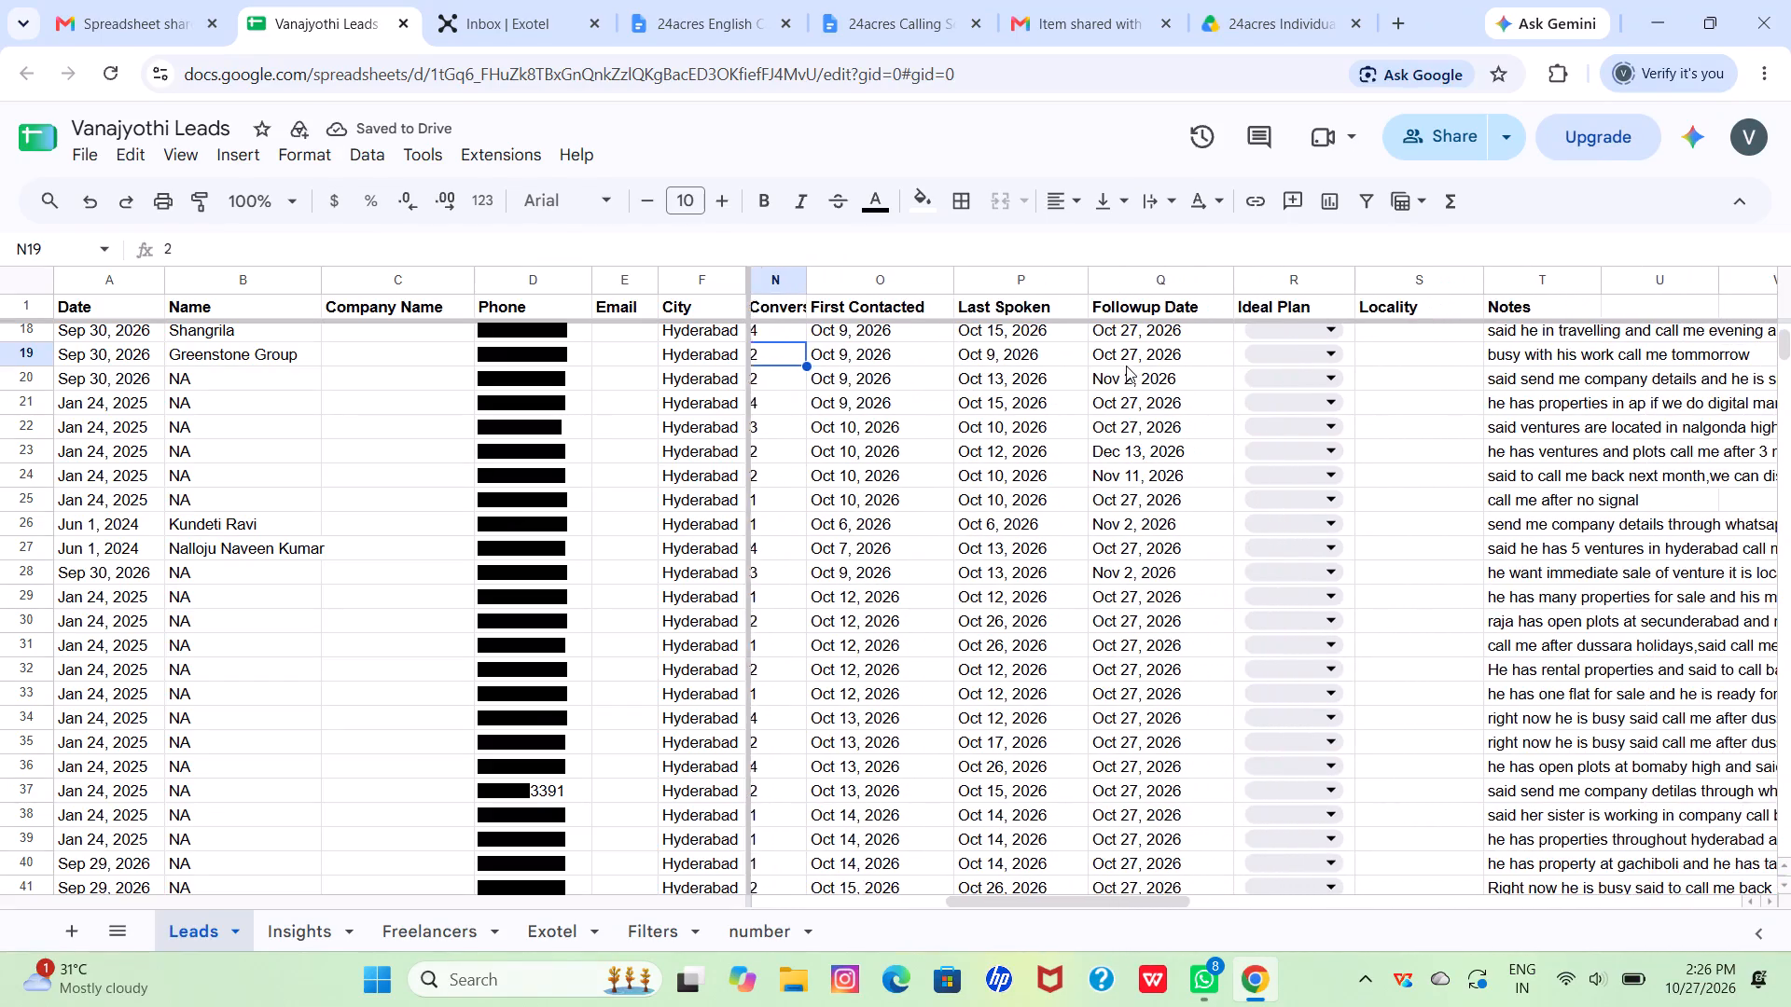
scroll(1126, 366, up, 1)
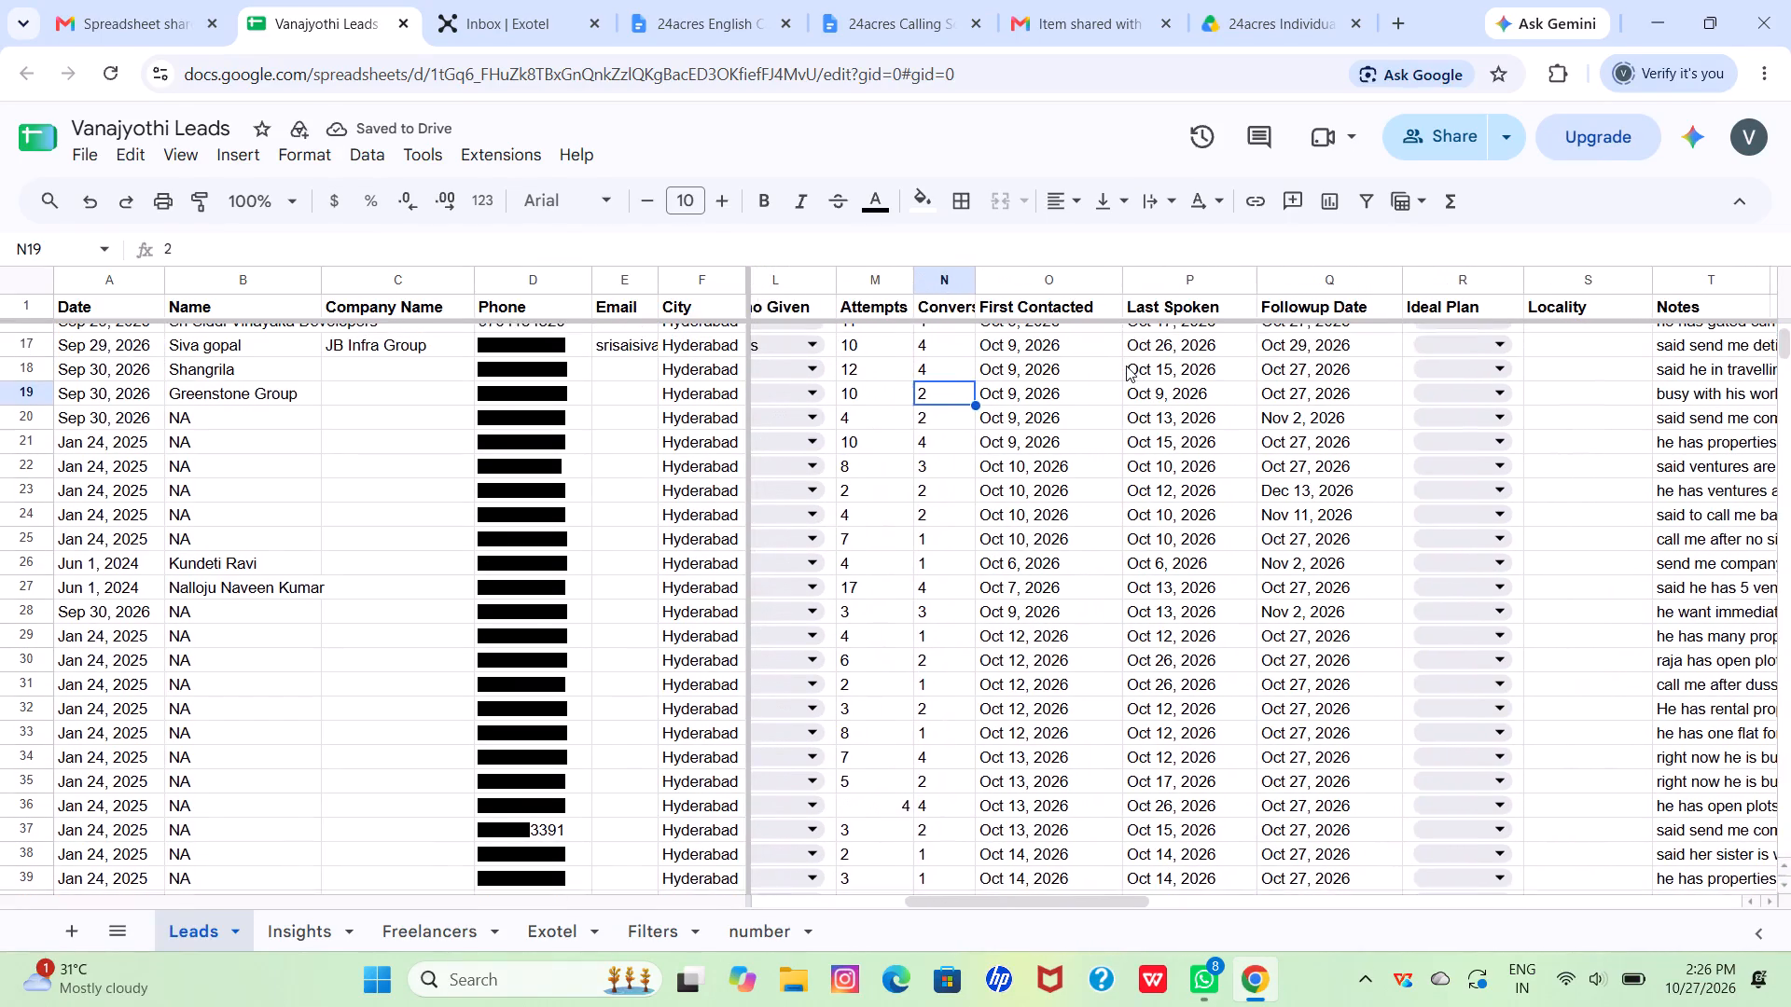
scroll(1126, 366, up, 1)
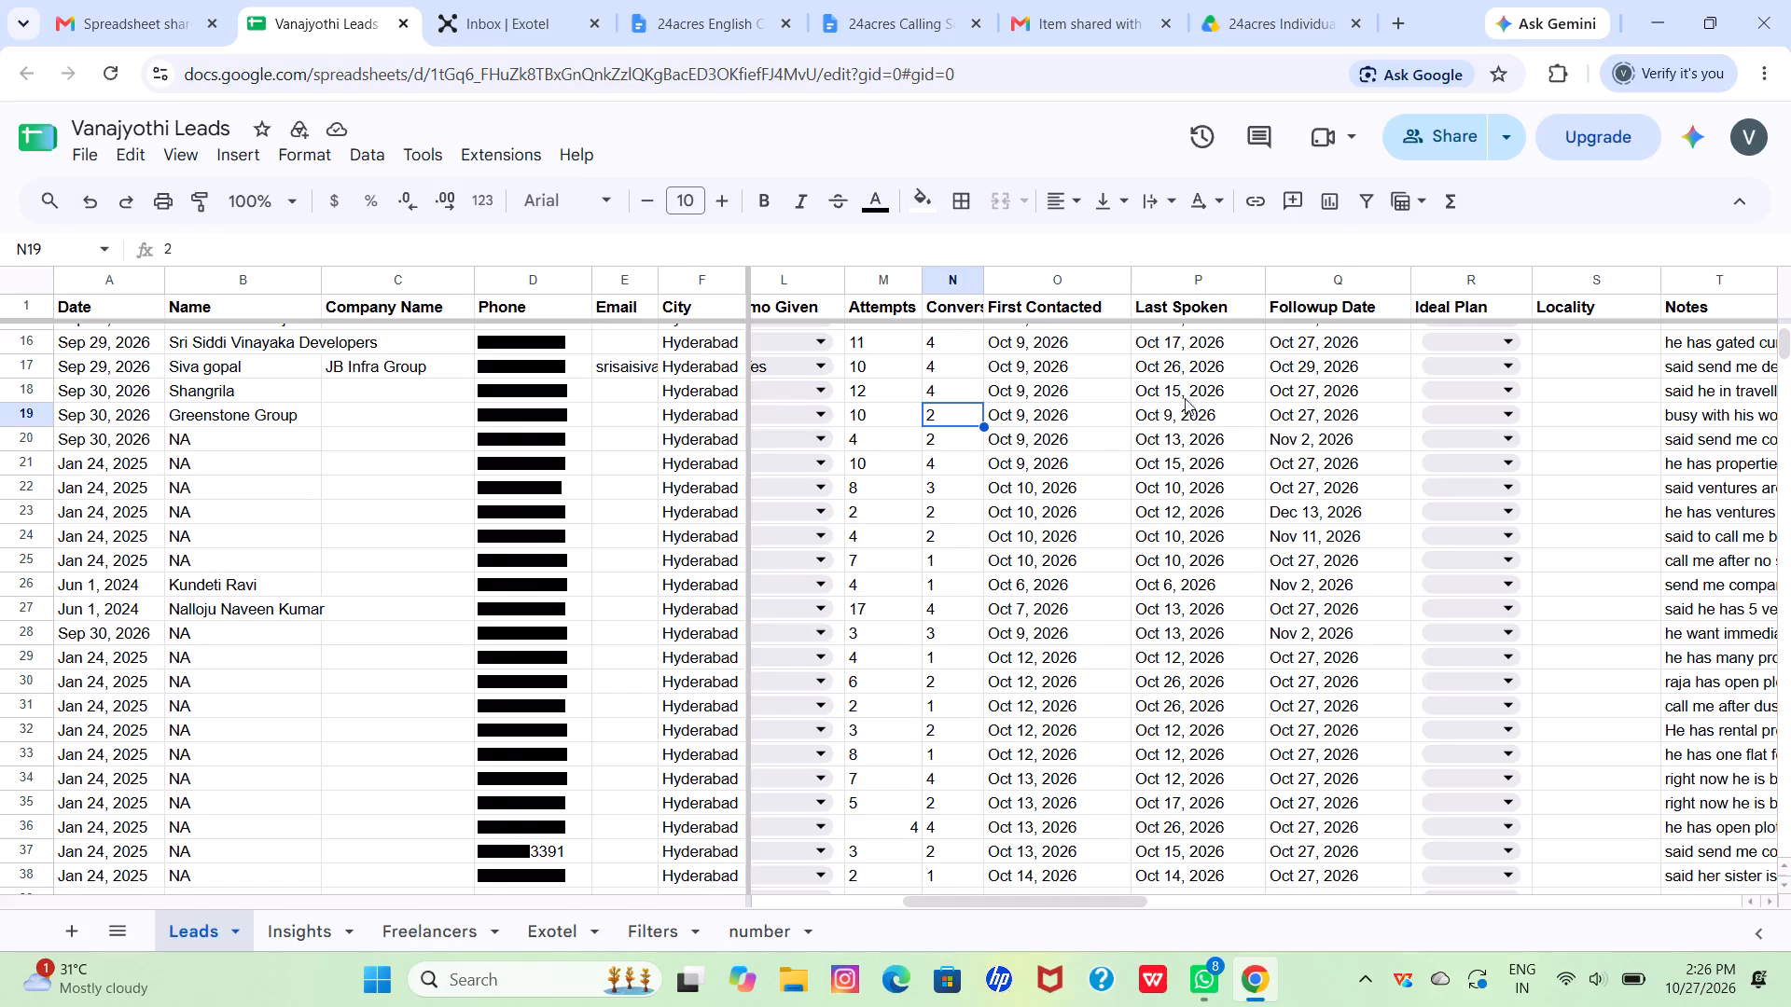
double_click(1221, 397)
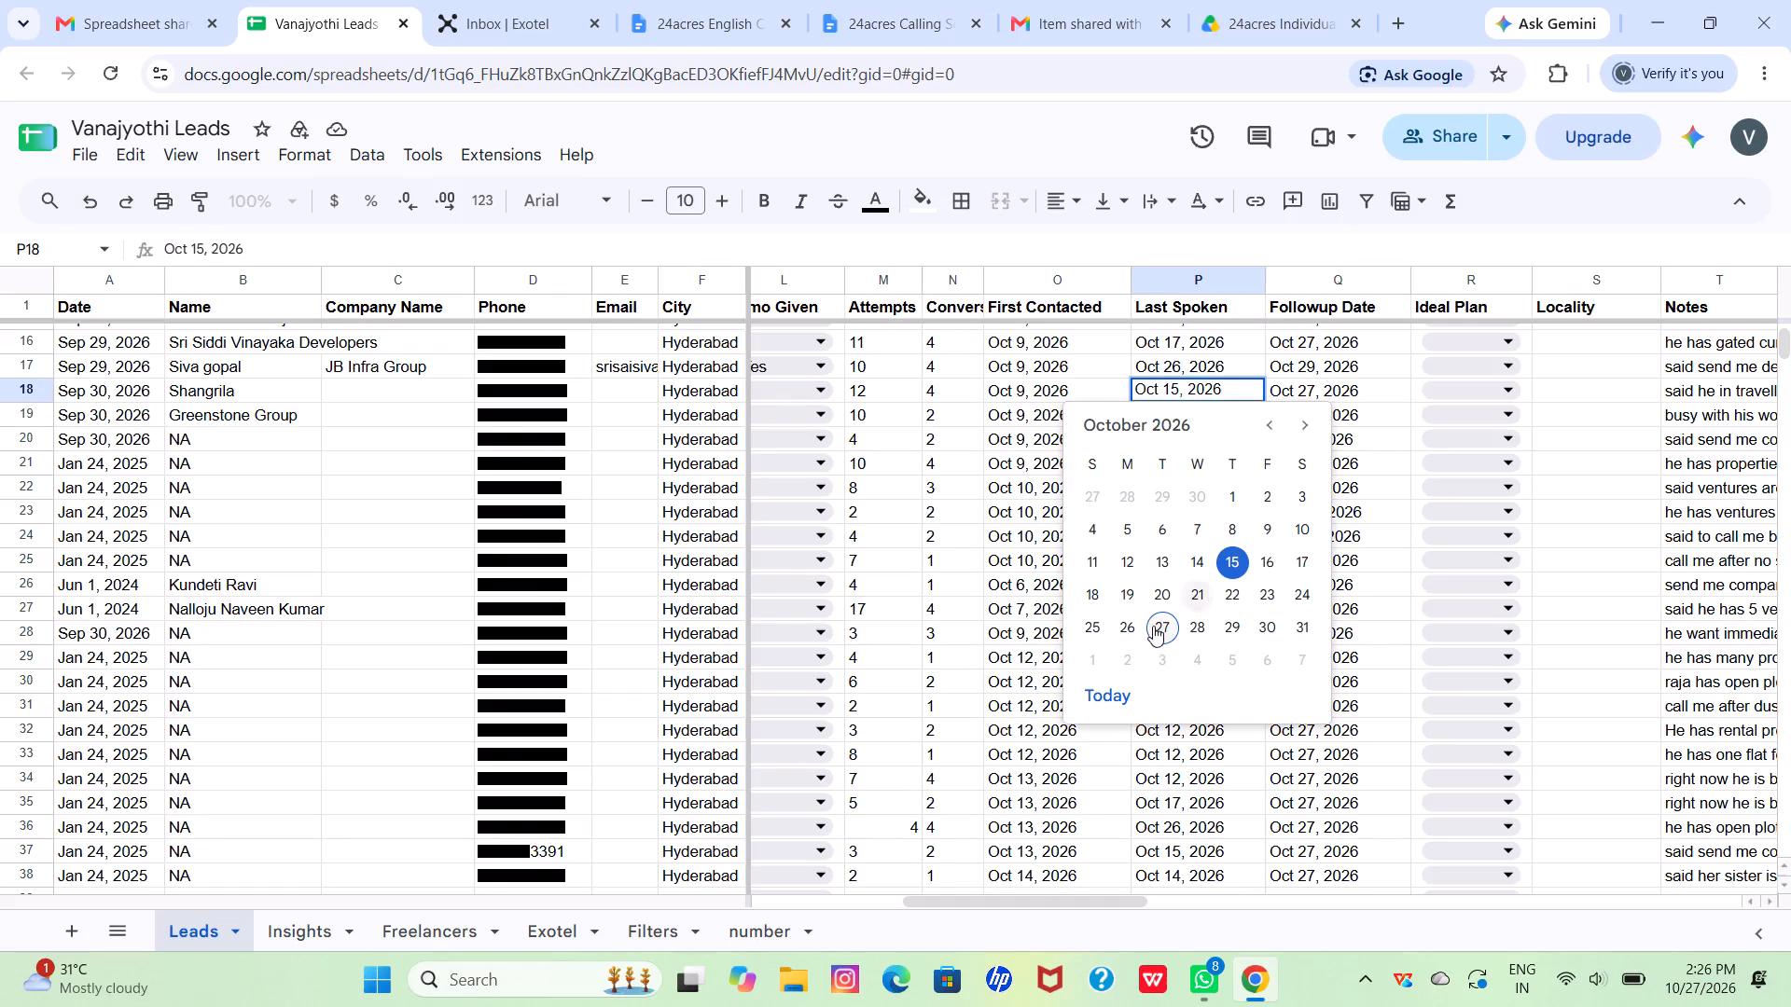
click(1152, 628)
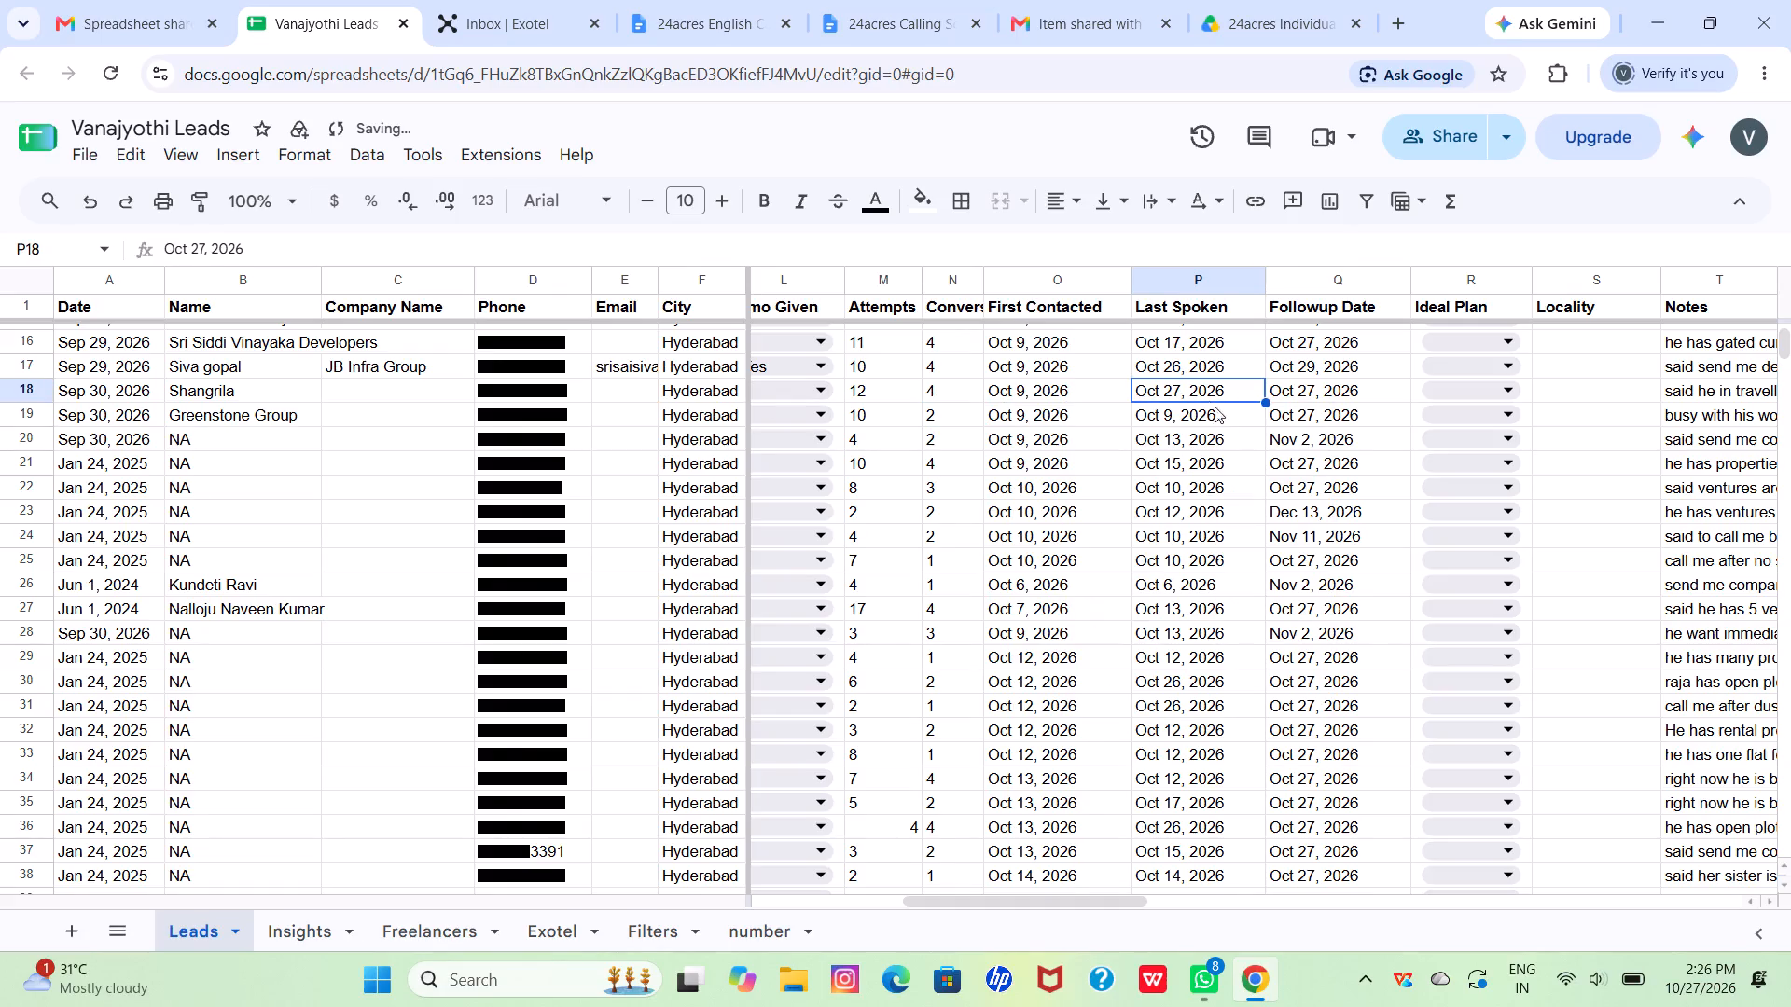
Find the next lead with an Oct 27, 2026 follow-up, in row 21, and copy its phone number.
click(1204, 408)
scroll(1204, 408, right, 1)
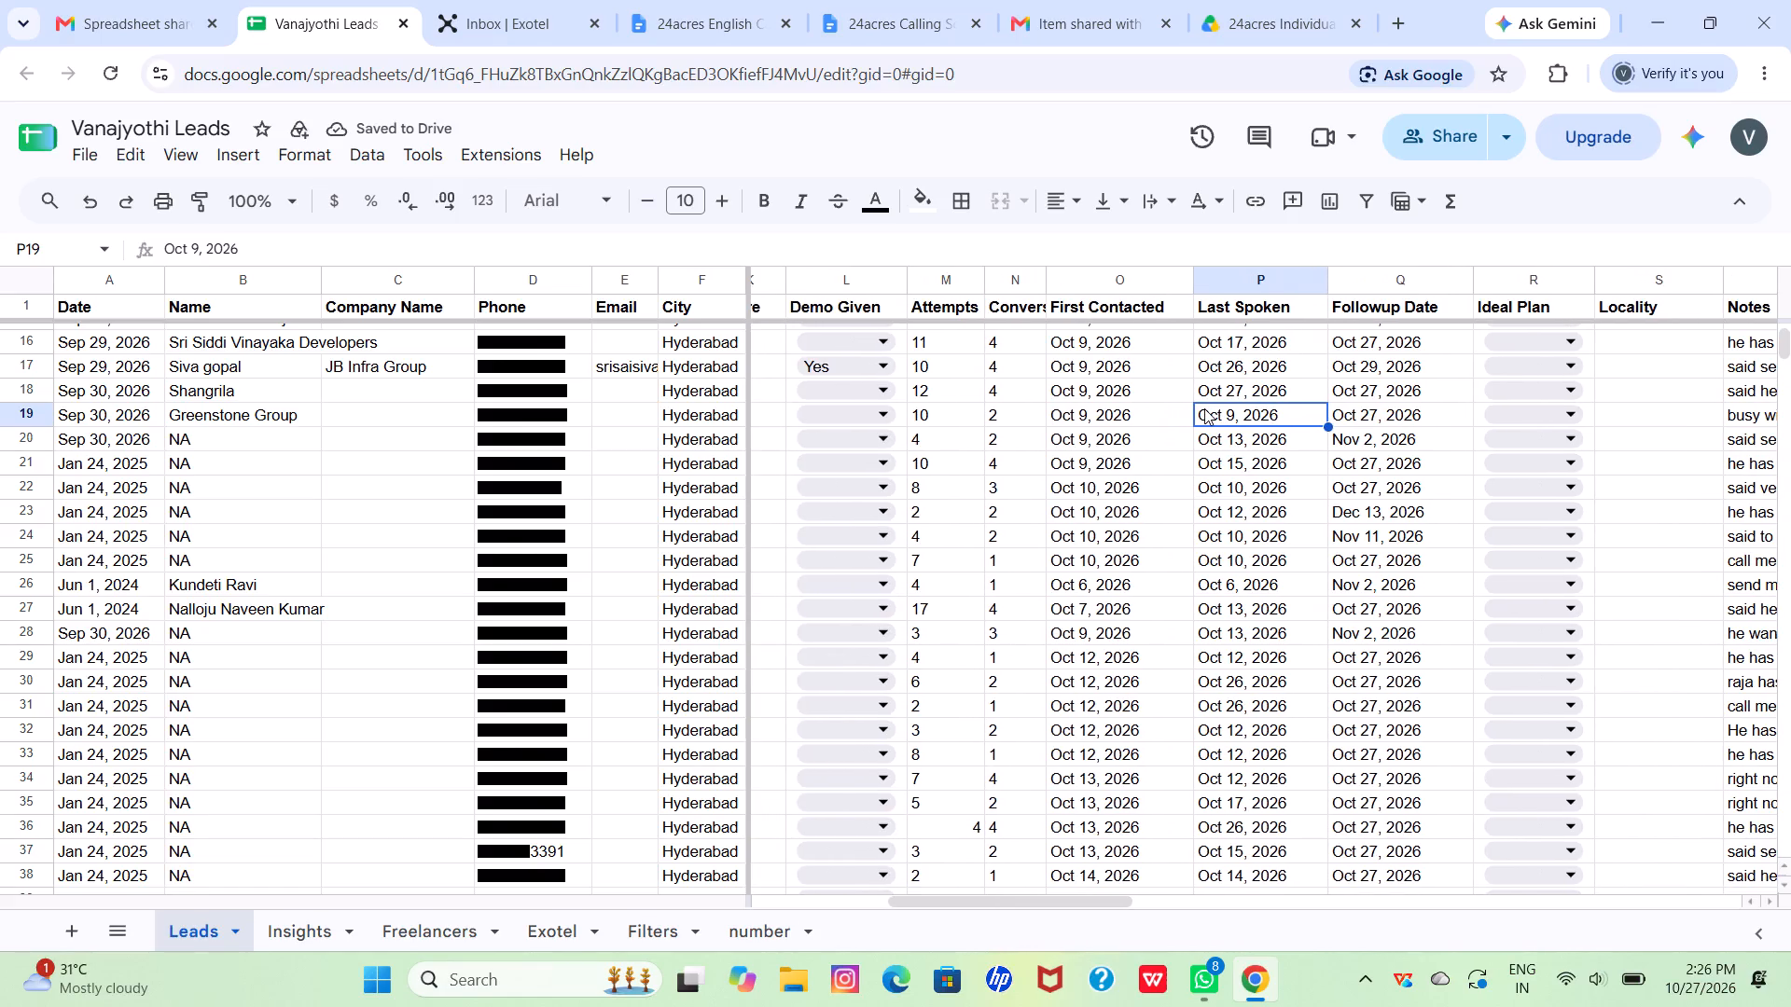
click(1233, 435)
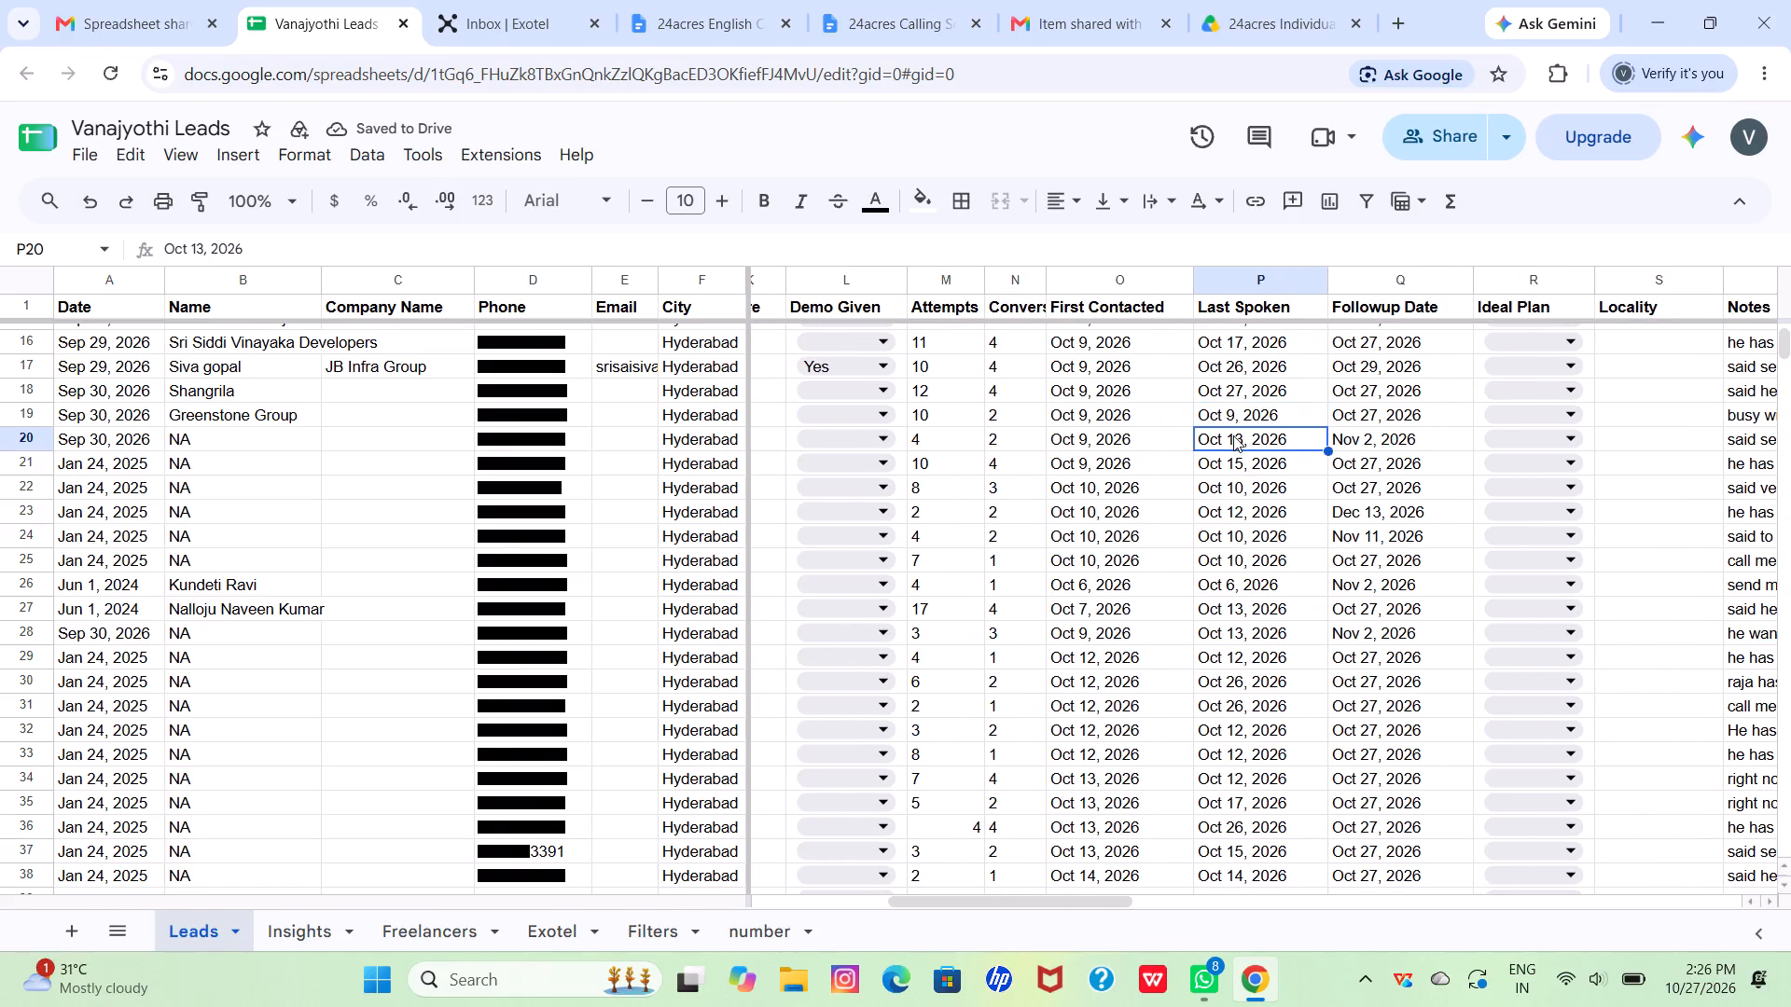
scroll(1233, 435, right, 1)
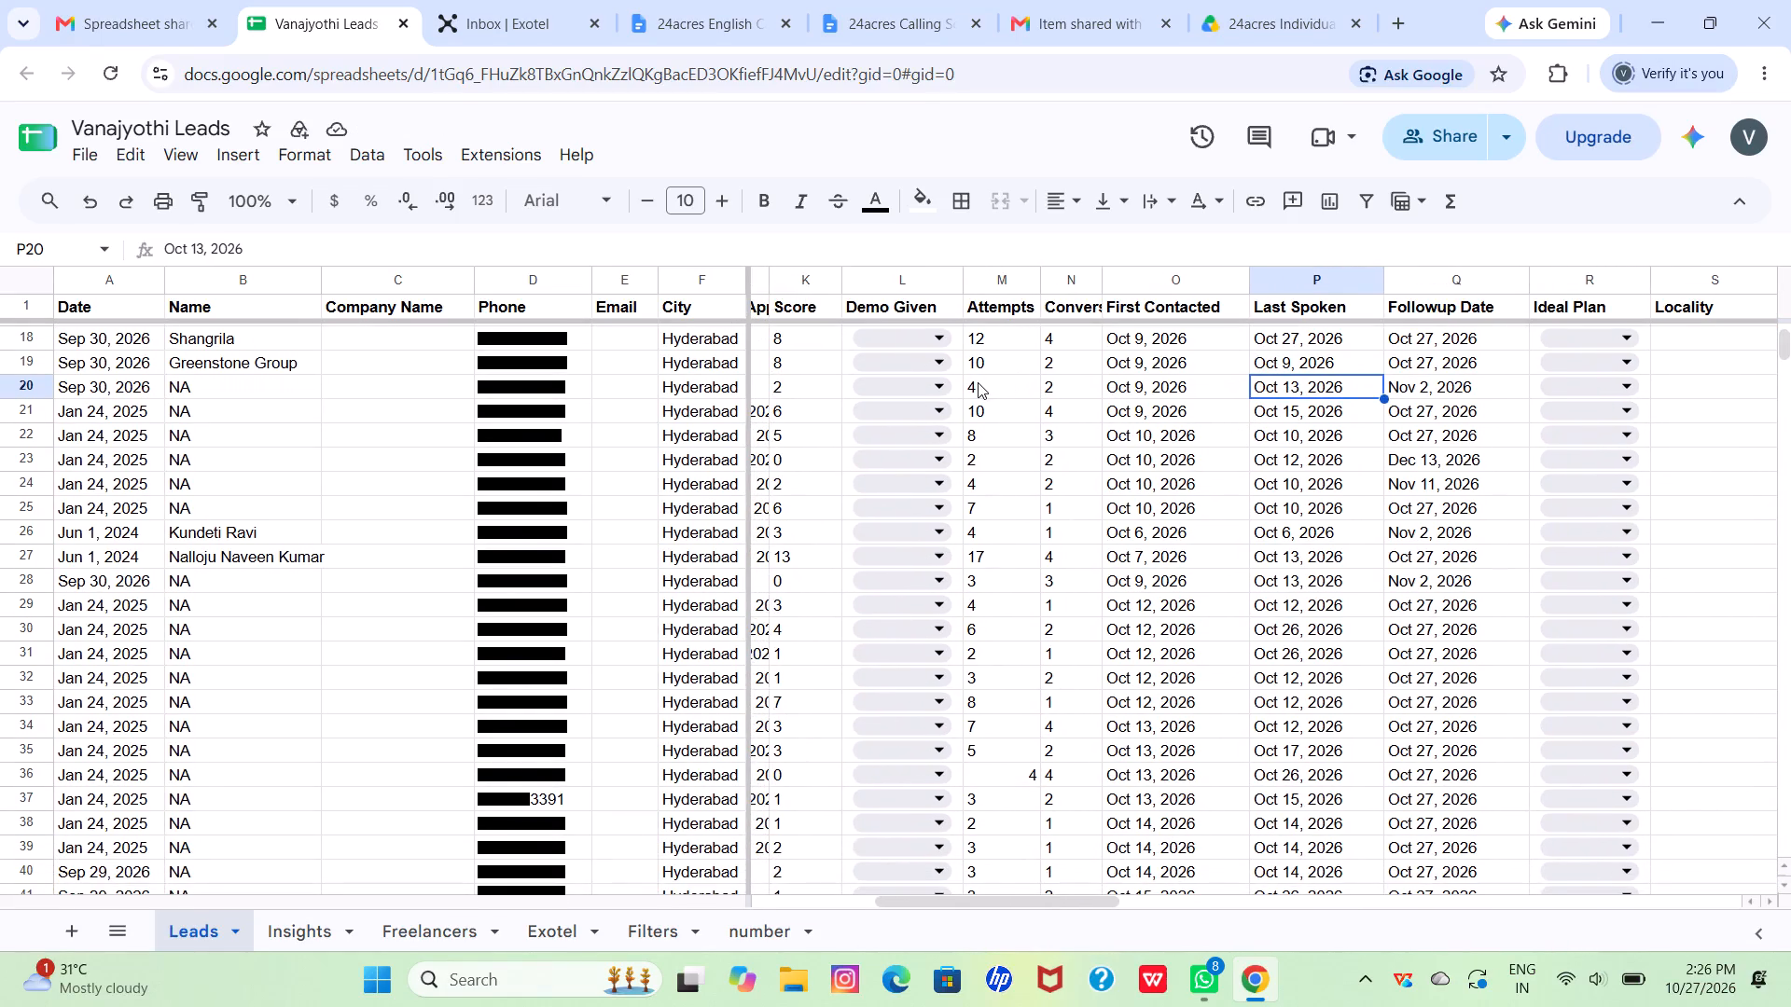
click(592, 384)
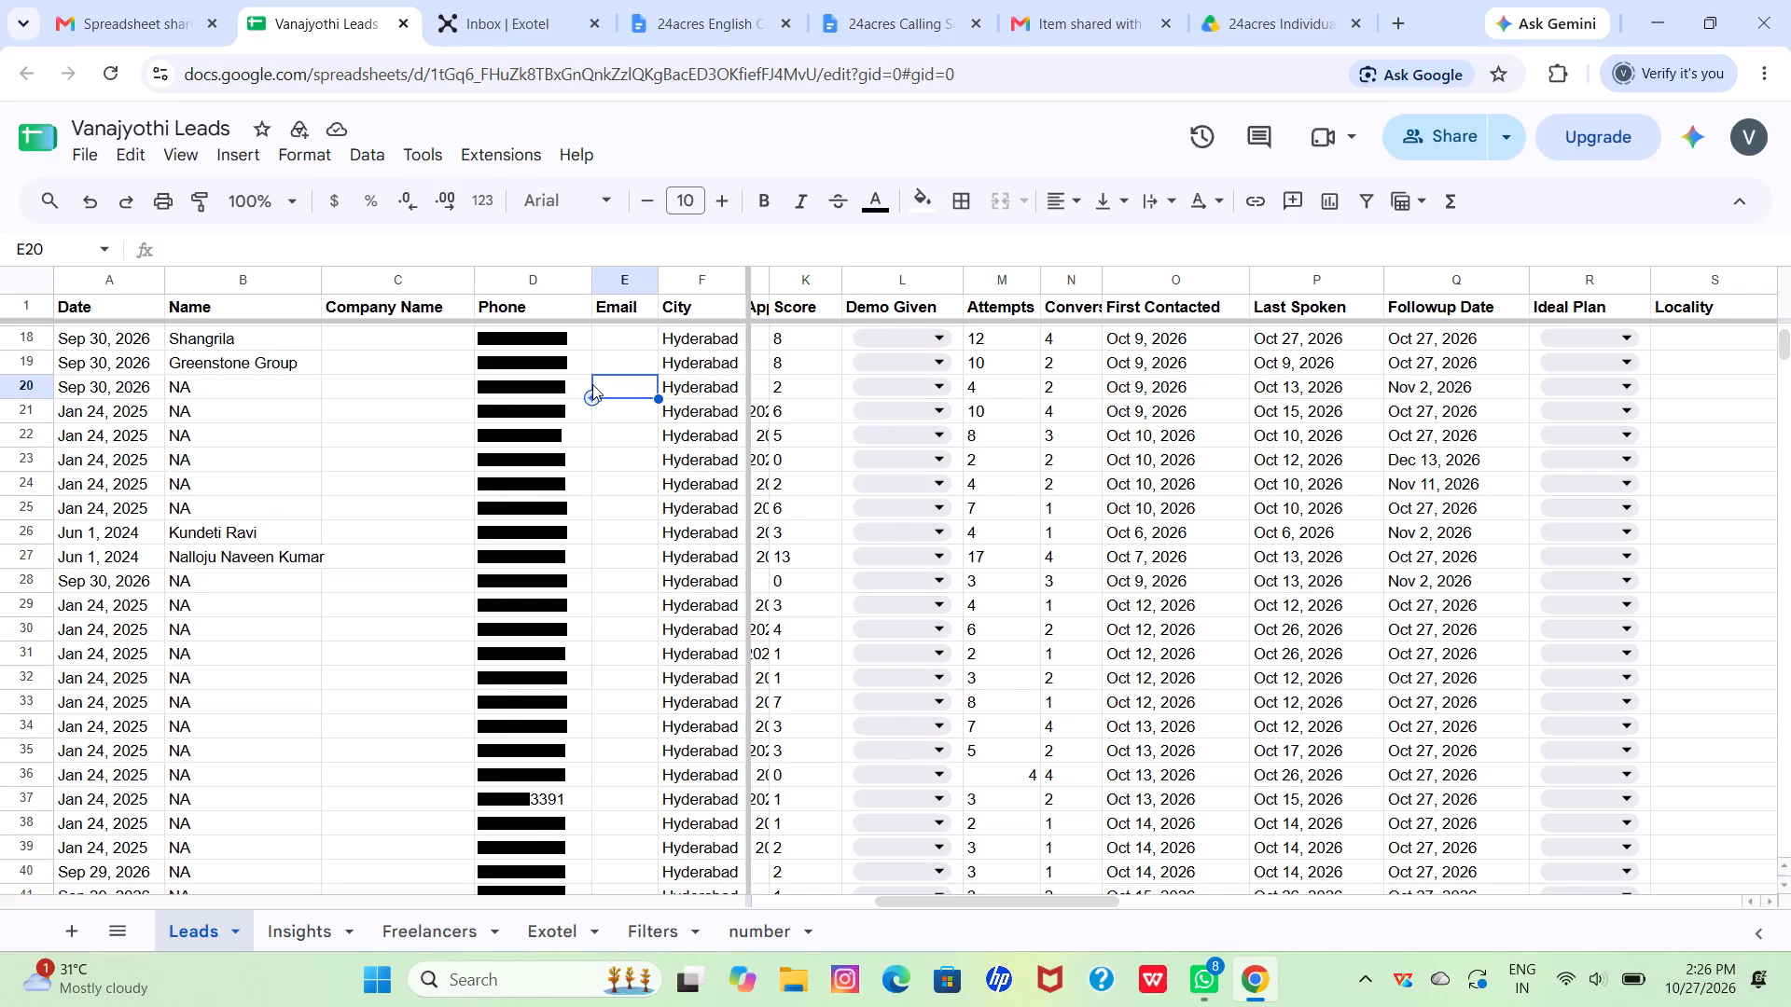
click(547, 391)
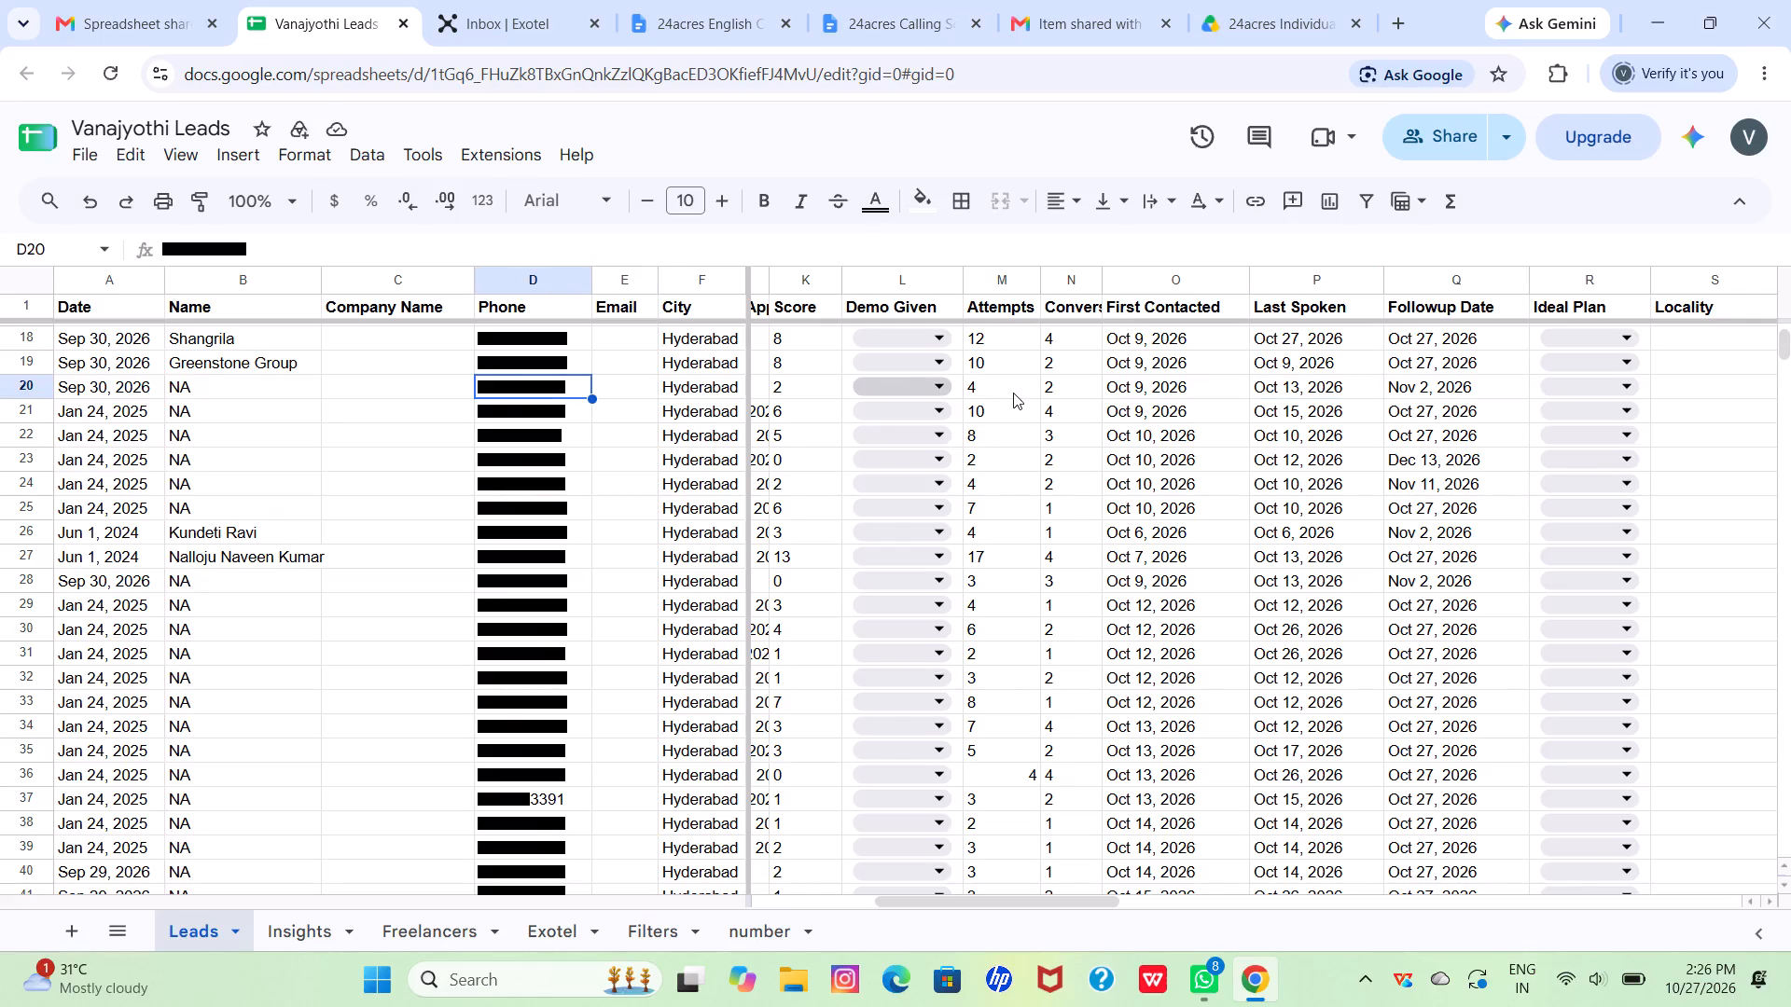
scroll(1447, 400, down, 1)
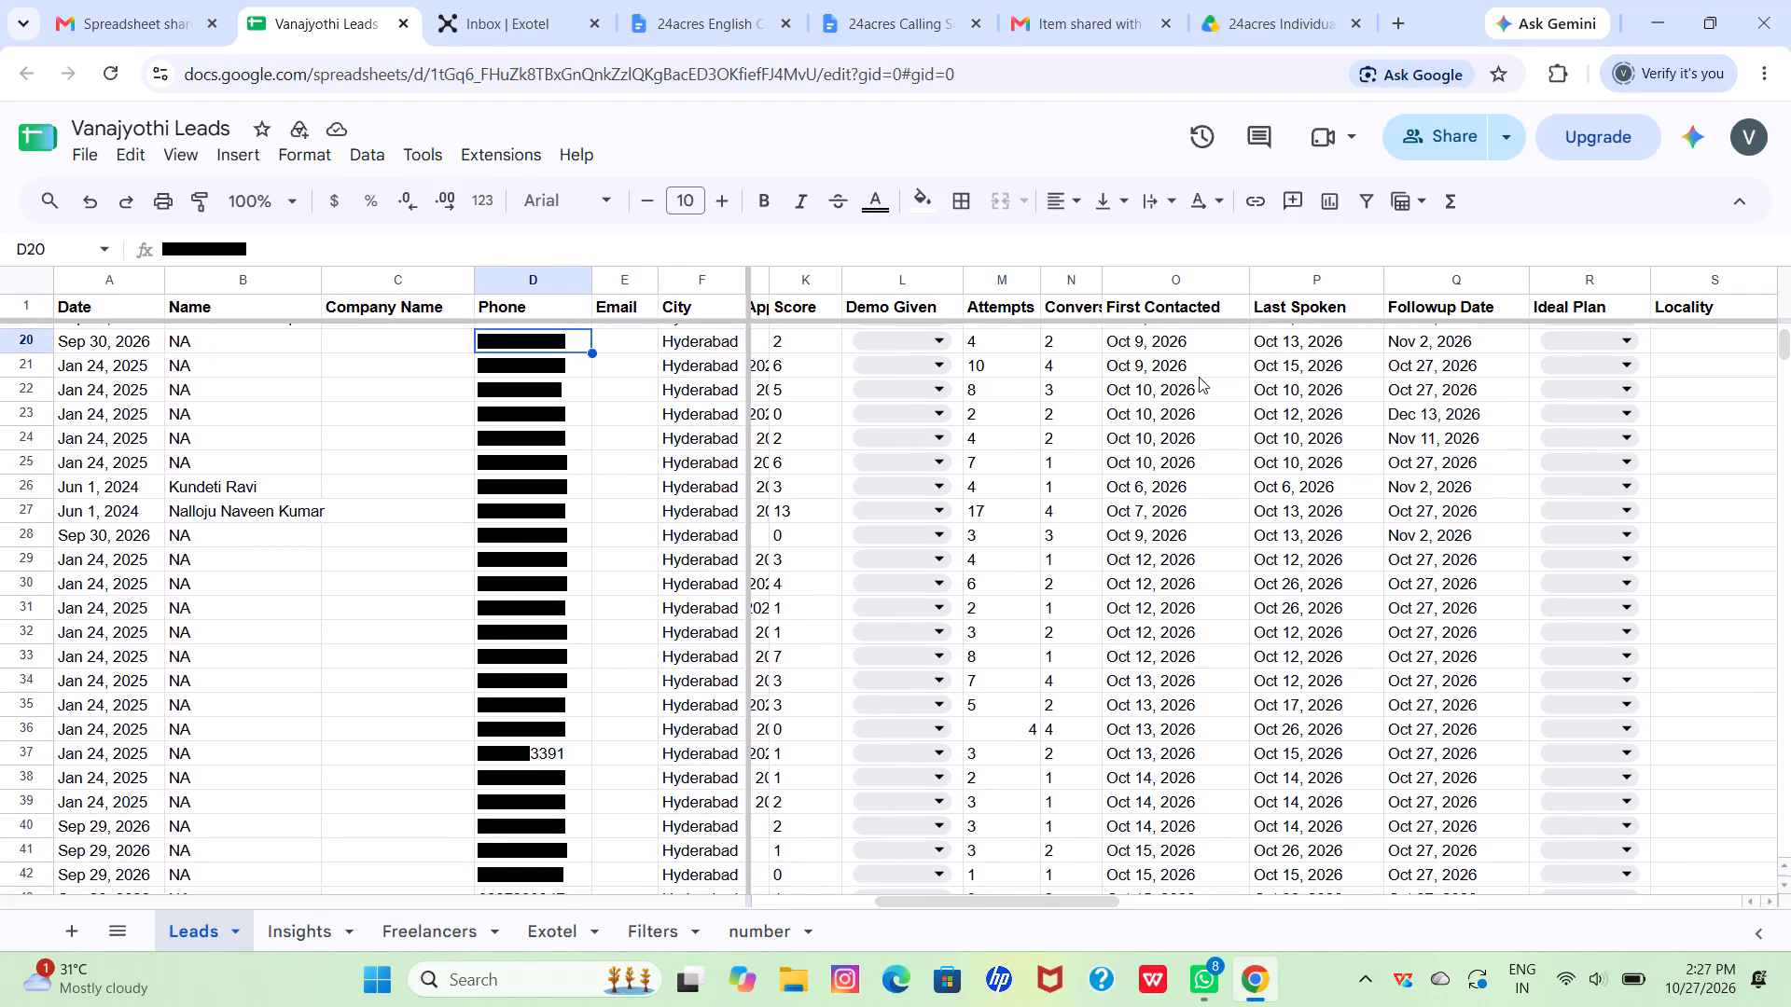
click(548, 367)
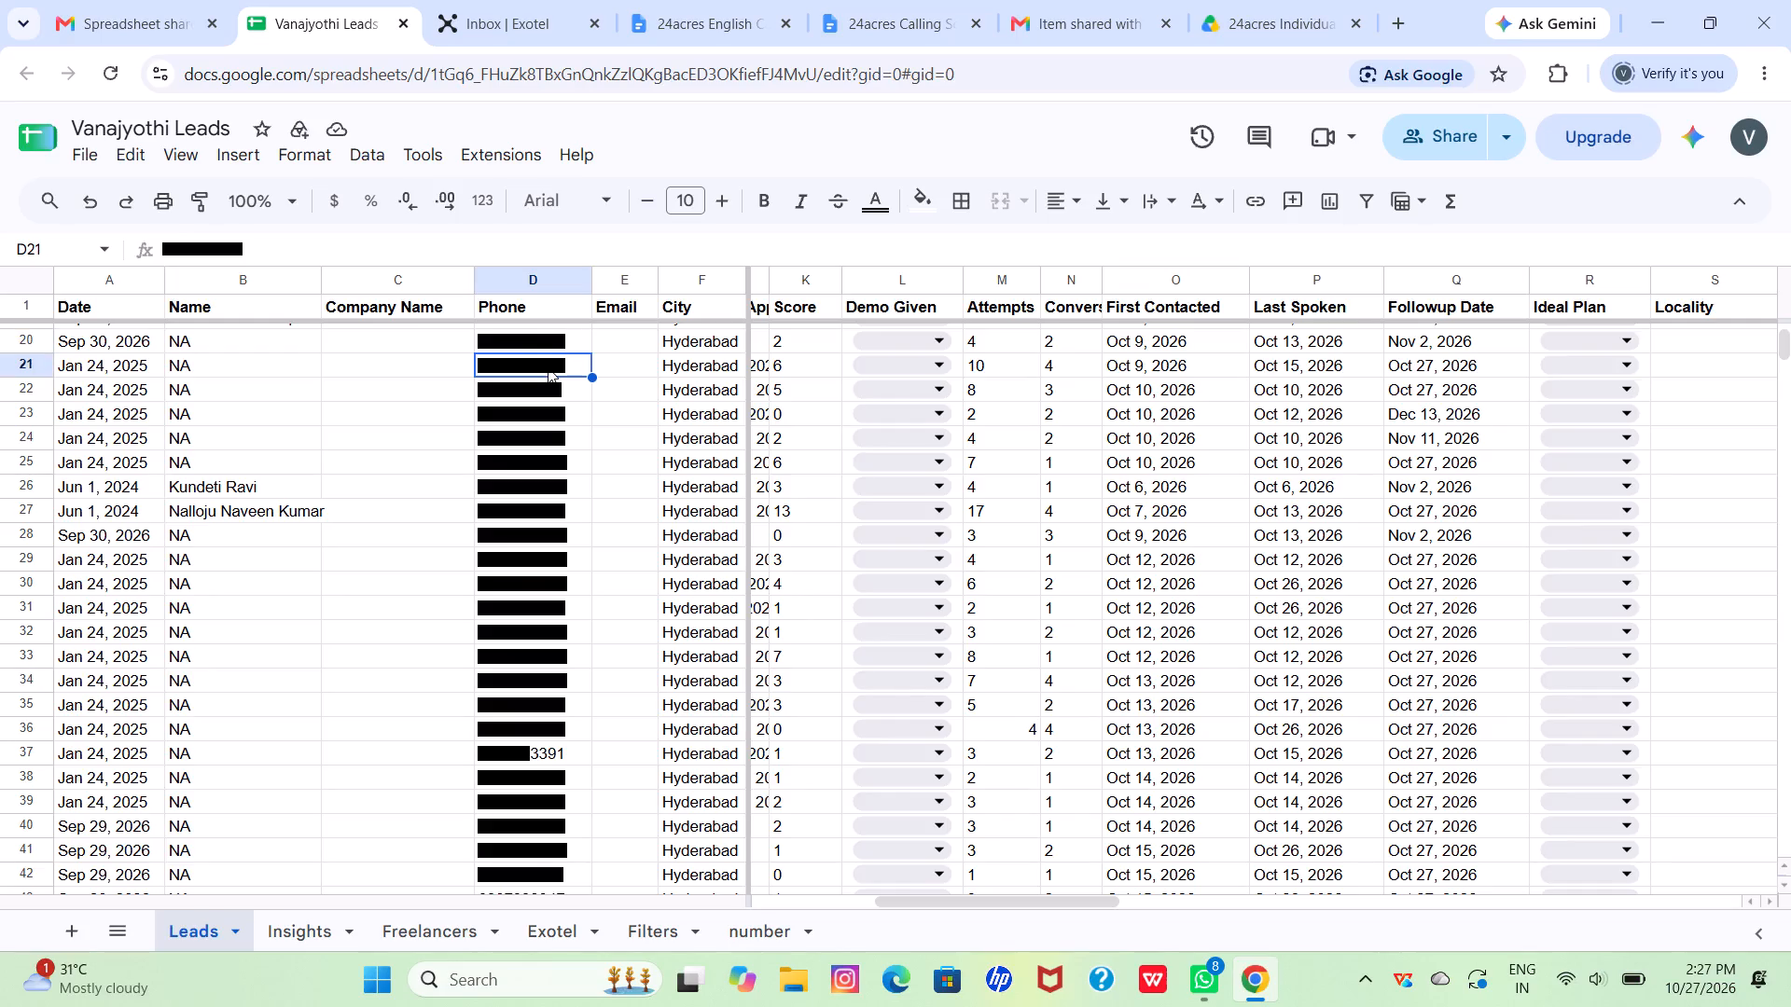
key(ctrl+c)
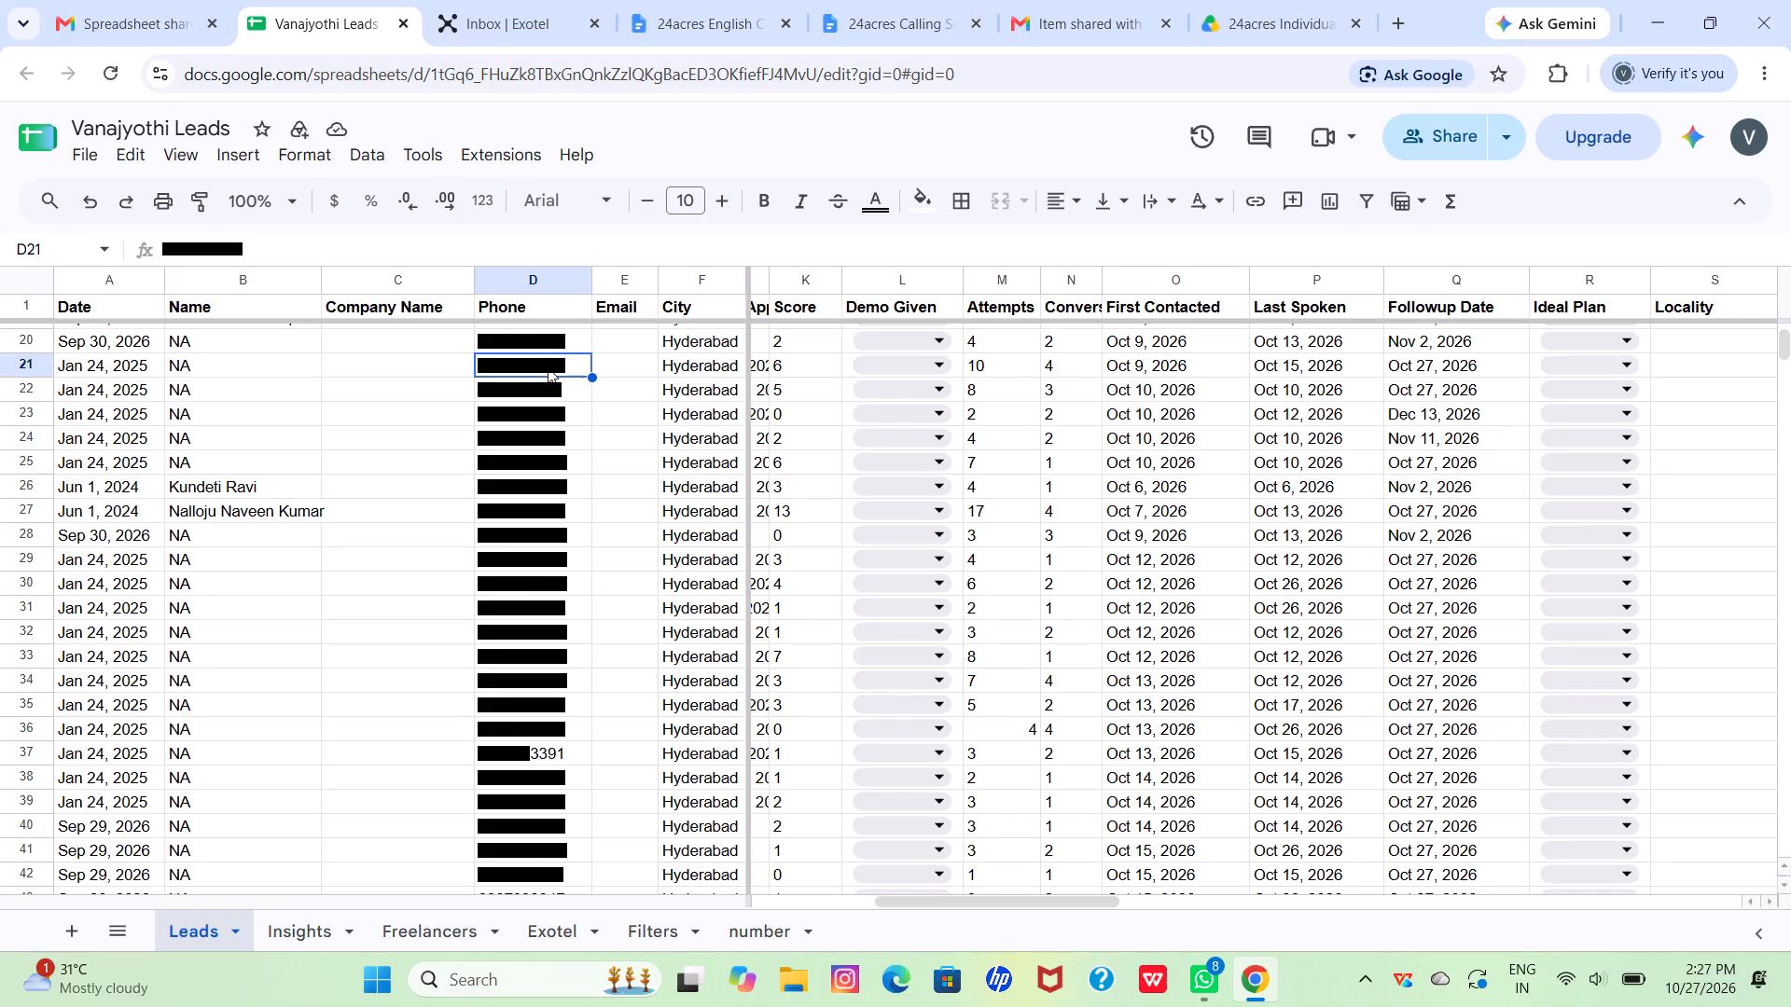
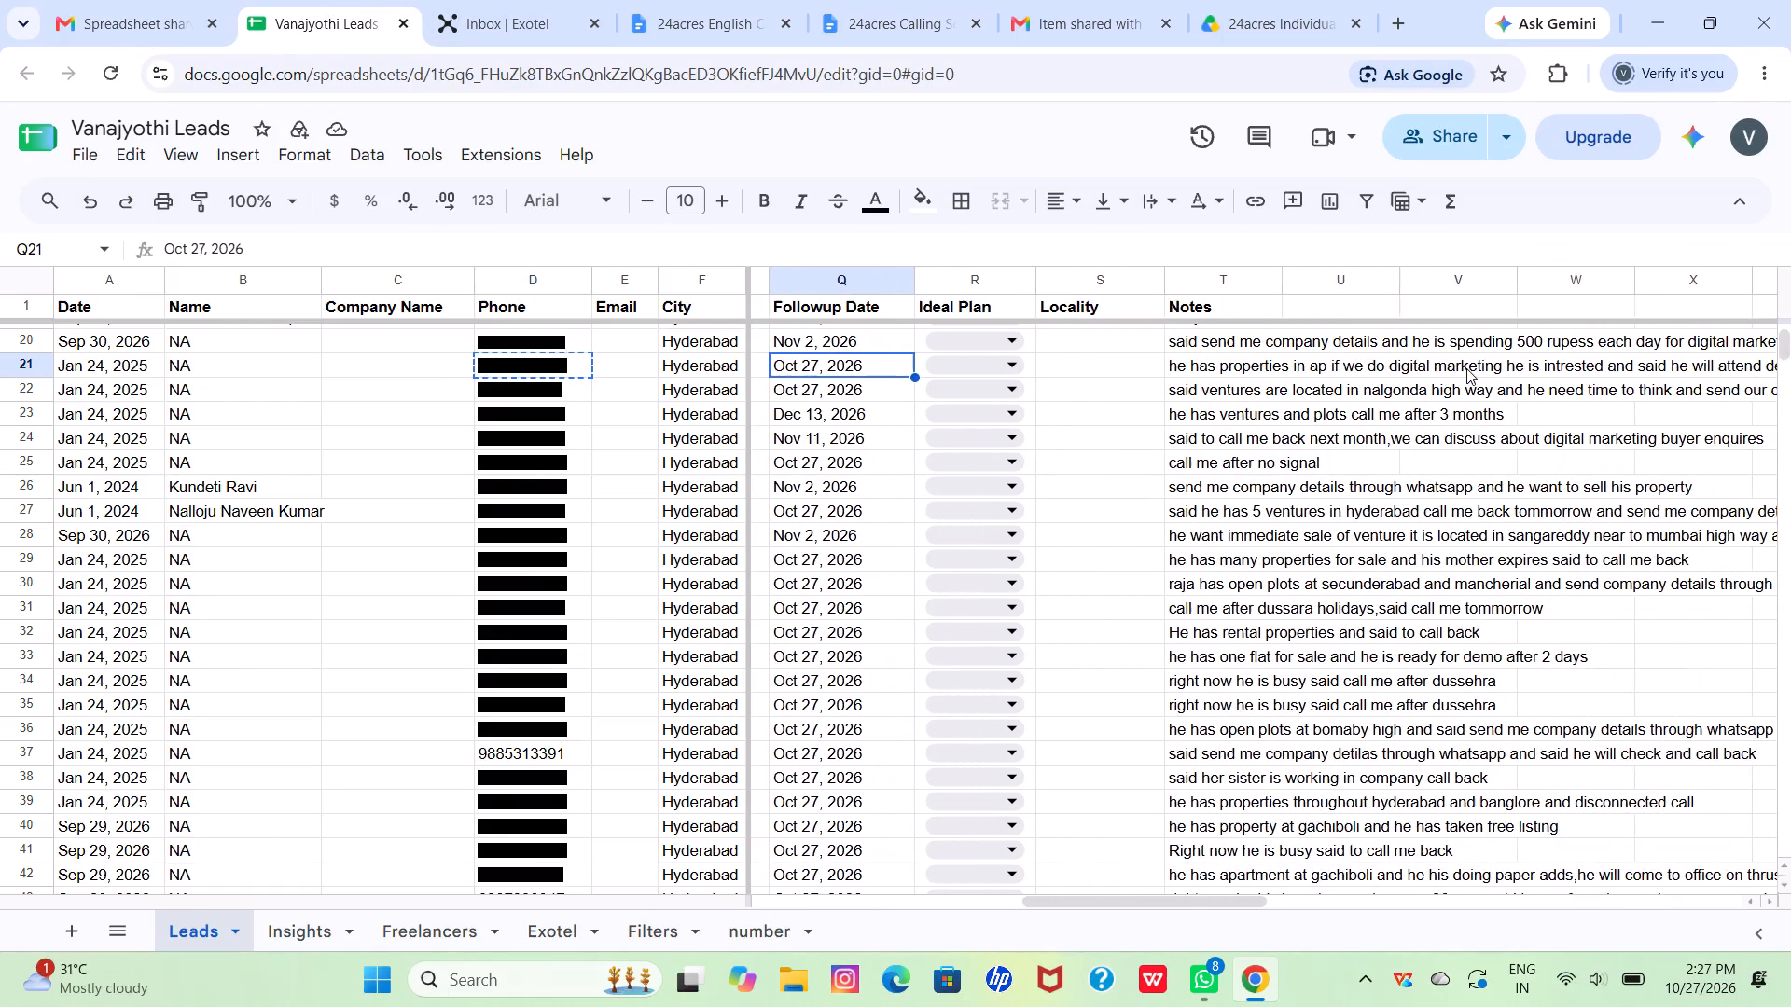
Read the full notes of the row 21 lead to review what was discussed in earlier calls.
scroll(1466, 368, left, 3)
scroll(1466, 368, right, 3)
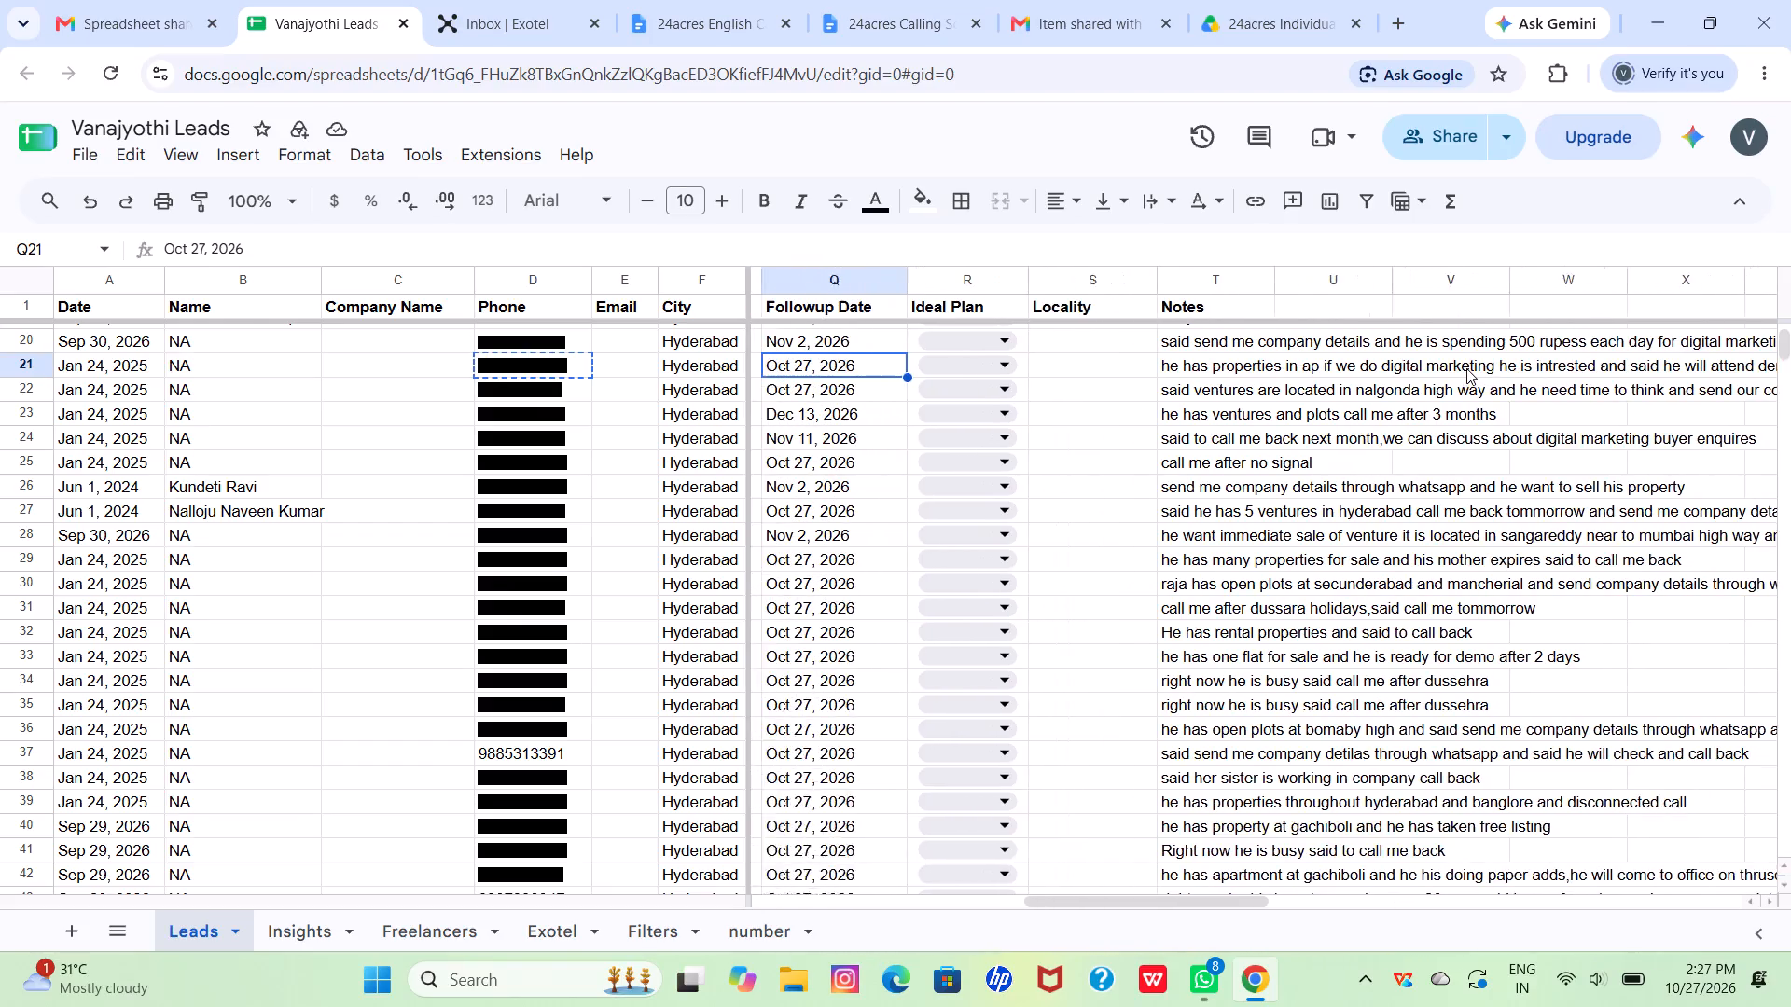
scroll(1466, 368, right, 3)
scroll(1447, 365, left, 2)
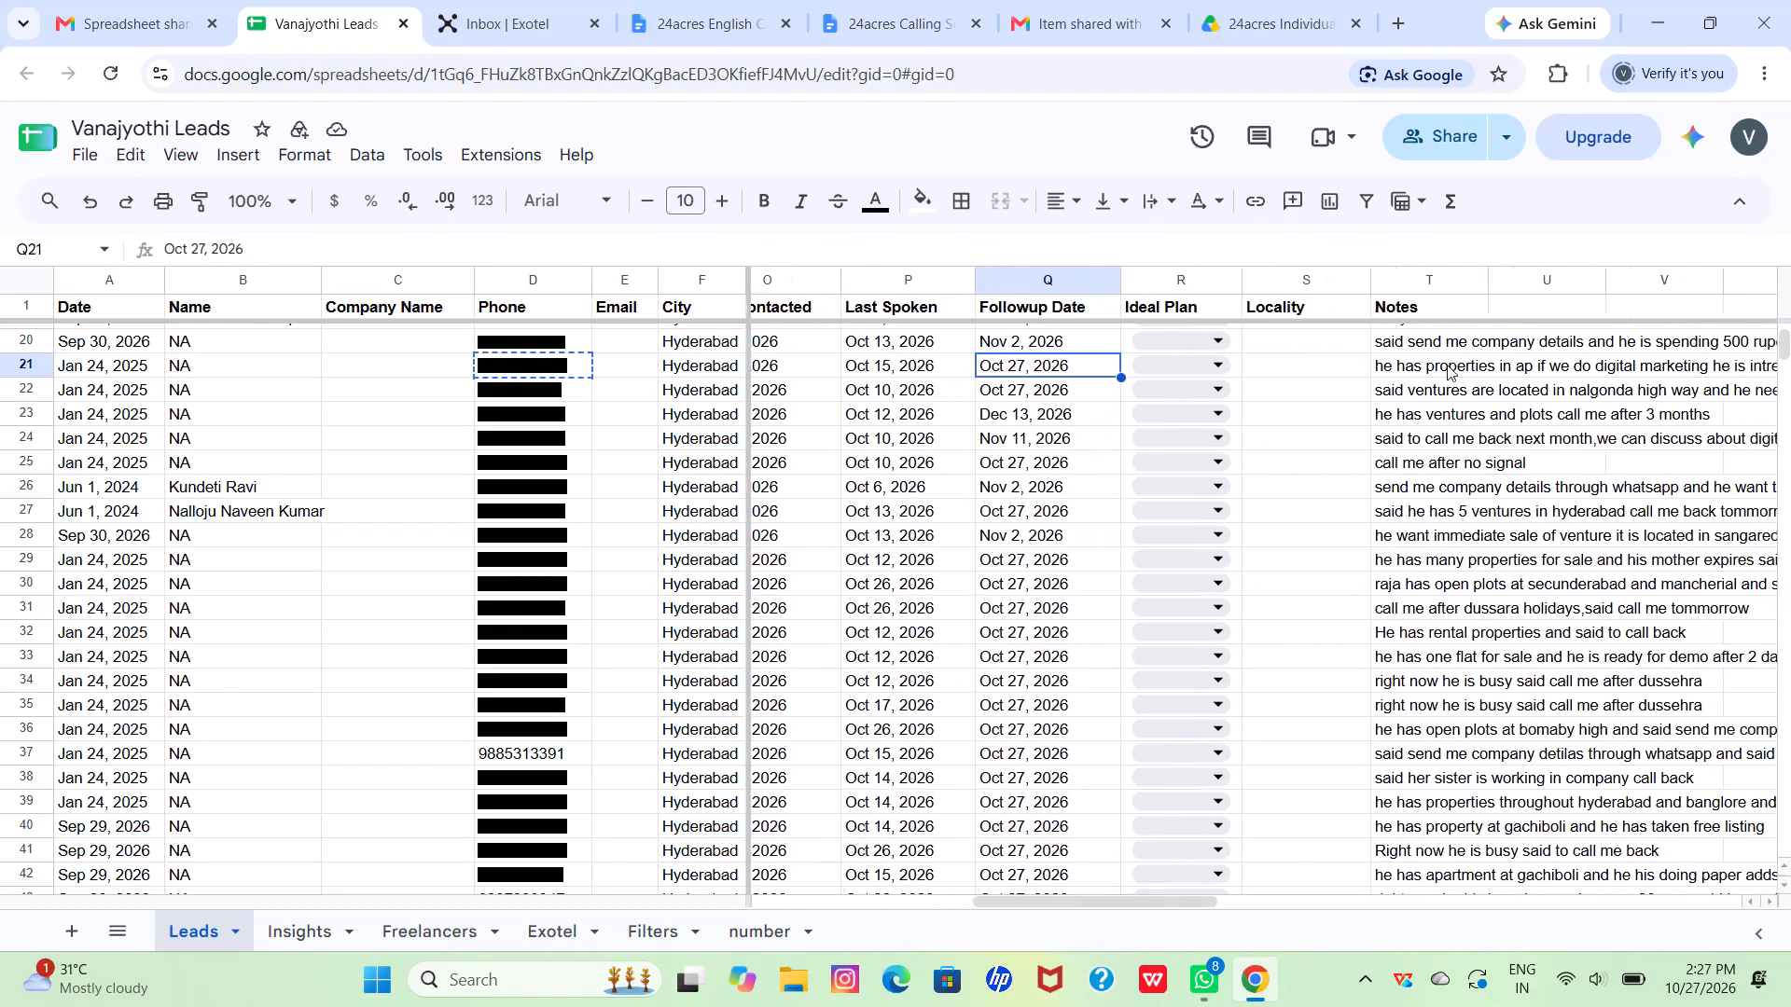
scroll(1447, 365, left, 4)
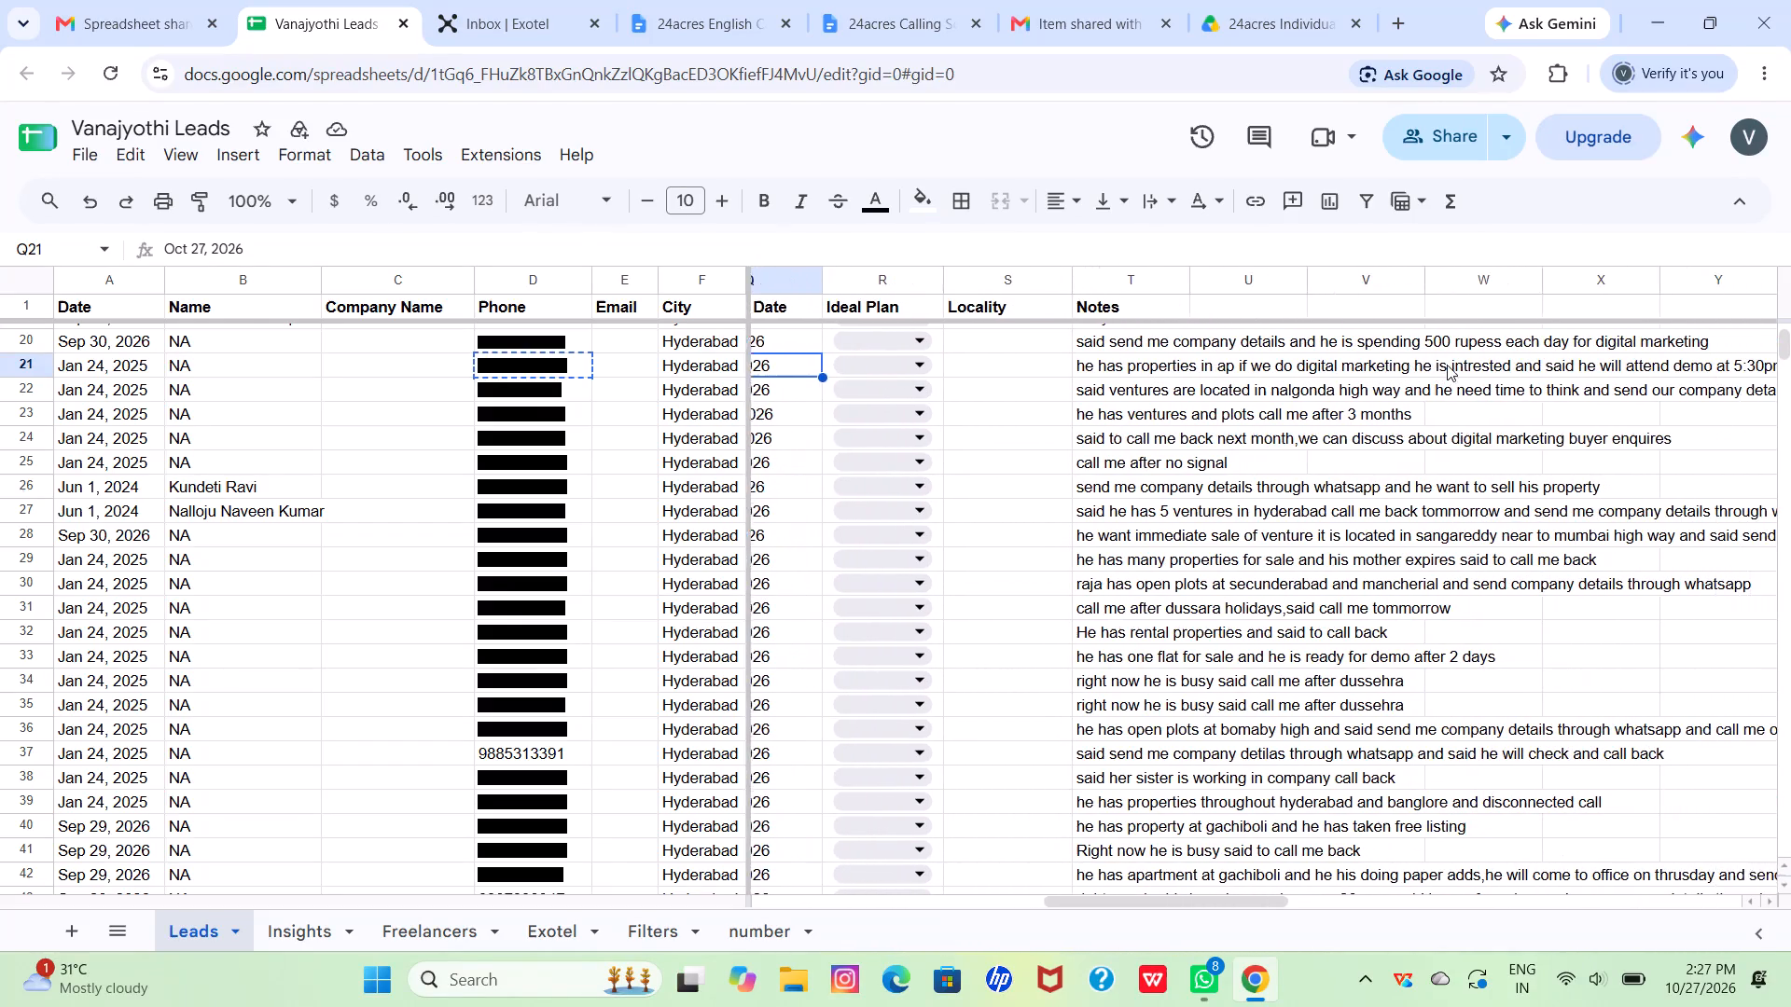
scroll(1447, 365, left, 2)
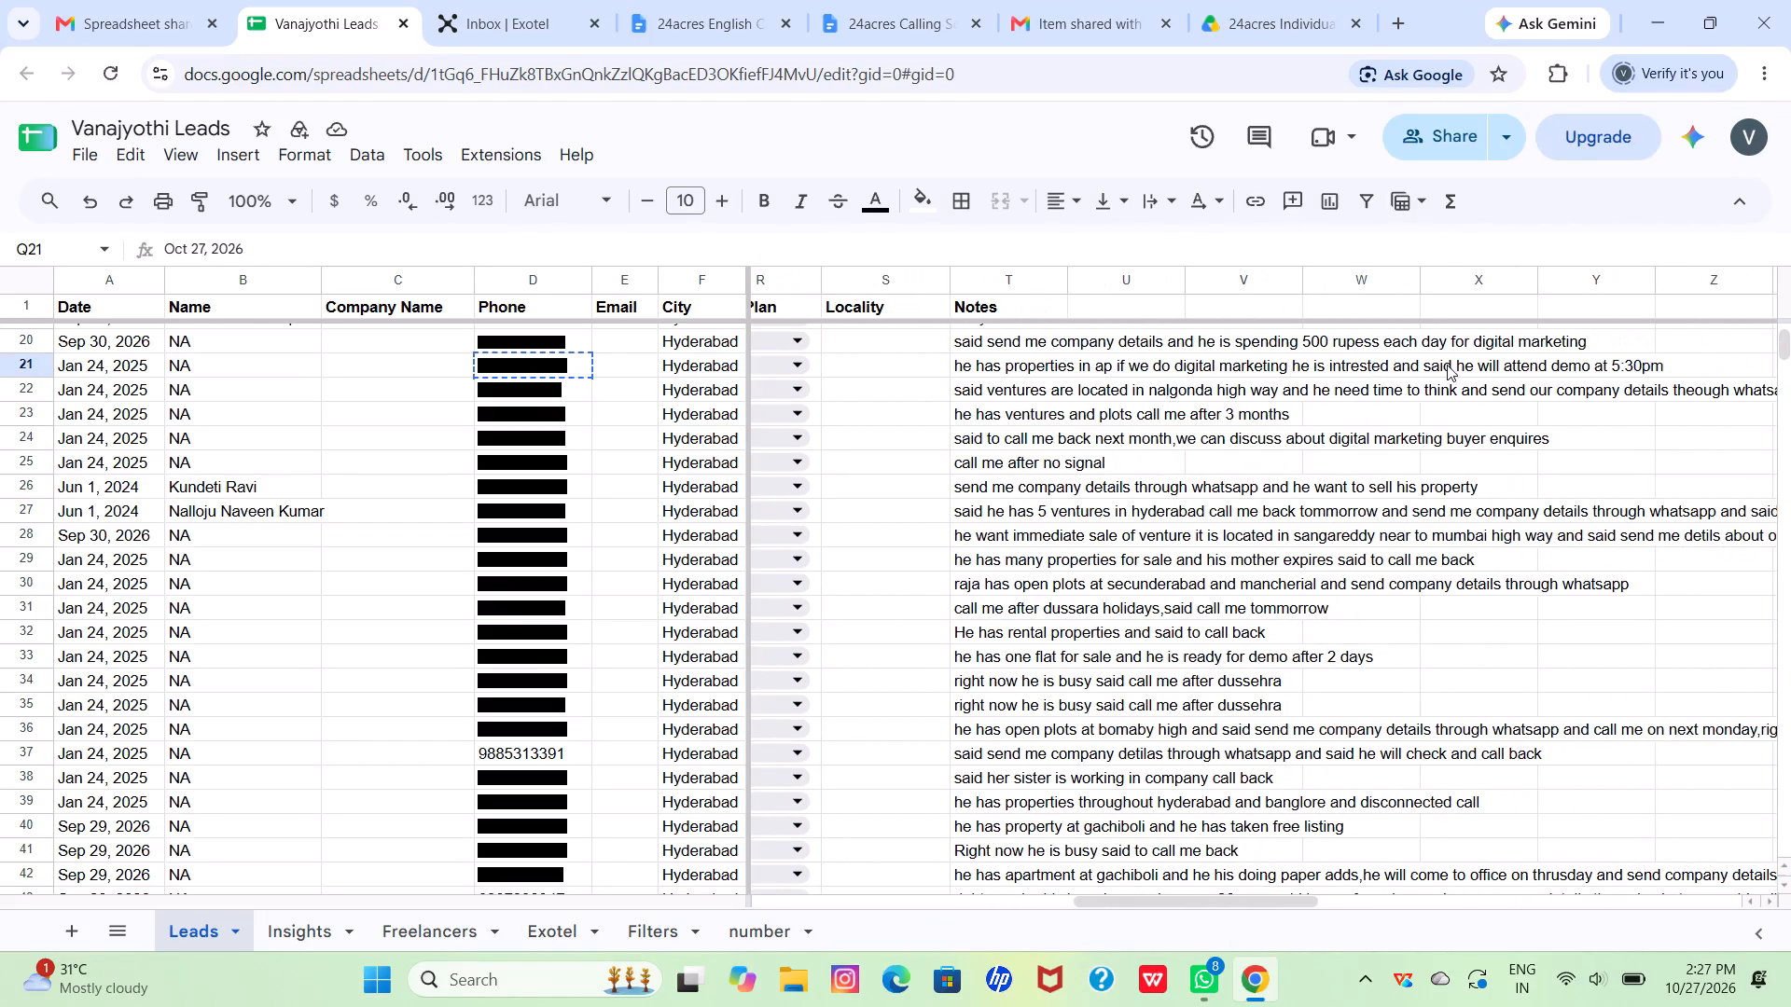
Set the Attempts count of the lead in row 21 to 11.
scroll(1447, 365, right, 11)
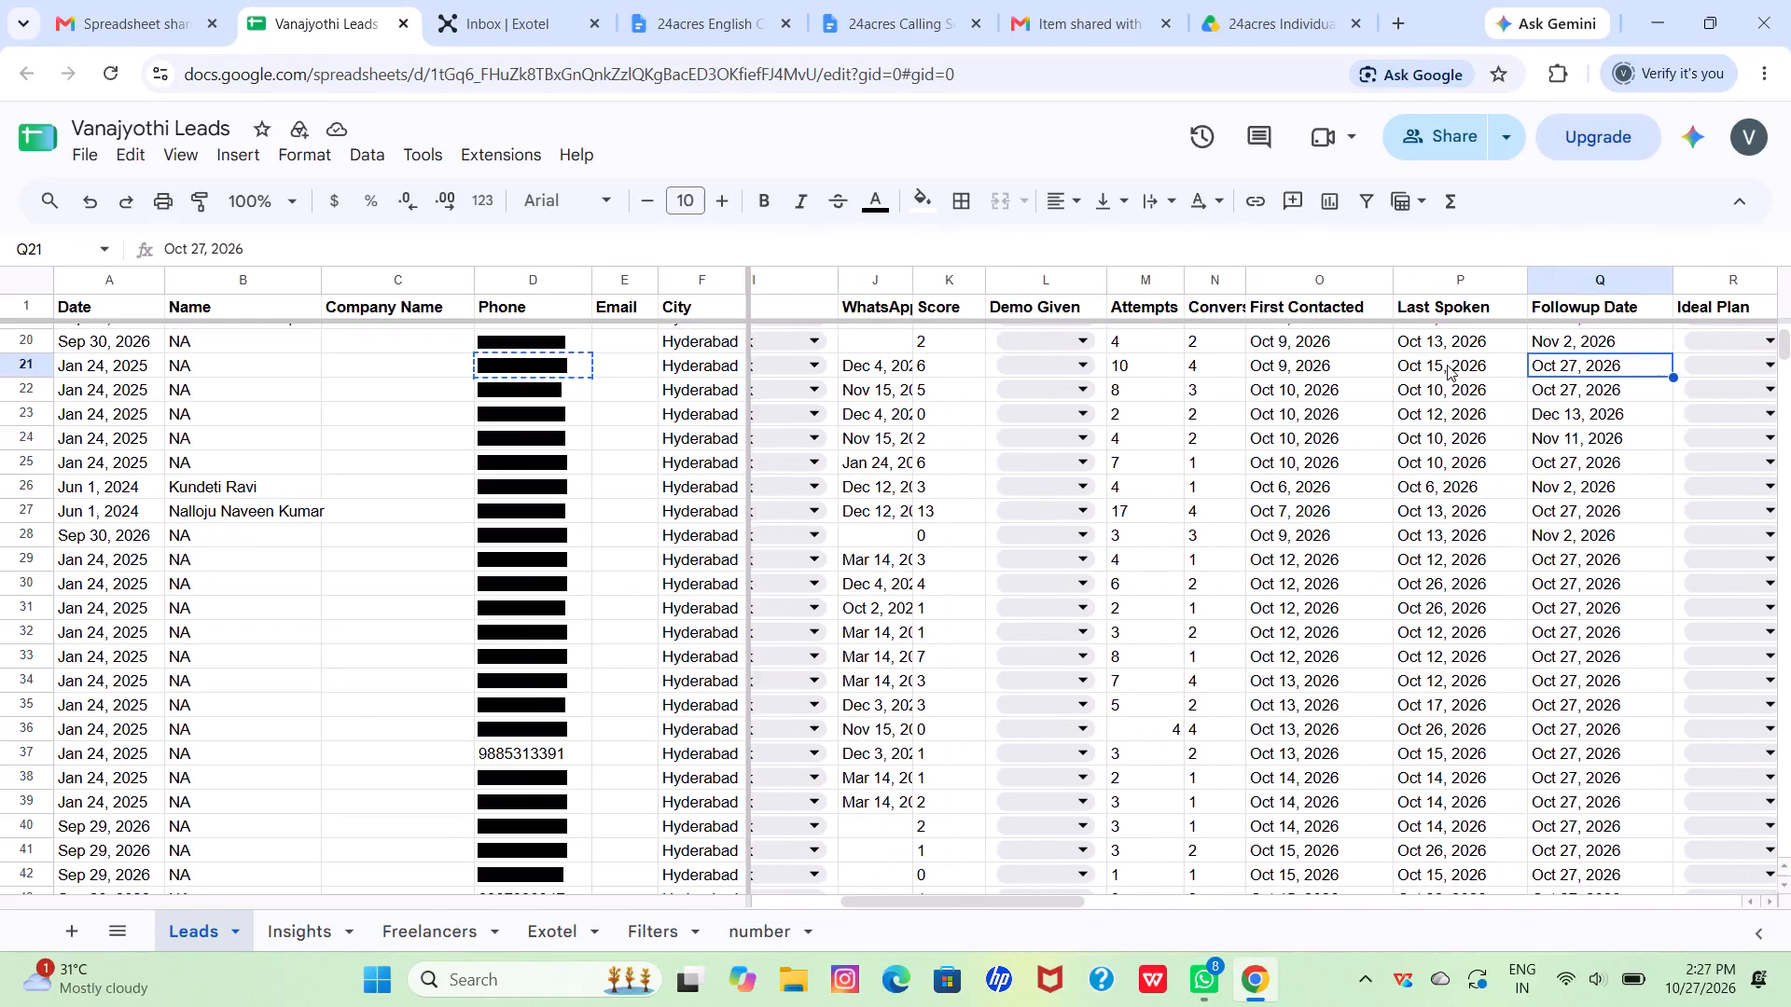
click(1145, 367)
text(11)
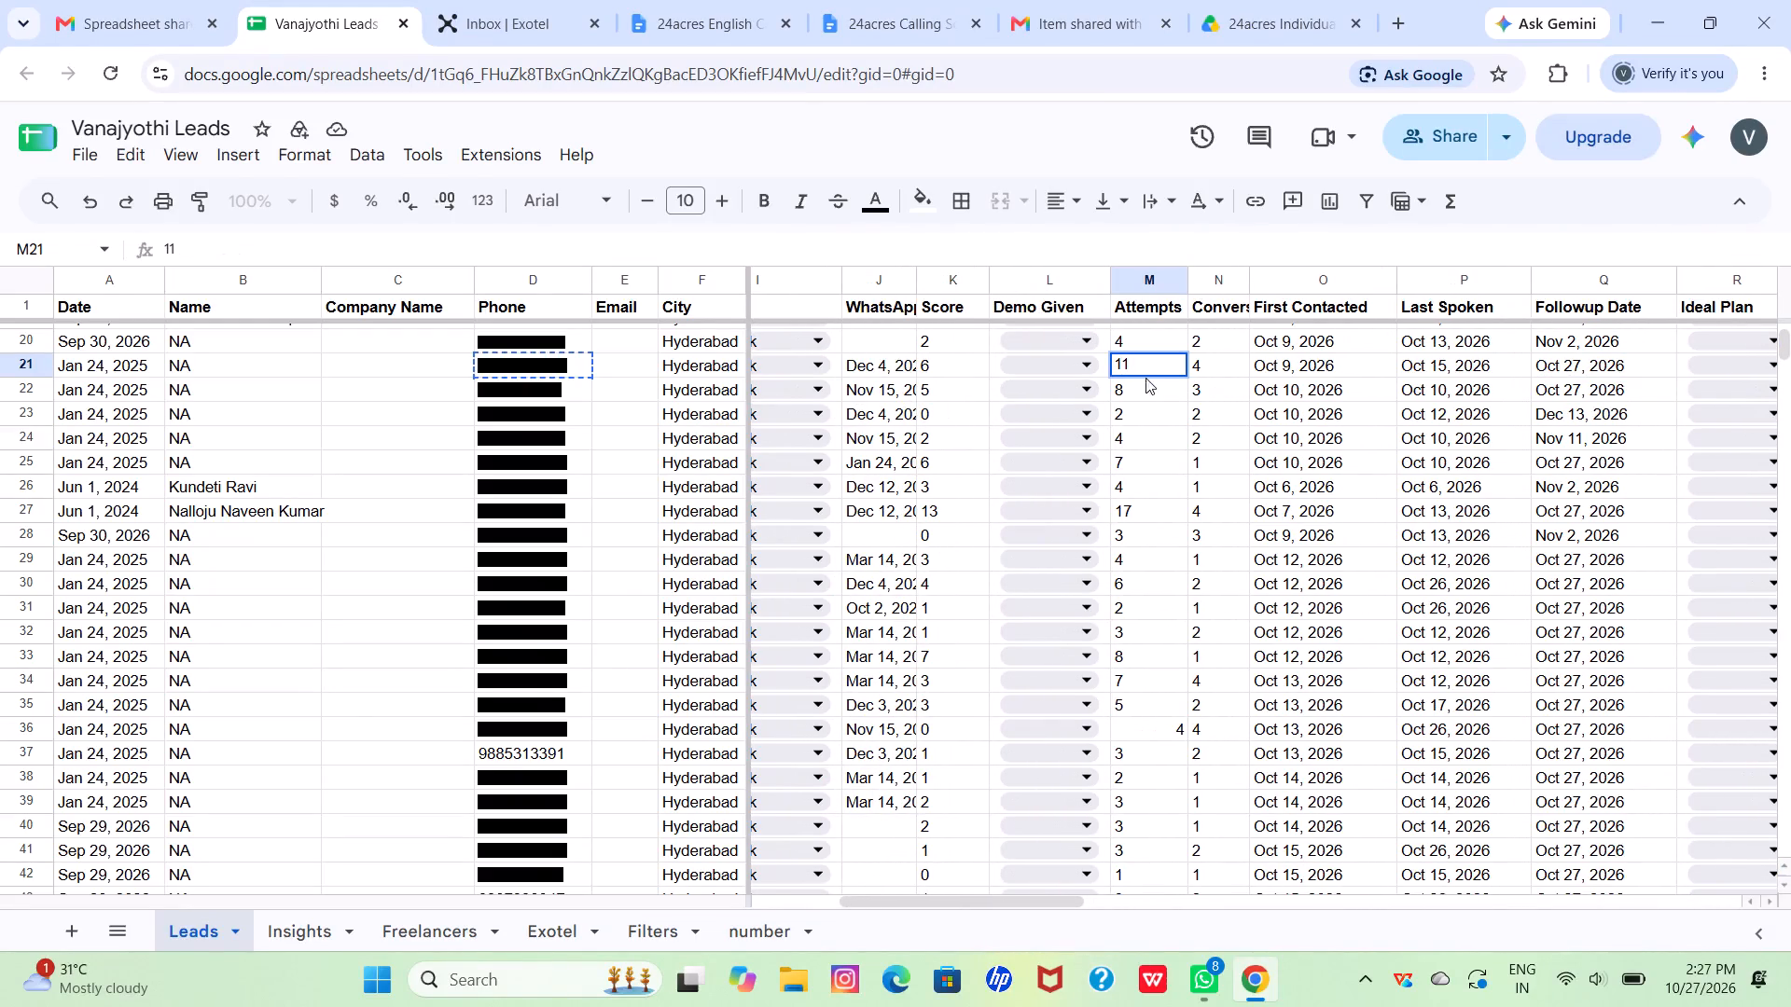
click(1143, 392)
Select the phone number of the next lead with an Oct 27, 2026 follow-up, in row 22.
scroll(1143, 392, down, 1)
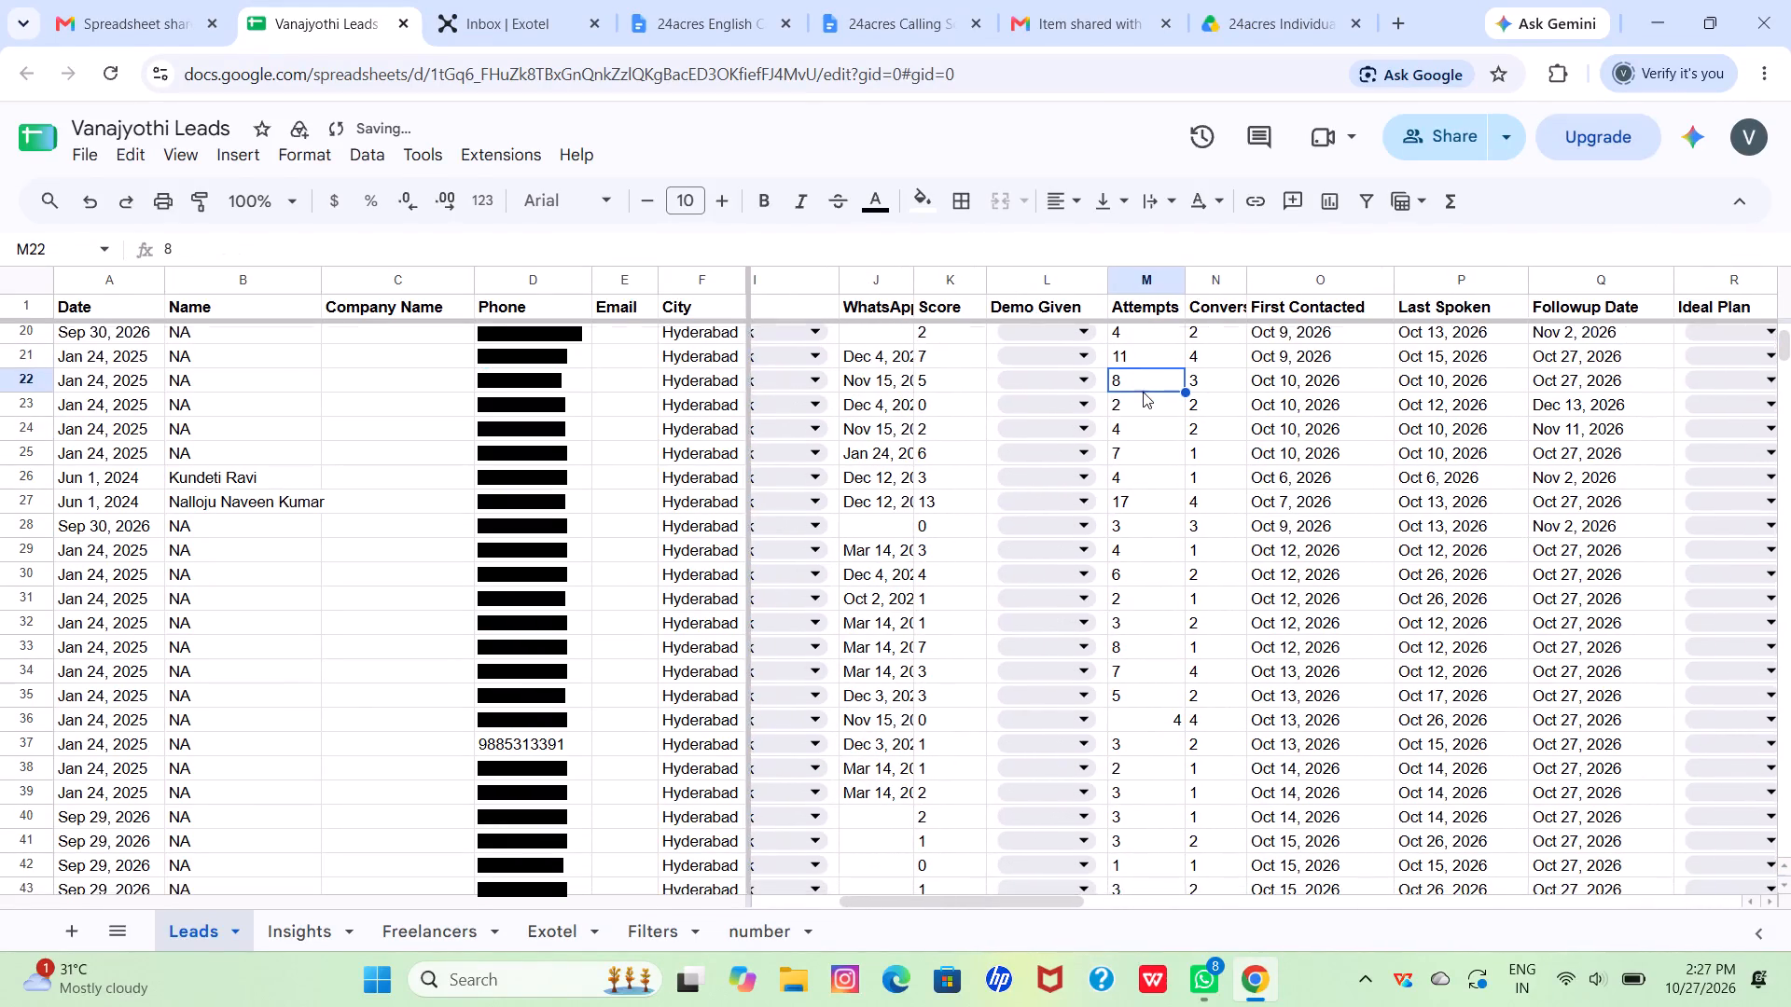
scroll(1143, 392, down, 1)
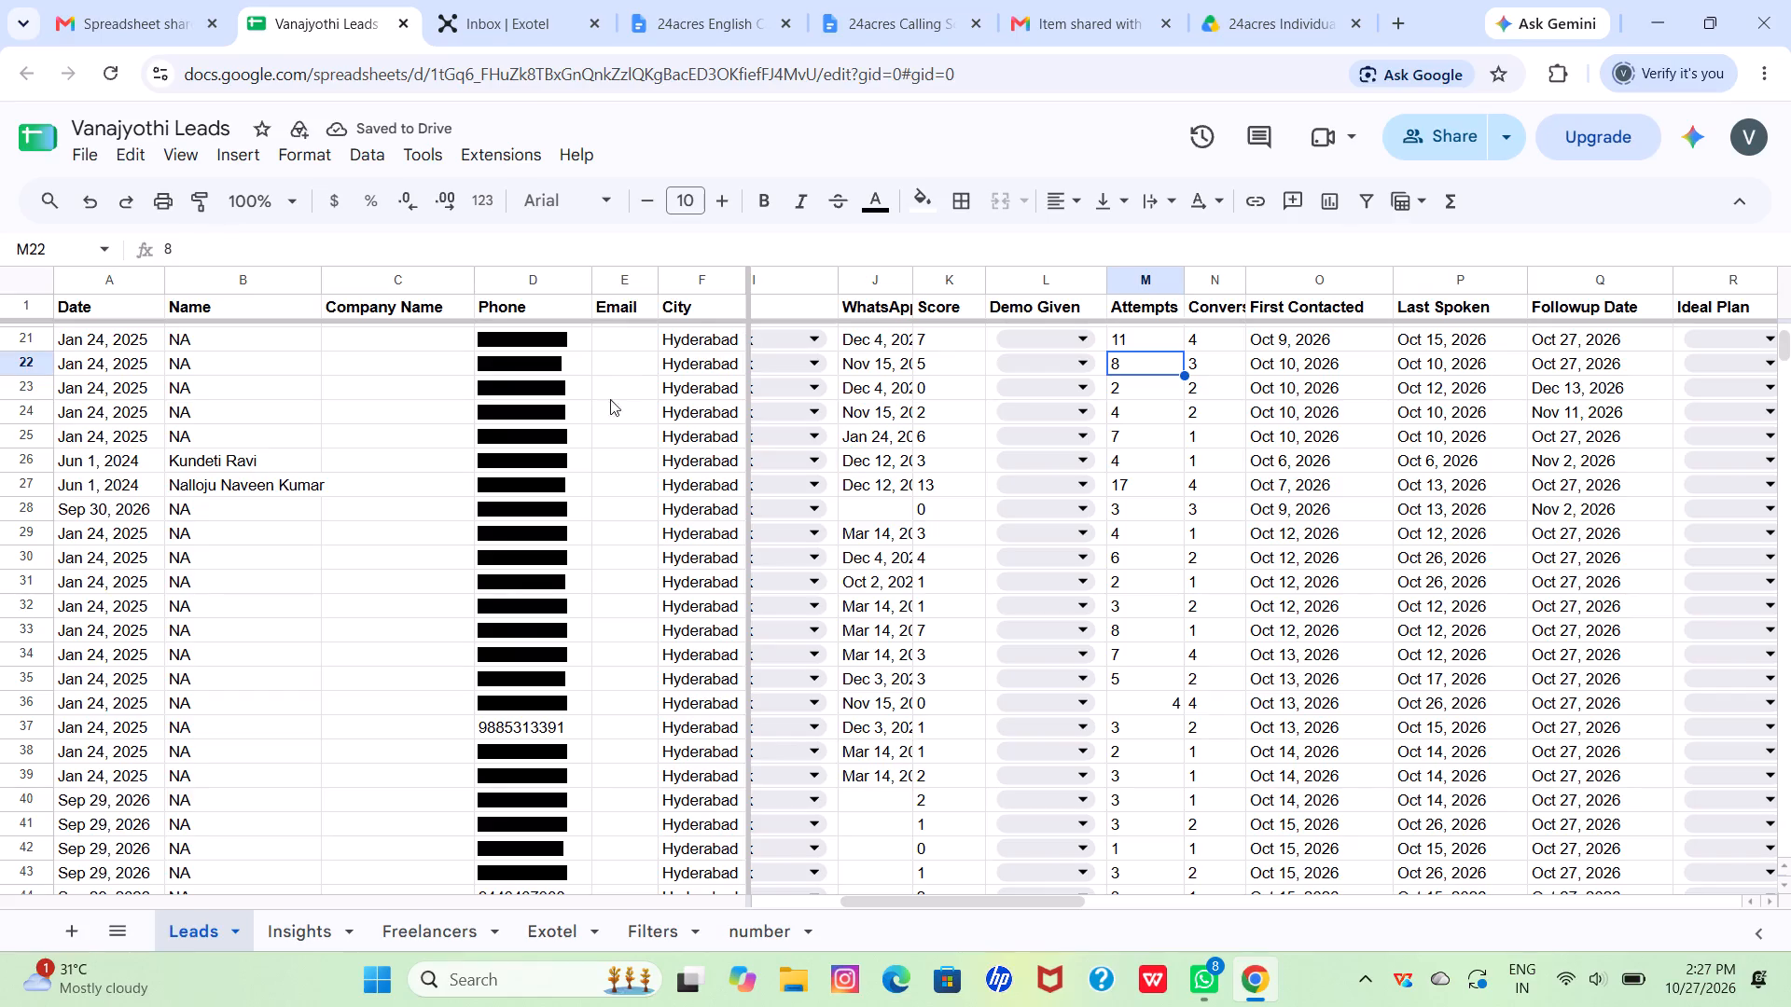
click(529, 364)
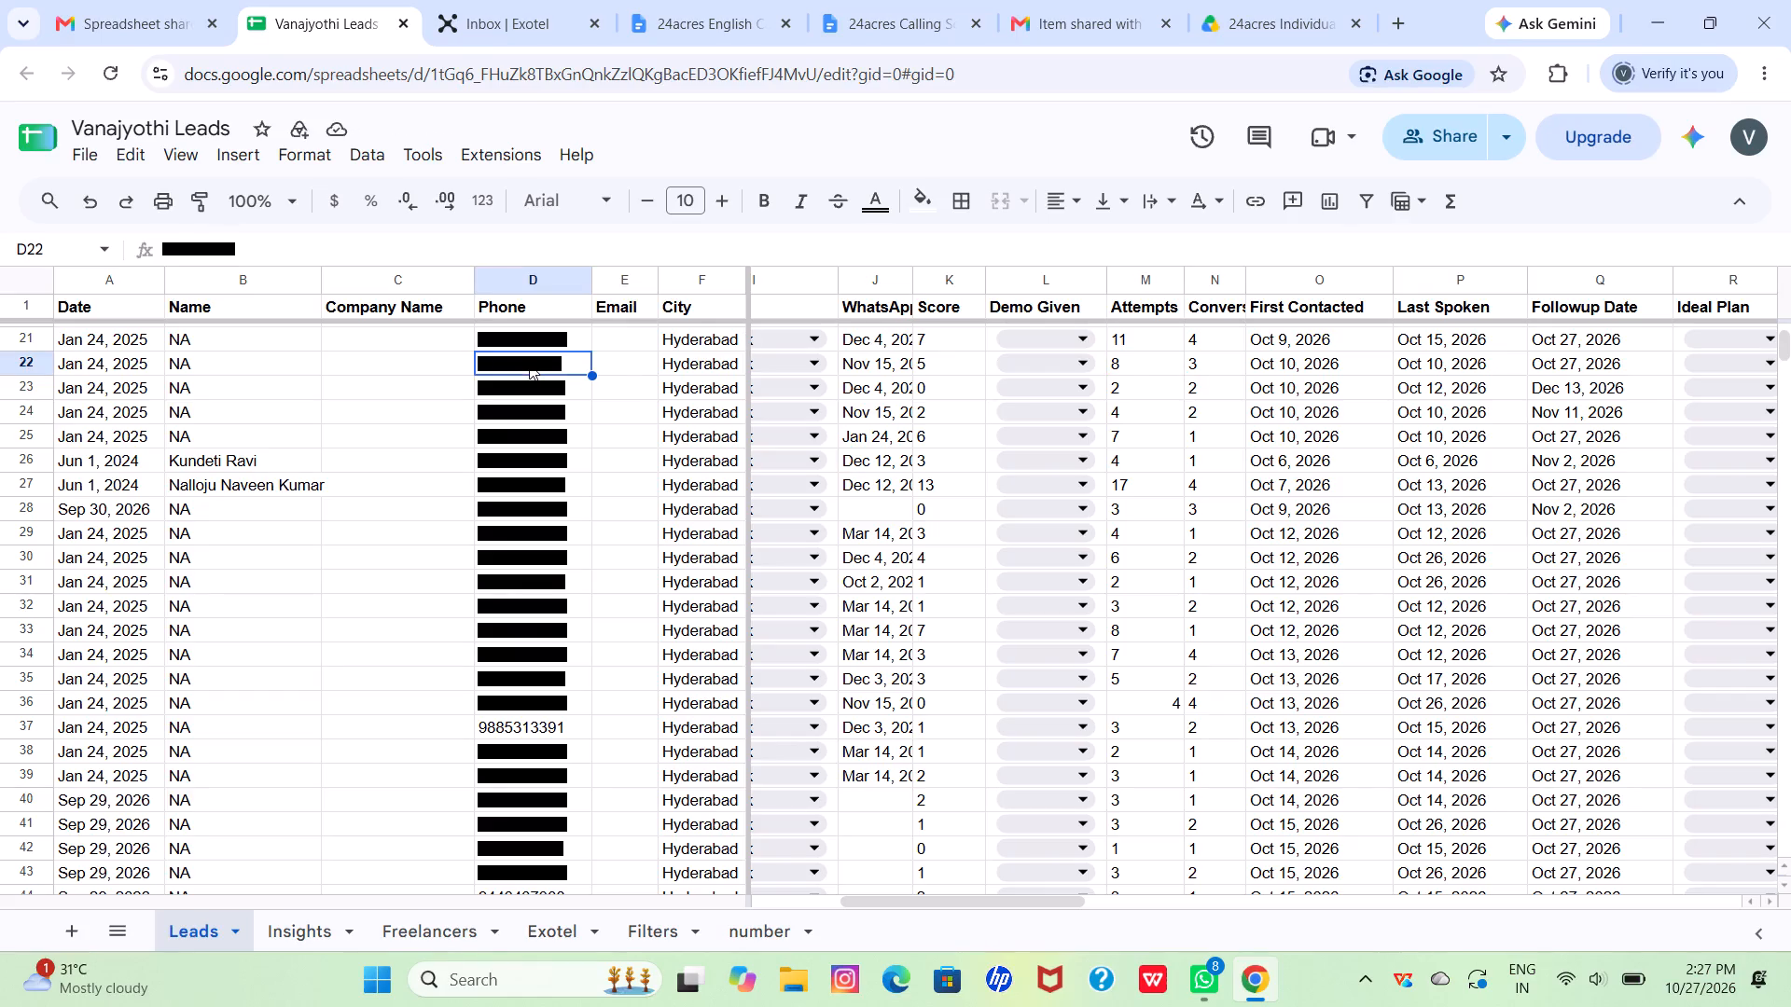
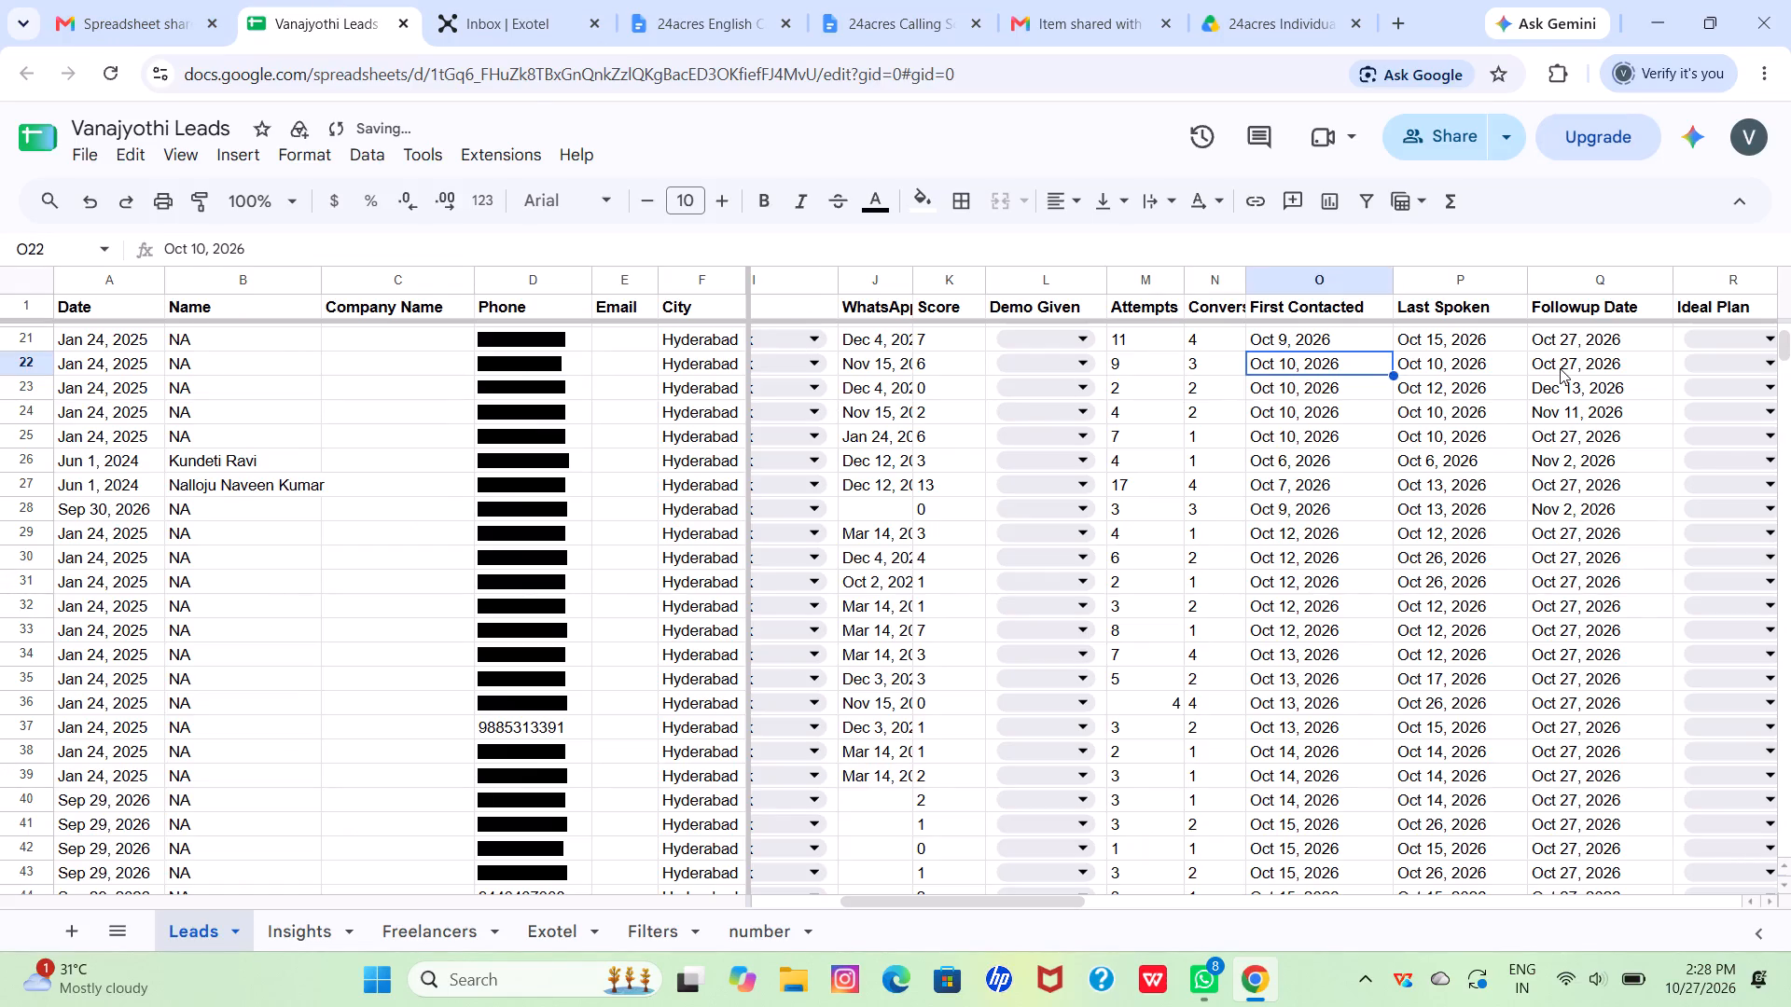
Check the follow-up date and the notes of the lead in row 22 for what was discussed in earlier calls.
click(1560, 368)
scroll(1560, 368, left, 6)
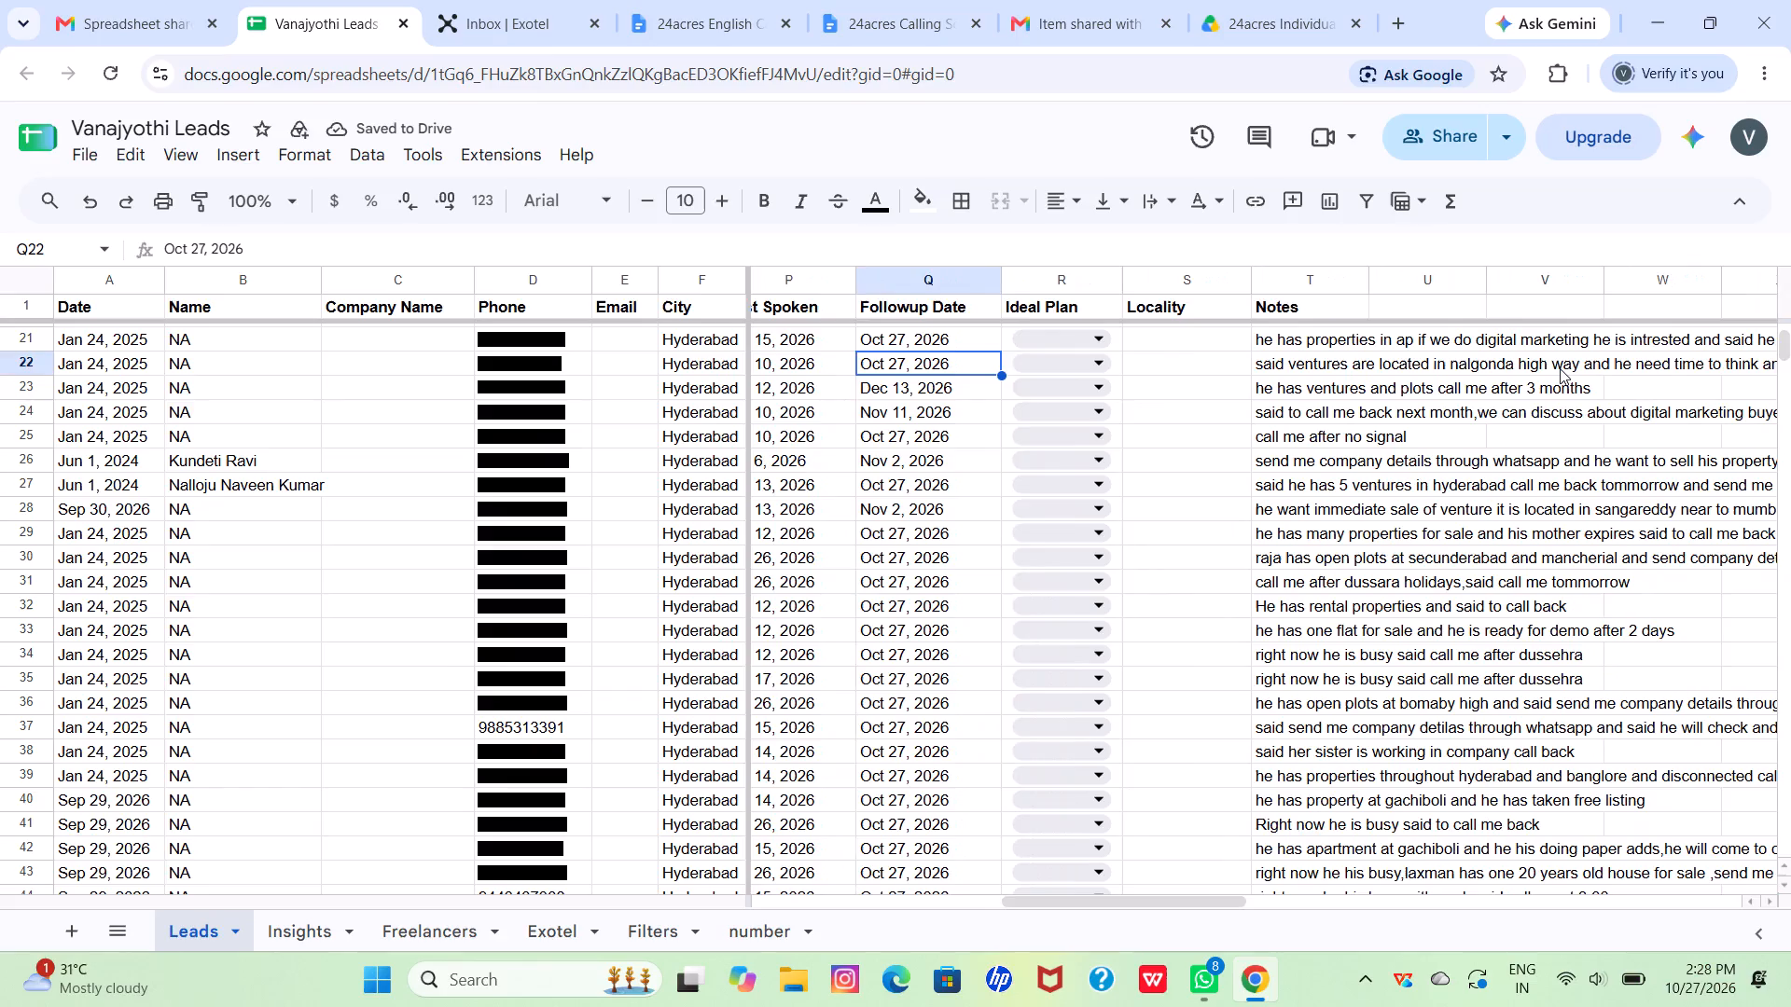
scroll(1560, 368, left, 3)
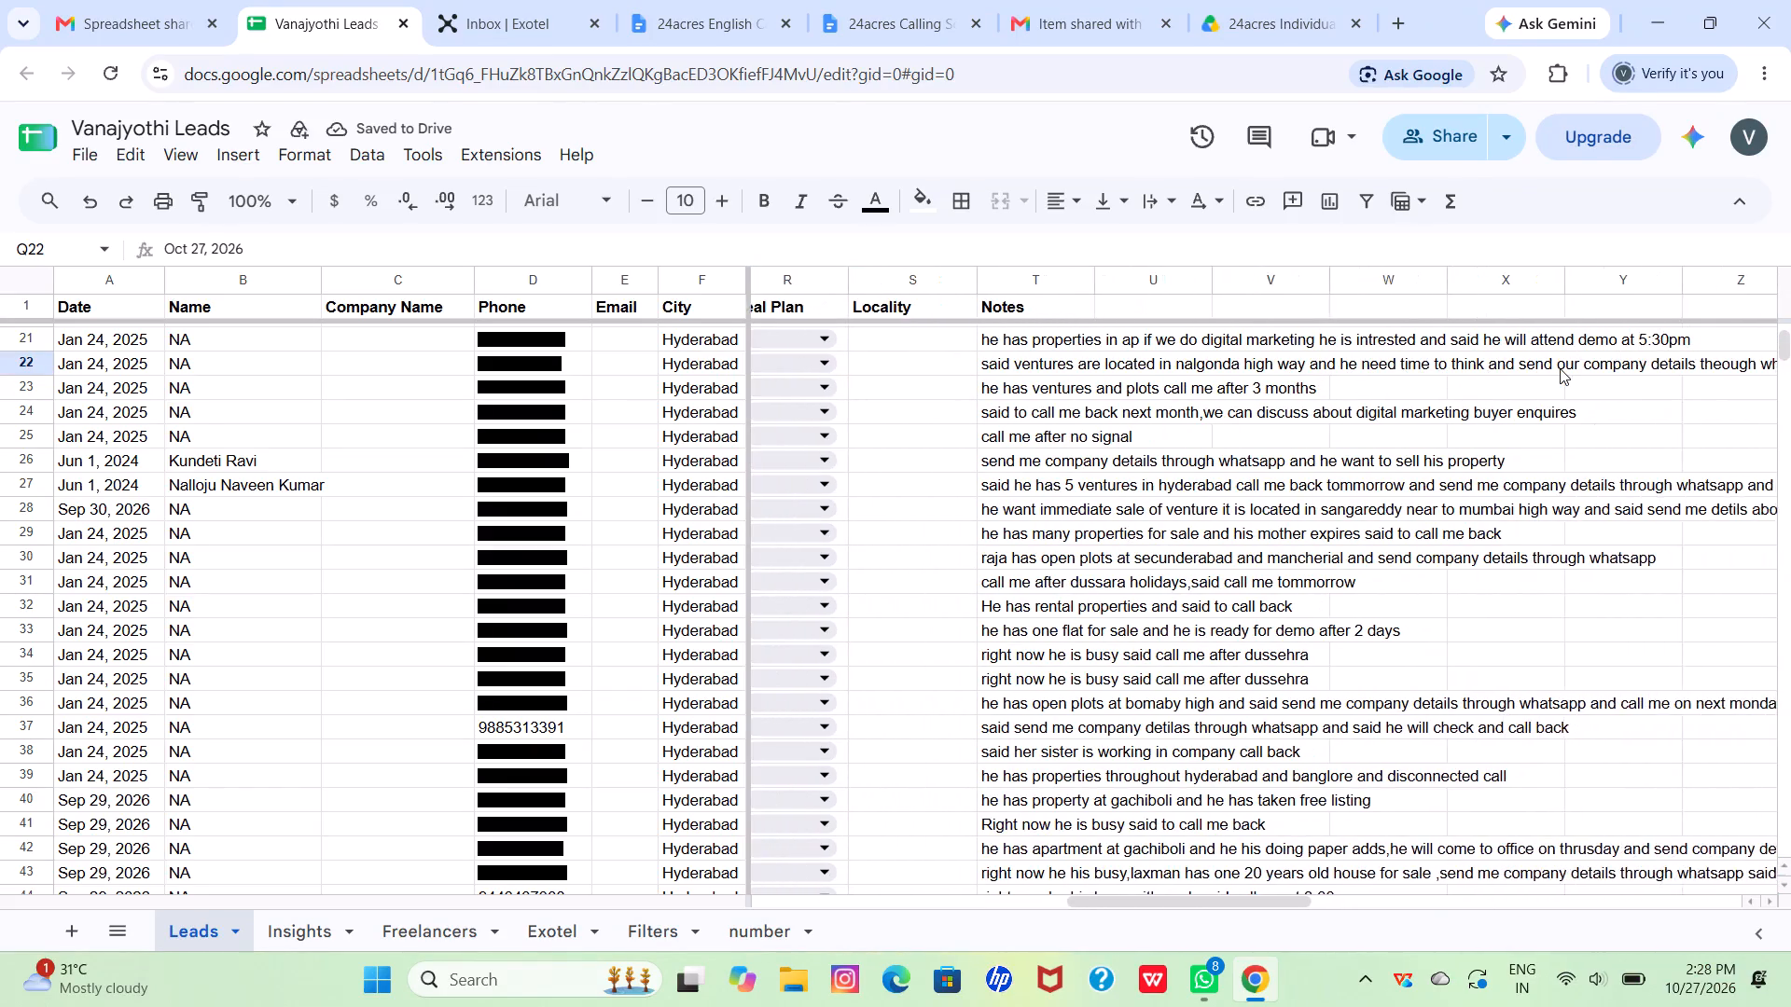
scroll(1560, 368, right, 1)
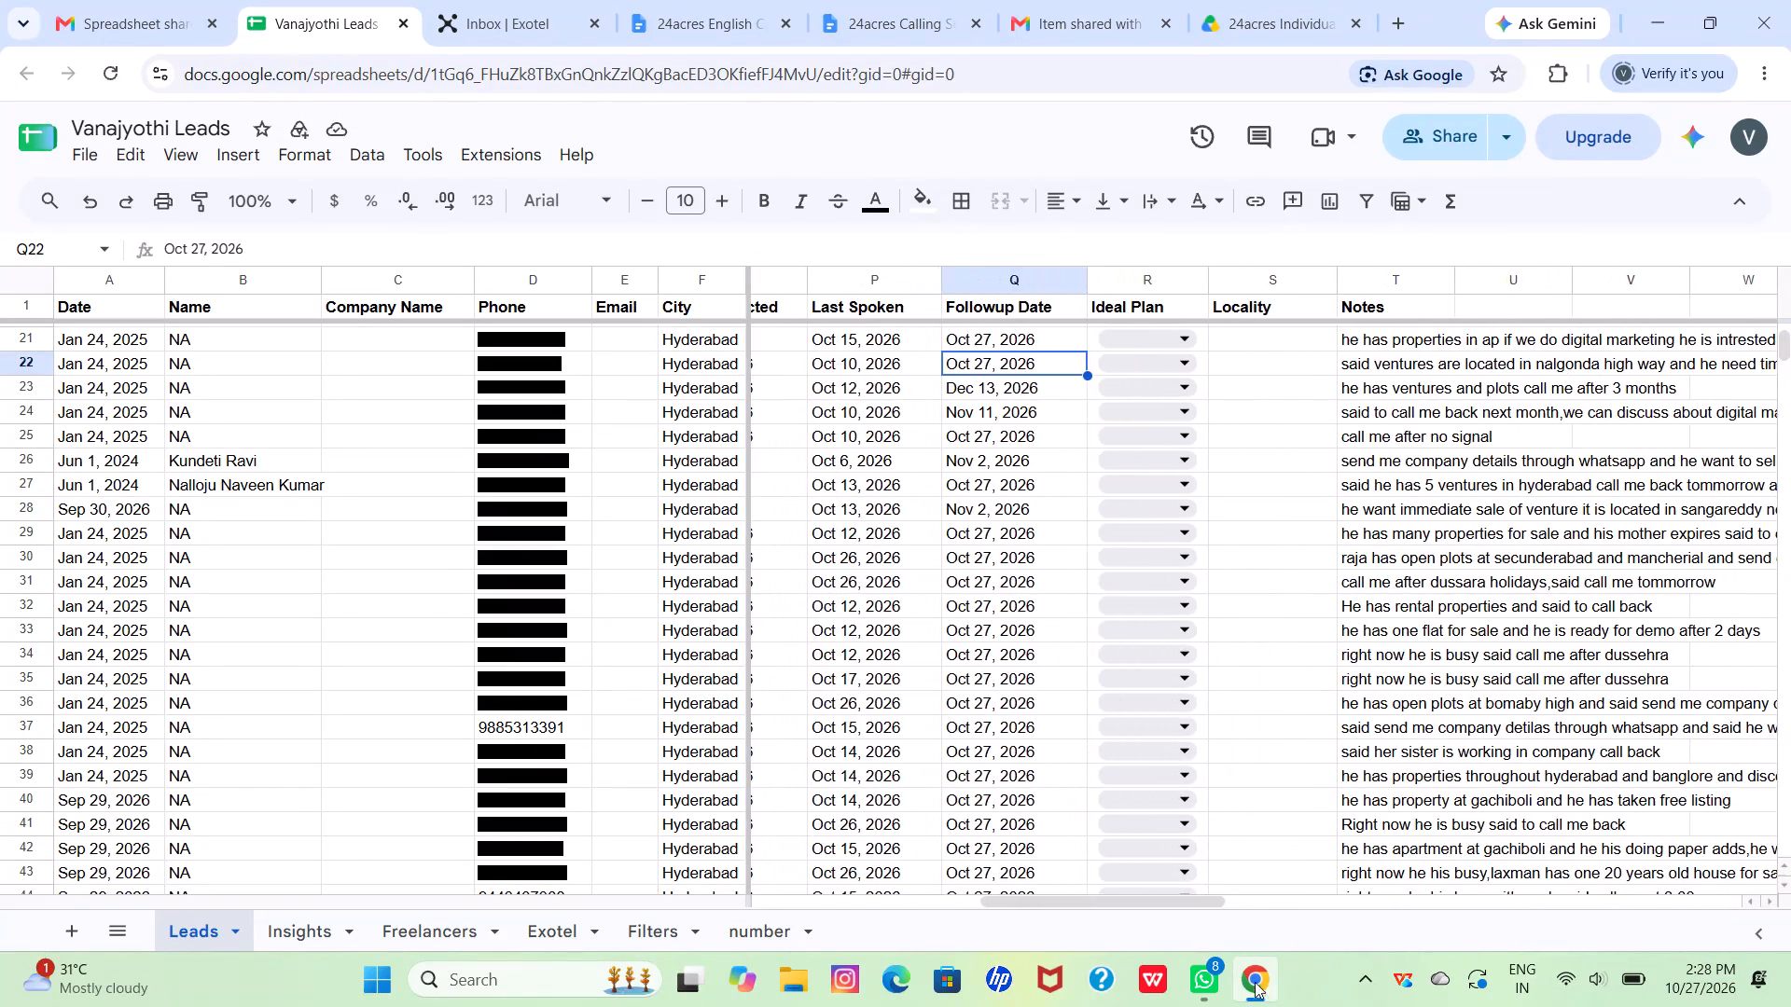
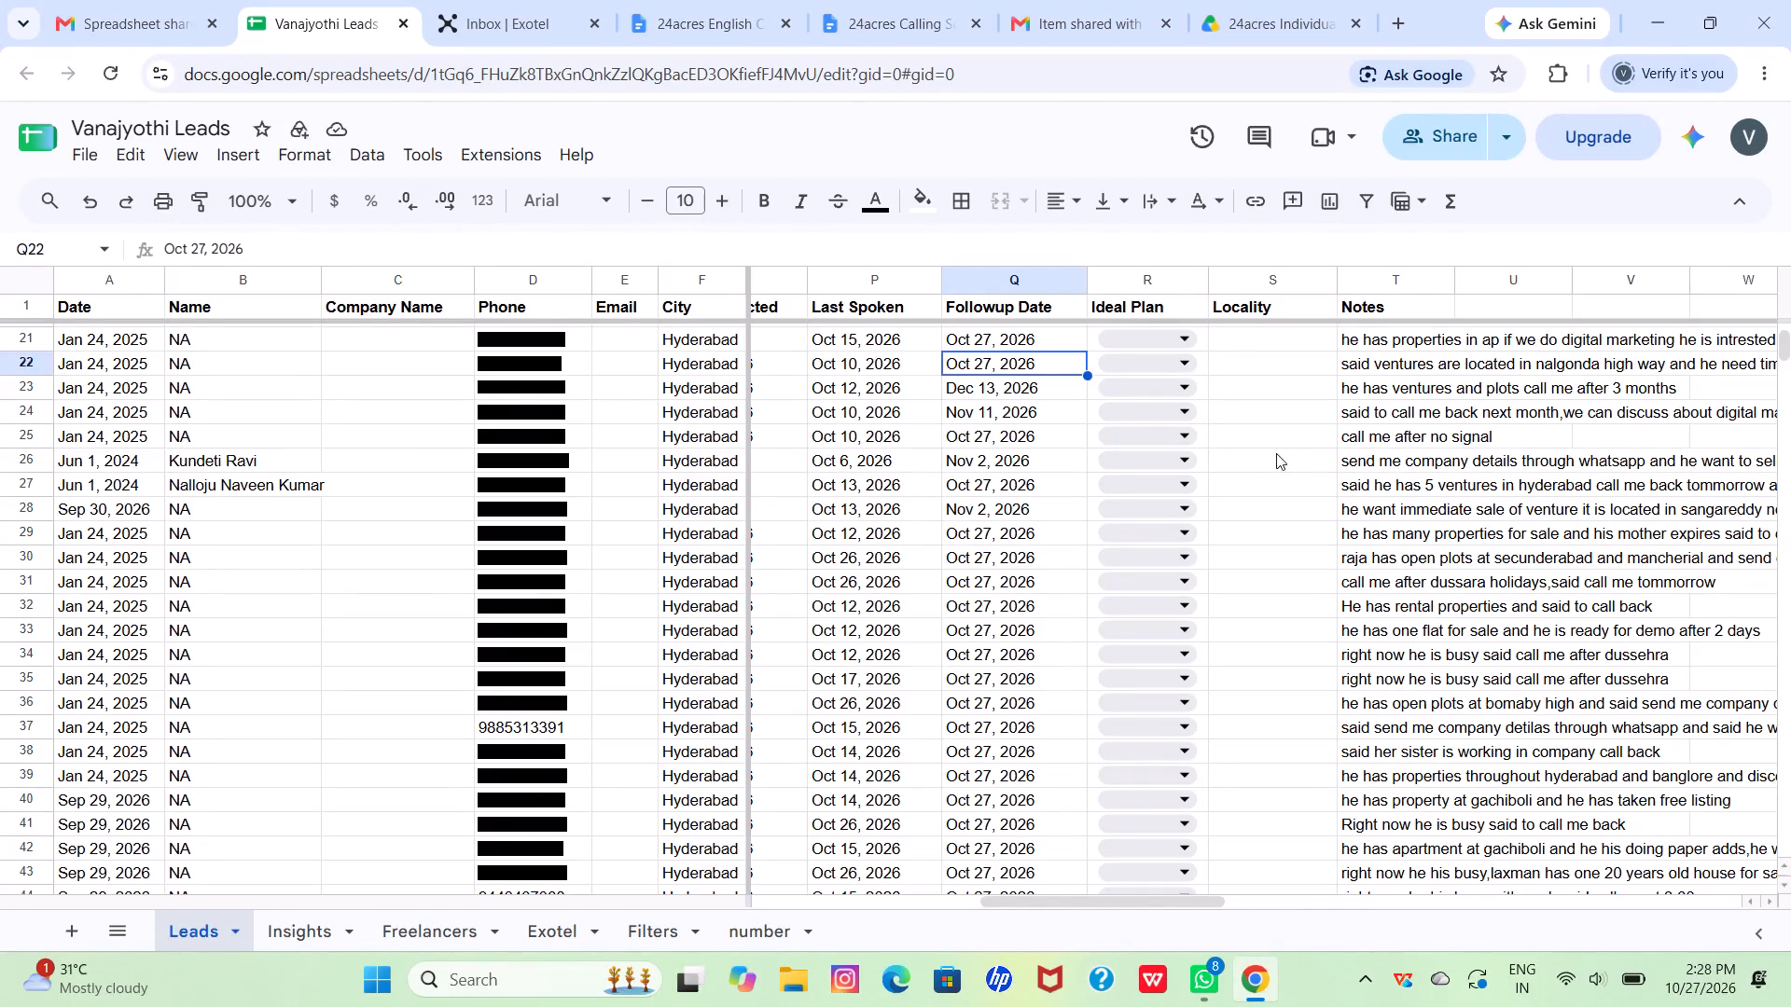
Pick the lead in row 25, due for follow-up on Oct 27, 2026, and set its call attempts to 8.
click(1290, 408)
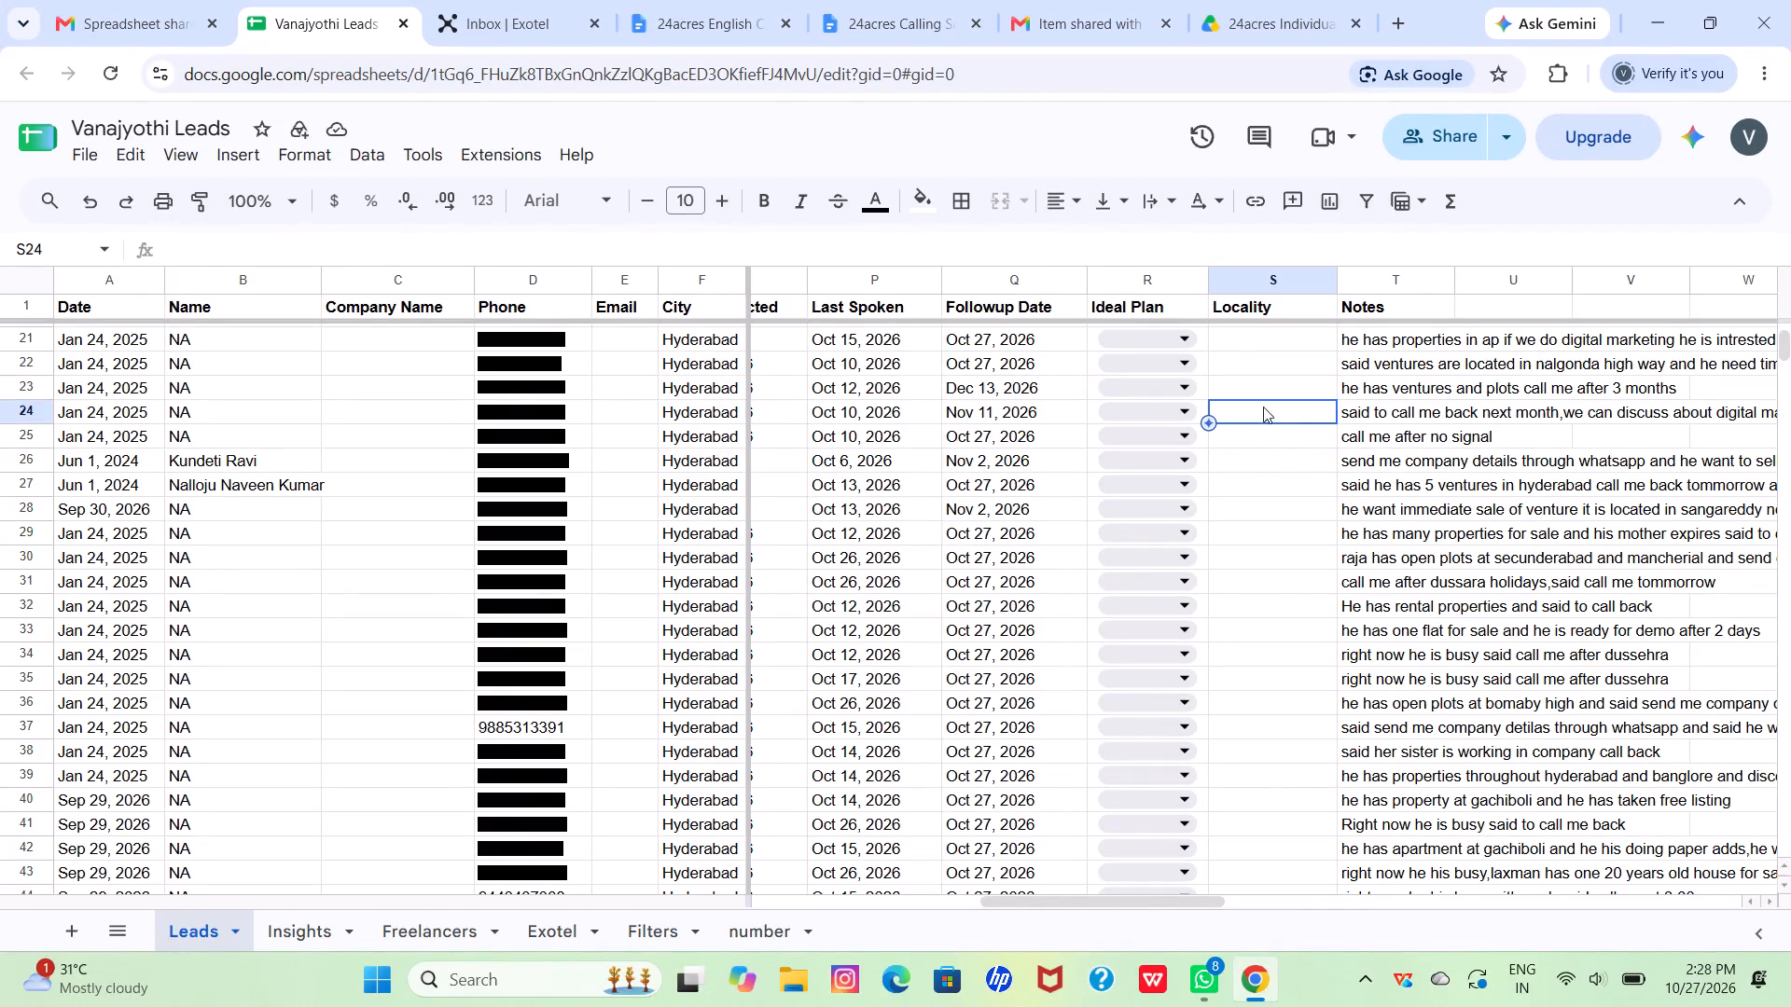
click(1006, 436)
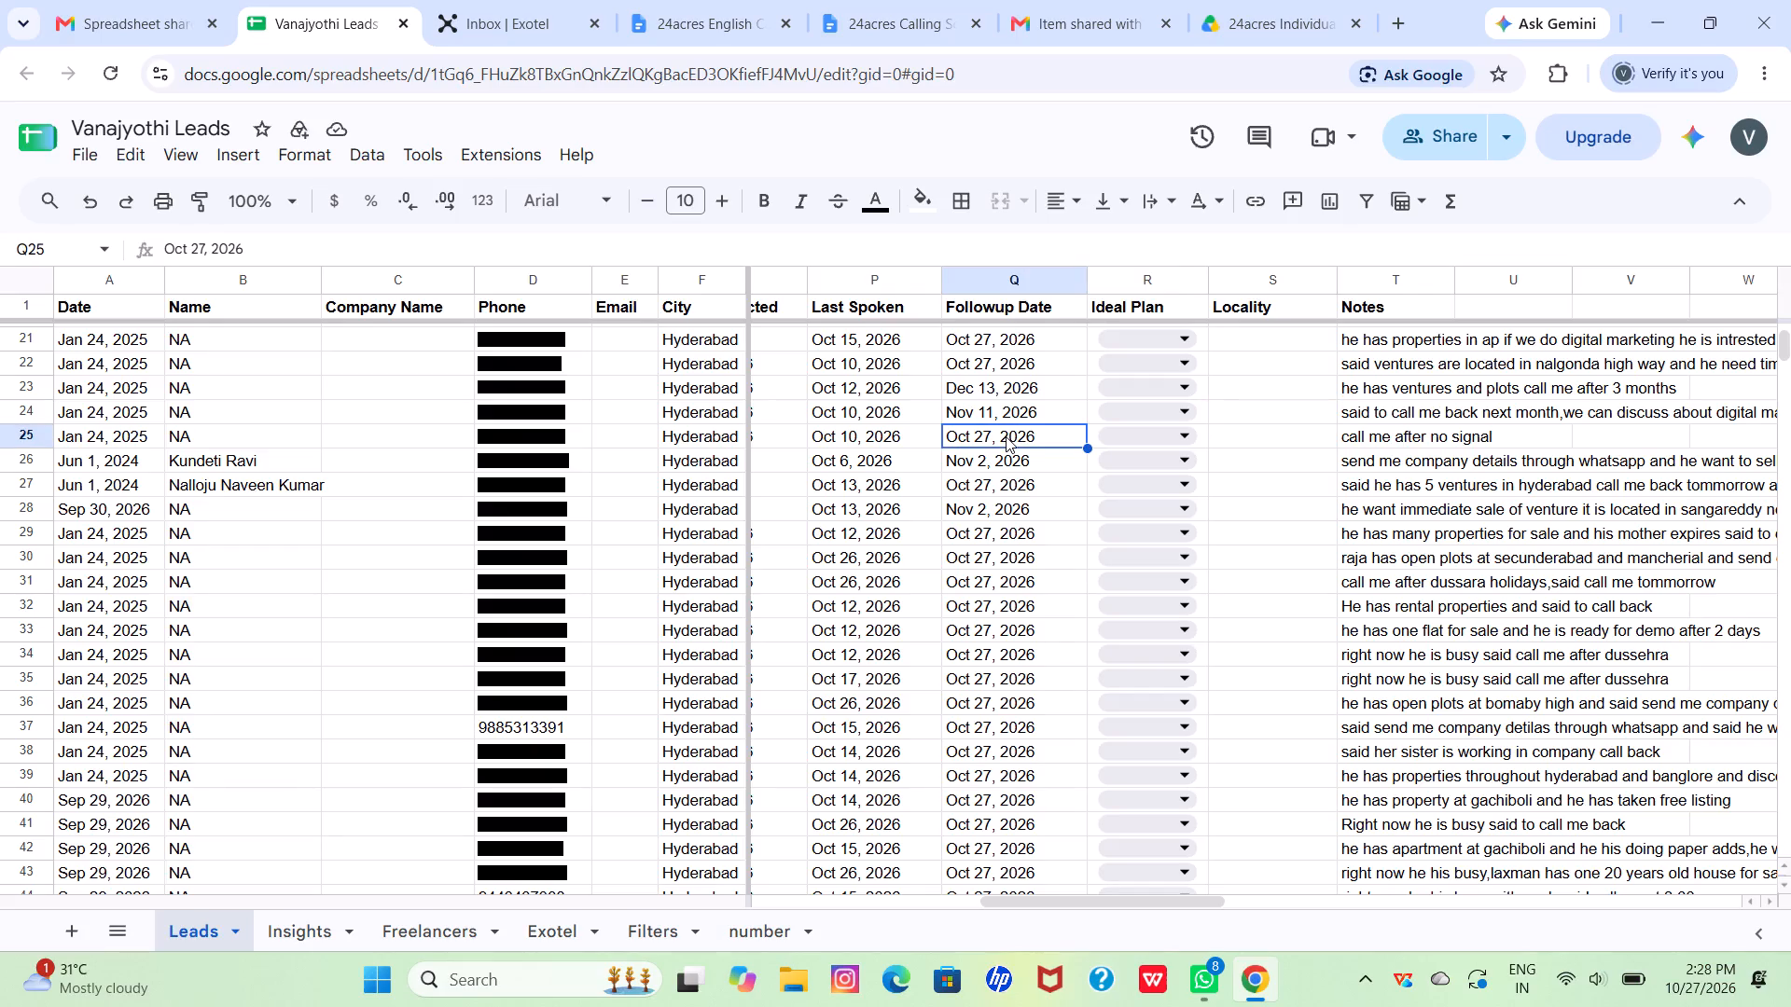
scroll(1006, 436, right, 1)
scroll(892, 436, right, 2)
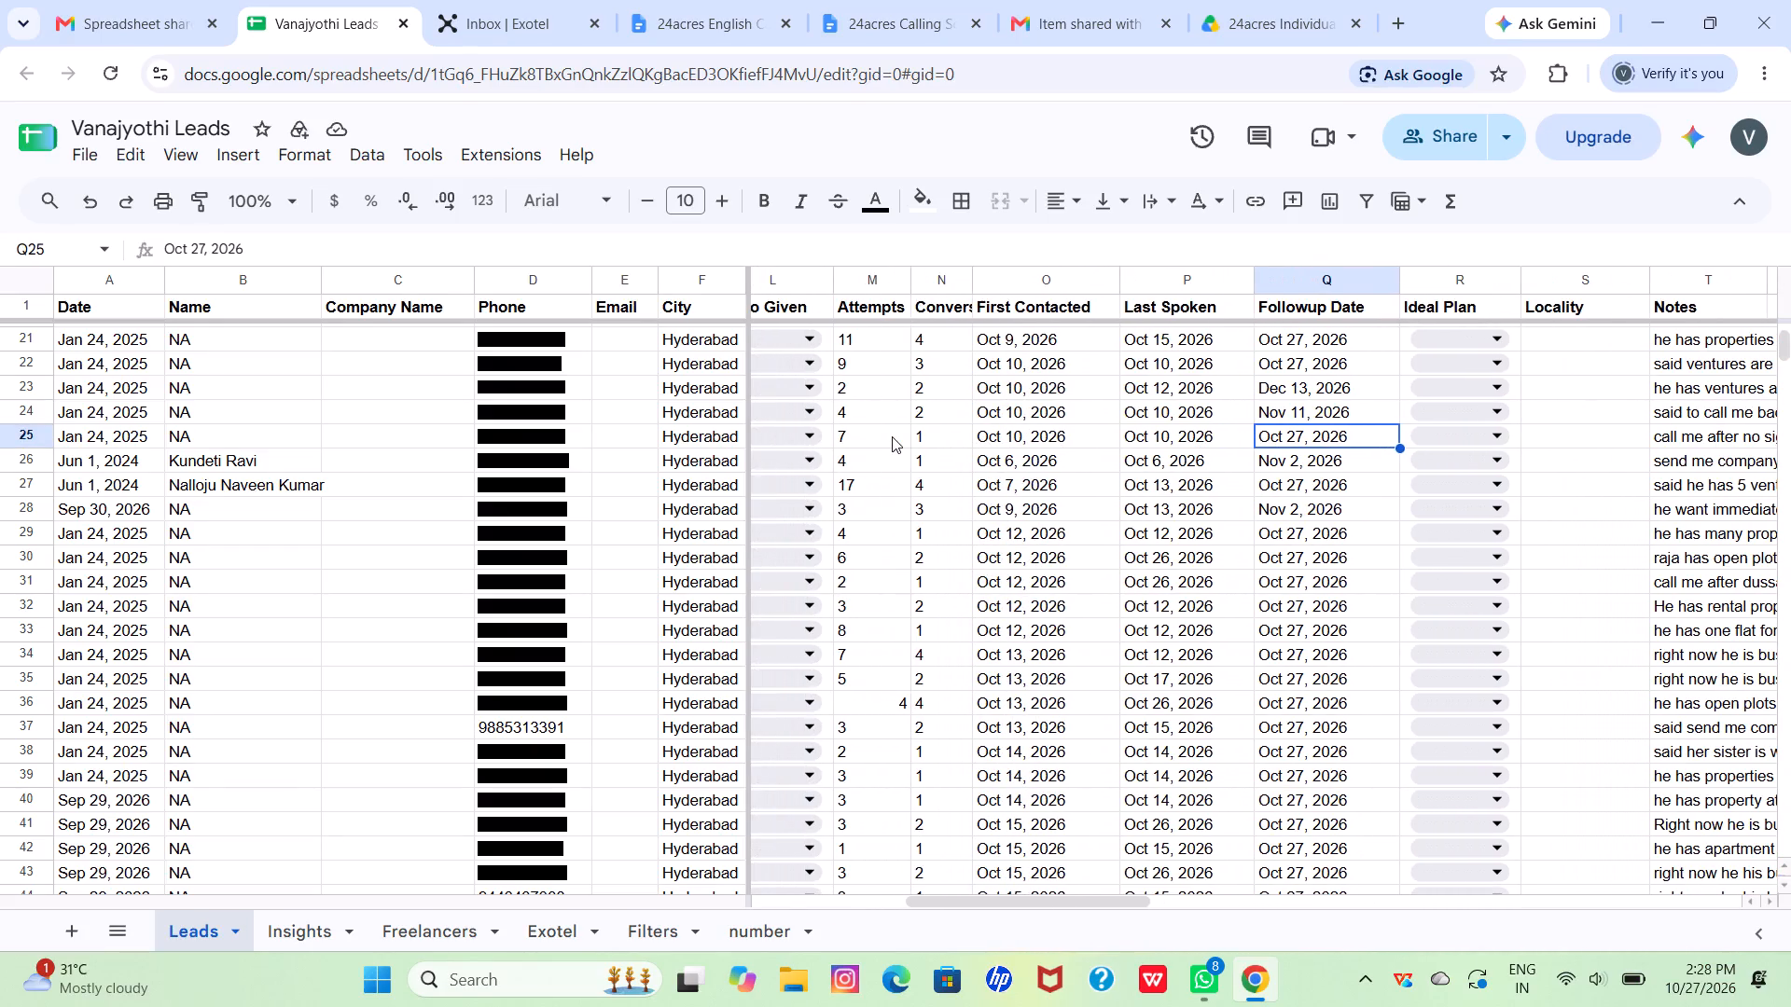
click(578, 443)
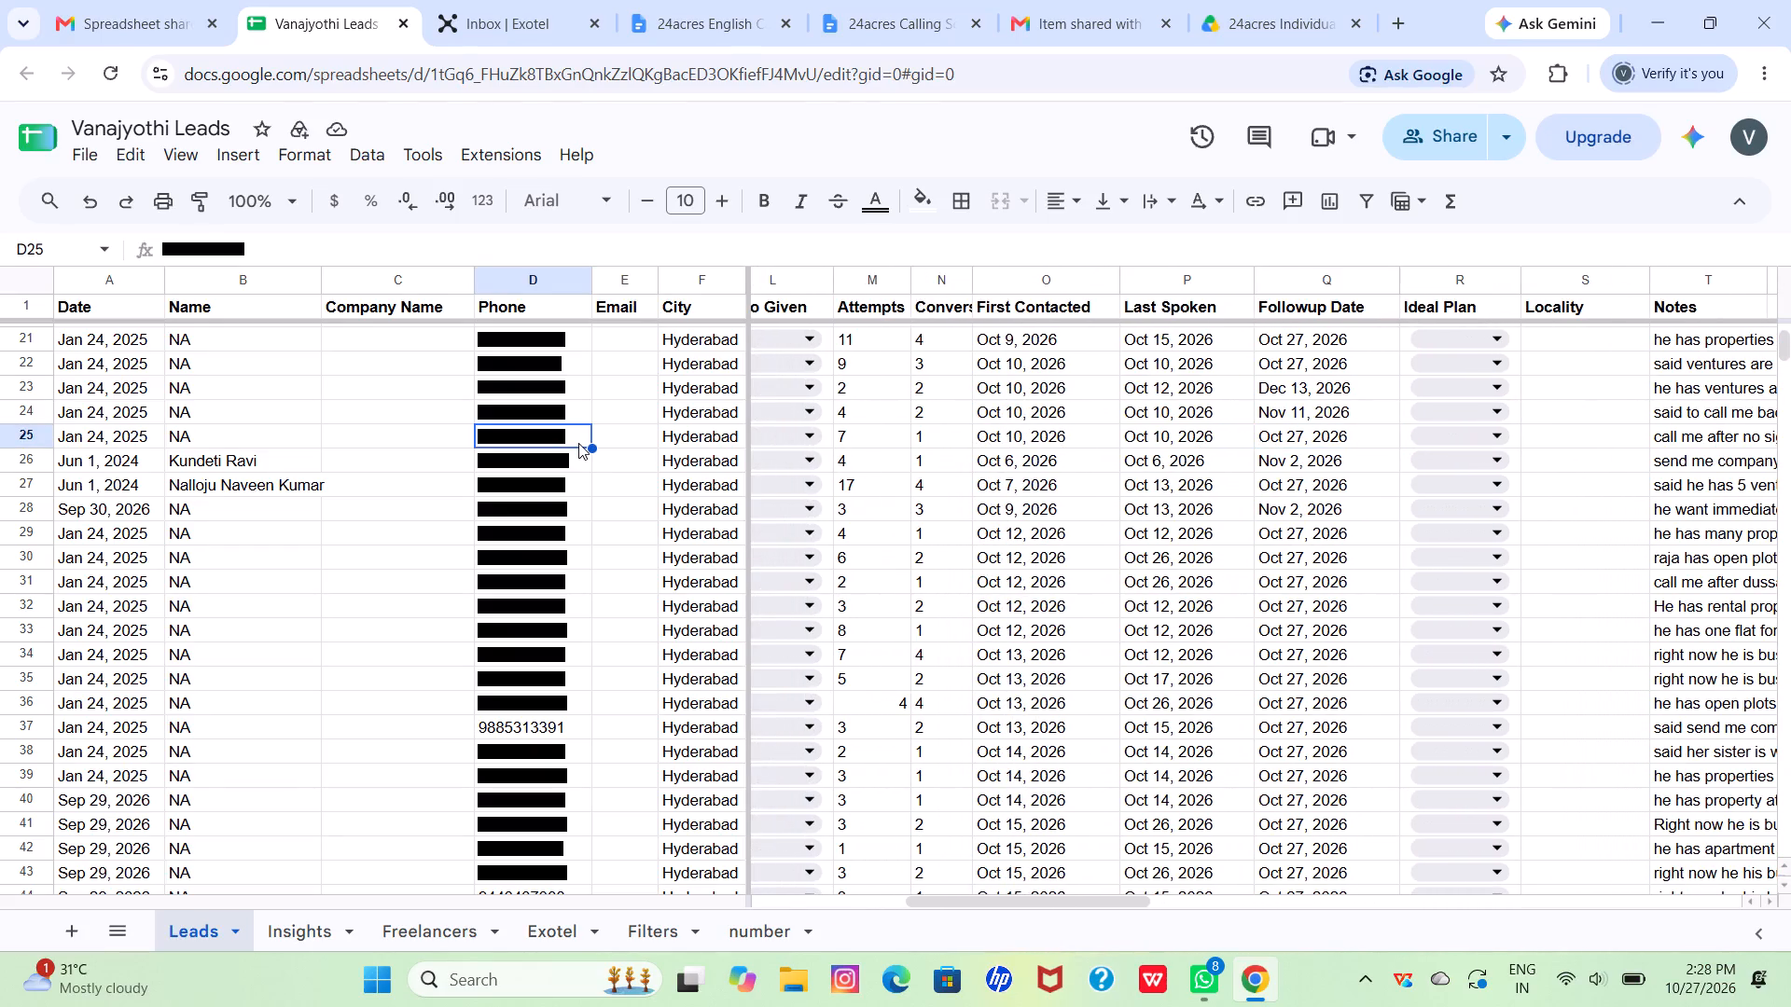
click(865, 430)
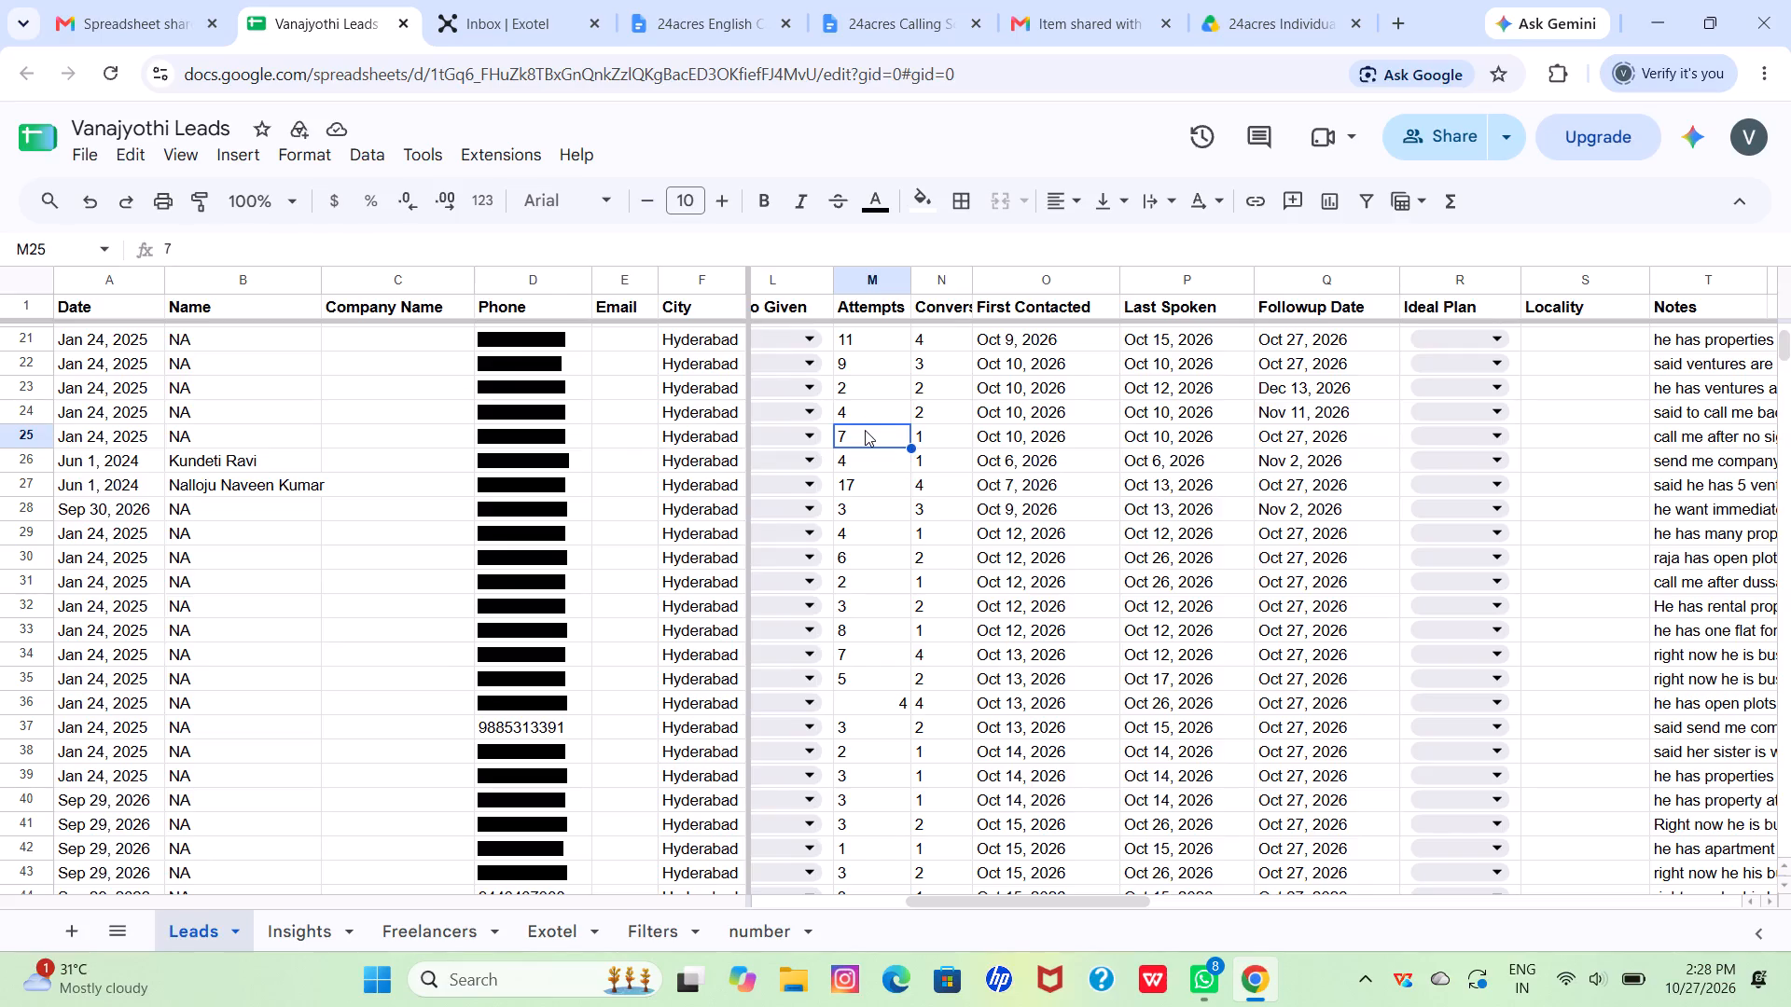
key(8)
Select the phone number of the lead in row 25 for the follow-up call.
click(541, 446)
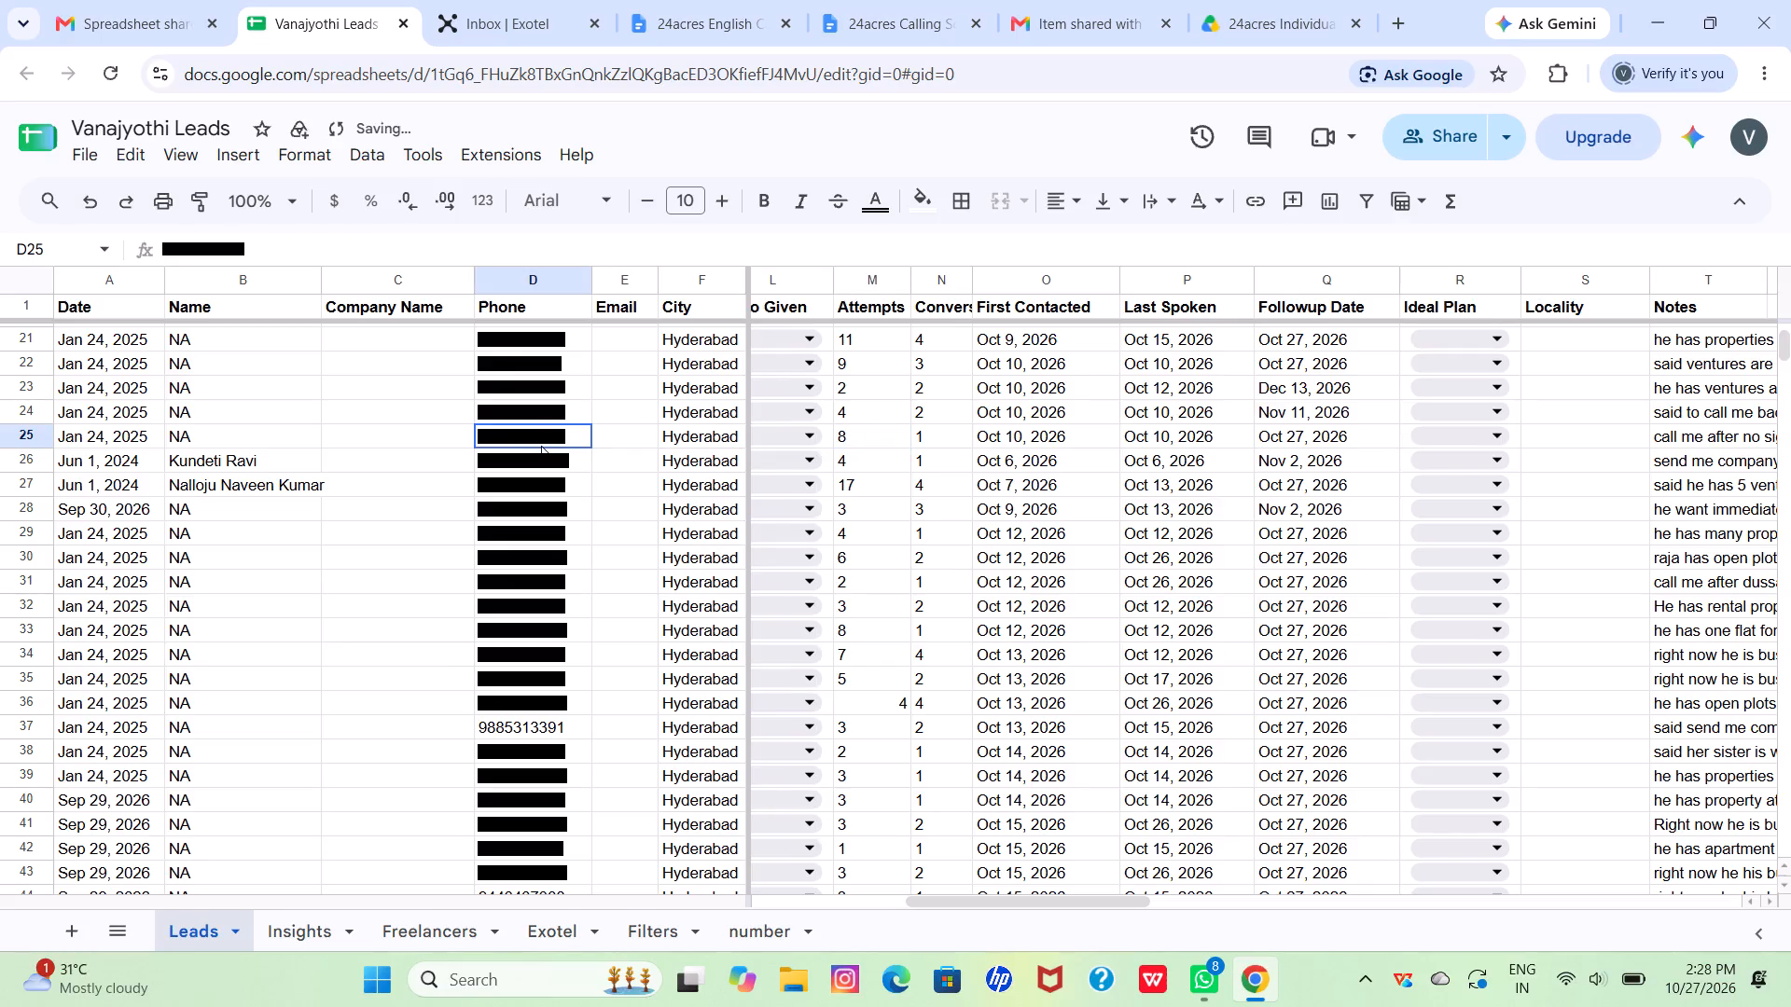
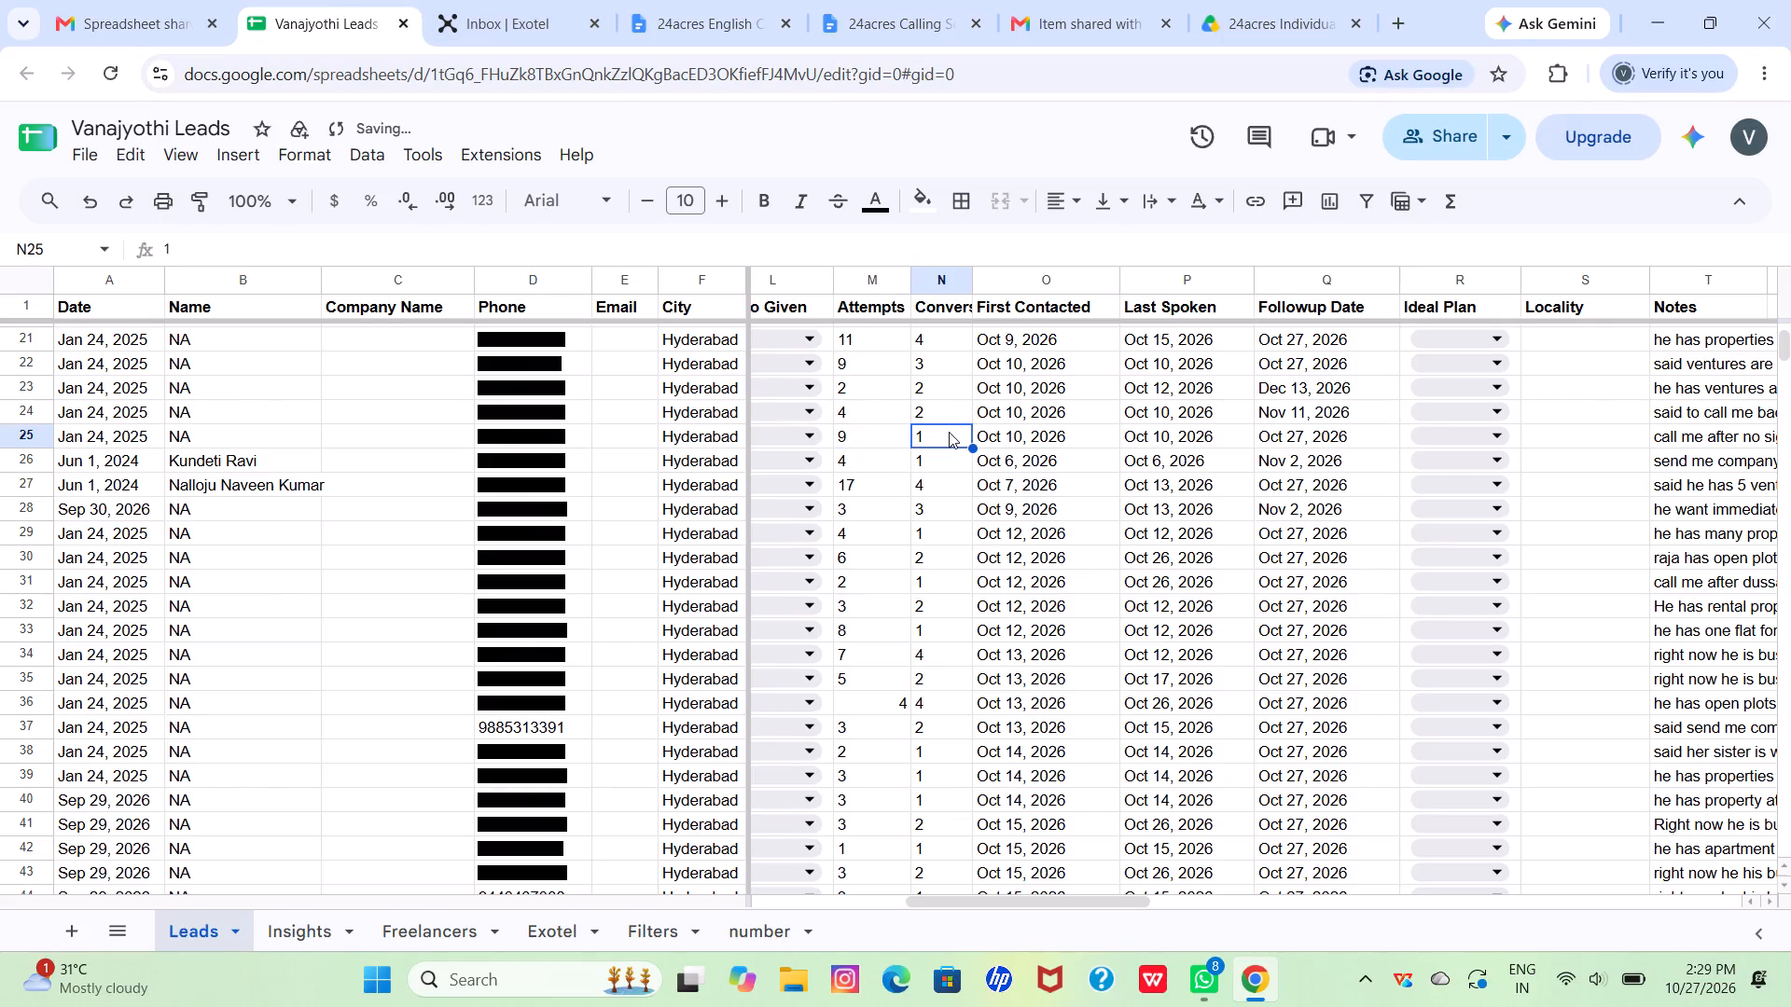
Review the follow-up dates, last-spoken dates and notes of the leads from row 25 down to choose the next call.
click(1025, 430)
scroll(1025, 430, left, 3)
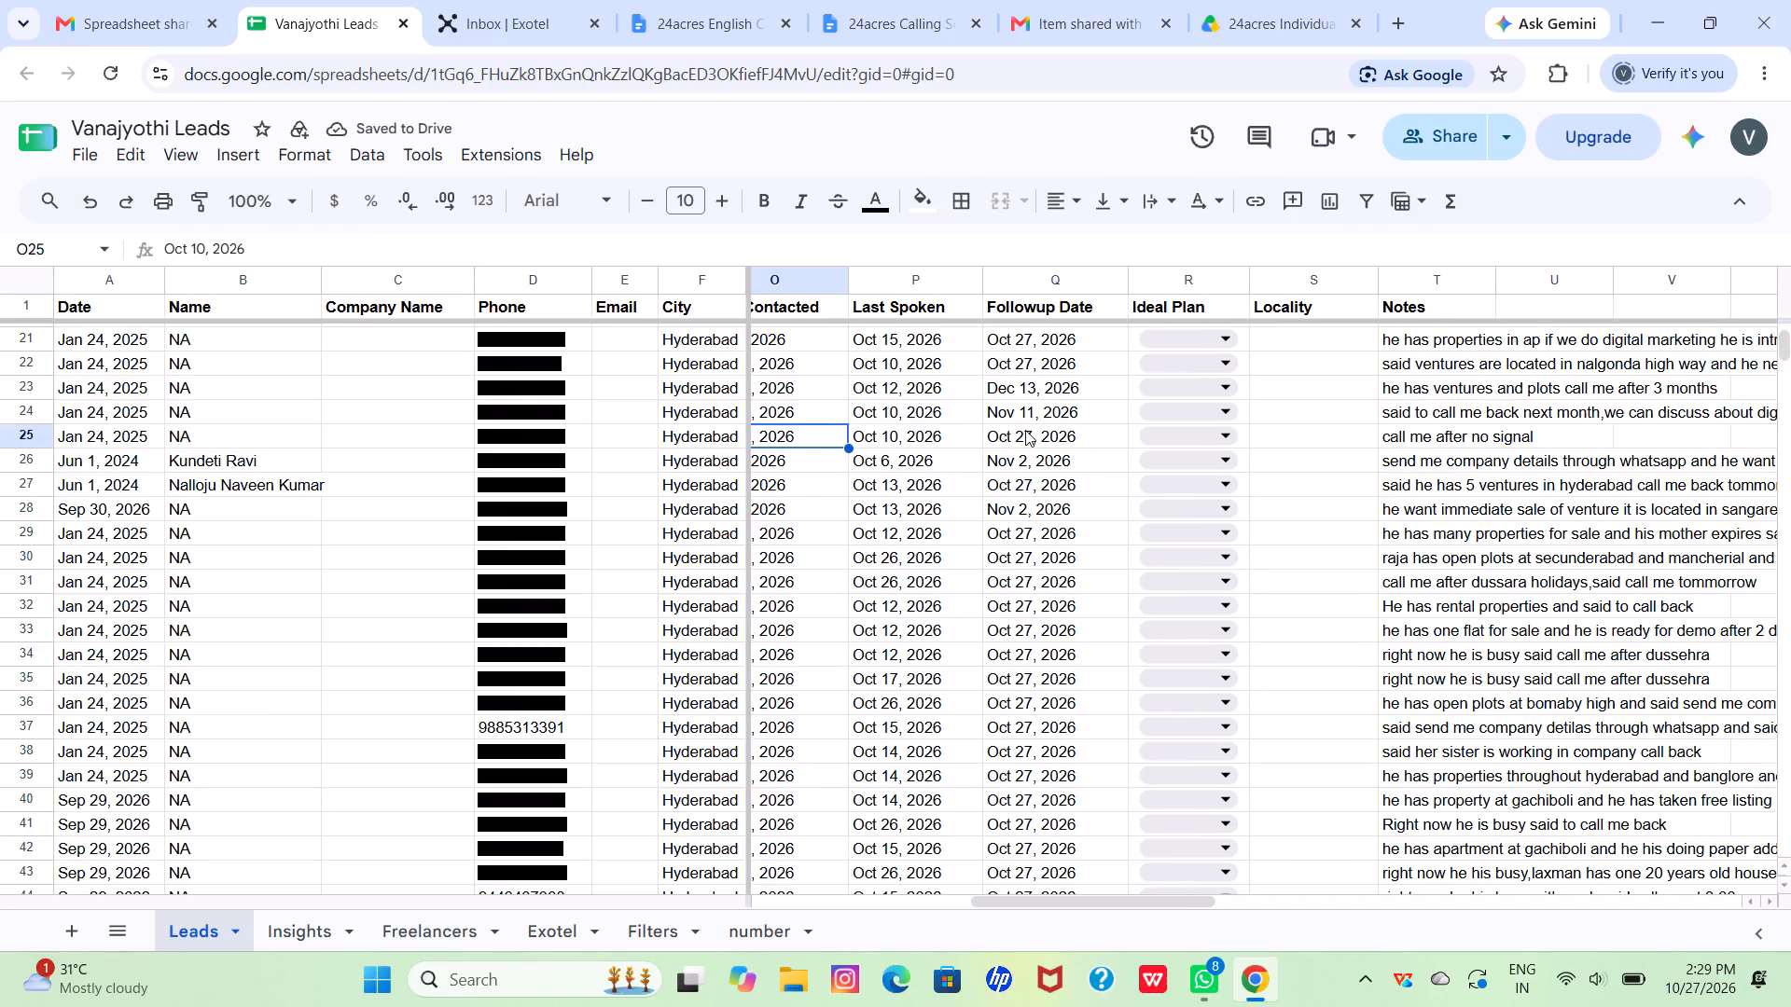
scroll(1025, 430, right, 4)
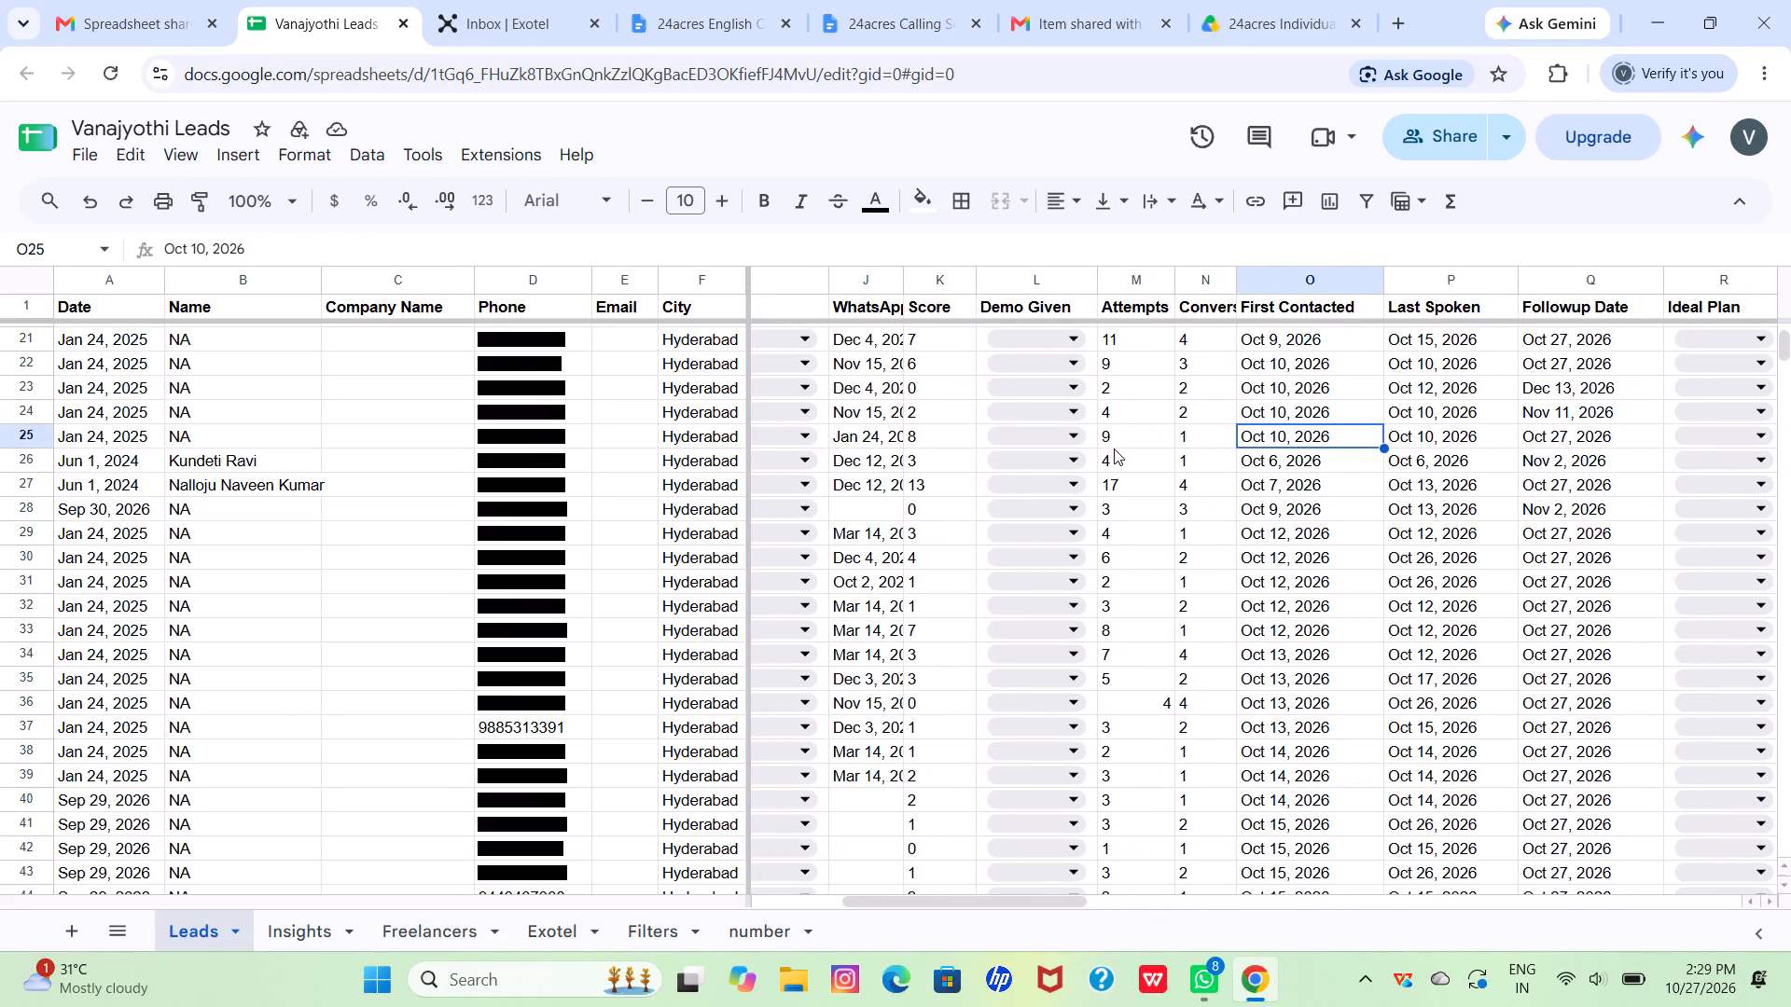
scroll(1114, 448, down, 2)
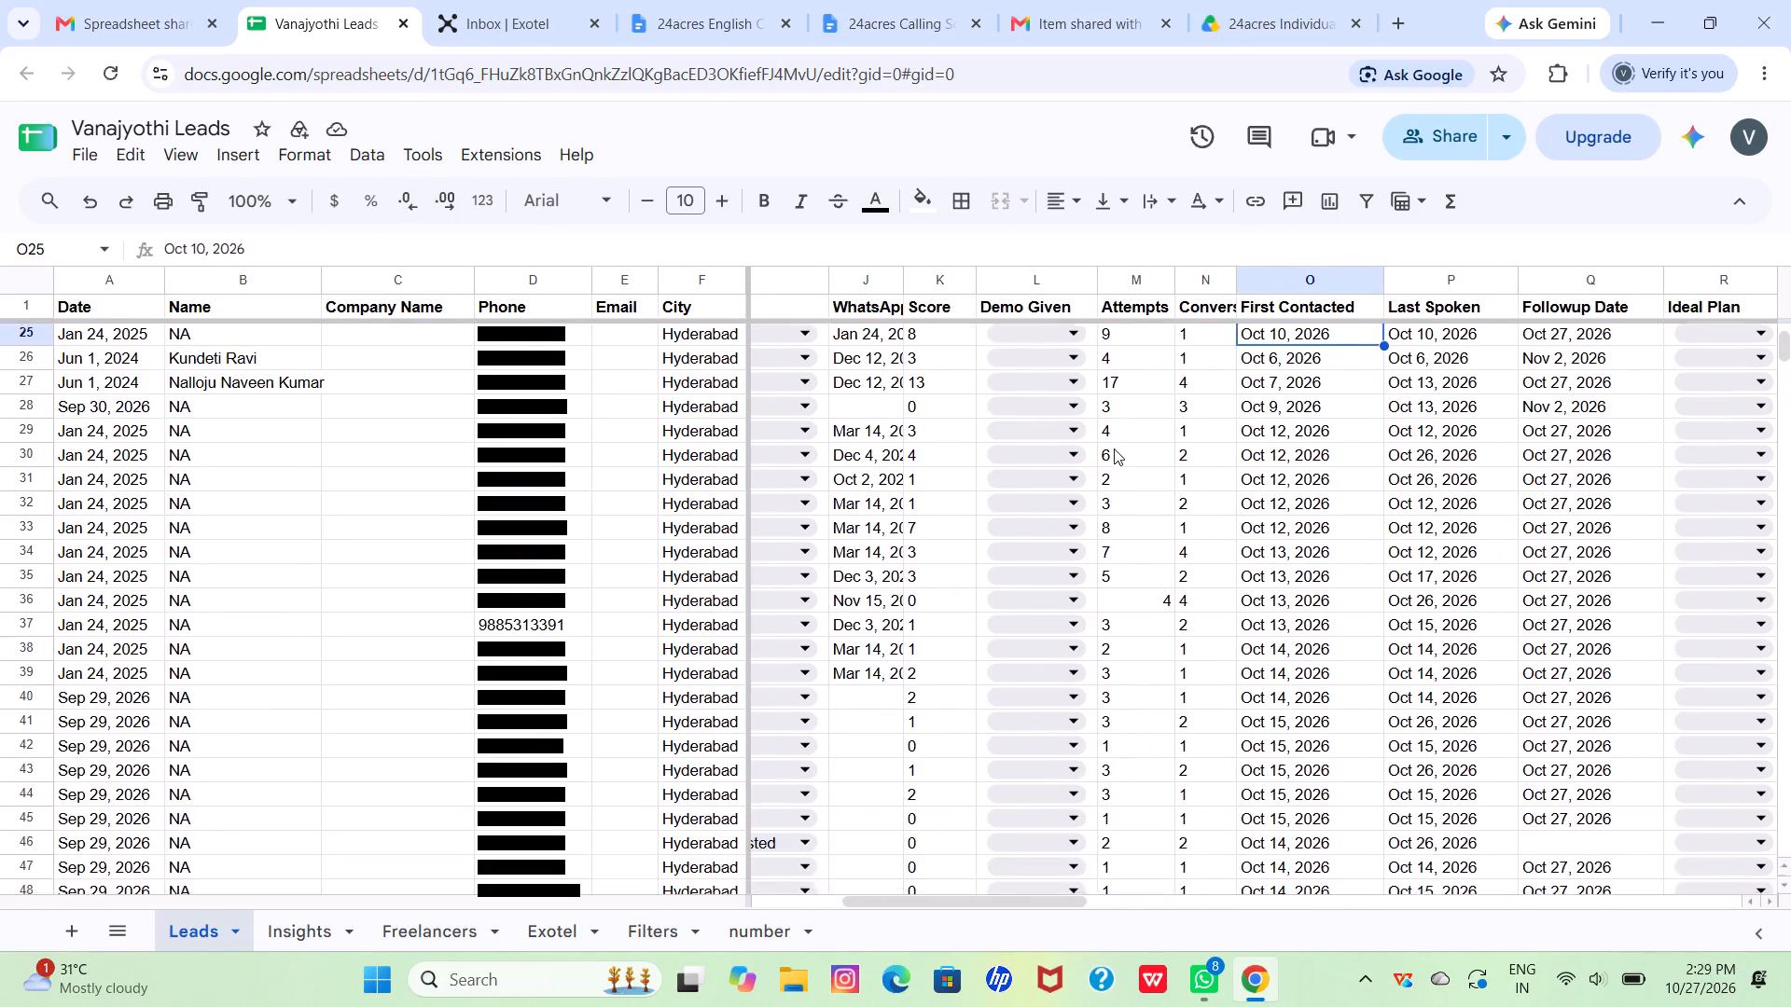
scroll(1114, 448, down, 1)
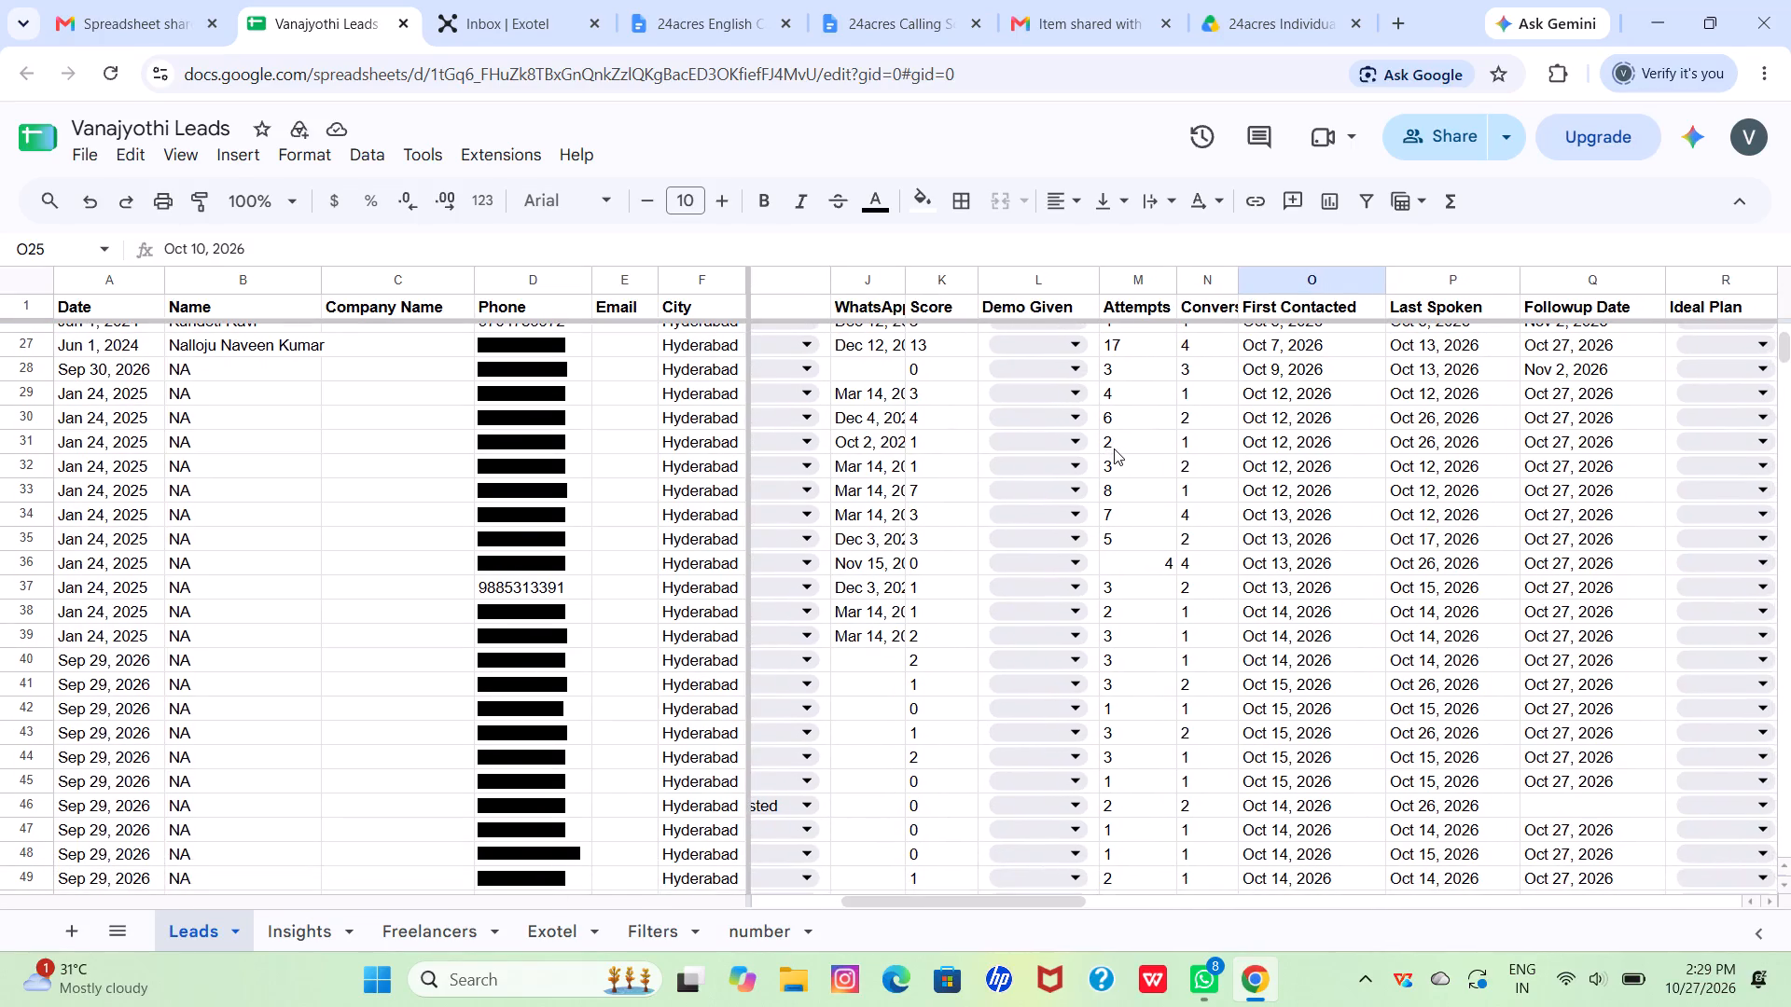
scroll(1076, 448, left, 4)
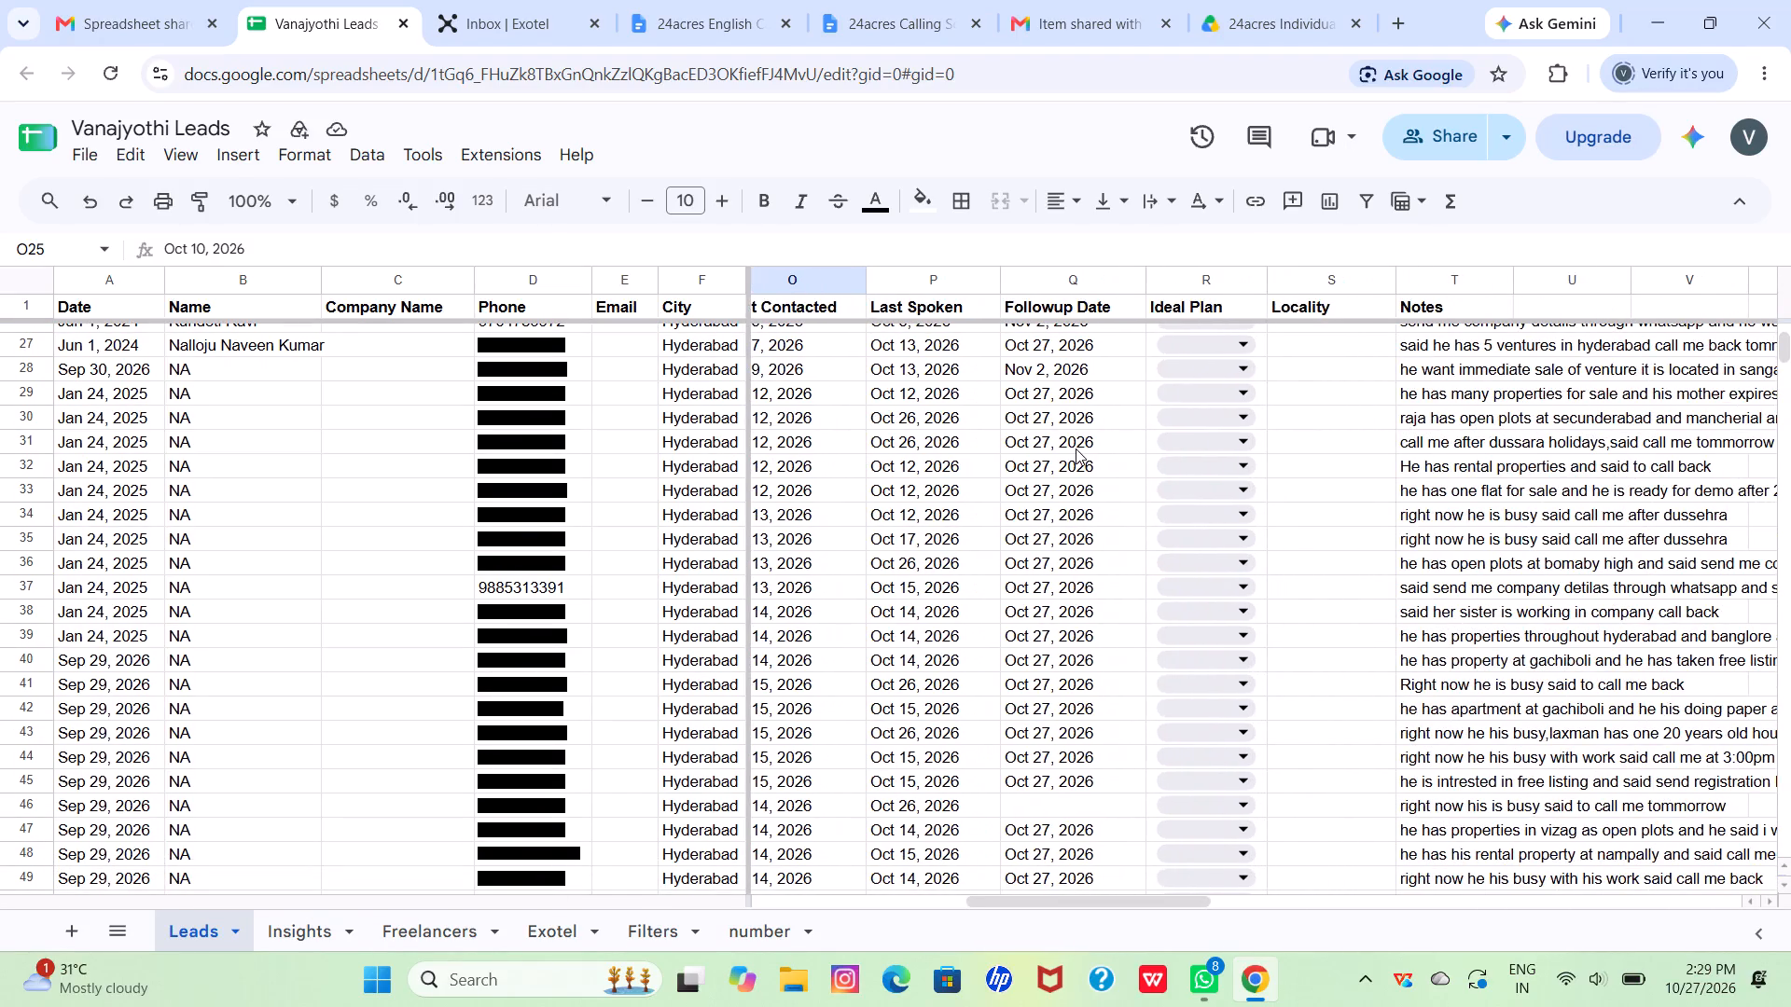
scroll(1076, 448, left, 5)
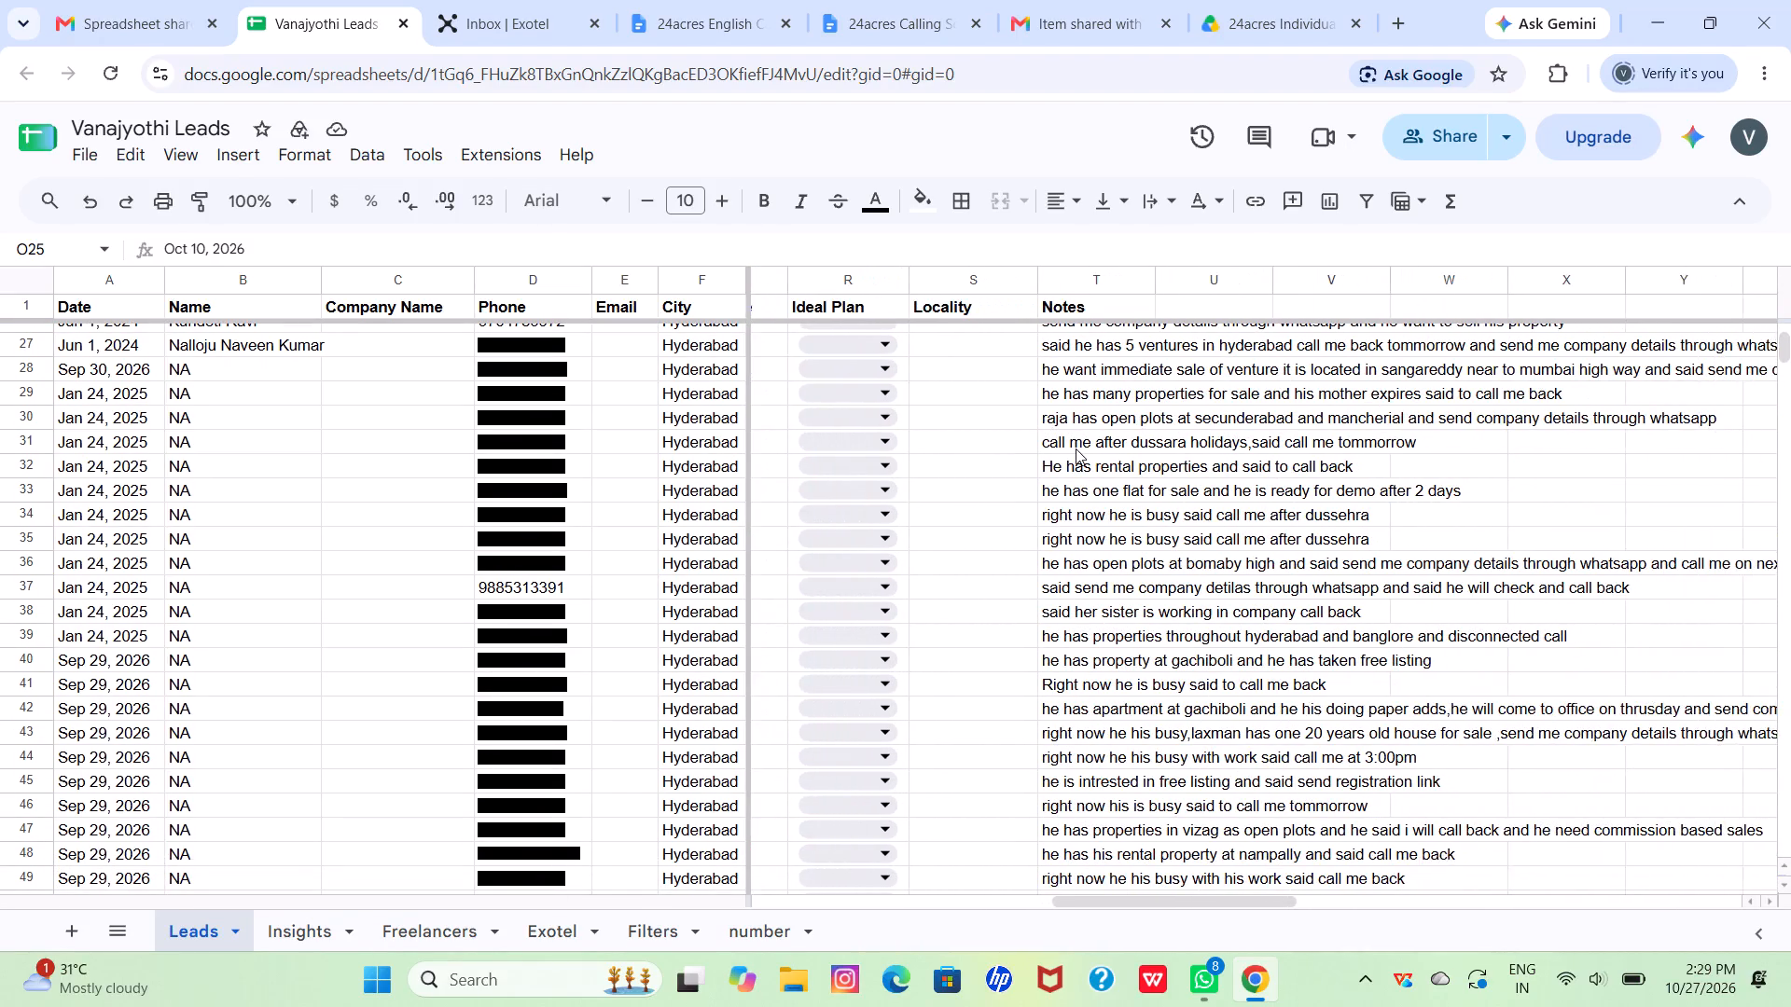
scroll(1076, 448, left, 5)
scroll(1076, 448, right, 2)
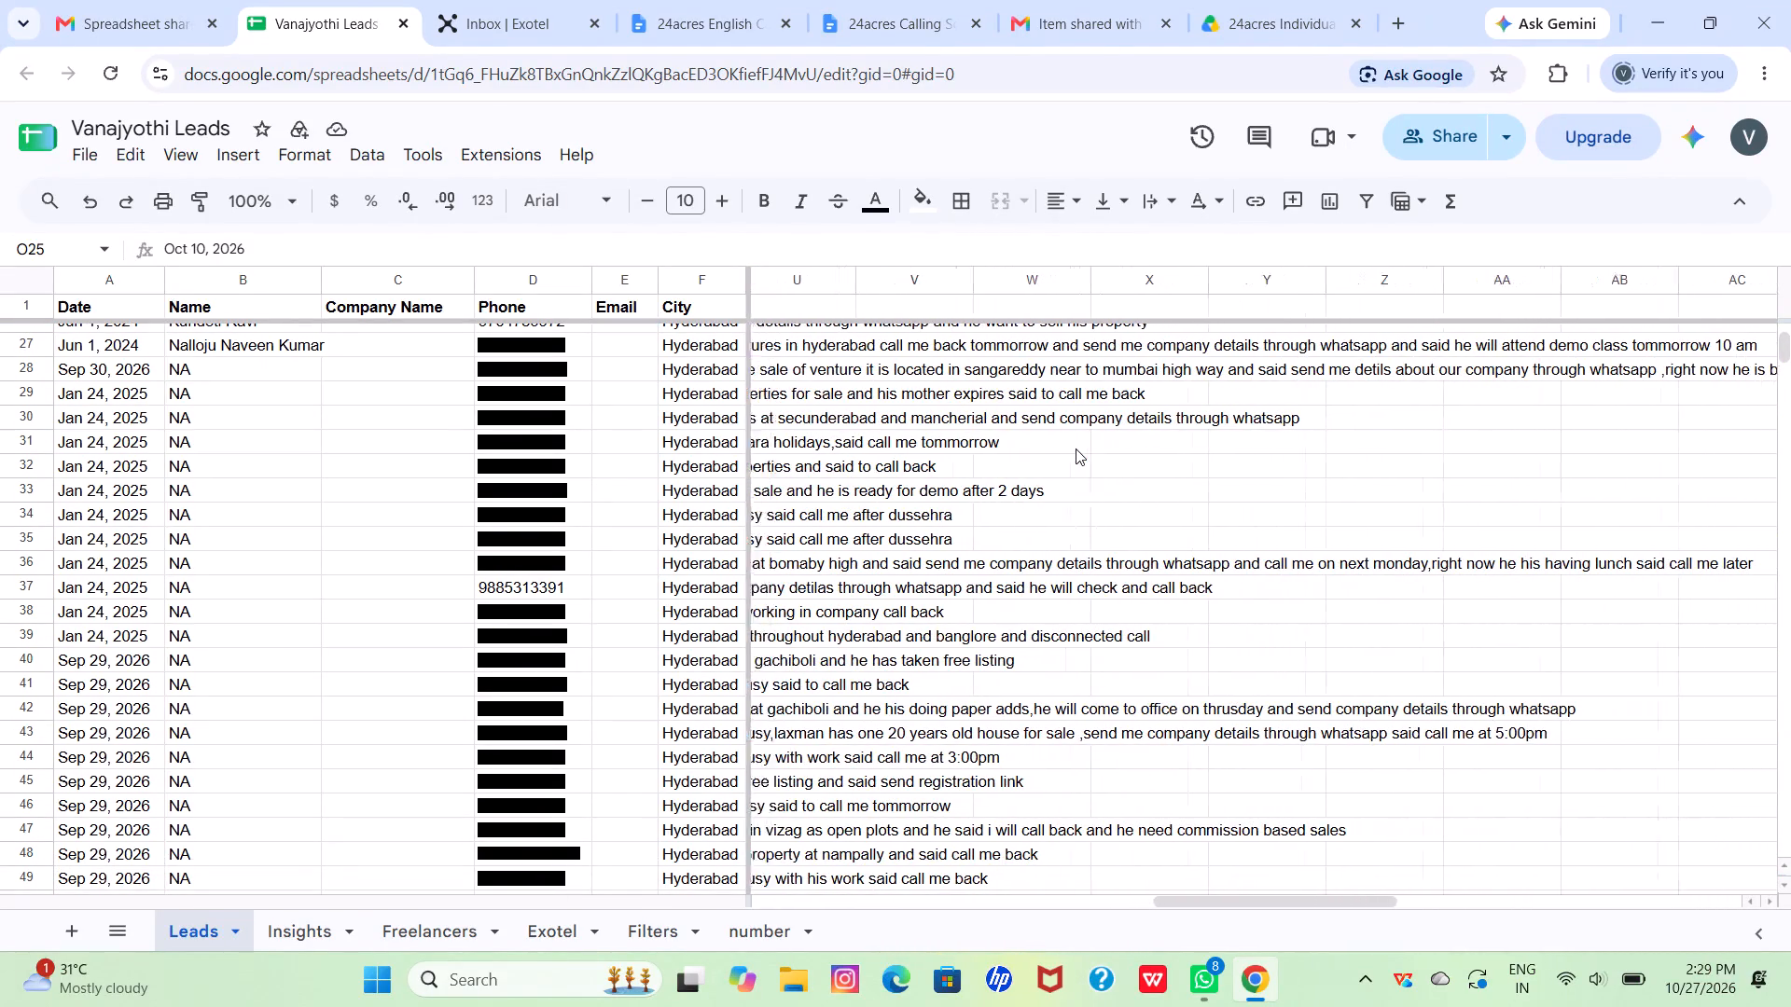
scroll(1076, 448, right, 10)
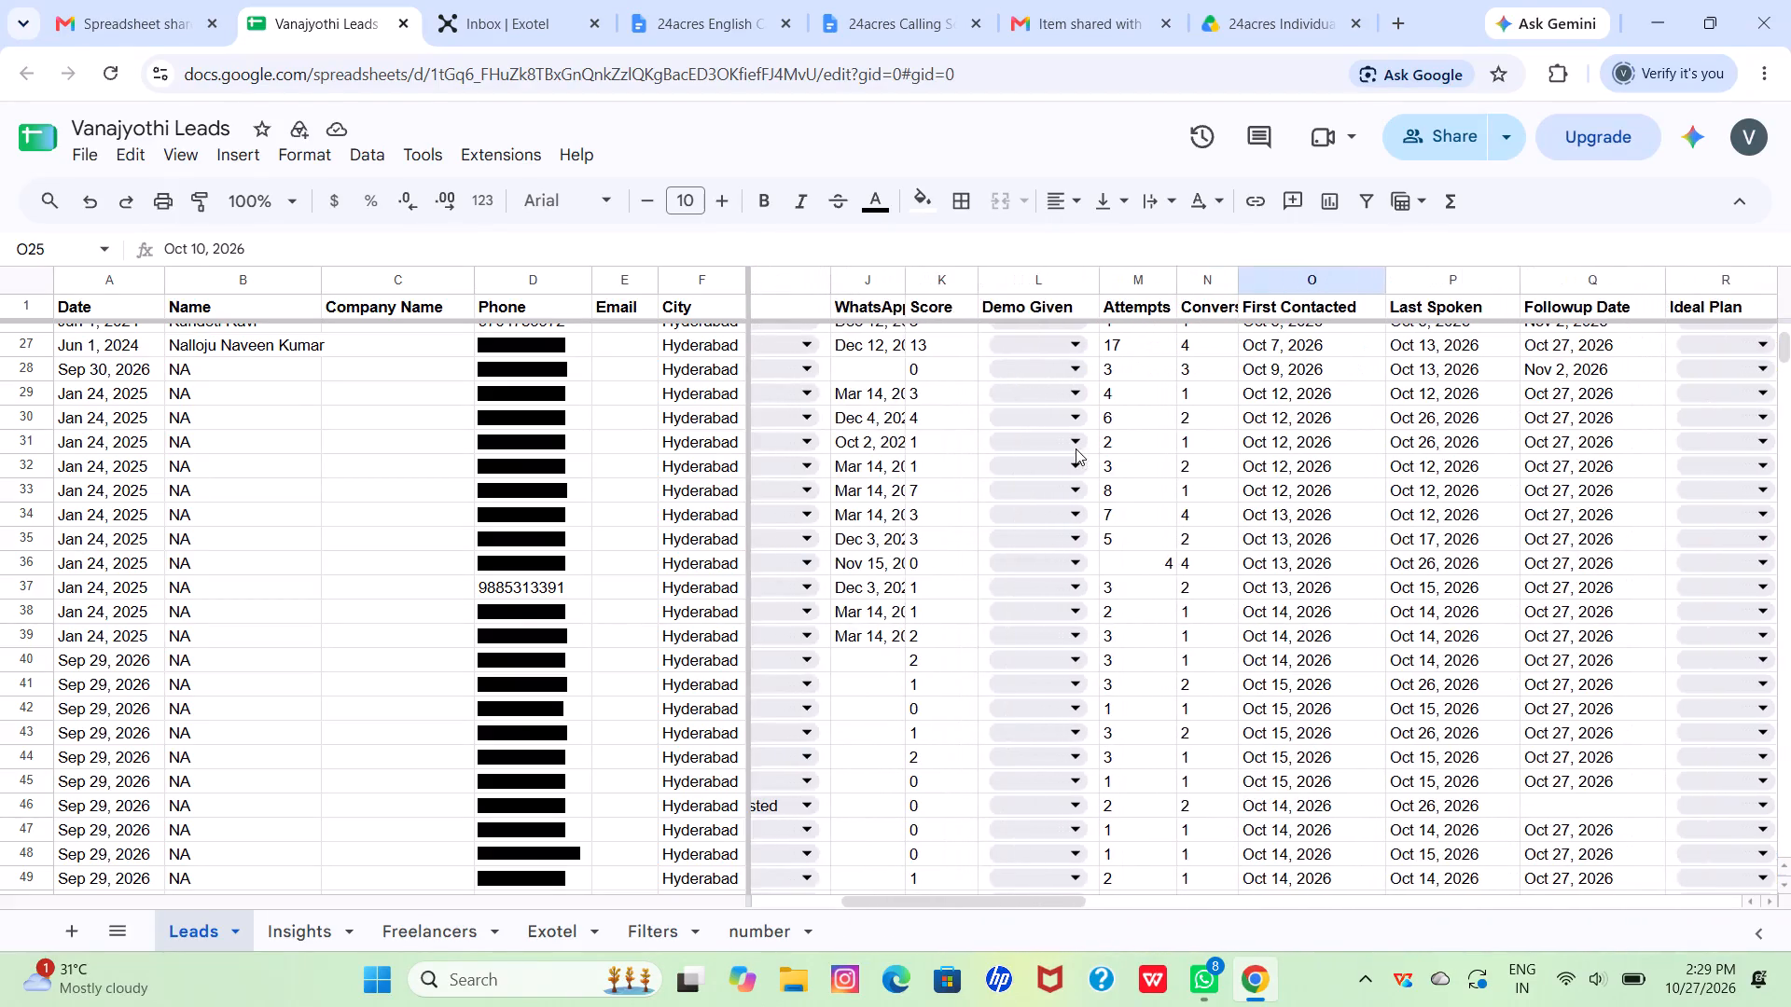
Copy the phone number of the lead in row 27, due for follow-up on Oct 27, 2026.
click(578, 347)
key(ctrl+c)
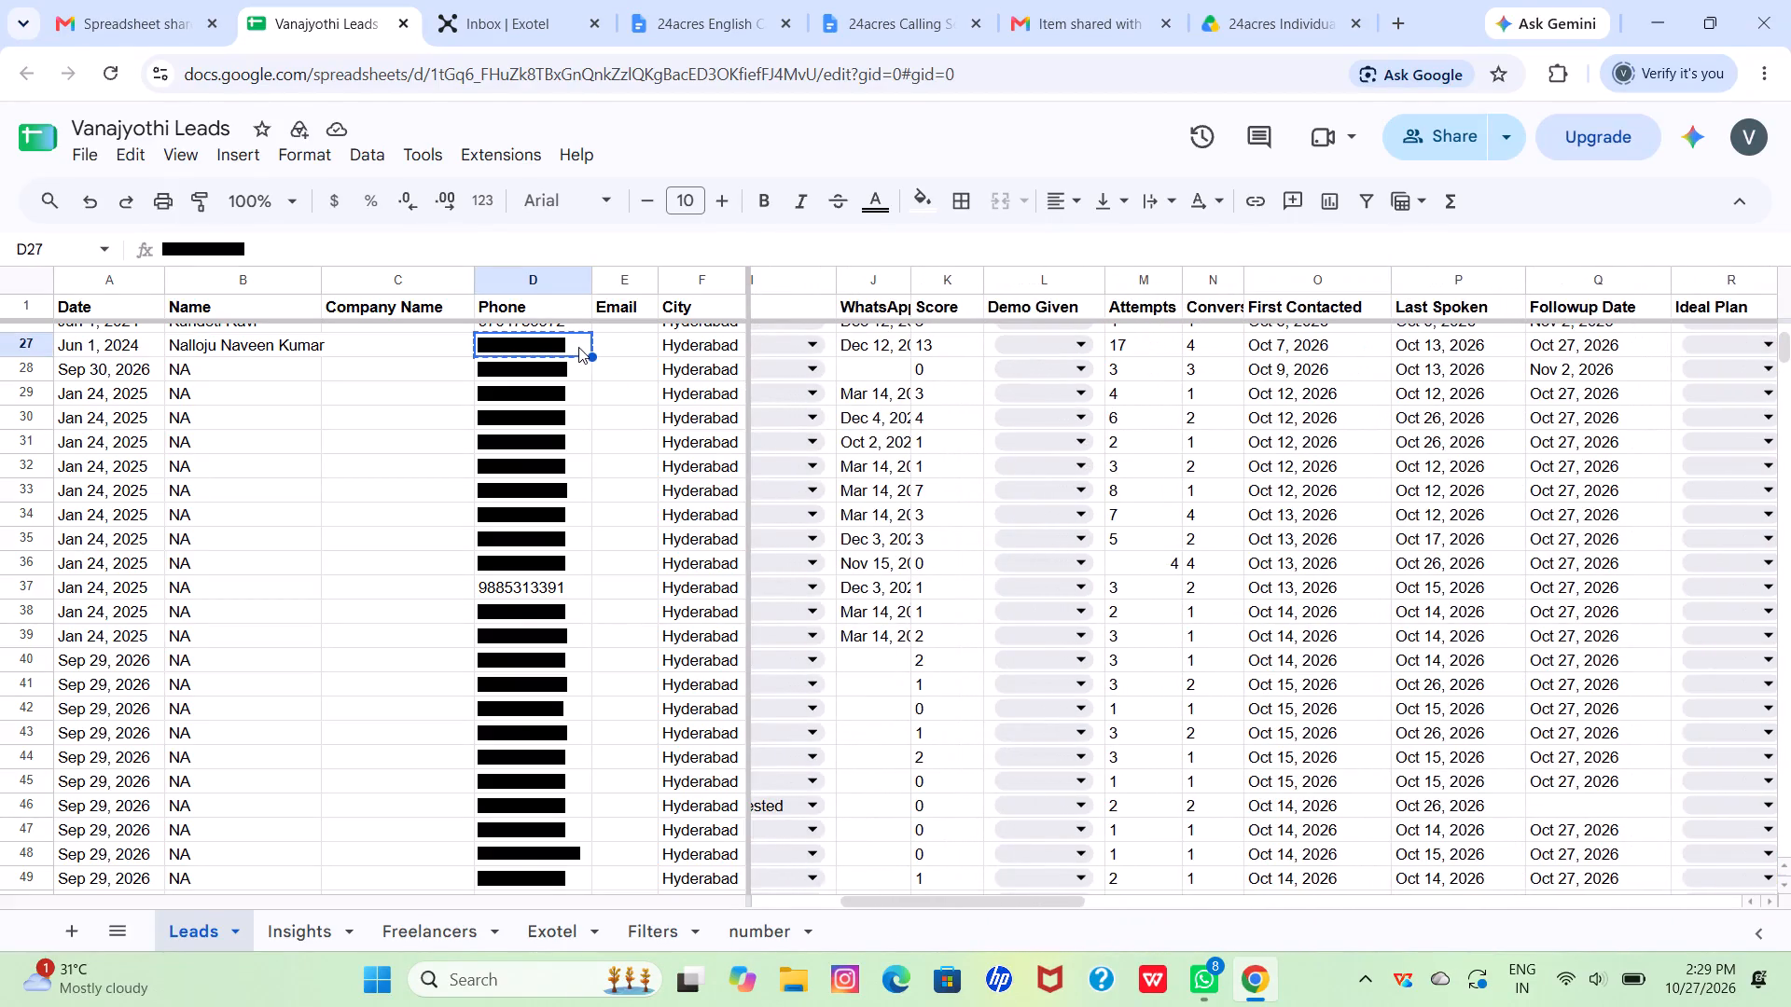
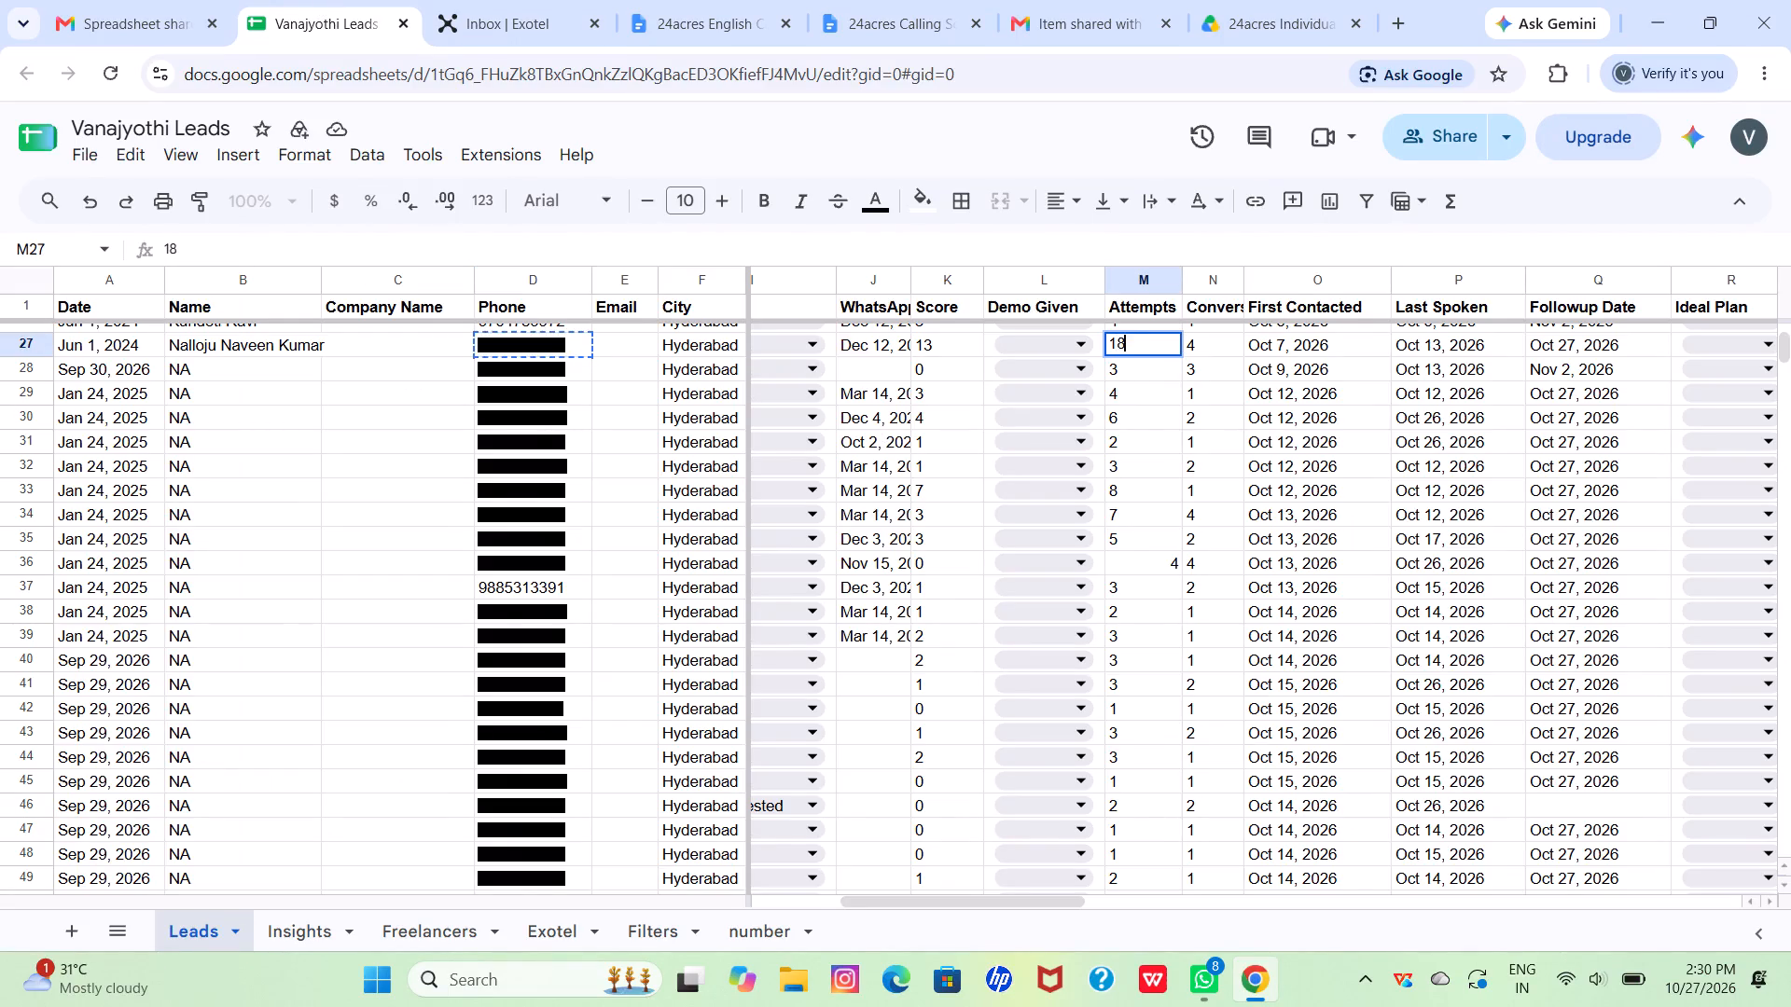
Record 18 call attempts for the lead in row 27.
click(1221, 345)
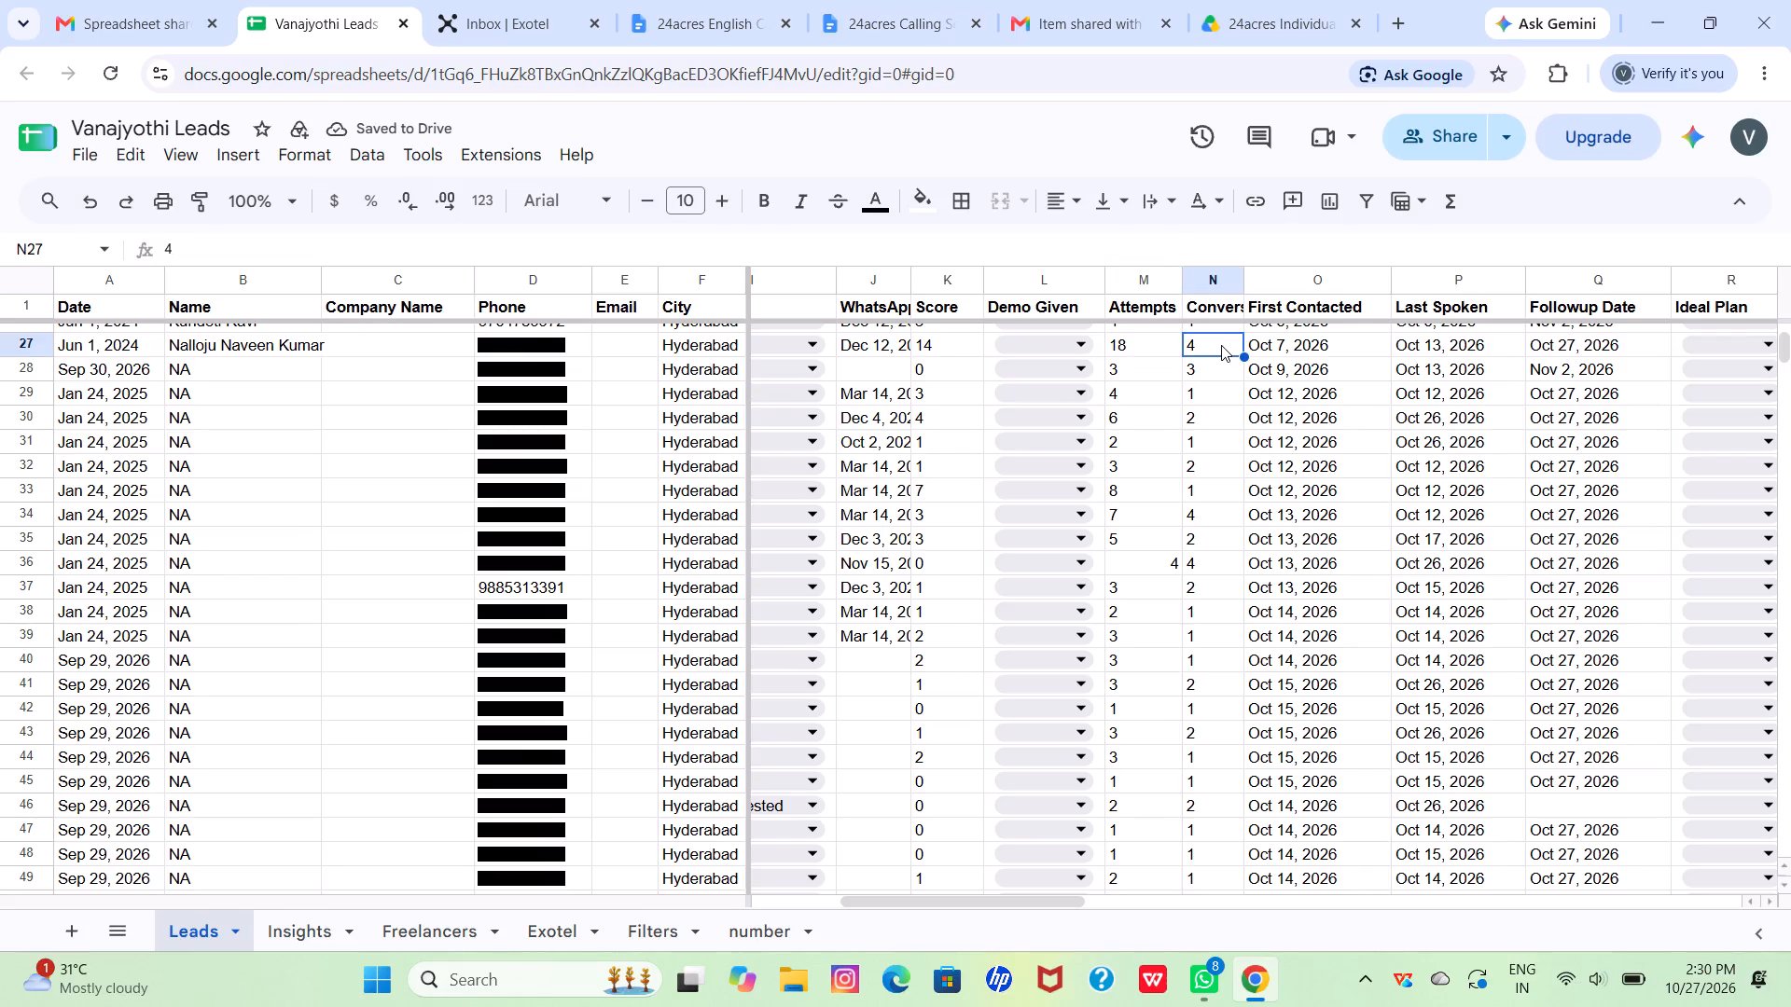
Review the contact dates, follow-up date and call notes of the lead in row 27 and the leads below it.
click(1299, 352)
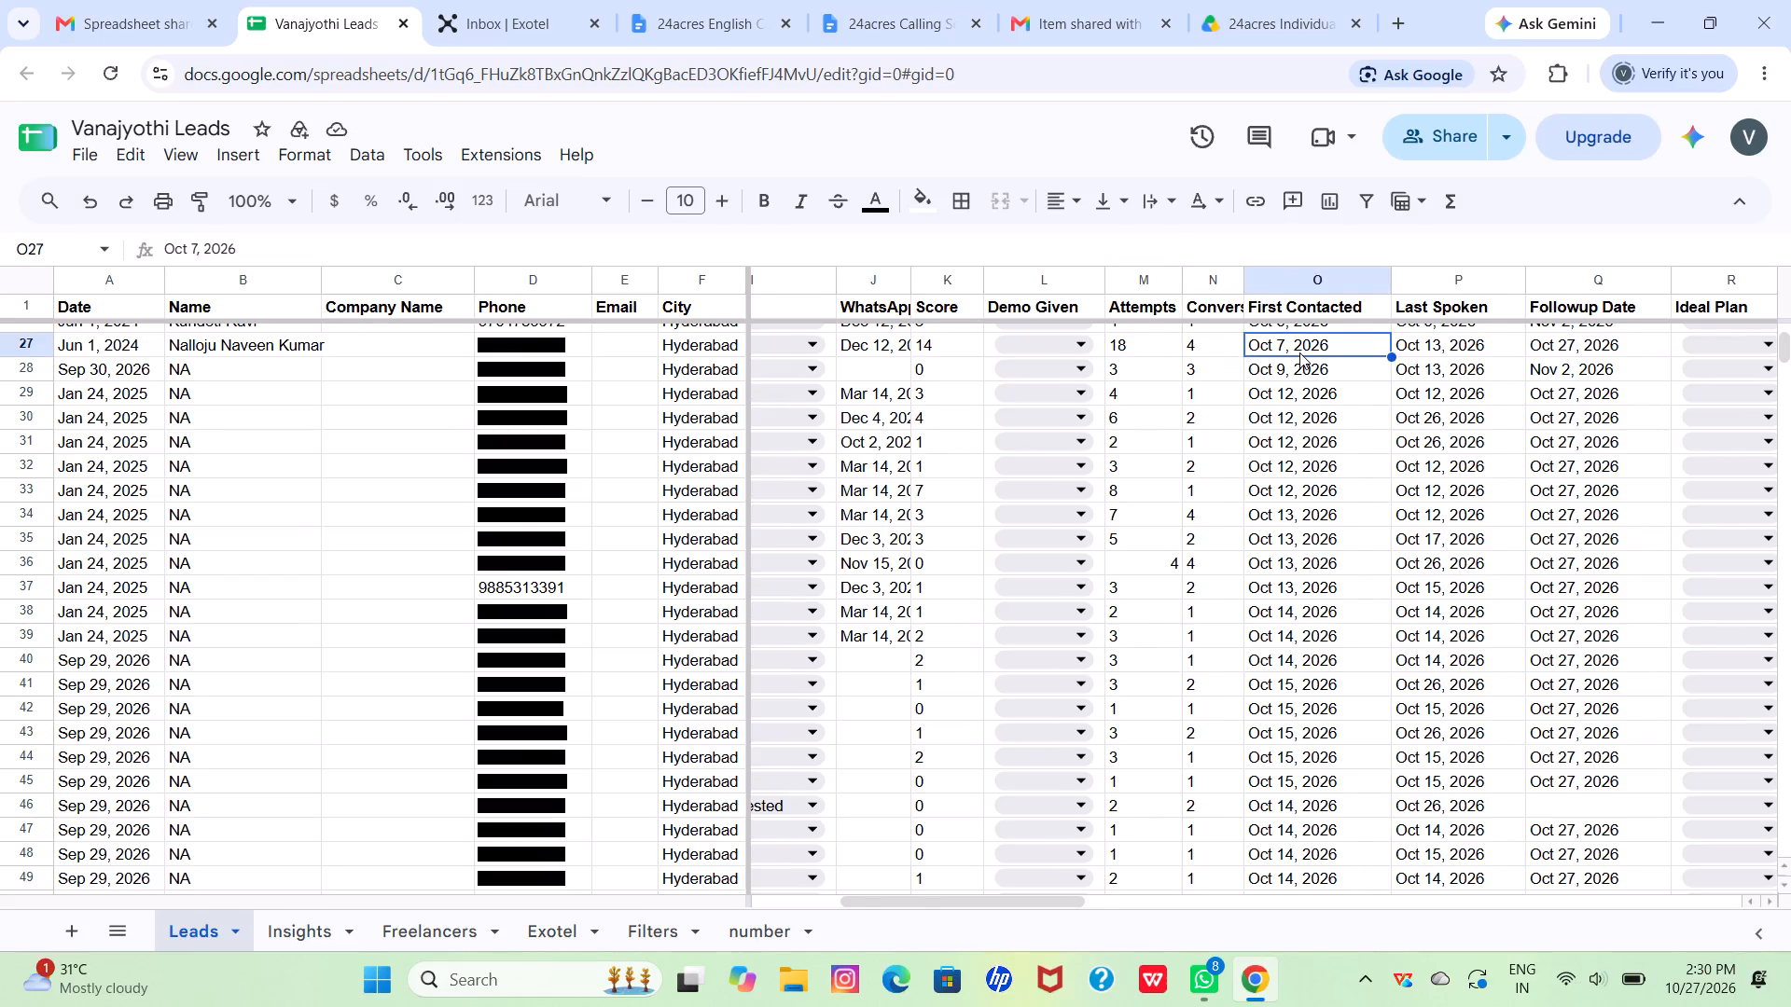
scroll(1299, 352, left, 7)
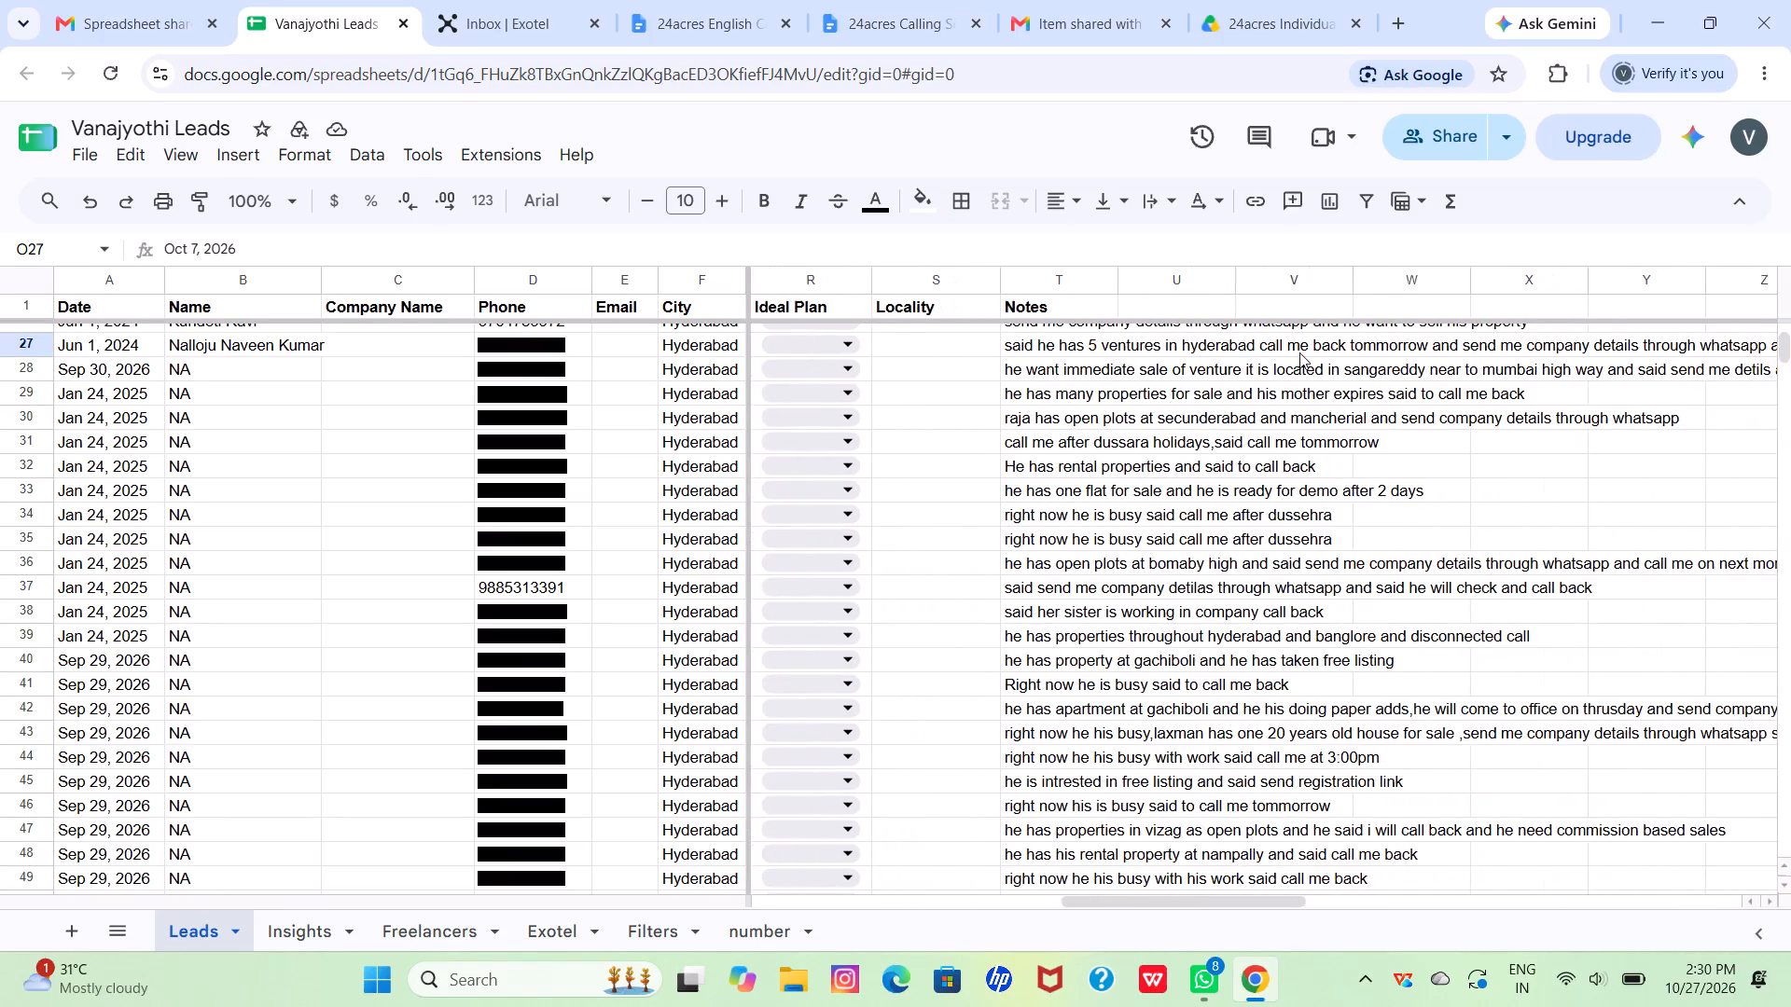
scroll(1299, 352, left, 2)
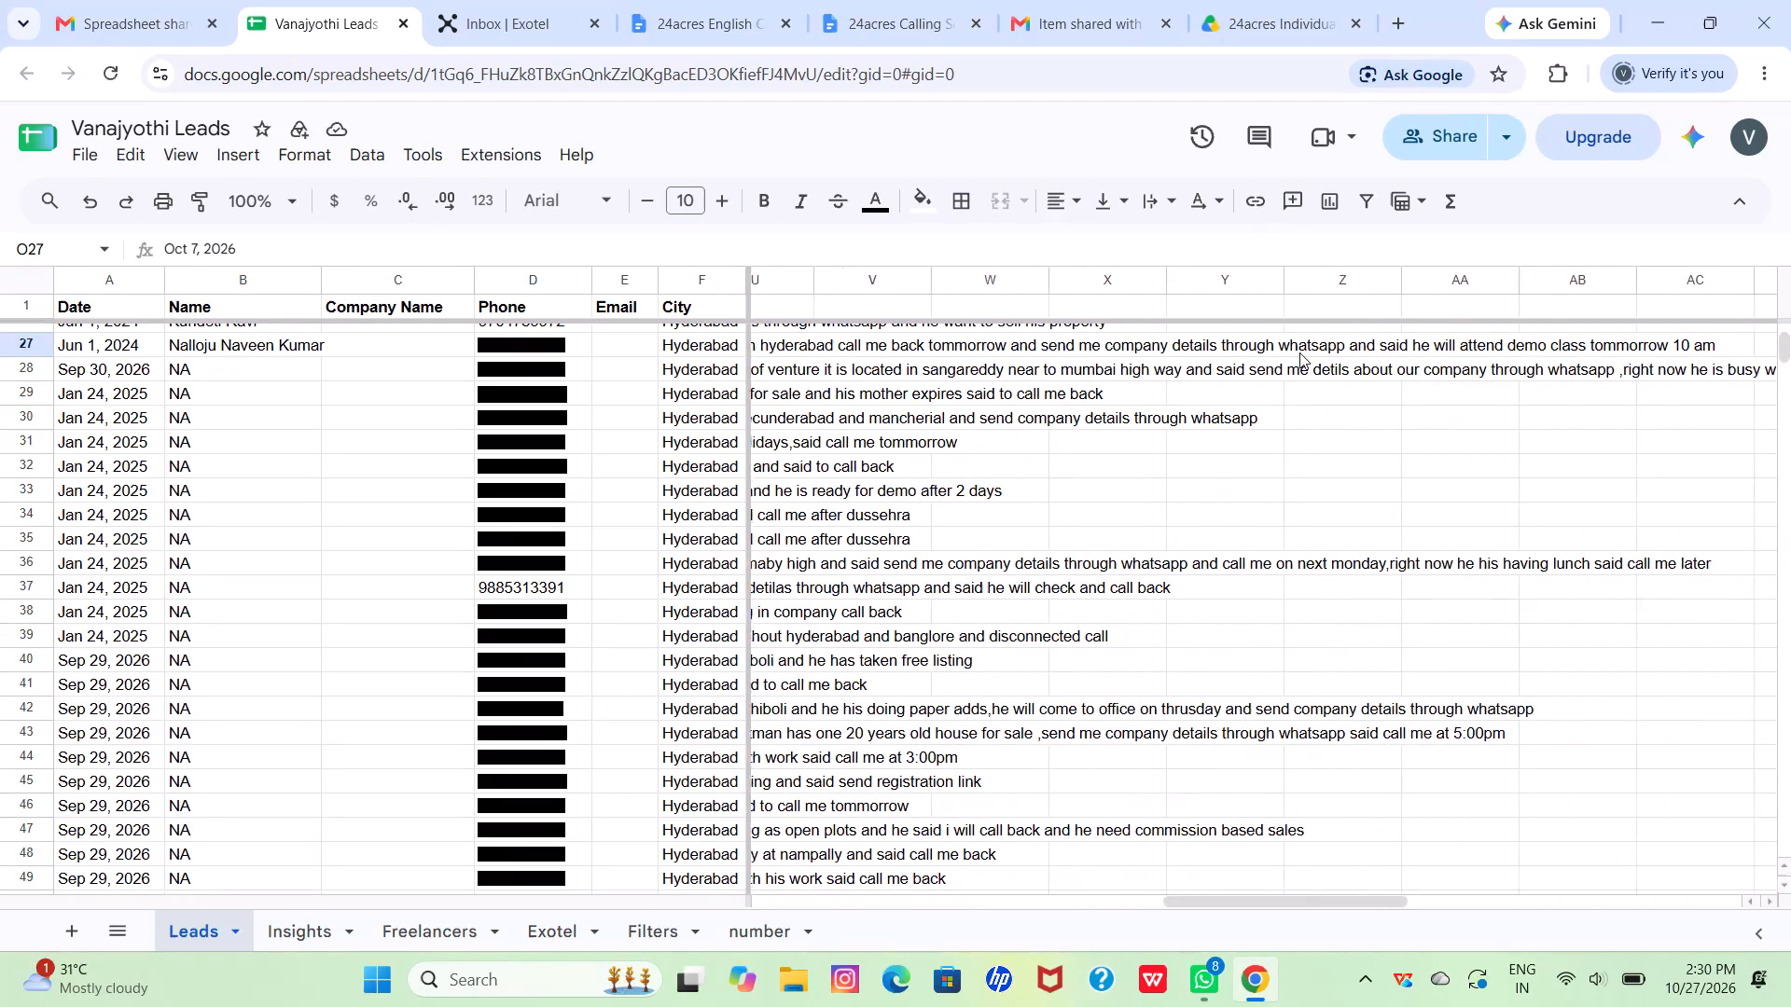
scroll(1299, 352, right, 4)
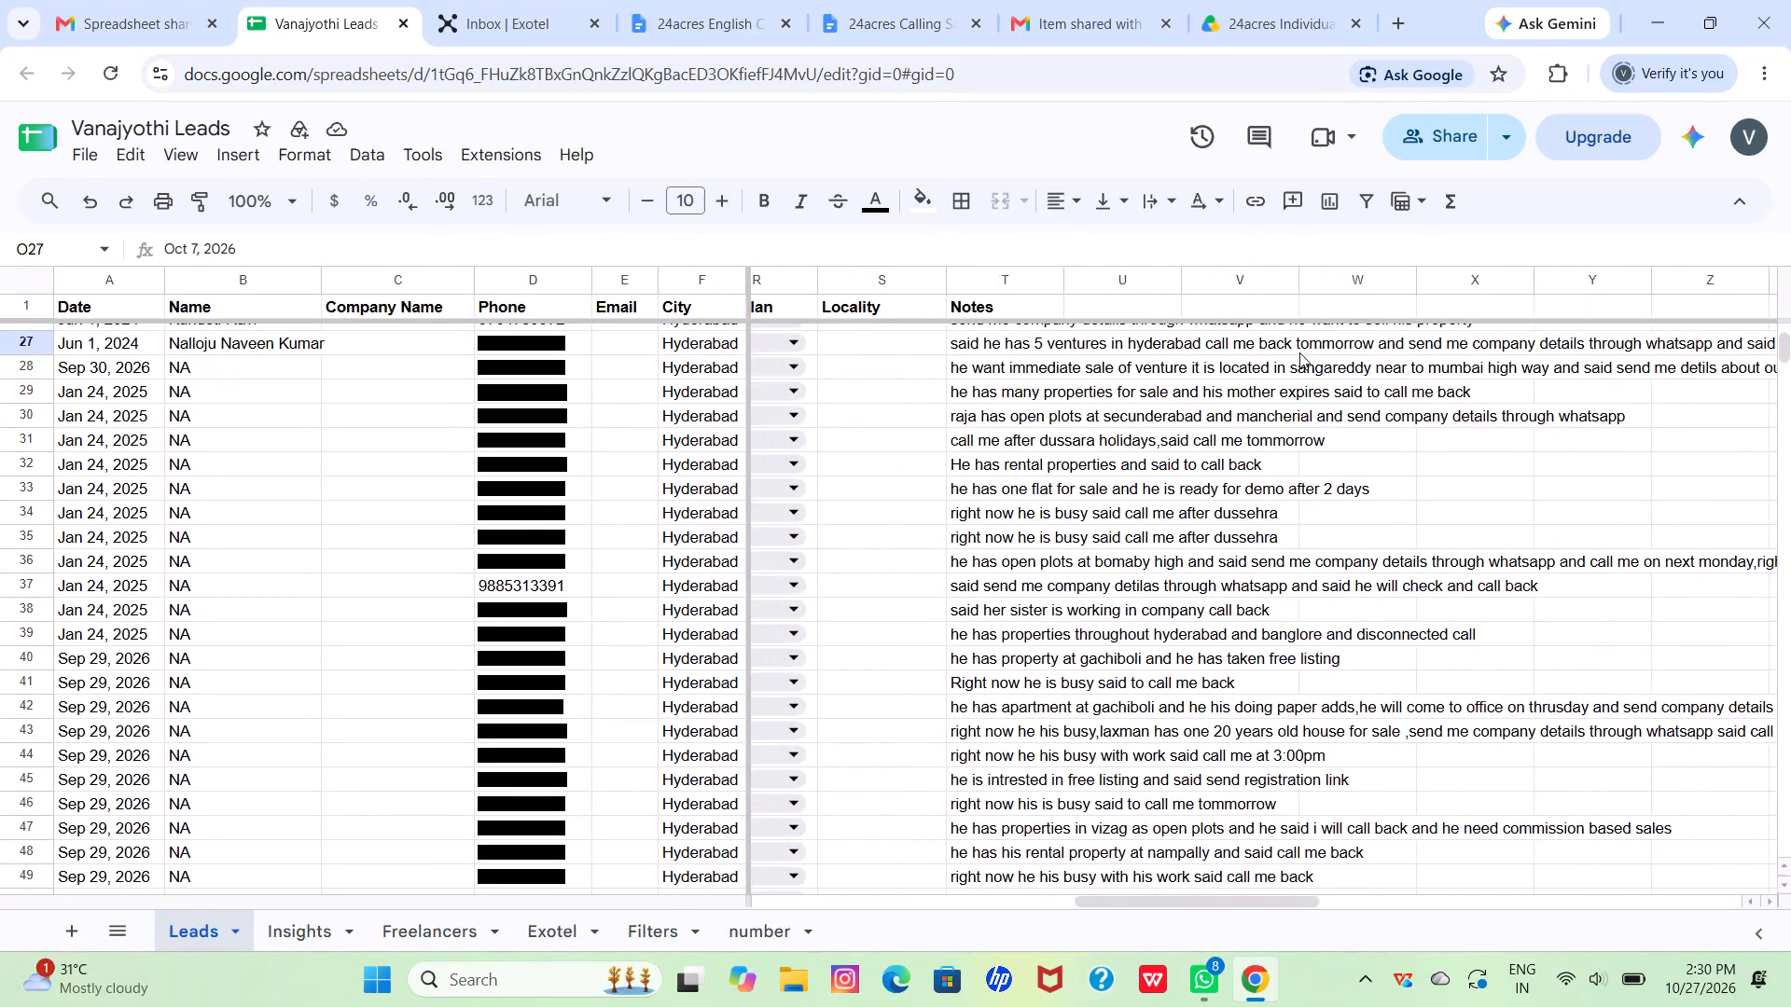
scroll(1299, 352, right, 1)
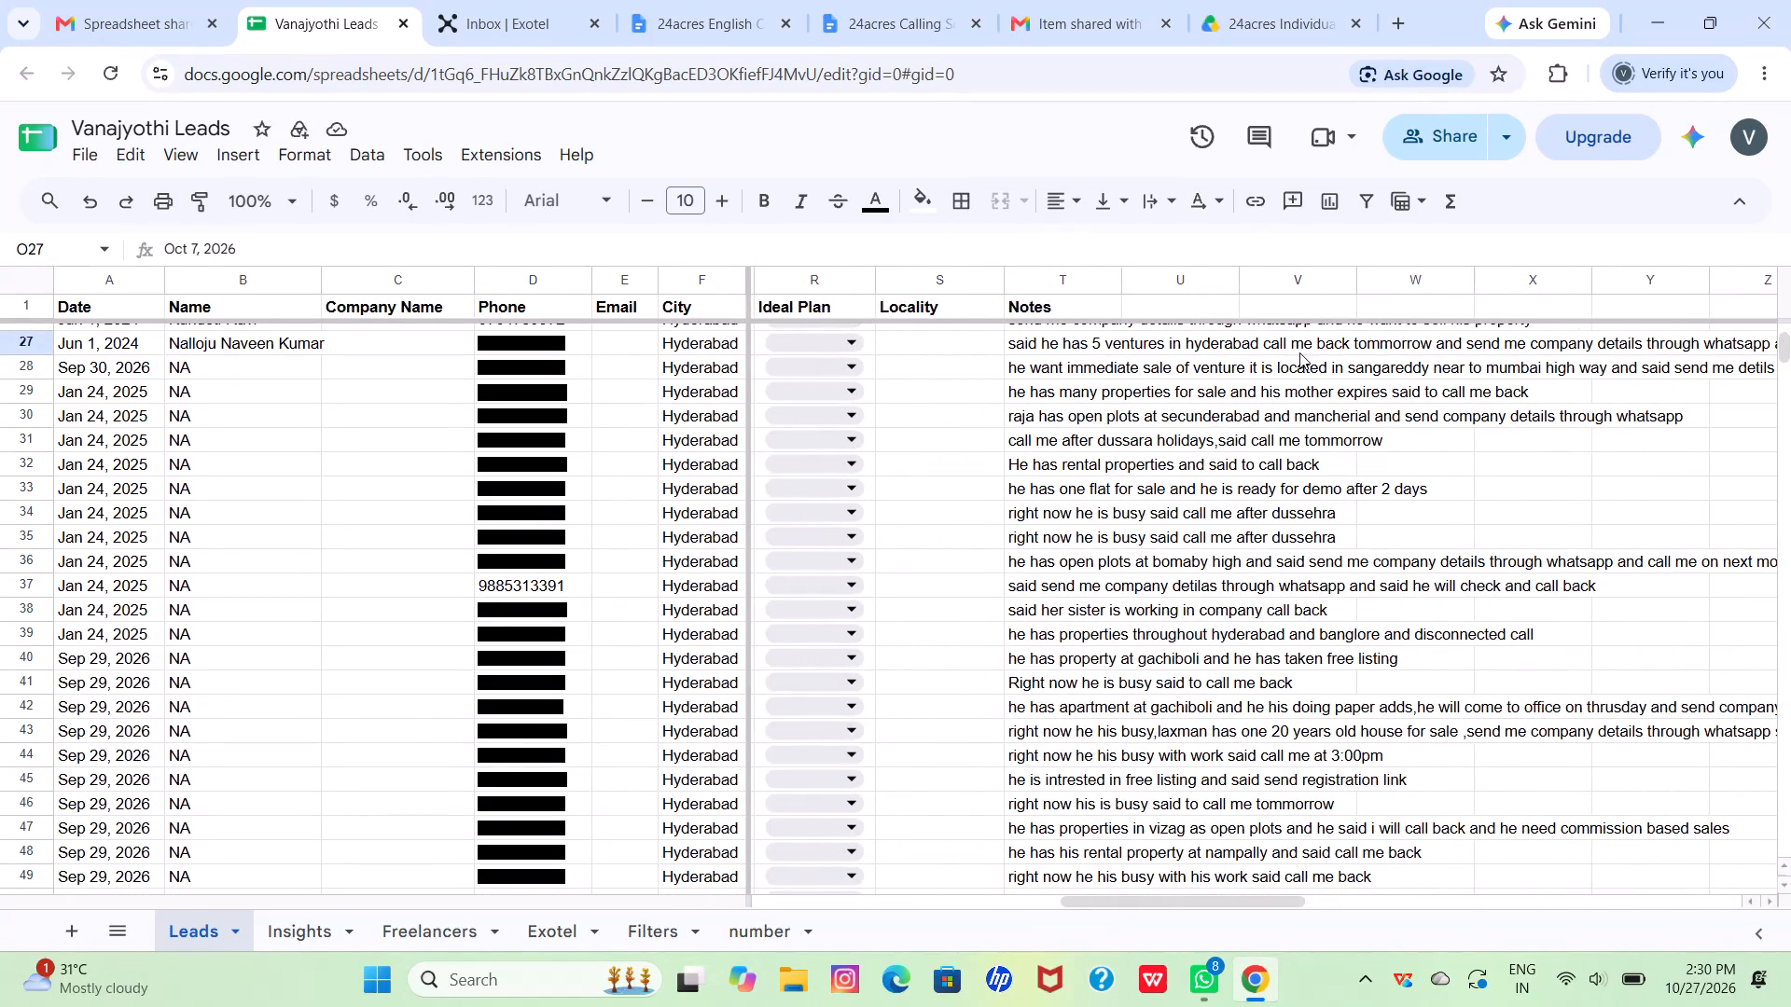
scroll(1299, 352, right, 1)
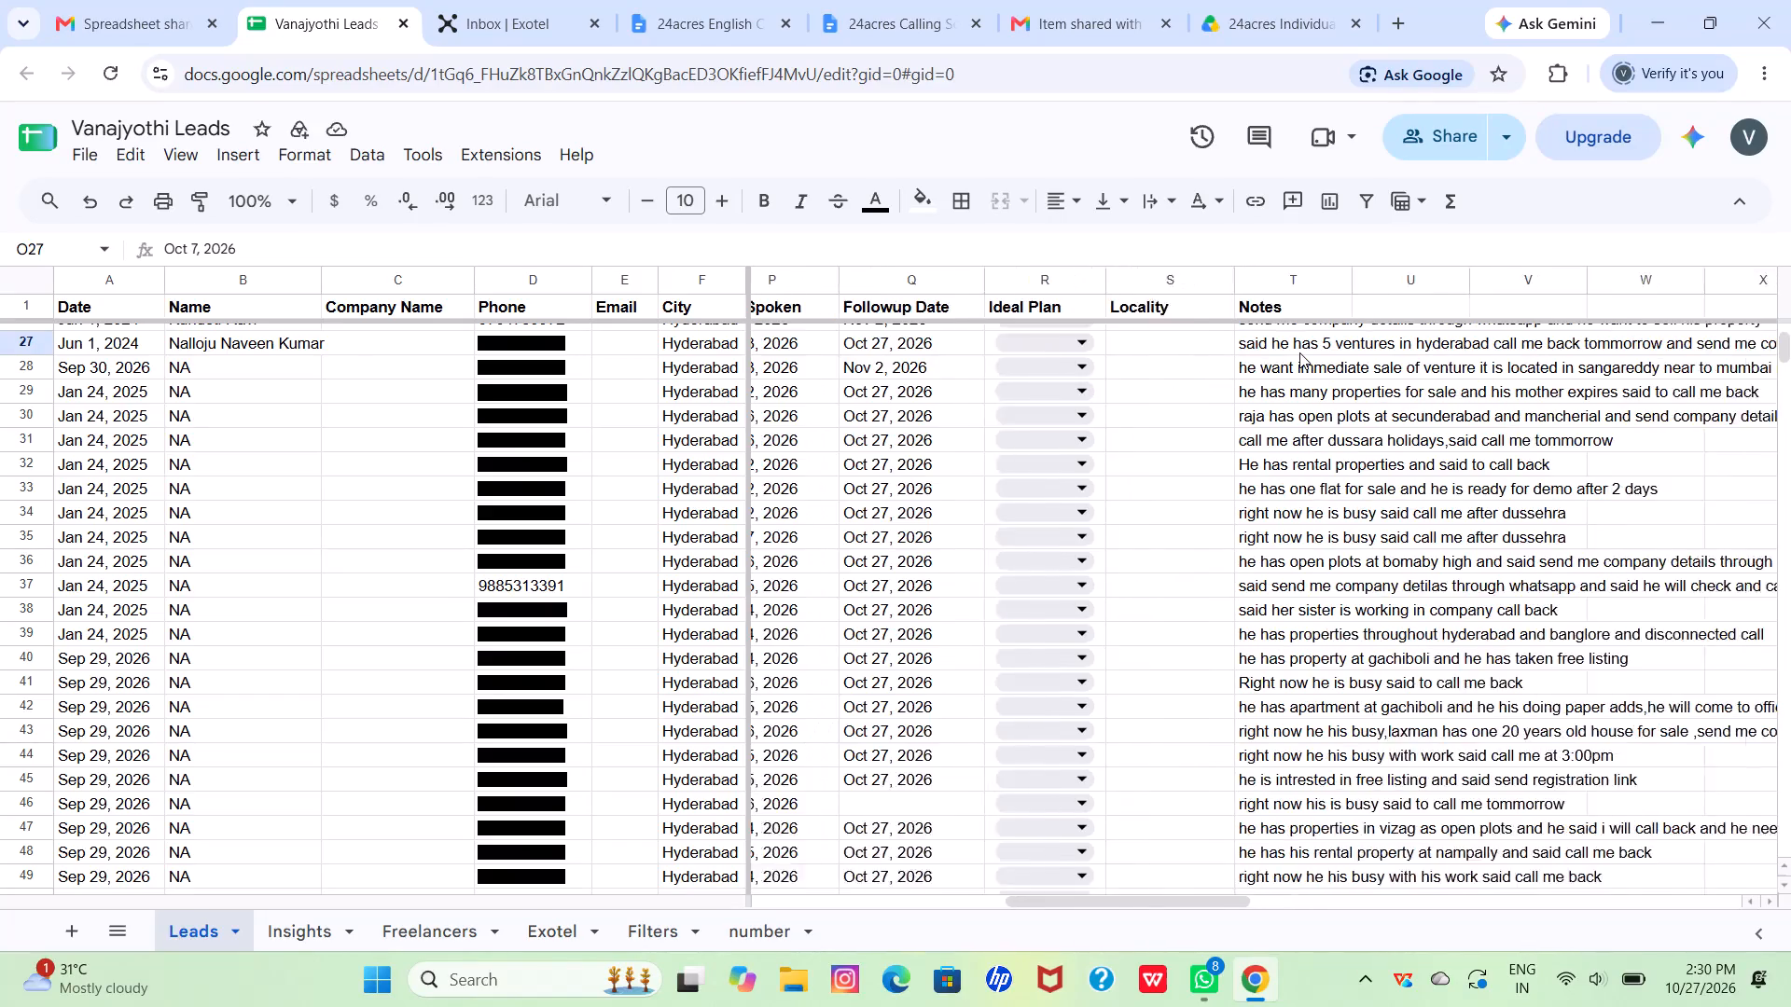
scroll(1299, 352, right, 2)
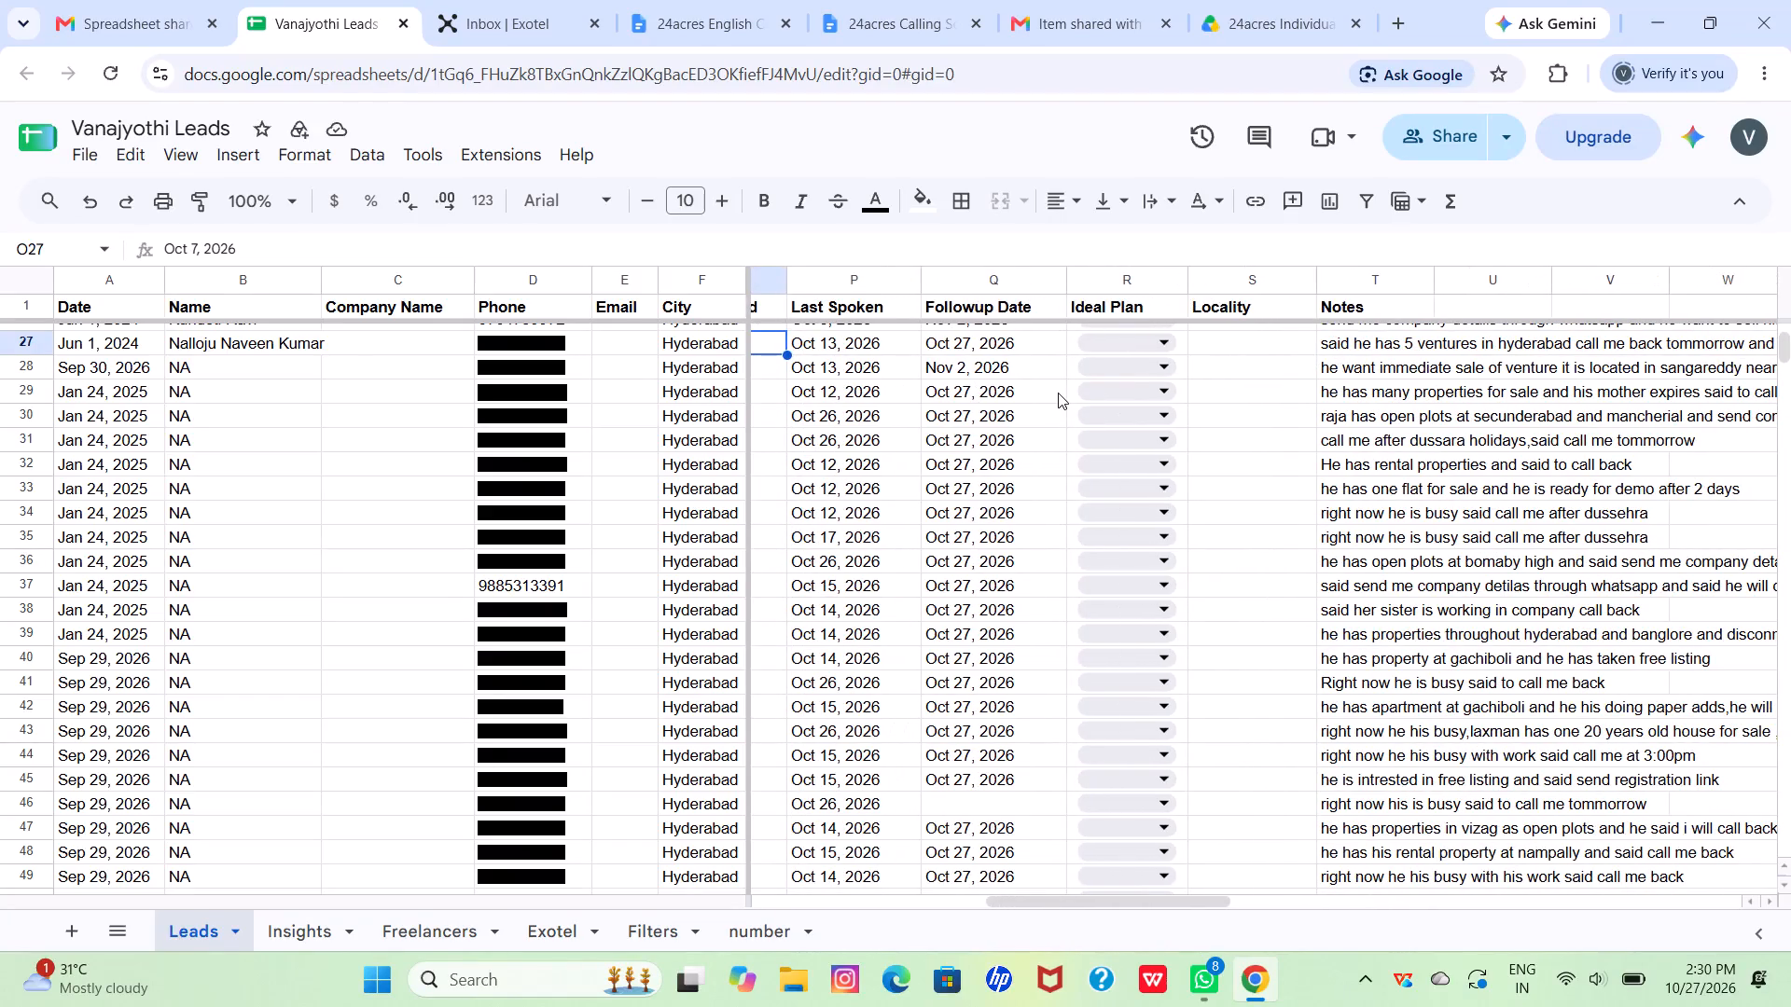
Copy the phone number of the lead in row 29, due for follow-up on Oct 27, 2026.
click(1036, 393)
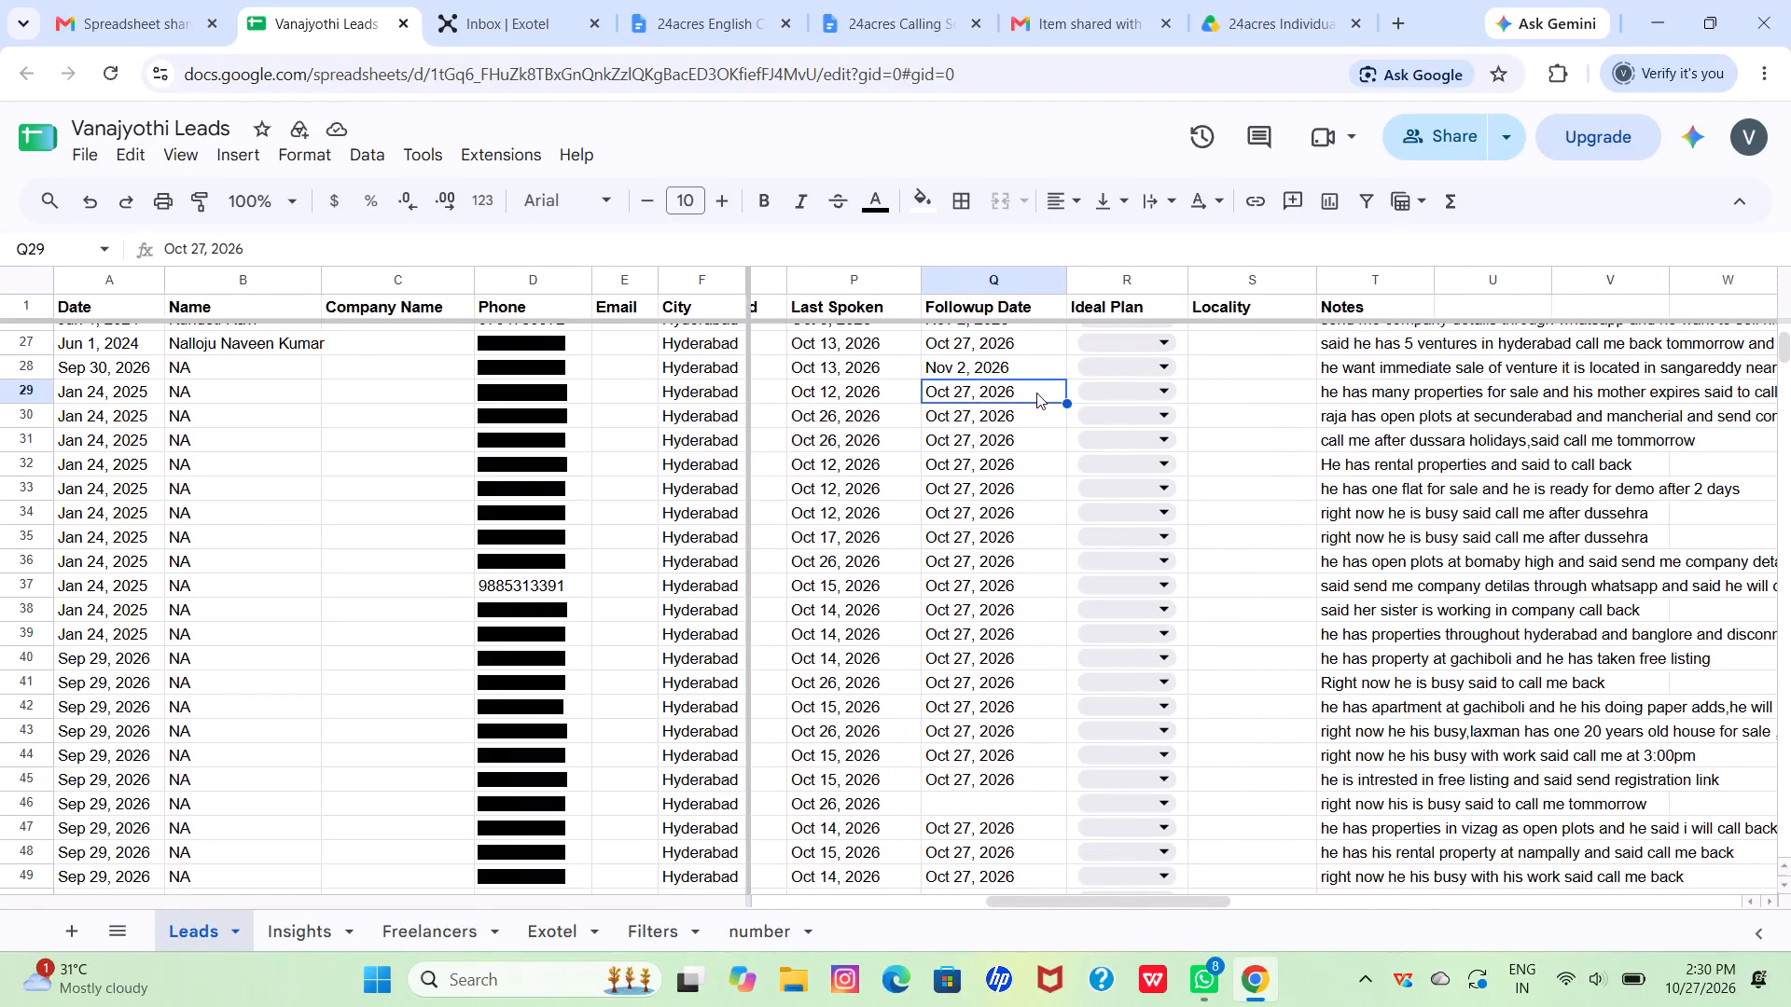
scroll(1036, 393, left, 1)
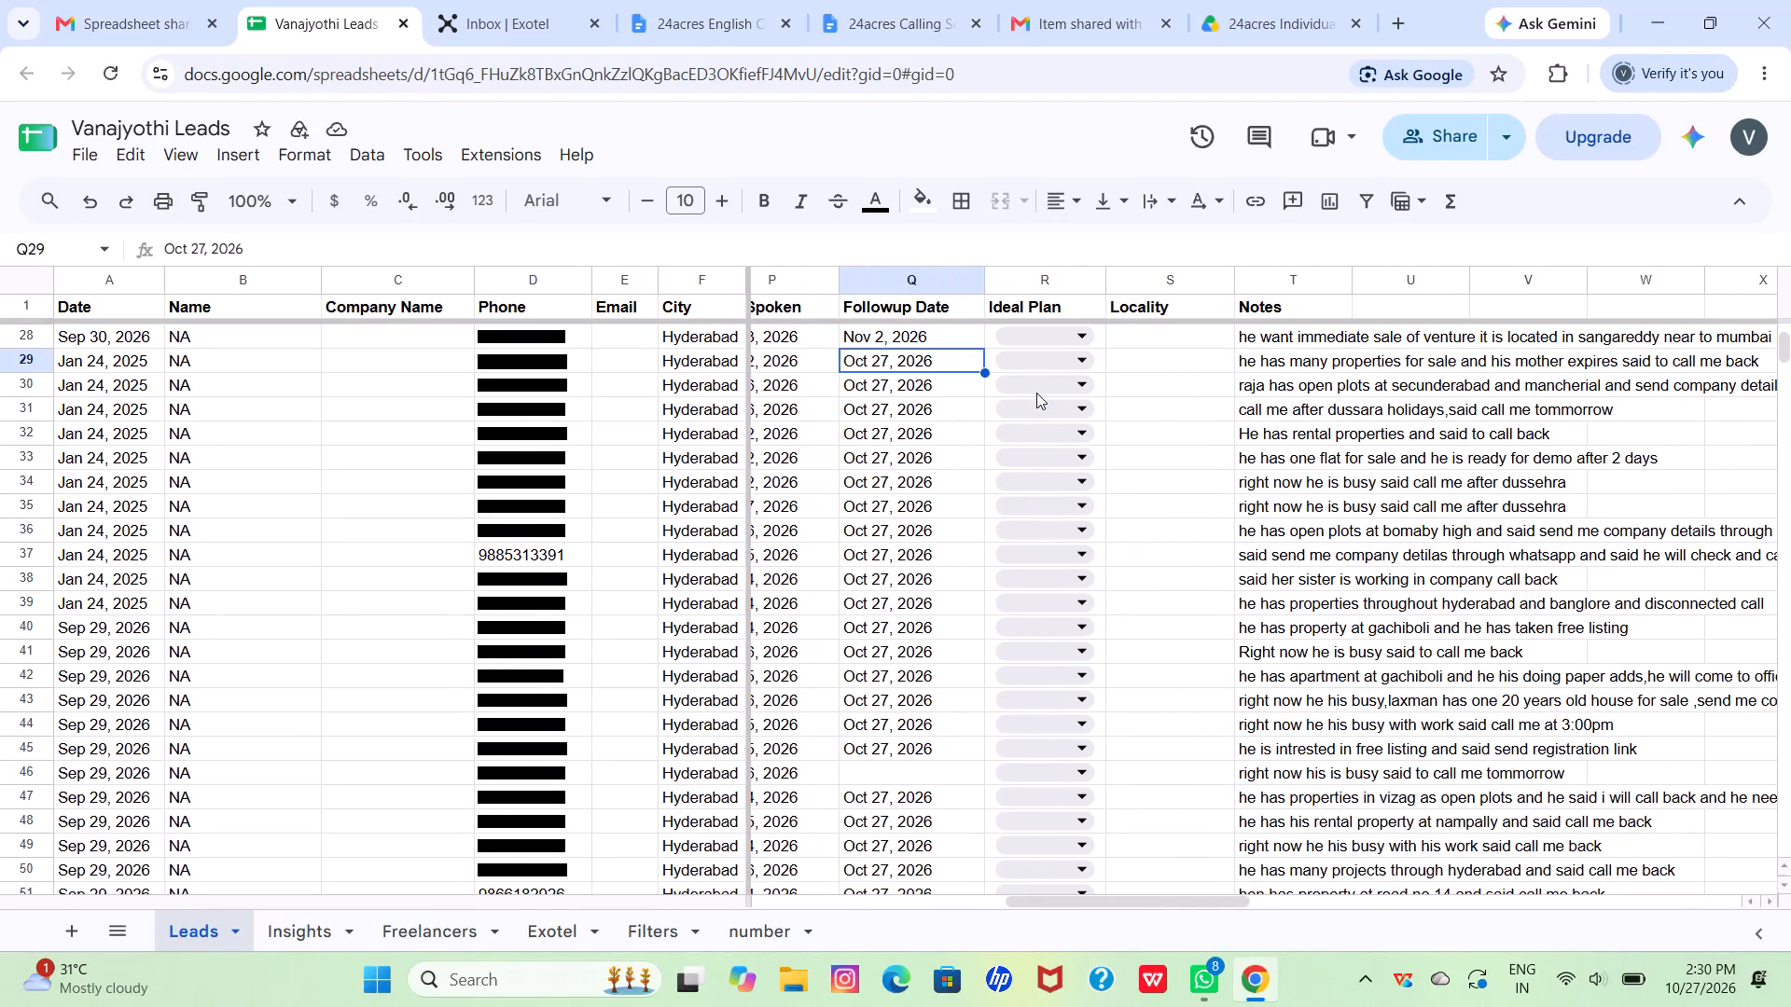
scroll(1036, 393, right, 1)
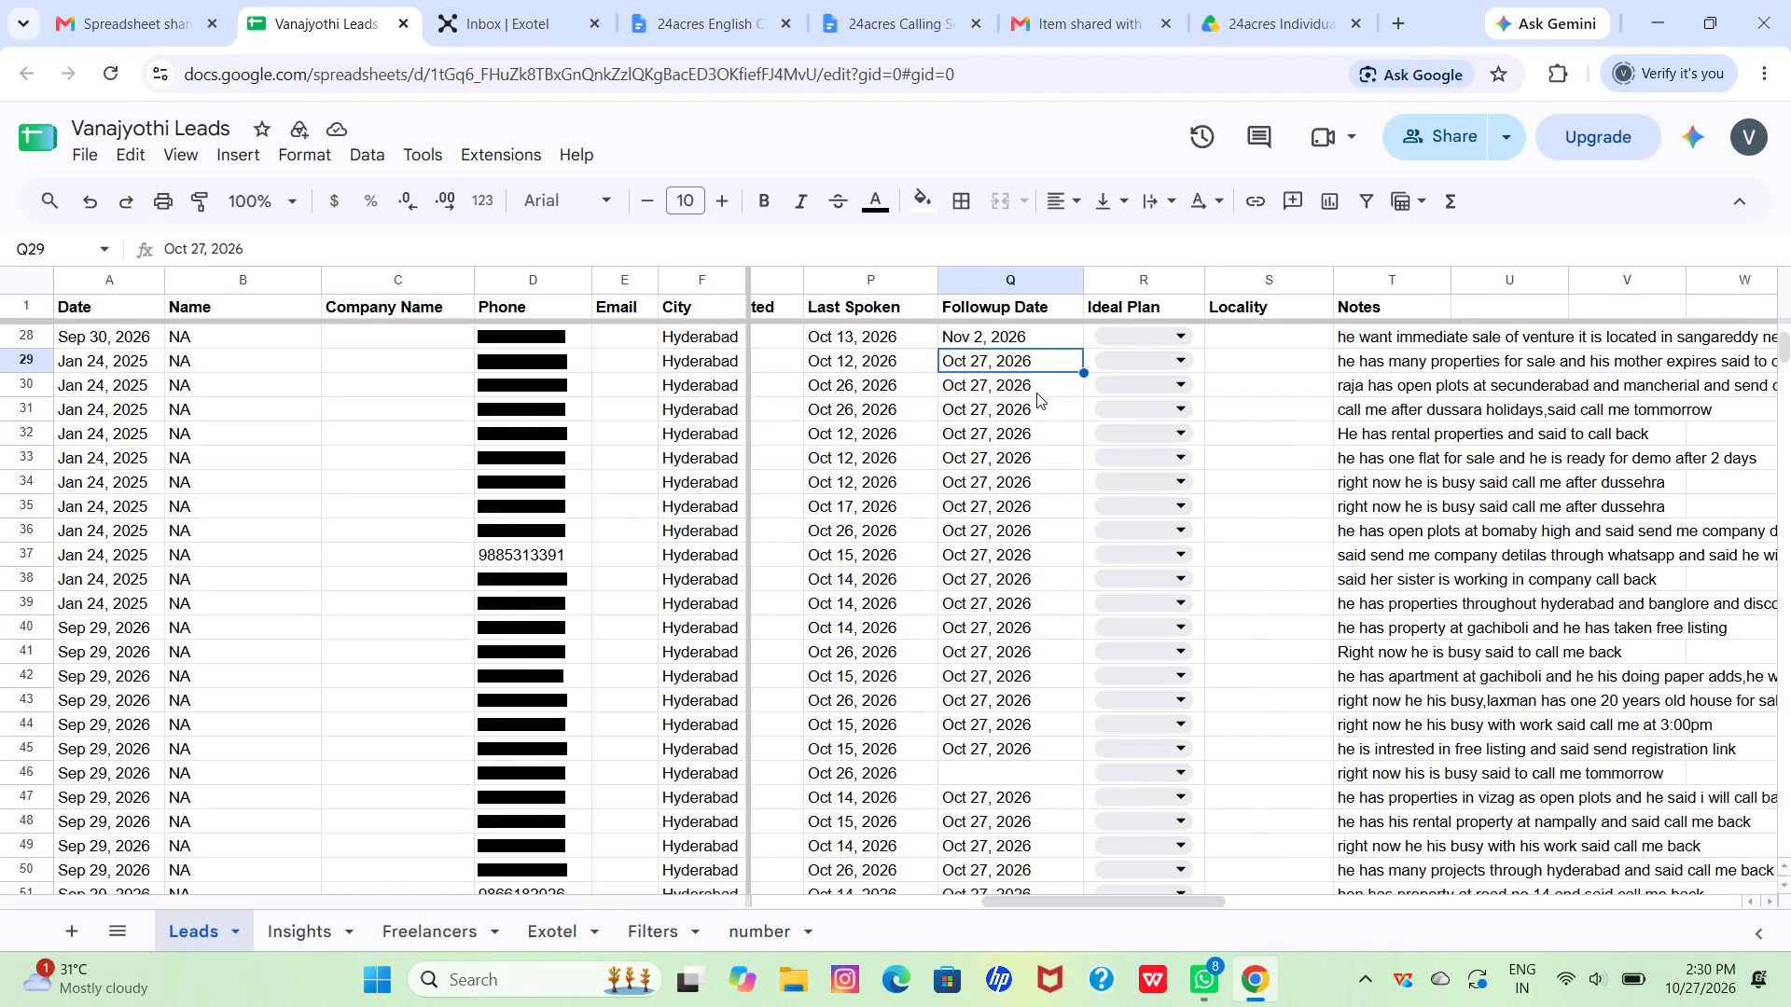
click(559, 363)
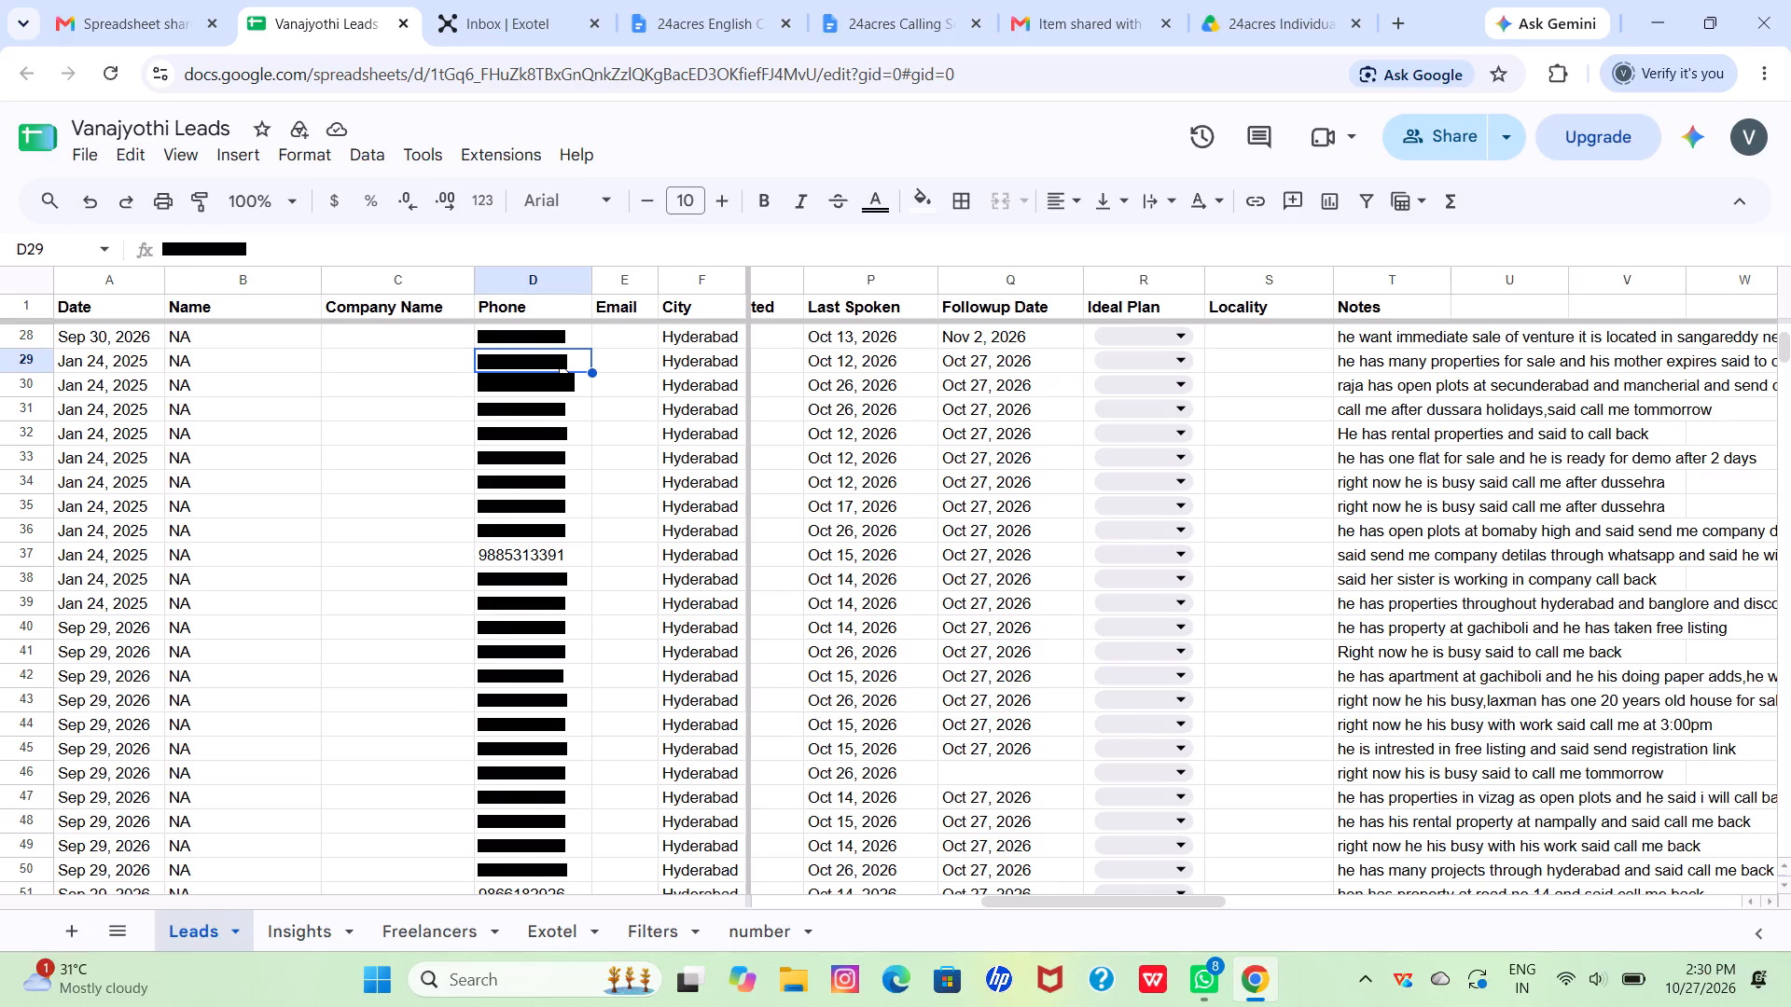
key(ctrl+c)
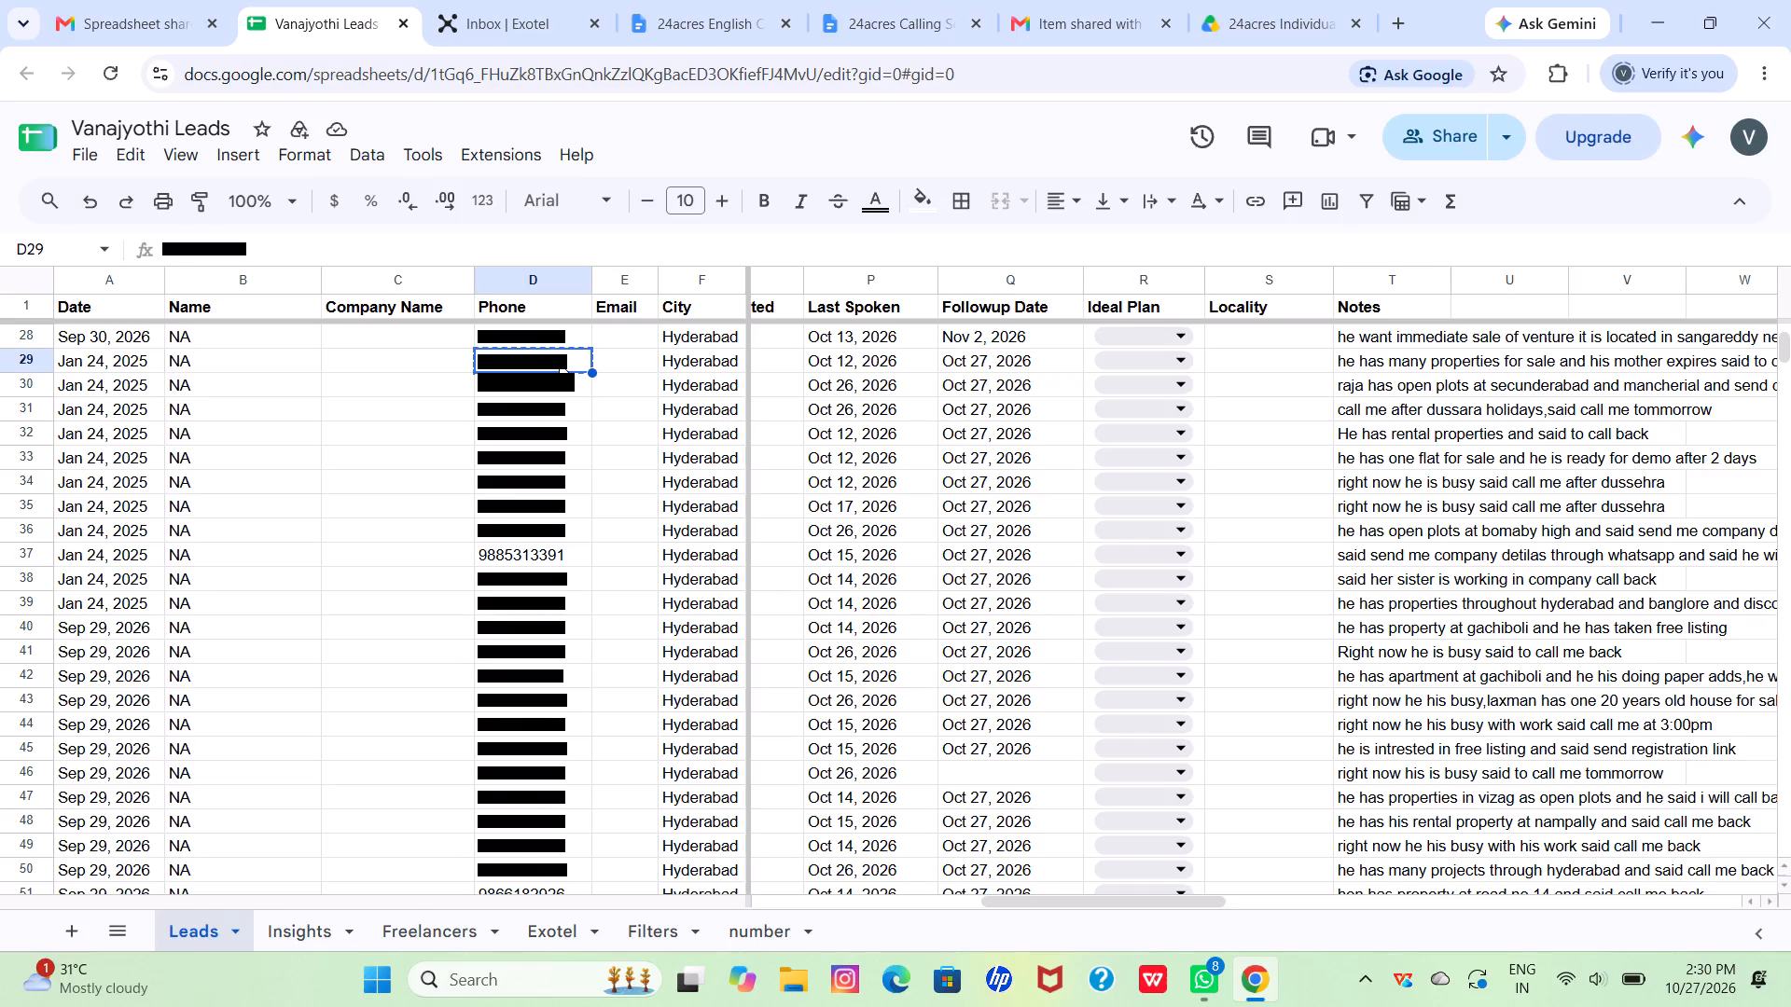
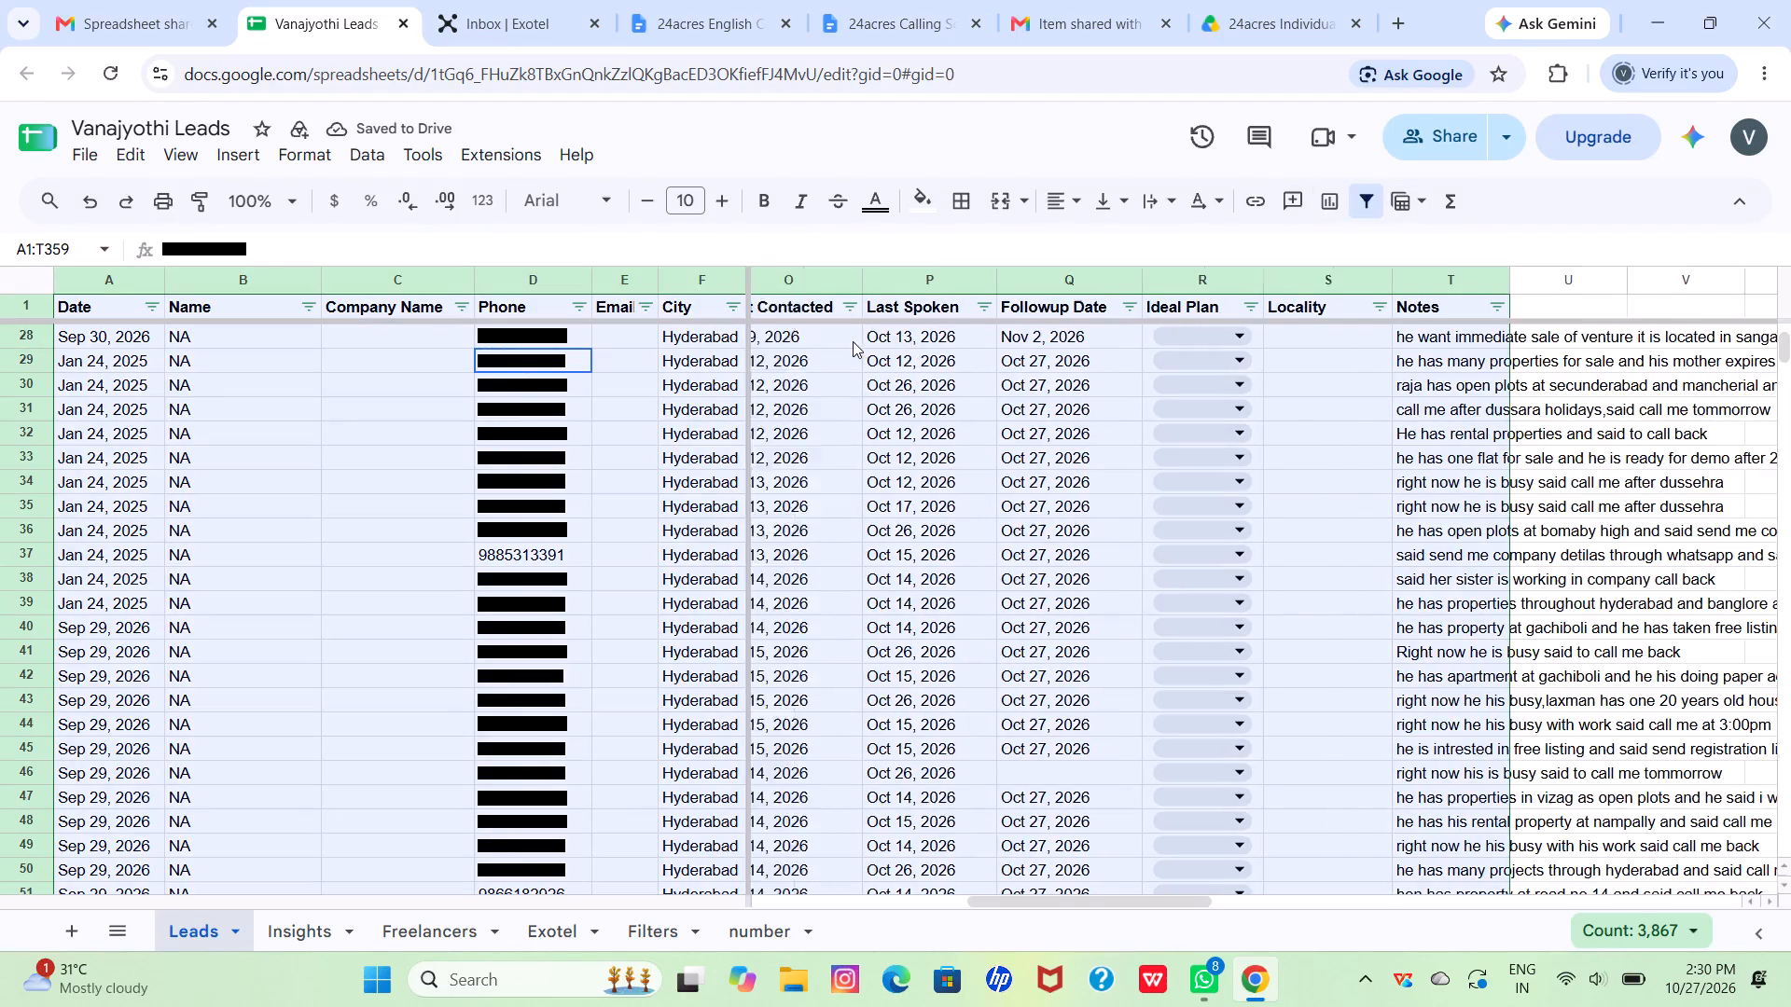
Filter the Leads sheet's Status column to show only the Call Back leads.
scroll(853, 341, right, 2)
scroll(982, 312, right, 4)
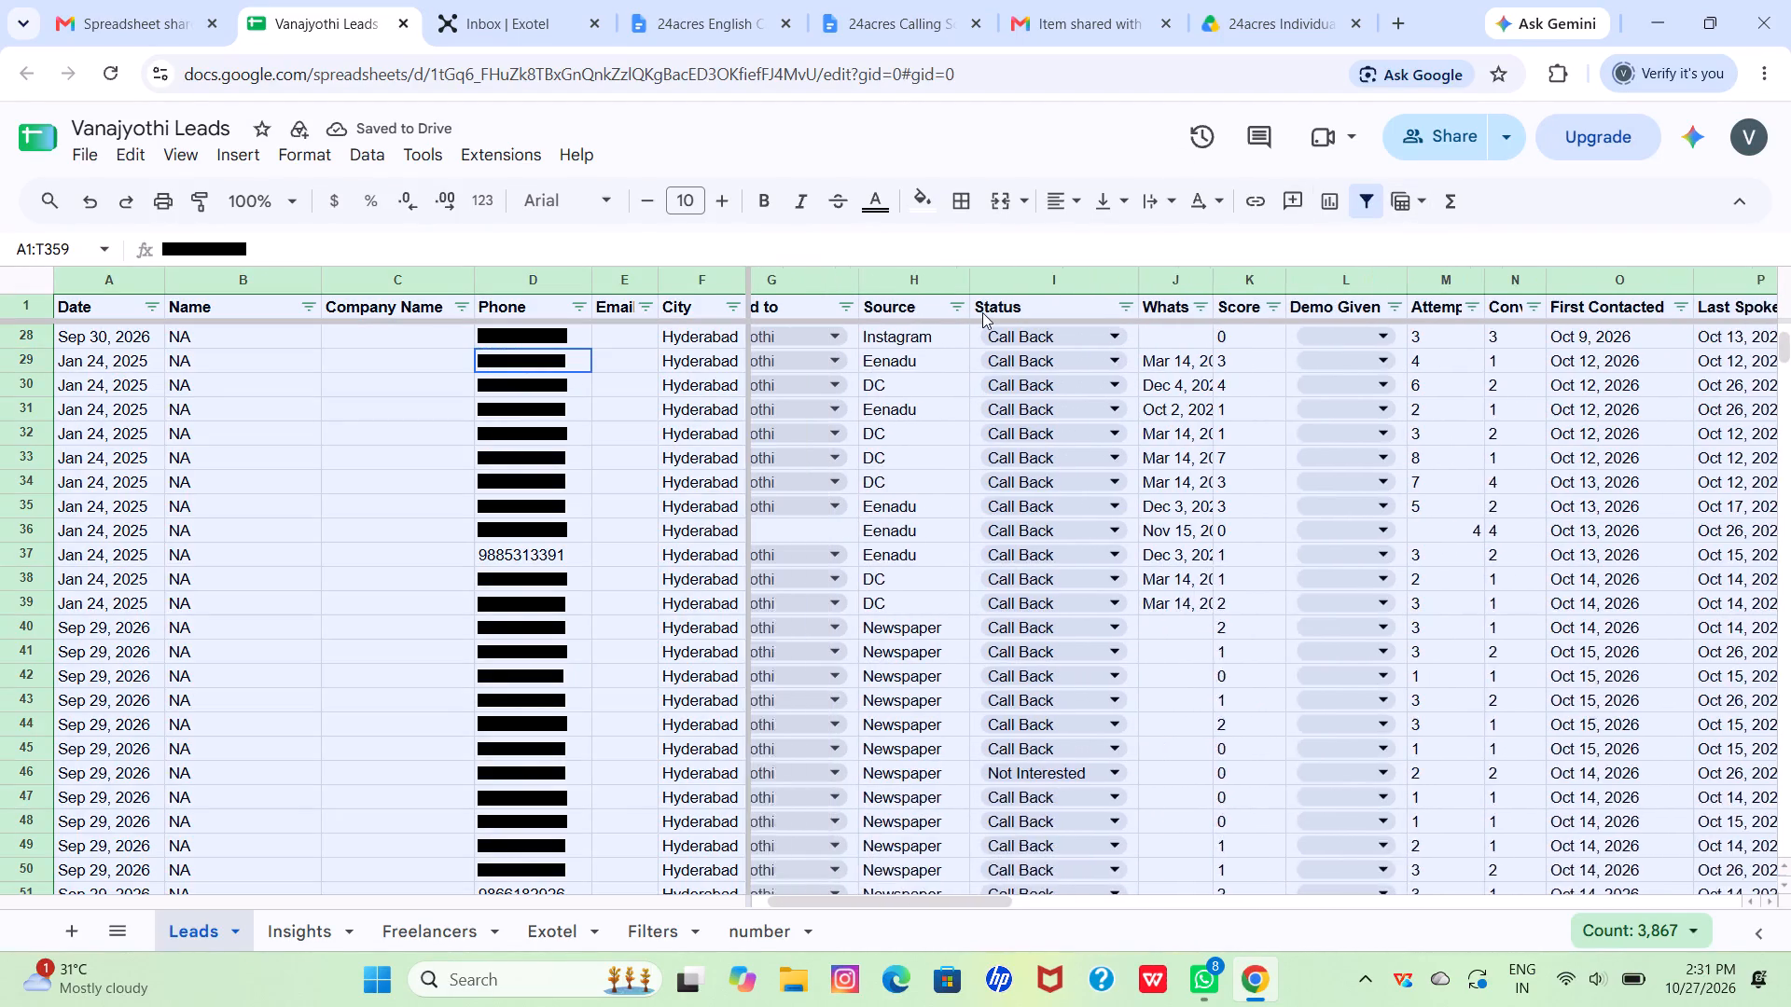
scroll(982, 312, right, 1)
click(1196, 303)
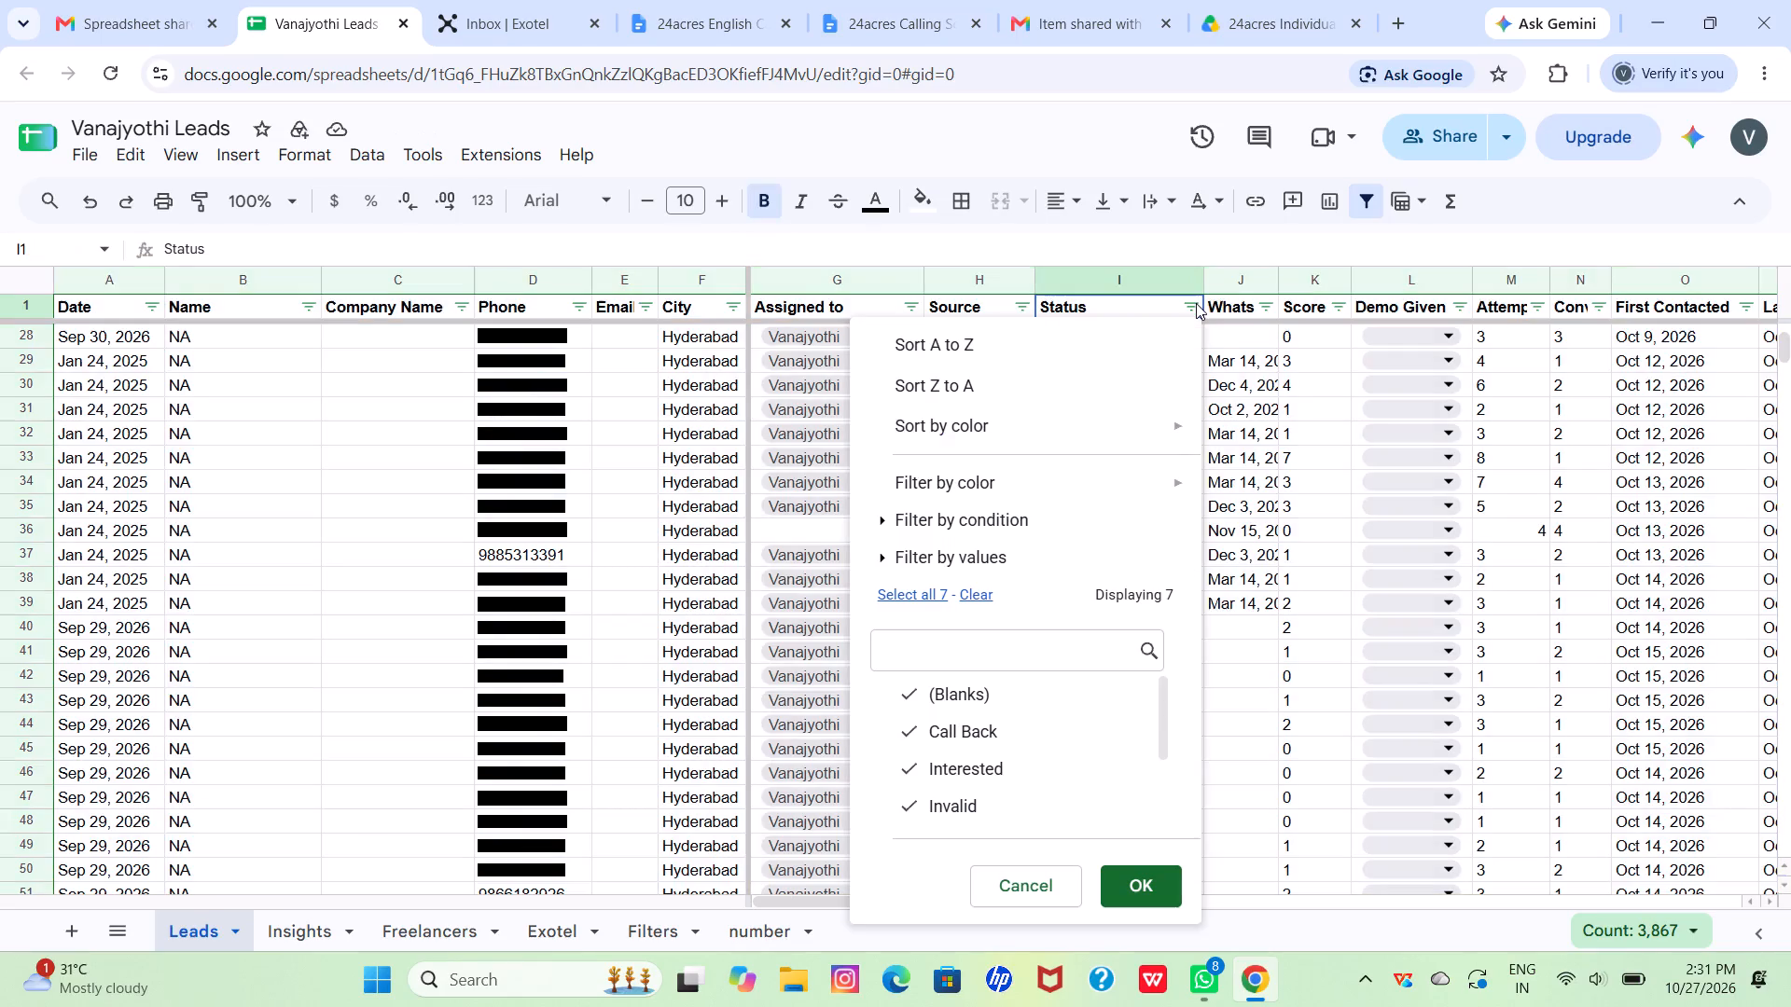
click(970, 592)
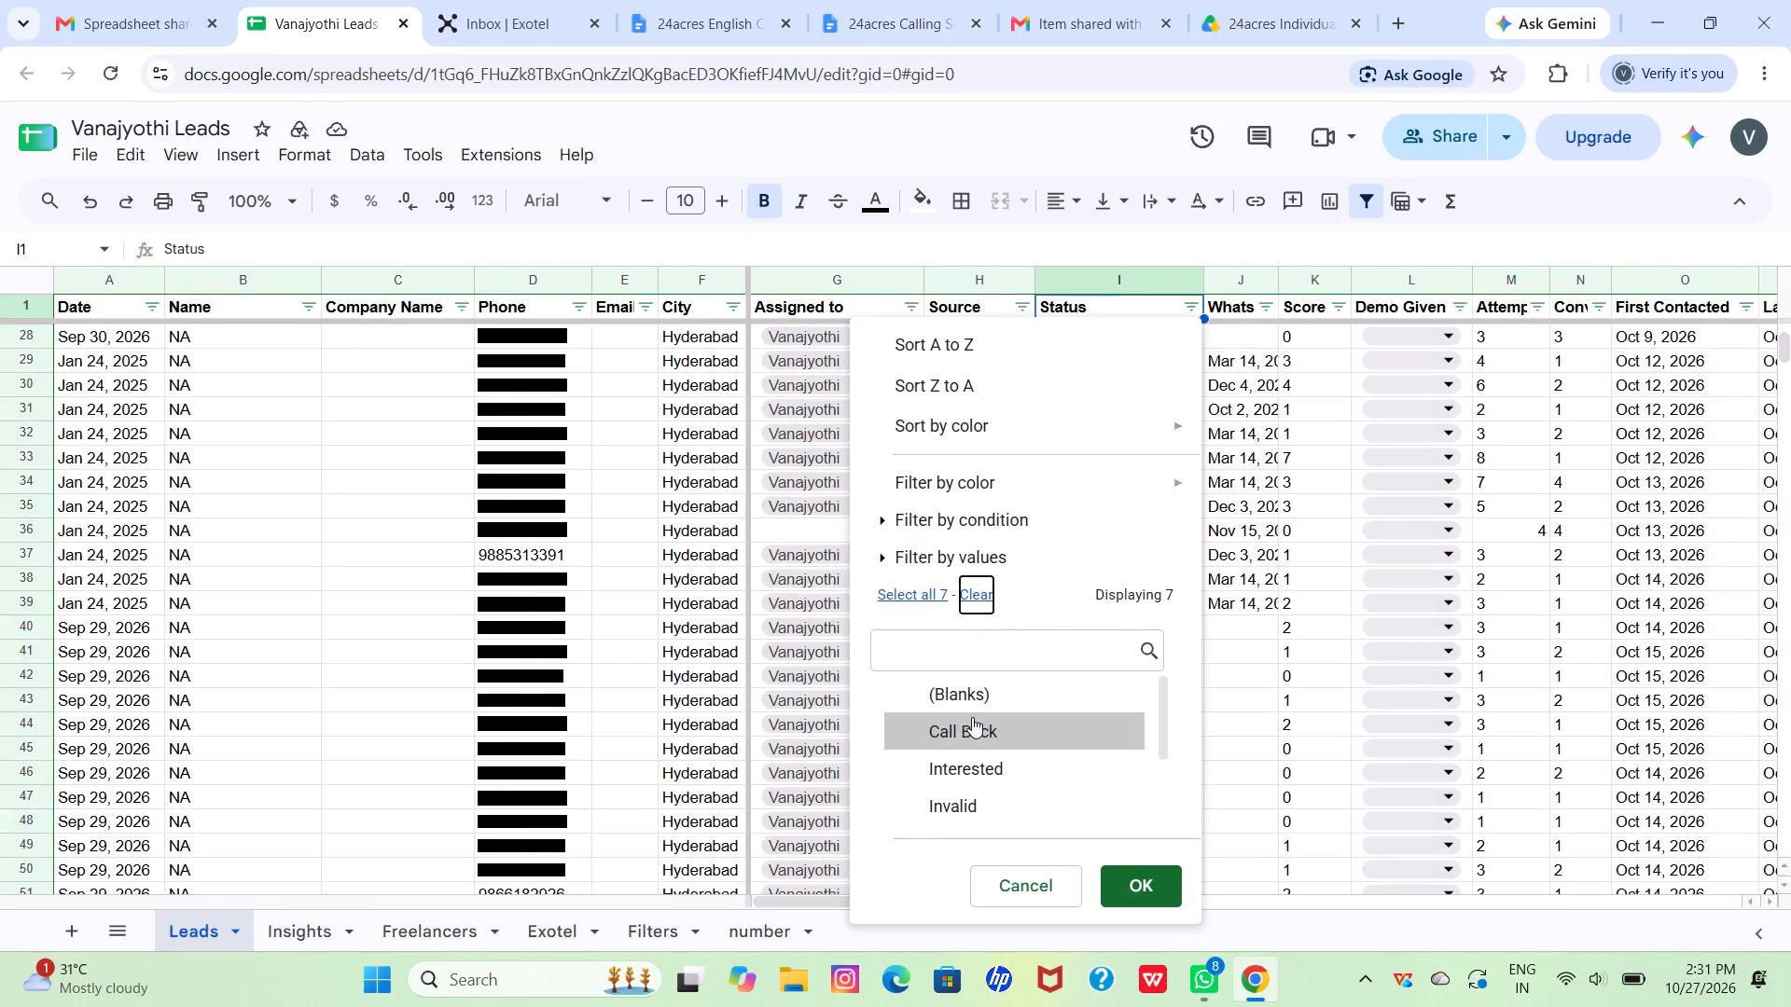
click(972, 717)
click(1143, 881)
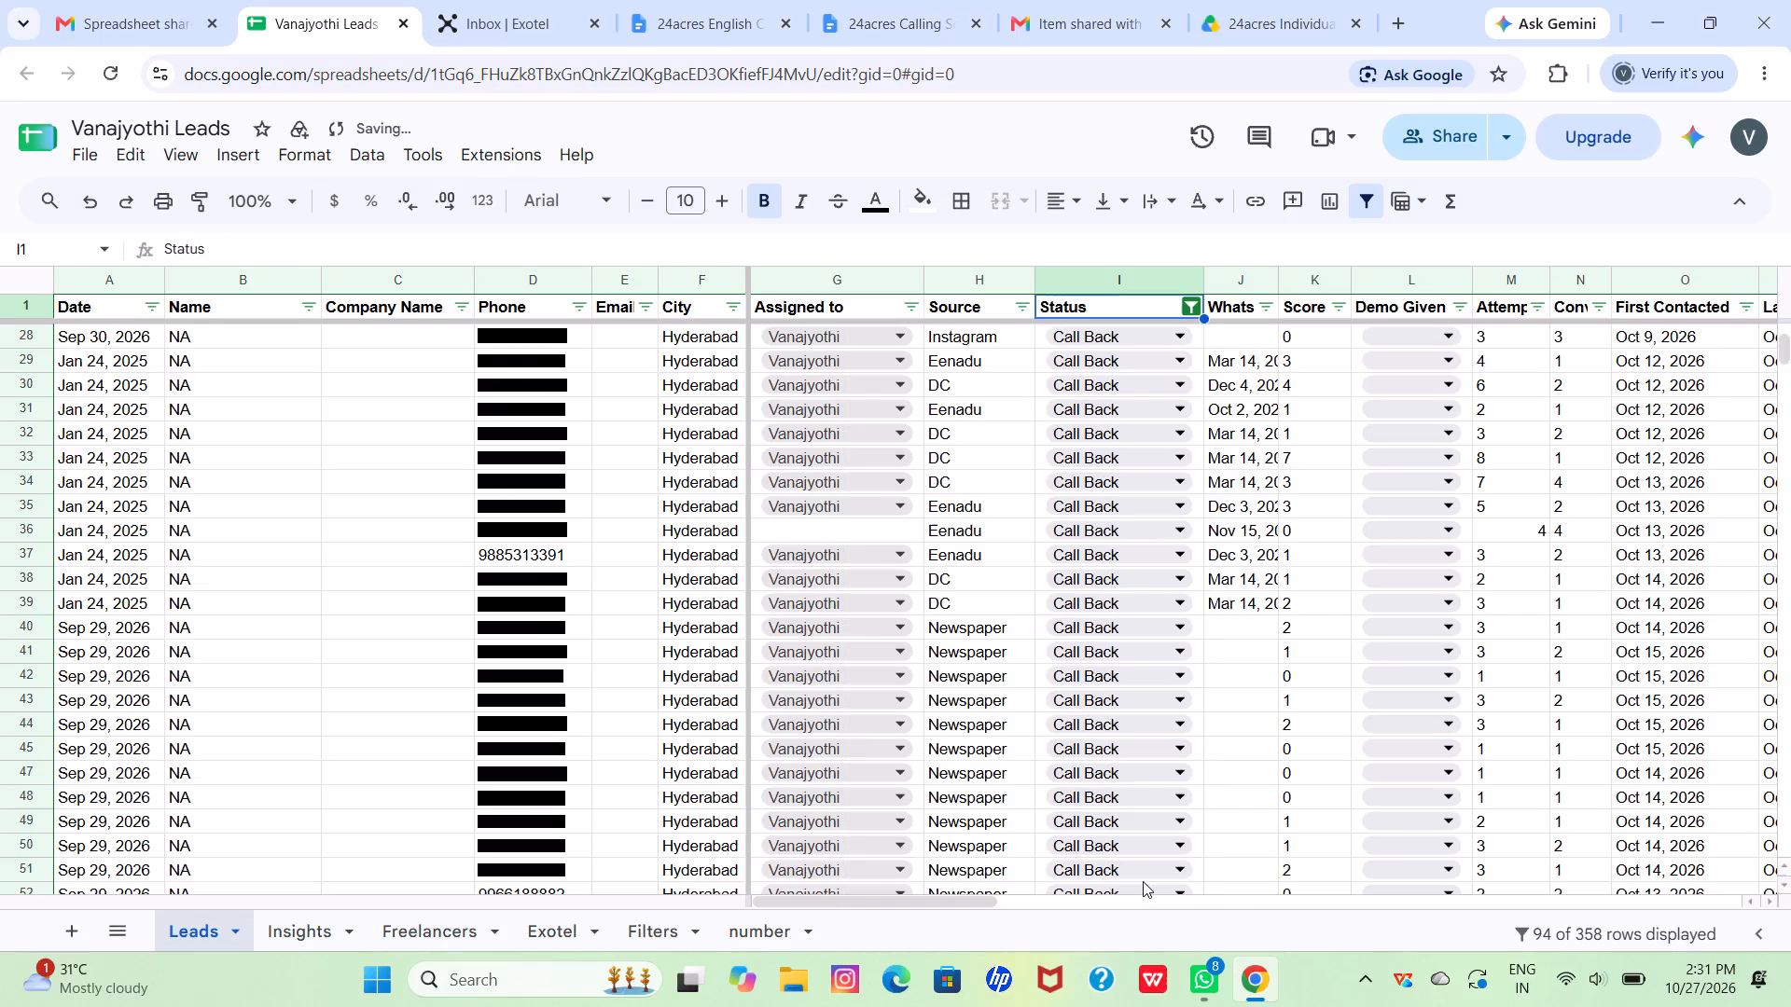
Look through the filtered Call Back leads, checking their call attempts, conversations and first contact dates.
scroll(1153, 702, up, 4)
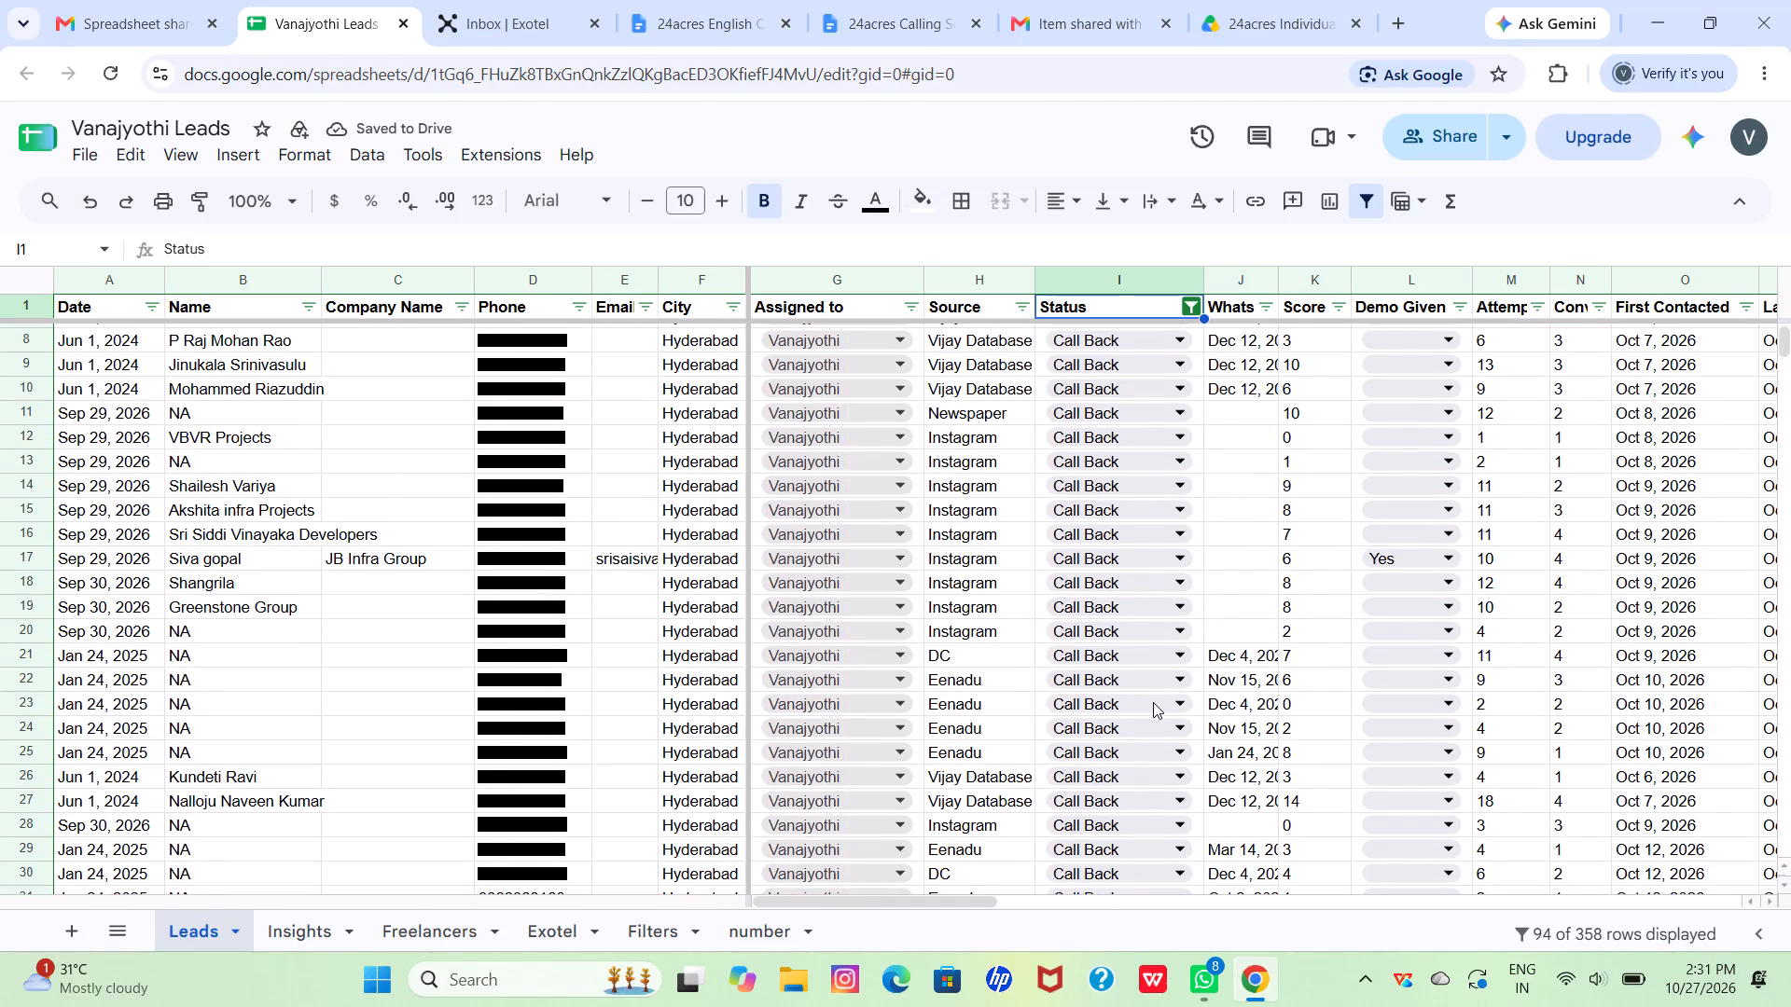
scroll(1153, 702, up, 4)
scroll(1153, 702, down, 3)
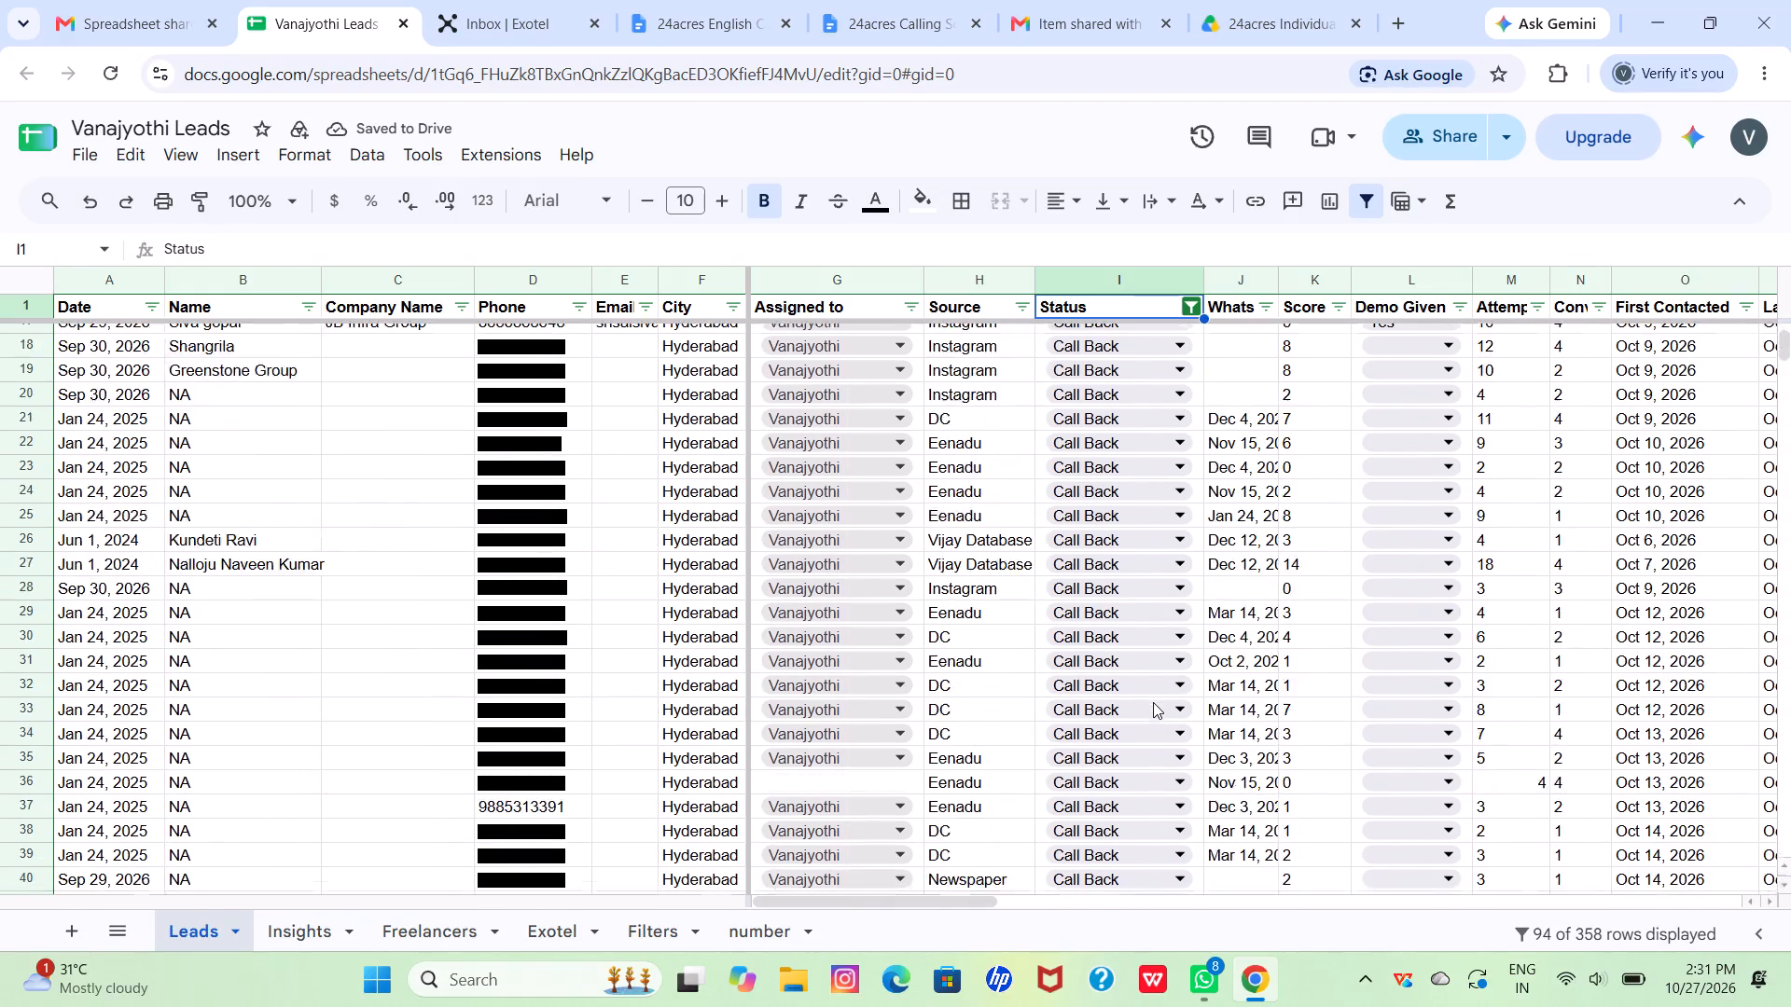
scroll(1153, 702, down, 3)
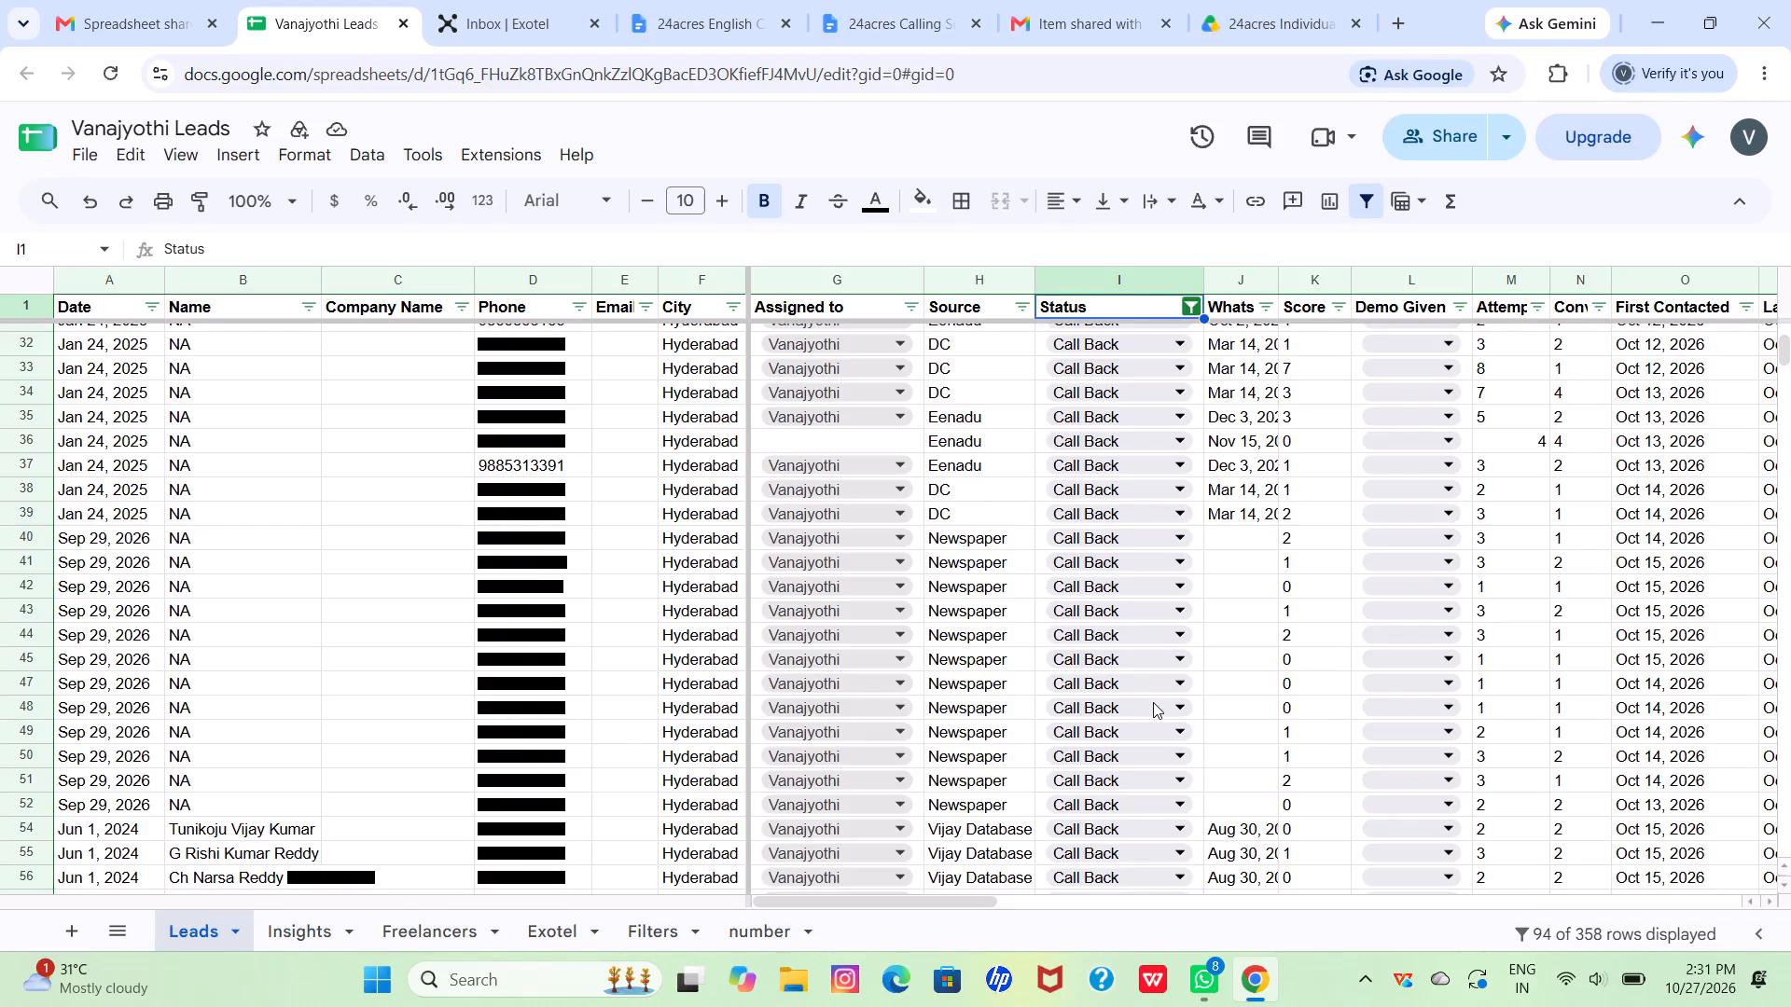
scroll(1062, 563, up, 1)
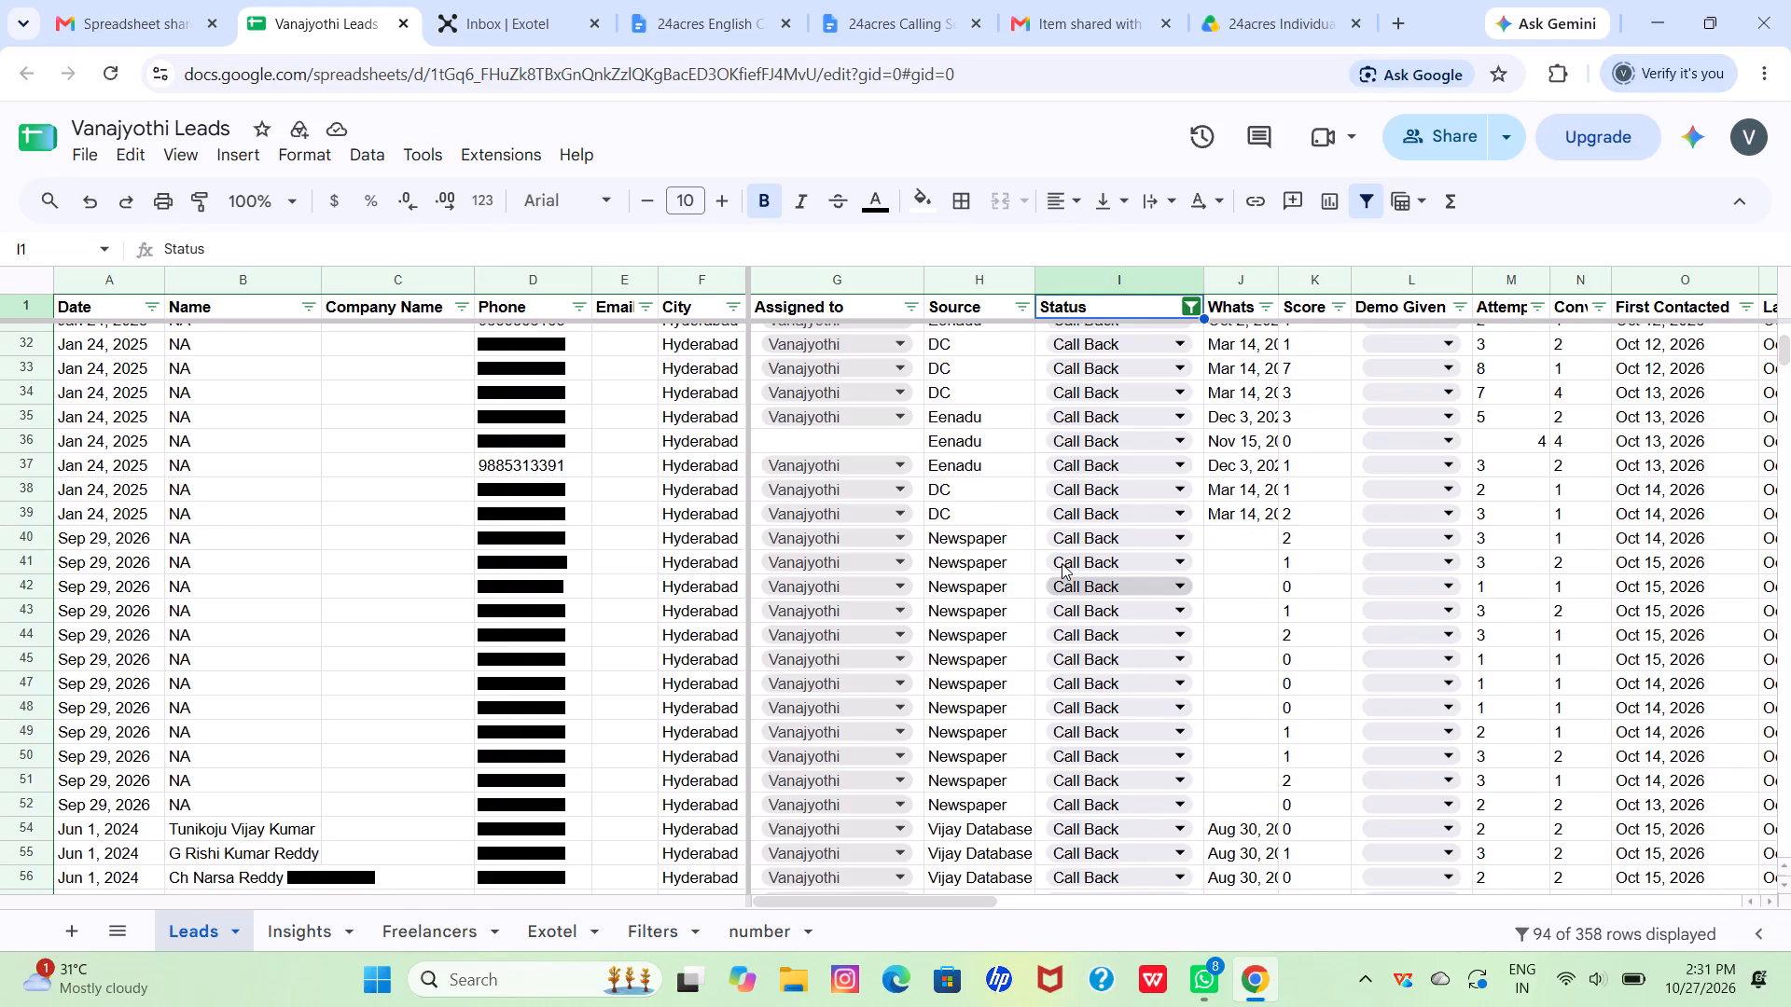
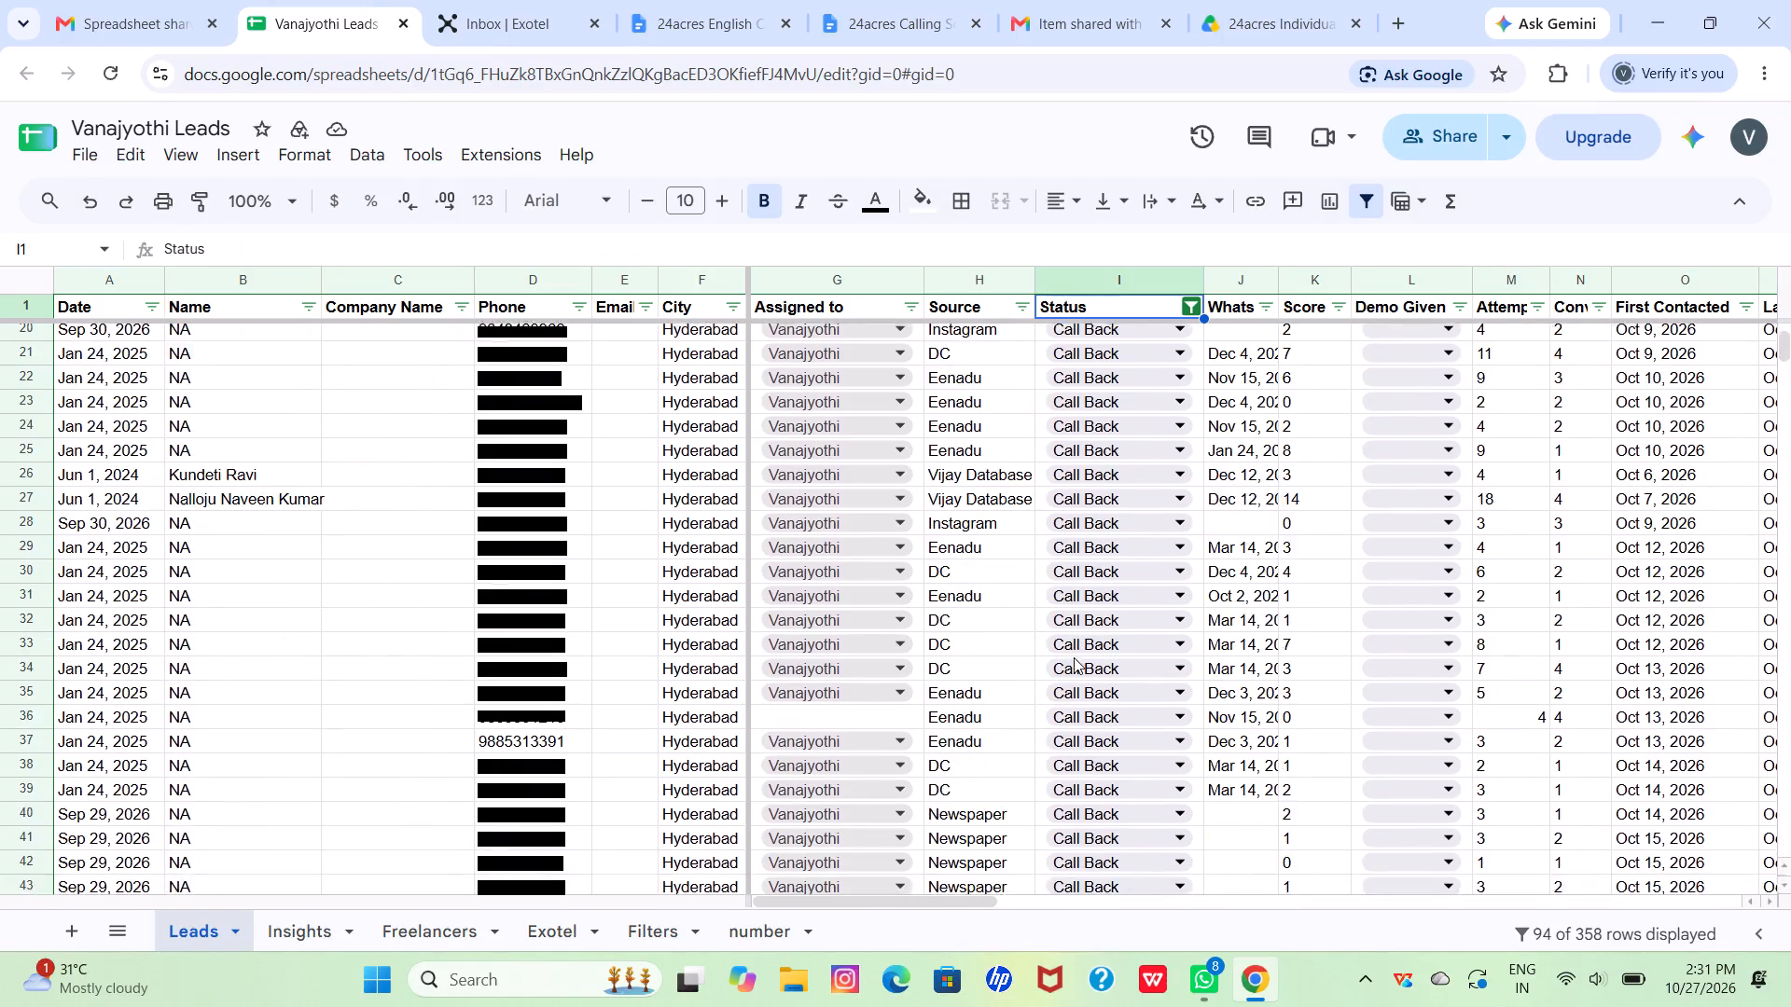
Check the last spoken dates, followup dates and notes of the filtered Call Back leads.
scroll(1074, 657, down, 2)
scroll(1074, 657, left, 1)
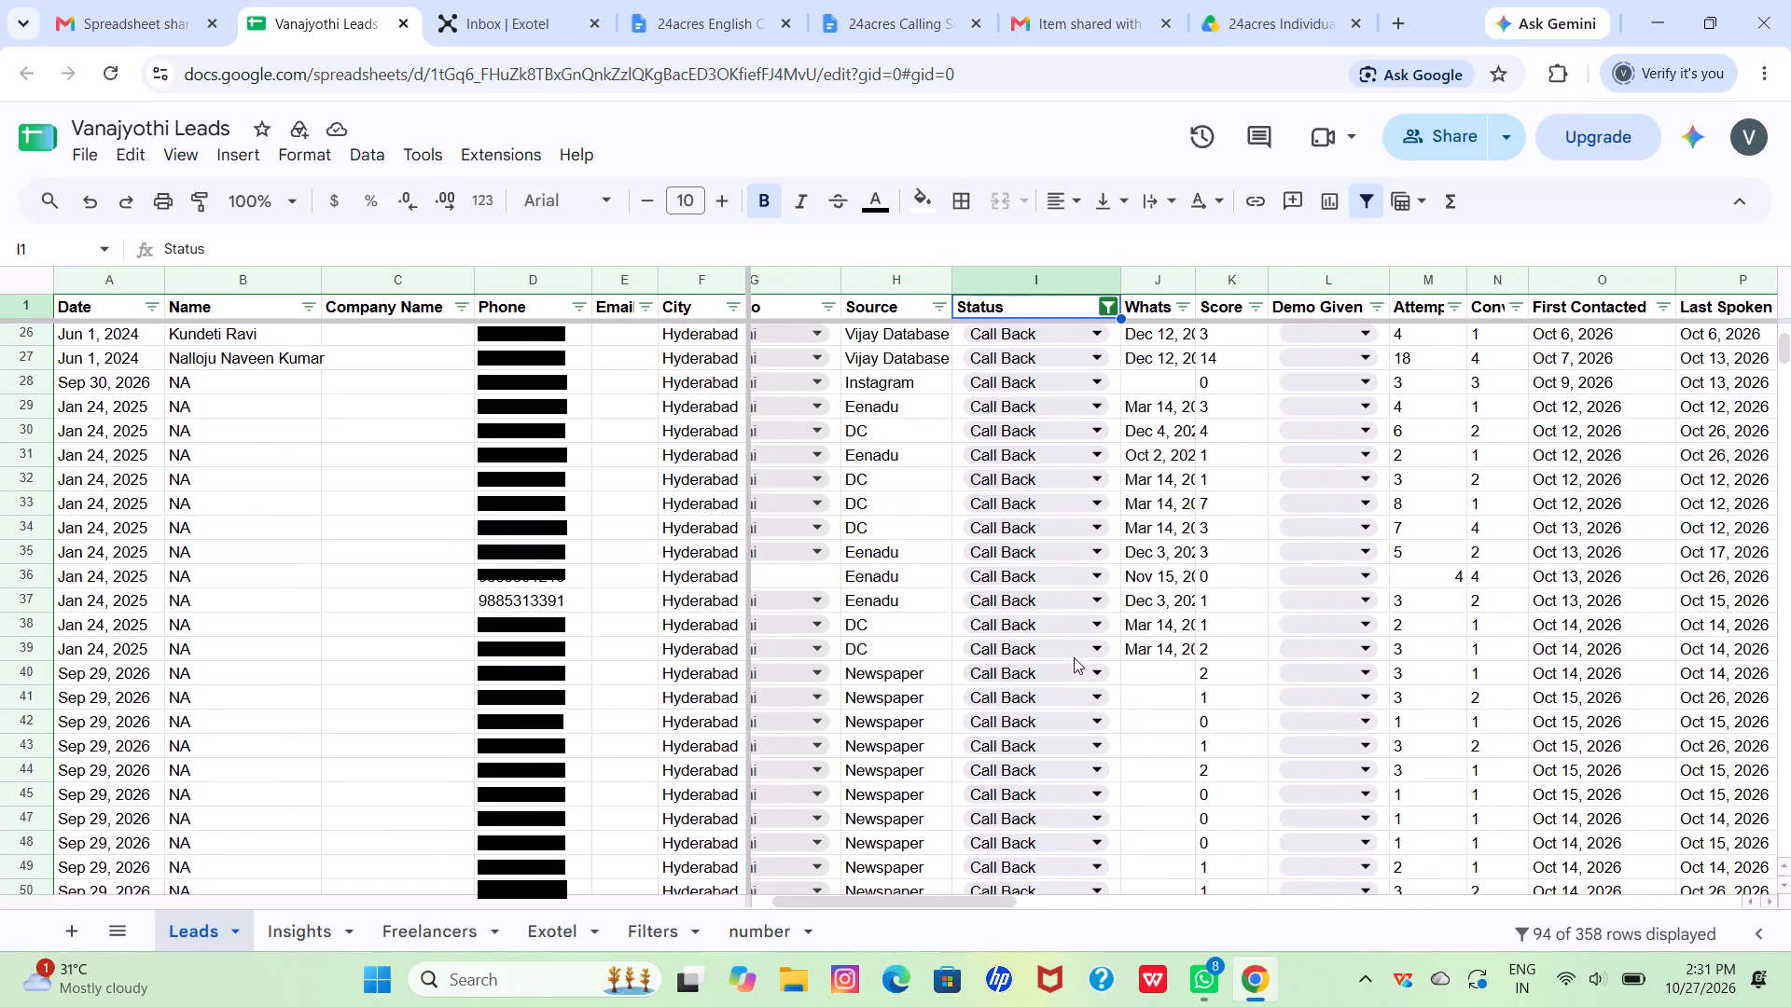
scroll(1074, 657, left, 2)
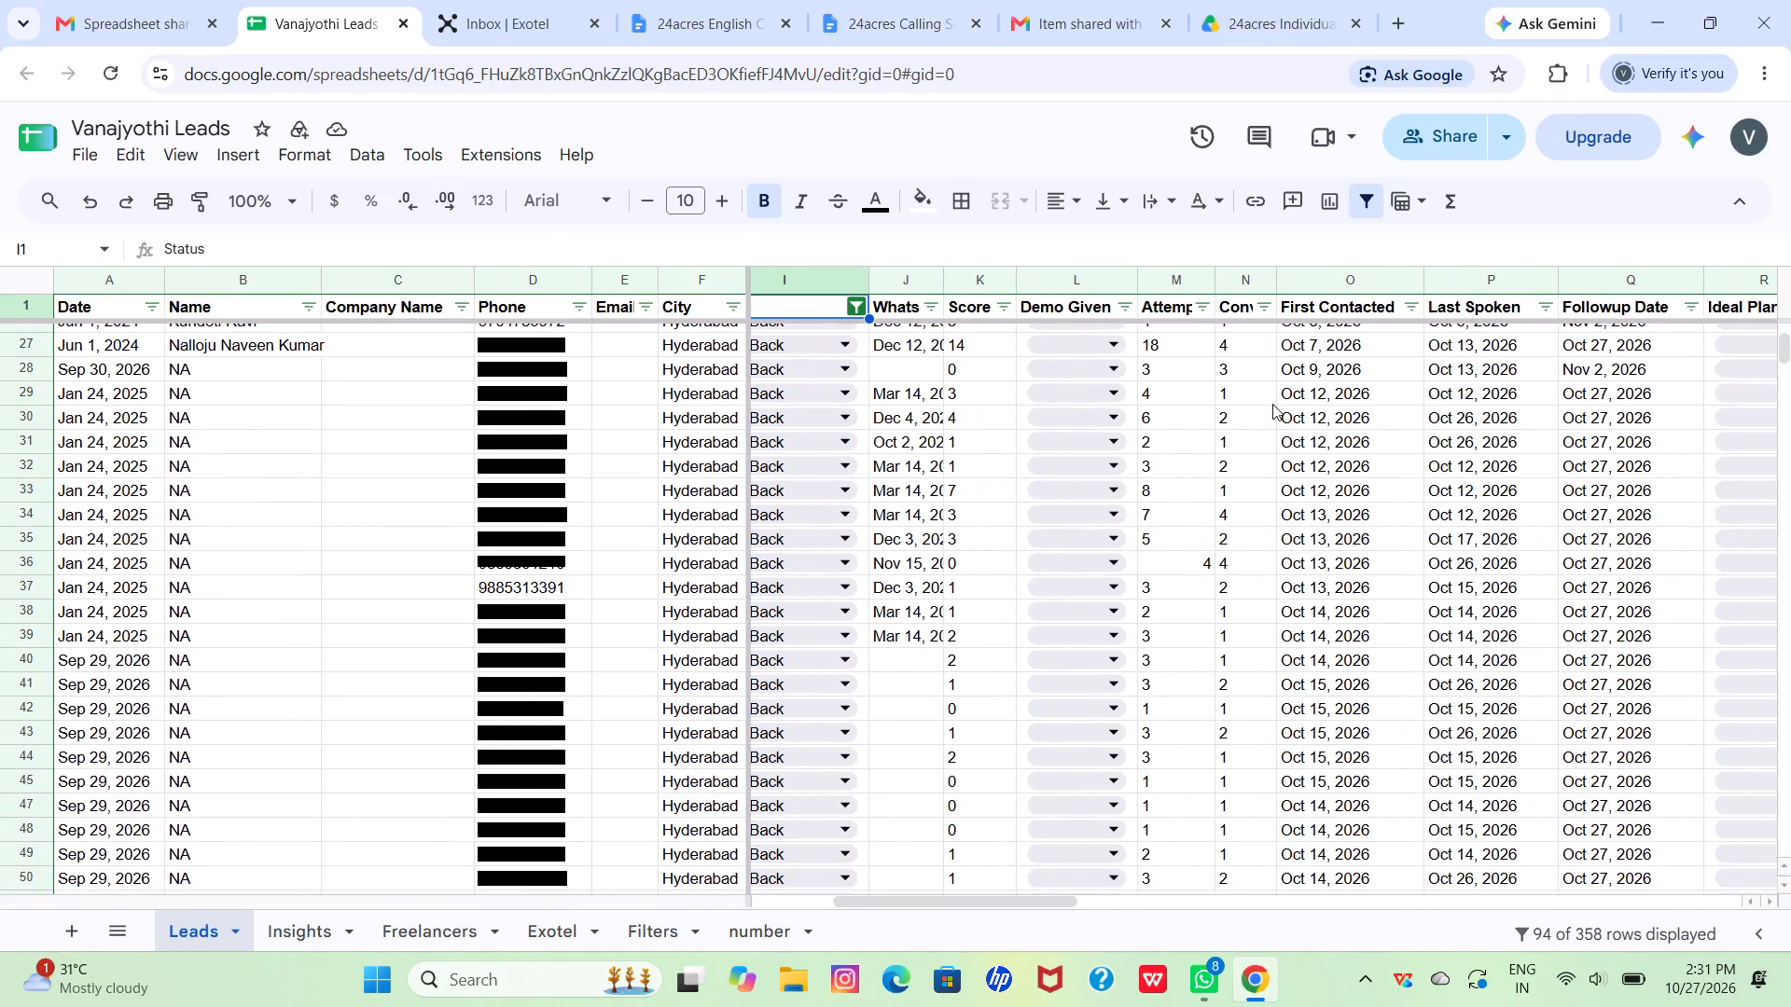
scroll(1178, 382, left, 3)
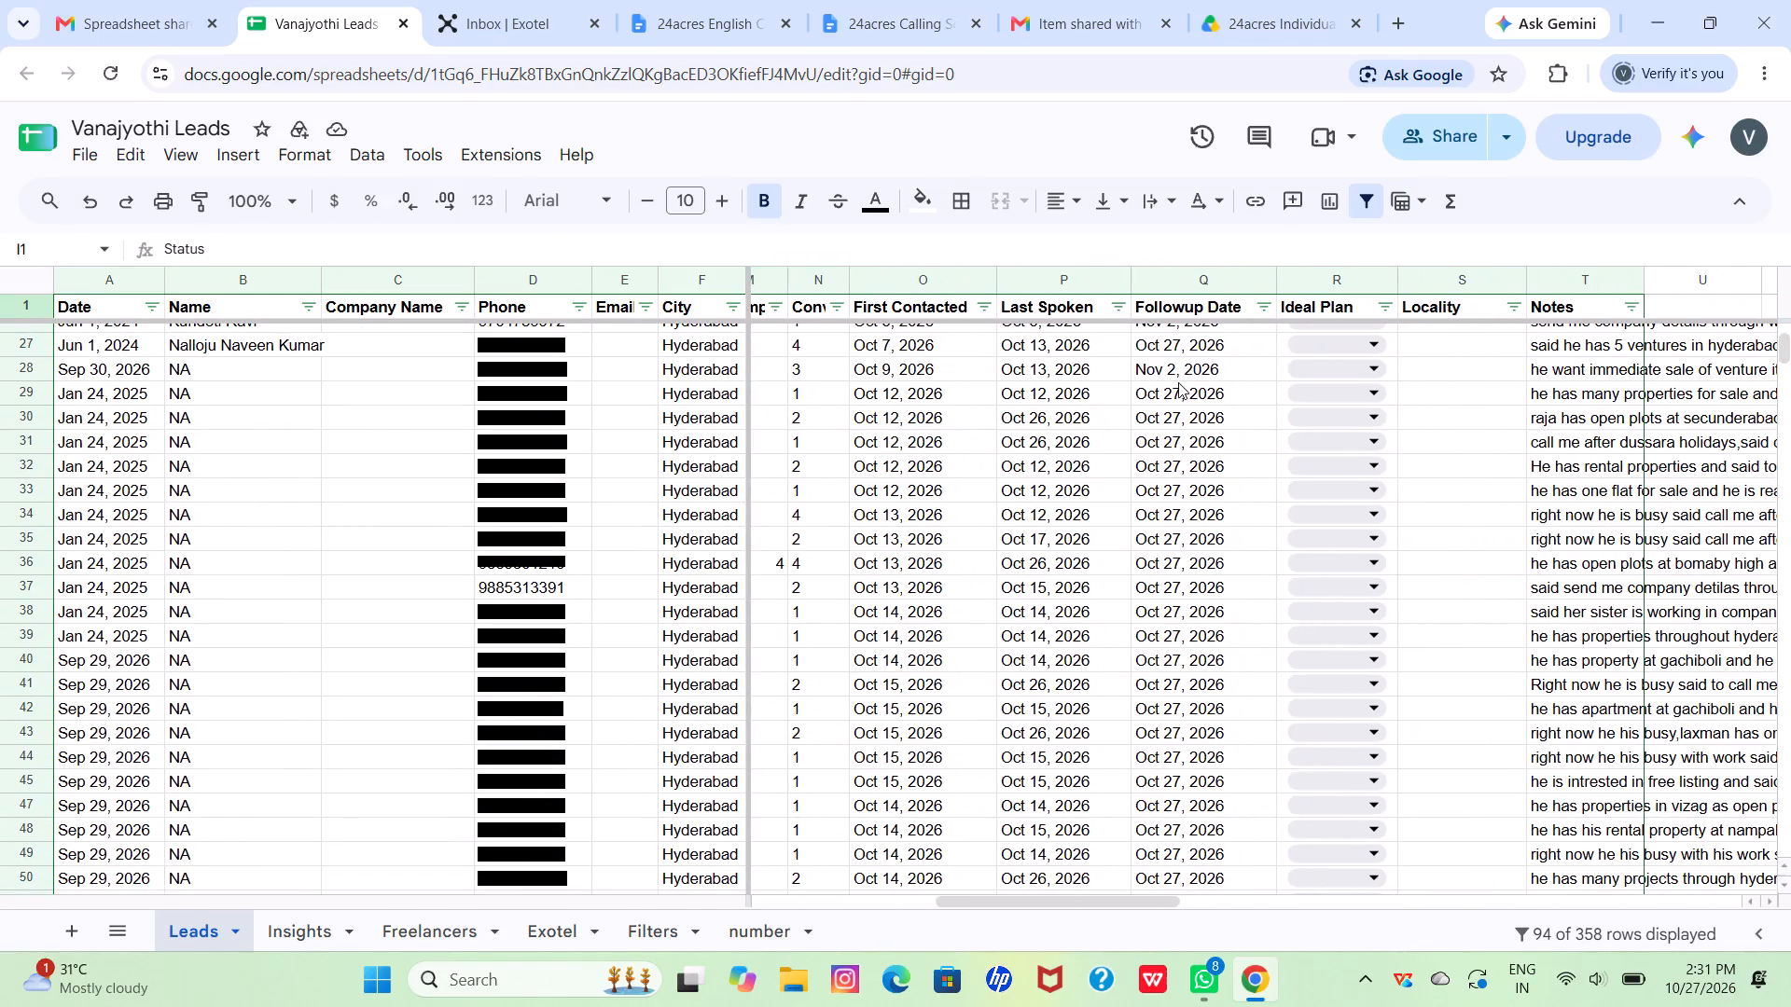
scroll(1178, 382, left, 1)
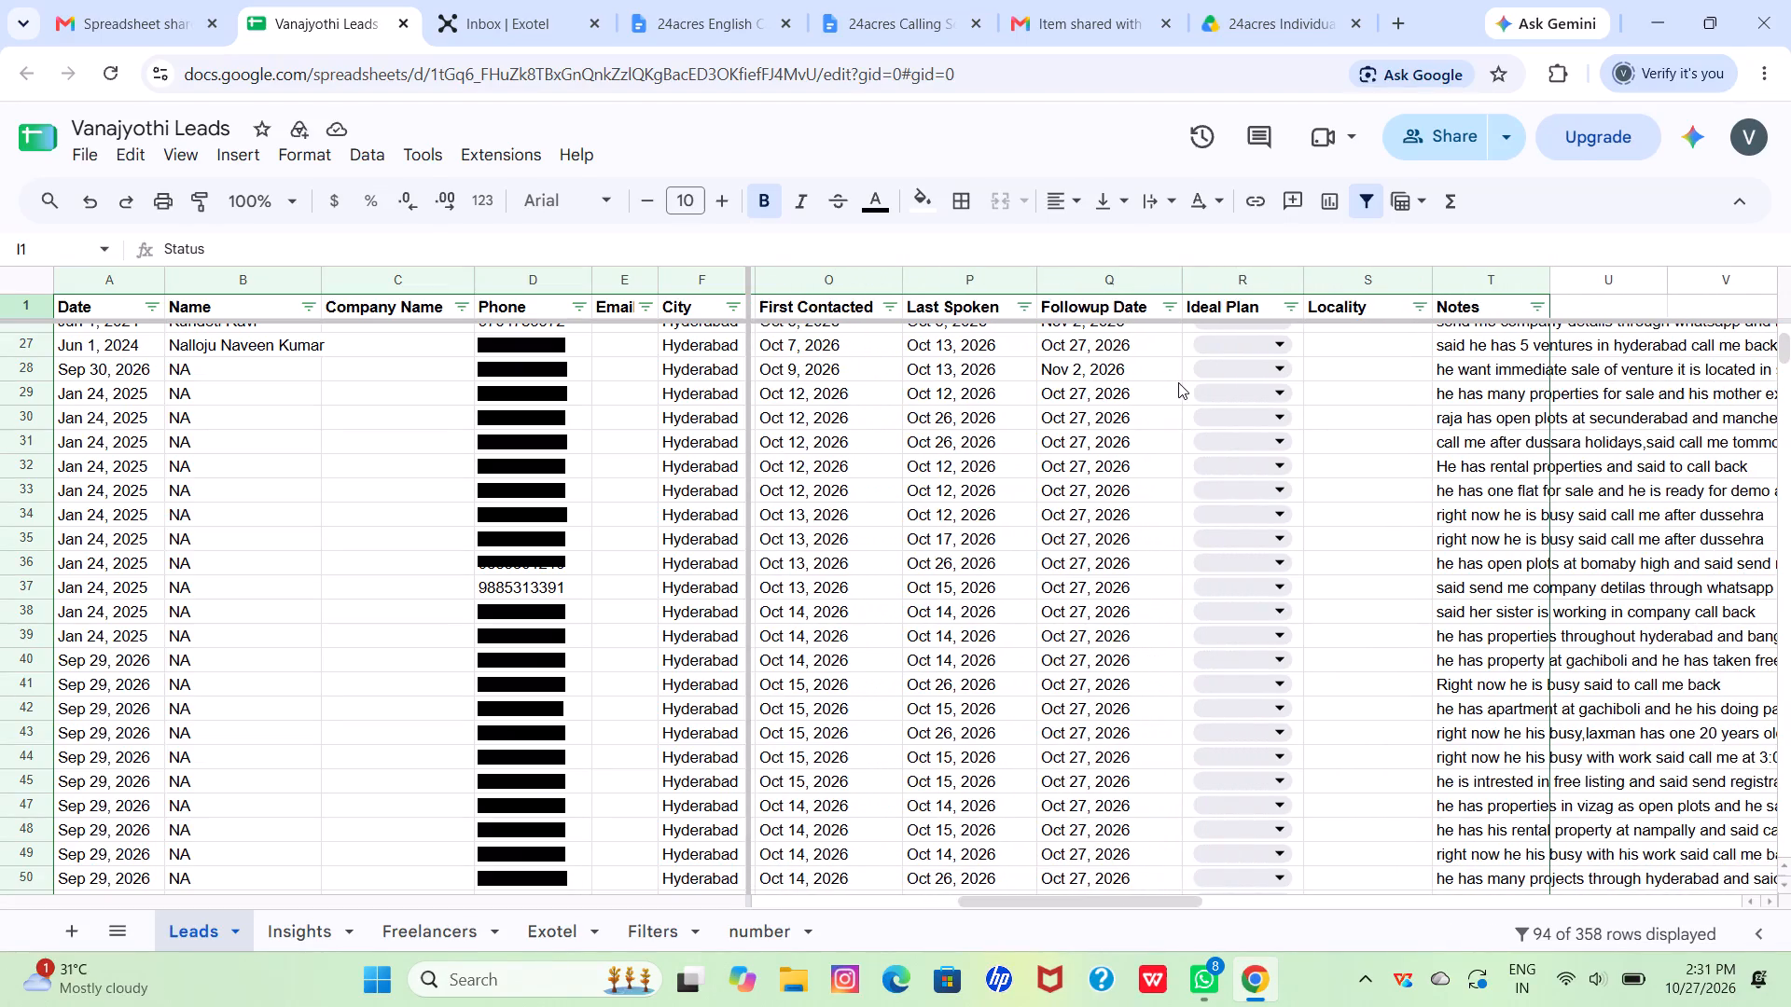
scroll(1079, 433, up, 3)
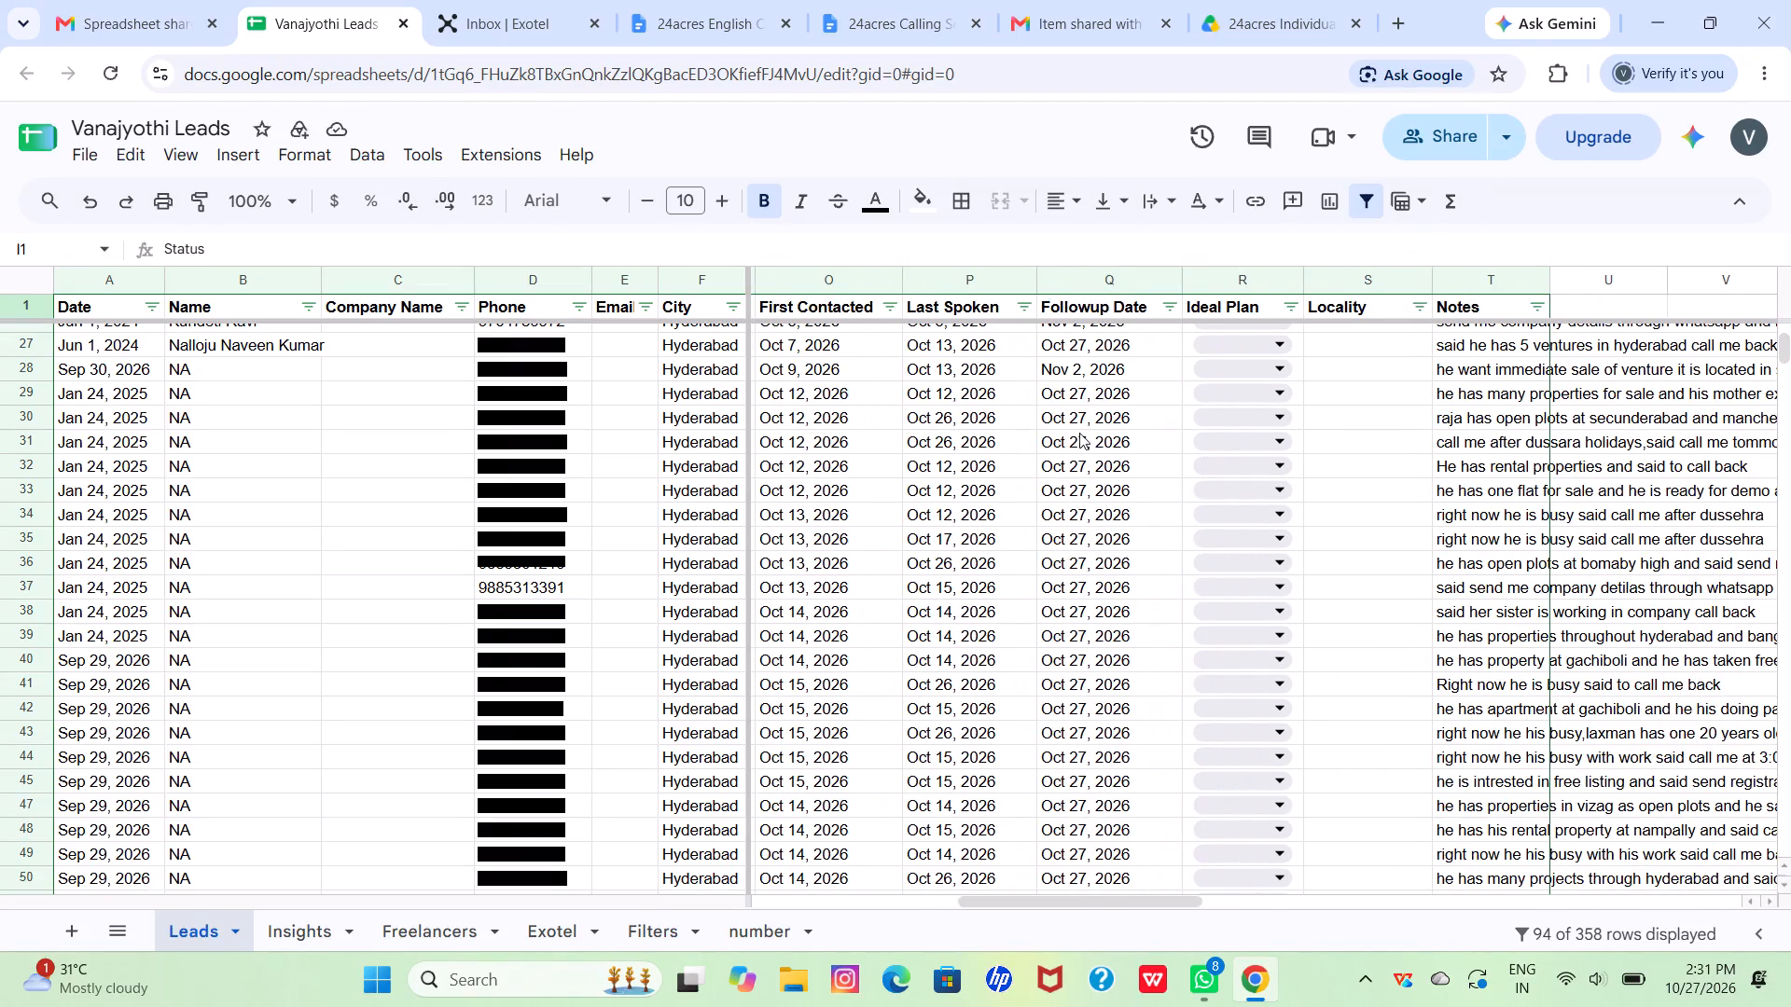
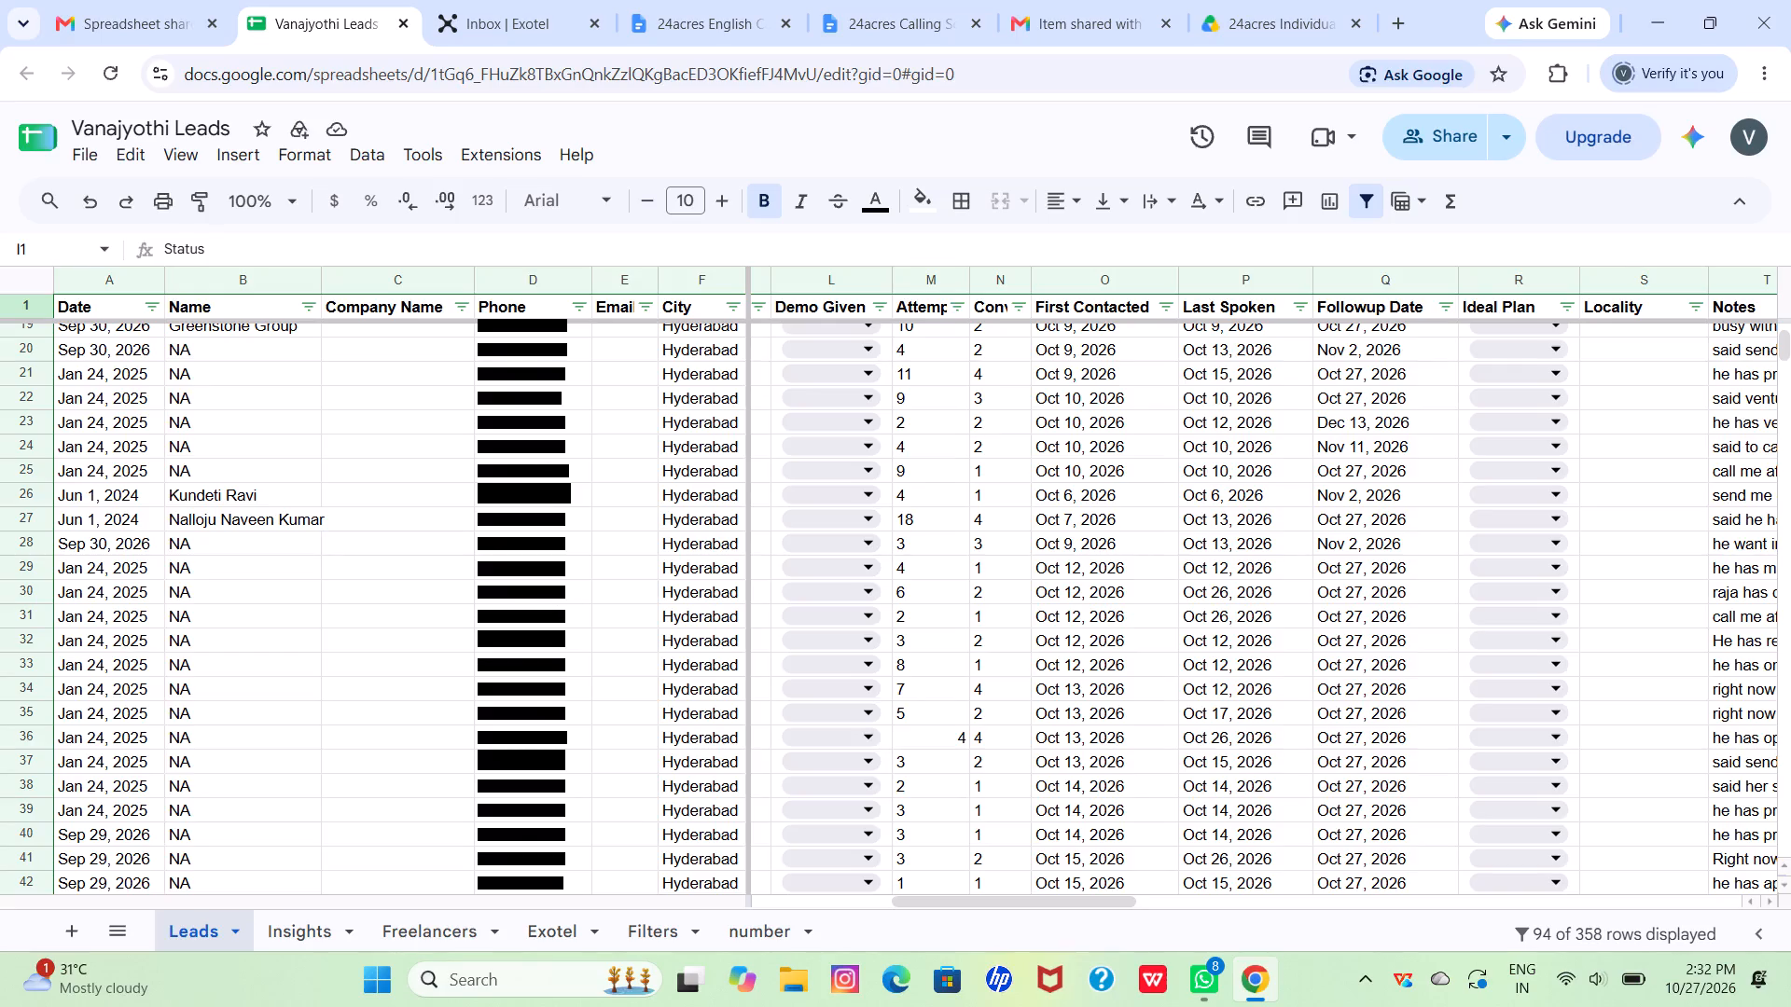
Review the last spoken dates, followup dates and notes of the Call Back leads further down the filtered Leads sheet.
scroll(553, 751, down, 1)
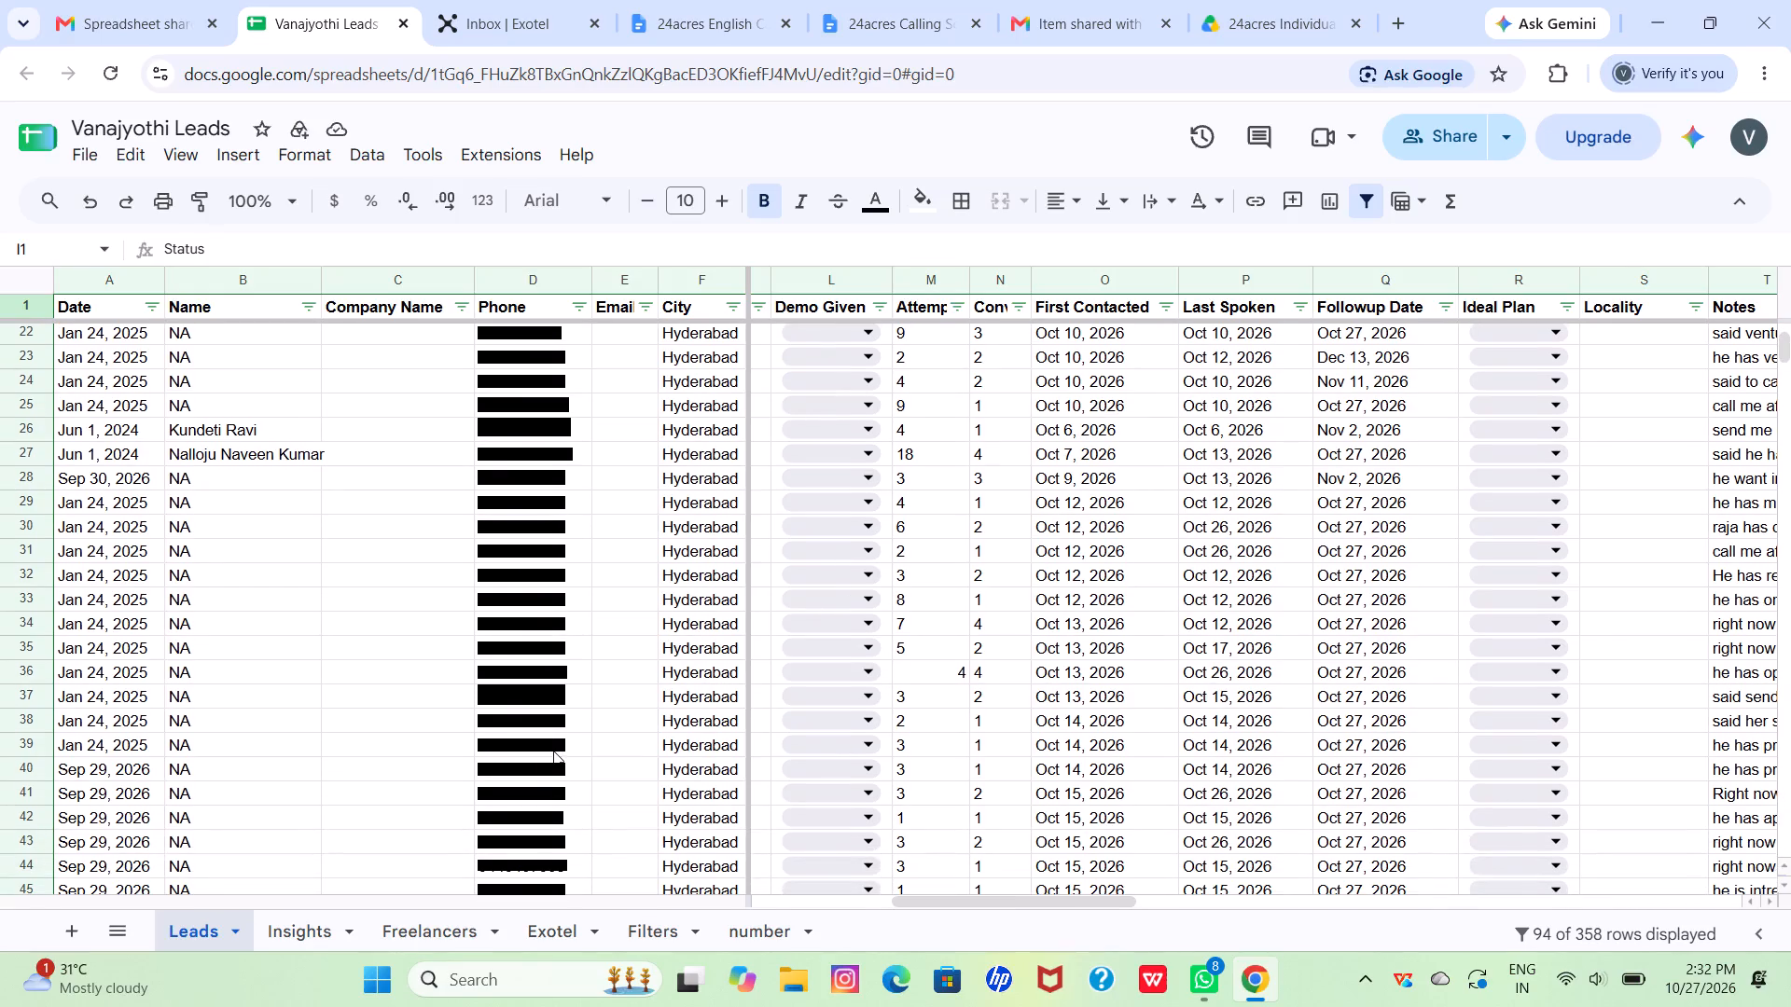
scroll(561, 450, down, 1)
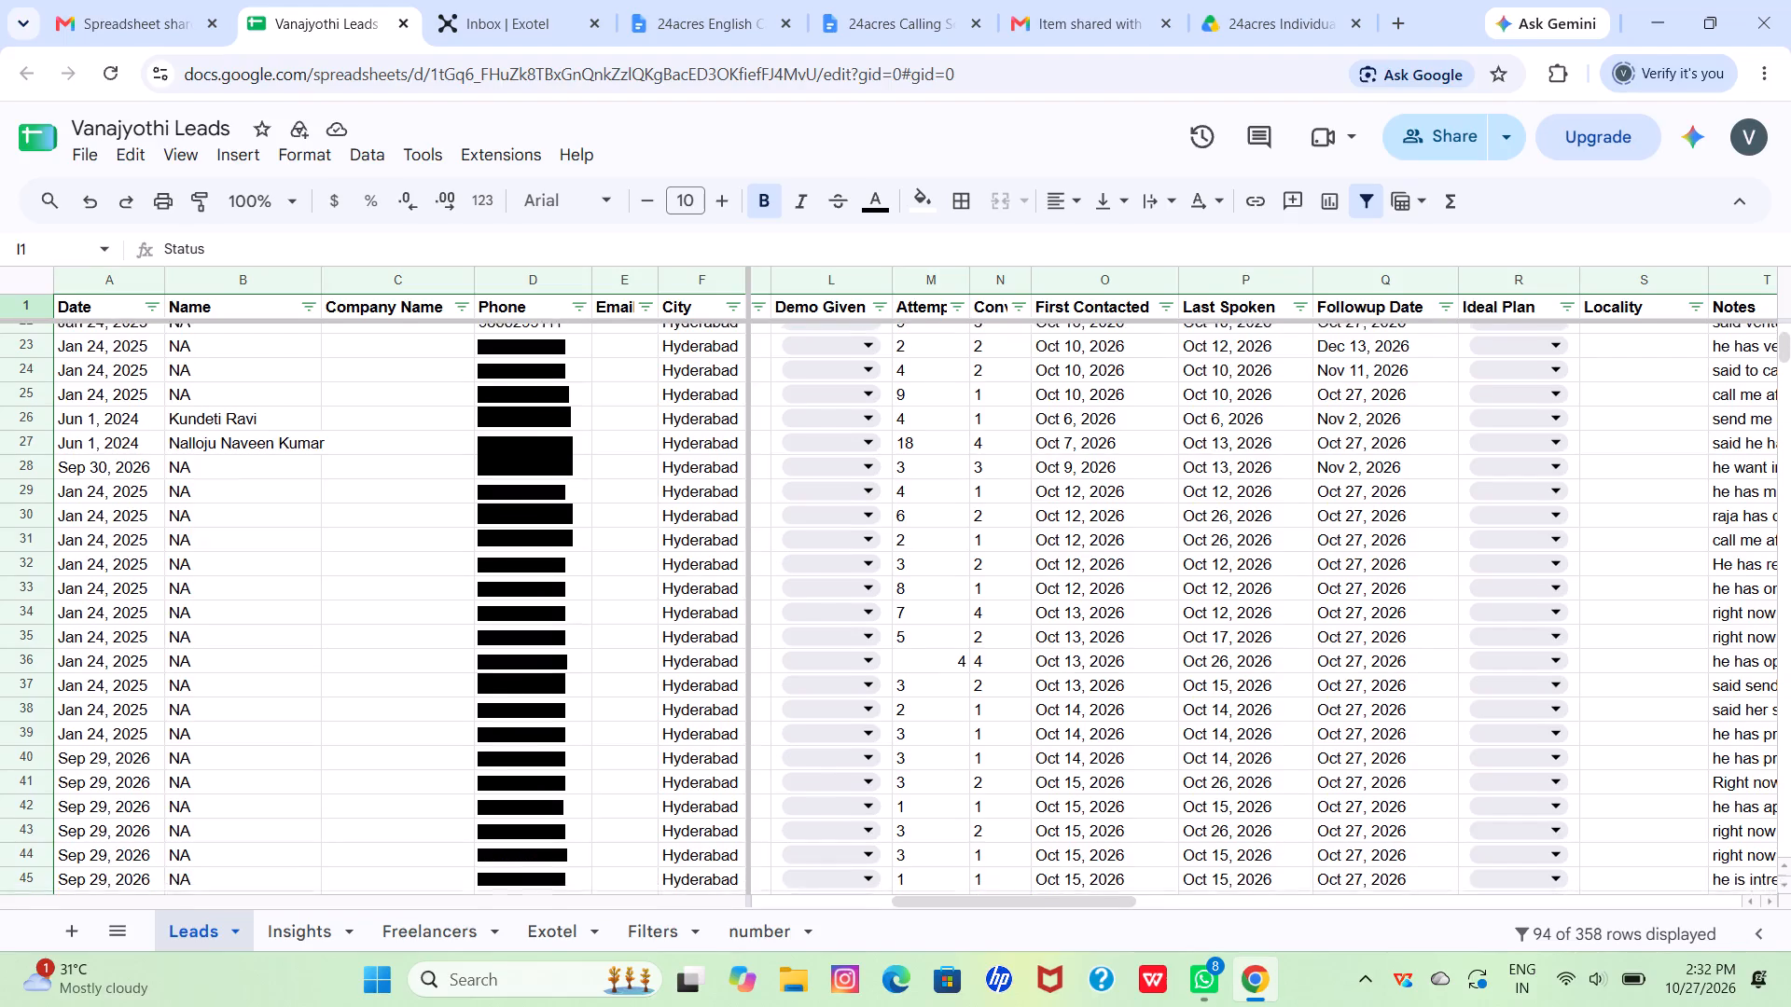
scroll(561, 450, down, 1)
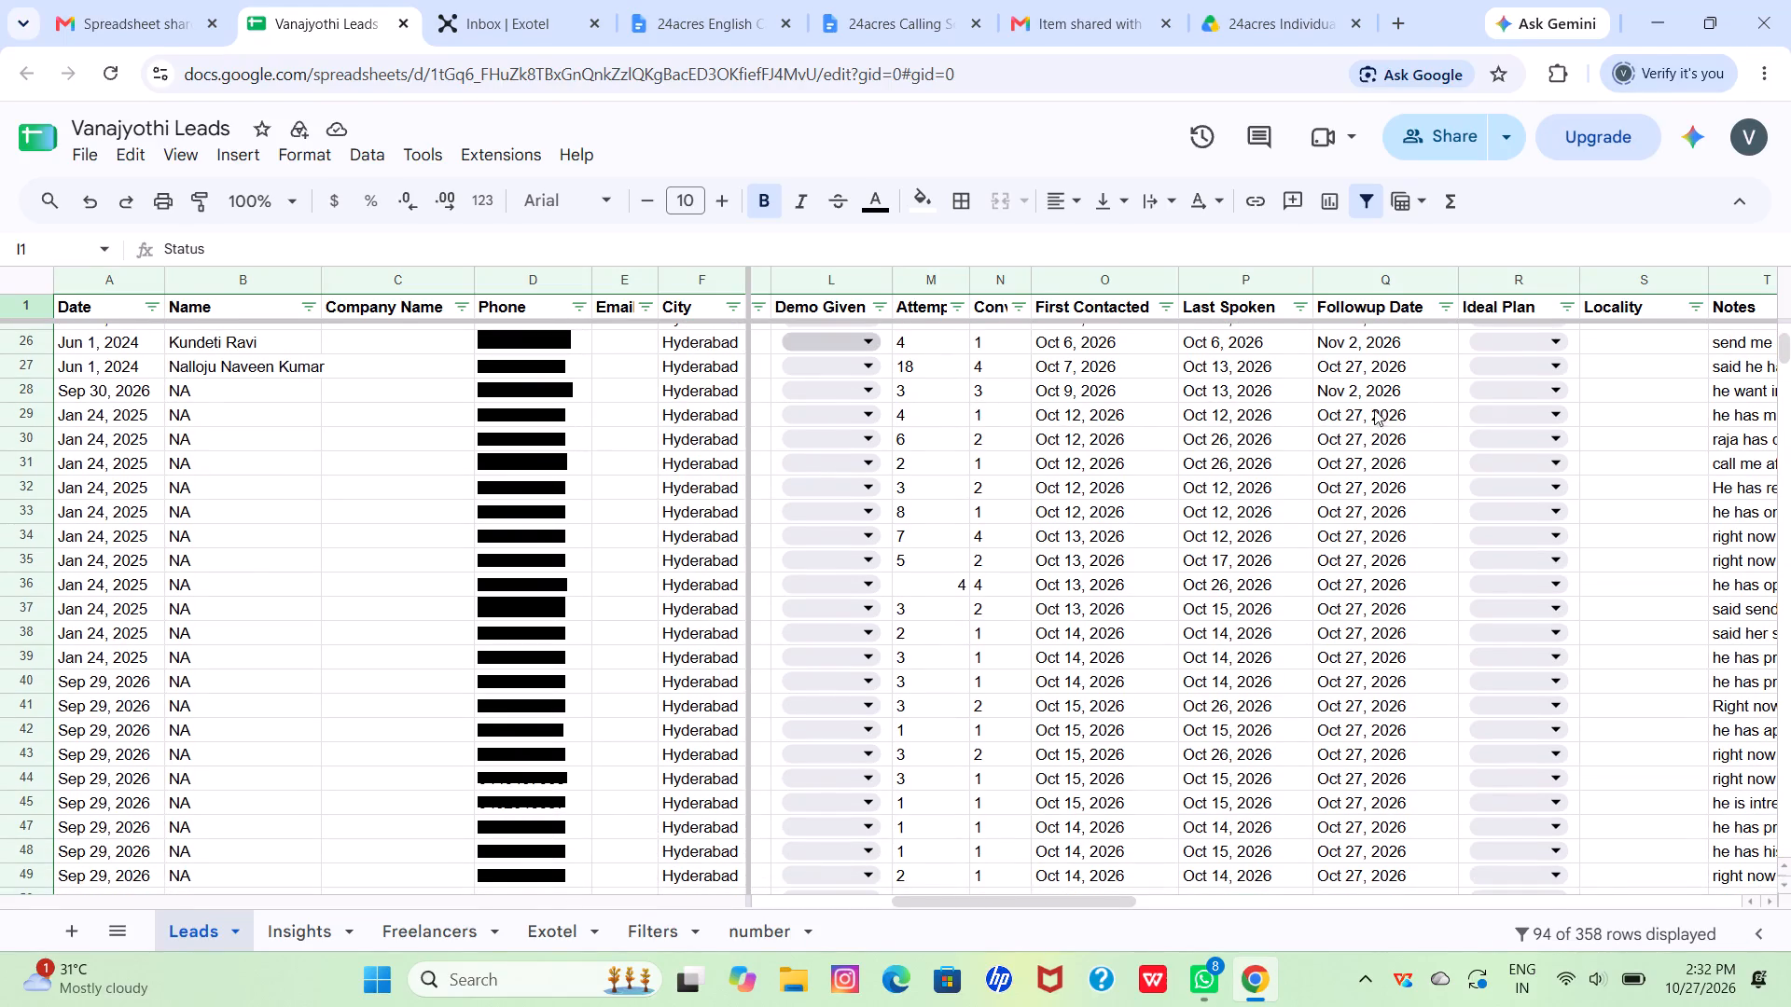
scroll(1420, 410, left, 3)
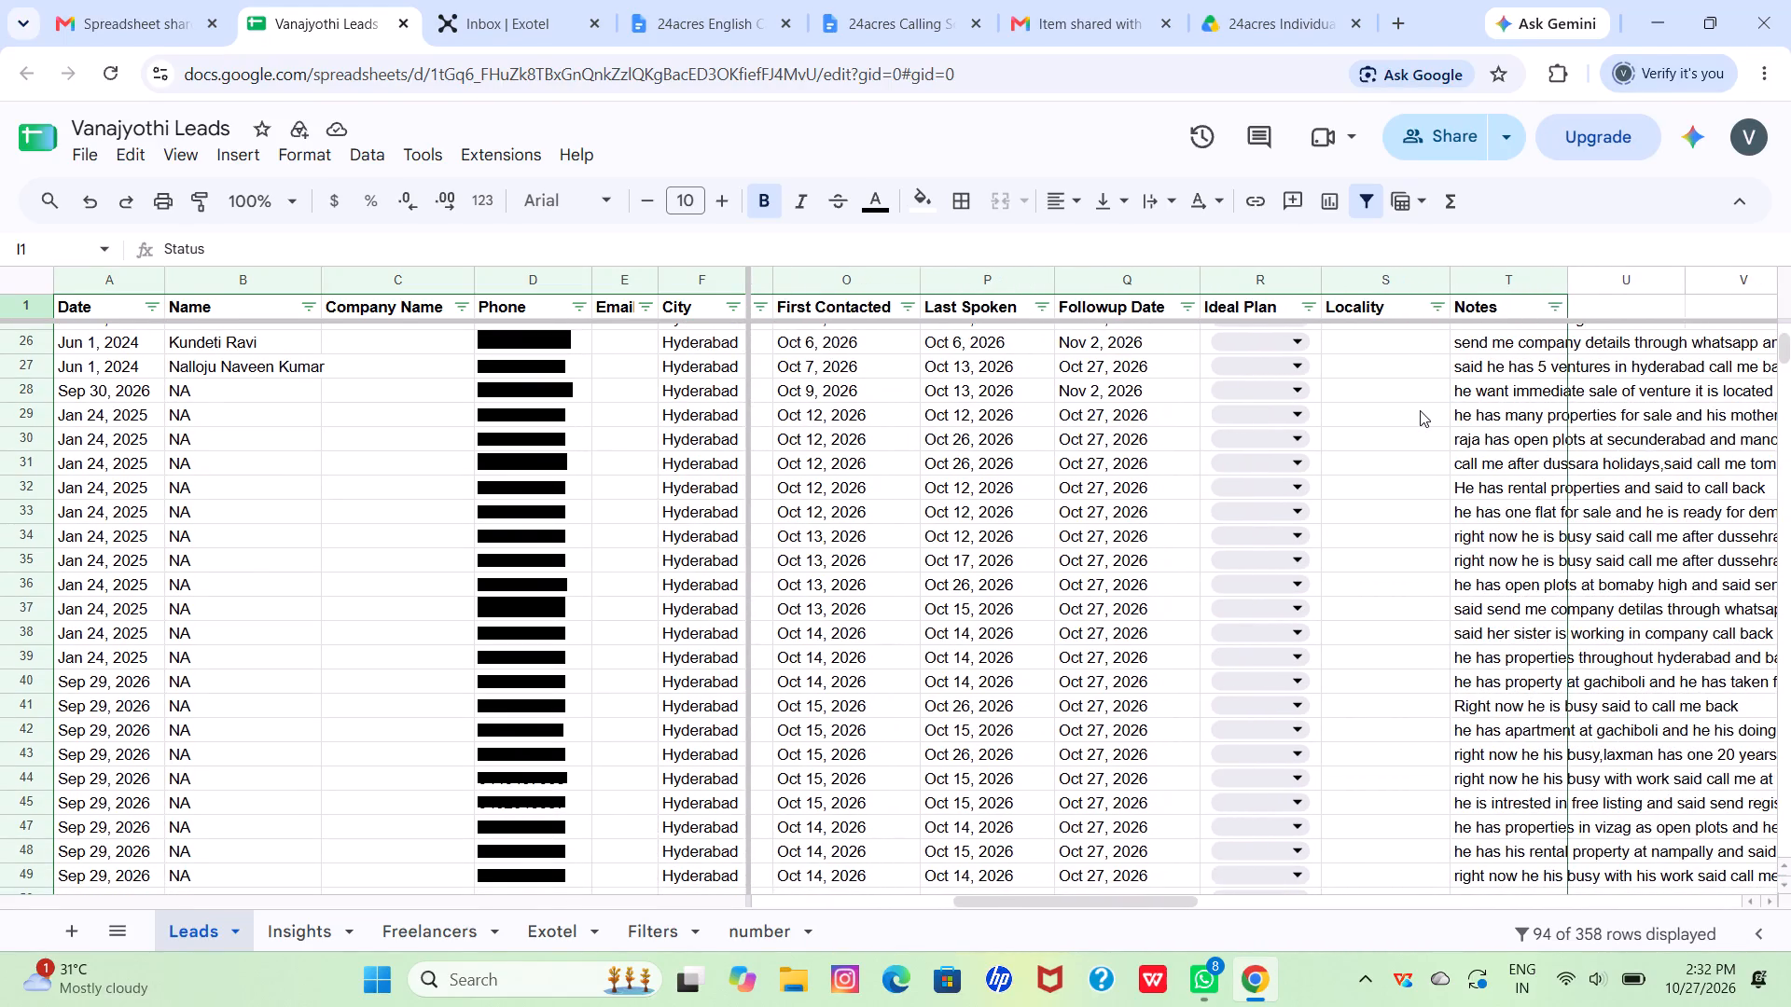
scroll(1420, 410, left, 3)
scroll(1420, 410, down, 1)
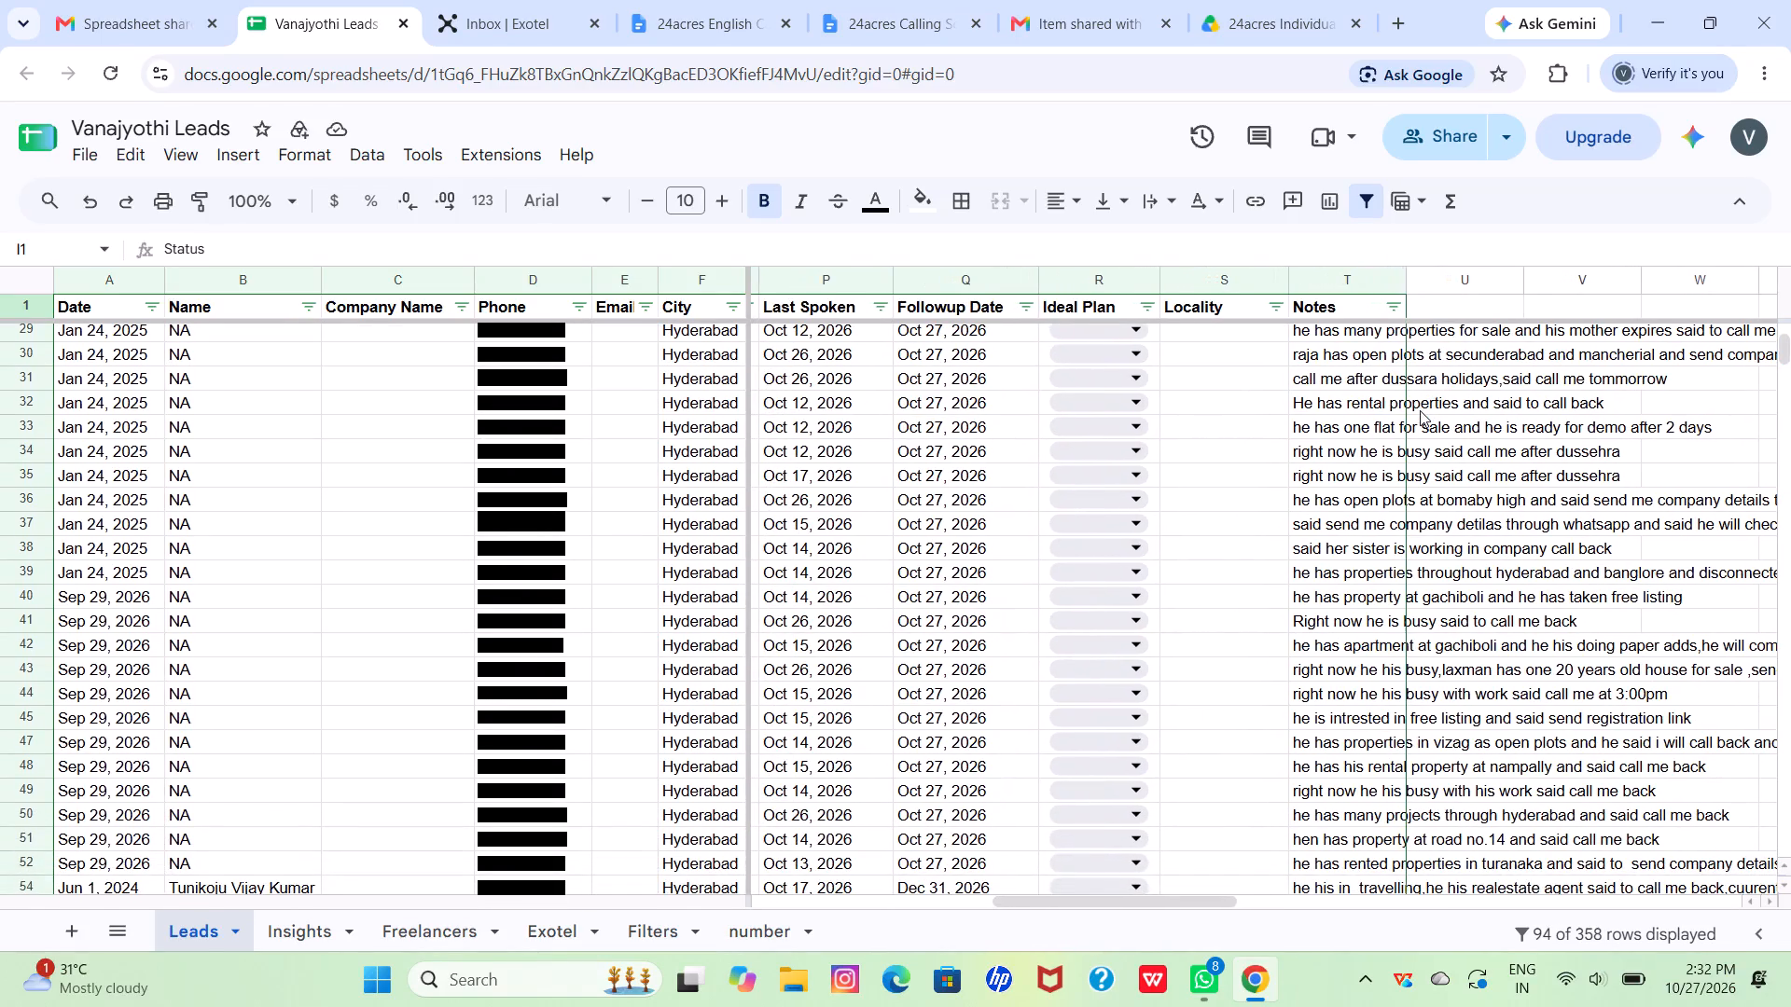
Select the phone number of the lead in row 31, whose notes ask for a call after the Dussehra holidays.
scroll(1420, 410, right, 1)
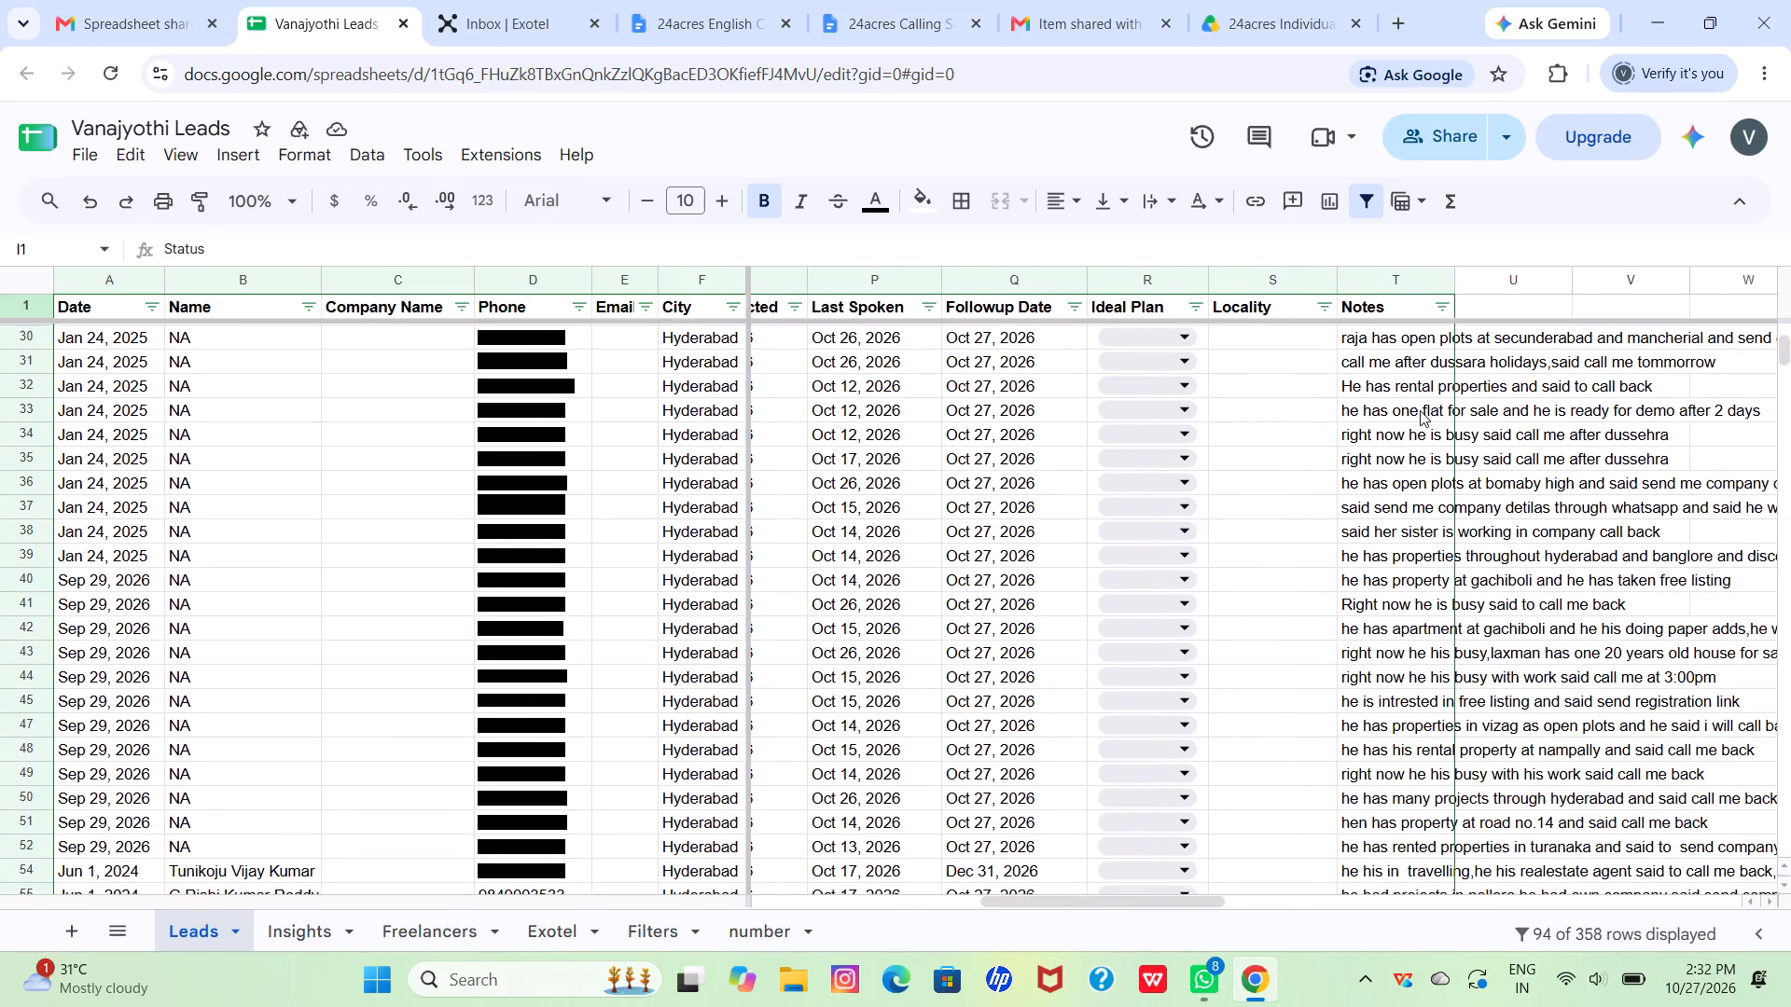
scroll(1382, 365, right, 2)
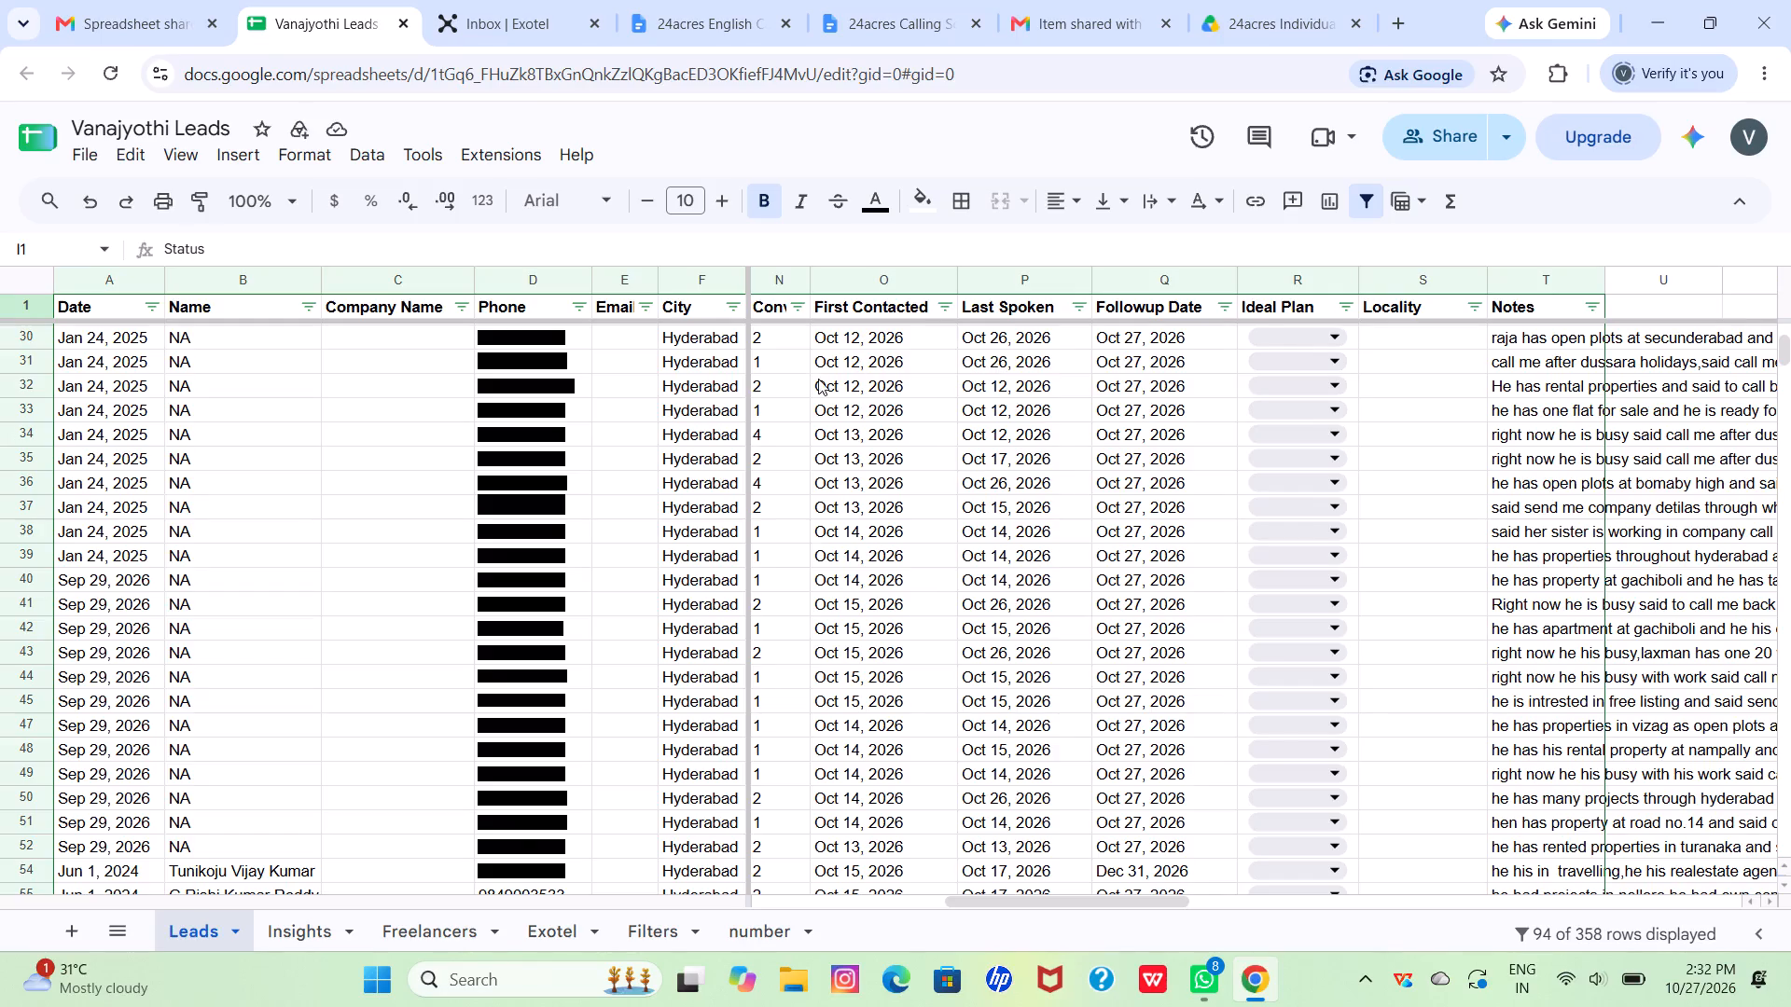
click(562, 368)
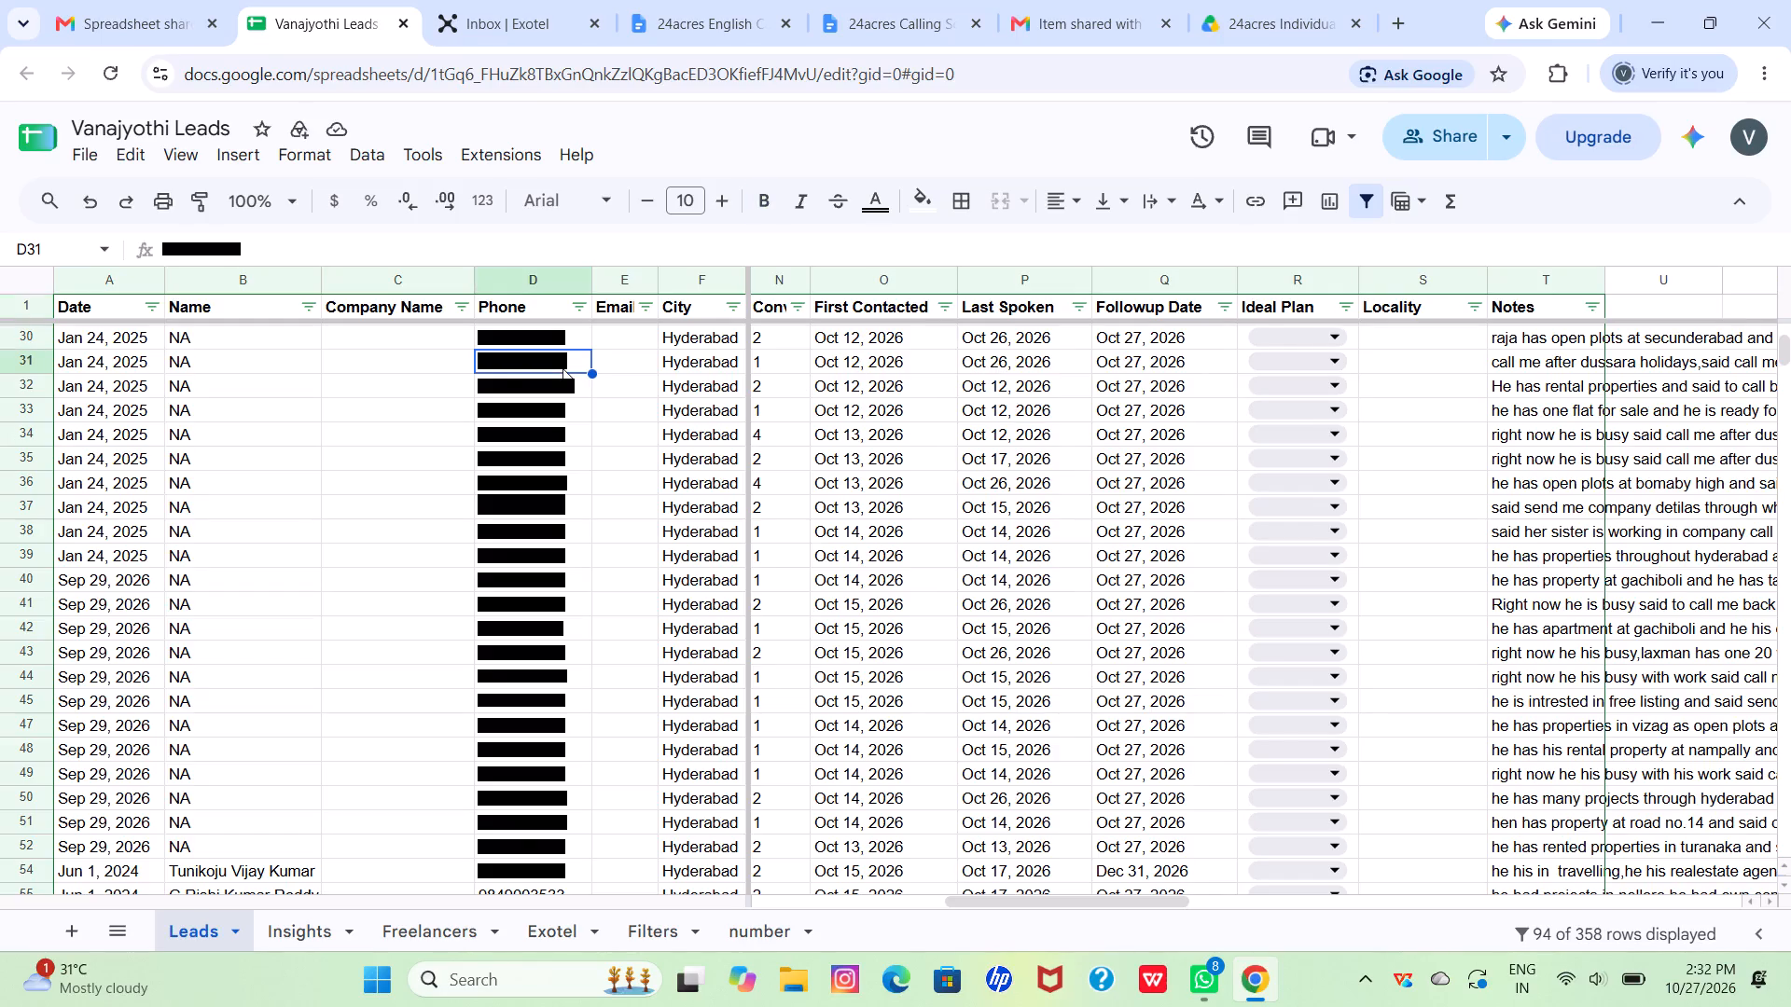
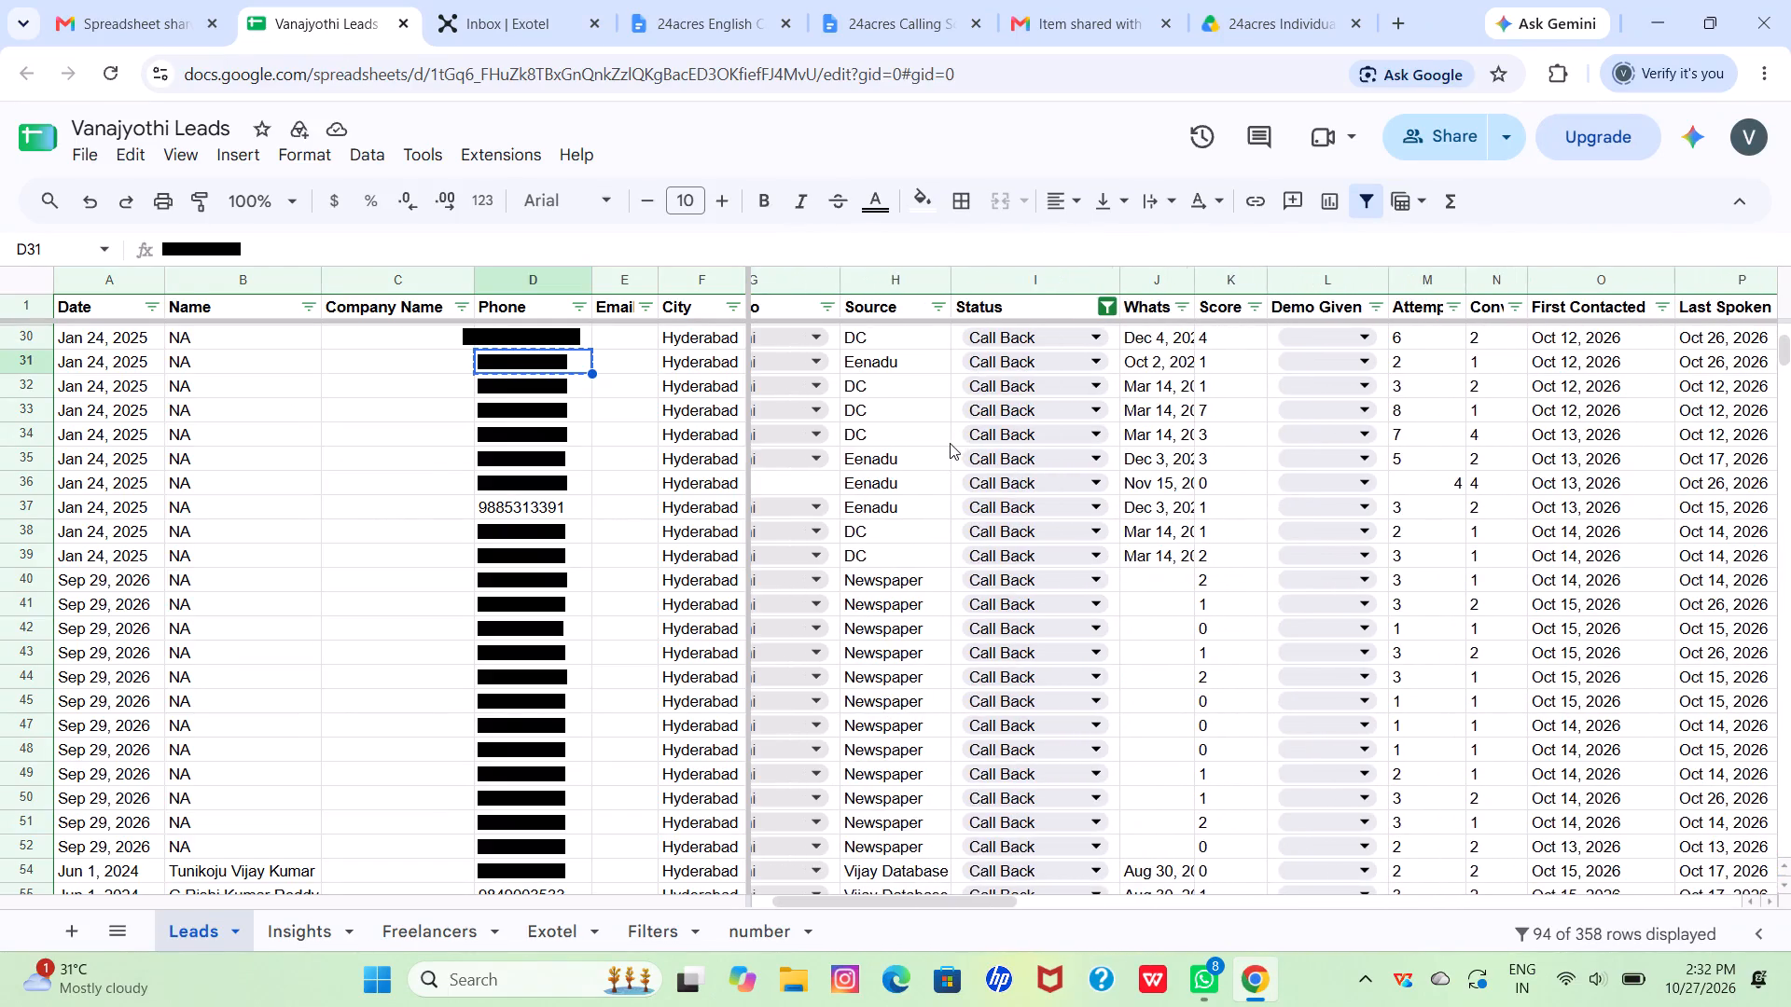
Set the call attempts of the Call Back lead in row 31 to 3.
scroll(950, 443, left, 4)
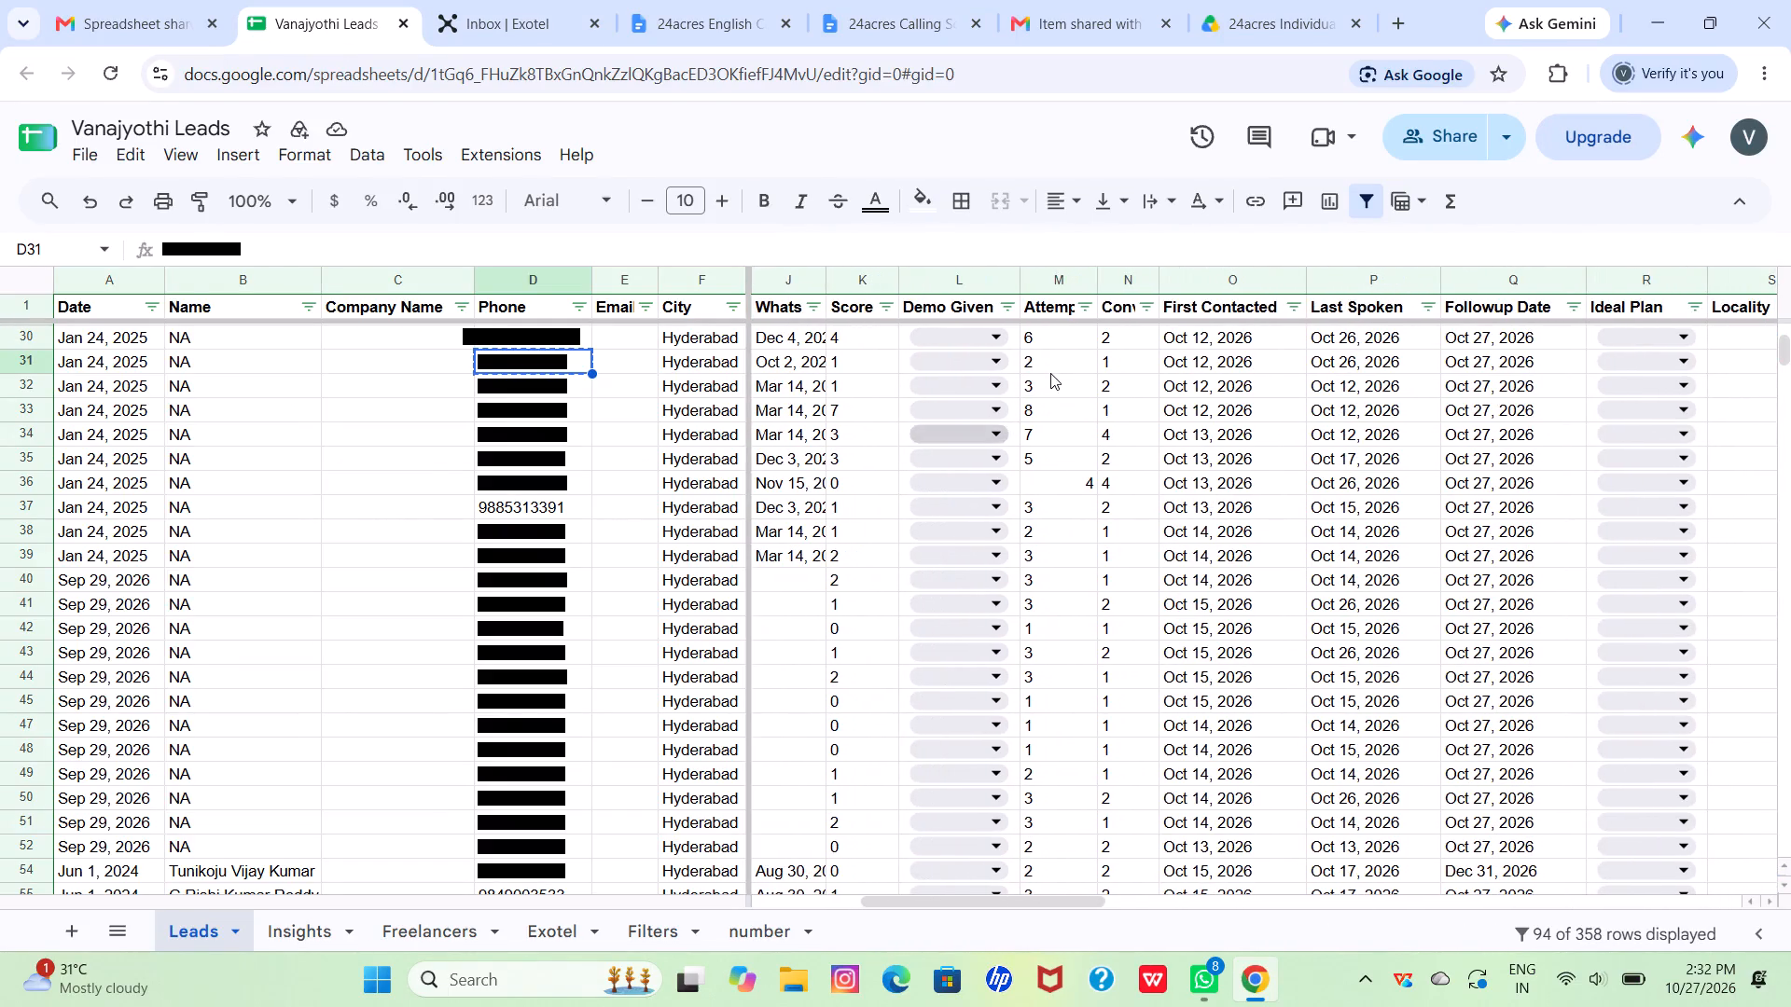
click(1050, 373)
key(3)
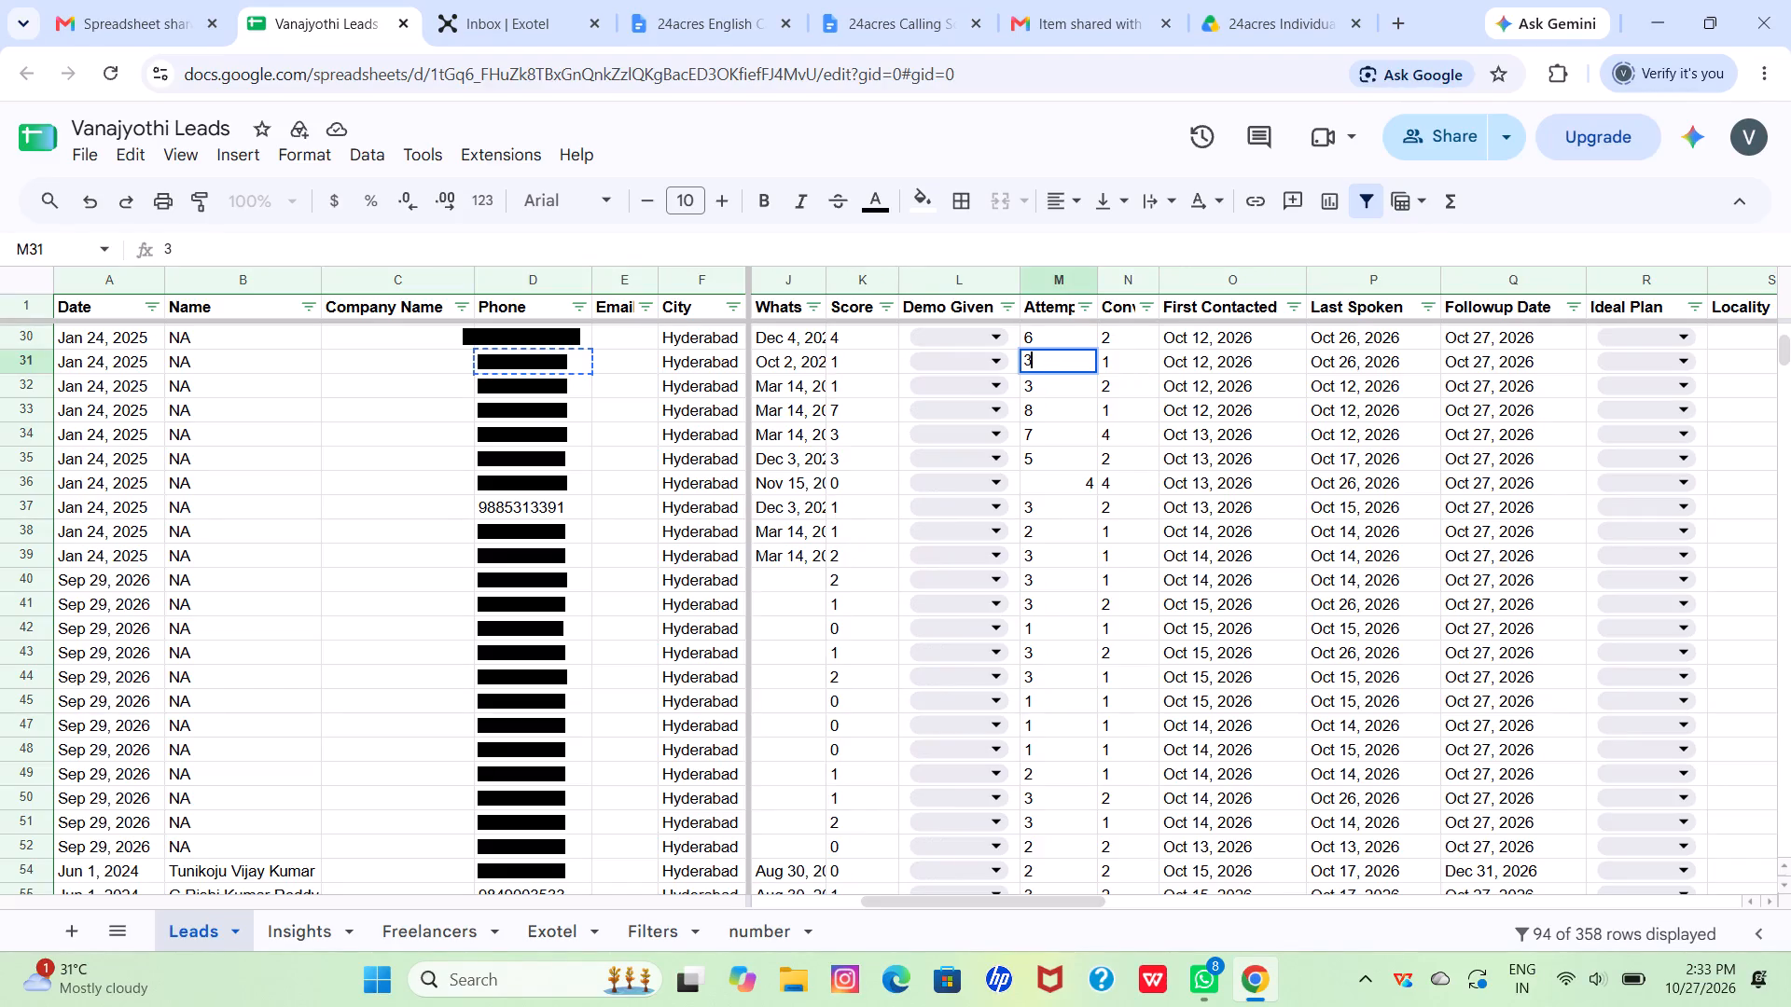
click(1146, 354)
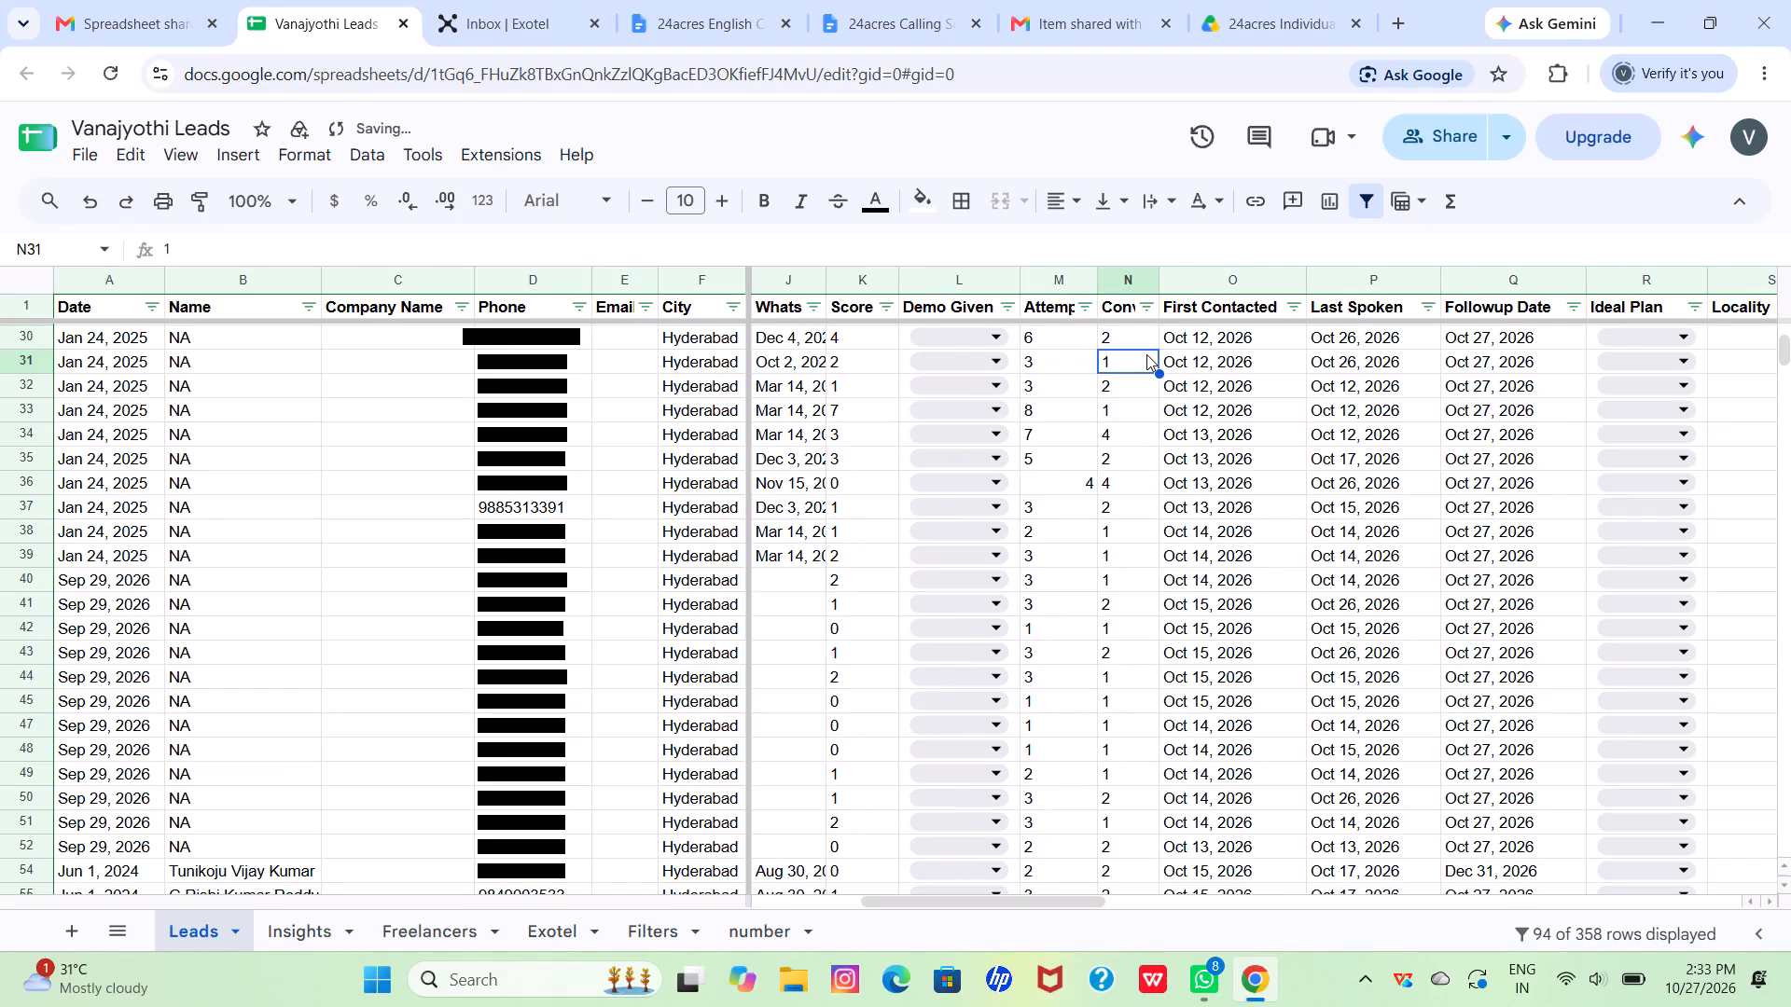
Check the last spoken date, followup date and notes of the lead in row 31.
scroll(1146, 354, left, 2)
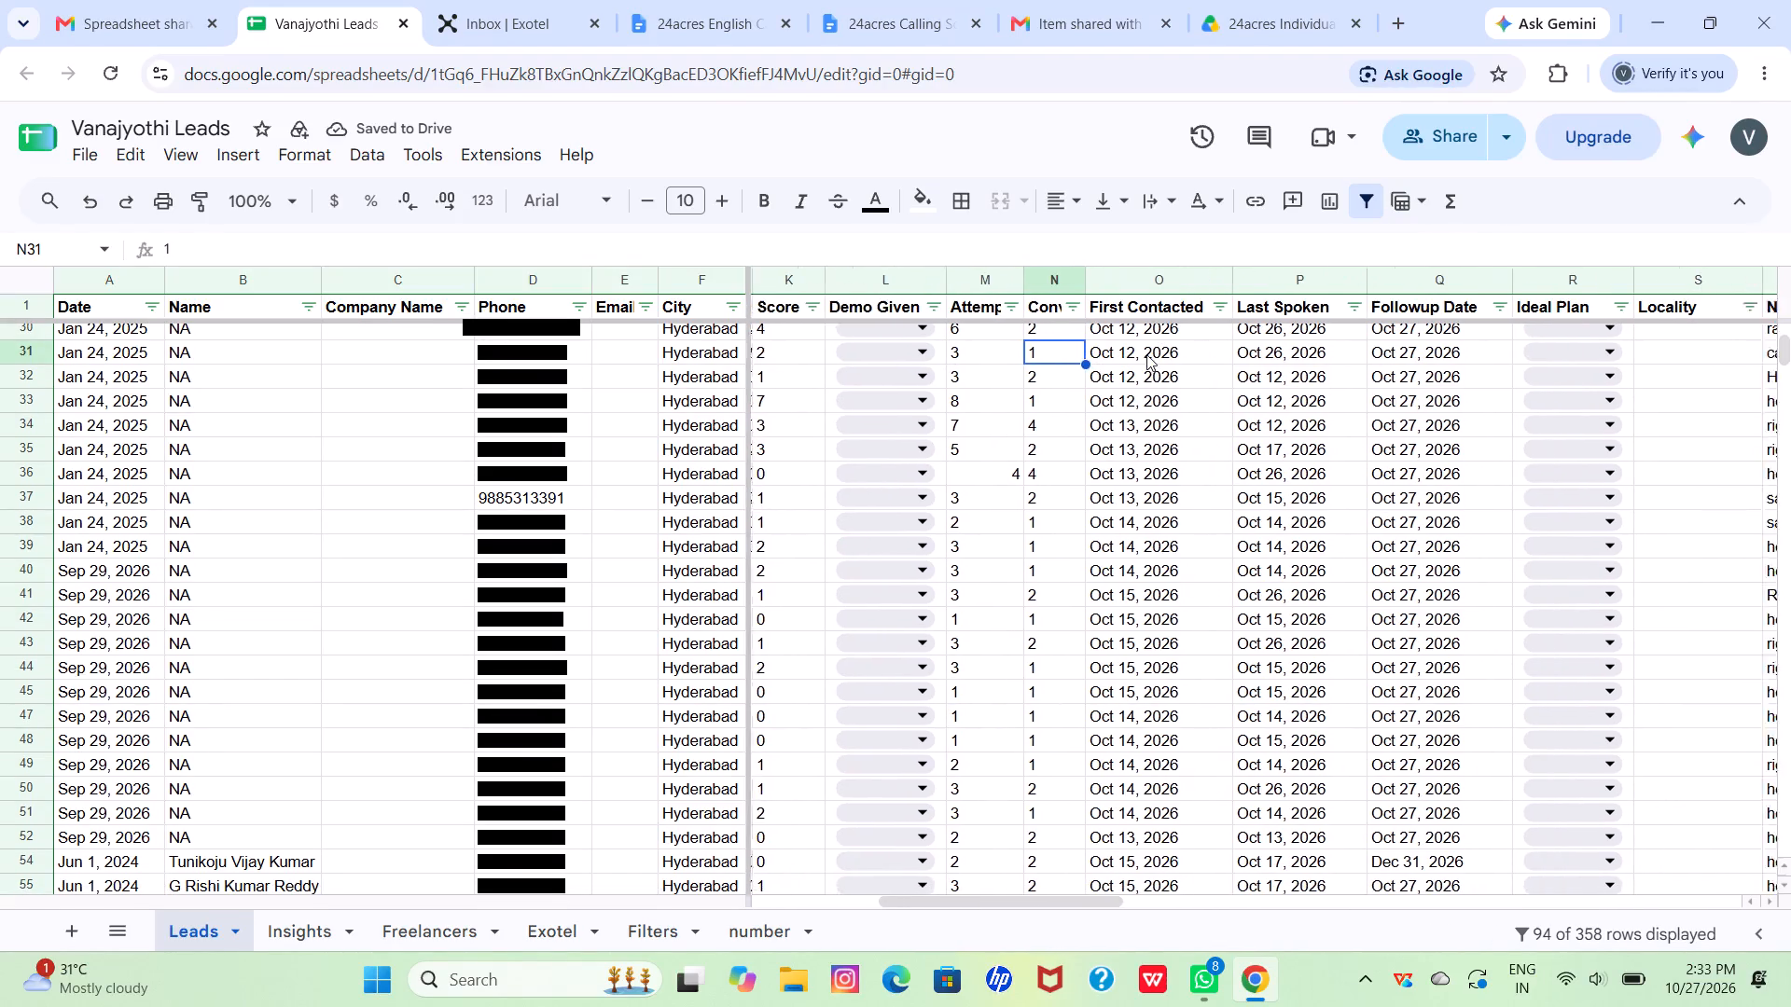
scroll(1146, 354, left, 3)
scroll(1146, 354, right, 1)
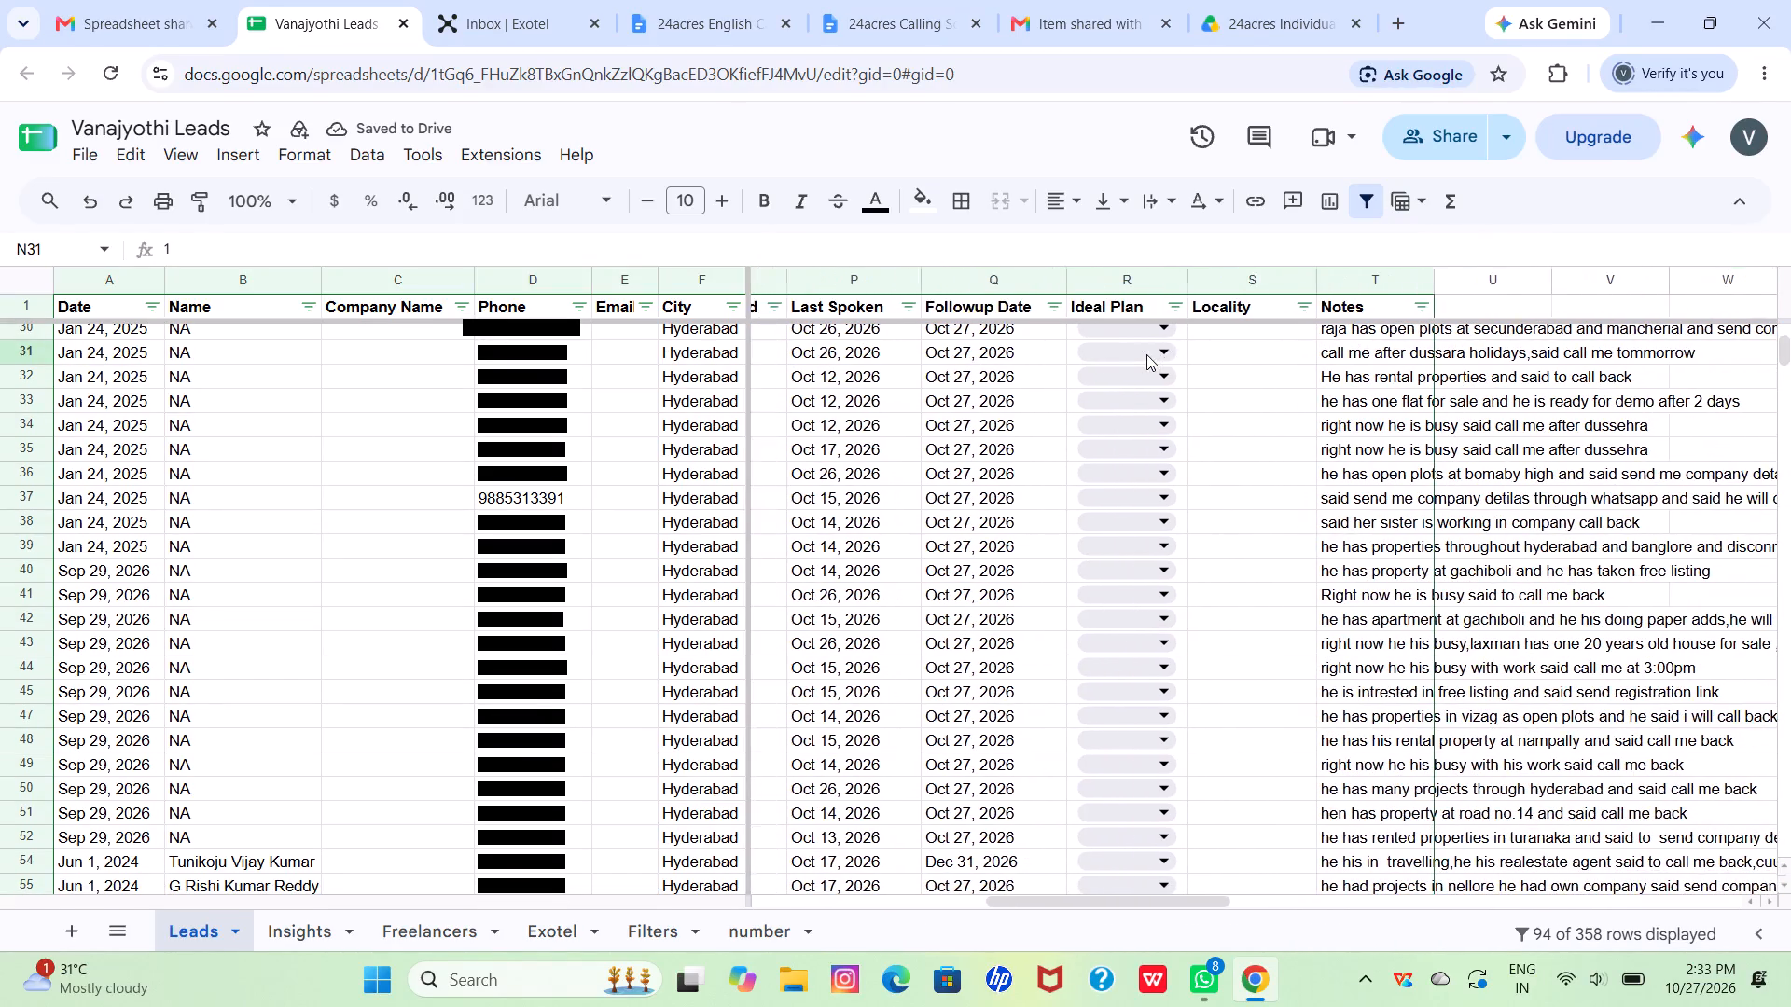
scroll(1146, 354, right, 3)
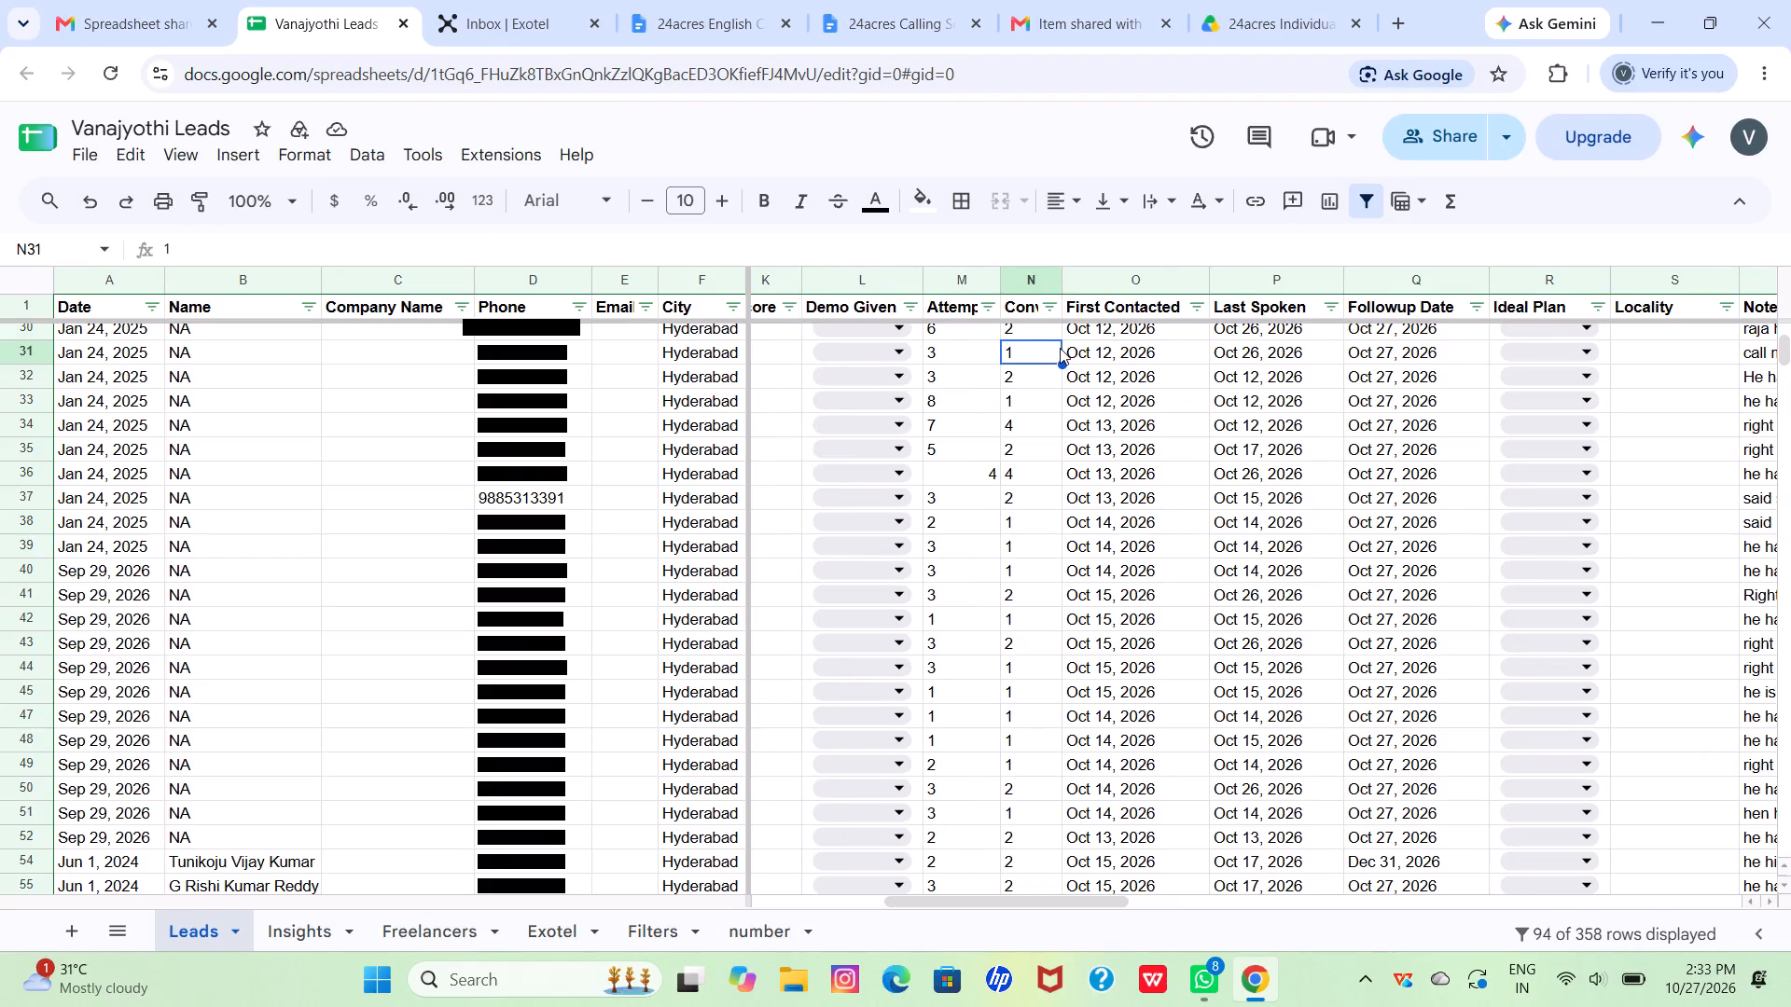
Set the conversations count of the lead in row 31 to 2.
key(2)
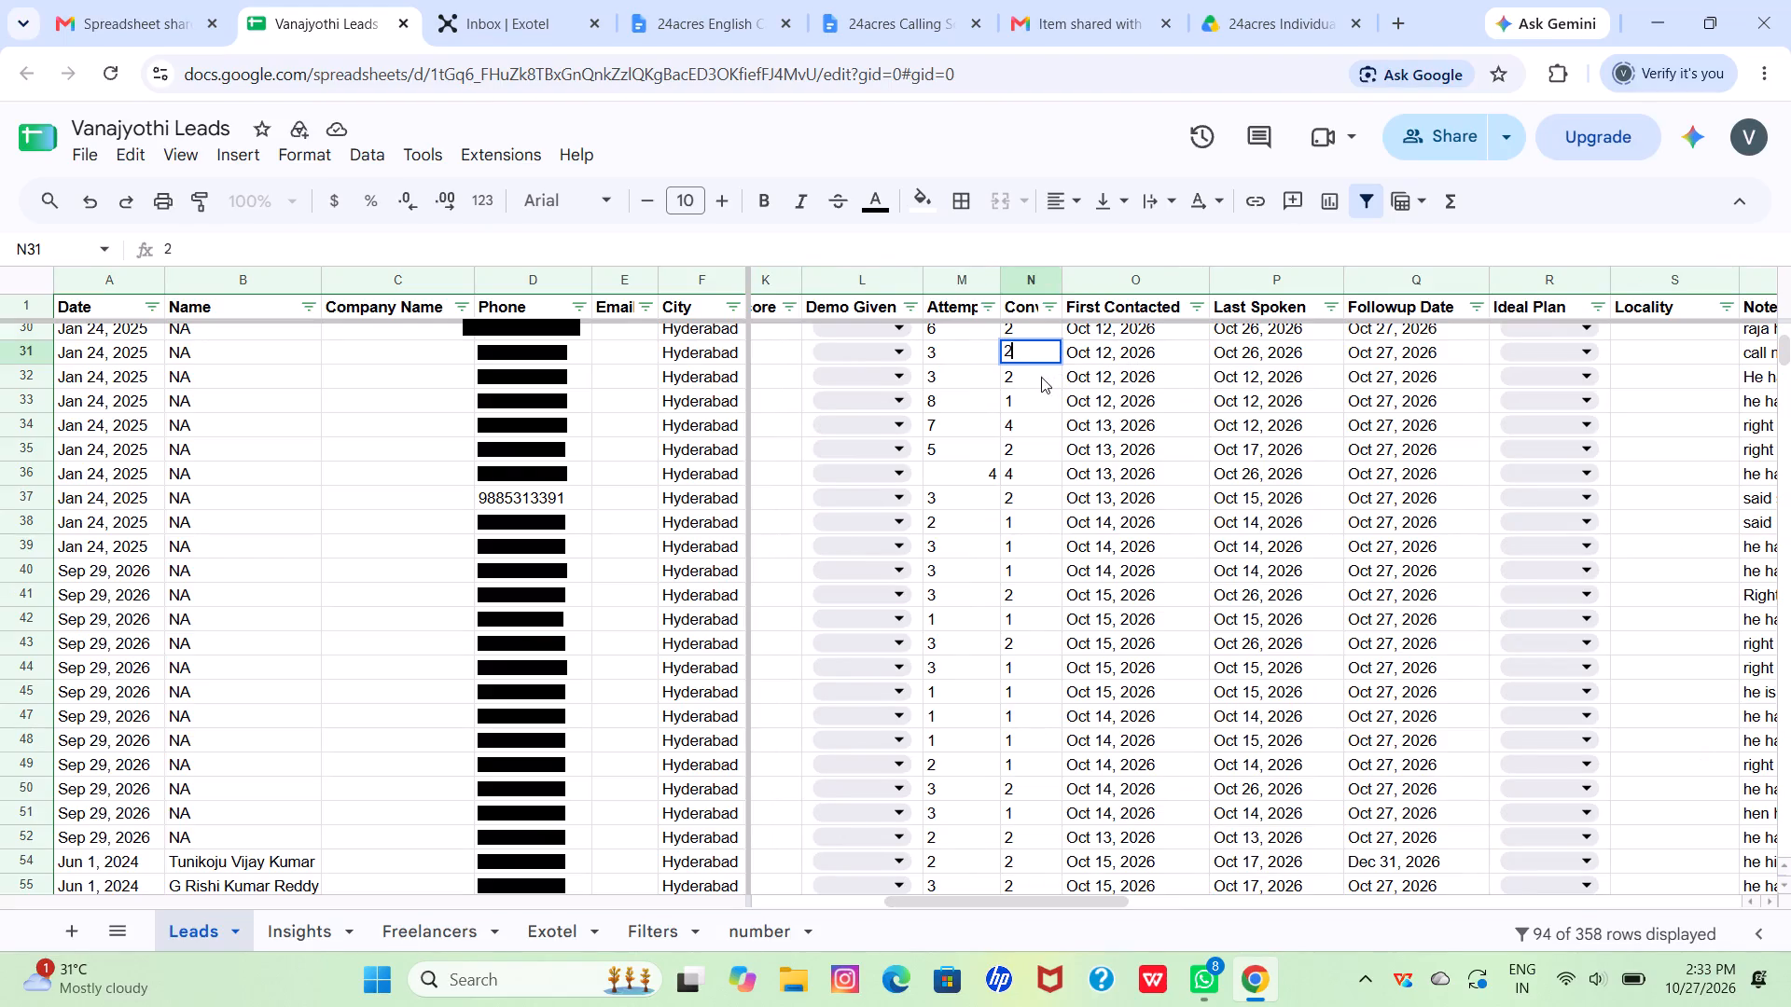
click(1030, 377)
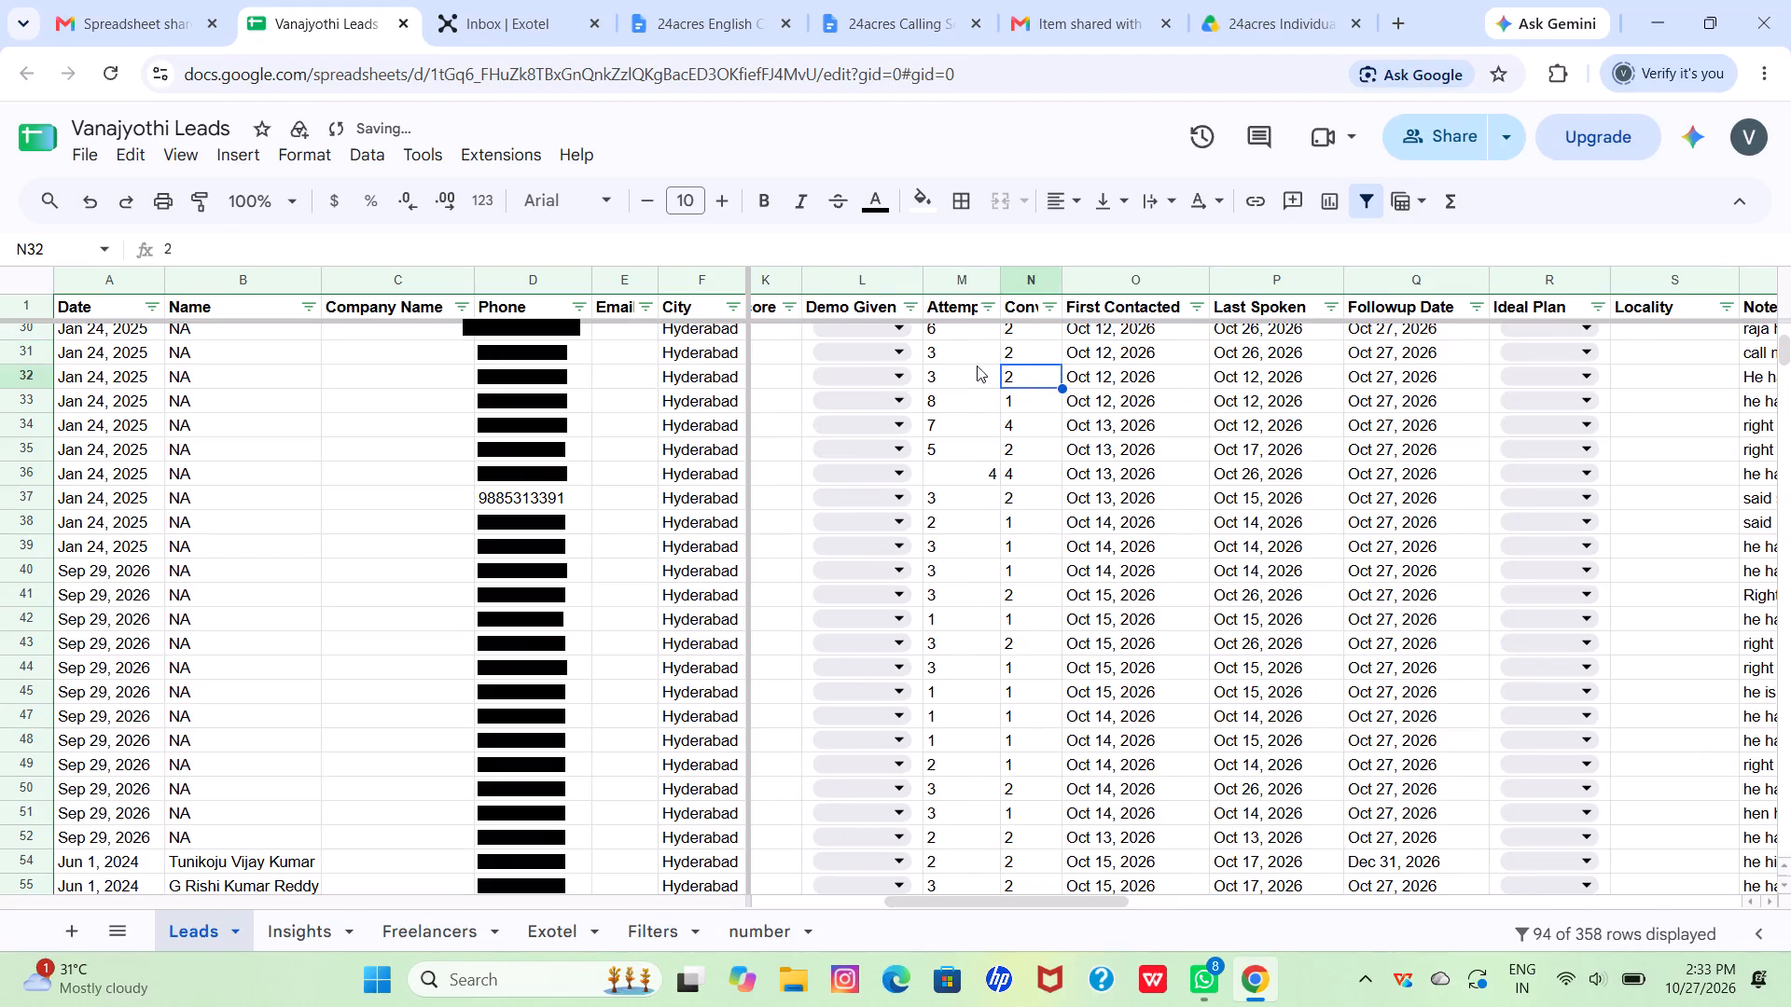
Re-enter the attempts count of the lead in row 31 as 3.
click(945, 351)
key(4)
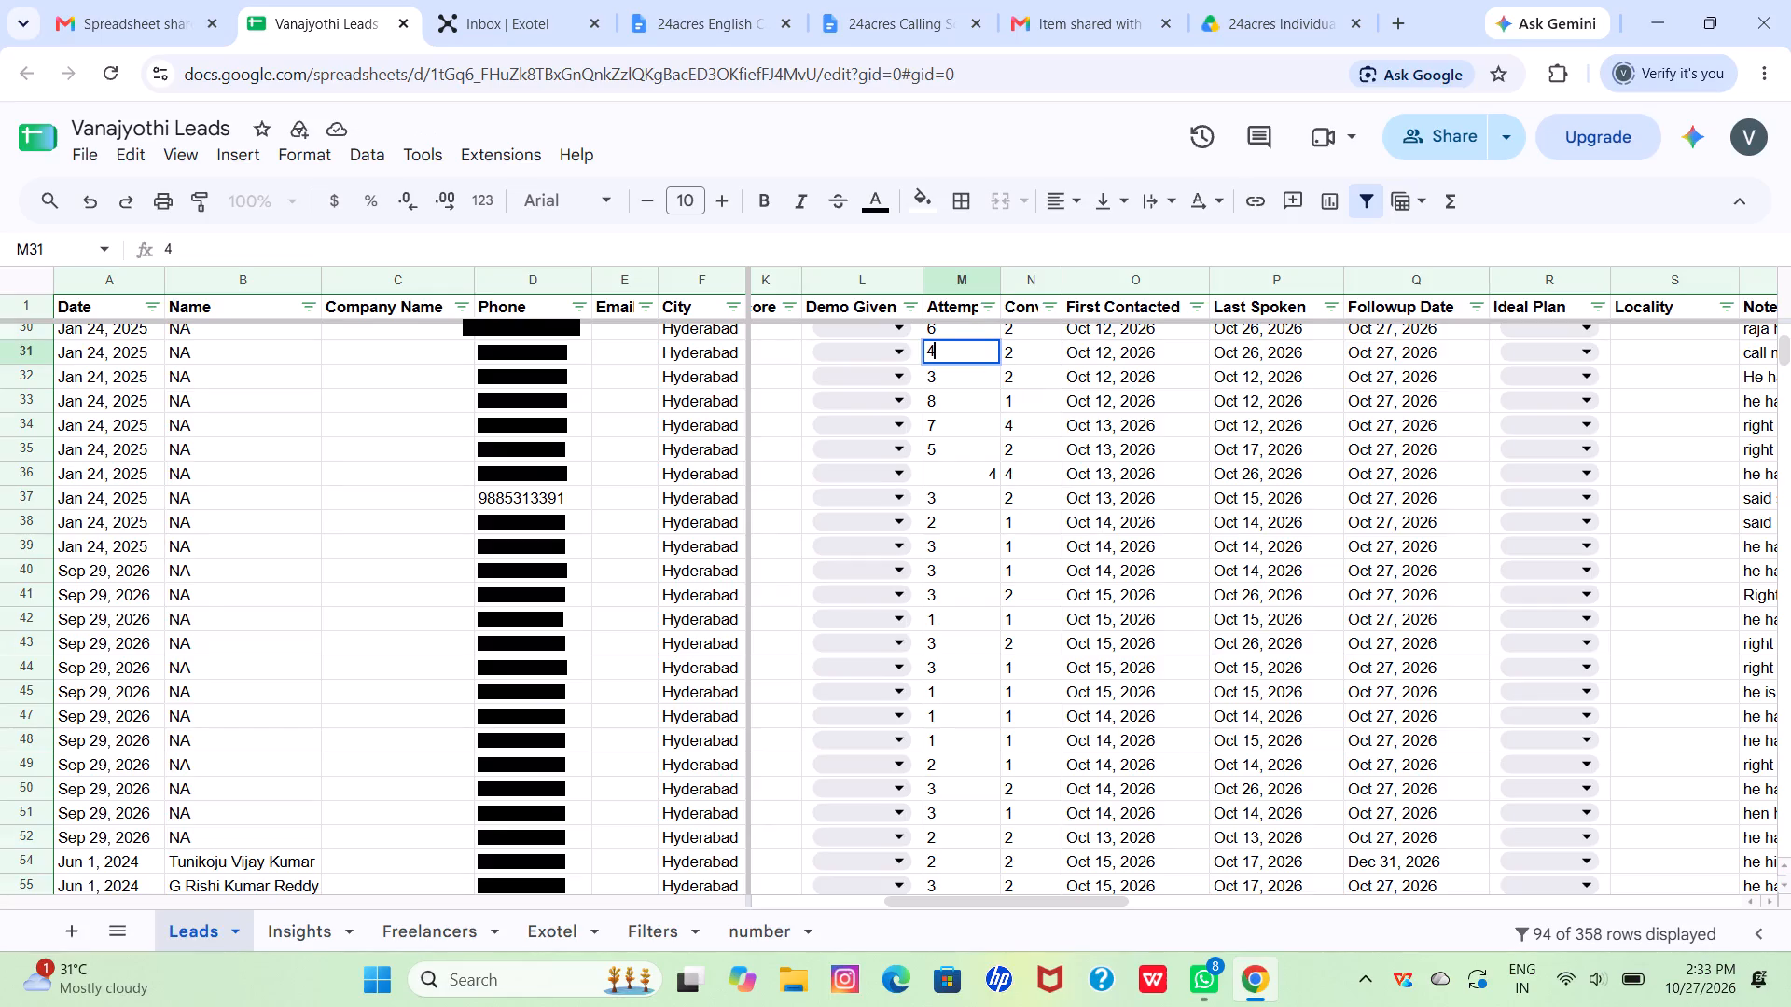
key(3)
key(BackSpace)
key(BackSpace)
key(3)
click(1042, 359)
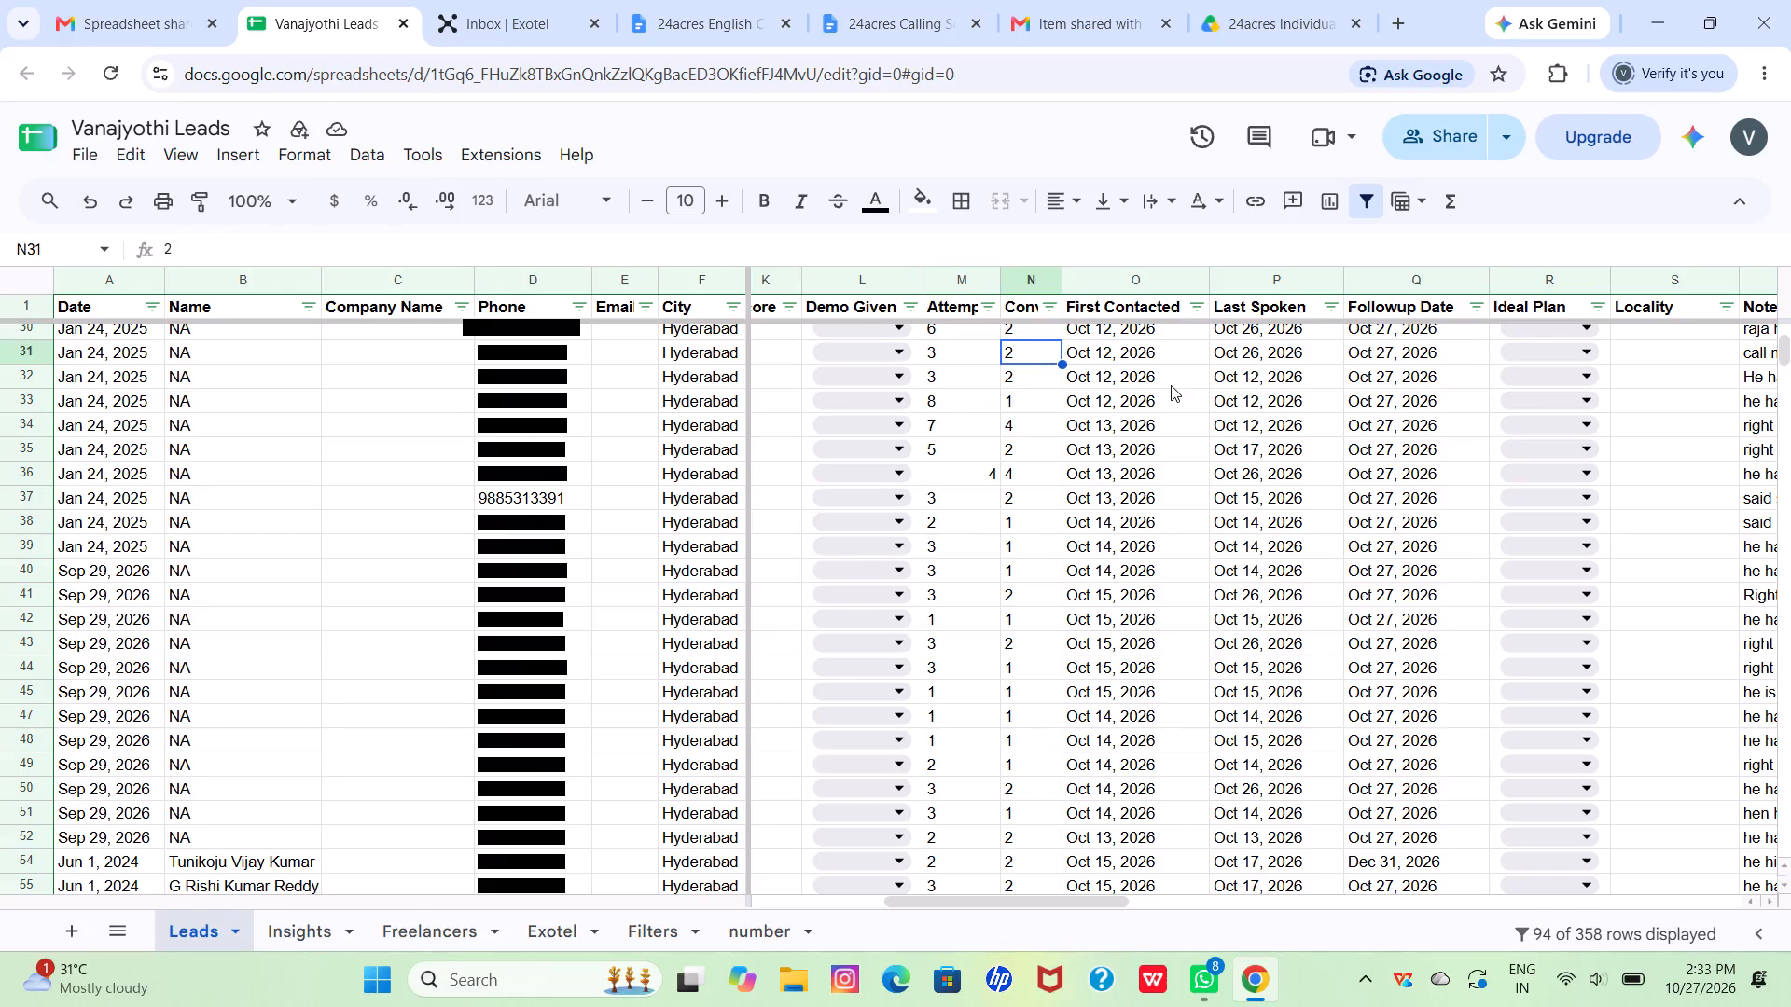
Review the notes, last spoken dates and followup dates of the Call Back leads from row 31 onward.
scroll(1328, 370, left, 5)
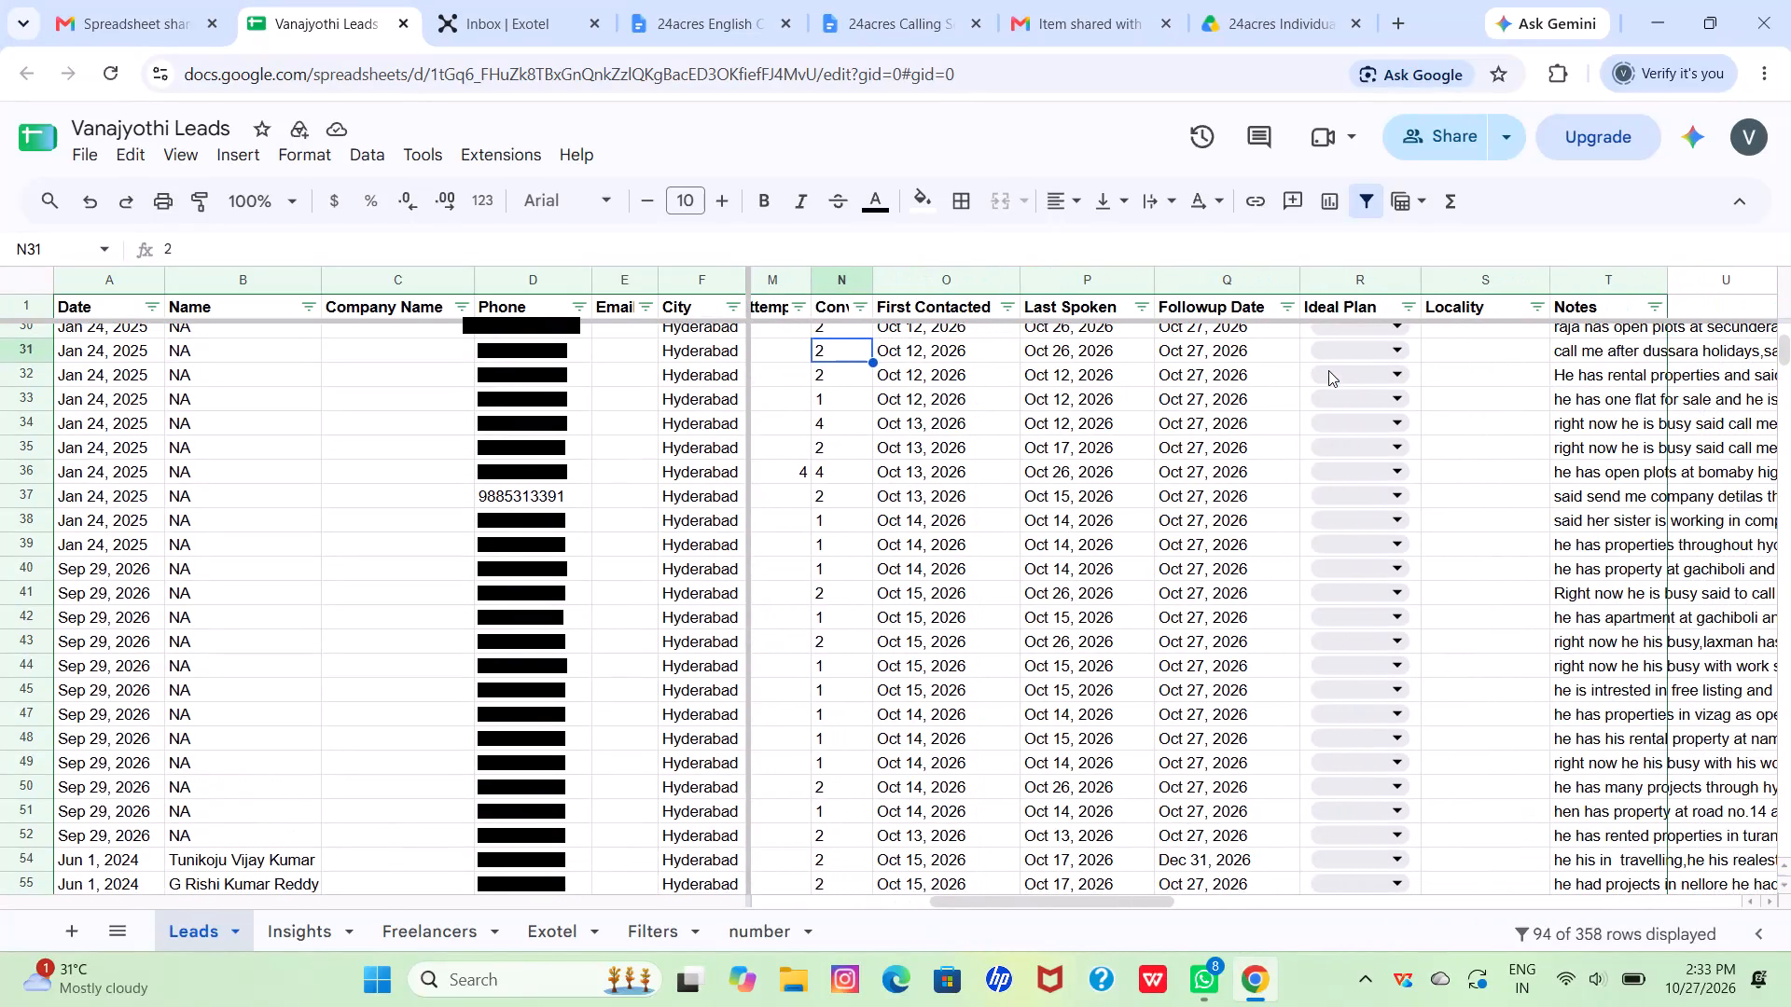
scroll(1328, 370, left, 2)
scroll(1328, 370, down, 1)
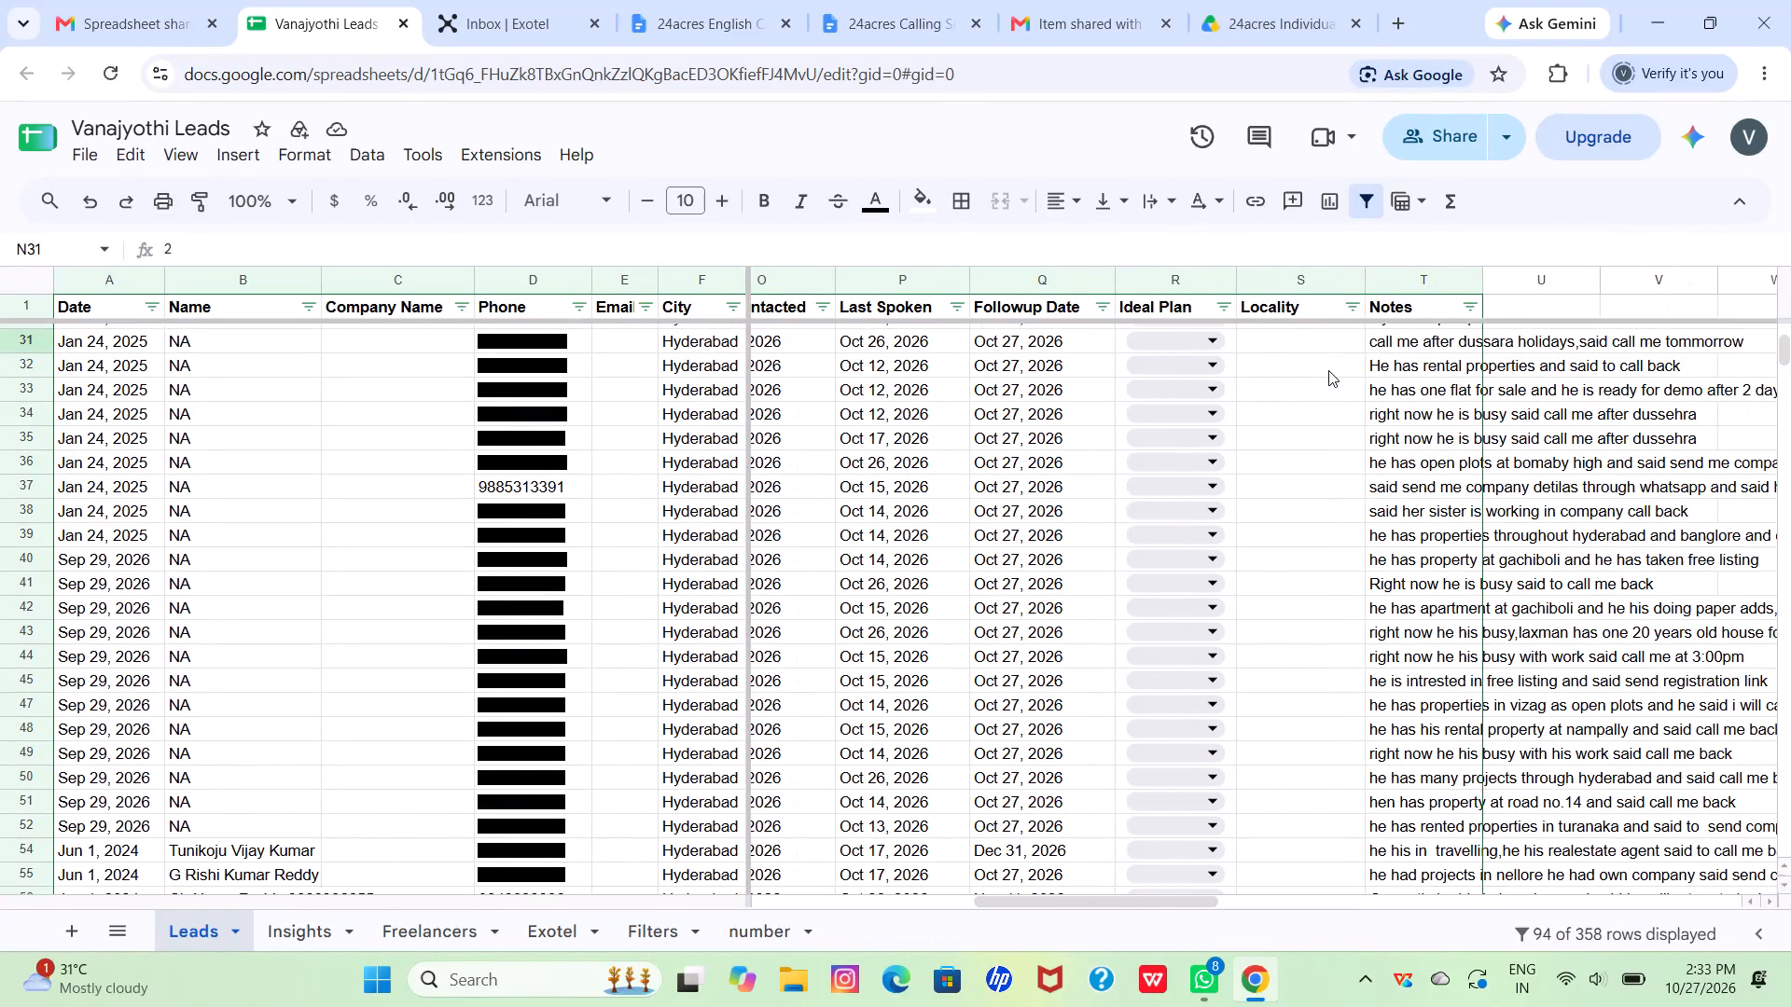
scroll(1328, 370, down, 2)
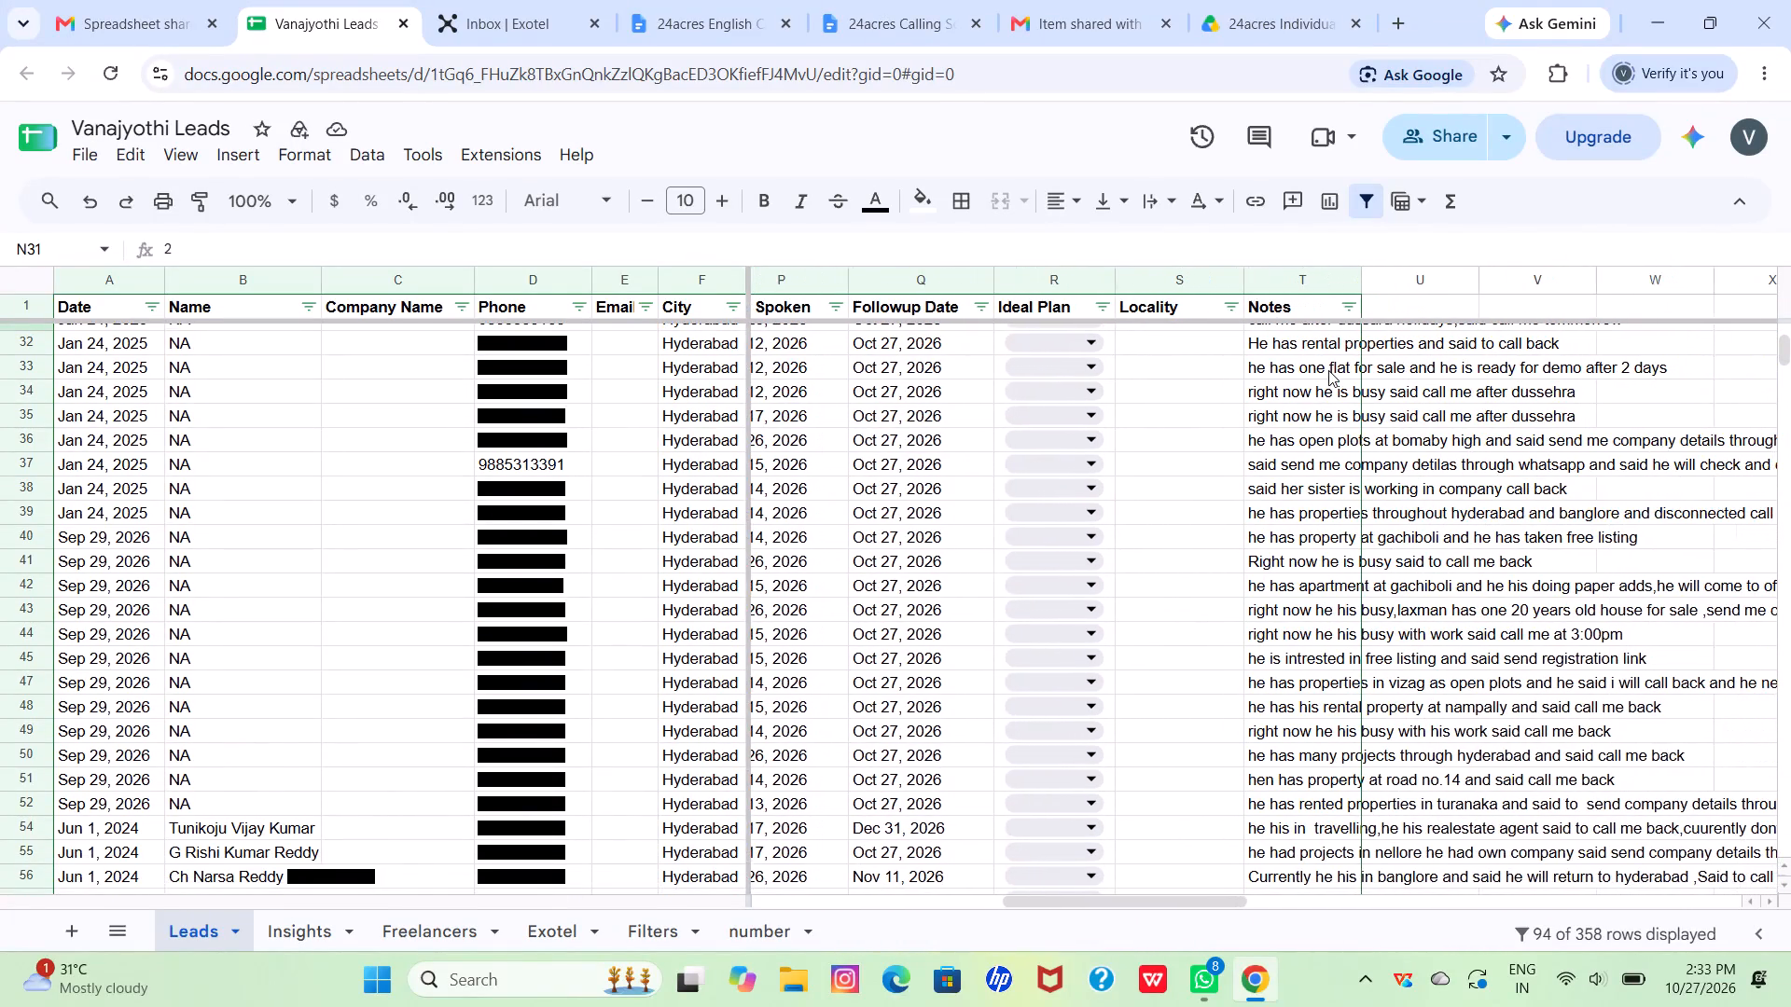
scroll(1328, 370, down, 1)
scroll(1328, 370, right, 1)
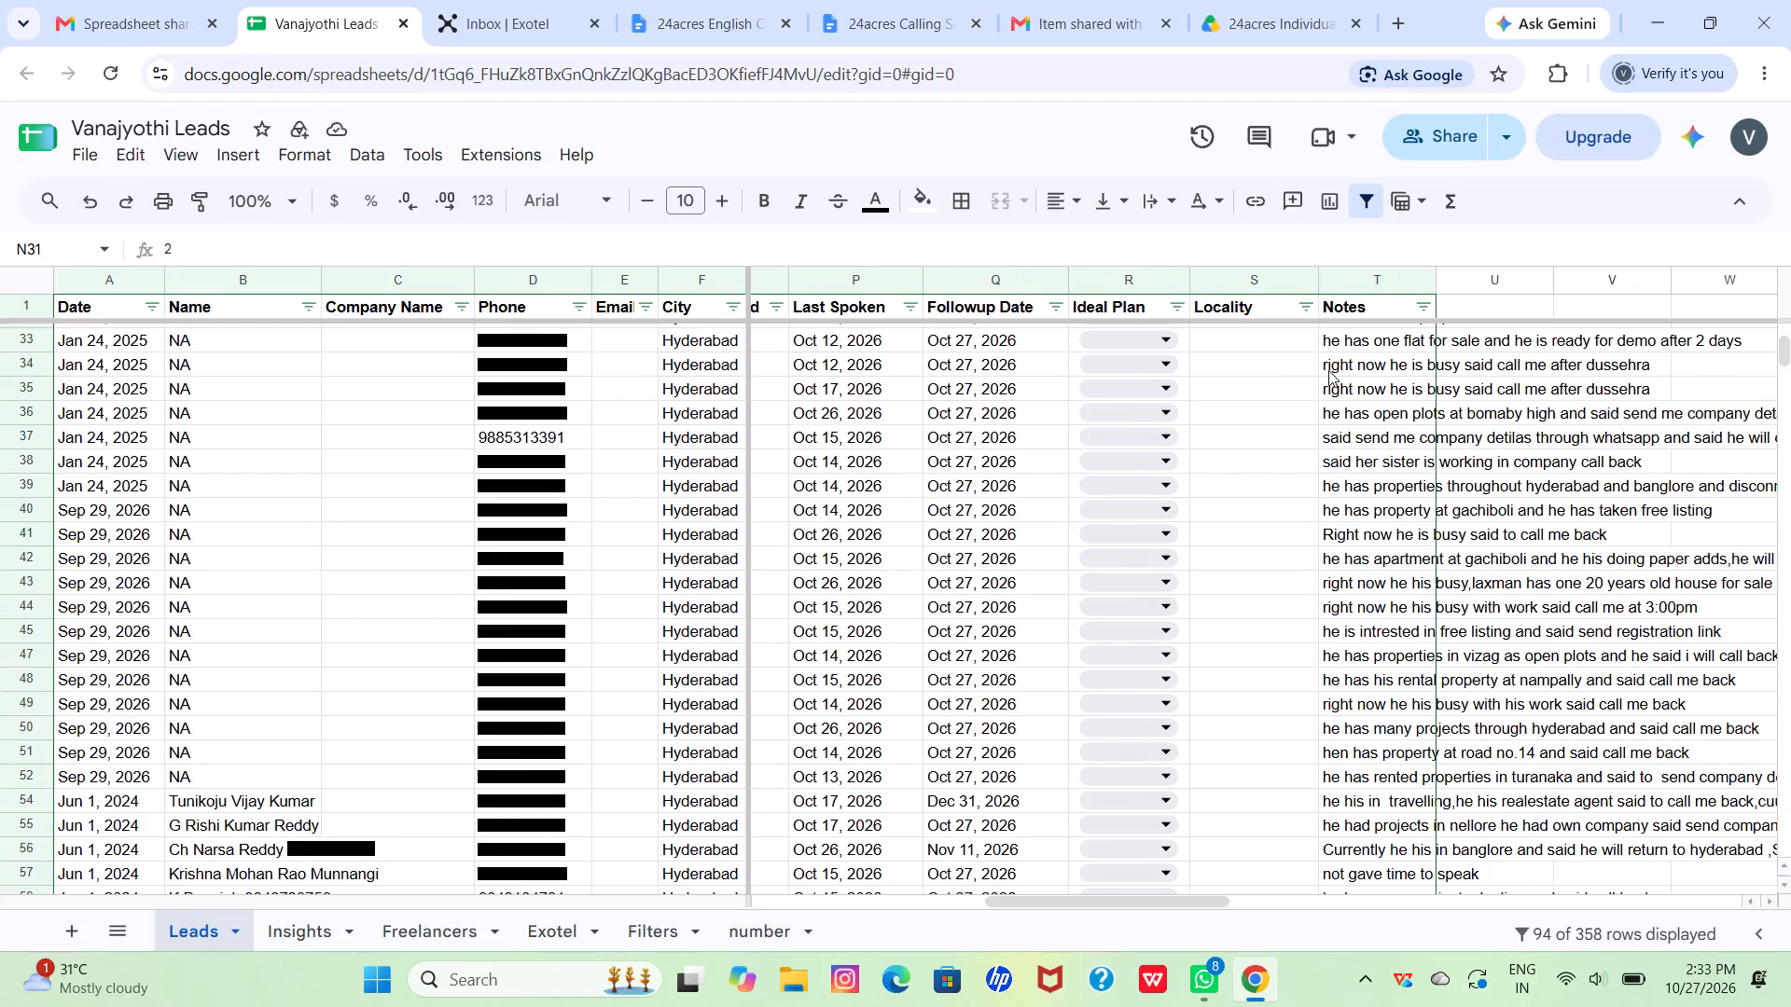
scroll(1328, 370, right, 1)
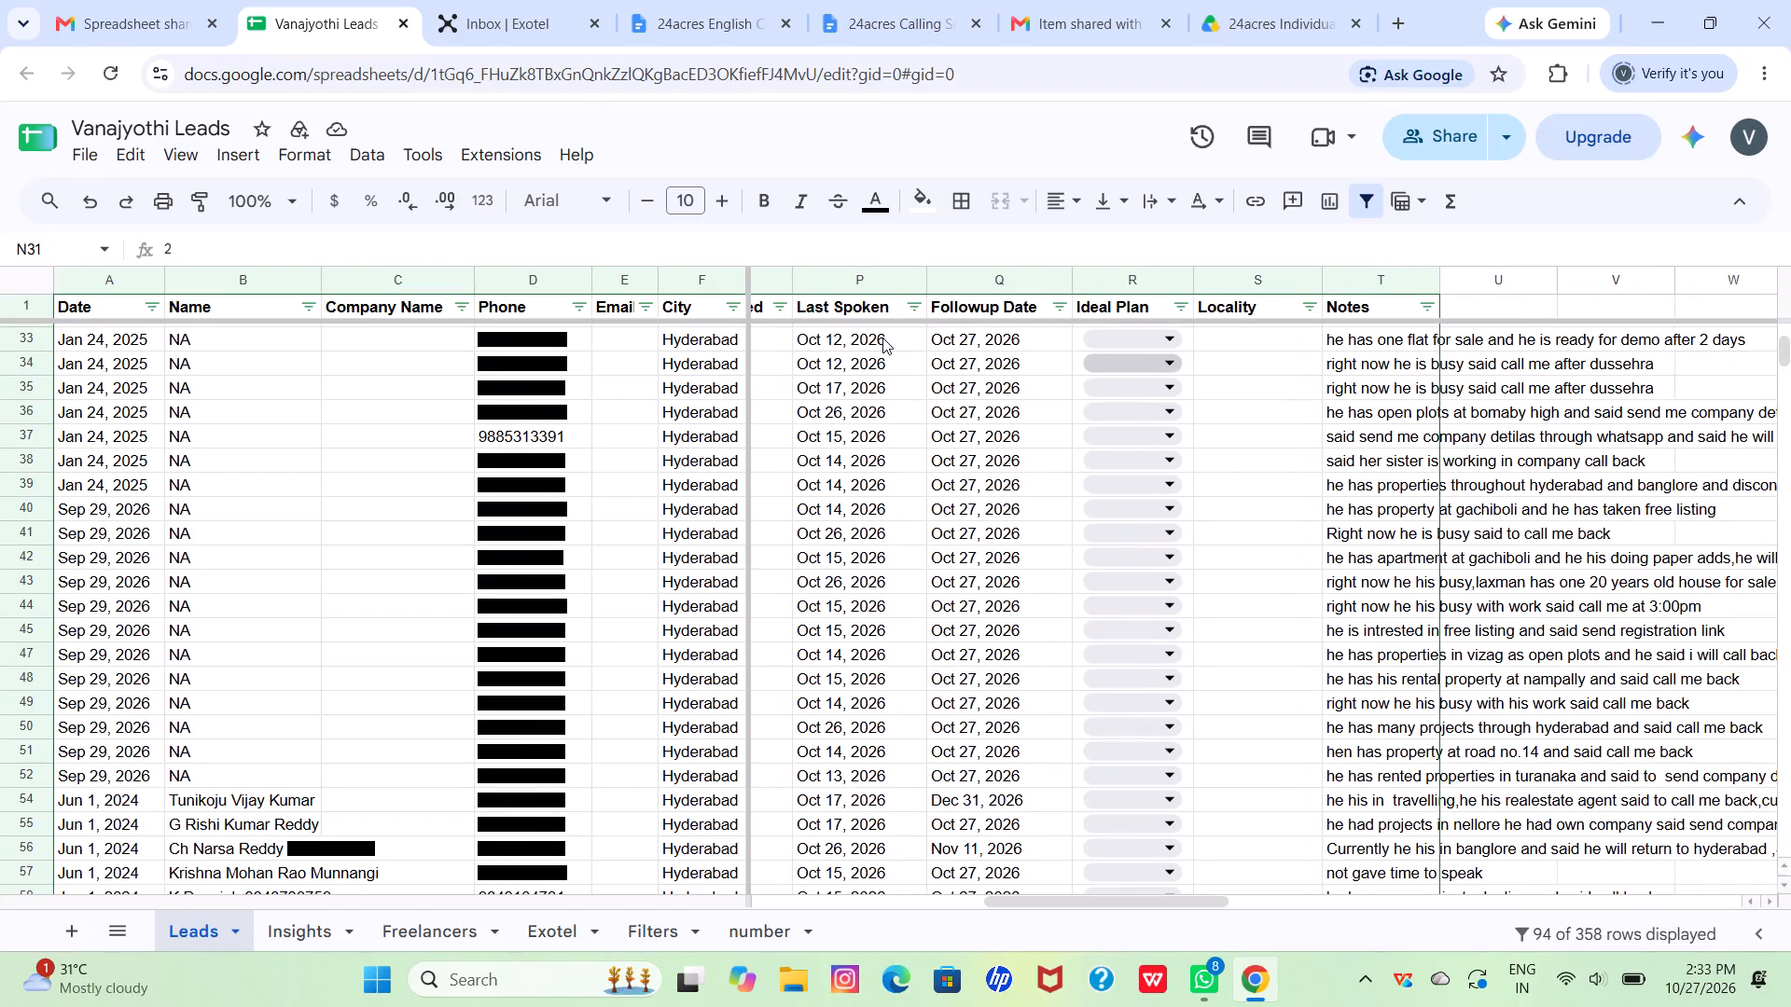
scroll(882, 338, right, 3)
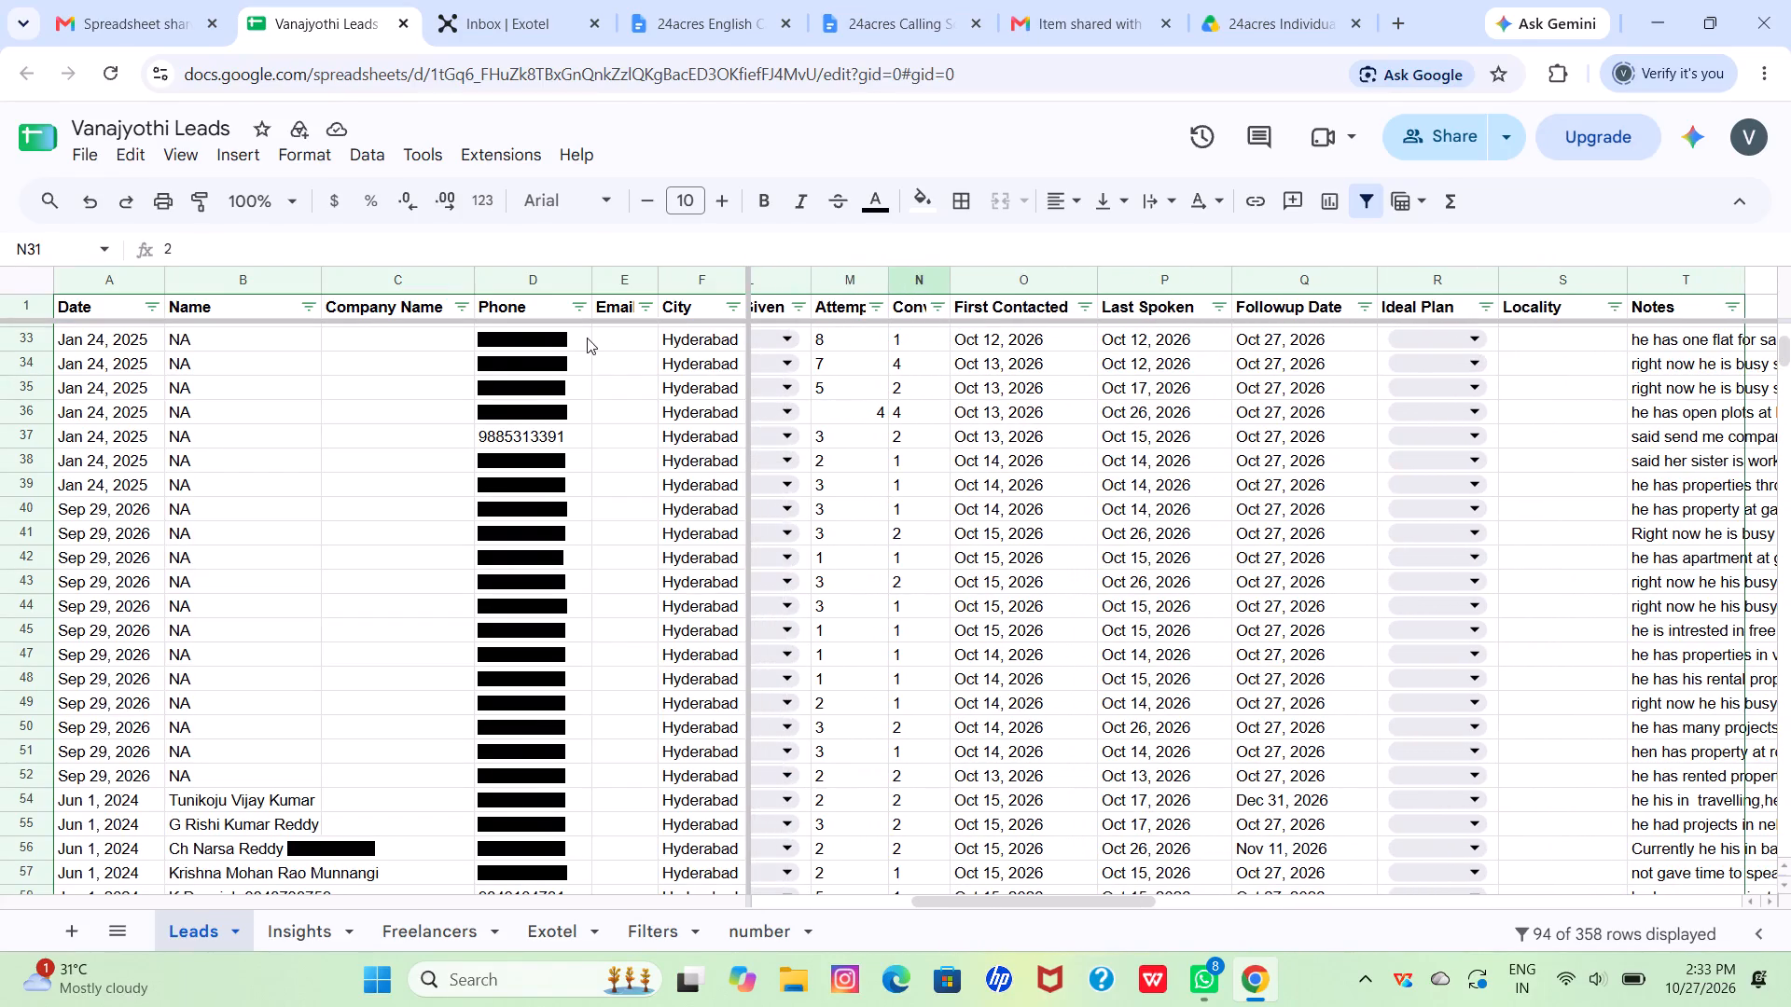
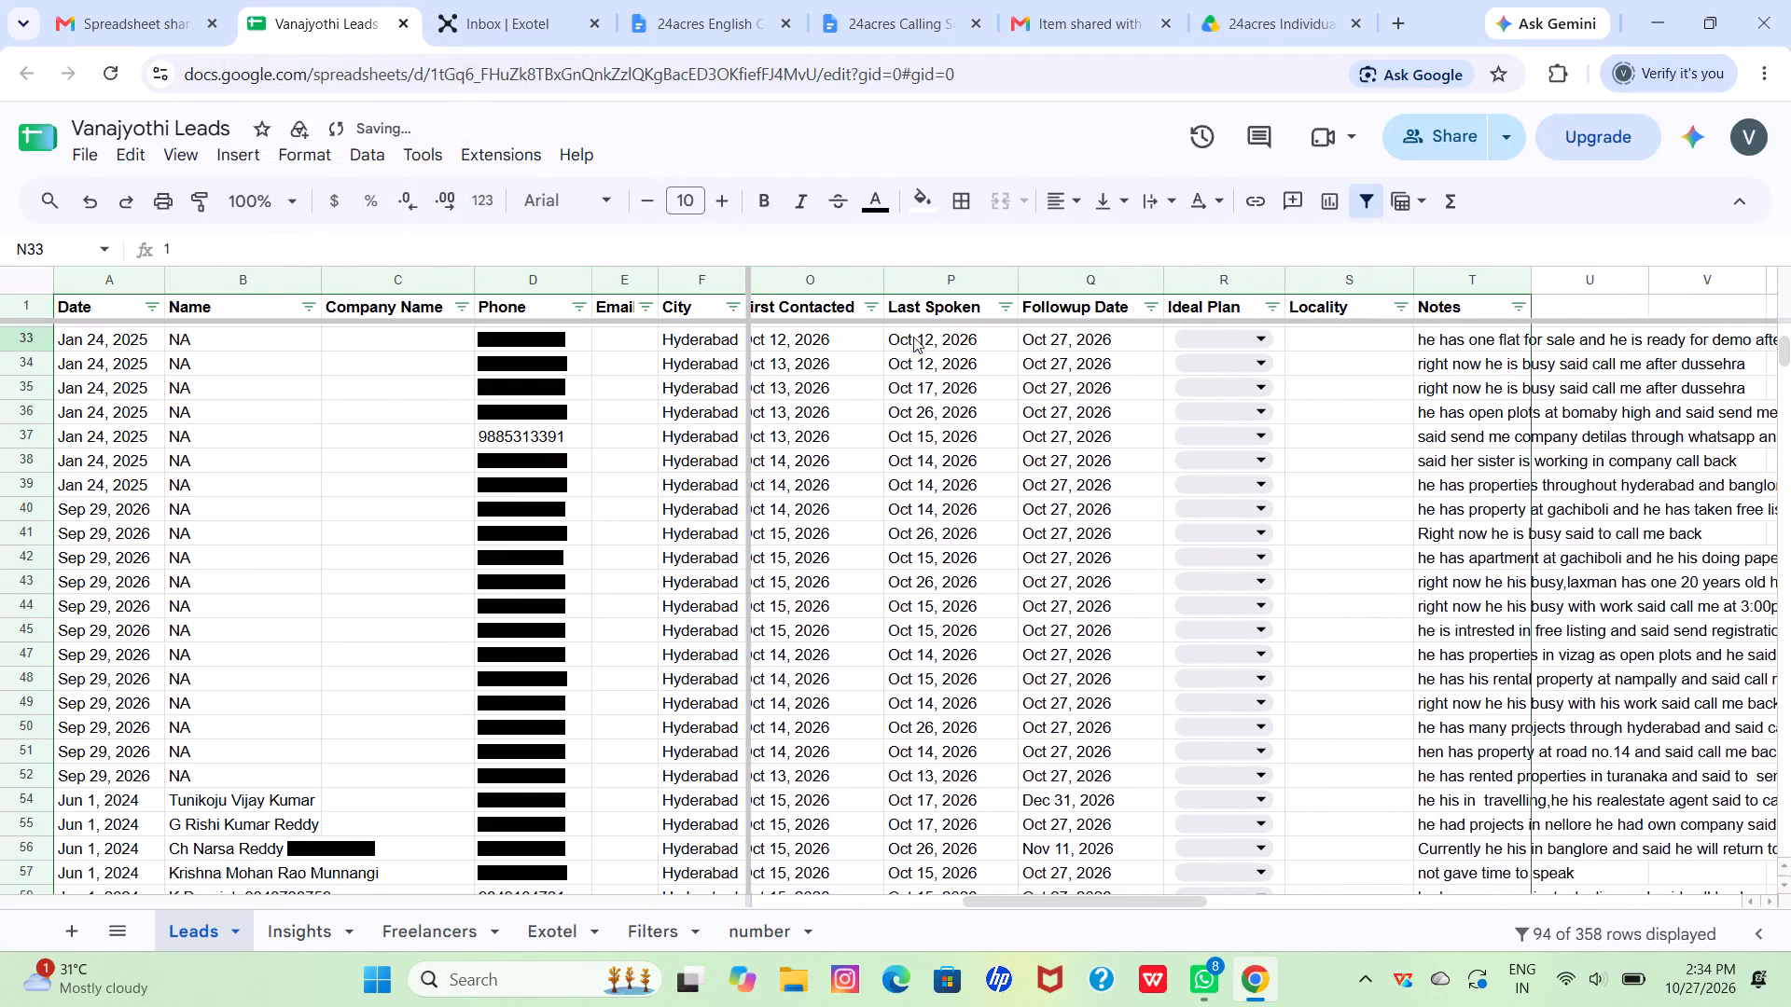
Check the follow-up details of the Call Back leads from row 33 onward and copy the phone number of the lead in row 34.
scroll(913, 337, right, 1)
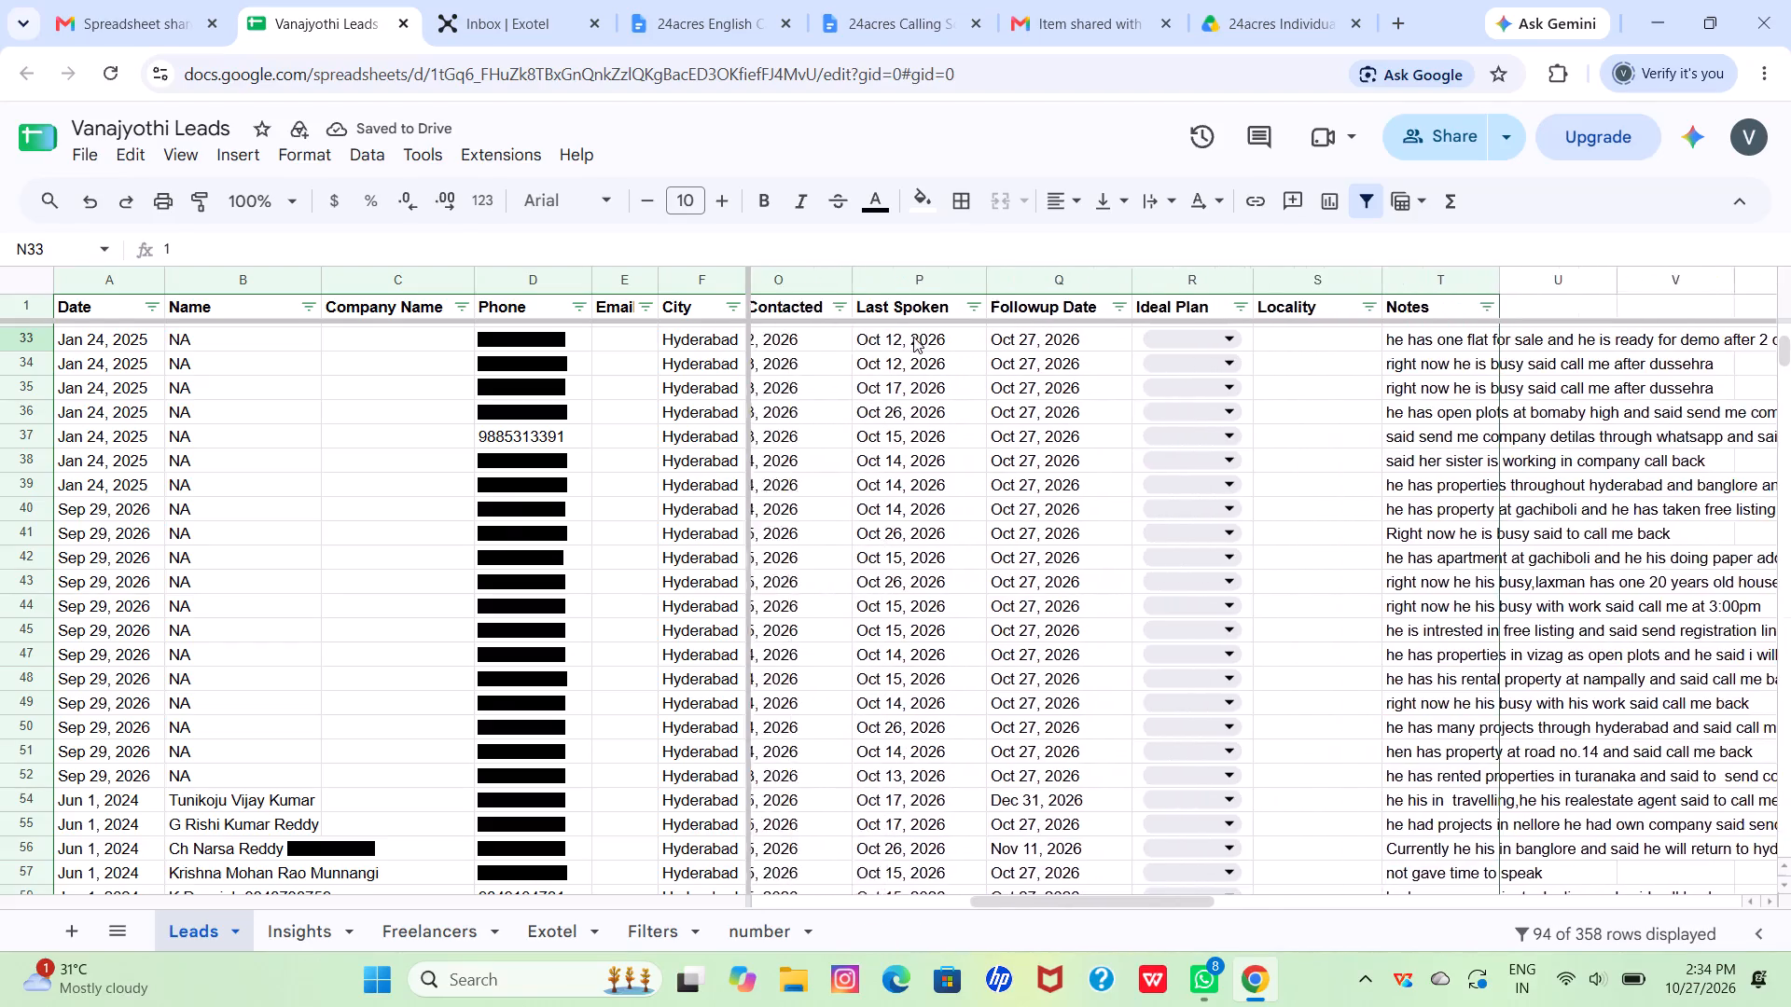
scroll(913, 337, right, 1)
scroll(913, 337, left, 2)
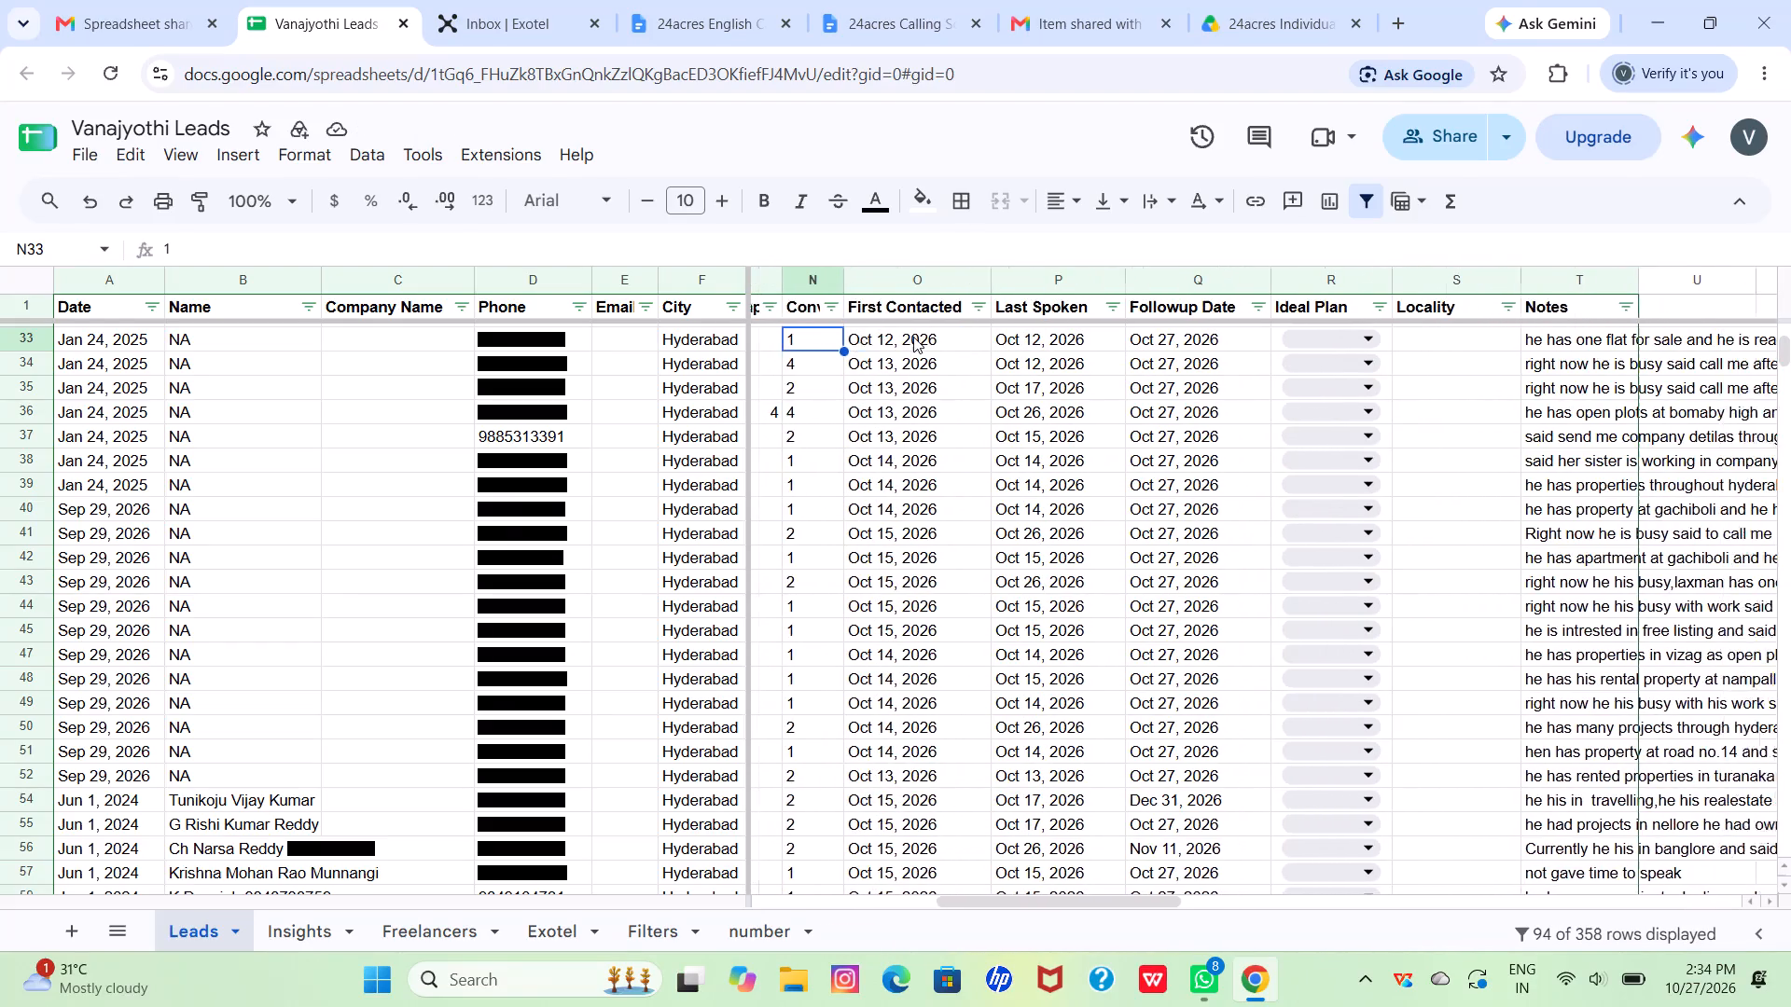
scroll(913, 337, left, 1)
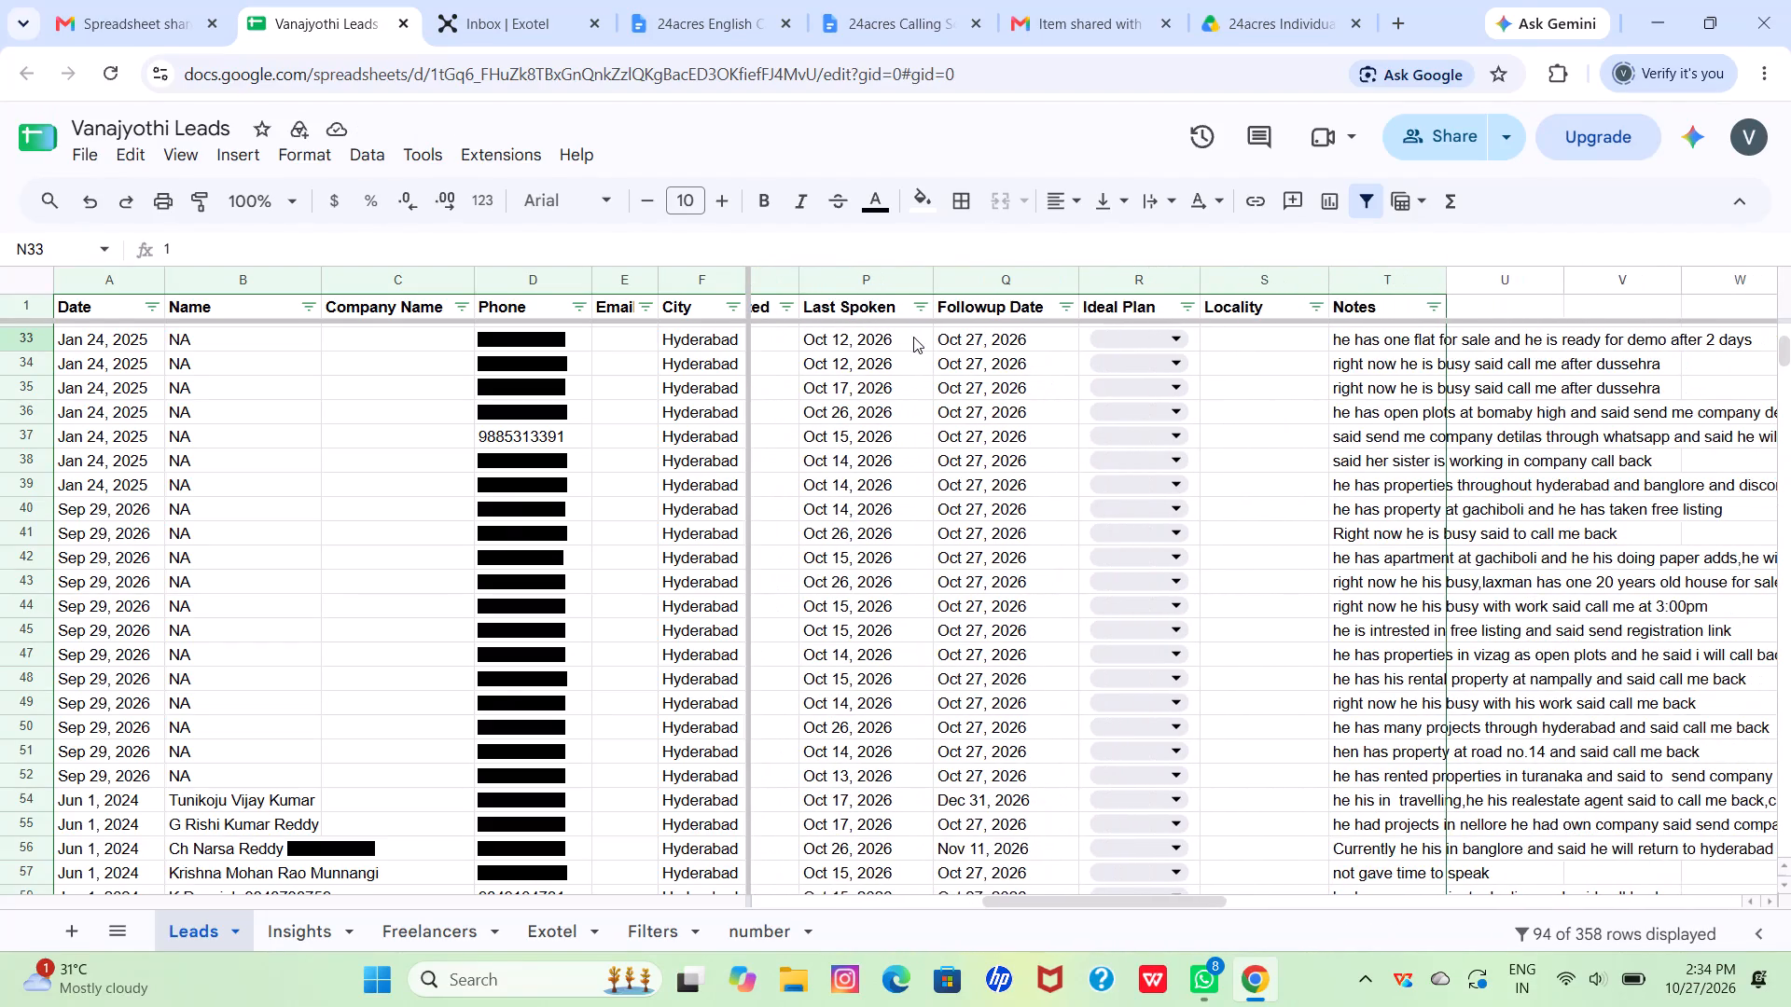
scroll(913, 337, right, 2)
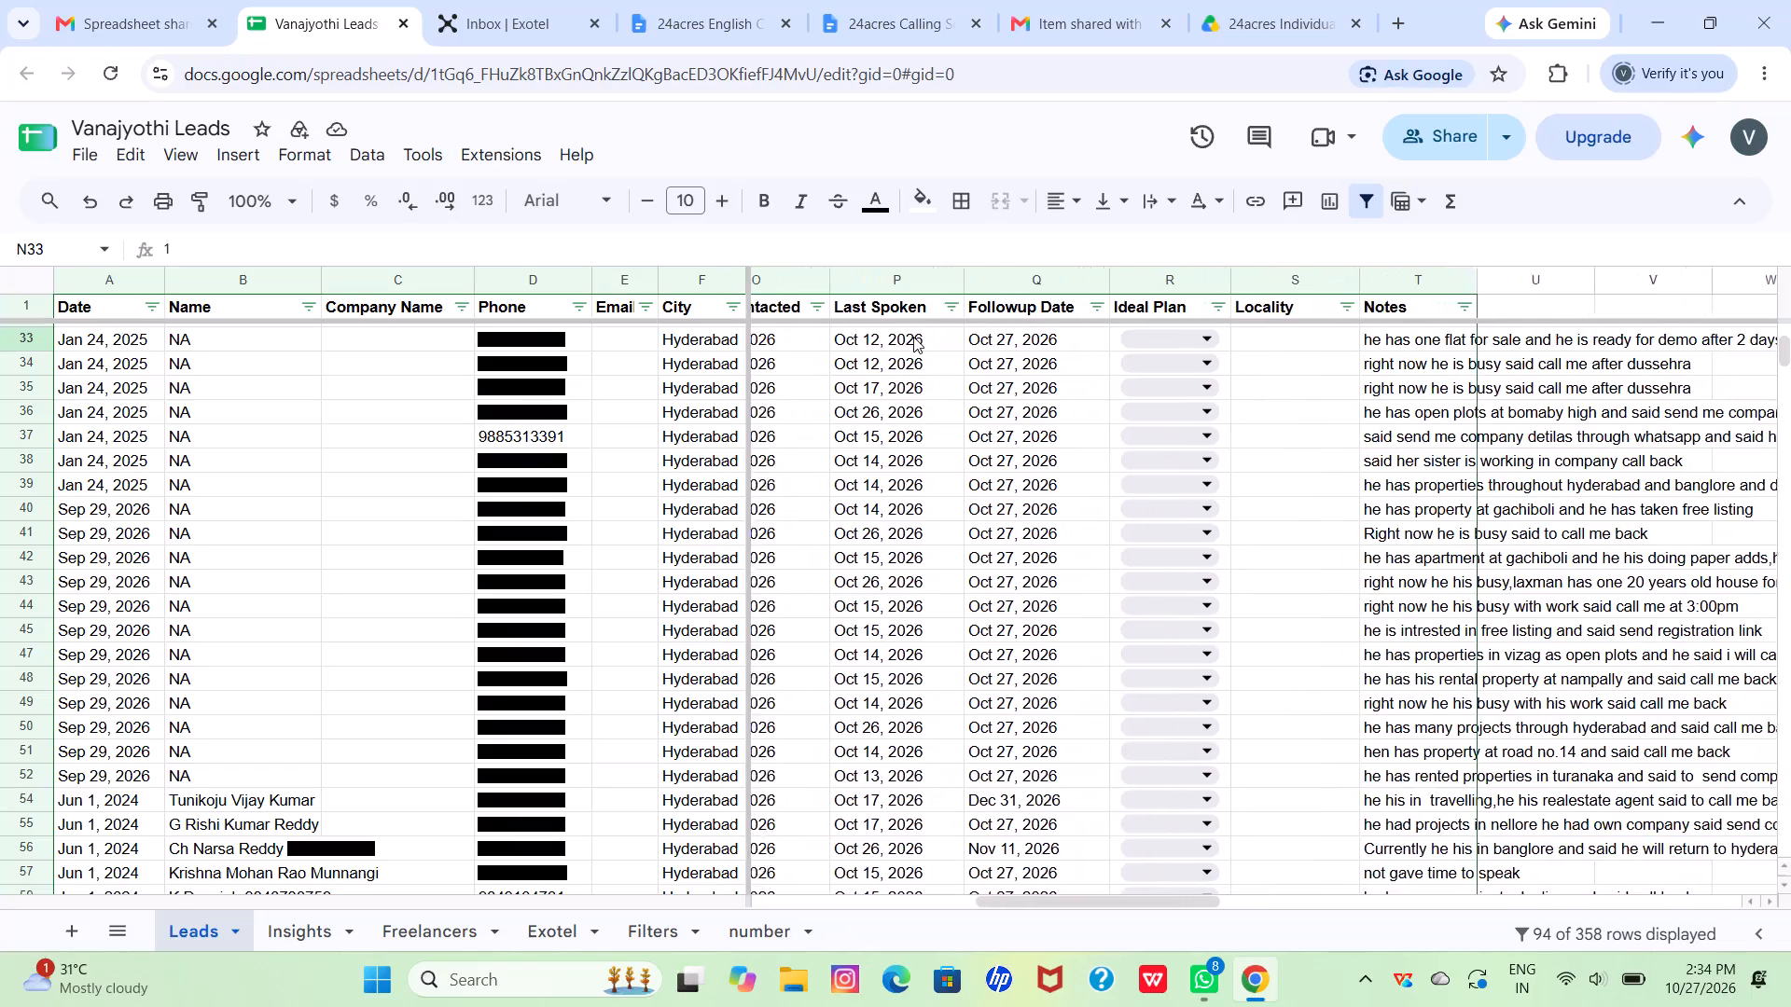
scroll(913, 337, right, 2)
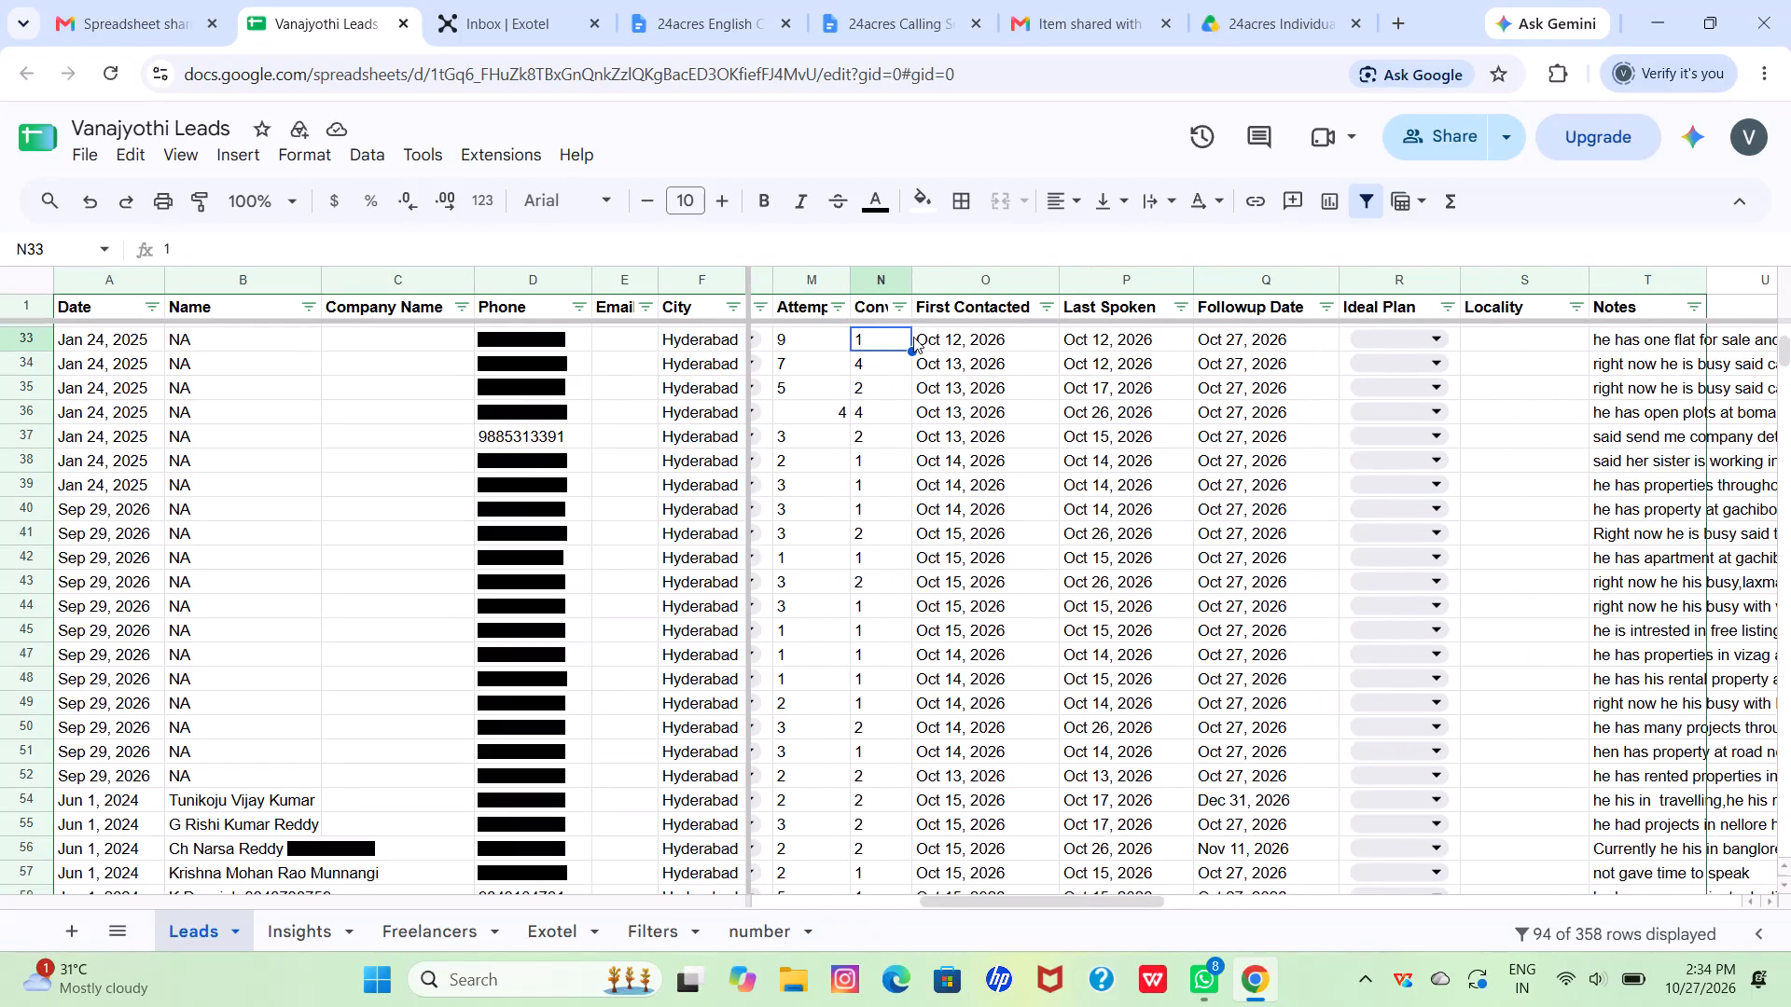
click(563, 370)
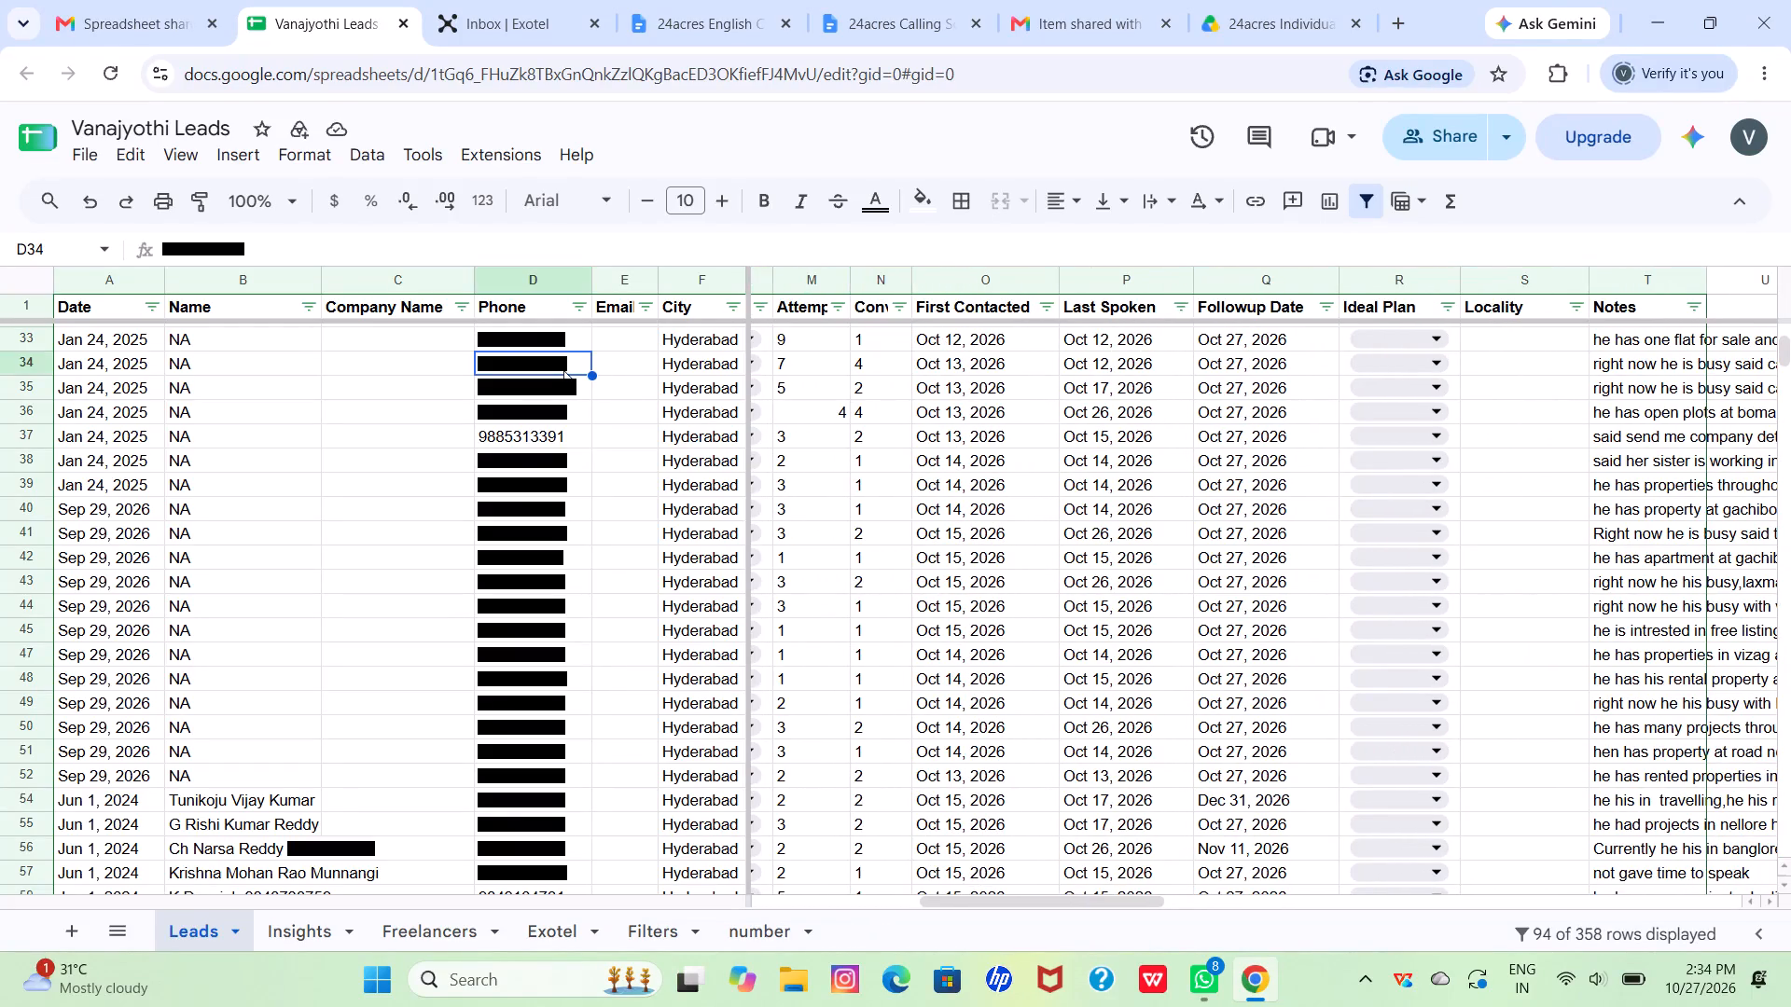
key(ctrl+c)
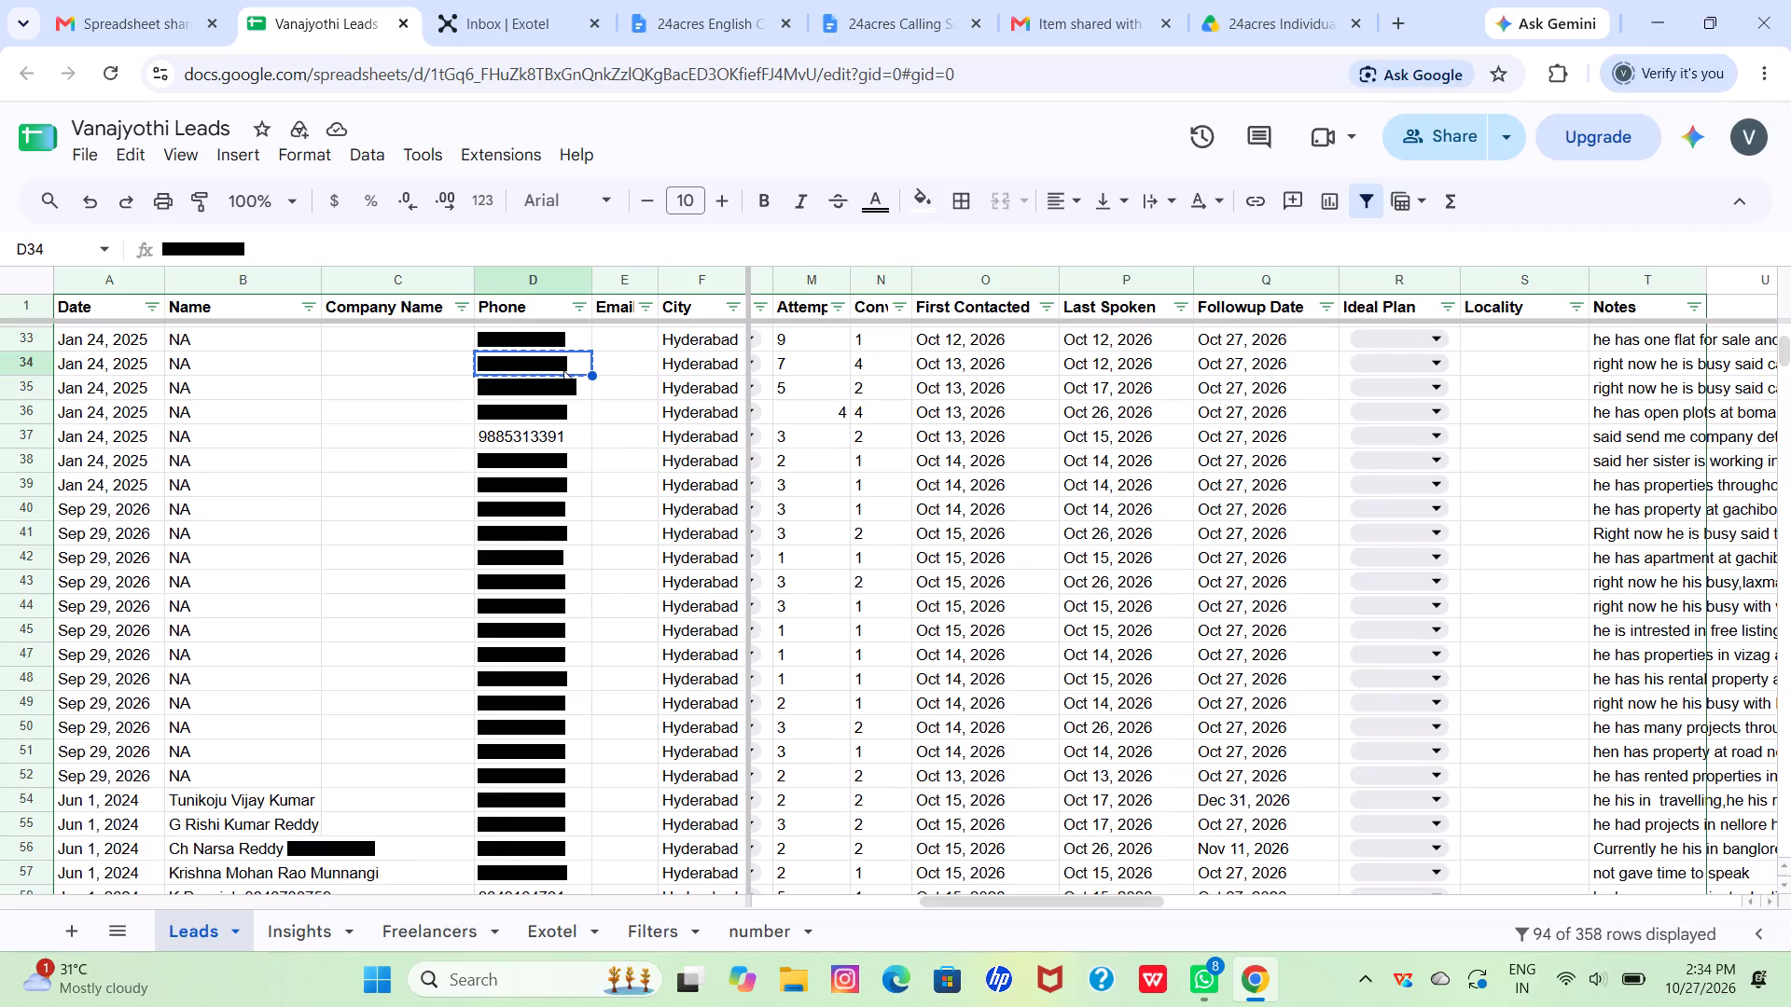
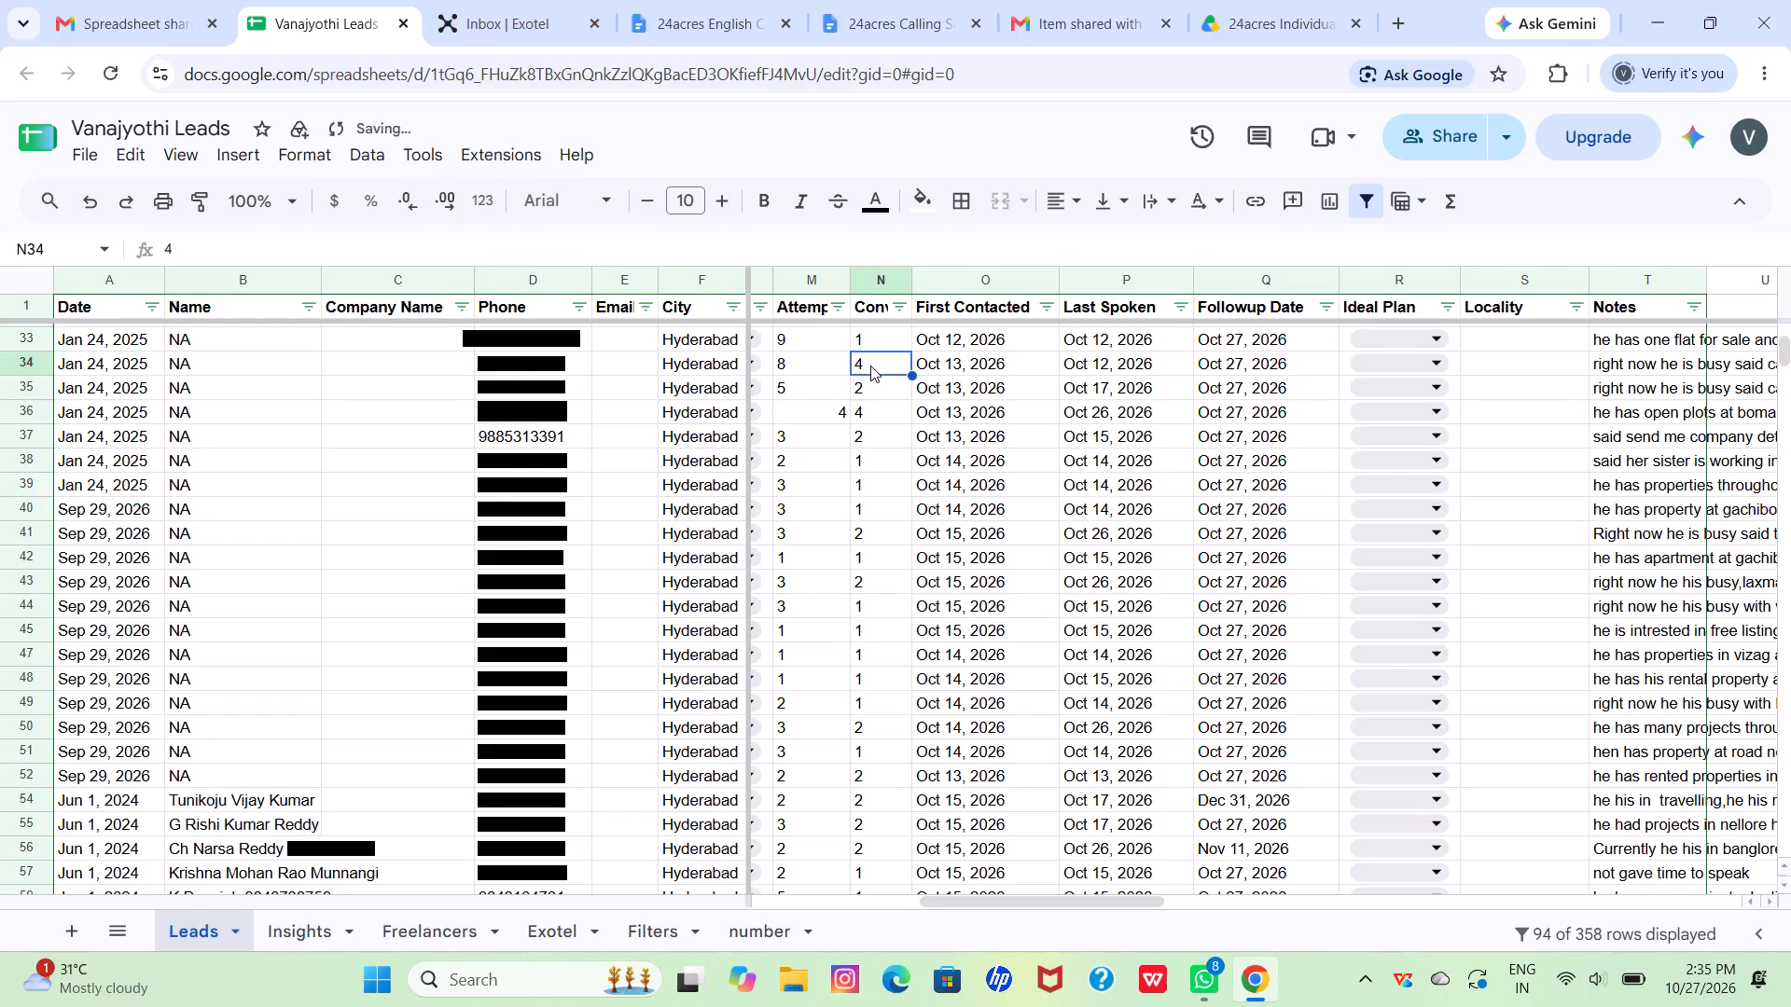
Set the Last Spoken date of the lead in row 34 to Oct 17, 2026.
scroll(870, 366, left, 2)
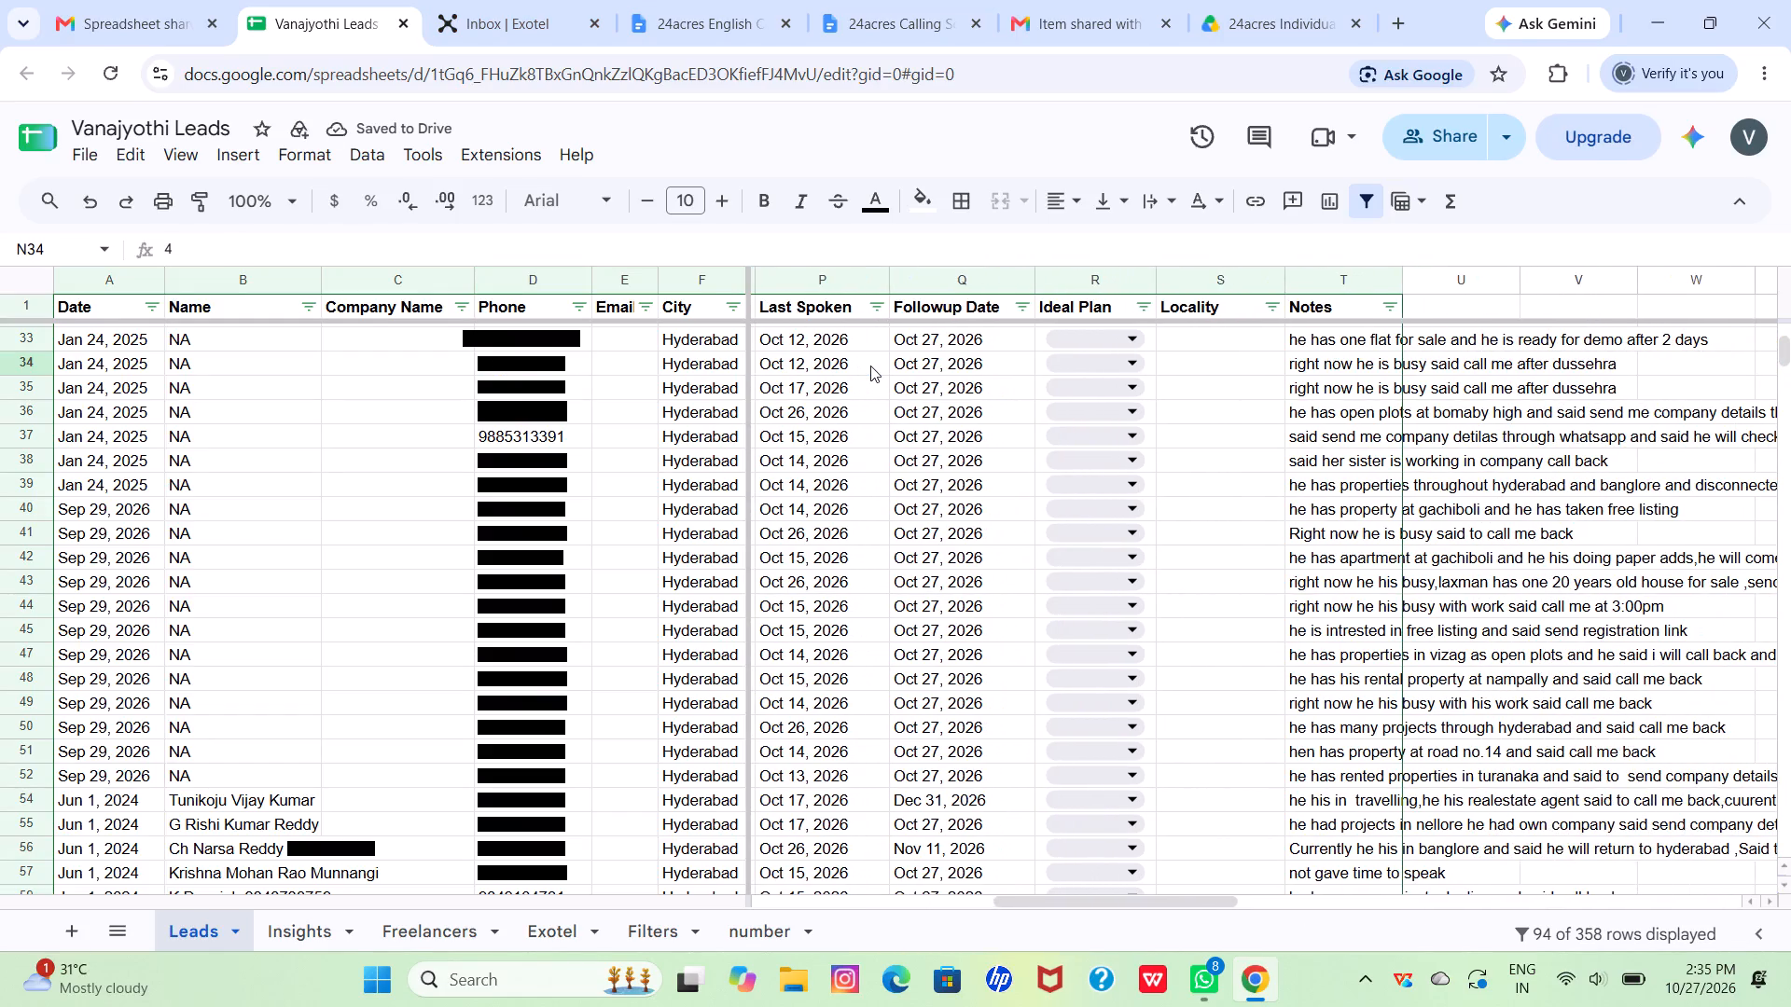
scroll(870, 366, right, 4)
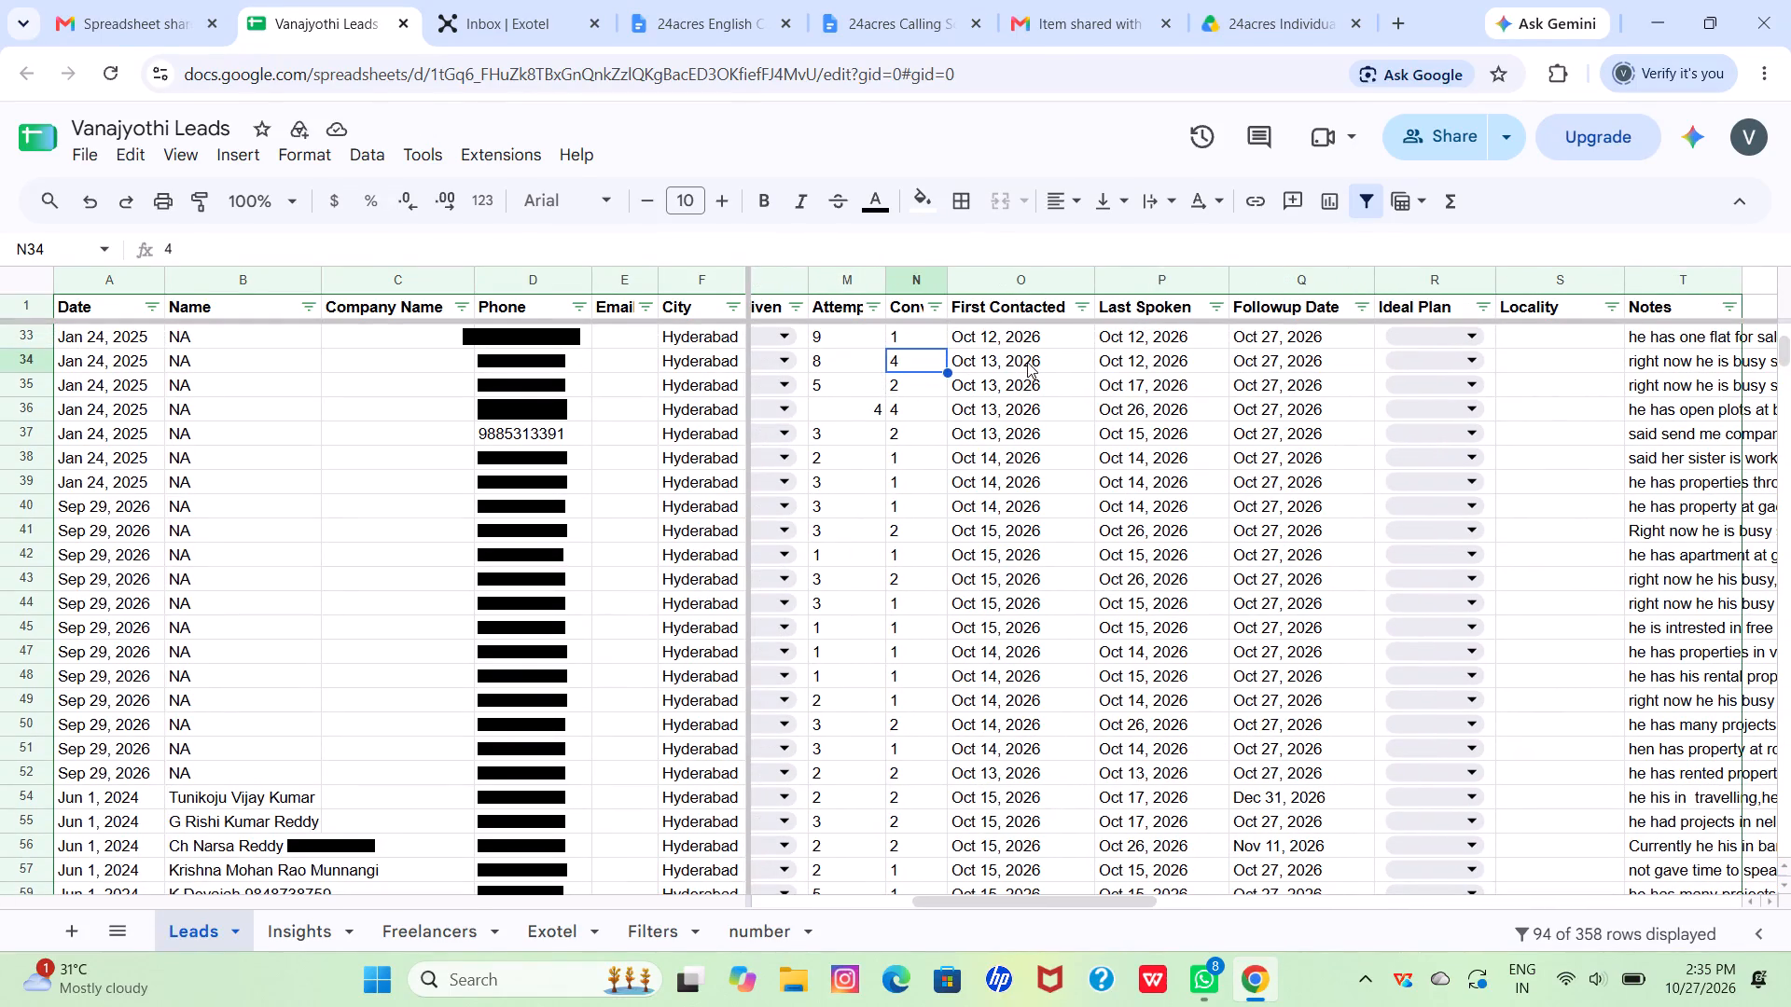
click(1165, 354)
double_click(1165, 354)
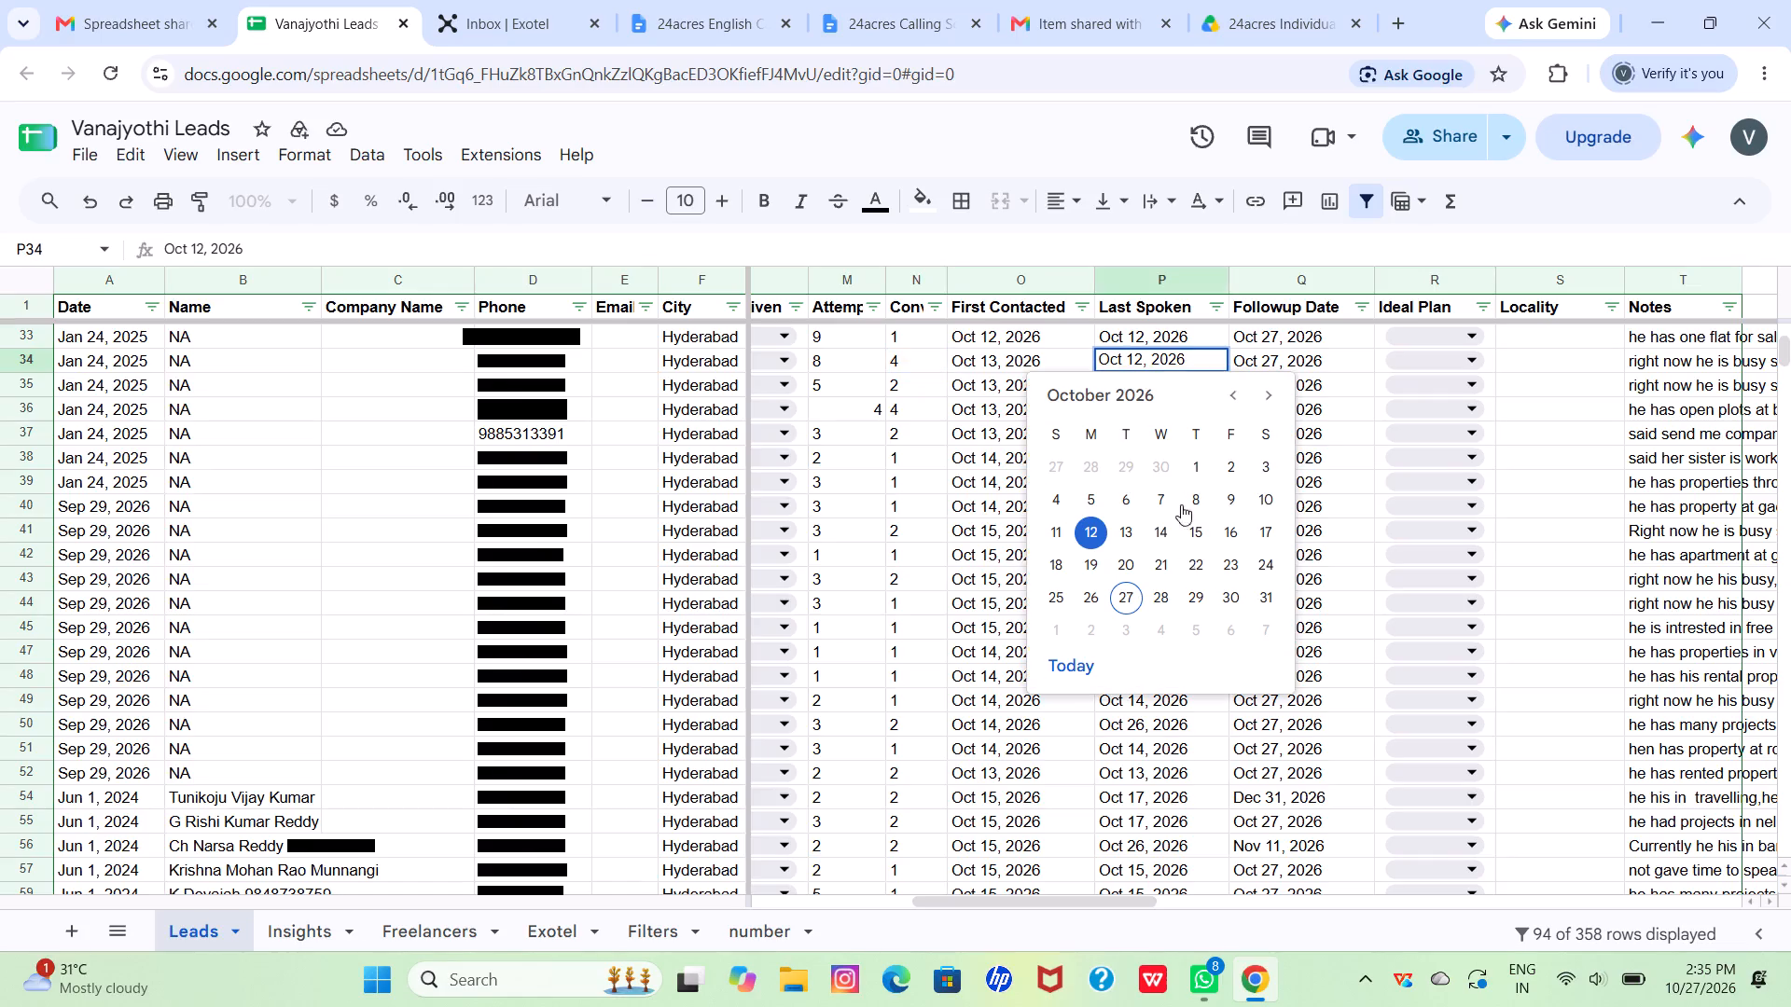
click(1127, 539)
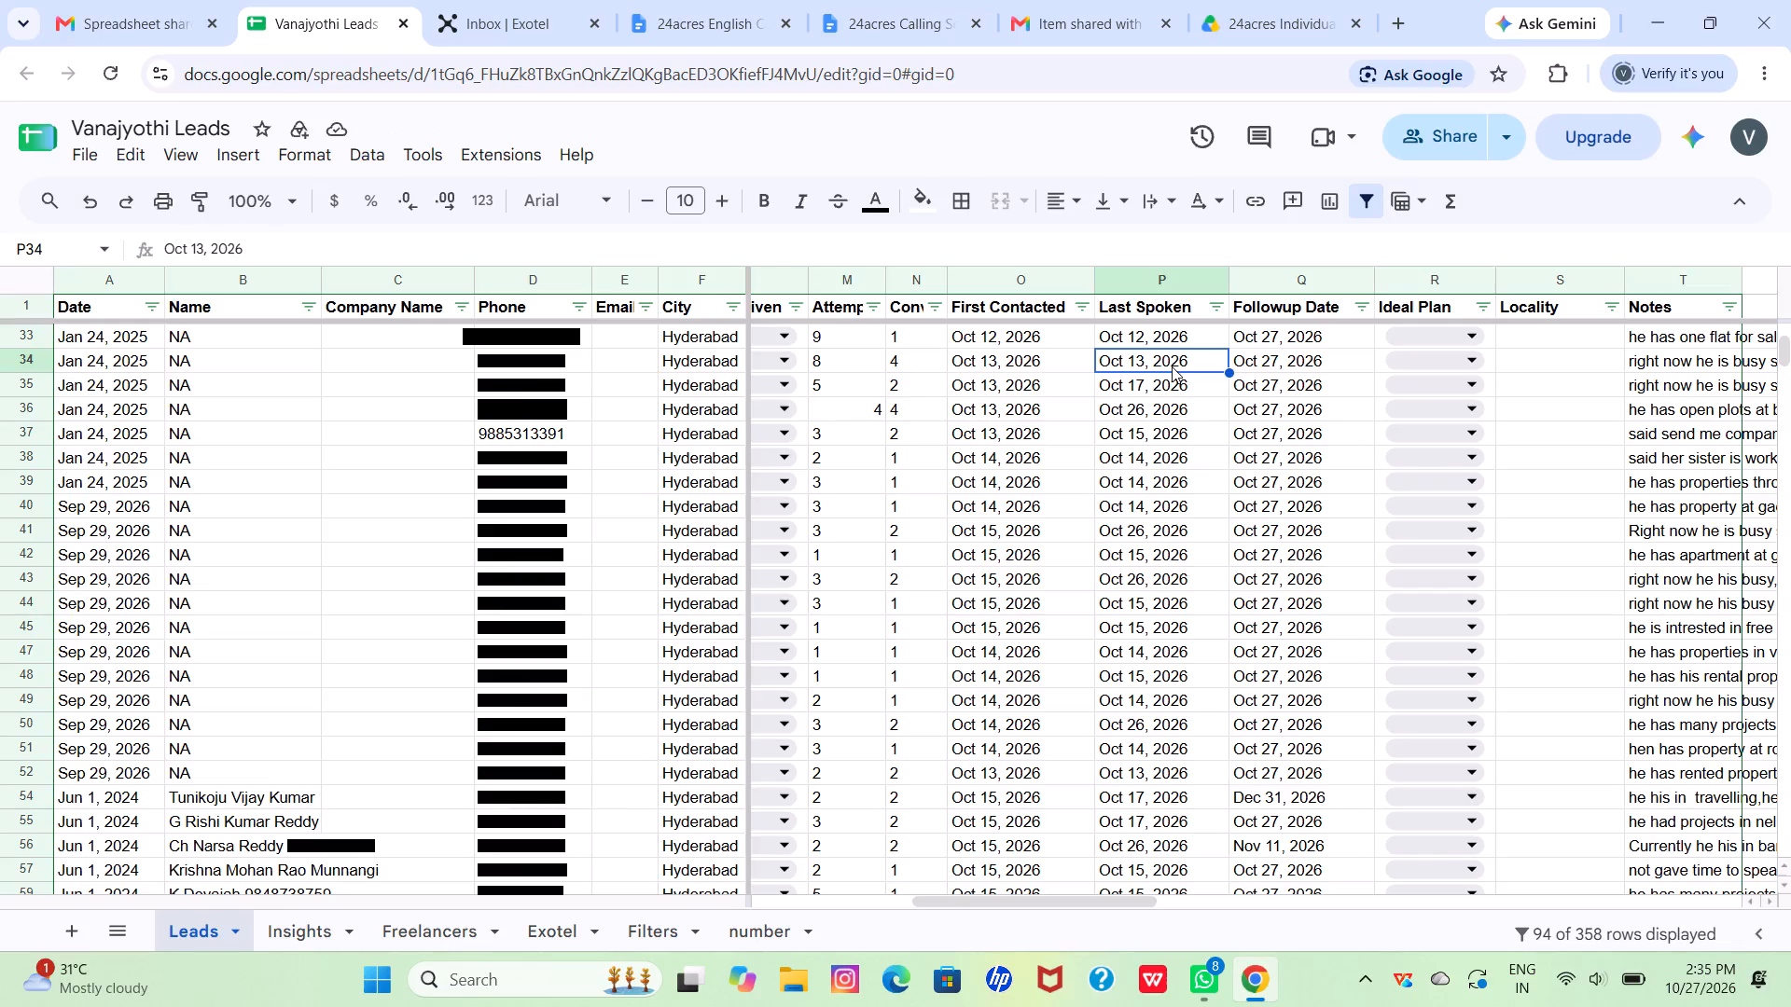
double_click(1172, 366)
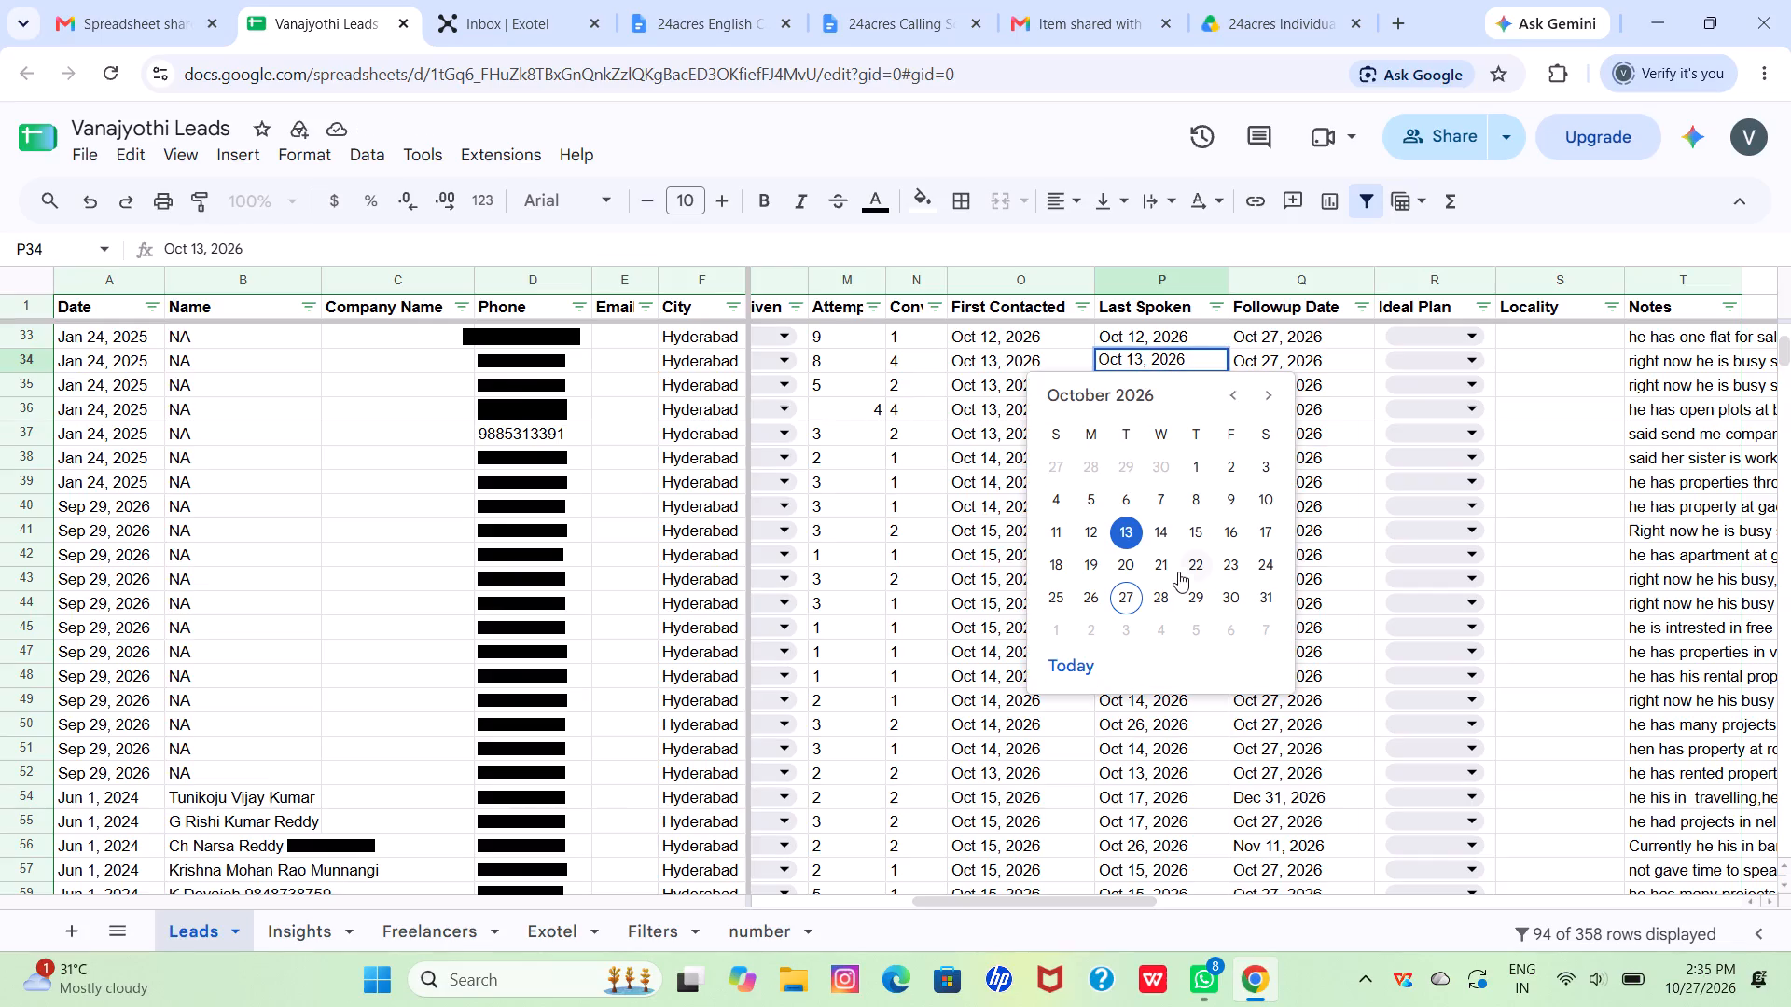
click(1274, 533)
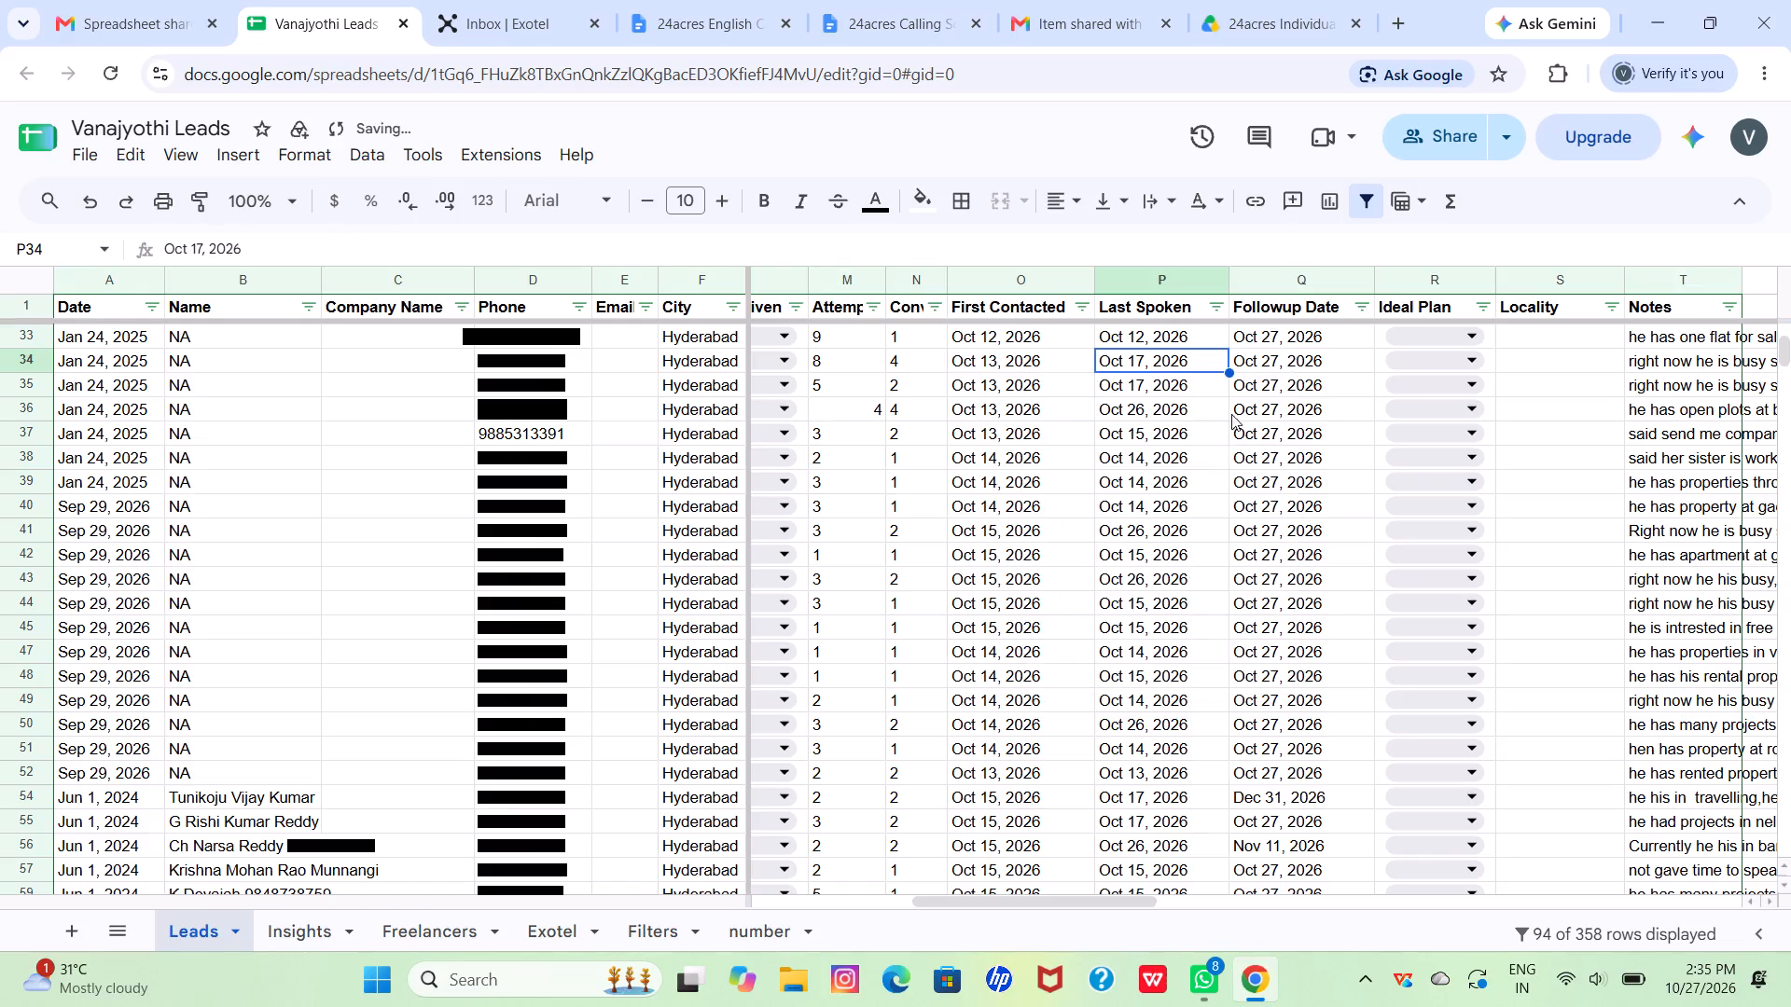
Check the contact dates and notes of the leads in rows 35 and 36, selecting the phone number in row 36.
click(1169, 393)
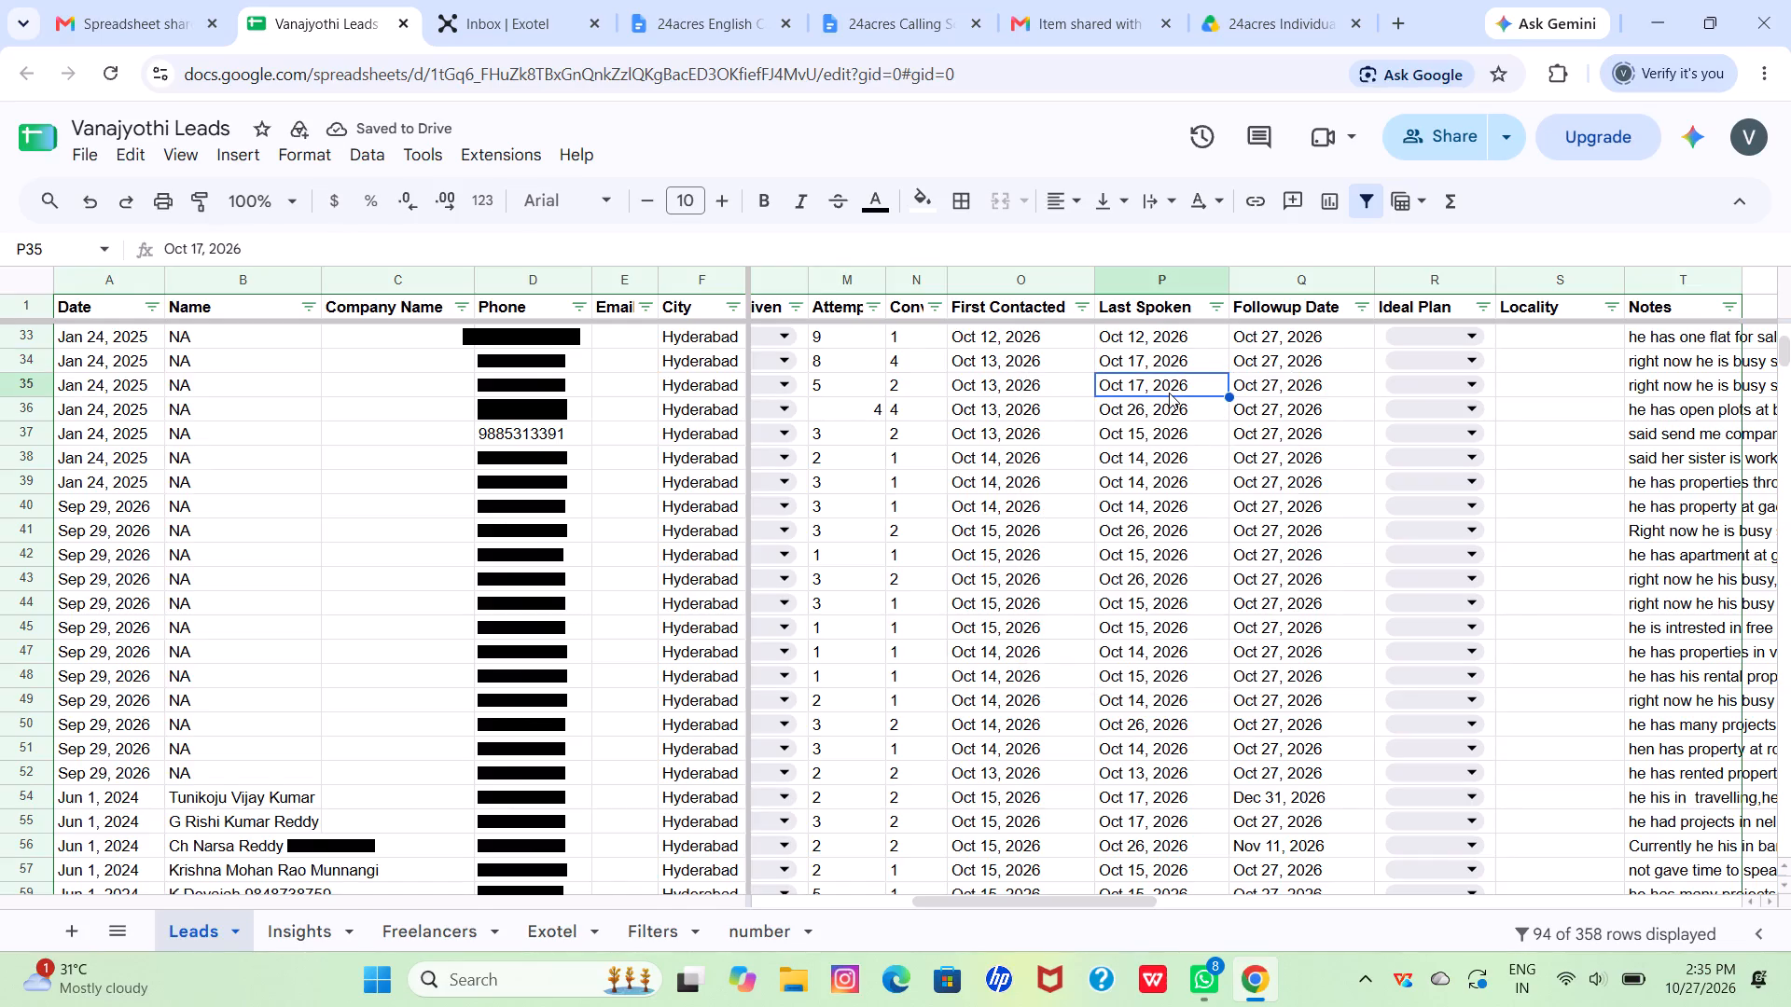
scroll(1169, 393, left, 2)
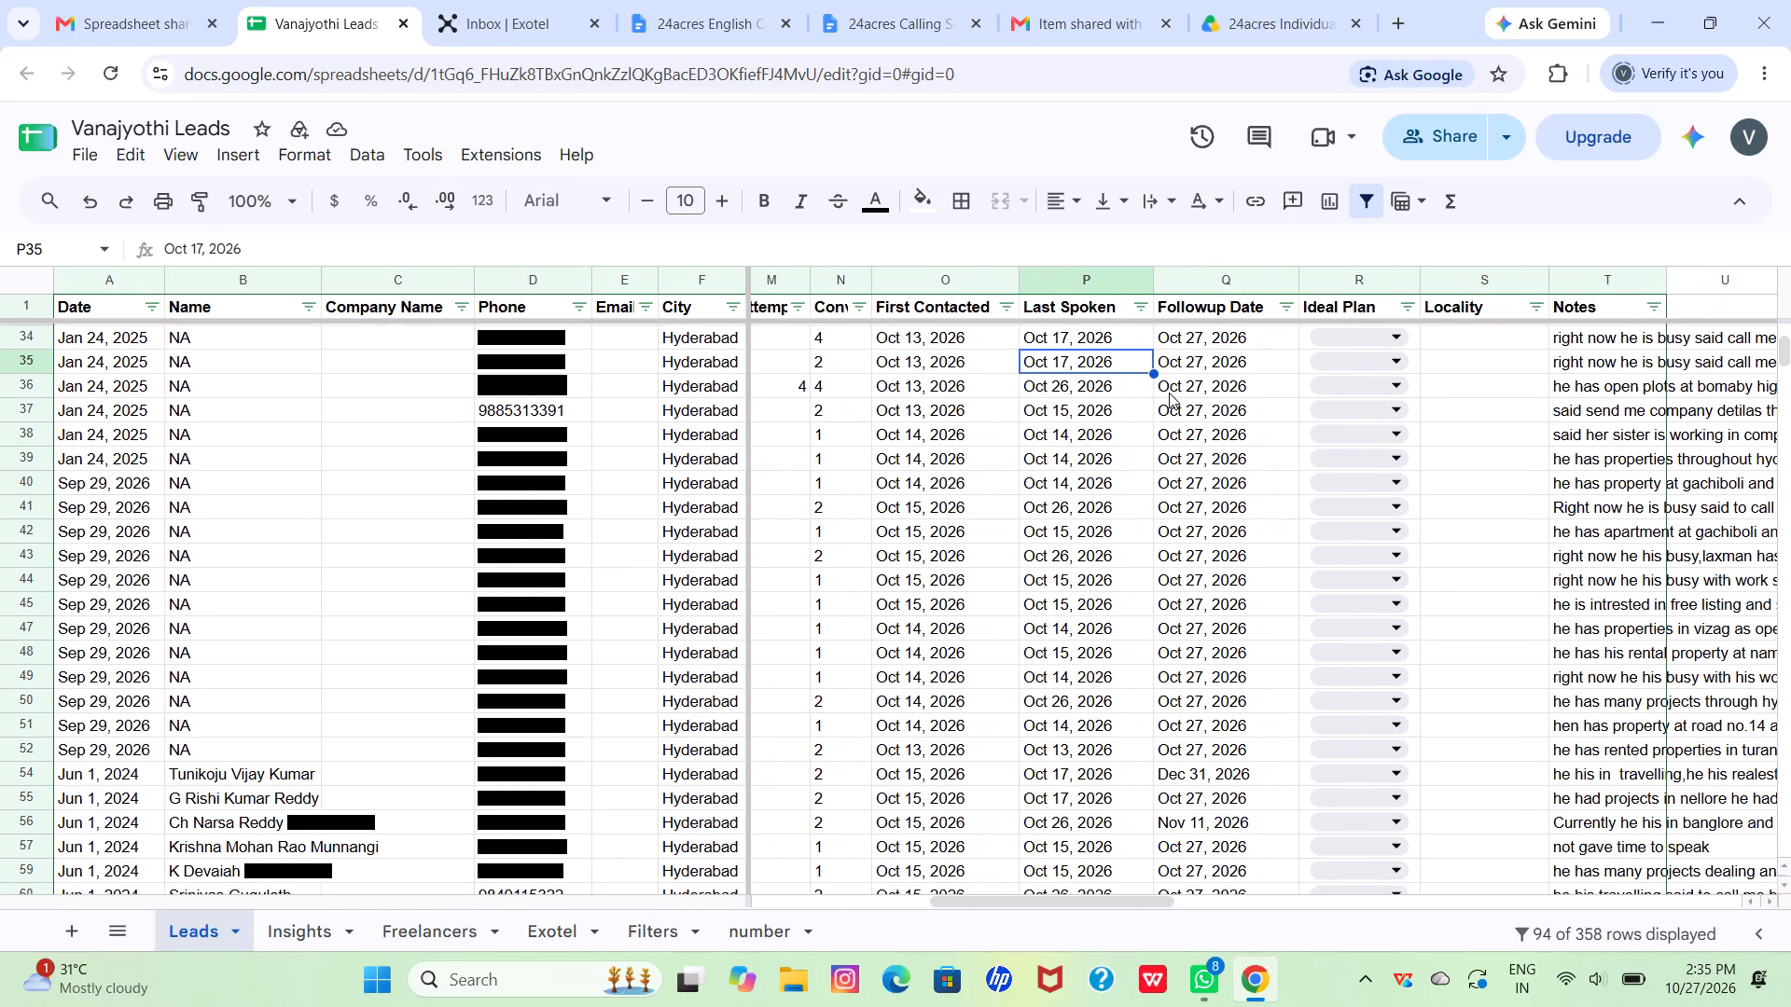
click(599, 381)
click(558, 377)
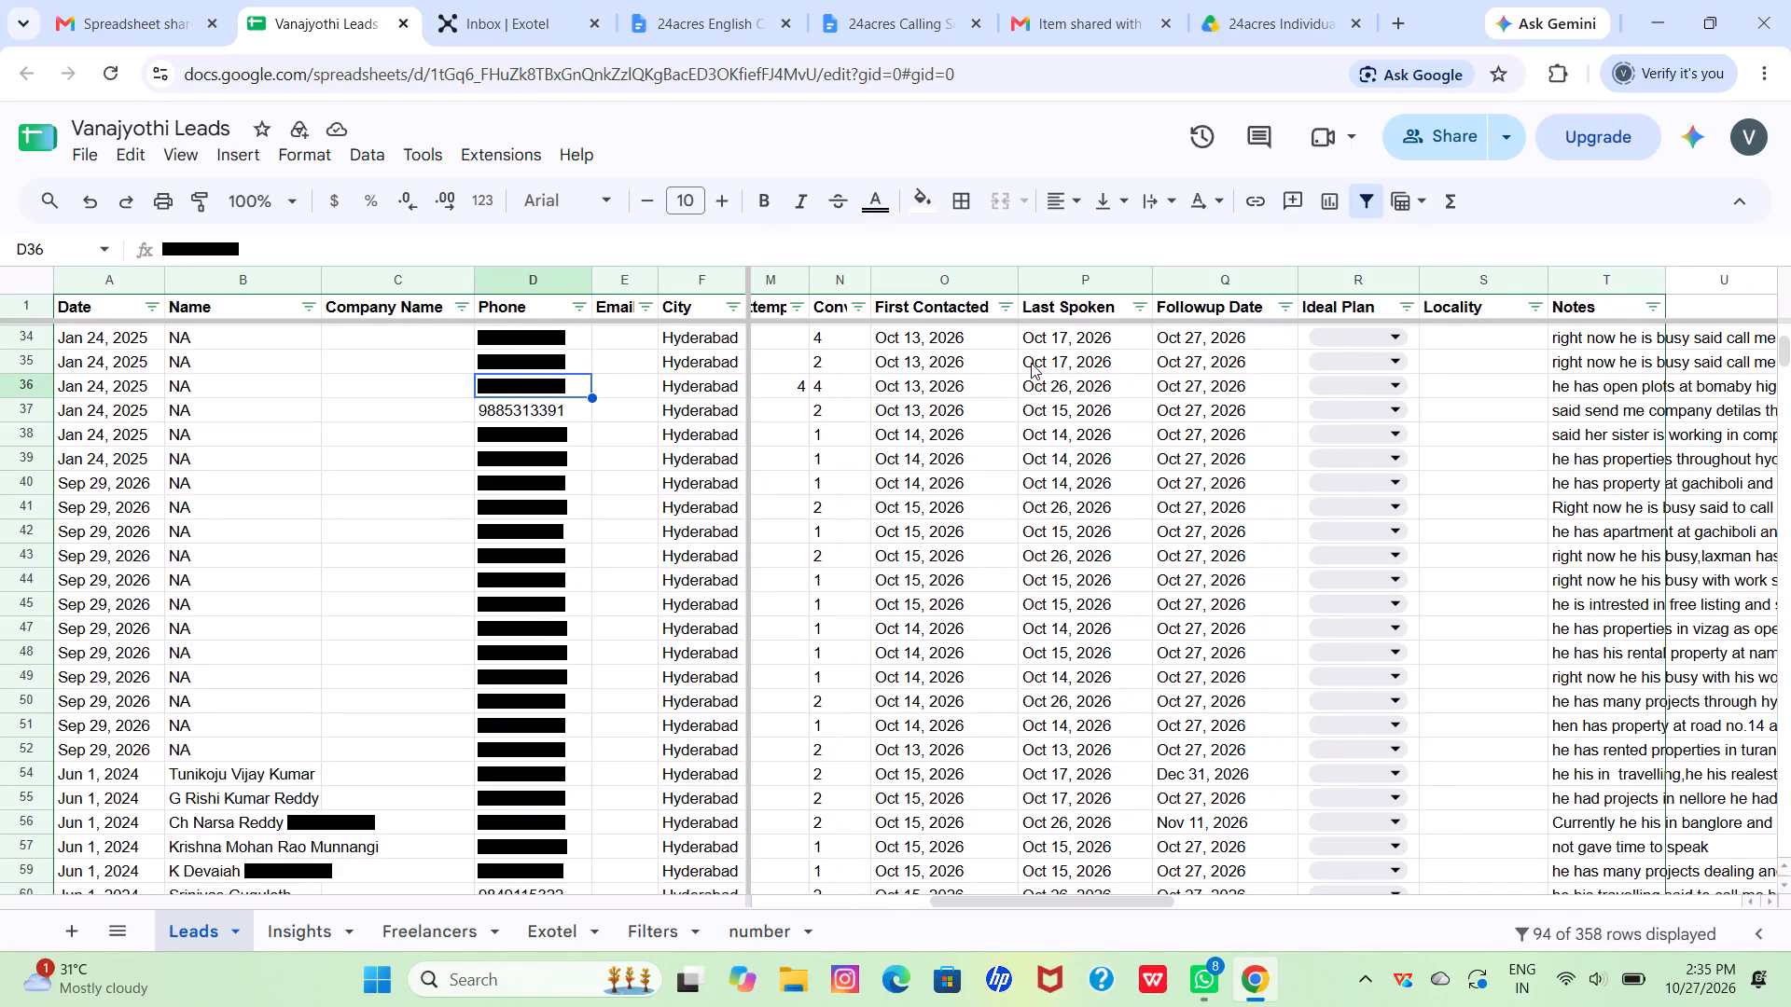
scroll(1031, 363, left, 1)
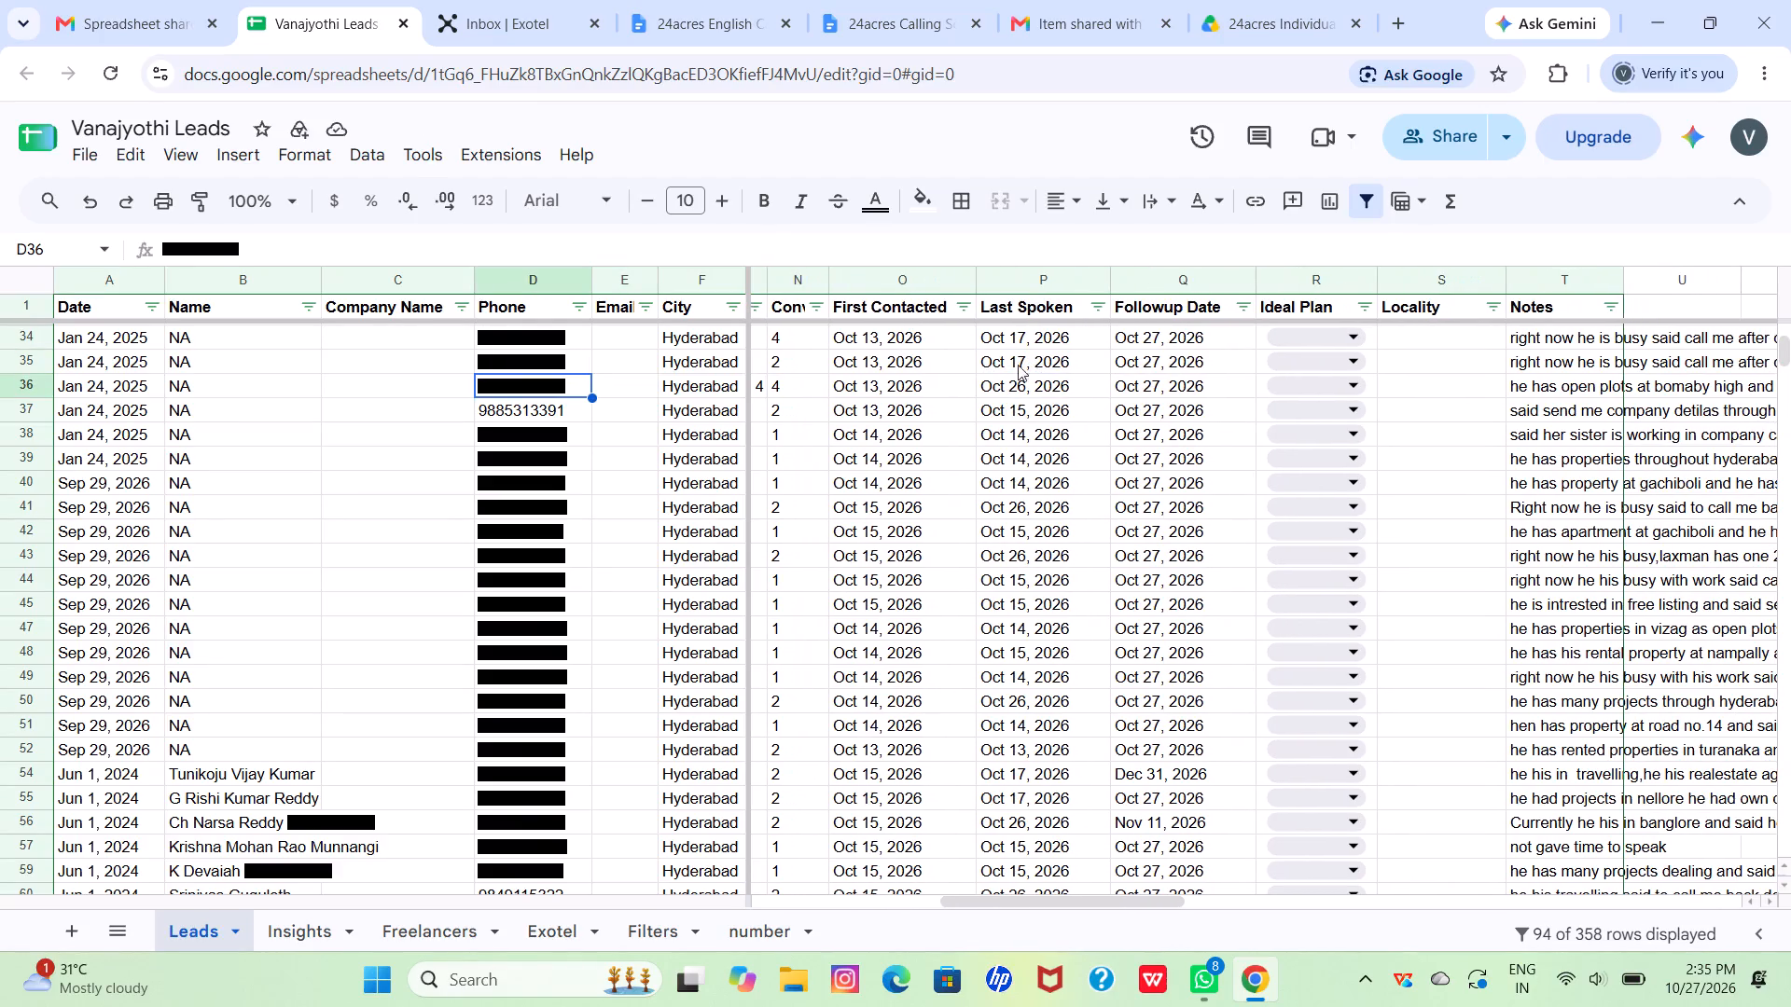
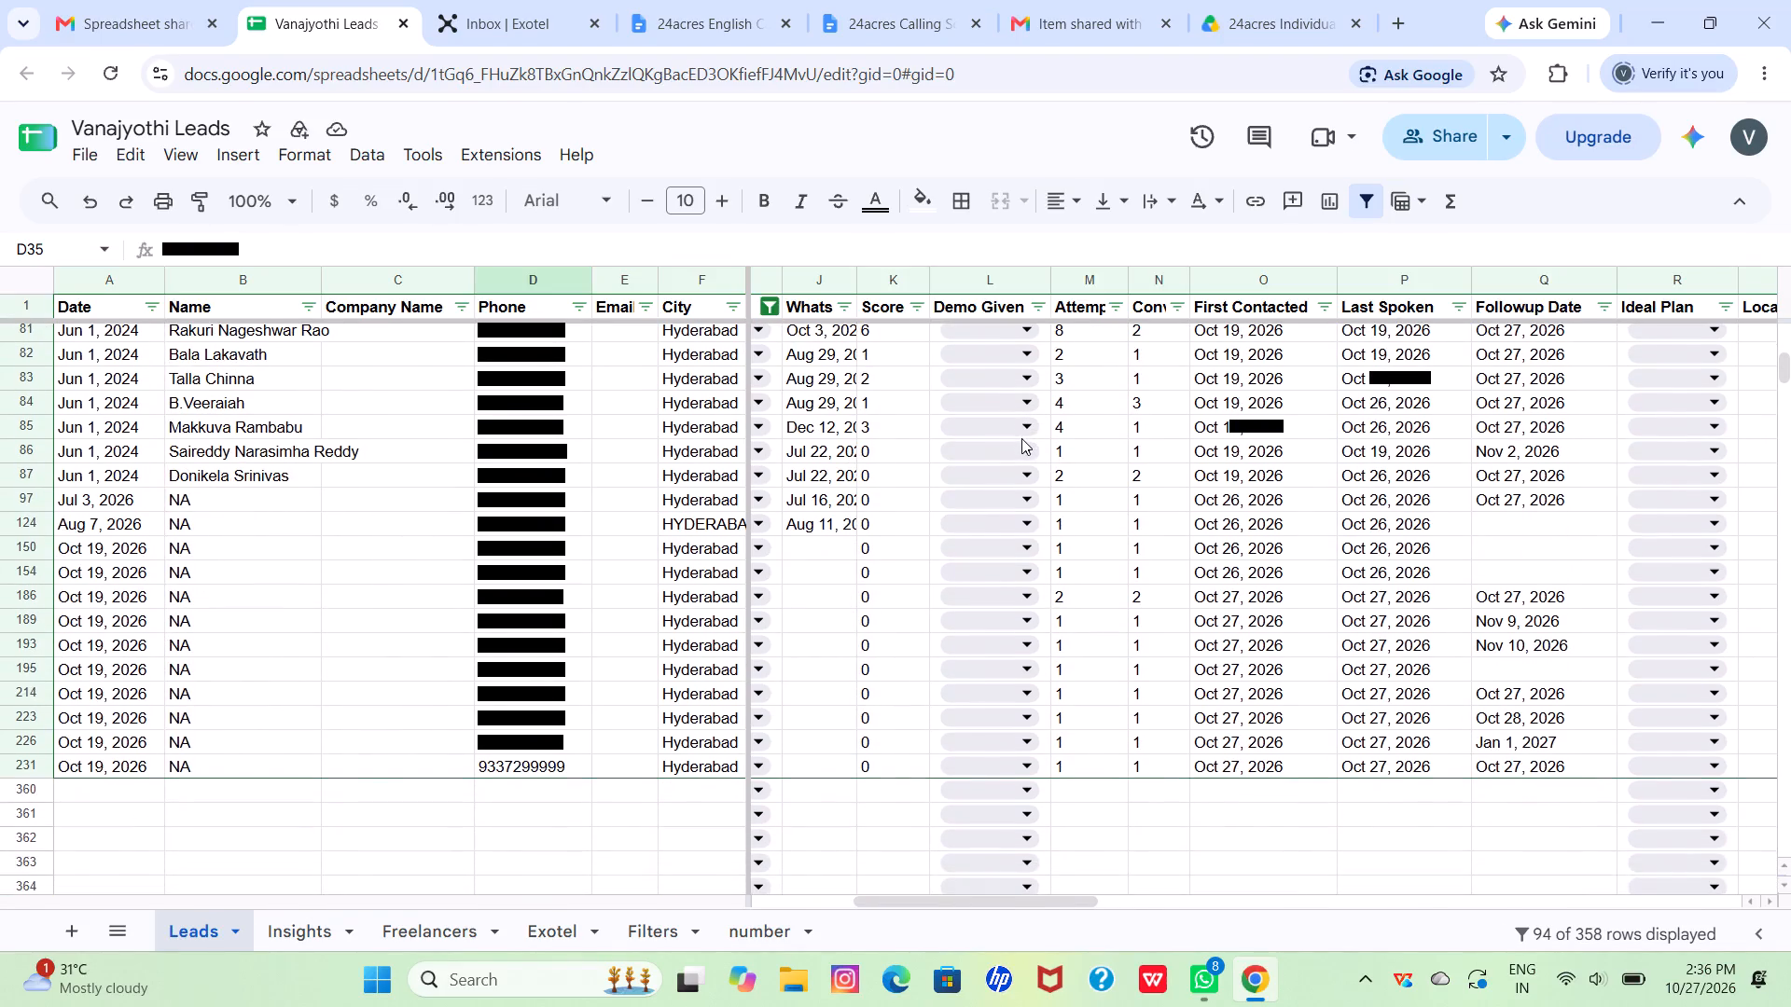
Look through the filtered leads down to row 231, checking their attempts, Last Spoken dates and Followup Dates.
scroll(1021, 438, up, 4)
scroll(1021, 438, down, 2)
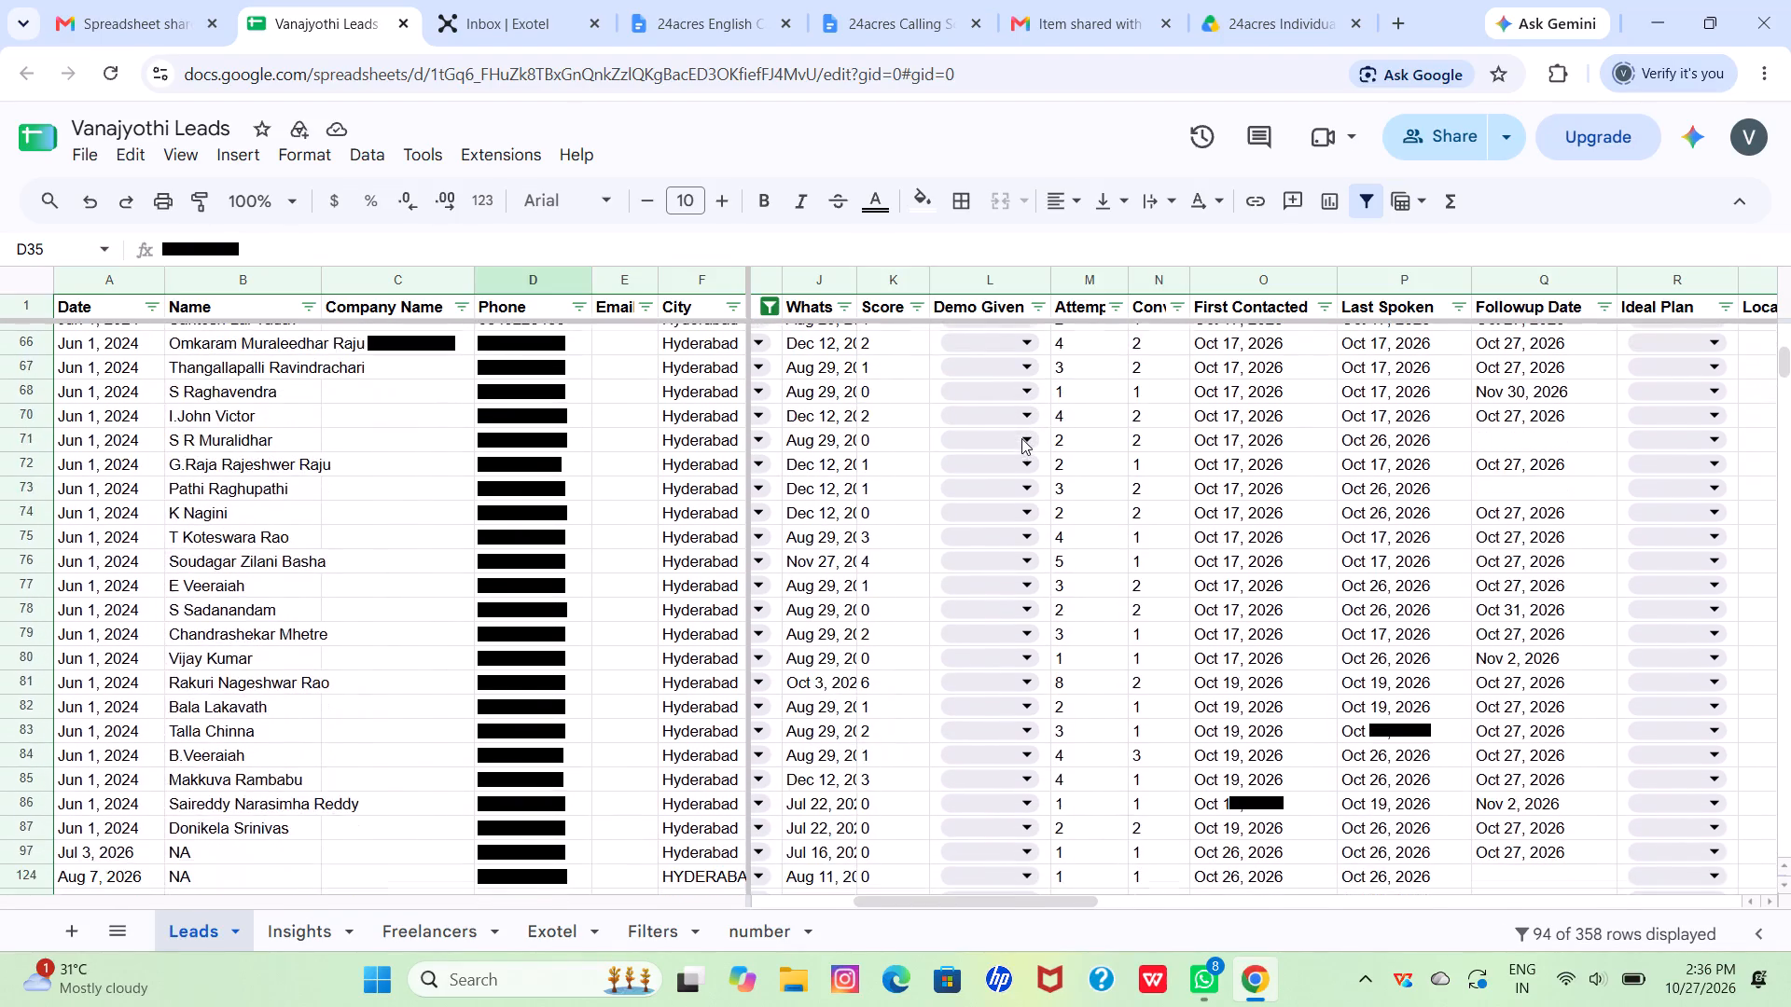
scroll(1021, 438, down, 3)
scroll(1021, 438, up, 1)
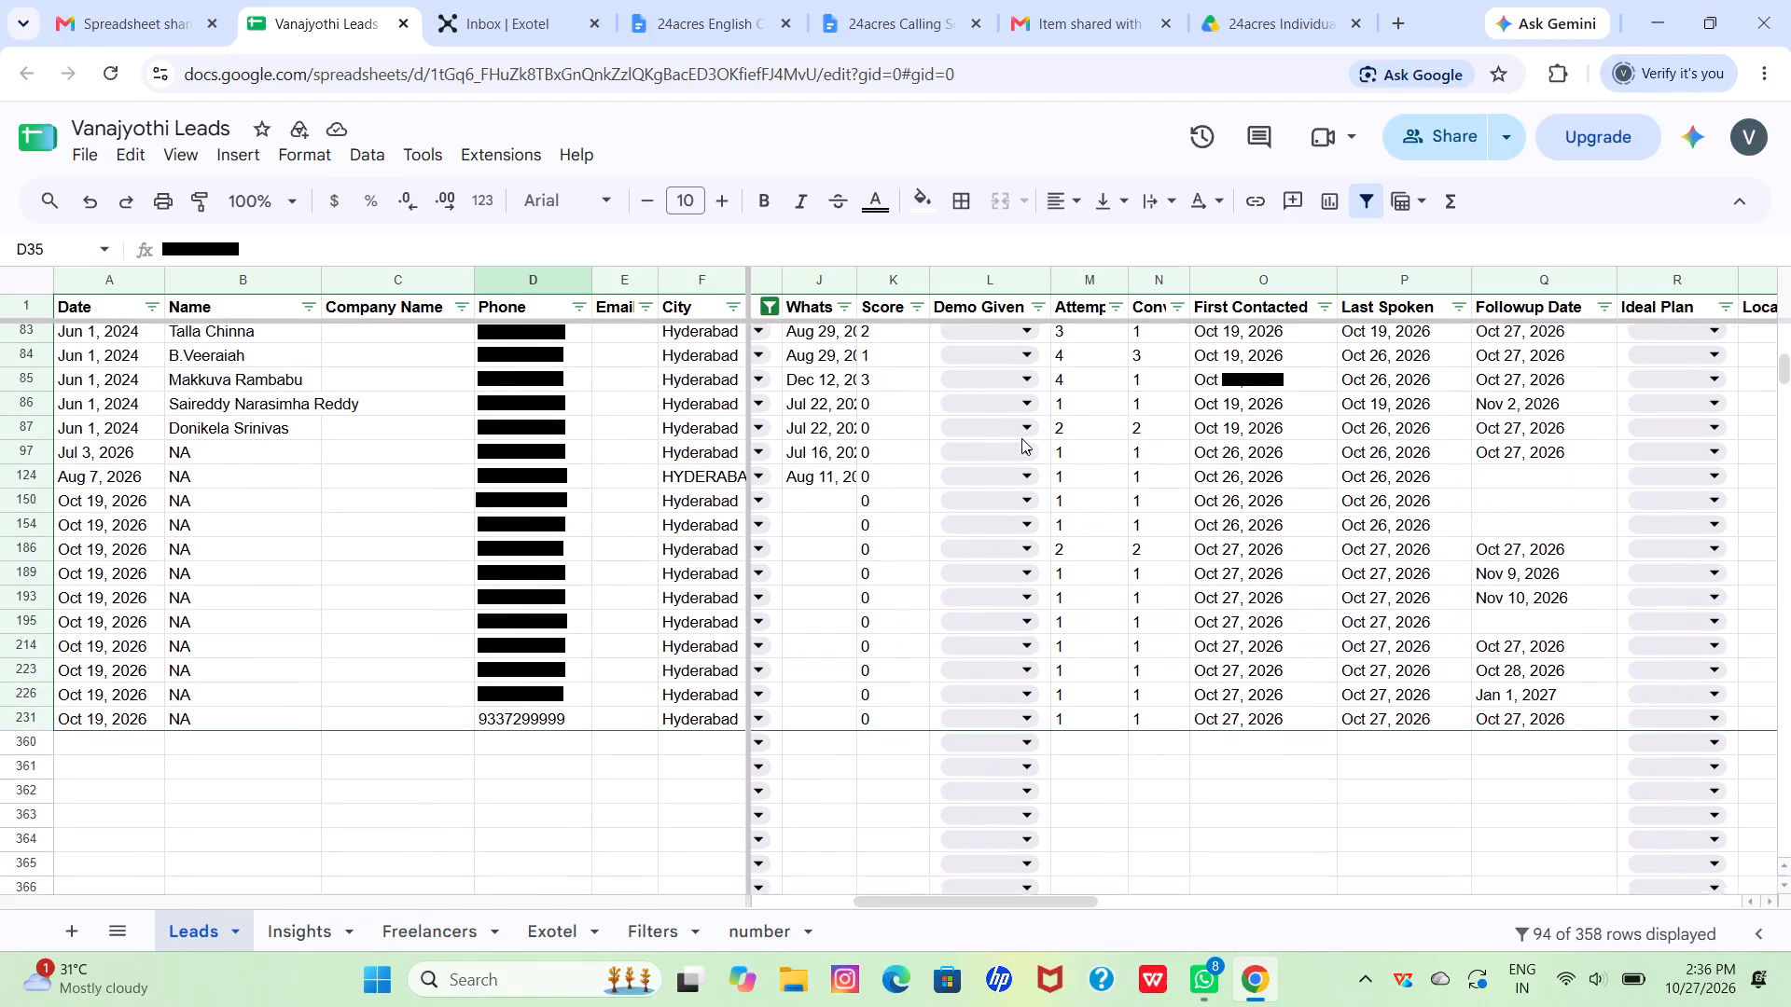
scroll(1021, 438, up, 3)
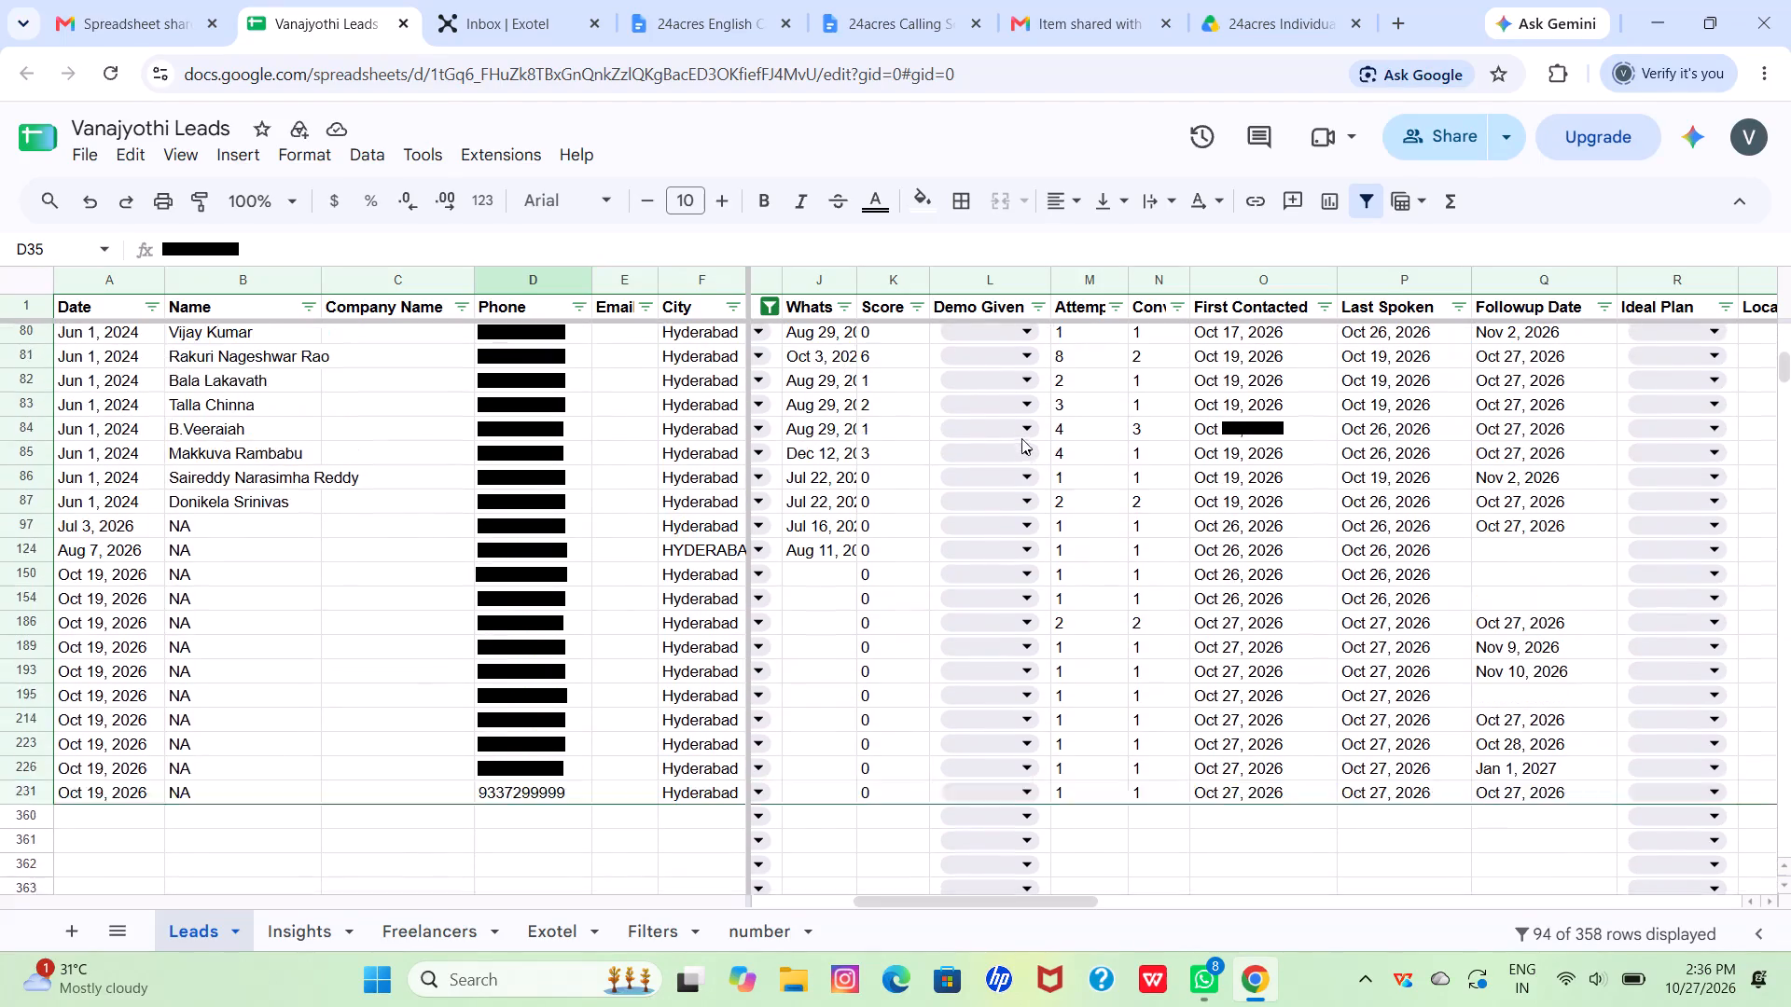
scroll(1021, 438, up, 3)
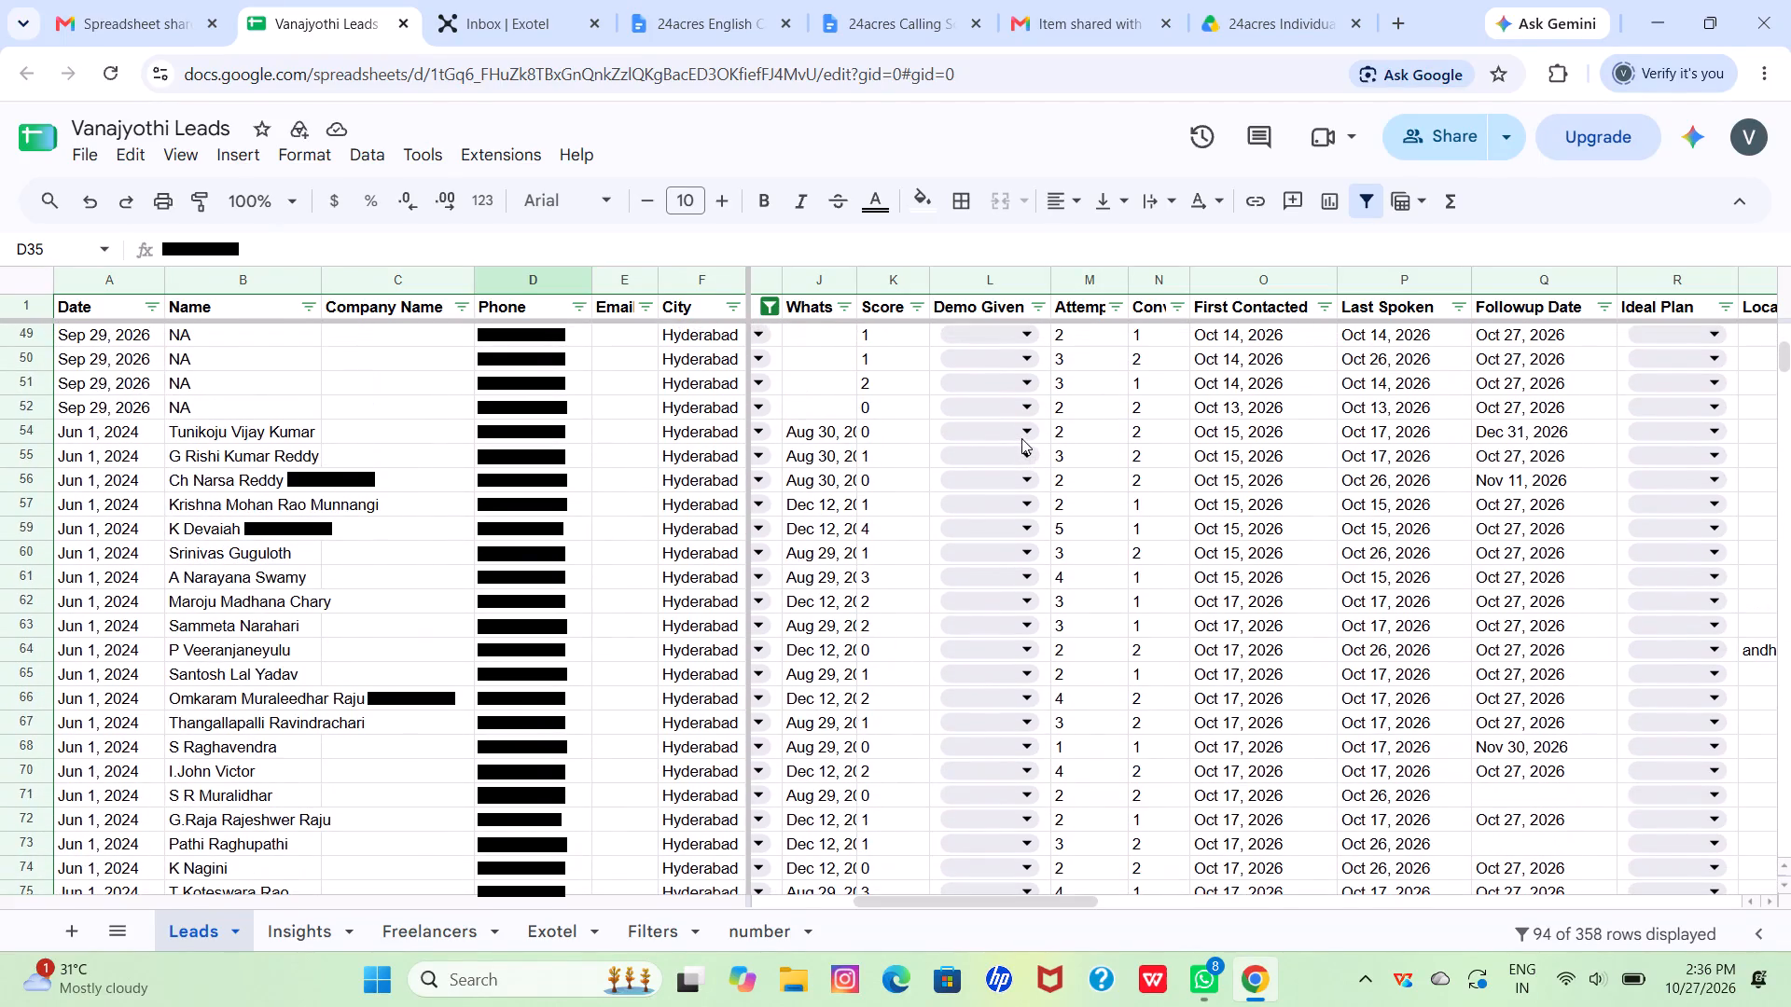
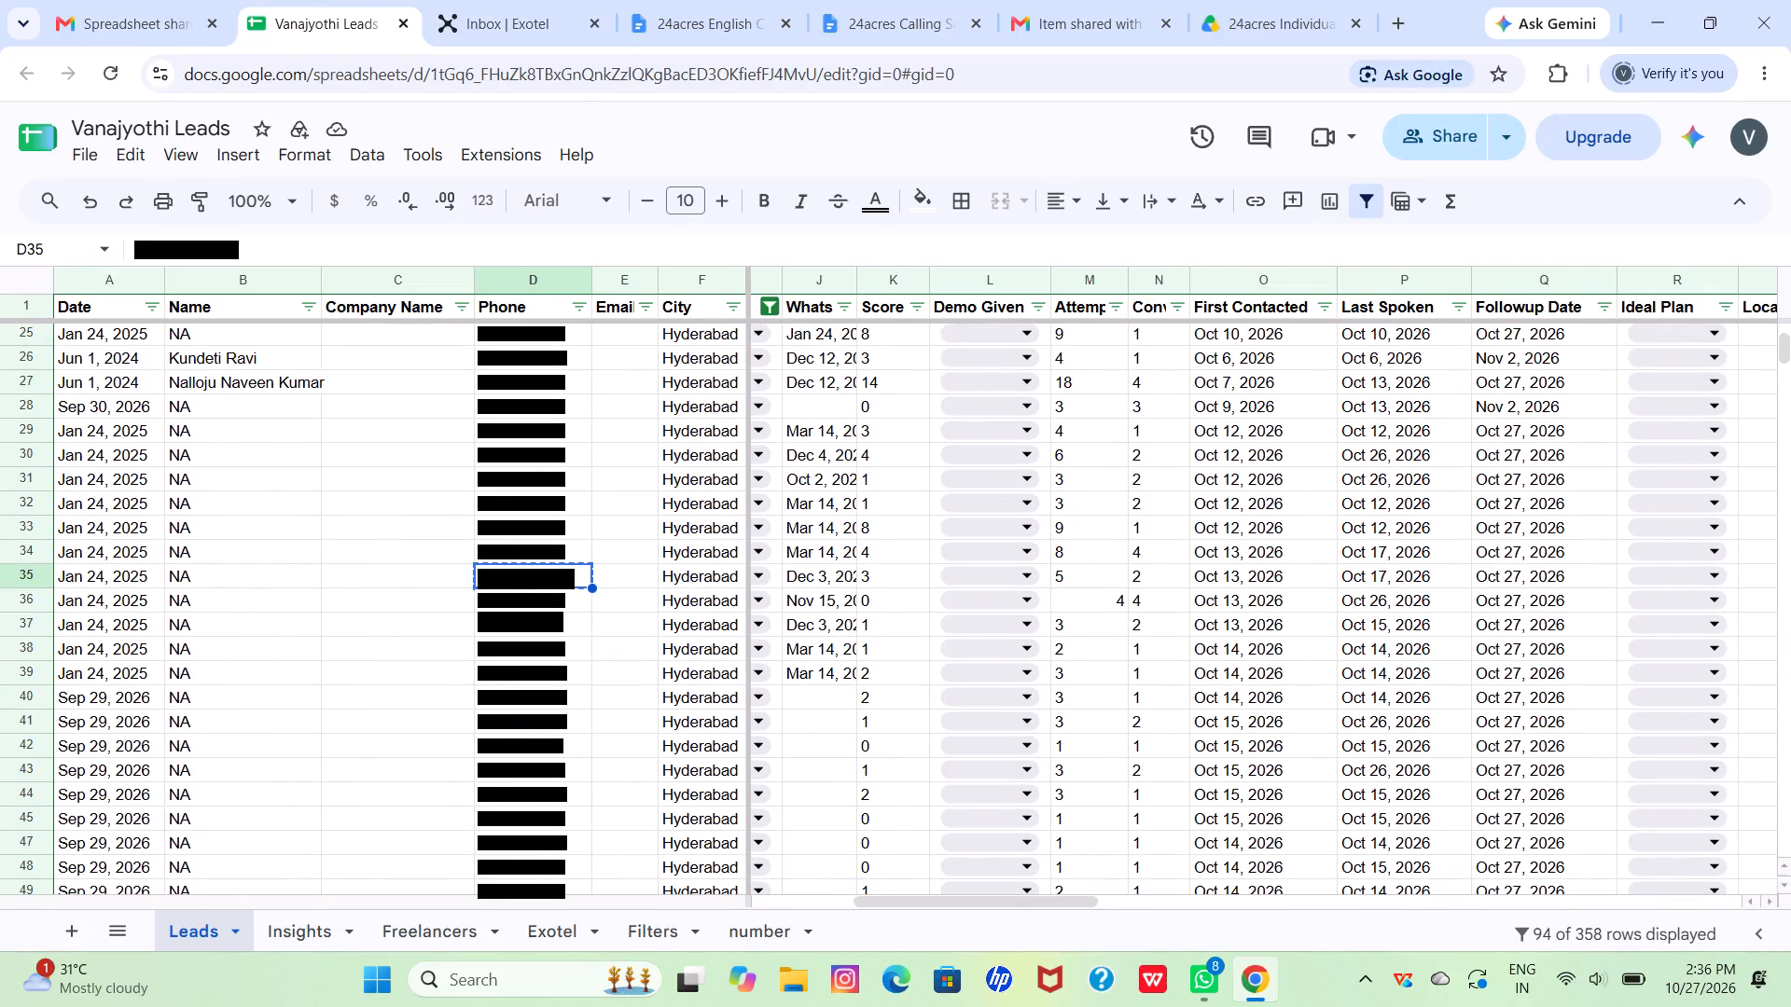
Set the attempts count of the lead in row 35 to 6.
click(1085, 590)
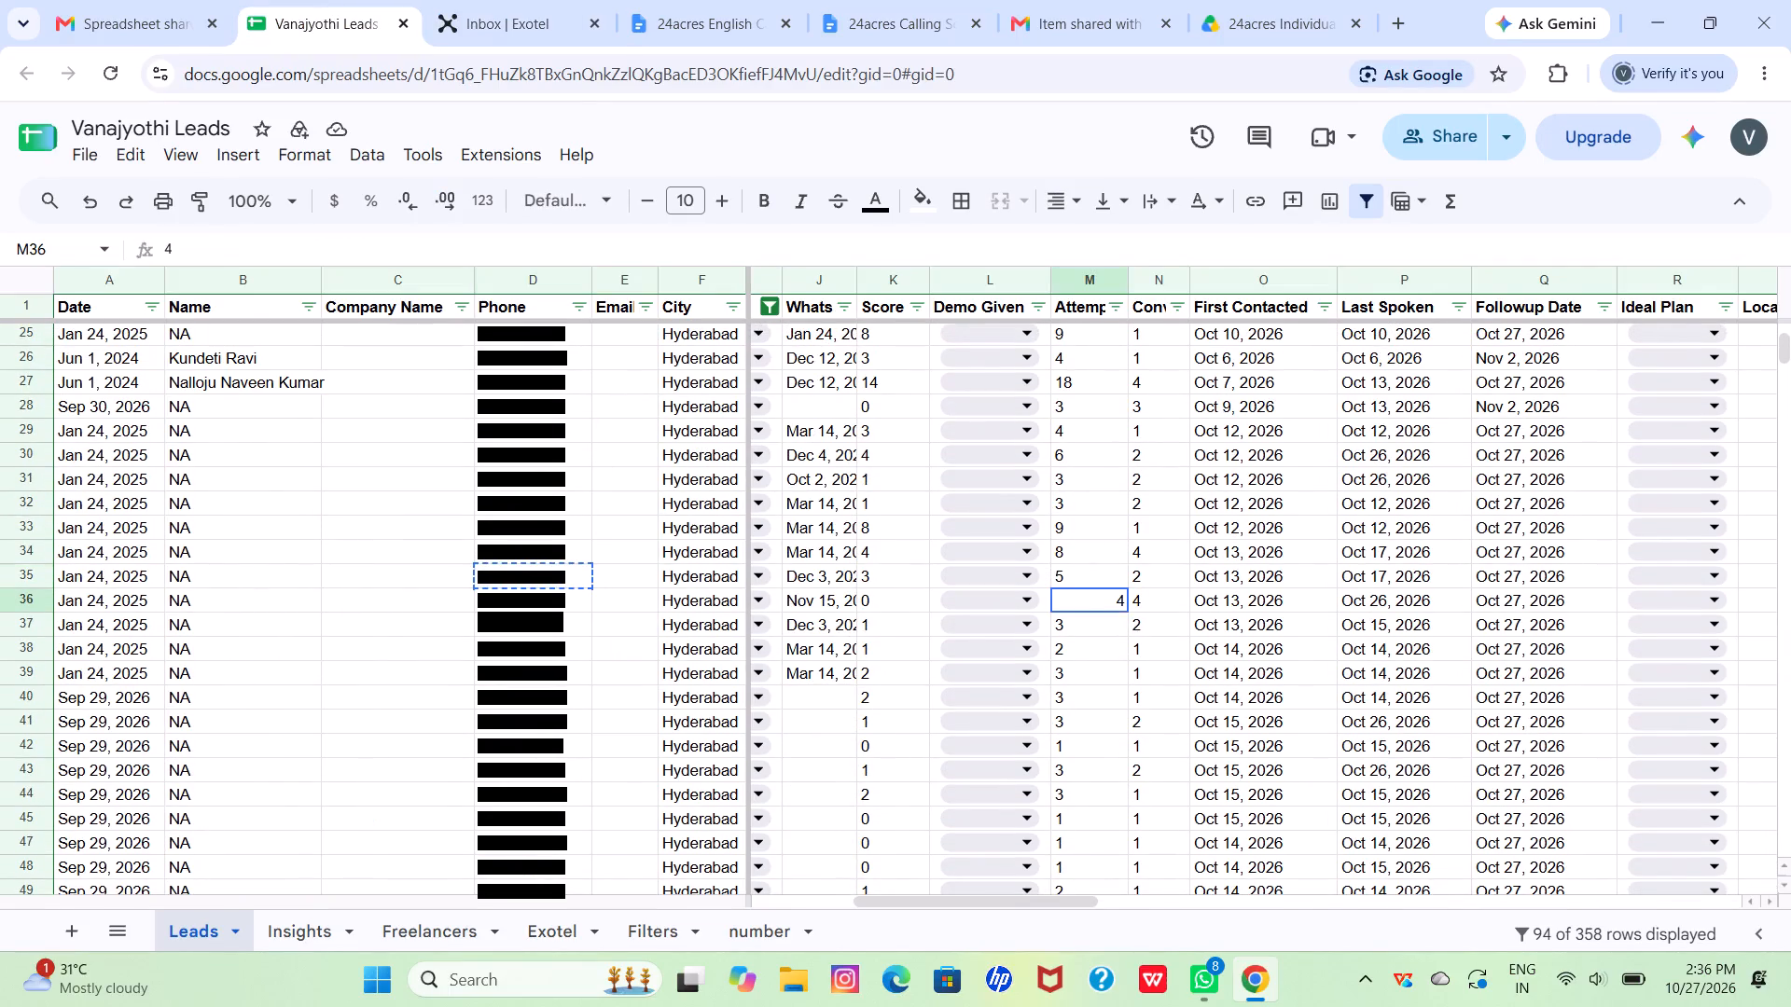
click(1070, 580)
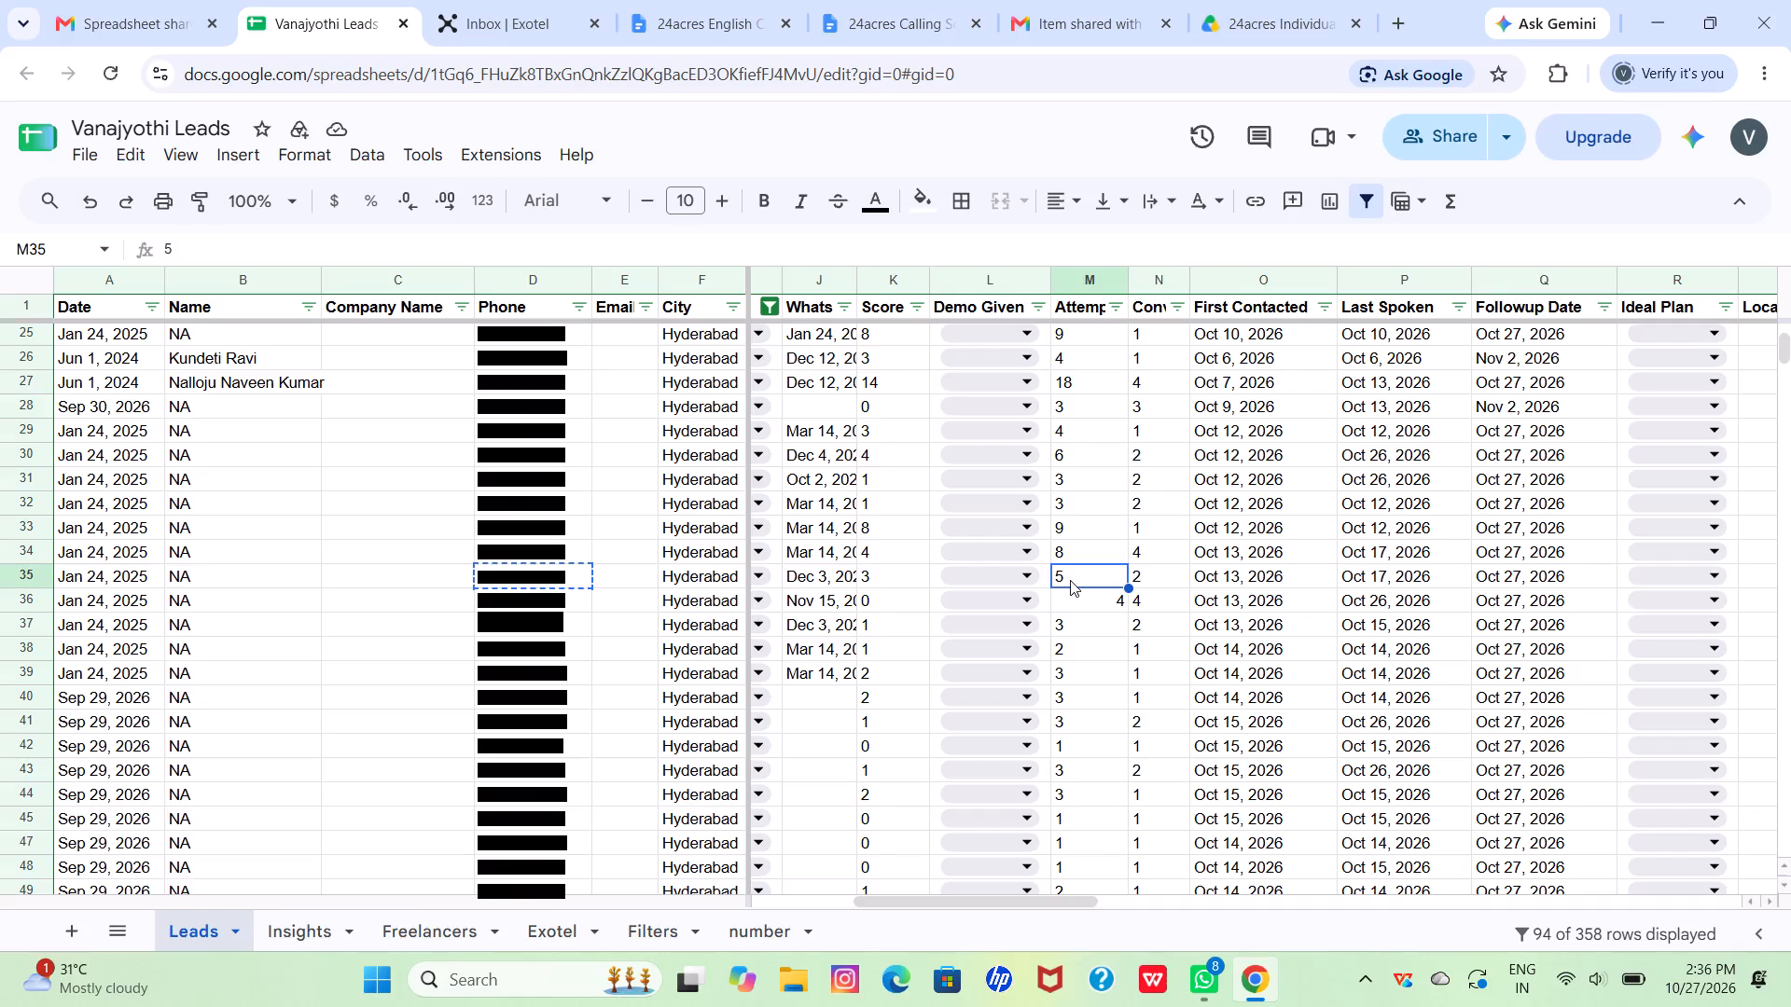
key(6)
click(1135, 586)
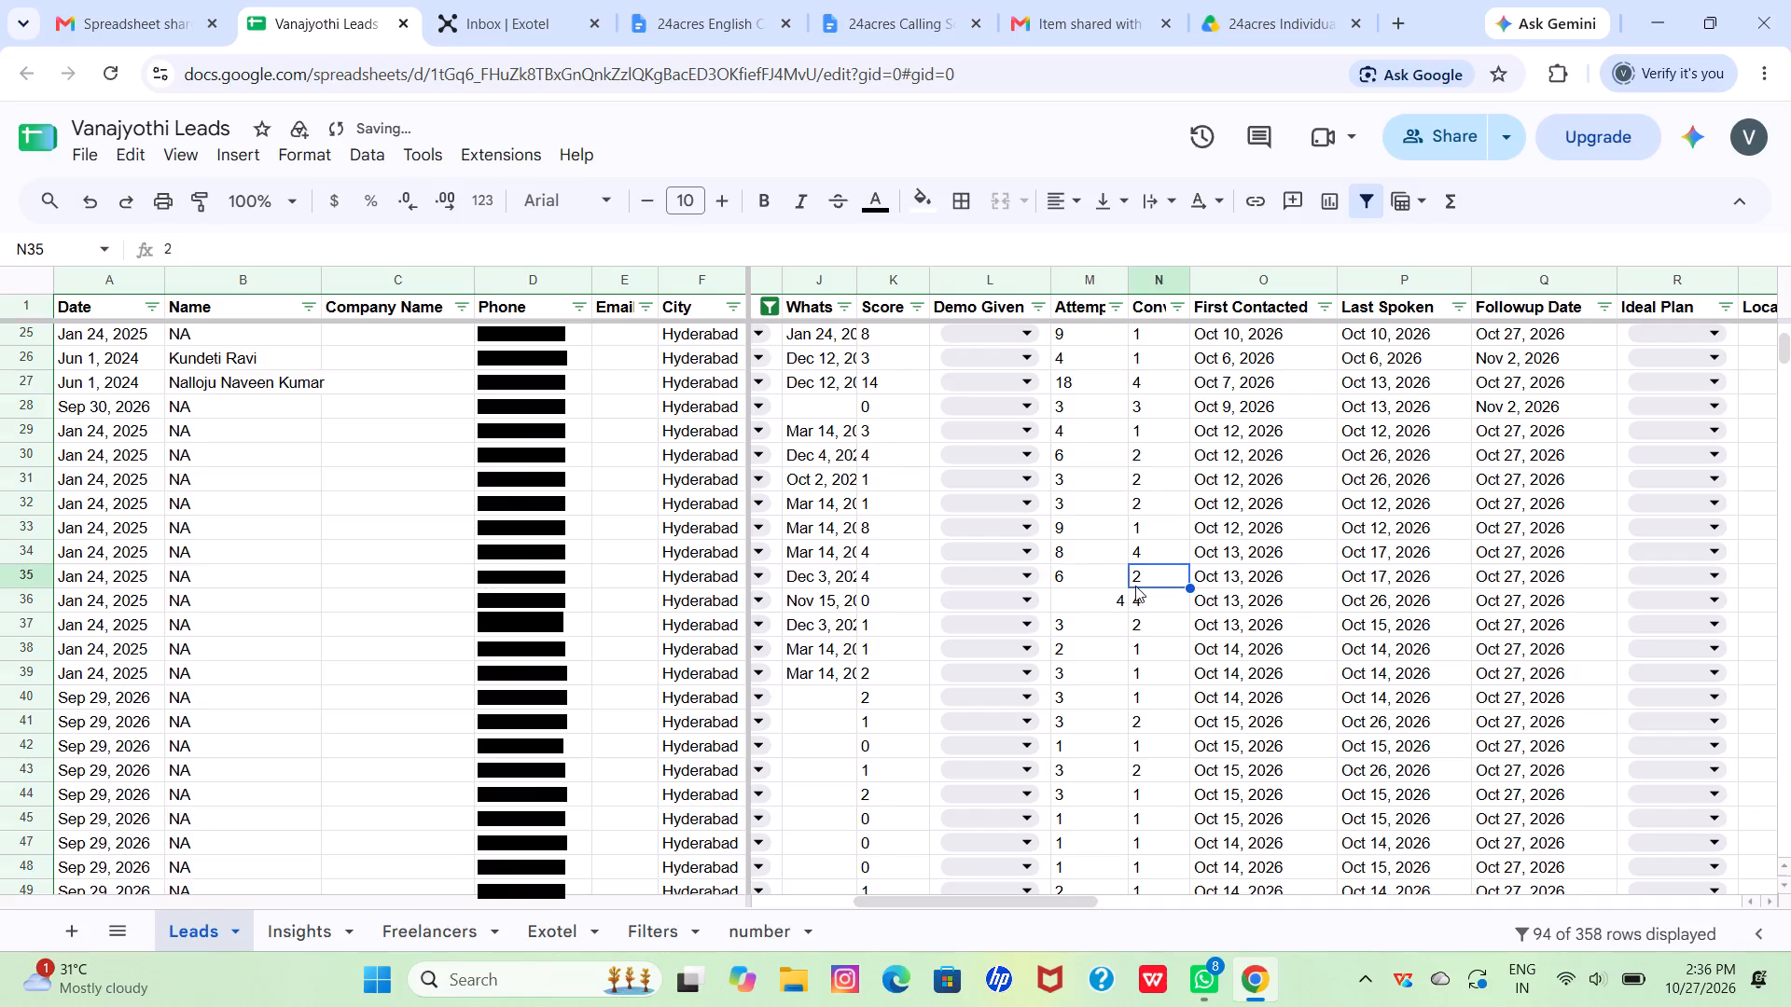
Review the statuses, attempts, Last Spoken and Followup Dates, and notes of the Call Back leads from row 33 onward.
scroll(1135, 586, down, 3)
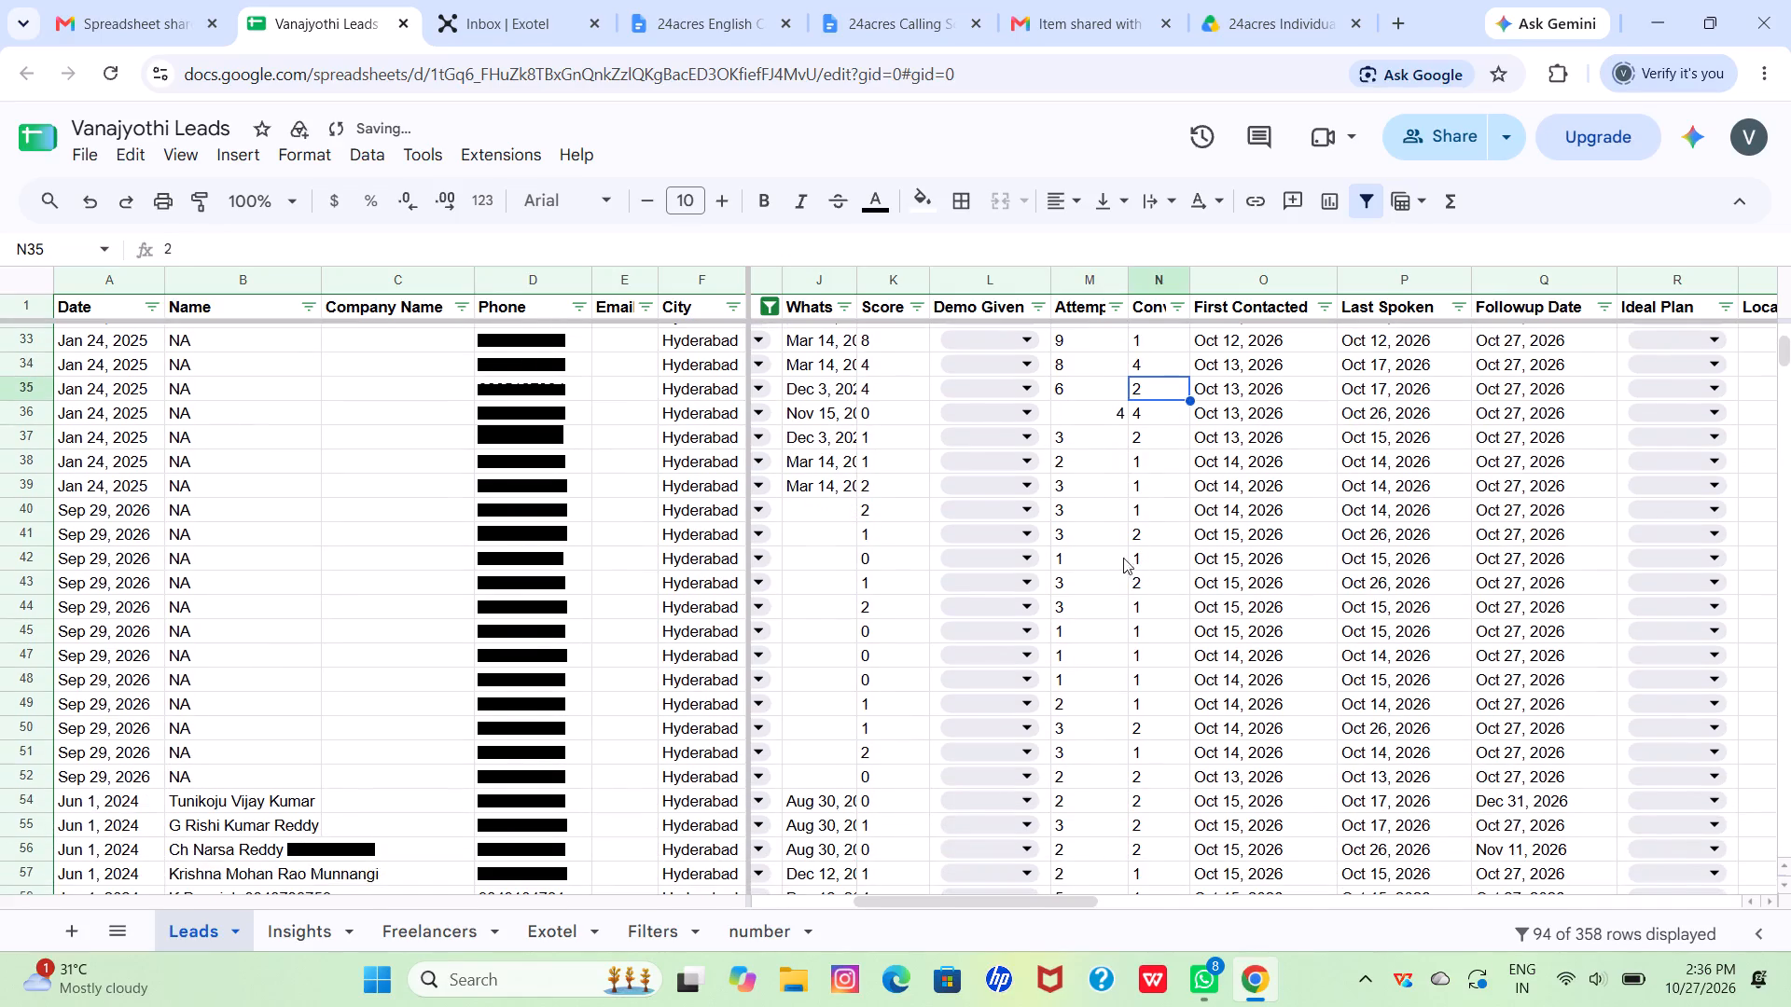
scroll(1254, 413, left, 2)
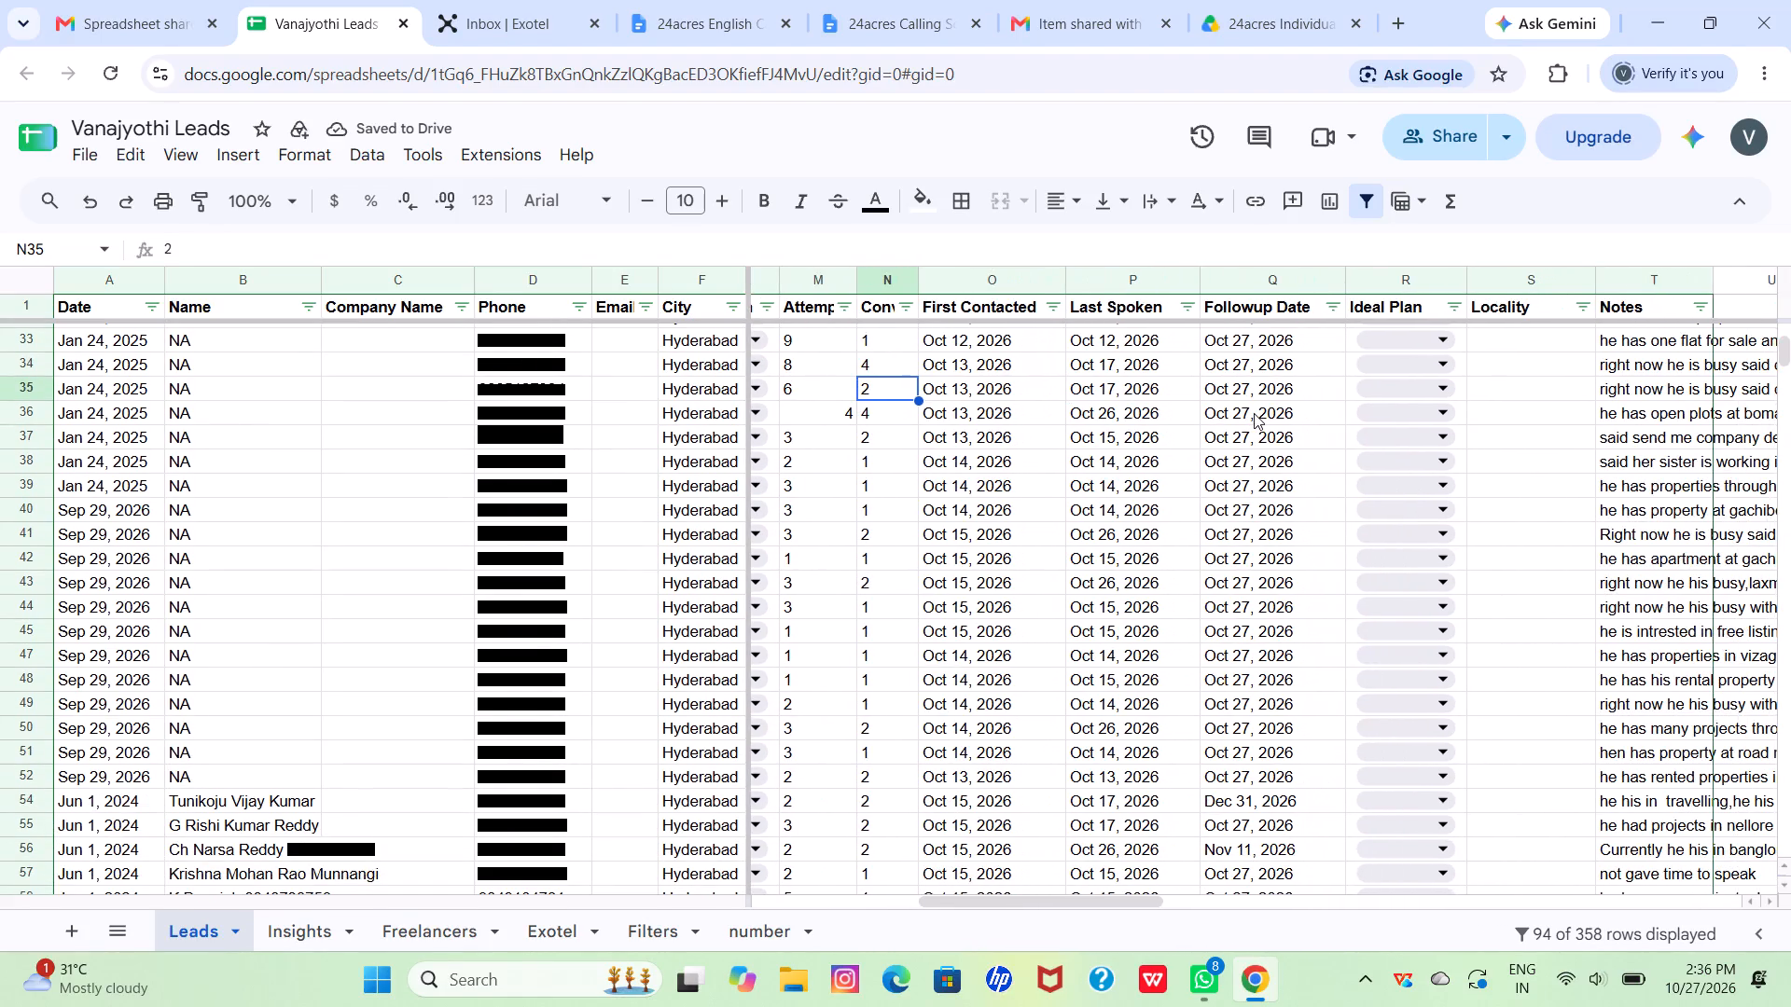
scroll(1254, 413, left, 2)
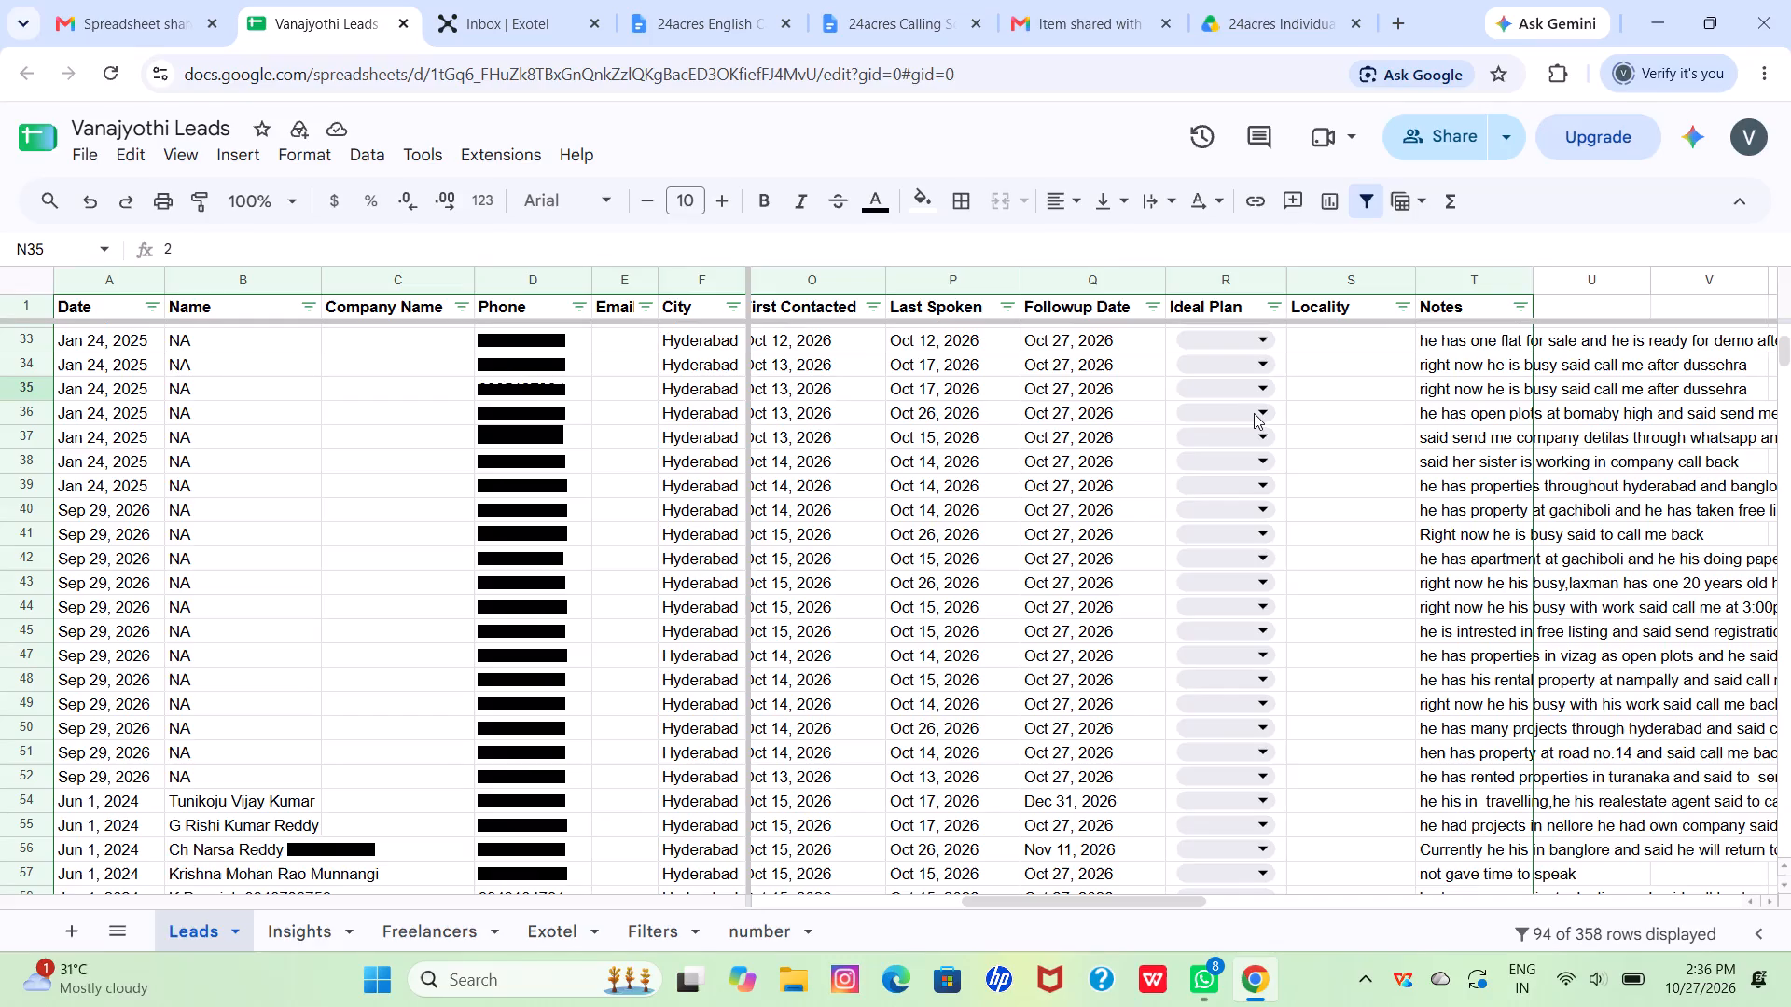
scroll(1254, 413, left, 2)
scroll(1254, 413, right, 1)
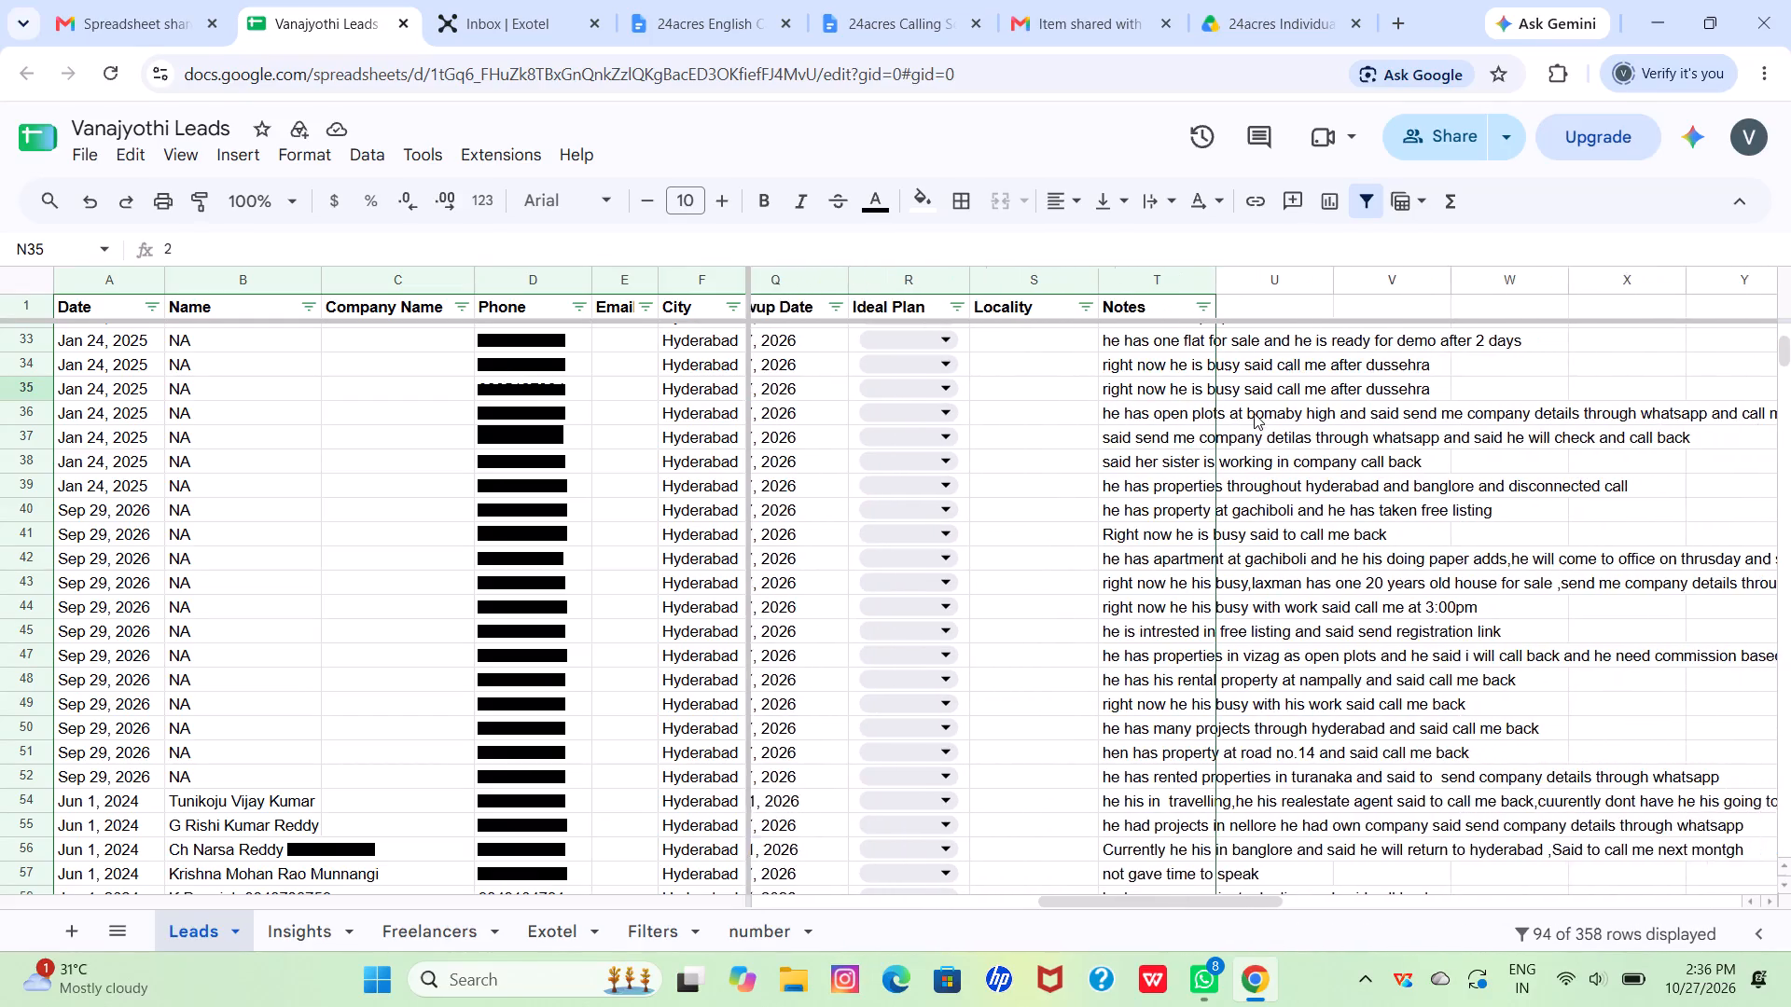
scroll(1254, 413, right, 3)
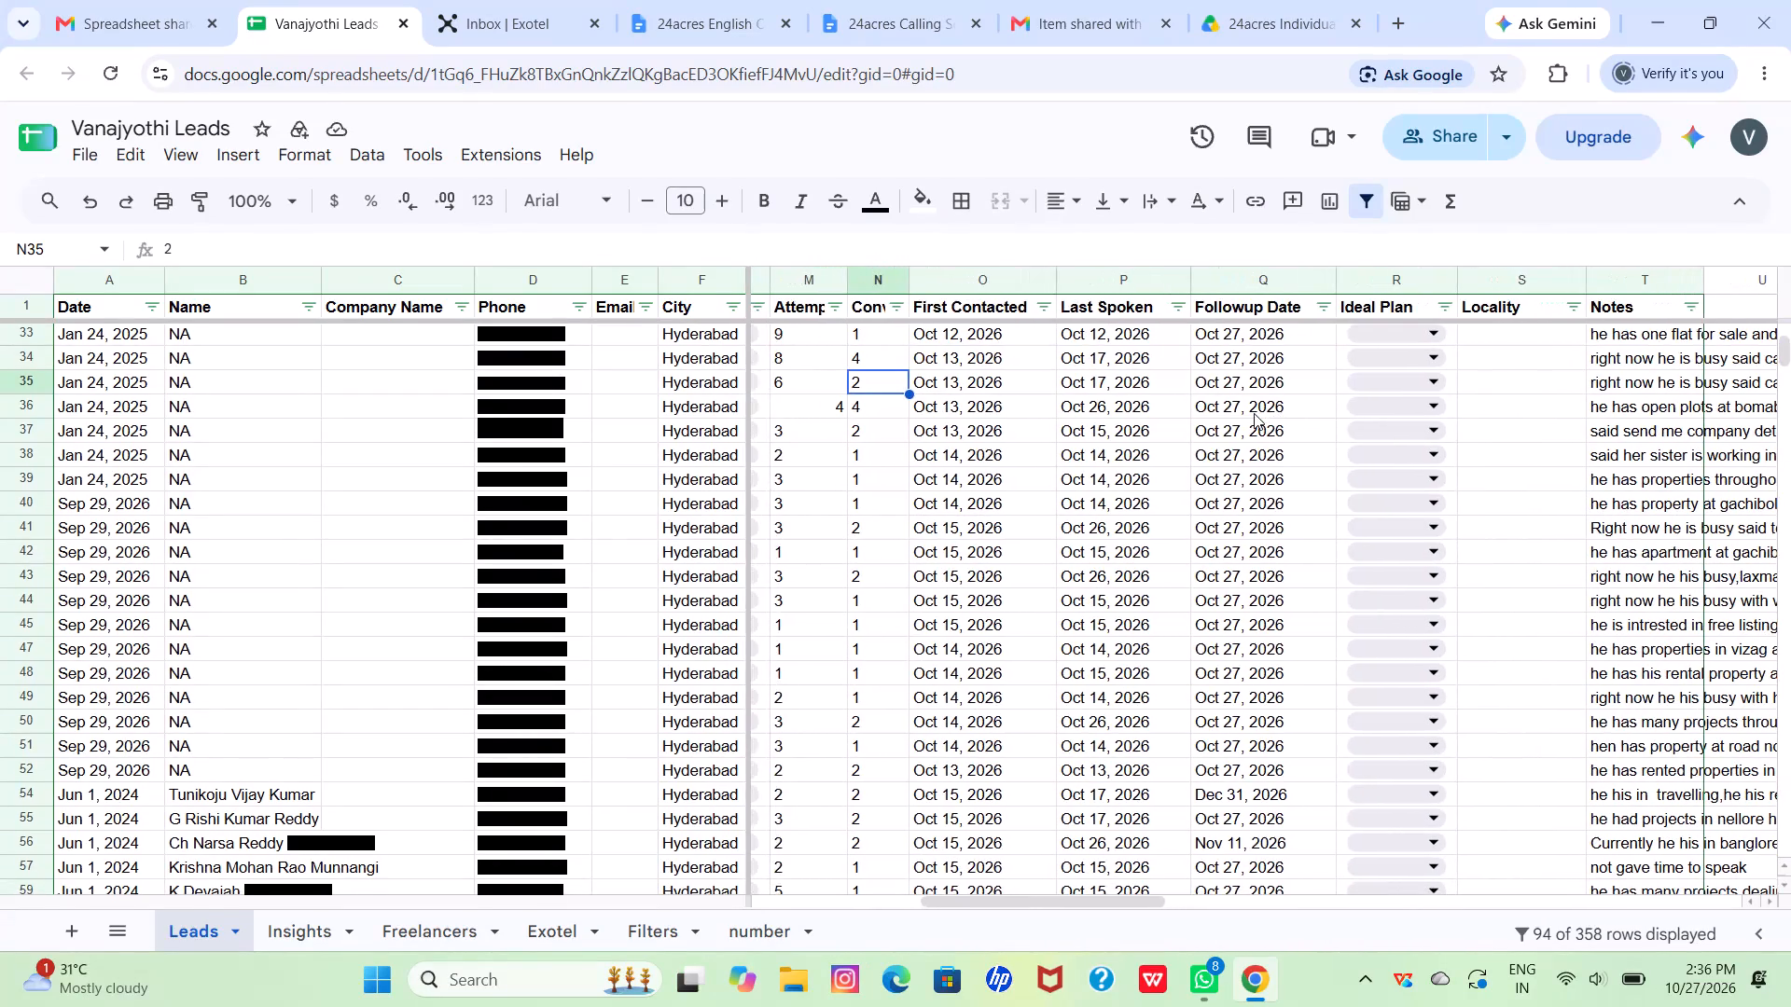
scroll(1254, 413, left, 1)
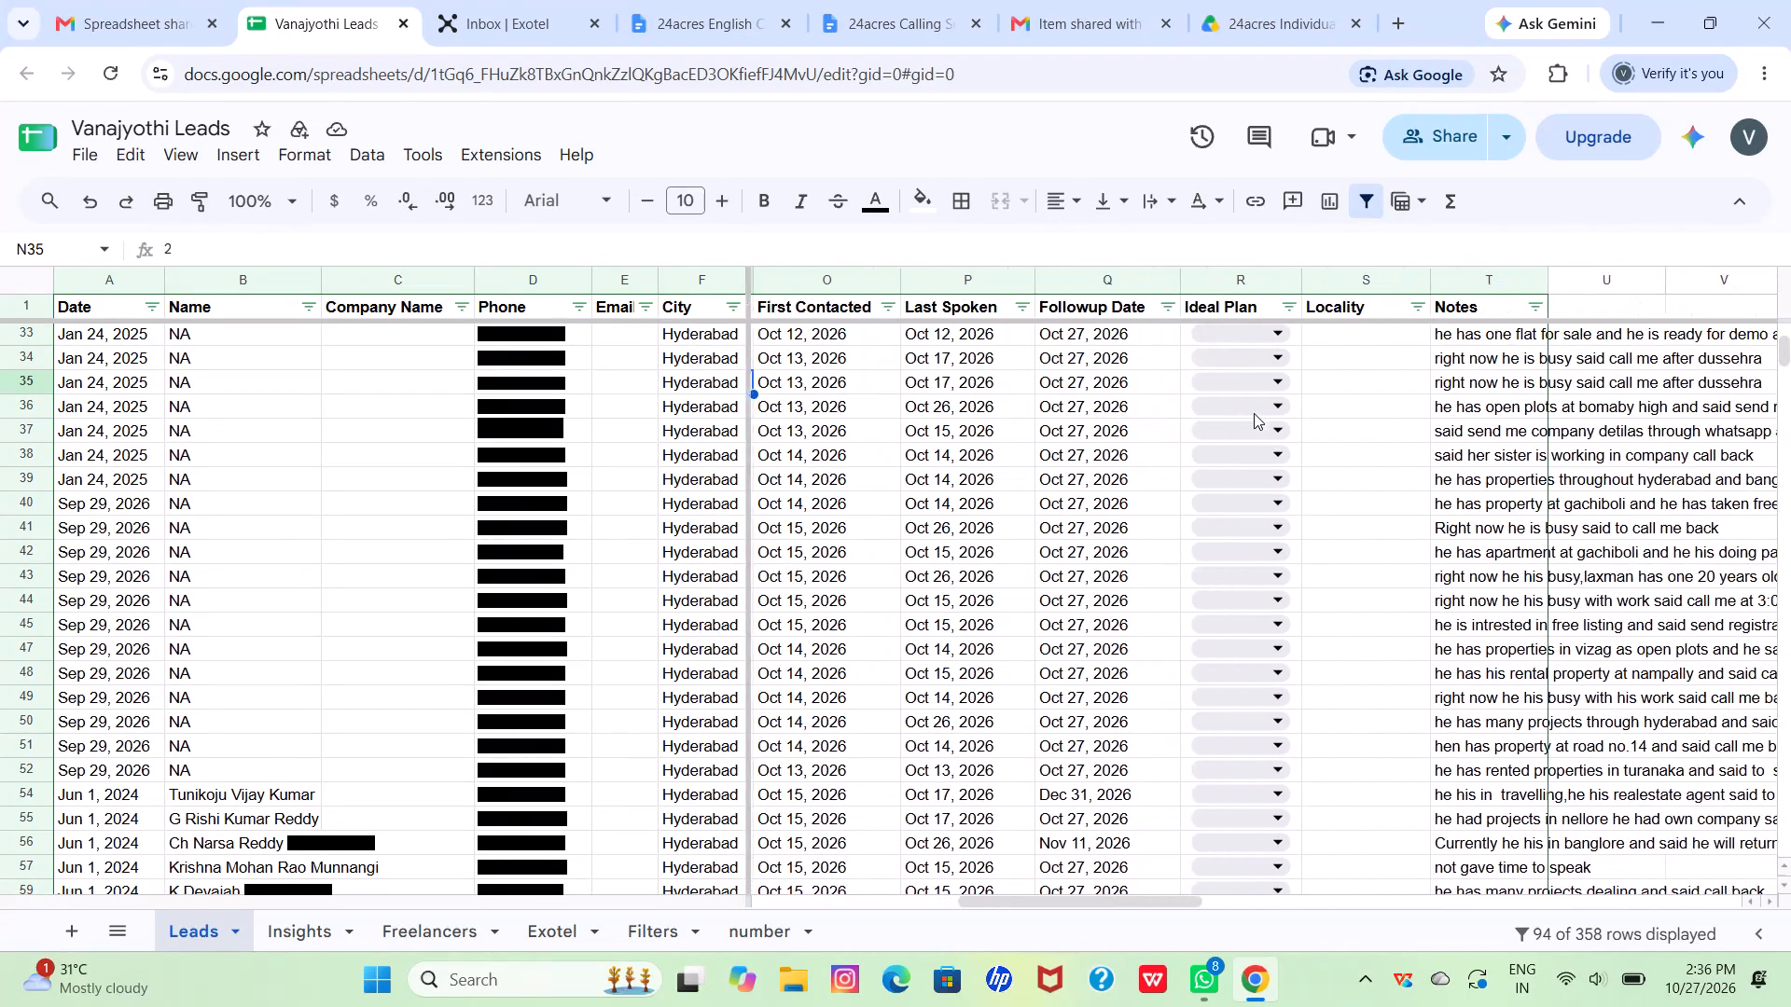
scroll(1254, 413, left, 2)
scroll(1069, 397, right, 2)
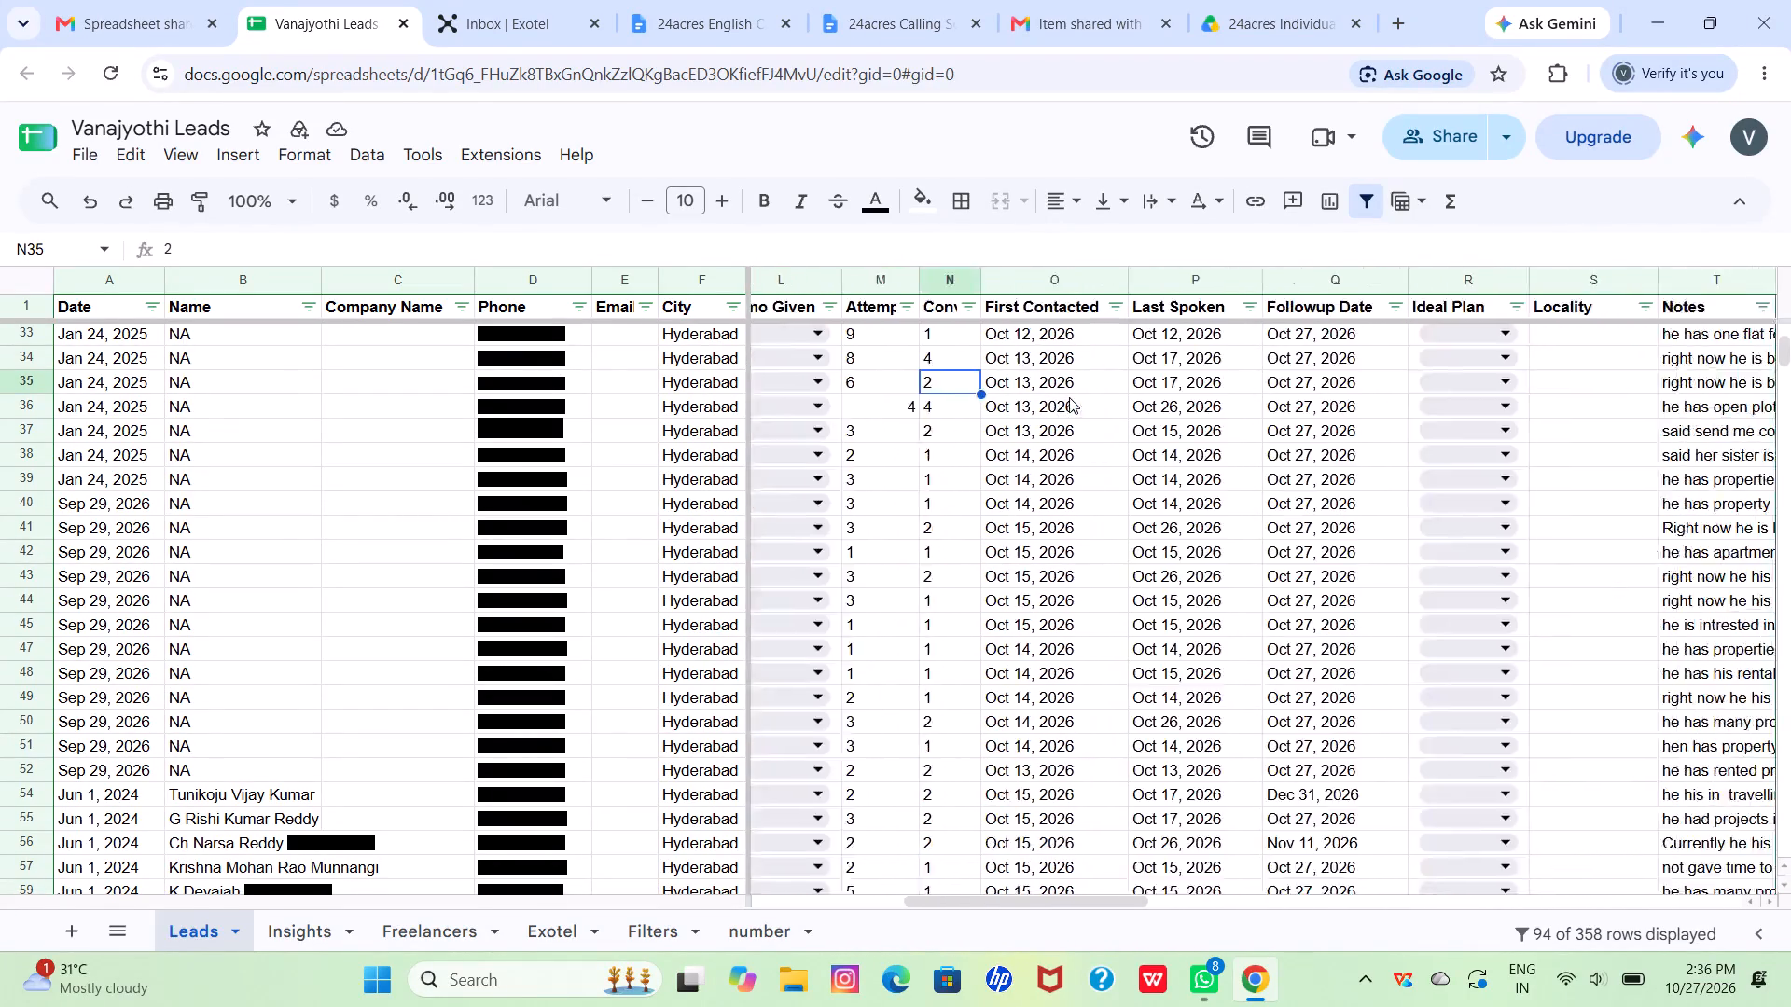
scroll(1069, 397, right, 6)
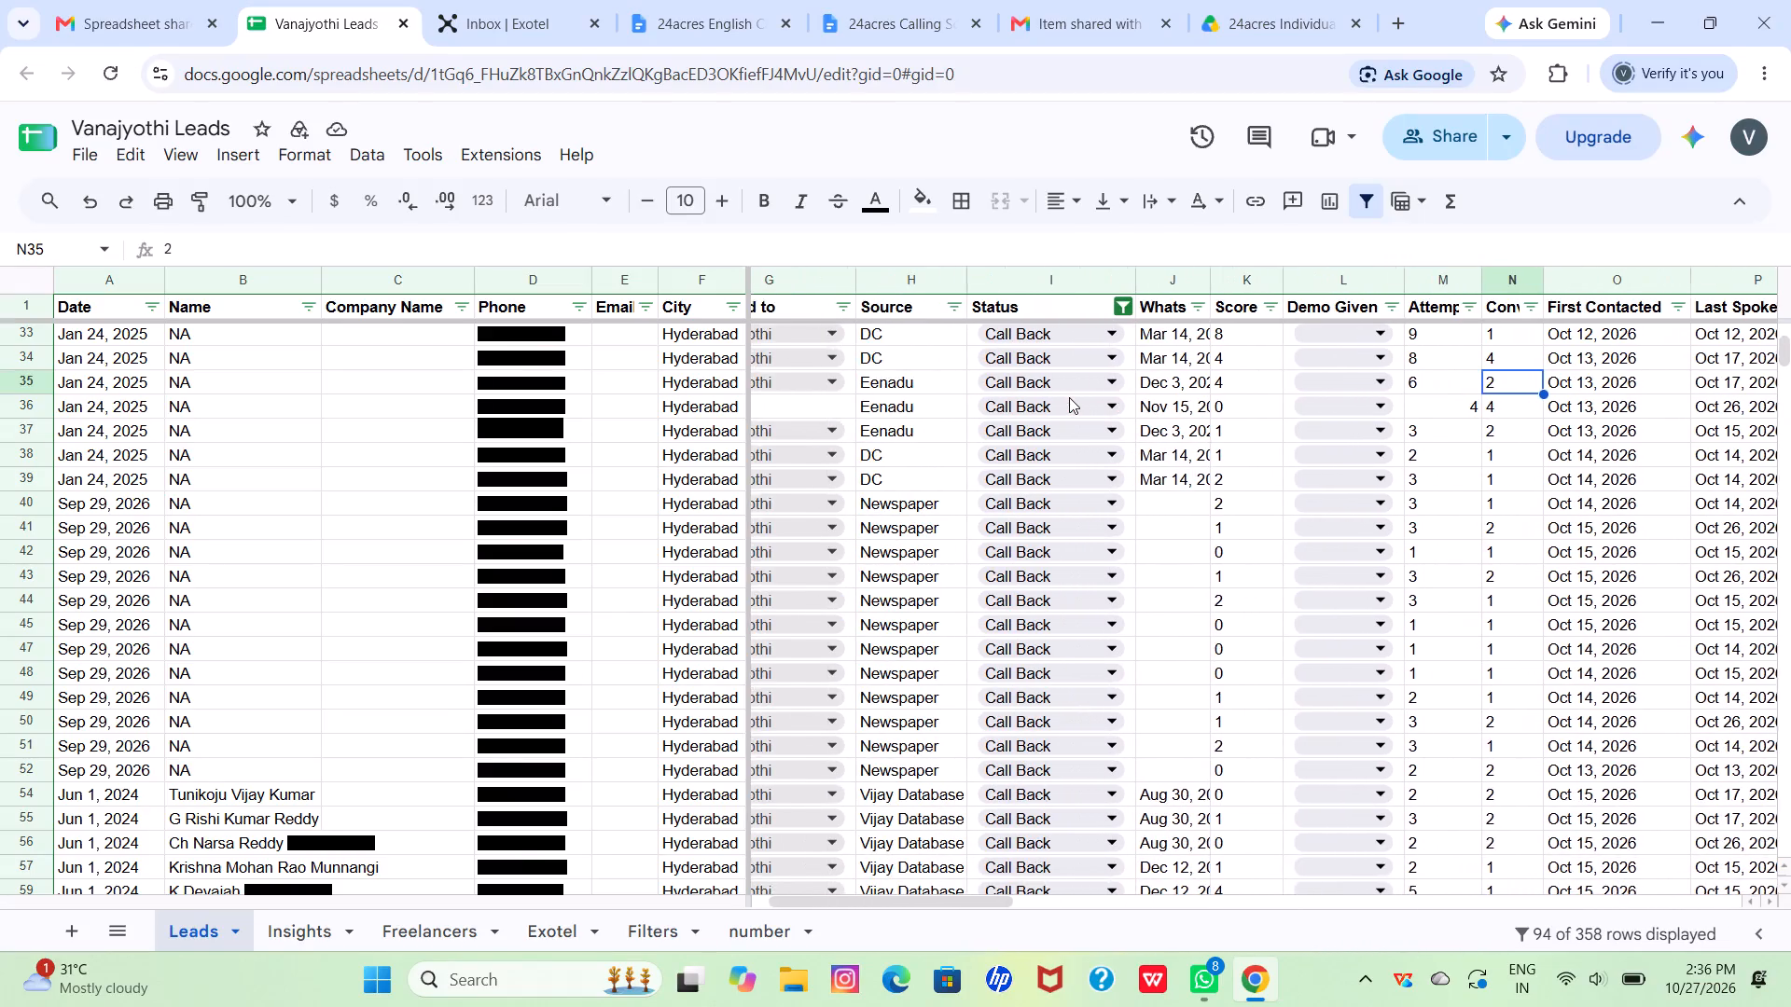
scroll(1069, 397, right, 1)
scroll(1069, 397, down, 1)
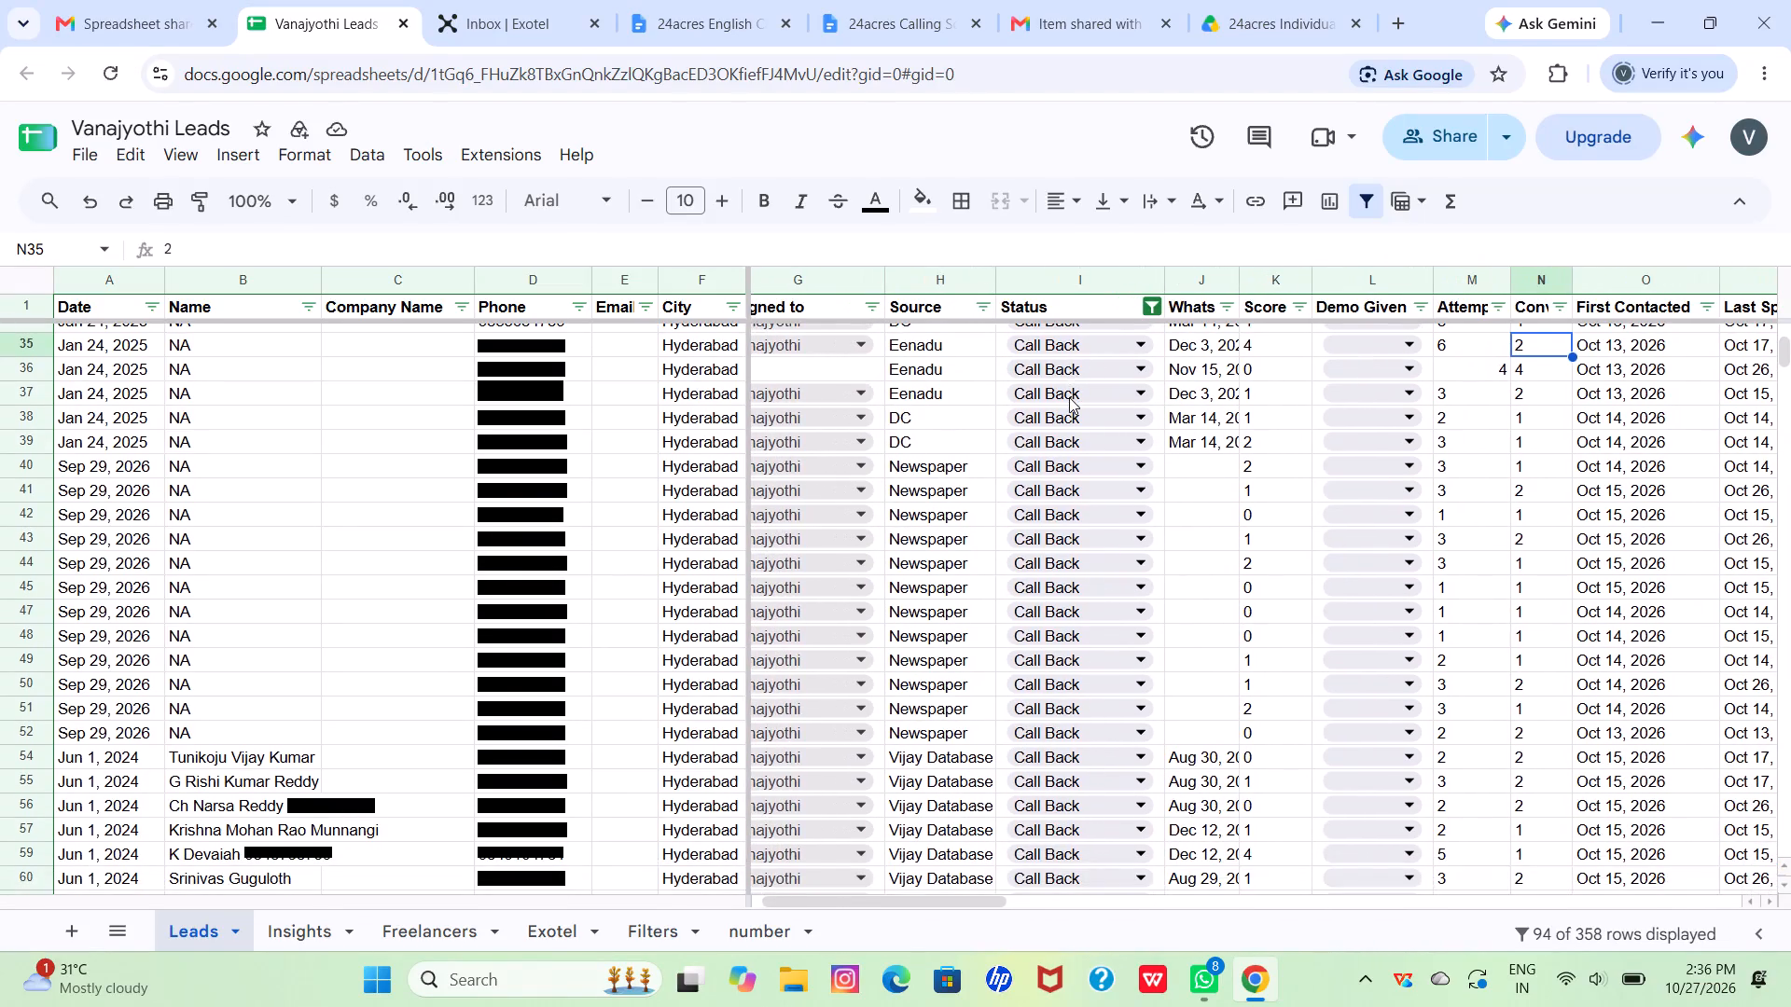
scroll(1425, 380, left, 3)
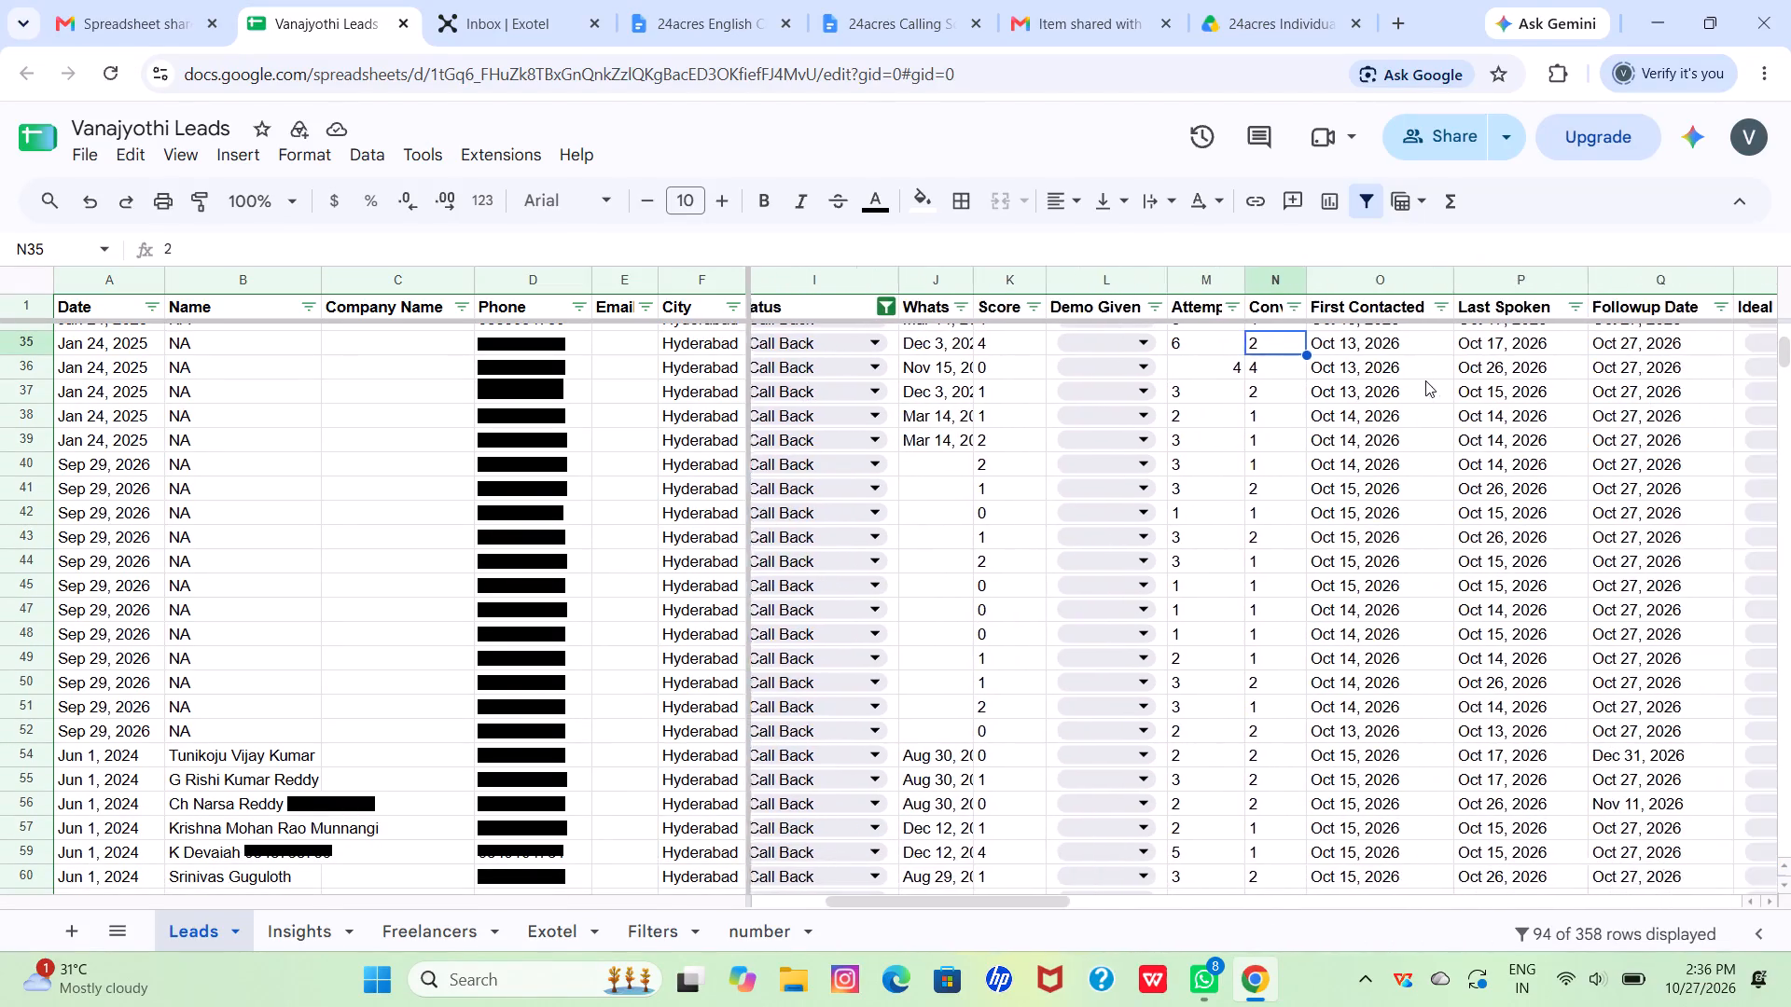
scroll(1425, 380, left, 3)
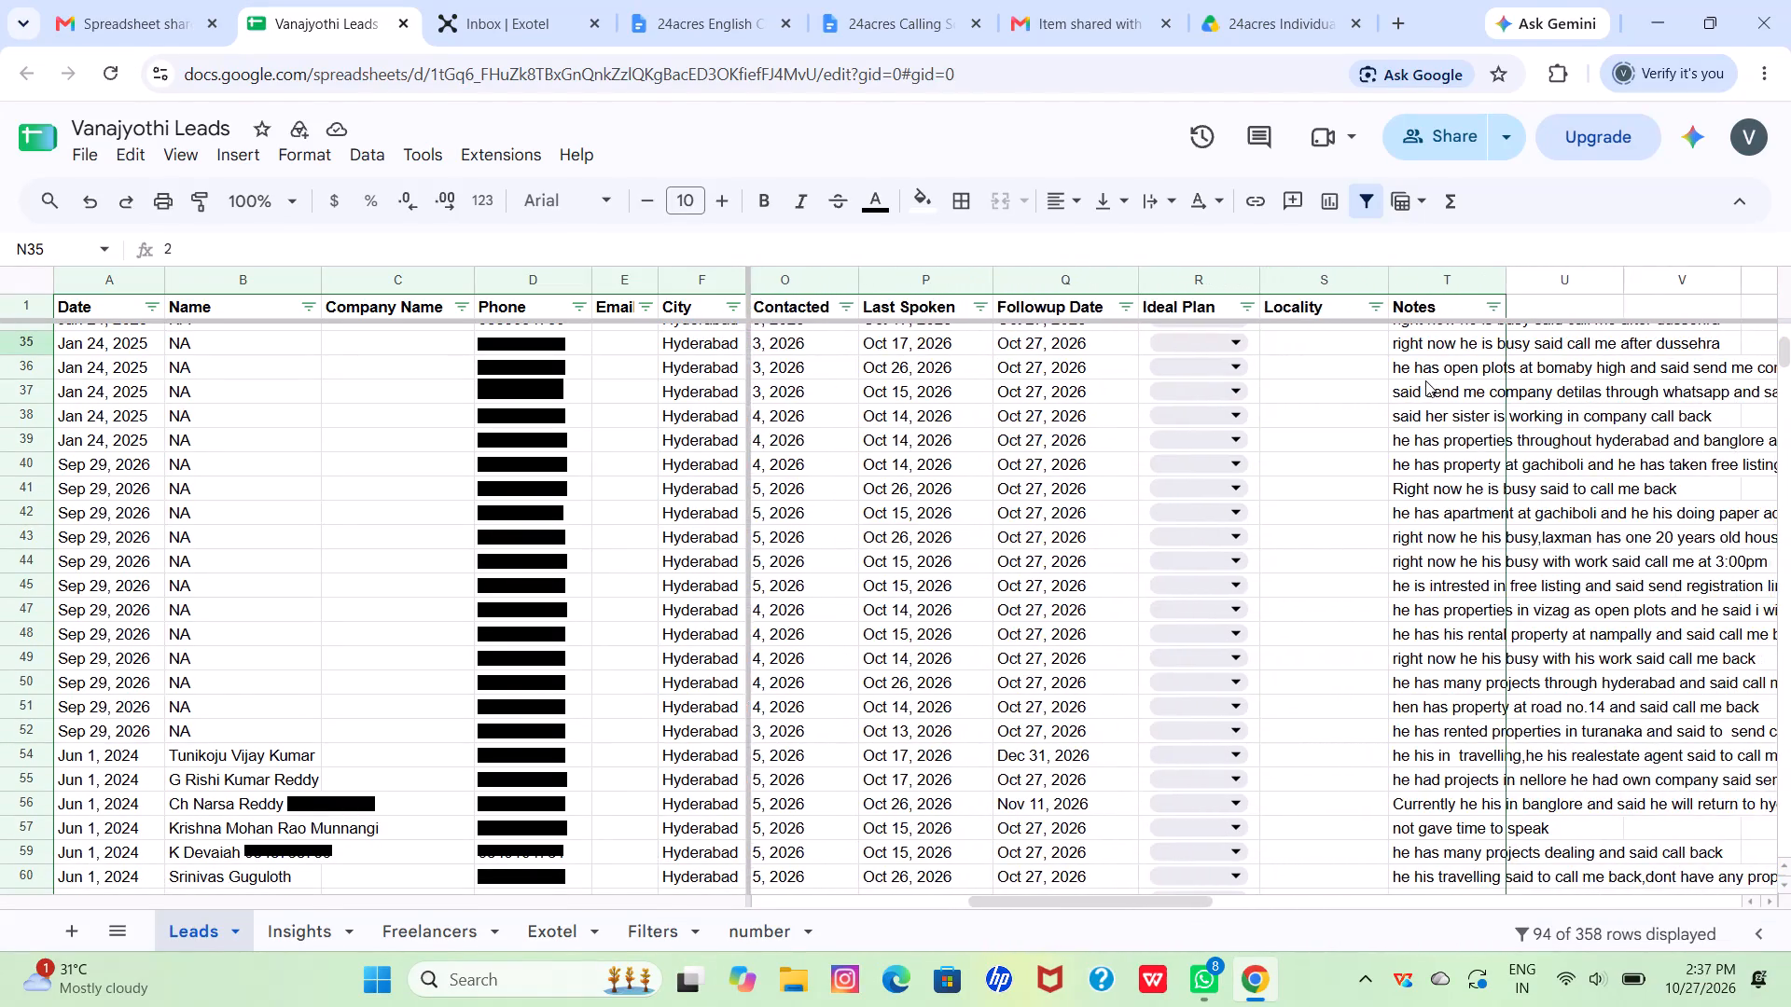
scroll(1425, 380, right, 5)
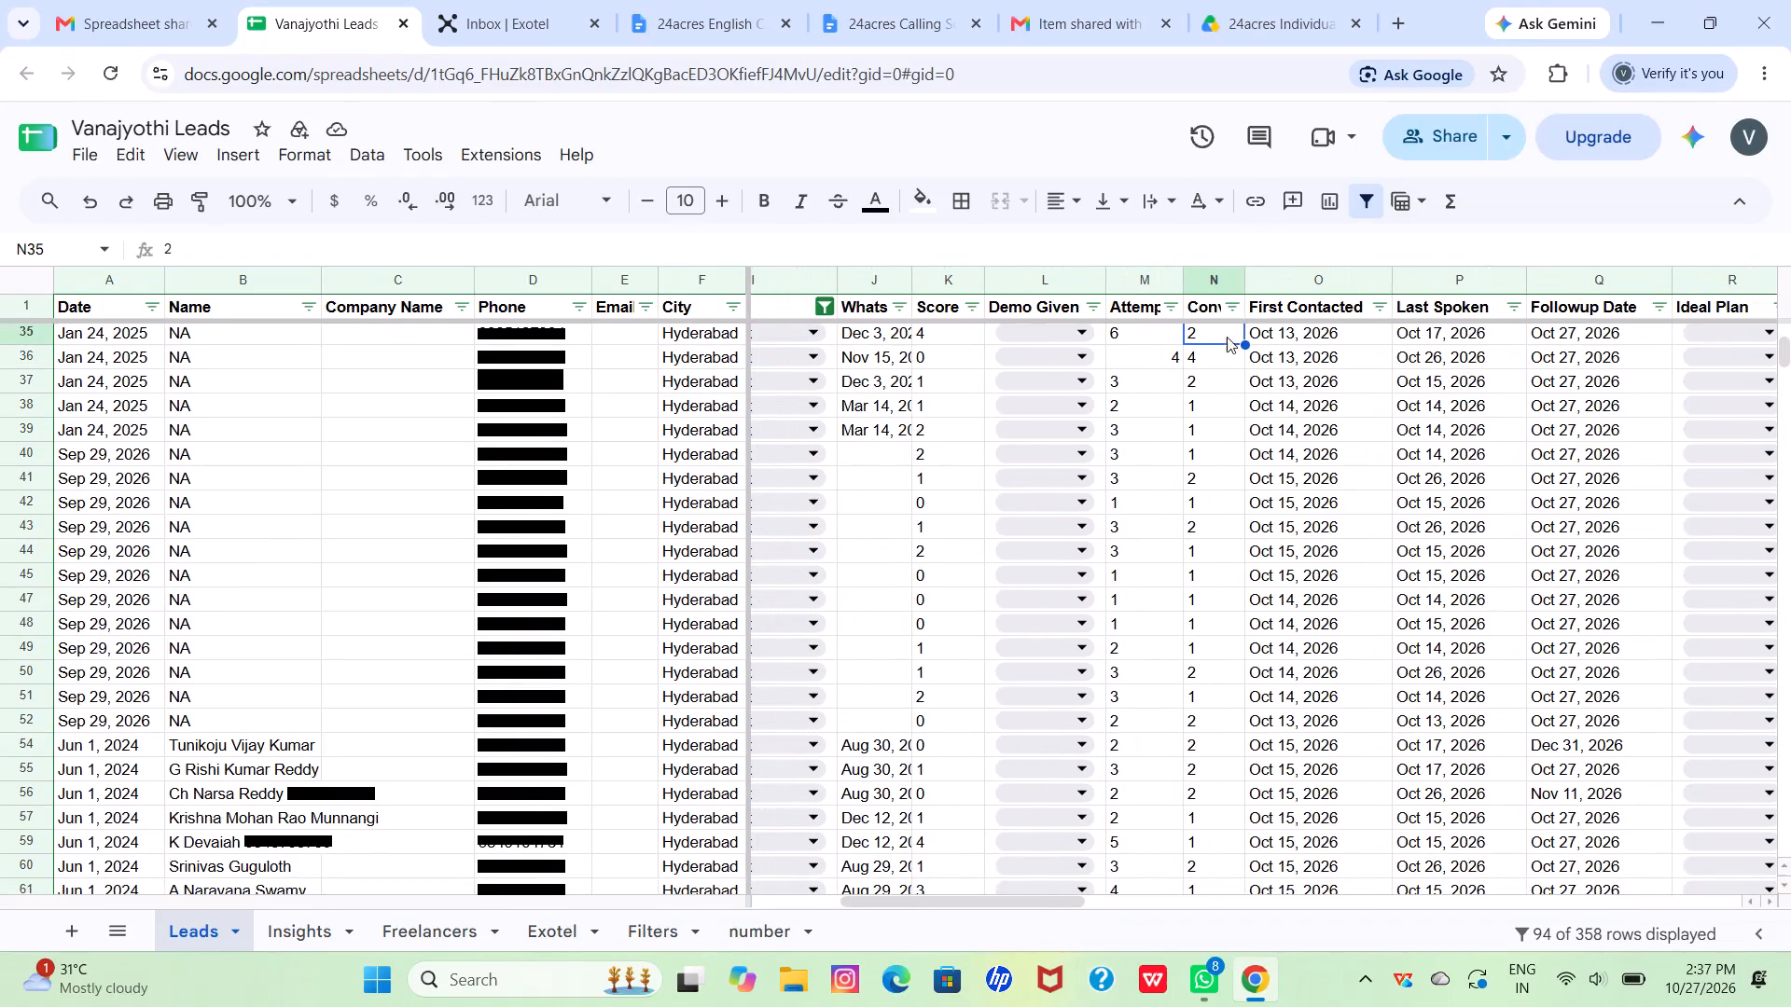
Select the phone number of the lead in row 36.
click(562, 361)
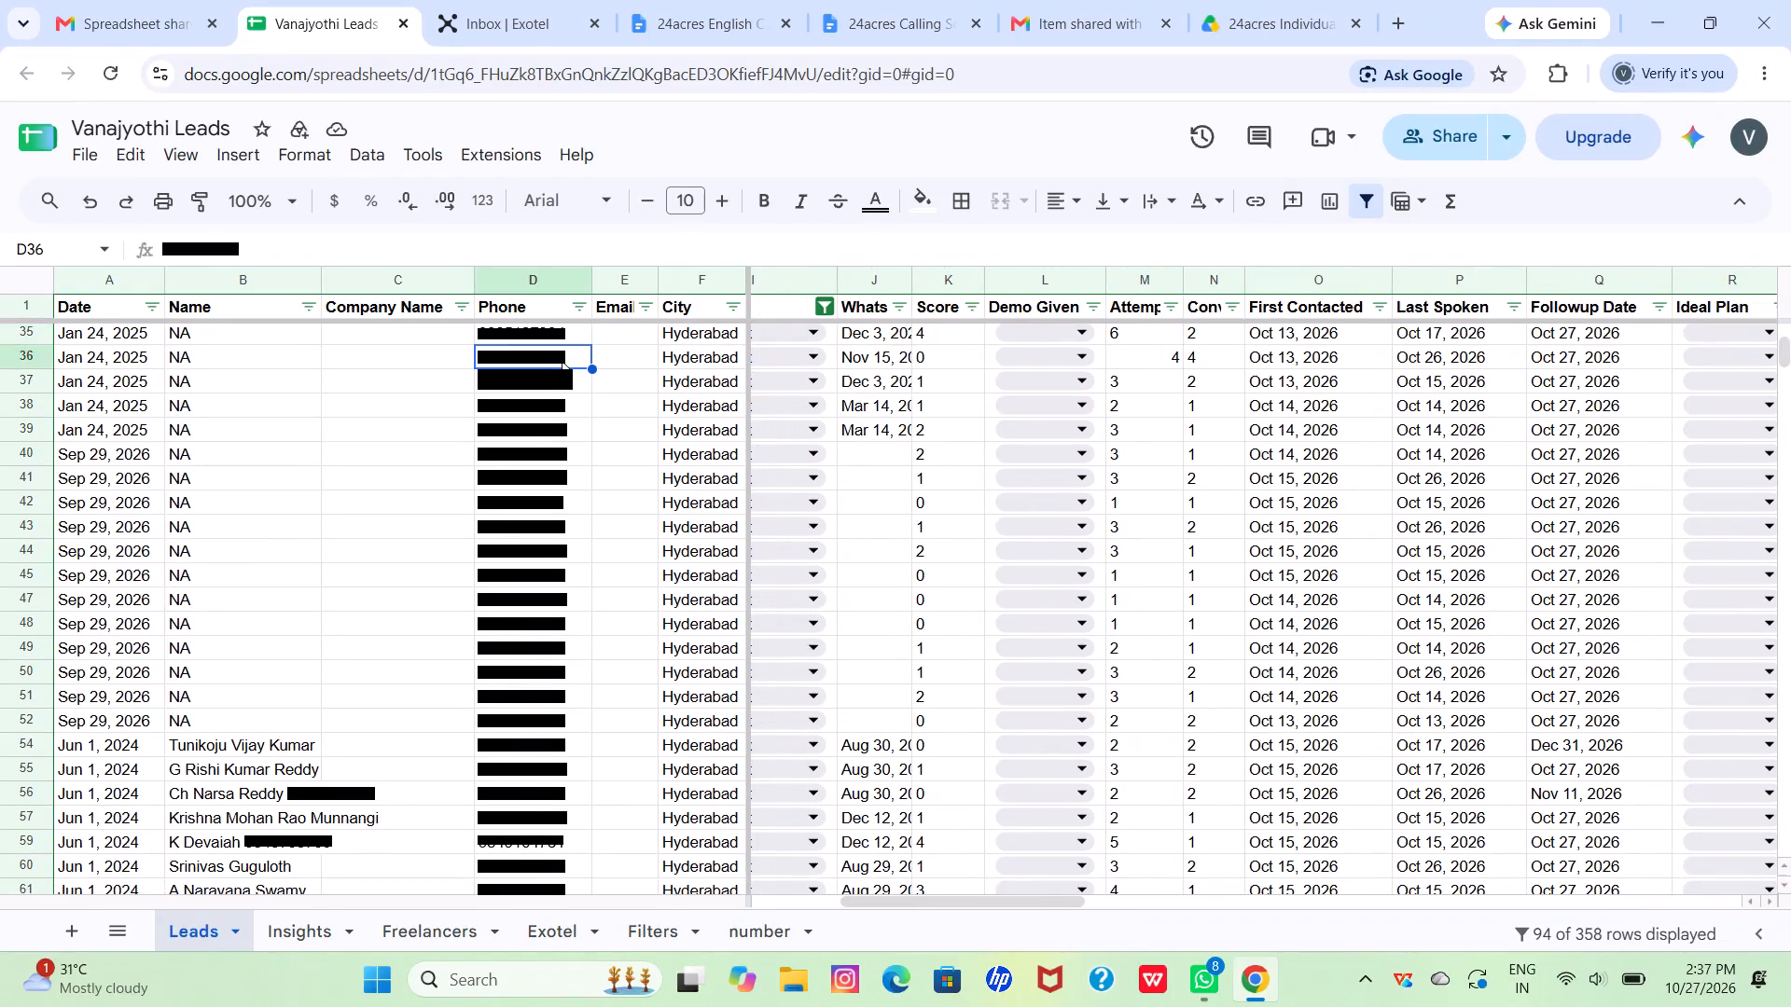
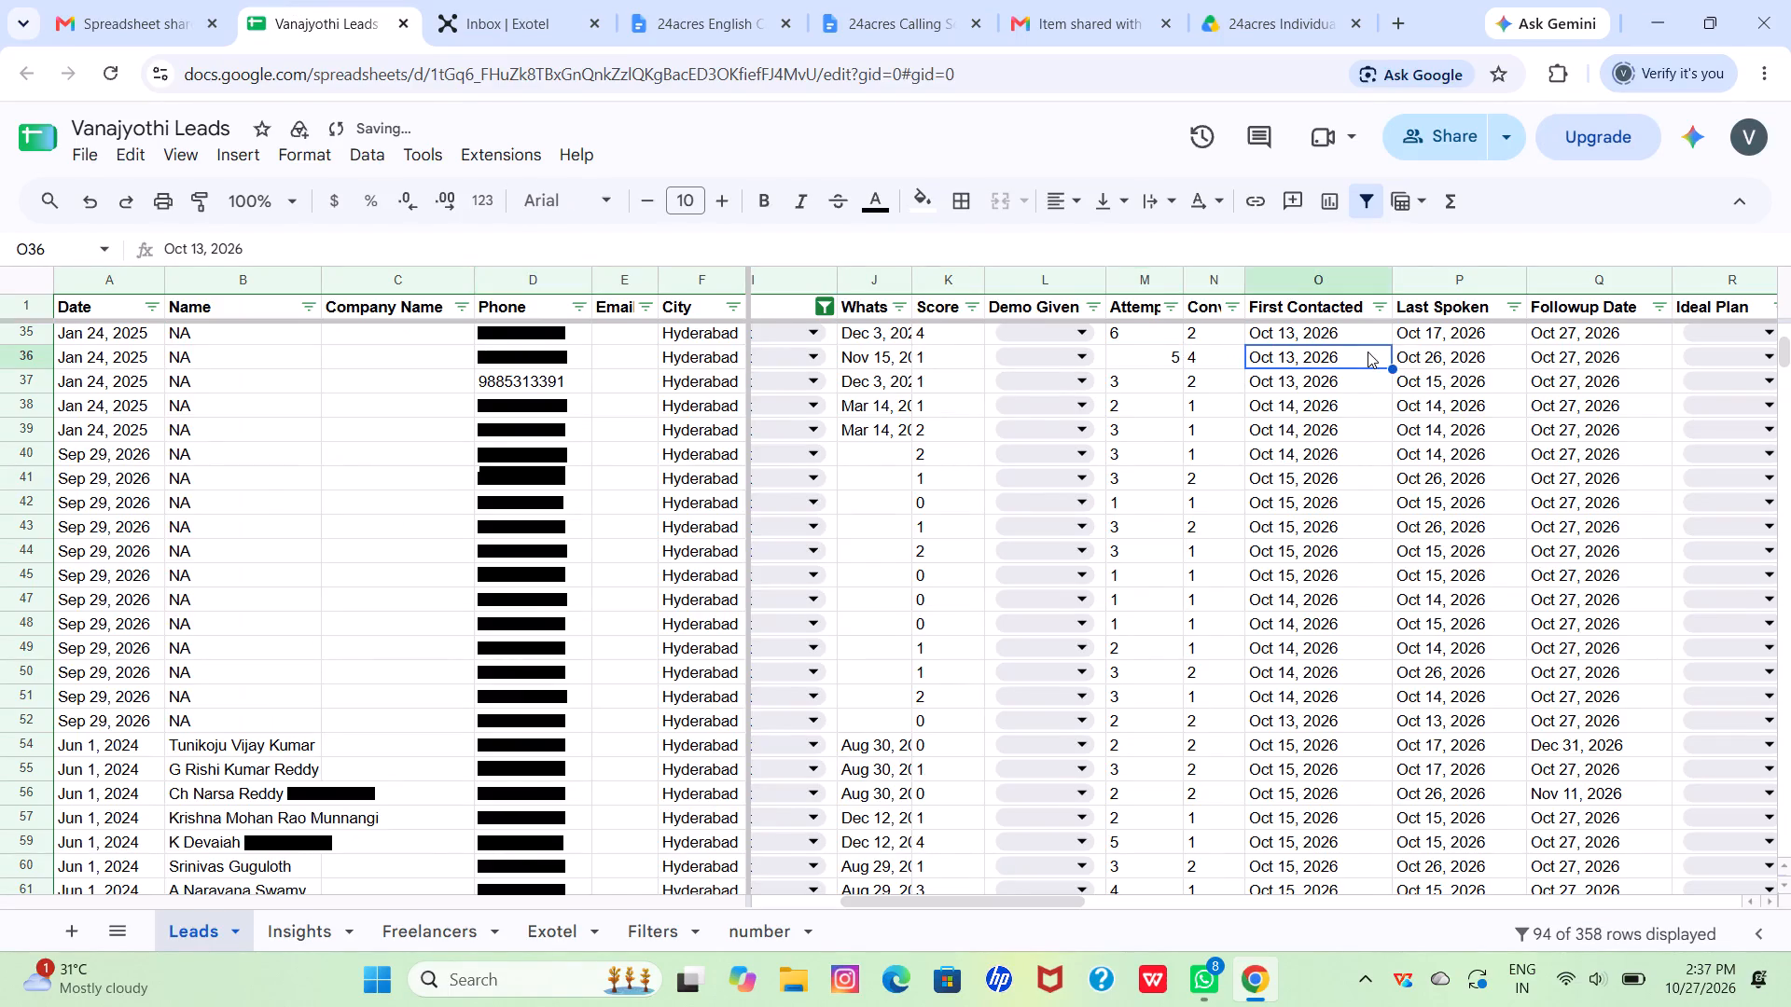
Read through the full call notes of the lead in row 36.
scroll(1368, 352, left, 4)
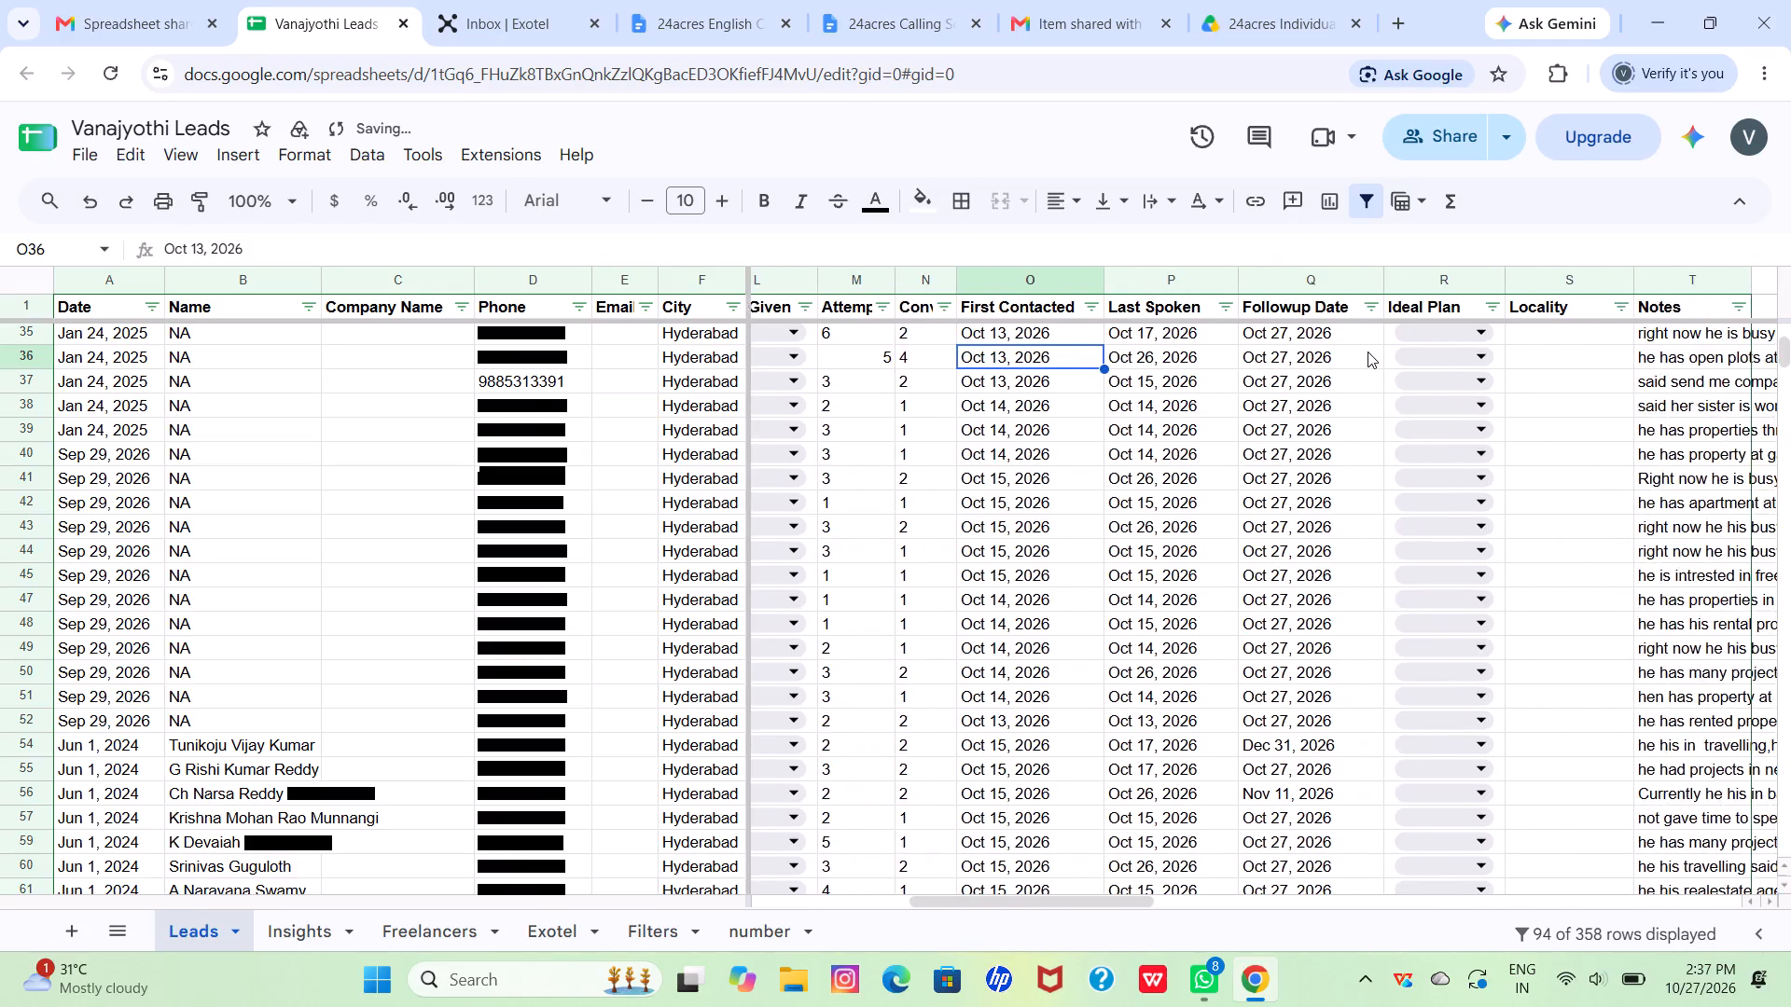
scroll(1368, 352, left, 6)
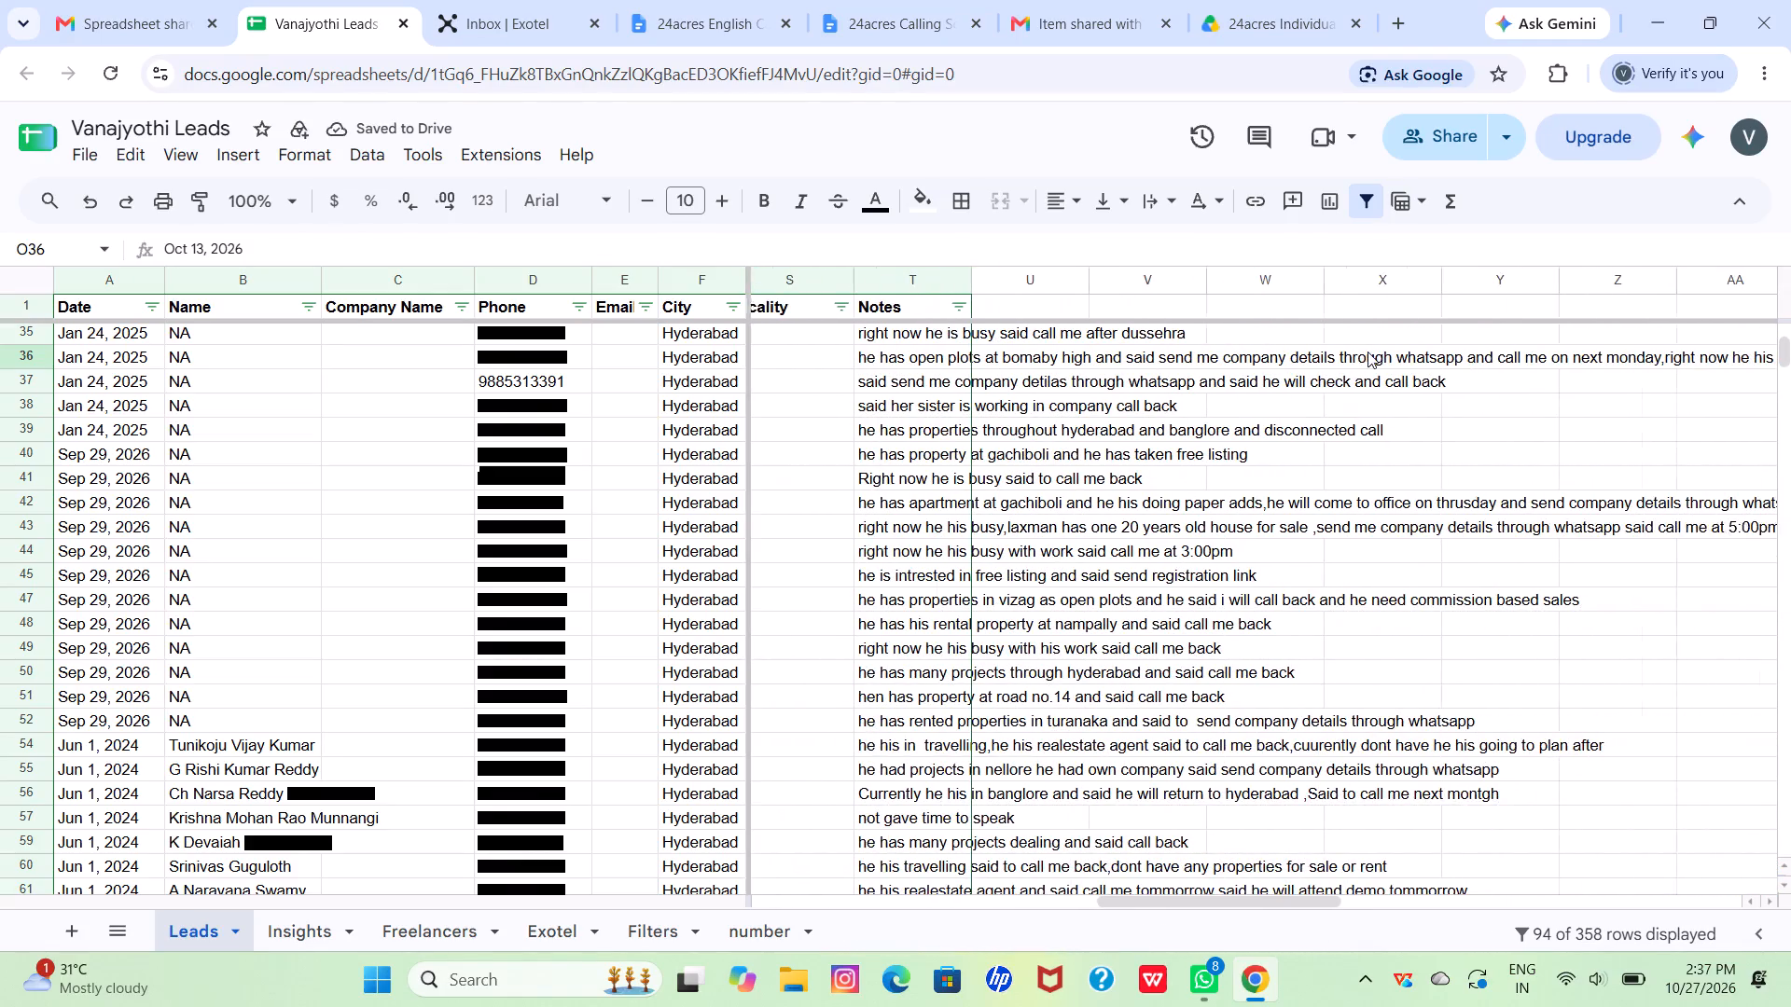
scroll(1368, 352, left, 3)
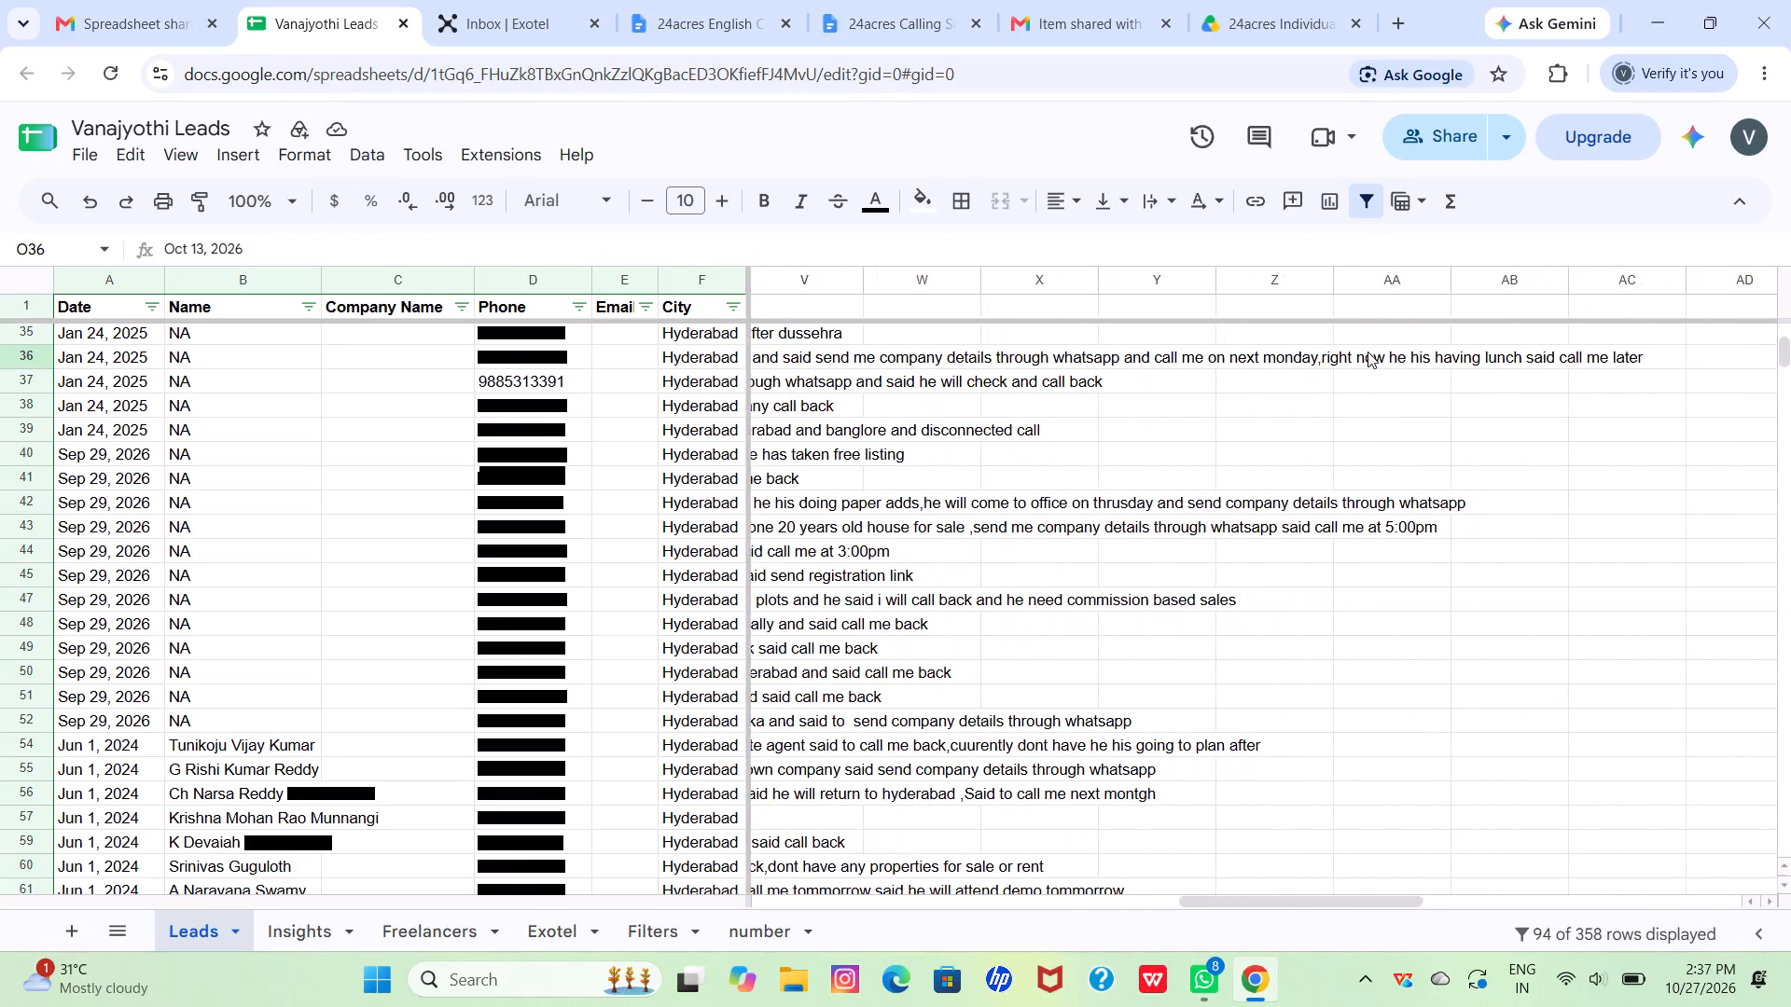
Set the conversations count of the lead in row 36 to 5, and select that lead's phone number.
scroll(1368, 352, right, 6)
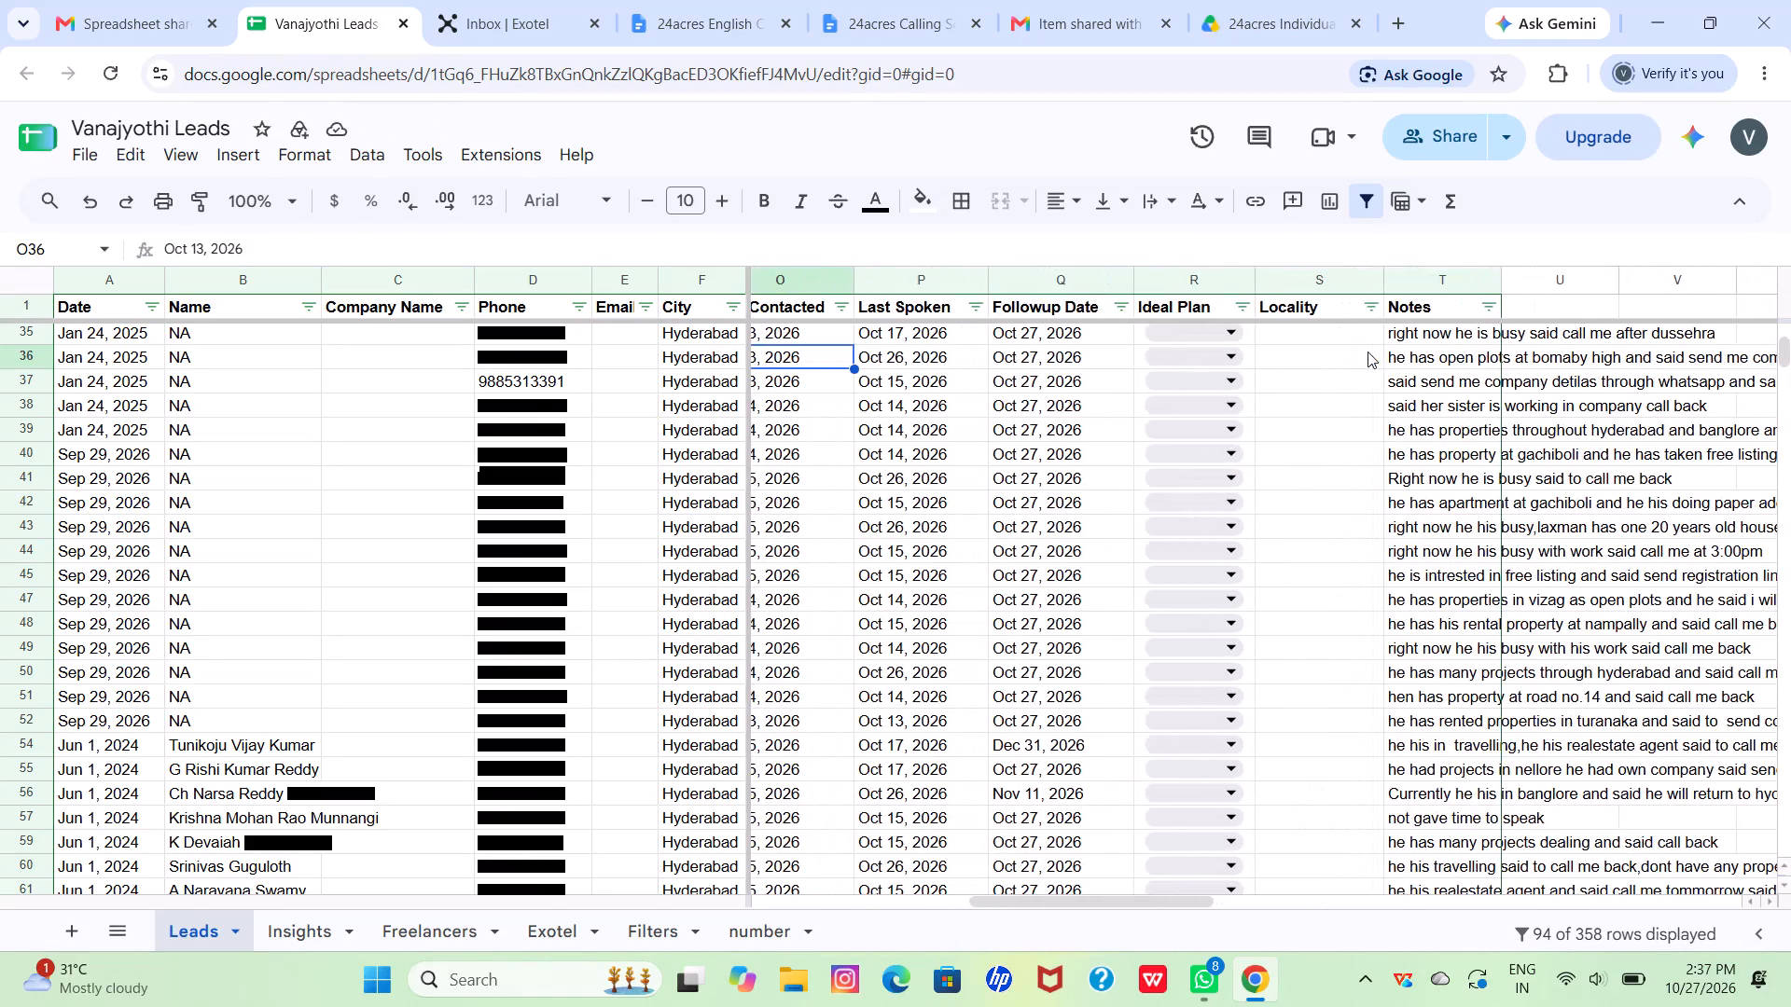
scroll(1368, 352, right, 3)
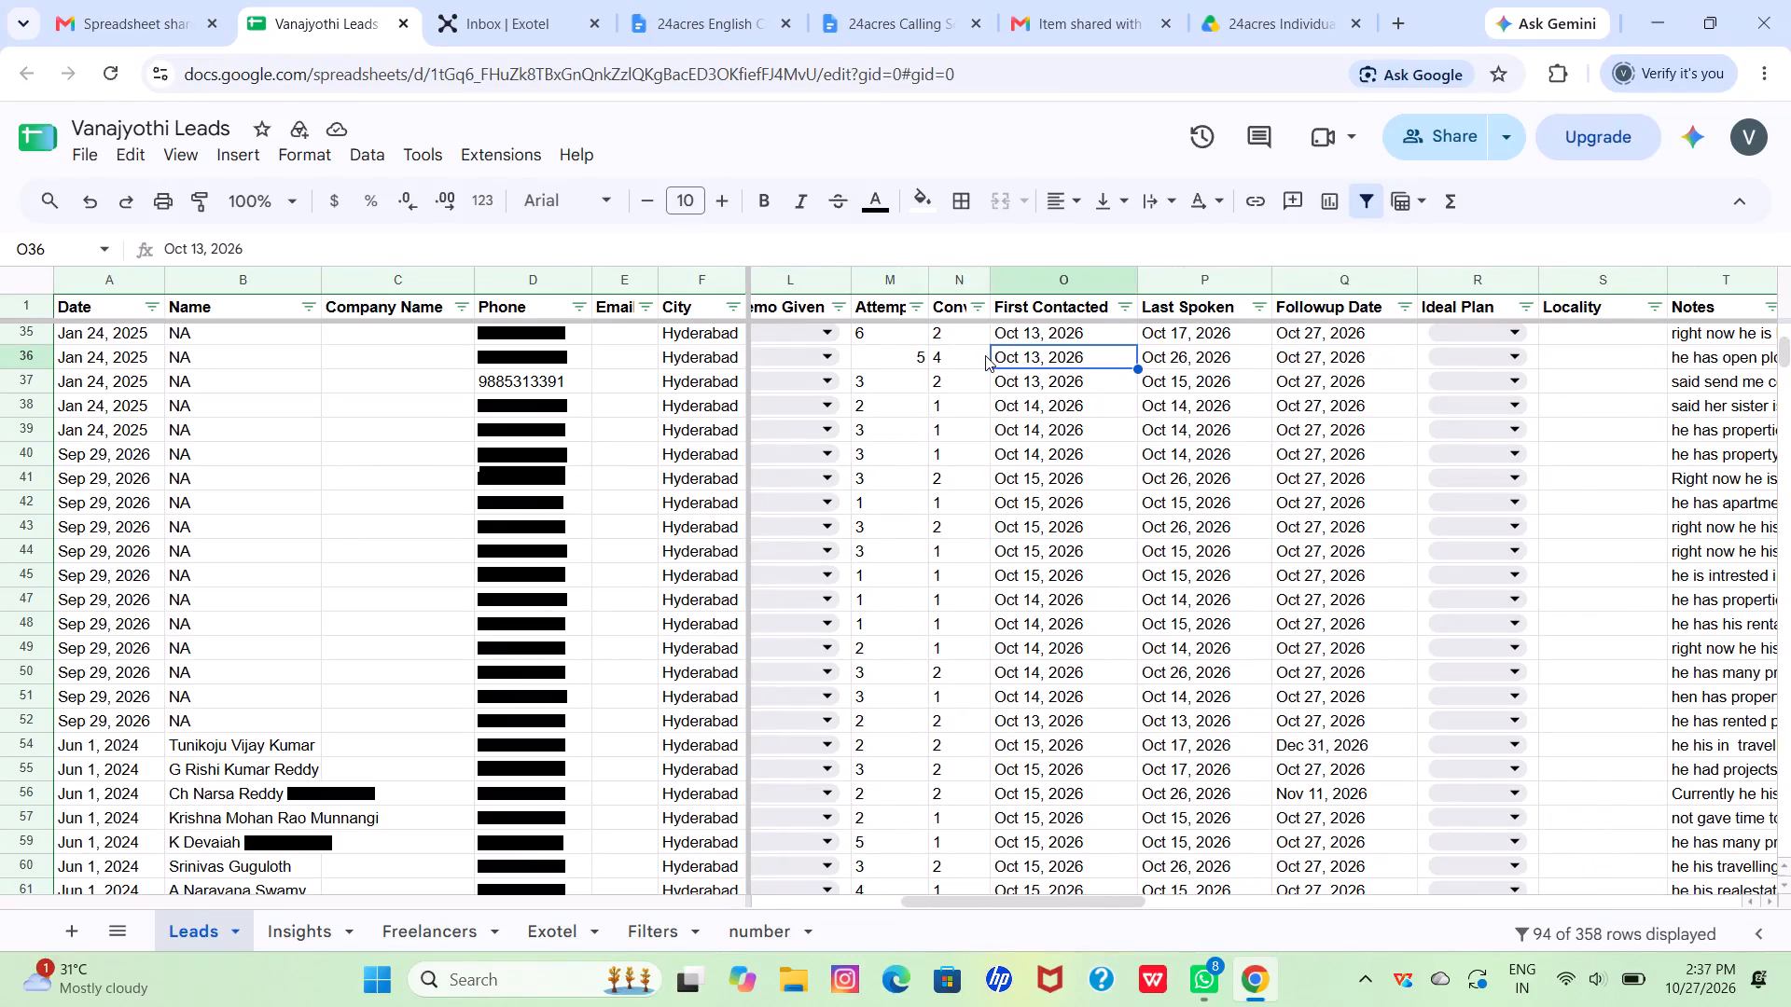
click(951, 360)
key(5)
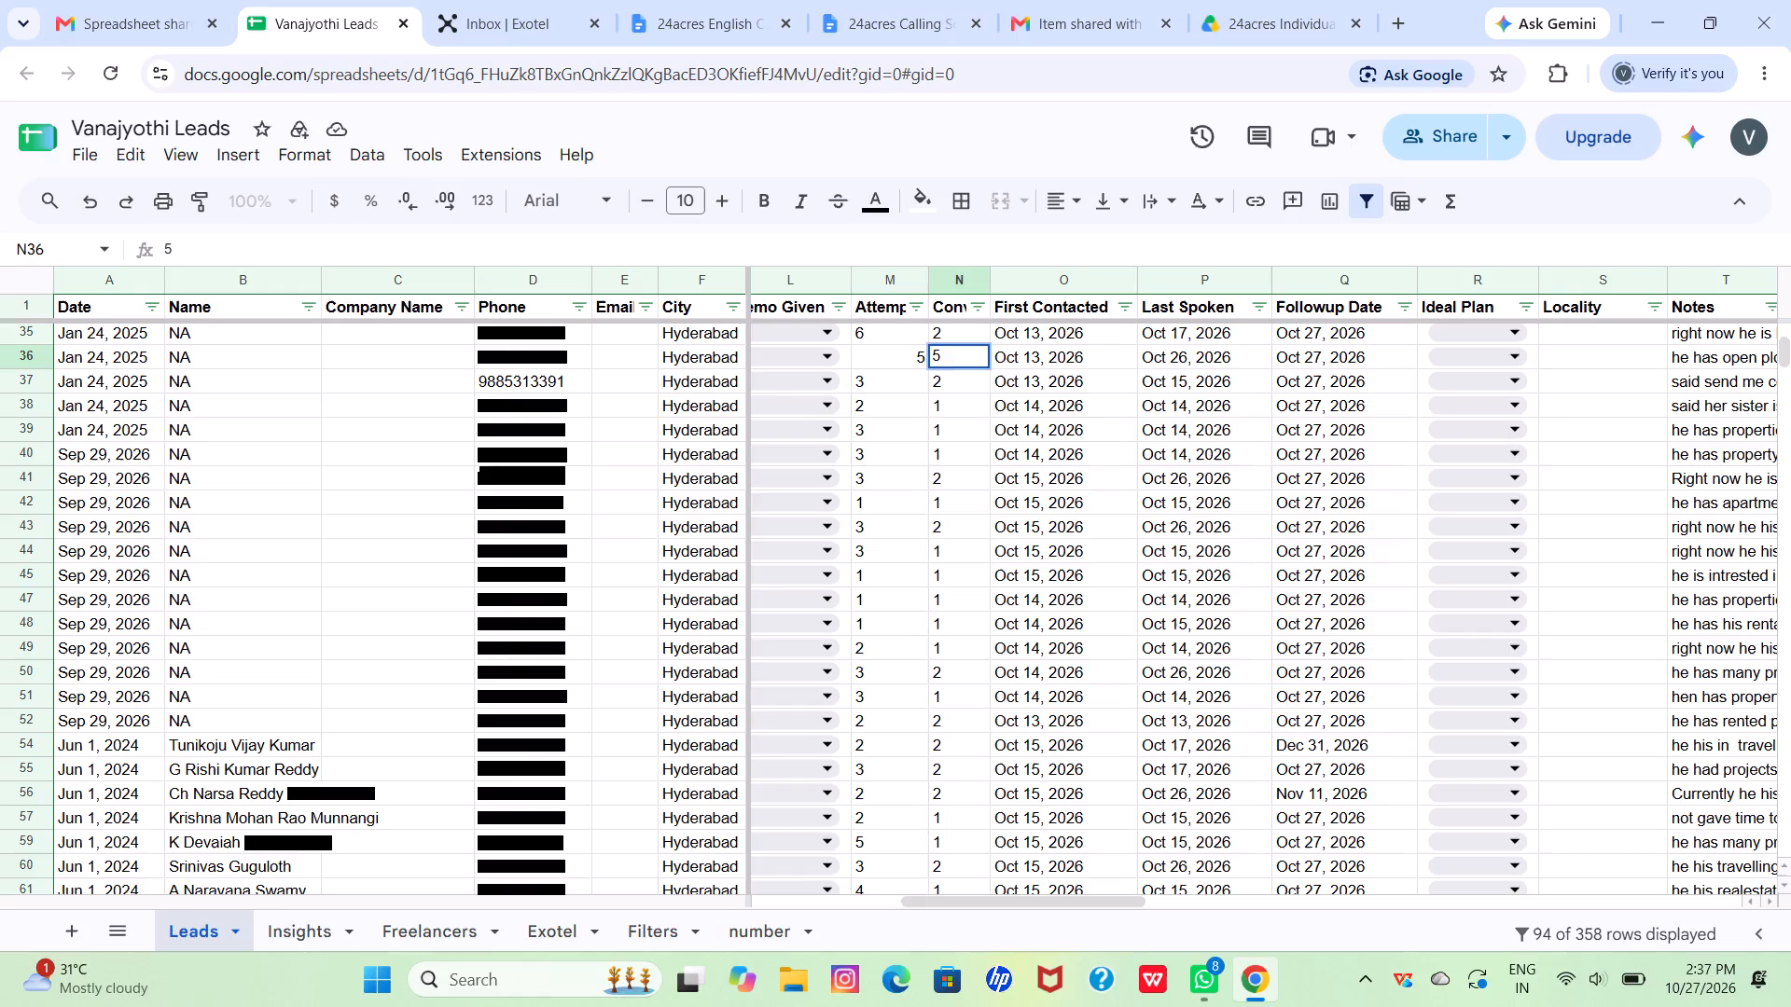
click(589, 355)
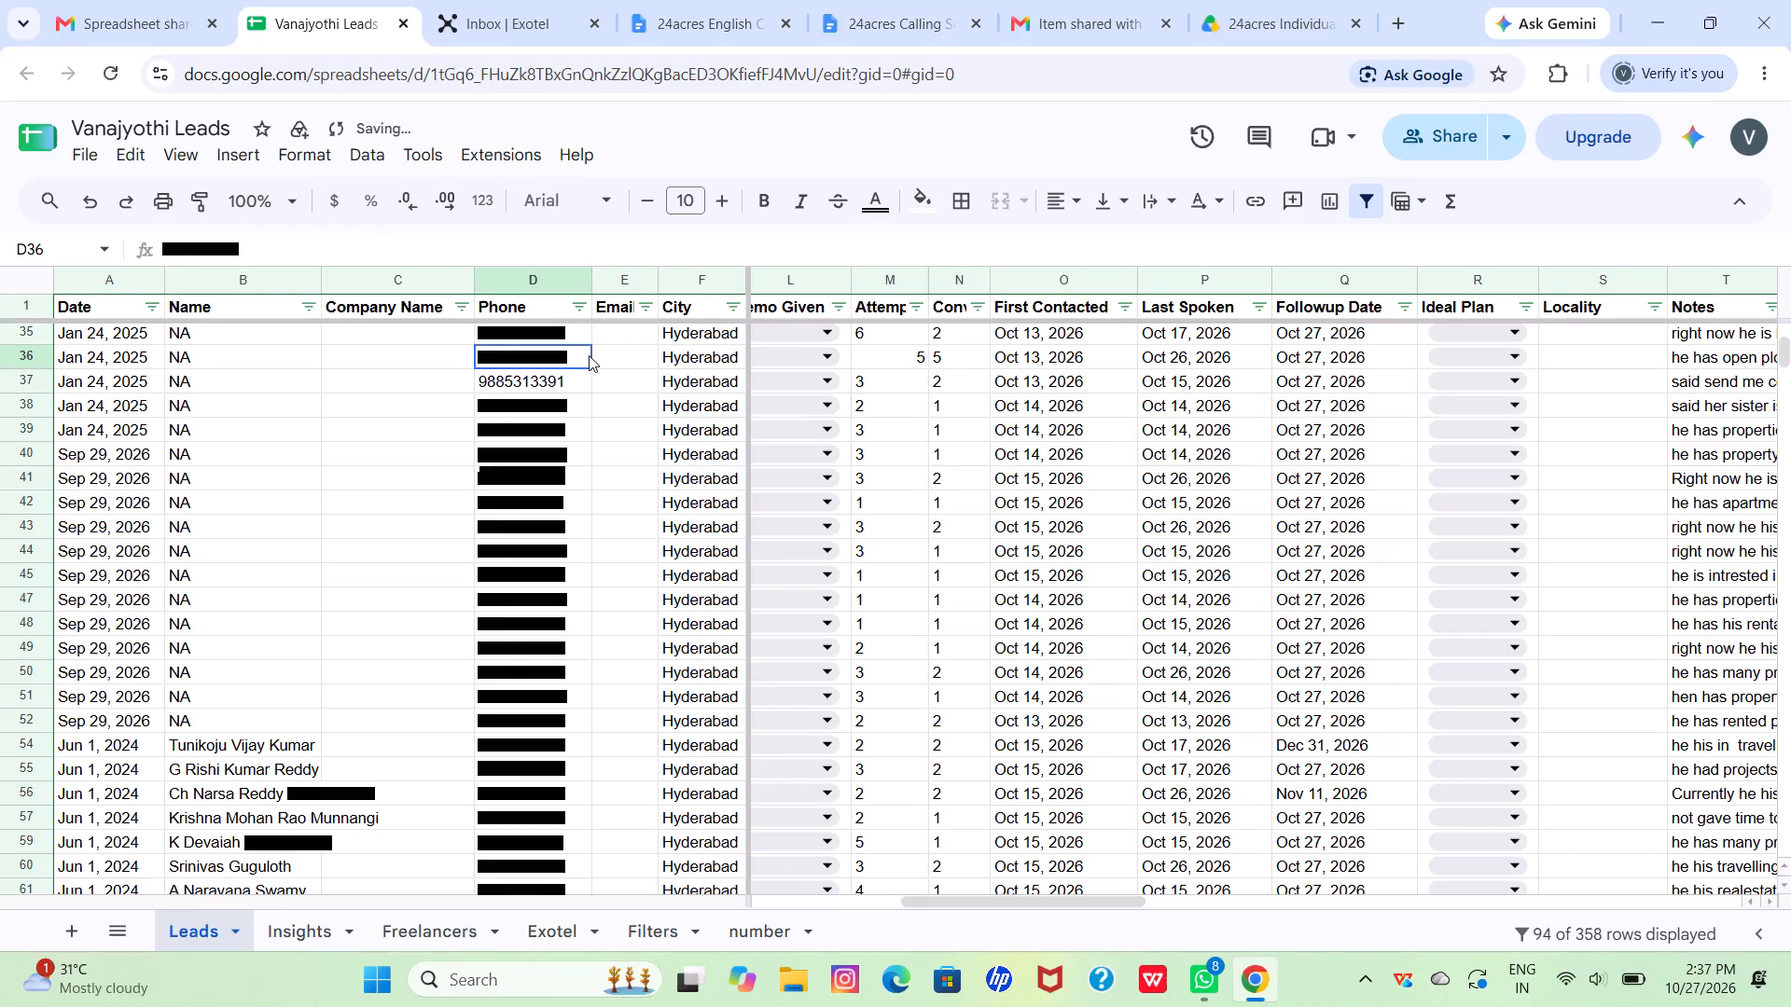
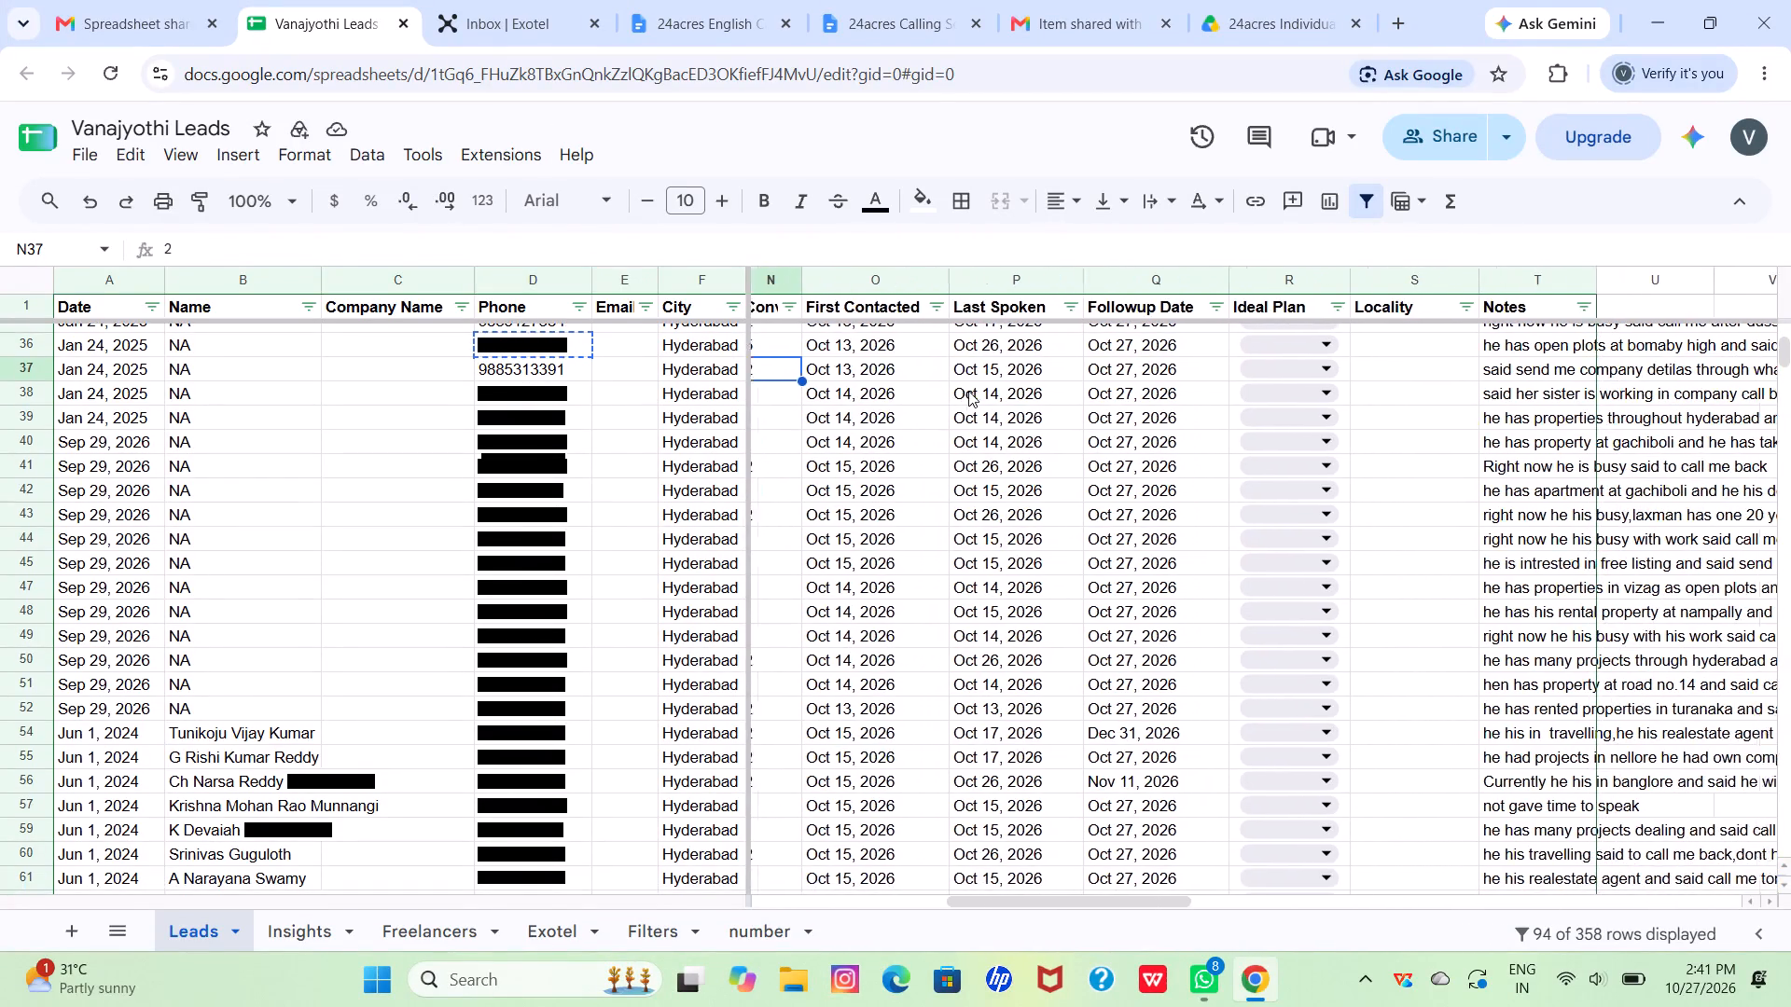
Check the status, dates and call notes of the lead in row 37, and select that lead's phone number.
scroll(968, 391, left, 3)
scroll(968, 391, right, 1)
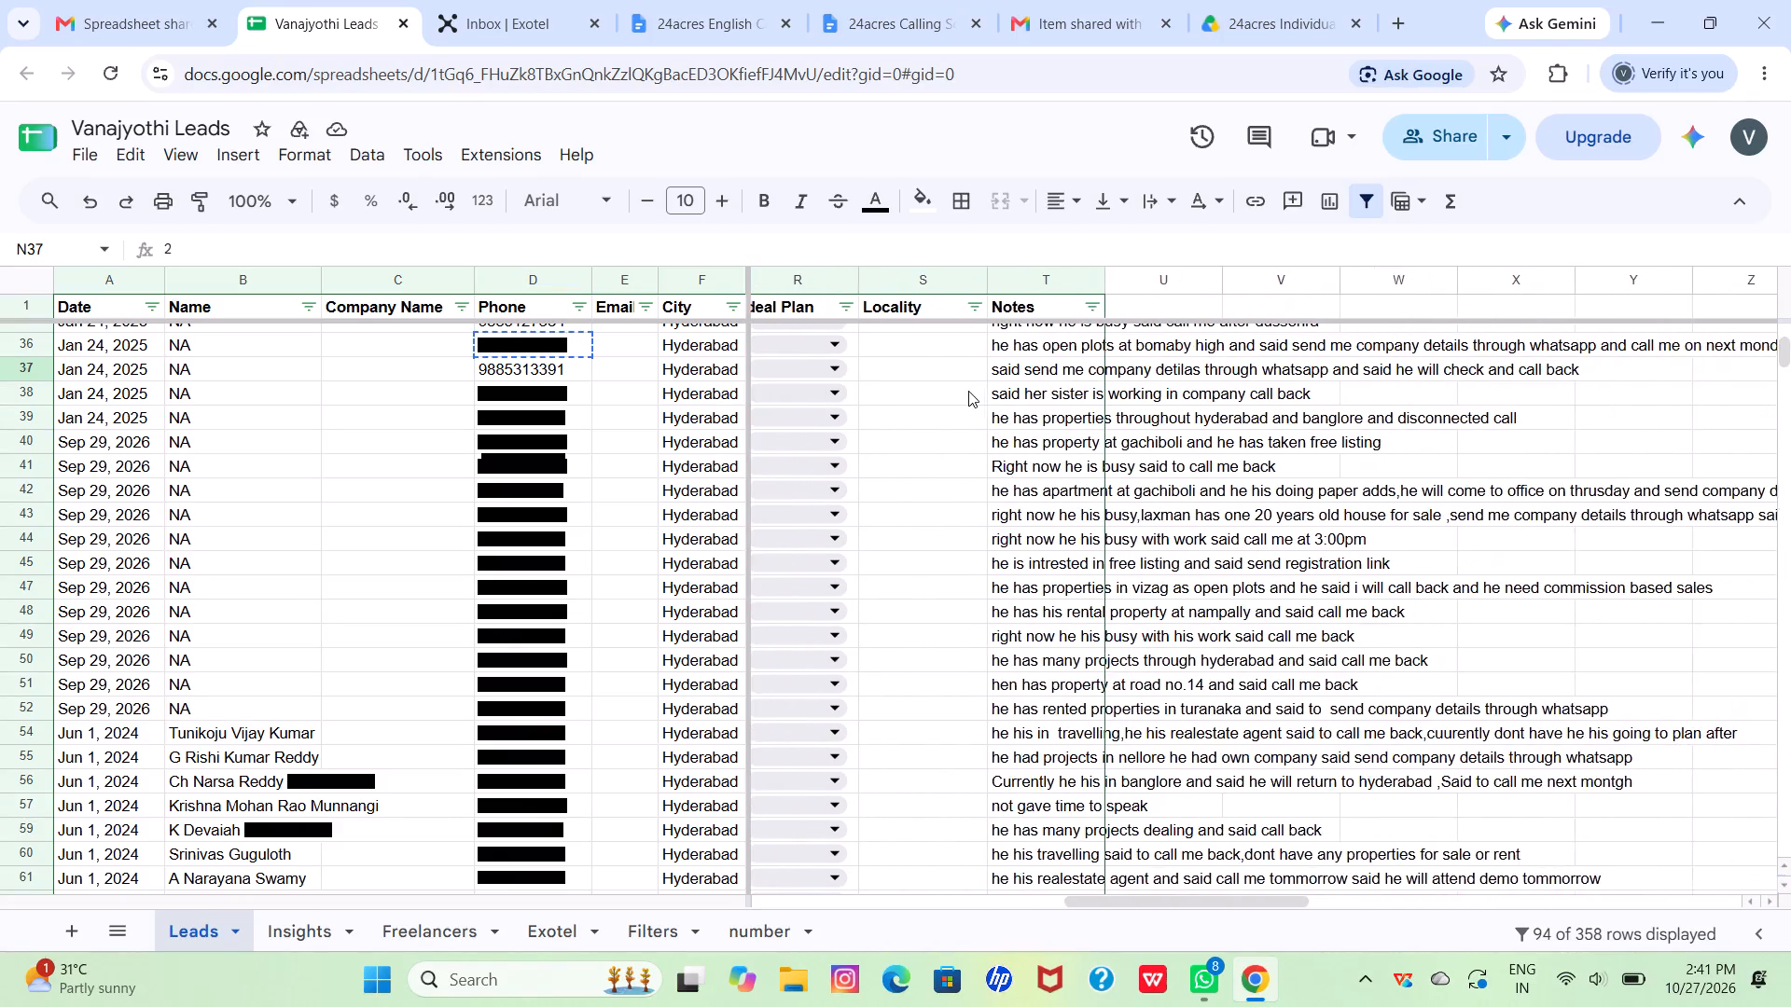
scroll(968, 391, right, 4)
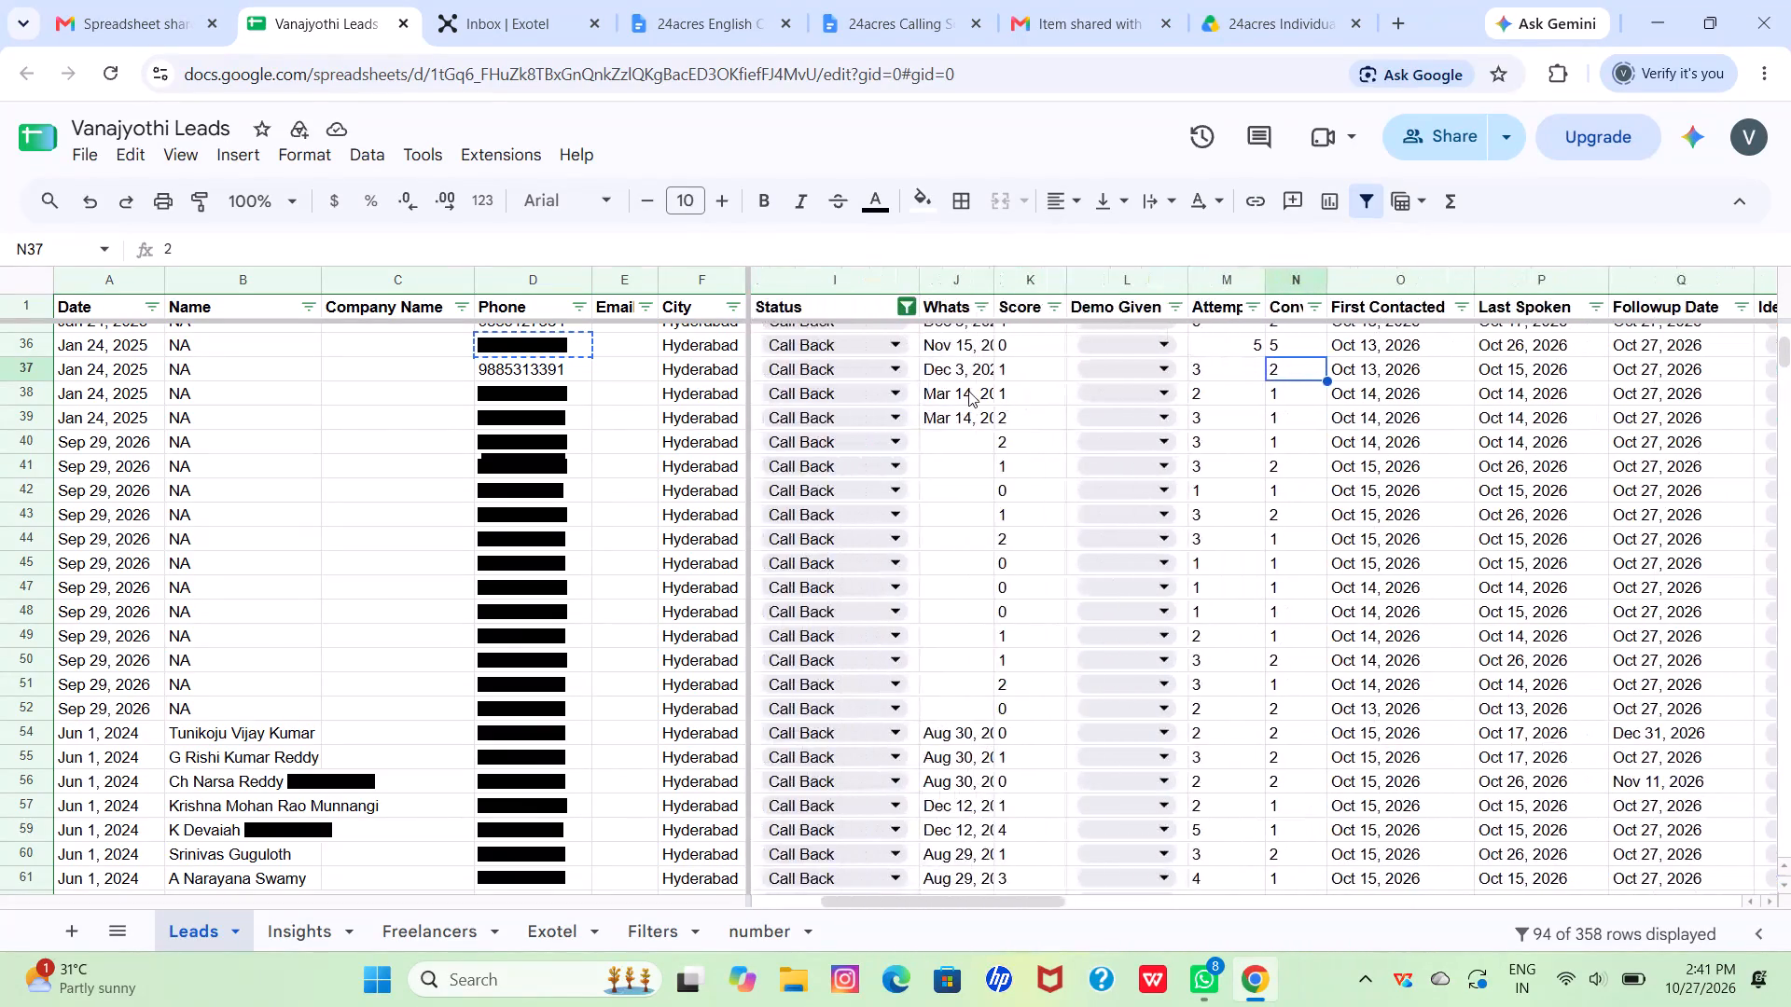
click(545, 369)
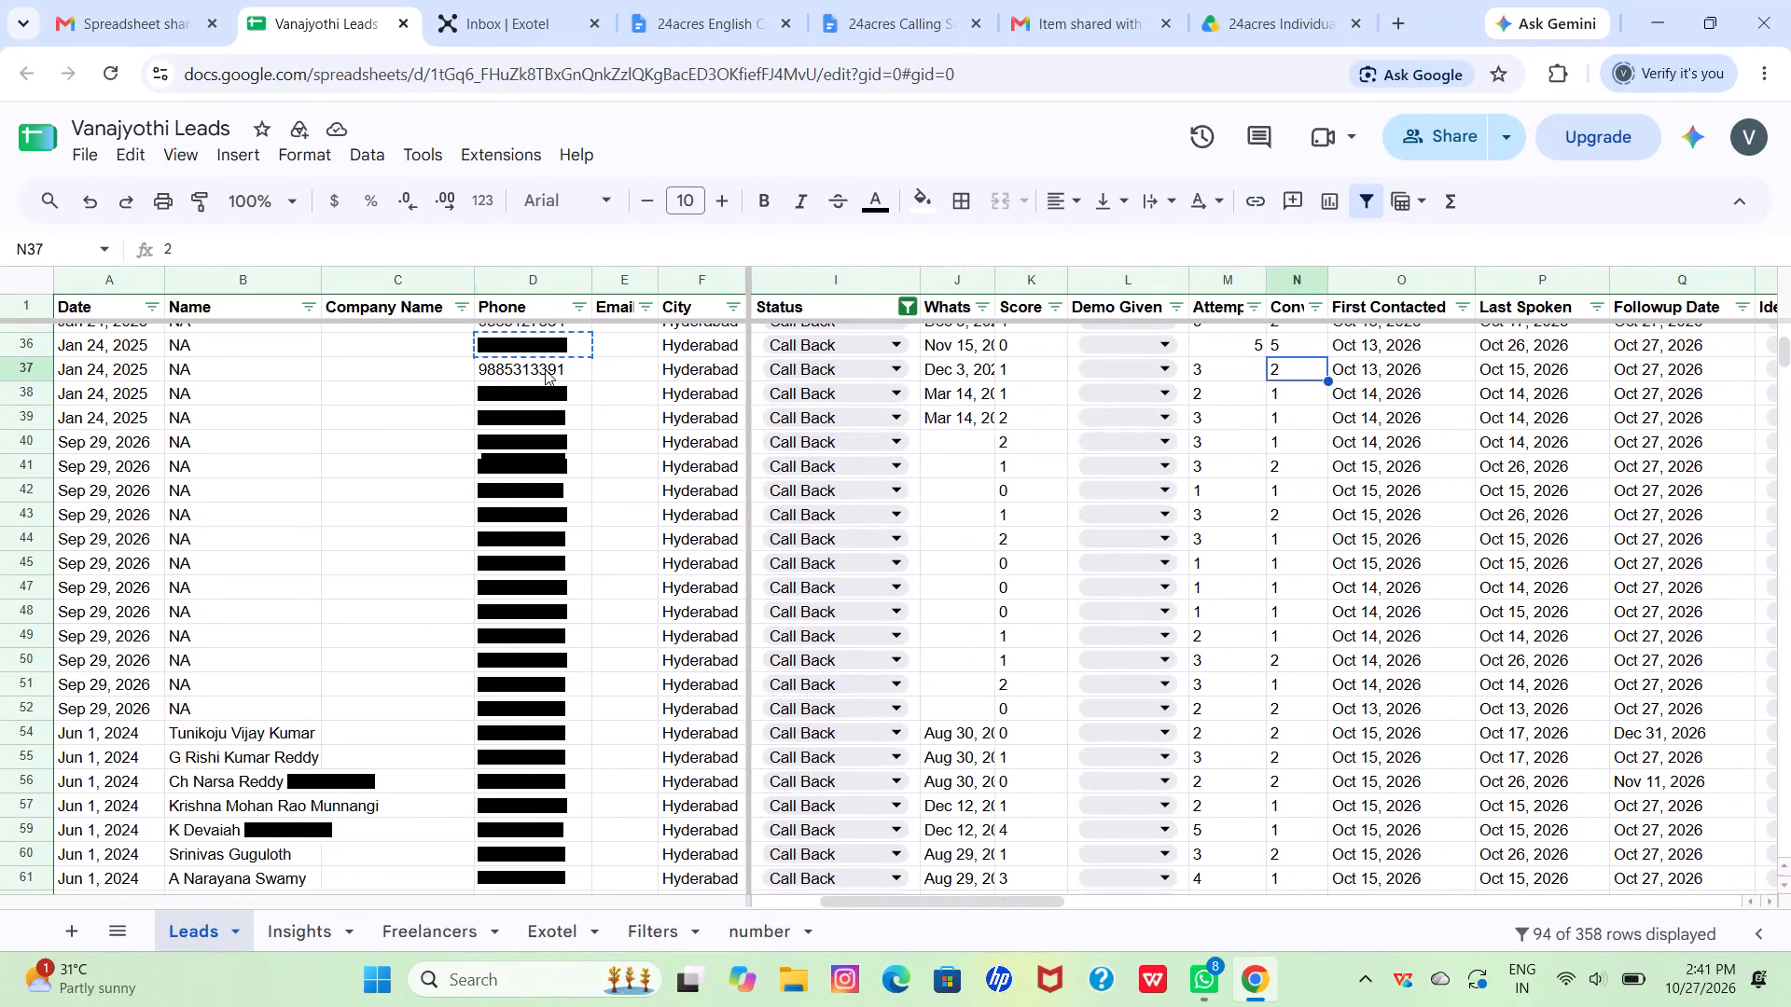
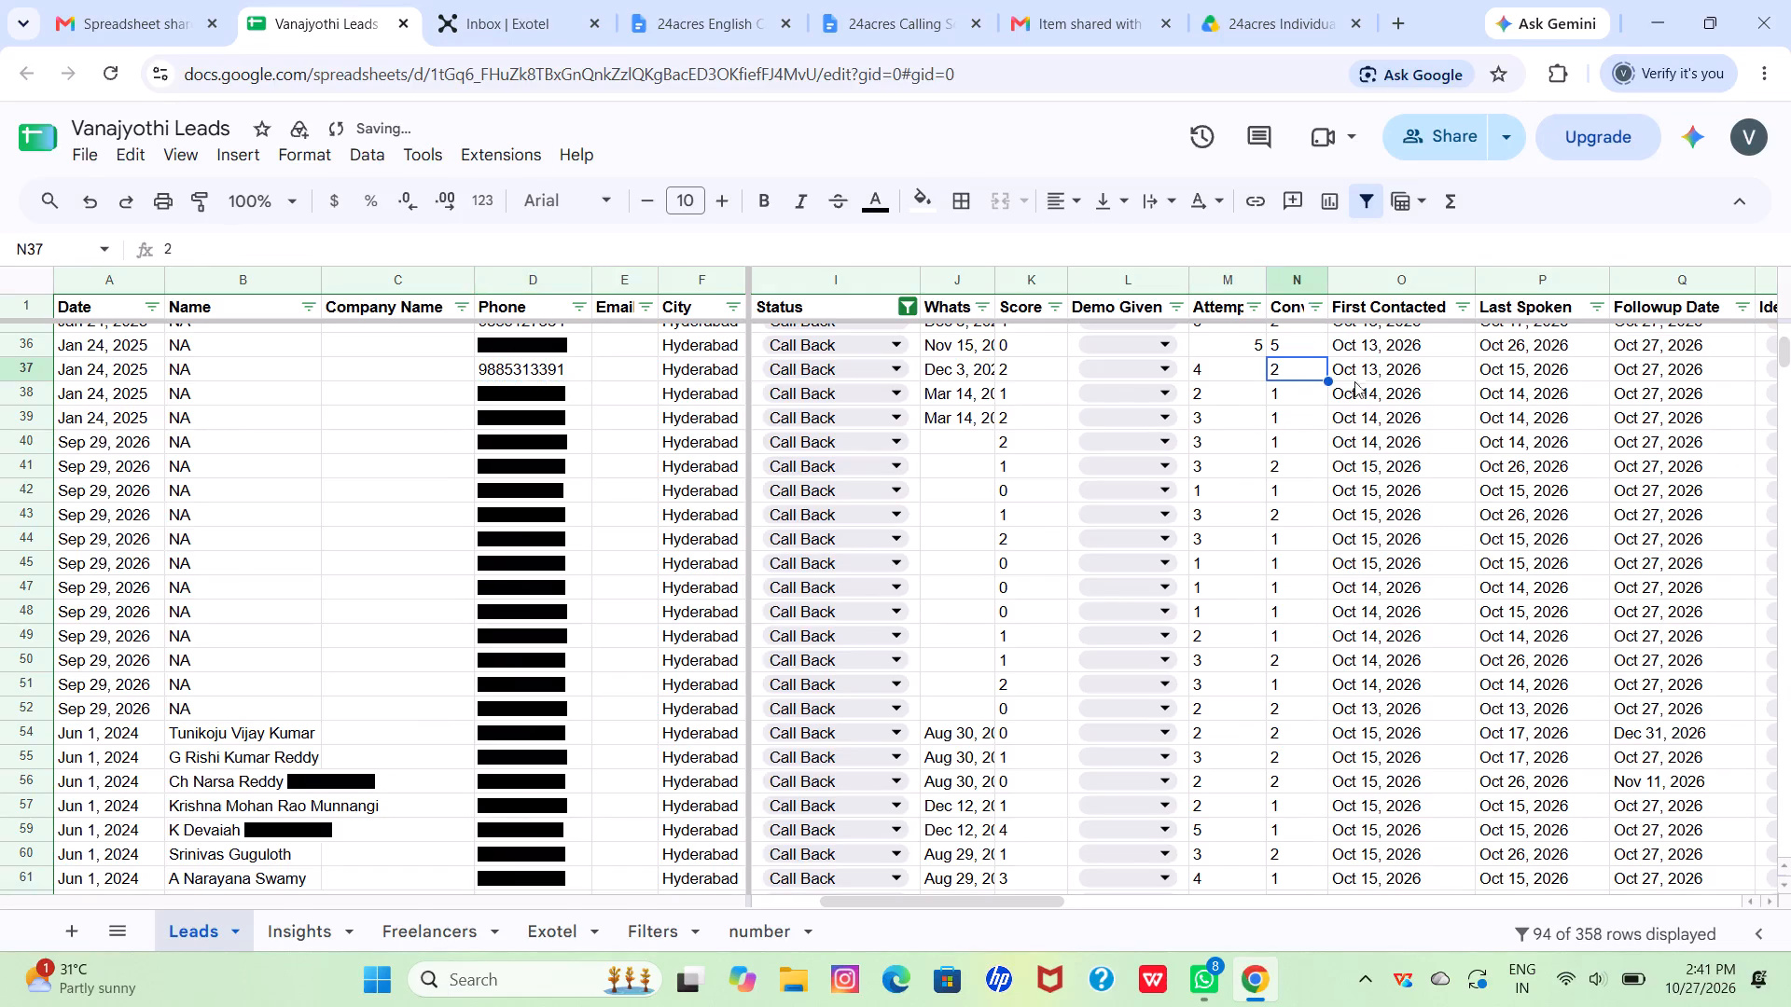
Review the contact dates, follow-up date and call notes of the lead in row 37.
click(1376, 379)
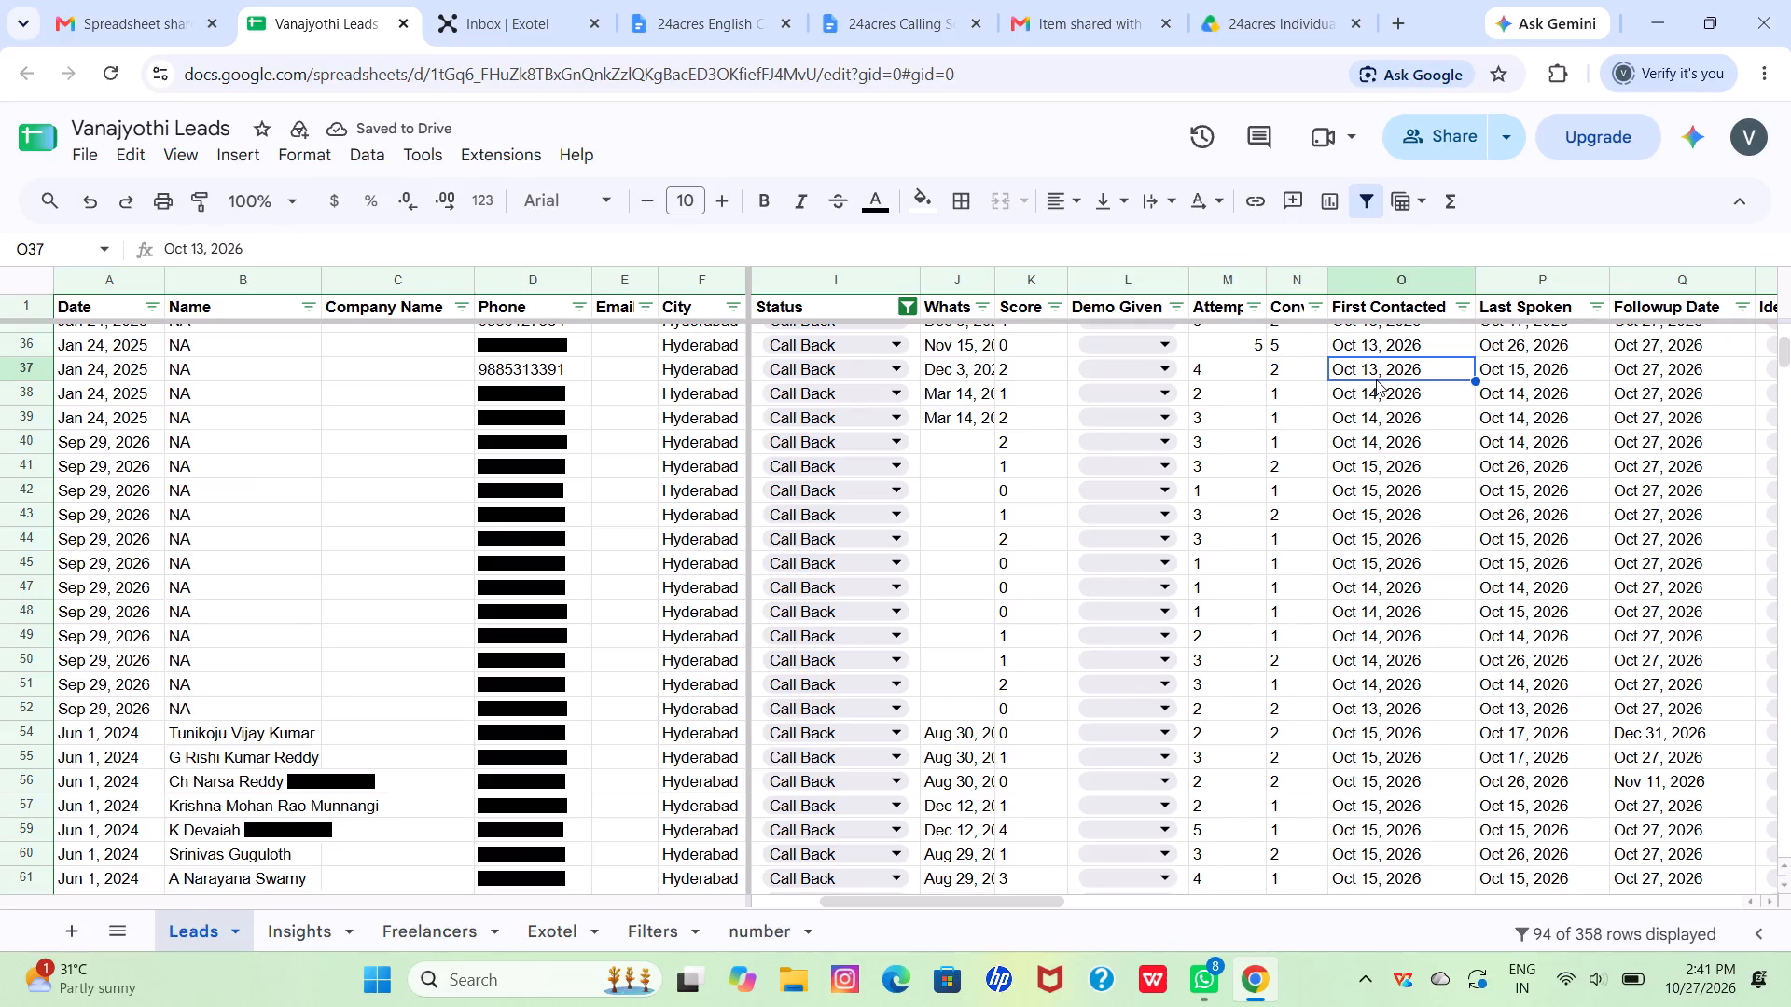
scroll(1376, 379, left, 4)
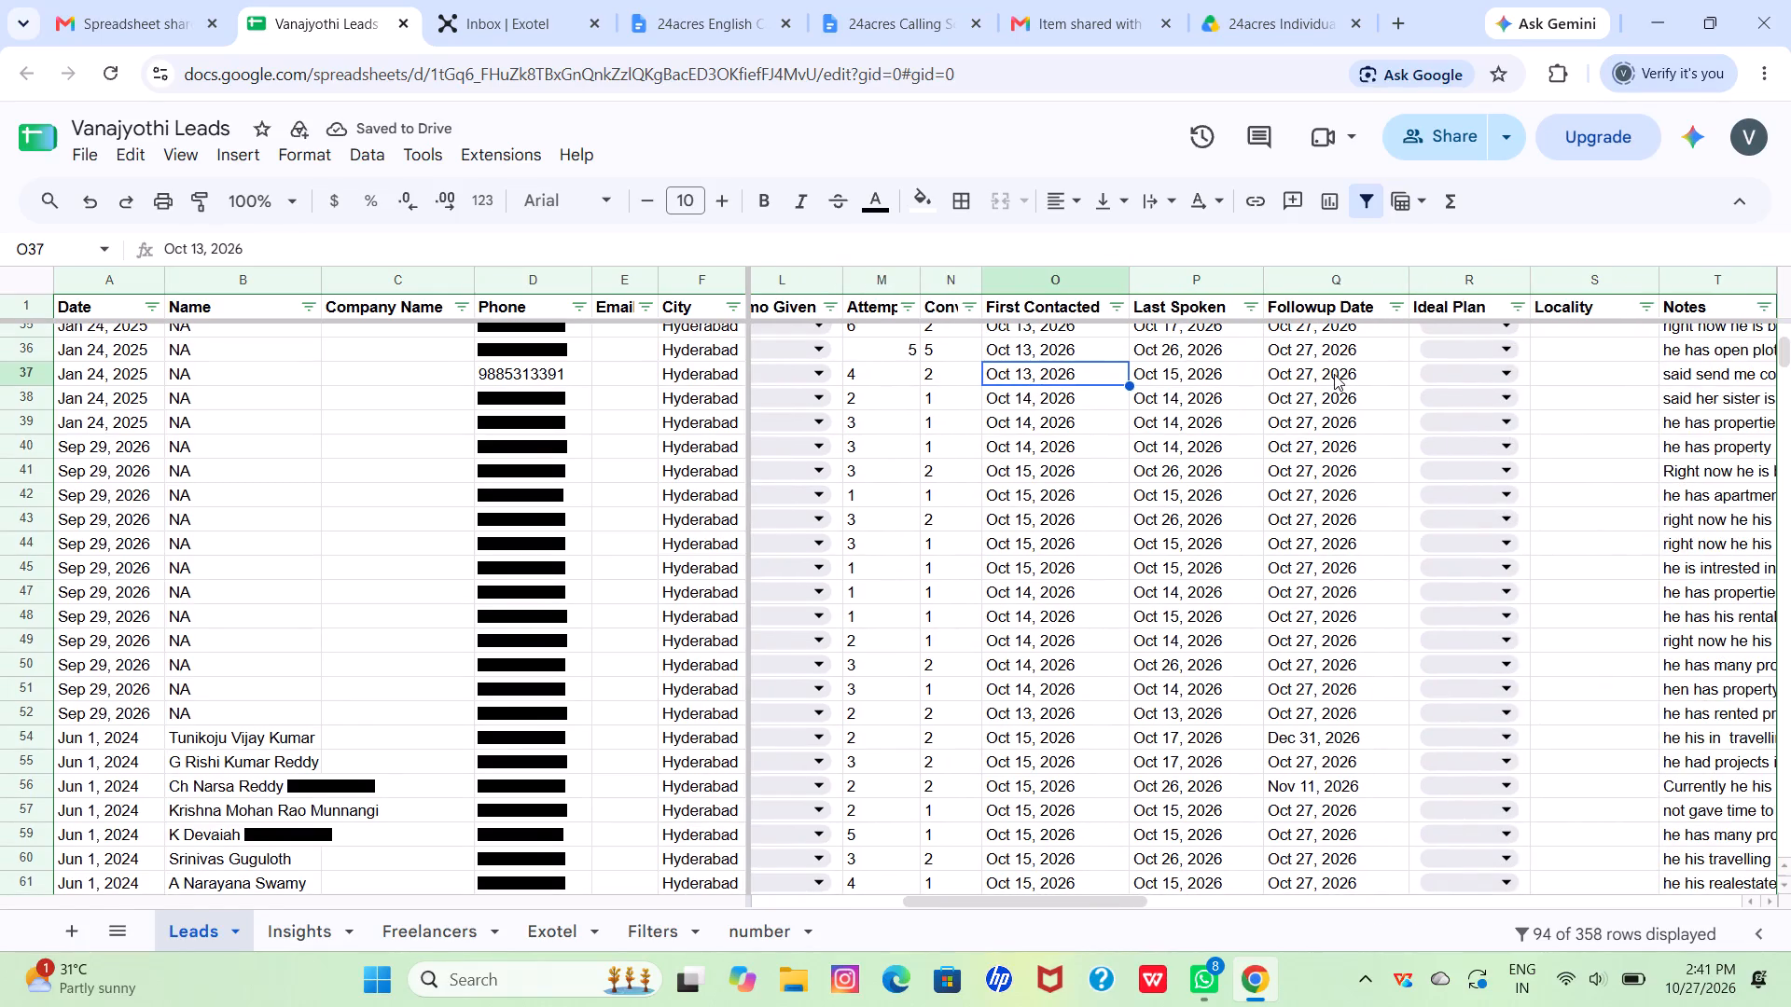
scroll(1334, 374, left, 1)
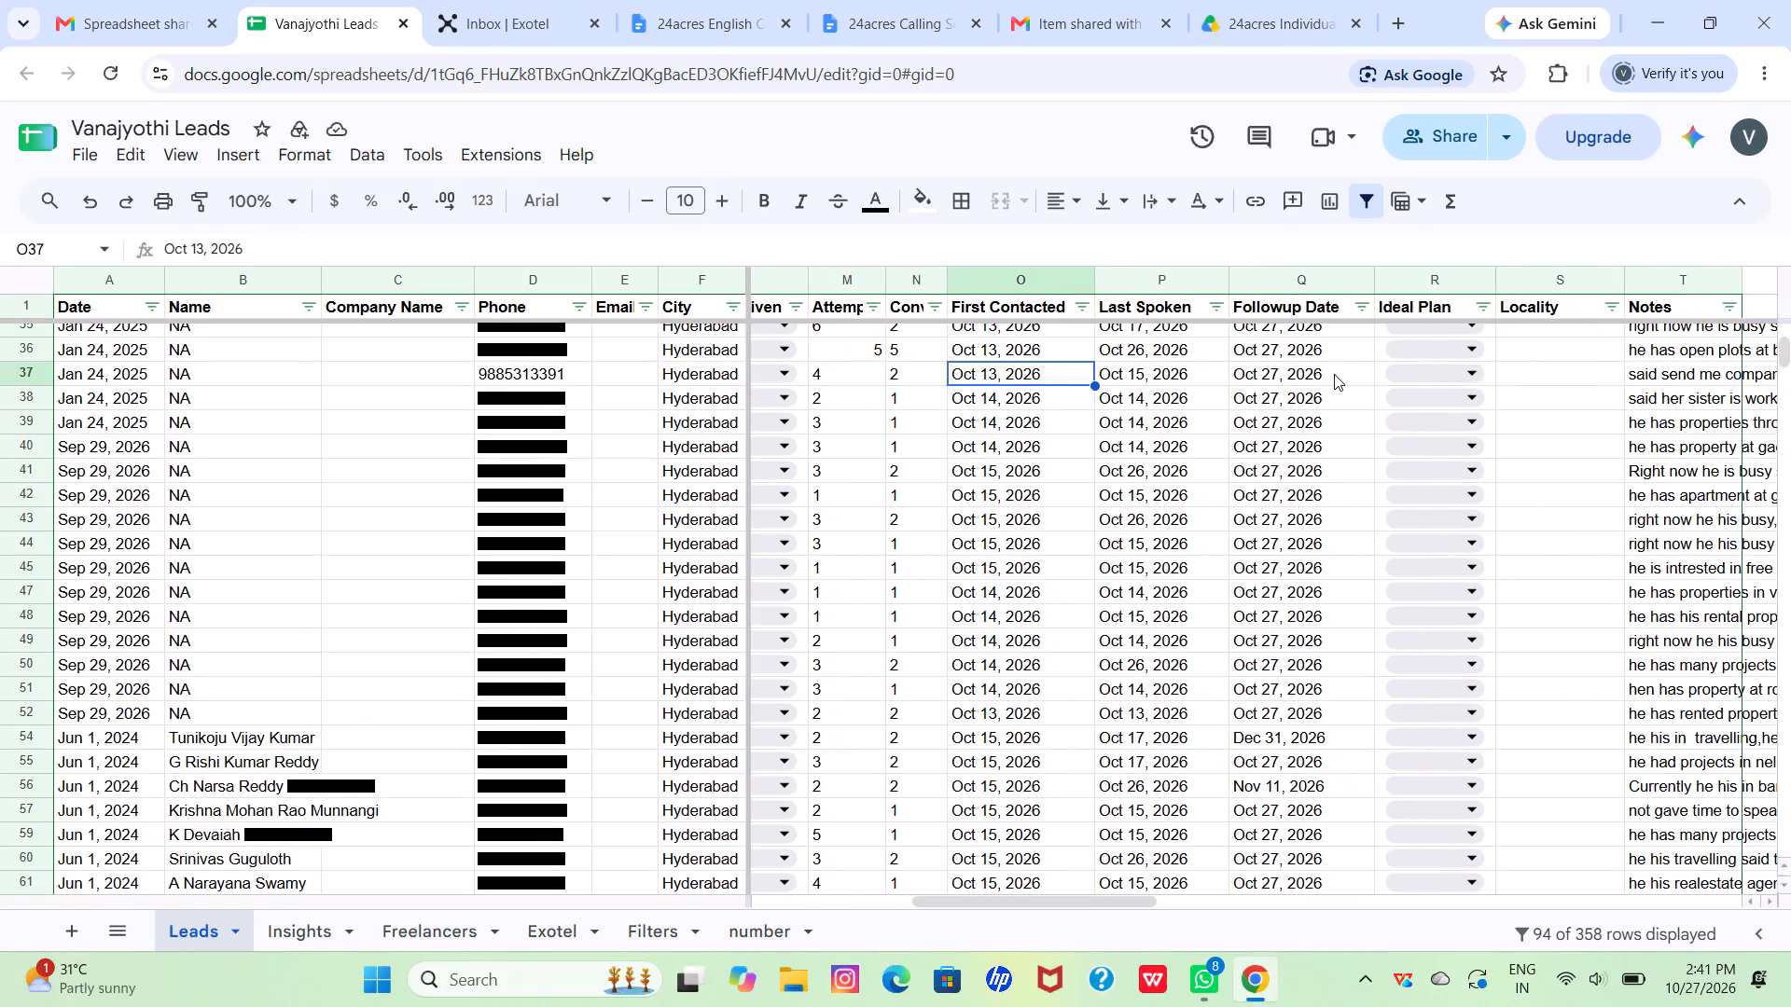
scroll(1334, 374, left, 2)
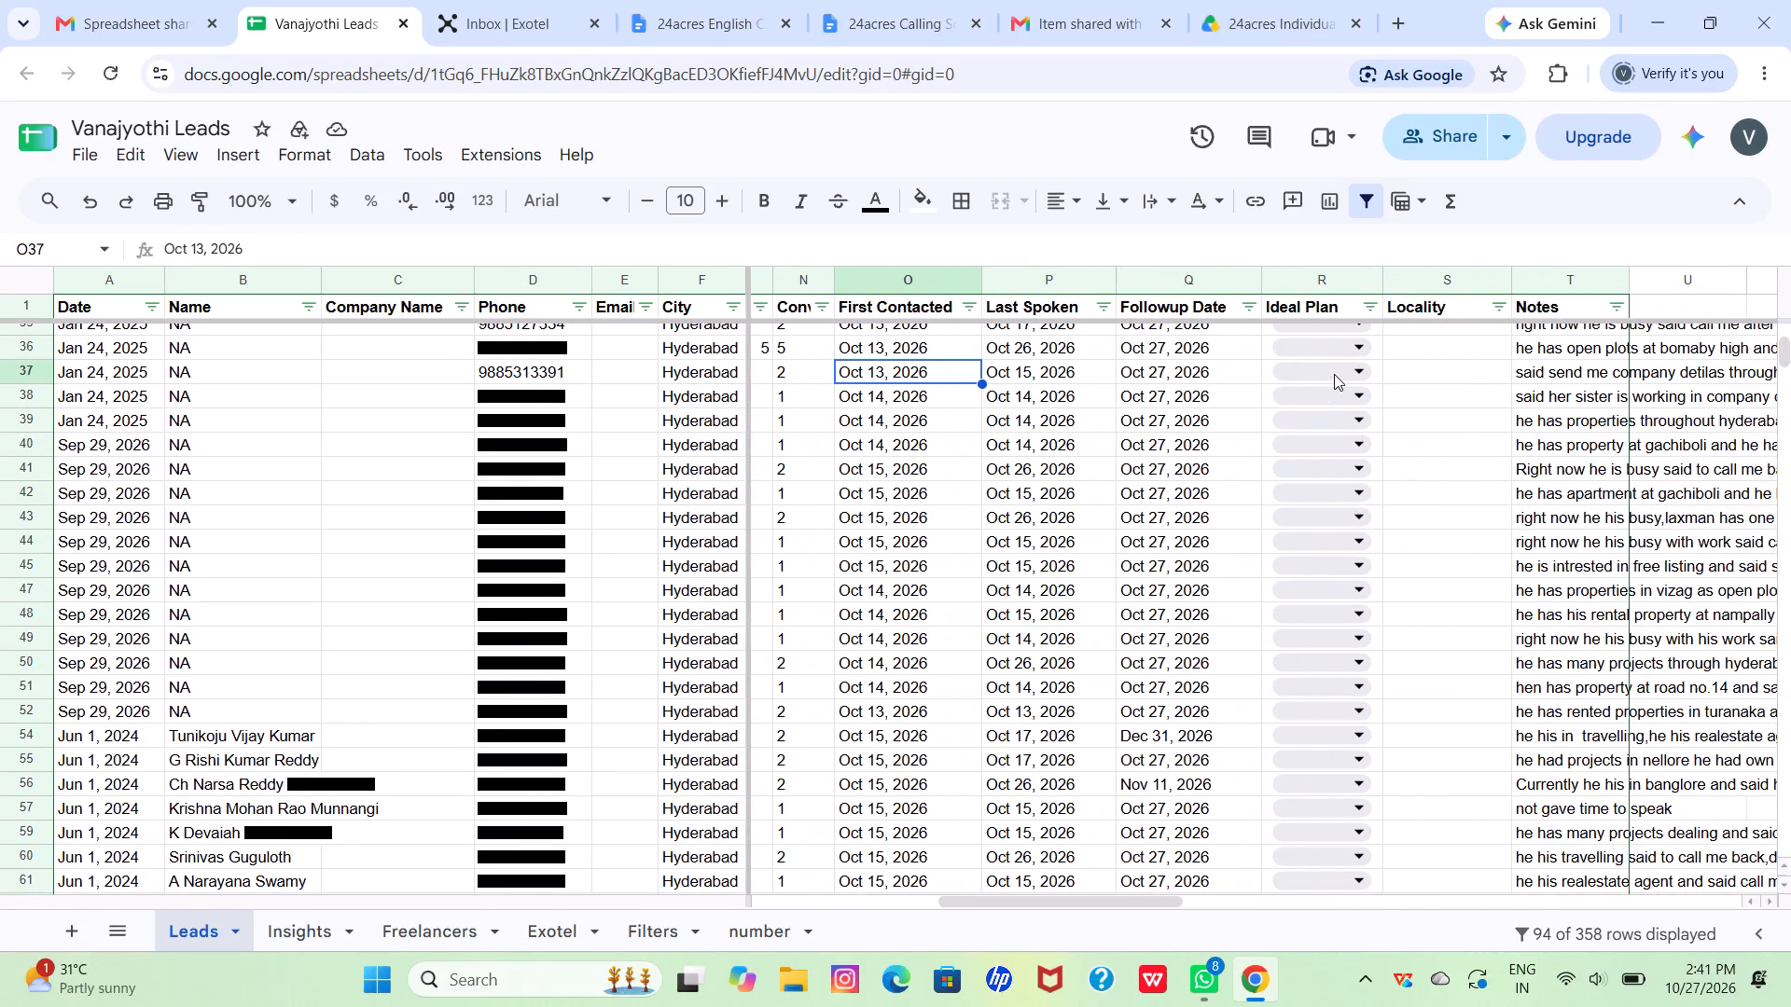
scroll(1334, 374, left, 3)
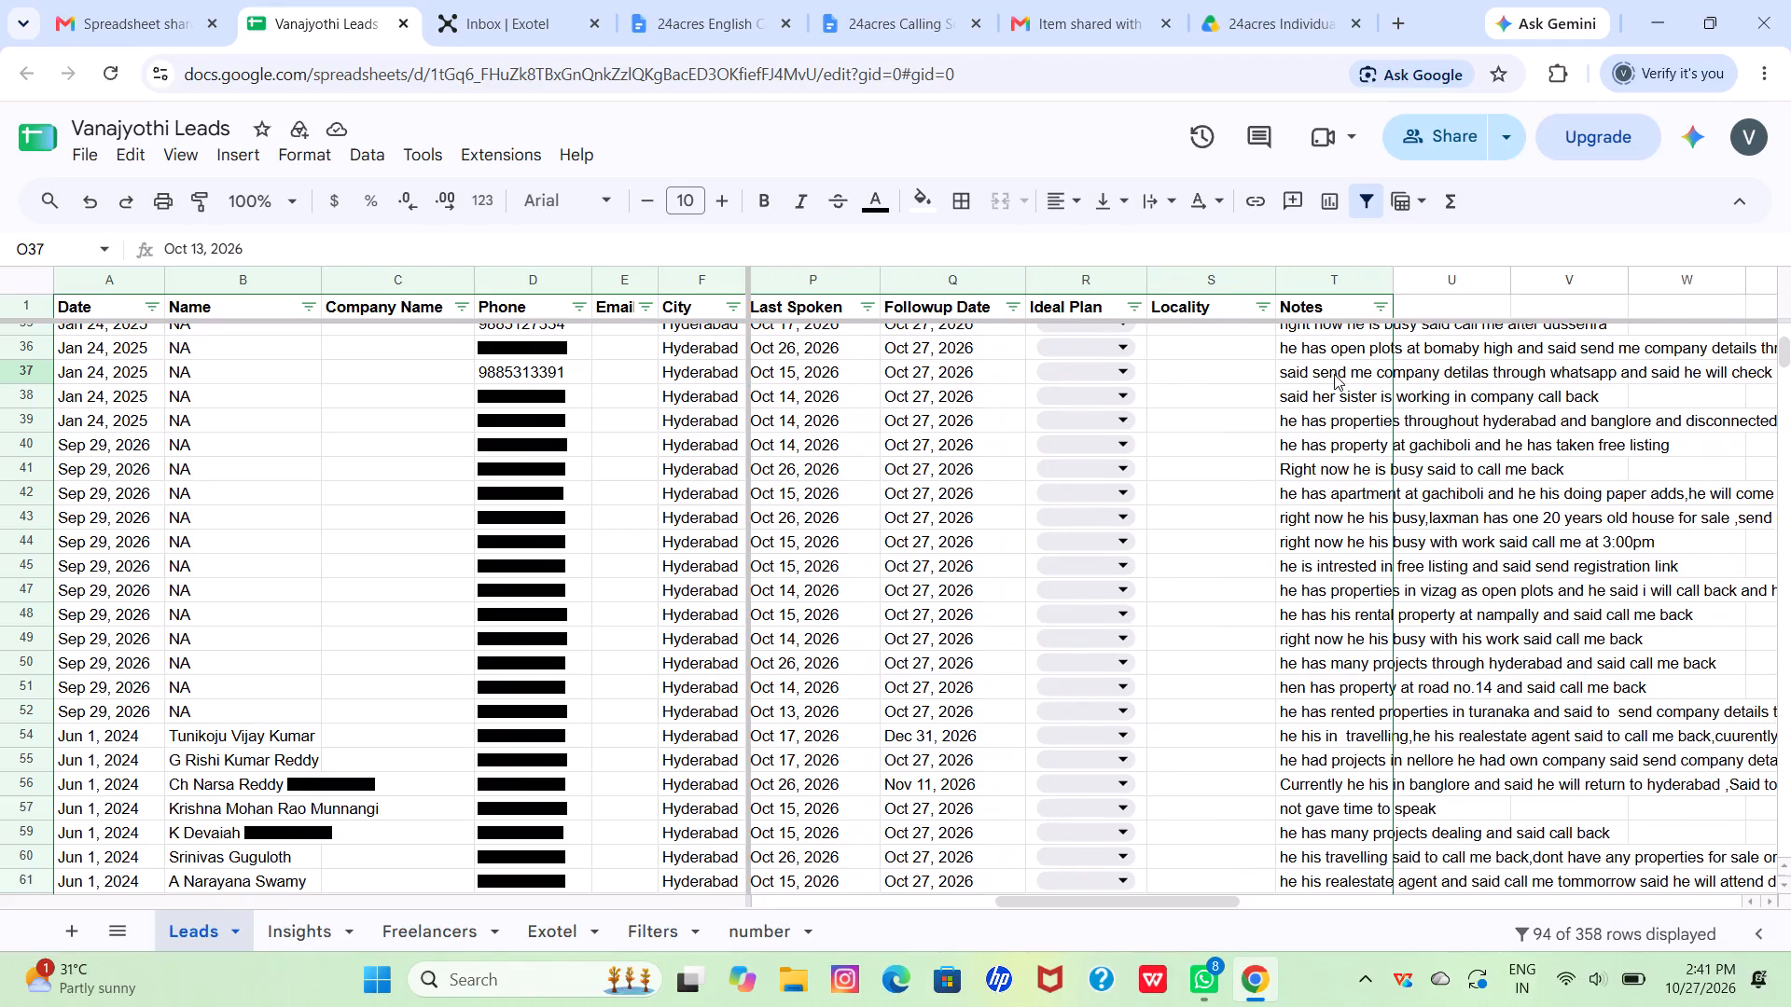
scroll(1334, 374, left, 1)
scroll(1334, 374, right, 4)
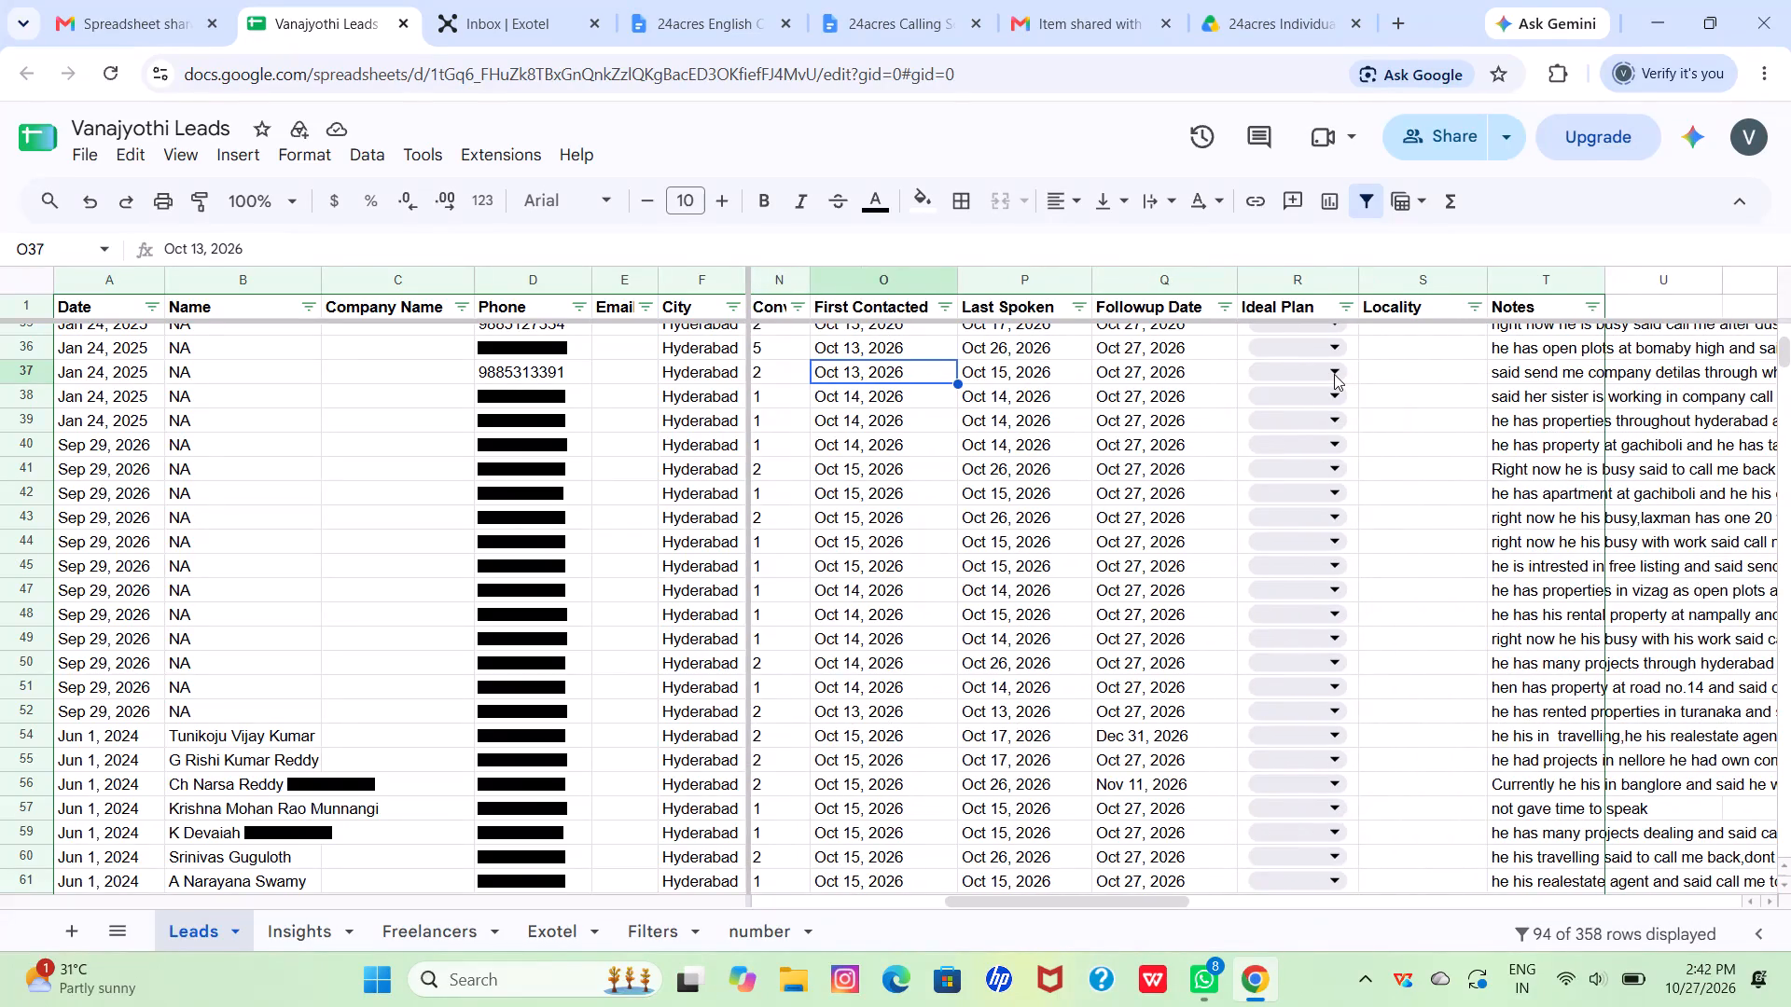
Consult the opening of the 24acres Calling Script - First Call document and return to the Vanajyothi Leads sheet.
click(879, 0)
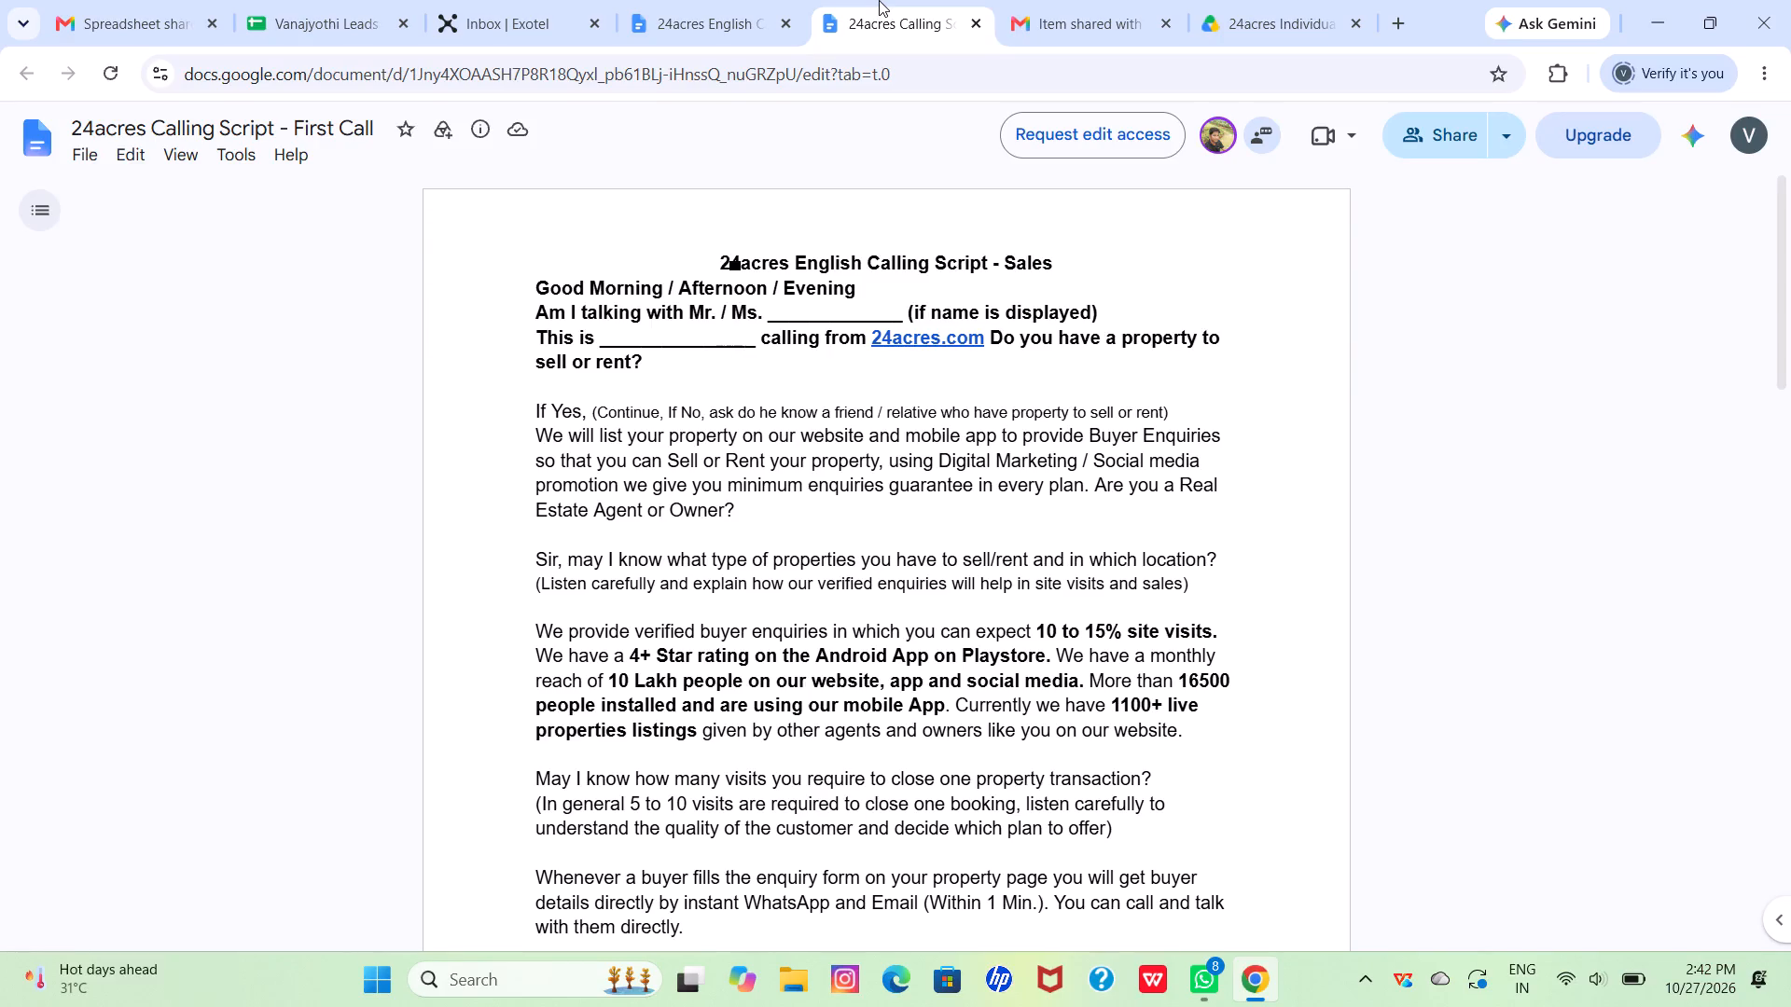
click(340, 0)
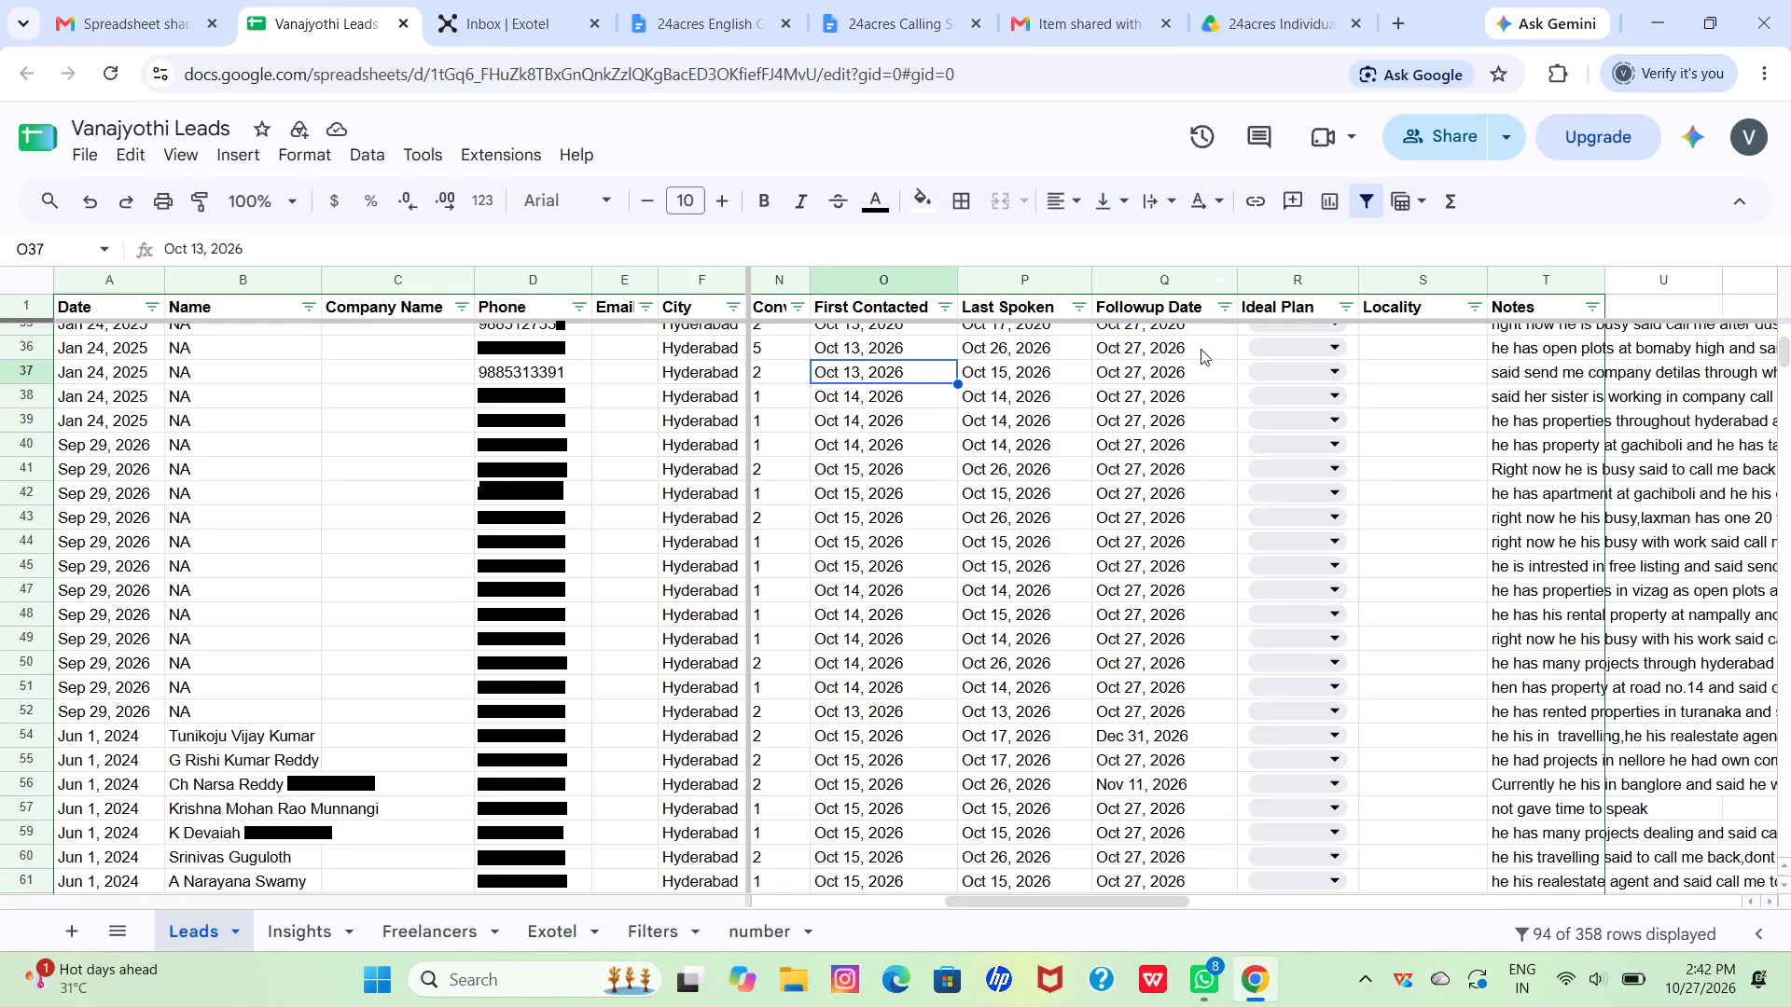
Check the call notes of the lead in row 37 and set its follow-up date to Oct 28, 2026.
scroll(1312, 366, left, 3)
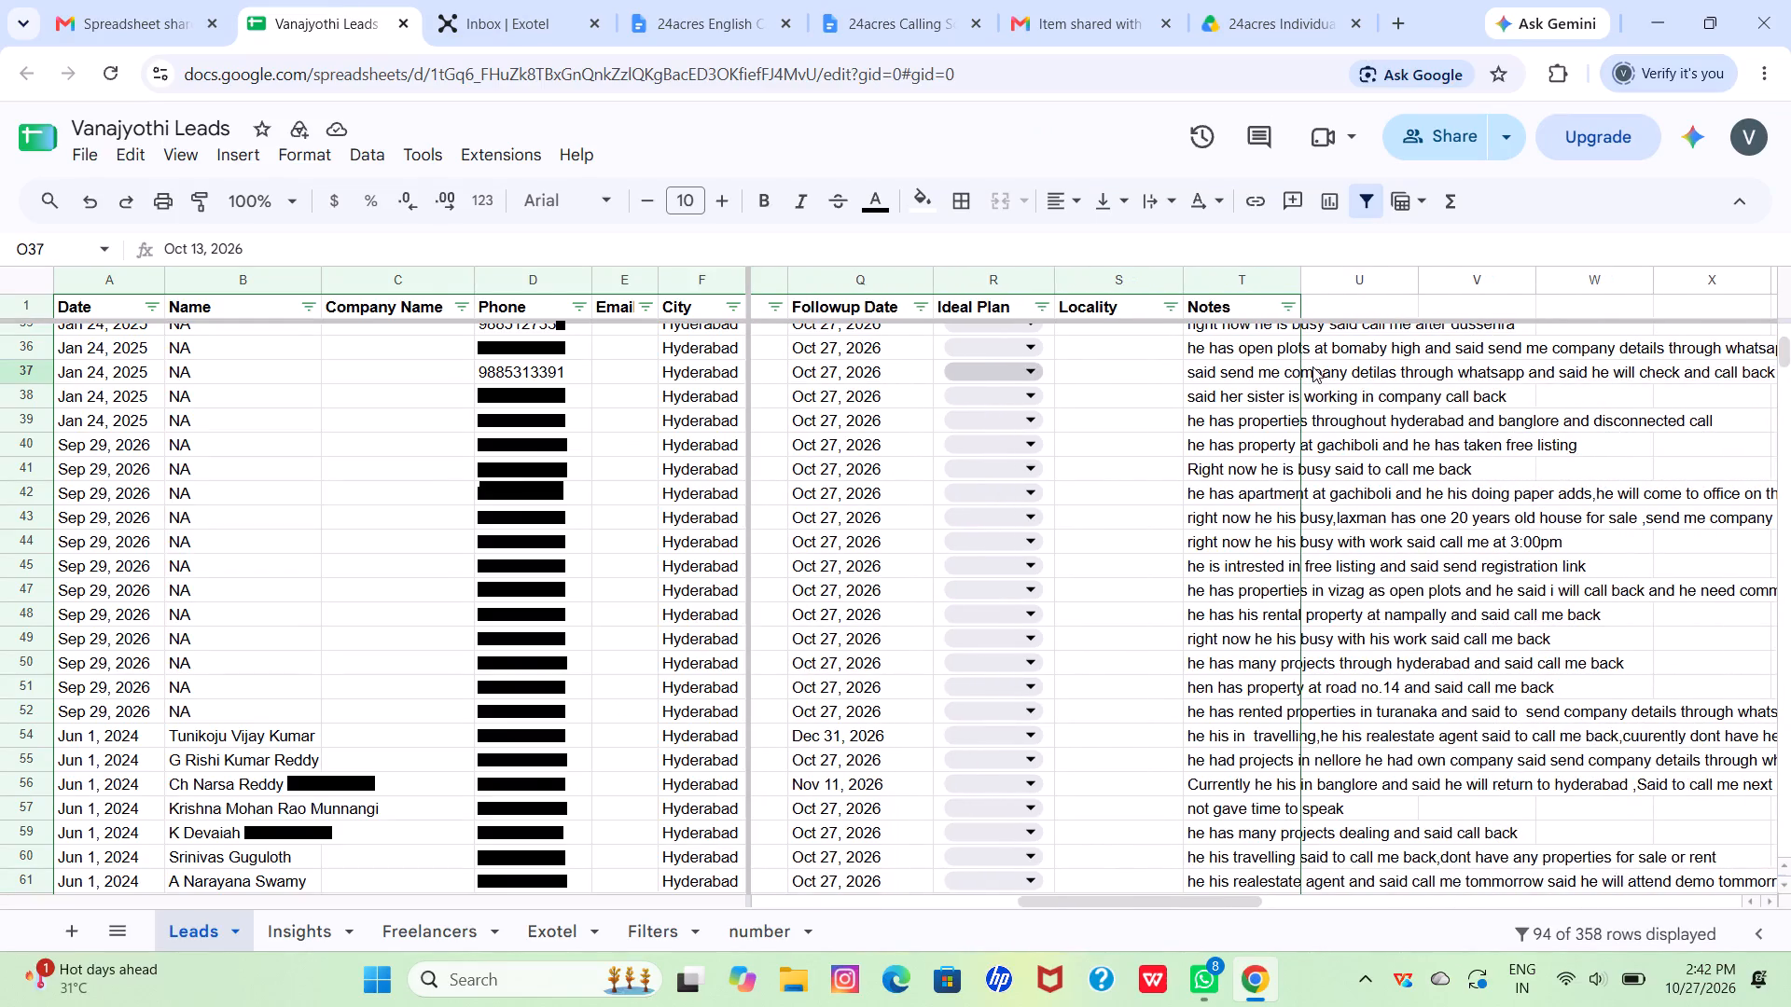
click(1243, 368)
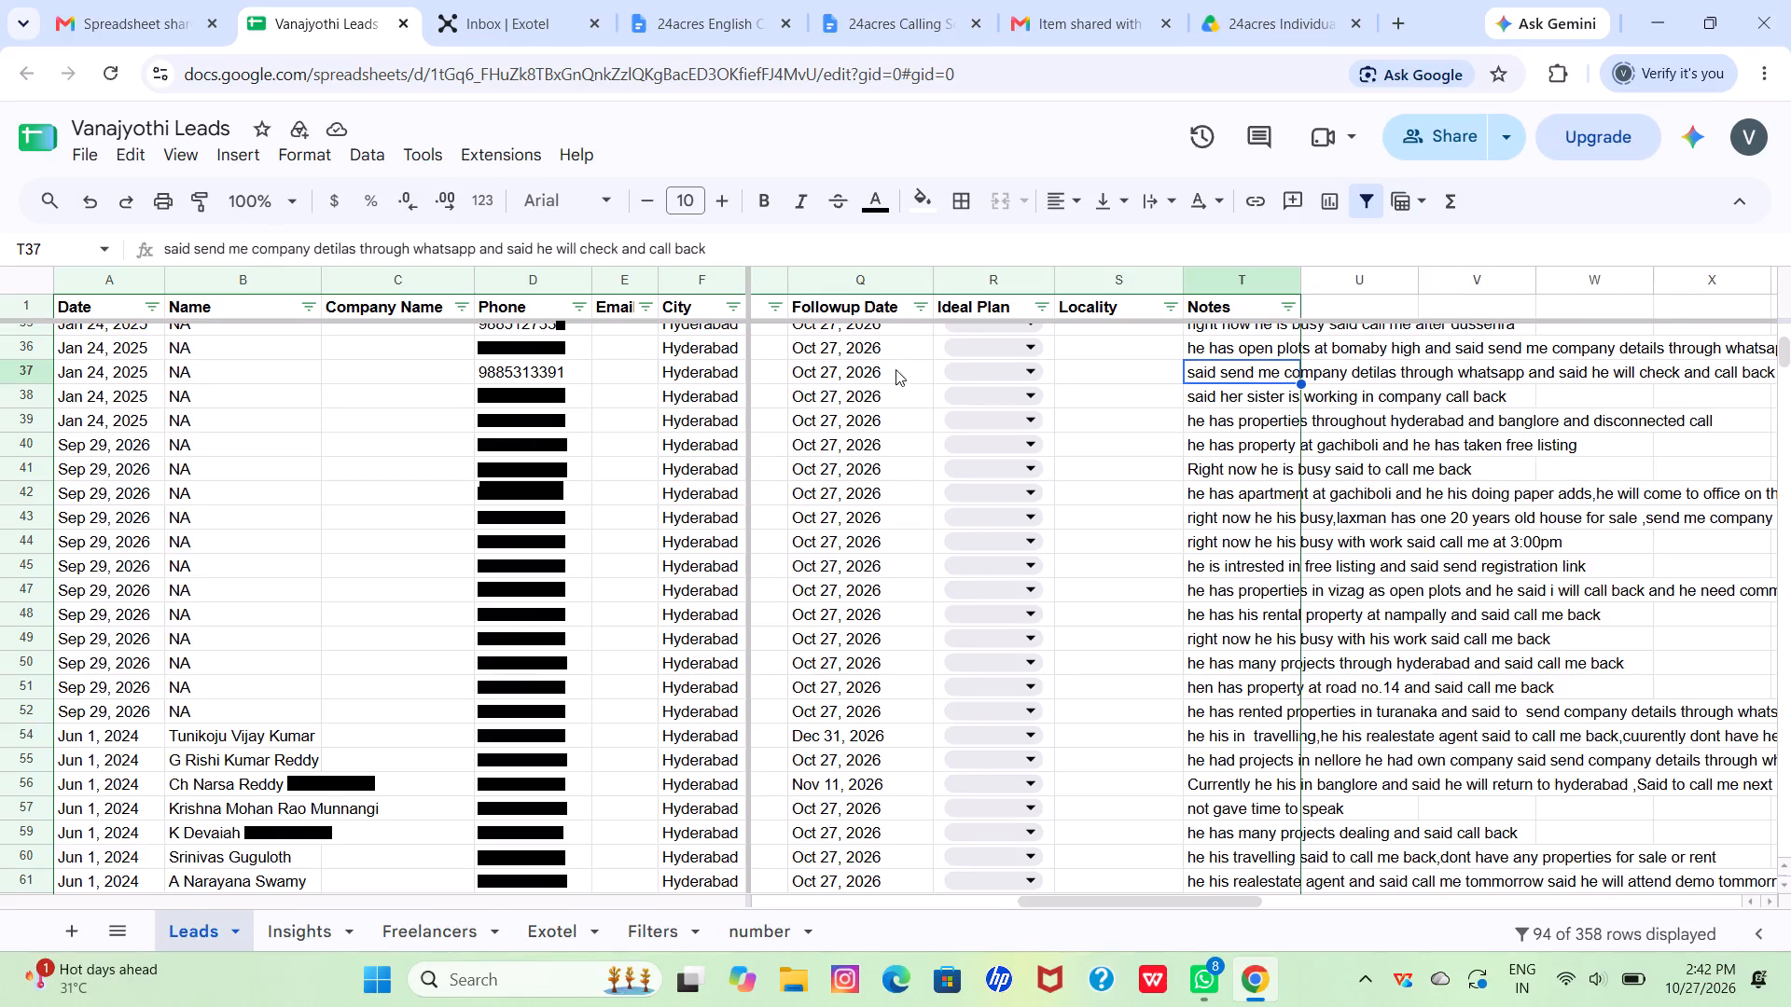
double_click(871, 369)
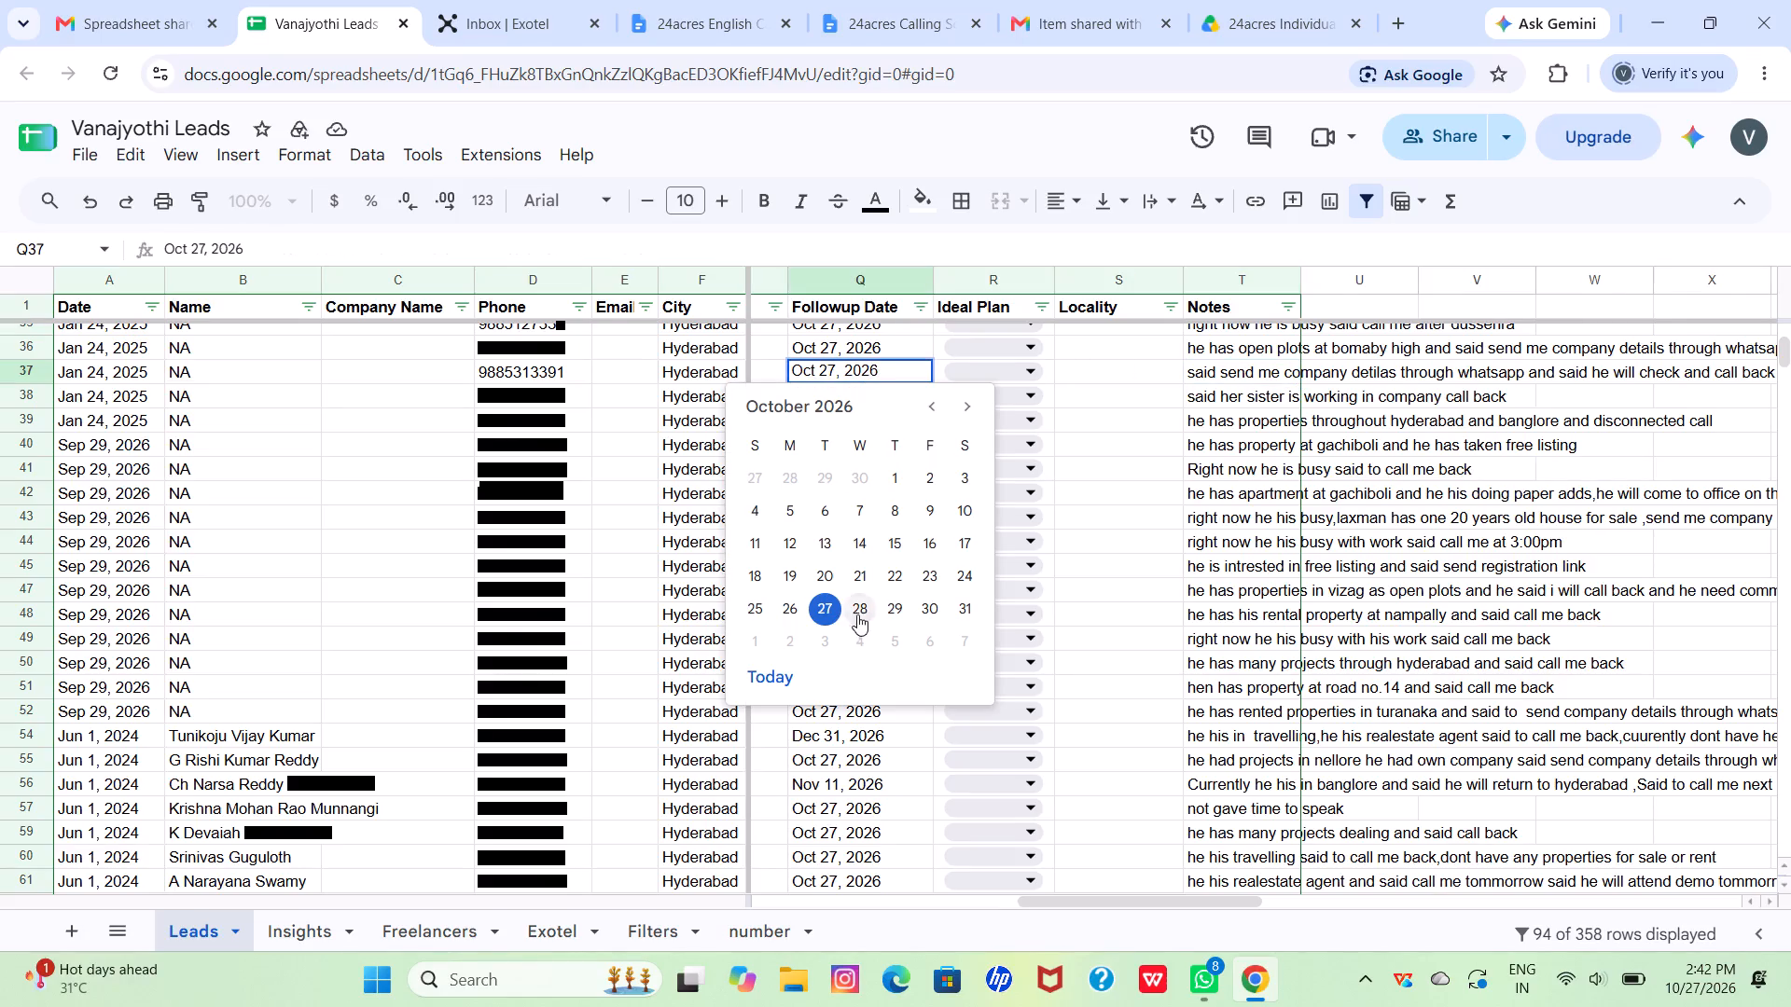
click(862, 613)
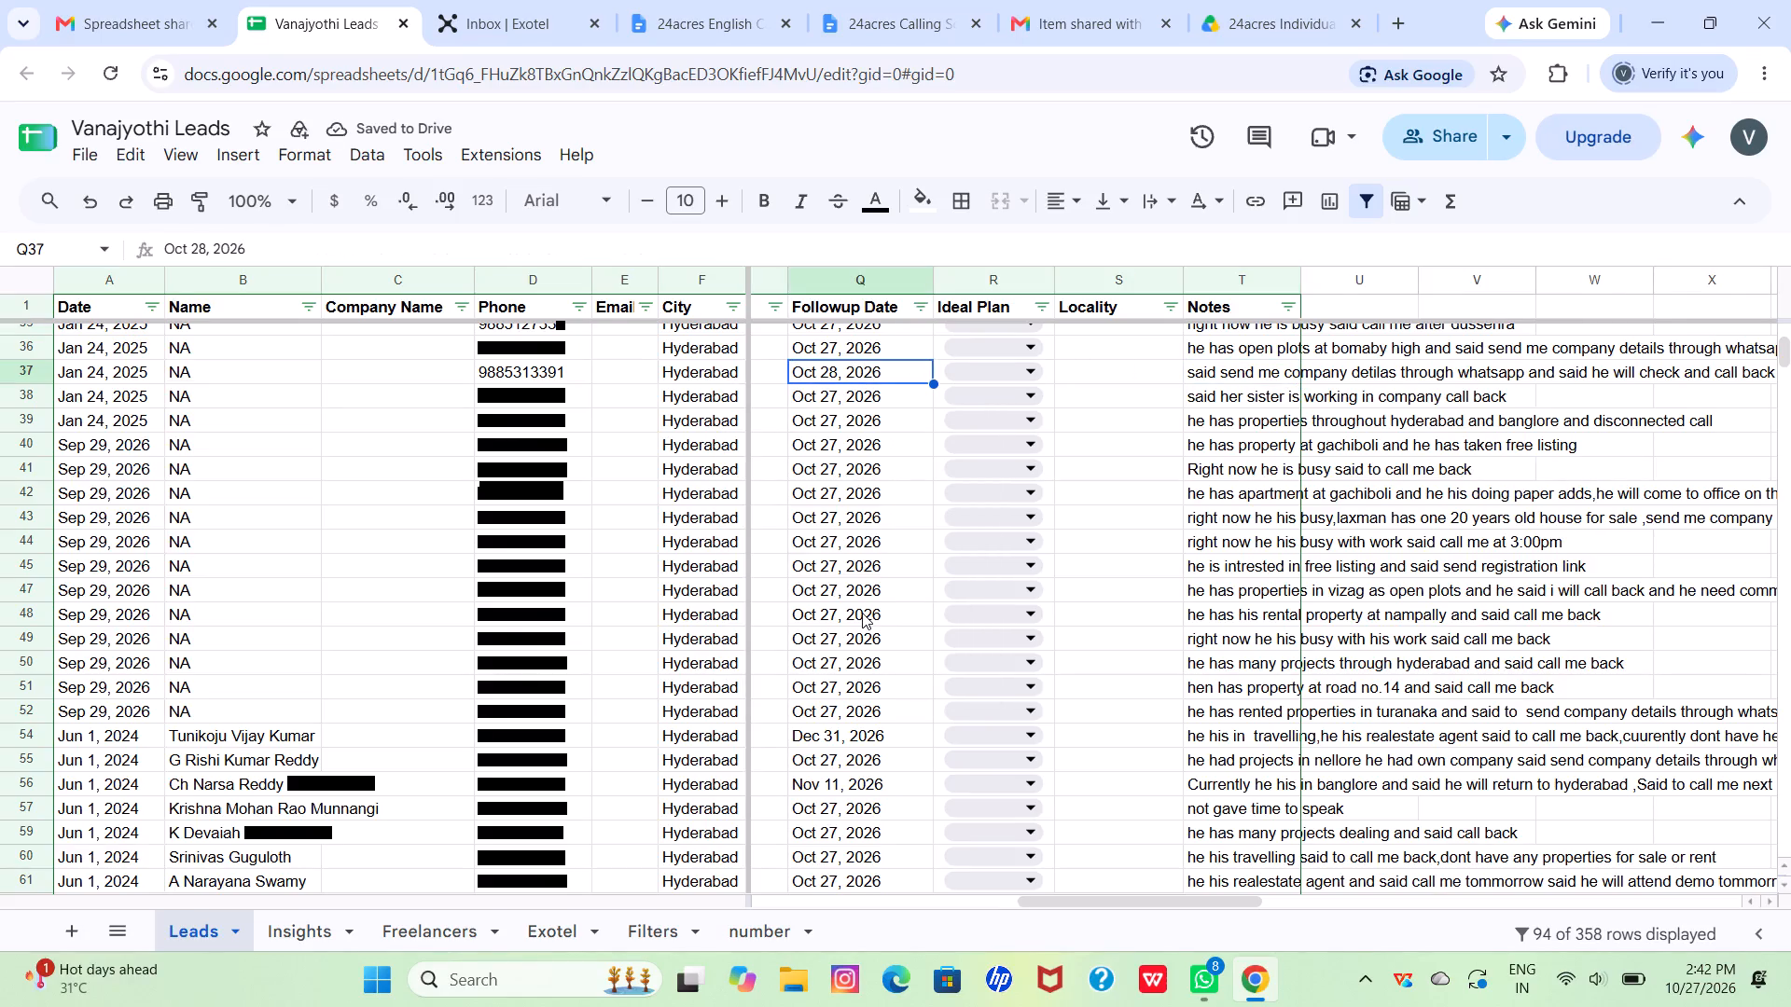
Append ",he is at meeting said i will call" to the existing notes of the lead in row 37.
click(1211, 360)
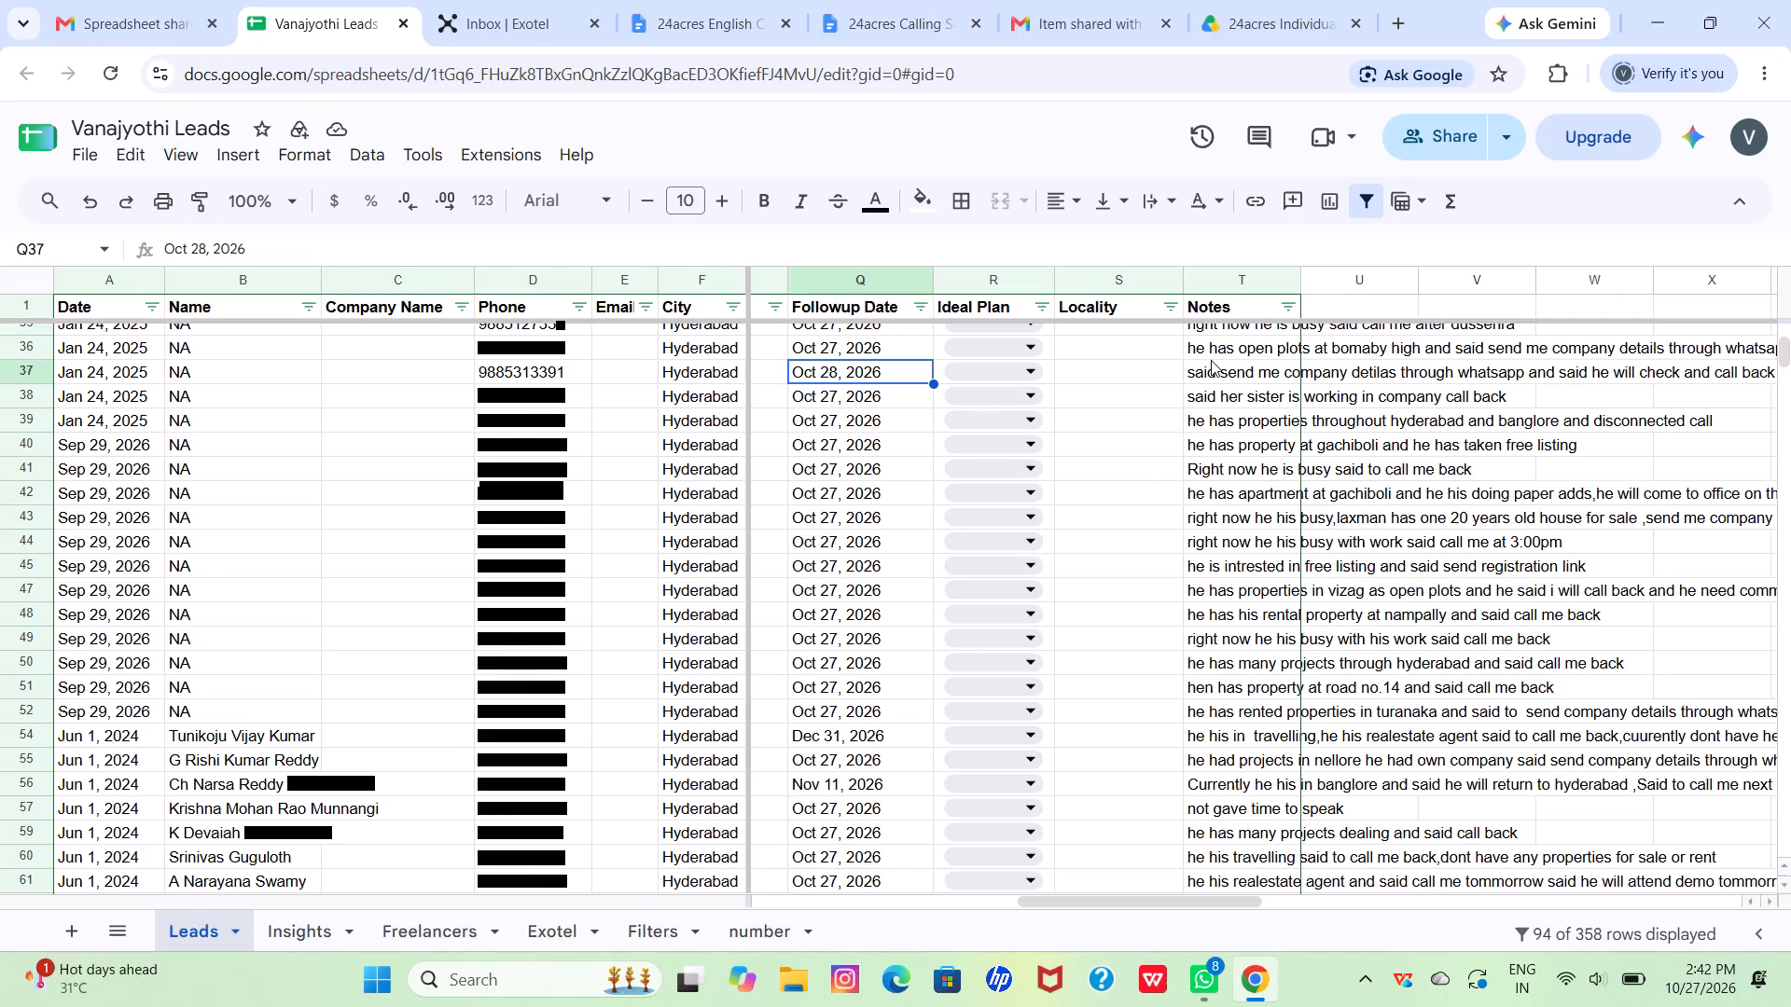
double_click(1213, 374)
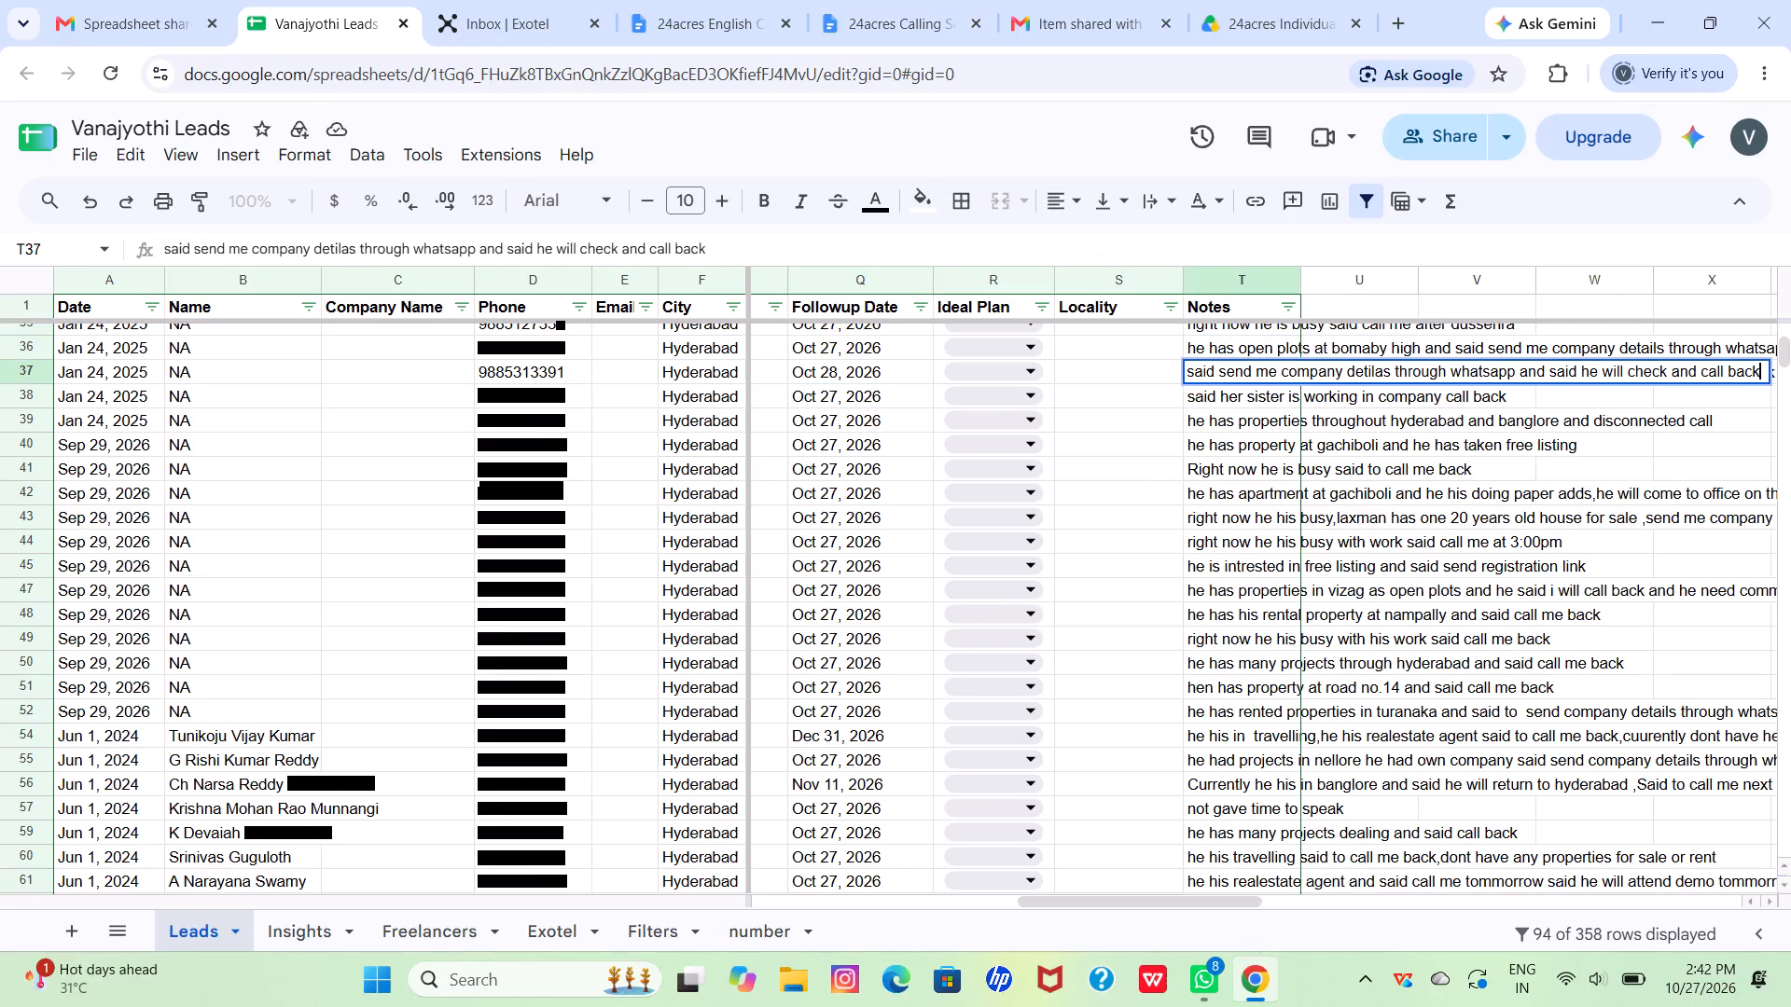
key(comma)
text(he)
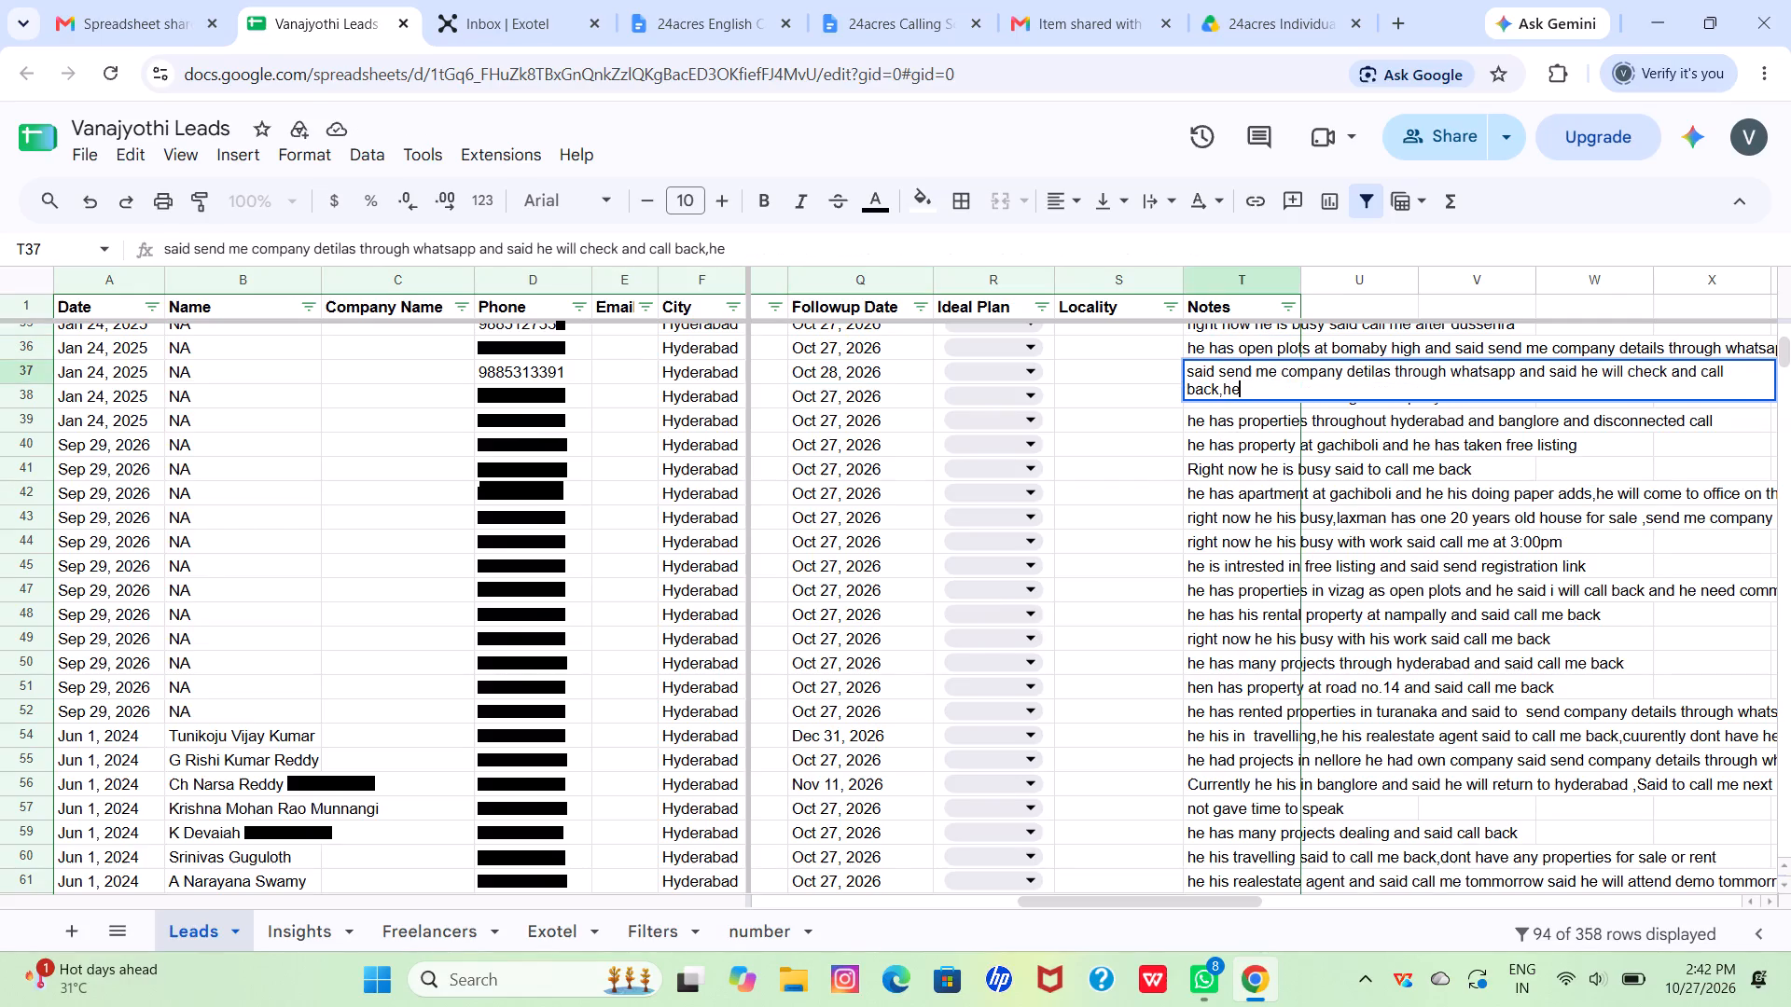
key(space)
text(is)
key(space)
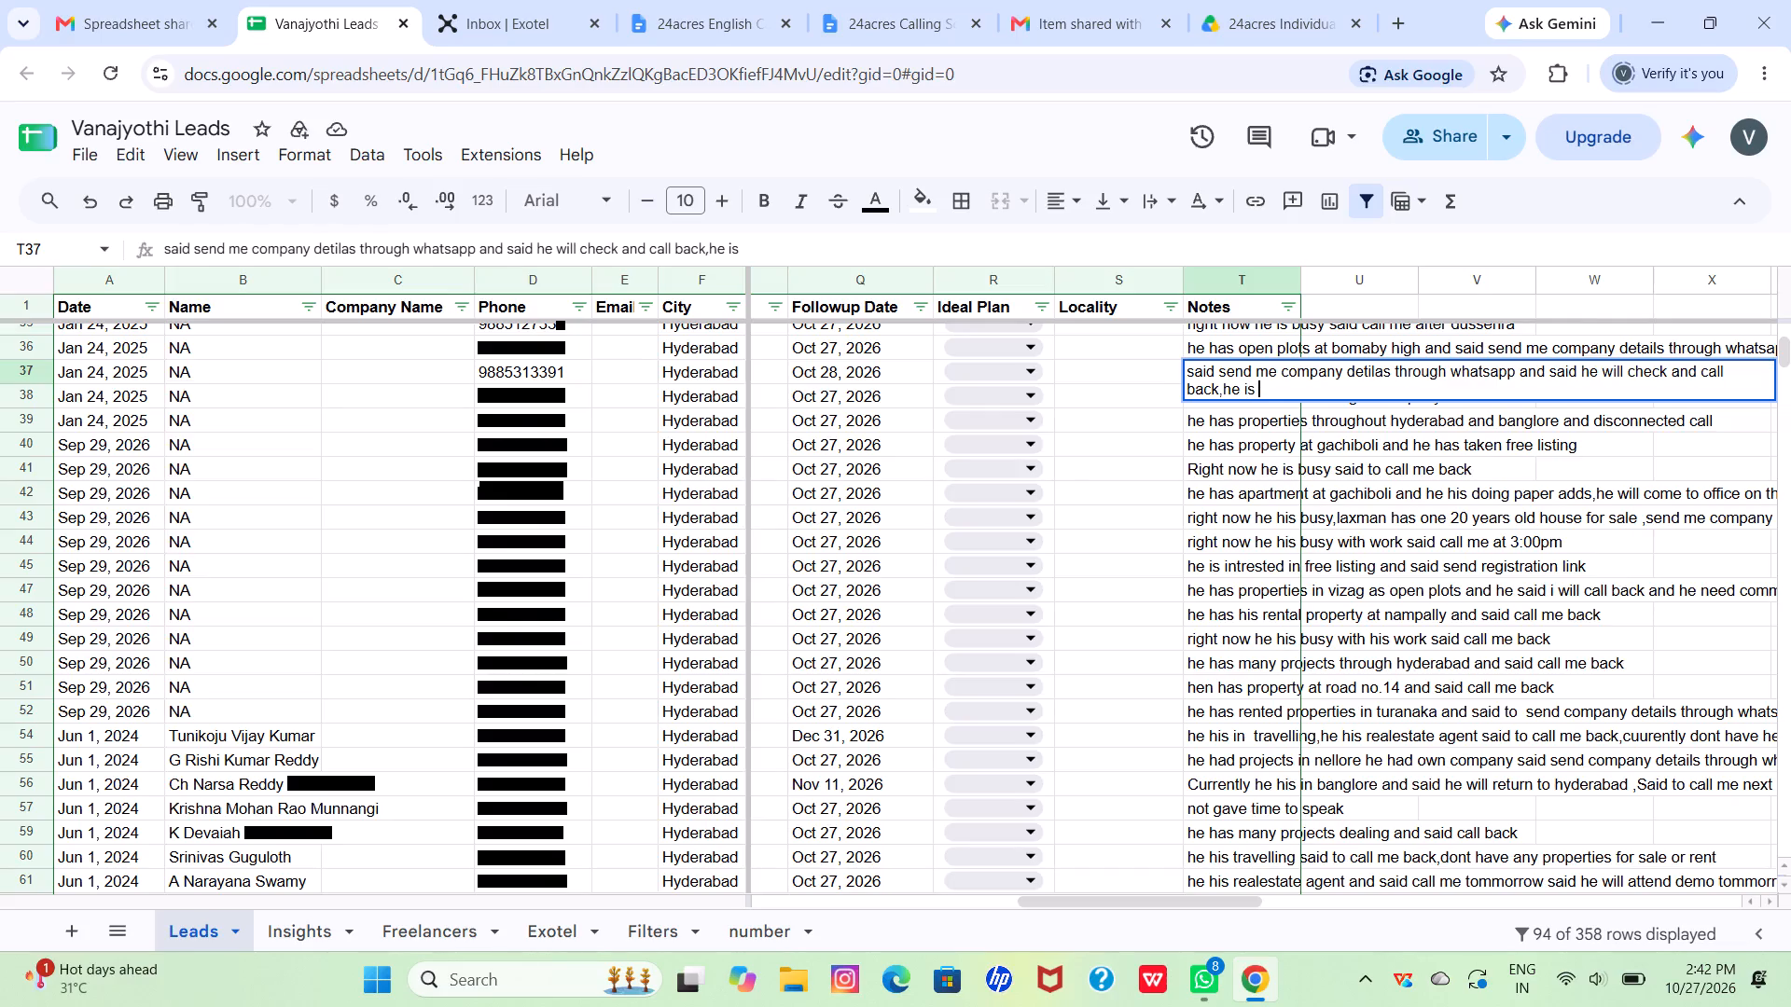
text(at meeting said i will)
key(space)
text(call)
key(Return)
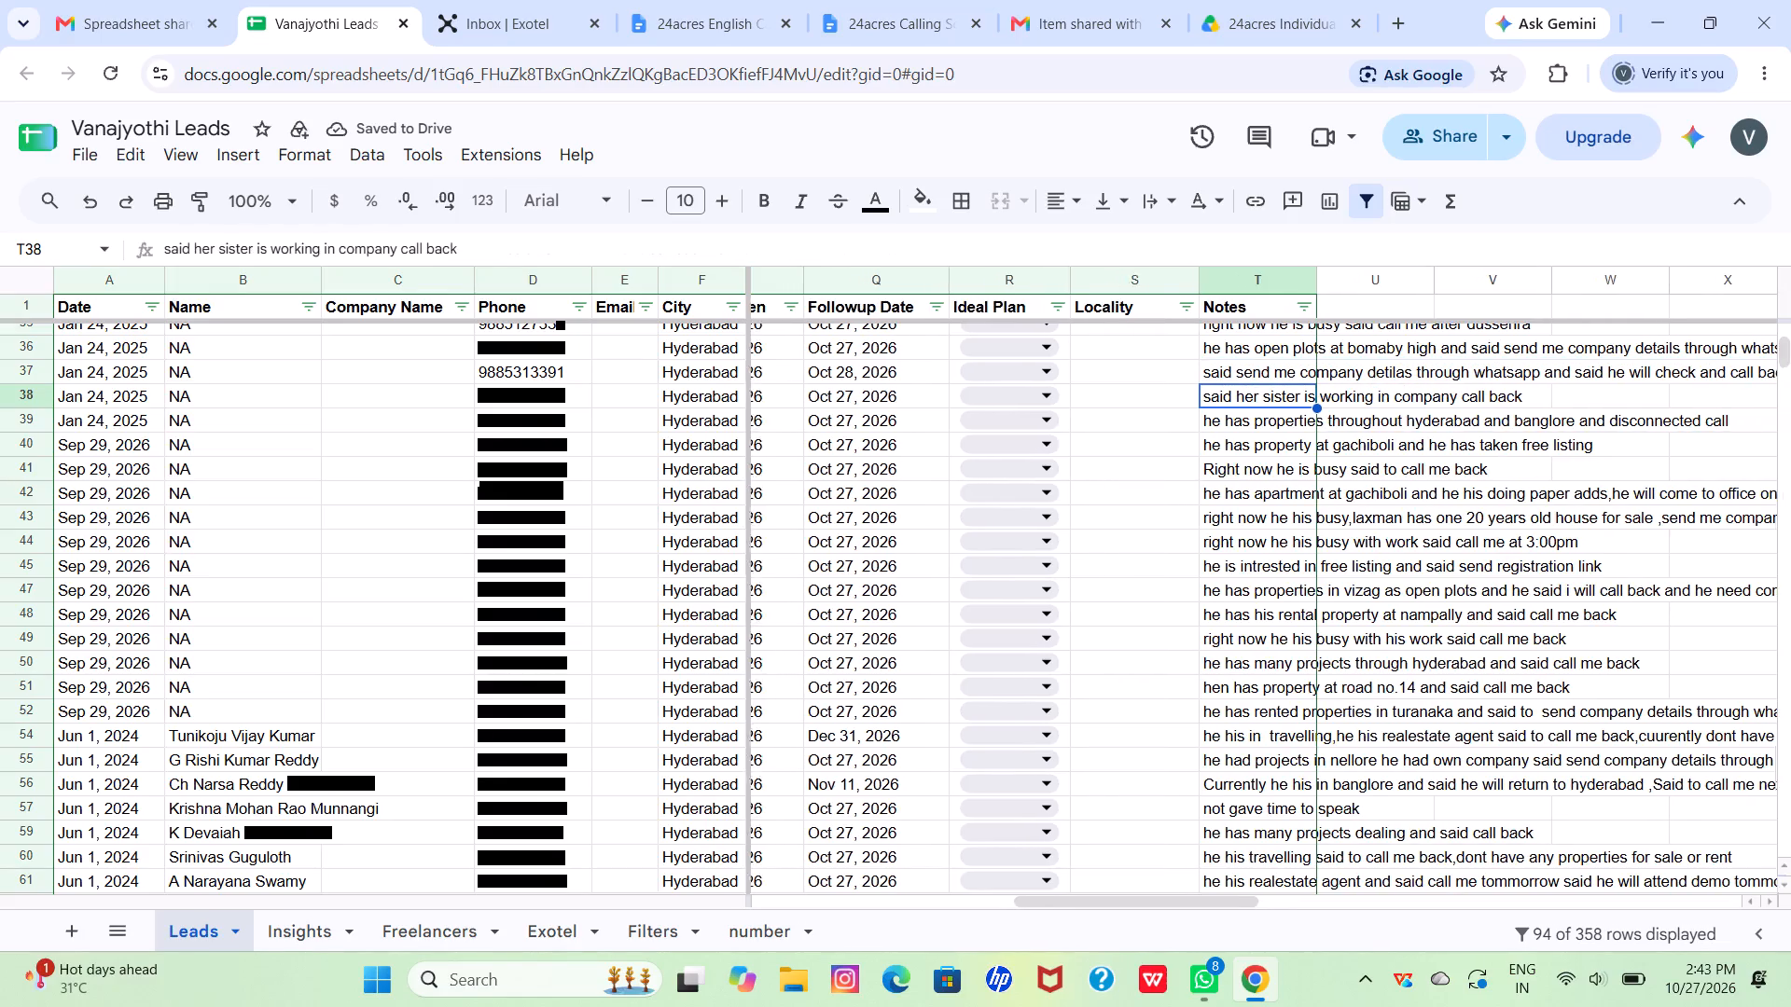
Set the conversation count of the lead in row 37 to 3.
scroll(1213, 374, right, 4)
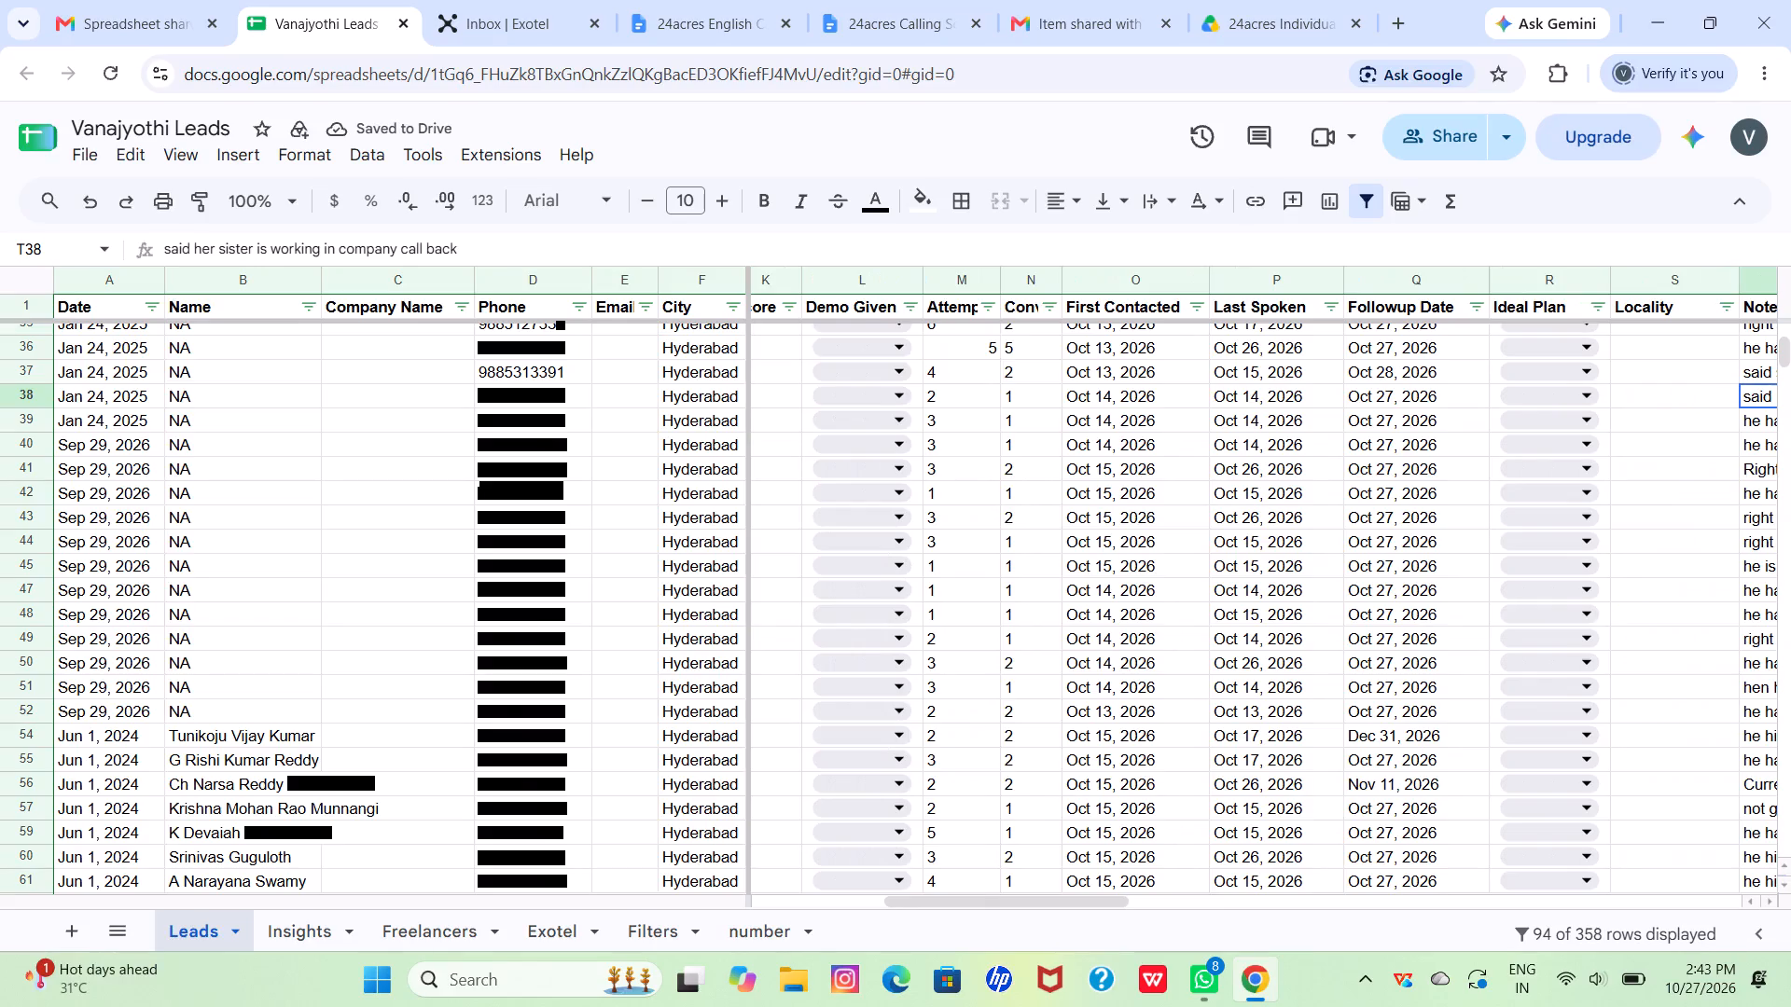
click(1029, 384)
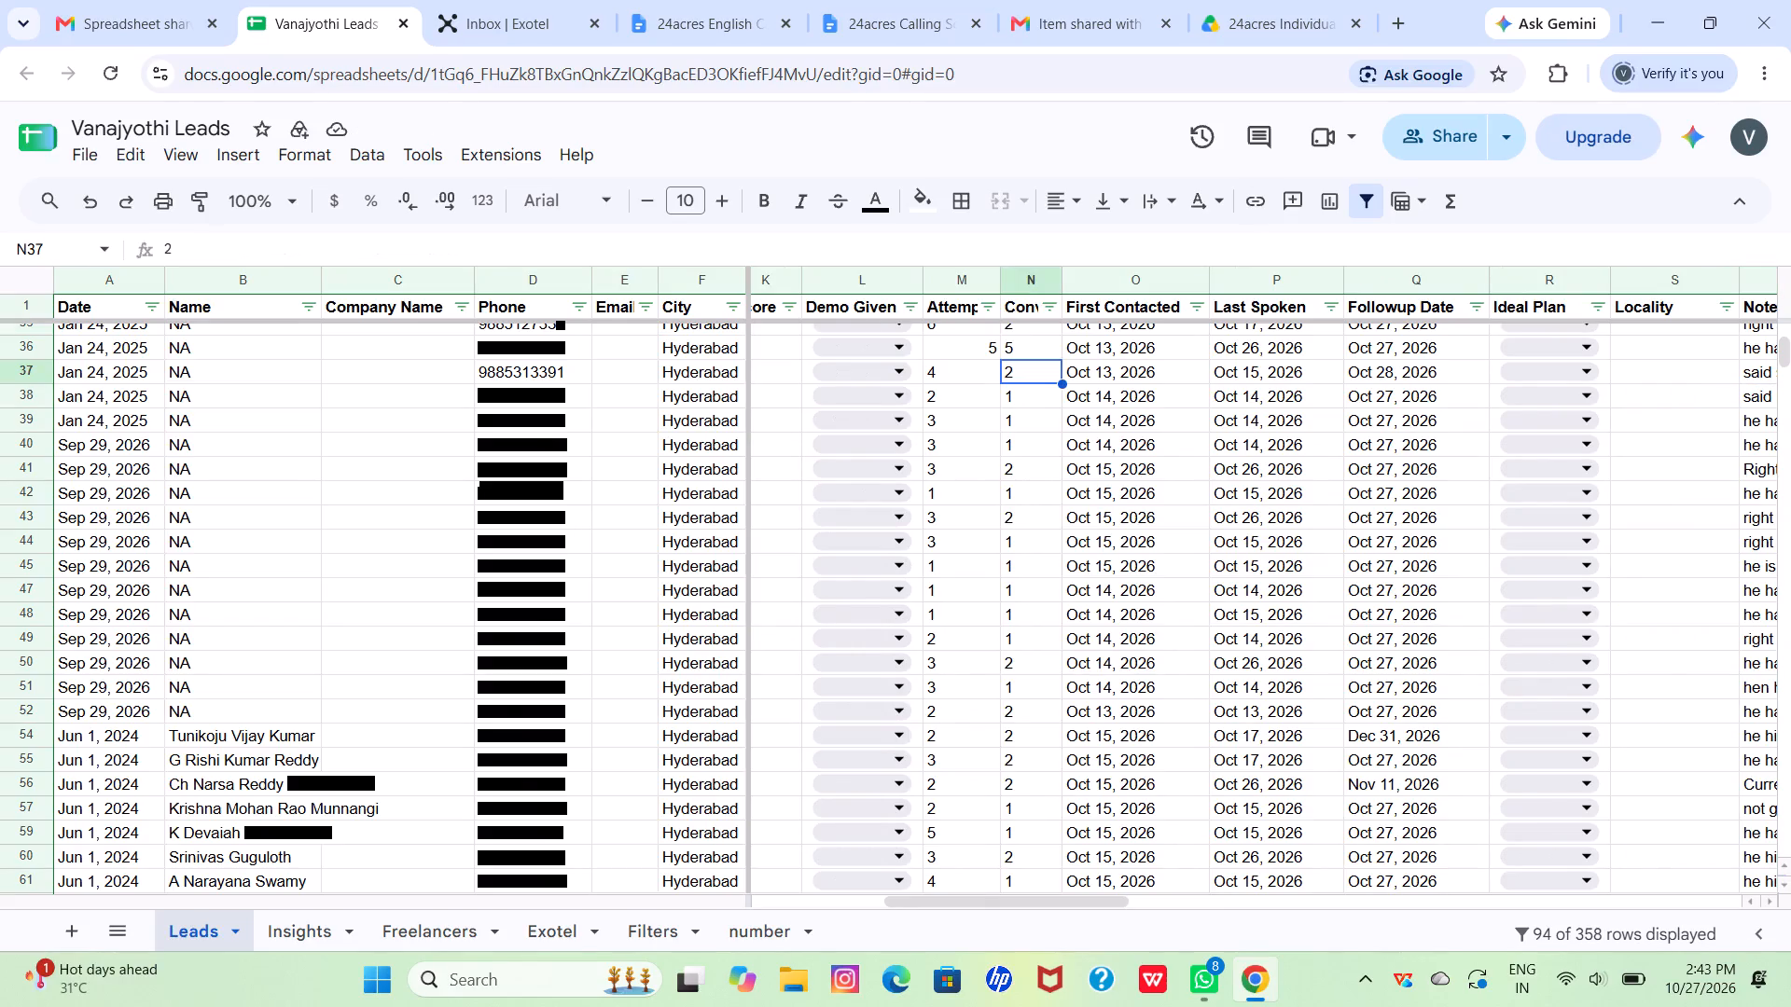
key(3)
click(1022, 416)
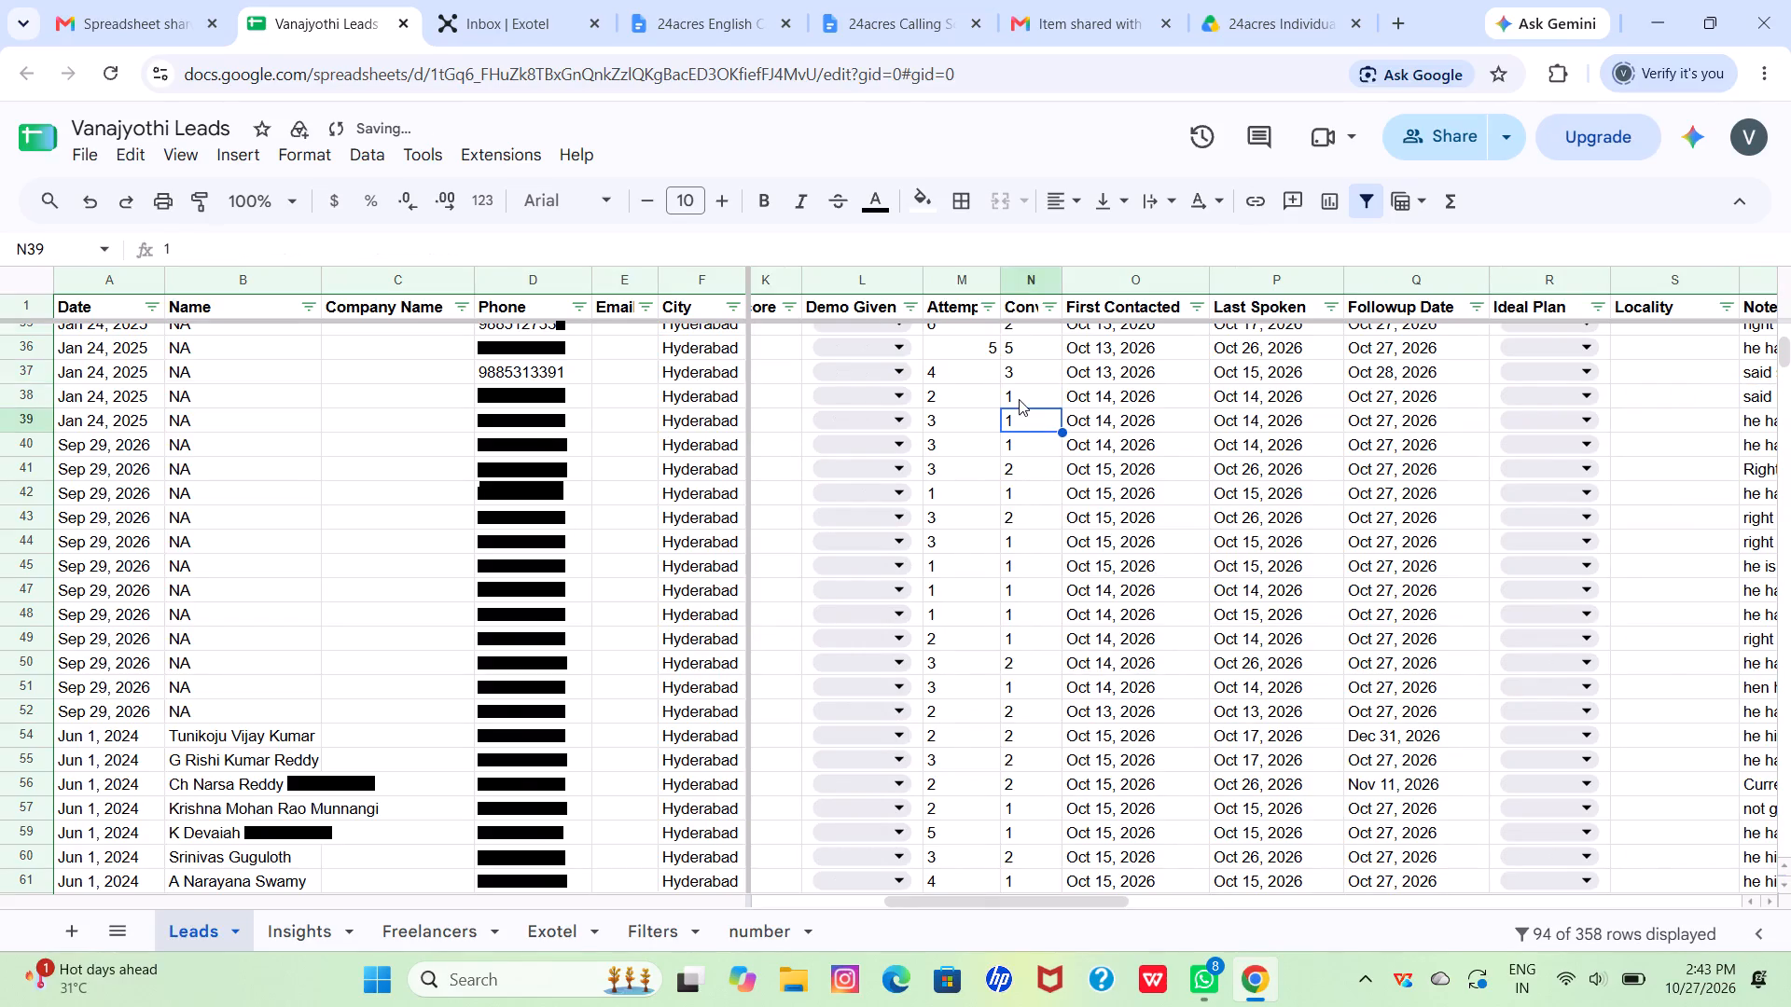
Check the conversation count, dates and call notes of the lead in row 38, and select that lead's phone number.
click(1019, 399)
scroll(1019, 399, left, 2)
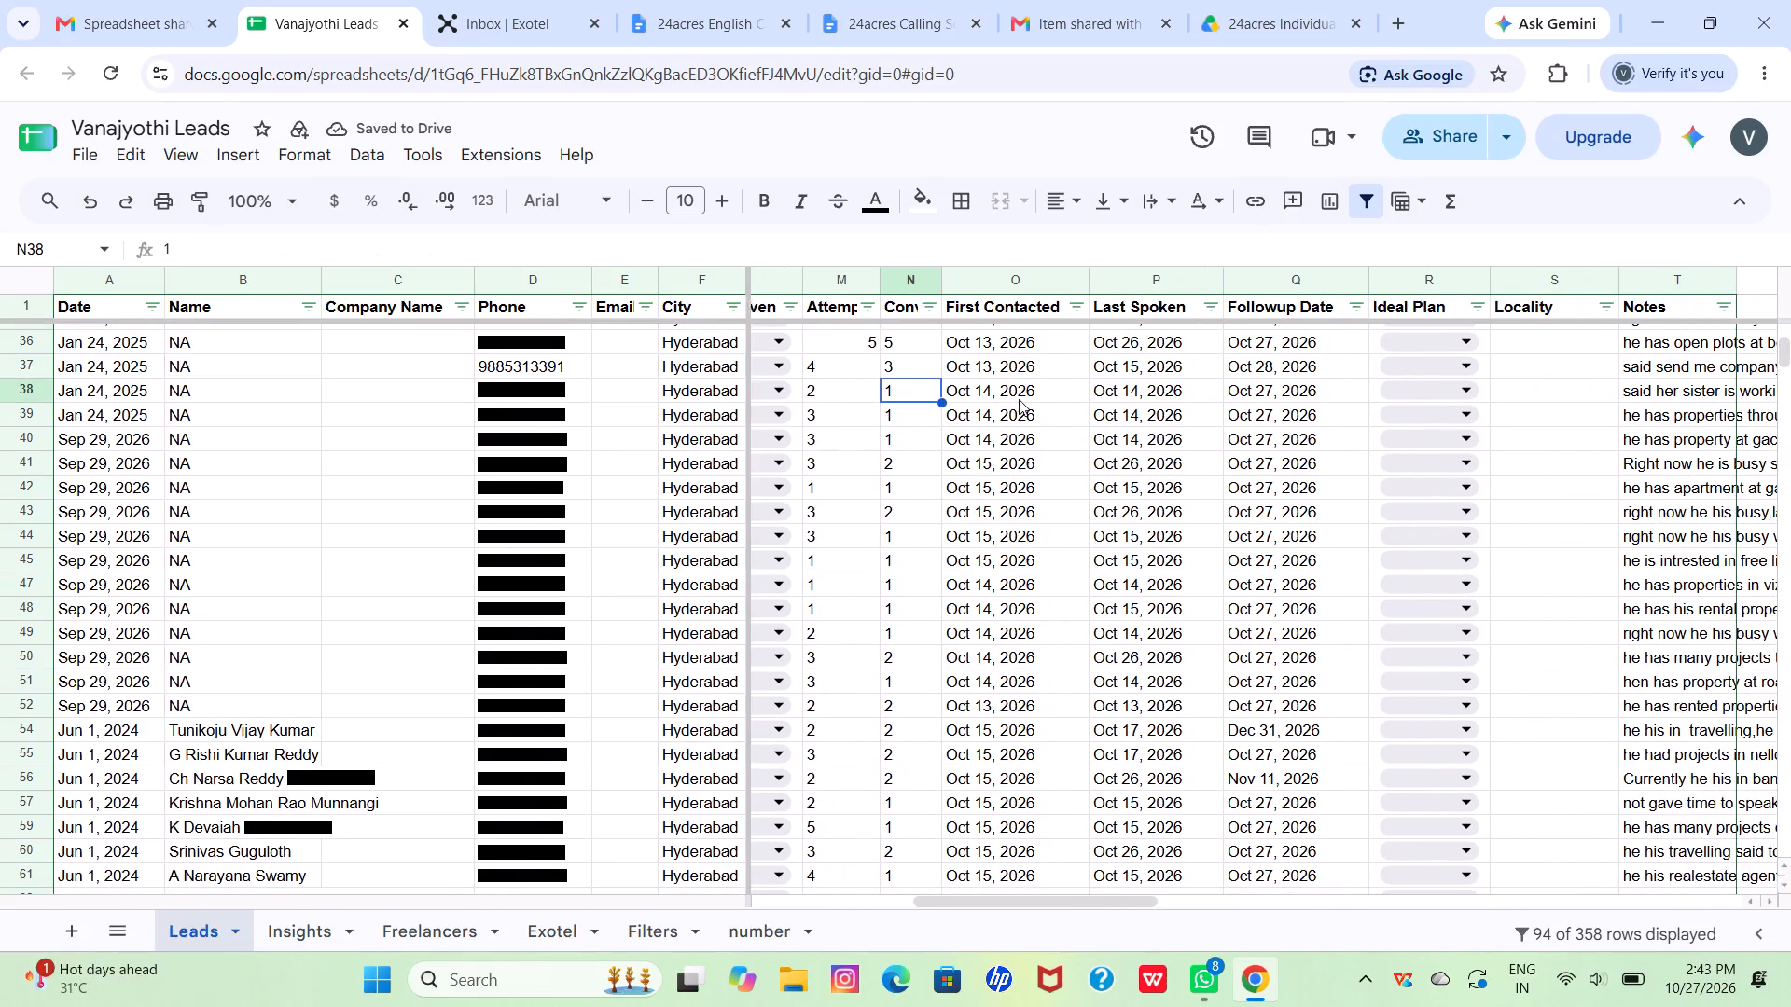
scroll(1019, 399, left, 1)
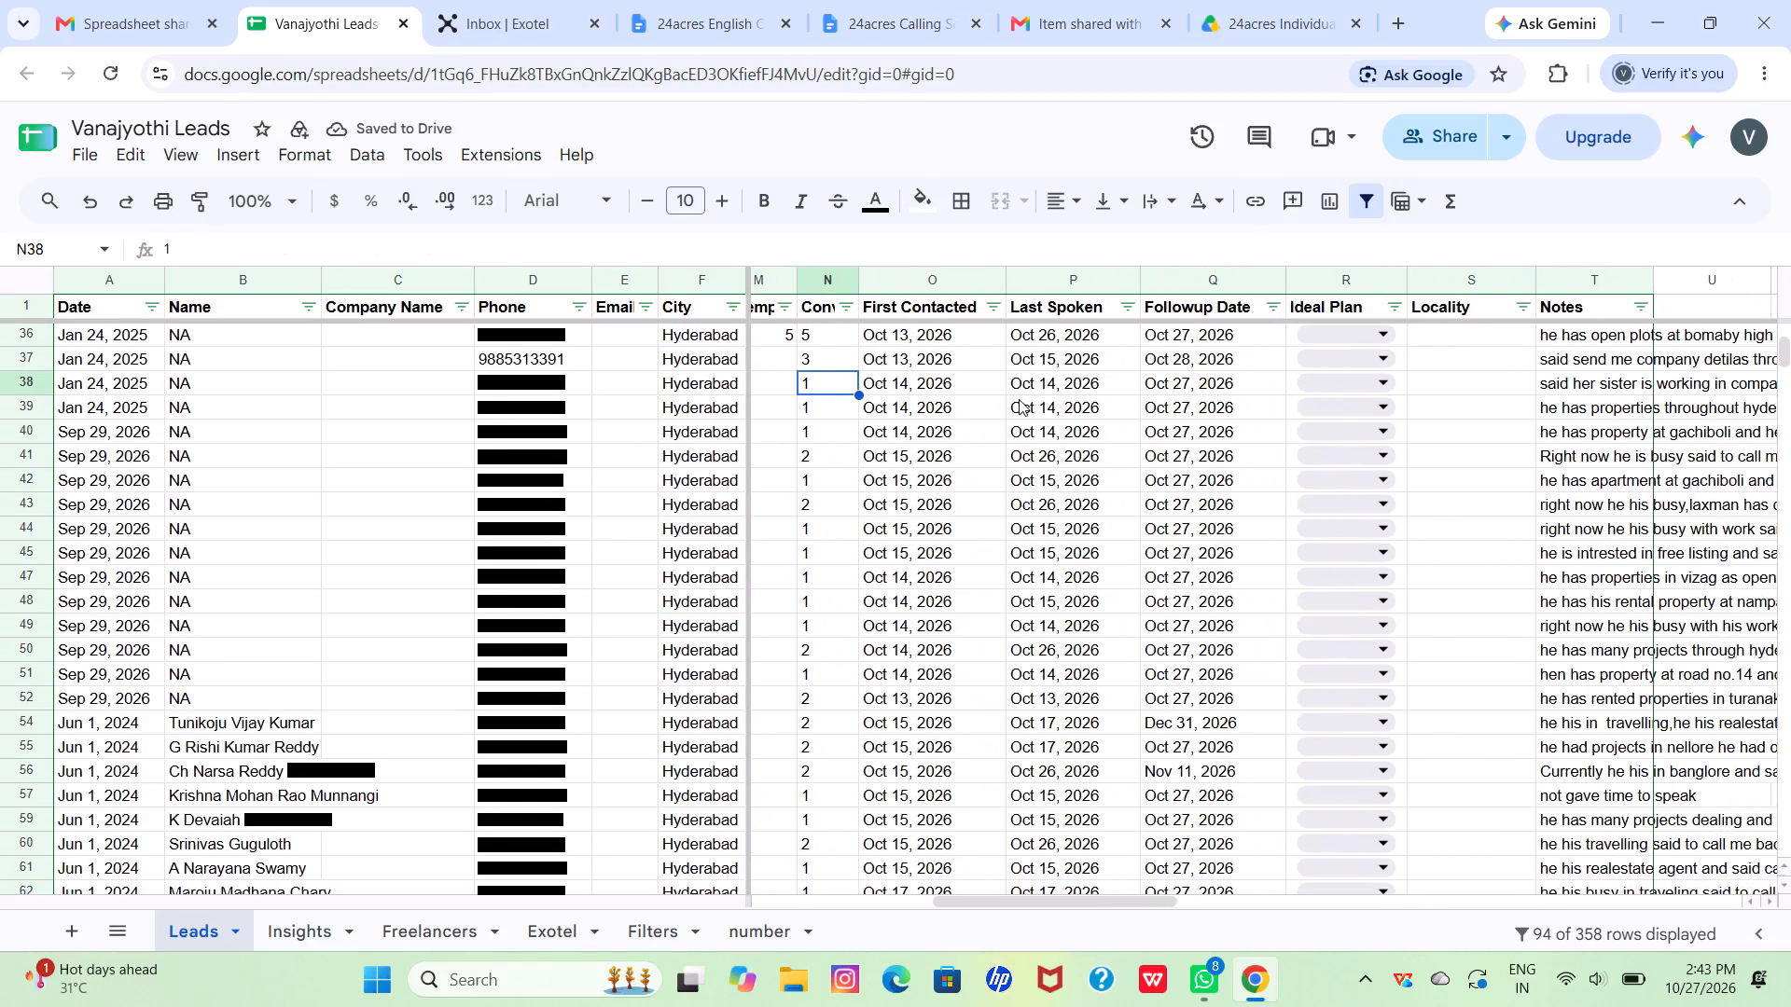
scroll(911, 386, right, 1)
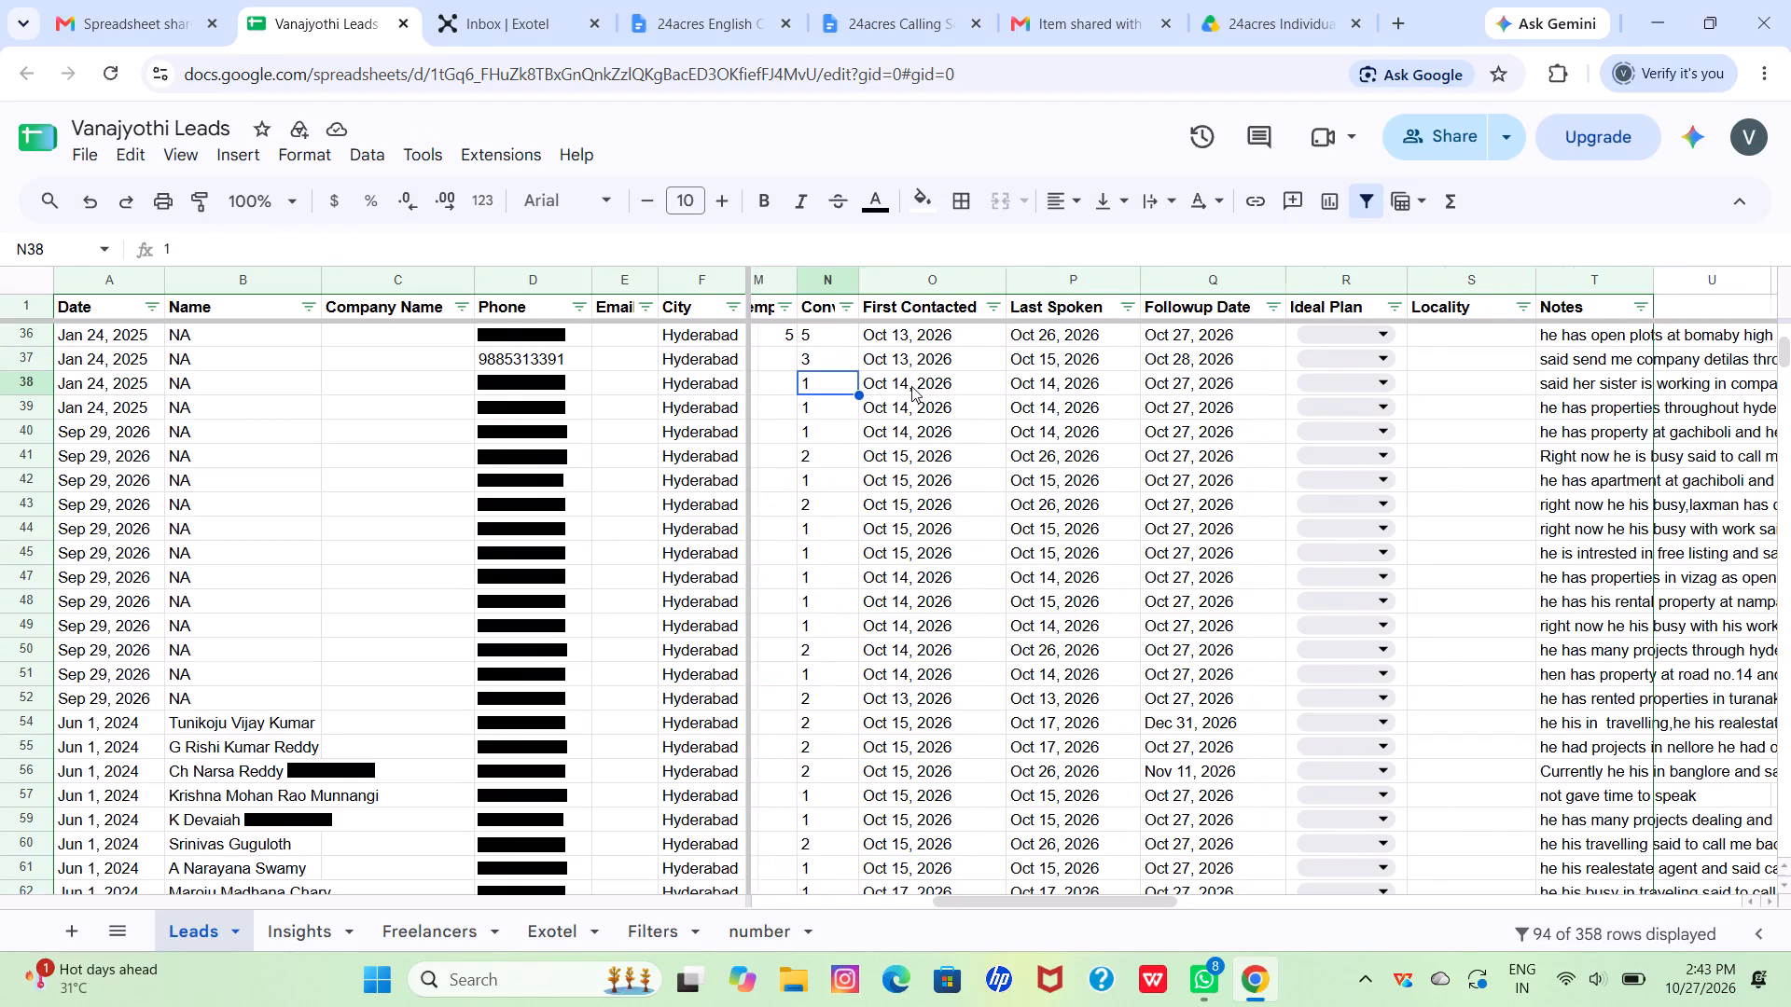
scroll(911, 386, right, 1)
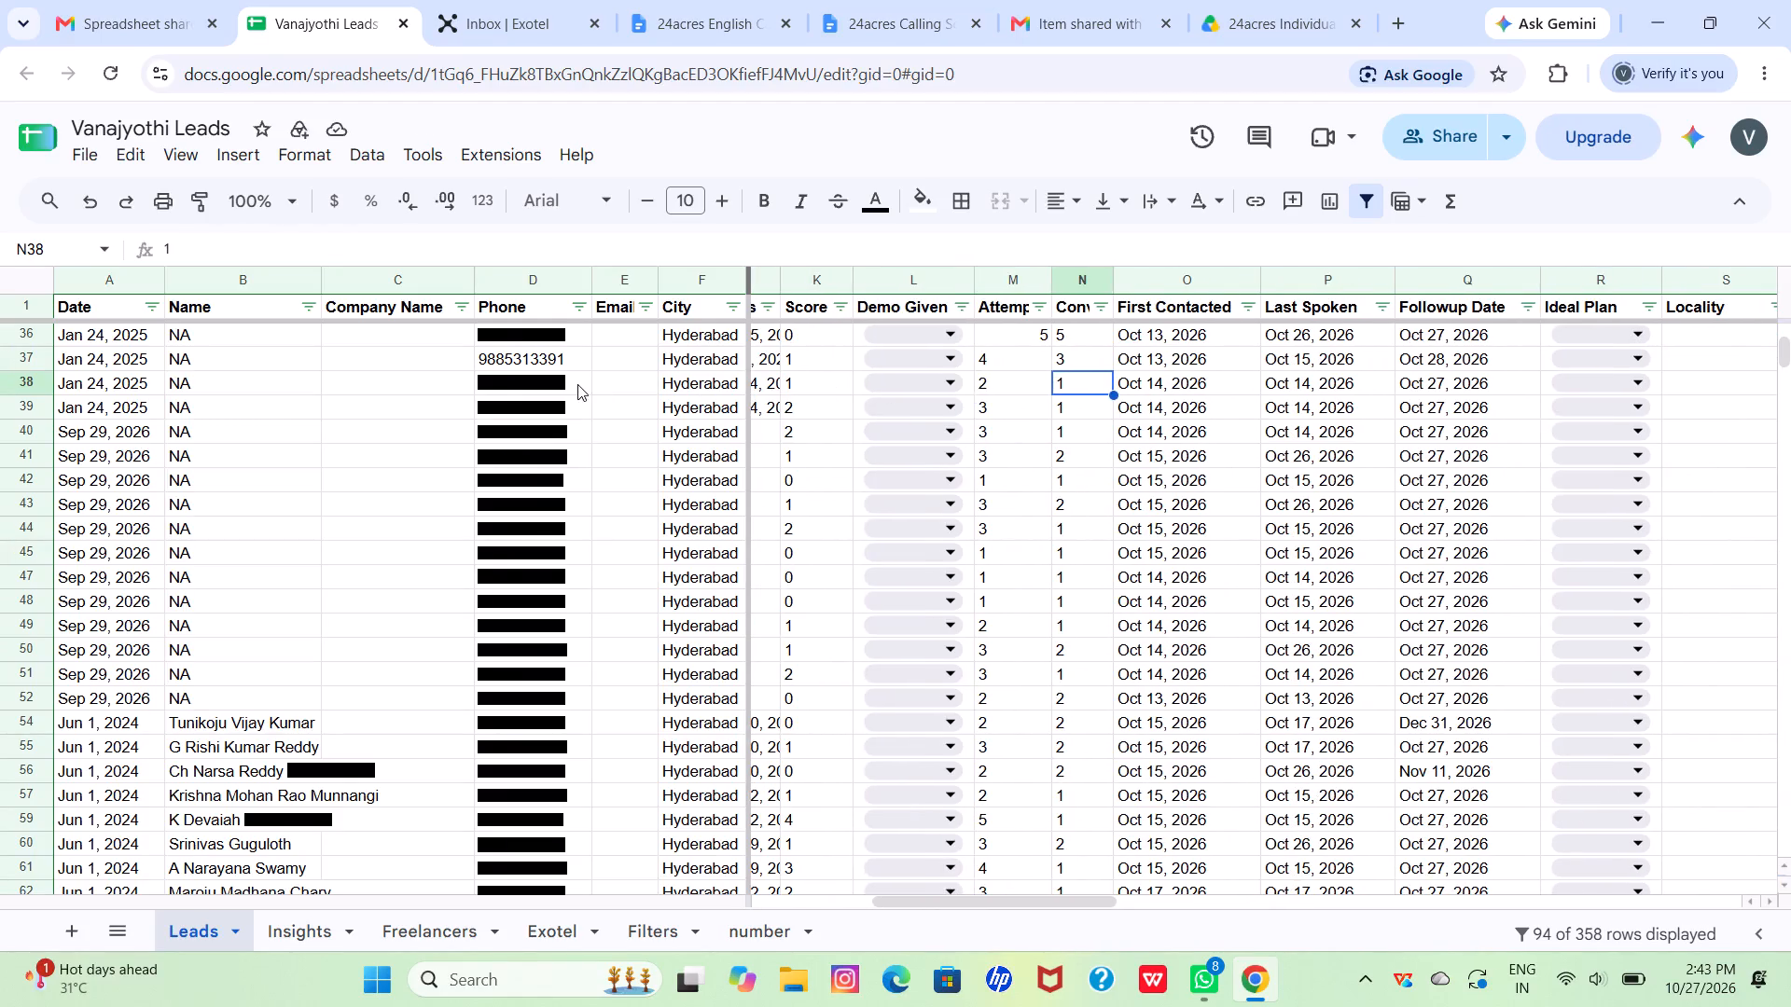
click(573, 383)
scroll(573, 383, down, 1)
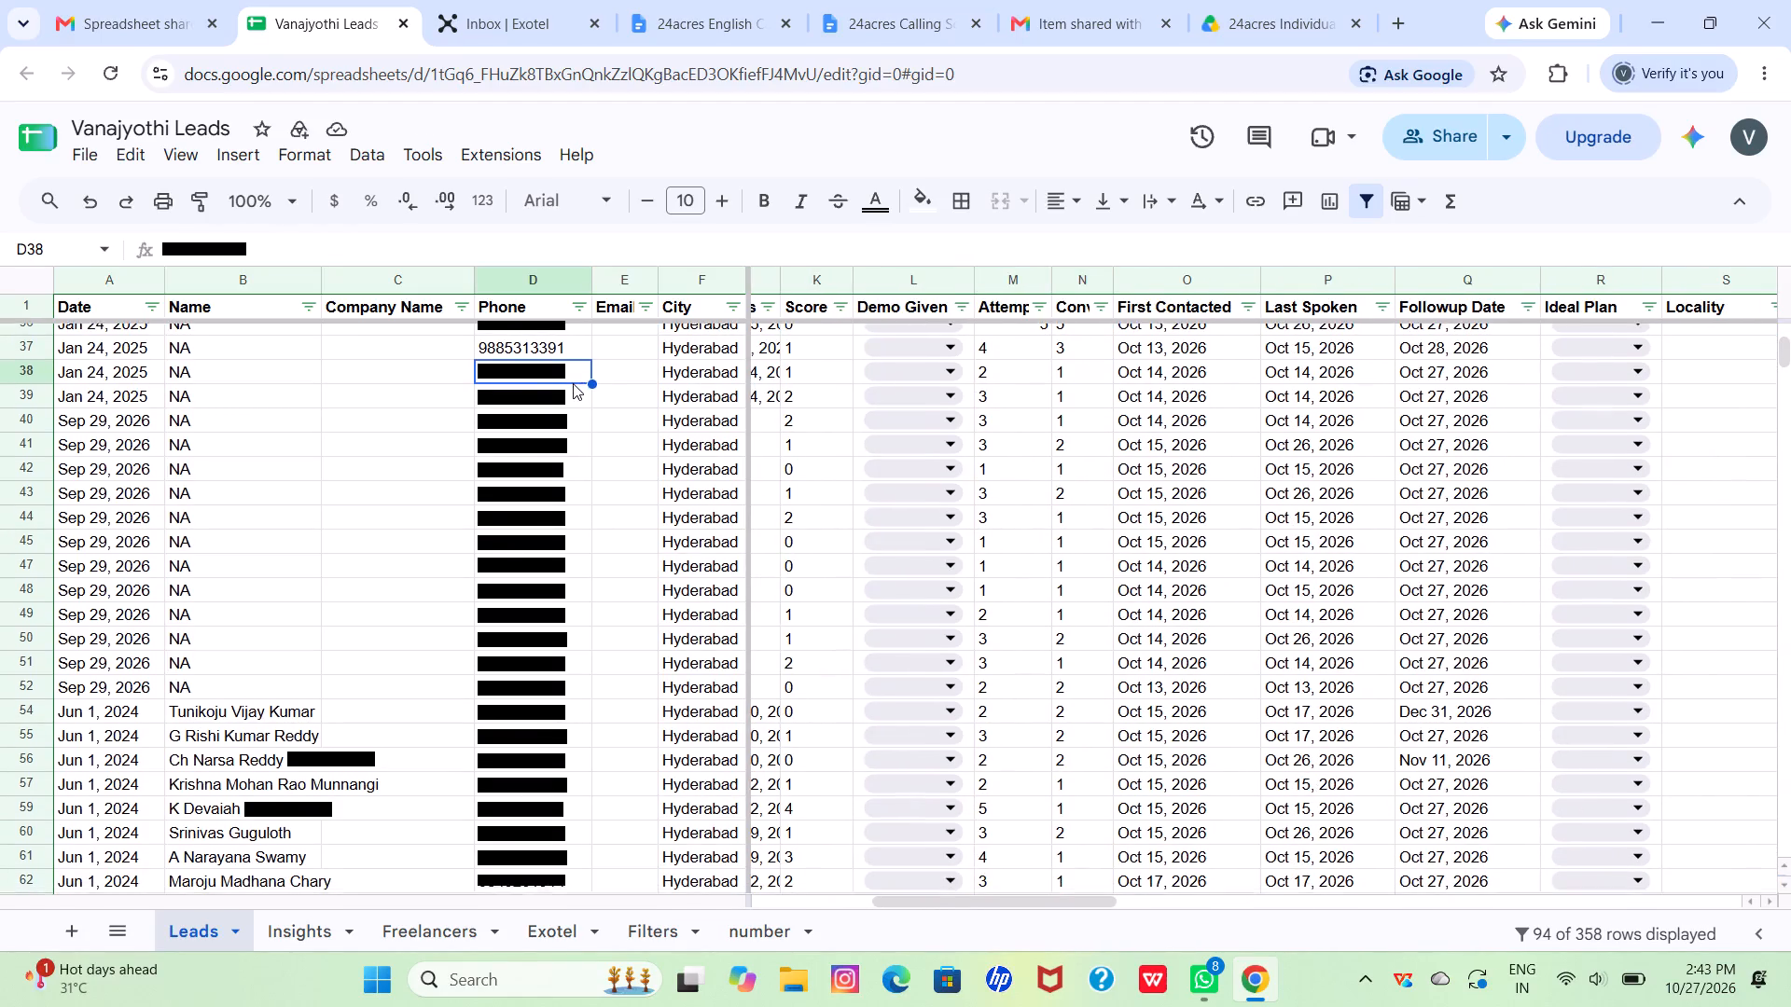
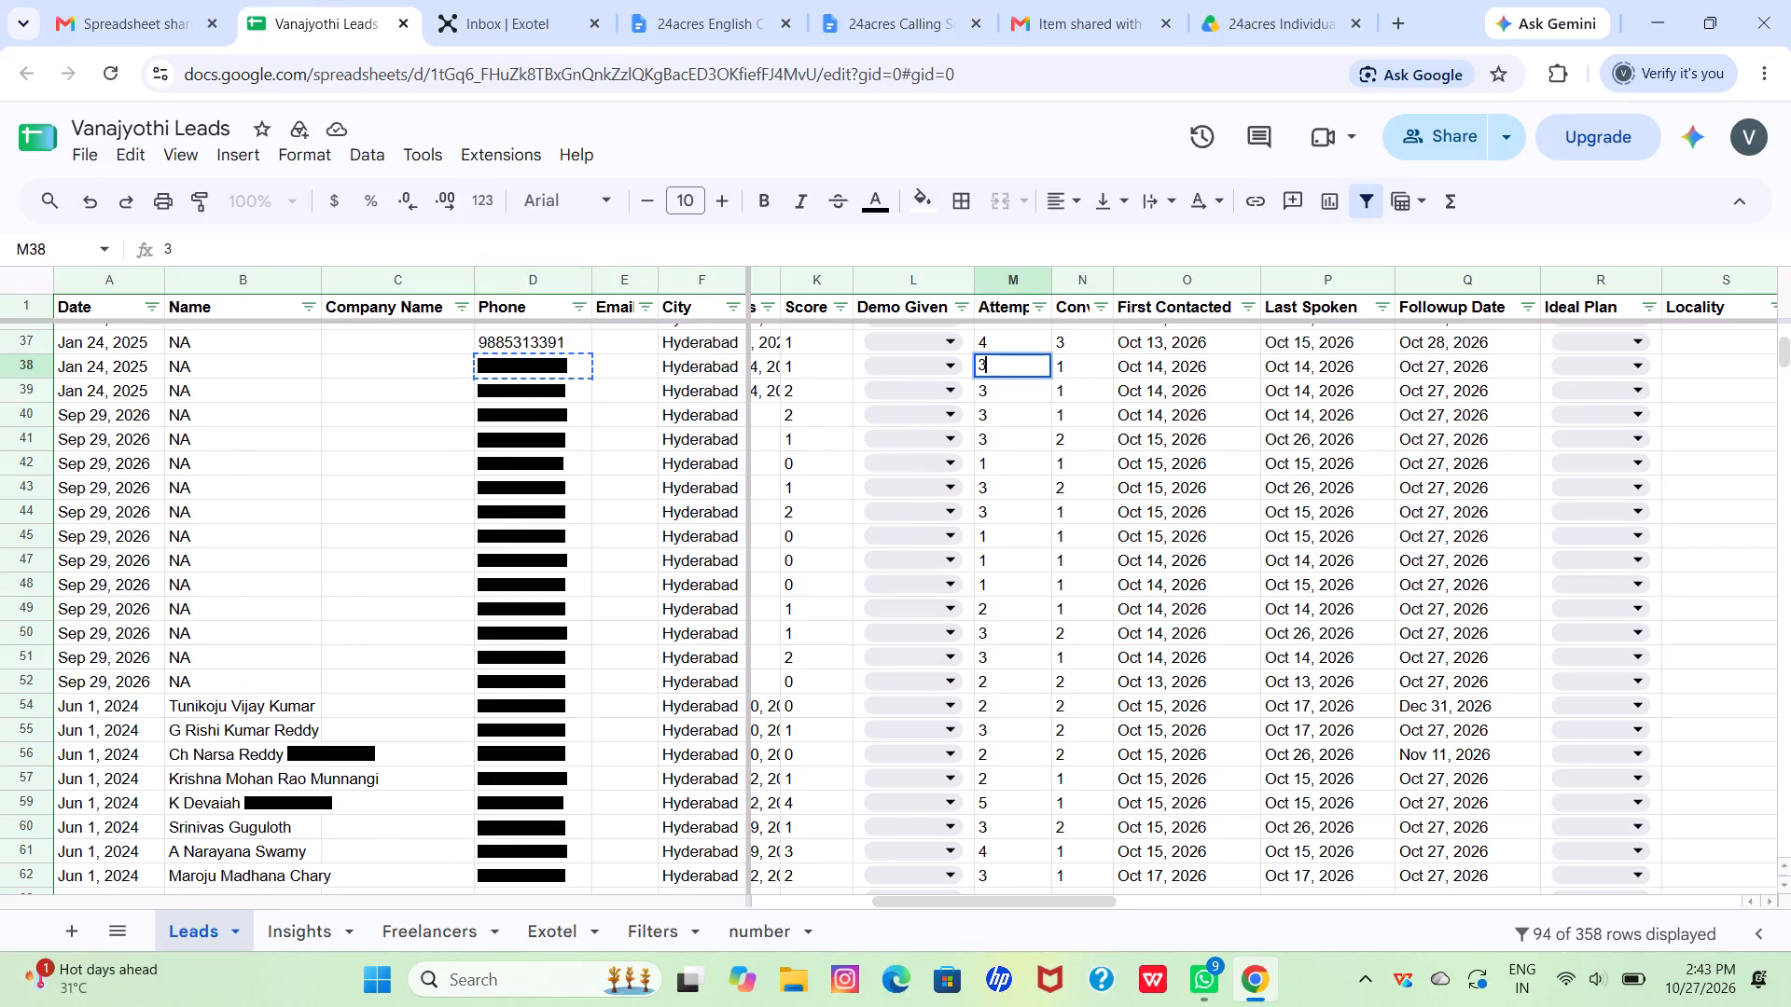
Set the attempt count of the lead in row 38 to 3.
click(993, 390)
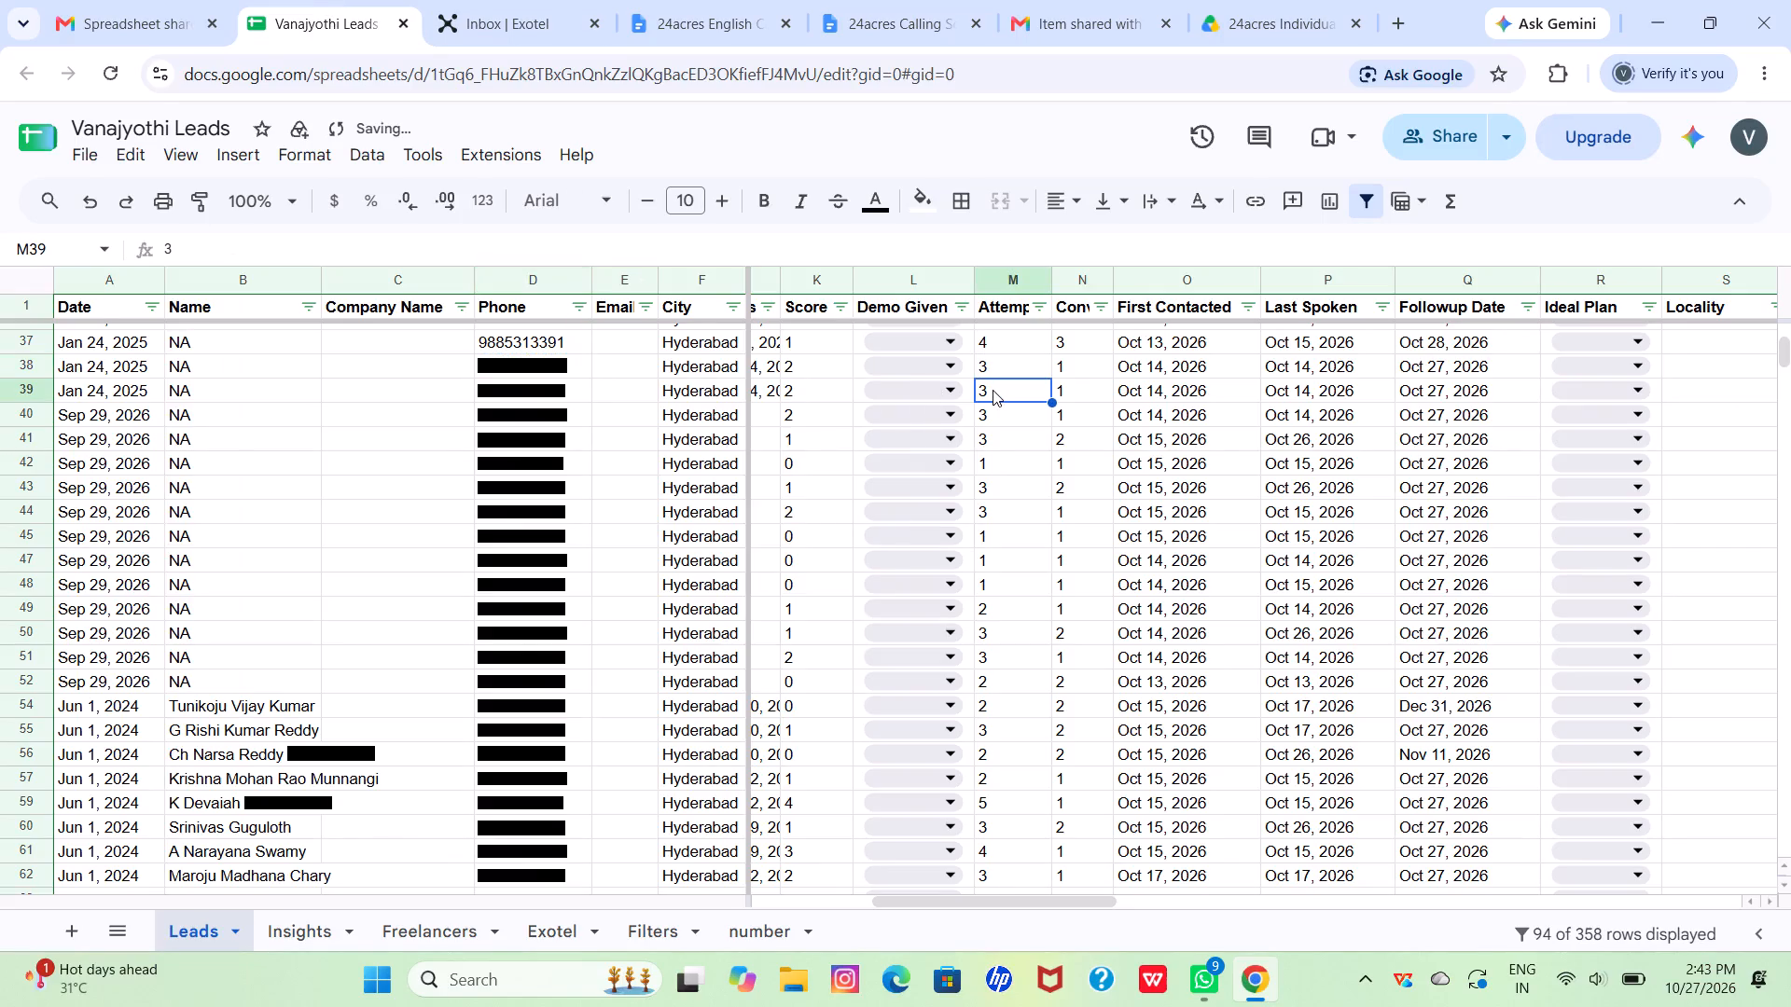
Select the phone number of the lead in row 39 for the next call.
scroll(993, 390, down, 1)
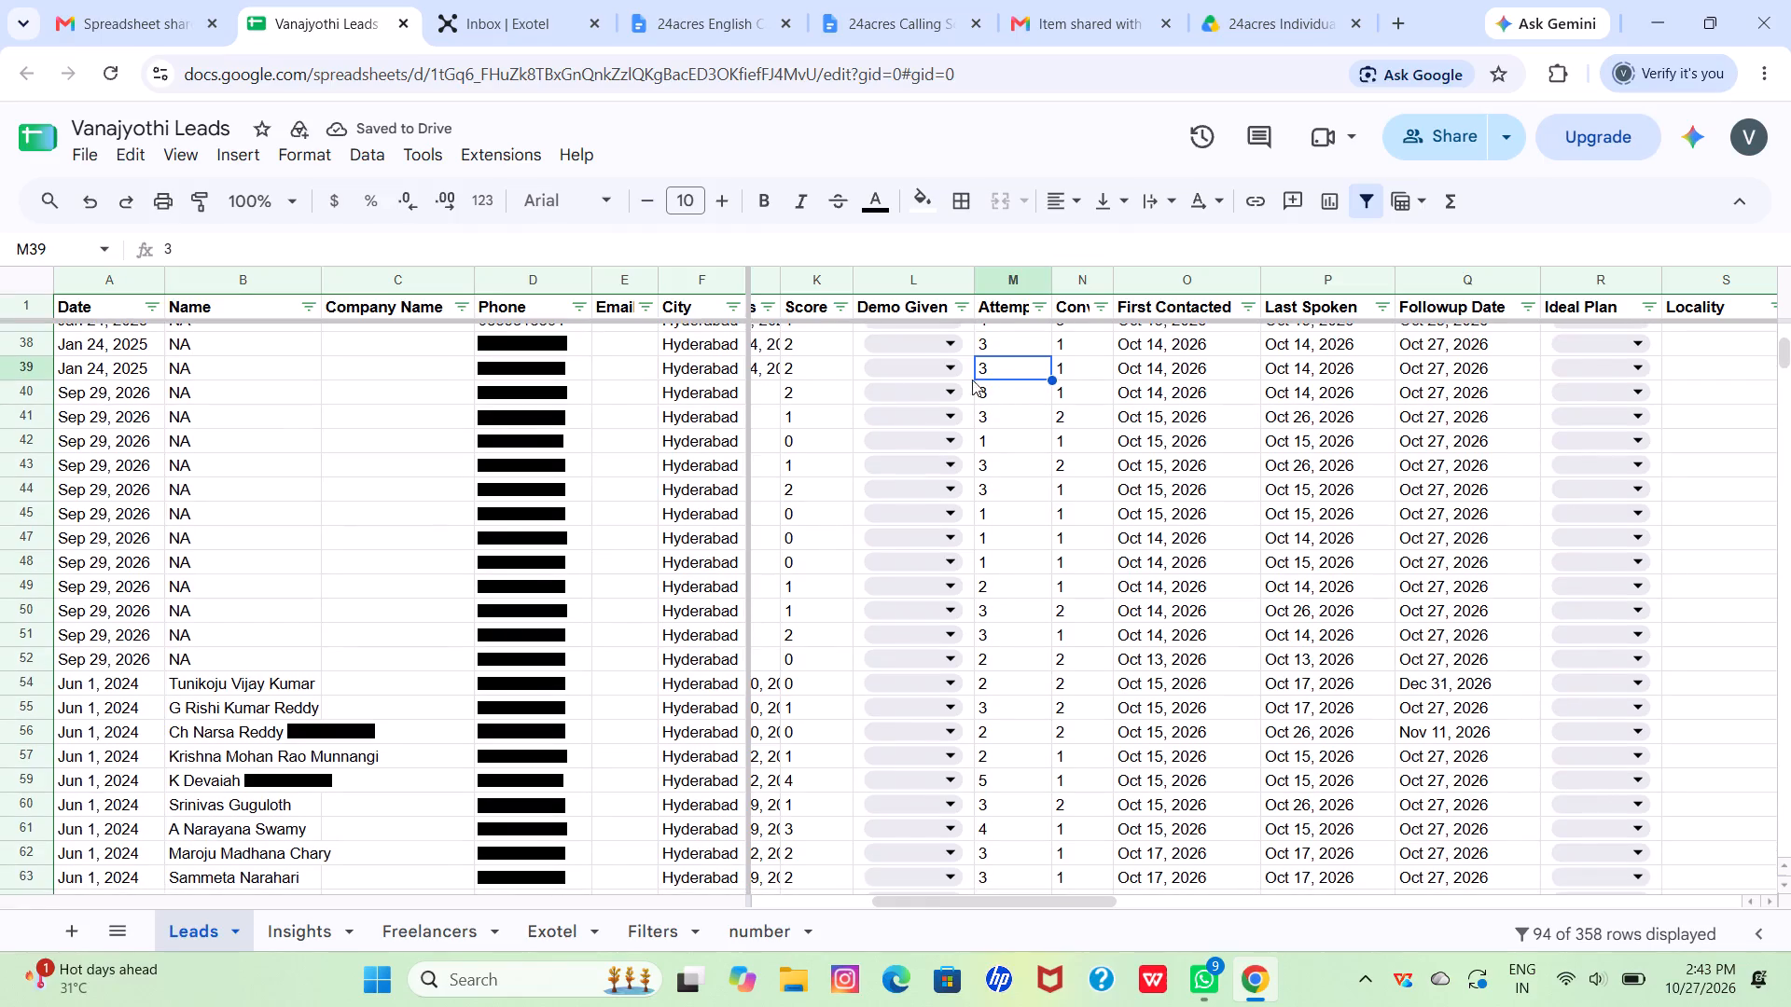
click(532, 371)
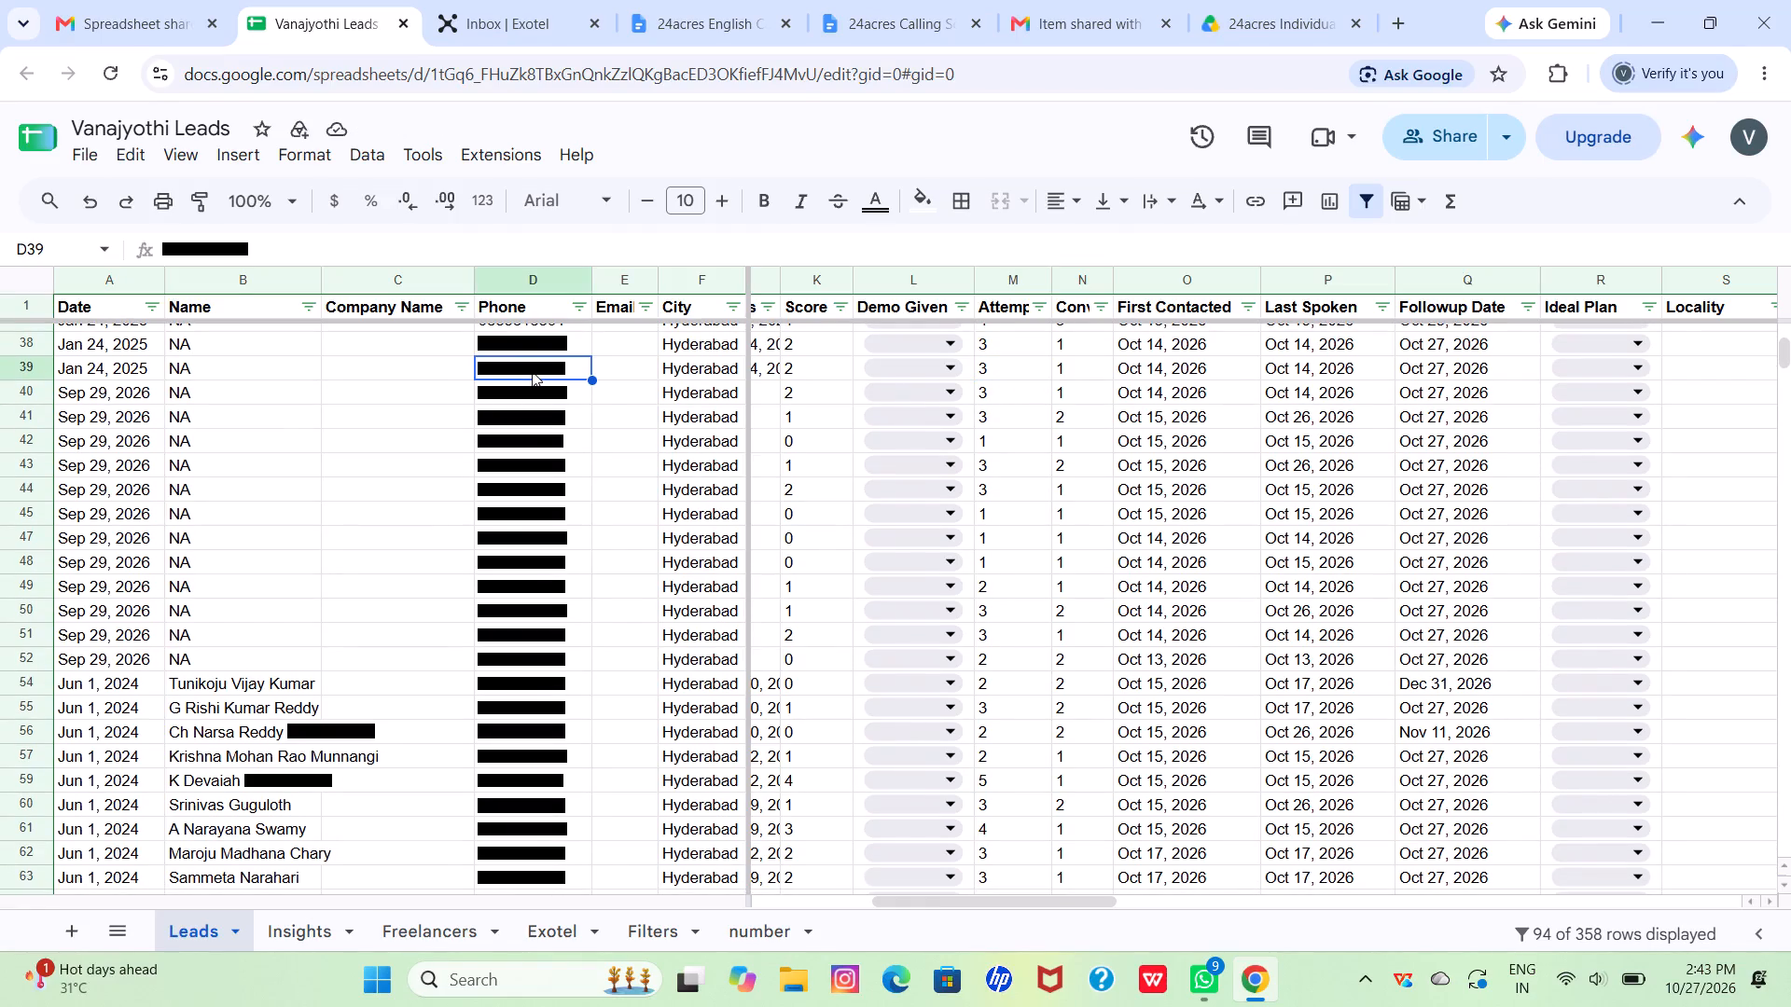
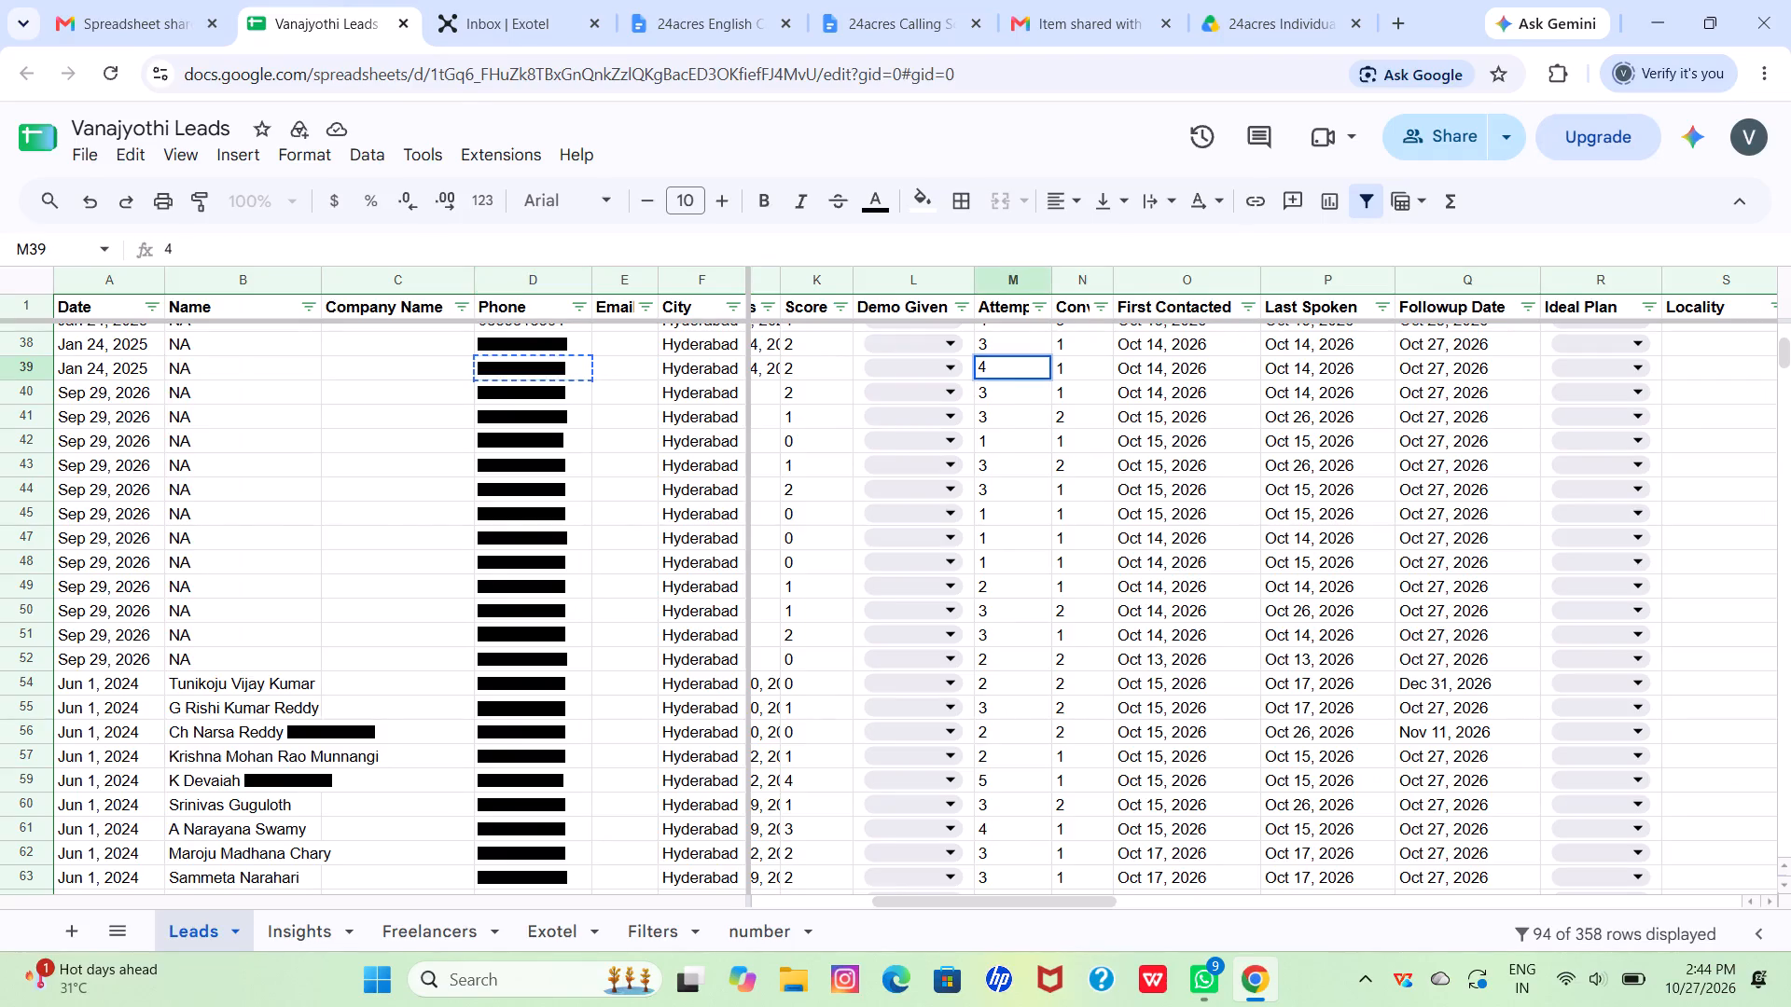
Set the attempt count of the lead in row 39 to 4.
double_click(1080, 371)
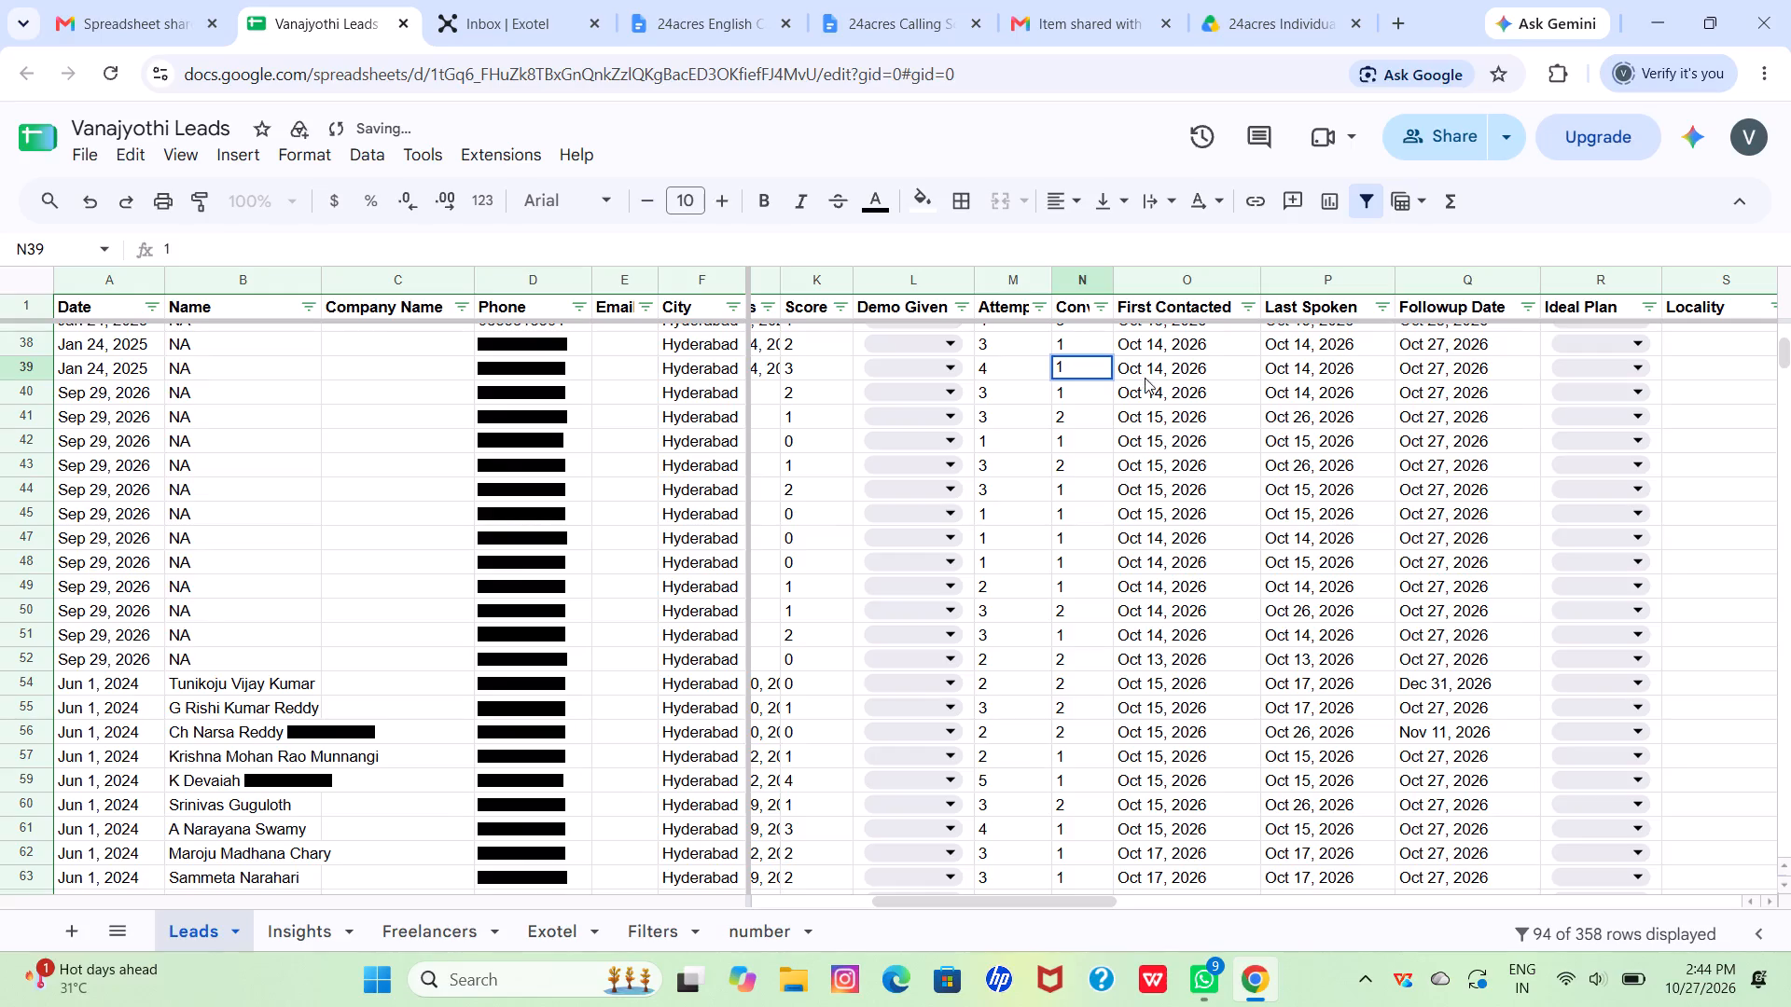
Review the contact dates, follow-up date and call notes of the lead in row 39.
click(1174, 370)
scroll(1174, 370, left, 4)
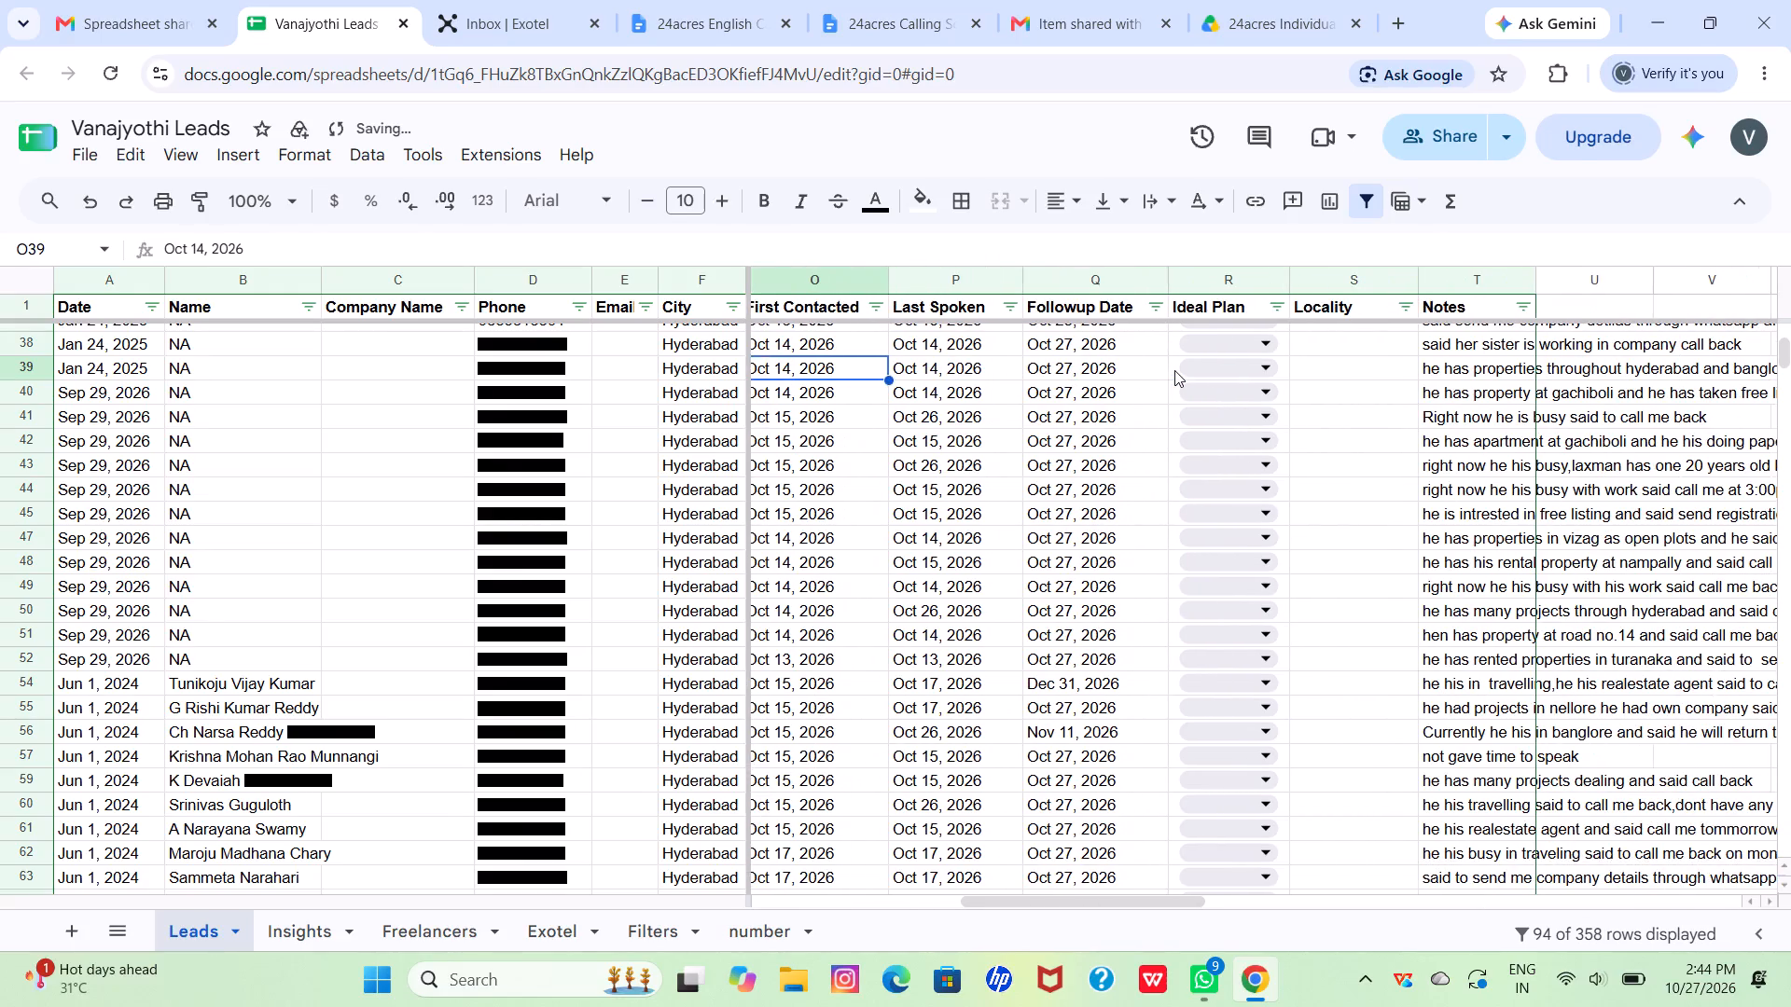
scroll(1174, 370, left, 4)
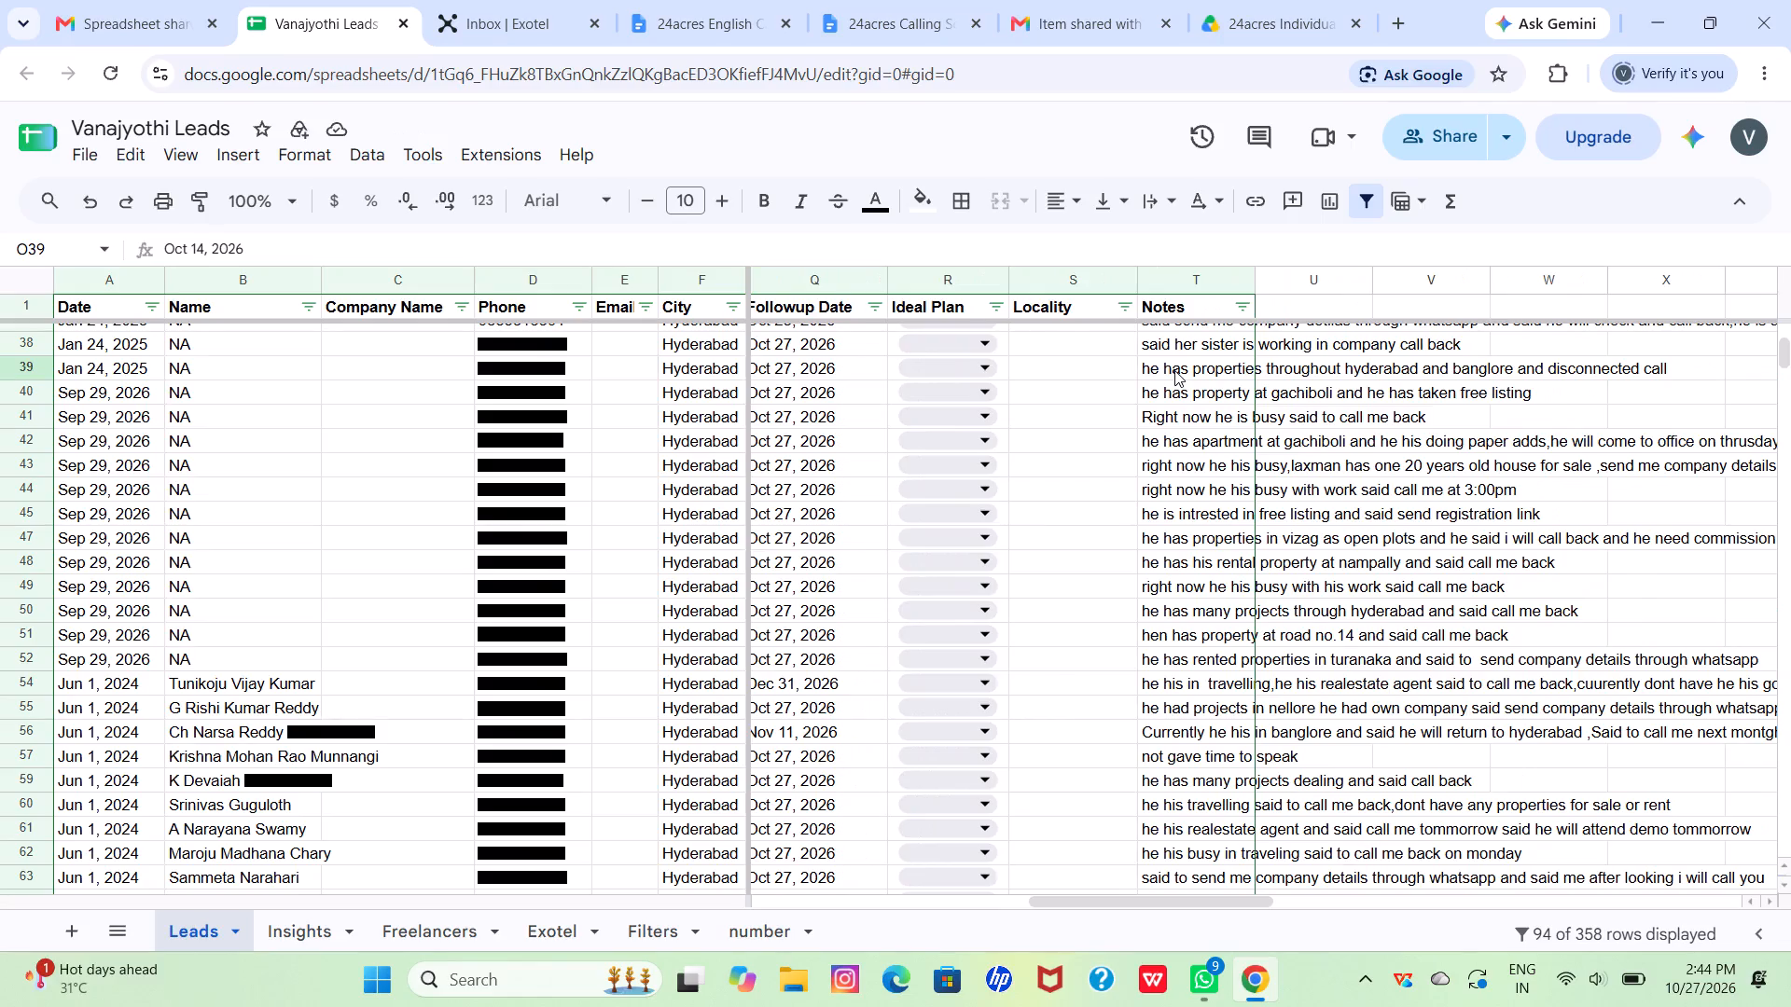
scroll(1174, 370, right, 5)
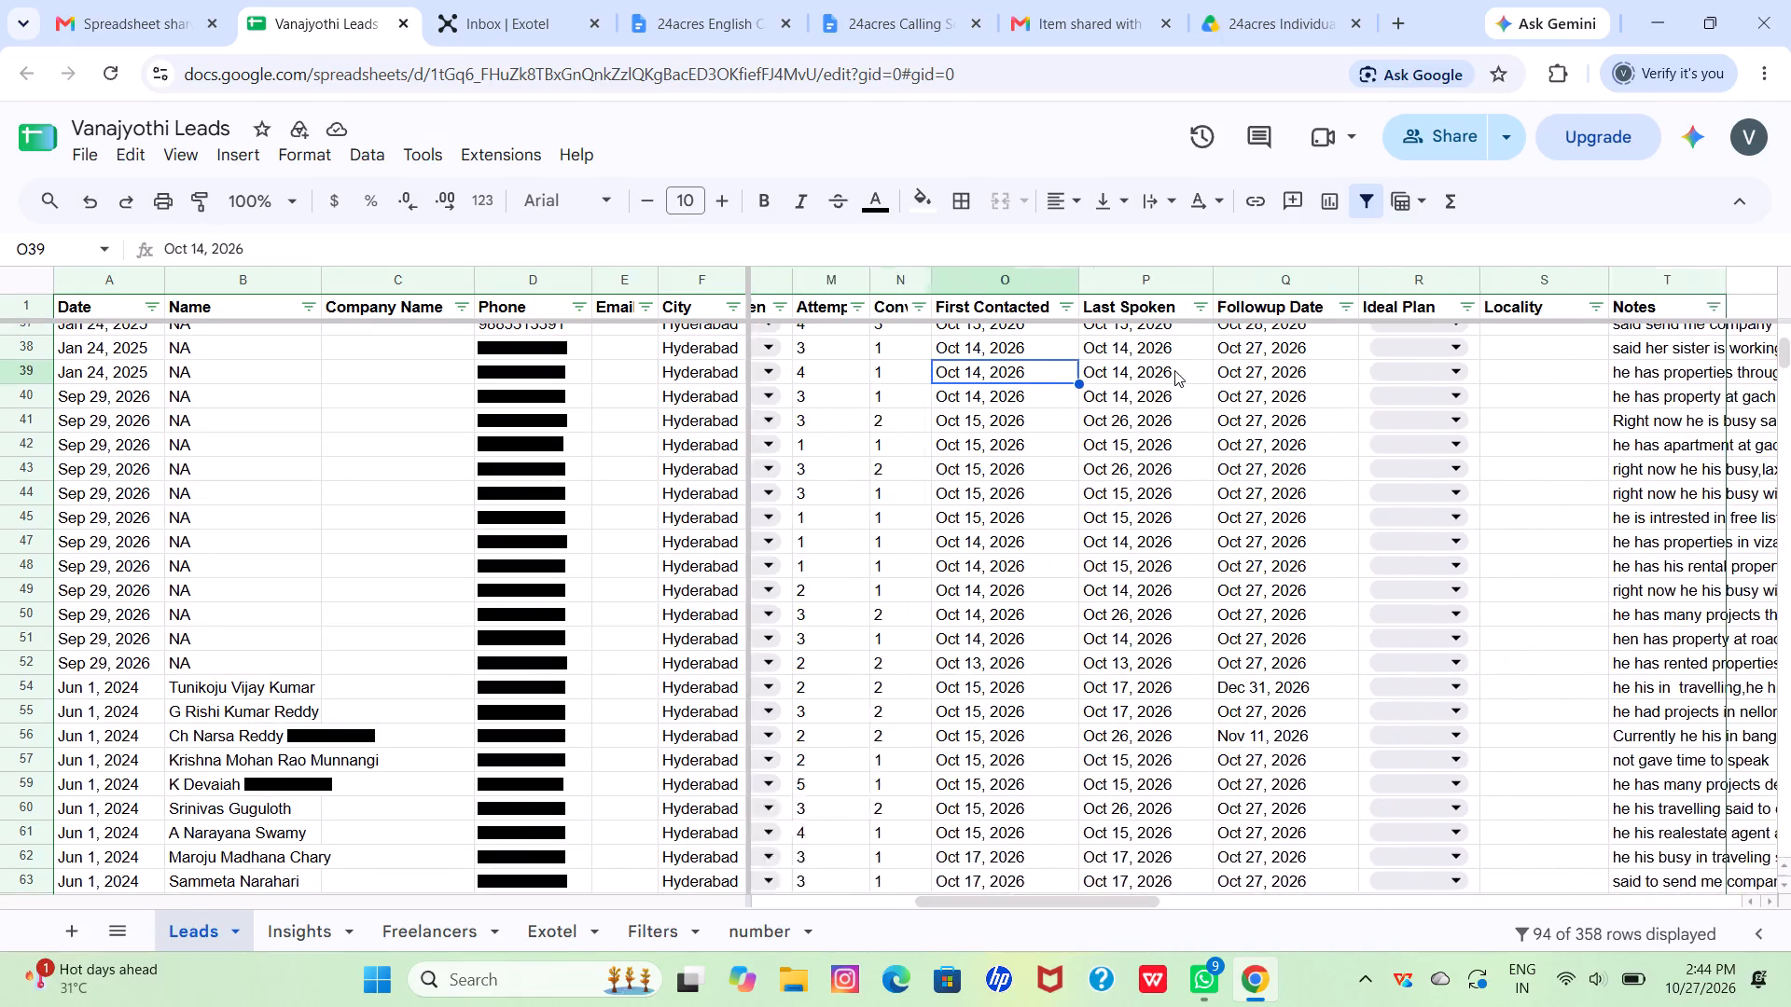
scroll(1174, 370, right, 1)
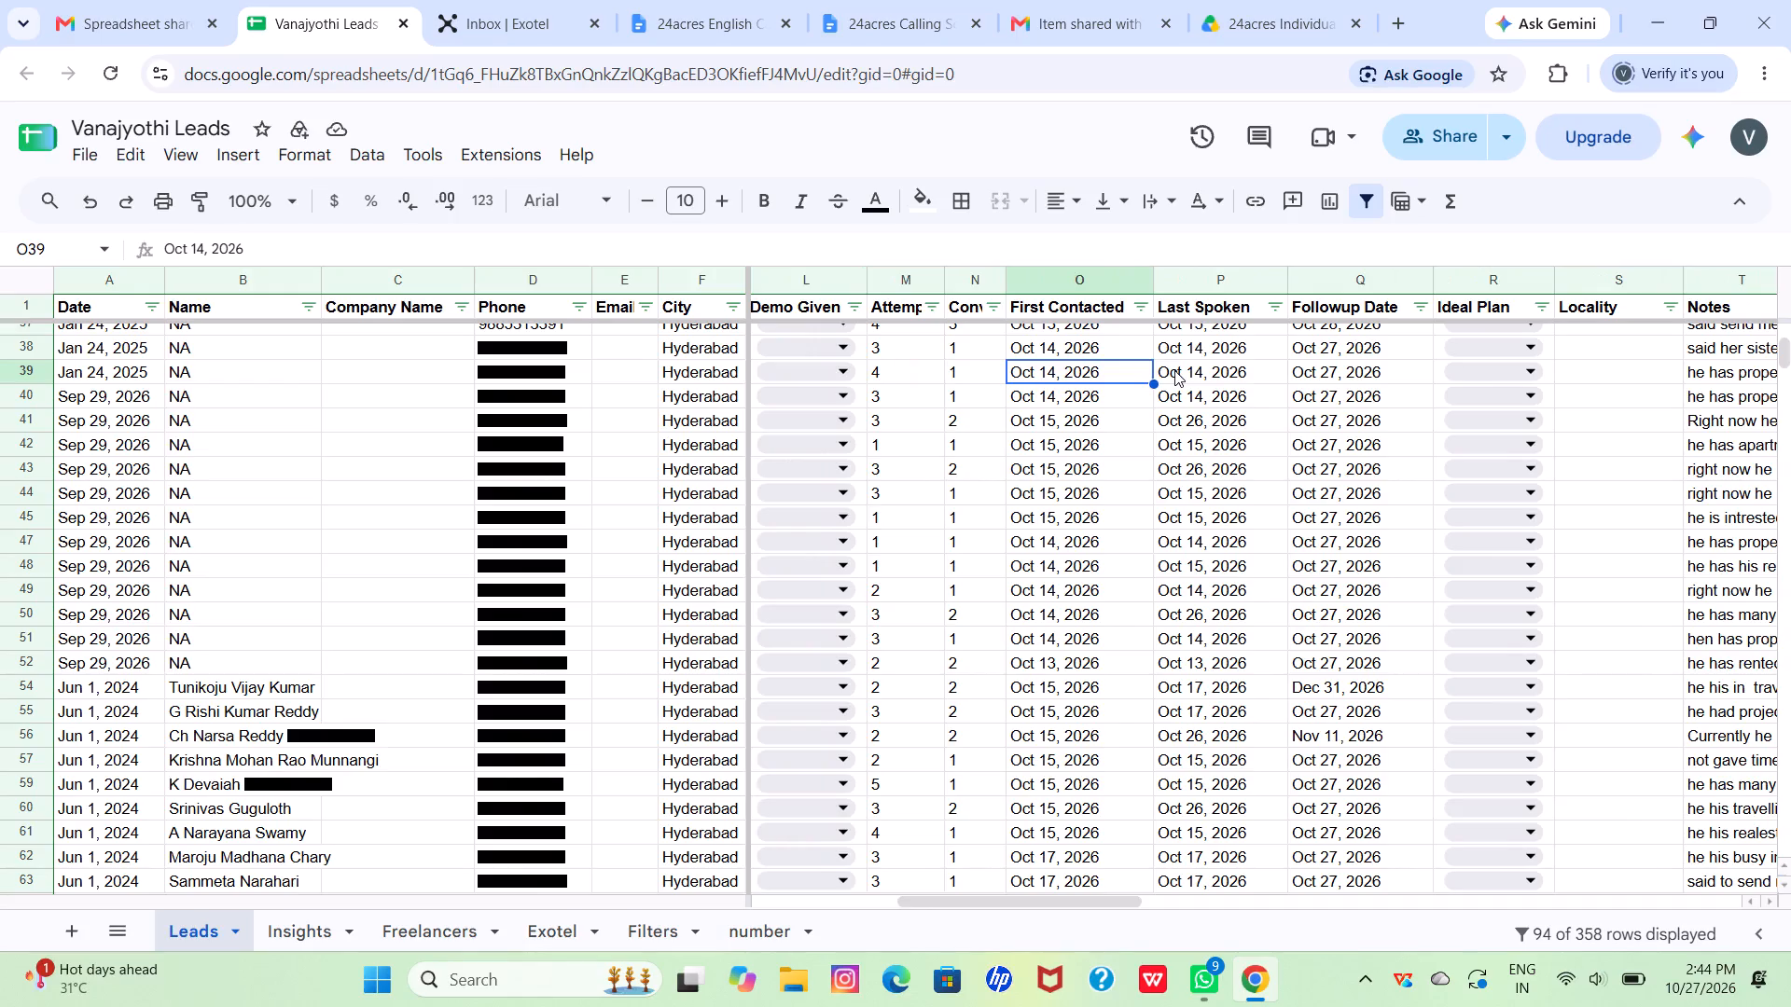
click(1225, 373)
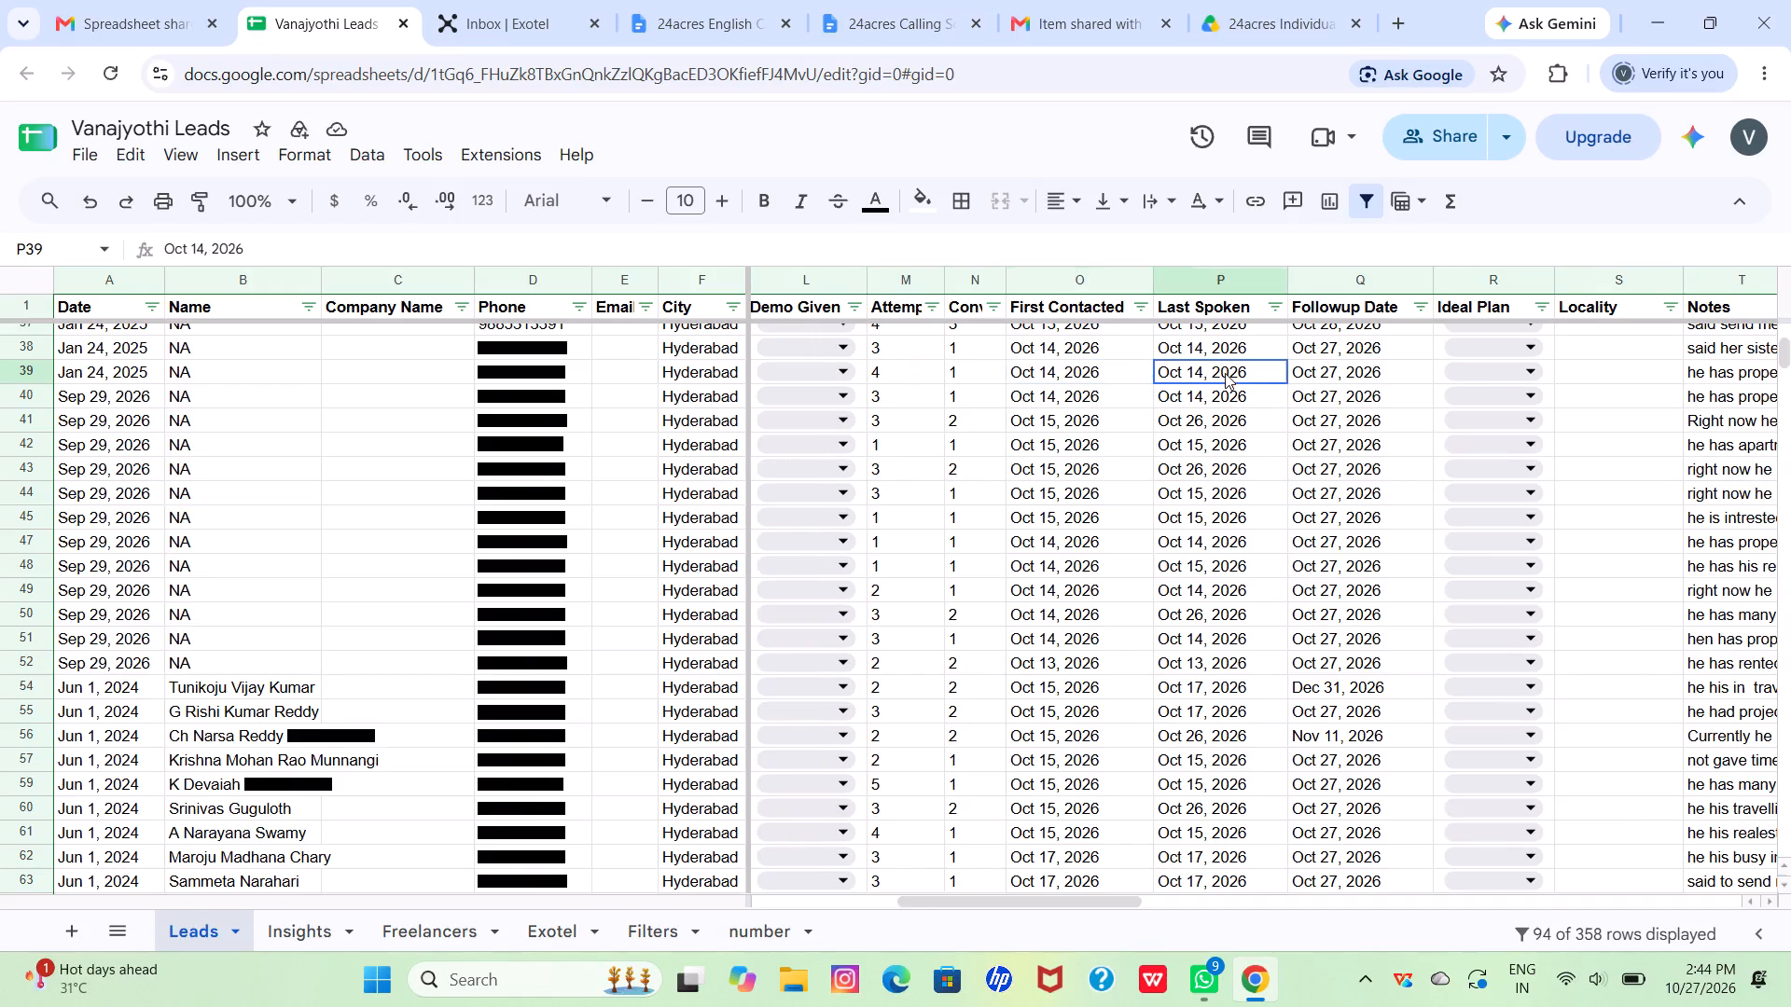
scroll(1225, 373, left, 2)
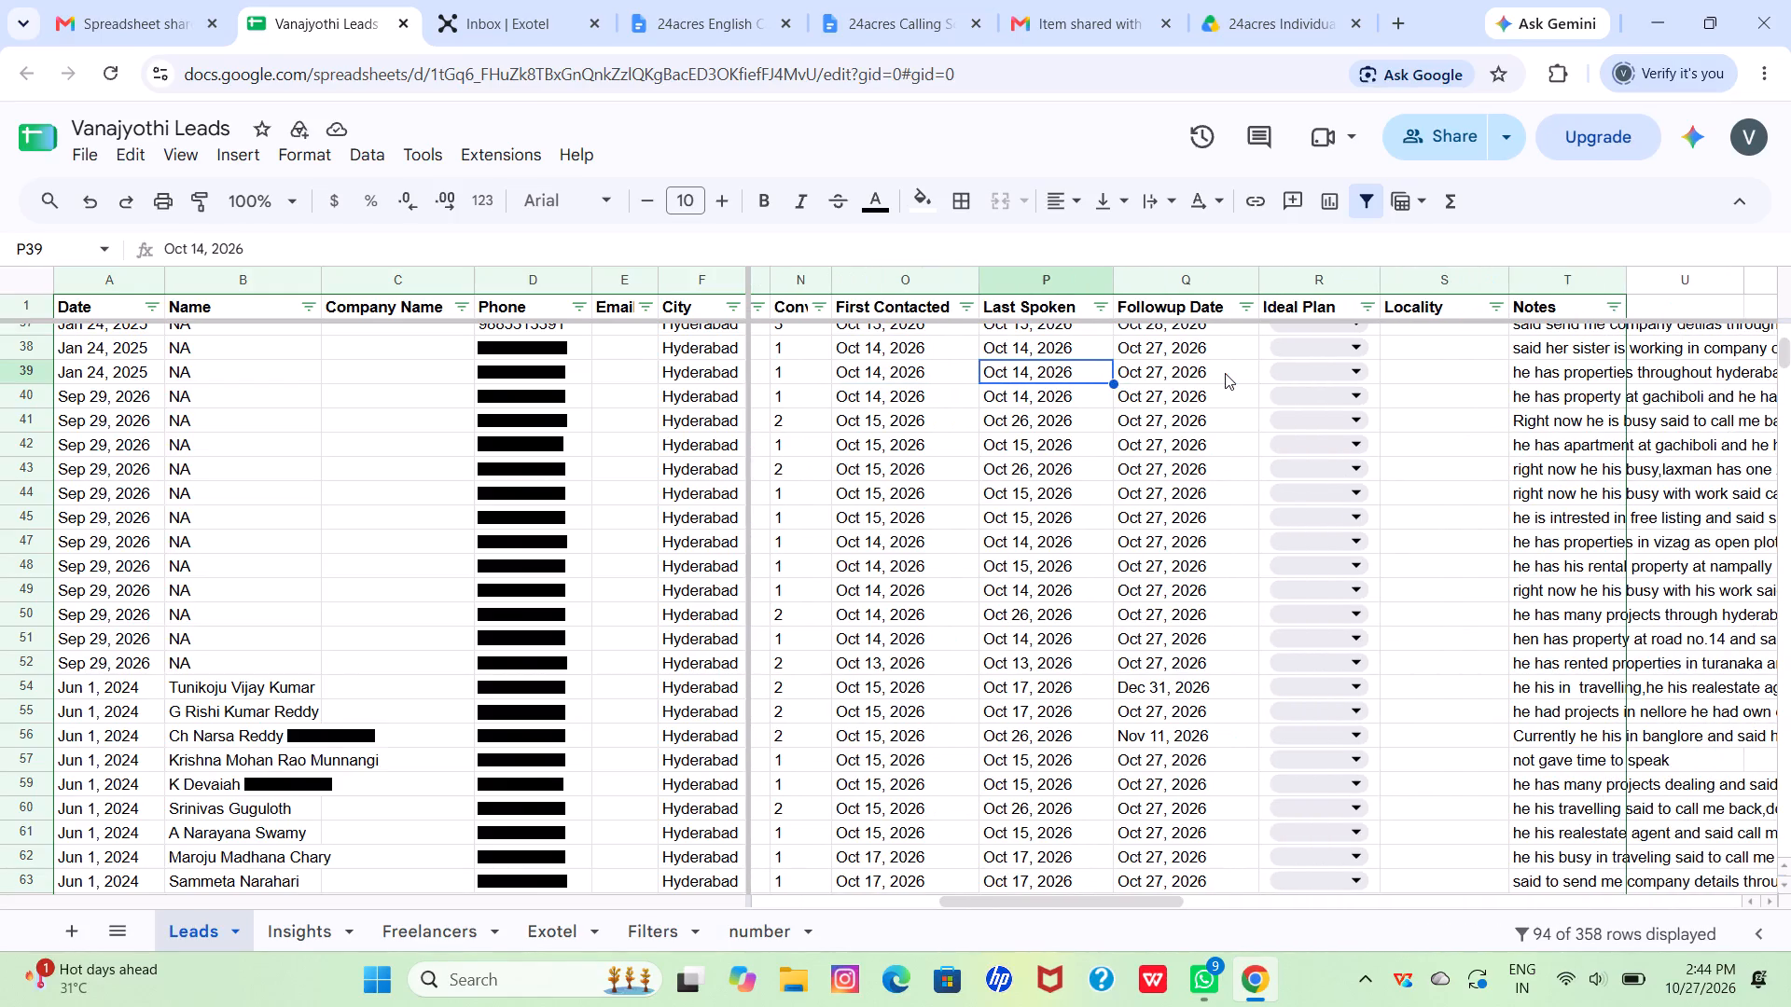
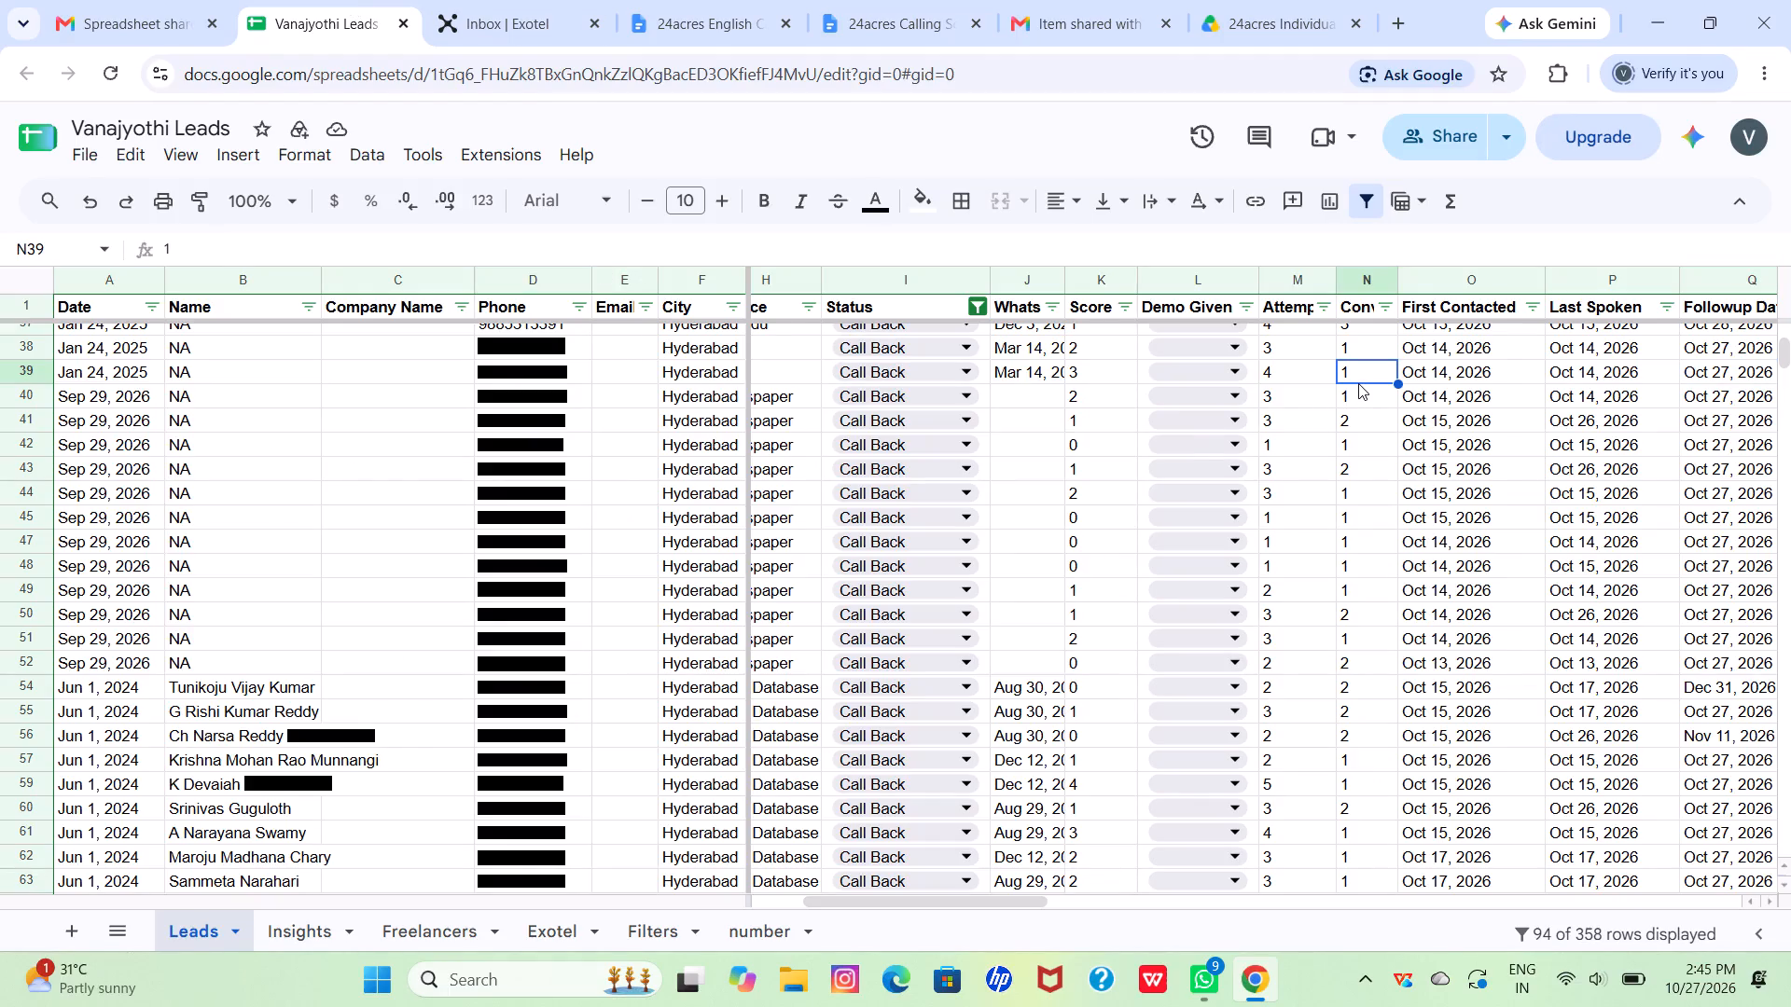
Set the conversation count of the lead in row 39 to 2.
key(2)
click(1485, 370)
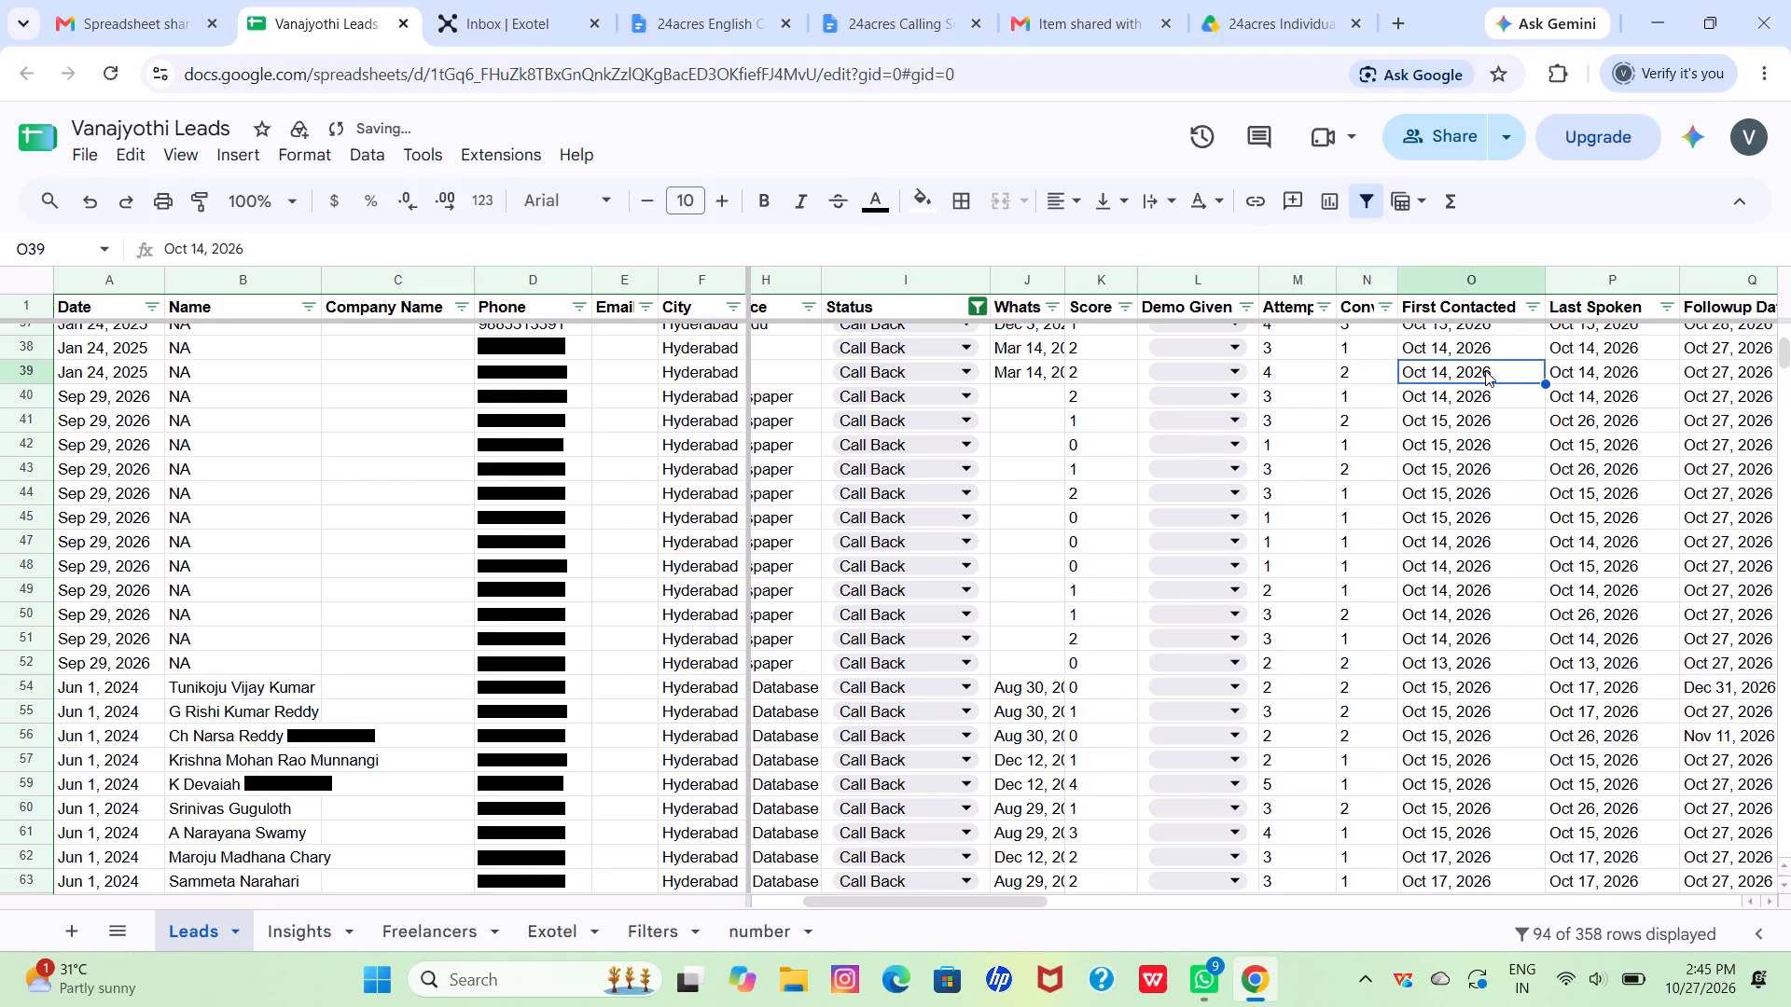
Set the Last Spoken date of the lead in row 39 to Oct 27, 2026.
scroll(1485, 370, left, 1)
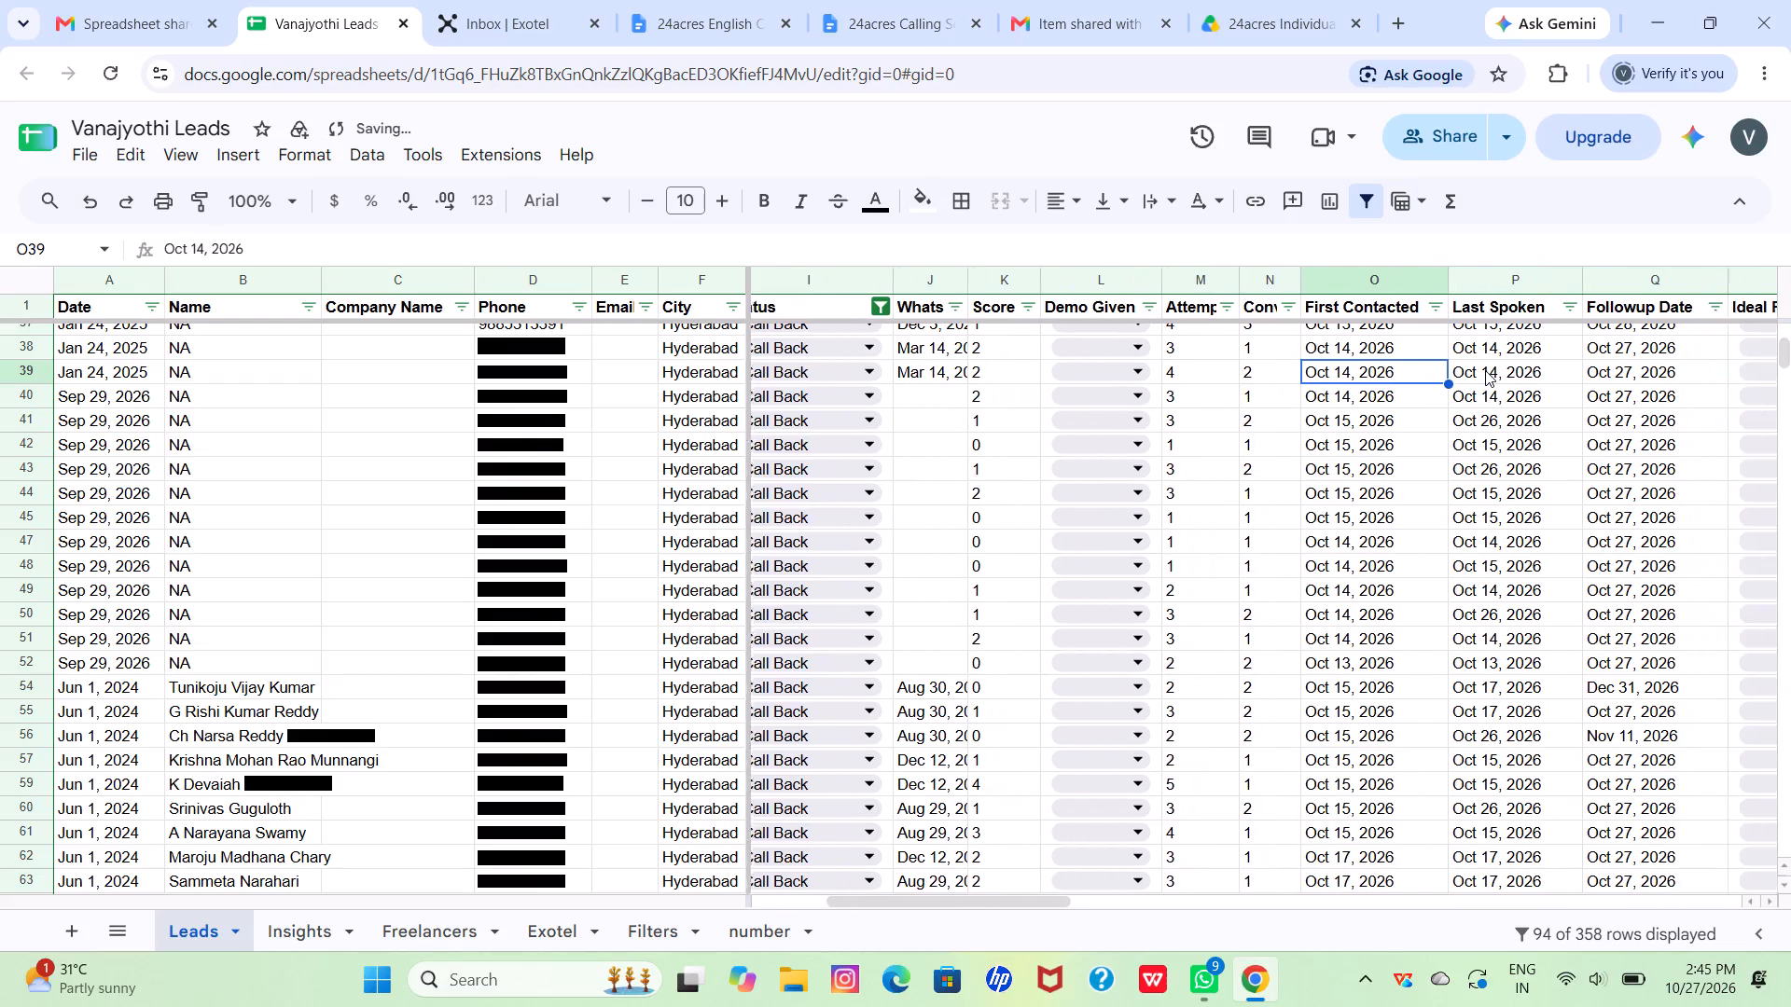
scroll(1485, 370, left, 2)
double_click(1415, 379)
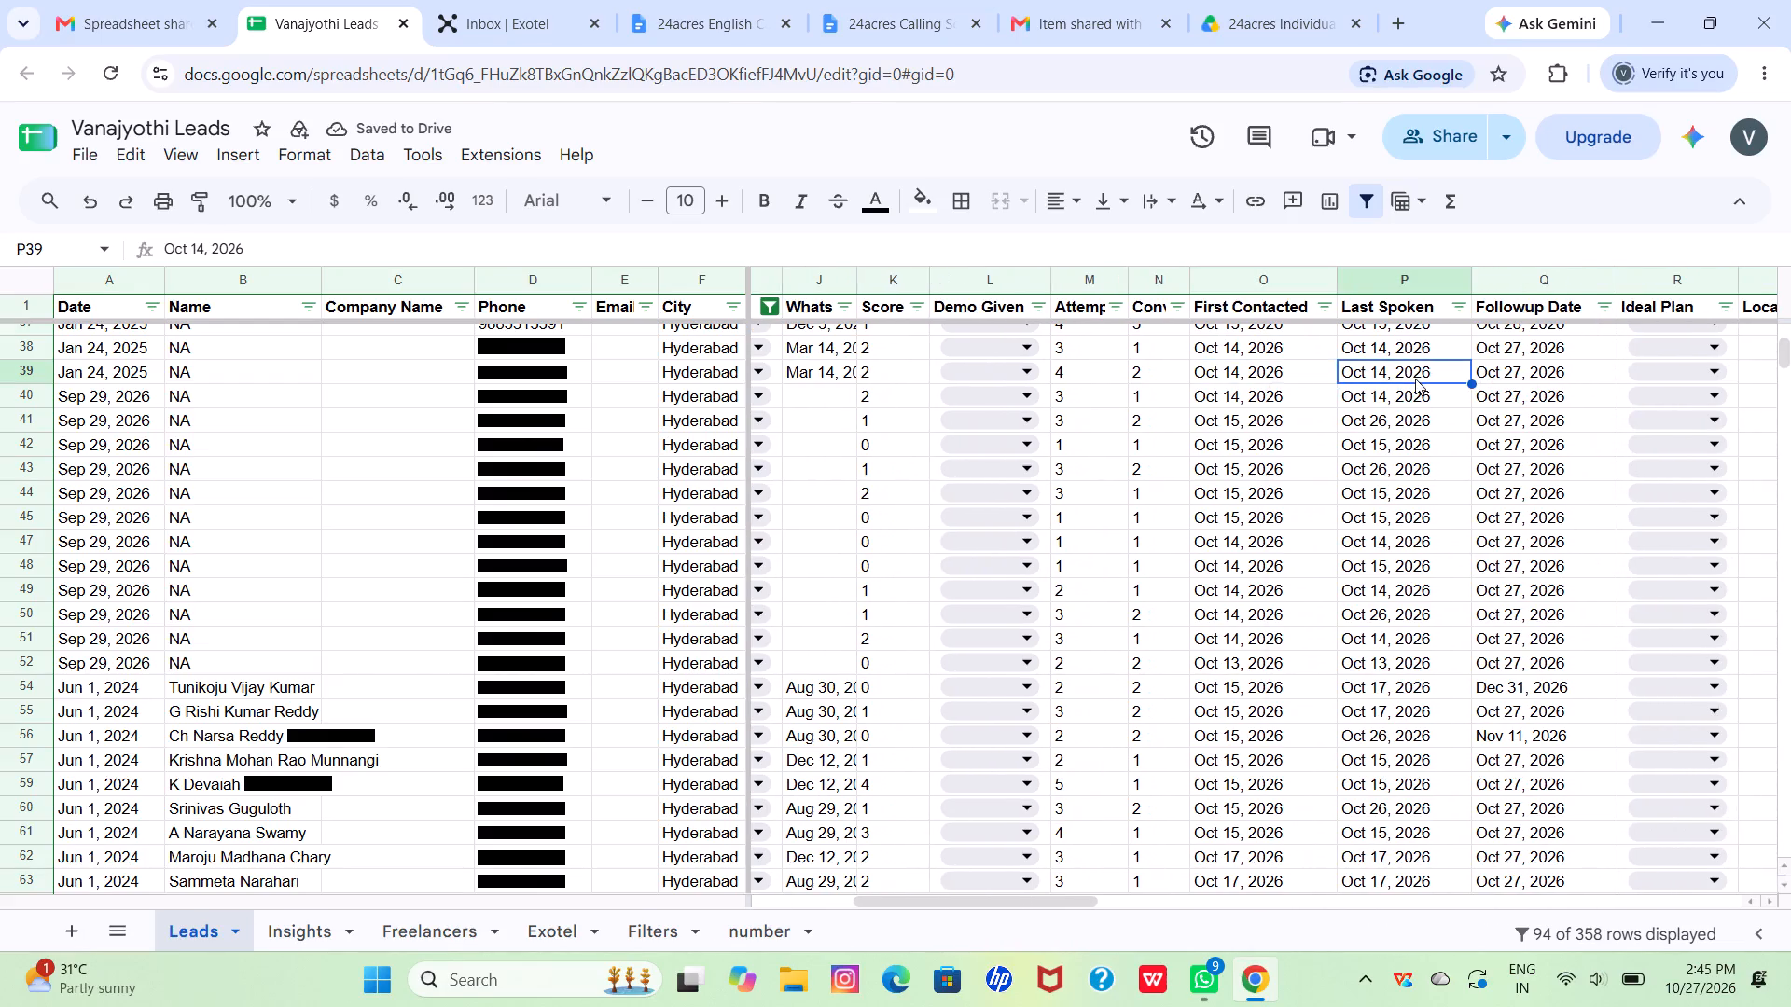
click(1368, 623)
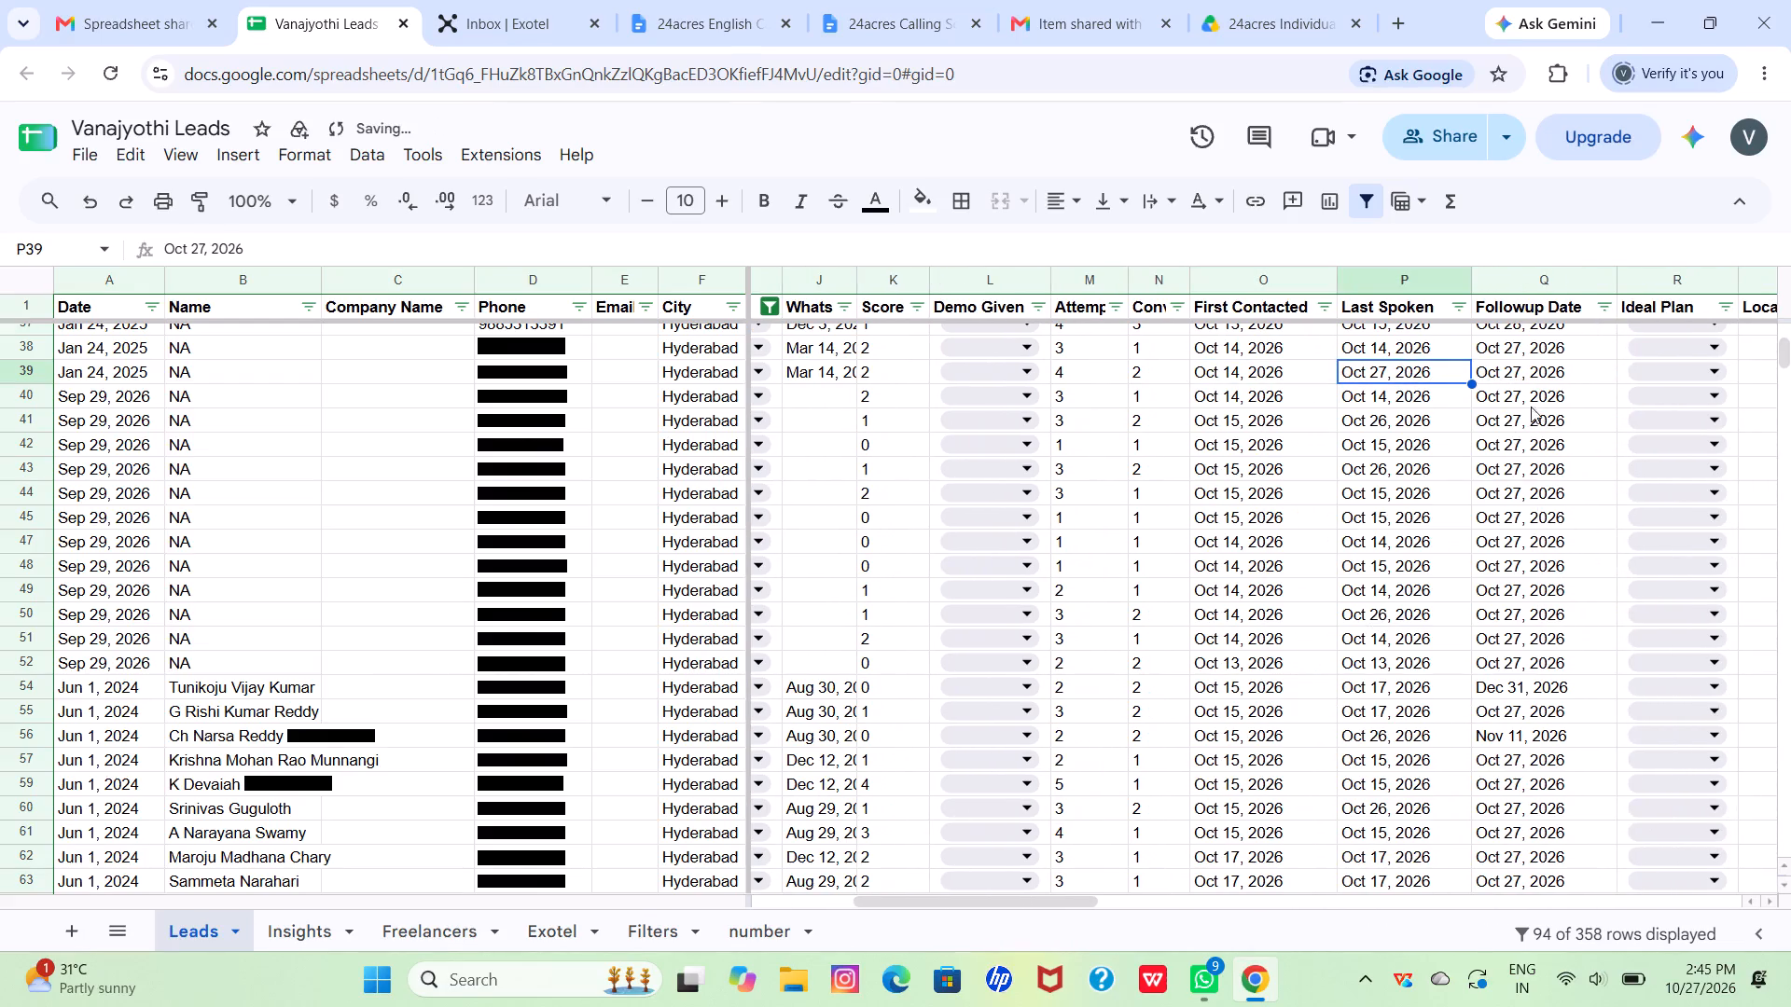
Change the status of the lead in row 39 to Not Interested.
scroll(1479, 369, right, 2)
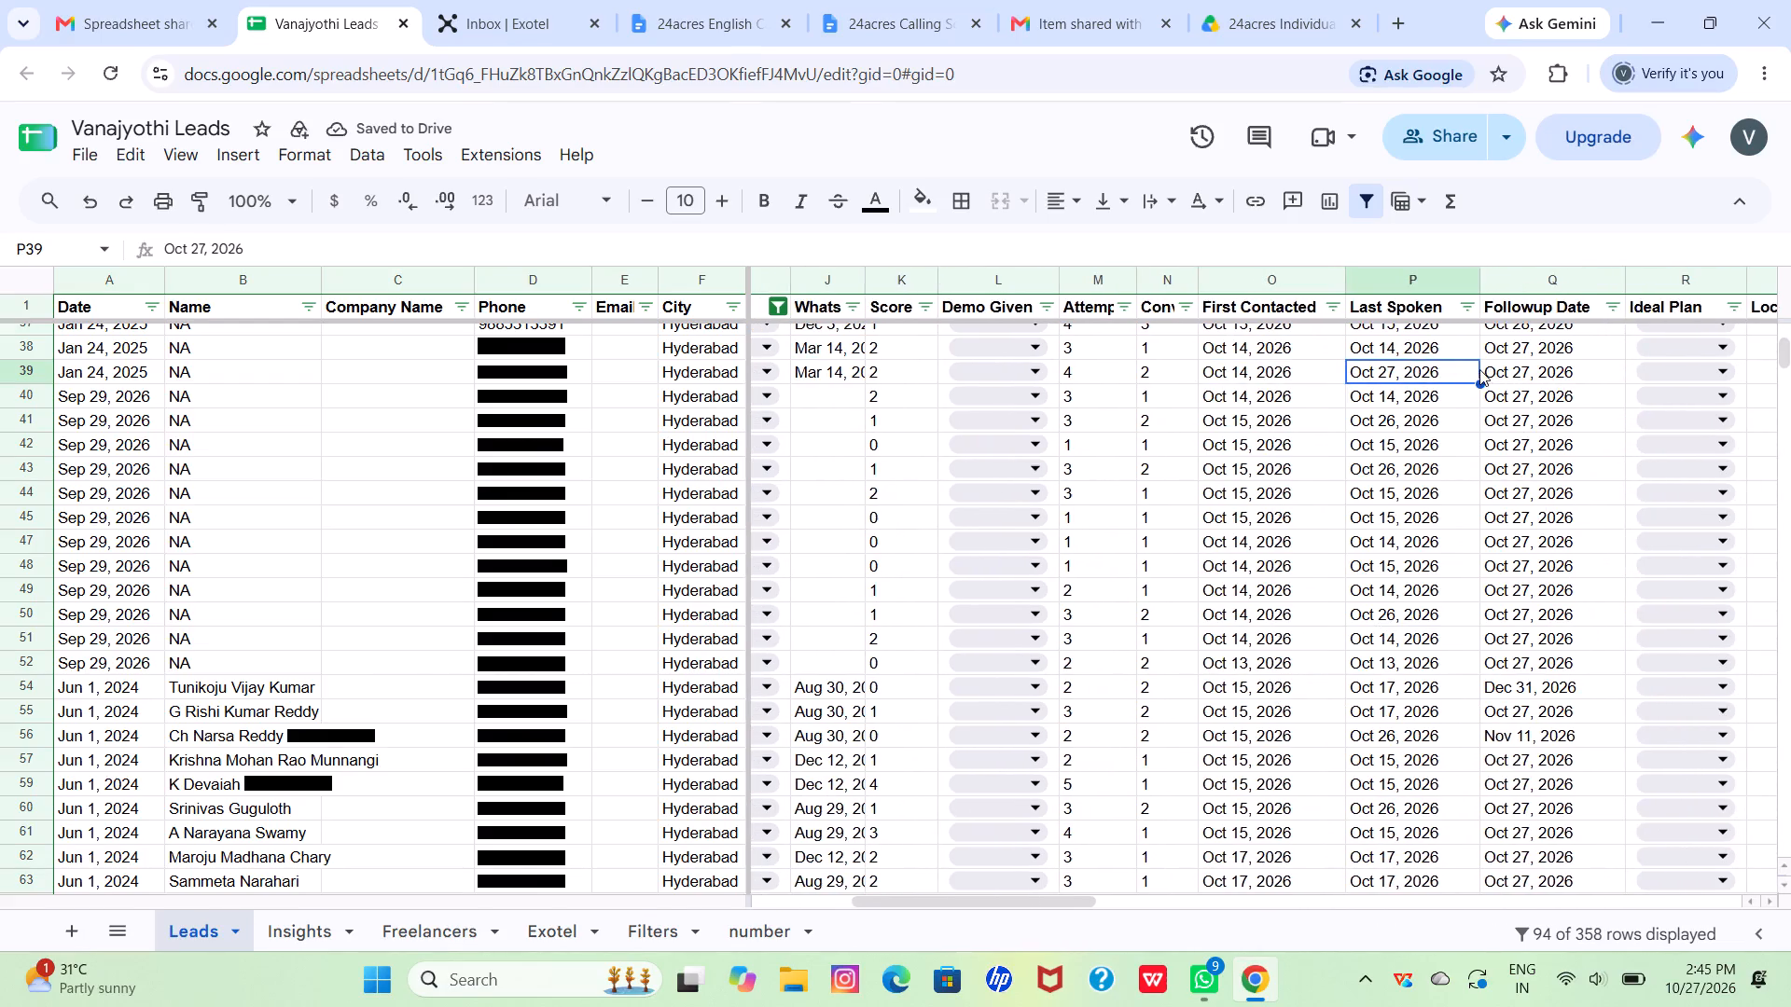
scroll(1479, 369, right, 2)
scroll(1479, 369, left, 1)
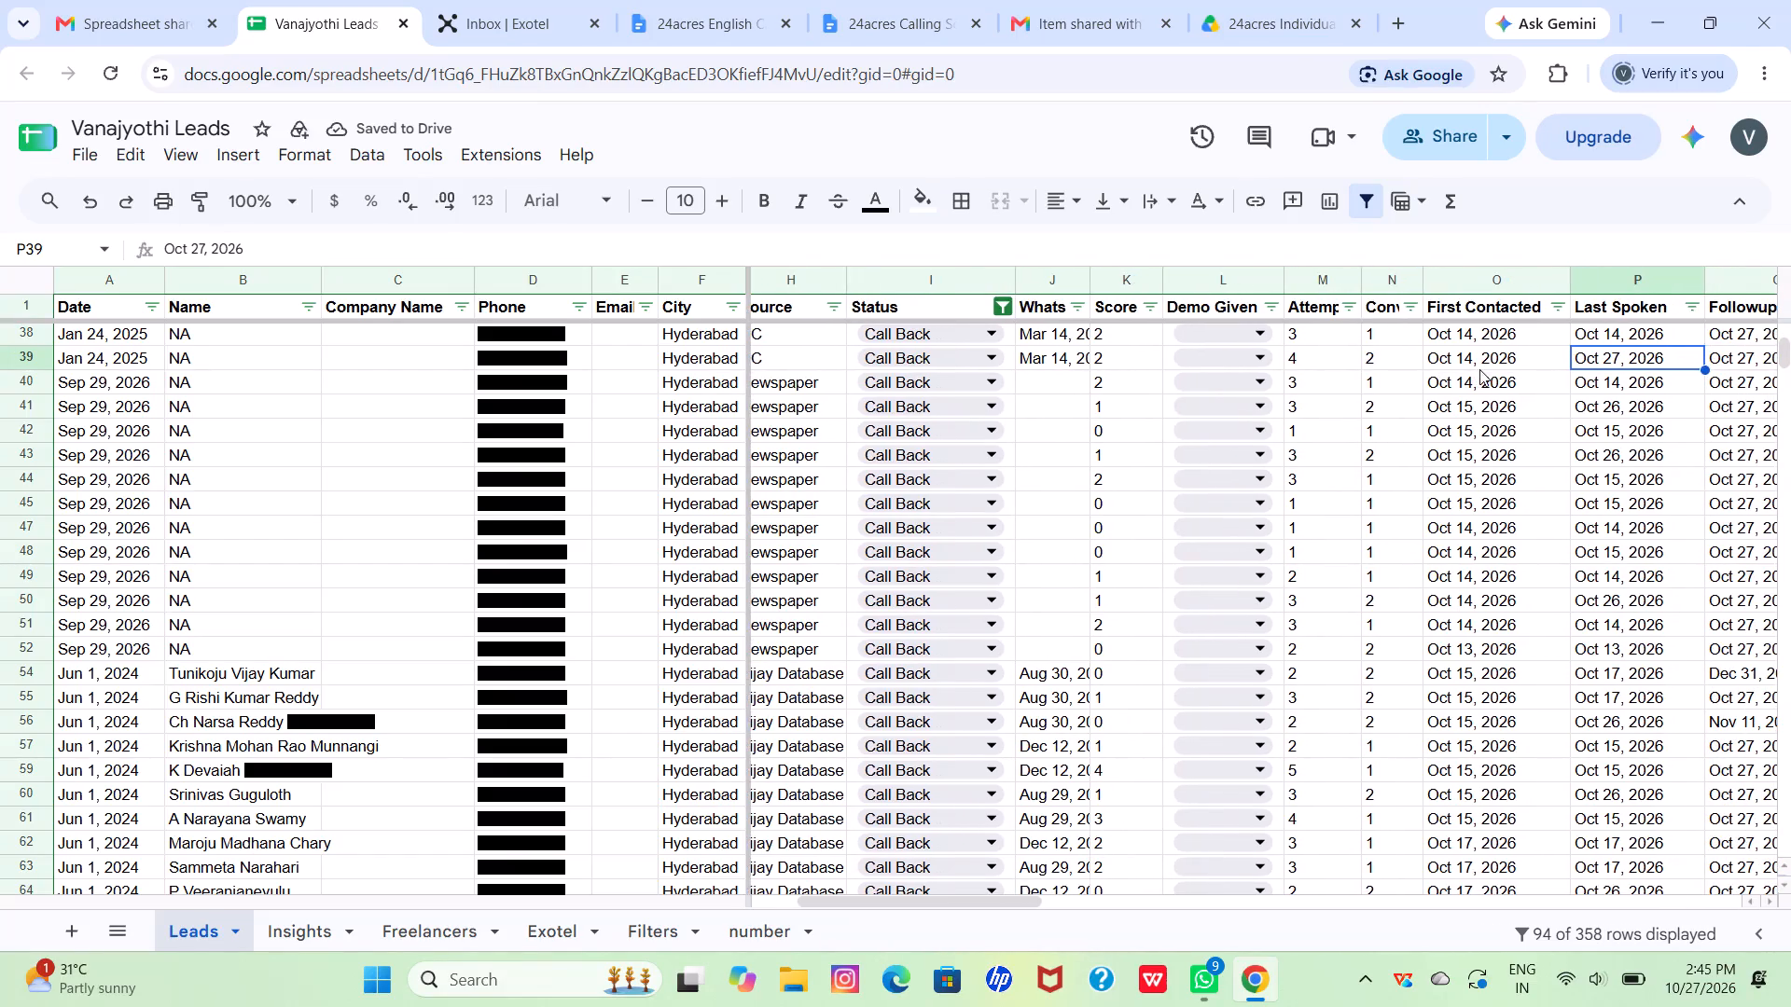
click(974, 355)
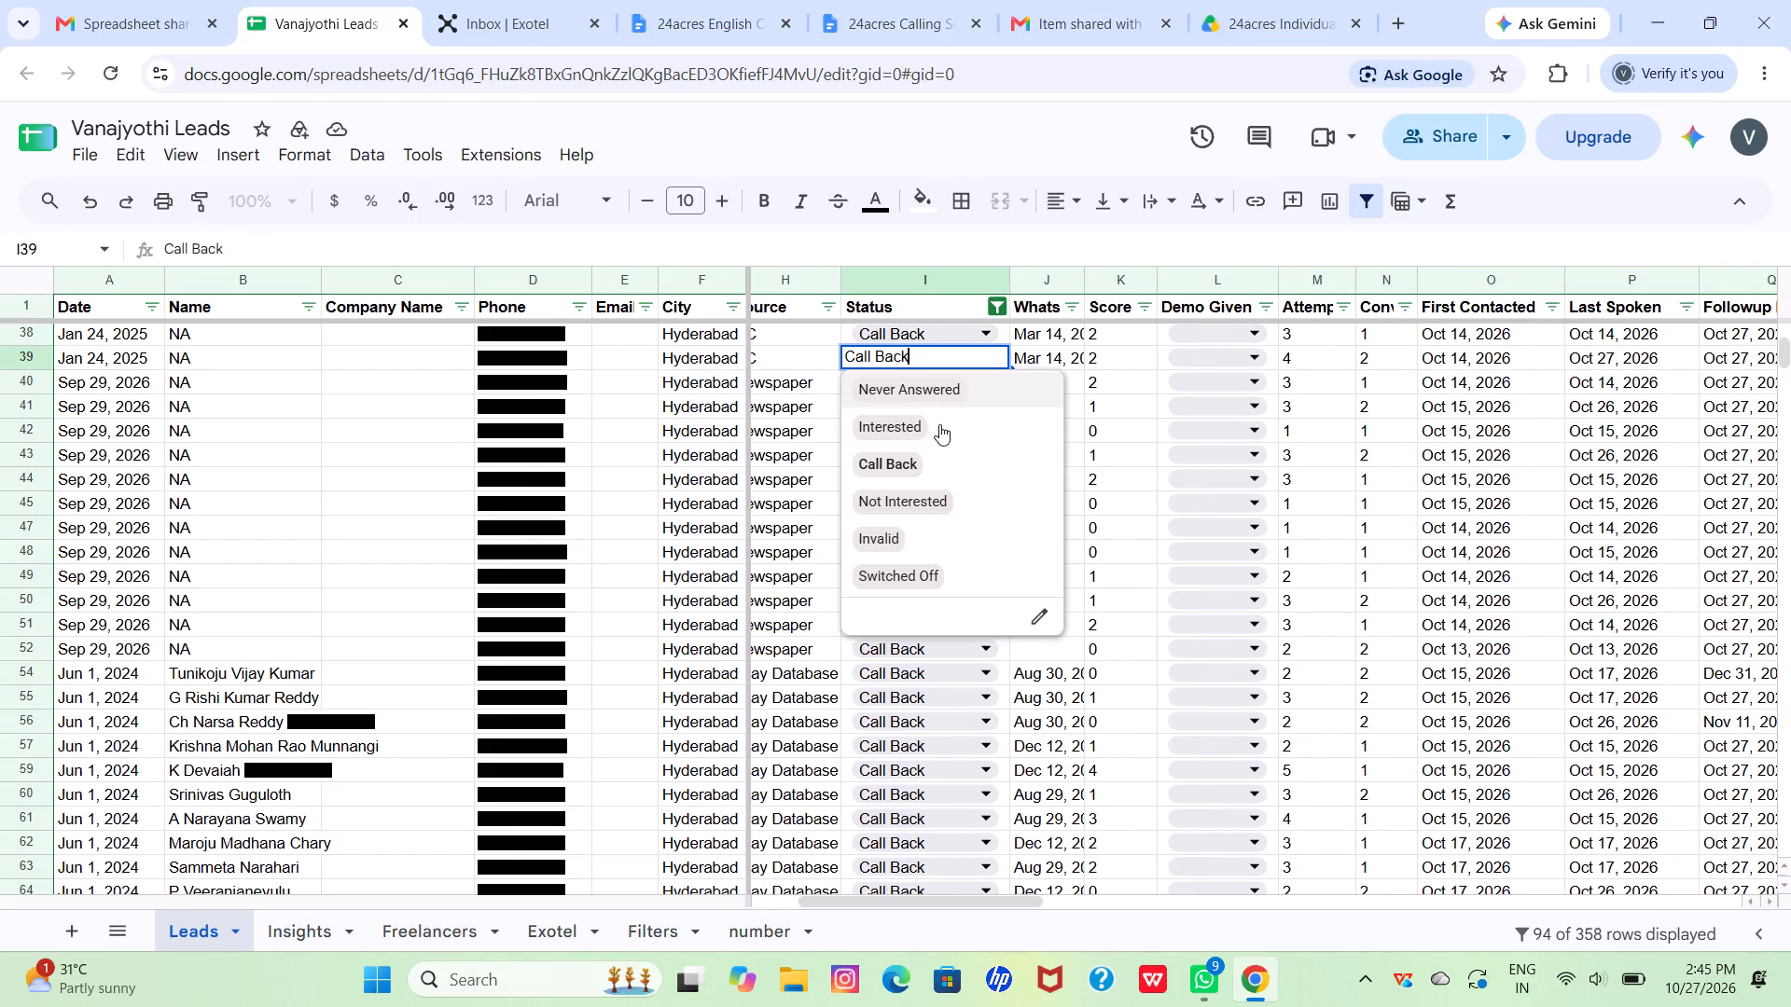
click(903, 498)
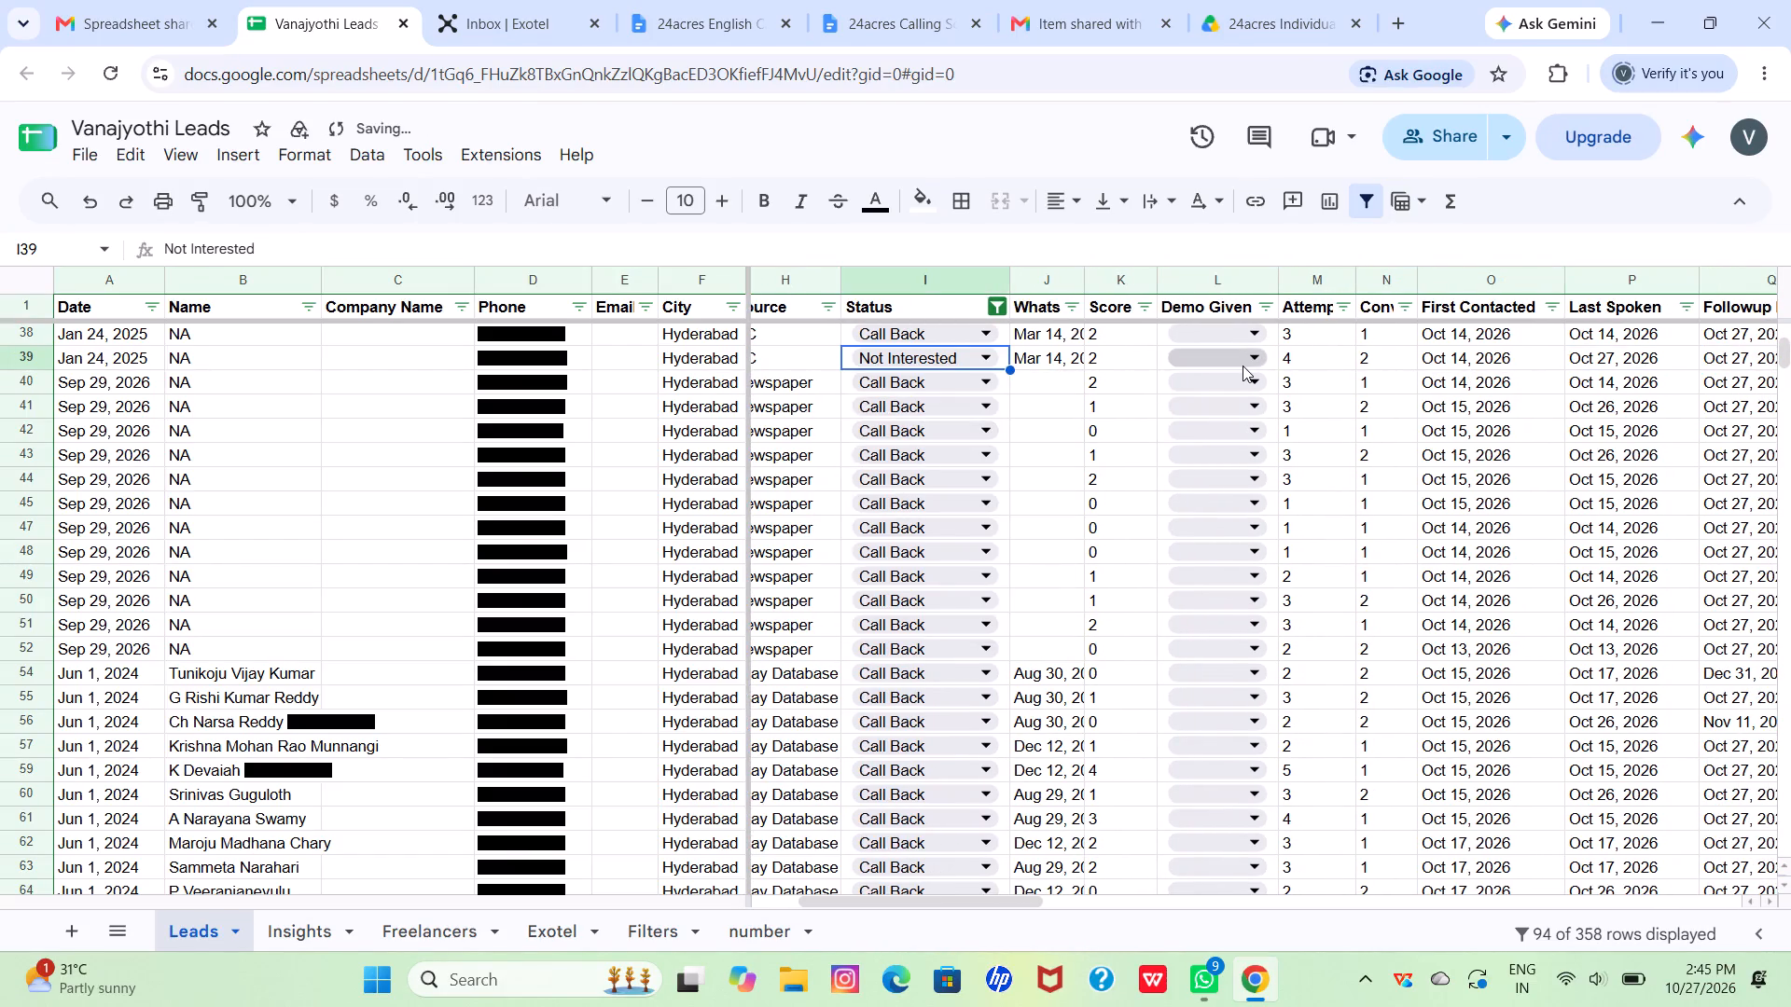
Replace the notes of the lead in row 39 with "dont have any properties for sale or rent".
scroll(1405, 345, left, 6)
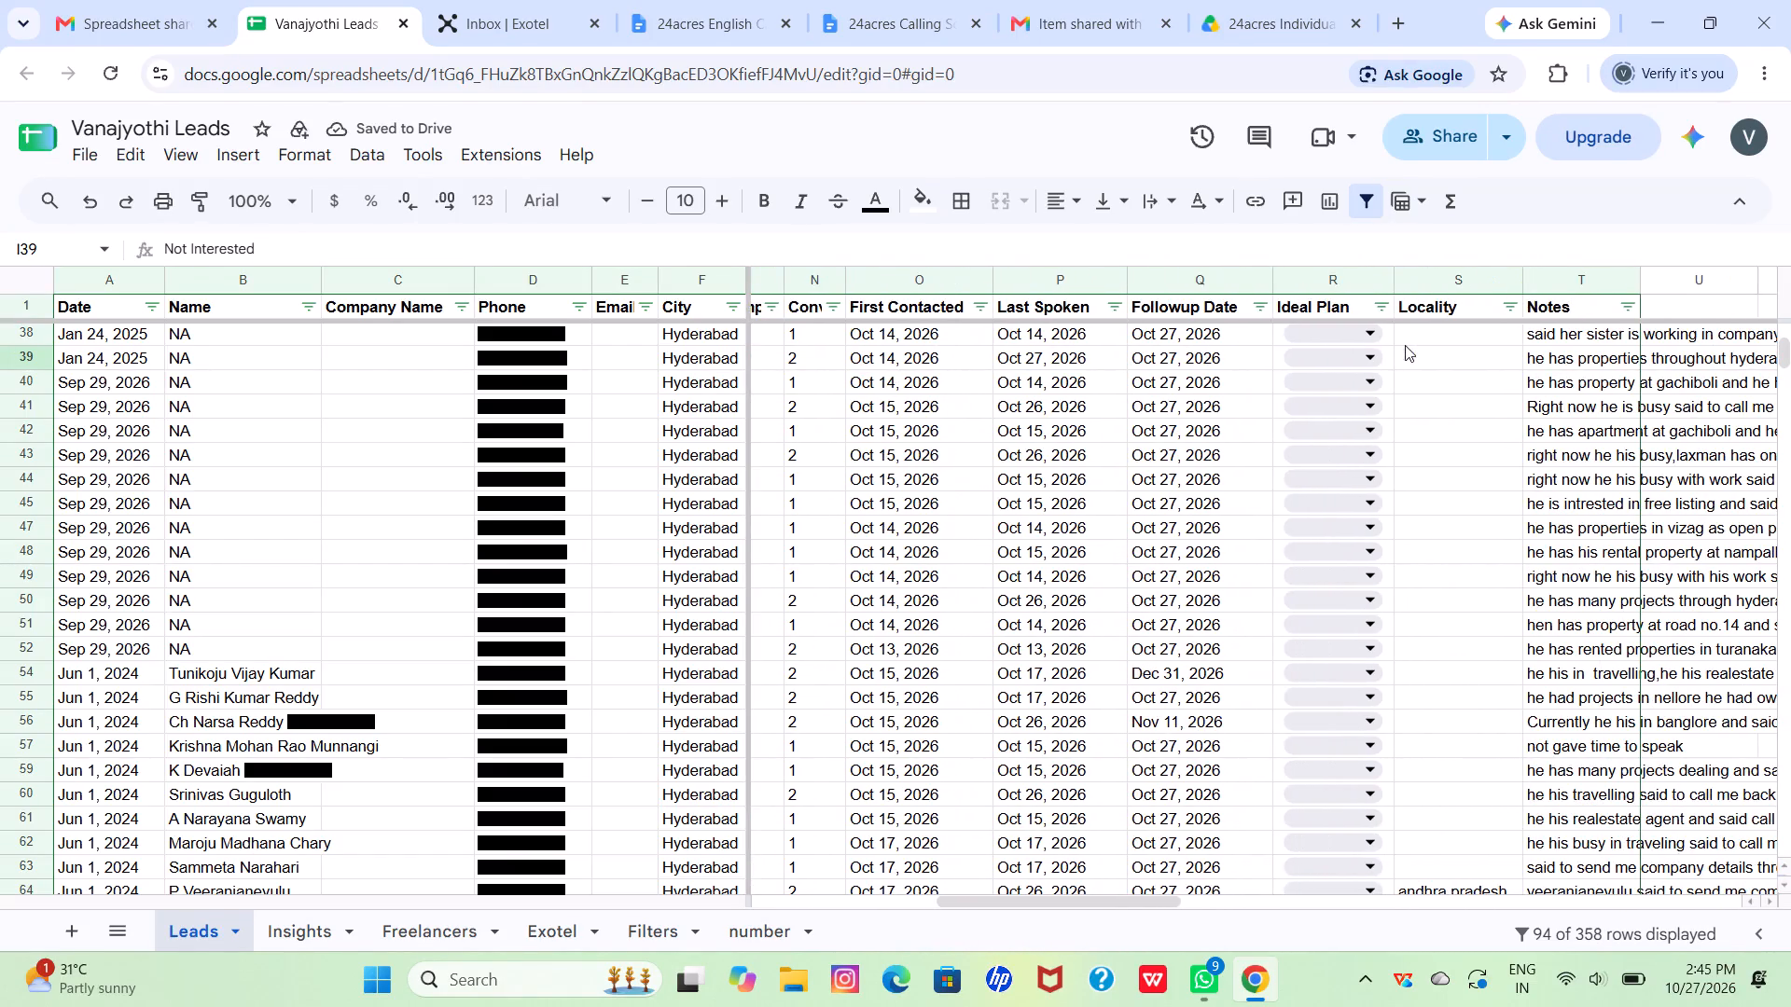
double_click(1563, 366)
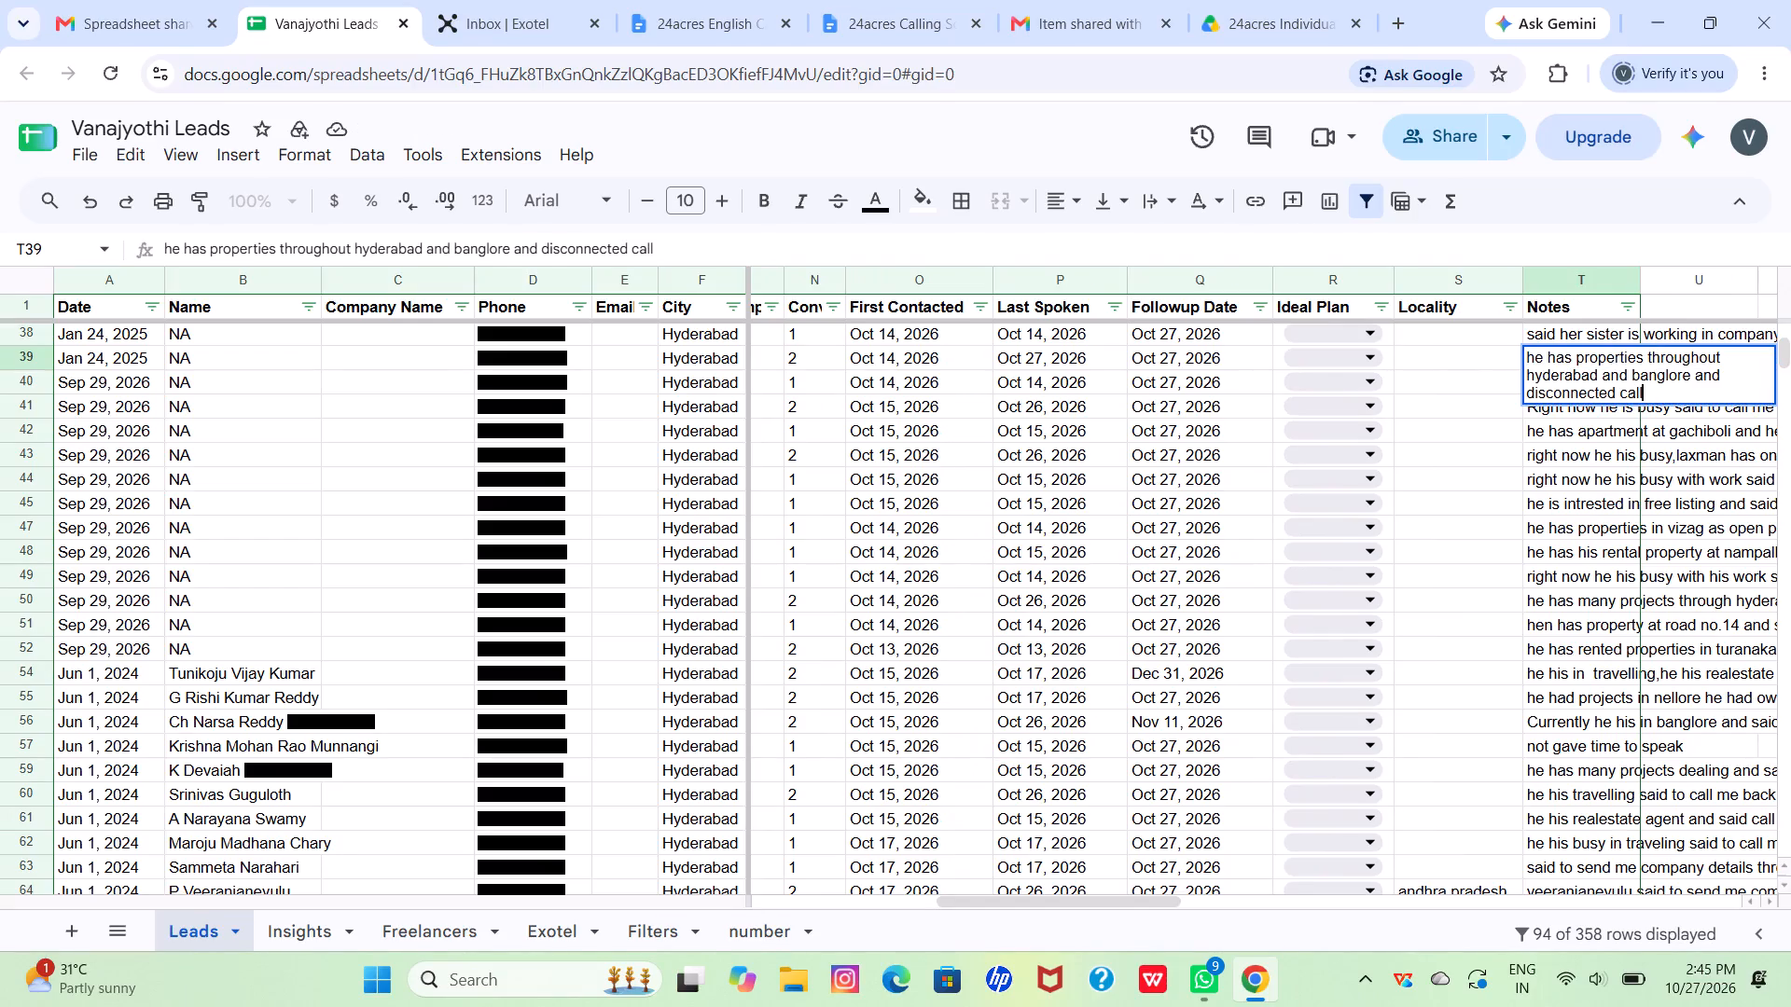
key(BackSpace)
key(BackSpace)
key(BackSpace)
key(BackSpace)
key(BackSpace)
key(BackSpace)
key(BackSpace)
key(BackSpace)
key(BackSpace)
key(BackSpace)
key(BackSpace)
key(BackSpace)
key(BackSpace)
key(BackSpace)
key(BackSpace)
key(BackSpace)
key(BackSpace)
key(BackSpace)
key(BackSpace)
key(BackSpace)
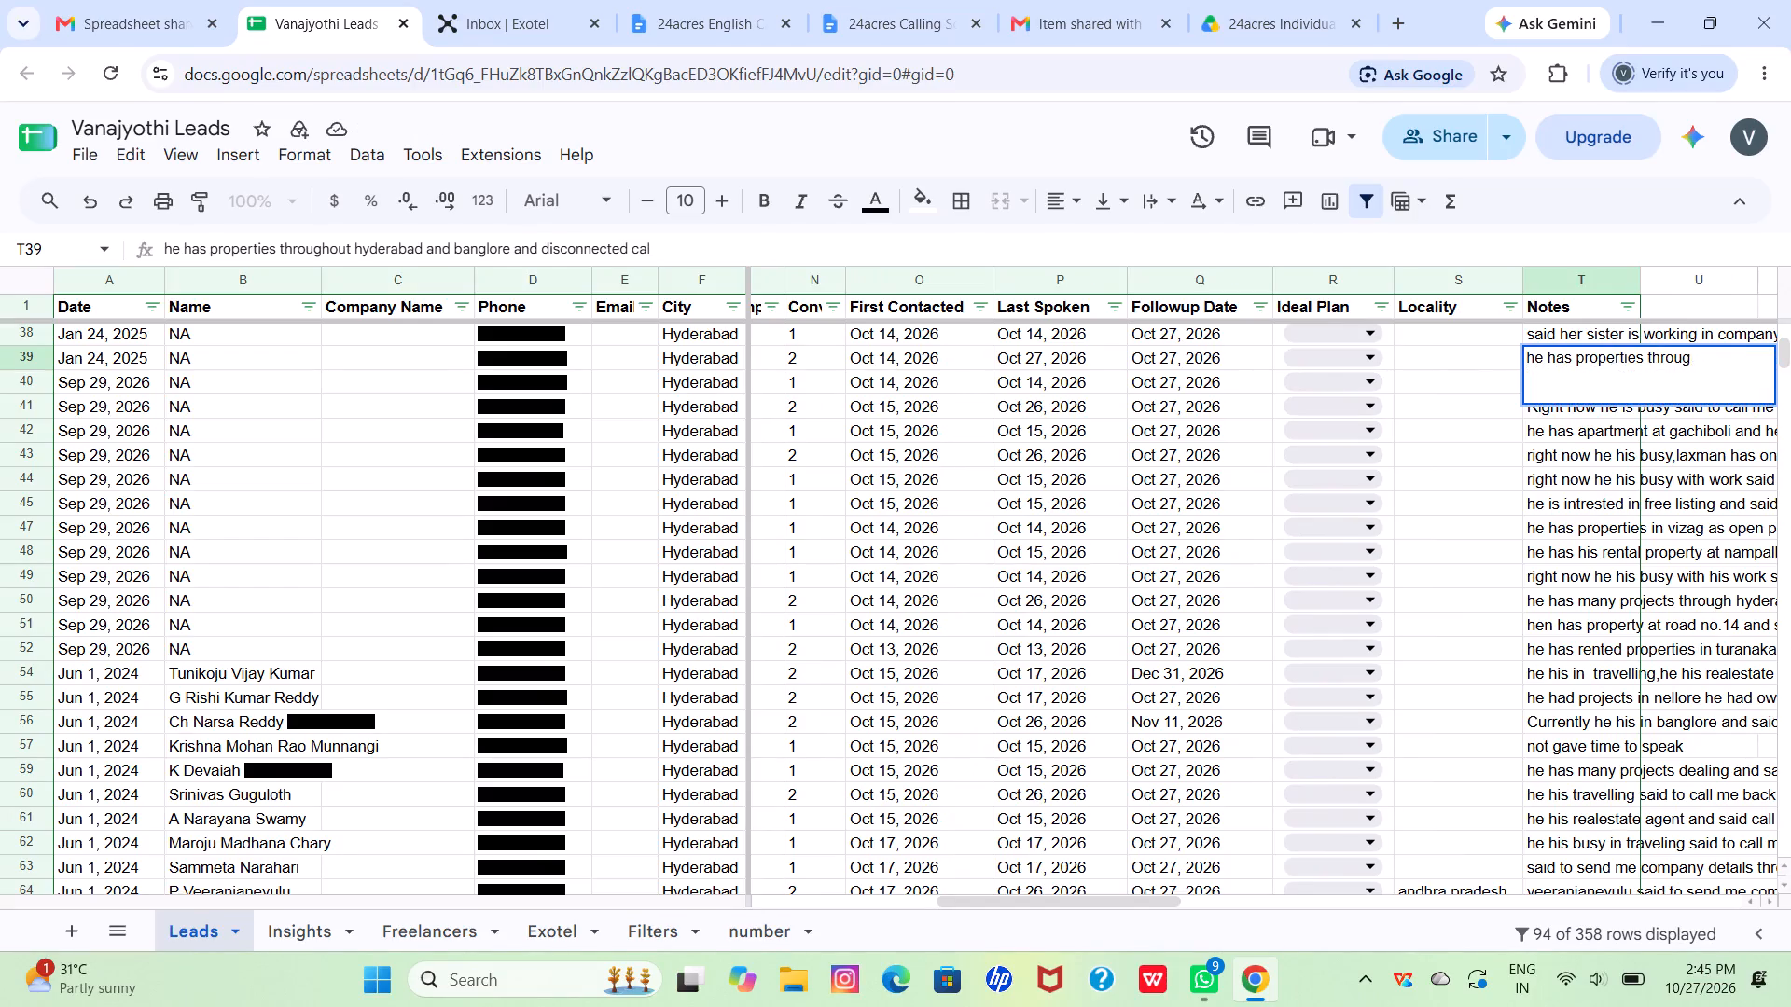
text(dont have any properties)
key(space)
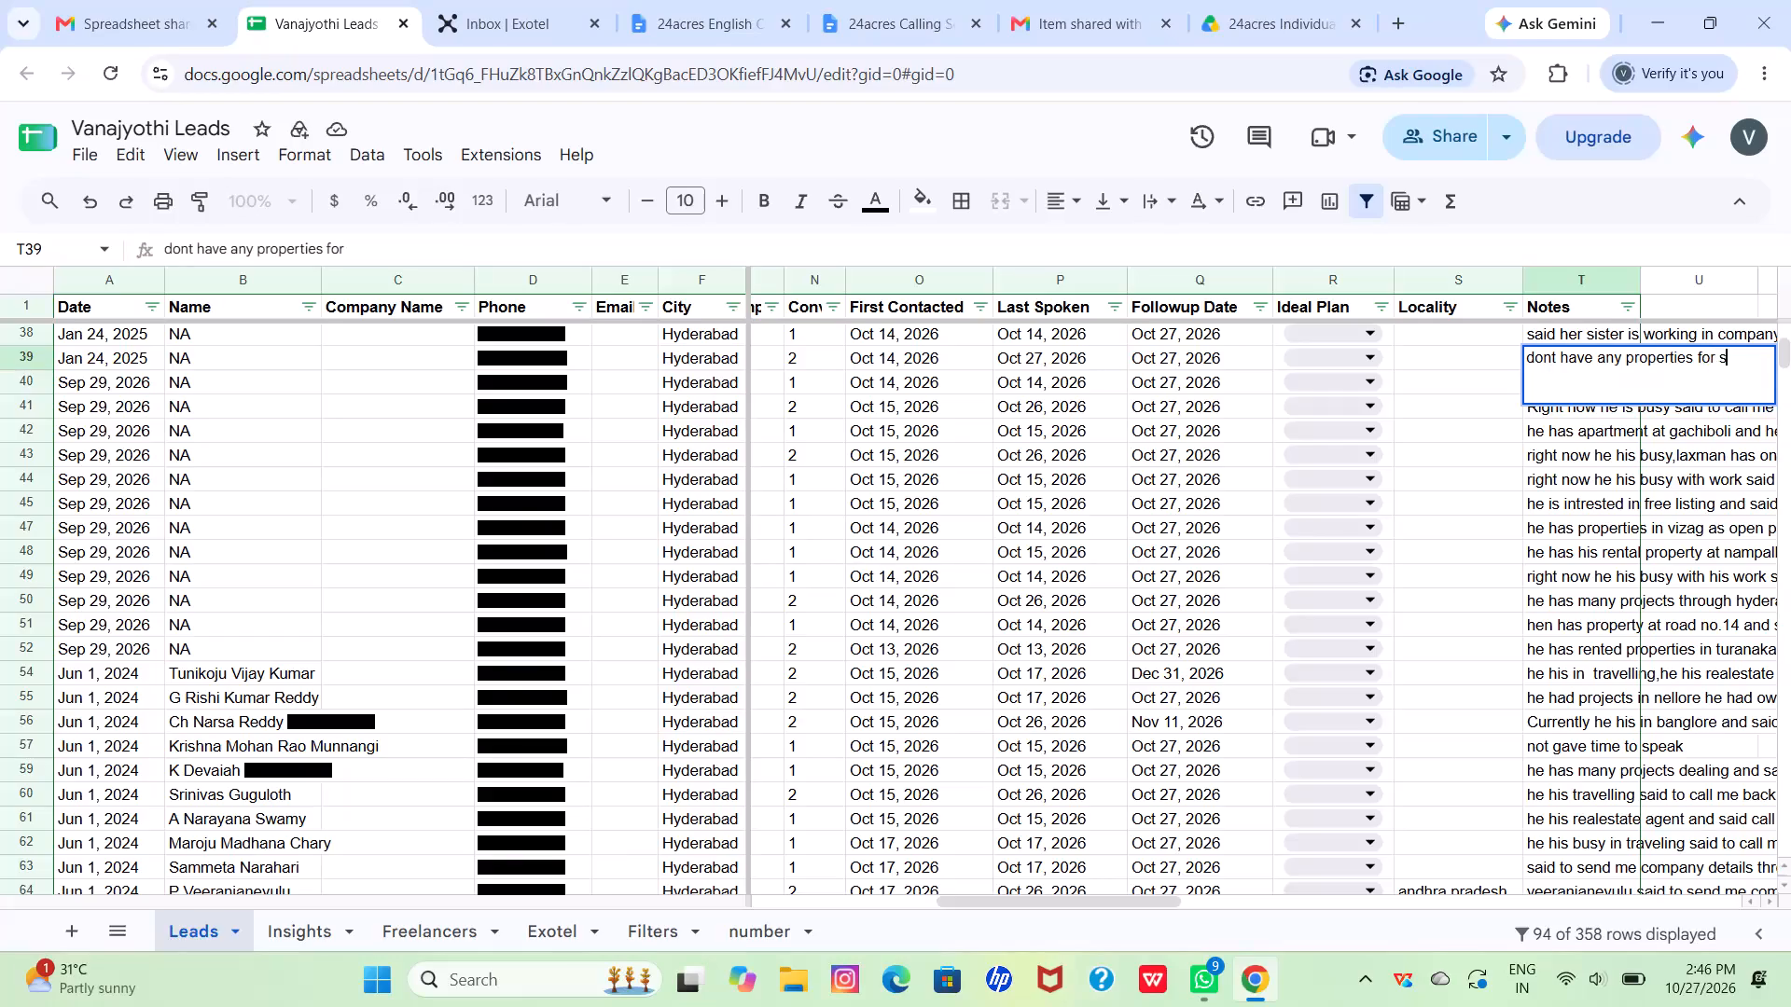
text(ale or rent)
key(Return)
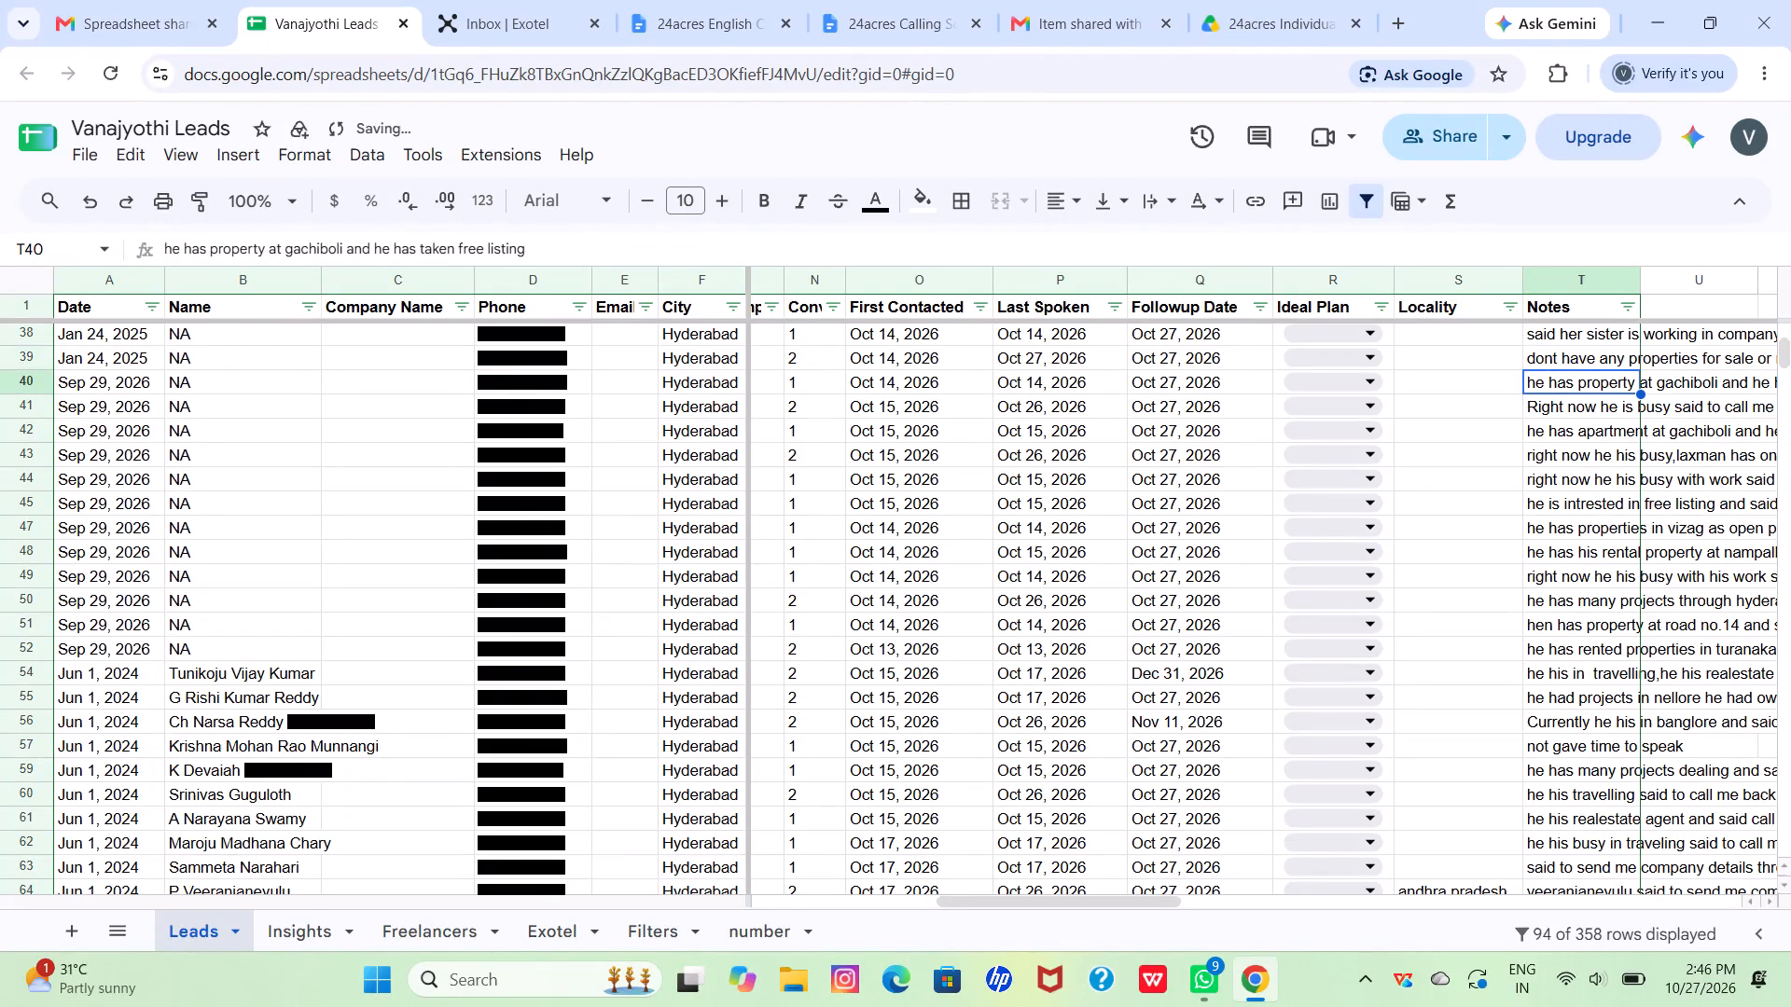
Select the phone number of the Call Back lead in row 41.
scroll(1563, 366, left, 2)
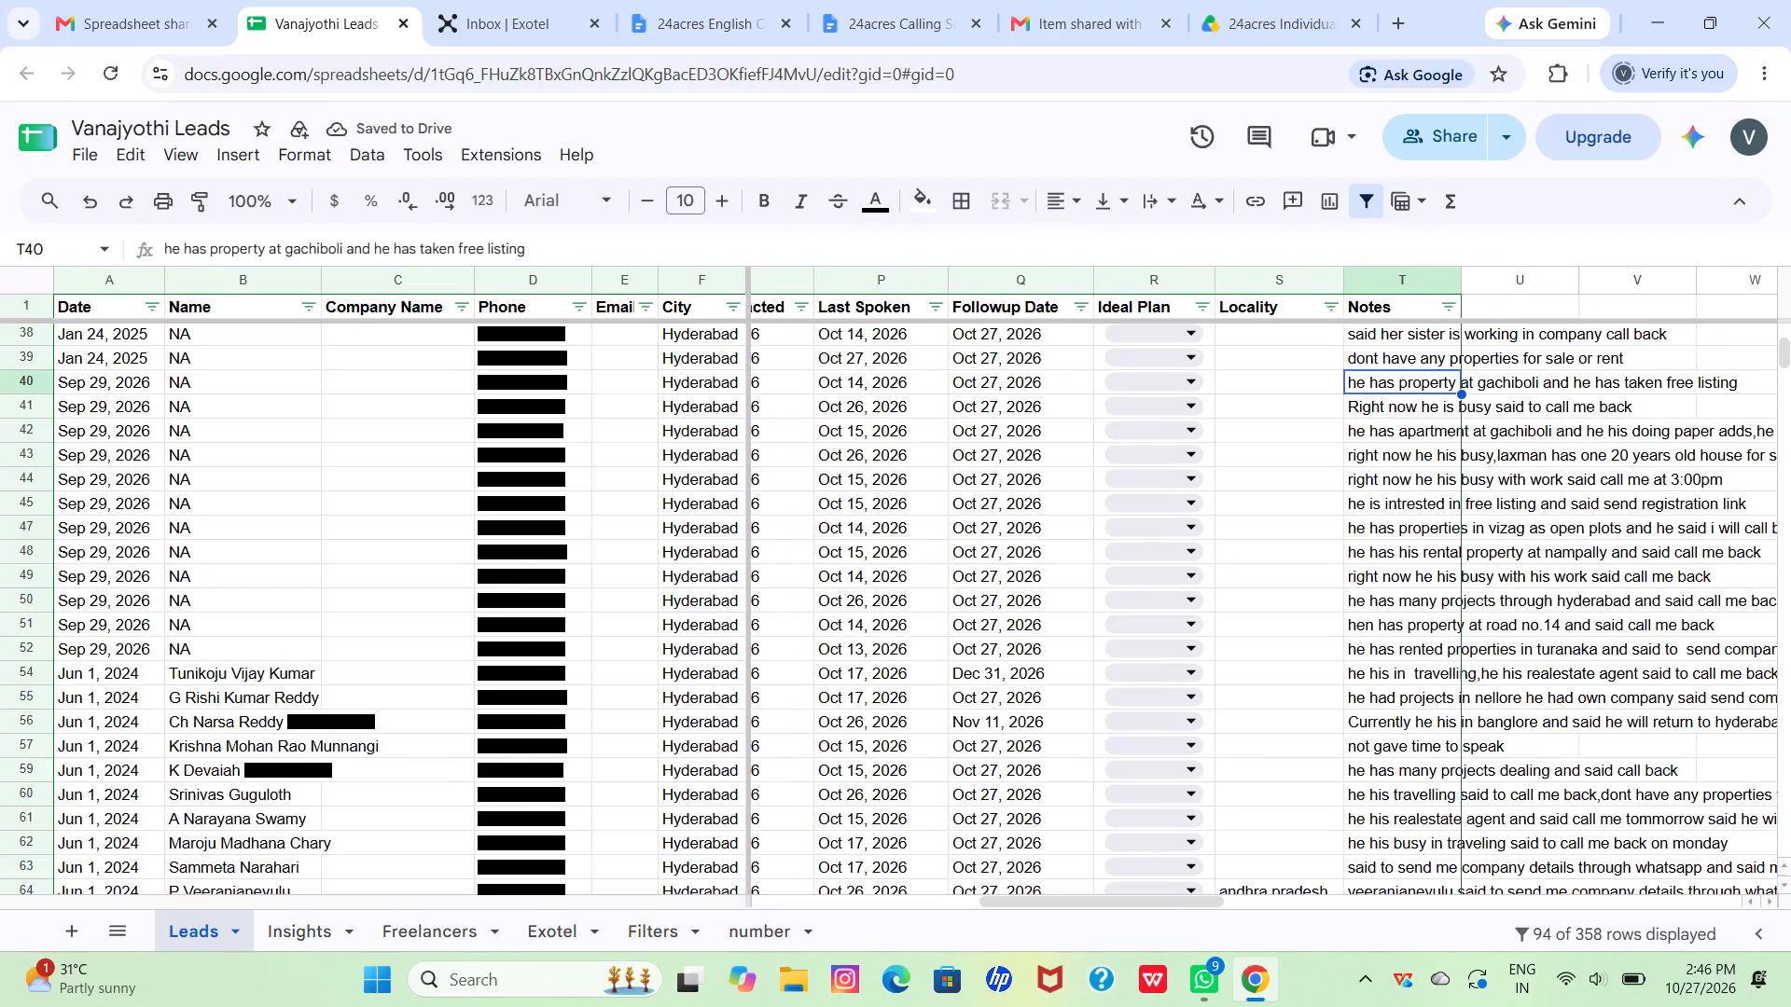
scroll(1563, 366, down, 1)
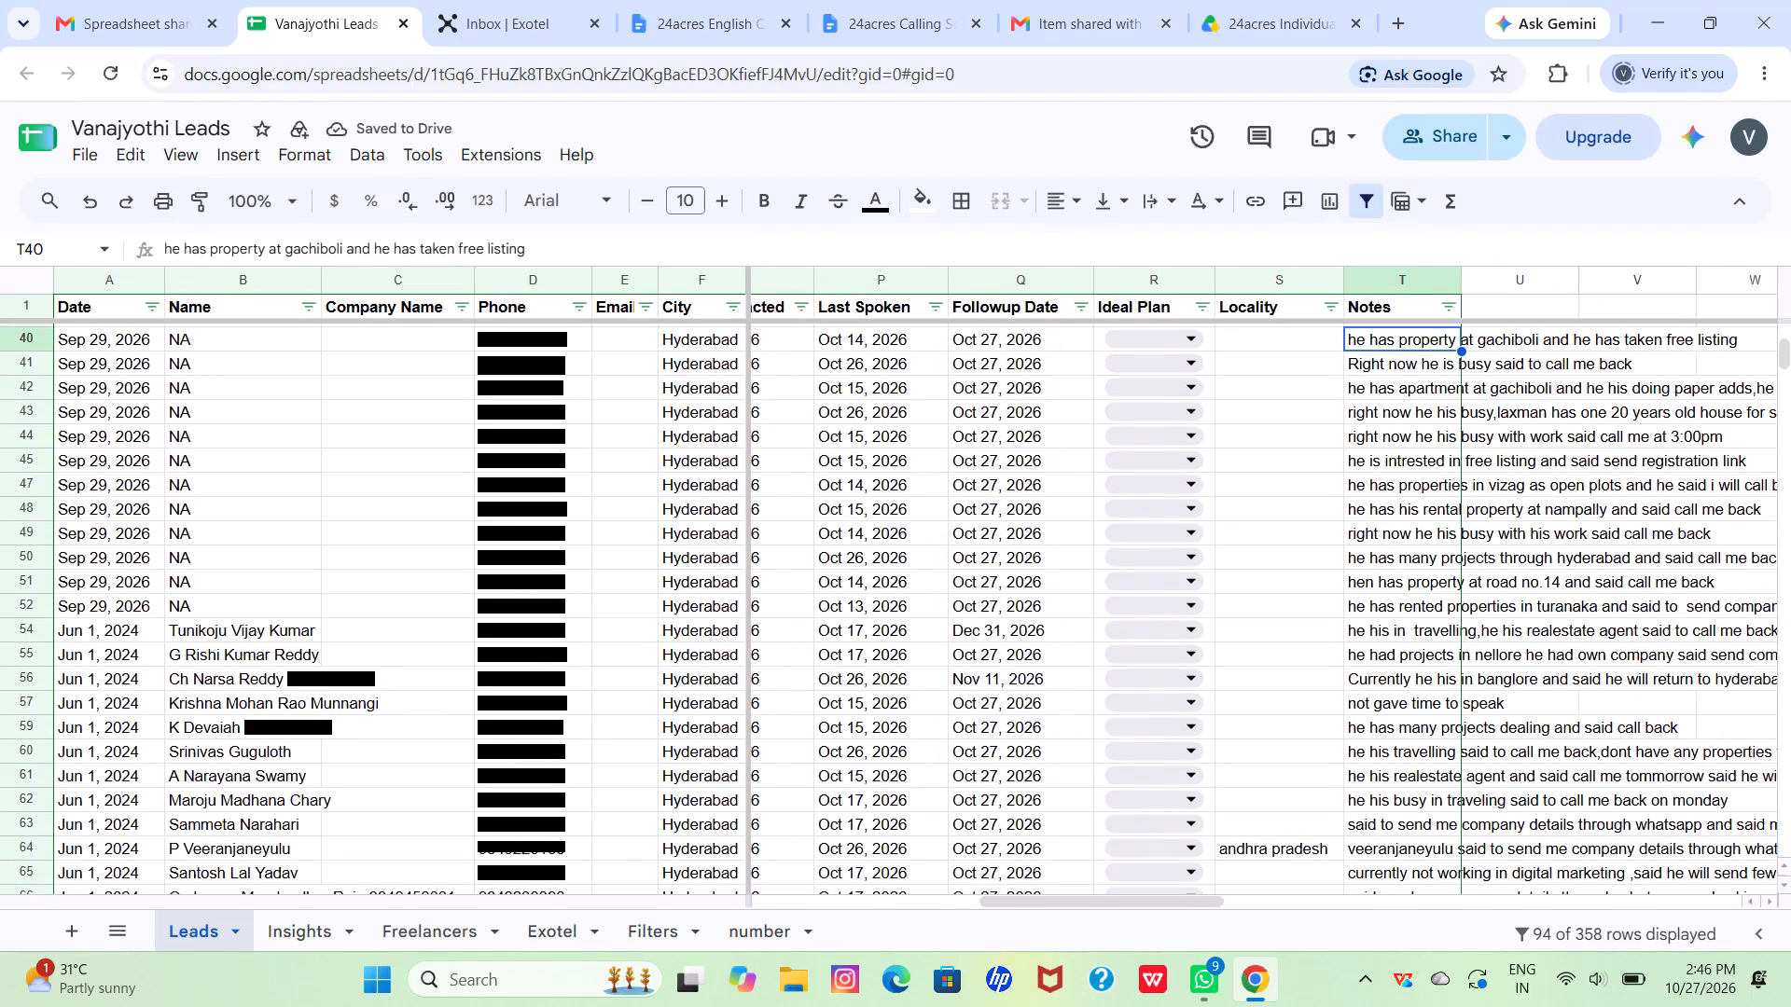
scroll(983, 416, right, 4)
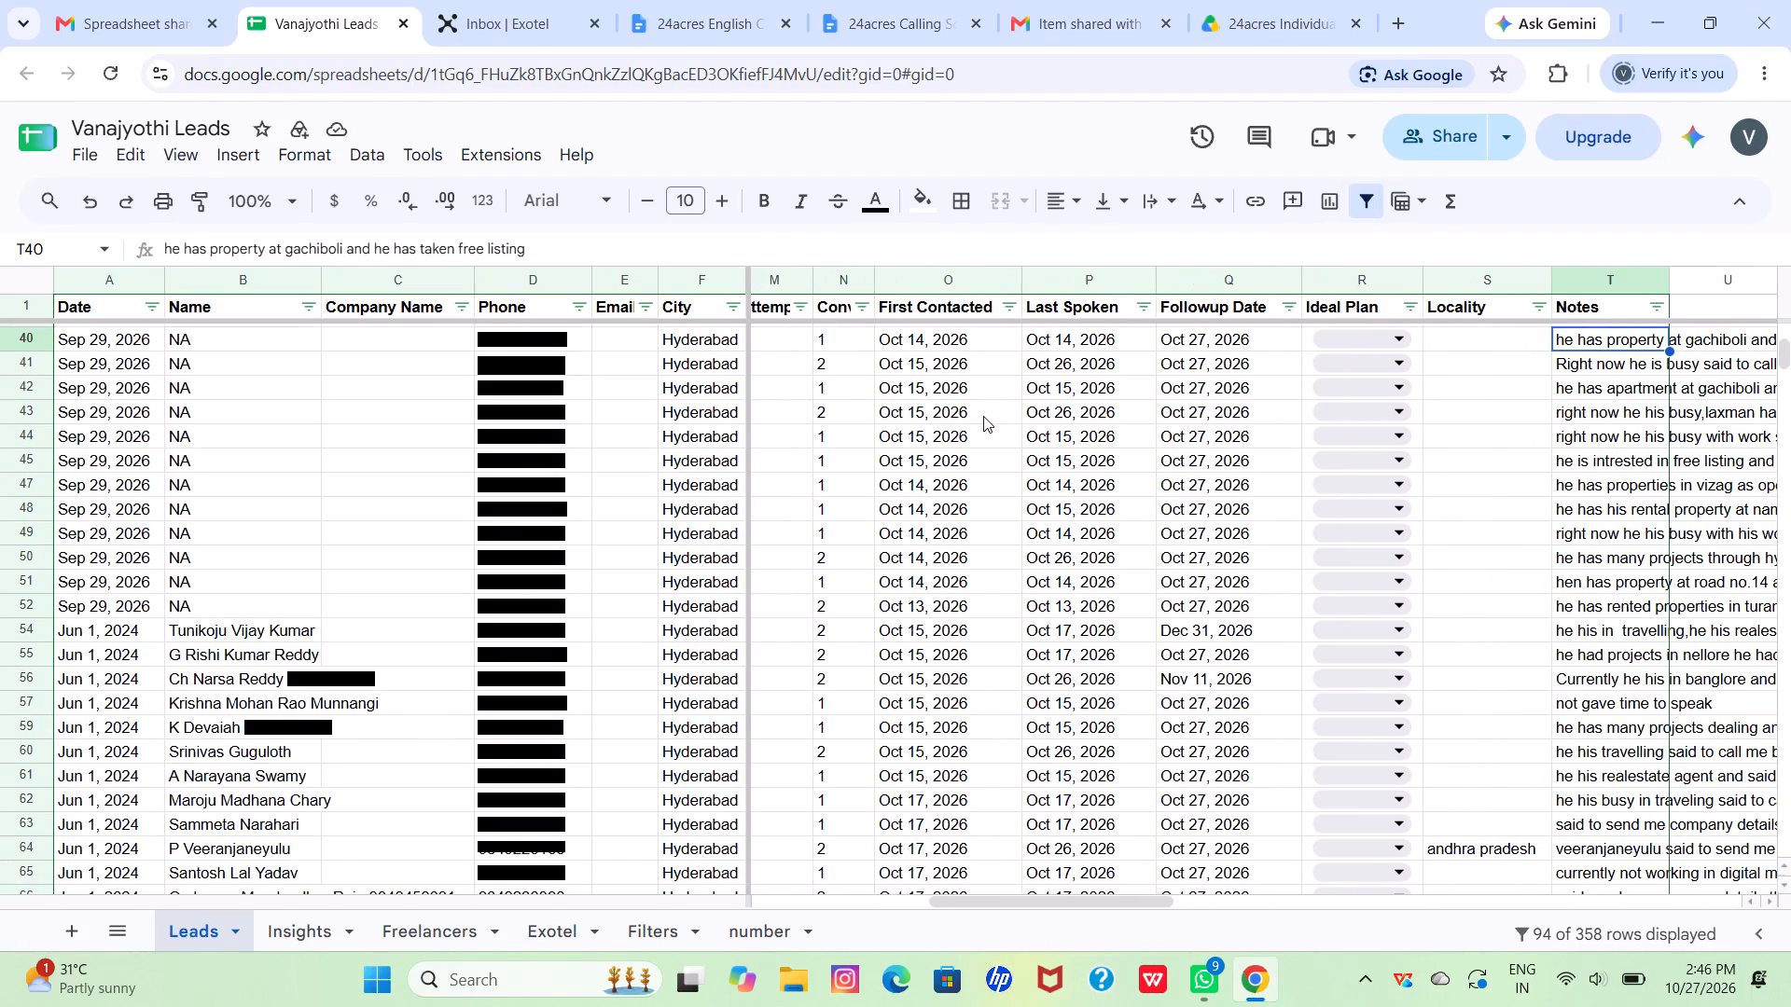
scroll(983, 416, right, 1)
click(562, 362)
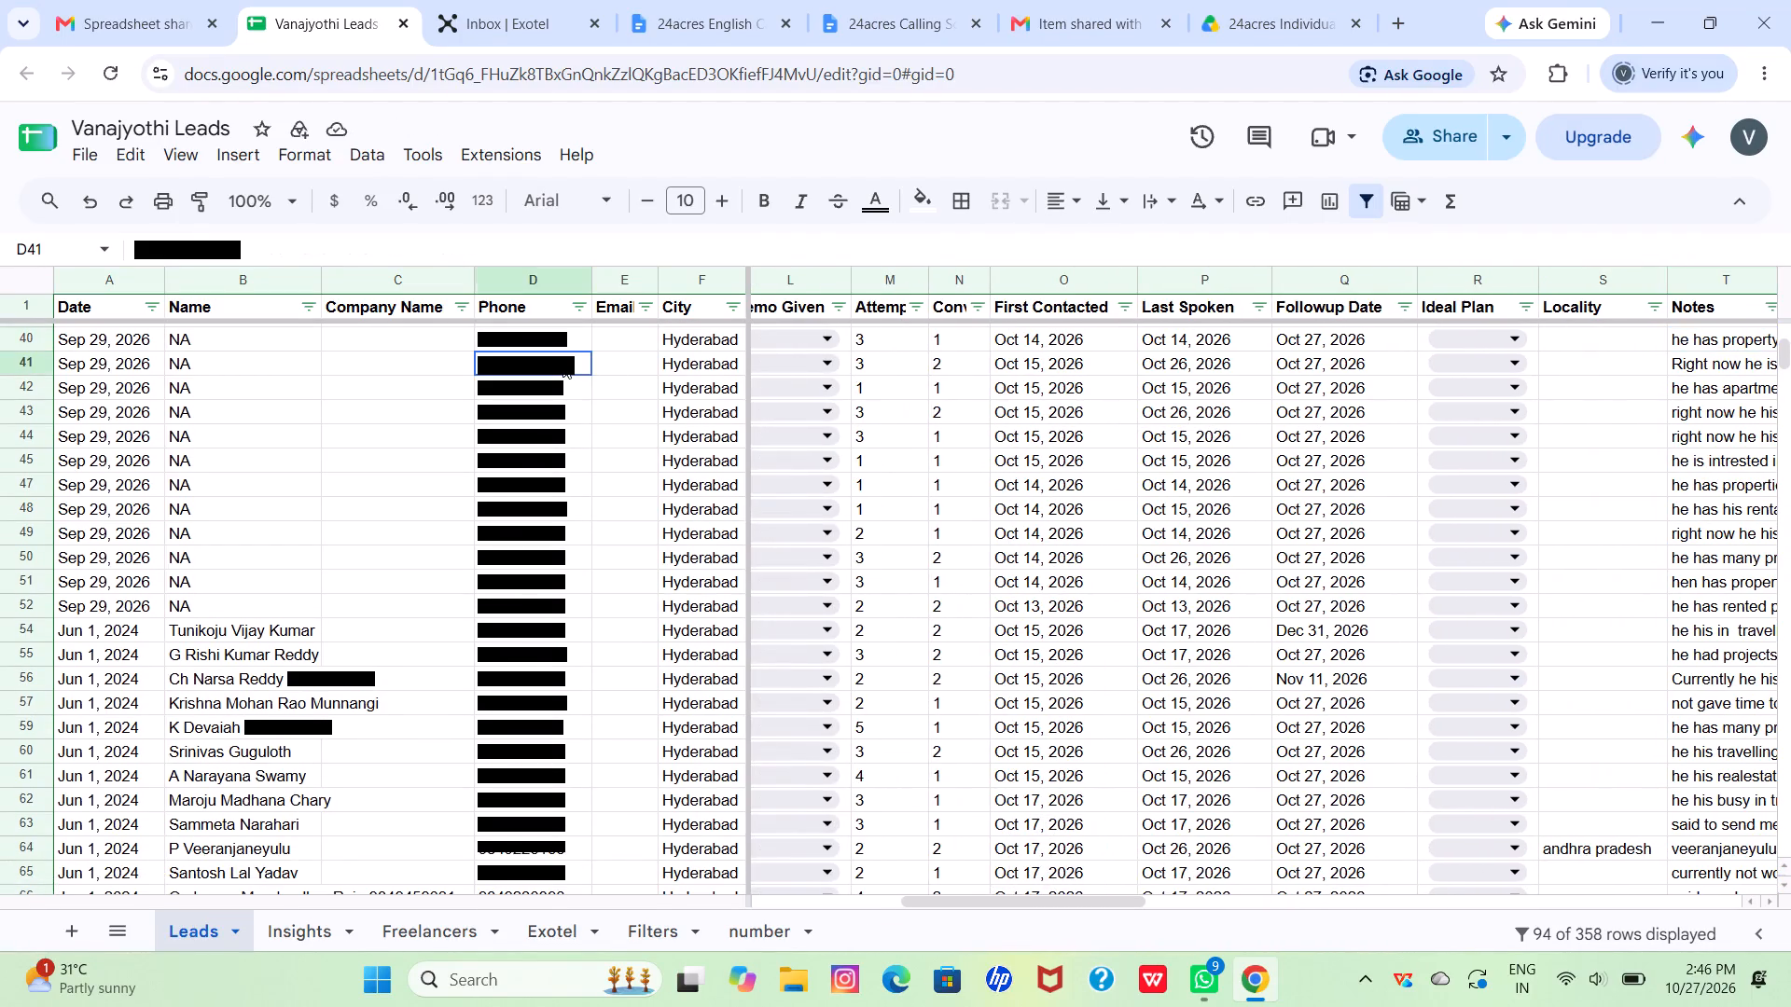
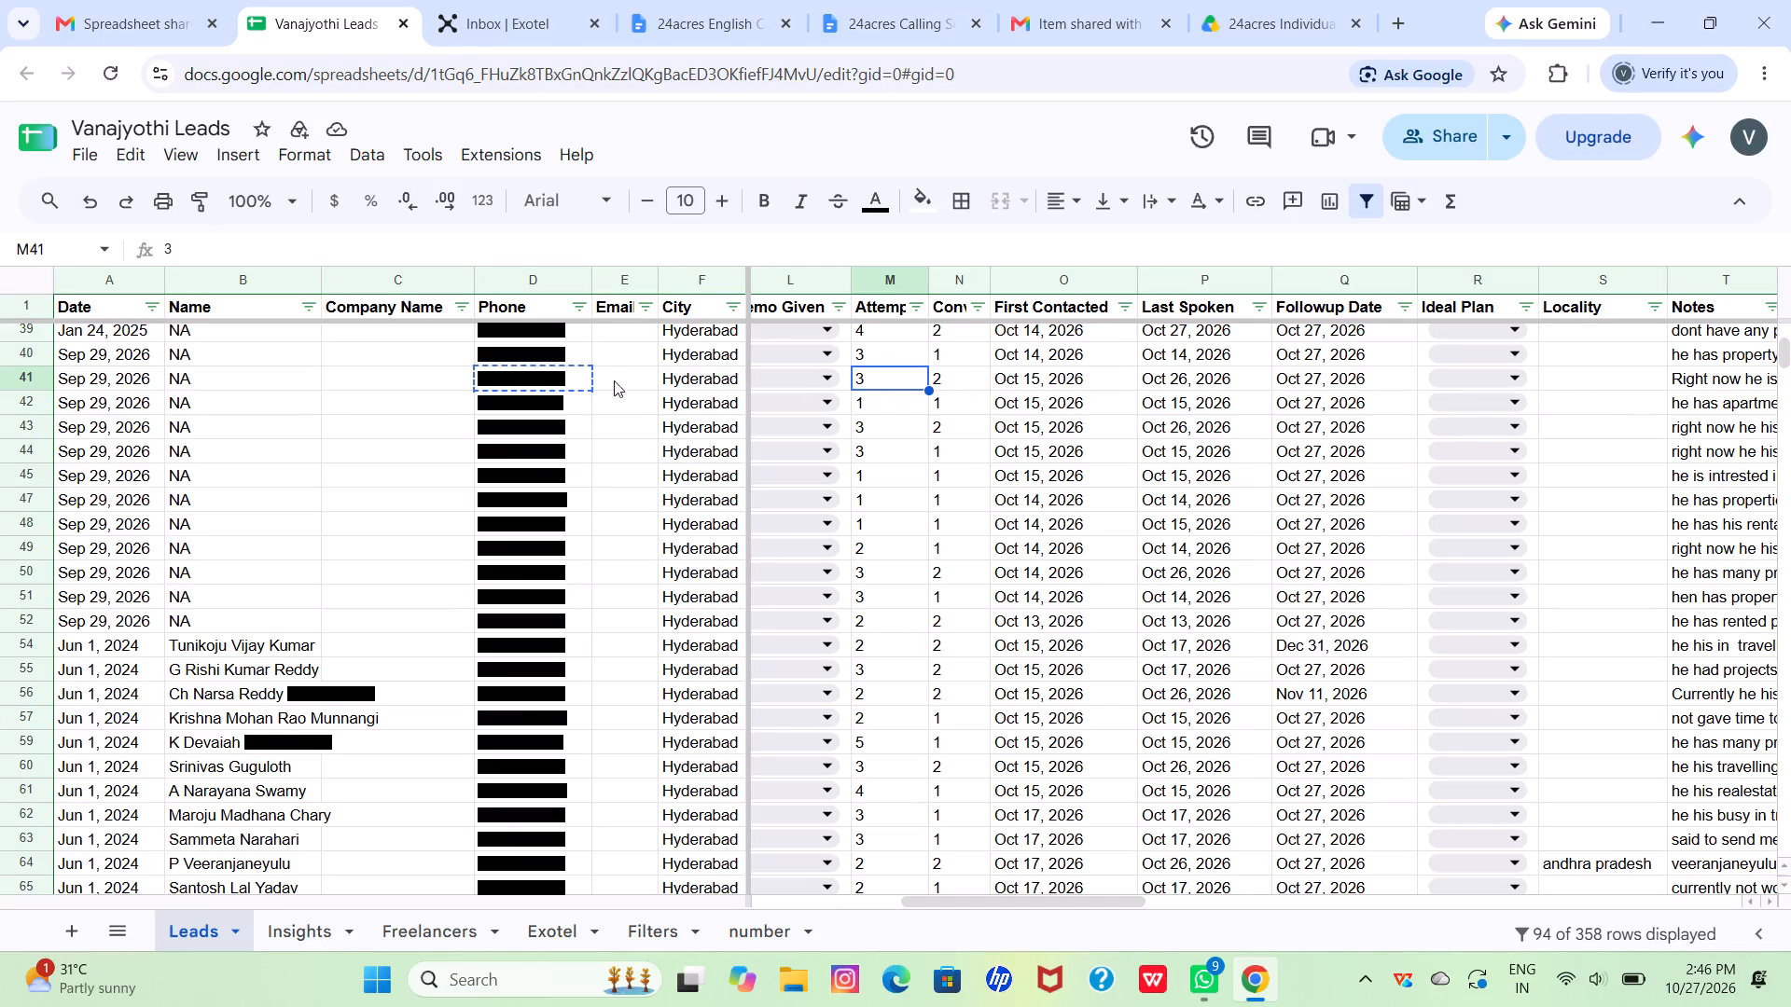
Review the attempts, conversations, contact dates and notes of the Call Back lead in row 41.
scroll(1300, 372, left, 3)
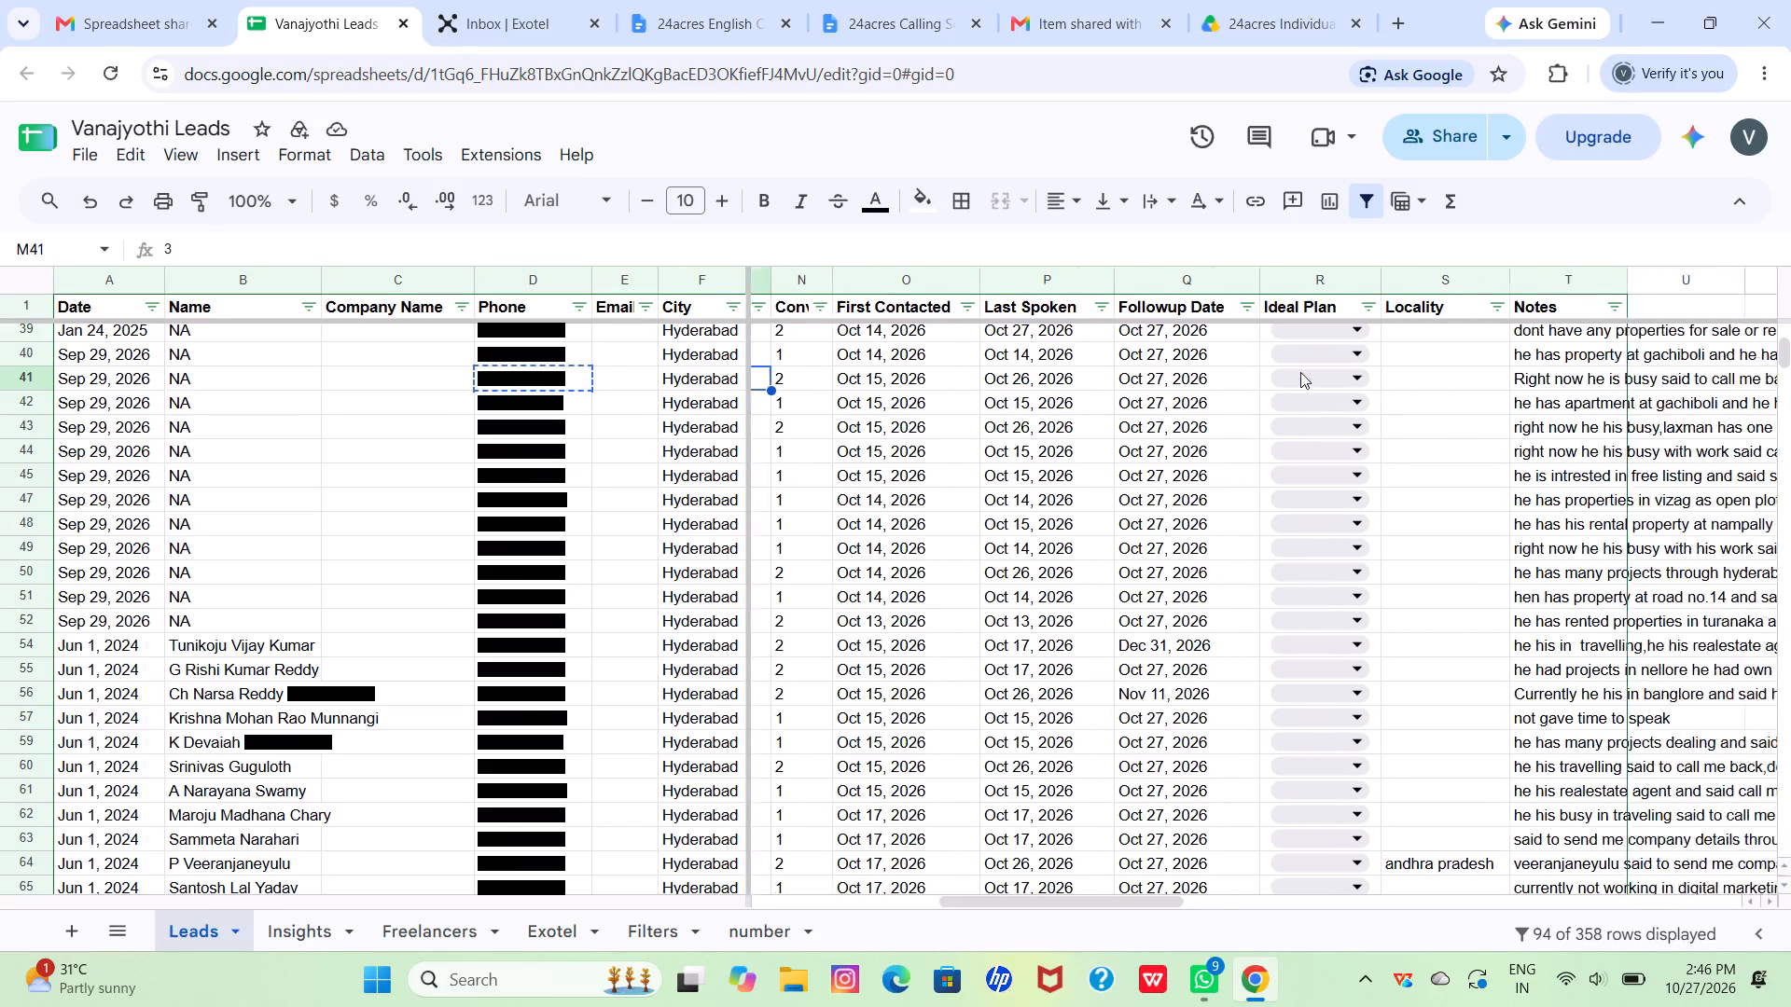
scroll(1300, 372, left, 1)
scroll(1300, 372, right, 5)
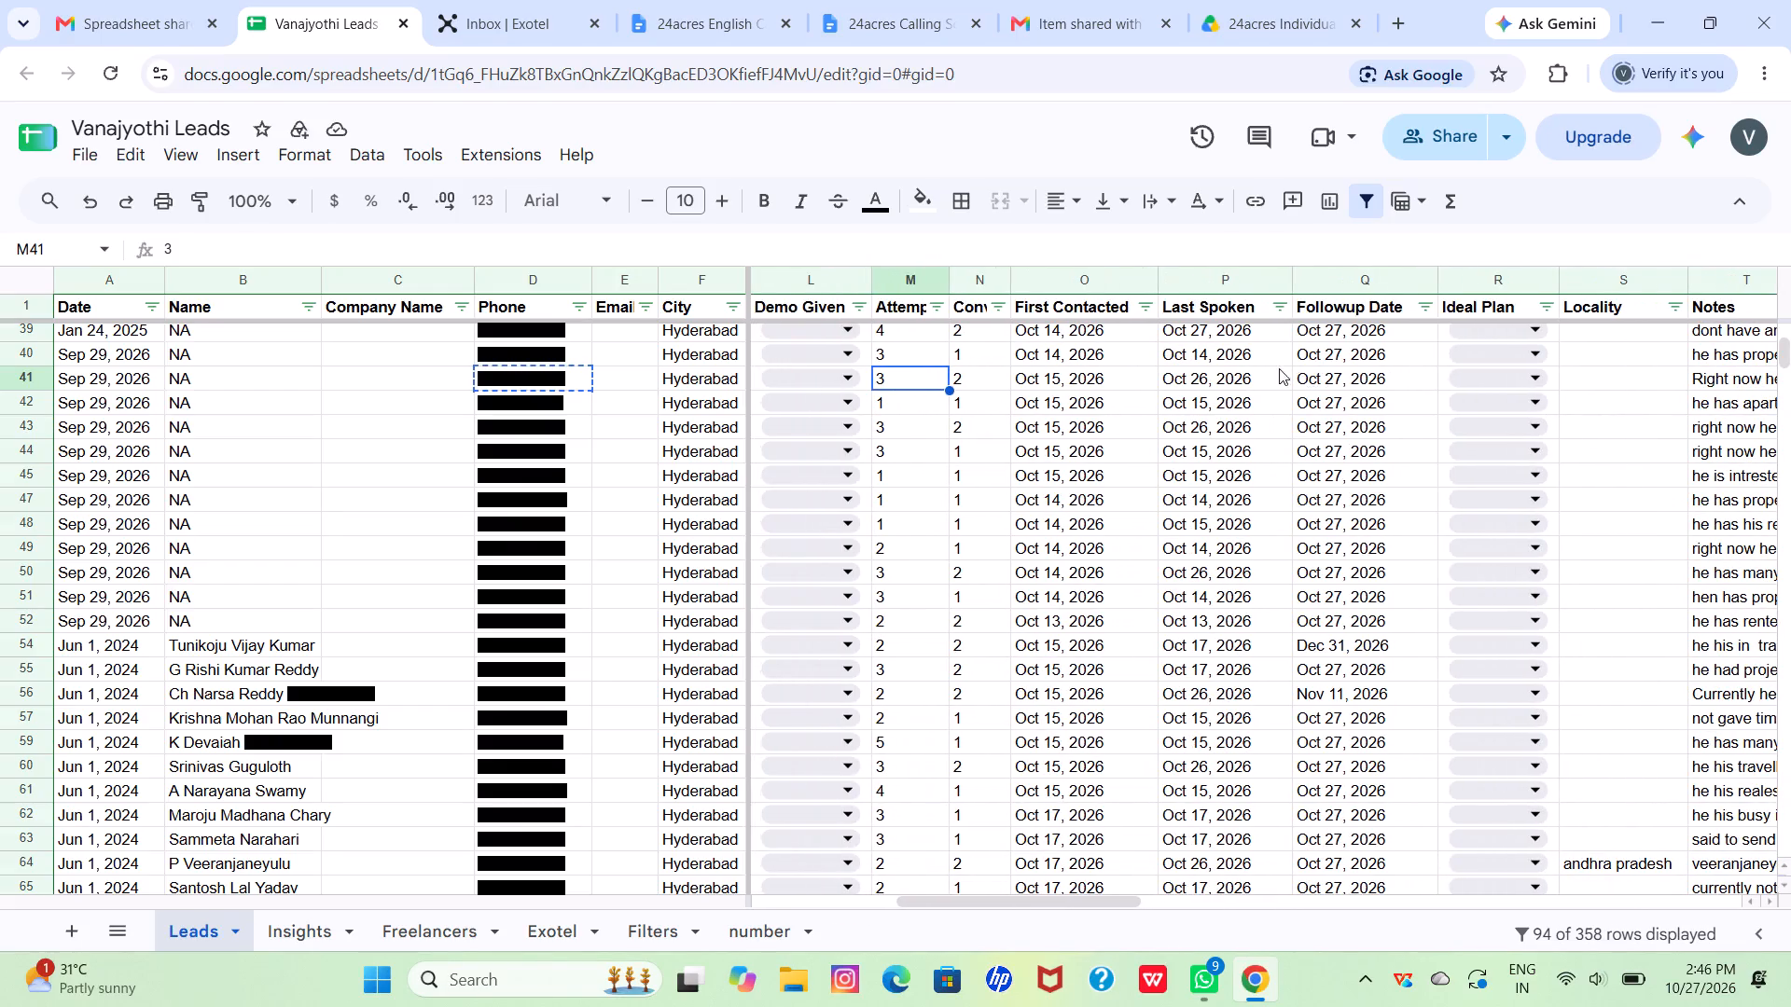
click(989, 382)
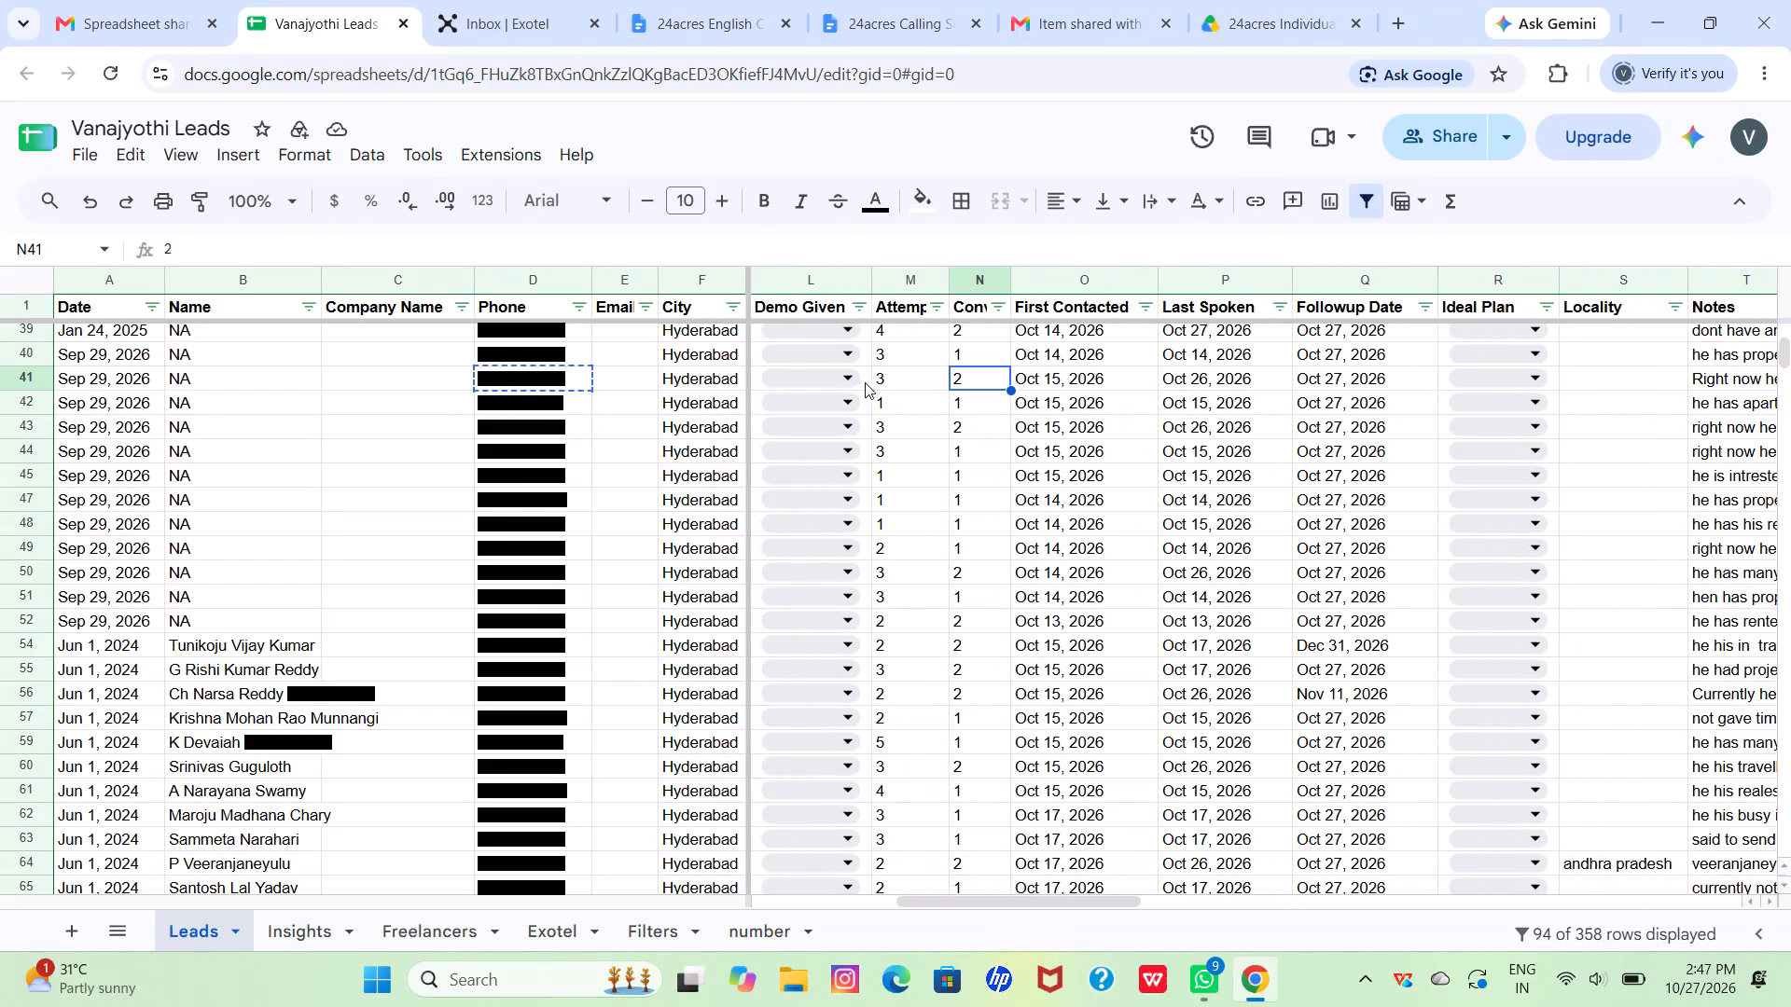
click(1091, 383)
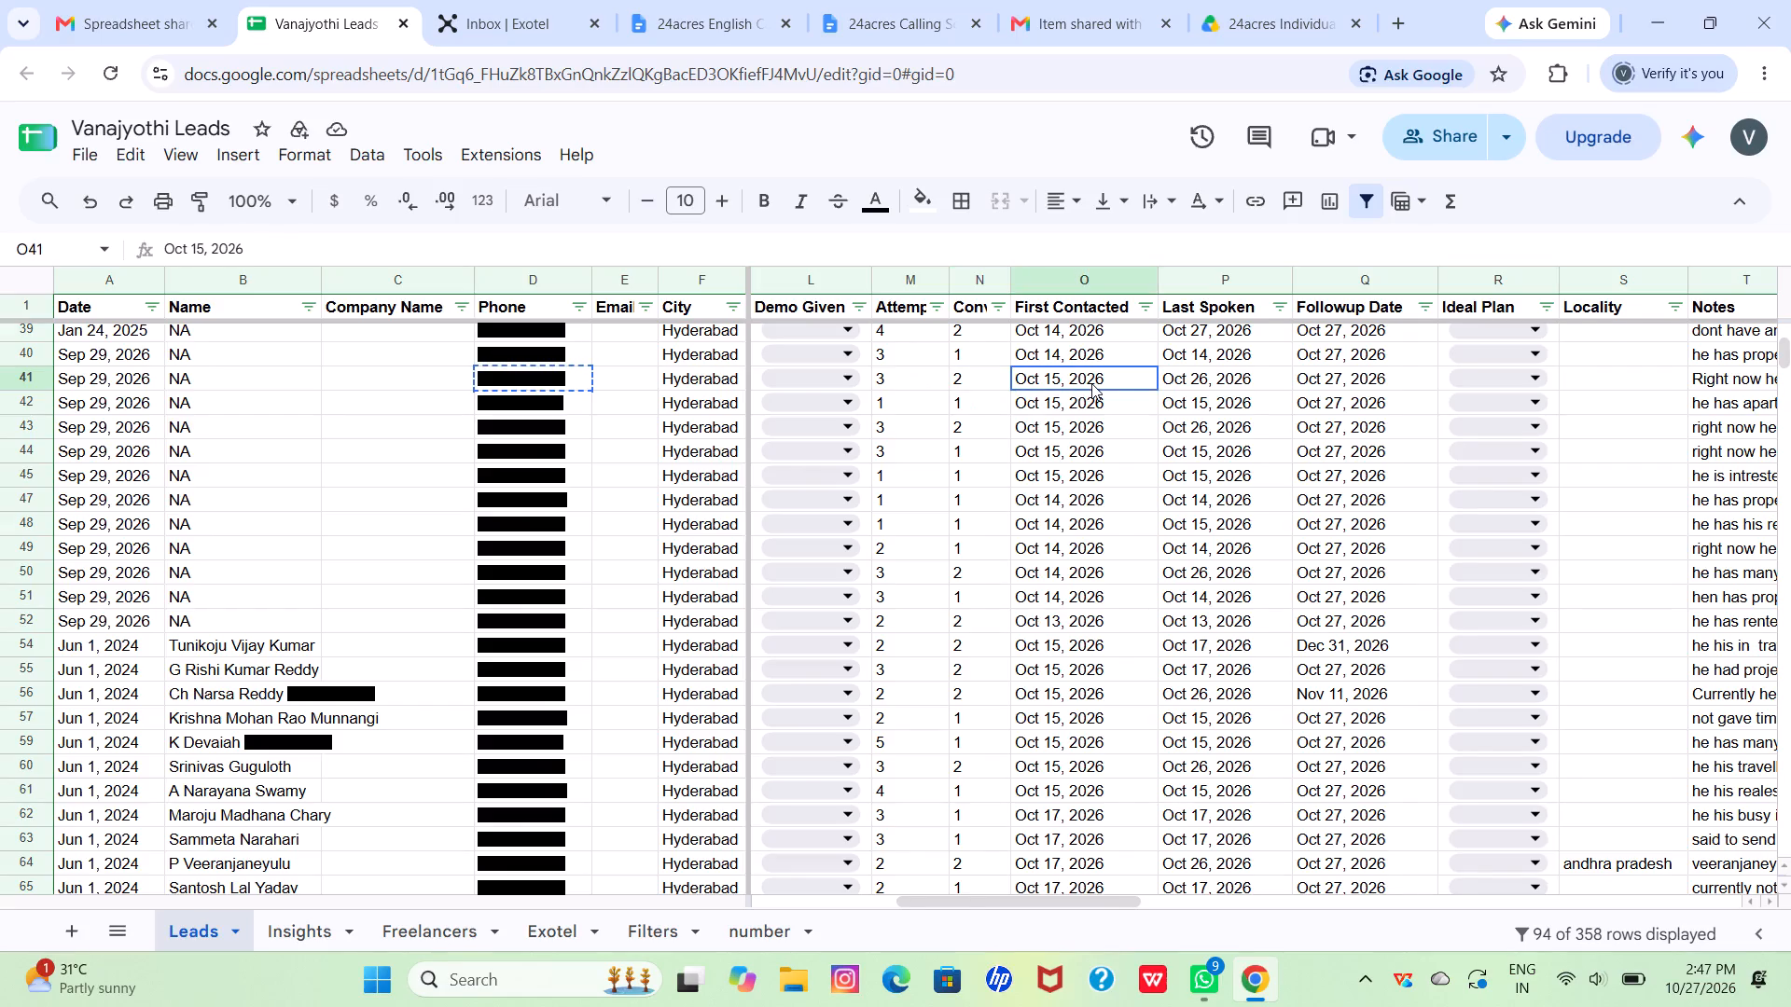
scroll(1091, 383, left, 4)
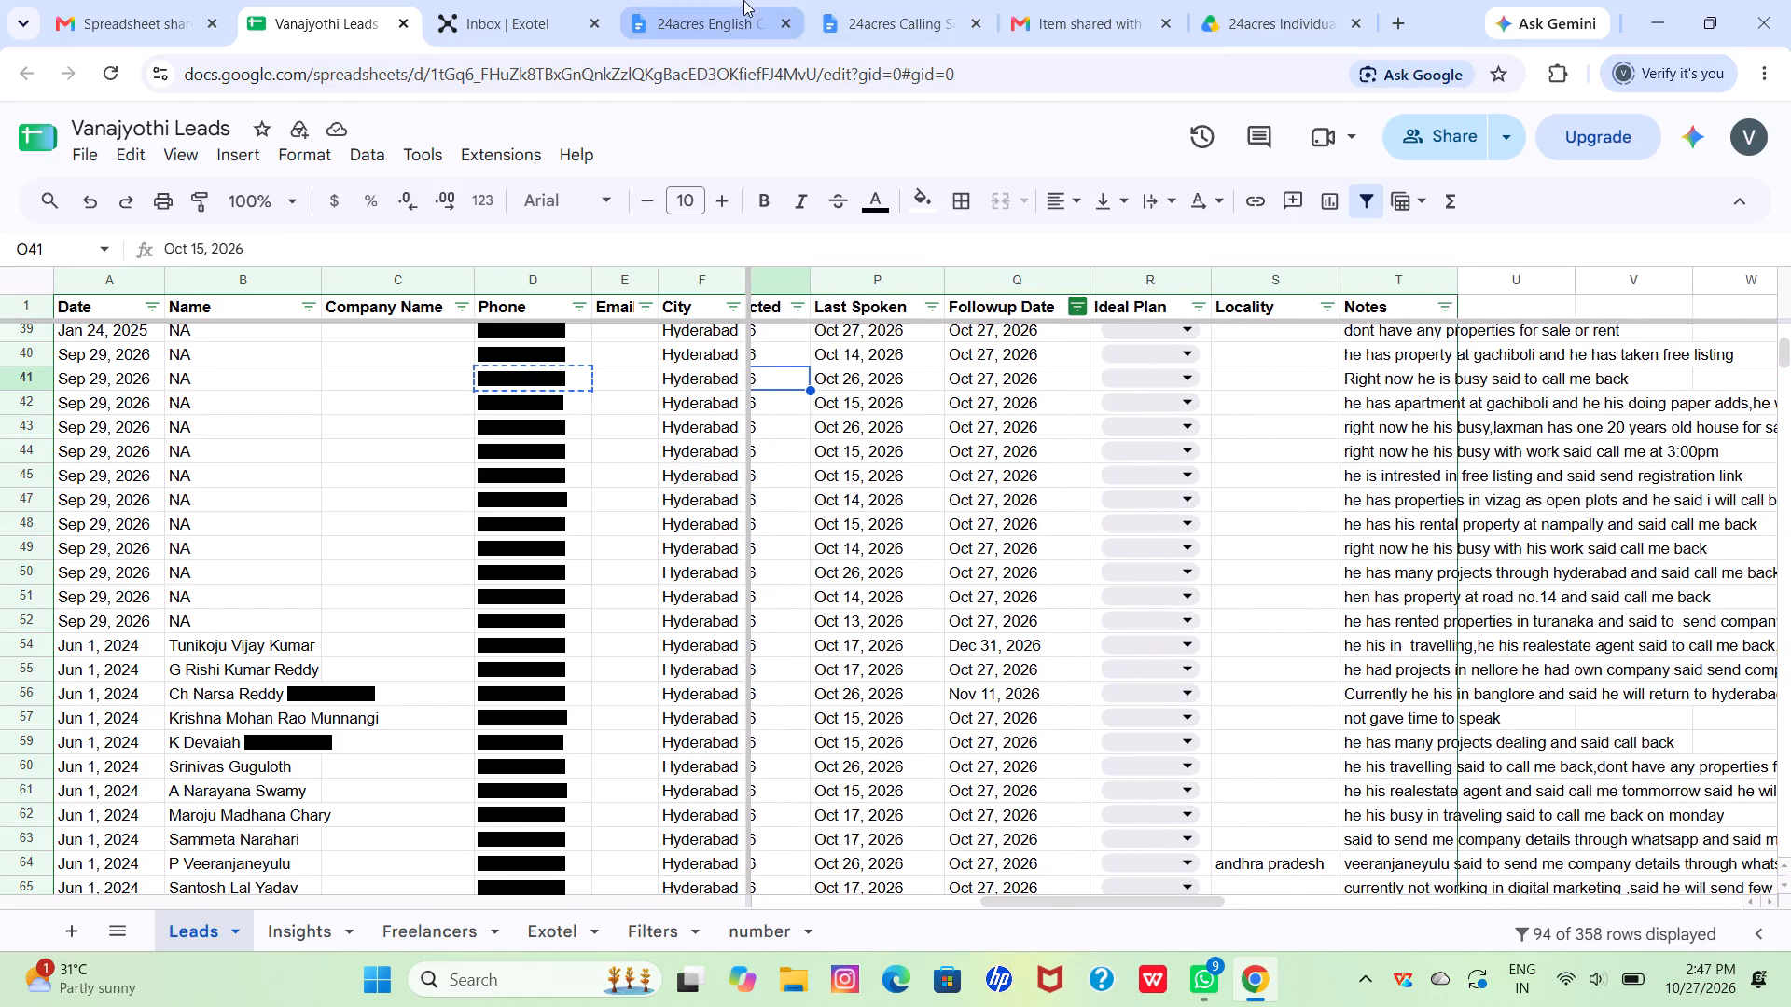
Switch to the 24acres Calling Script - First Call document to consult the sales script.
click(921, 0)
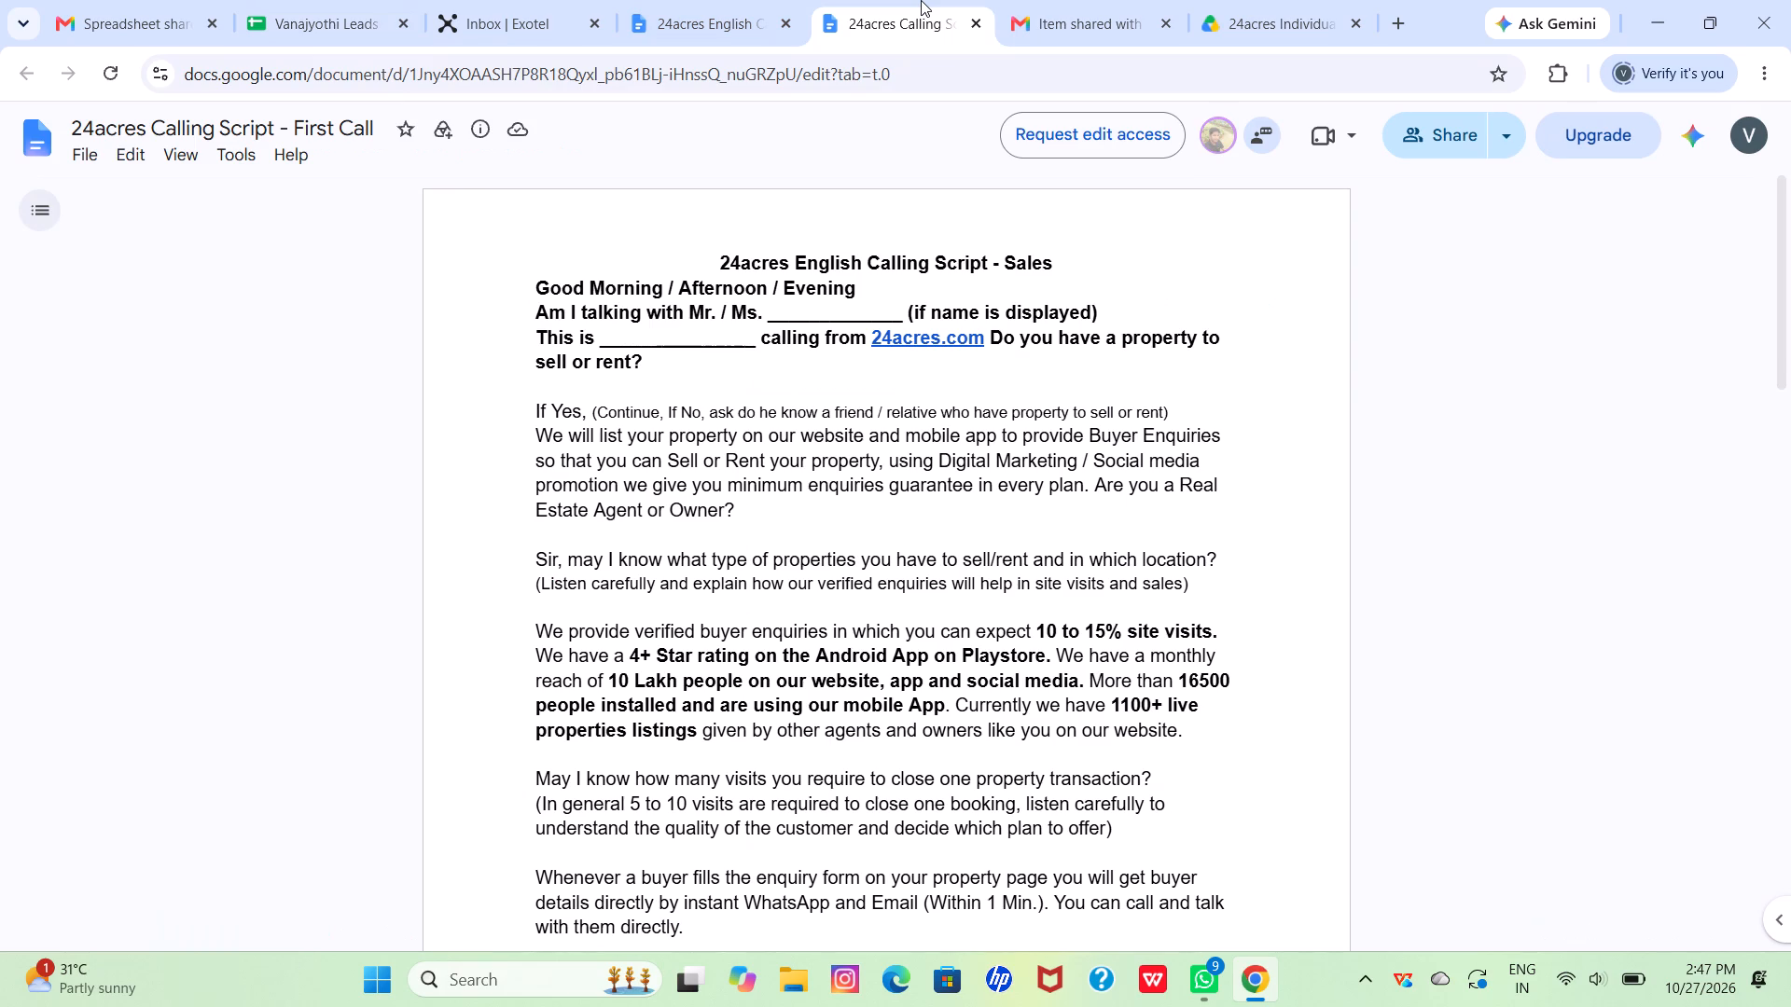
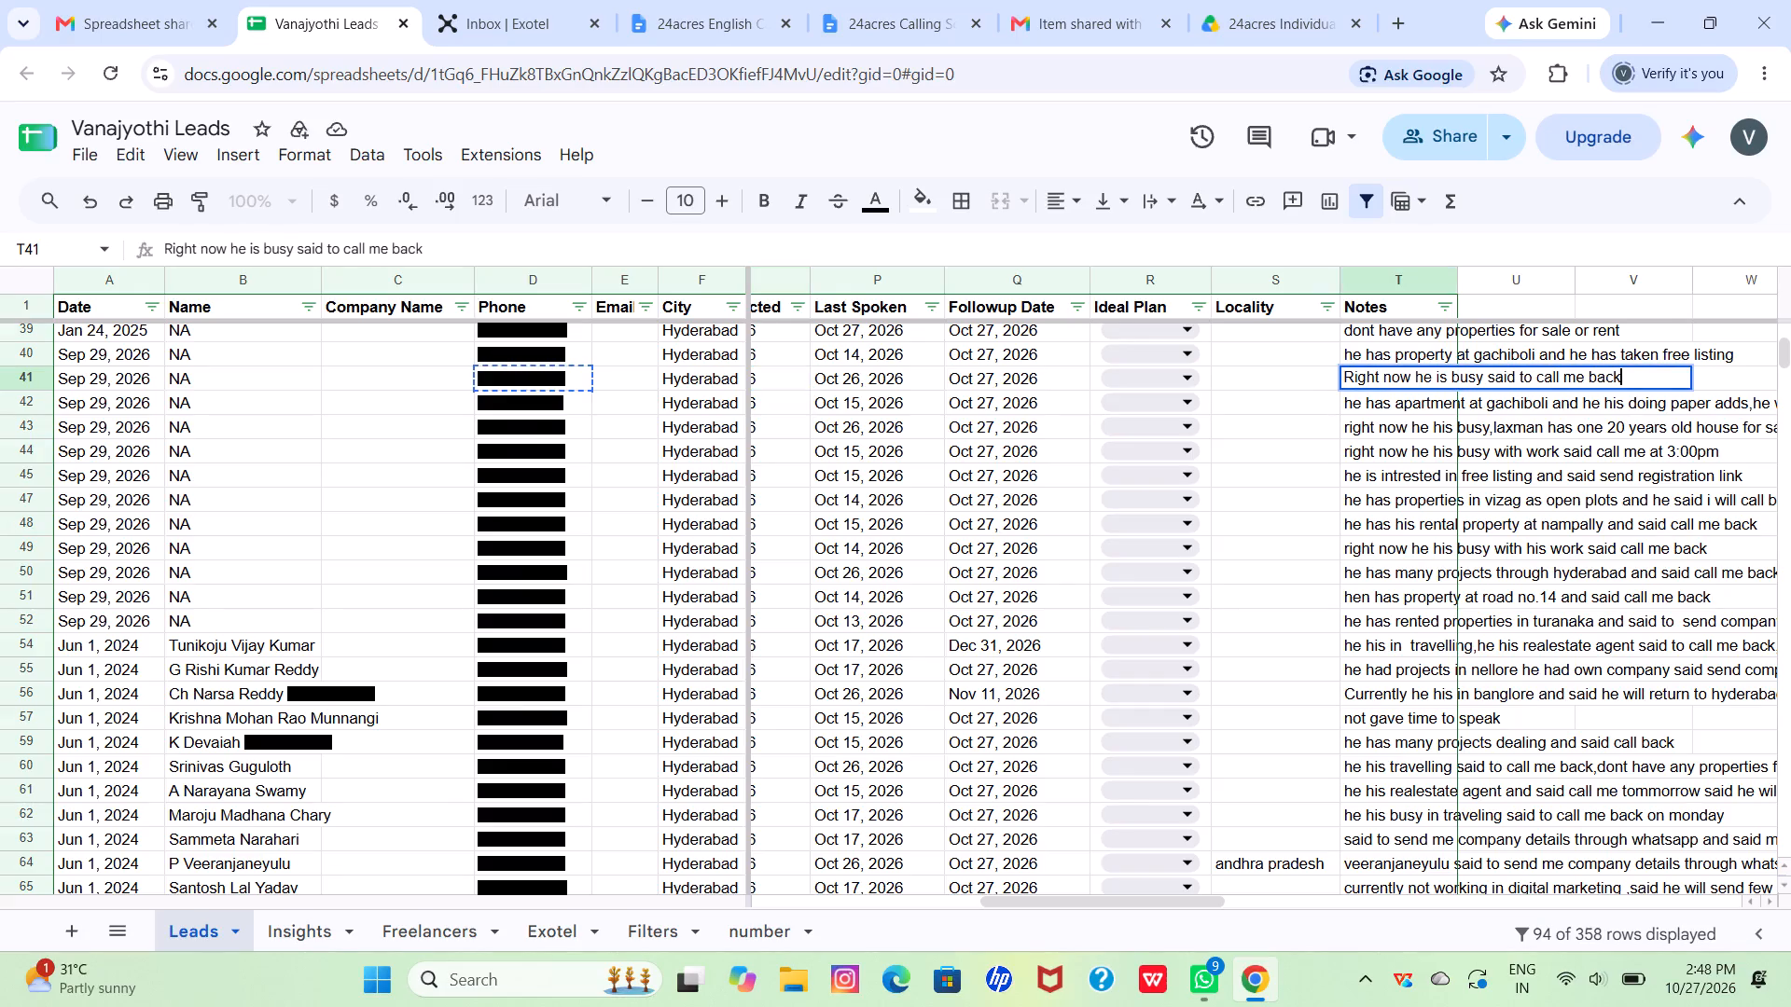
Extend the row 41 lead's note to read "Right now he is busy said ,to call me back call after 15 minuates".
key(space)
text(call)
key(space)
click(1520, 379)
key(comma)
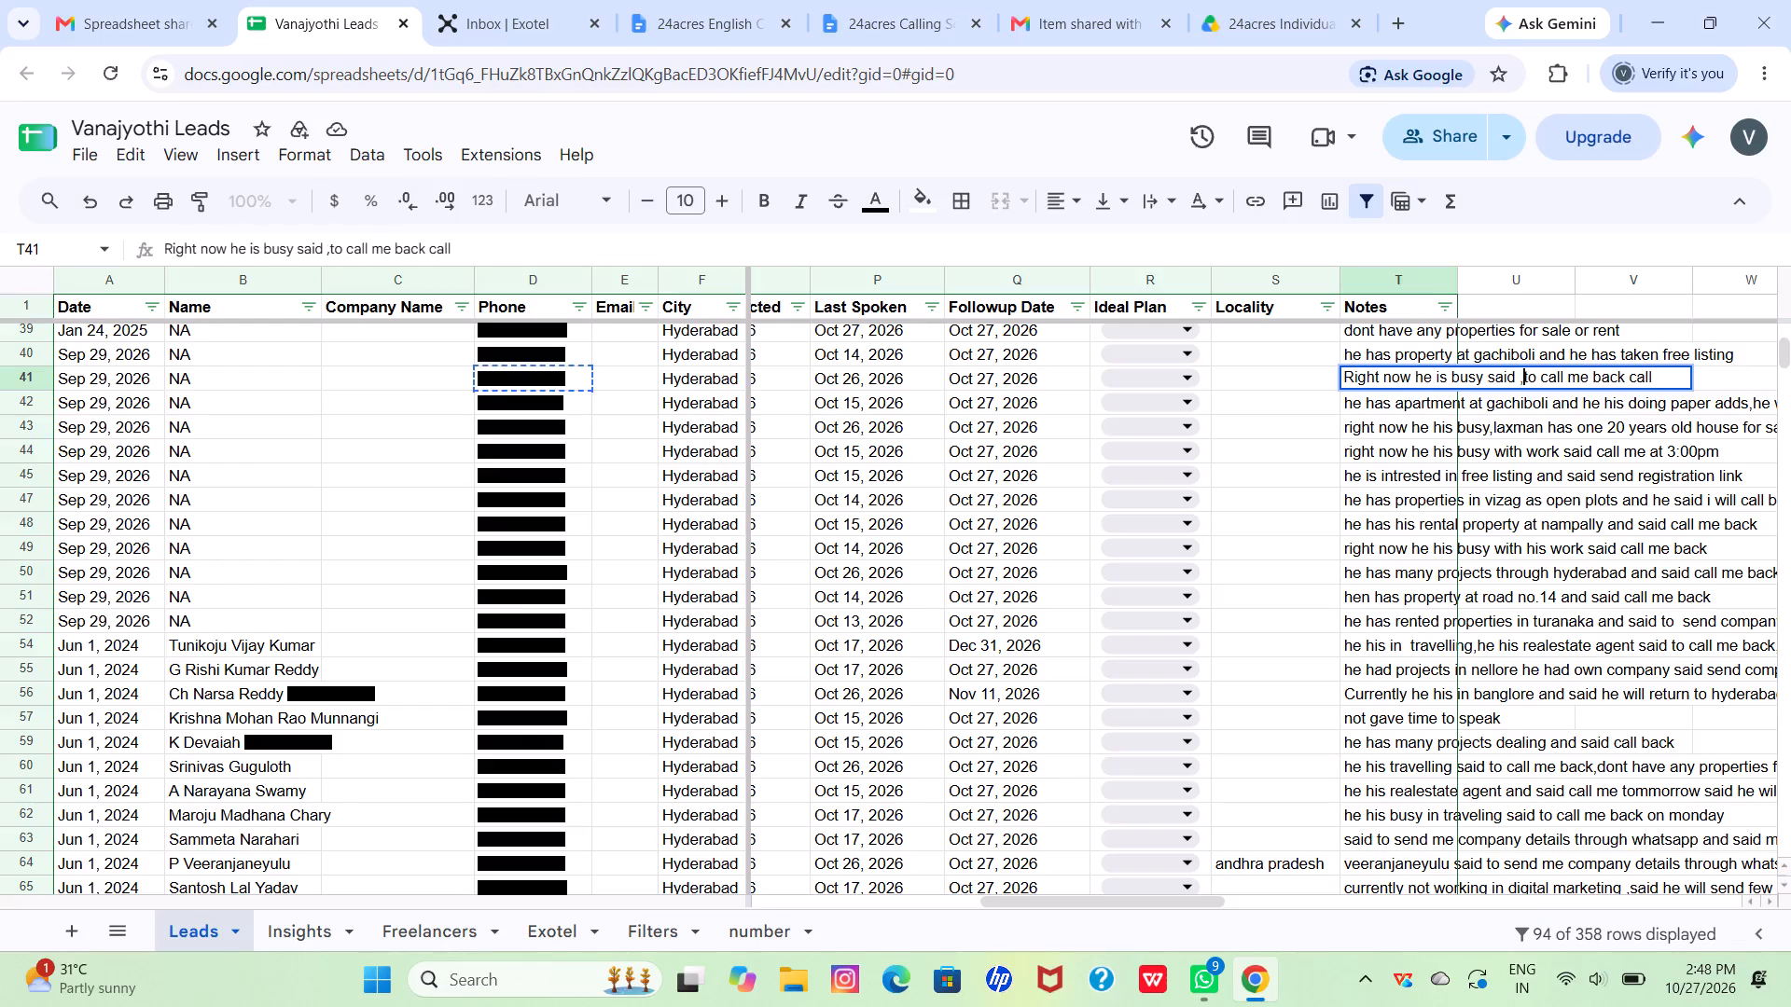
key(a)
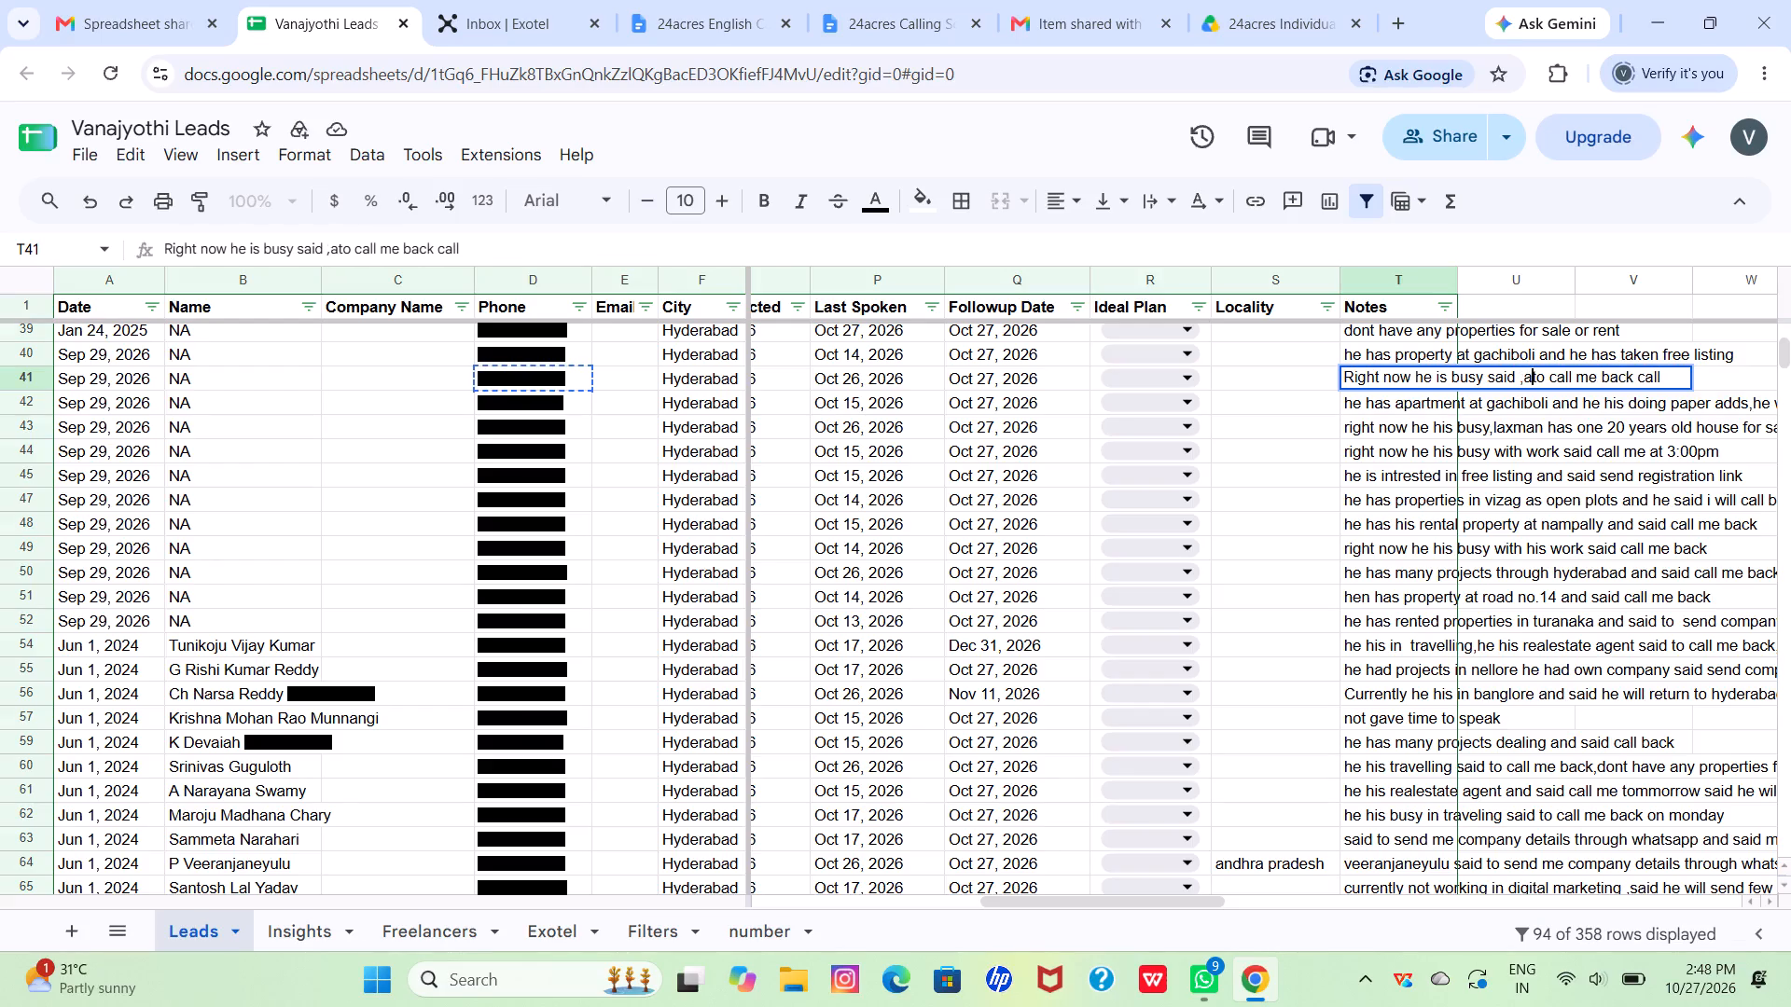
key(BackSpace)
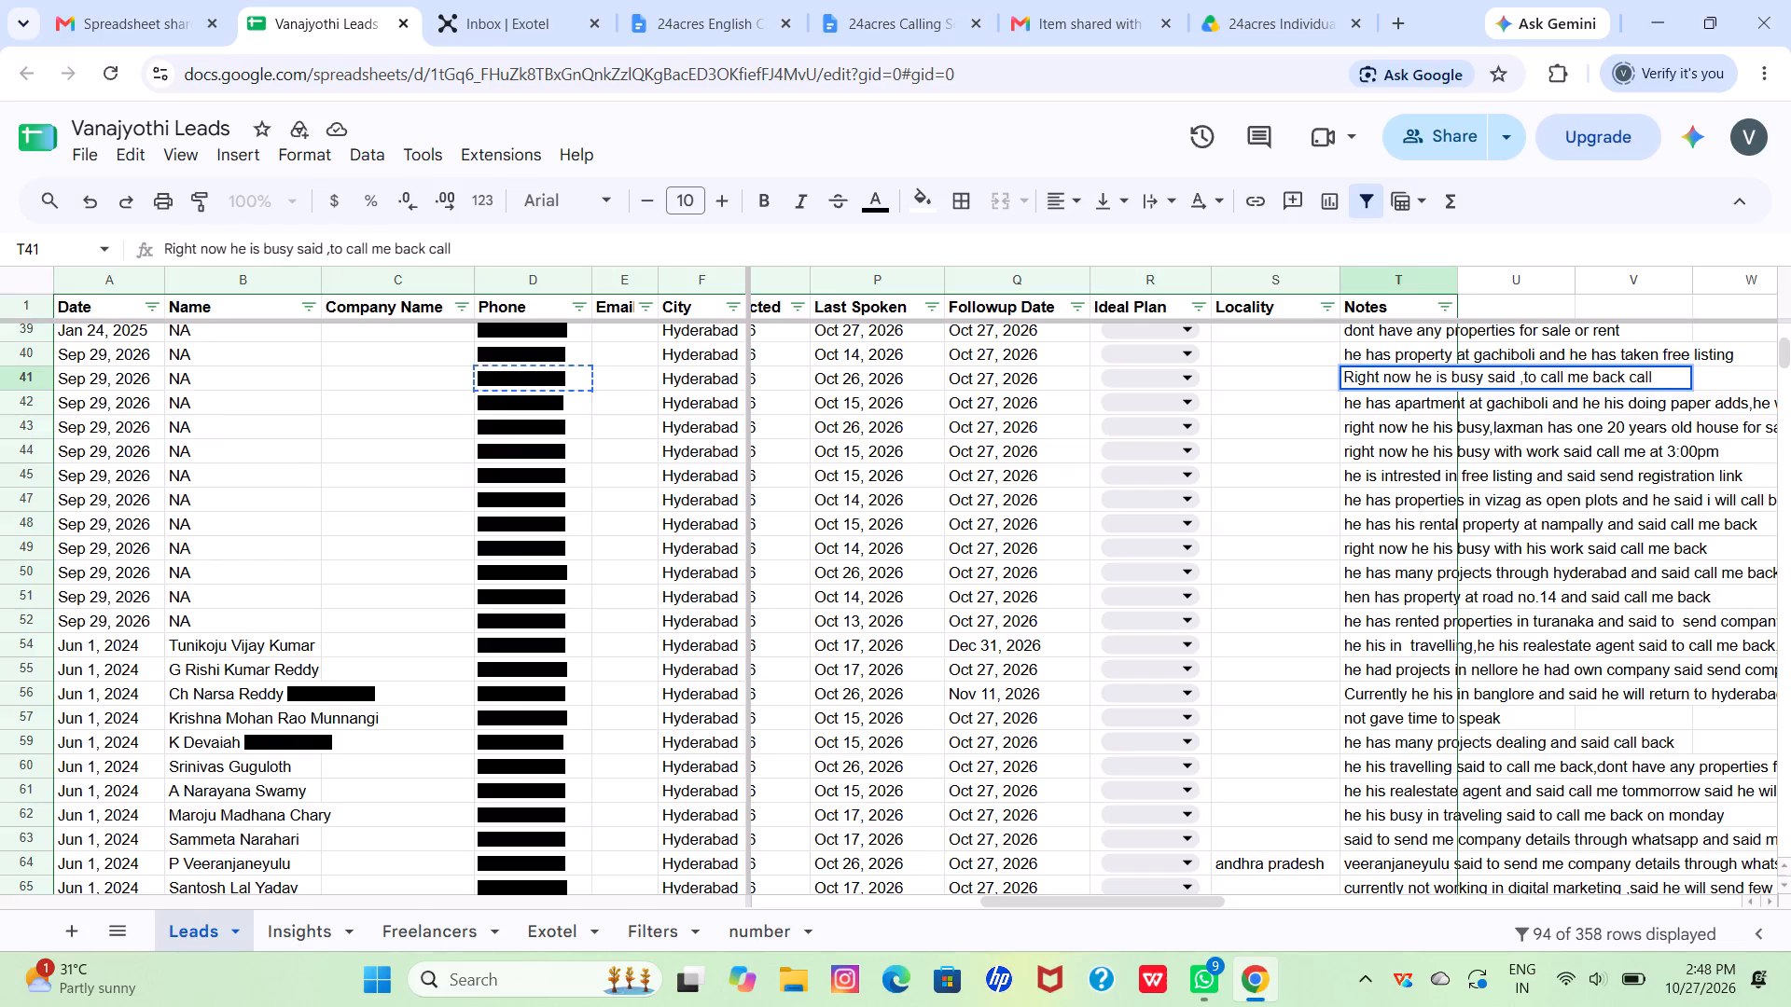
key(BackSpace)
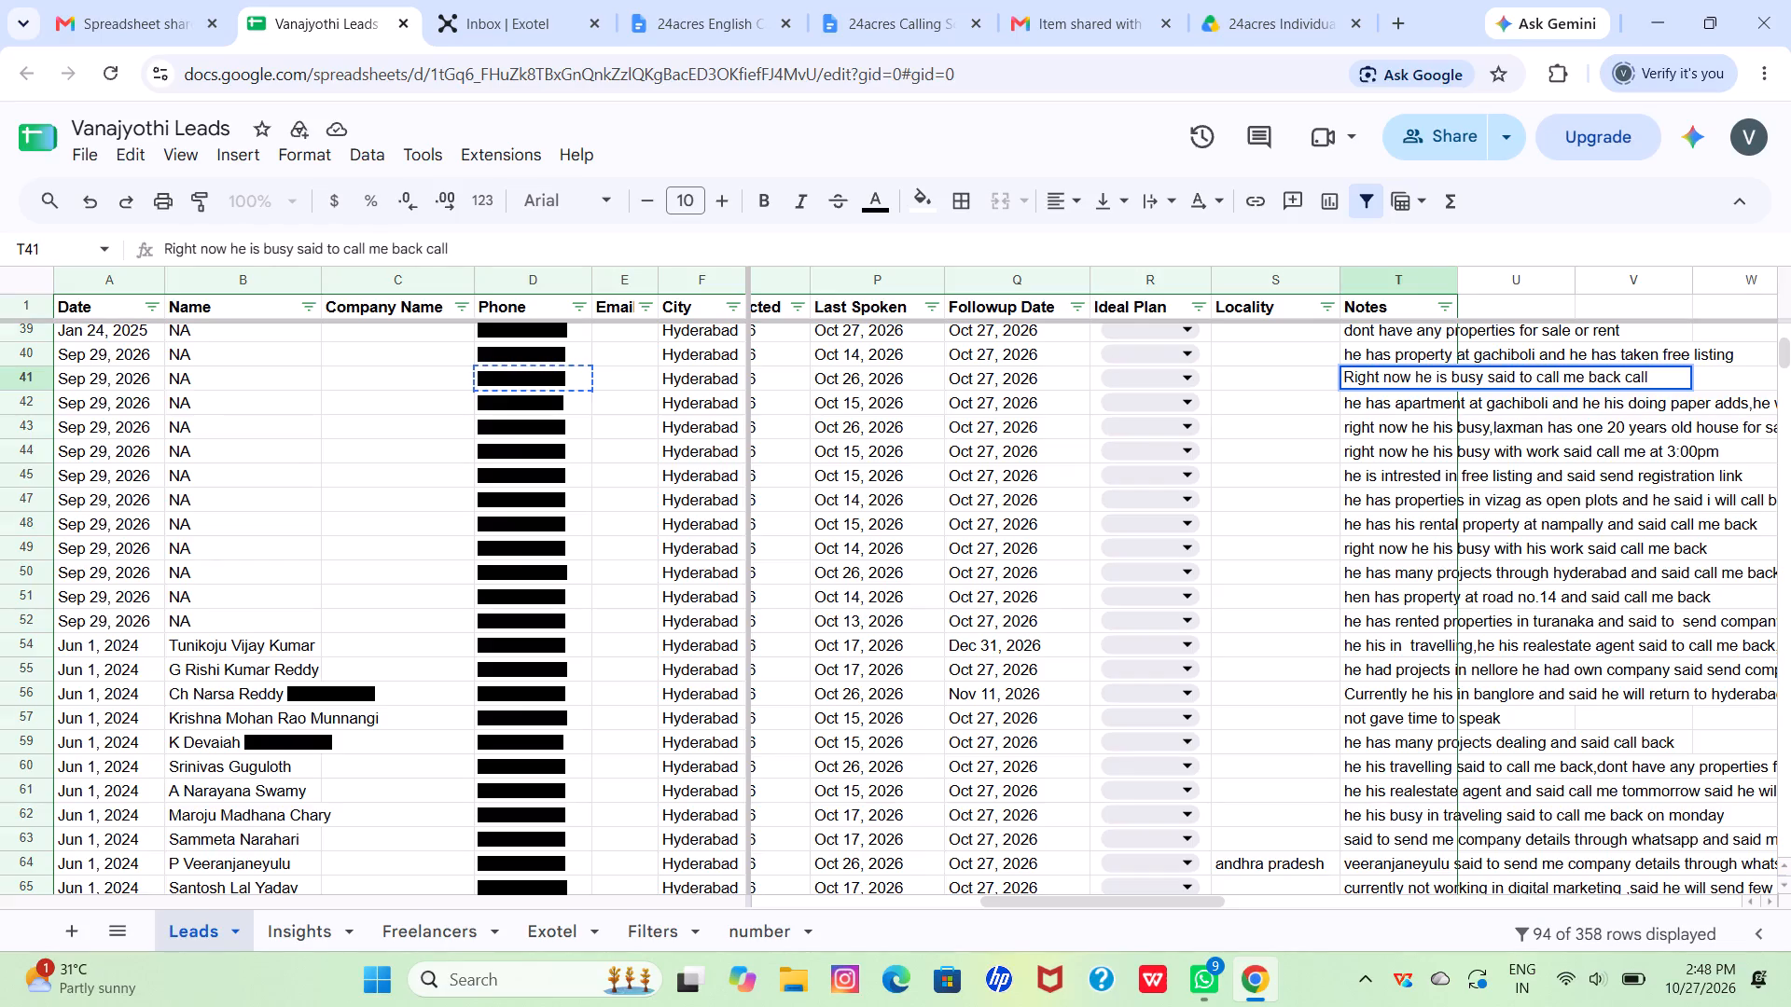
key(comma)
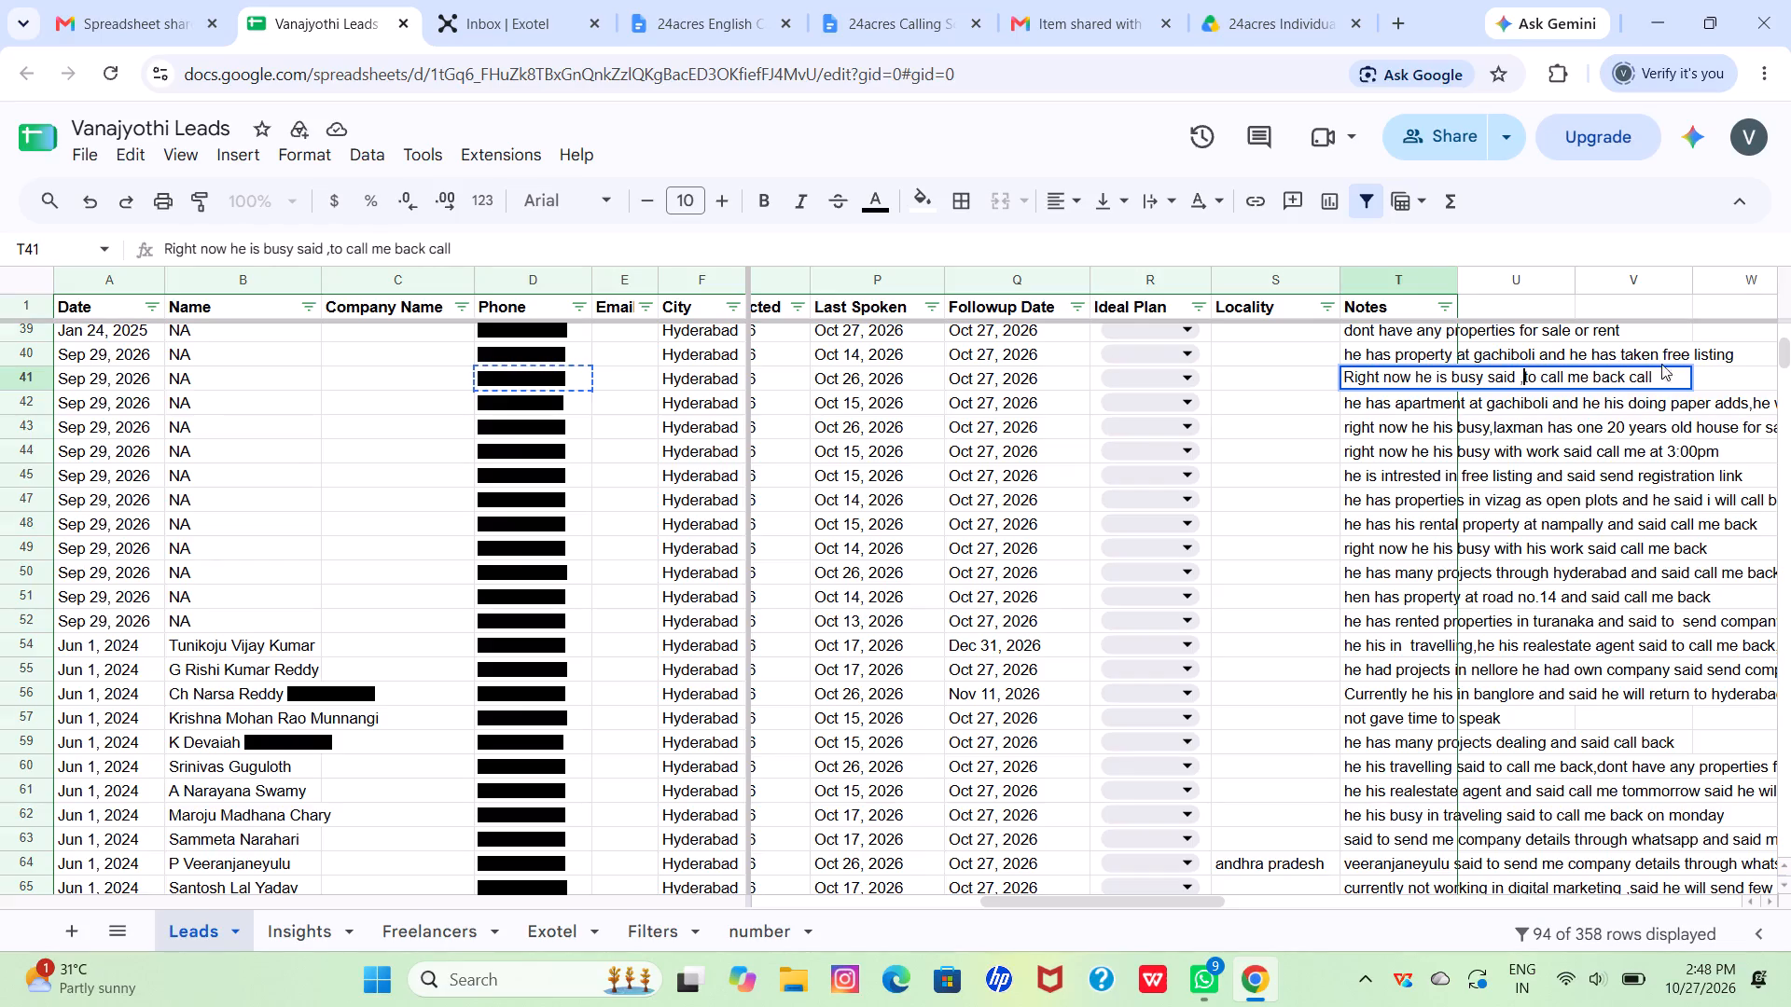
click(1675, 368)
text(aftr)
key(BackSpace)
text(er 15 min)
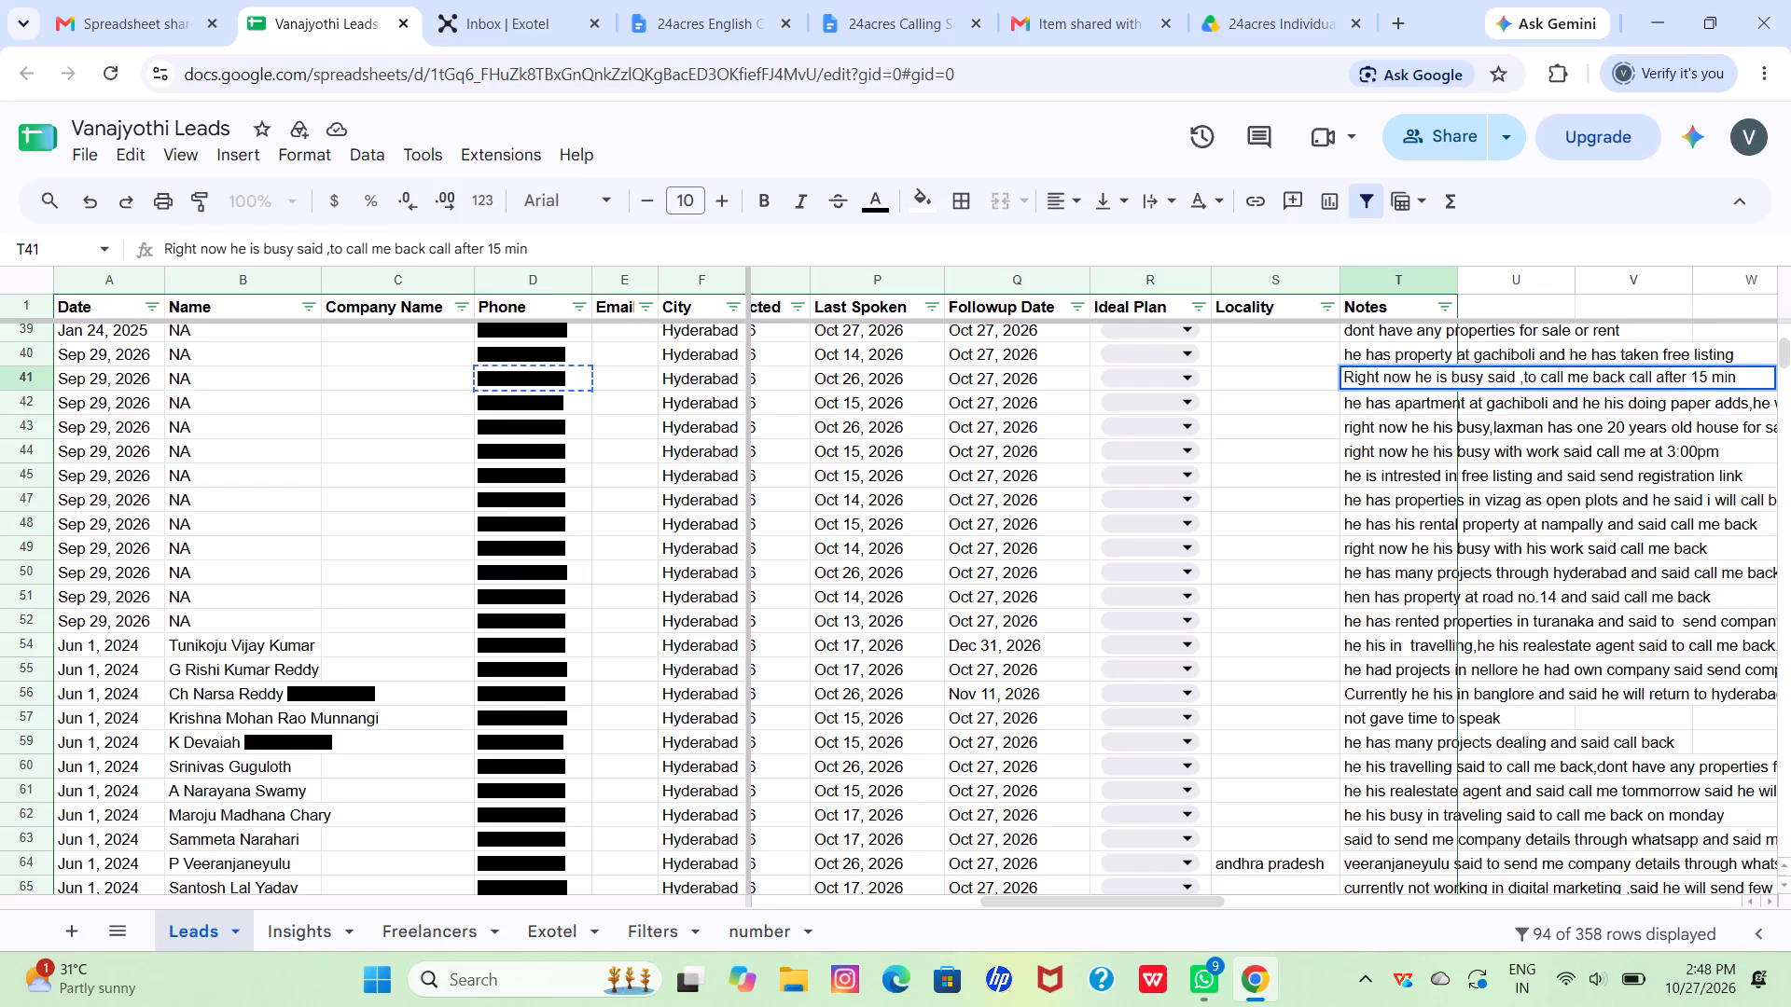
text(uates)
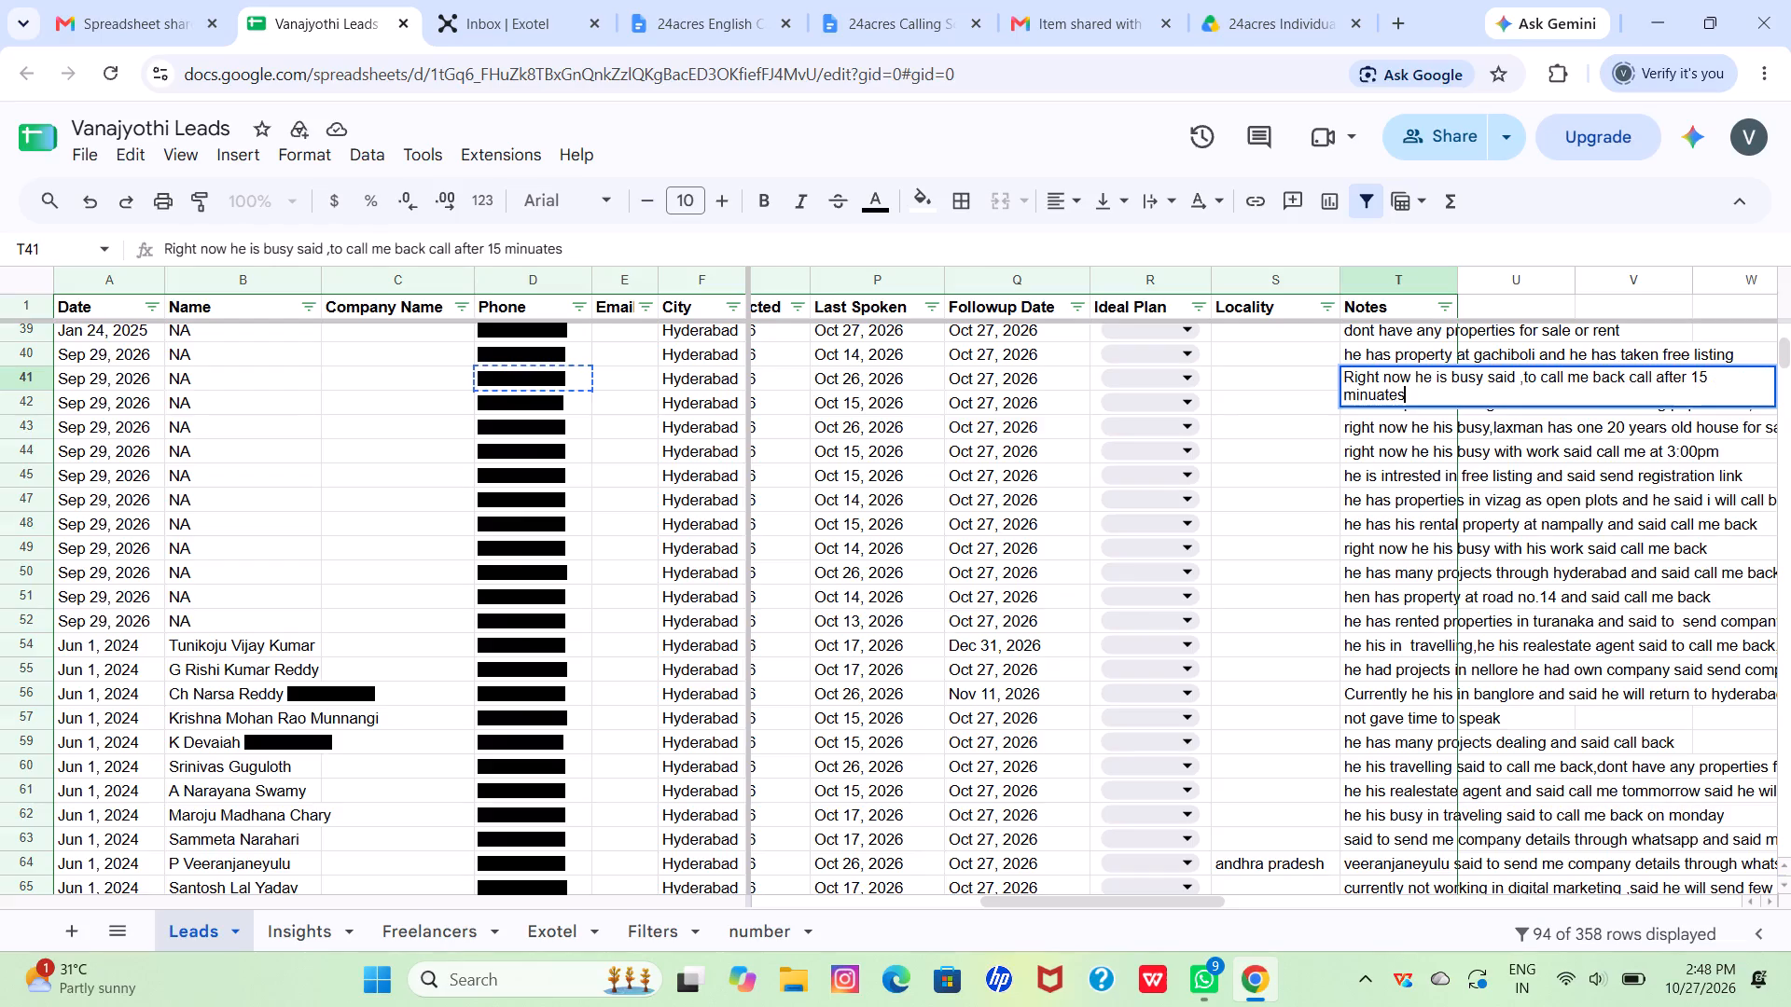
key(Return)
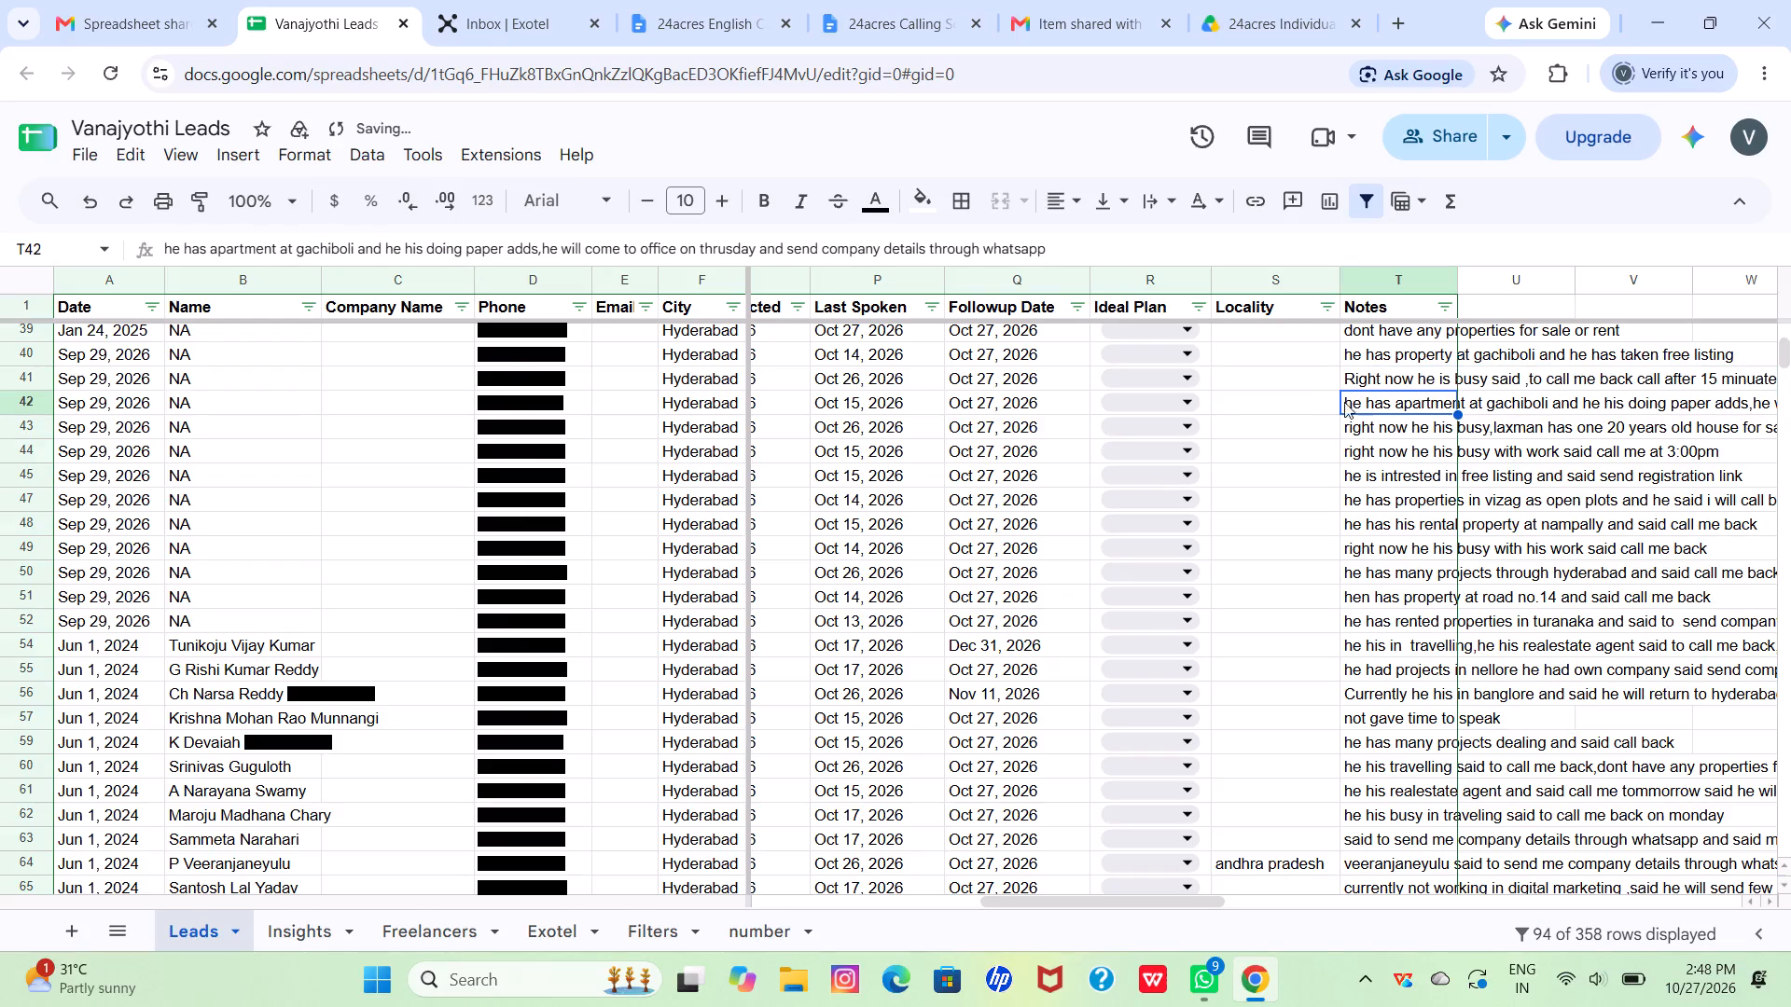
Update the row 41 lead to 3 conversations and a Last Spoken date of Oct 27, 2026.
scroll(961, 377, right, 3)
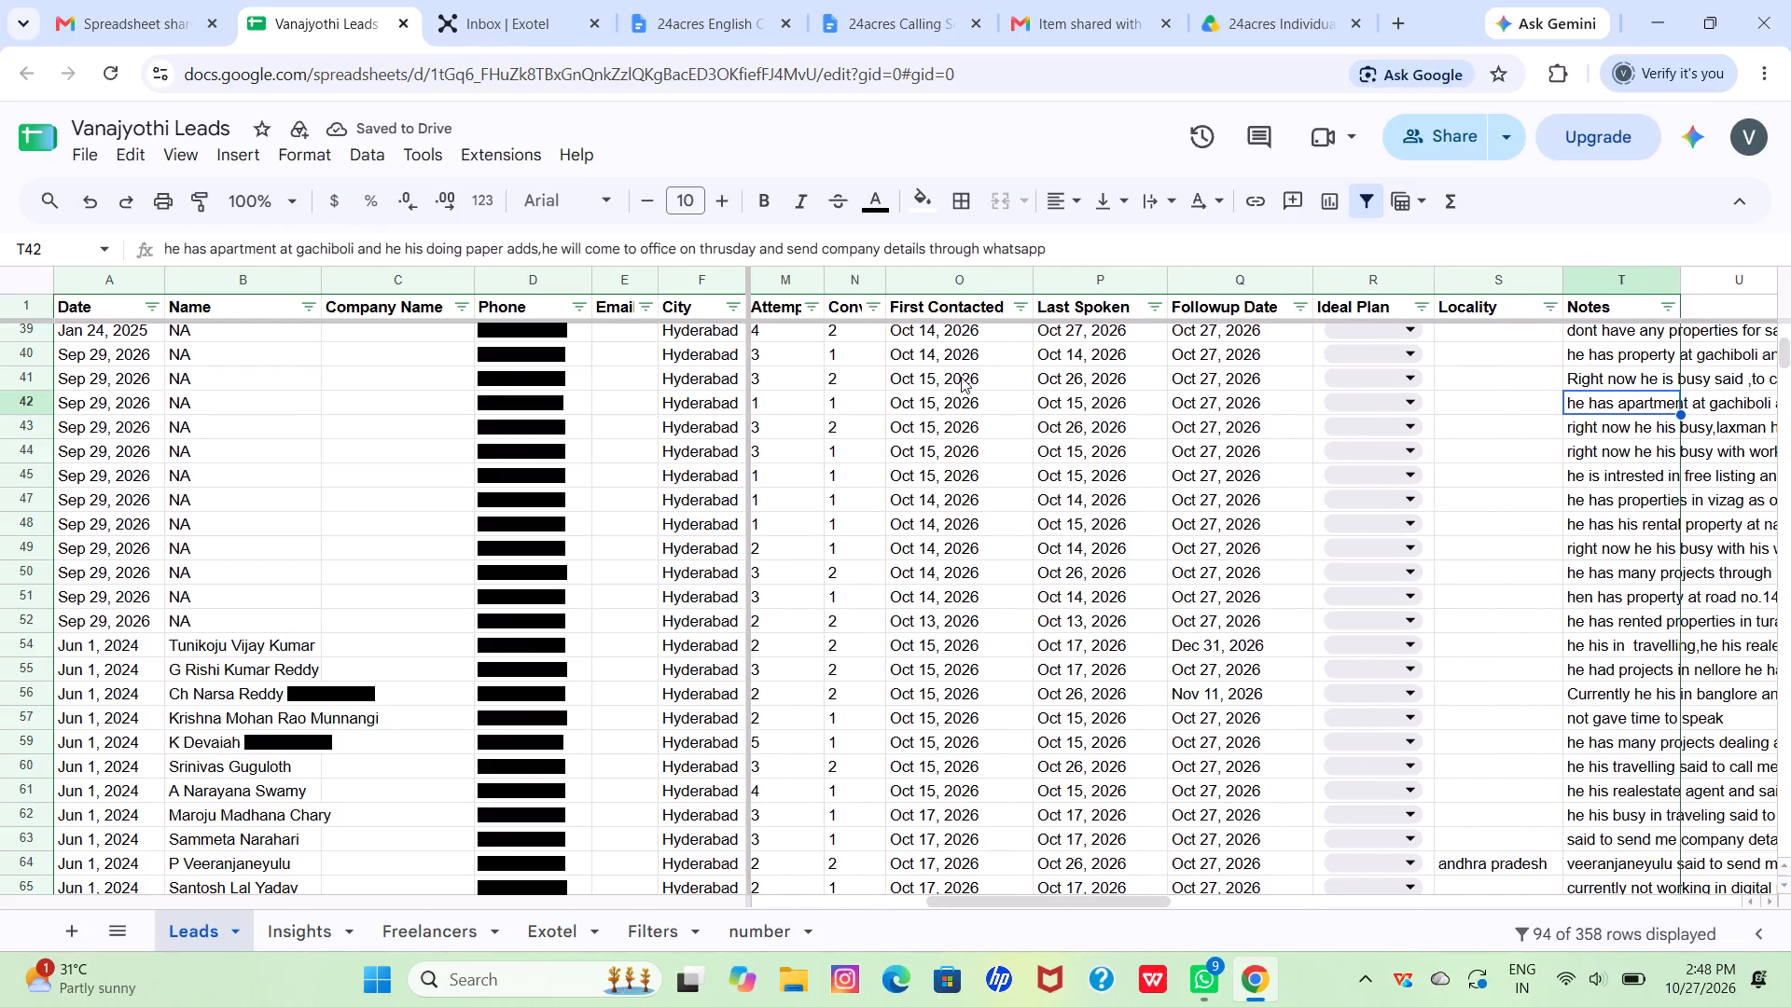
click(844, 374)
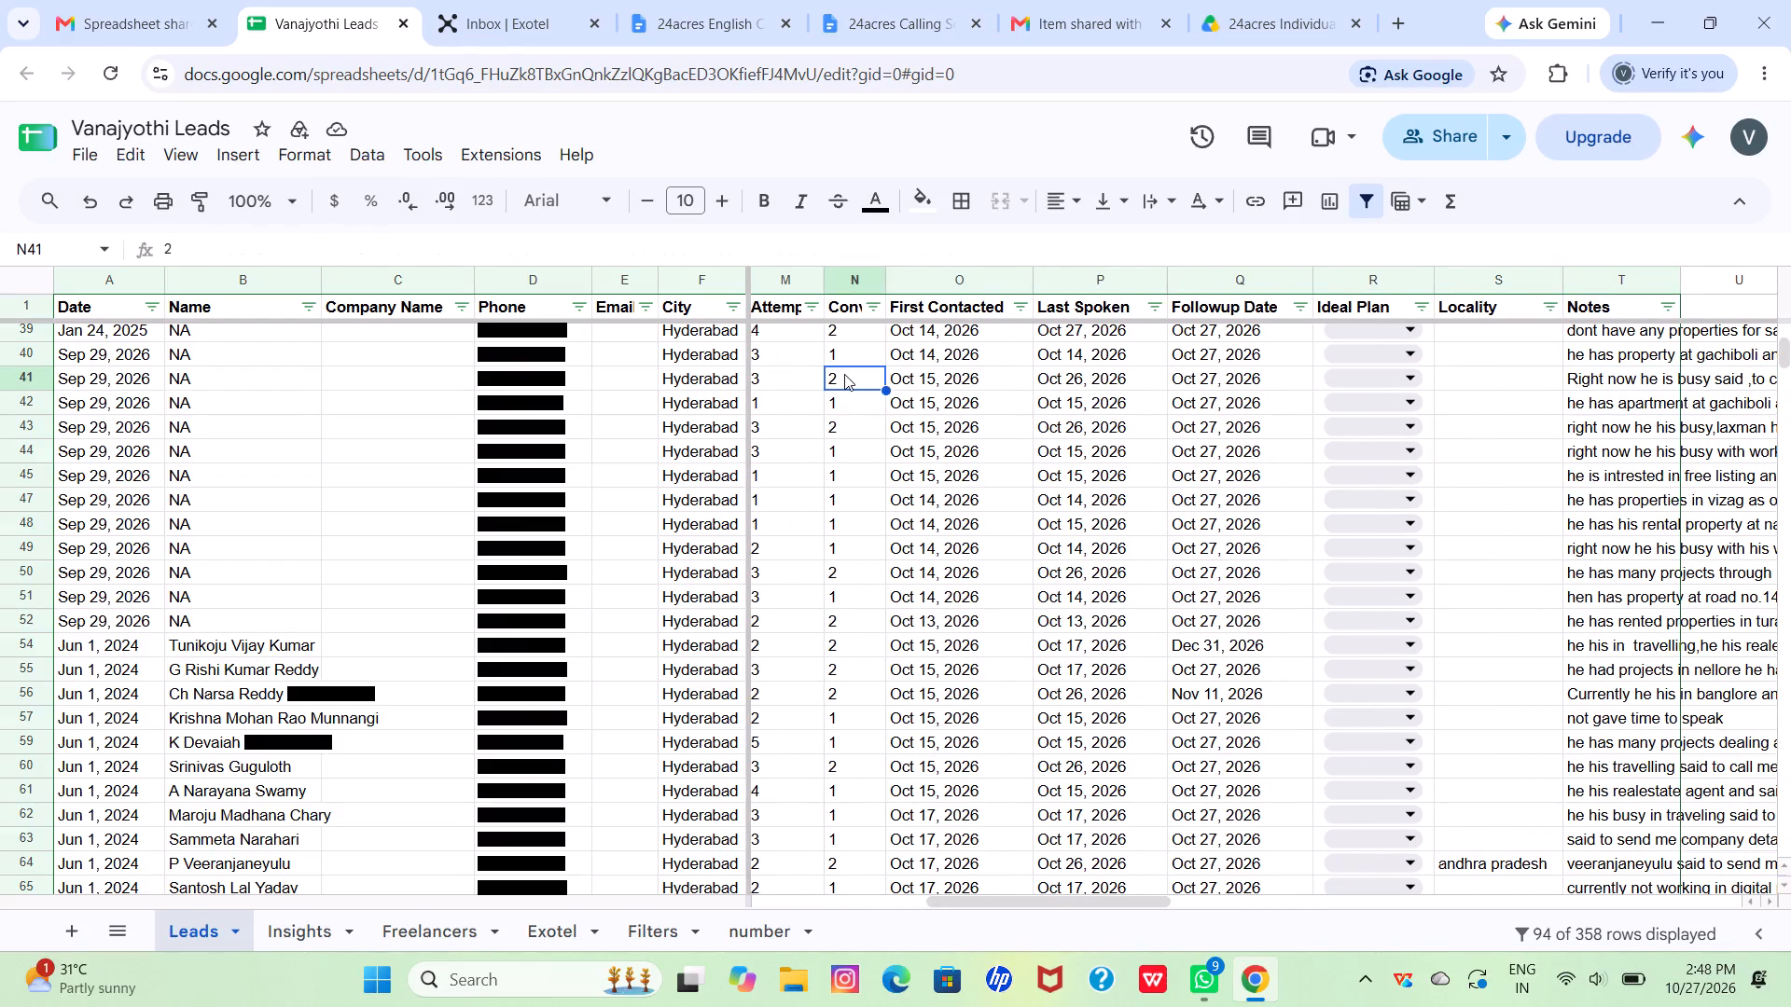
key(3)
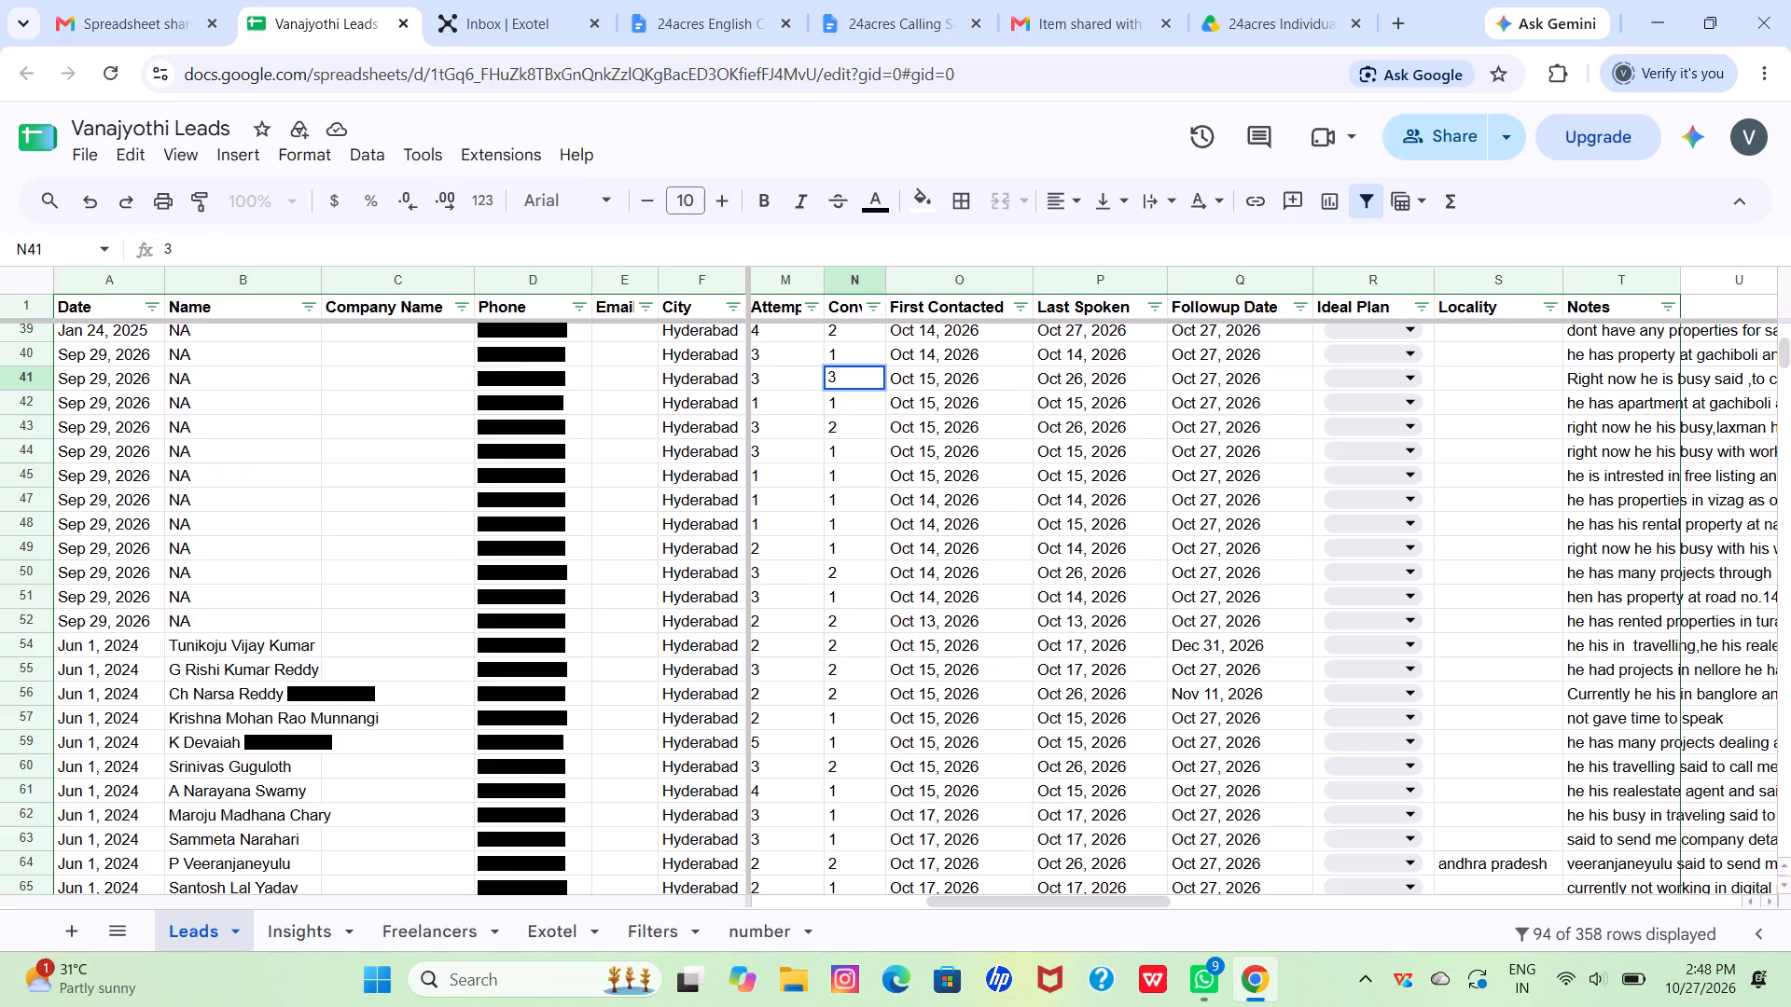
click(967, 384)
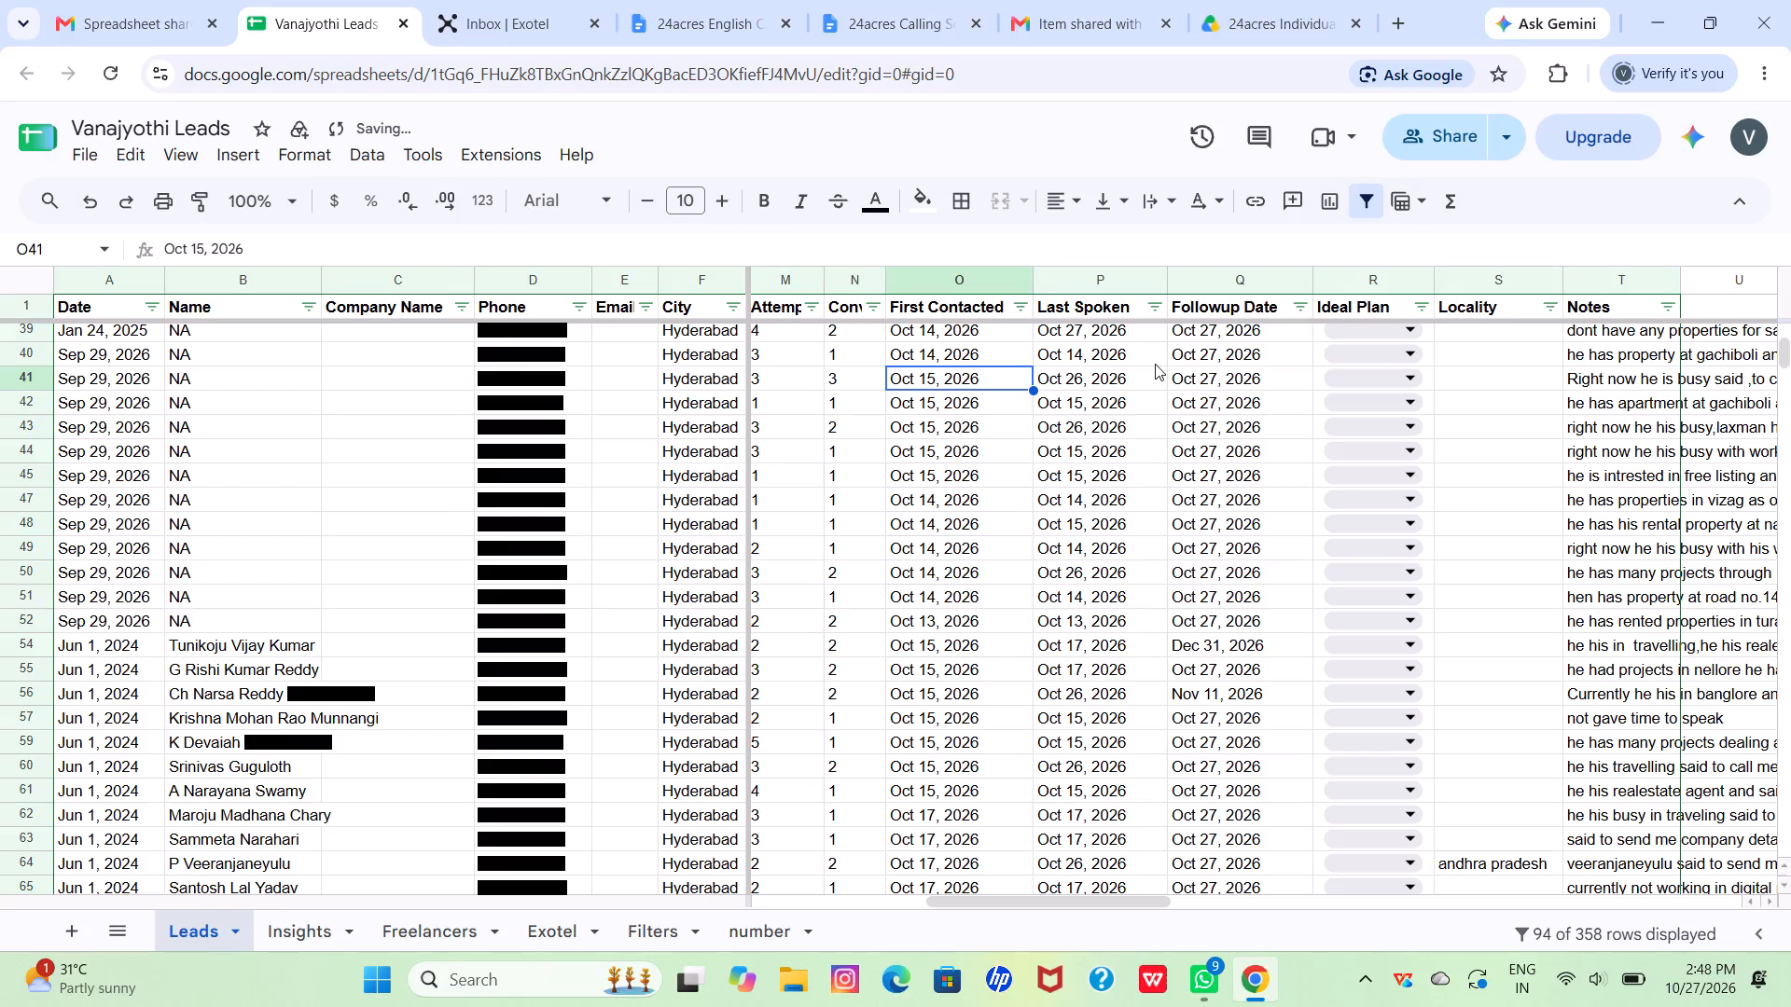
double_click(1118, 378)
click(1072, 607)
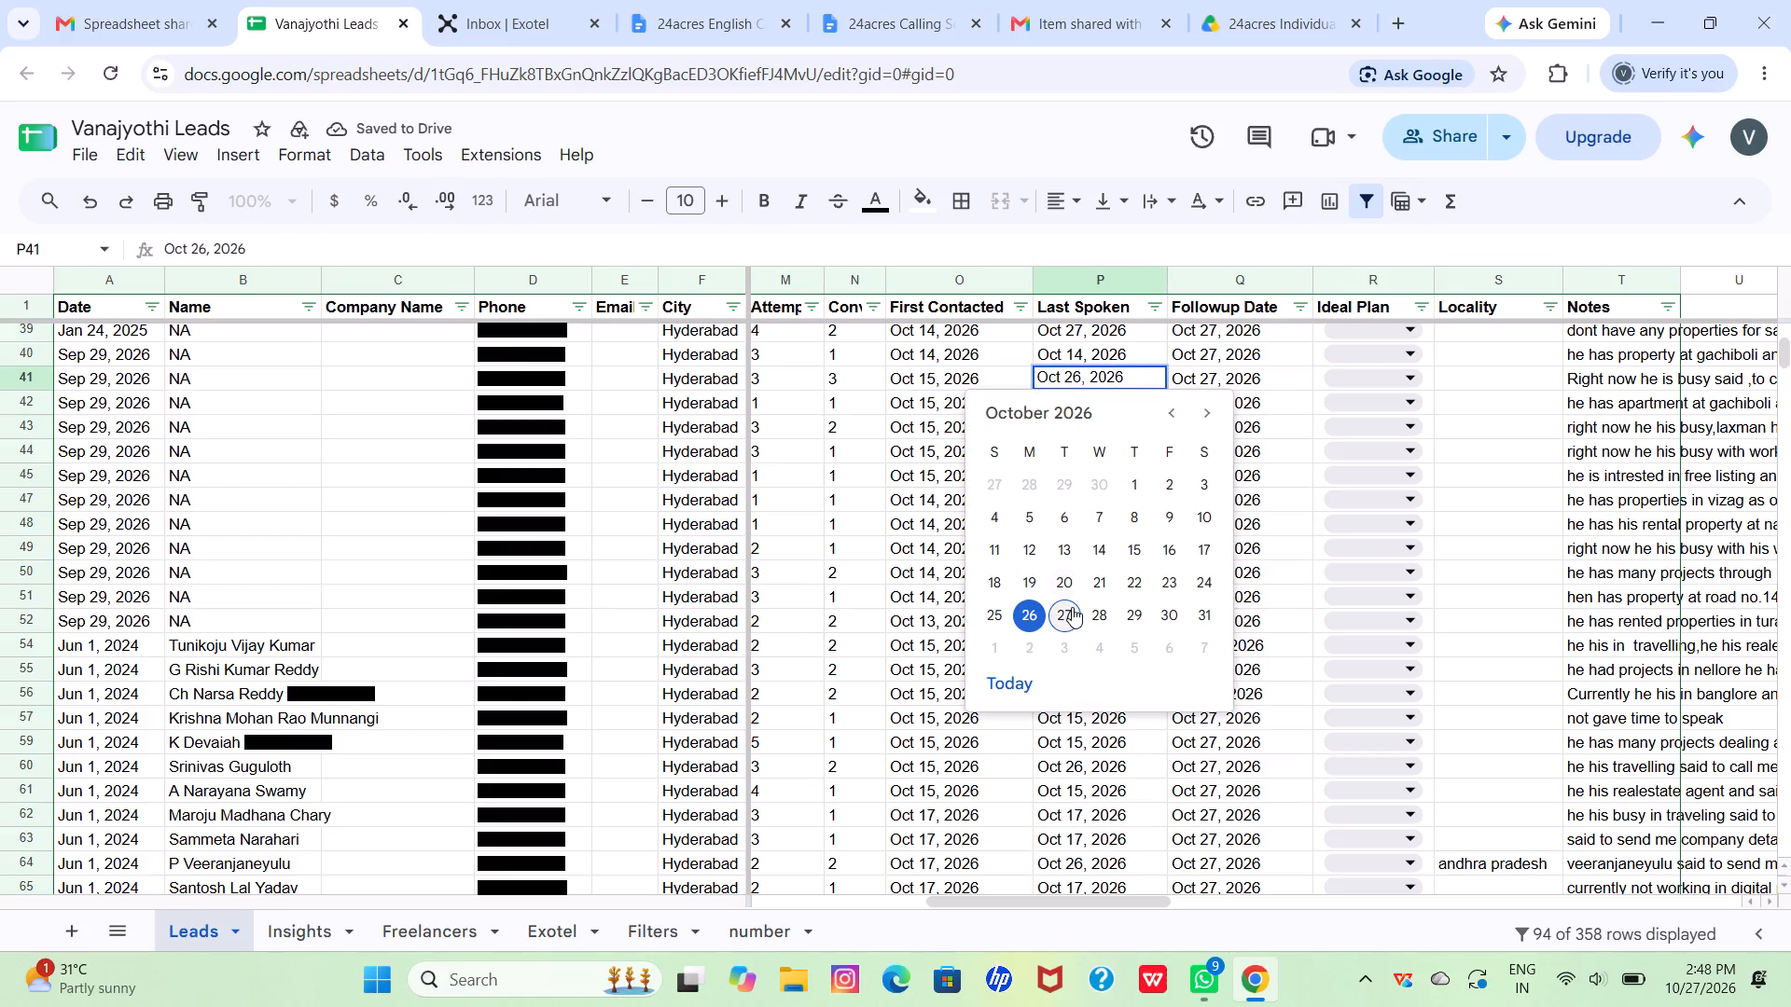
Look over the notes and follow-up dates of the leads below row 41 to find the next callback.
scroll(1159, 420, down, 1)
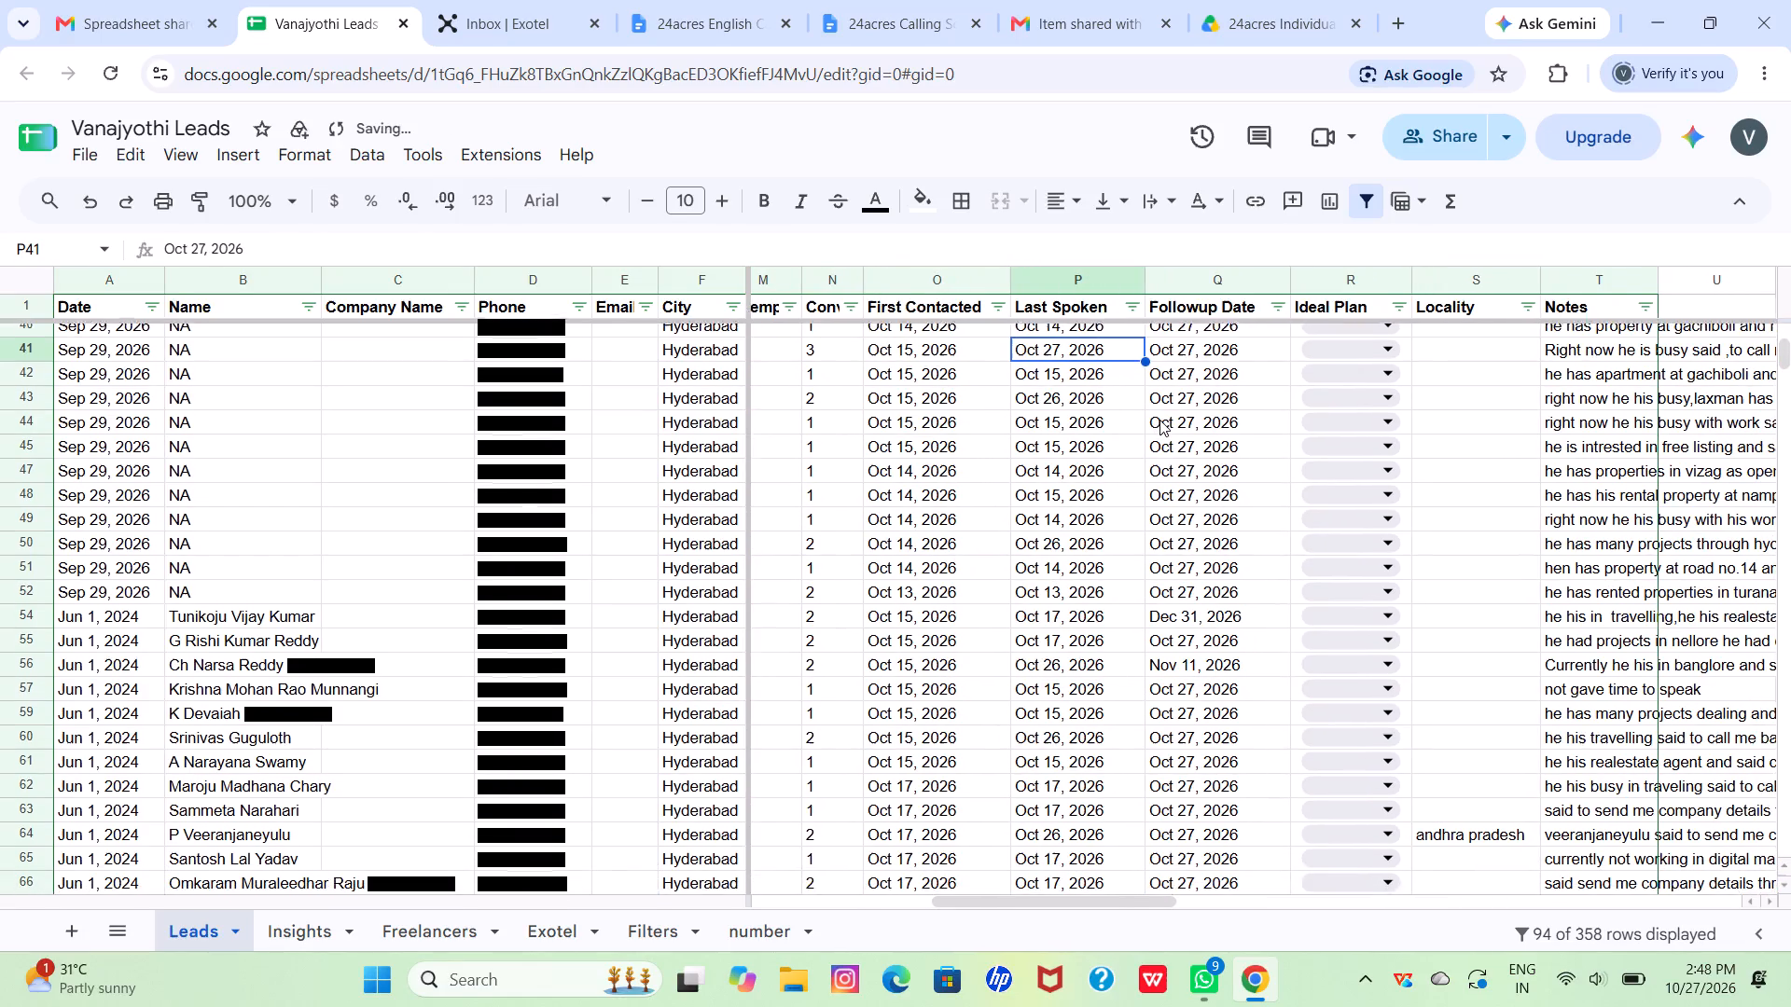
scroll(1159, 420, down, 1)
scroll(1159, 420, left, 2)
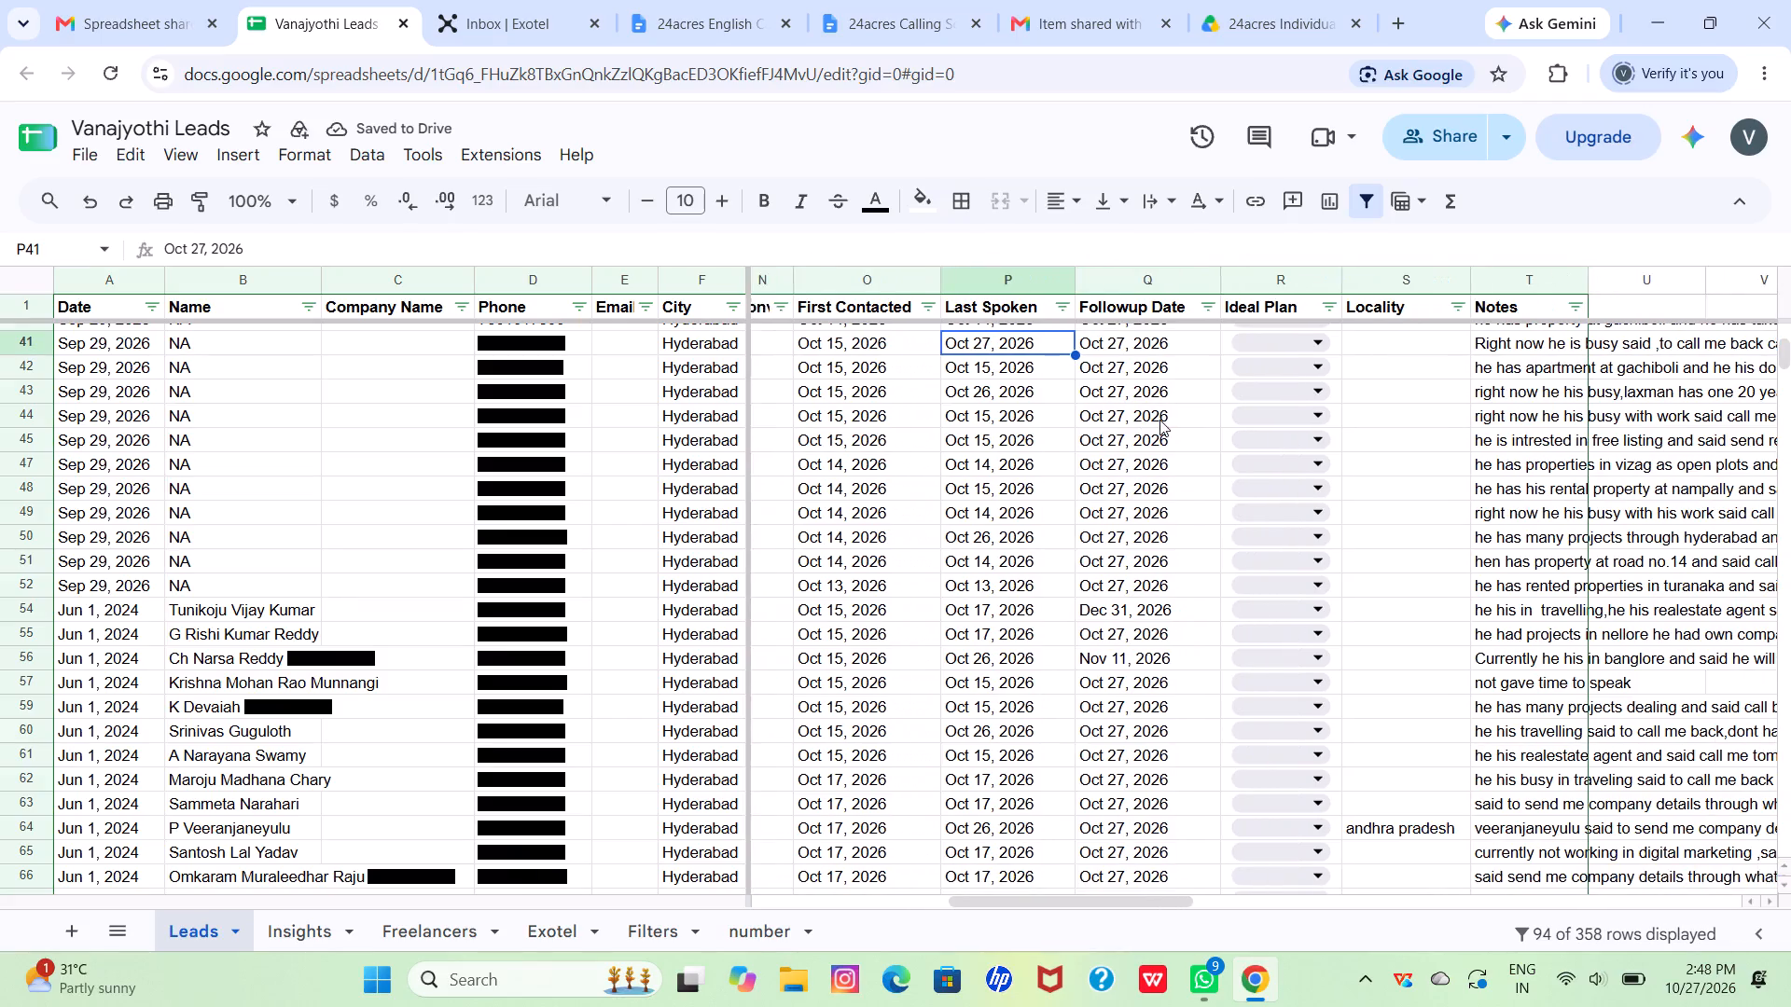
scroll(1159, 420, left, 4)
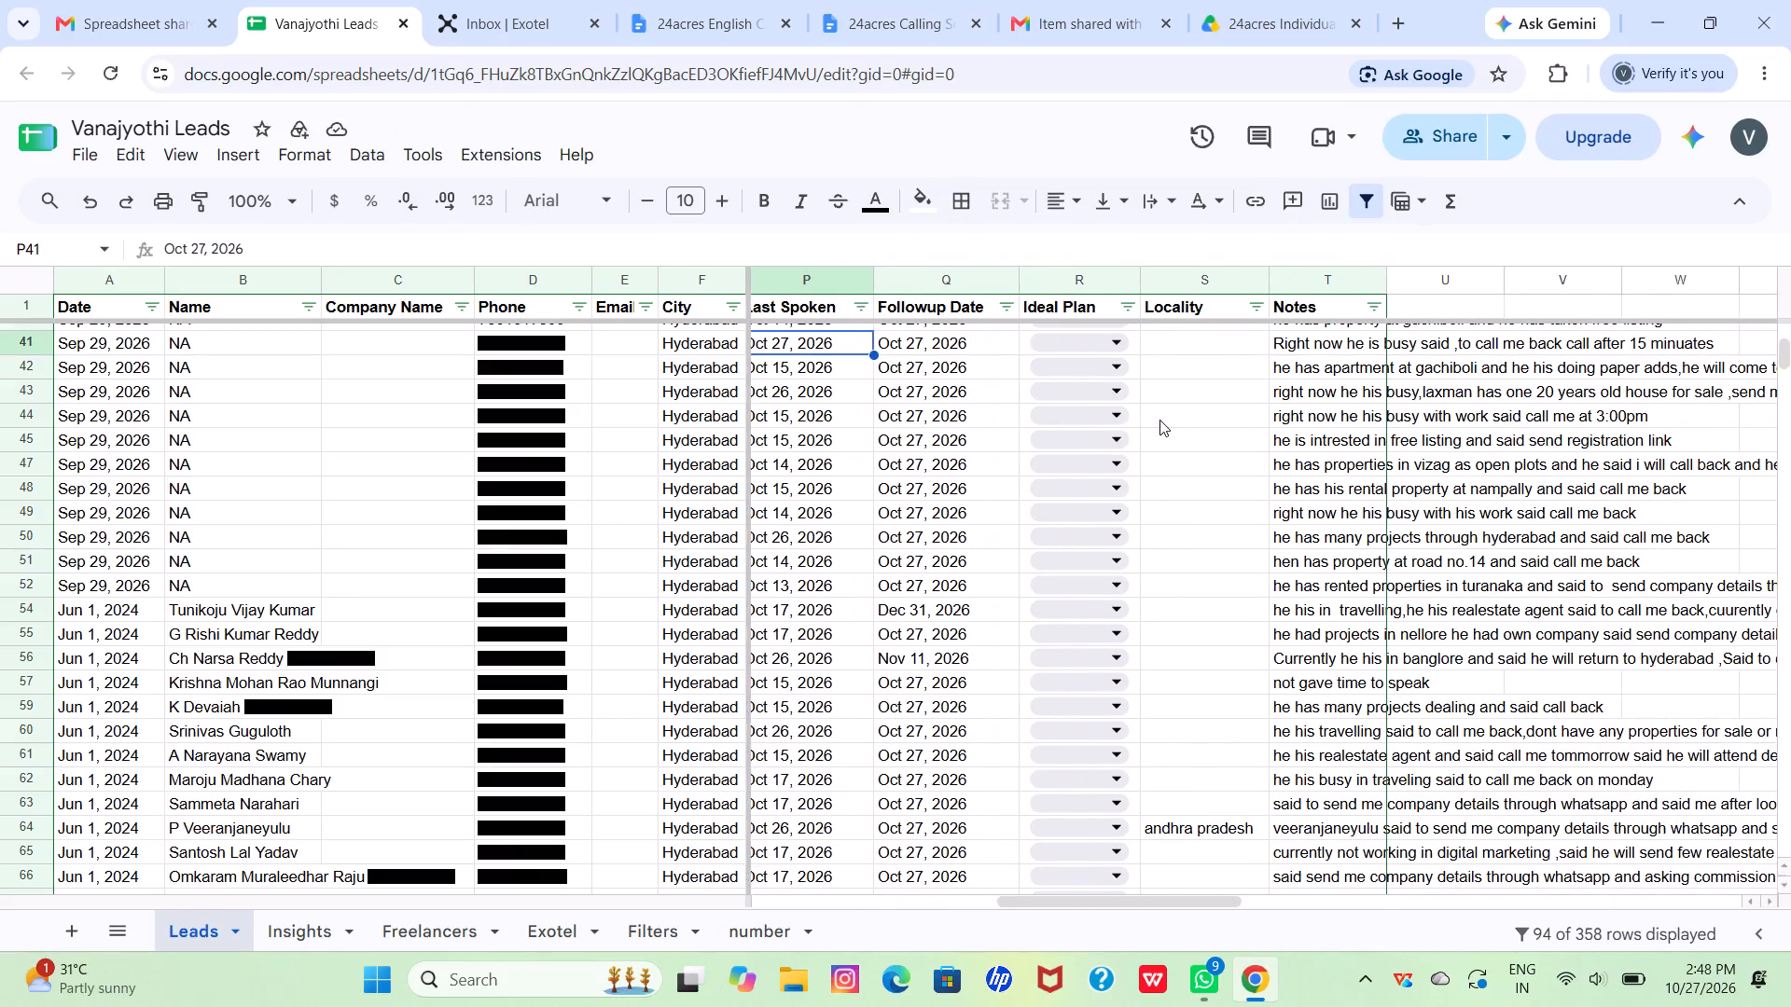
scroll(1159, 420, left, 3)
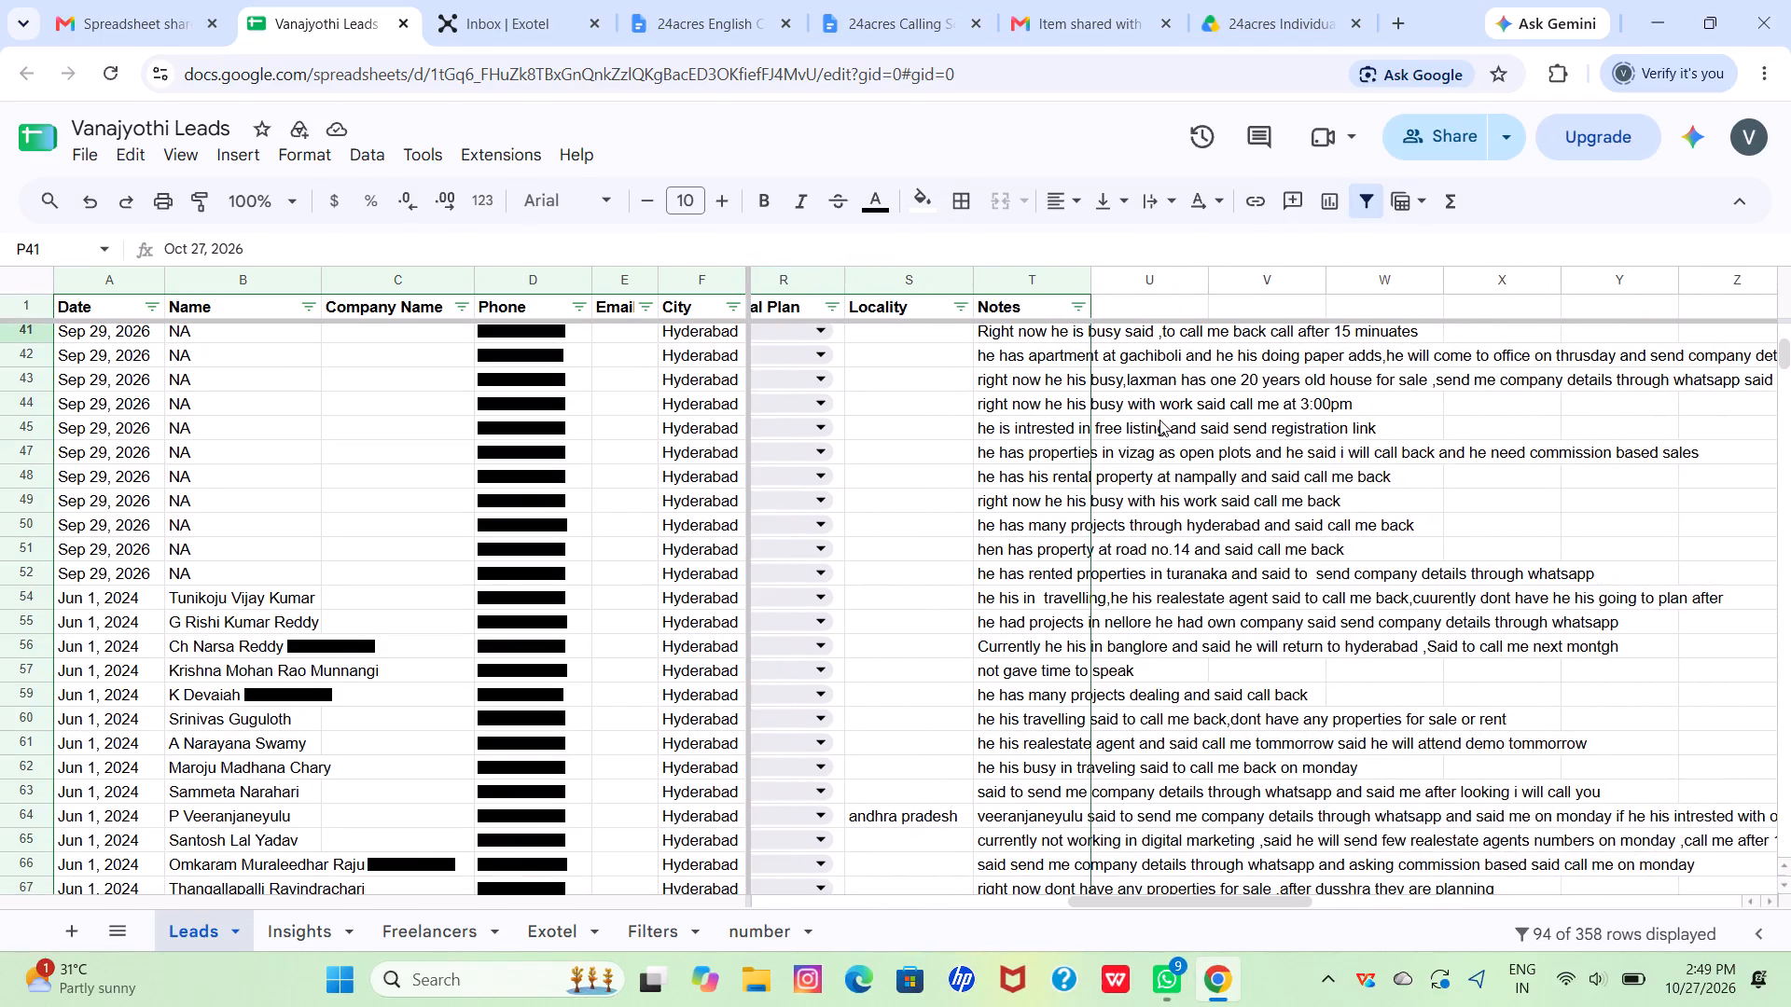
scroll(1159, 420, right, 2)
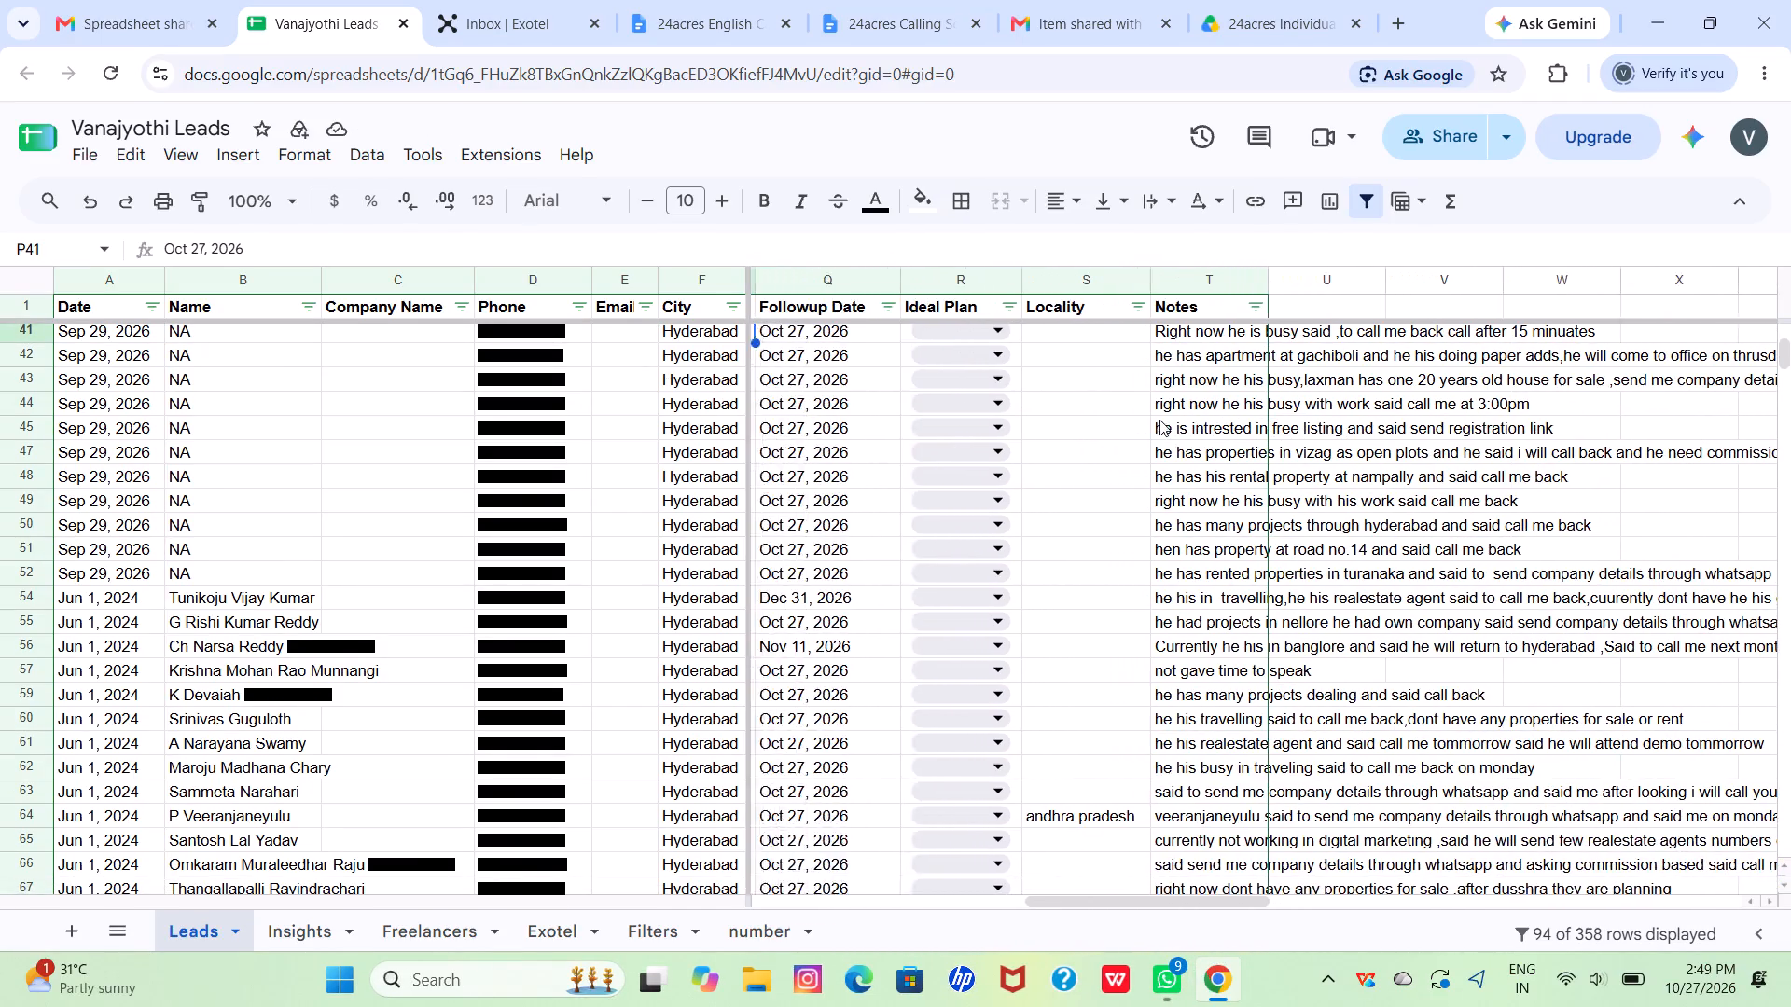
scroll(1159, 420, right, 3)
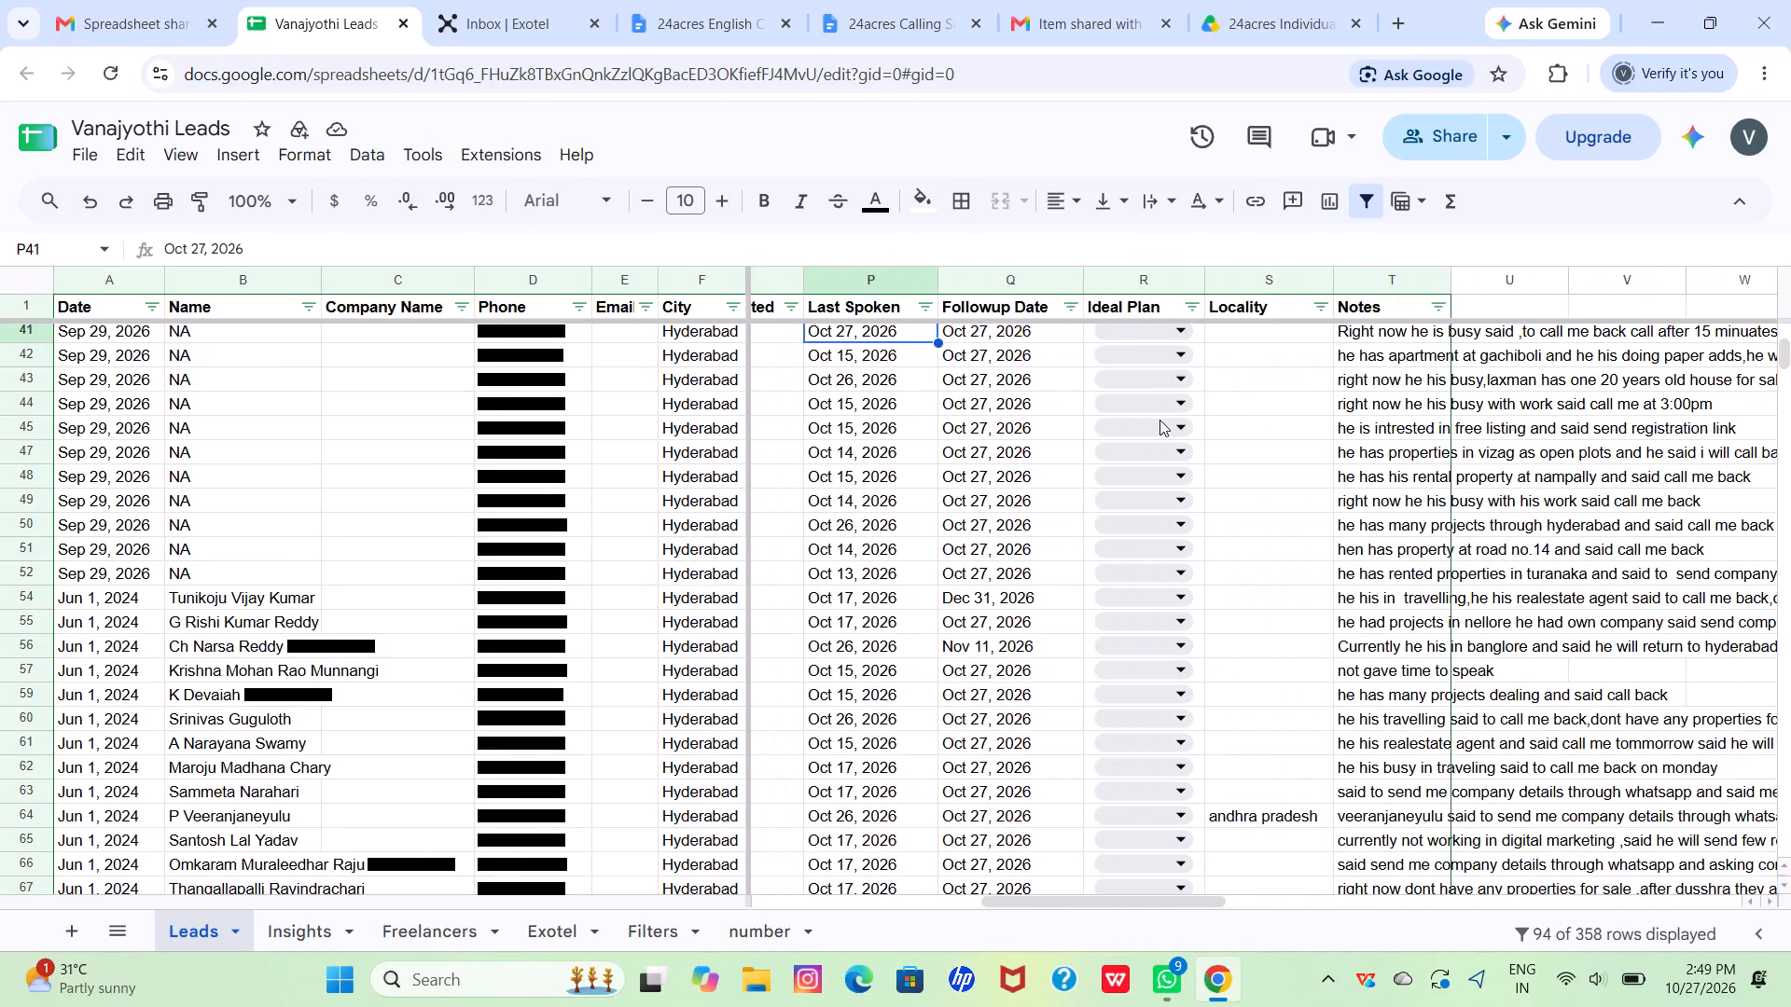
Examine the row 42 lead's phone, attempts, conversations, contact dates and notes, comparing them with the neighbouring leads.
click(998, 361)
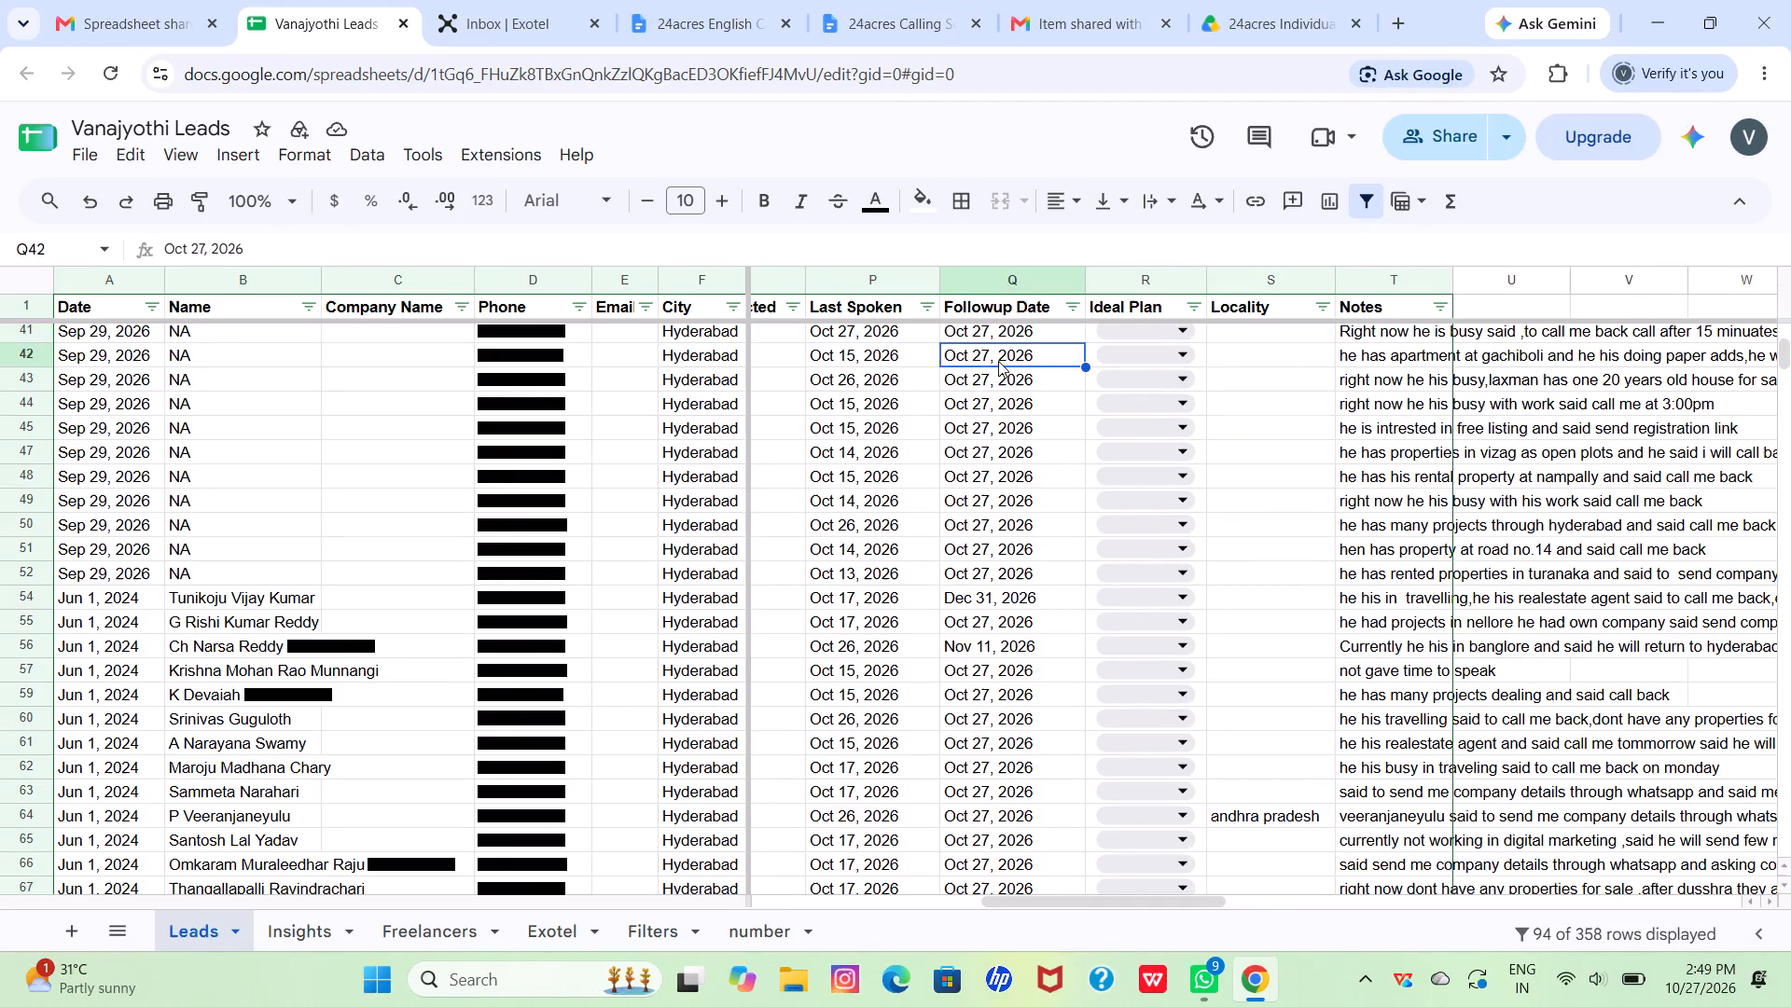
scroll(998, 361, left, 1)
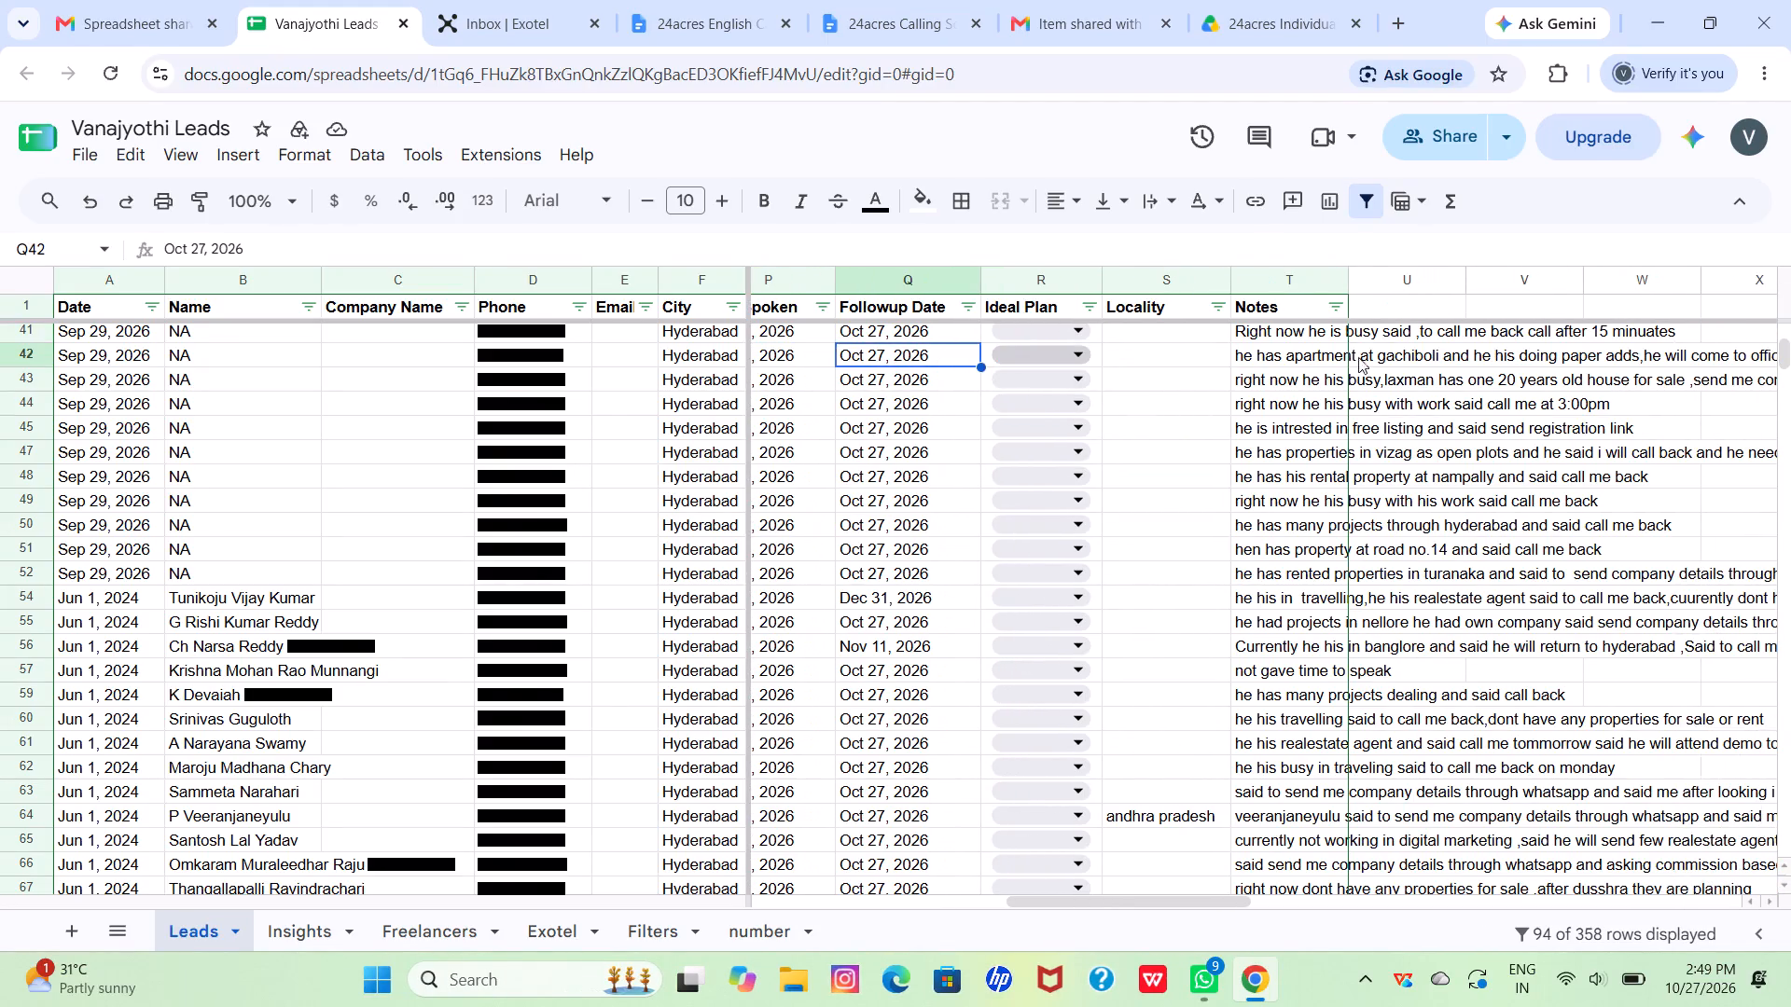
click(1365, 367)
scroll(1365, 367, left, 4)
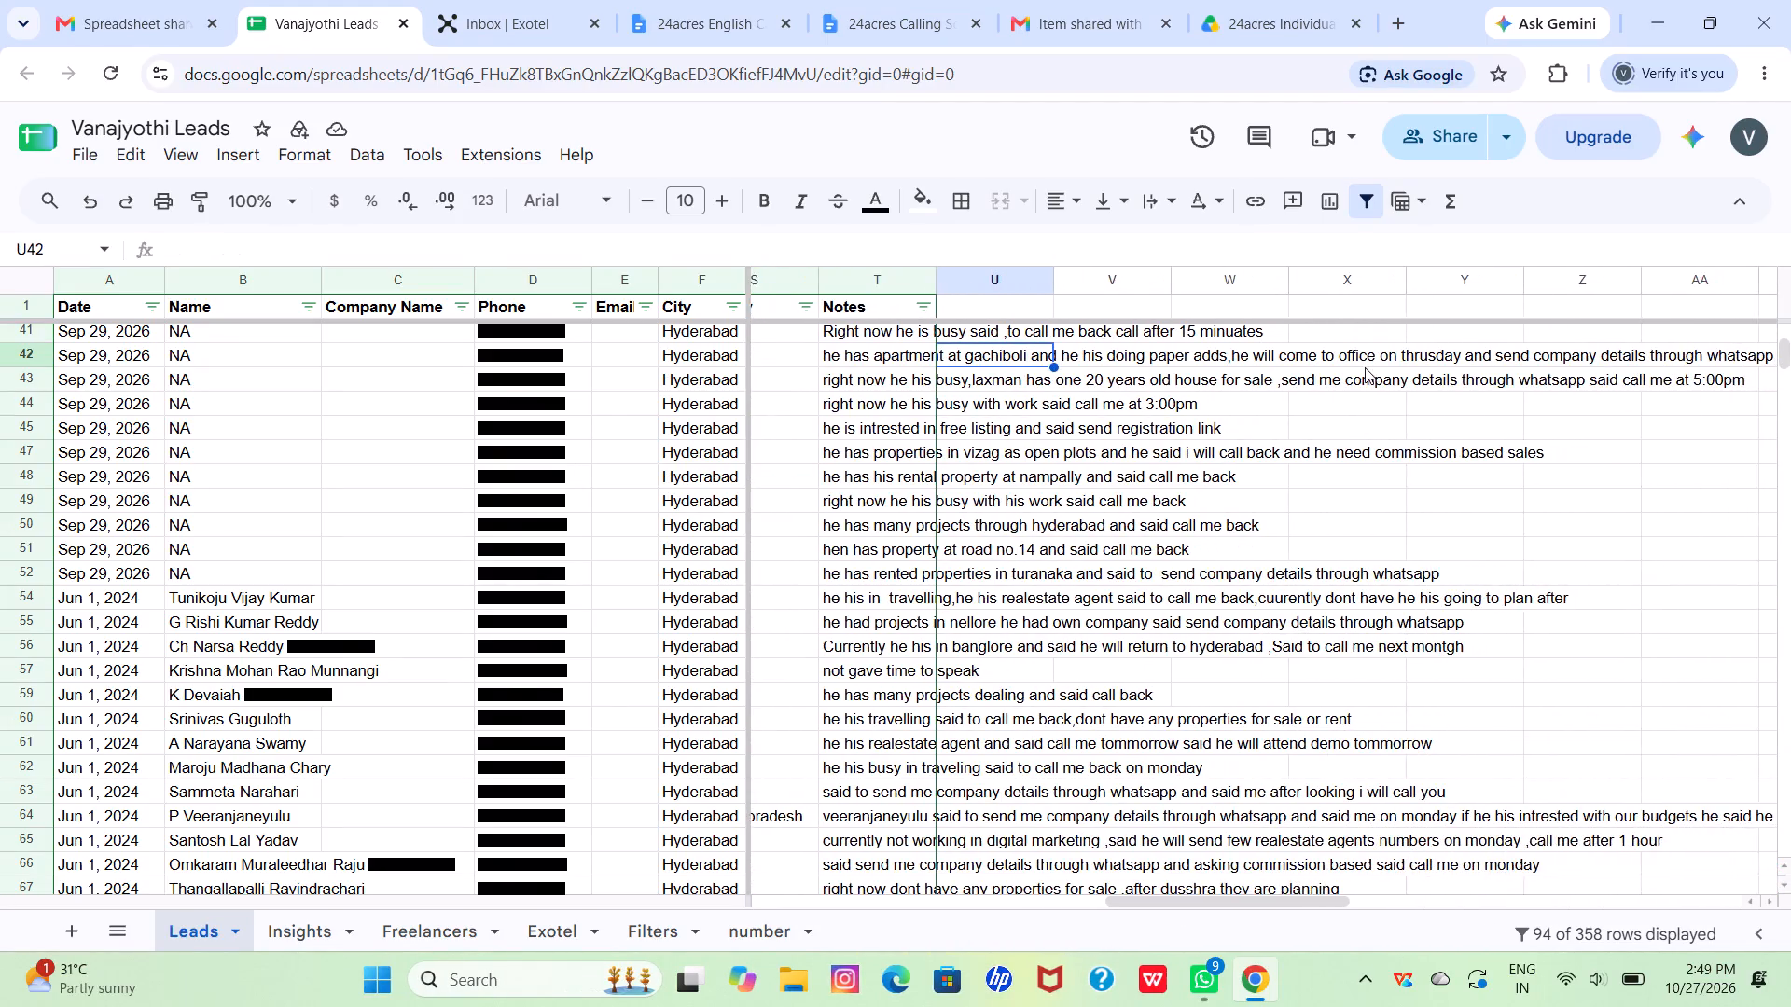
scroll(1365, 367, left, 2)
scroll(1365, 367, right, 6)
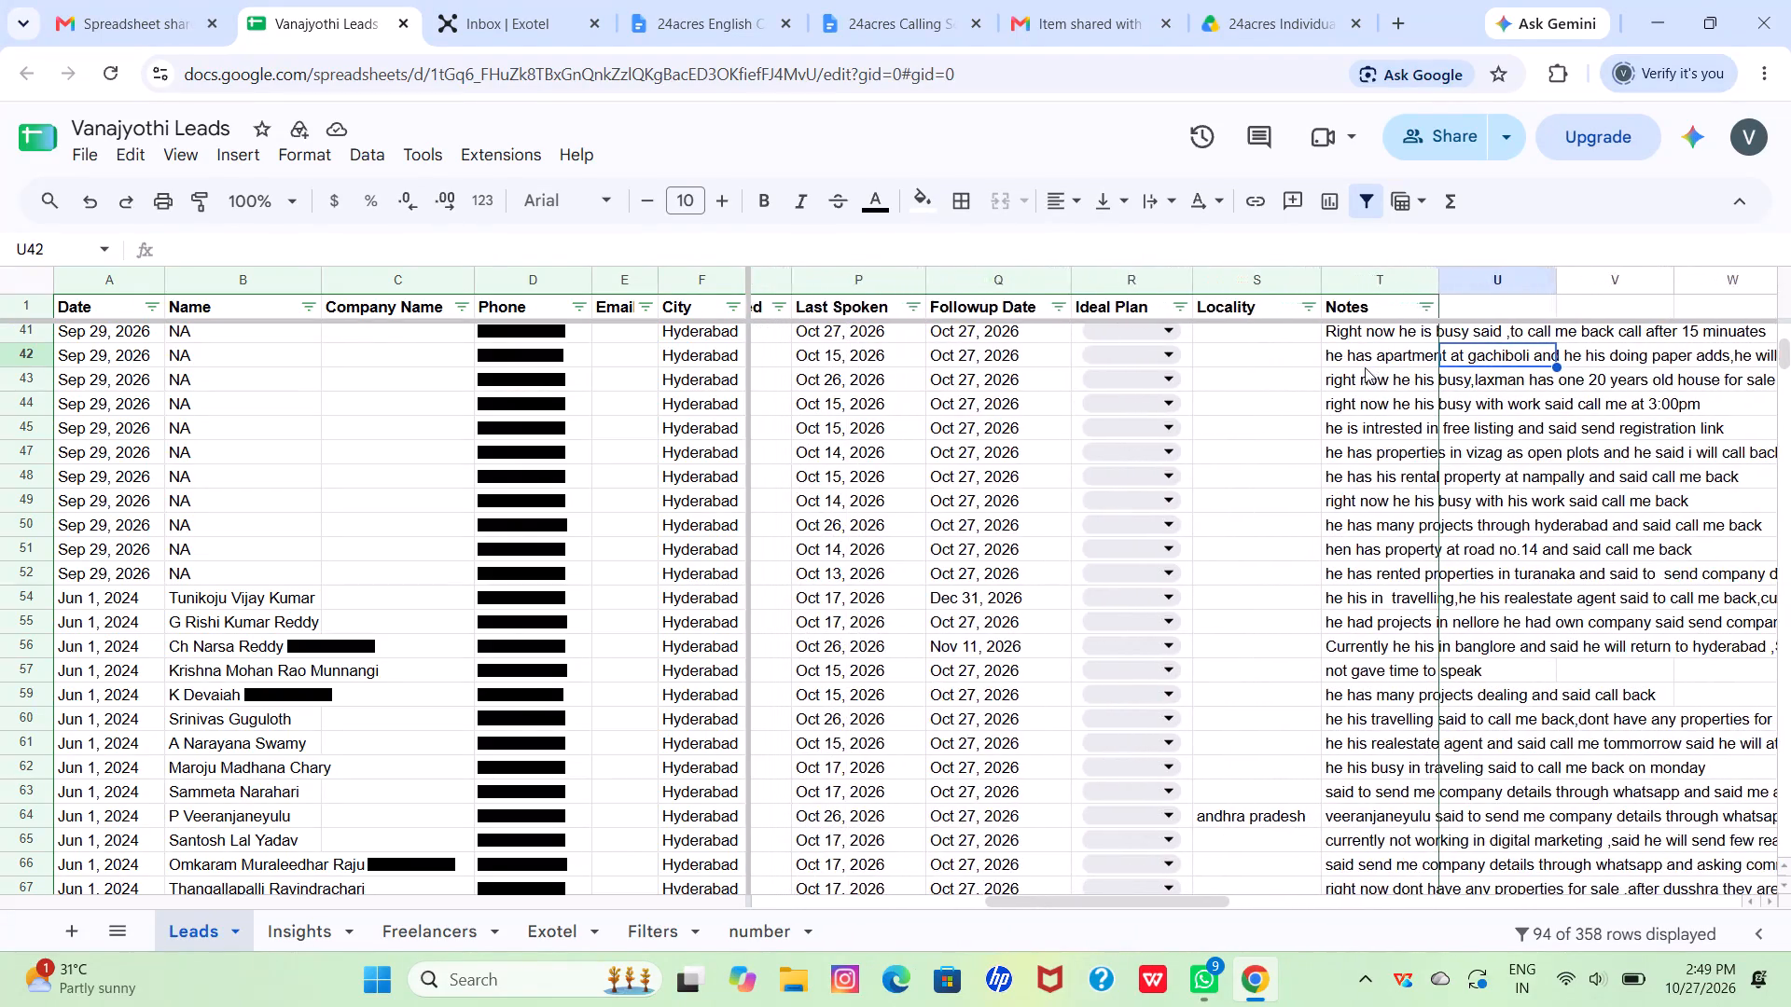
click(1365, 367)
scroll(1365, 367, right, 2)
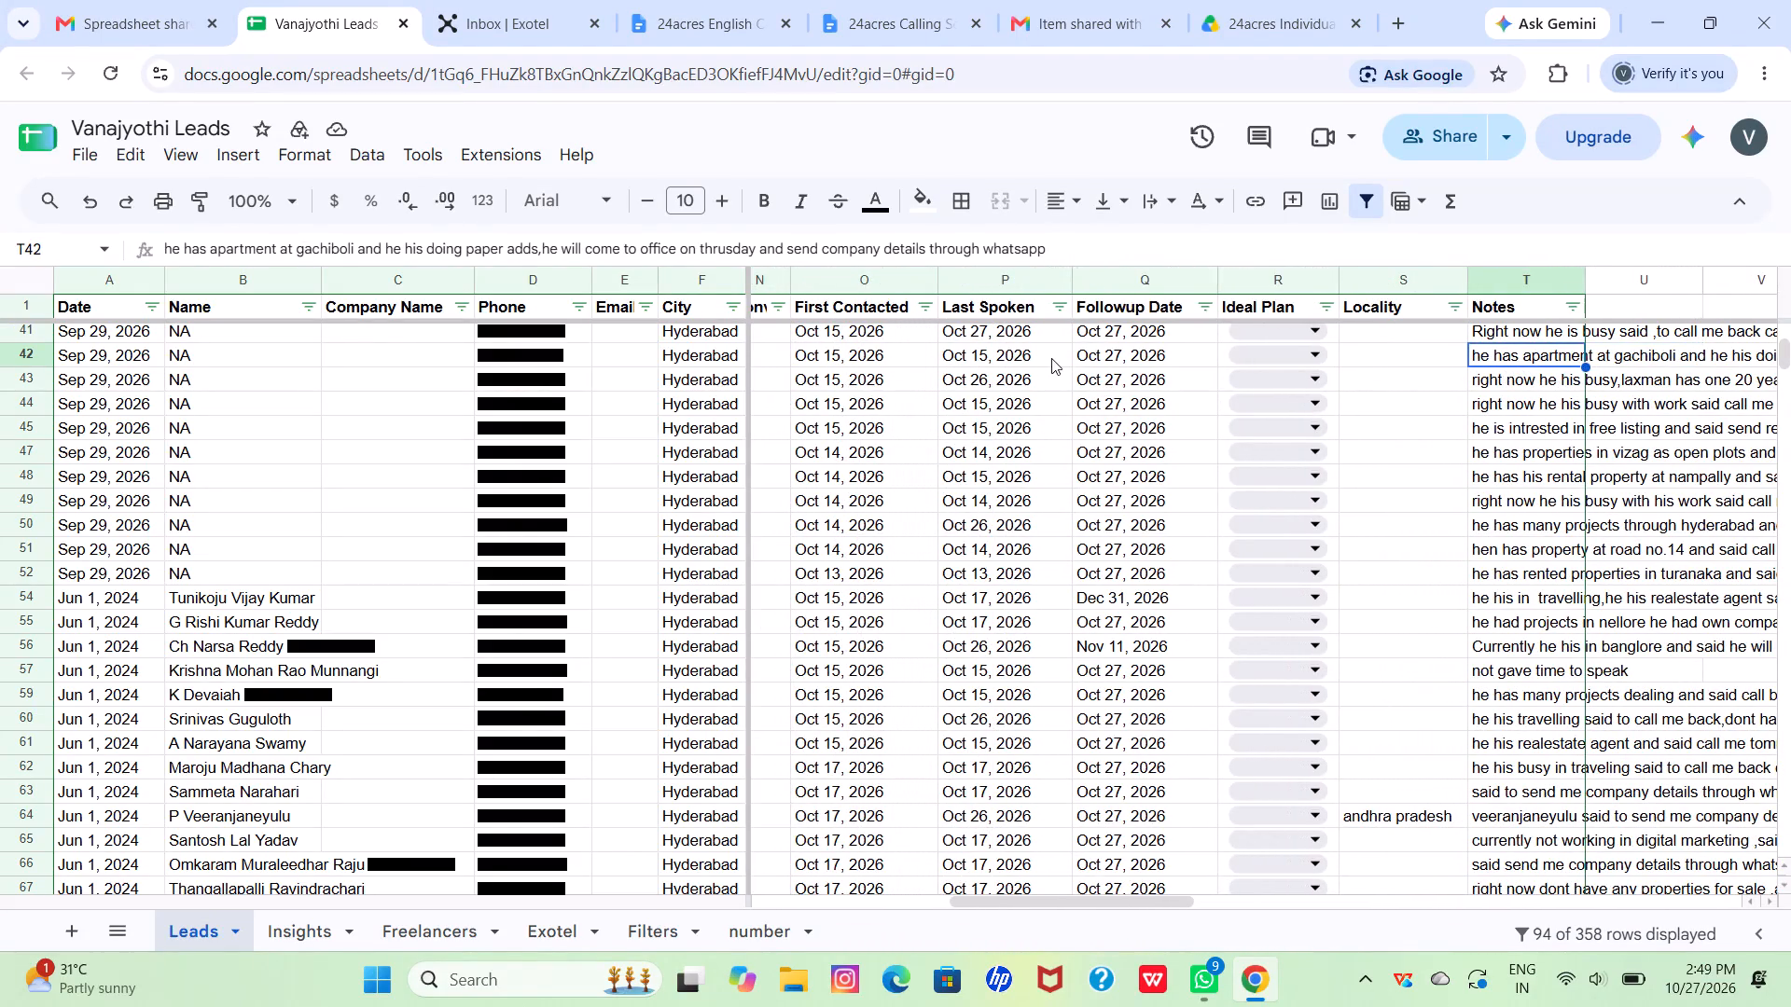
click(576, 362)
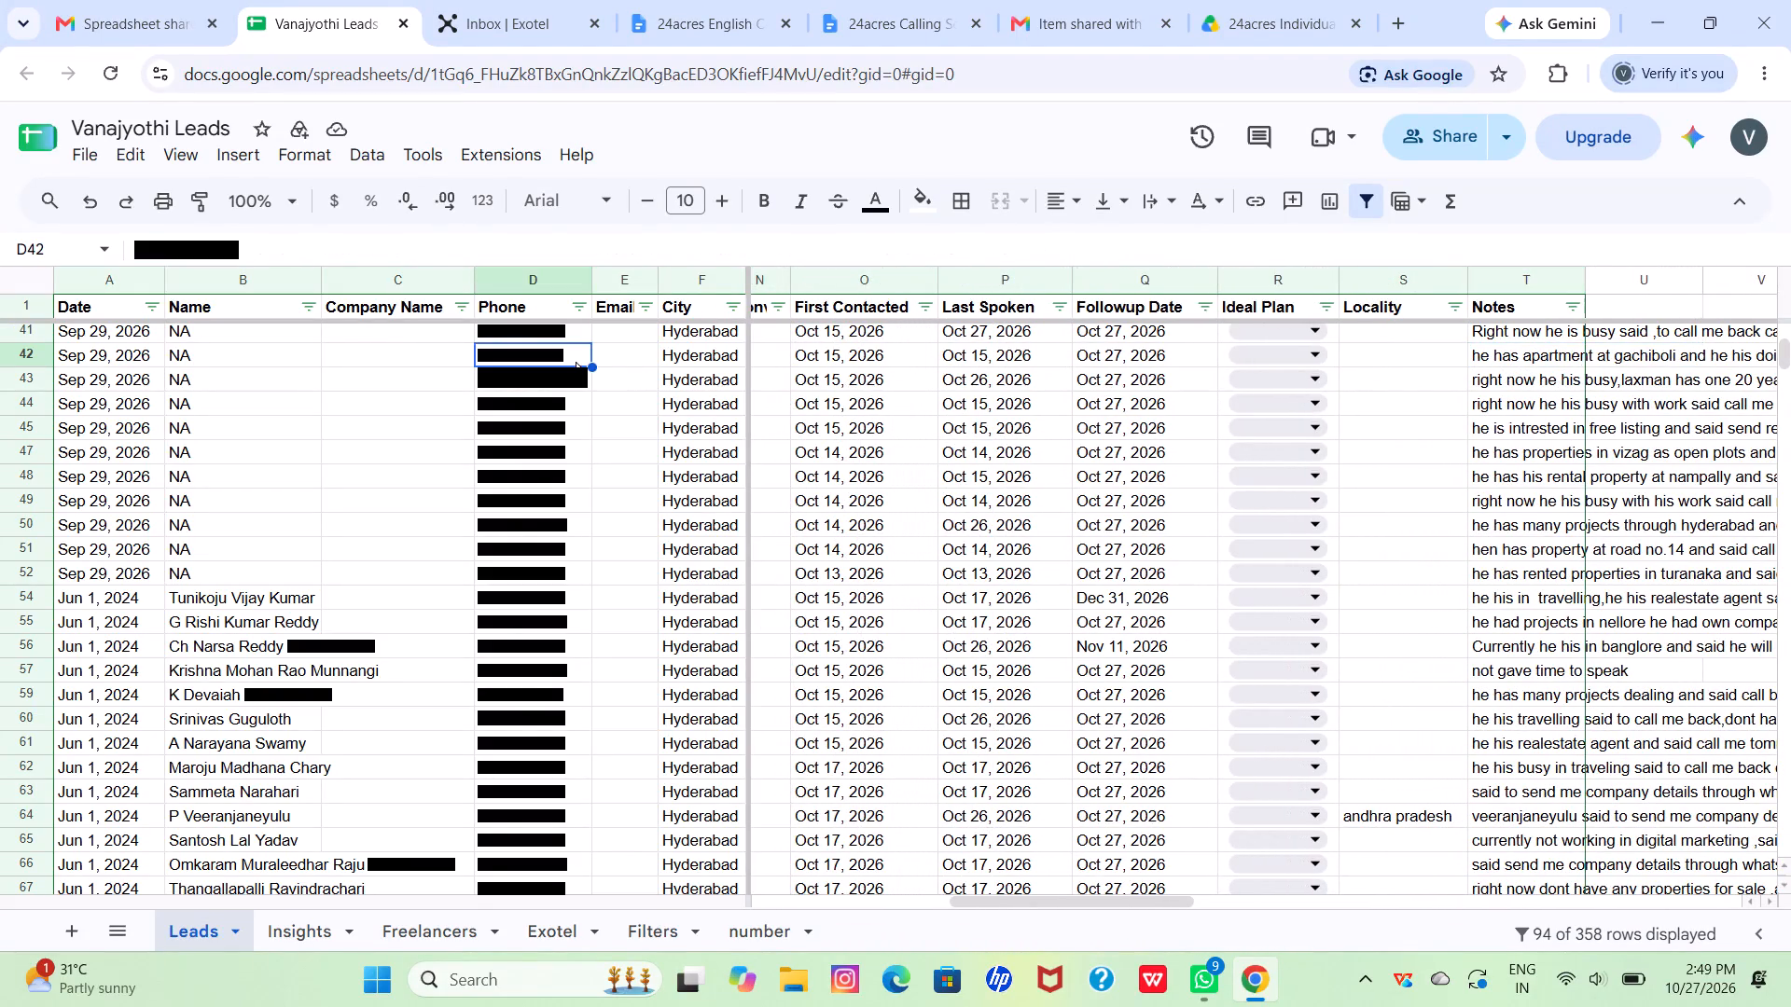
scroll(576, 362, right, 3)
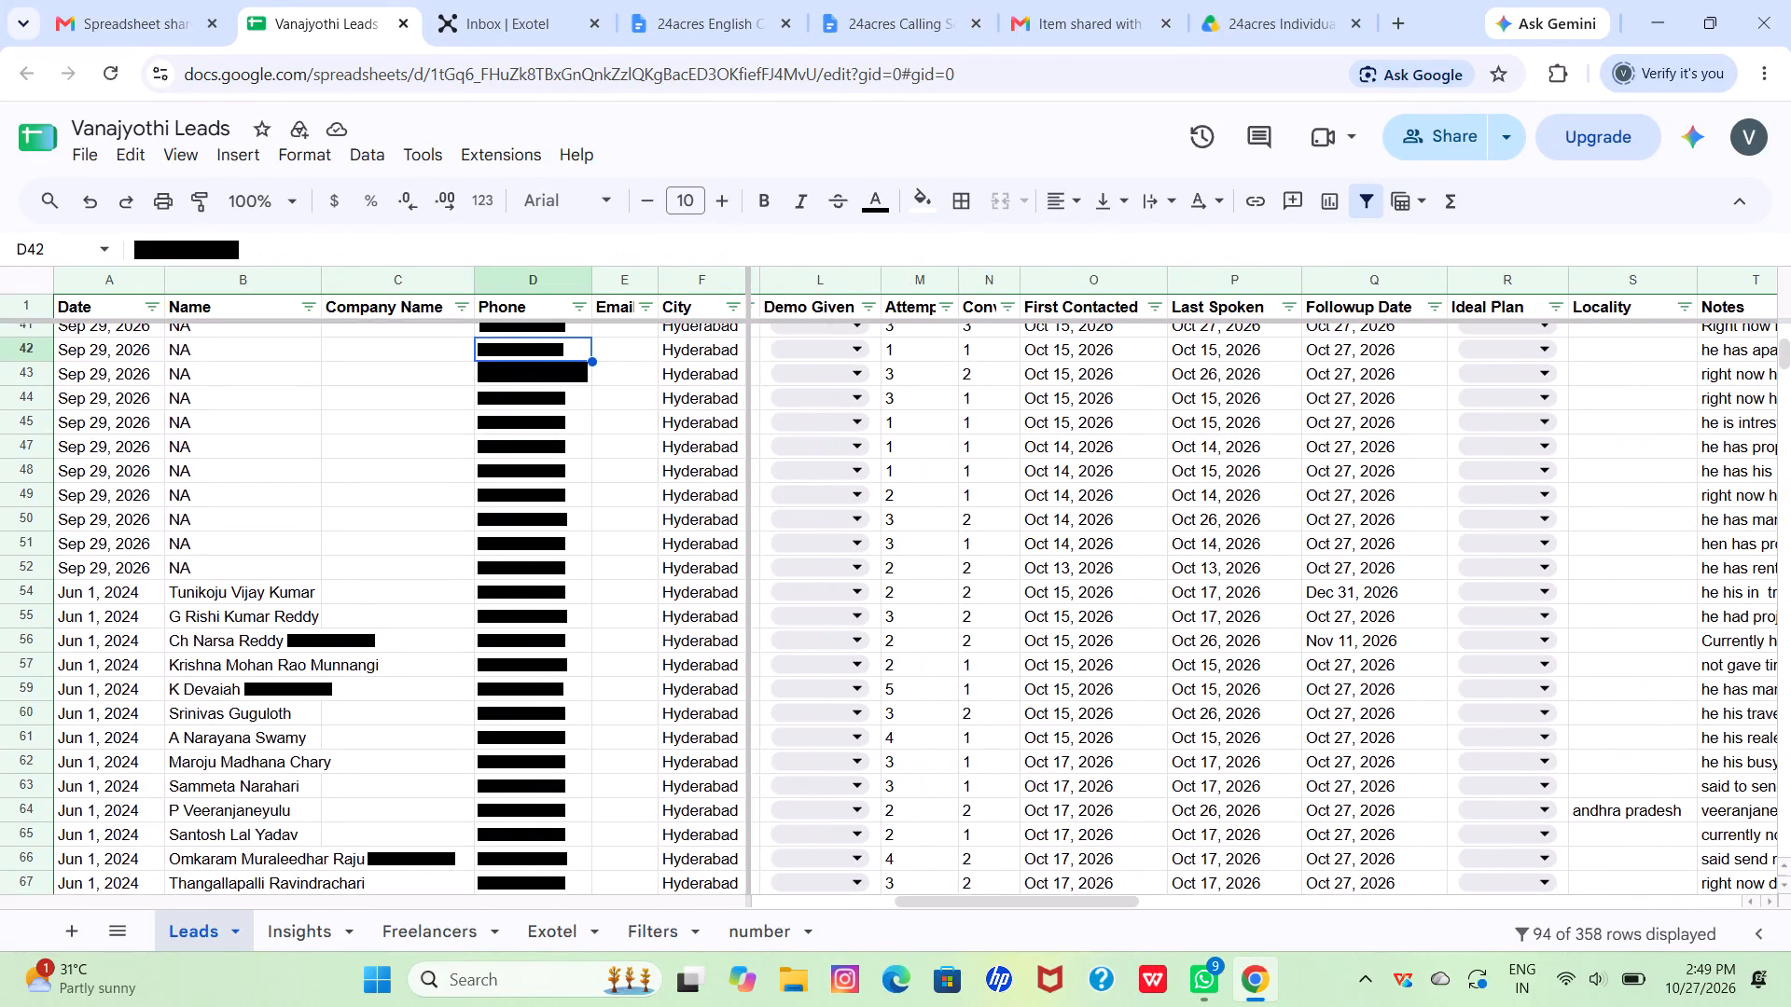
scroll(984, 383, left, 4)
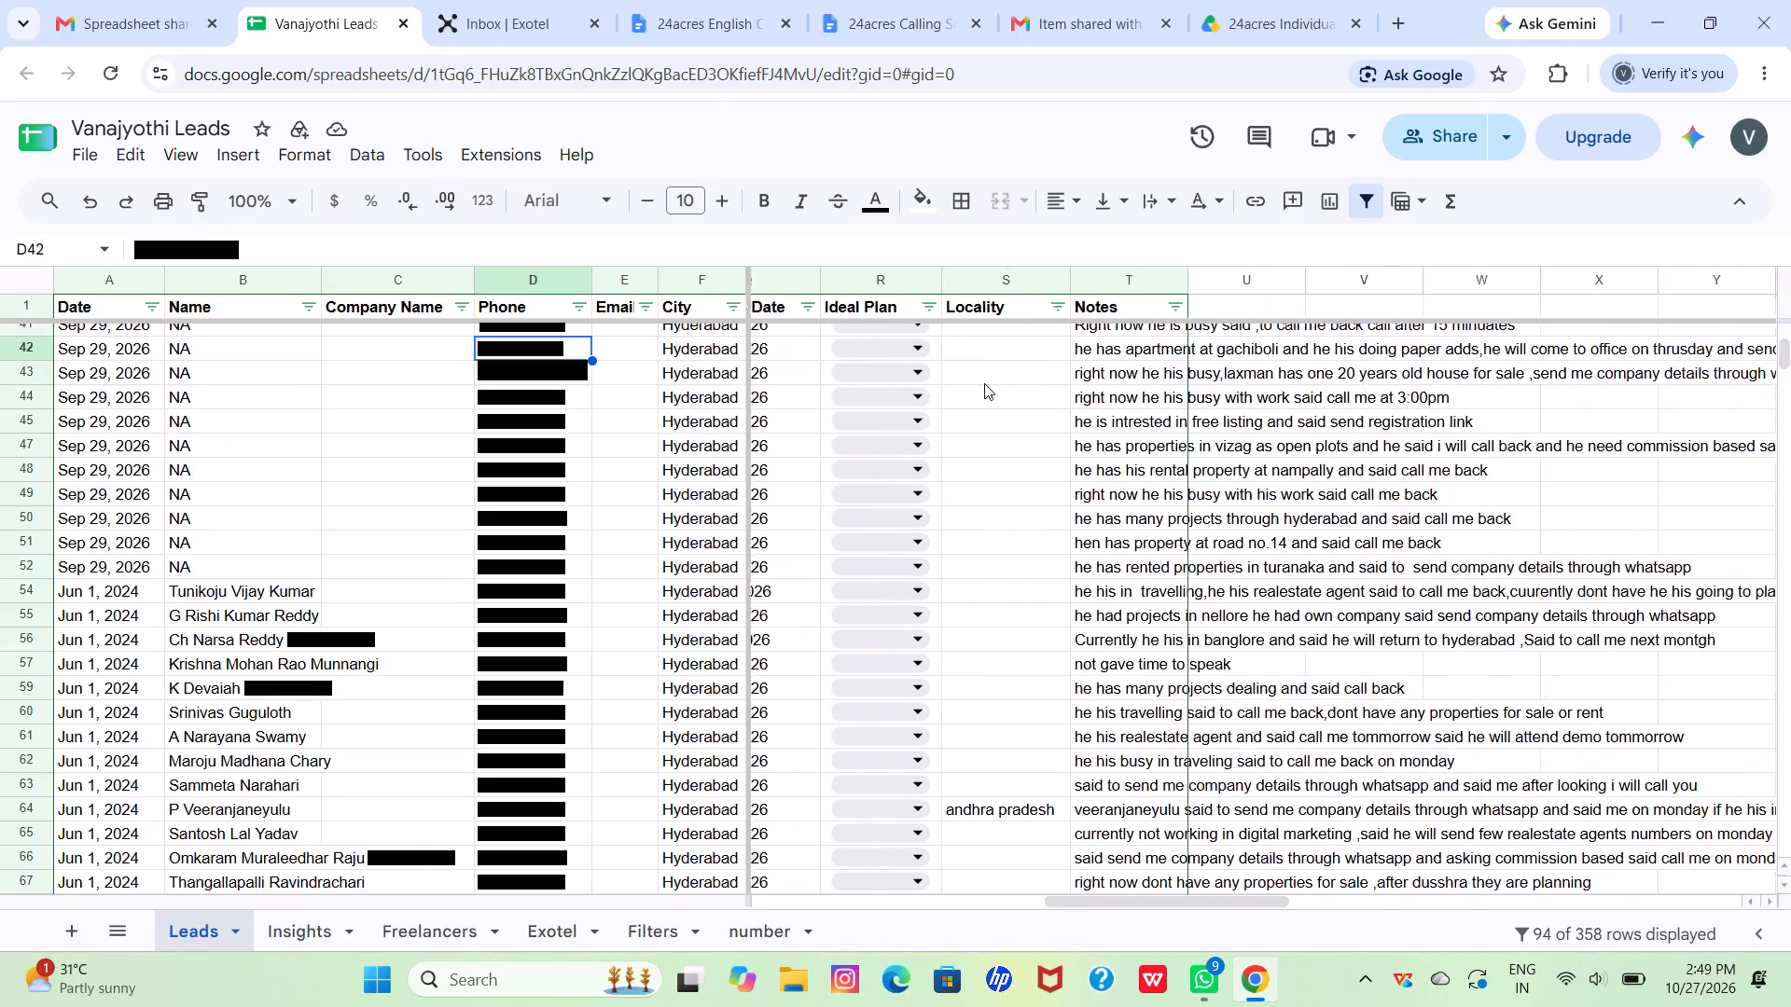
scroll(984, 383, left, 1)
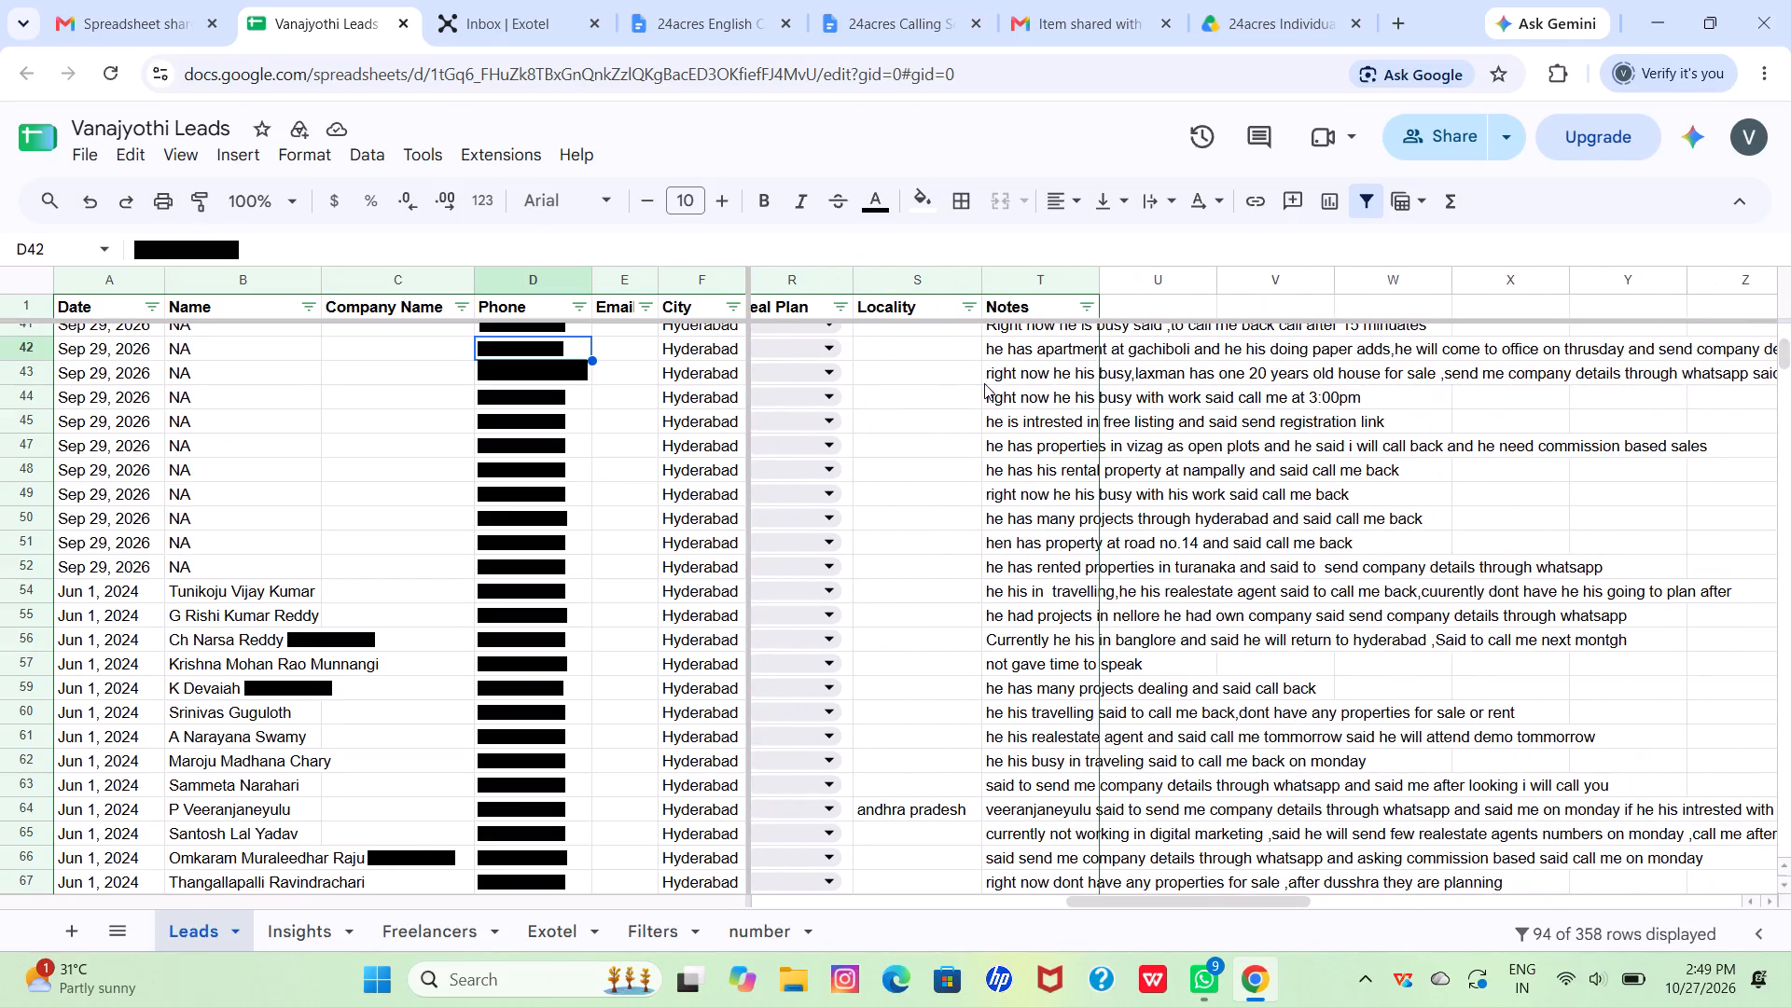
scroll(984, 383, left, 1)
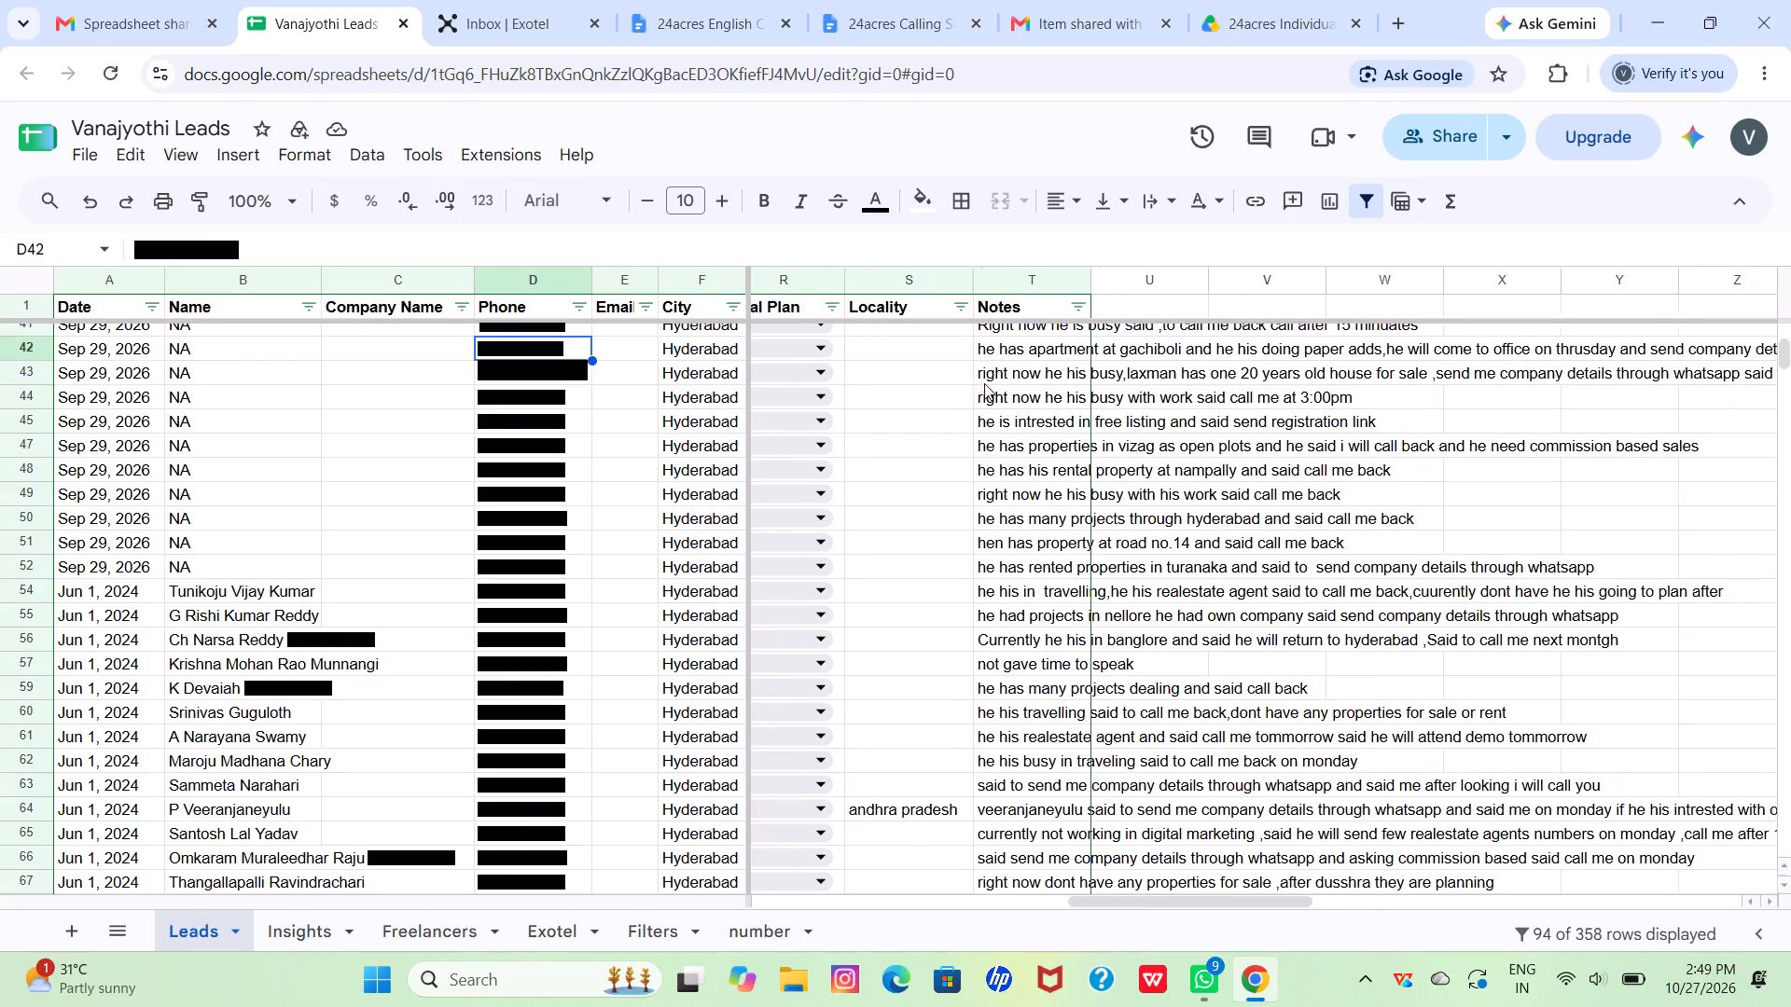
scroll(984, 383, left, 2)
scroll(984, 383, right, 6)
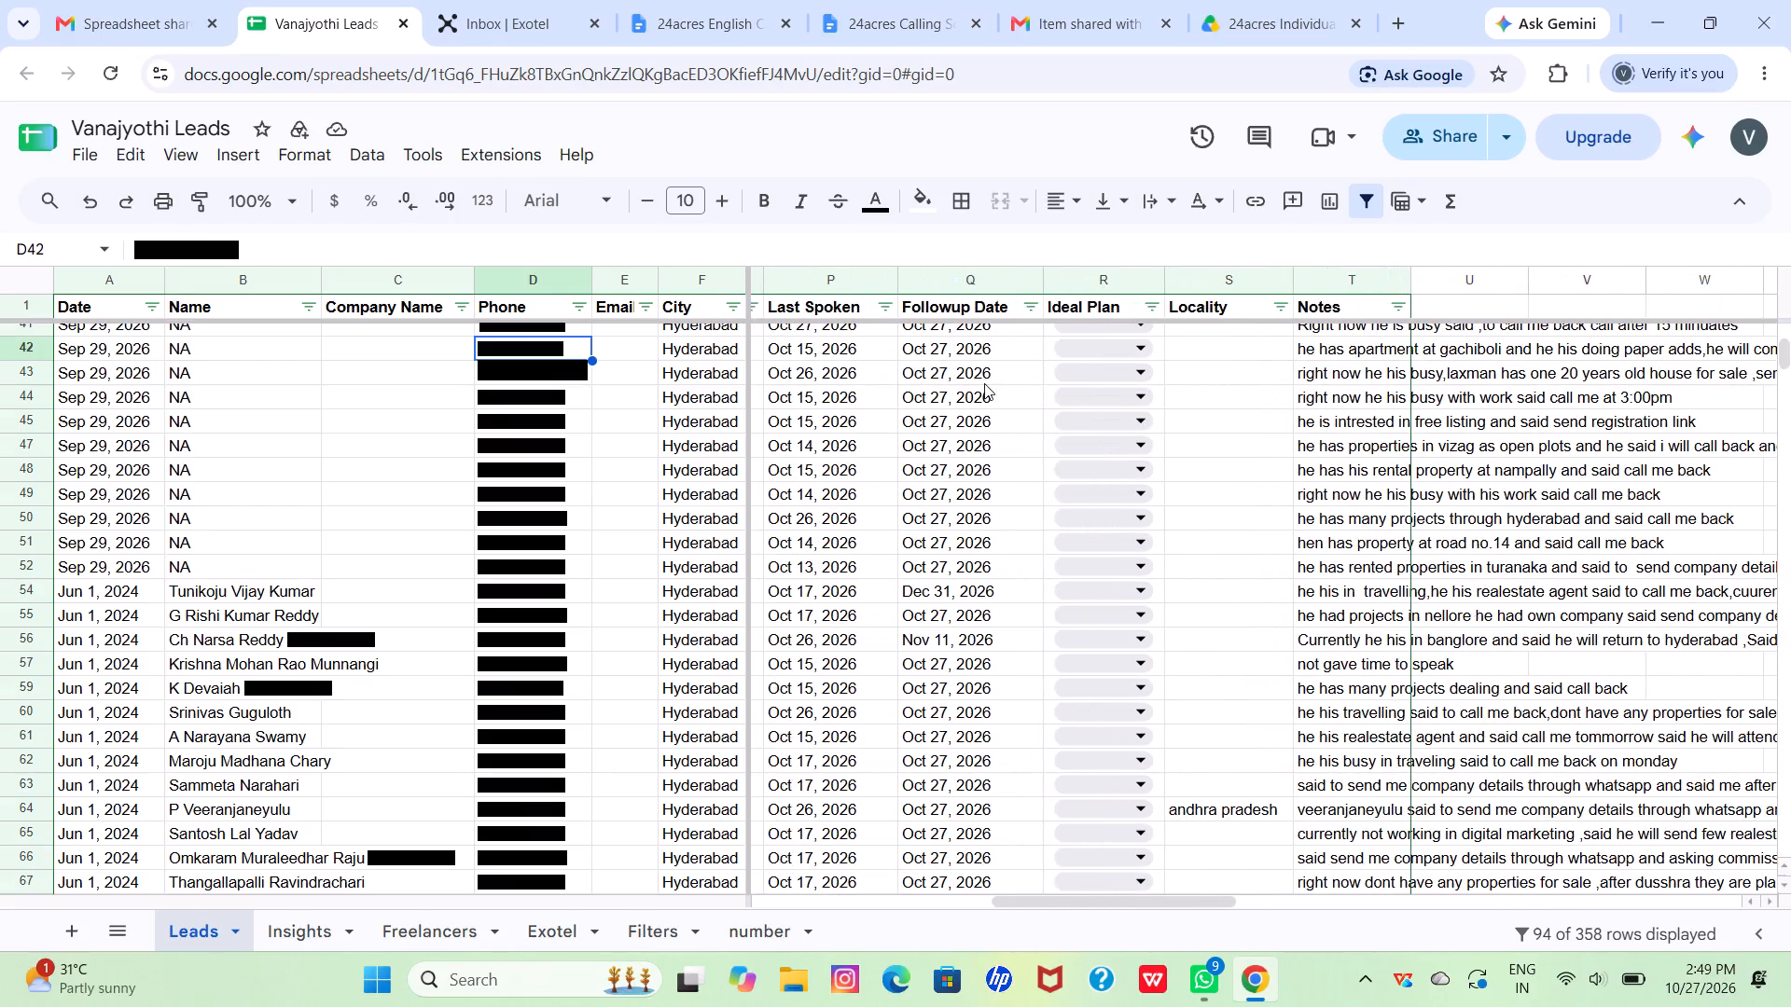
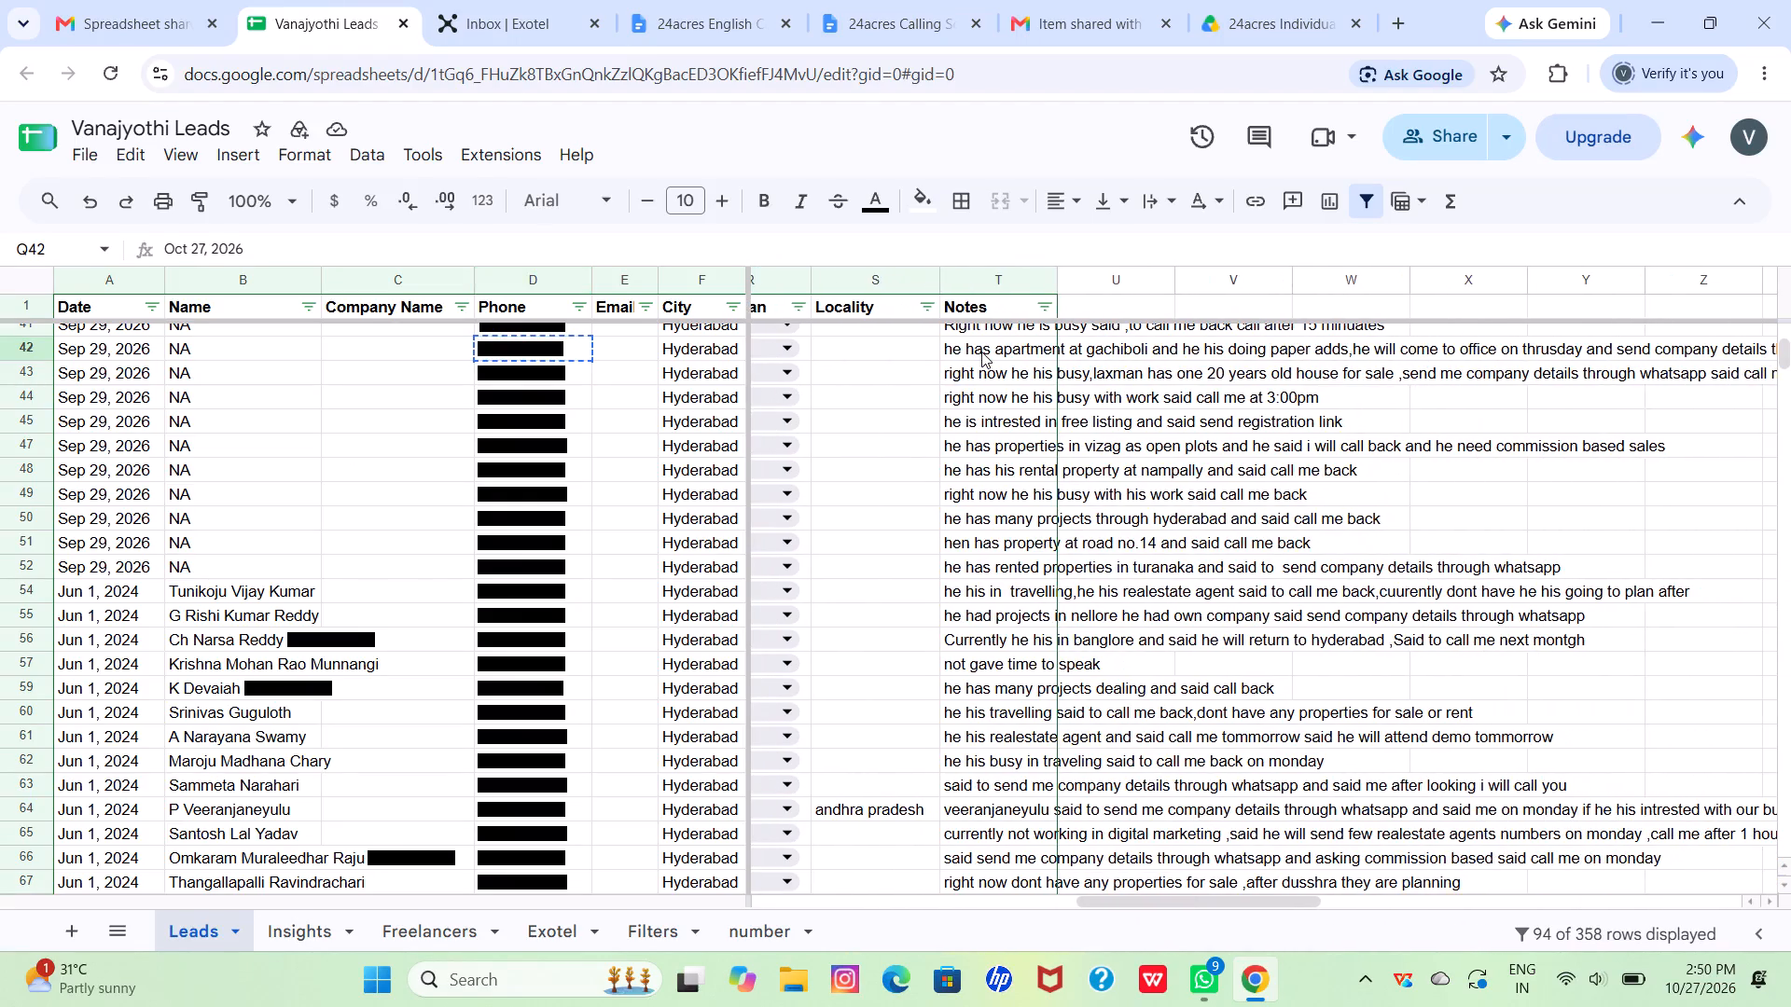
Set the row 42 lead's number of attempts to 2.
scroll(981, 352, right, 6)
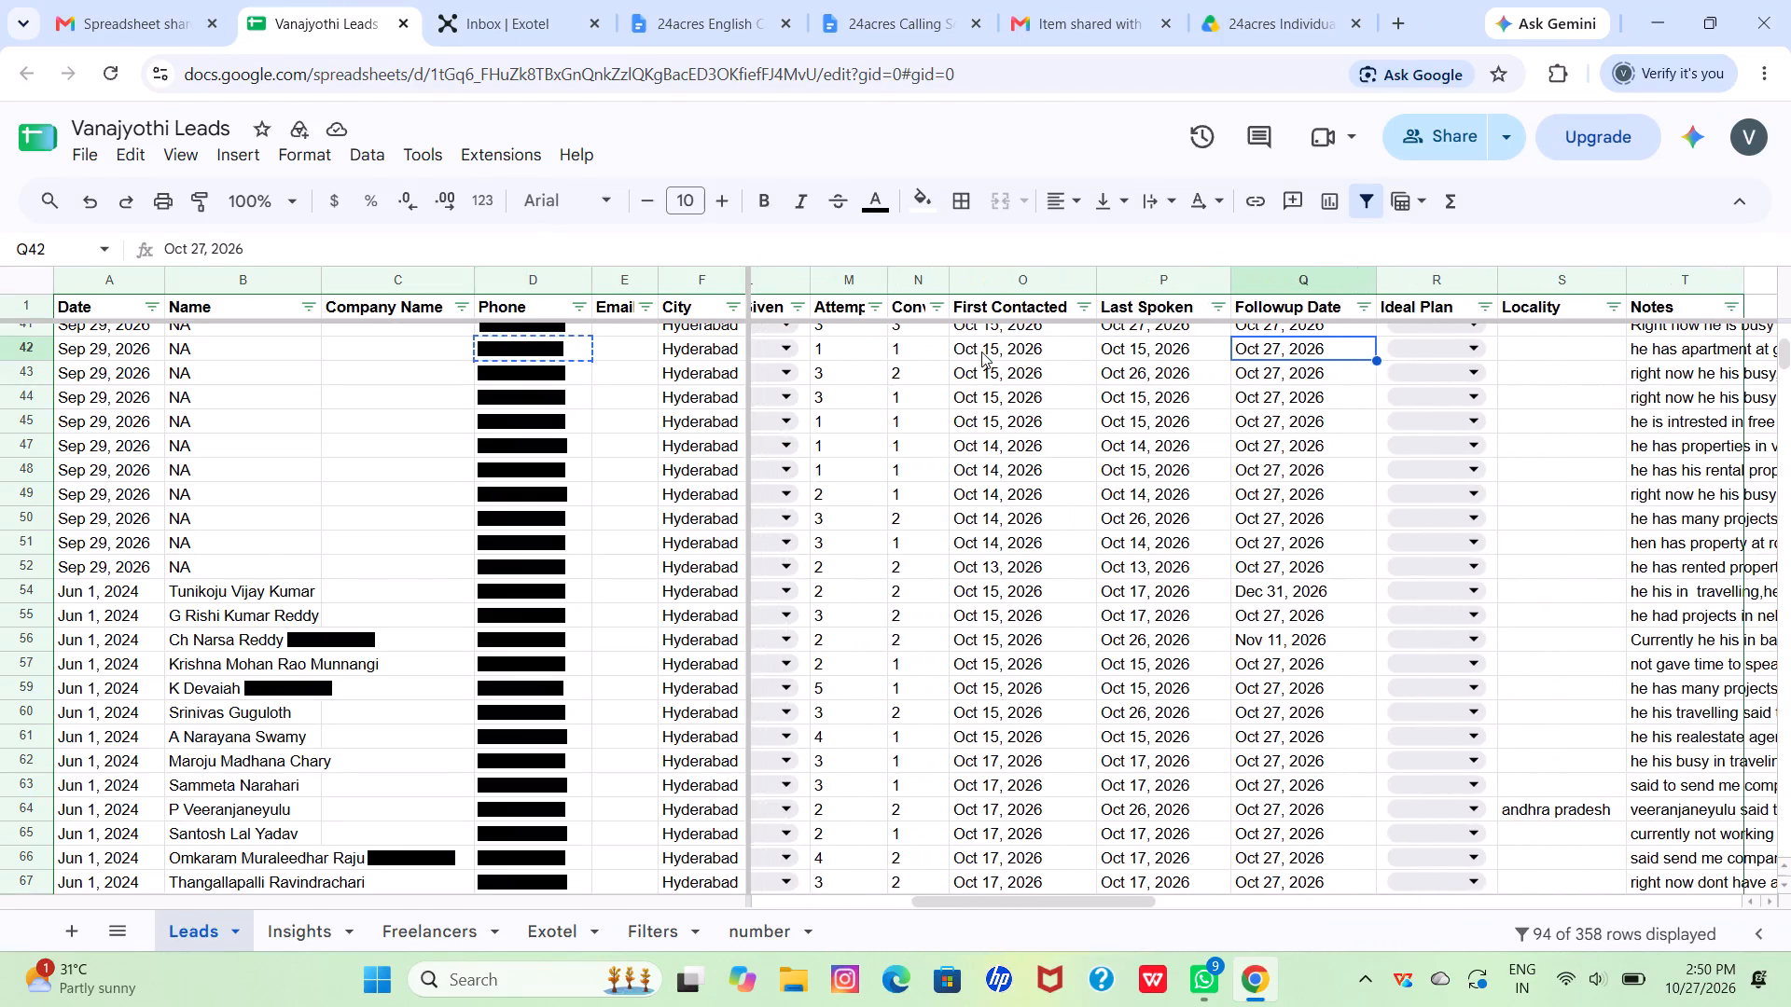
click(833, 352)
key(2)
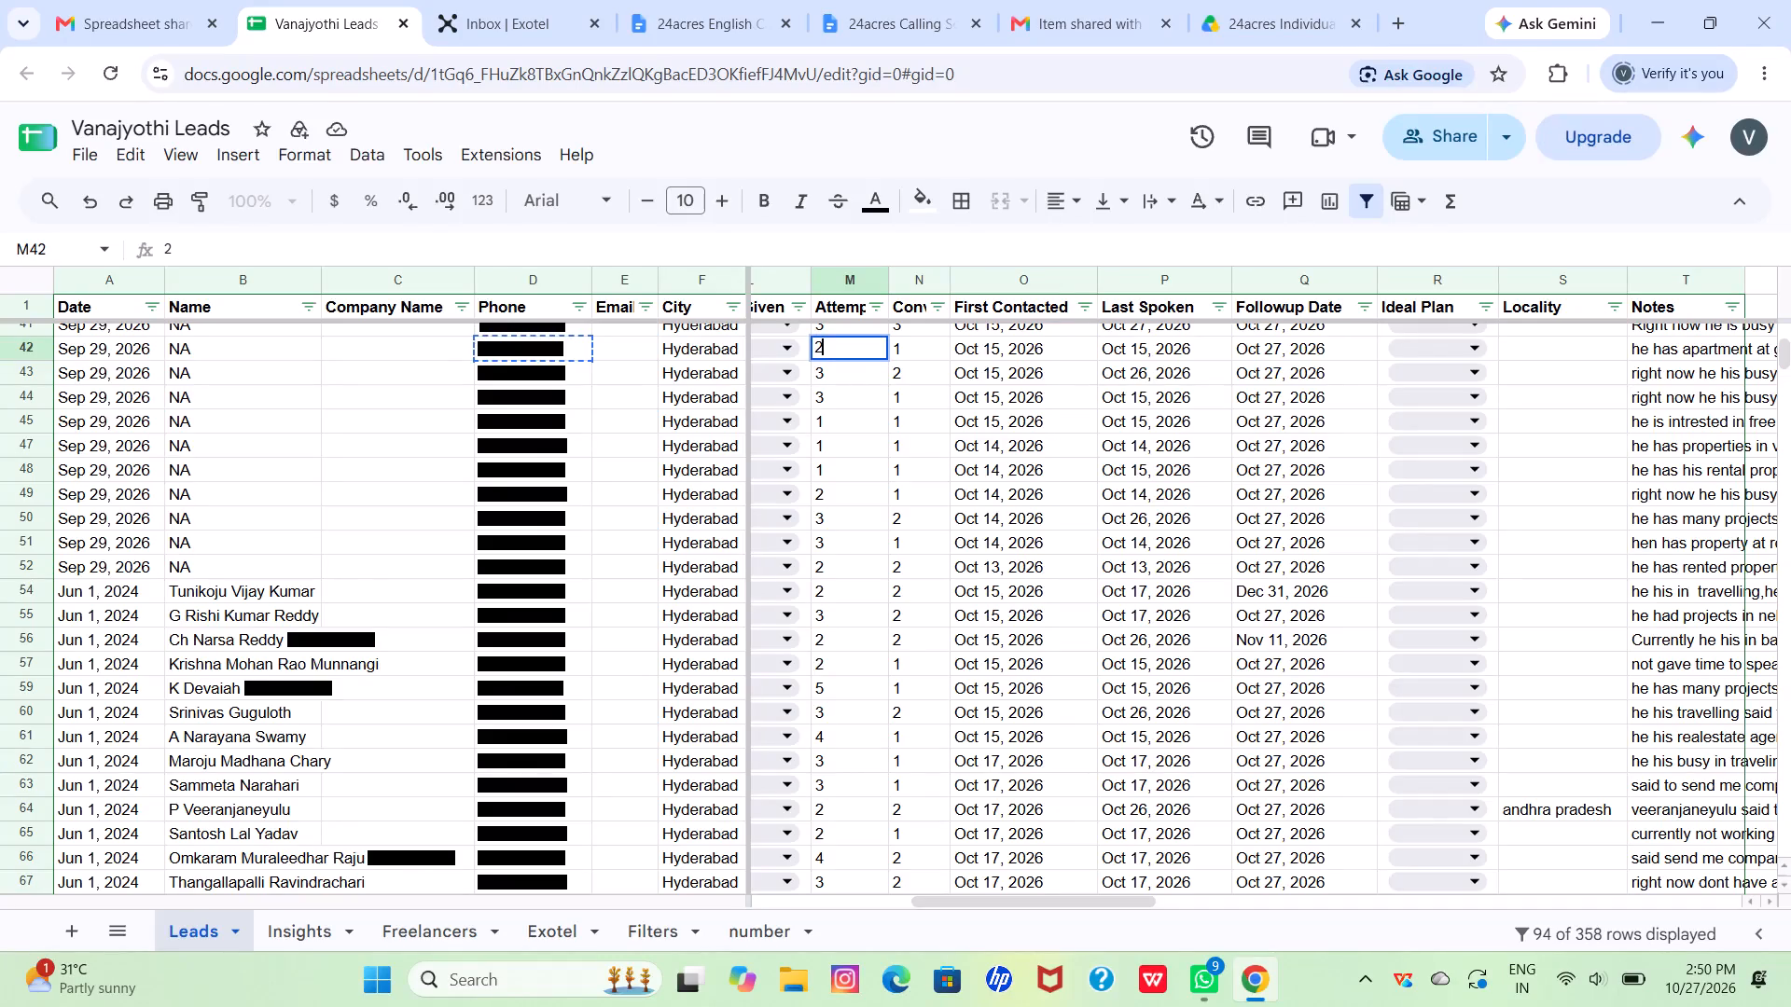
click(831, 377)
Check the row 43 lead's note and copy that lead's phone number for the next callback.
scroll(831, 377, left, 3)
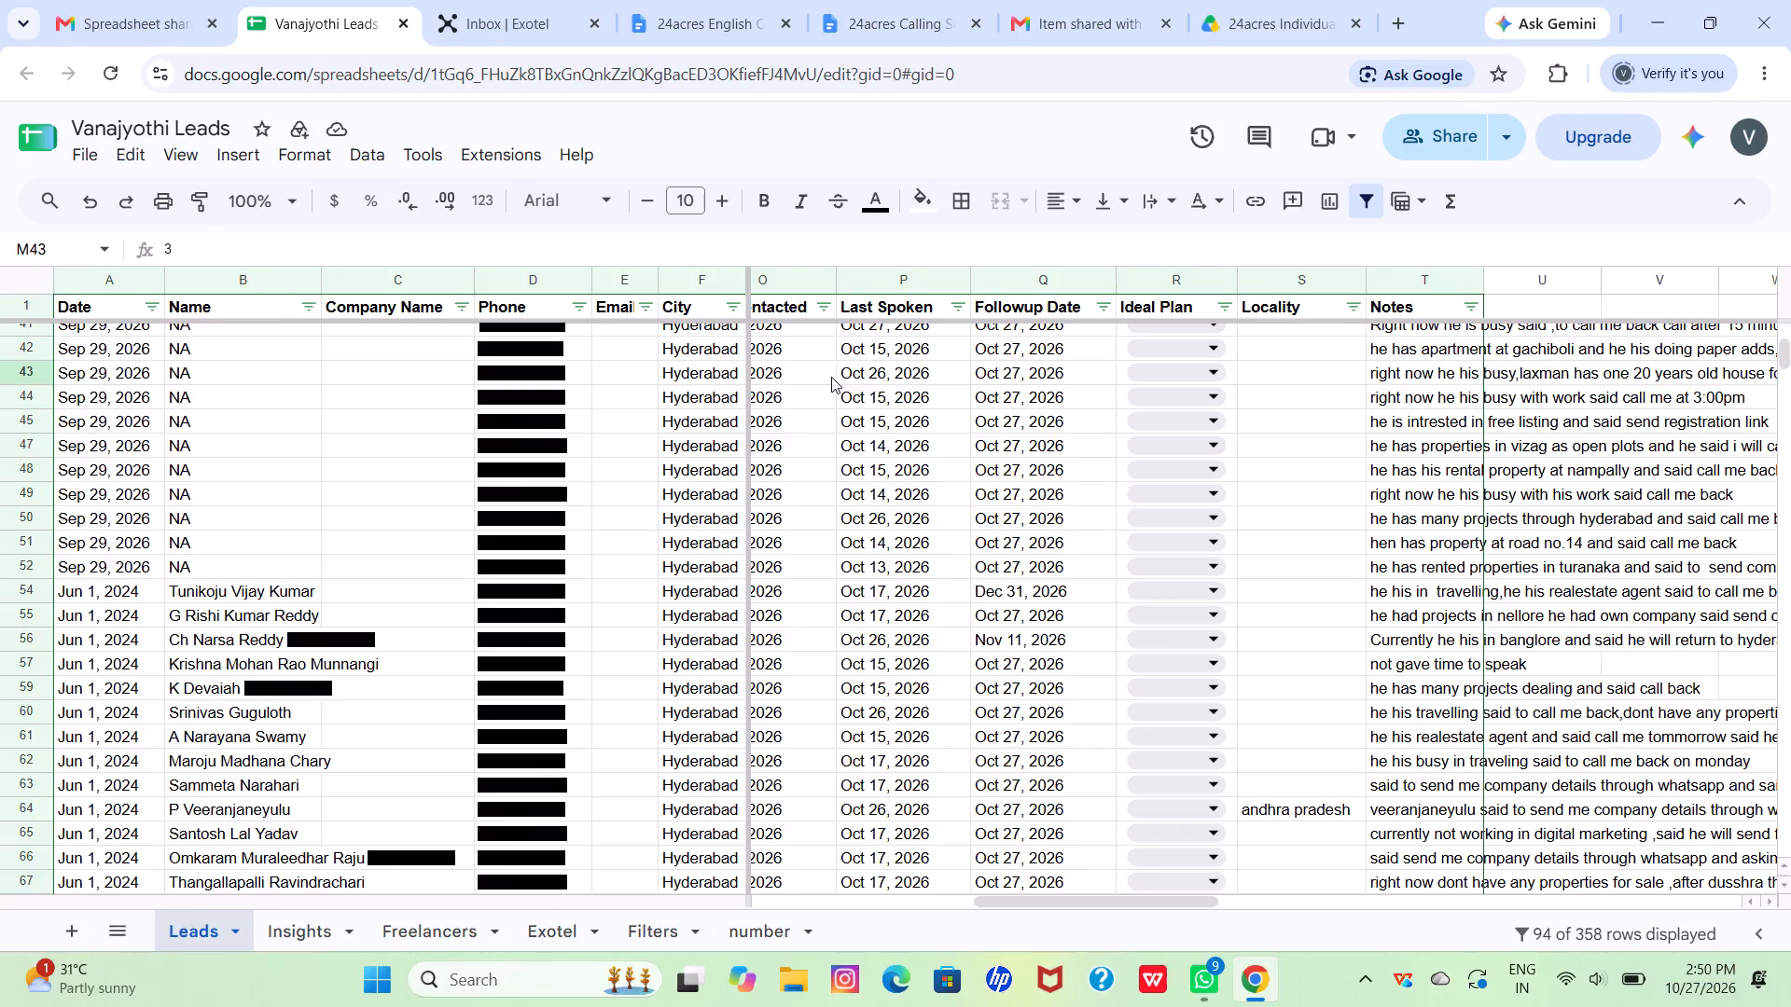
click(1410, 386)
scroll(1410, 386, left, 1)
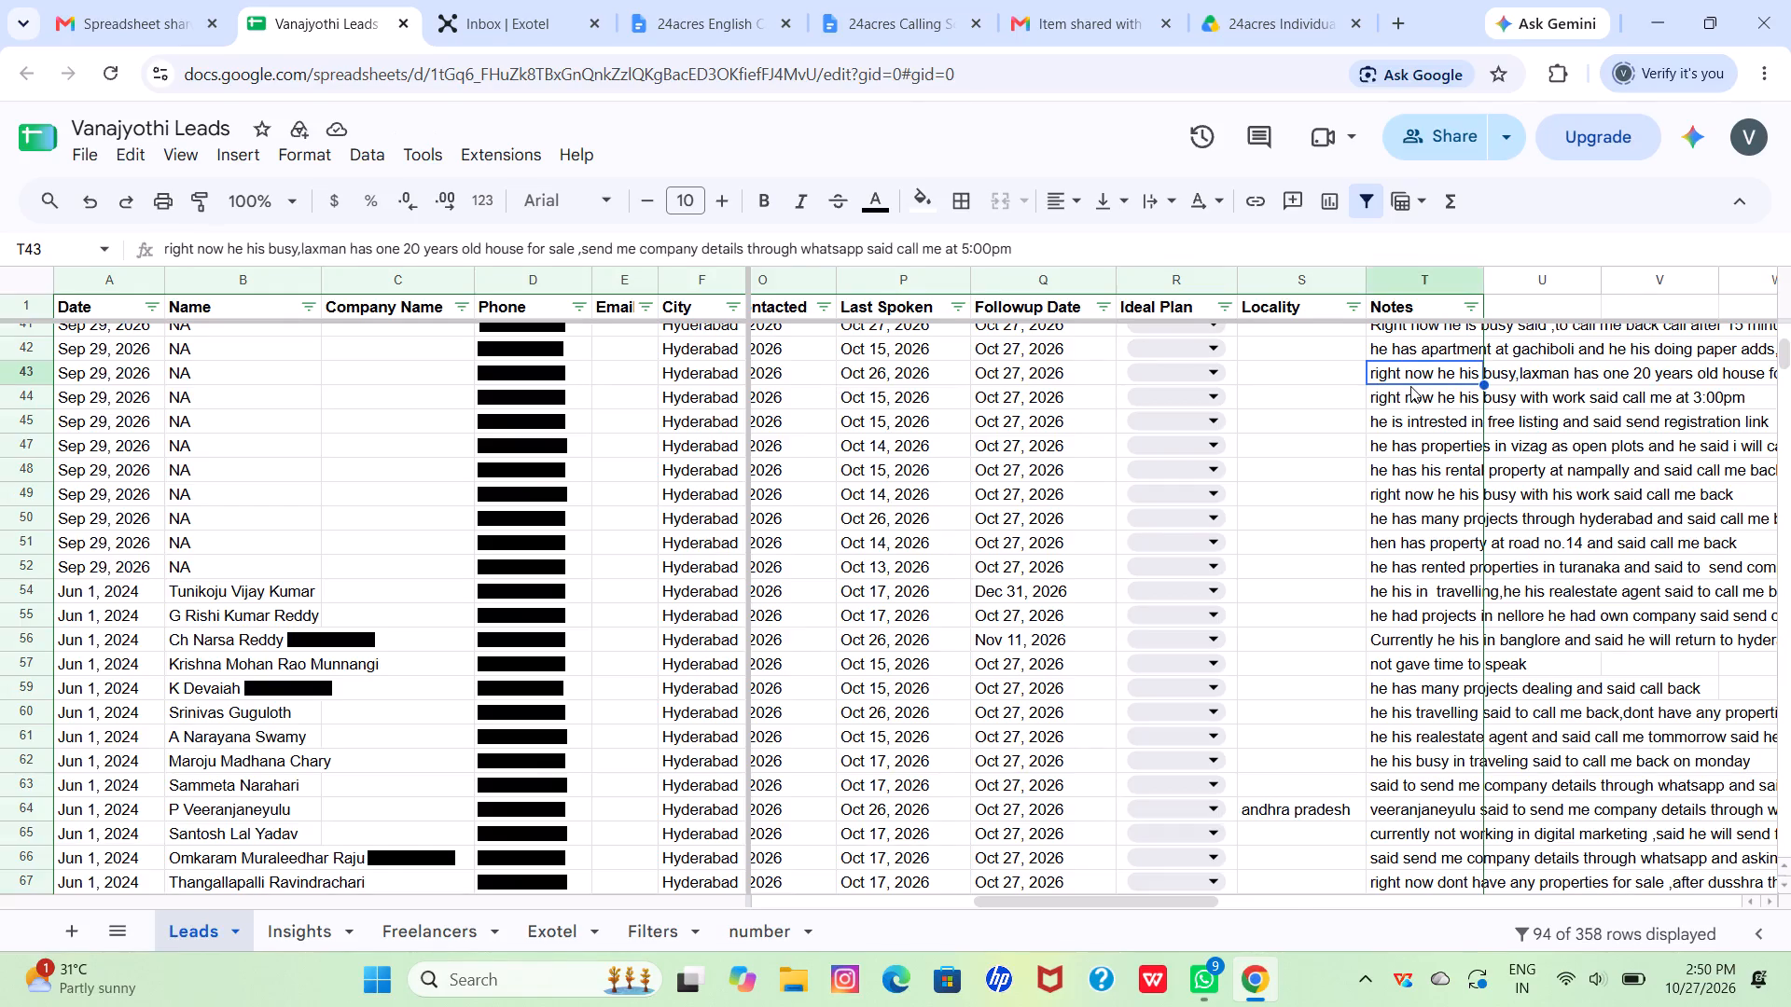
scroll(1410, 386, left, 8)
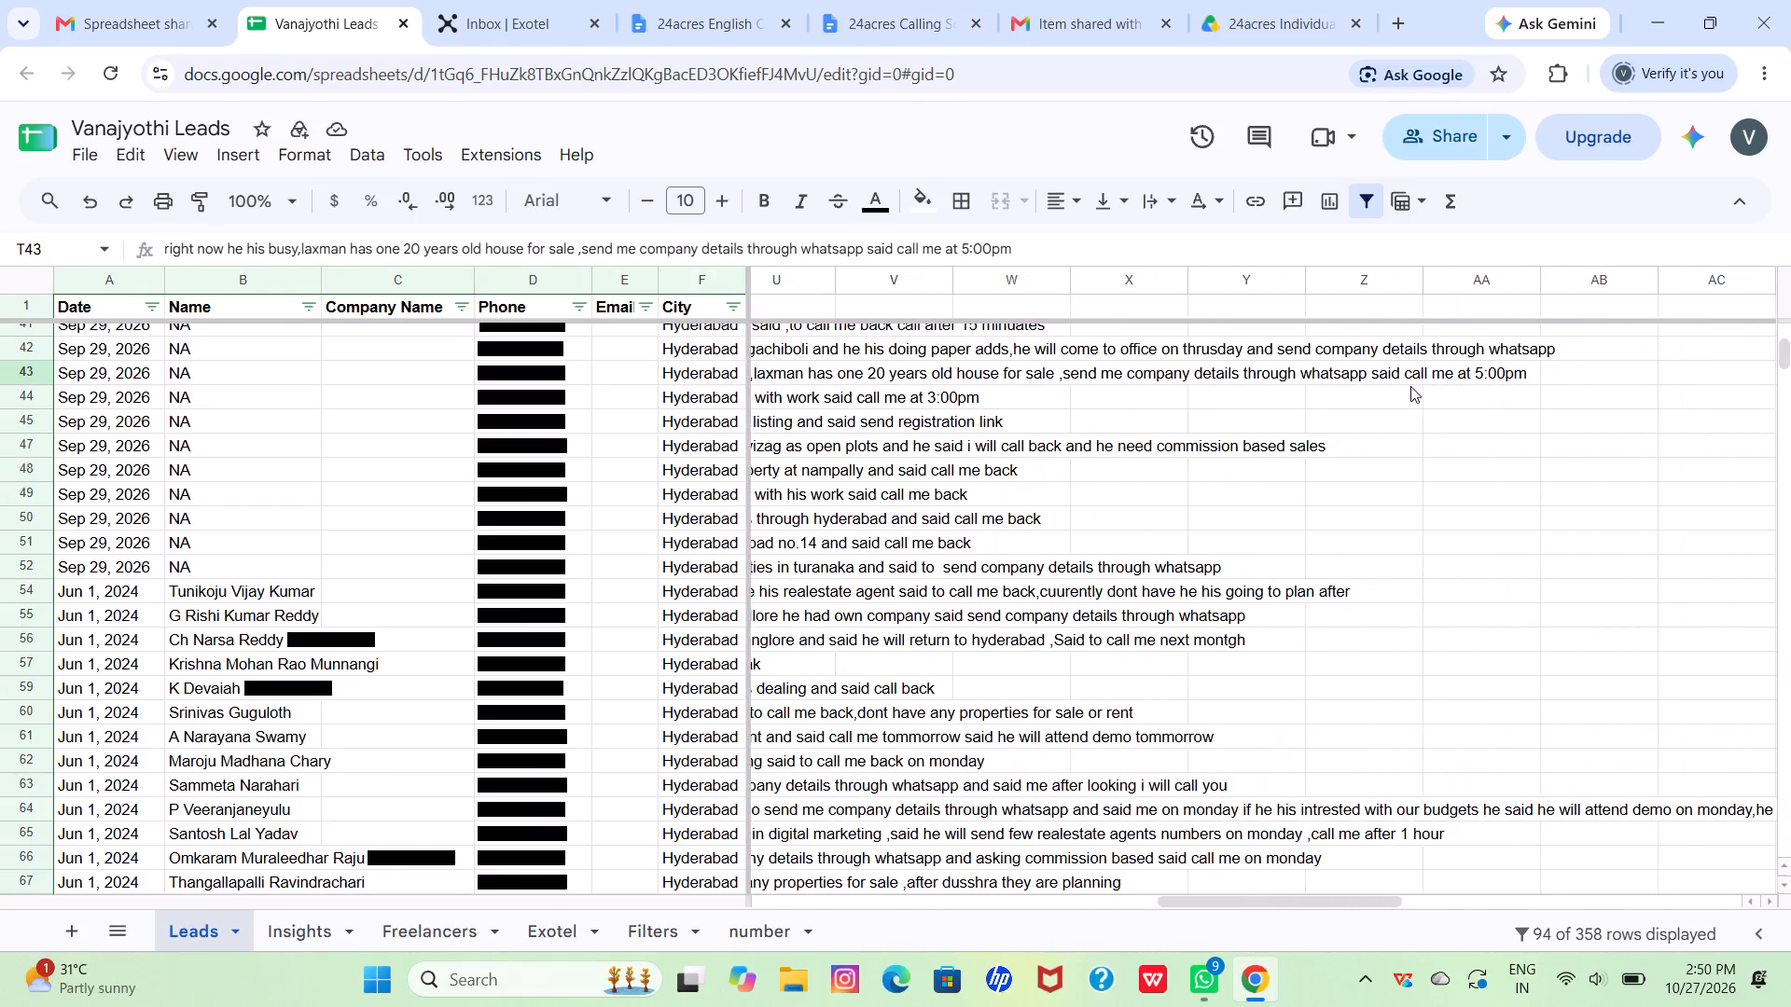
scroll(1410, 386, right, 9)
scroll(1410, 386, down, 1)
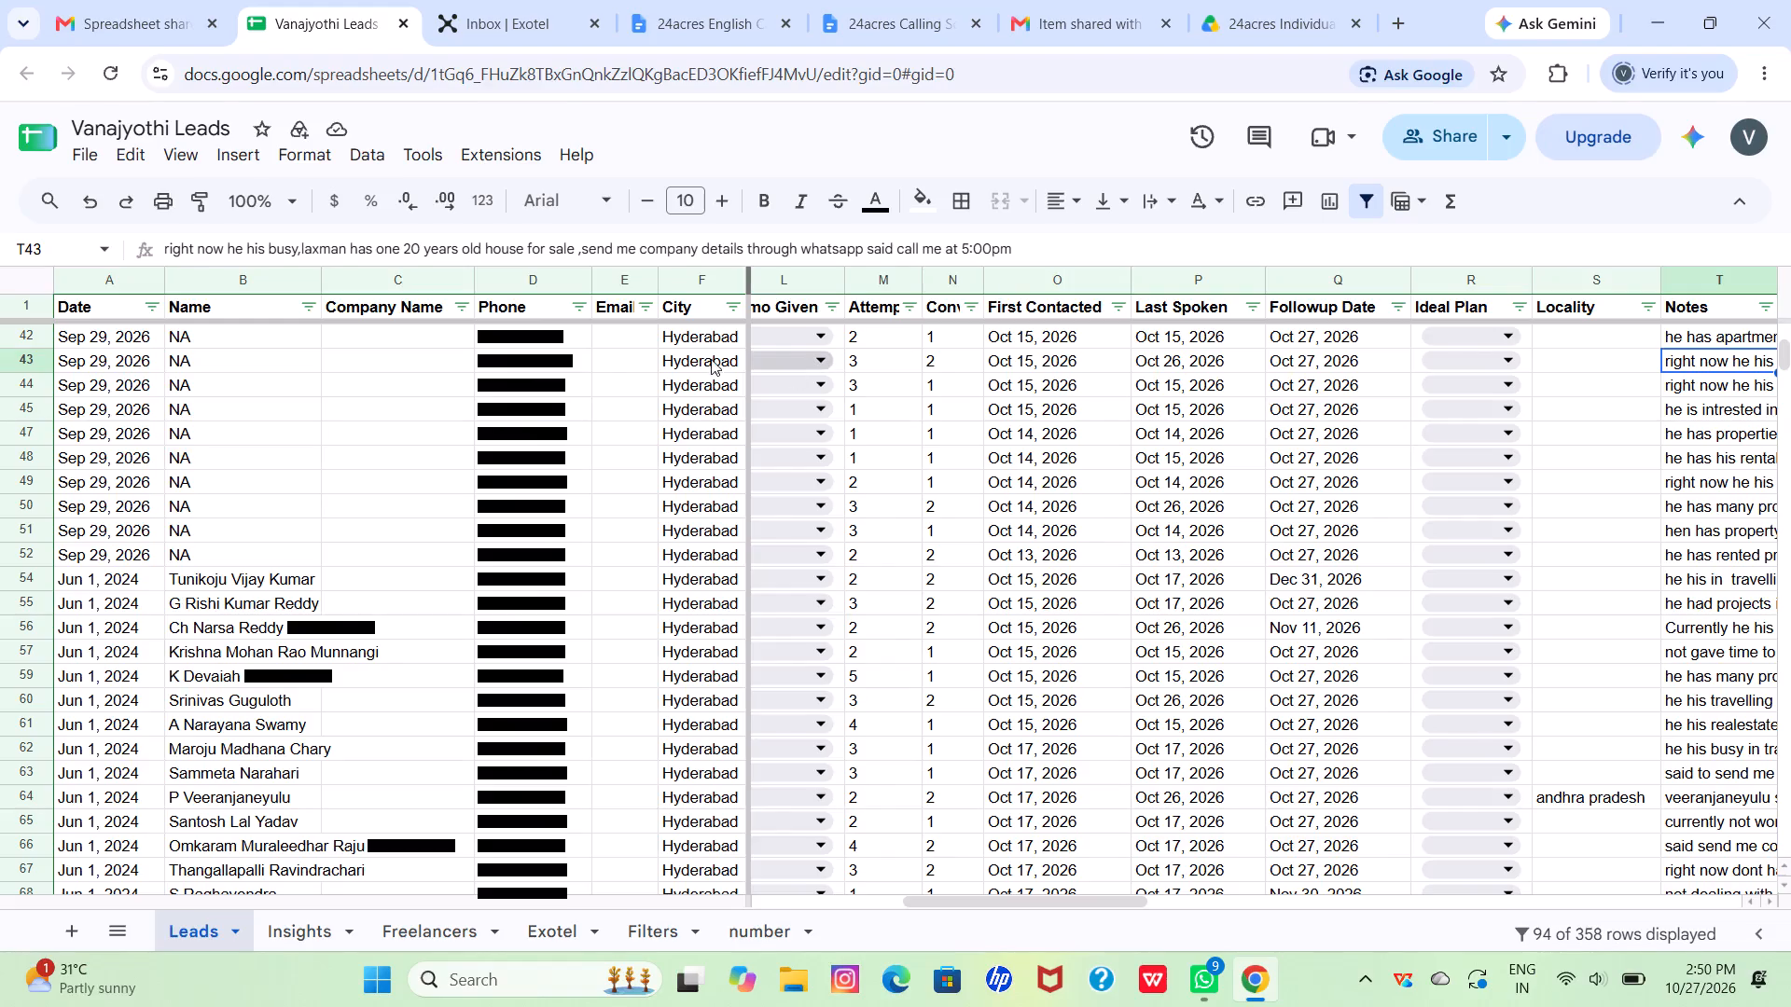
click(561, 357)
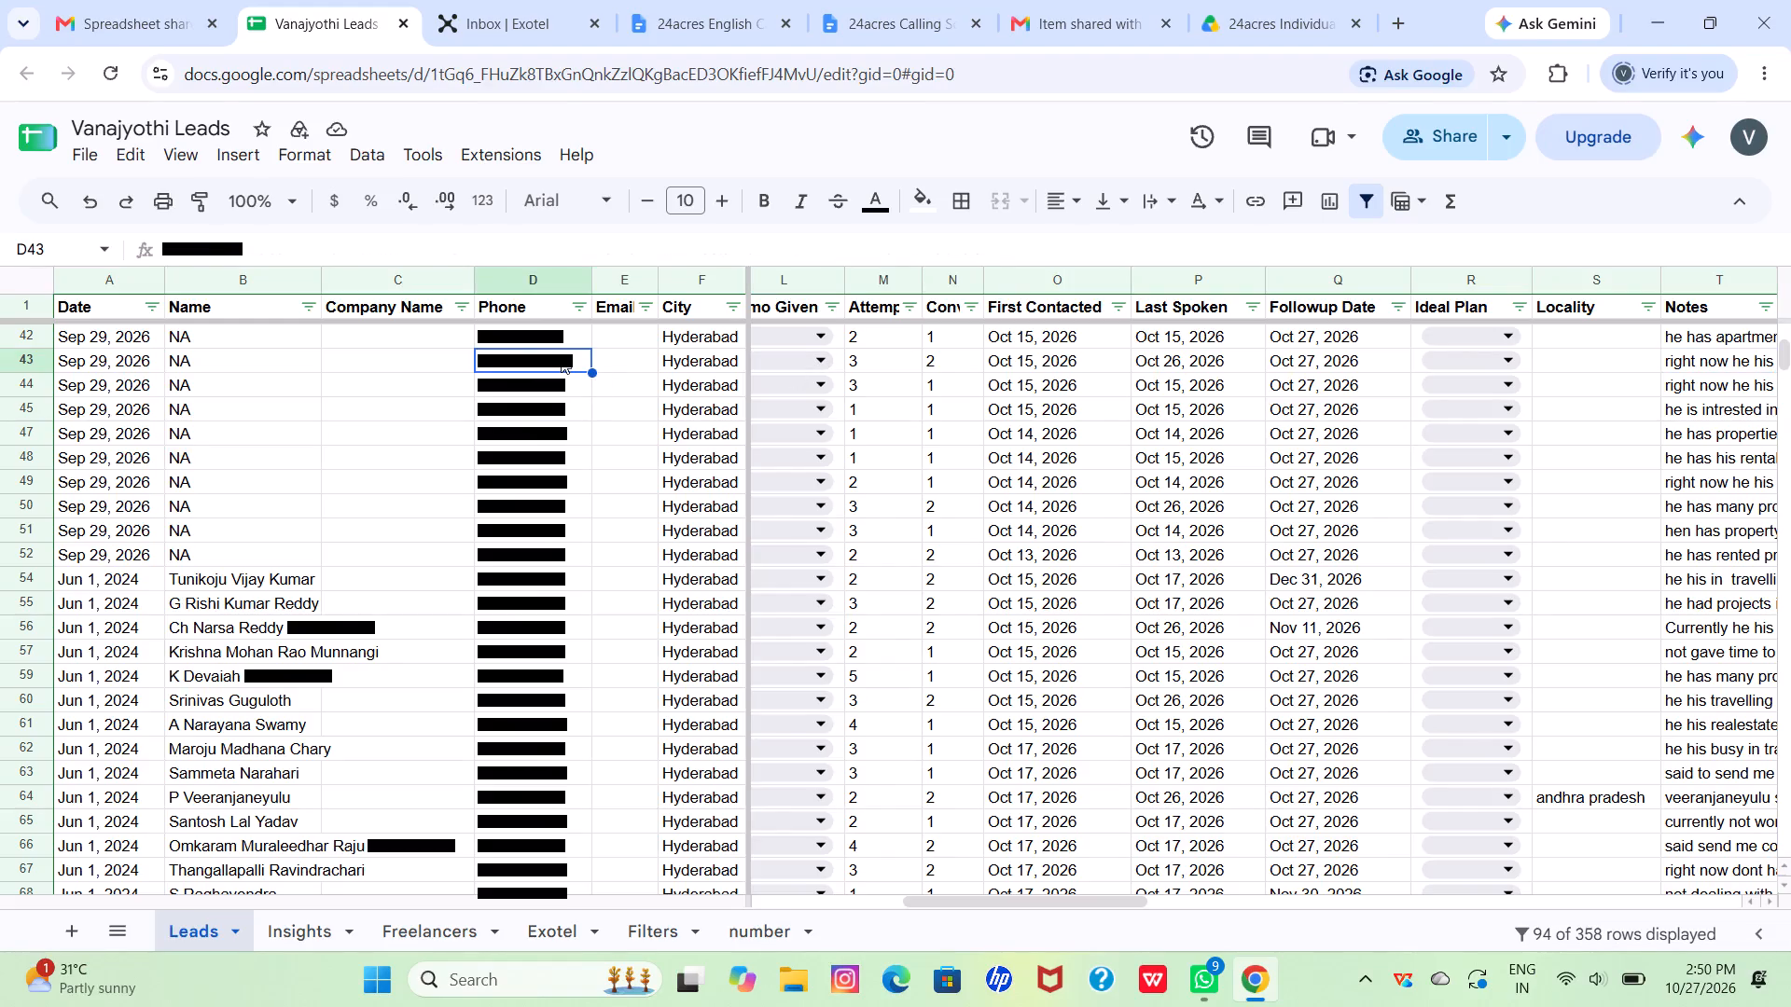
key(ctrl+c)
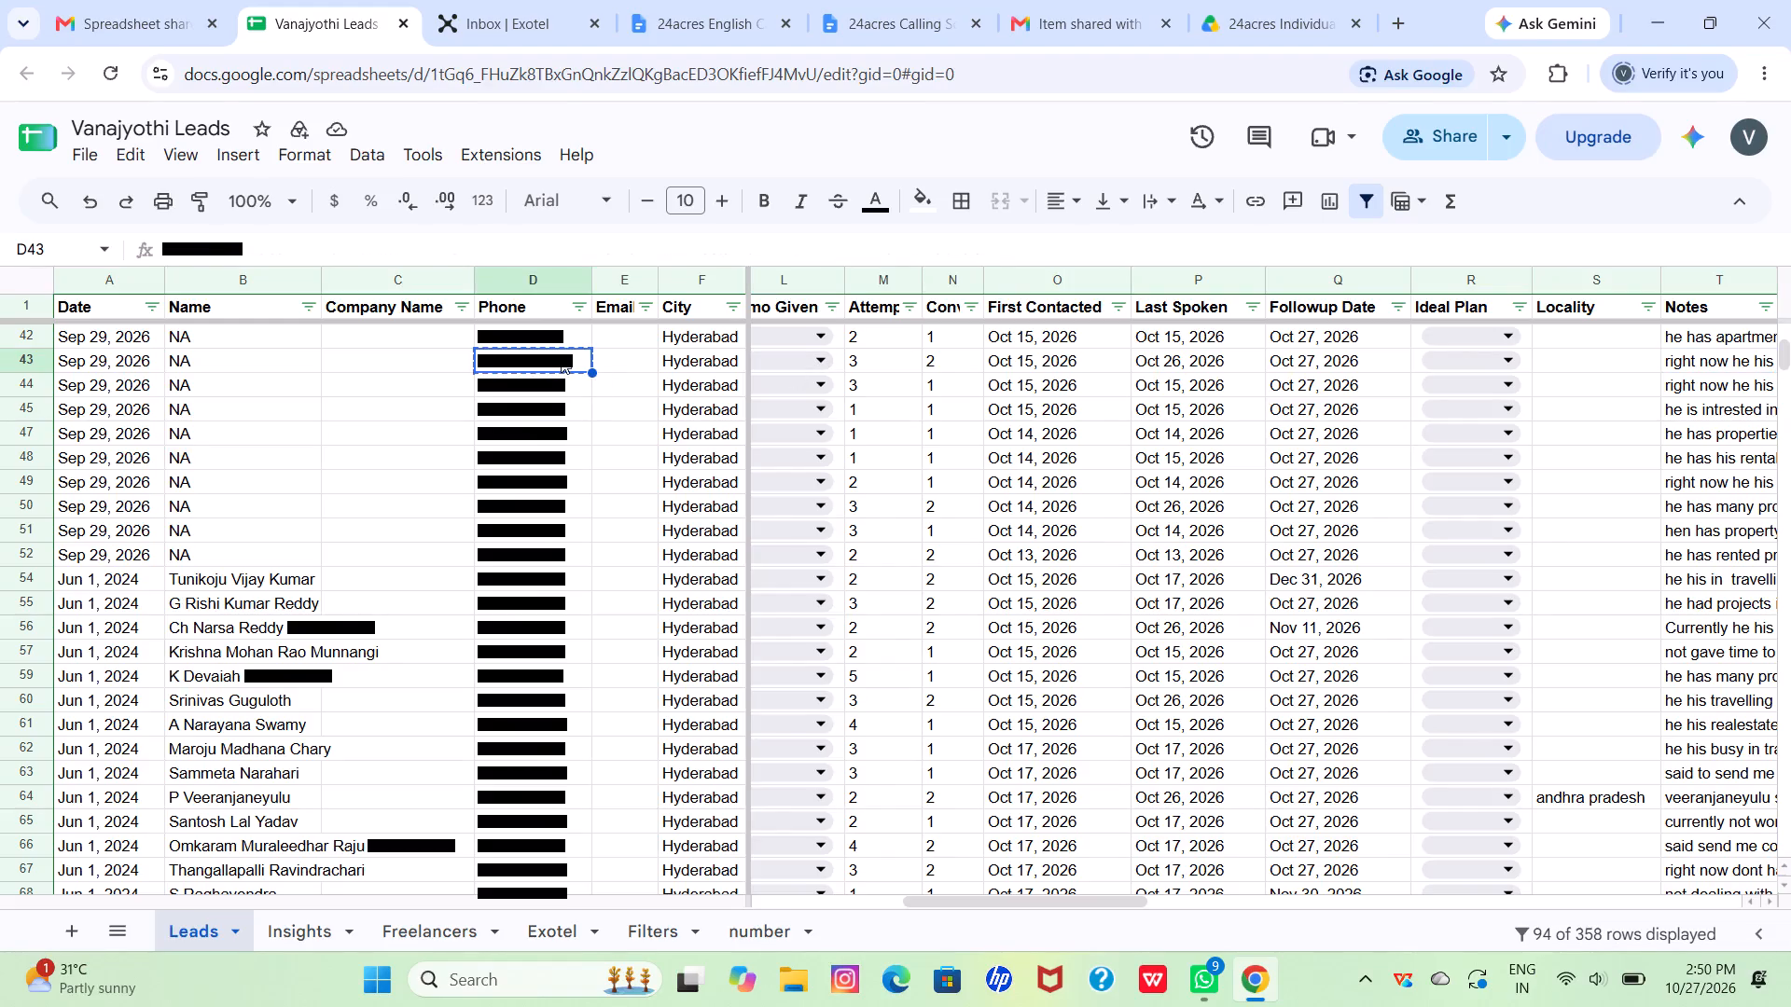
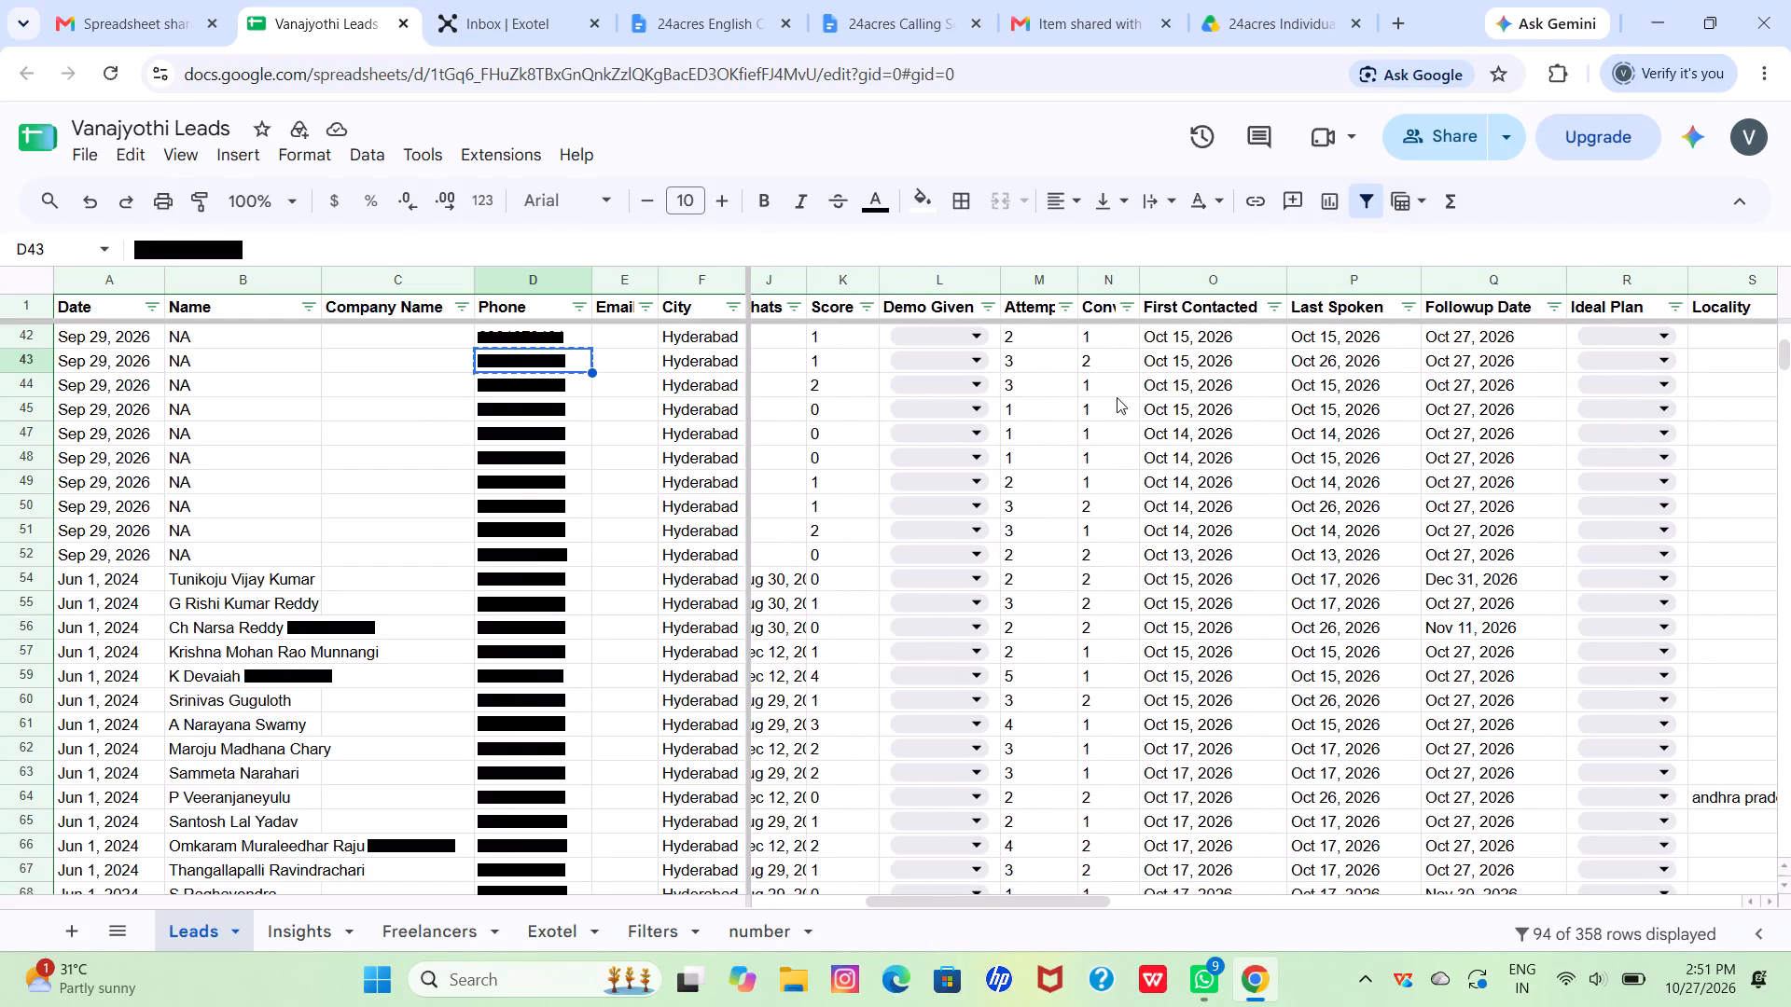
Set the row 43 lead's number of attempts to 4.
click(1039, 364)
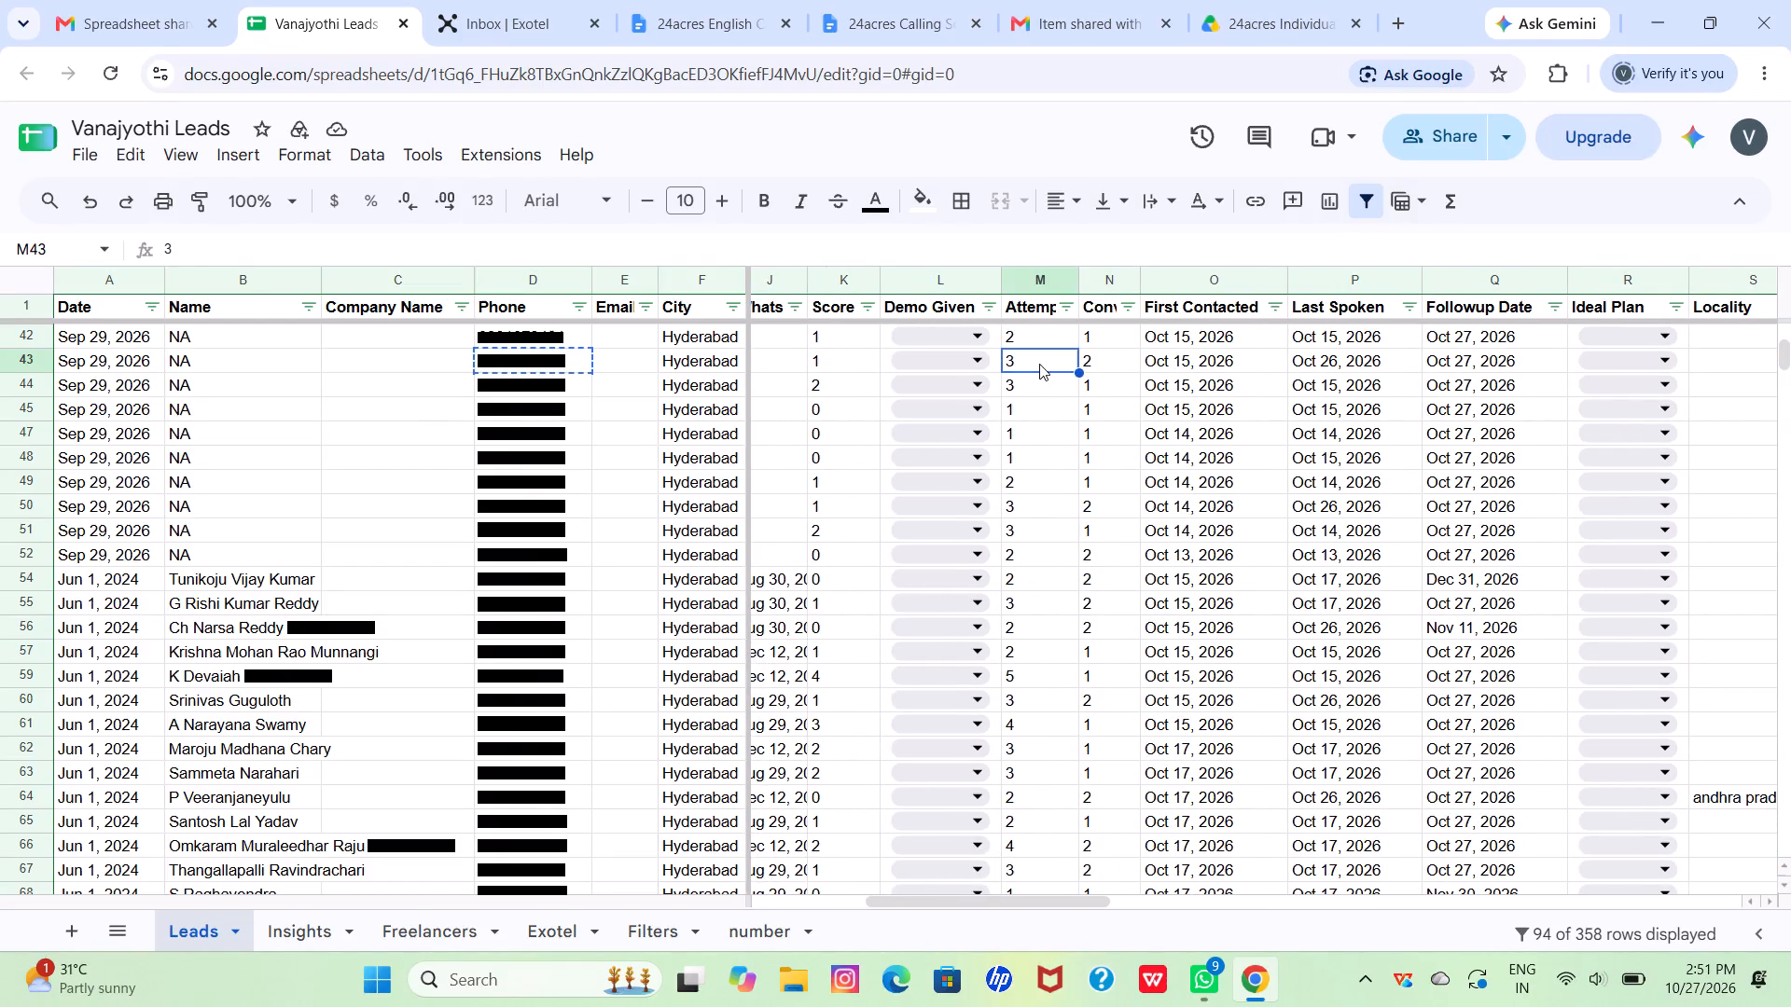
key(4)
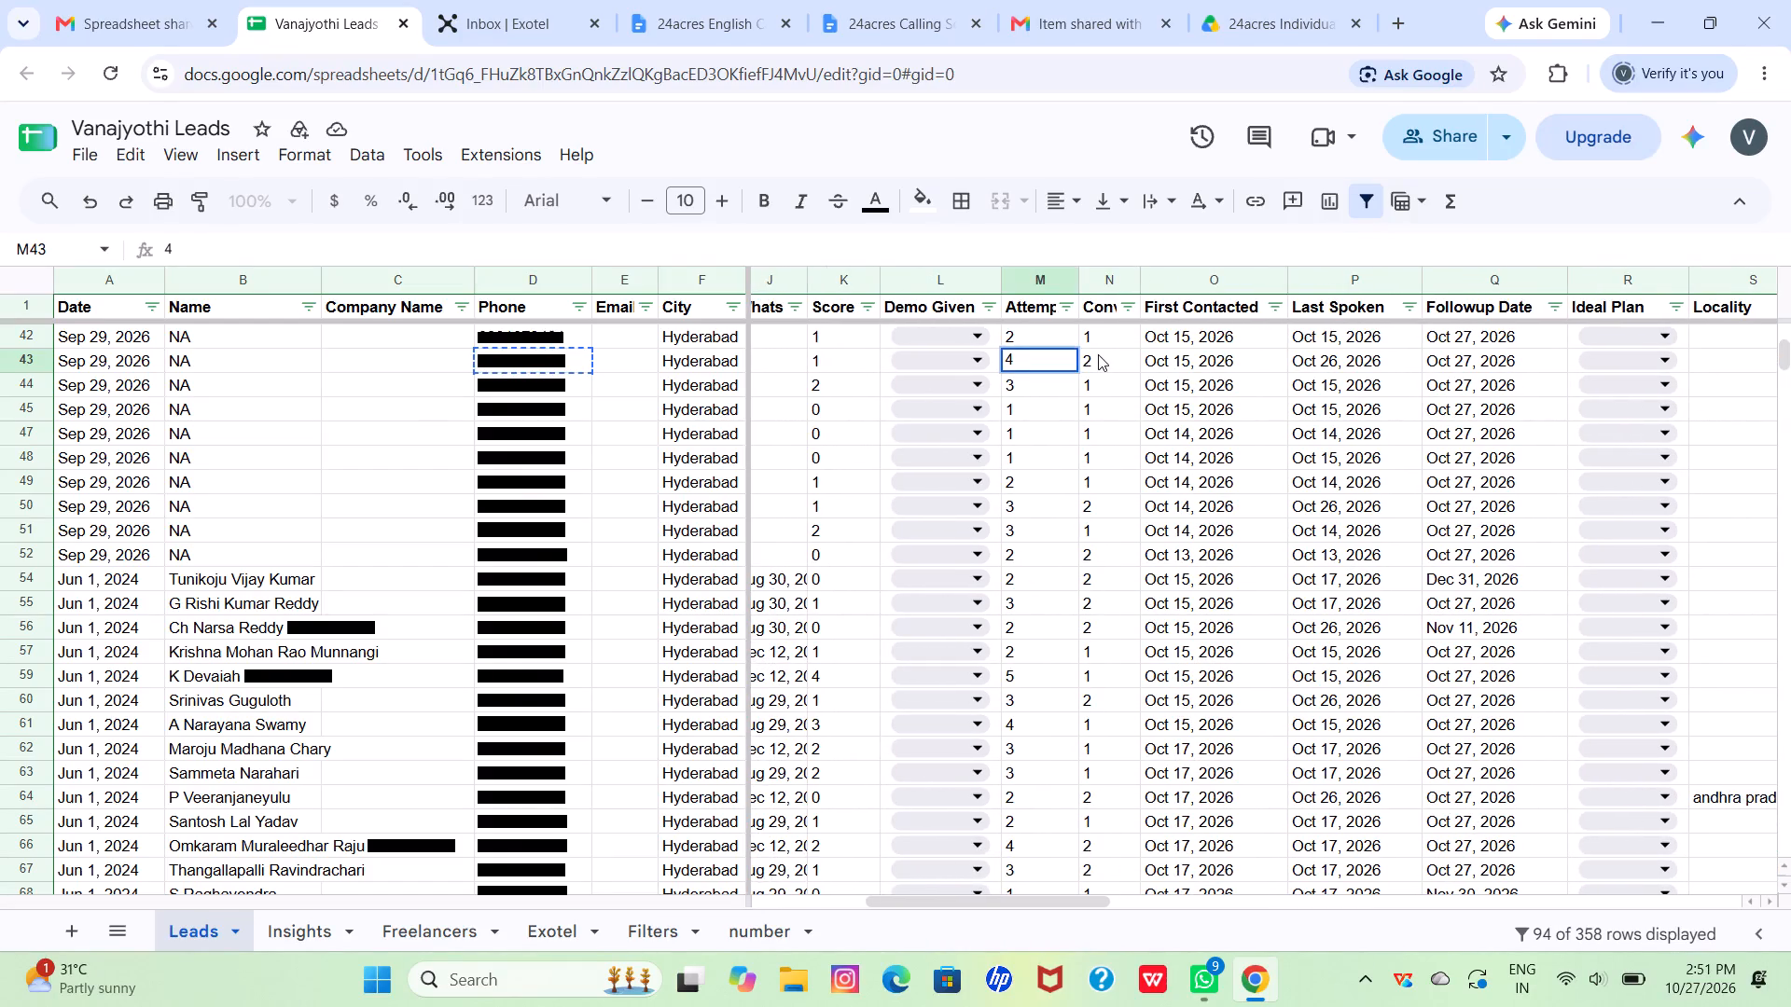
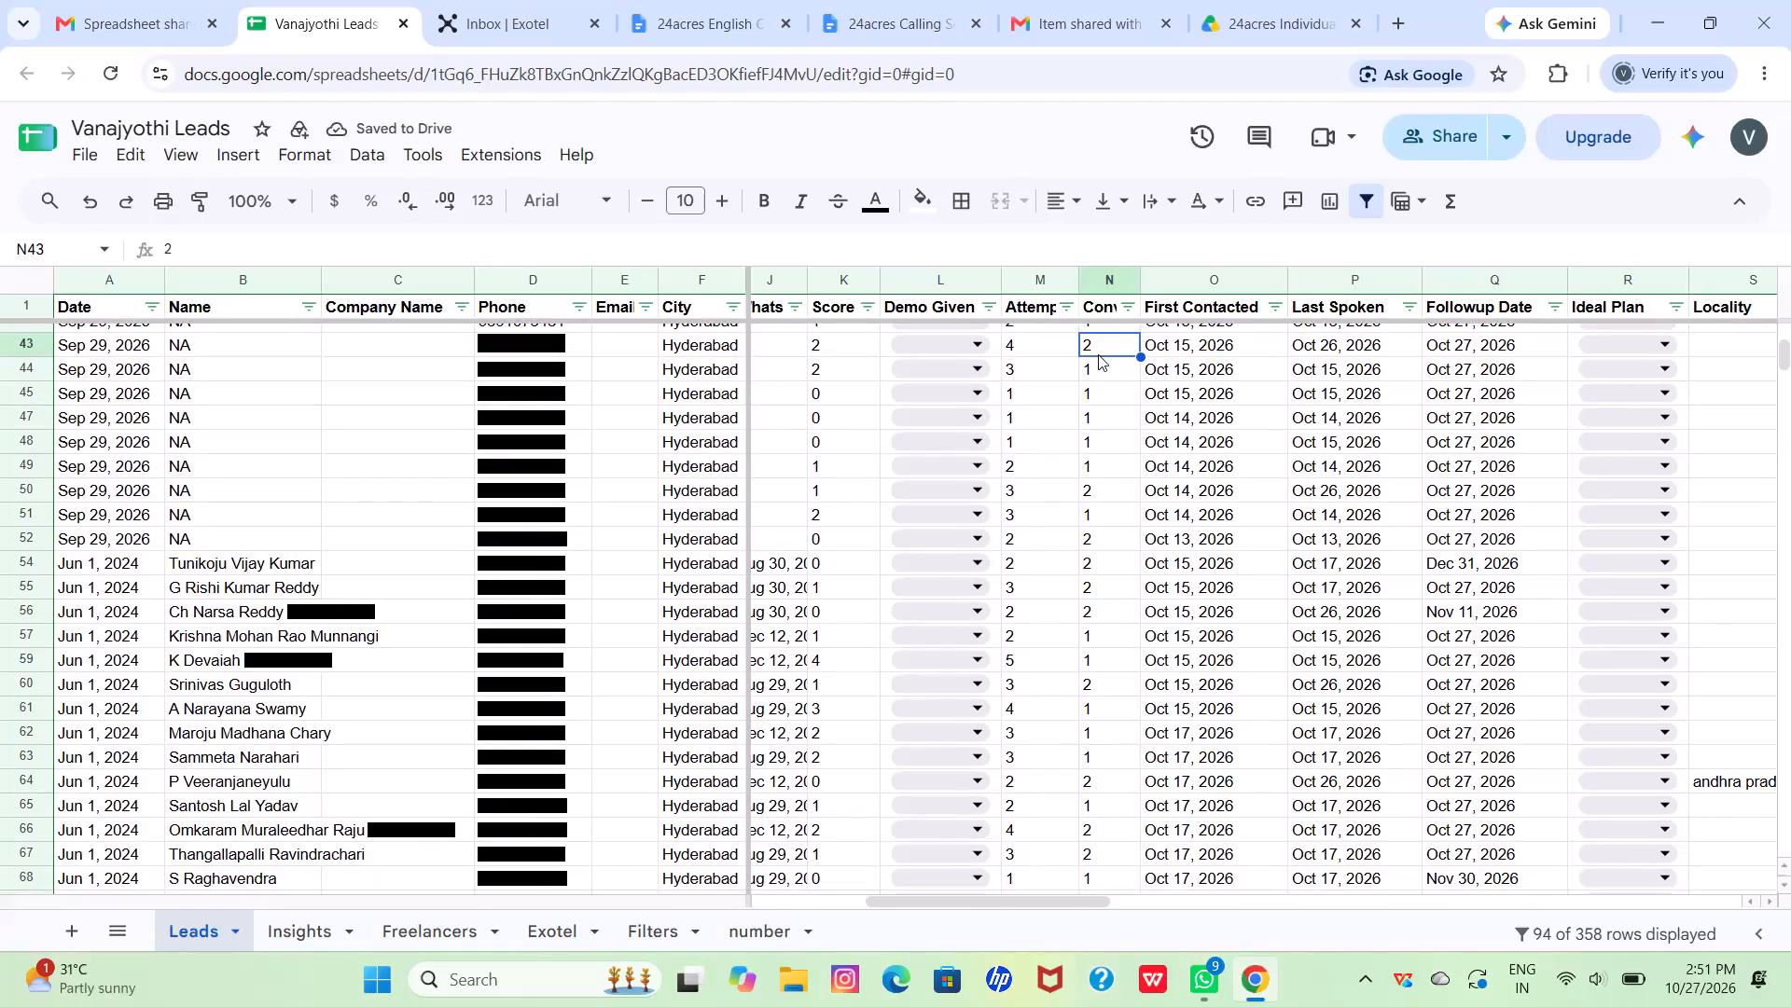
Copy the phone number of the row 44 lead in the Leads sheet for the next call.
scroll(1098, 354, left, 5)
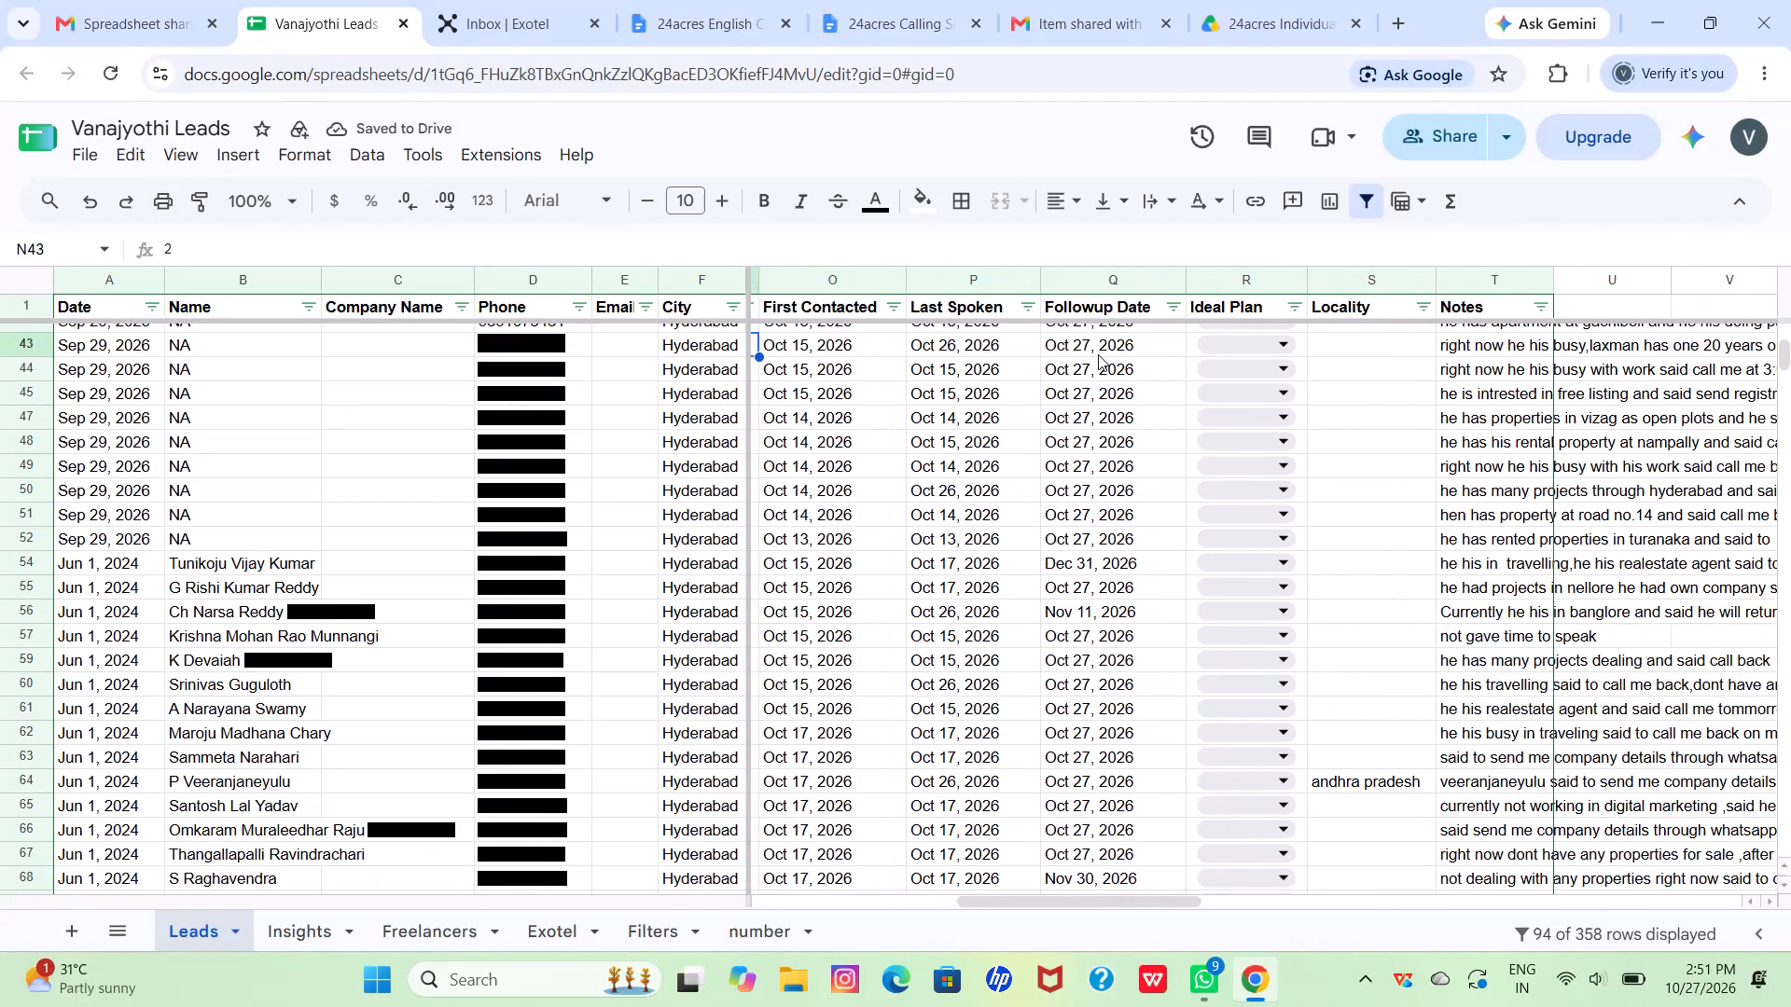
scroll(1098, 354, left, 2)
scroll(1098, 354, up, 1)
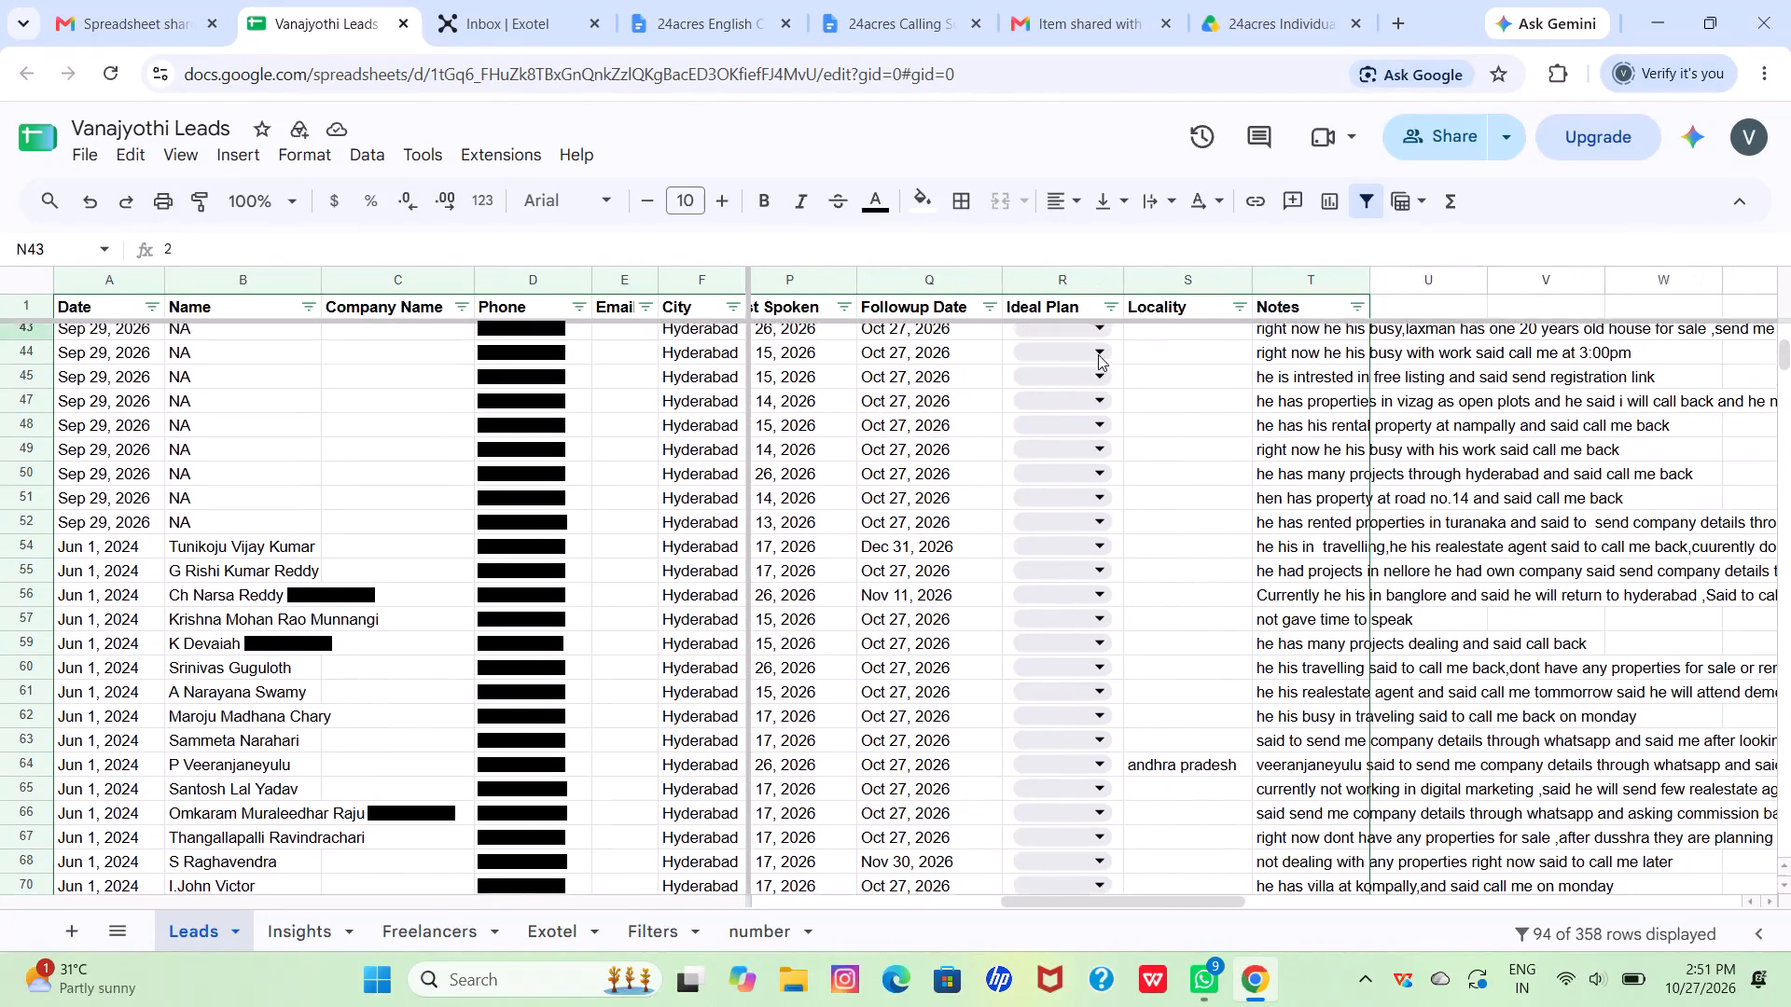
scroll(1098, 354, up, 1)
scroll(1098, 354, right, 3)
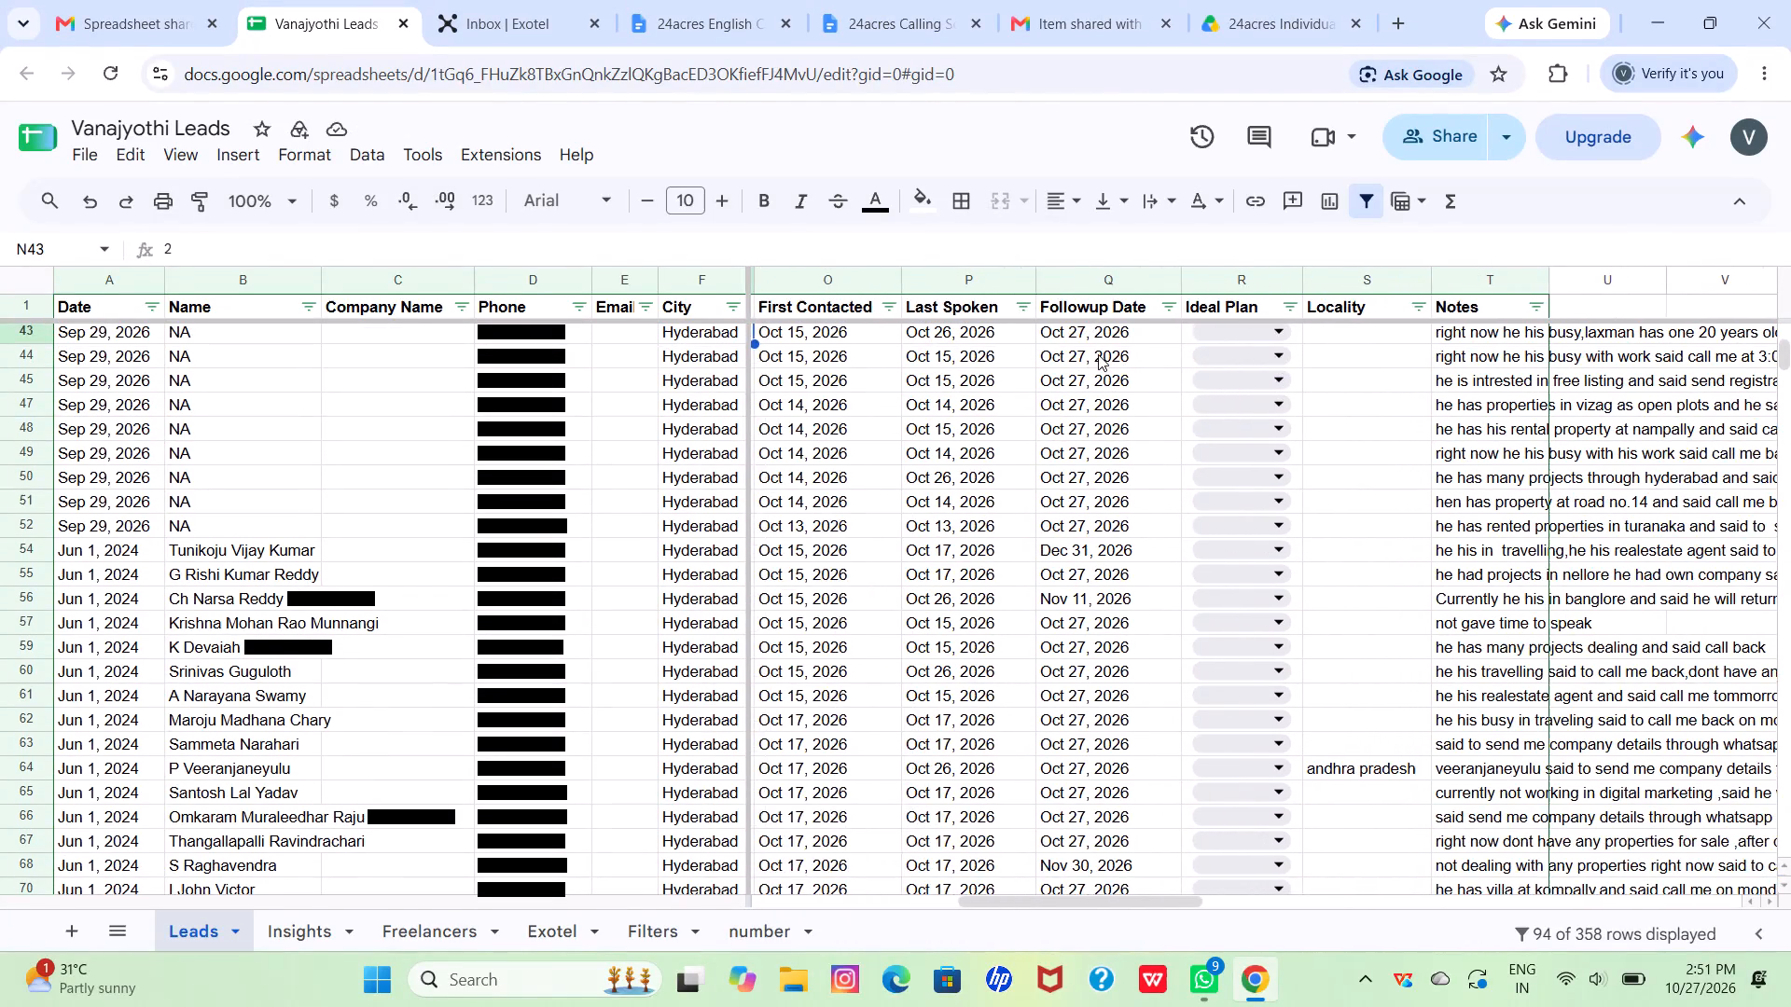
scroll(1098, 354, right, 2)
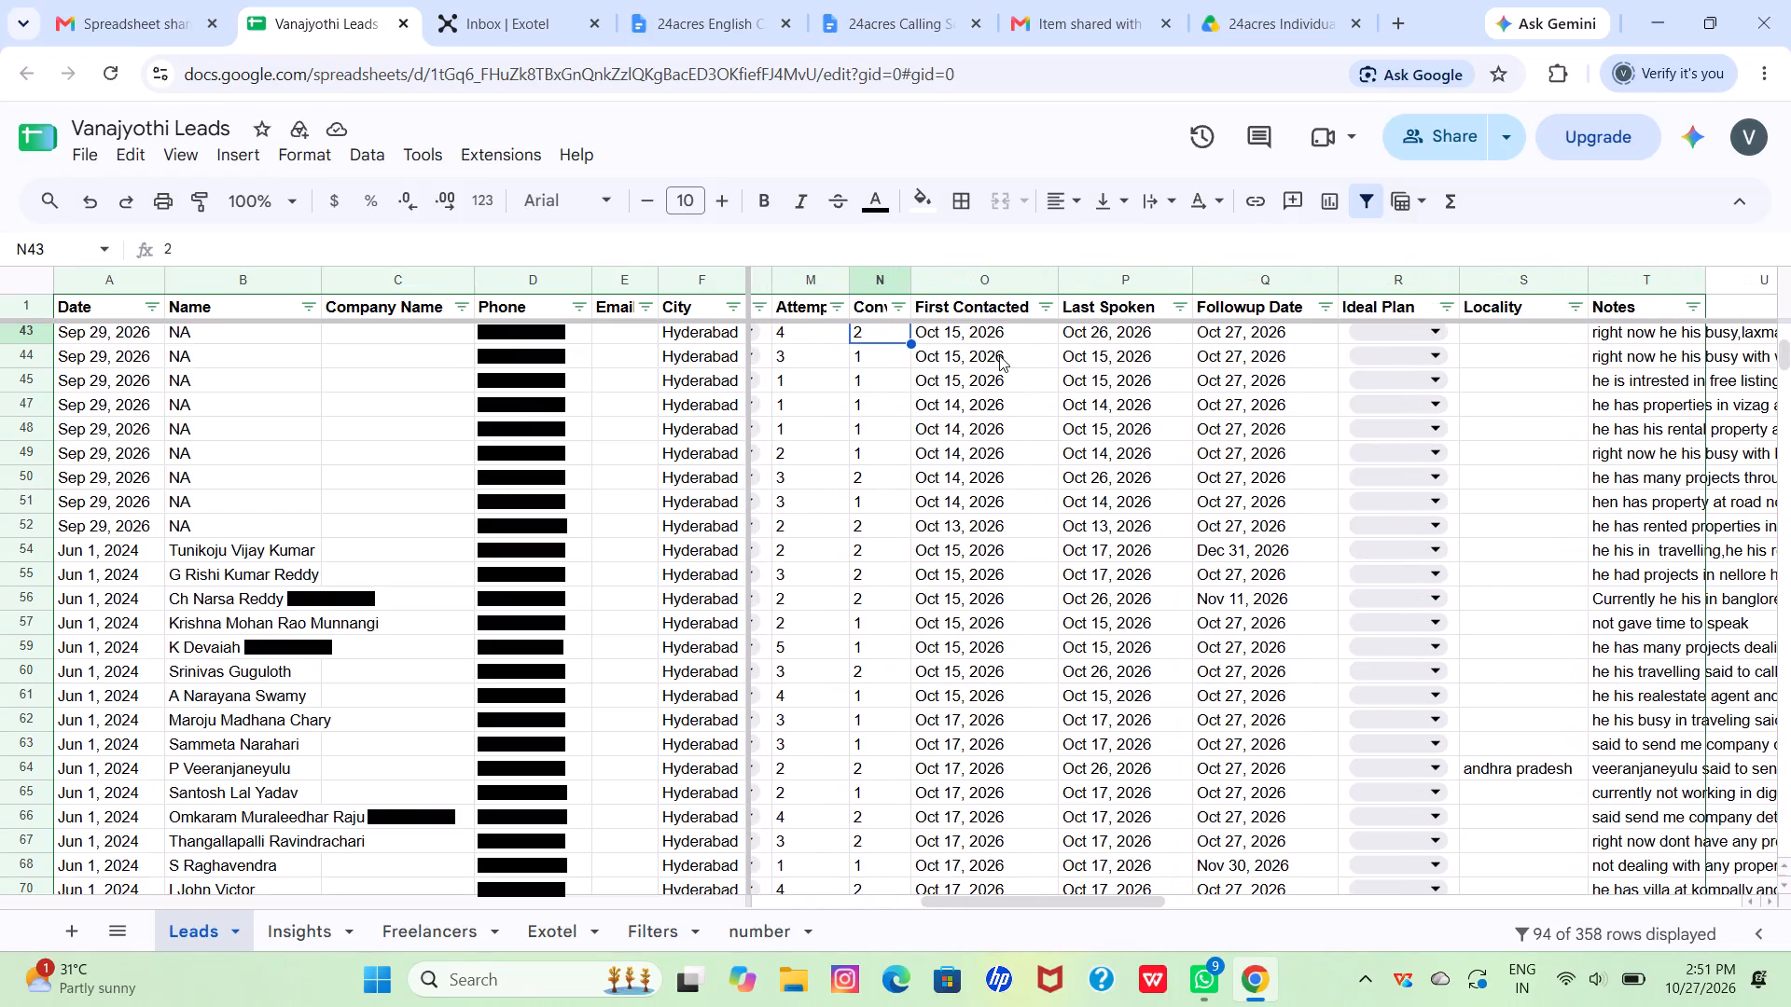
click(522, 354)
key(ctrl+c)
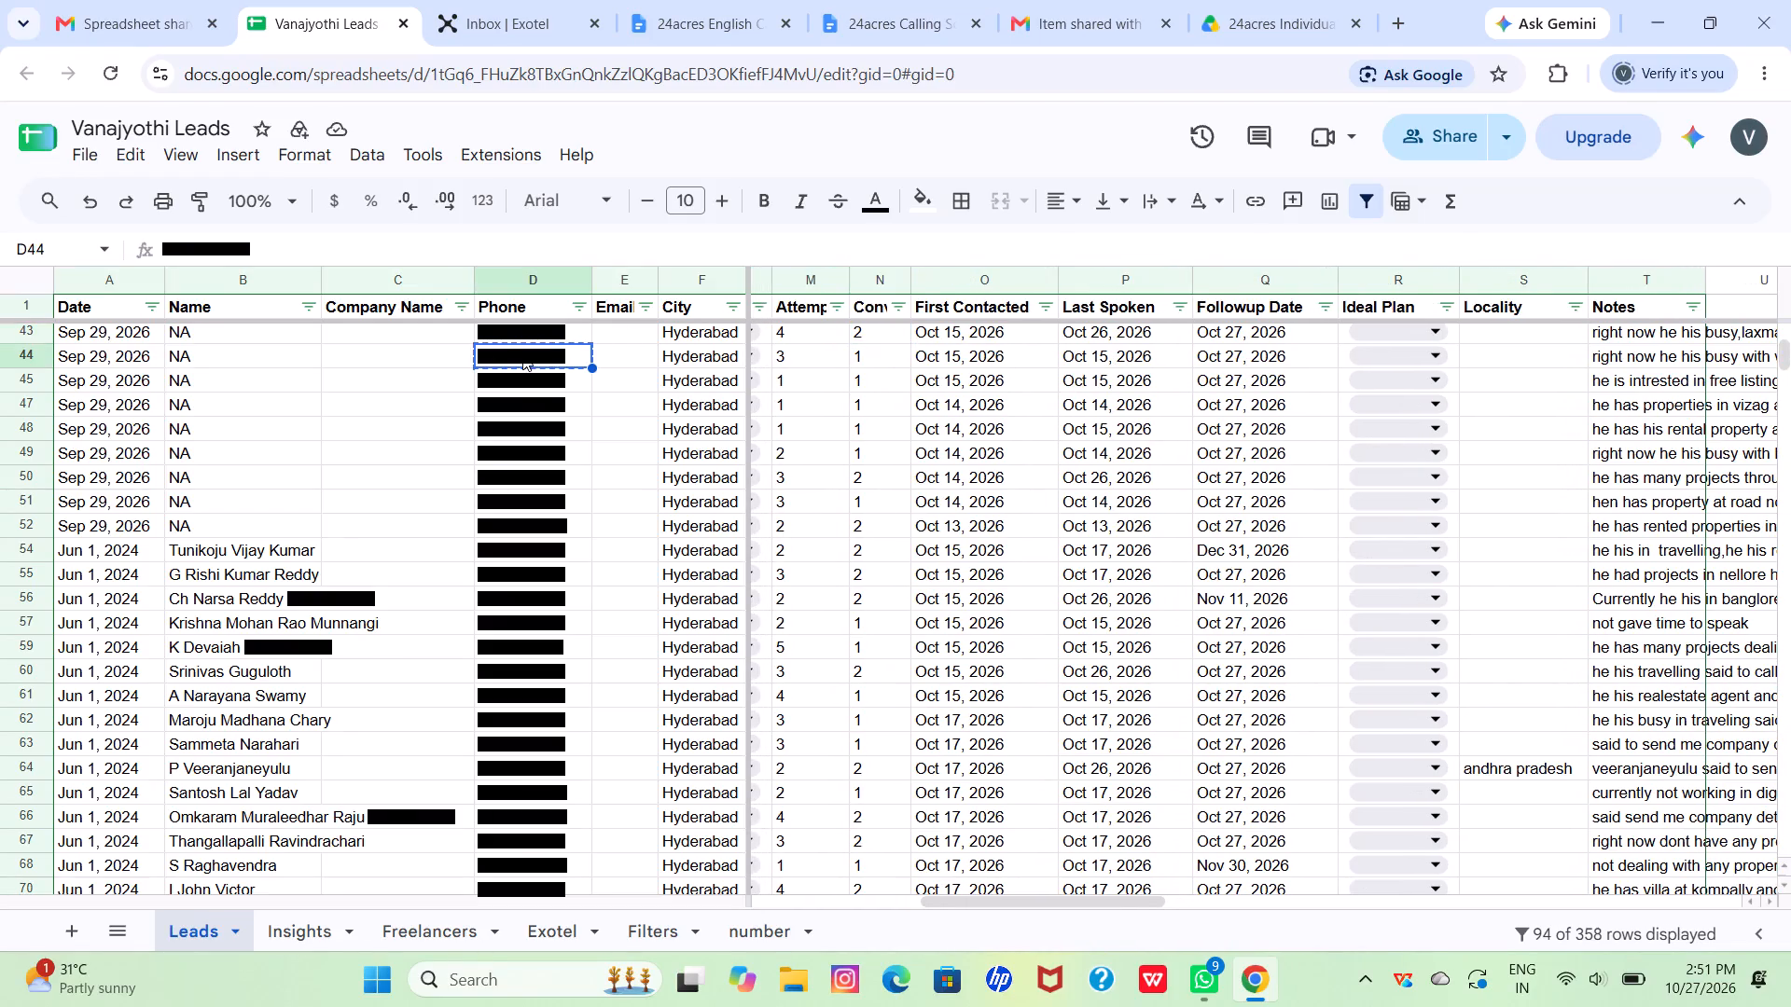
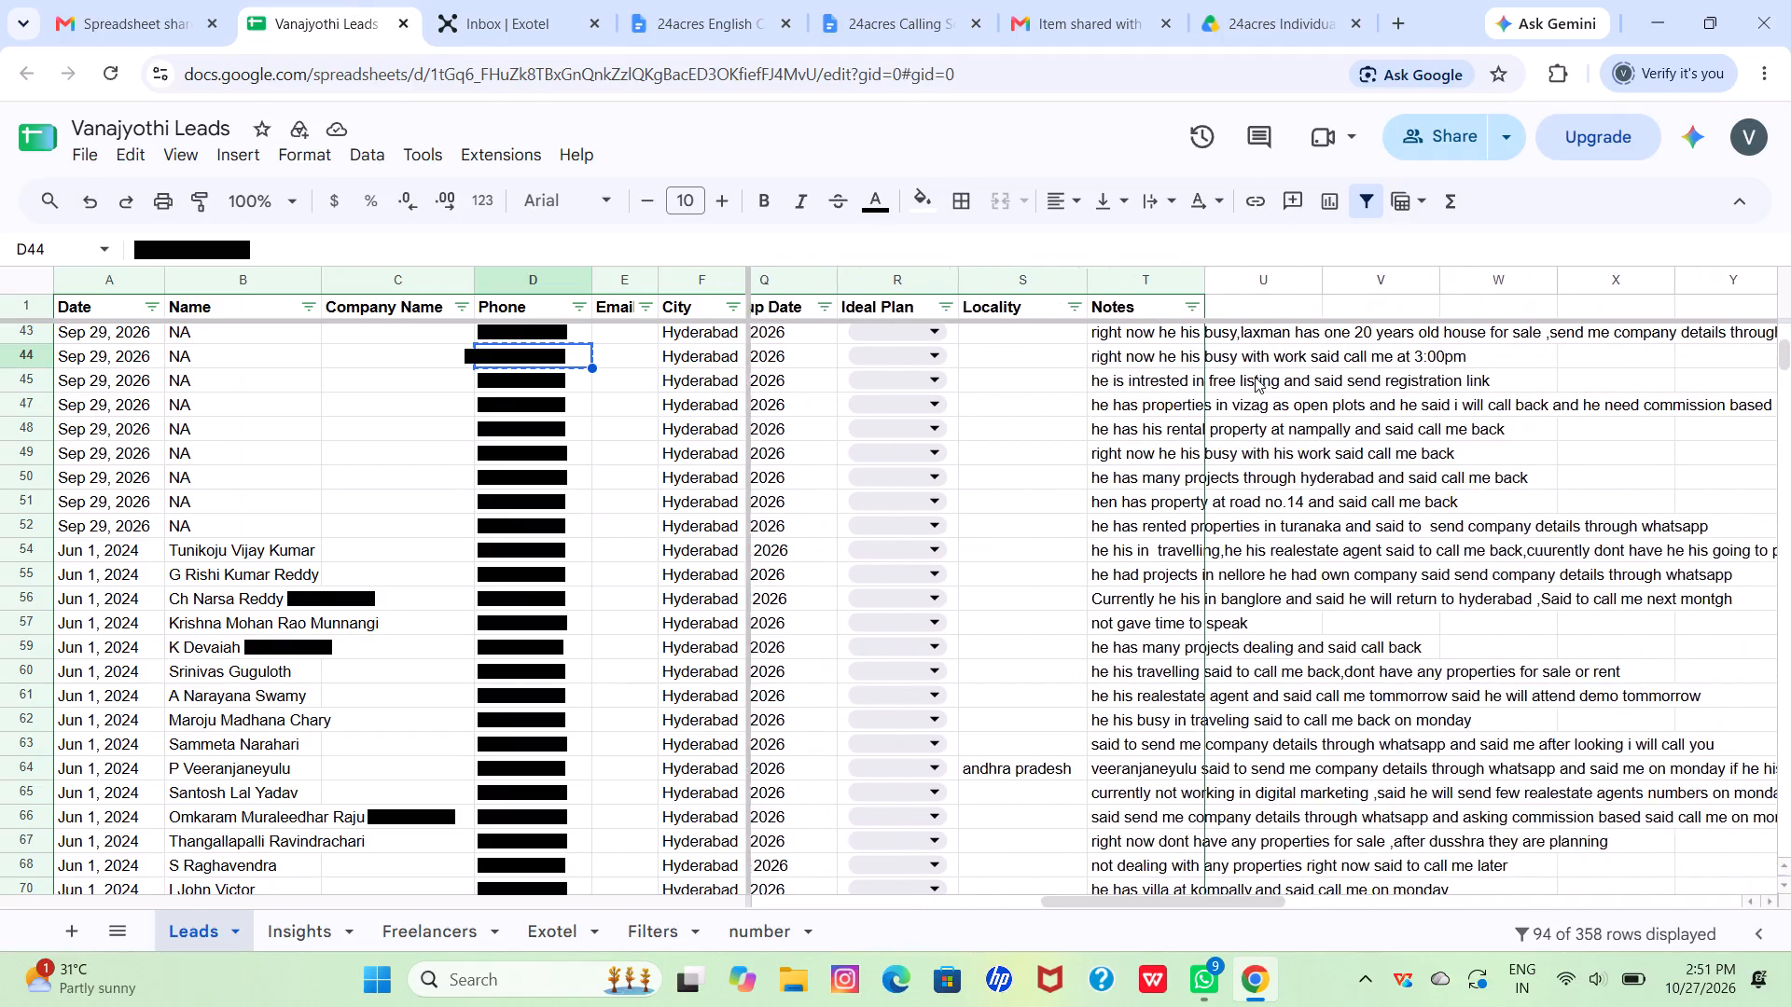
Set the attempts count of the row 44 lead to 4 in the Leads sheet.
scroll(1255, 377, right, 2)
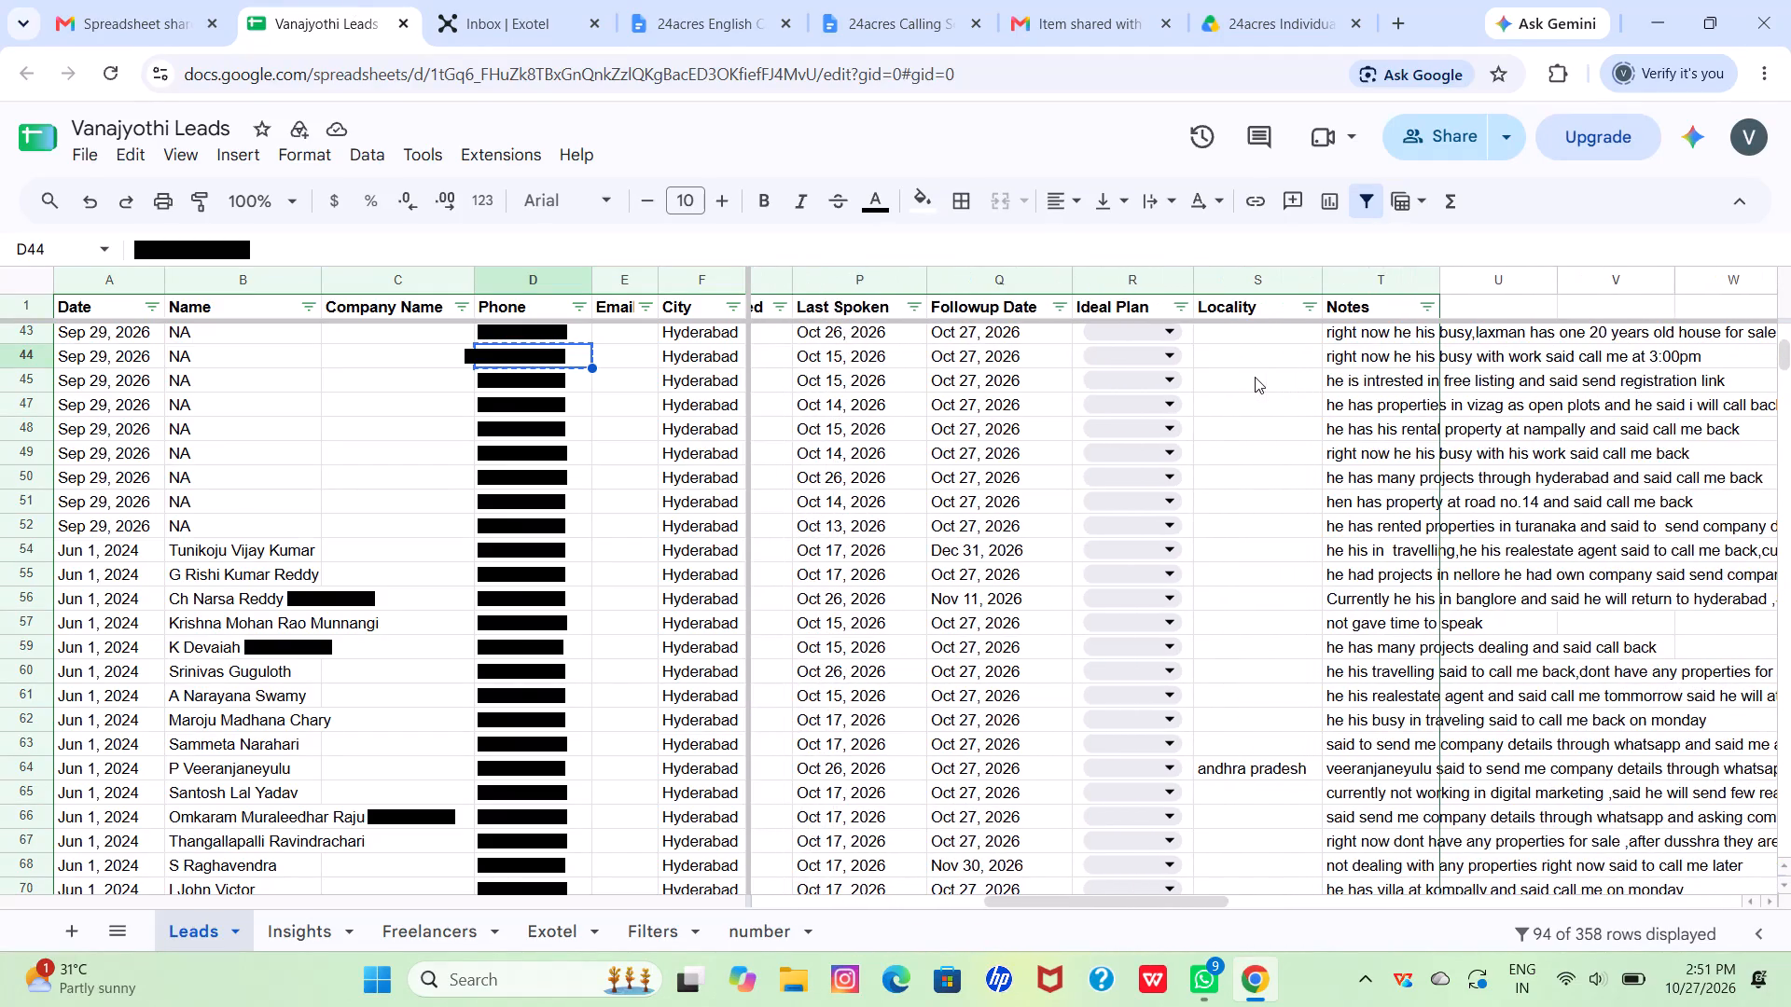
scroll(1255, 377, right, 2)
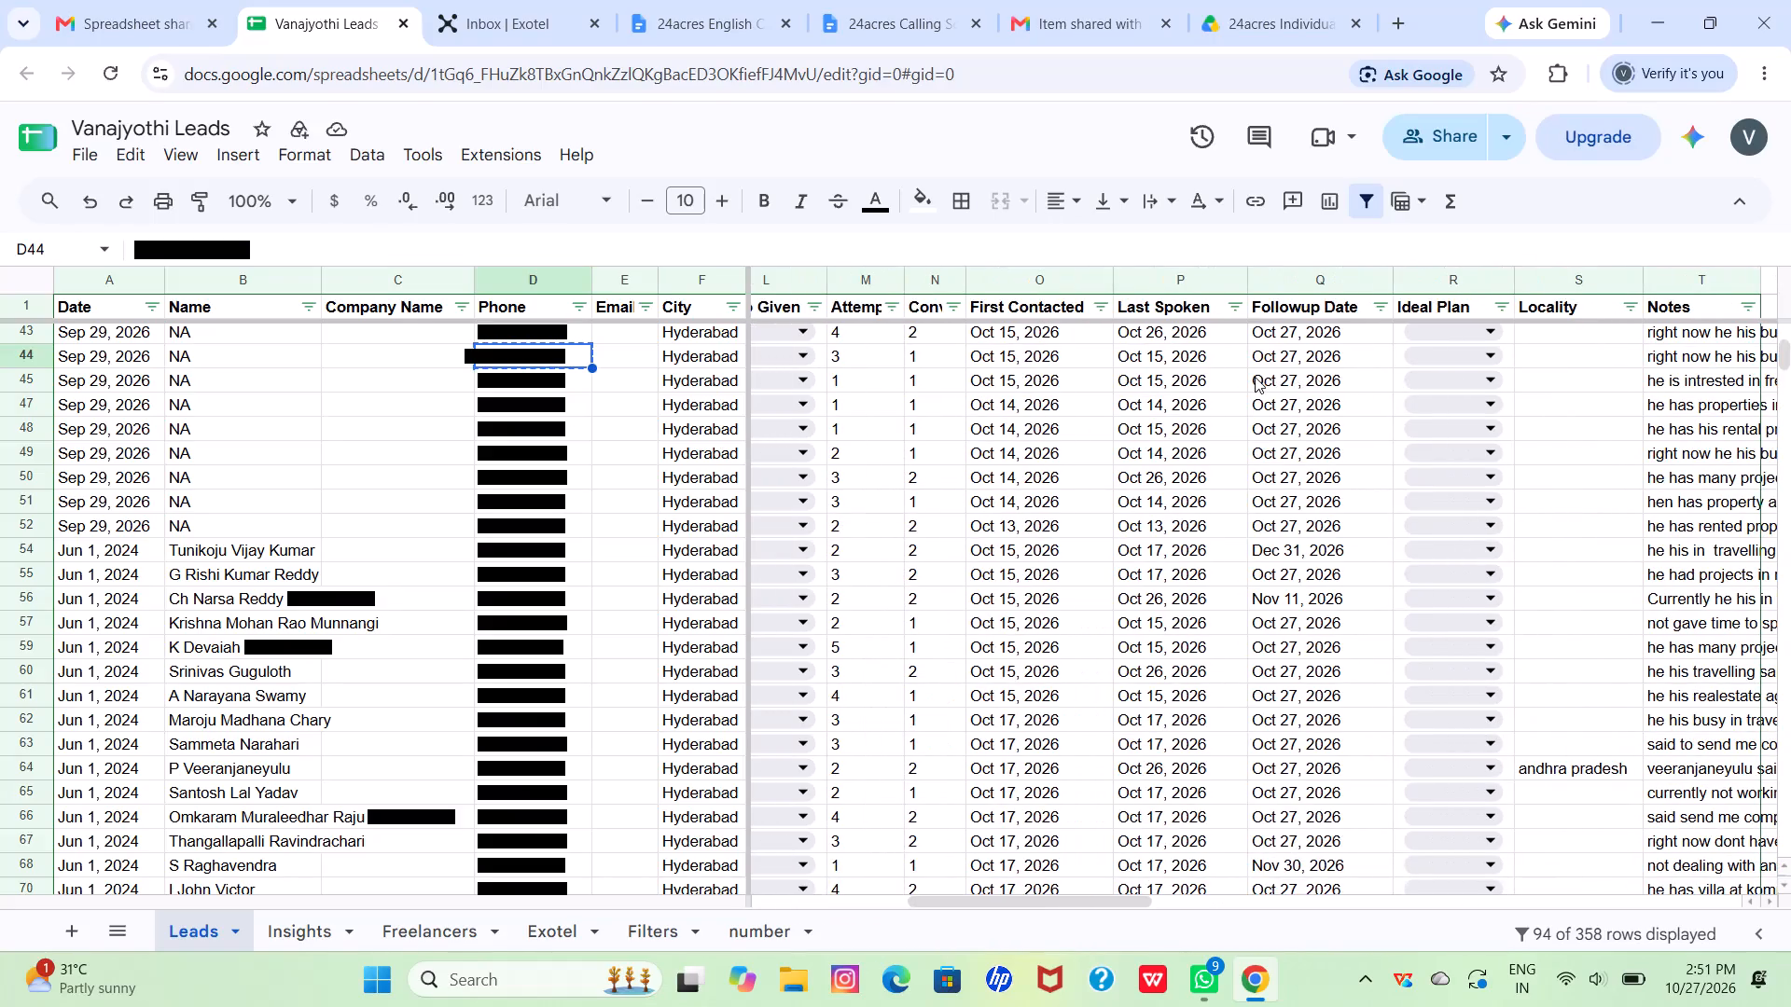
click(849, 358)
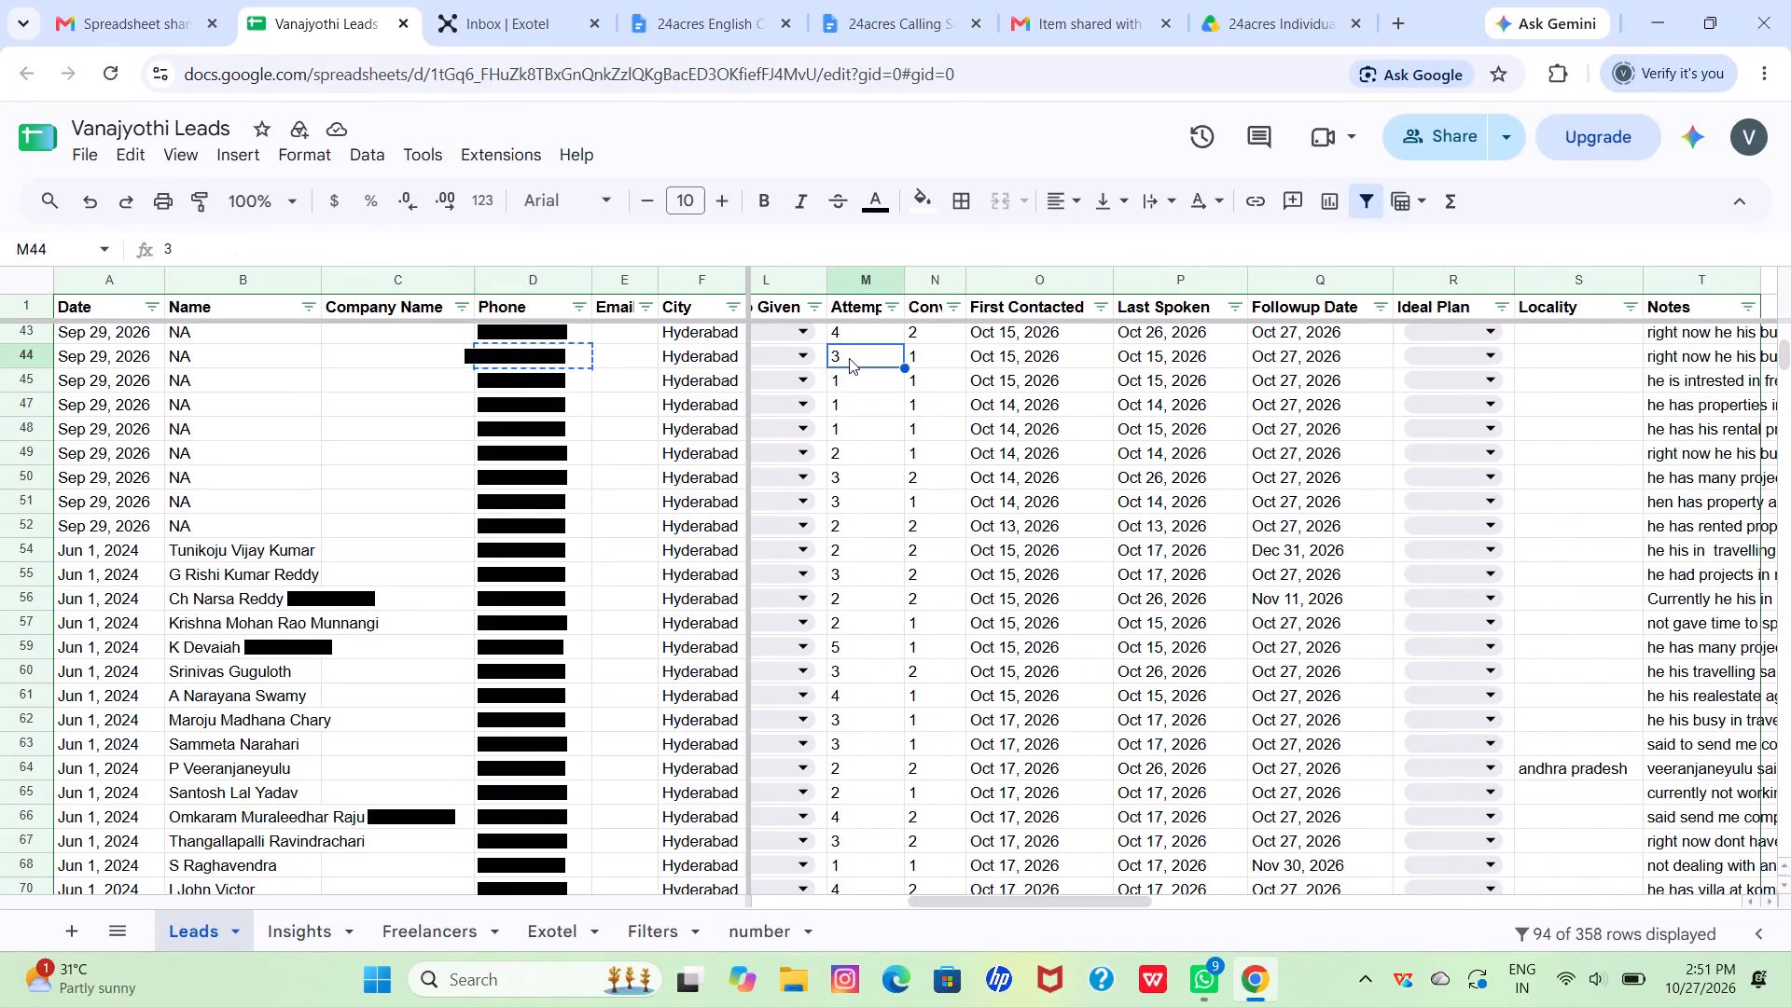
key(4)
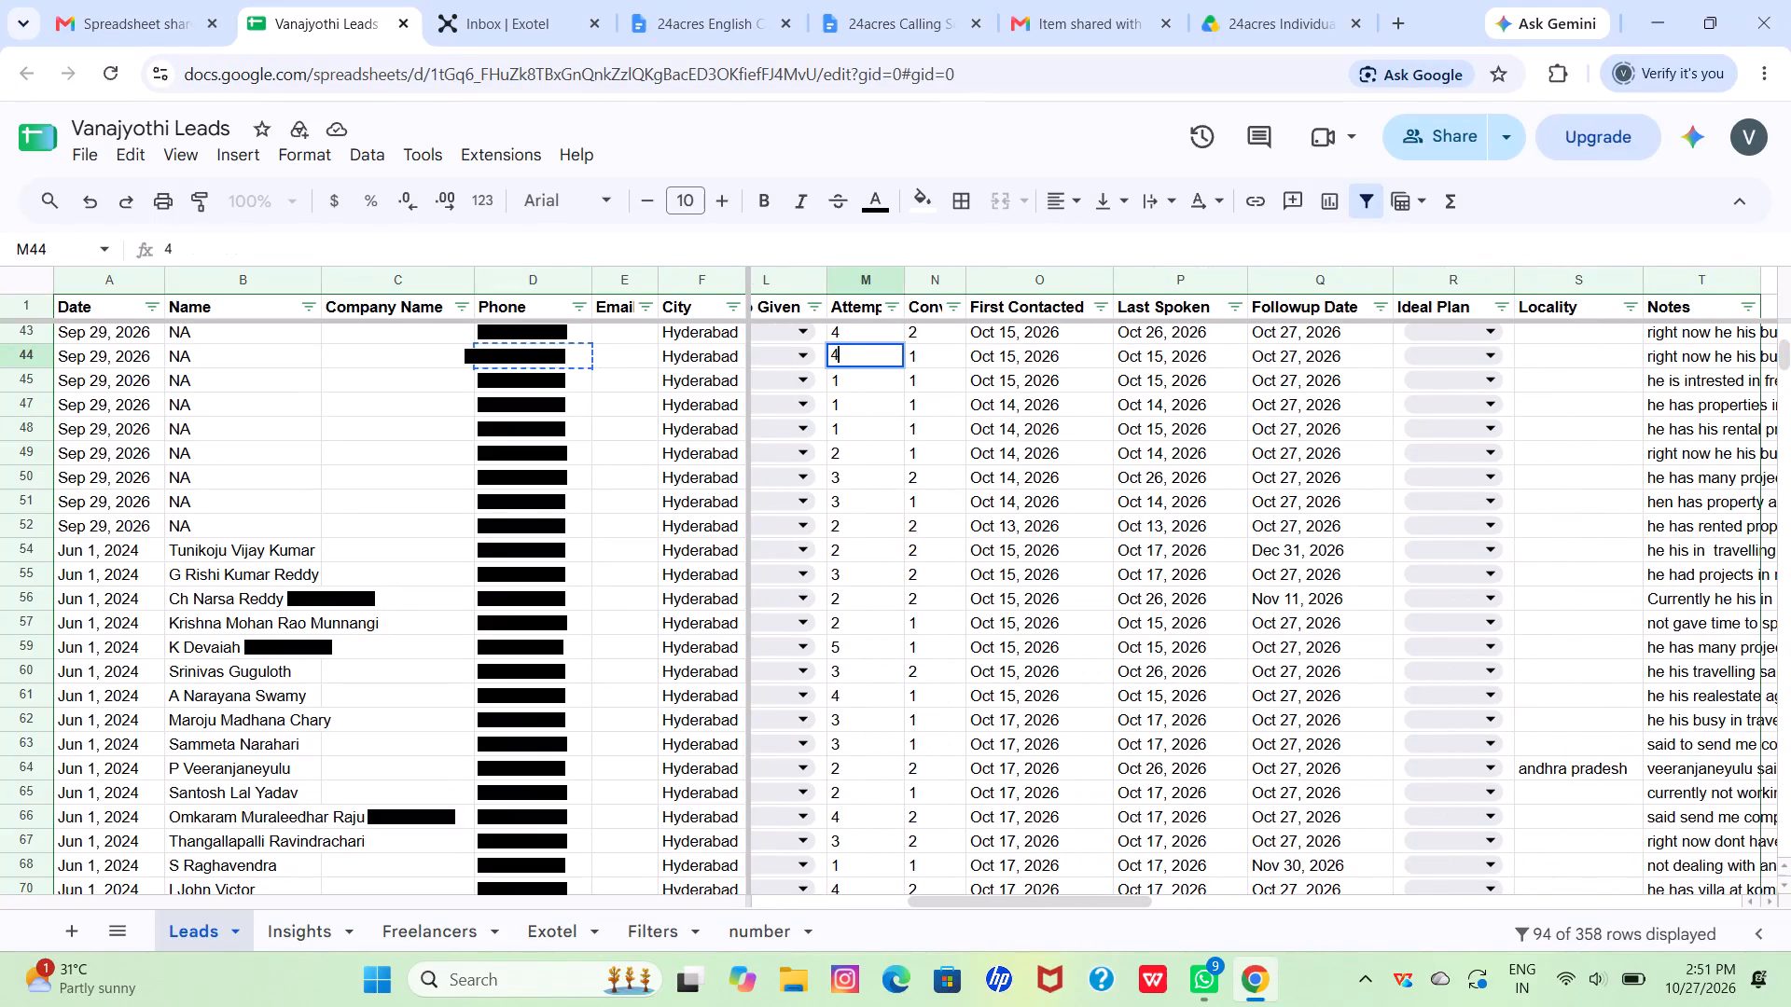
click(848, 386)
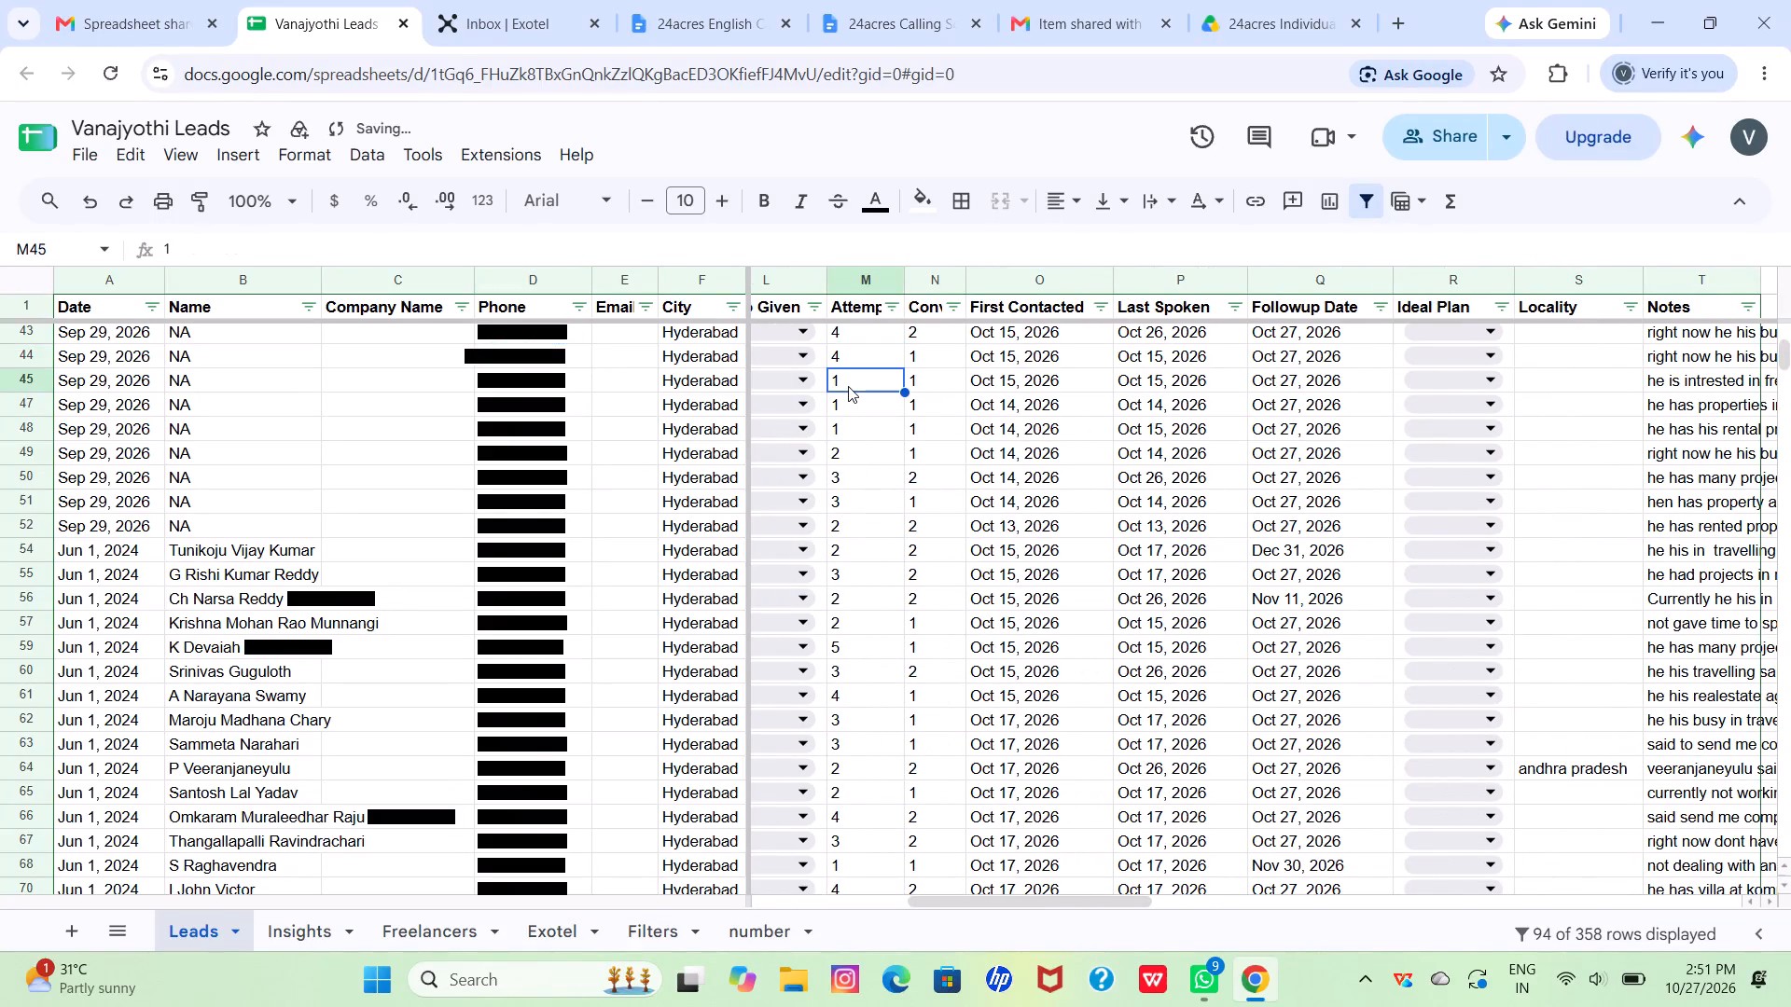
Examine the attempts, follow-up dates and notes of the leads from row 45 onward to choose the next lead to call.
scroll(848, 386, left, 3)
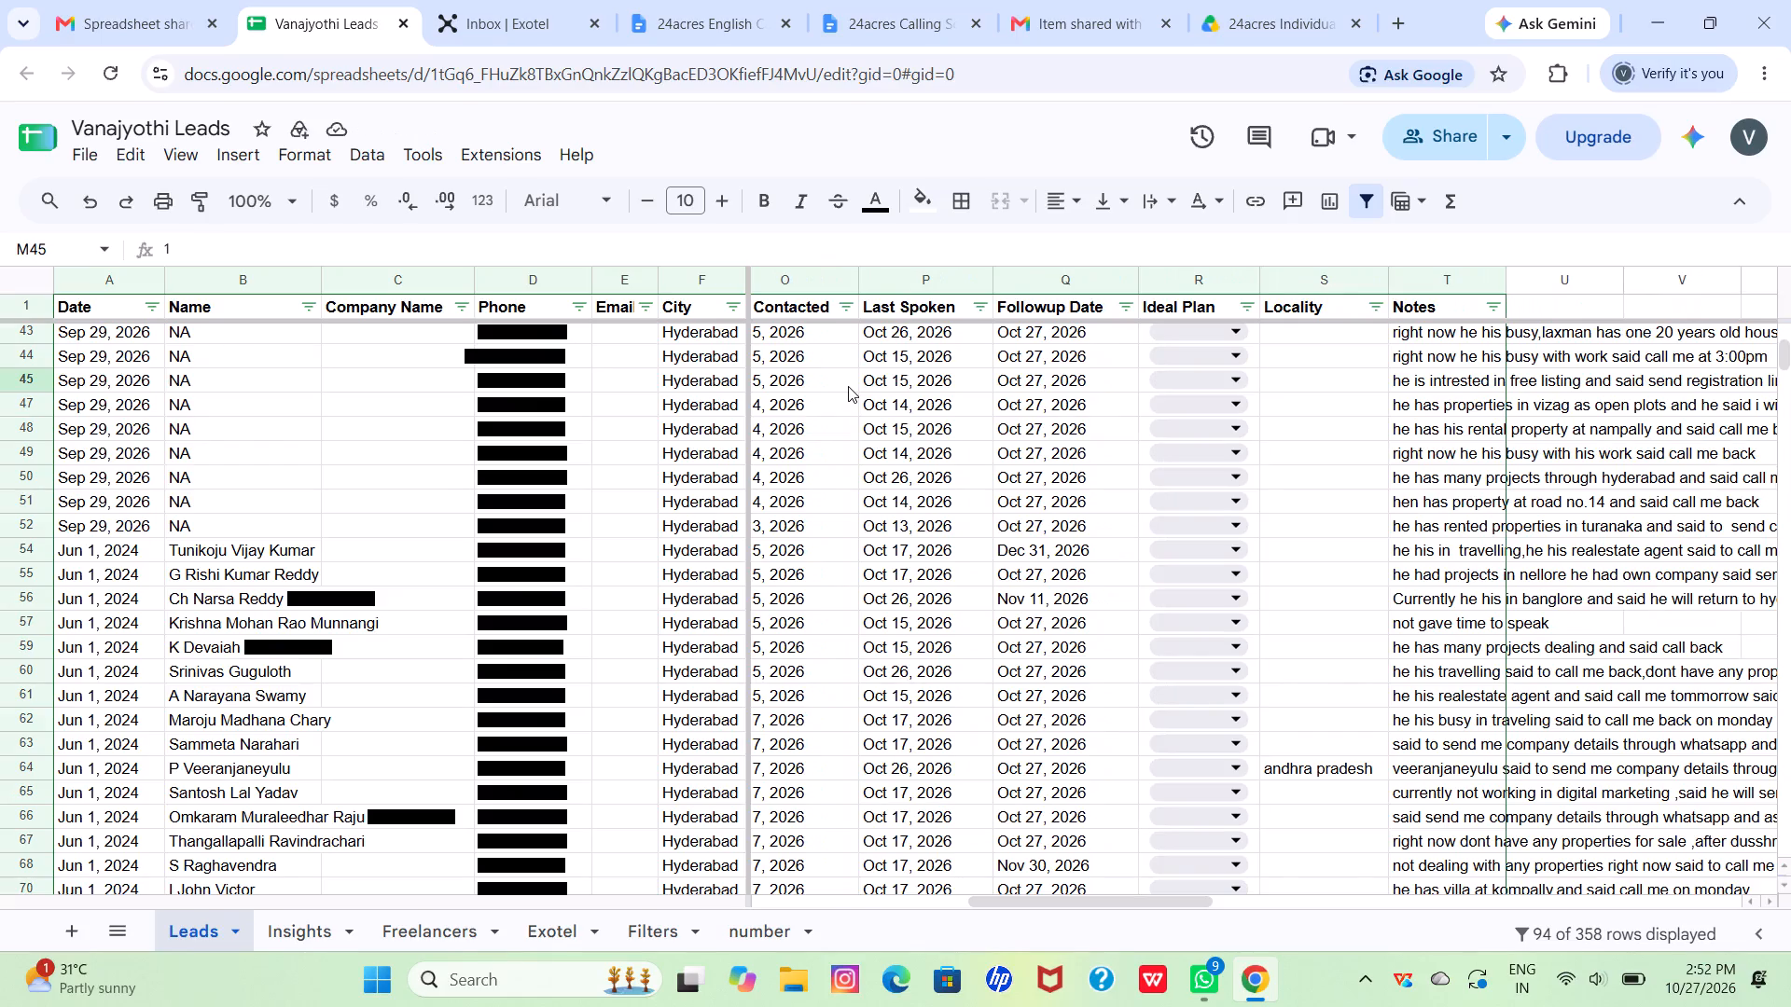
scroll(848, 386, right, 3)
scroll(848, 386, left, 1)
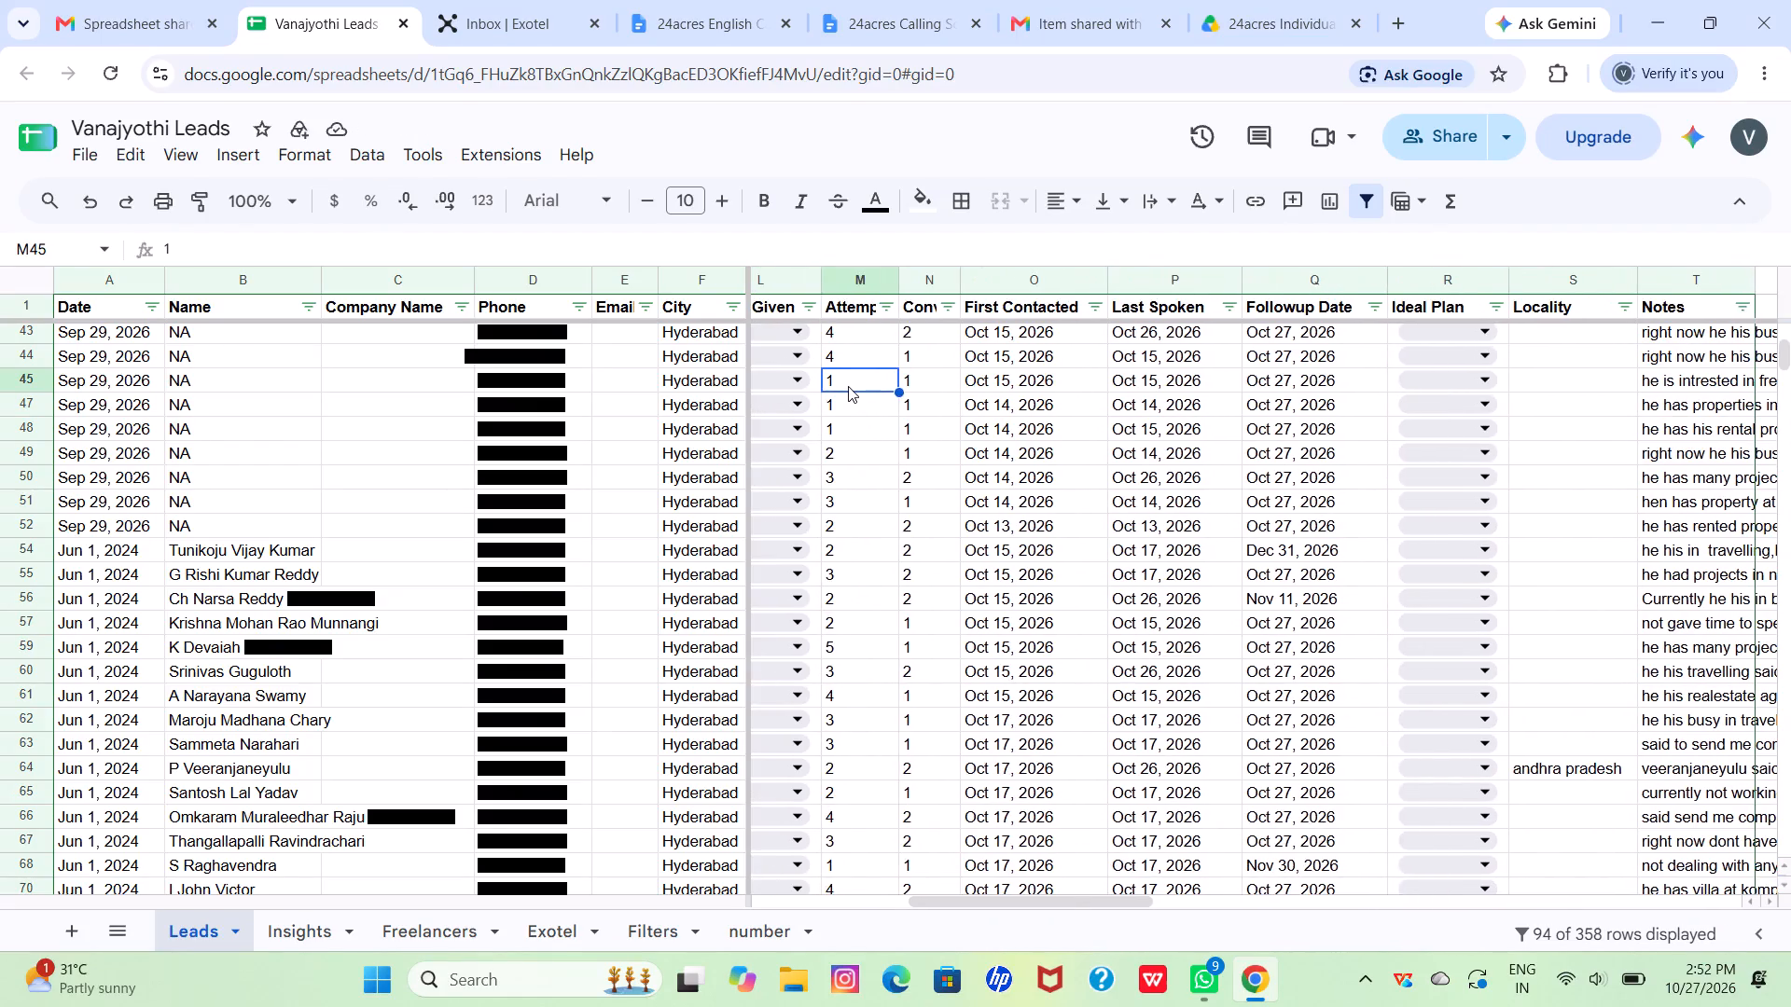
scroll(848, 386, left, 5)
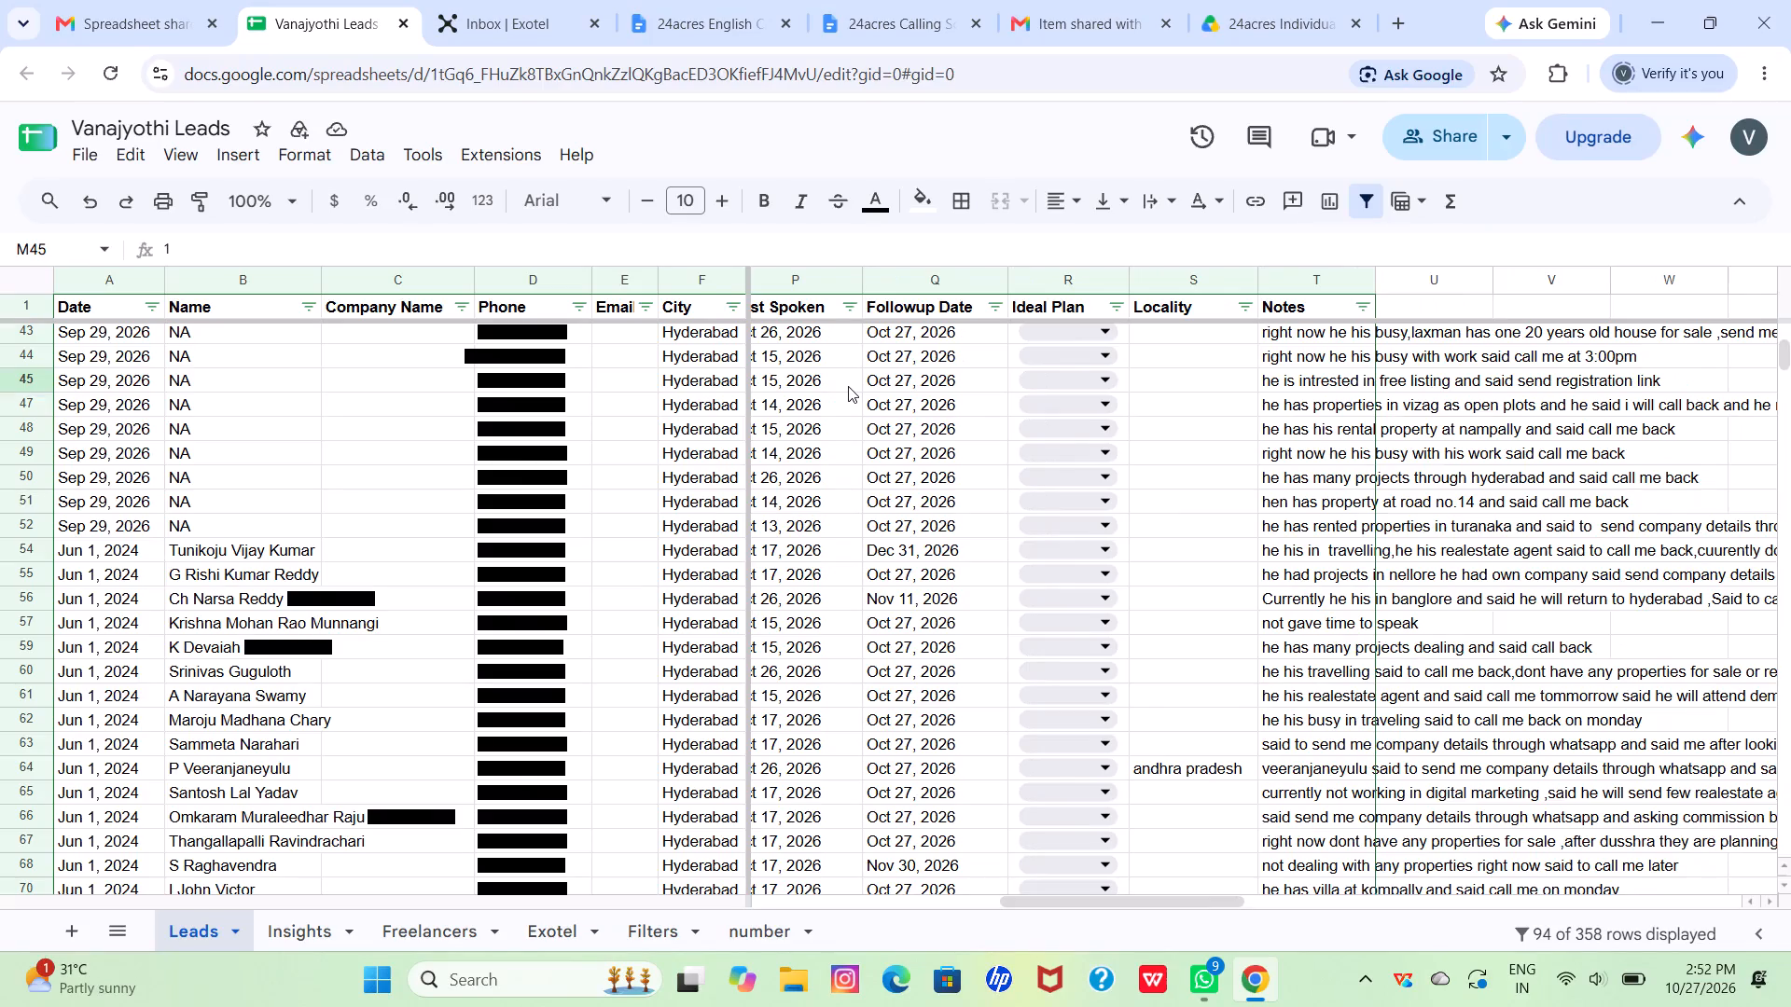
scroll(909, 405, right, 3)
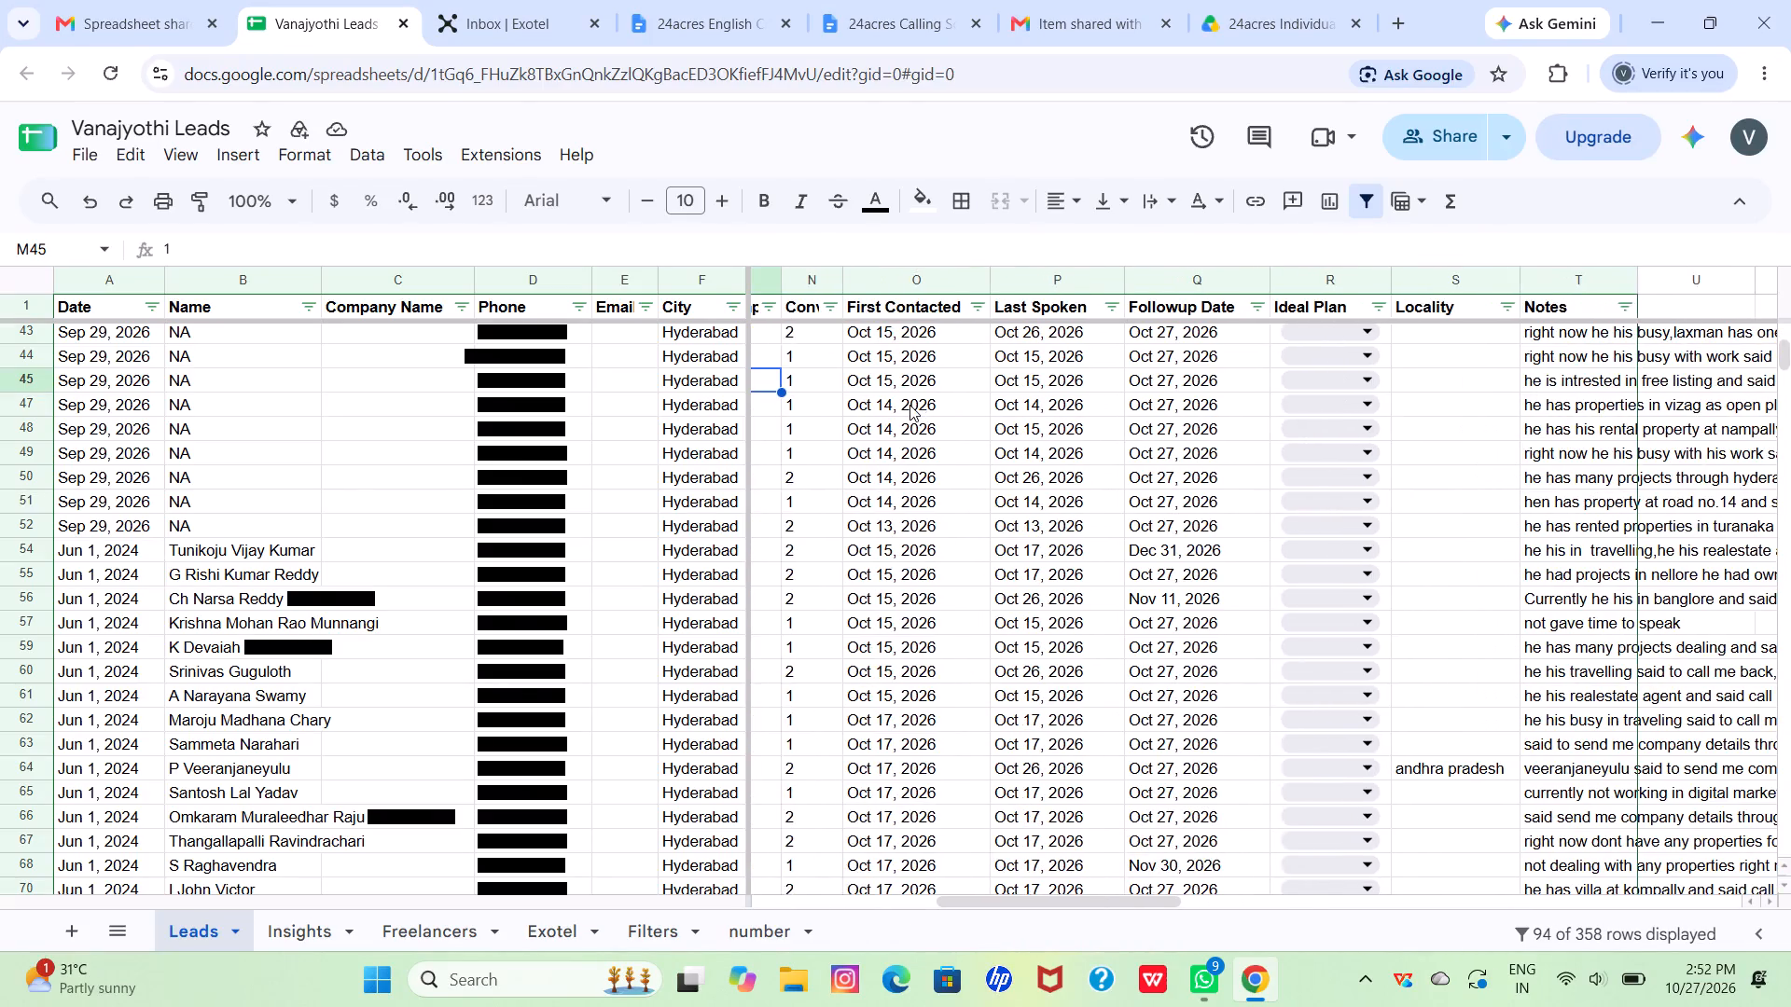
scroll(909, 405, right, 2)
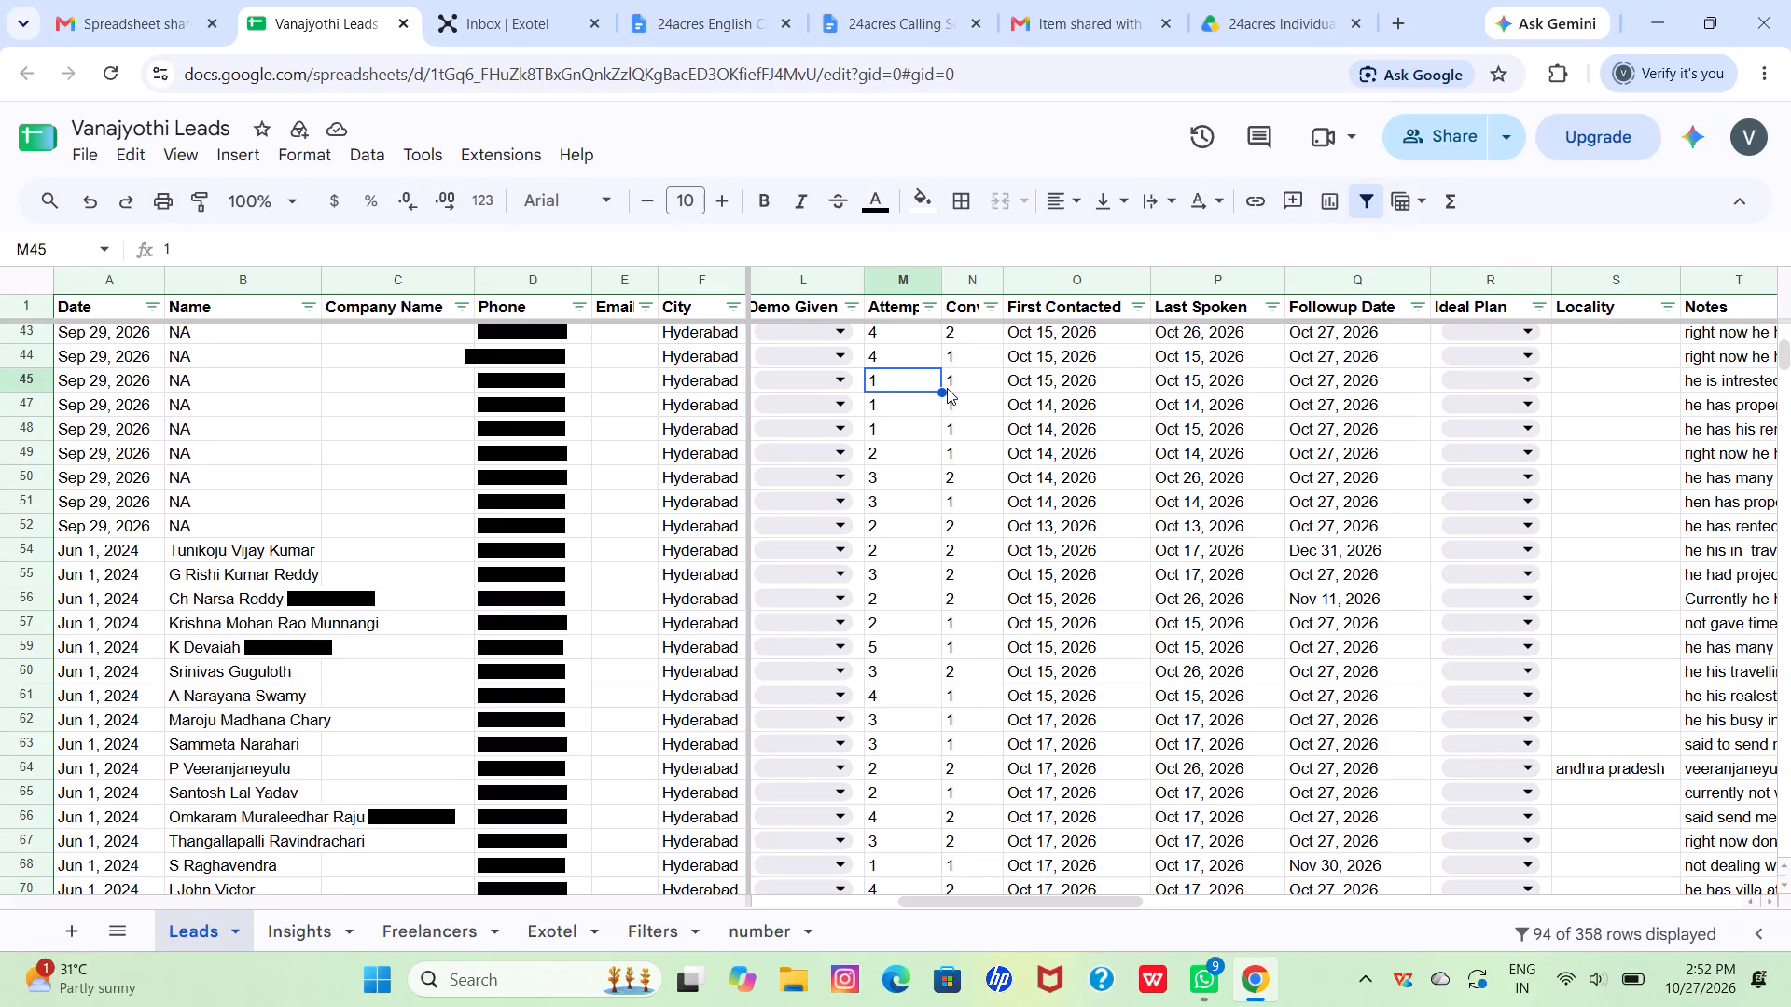
scroll(947, 388, down, 1)
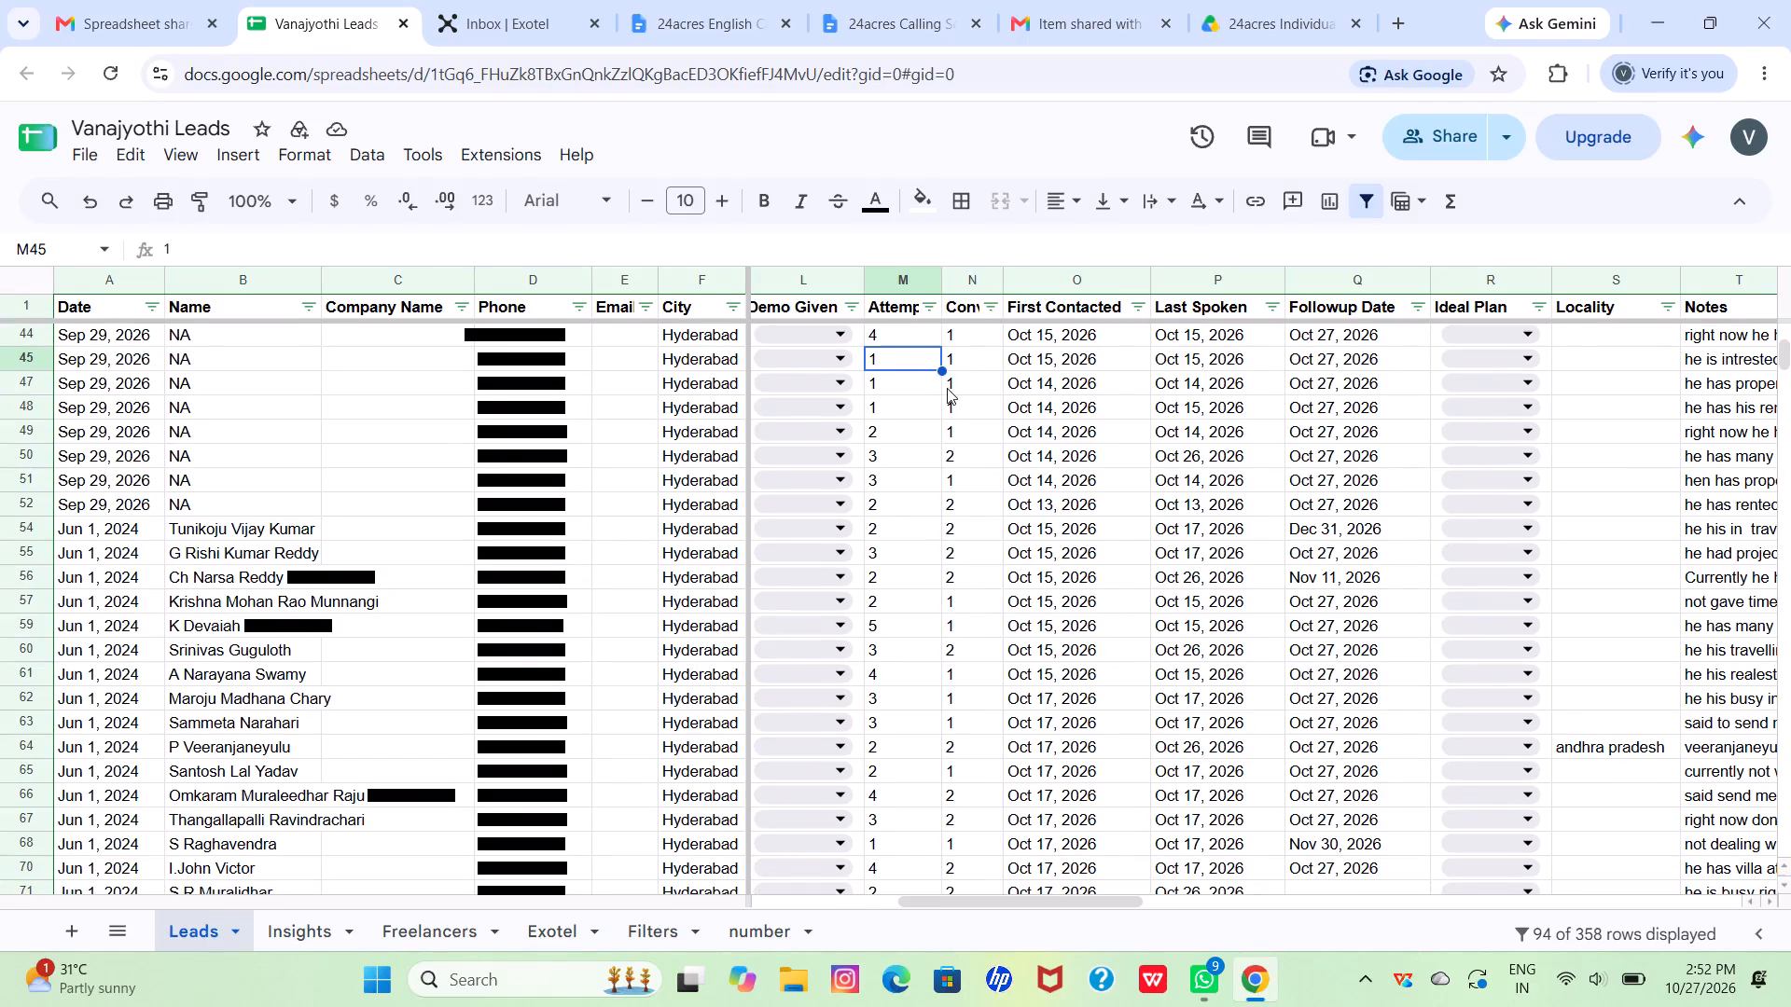
scroll(947, 388, left, 3)
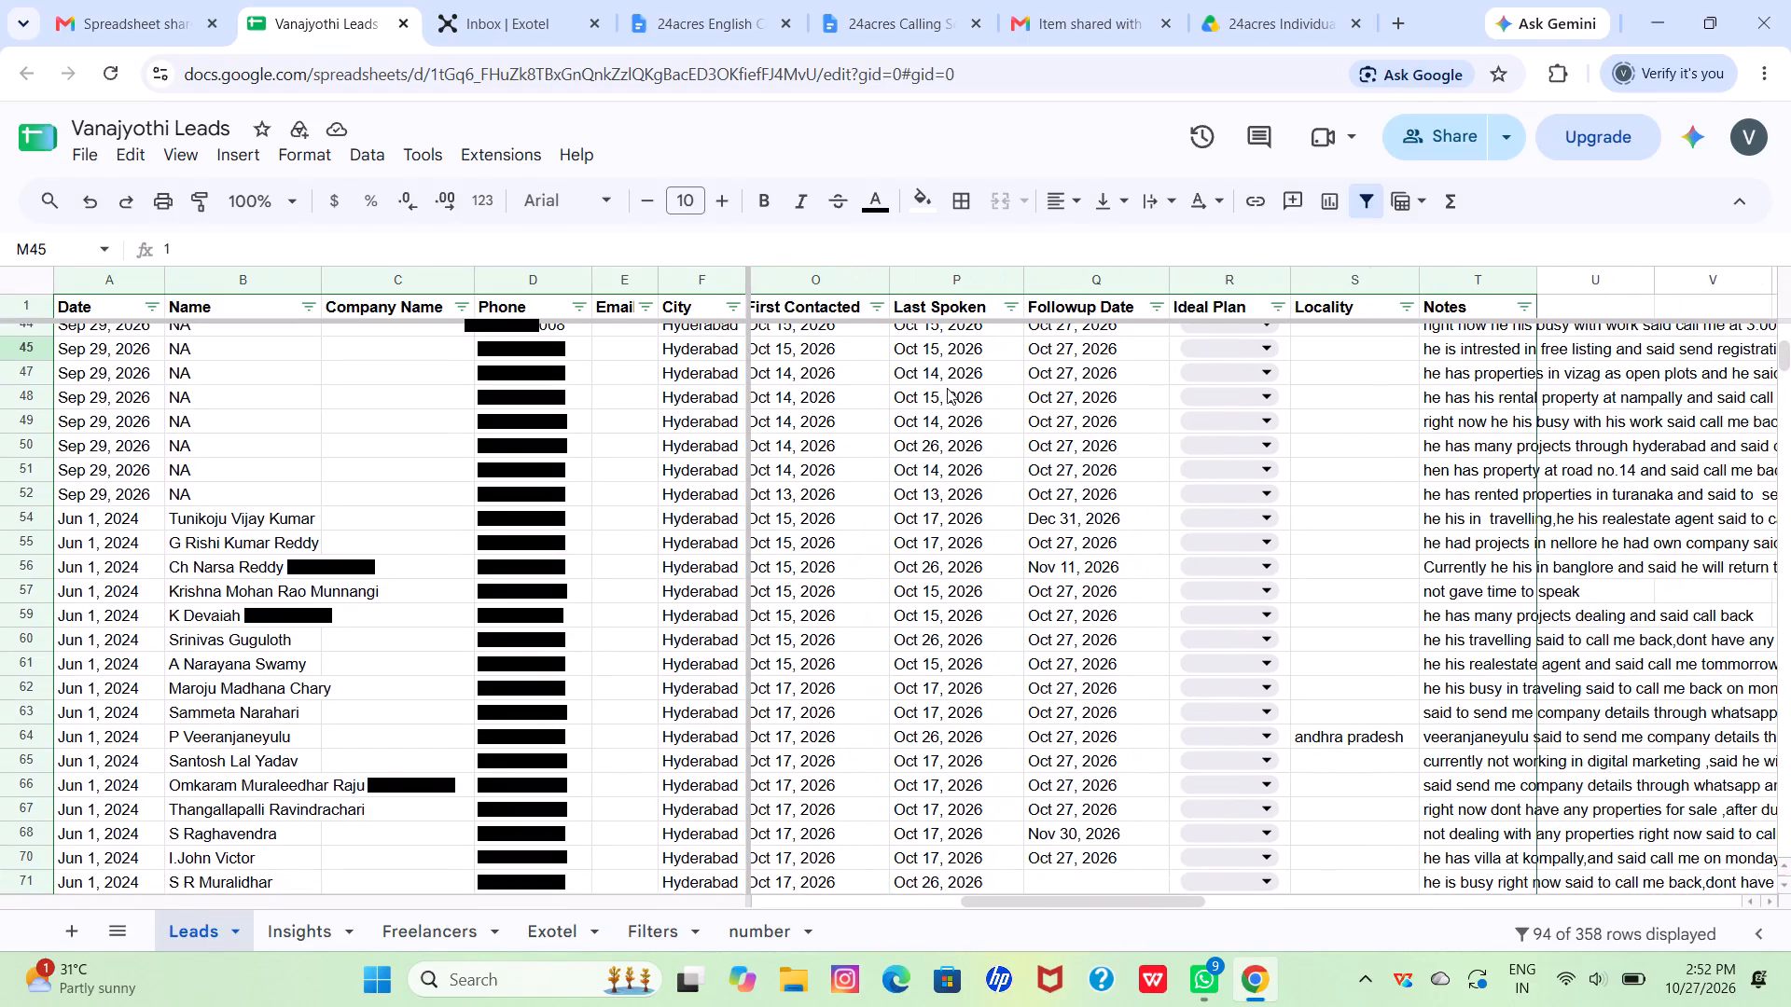
scroll(947, 388, left, 1)
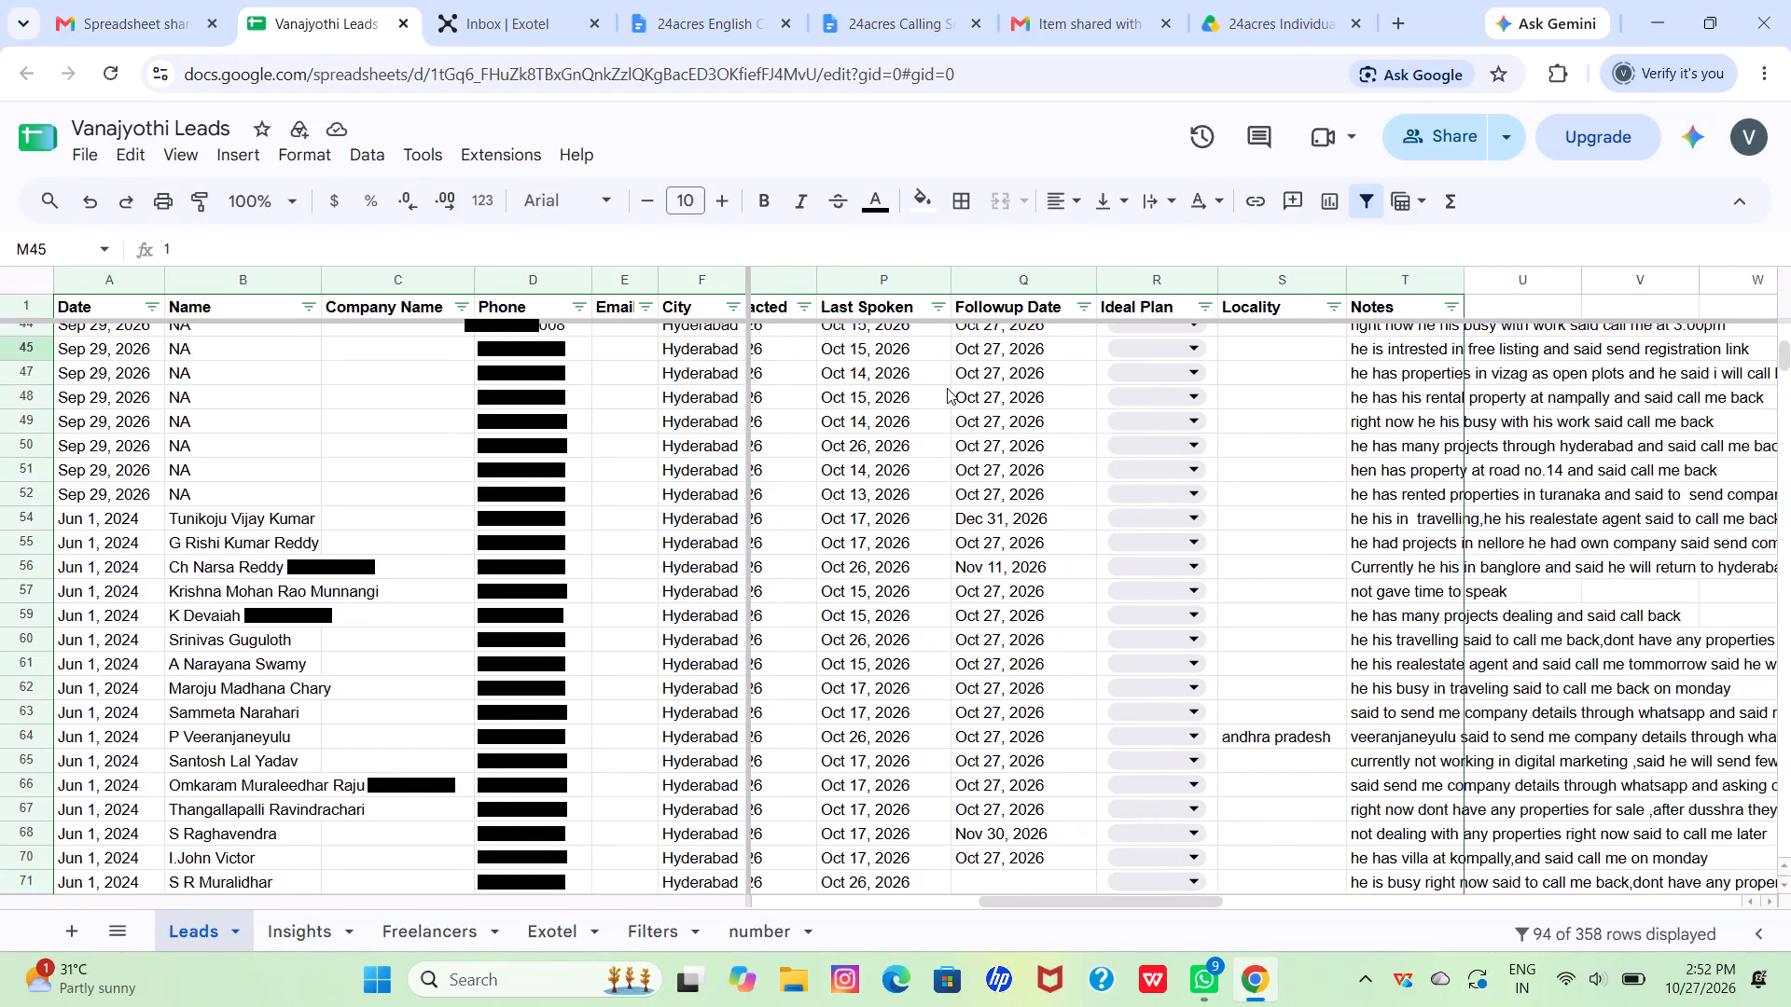
scroll(947, 388, left, 1)
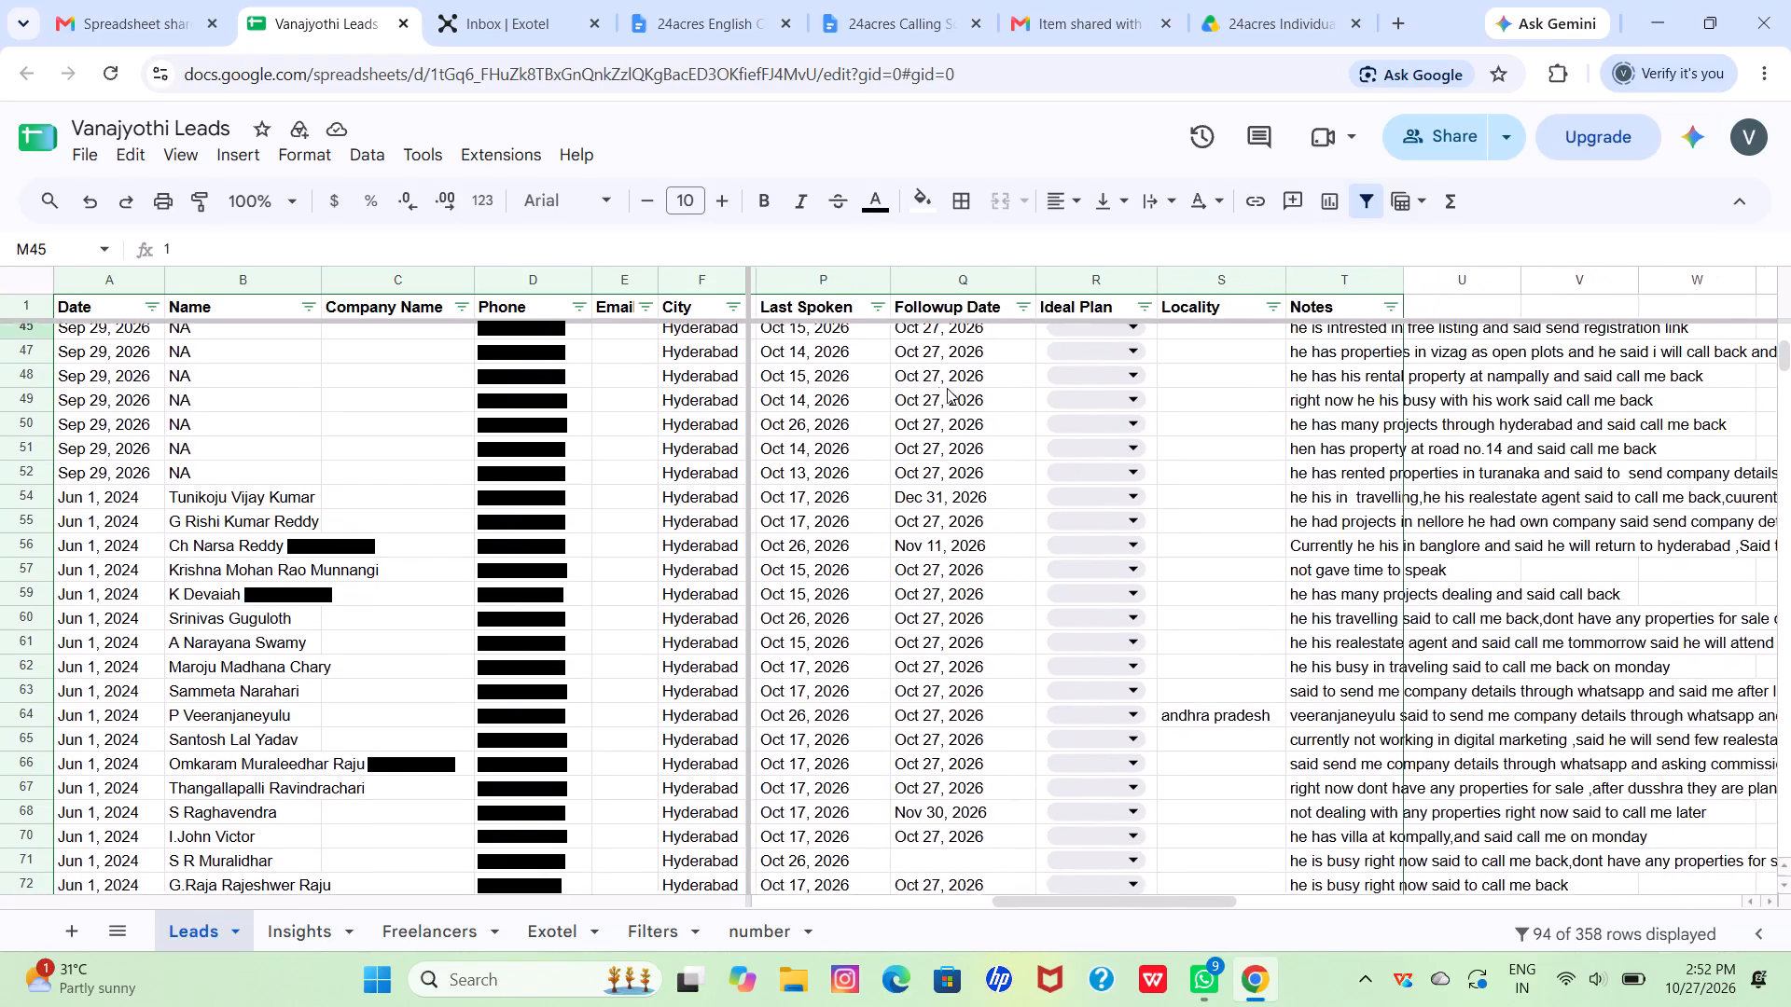
scroll(947, 388, left, 4)
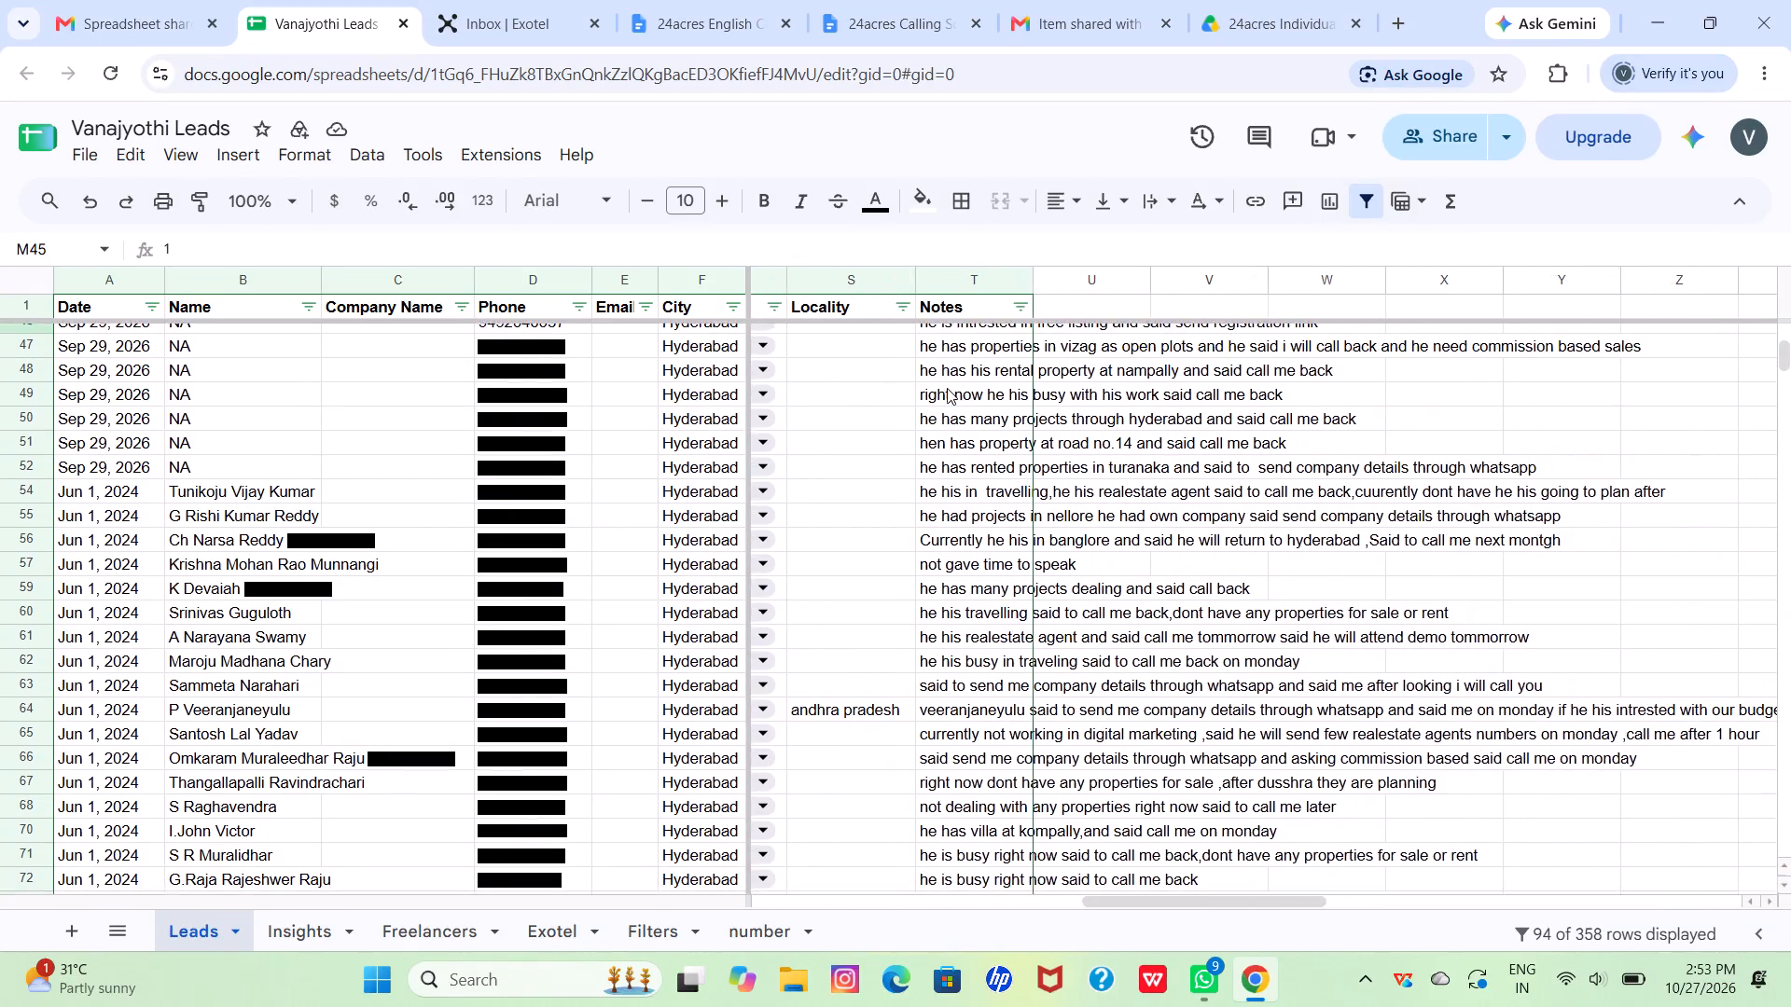
Select the phone number of the row 47 lead for the next call.
click(575, 345)
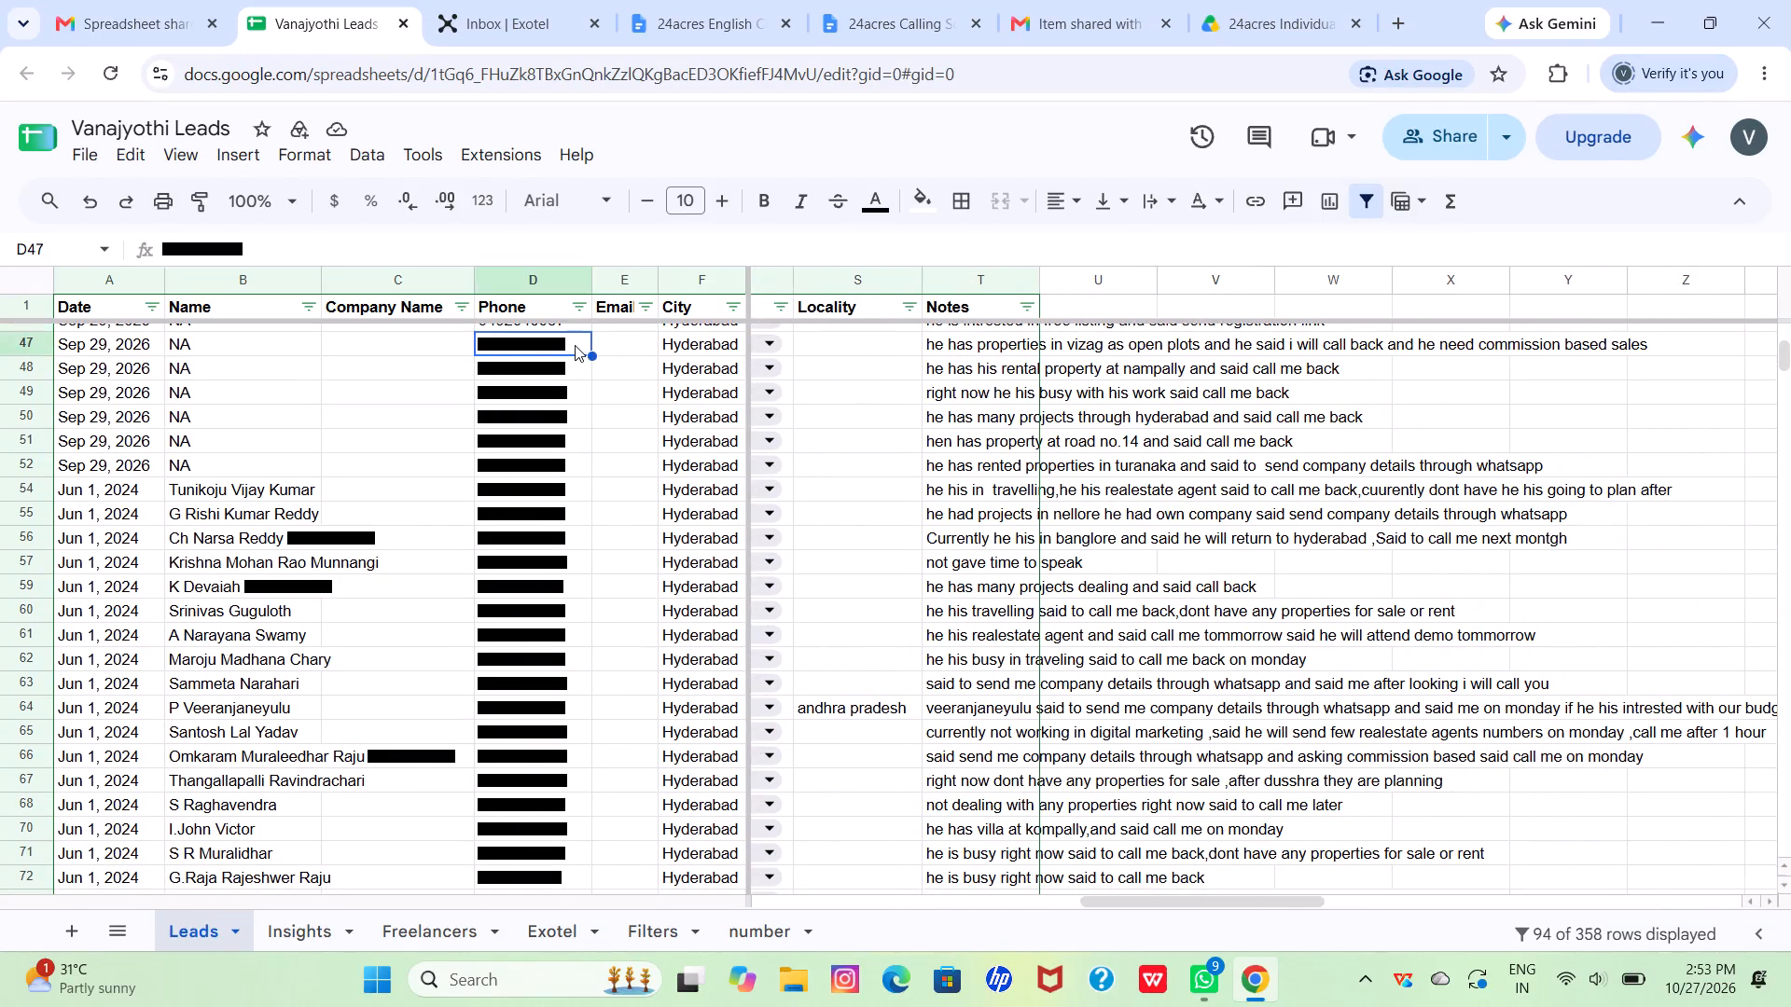
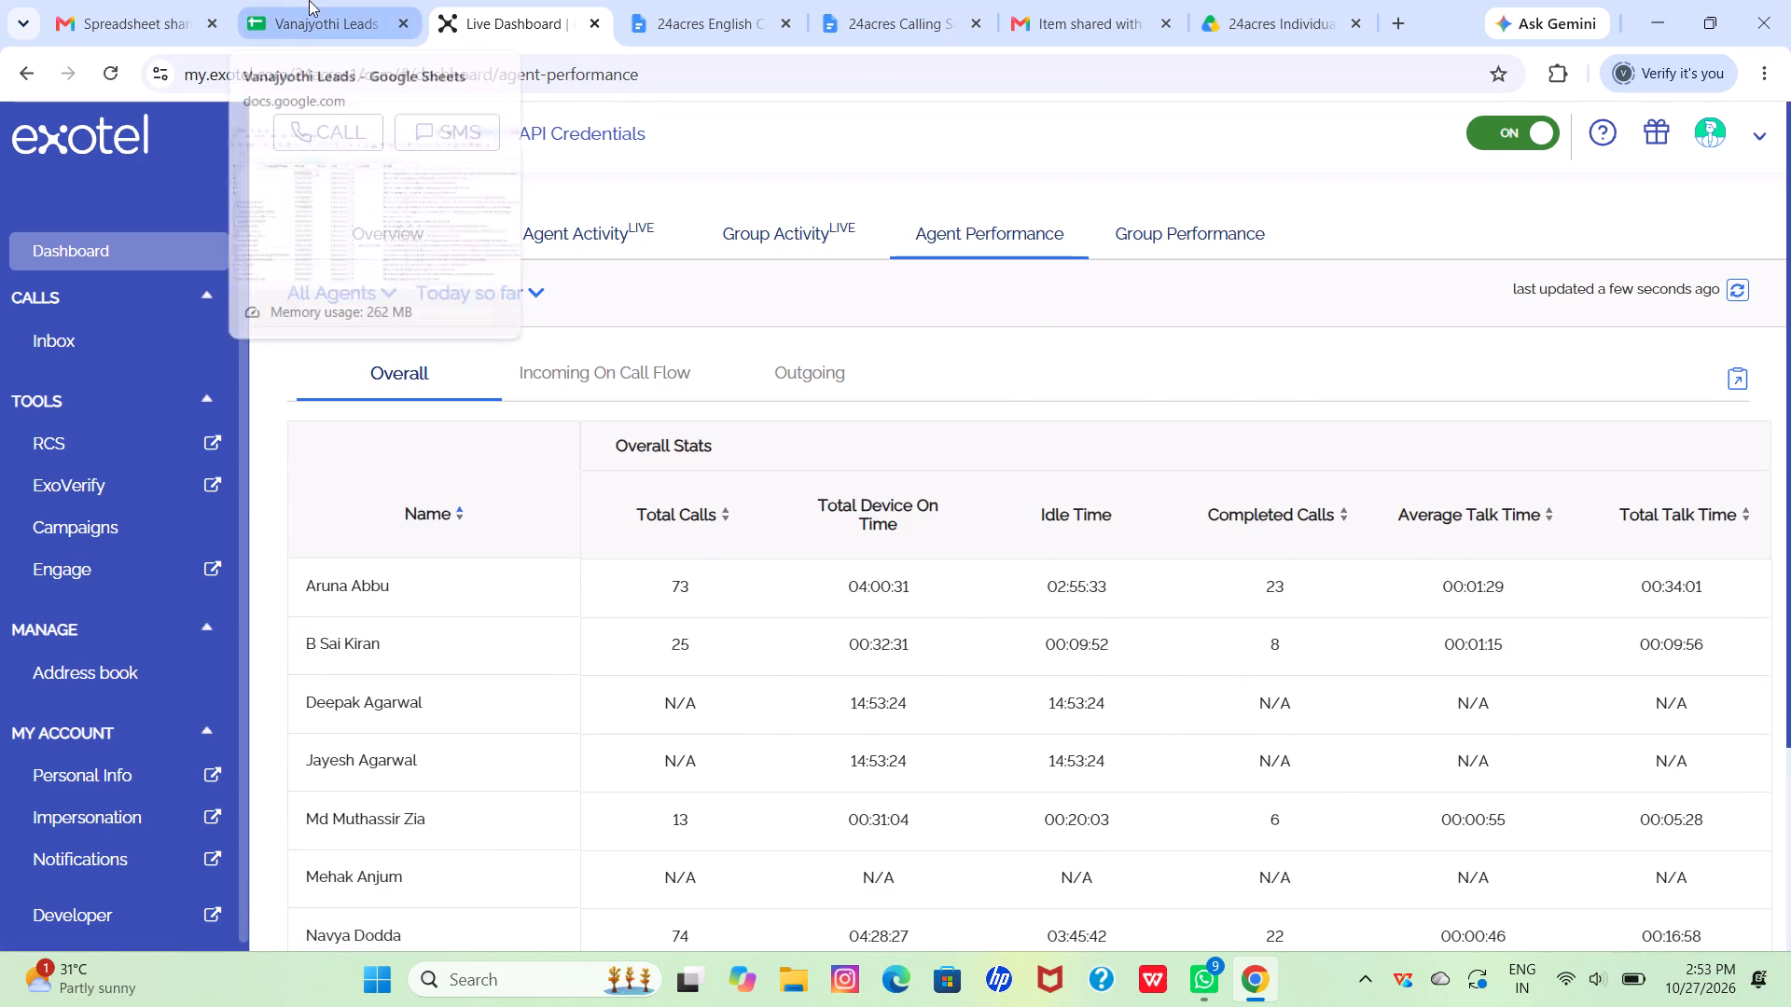
Switch back to the Vanajyothi Leads sheet to view the row 47 lead.
click(309, 0)
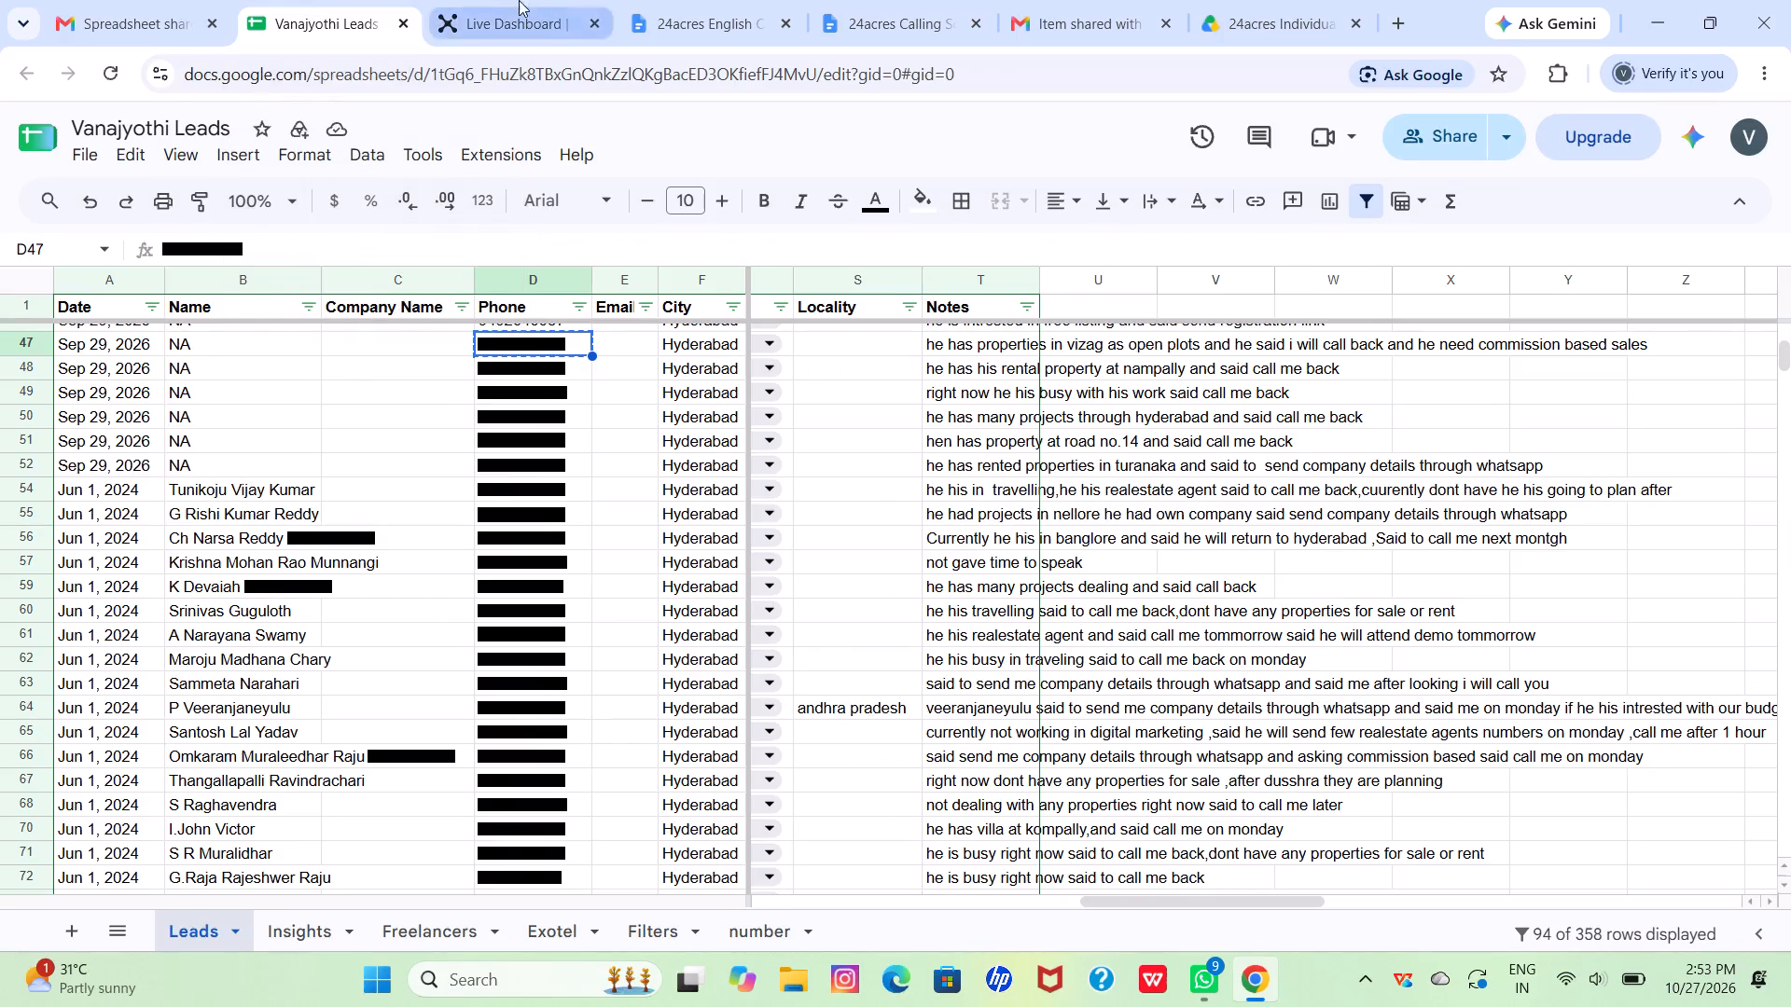
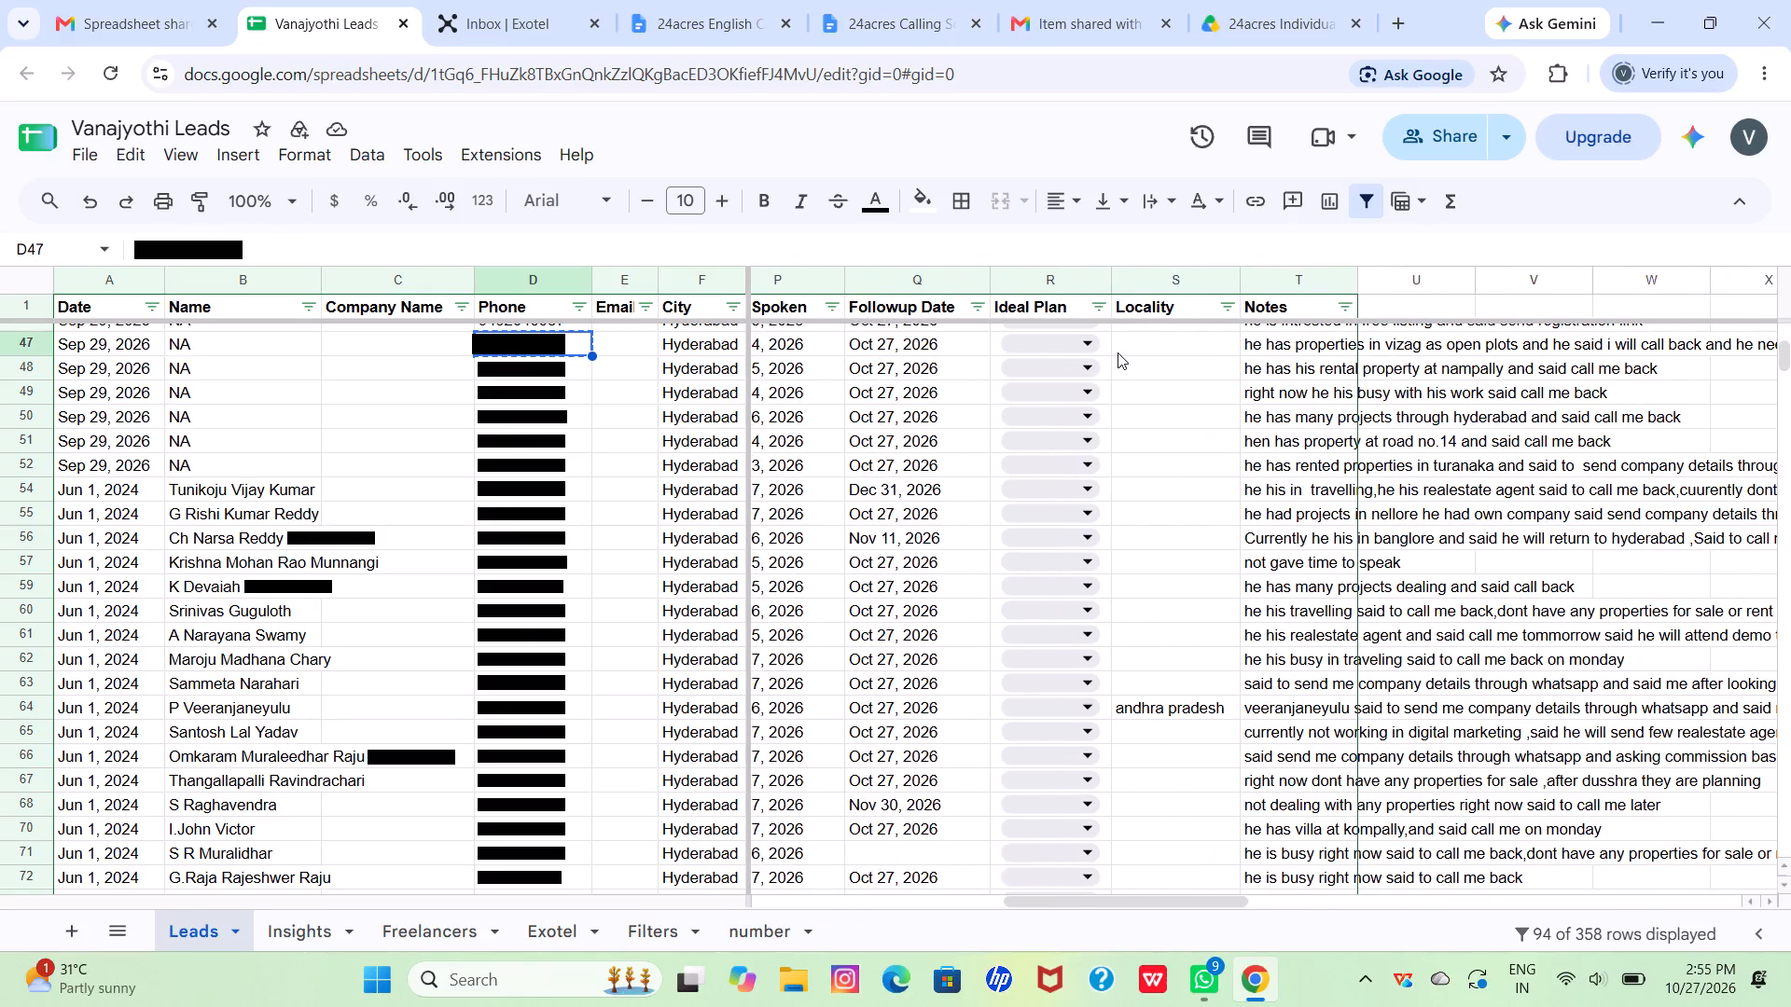
Set the Followup Date of the row 47 lead to Nov 2, 2026.
scroll(1118, 352, right, 1)
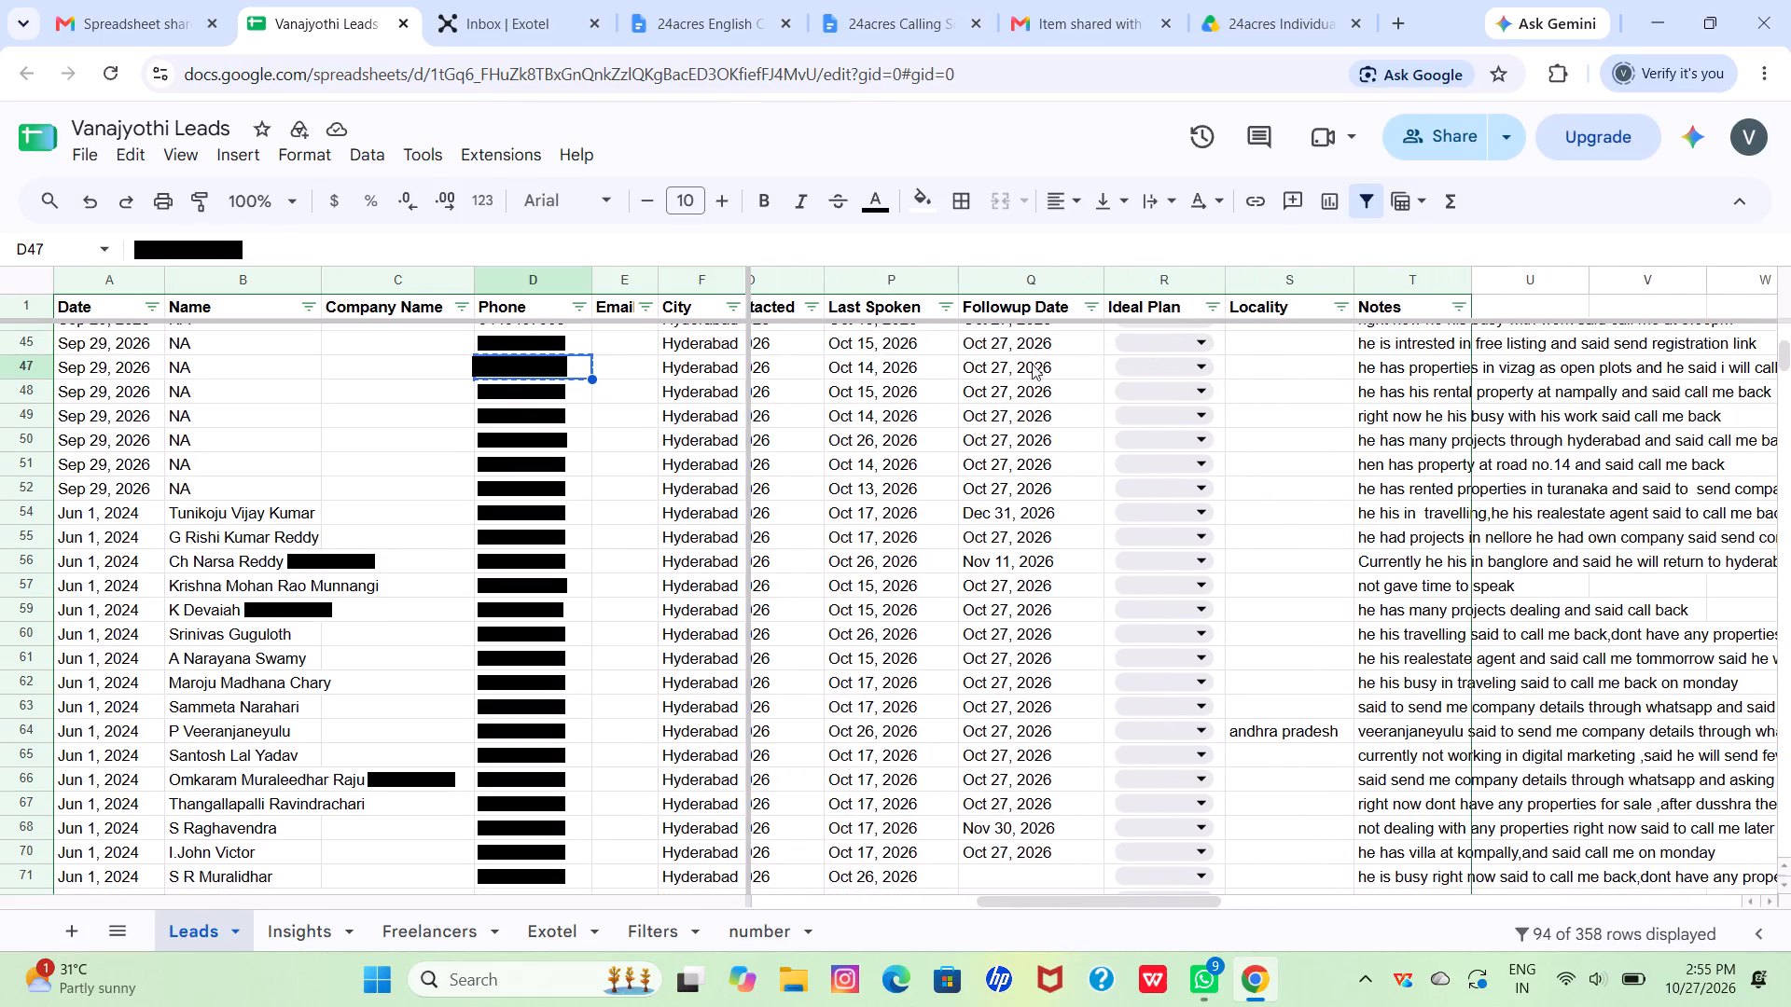
scroll(987, 367, right, 1)
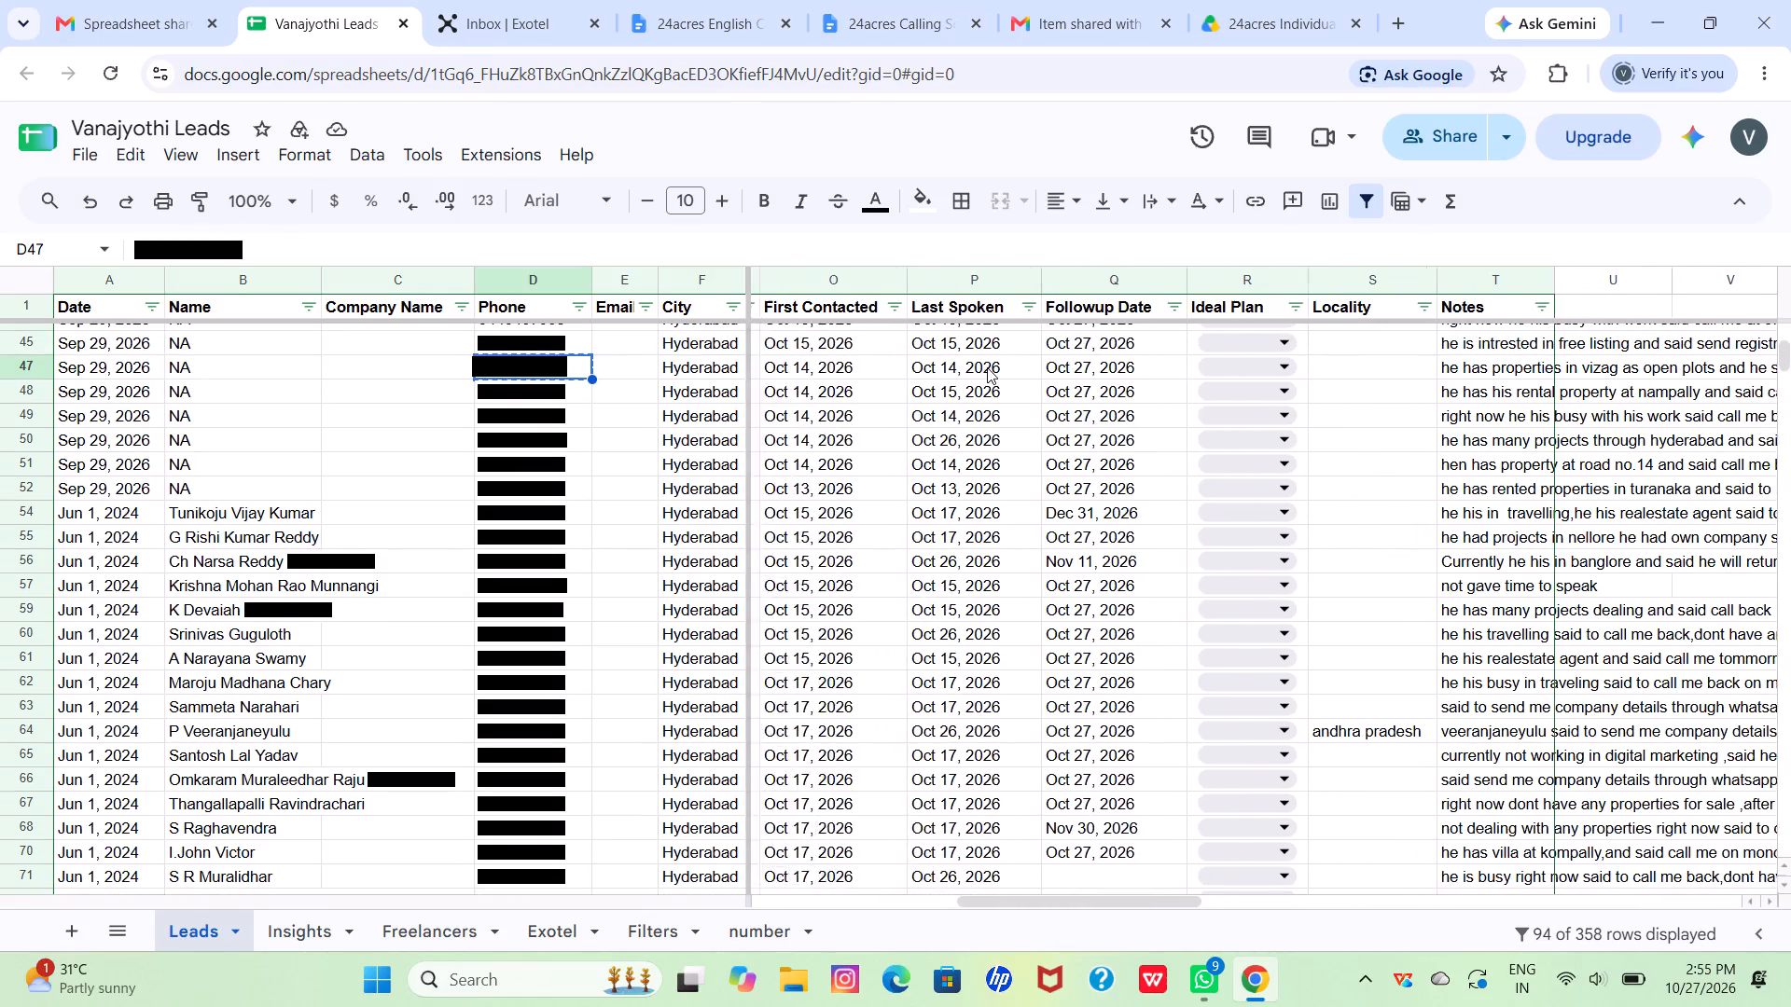
scroll(987, 367, right, 1)
double_click(1133, 363)
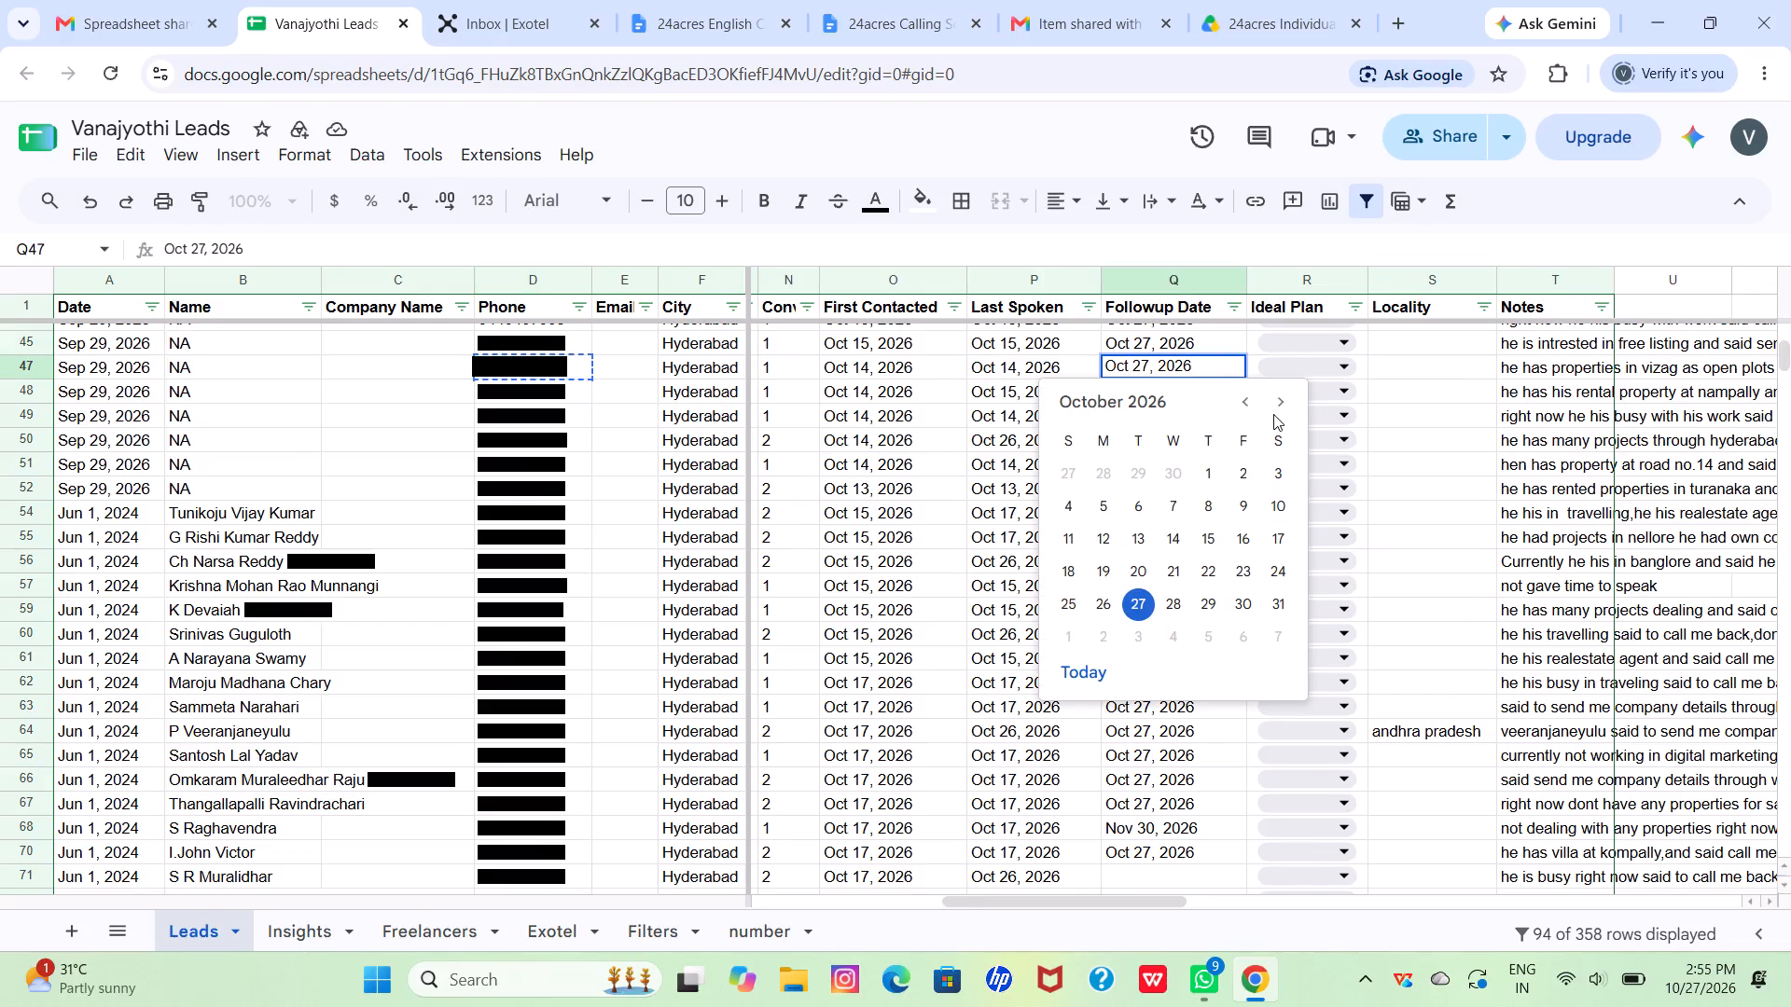
click(1273, 414)
click(1279, 407)
click(1279, 407)
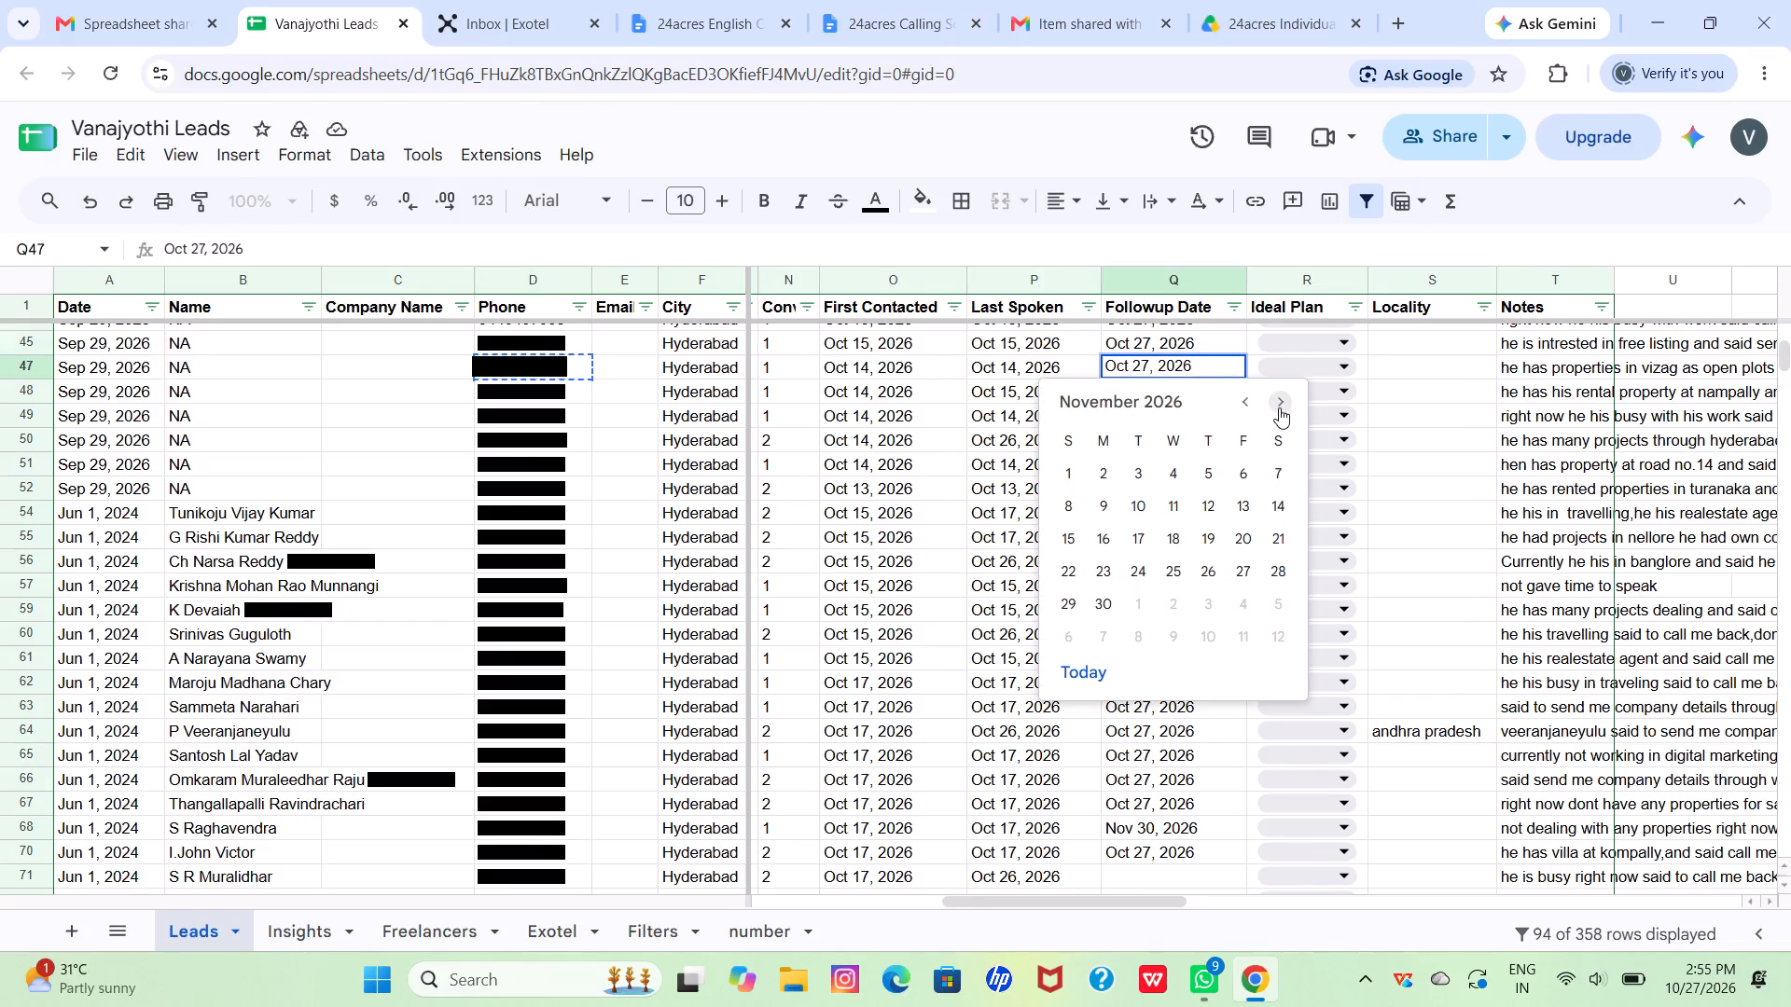
click(1240, 405)
click(1106, 475)
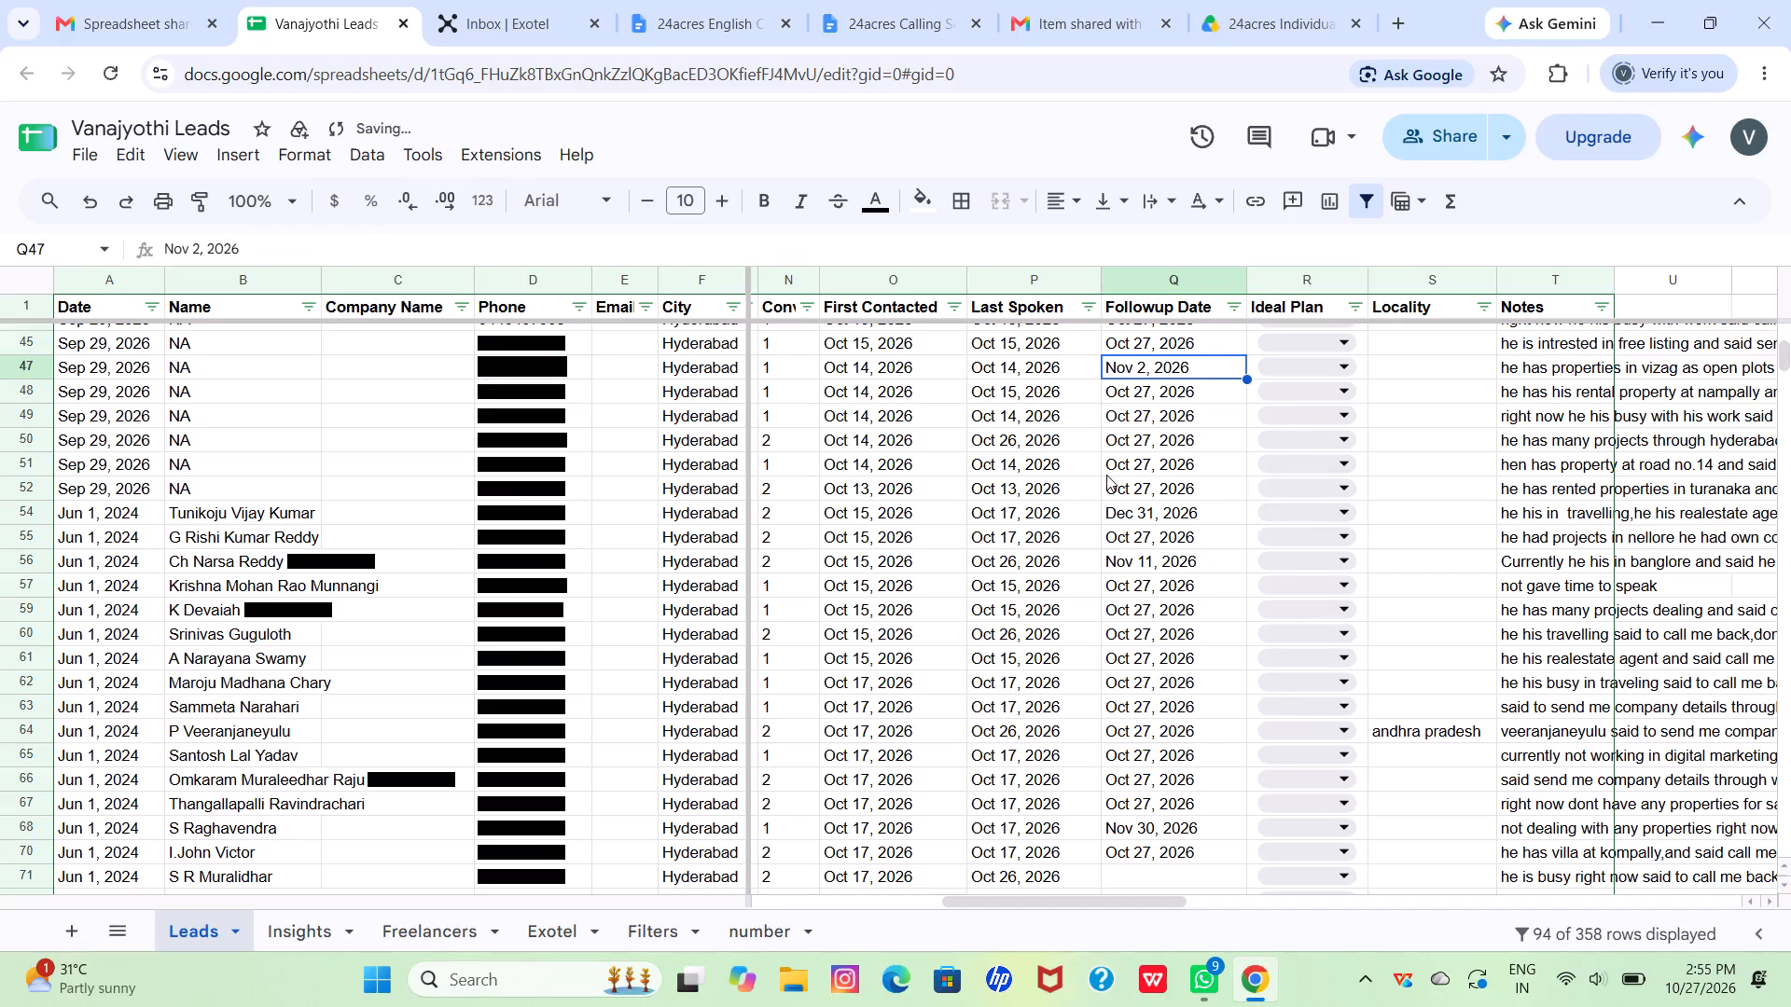
Examine the contact dates, follow-up dates and notes of the leads from row 48 onward, including the row 49 phone entry.
click(1206, 396)
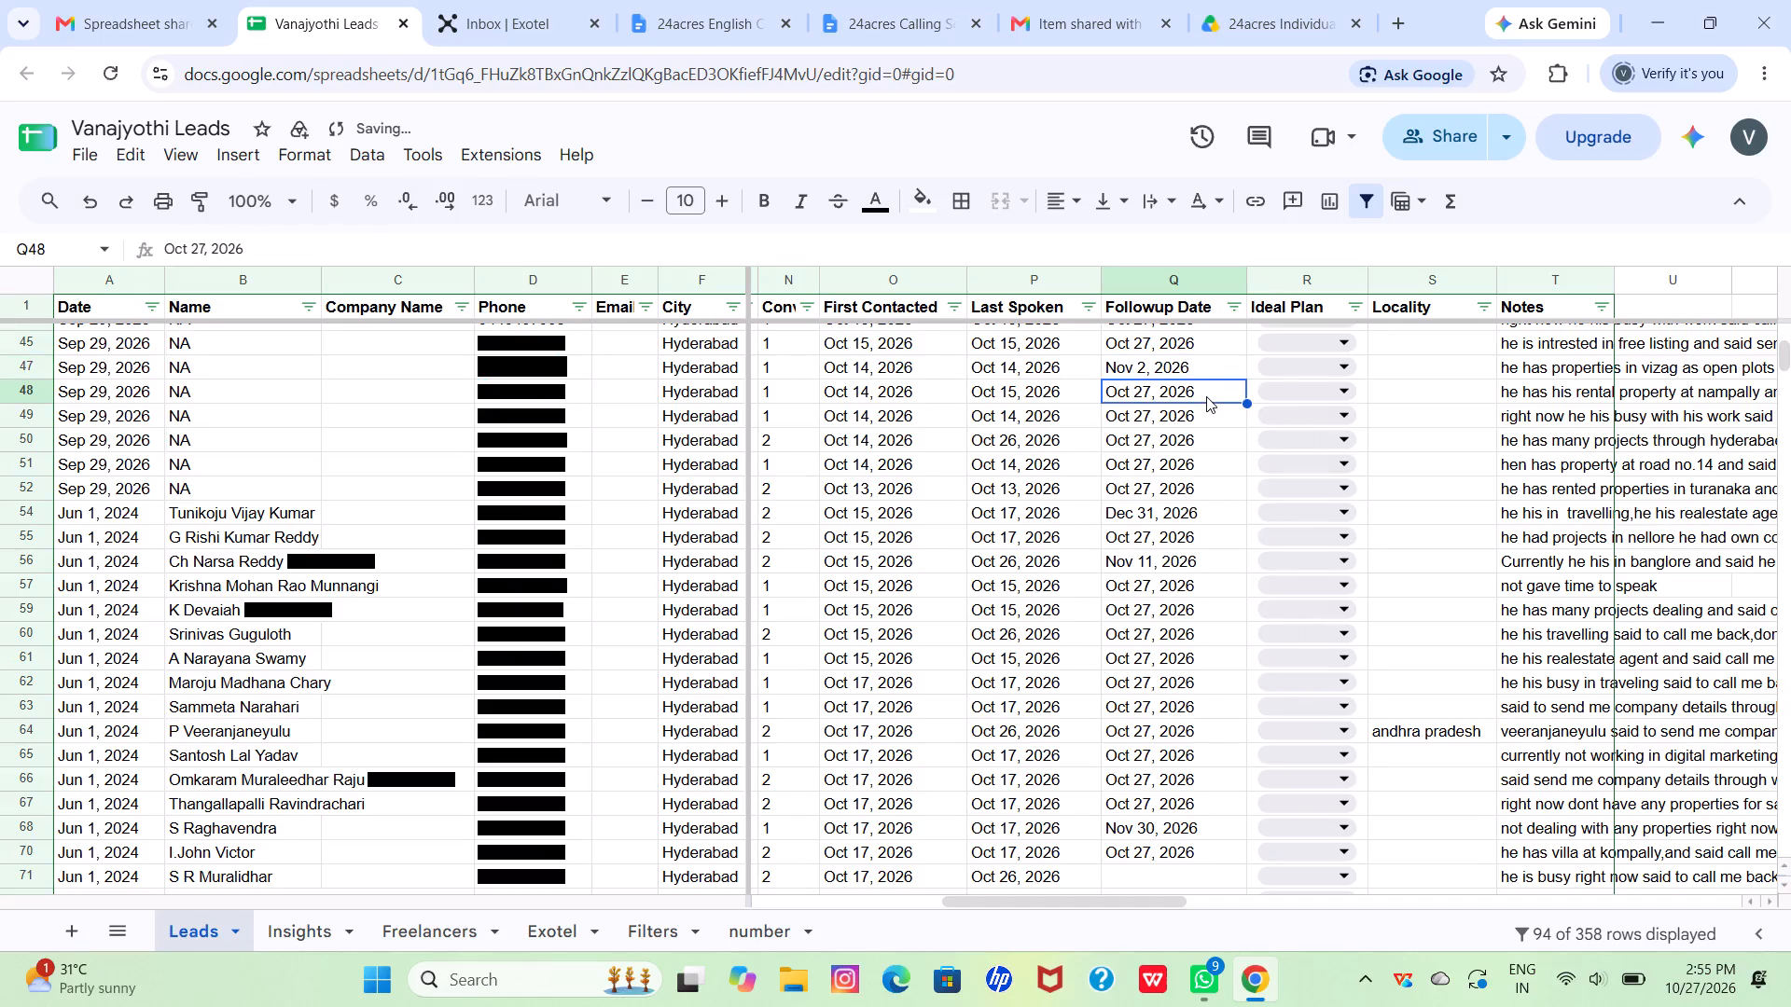
scroll(1206, 396, left, 2)
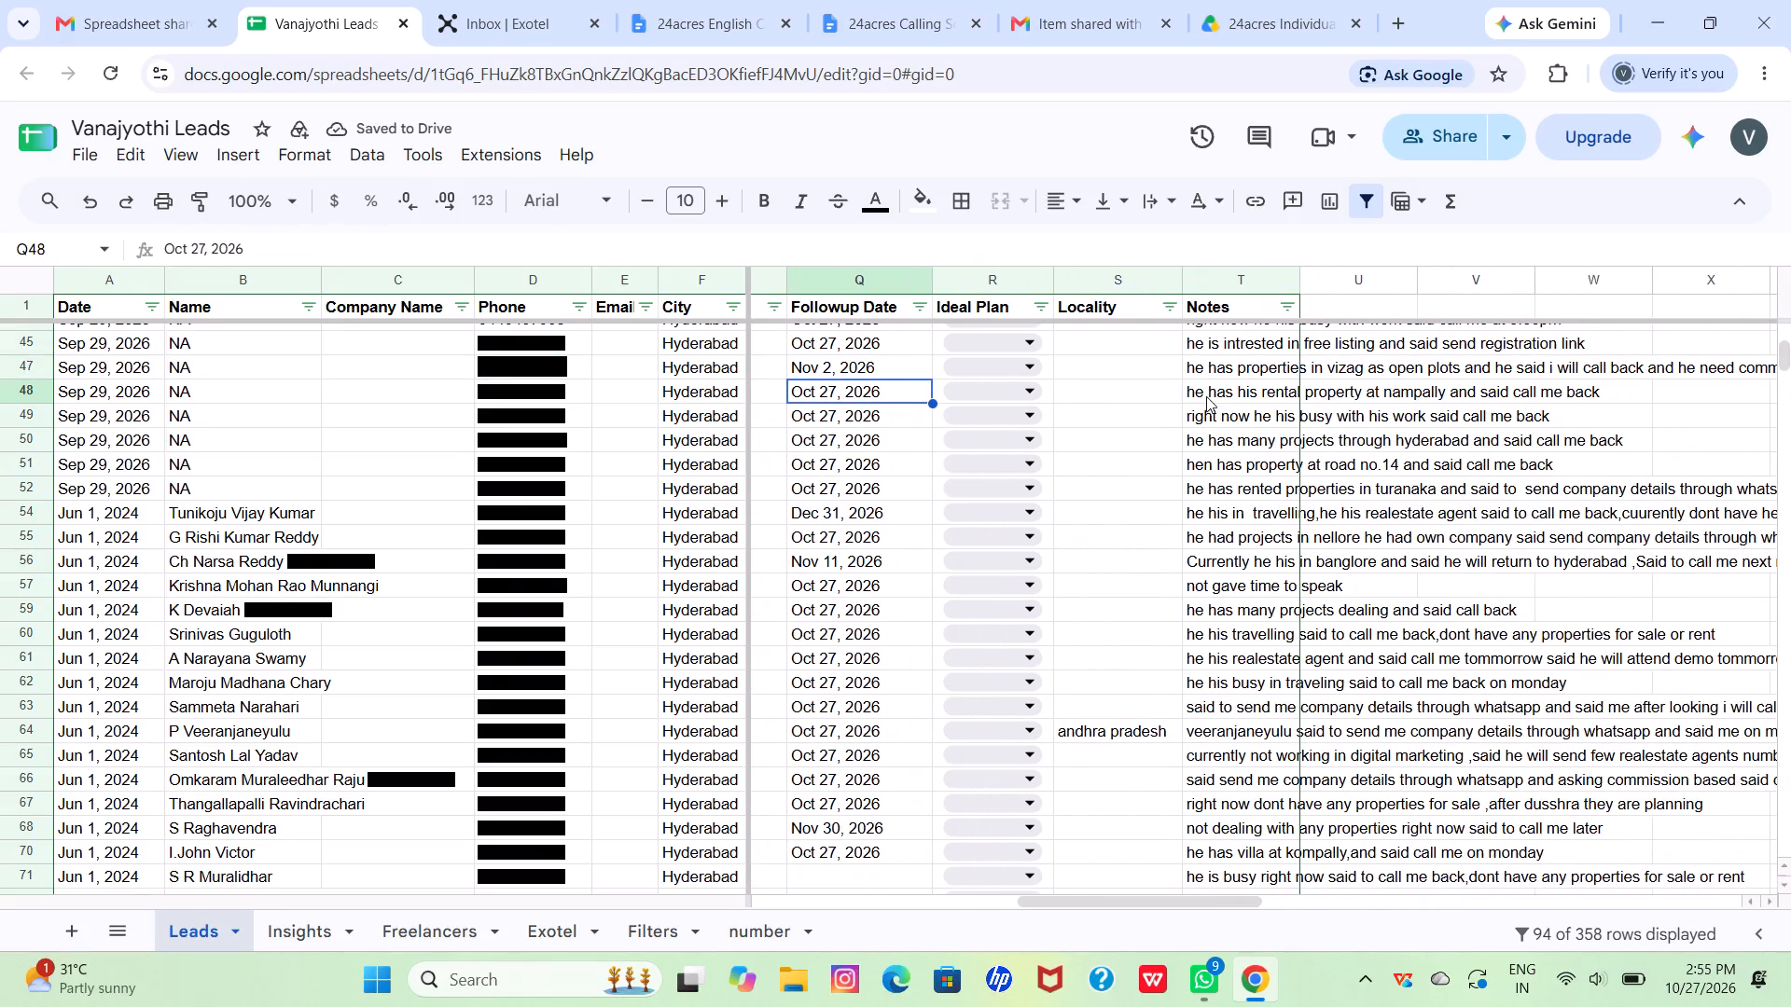
scroll(1206, 396, down, 1)
scroll(1206, 396, right, 1)
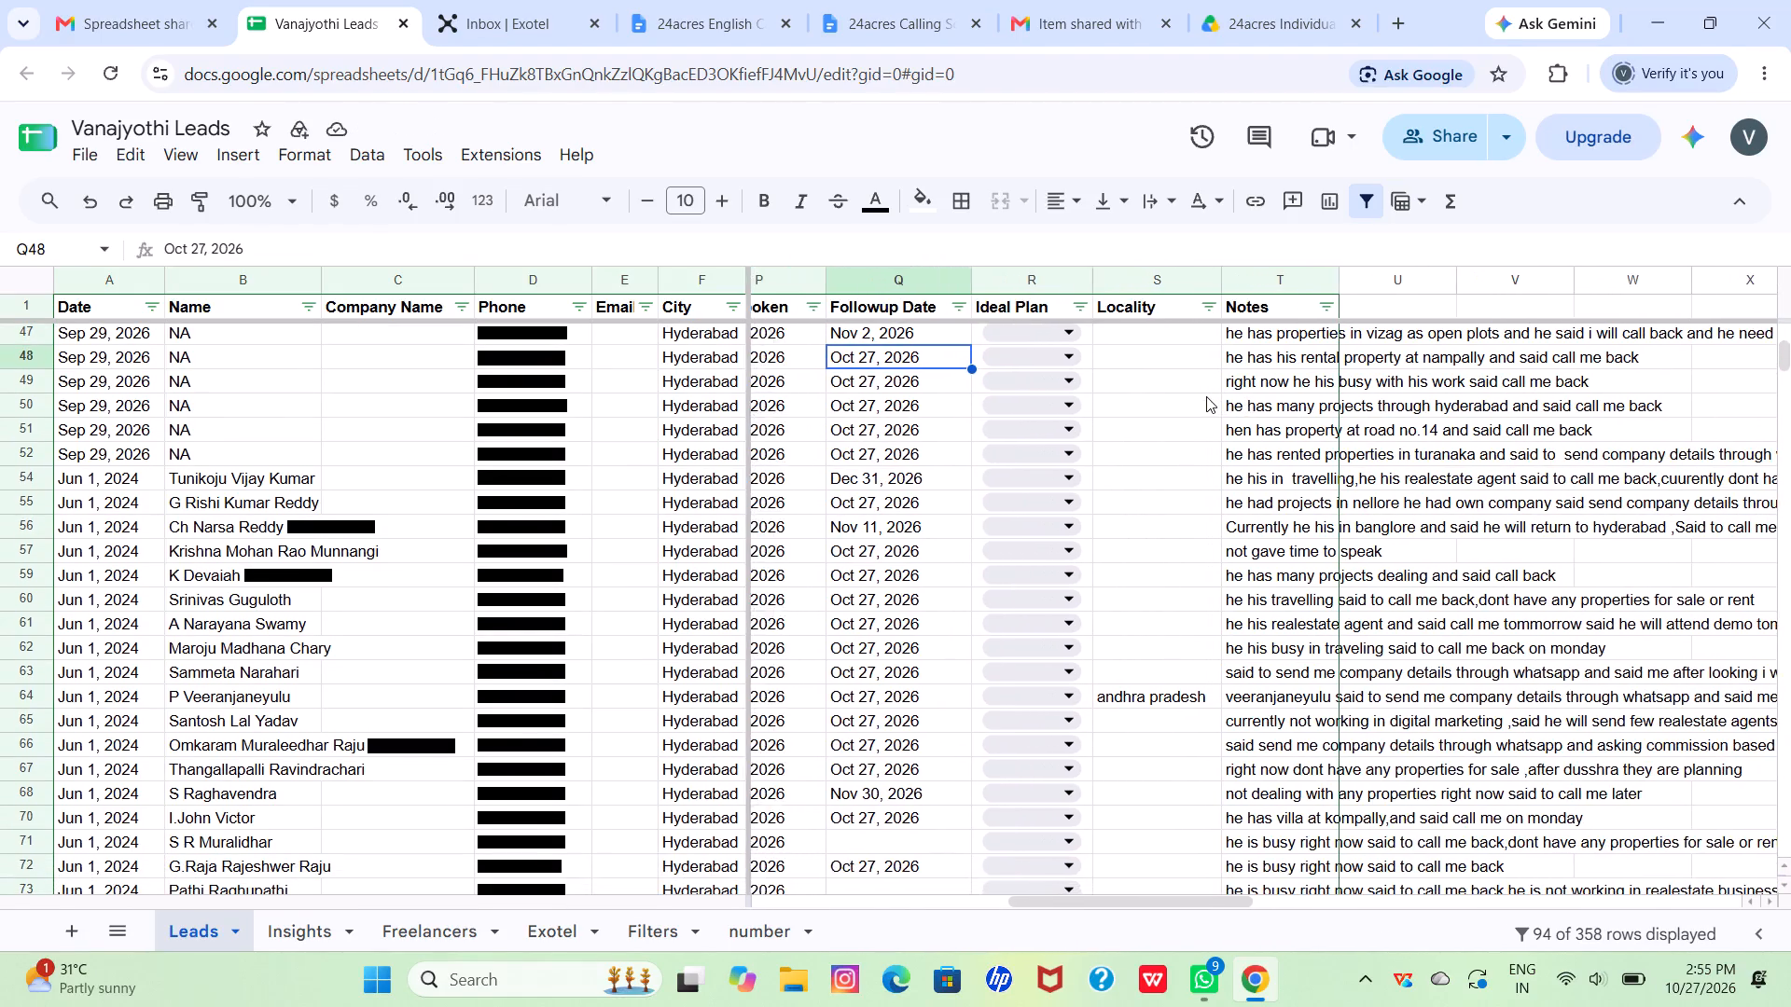
scroll(1206, 396, right, 3)
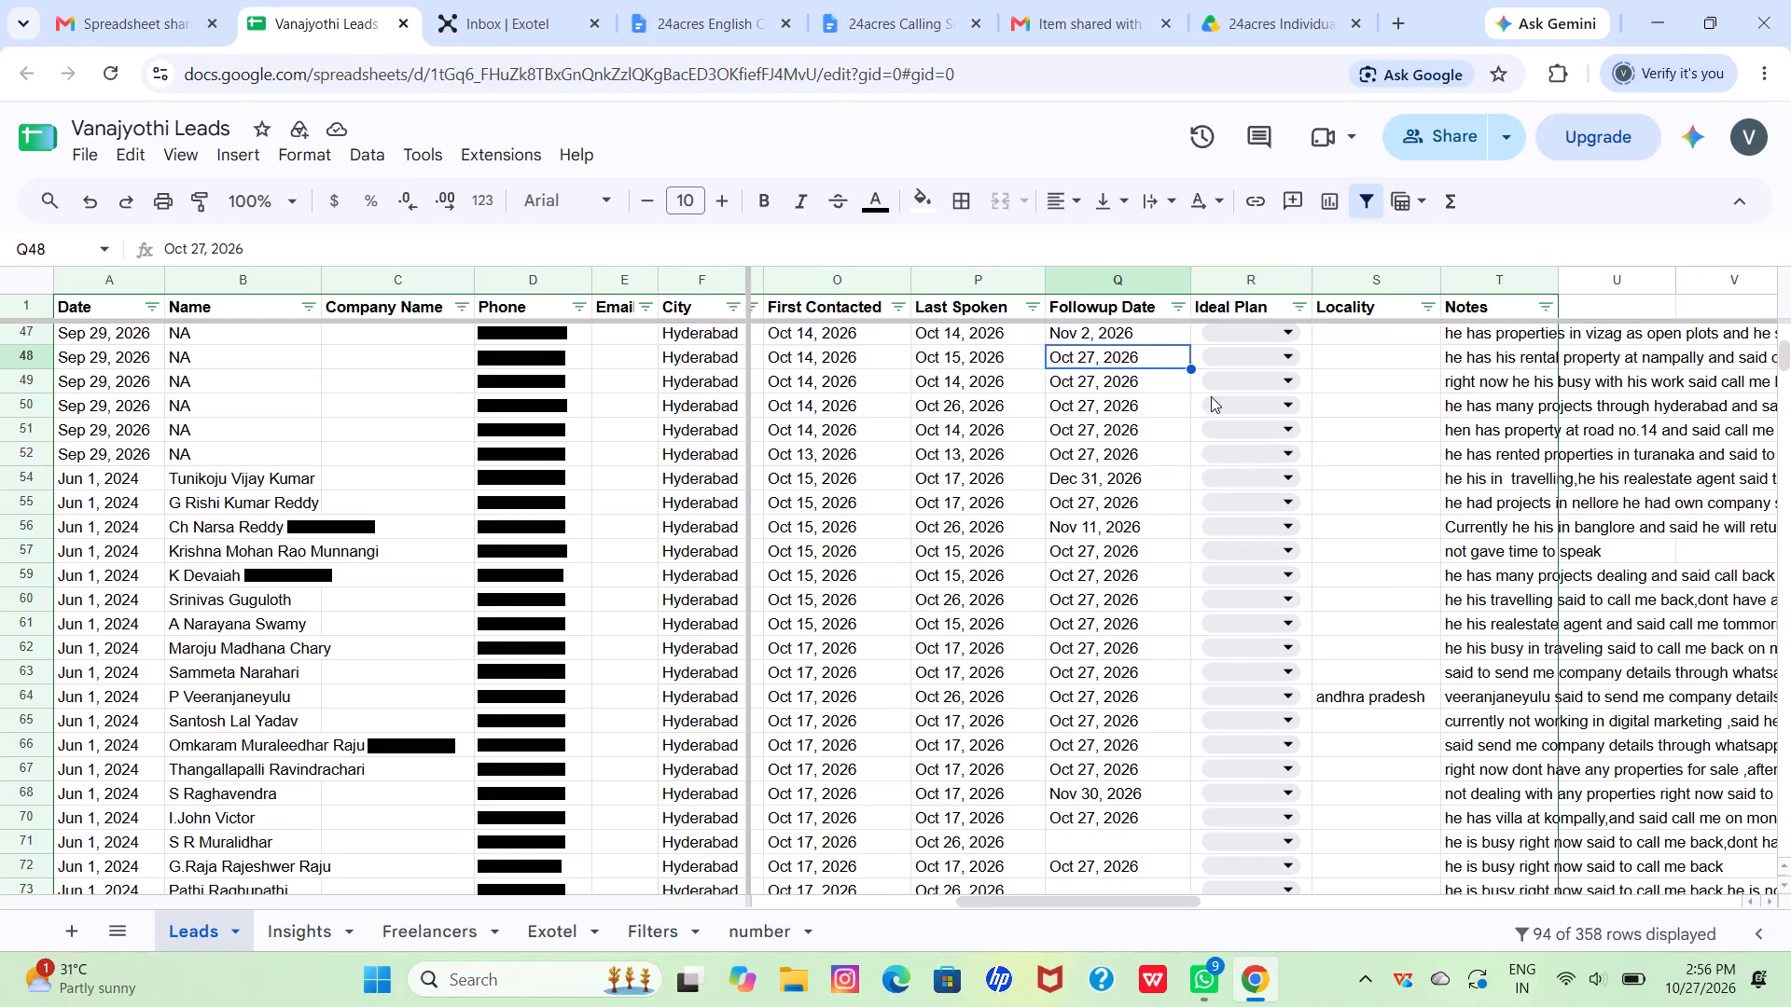
click(1091, 386)
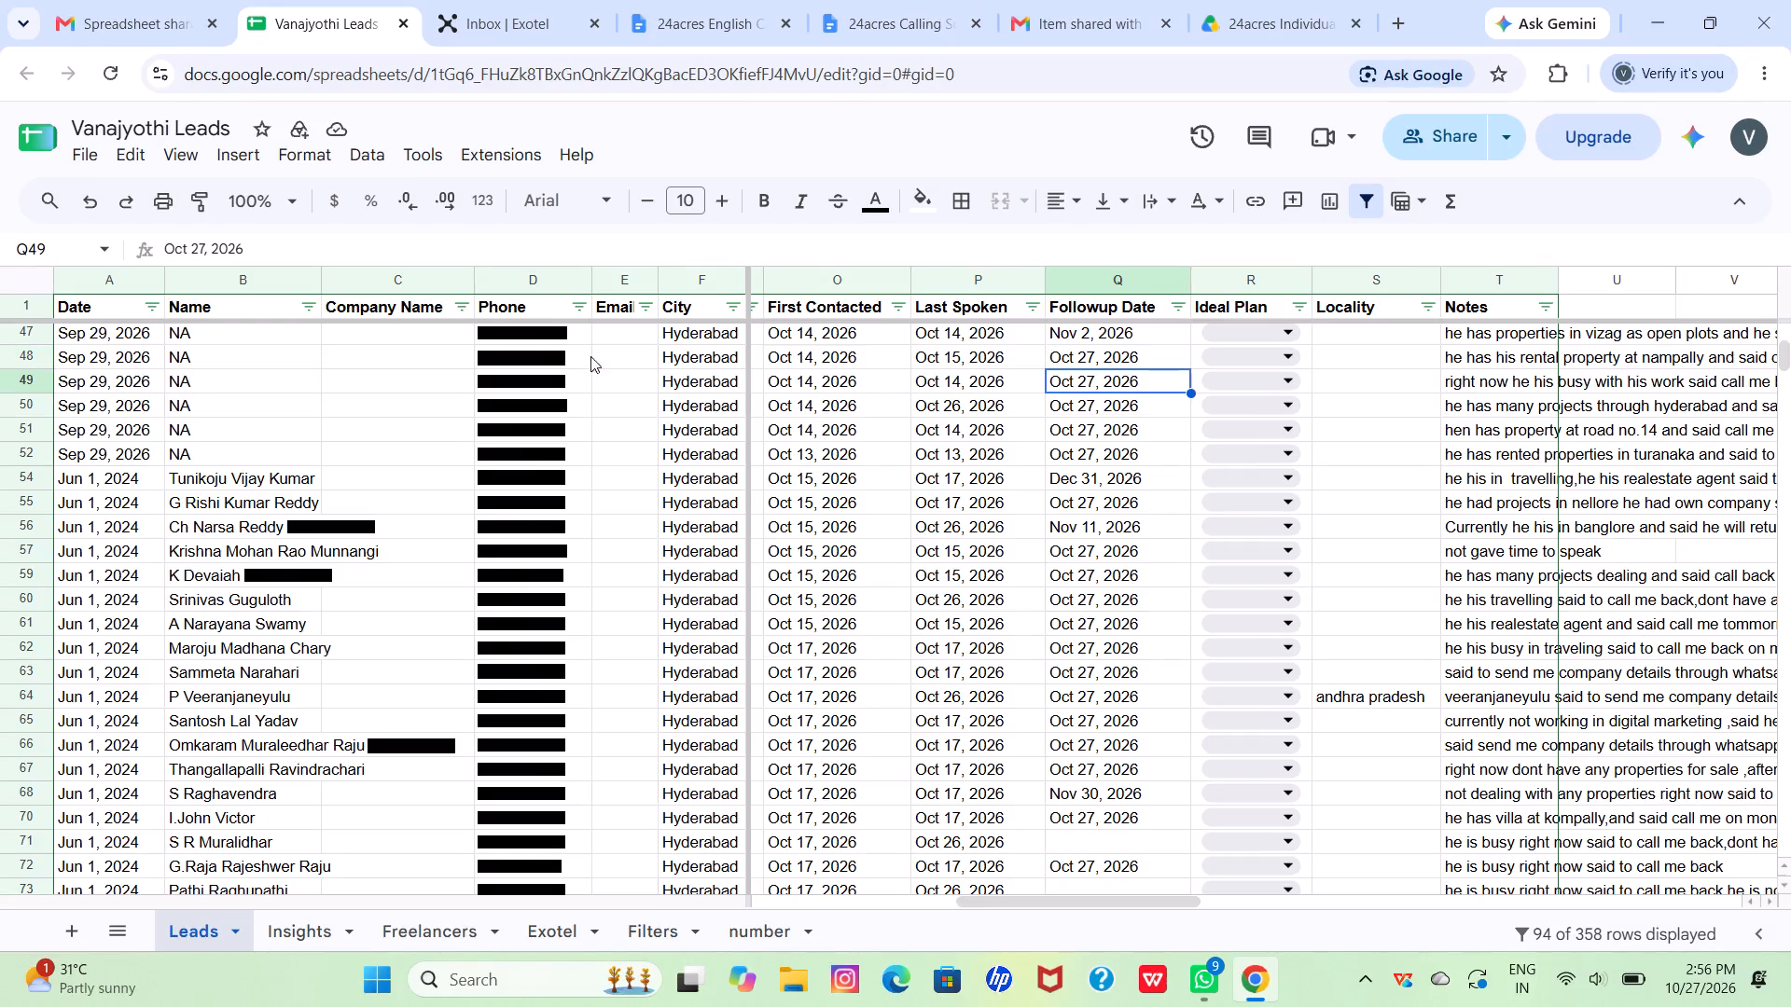
click(575, 377)
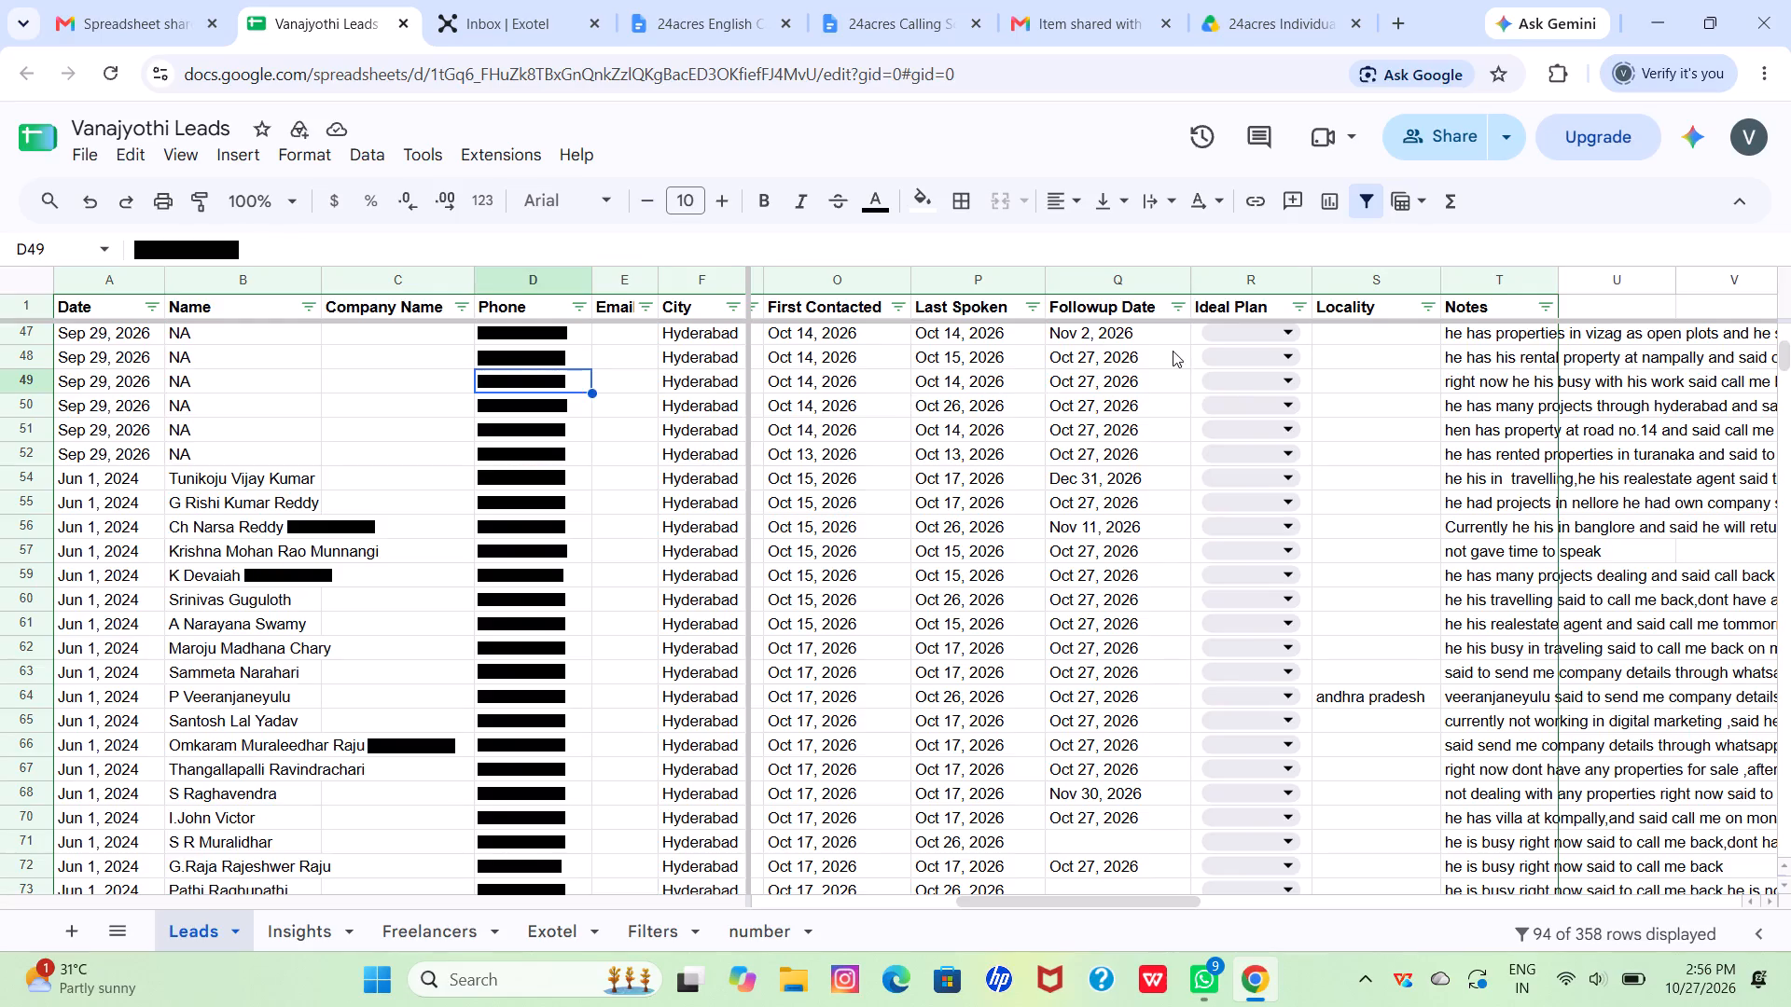
scroll(1309, 391, down, 1)
scroll(1309, 391, left, 1)
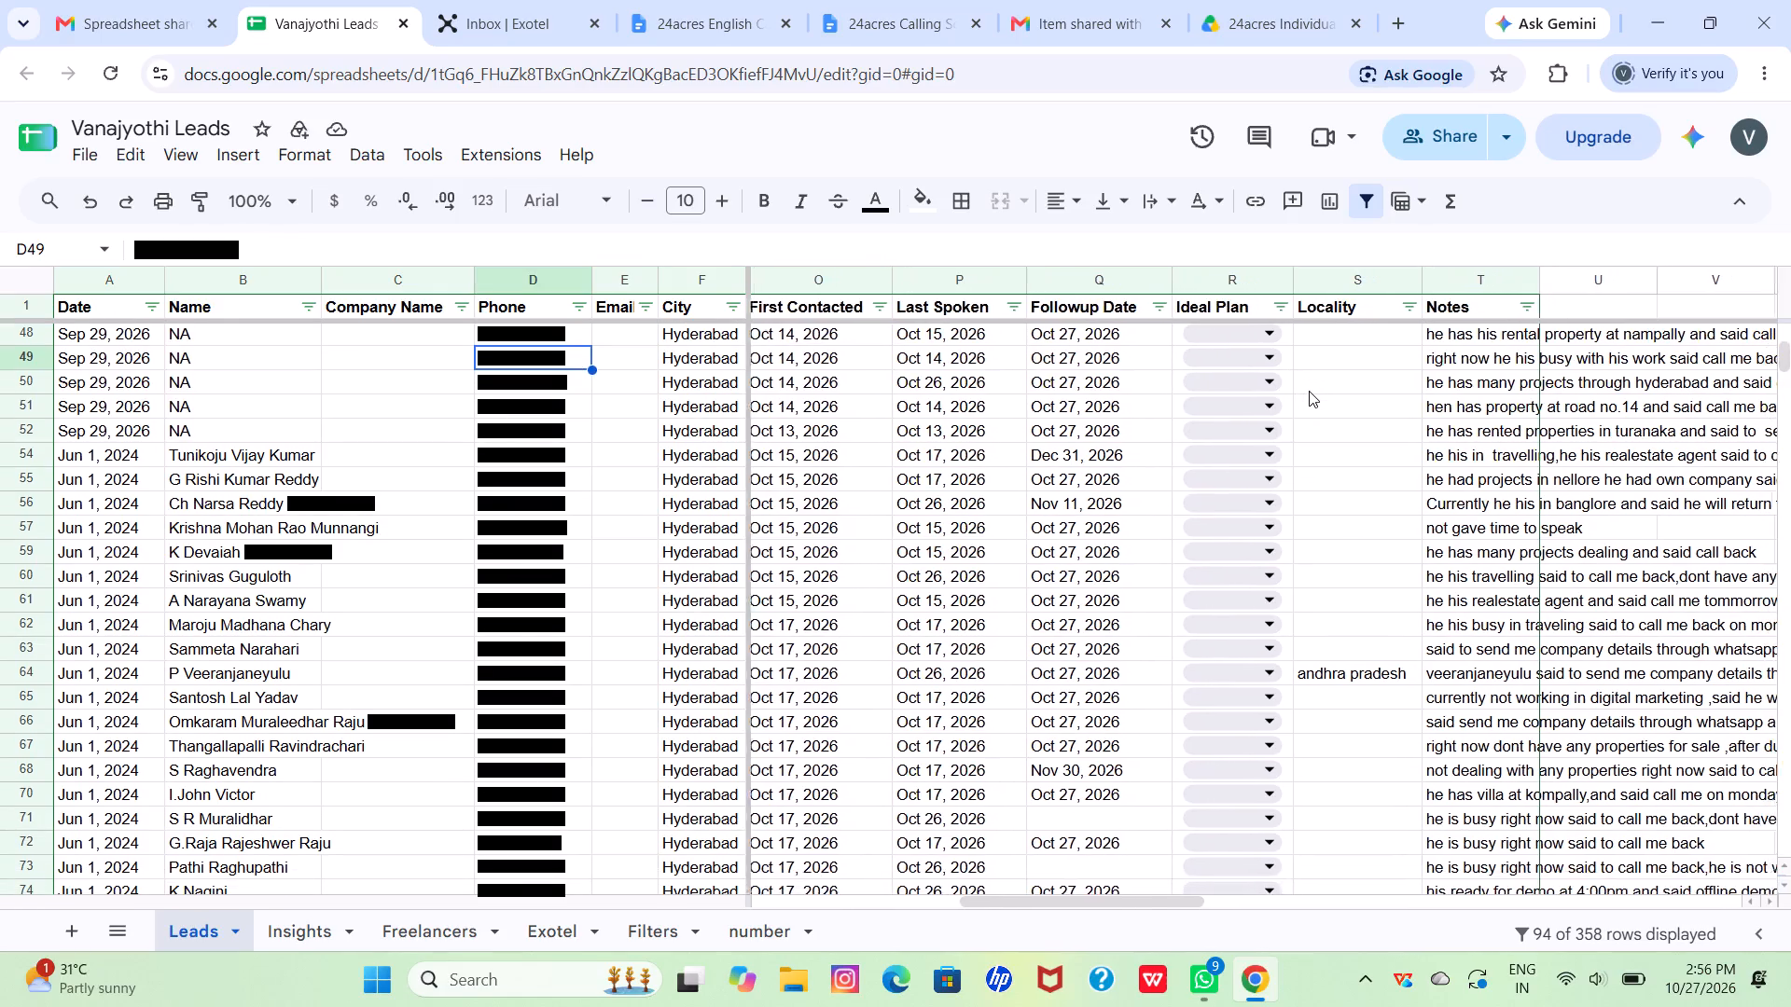
scroll(1309, 391, left, 1)
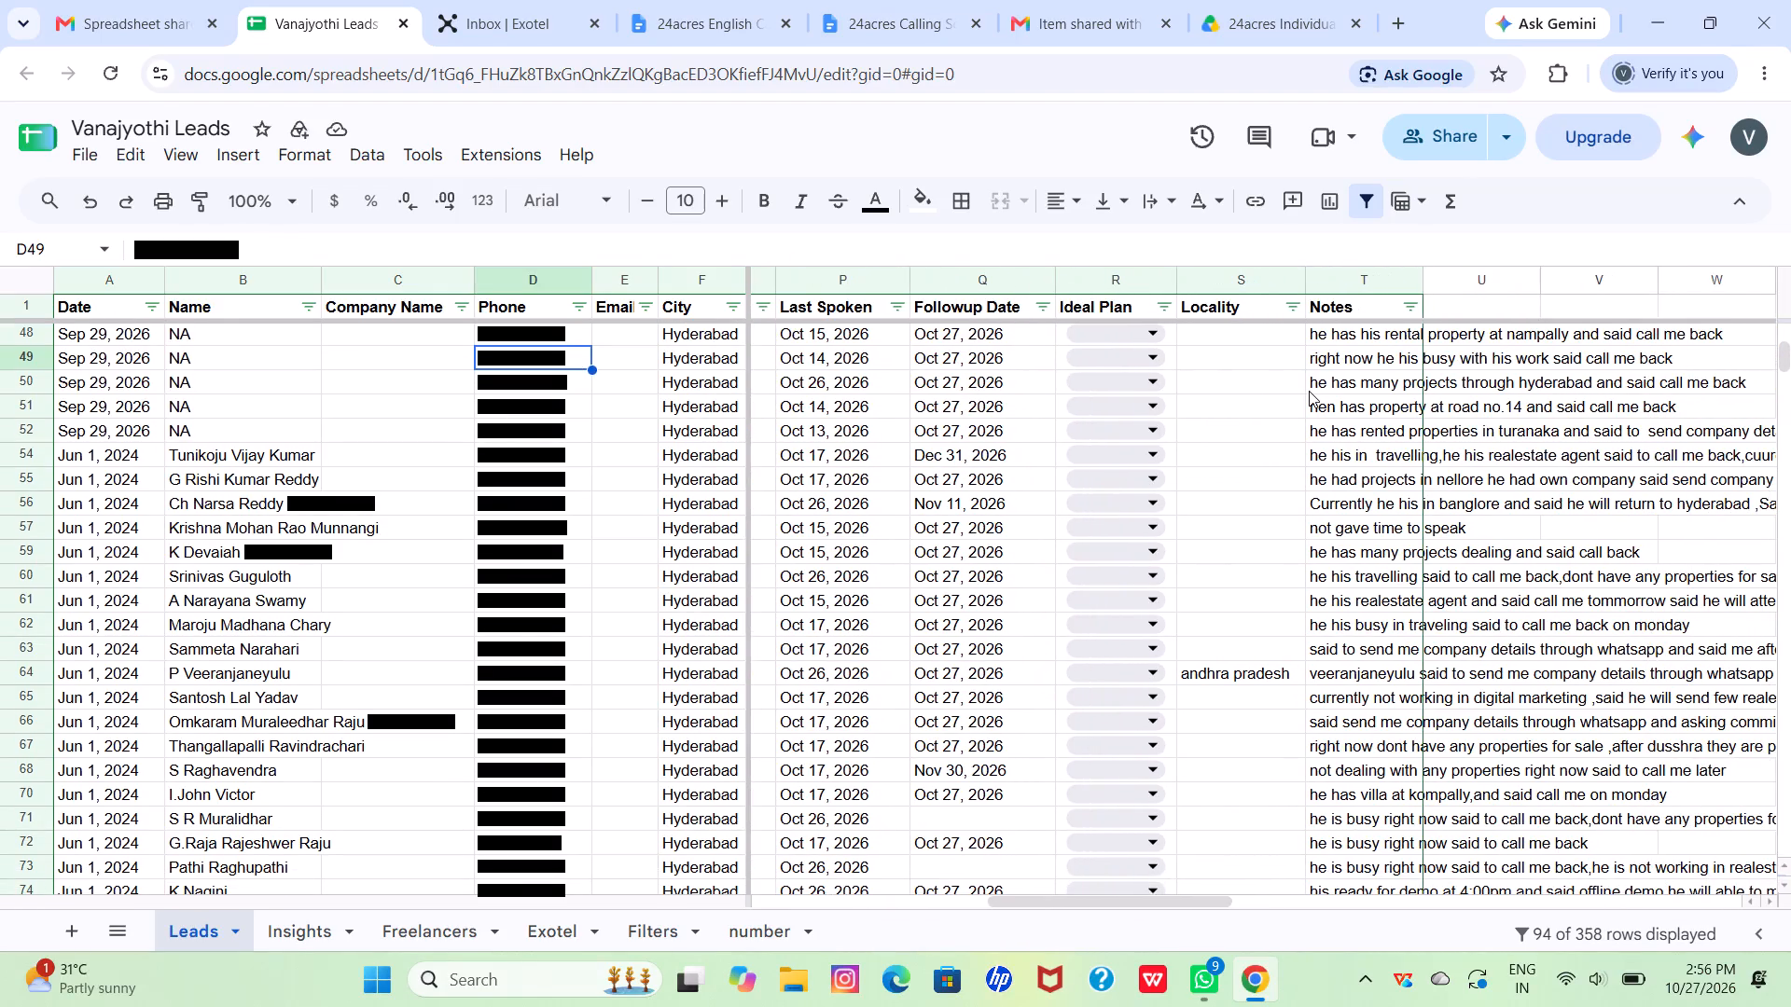
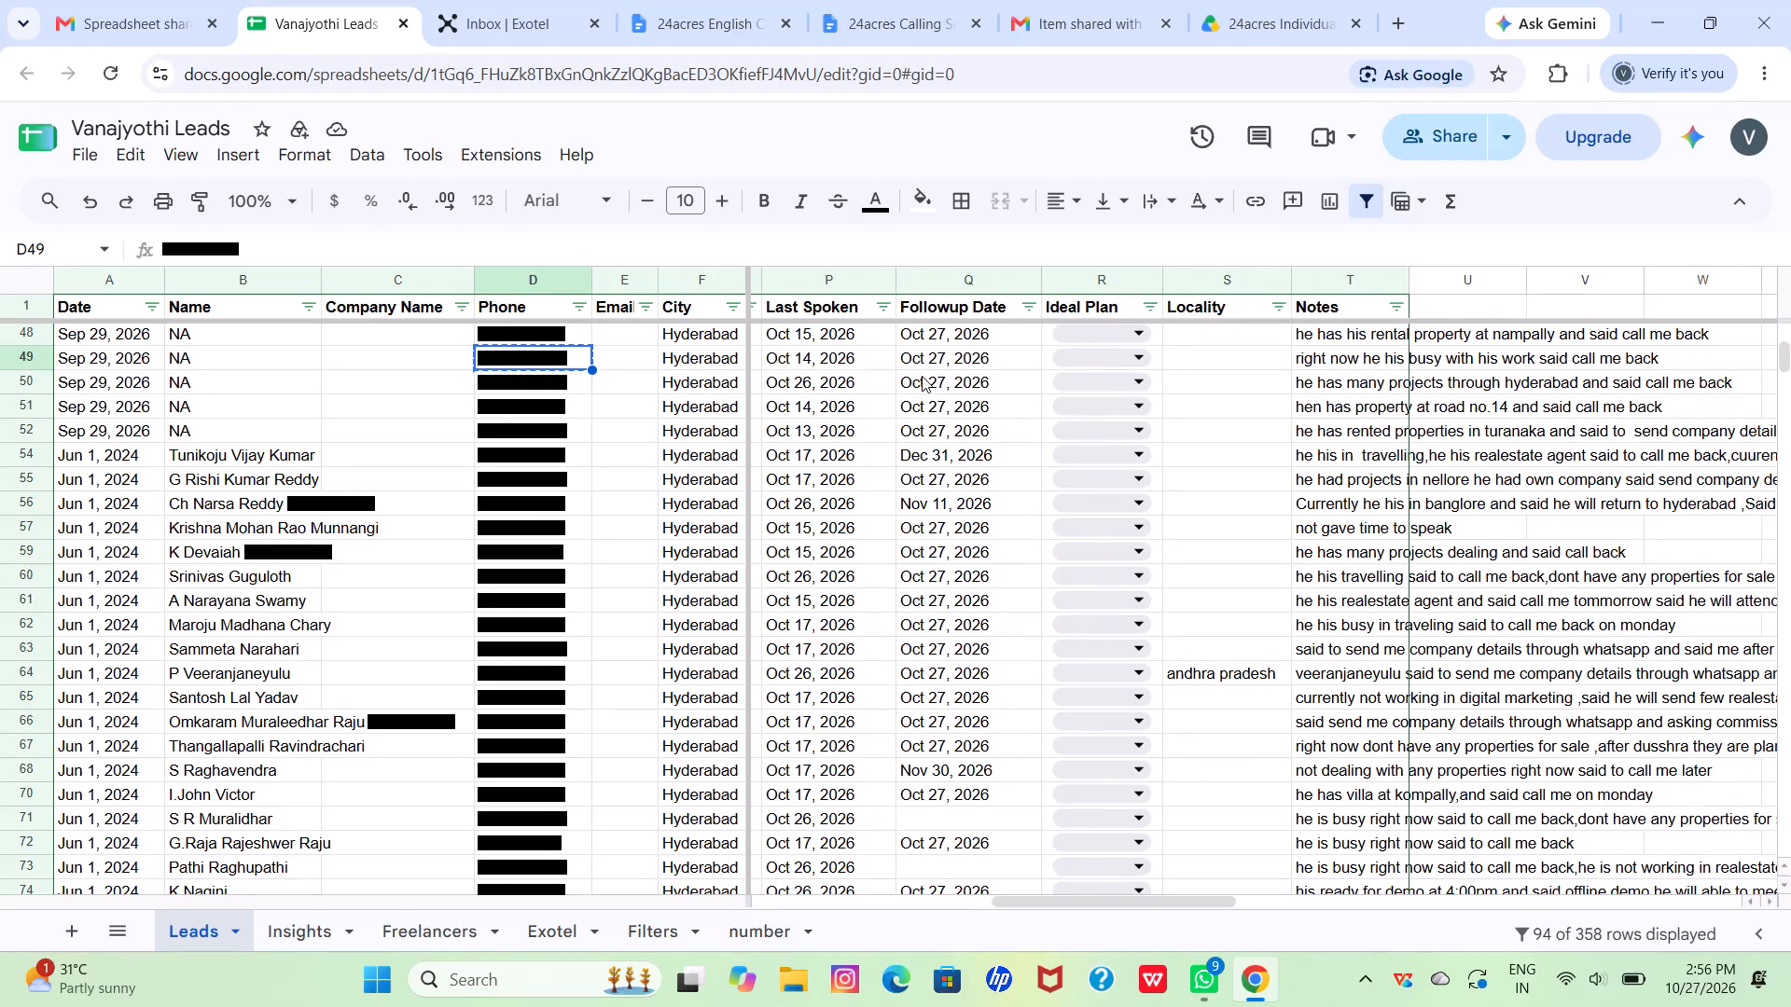
Set the call attempts count of the row 49 lead to 3.
click(1007, 350)
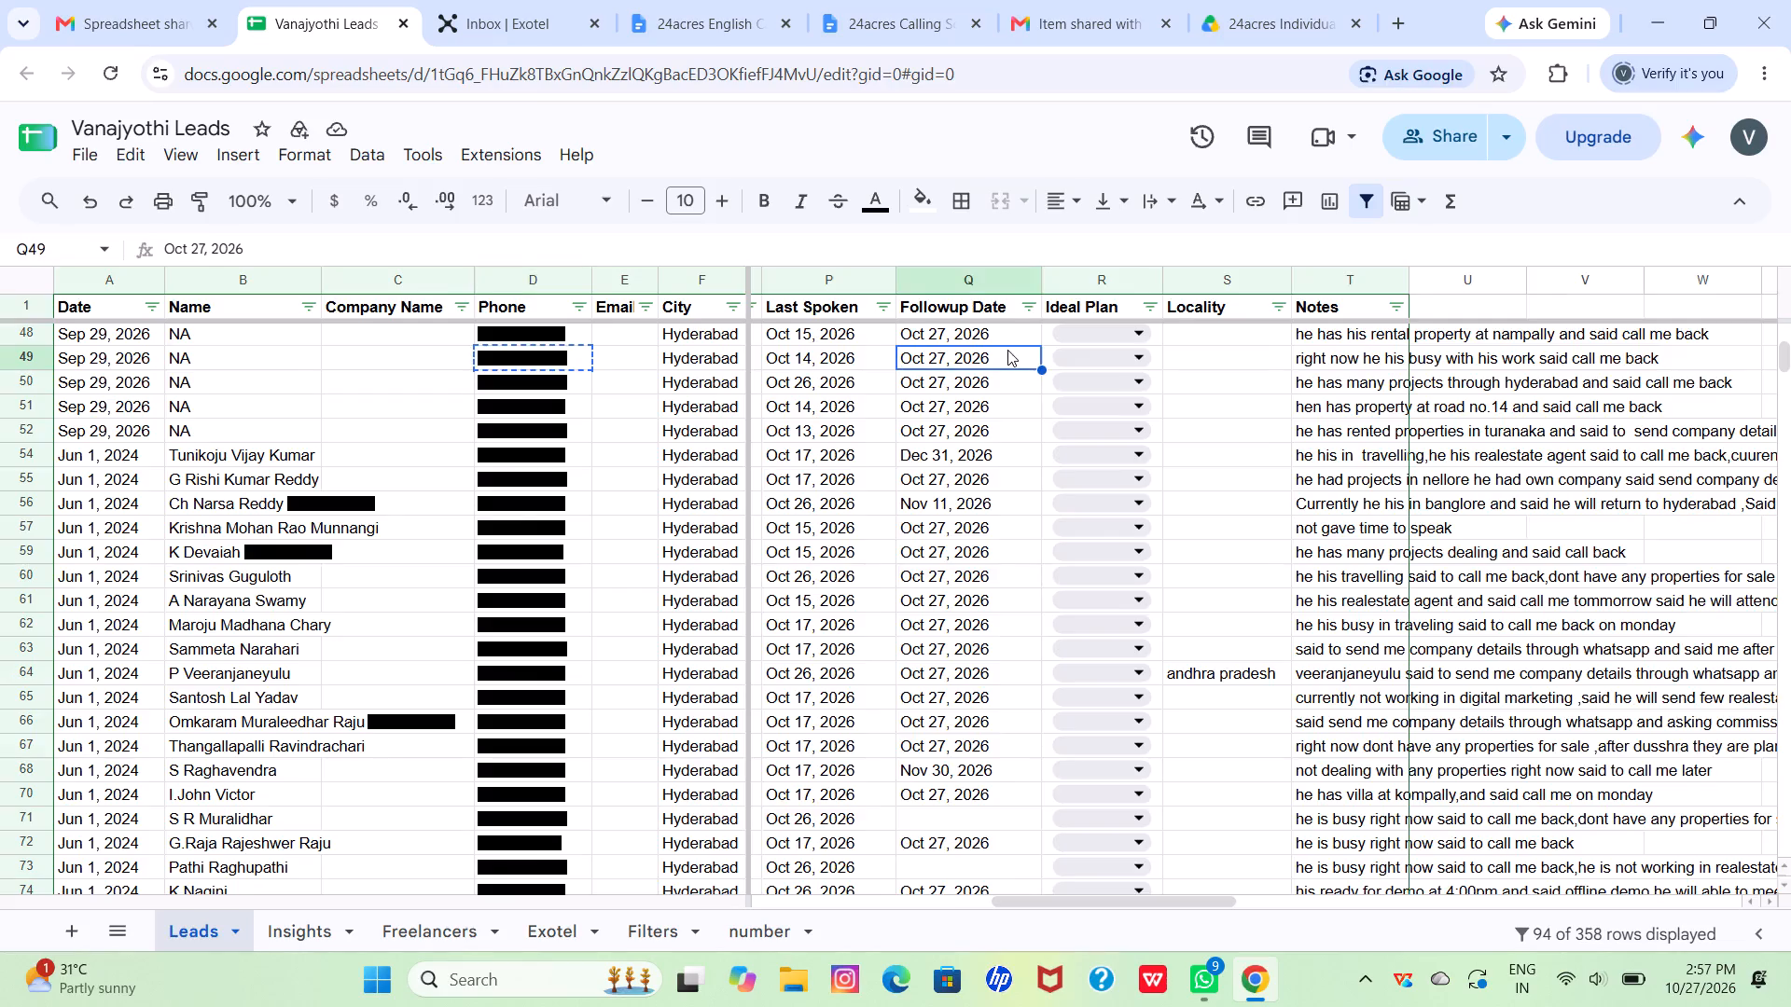
scroll(1007, 350, right, 4)
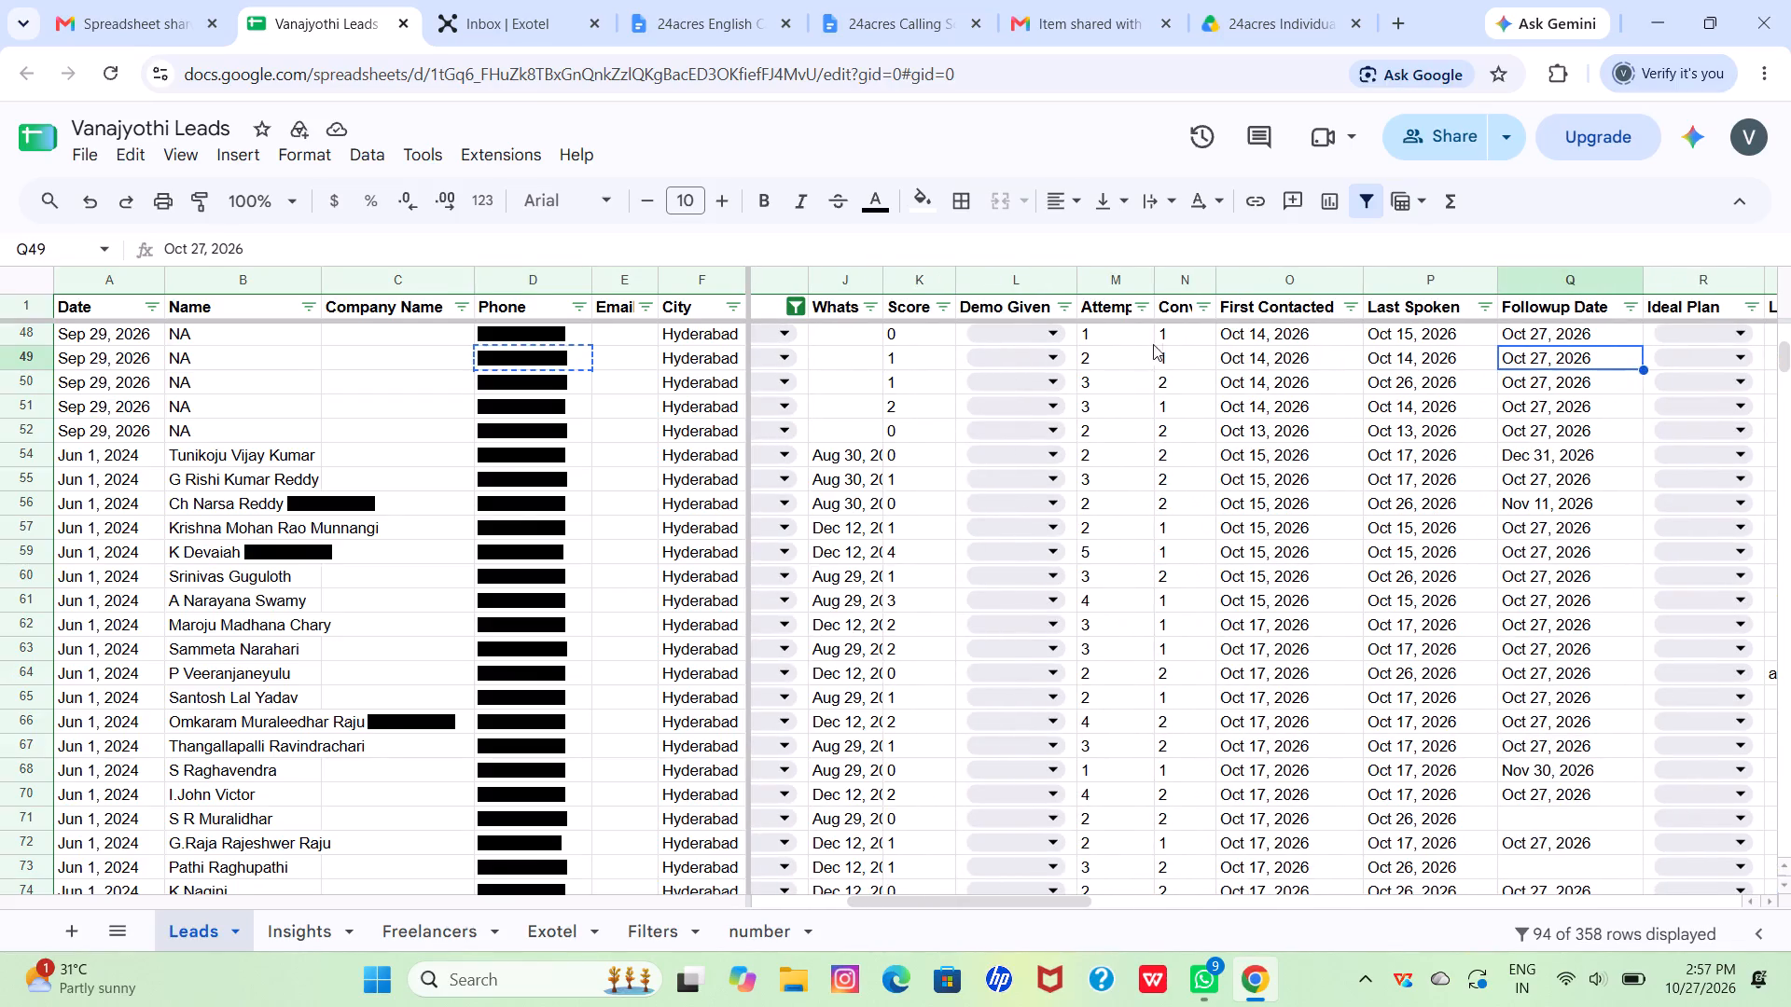
click(1132, 364)
key(3)
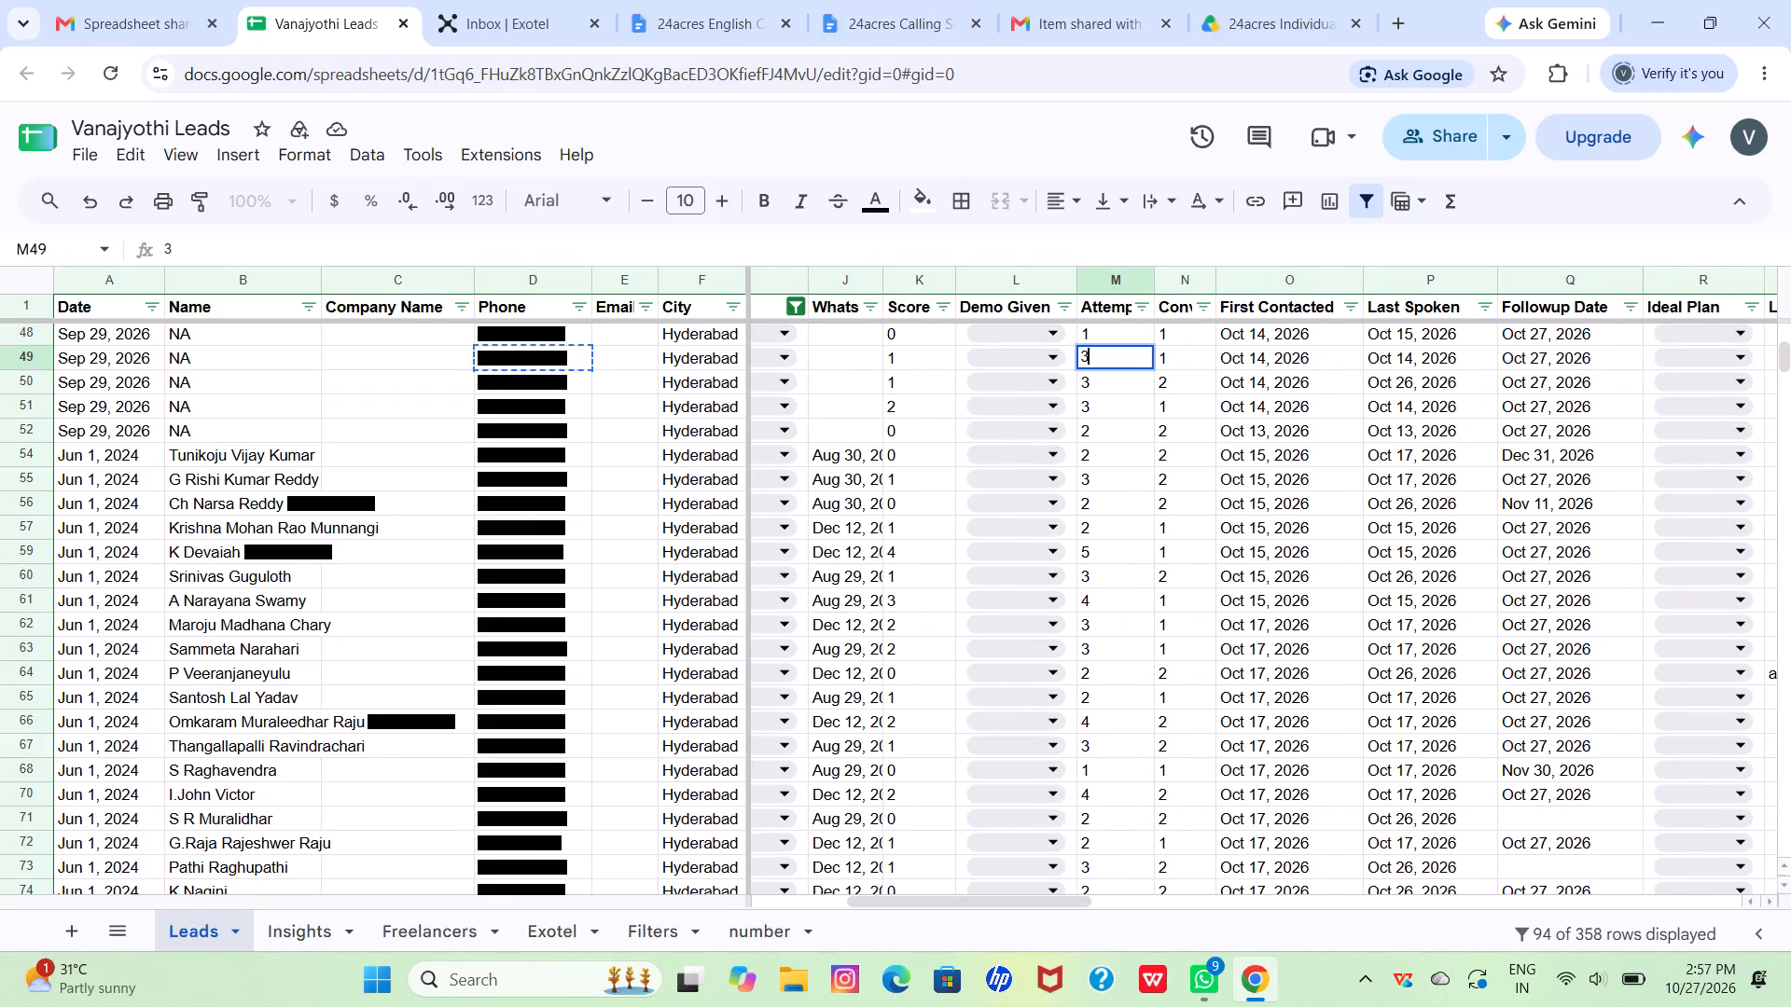
click(1132, 373)
Examine the attempts, last spoken dates, follow-up dates and notes of the leads around row 50, including the row 50 phone entry.
scroll(1132, 373, left, 3)
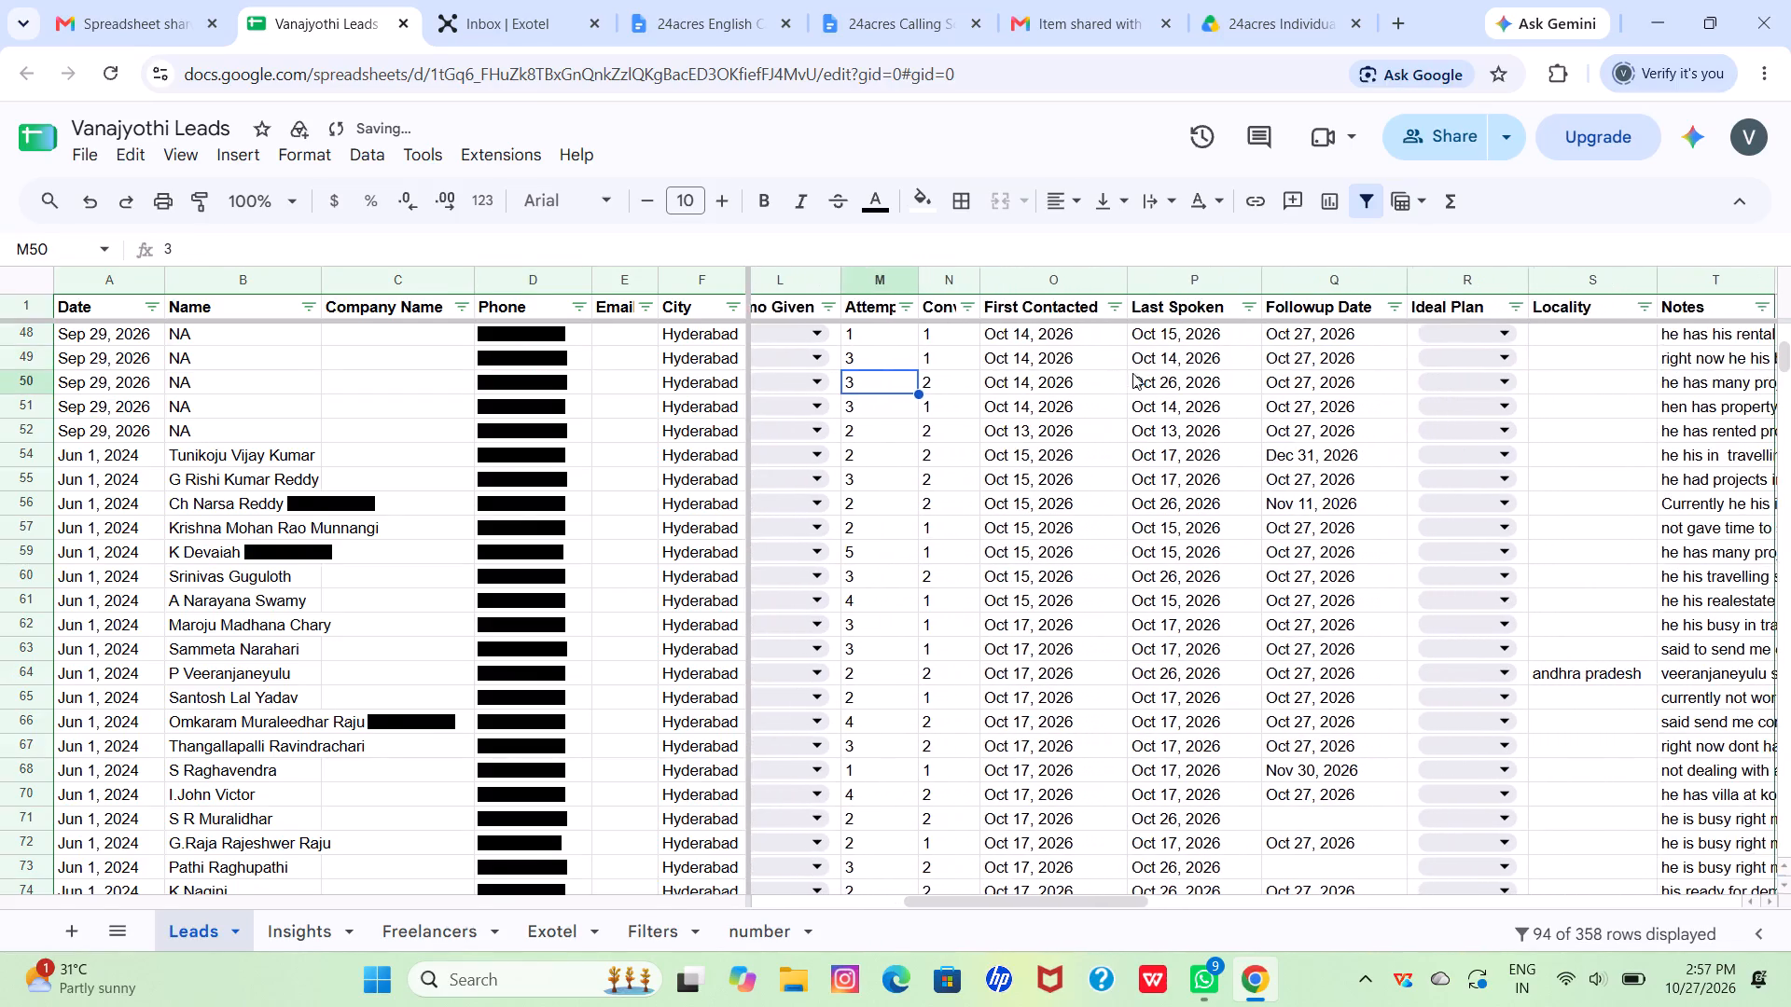
scroll(1132, 373, left, 3)
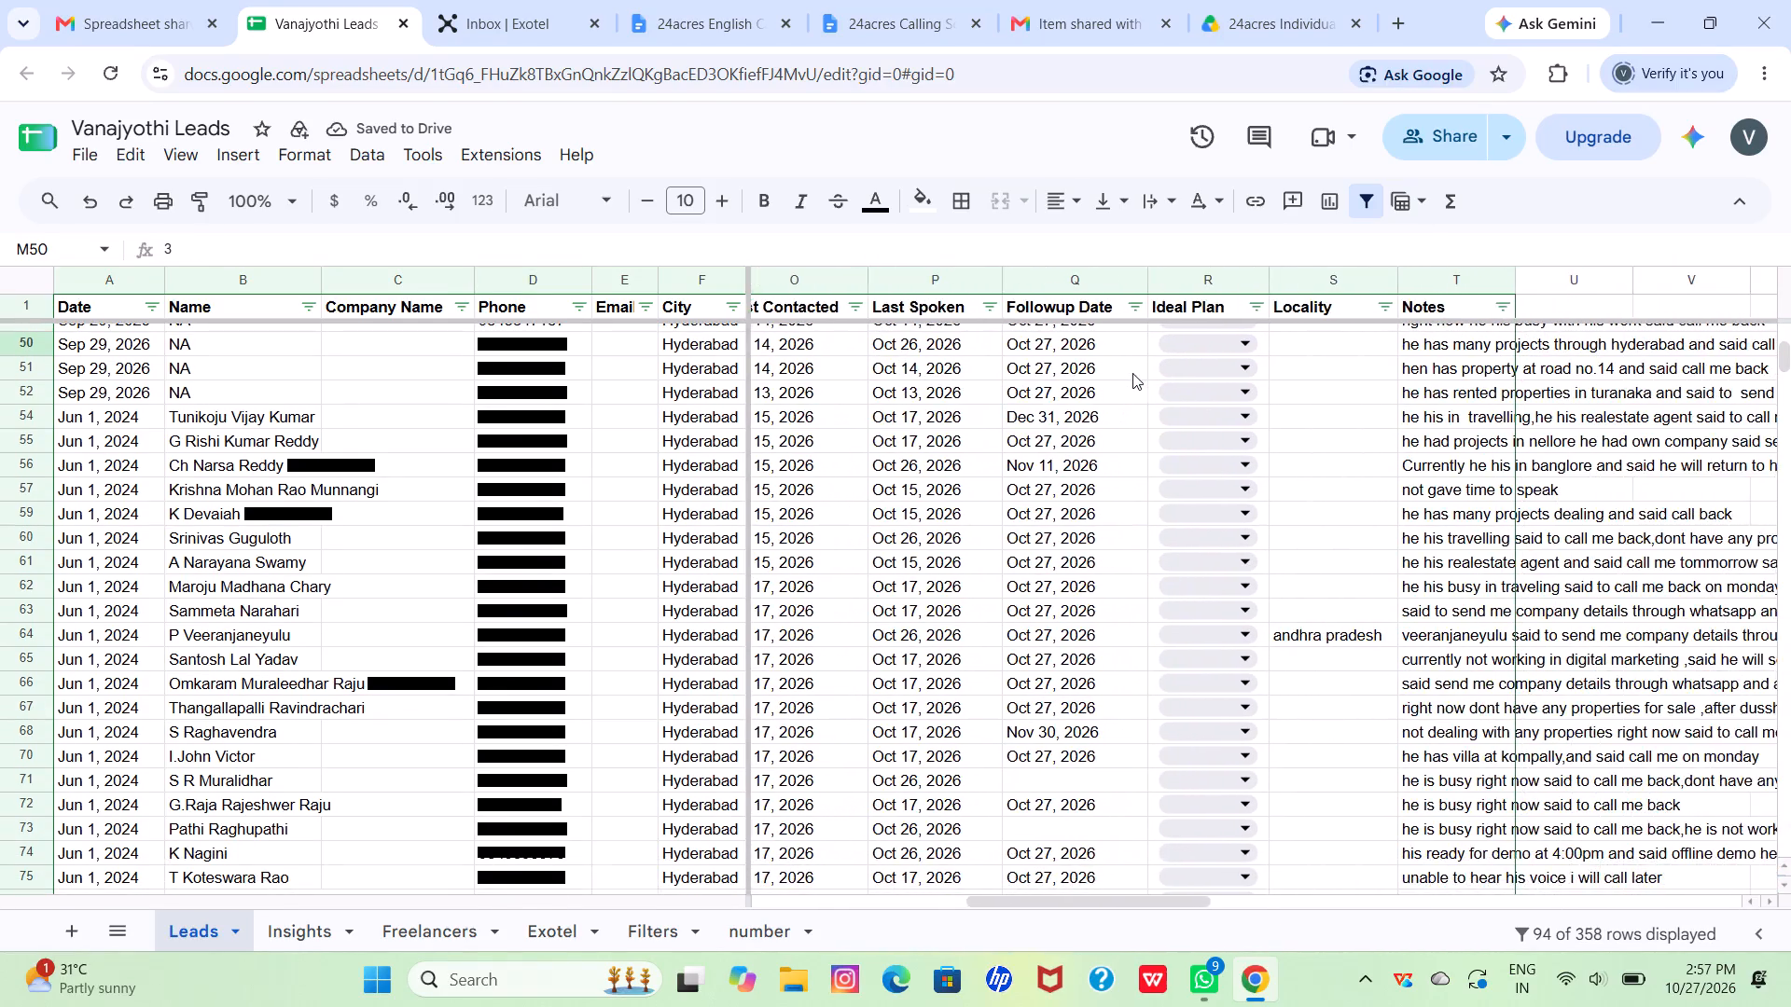
scroll(1132, 373, left, 4)
scroll(1132, 373, right, 6)
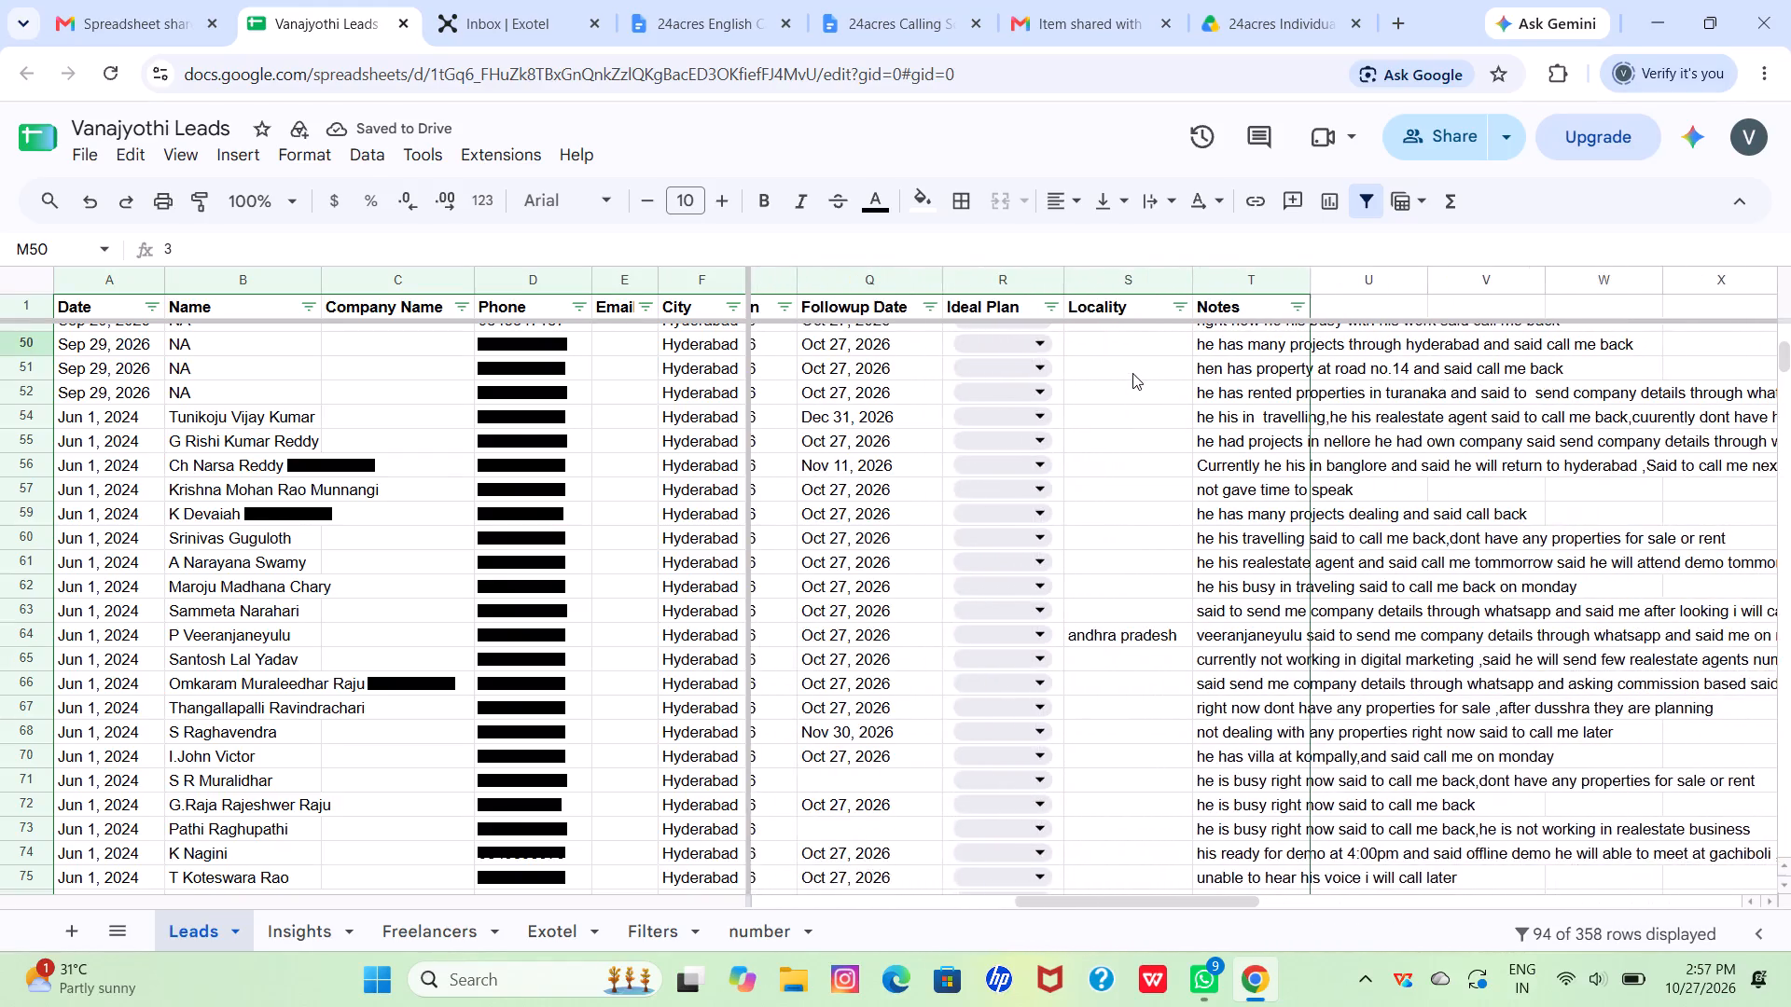
scroll(1132, 373, right, 4)
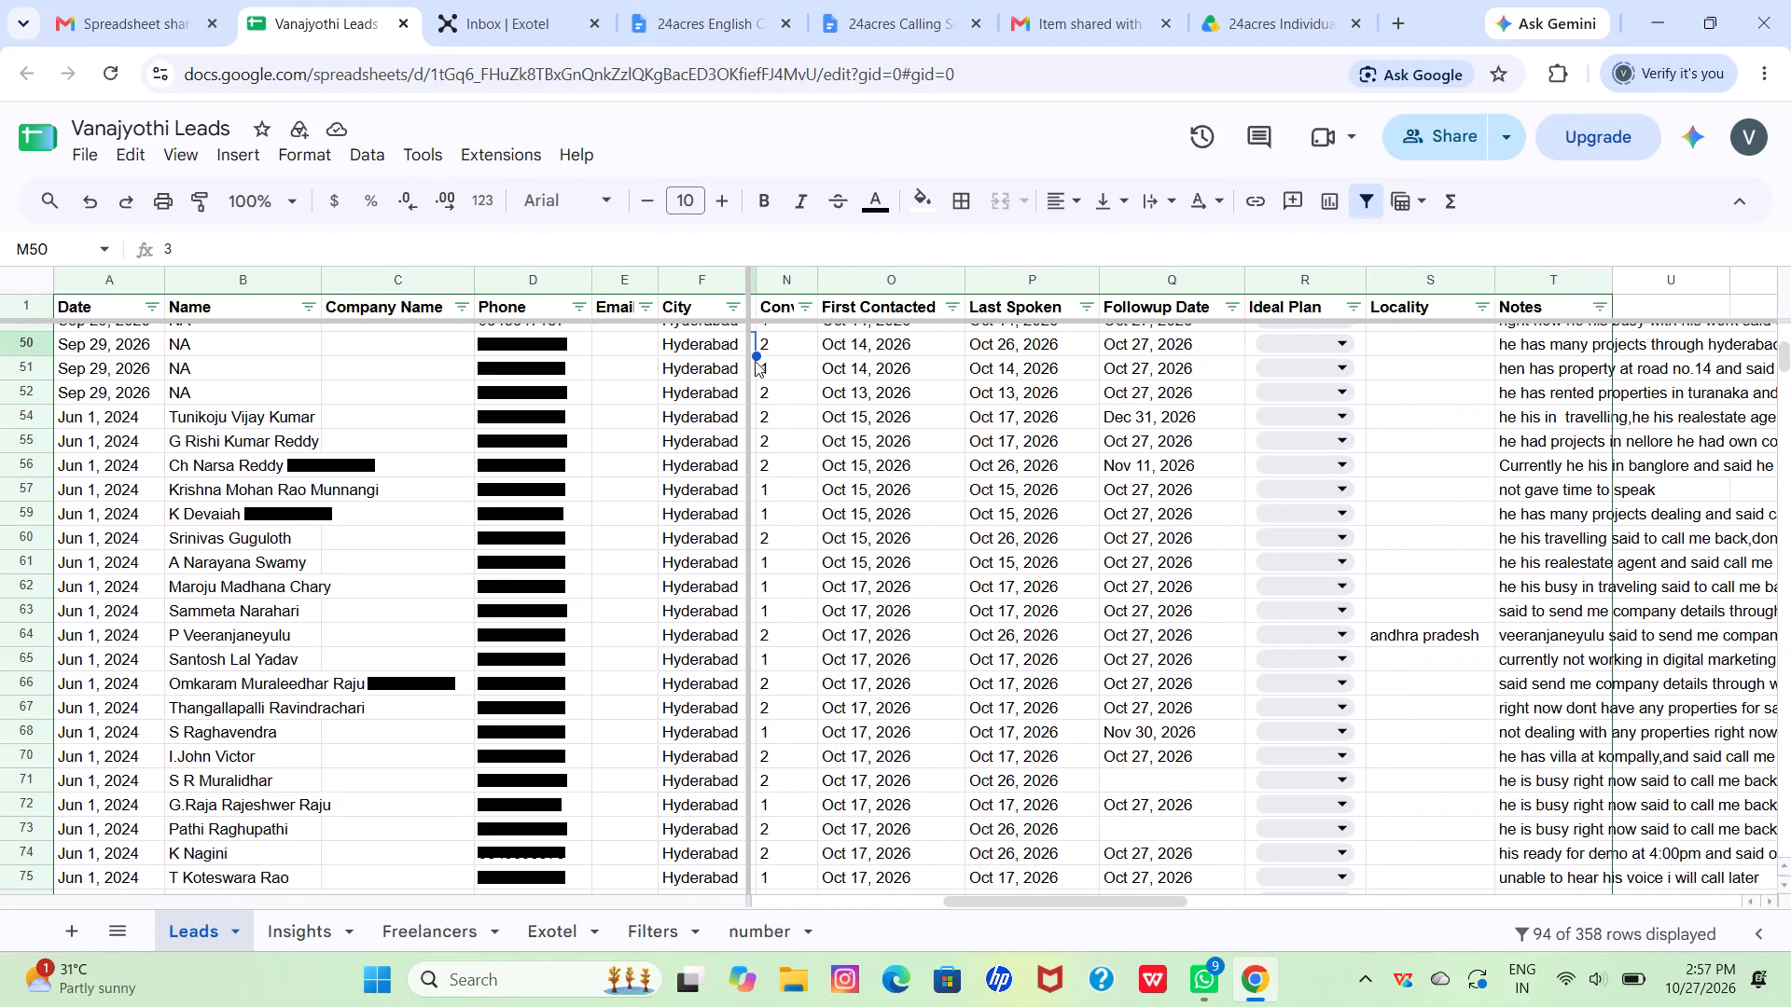
click(548, 343)
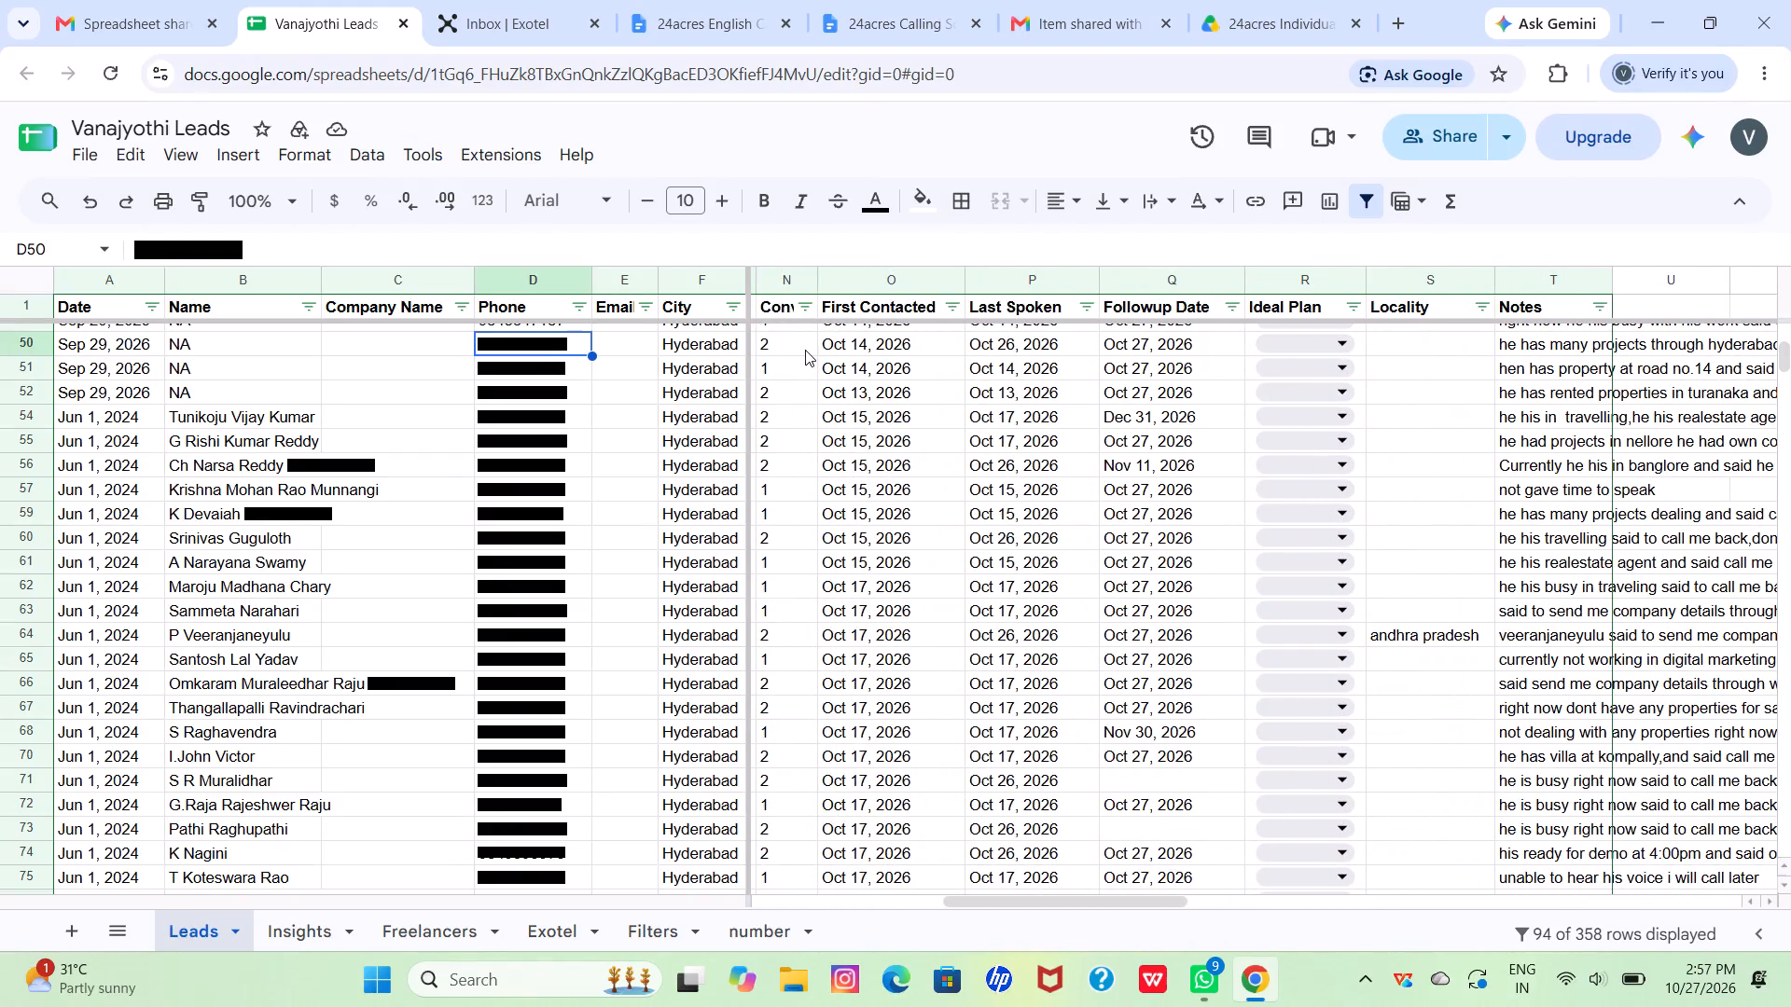
scroll(805, 350, right, 3)
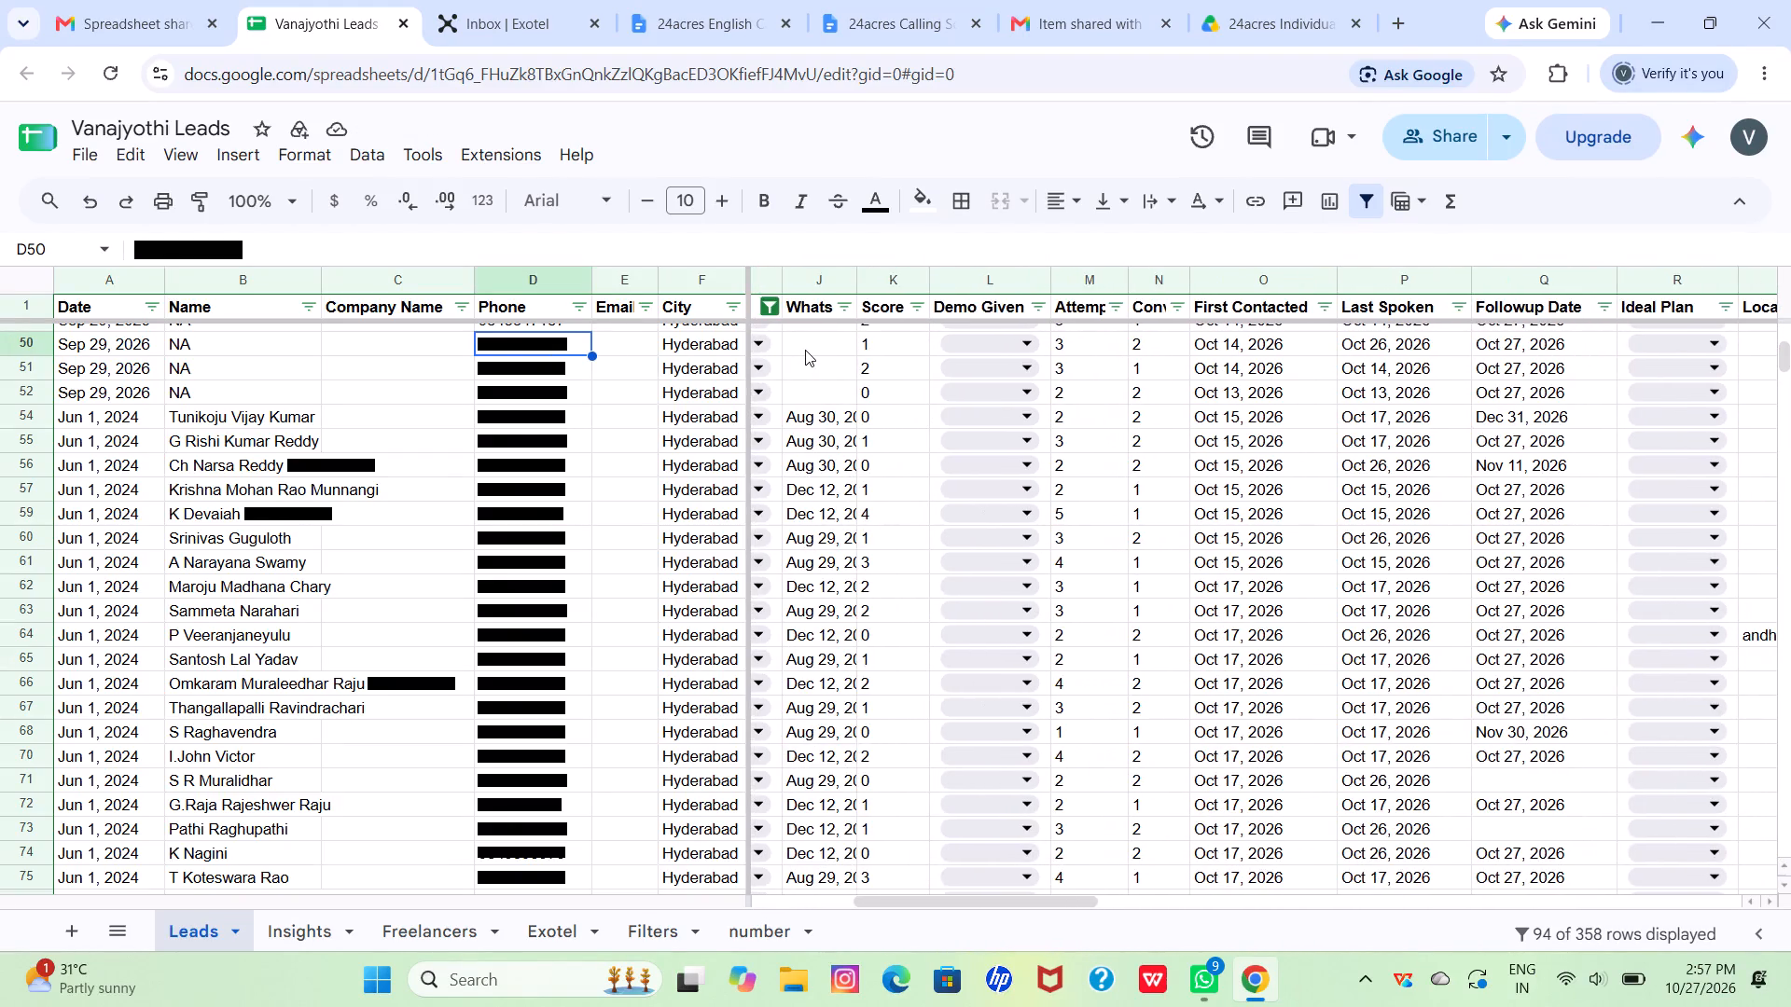
scroll(805, 350, up, 1)
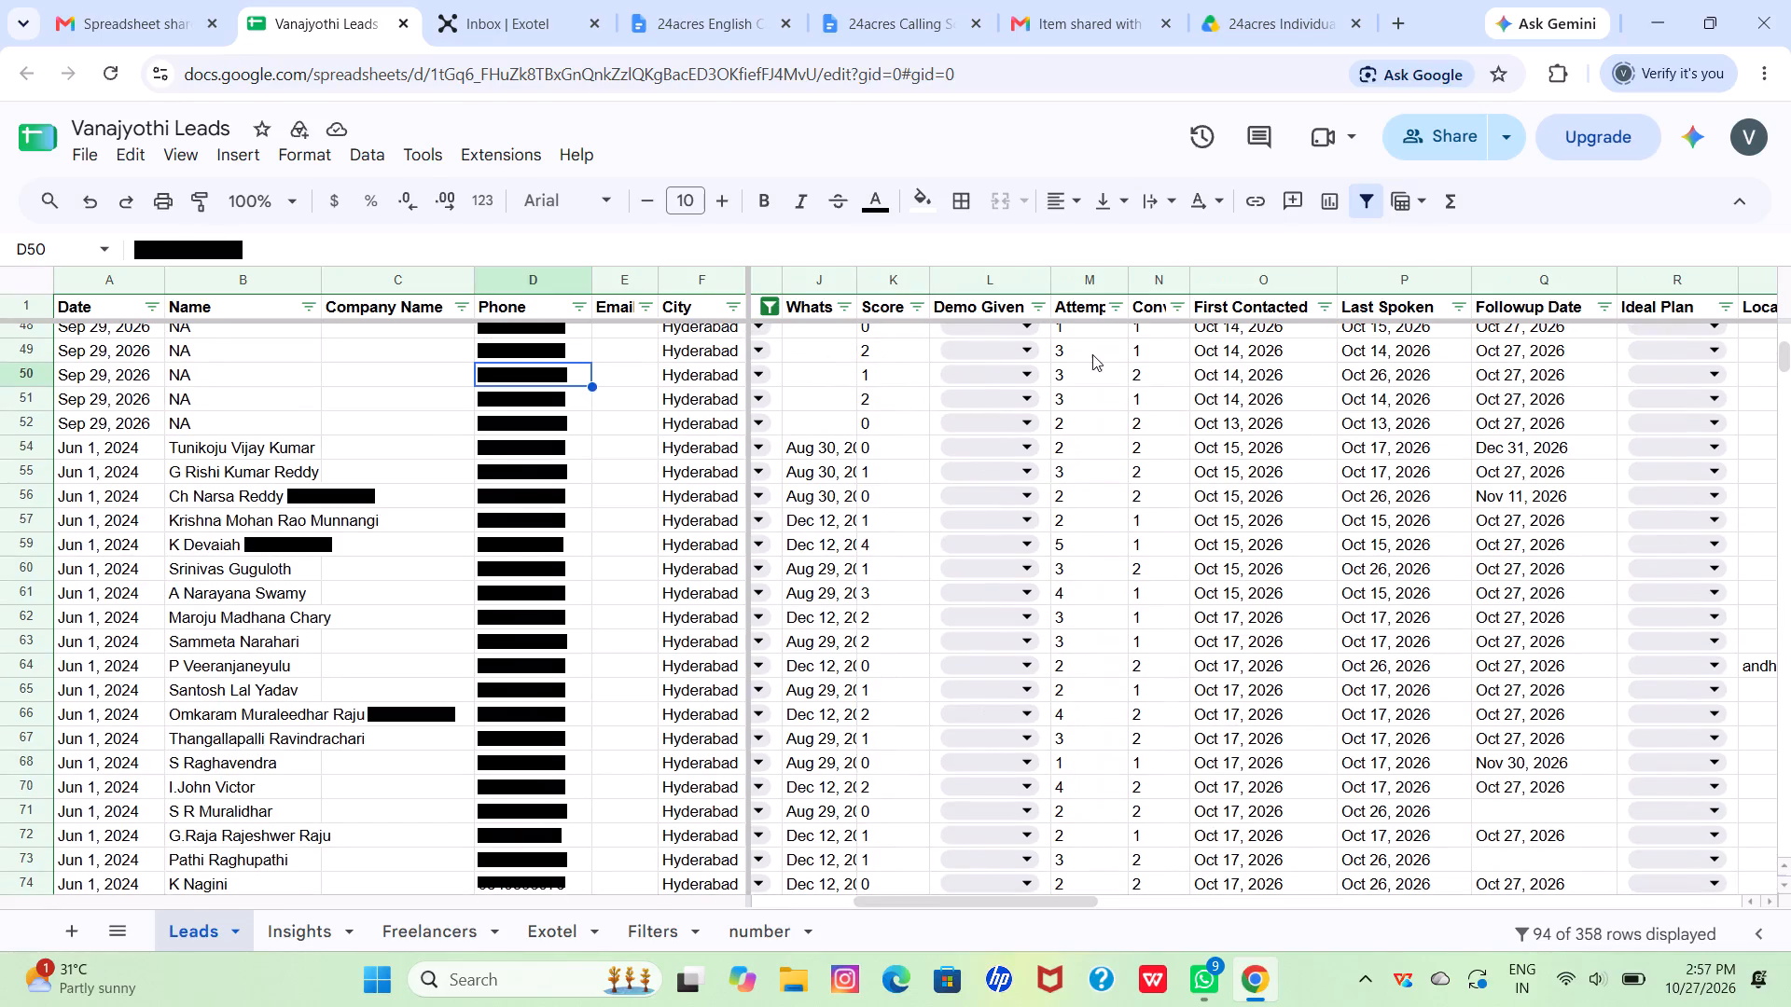
scroll(1314, 323, left, 4)
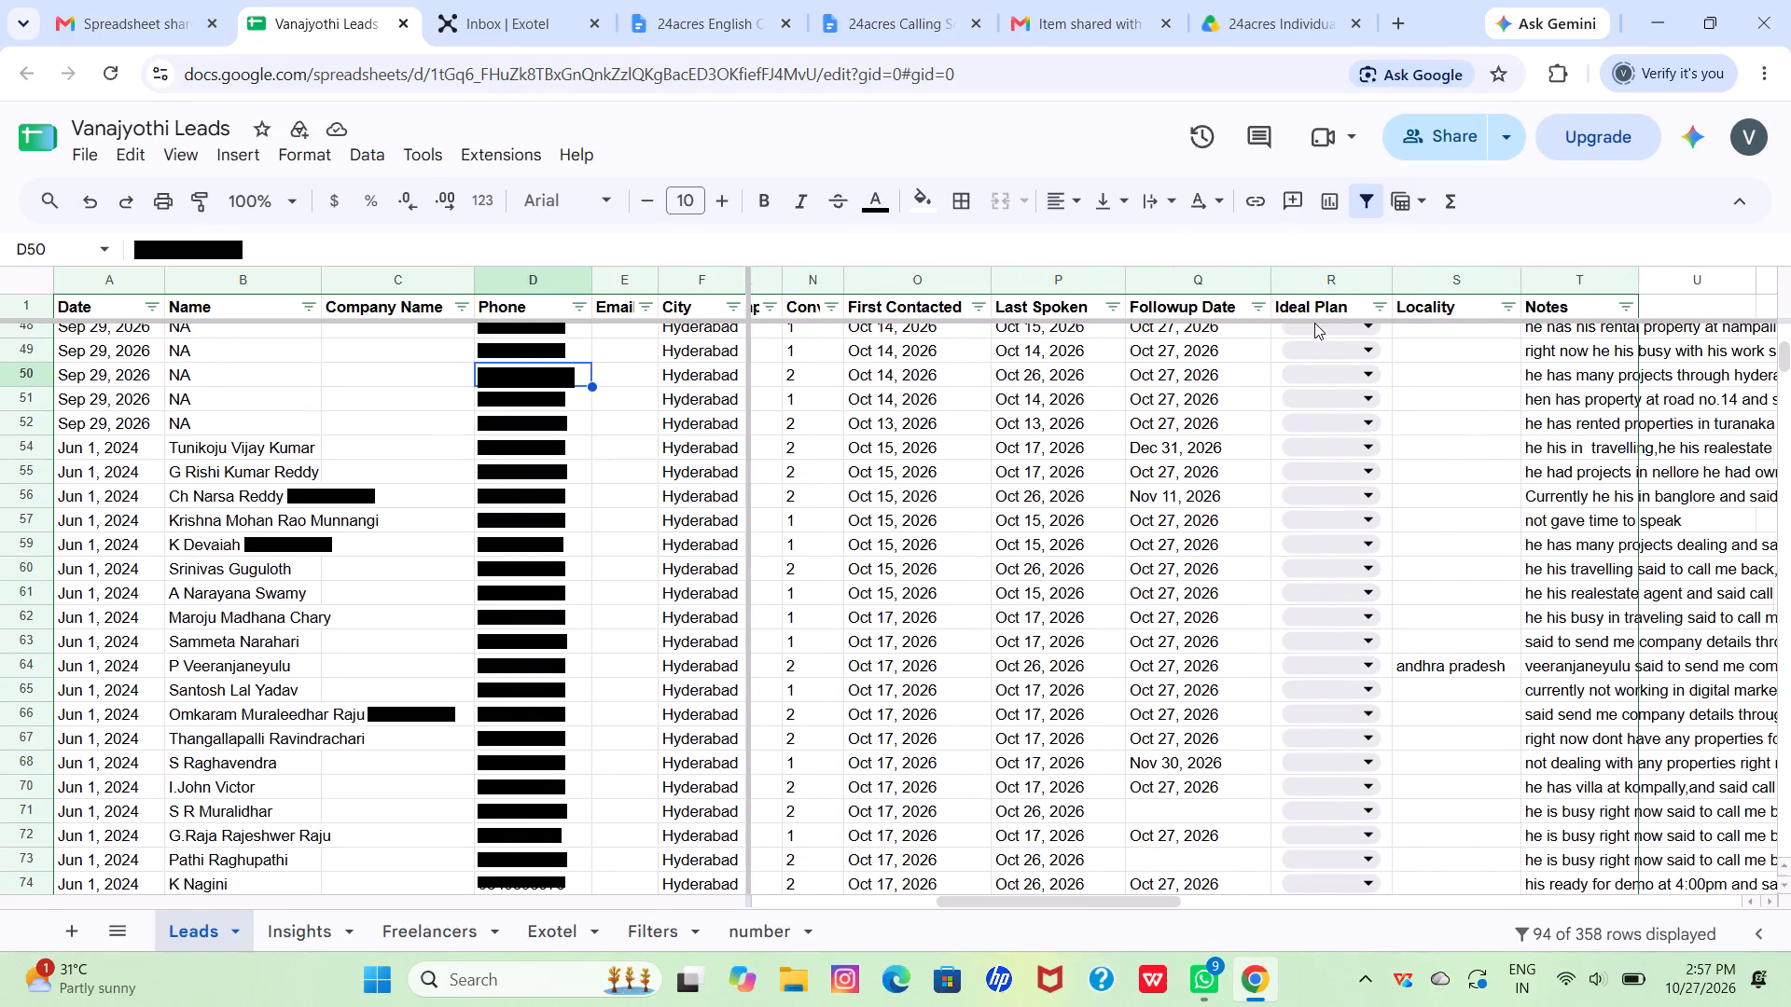
scroll(1314, 323, left, 3)
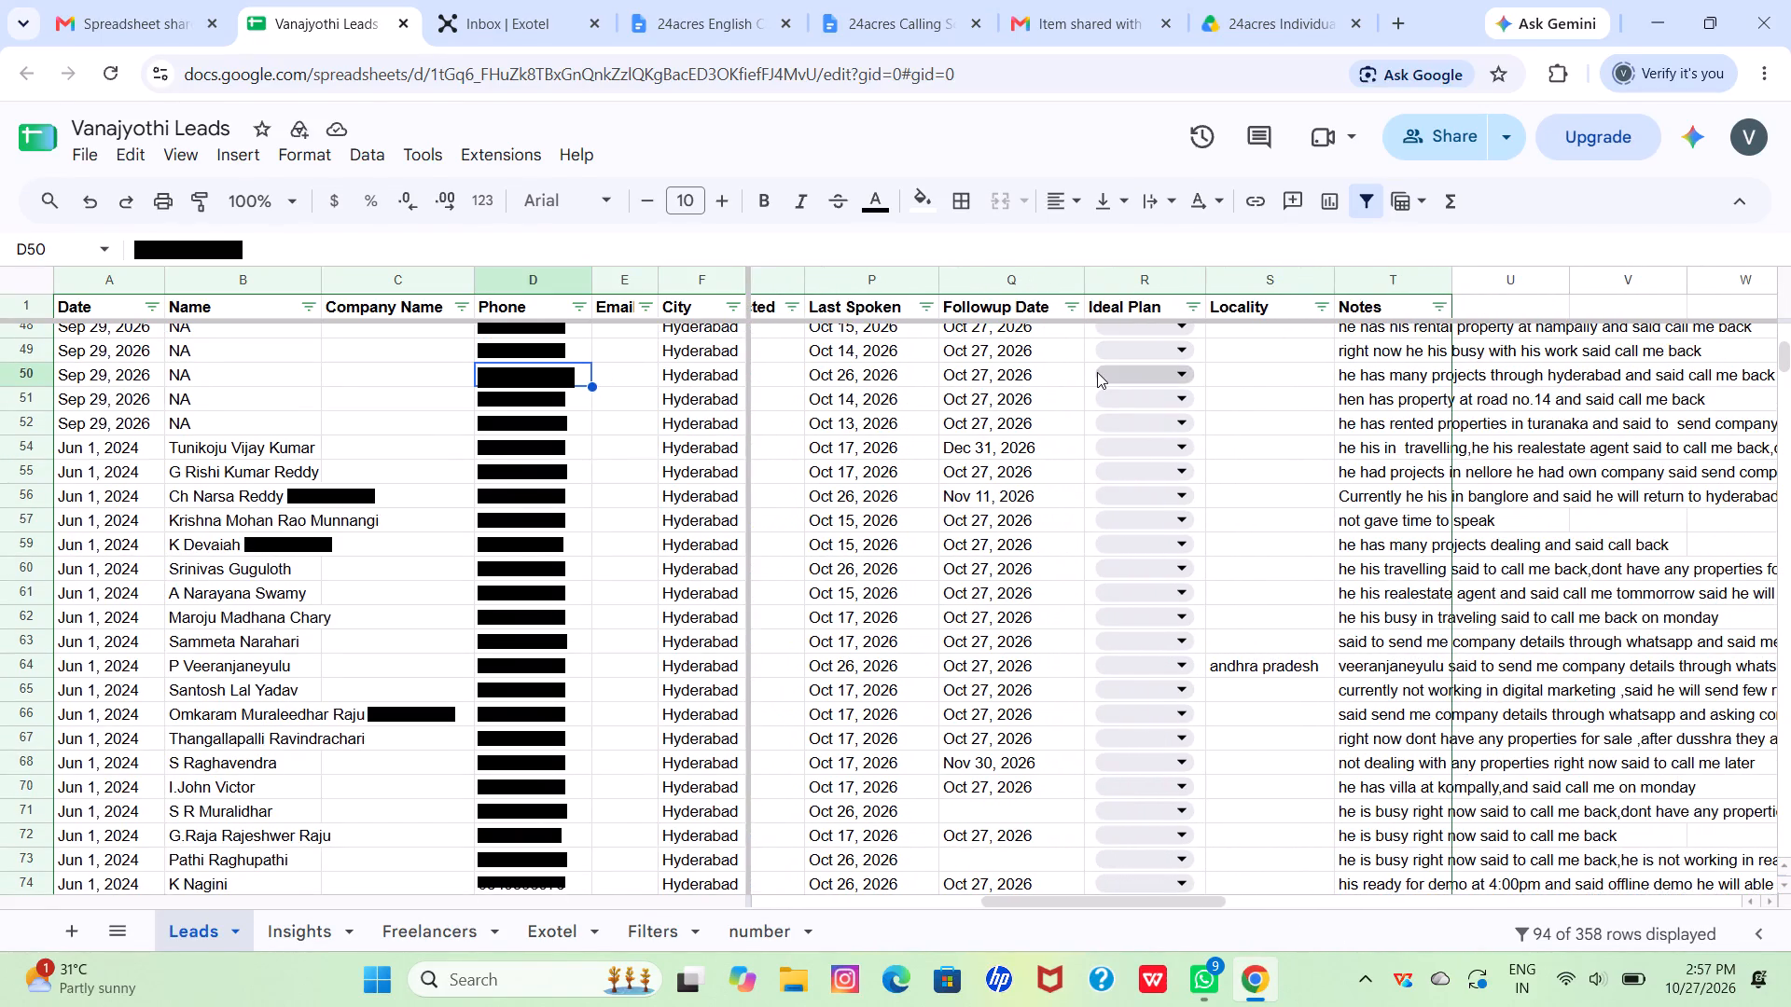
scroll(1097, 372, right, 6)
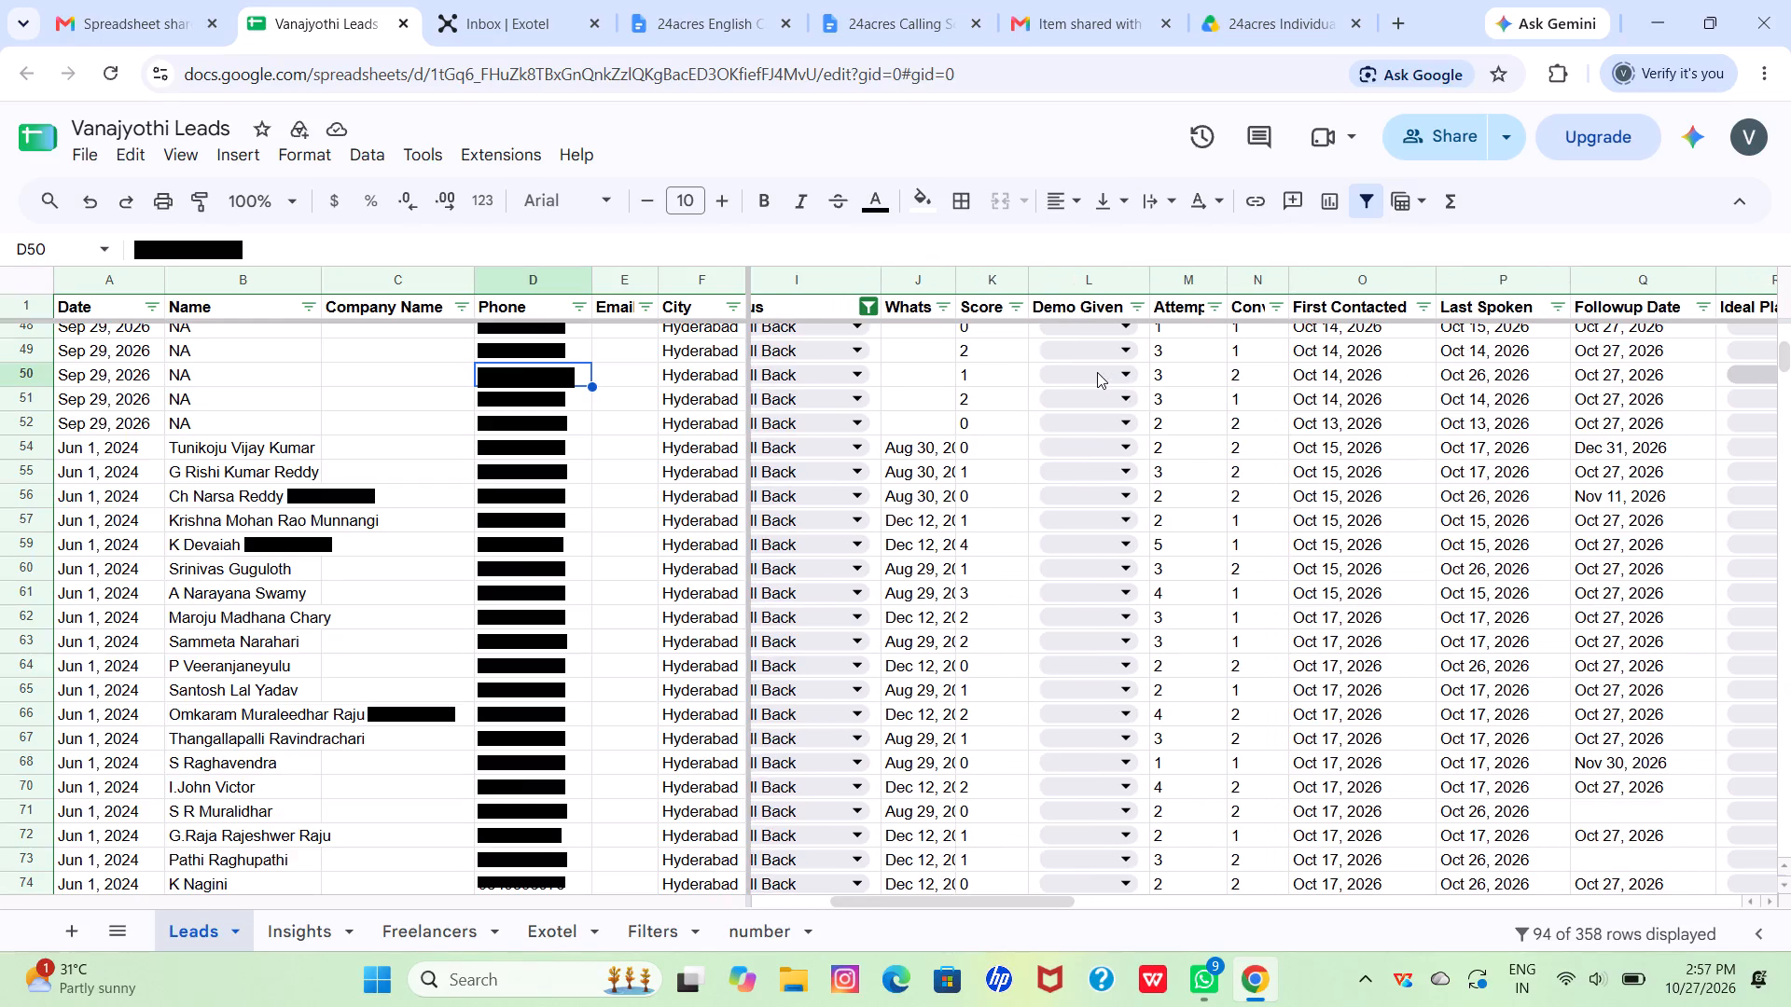
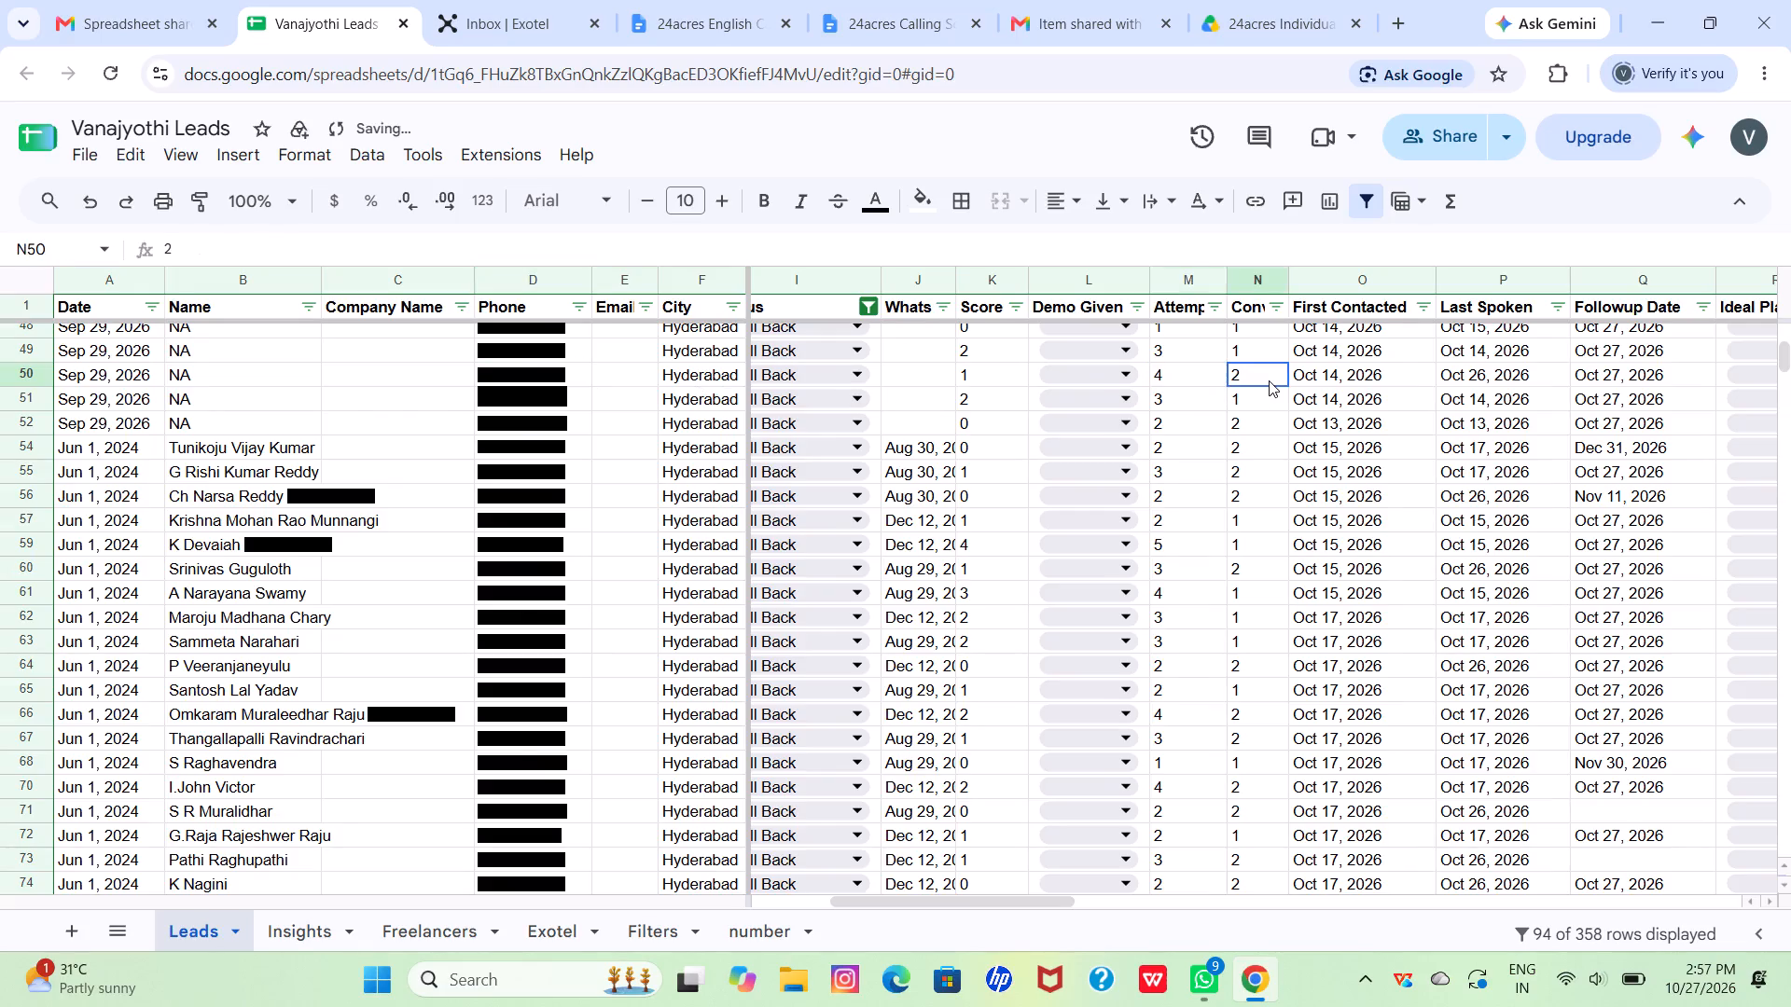
Examine the follow-up dates and notes of the Call Back leads from row 50 onward.
scroll(1269, 380, left, 4)
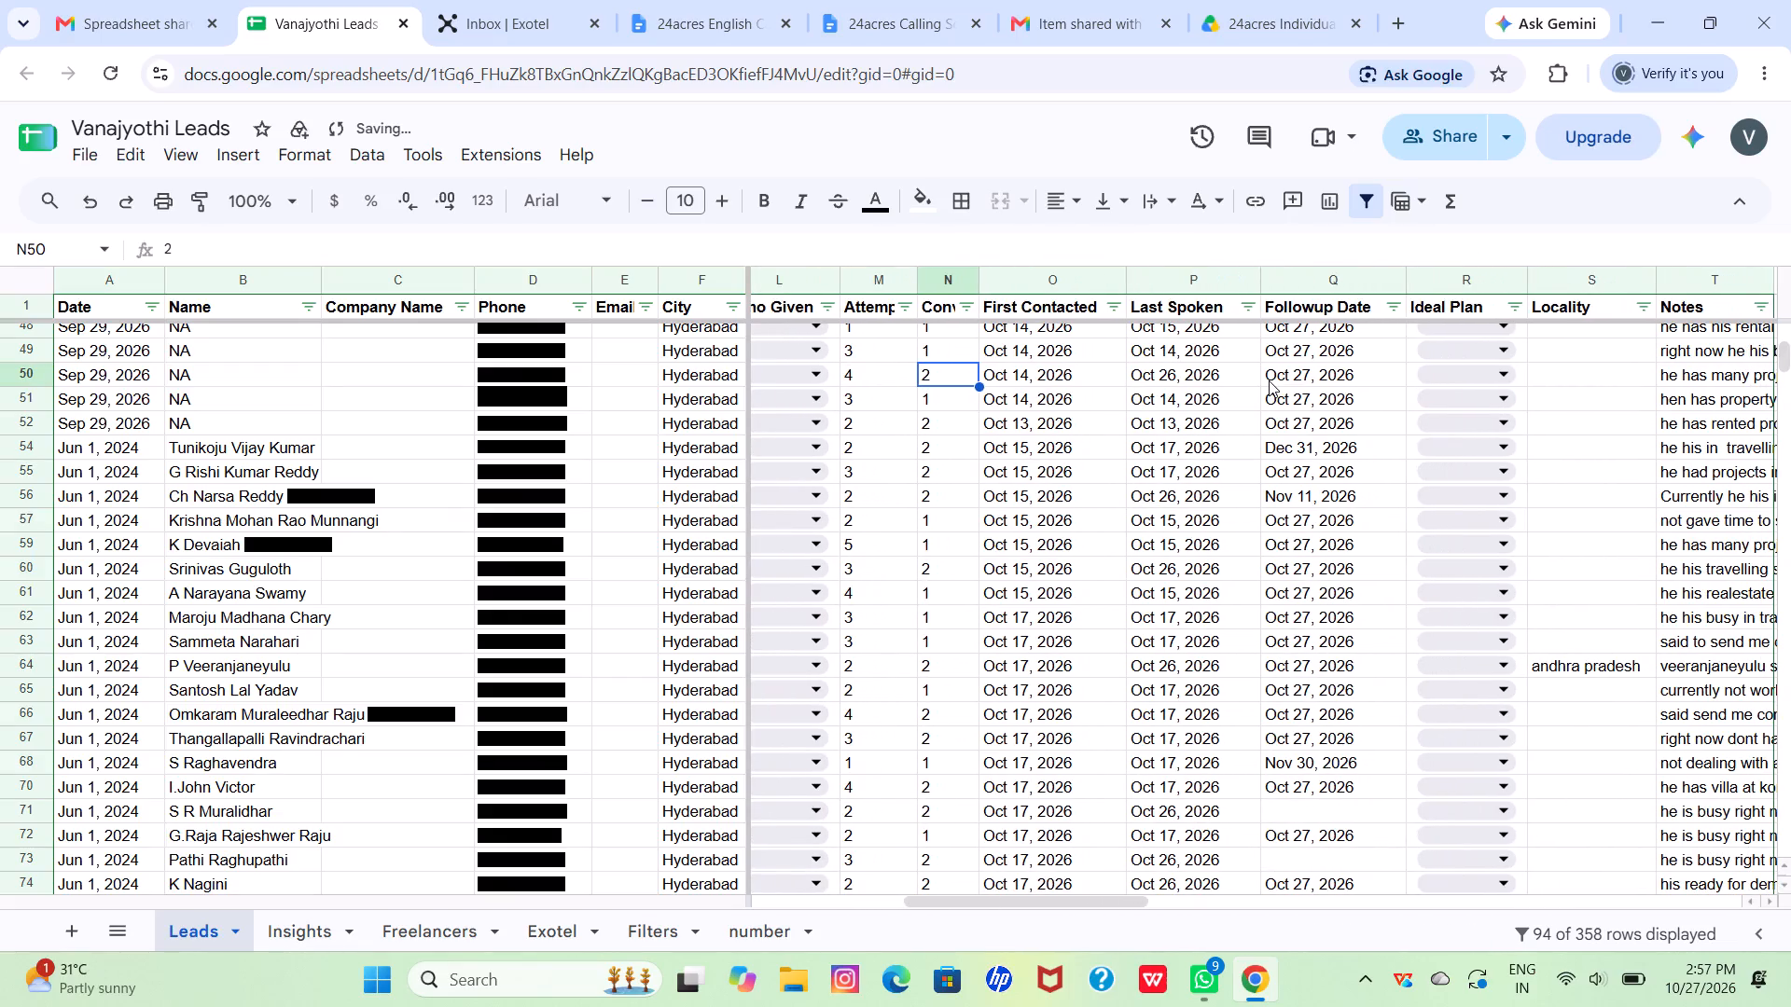
scroll(1269, 380, left, 4)
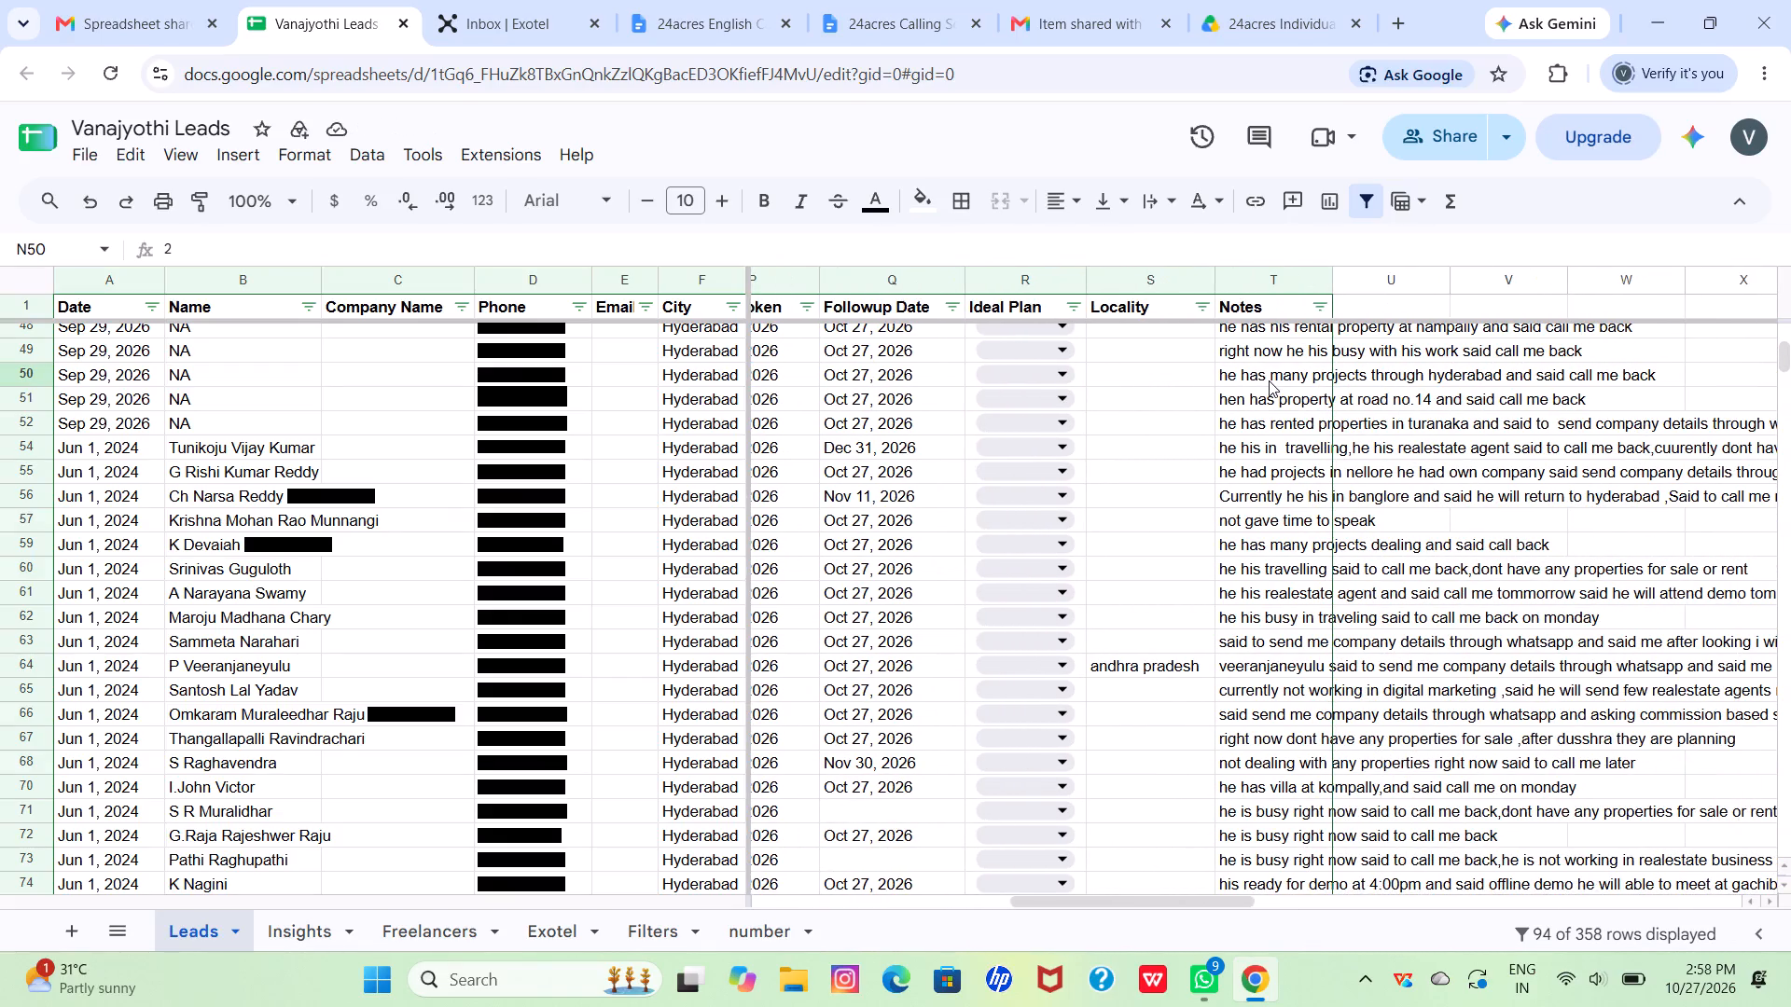
scroll(1269, 380, right, 2)
scroll(1269, 380, down, 1)
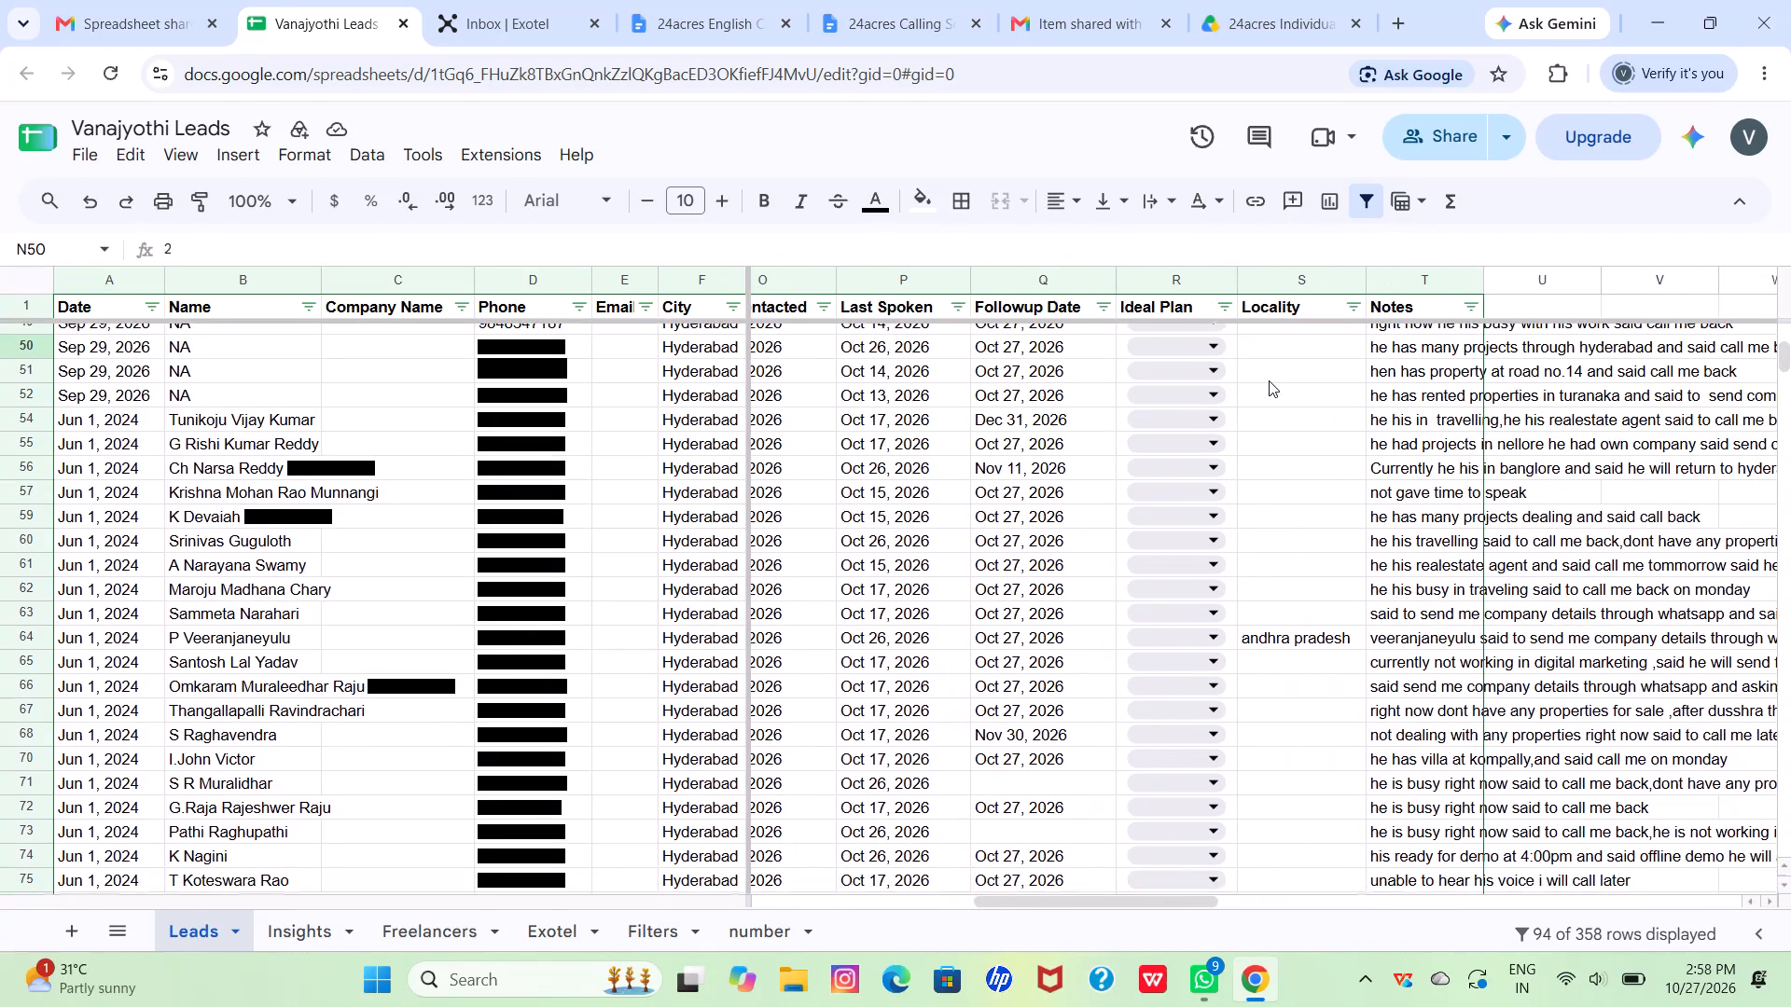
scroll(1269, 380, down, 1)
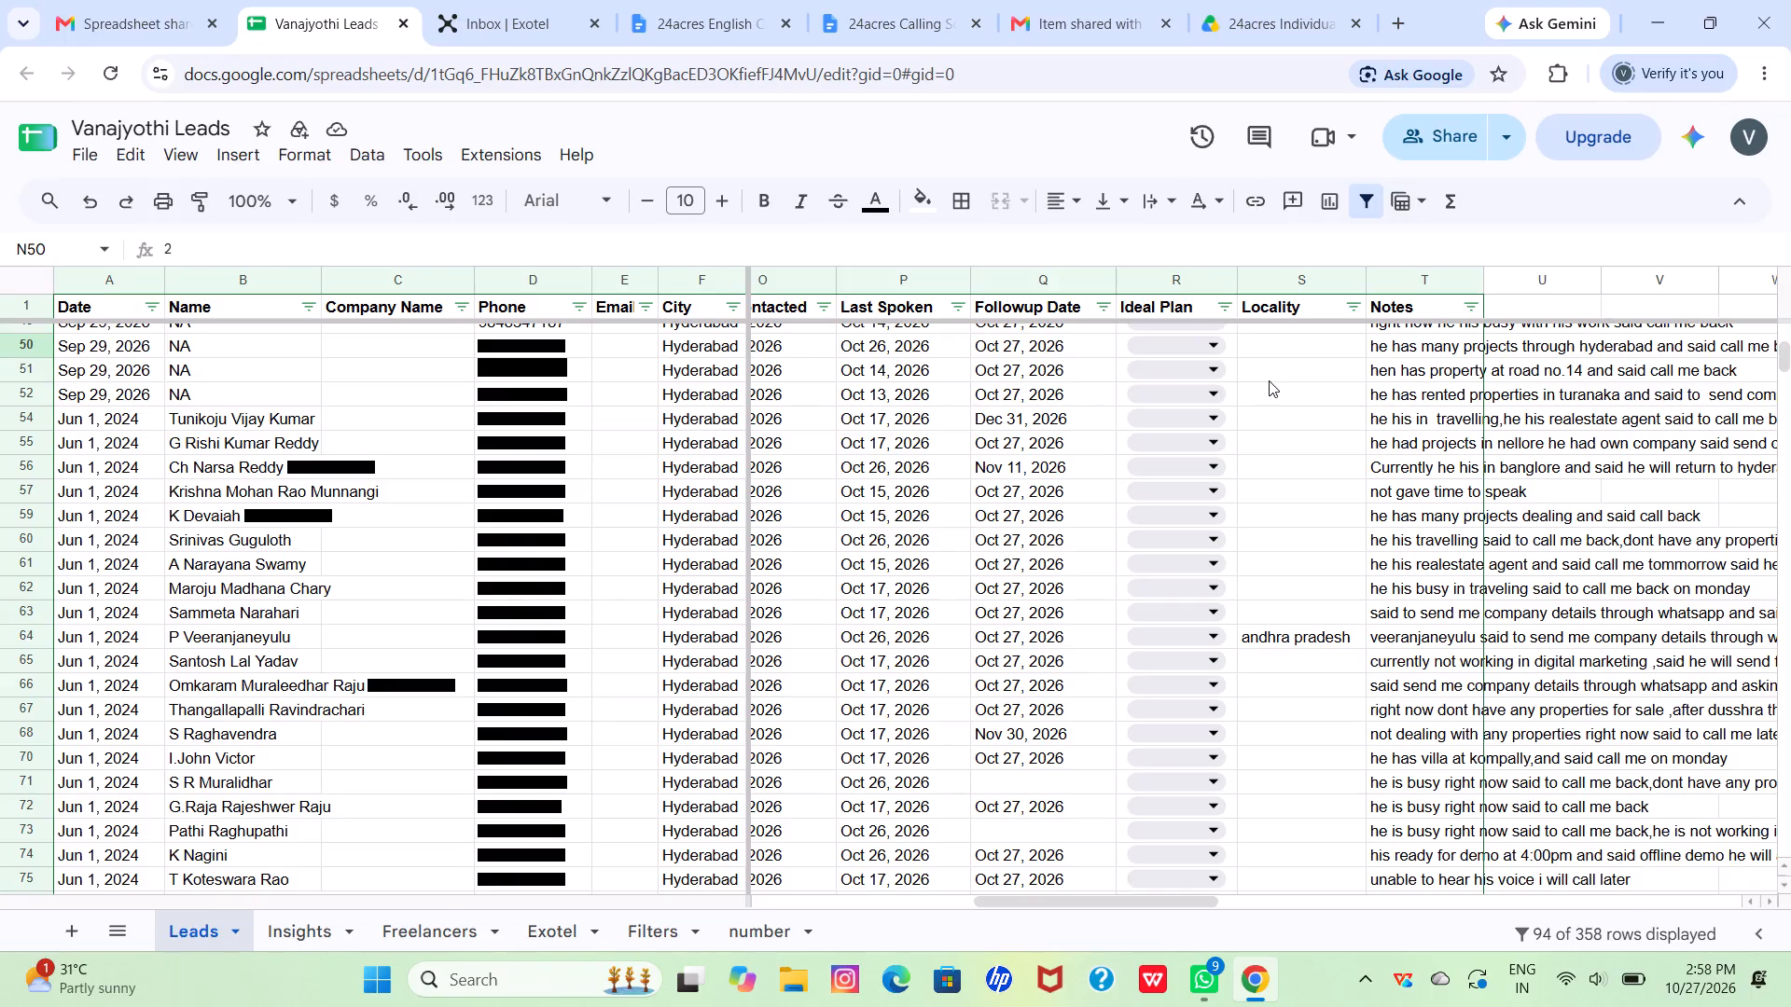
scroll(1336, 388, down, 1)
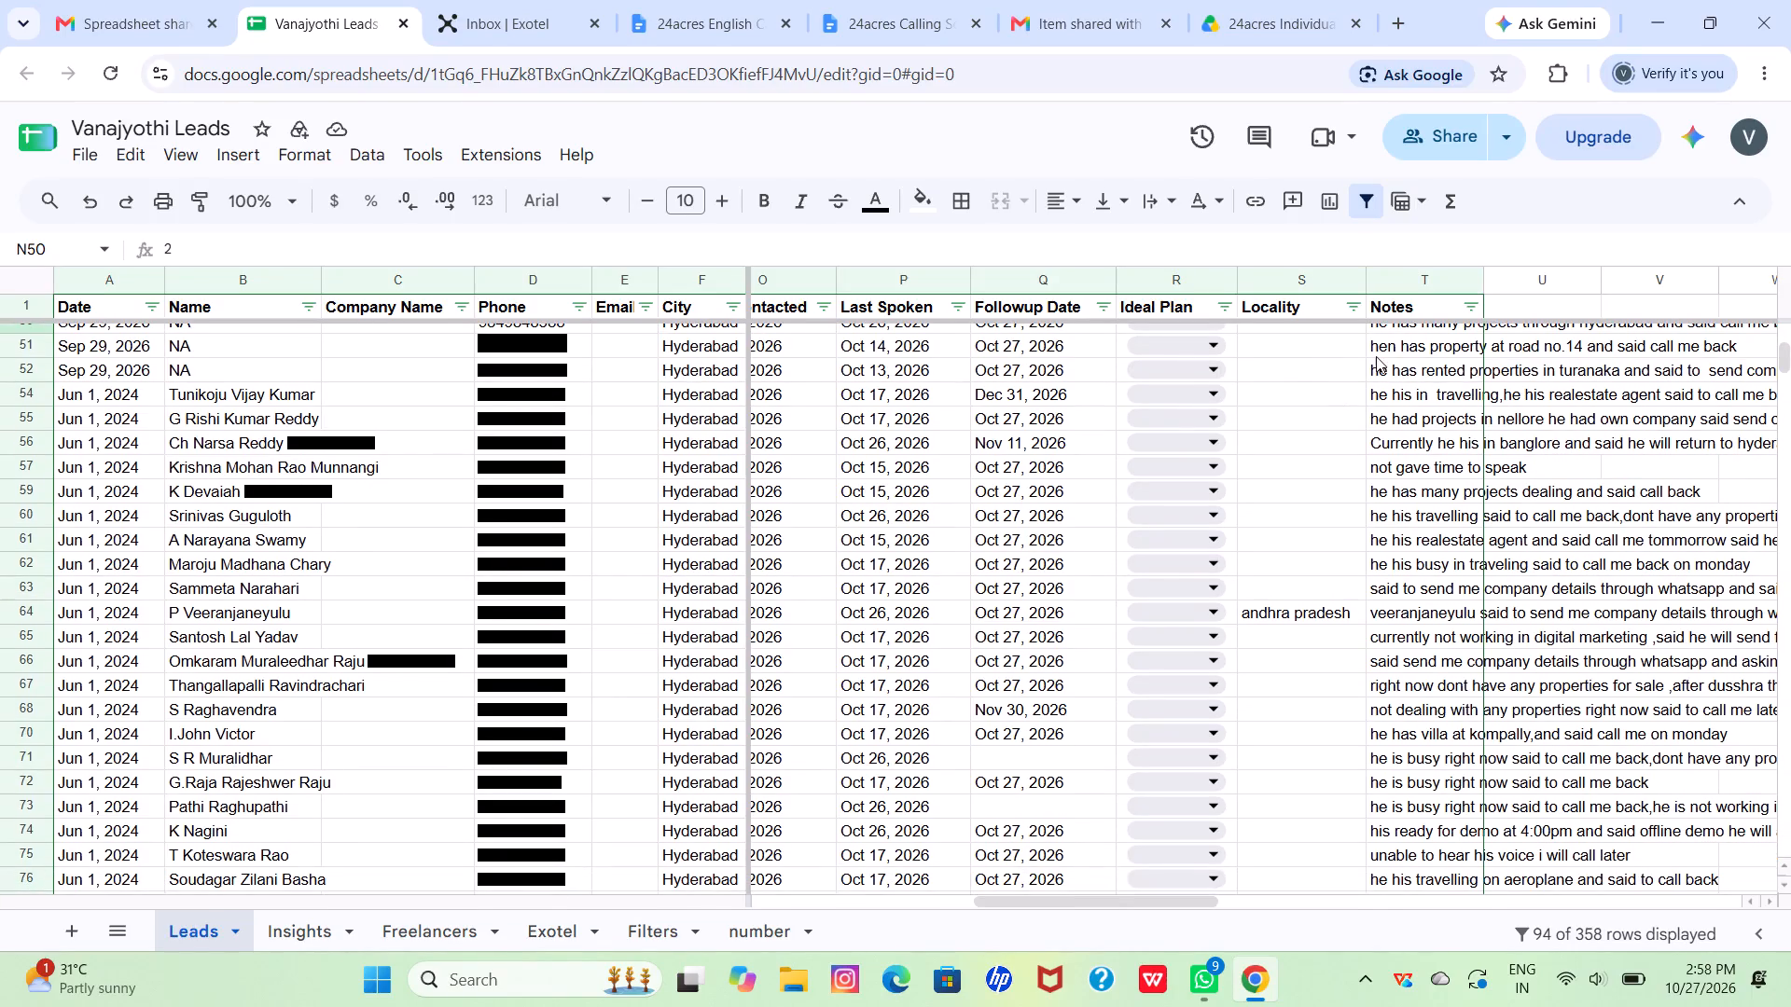
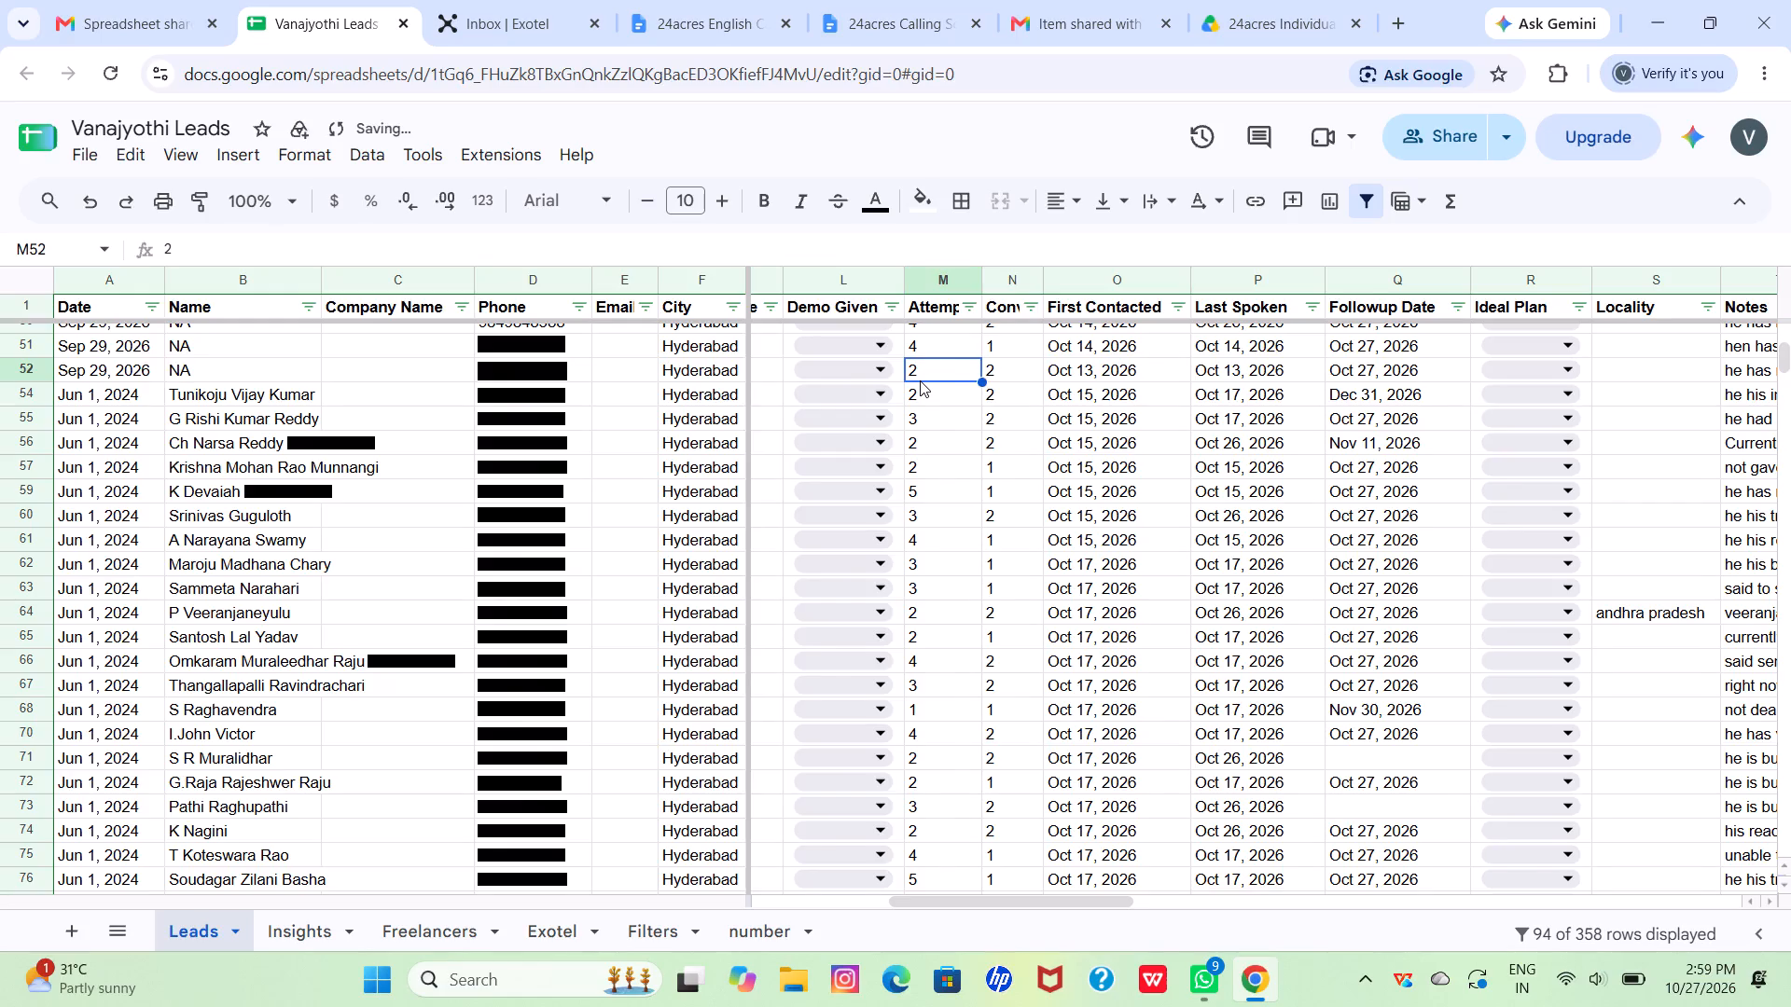
Review the contact dates and notes of the Call Back lead in row 52 and copy its phone number.
scroll(920, 380, left, 2)
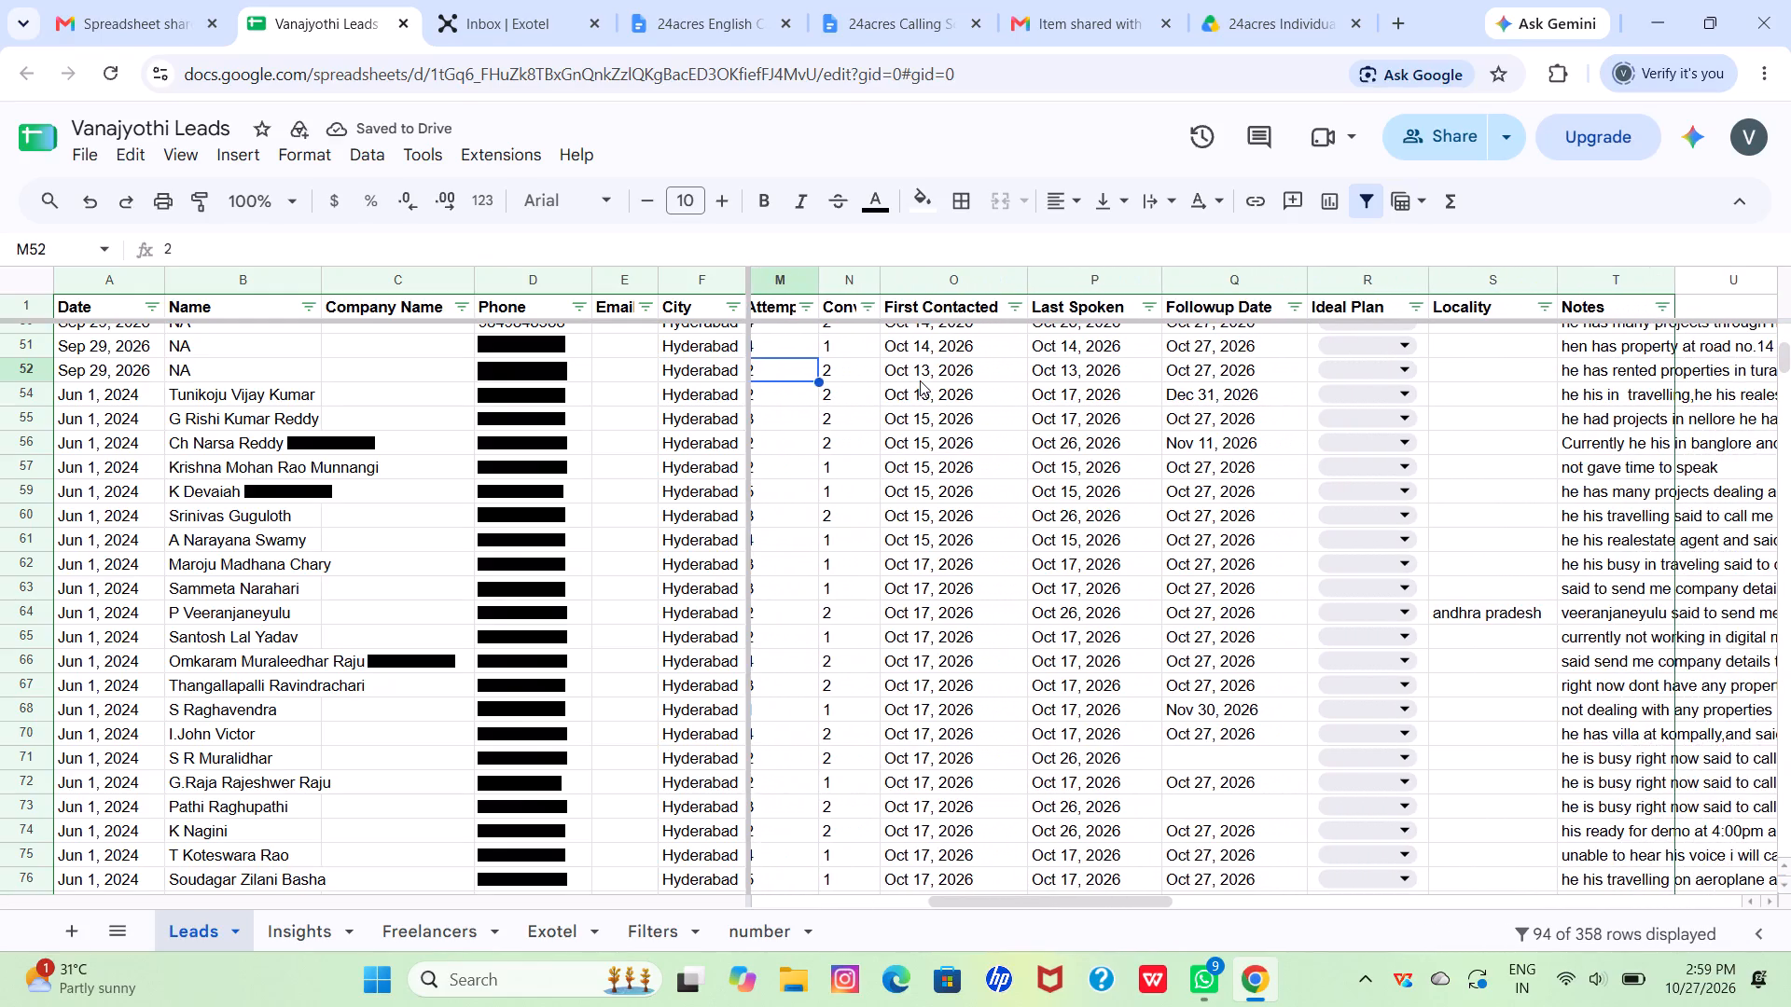
scroll(920, 380, left, 5)
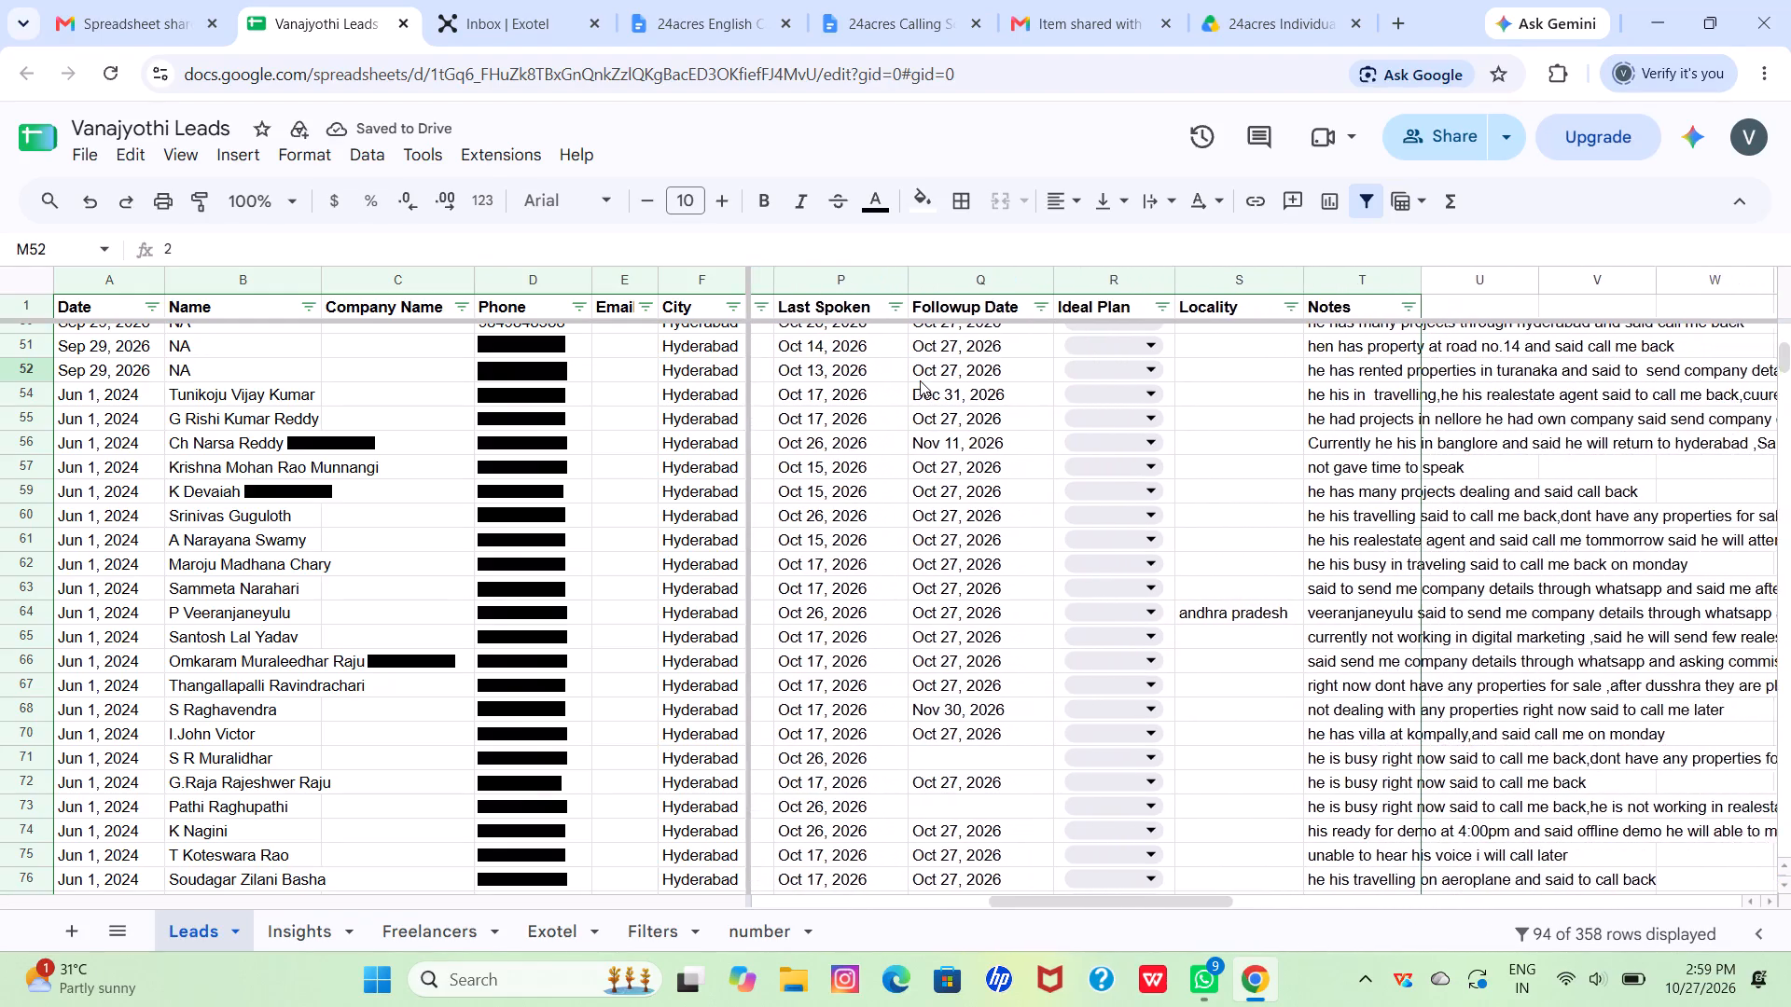
scroll(920, 380, left, 1)
scroll(920, 380, right, 3)
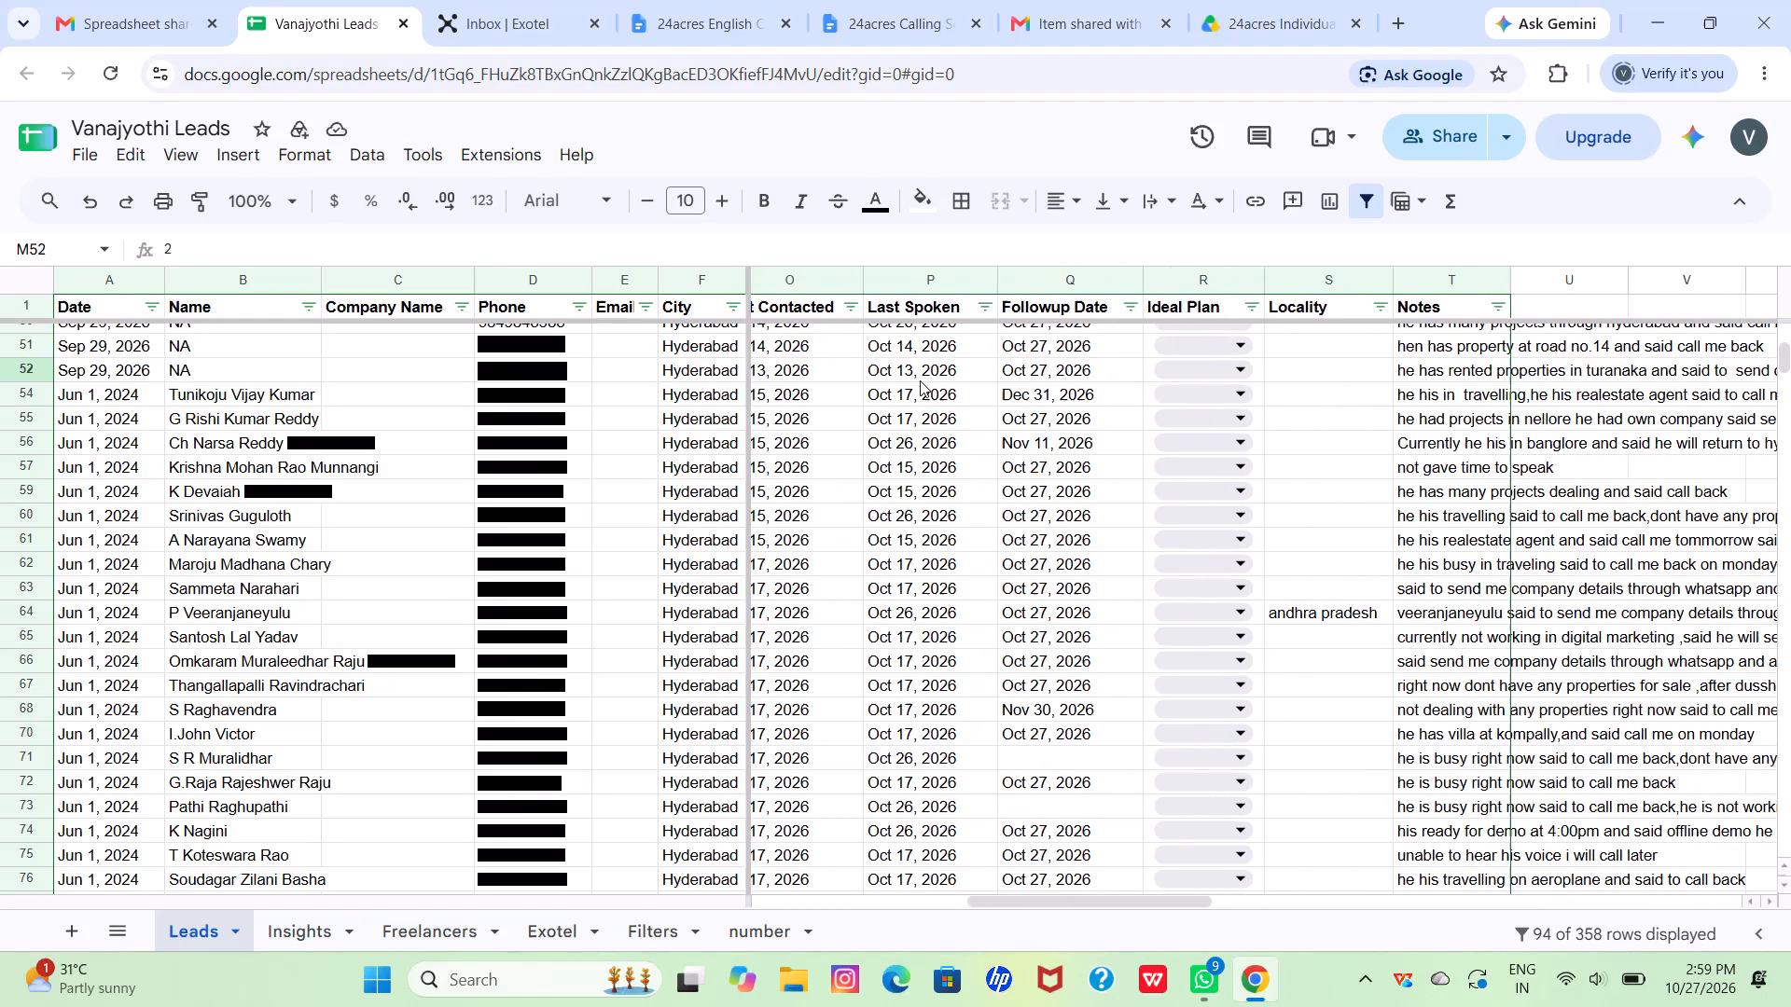
scroll(1071, 365, right, 2)
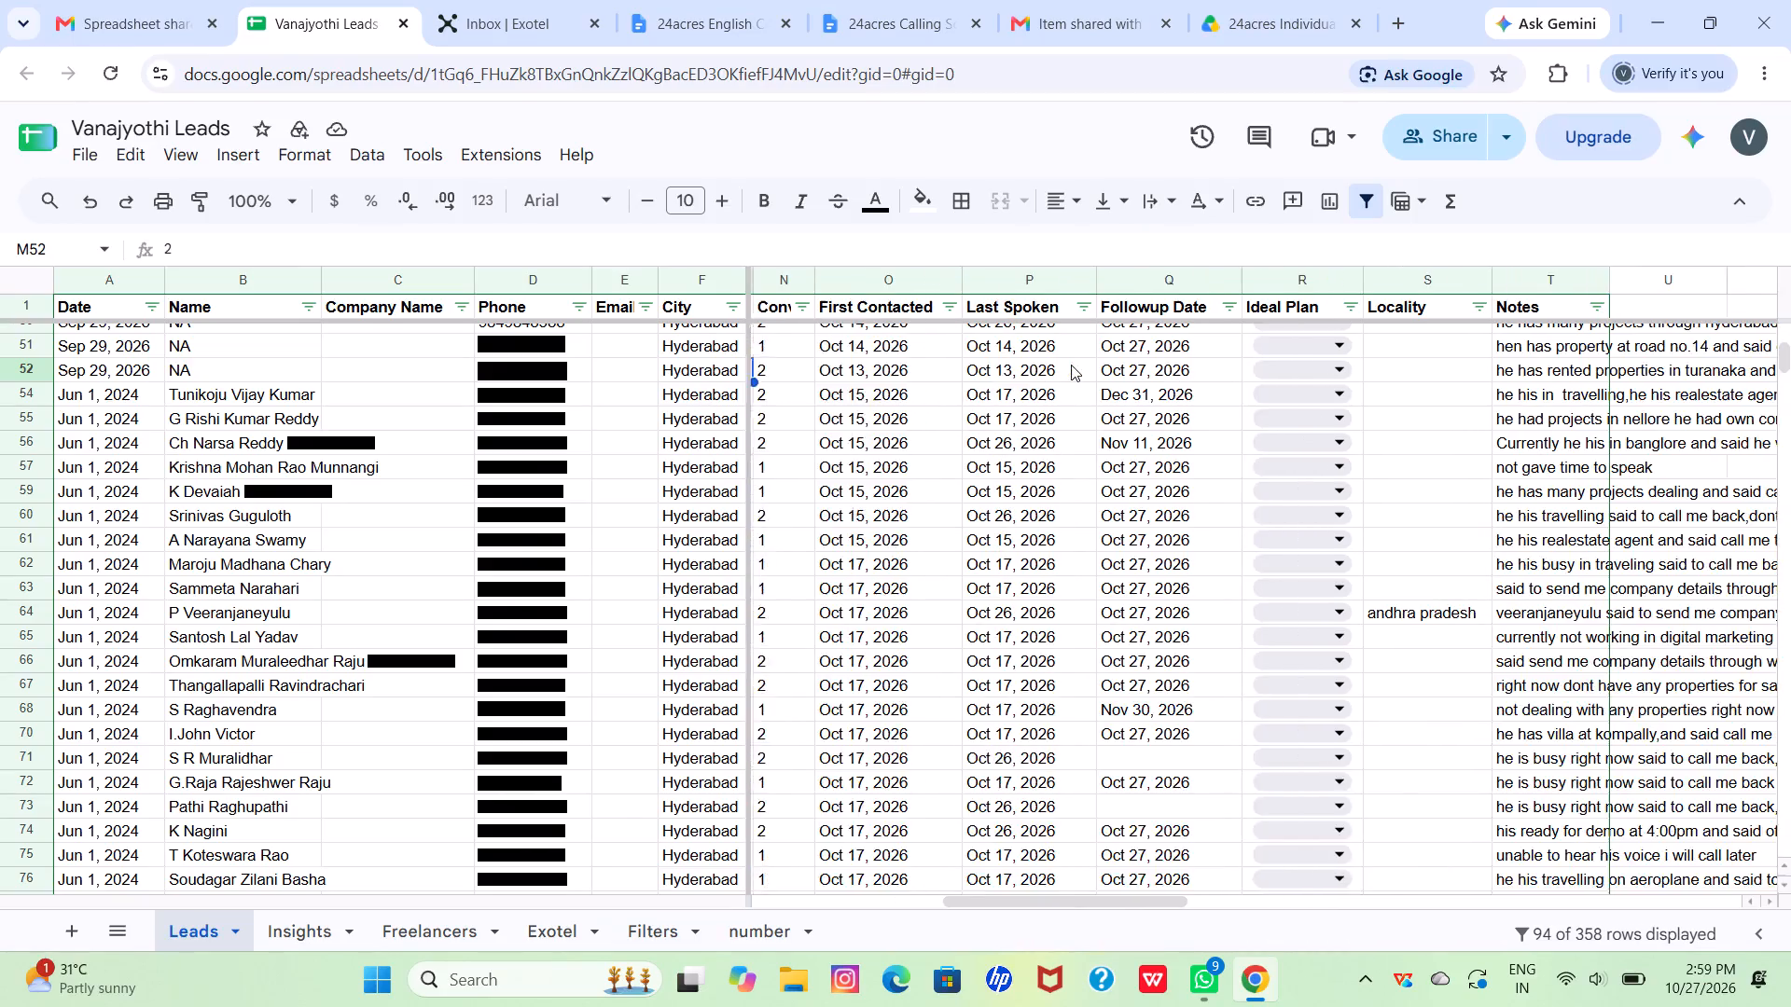
scroll(1071, 365, right, 1)
click(559, 373)
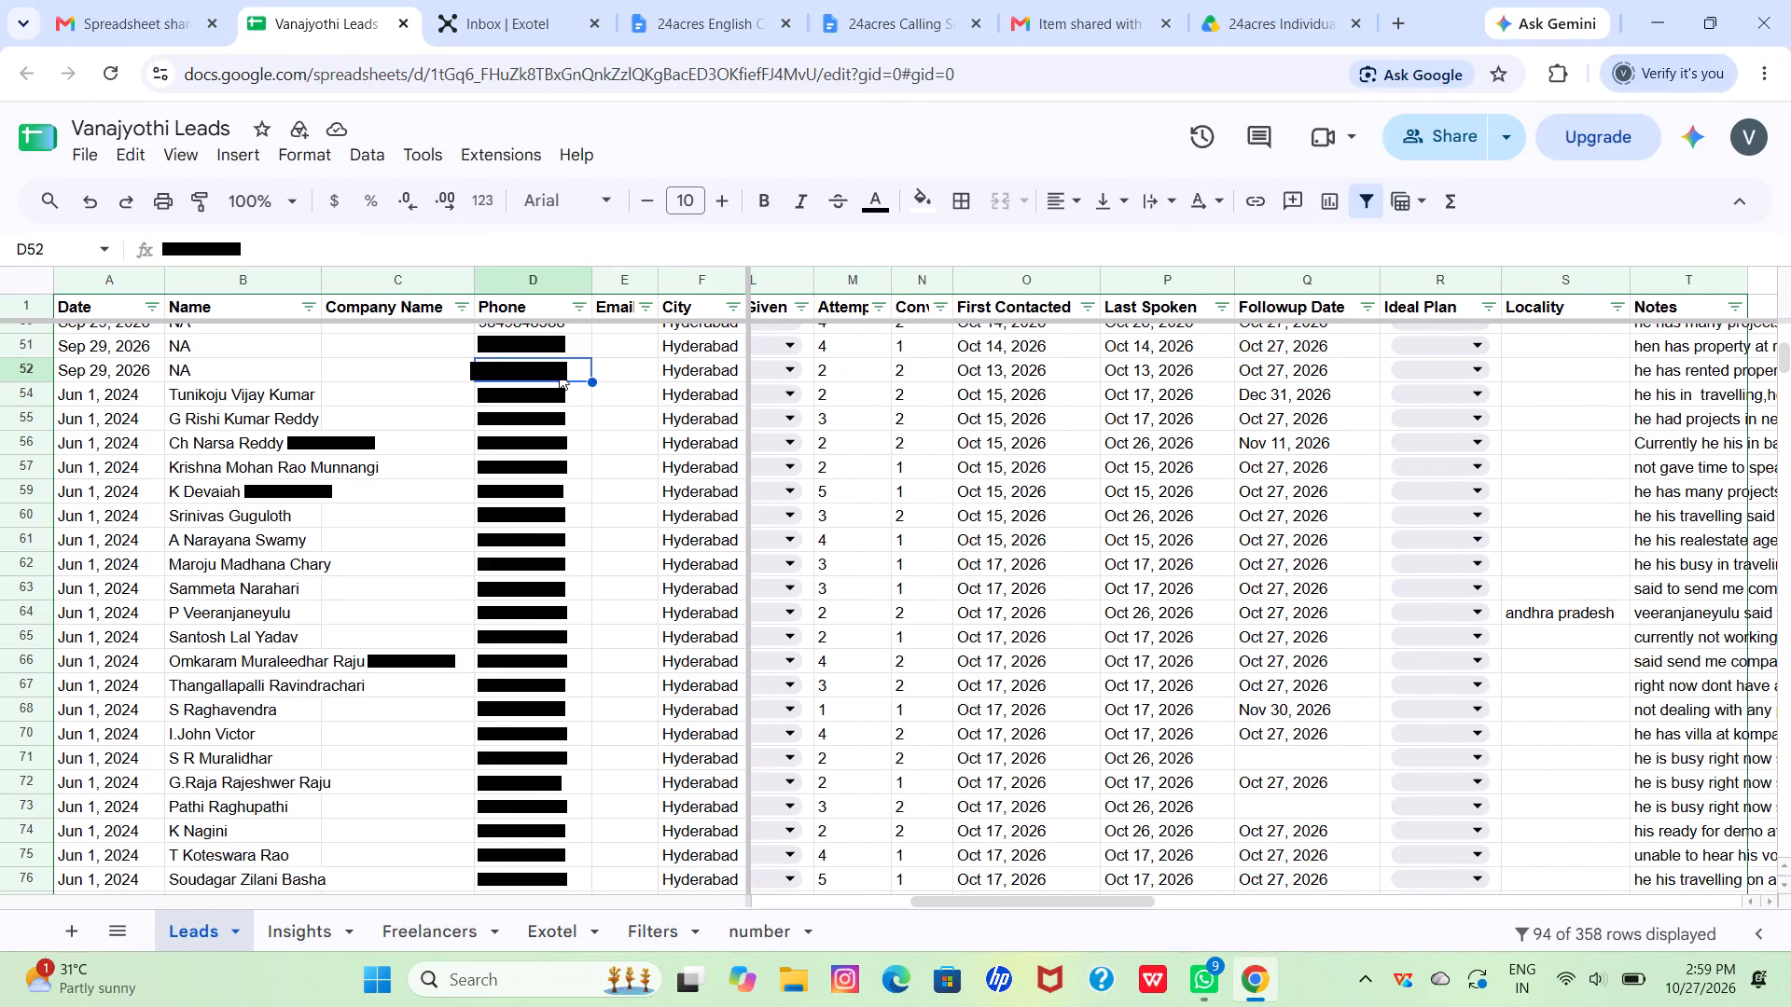
scroll(1087, 366, left, 3)
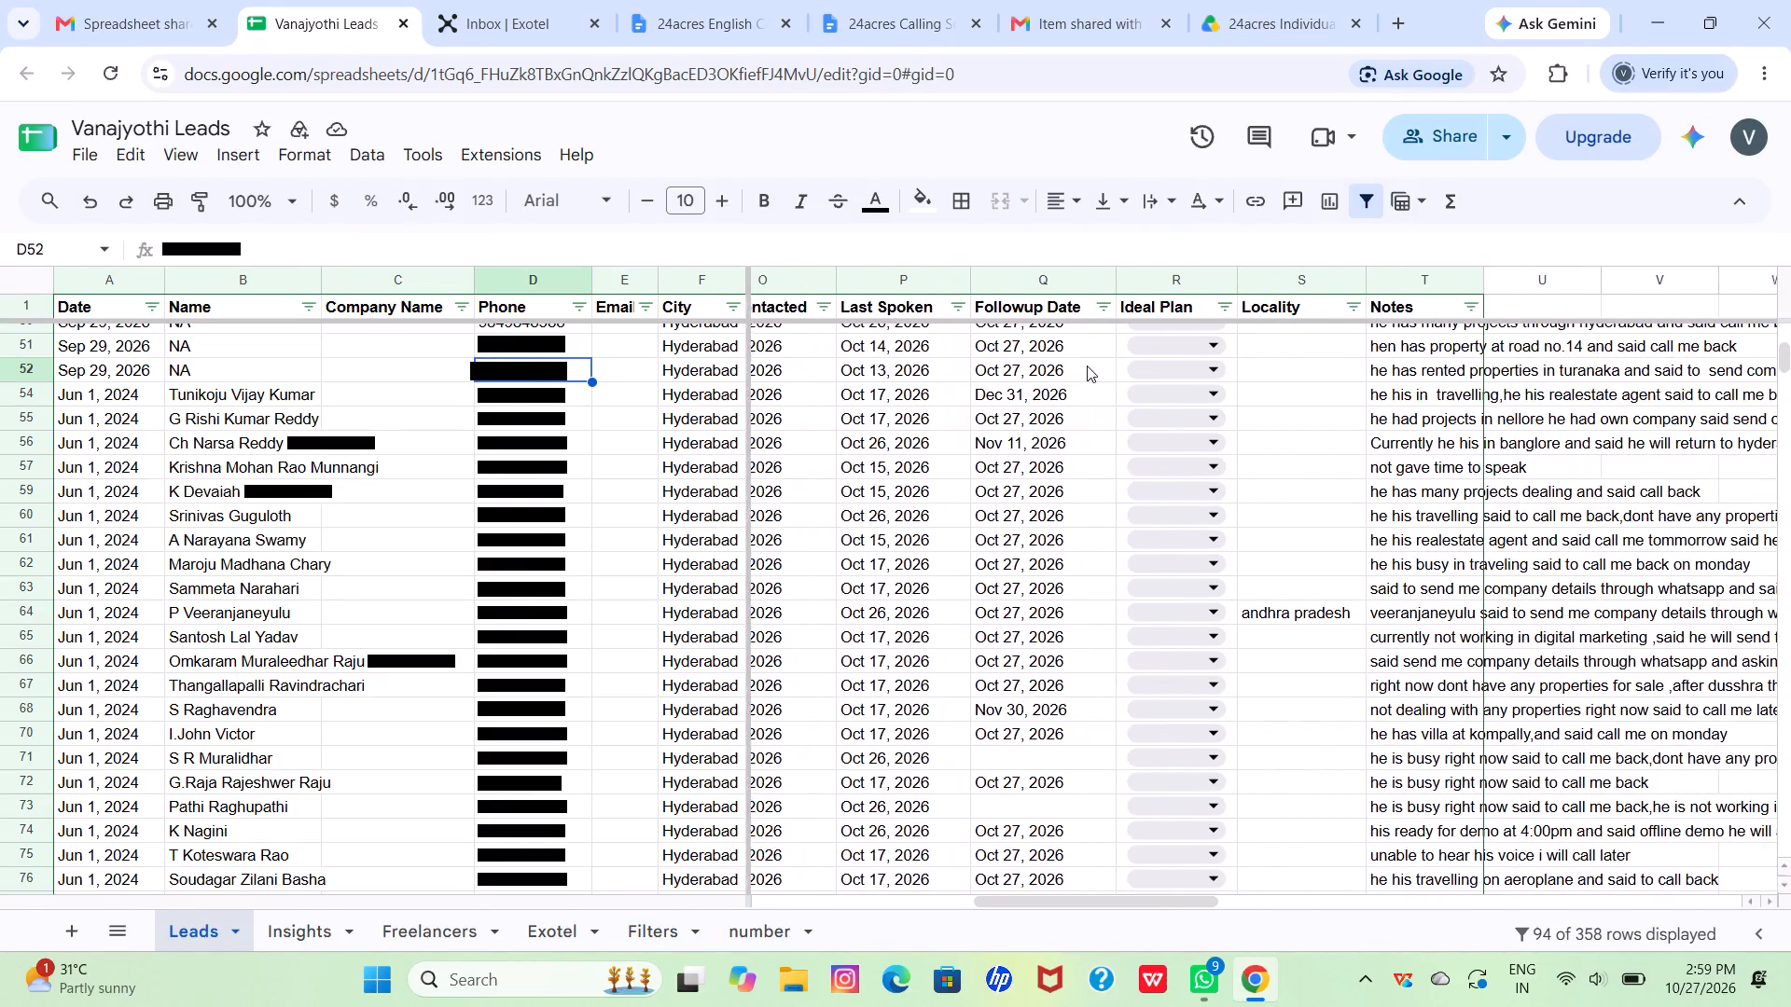
scroll(1087, 366, down, 1)
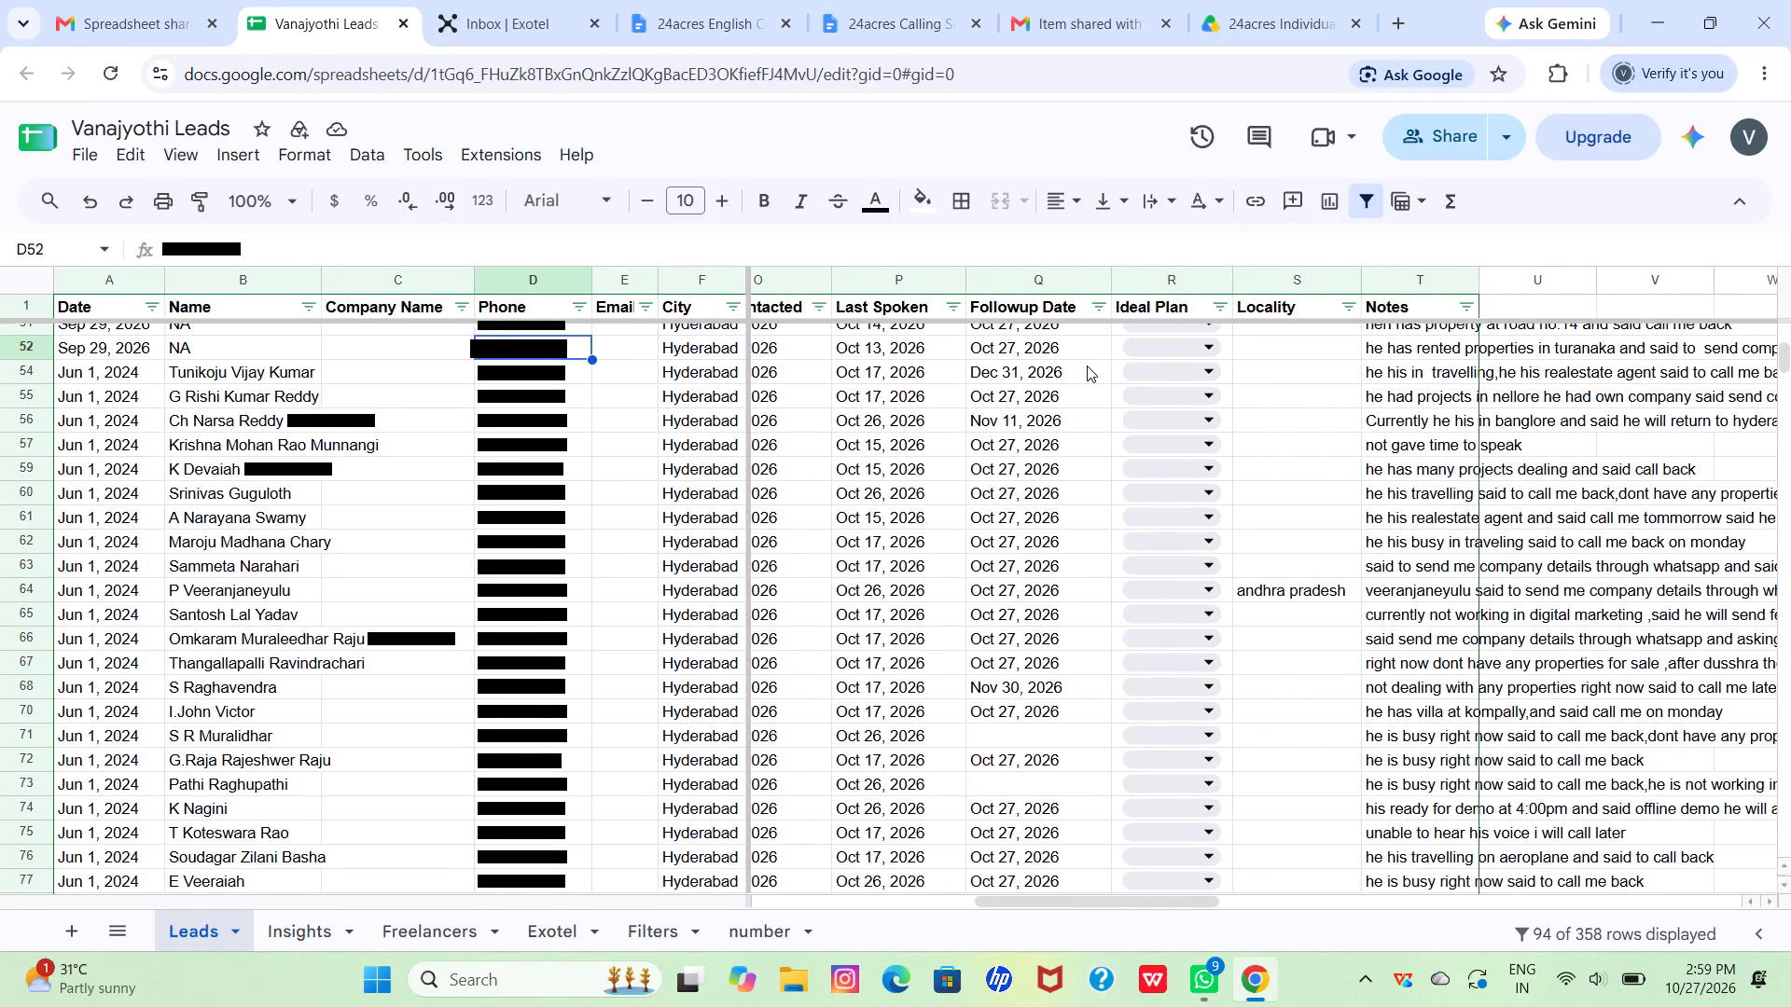
key(ctrl+c)
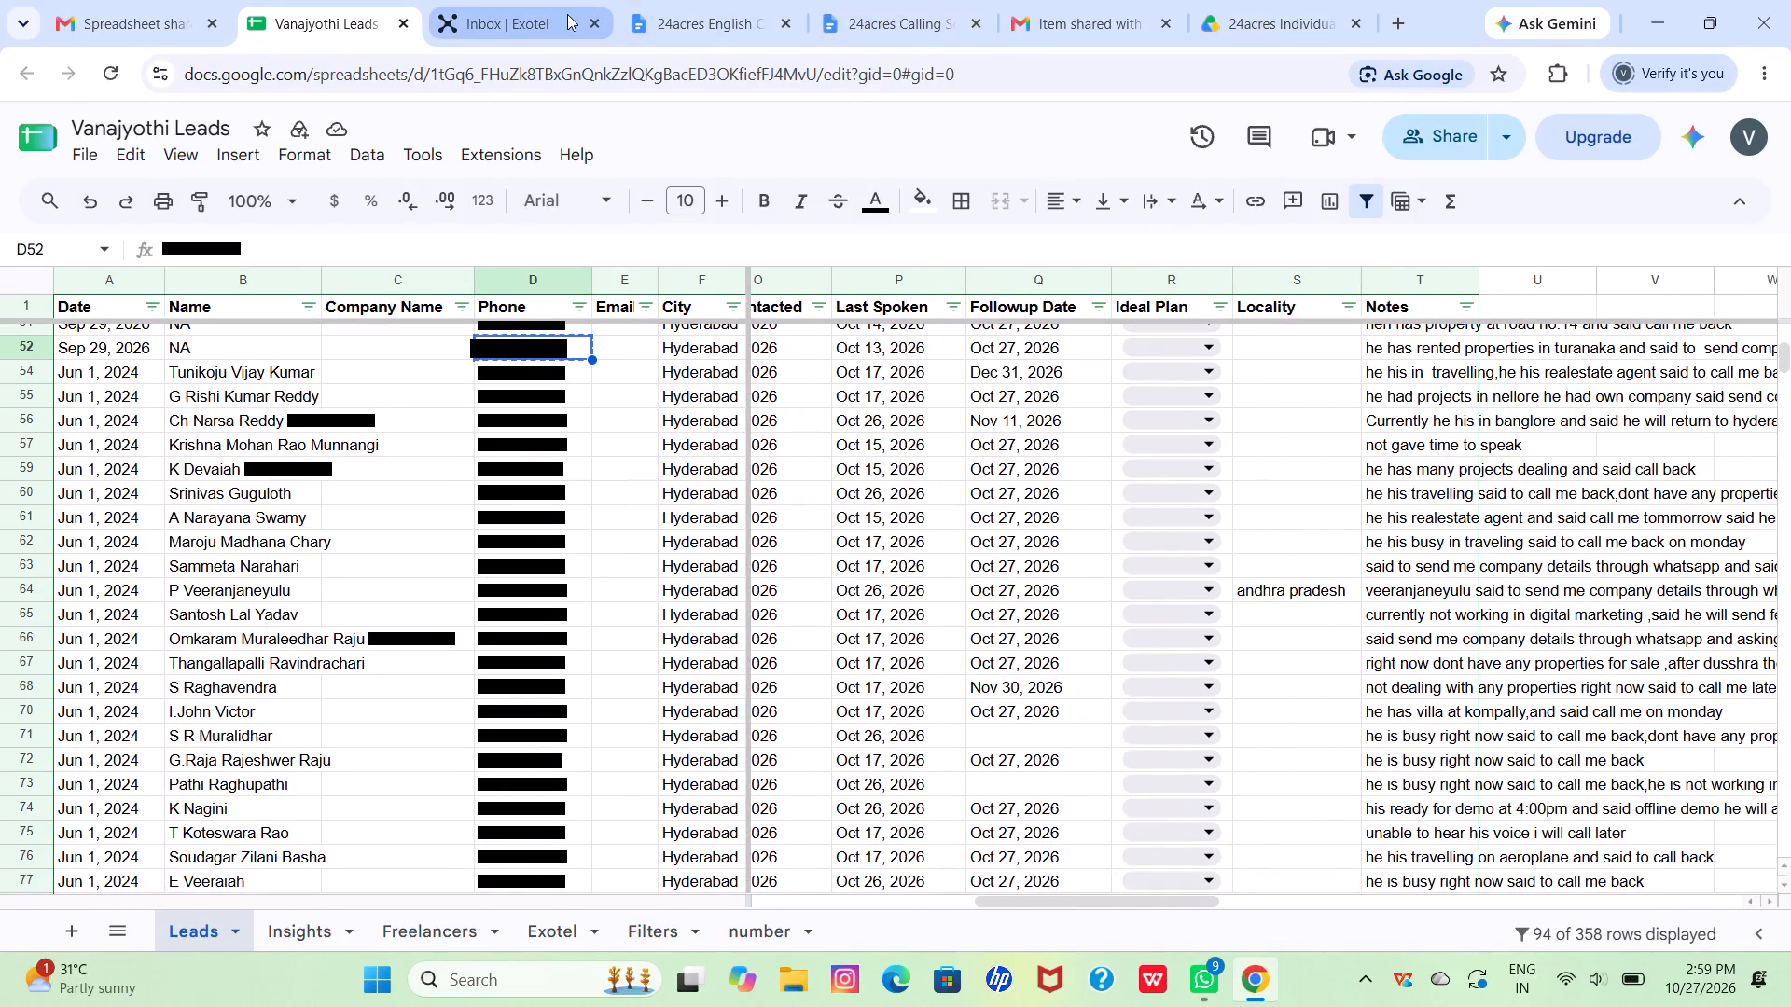
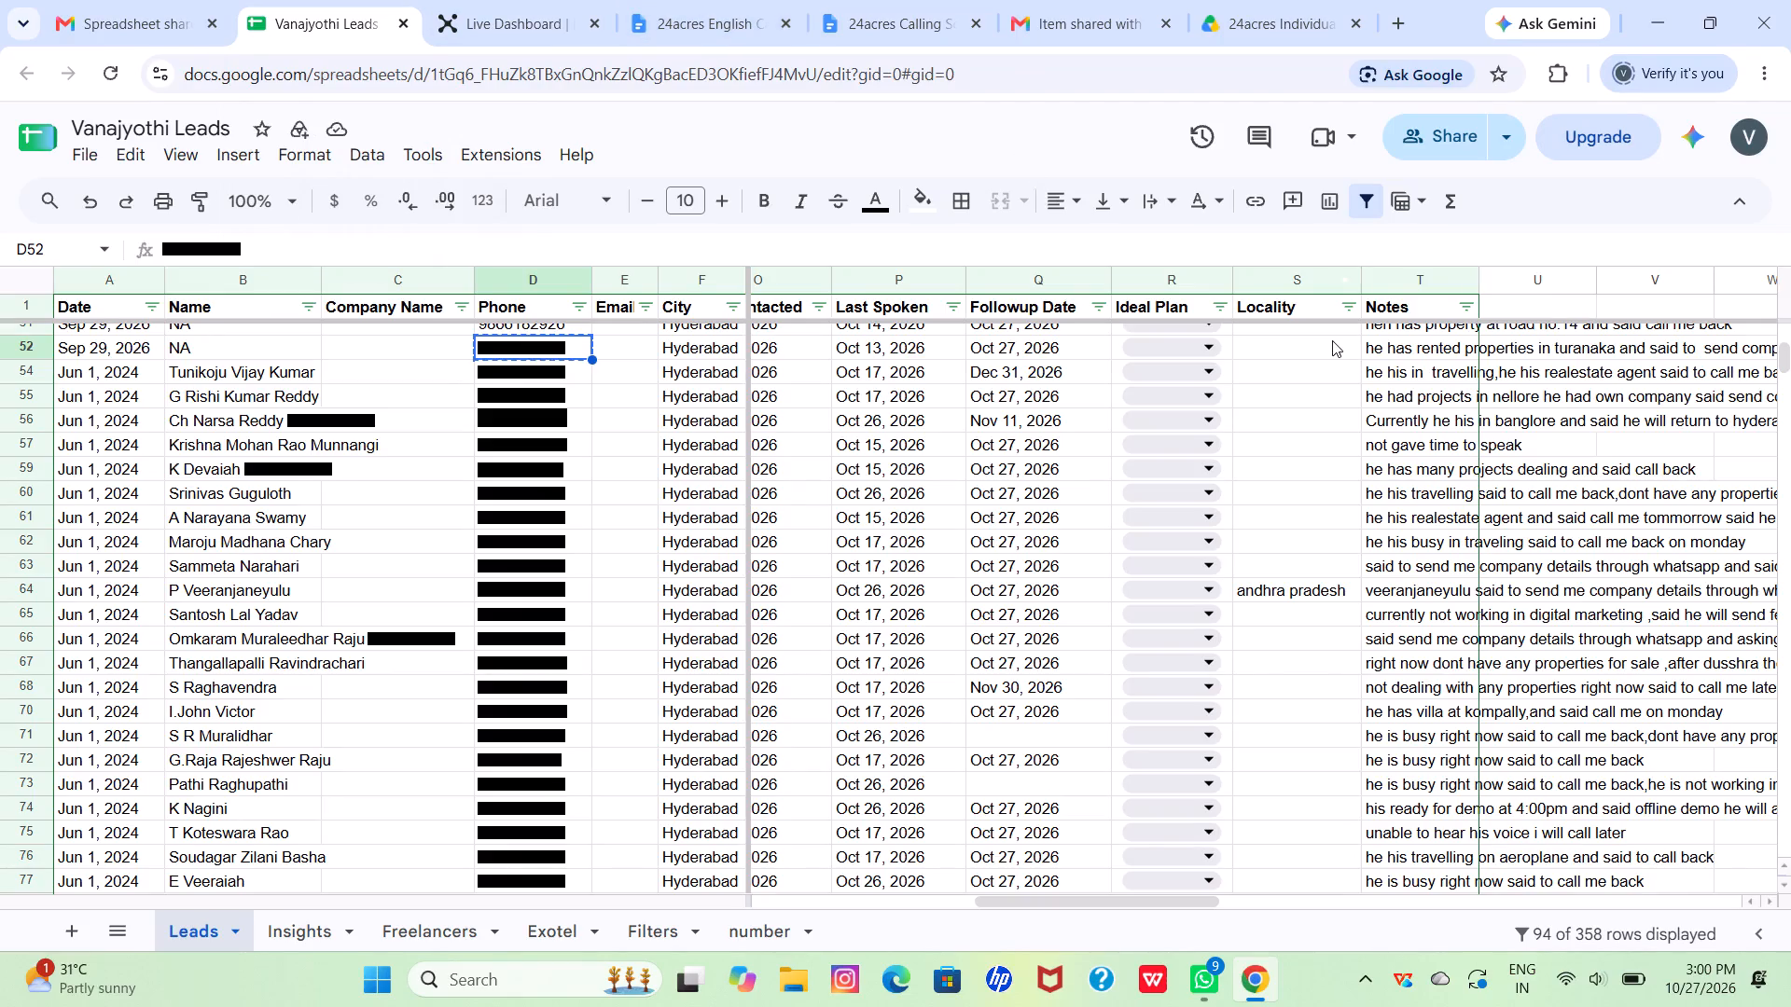
Check the row 52 lead's notes and set its follow-up date to Nov 2, 2026.
click(1391, 352)
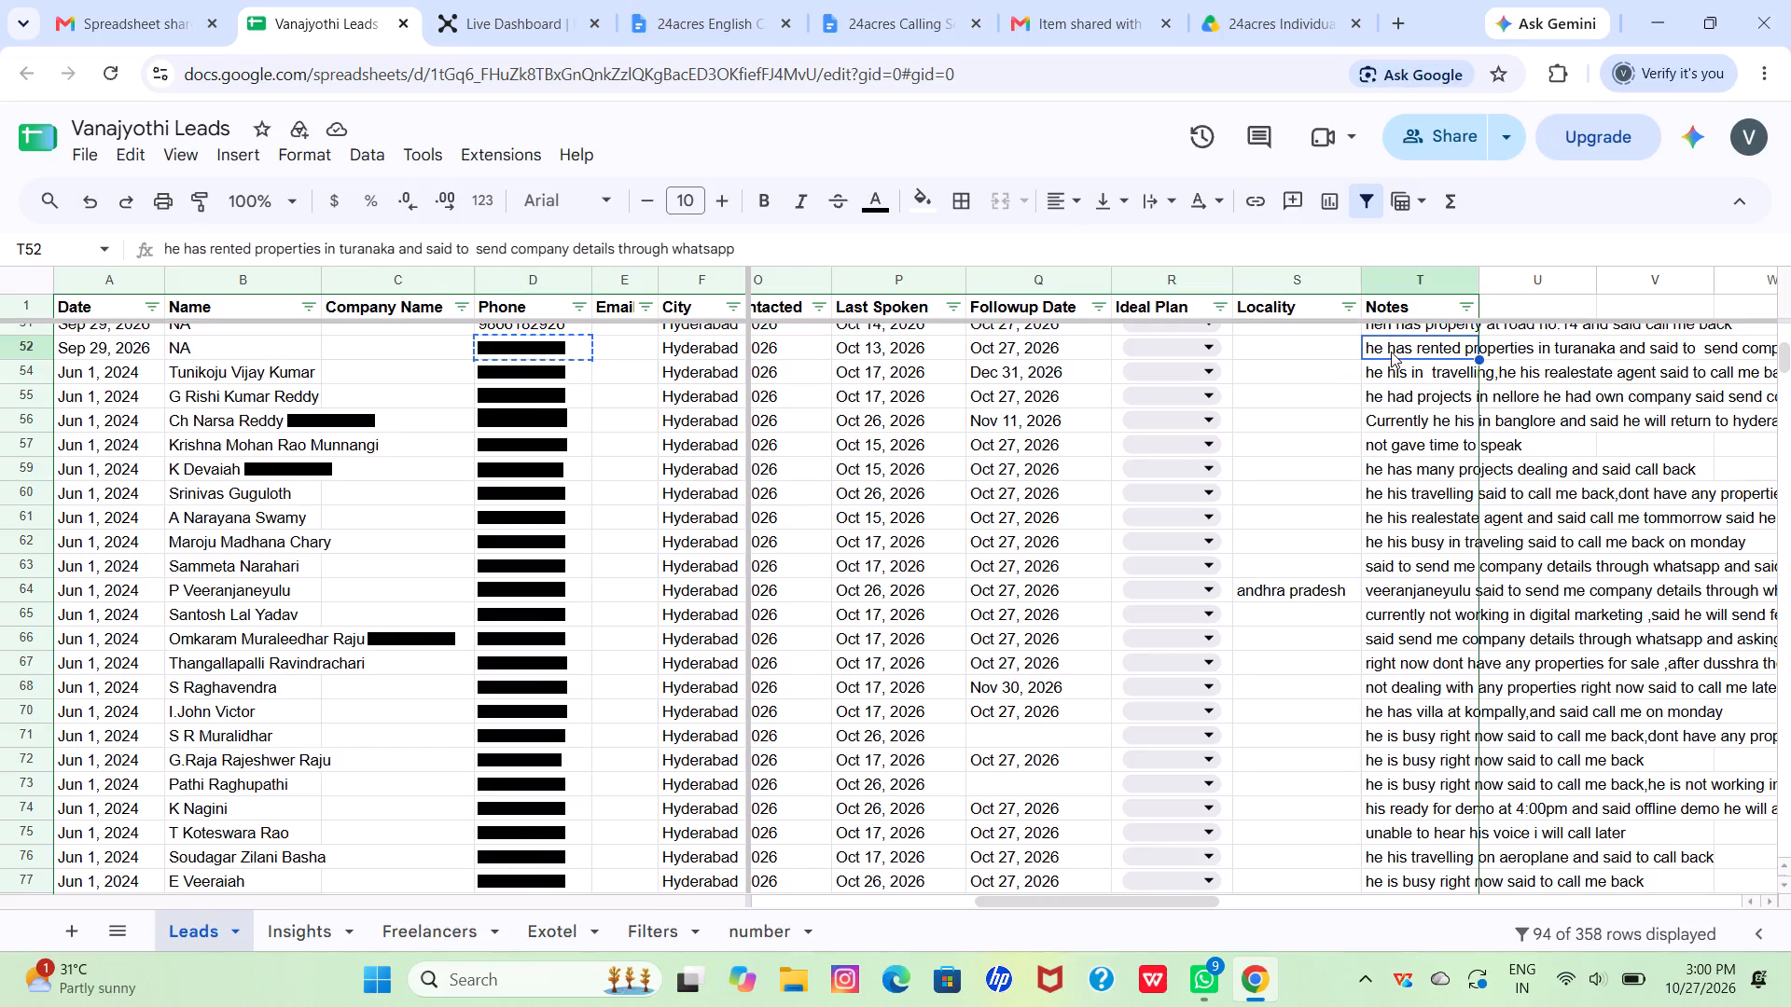
double_click(1070, 355)
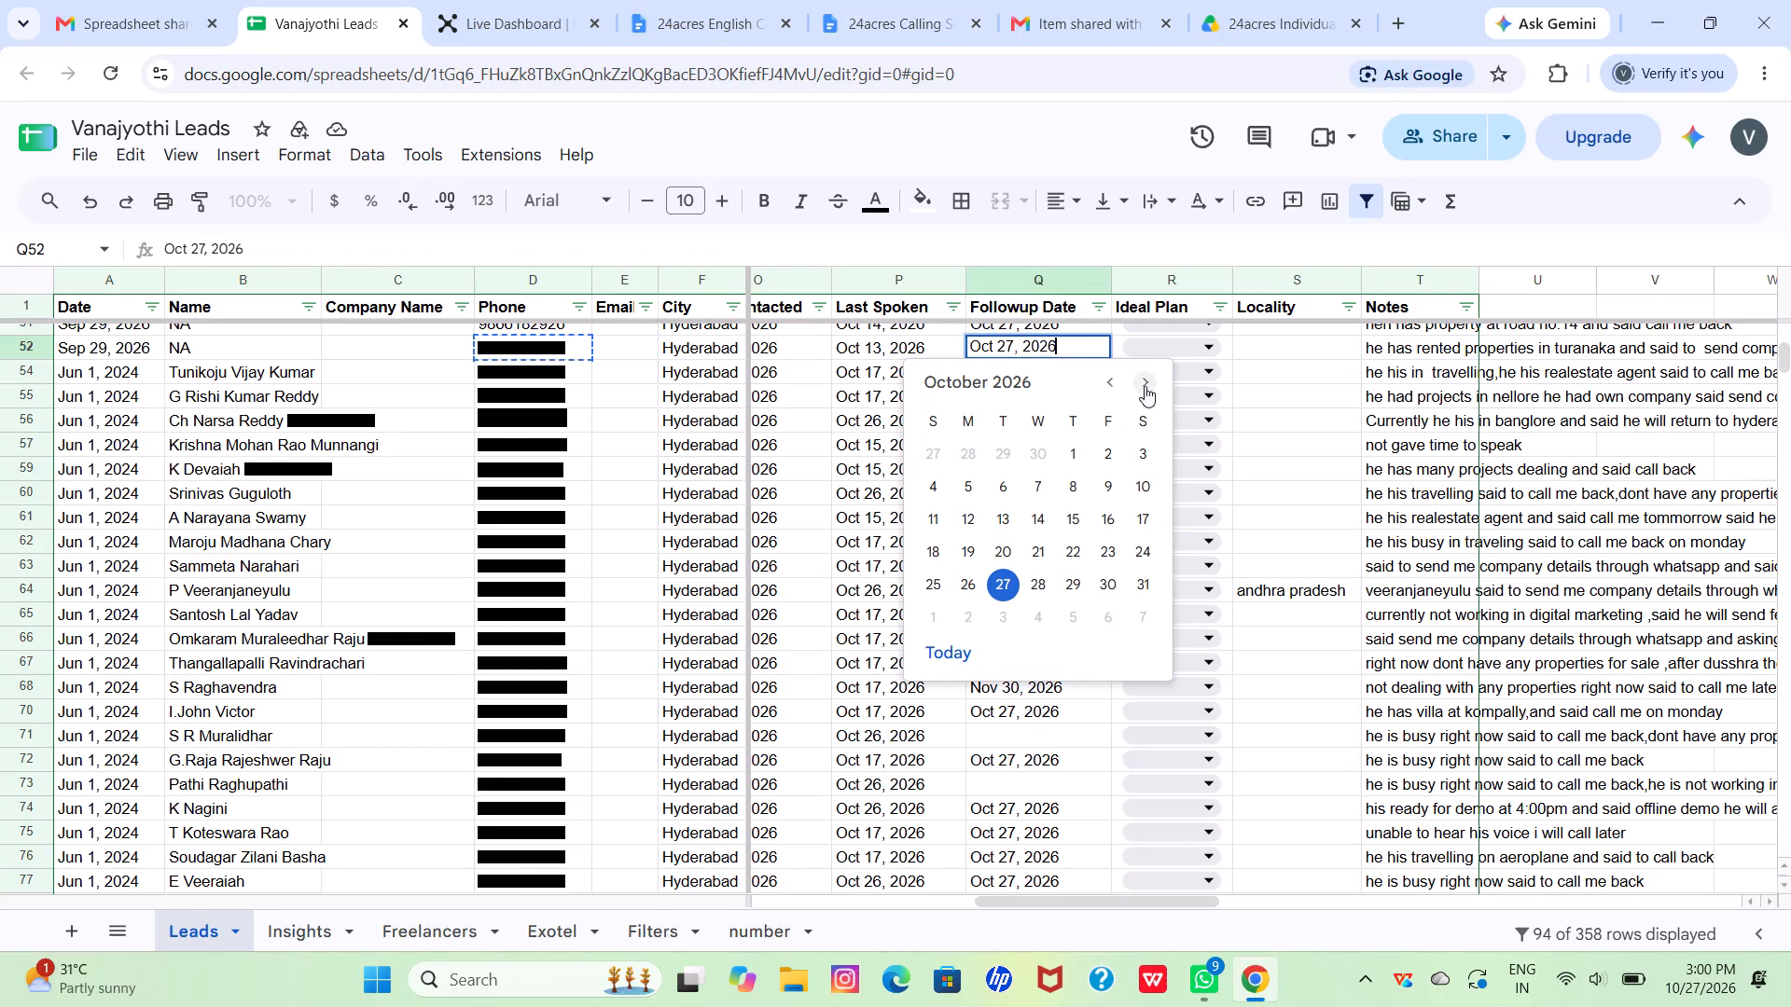
click(1145, 386)
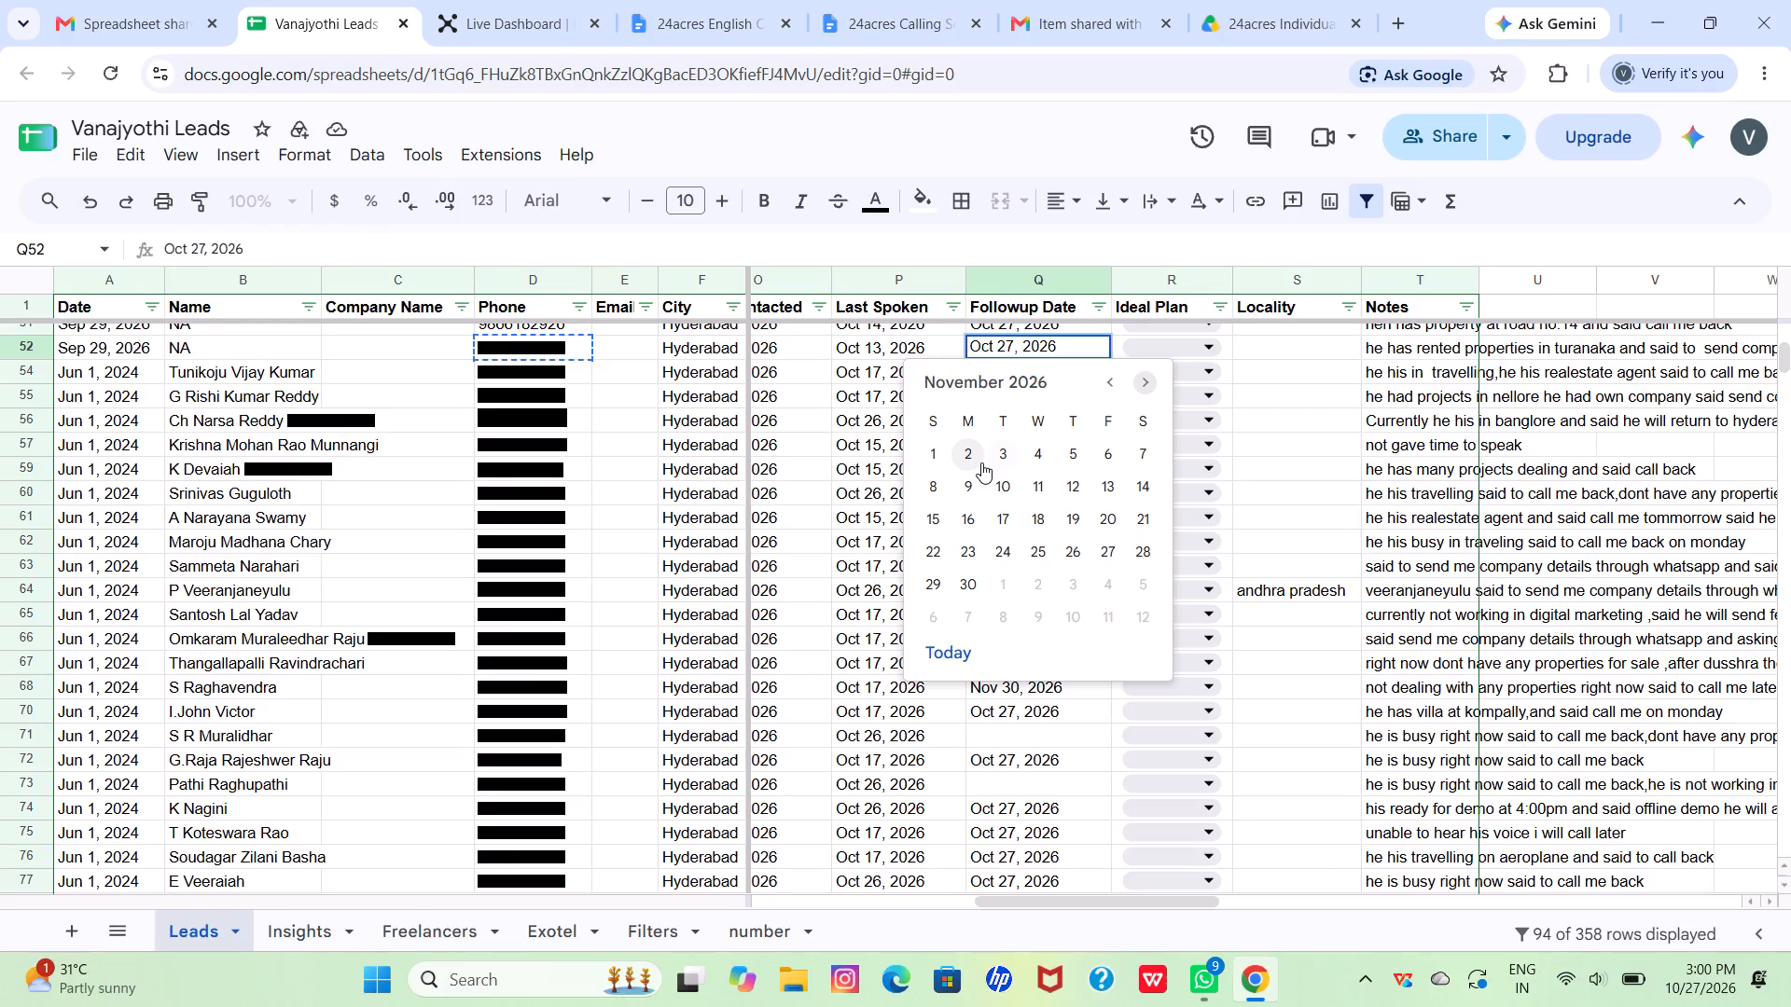
click(966, 460)
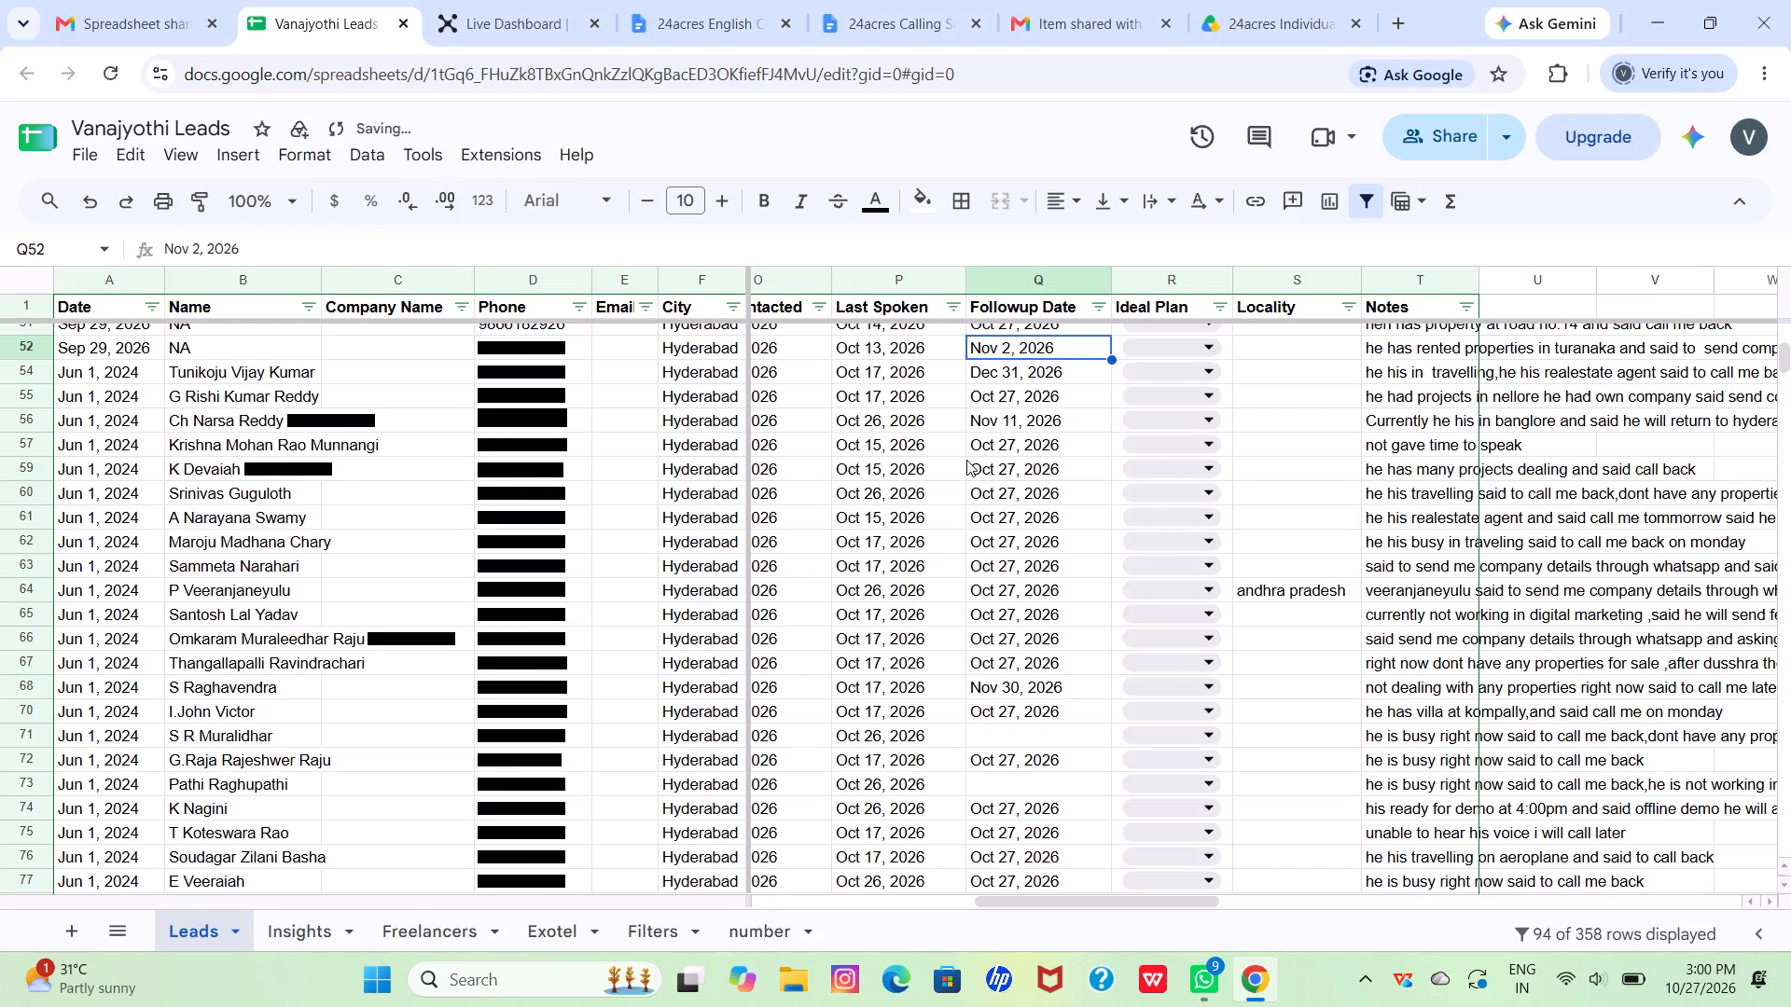
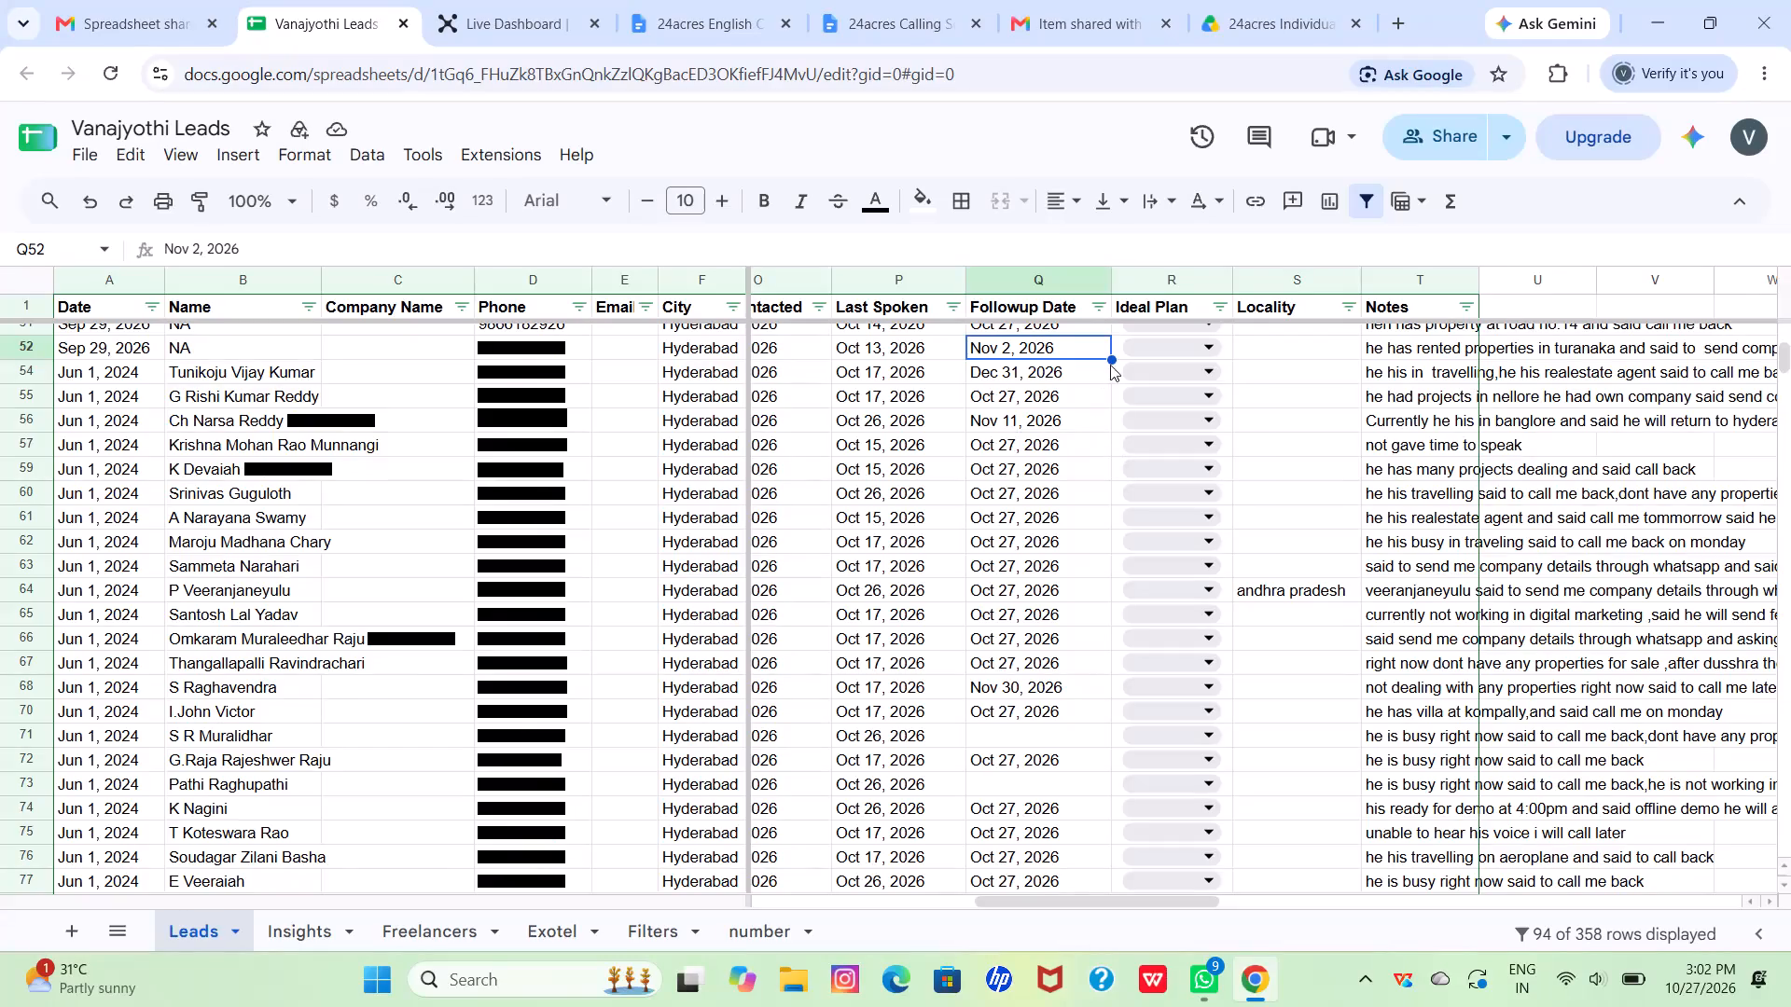
Append ",said call me on monday" to the existing note of the lead in row 52.
double_click(1404, 350)
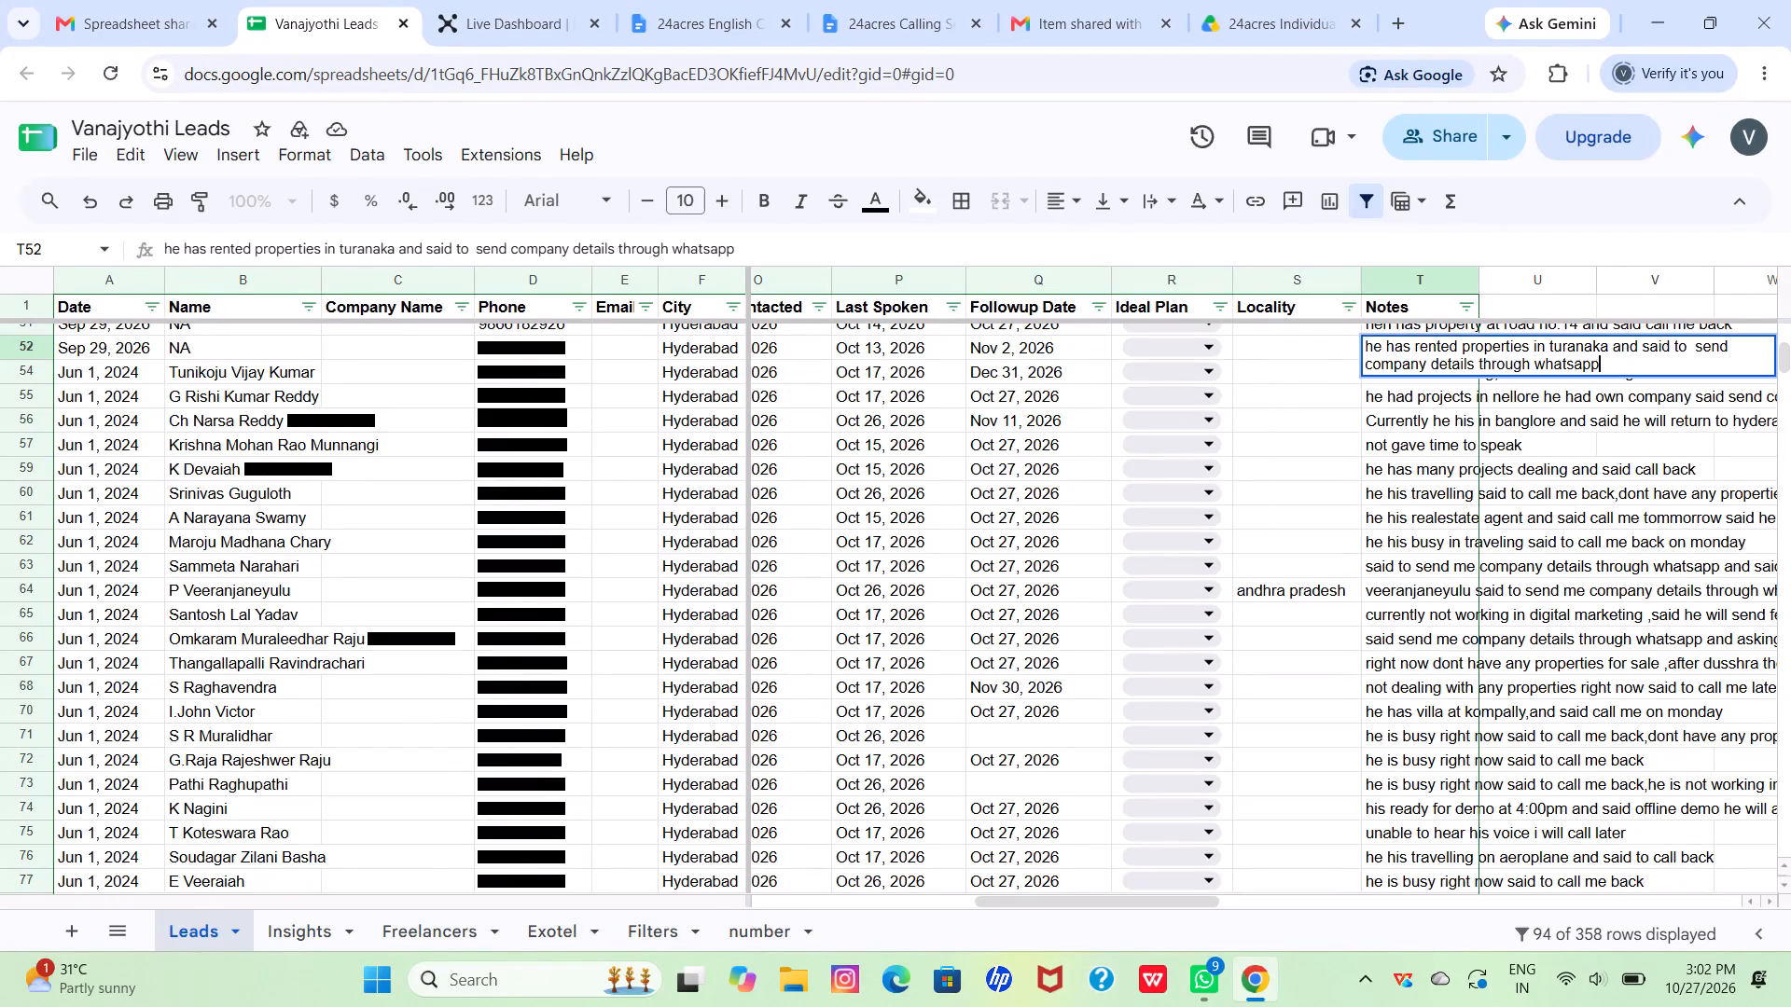
key(comma)
text(said call me)
key(space)
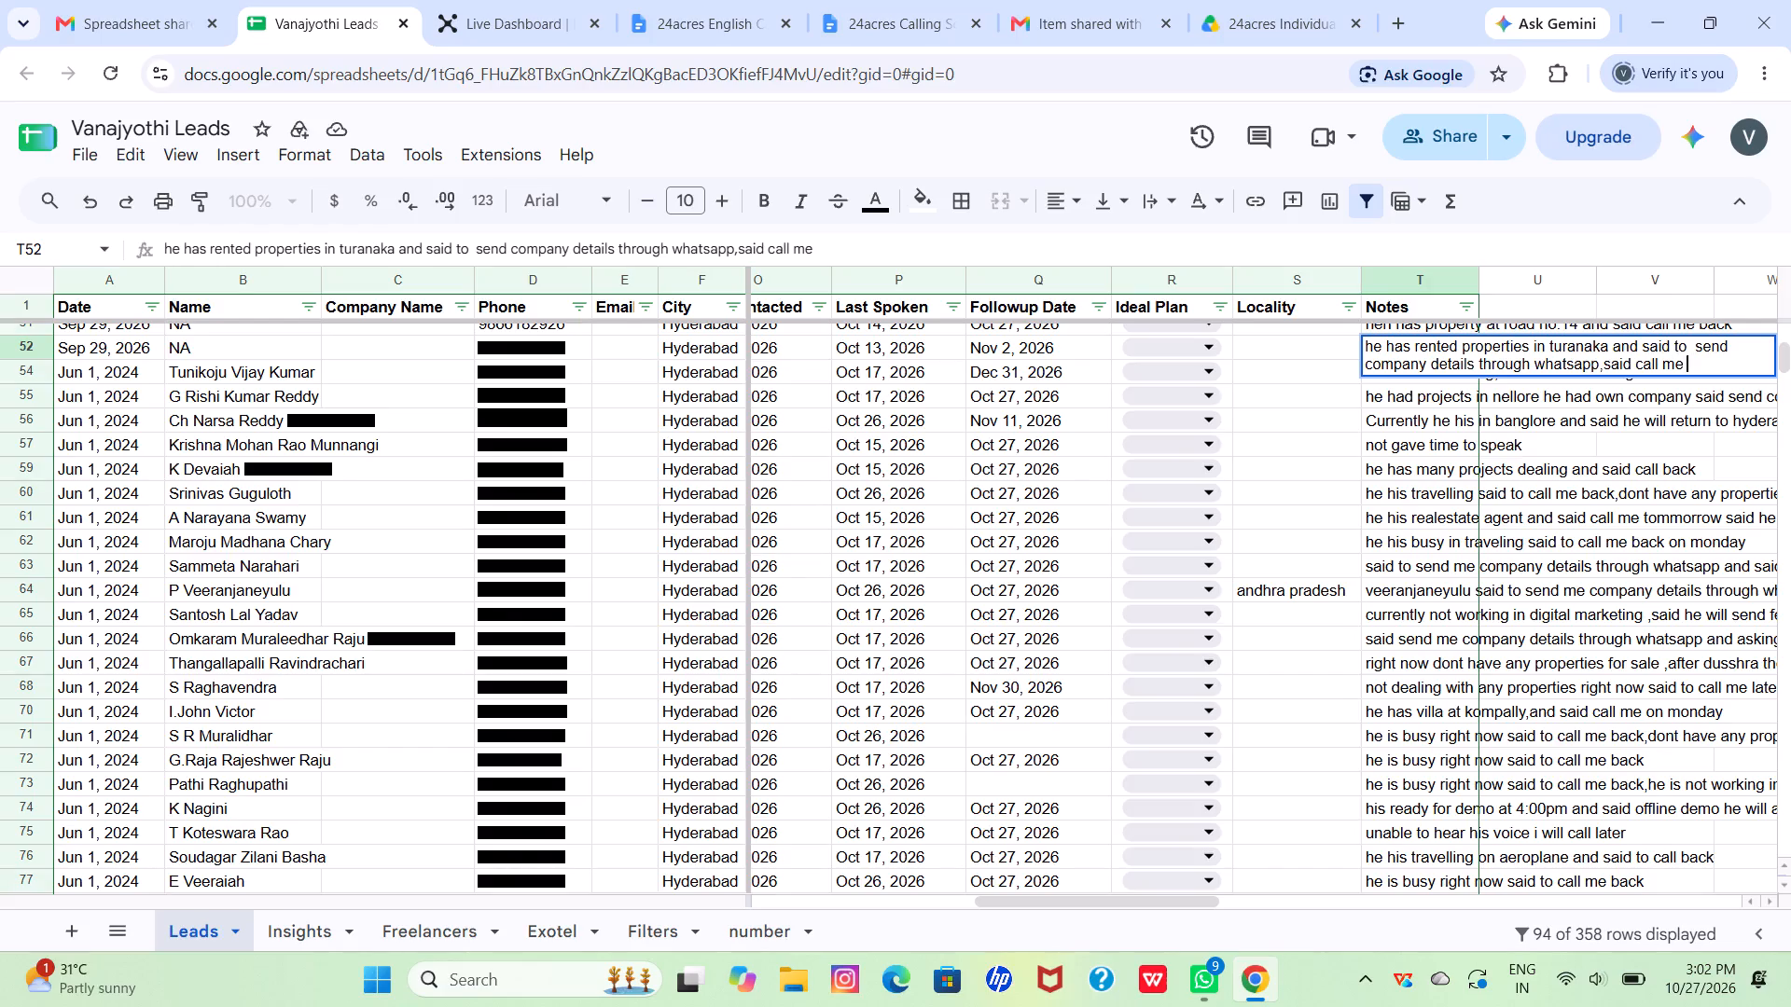
key(o)
text(n monda)
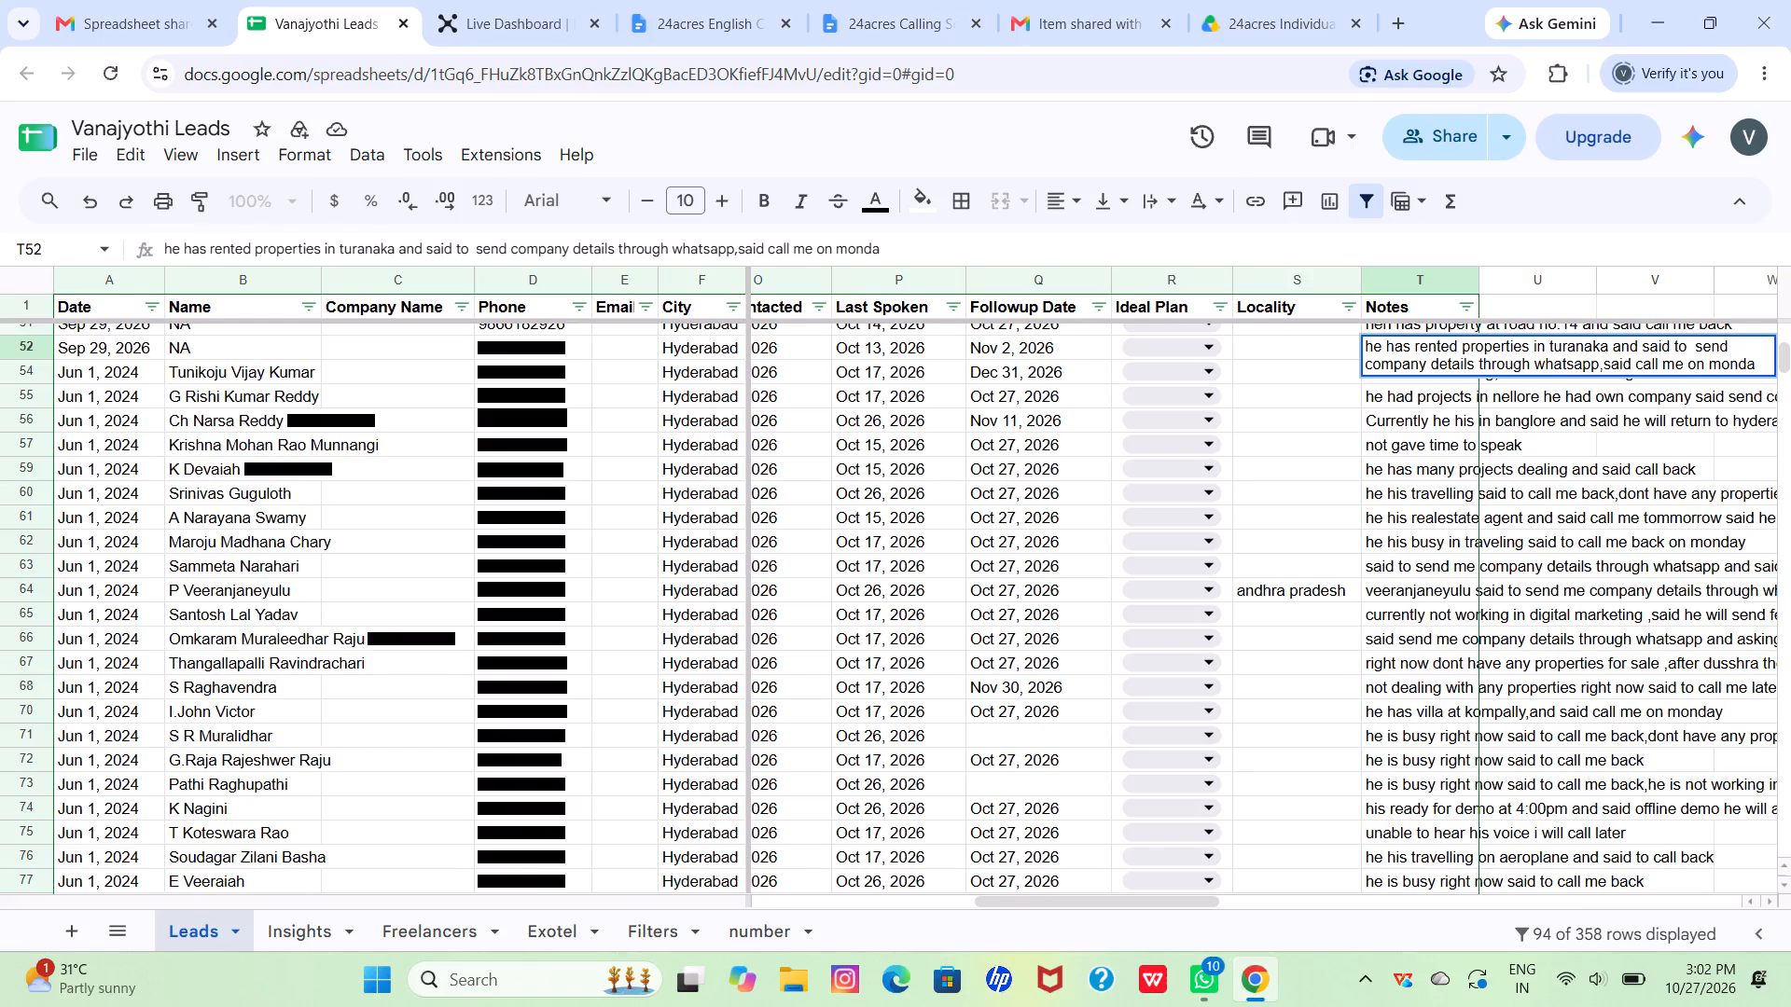
key(y)
key(Return)
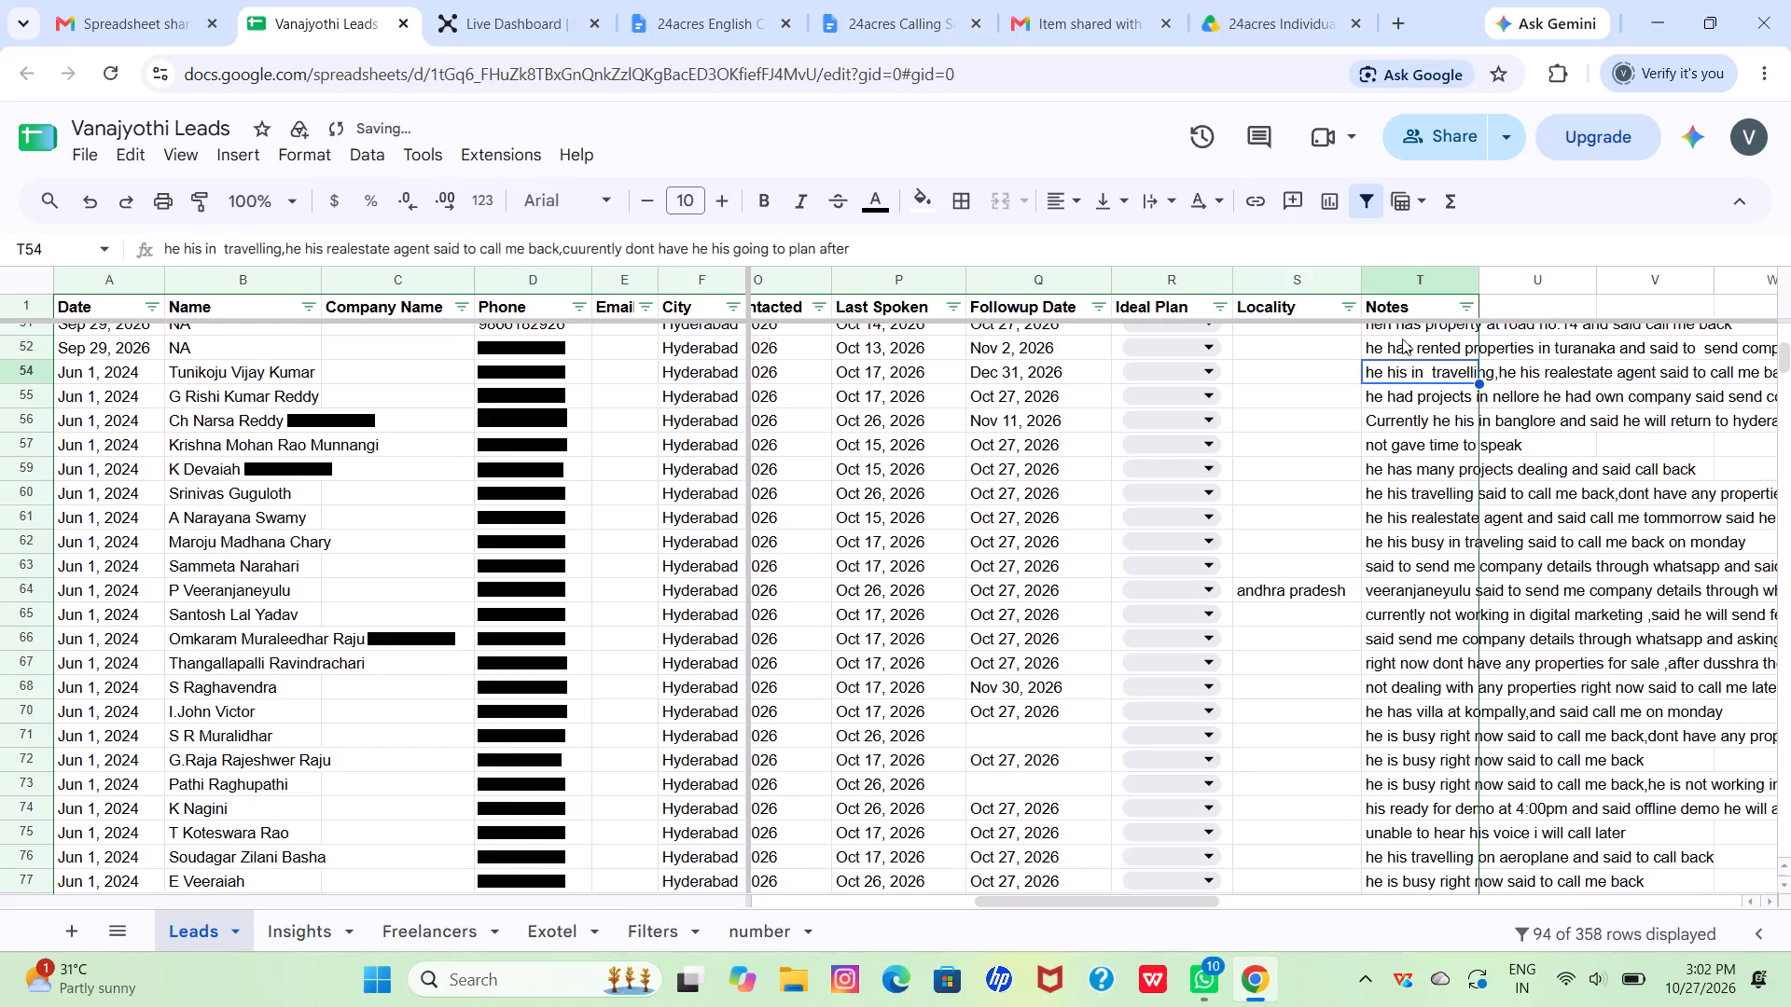
Set both the attempts count and the adjacent Conv count of the row 52 lead to 3.
scroll(1378, 349, right, 2)
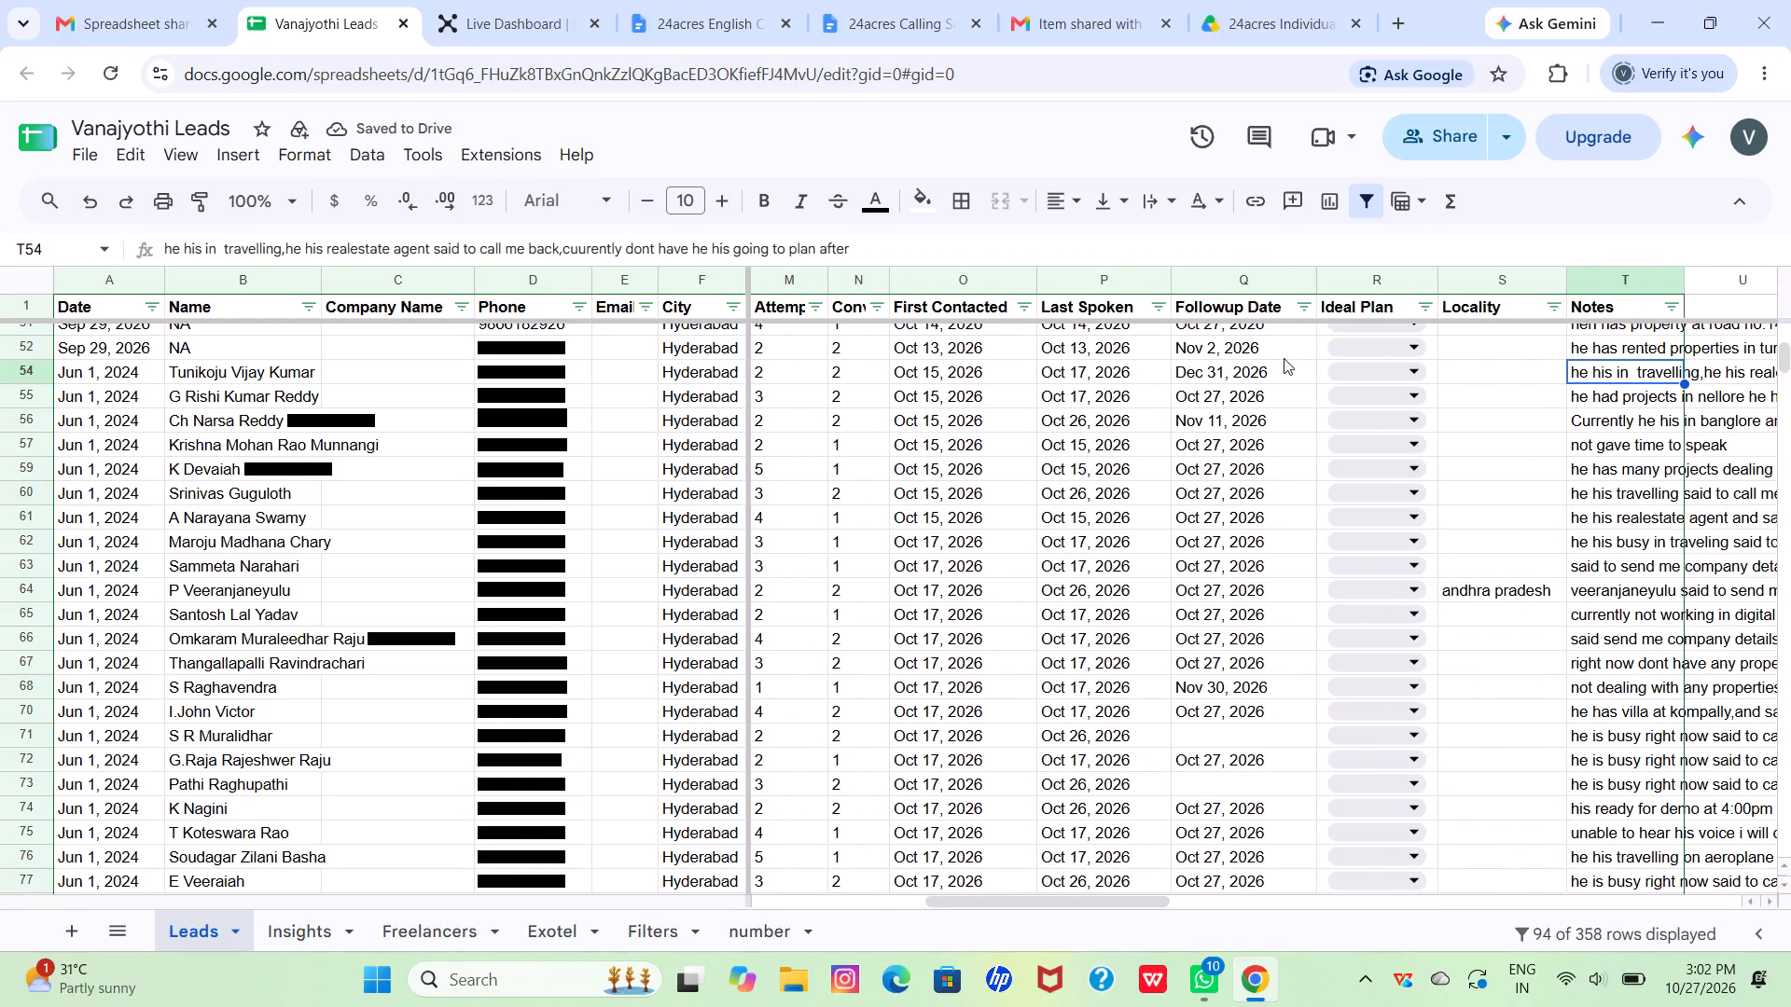
scroll(1190, 362, right, 1)
click(905, 341)
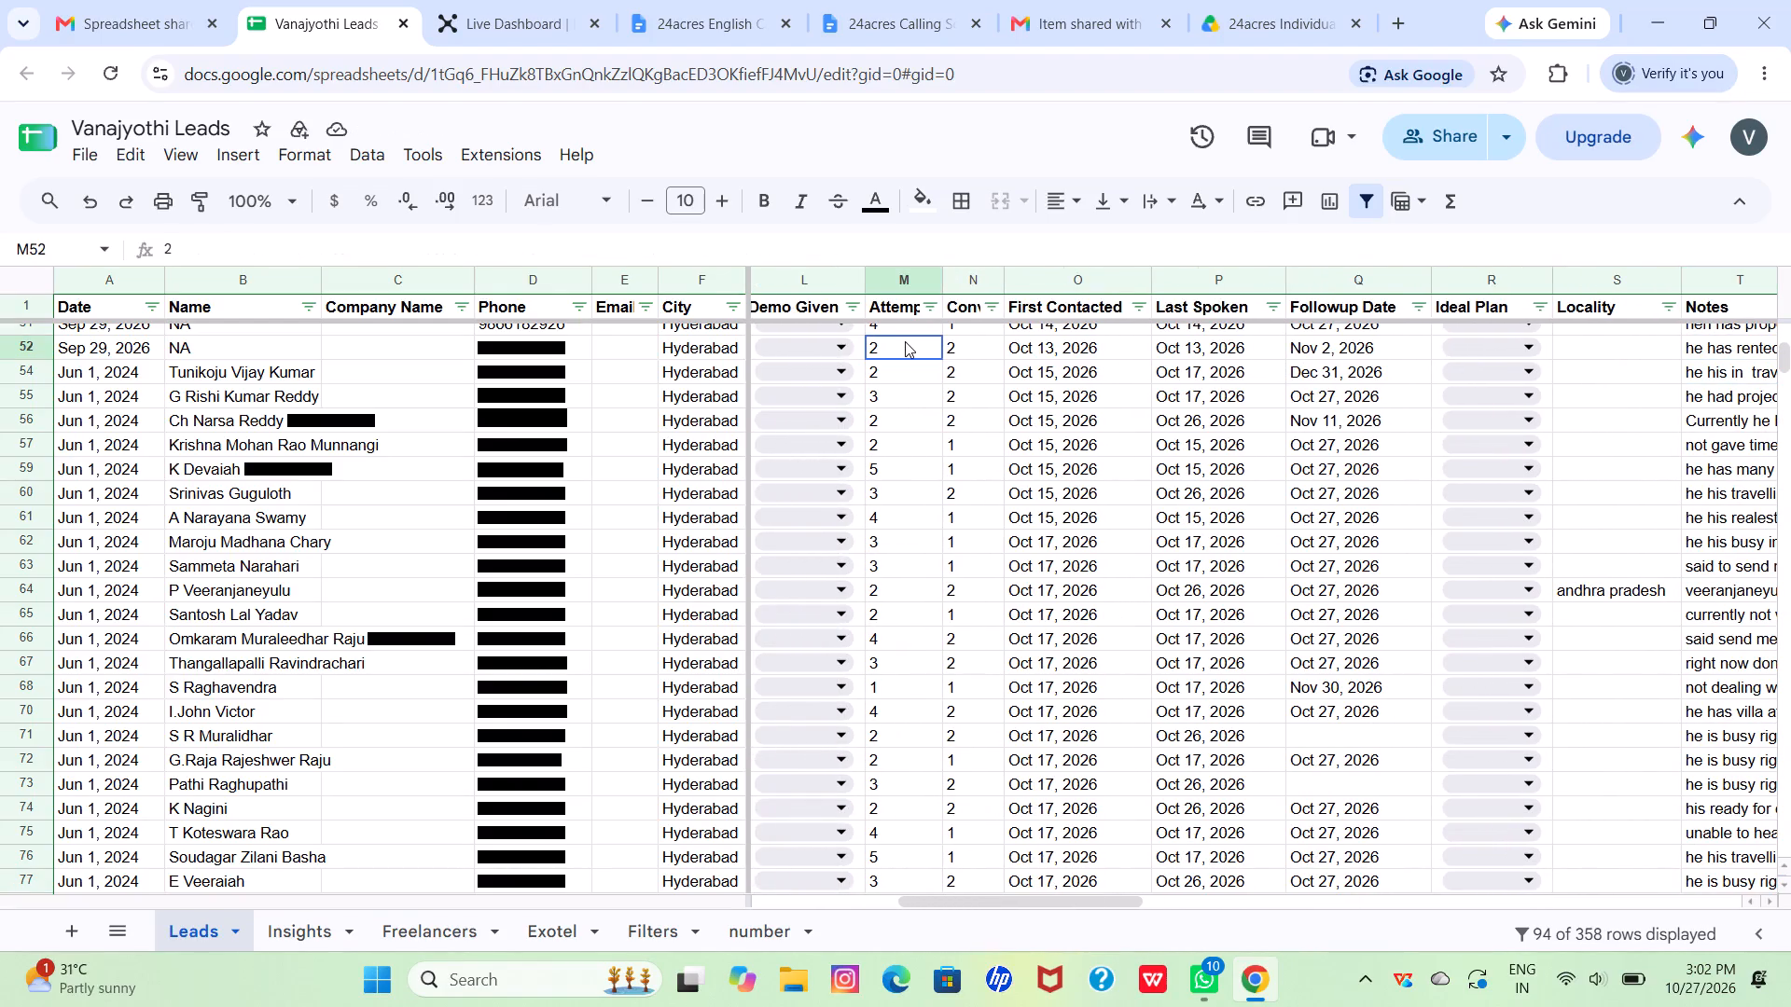
key(3)
click(962, 341)
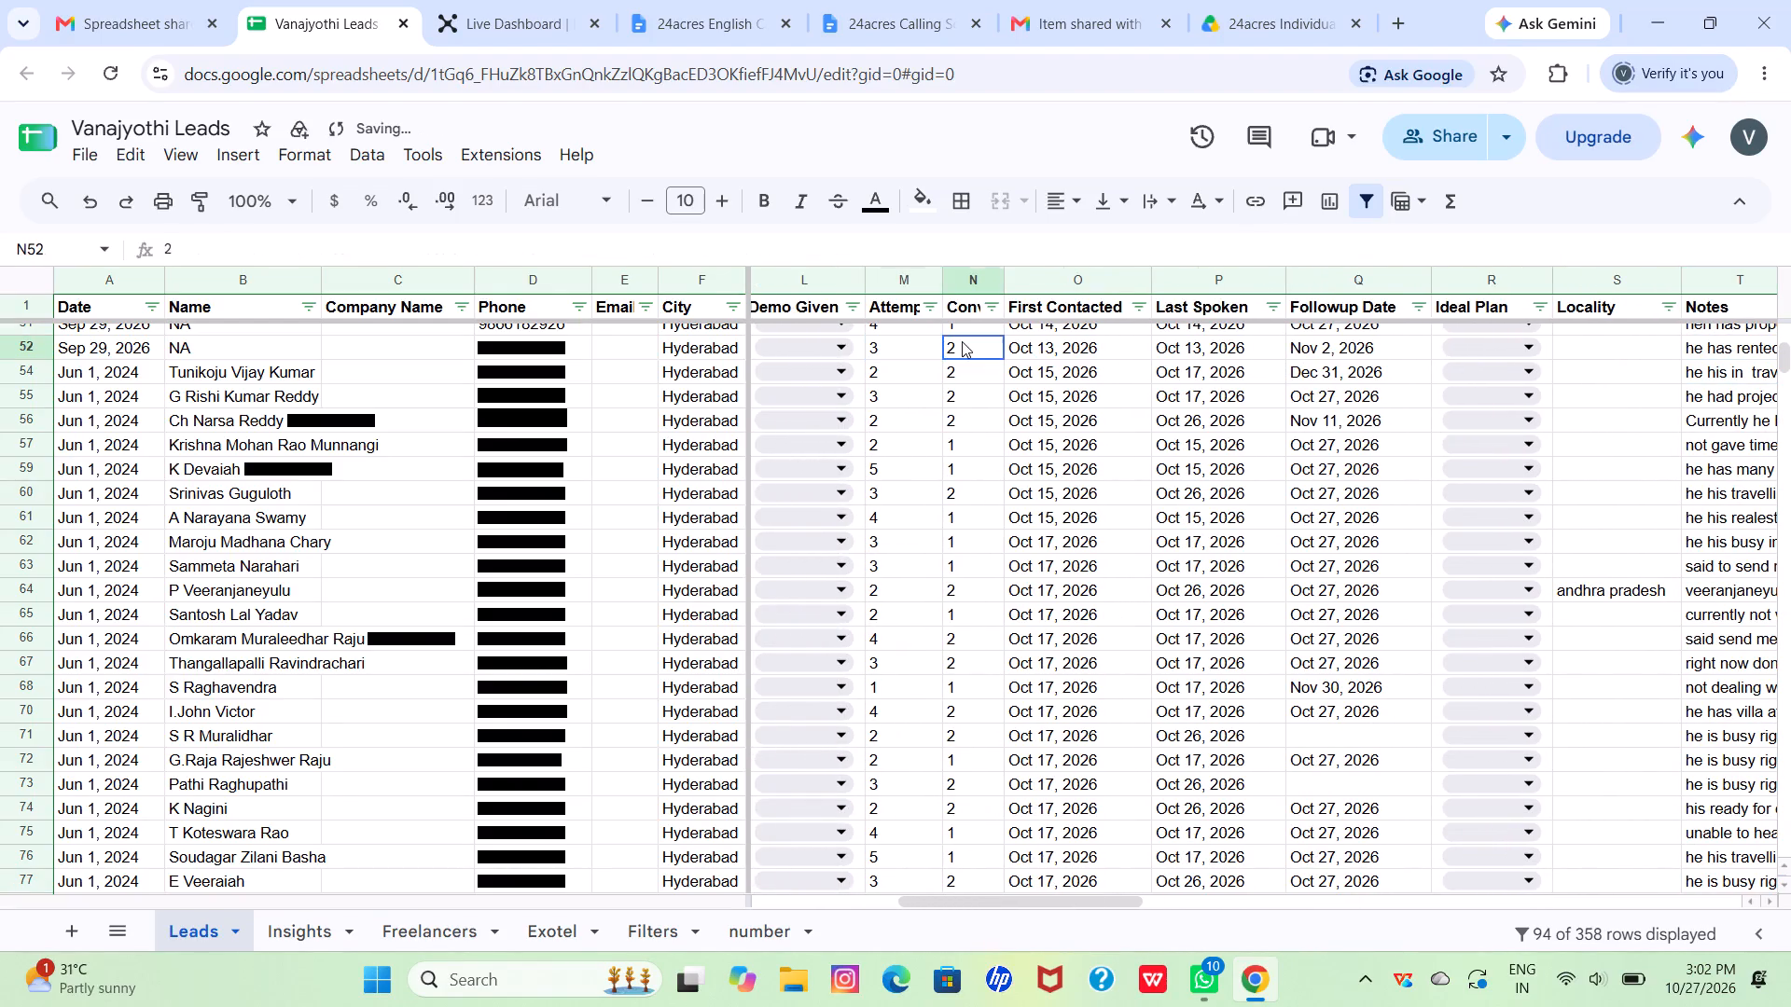
key(3)
click(959, 379)
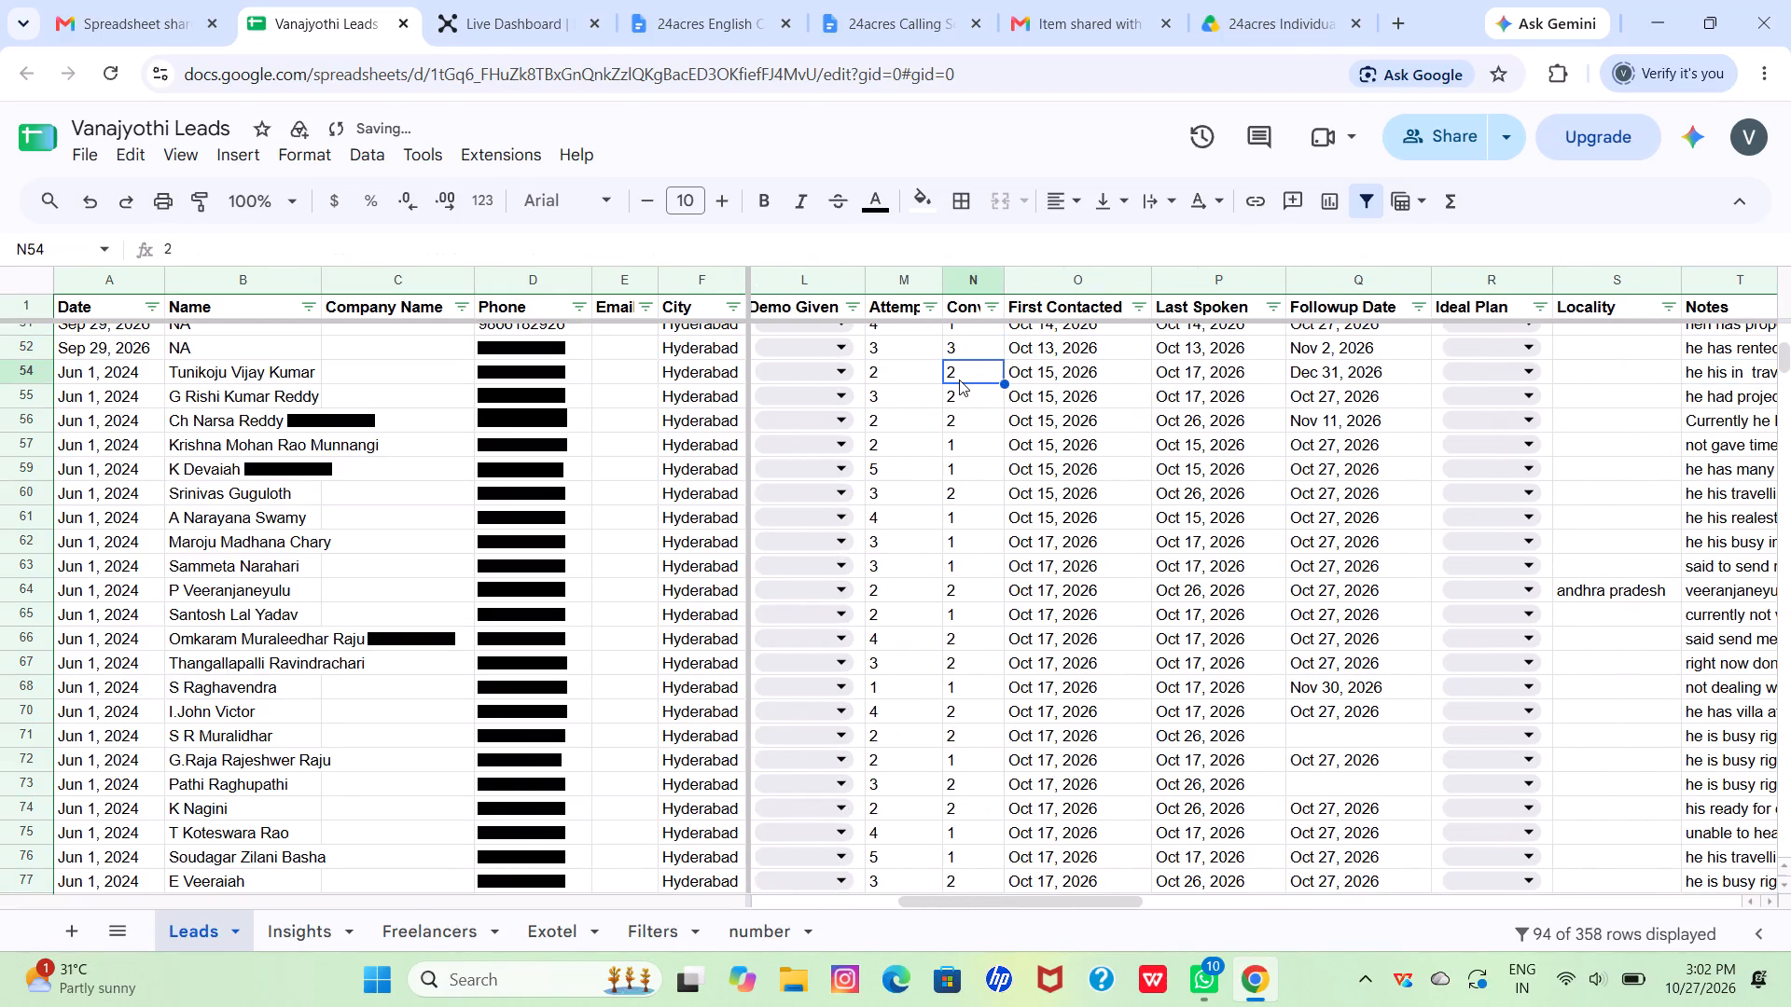
Examine the follow-up dates, last spoken dates and notes of the leads from row 54 onward to find the next due call.
scroll(959, 379, left, 1)
scroll(959, 379, down, 1)
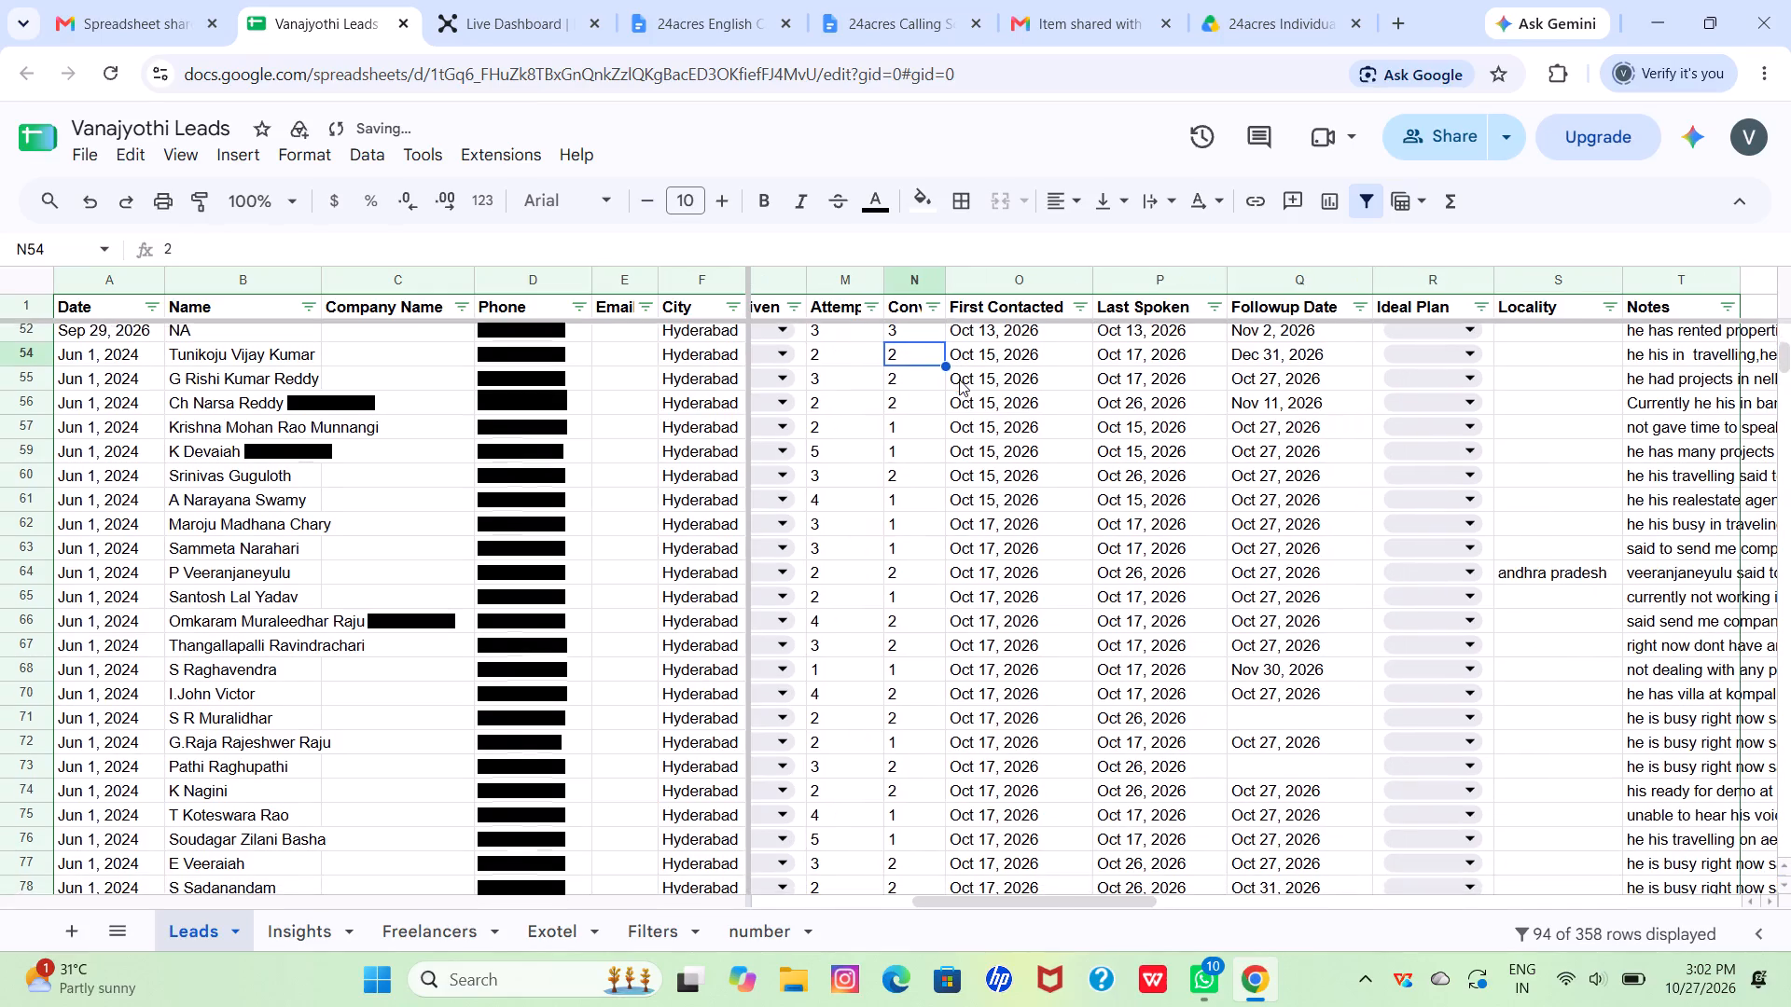
scroll(959, 379, down, 1)
scroll(959, 379, left, 3)
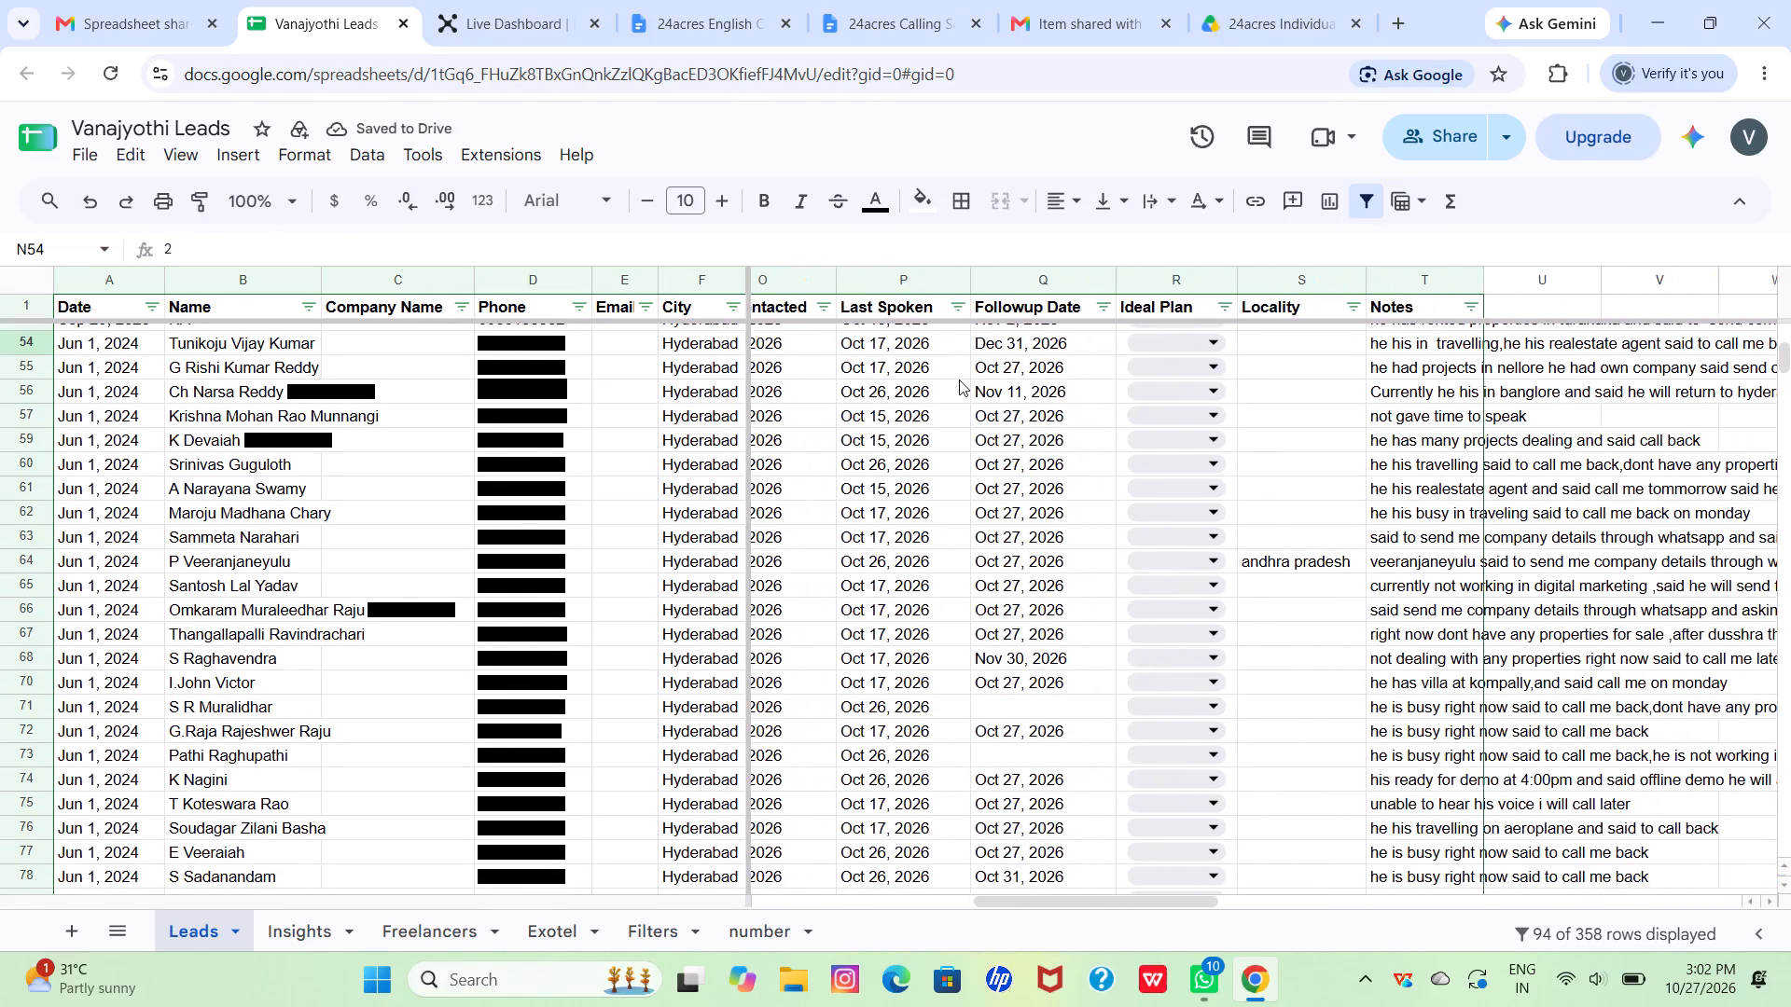
scroll(959, 379, left, 2)
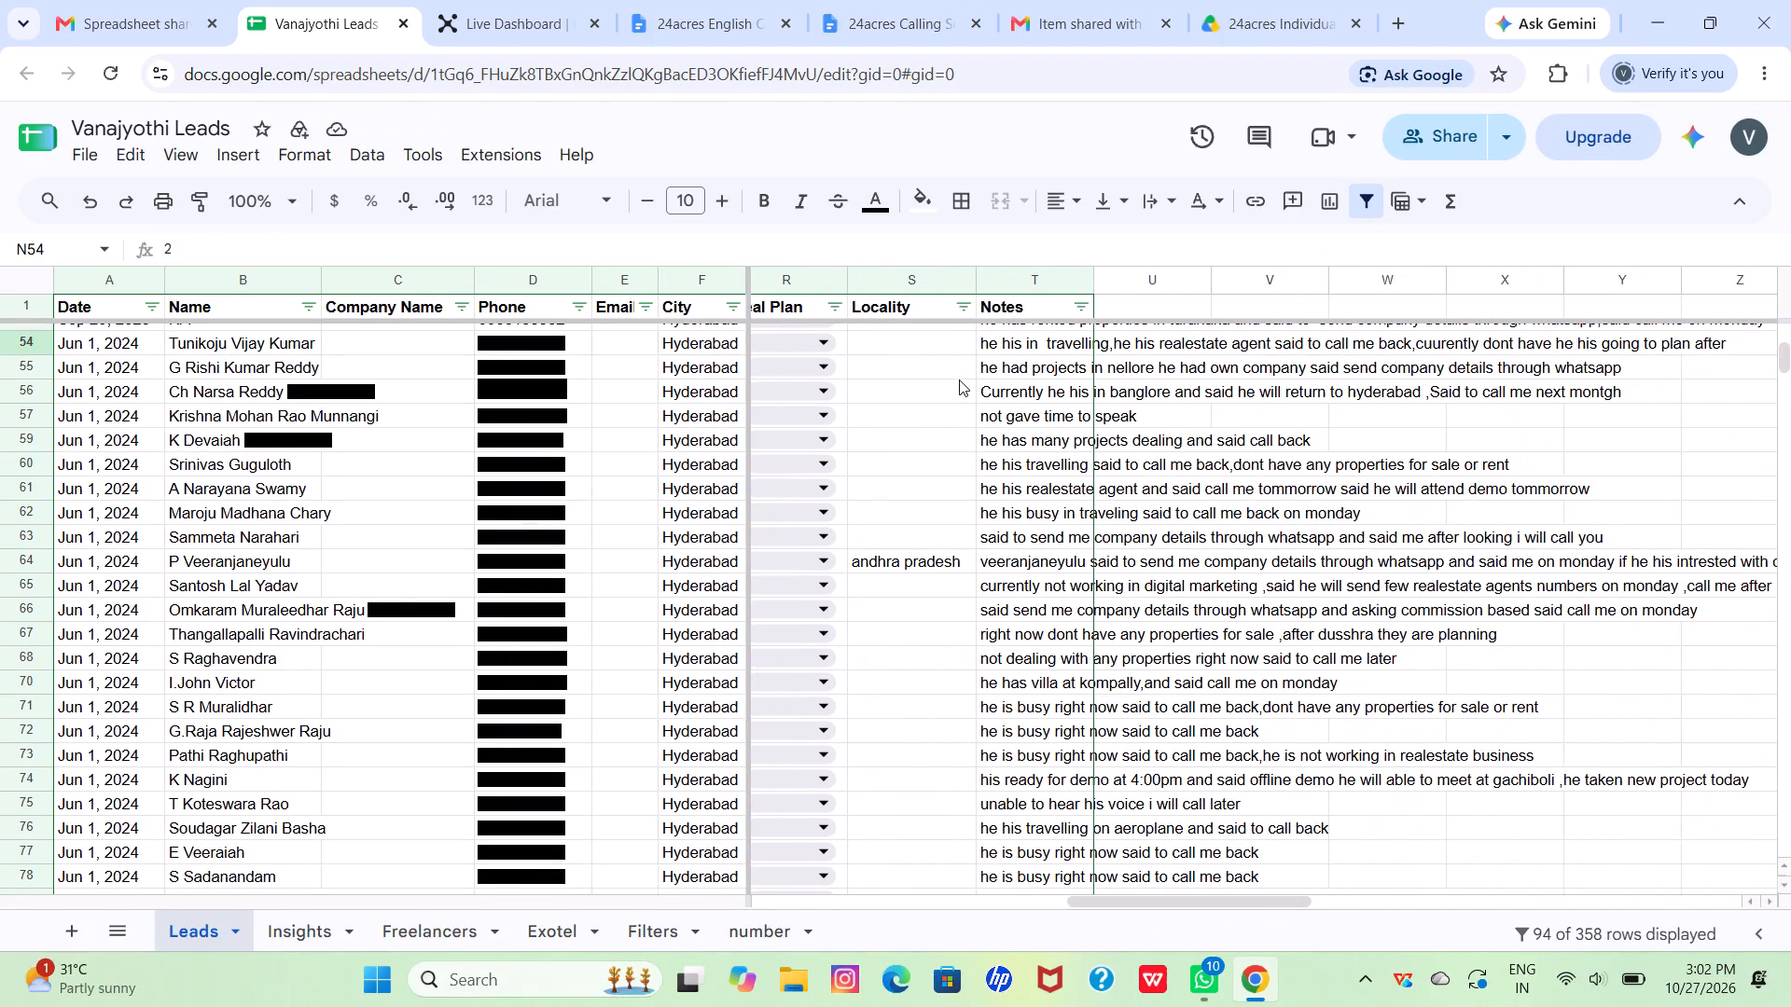
scroll(959, 379, right, 3)
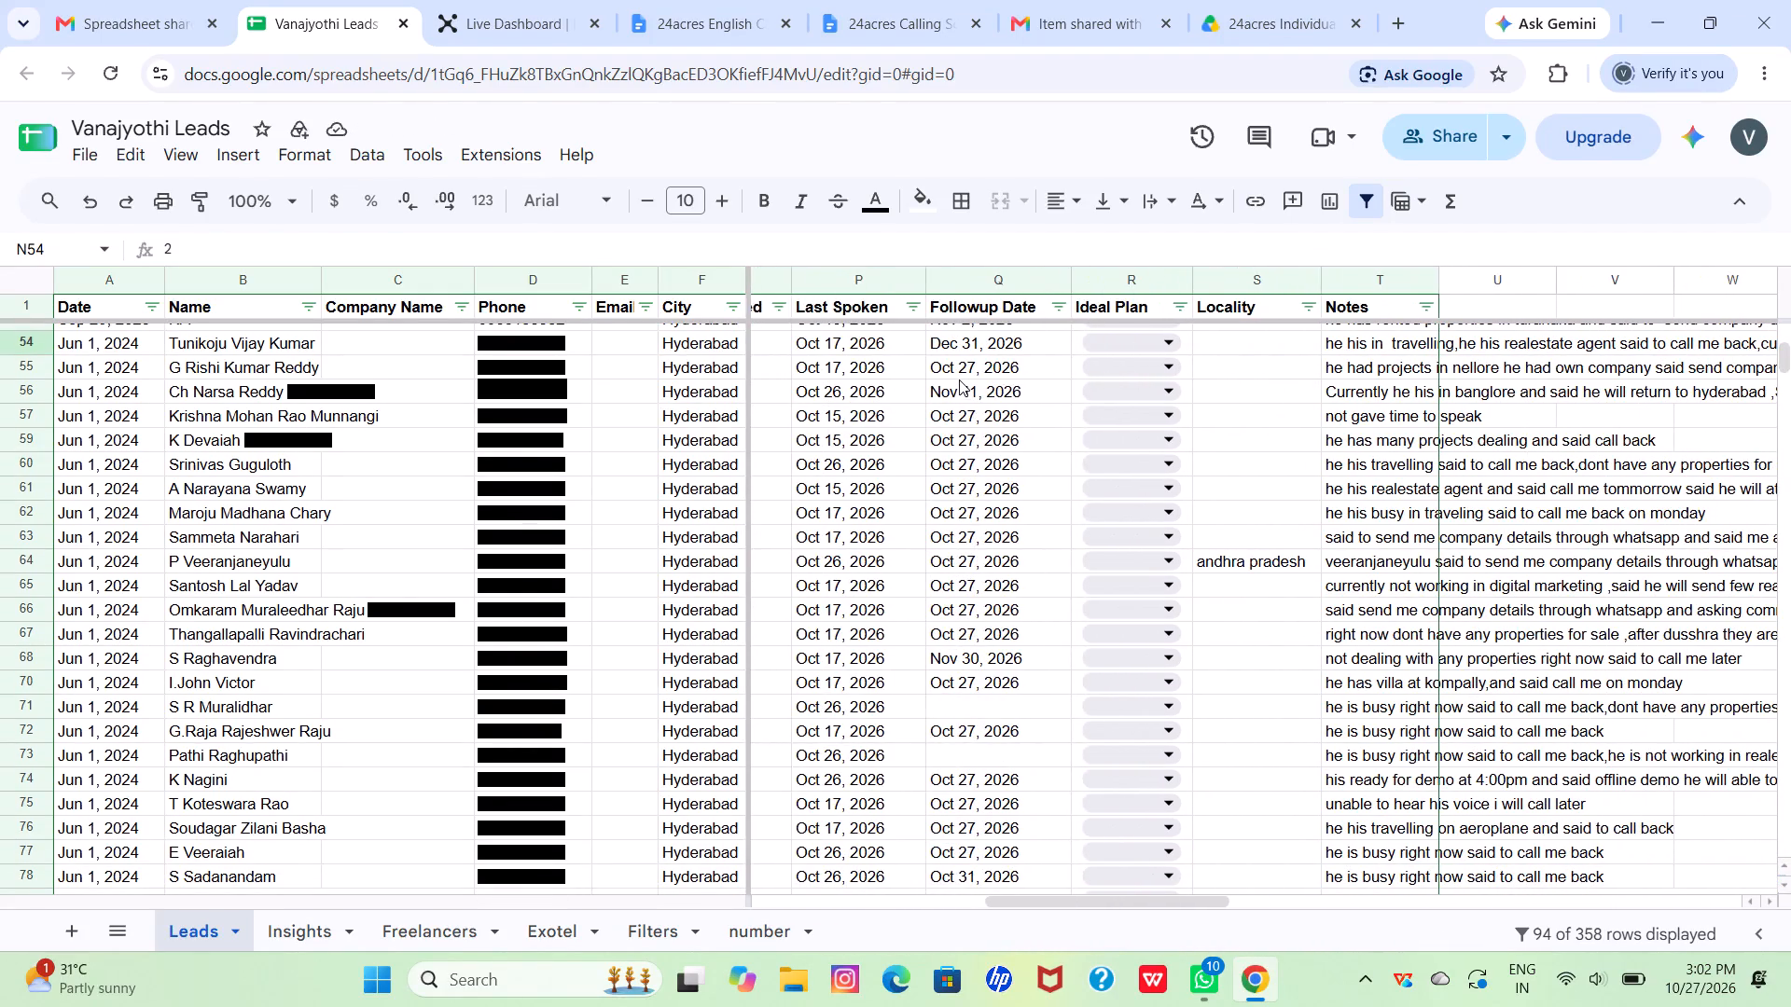
scroll(1108, 393, right, 1)
scroll(1108, 393, left, 1)
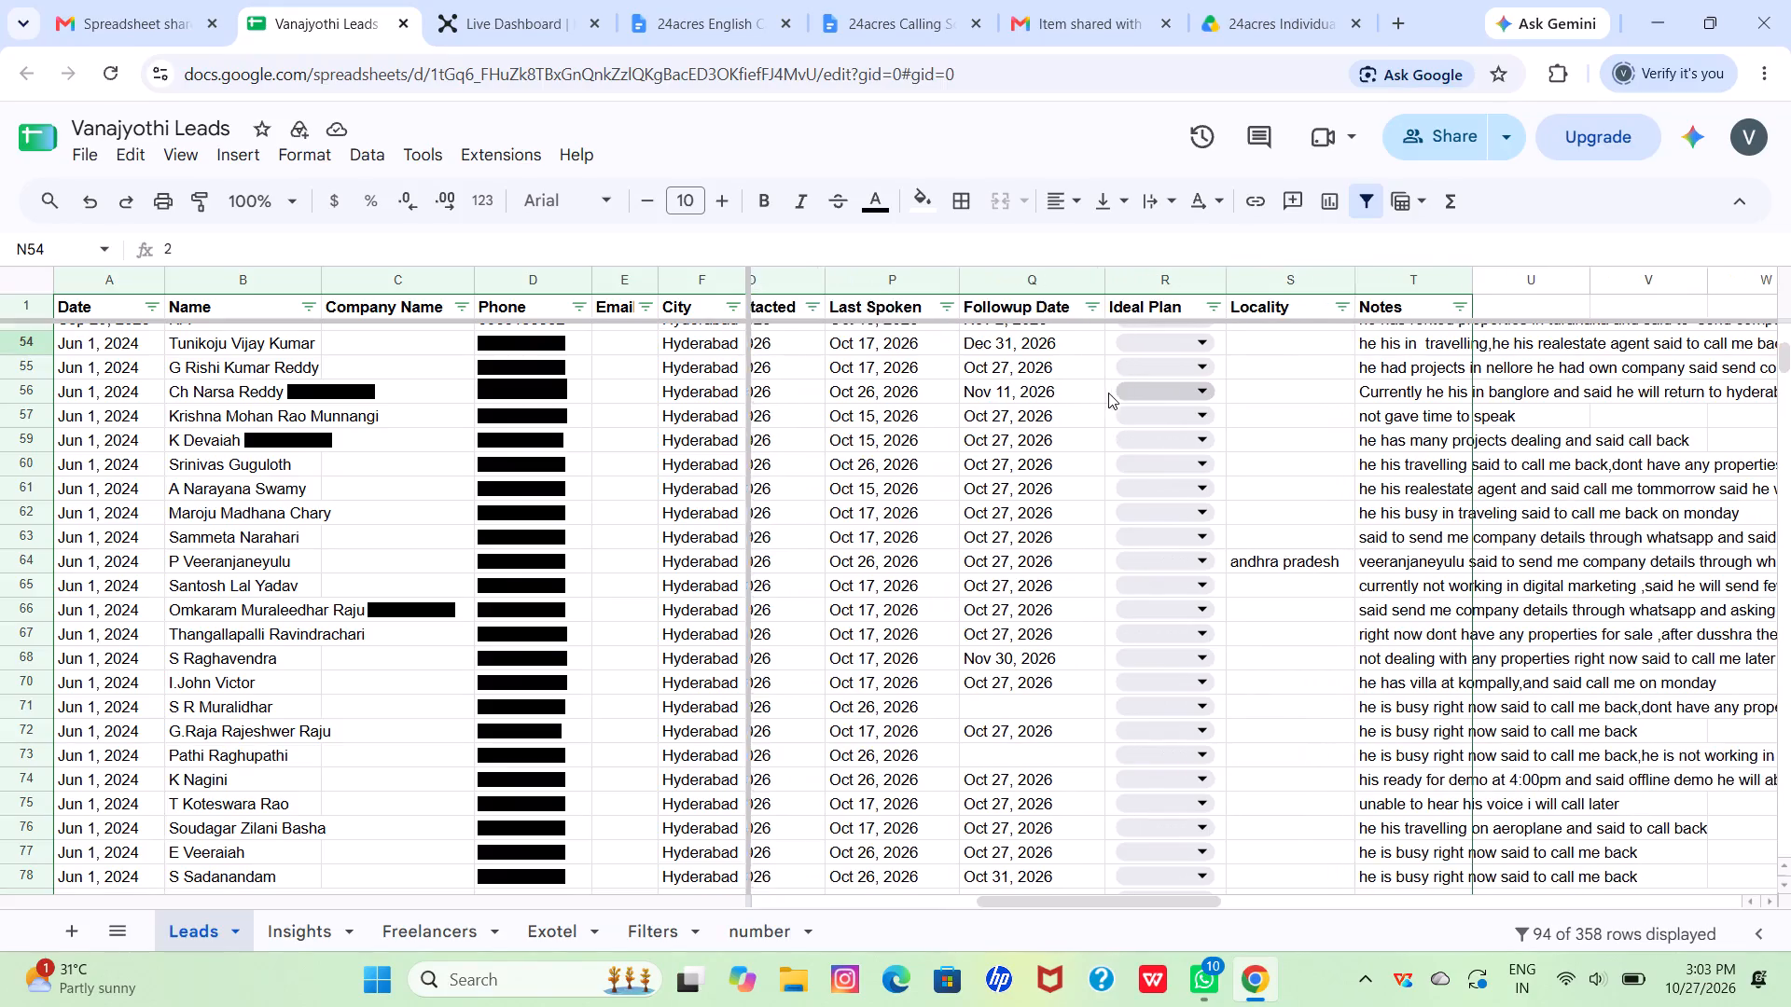
scroll(1108, 393, left, 2)
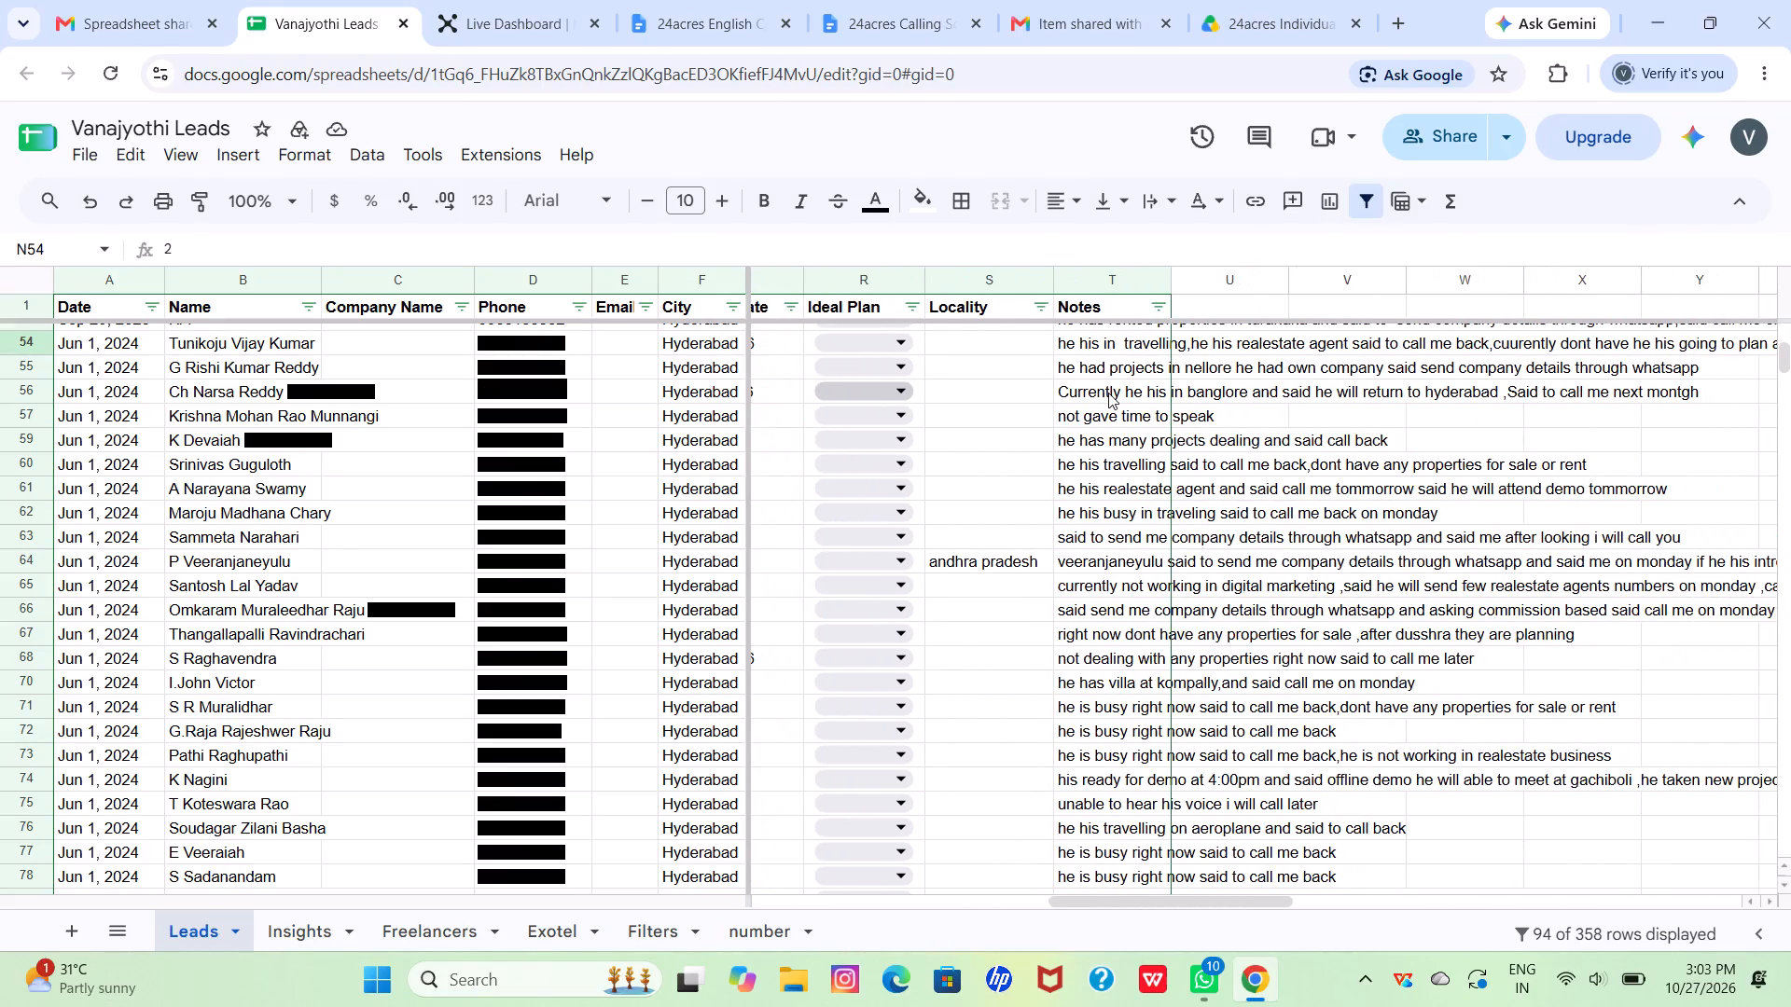
scroll(1108, 393, right, 3)
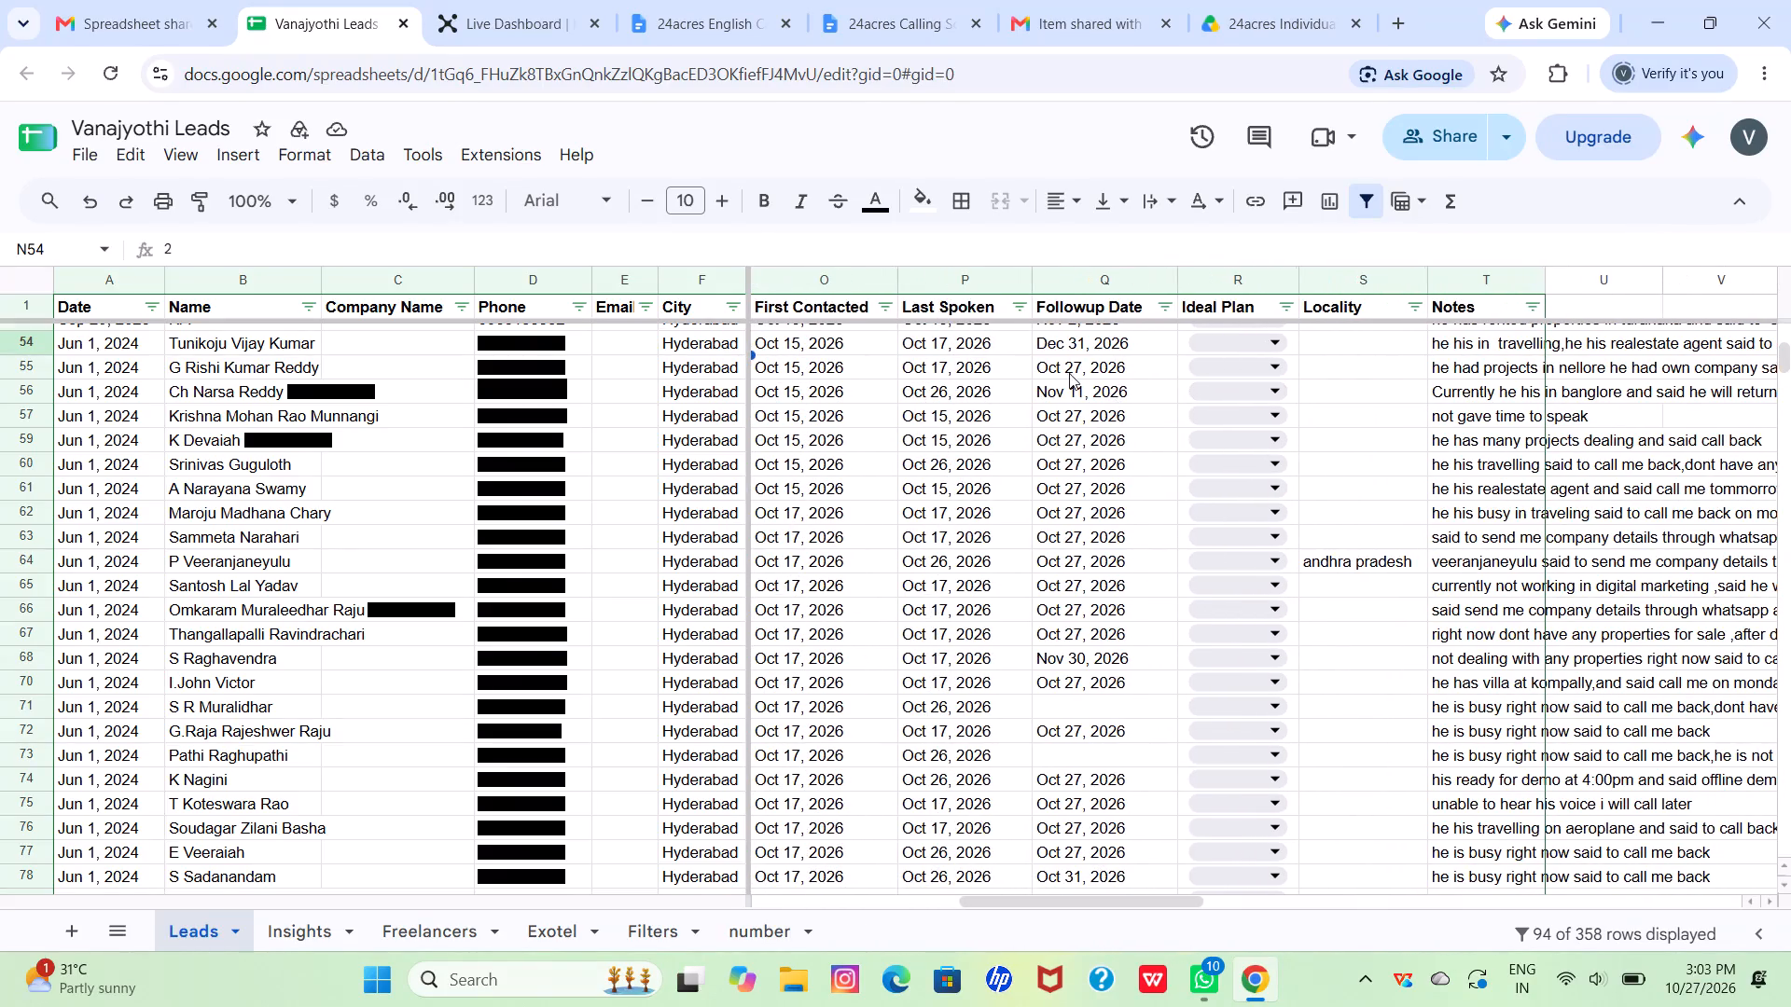
scroll(874, 362, right, 1)
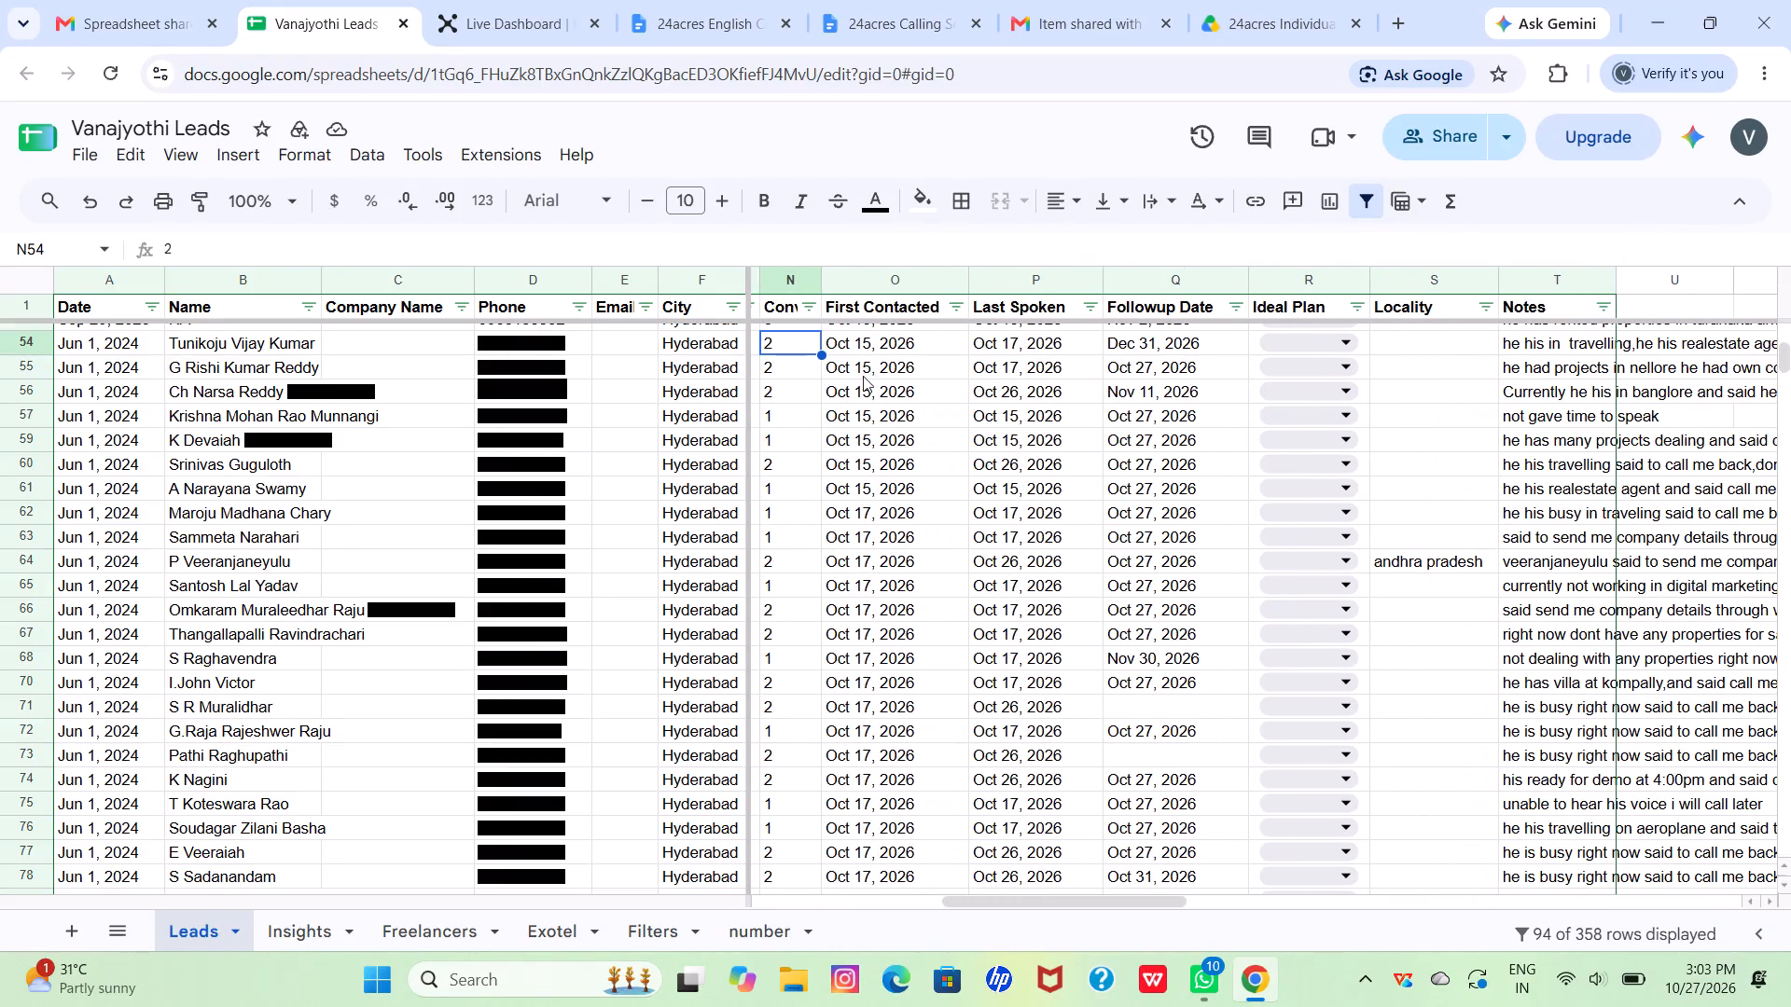
scroll(854, 376, right, 1)
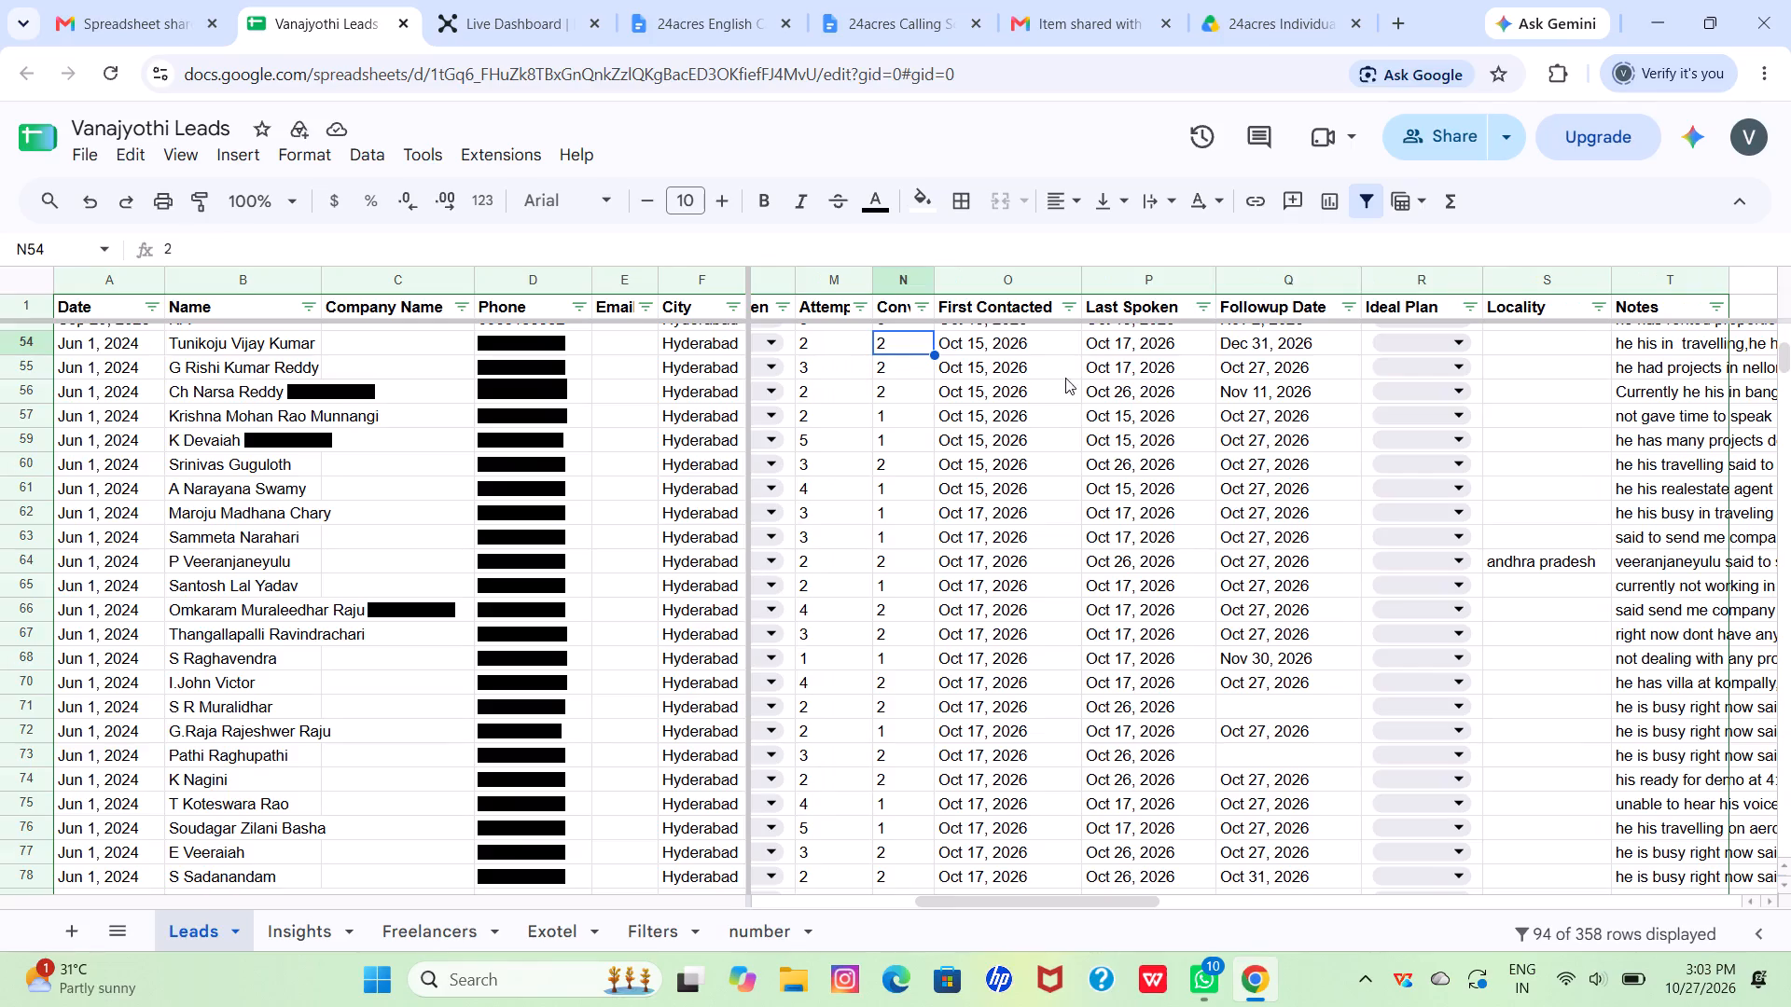
Copy the phone number of the lead in row 55.
click(540, 382)
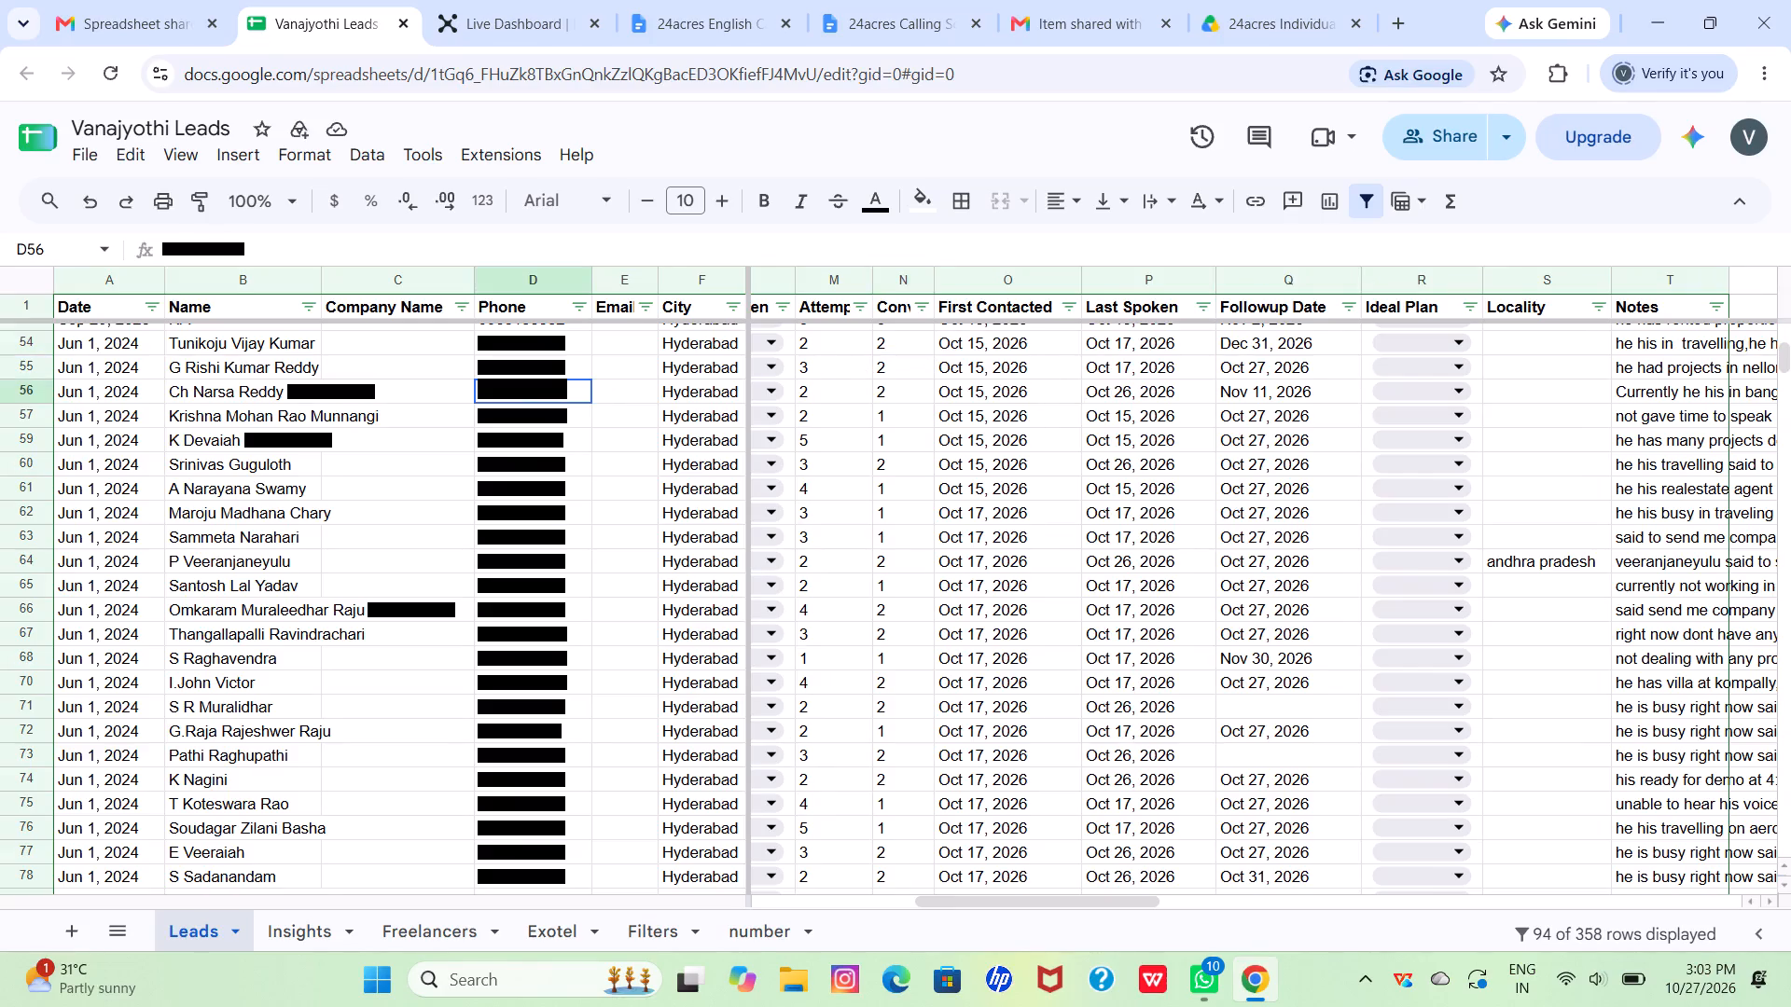
click(542, 376)
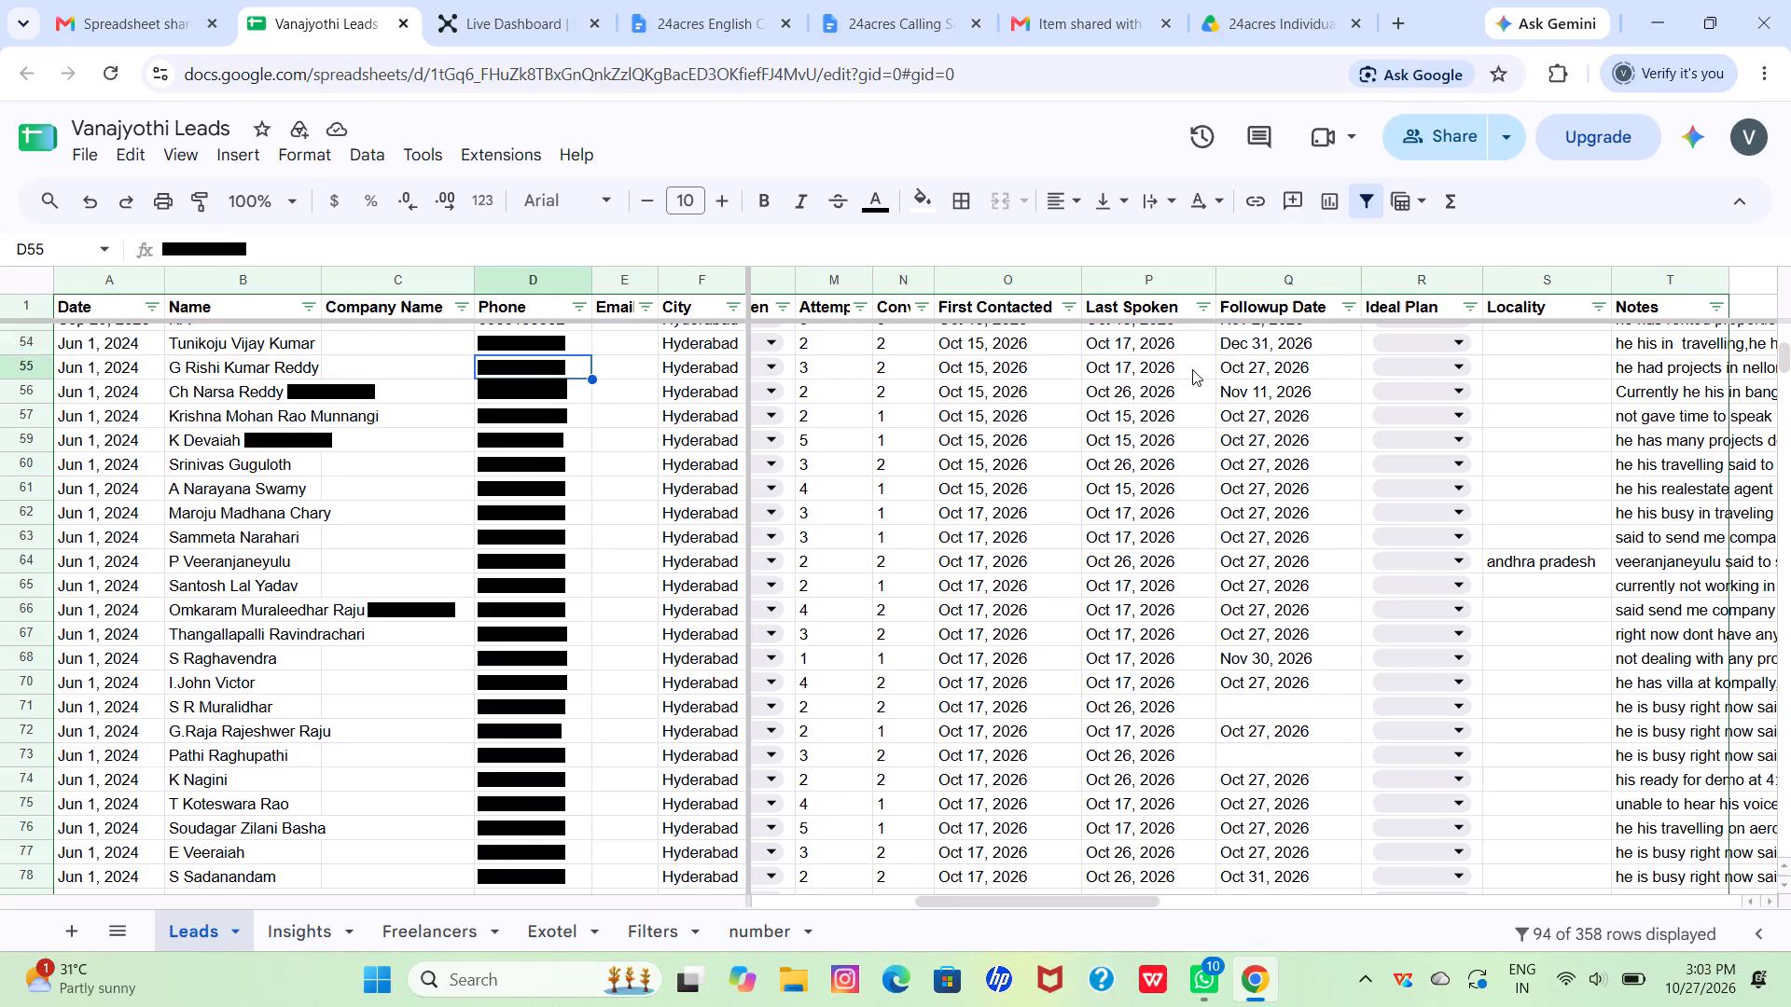
key(ctrl+c)
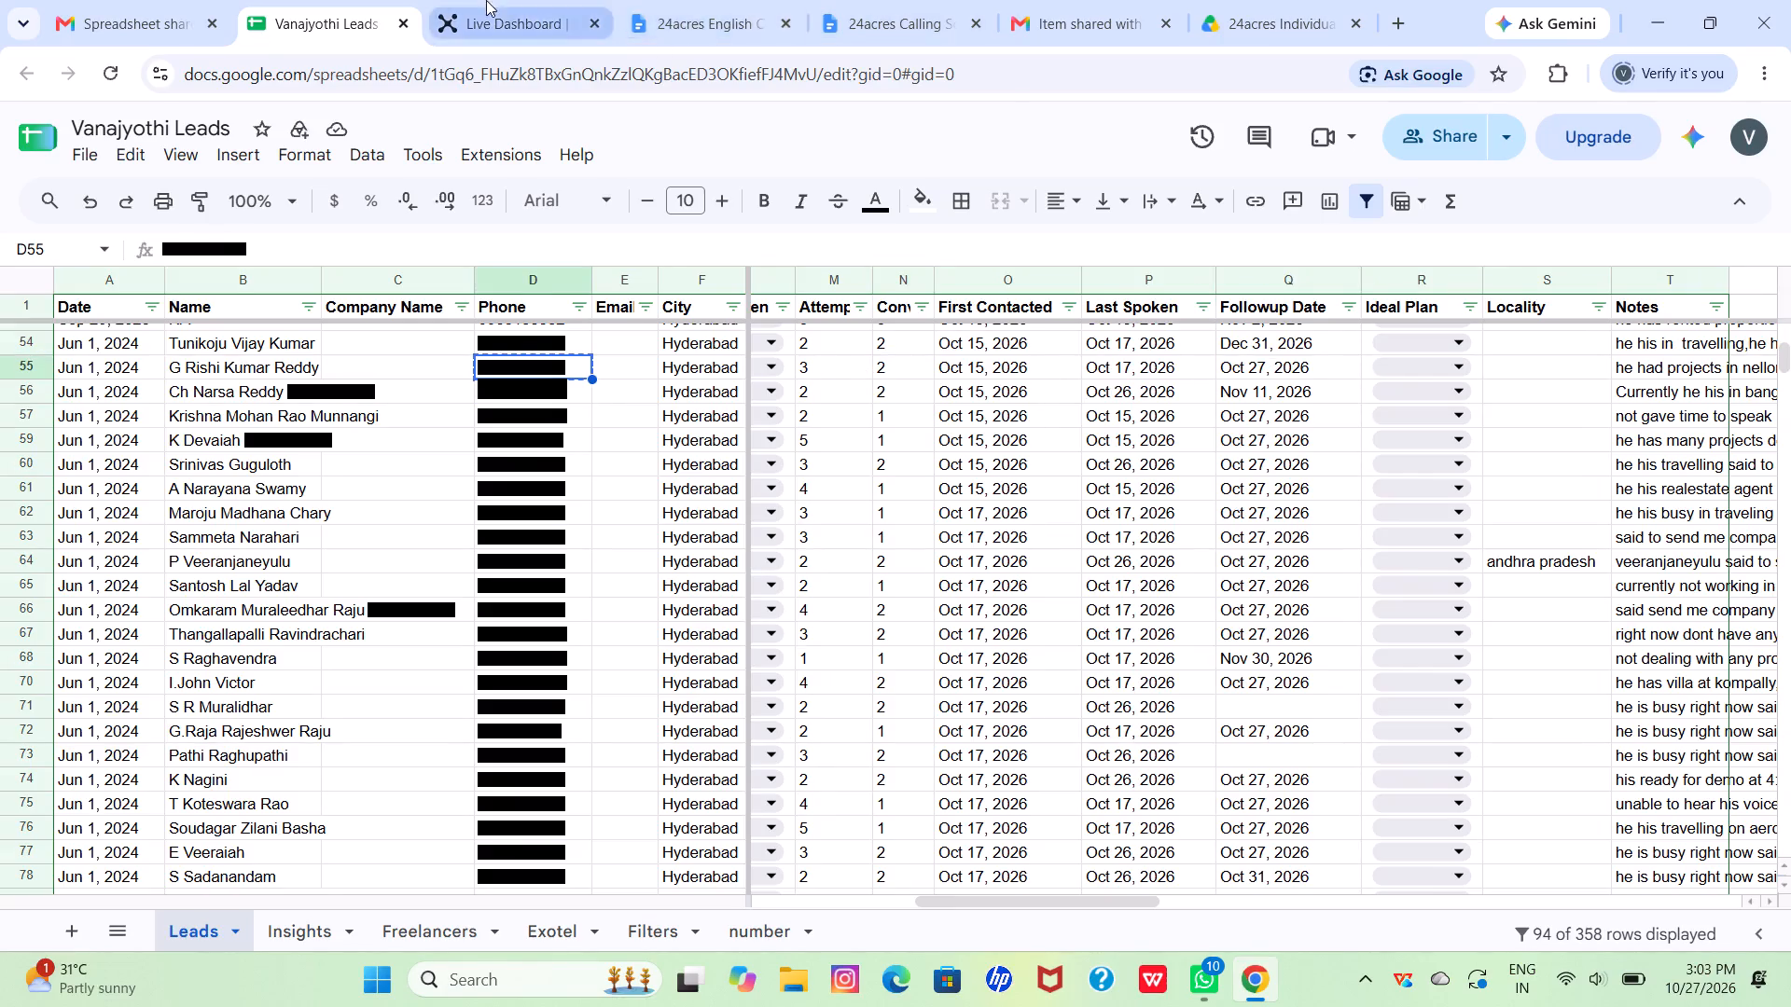
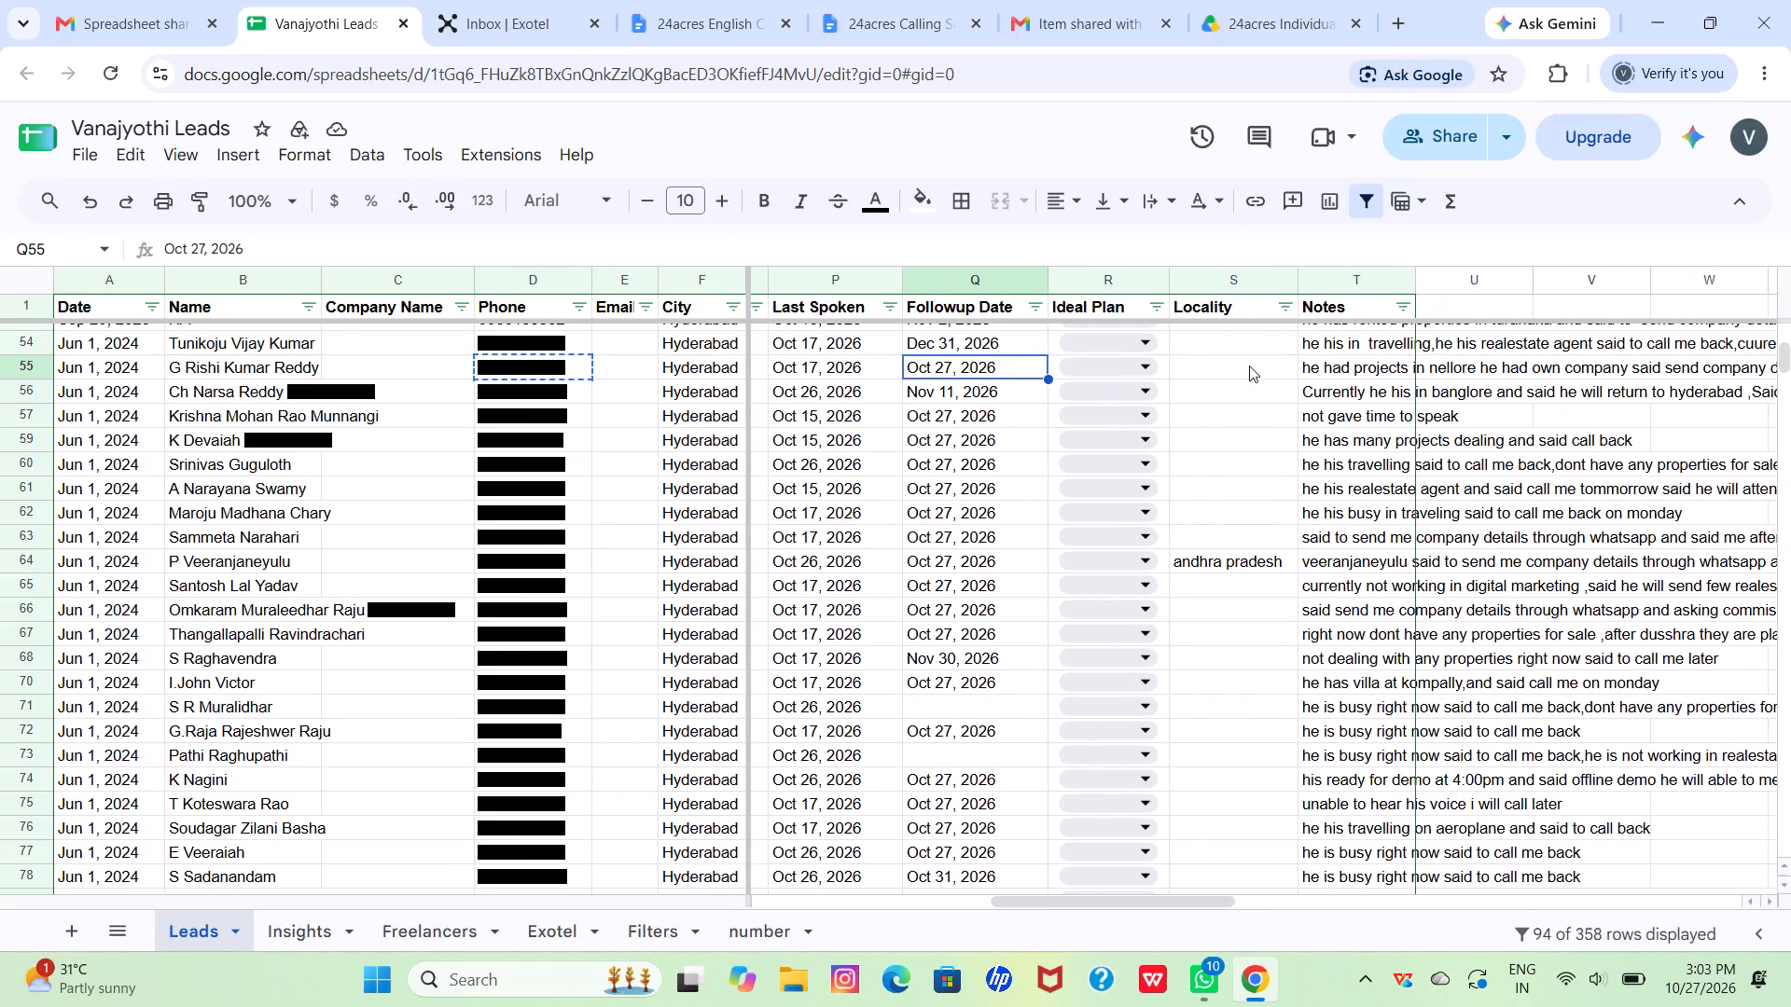
Review the note, conversation count and contact dates of the lead in row 55.
scroll(1249, 366, left, 2)
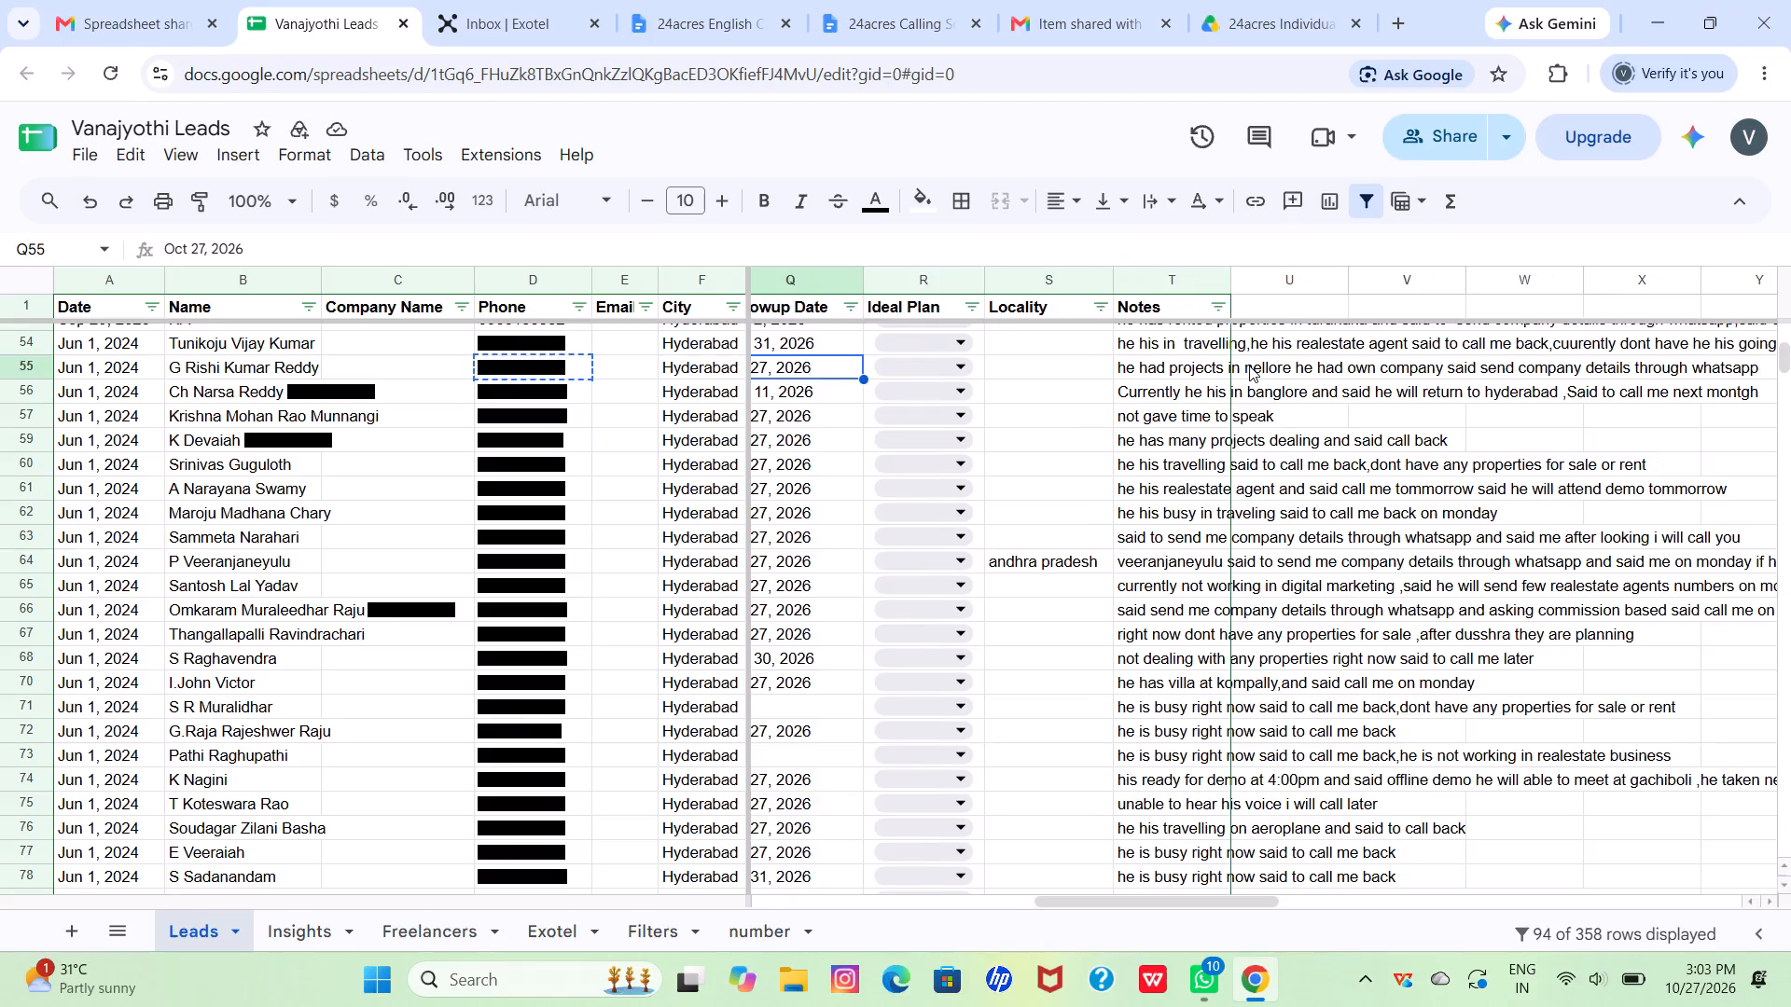
scroll(1249, 366, left, 1)
scroll(1249, 366, right, 4)
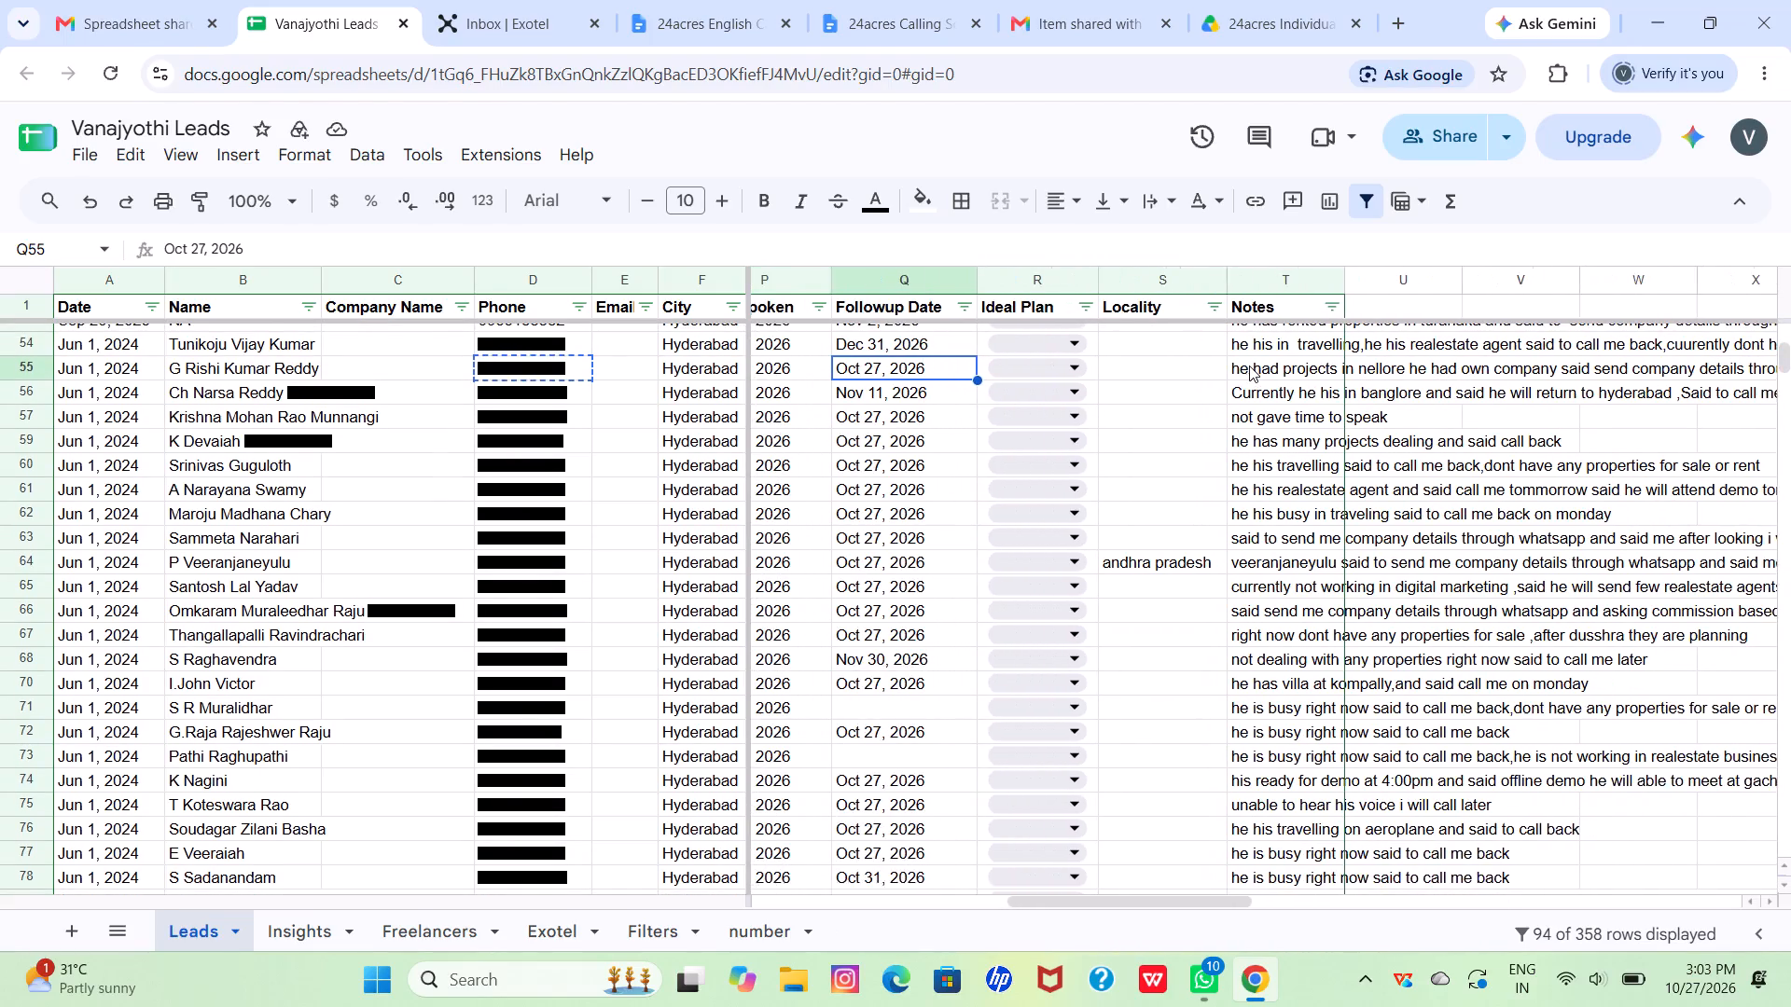
scroll(1249, 366, right, 3)
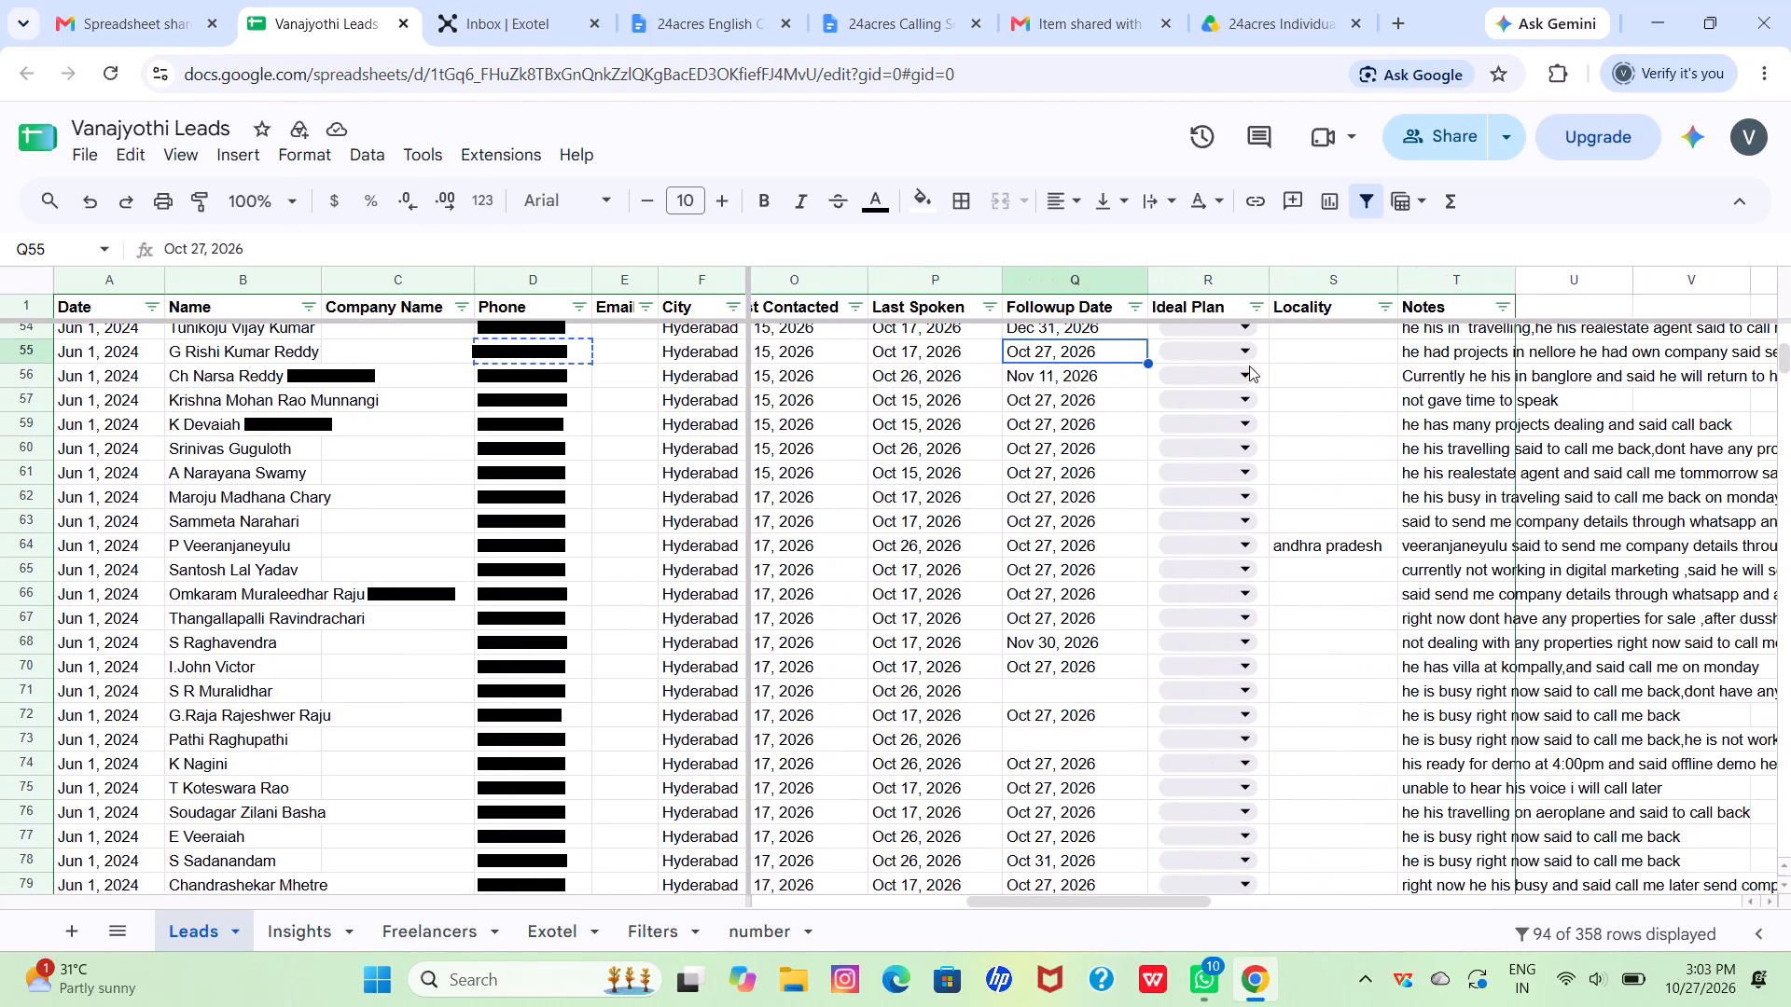
scroll(1249, 366, right, 2)
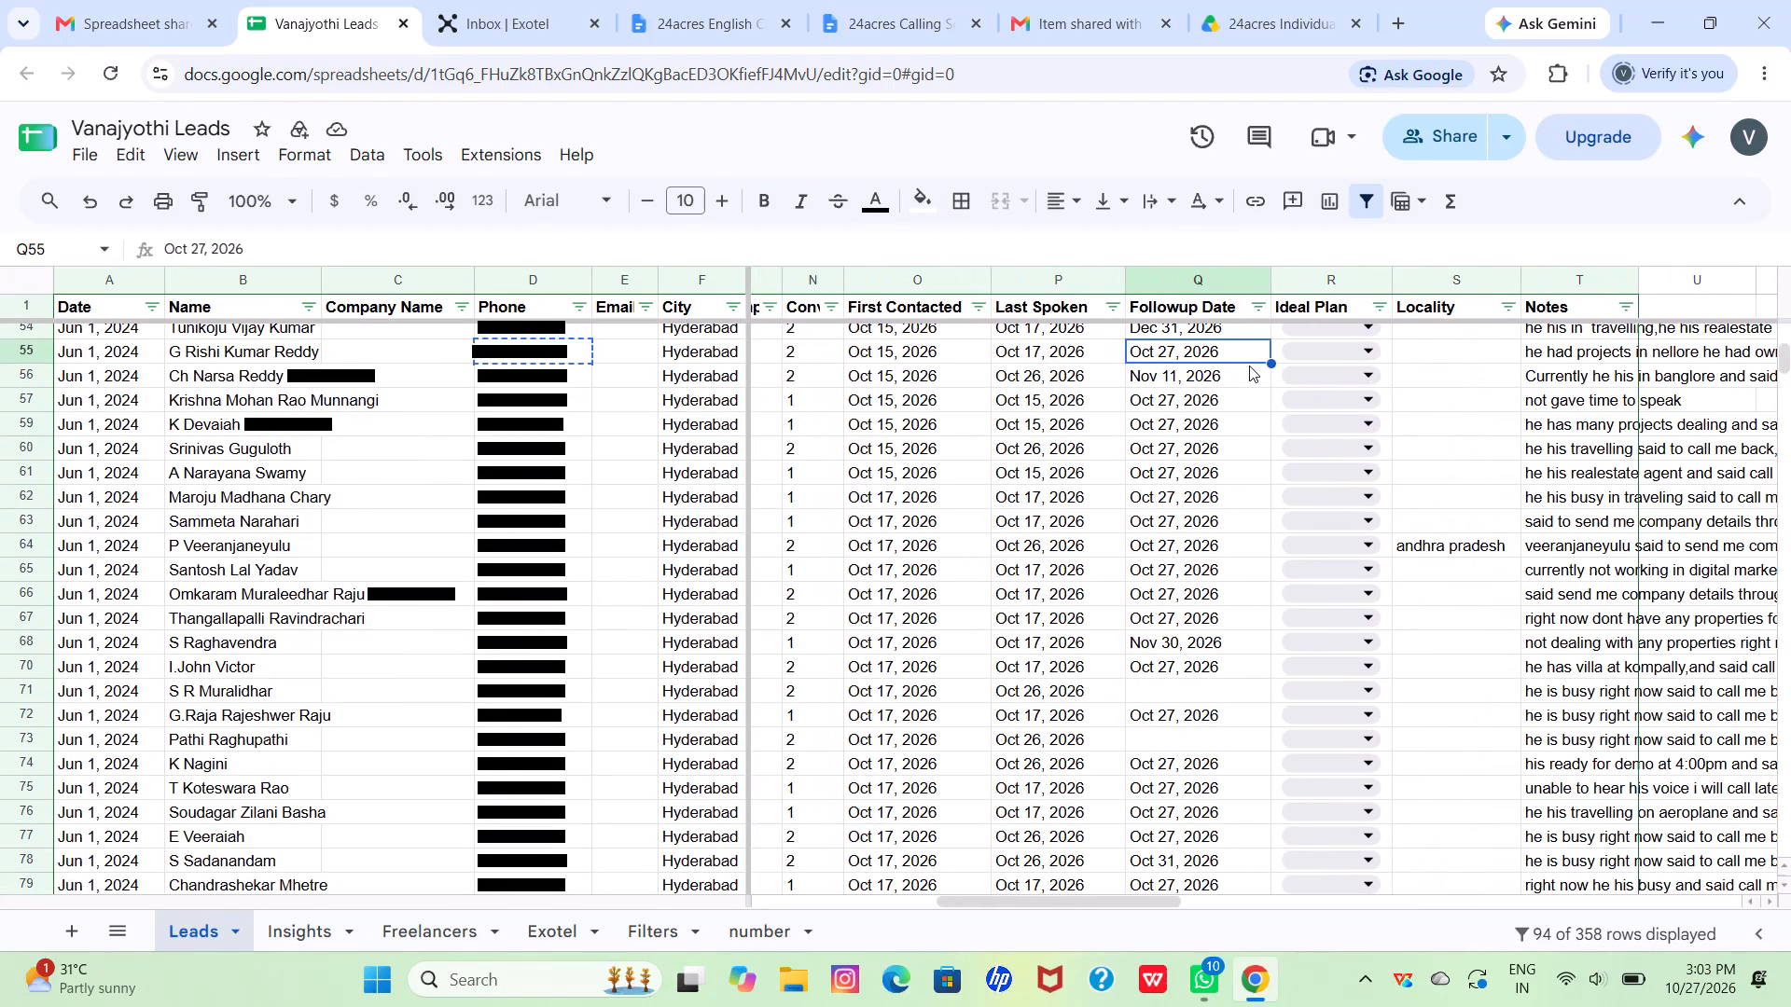
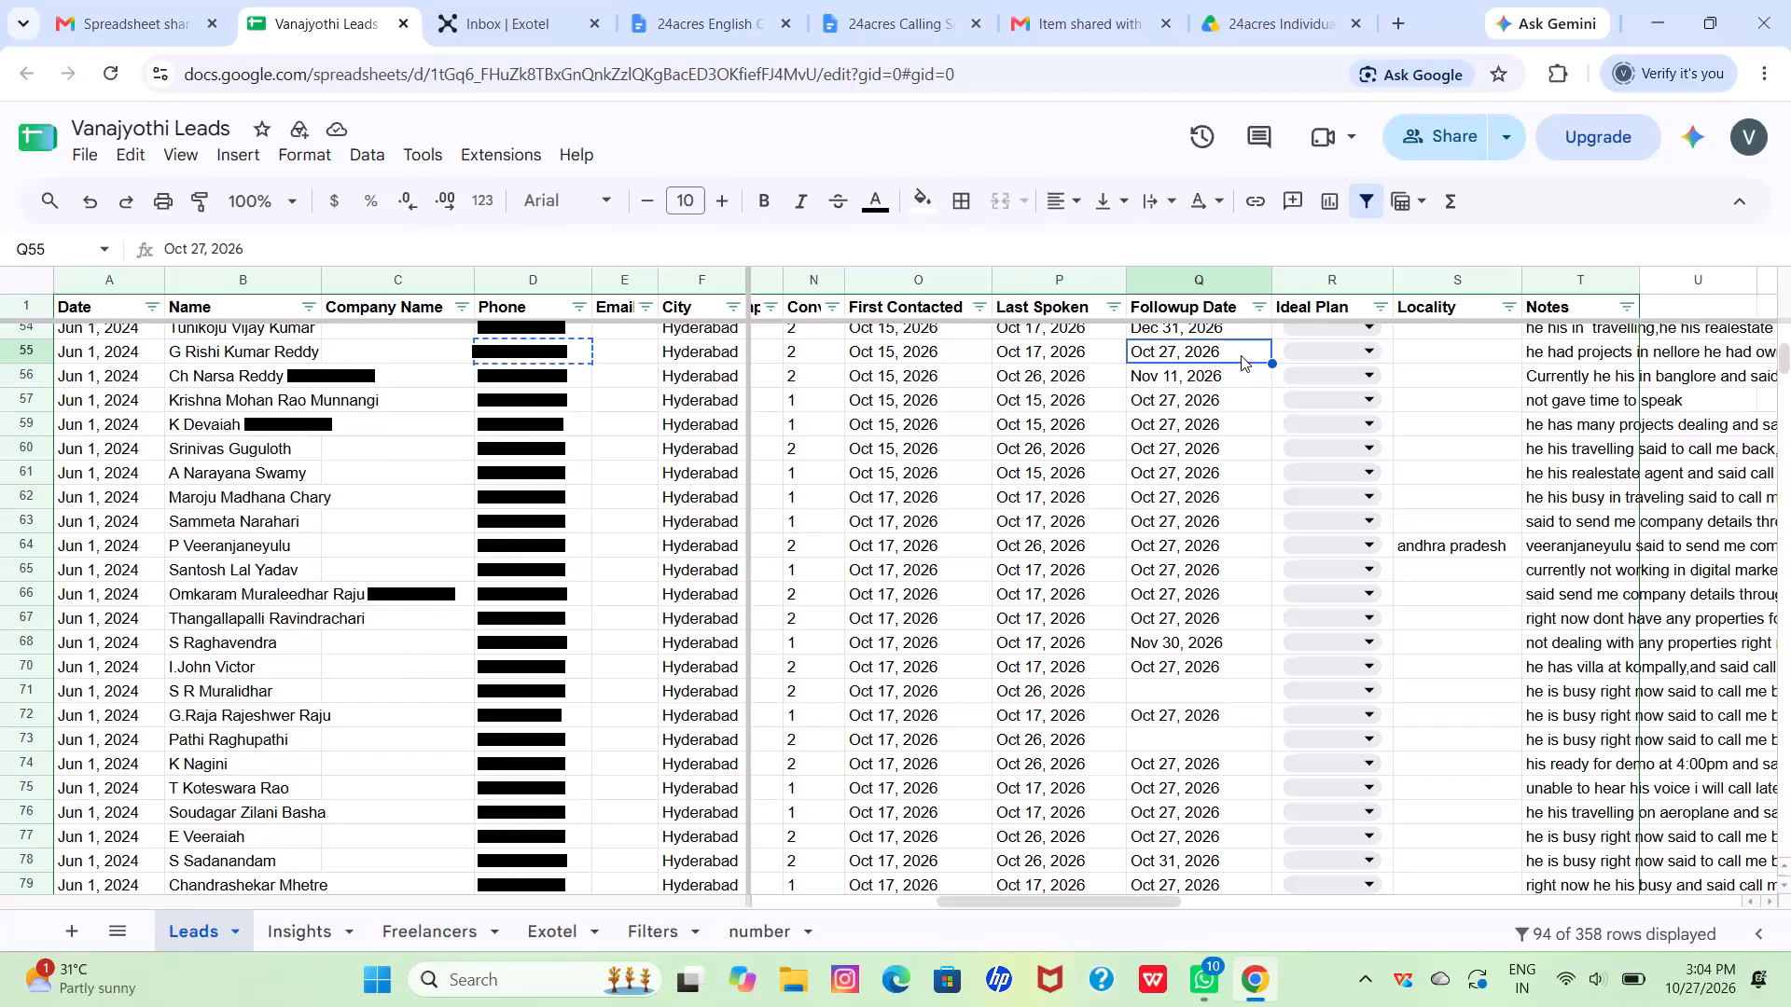
Set the attempts count of the lead in row 55 to 4.
scroll(1241, 355, right, 2)
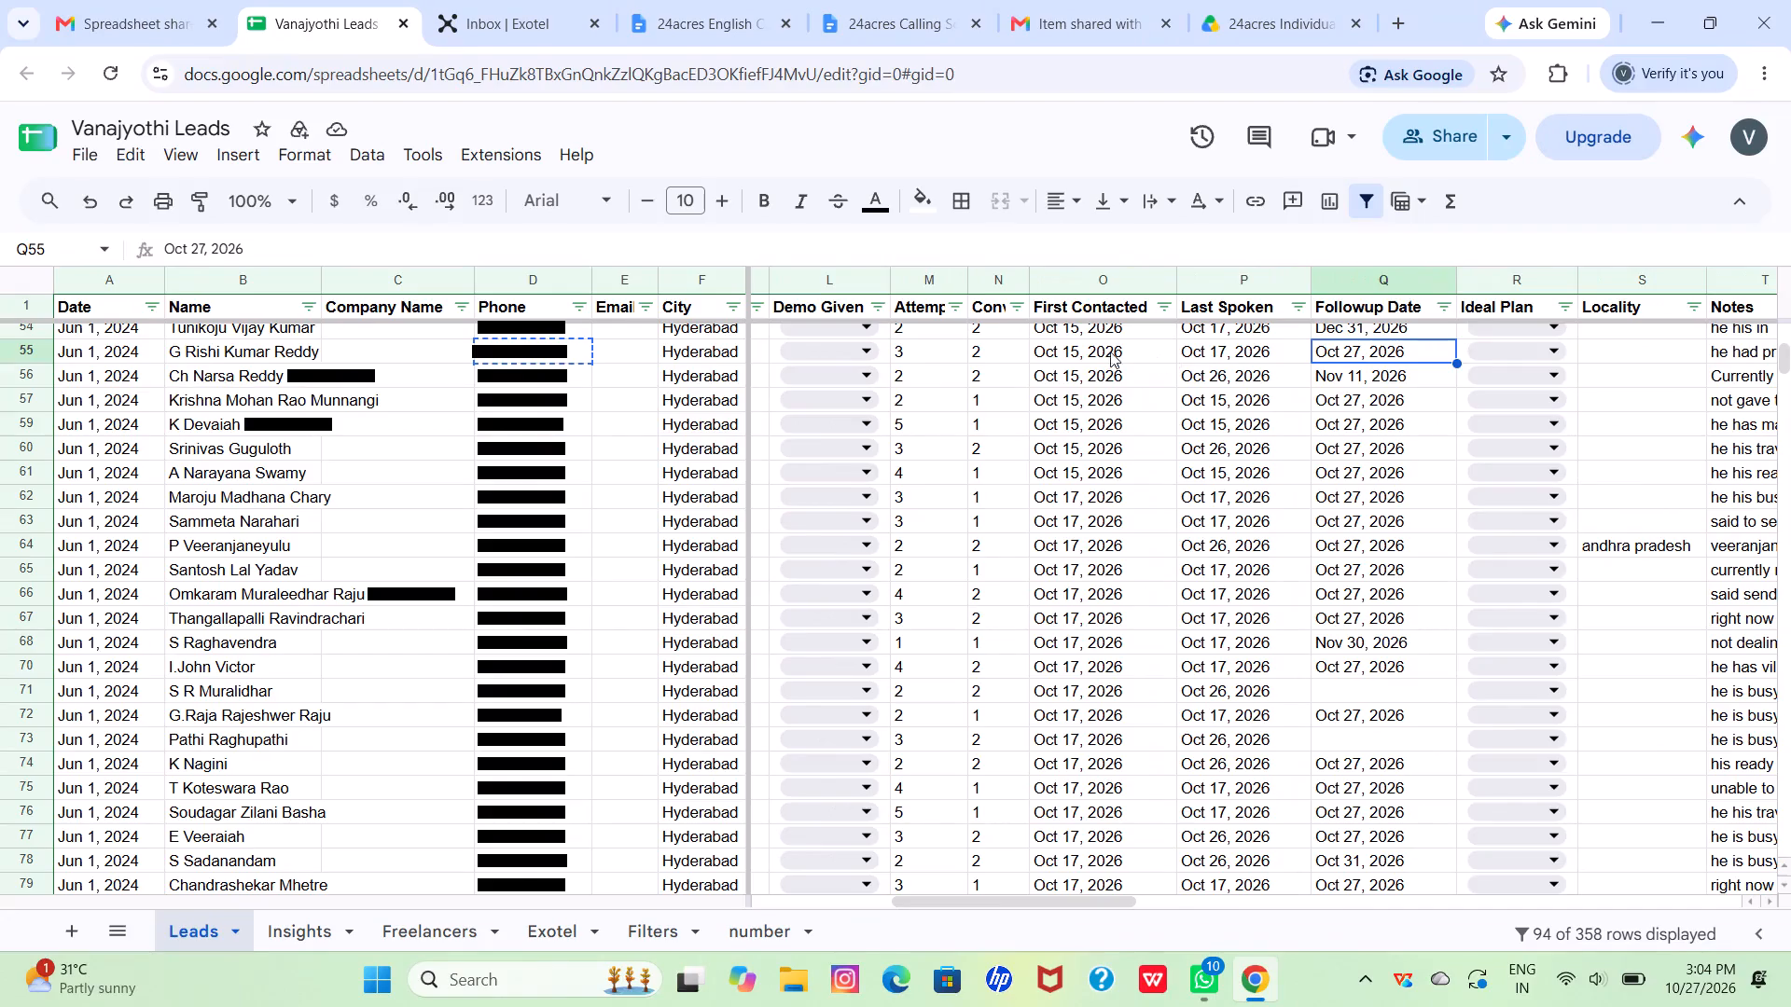
click(927, 346)
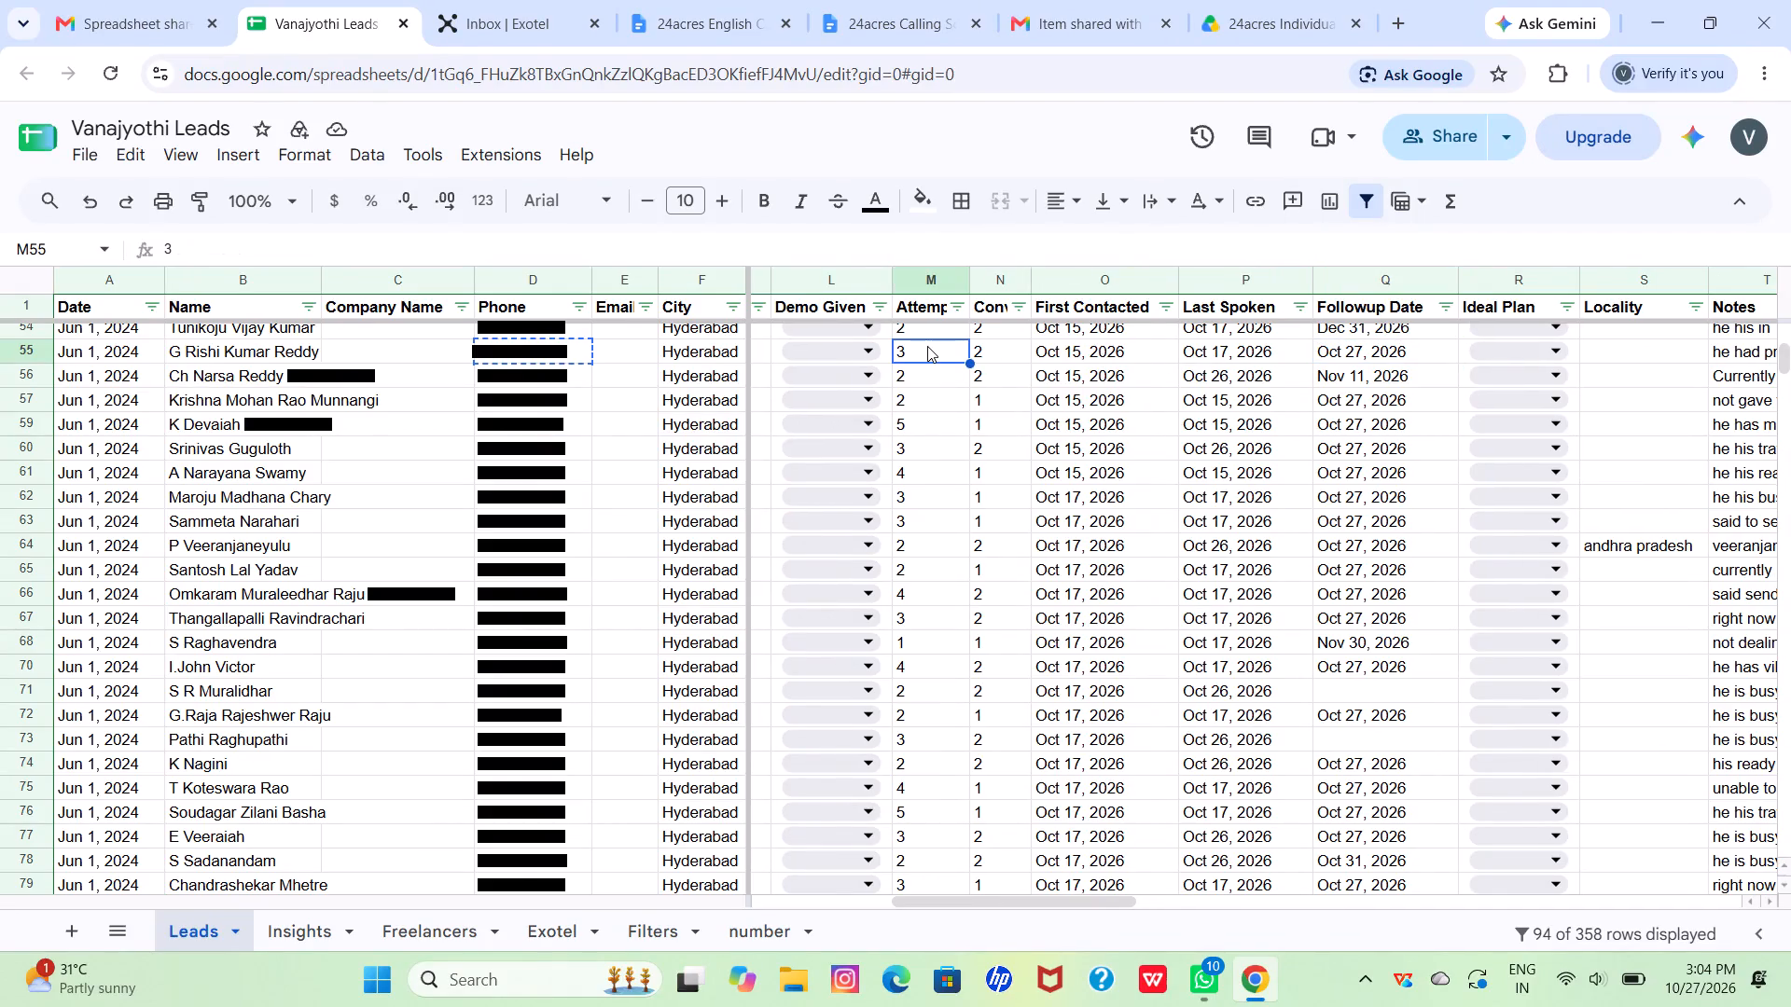
key(4)
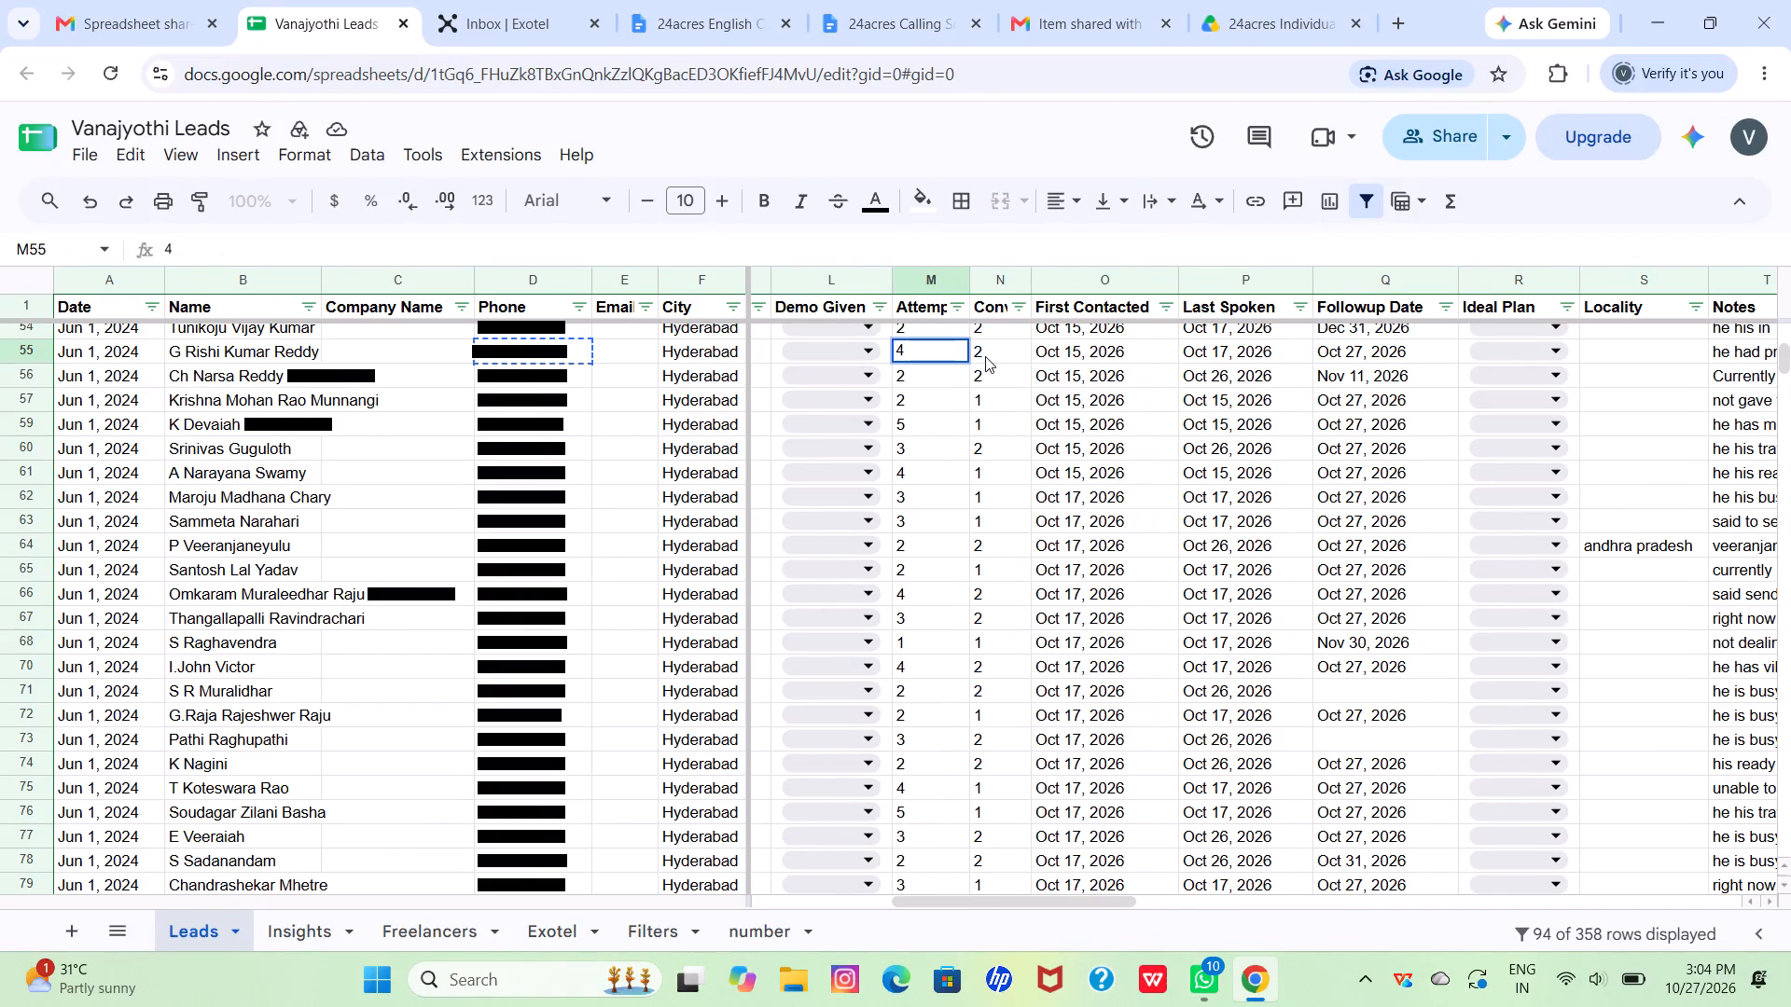
click(986, 357)
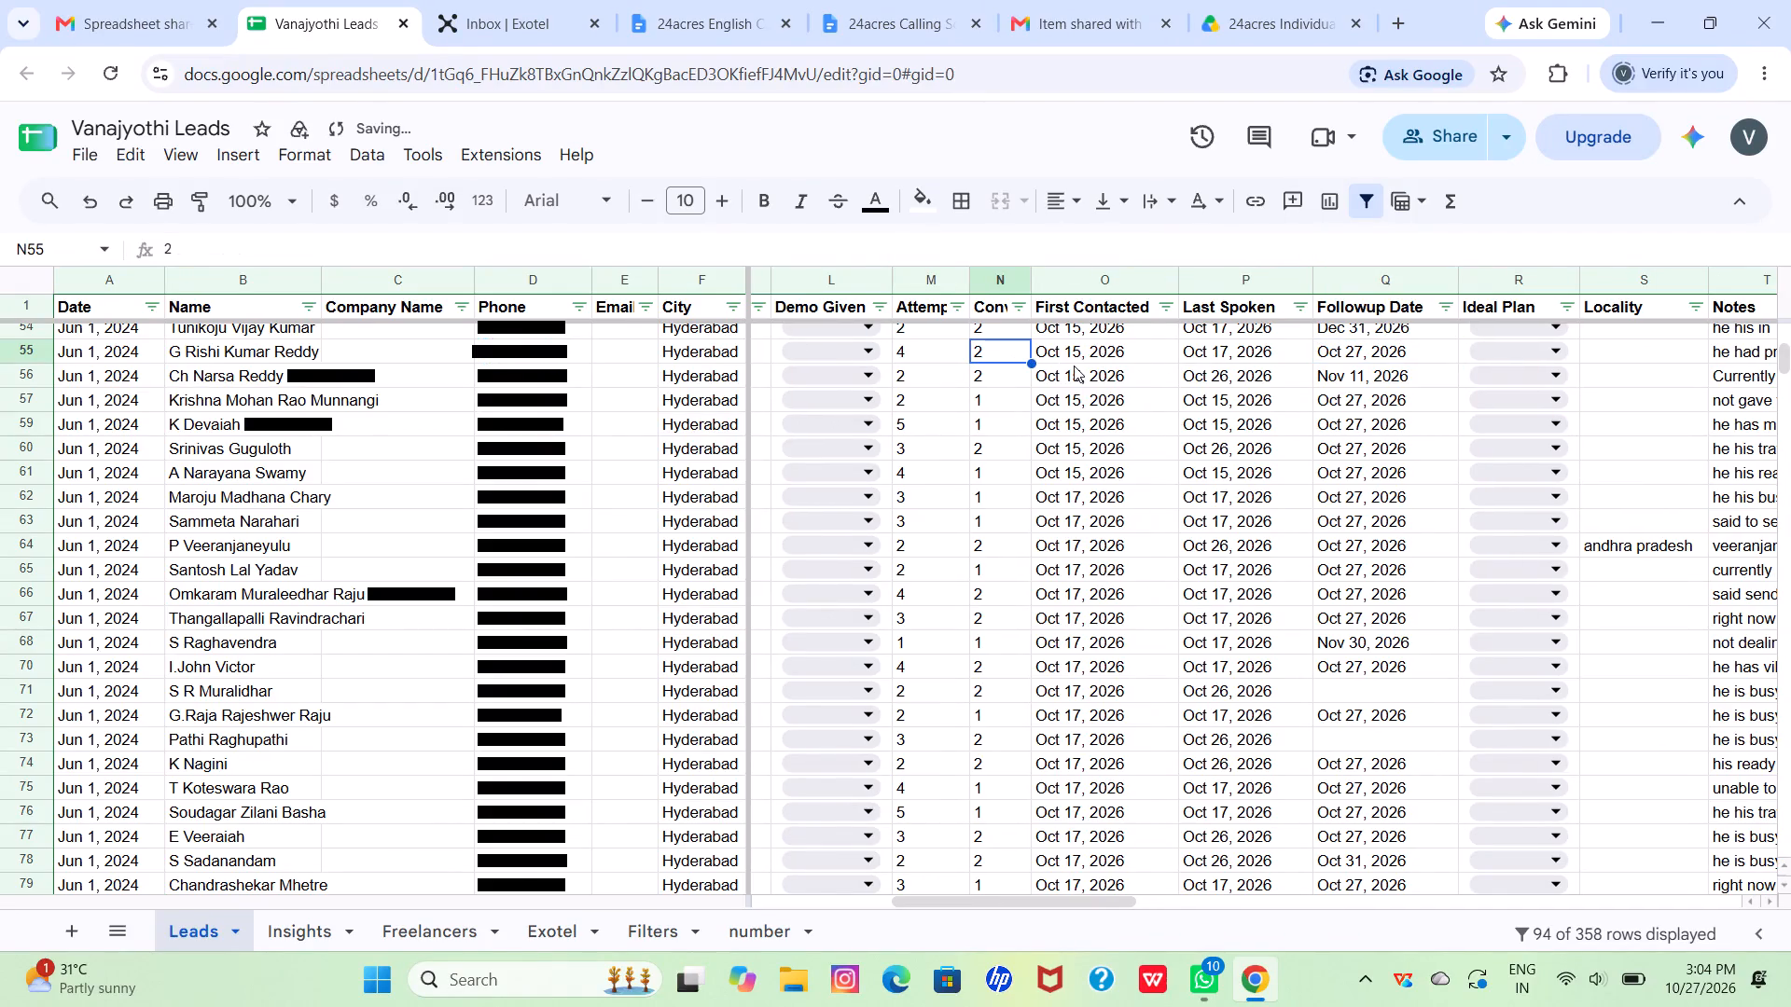
click(1074, 366)
Correct the misspelled last word of the note in row 56 so it ends with "next month".
scroll(1222, 374, left, 2)
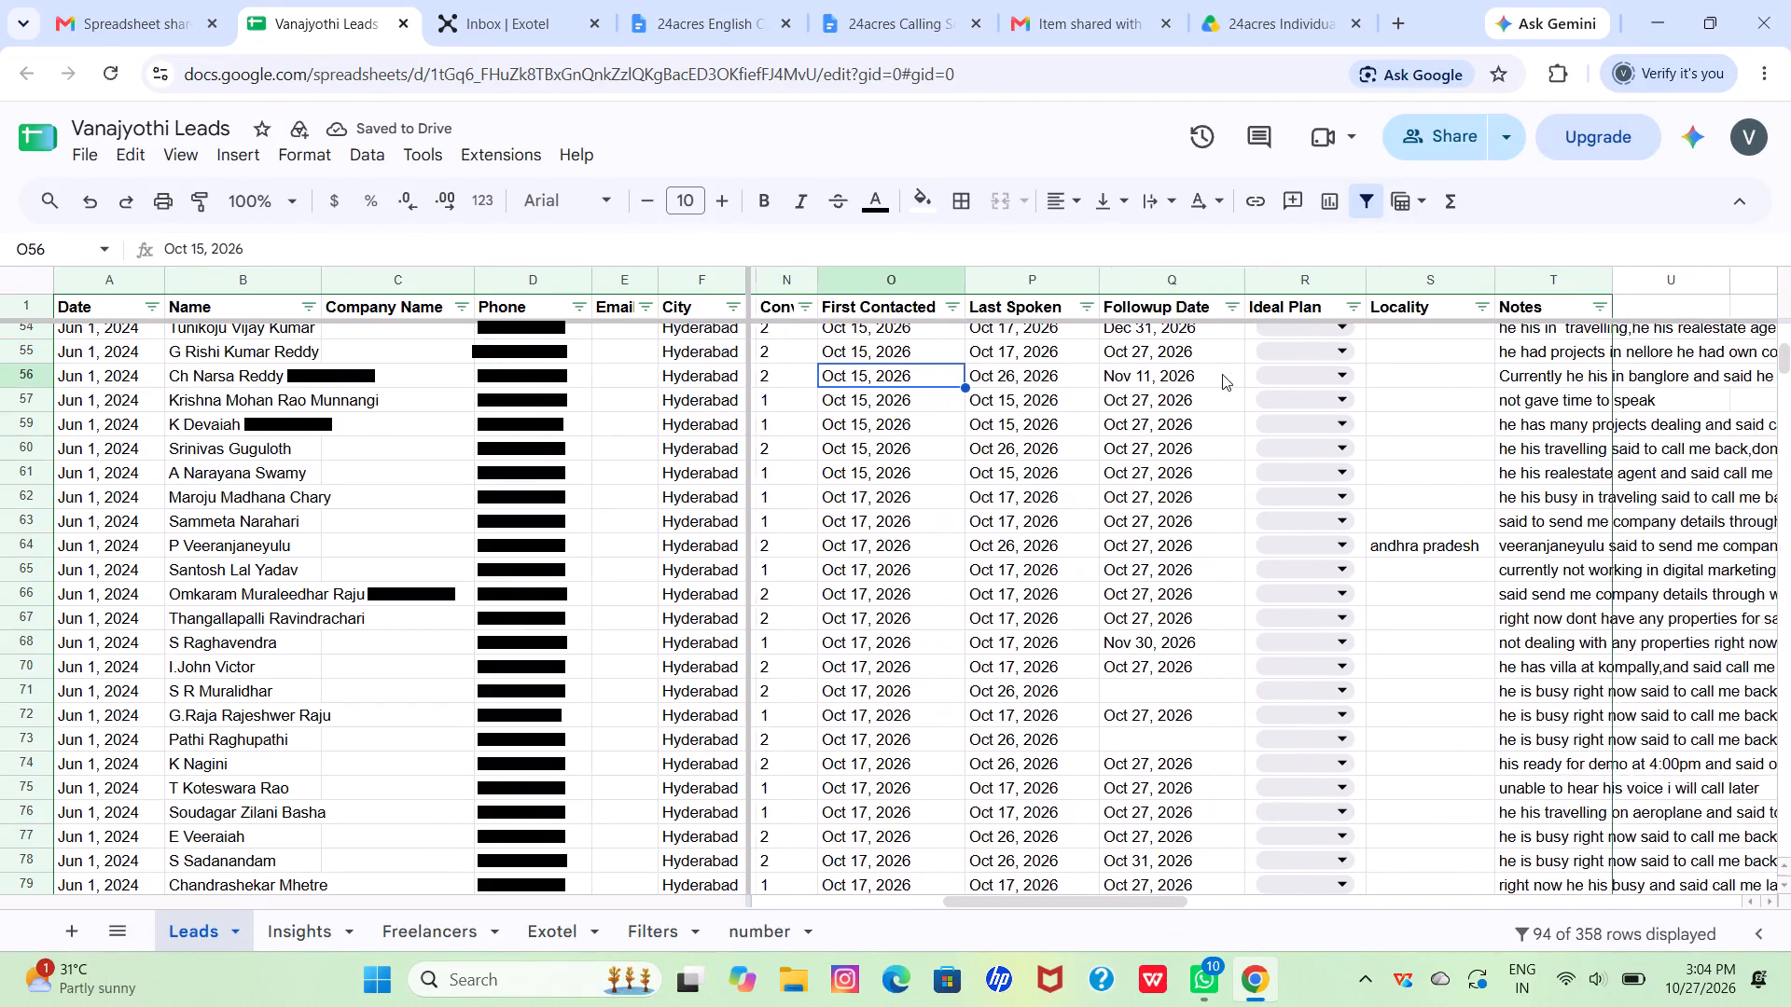
scroll(1222, 374, left, 1)
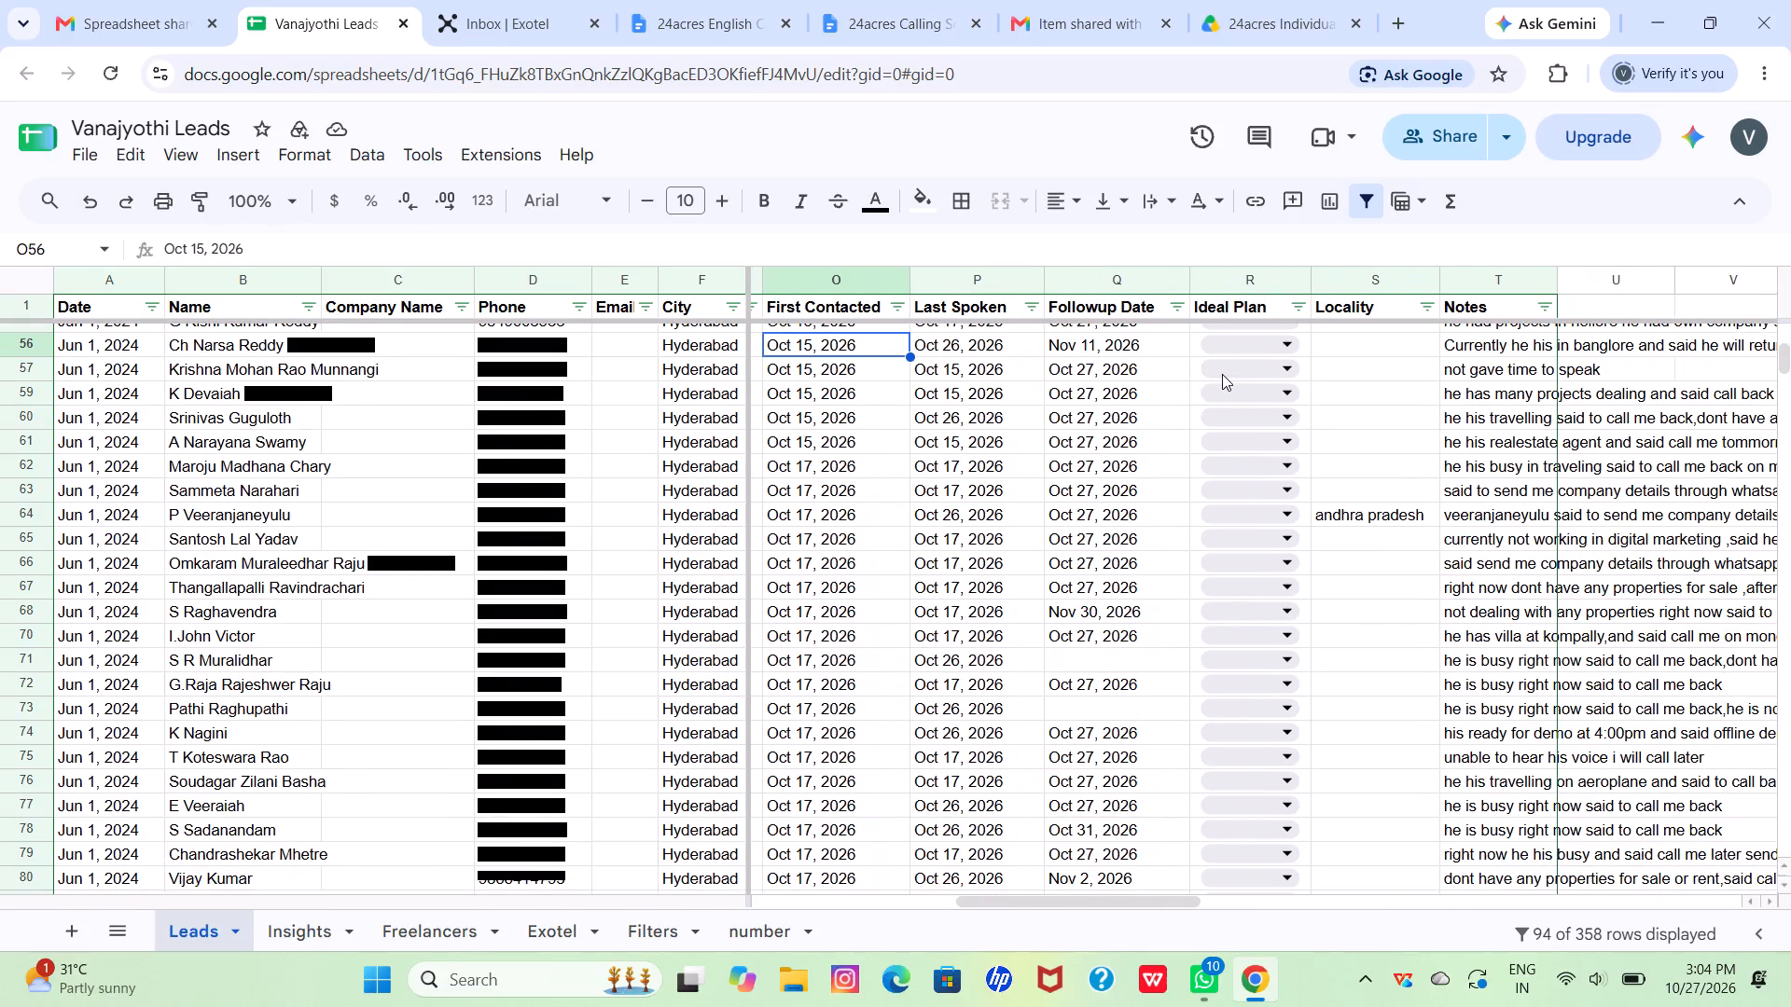
scroll(1222, 379, left, 1)
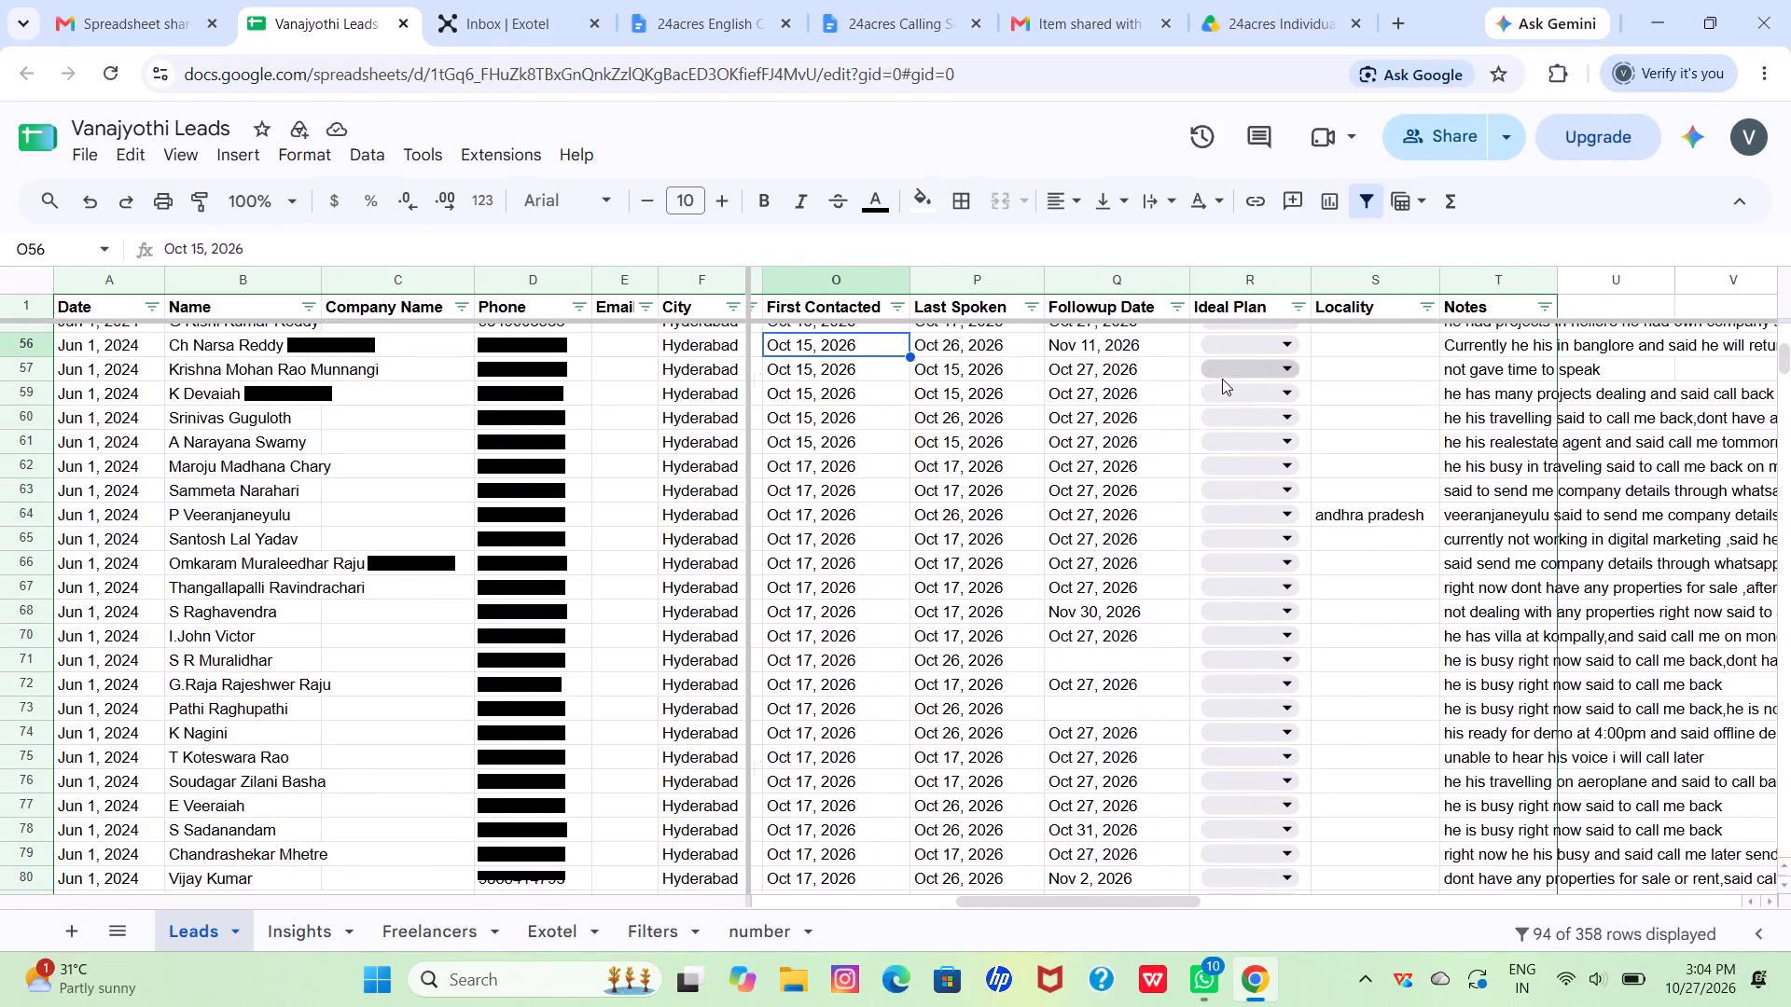
scroll(1222, 379, left, 1)
scroll(1222, 379, right, 1)
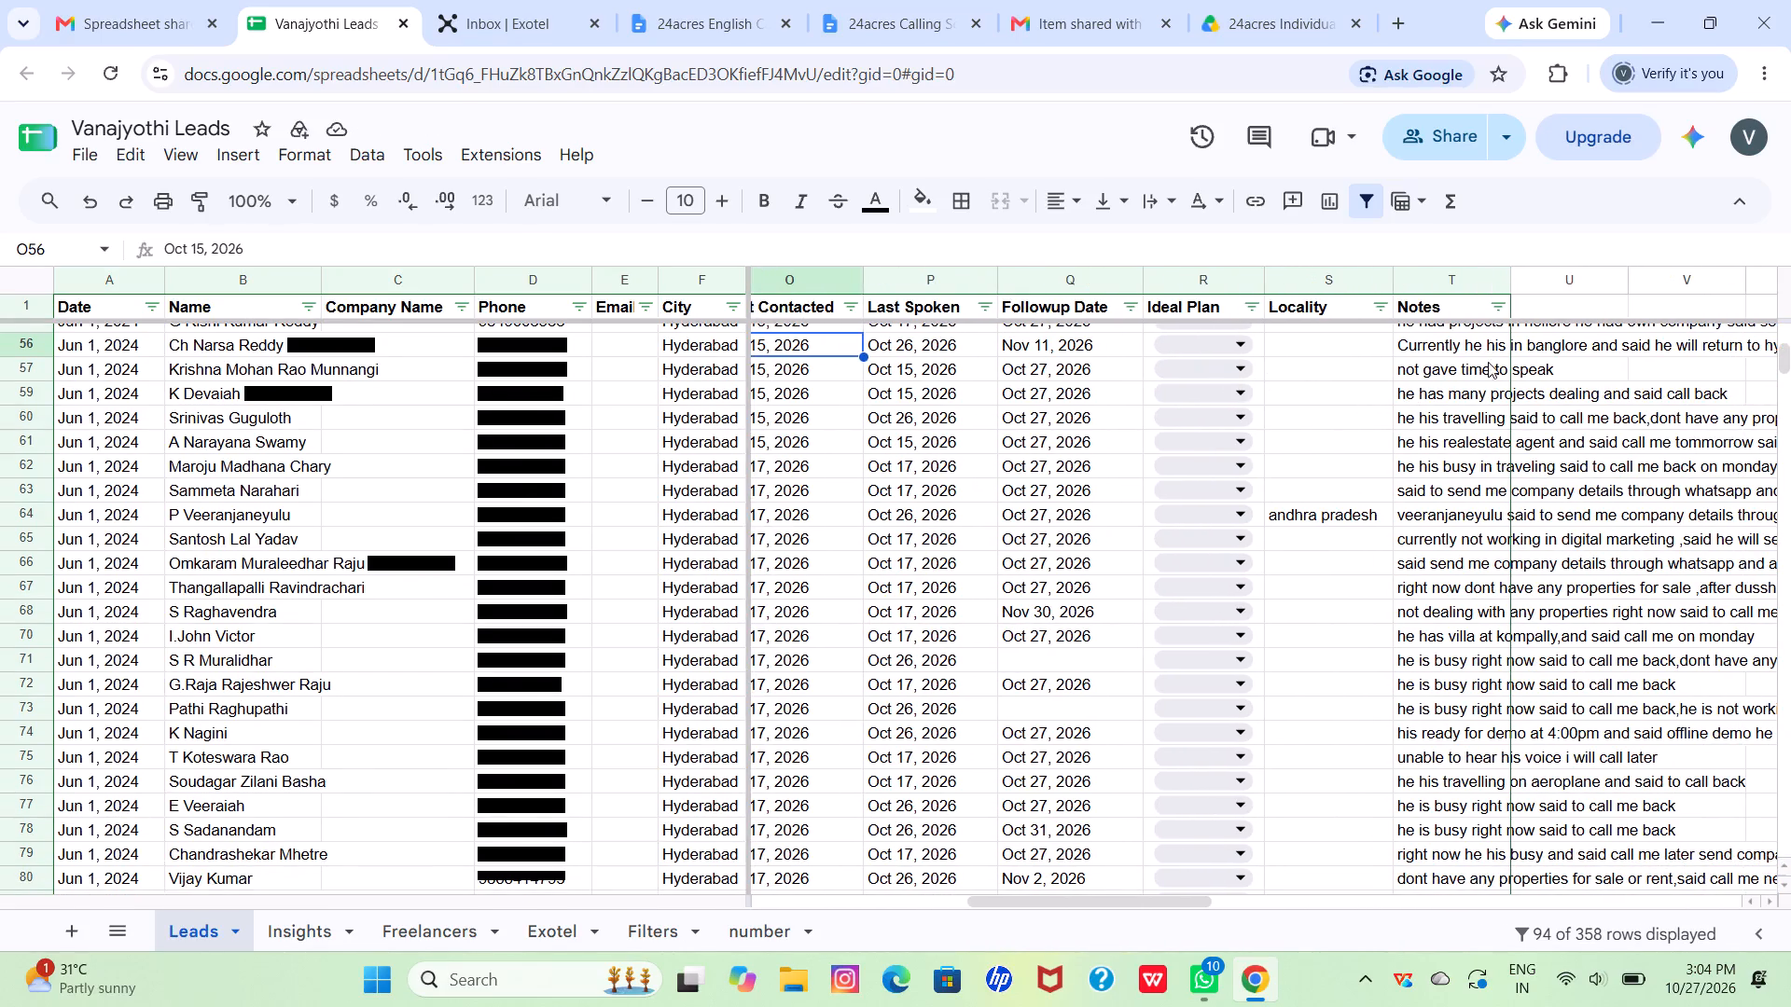
scroll(1331, 348, right, 1)
scroll(1331, 348, left, 2)
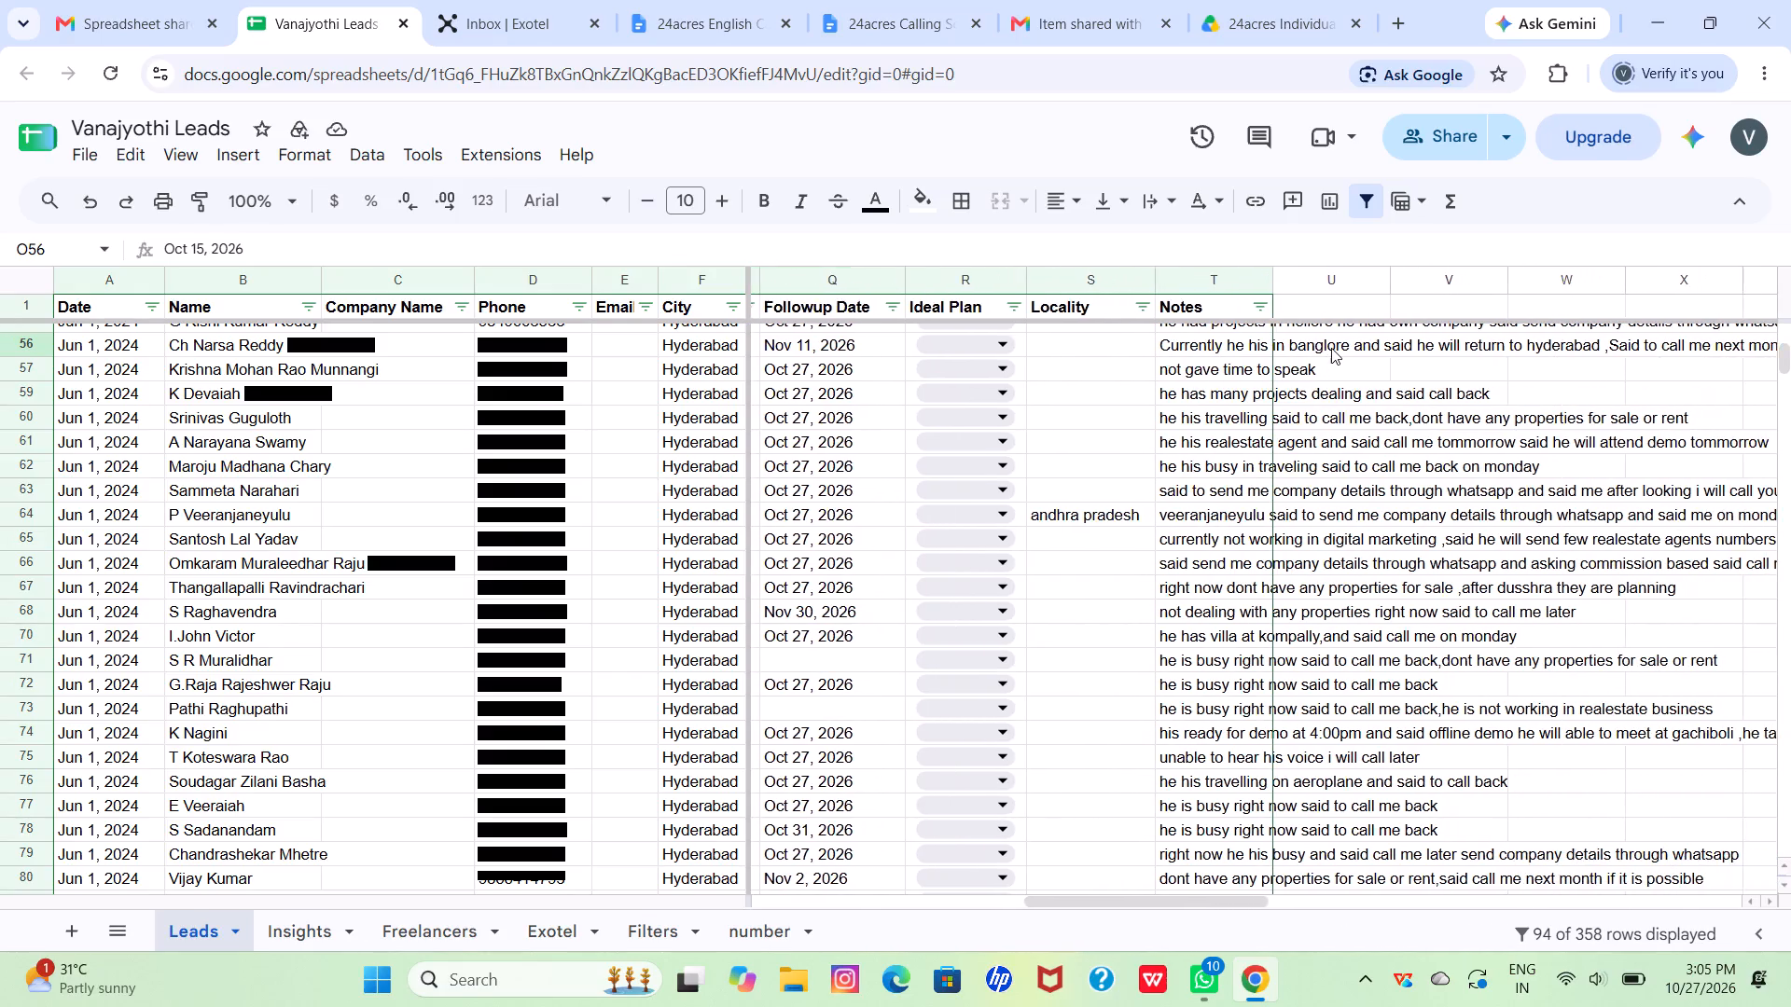
scroll(1331, 348, left, 2)
scroll(1331, 348, right, 1)
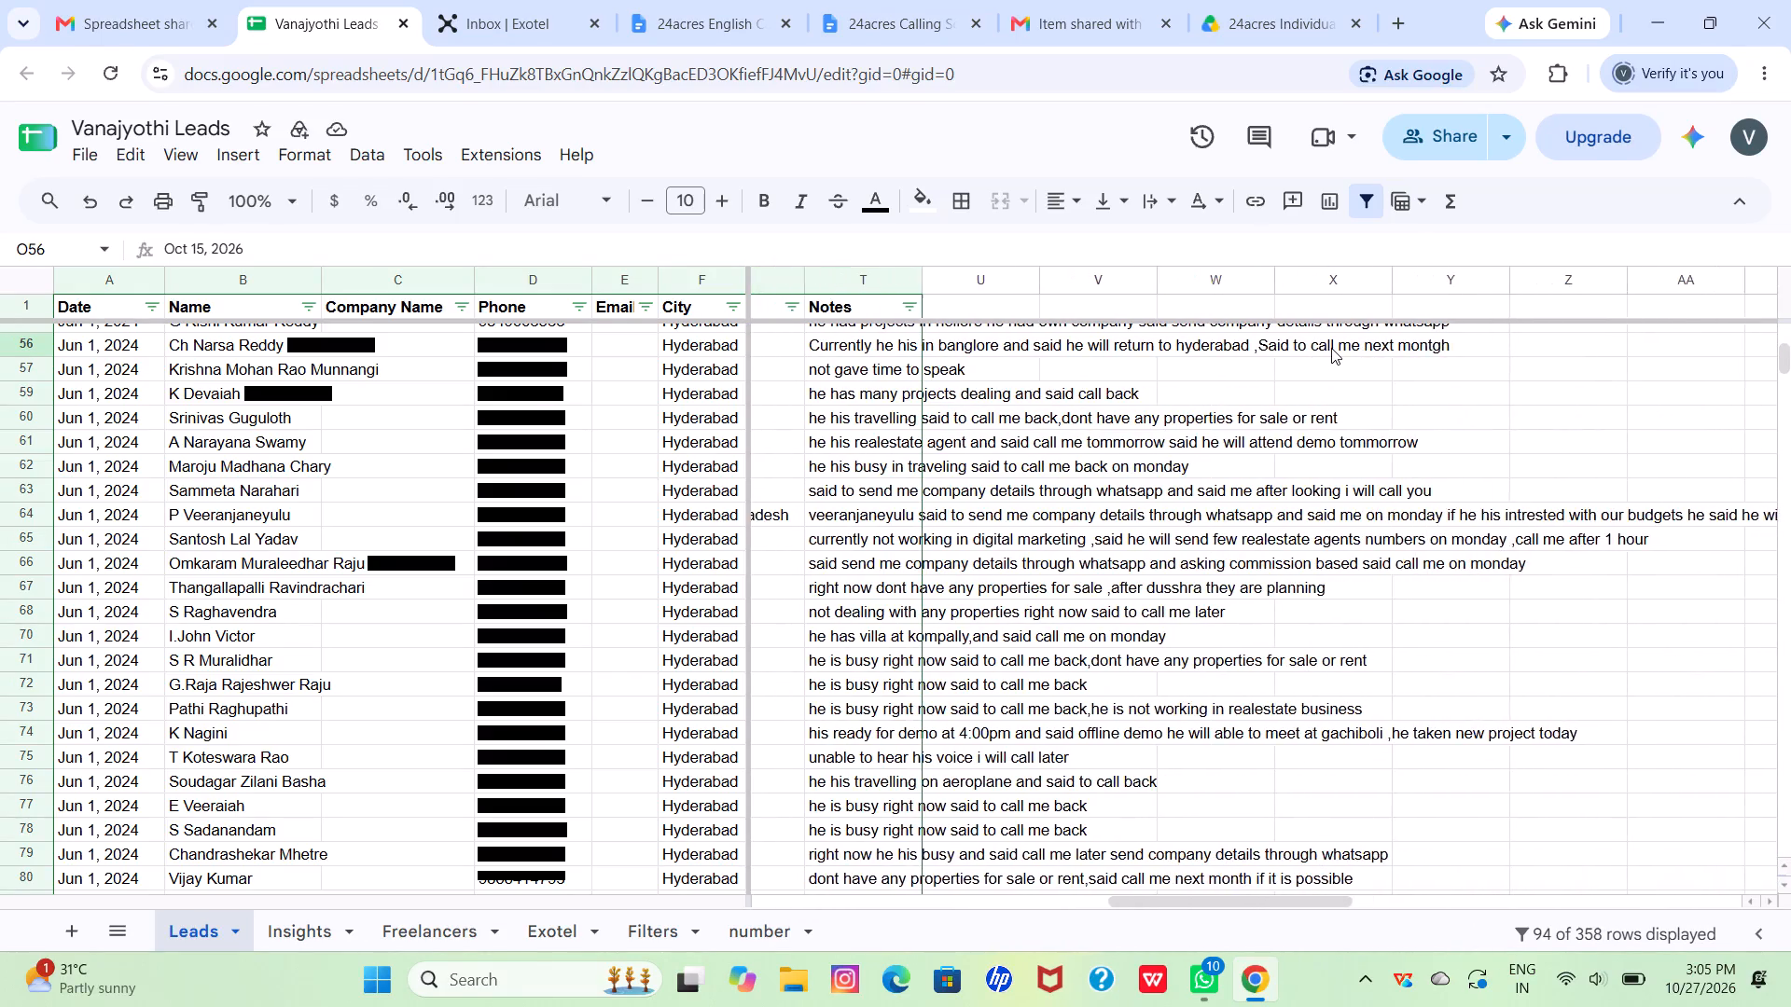
scroll(1331, 348, right, 1)
double_click(929, 348)
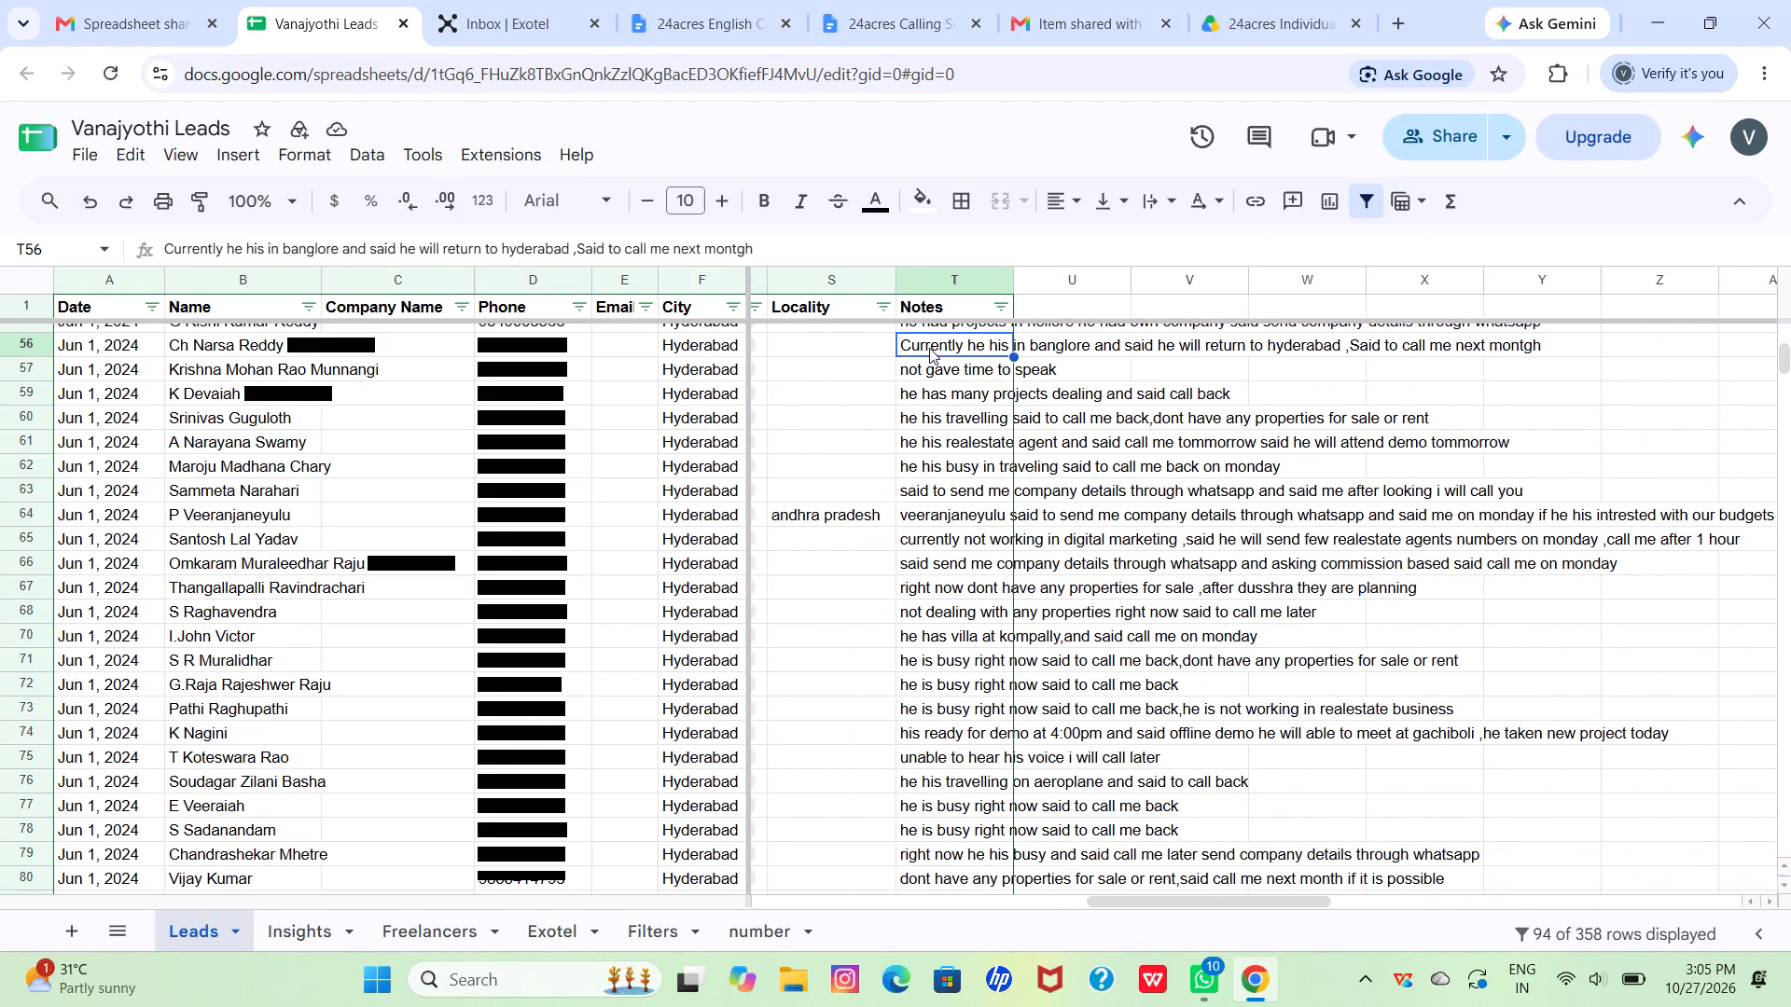
key(BackSpace)
key(BackSpace)
key(BackSpace)
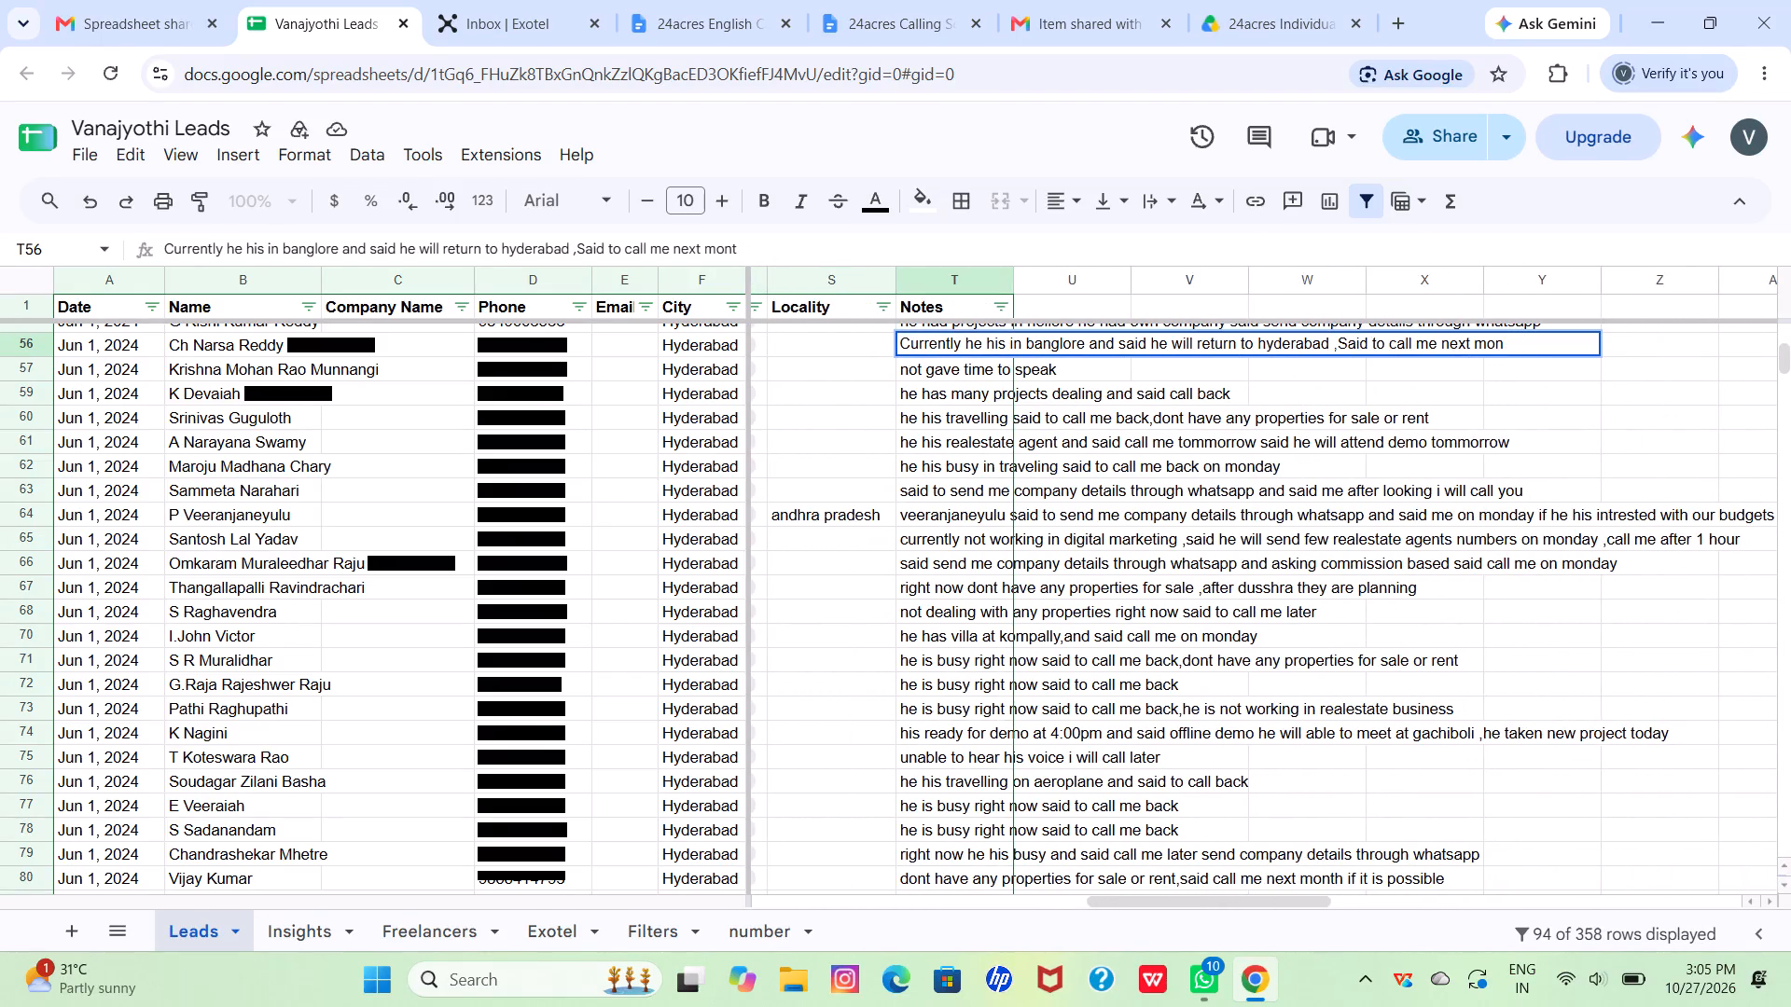
text(th)
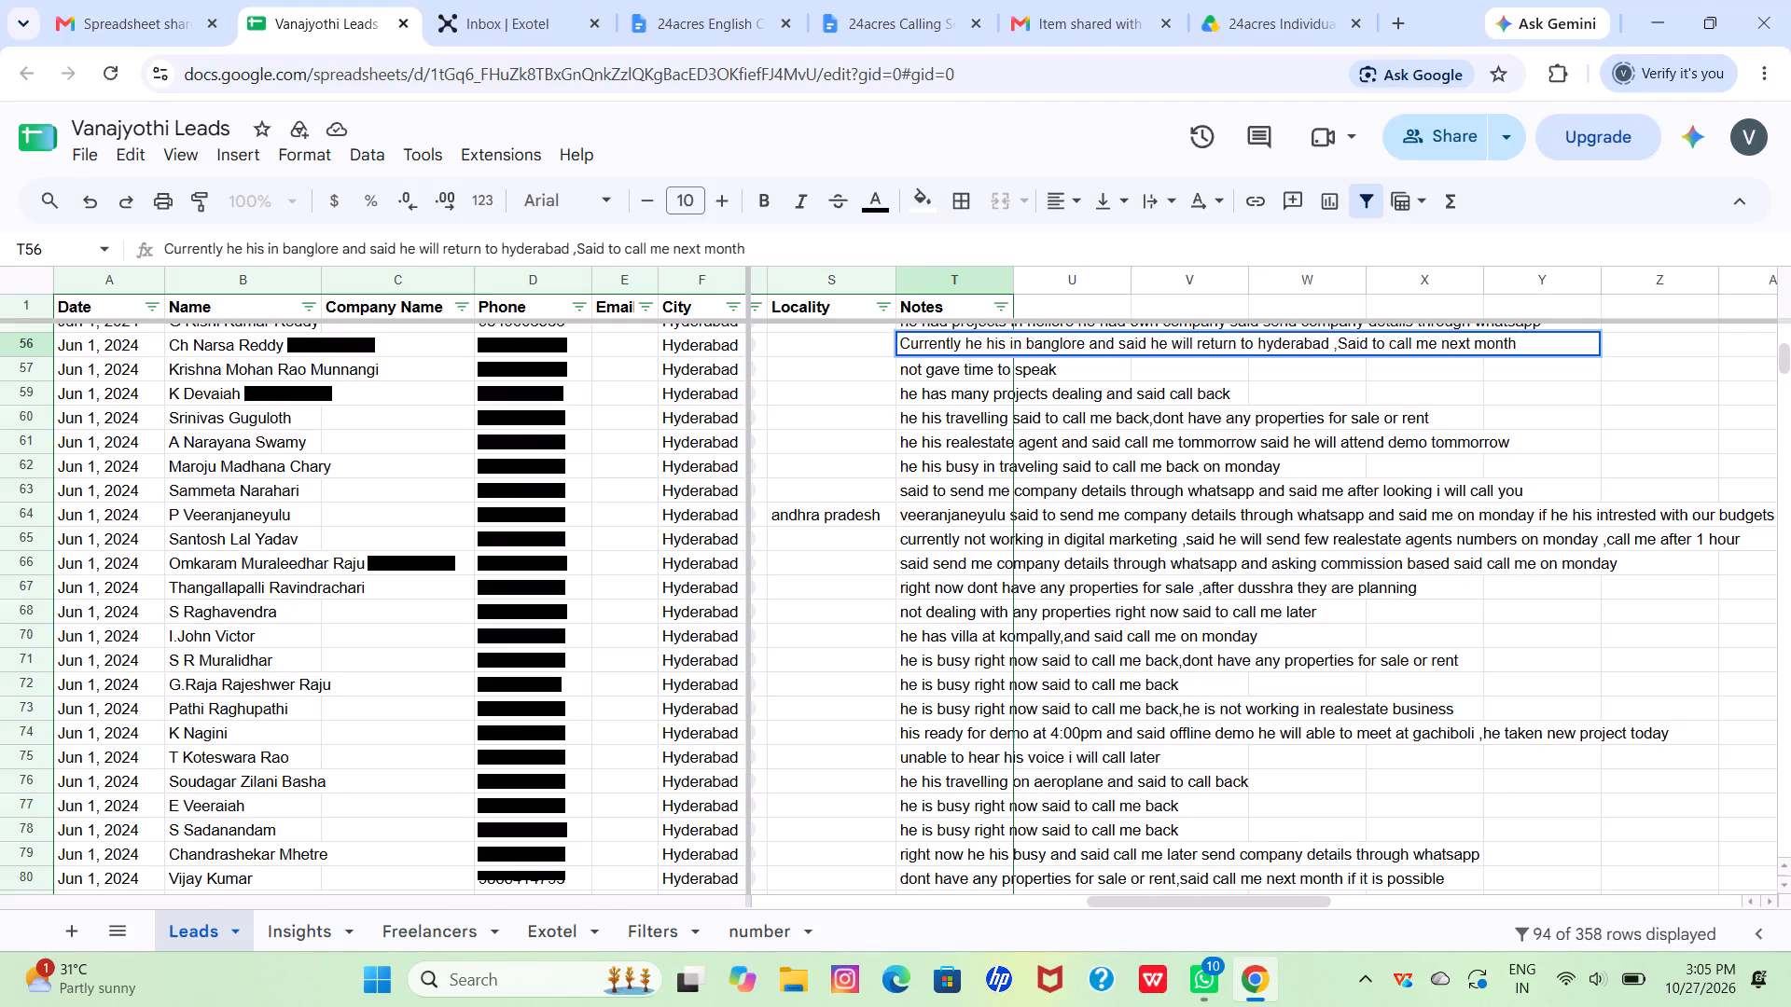
key(Return)
Review the contact dates, follow-up date, conversation count and note of the lead in row 57.
scroll(929, 348, right, 2)
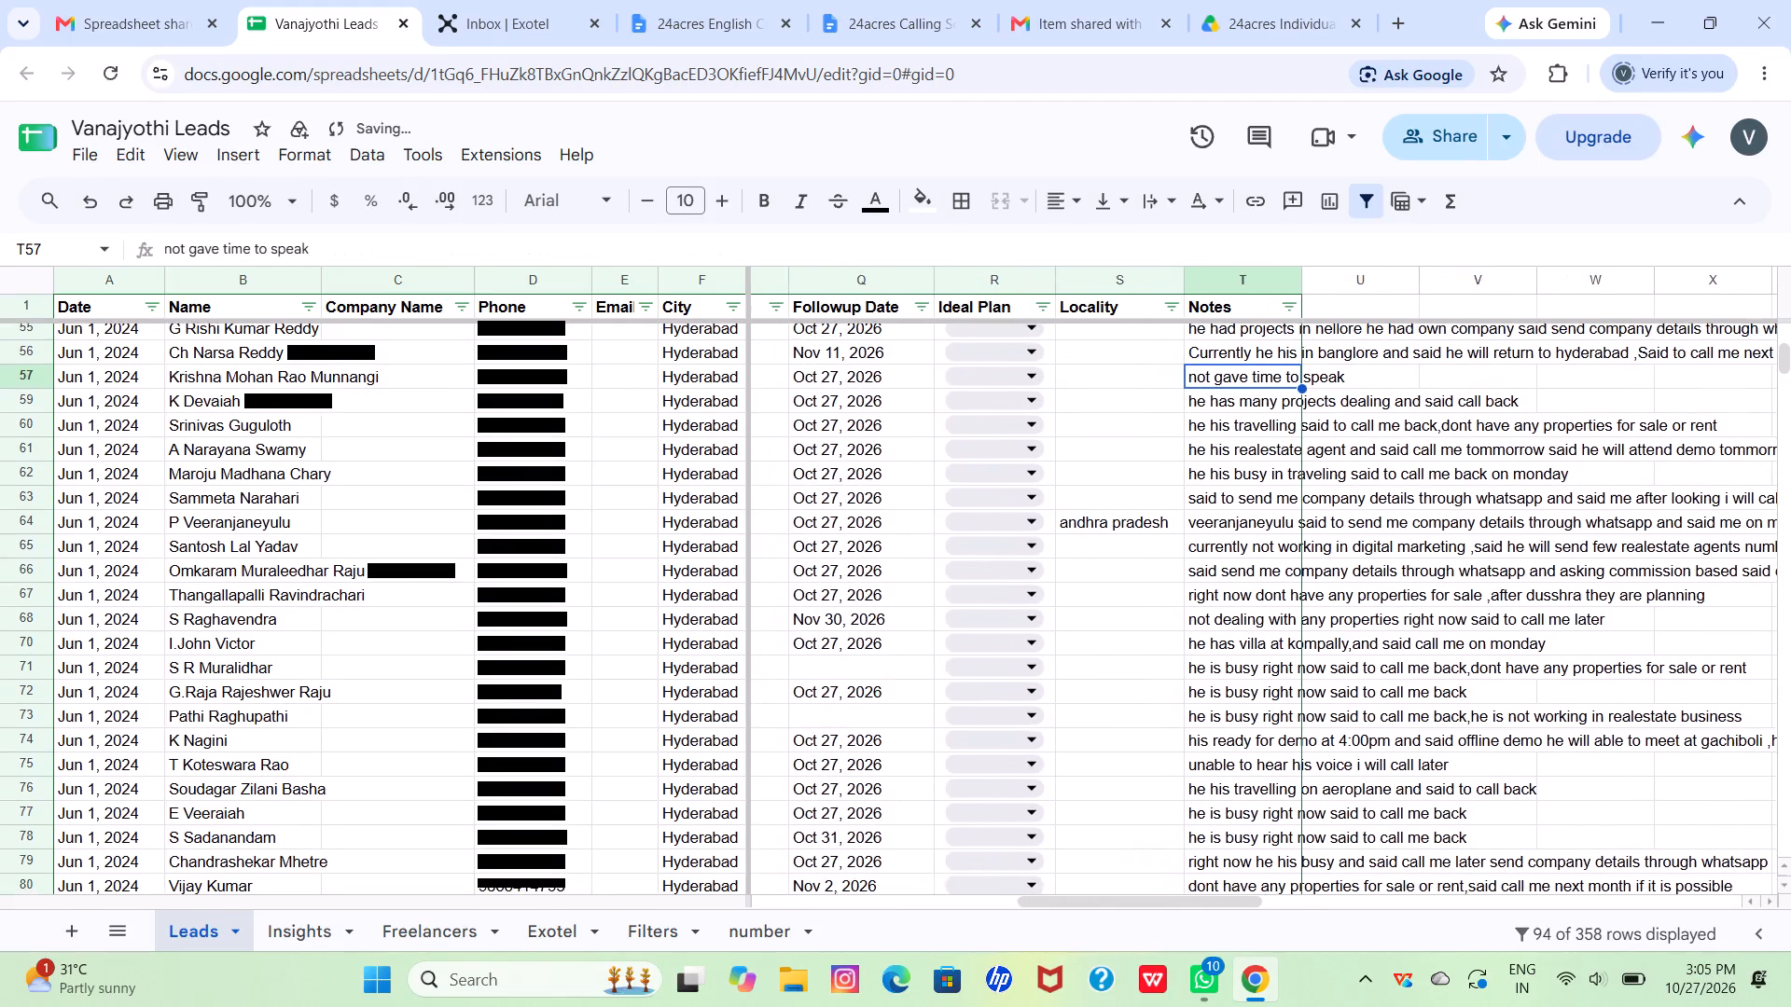
scroll(929, 348, right, 2)
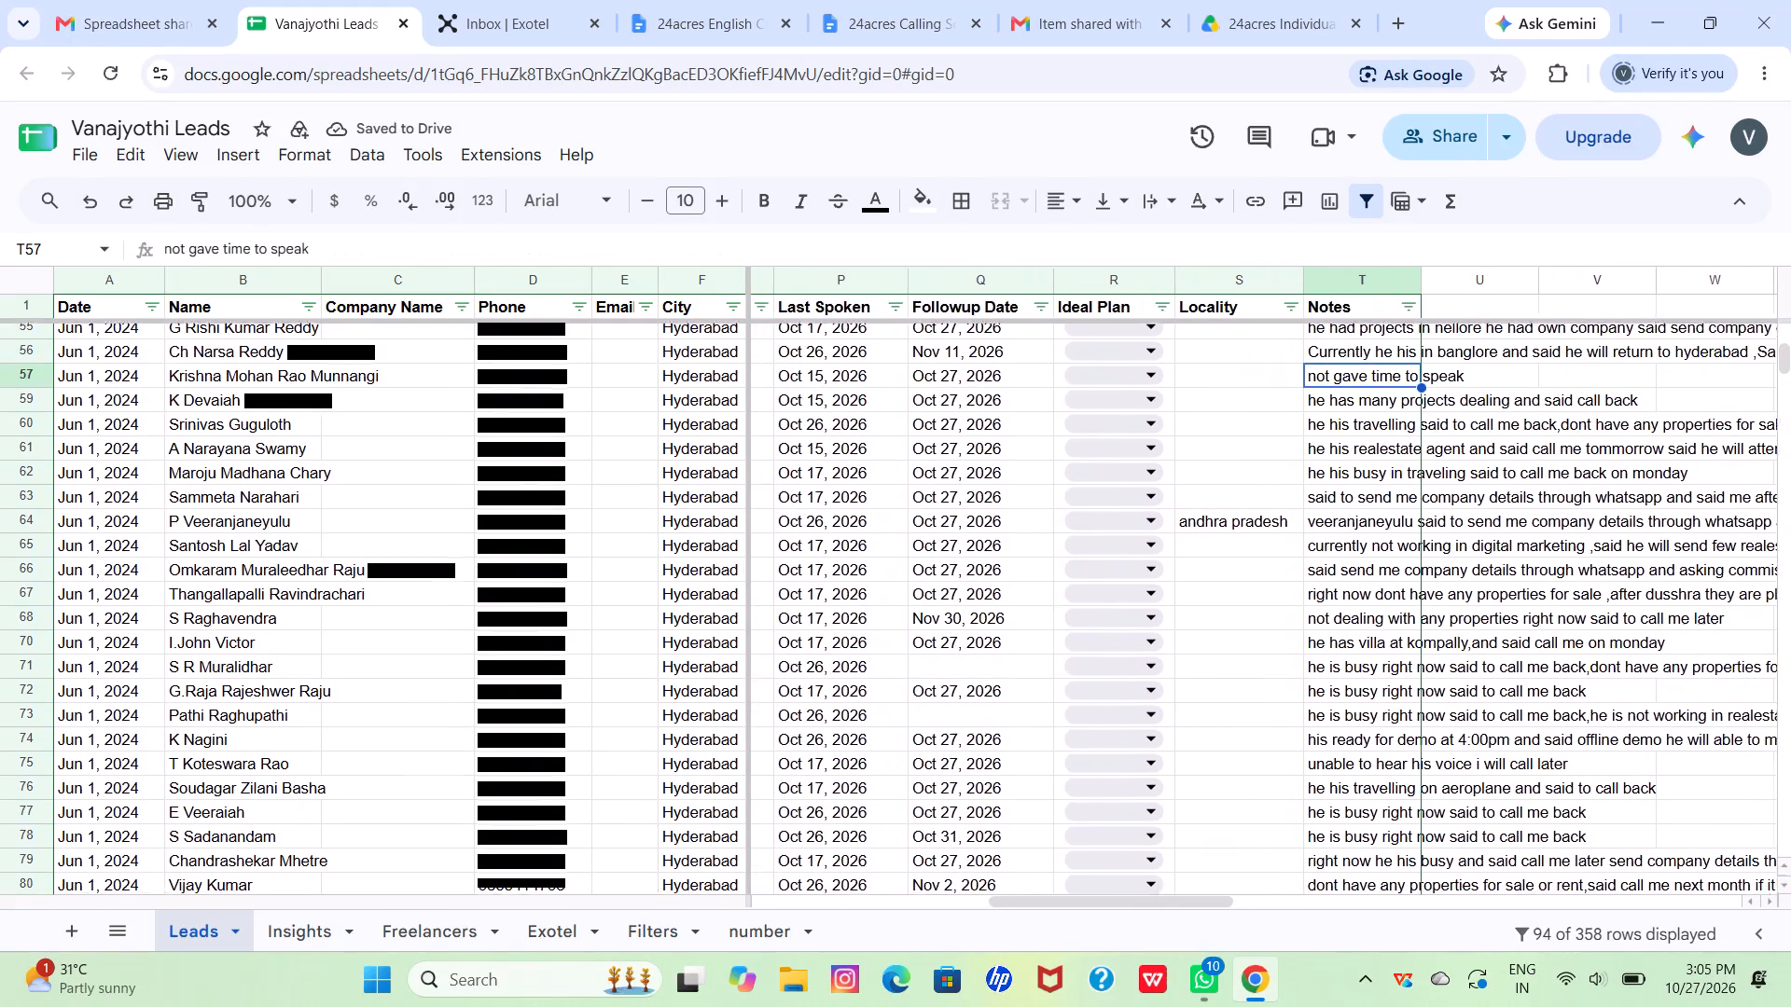
scroll(929, 348, right, 2)
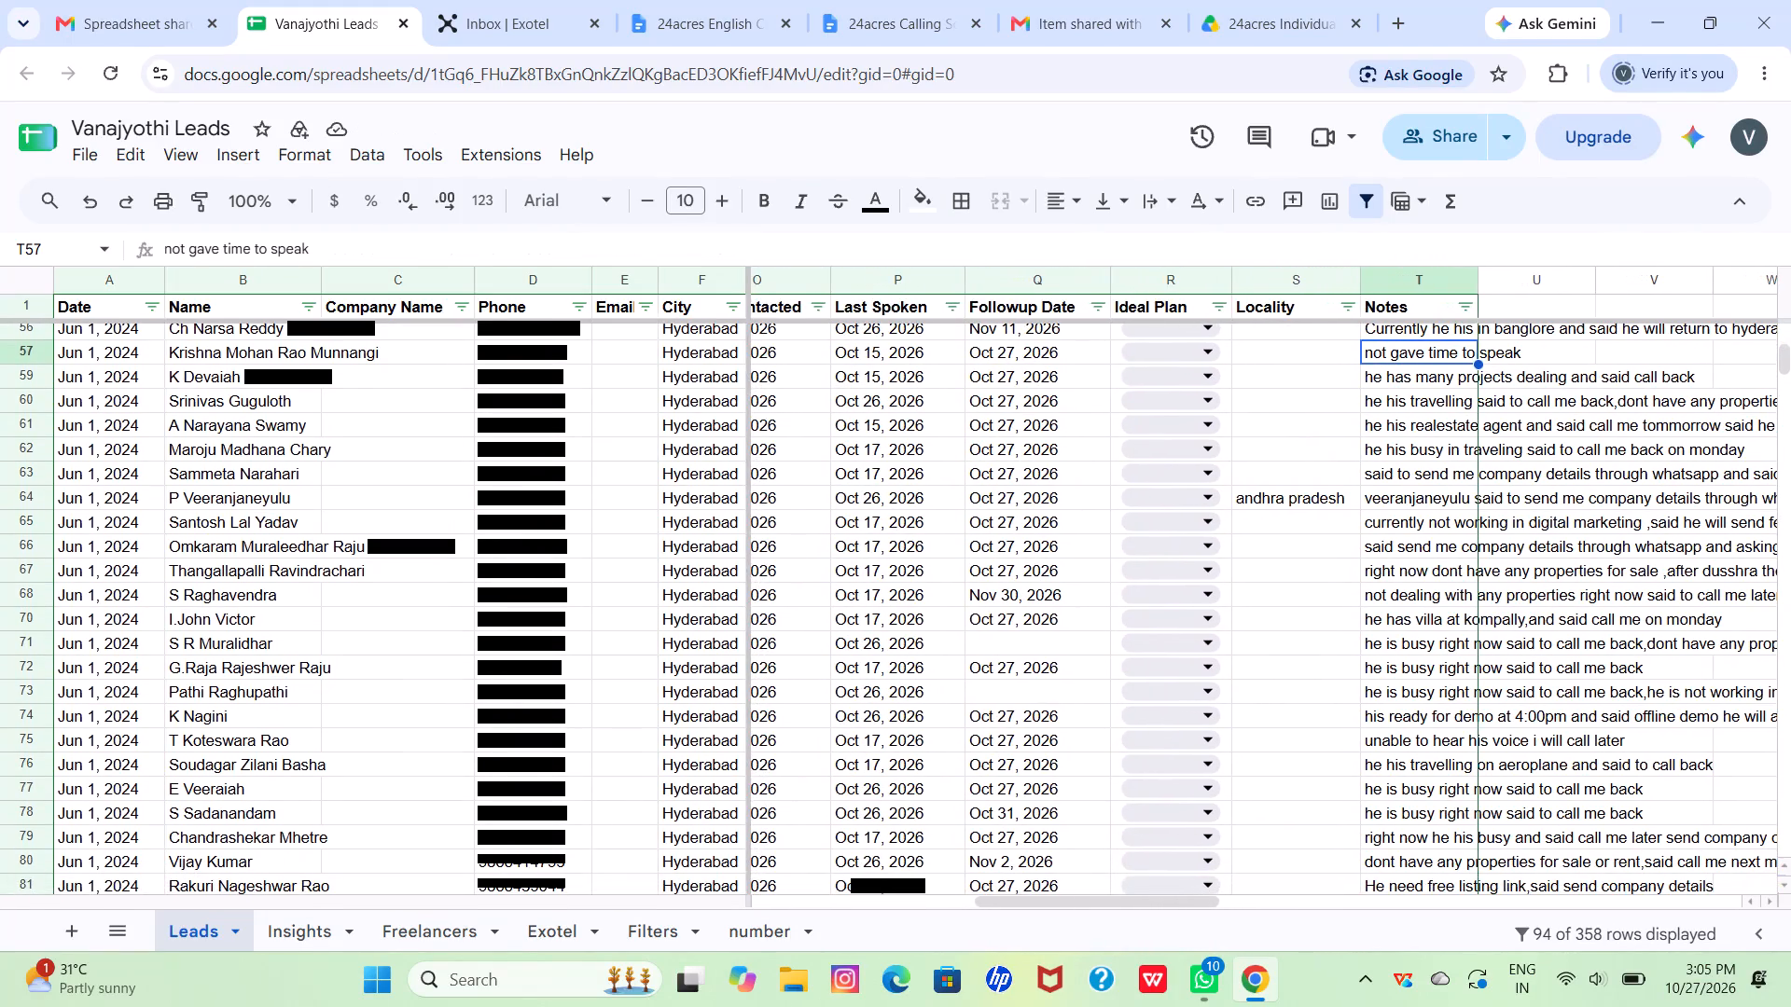
scroll(929, 348, right, 1)
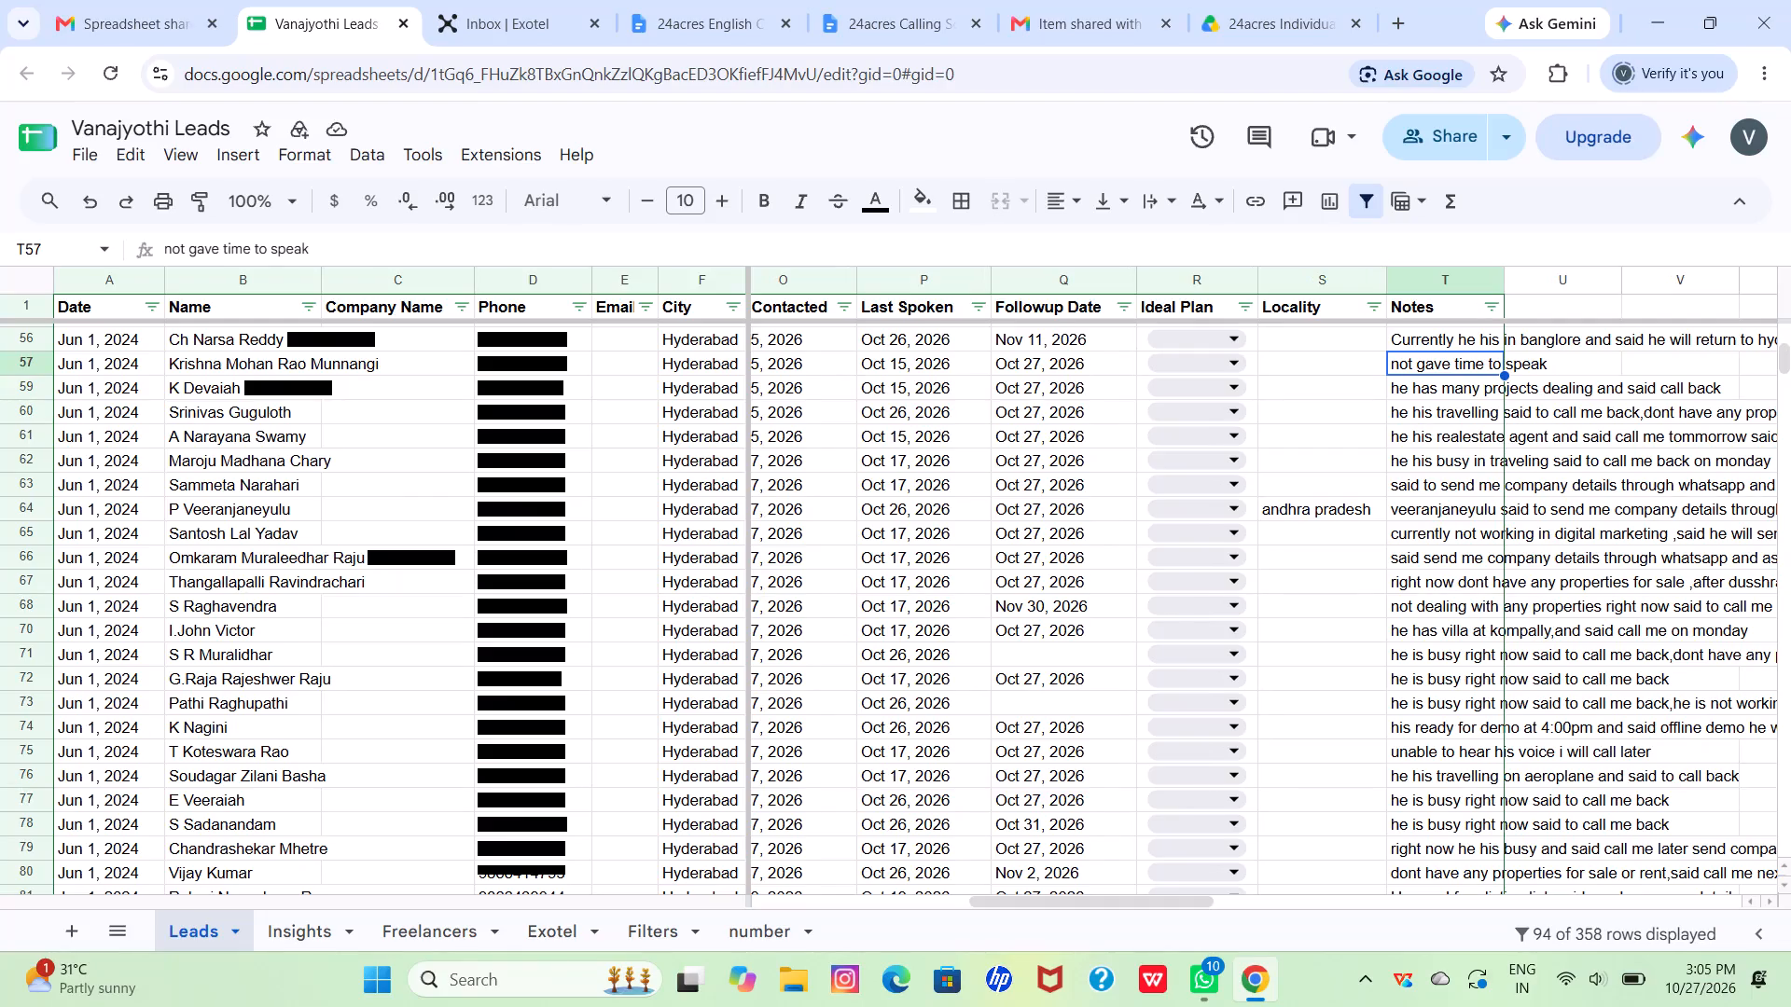
scroll(929, 348, right, 2)
scroll(929, 348, left, 1)
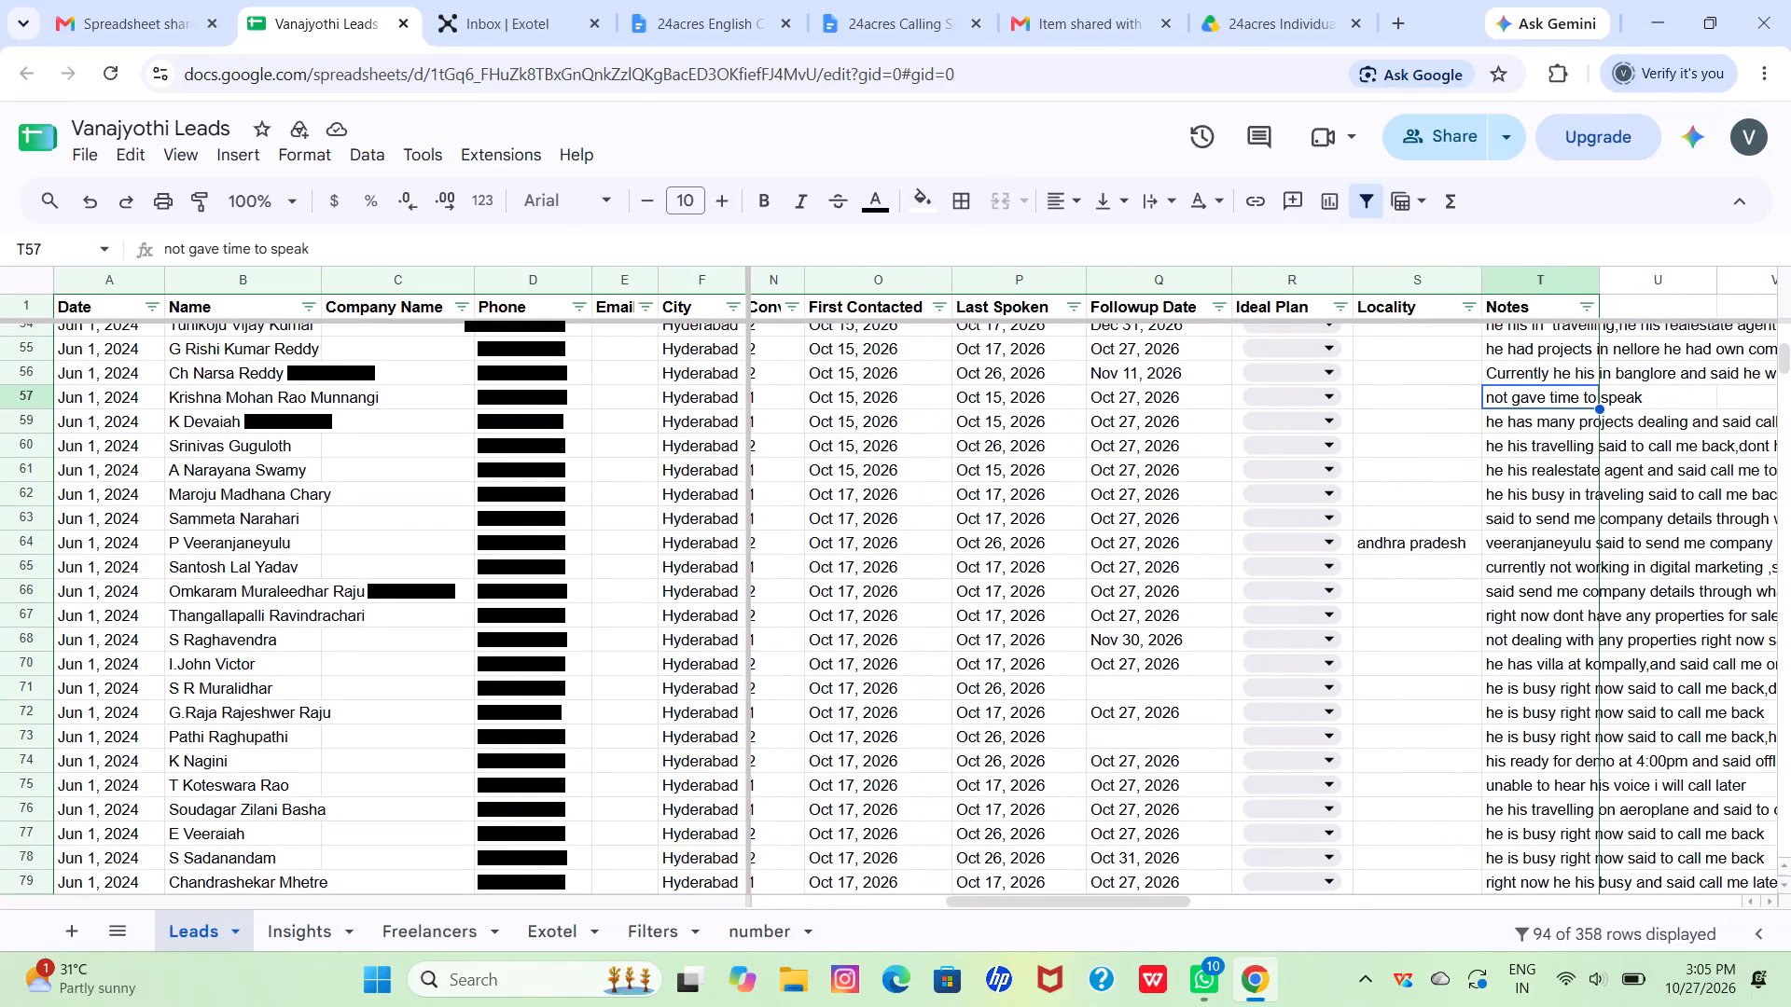
scroll(929, 348, left, 2)
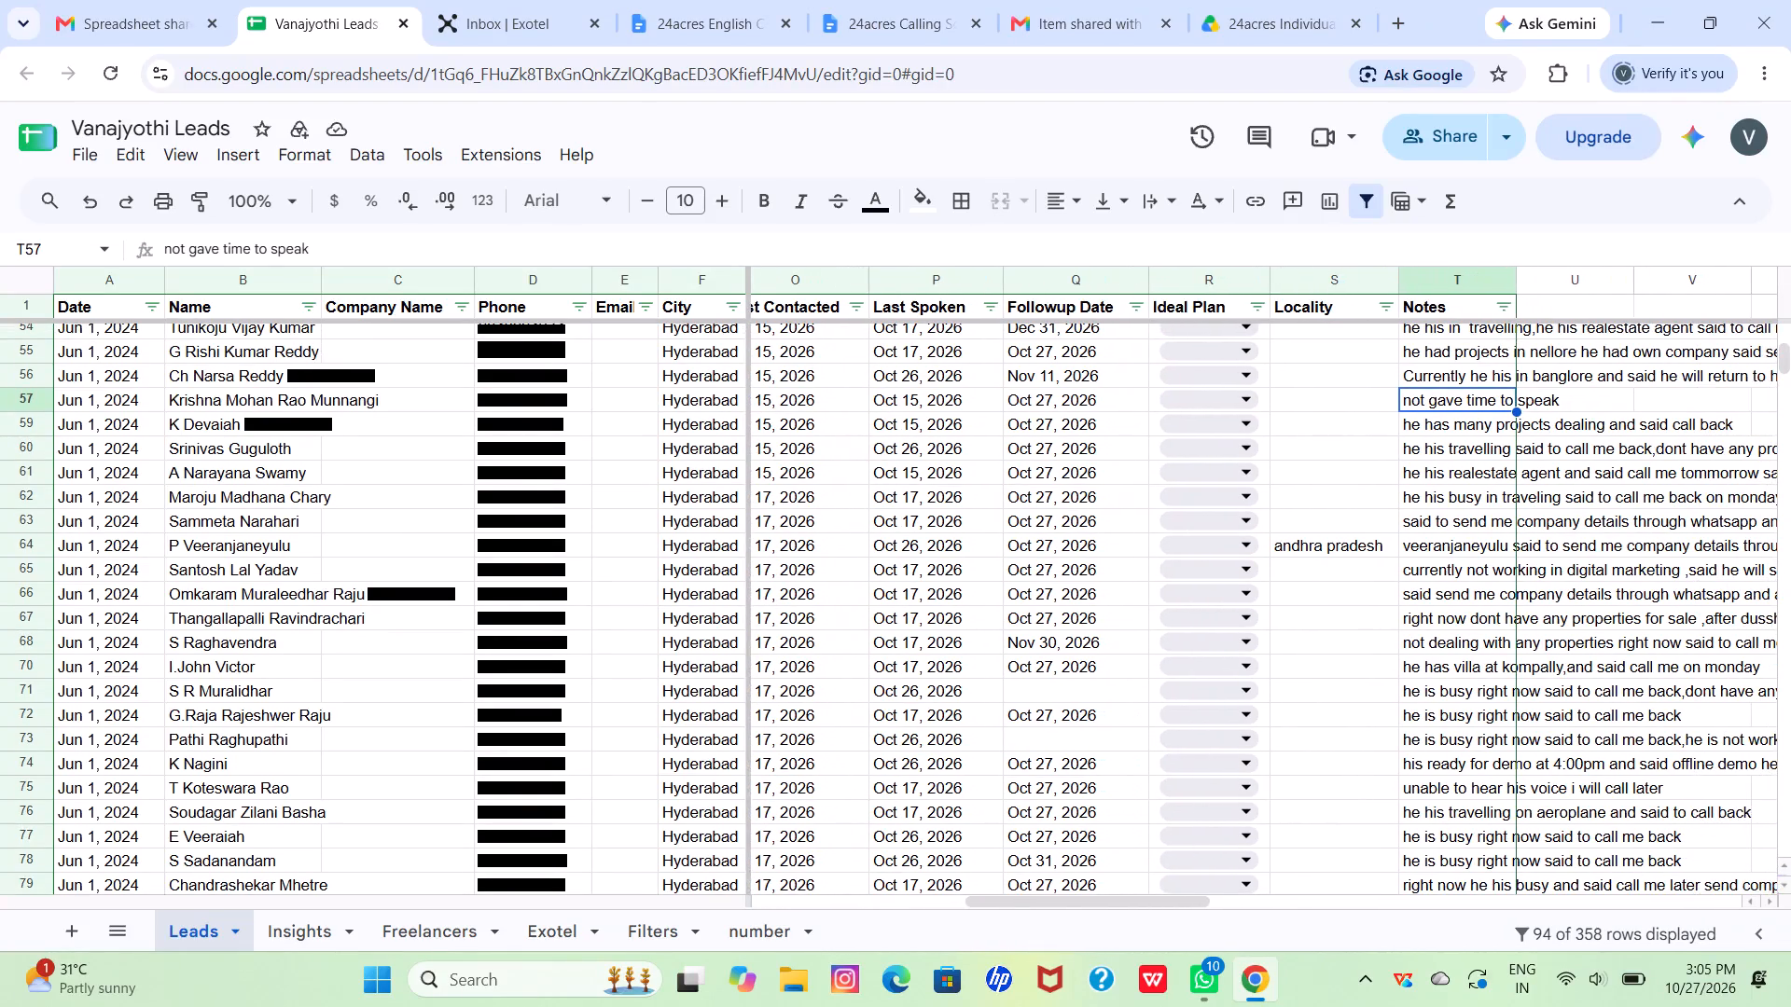
scroll(929, 348, down, 1)
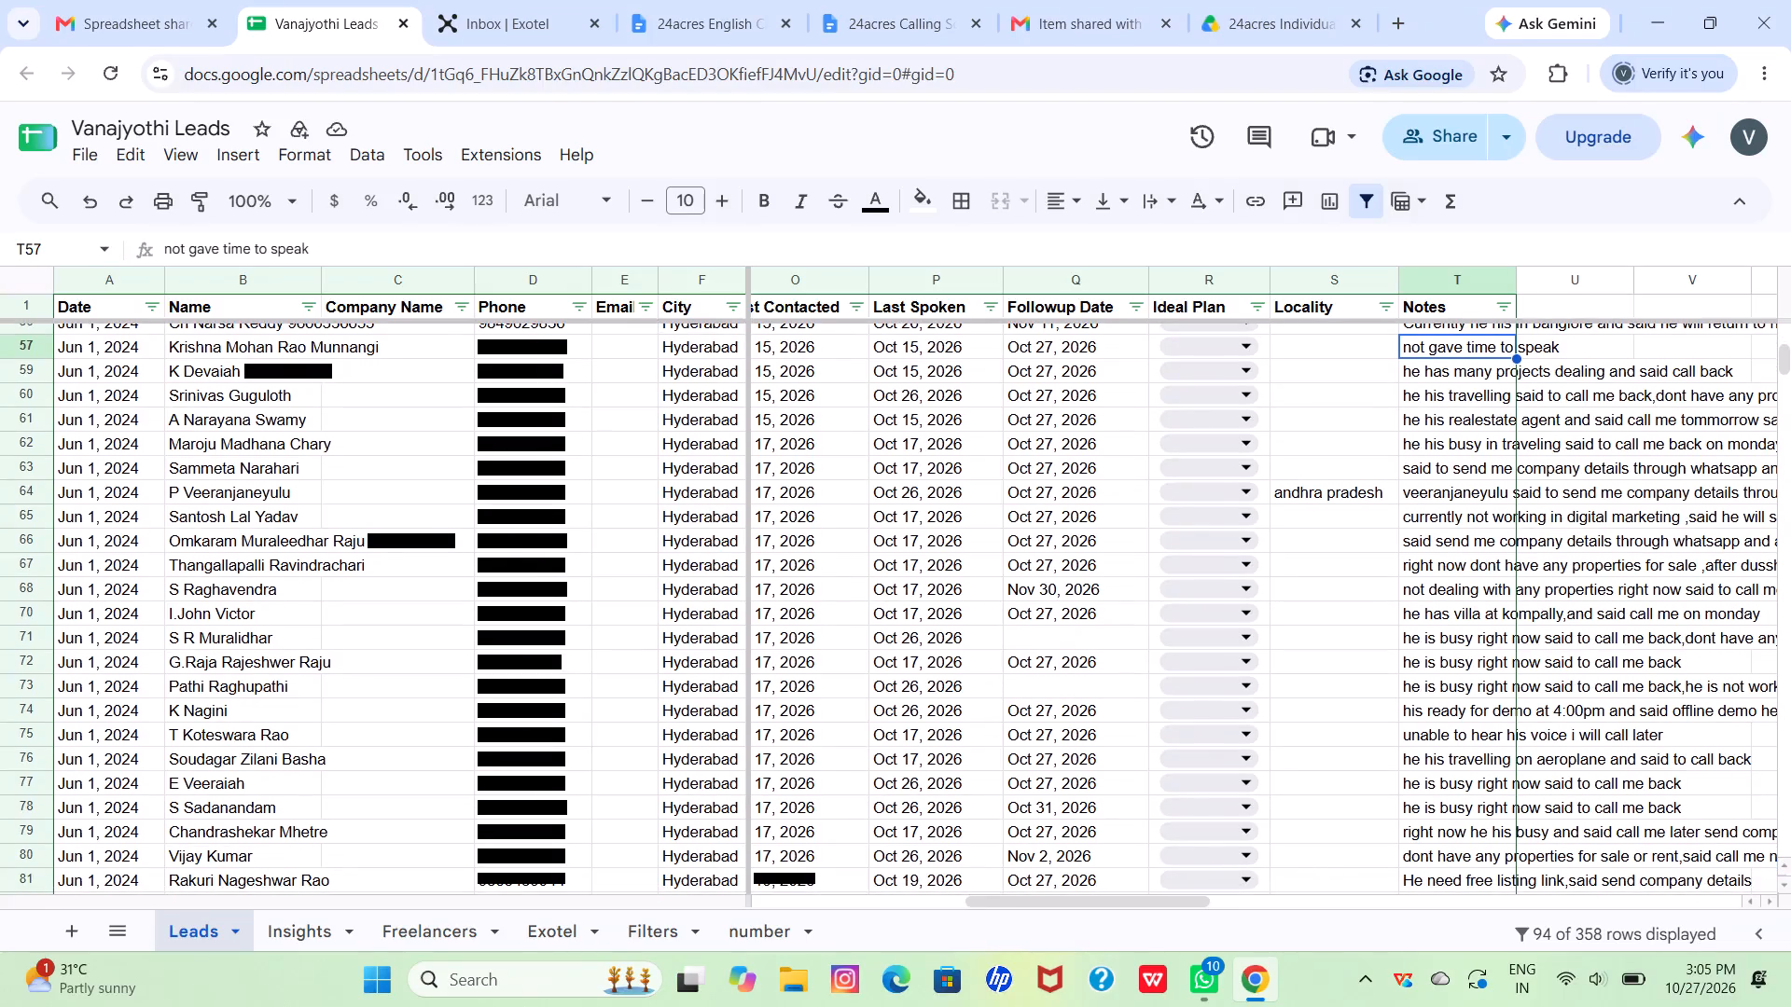
scroll(929, 348, right, 1)
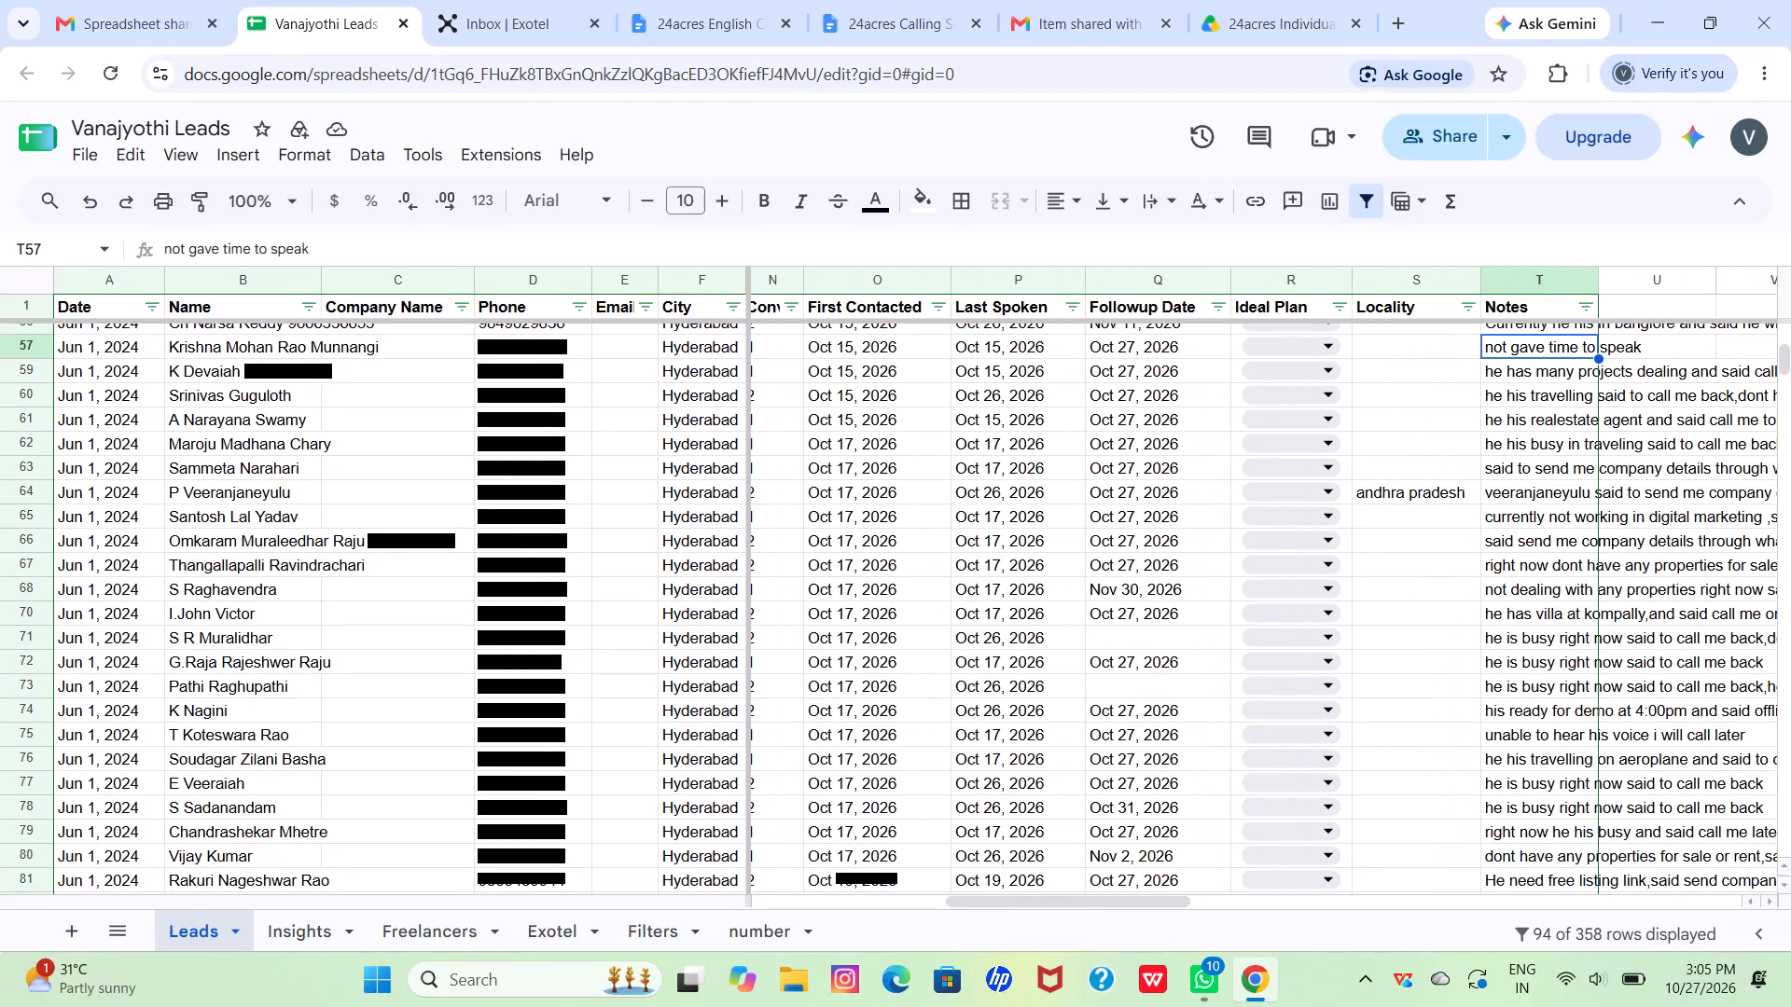
scroll(929, 348, right, 1)
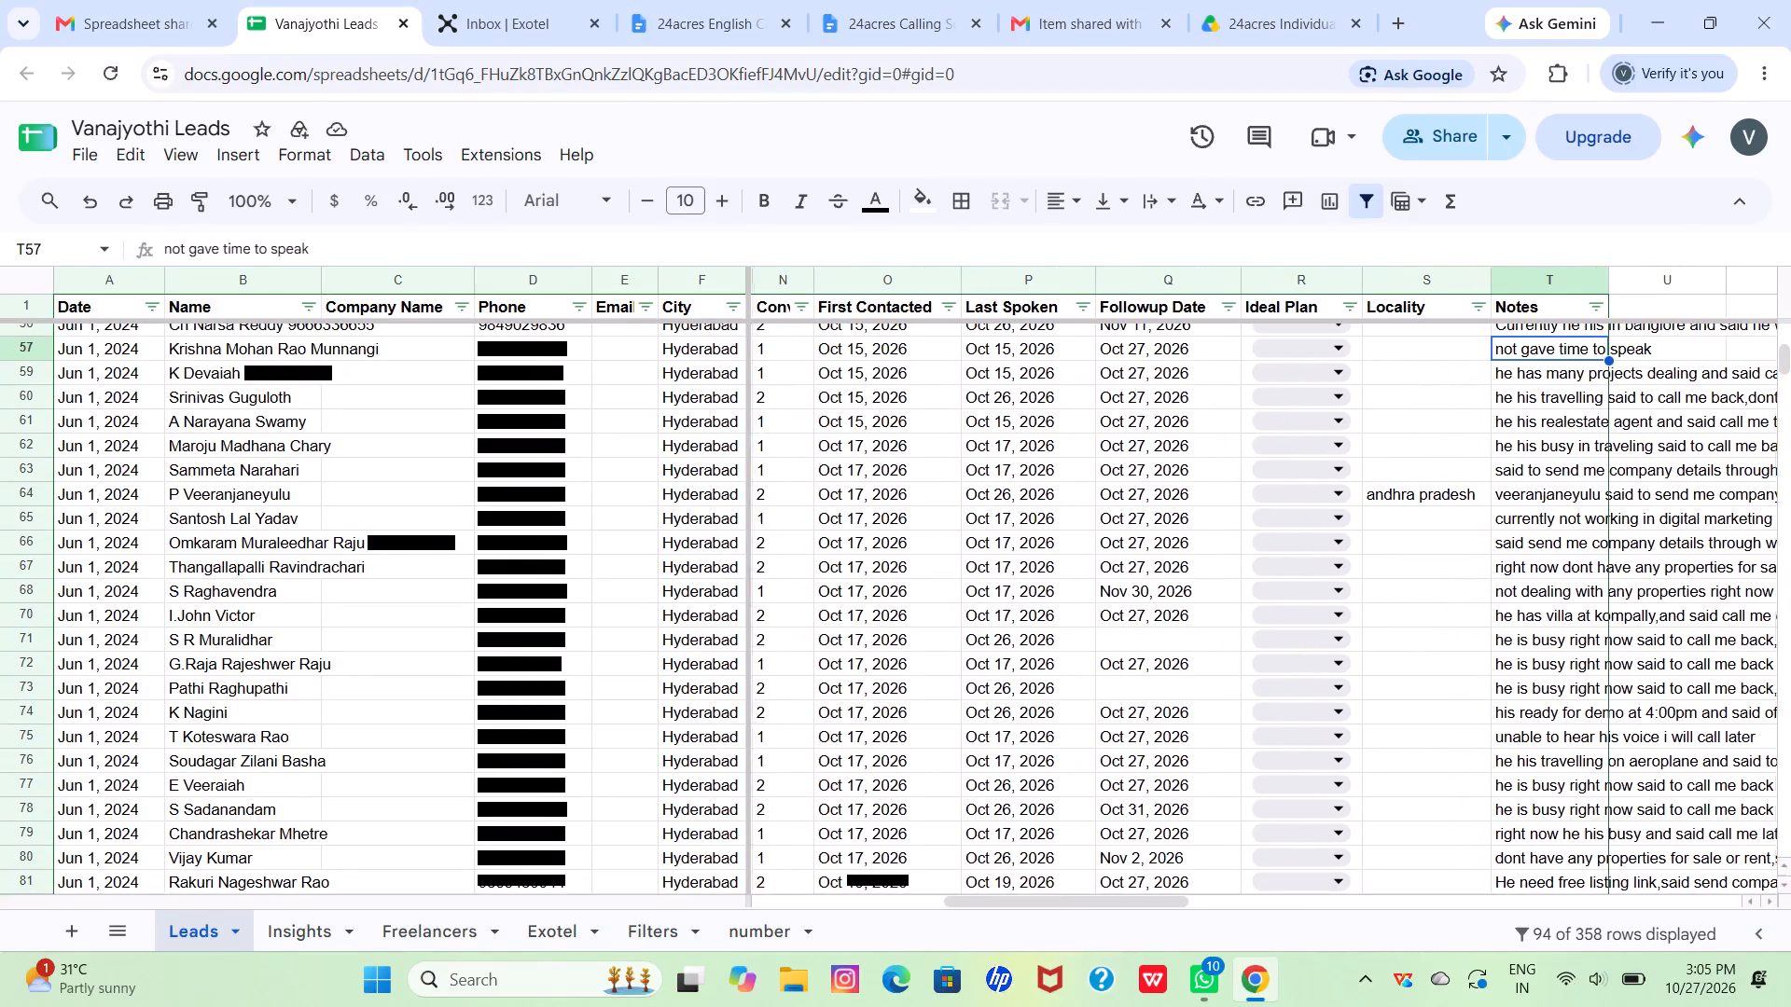
scroll(929, 348, right, 1)
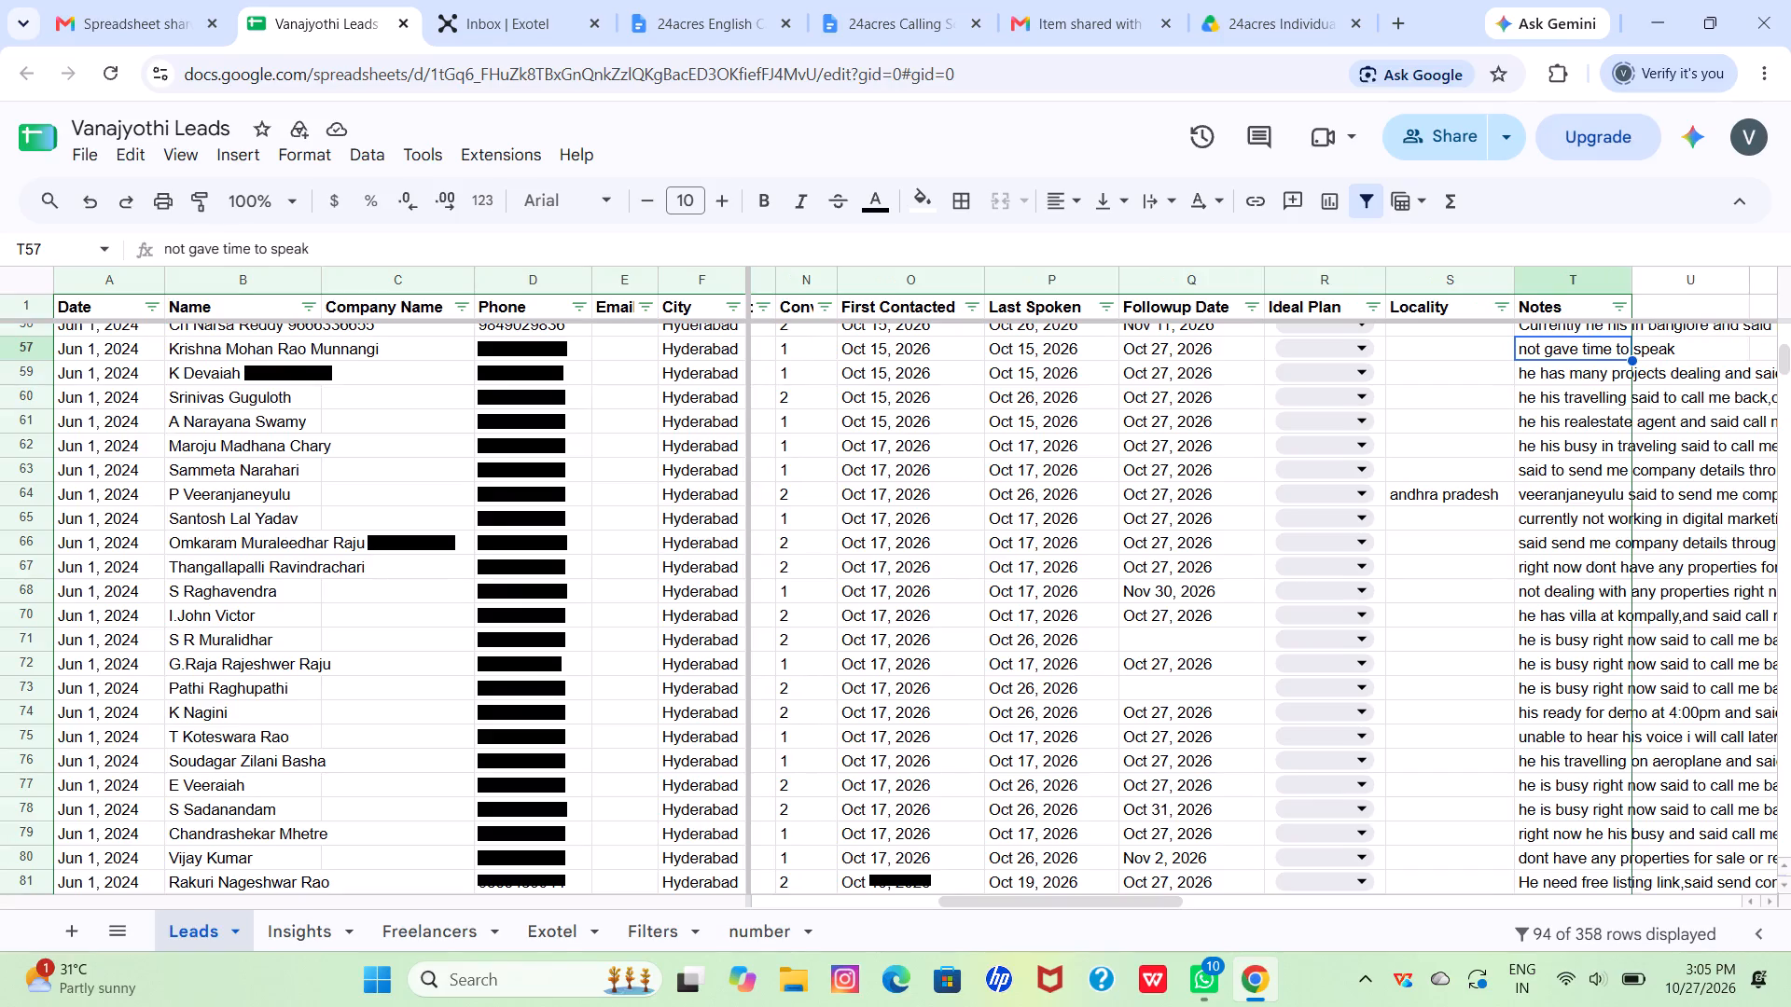
click(929, 348)
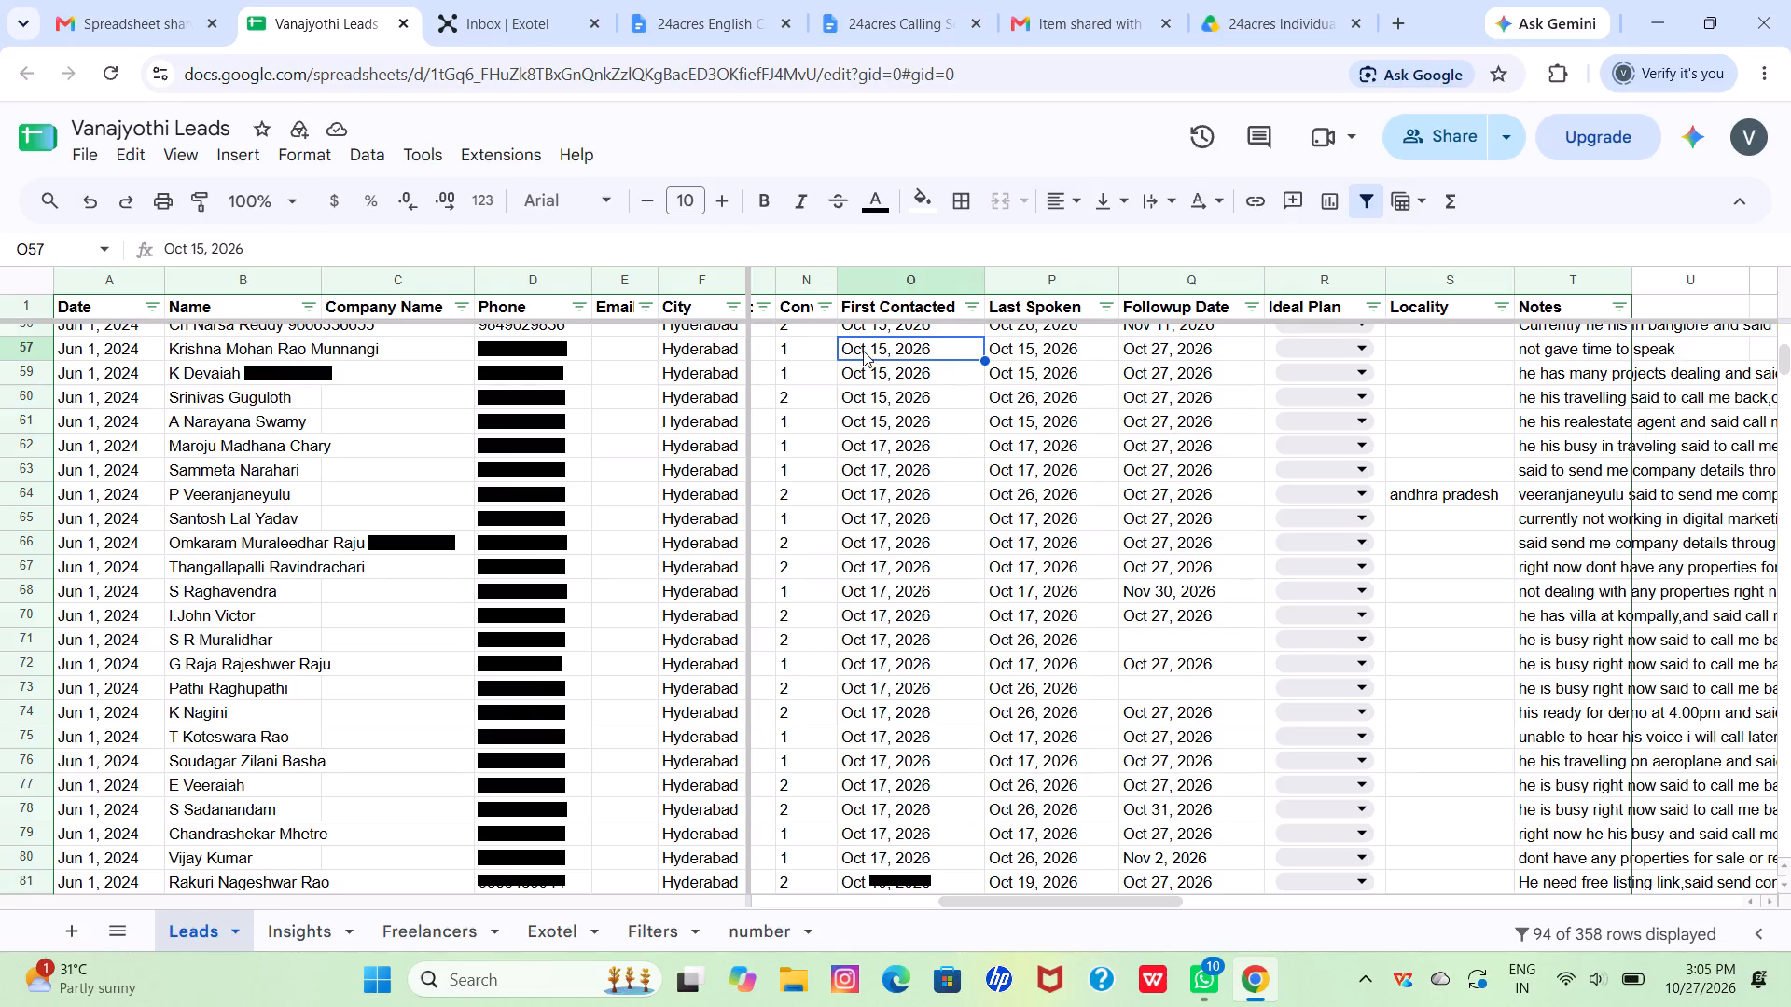
Copy the phone number of the lead in row 57.
click(539, 347)
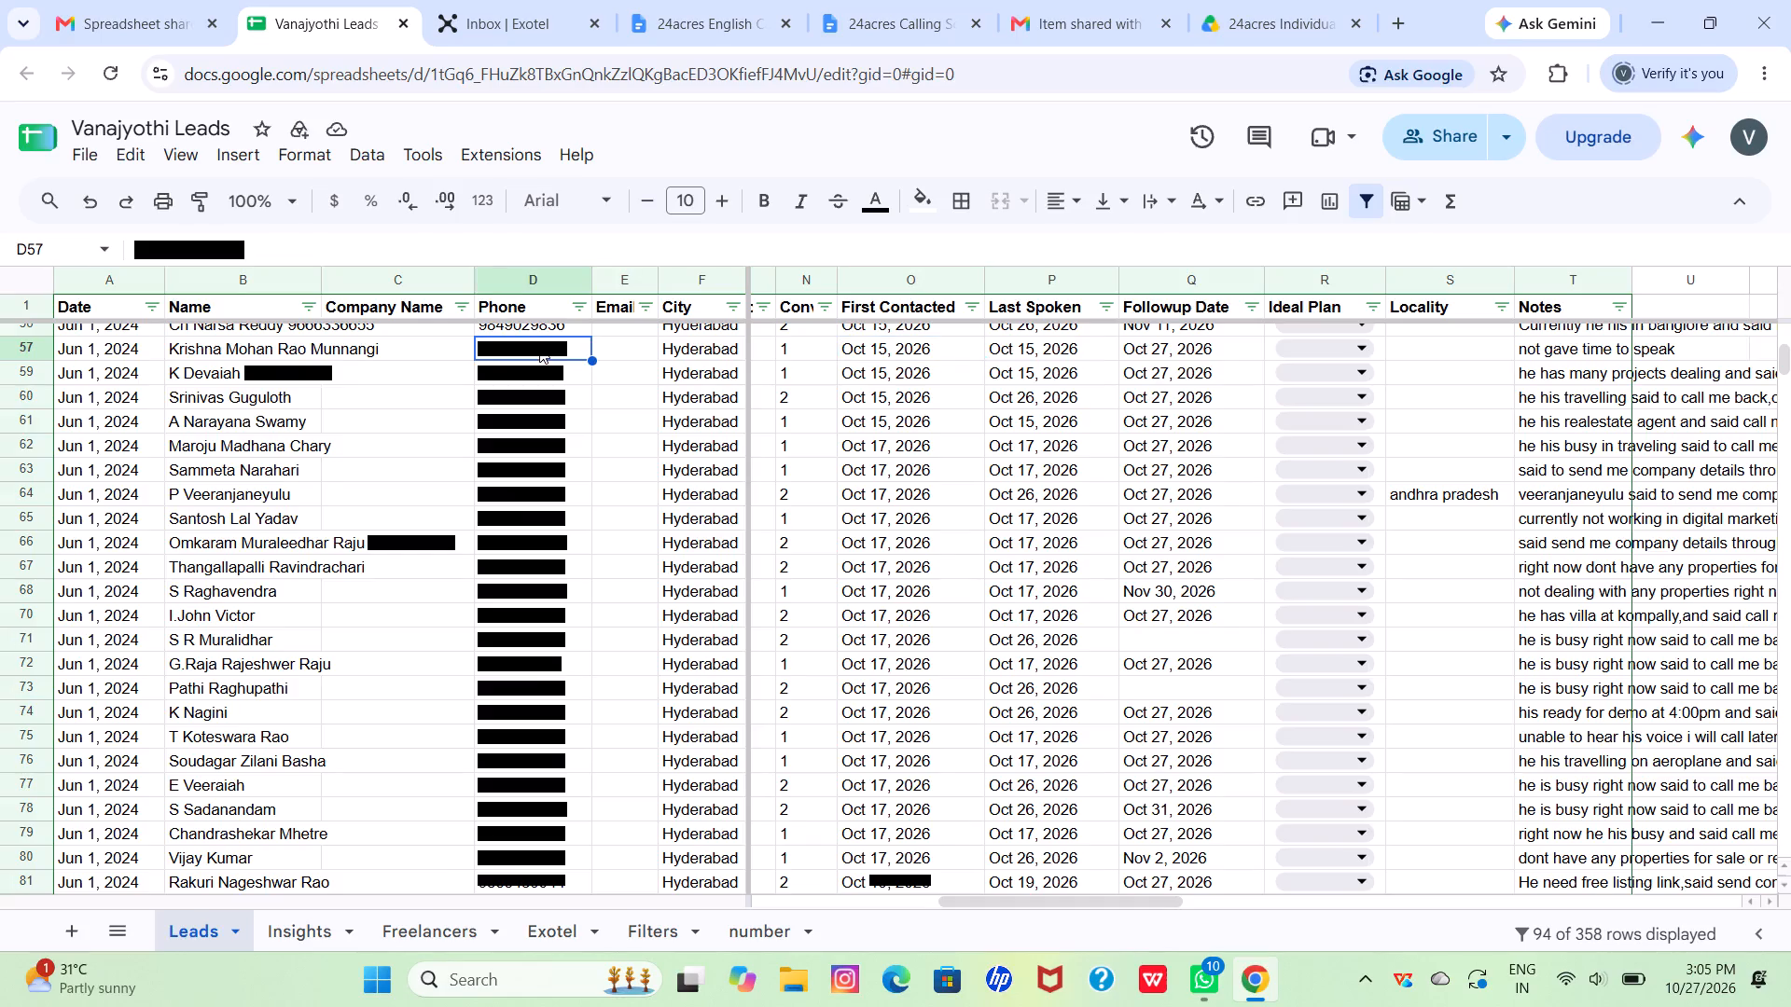
key(ctrl+c)
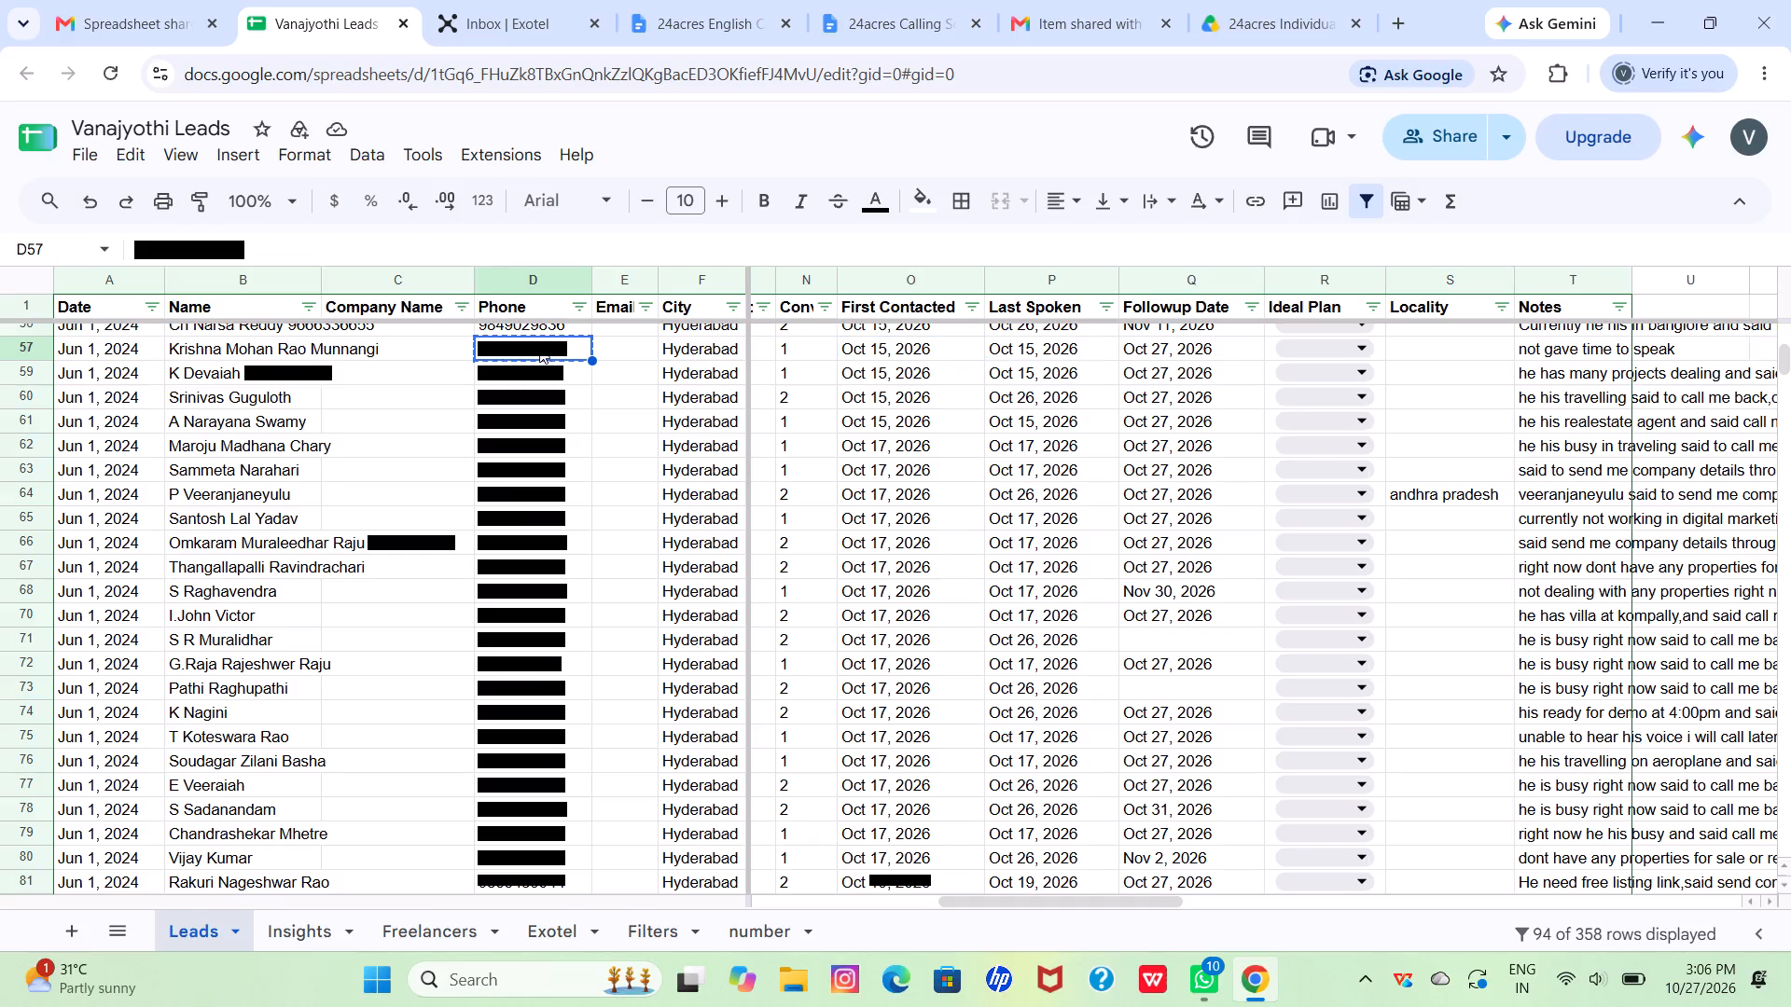
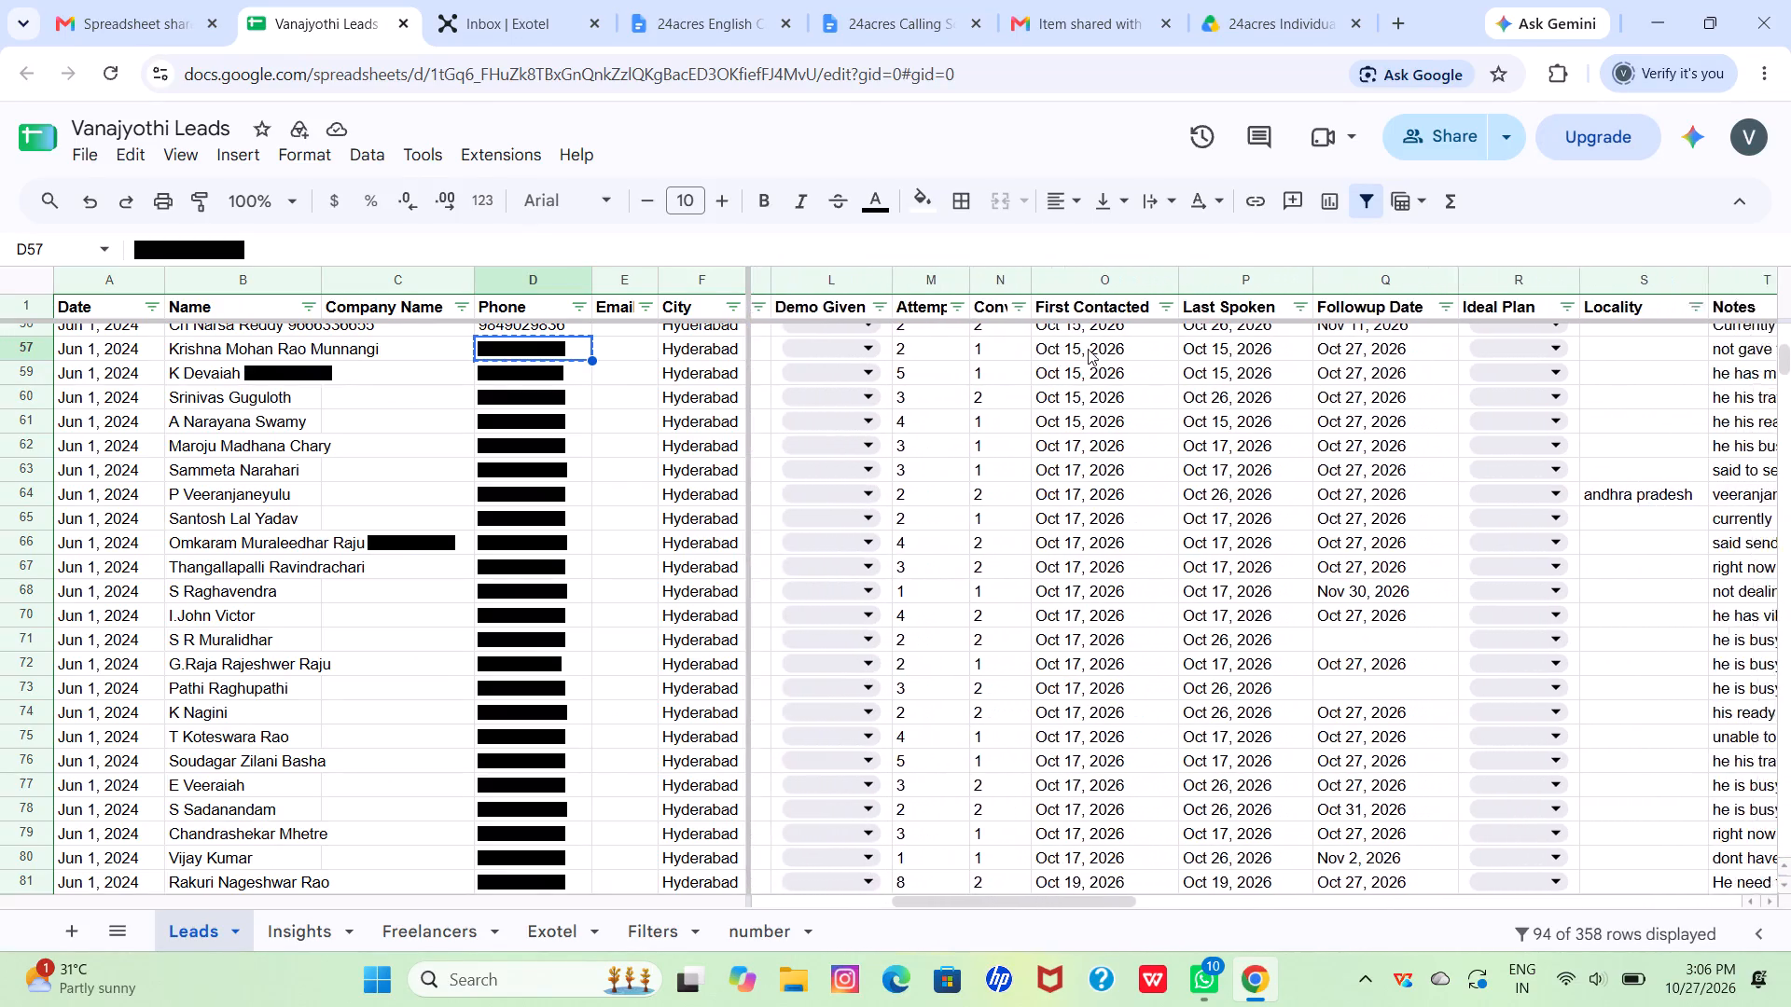
Set the attempts count of the lead in row 57 to 3.
scroll(1088, 349, up, 1)
scroll(1088, 349, right, 2)
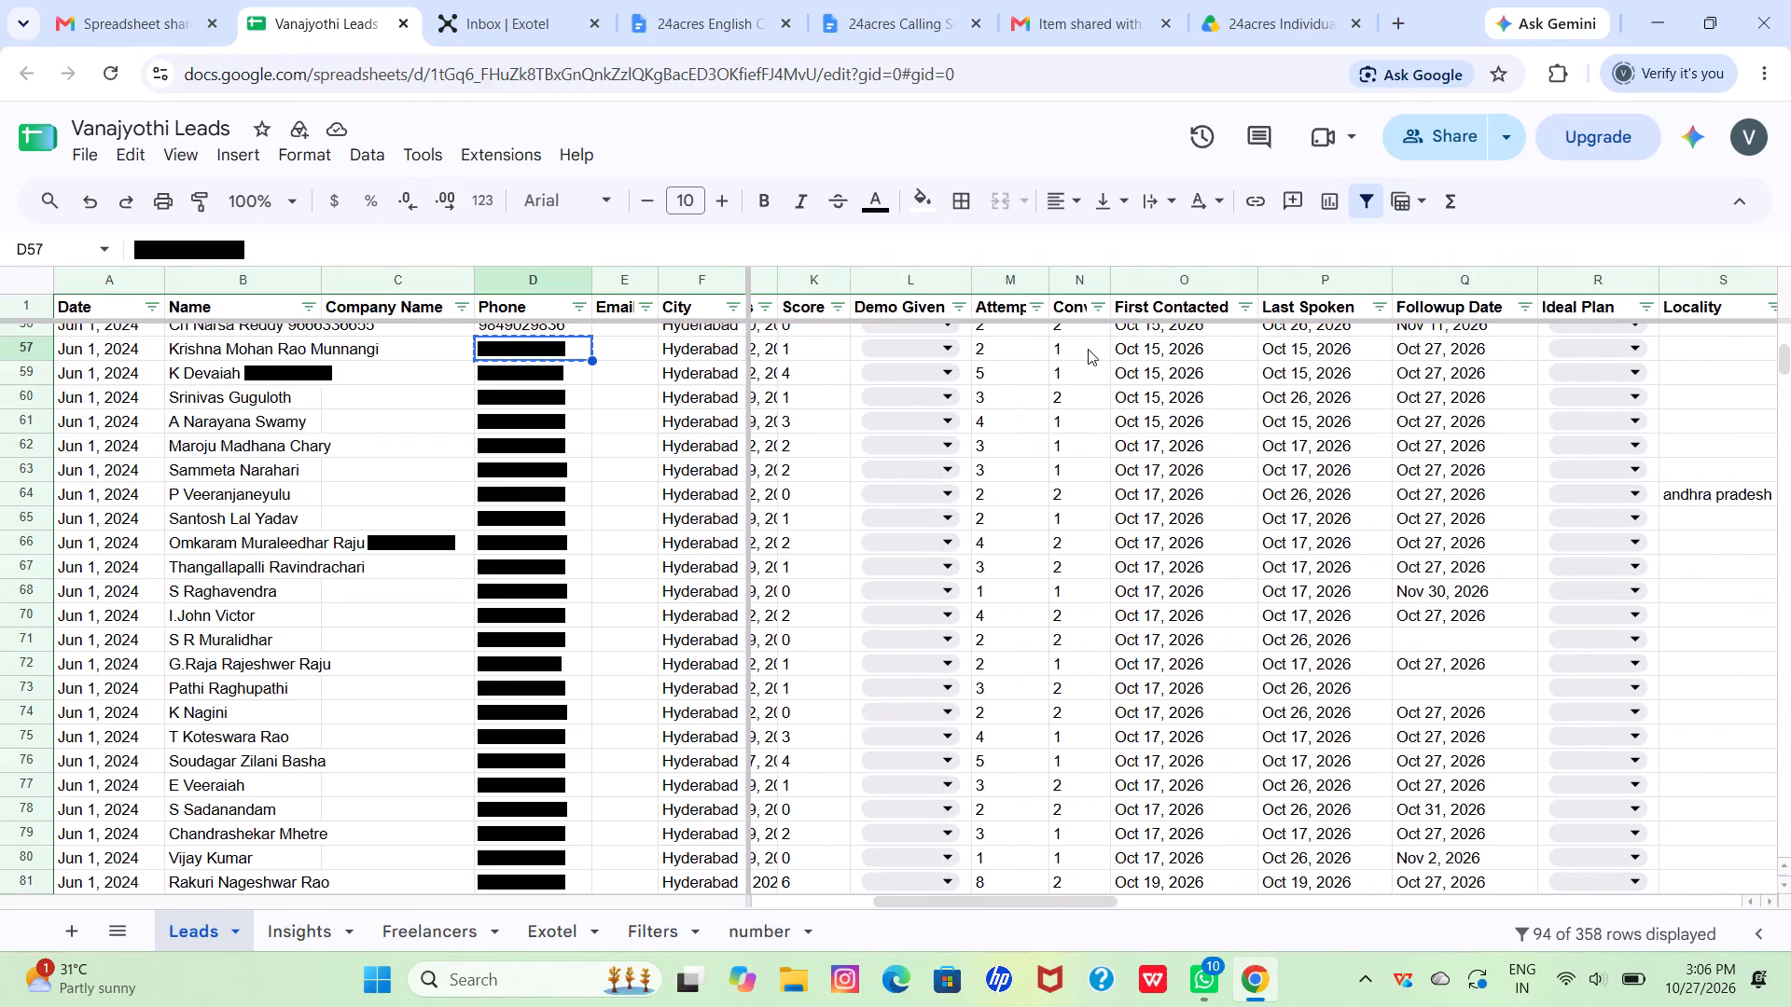
click(997, 353)
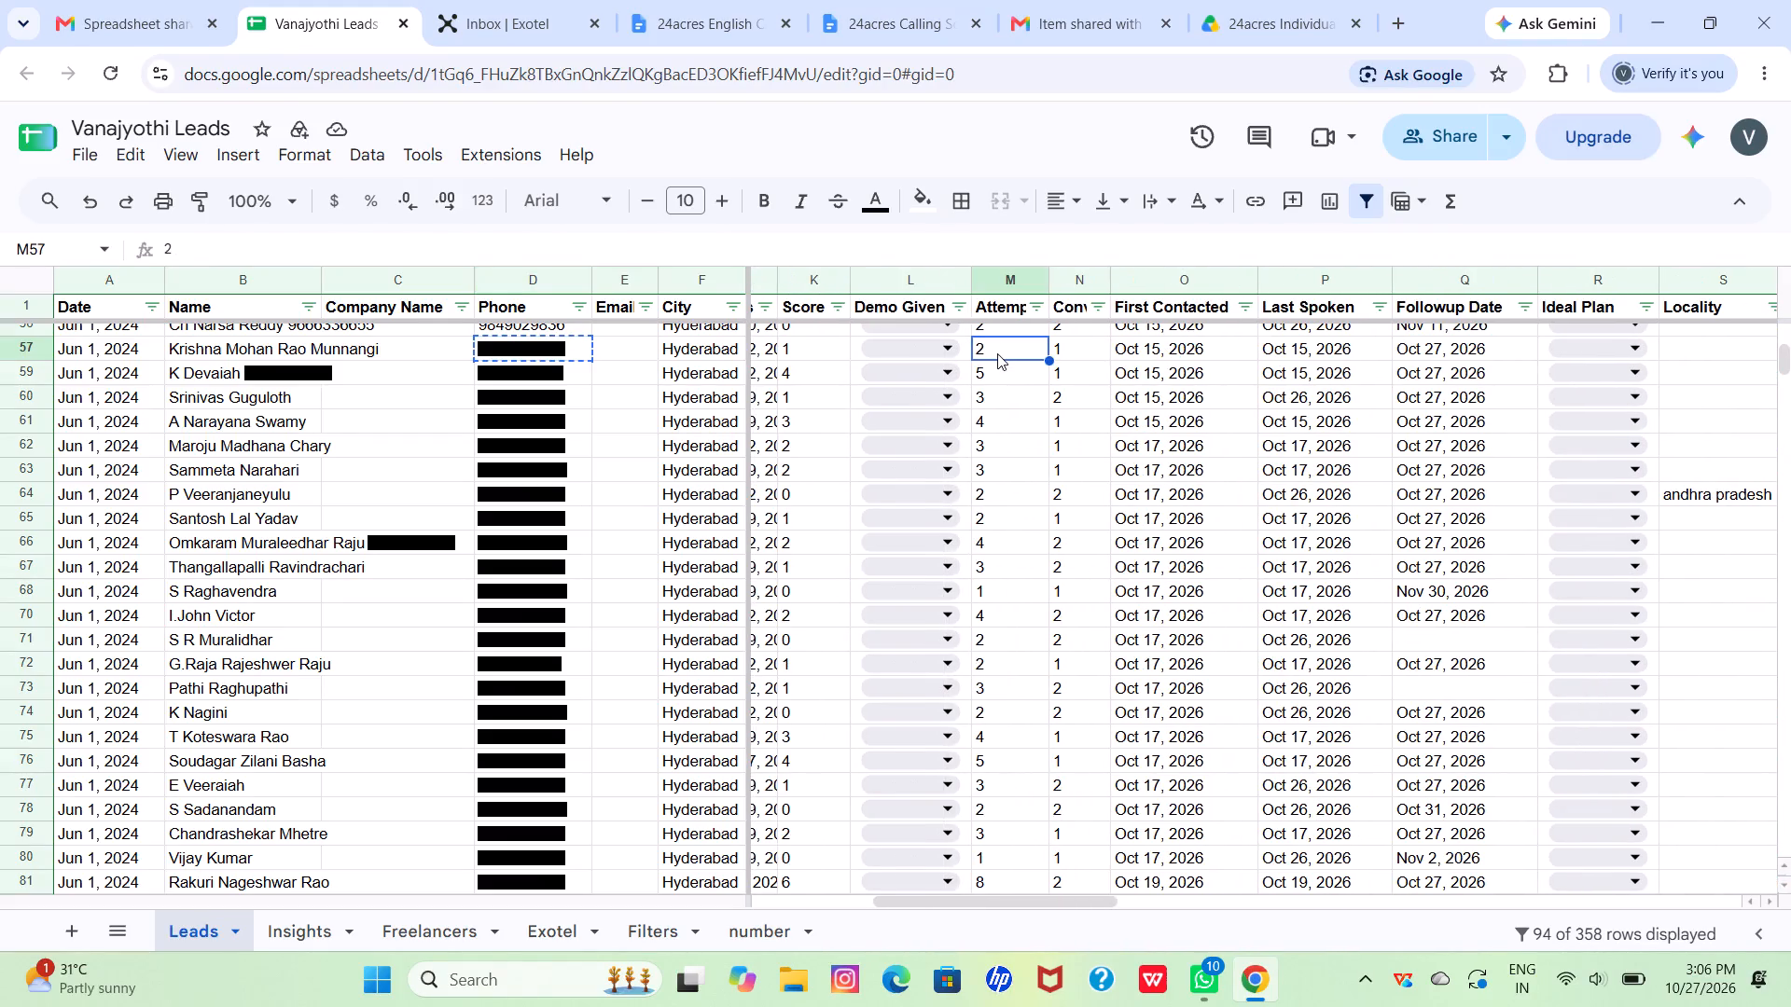
key(3)
click(998, 386)
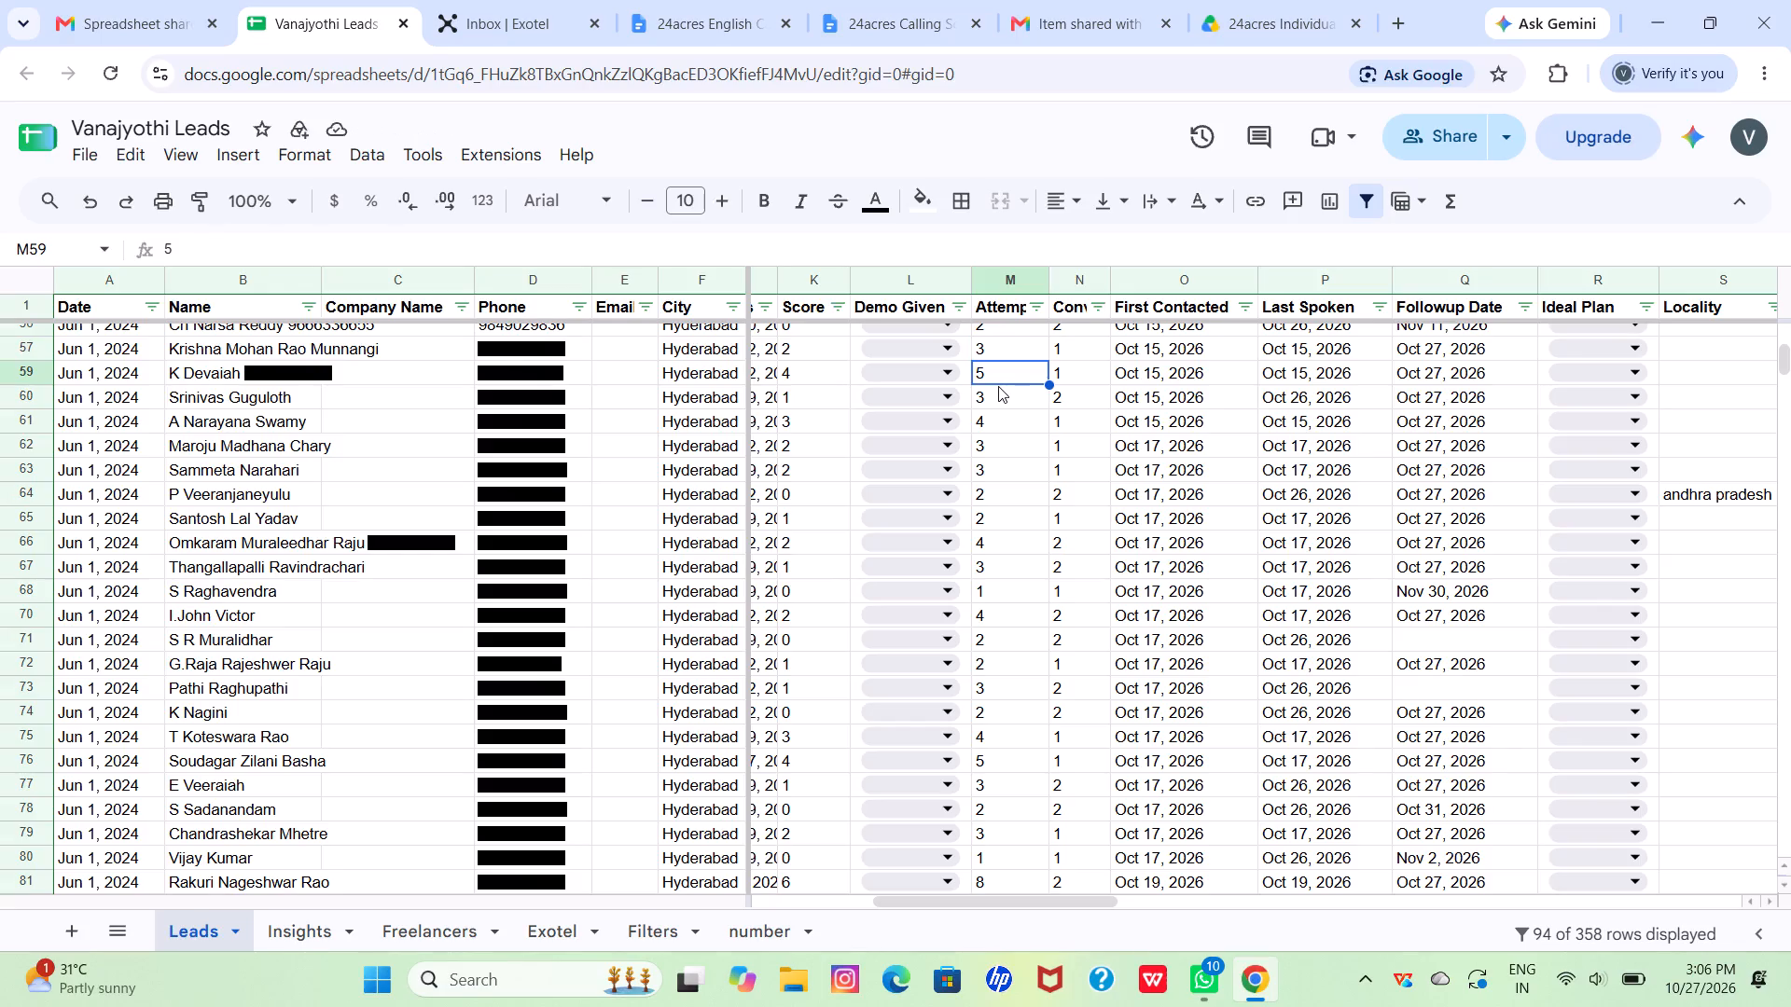
Fill the empty follow-up dates of the leads in rows 124, 150, 154 and 195 with Oct 27, 2026, copied from row 97.
scroll(1276, 636, down, 8)
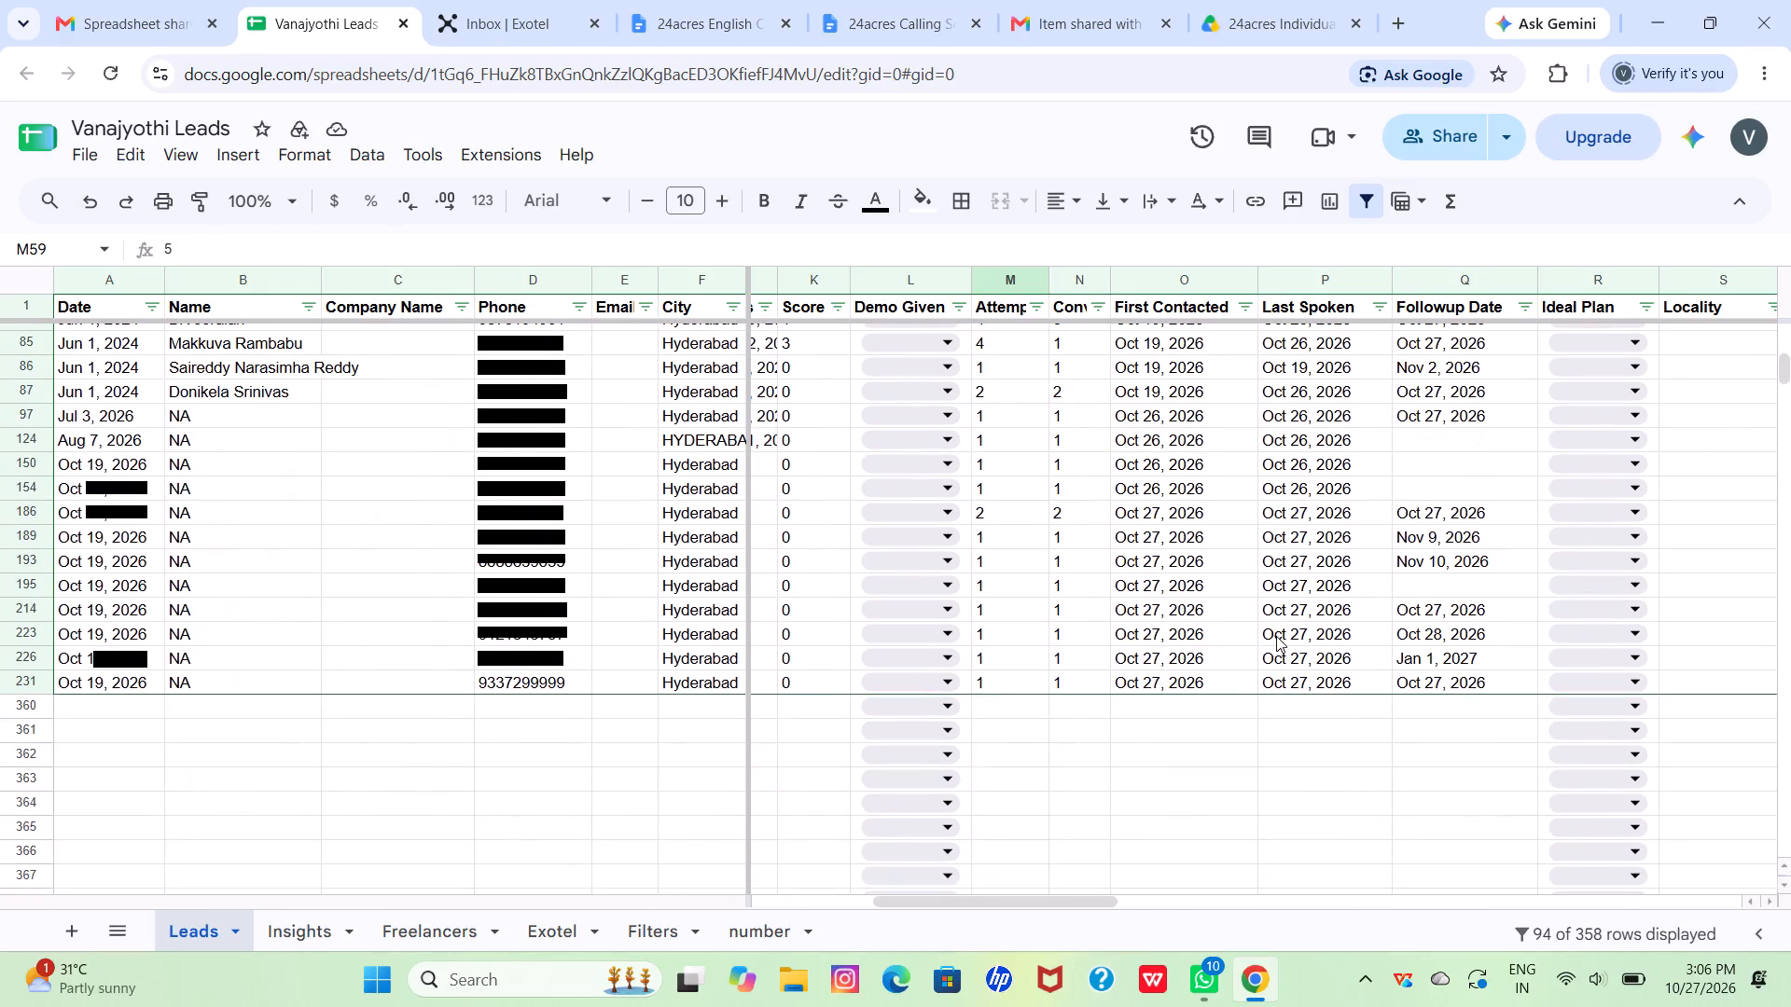
scroll(1276, 636, left, 2)
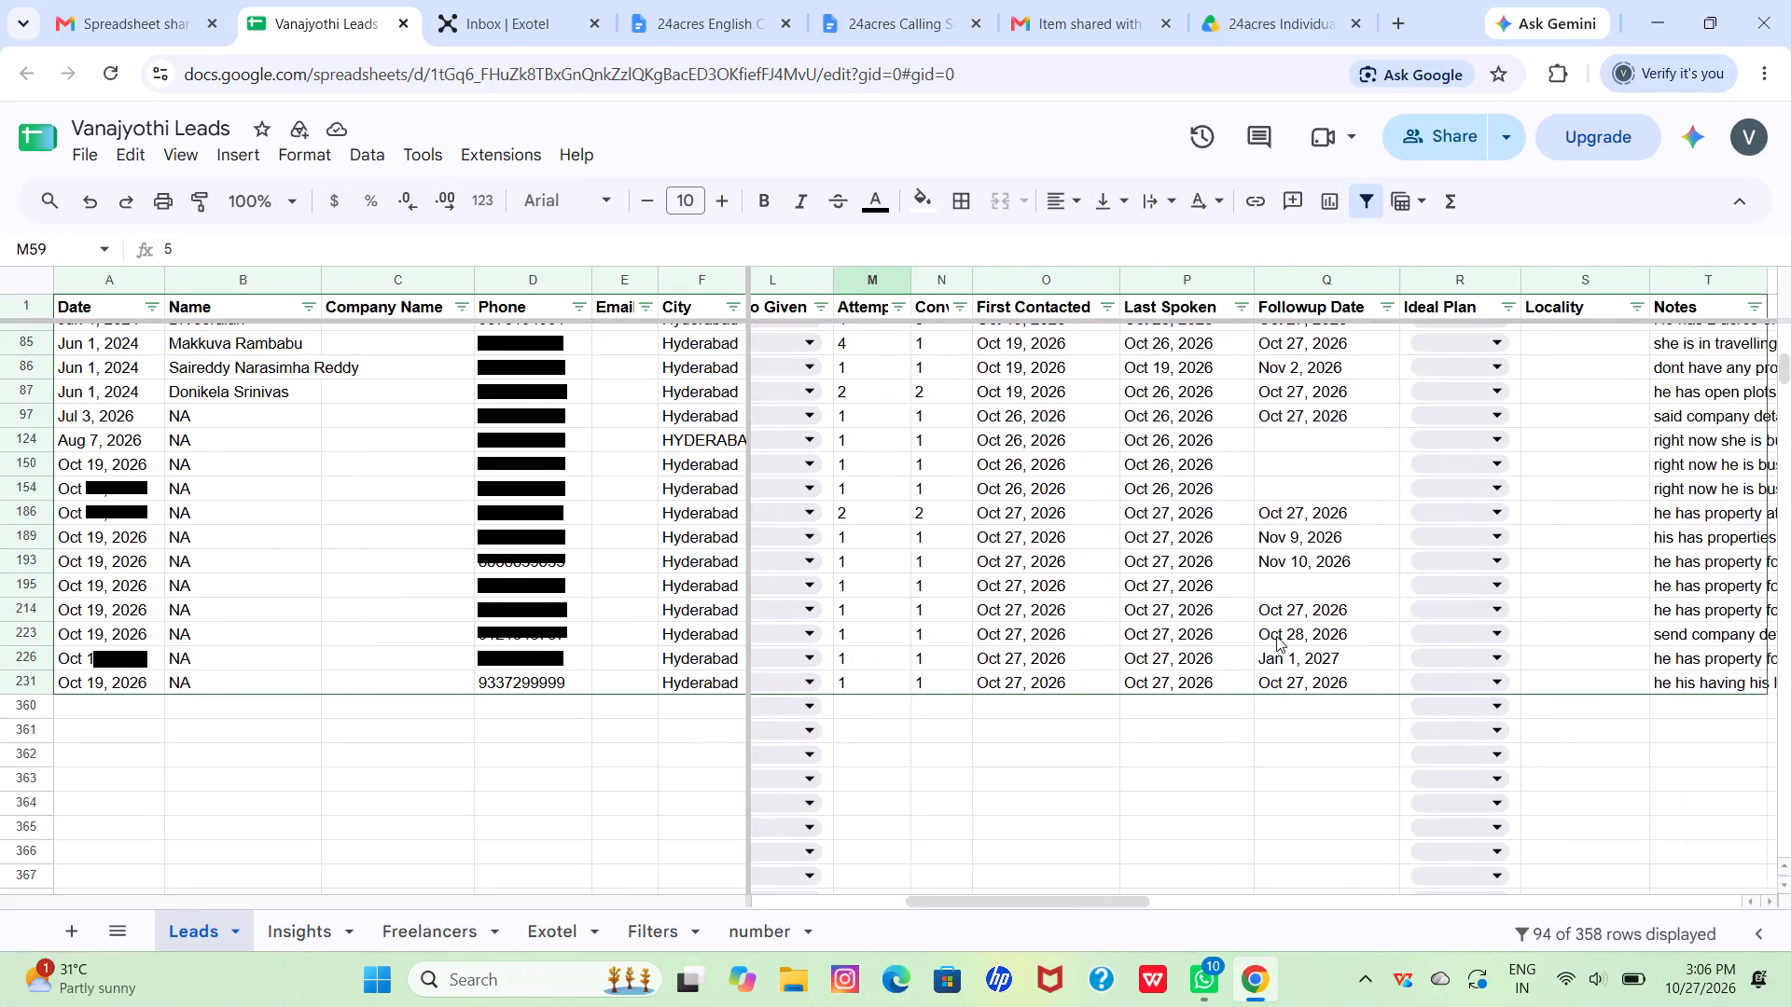
scroll(1276, 636, right, 5)
scroll(1276, 636, left, 5)
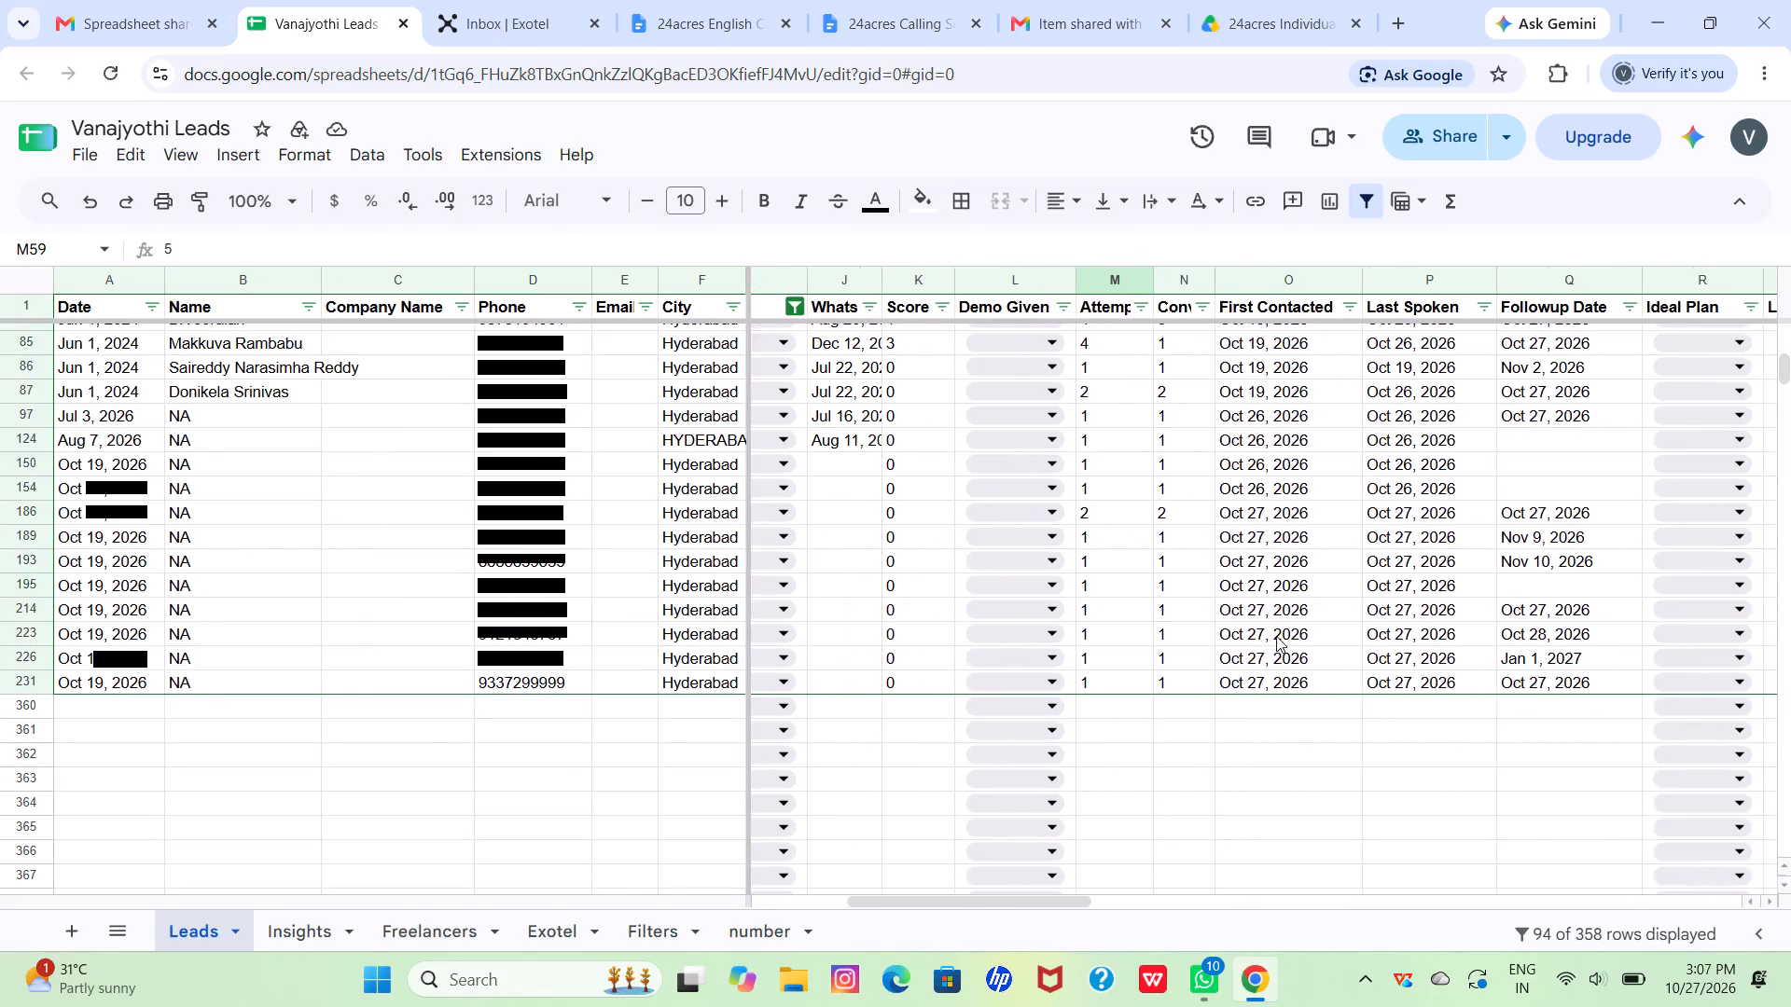
scroll(1276, 636, left, 2)
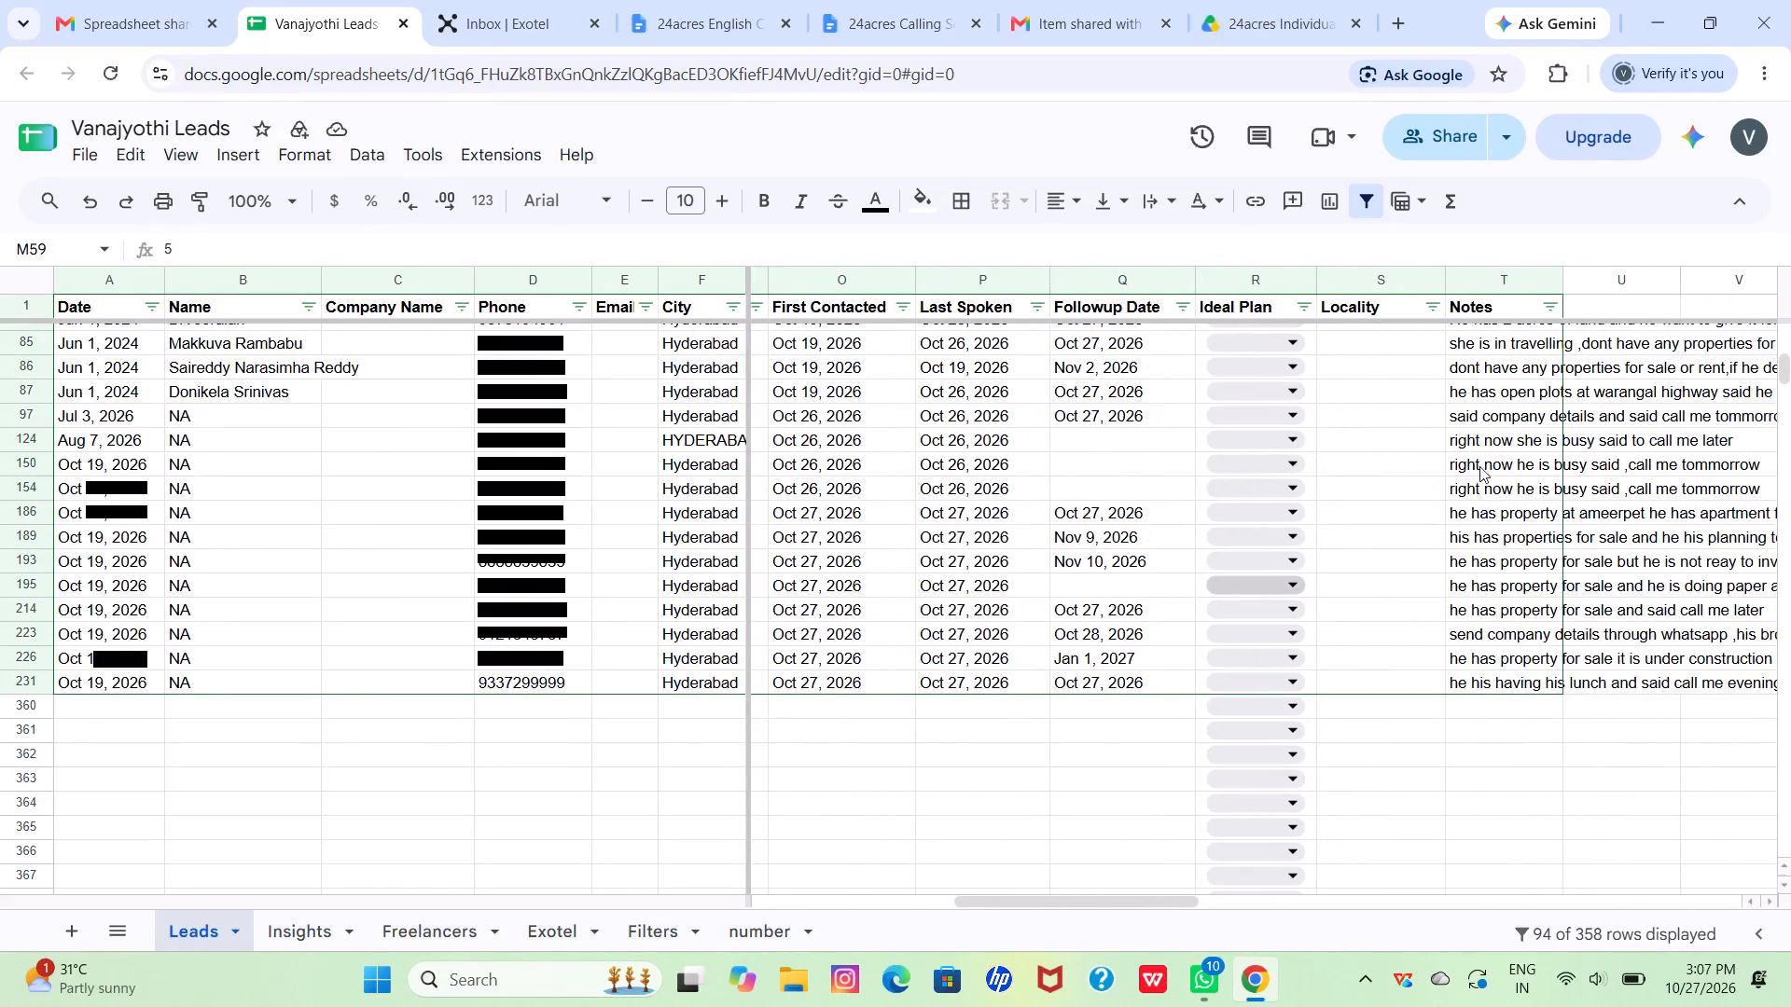
click(1145, 446)
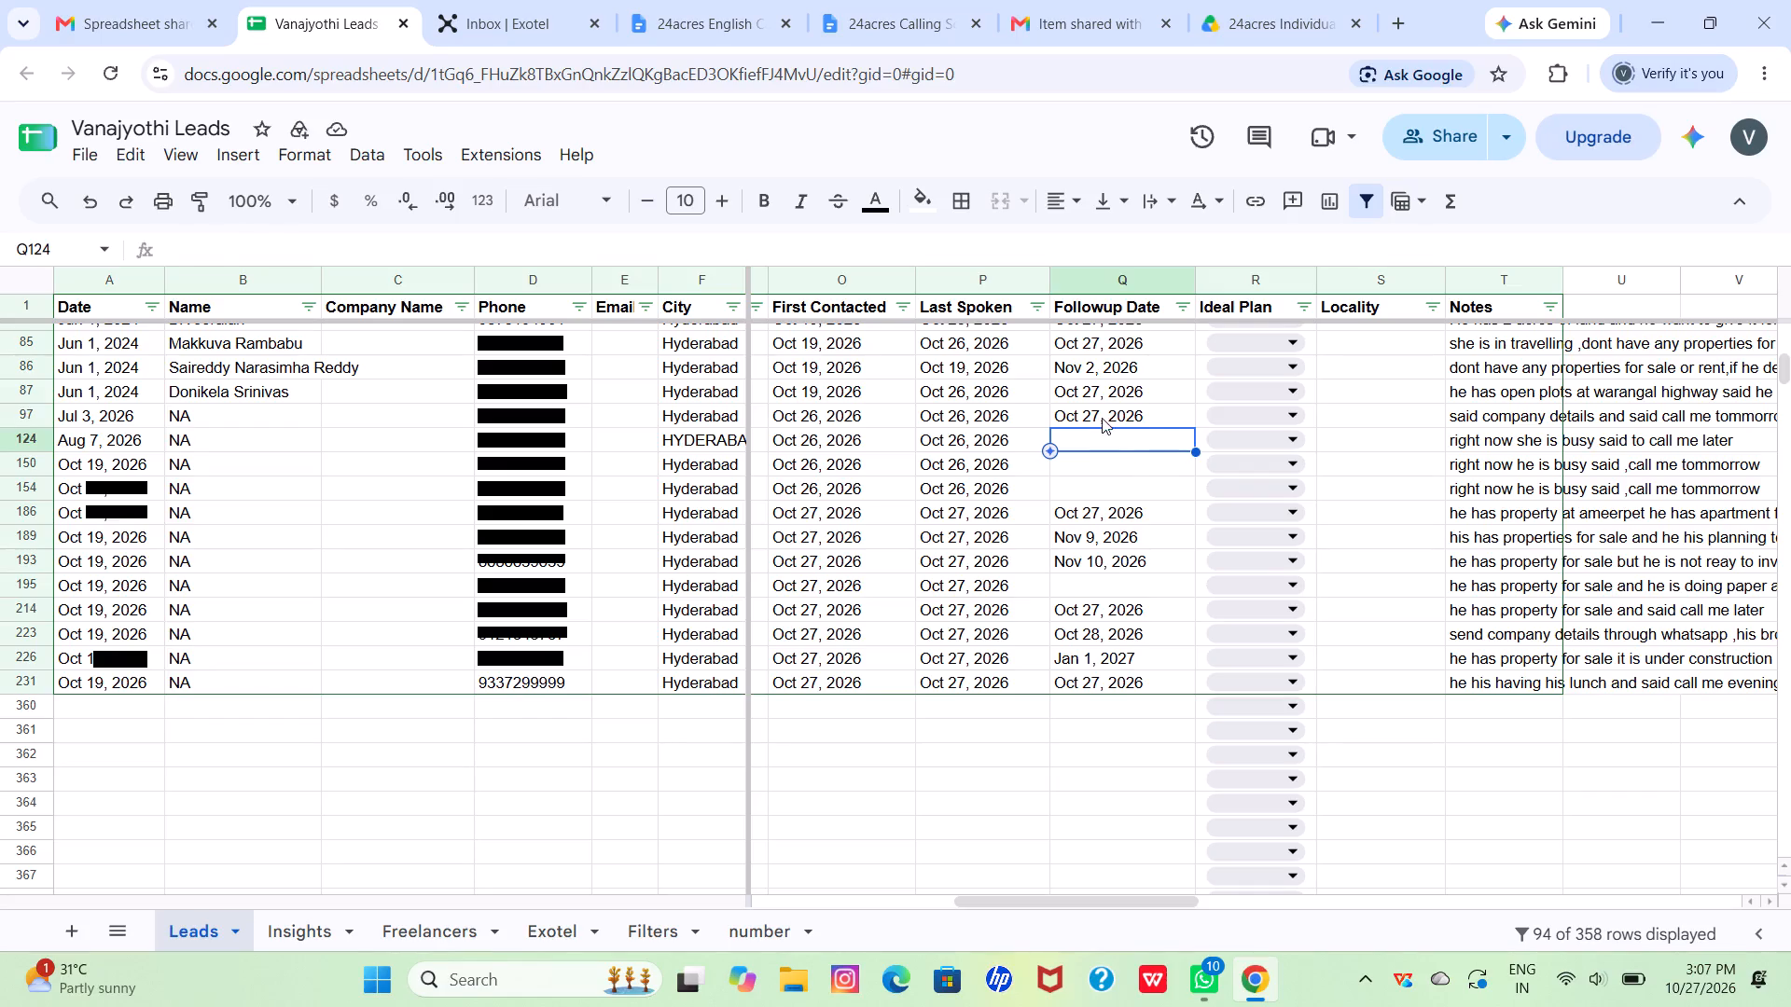
click(1097, 415)
key(ctrl+c)
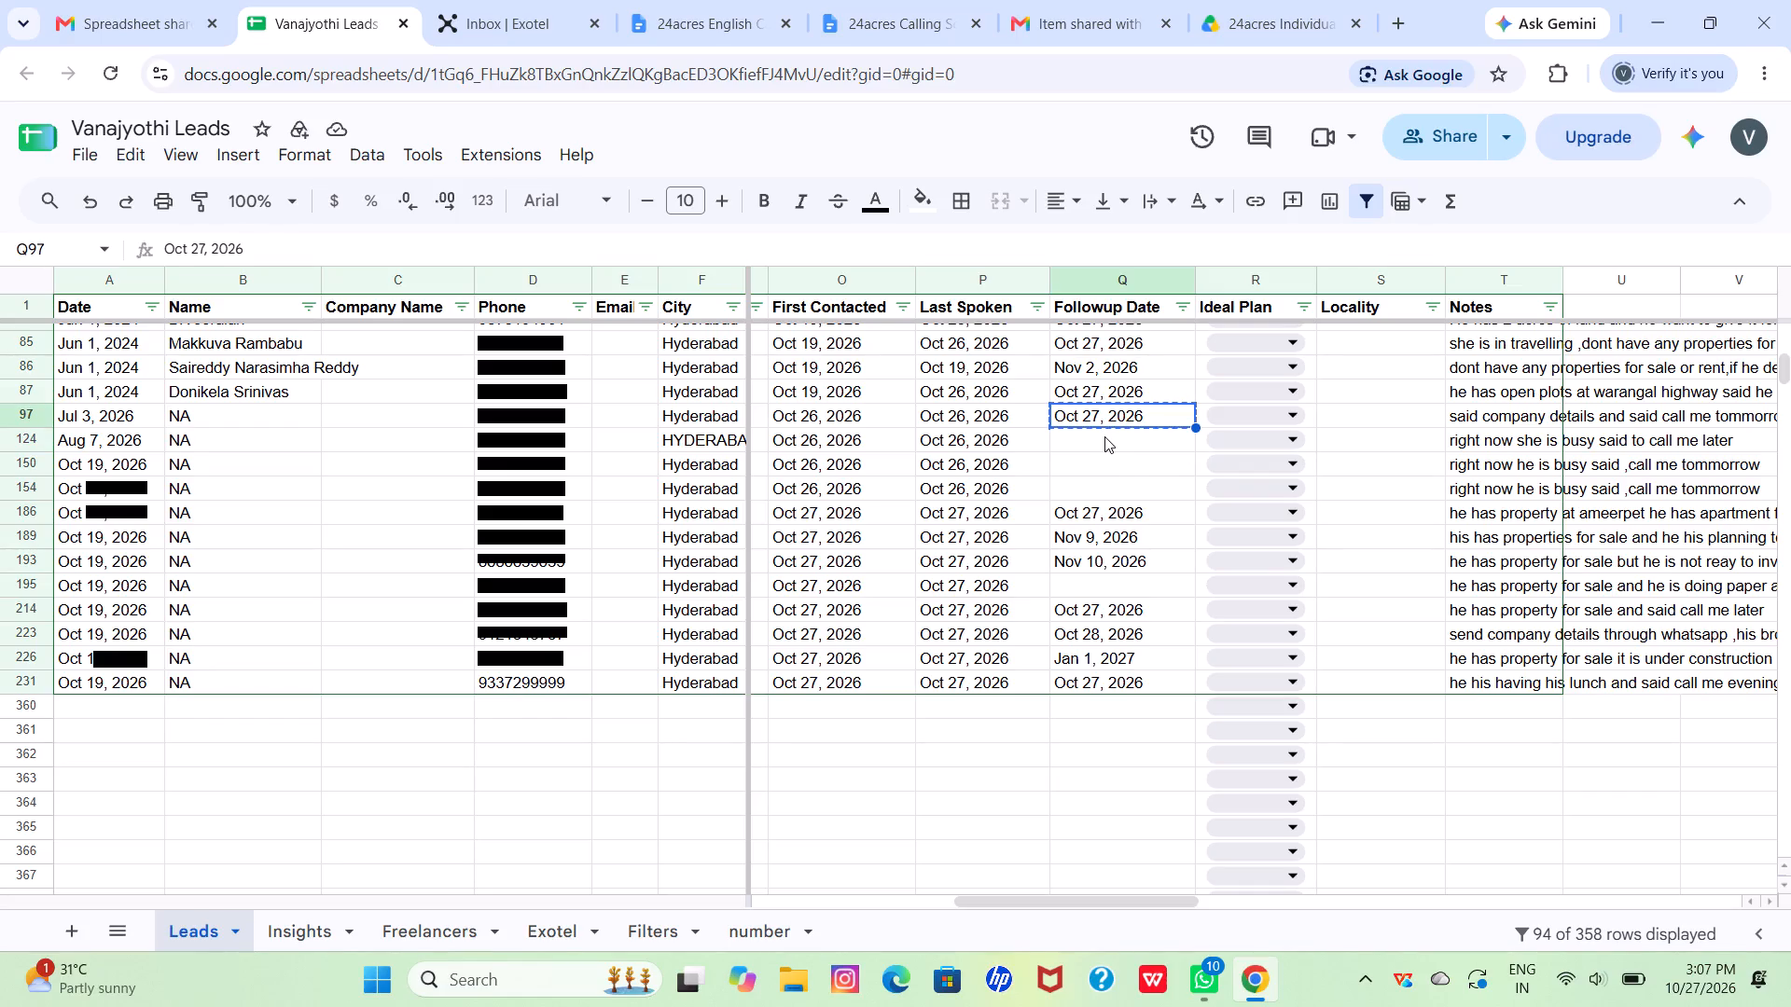
click(1104, 436)
key(ctrl+v)
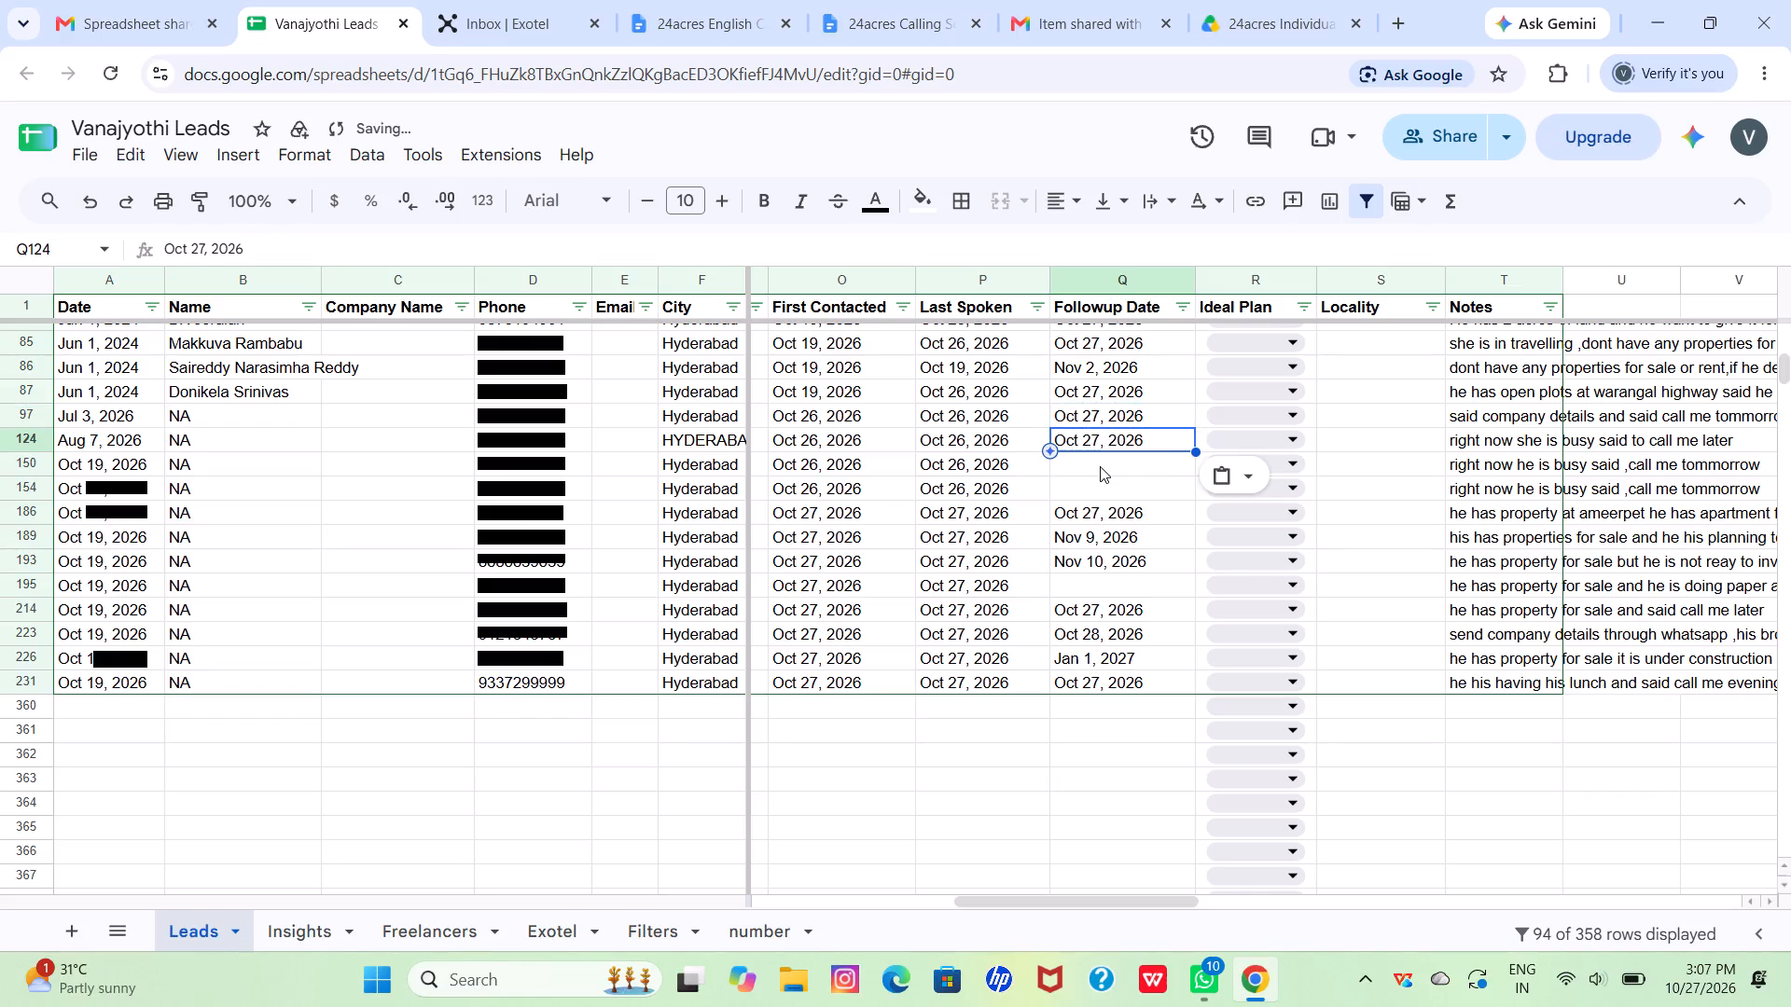
click(1100, 466)
key(ctrl+v)
click(1100, 503)
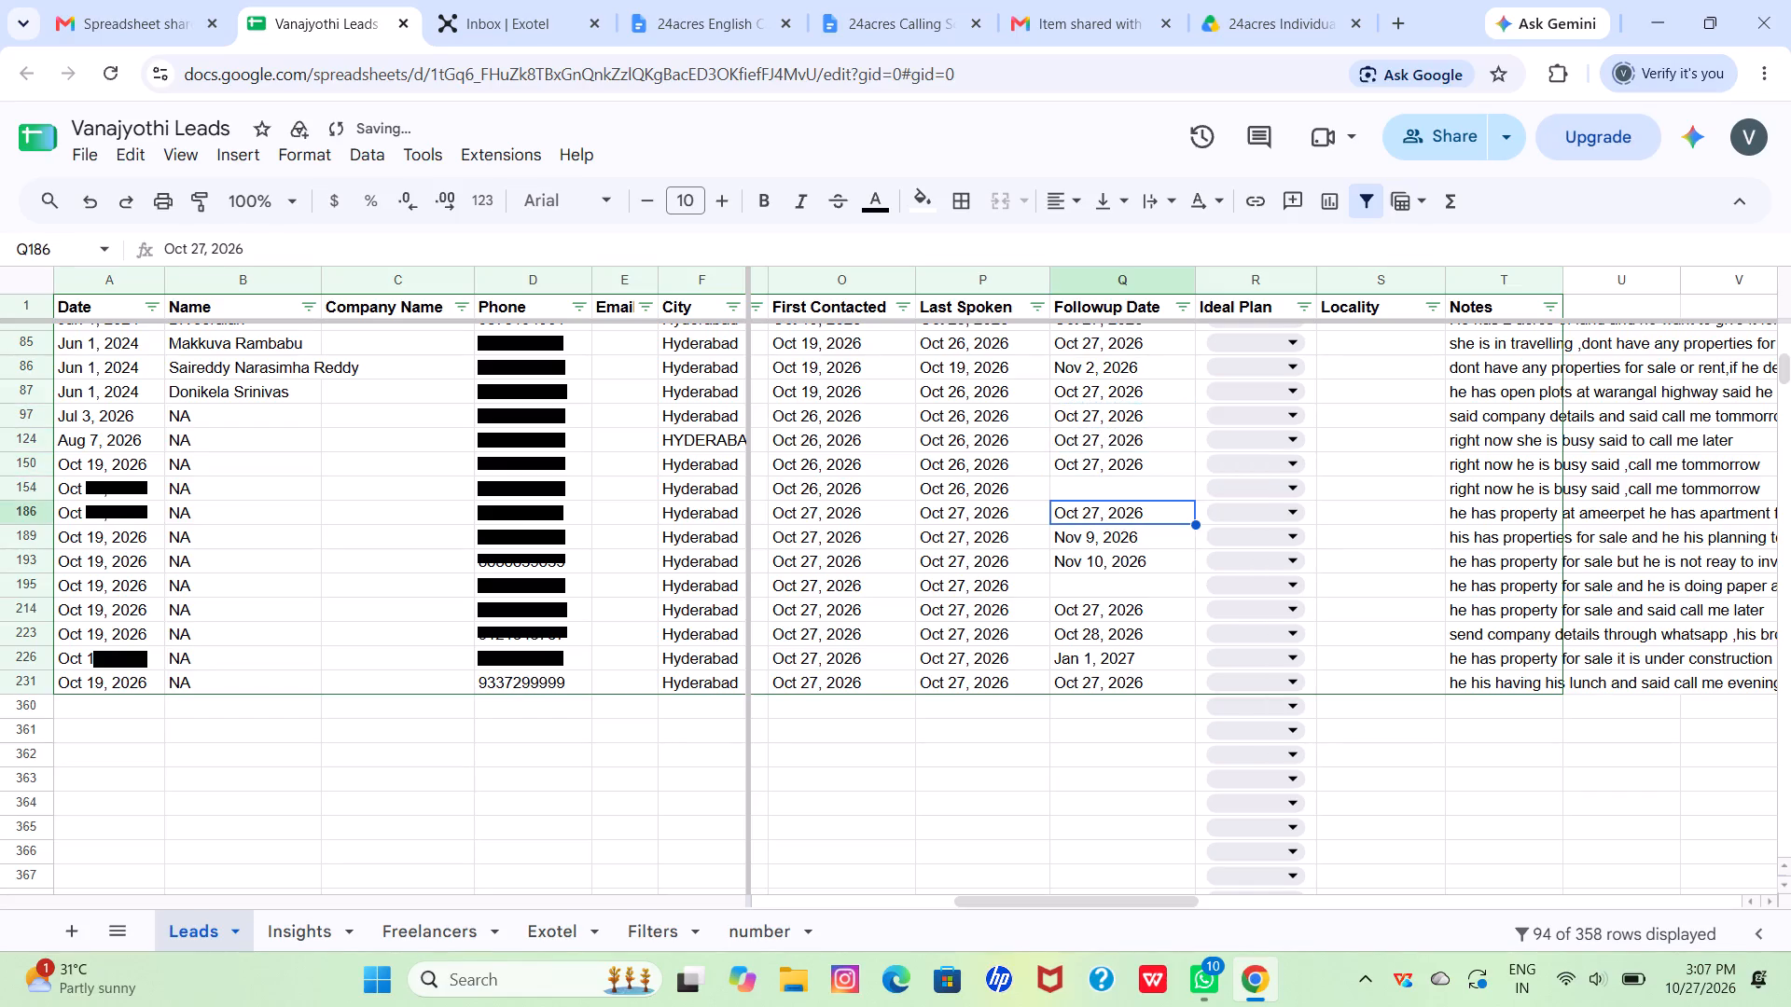
click(1092, 494)
key(ctrl+v)
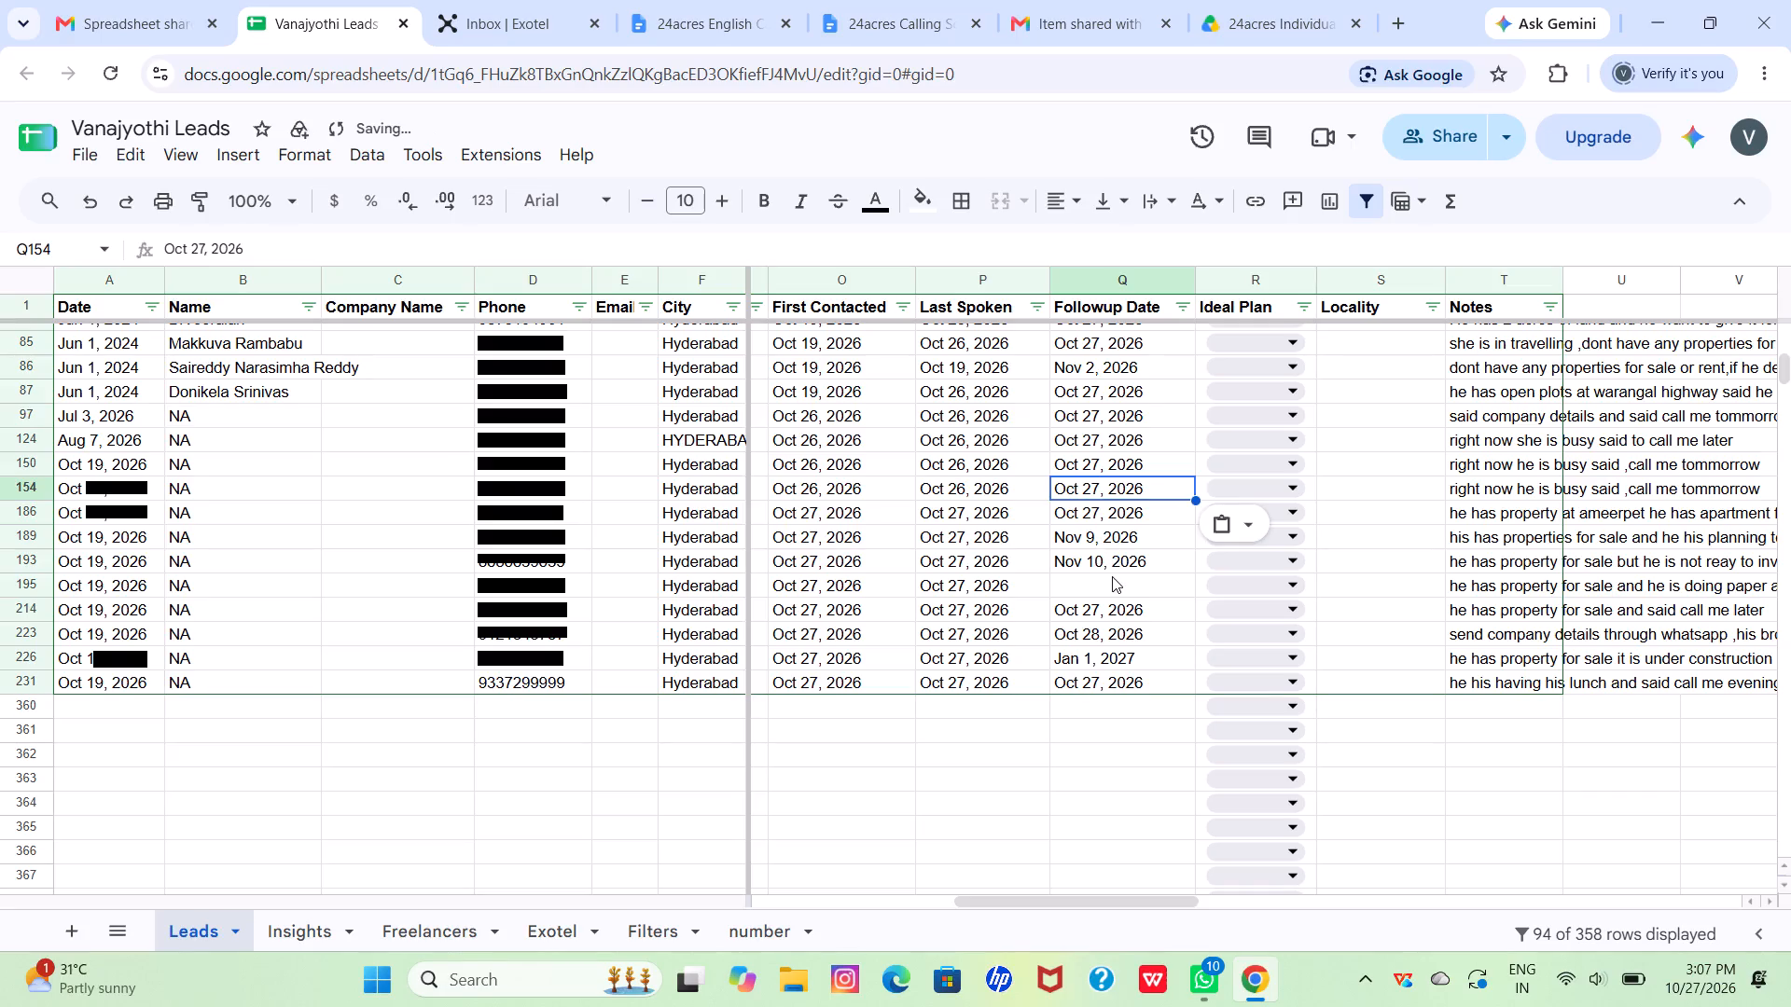
click(1112, 576)
scroll(1112, 576, left, 3)
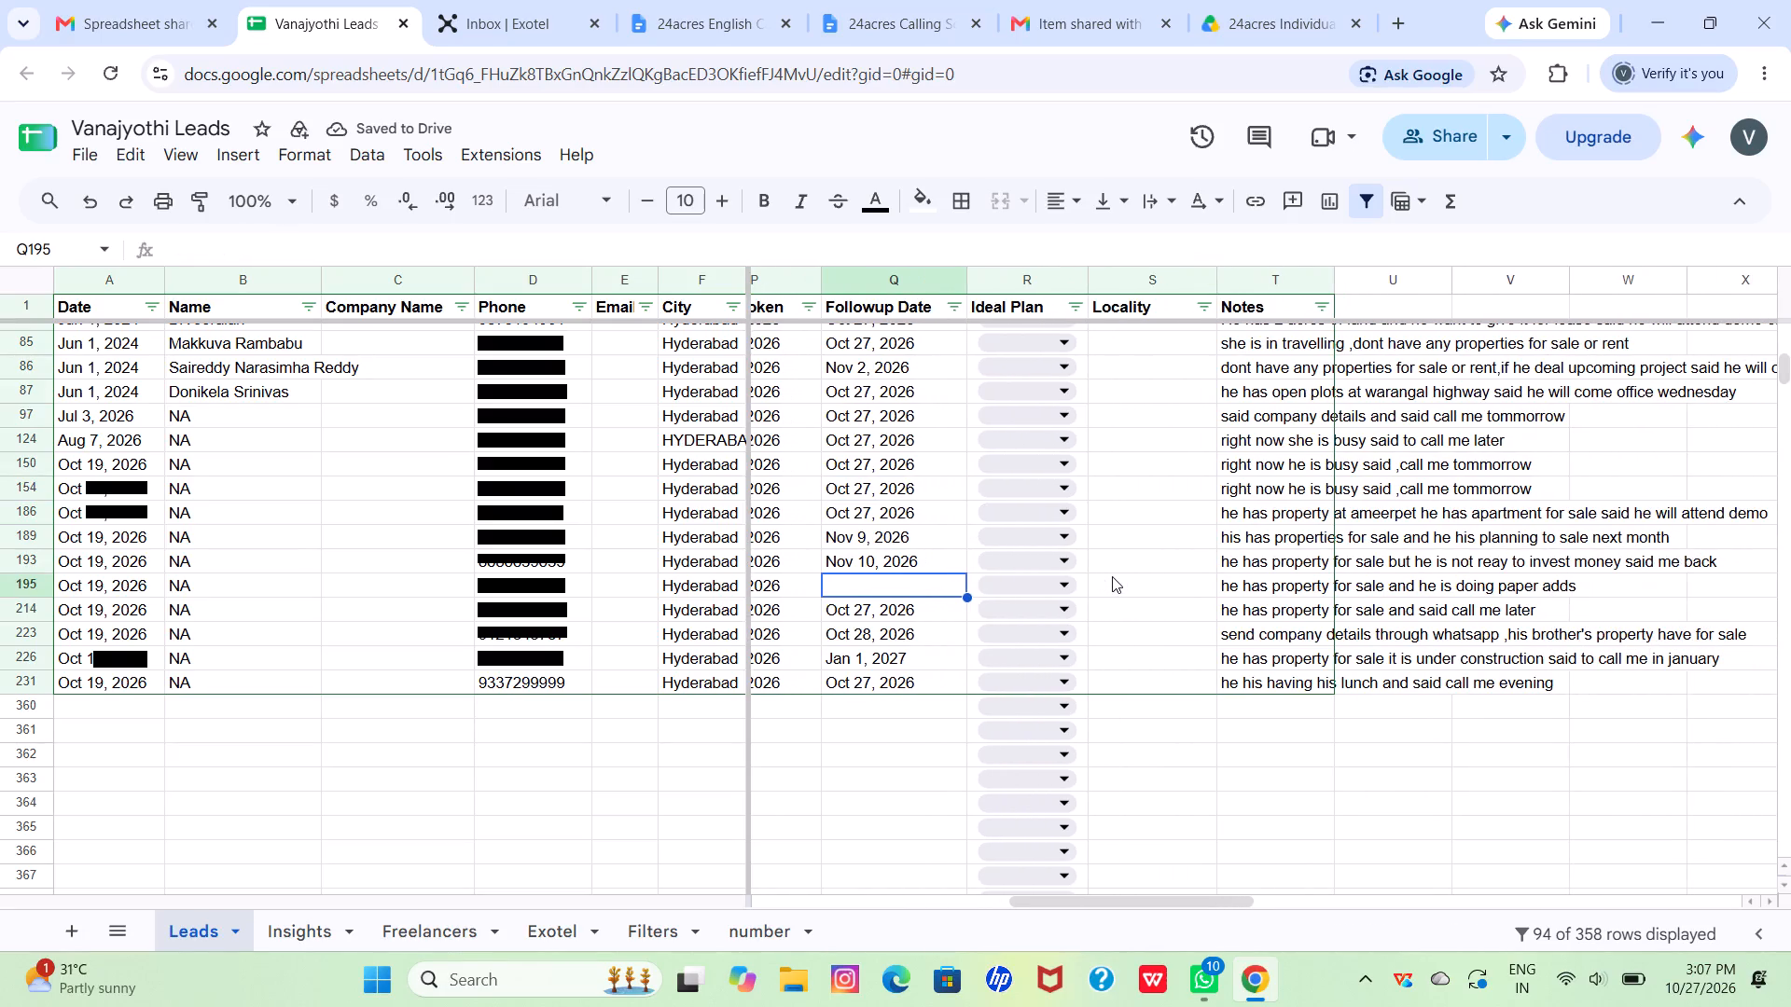
key(ctrl+v)
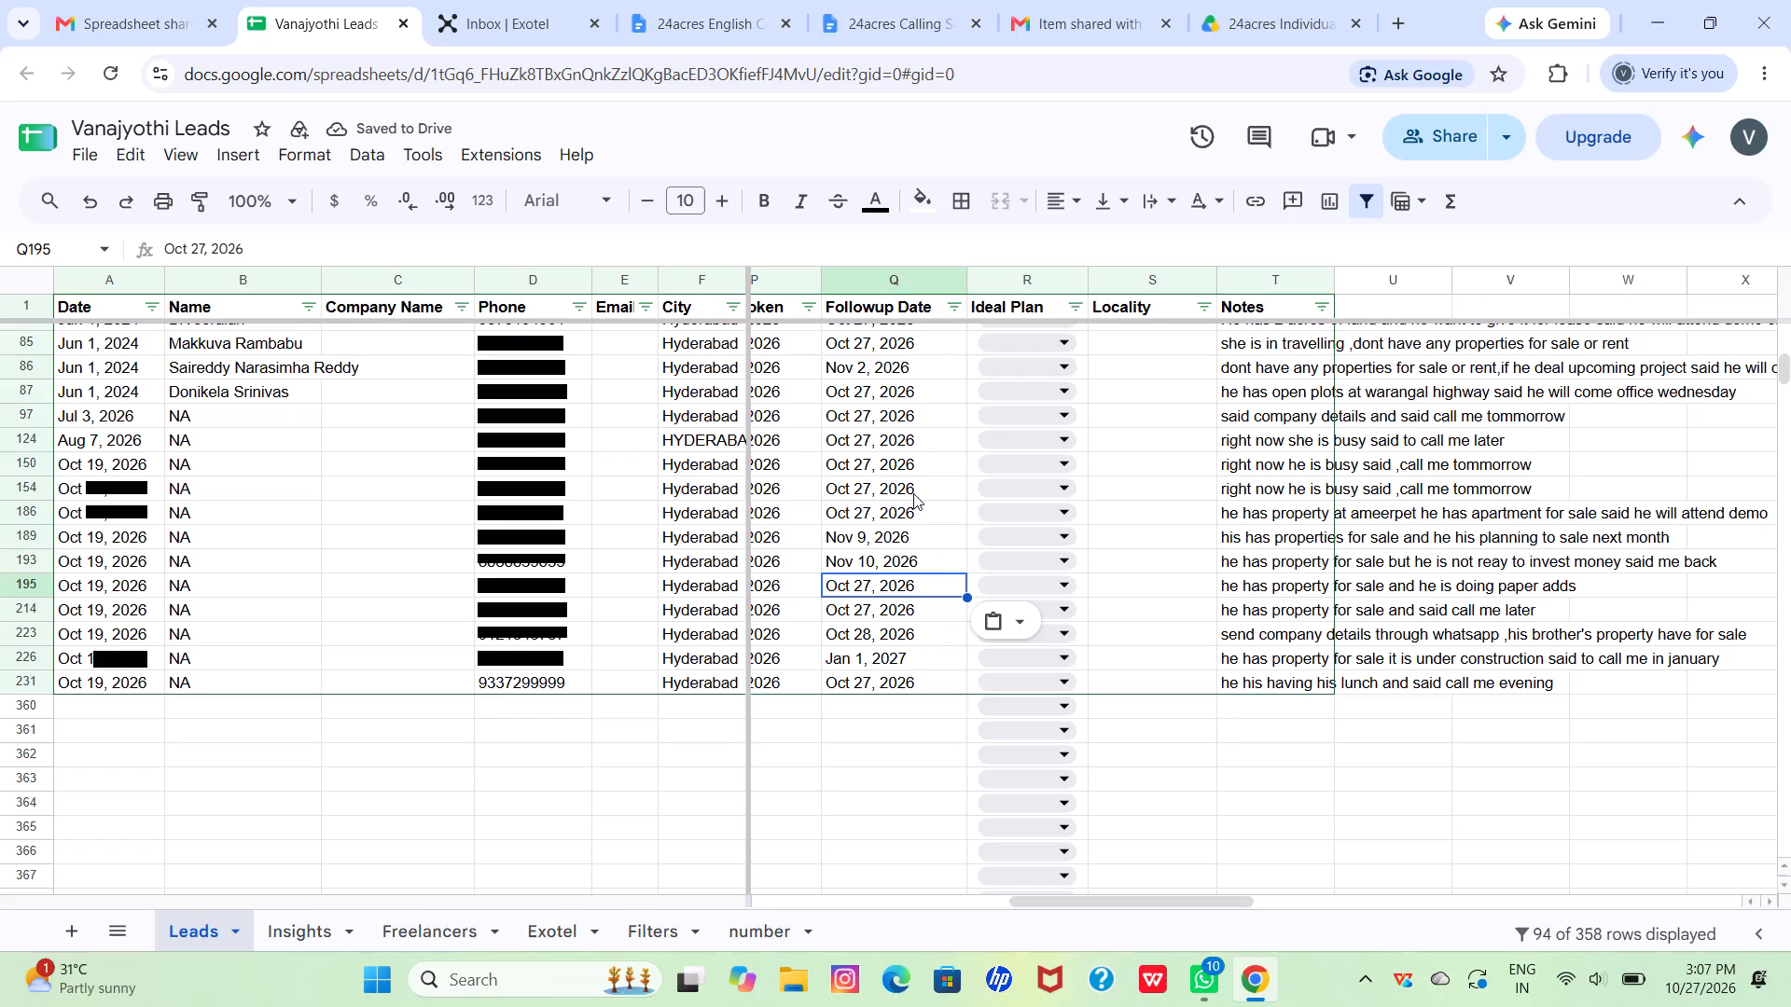
Change the status of the lead in row 71, which has no follow-up date, to Not Interested.
scroll(883, 464, up, 3)
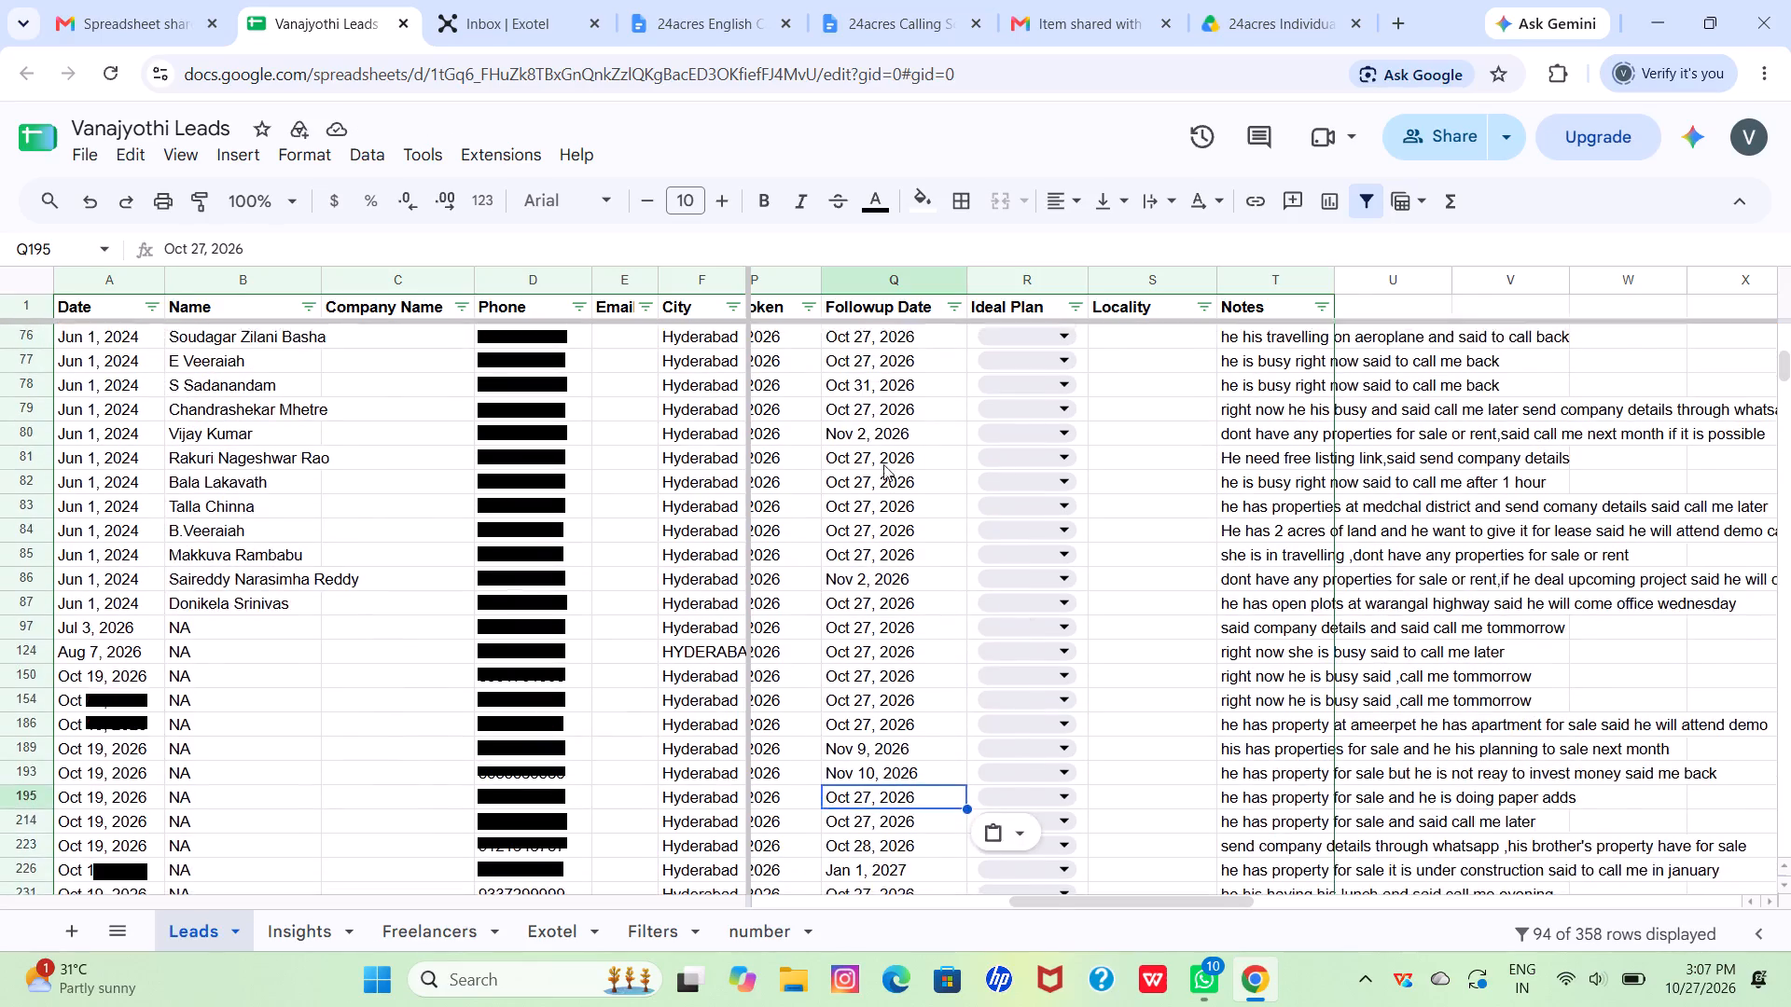
scroll(883, 464, up, 2)
scroll(884, 457, right, 1)
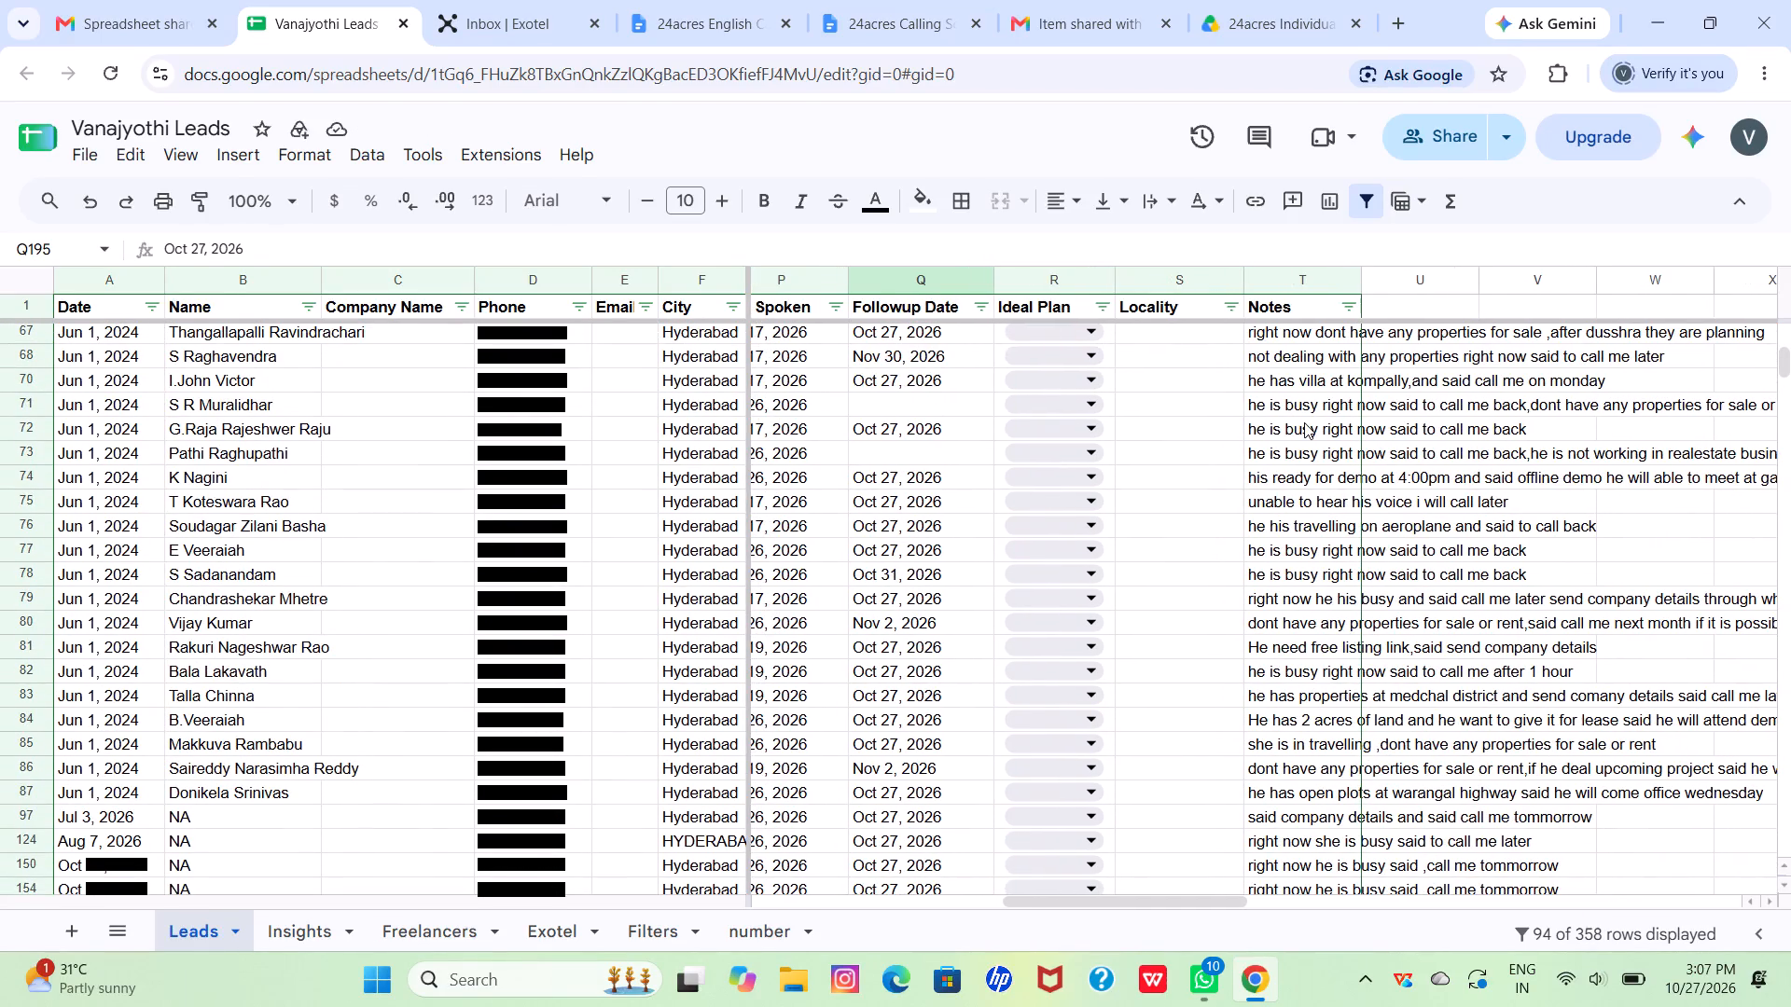
scroll(1304, 422, left, 3)
scroll(1304, 422, right, 2)
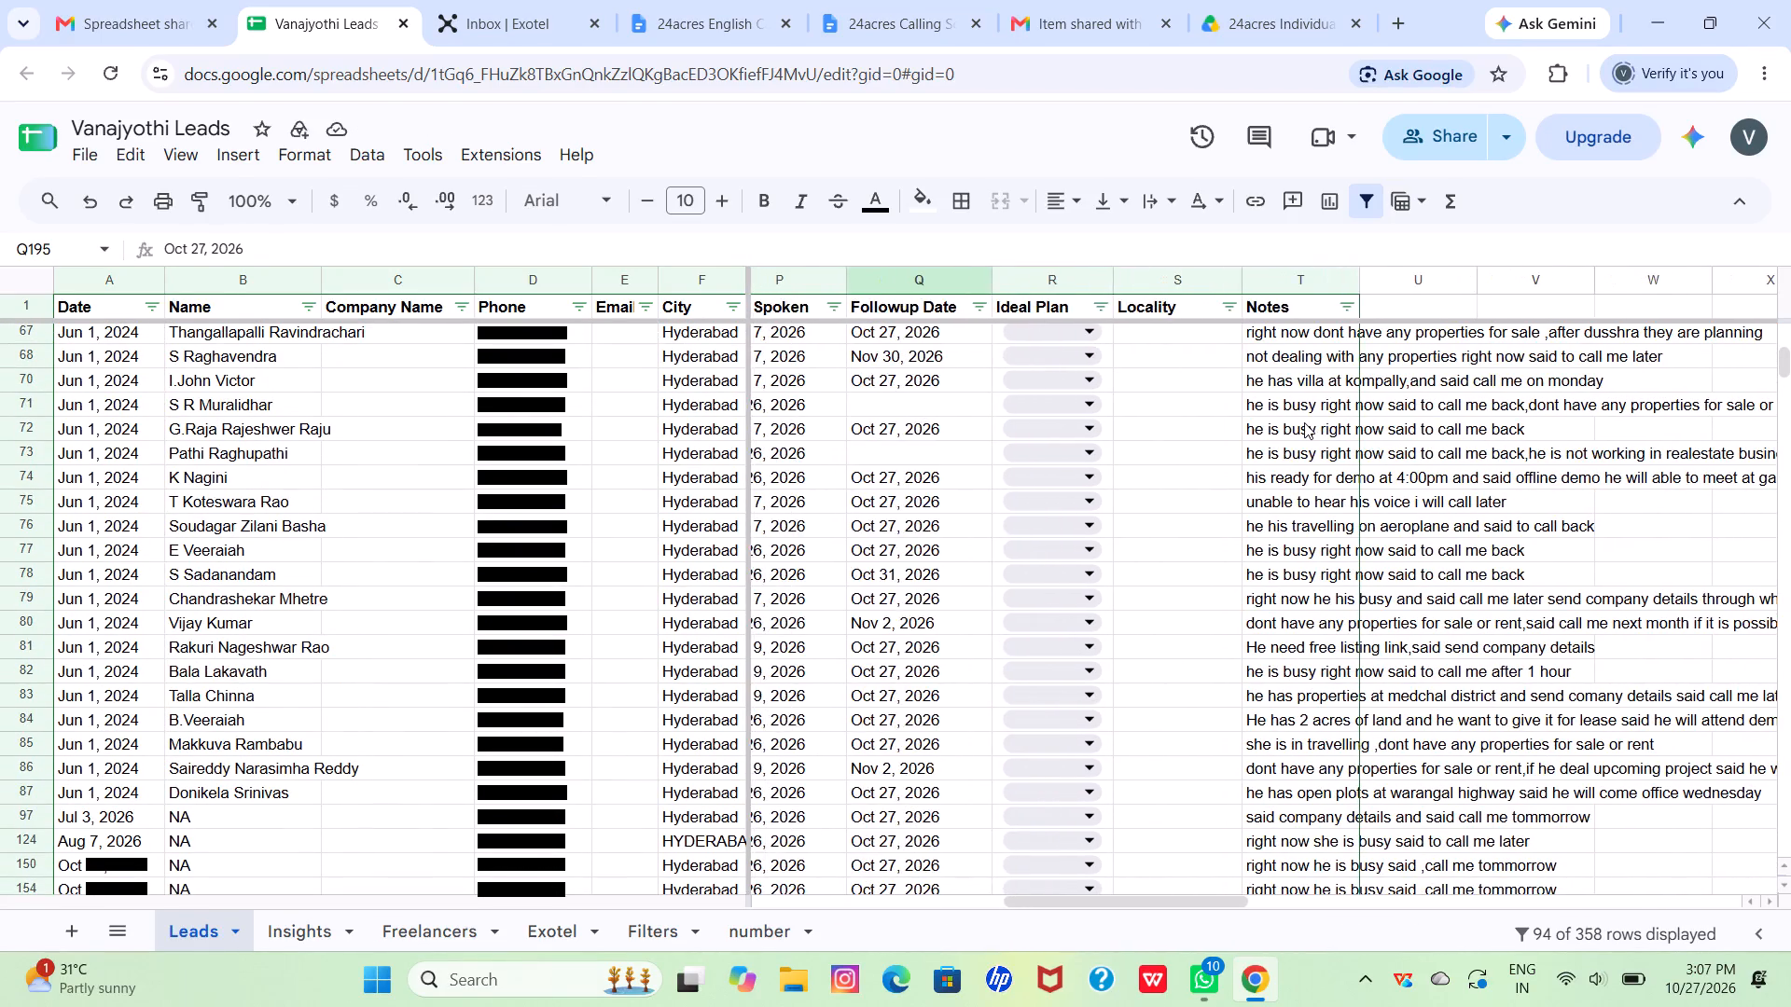
scroll(1304, 422, right, 2)
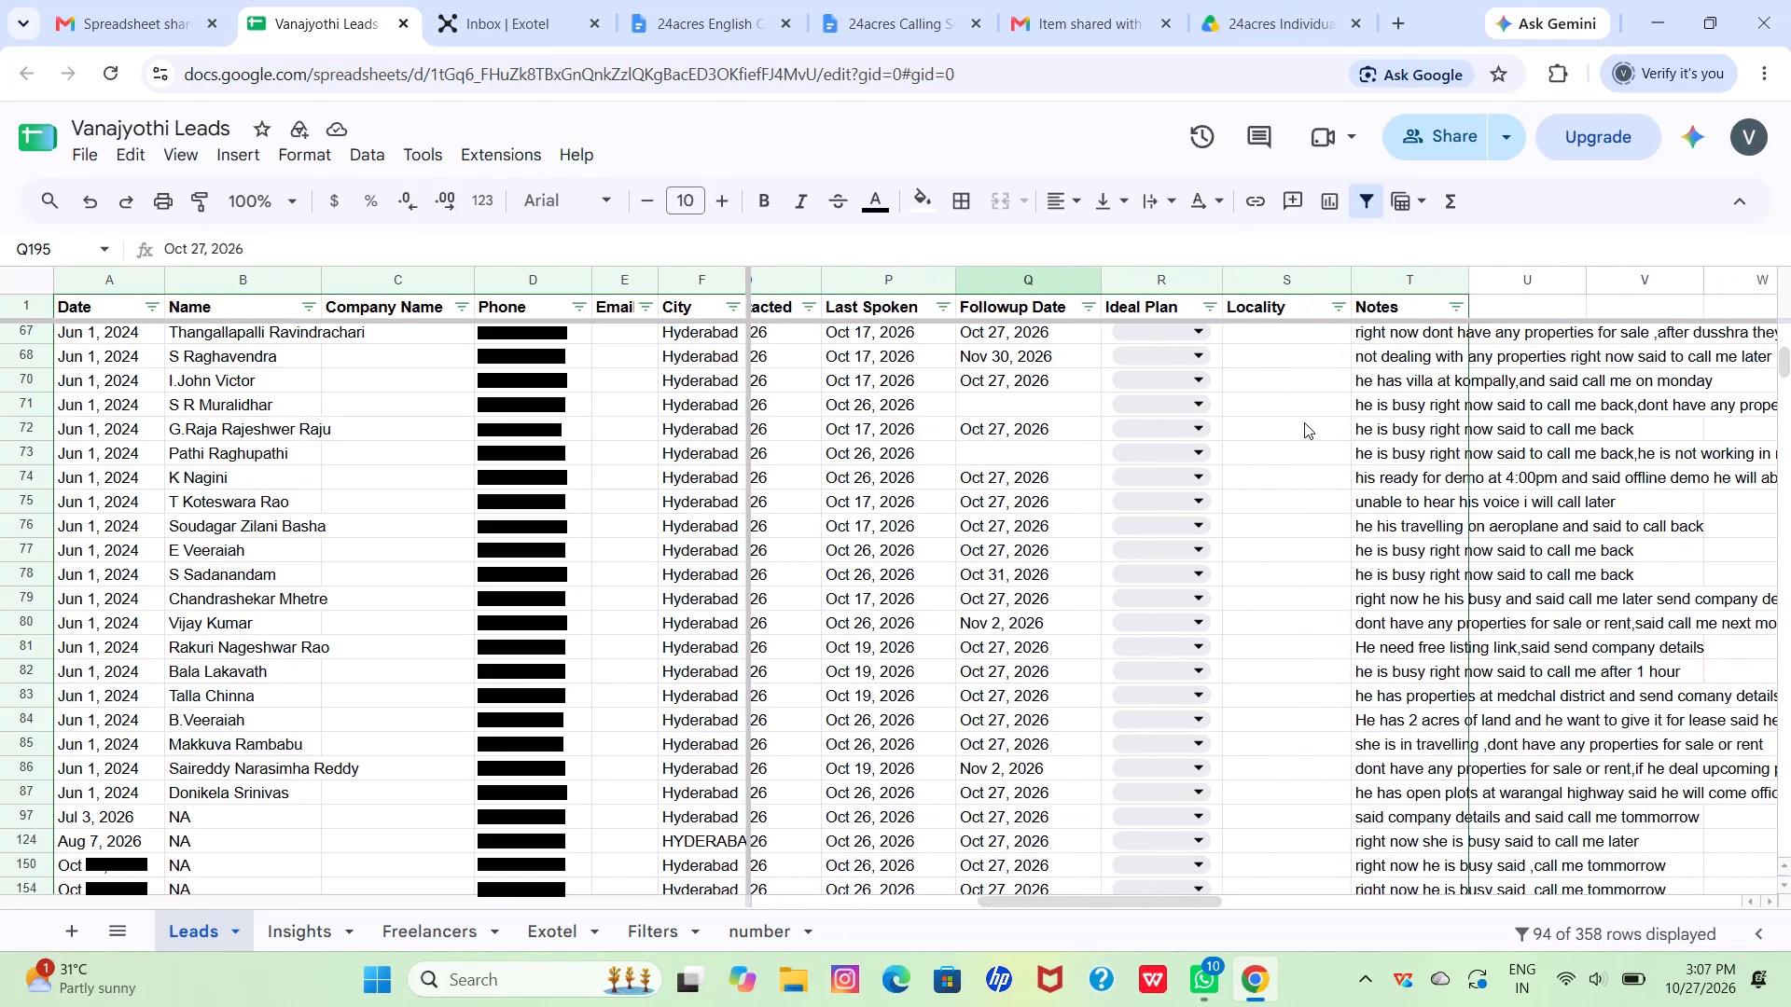
scroll(1304, 422, right, 5)
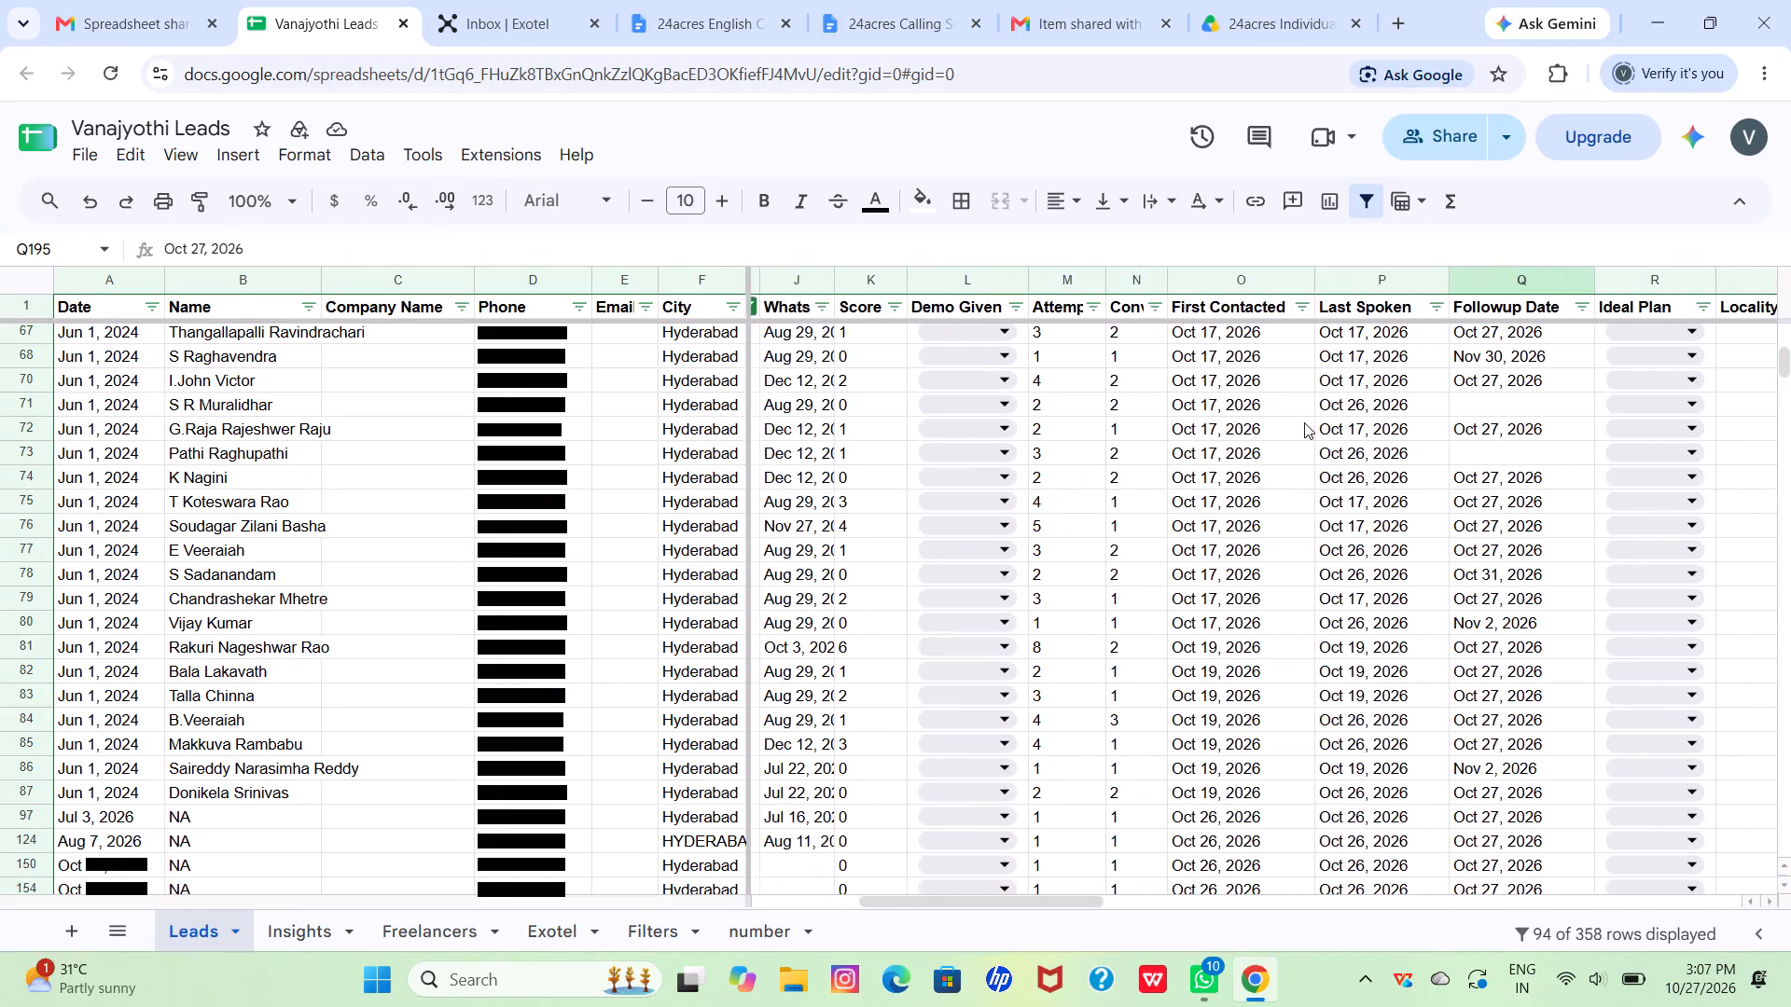
scroll(1304, 422, right, 4)
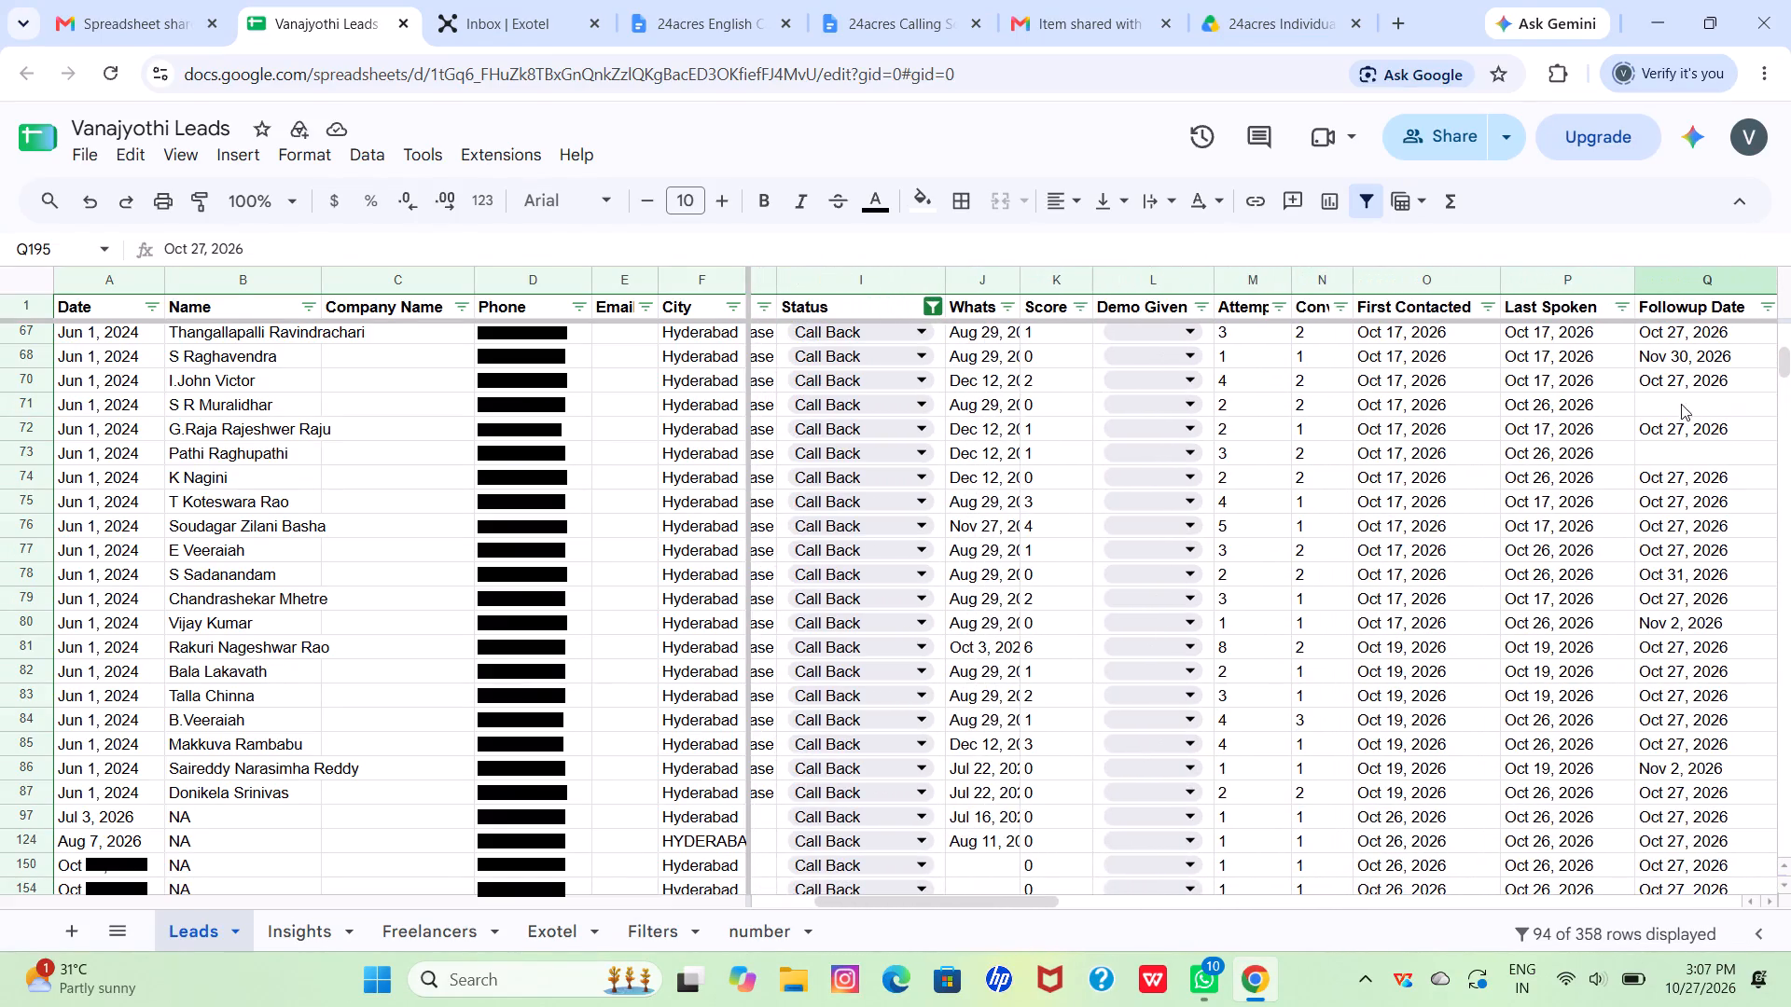
click(868, 405)
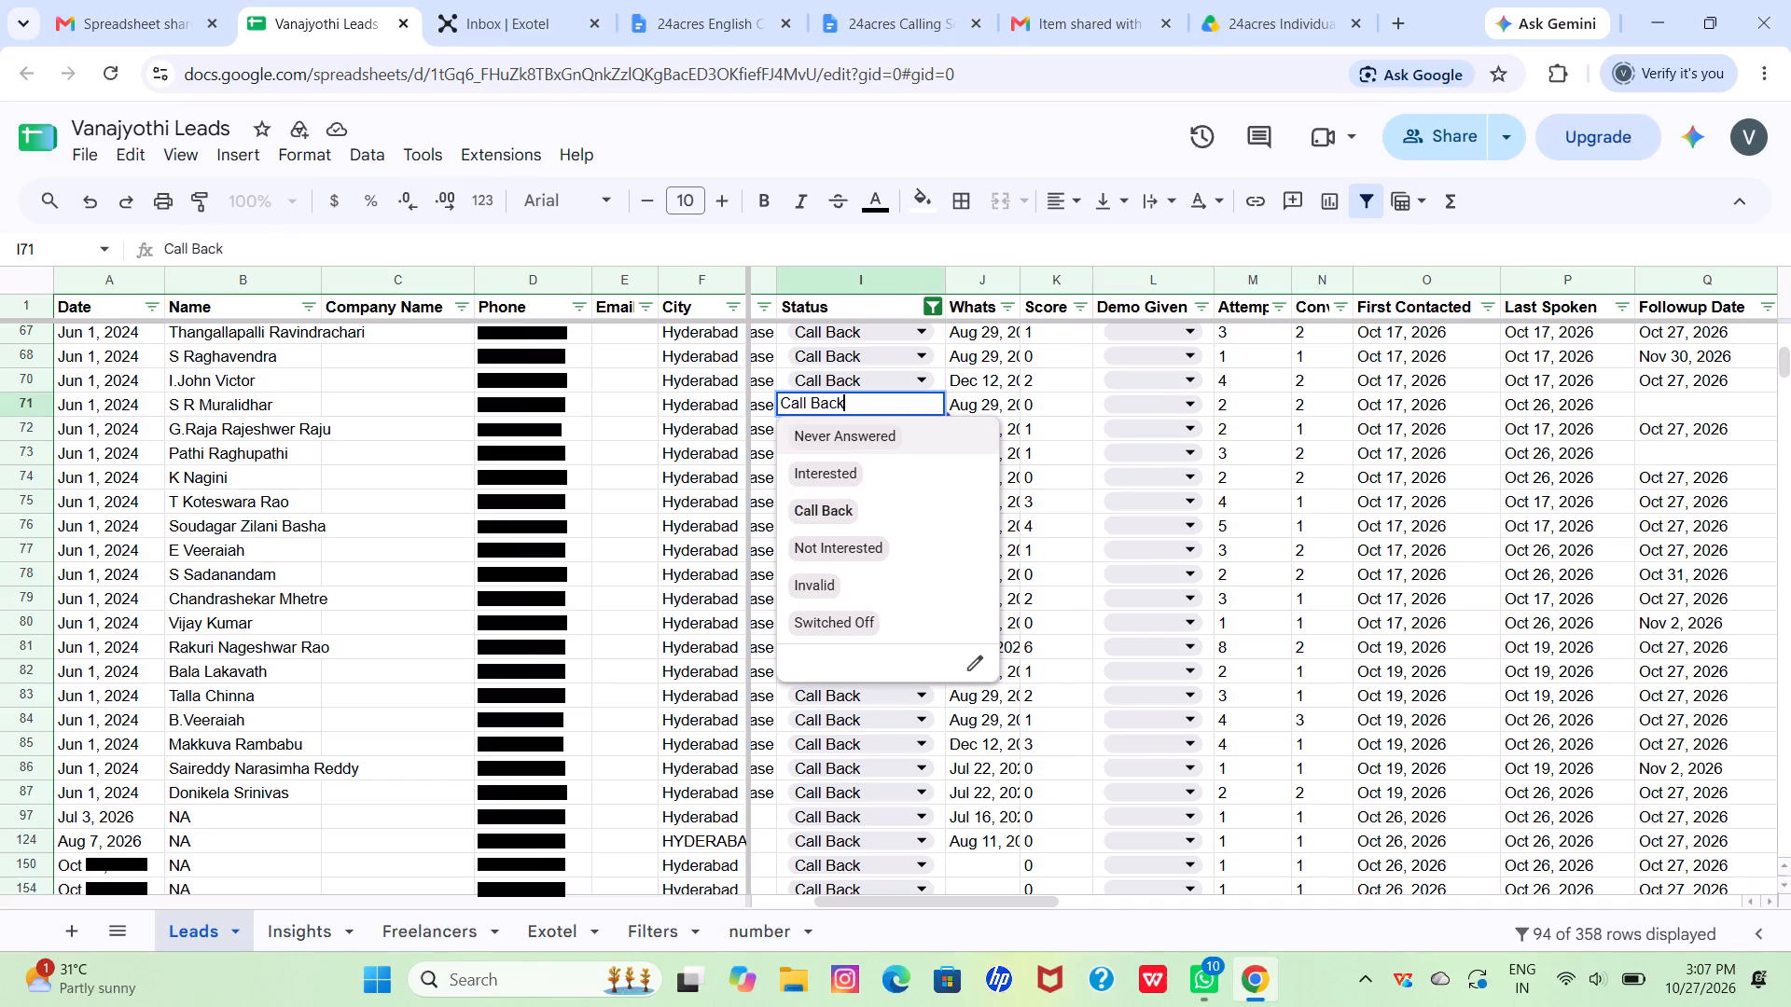
click(839, 547)
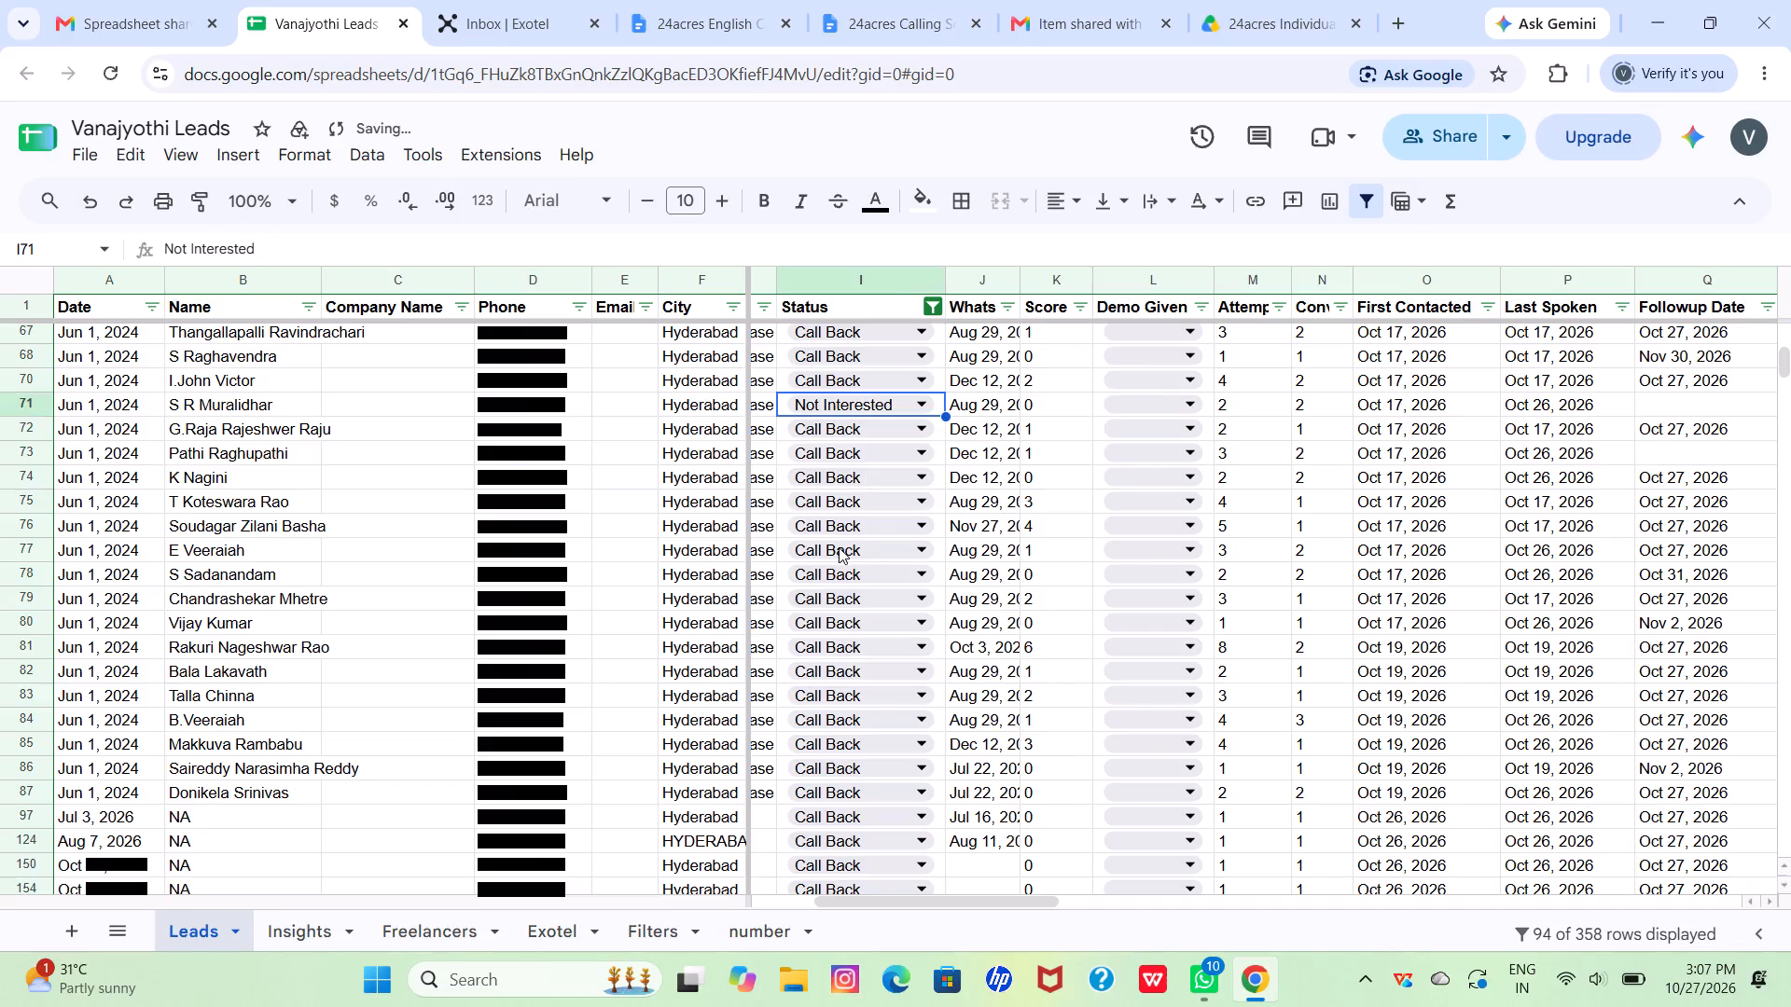
Change the status of the lead in row 73, which has no follow-up date, to Not Interested.
scroll(1651, 451, left, 2)
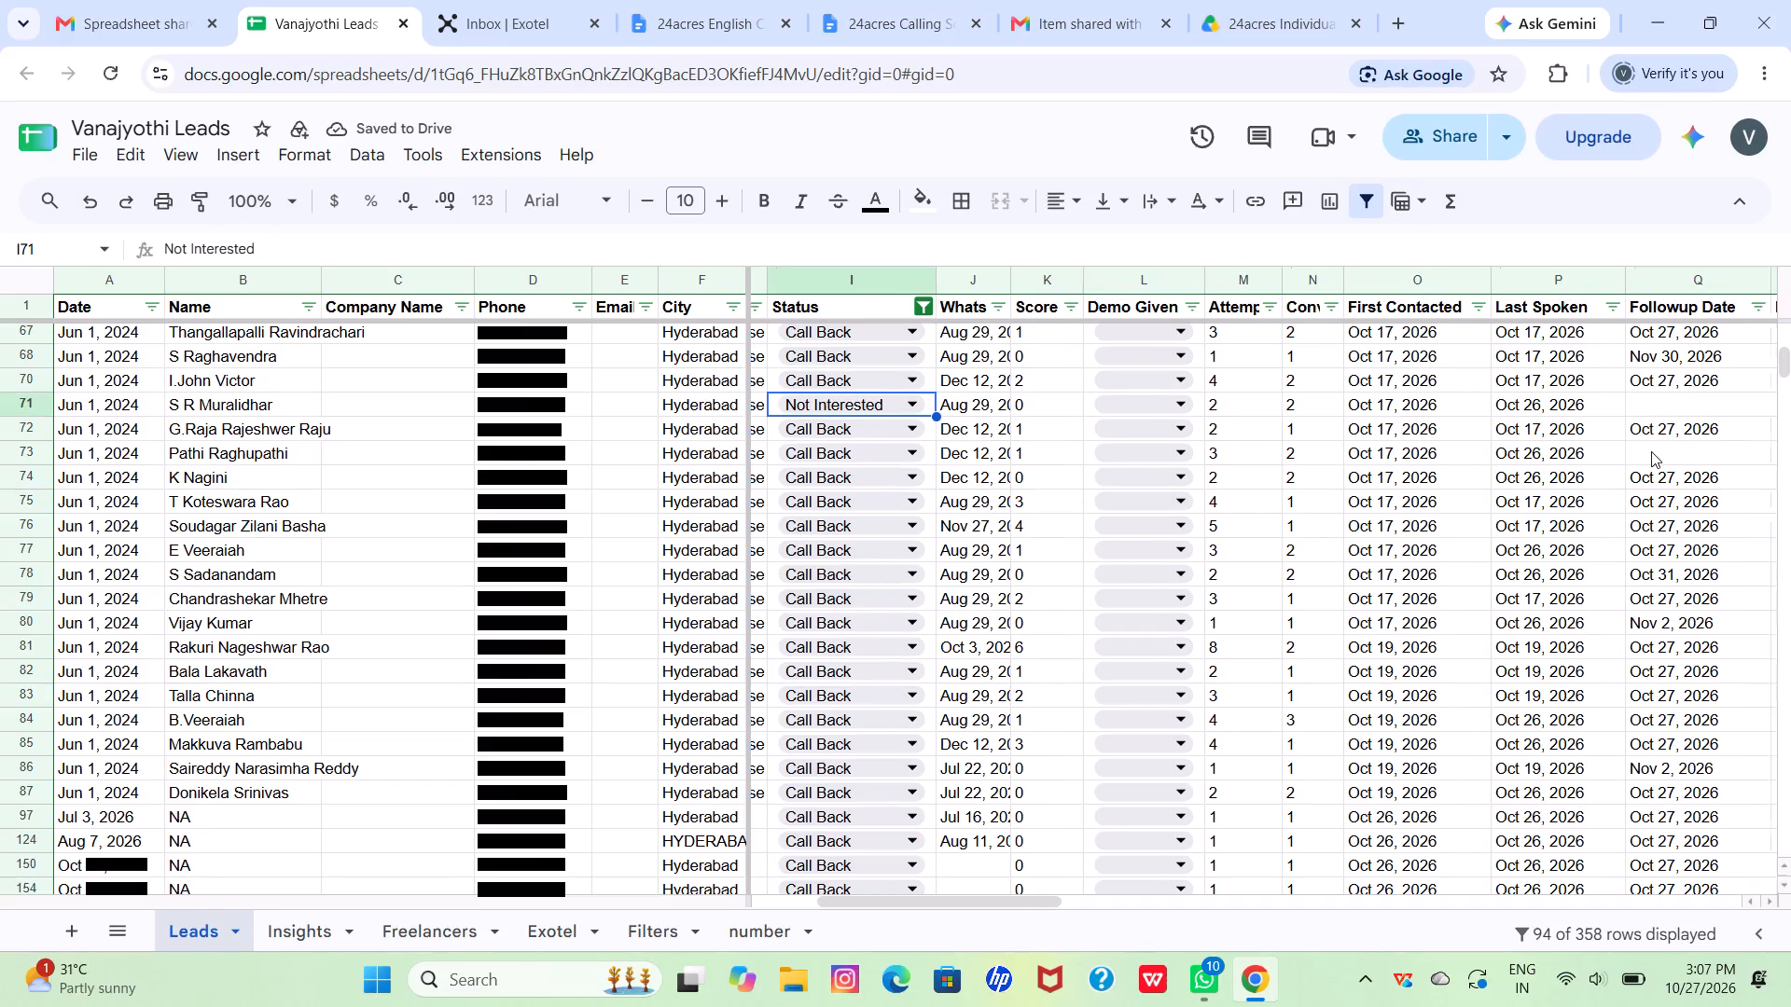
scroll(1651, 451, left, 6)
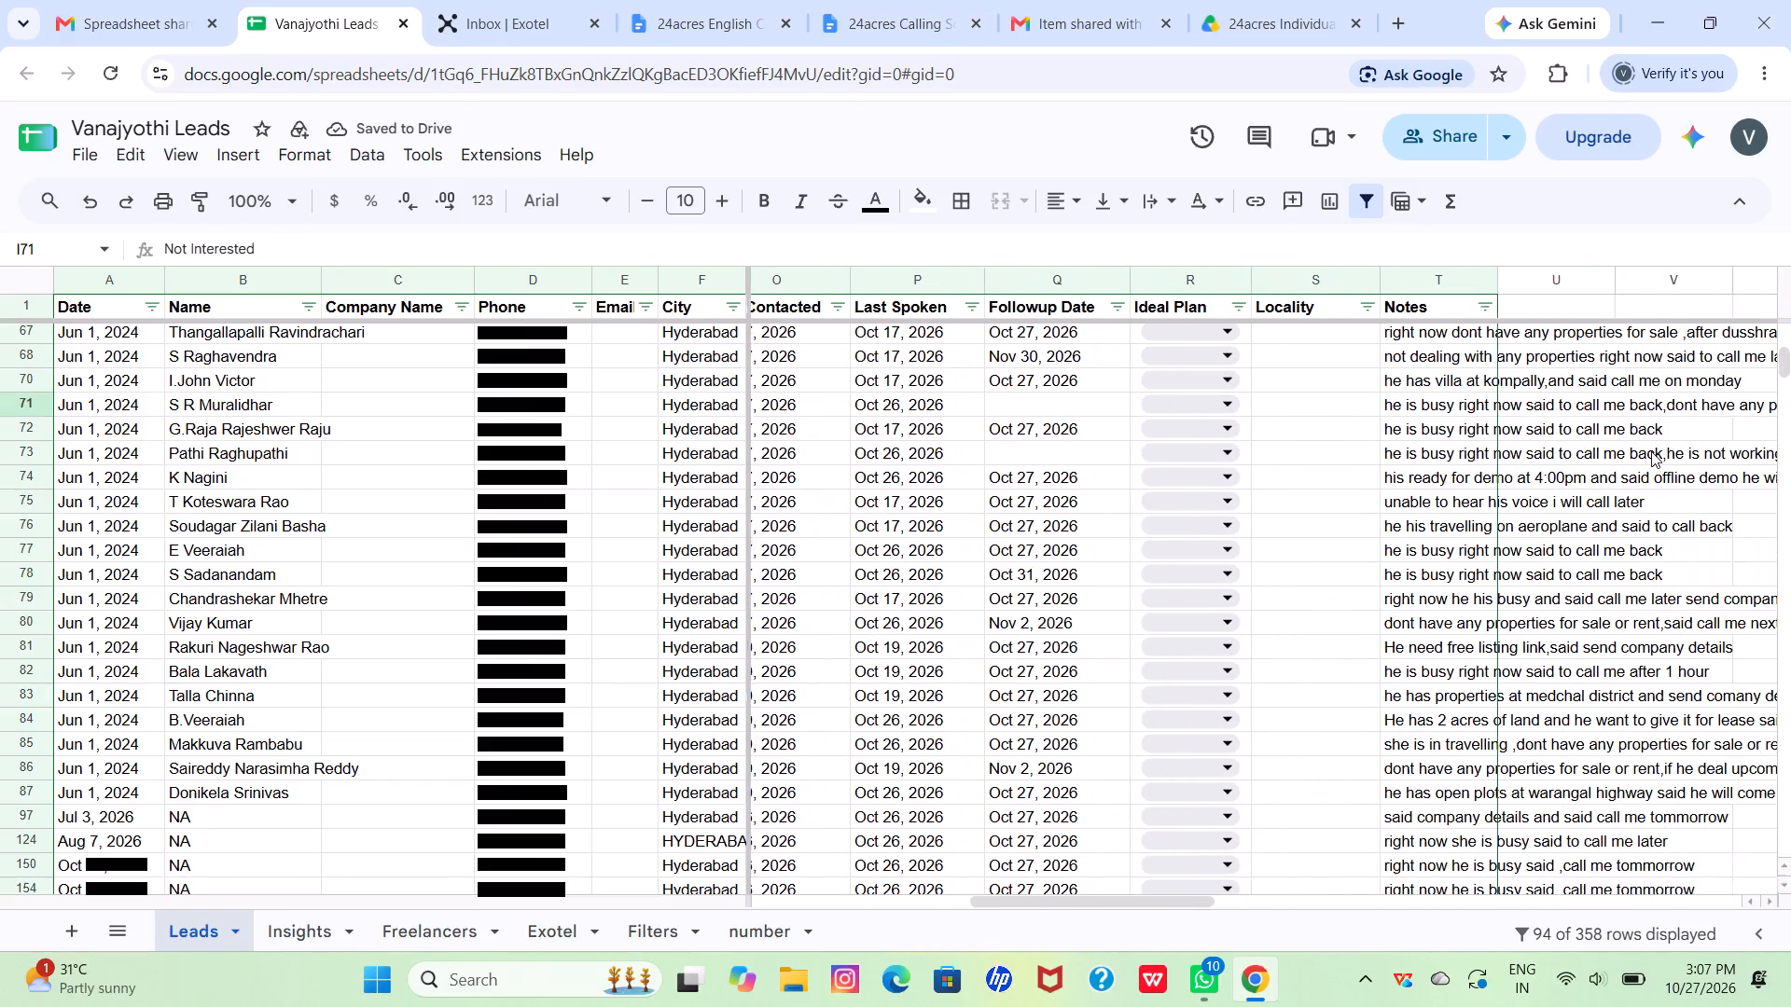
scroll(1651, 451, left, 4)
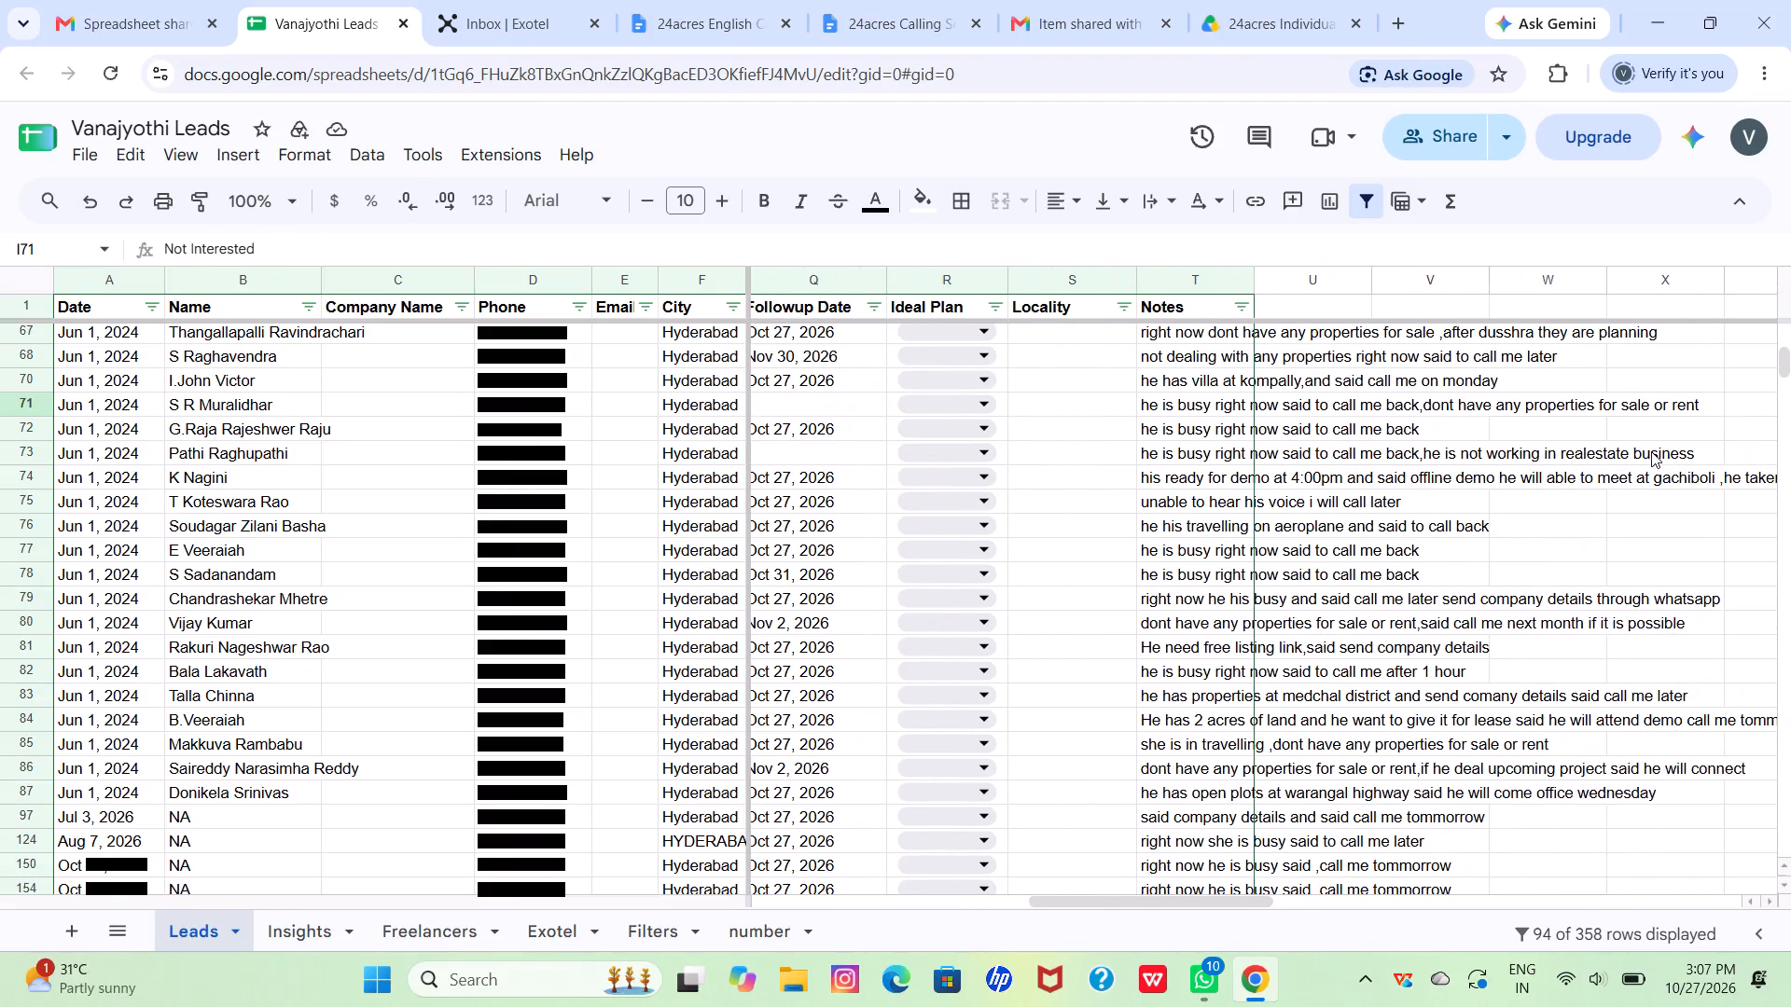
scroll(1651, 451, right, 8)
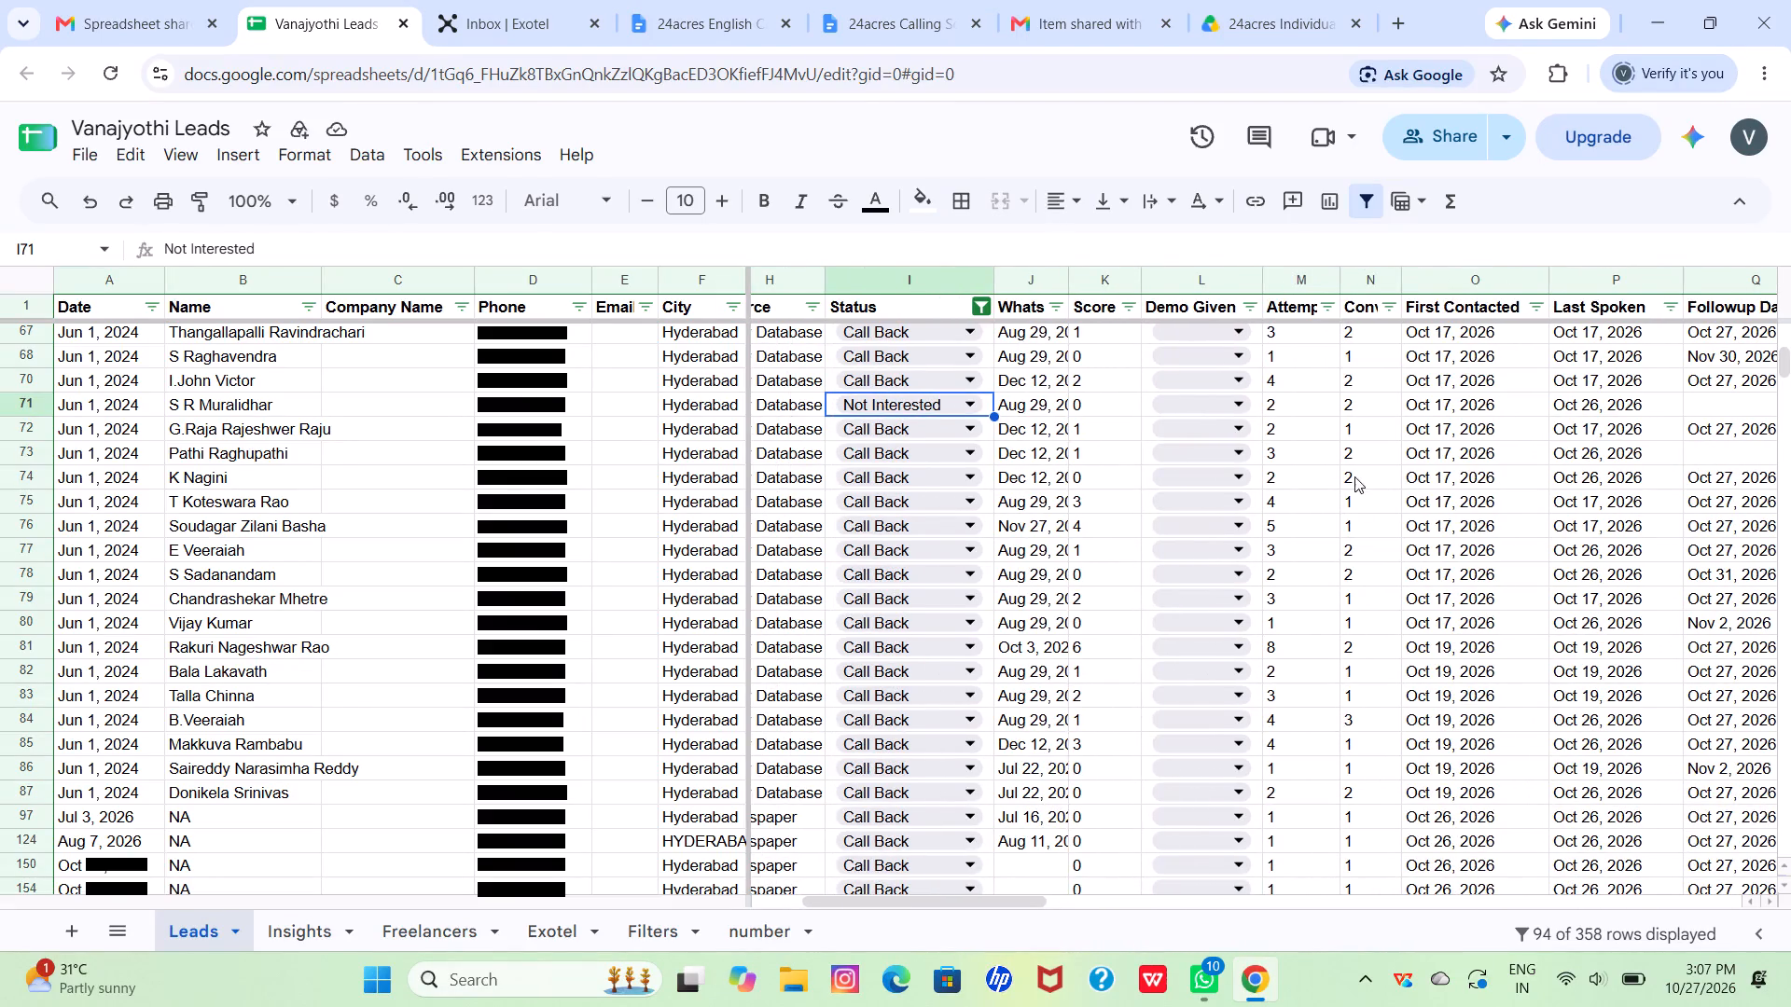
click(921, 467)
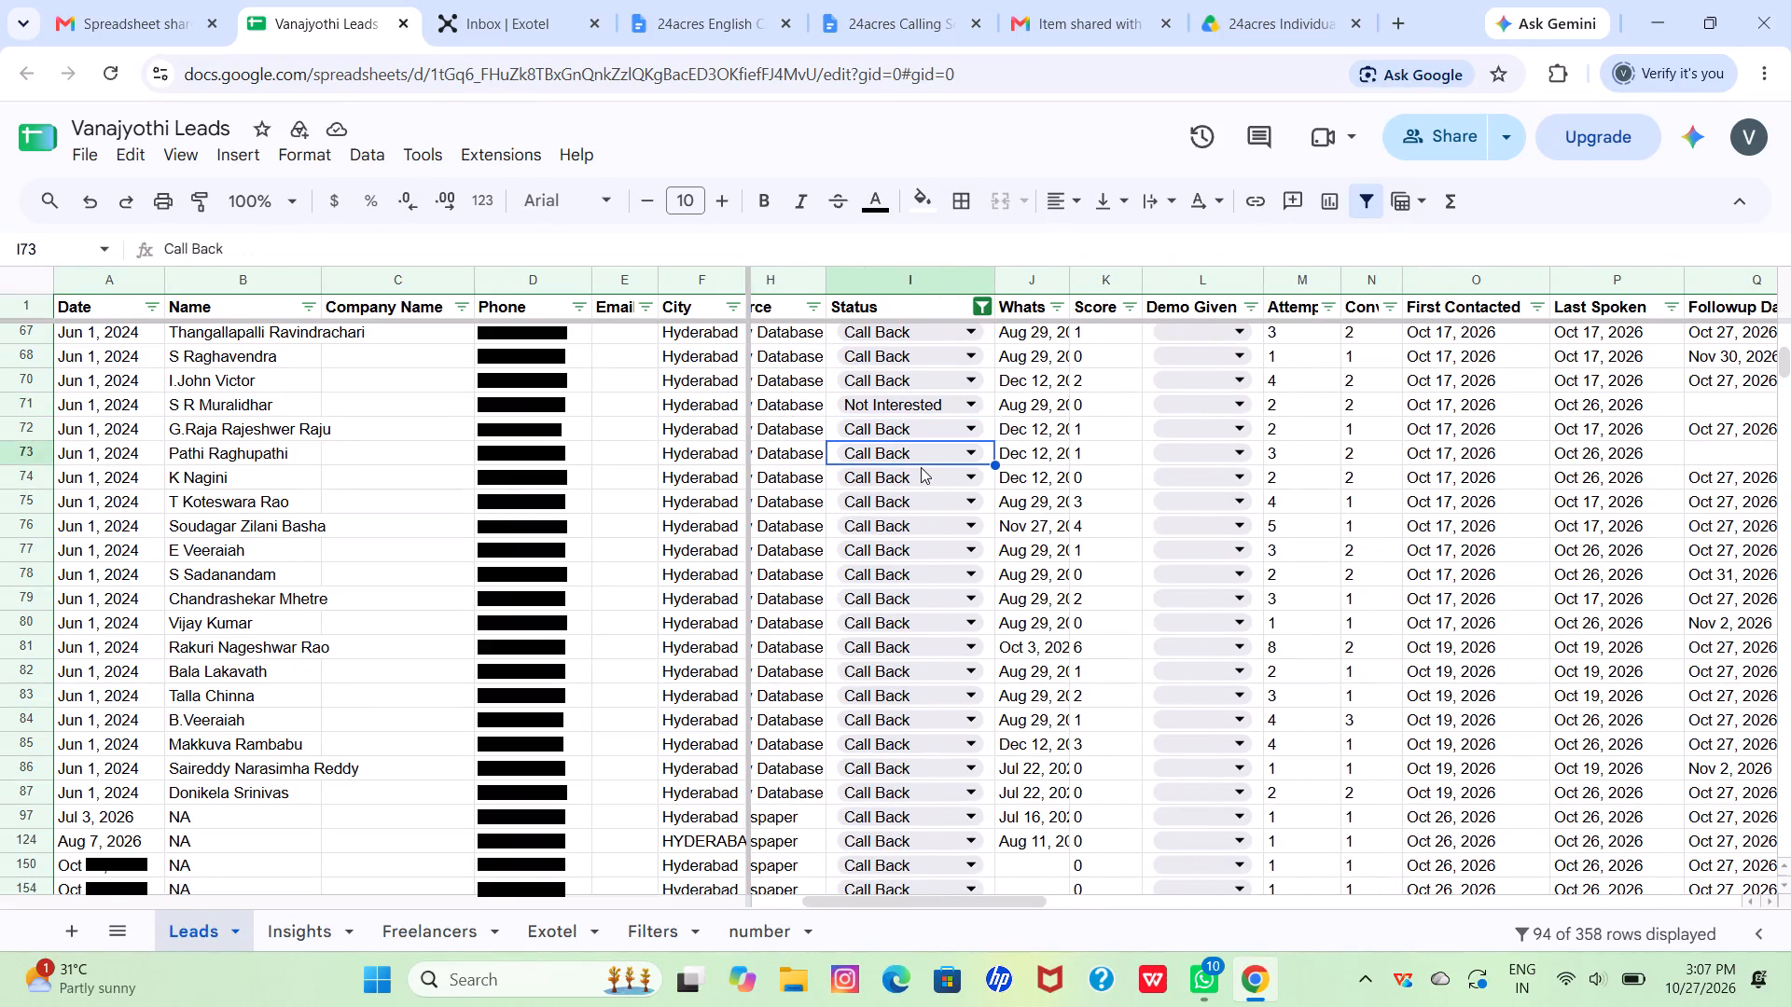
click(921, 467)
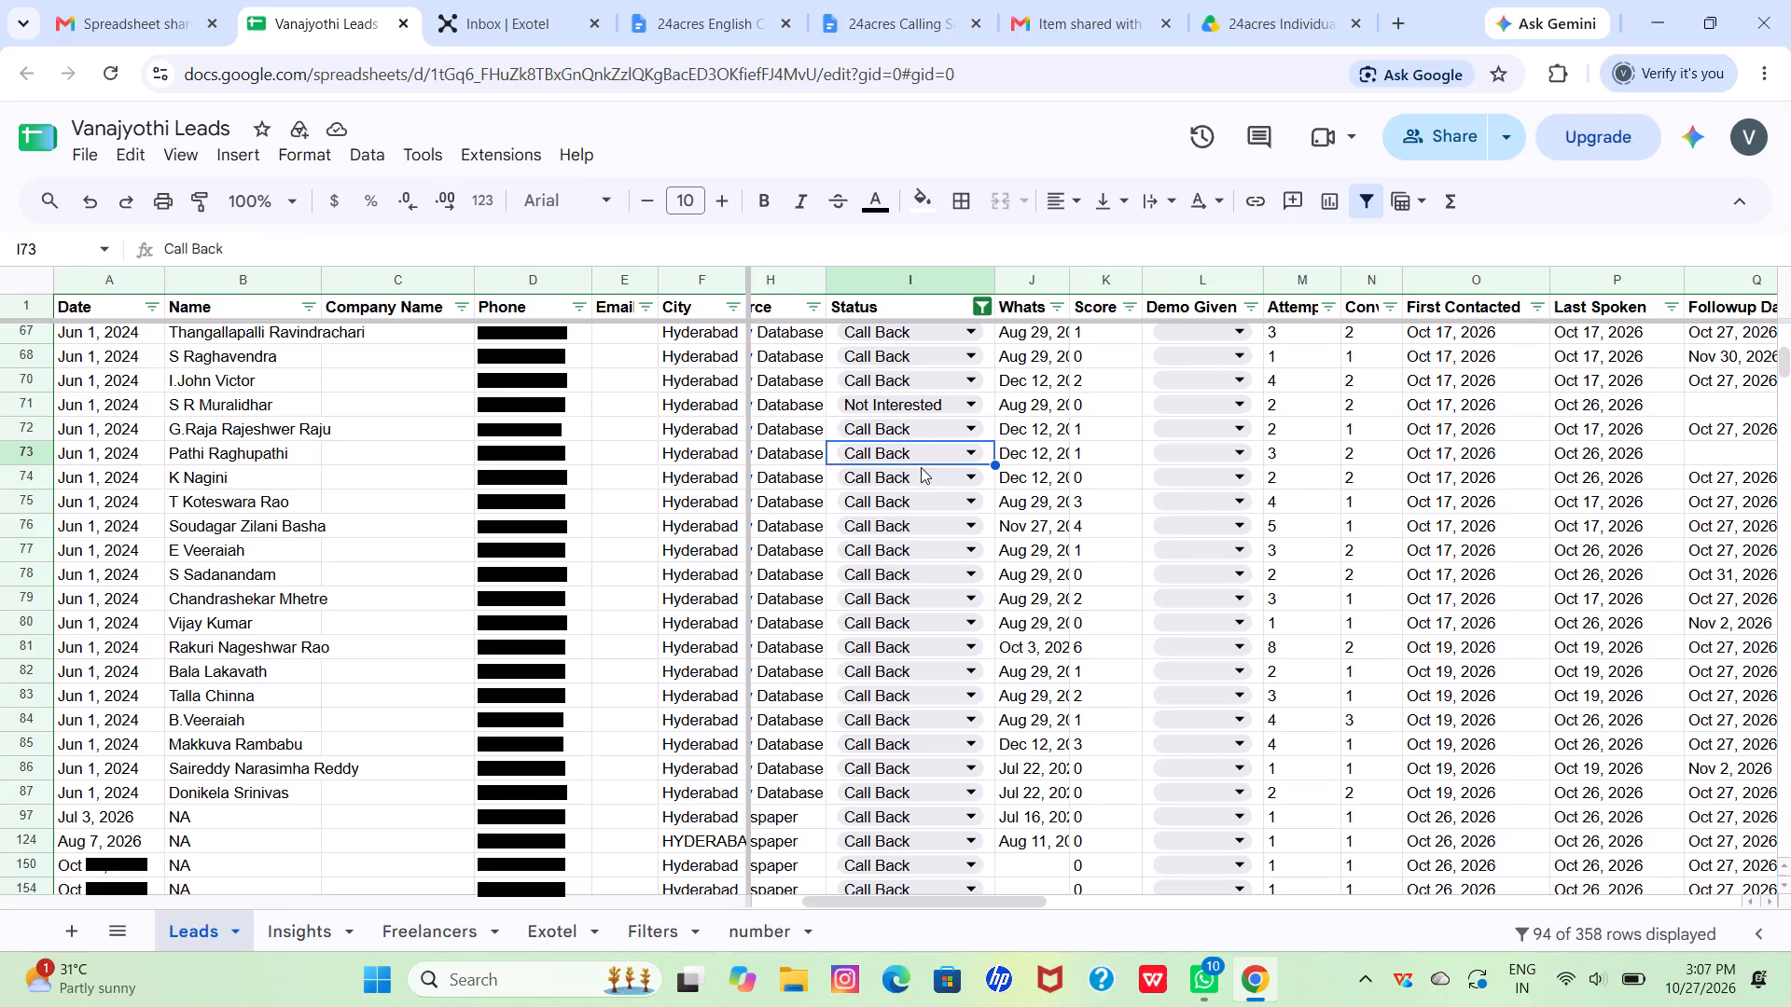
click(917, 454)
click(897, 599)
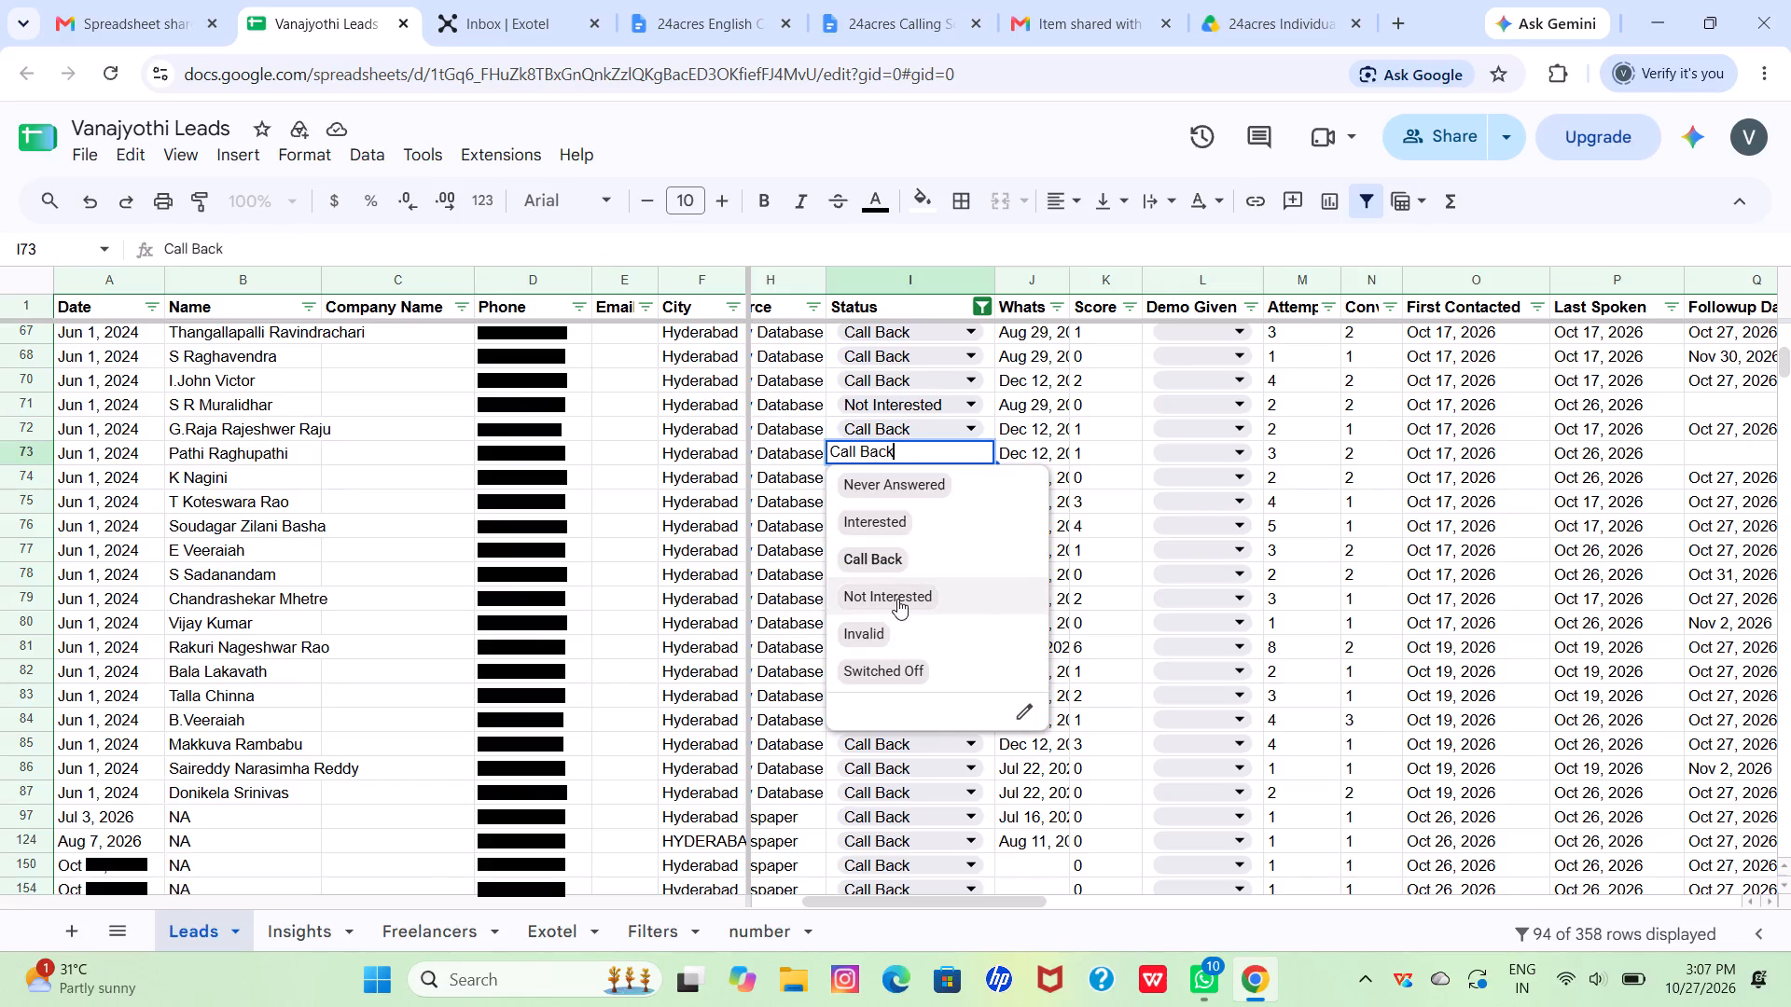
Review the notes of the filtered leads from row 72 down to the last lead in row 231.
click(1732, 435)
scroll(1732, 435, left, 6)
scroll(1732, 435, down, 1)
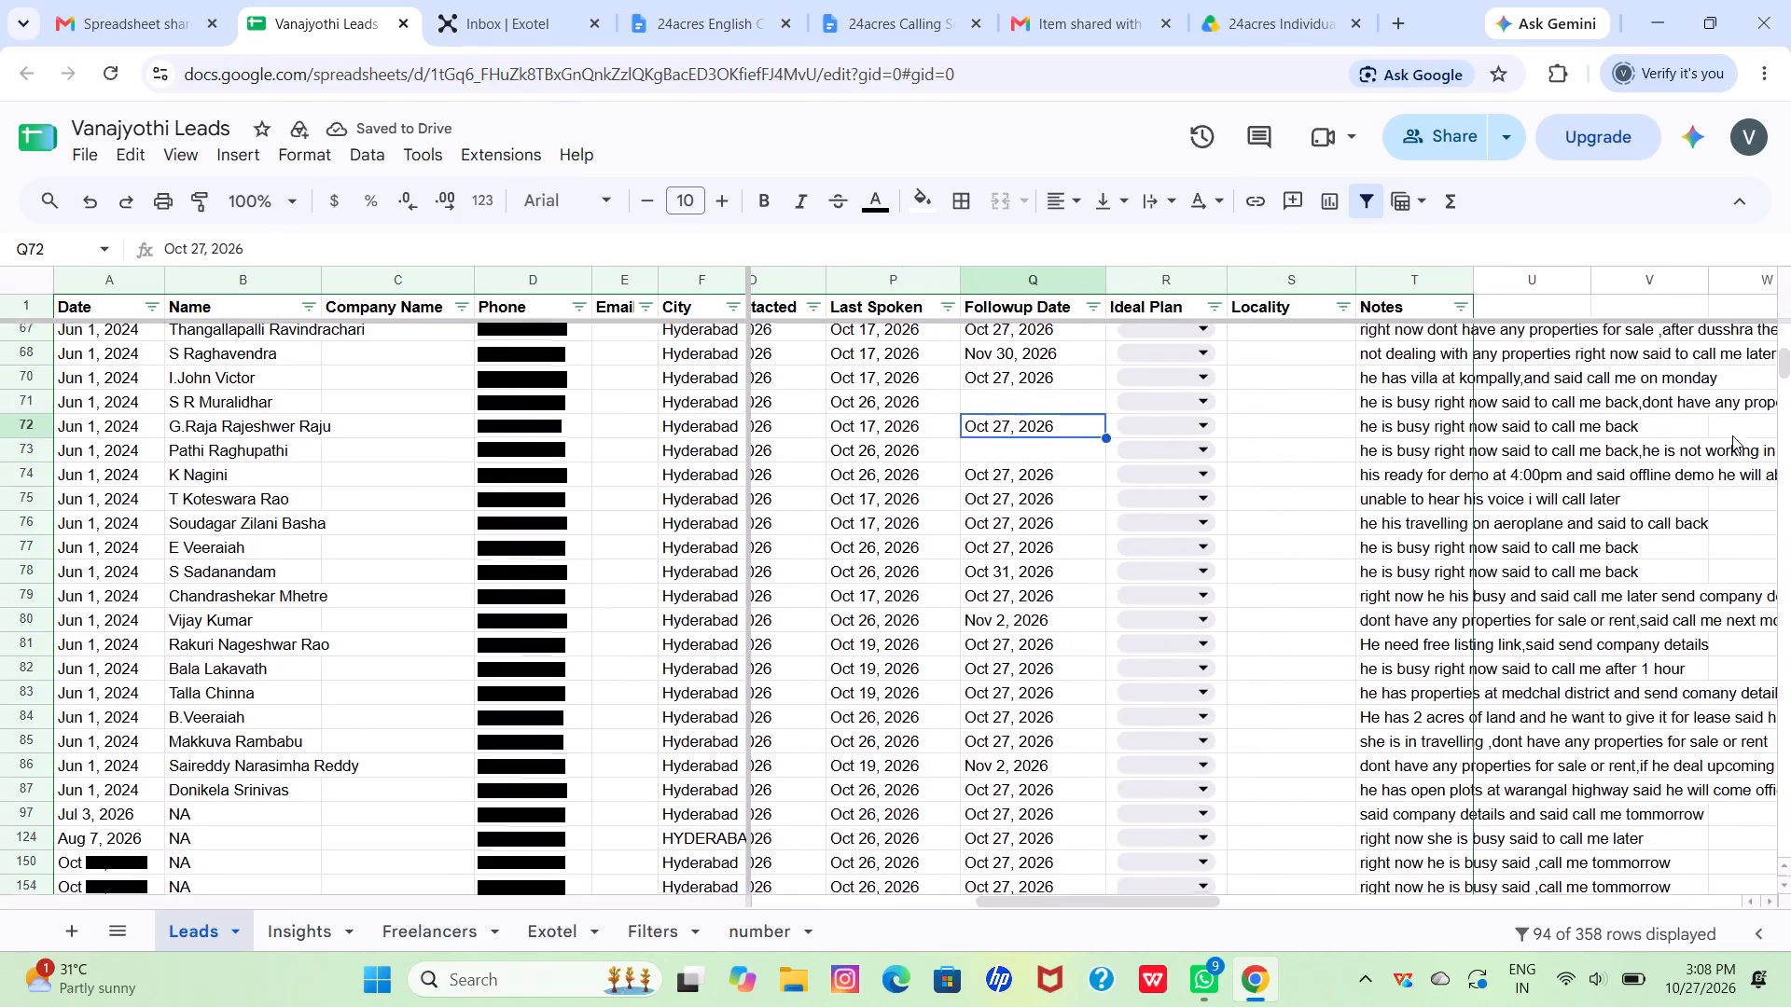
scroll(1732, 435, down, 1)
scroll(1732, 435, left, 1)
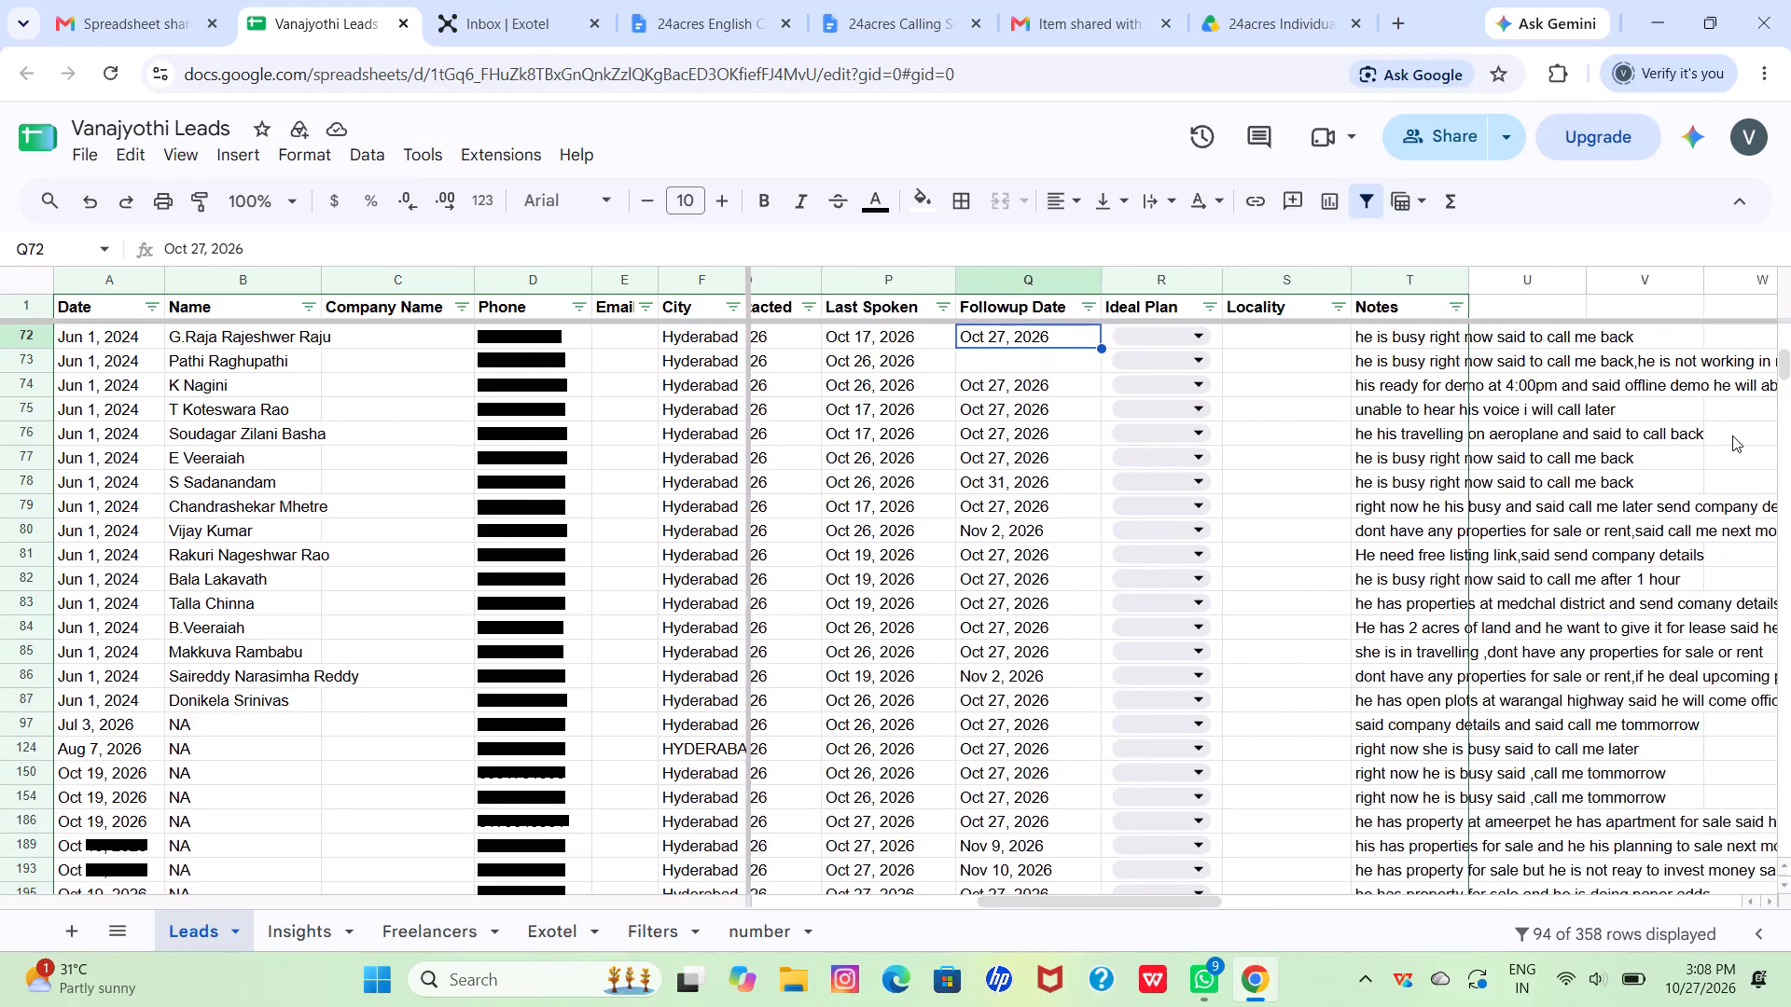
scroll(1732, 435, left, 4)
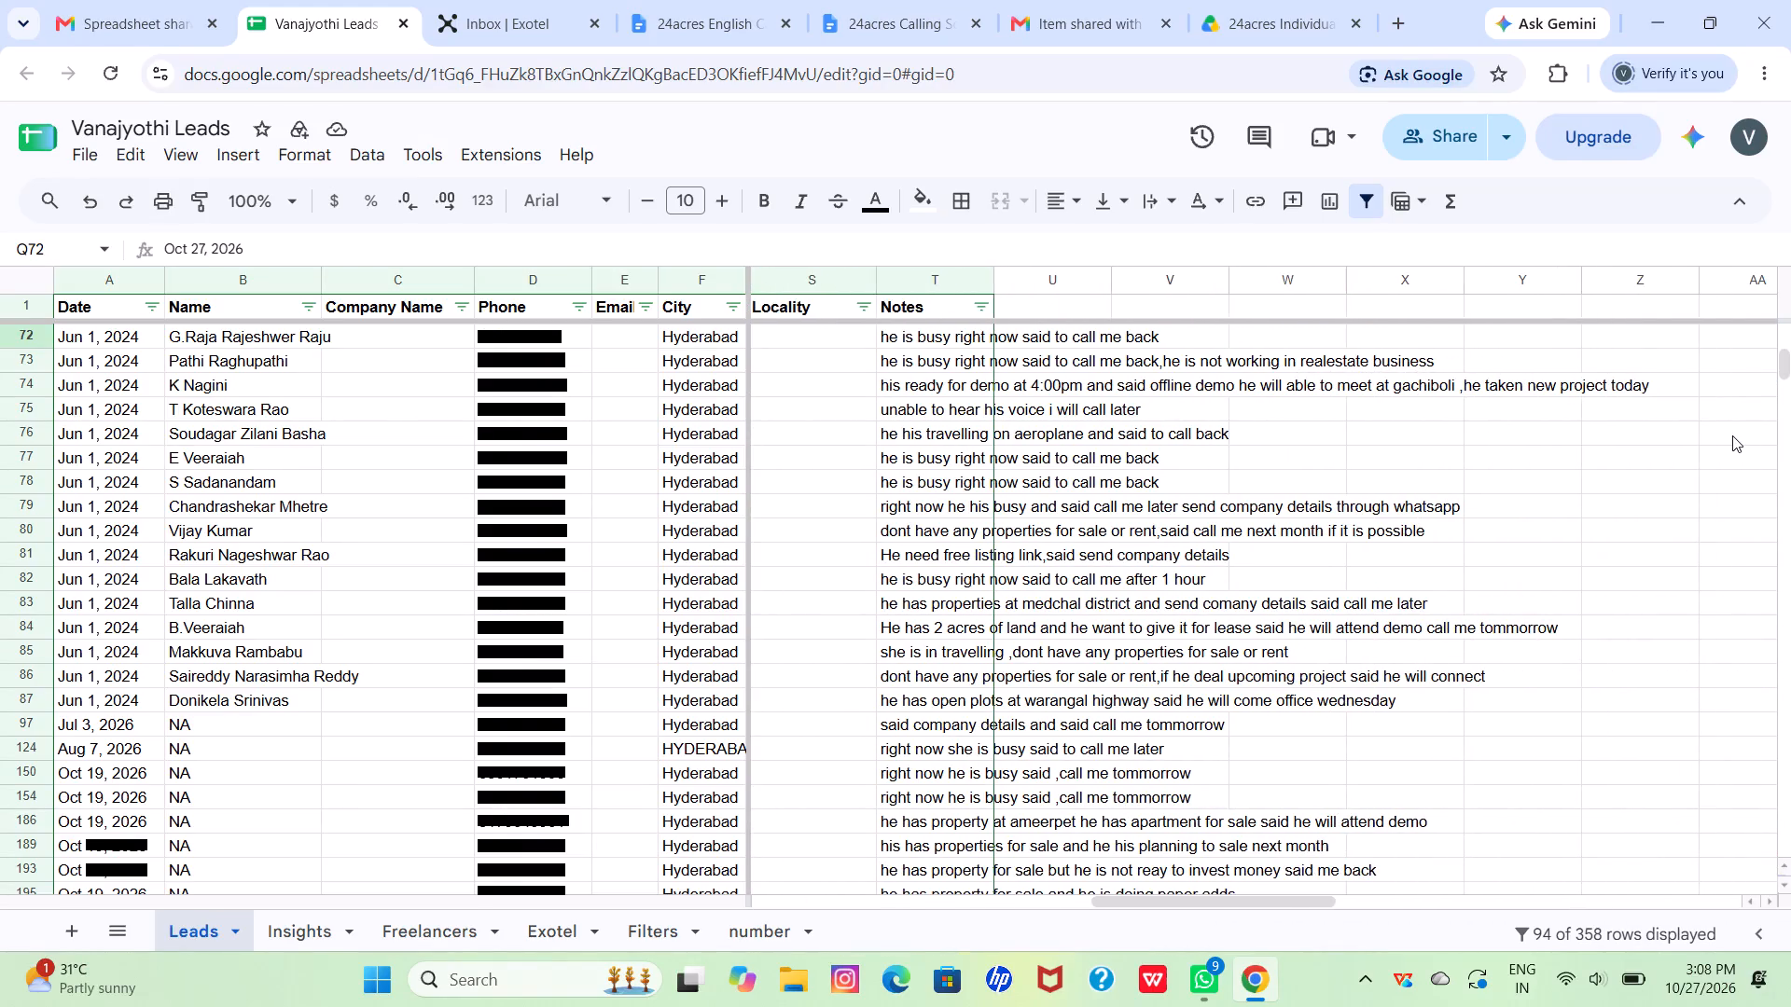
scroll(1732, 435, right, 2)
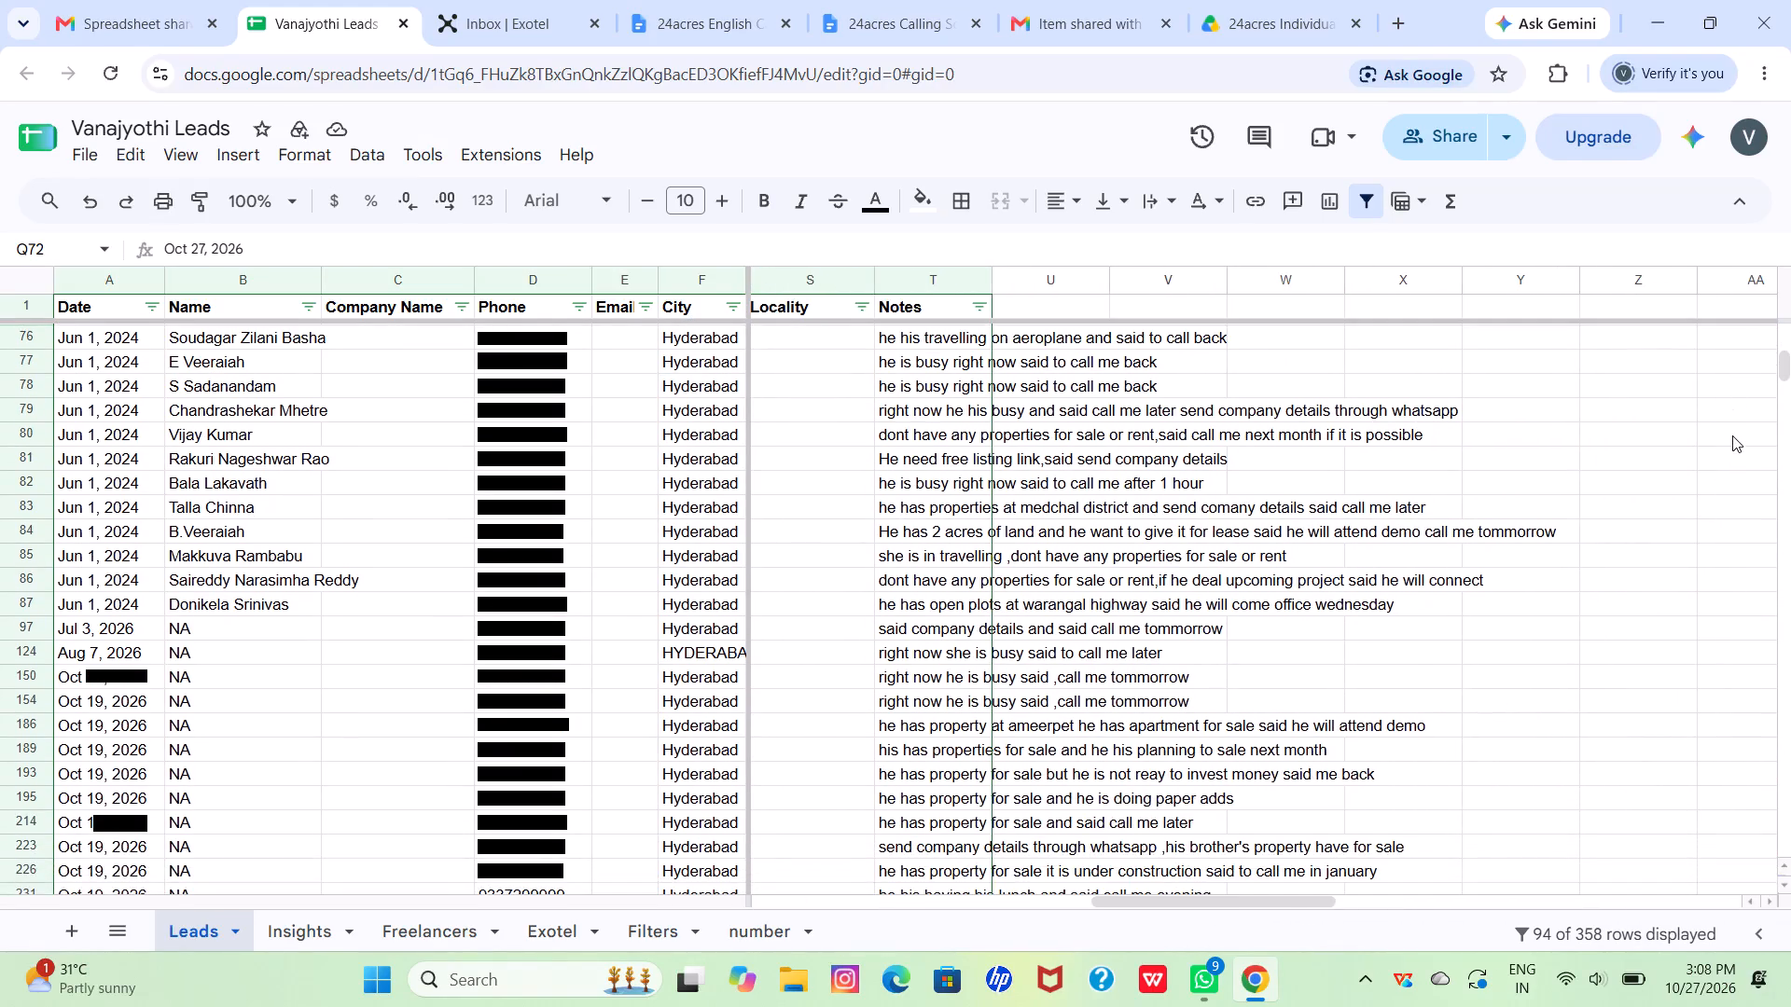
scroll(1732, 435, down, 2)
scroll(1732, 435, right, 1)
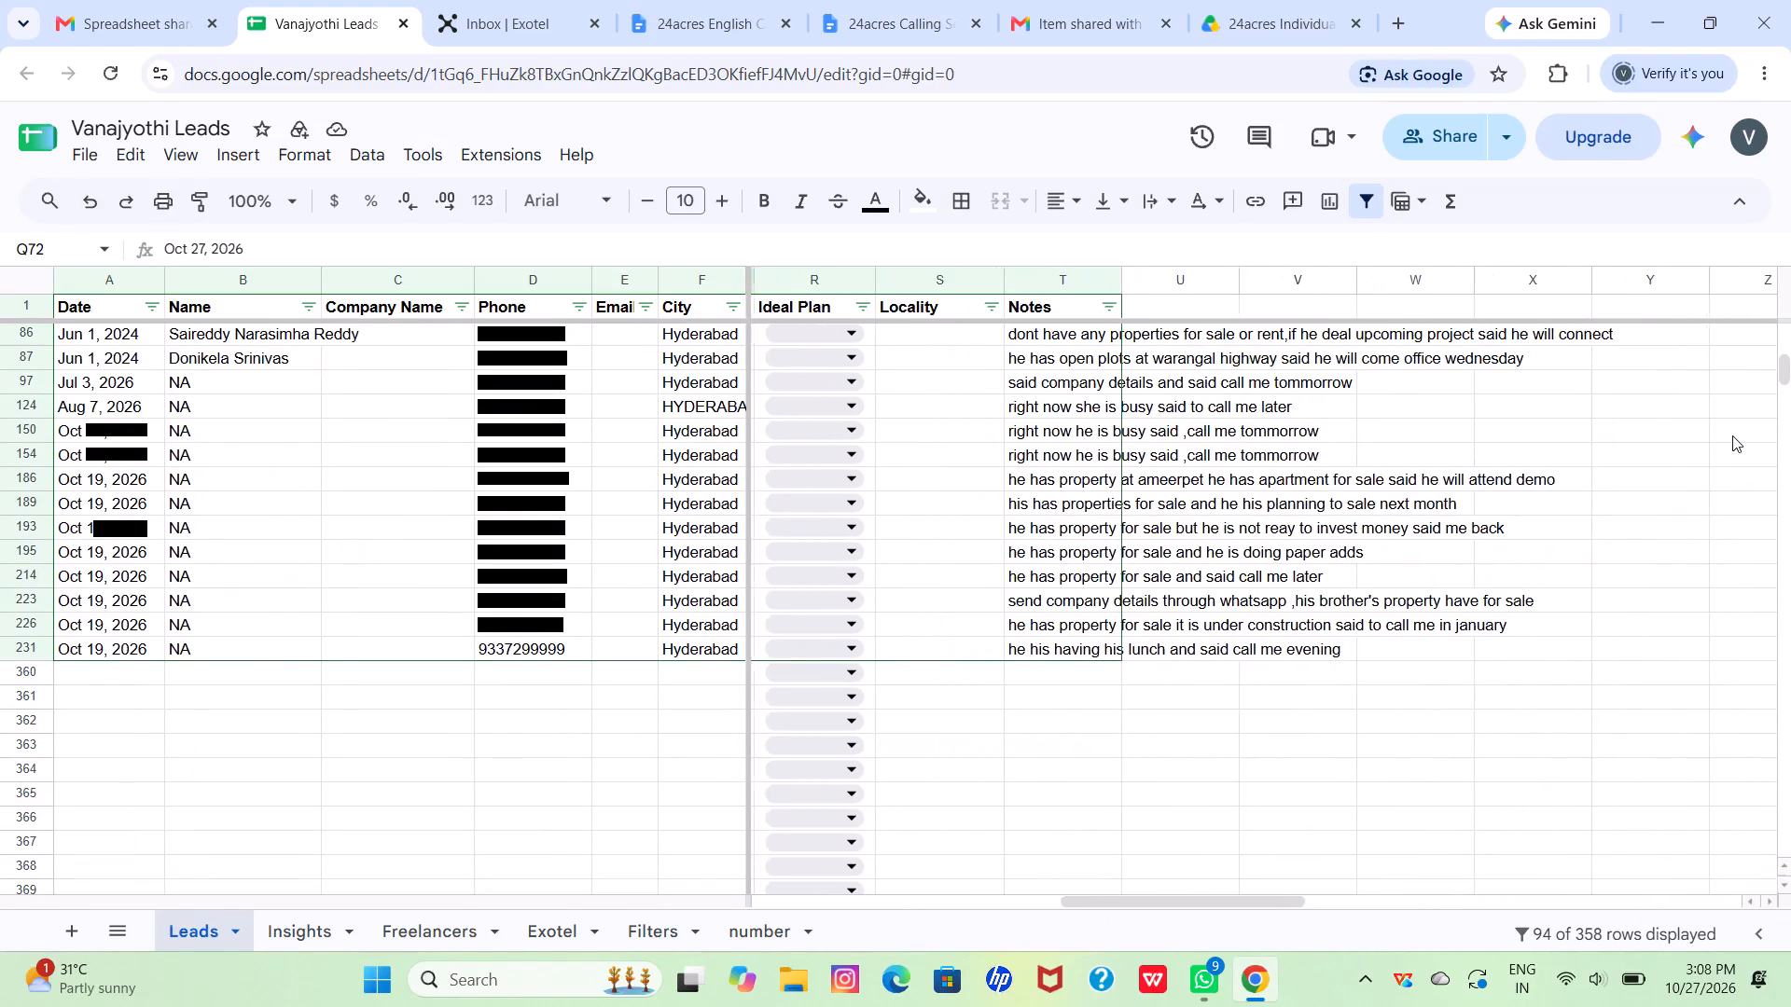
scroll(1732, 435, up, 2)
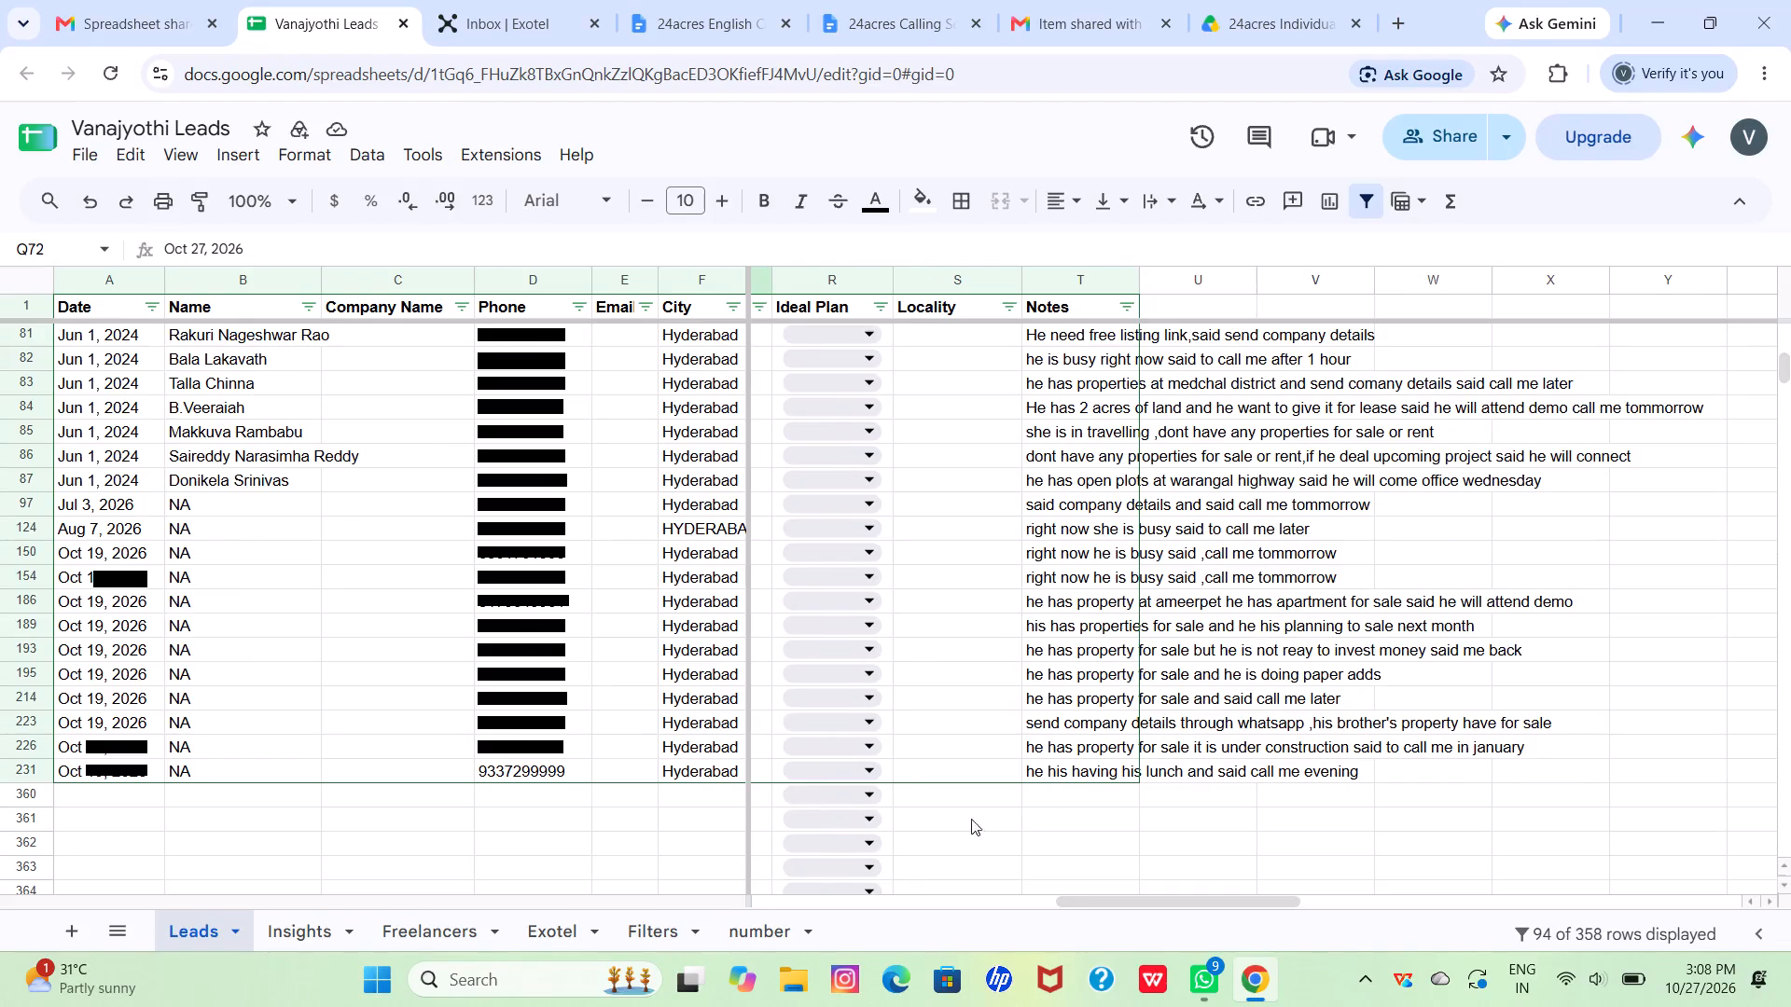
scroll(571, 523, up, 1)
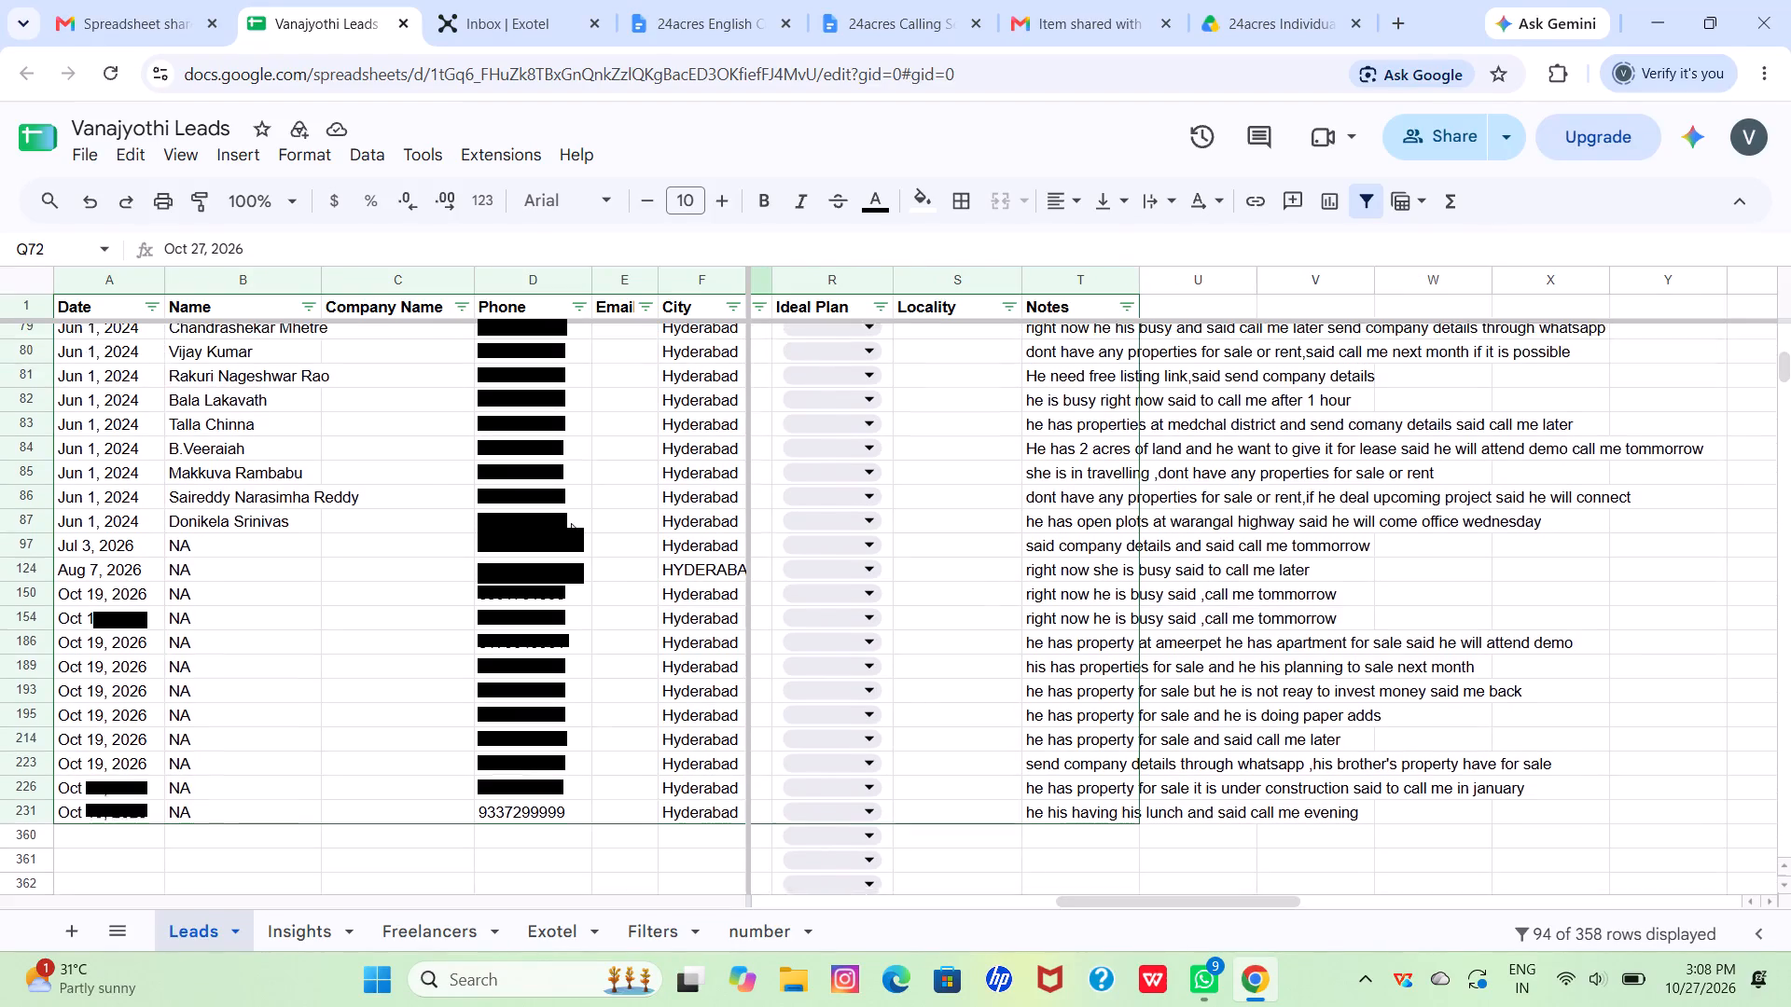
scroll(571, 523, up, 2)
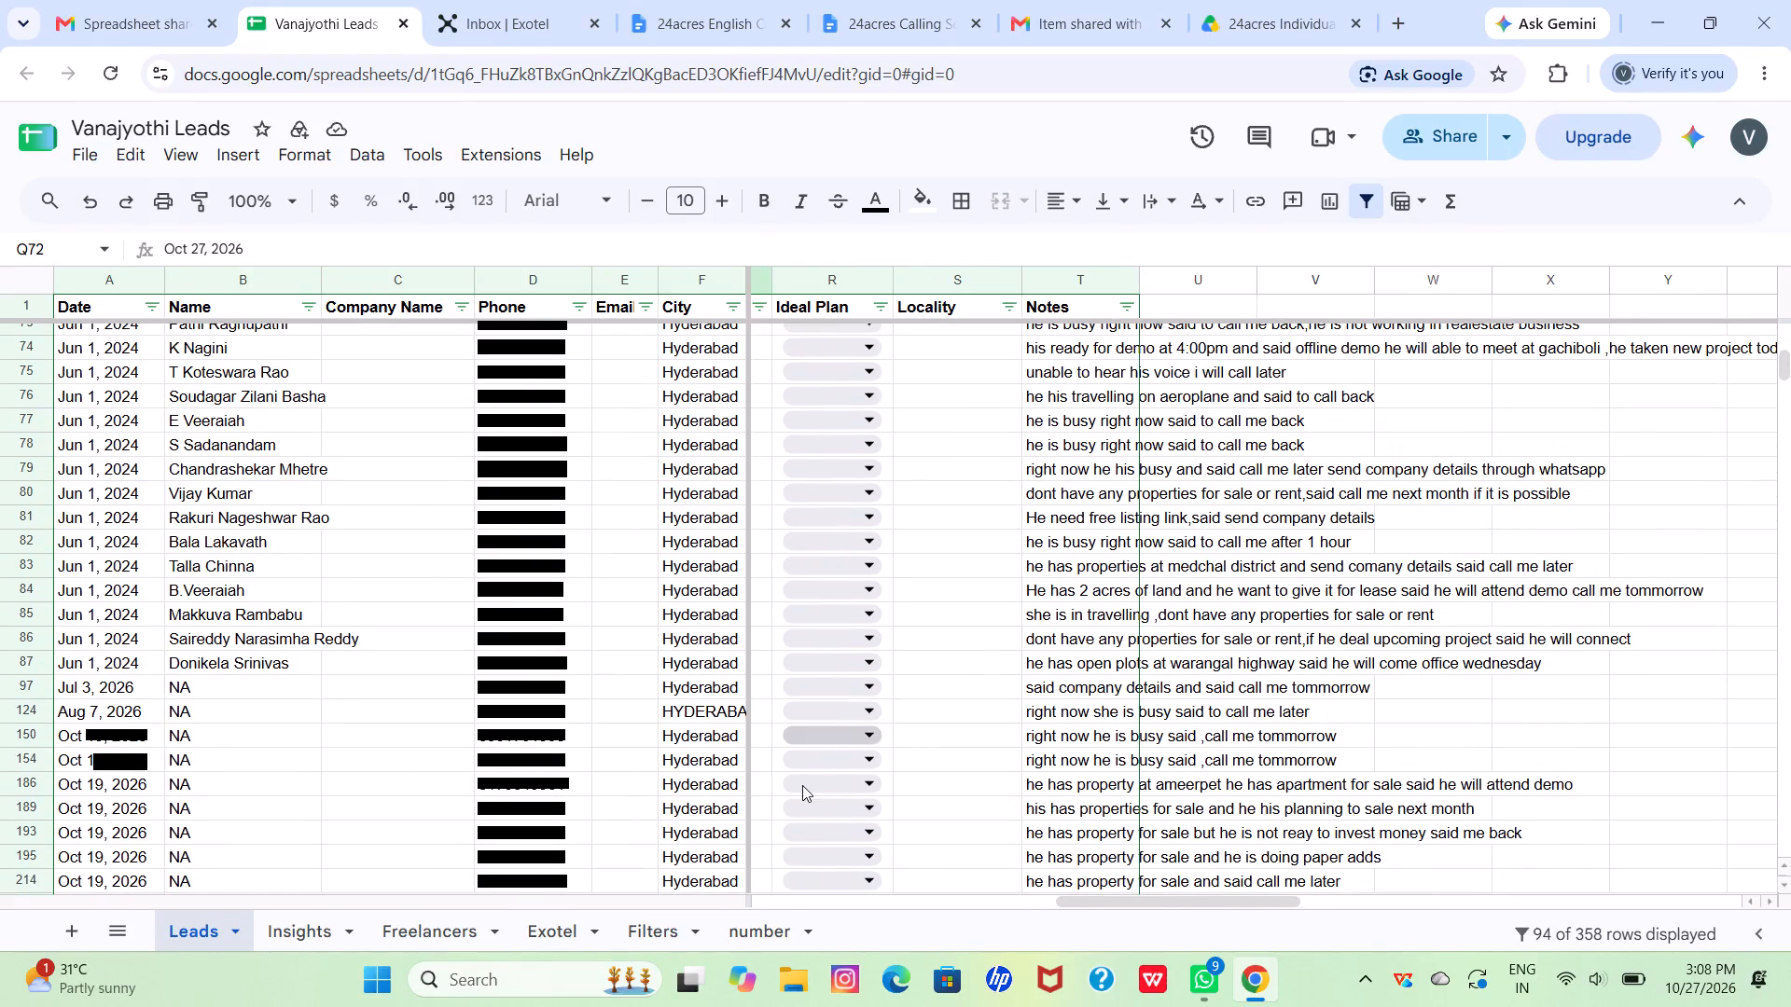
Start a text search in the Leads sheet.
key(ctrl+f)
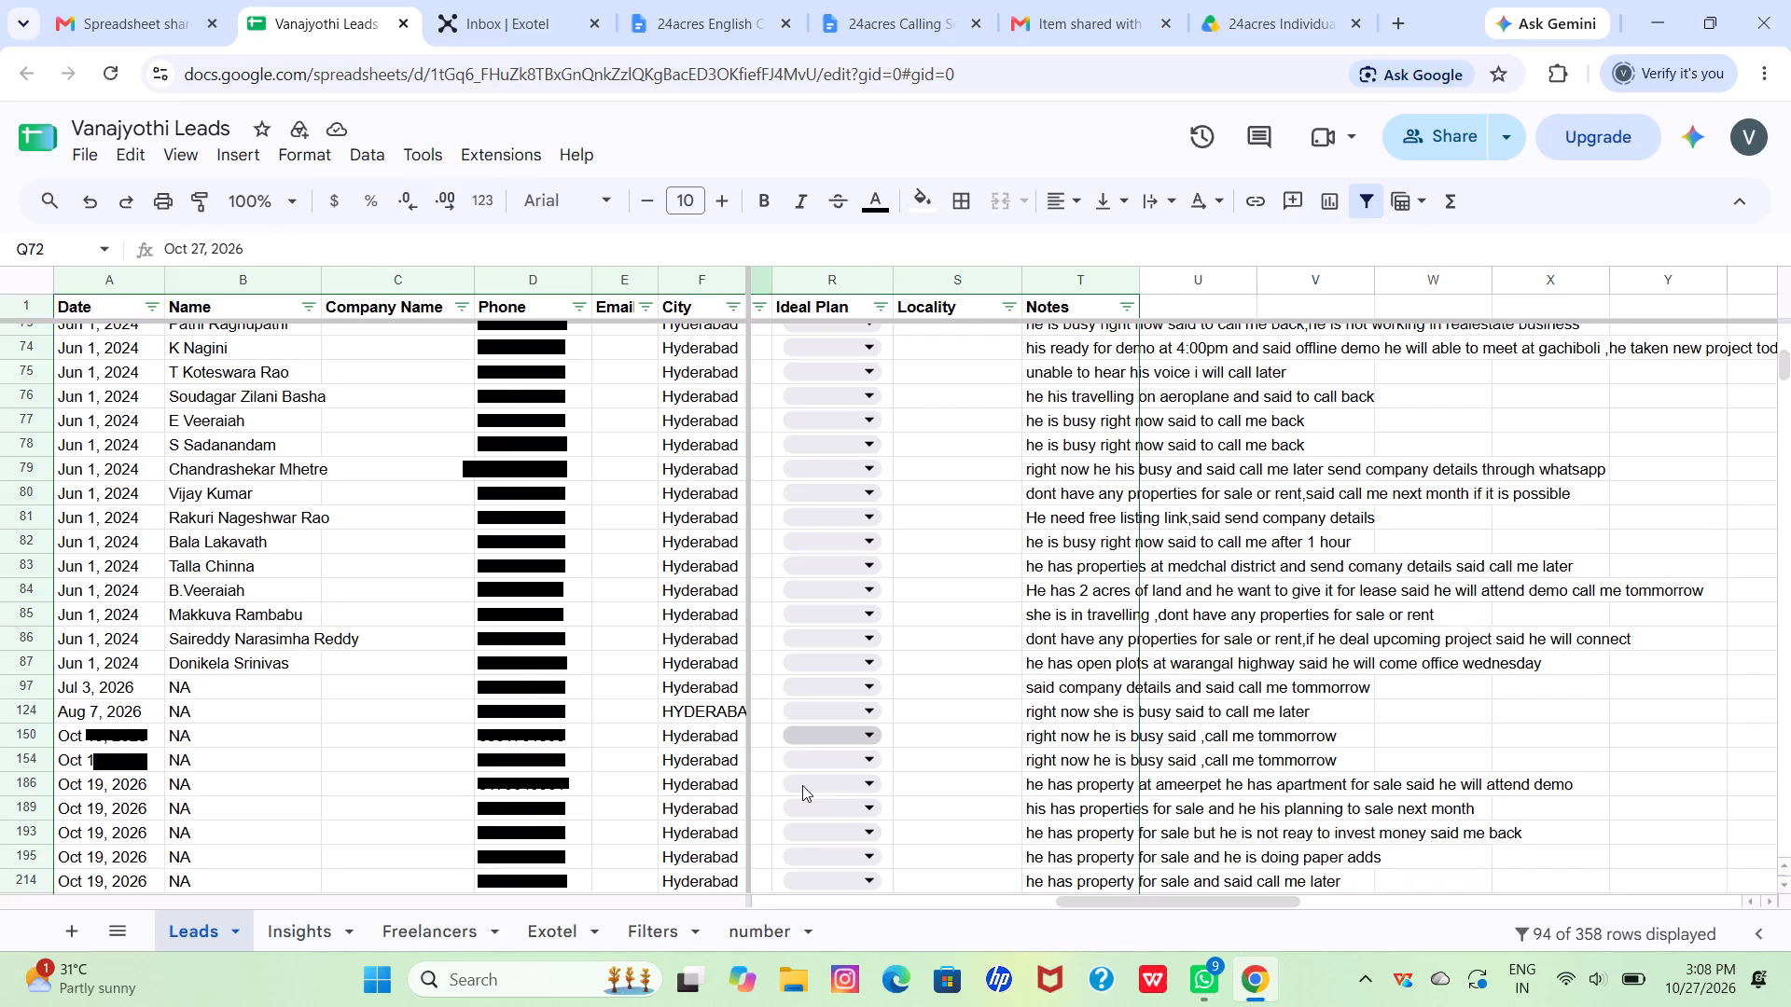
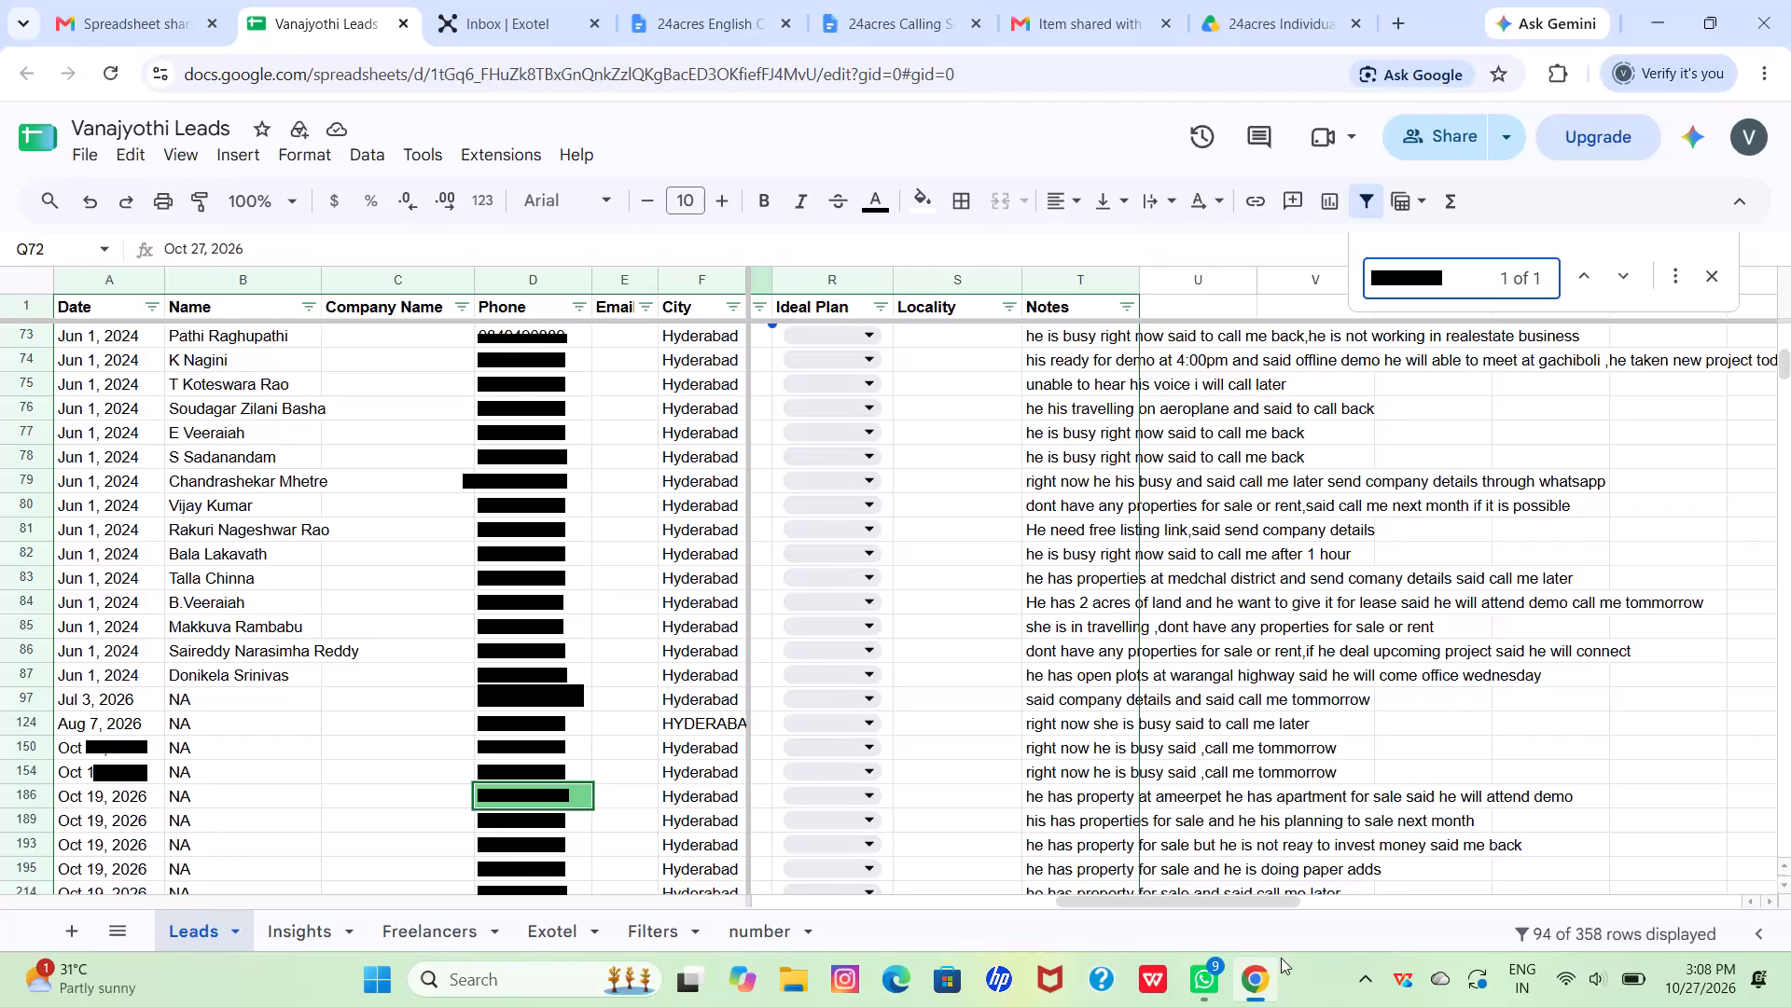
Find the lead by phone number in the Leads sheet and copy the phone number in row 186.
text(01)
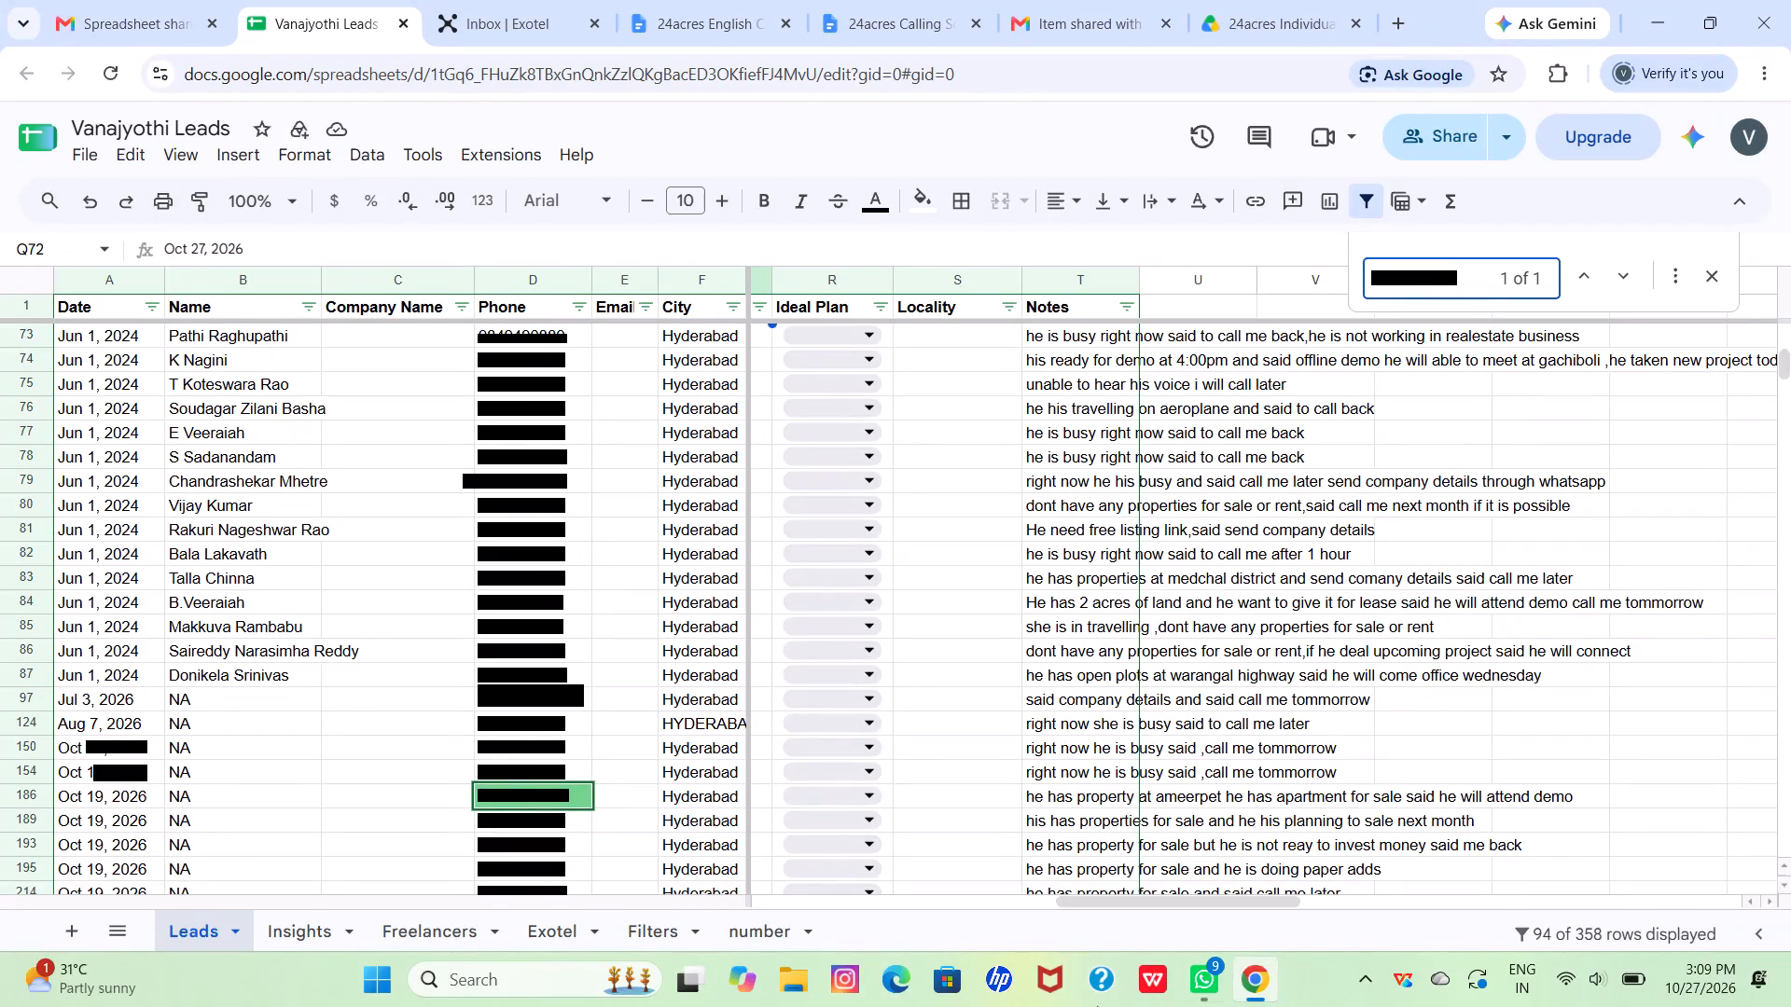
click(574, 798)
key(ctrl+c)
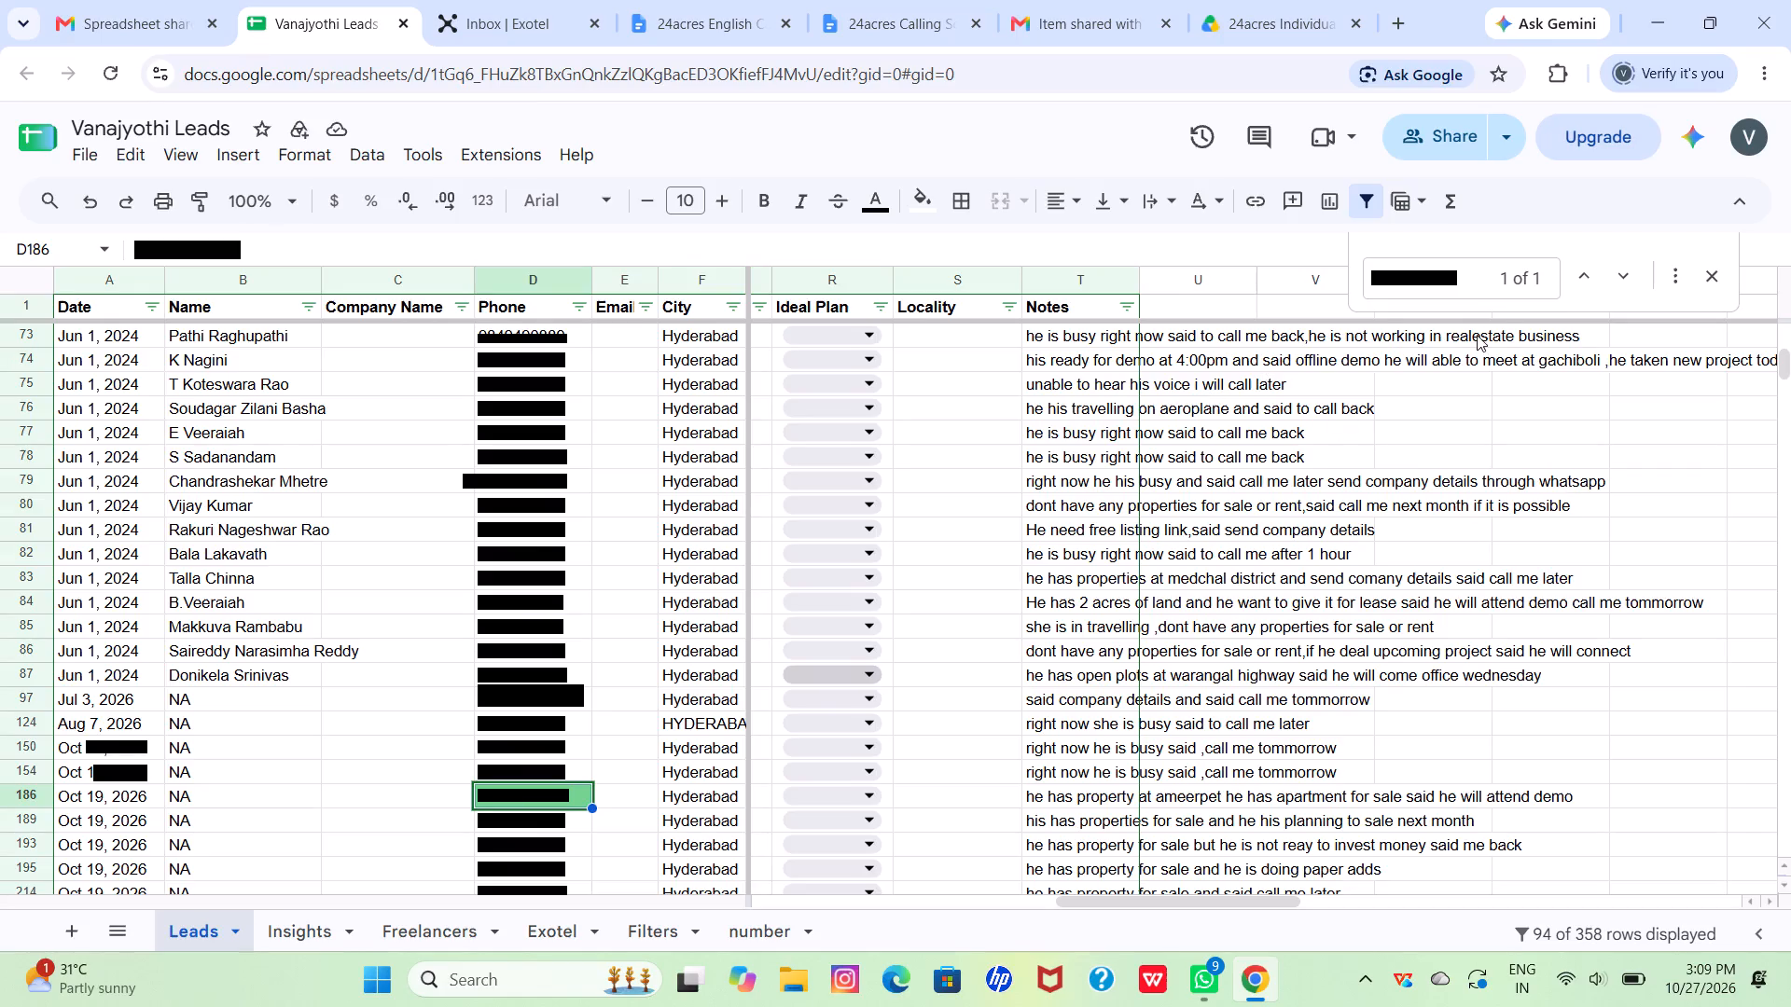
click(1711, 279)
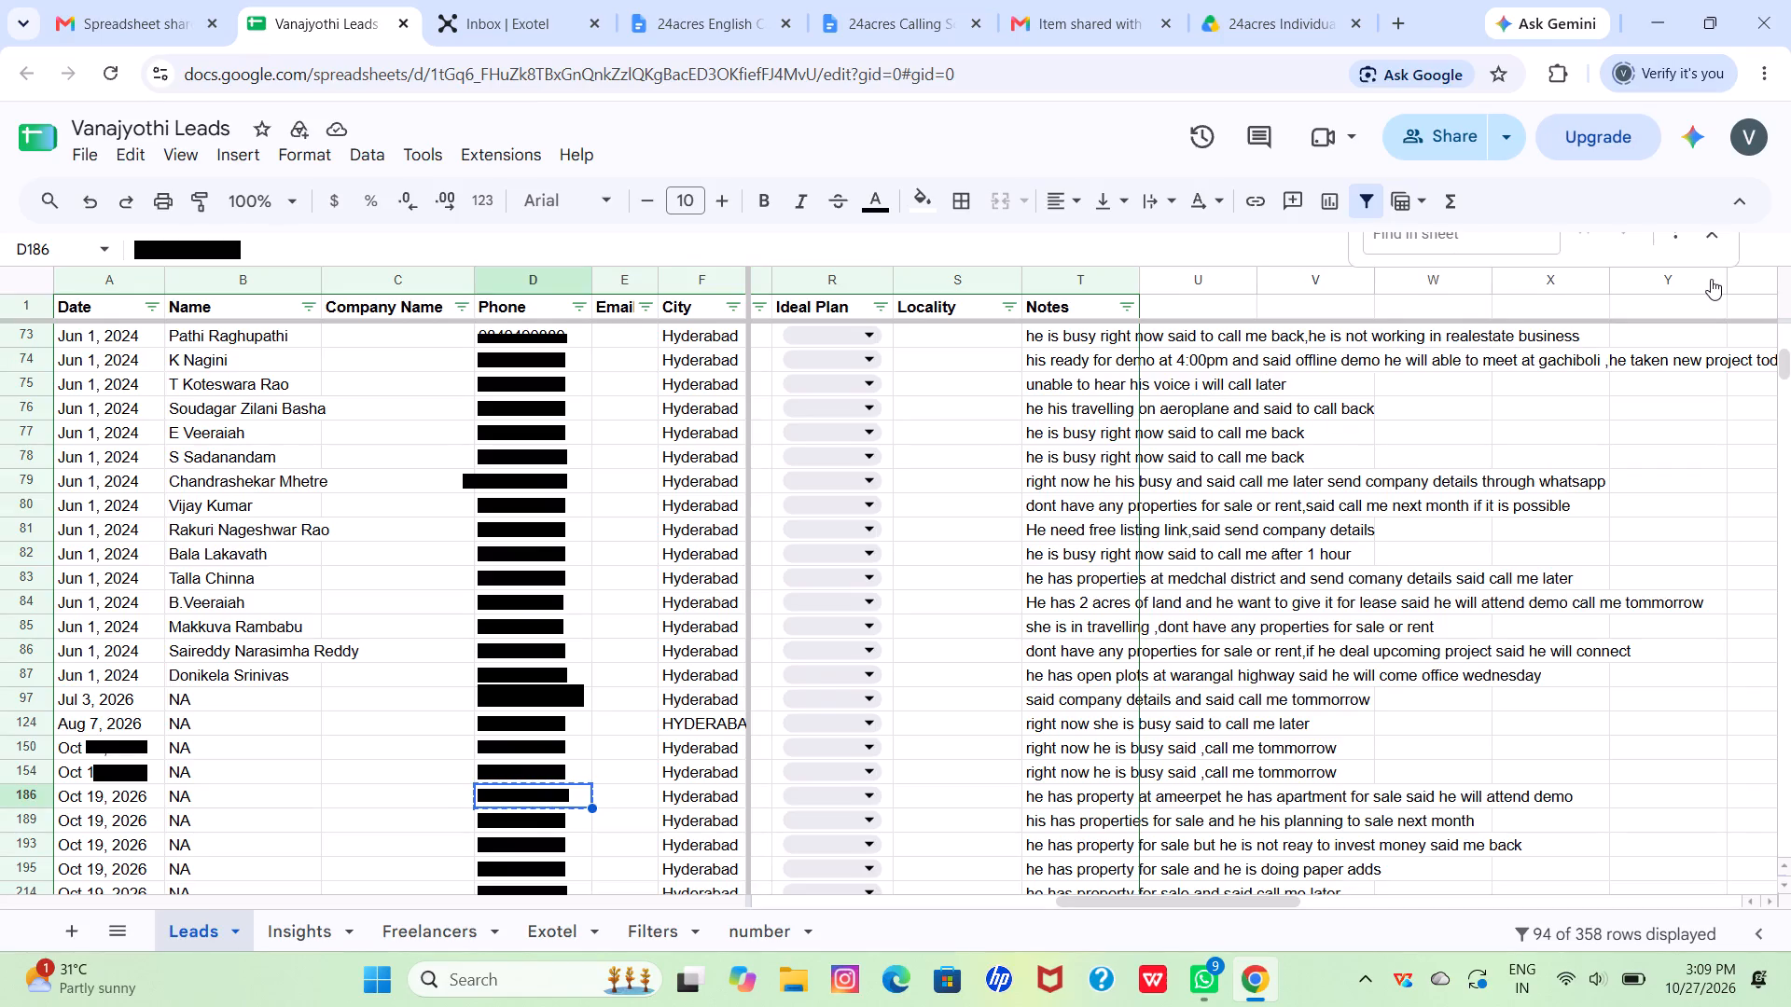
Check the status, attempts and contact dates of the lead in row 186.
scroll(807, 680, down, 4)
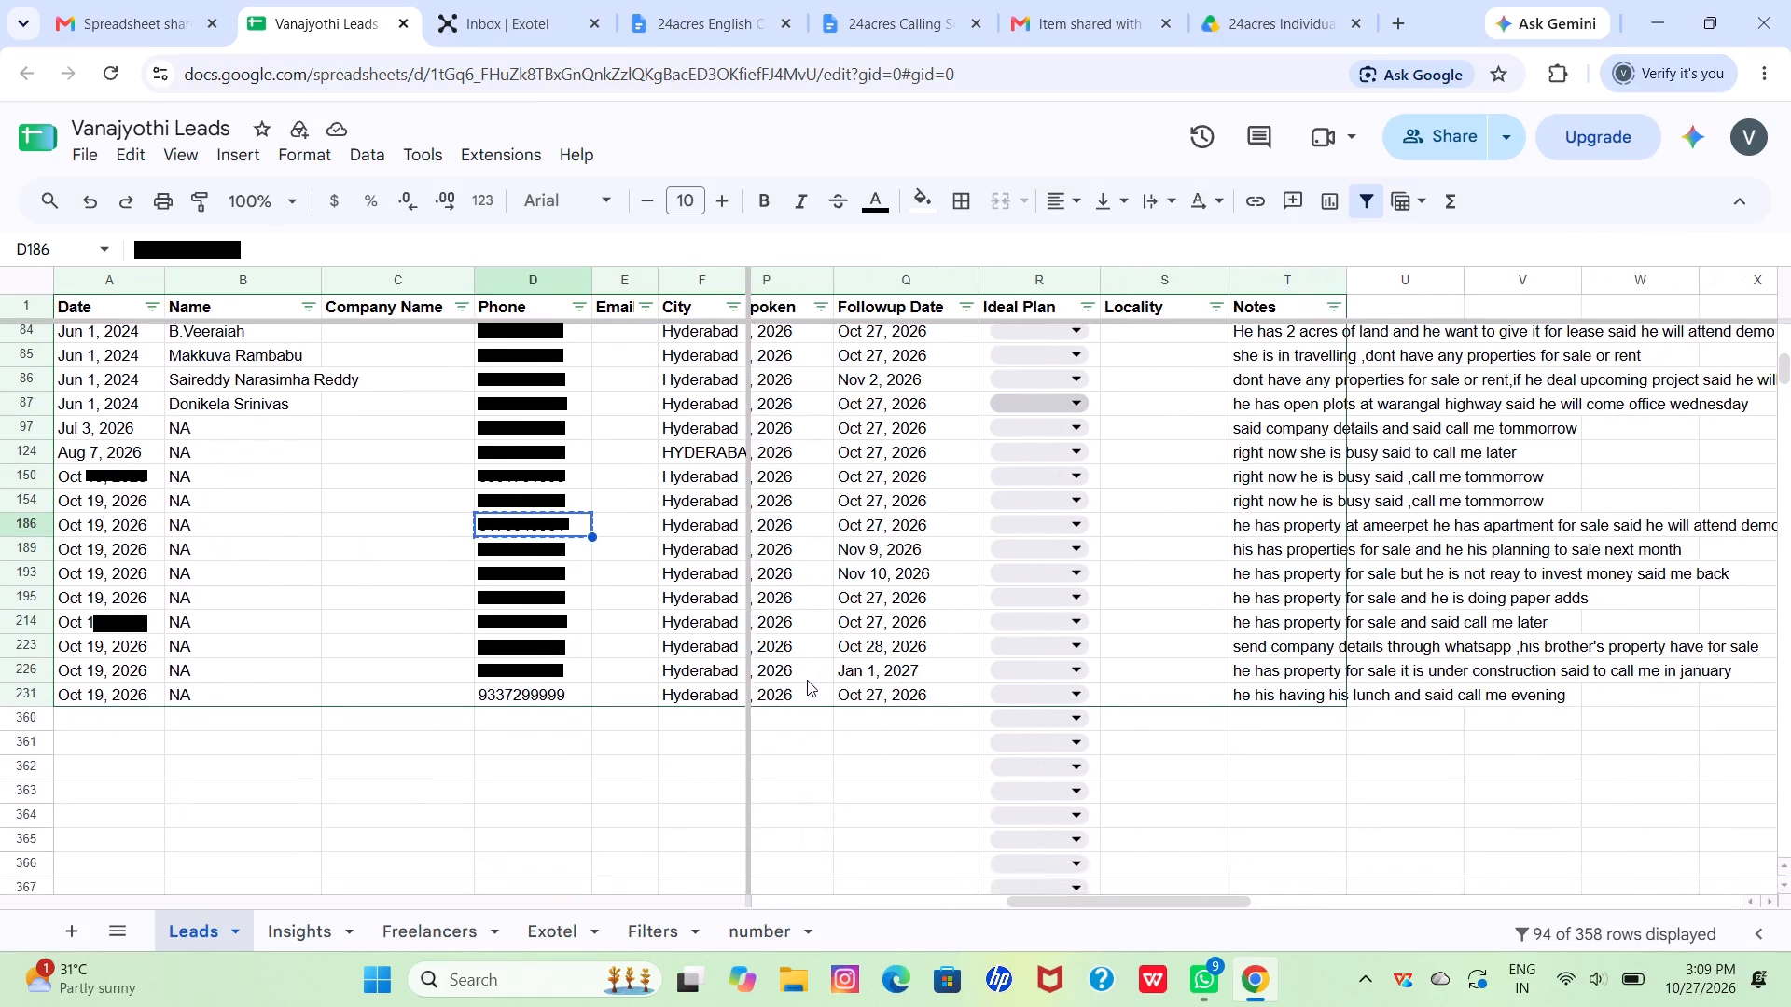
scroll(807, 680, right, 8)
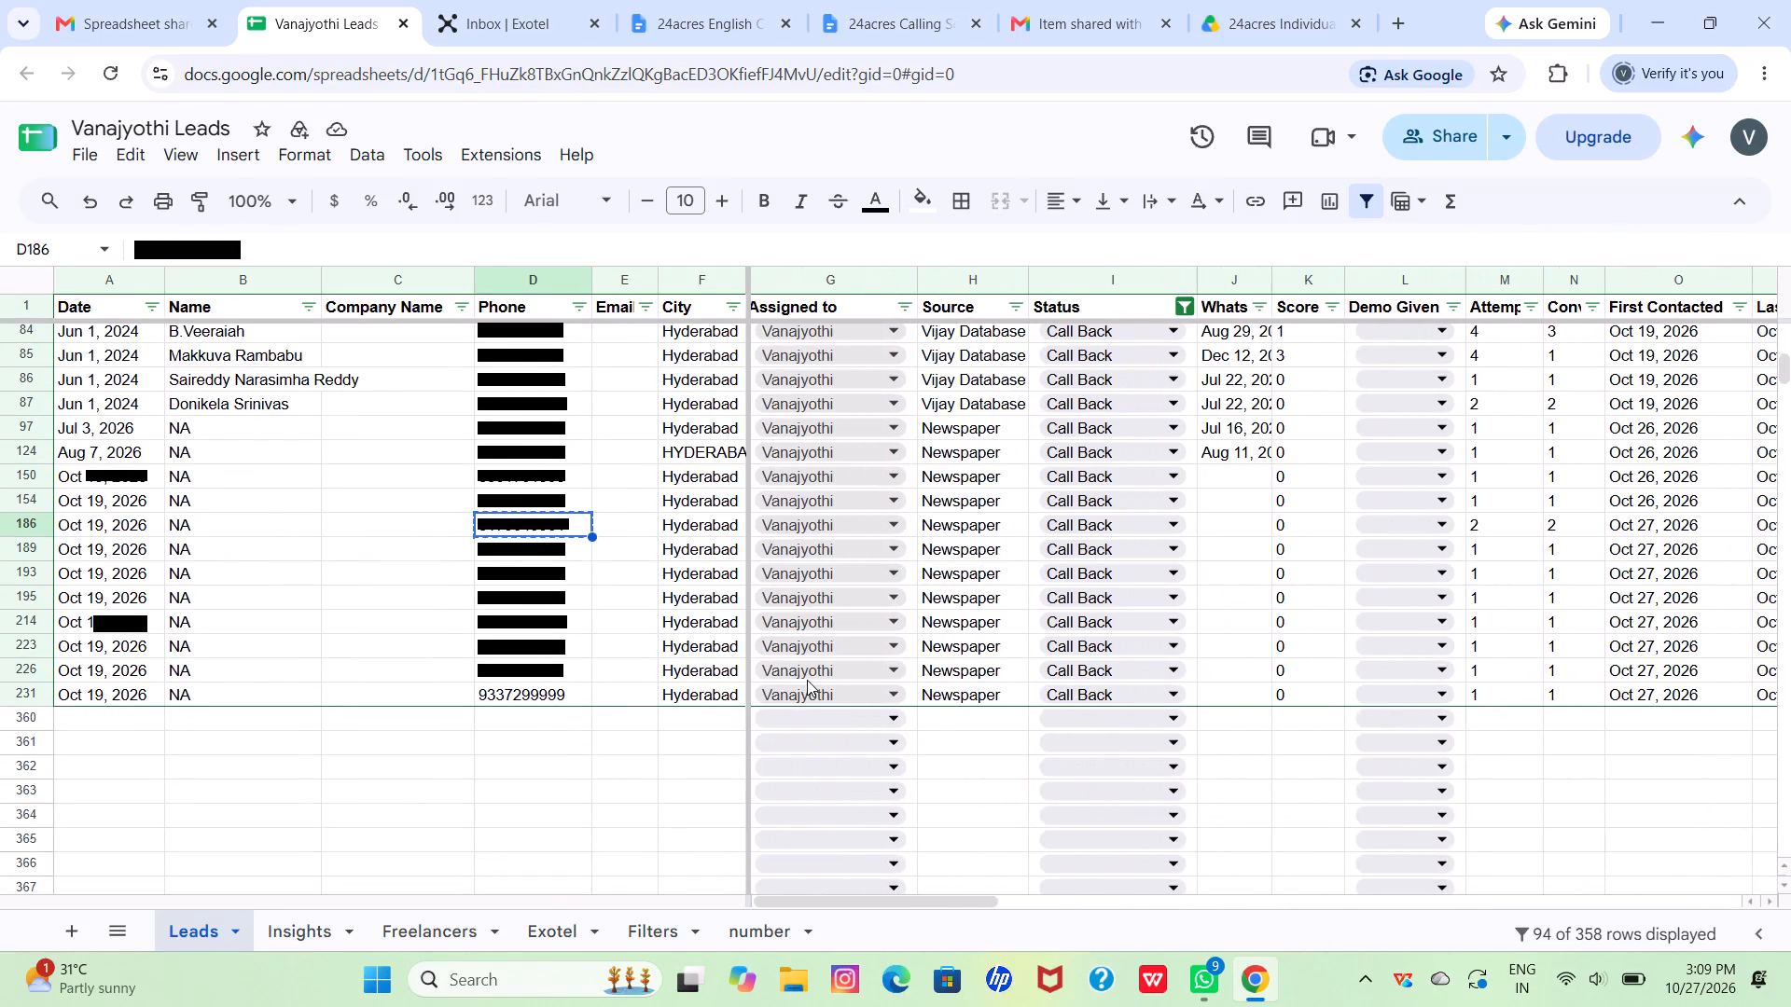
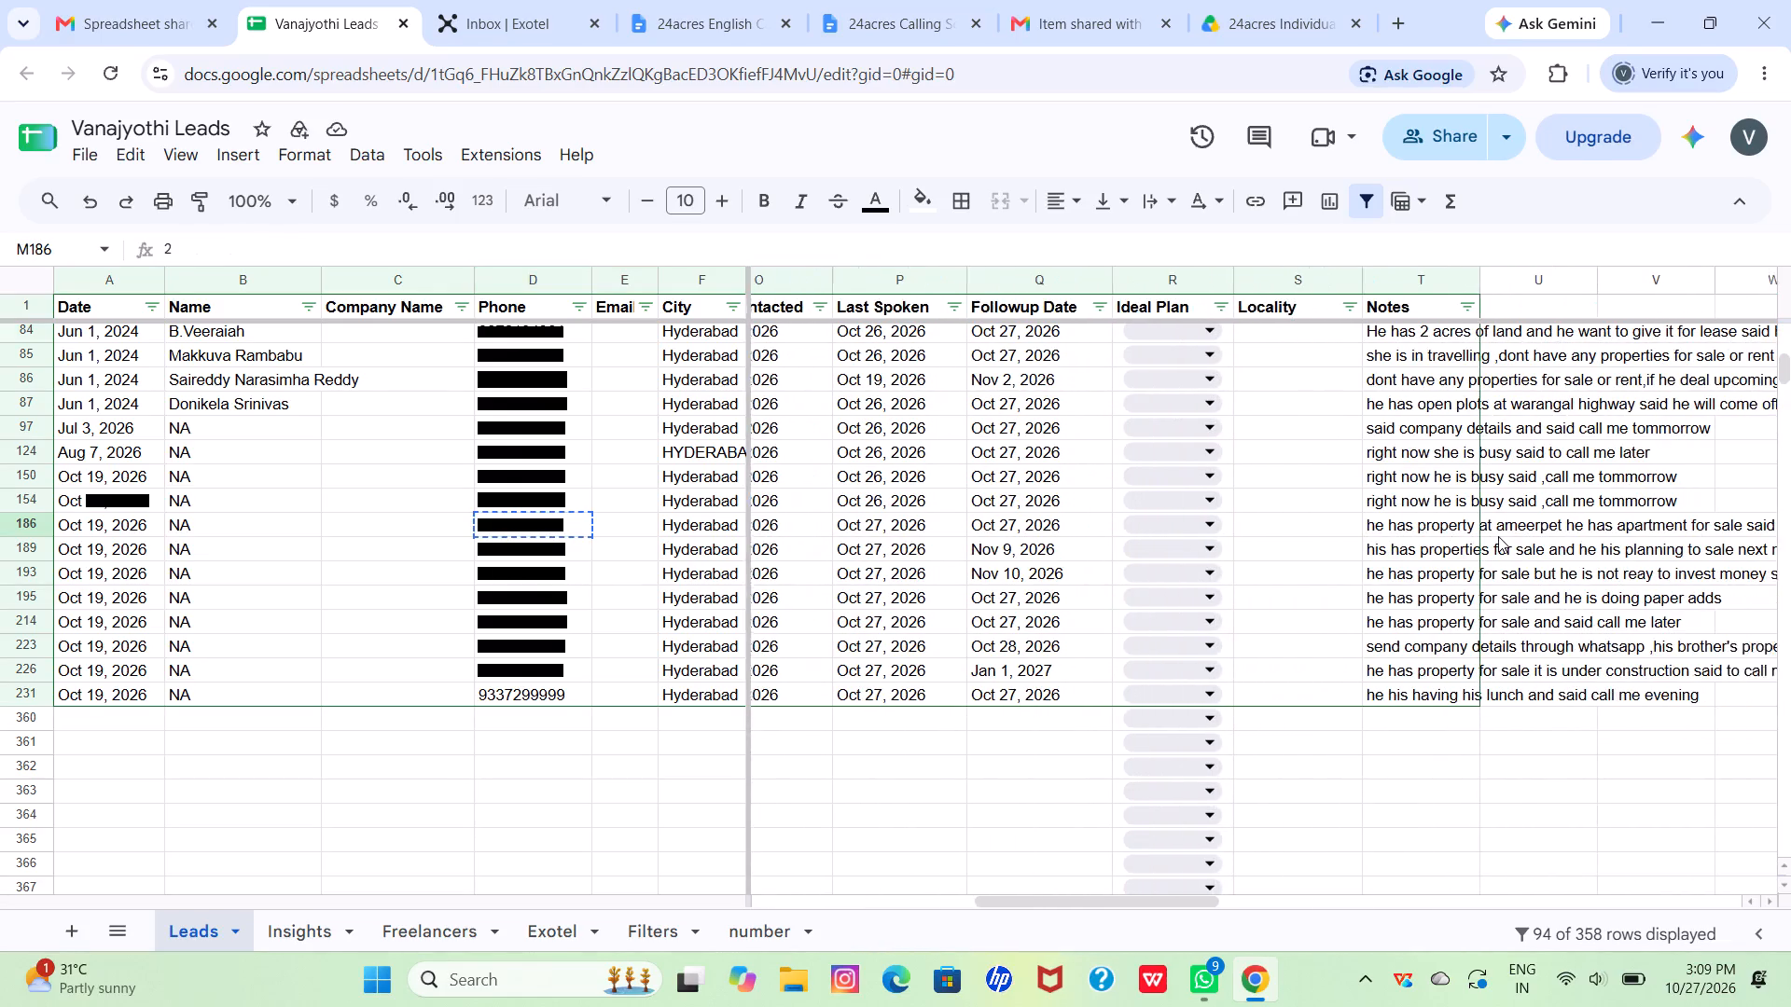
Read the follow-up date and full notes of the lead in row 186.
scroll(1498, 536, left, 2)
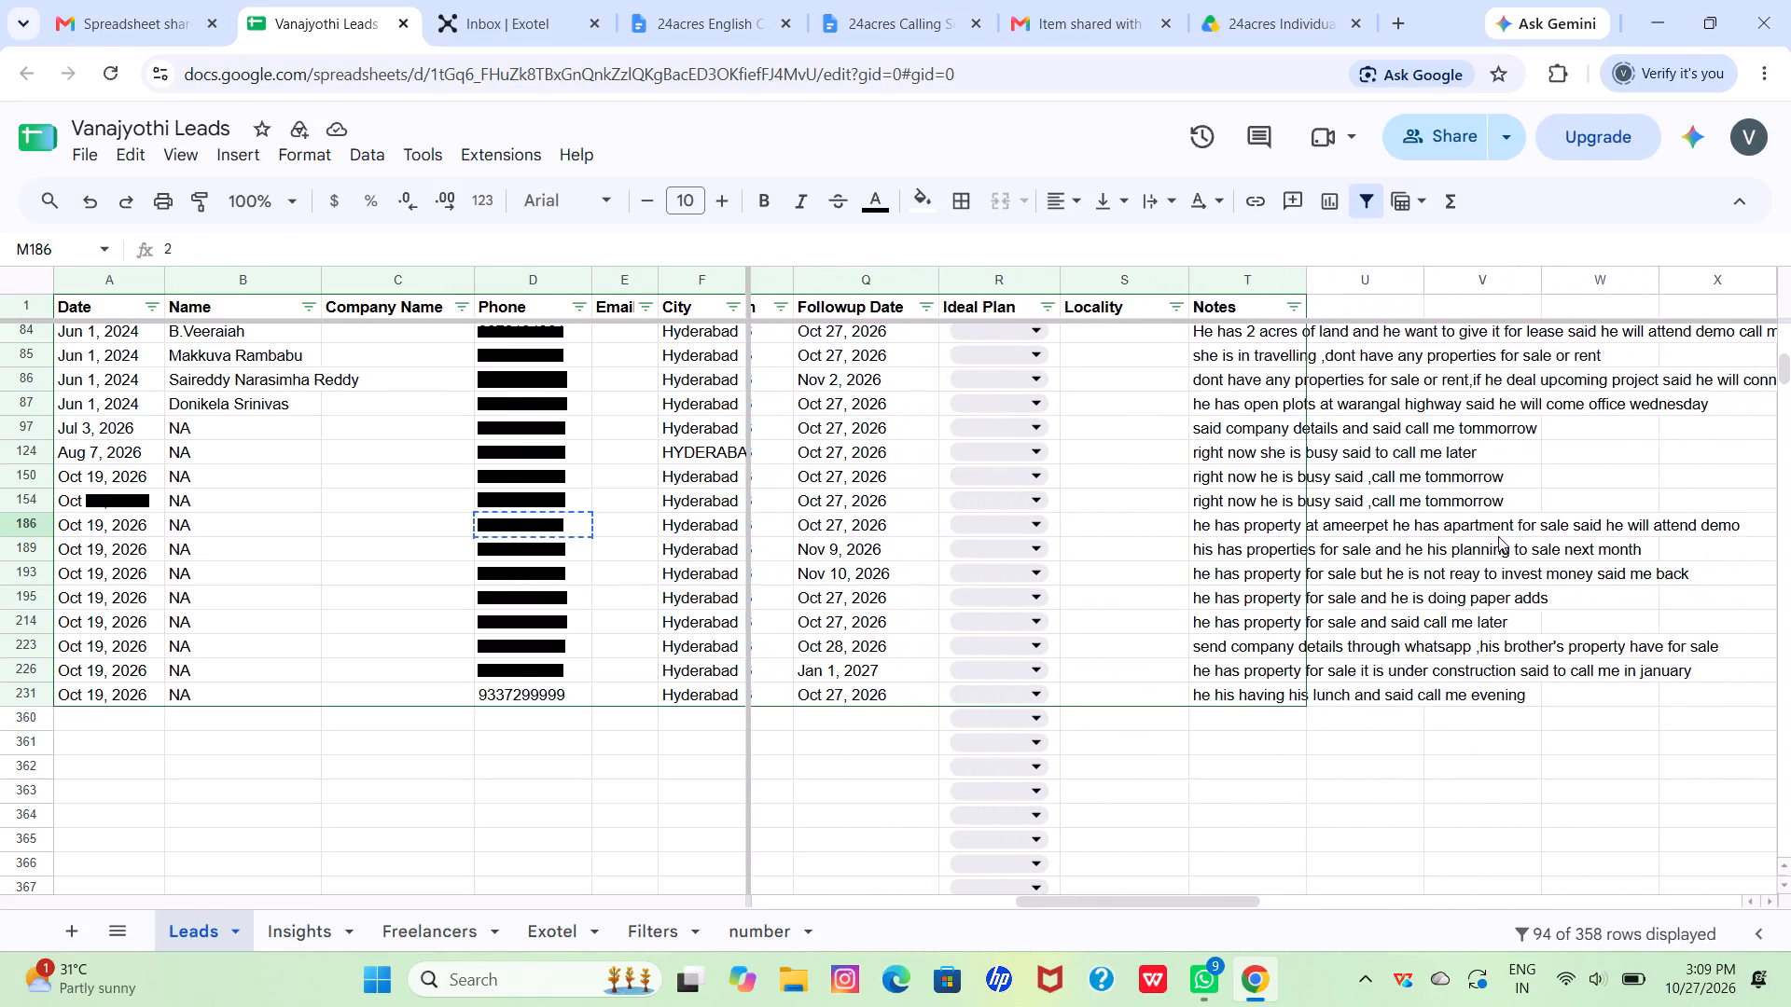
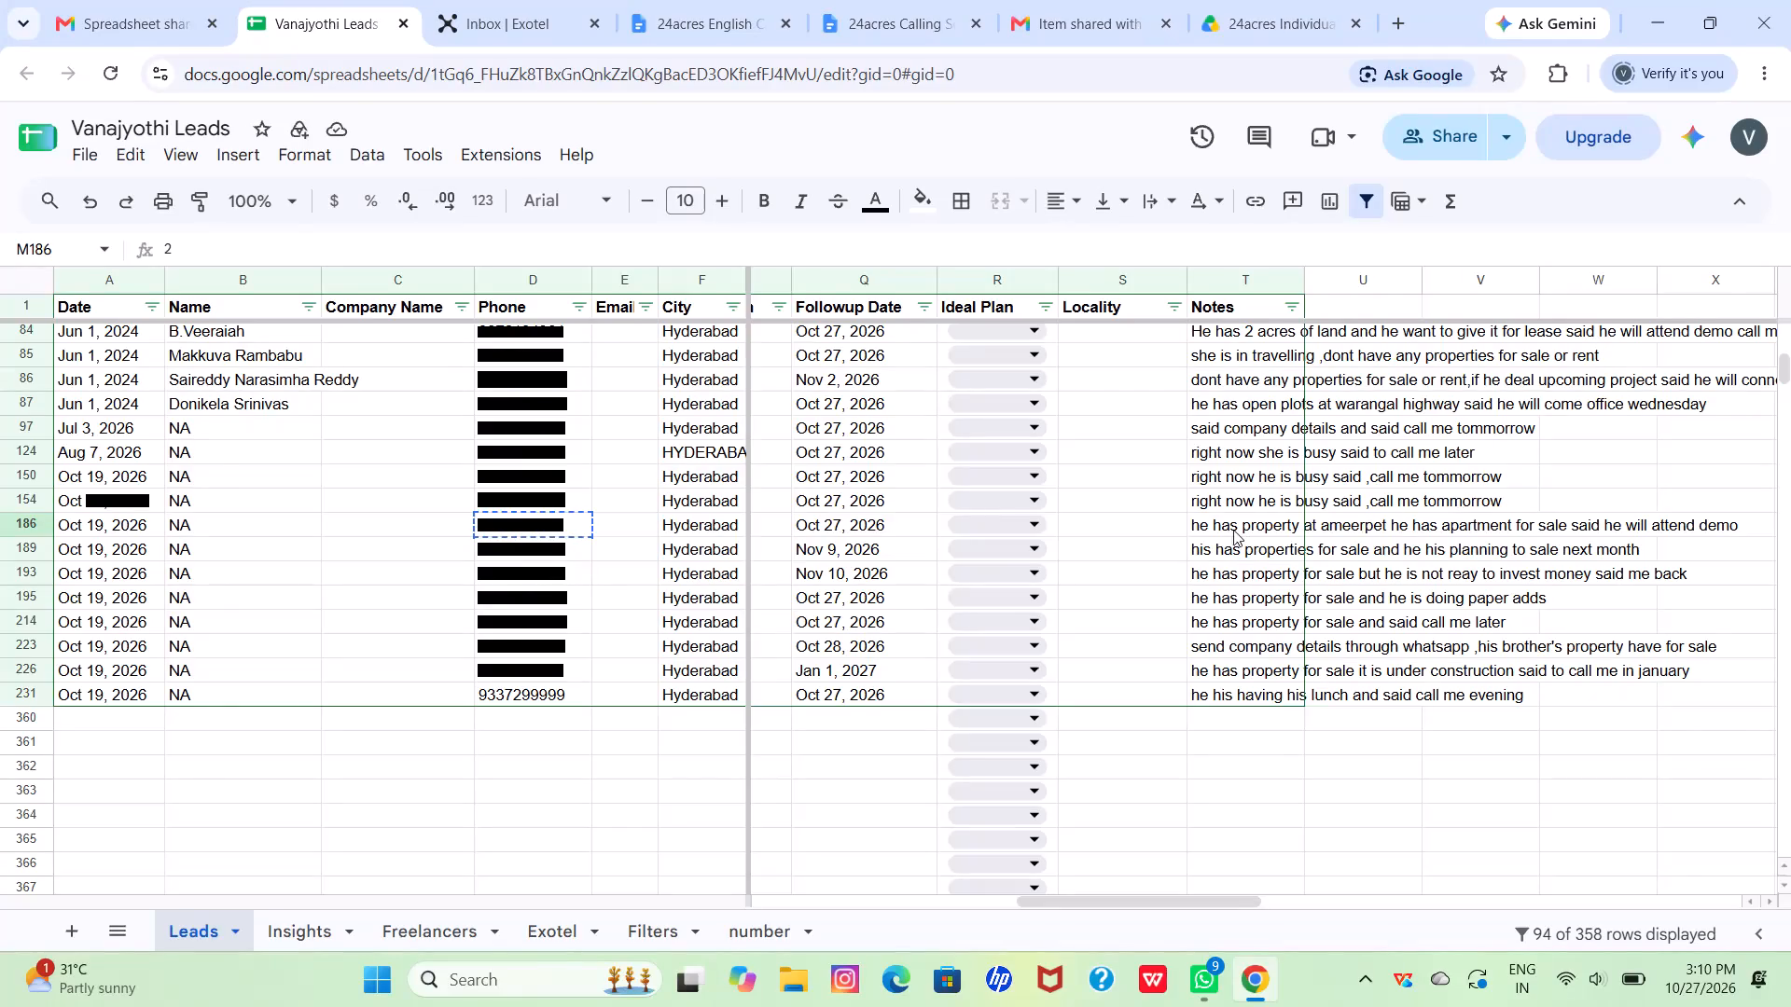
Append "tommorrow at 5:00pm" to the end of the demo note for the lead in row 186.
double_click(1215, 529)
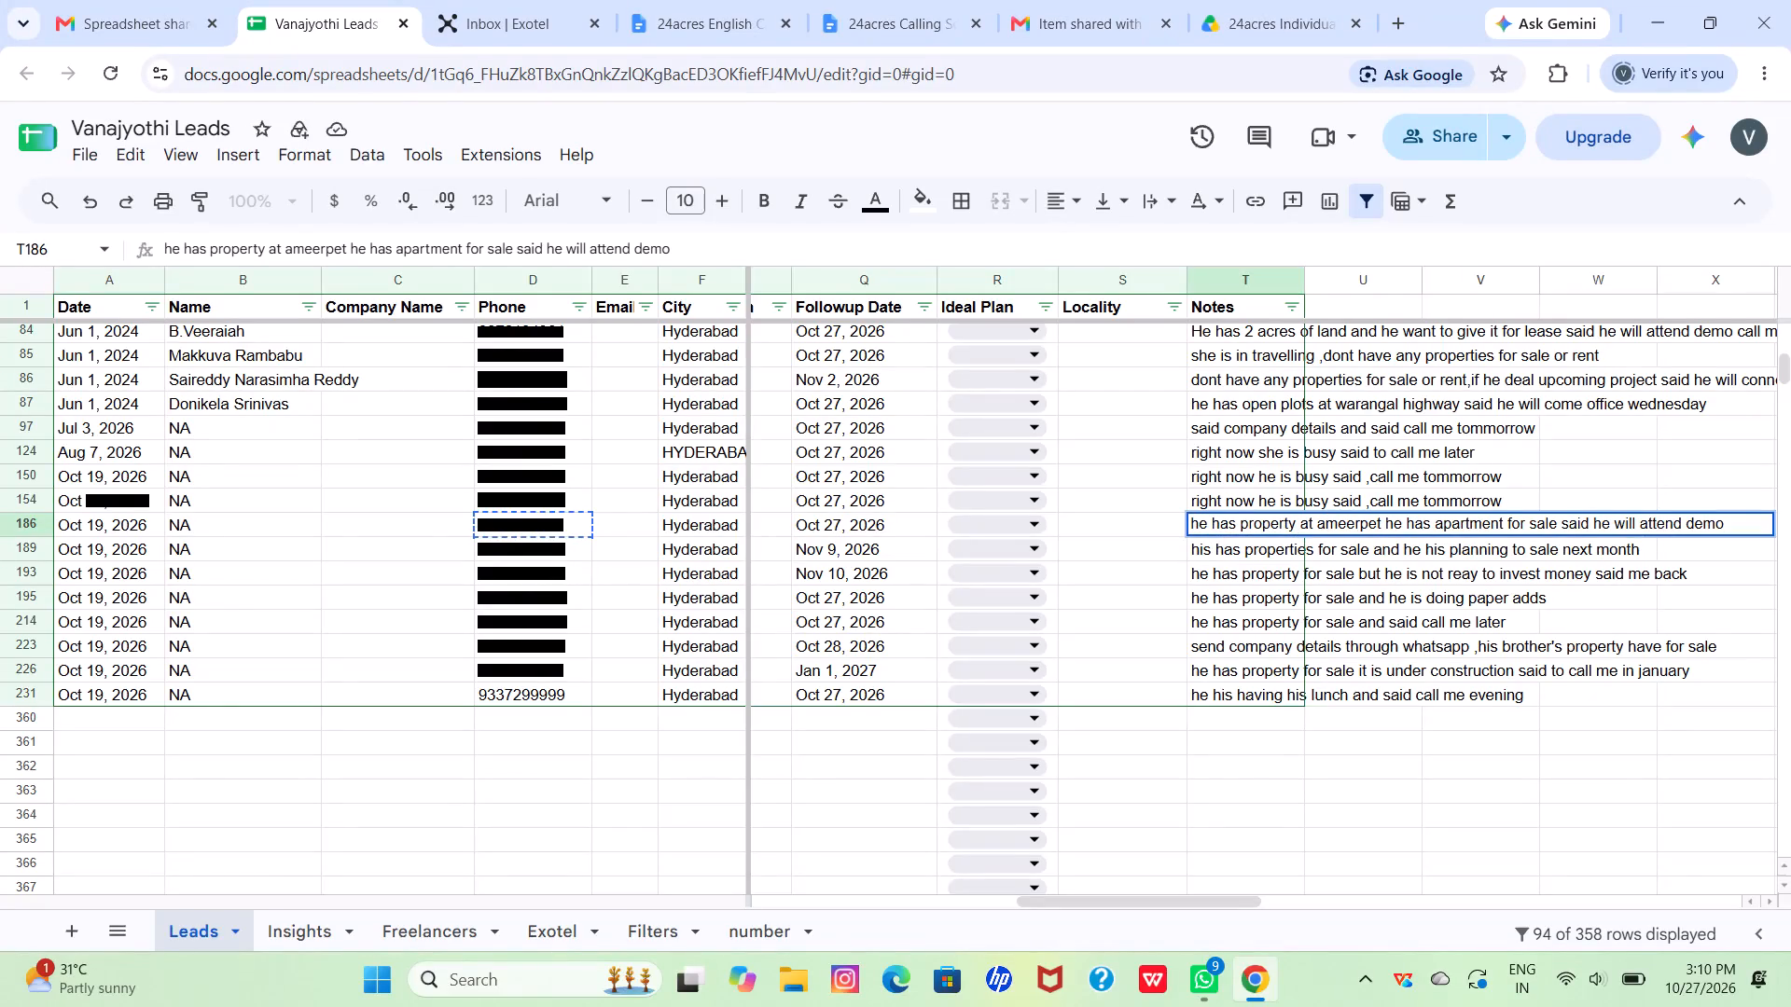
key(space)
text(tommorrow)
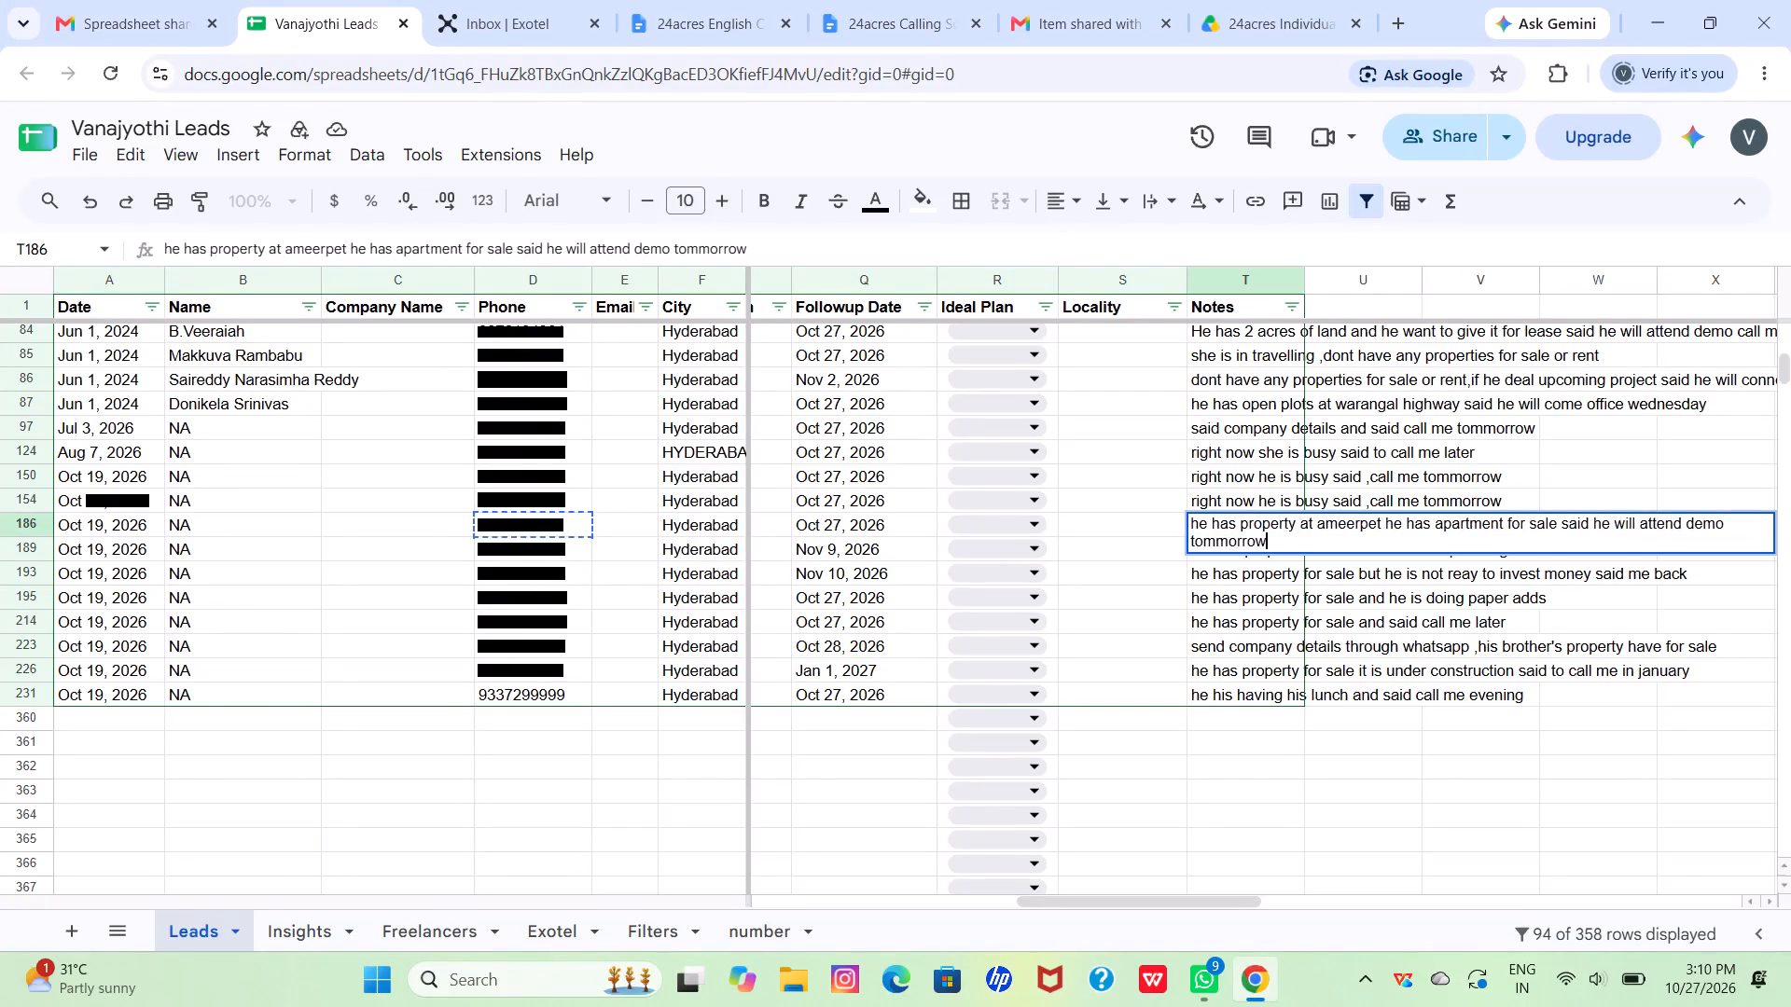
key(space)
text(at 5)
text(:00)
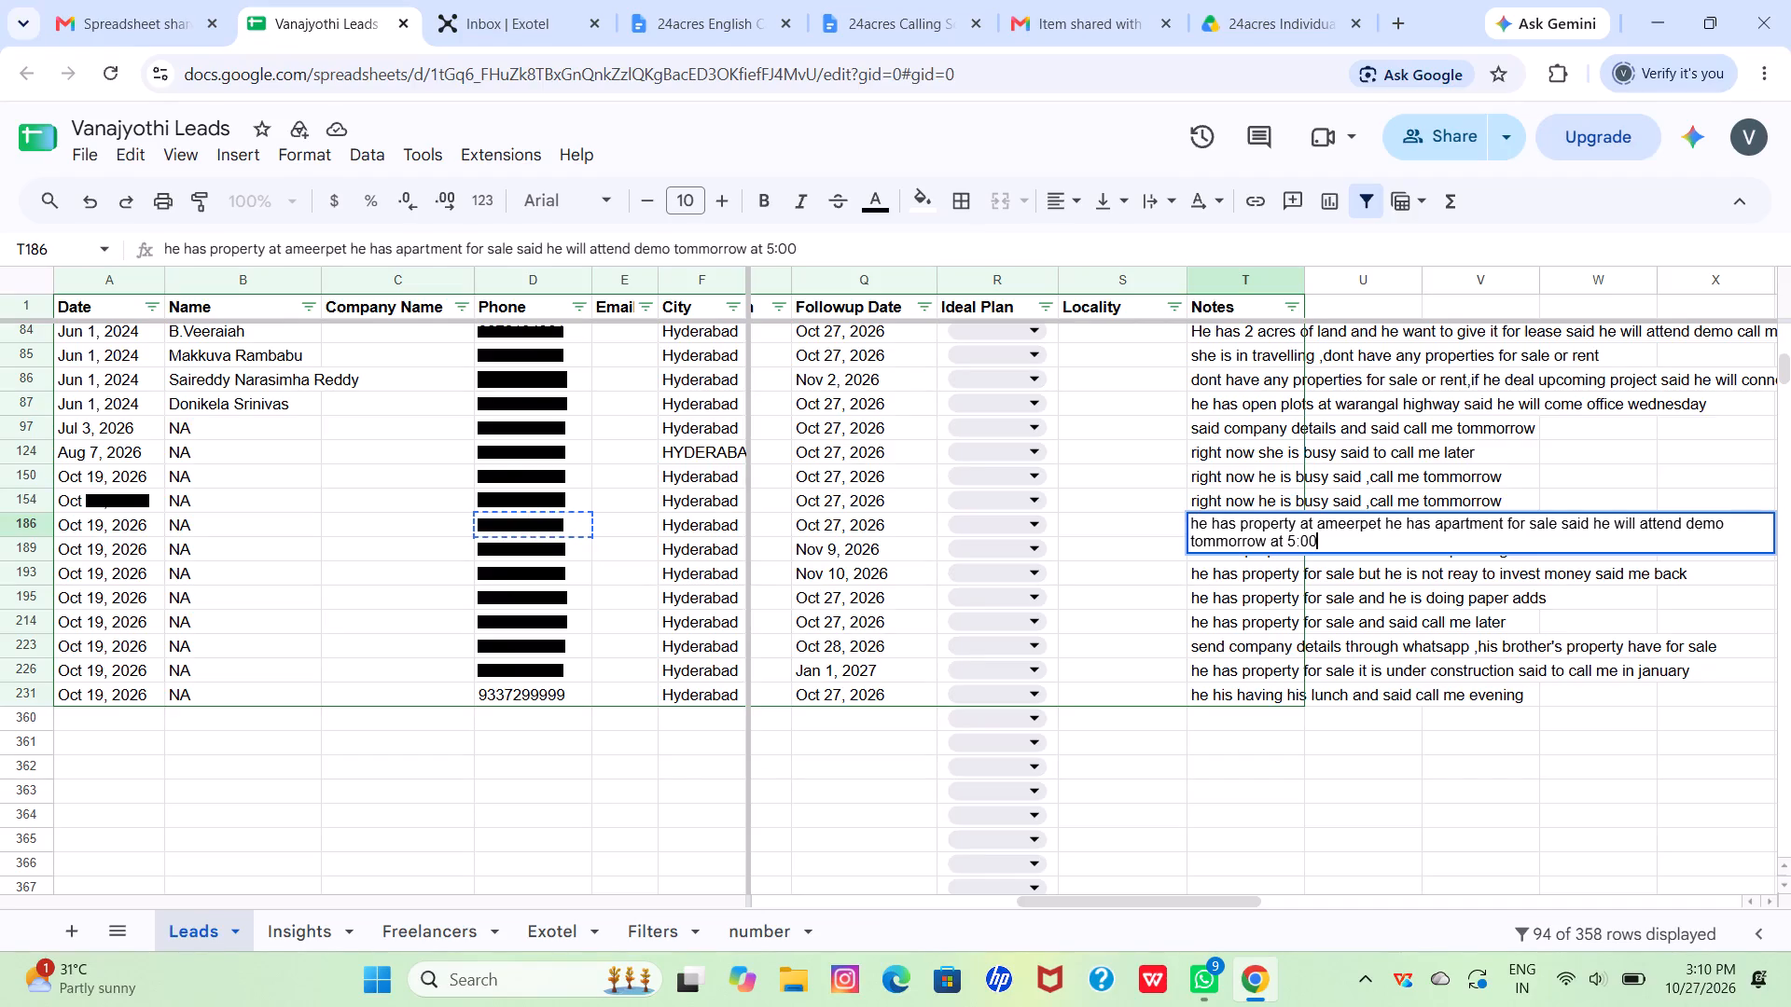
text(pm)
key(Return)
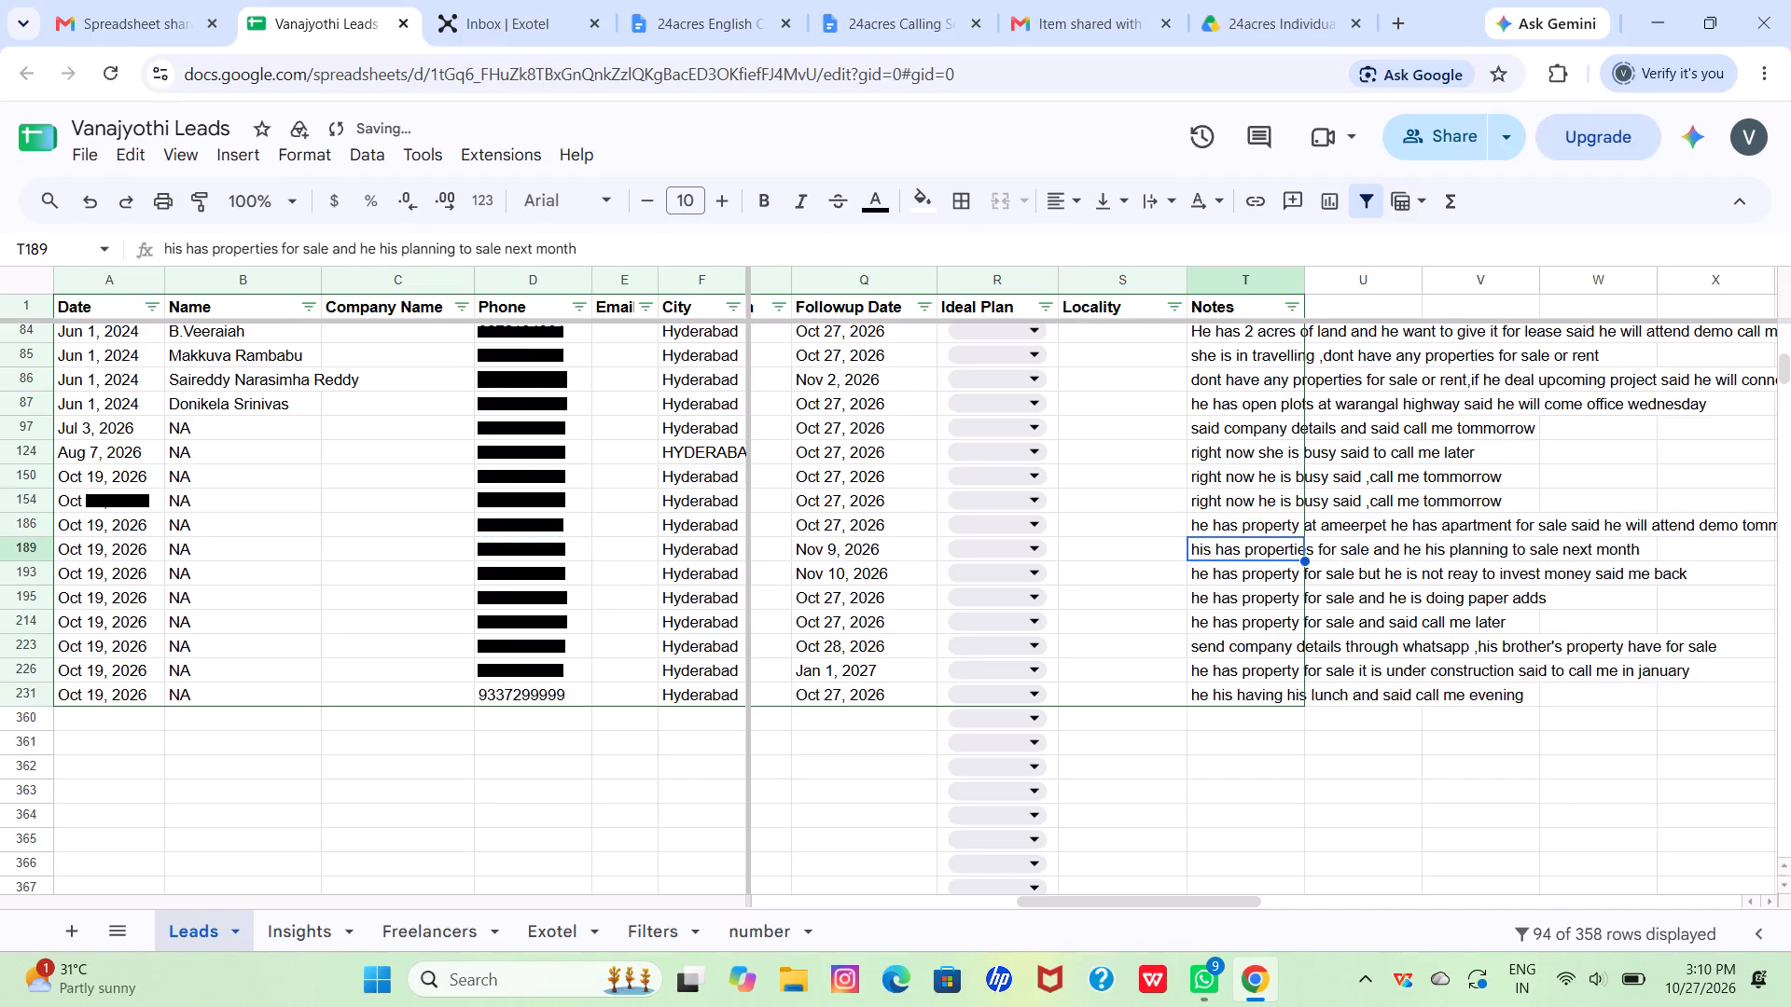
Set the follow-up date of the lead in row 186 to Oct 28, 2026.
scroll(1215, 529, right, 1)
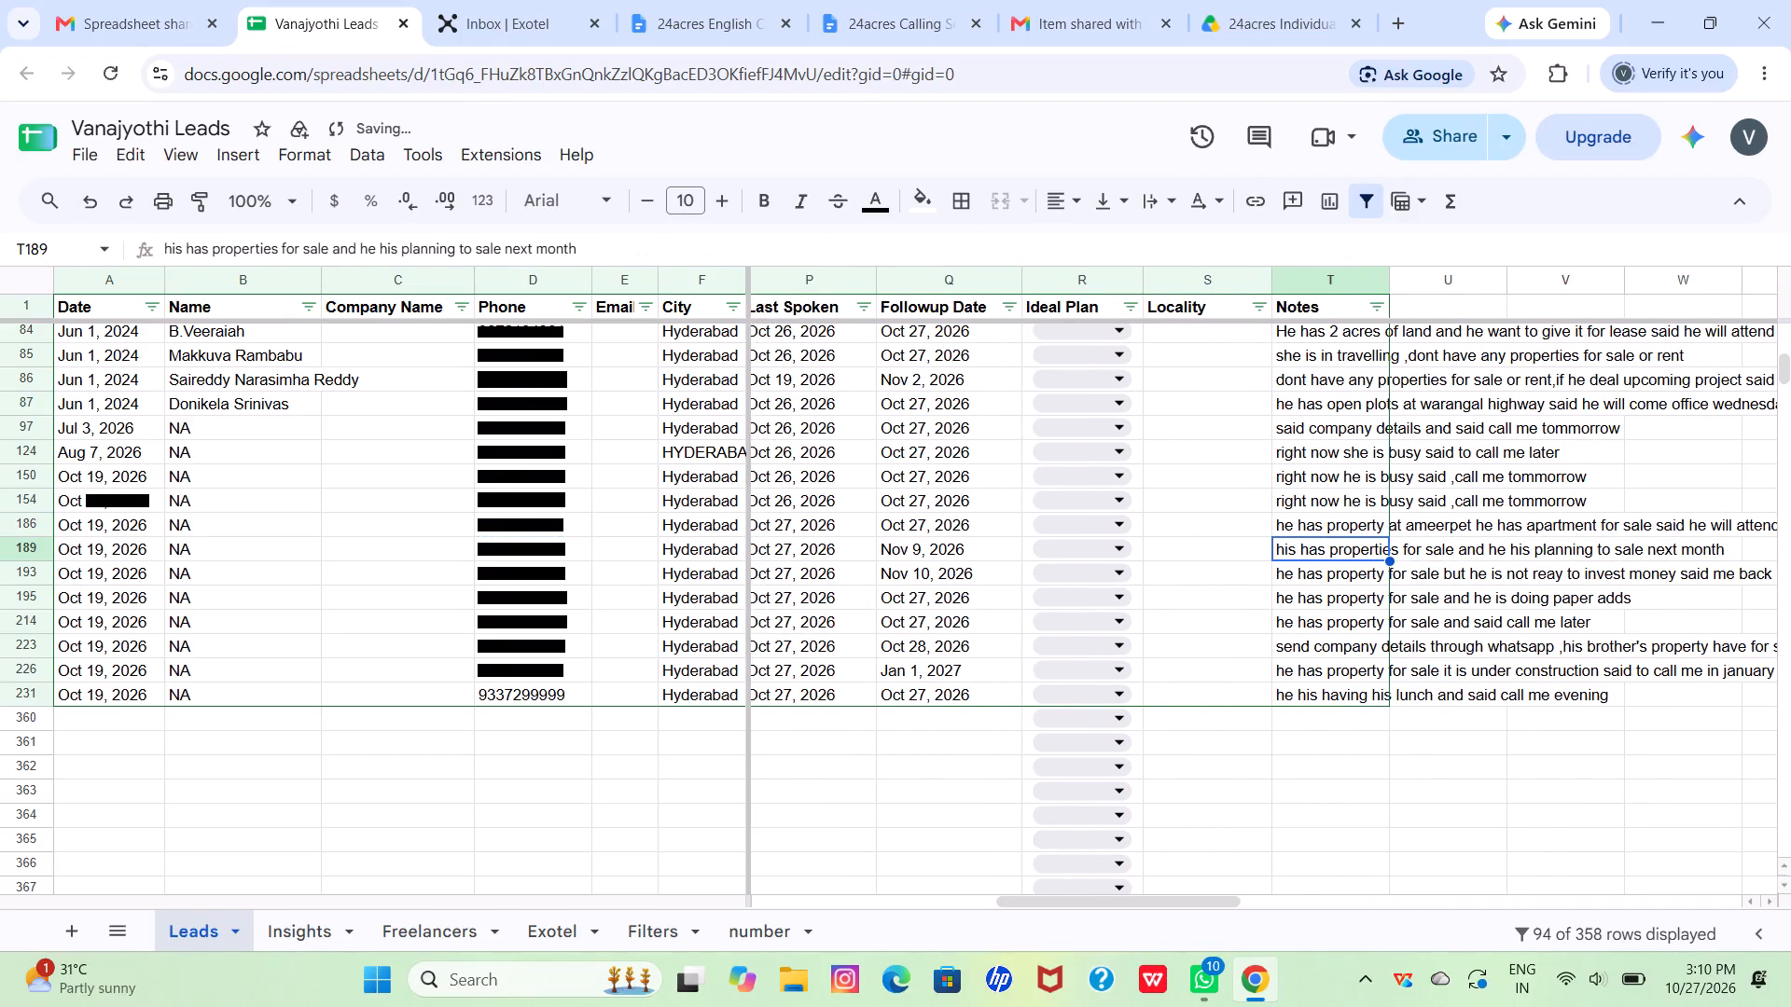
scroll(1181, 537, right, 1)
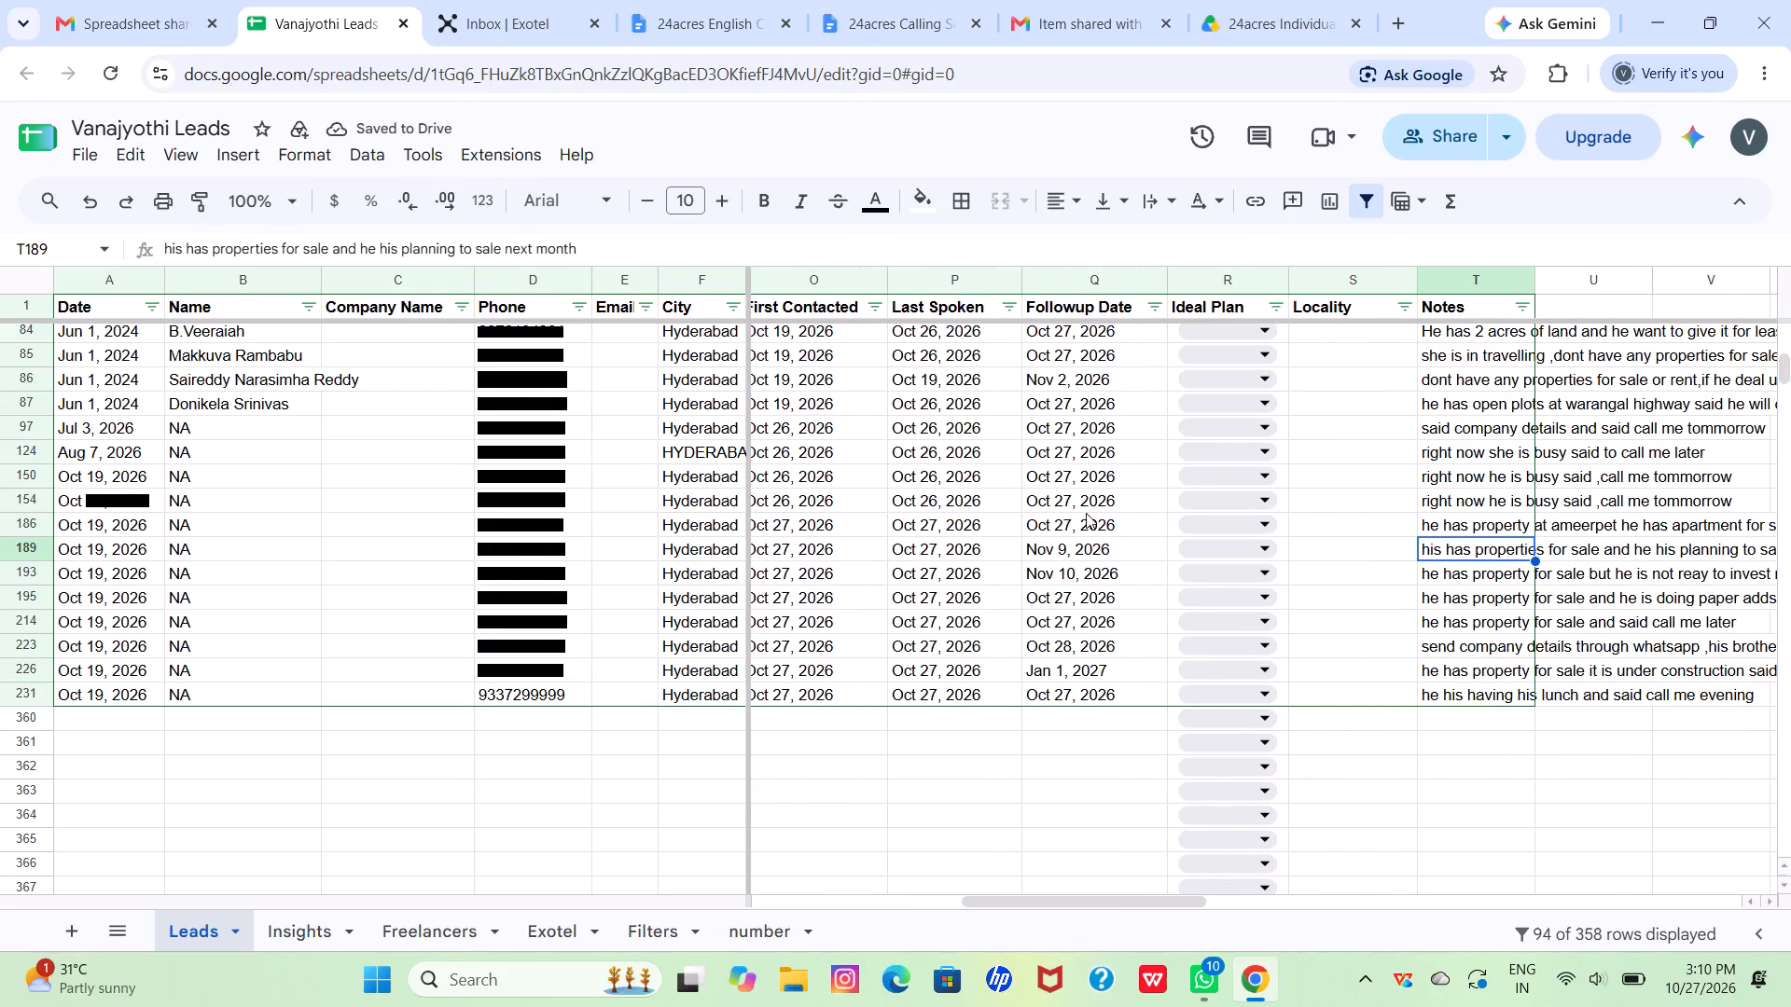
double_click(1088, 524)
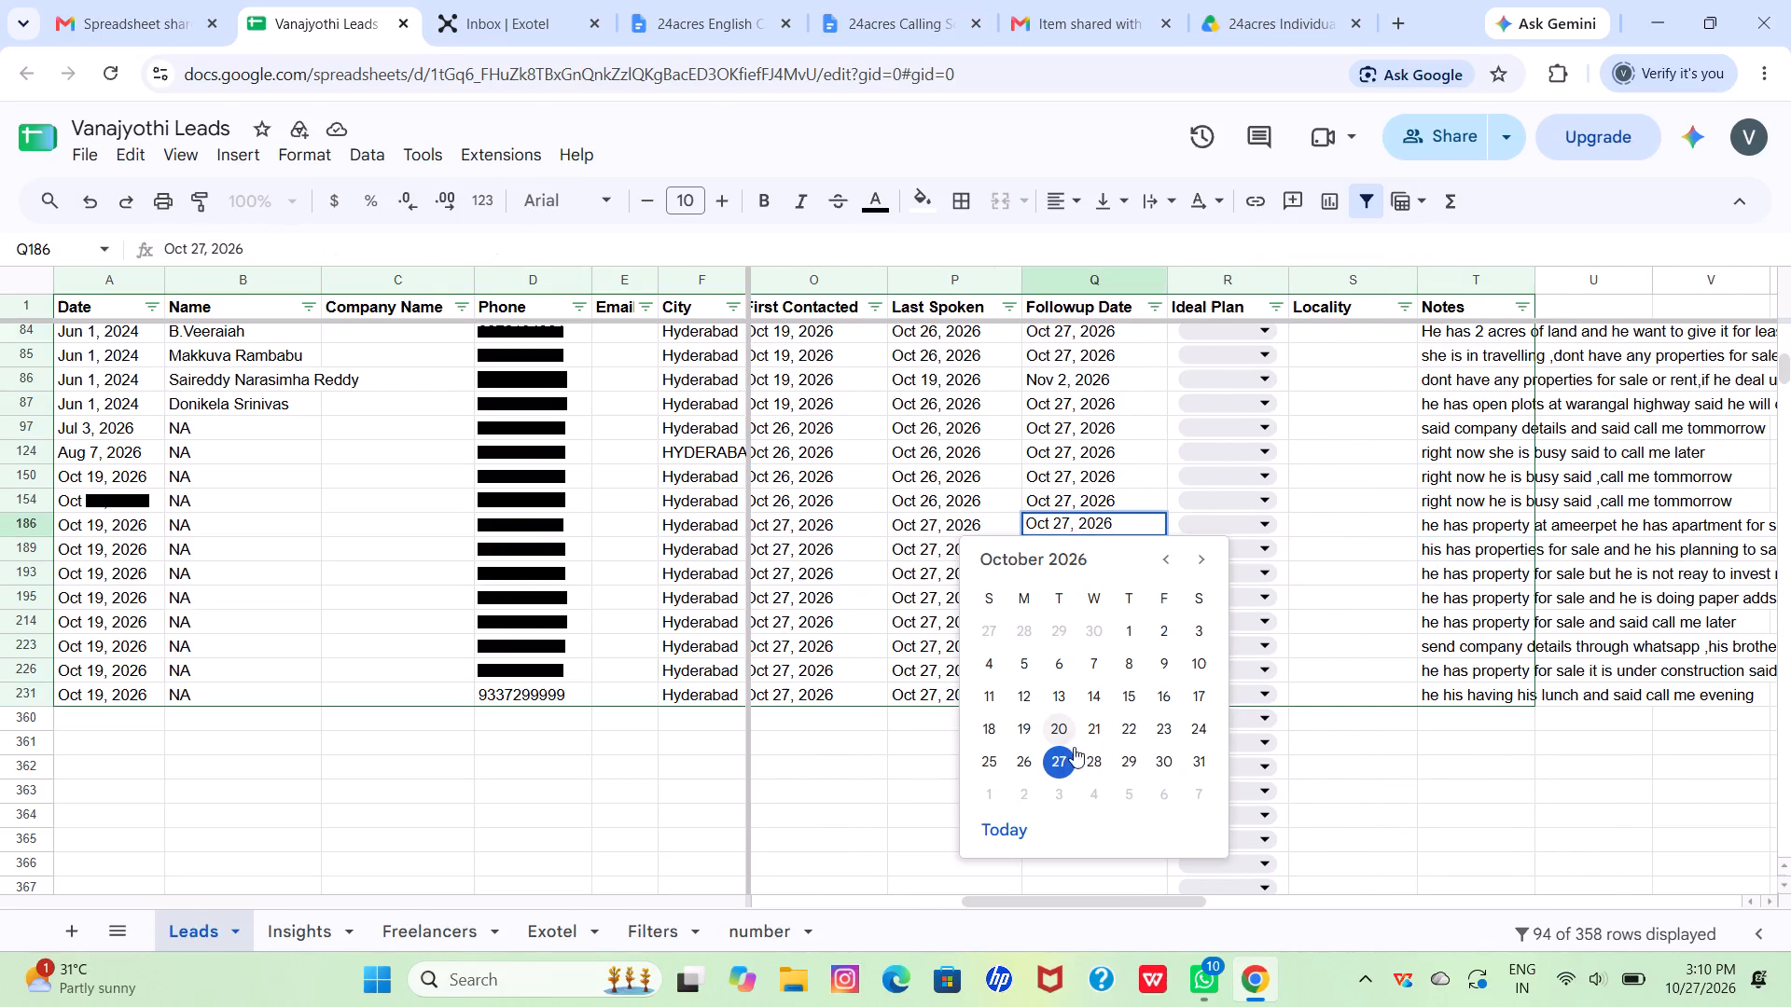
click(1093, 763)
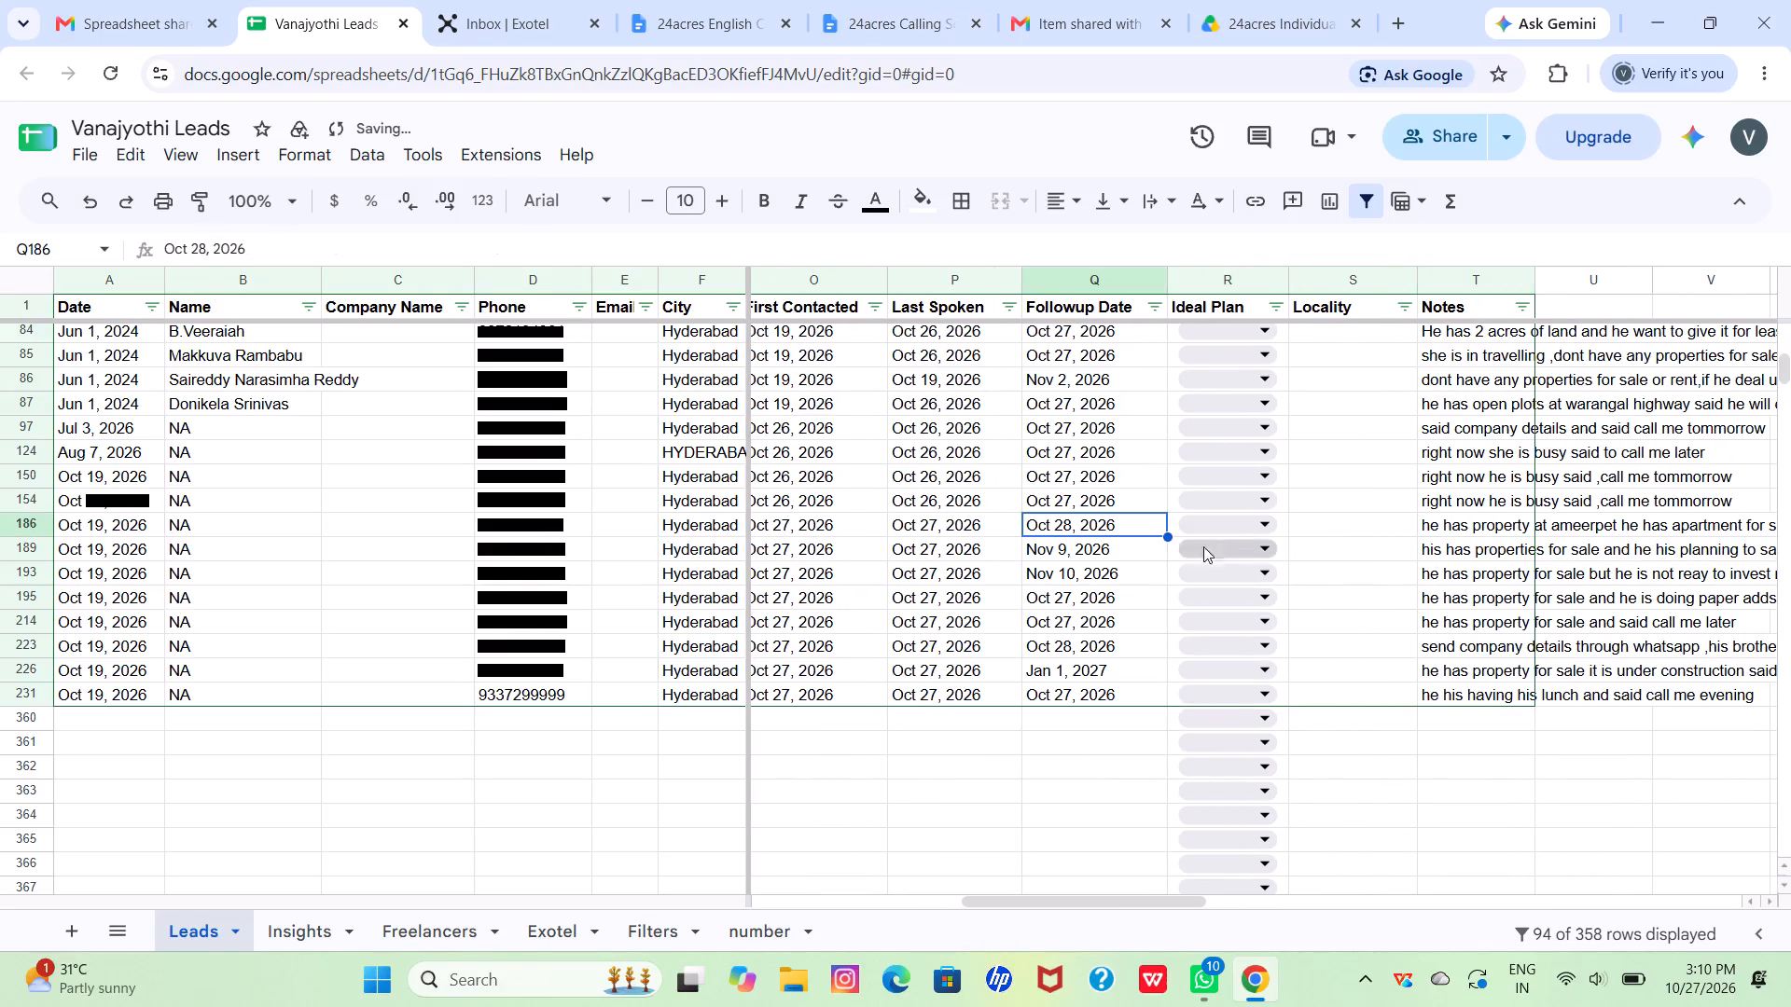
Review the statuses, attempts, follow-up dates and notes of the filtered leads between rows 62 and 231.
scroll(1581, 526, left, 3)
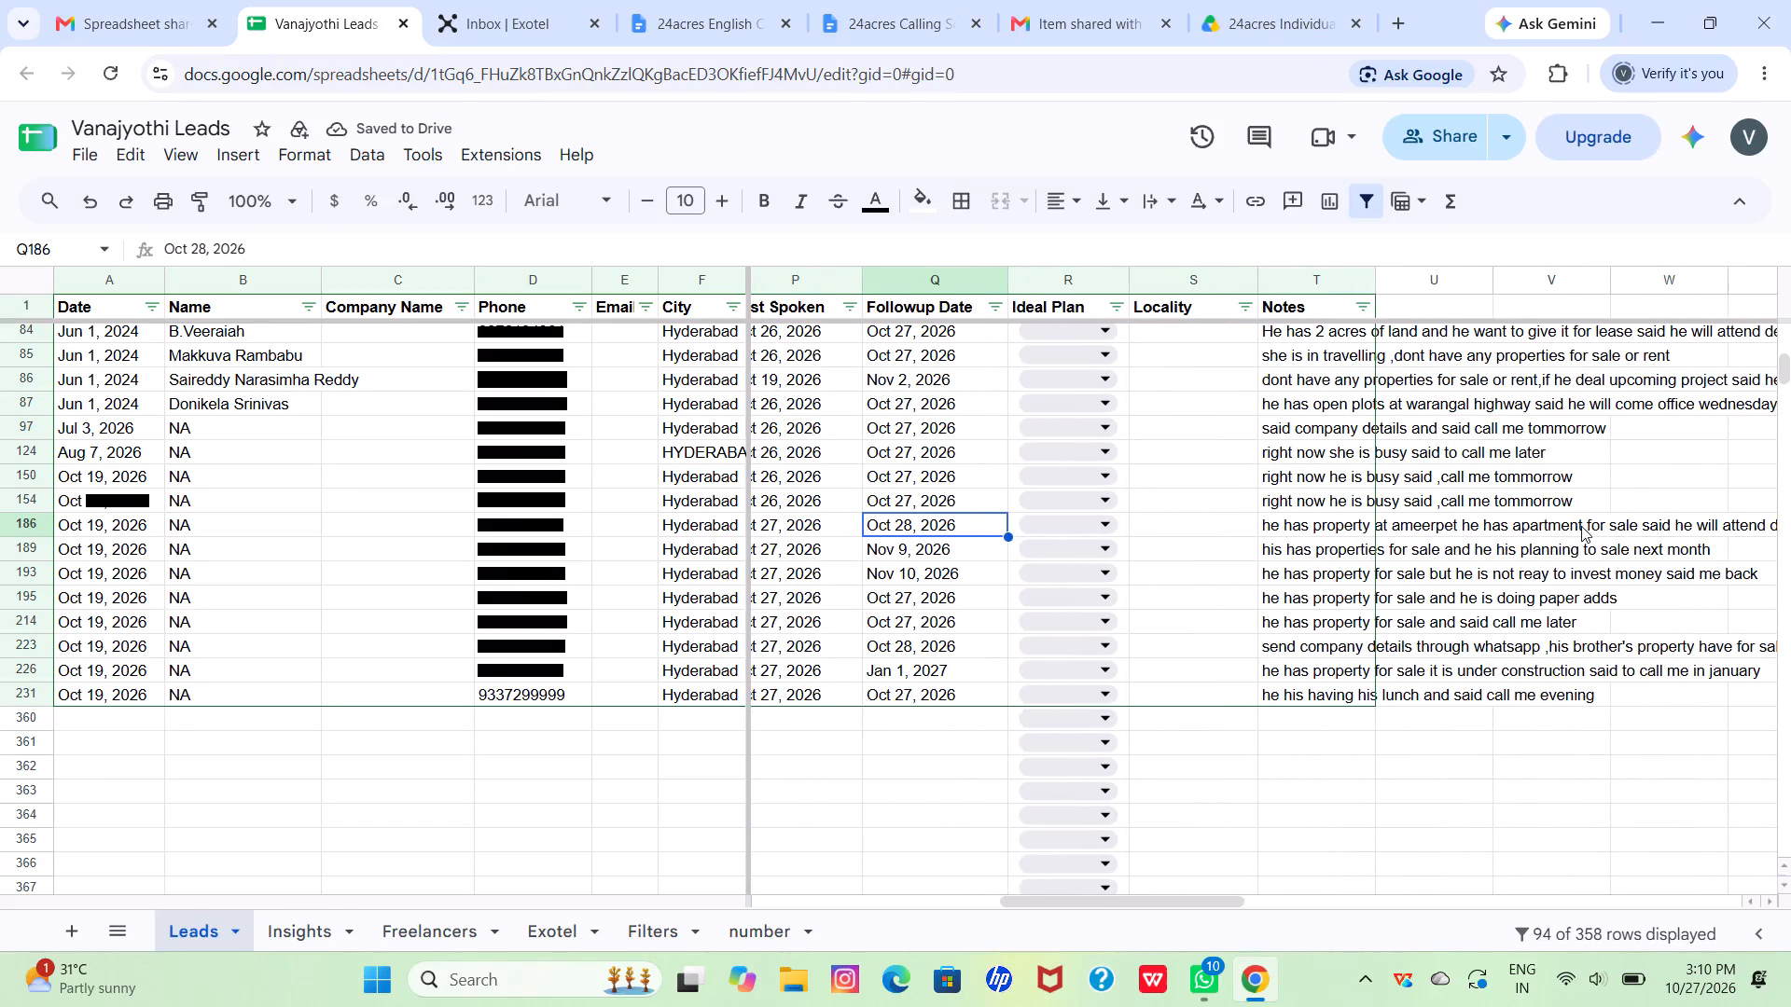
scroll(1581, 526, down, 1)
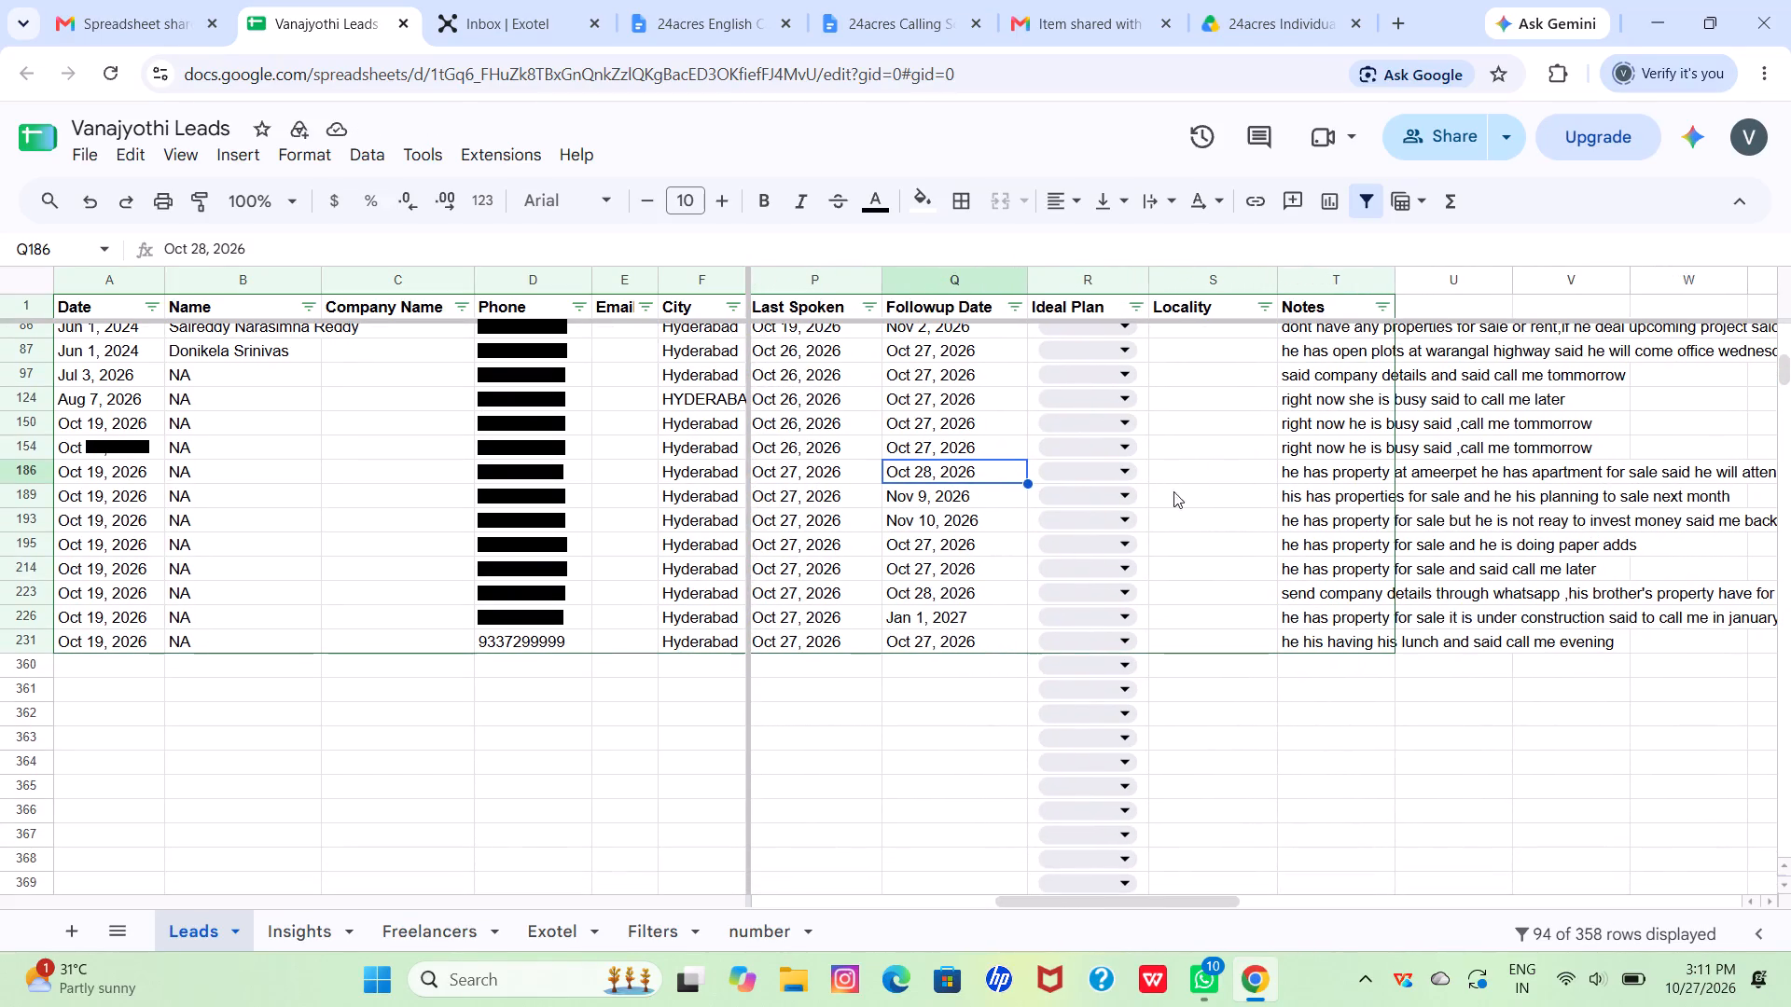
click(1213, 491)
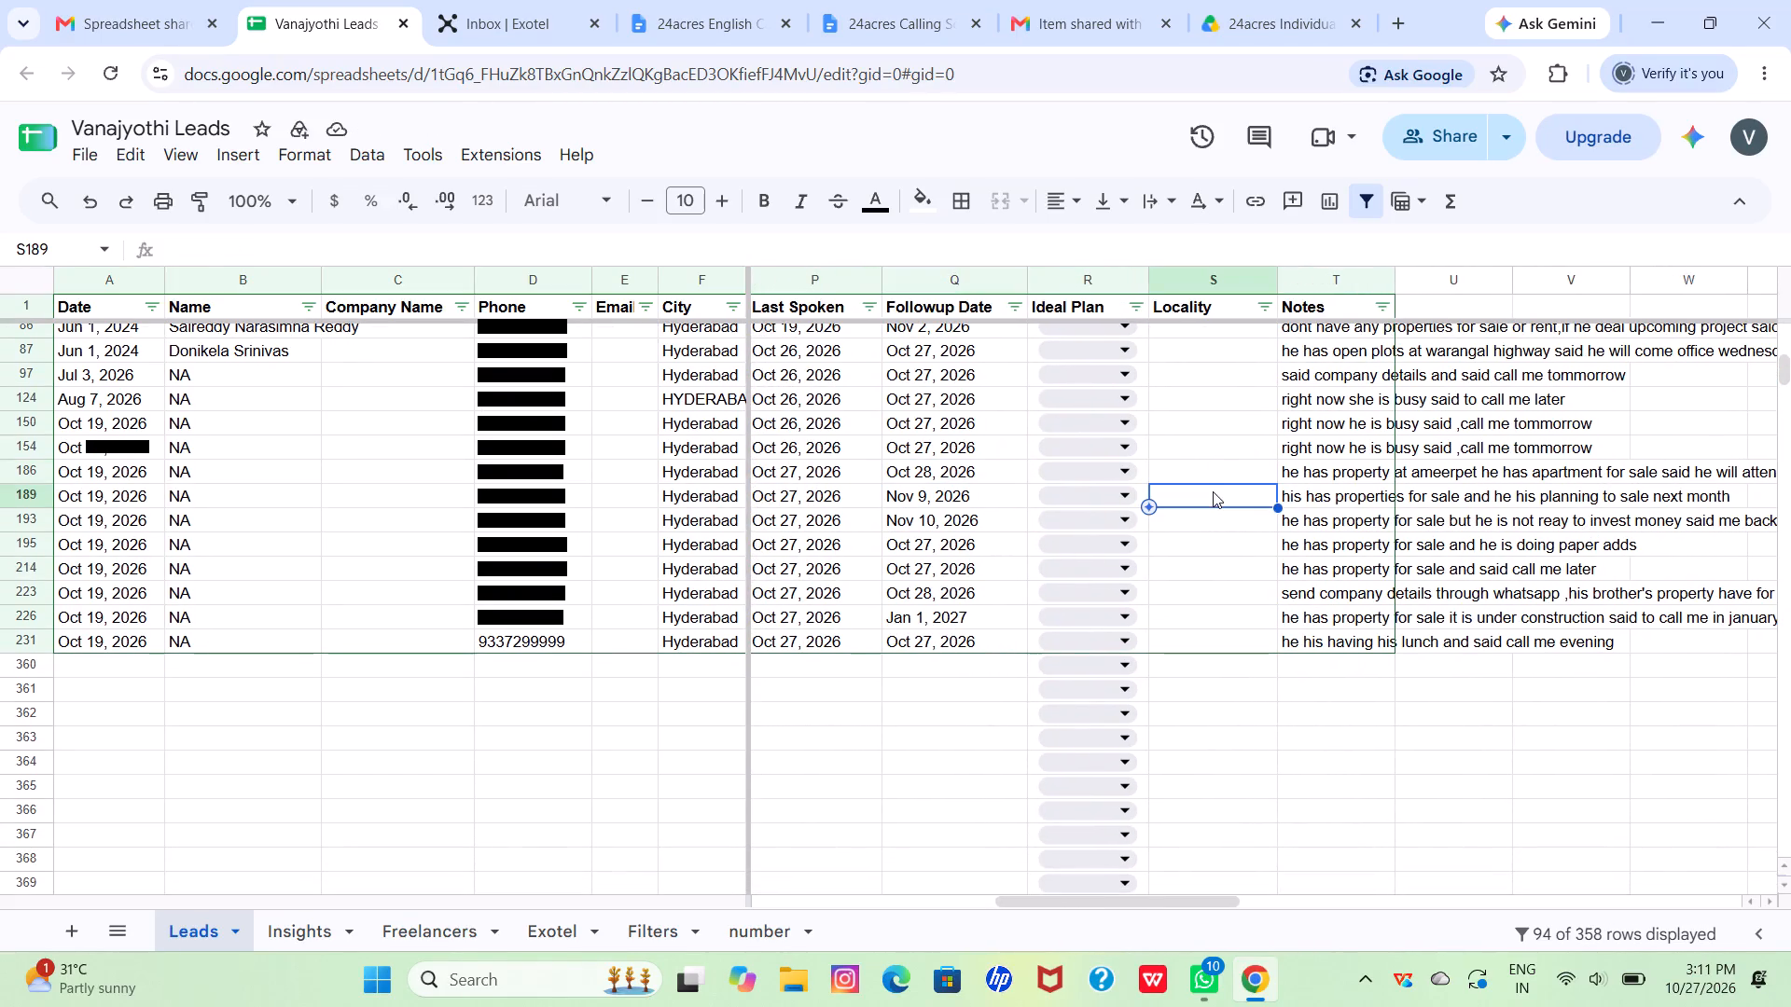
scroll(1213, 491, up, 4)
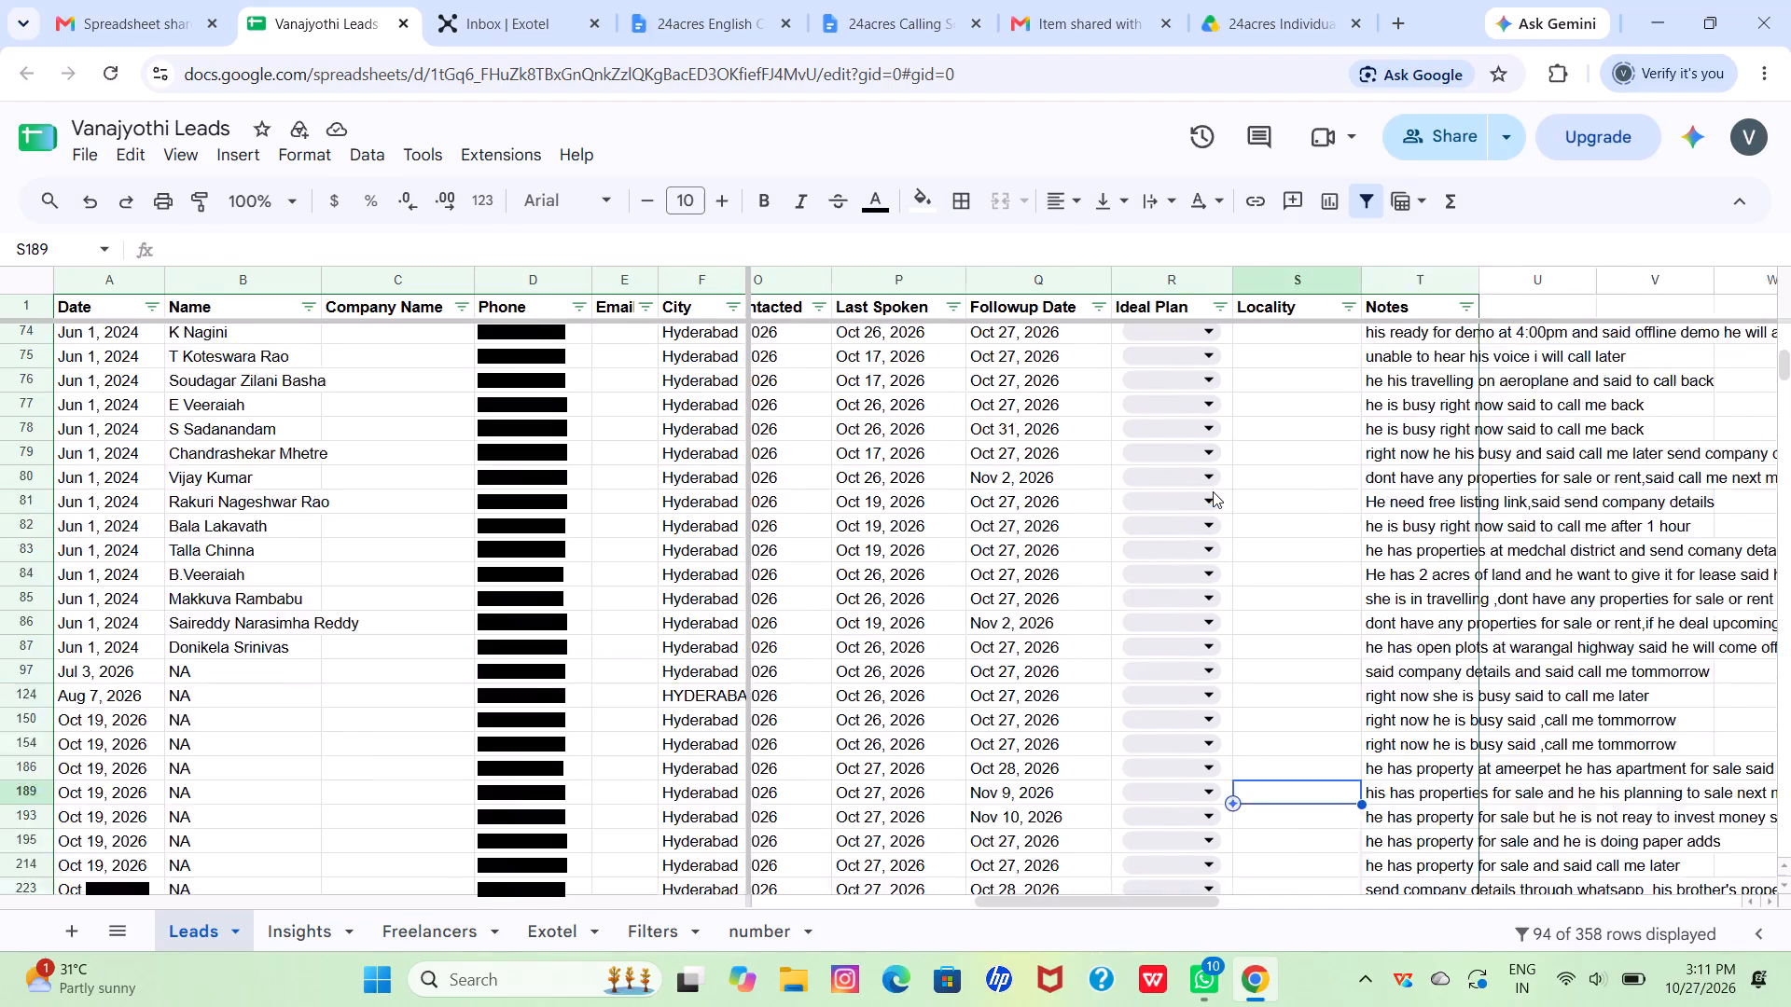
scroll(1213, 491, up, 1)
scroll(1213, 491, down, 1)
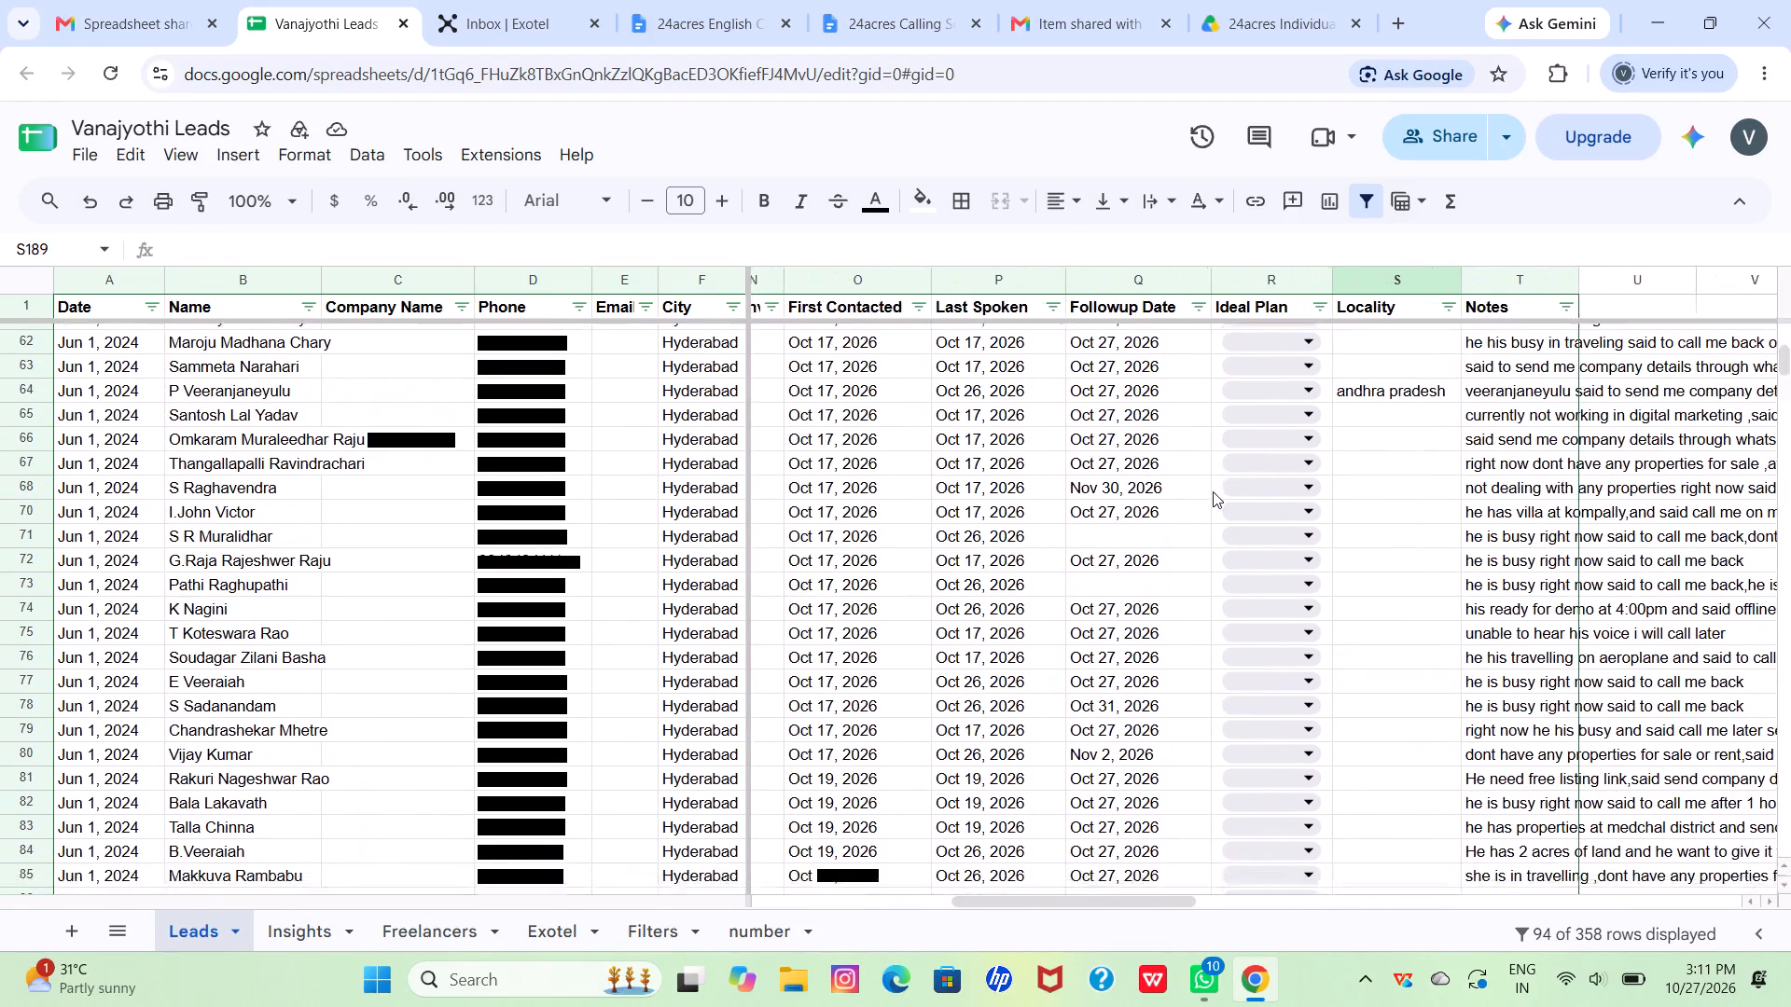
scroll(1213, 491, down, 1)
scroll(1374, 423, left, 1)
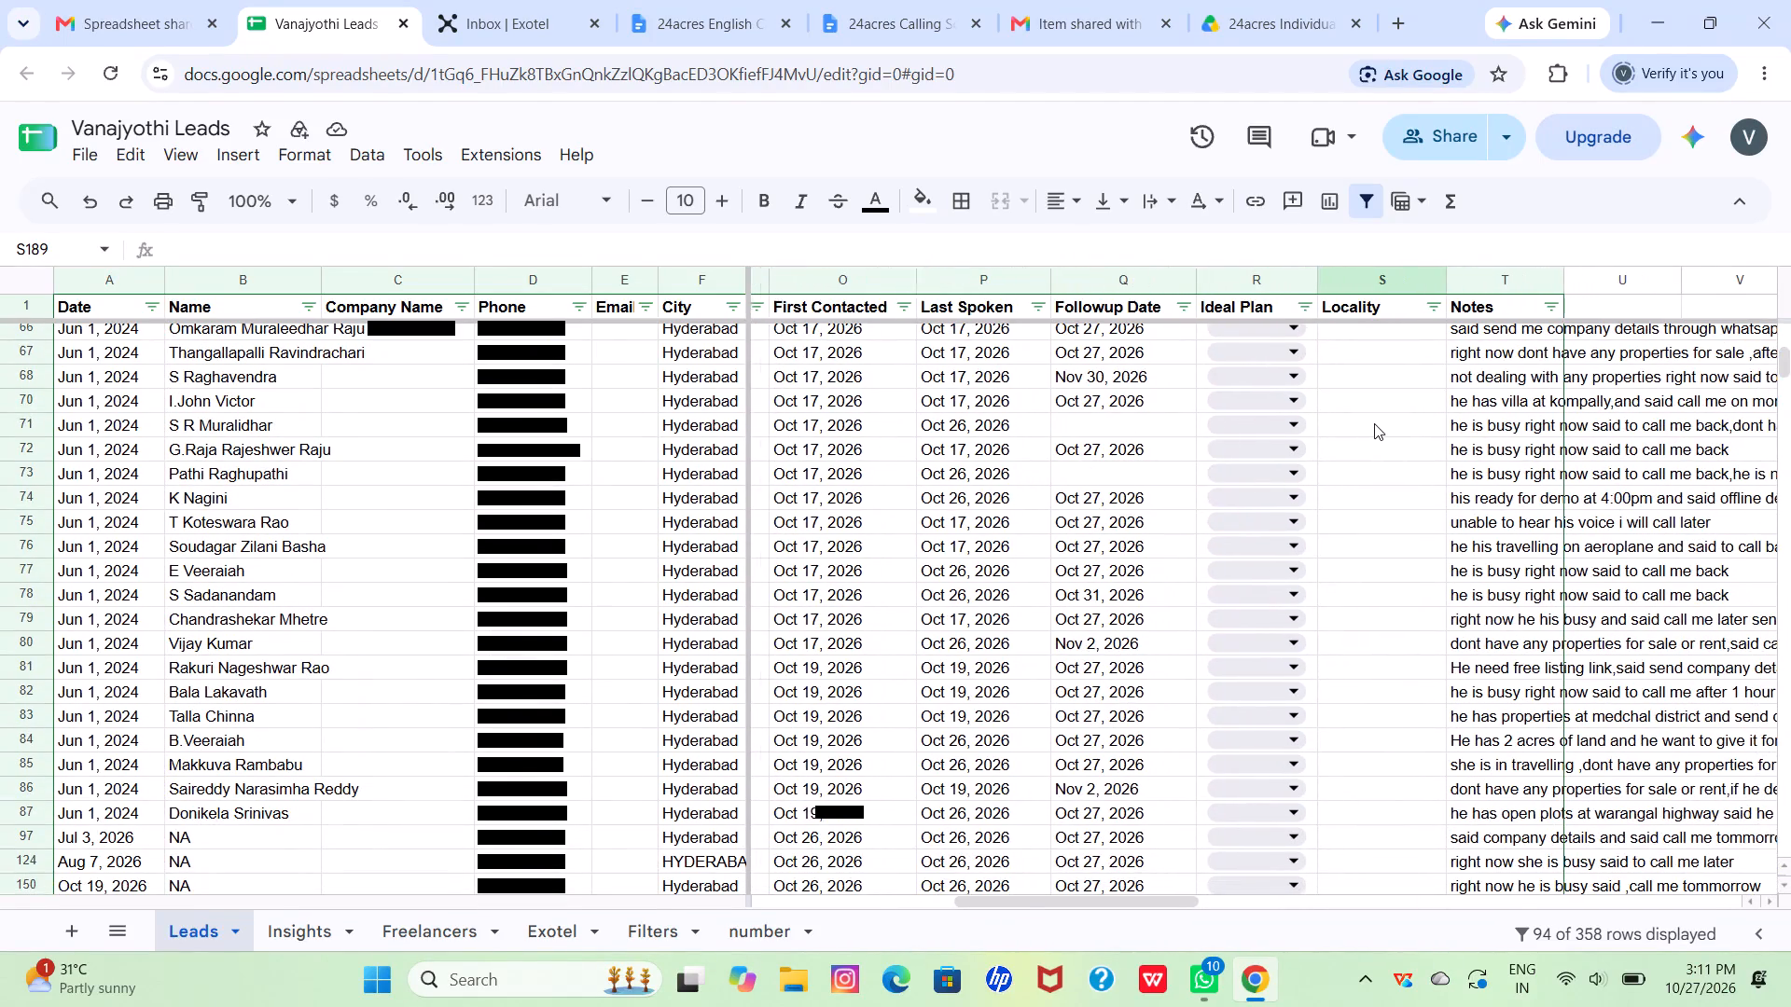
scroll(1374, 423, left, 3)
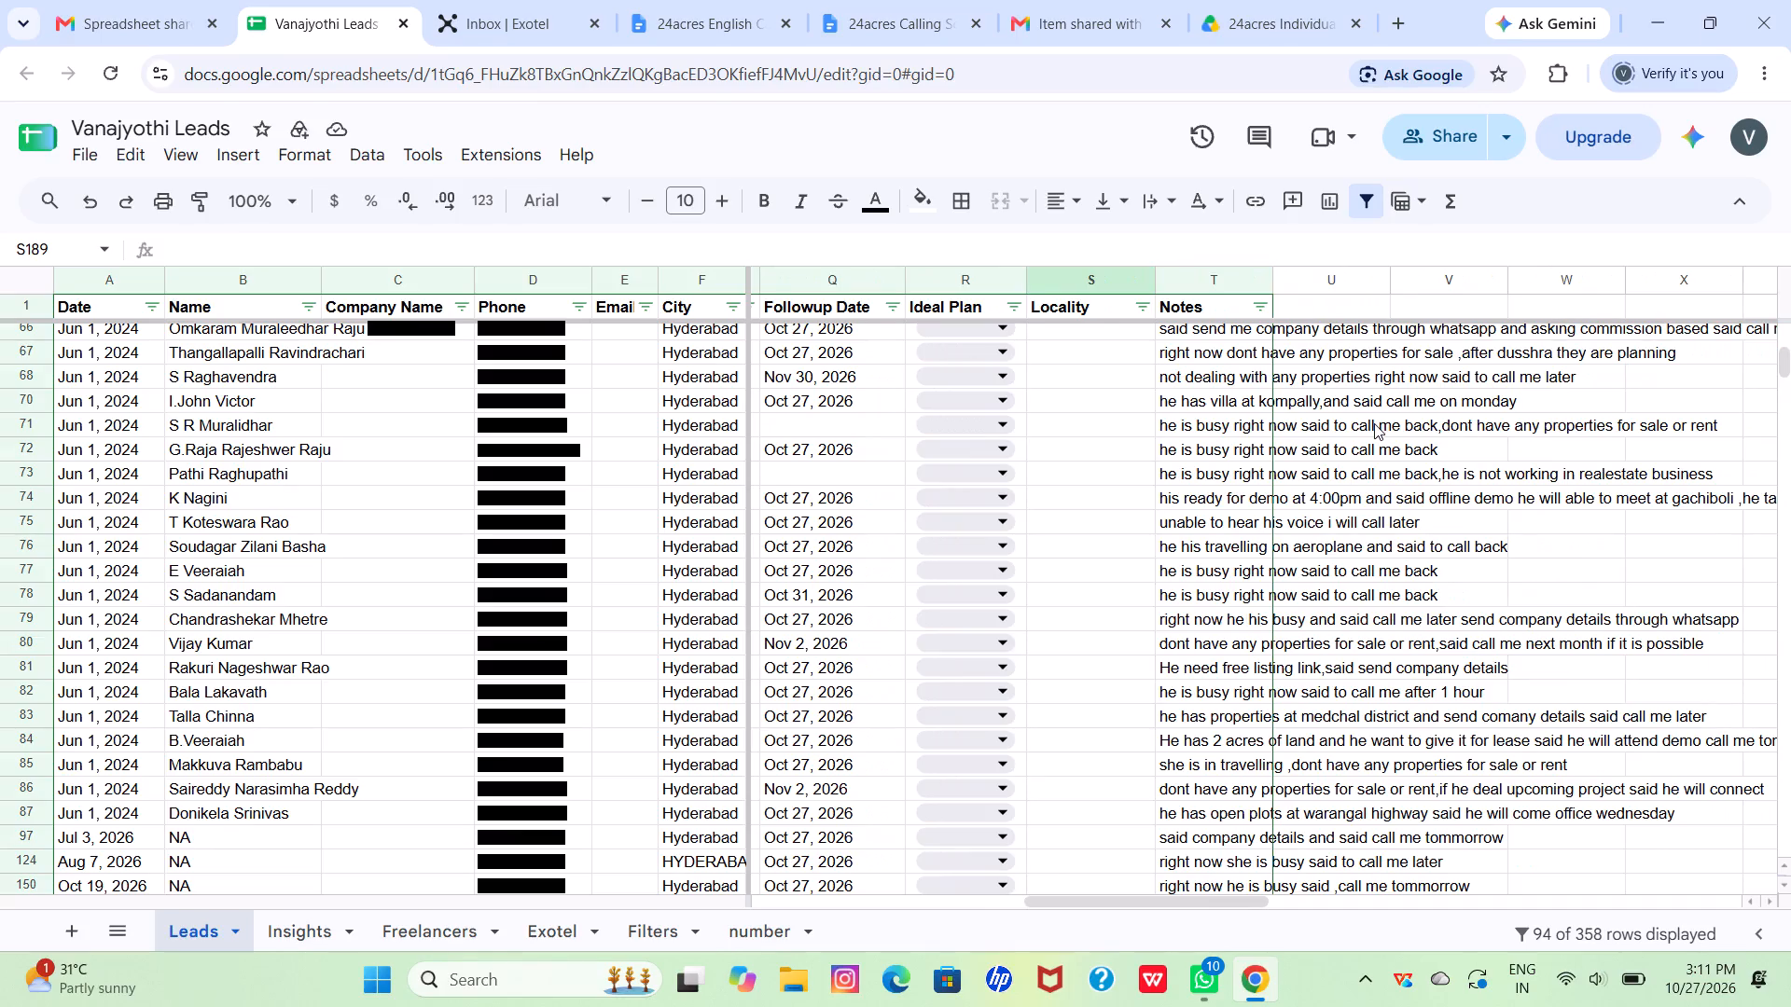
scroll(1374, 423, right, 5)
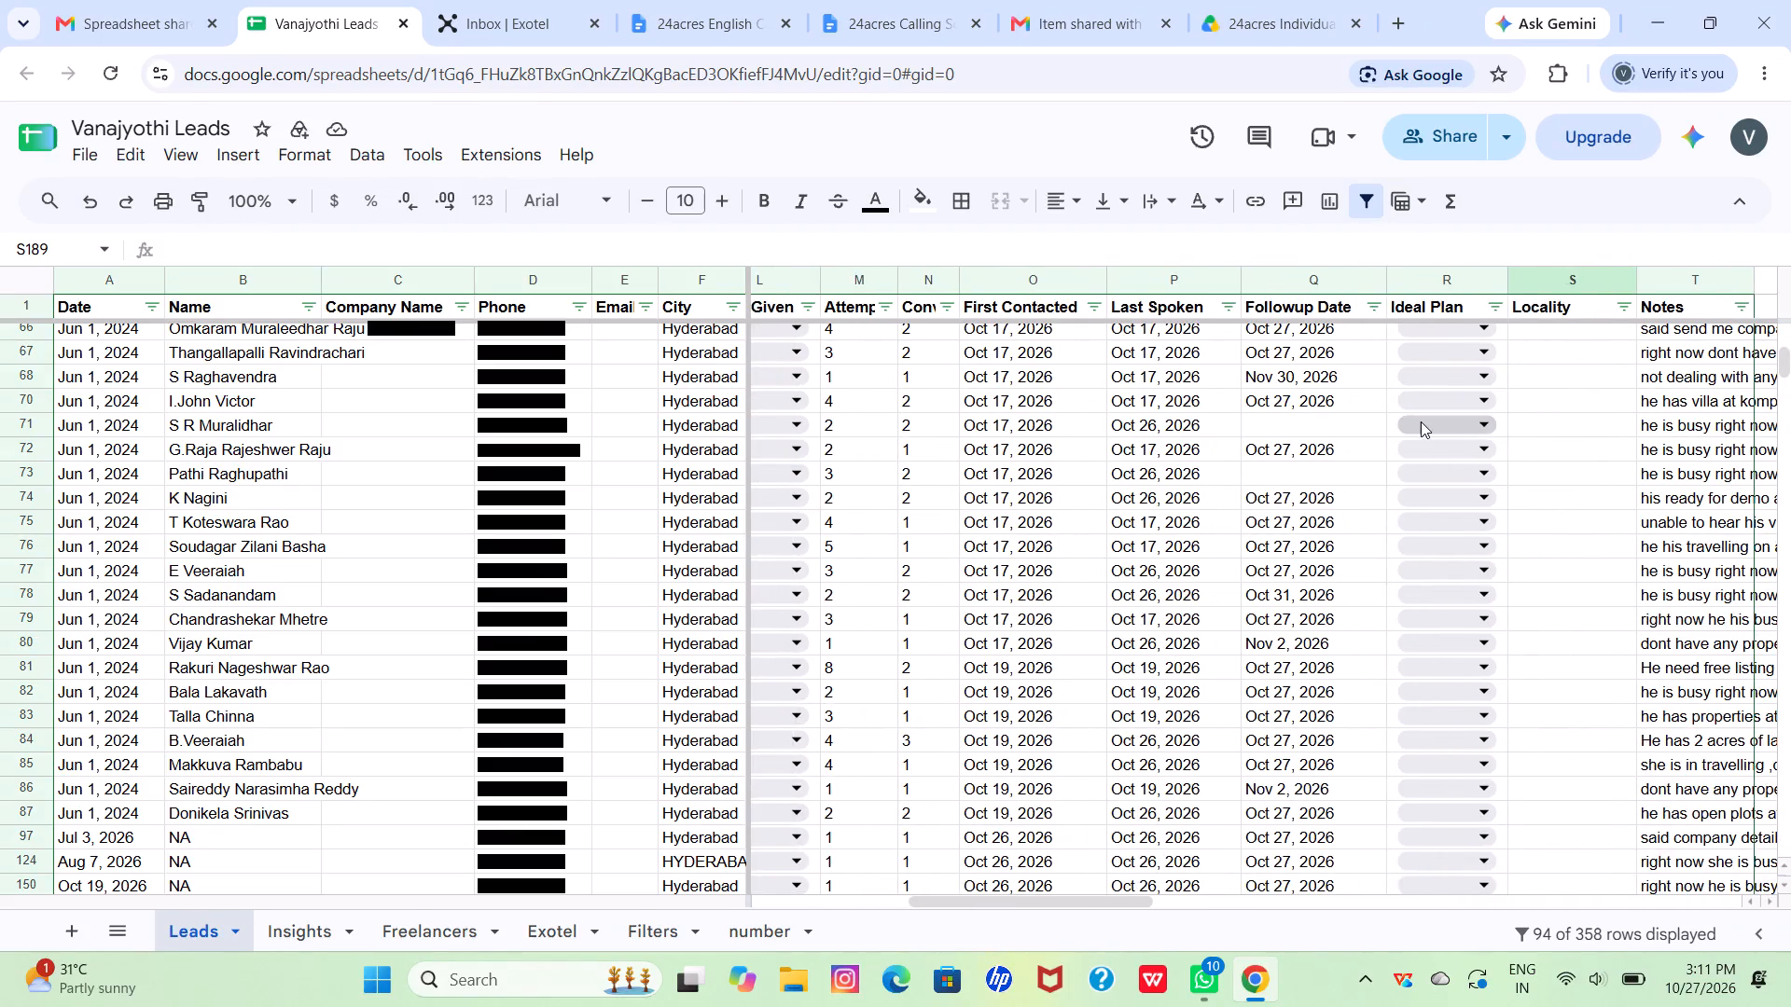
scroll(1421, 421, left, 4)
scroll(1421, 421, right, 1)
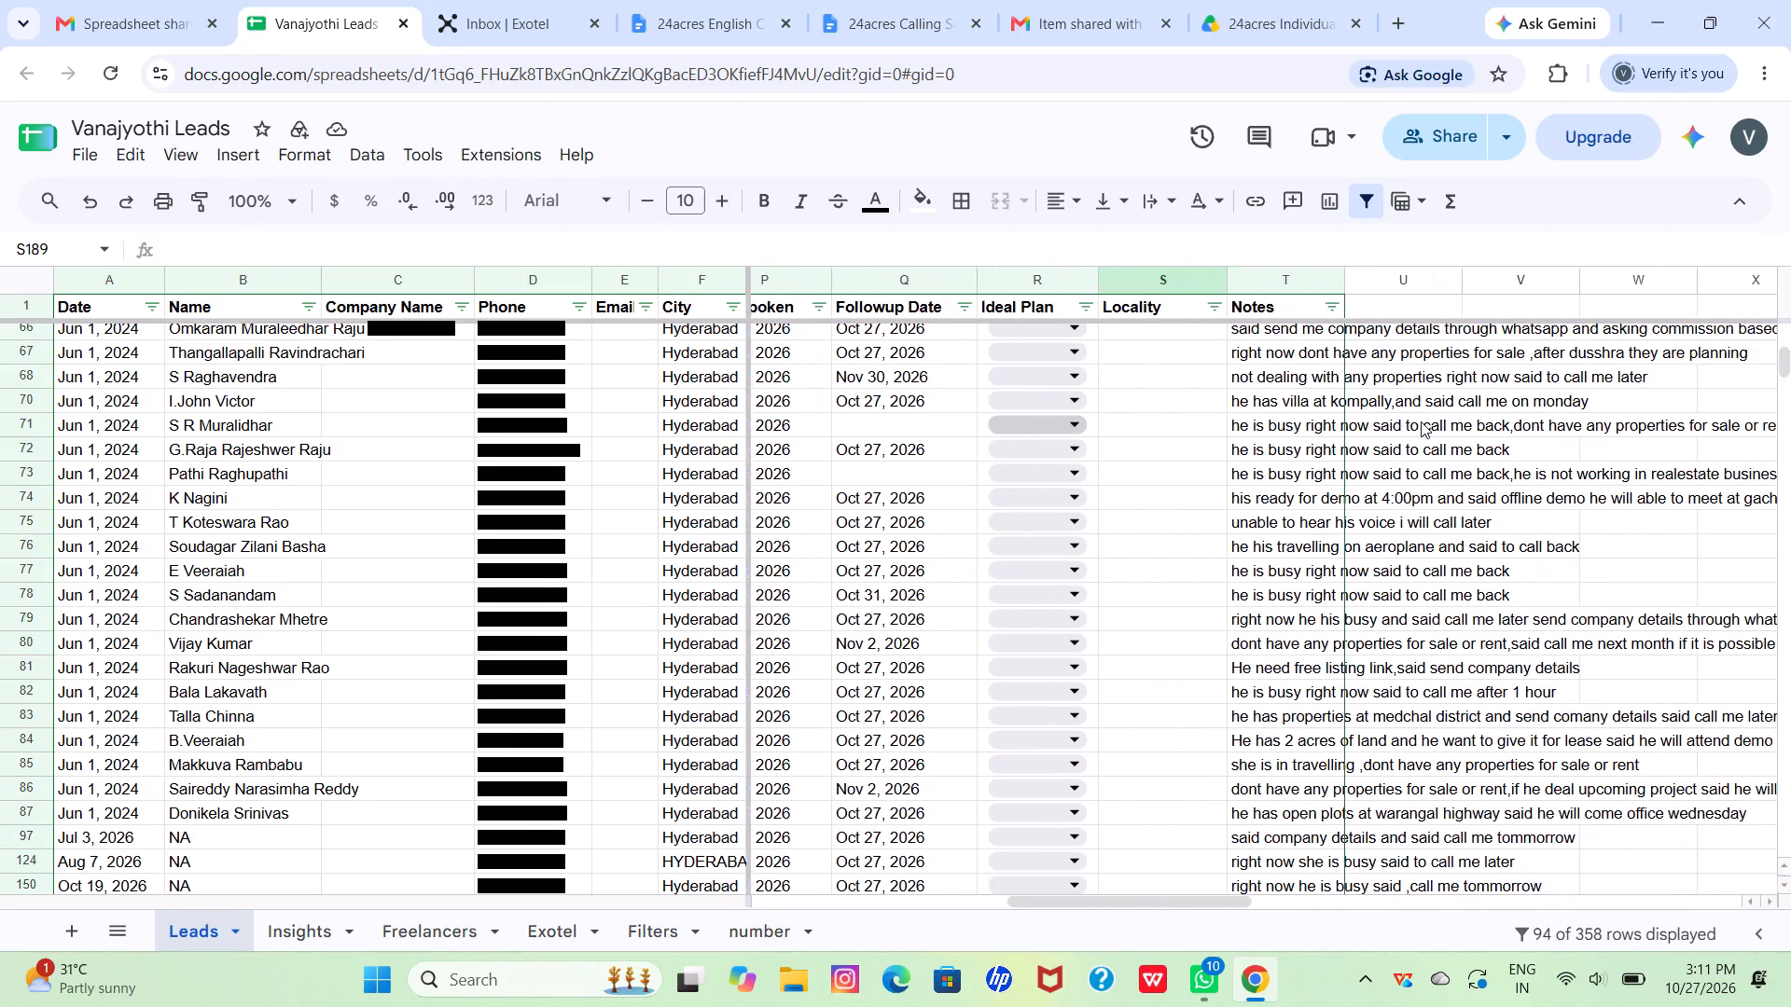
scroll(1421, 421, right, 5)
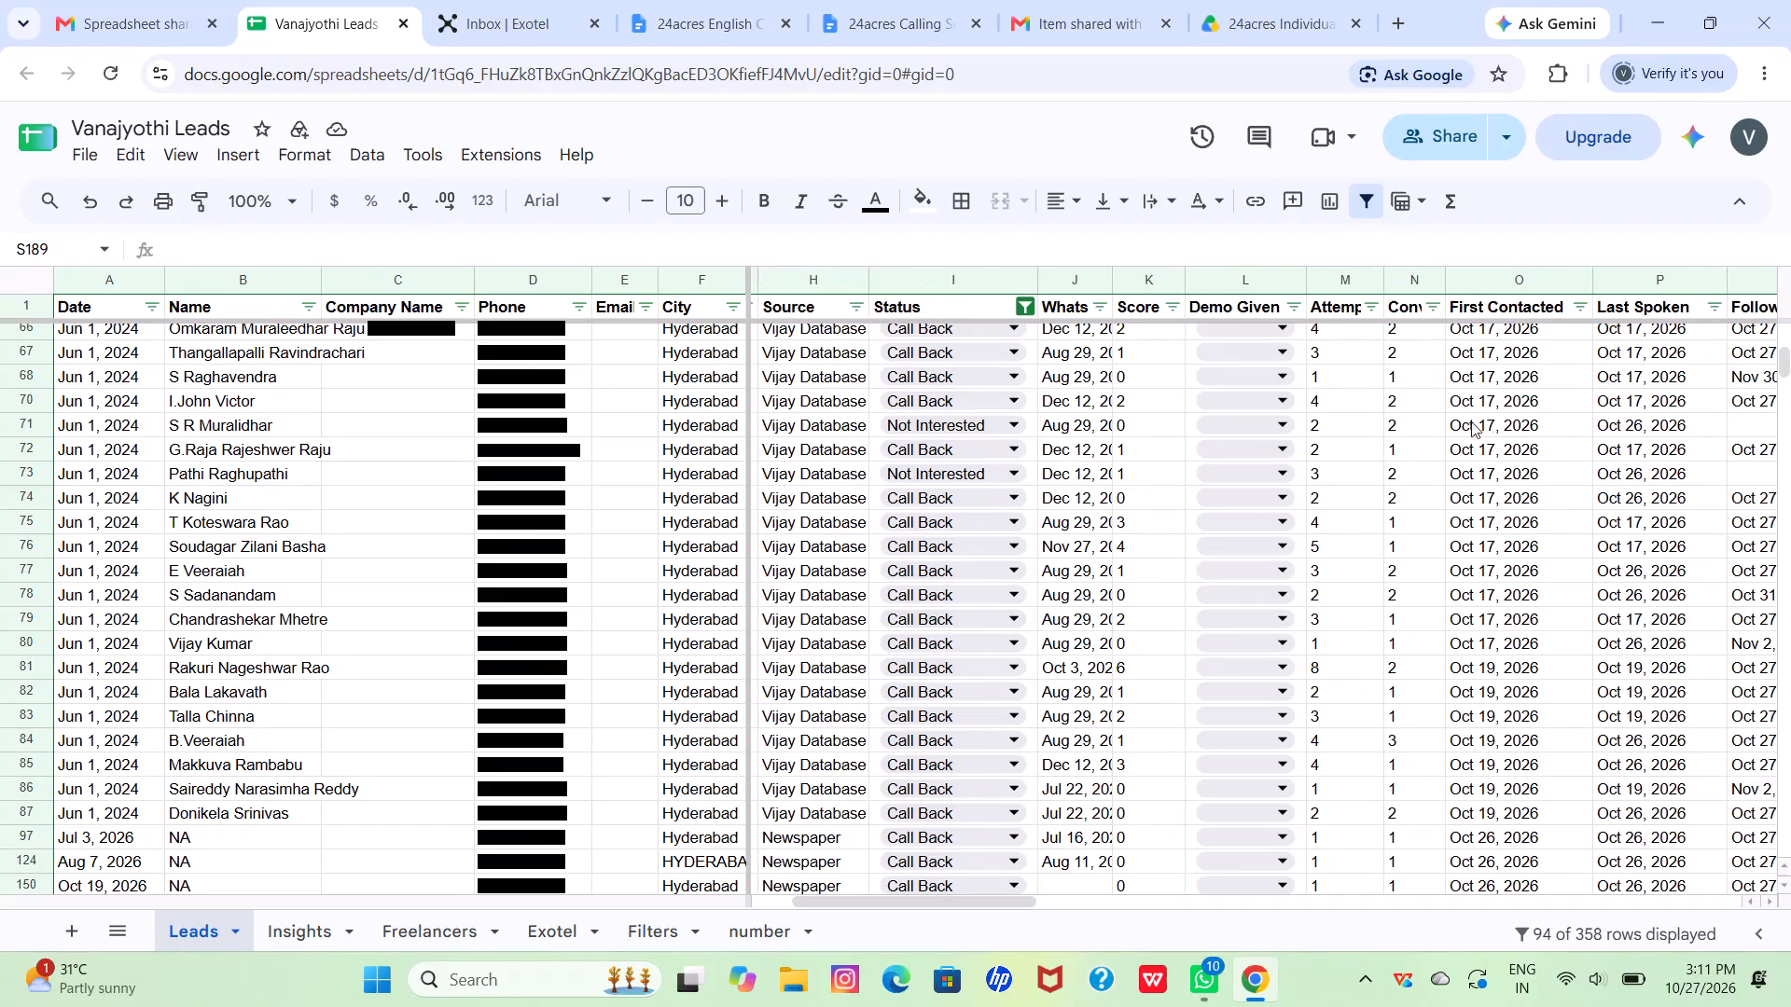
scroll(1258, 478, left, 6)
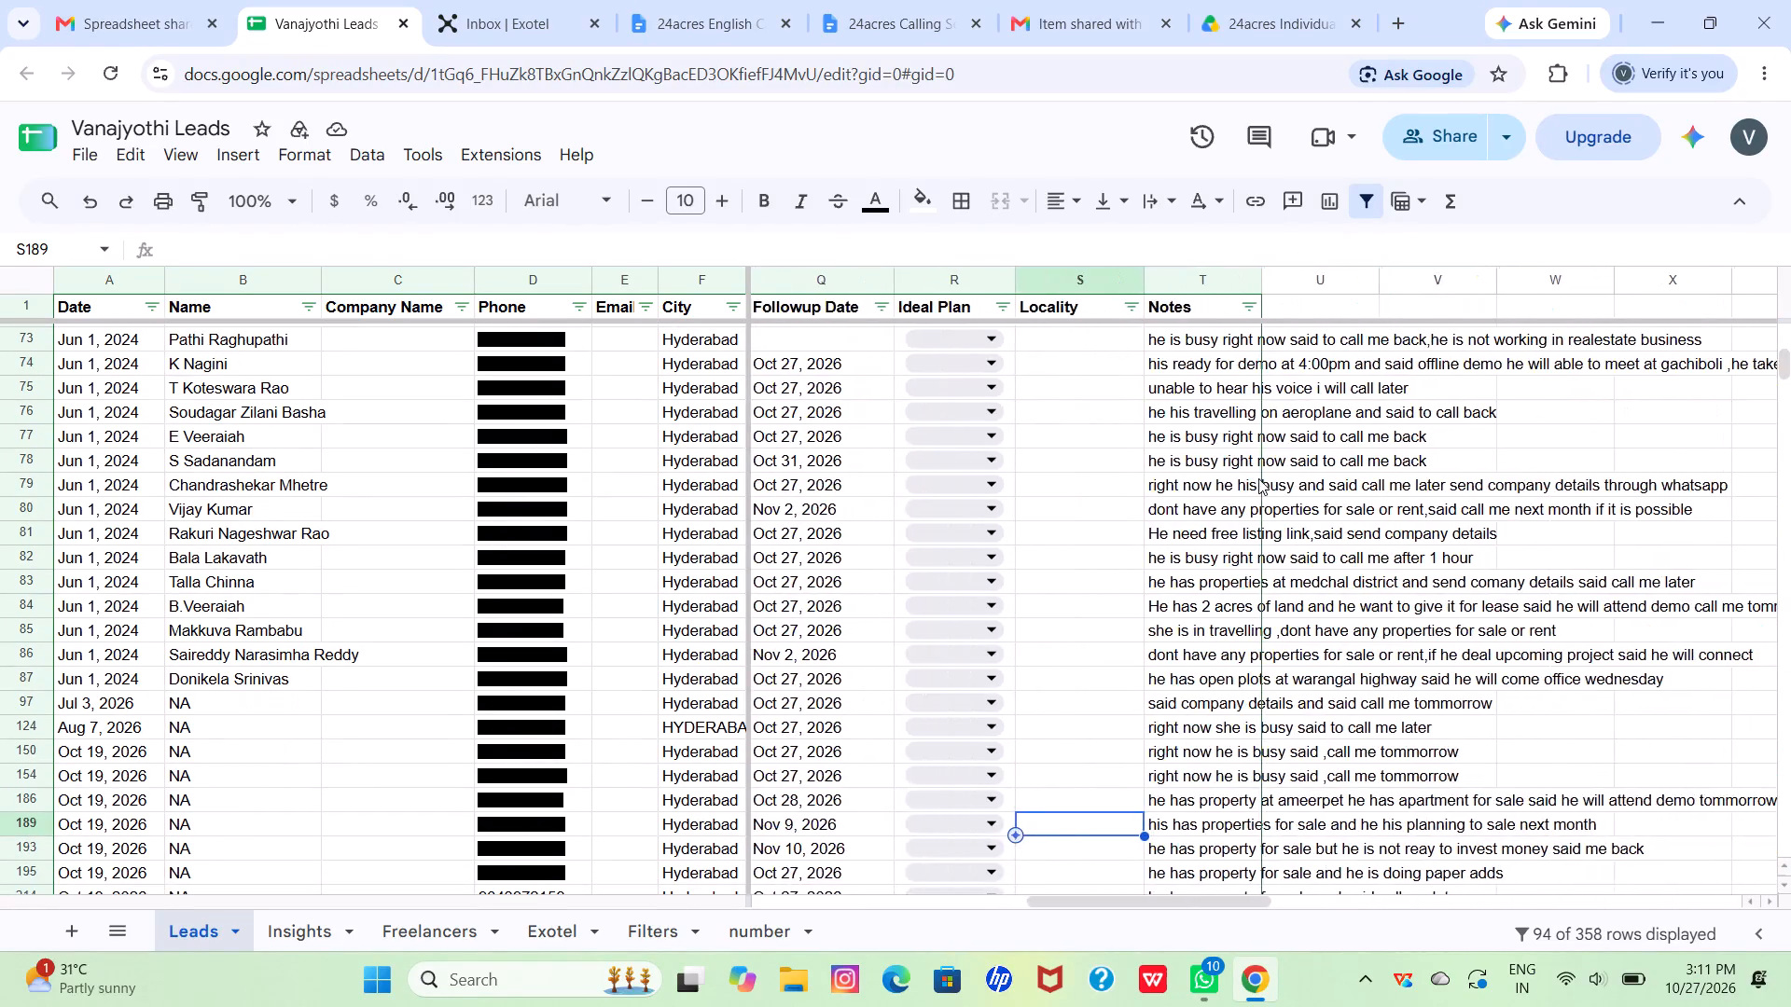
scroll(1258, 478, down, 2)
scroll(1258, 478, right, 1)
Scan the filtered leads from the start of the list through row 82, checking last-spoken dates, follow-up dates and notes for the next call.
scroll(1258, 478, up, 4)
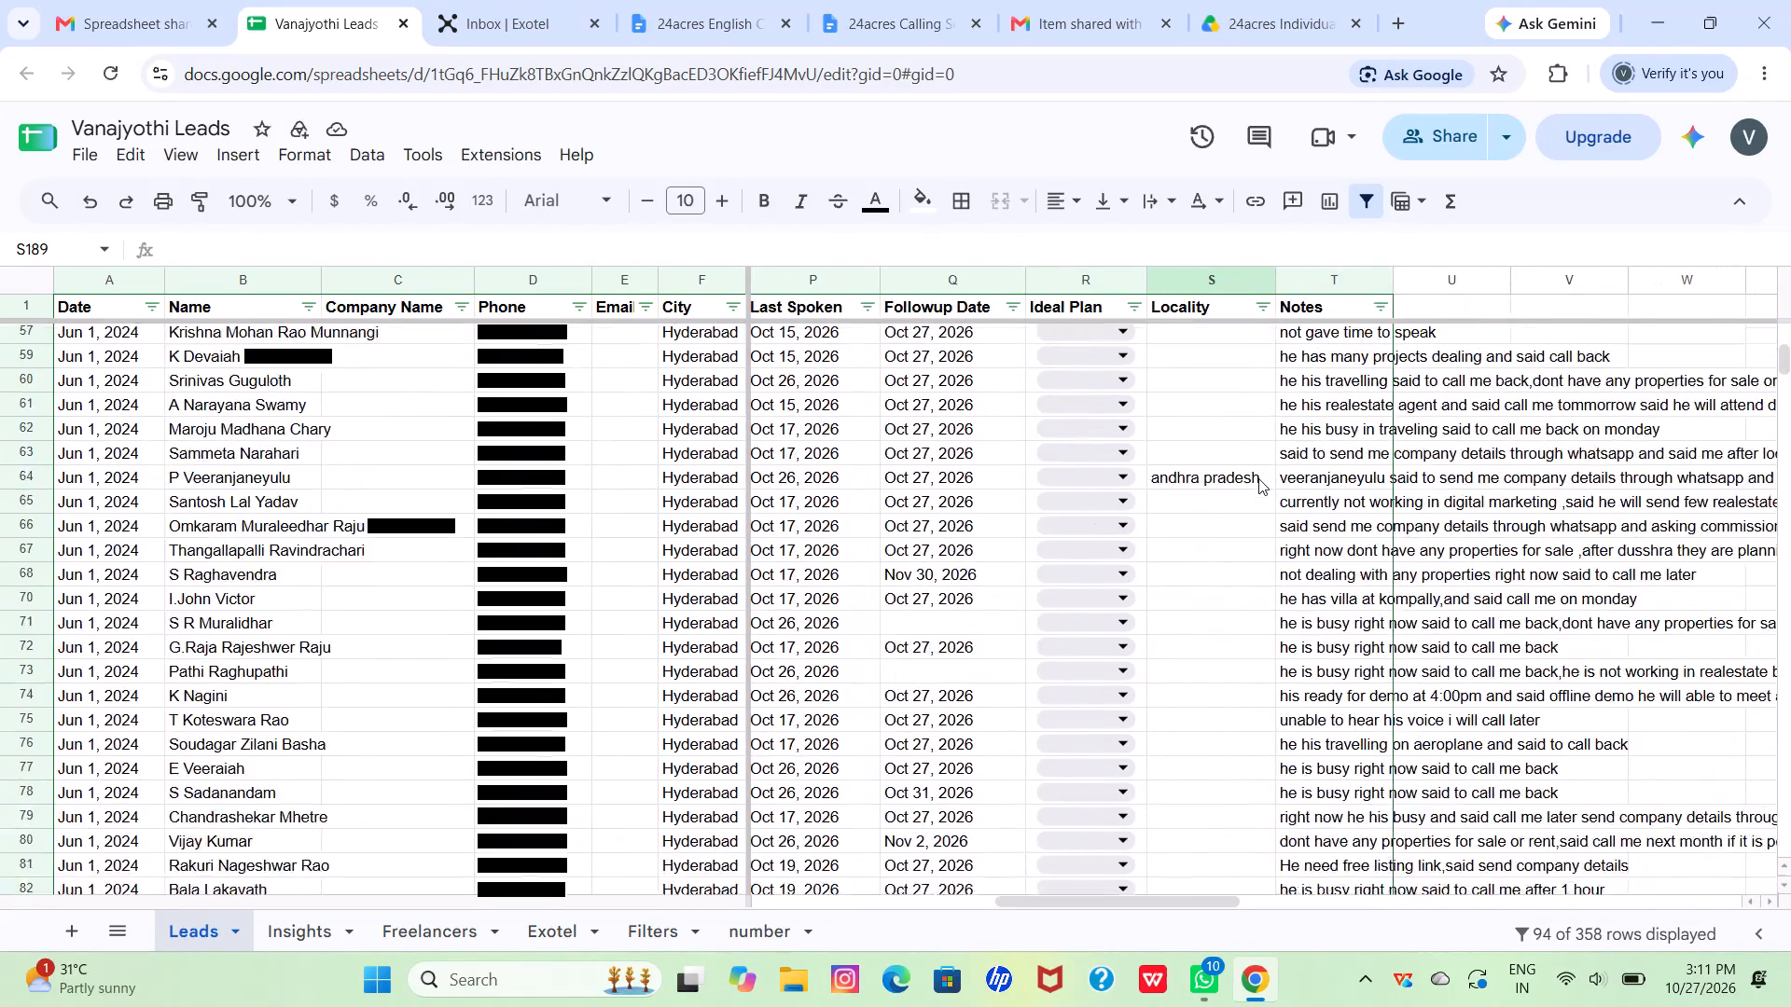
scroll(1258, 478, up, 6)
scroll(1258, 478, down, 1)
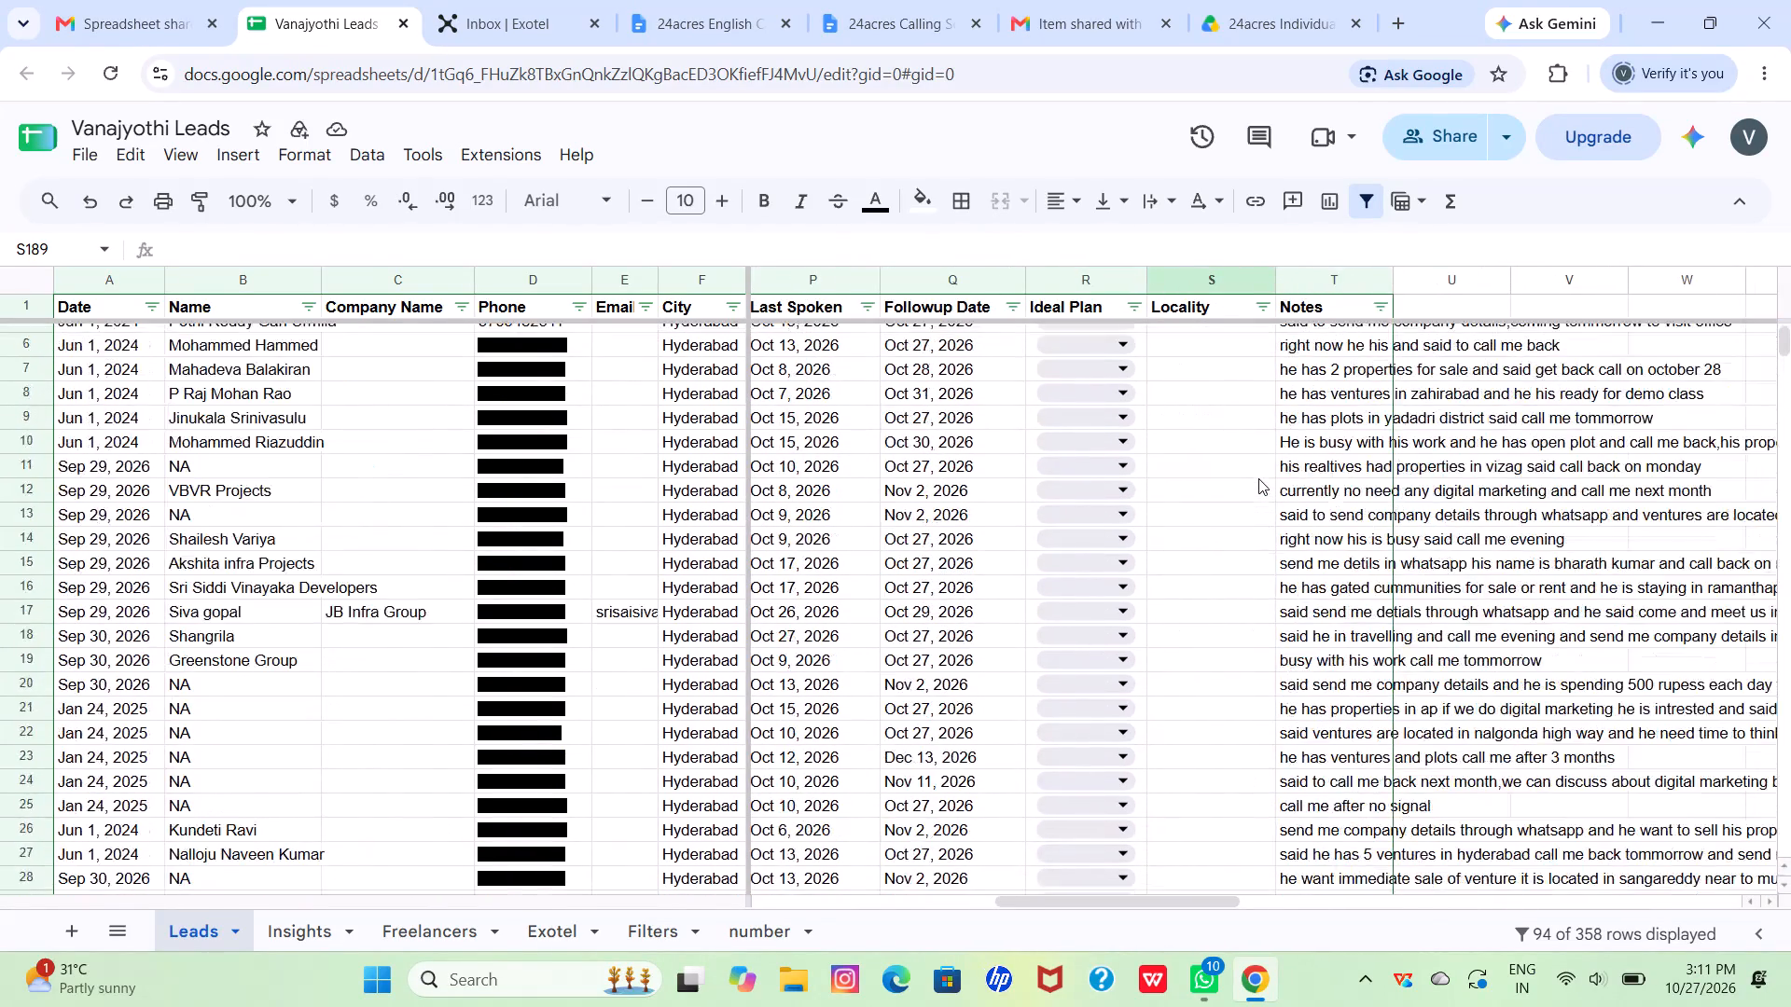
scroll(1258, 478, down, 6)
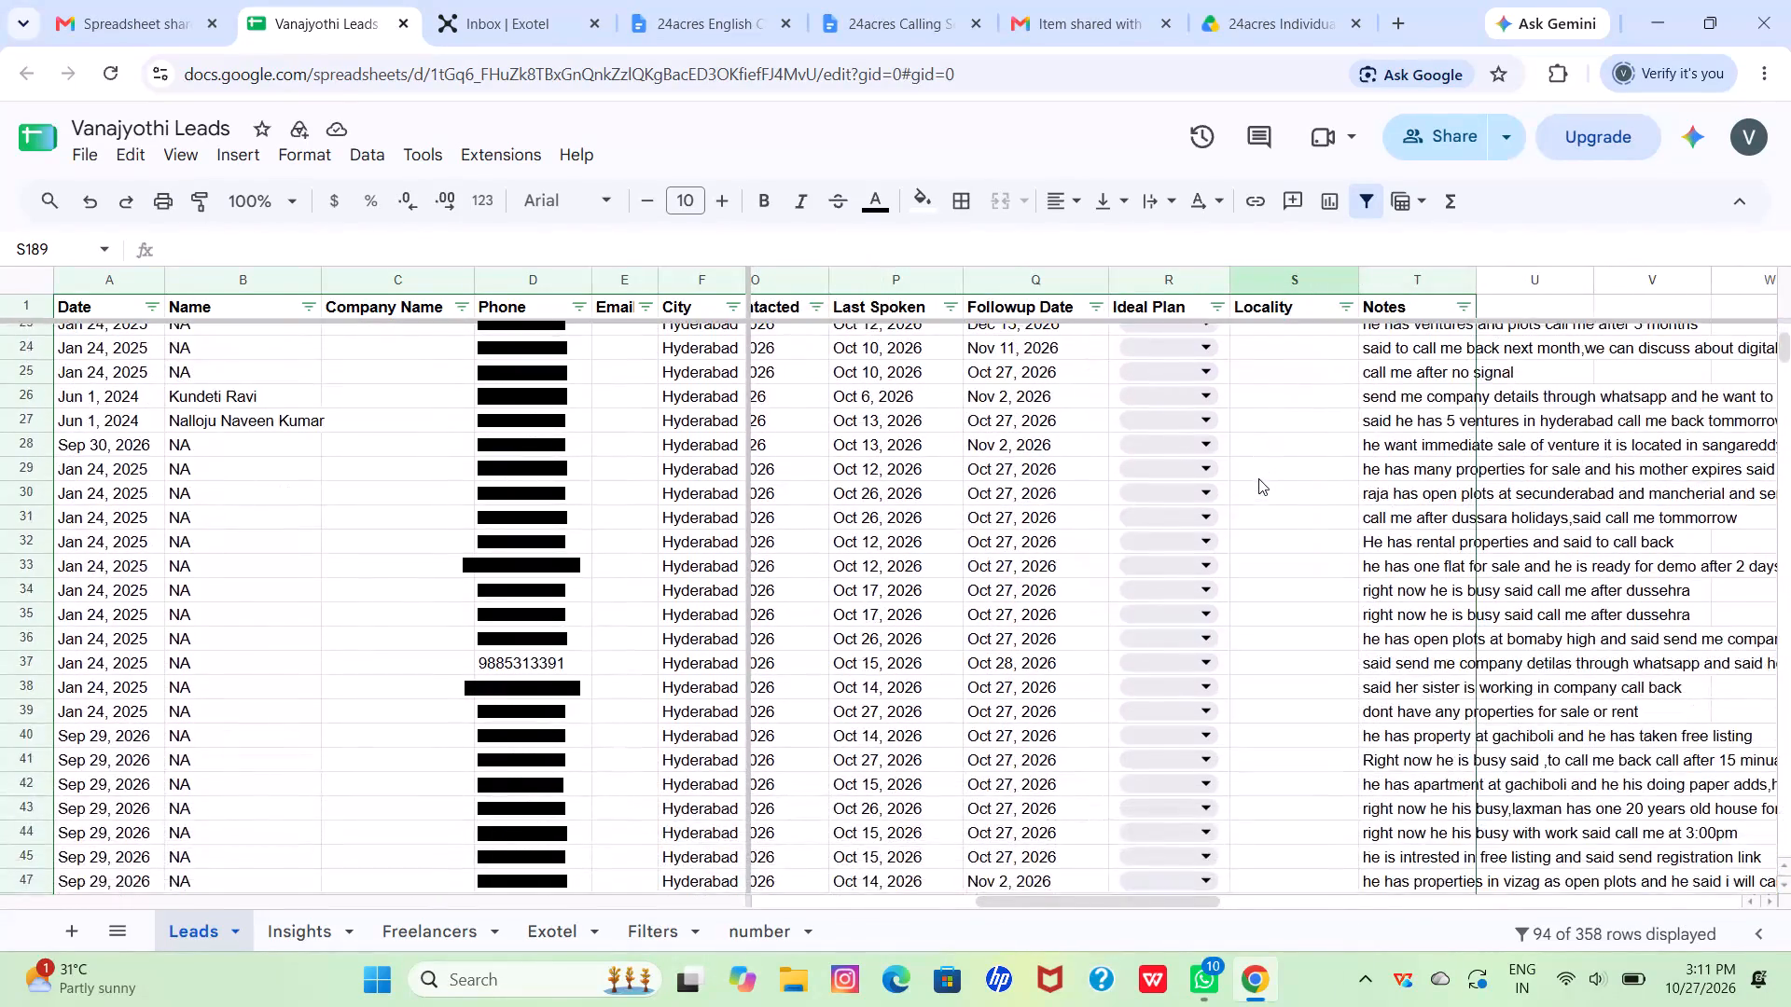
scroll(1258, 478, down, 7)
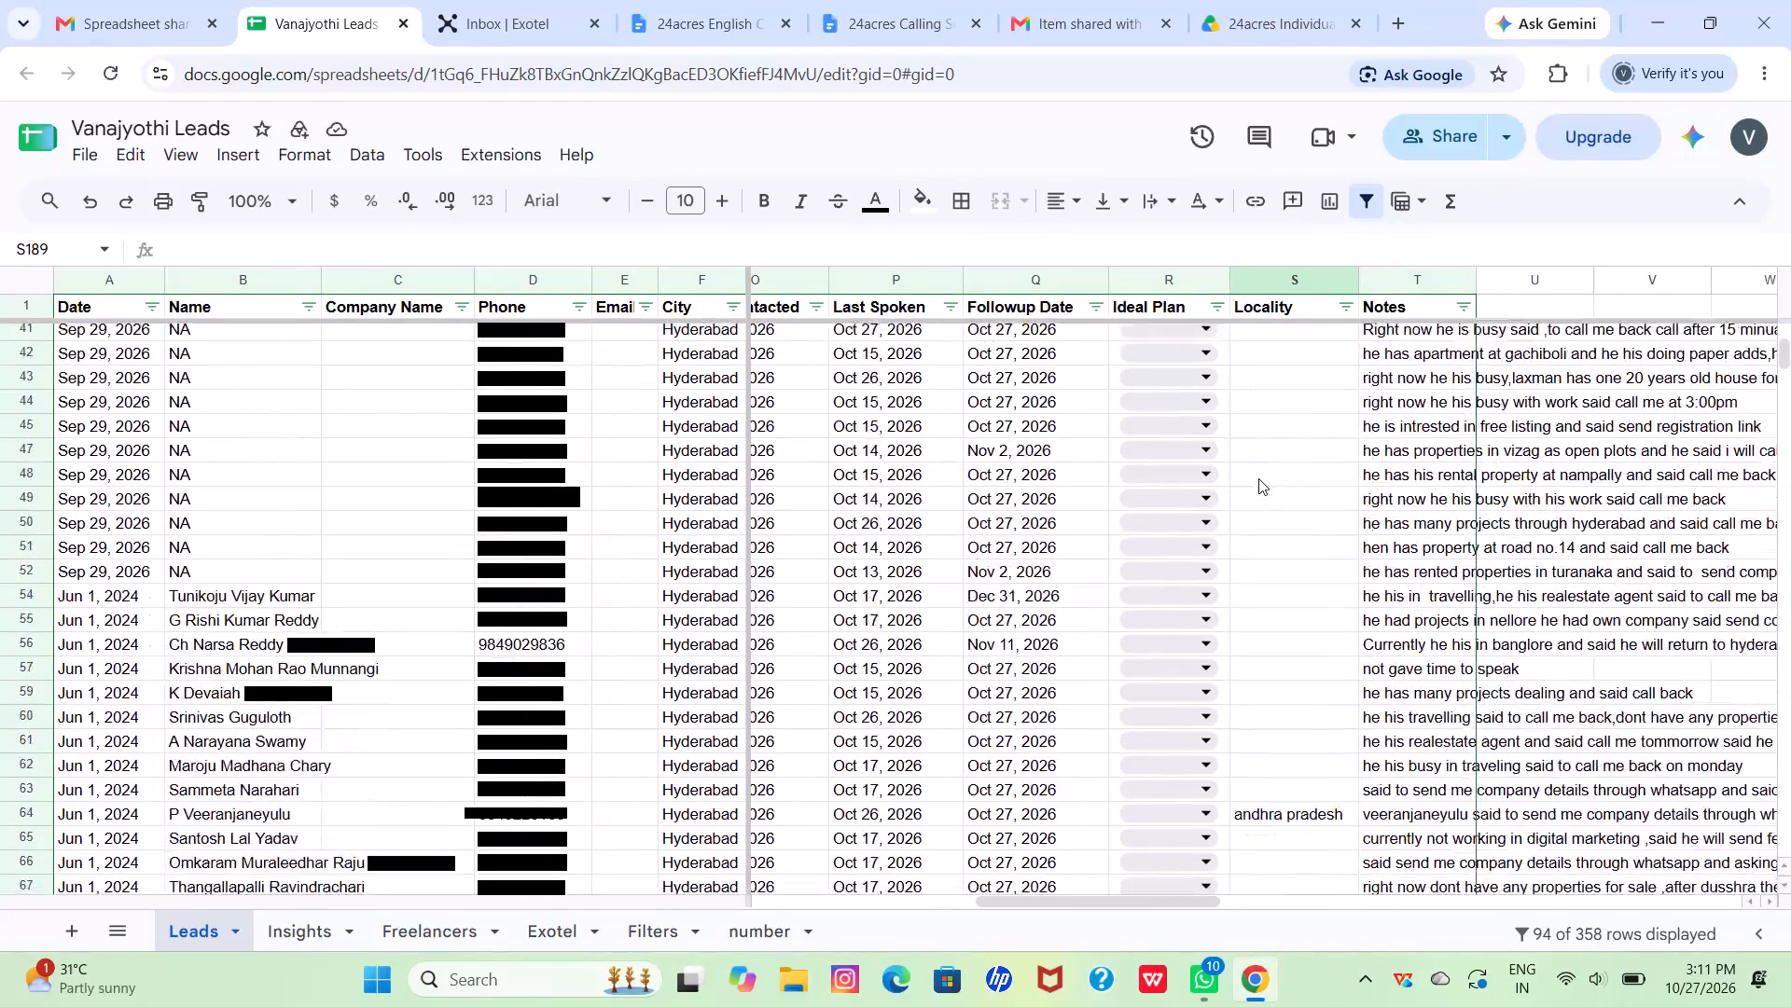
scroll(1258, 478, down, 4)
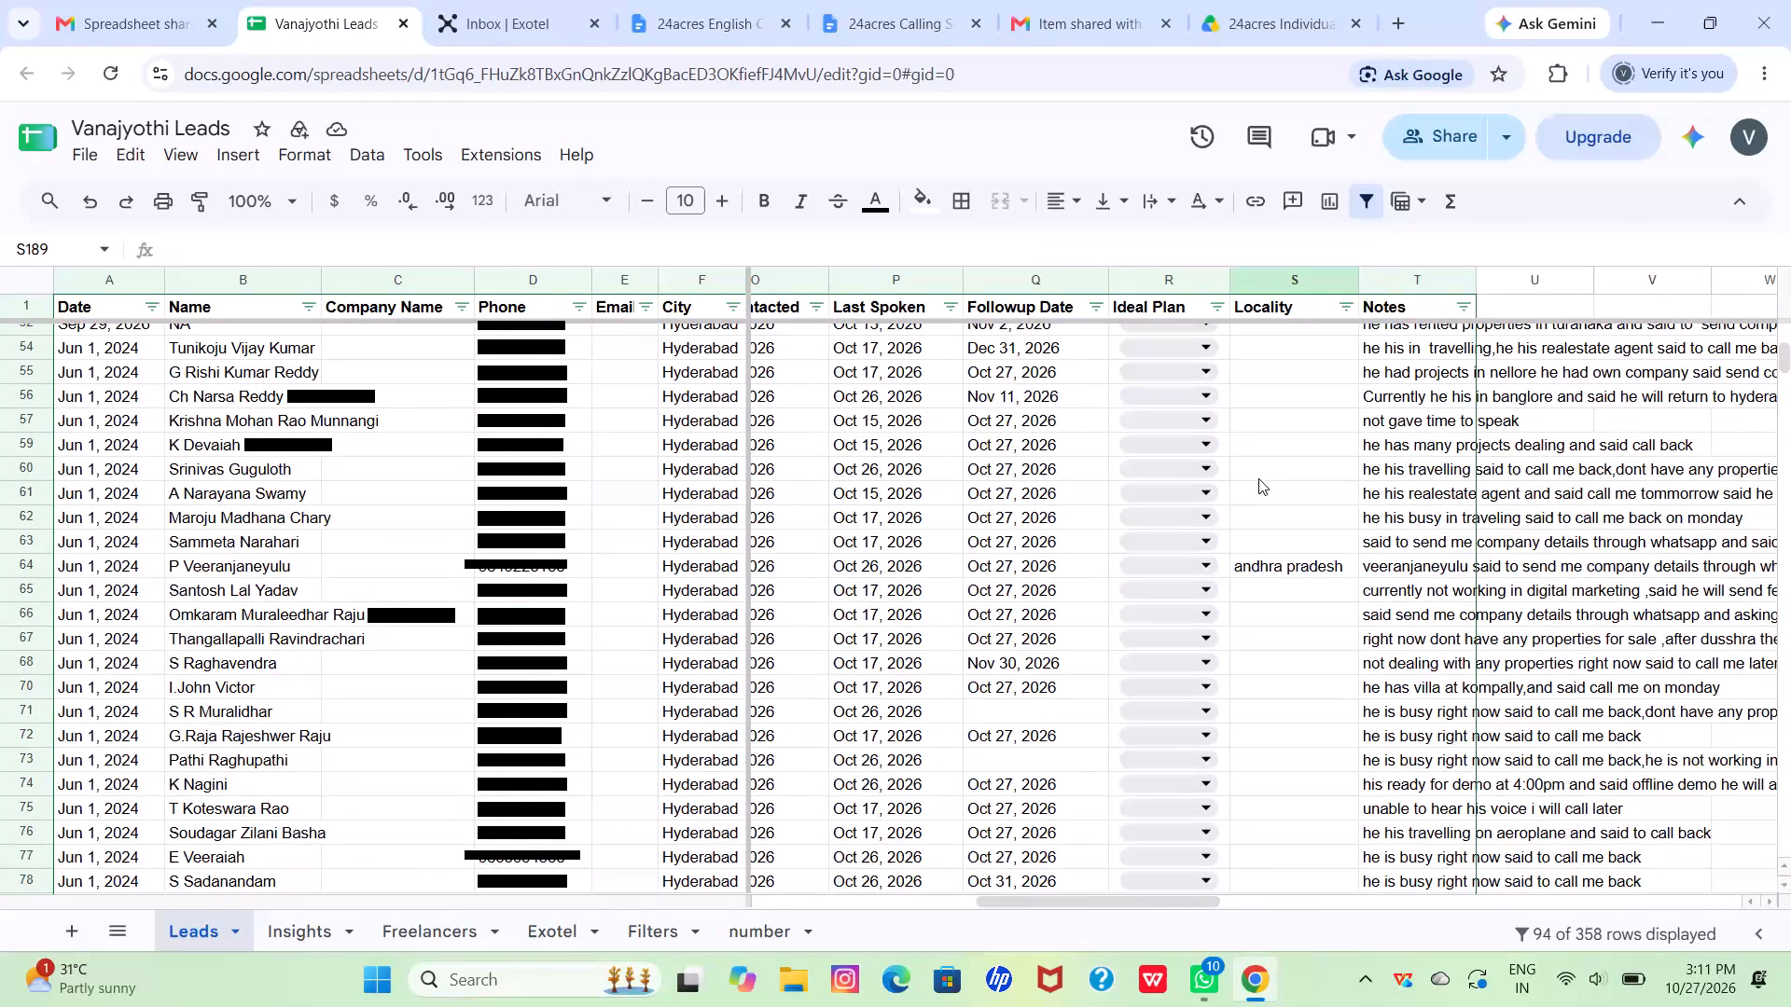
scroll(1258, 478, up, 1)
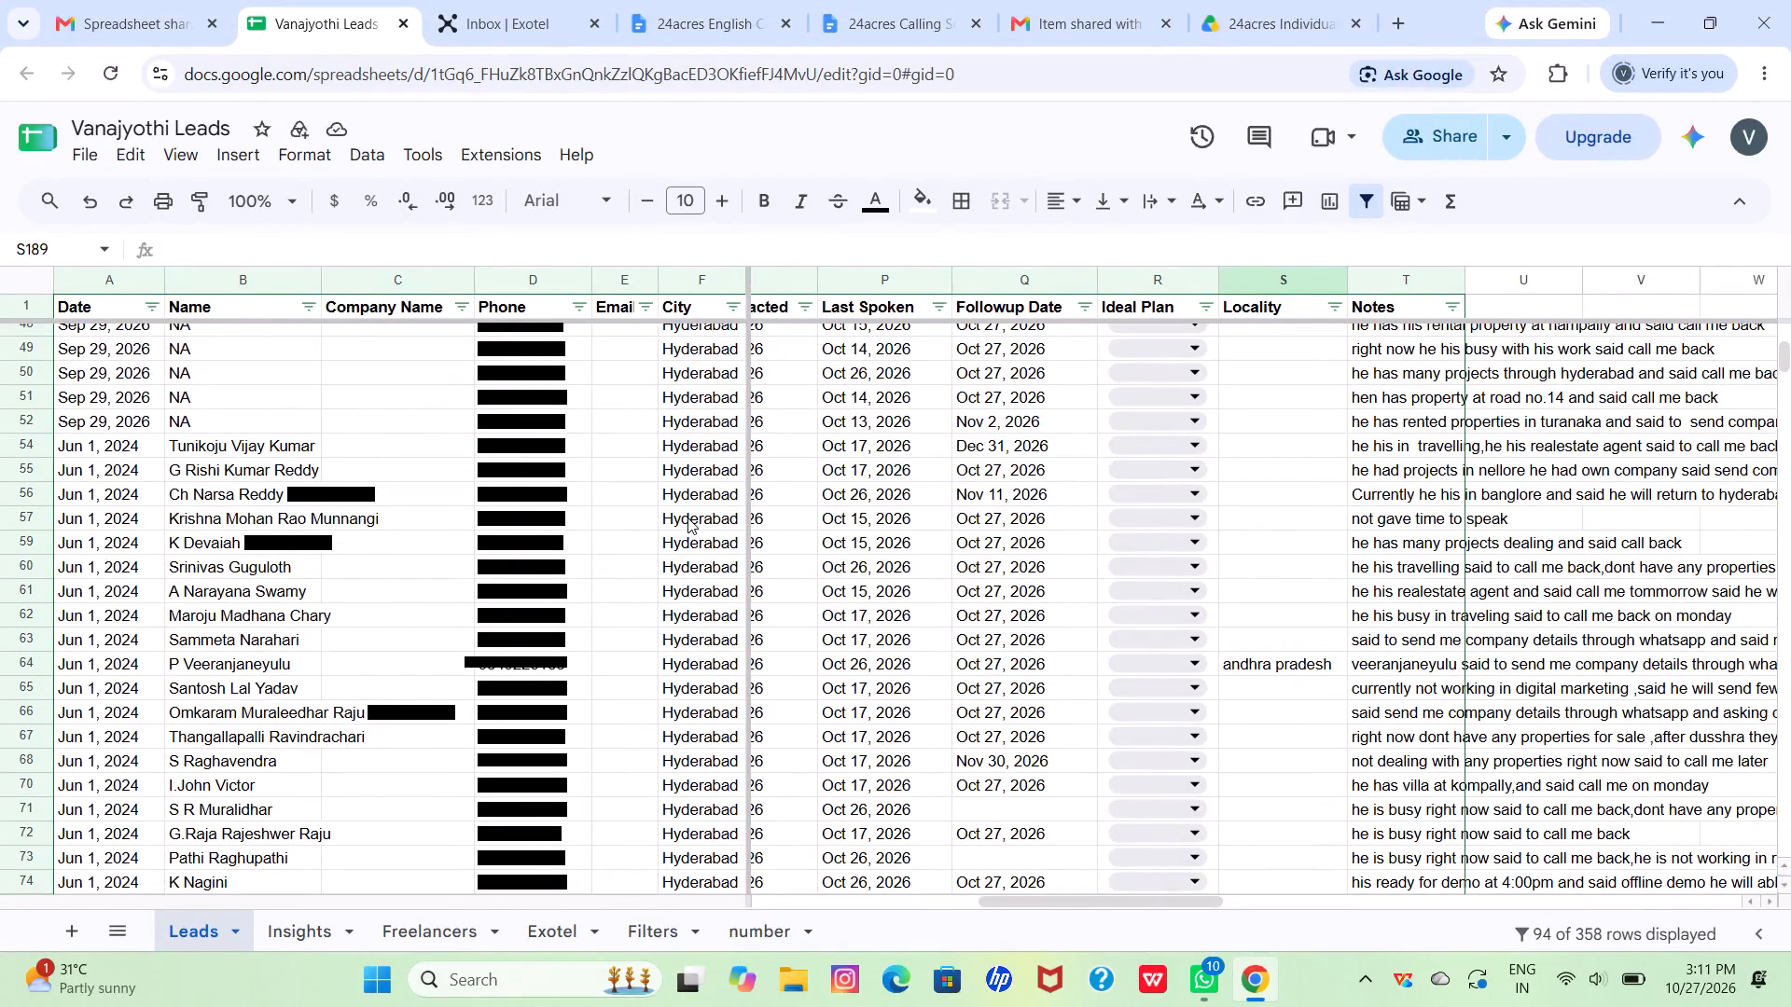
click(1381, 526)
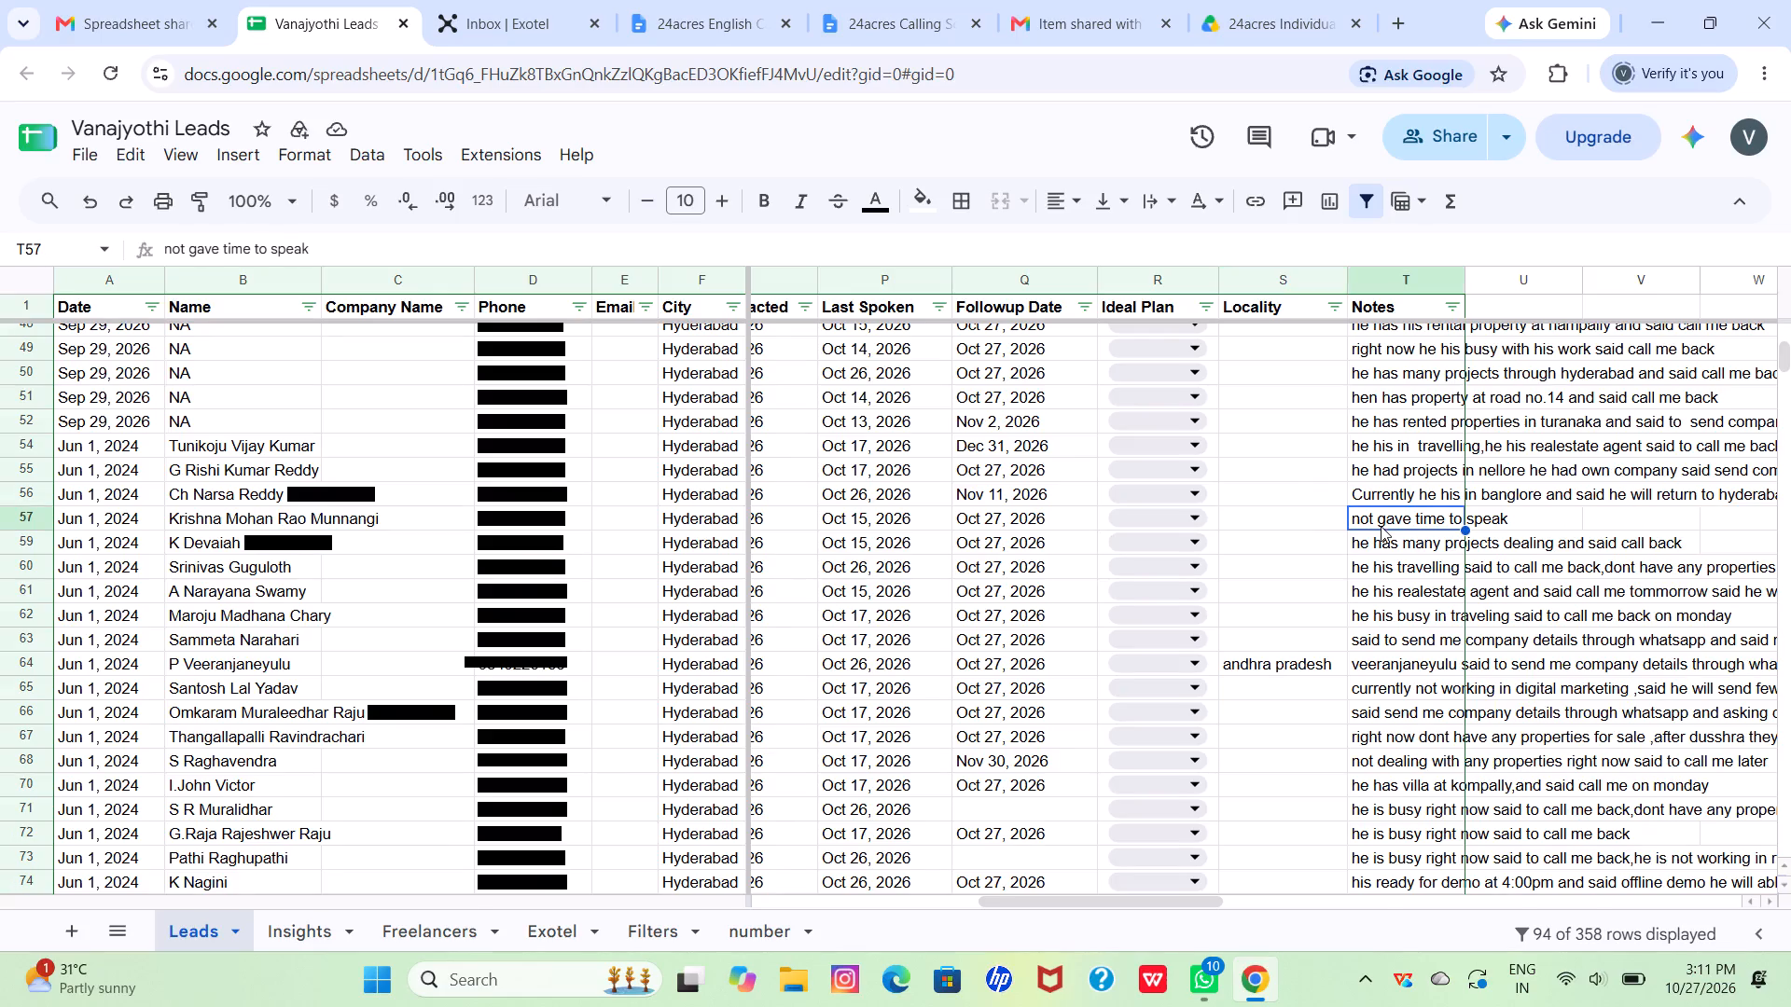
scroll(1381, 526, down, 2)
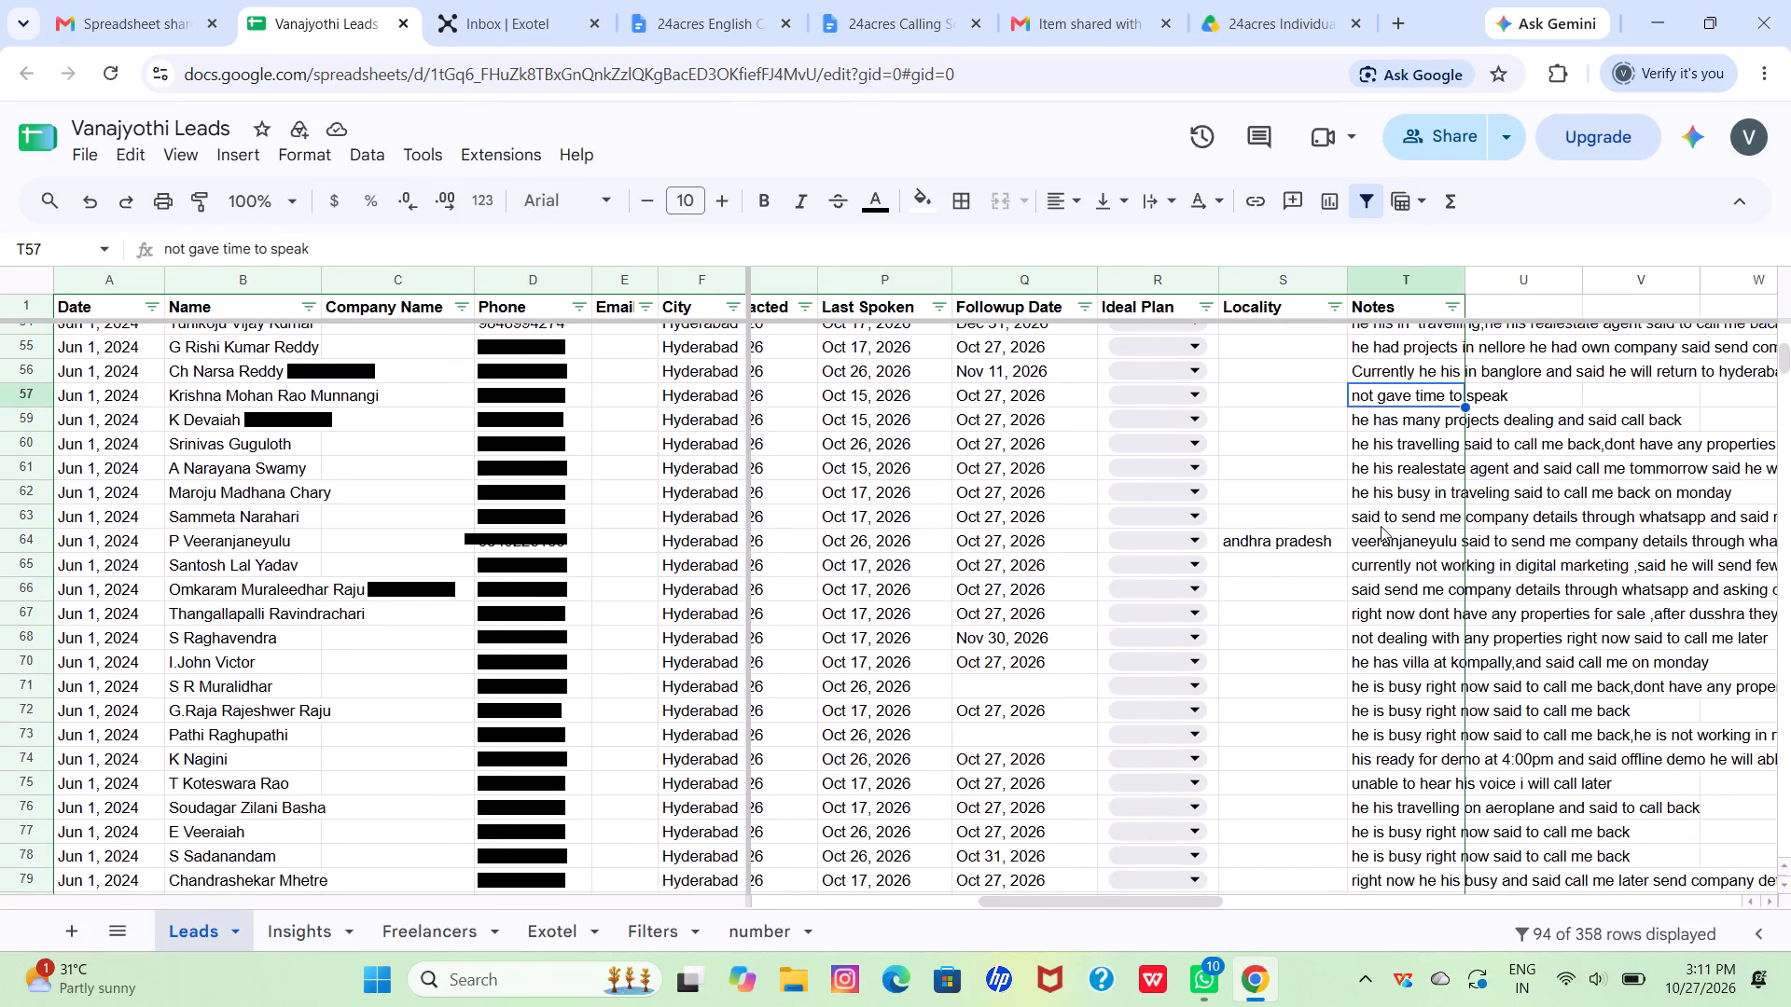
scroll(1218, 423, right, 1)
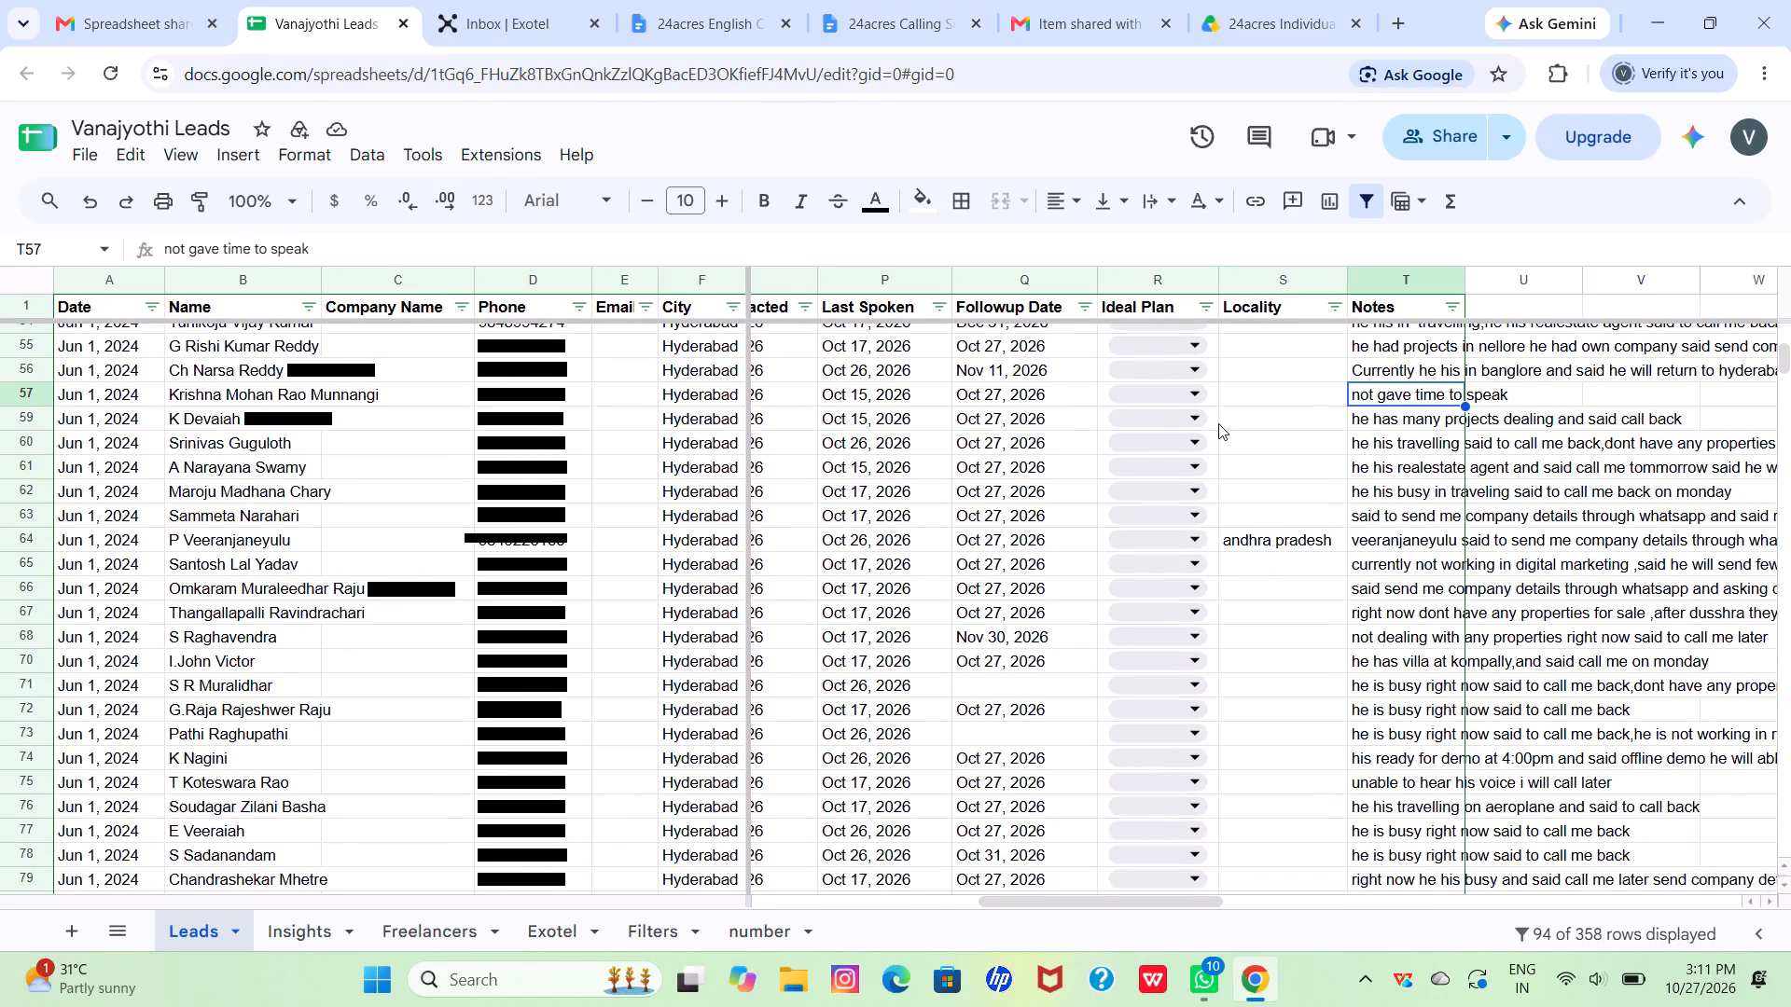
scroll(1218, 423, right, 1)
scroll(1276, 427, down, 1)
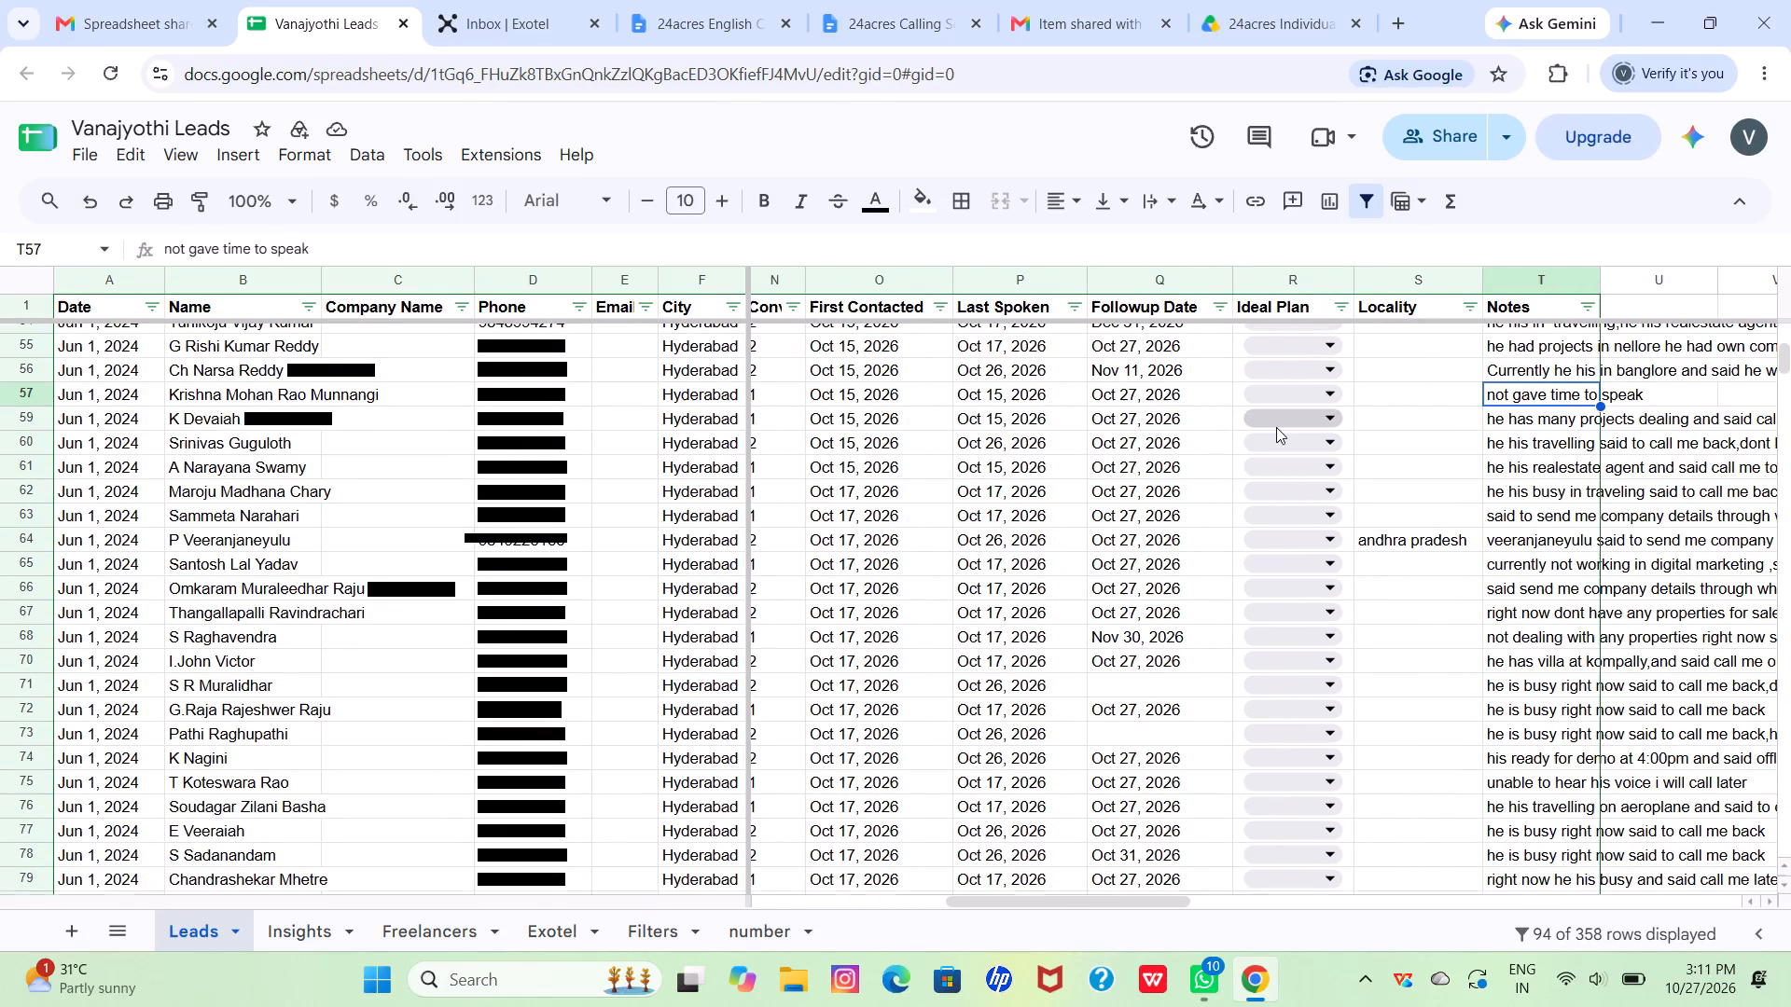
scroll(1276, 427, down, 1)
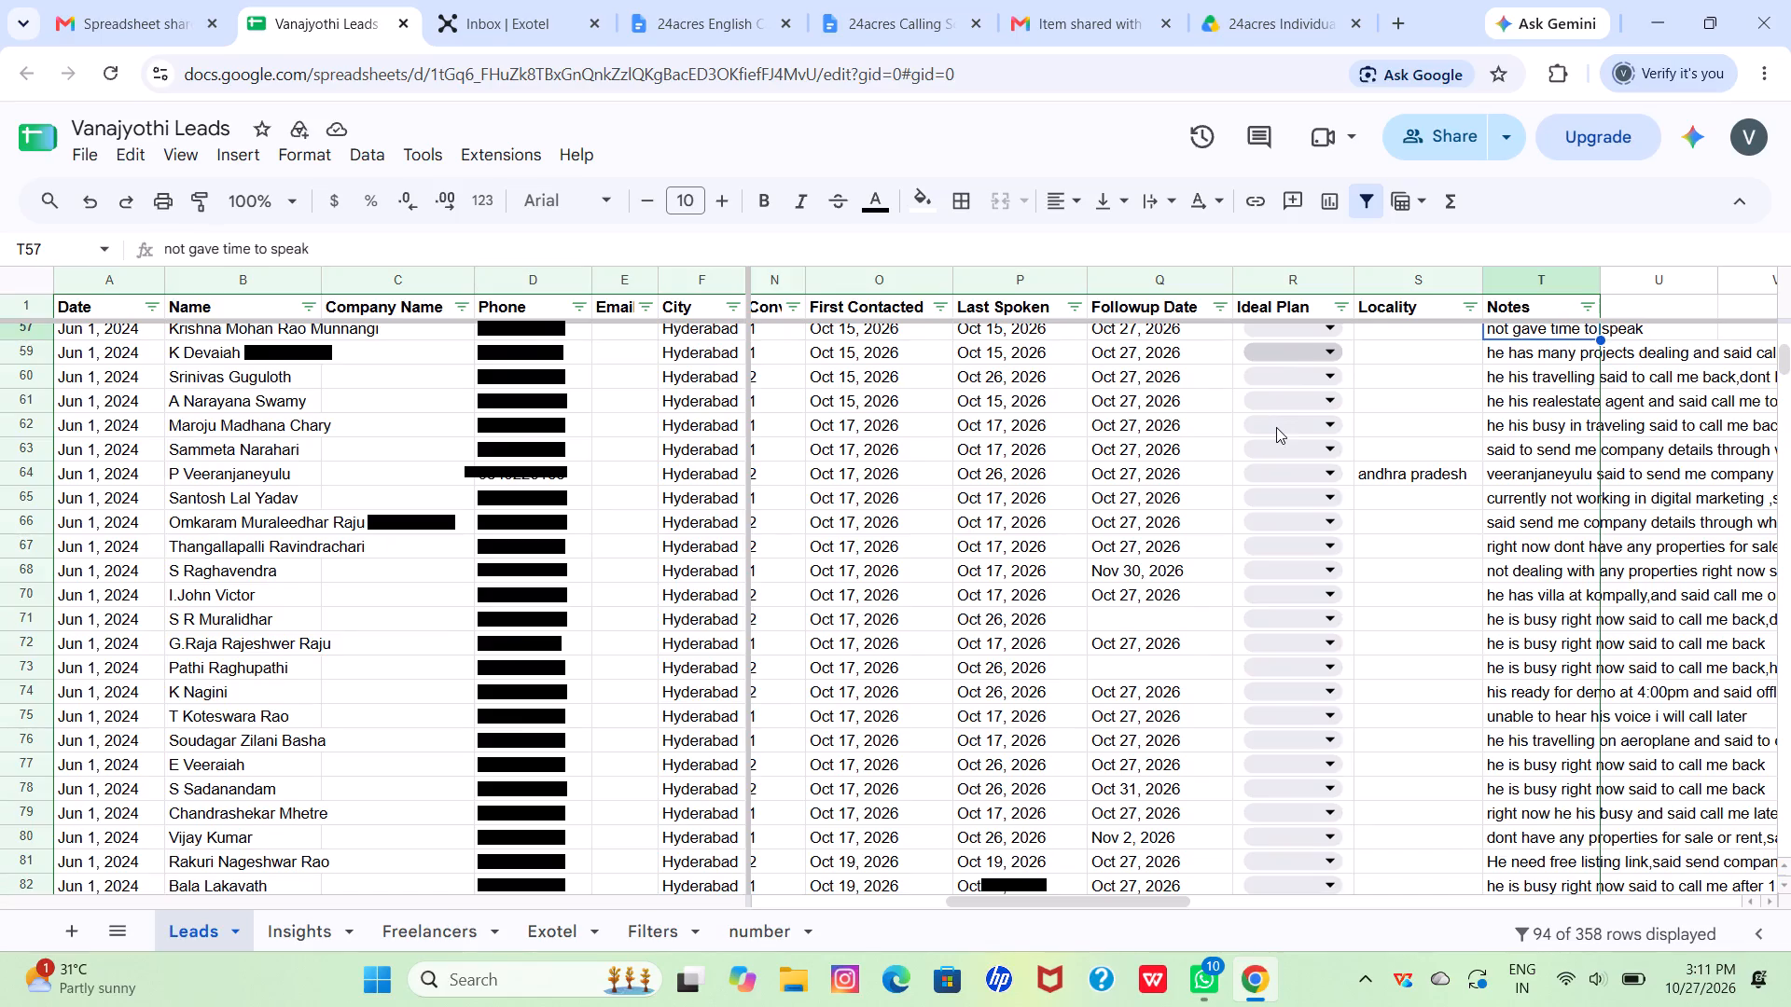
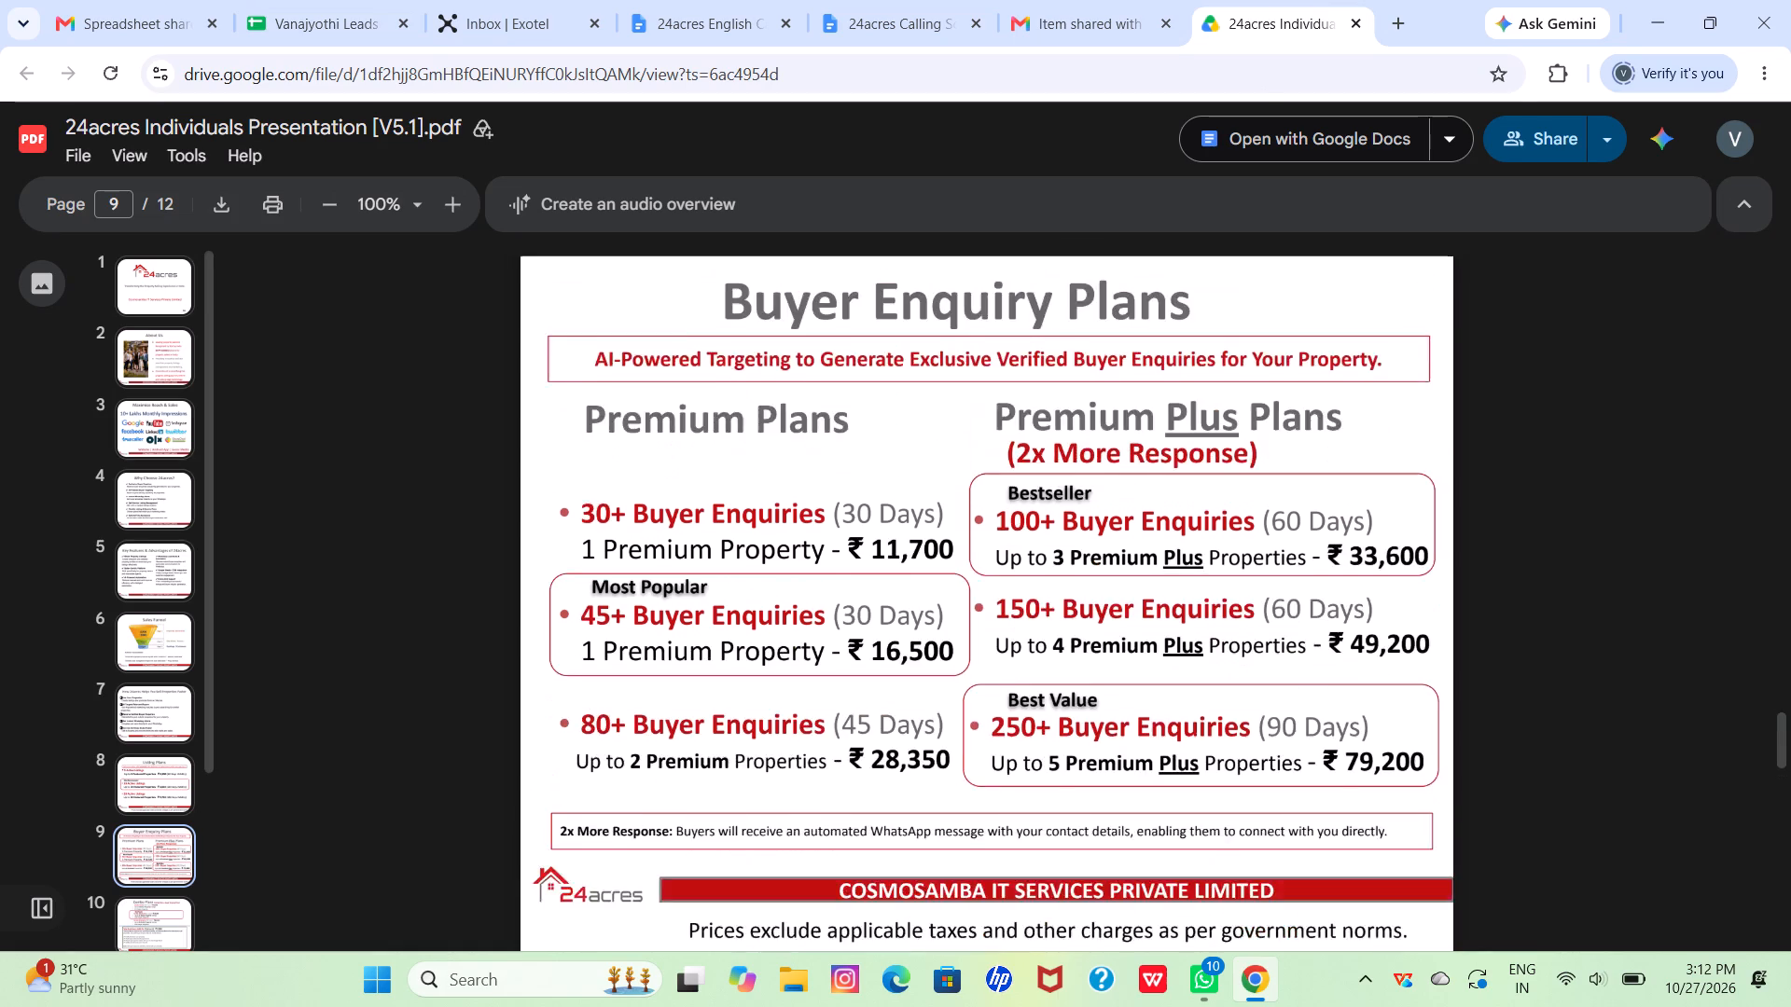
Review the listing, buyer enquiry and combo plan pricing in the 24acres Individuals Presentation, then return to its cover page.
scroll(1152, 517, up, 8)
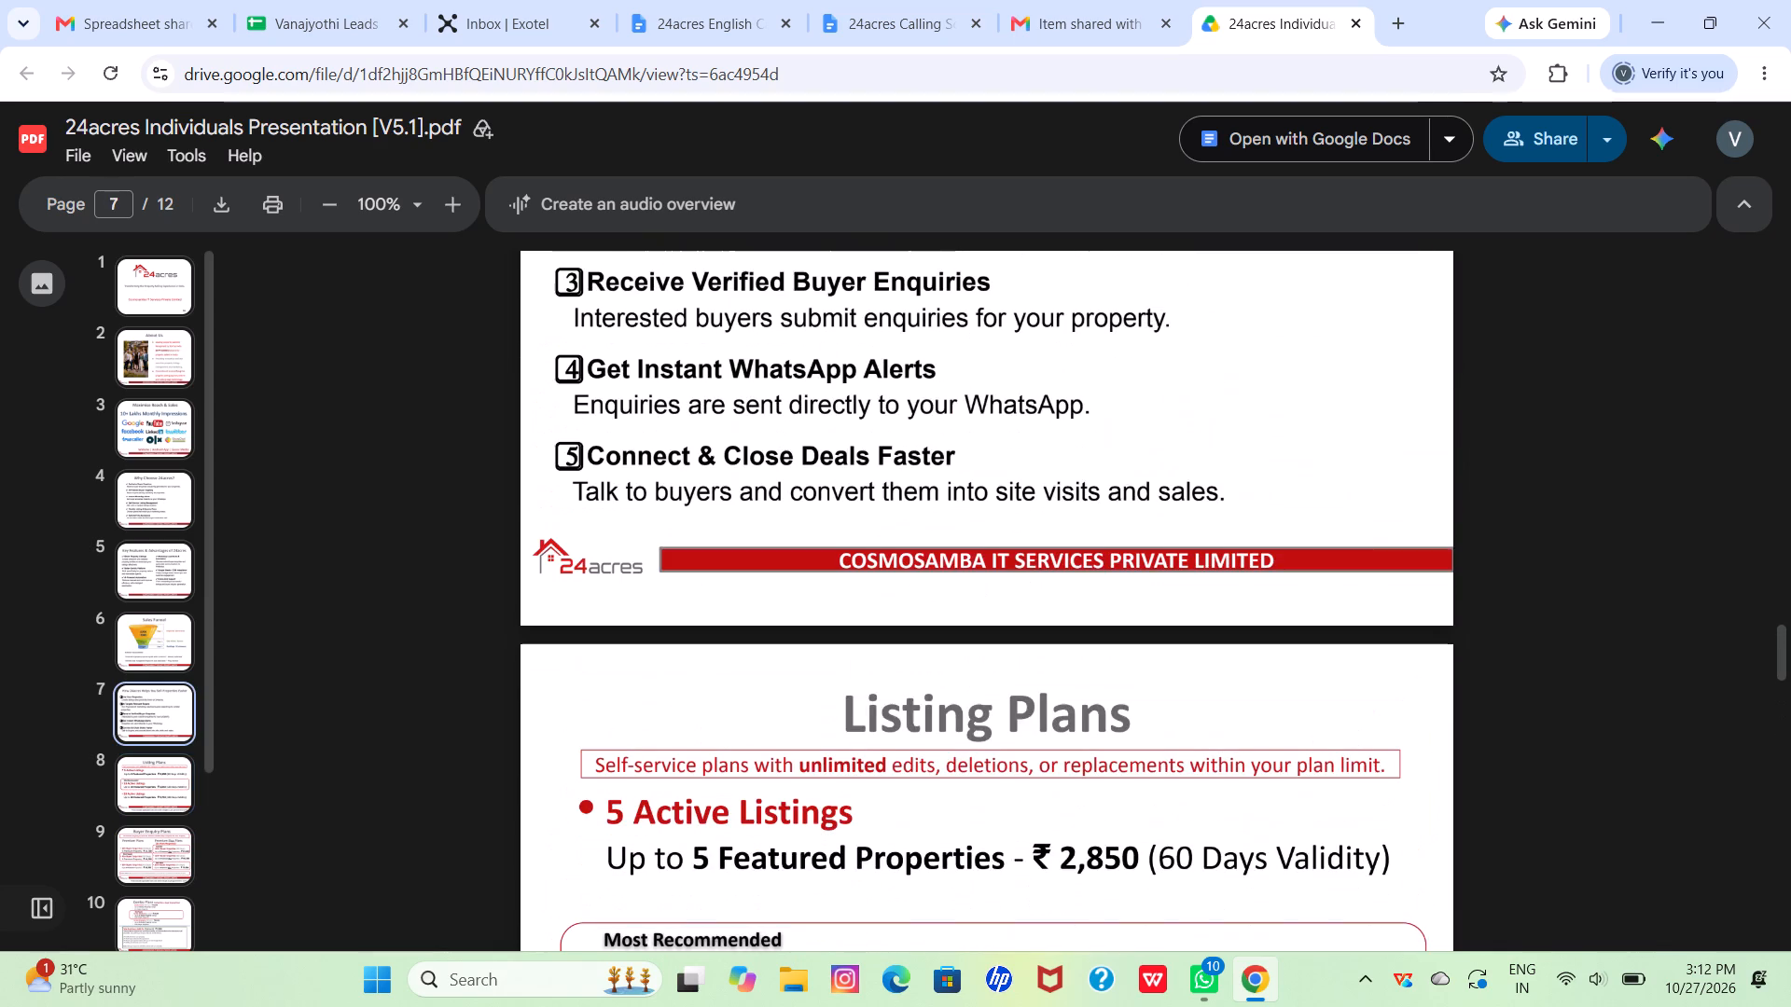
scroll(1152, 517, down, 6)
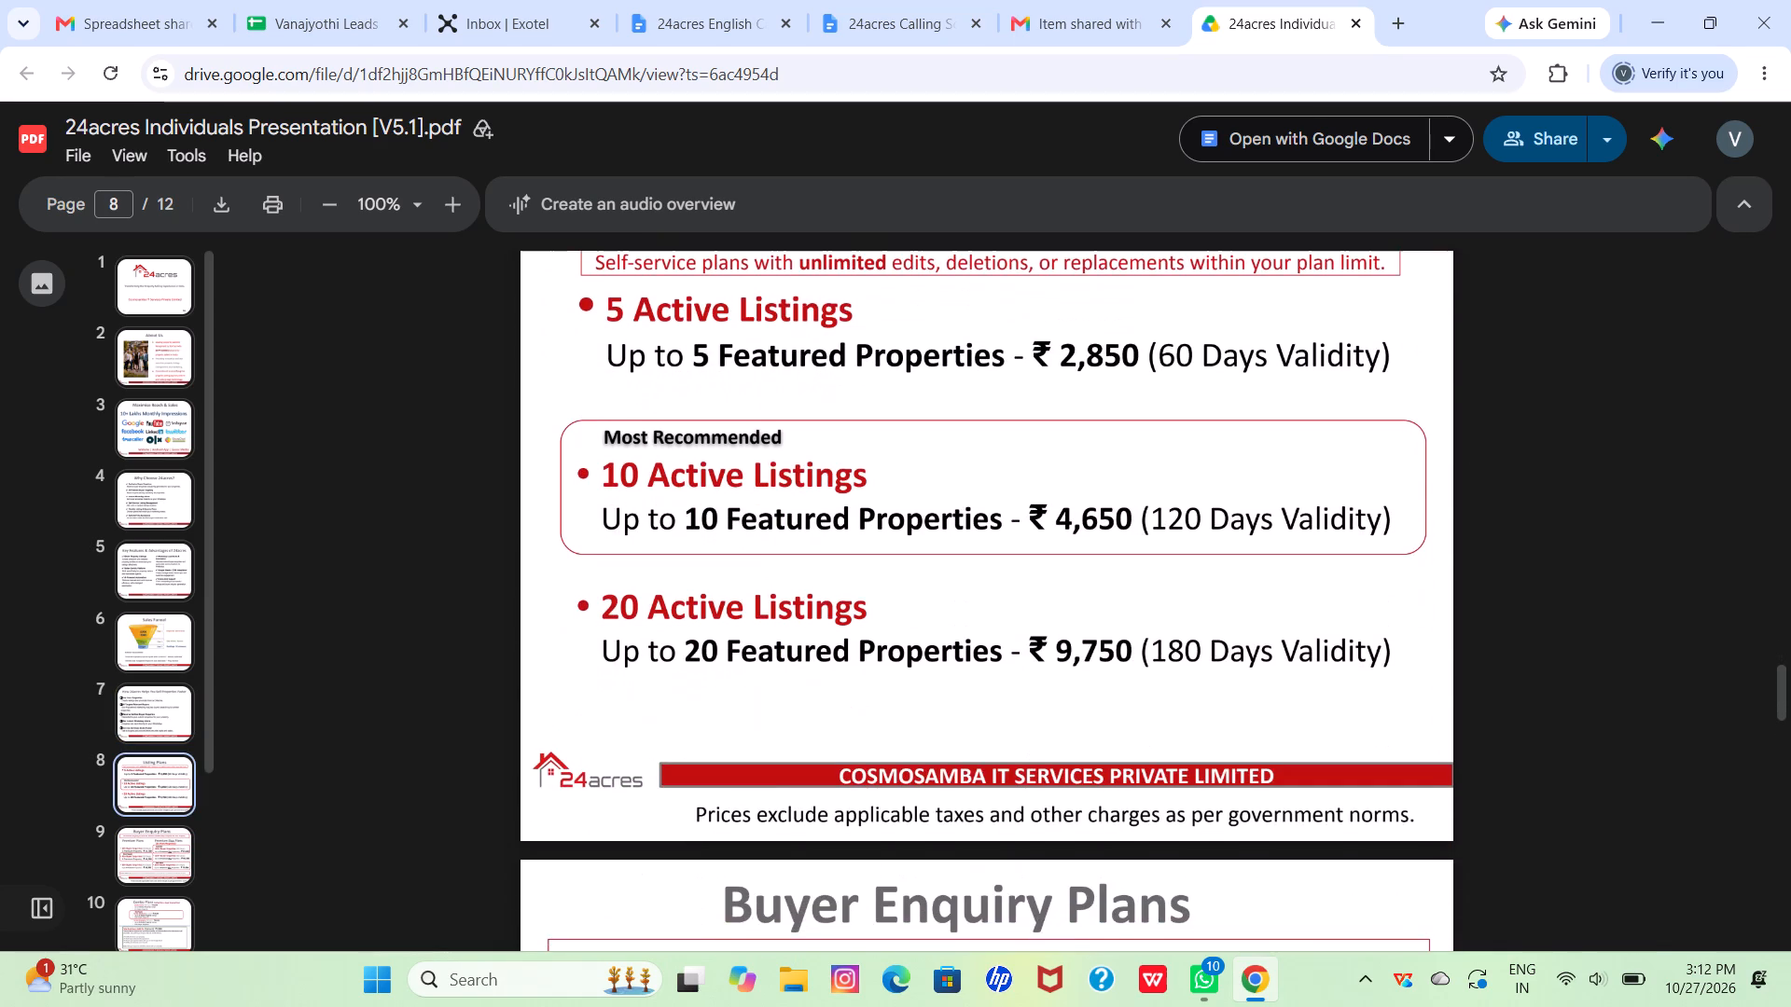
scroll(1152, 517, right, 4)
scroll(1152, 517, down, 4)
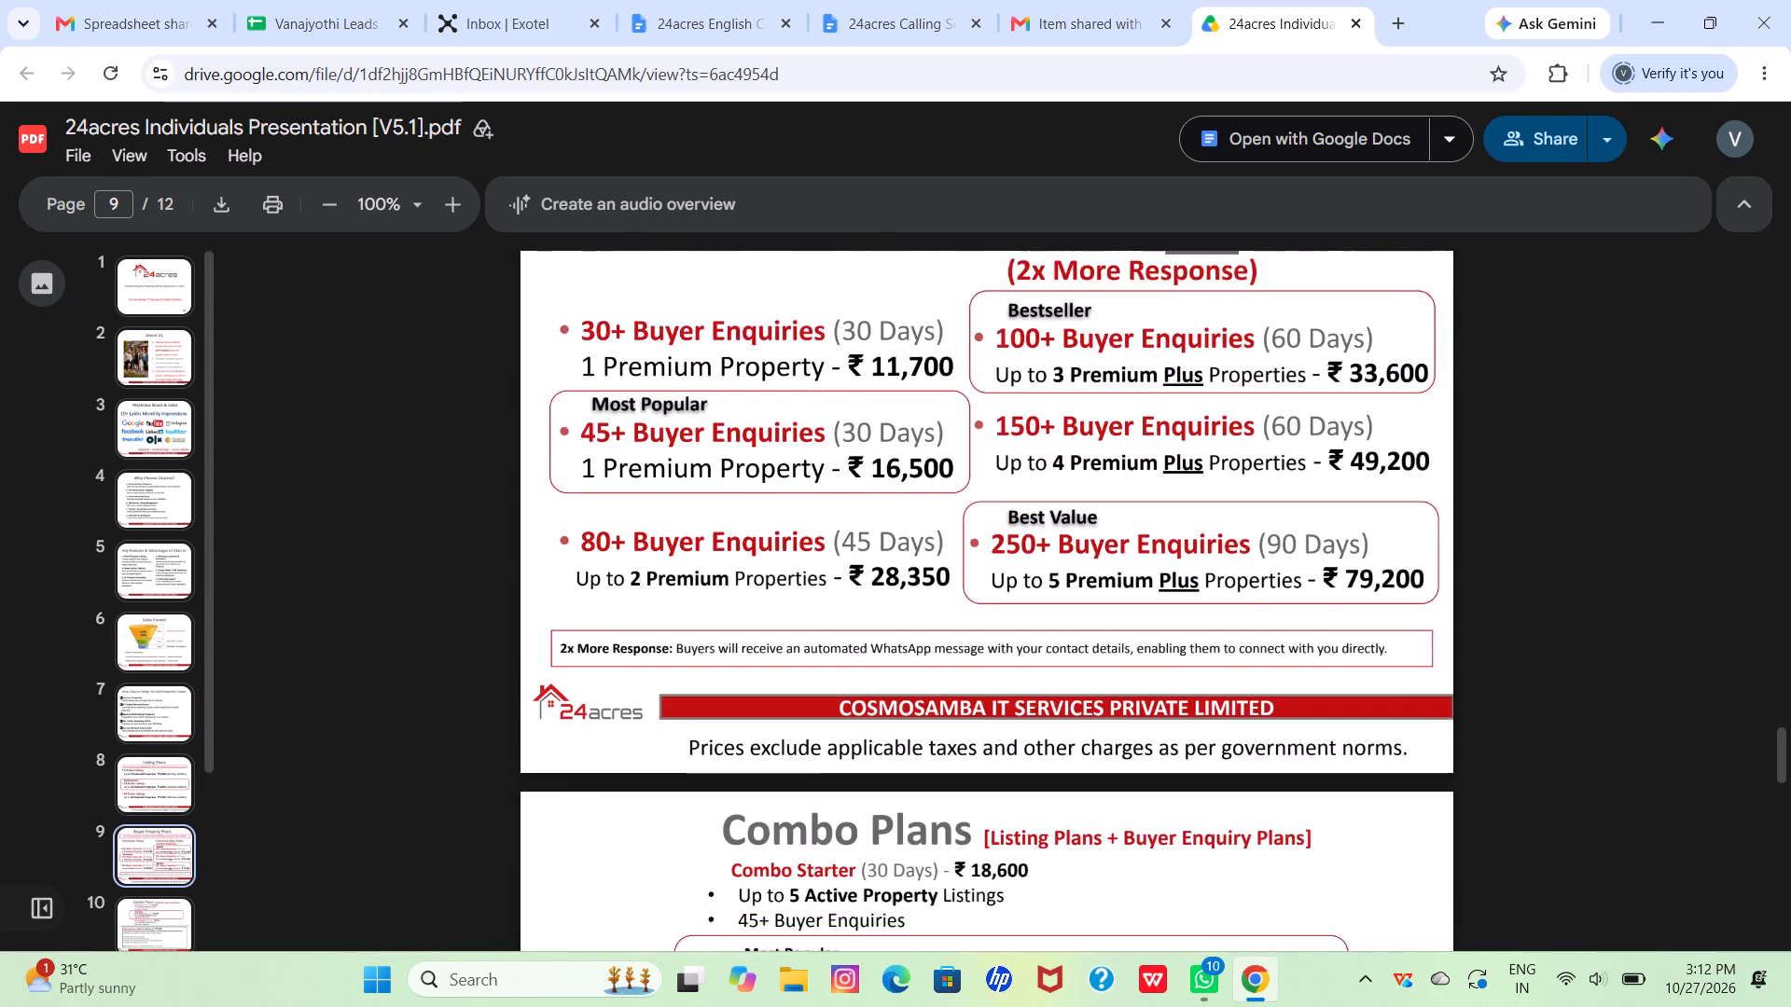
scroll(1152, 517, right, 7)
scroll(1152, 517, down, 2)
scroll(1152, 517, up, 17)
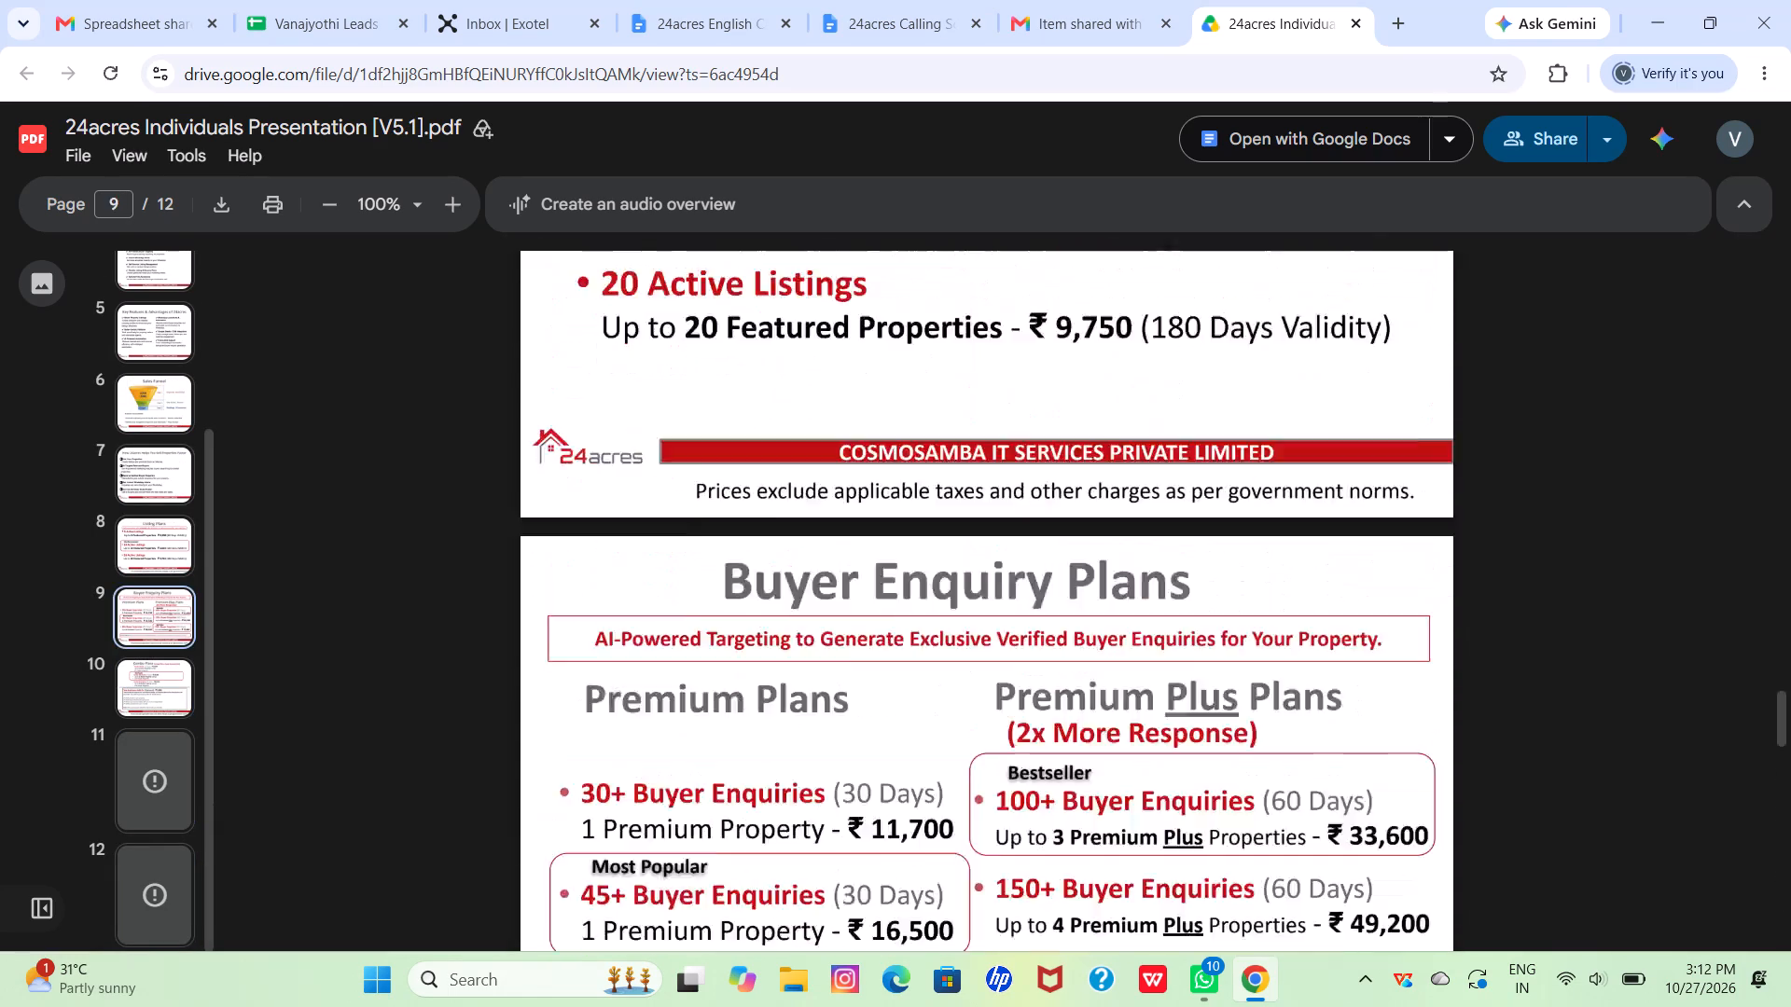
scroll(1152, 517, up, 10)
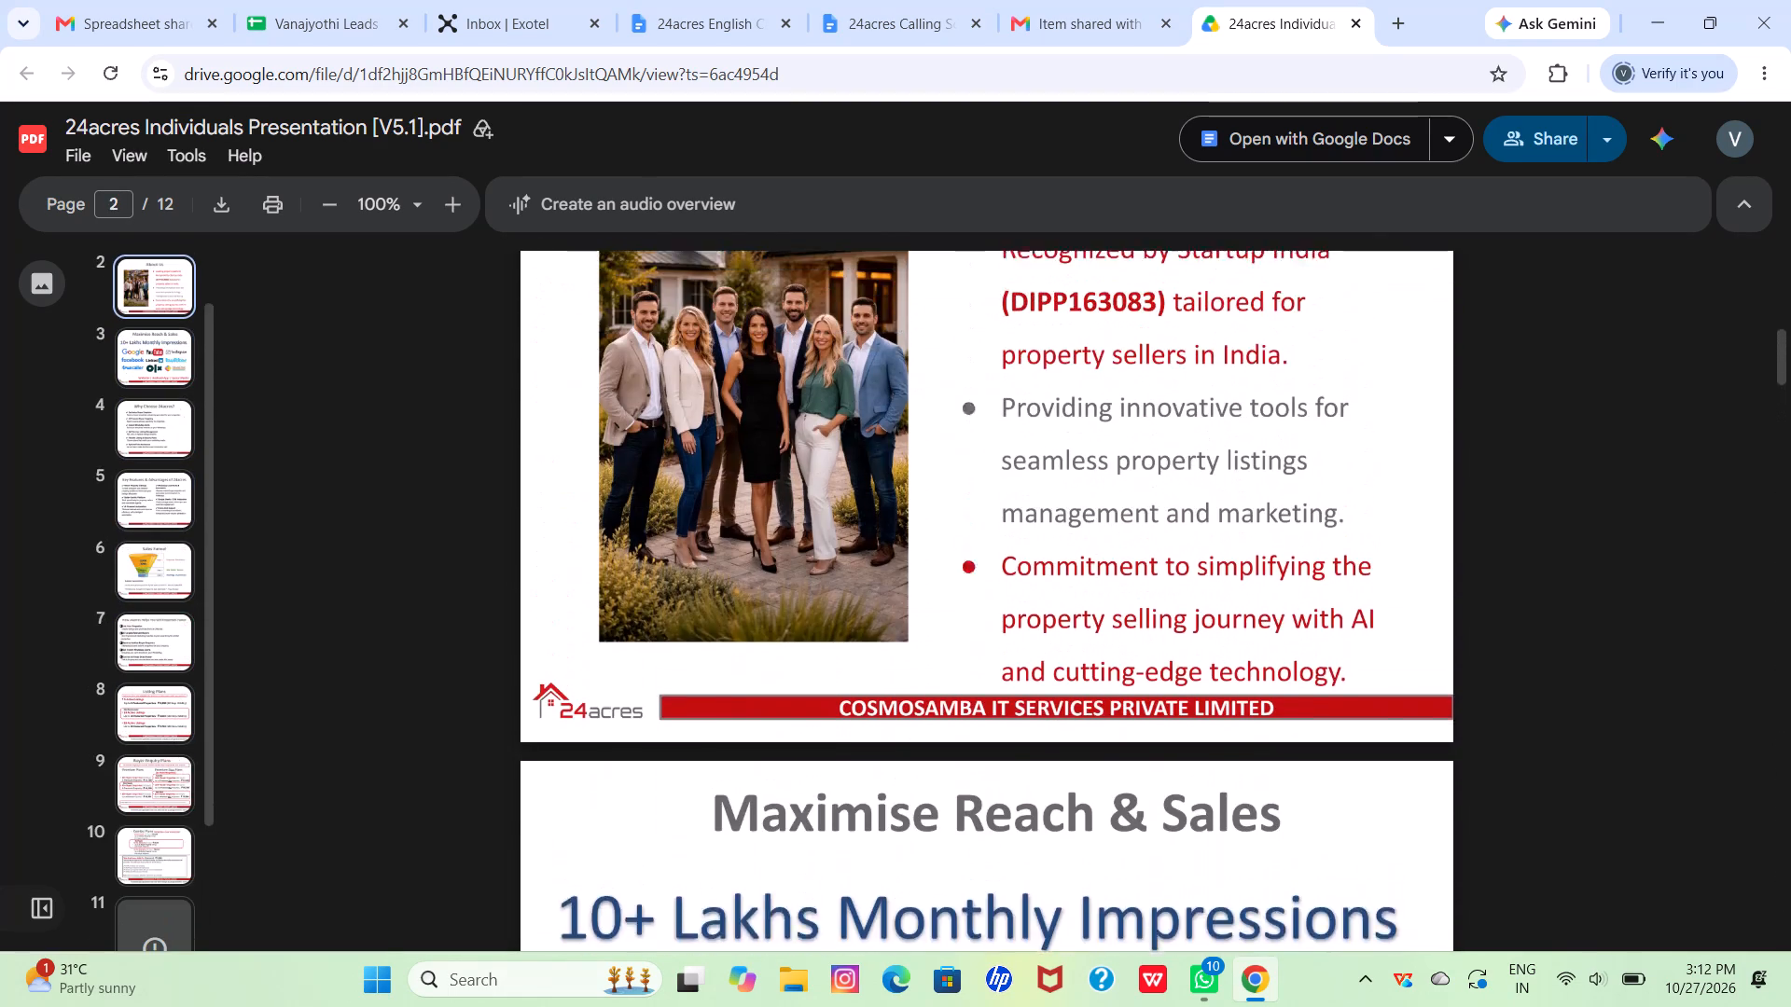
scroll(1152, 517, up, 9)
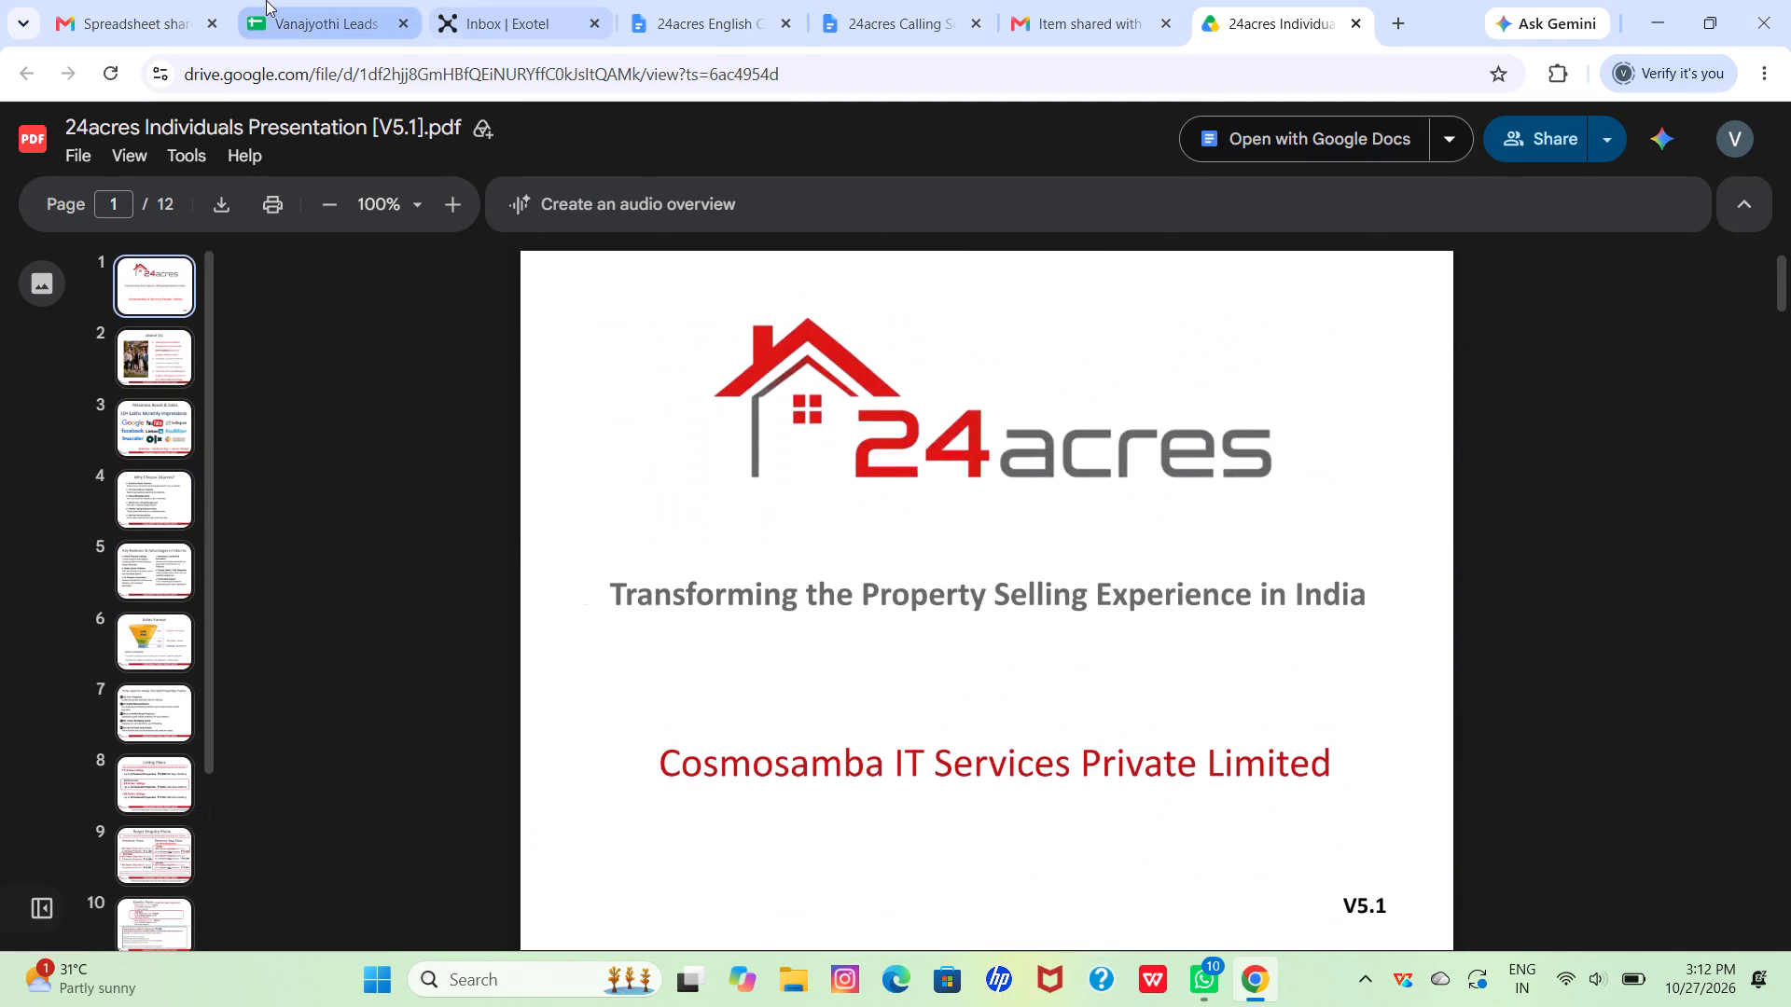
Switch back to the Vanajyothi Leads sheet and check the follow-up dates and notes of the leads around row 59.
click(267, 1)
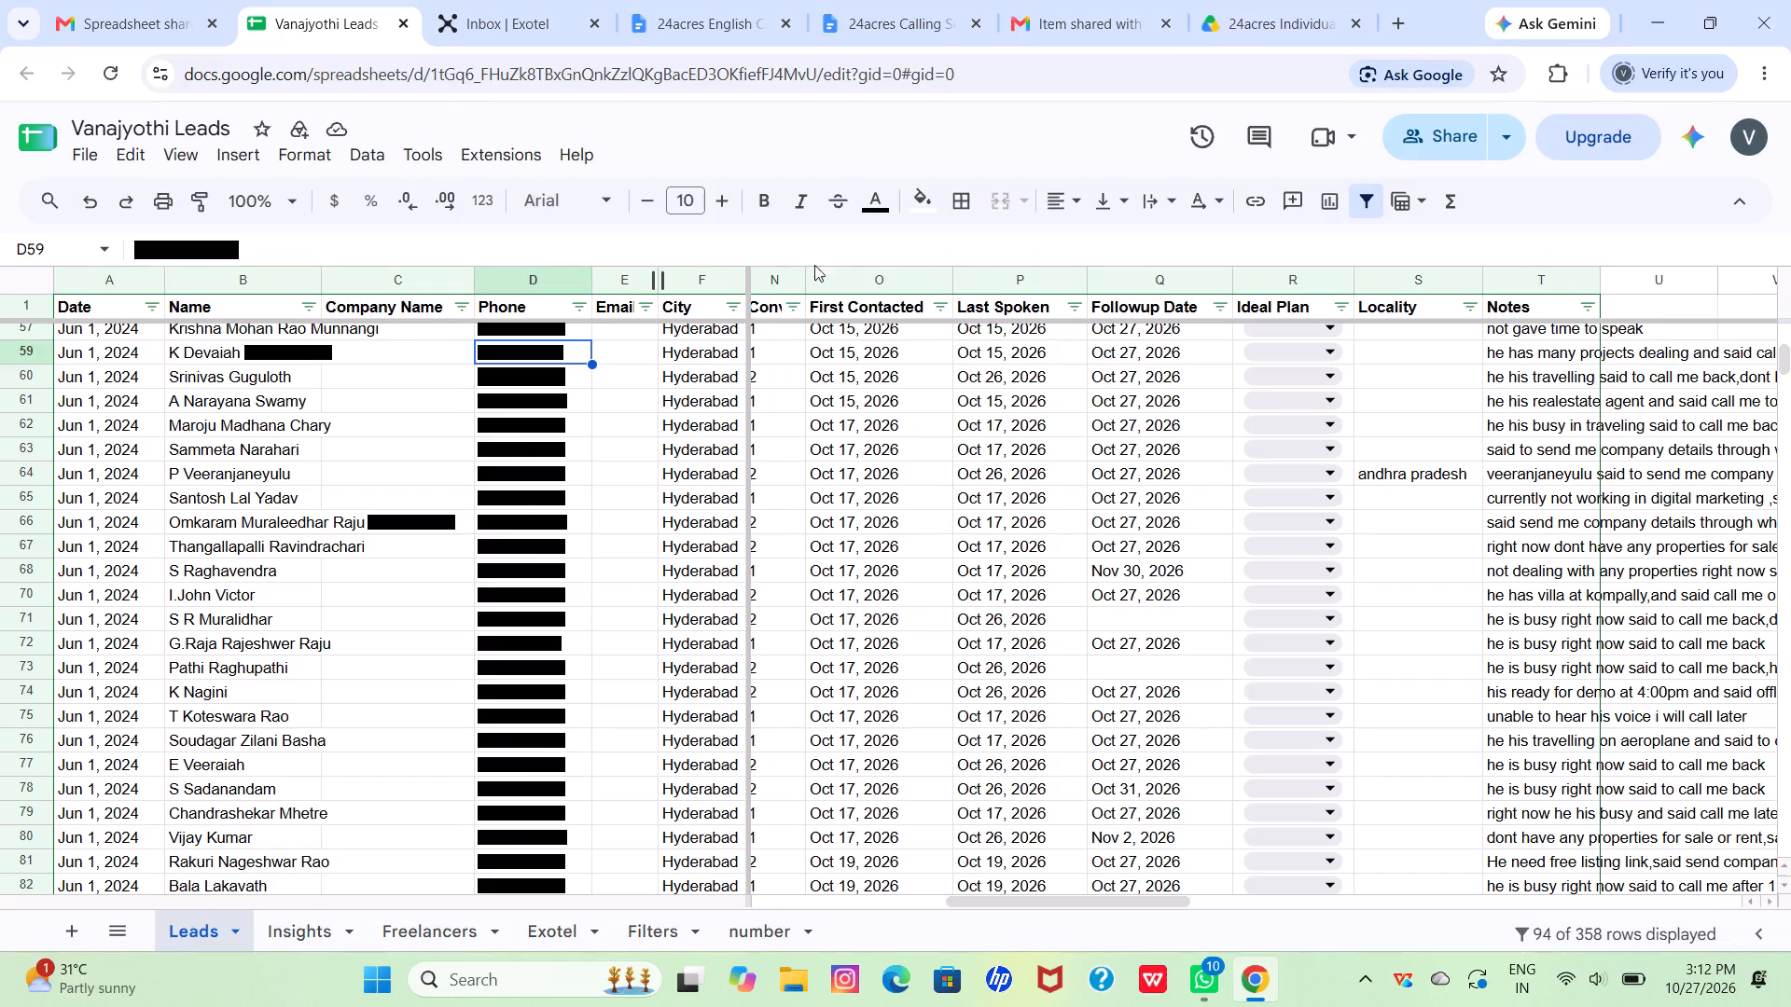
scroll(1229, 369, left, 4)
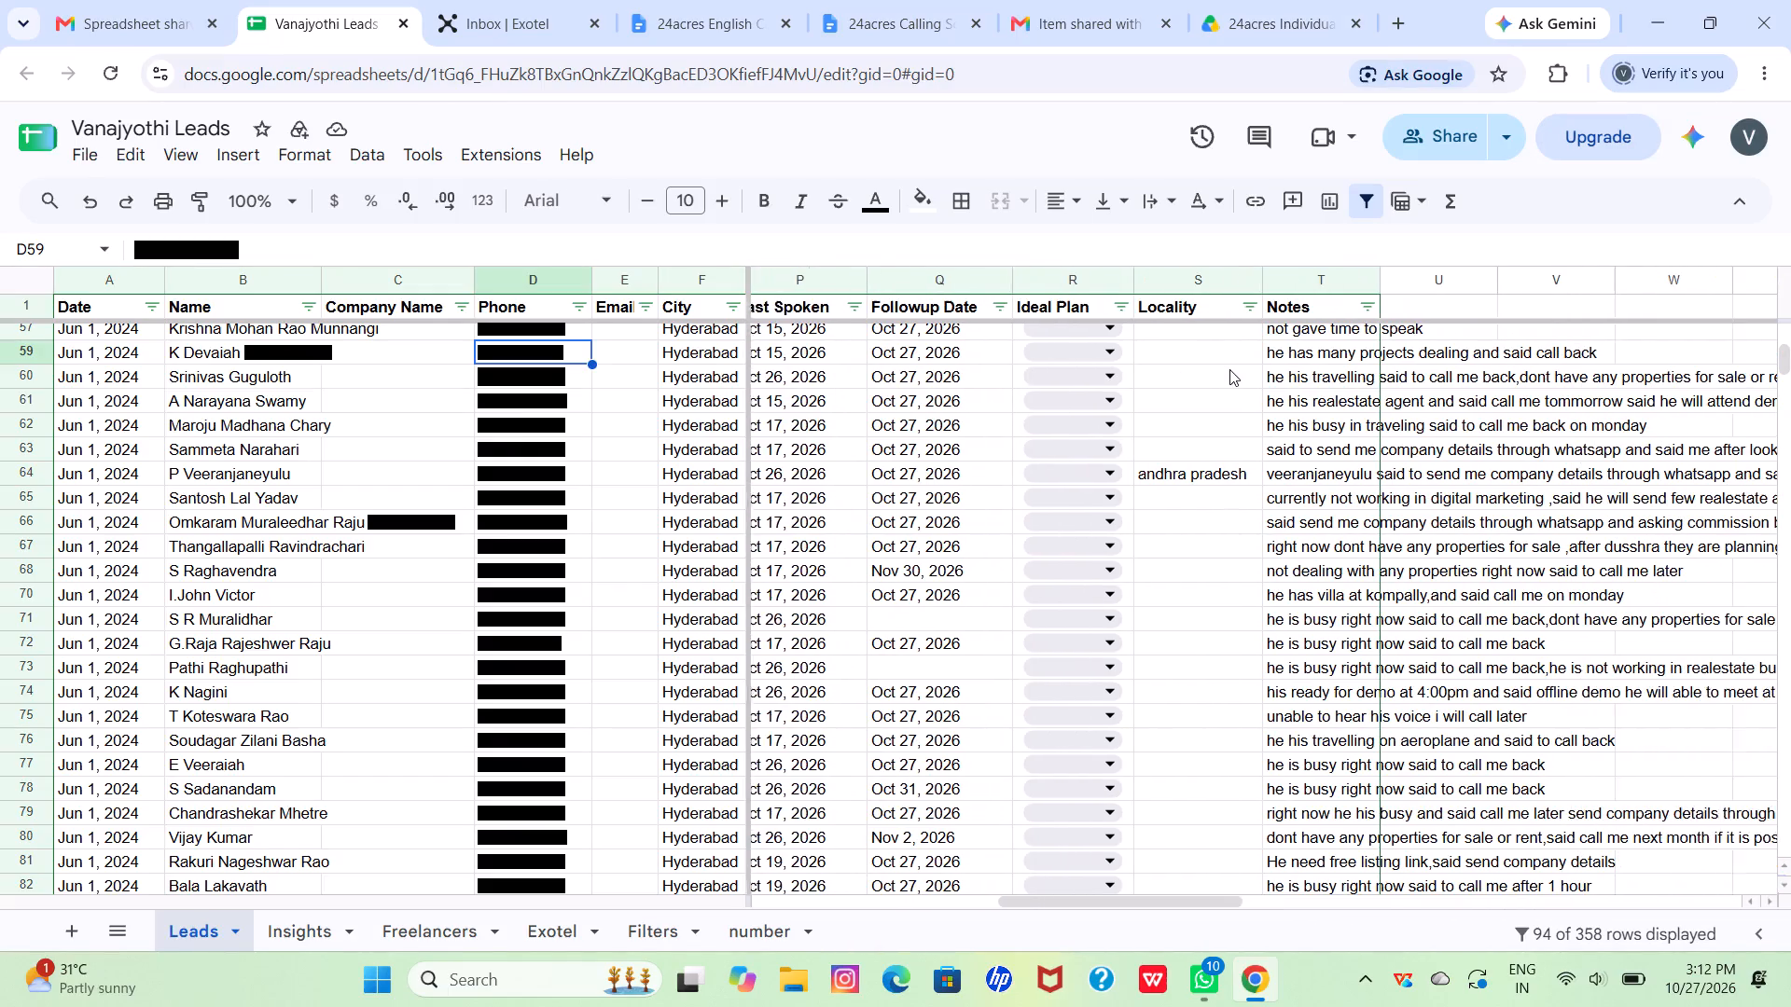
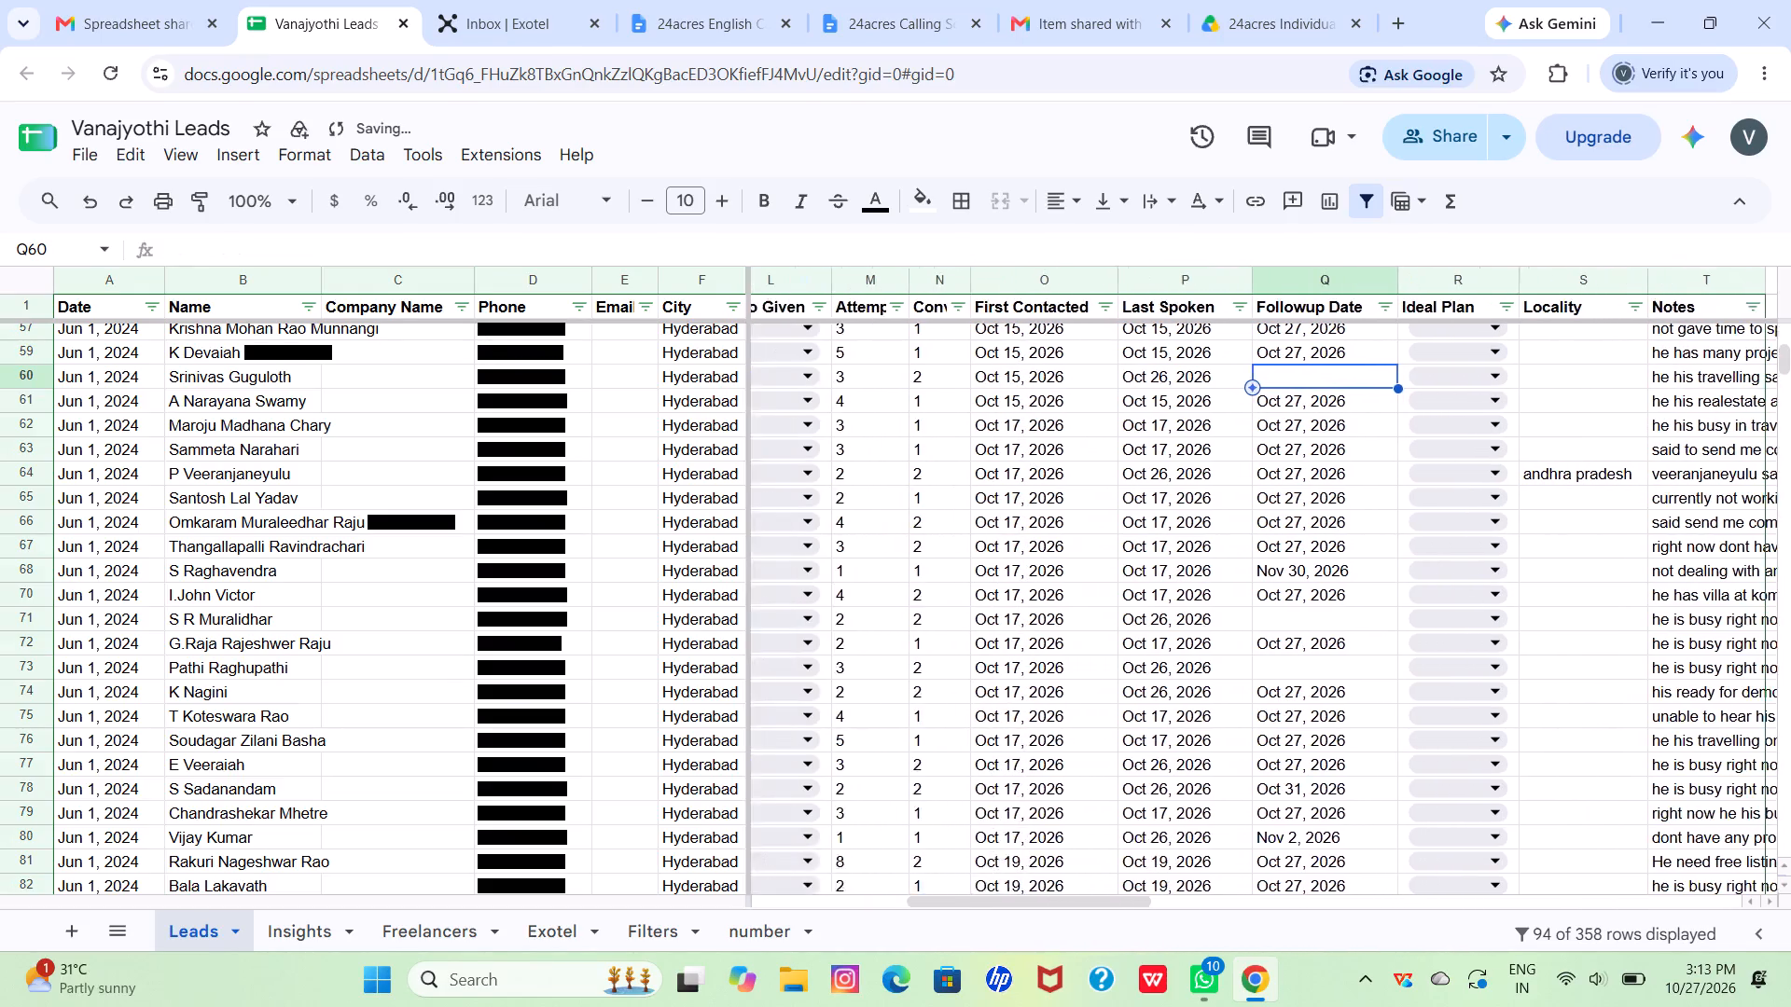
Set the status of the lead in row 60 to Not Interested.
scroll(898, 381, right, 1)
scroll(1009, 373, right, 1)
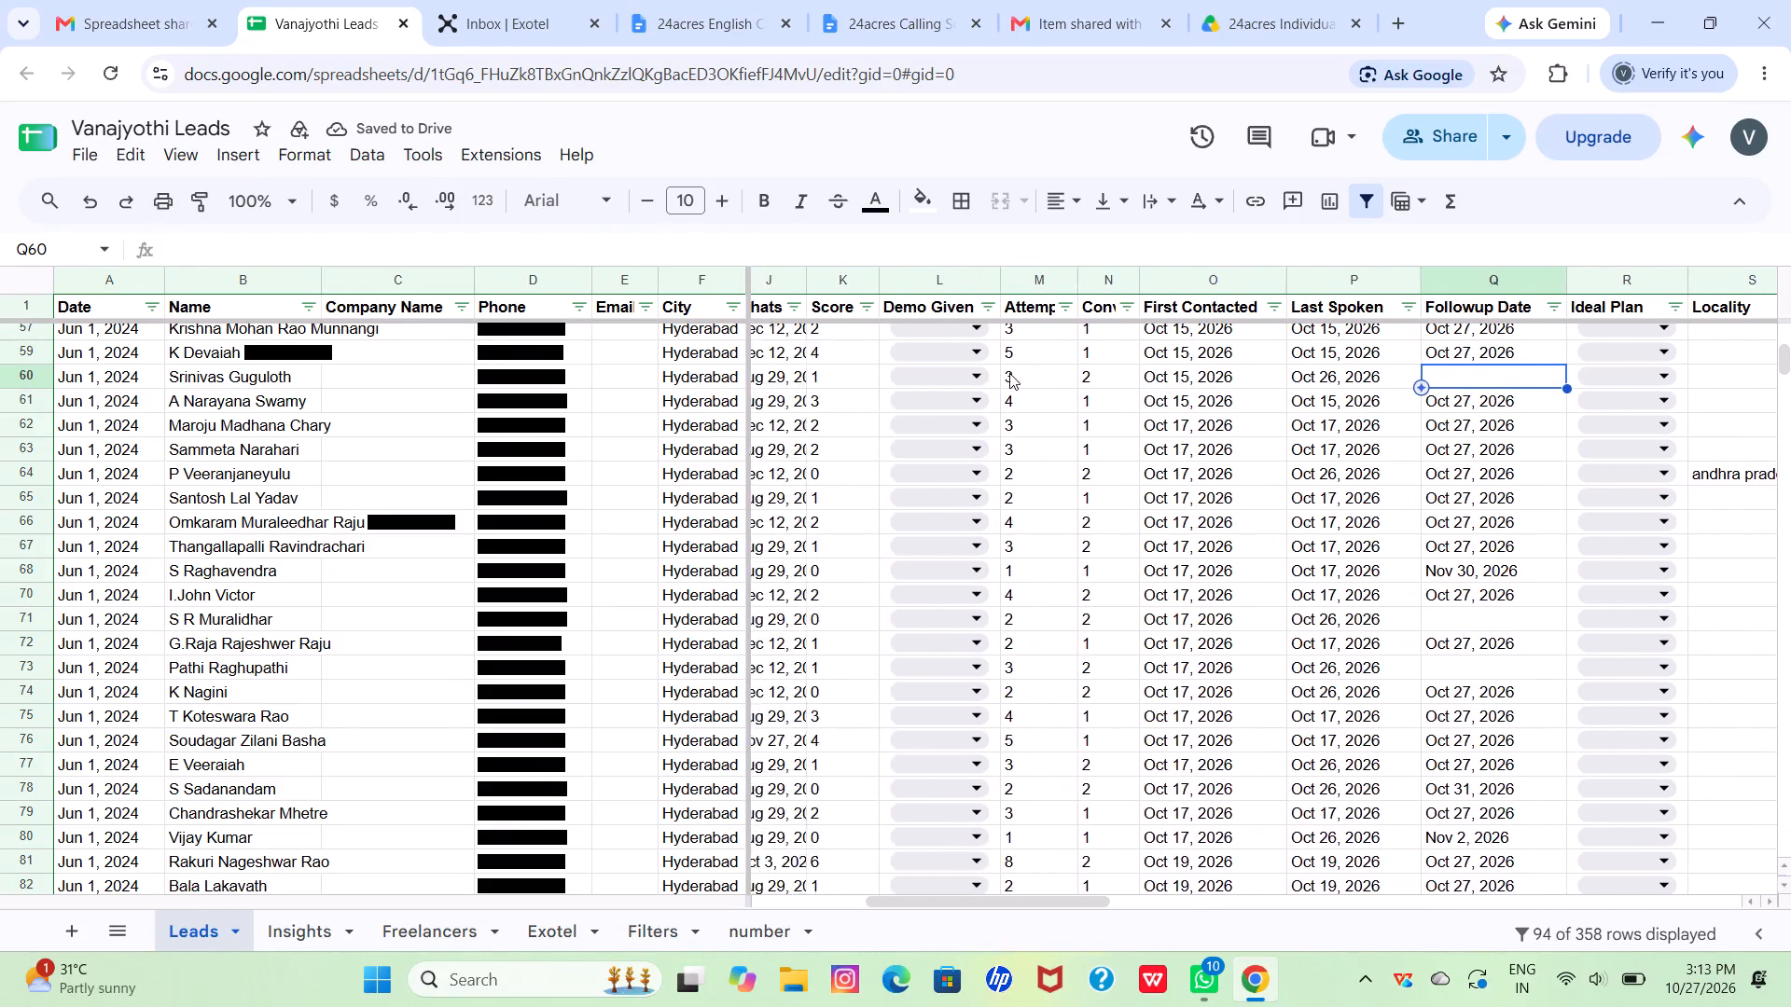
scroll(1009, 373, right, 1)
scroll(1100, 383, right, 1)
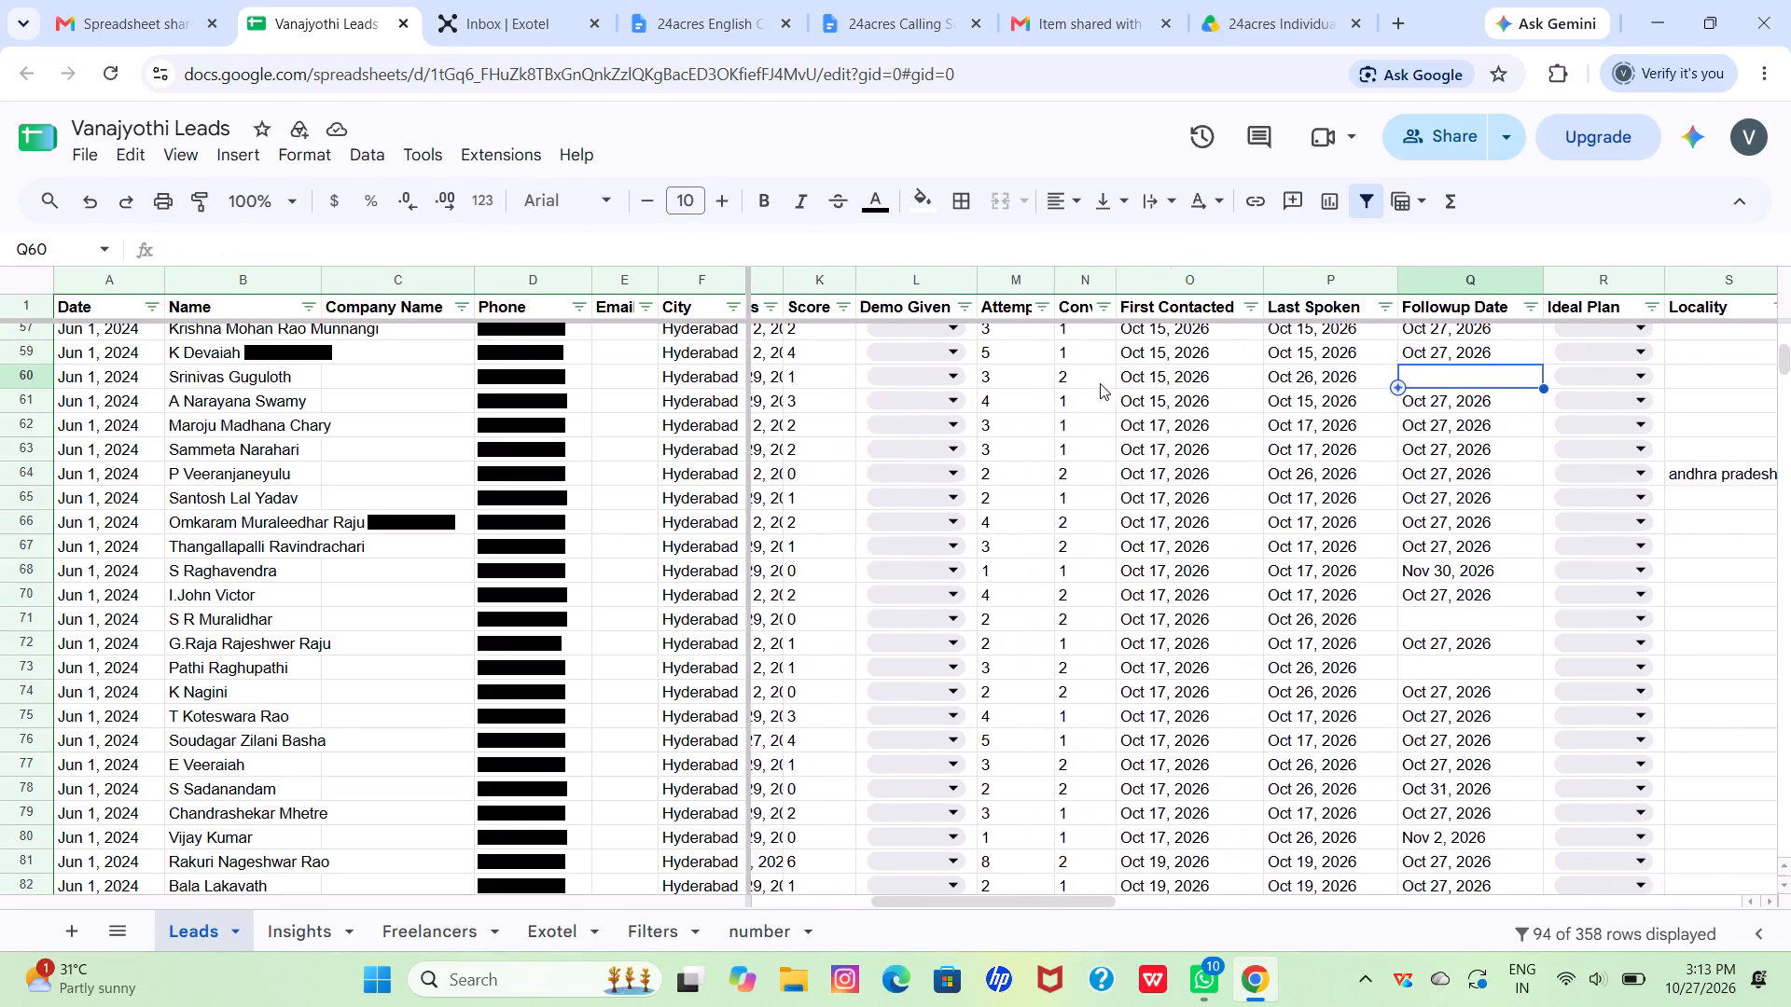
scroll(1100, 383, right, 2)
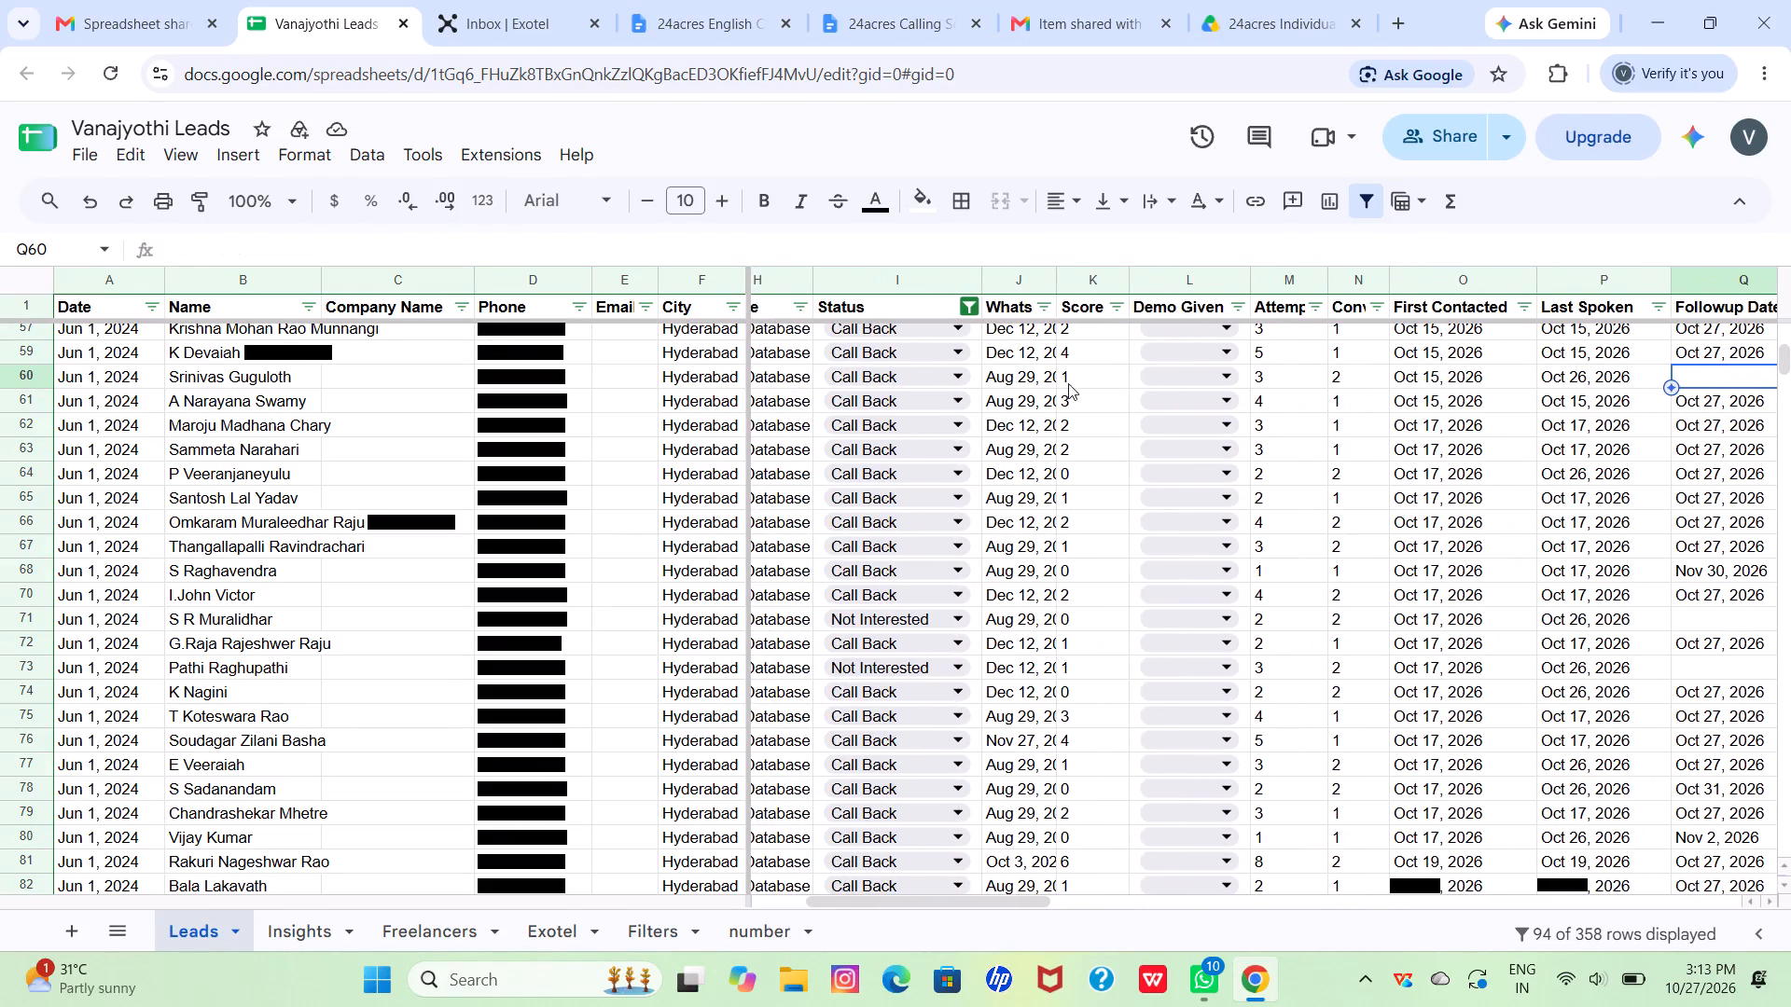
click(916, 383)
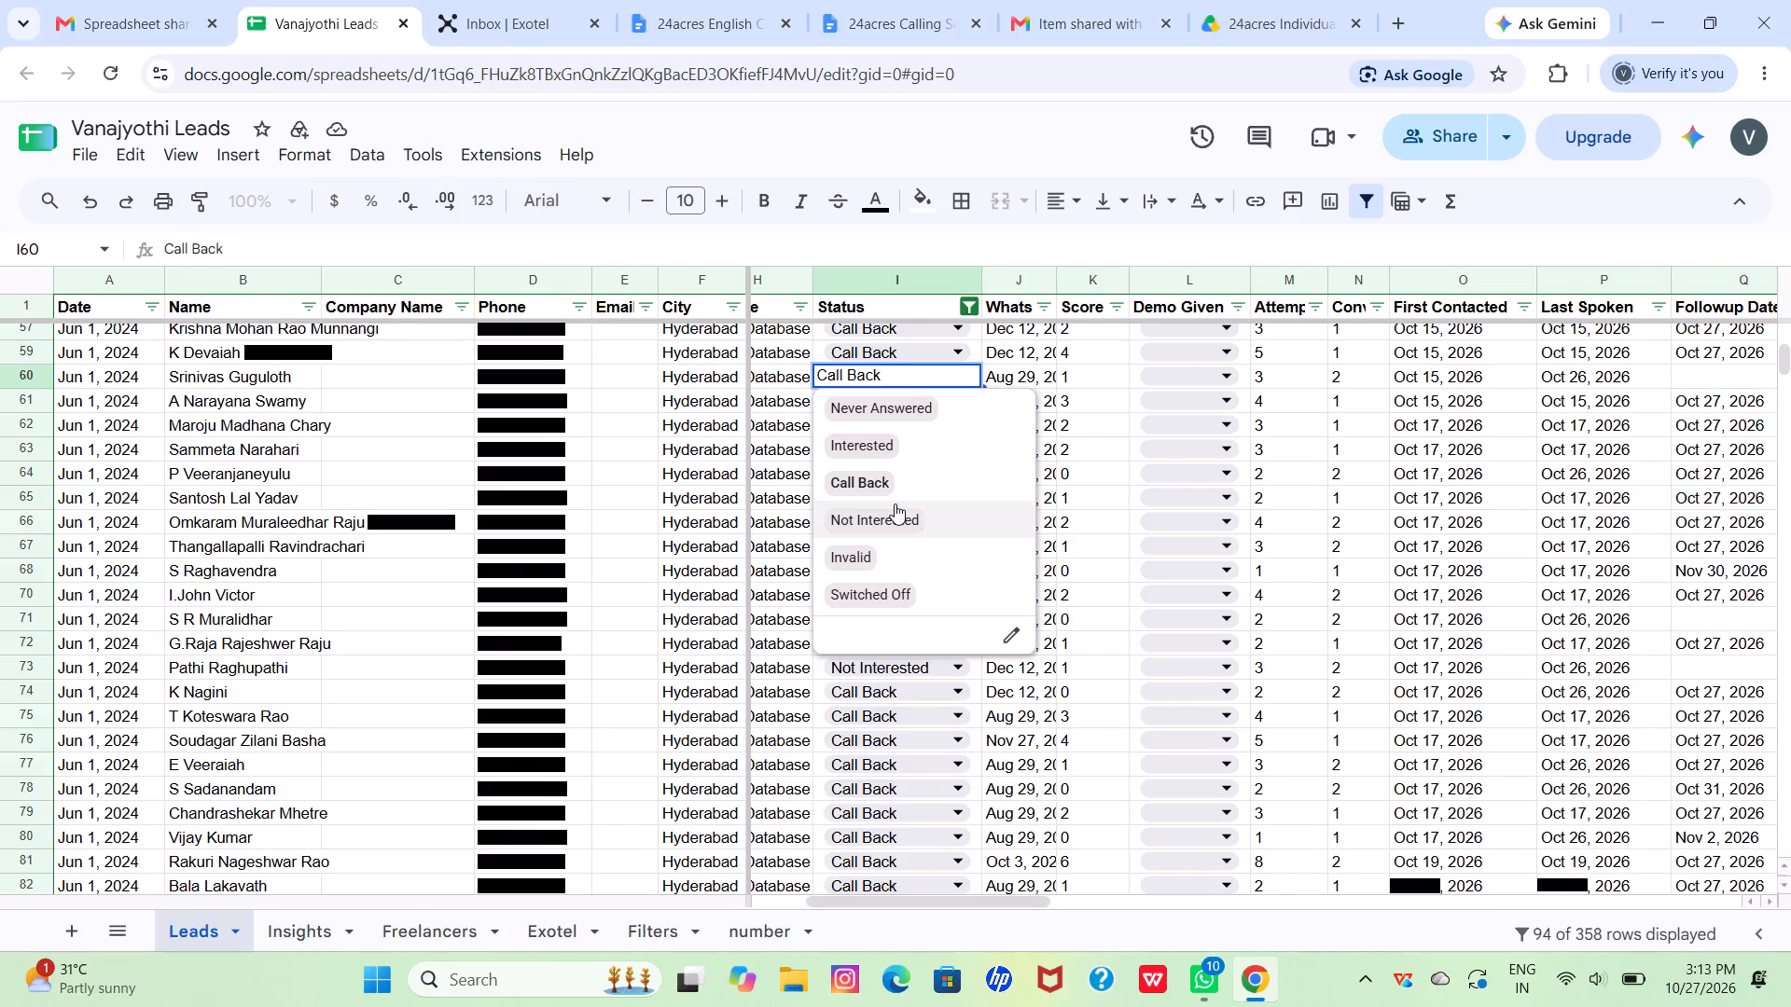
click(896, 511)
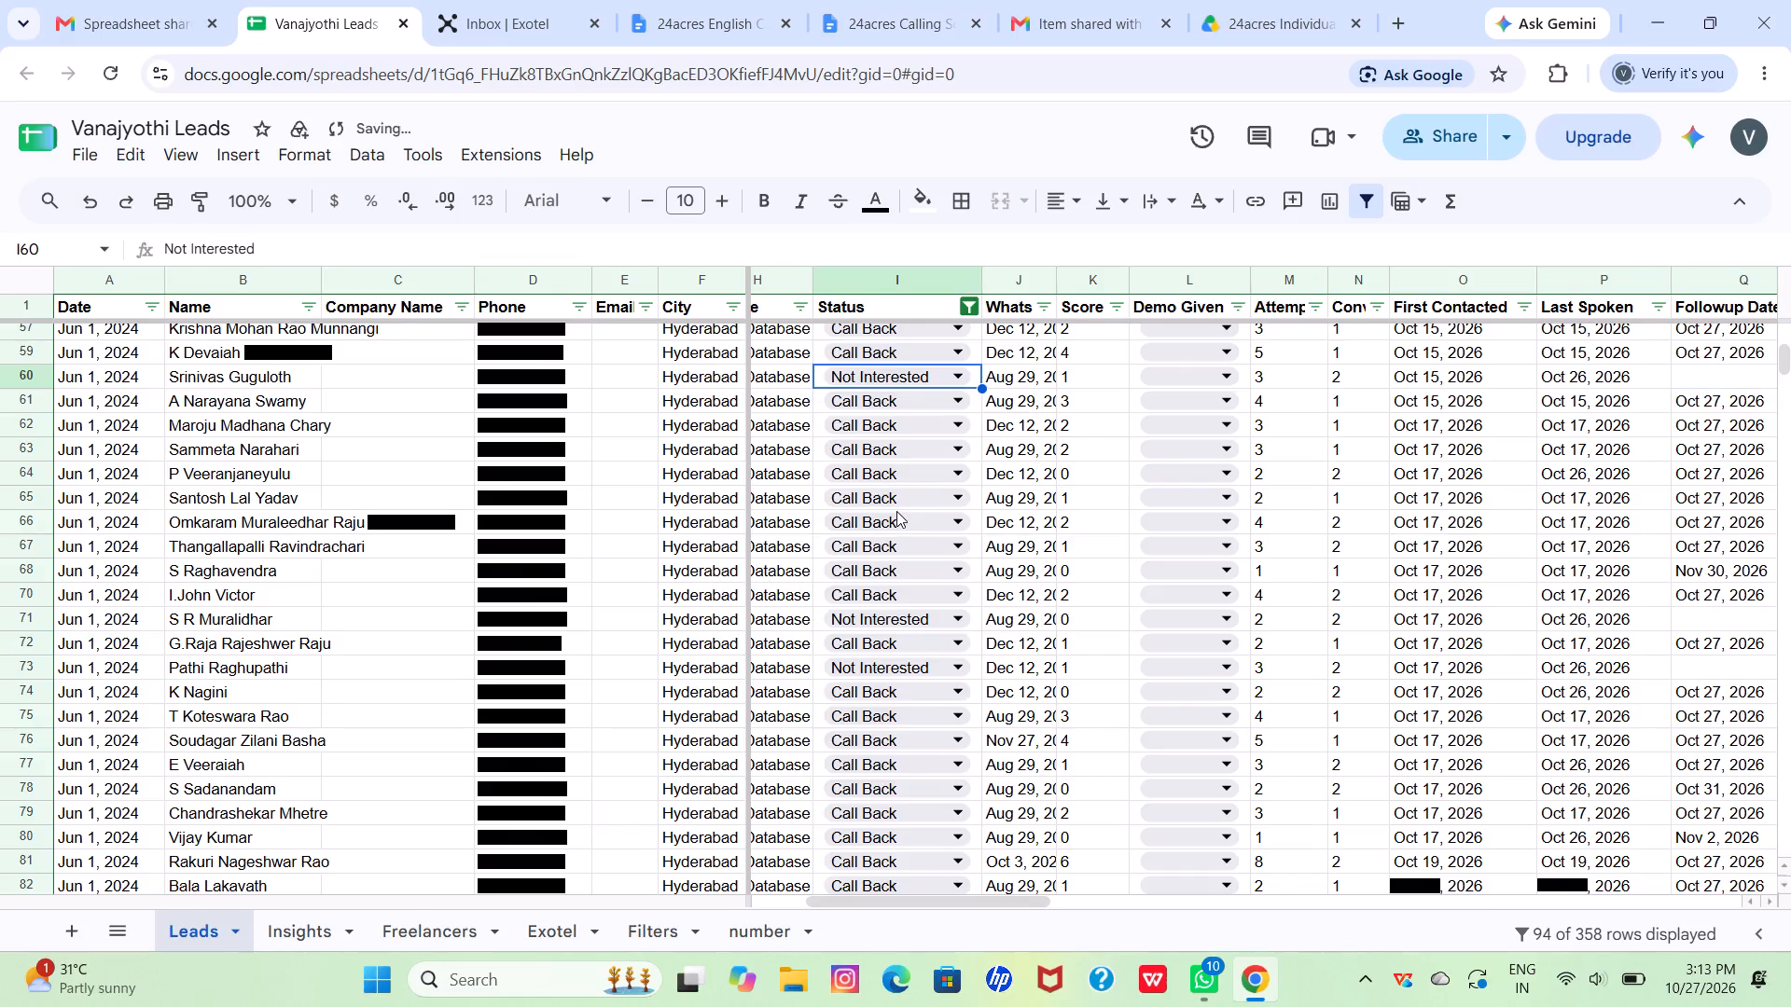
Check the status, call attempts, follow-up dates and notes of the leads from row 61 onward.
click(881, 399)
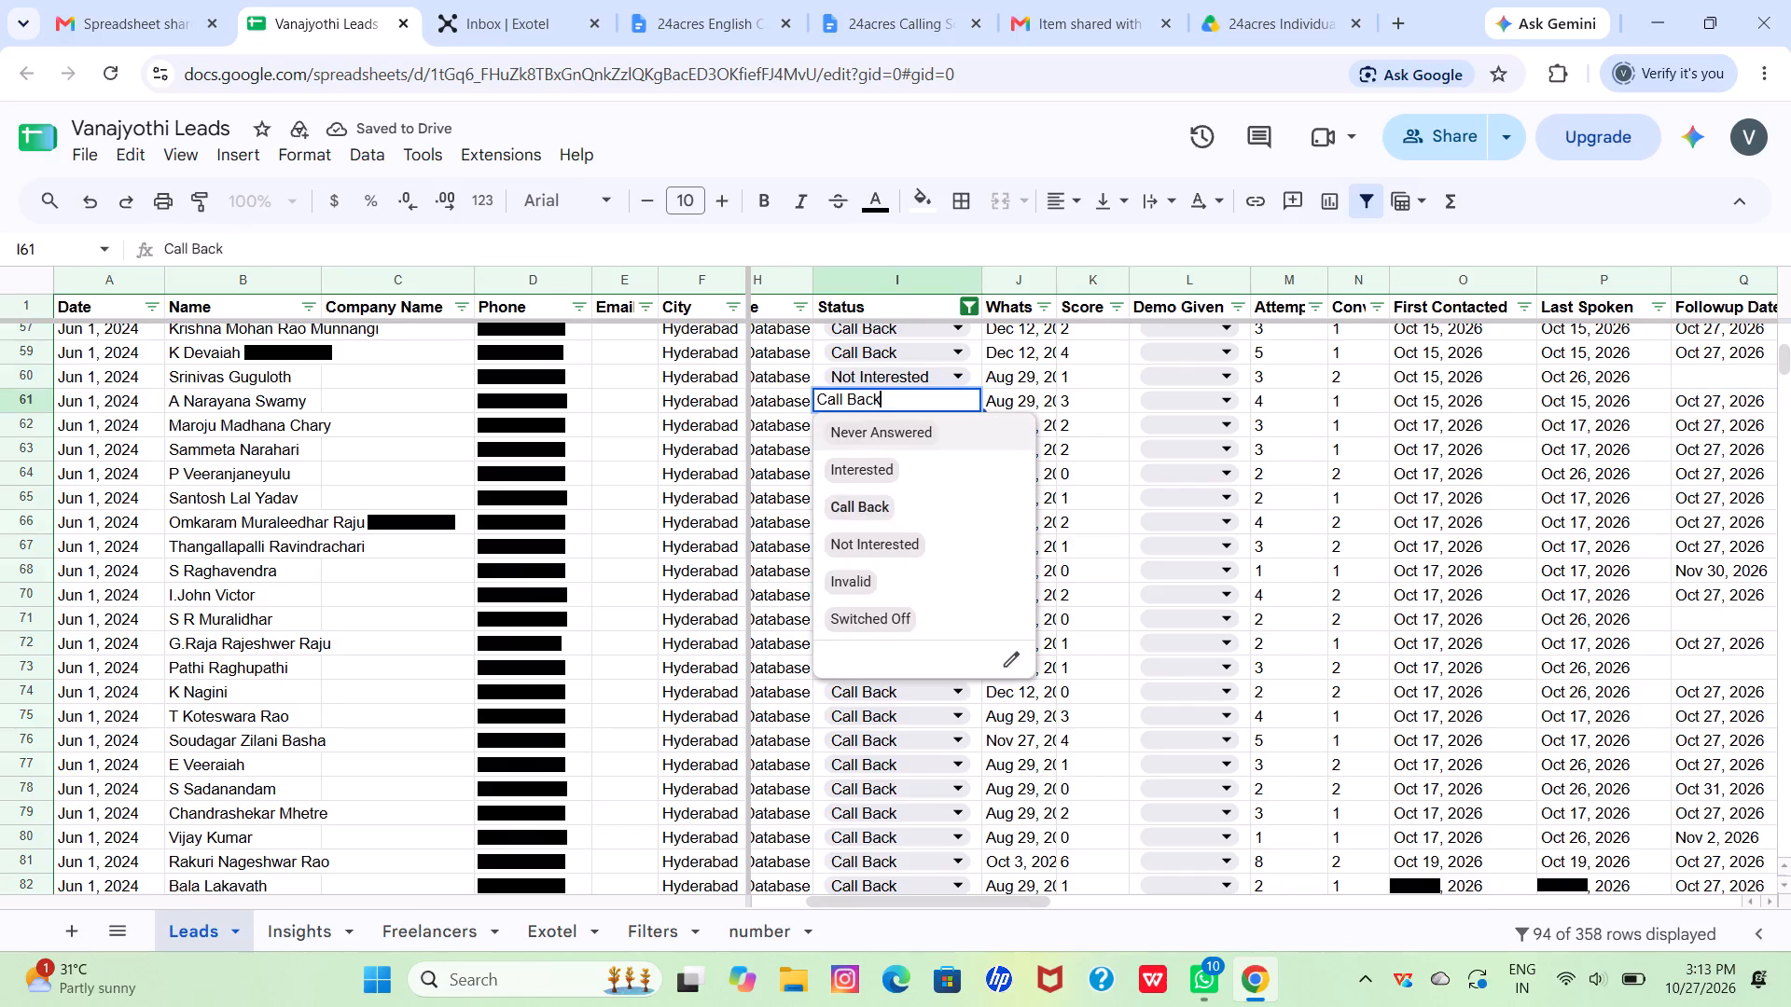
click(1302, 421)
scroll(1302, 421, left, 3)
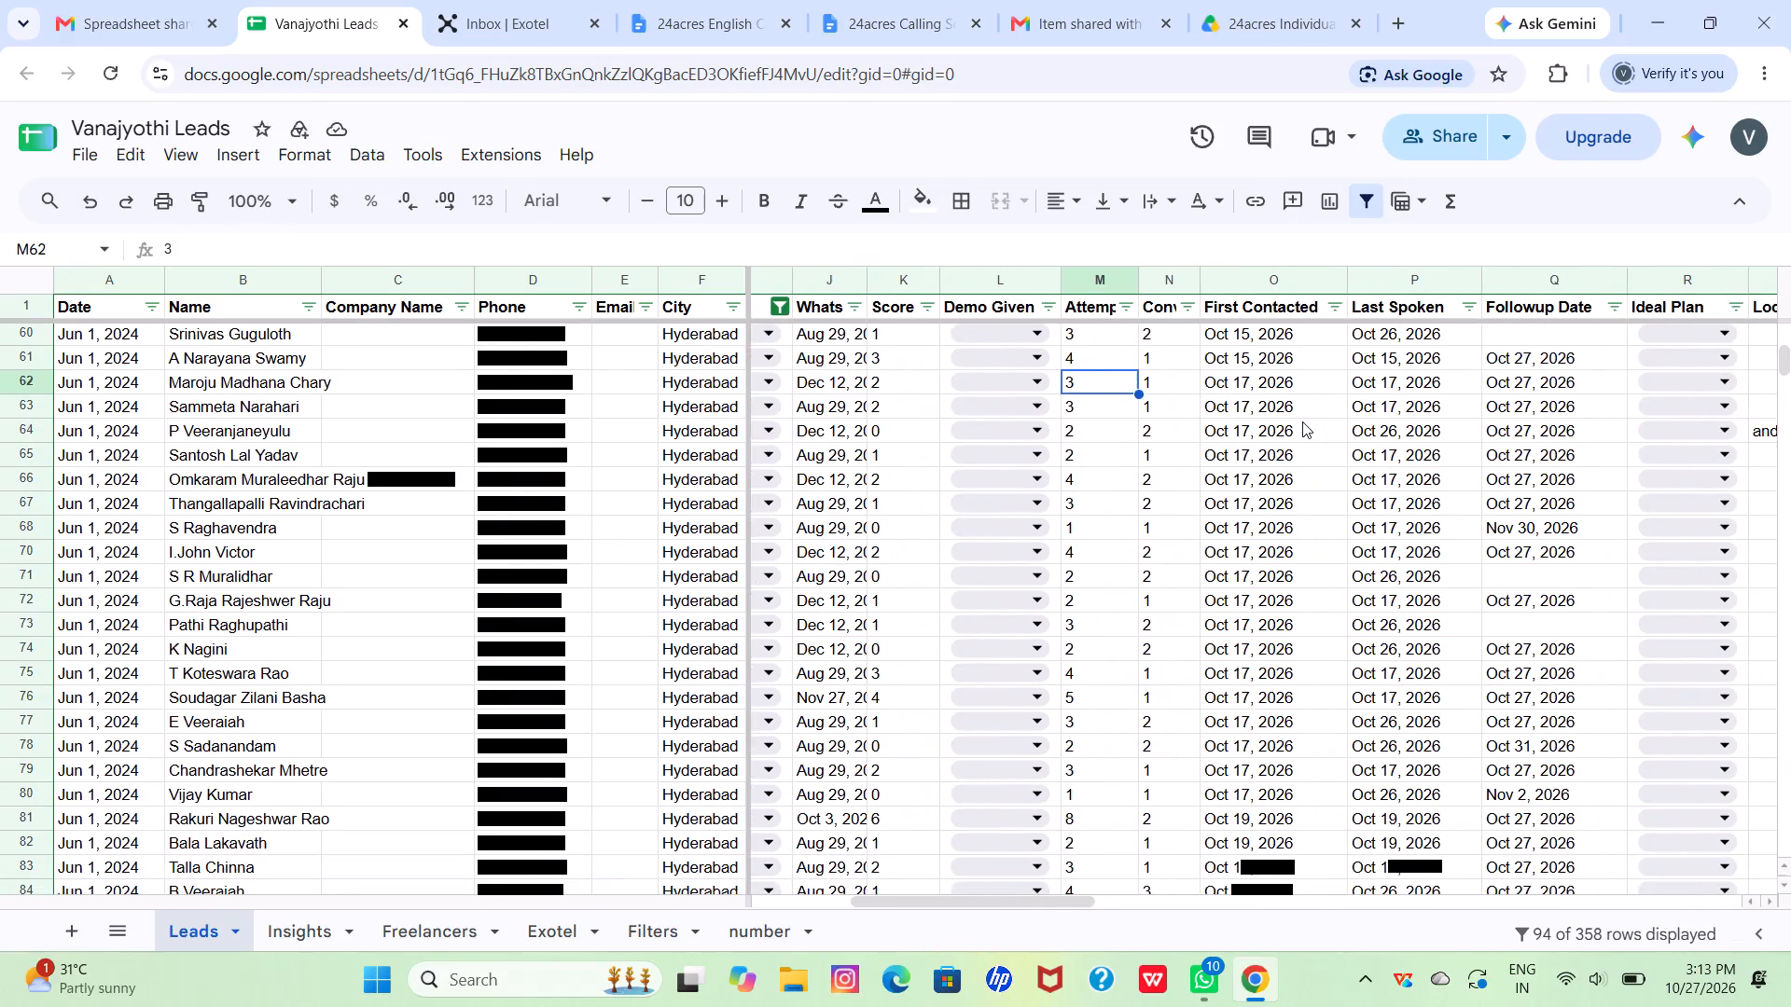
scroll(1302, 421, left, 3)
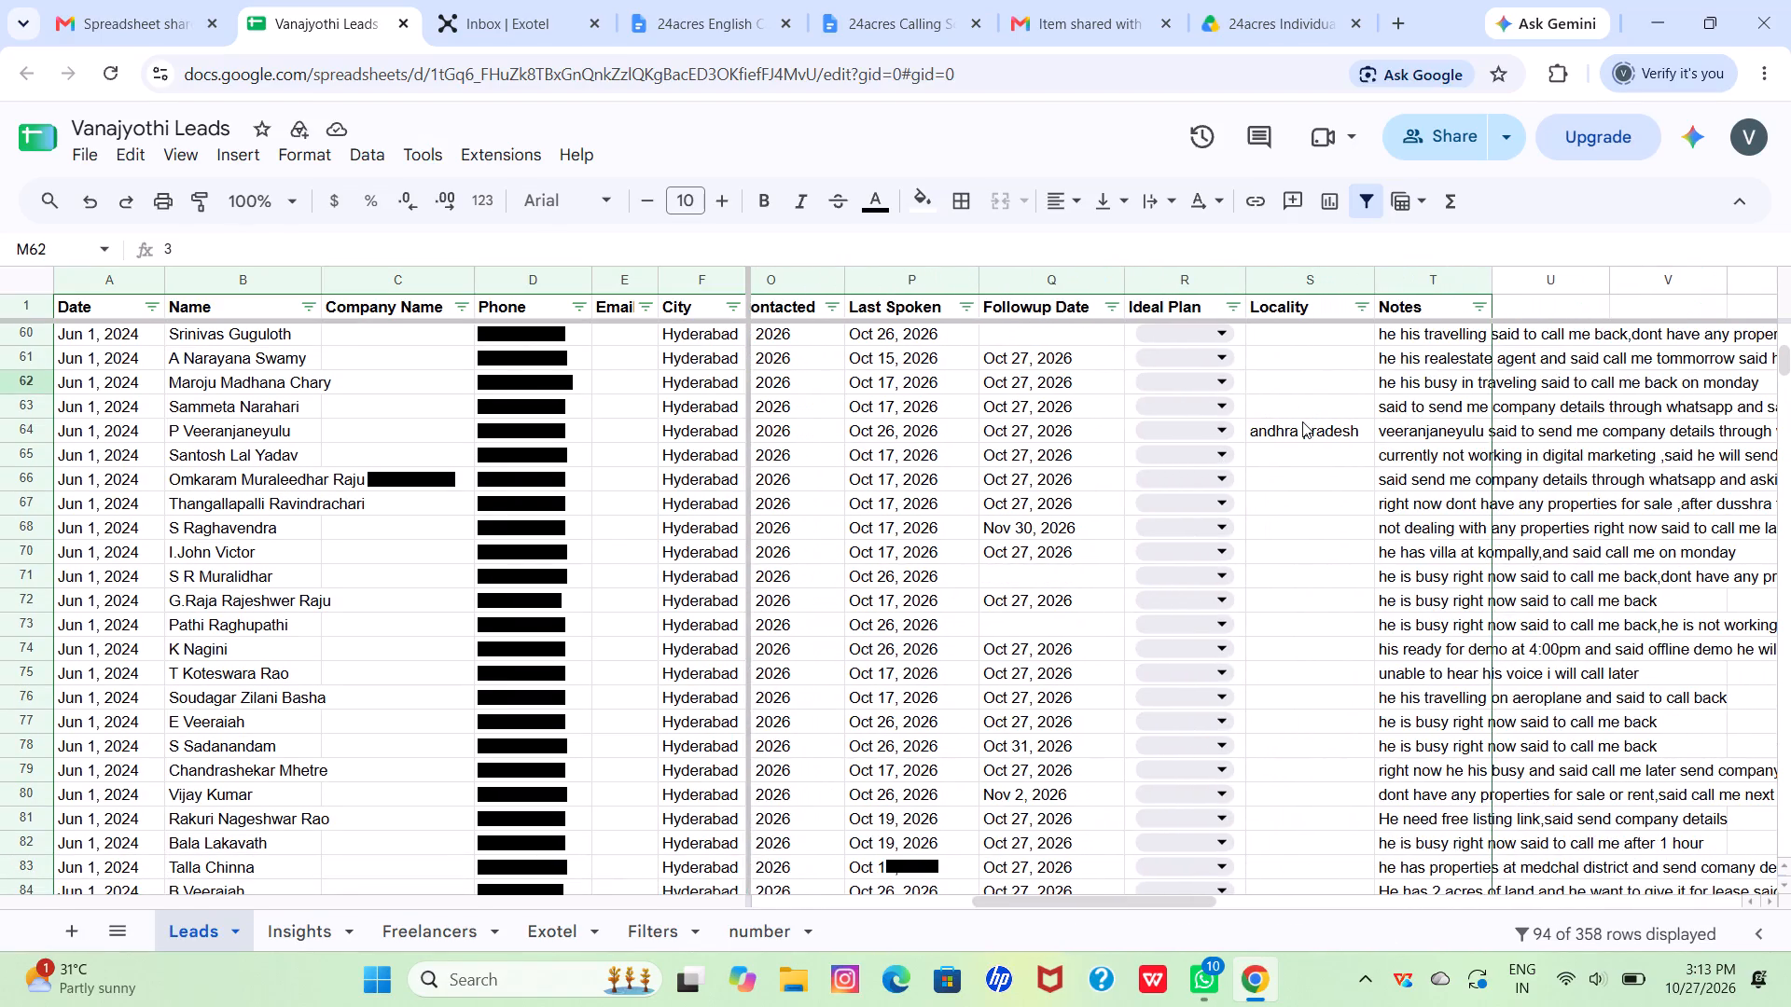
scroll(1302, 421, left, 4)
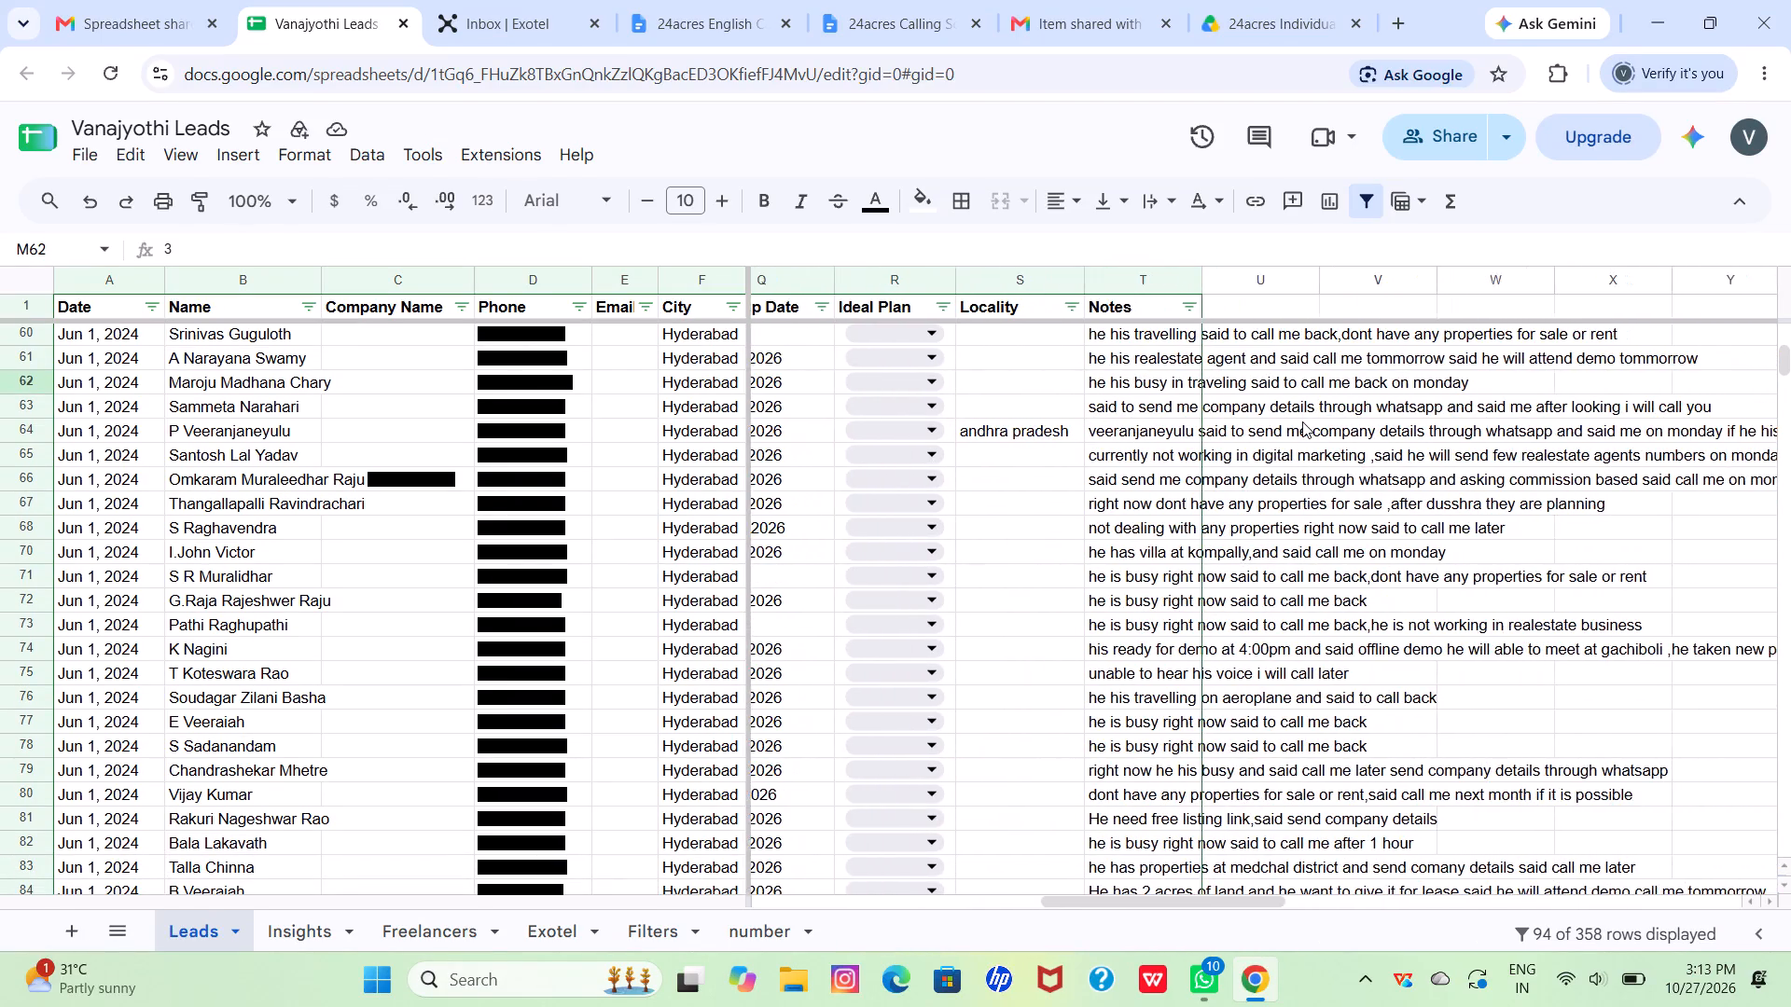
scroll(1302, 421, right, 7)
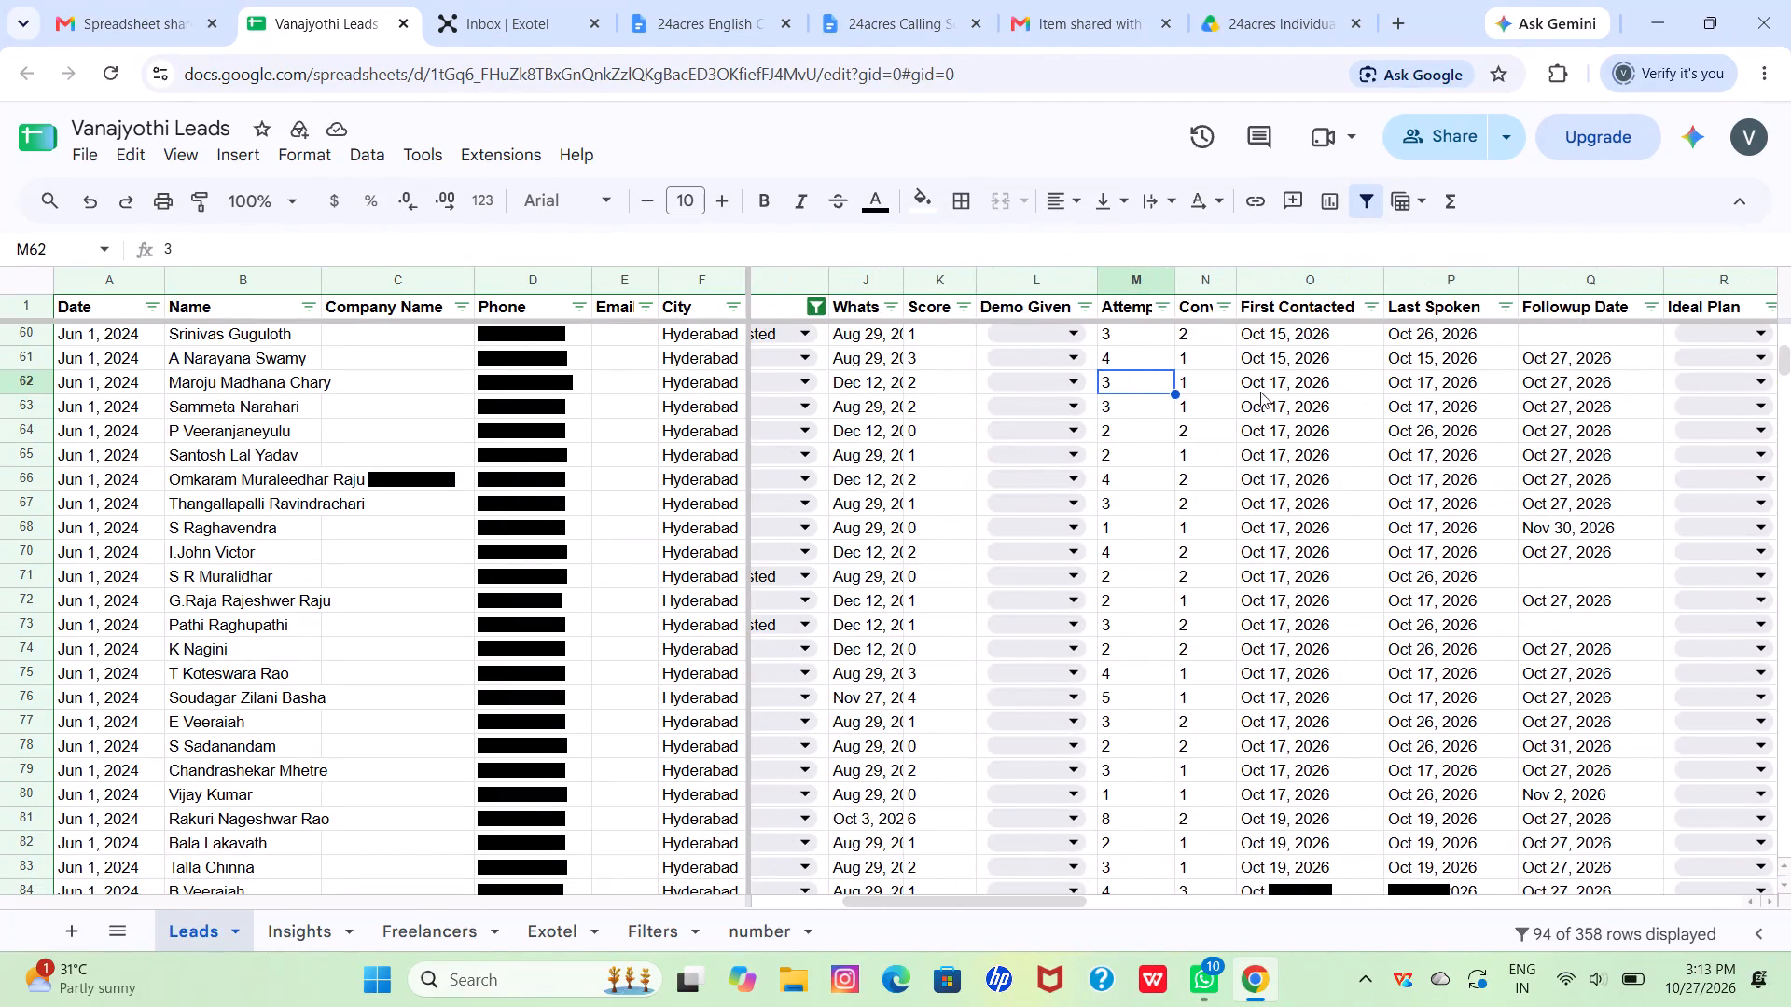
scroll(1138, 383, right, 4)
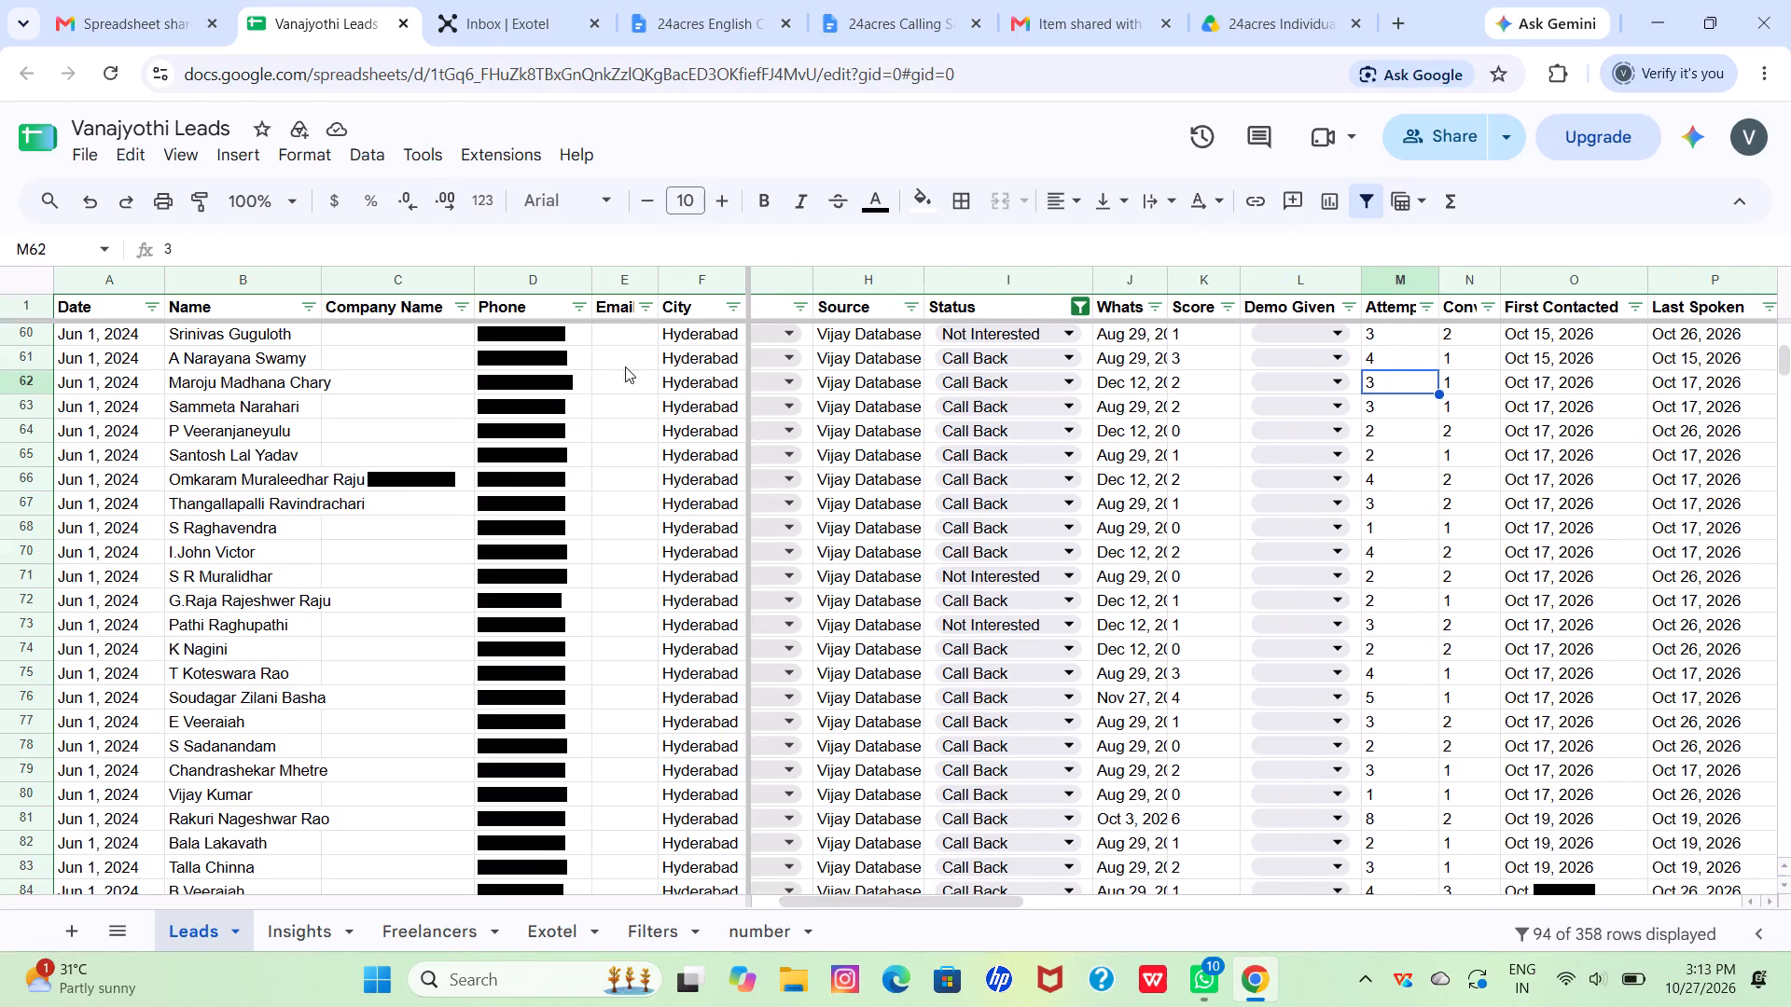
Select the phone number of the Call Back lead in row 61.
click(538, 366)
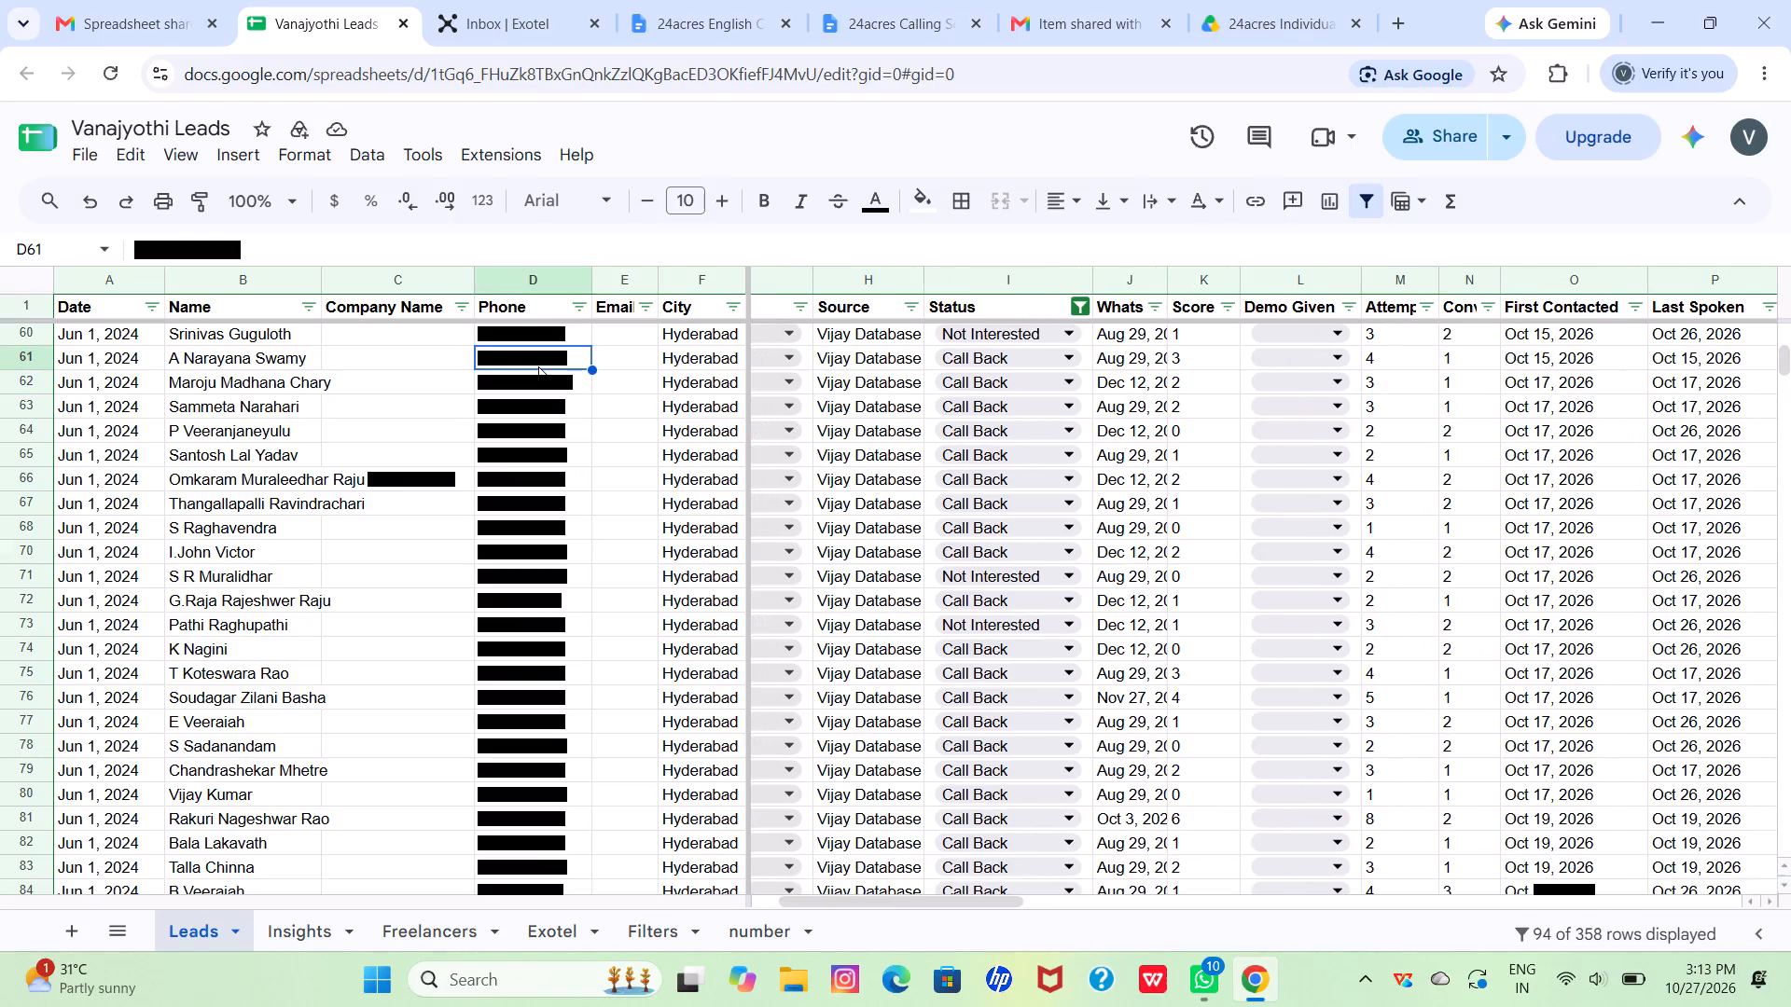
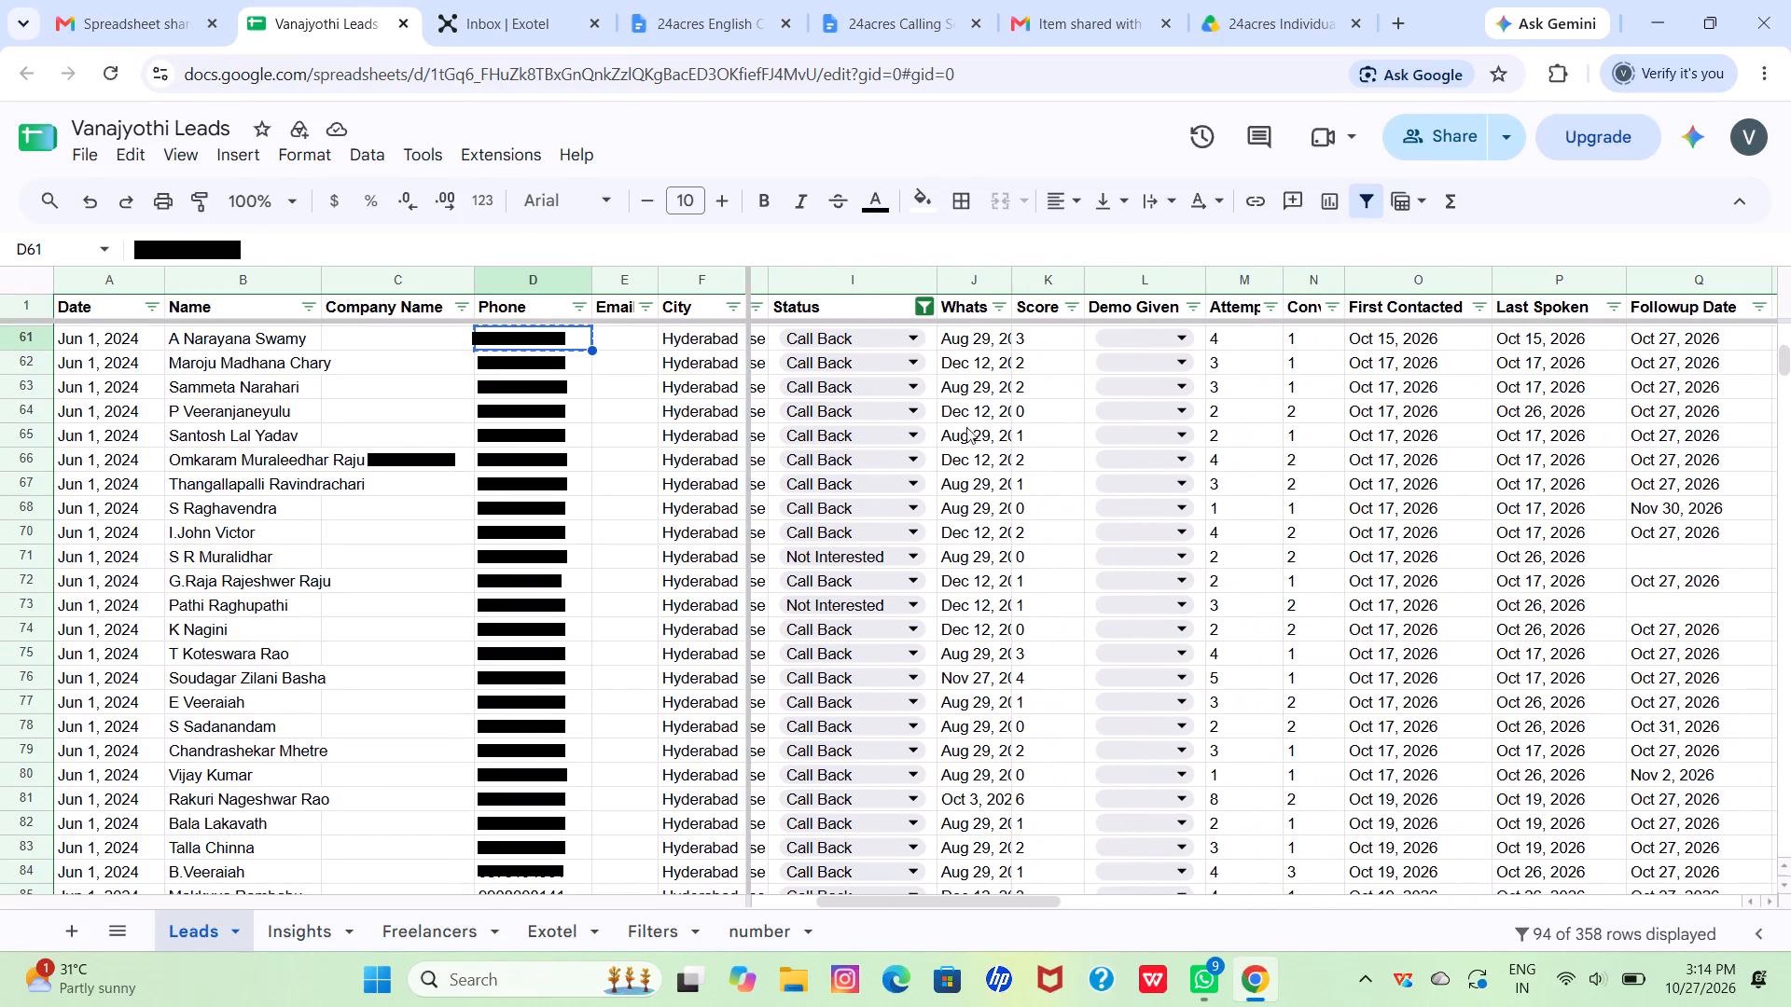
Set the call attempts of the lead in row 61 to 5.
scroll(973, 429, right, 6)
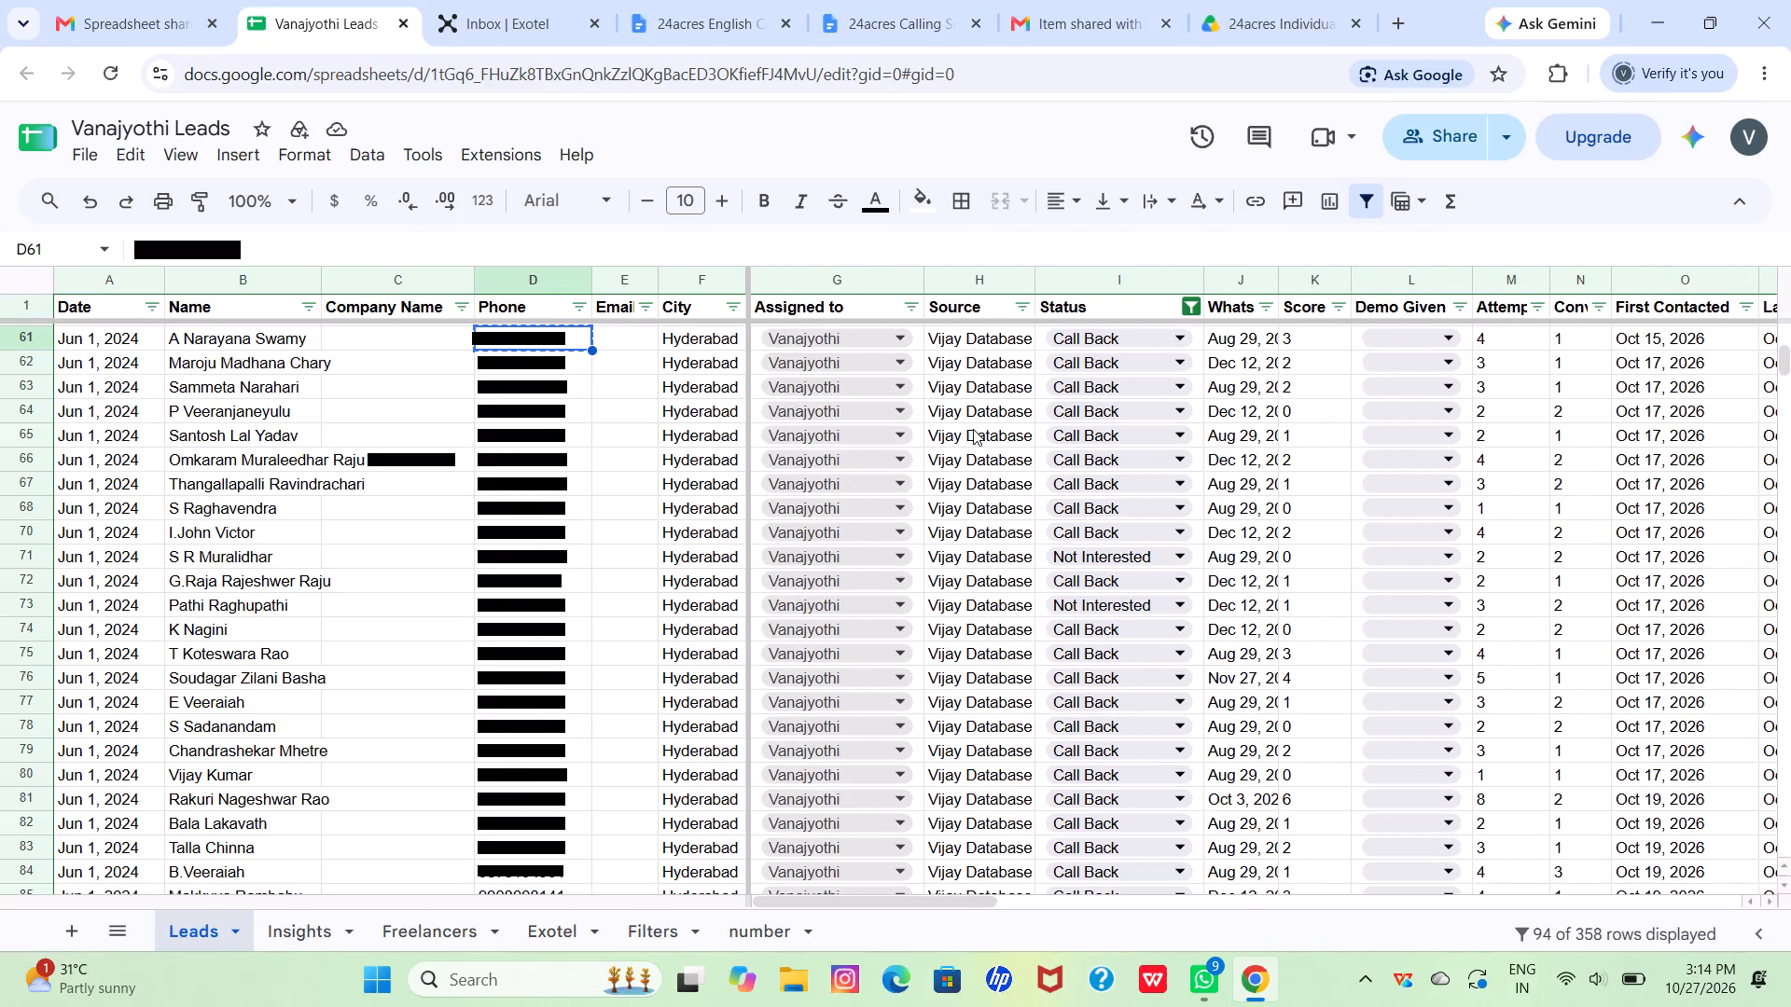
scroll(973, 429, left, 5)
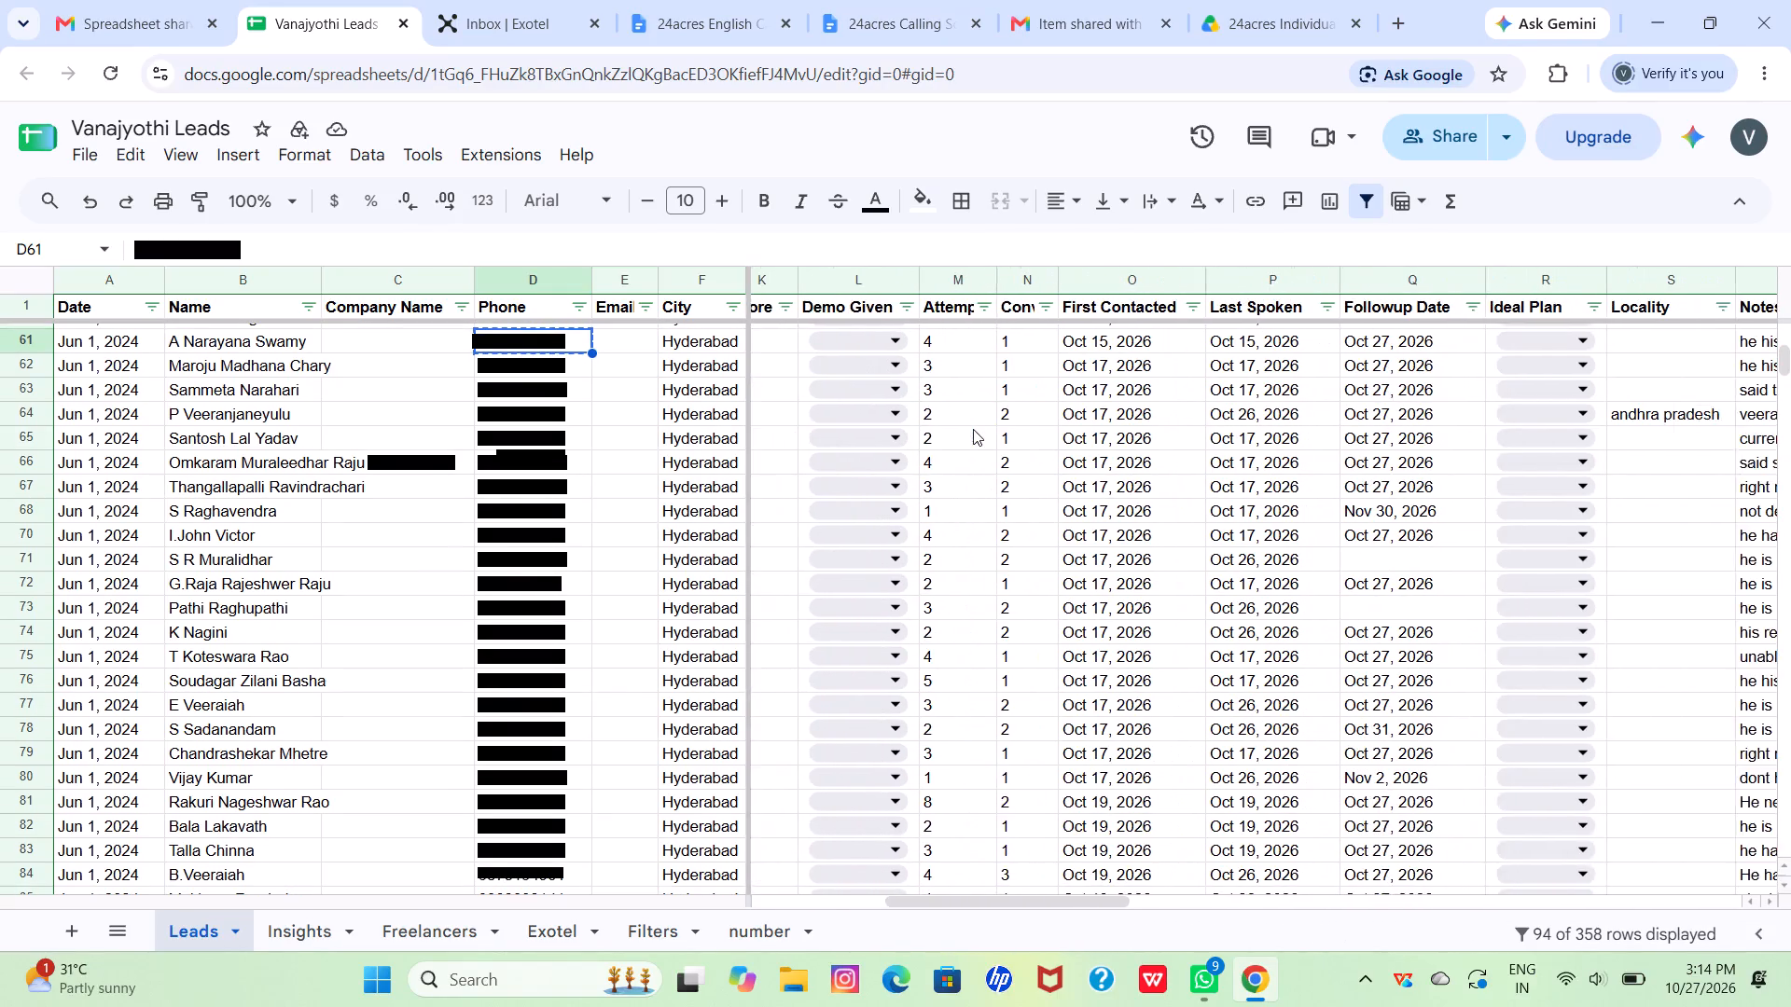
scroll(973, 429, left, 8)
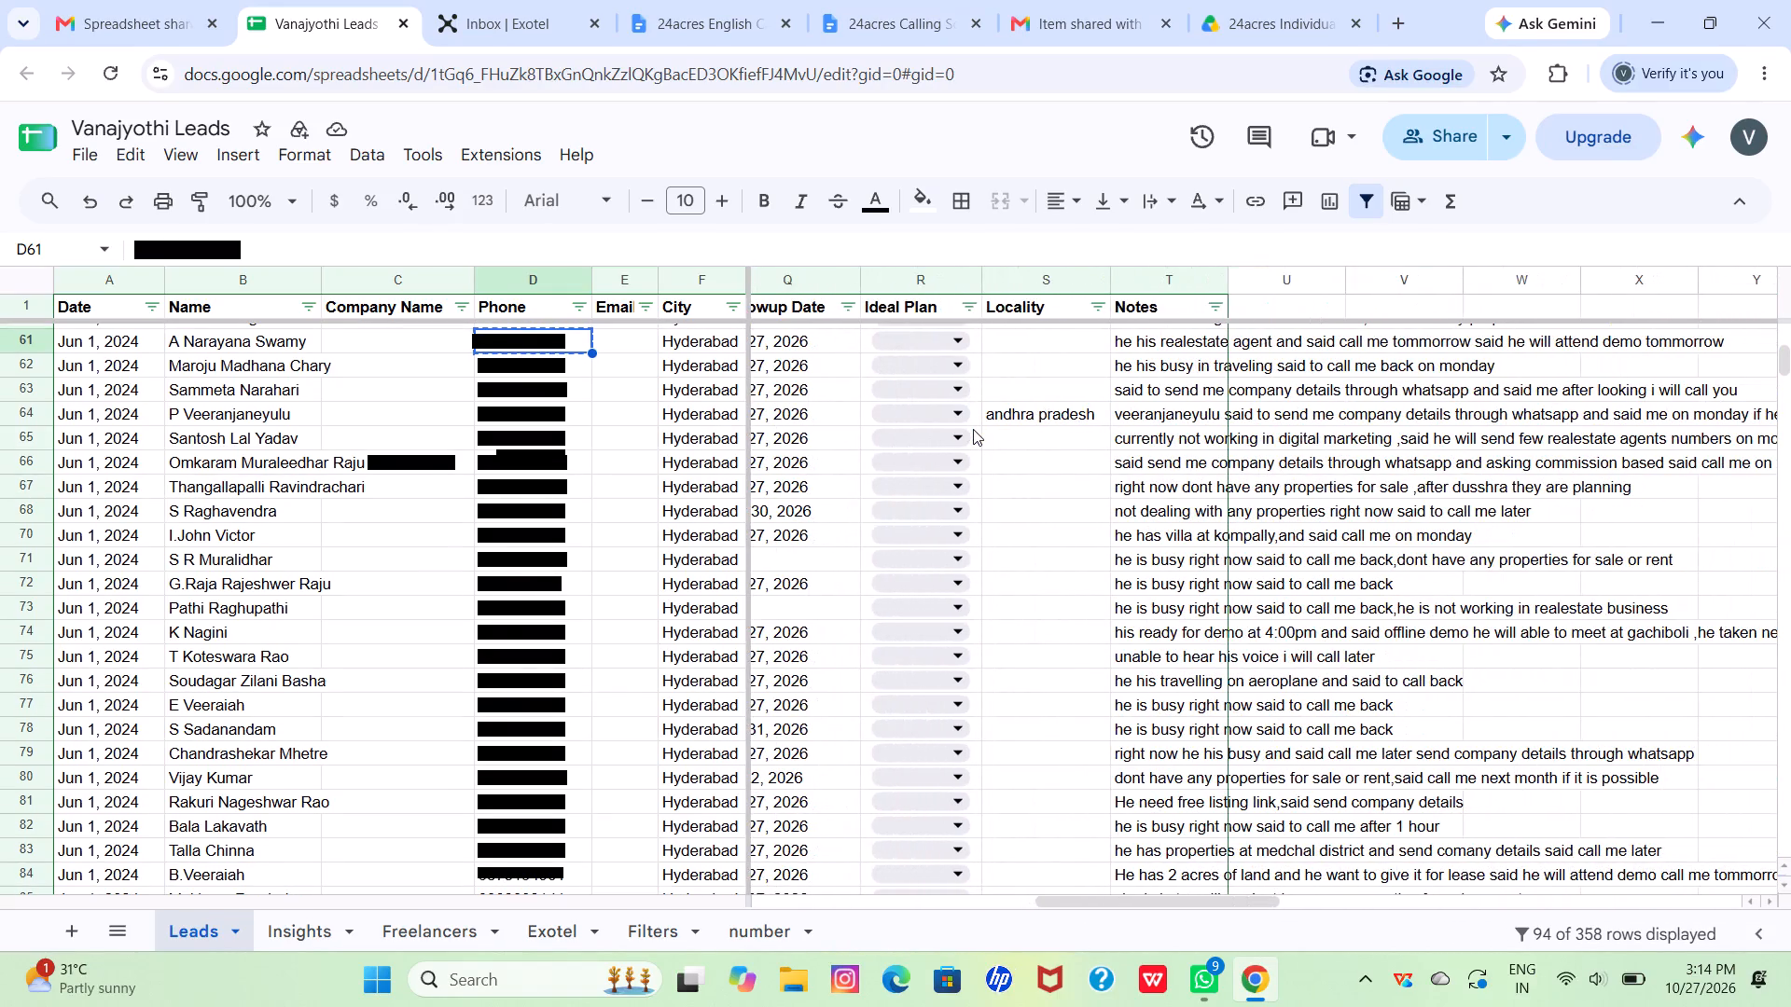
scroll(973, 429, right, 2)
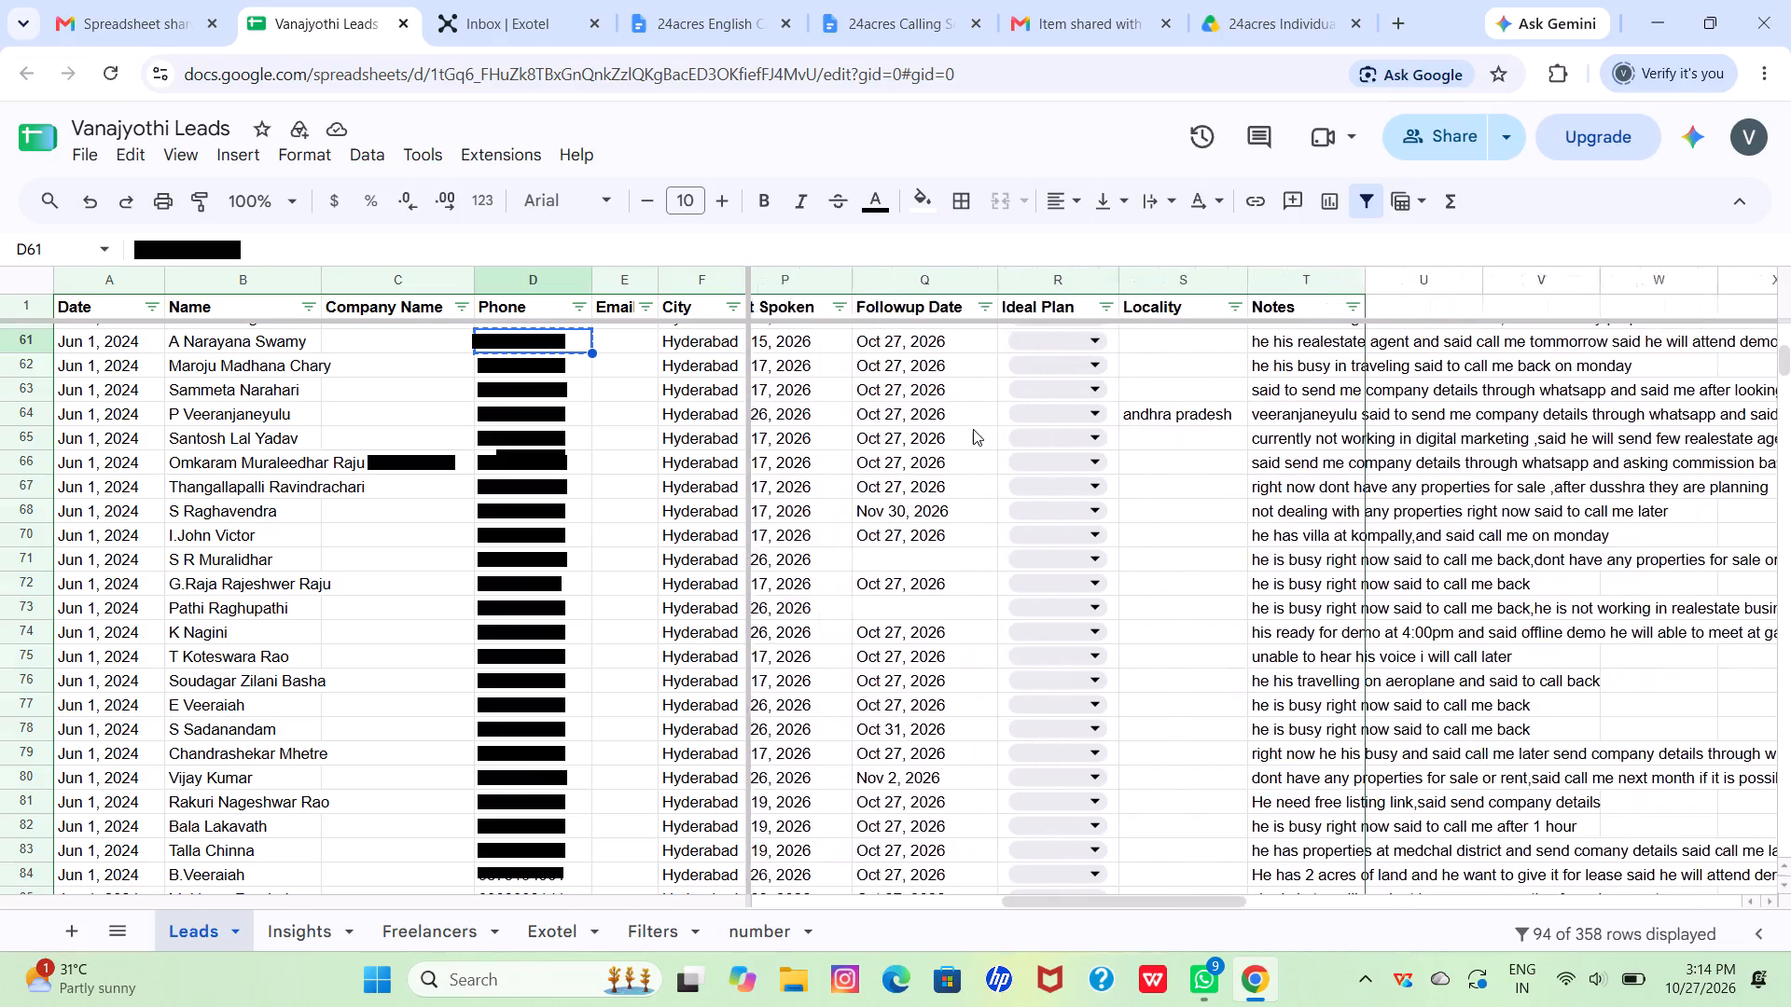
scroll(973, 429, right, 6)
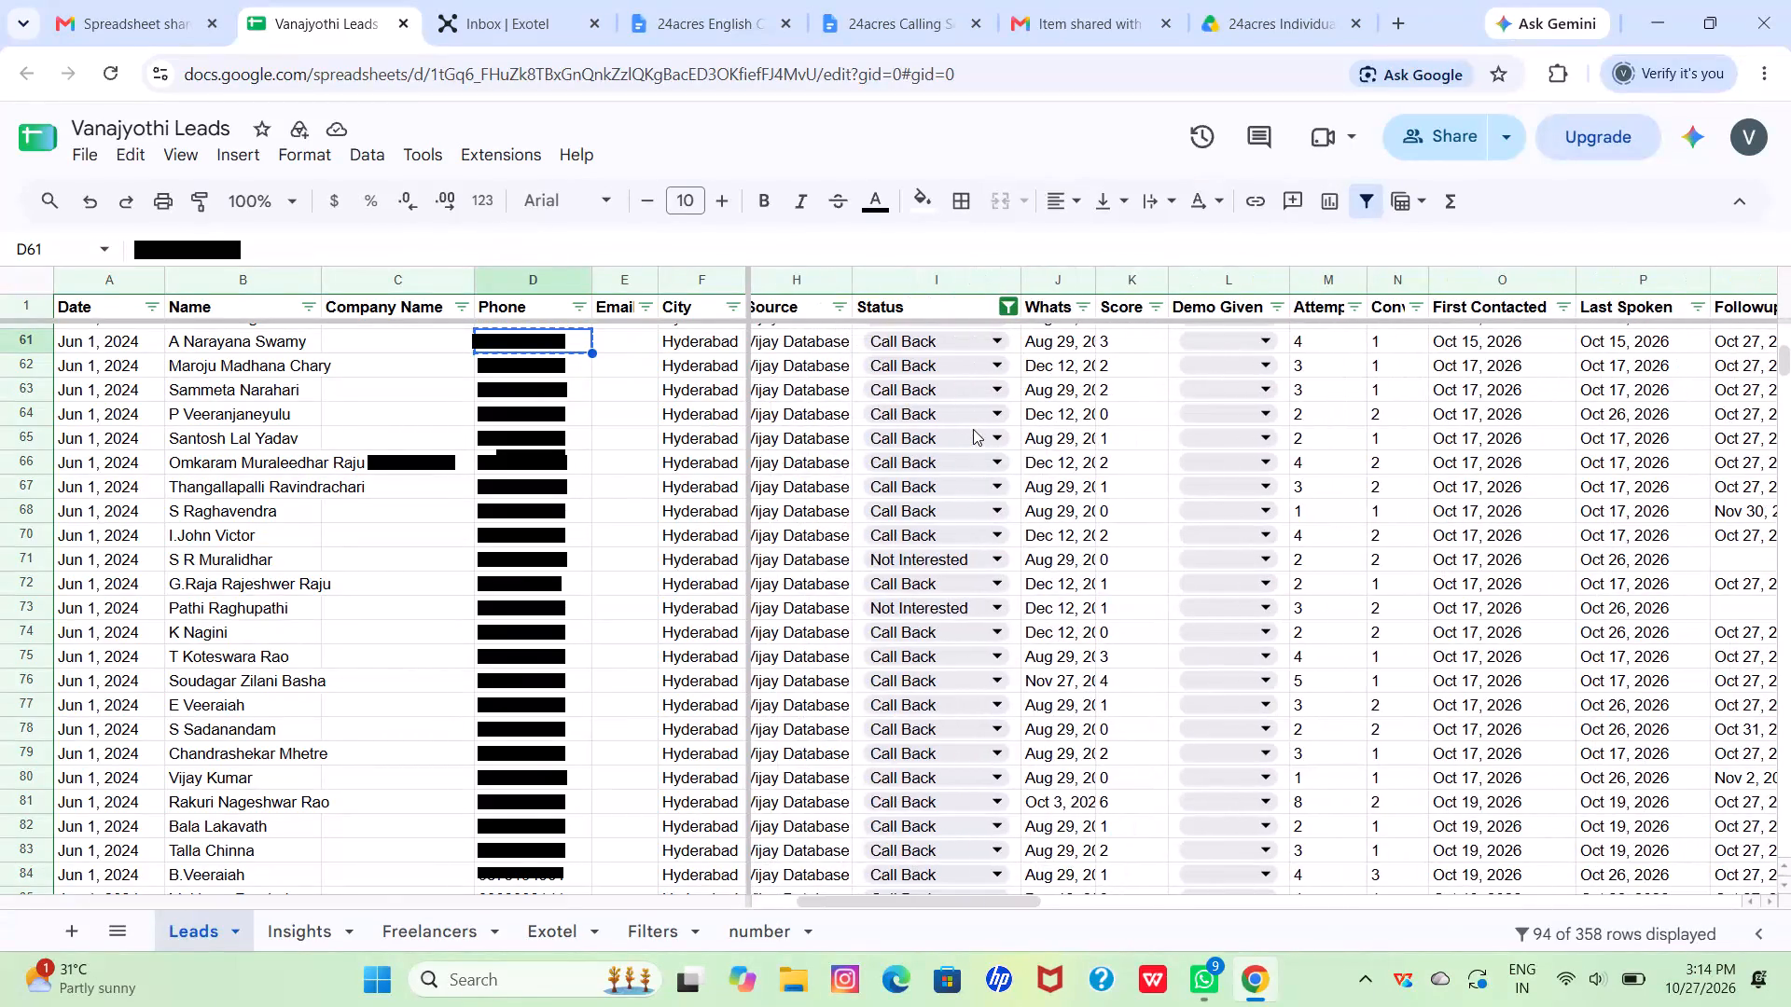
click(1328, 347)
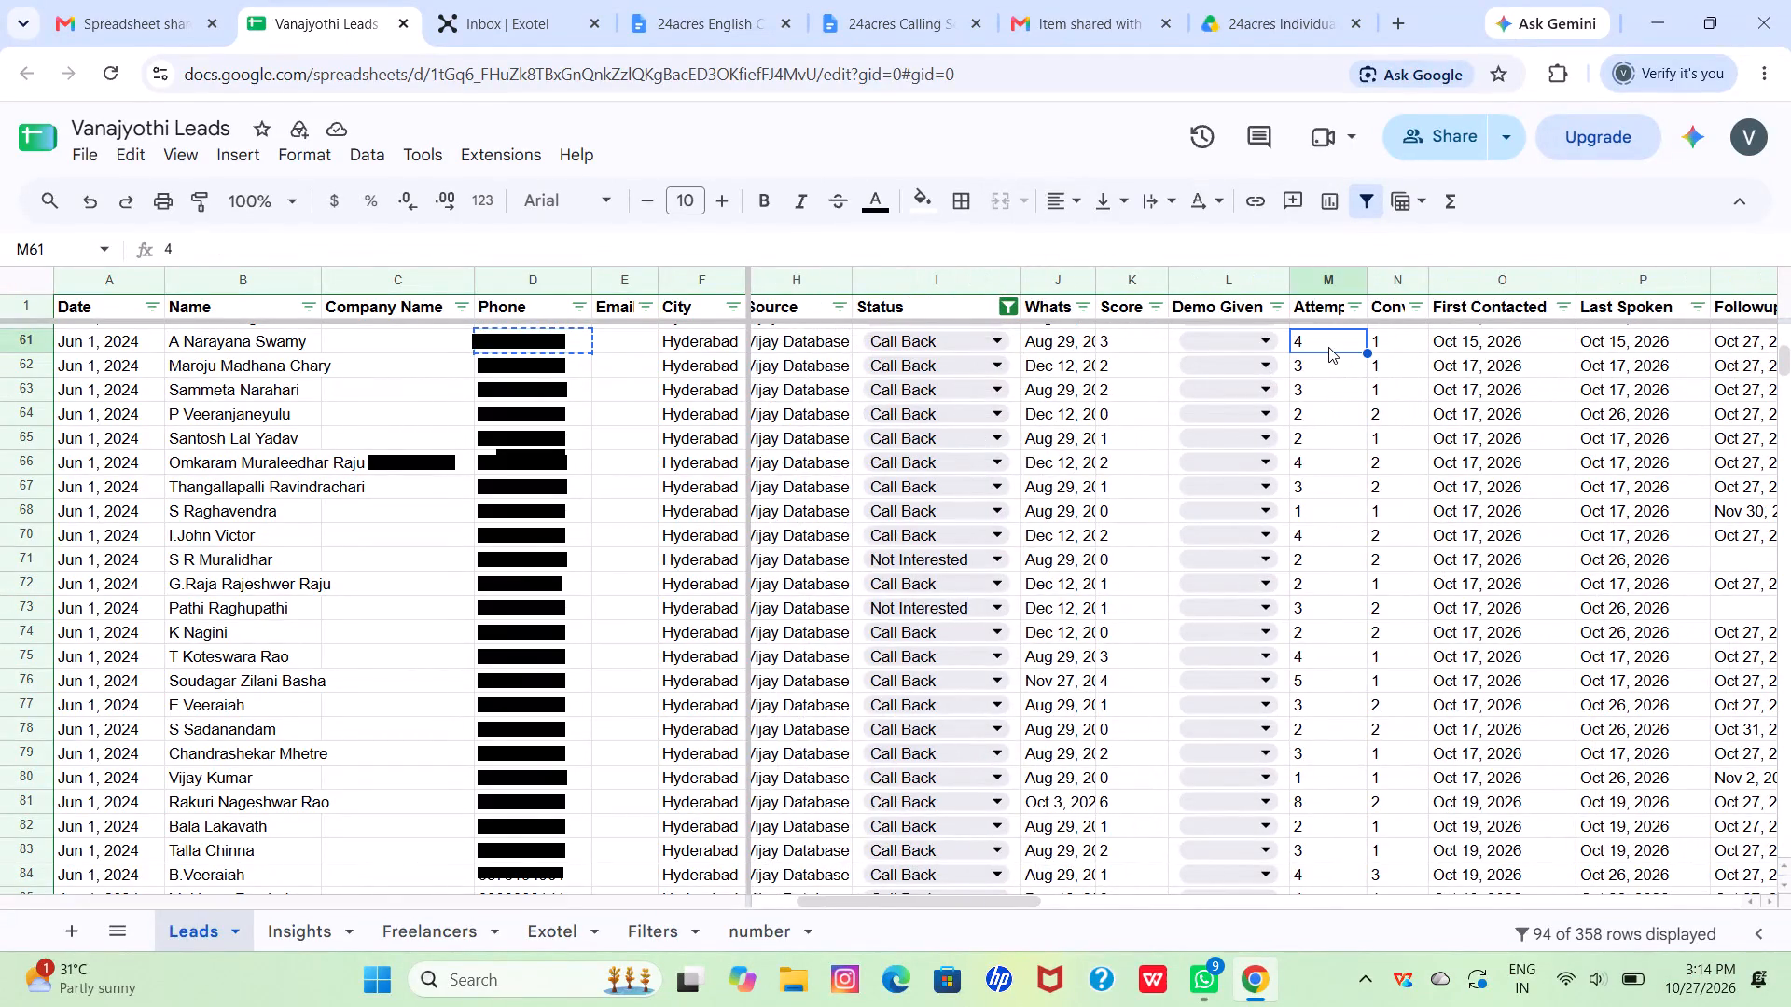
key(5)
click(1333, 370)
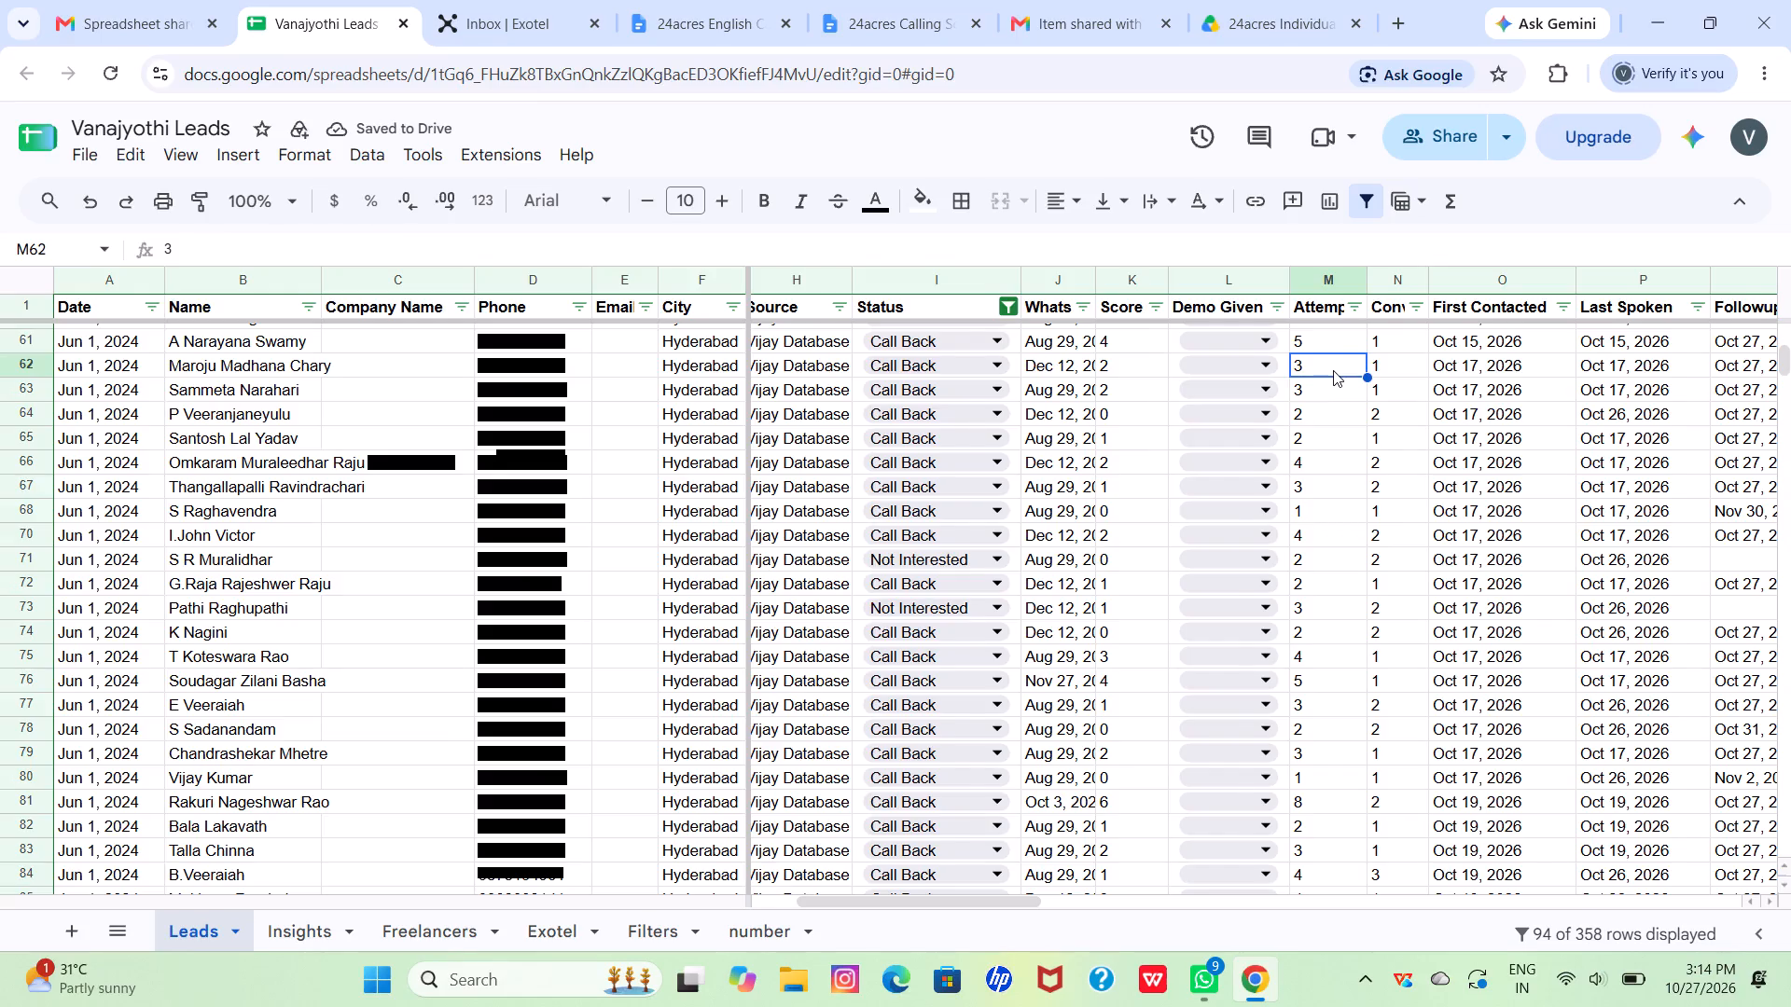
Review the follow-up date and notes of the lead in row 62 and select its phone number.
scroll(1333, 370, left, 8)
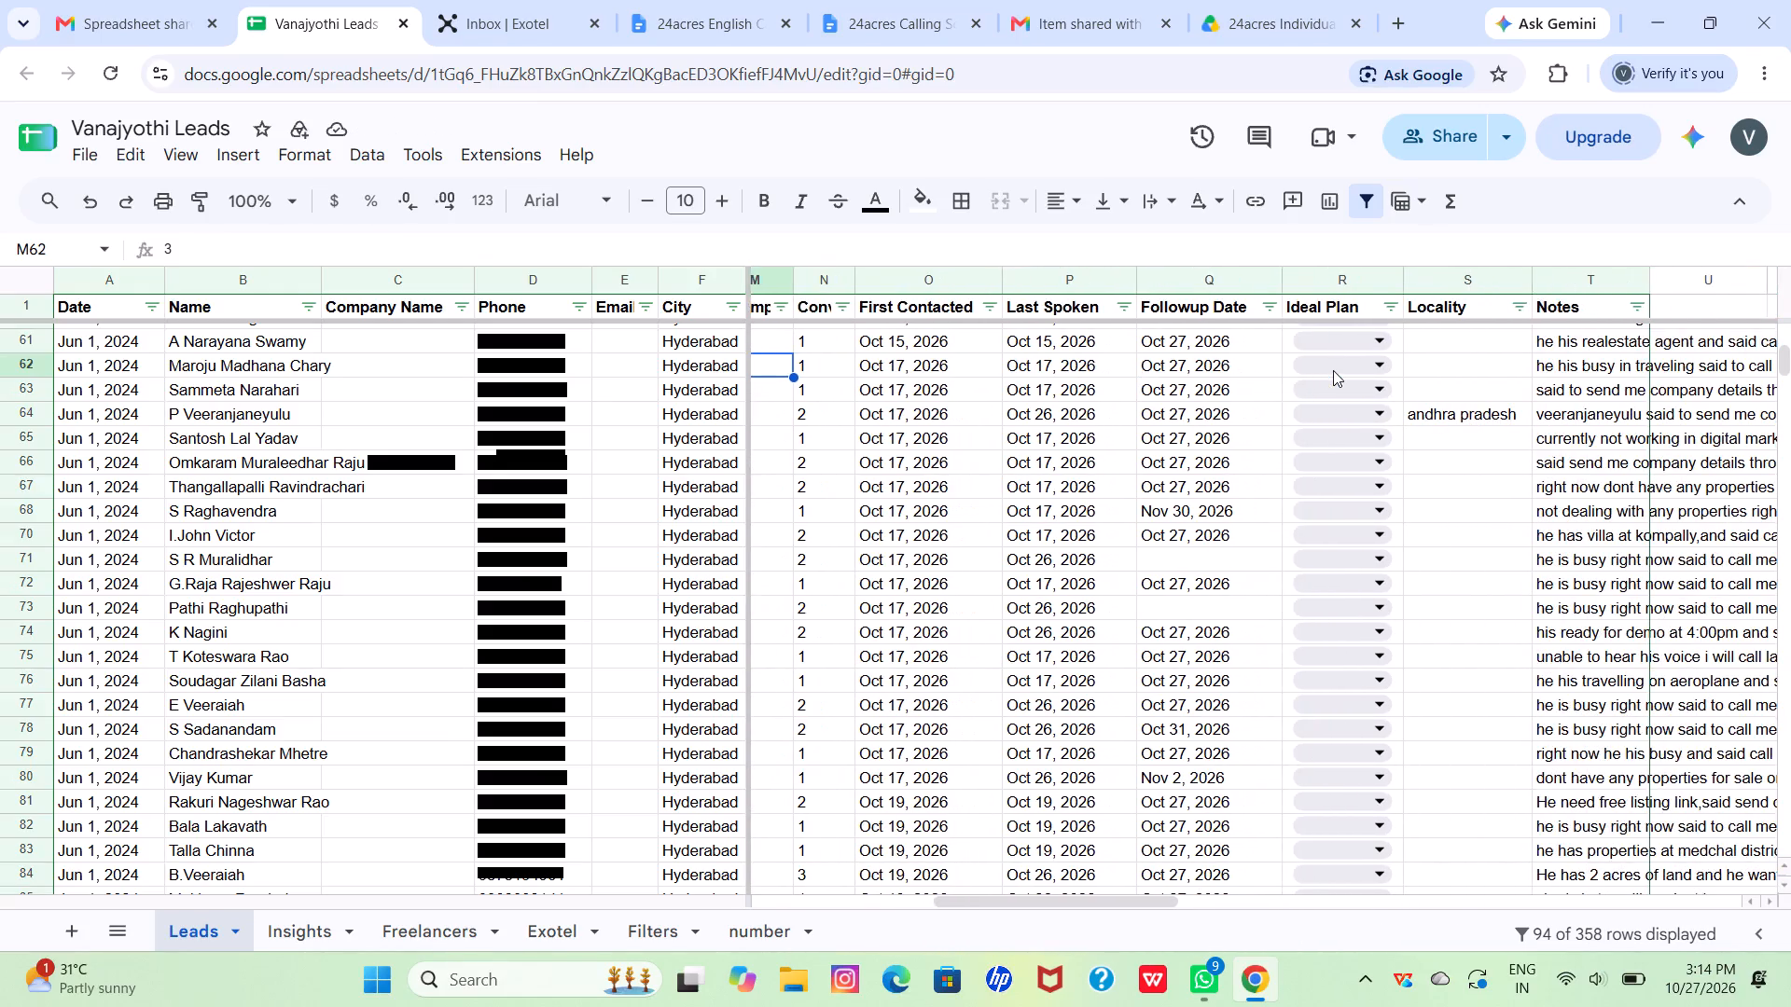
scroll(1333, 370, left, 2)
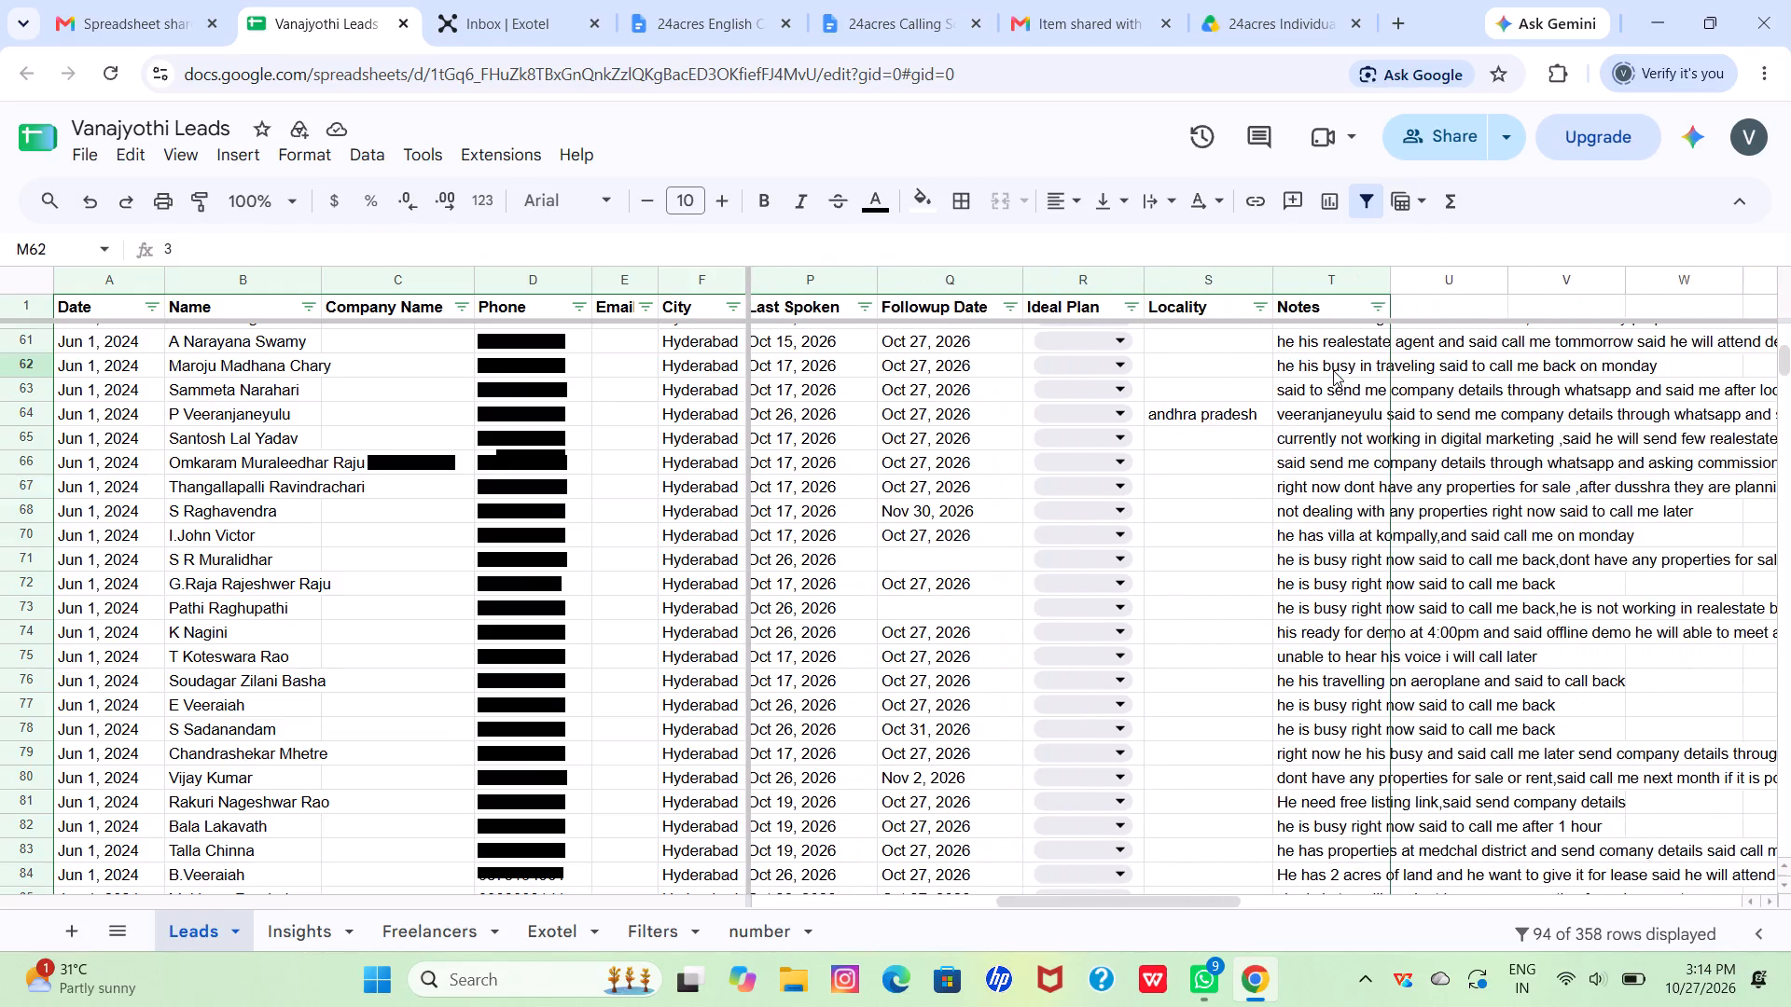
scroll(1333, 370, right, 7)
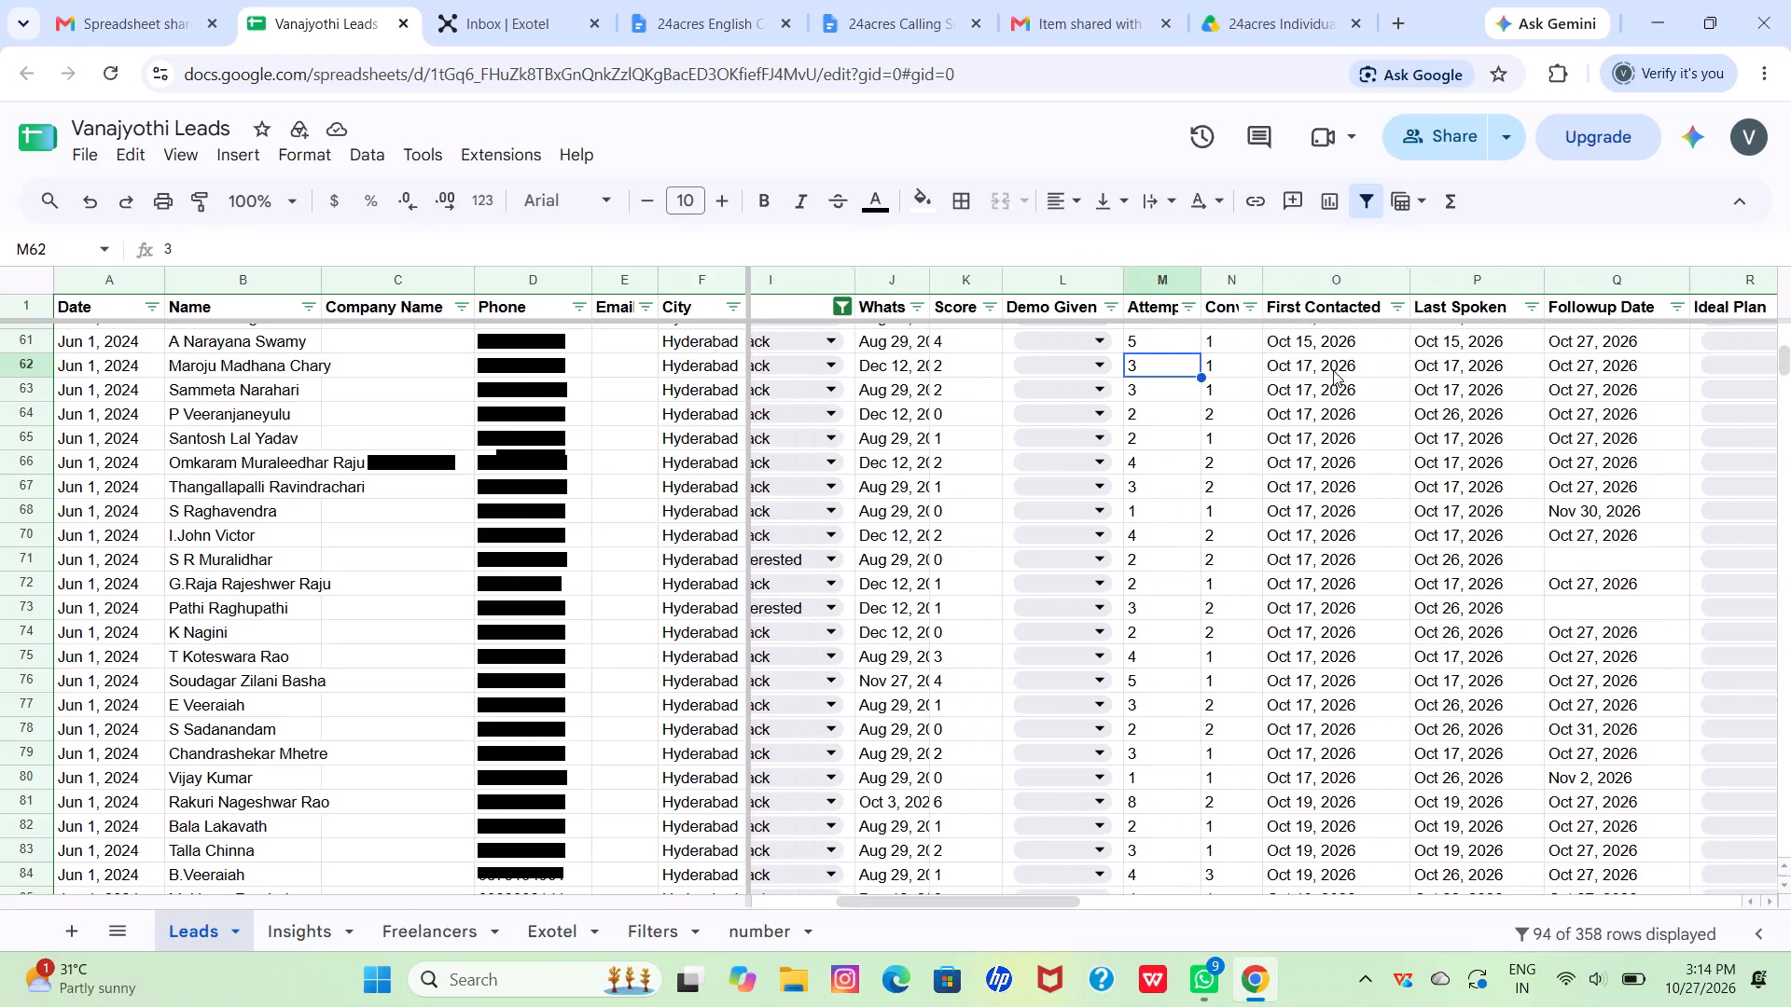
scroll(1333, 370, right, 1)
click(549, 364)
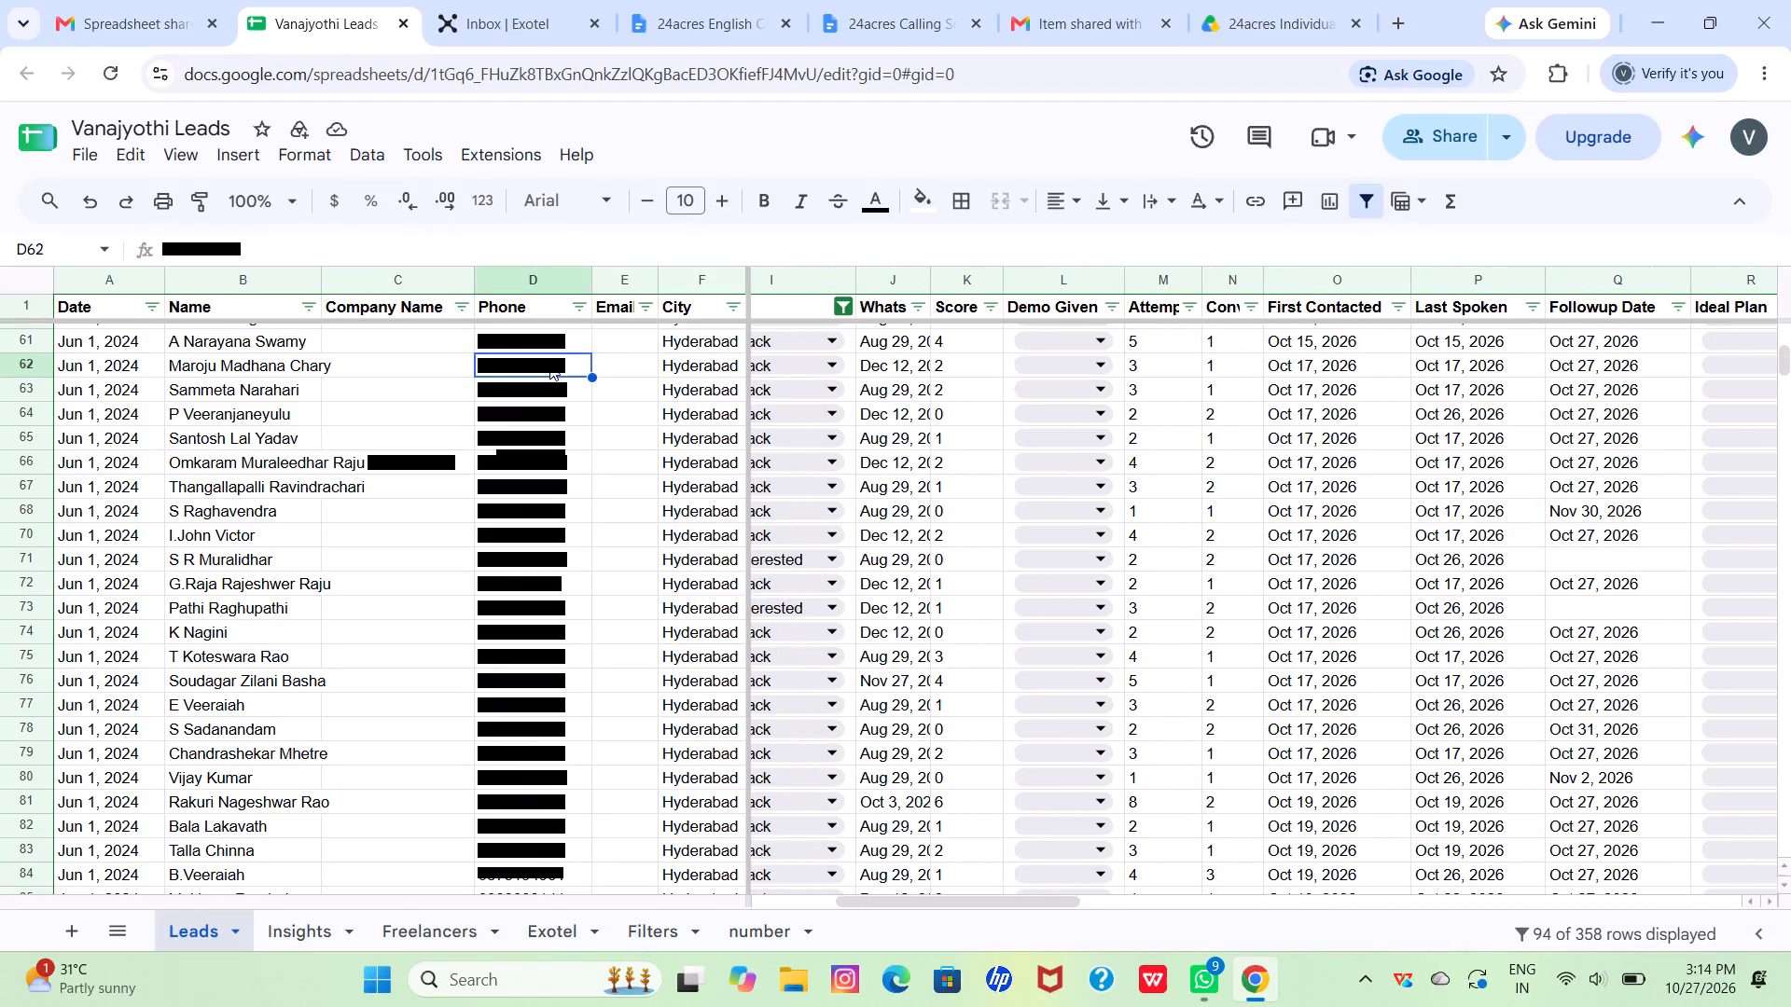
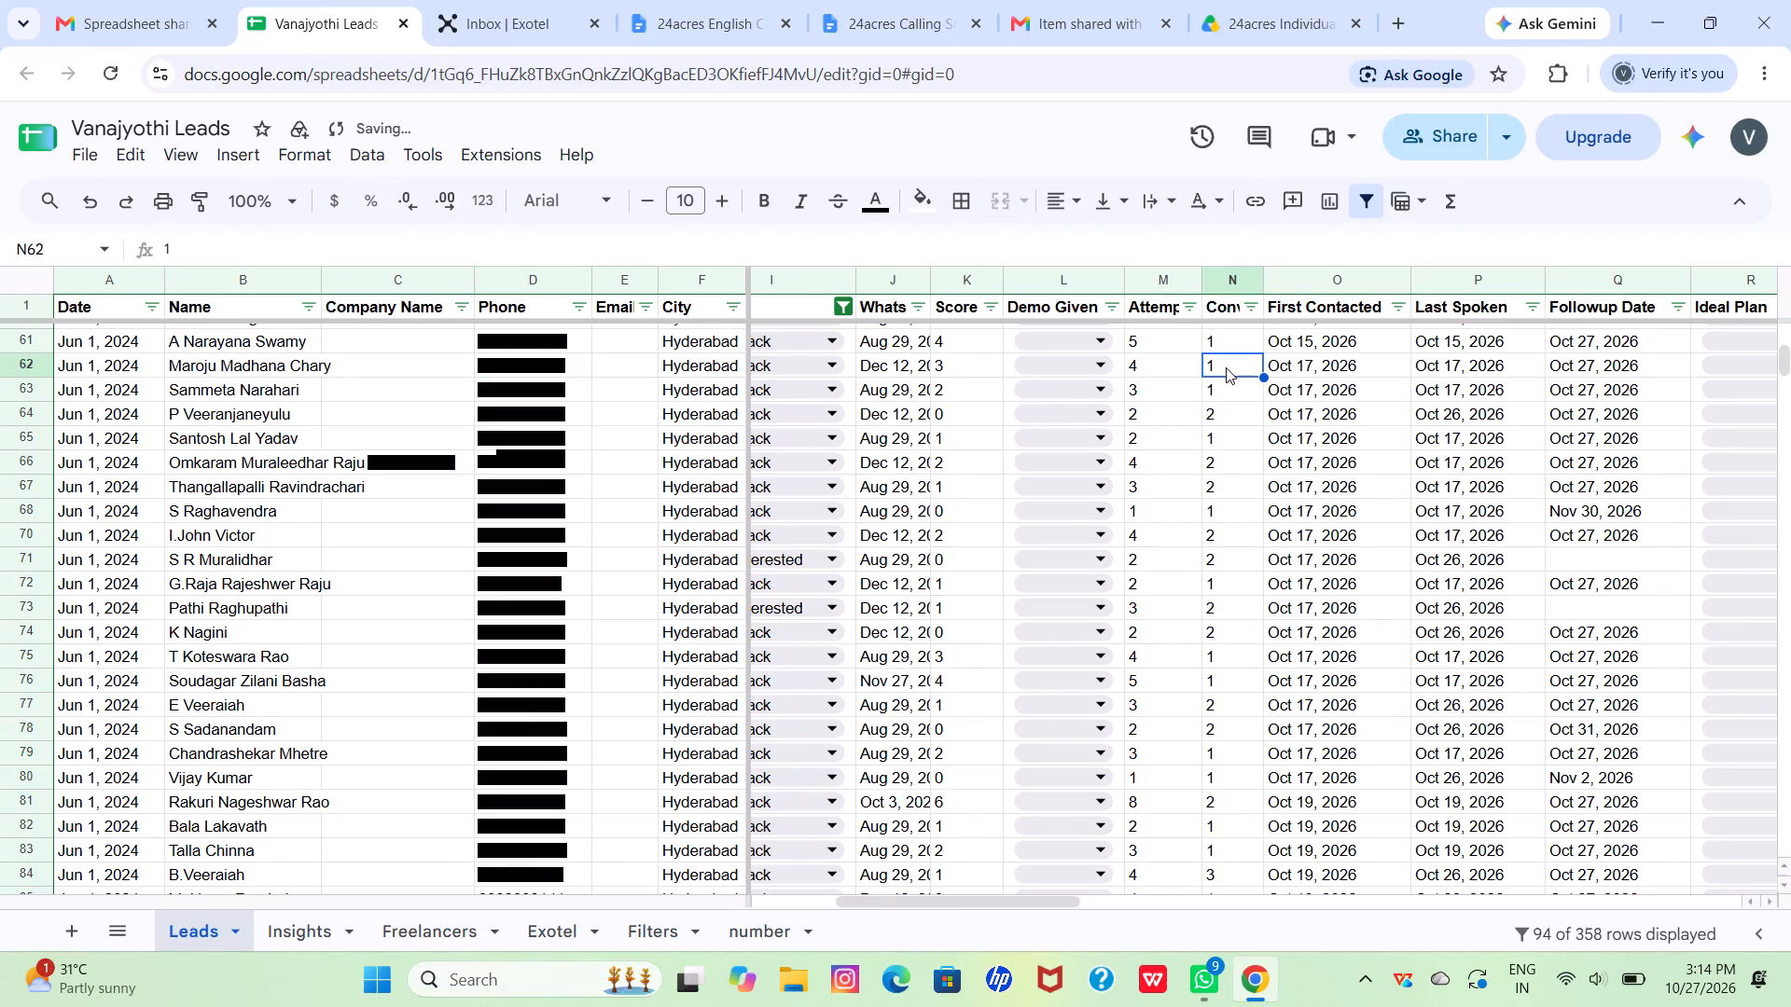
Review the call attempts, last spoken dates, follow-up dates and notes of the leads from row 62 onward.
scroll(1226, 367, left, 3)
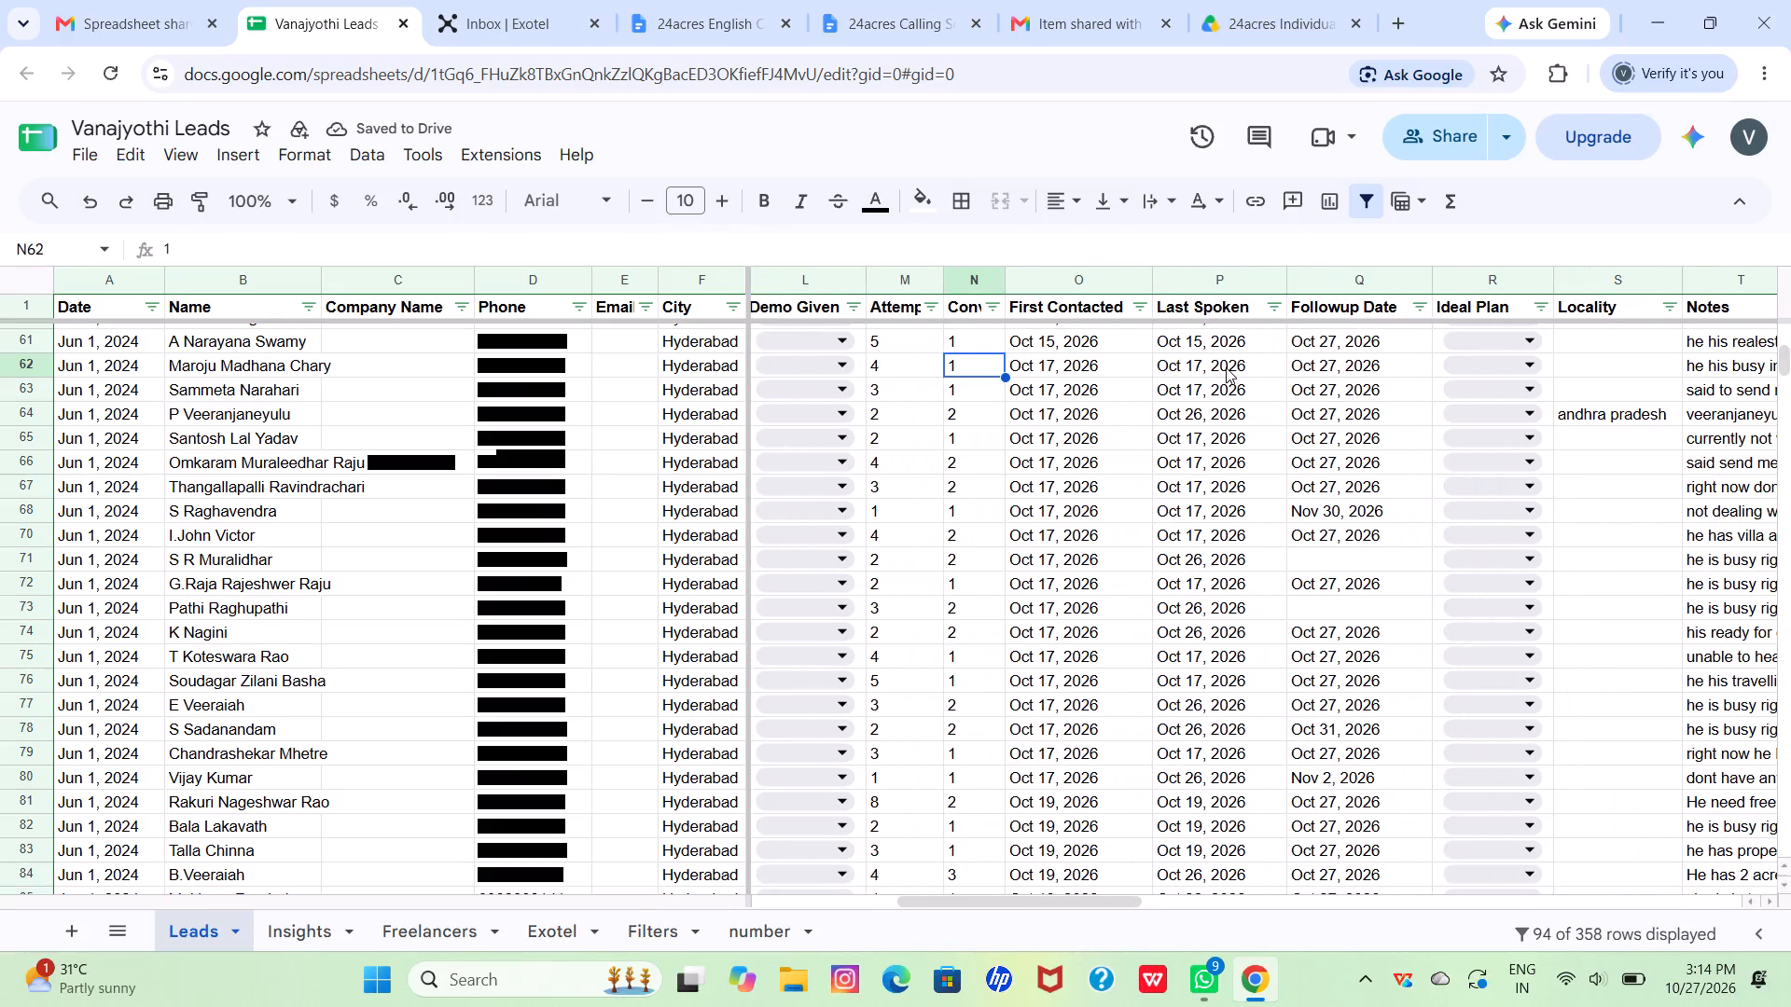
scroll(1226, 367, left, 4)
scroll(1226, 367, down, 1)
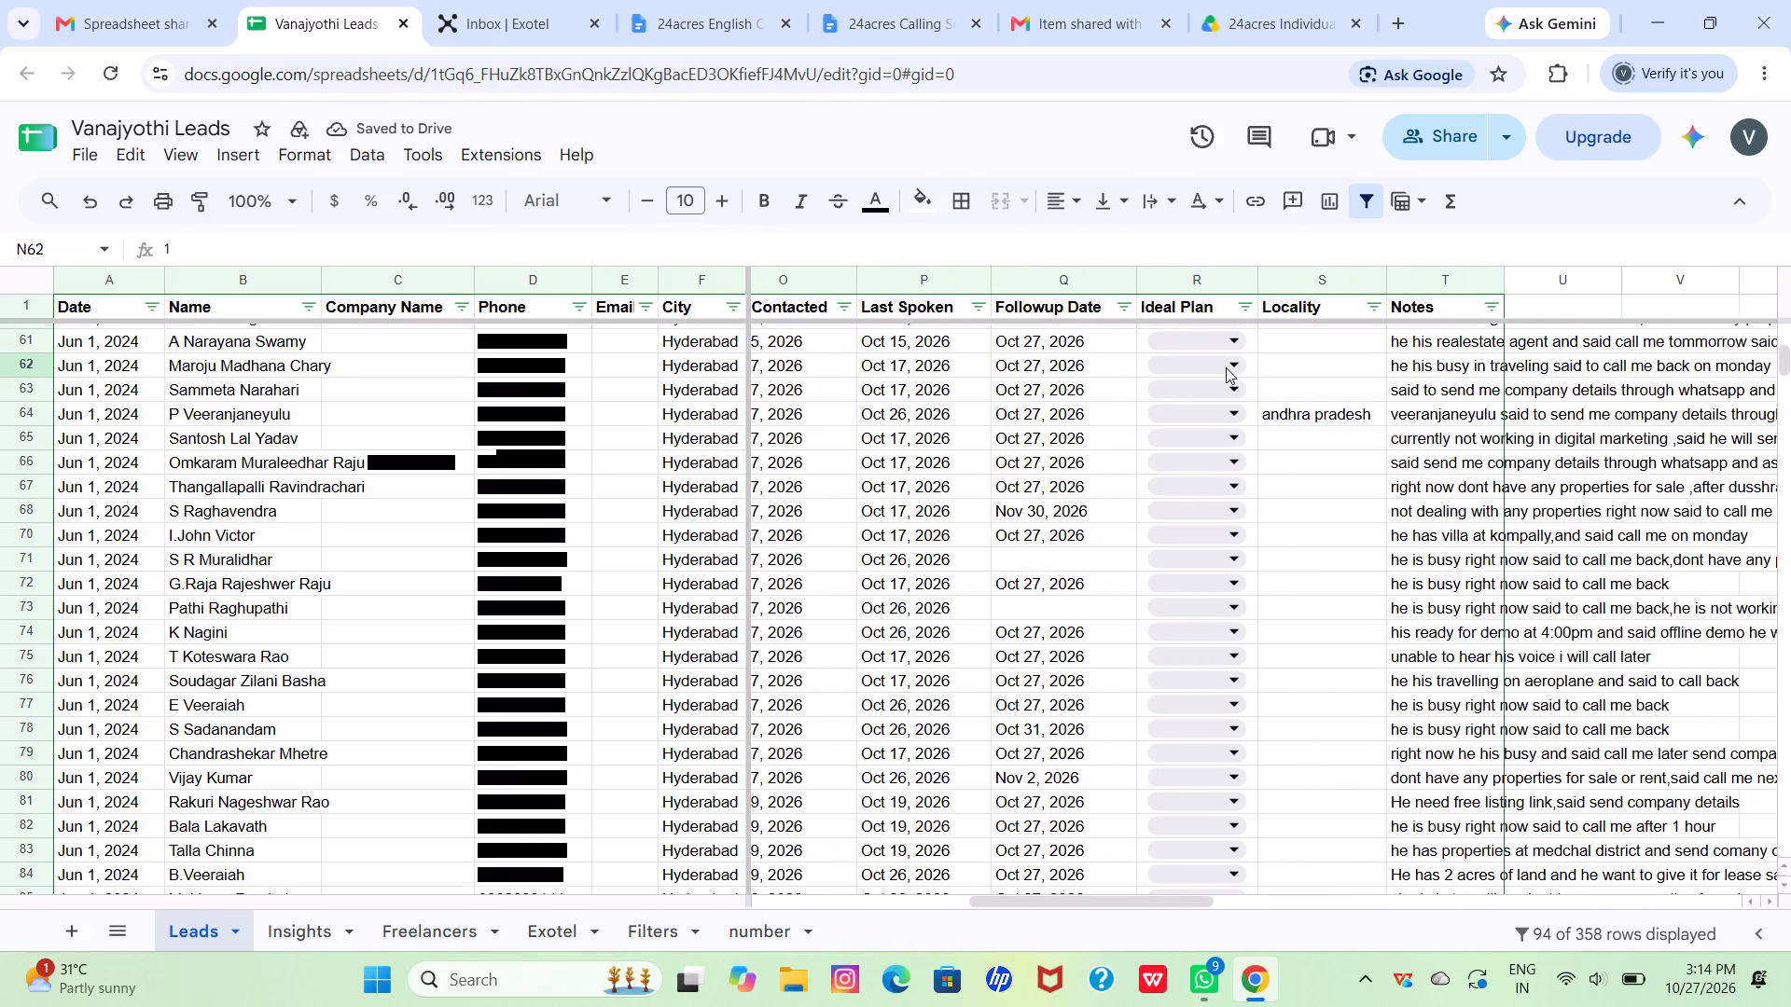
scroll(1226, 367, down, 1)
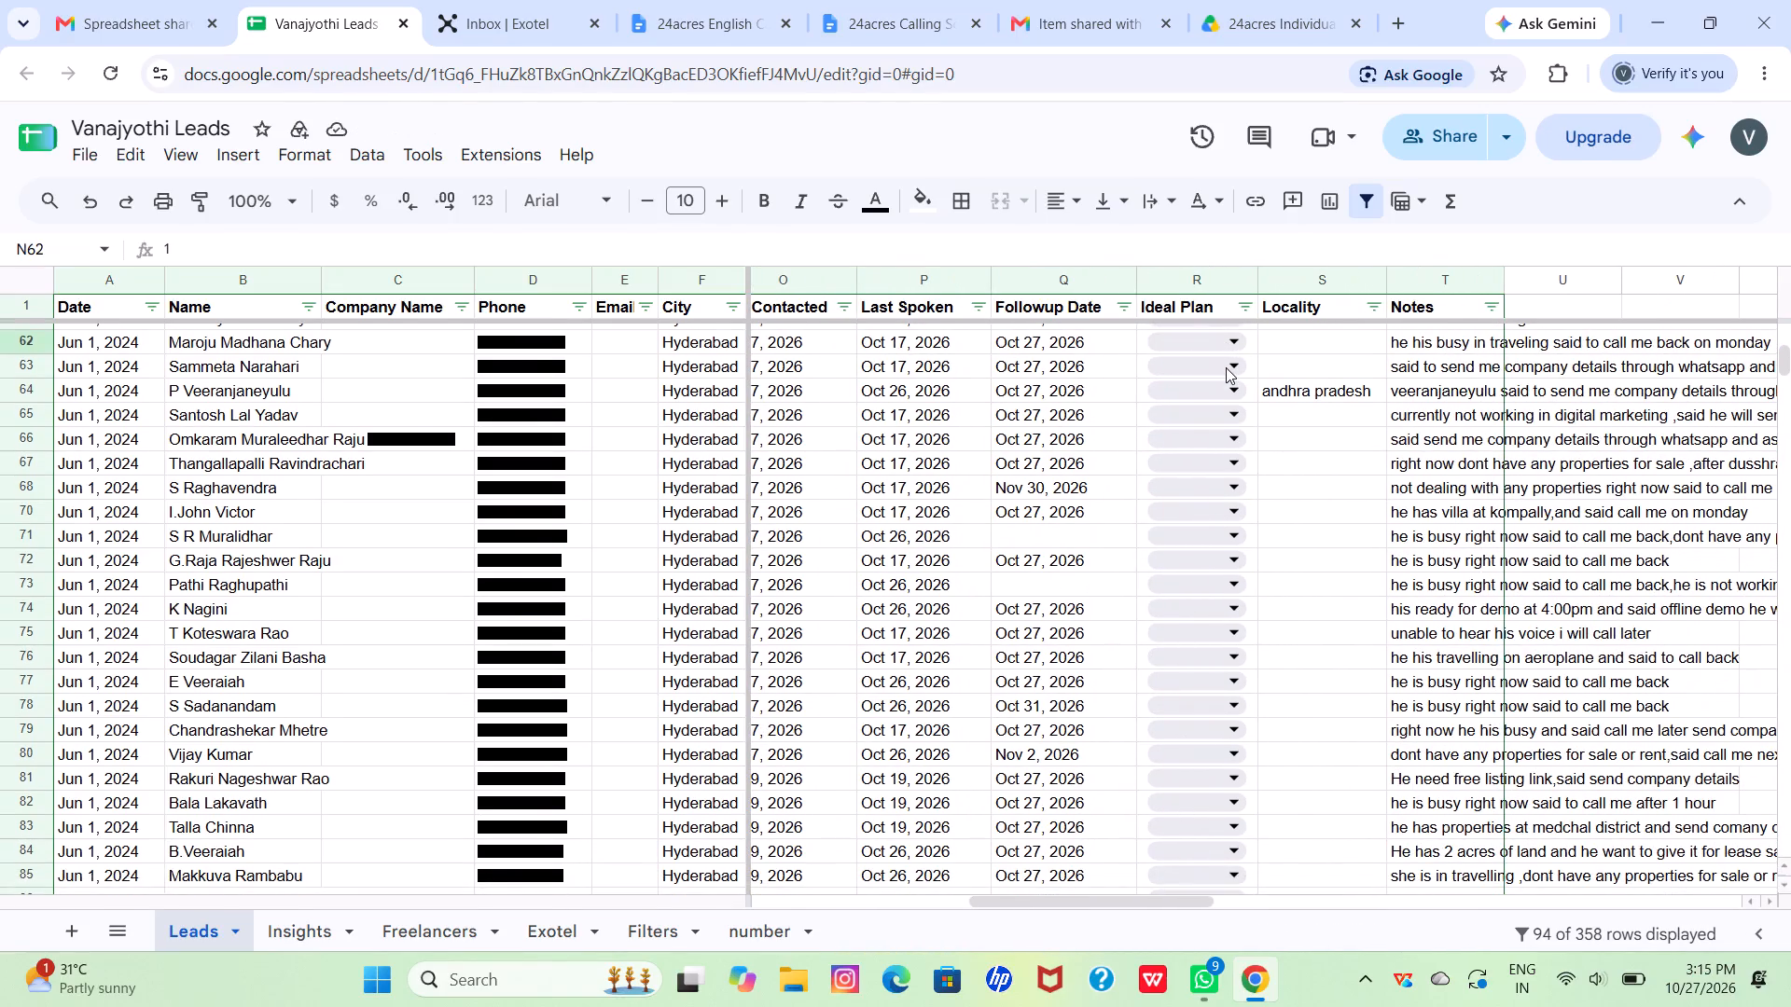
scroll(1226, 367, right, 3)
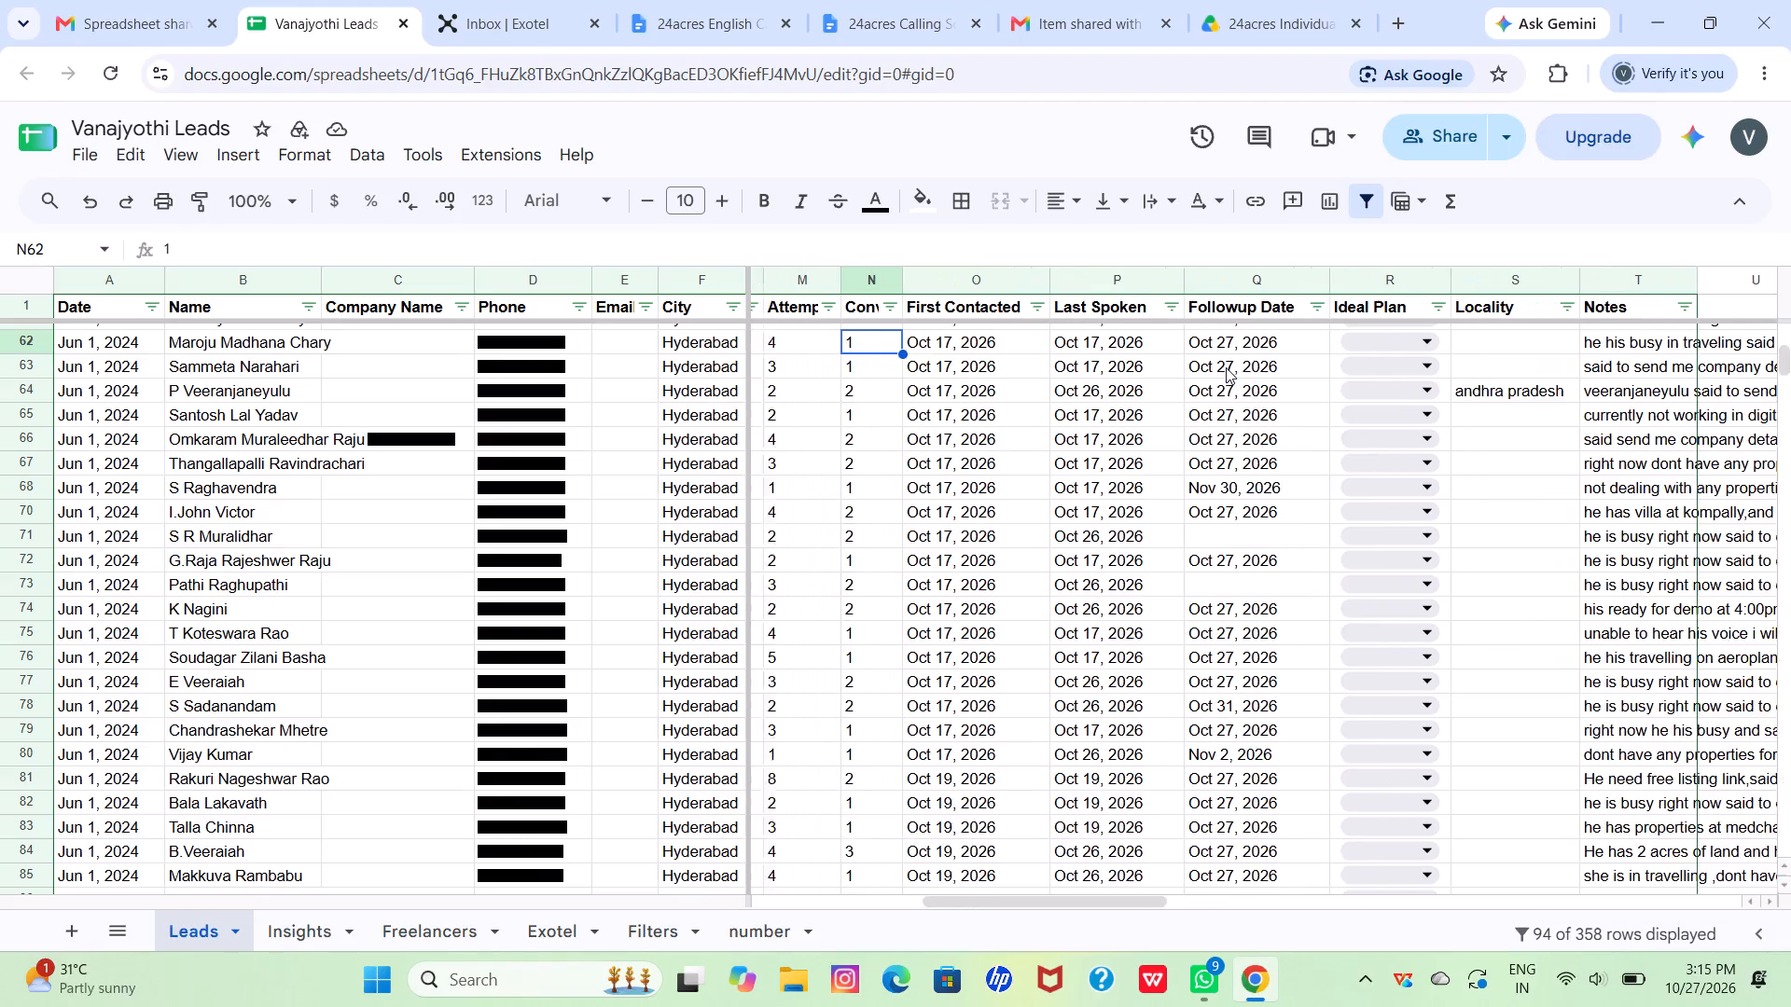
scroll(1226, 367, right, 2)
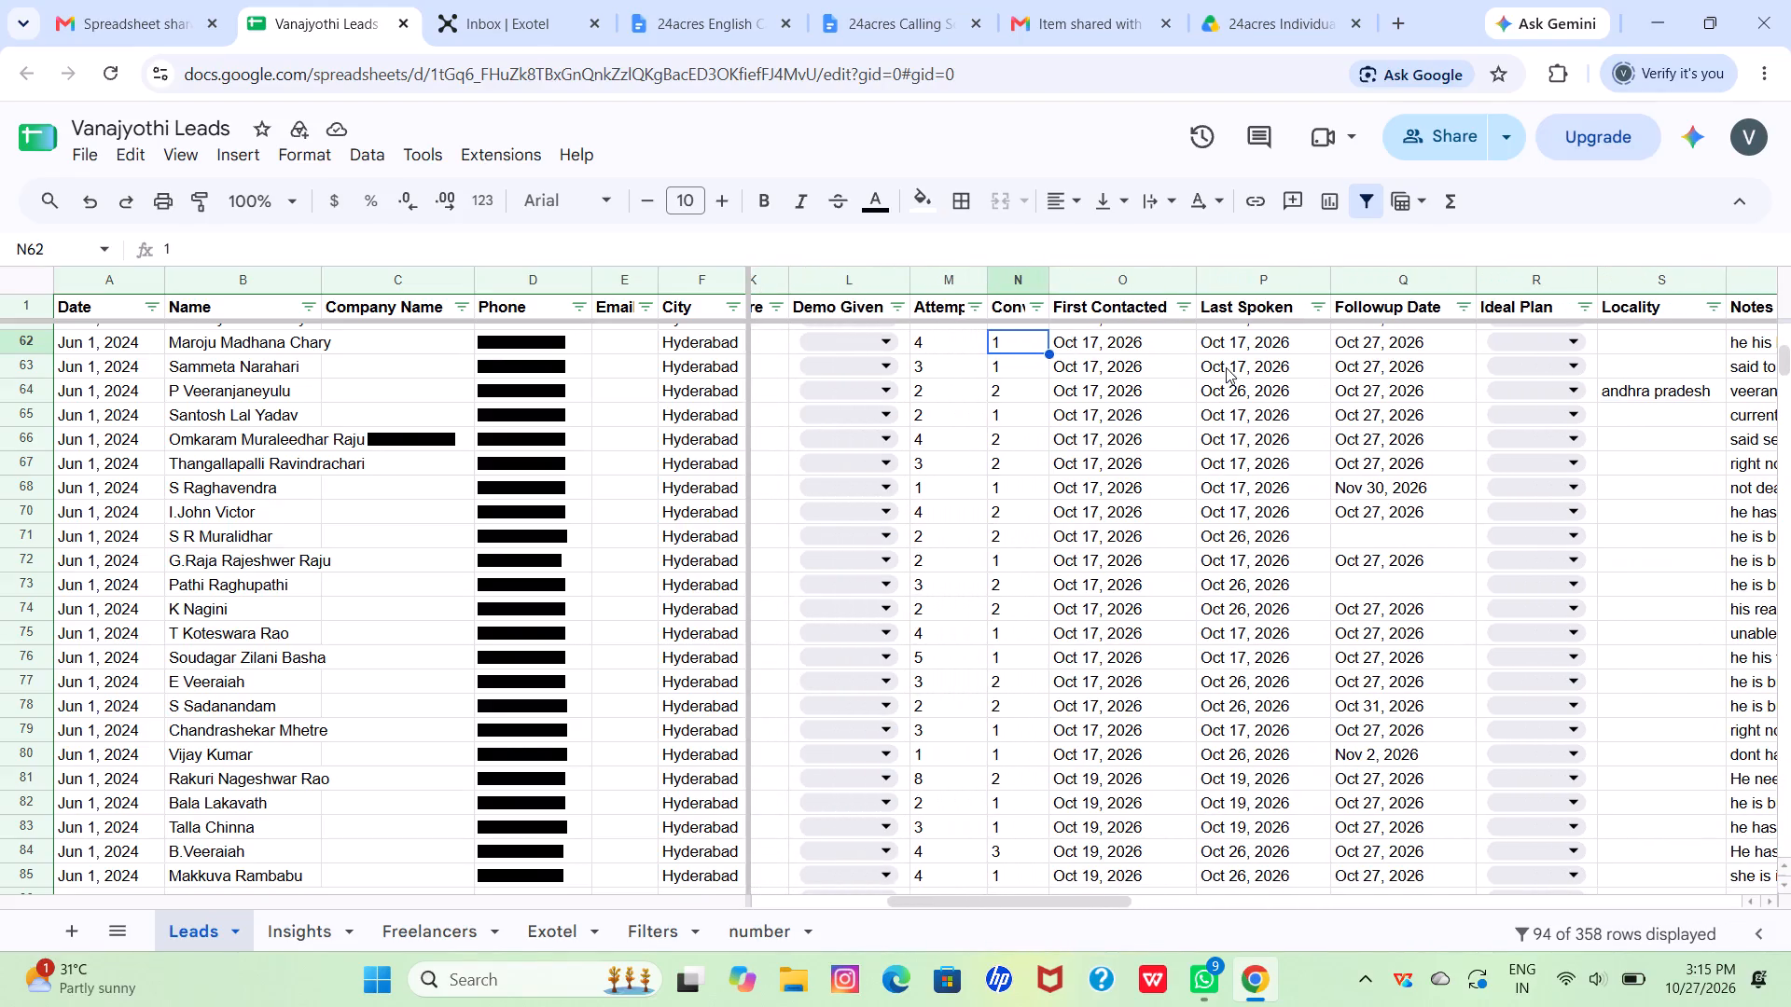
scroll(936, 379, left, 1)
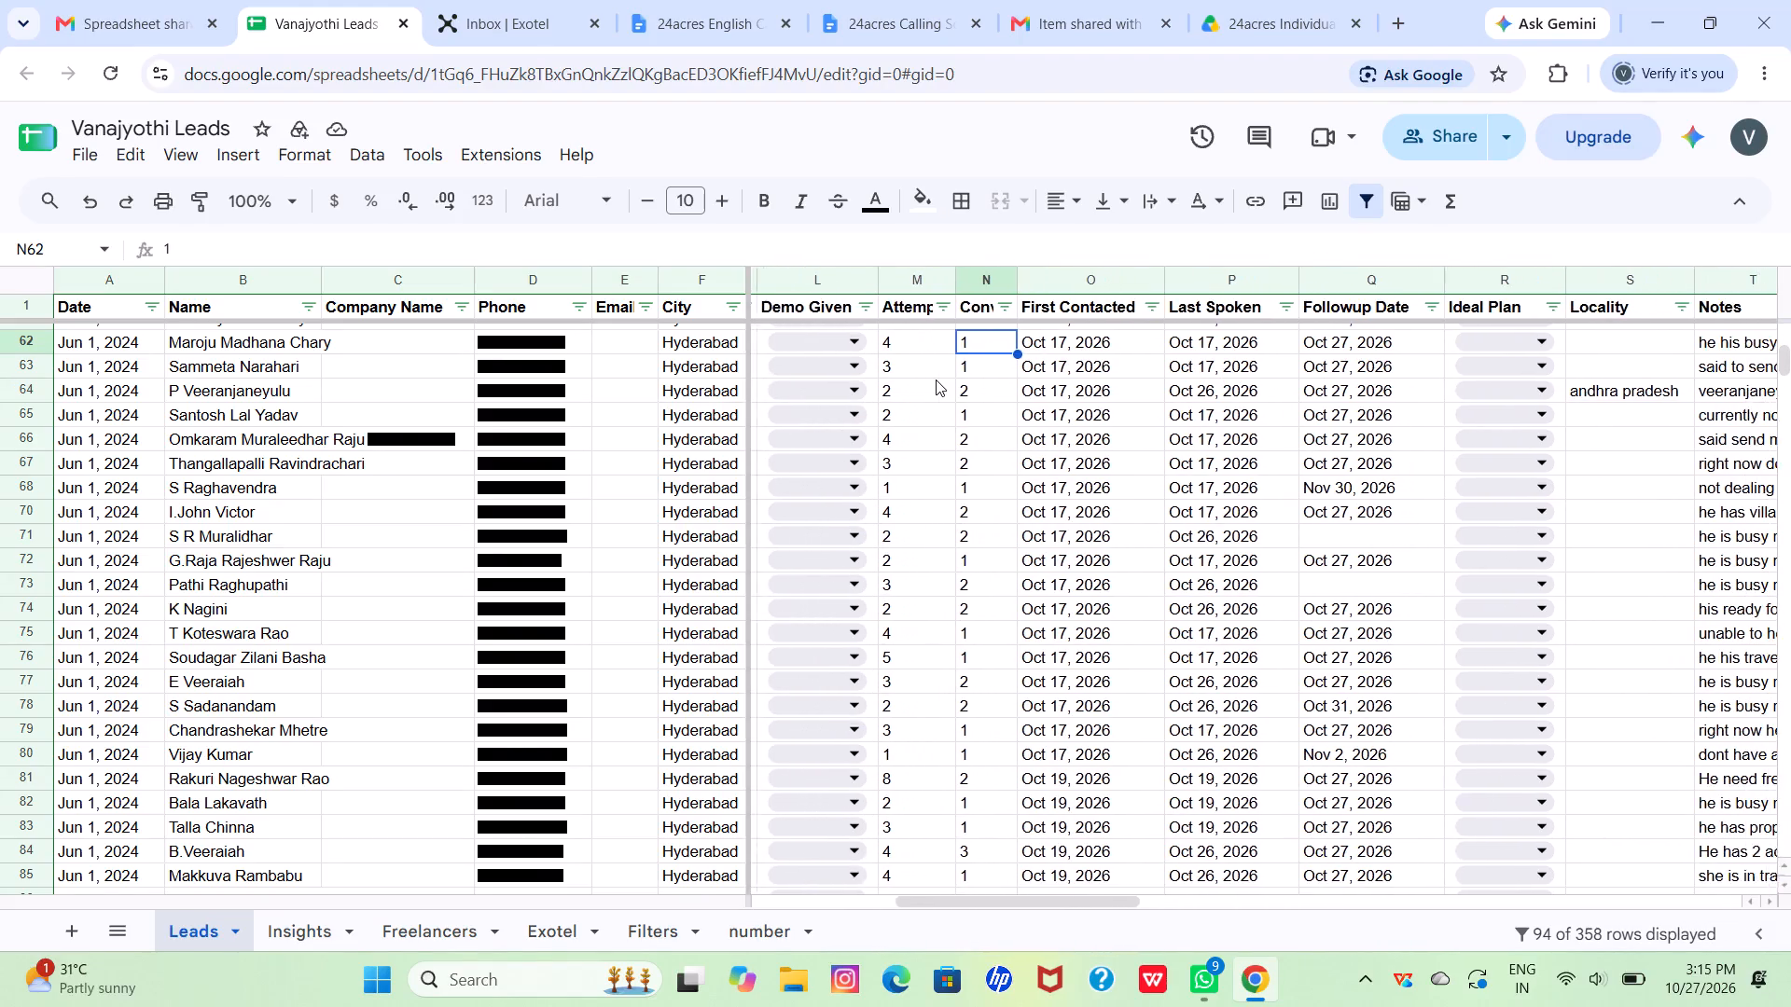
scroll(936, 379, left, 1)
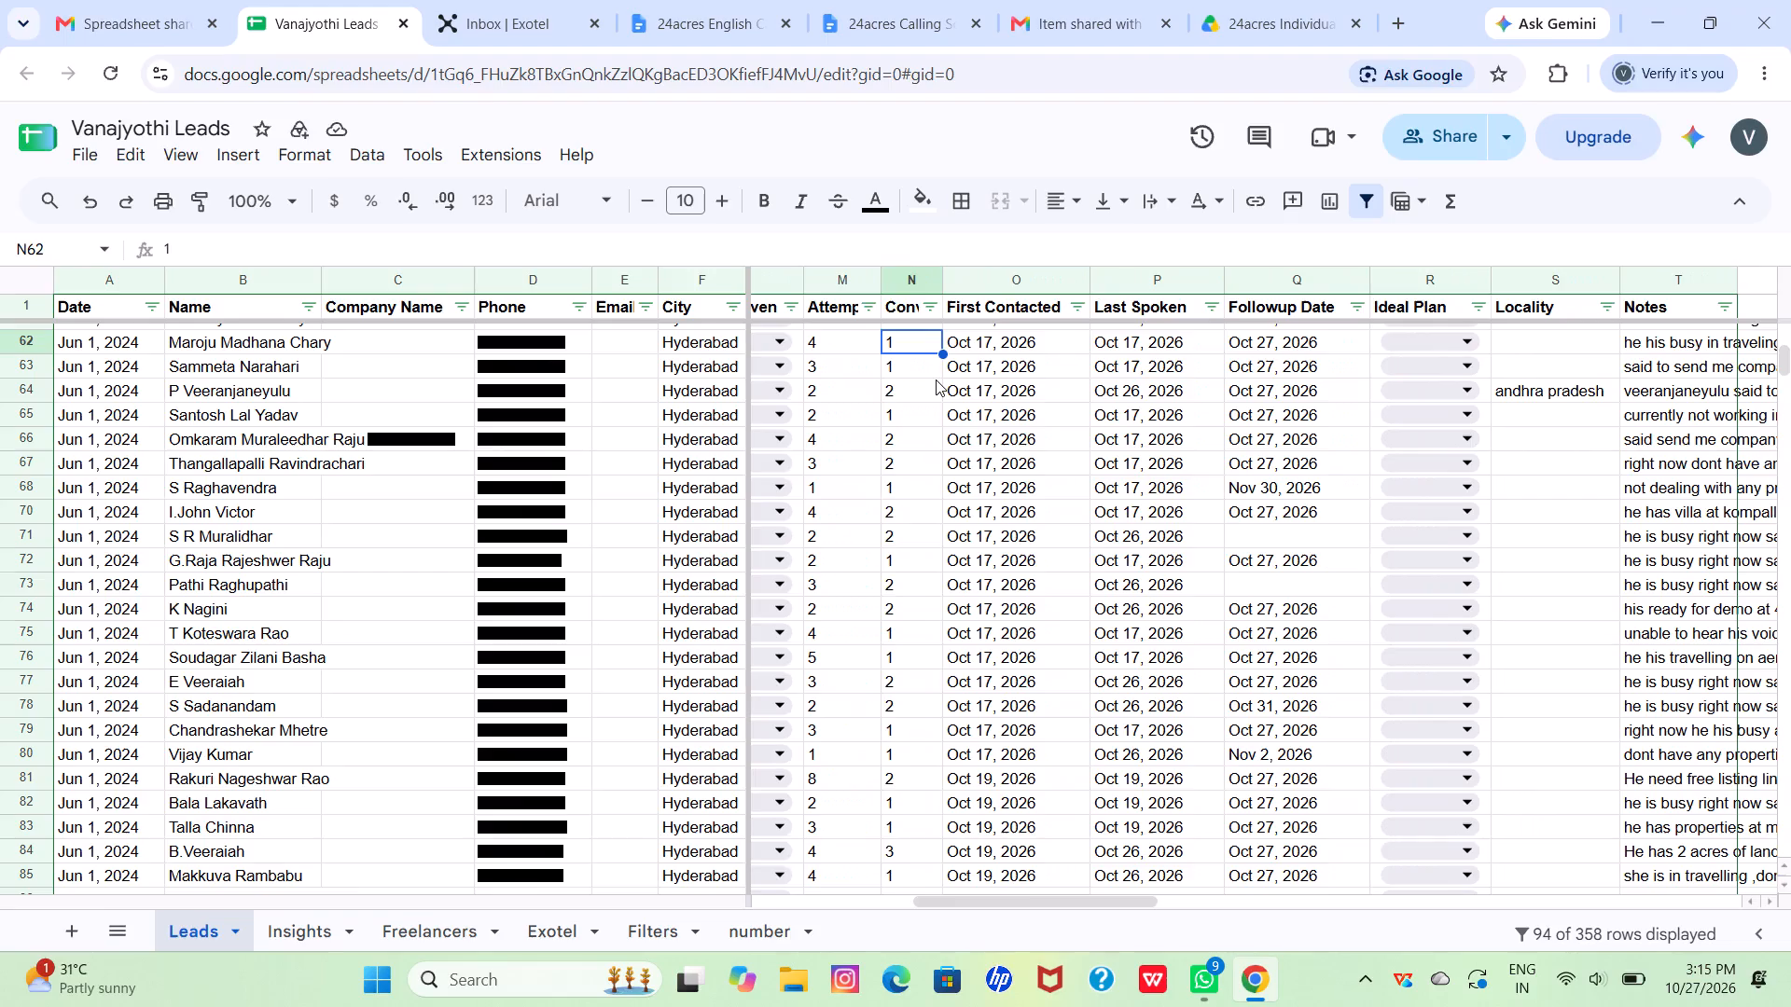
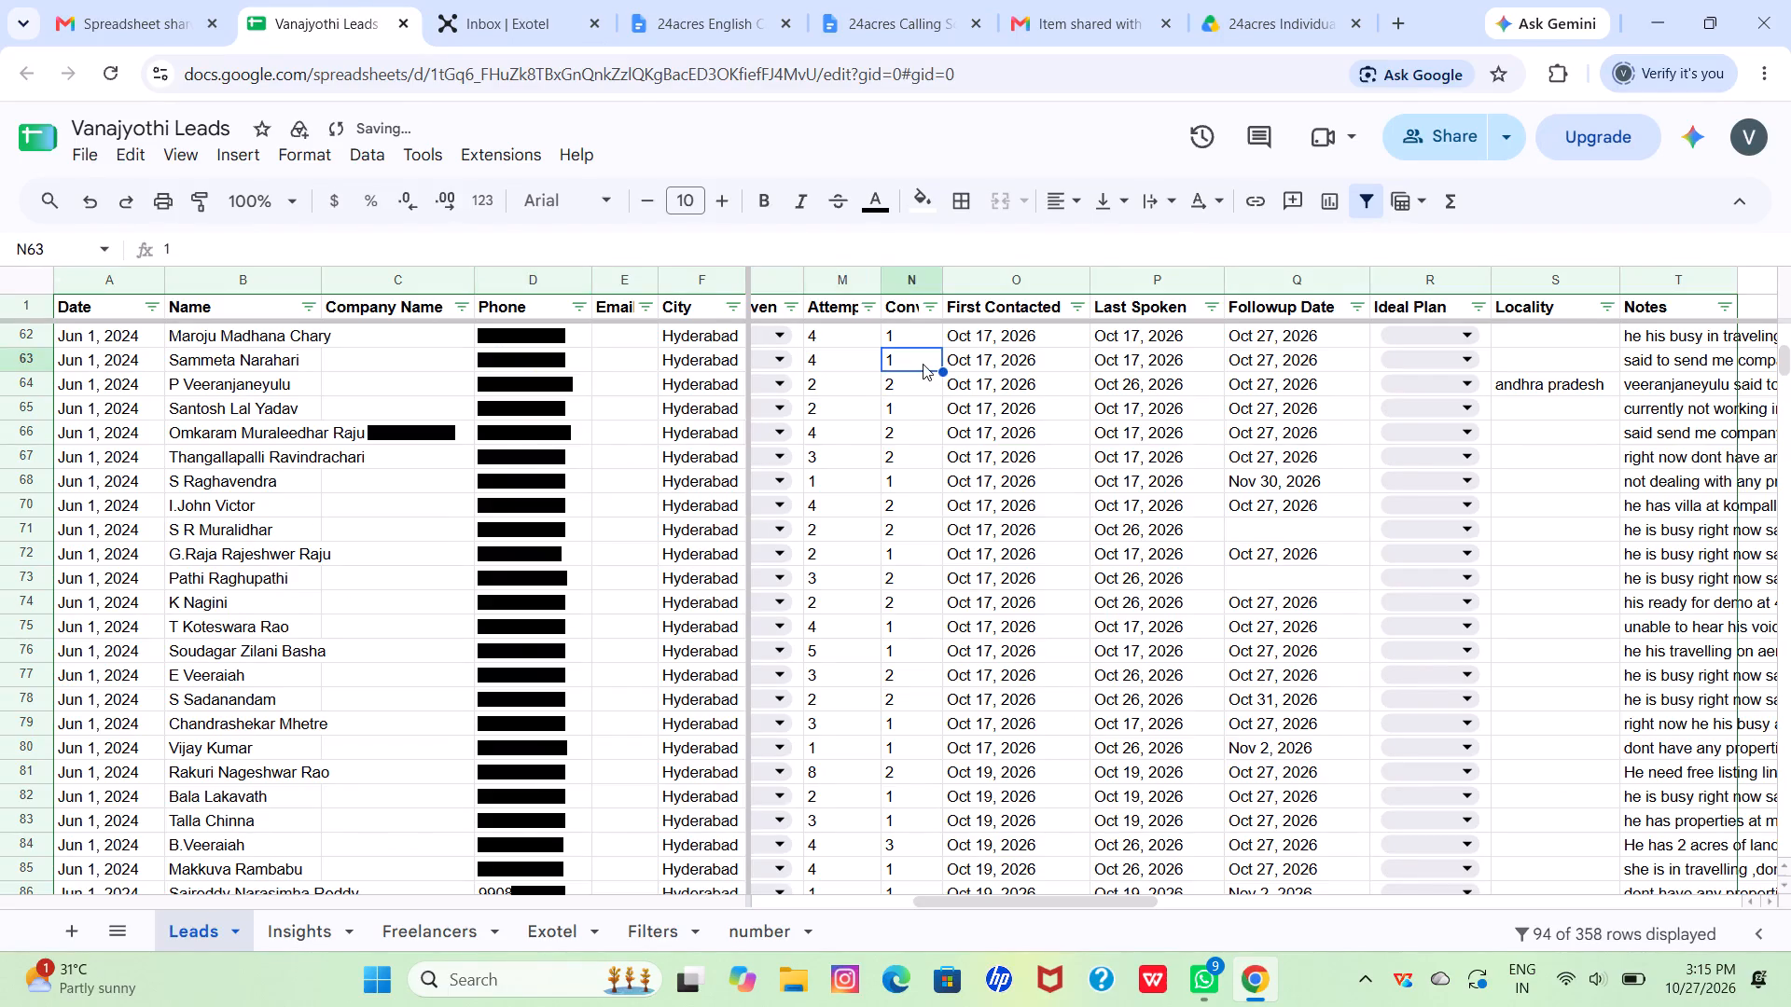
Examine the notes and follow-up dates of the Call Back leads from row 62 onward, including the lead in row 63.
click(1040, 362)
scroll(1040, 362, left, 4)
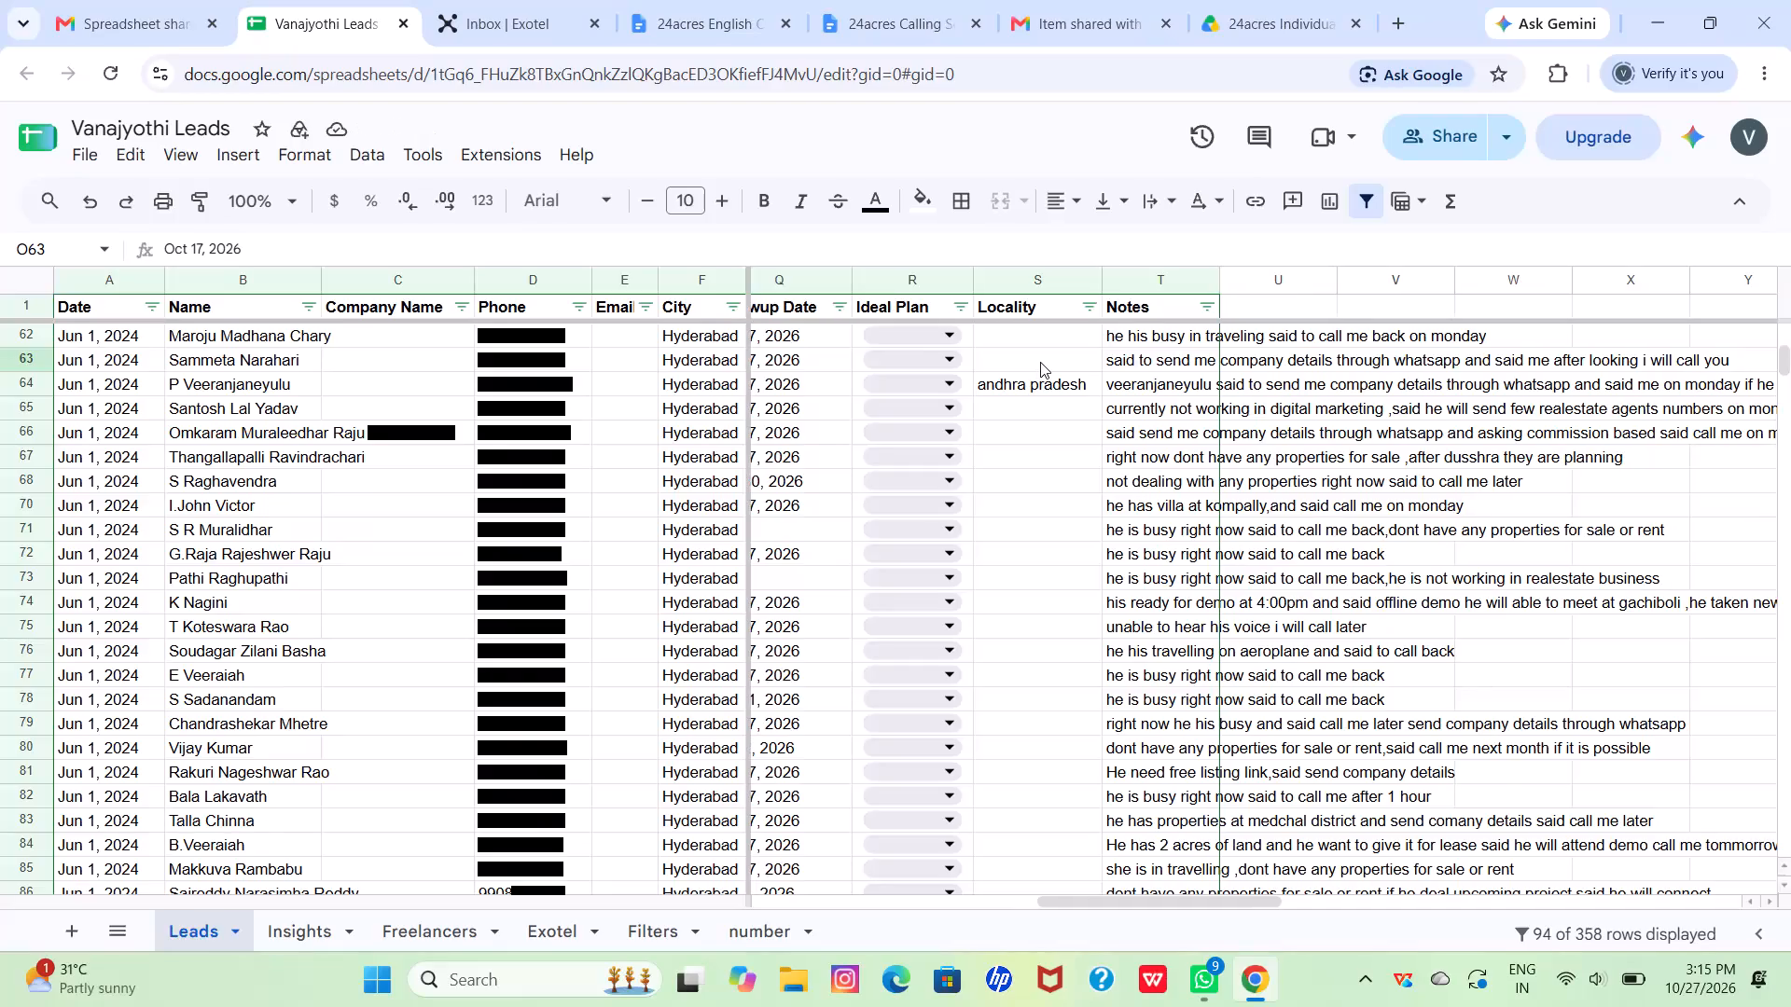
scroll(1040, 362, left, 4)
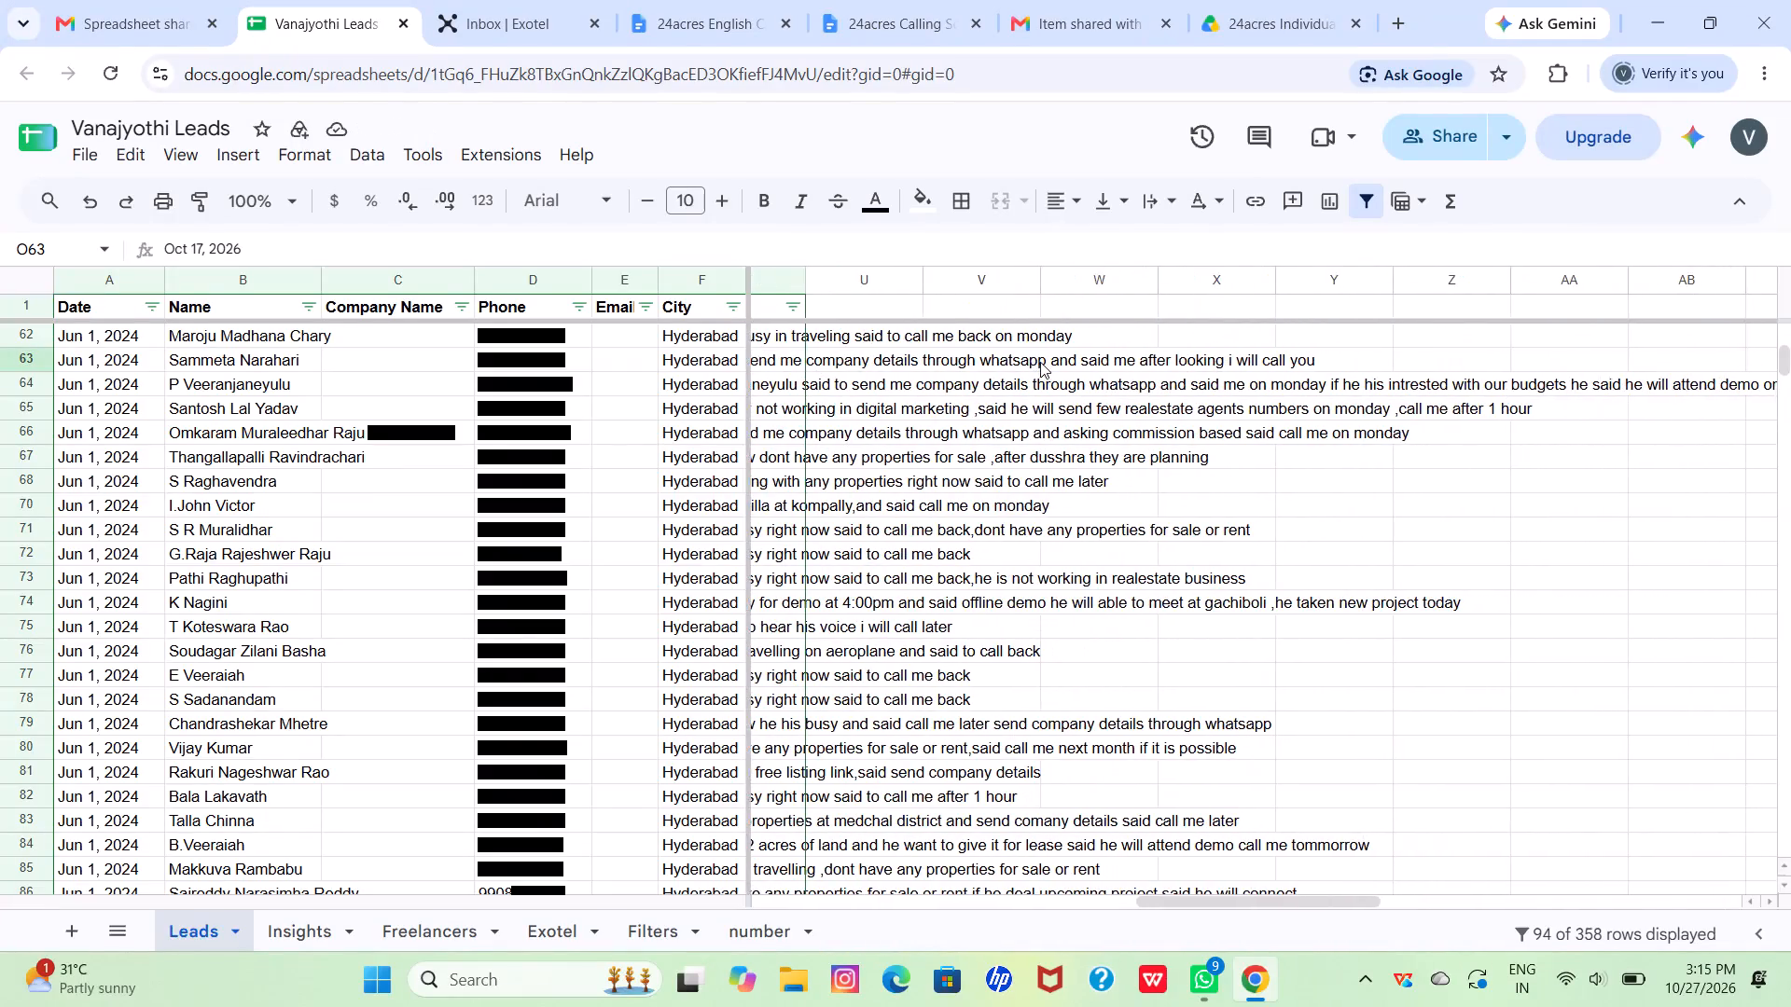
scroll(1040, 362, left, 2)
scroll(1040, 362, right, 4)
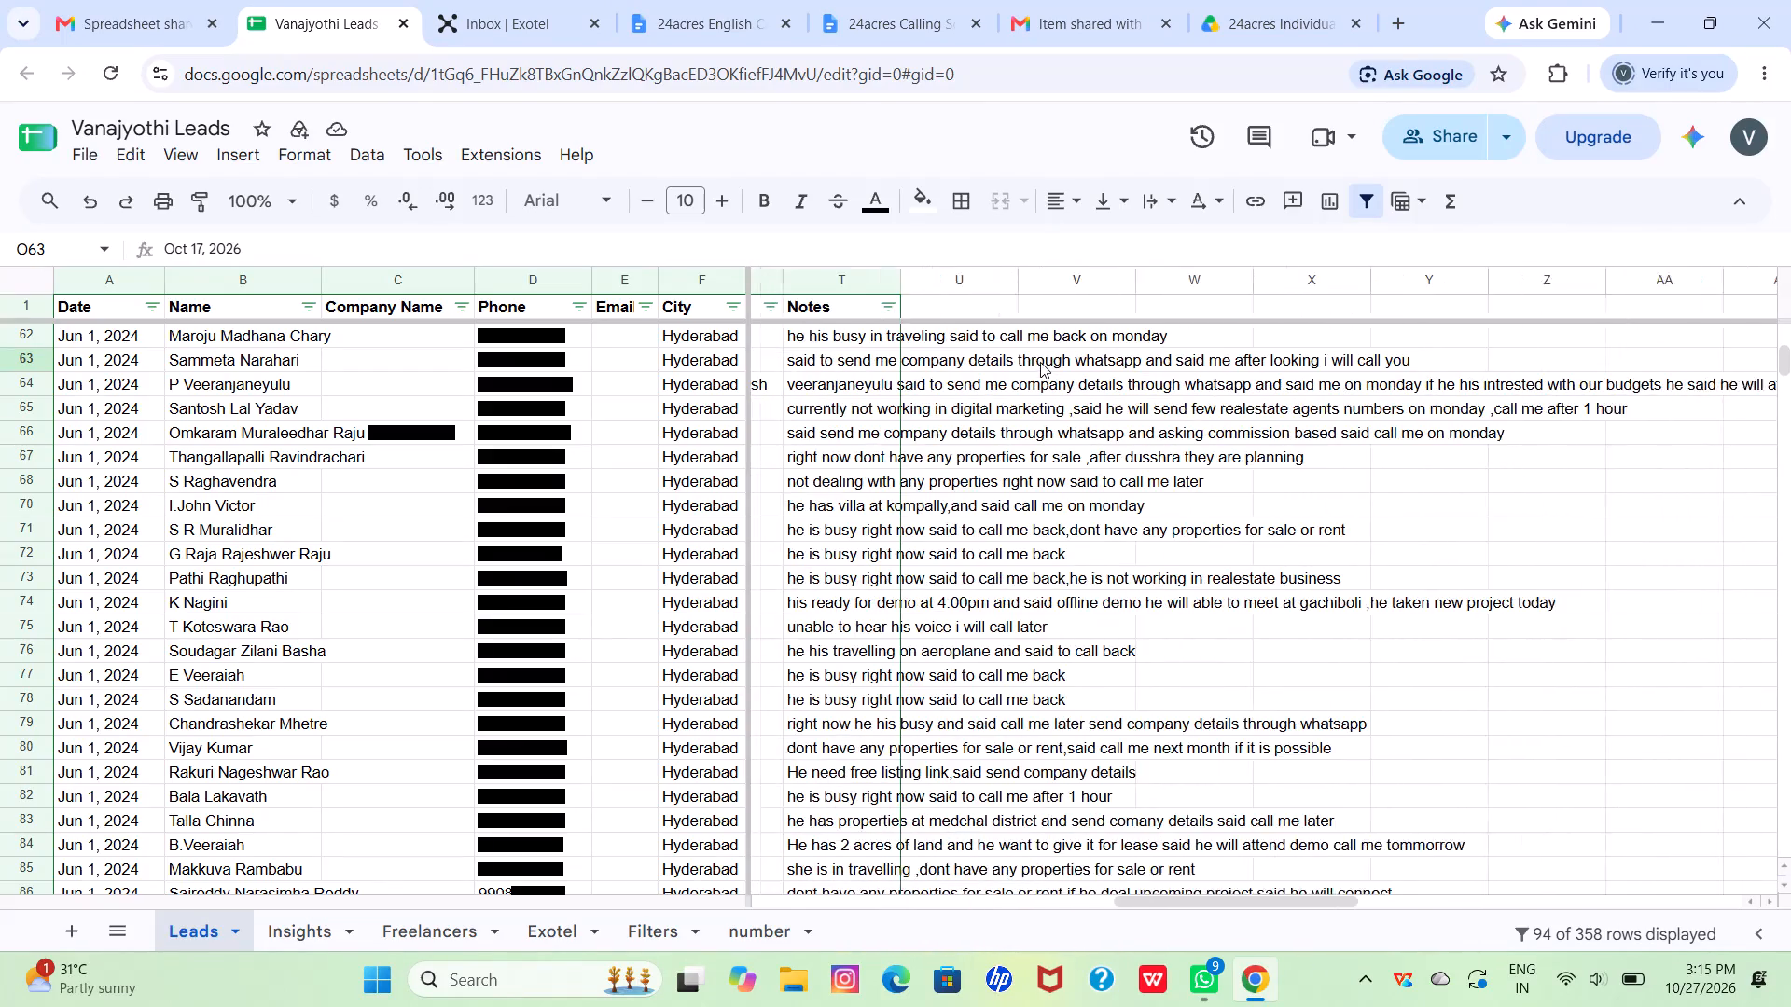
scroll(1040, 362, right, 7)
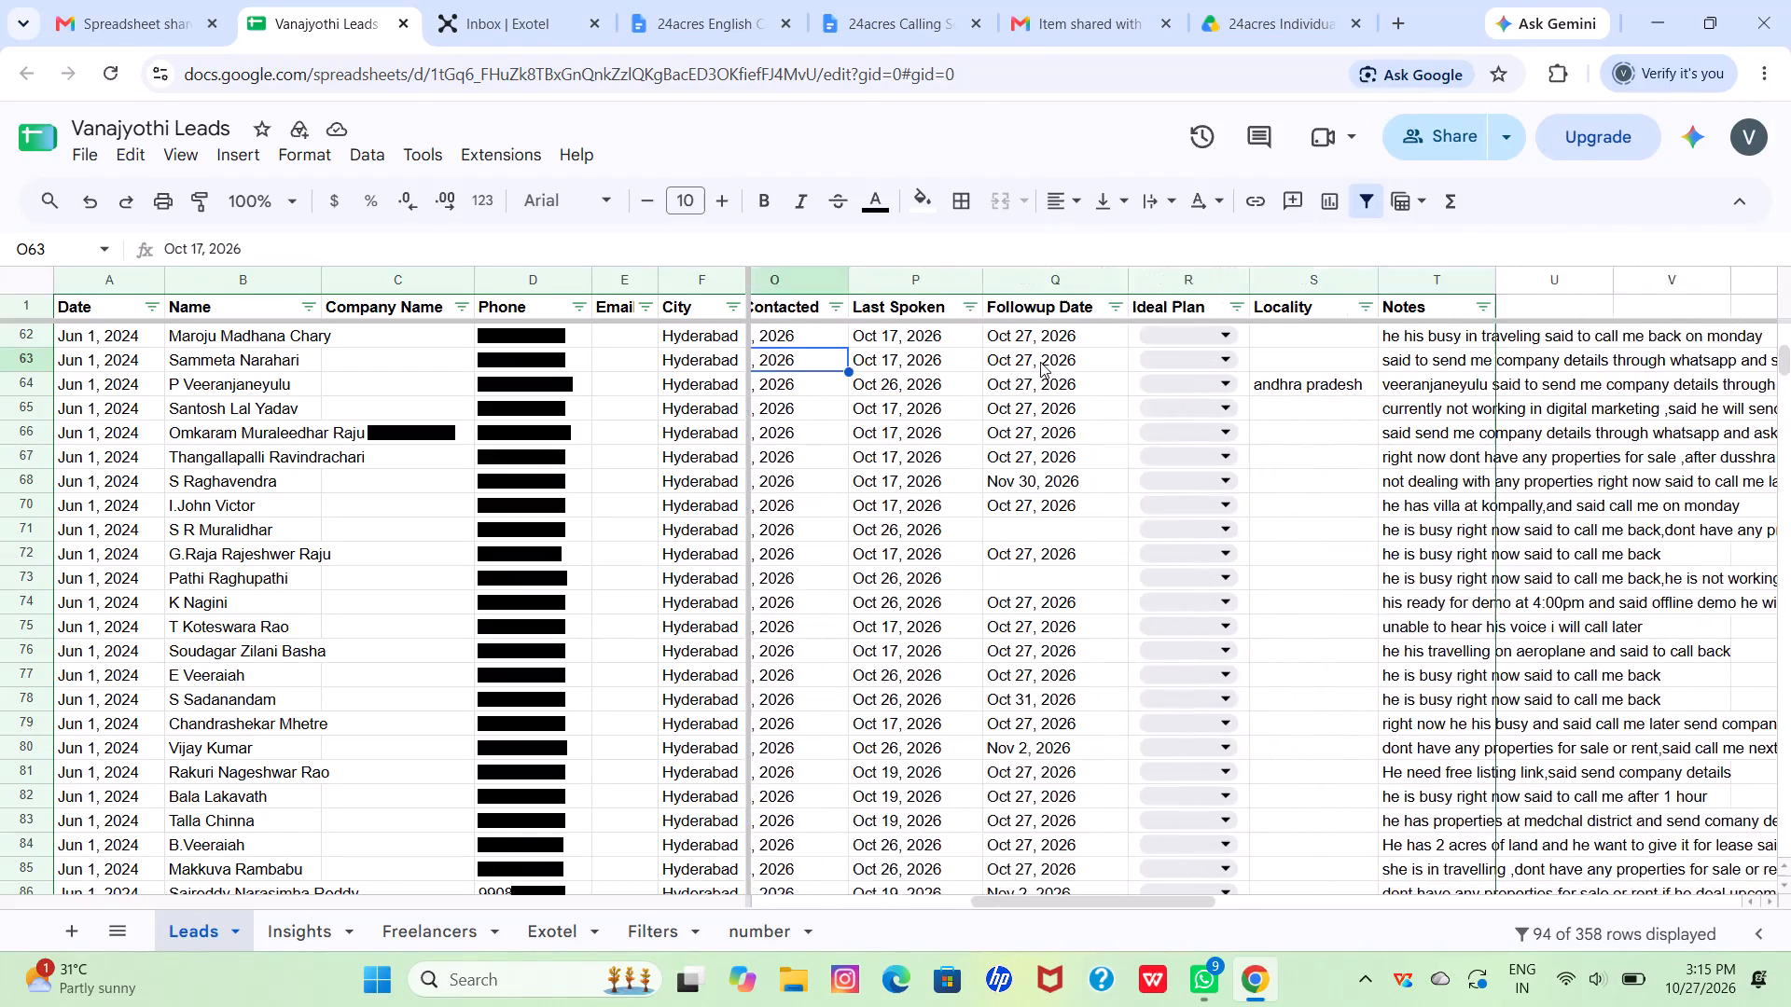
scroll(1040, 362, right, 2)
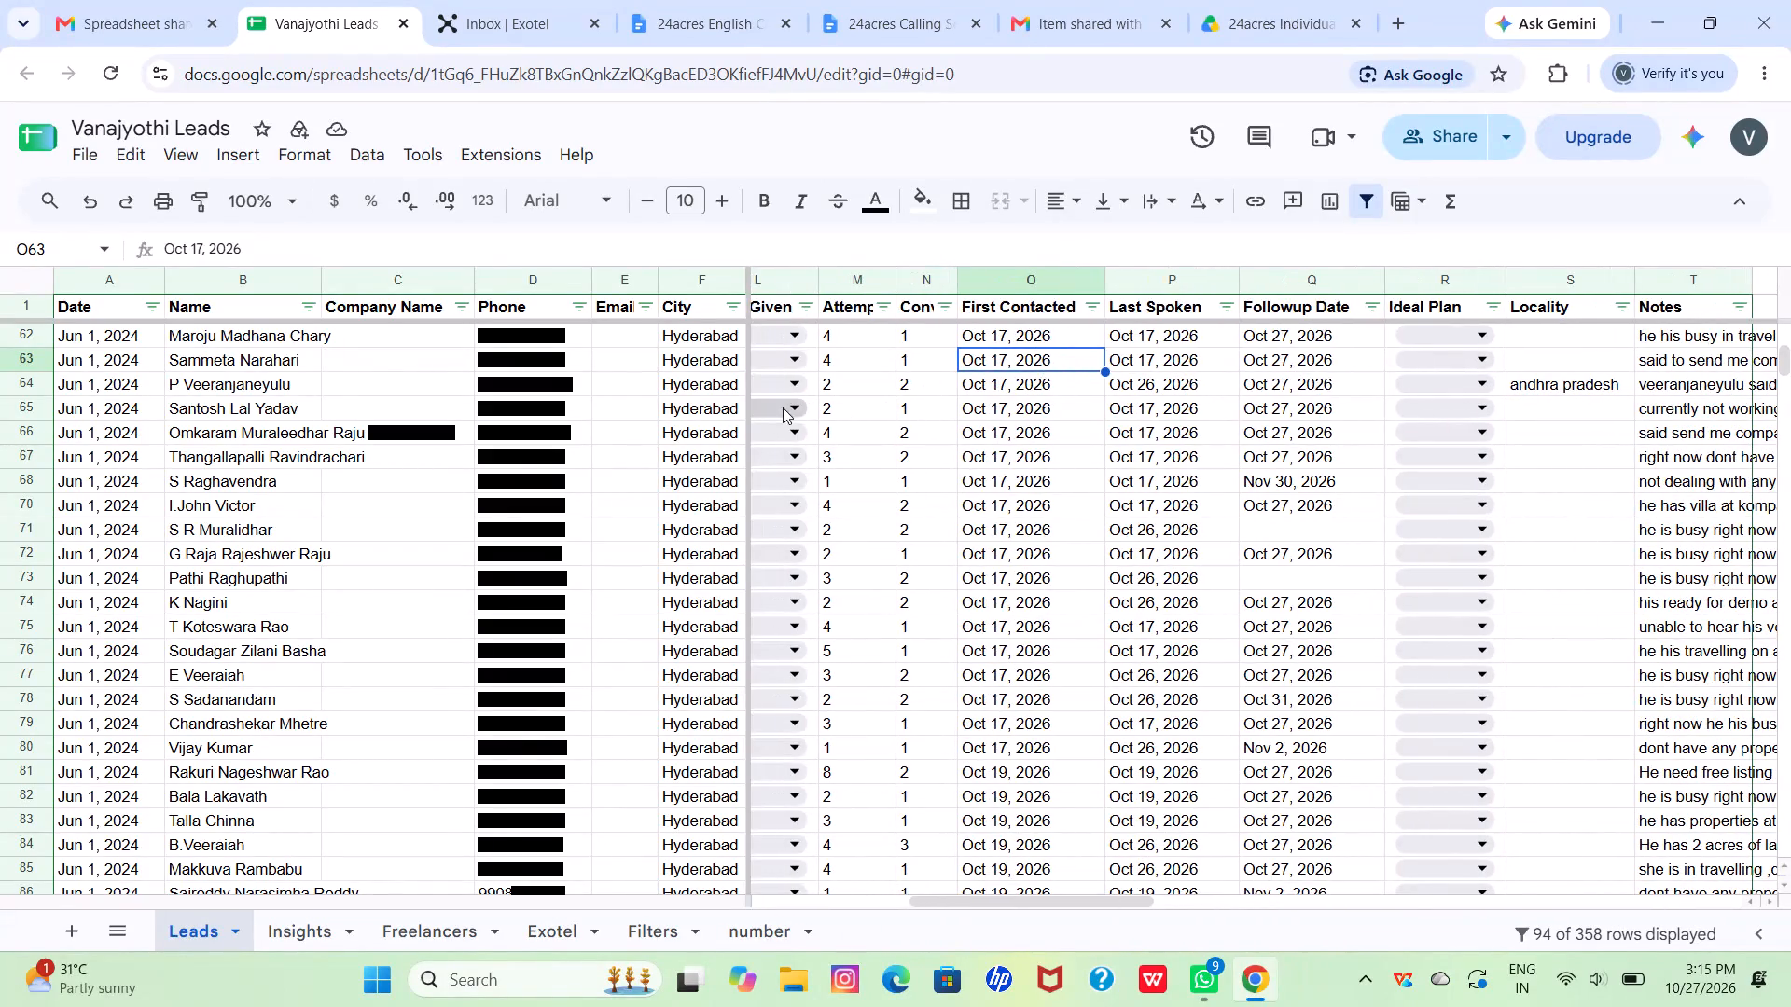
Select the phone number of the lead in row 64.
click(564, 385)
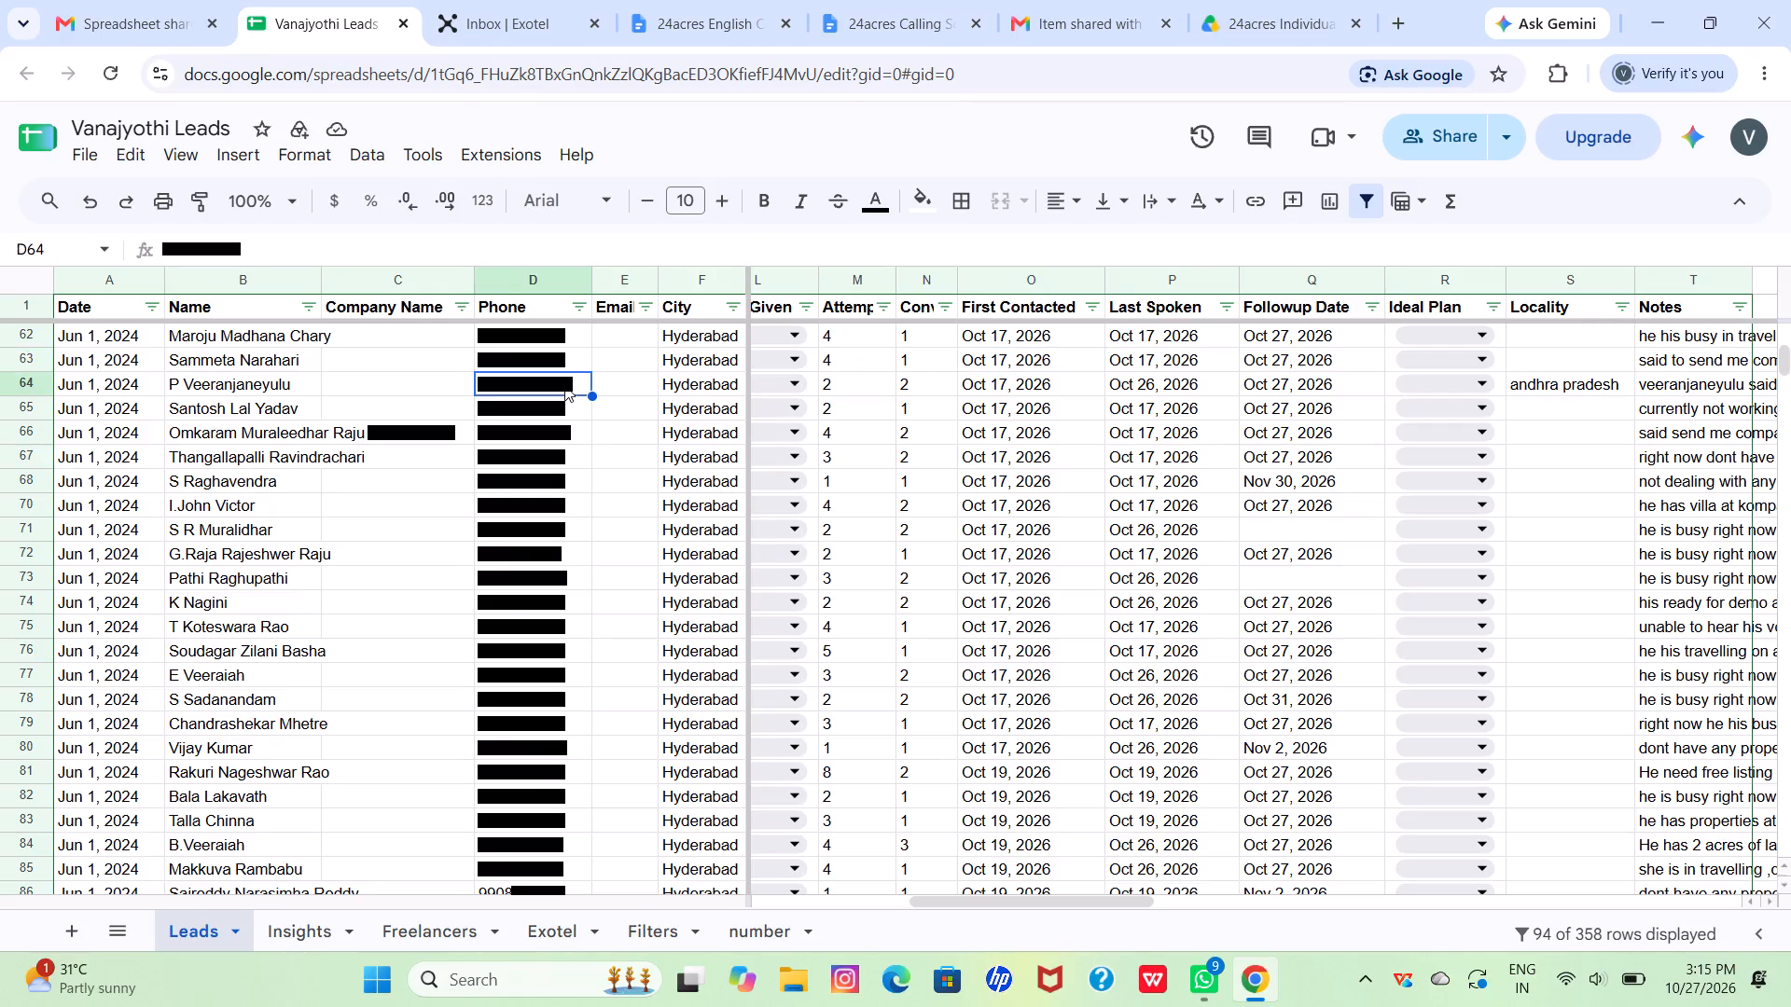
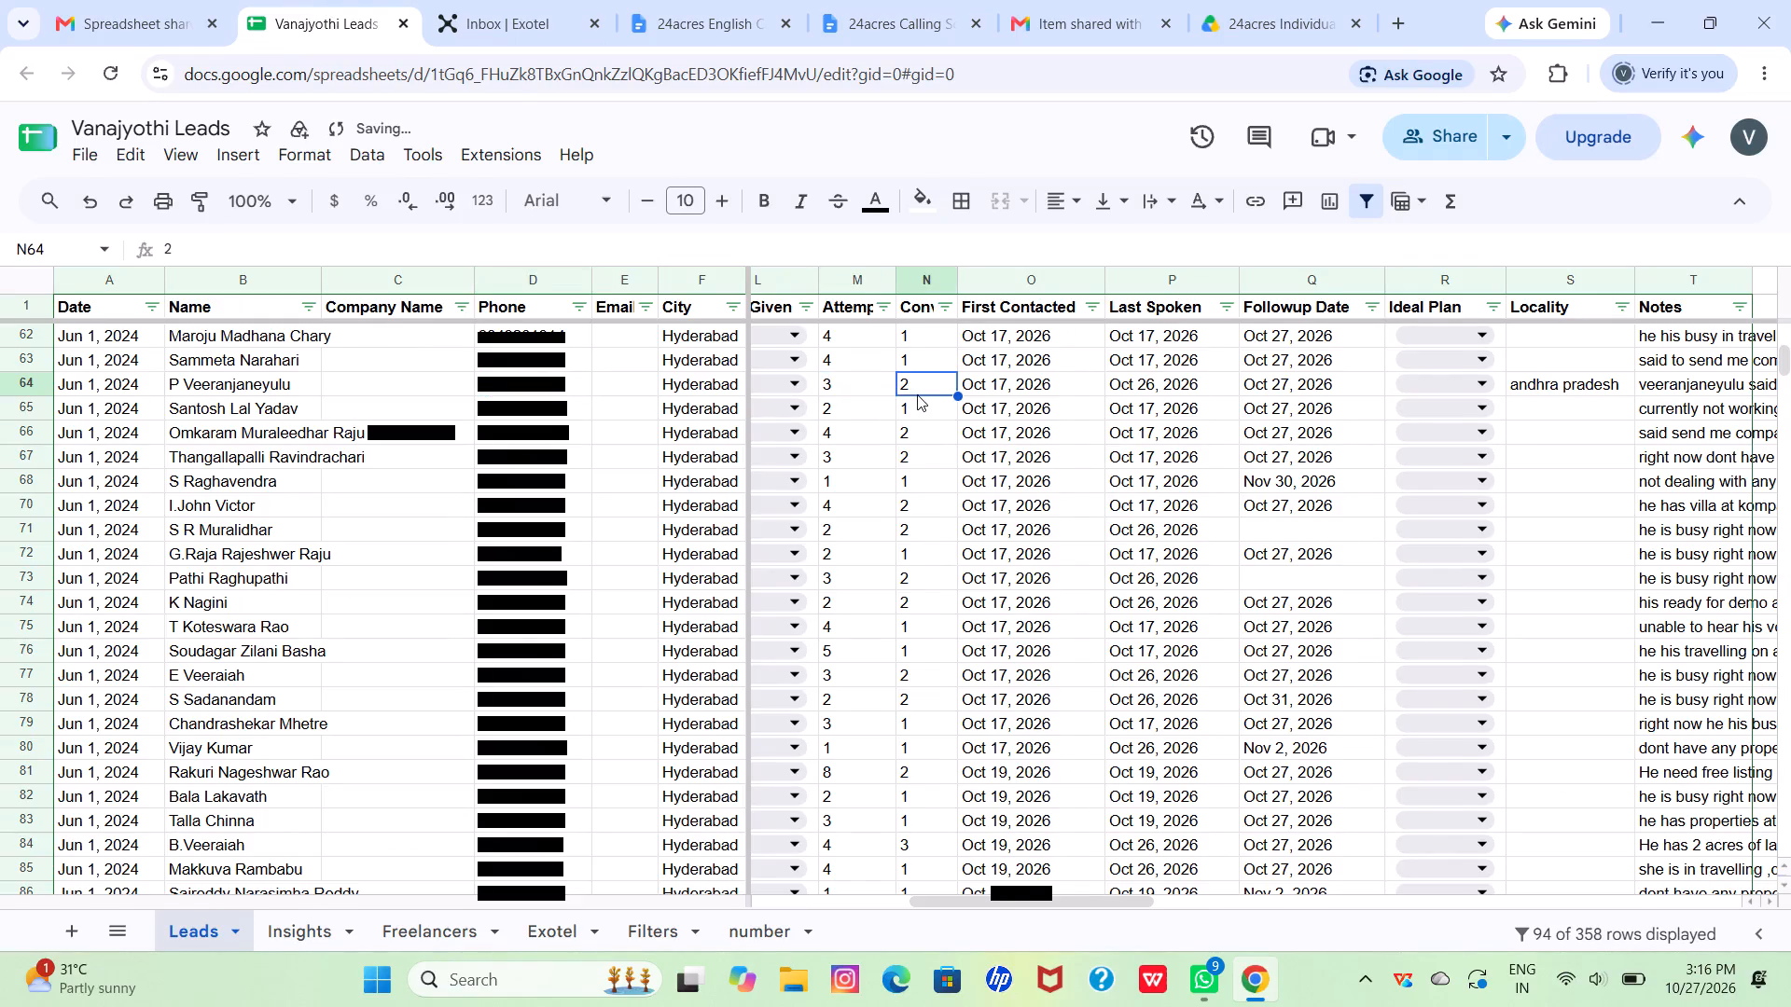
Examine the follow-up dates and notes of the Call Back leads around row 64, including that lead's full note.
scroll(917, 394, left, 6)
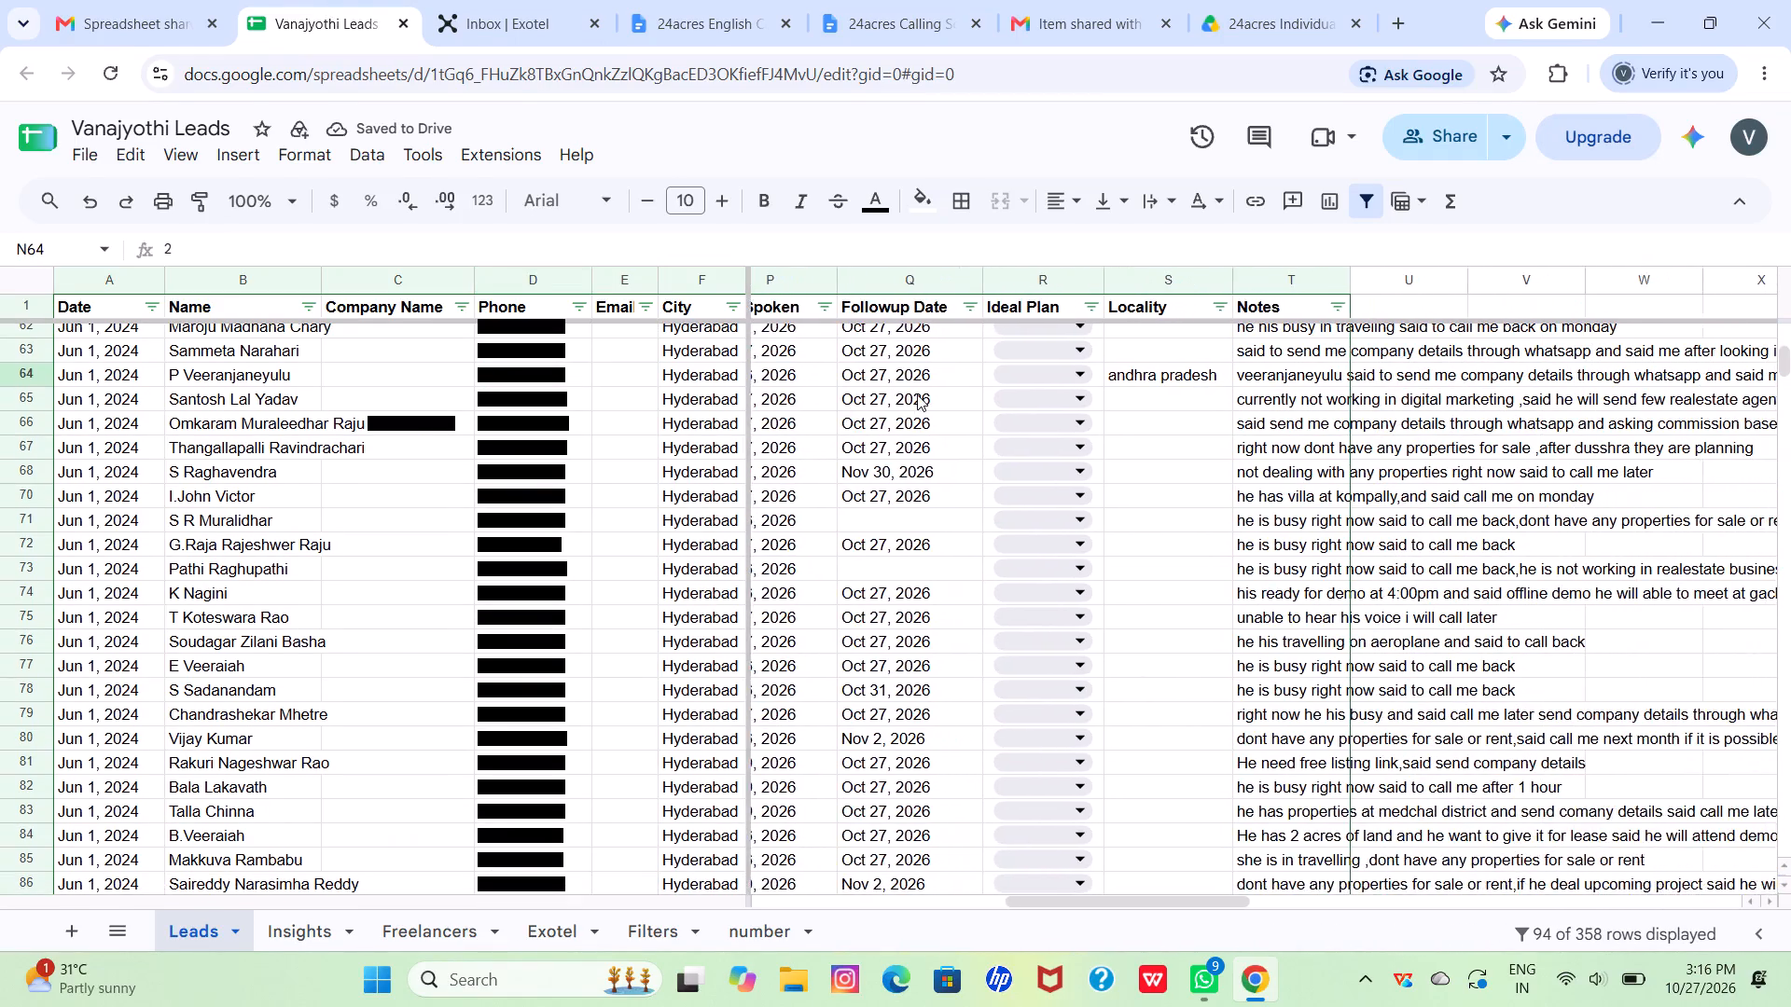
scroll(917, 394, left, 5)
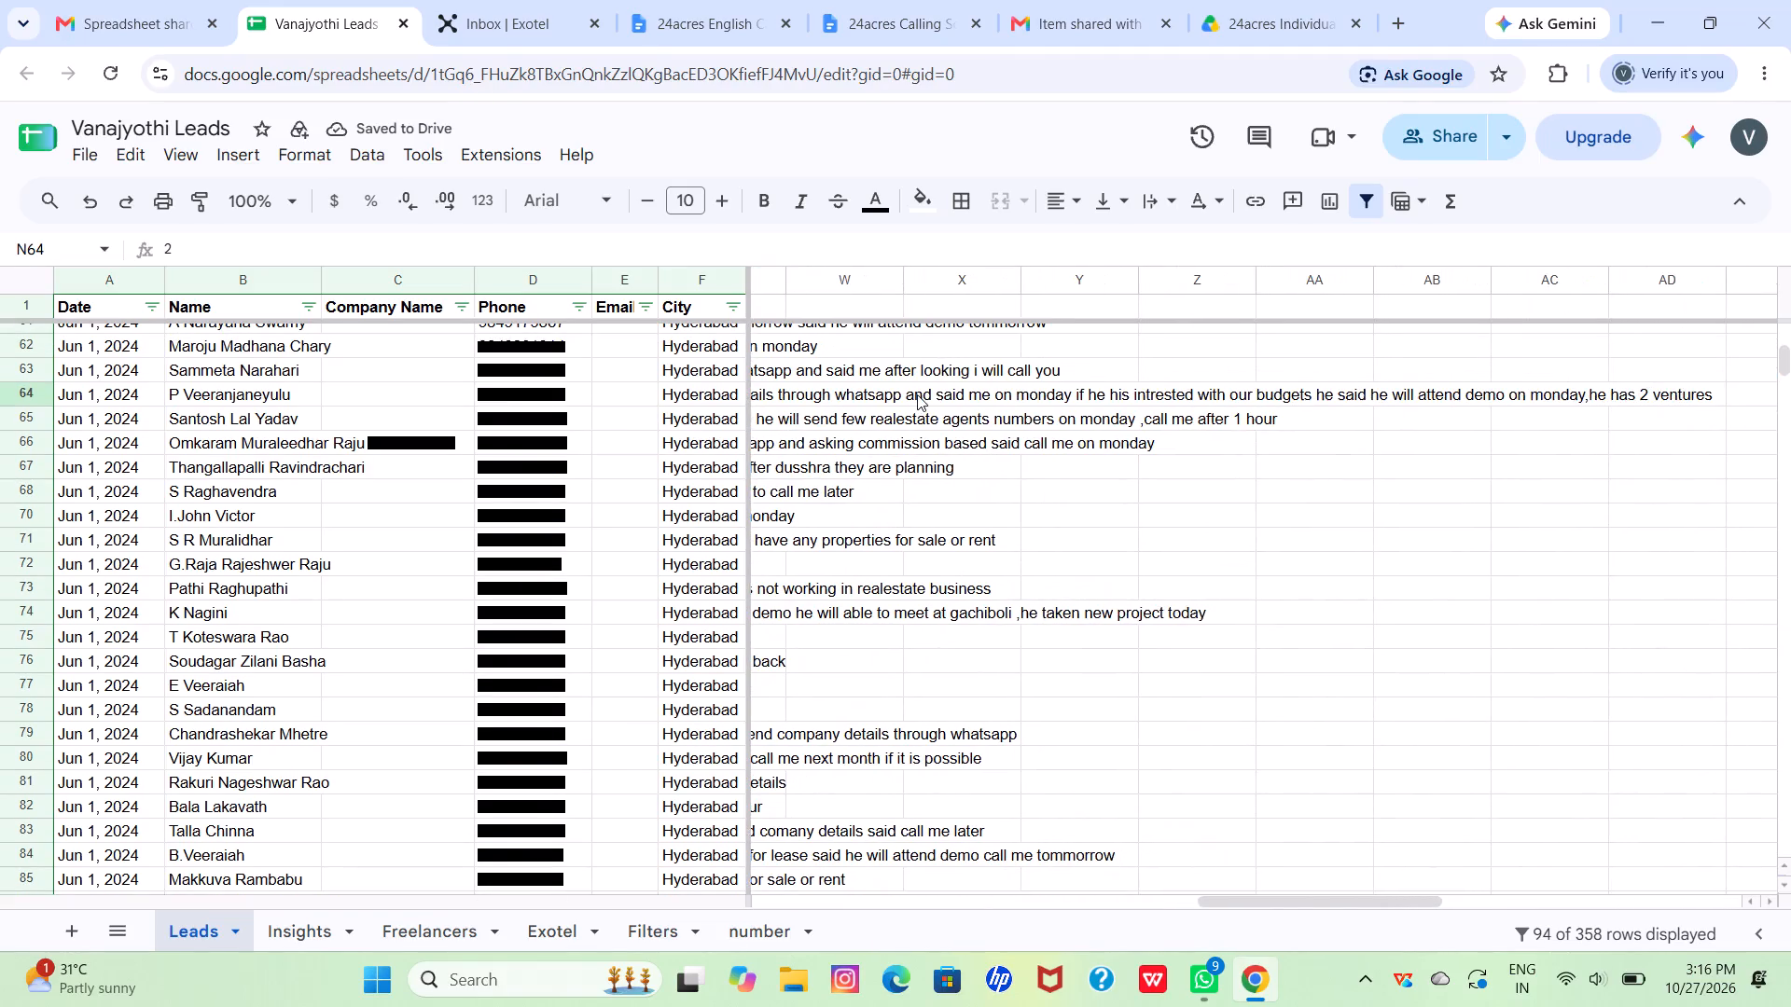
scroll(917, 394, down, 1)
scroll(917, 394, right, 3)
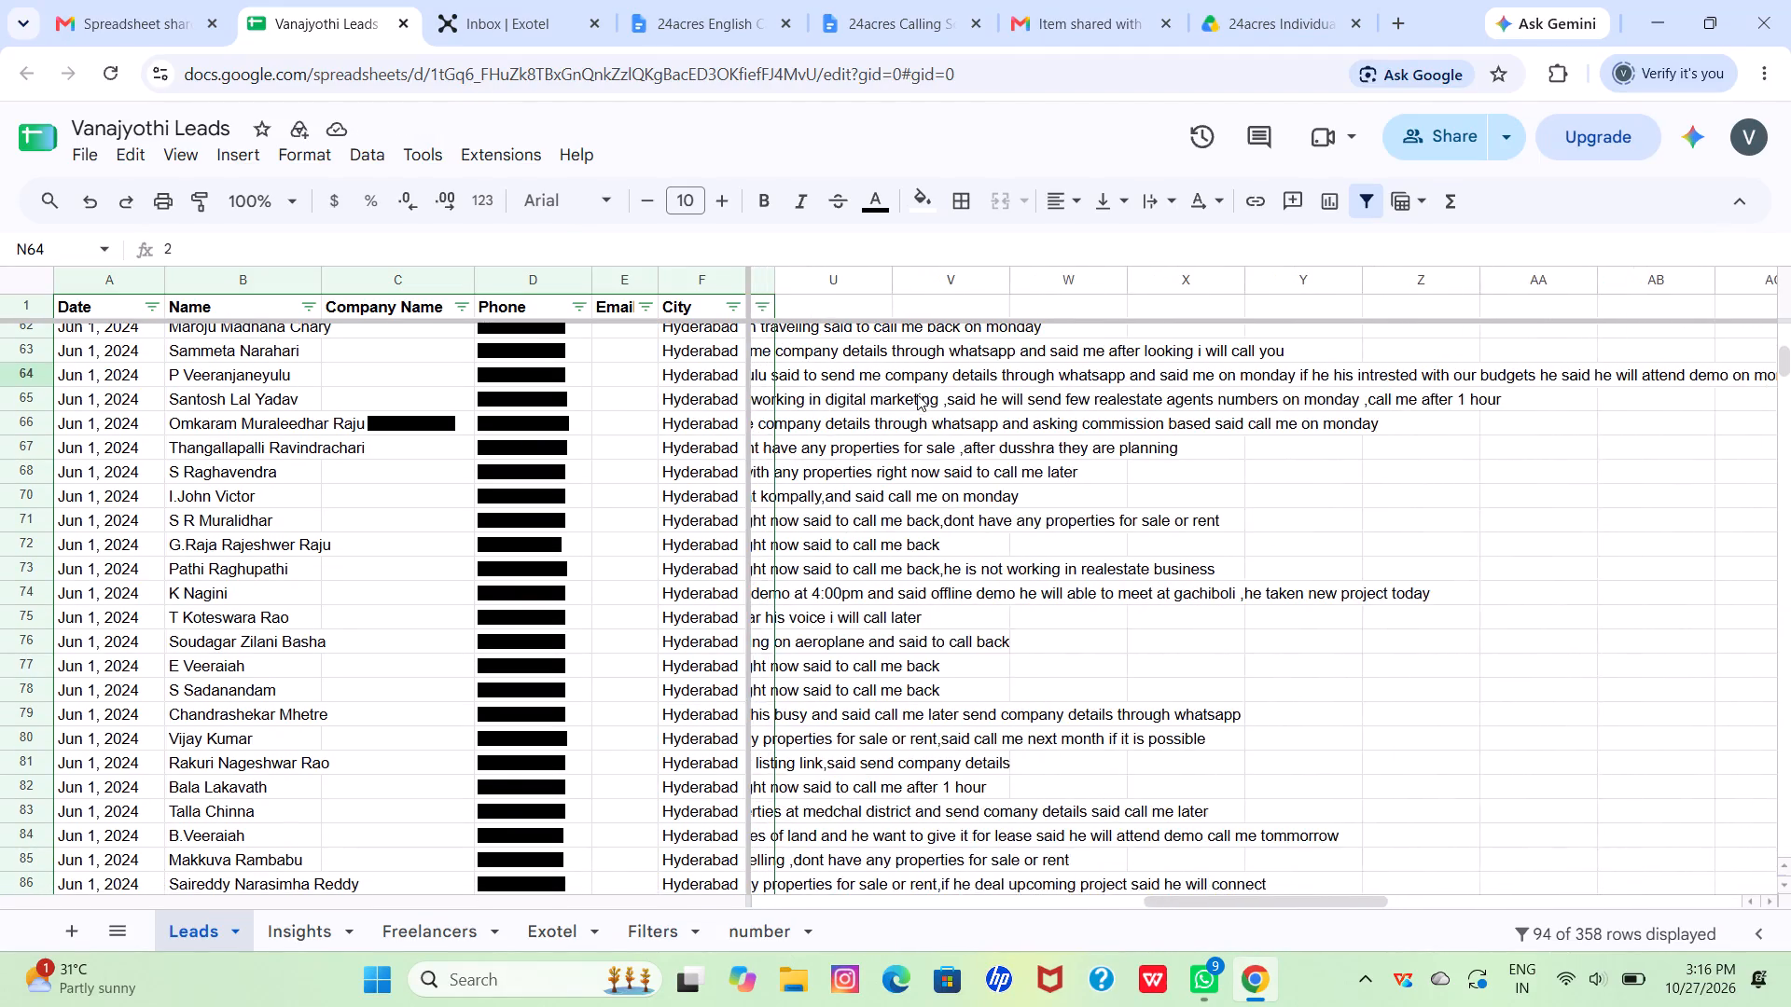
scroll(917, 394, right, 7)
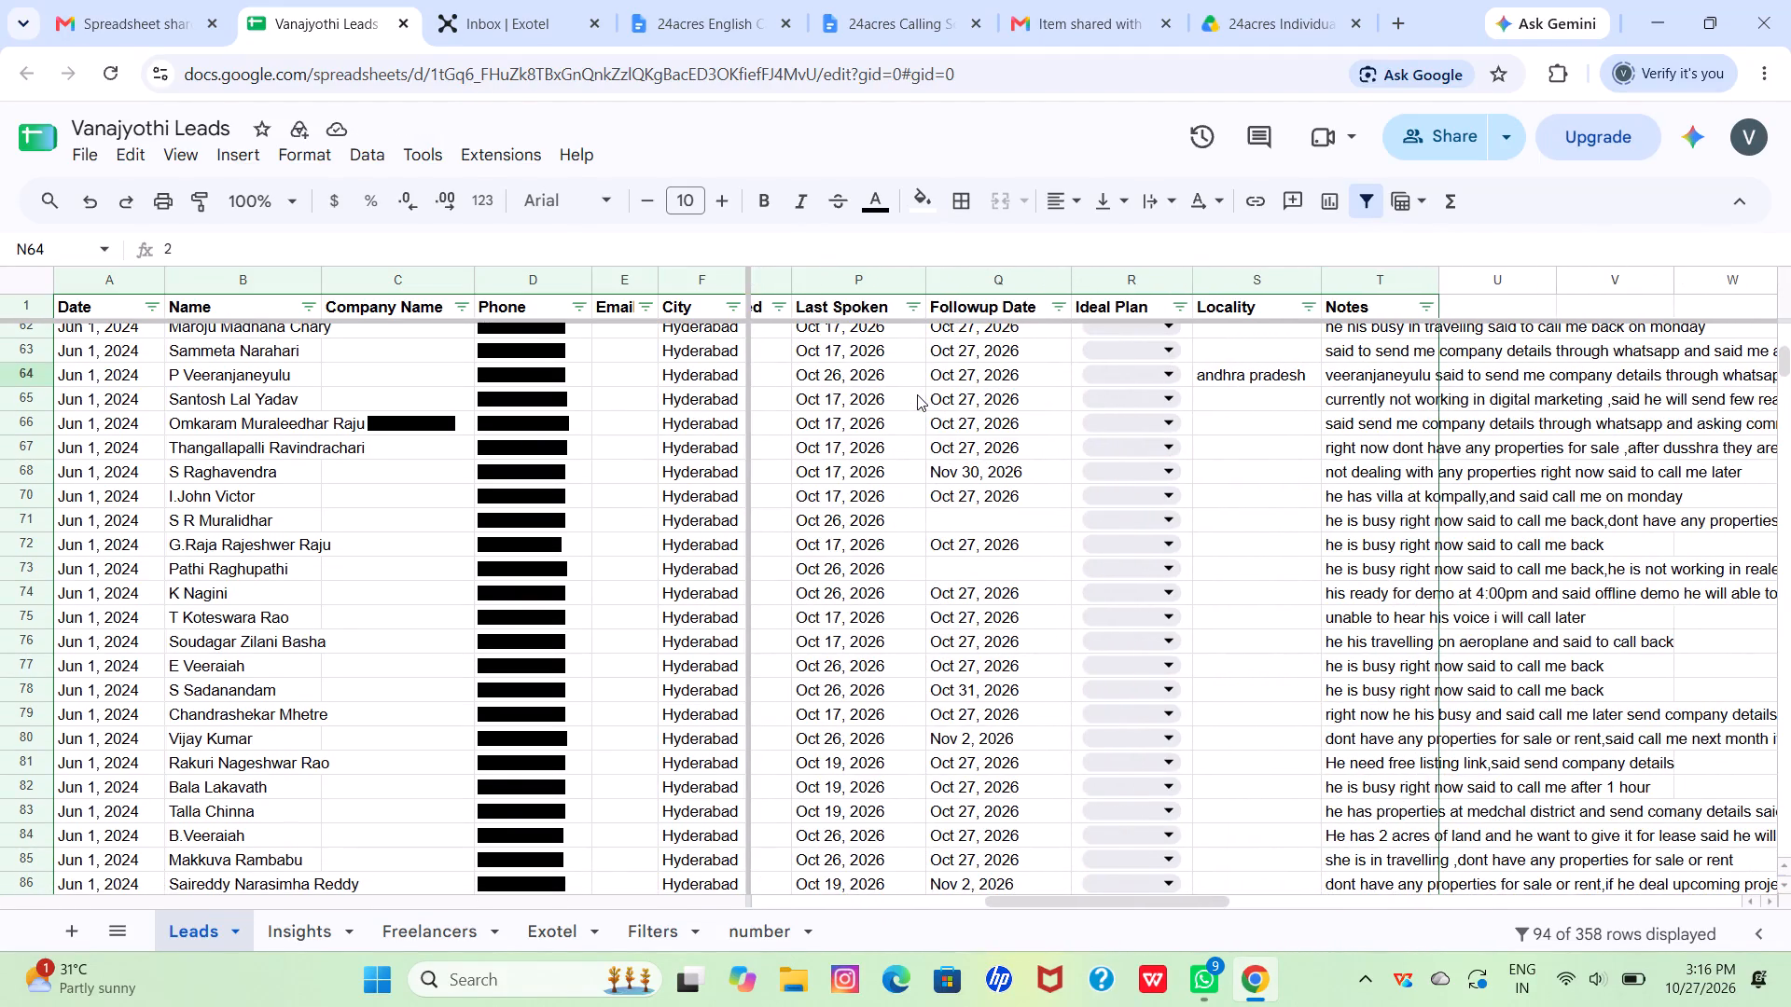
scroll(917, 394, right, 1)
scroll(917, 394, left, 1)
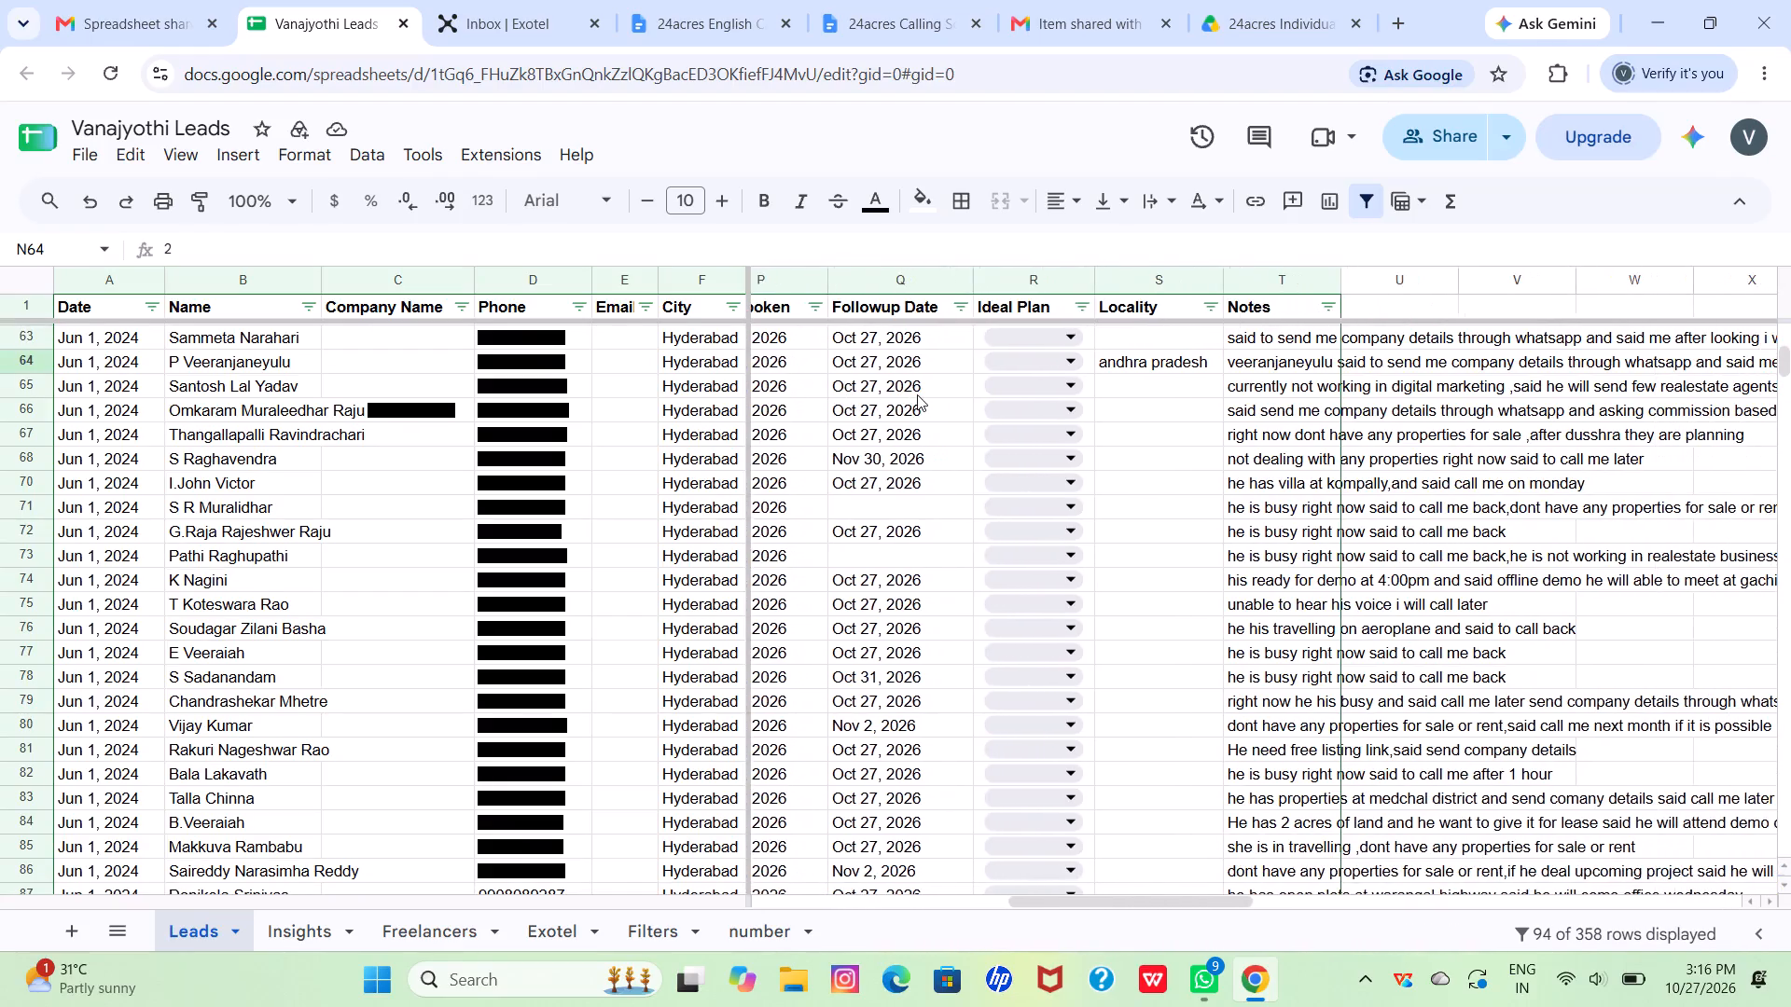
scroll(917, 394, left, 1)
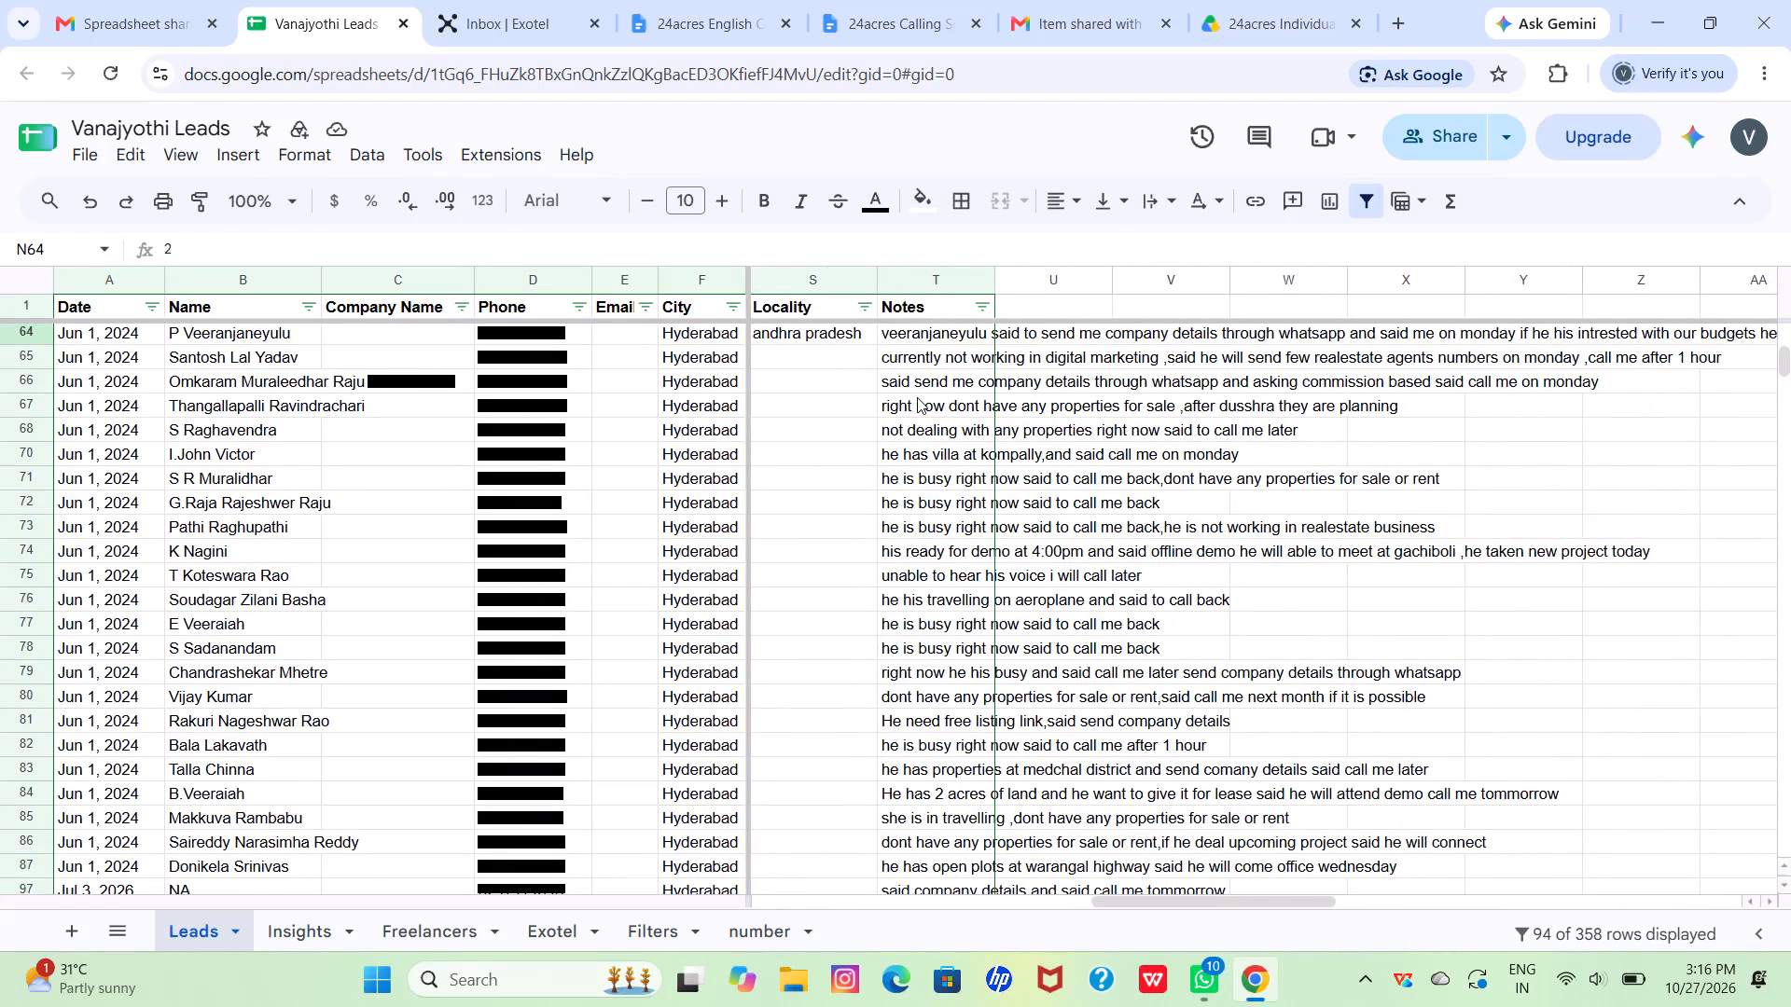
scroll(917, 397, right, 1)
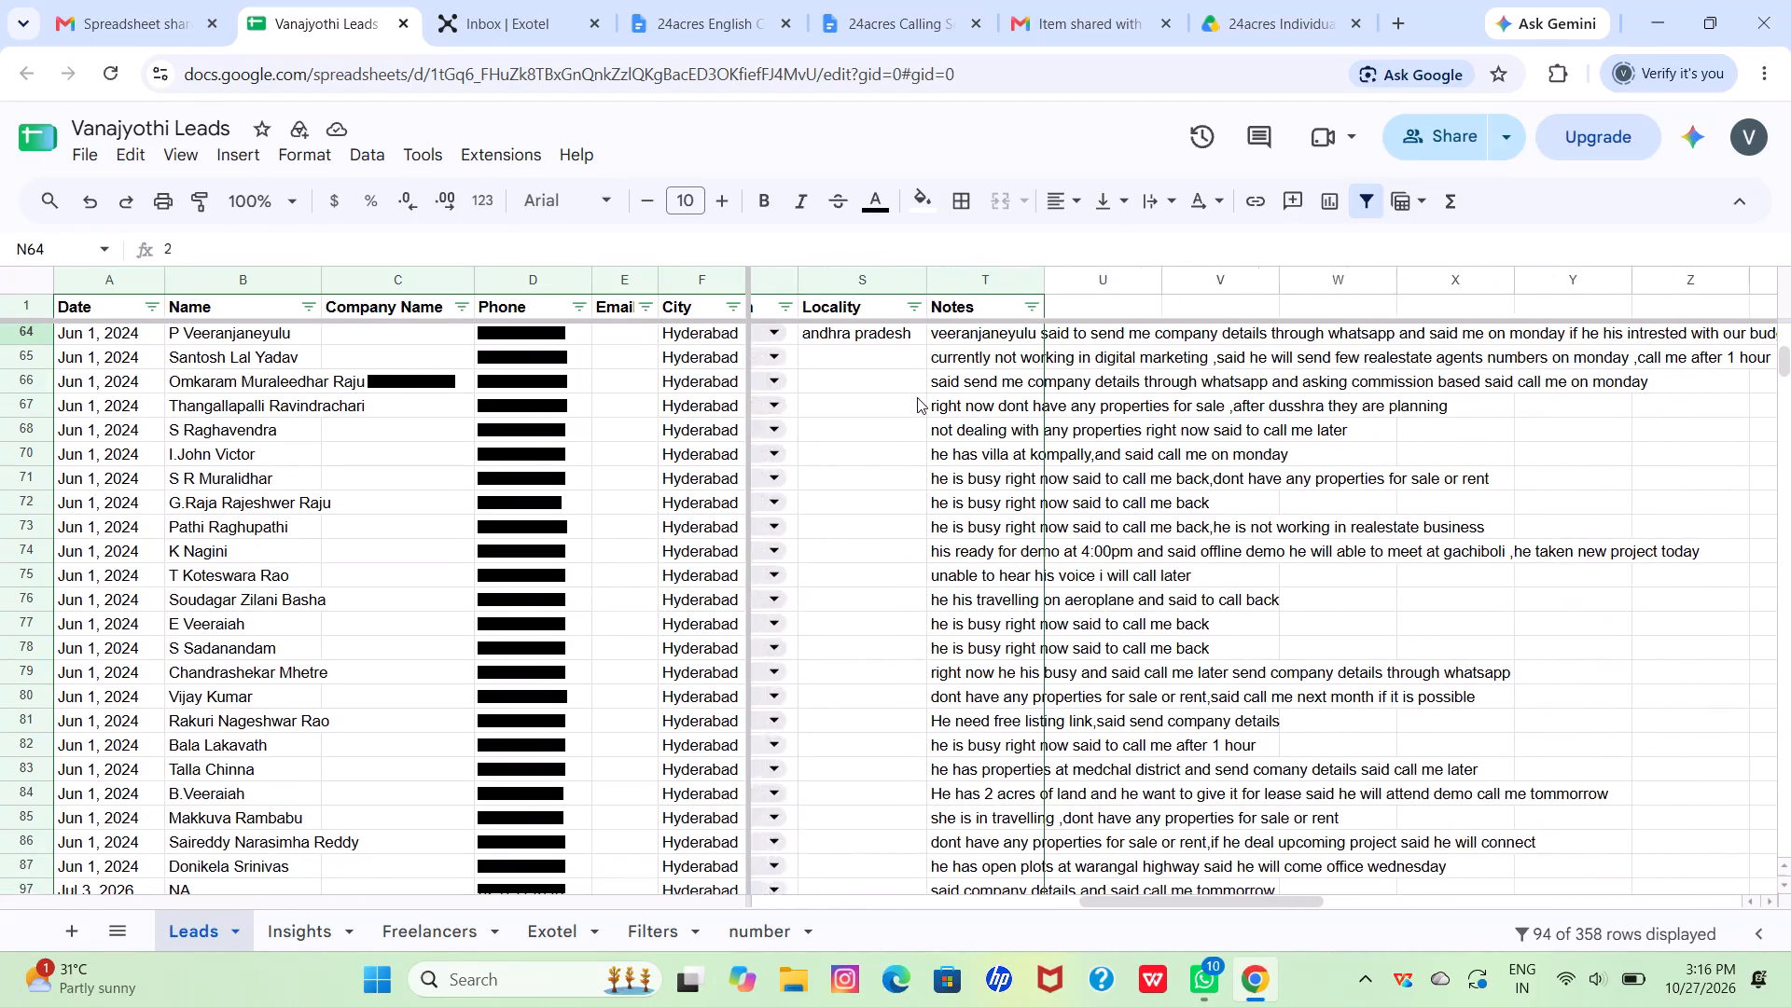
scroll(917, 397, right, 1)
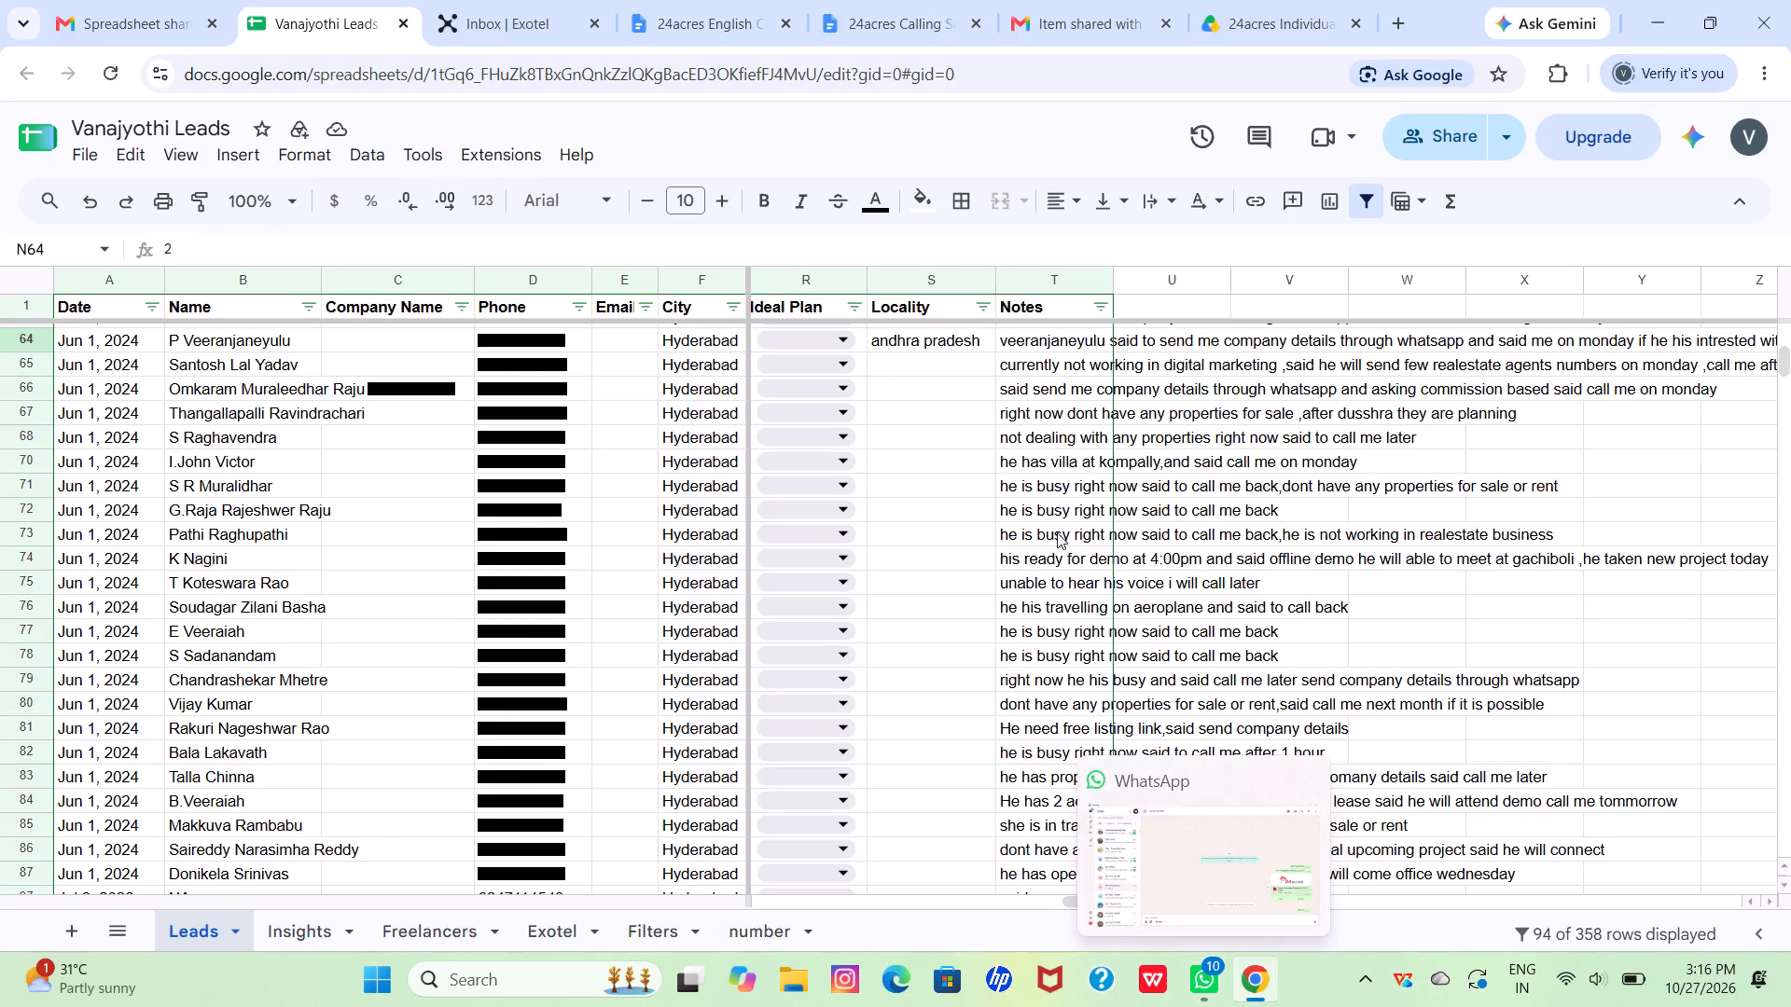
click(1033, 343)
scroll(1033, 343, left, 8)
scroll(1033, 343, right, 5)
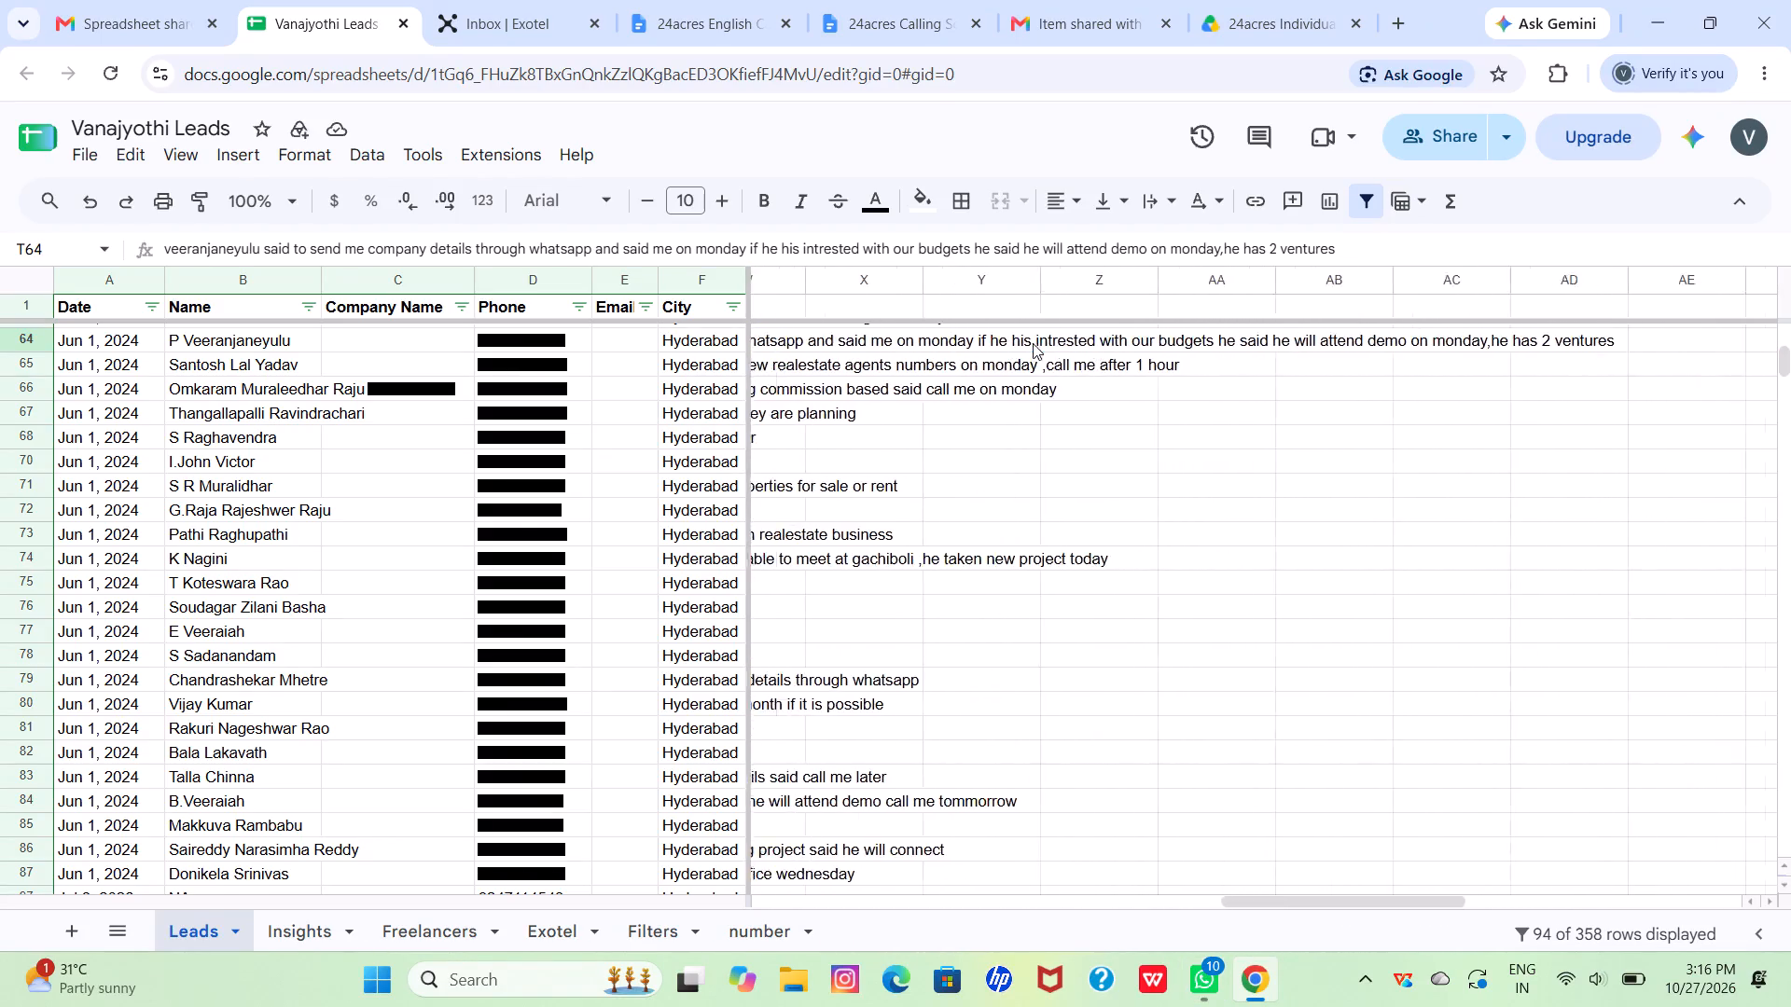
scroll(1033, 343, right, 2)
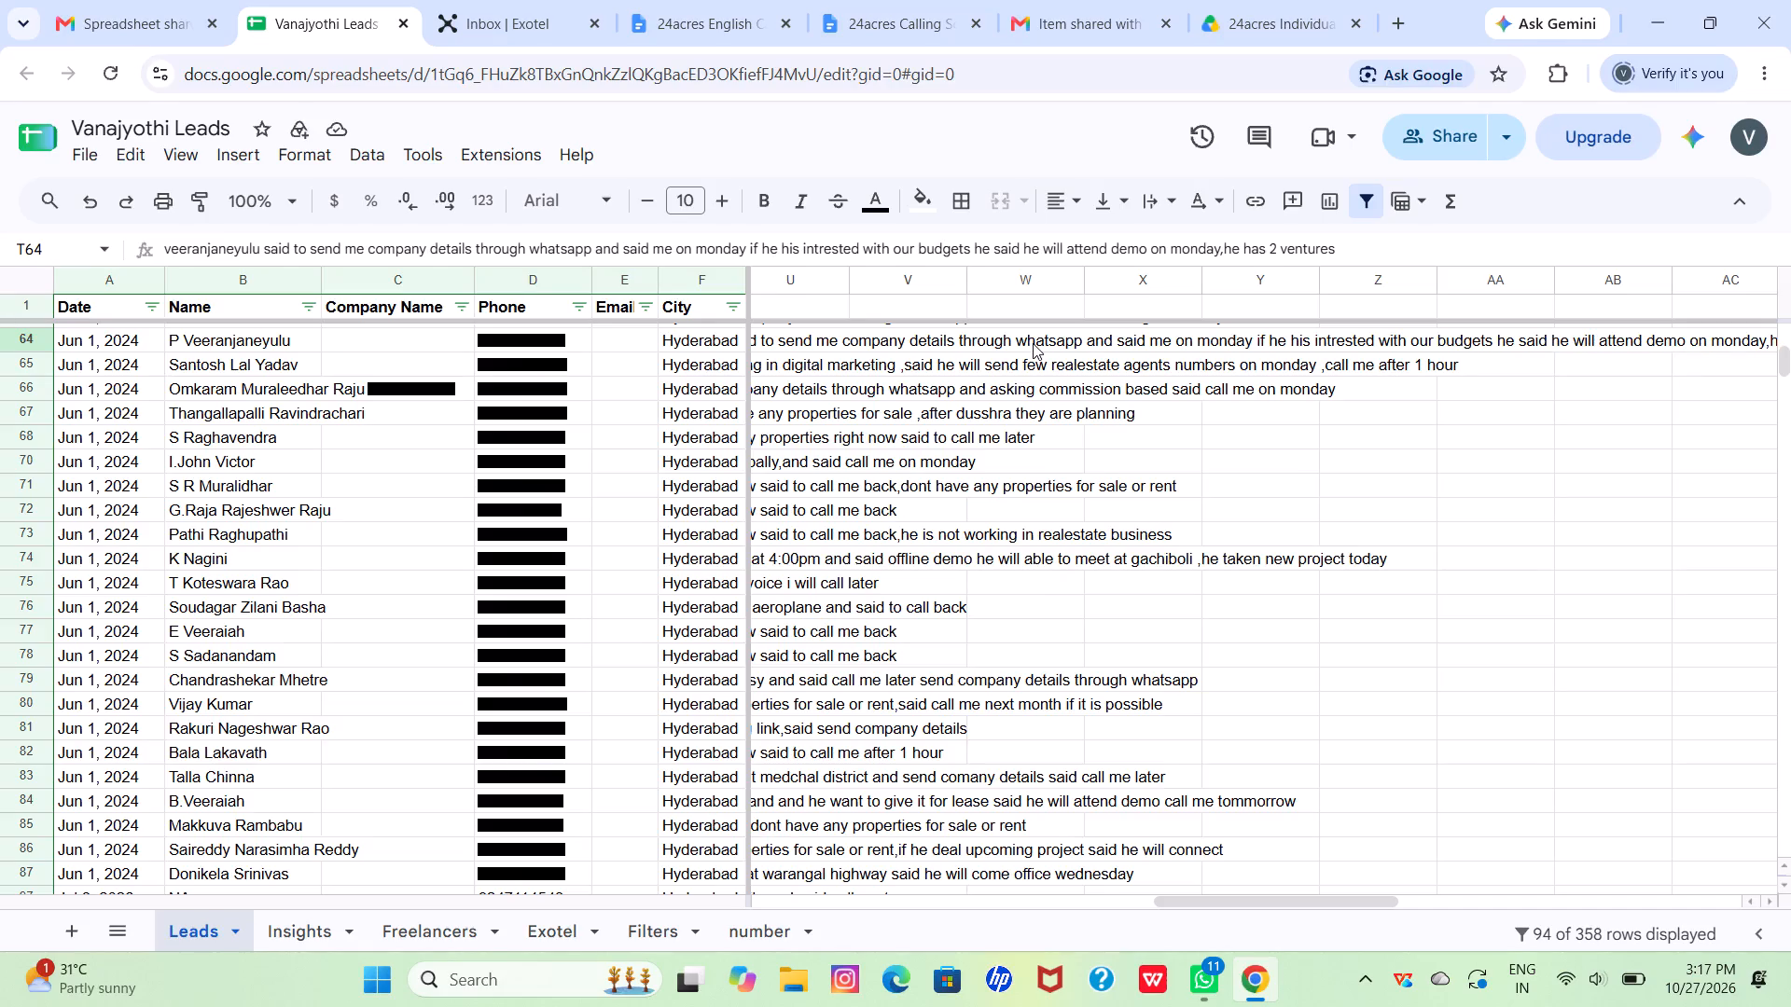
scroll(1033, 343, right, 2)
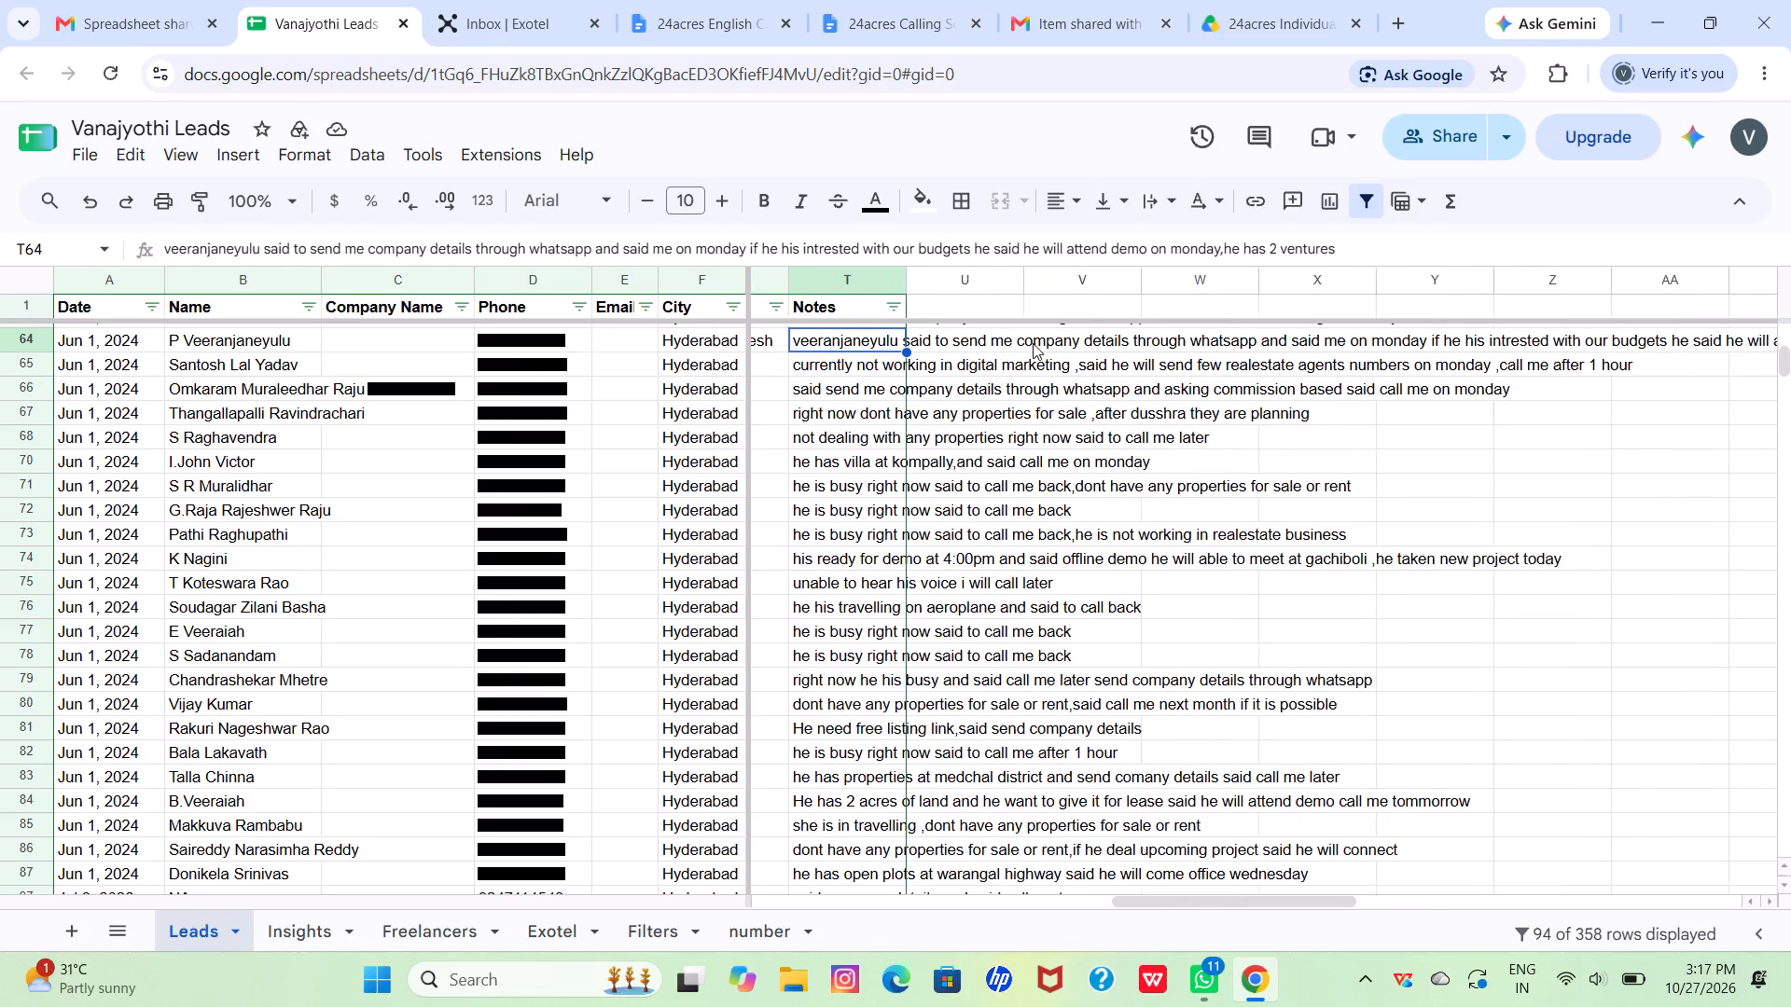
Set the Followup Date of the lead in row 64 to Nov 2, 2026.
scroll(1033, 343, right, 1)
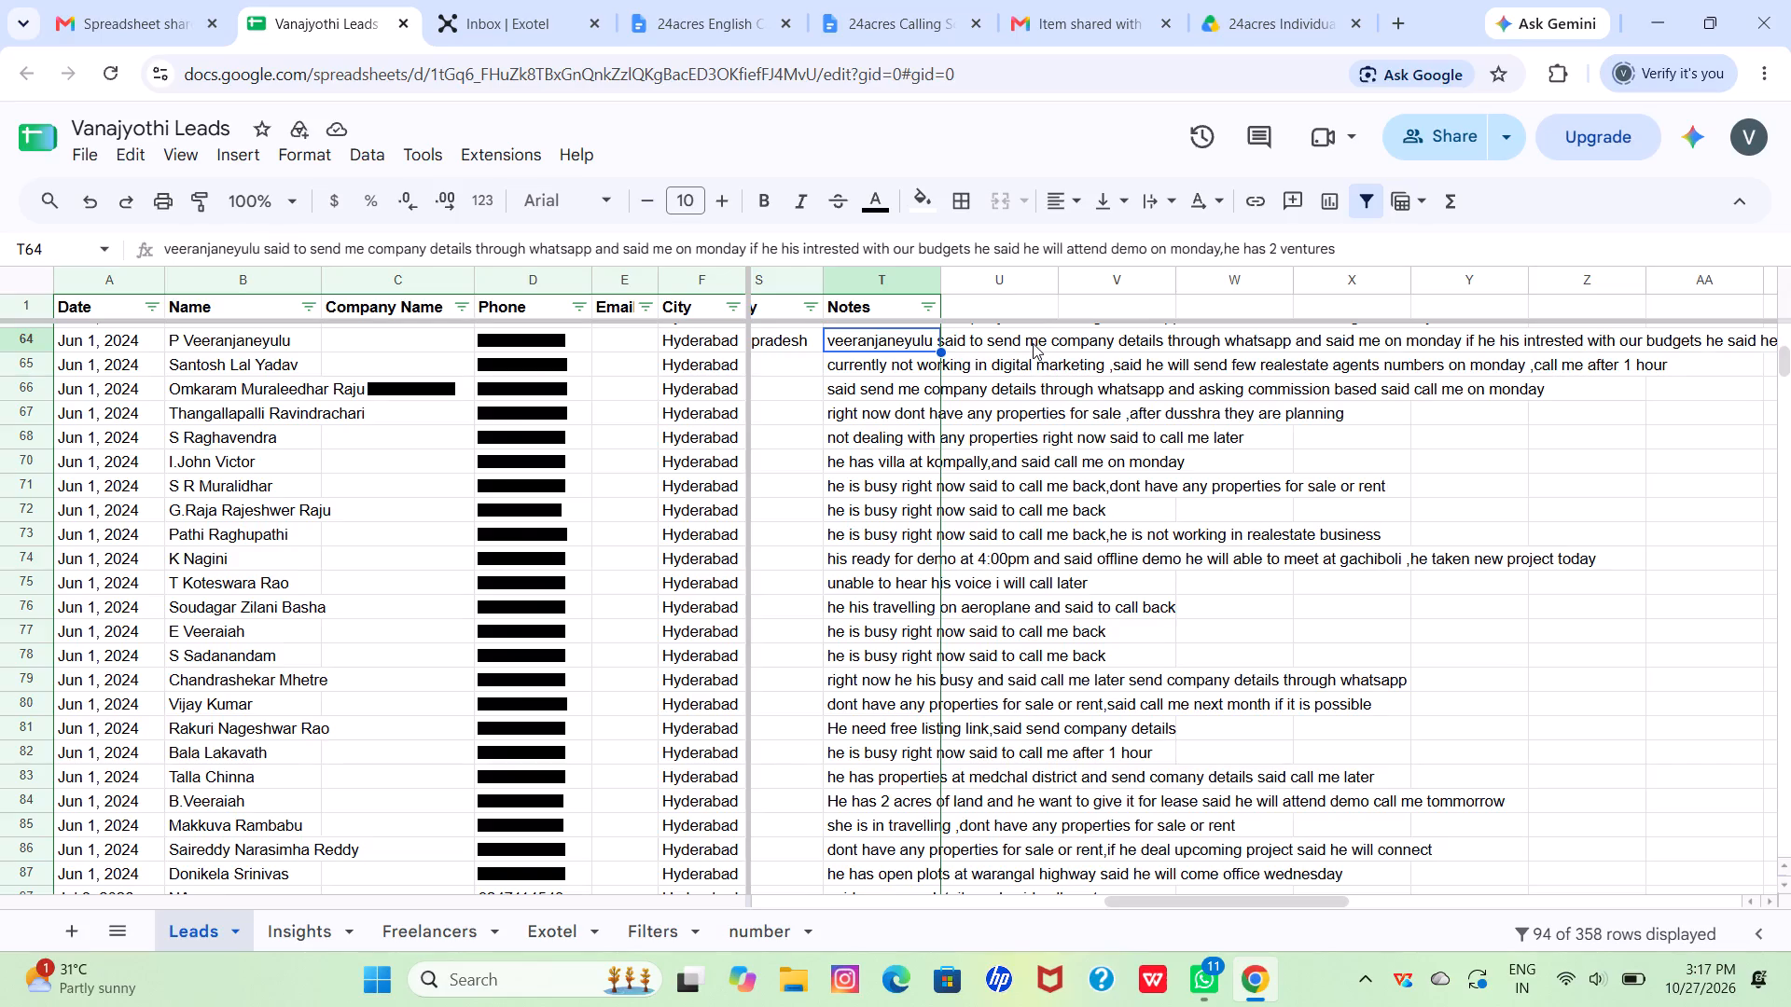
scroll(1033, 343, right, 6)
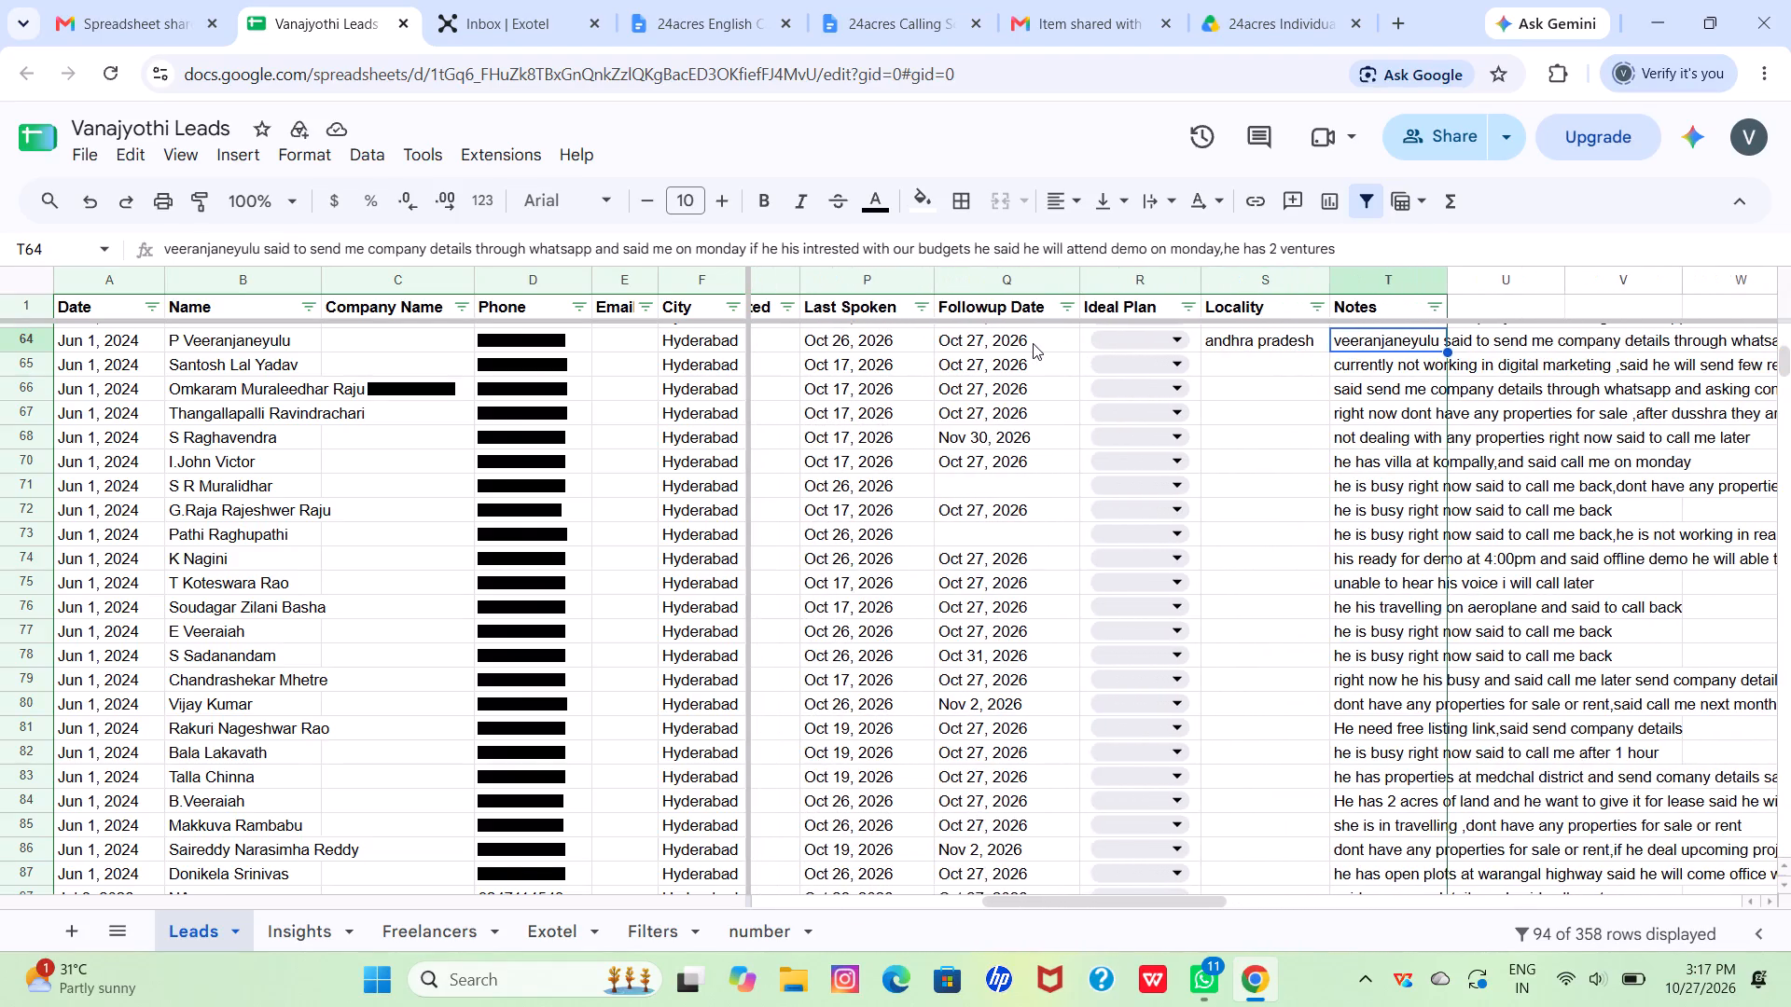
double_click(1033, 343)
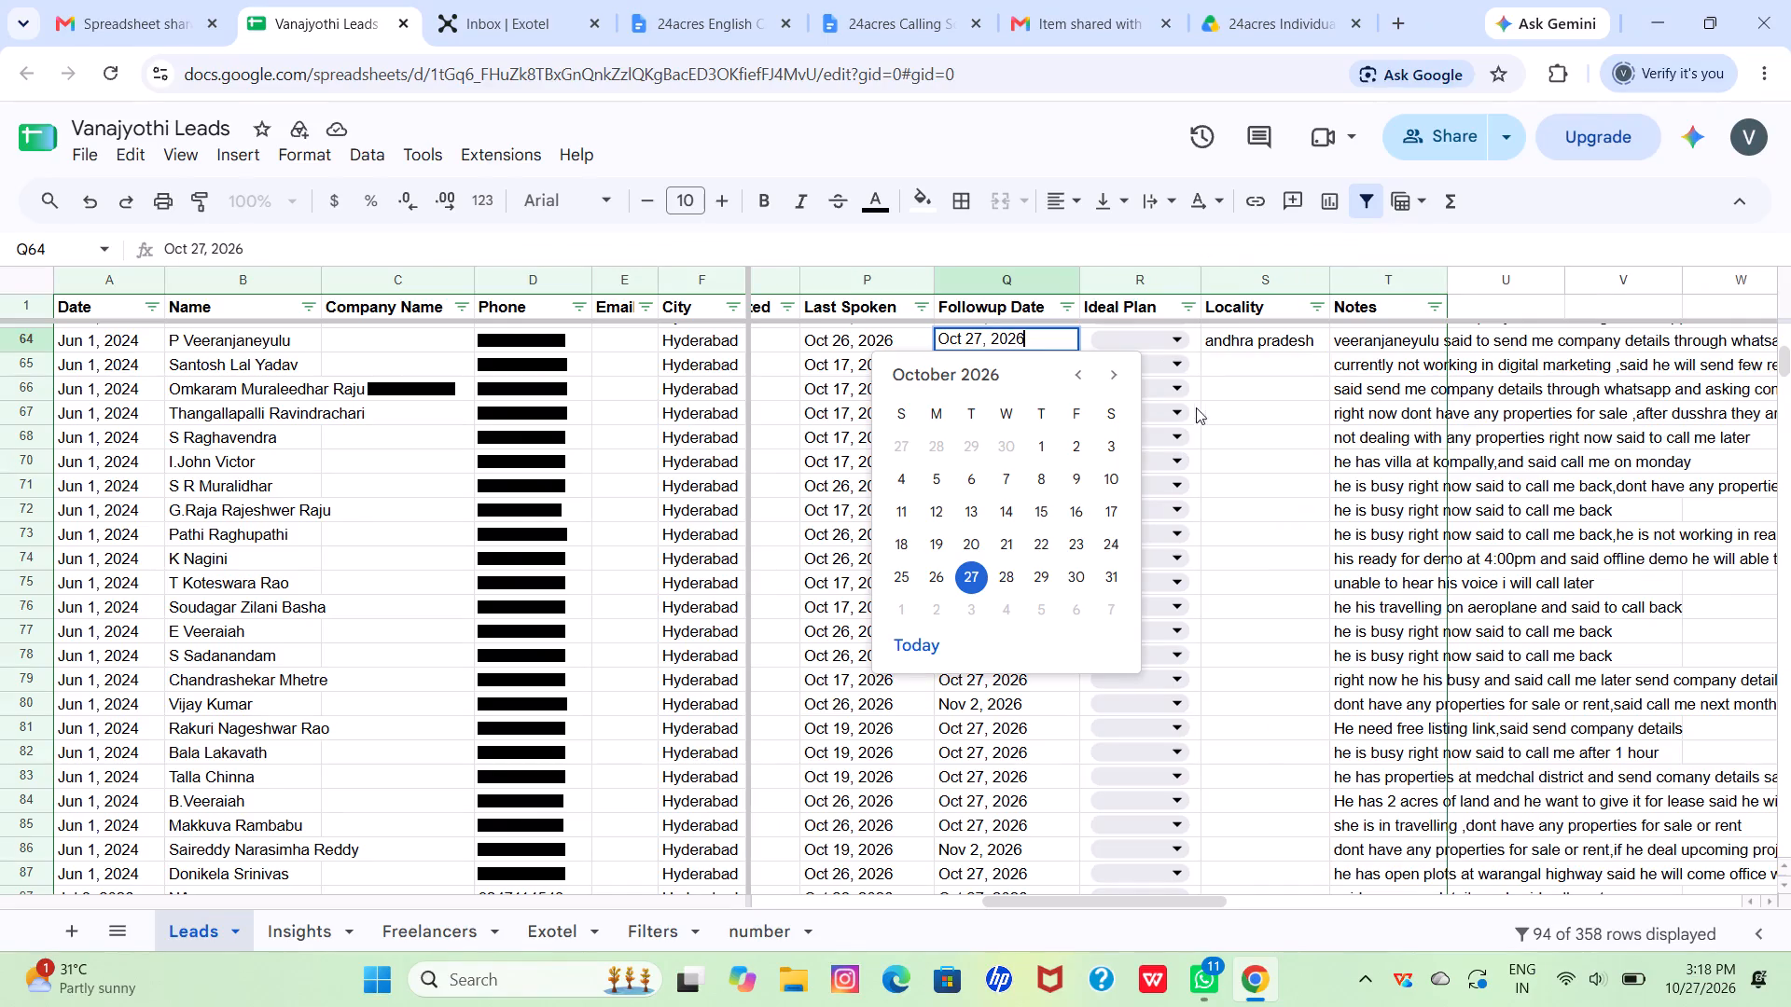
click(1115, 377)
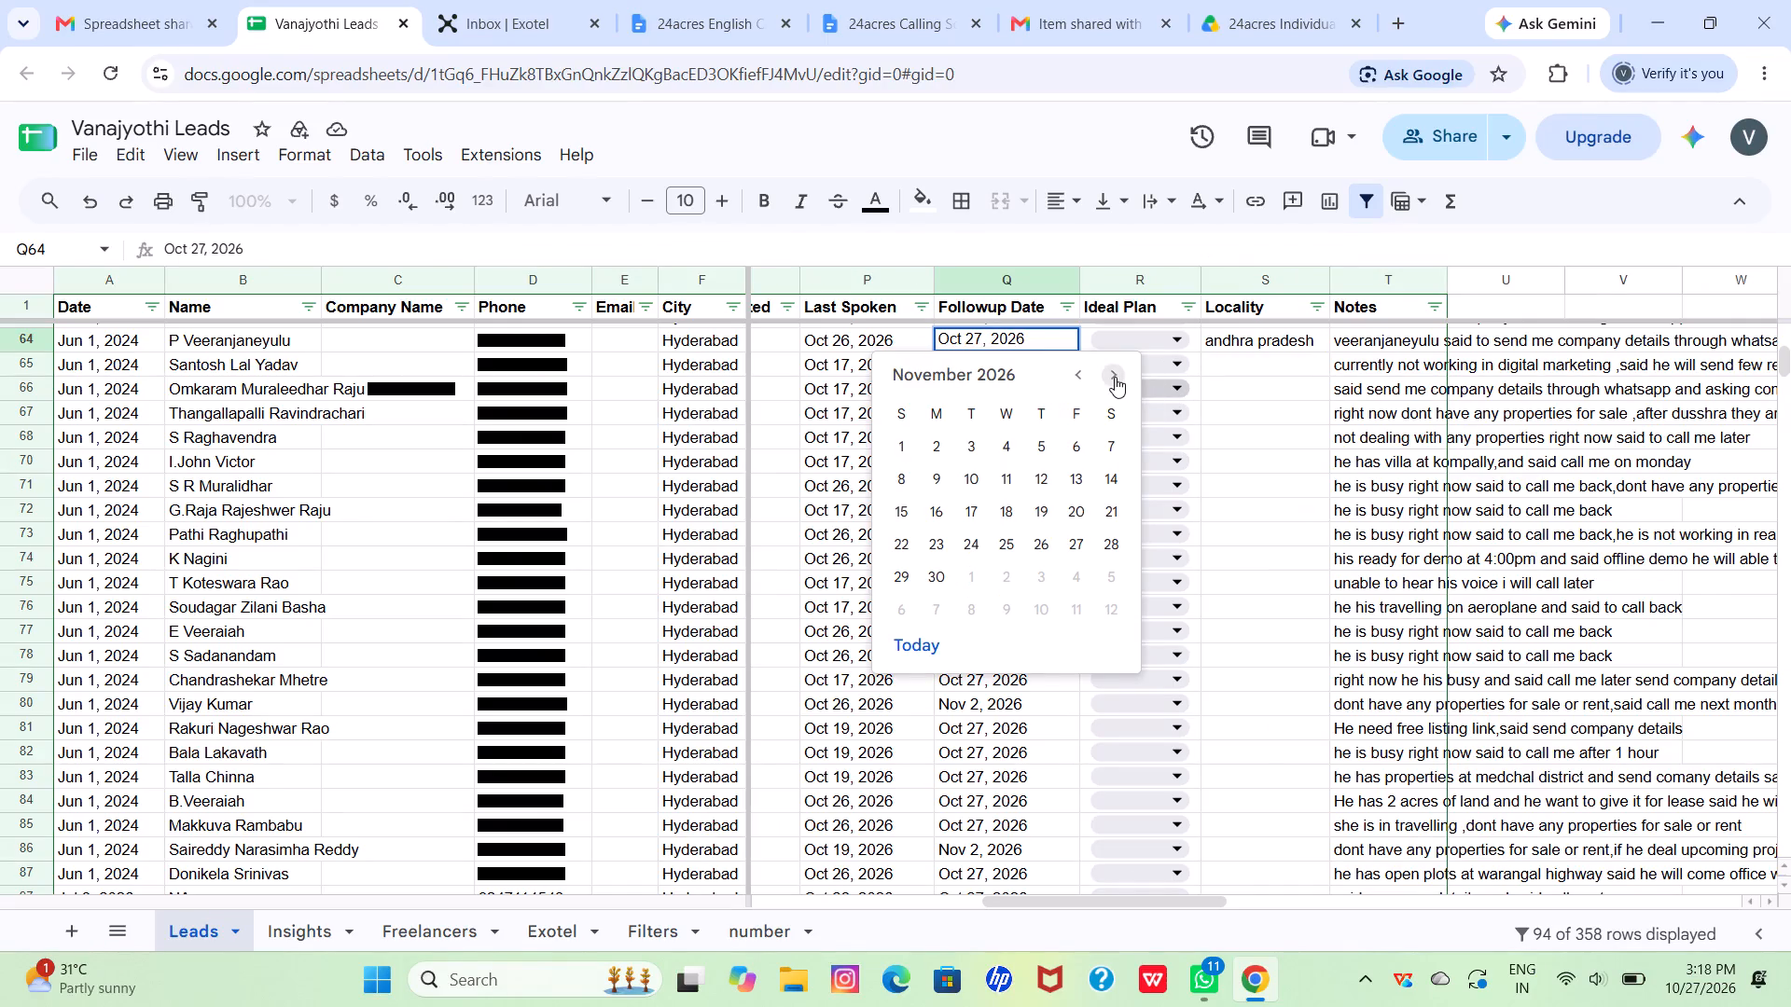
click(1115, 377)
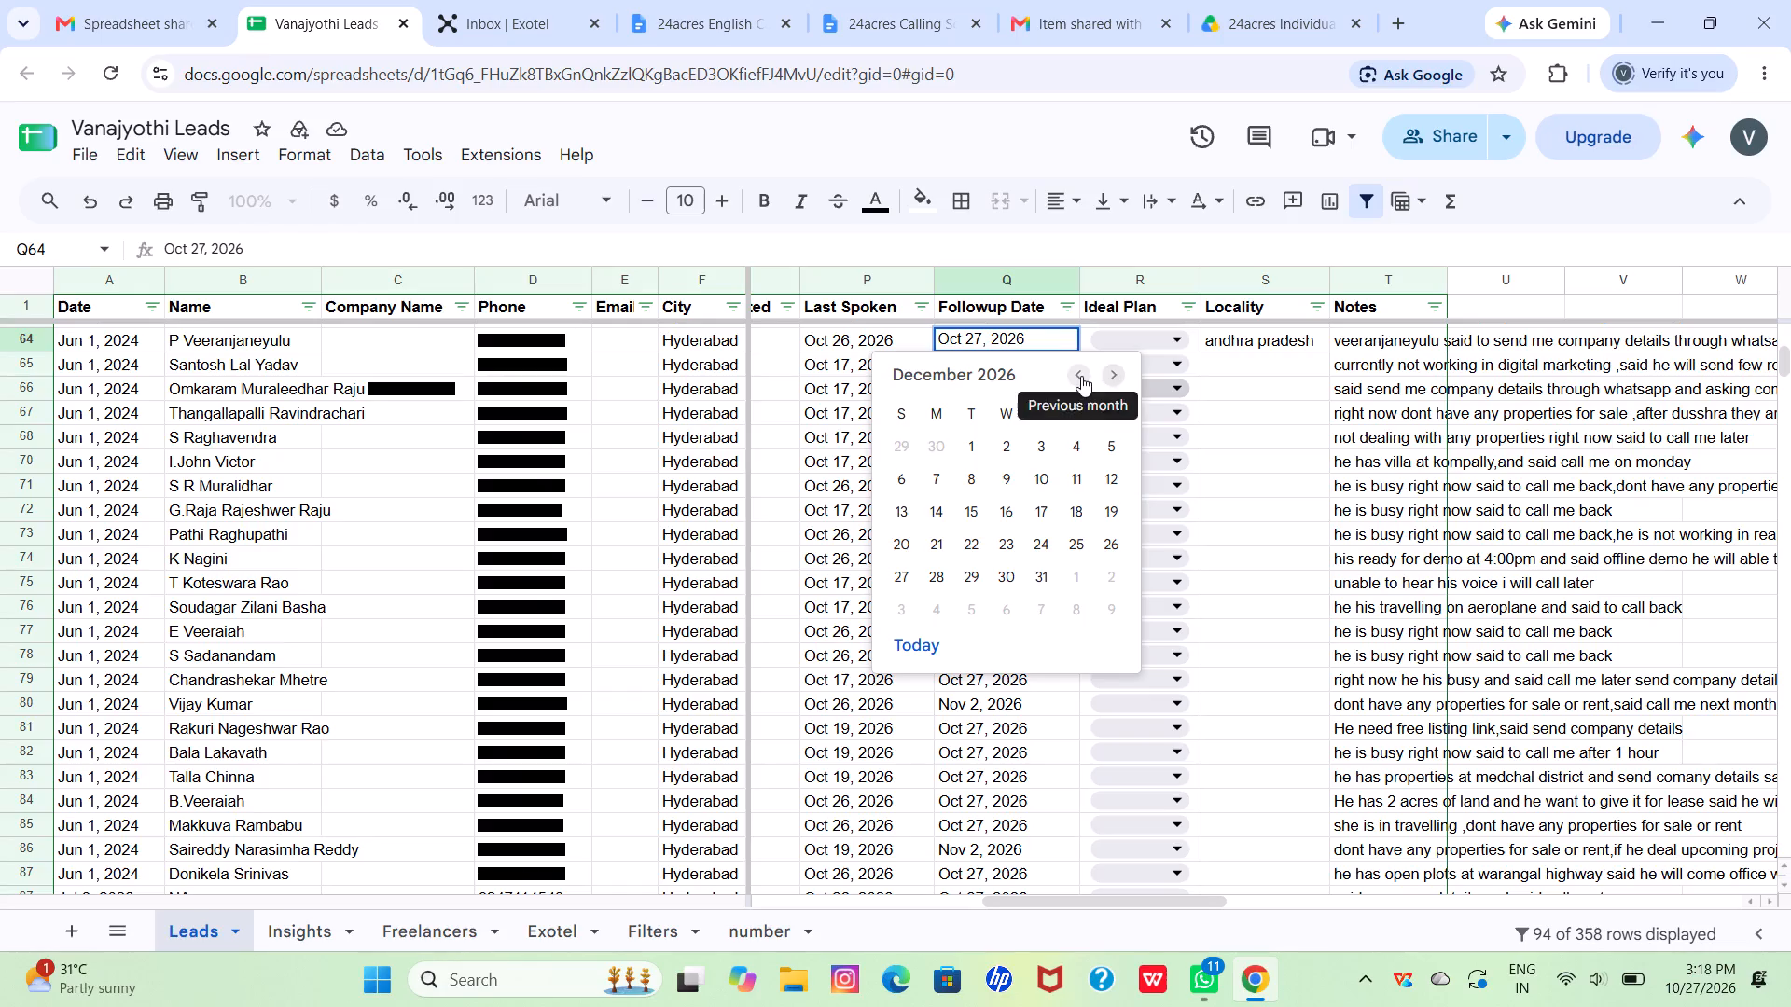
click(1081, 376)
click(951, 455)
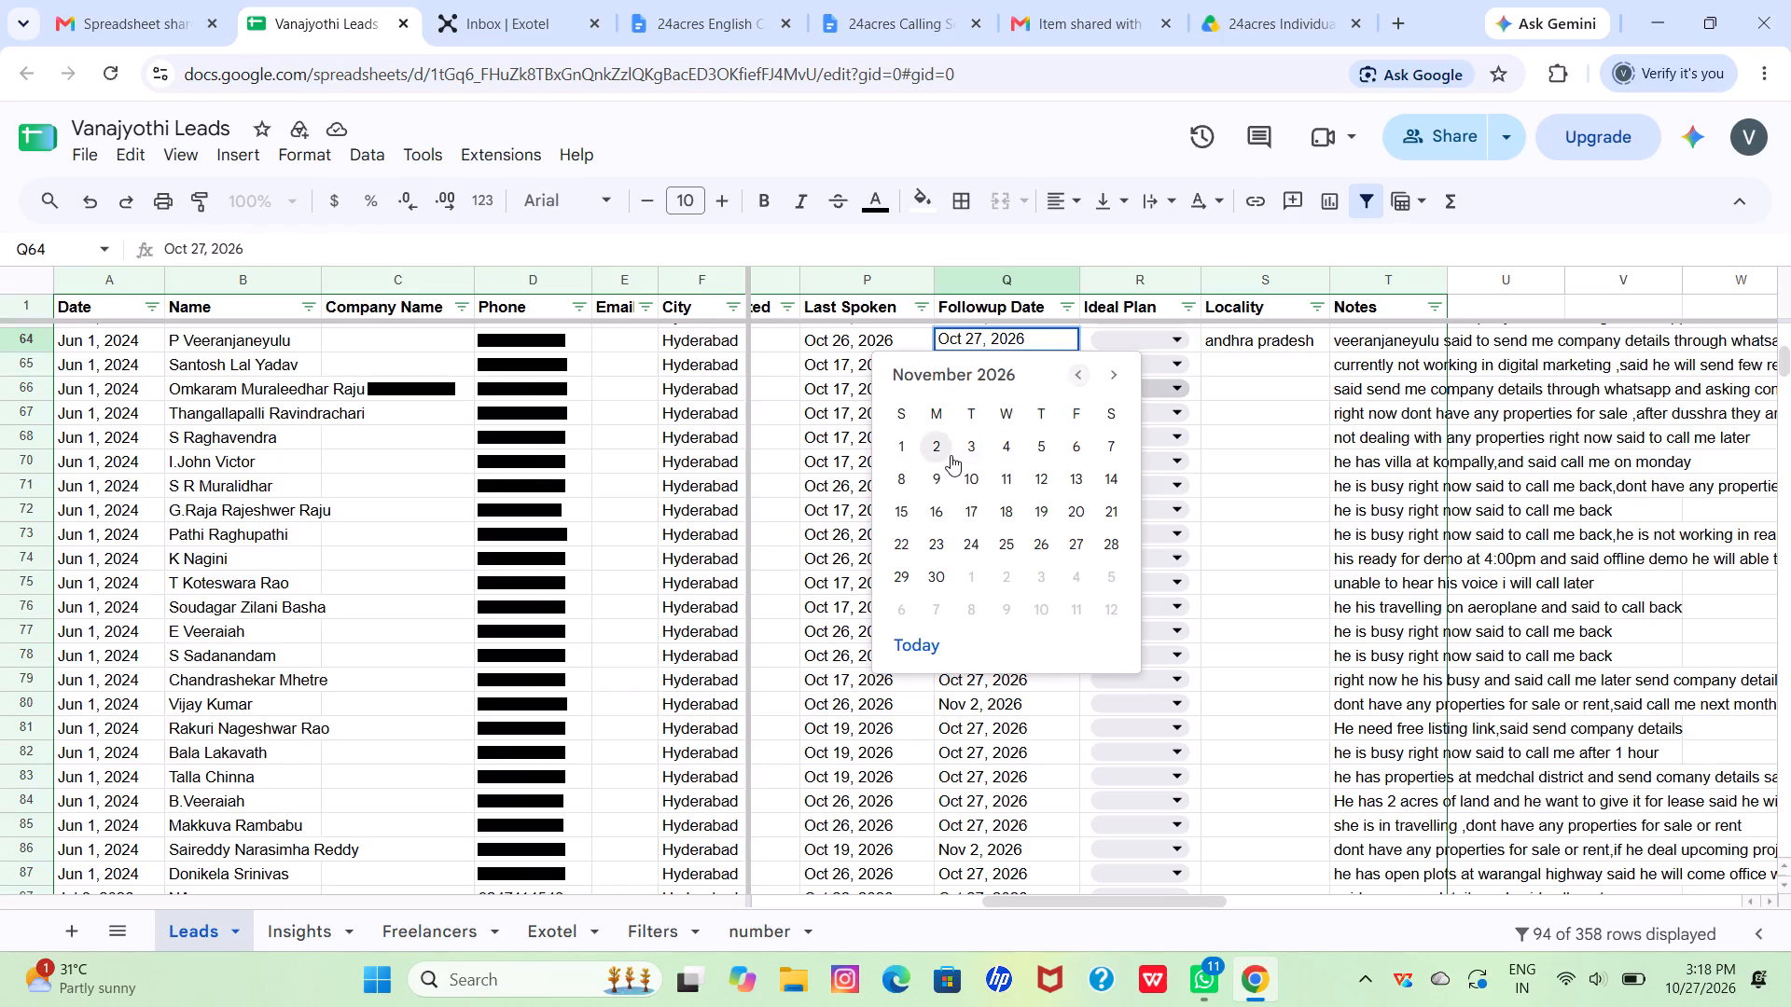
For the lead in row 64, set the Conv count to 3 and the Last Spoken date to Oct 27, 2026.
scroll(1093, 365, right, 3)
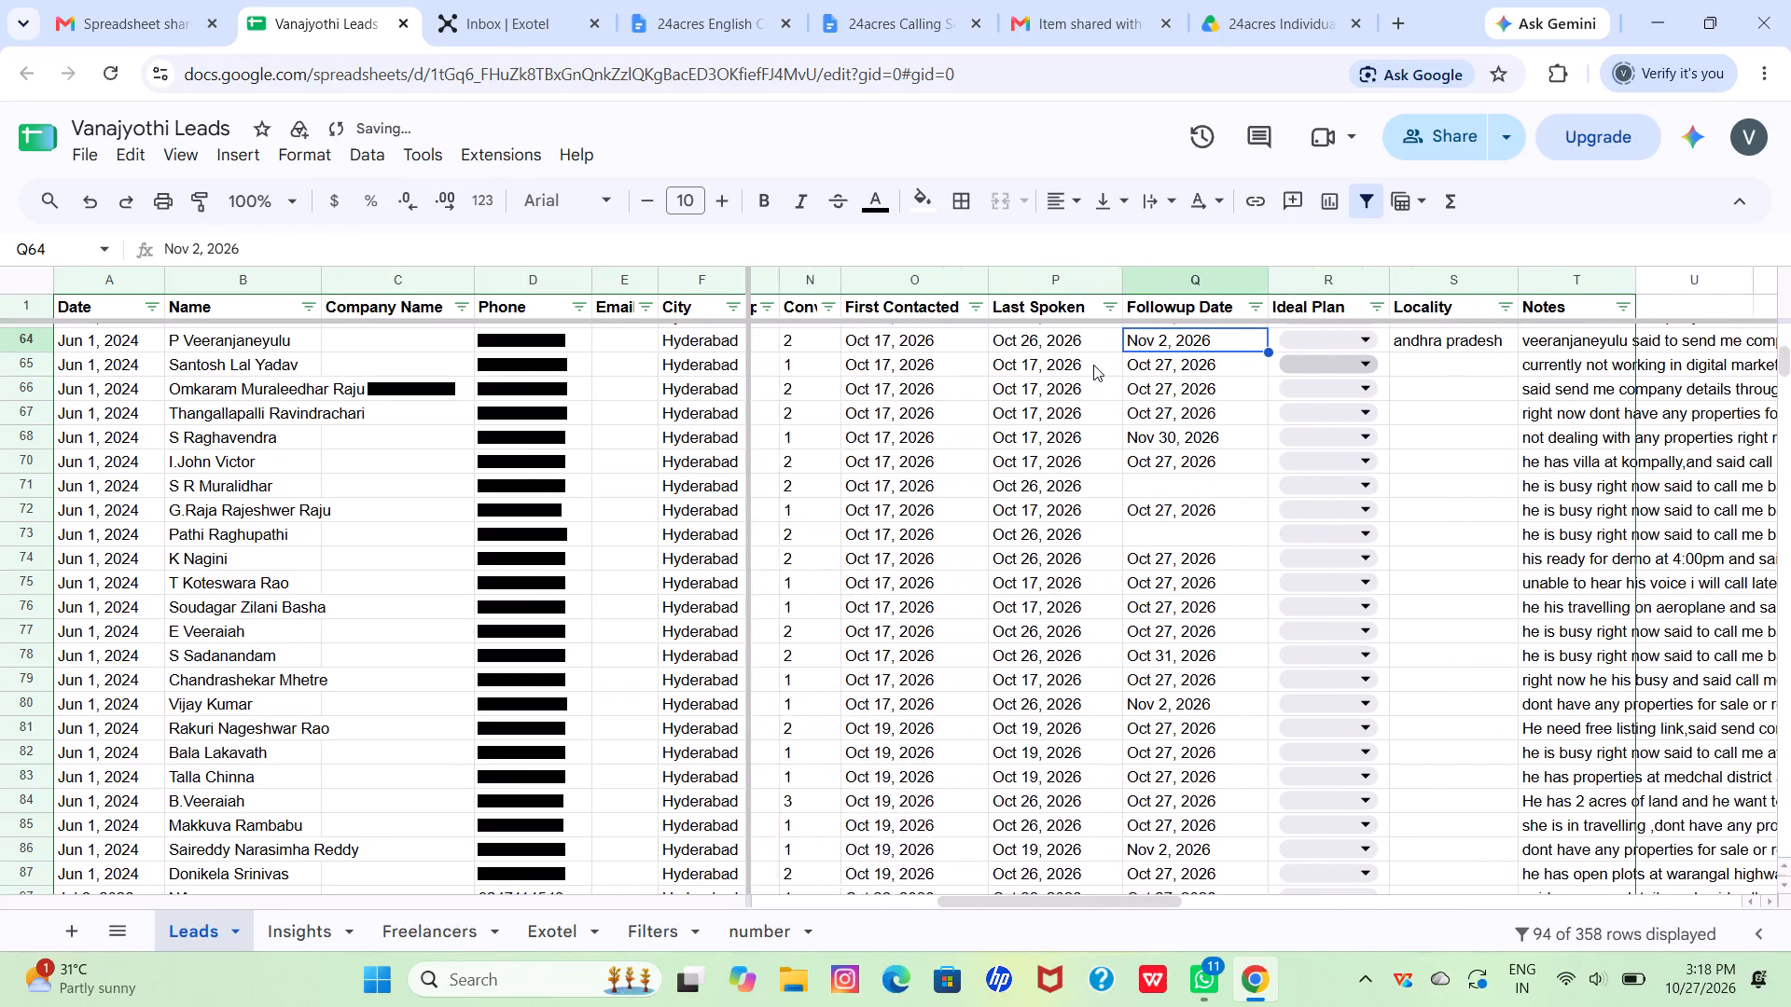
scroll(1093, 365, right, 3)
click(942, 338)
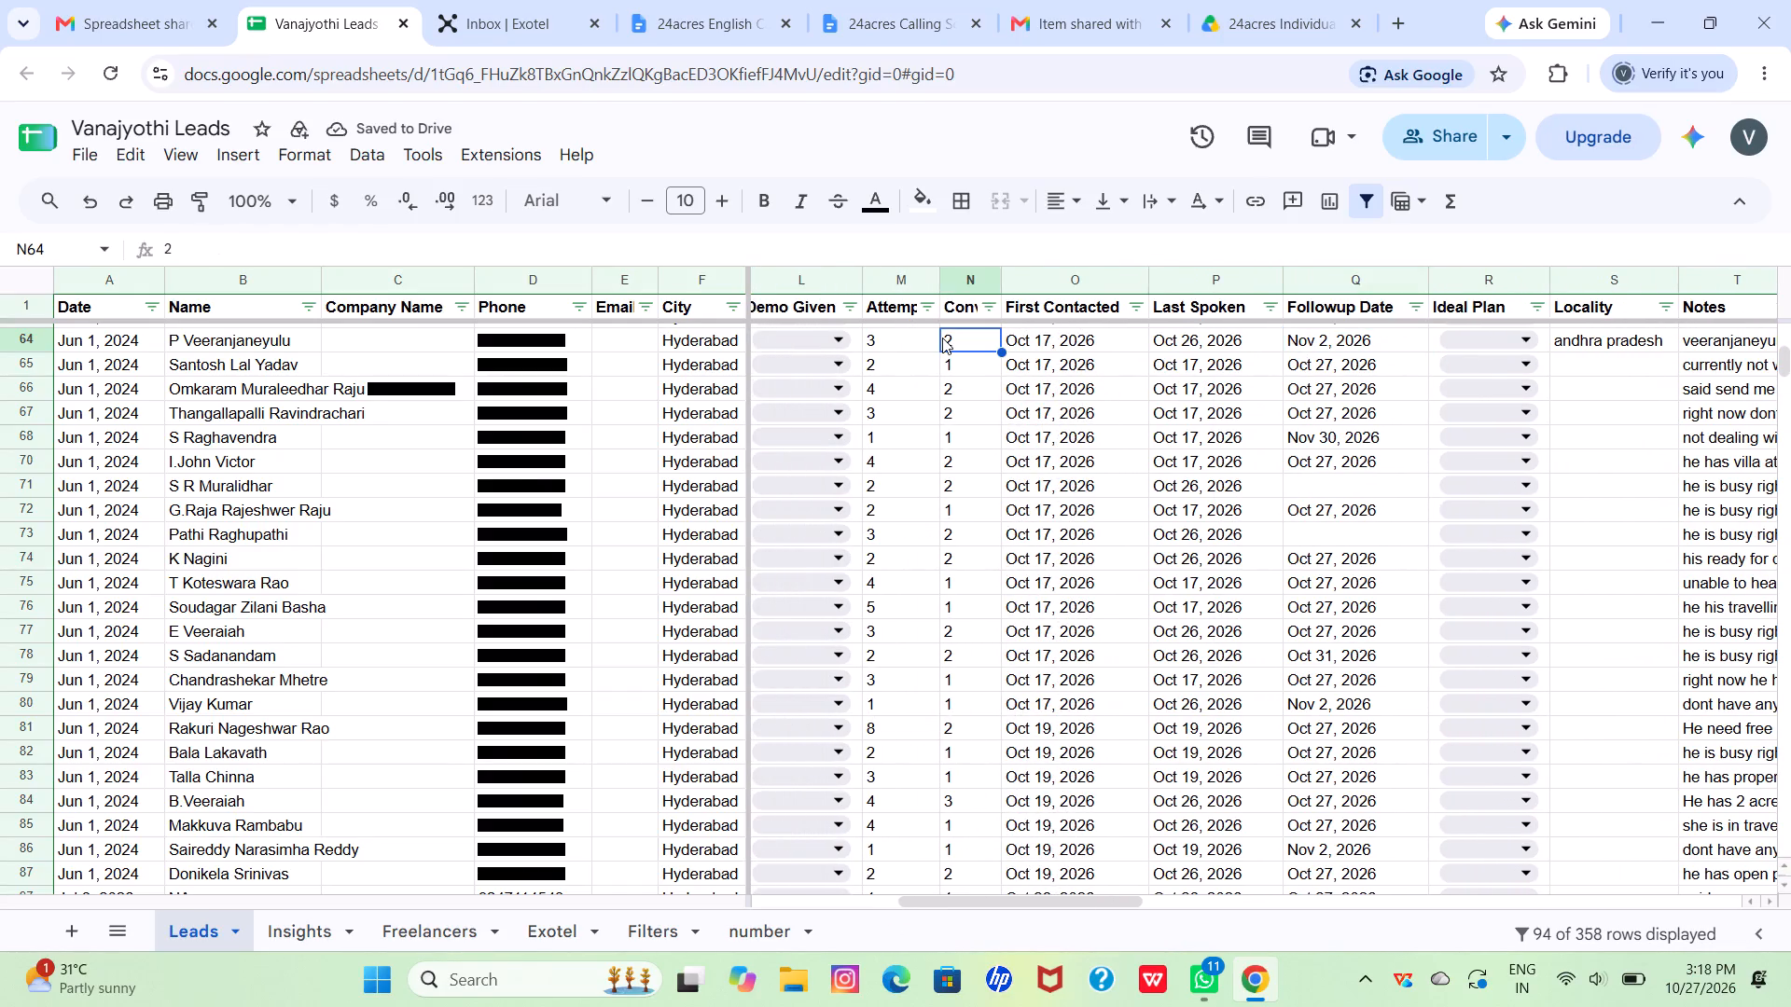
key(3)
click(955, 358)
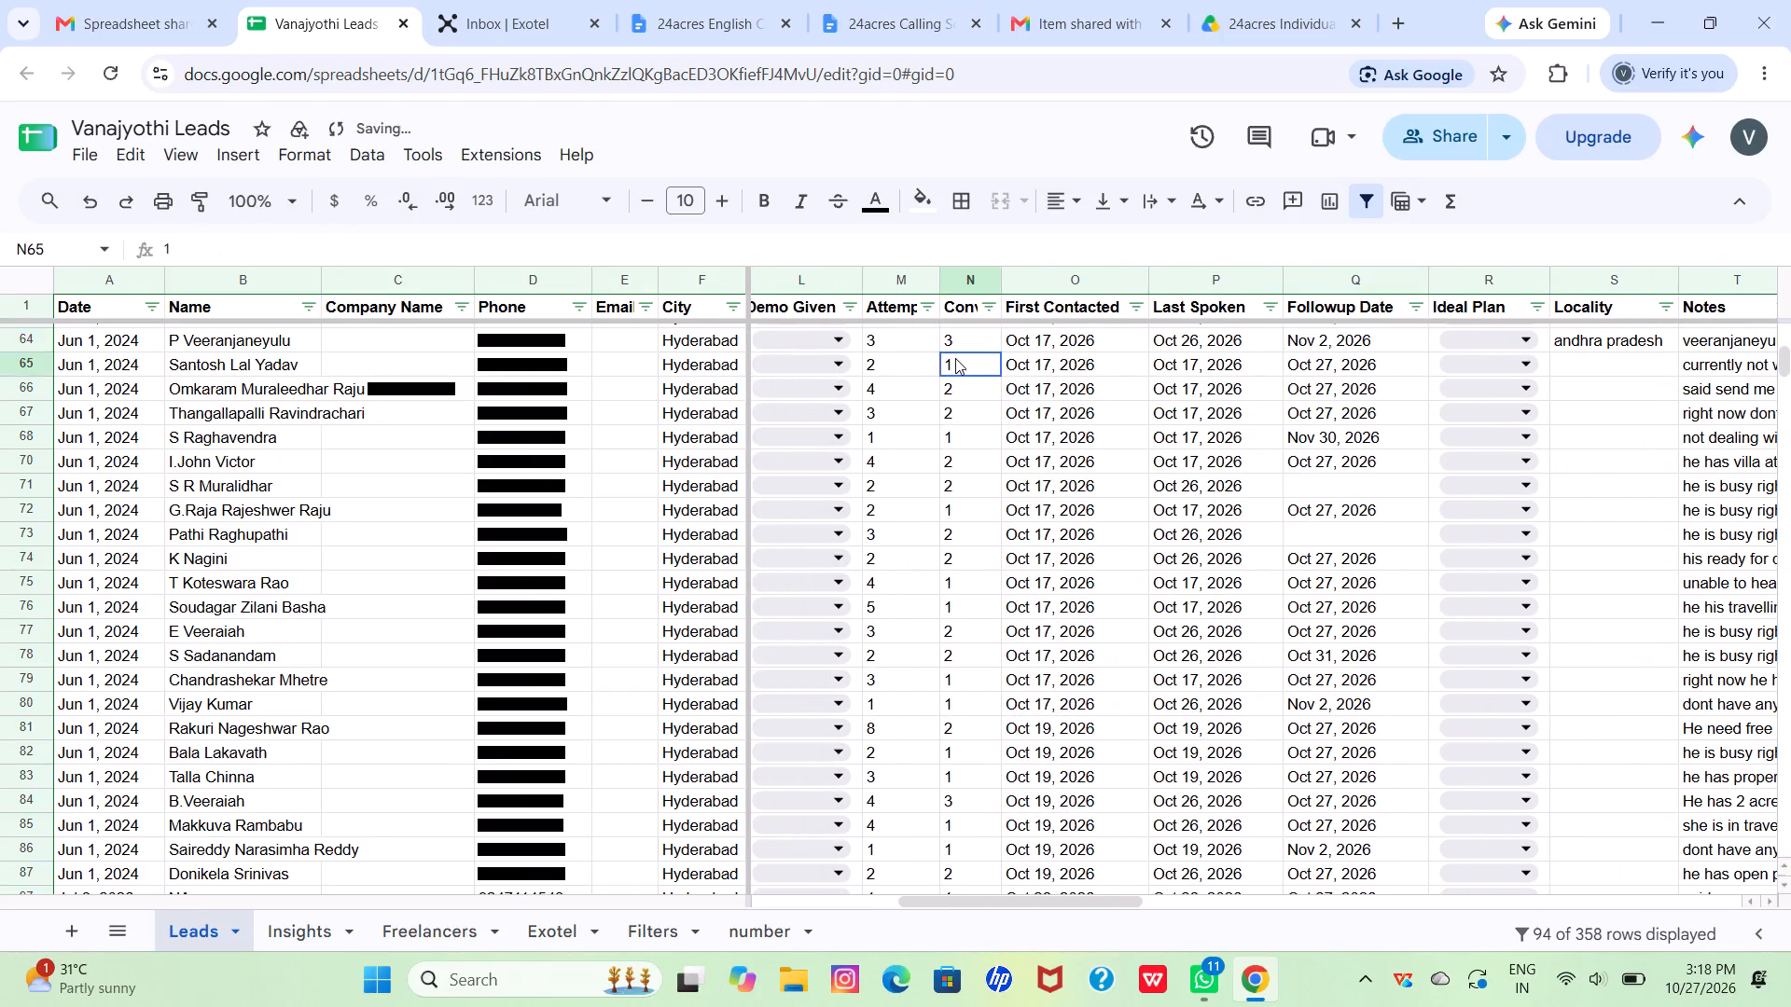
double_click(1170, 343)
click(1161, 576)
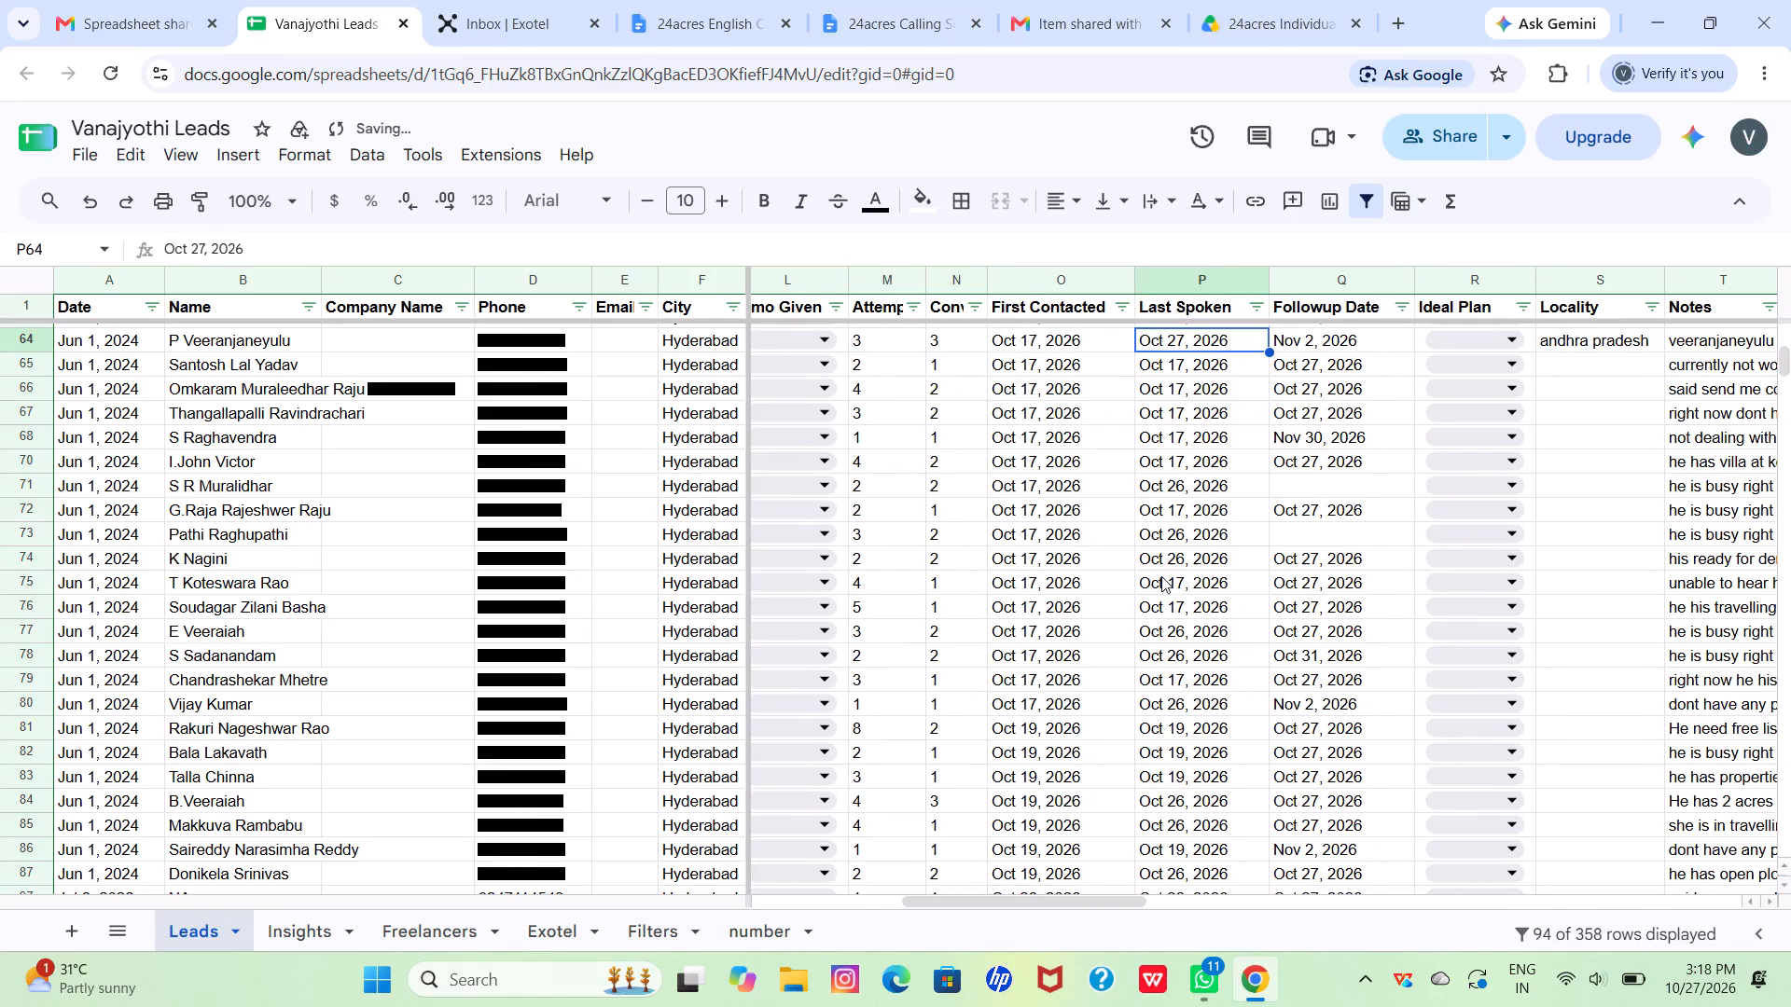
Open the note of the lead in row 64 to read its full text.
scroll(1407, 362, left, 3)
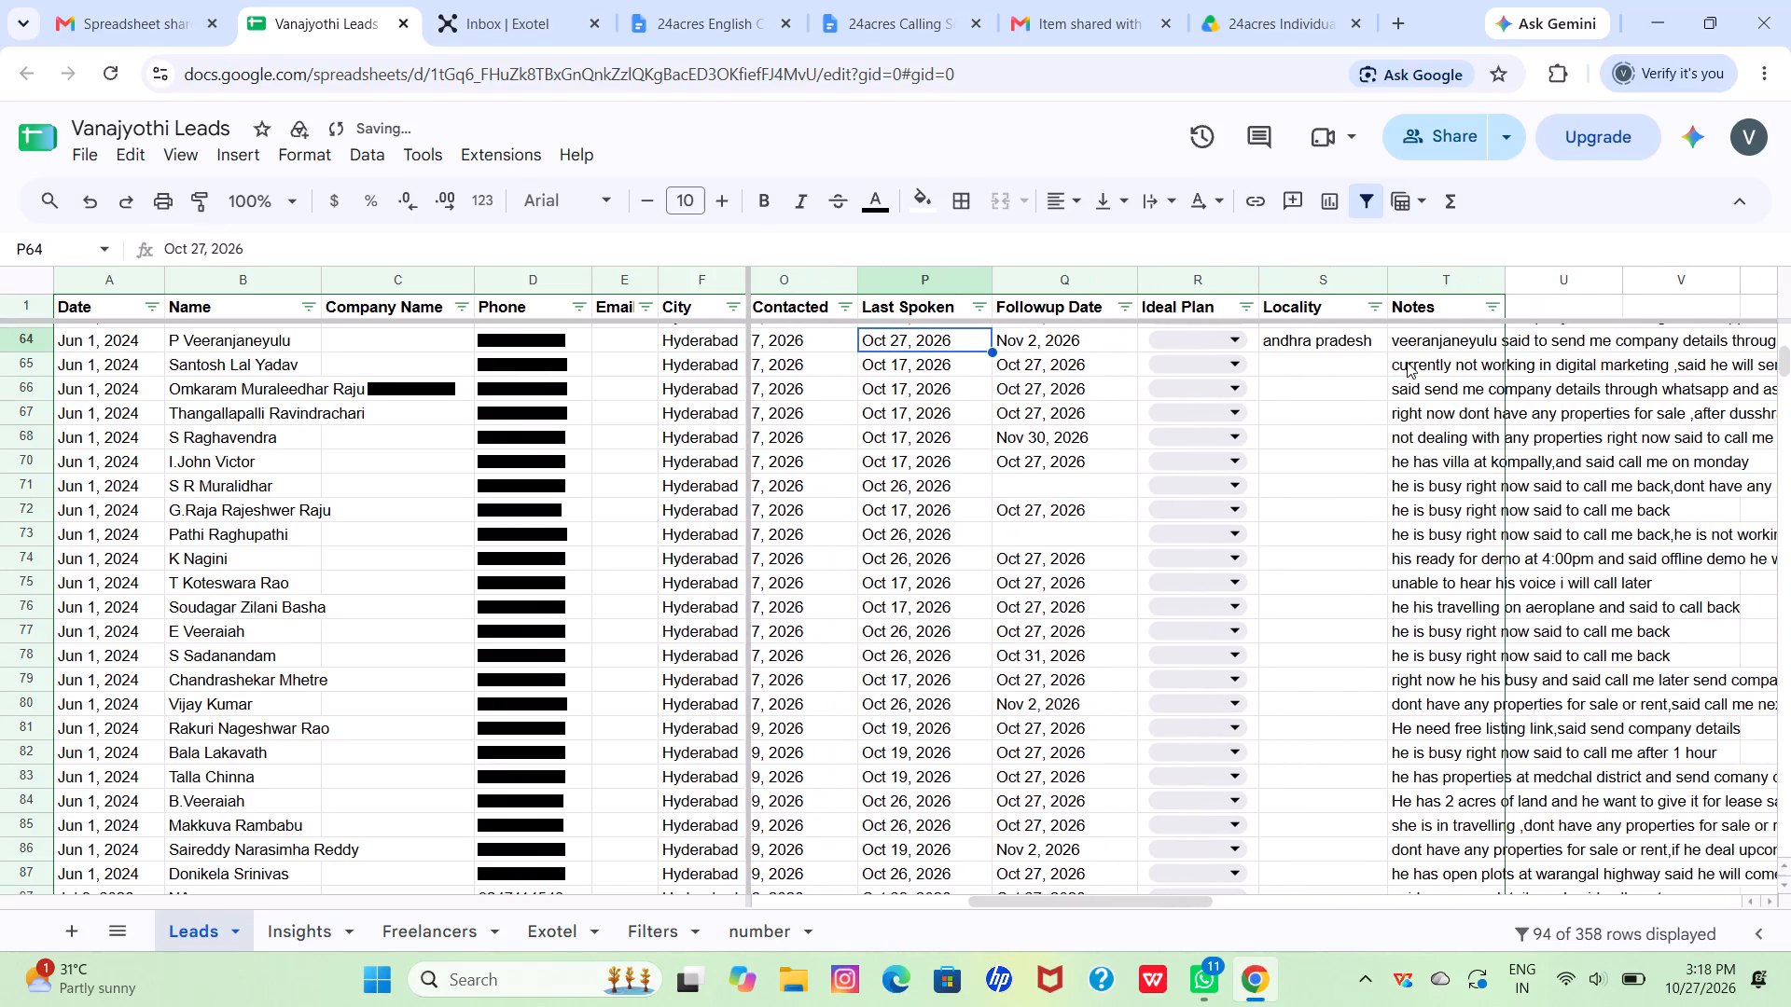
double_click(1417, 337)
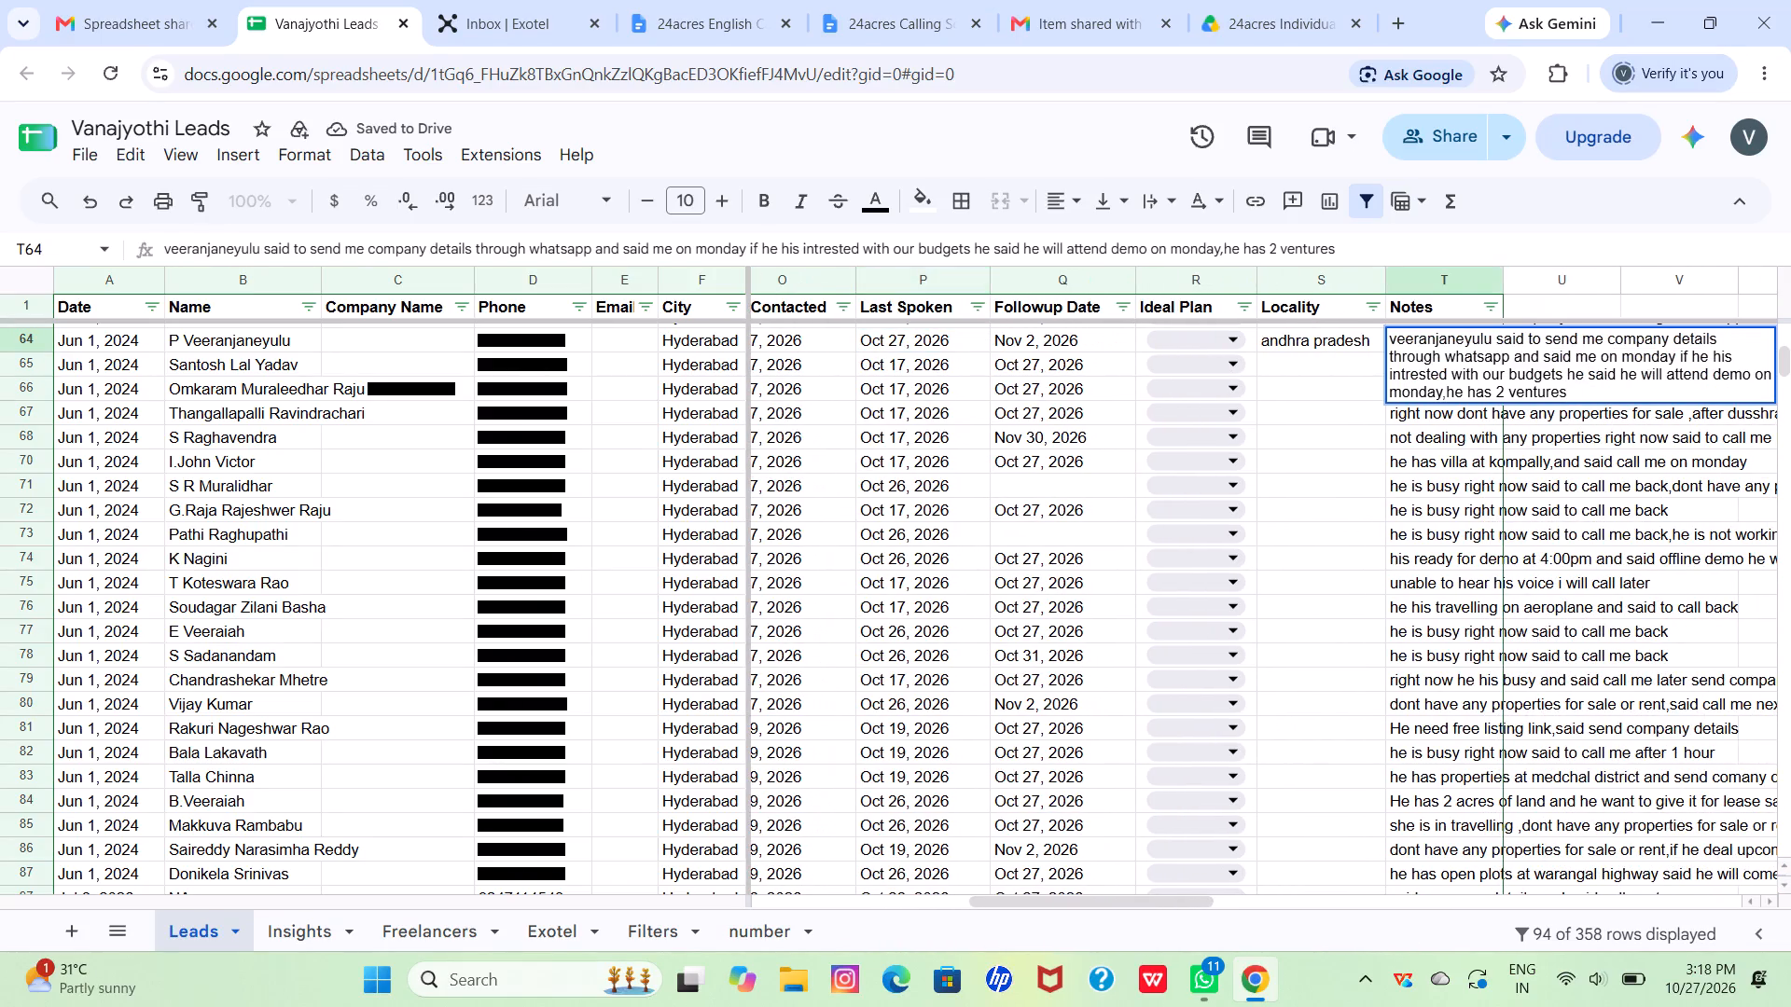
click(1267, 416)
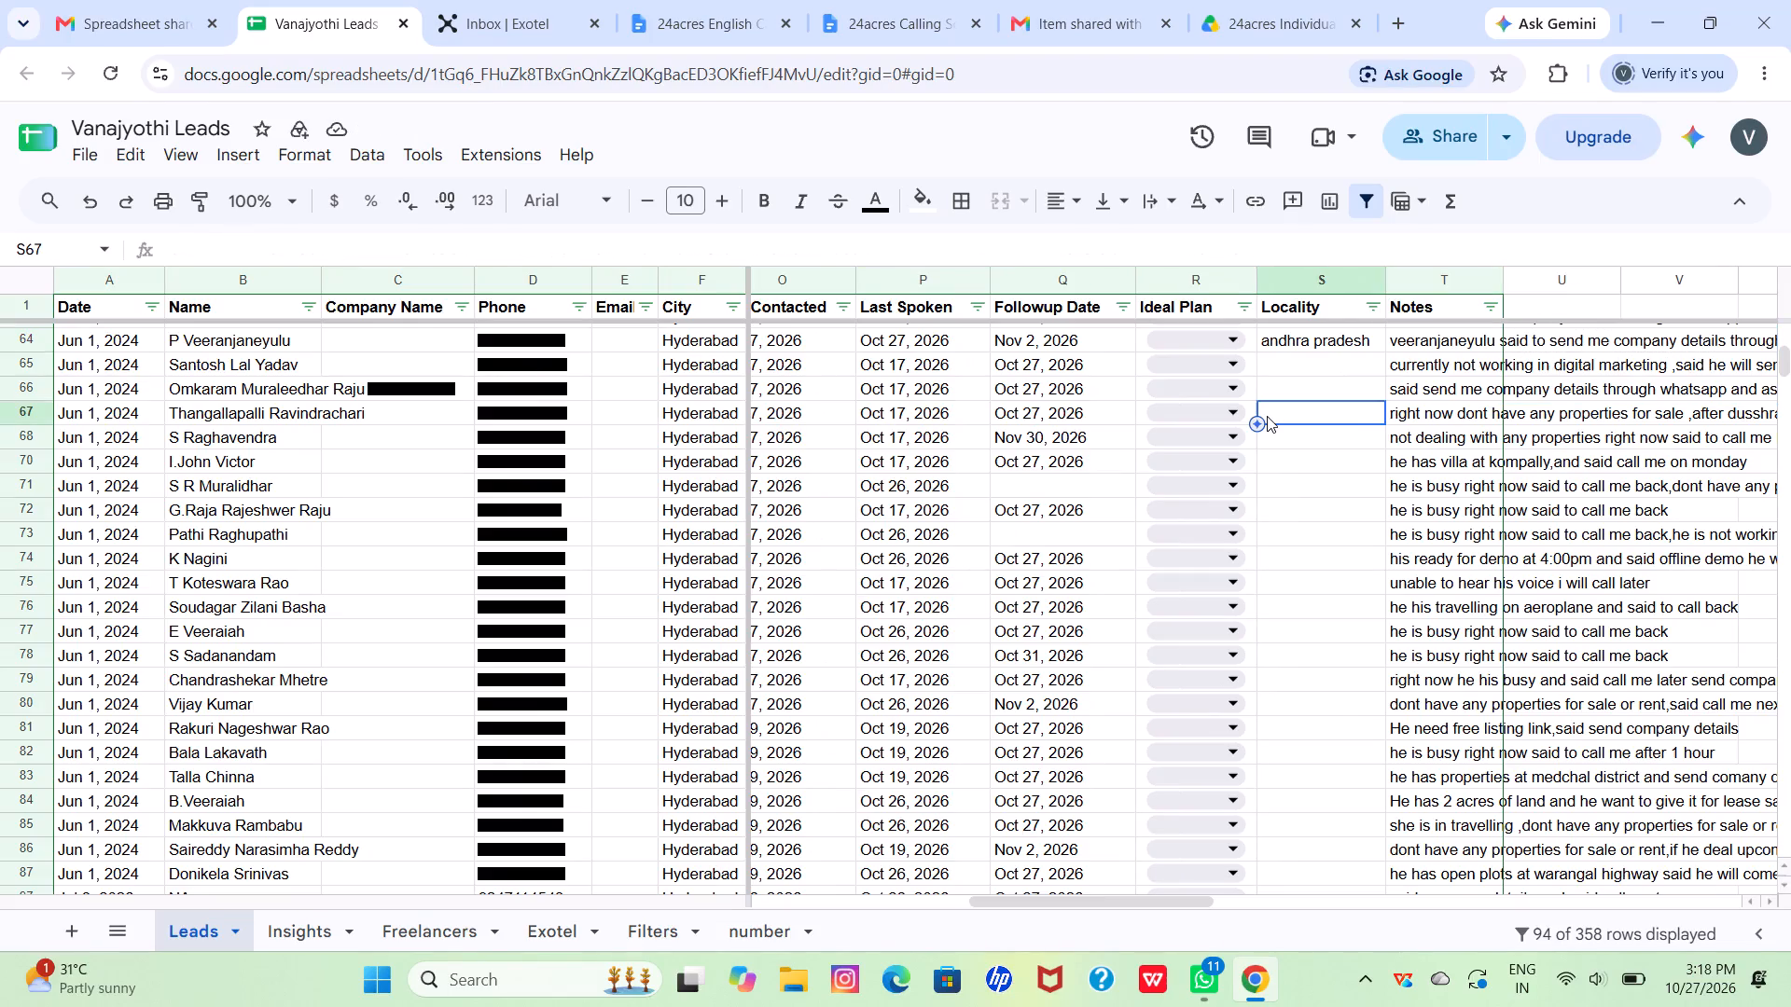
Examine the attempts, last spoken dates, follow-up dates and notes of the Call Back leads from row 65 onward.
scroll(1267, 416, left, 3)
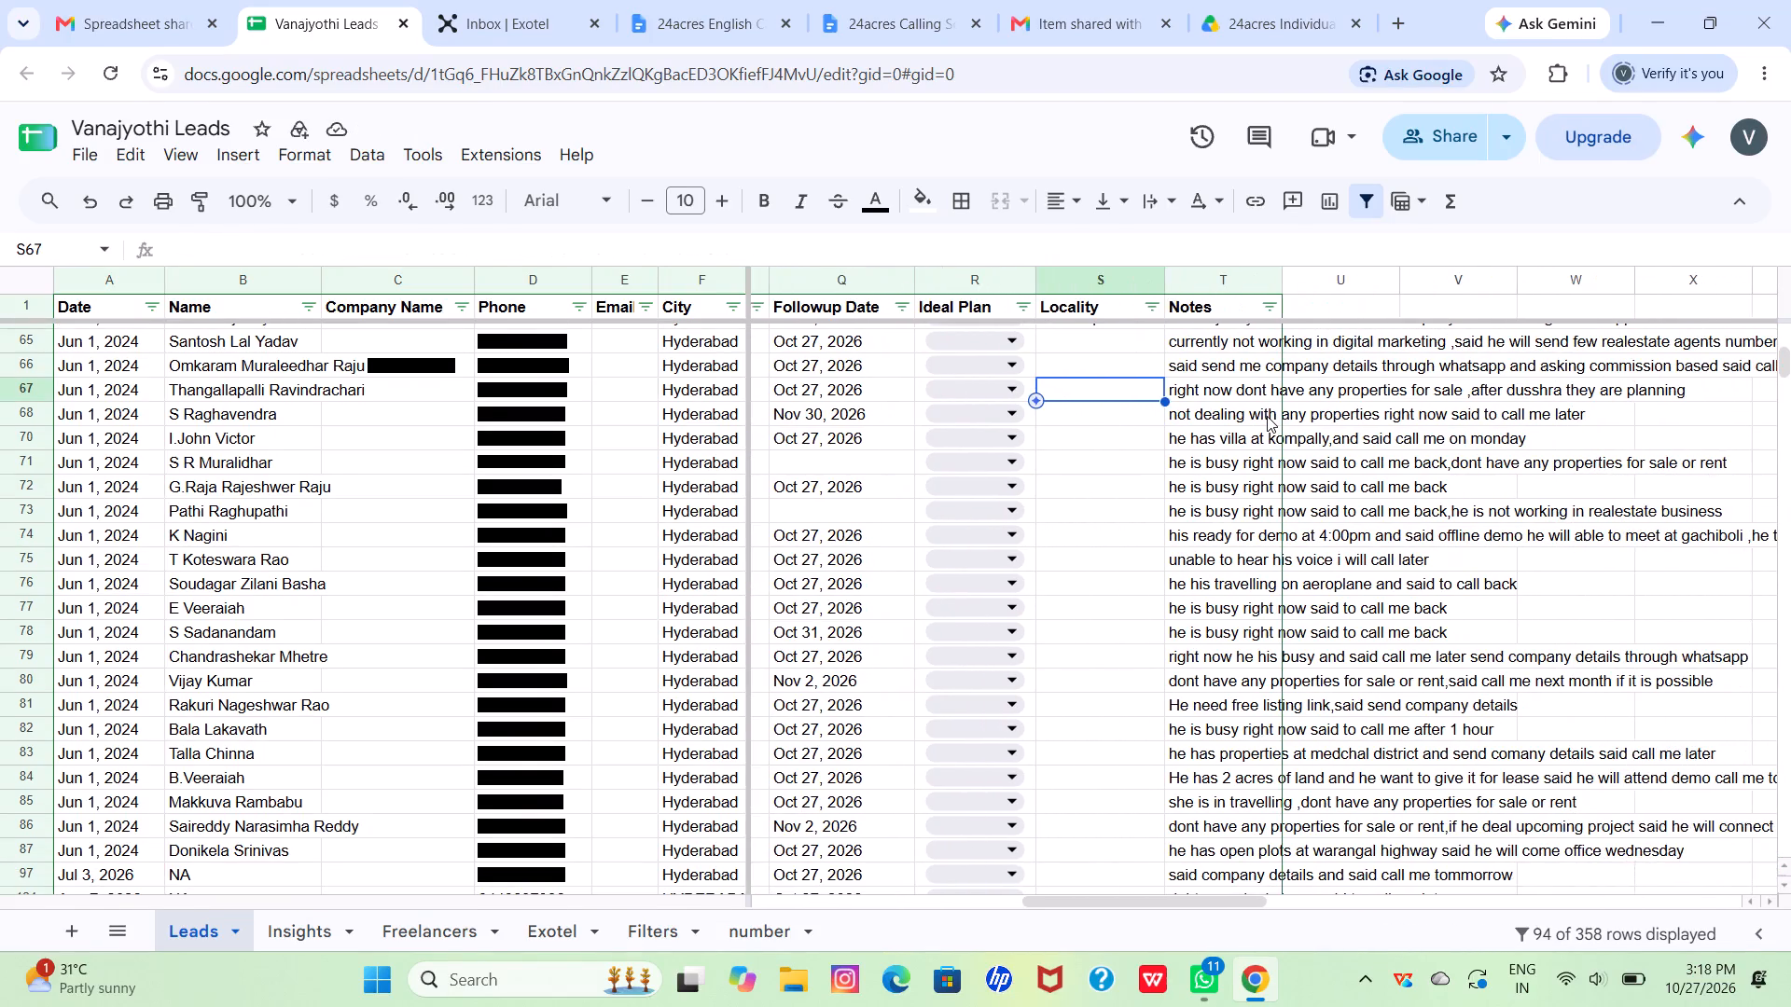
scroll(1267, 416, left, 5)
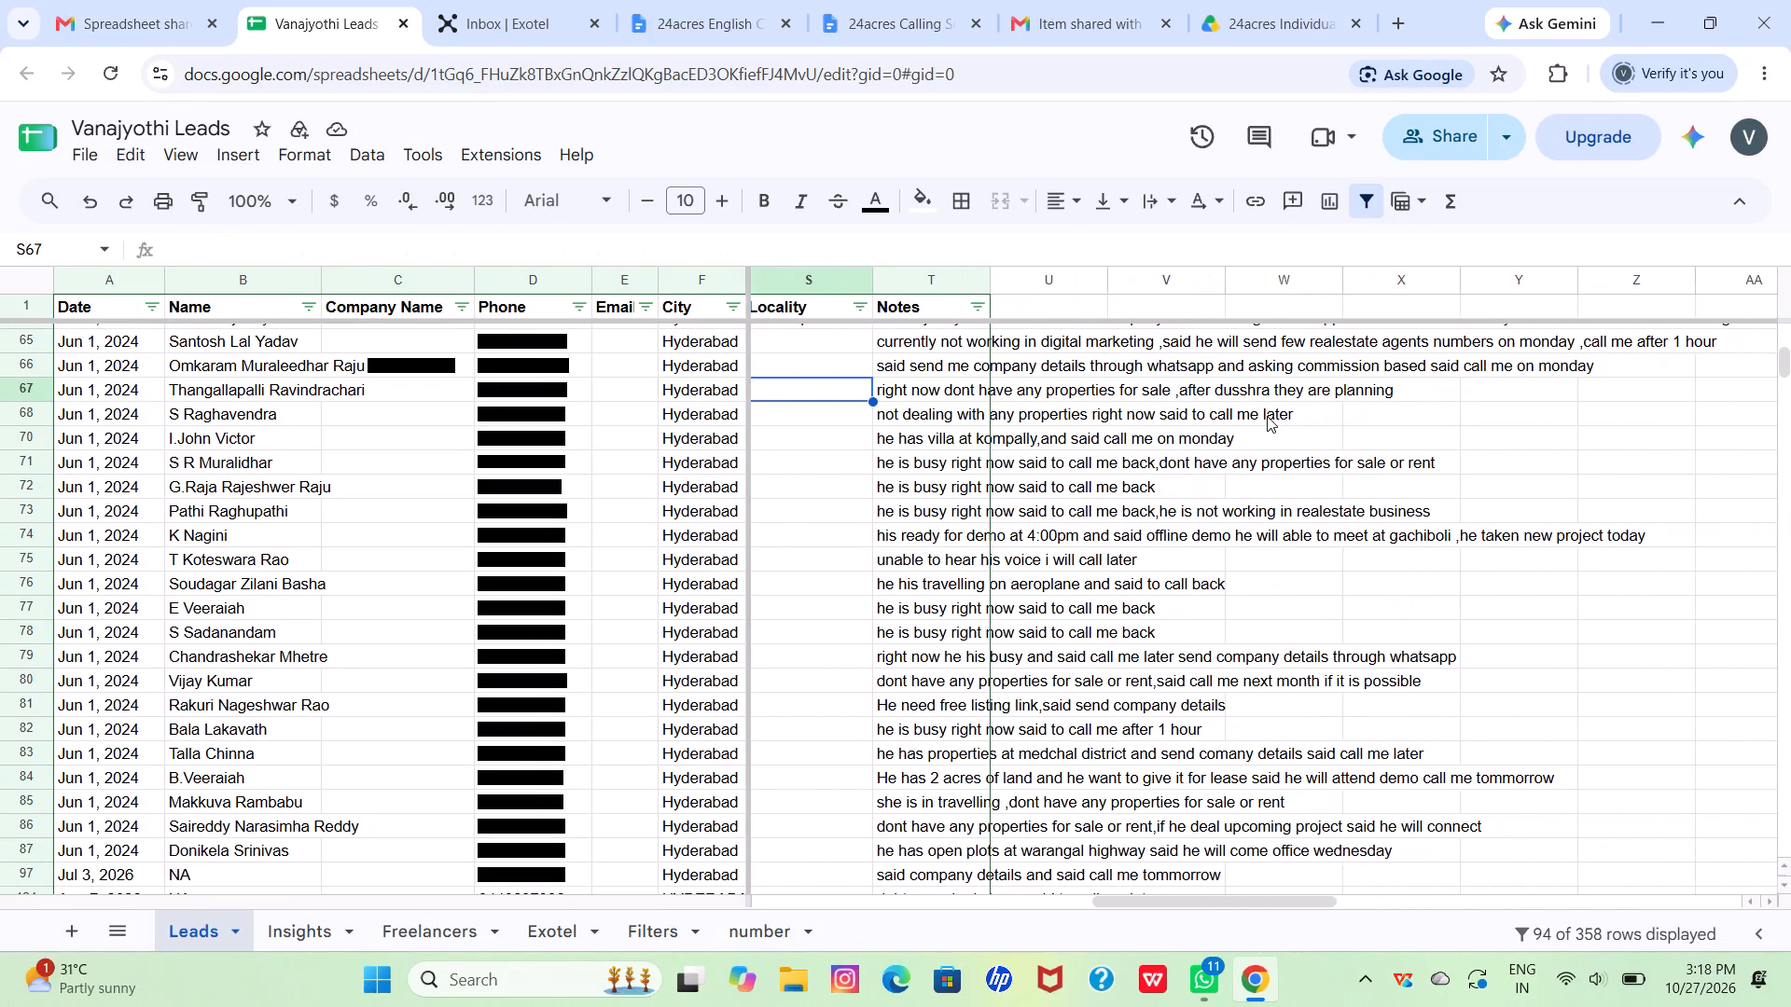
scroll(1267, 416, right, 3)
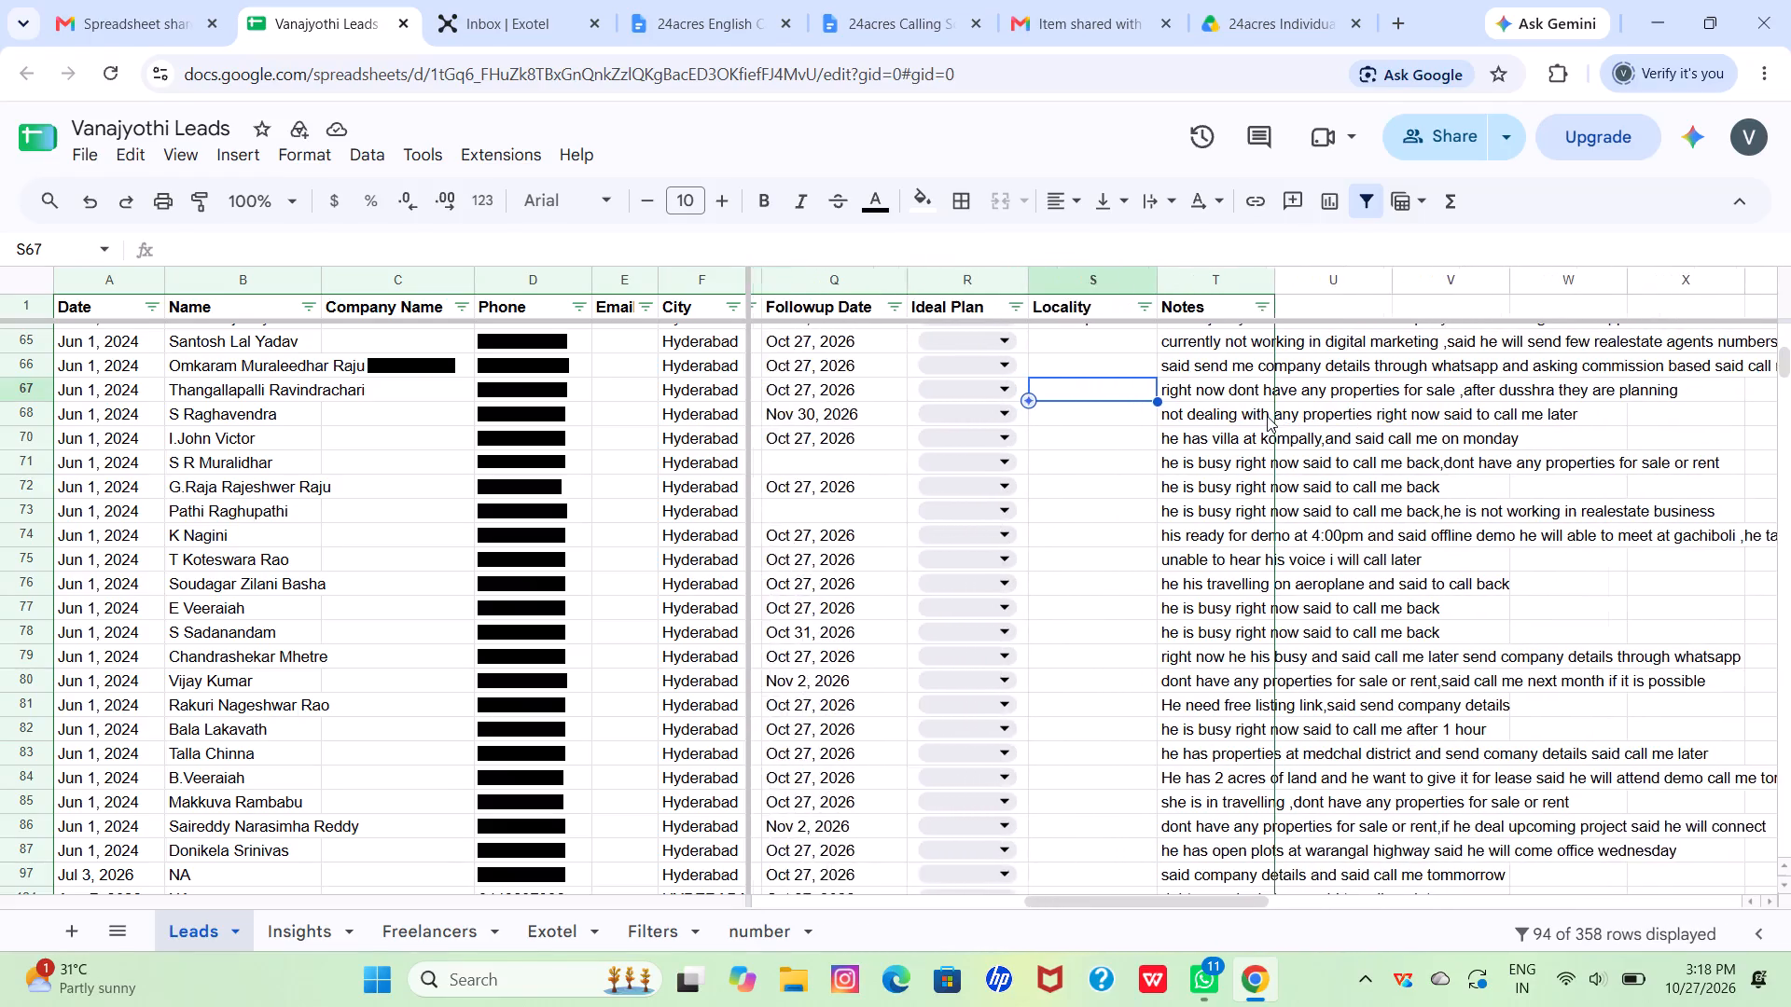
scroll(1267, 416, right, 4)
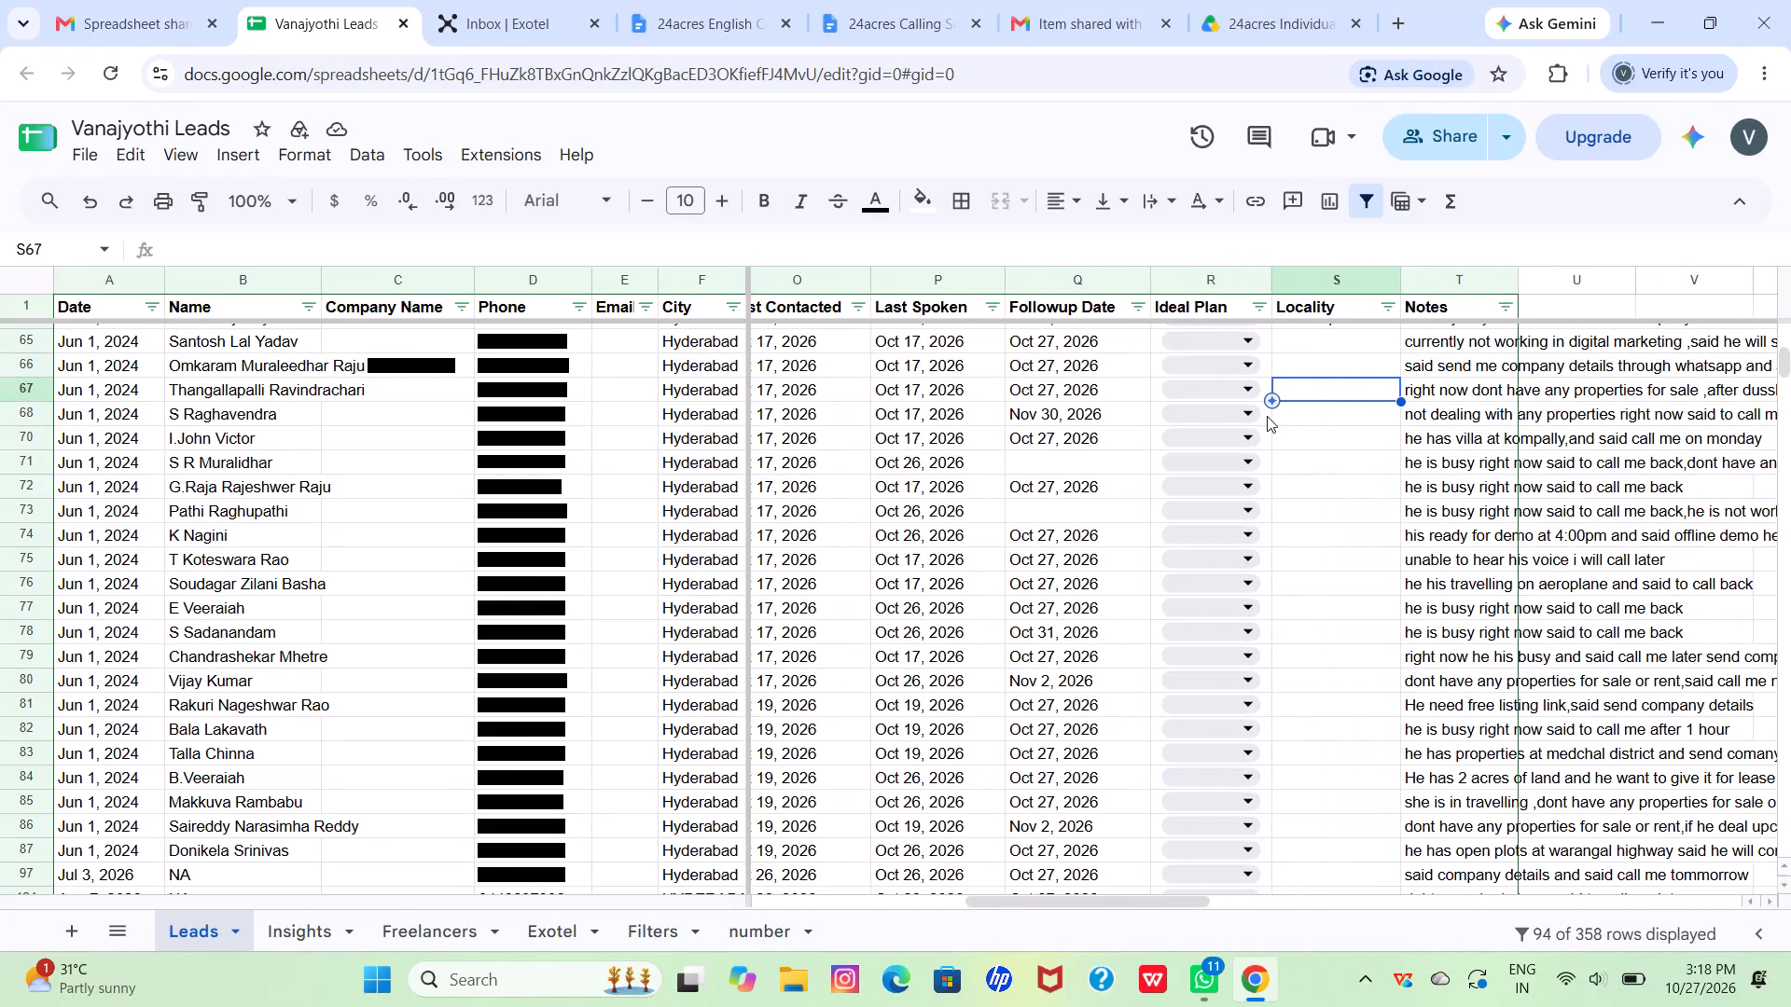
scroll(1267, 416, right, 4)
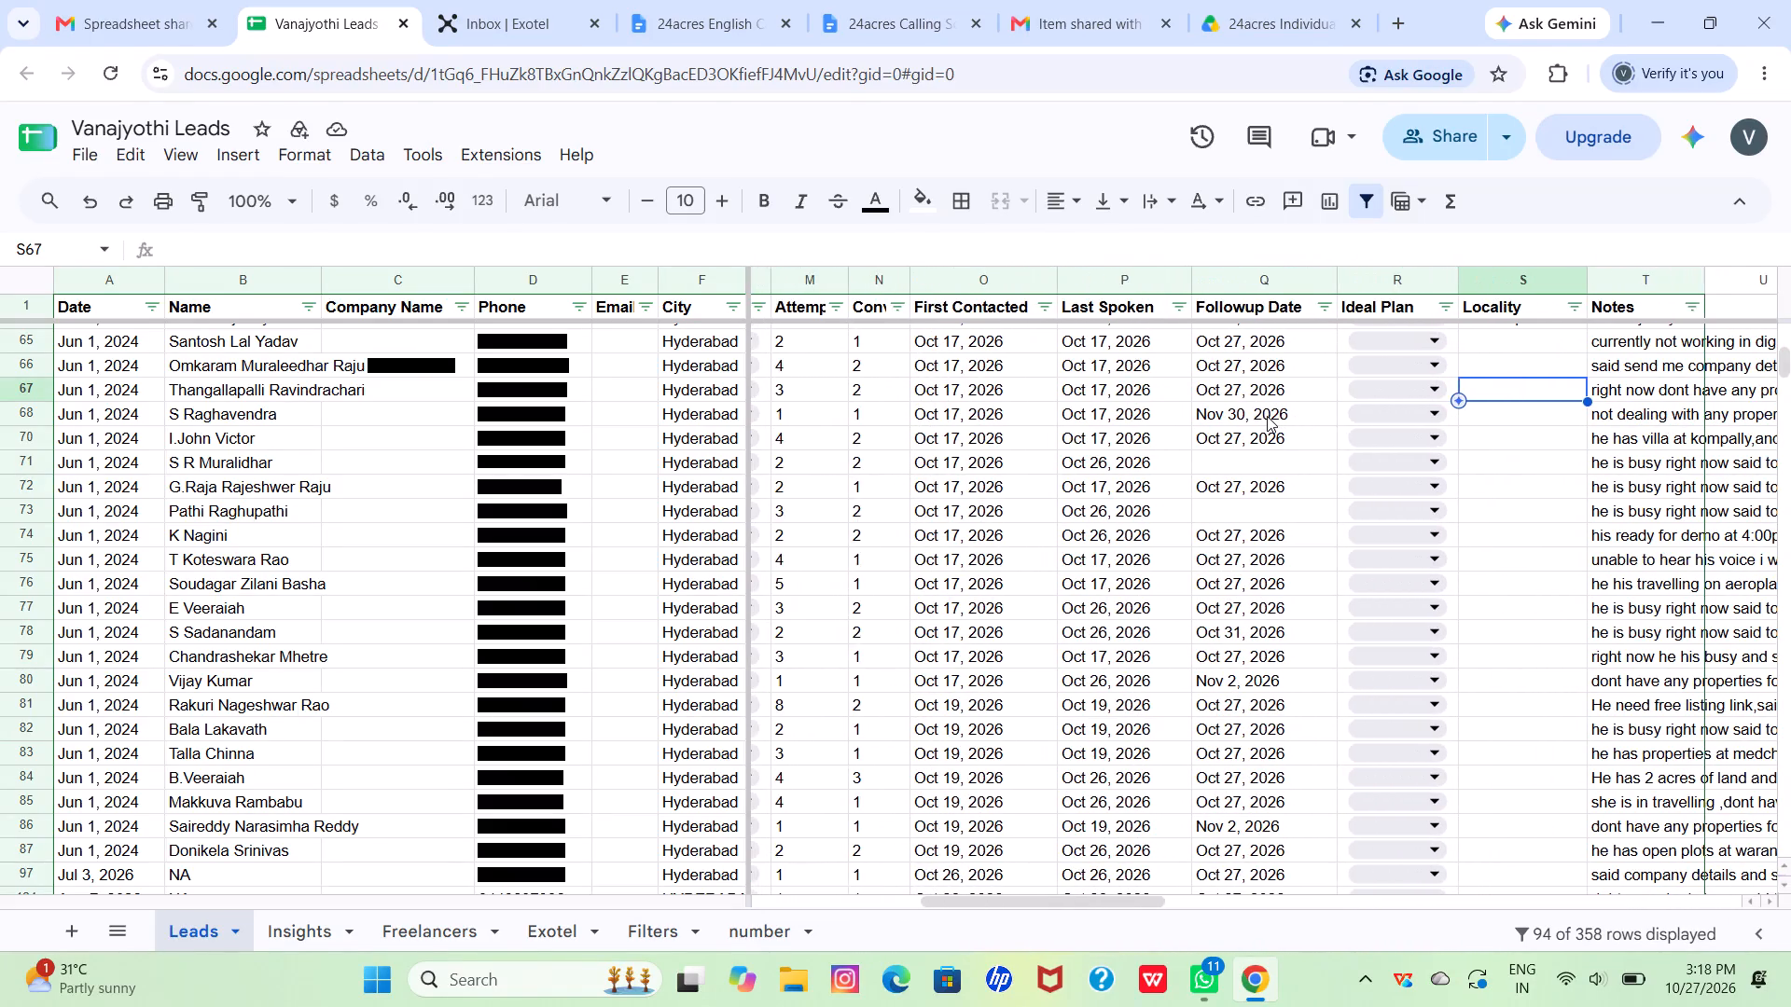
scroll(1267, 416, left, 7)
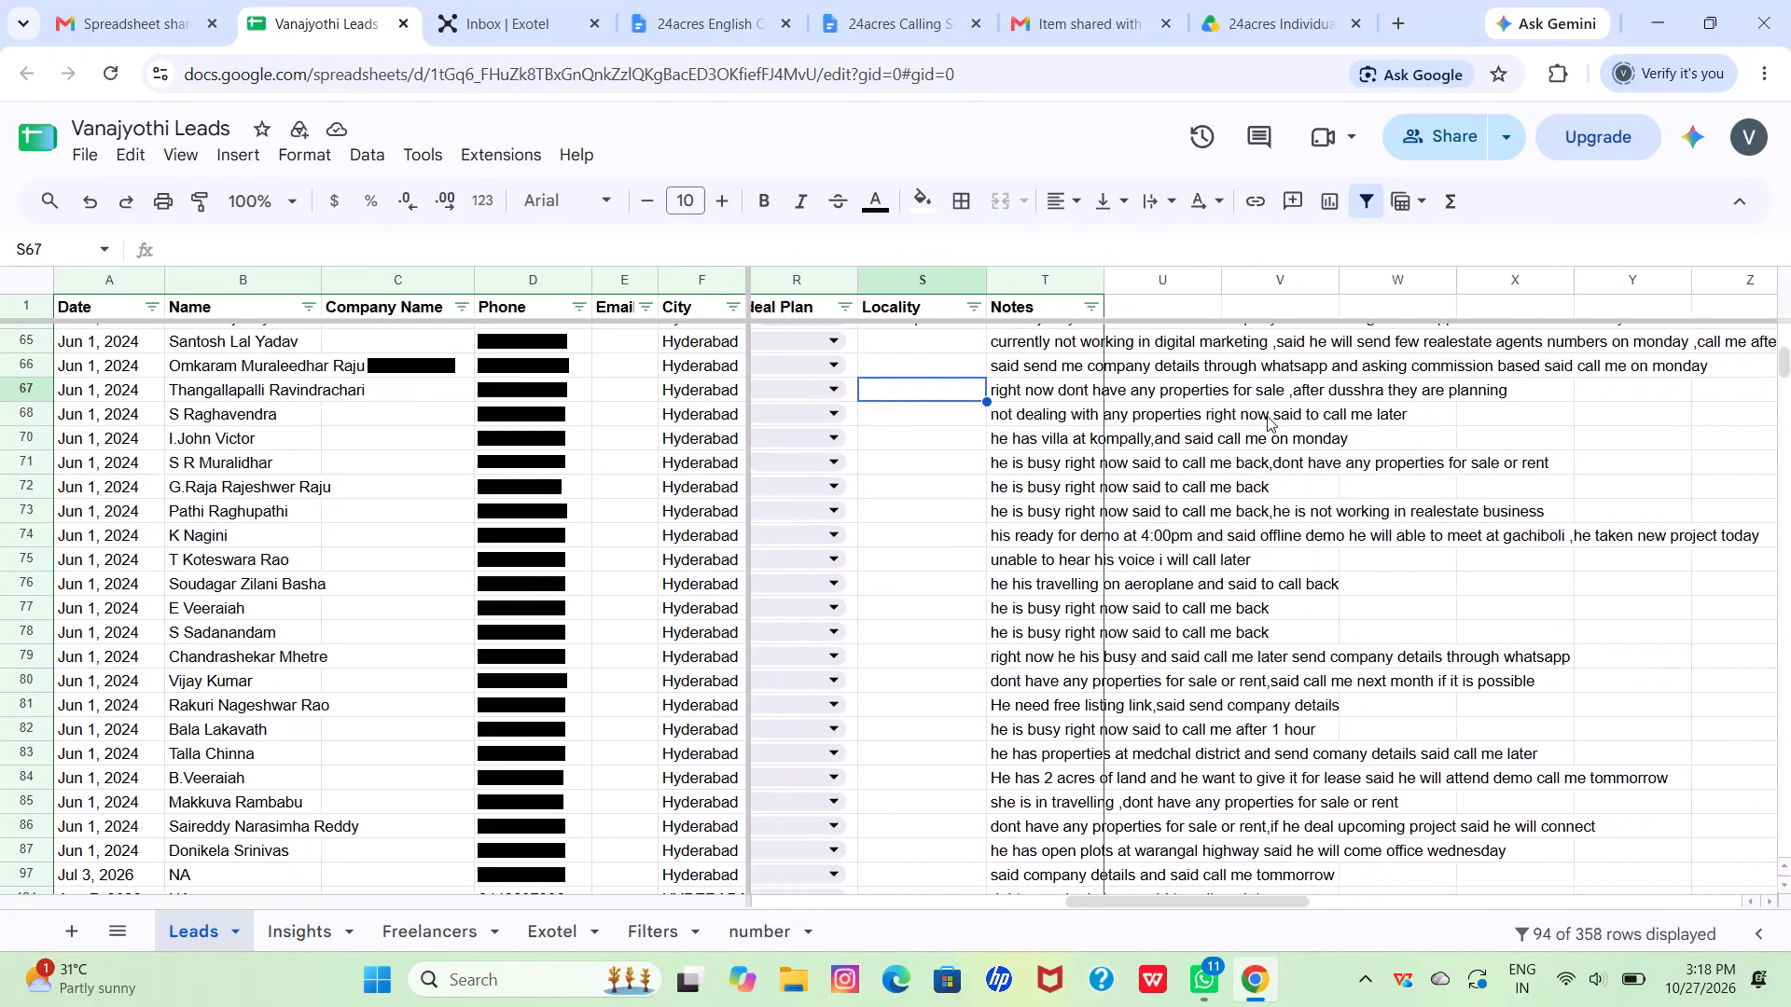
scroll(1267, 416, left, 1)
scroll(1267, 416, right, 1)
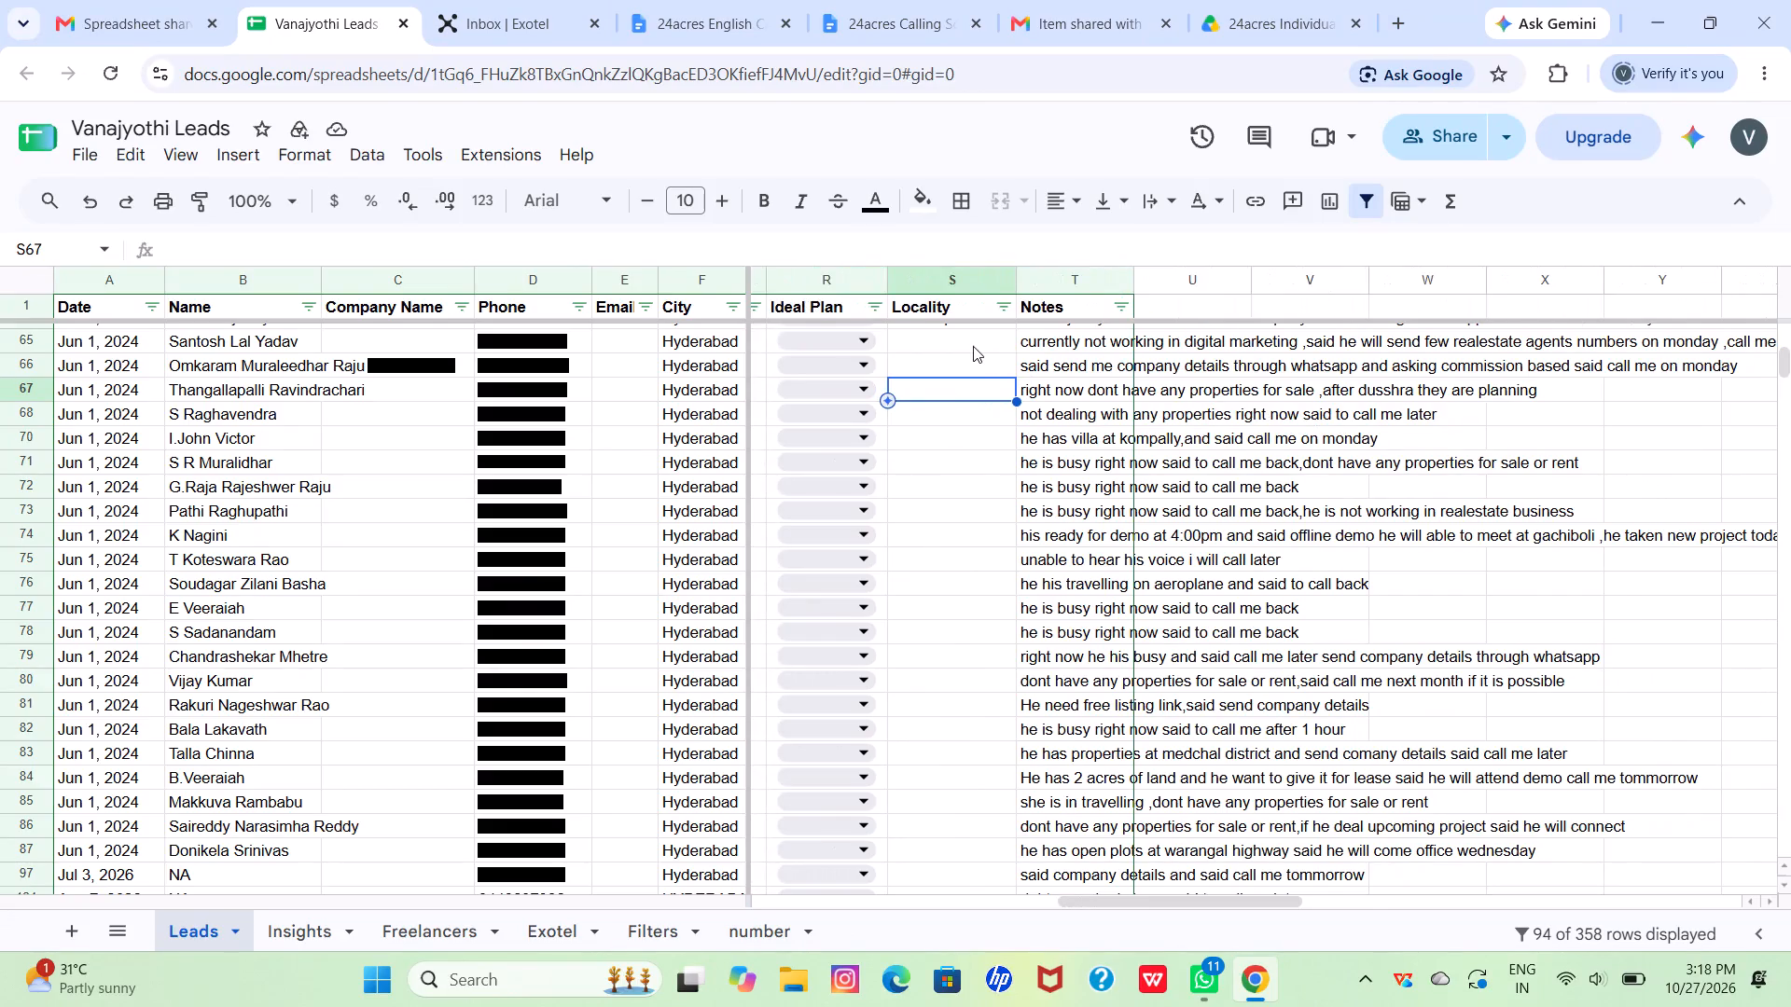
Select the phone number of the lead in row 65.
click(557, 350)
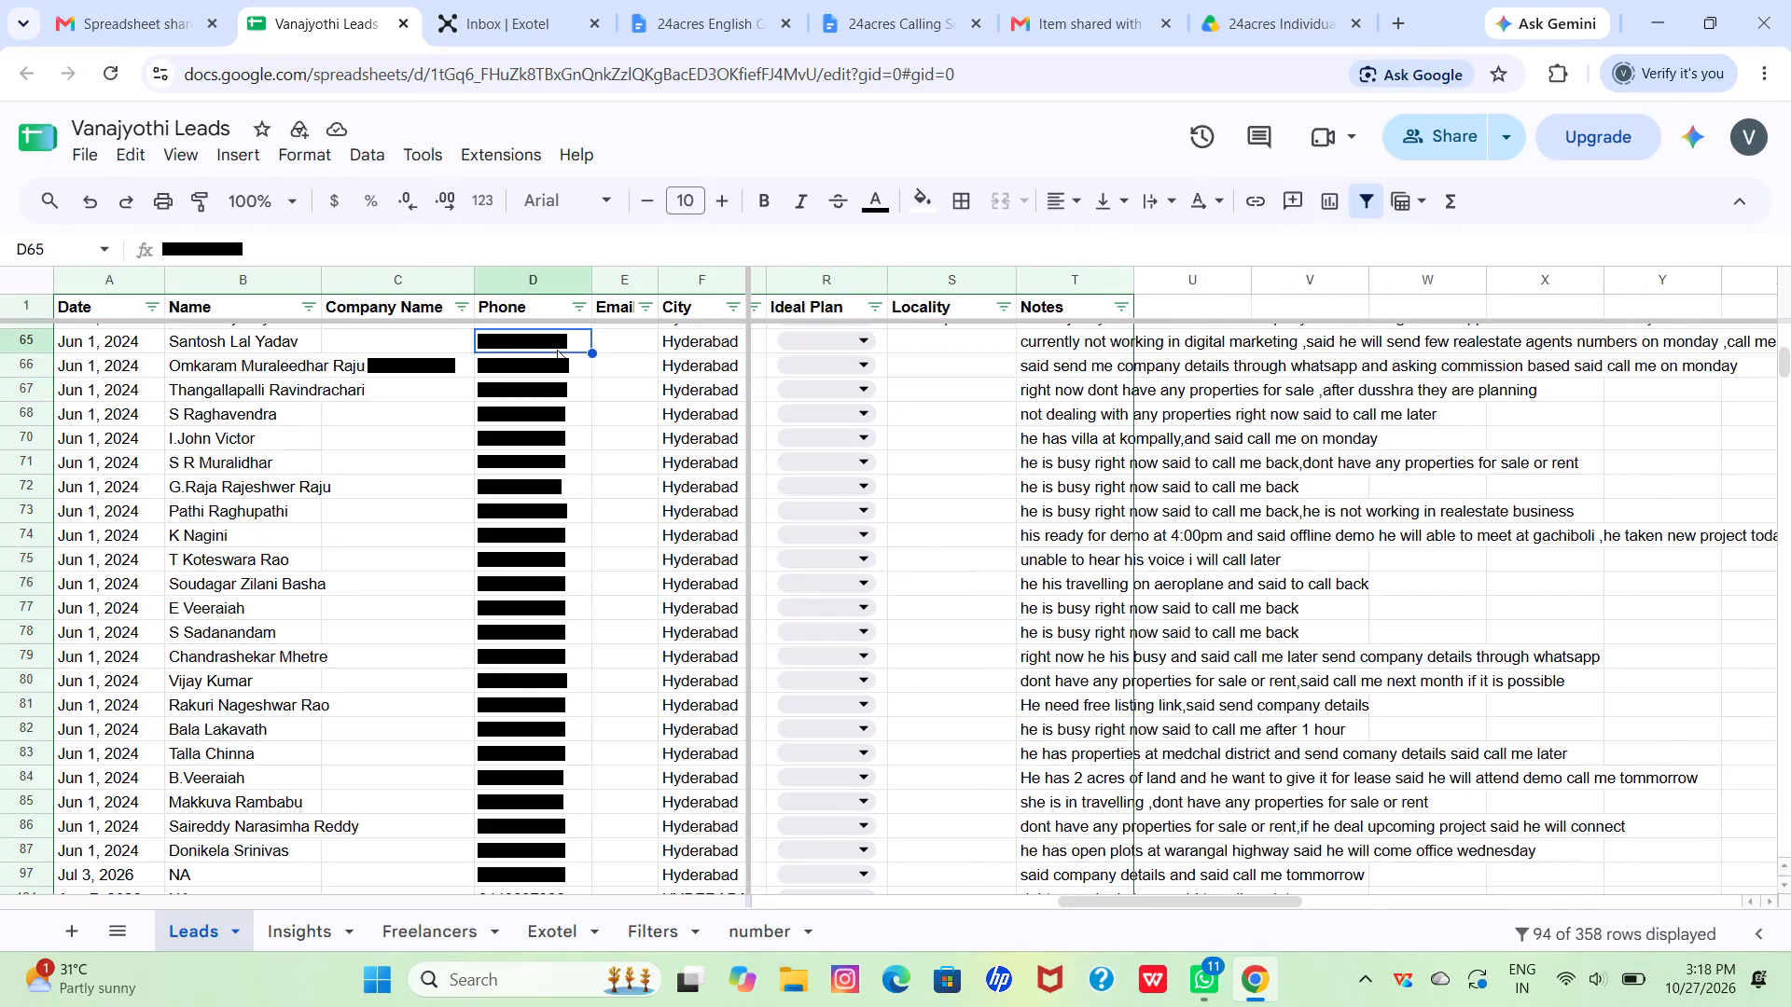
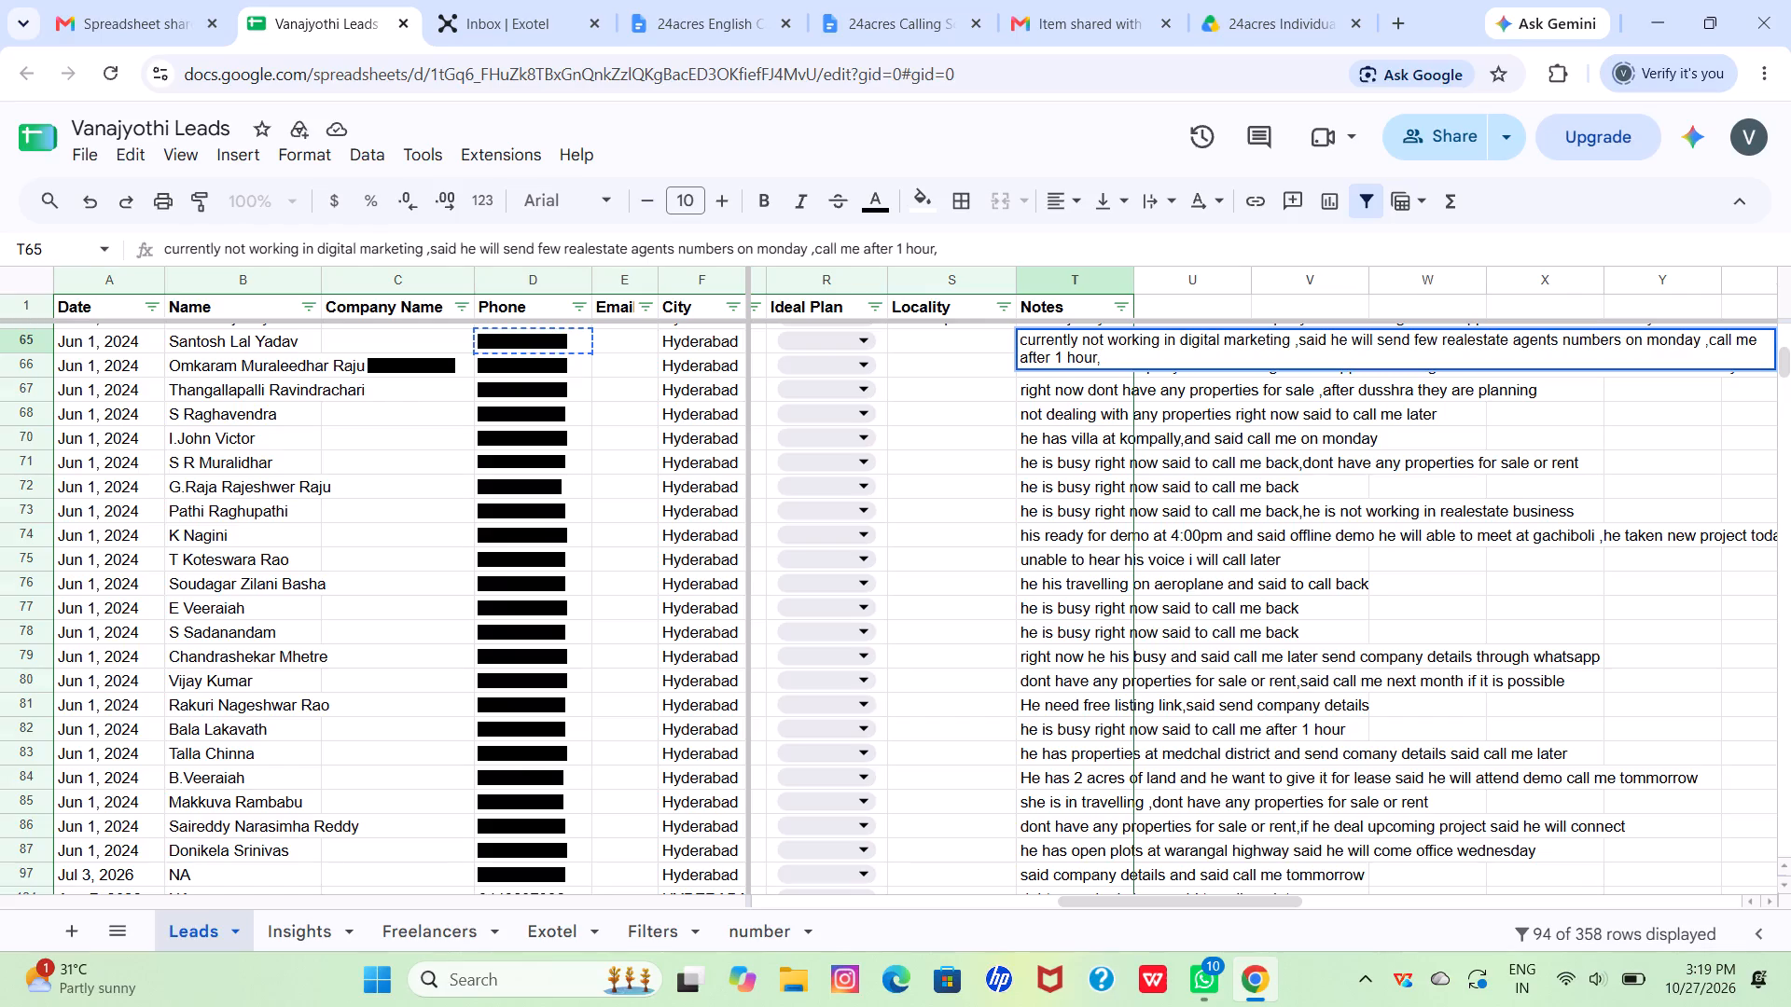
Remove the trailing comma from the note of the lead in row 65 so it ends with "call me after 1 hour".
key(BackSpace)
click(1130, 380)
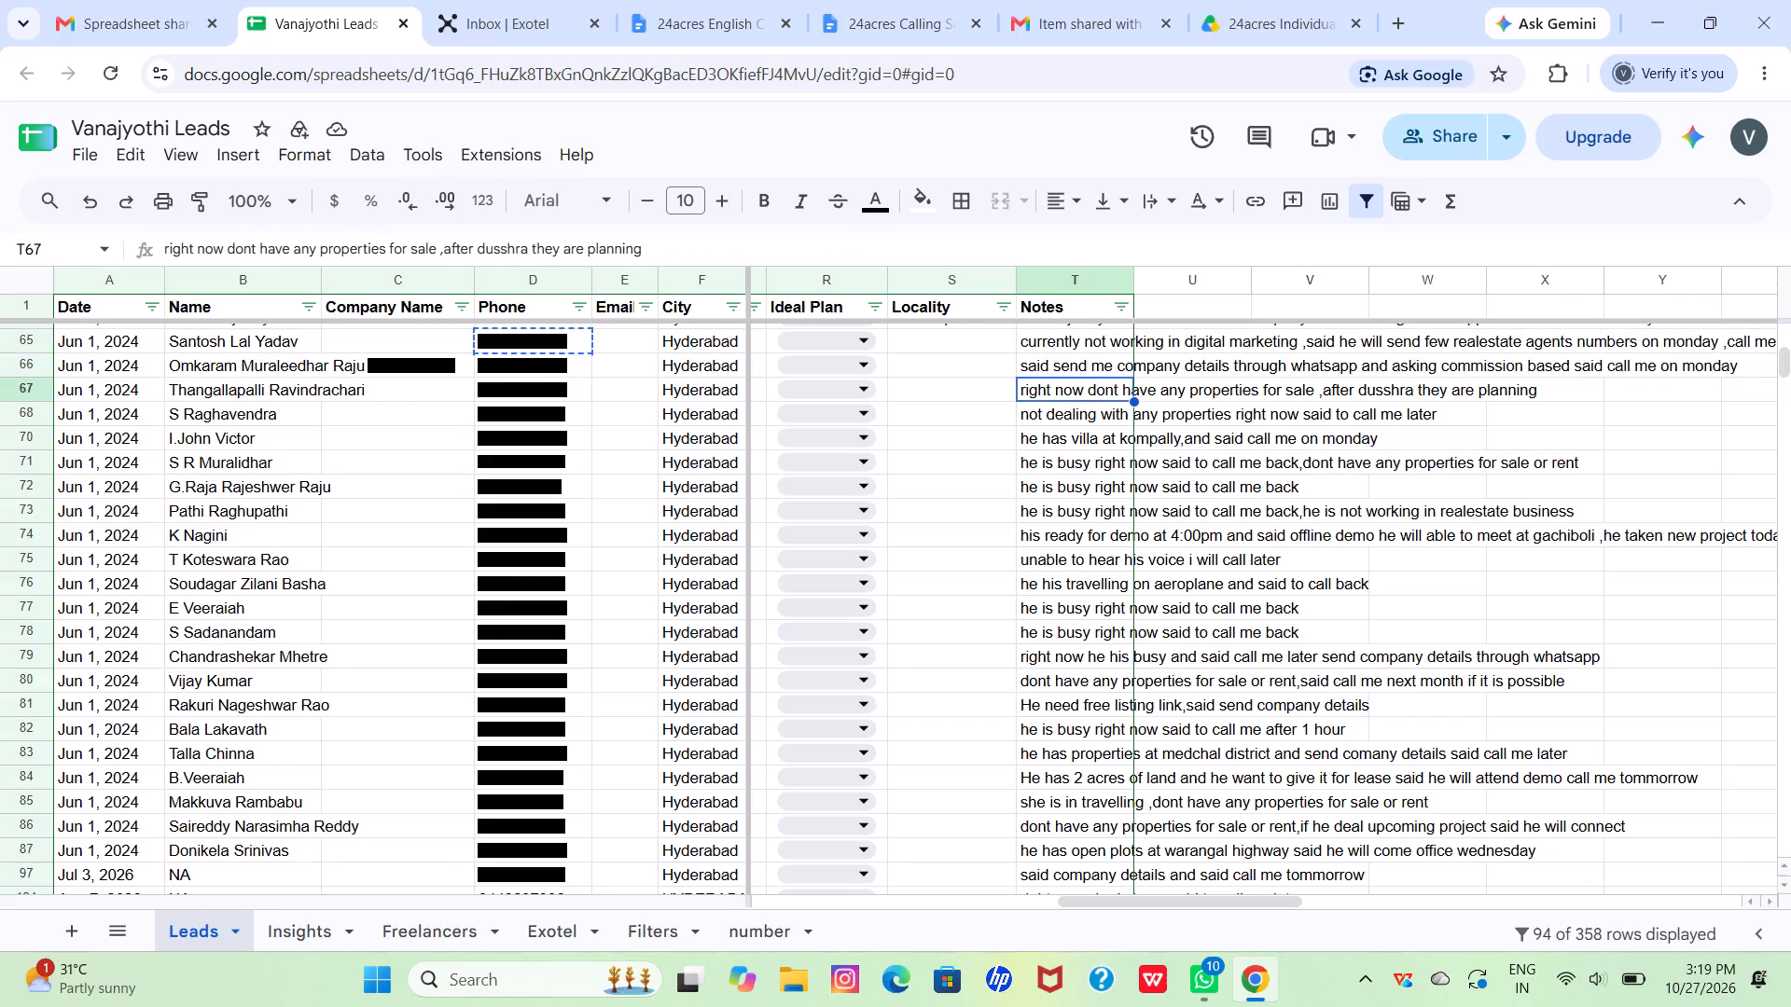
Set the attempt count of the lead in row 65 to 3.
scroll(1157, 379, left, 1)
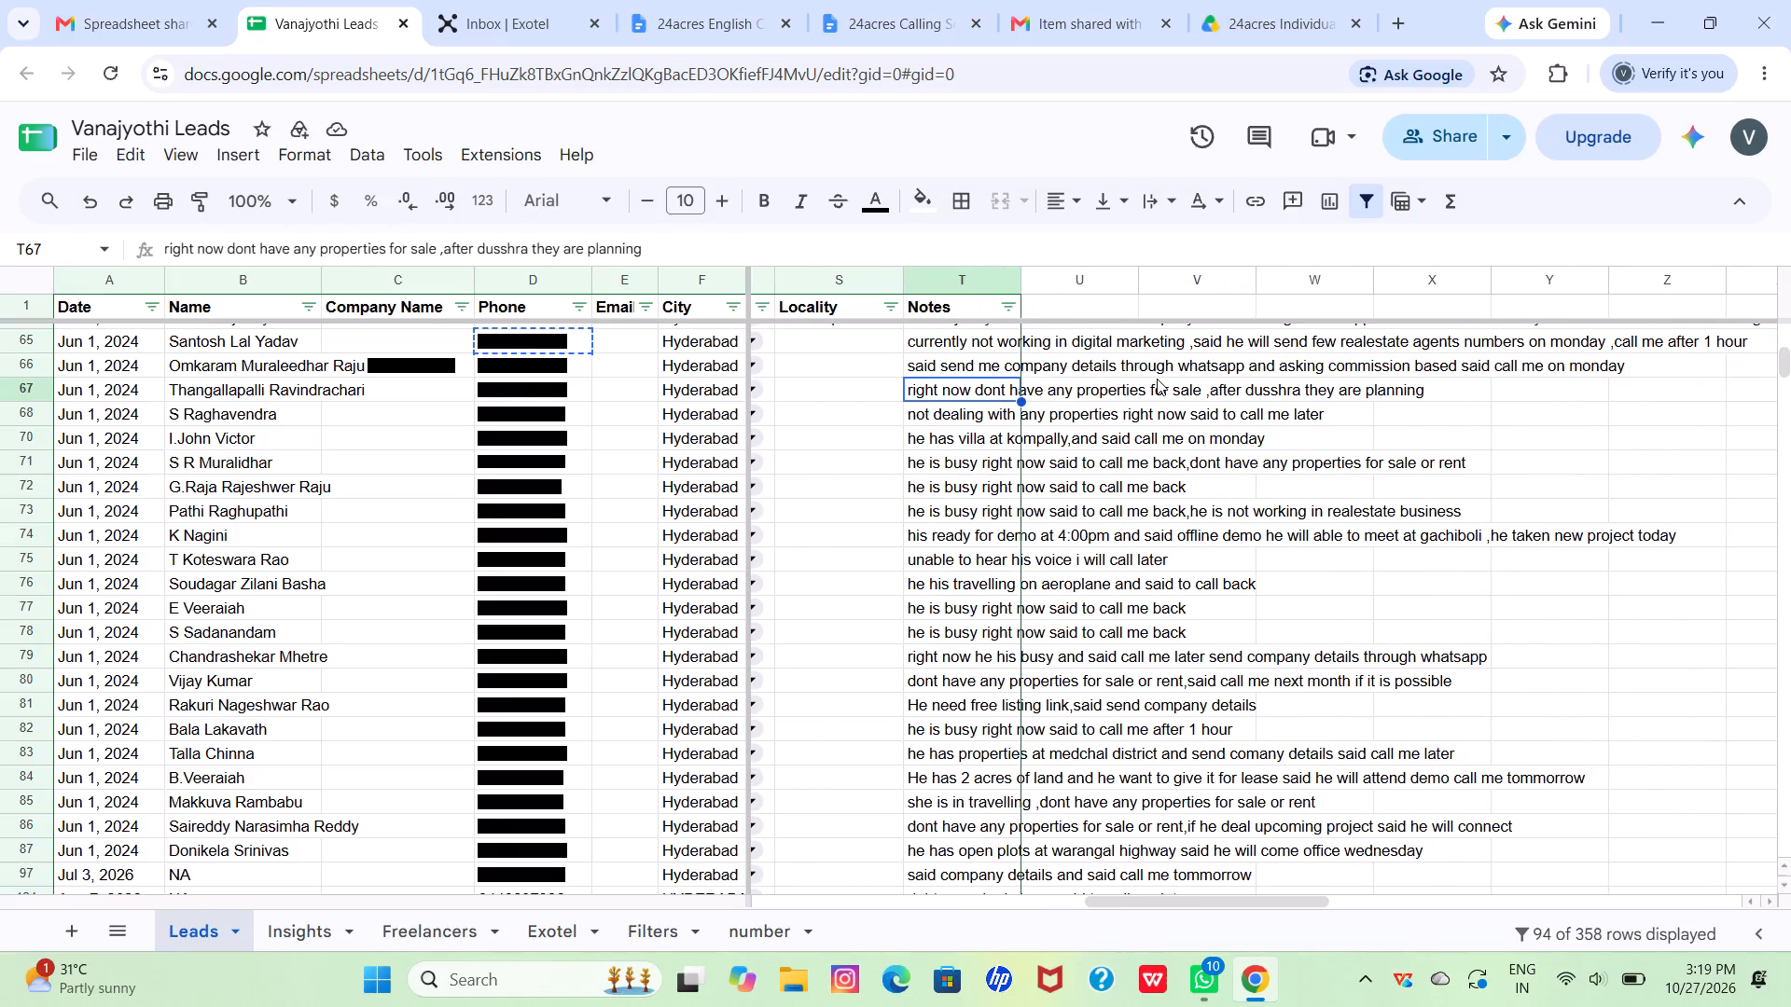
scroll(1157, 379, right, 3)
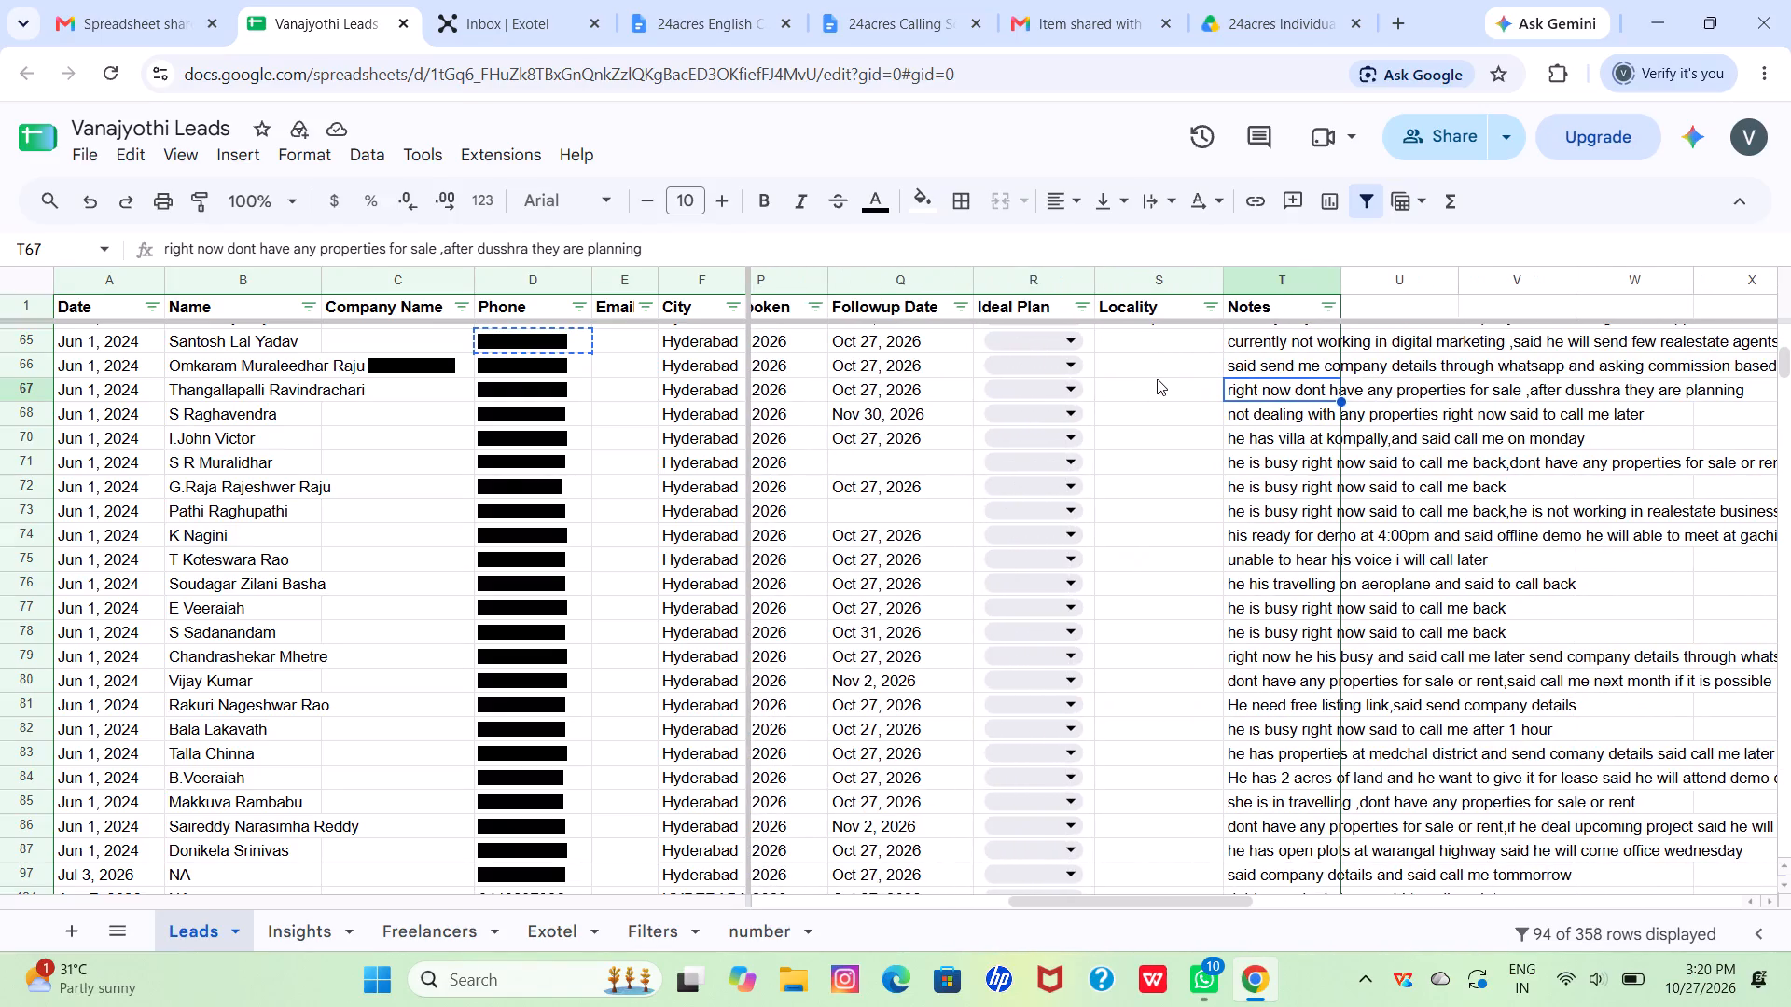
scroll(1157, 379, left, 3)
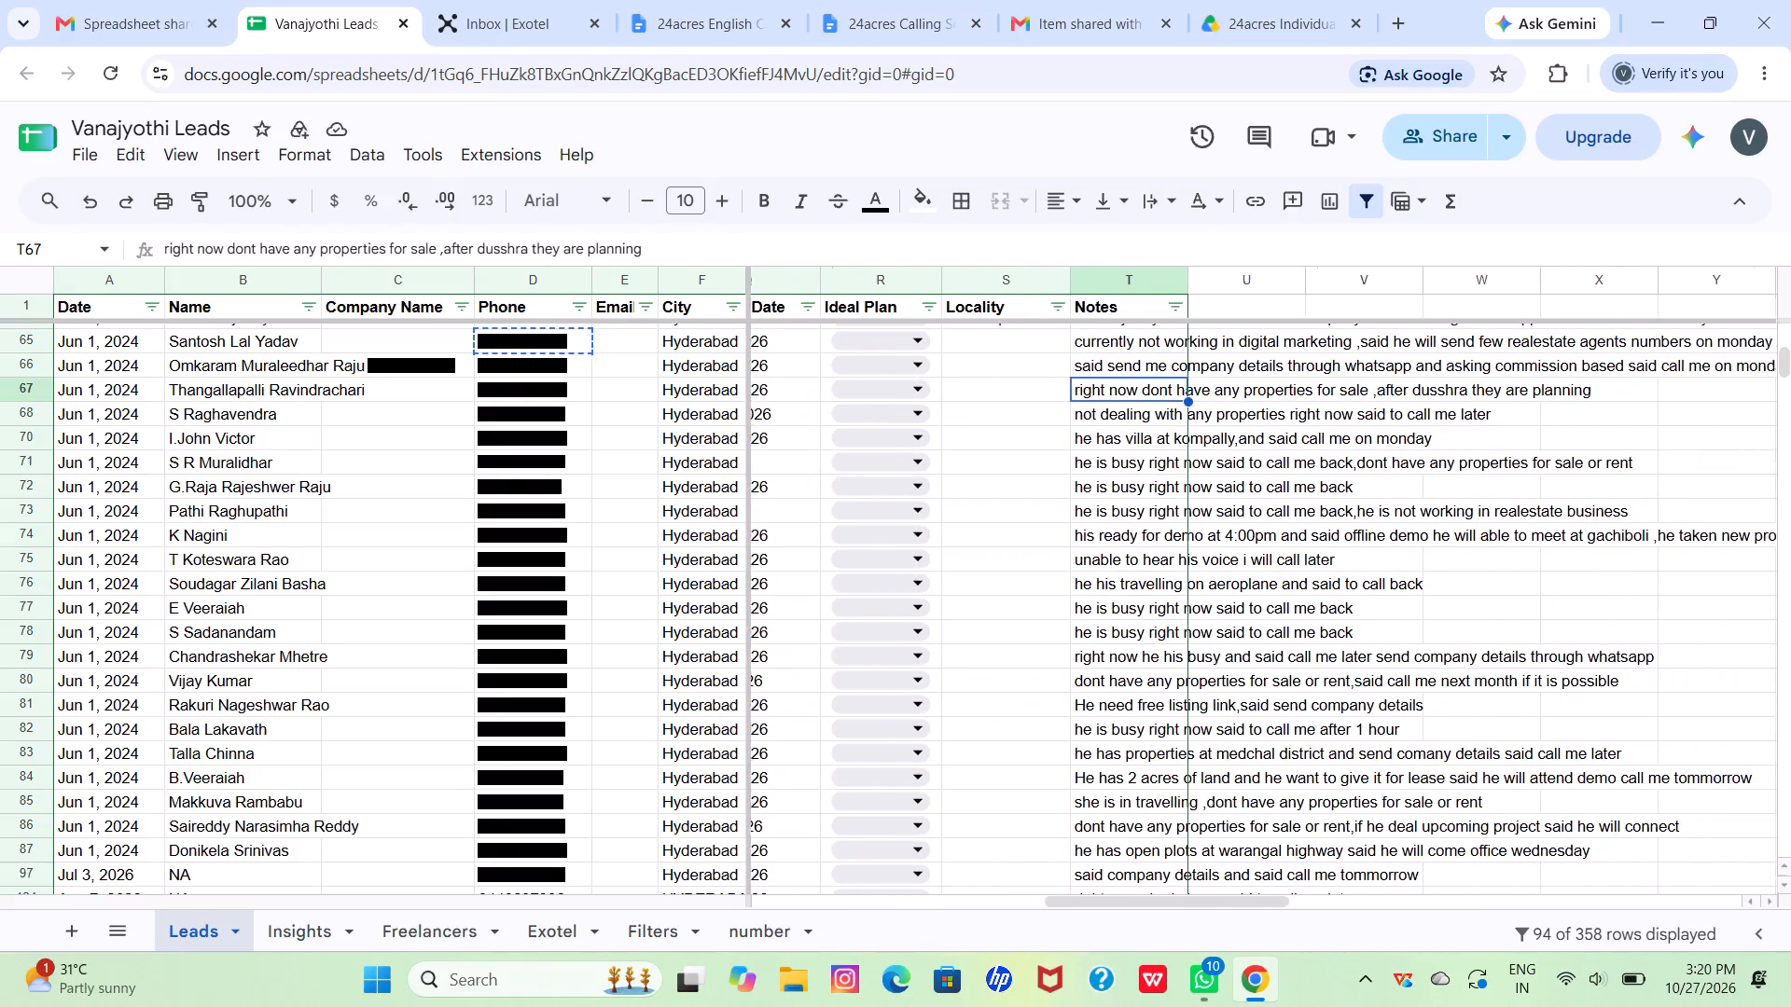
scroll(1157, 379, left, 1)
scroll(1157, 379, right, 4)
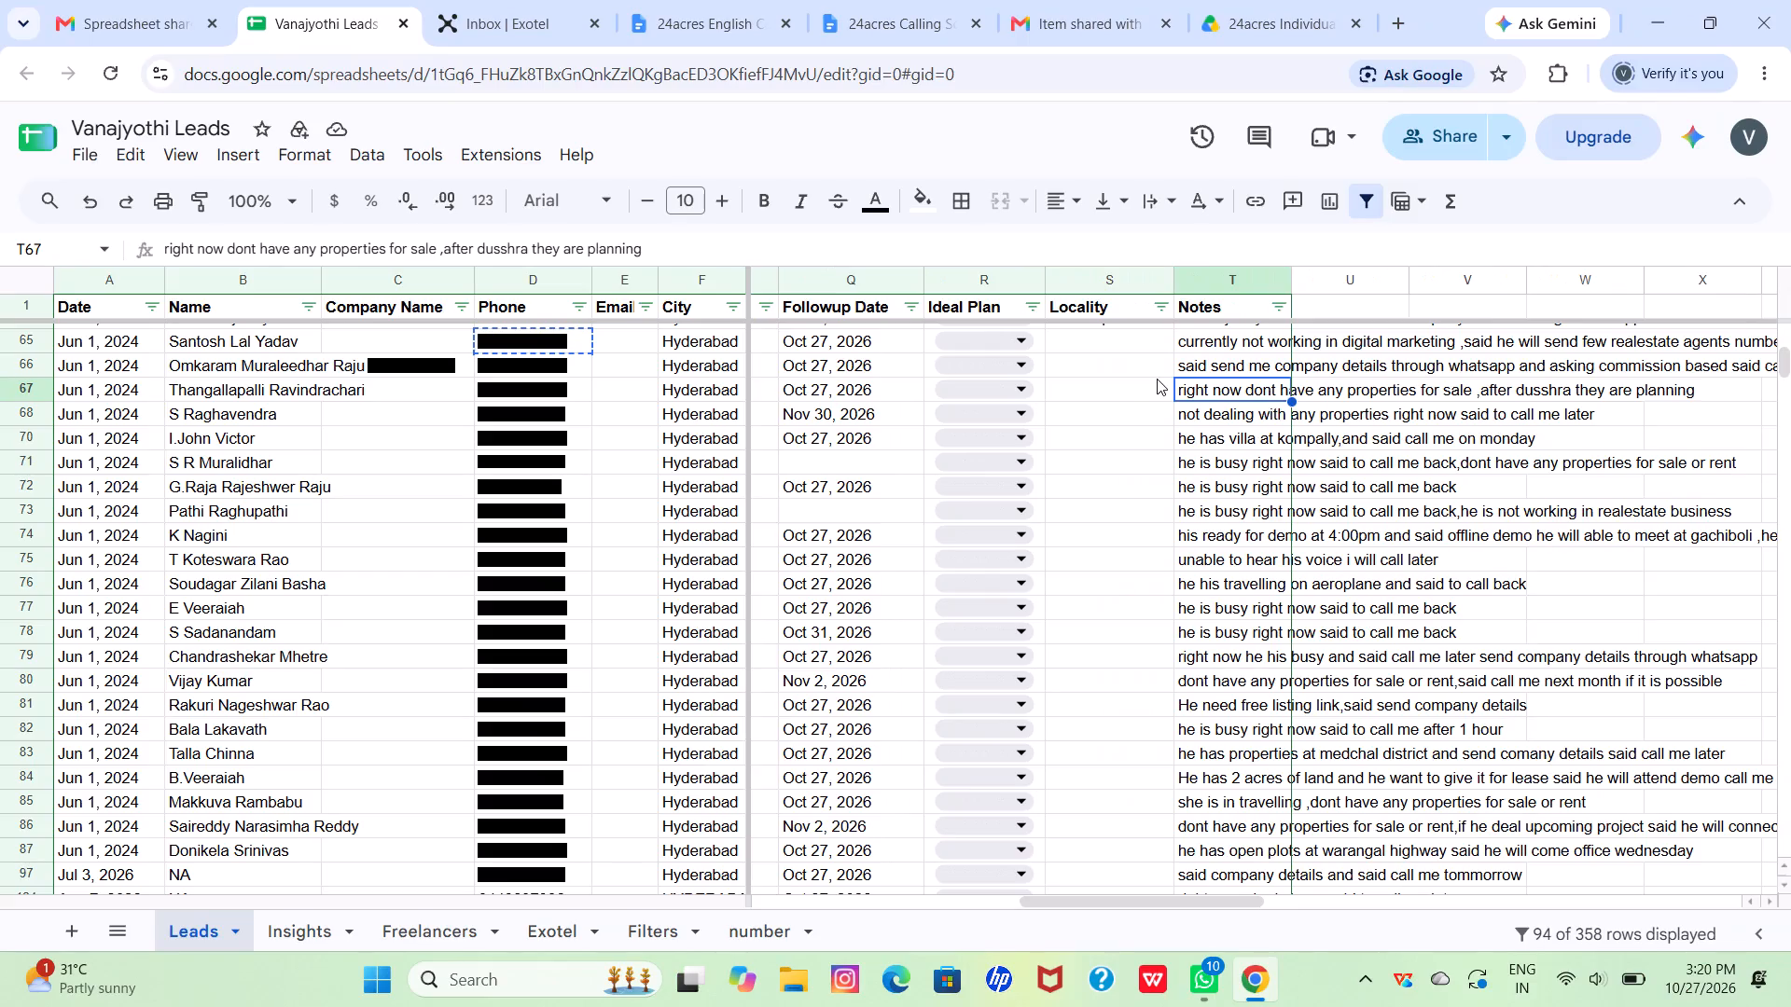
scroll(867, 379, right, 2)
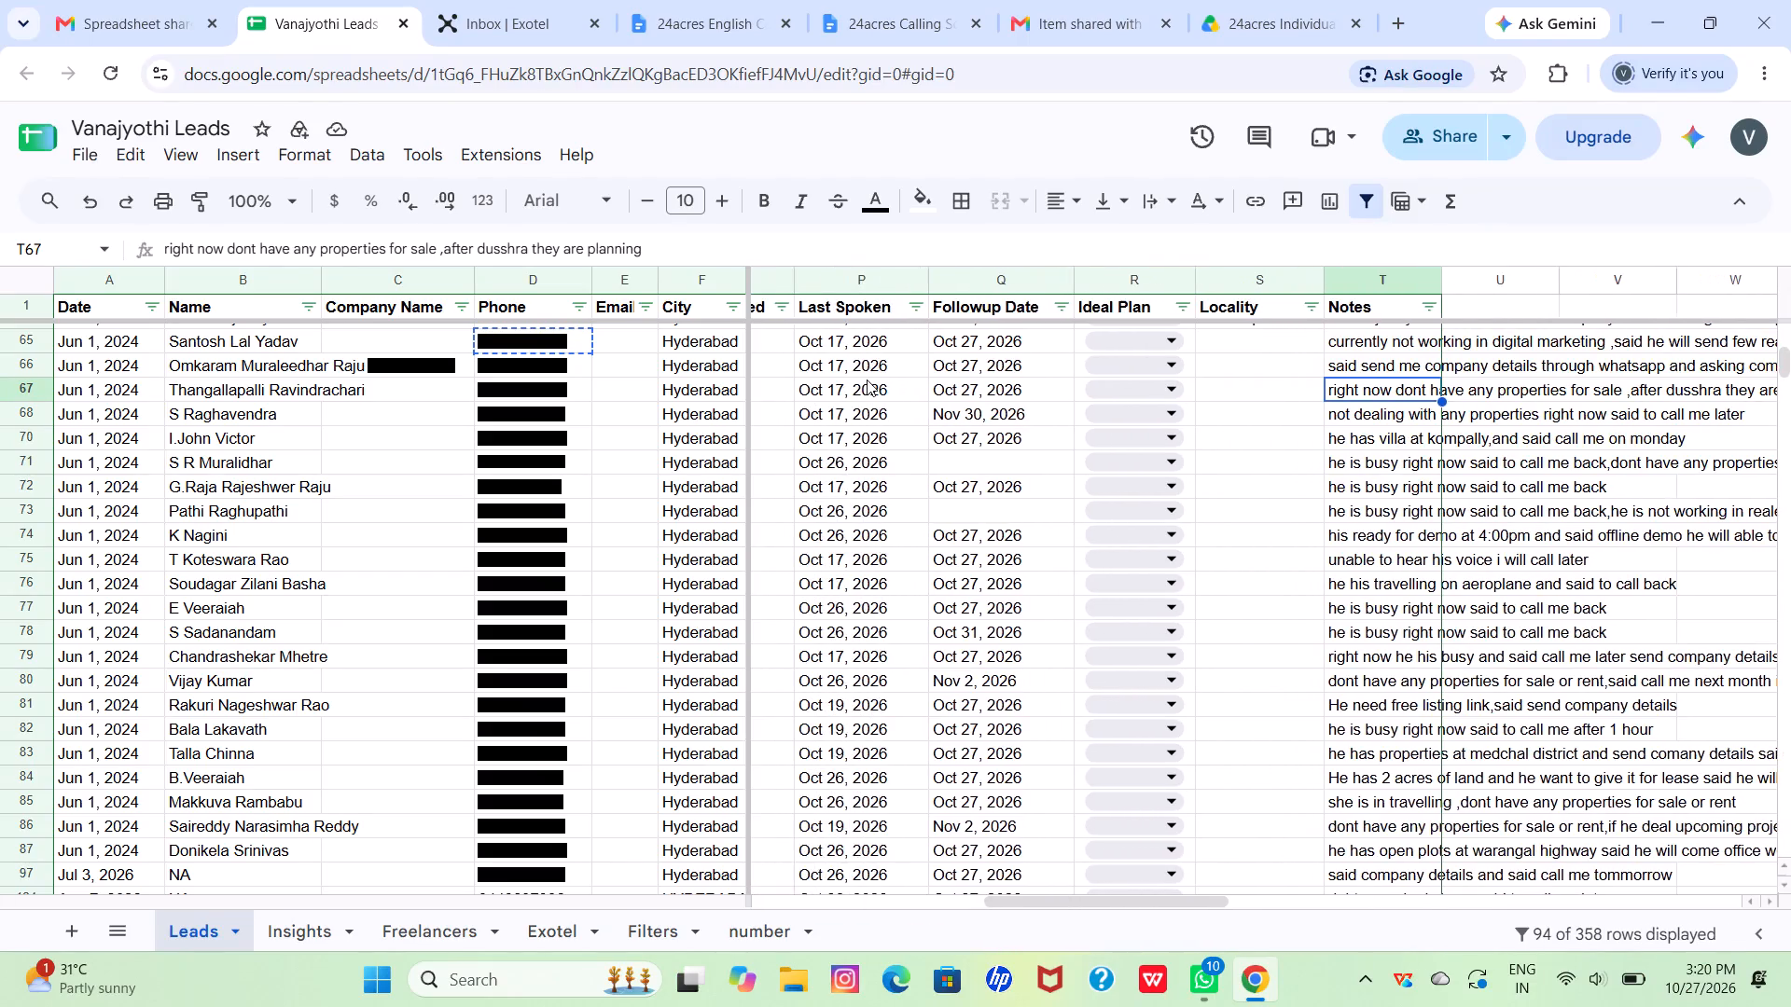
scroll(867, 379, right, 4)
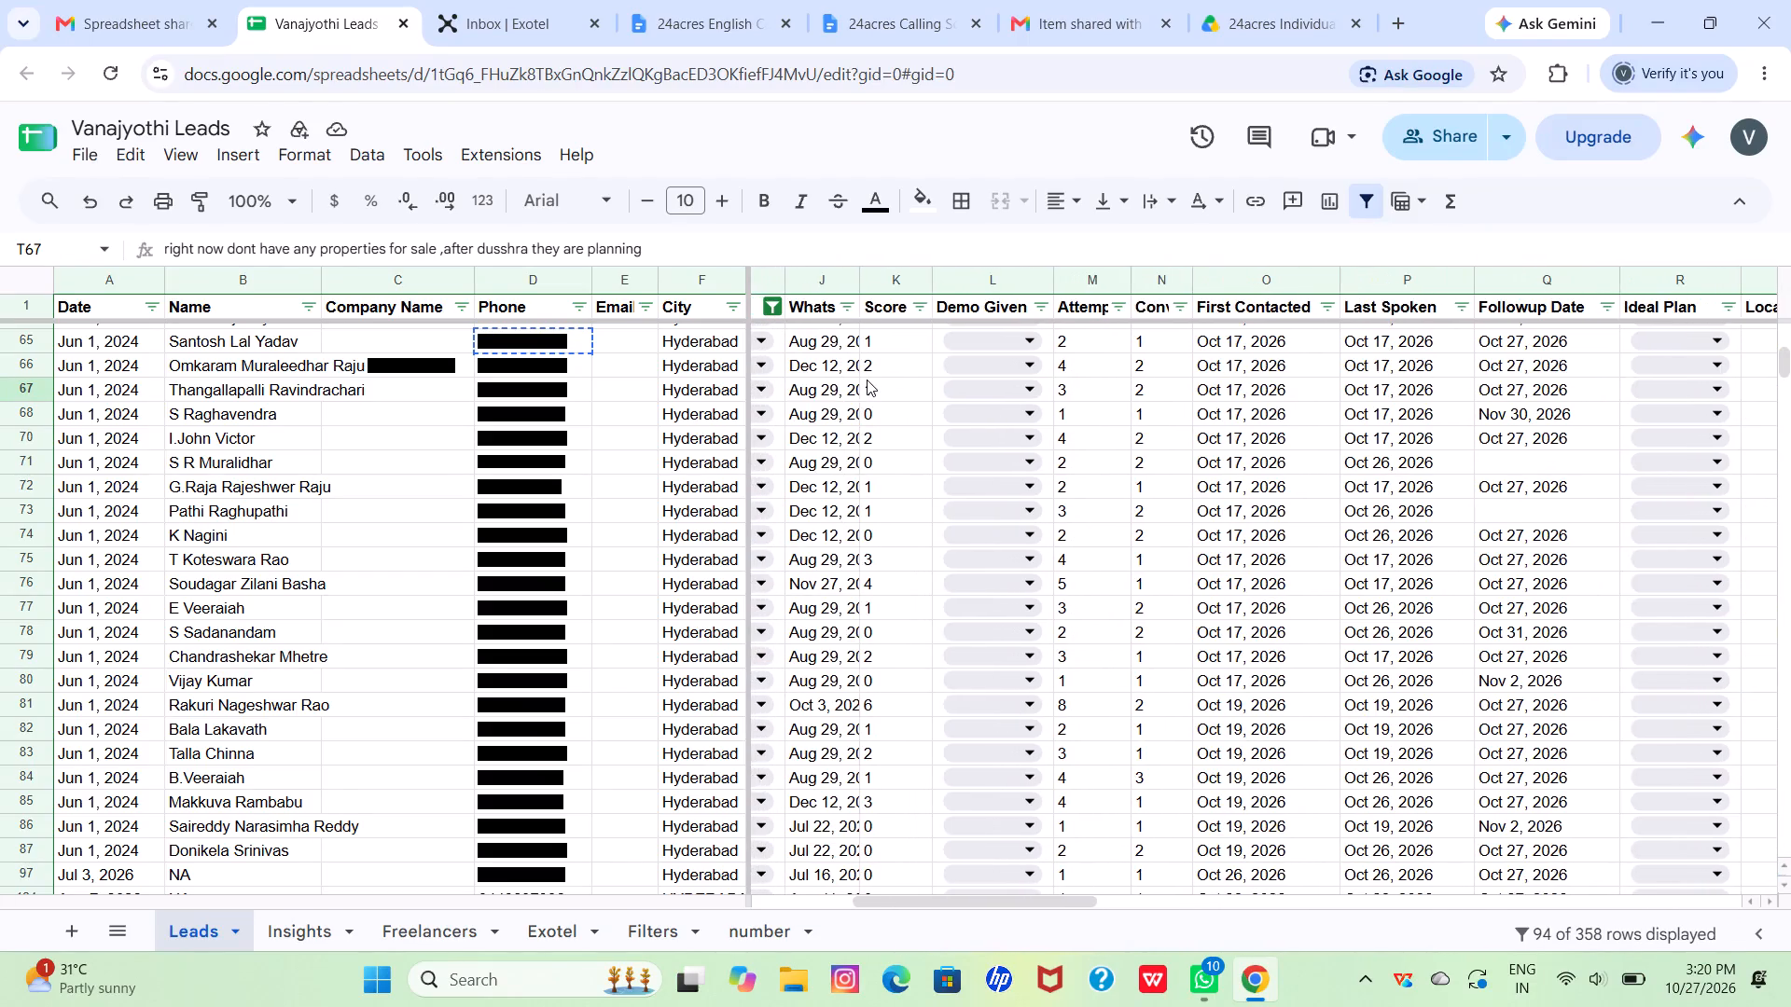
click(1079, 343)
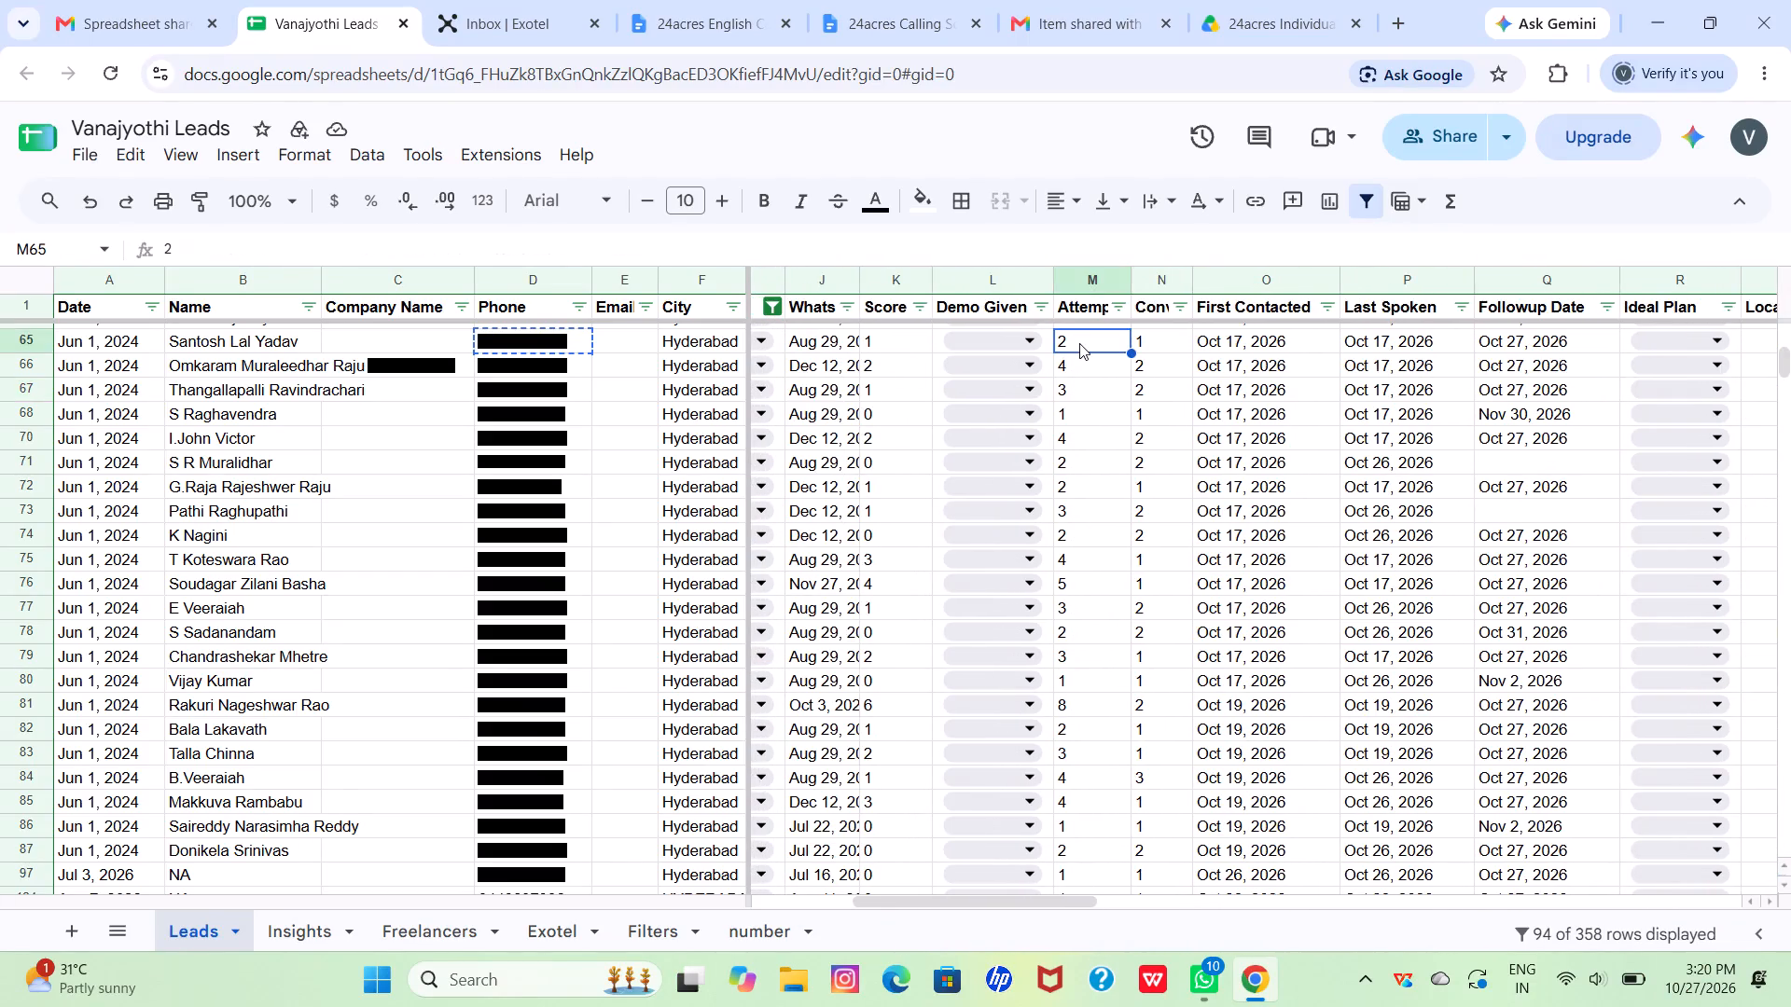
key(3)
click(1083, 366)
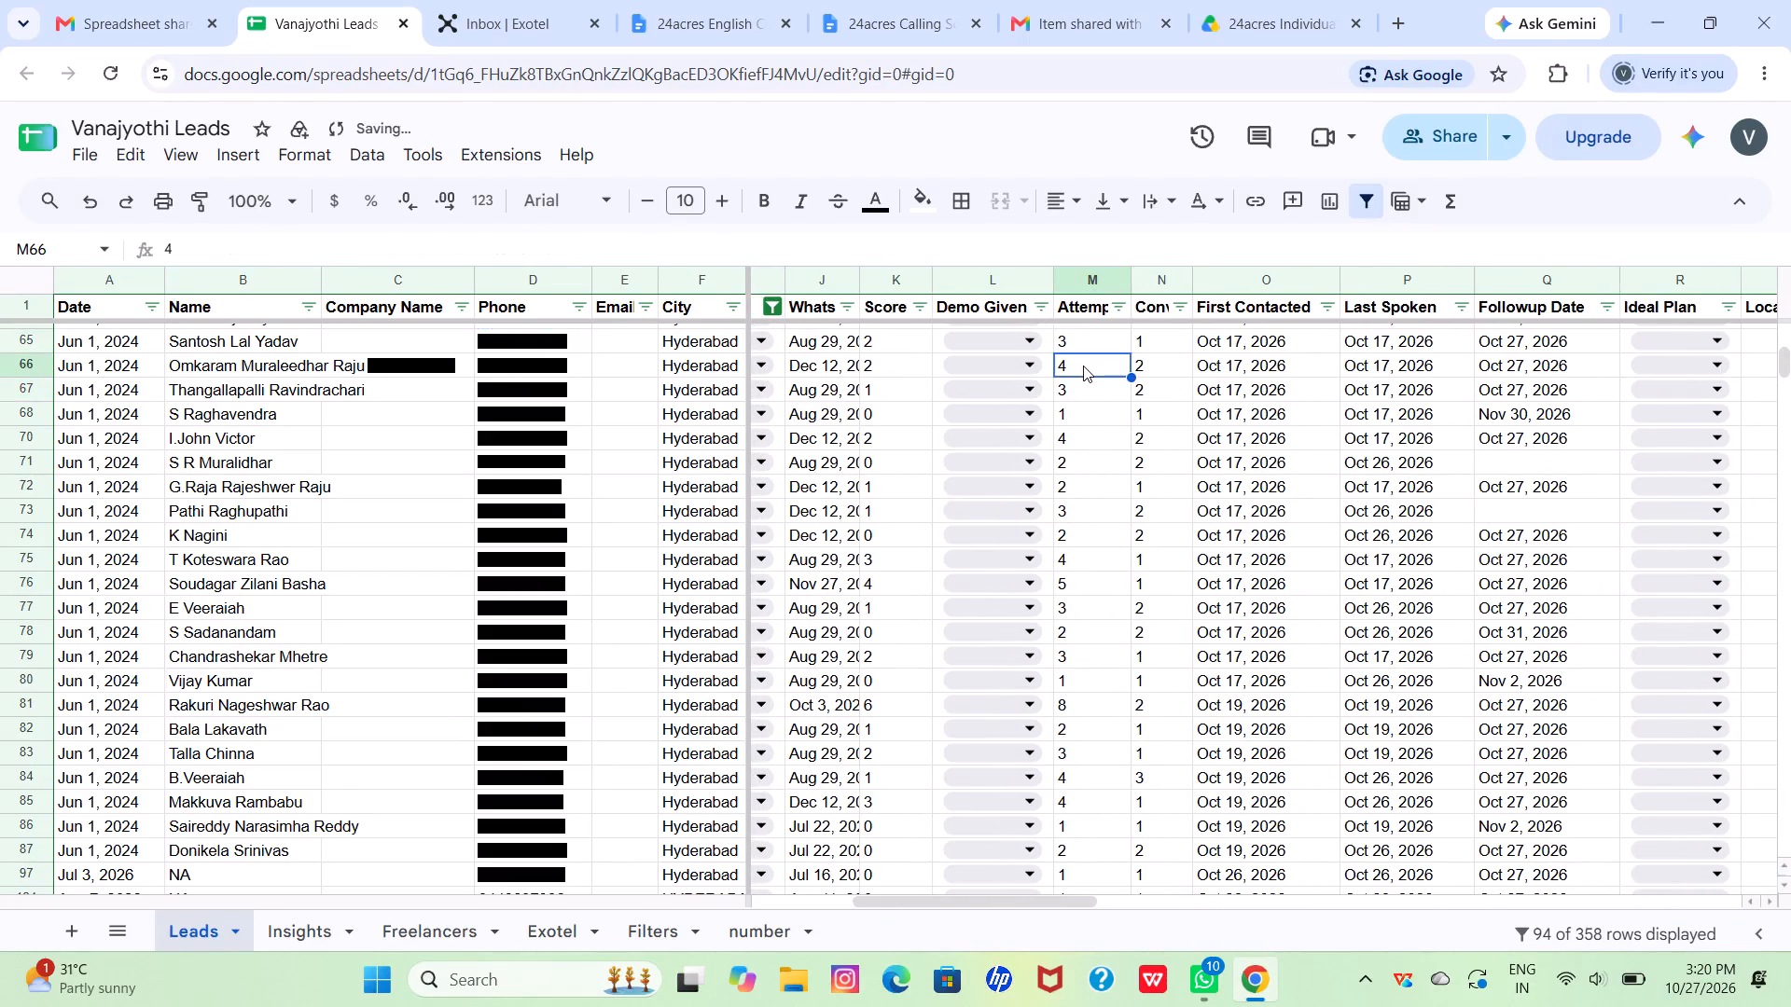
Bring the note of the lead in row 66 into view to read it.
scroll(1083, 366, left, 4)
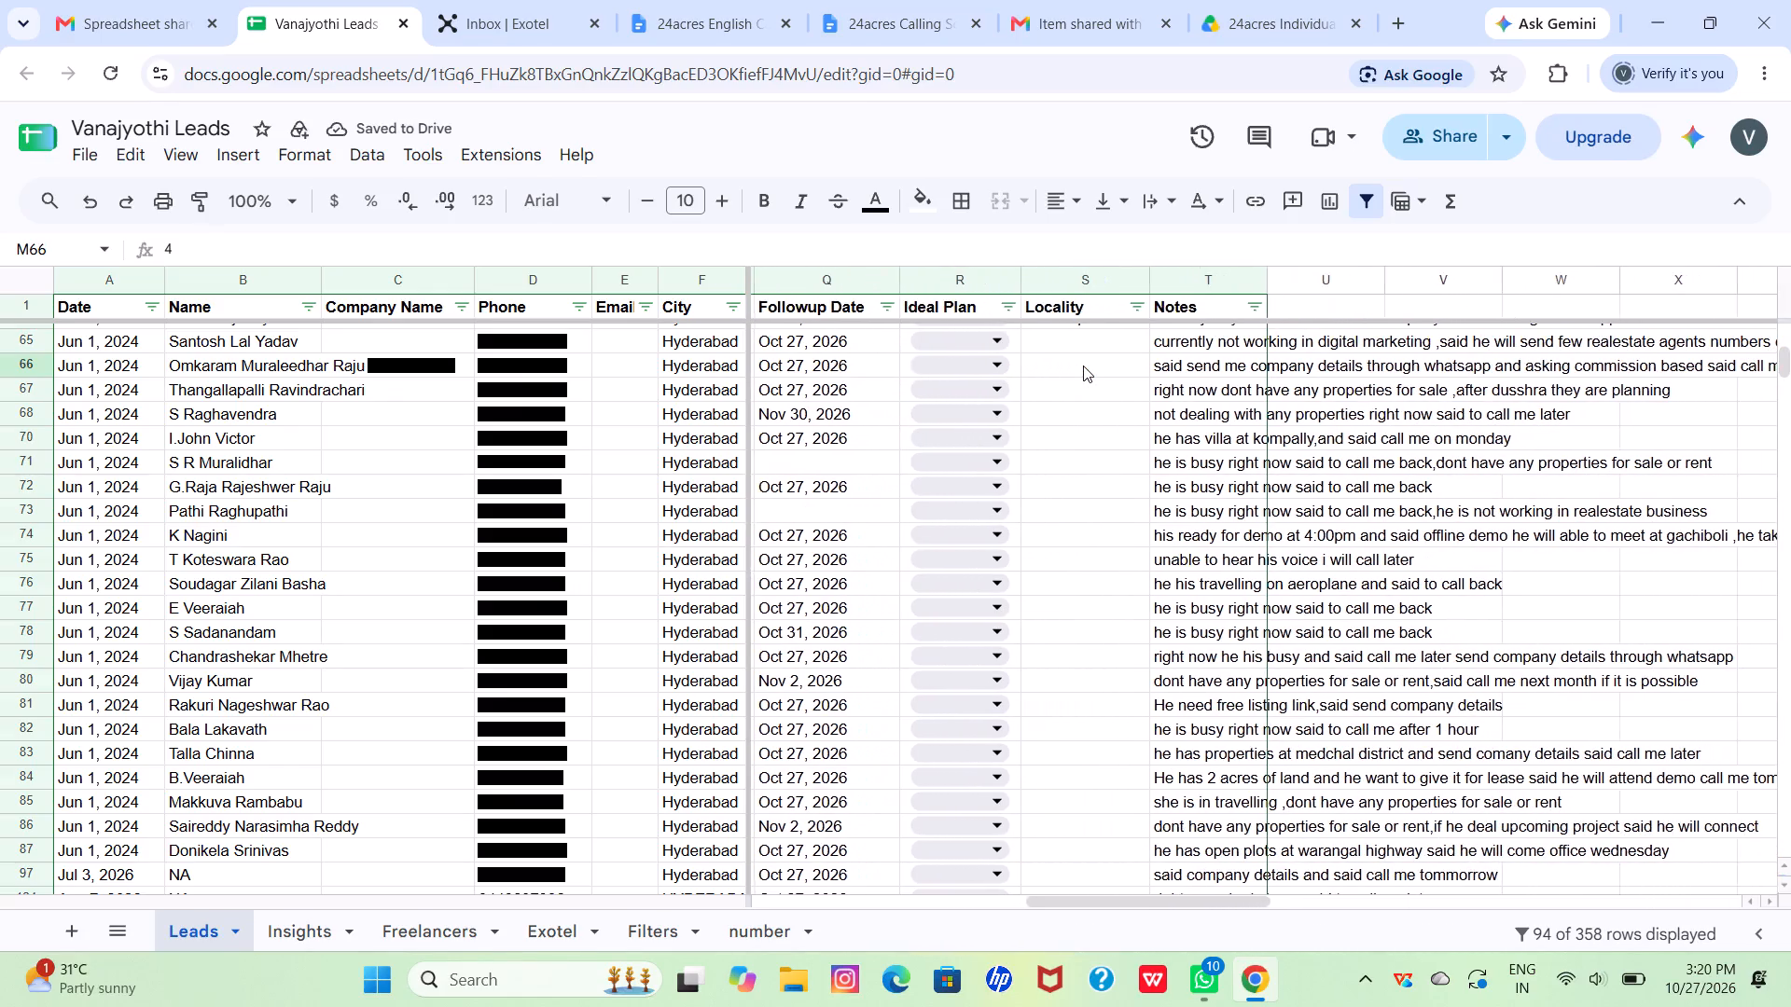
scroll(1083, 366, left, 3)
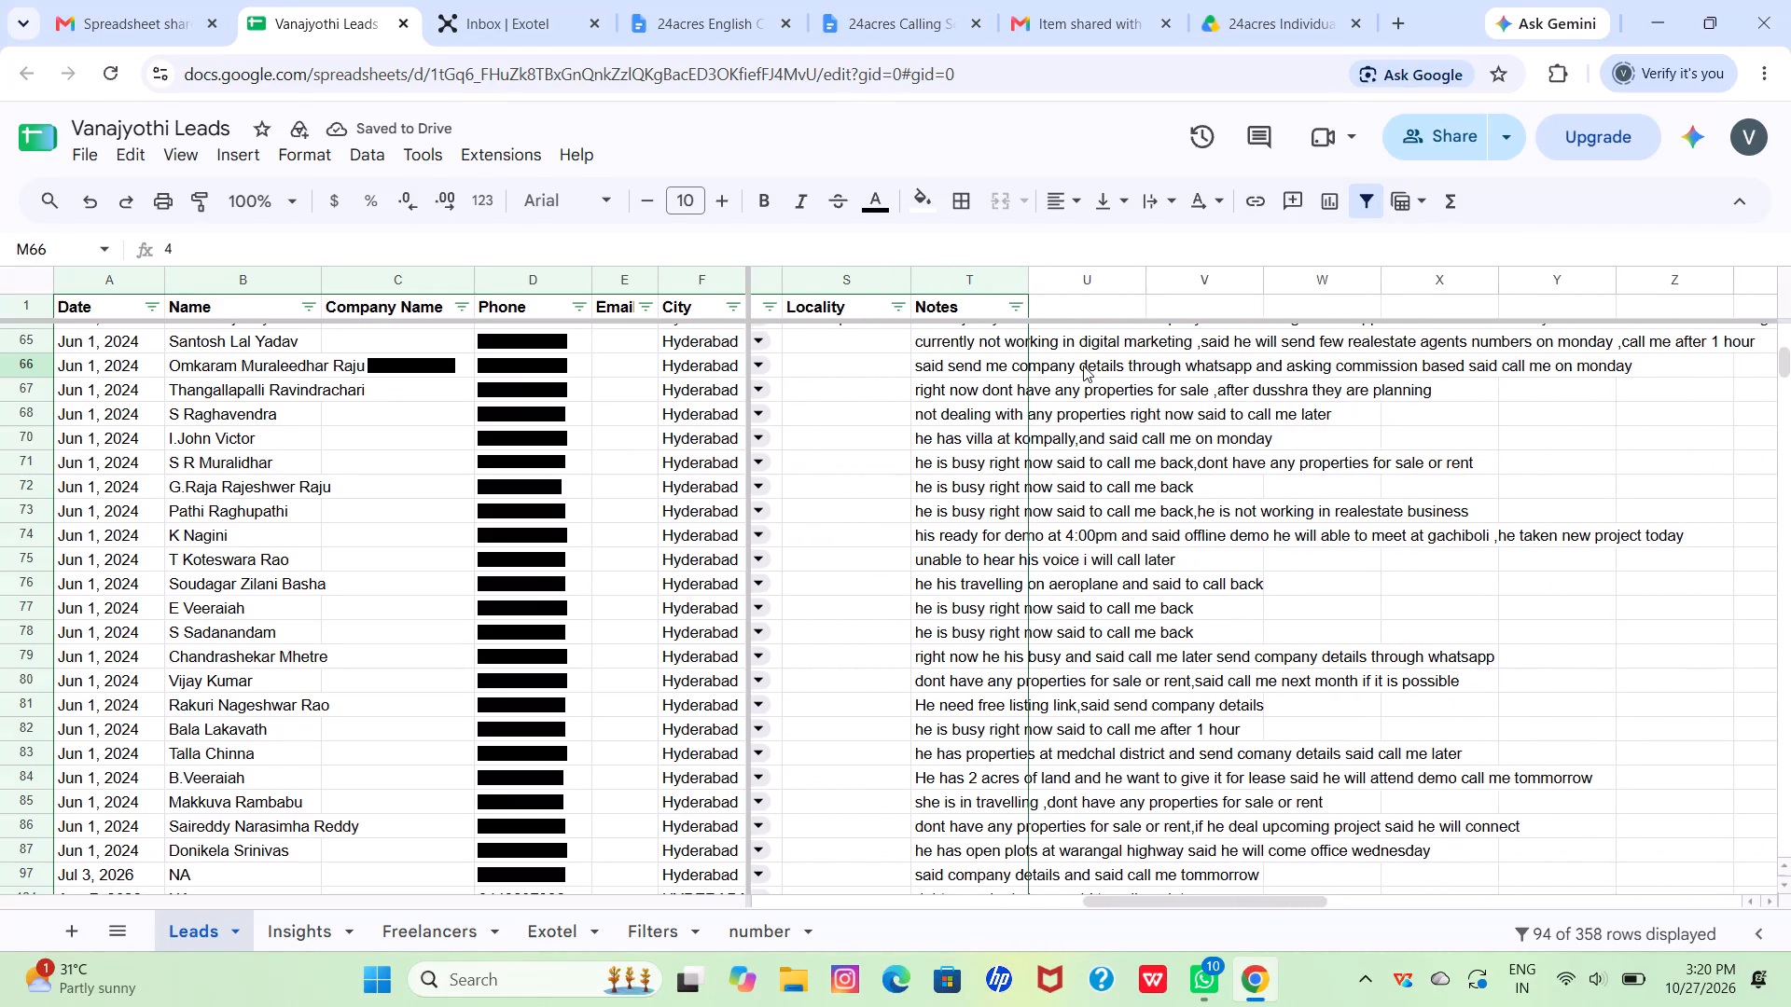
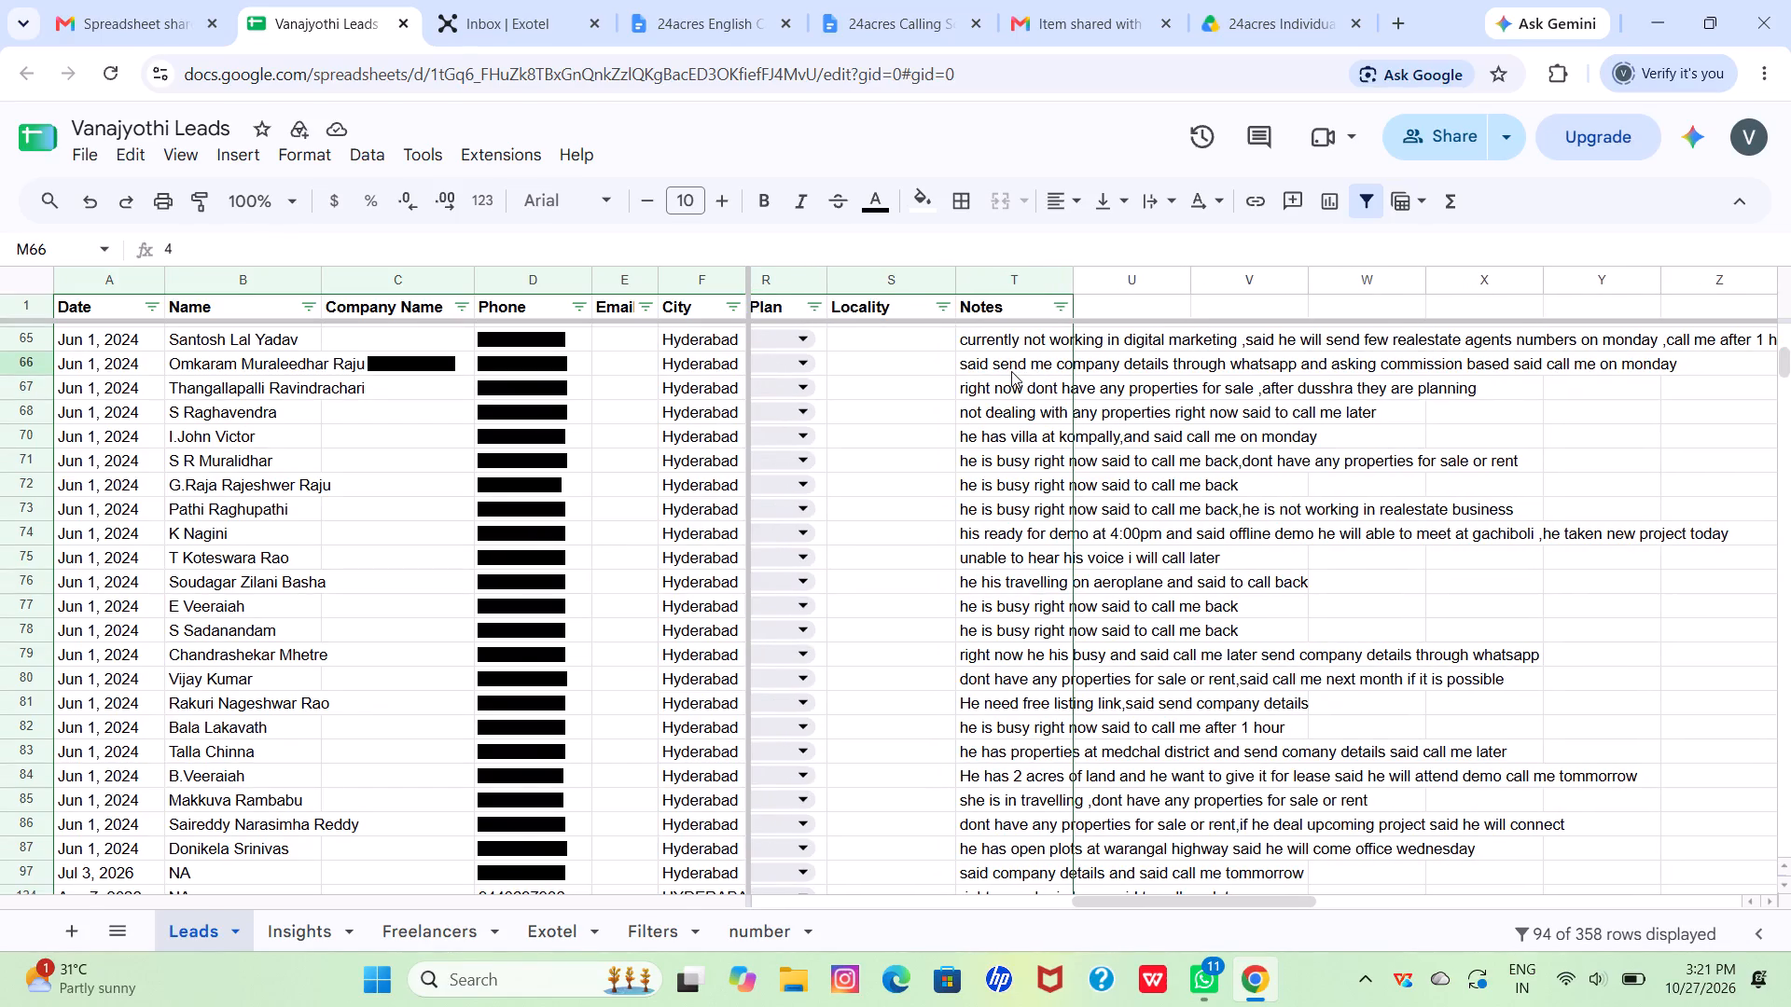
Select the phone number of the lead in row 67 for the next follow-up call.
scroll(1011, 371, right, 2)
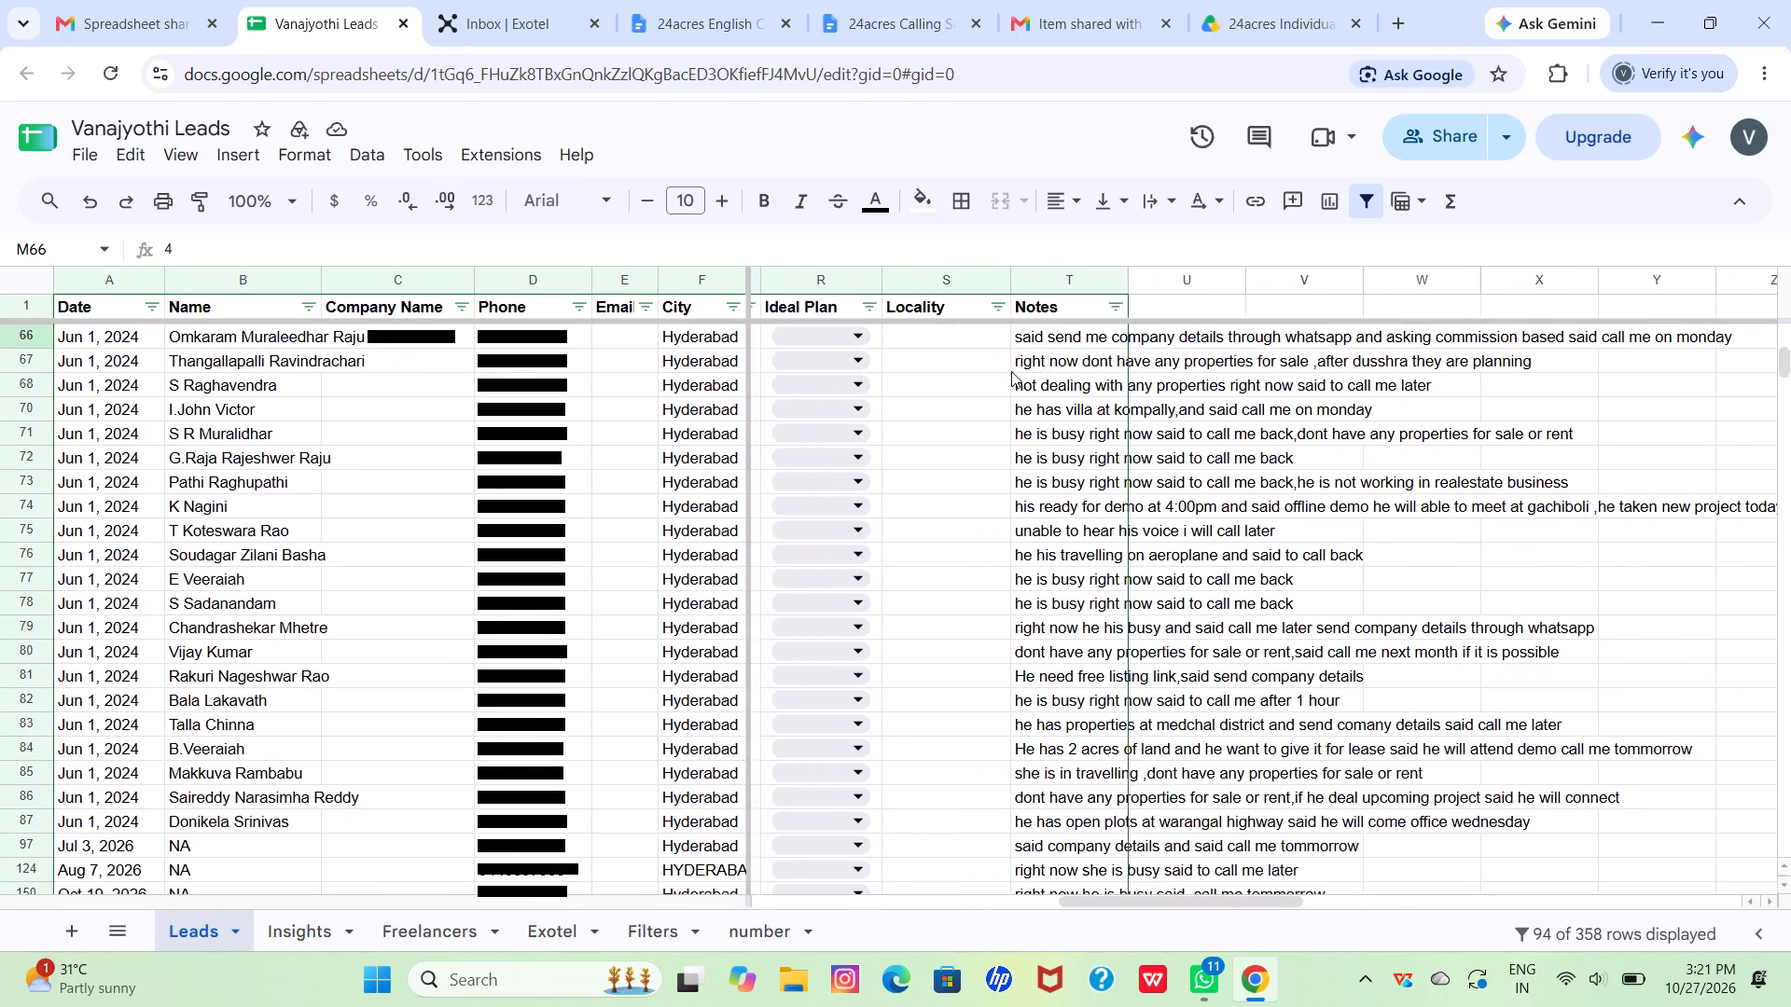
scroll(1011, 371, right, 4)
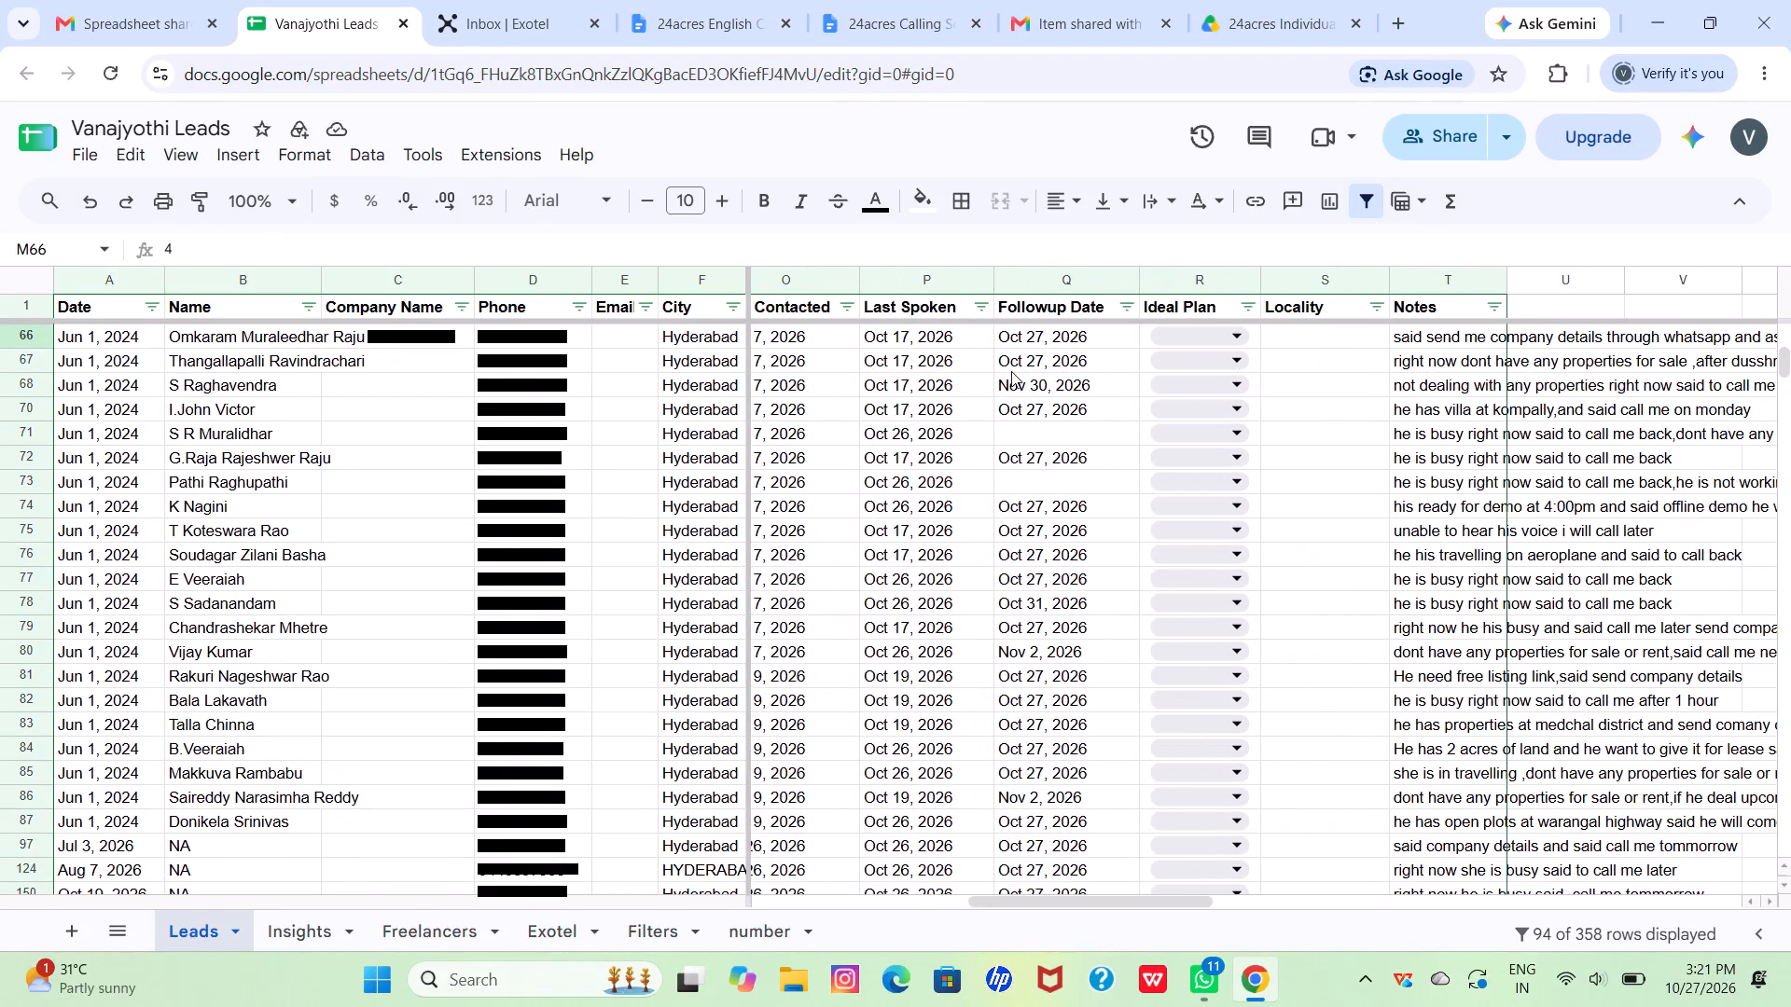
click(558, 363)
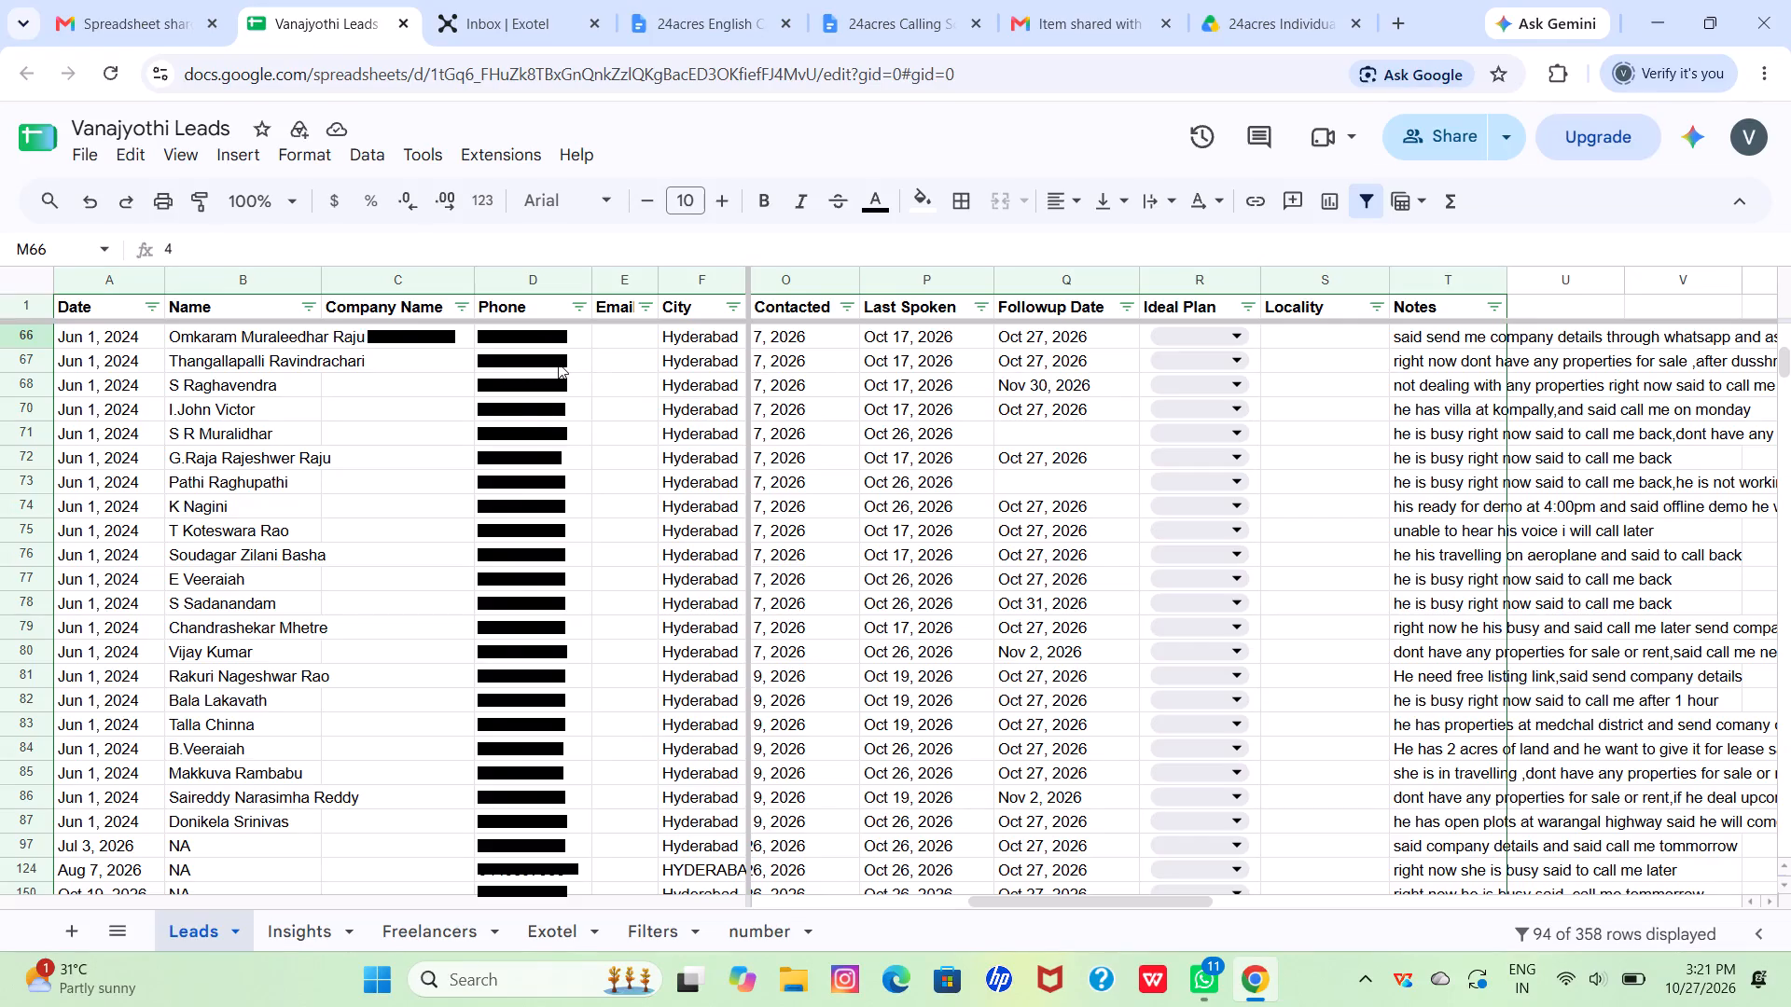
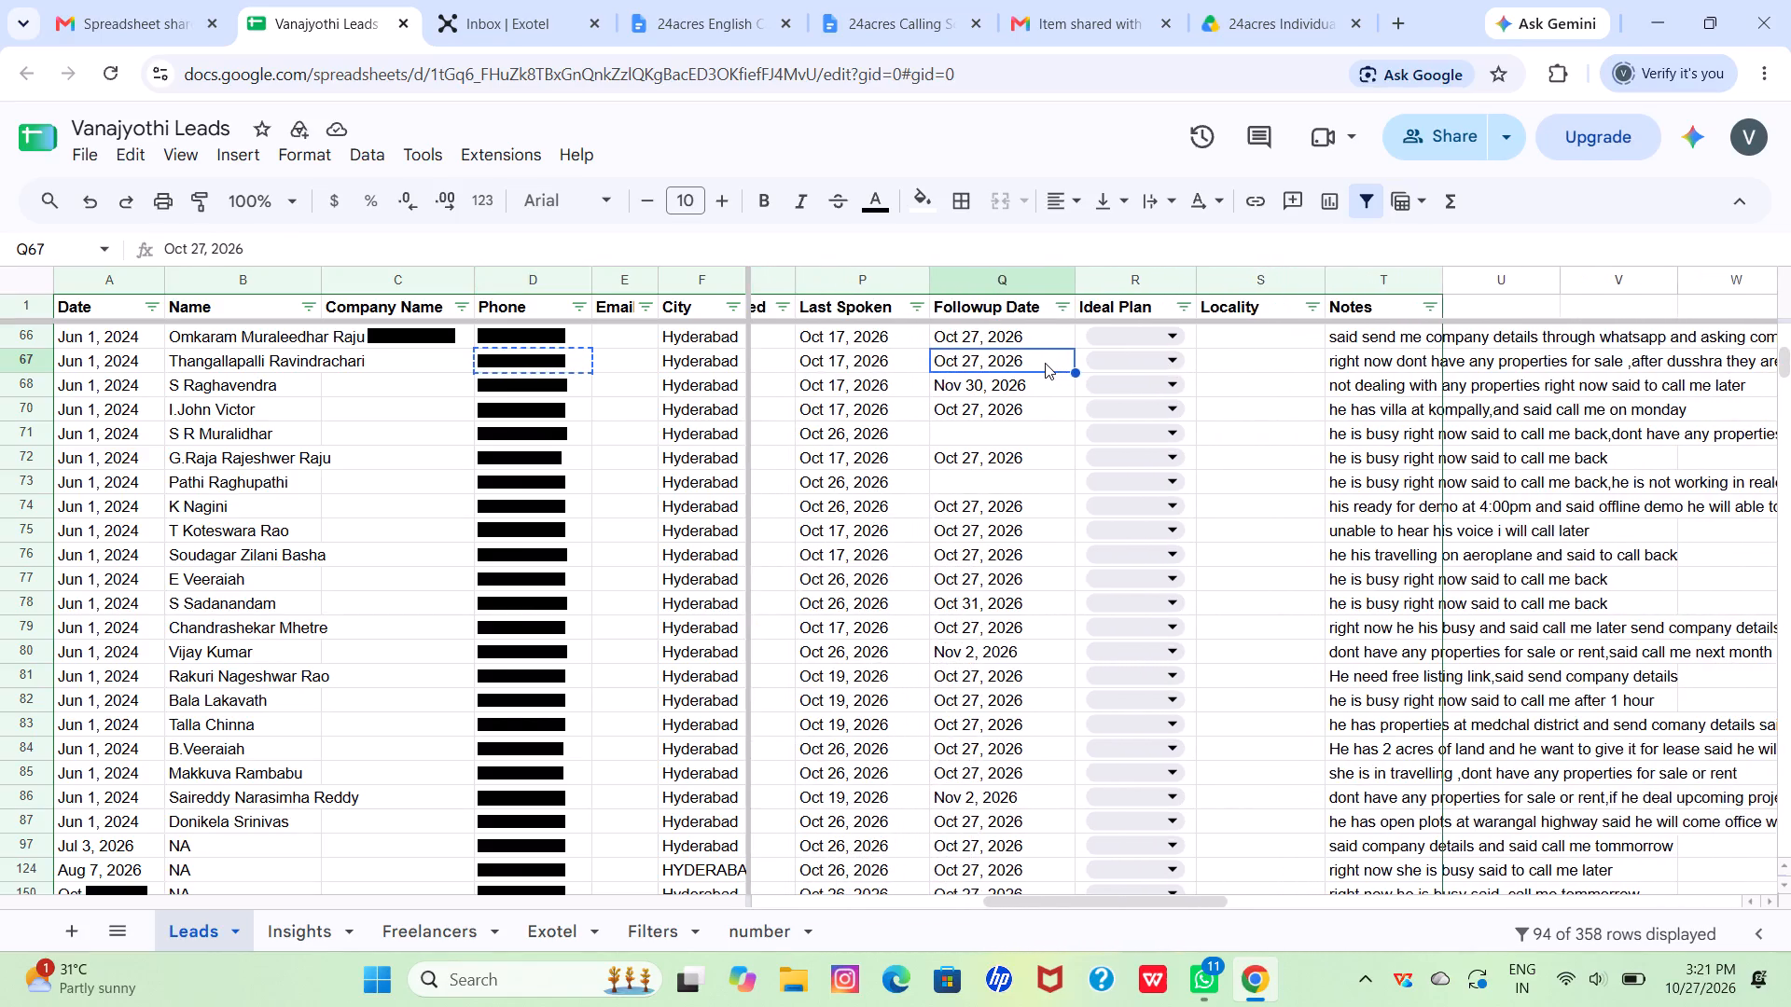
Set the attempts count of the lead in row 67 to 4.
scroll(1045, 363, right, 4)
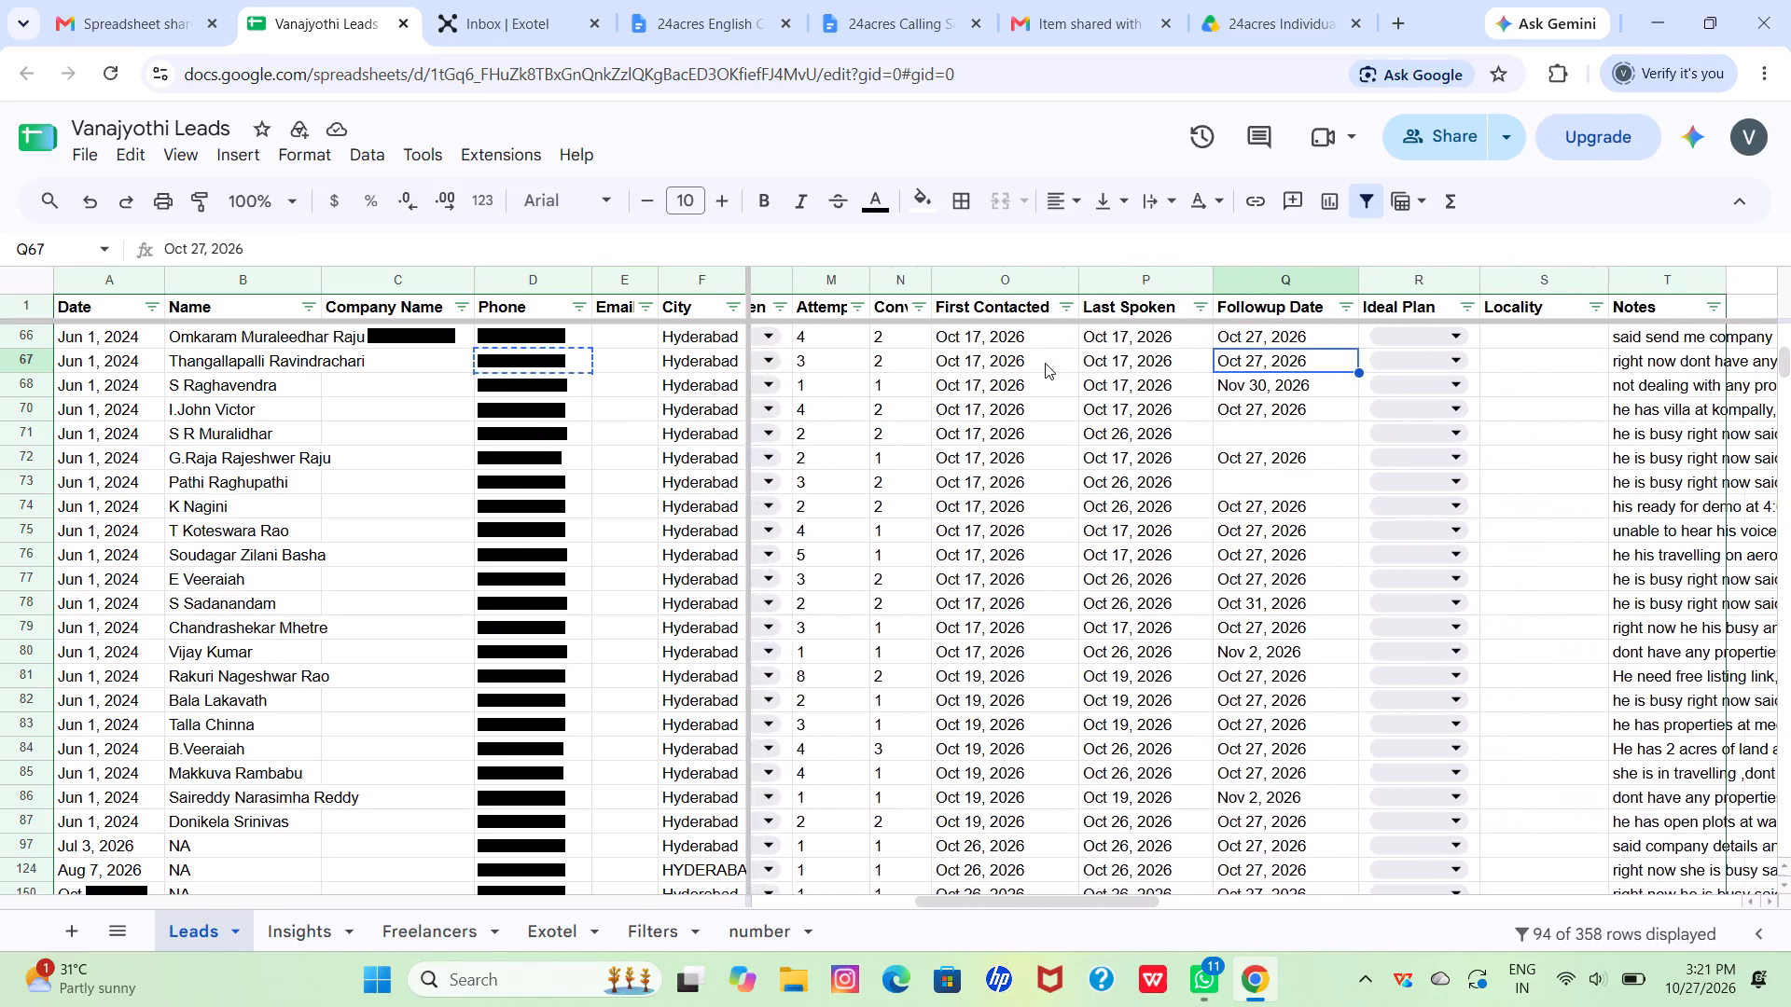
scroll(1045, 363, right, 2)
click(970, 366)
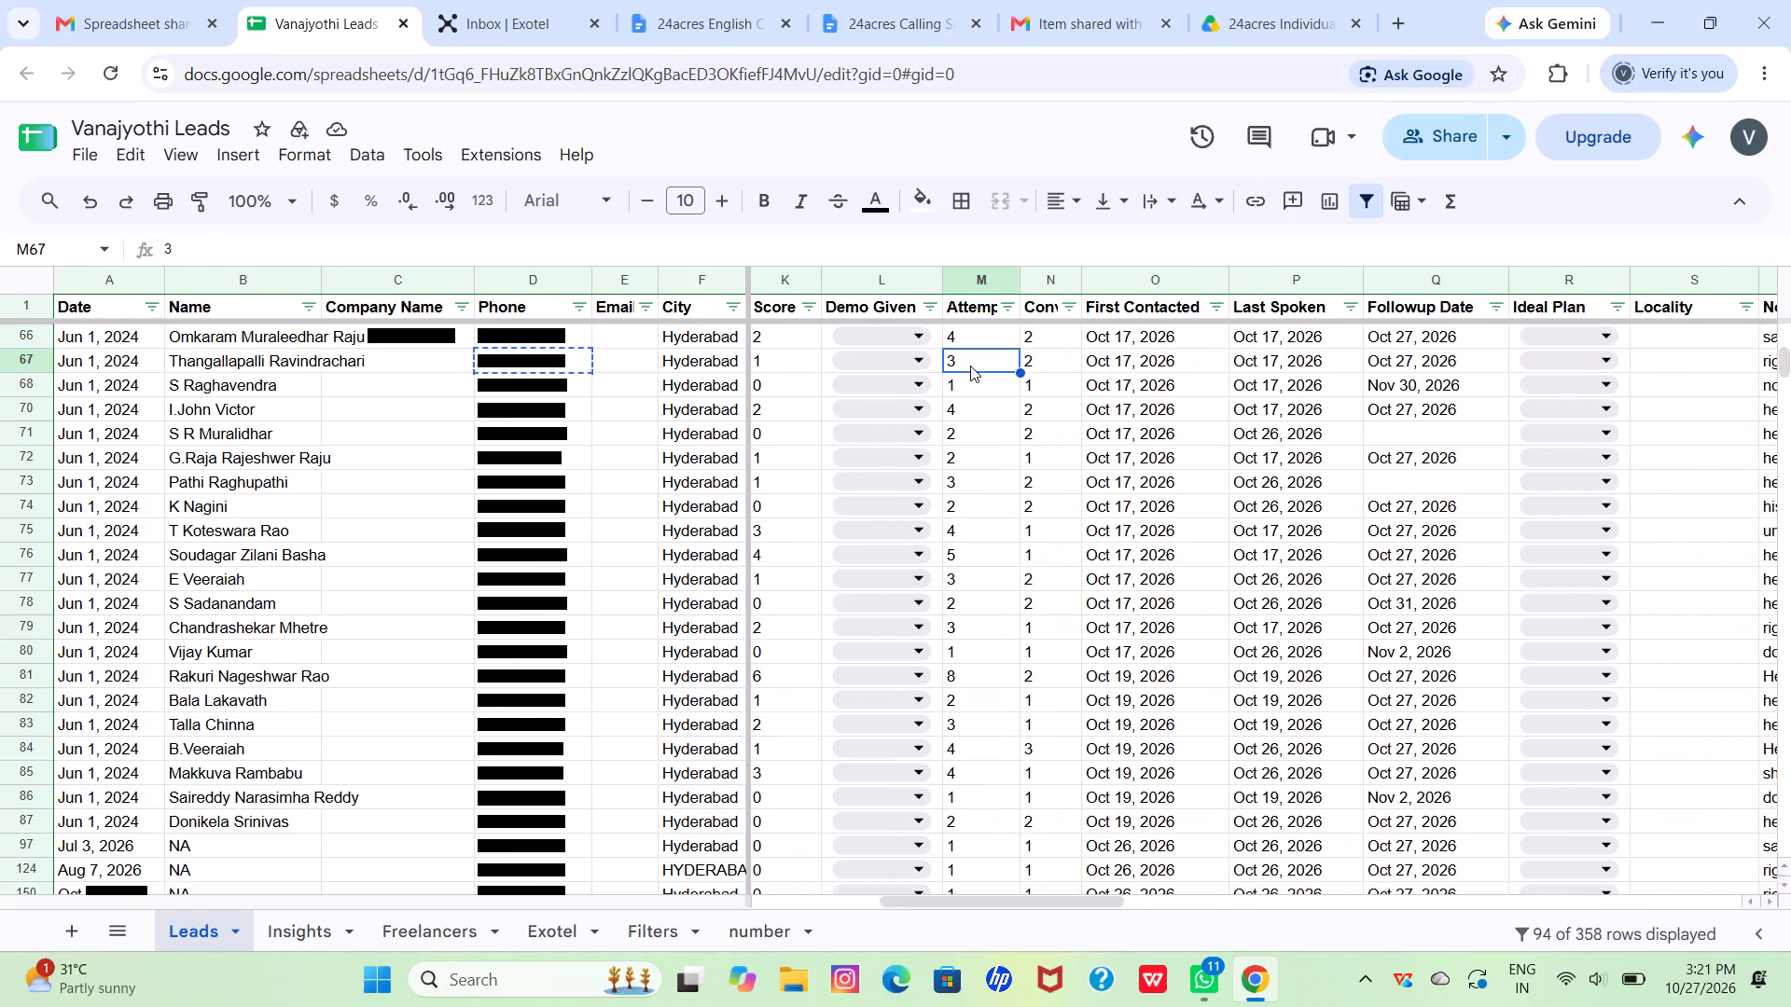
key(4)
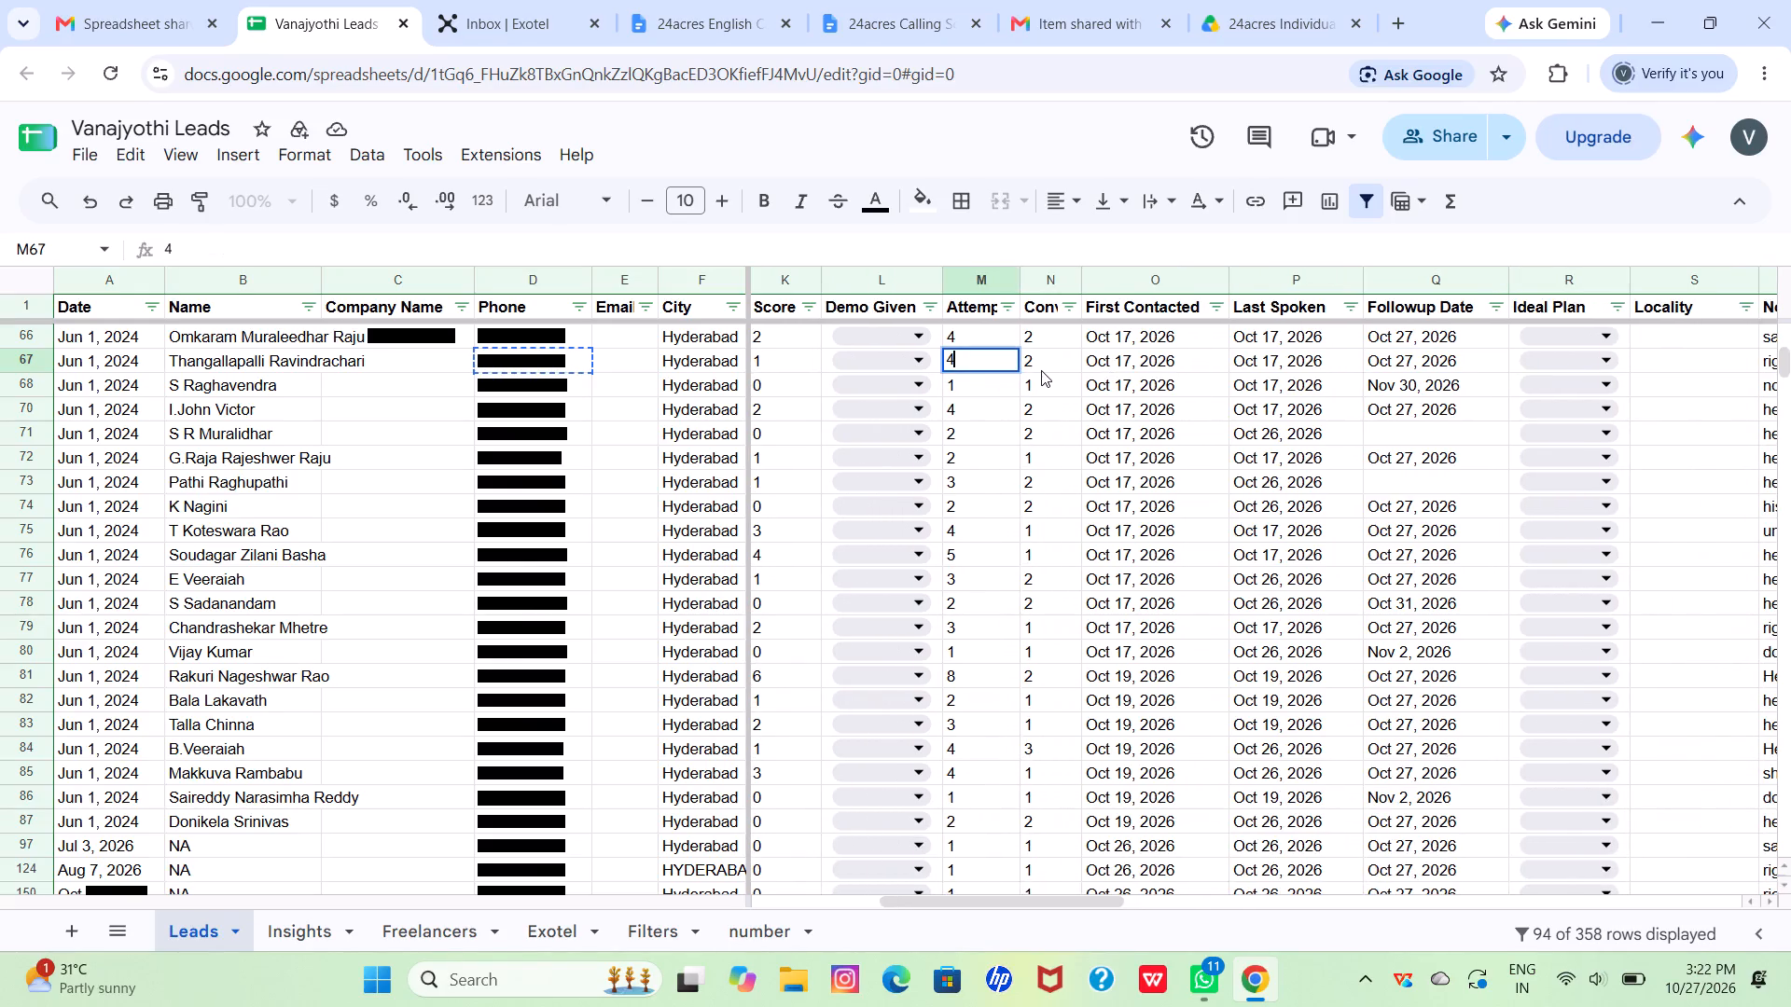
click(1041, 370)
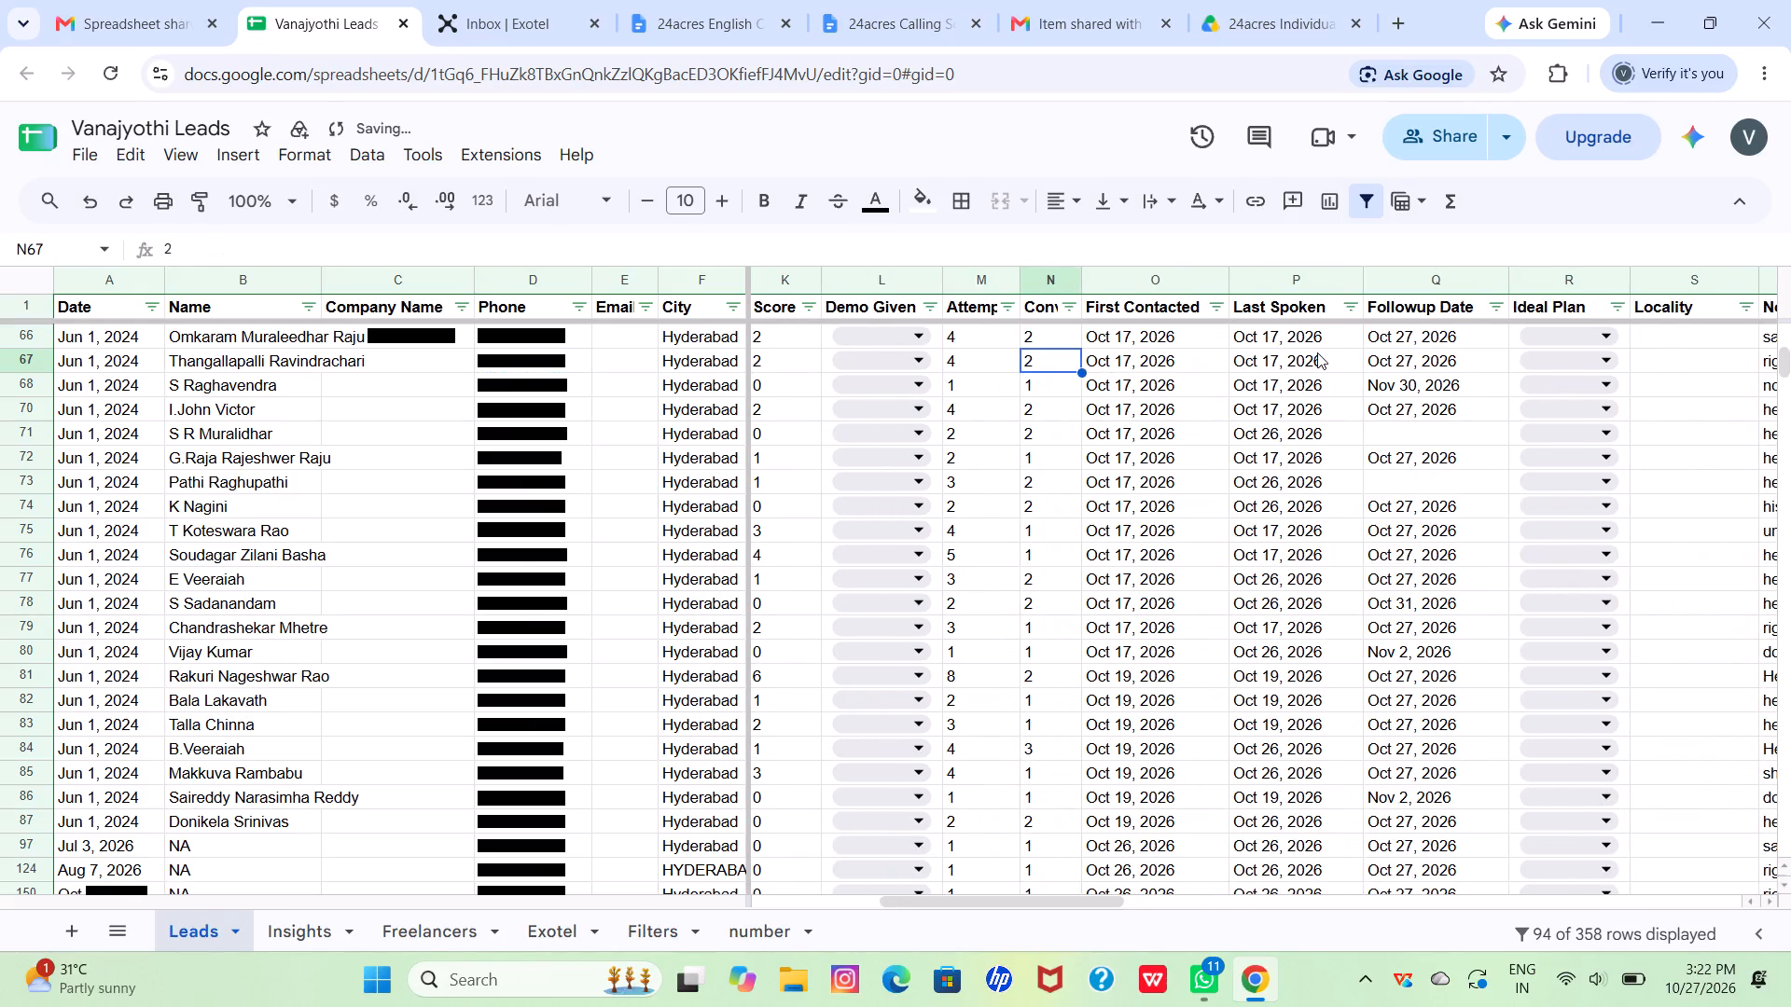
click(1317, 352)
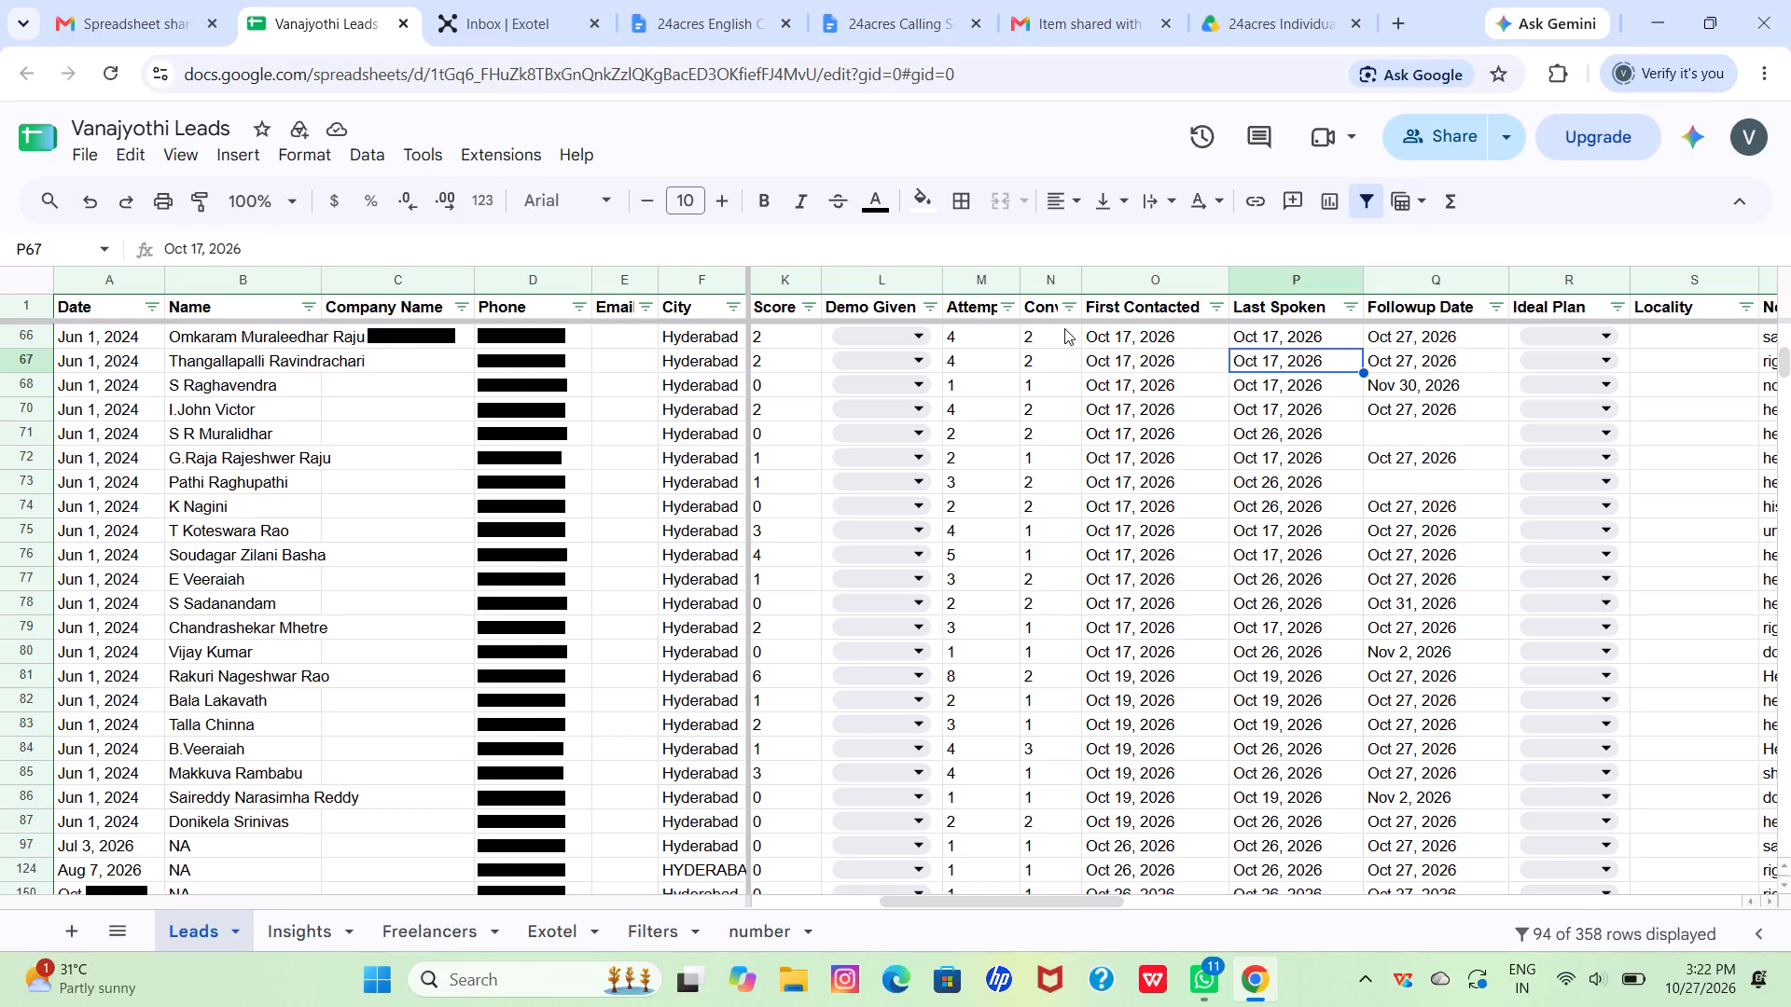
Edit the row 67 note, replacing "they" with "he" and adding ",said call me later" after "planning".
click(1000, 339)
scroll(1000, 339, left, 4)
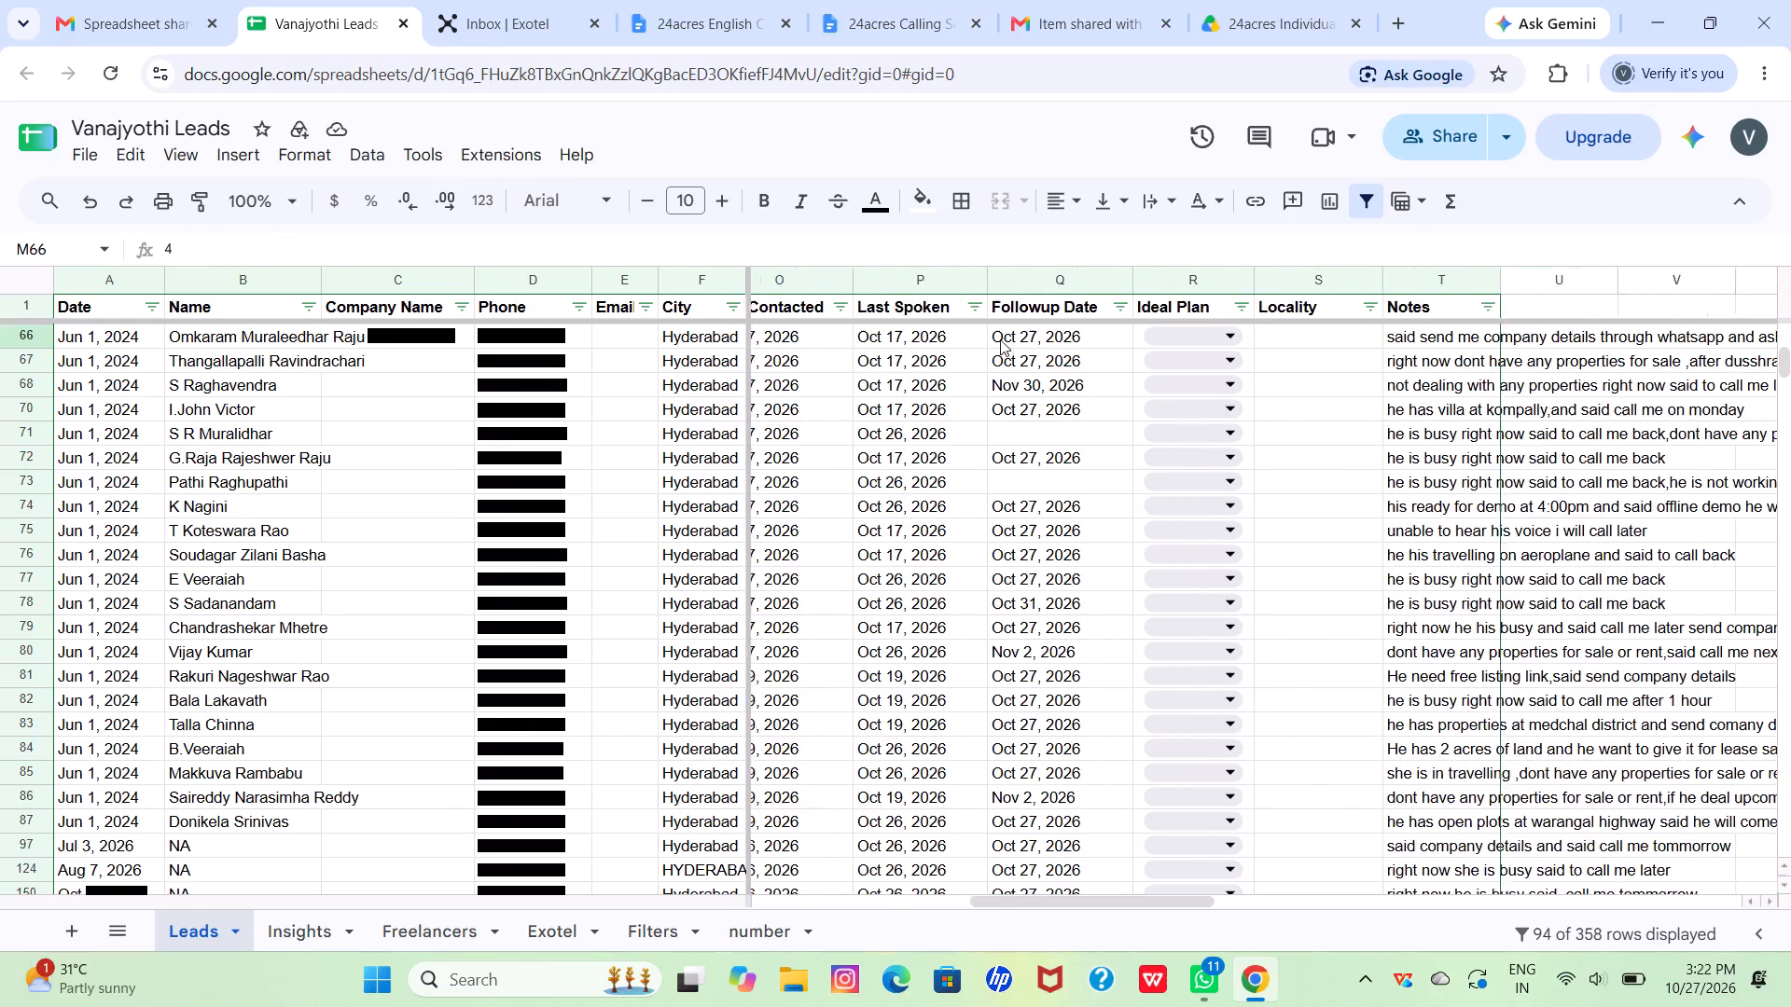
scroll(1000, 339, left, 1)
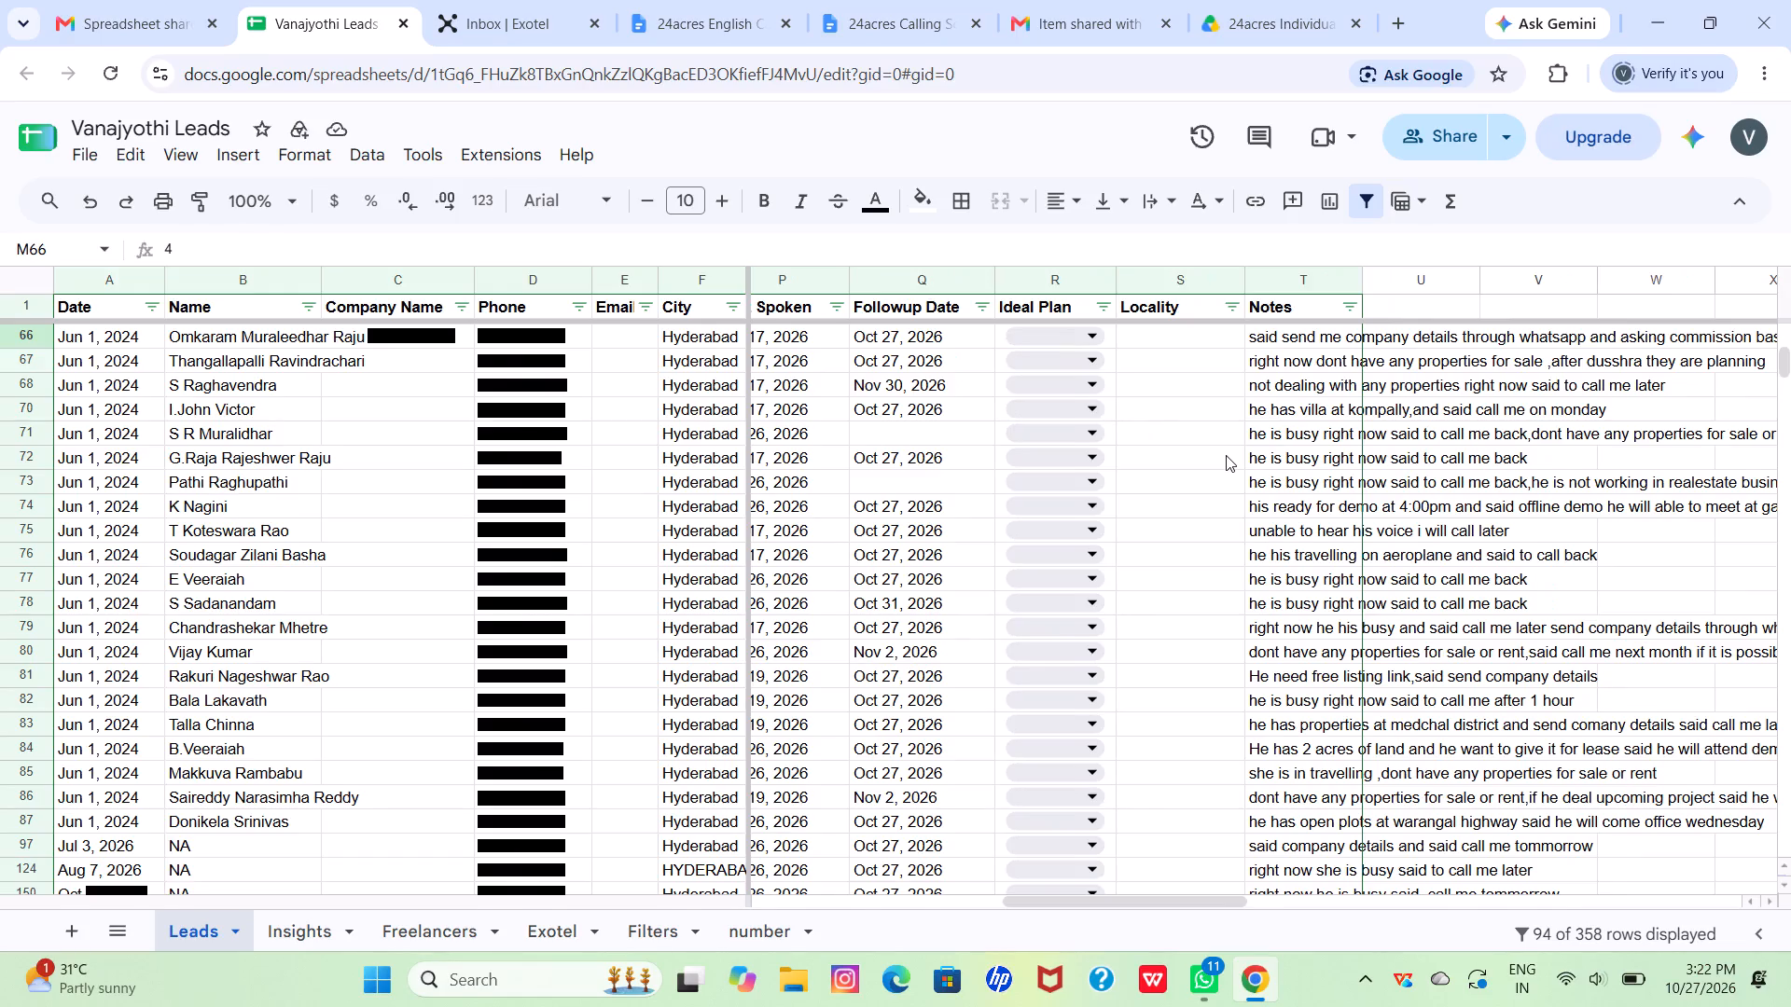
scroll(1226, 455, down, 2)
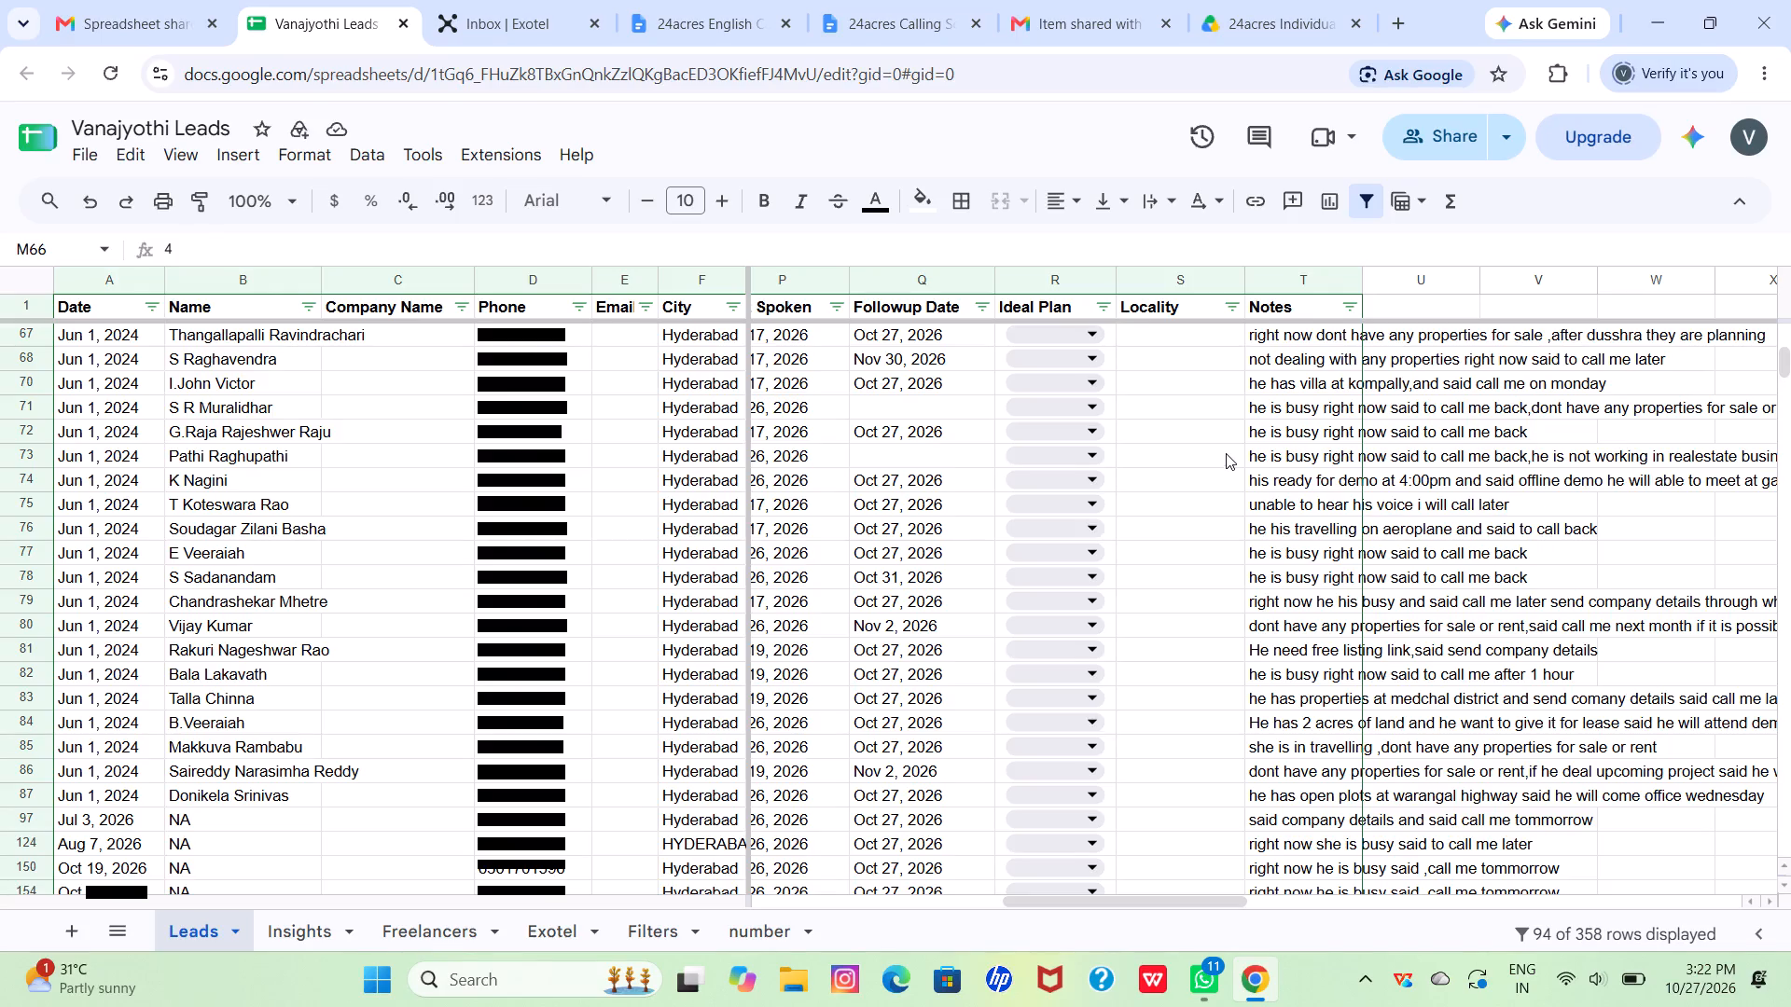
double_click(1280, 343)
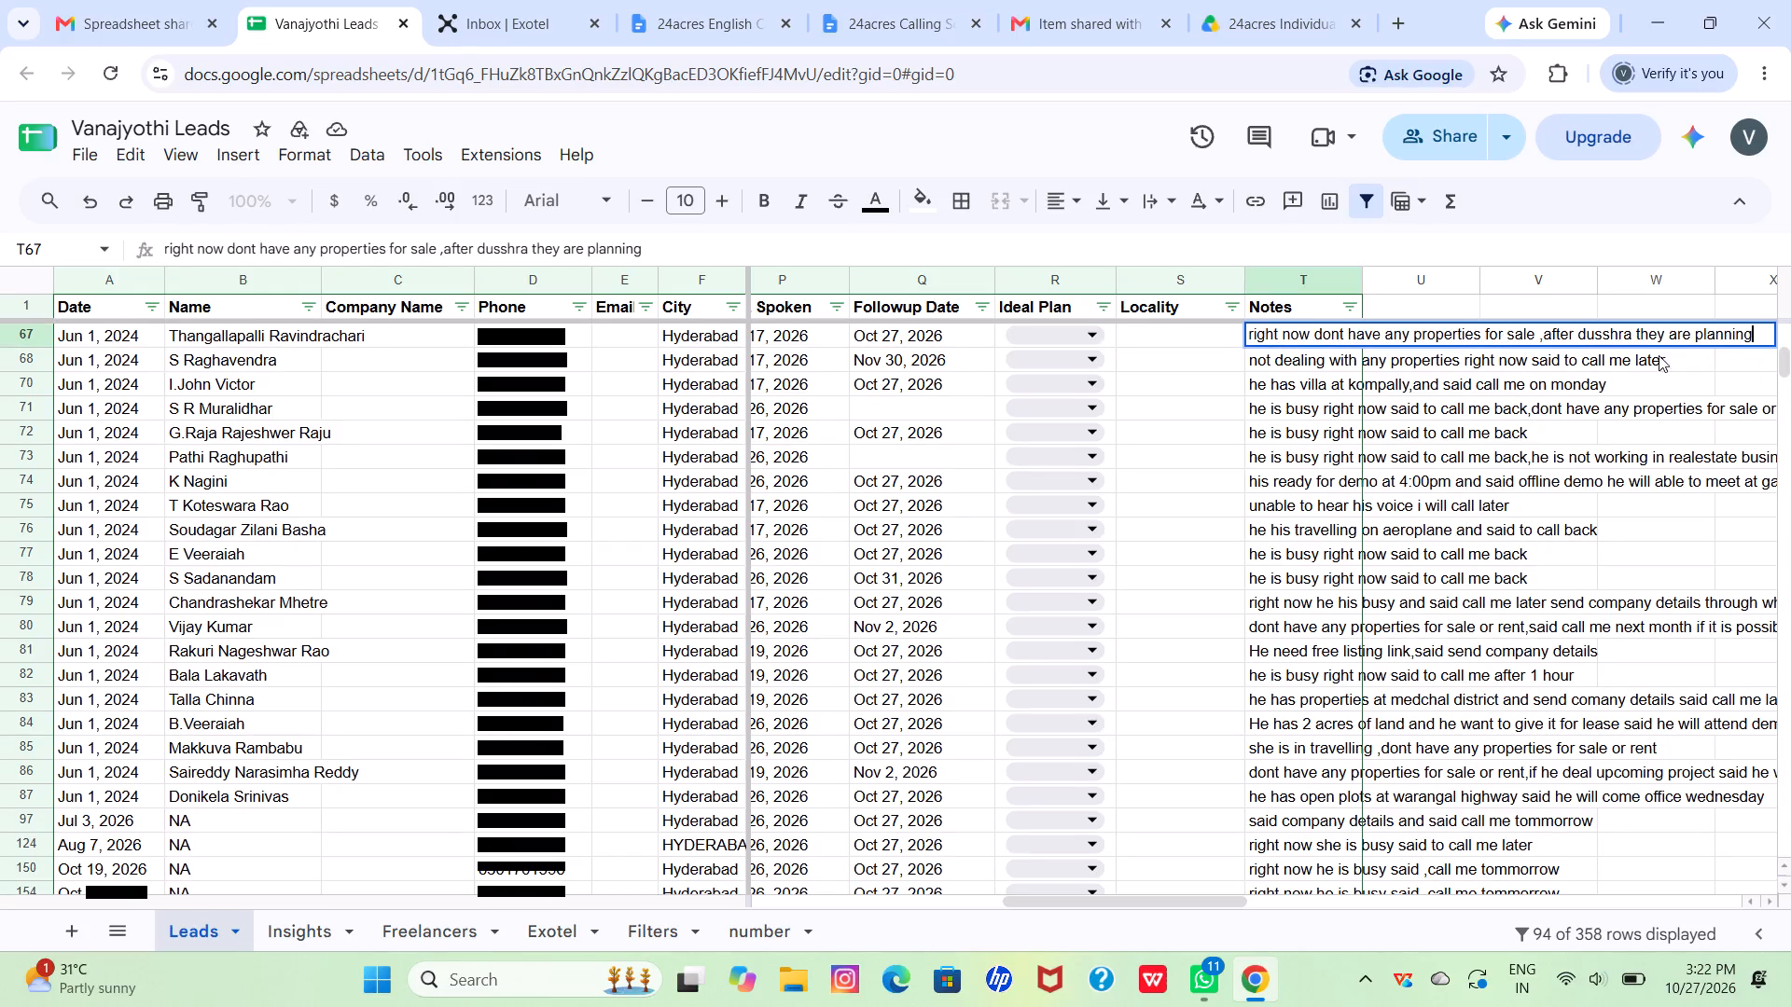
click(1666, 333)
key(BackSpace)
key(BackSpace)
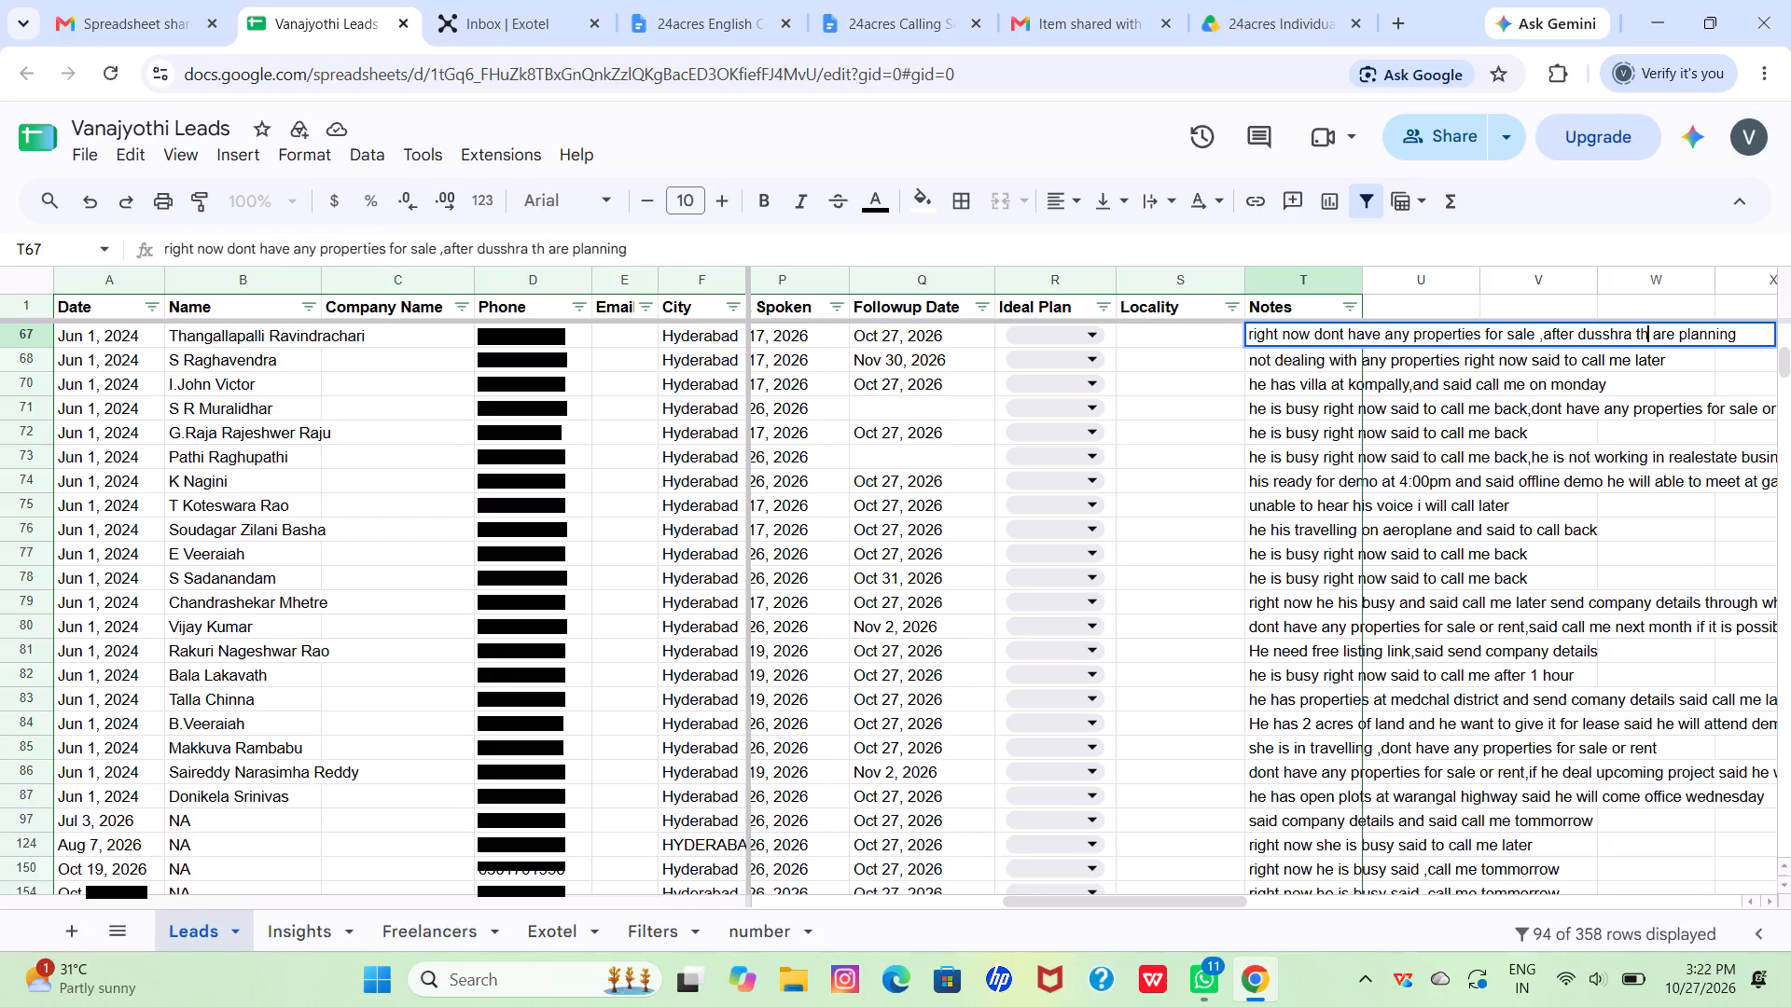
key(BackSpace)
key(BackSpace)
text(he)
click(1753, 334)
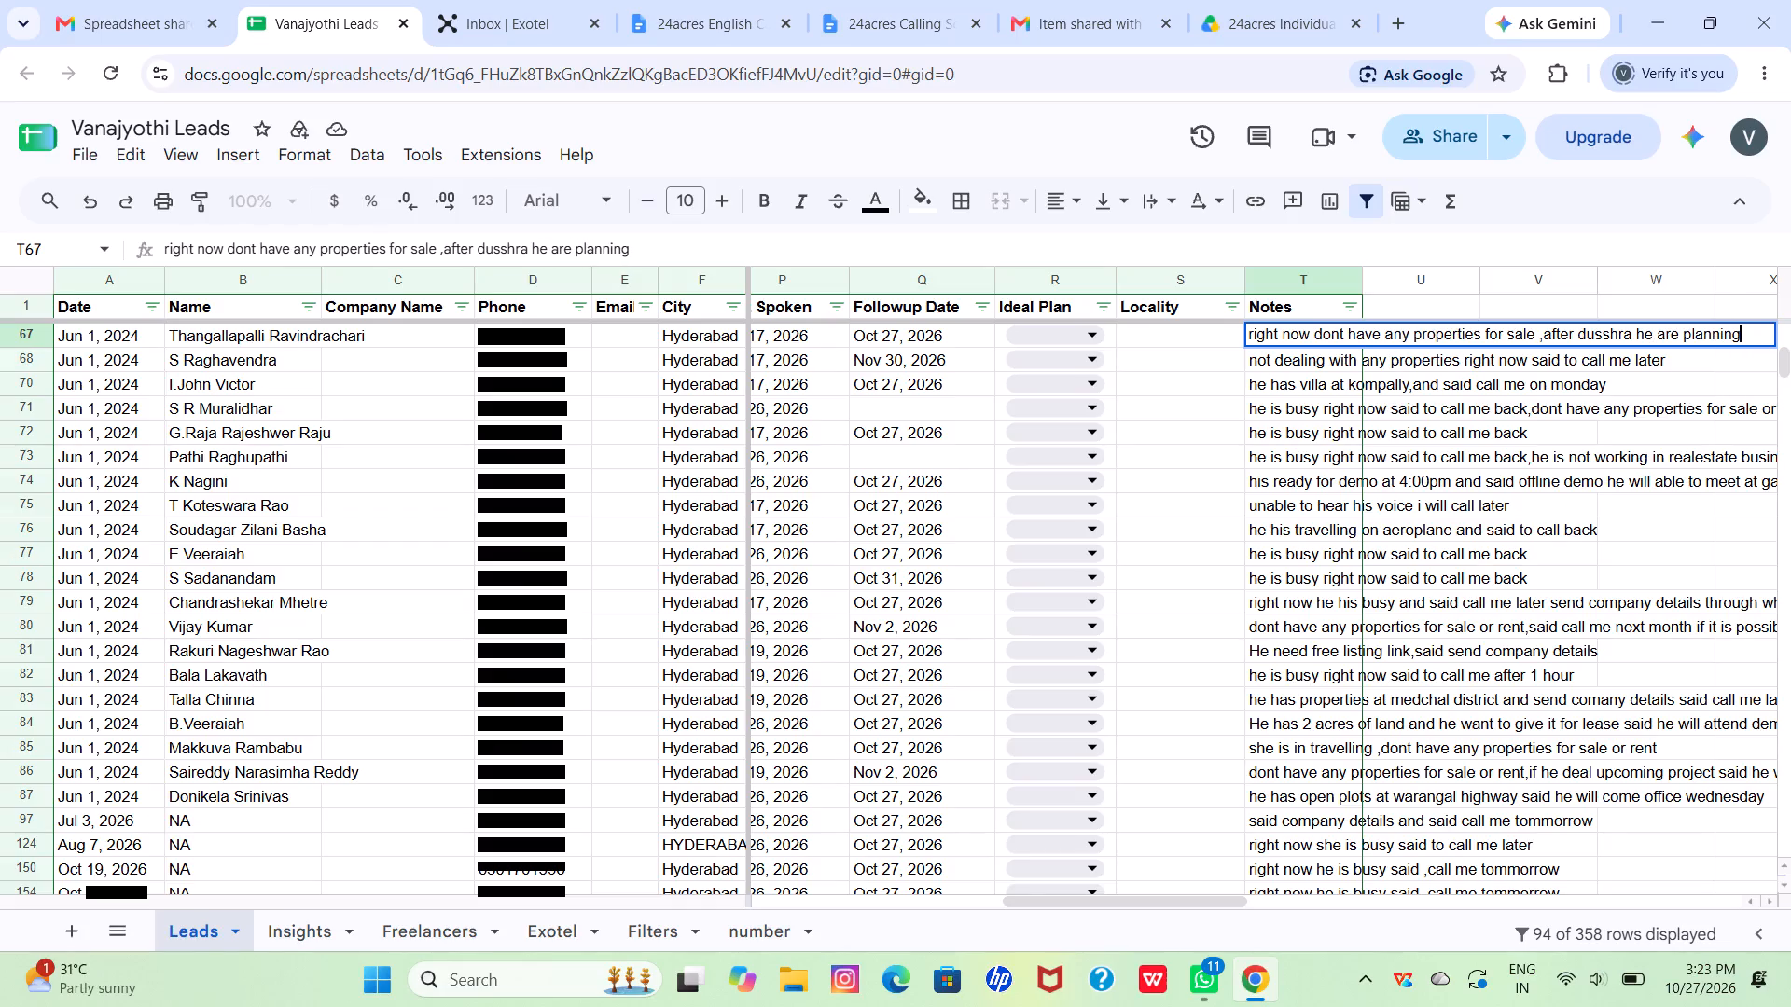
key(period)
key(BackSpace)
key(comma)
text(said)
key(space)
text(call me later)
key(Return)
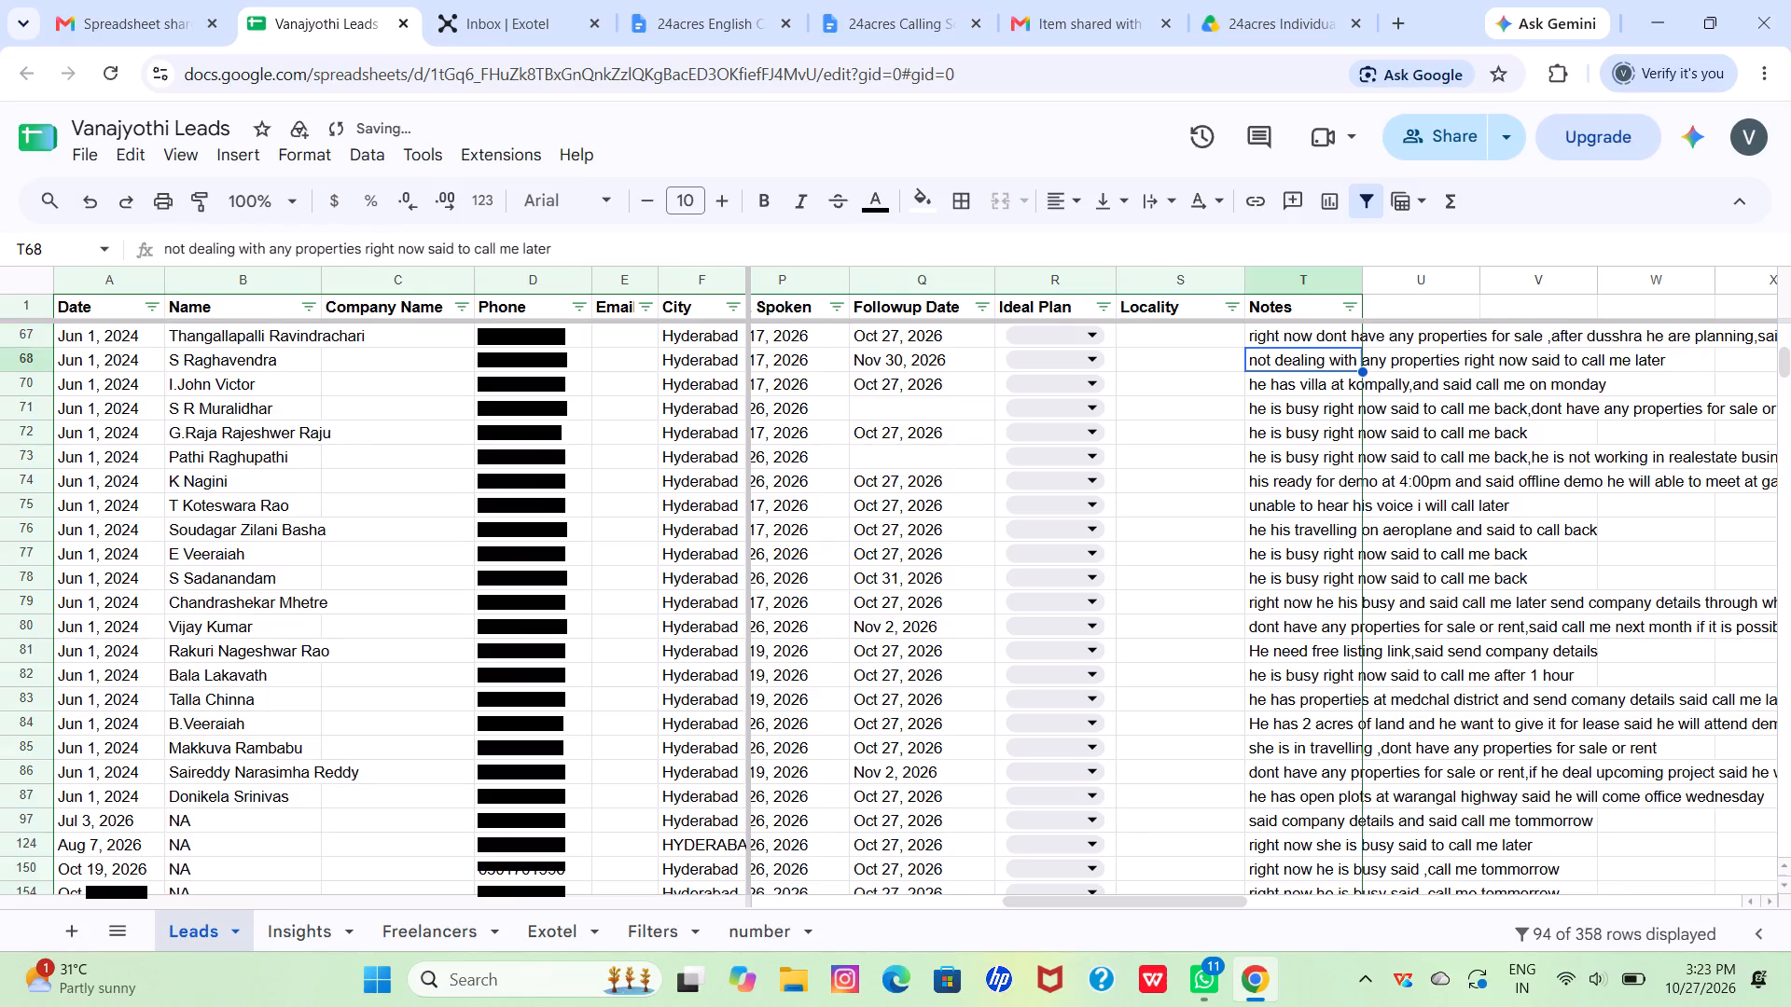
Set the Last Spoken date of the lead in row 67 to Oct 27, 2026.
scroll(1753, 334, up, 1)
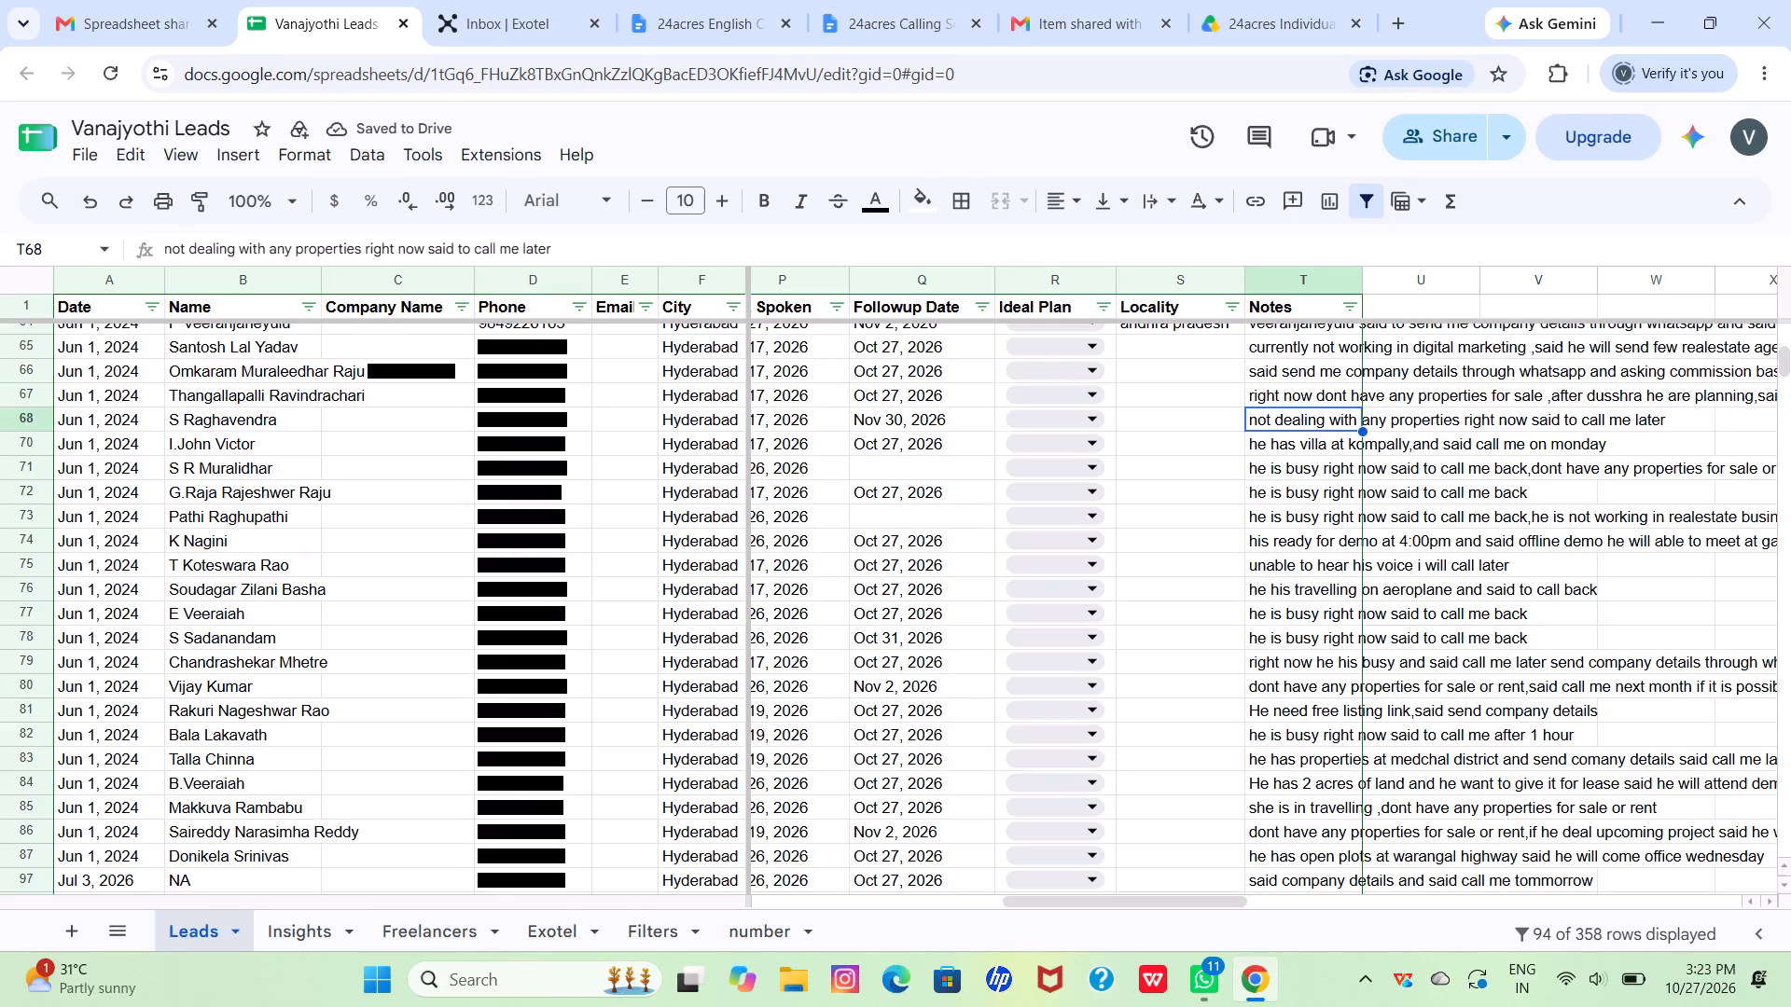
scroll(1753, 334, right, 2)
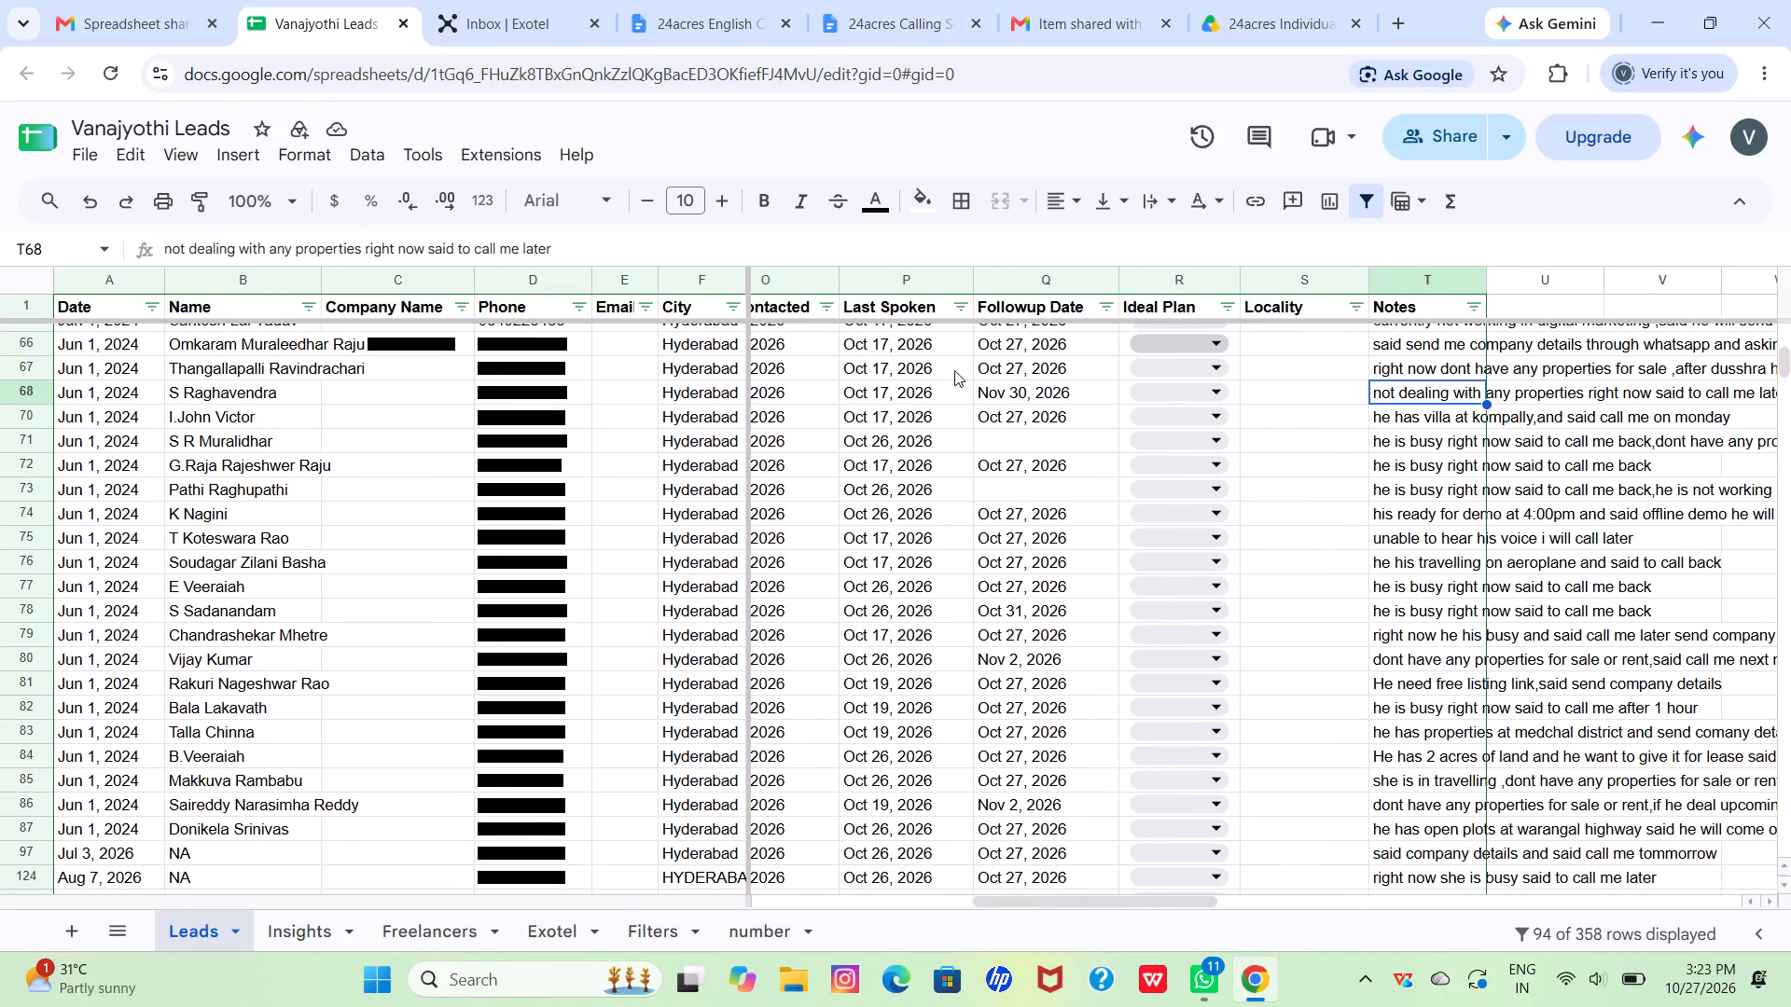
click(893, 366)
double_click(893, 366)
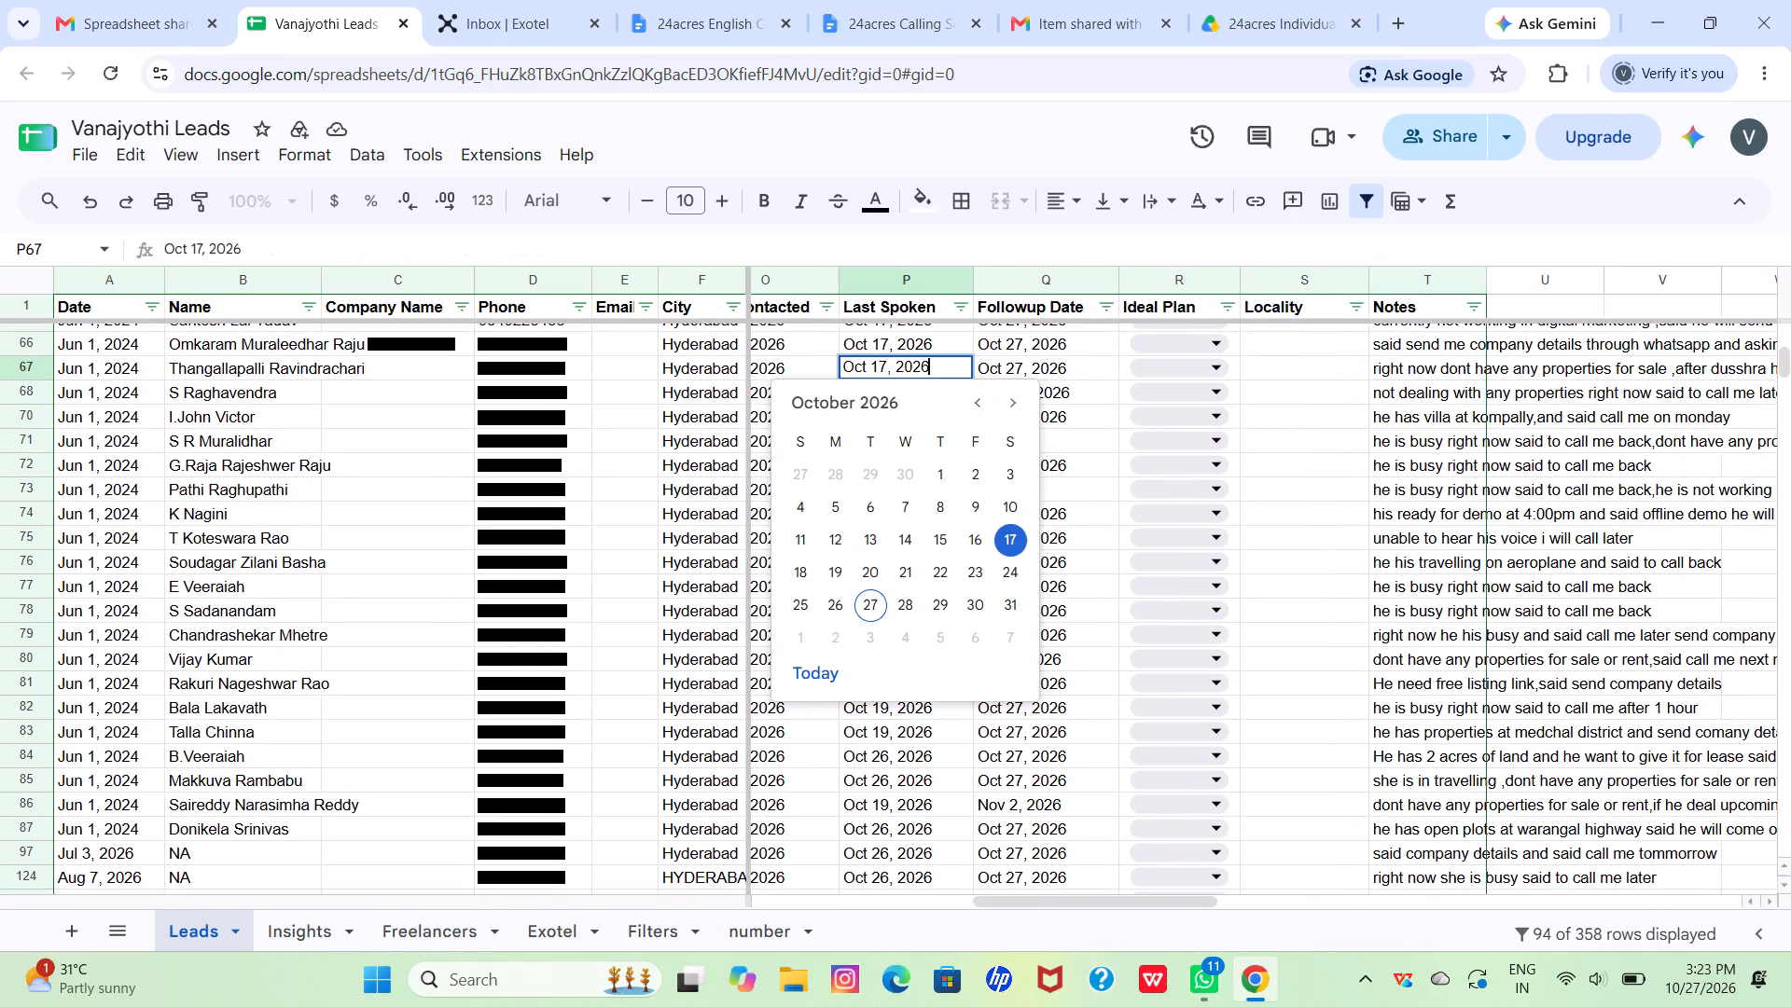
click(866, 602)
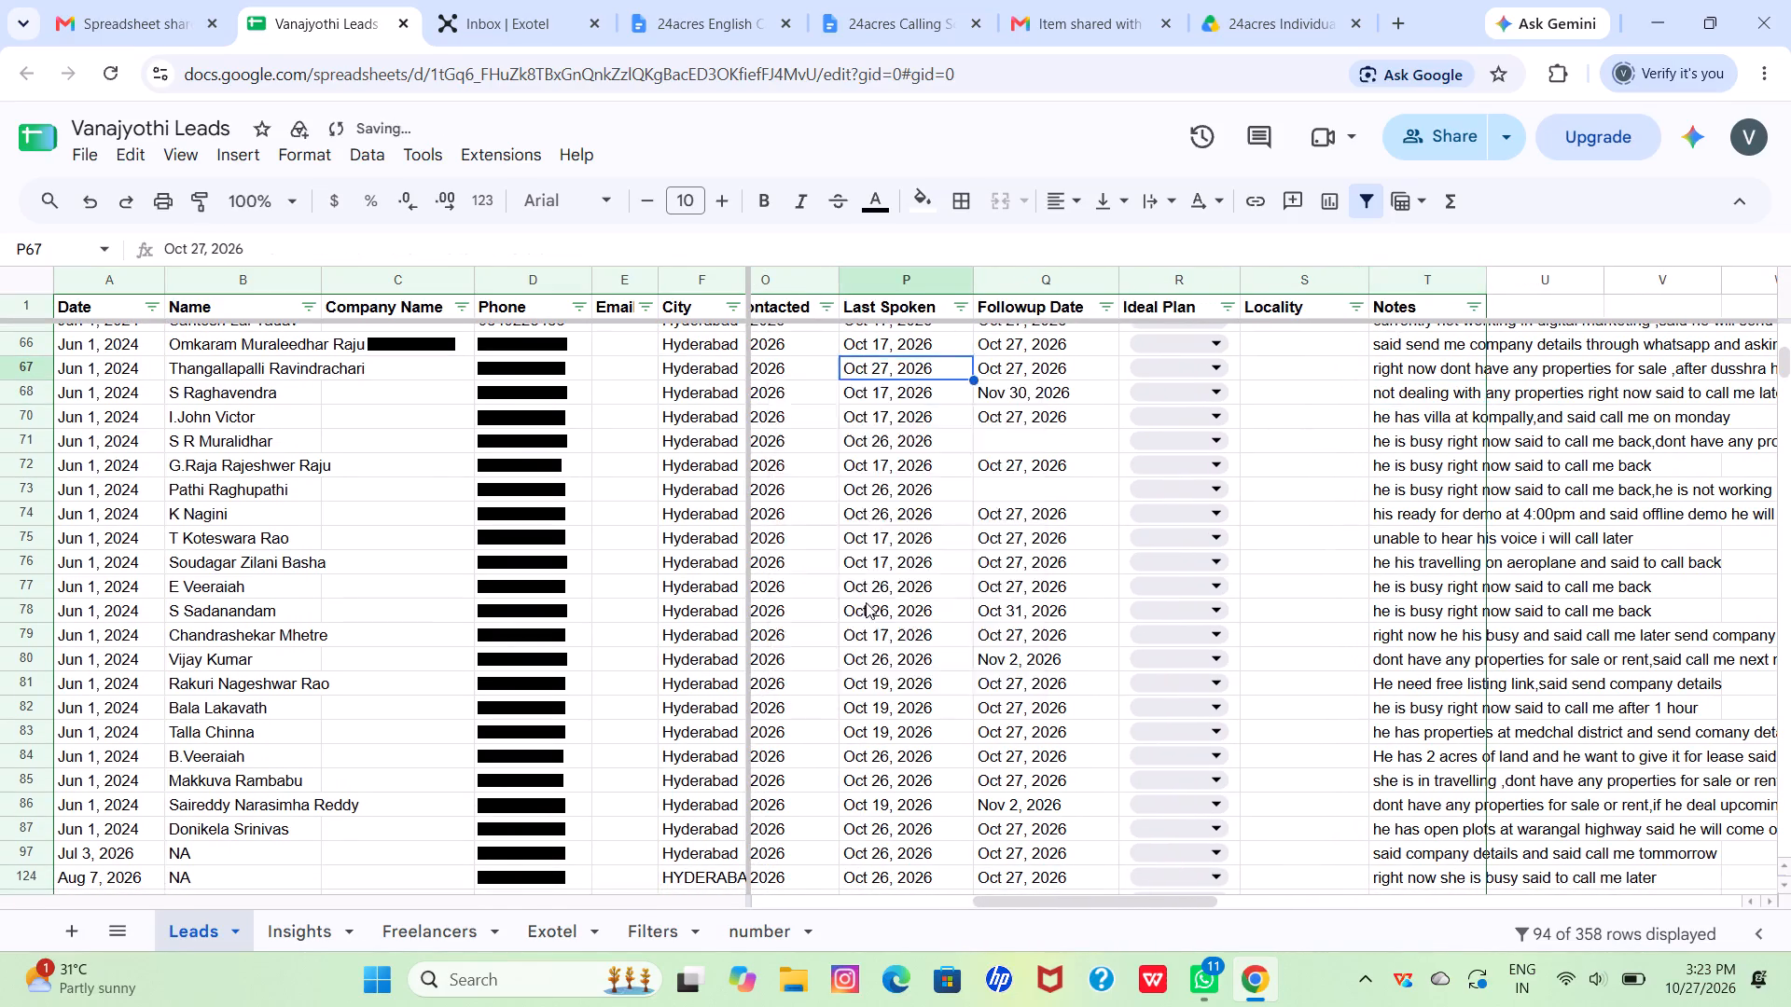
Set the conversation count of the lead in row 67 to 3.
click(1073, 379)
scroll(1073, 379, right, 3)
click(877, 369)
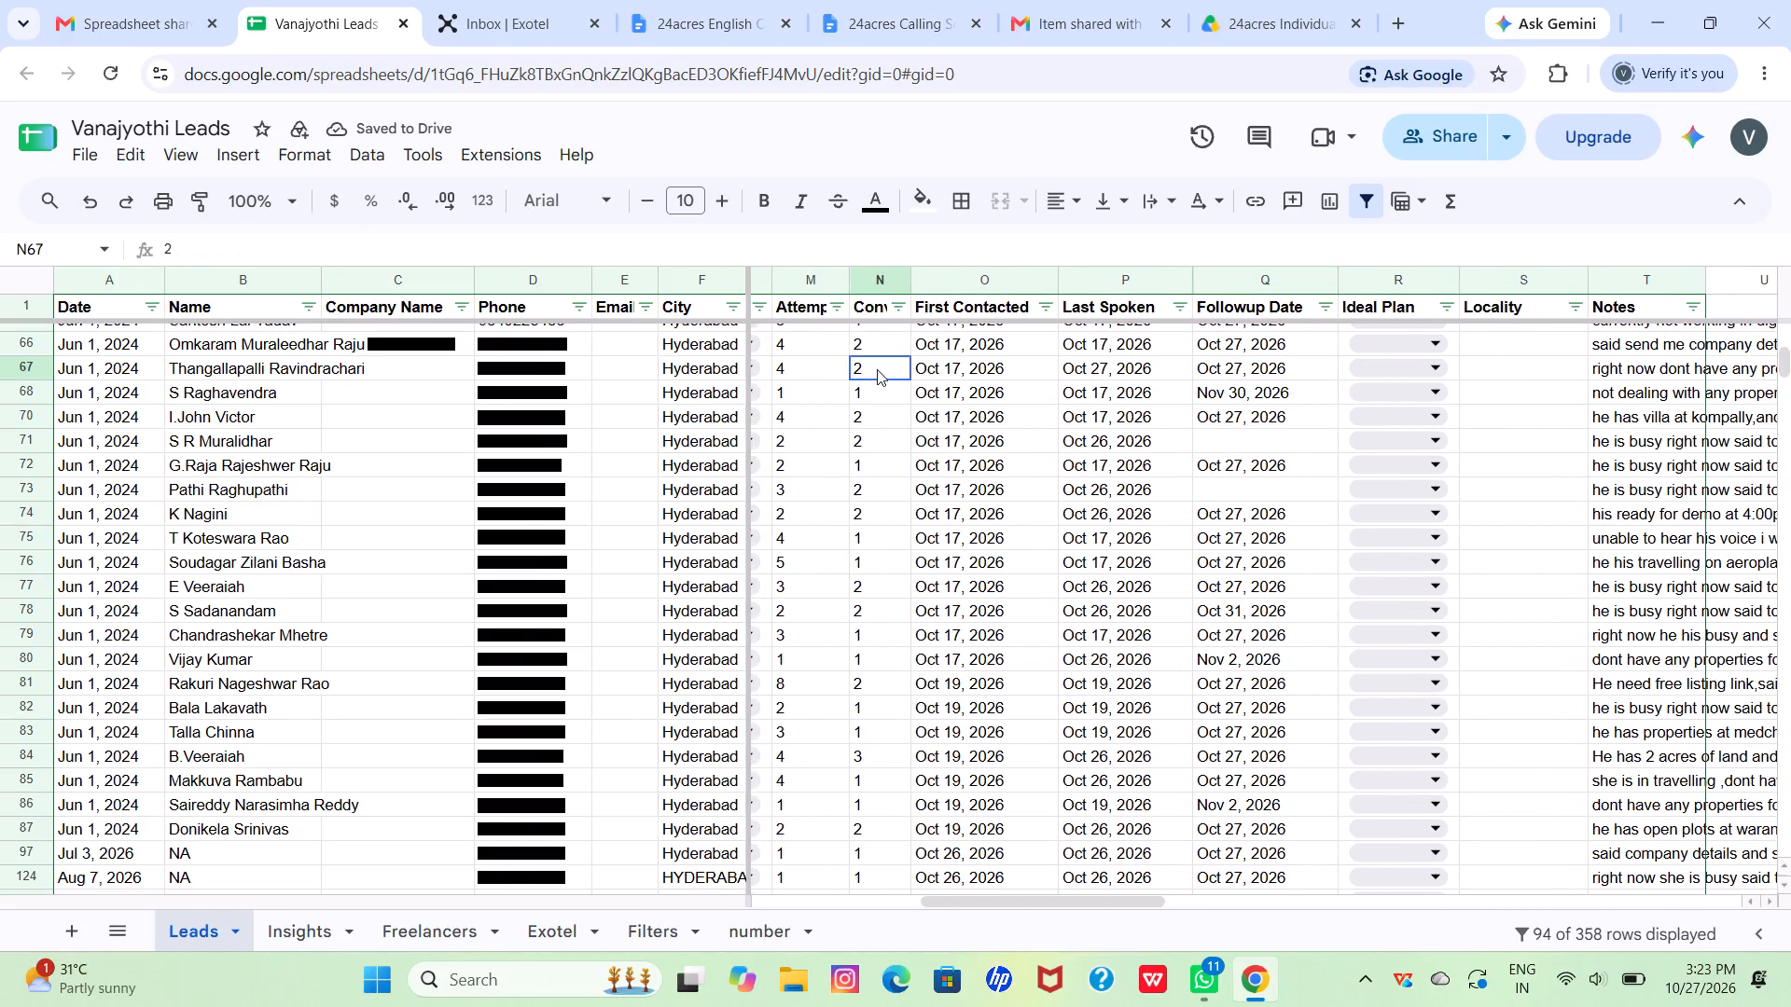
key(3)
click(879, 391)
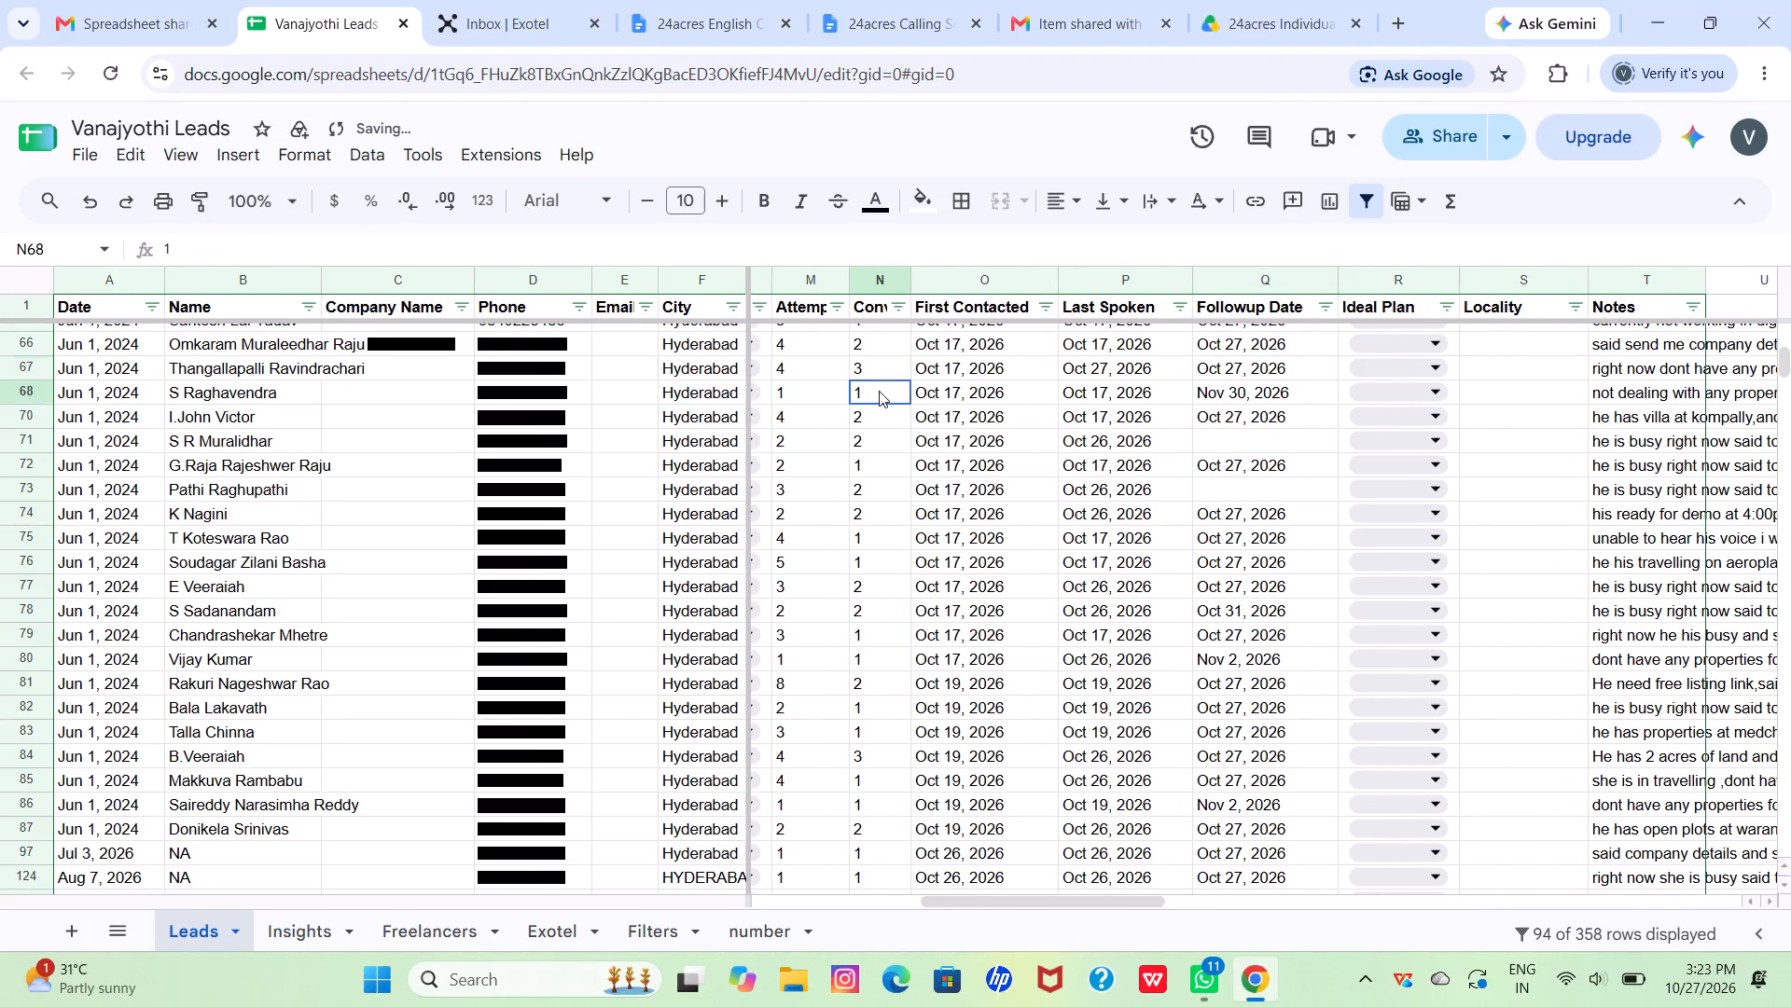
Check the follow-up dates below row 68 for the next lead to call.
scroll(879, 391, left, 2)
scroll(879, 391, down, 1)
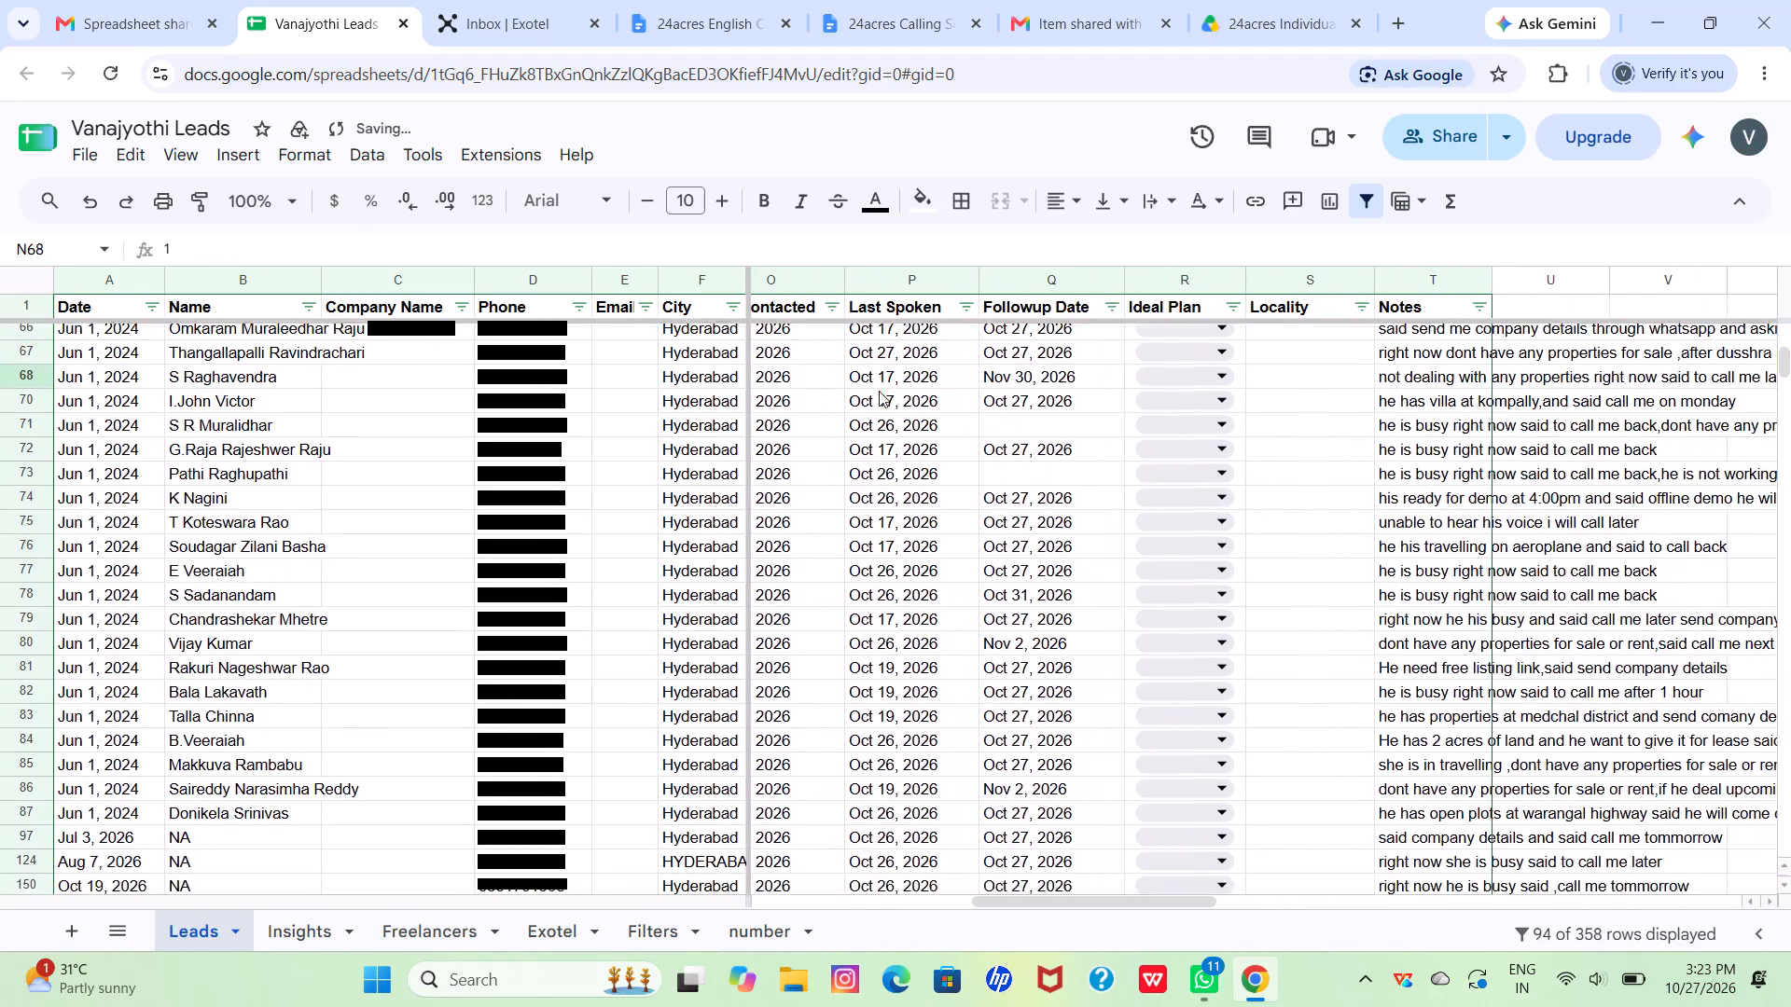
scroll(879, 391, down, 1)
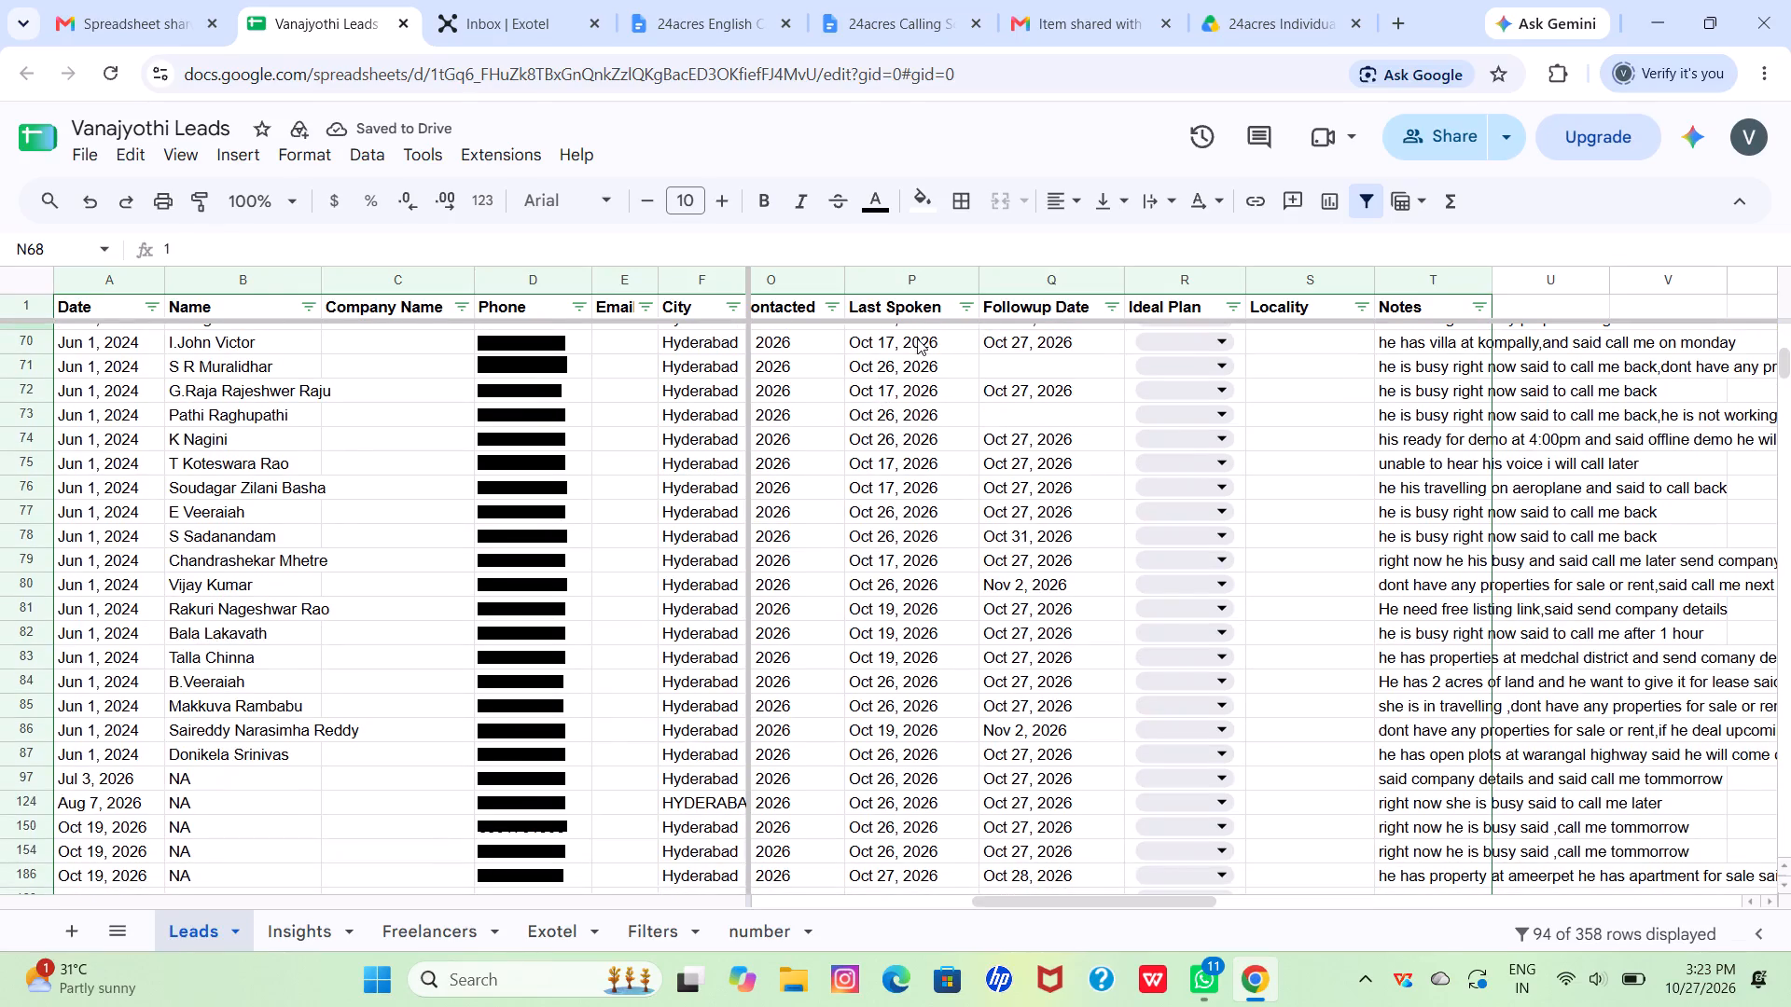
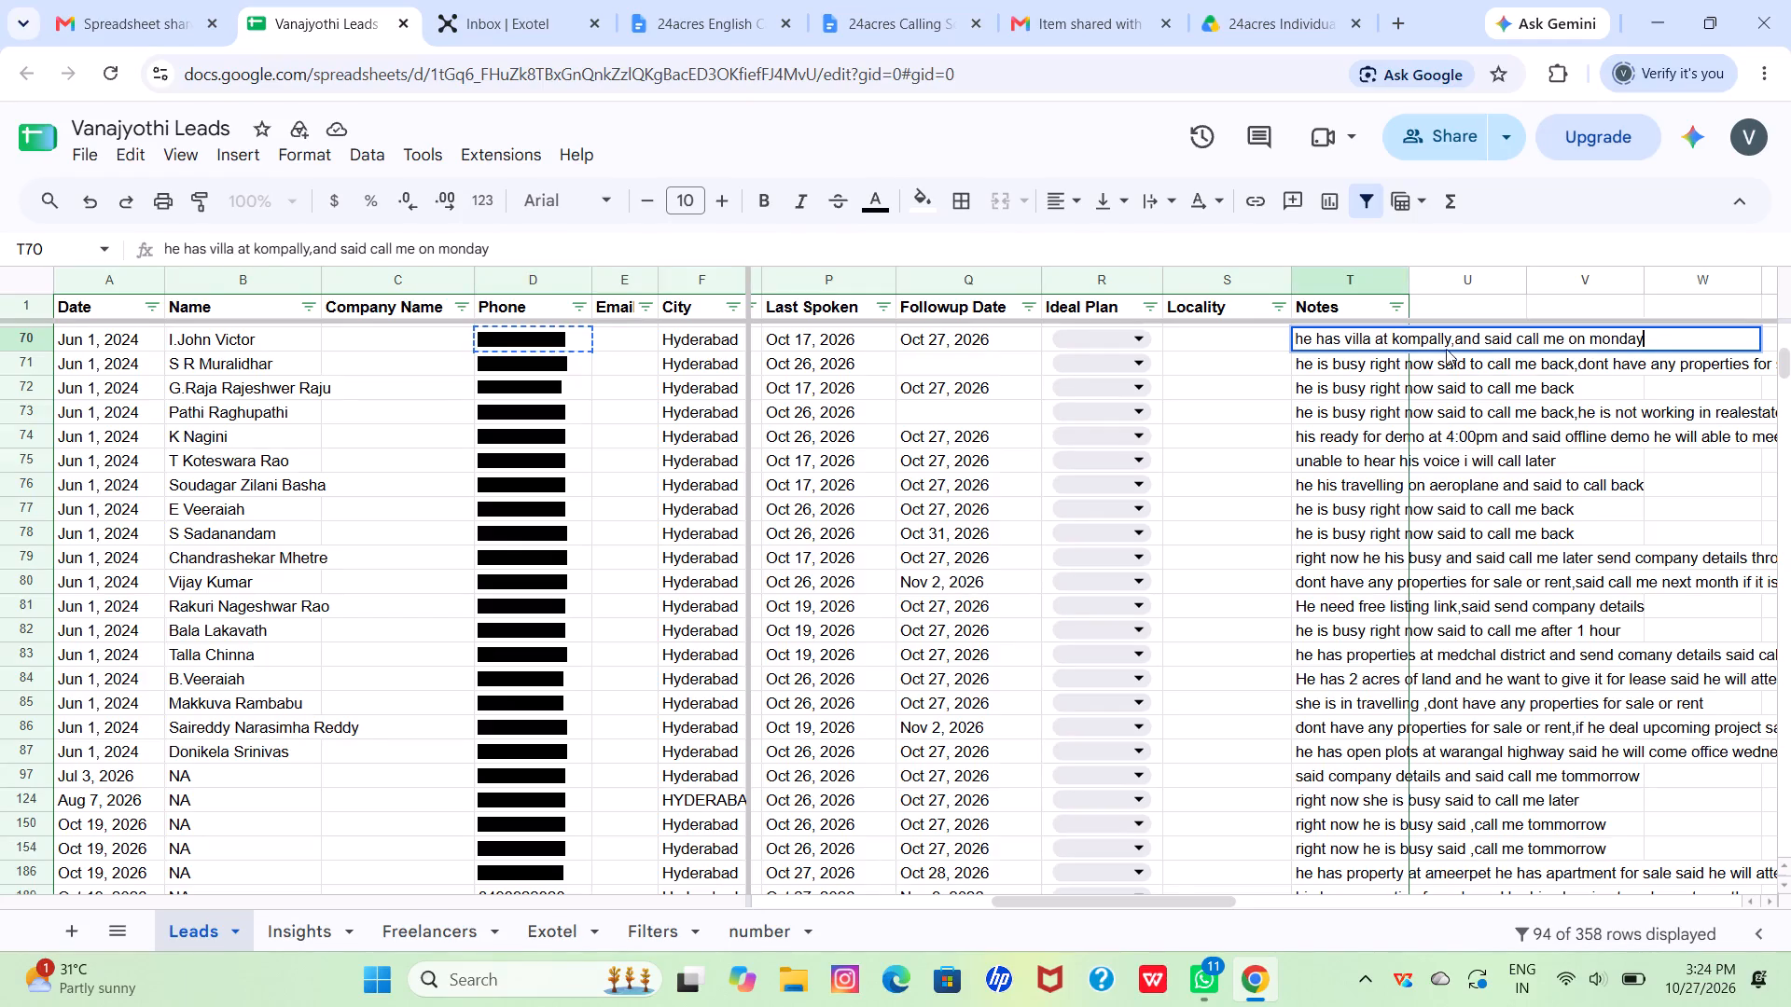
Leave the row 70 note as it is and check the full note of the lead in row 71.
click(1457, 377)
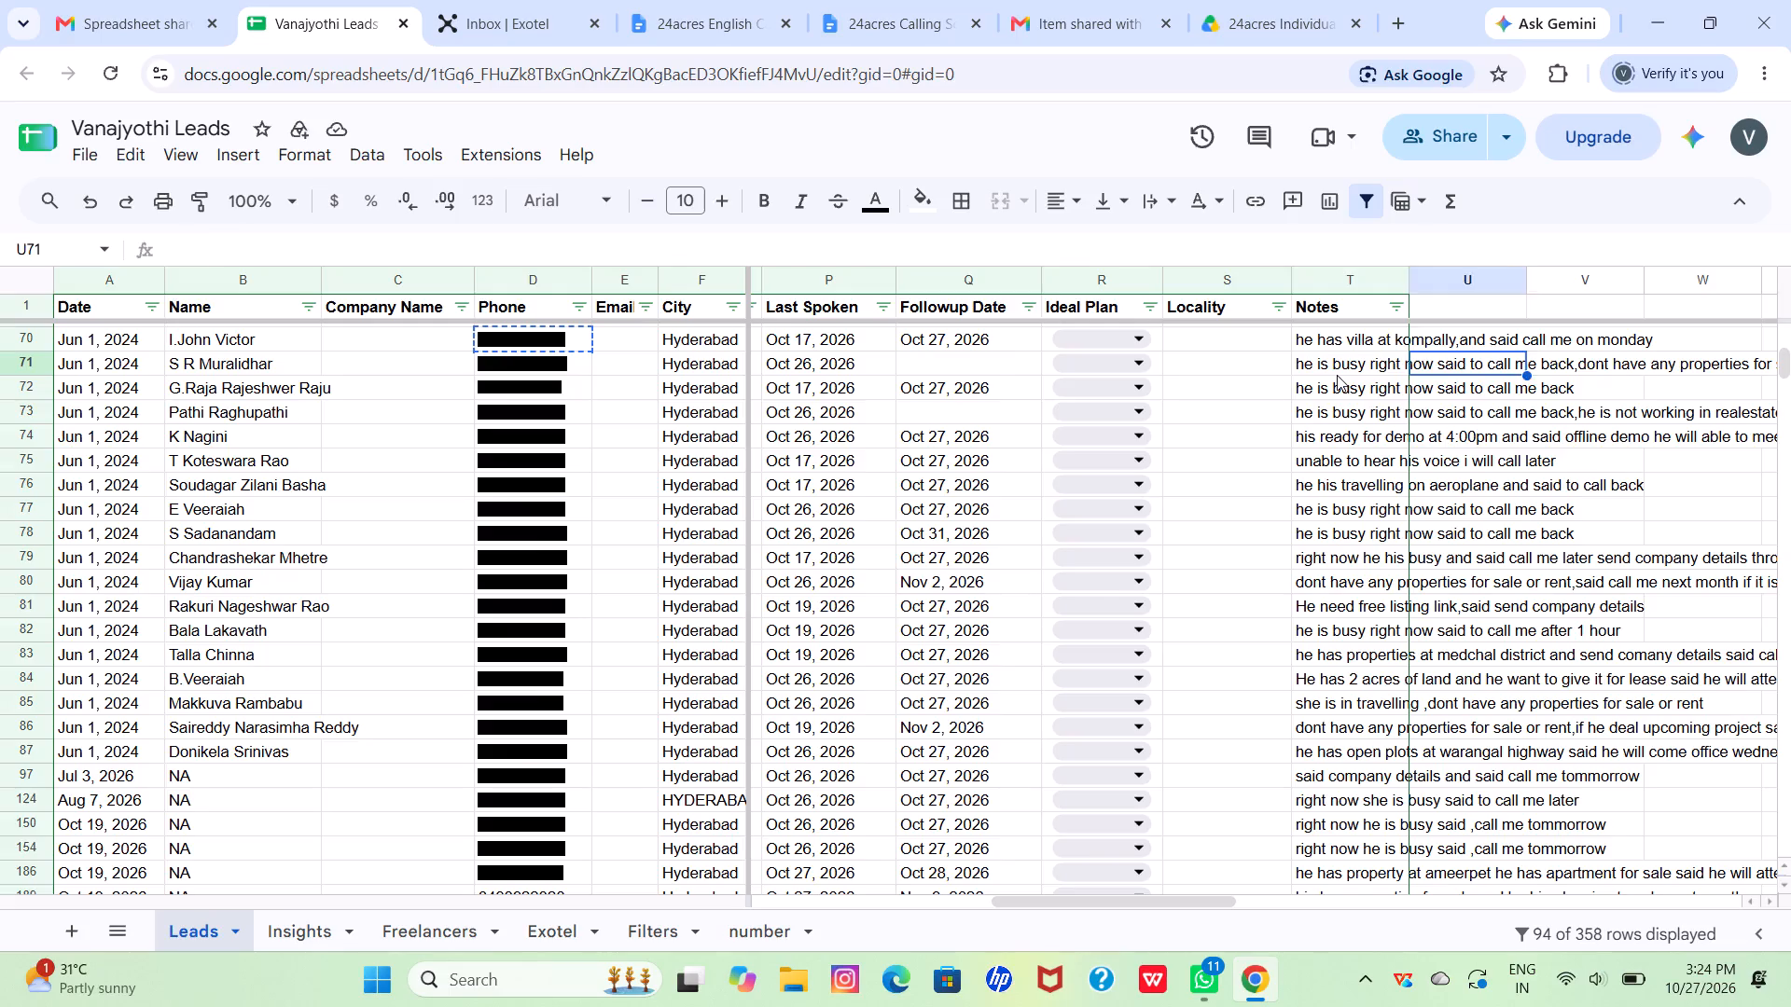
click(1337, 375)
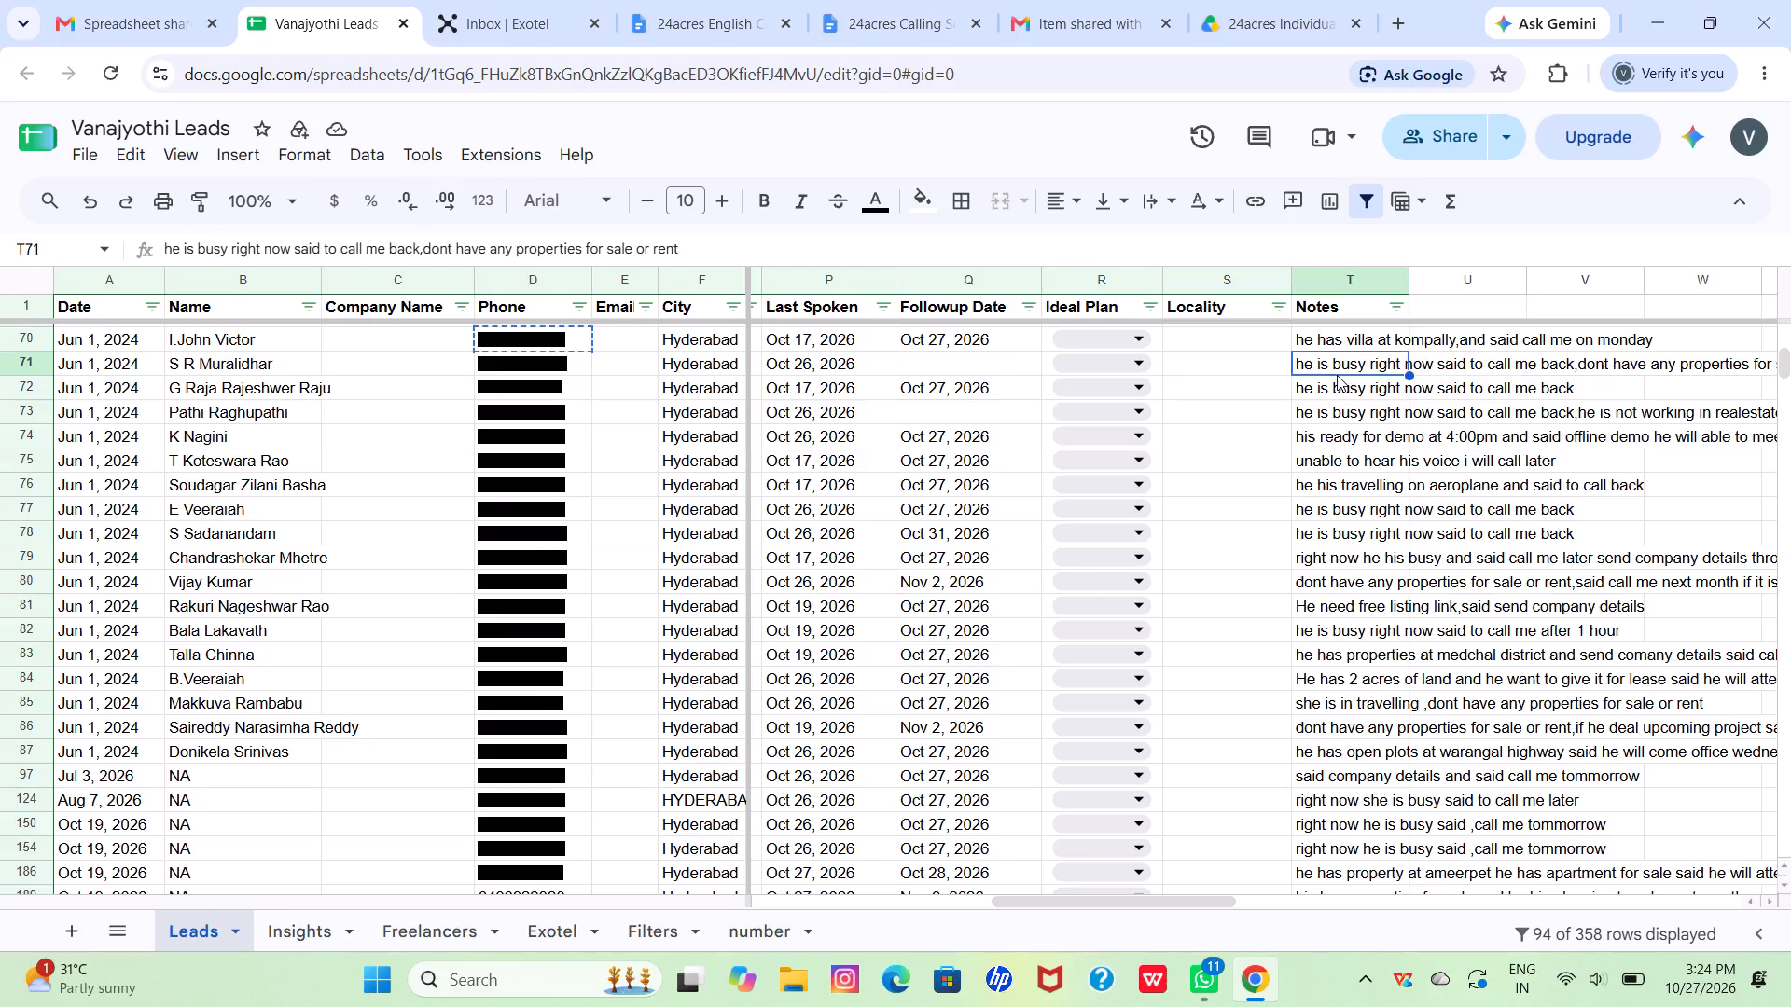
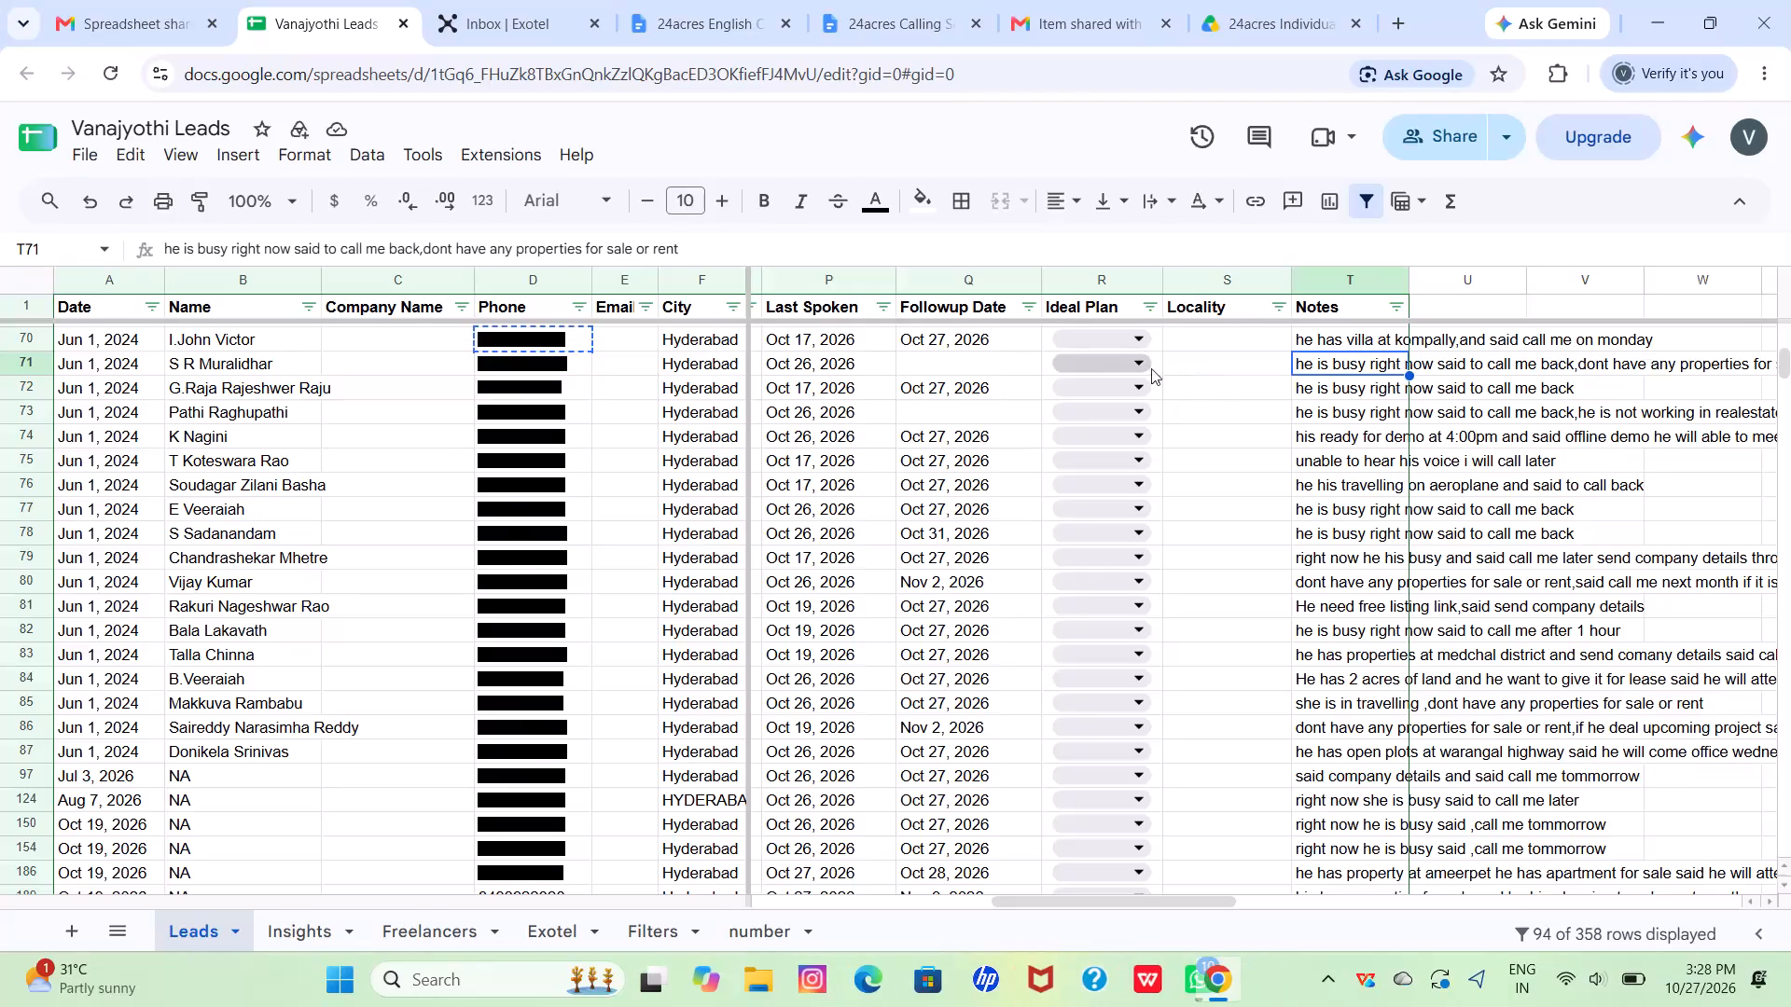
Select the phone number of the lead in row 70.
click(519, 340)
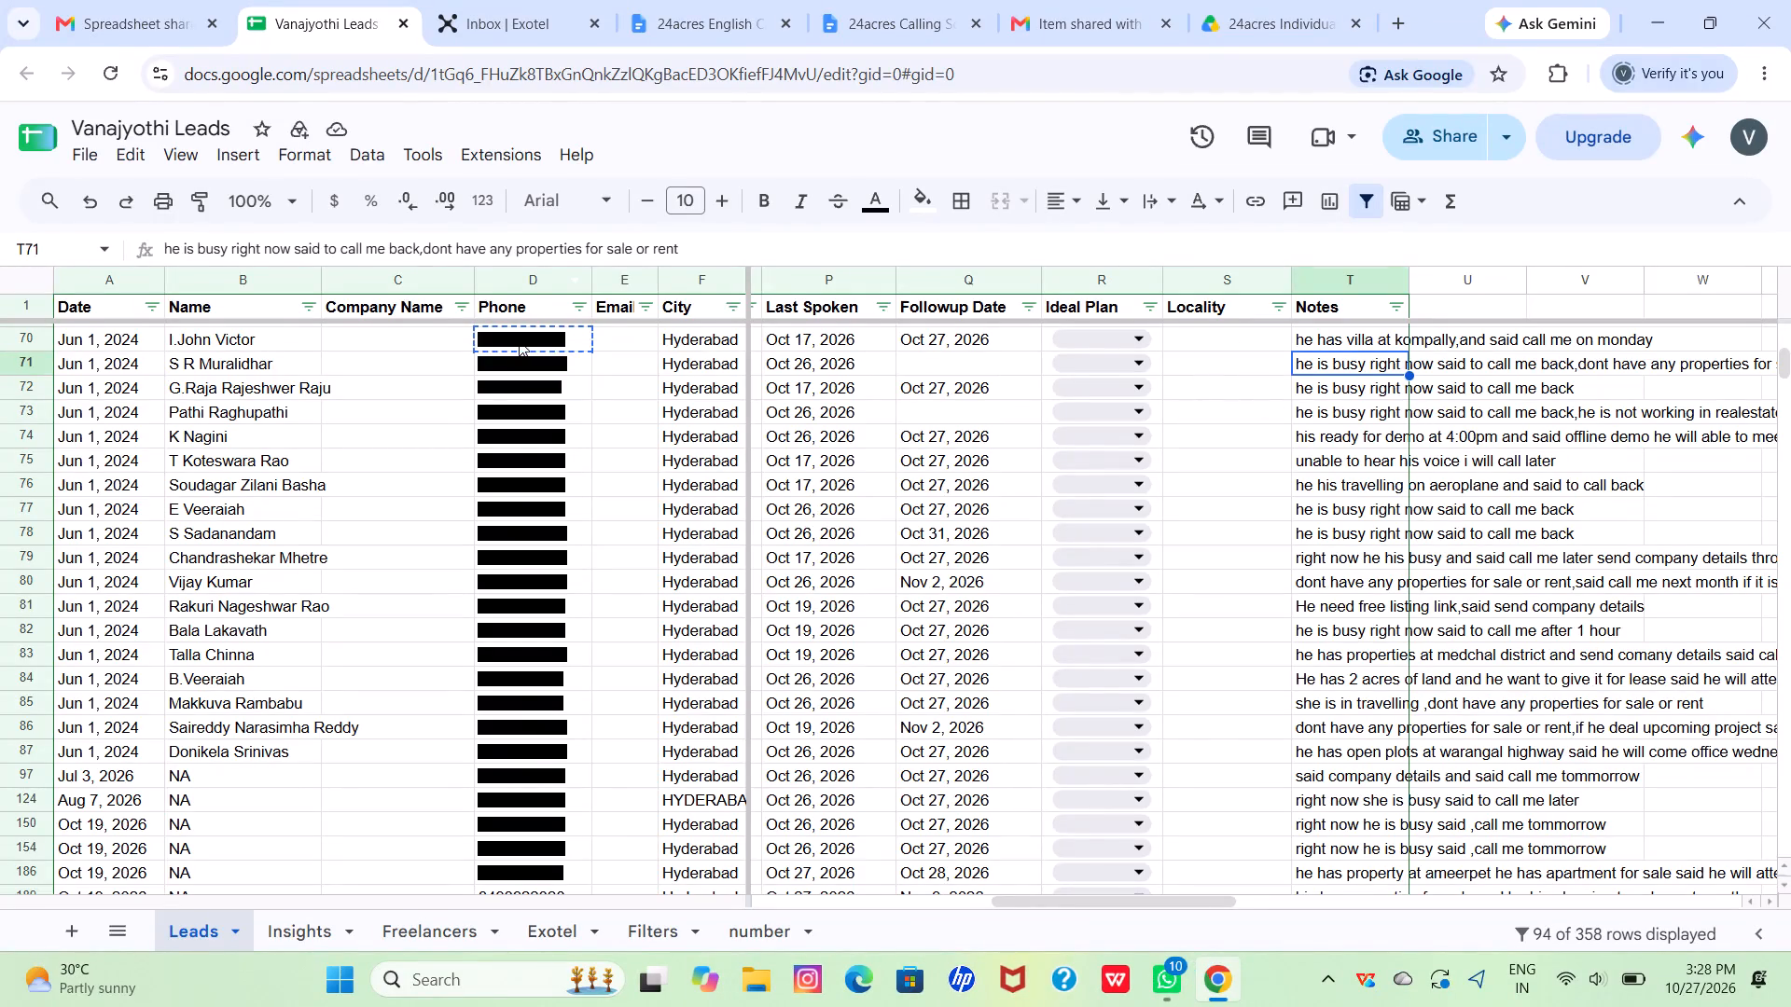
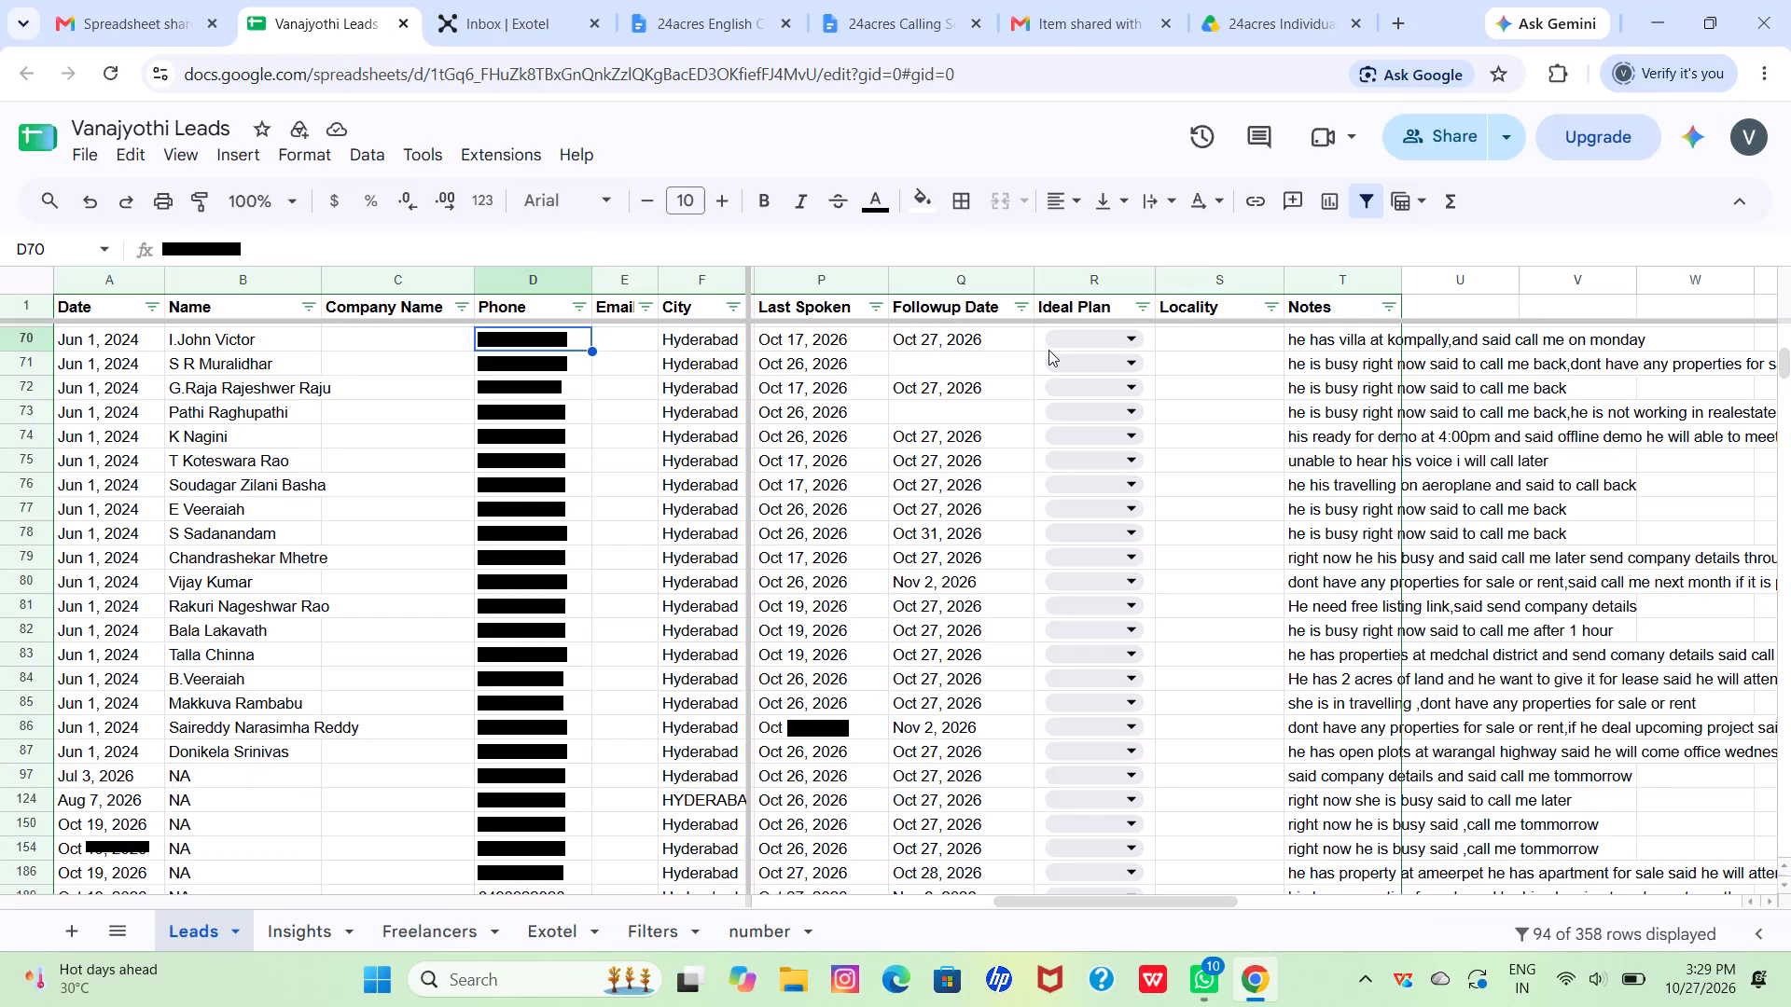
Append a comma to the end of the note of the lead in row 68.
double_click(1312, 328)
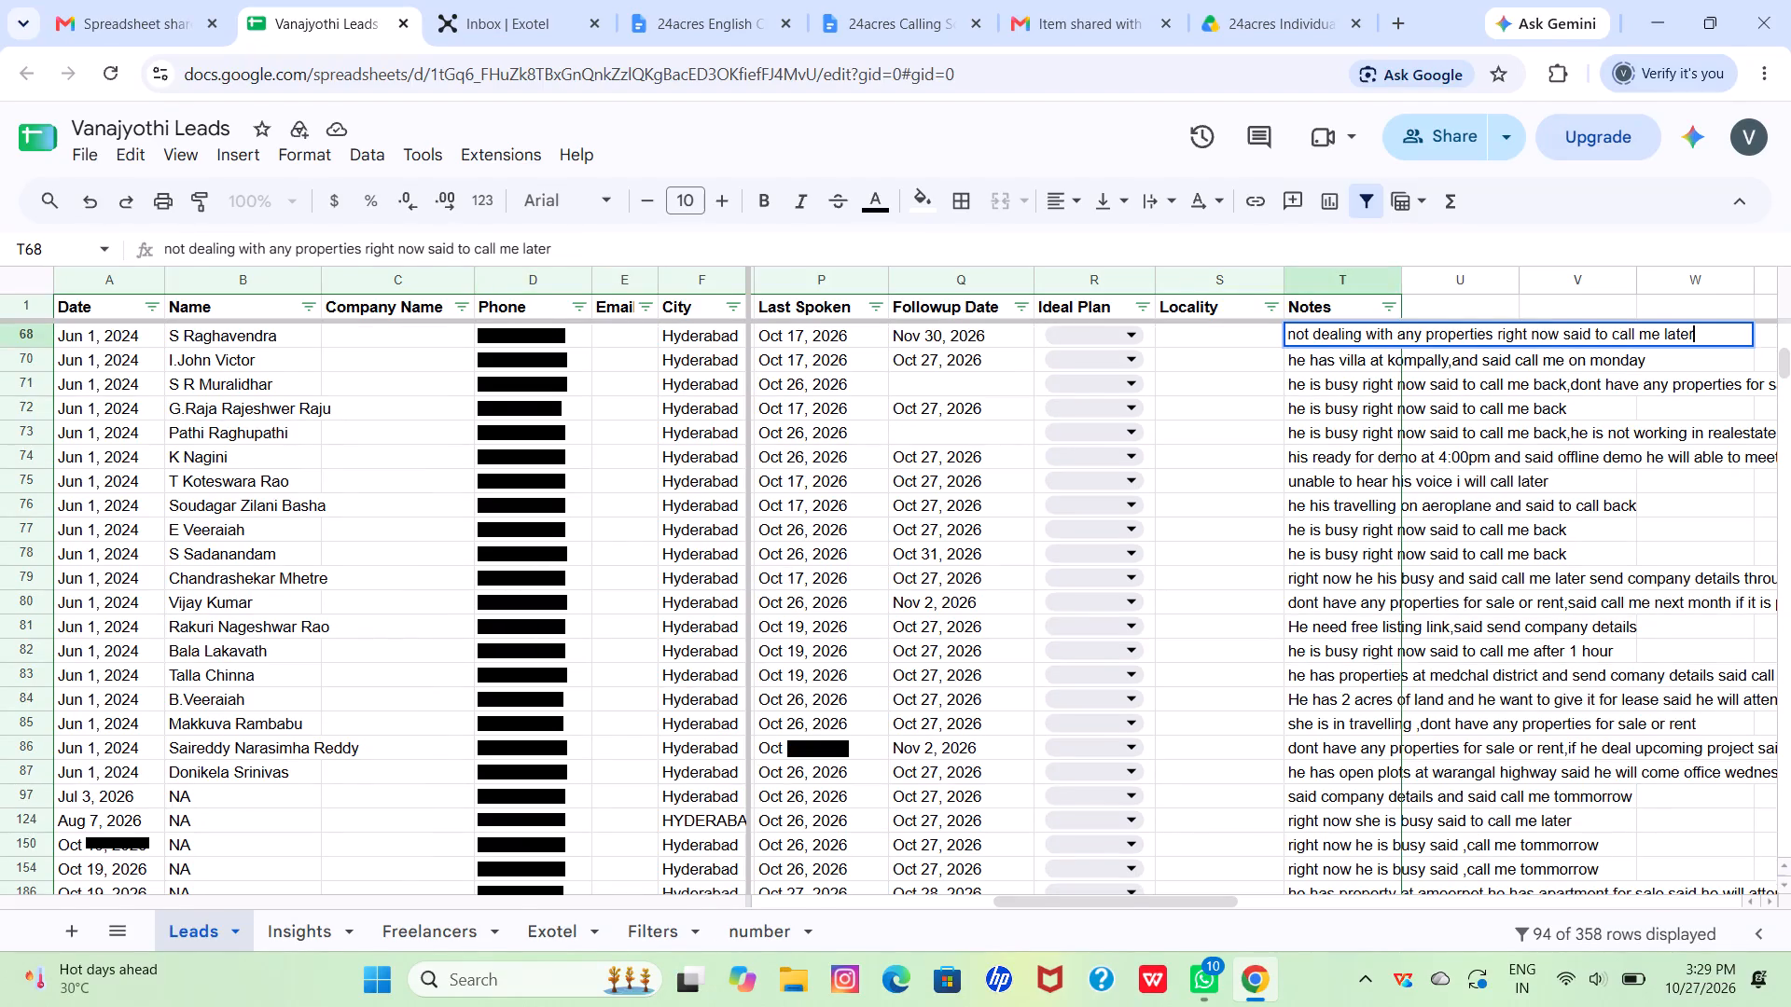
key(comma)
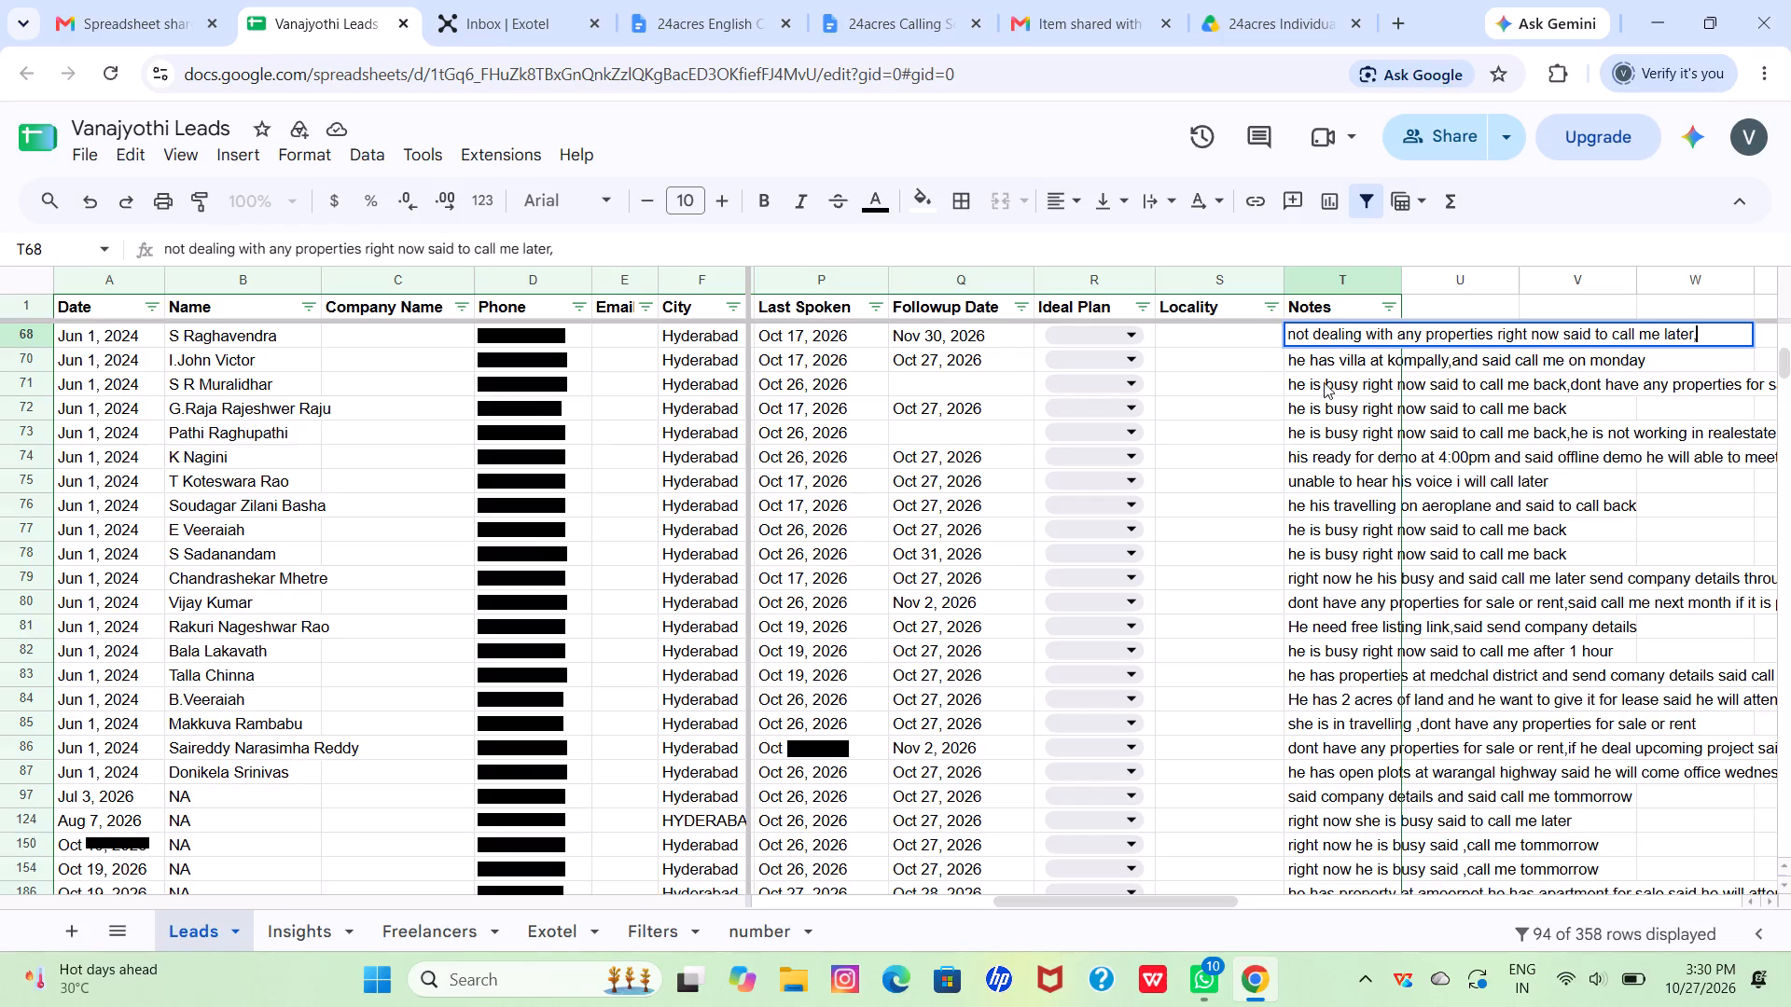
click(1383, 365)
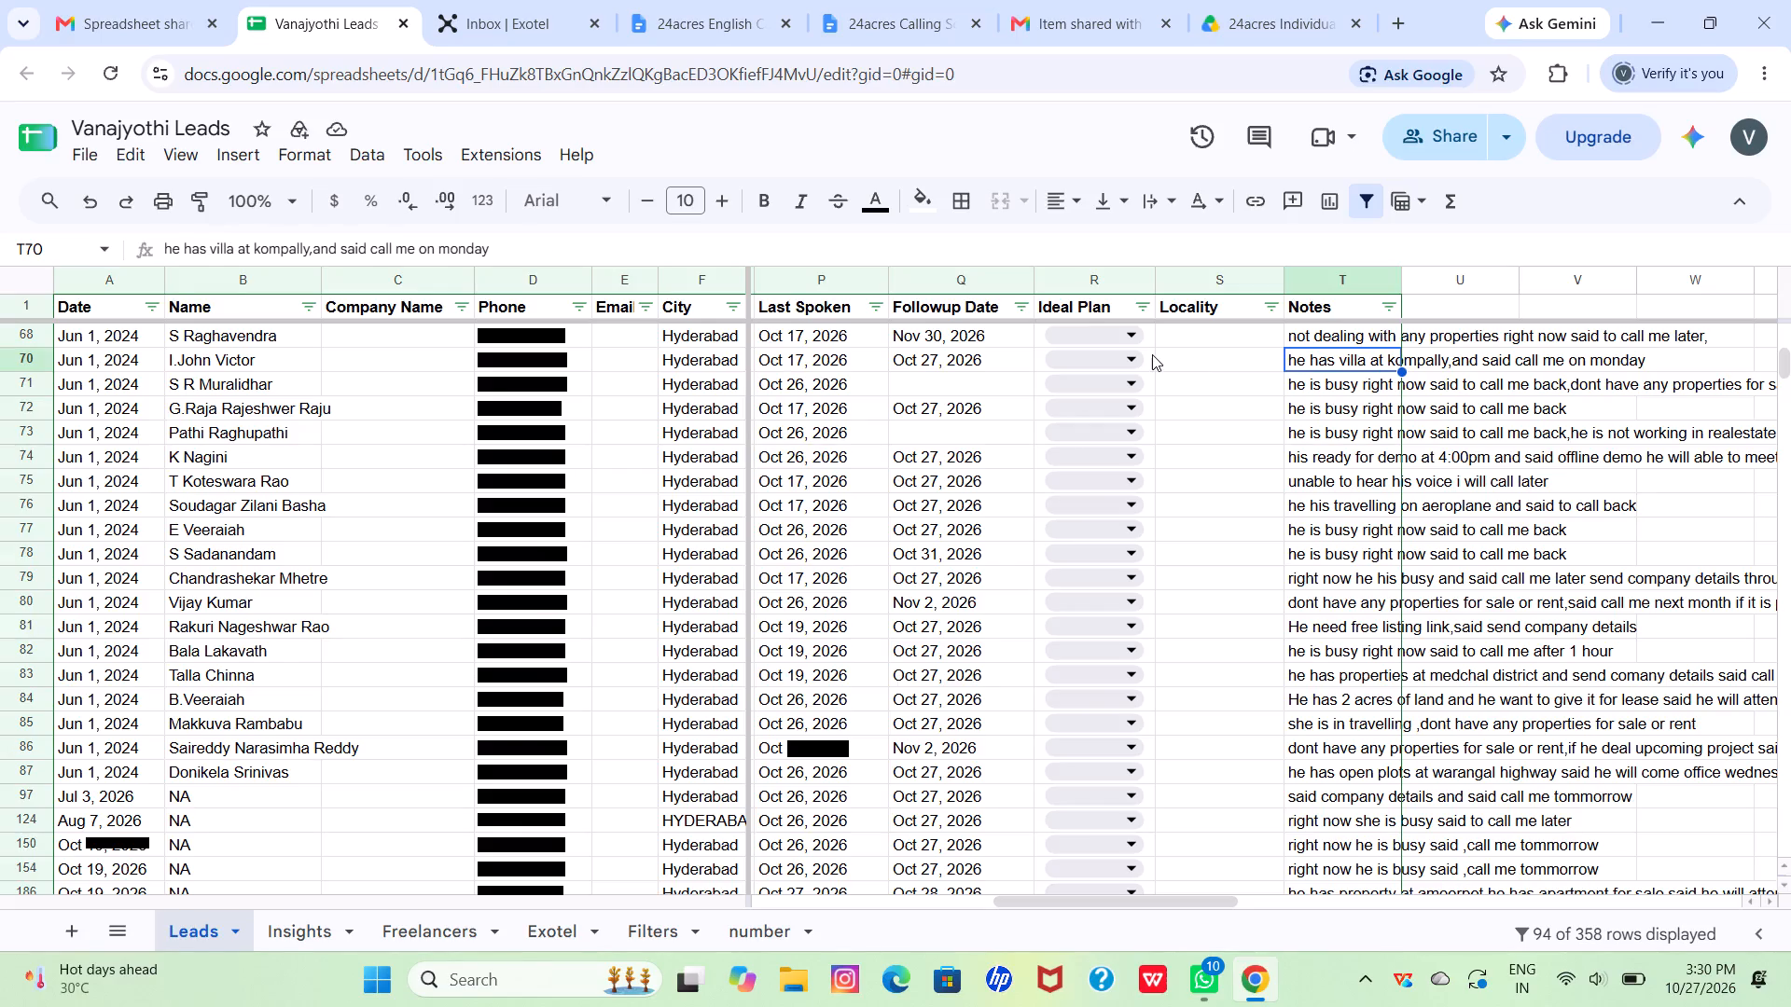
Copy the phone number of the lead in row 70.
click(538, 356)
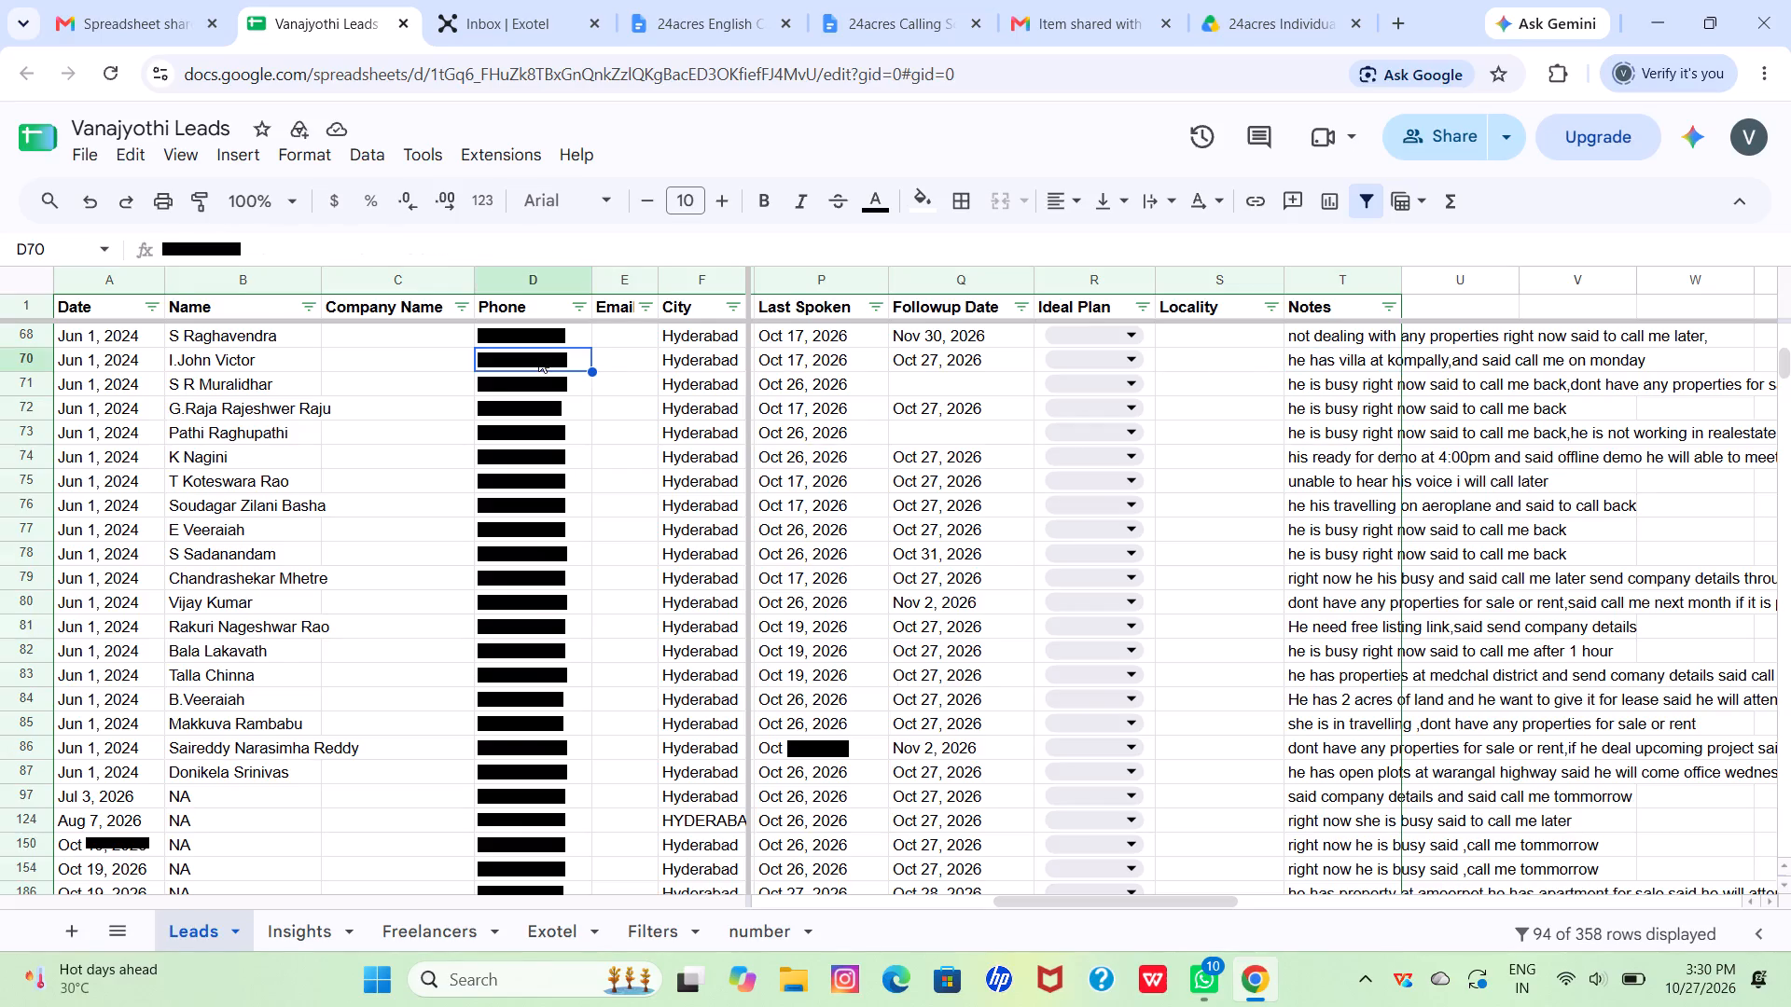
key(ctrl+c)
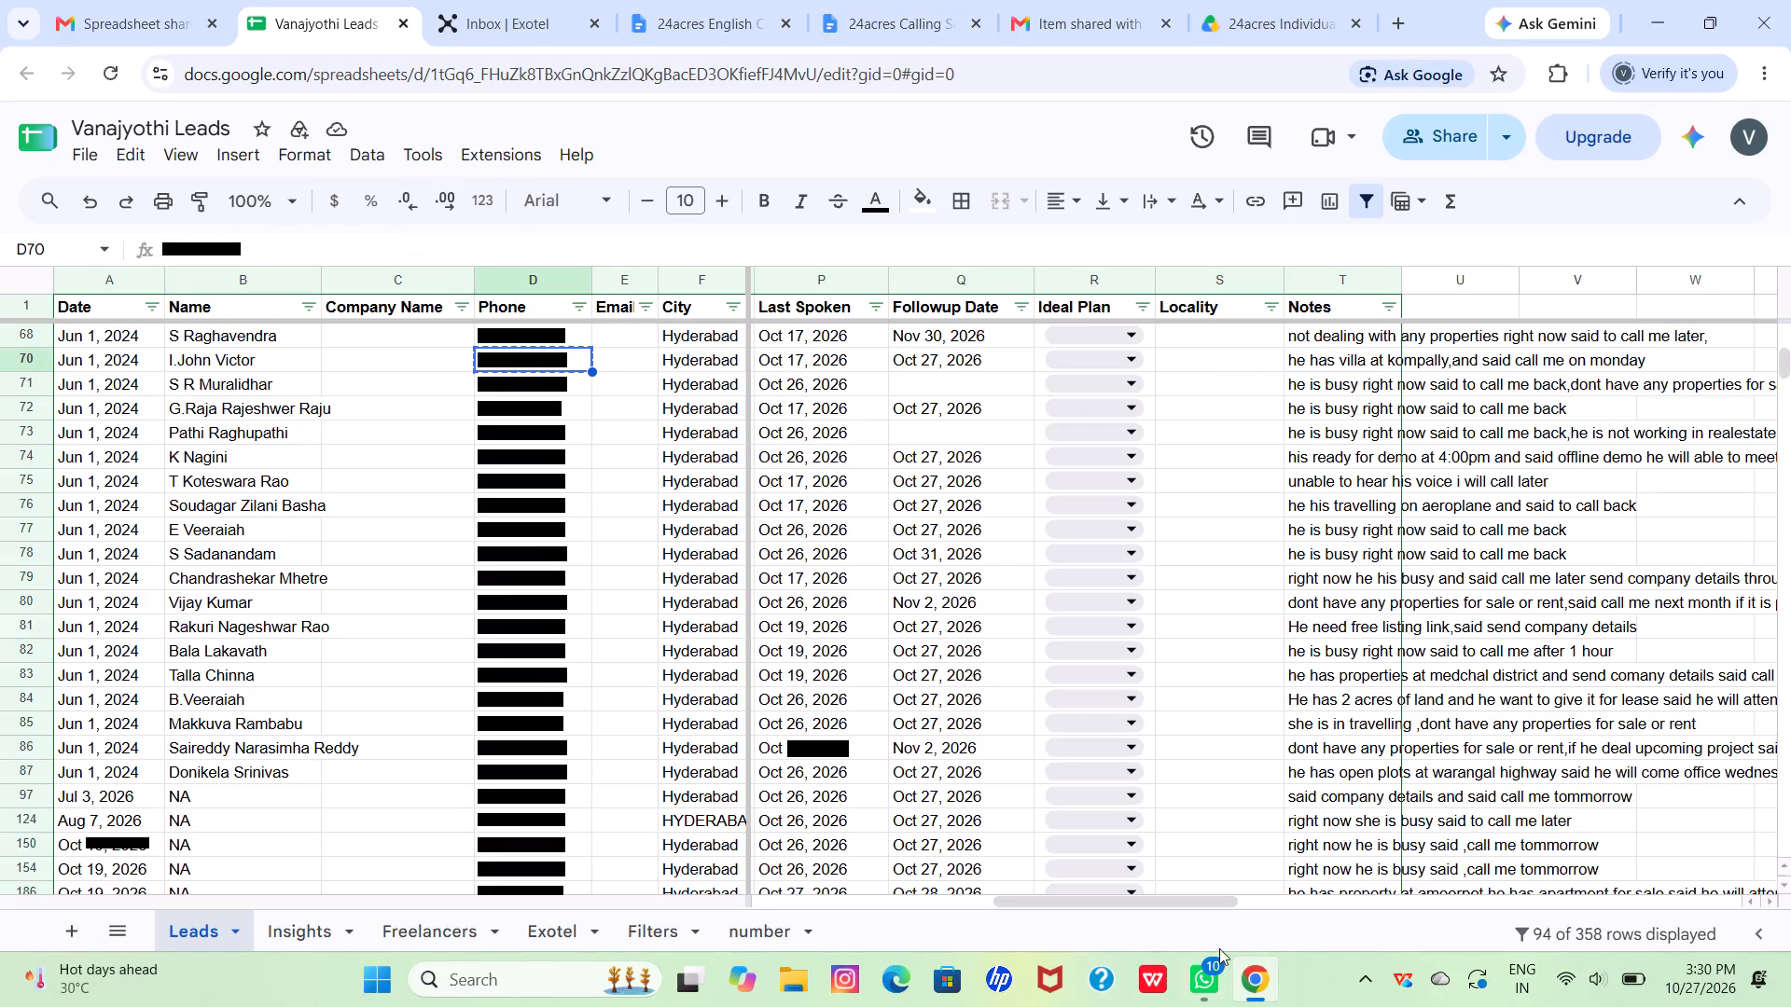
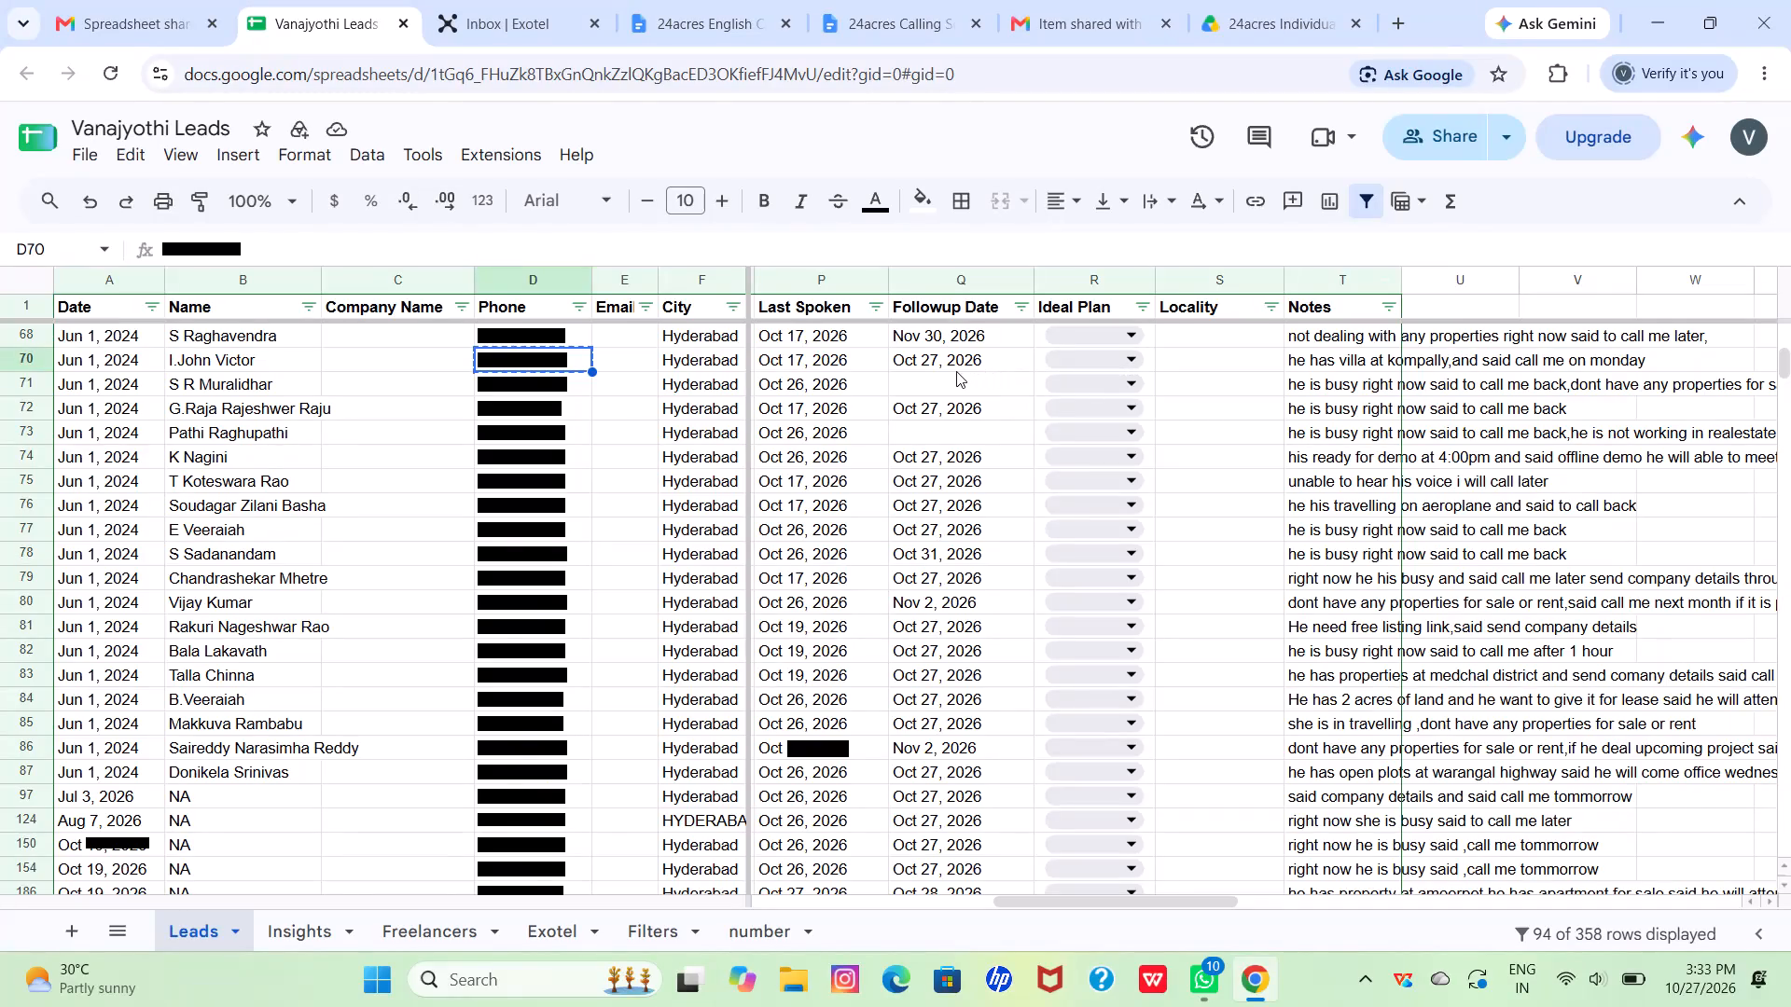
Append a comma and text beginning "his friend" to the end of the existing note for the lead in row 70.
double_click(1313, 361)
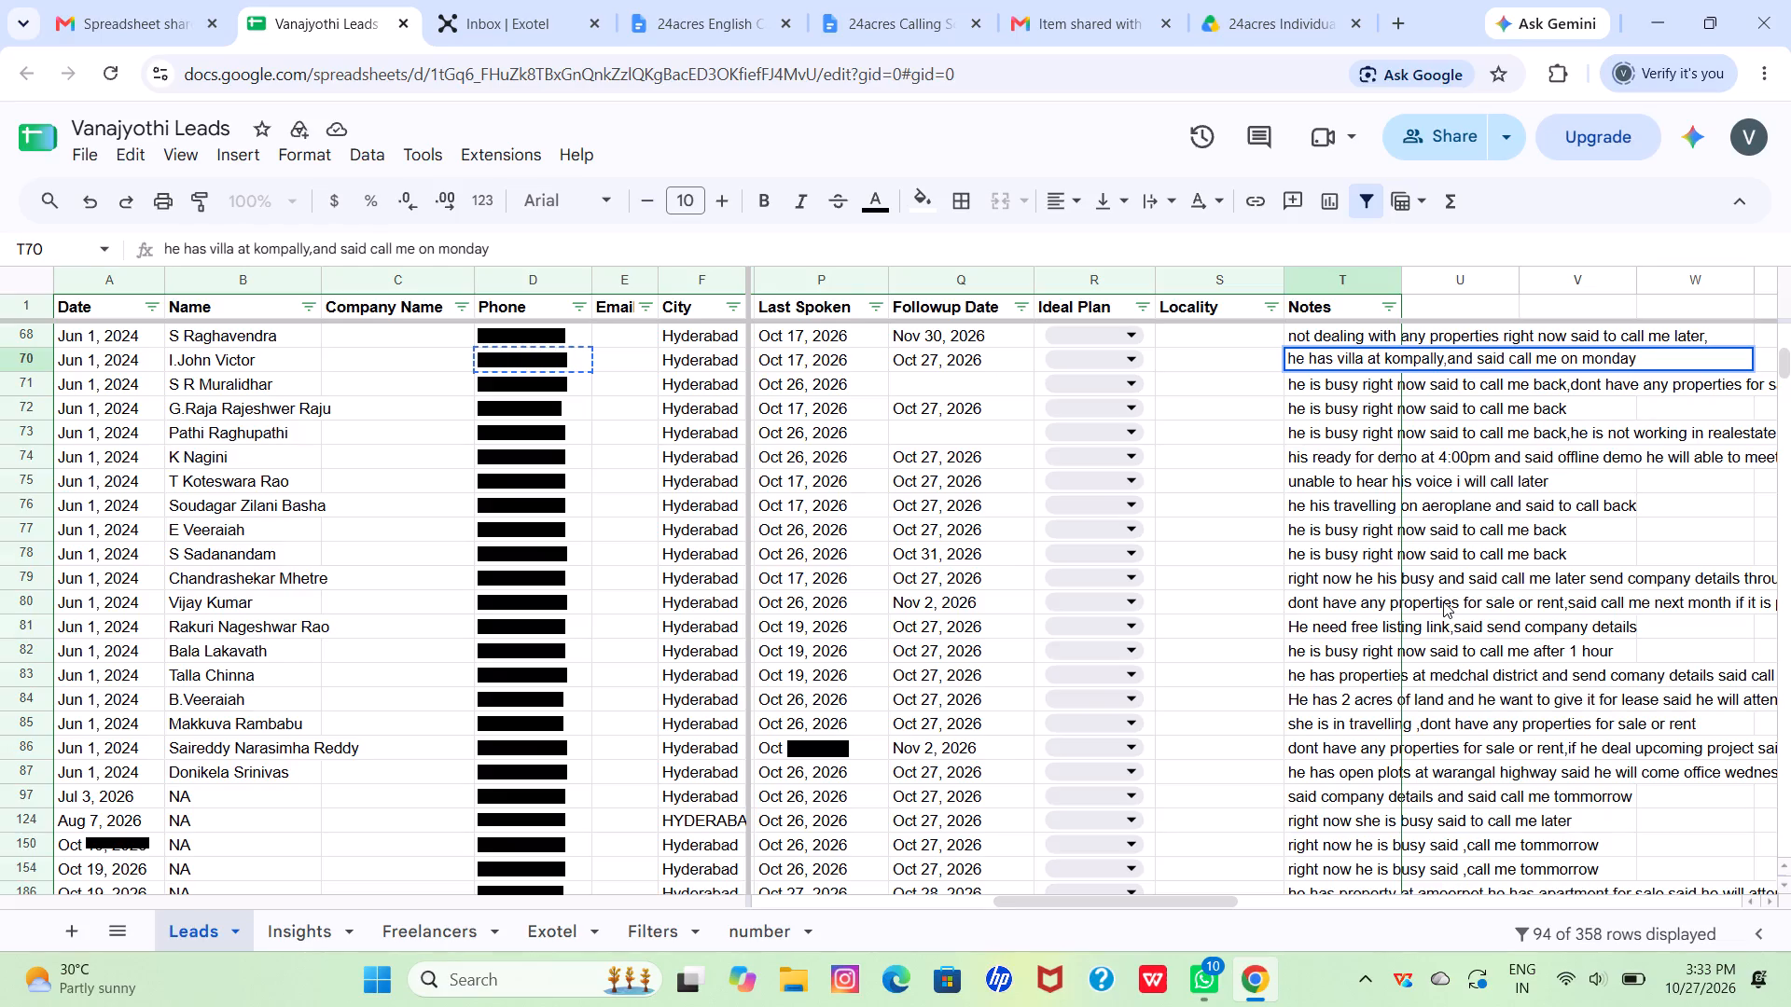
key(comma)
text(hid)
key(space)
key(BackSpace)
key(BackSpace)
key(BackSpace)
Complete row 70's note with "his friend also has property for sale at chilkalguda as open plot said to call me".
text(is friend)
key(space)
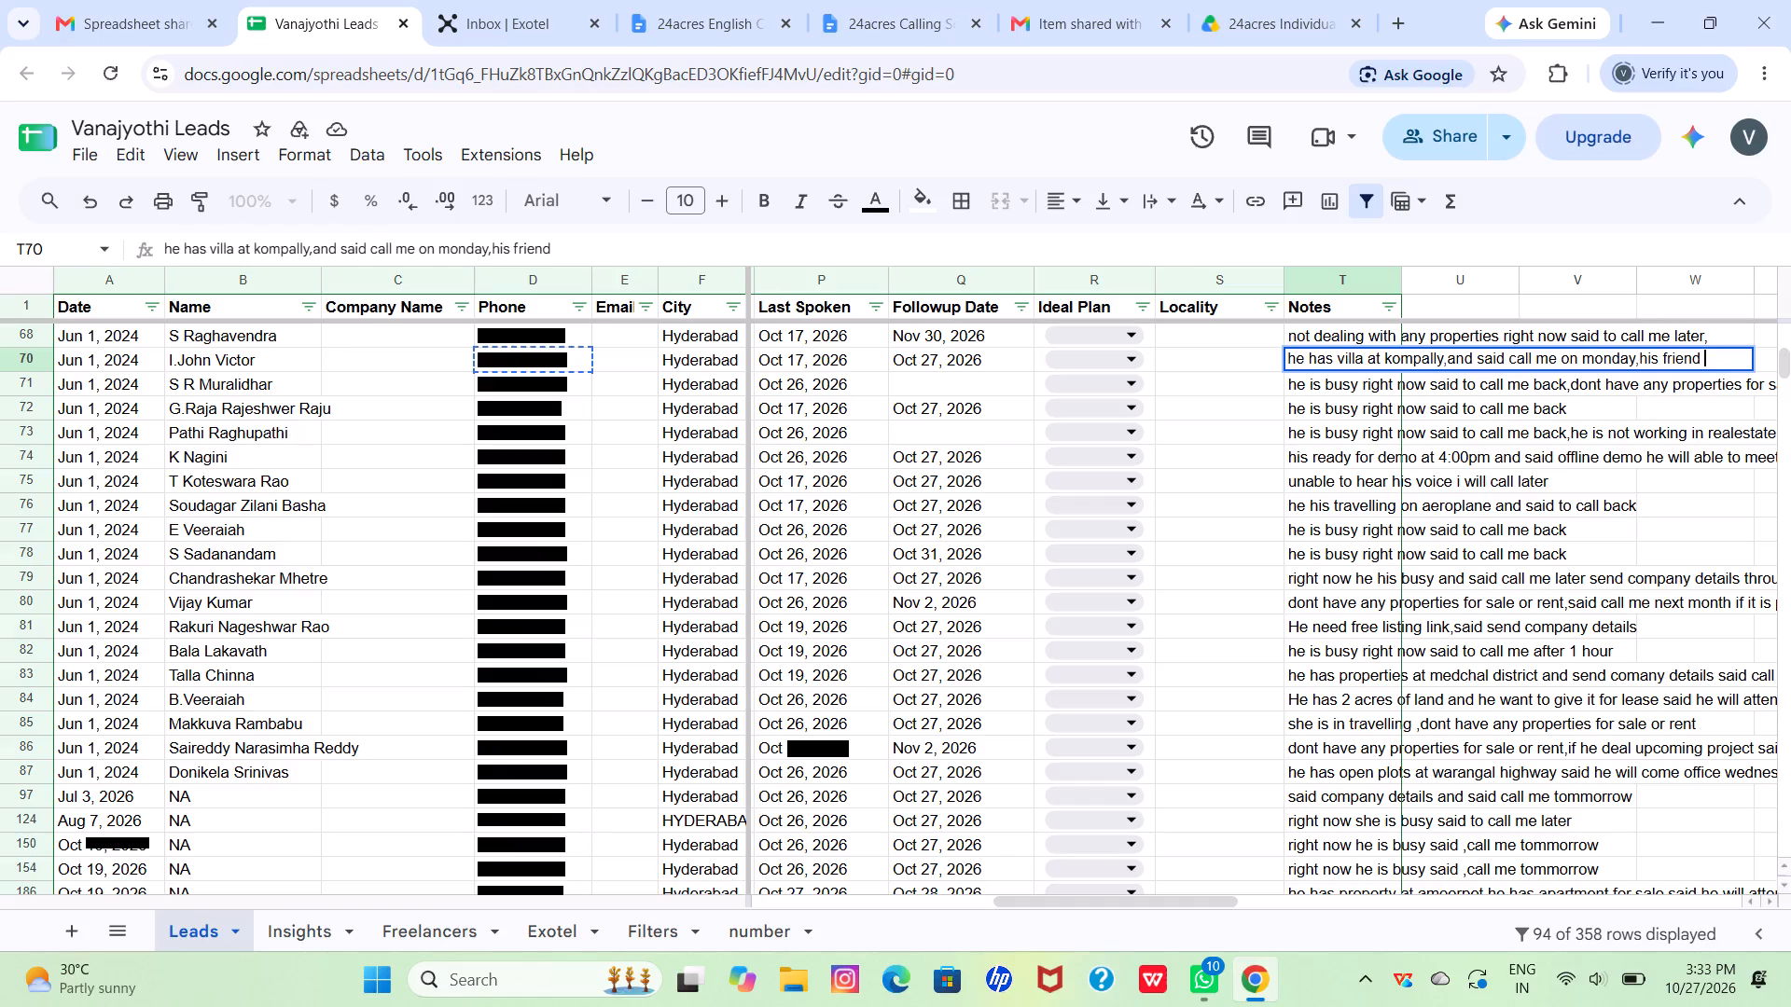
text(also has)
key(space)
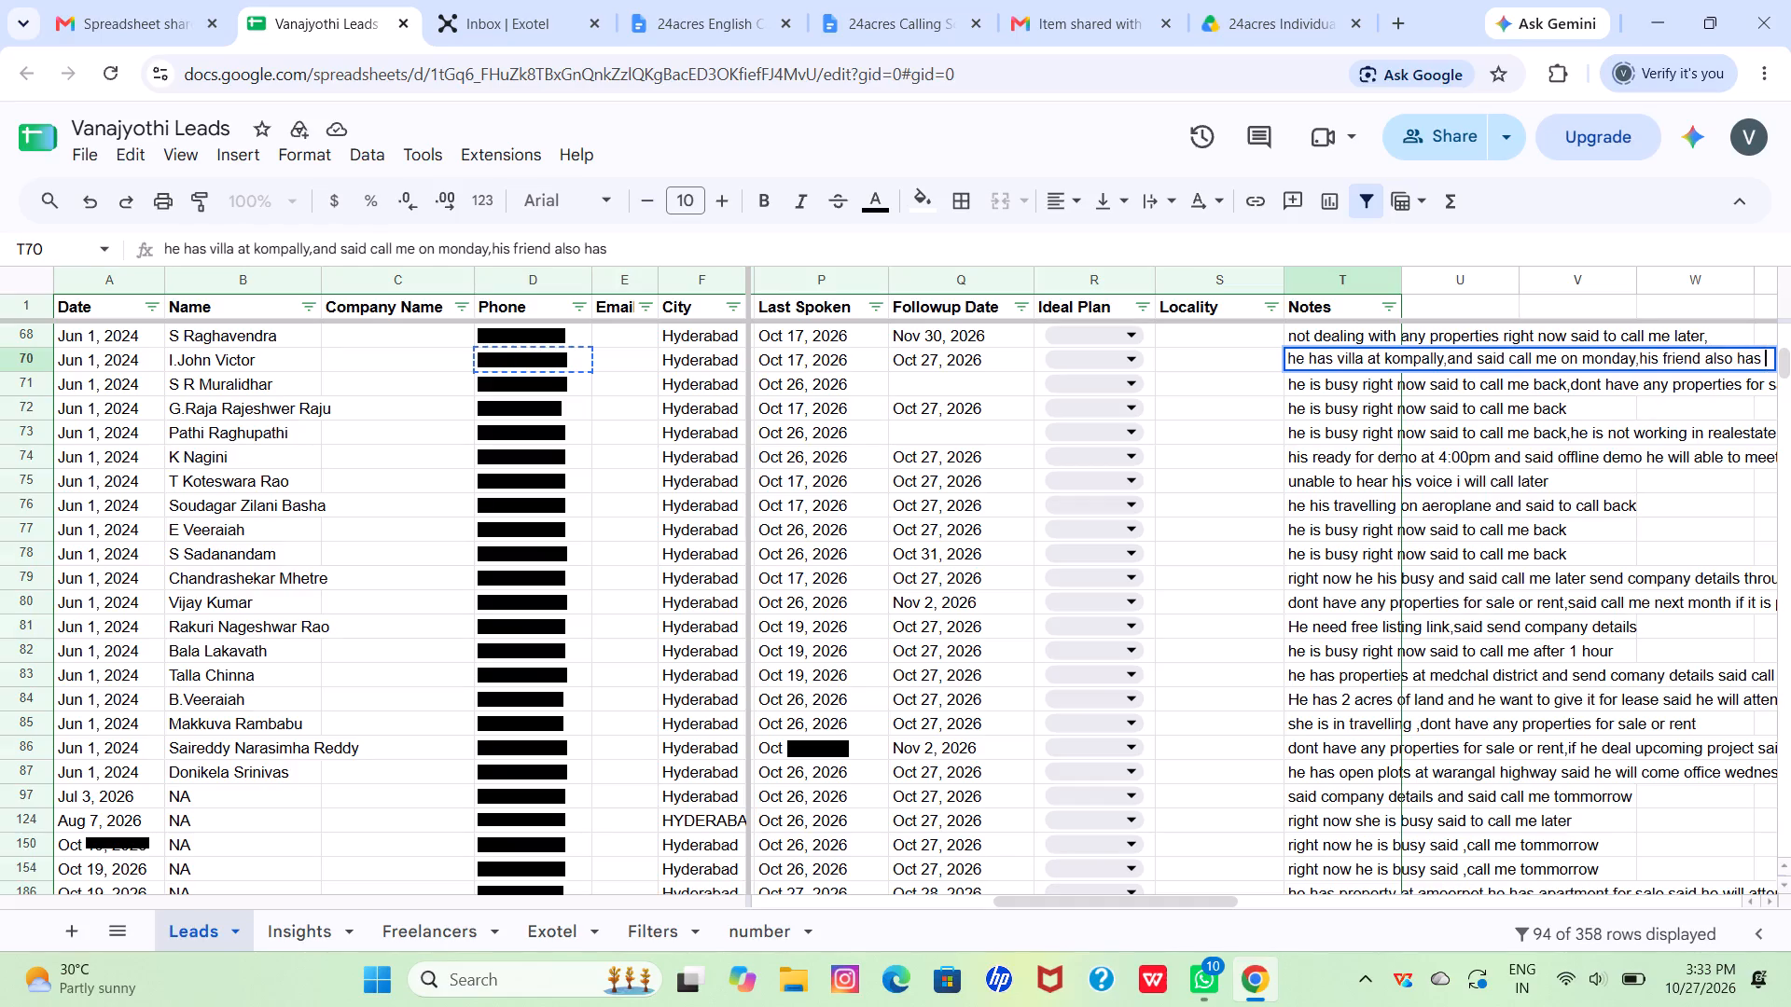
text(property for sale at chil)
text(kal)
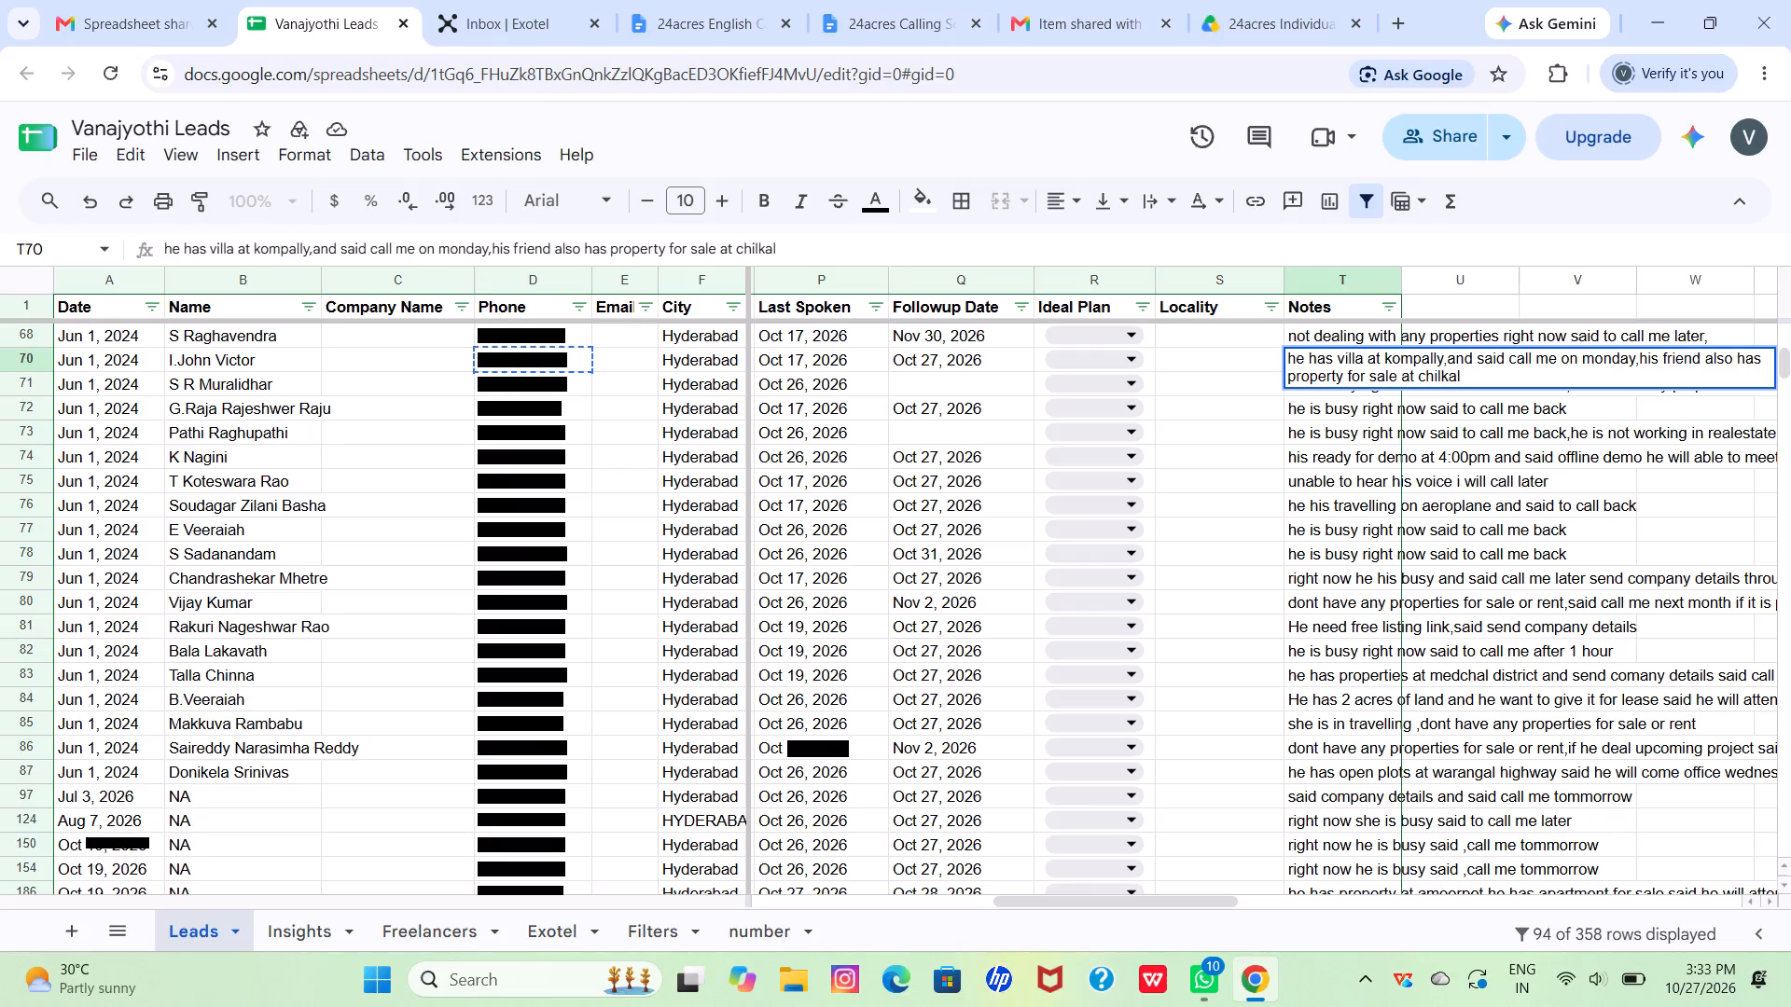
text(guda)
key(space)
text(as open)
key(space)
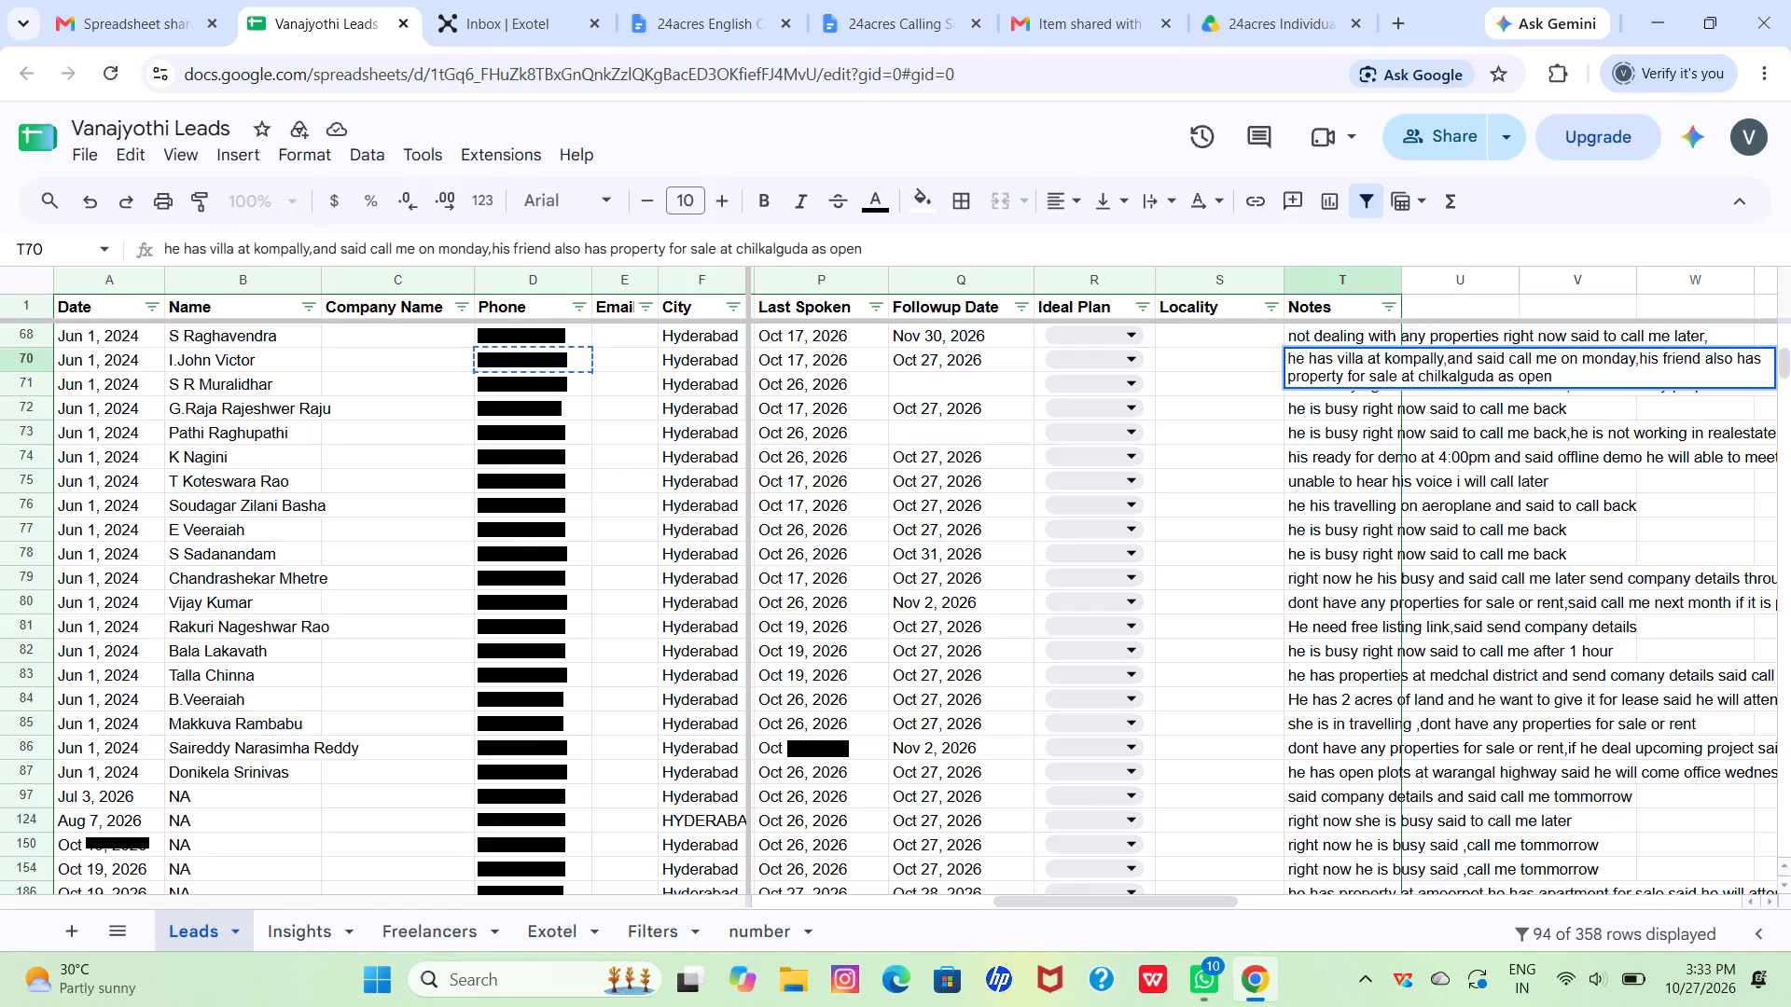
text(plot)
key(space)
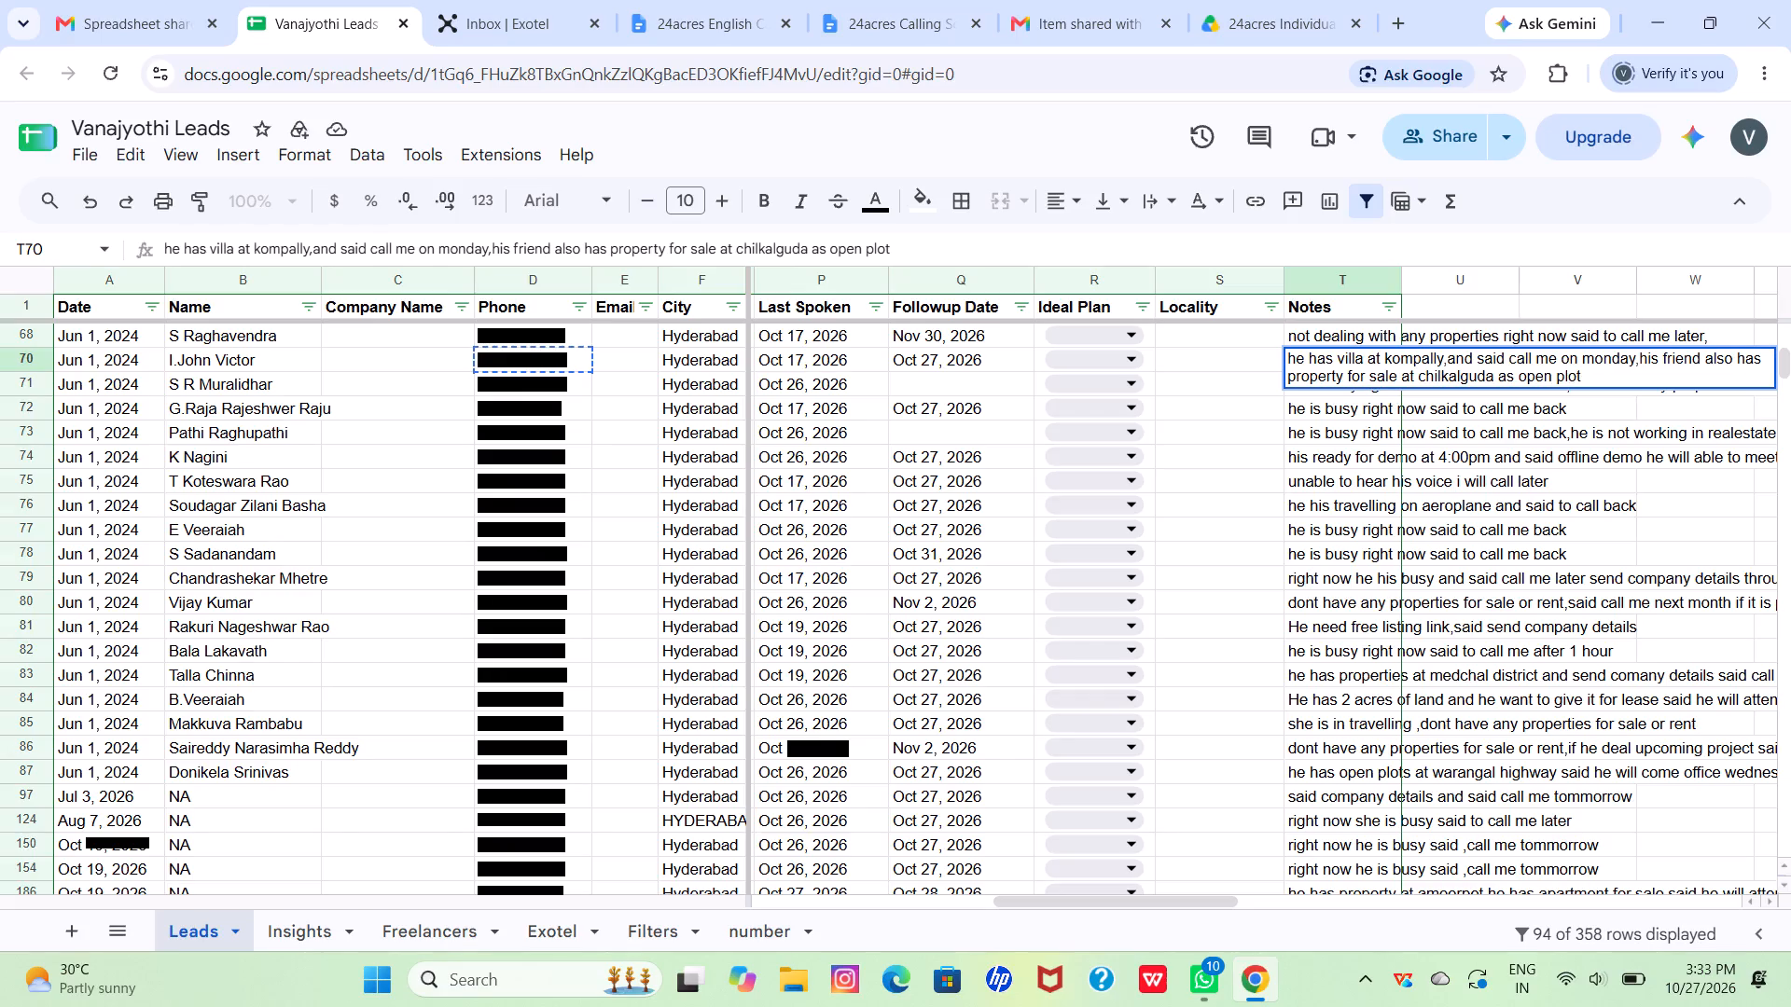
text(said to call me)
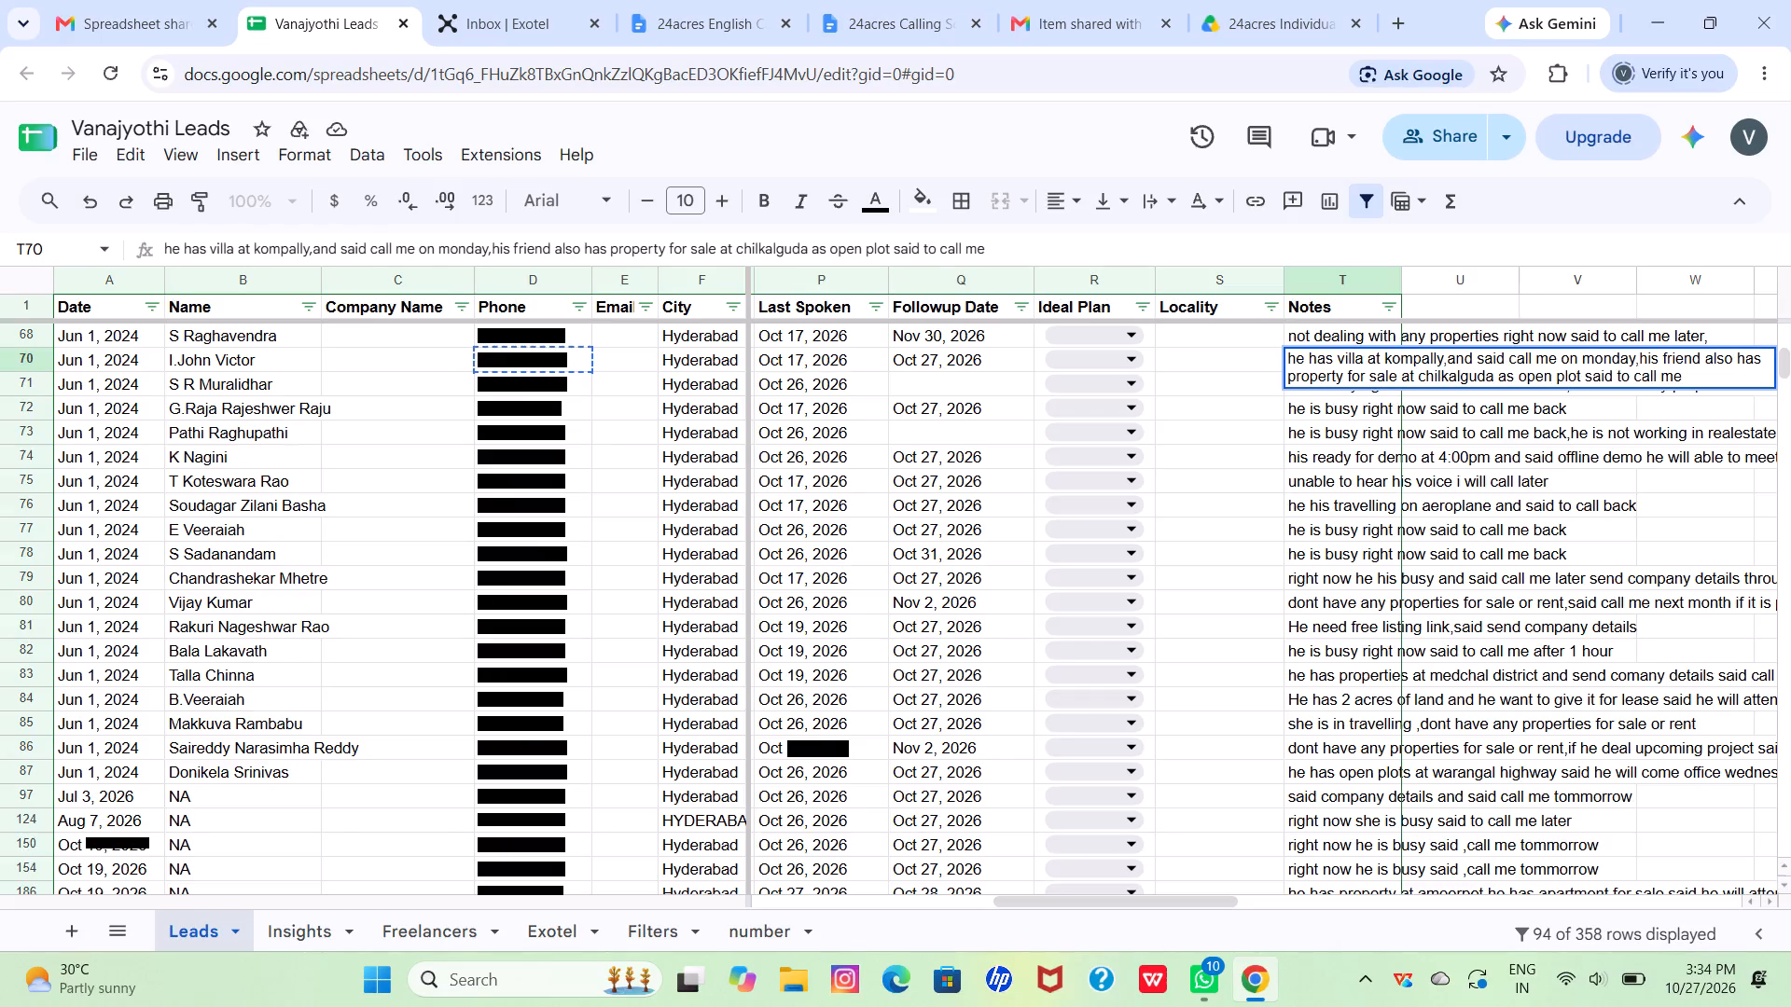
key(Return)
Set the Followup Date of the lead in row 70 to Oct 28, 2026.
scroll(1443, 601, right, 2)
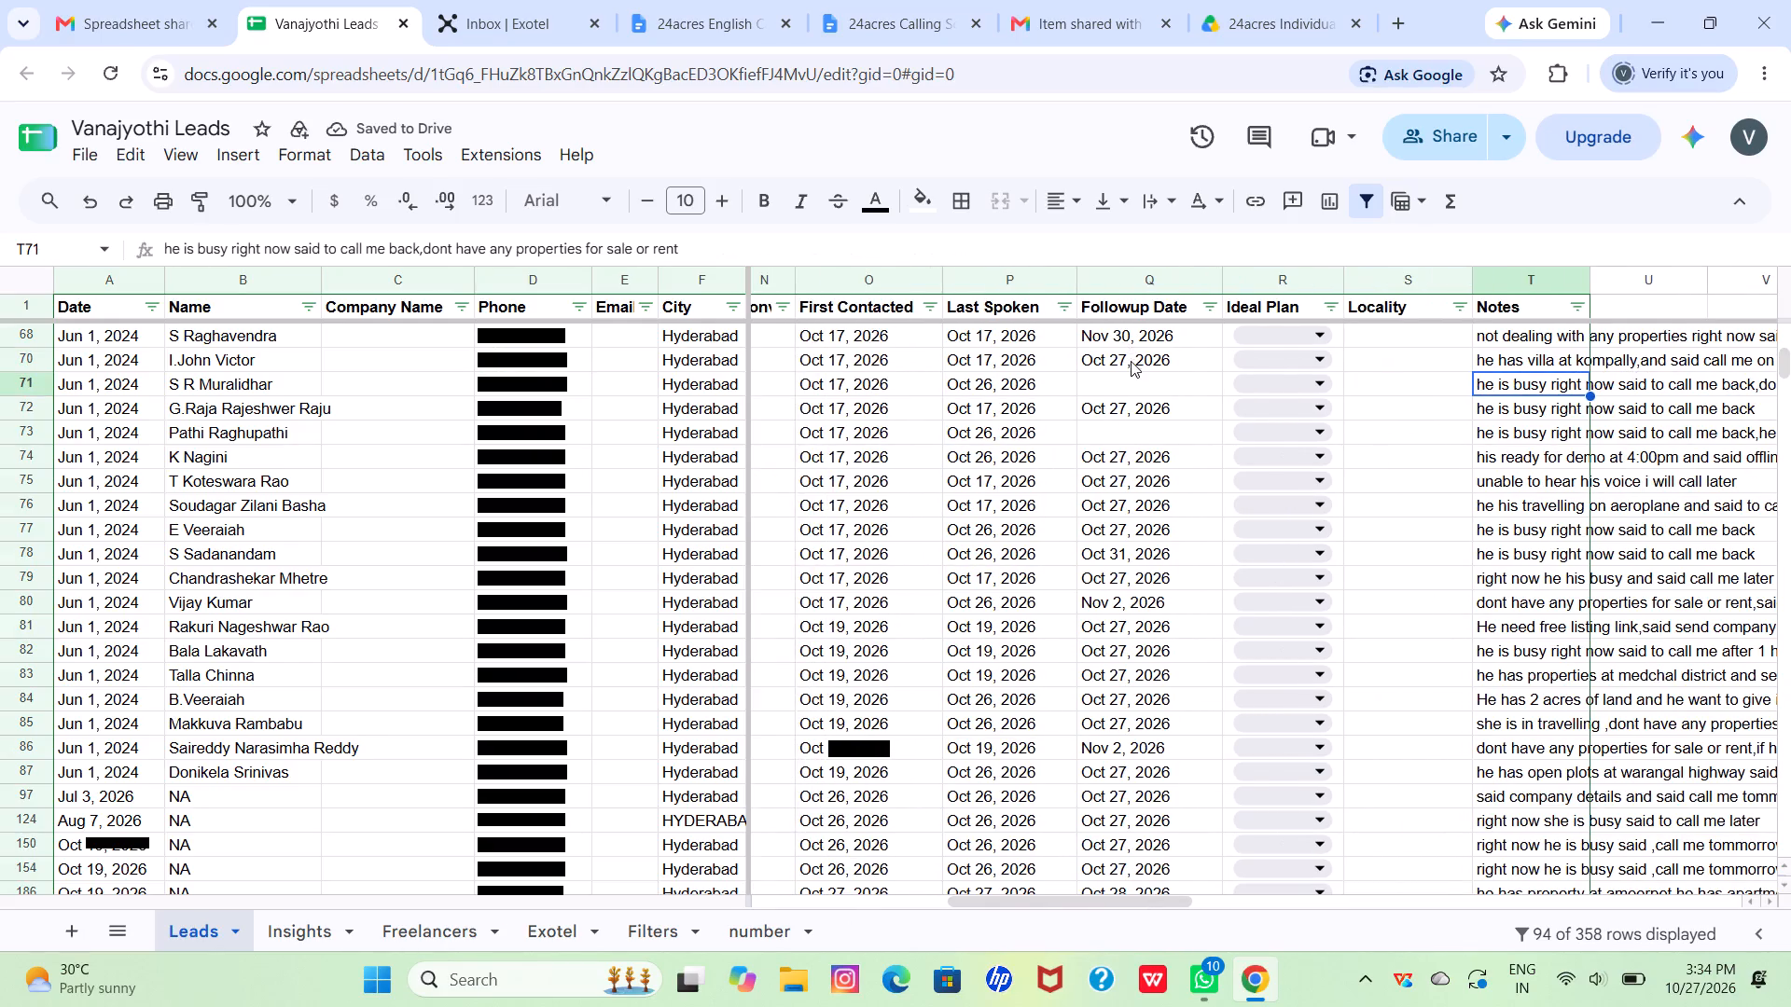
double_click(1131, 364)
click(1147, 585)
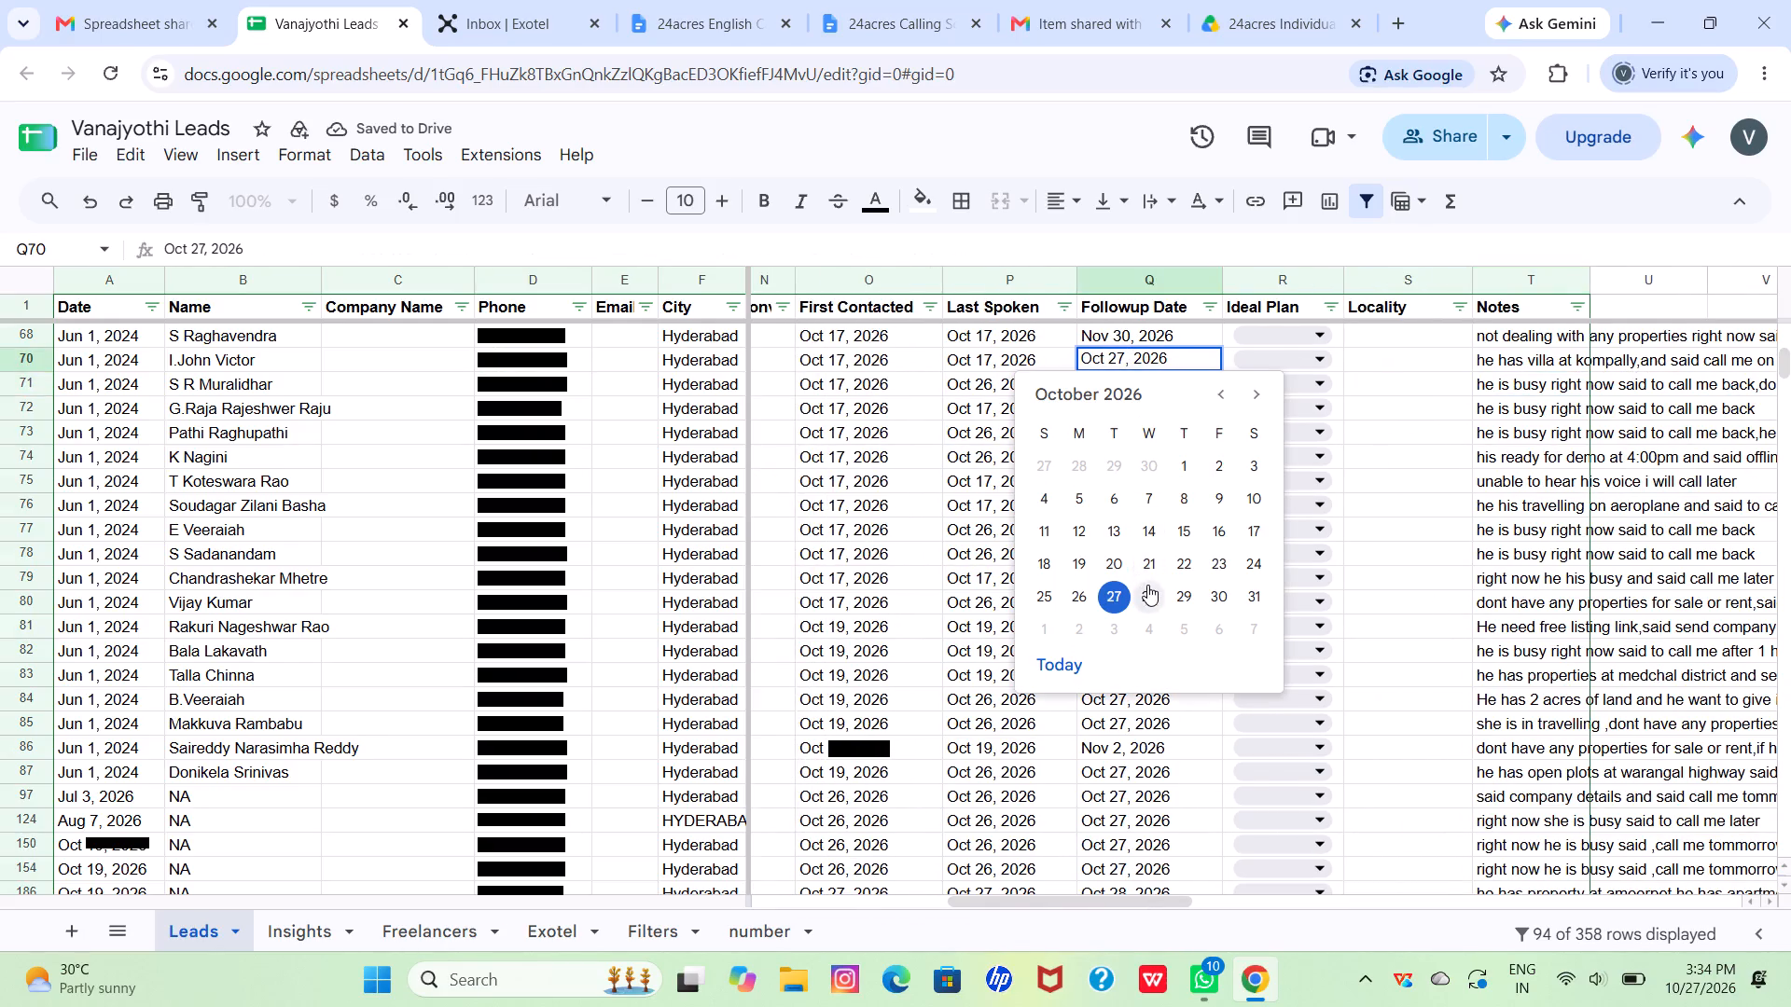
Select the phone number of the lead in row 72 and bring up that lead's call-tracking columns.
click(1505, 379)
scroll(1505, 379, down, 1)
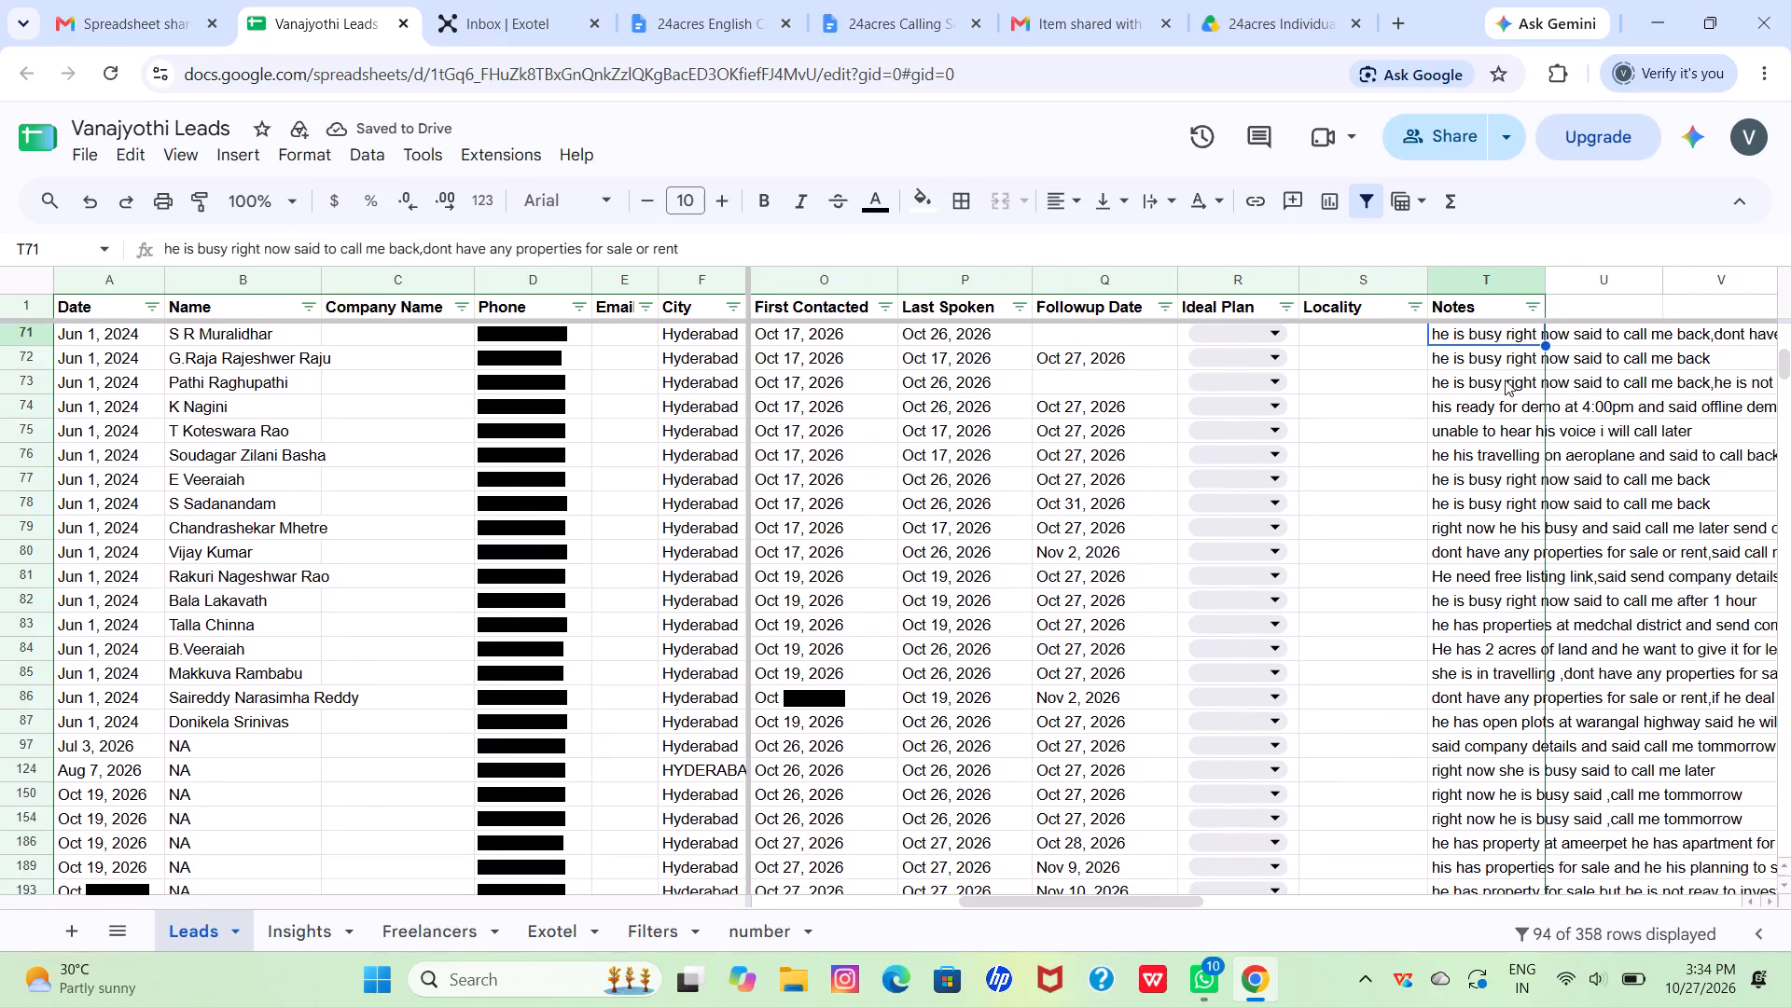
scroll(1505, 379, left, 1)
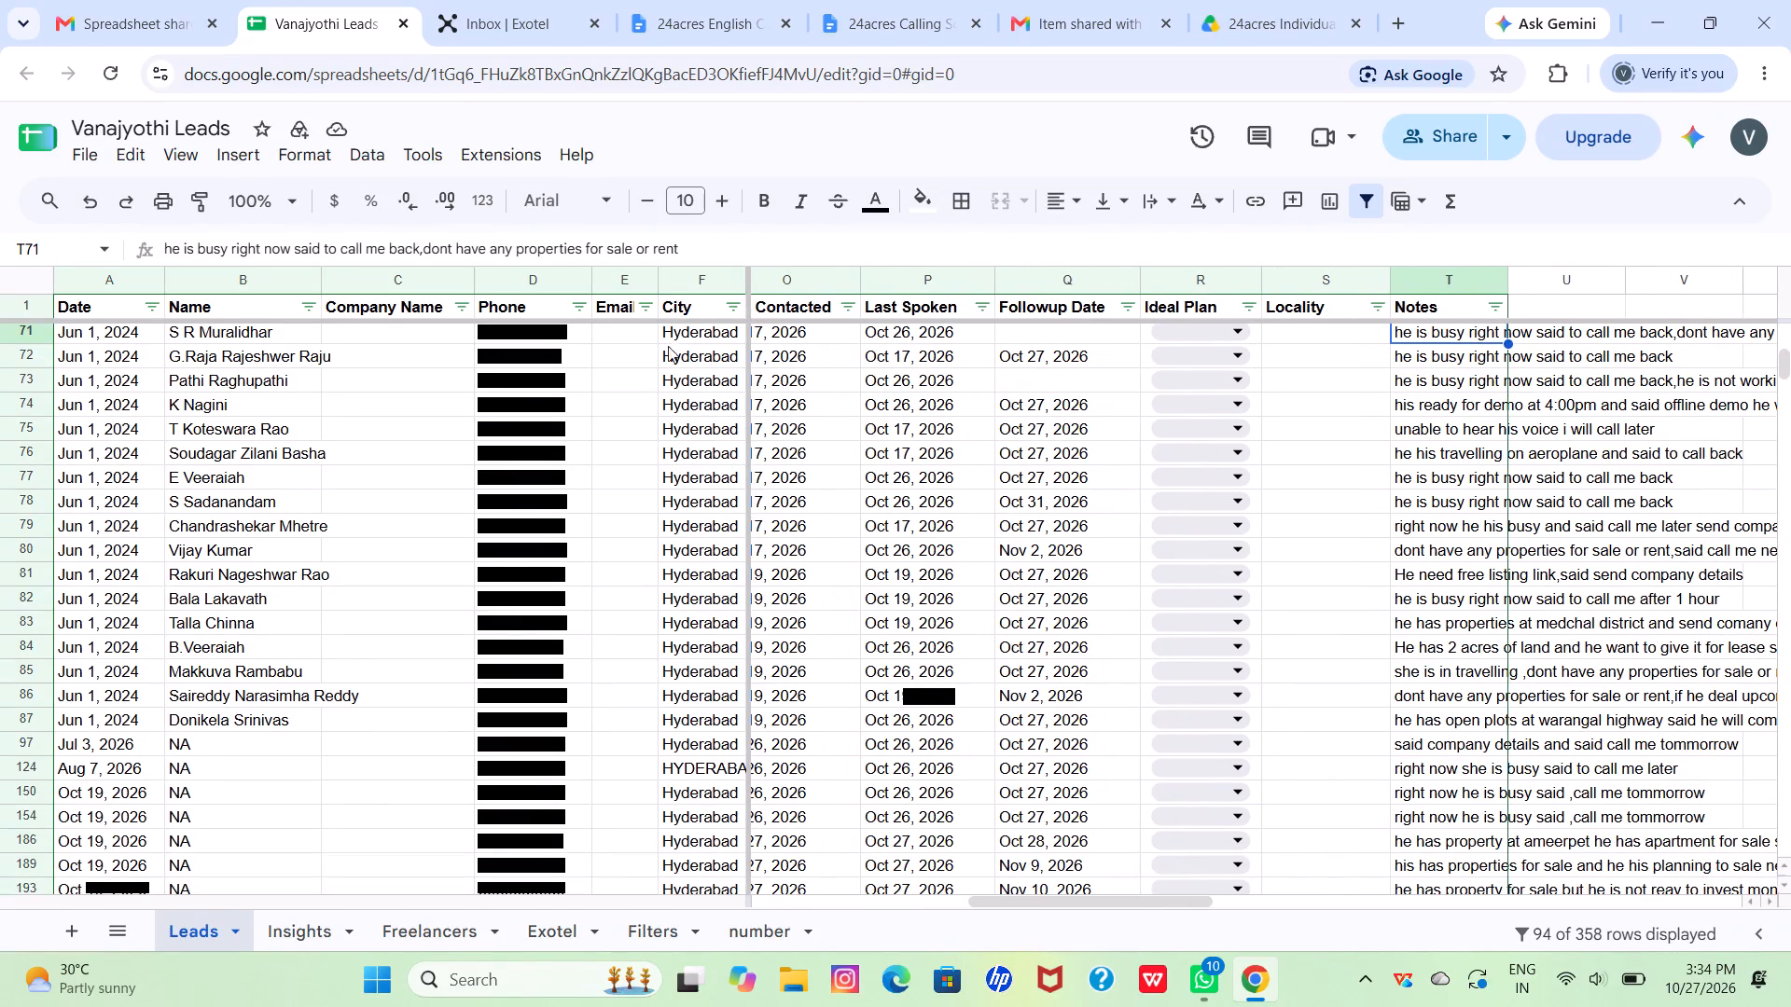
click(537, 365)
scroll(537, 365, right, 1)
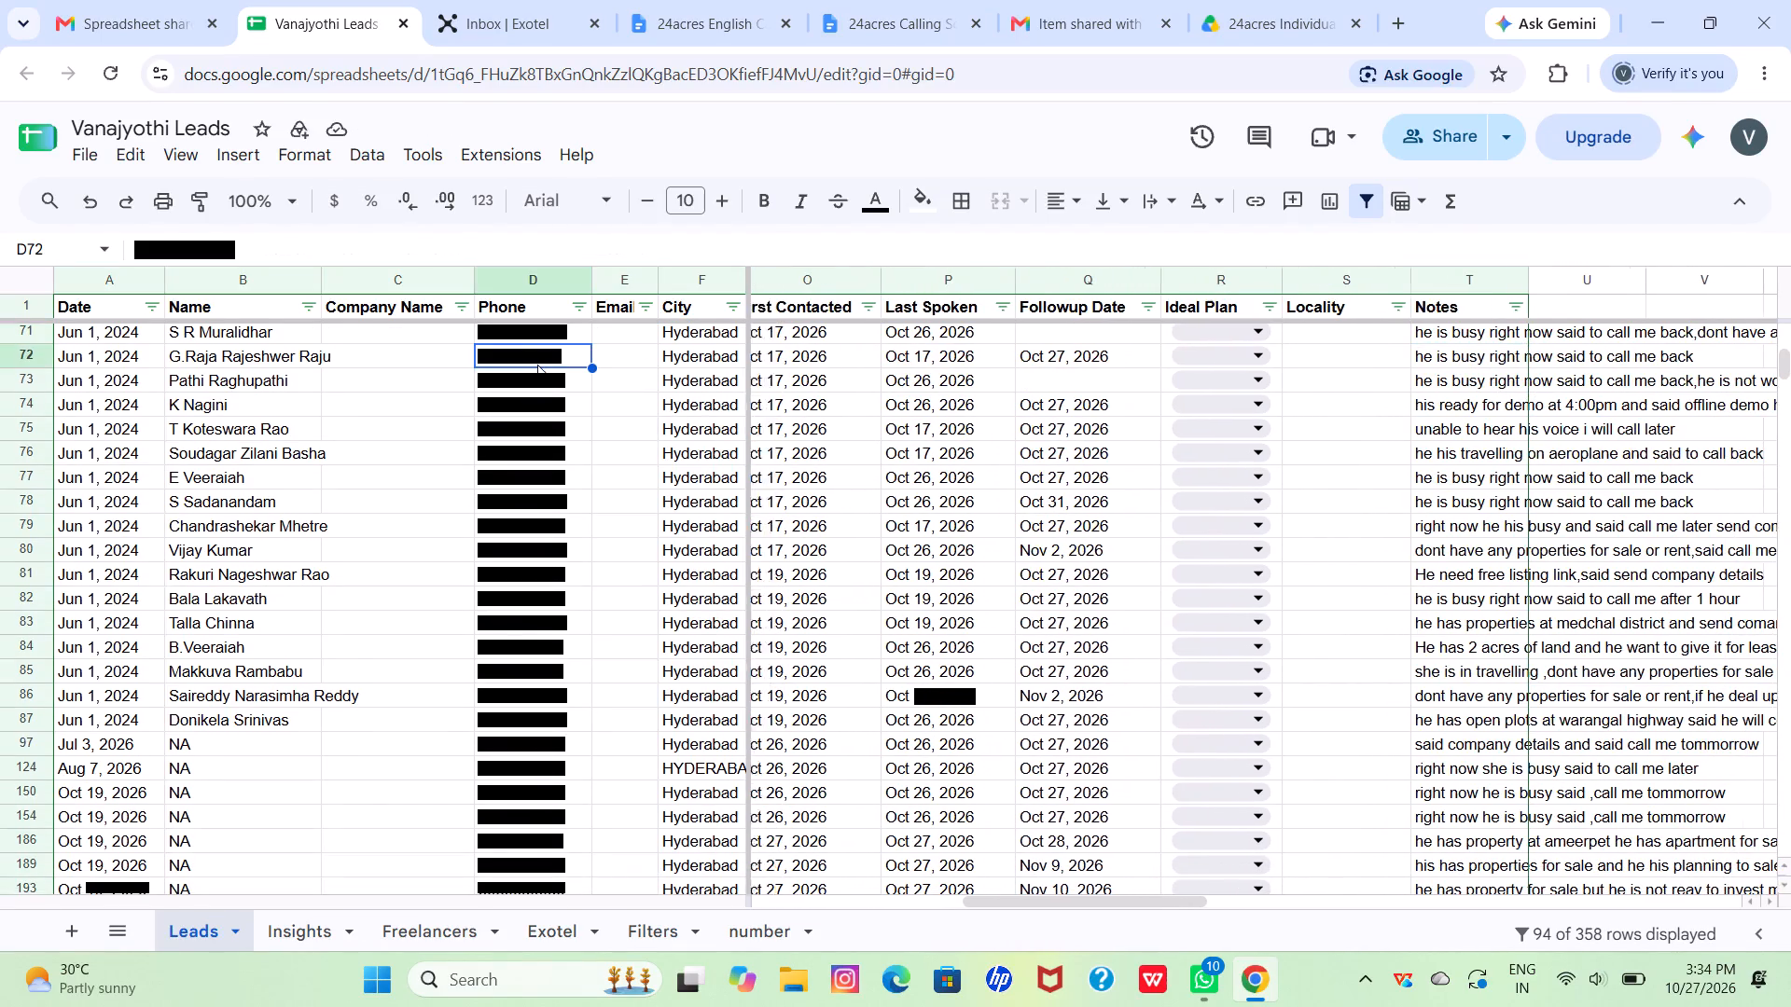
scroll(537, 365, right, 5)
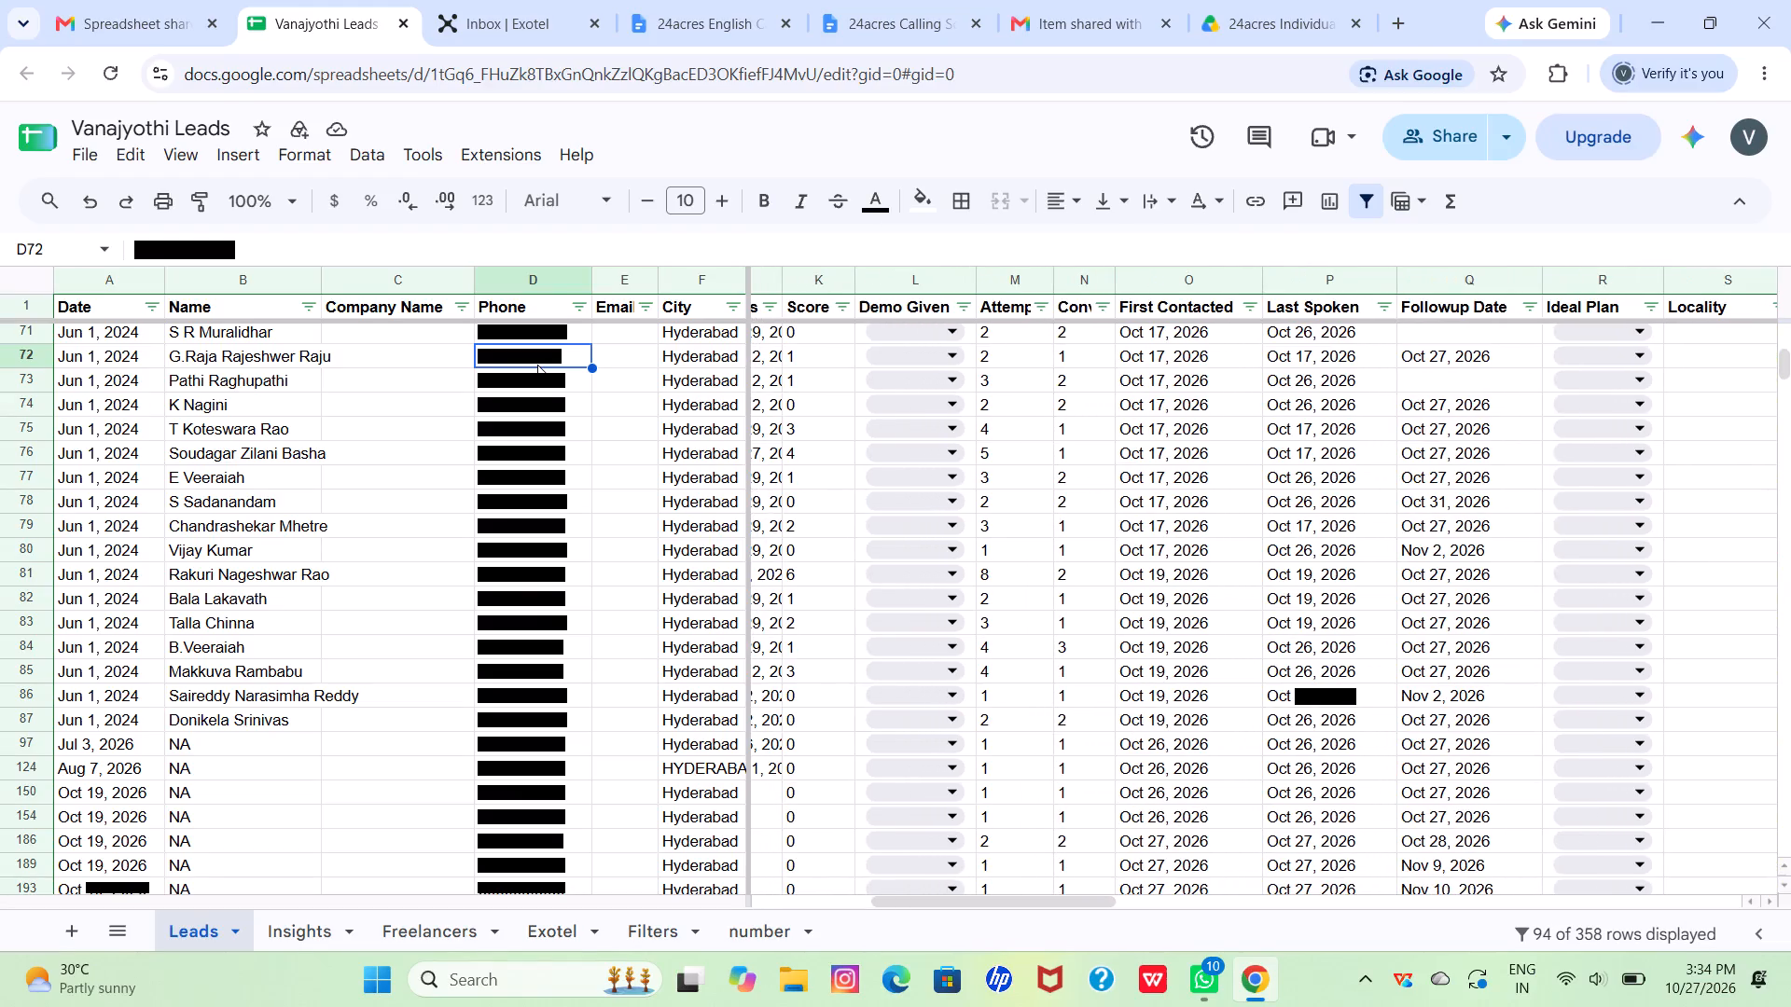
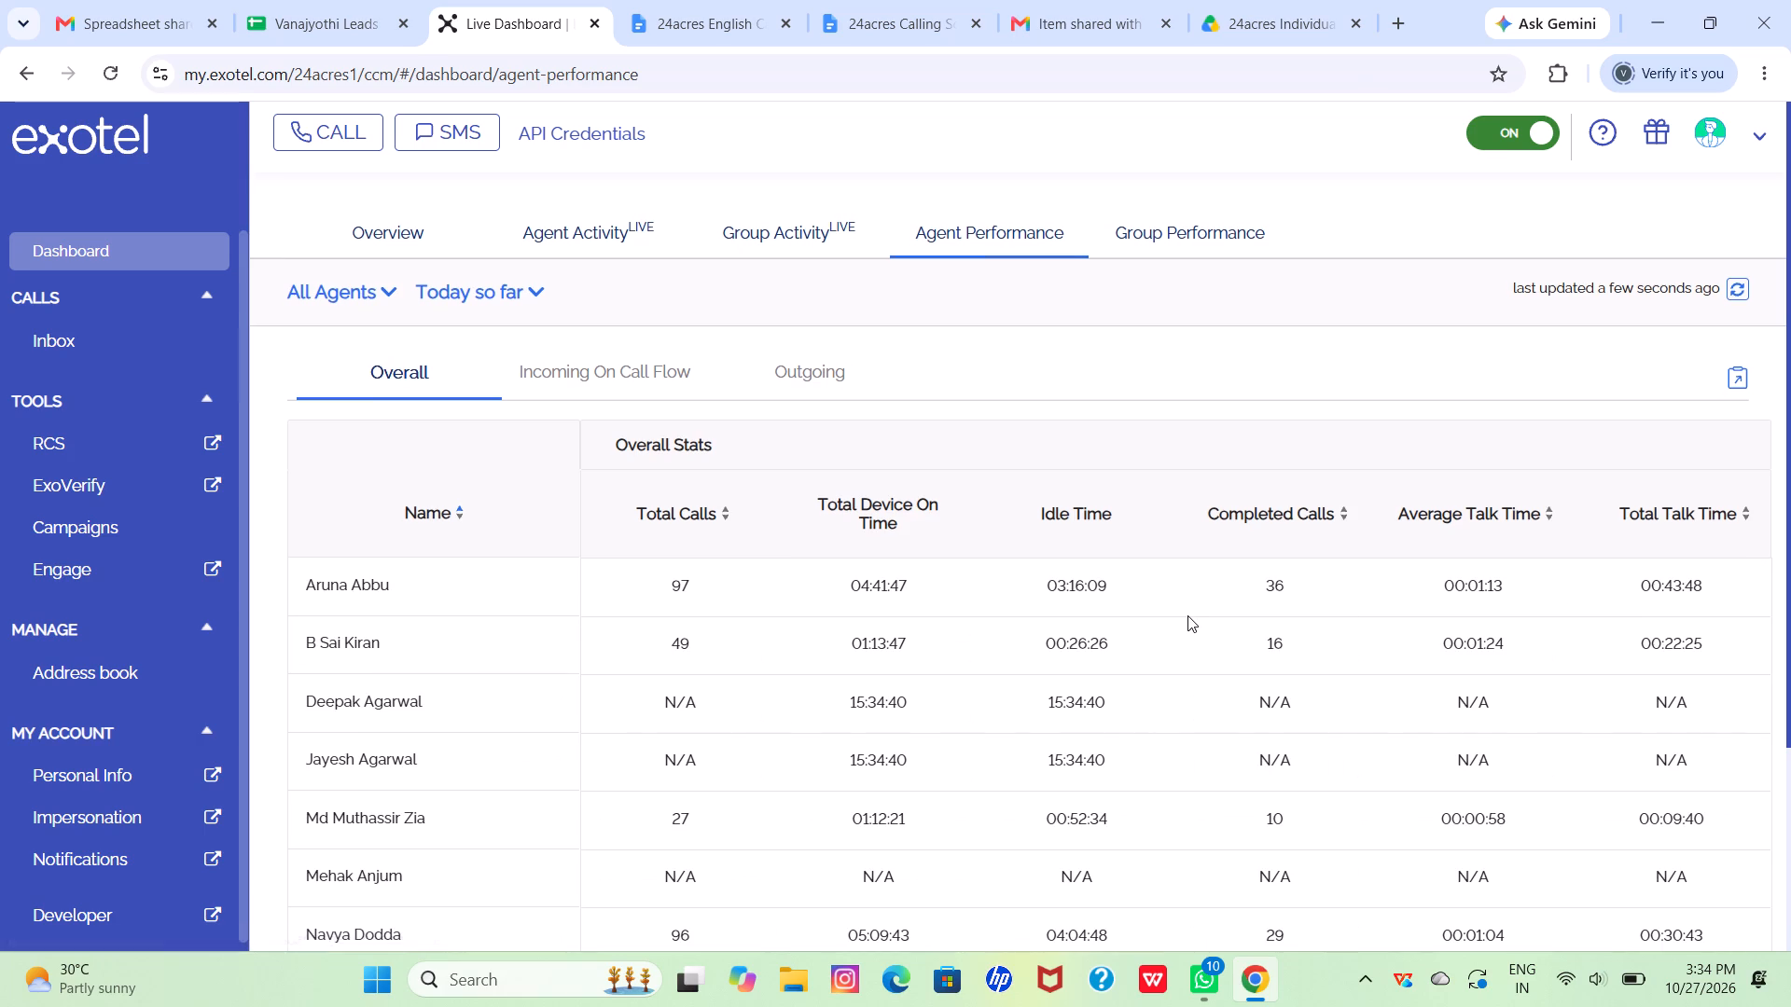
Examine today's overall call statistics for all agents on the Exotel Agent Performance dashboard.
scroll(1187, 615, down, 3)
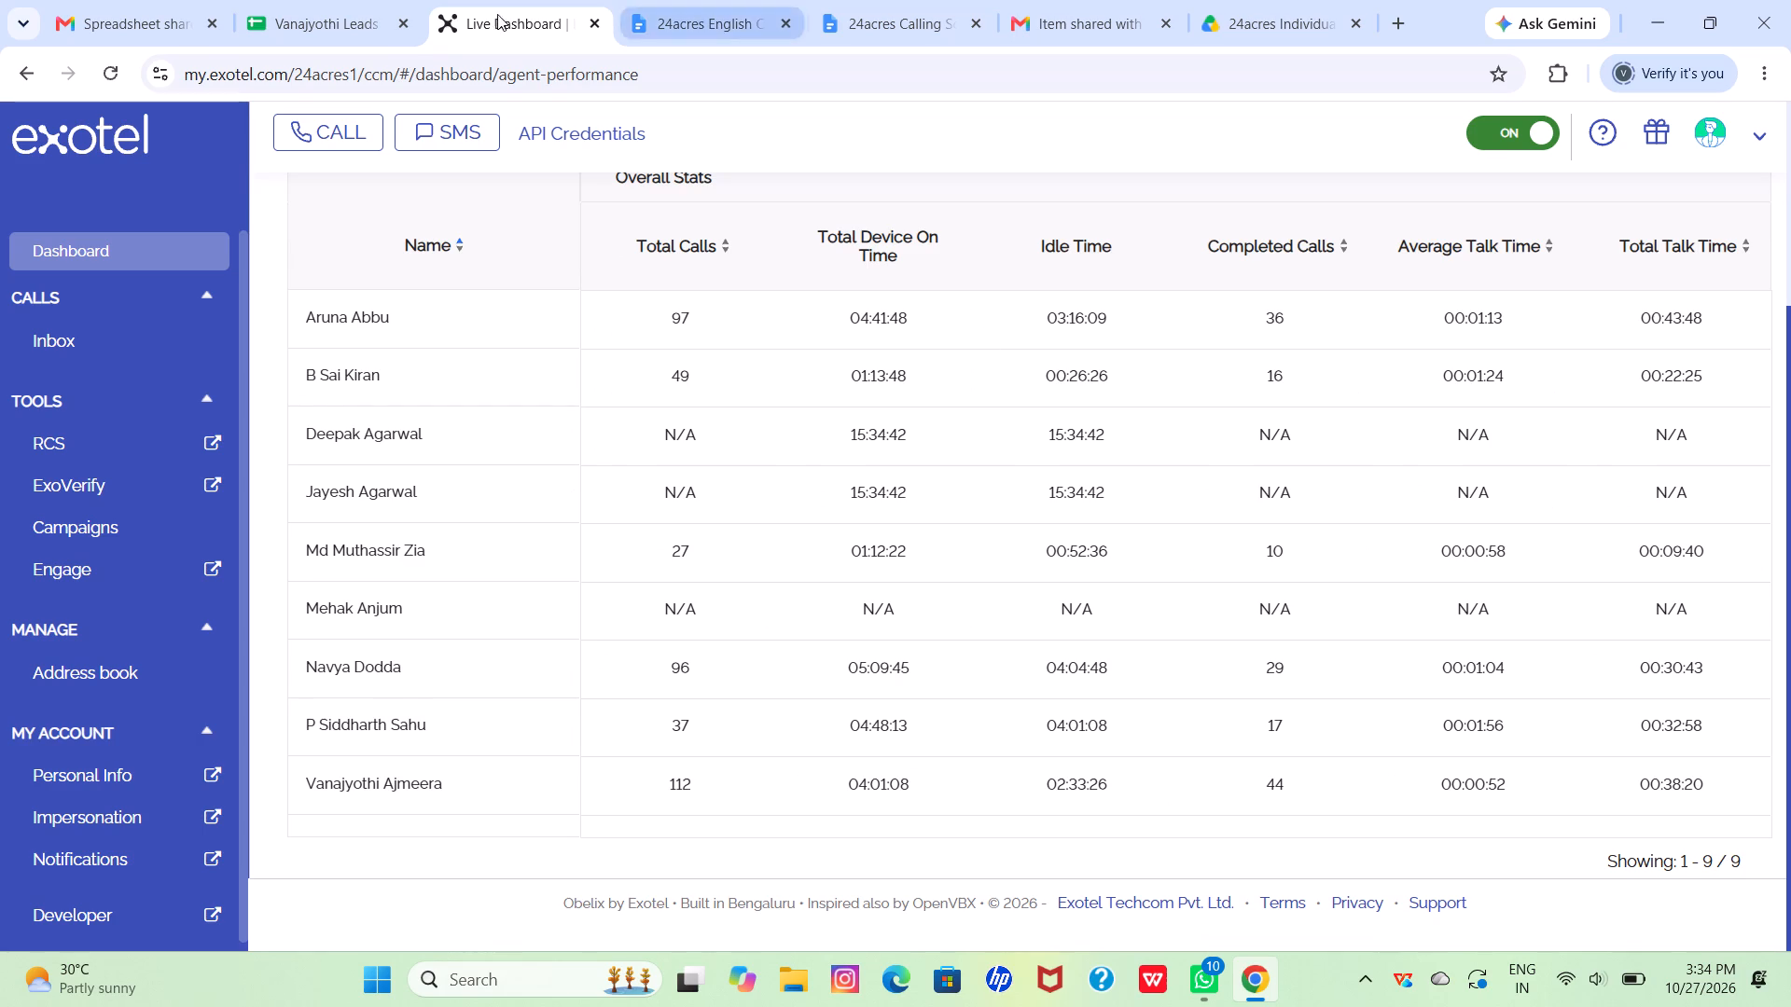
Switch to the Vanajyothi Leads sheet and review the Followup Date and Notes of the lead in row 72.
click(339, 12)
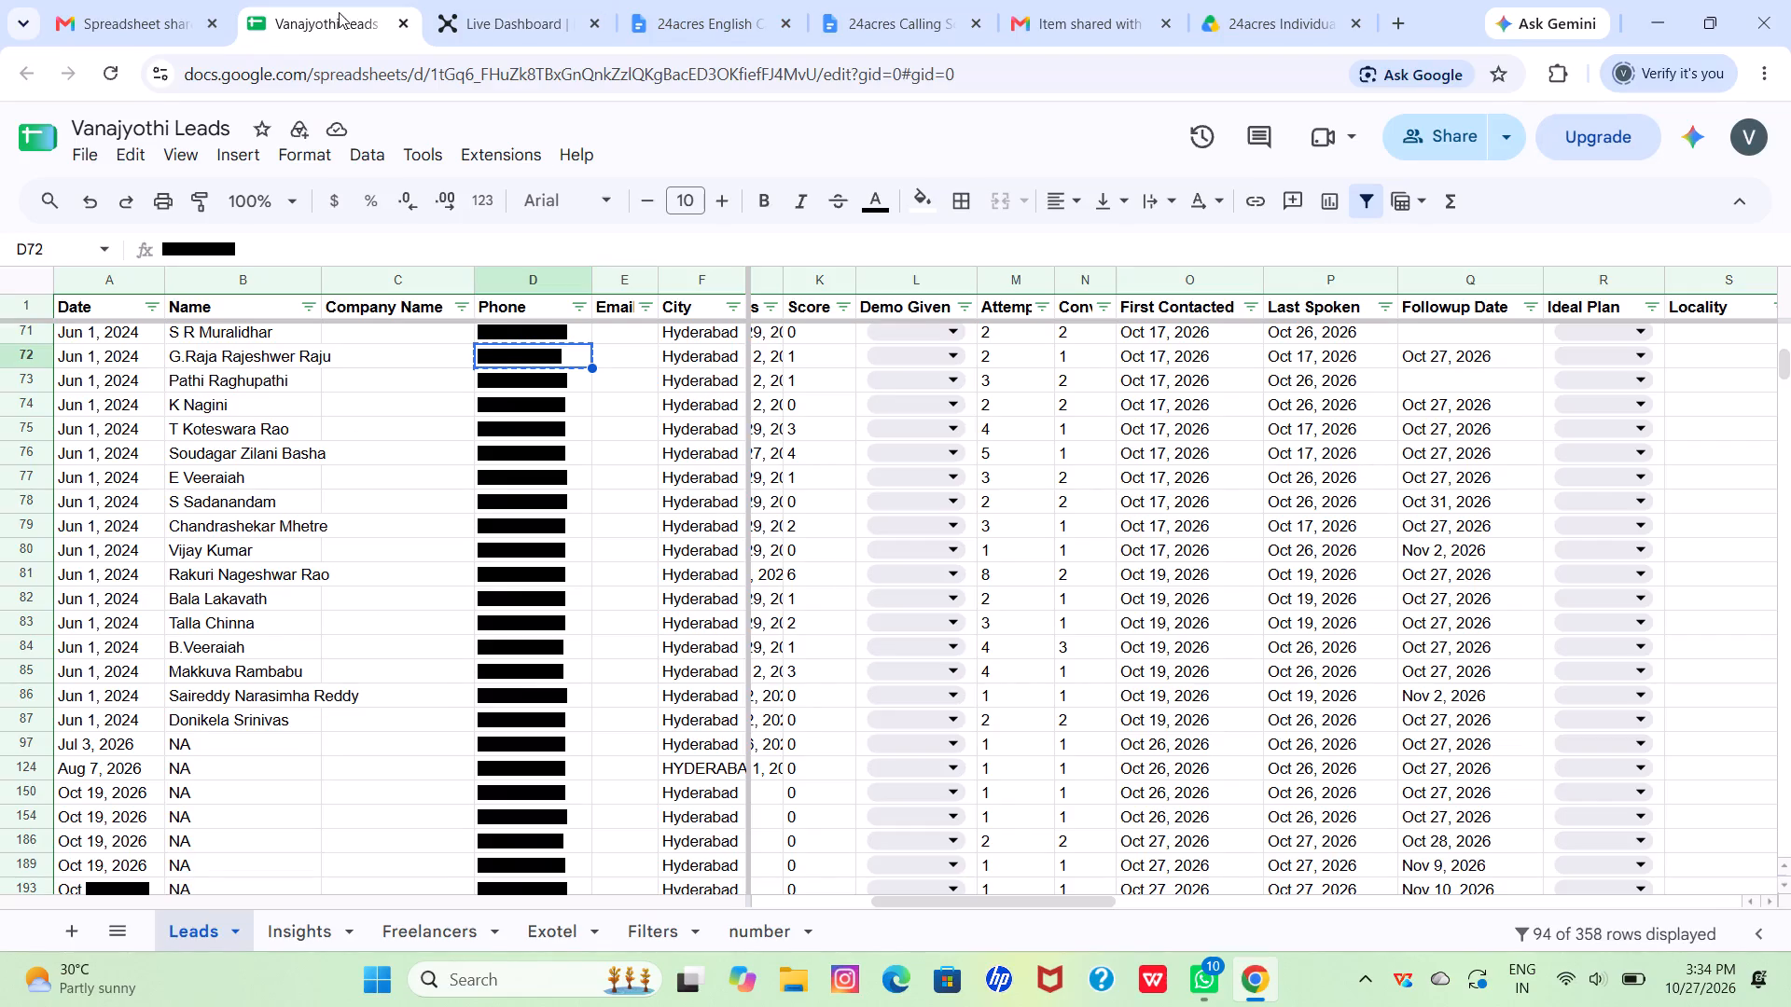
click(1481, 345)
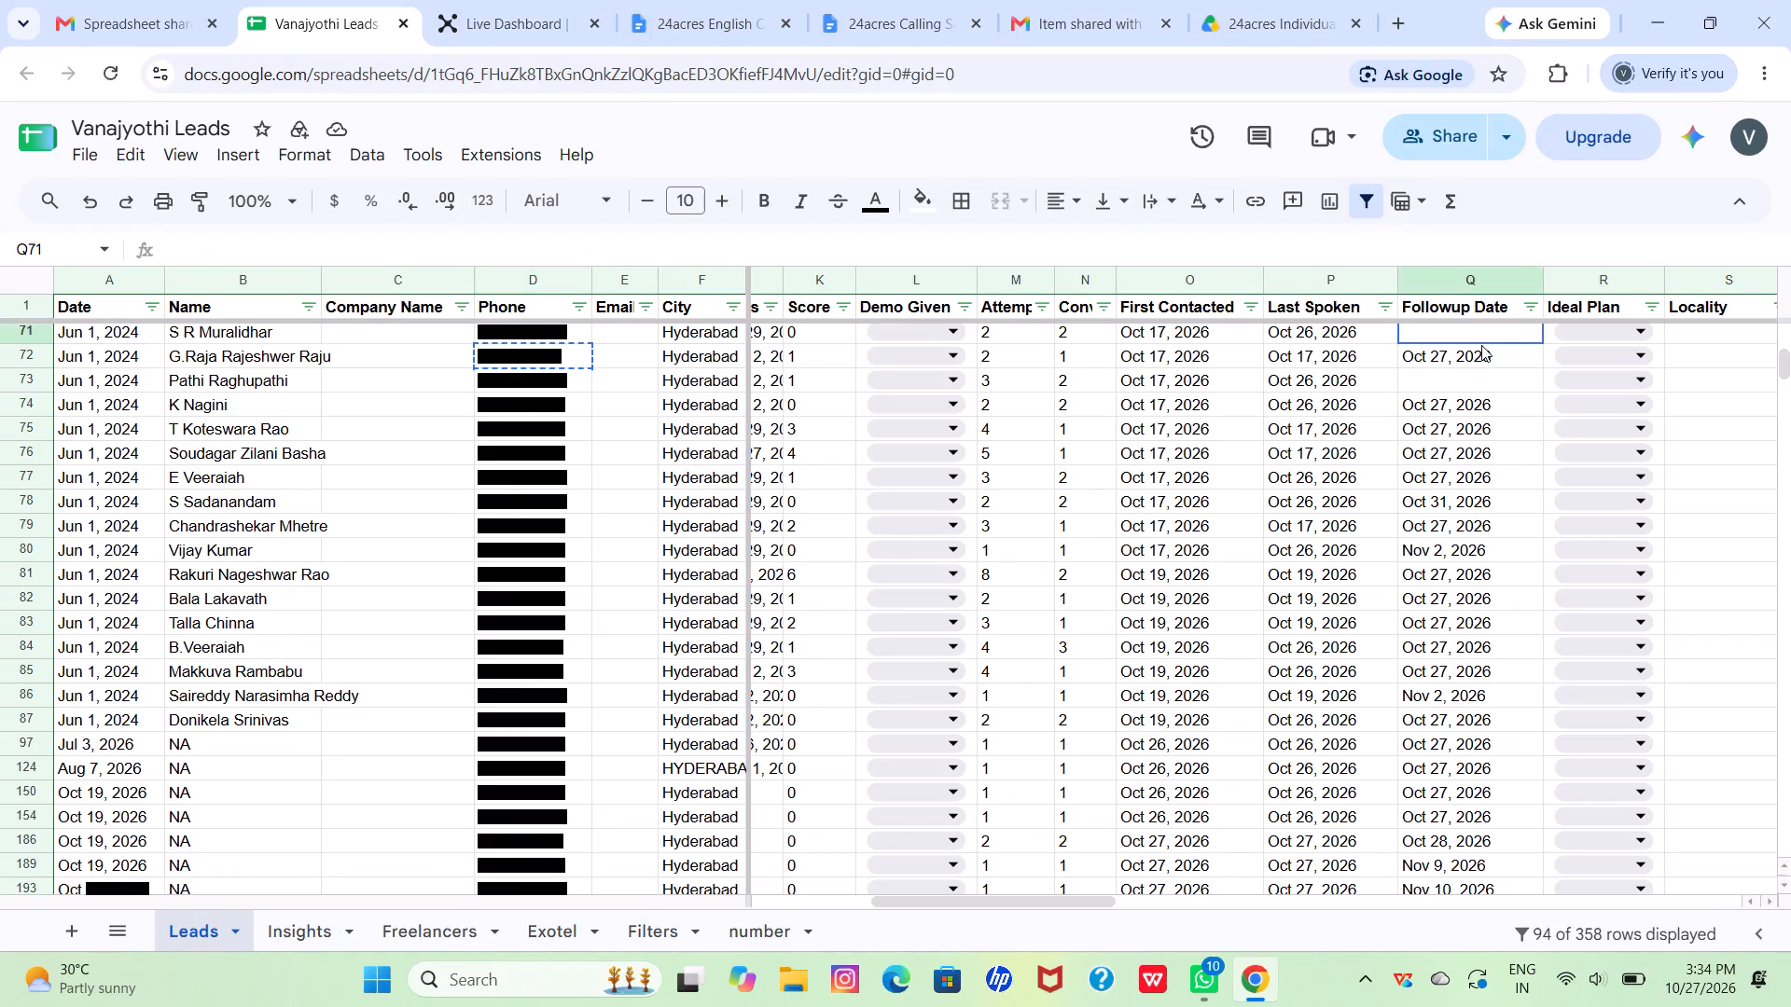
click(1479, 358)
scroll(1479, 358, left, 4)
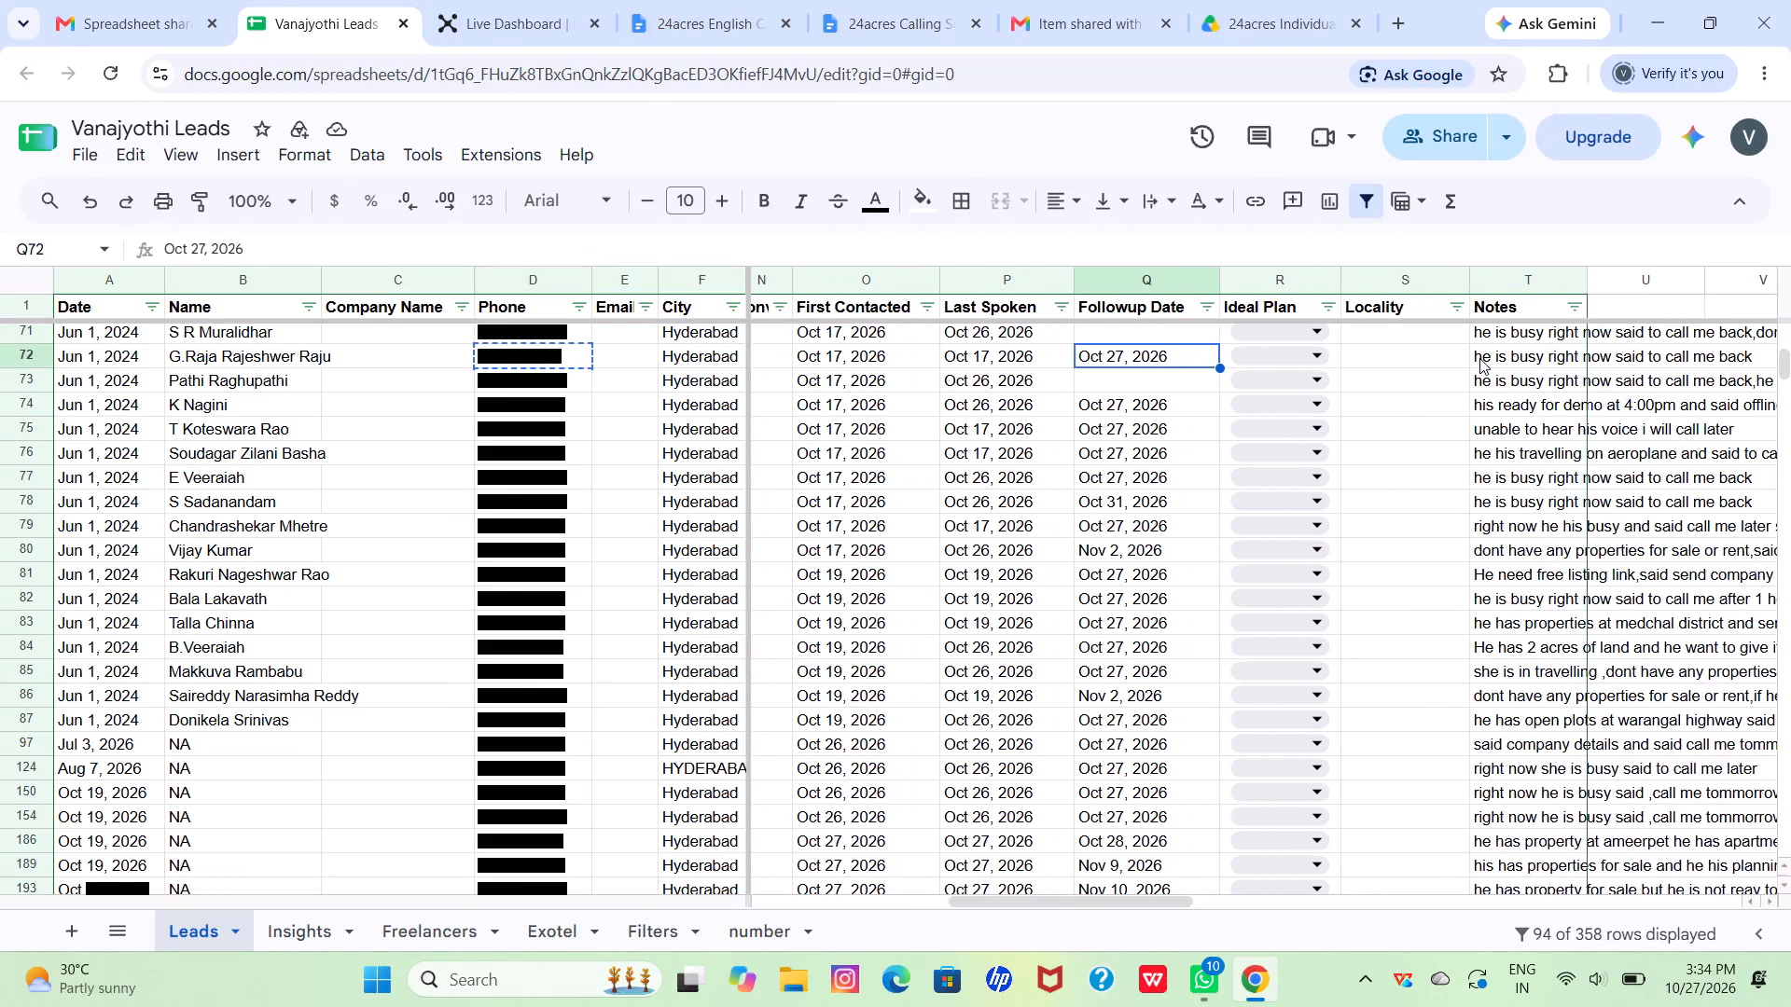
scroll(1479, 358, left, 3)
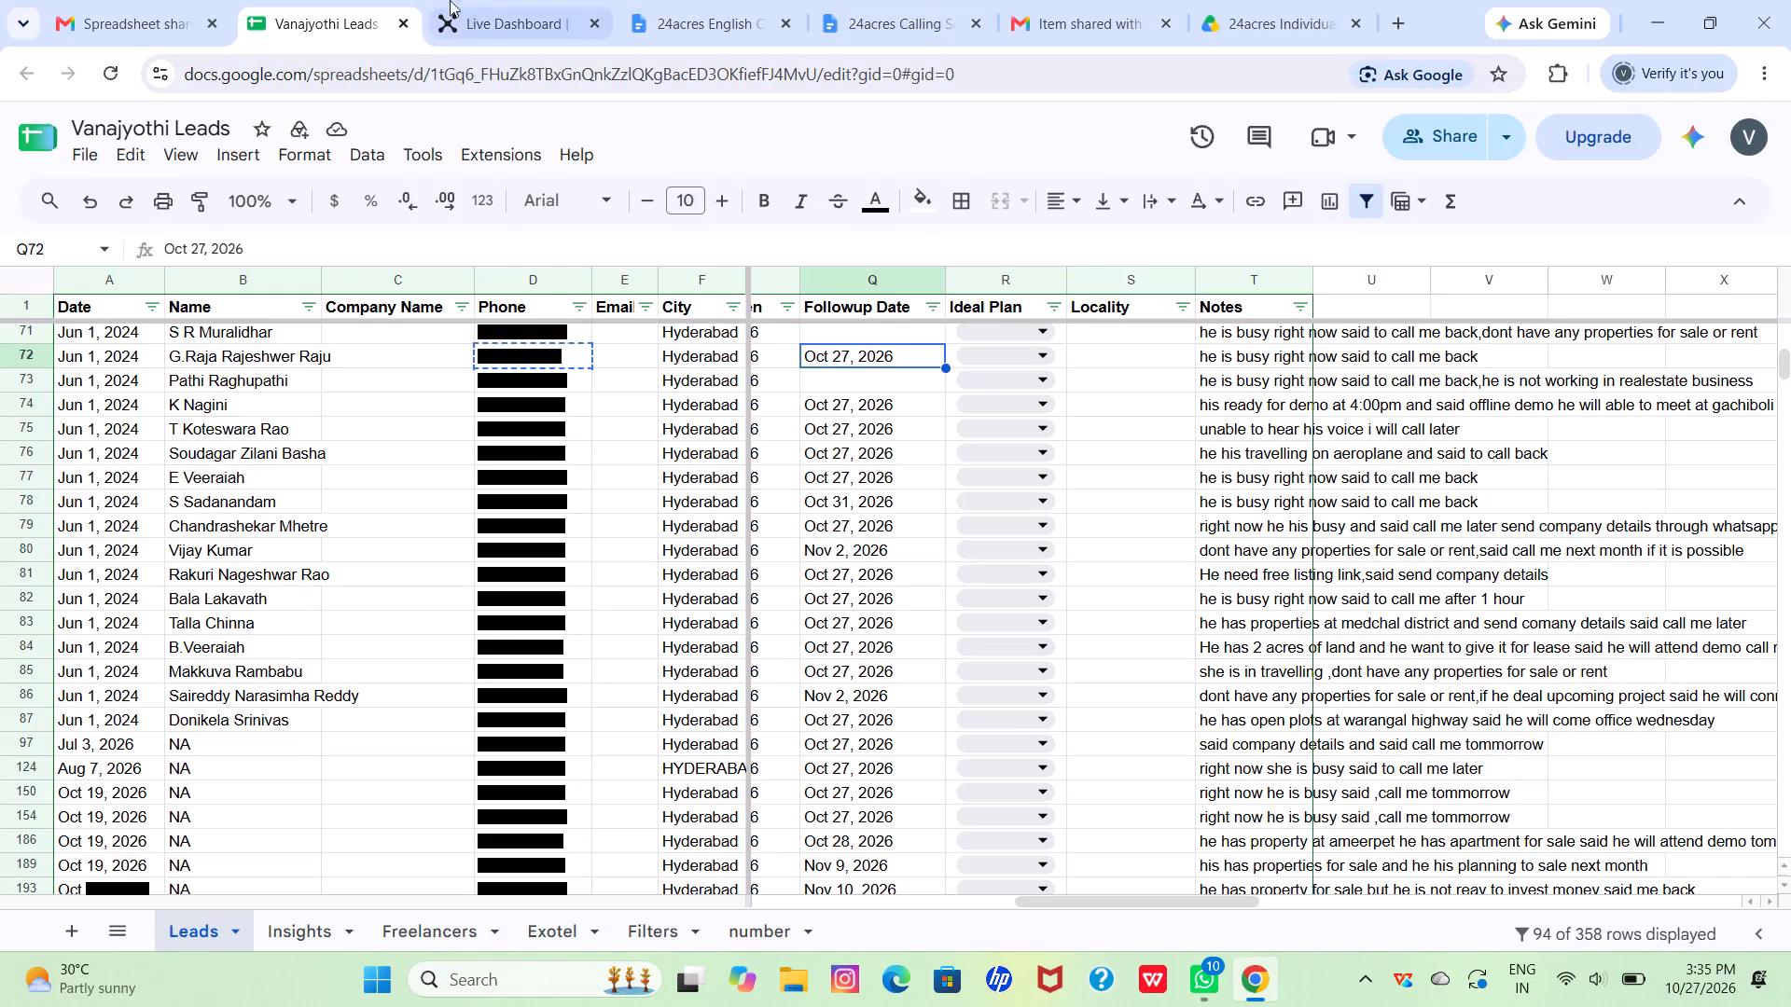
Switch back to the Exotel Agent Performance dashboard.
click(518, 15)
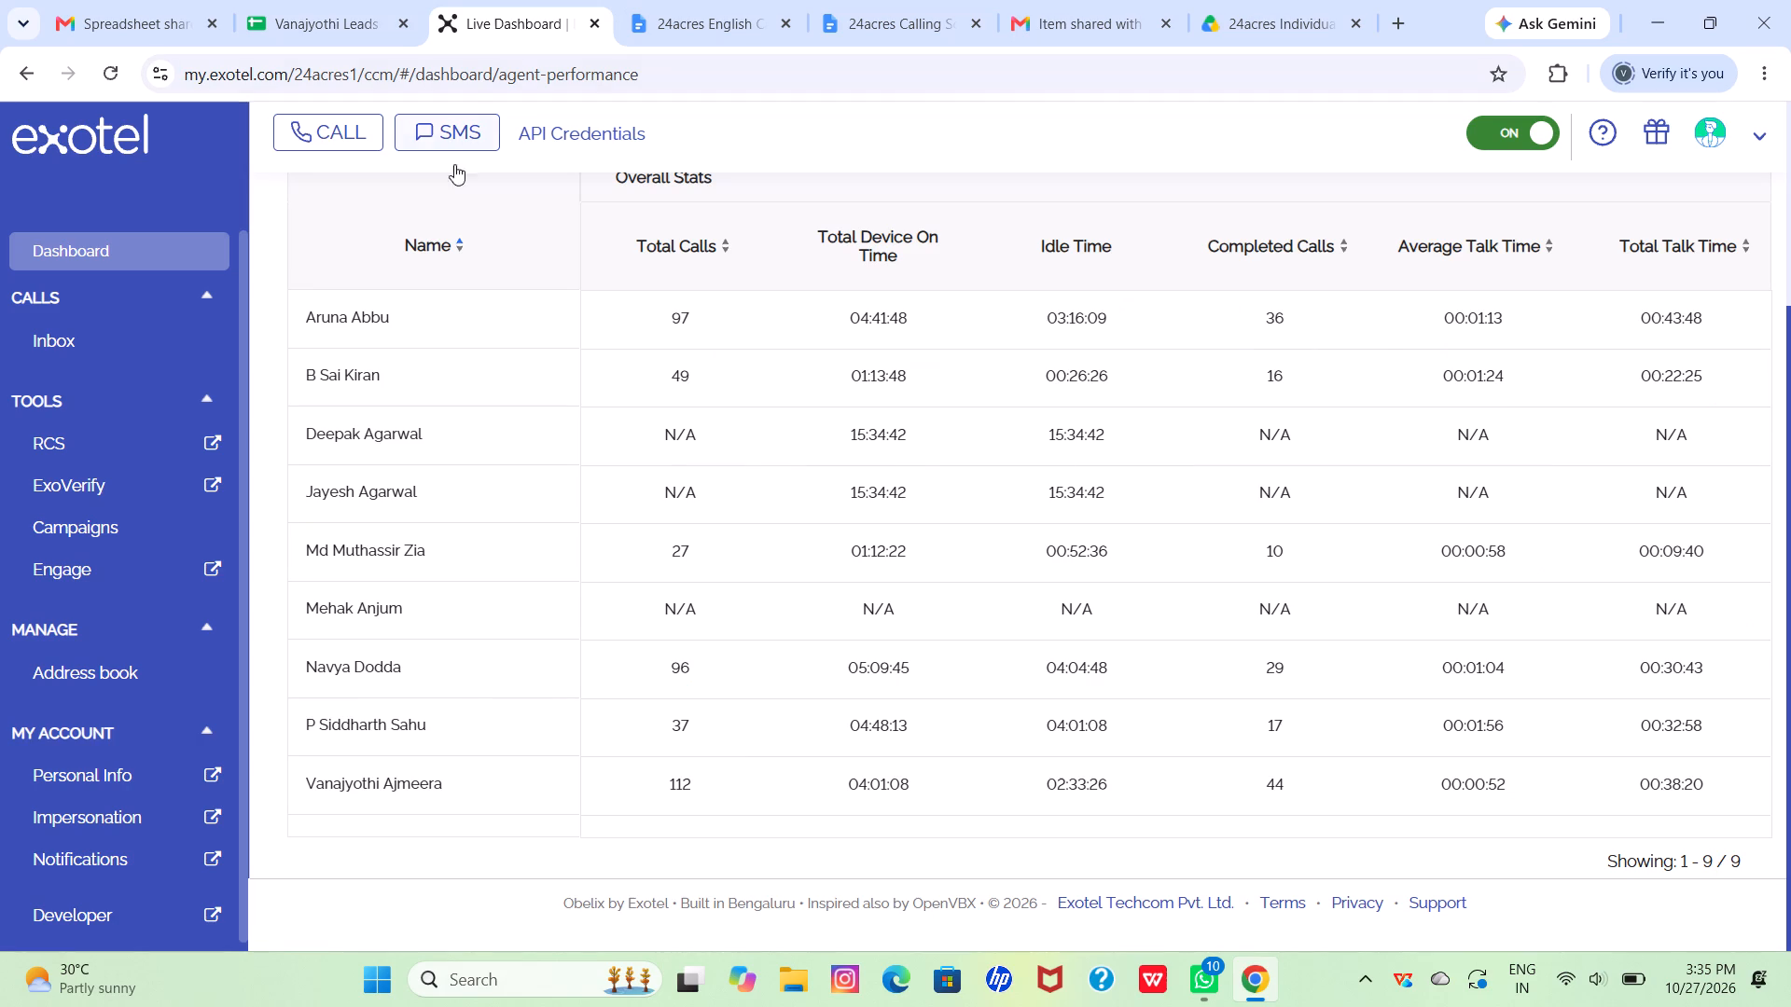
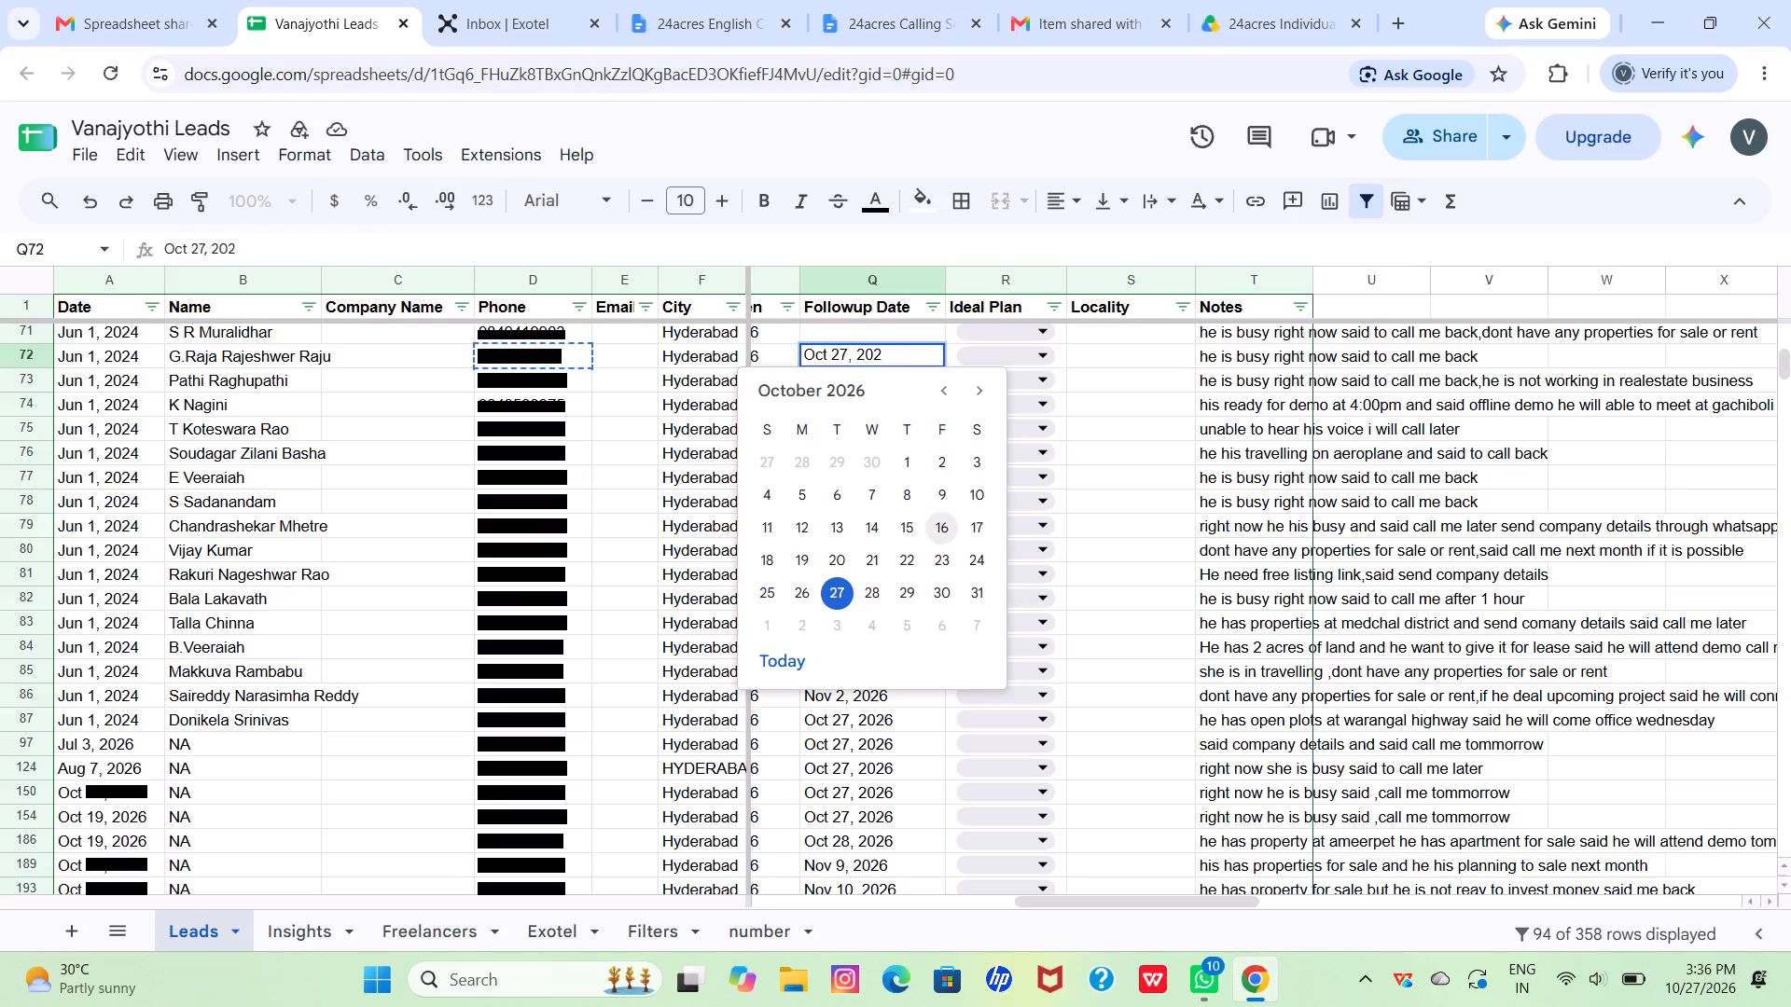
Clear the Followup Date of the lead in row 72.
key(BackSpace)
key(BackSpace)
key(BackSpace)
key(BackSpace)
key(BackSpace)
key(BackSpace)
key(BackSpace)
key(BackSpace)
key(BackSpace)
key(BackSpace)
key(BackSpace)
click(1154, 438)
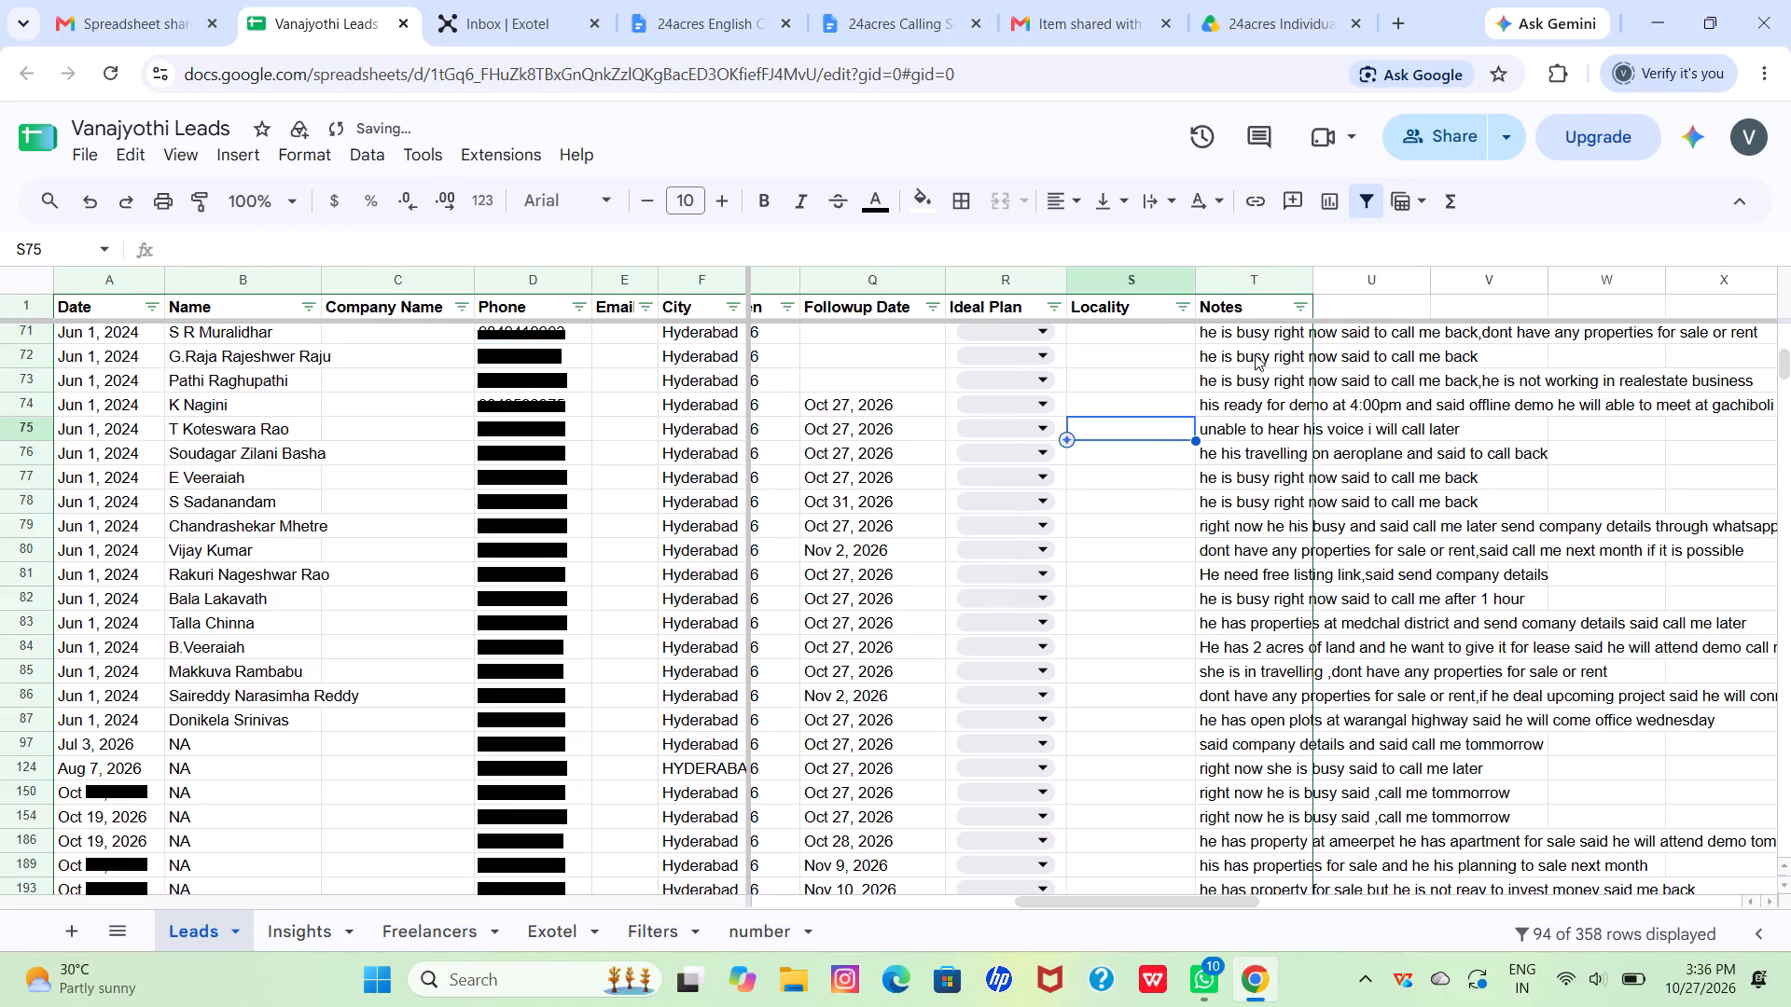
Append ",not require digital marketing" to the Notes of the lead in row 72.
click(1255, 354)
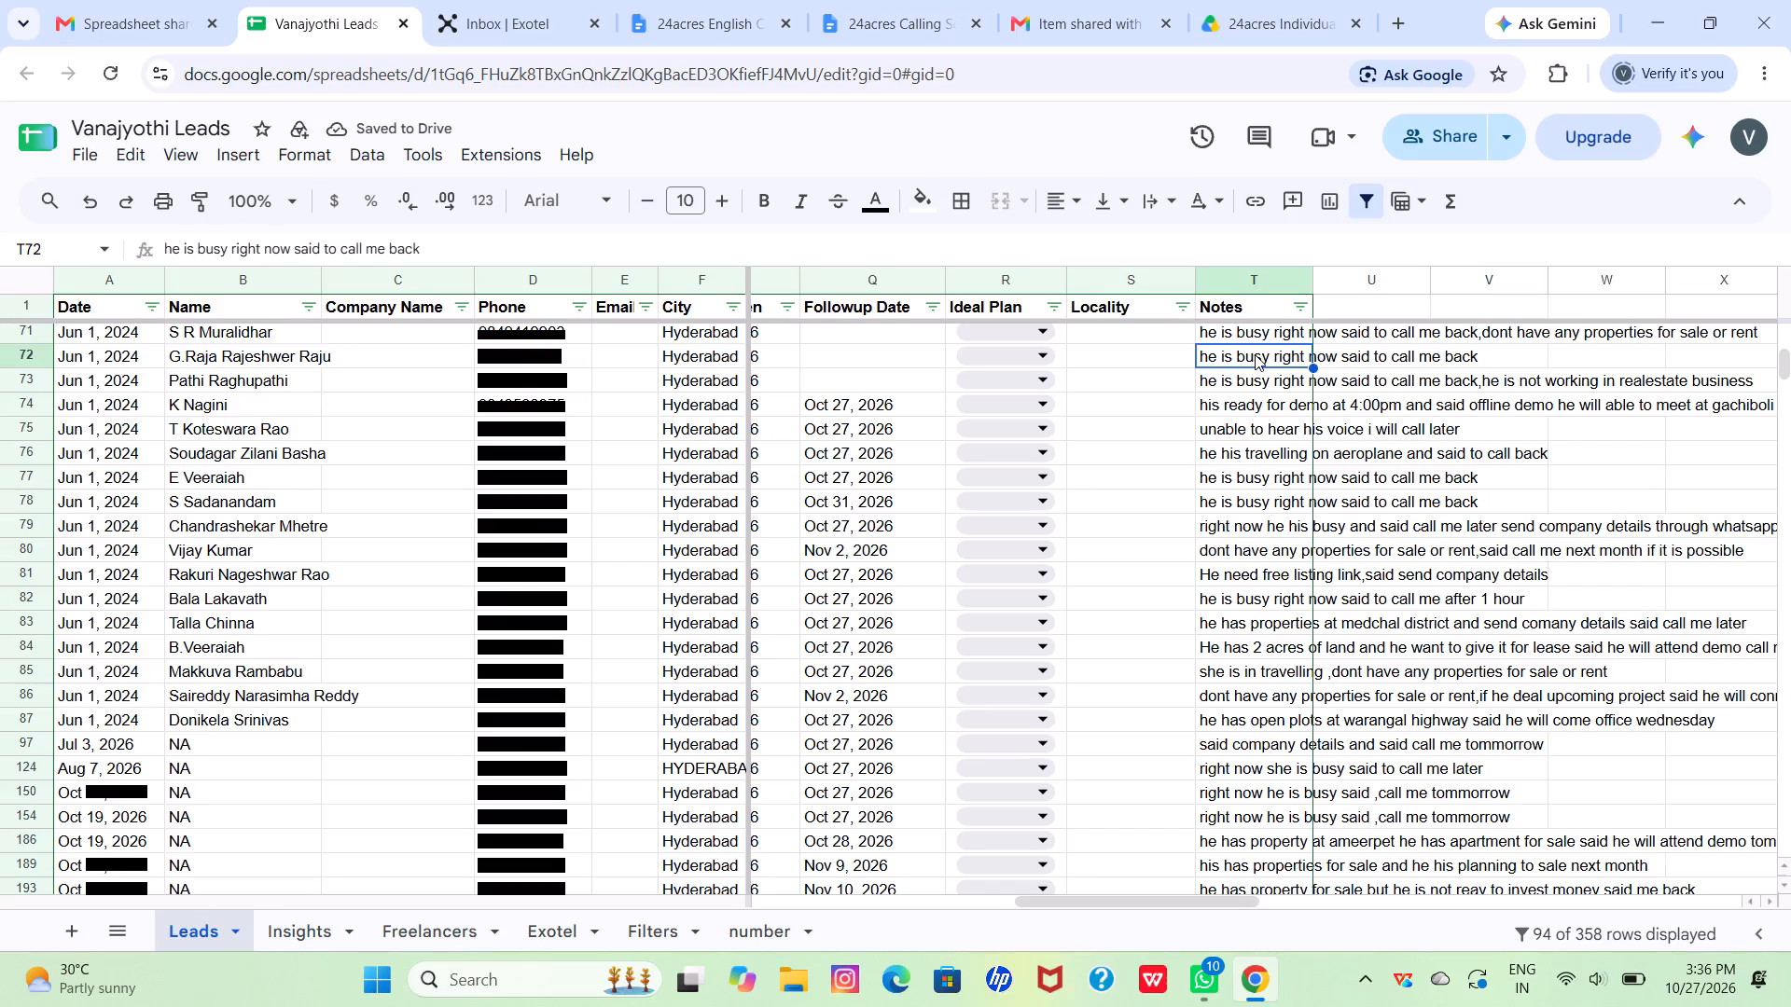
double_click(1255, 354)
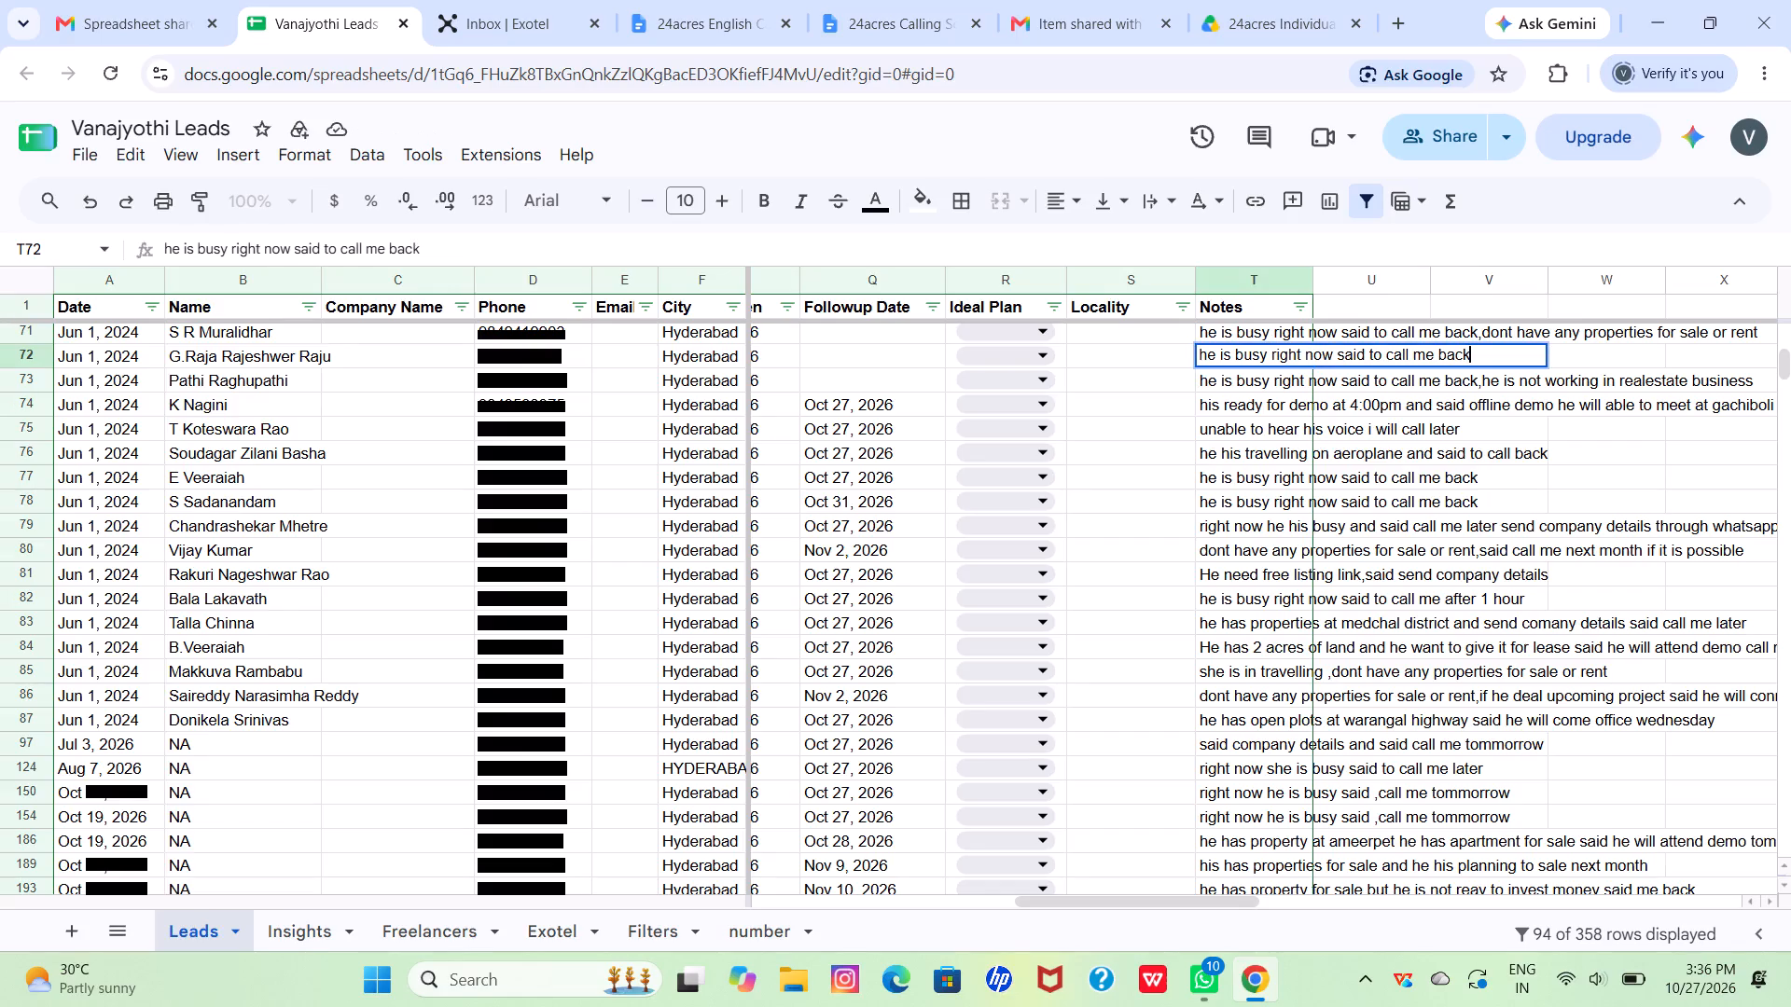
key(comma)
text(not require di)
text(gital marketing)
key(Return)
Change the Status of the lead in row 72 to Not Interested.
scroll(1255, 354, right, 2)
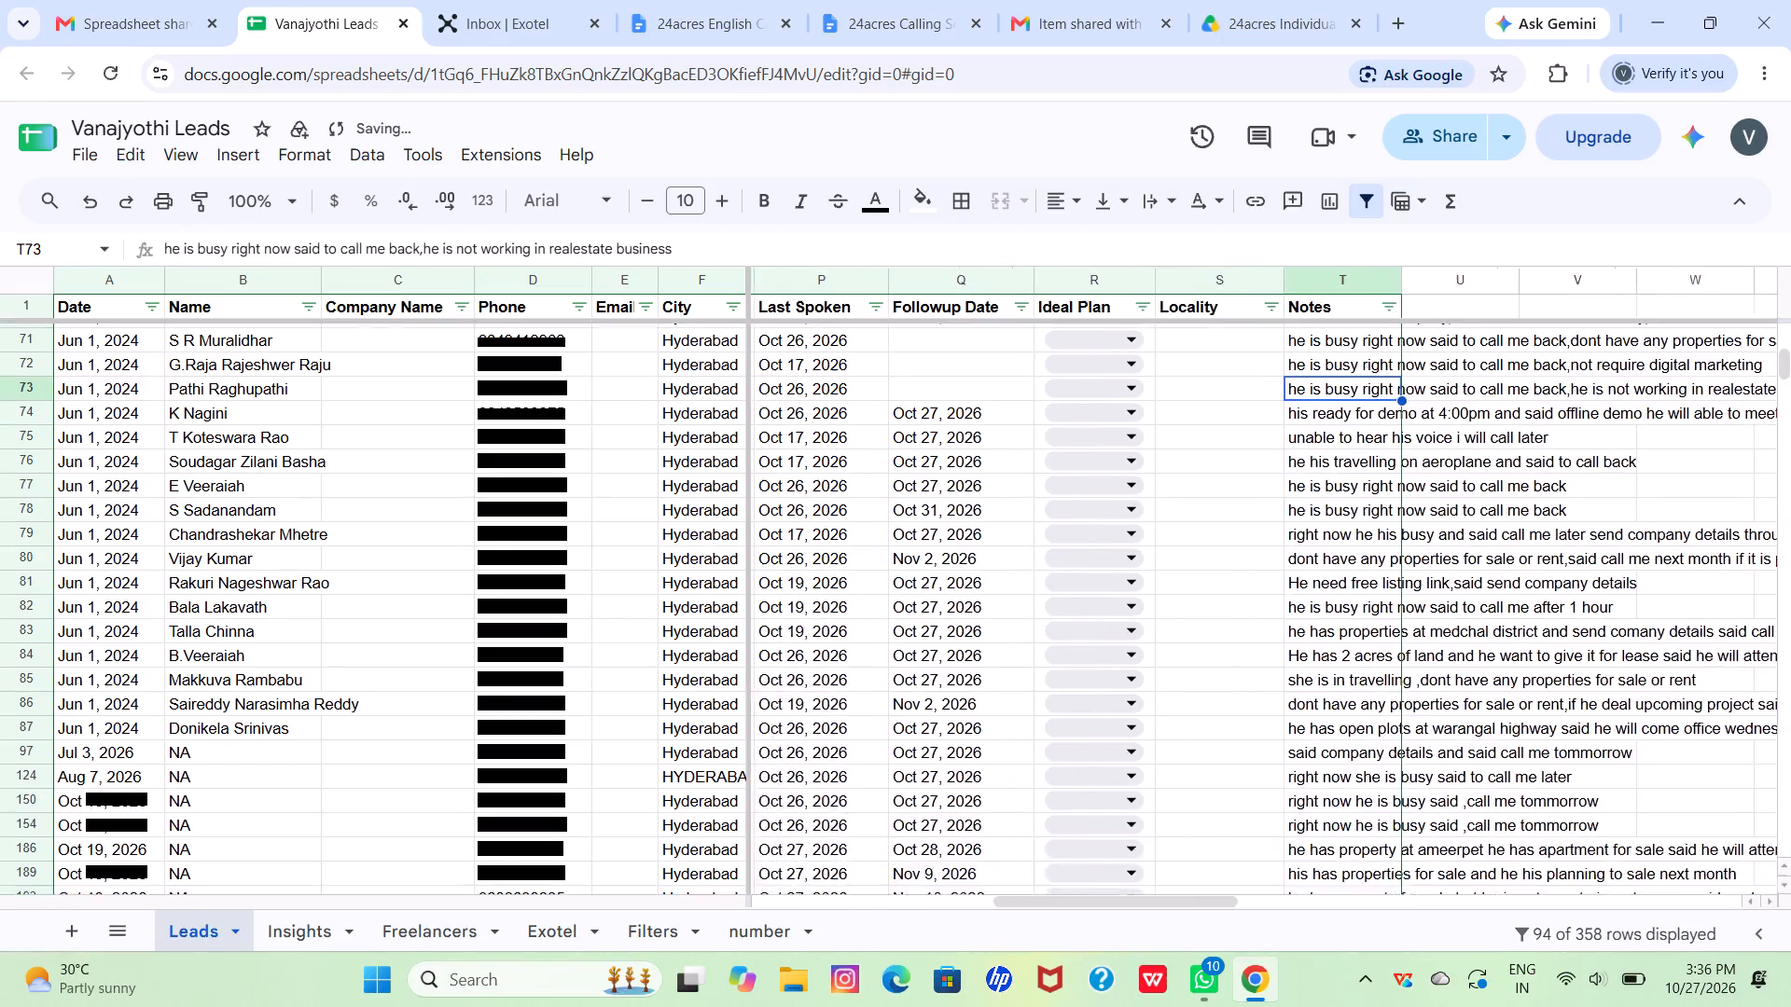
scroll(1255, 354, right, 6)
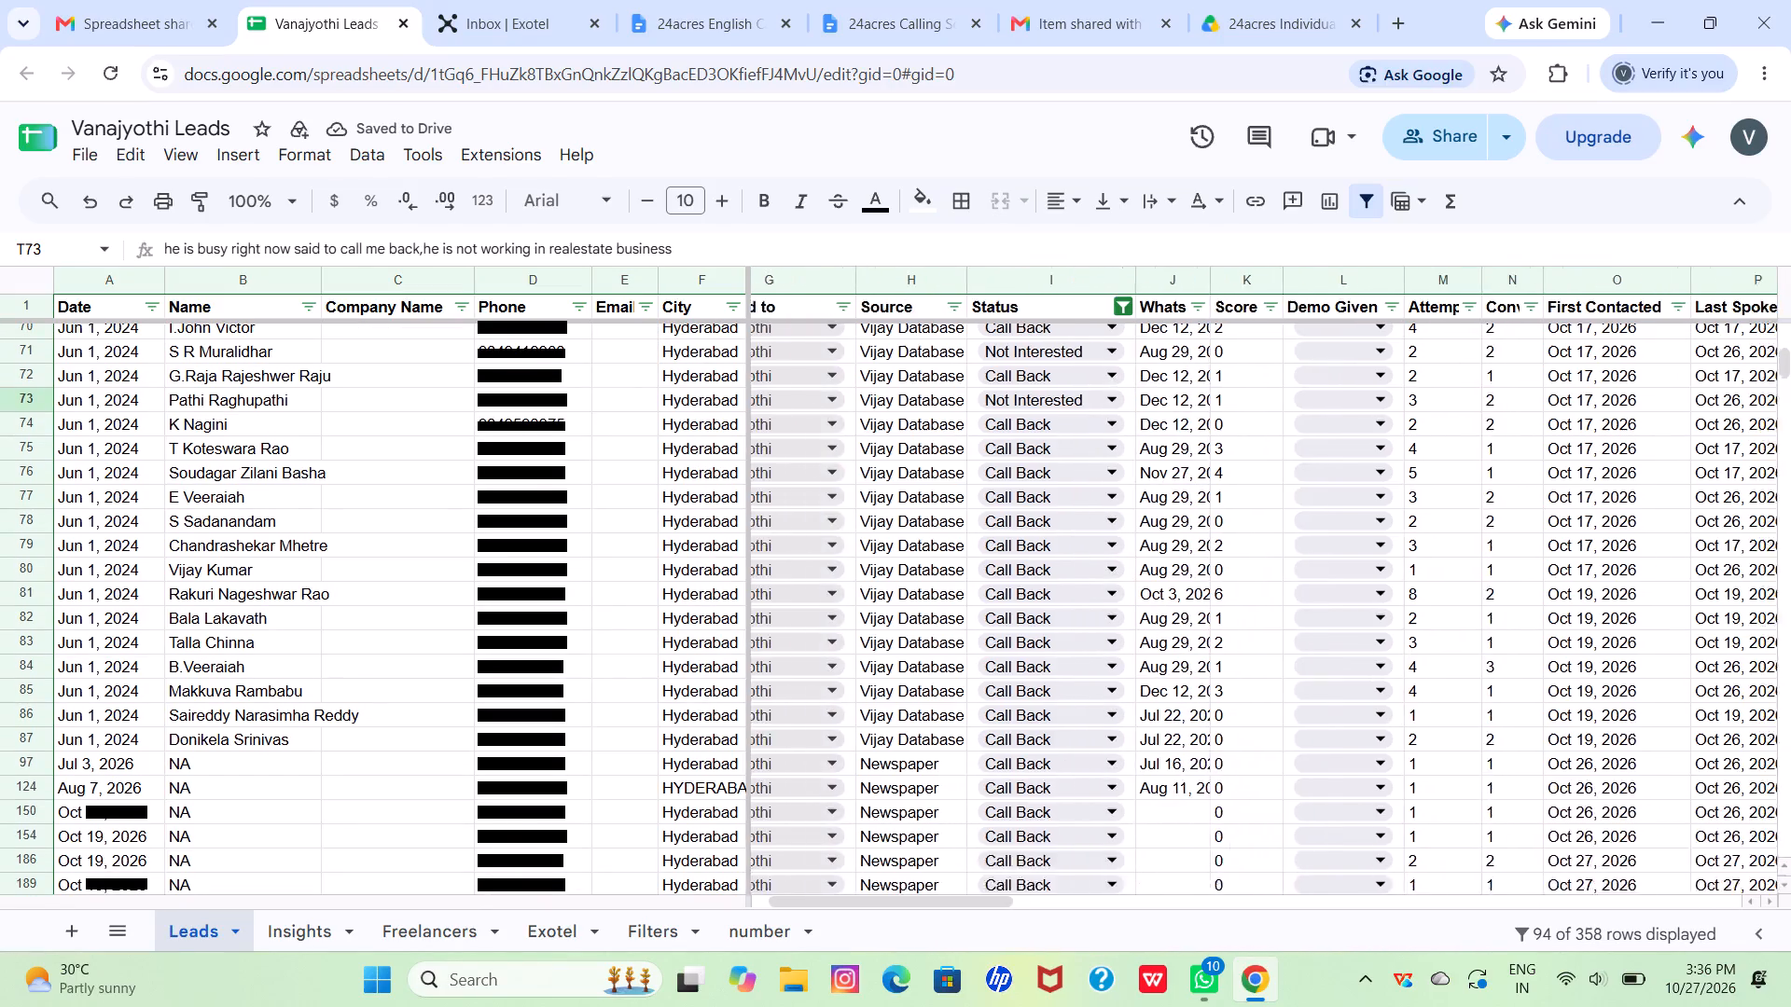
scroll(1255, 354, right, 1)
click(1104, 374)
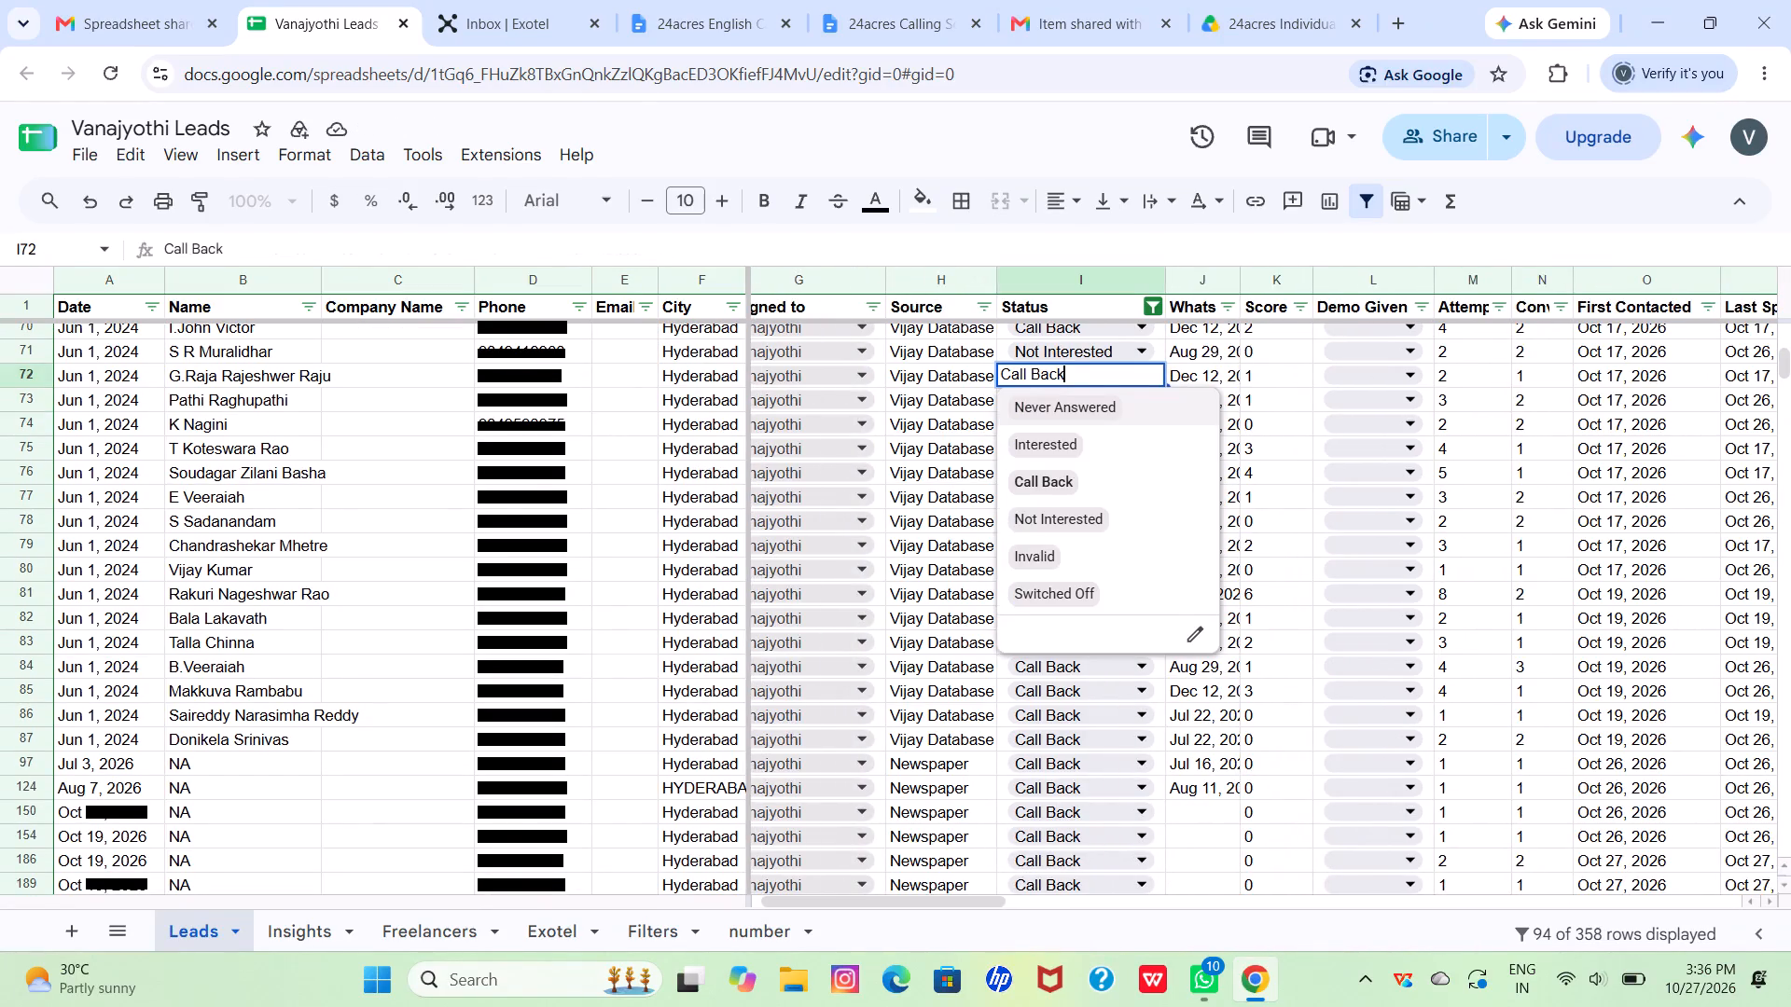
click(1072, 510)
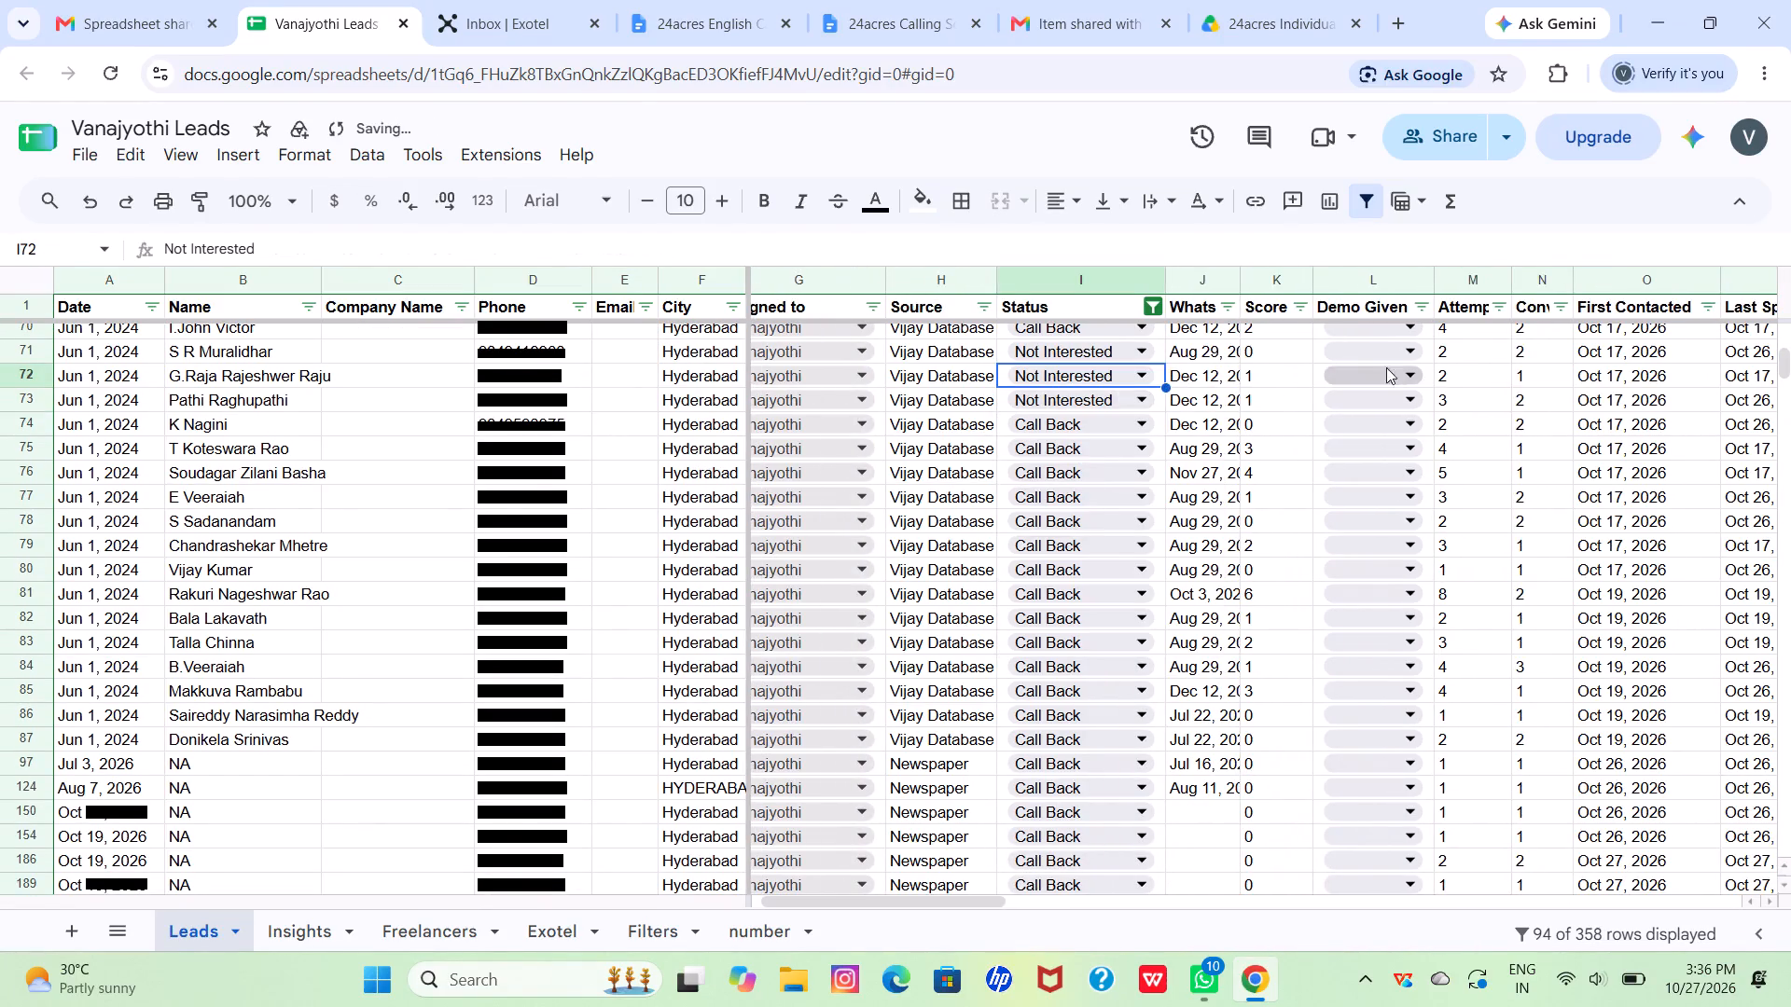
Update the call counts of the lead in row 72 to 2 conversations and 3 attempts.
click(1450, 381)
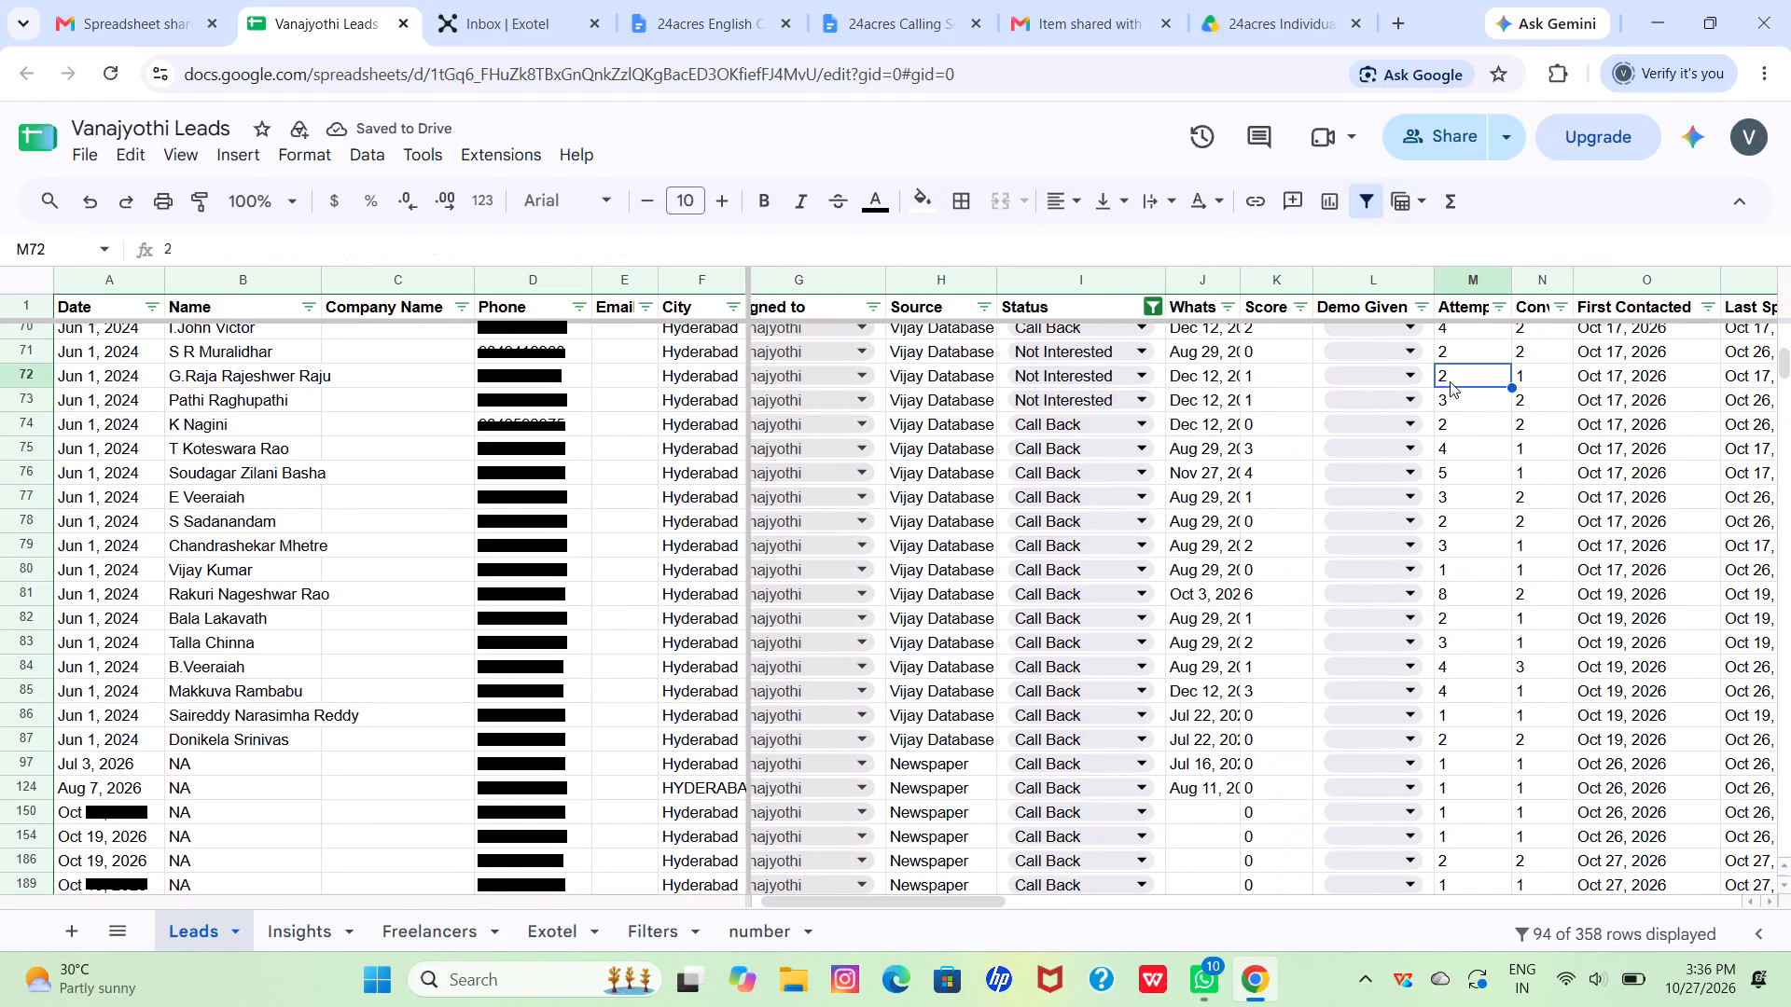
click(1537, 381)
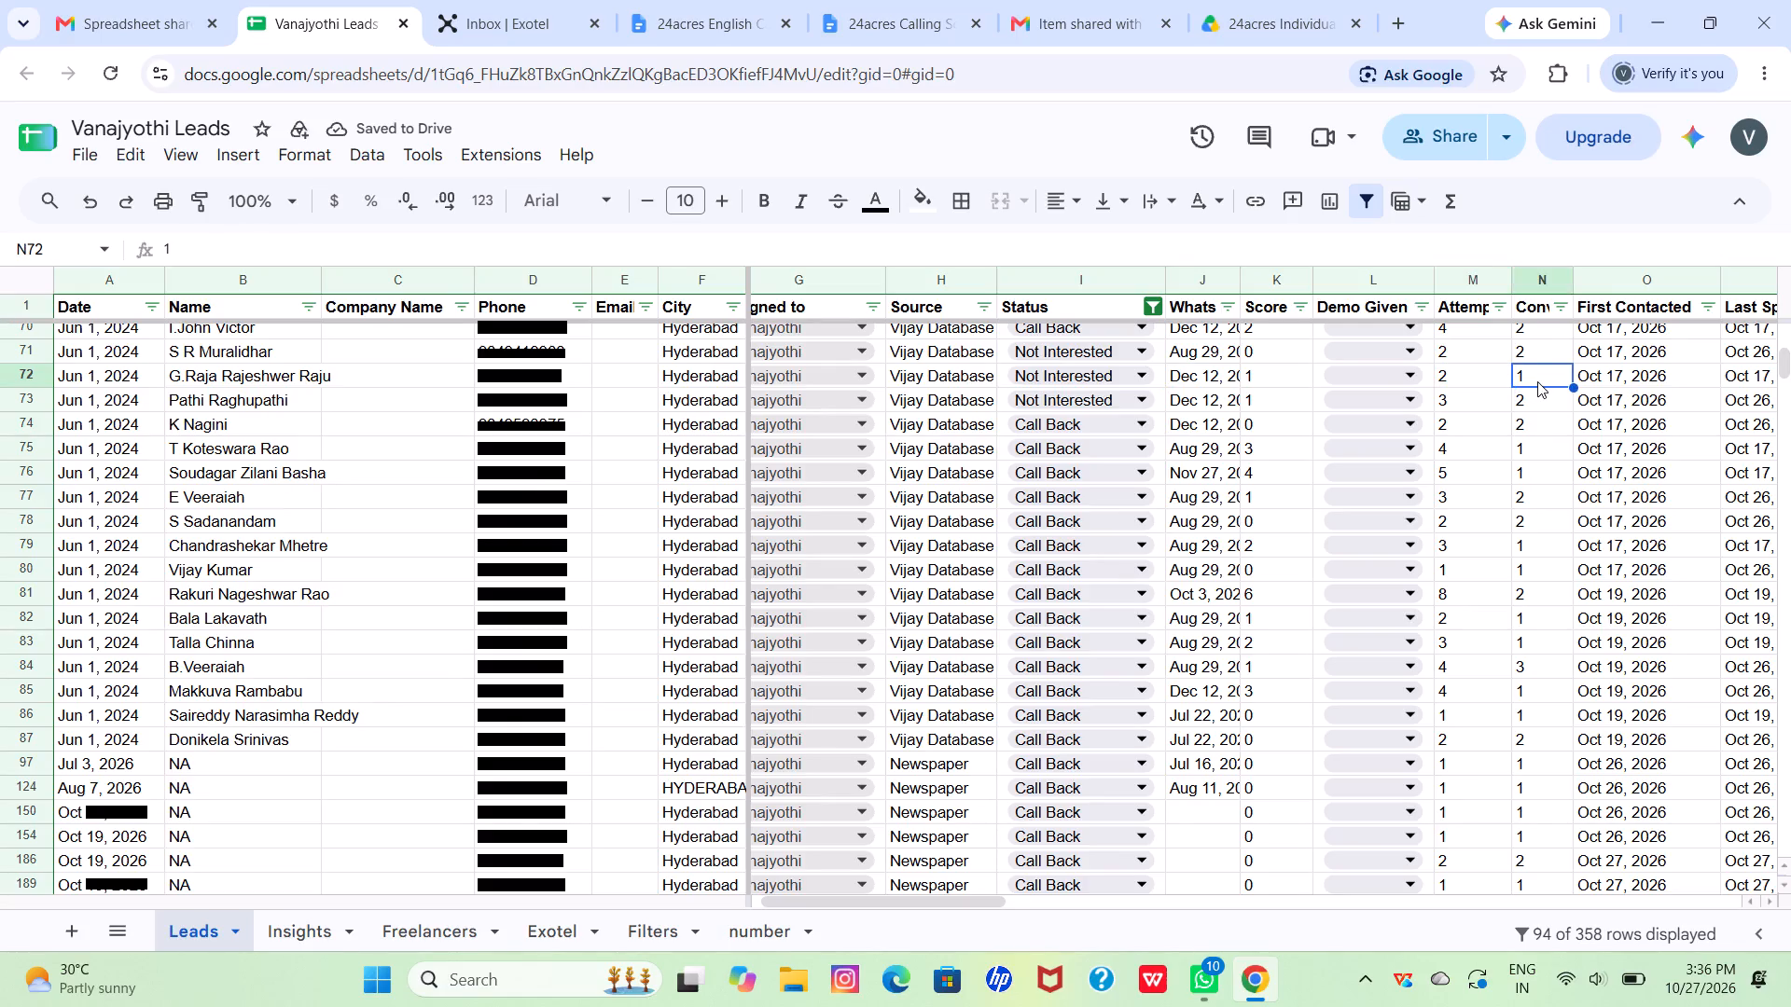
key(2)
click(1468, 382)
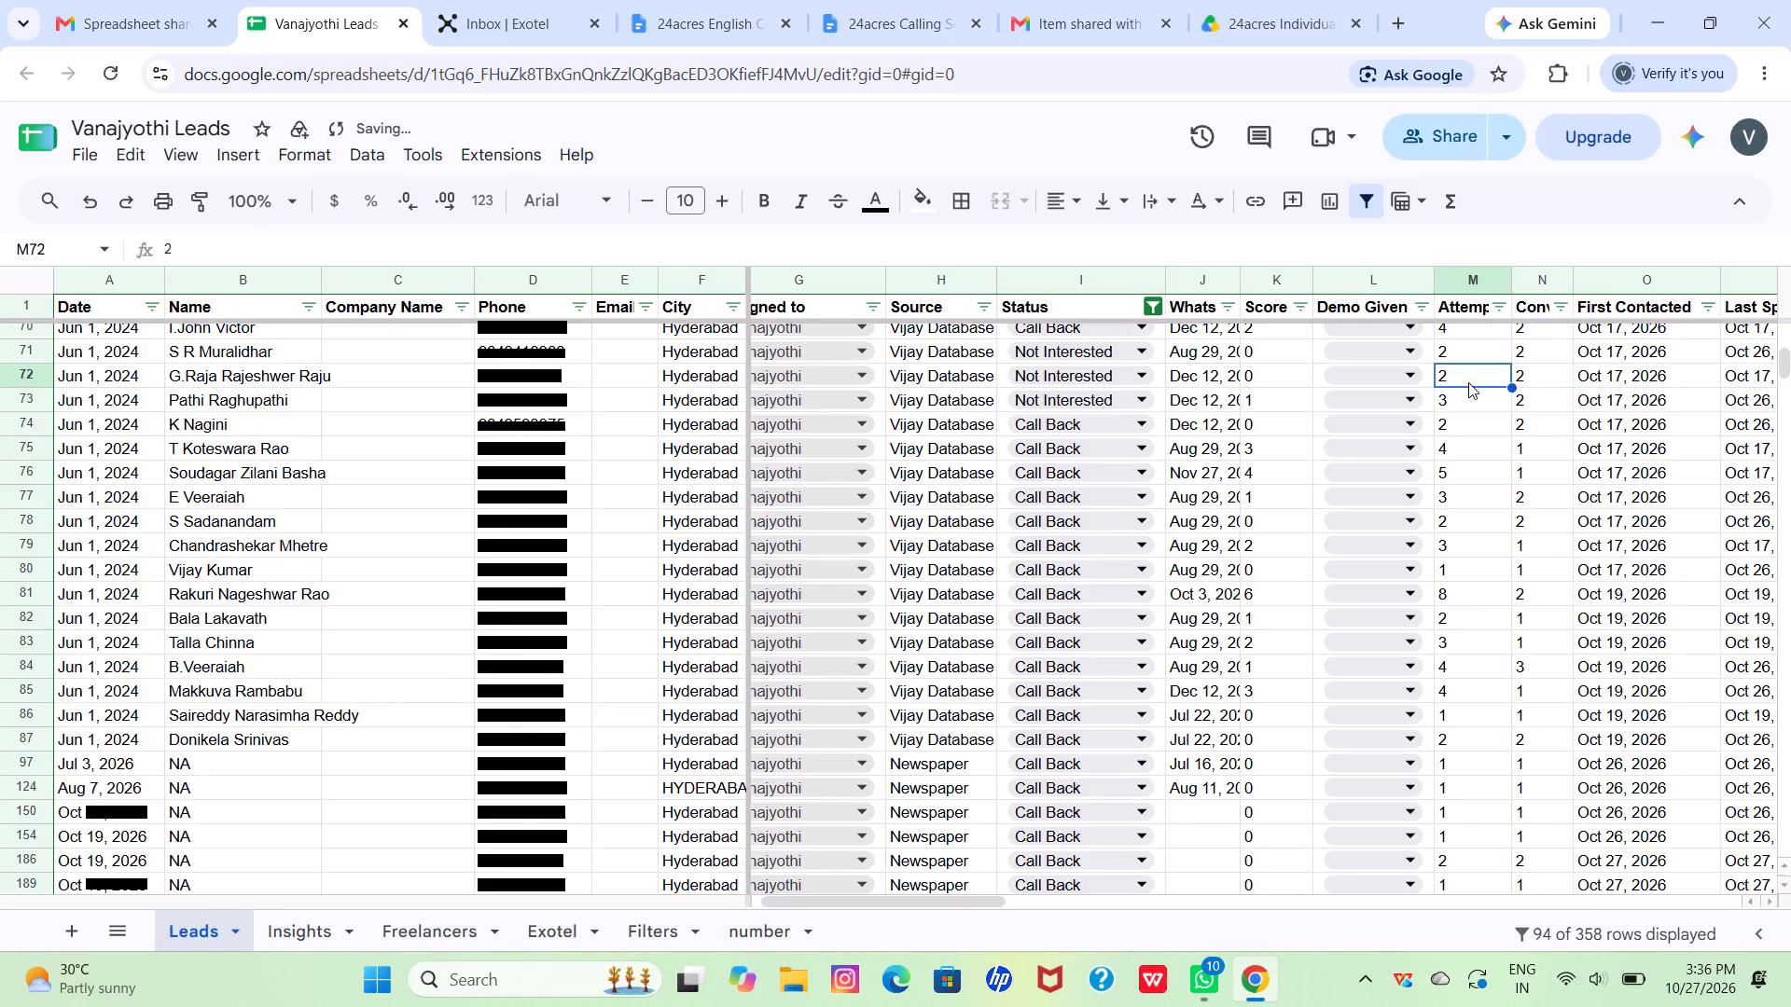
key(3)
click(1470, 400)
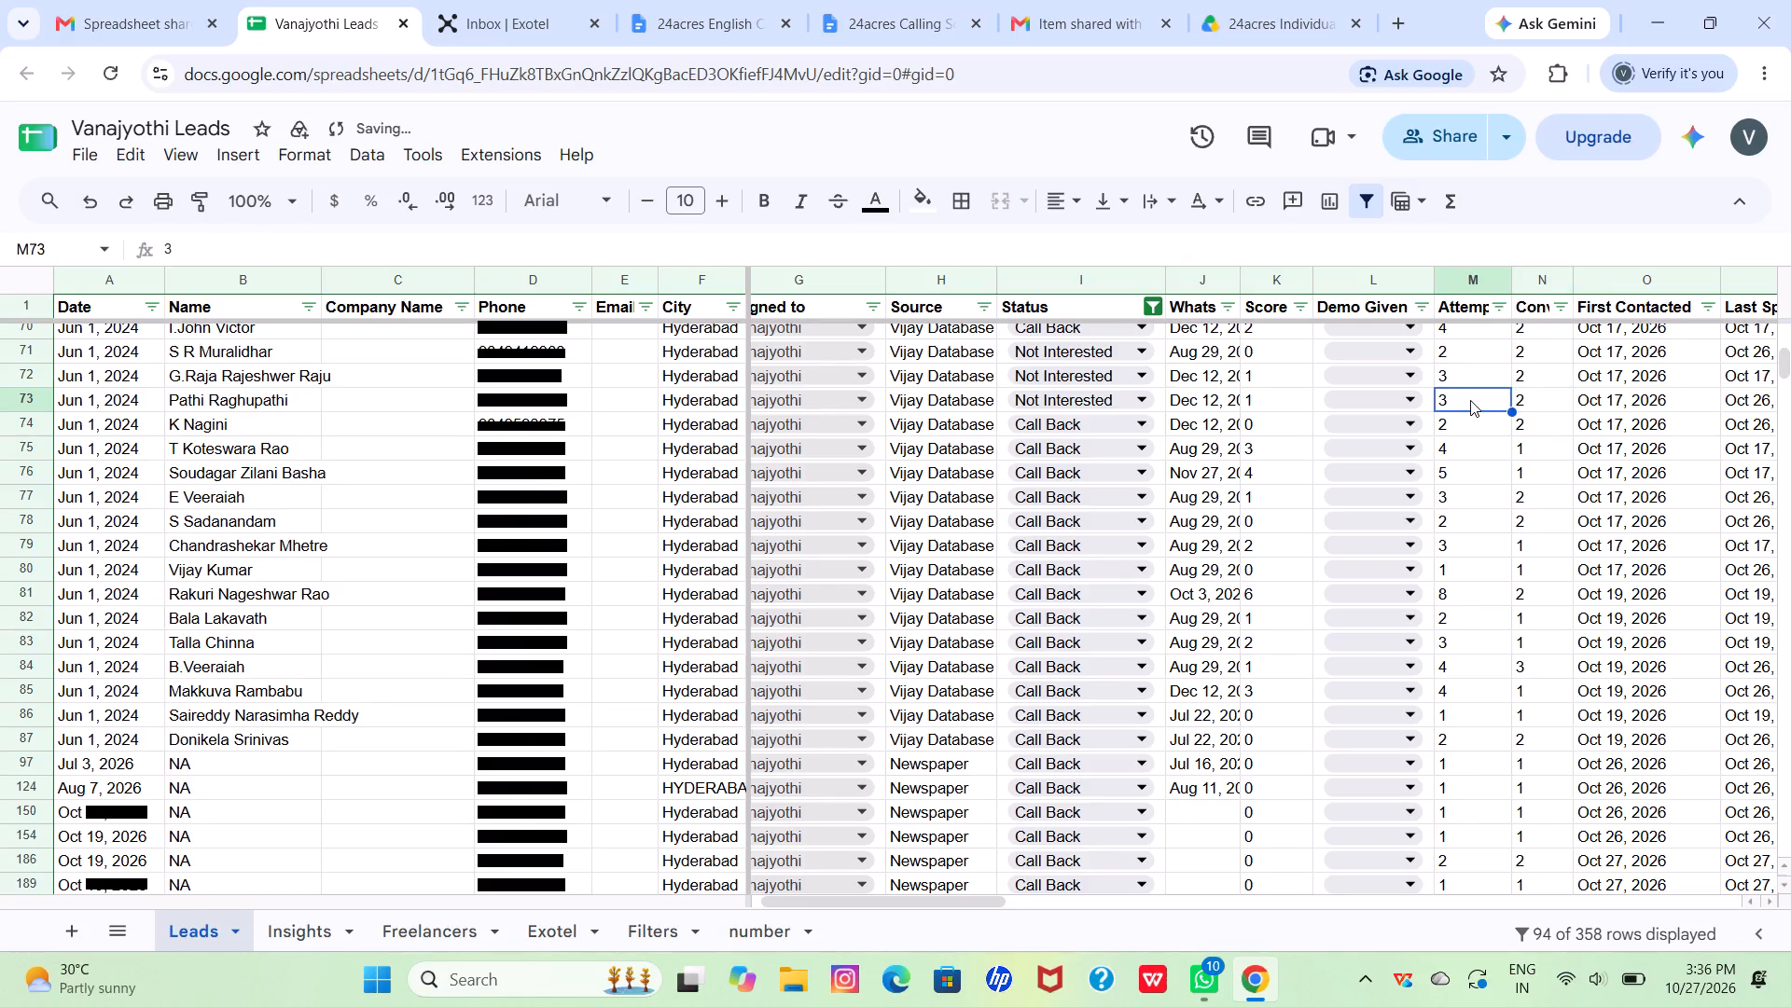
Check the follow-up dates and notes of the next leads and copy the phone number of the lead in row 75.
scroll(1470, 400, left, 5)
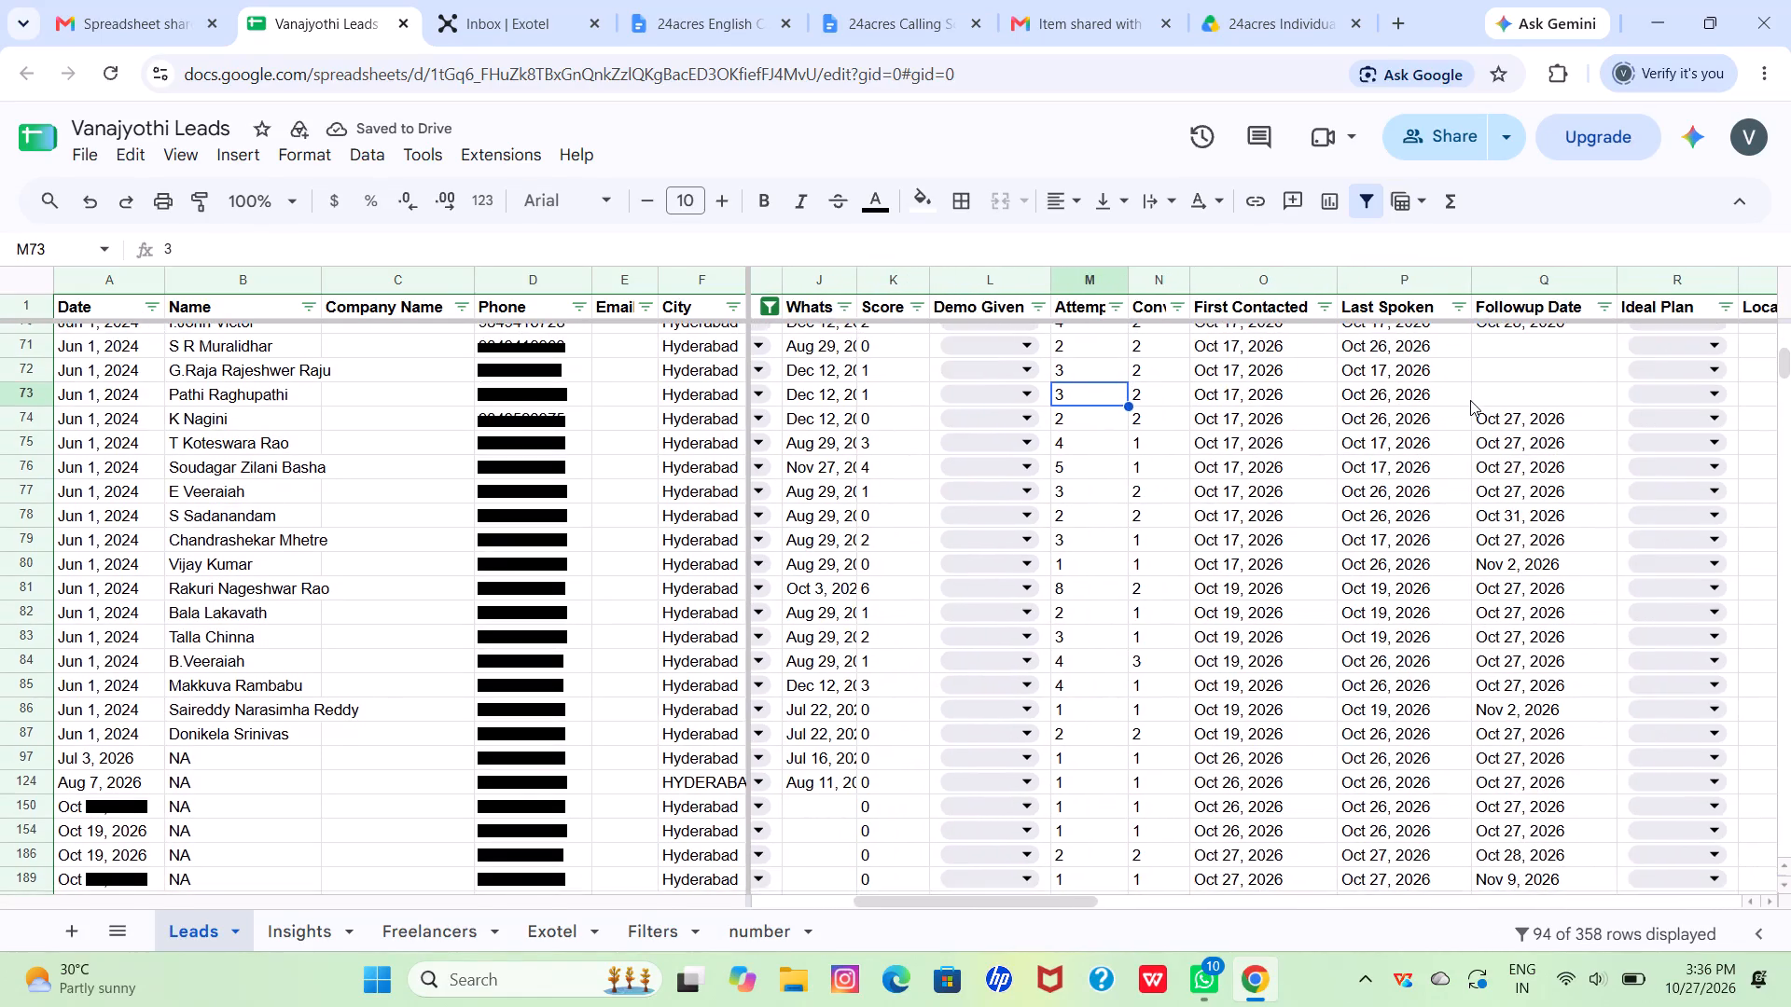
scroll(1520, 401, left, 1)
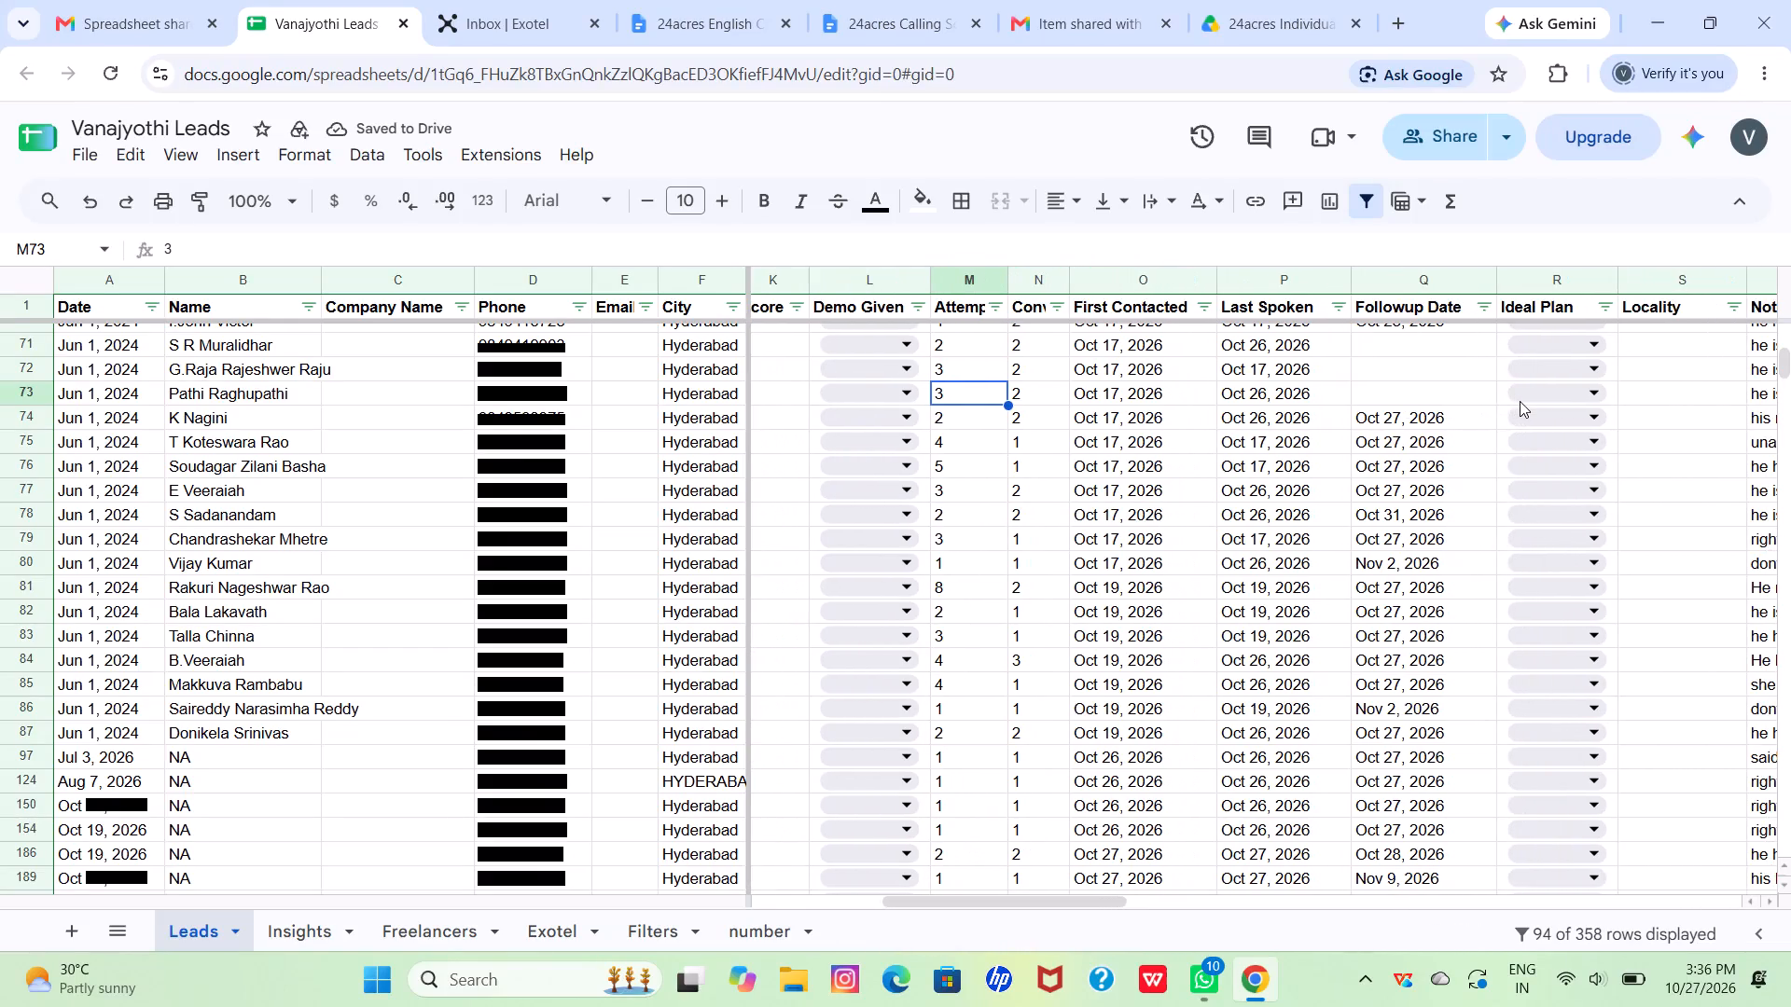
scroll(1520, 401, left, 4)
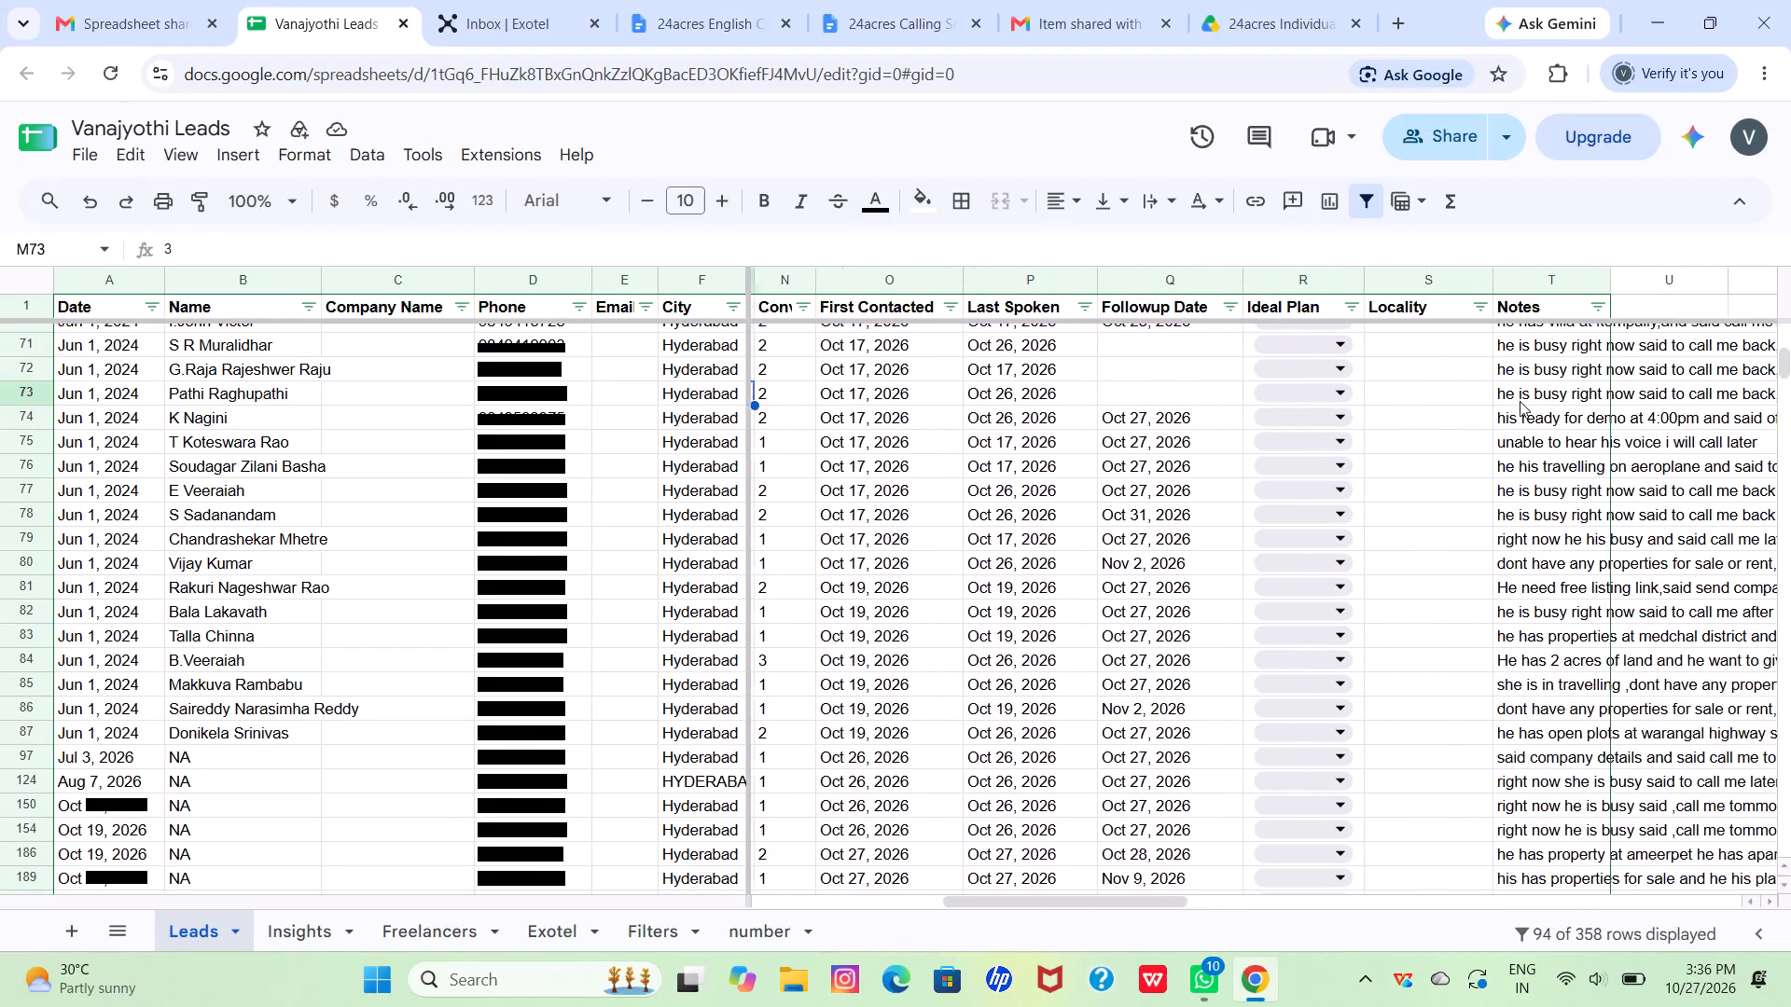
scroll(1520, 401, left, 2)
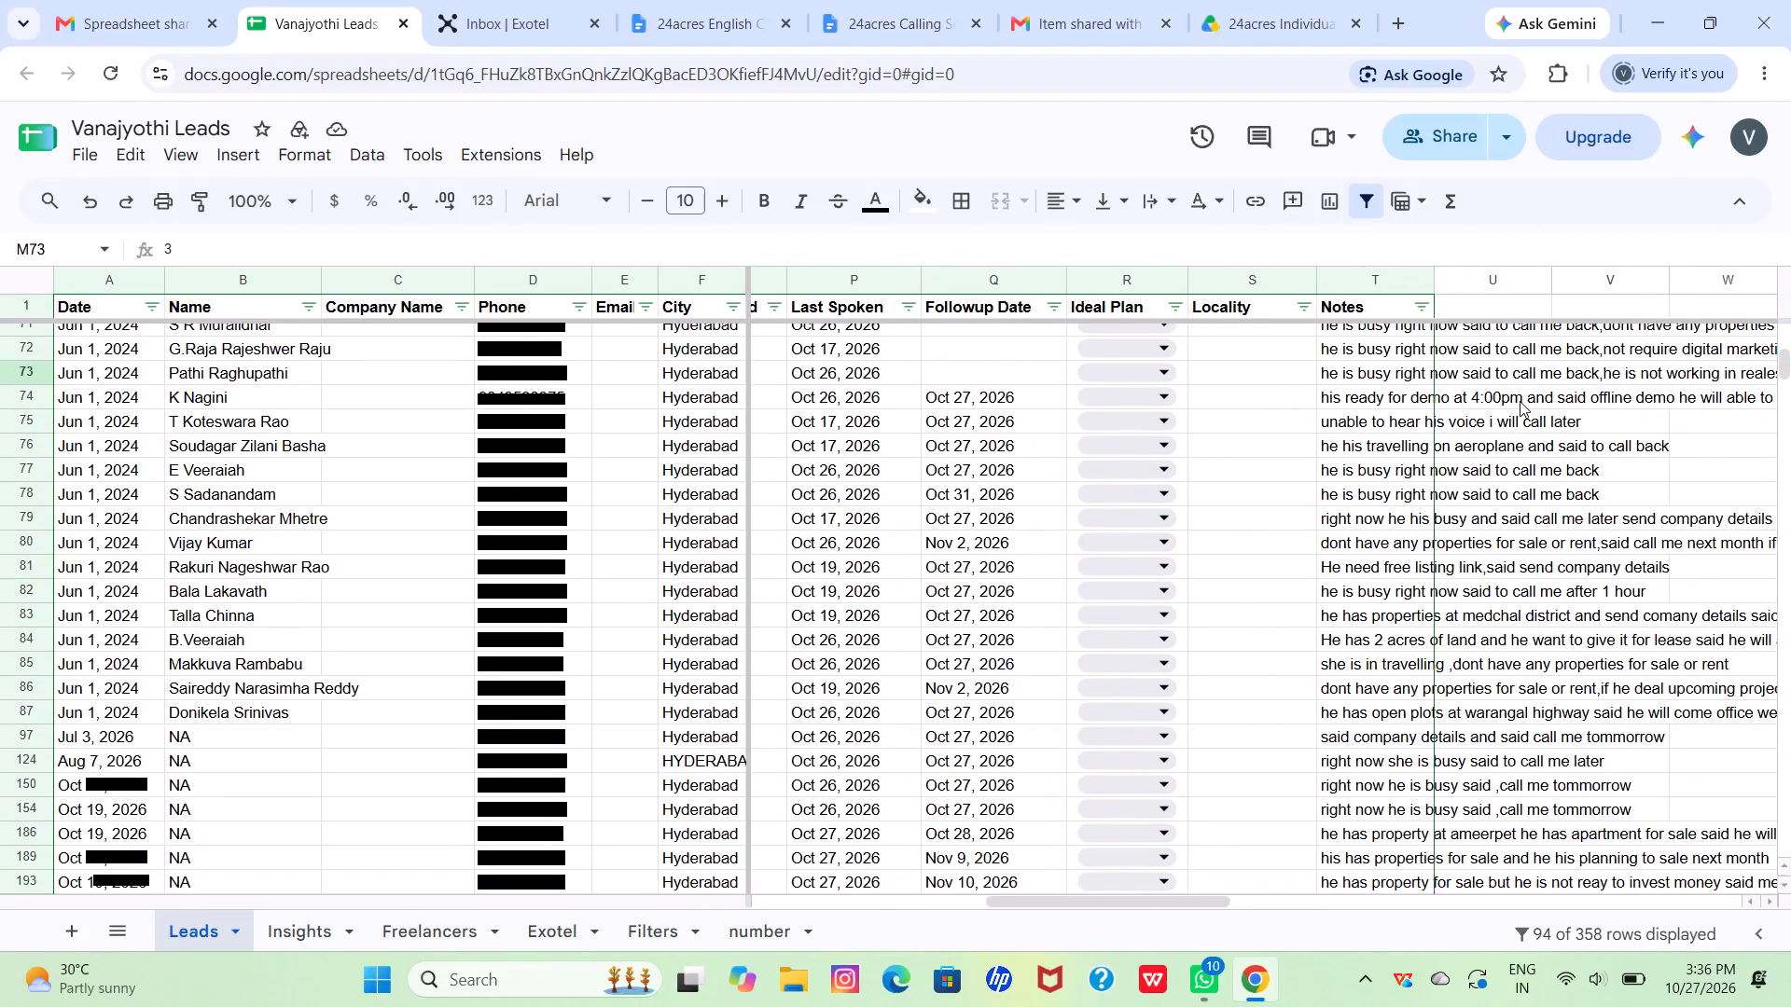
scroll(1520, 401, left, 1)
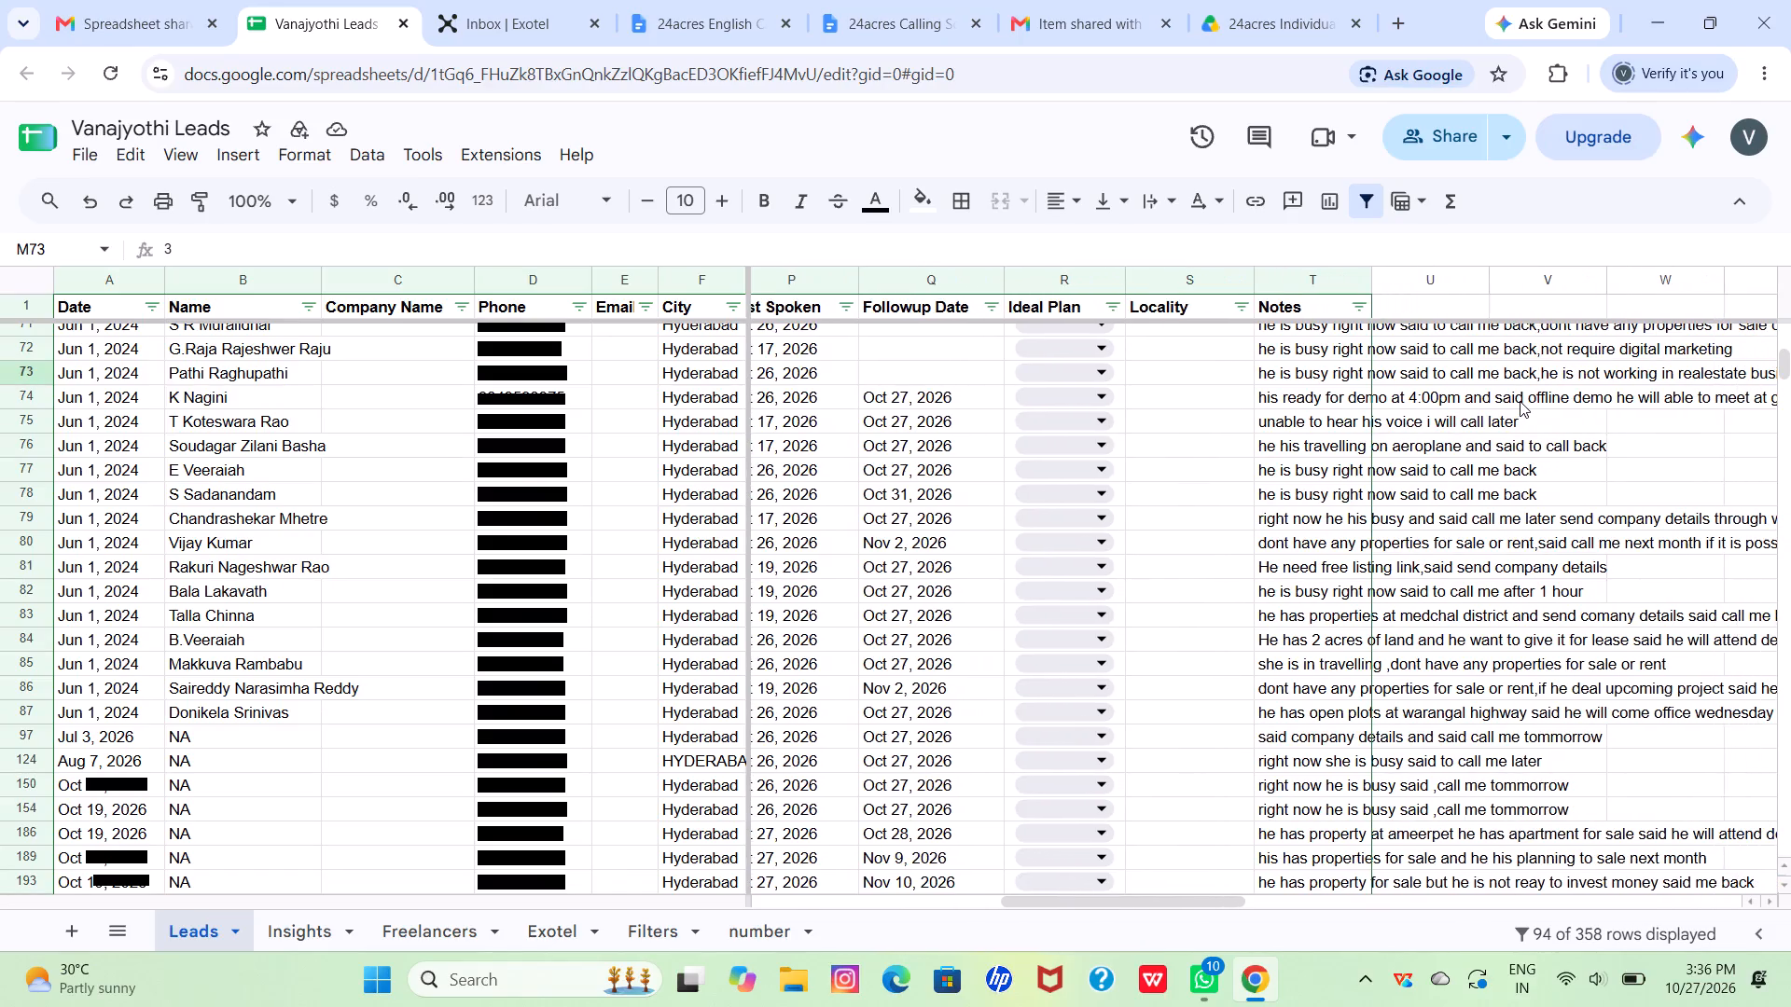
scroll(1520, 401, left, 2)
scroll(1520, 401, right, 1)
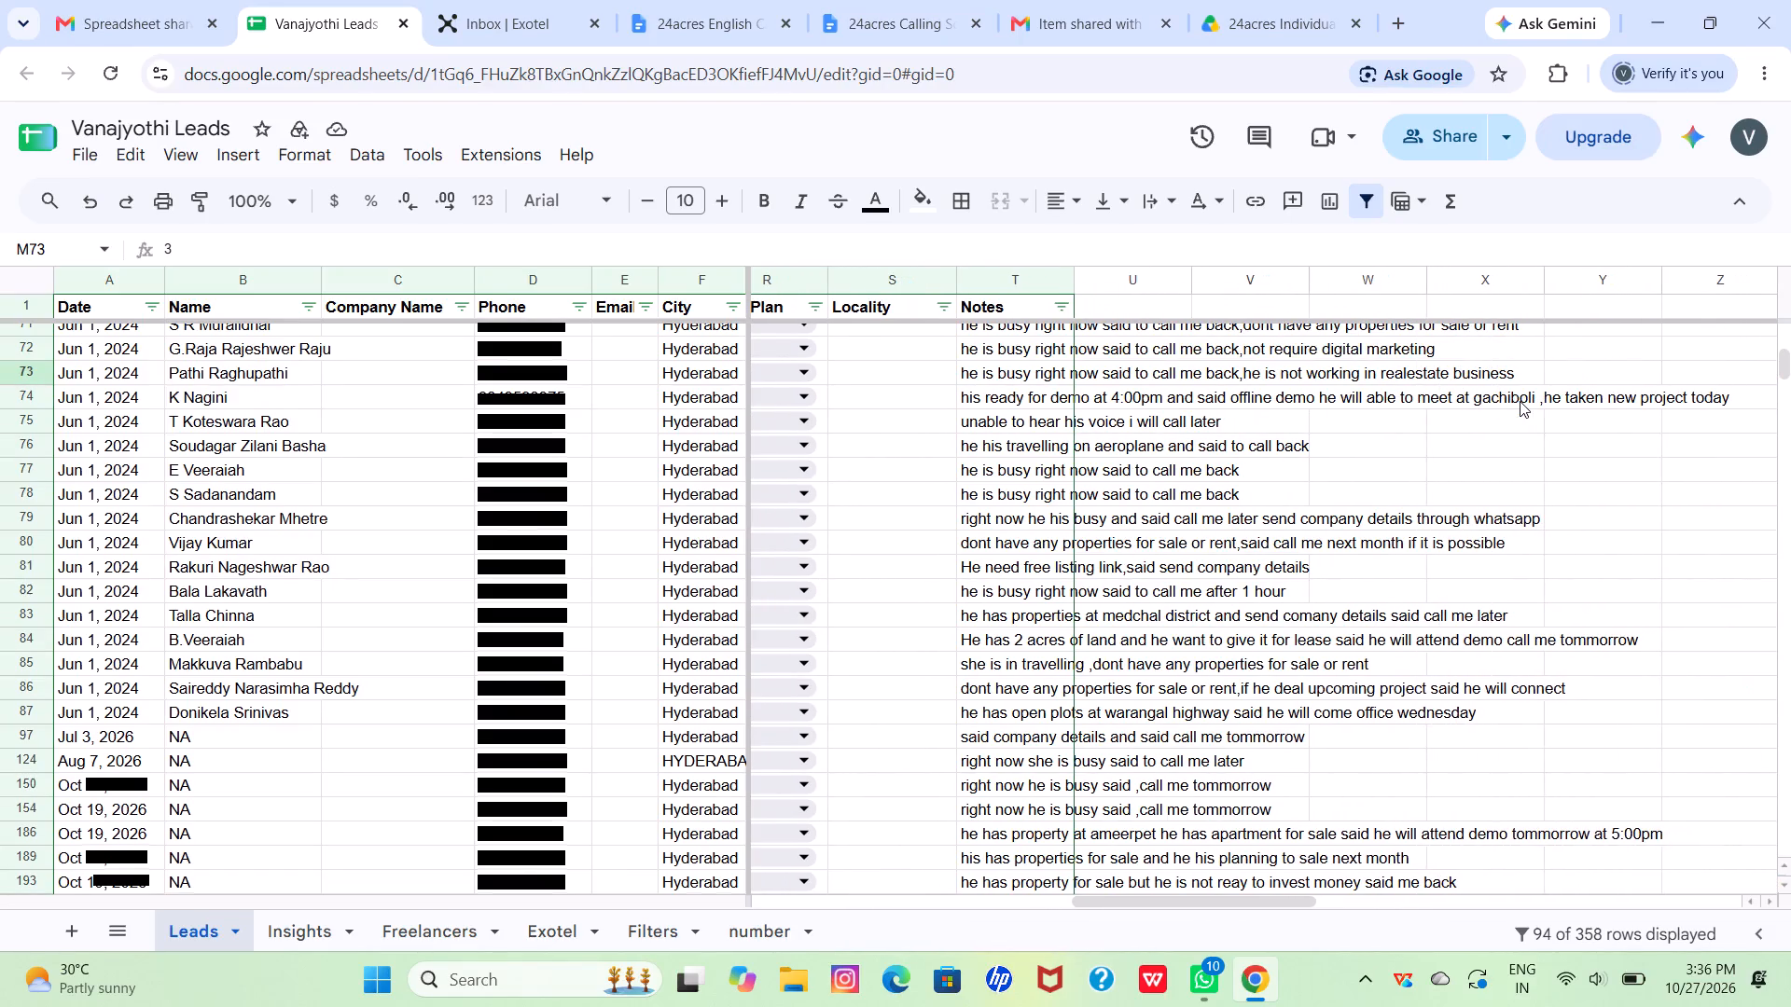
scroll(1520, 401, right, 4)
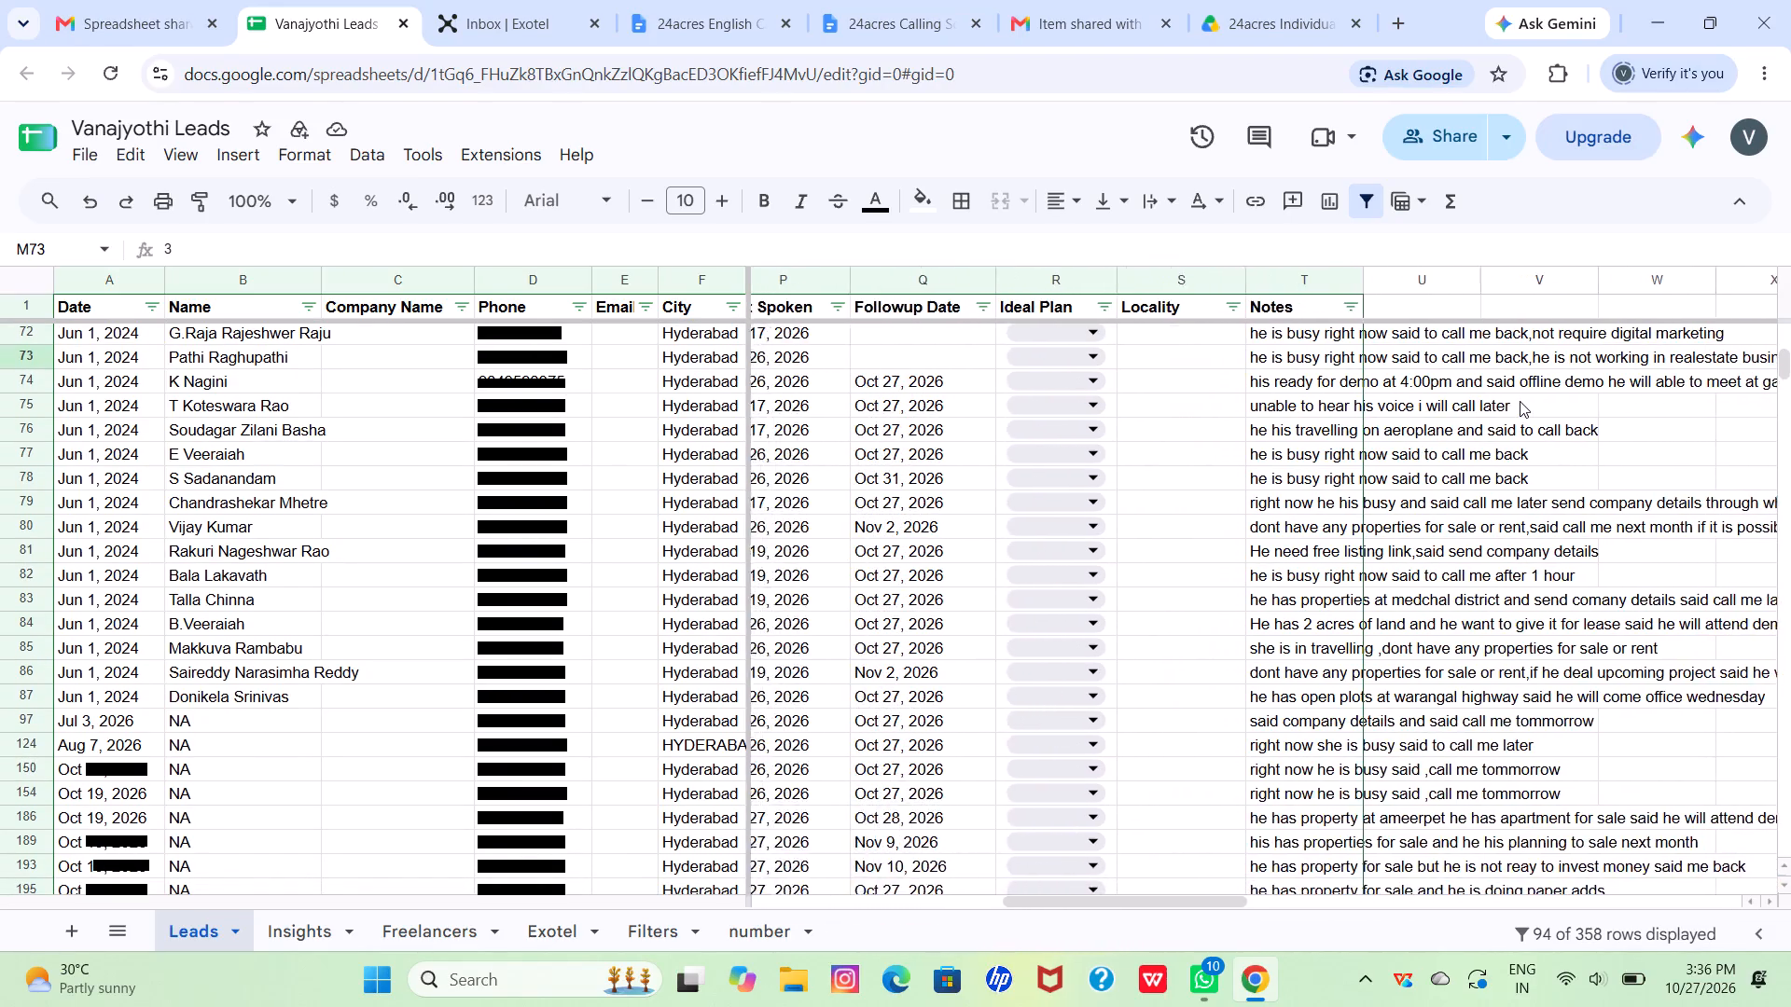
scroll(1520, 401, right, 2)
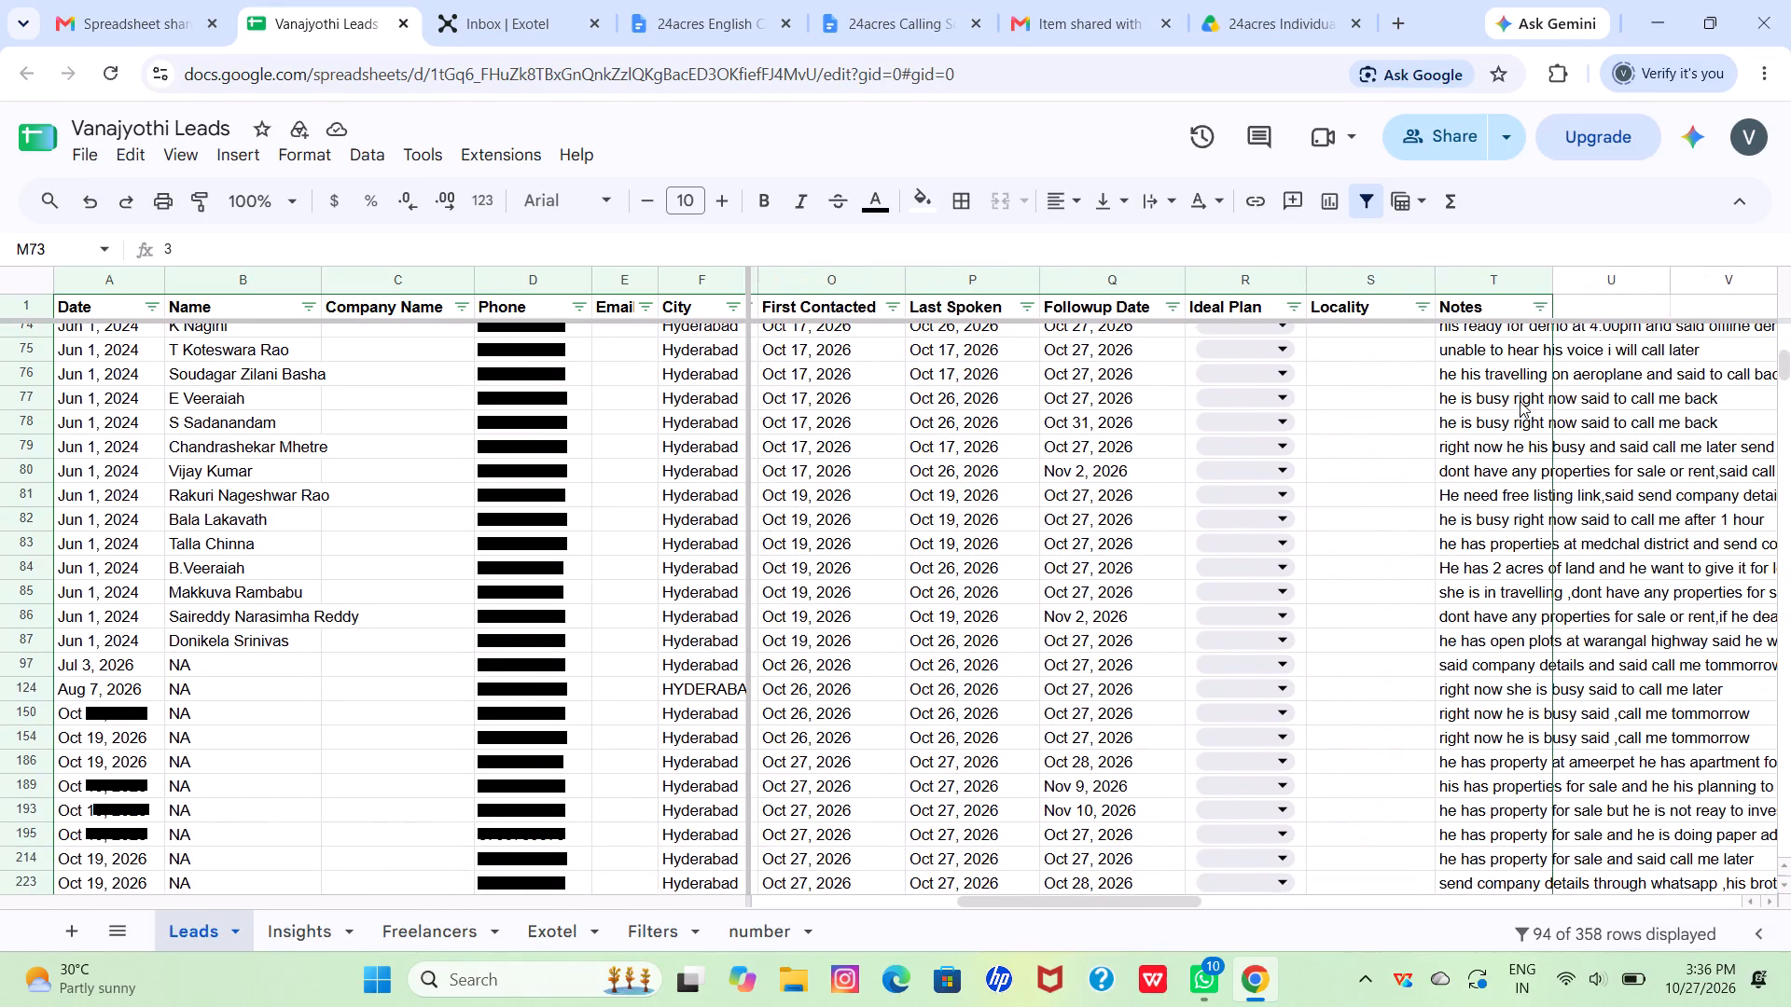
scroll(1520, 401, right, 1)
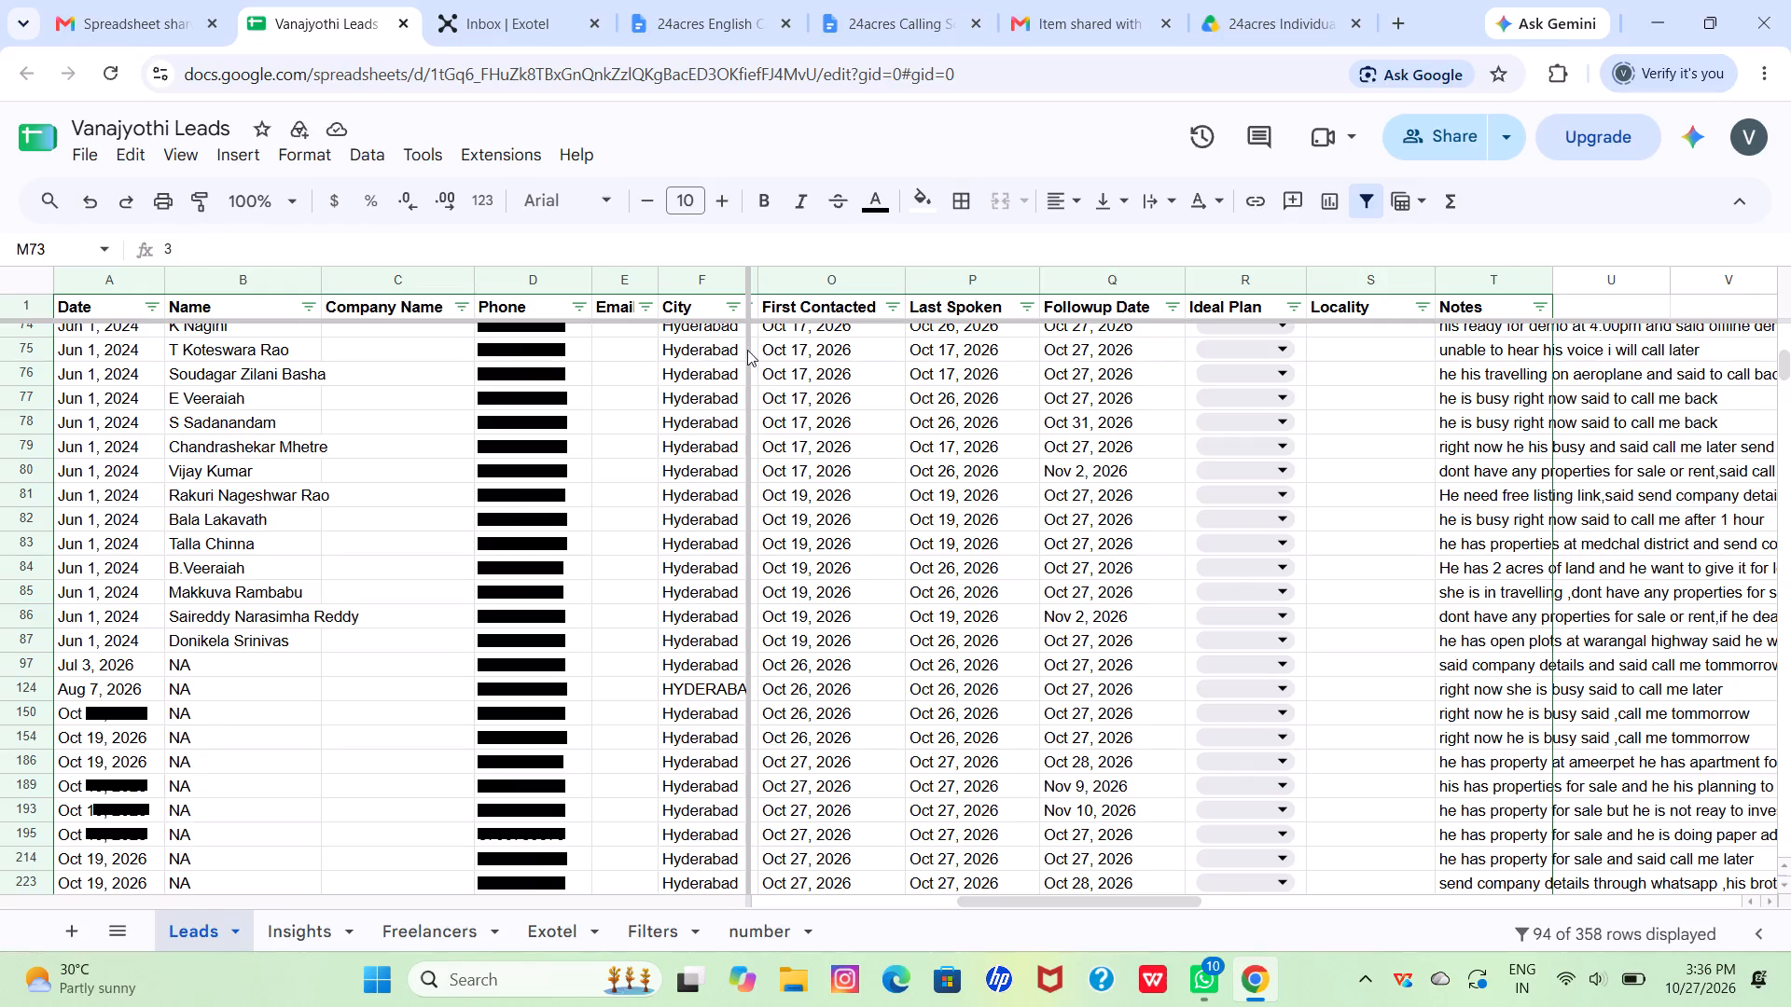
click(552, 358)
key(ctrl+c)
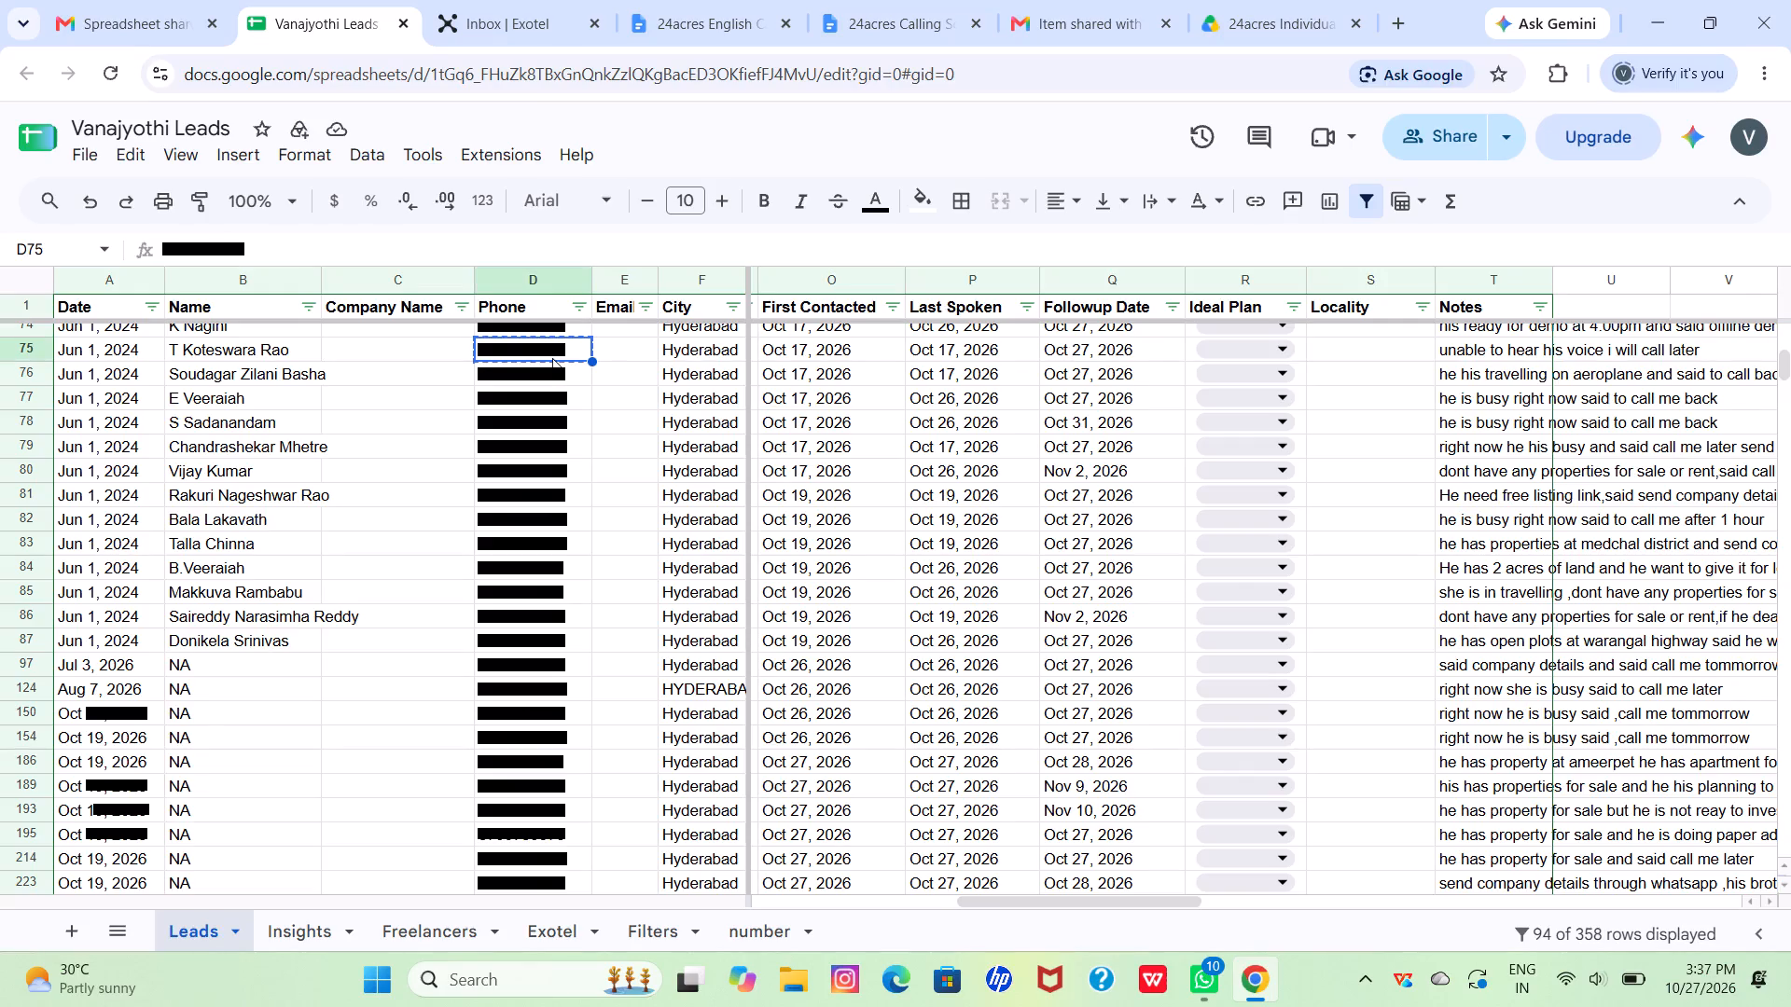
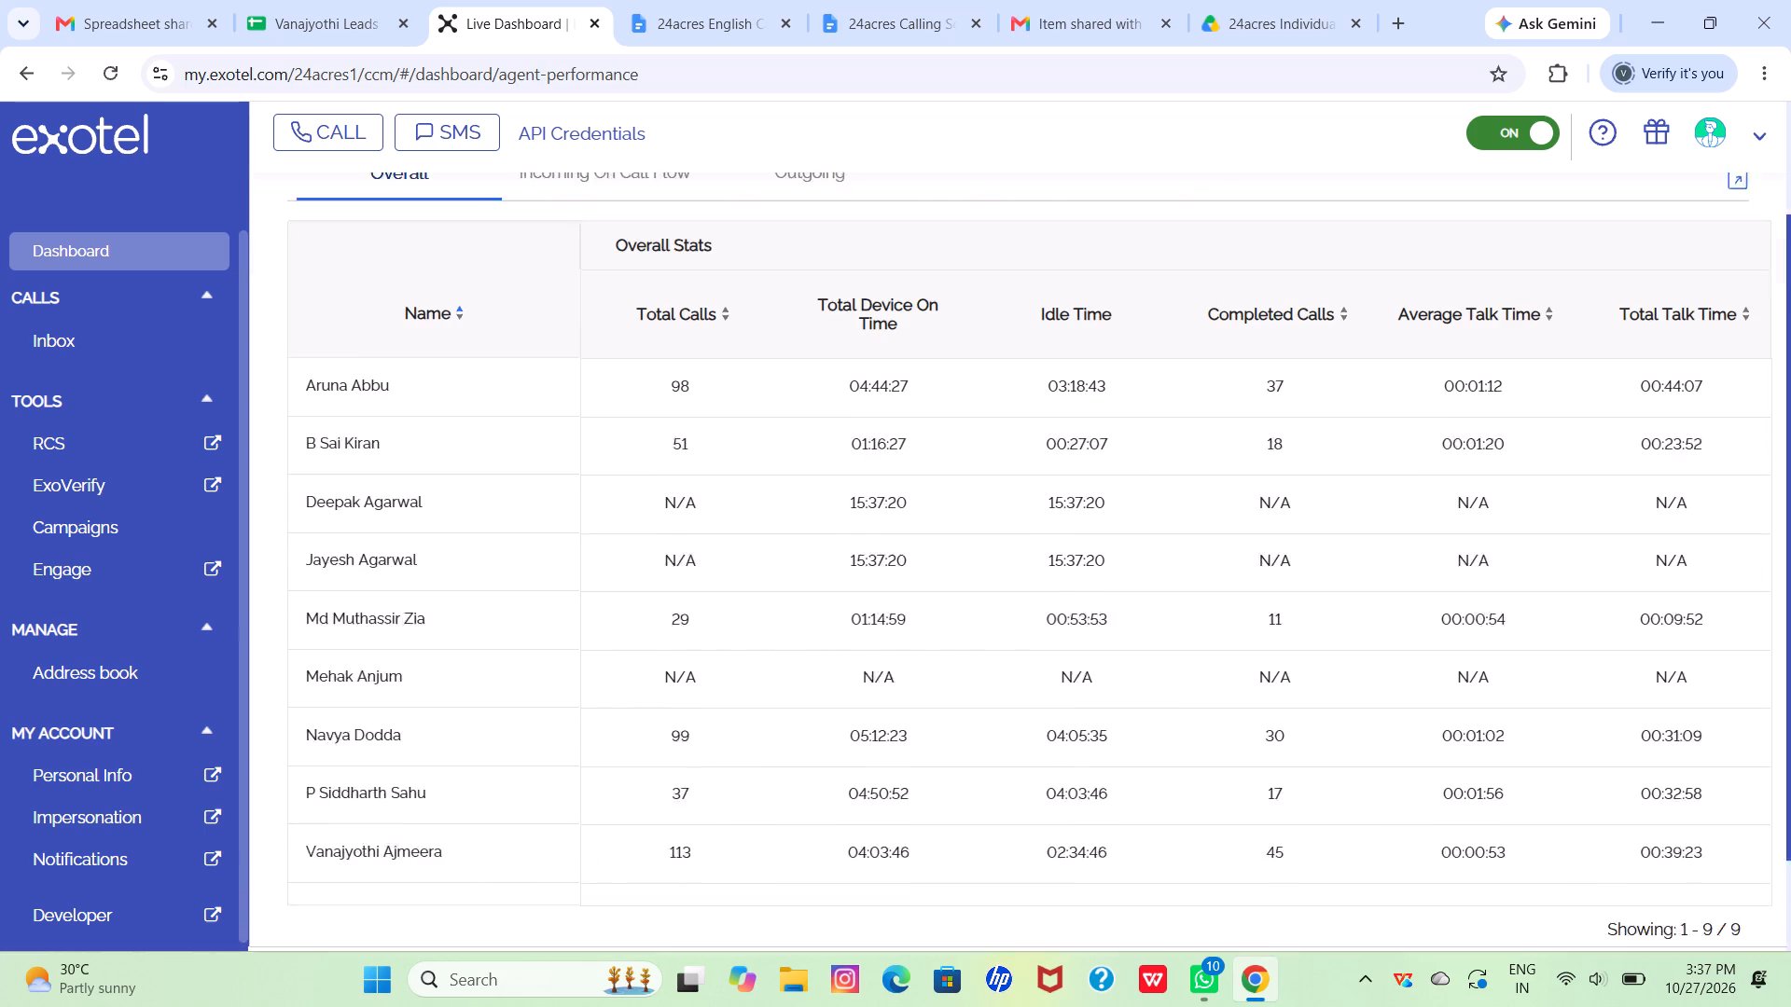
Return to the Vanajyothi Leads sheet and set the attempts count of the lead in row 75 to 5.
scroll(853, 508, down, 2)
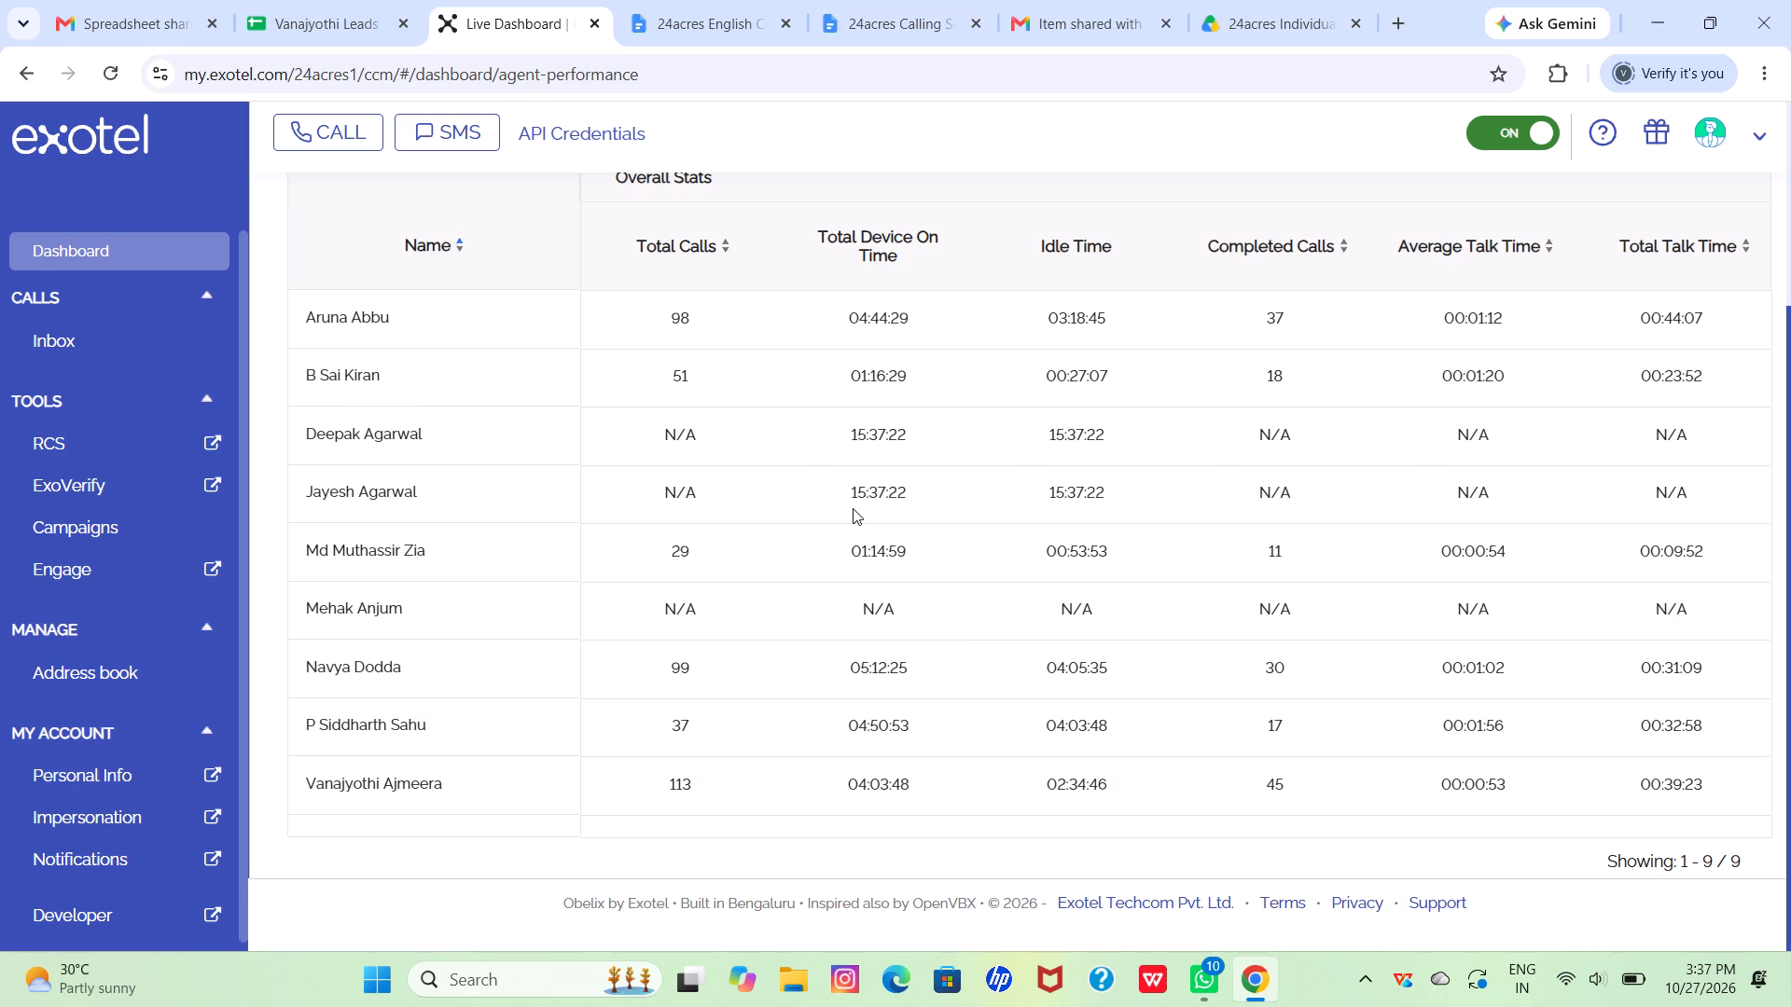
click(333, 6)
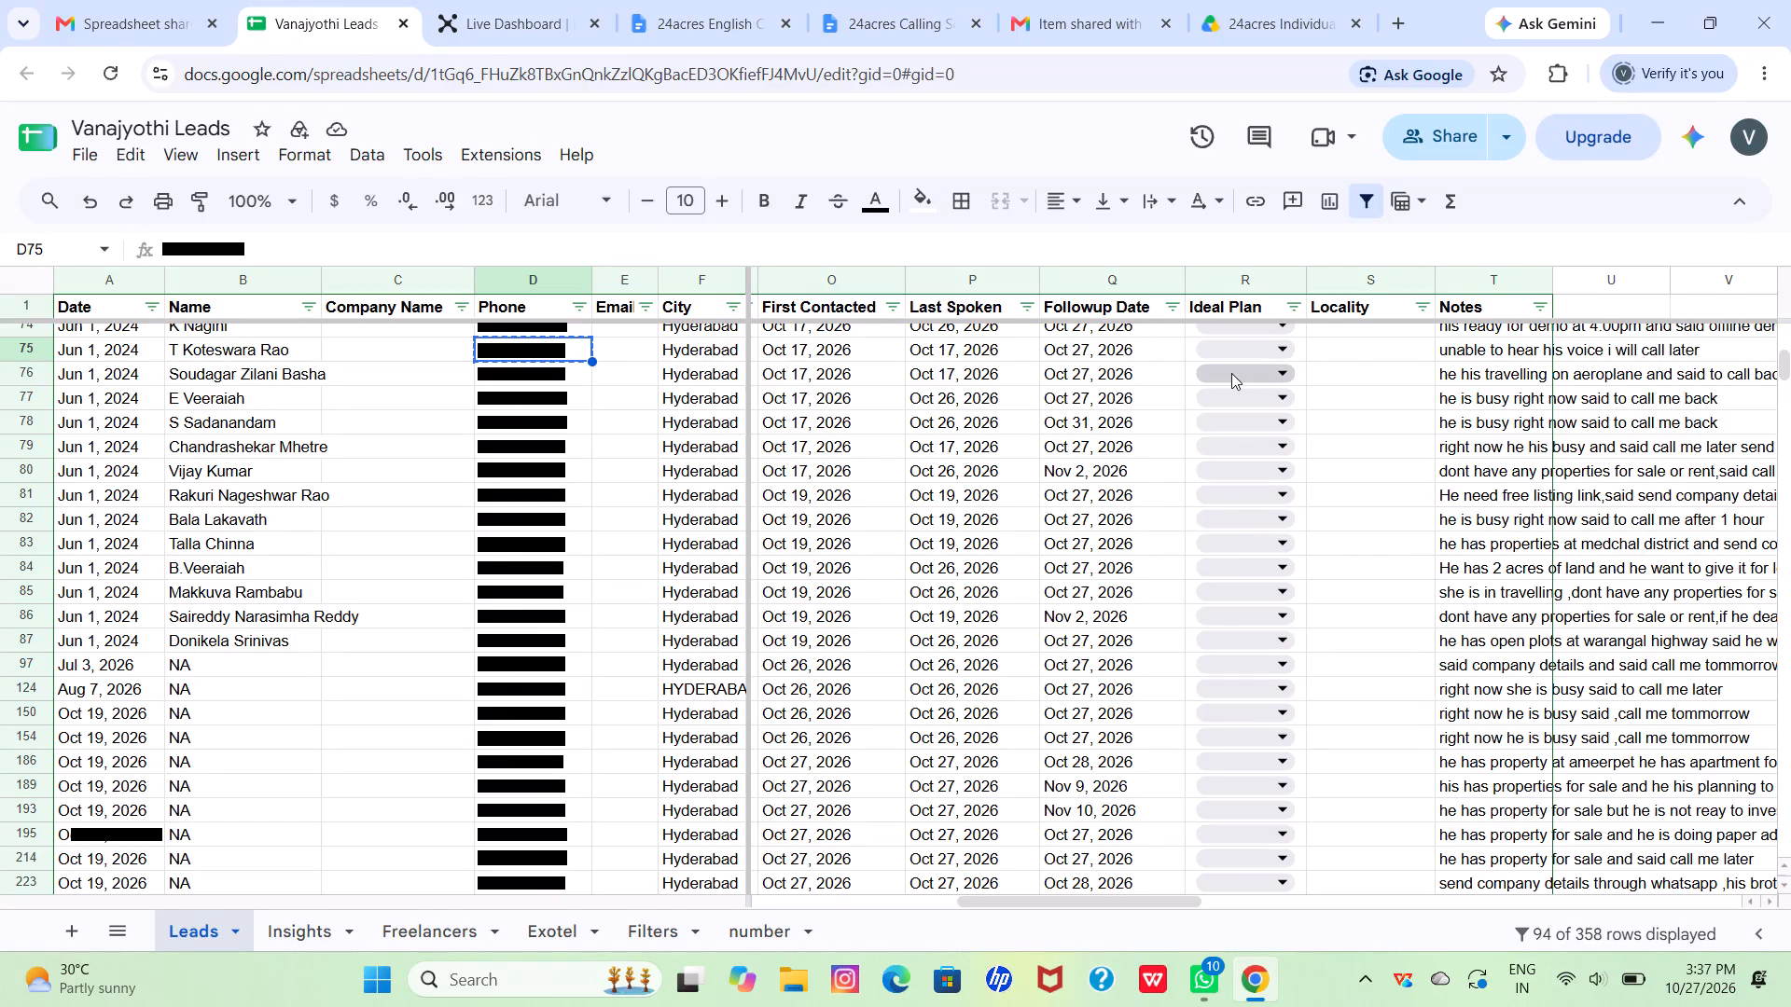
scroll(1231, 373, right, 3)
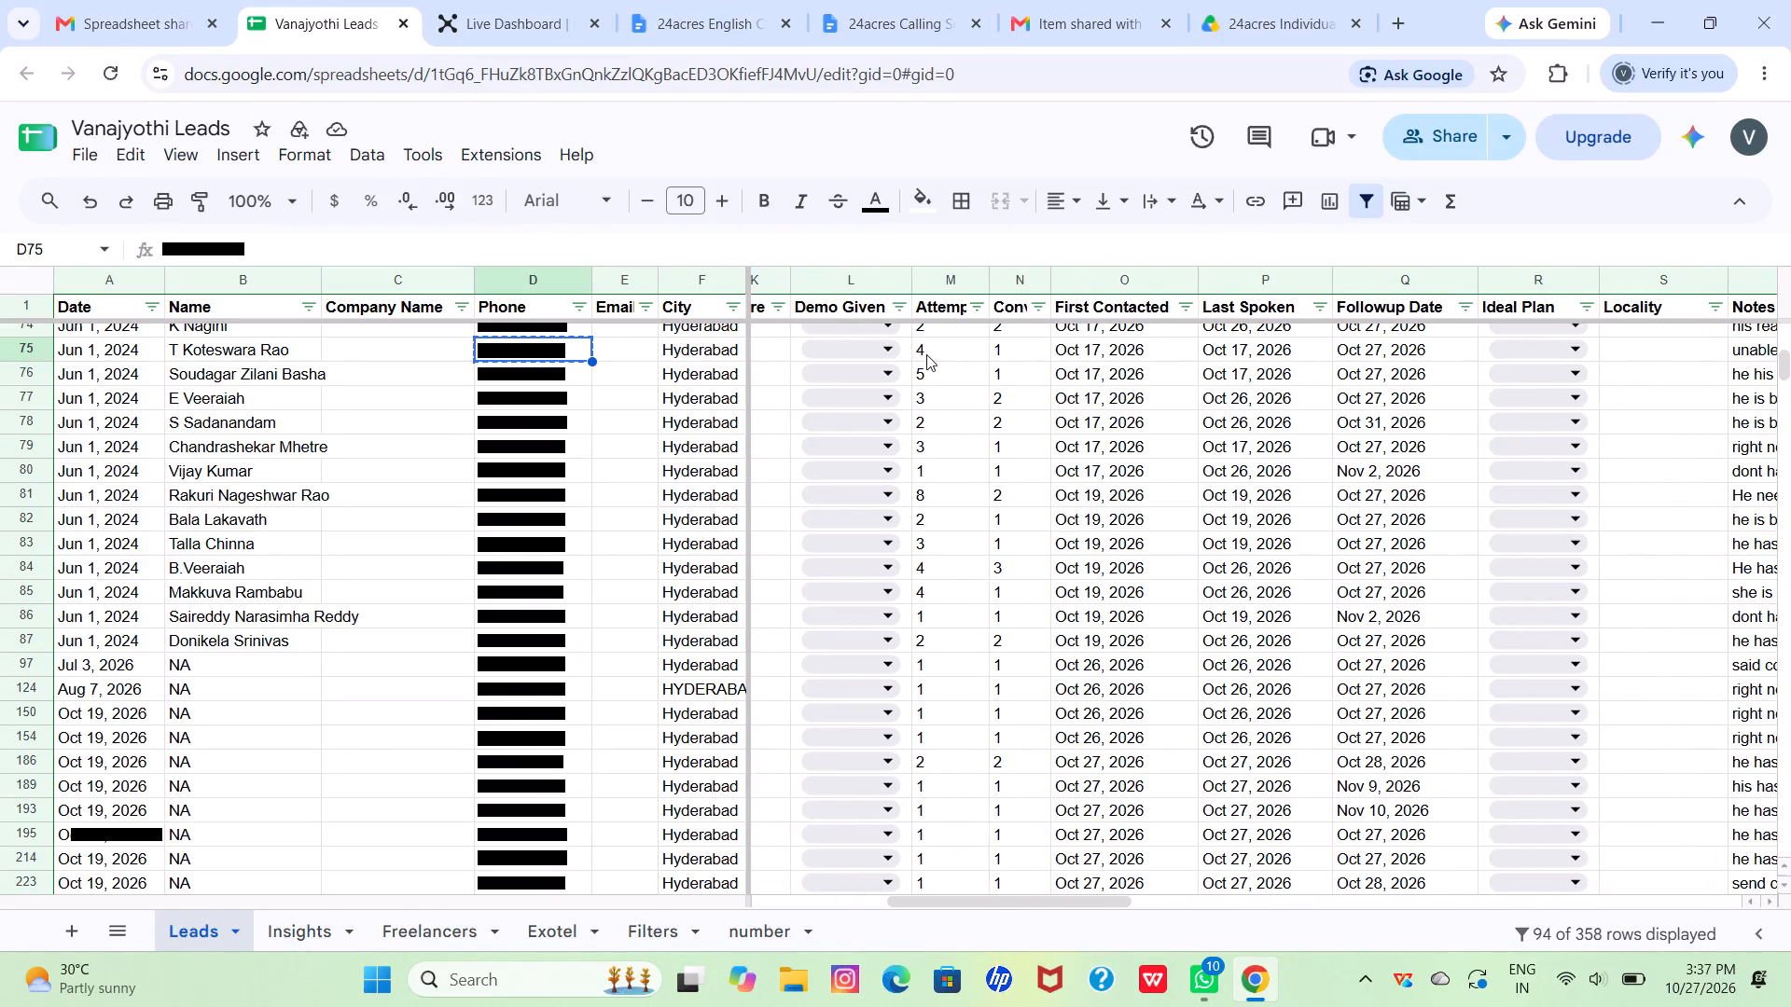
click(926, 354)
key(5)
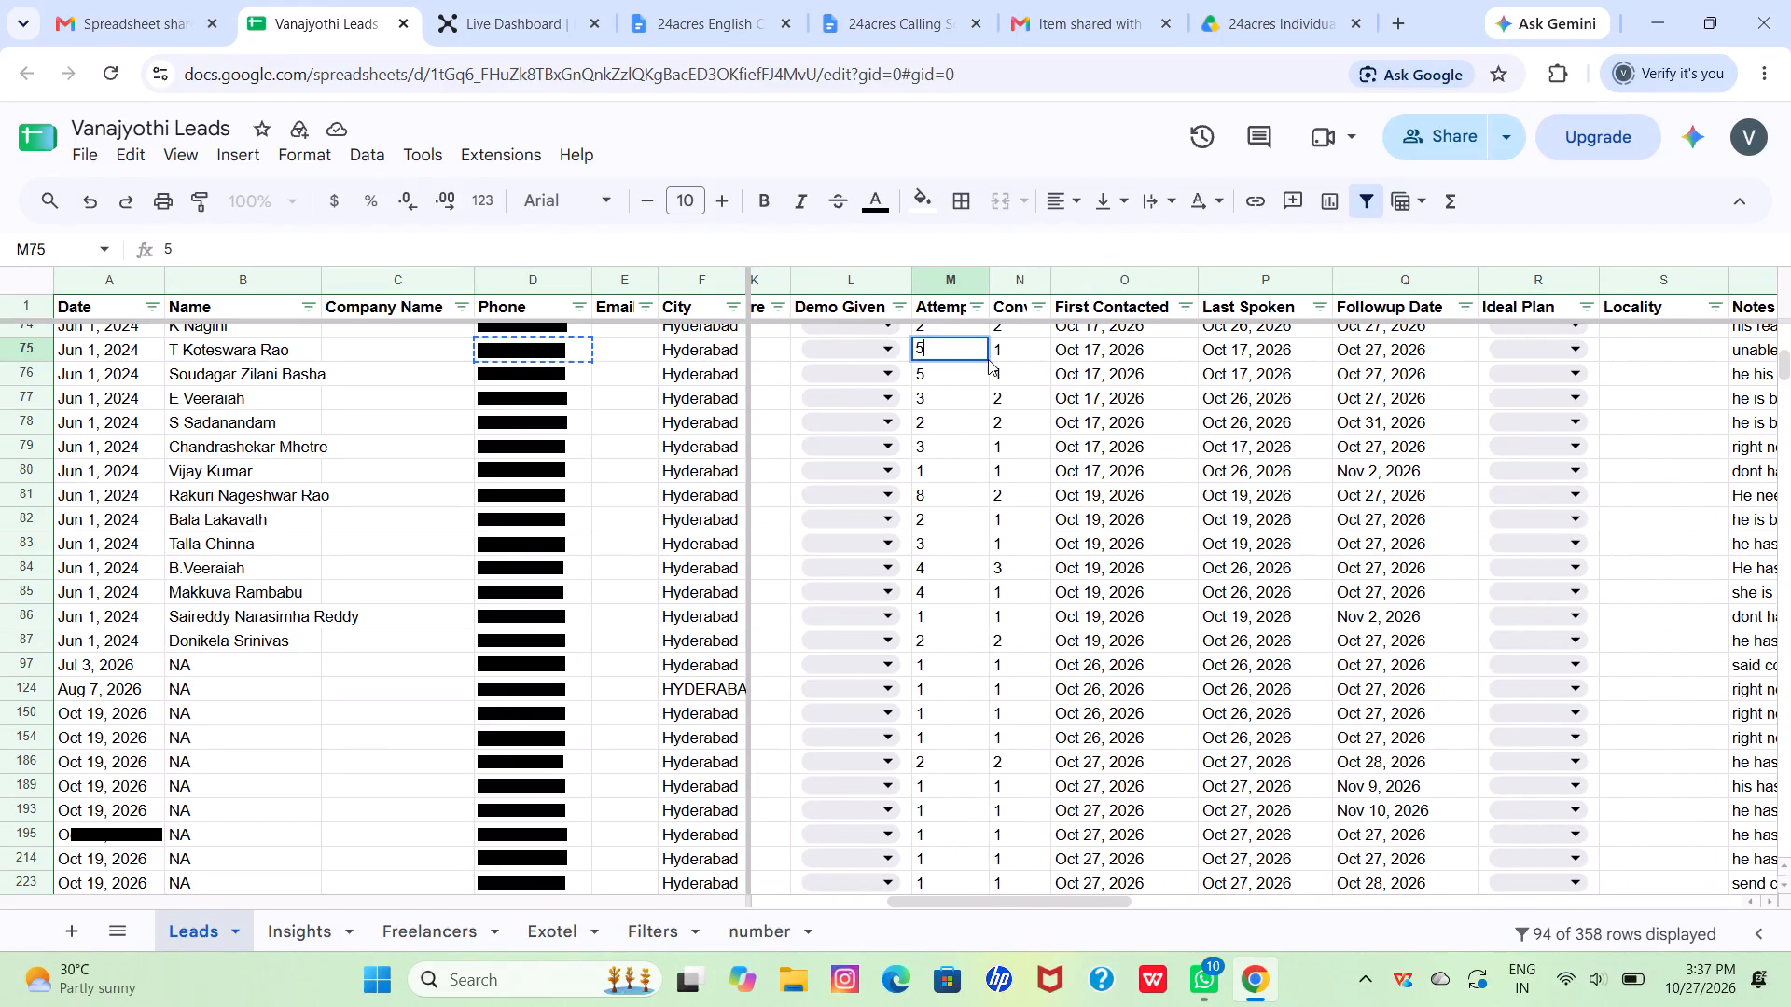
click(988, 359)
click(1022, 360)
Set the attempts count of the lead in row 76 to 6.
scroll(1022, 360, left, 1)
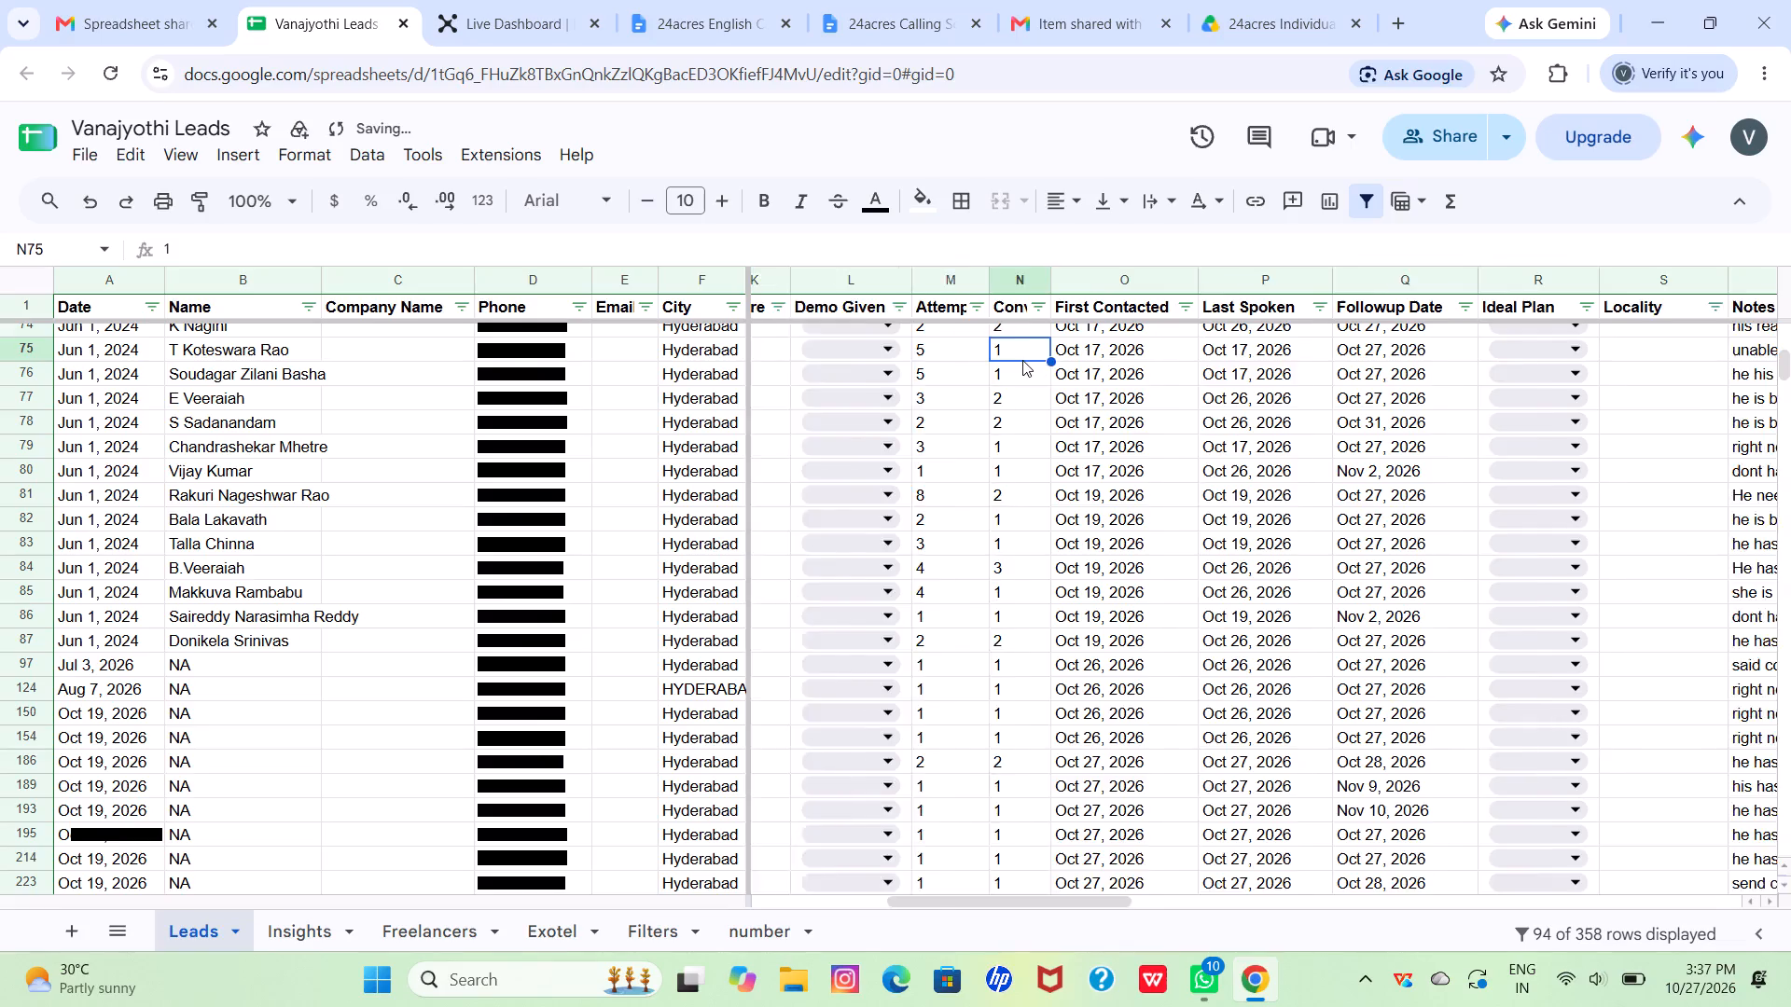
scroll(1022, 360, left, 1)
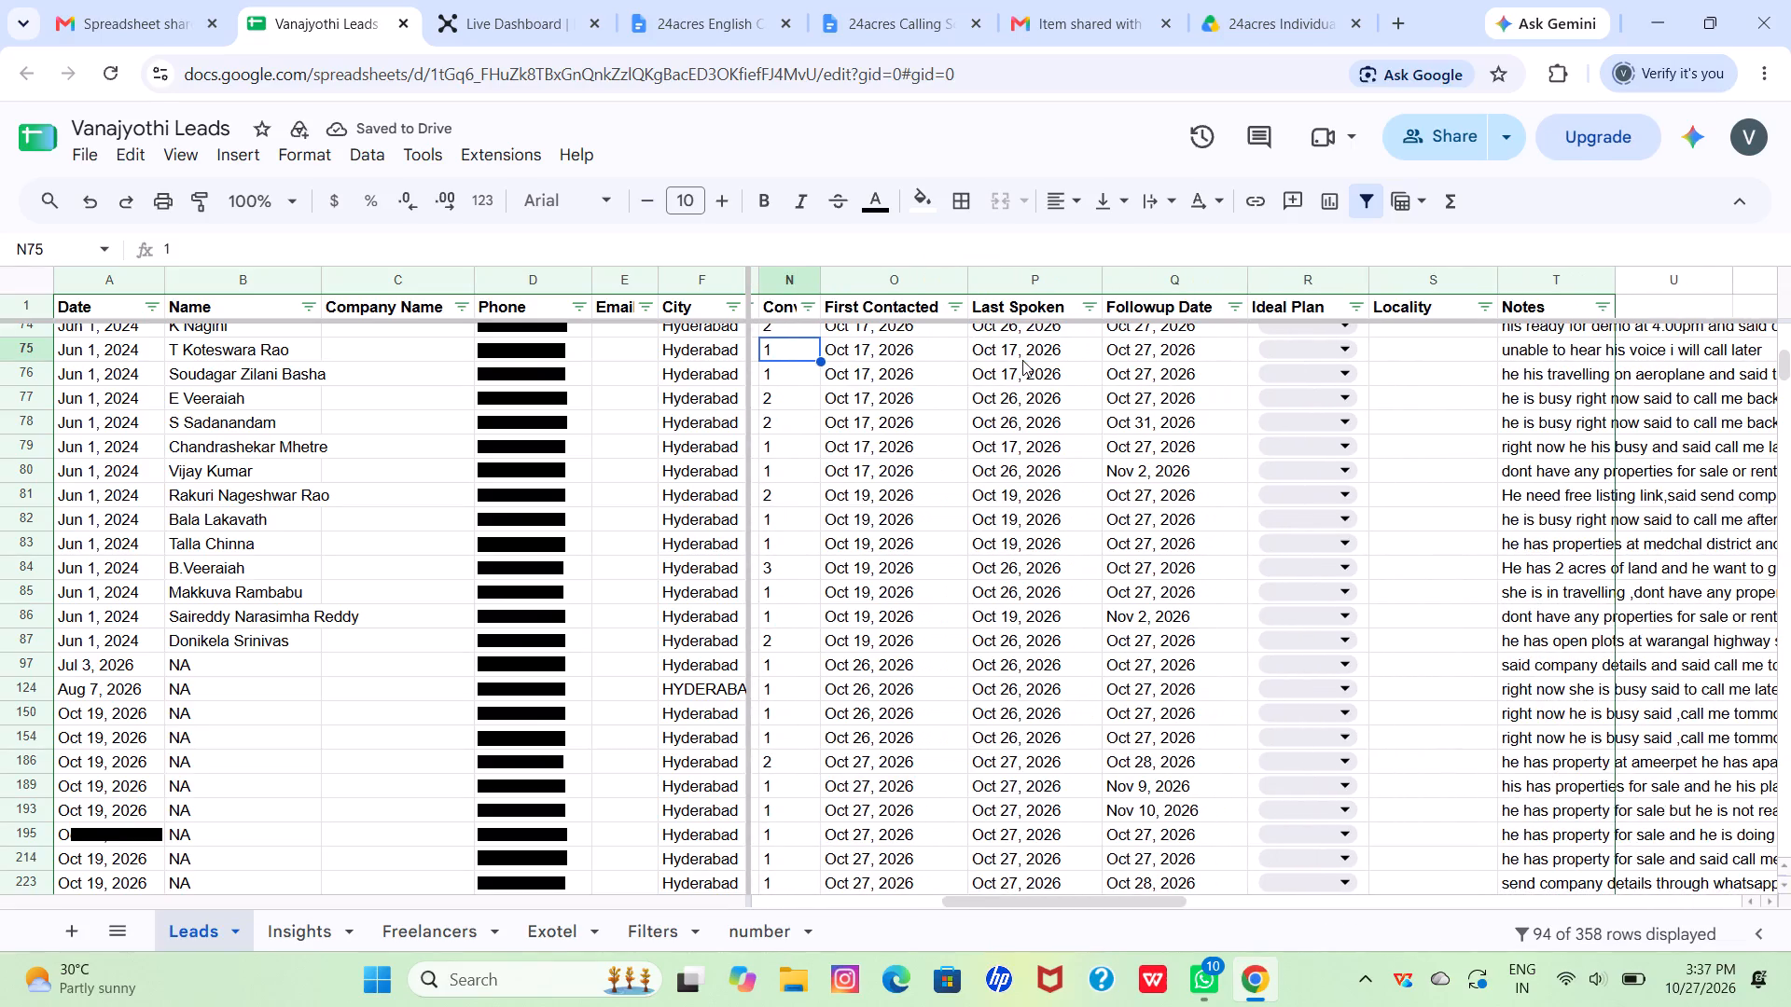
scroll(1022, 360, left, 1)
scroll(1022, 360, down, 1)
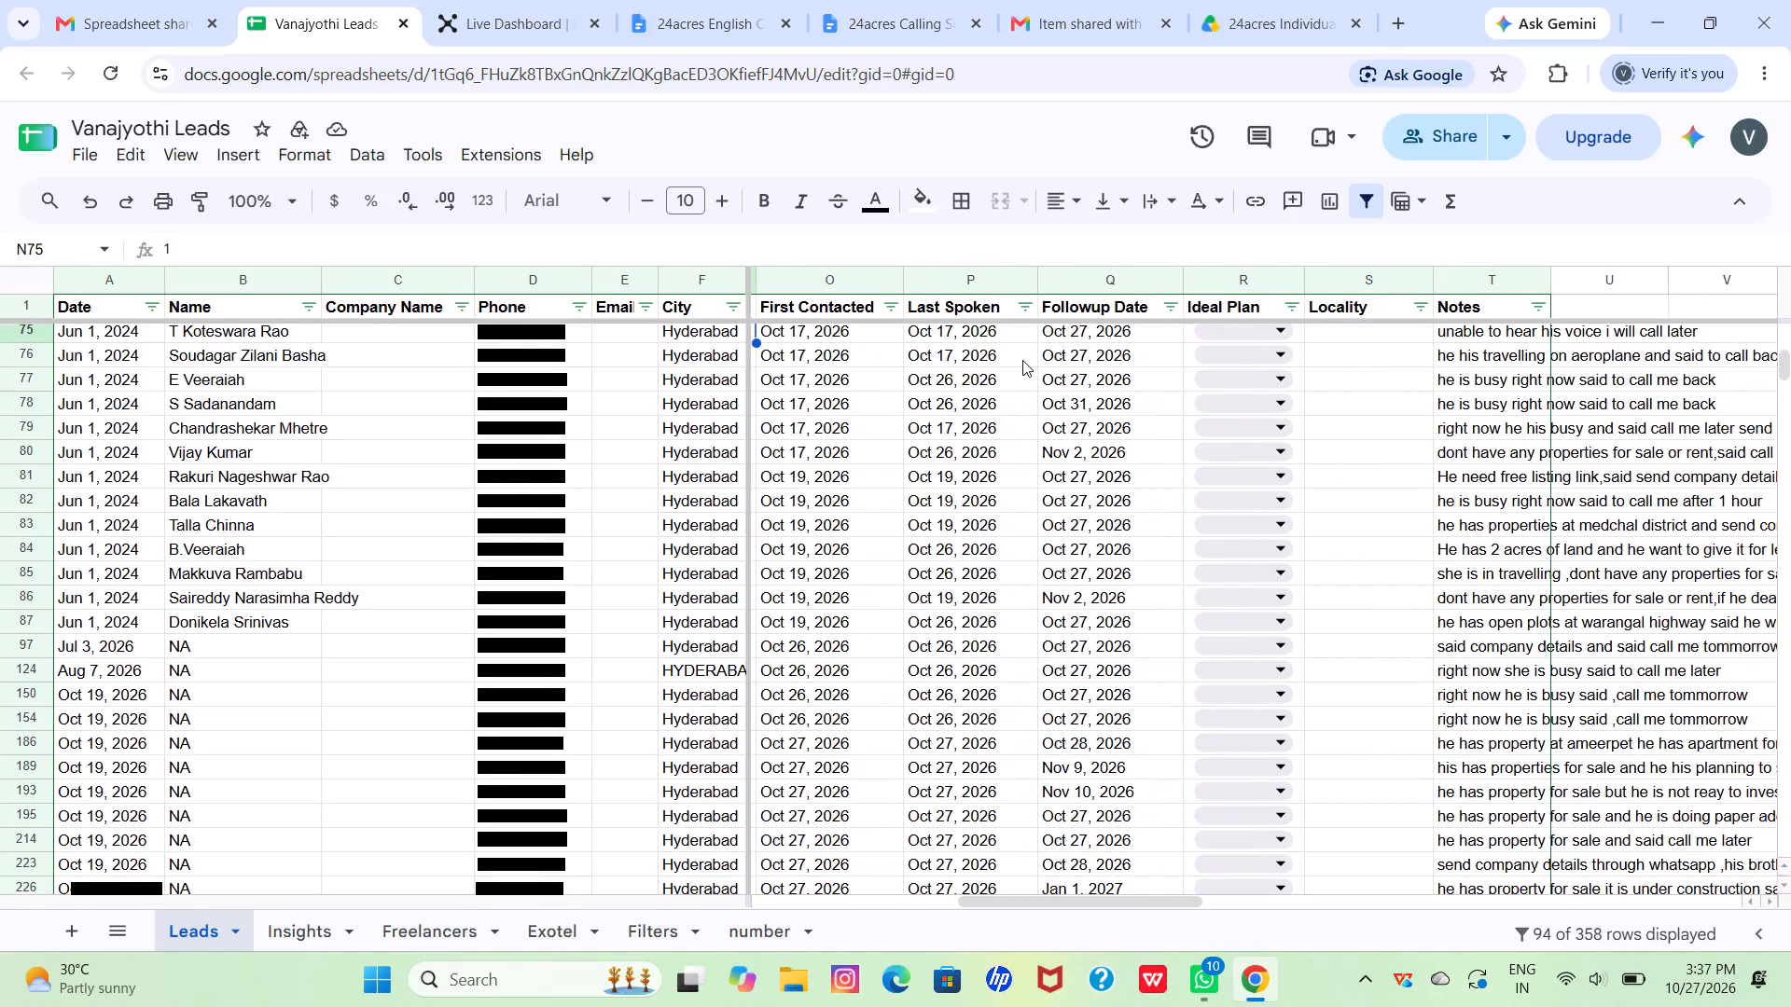
scroll(1022, 360, down, 1)
scroll(1022, 360, right, 2)
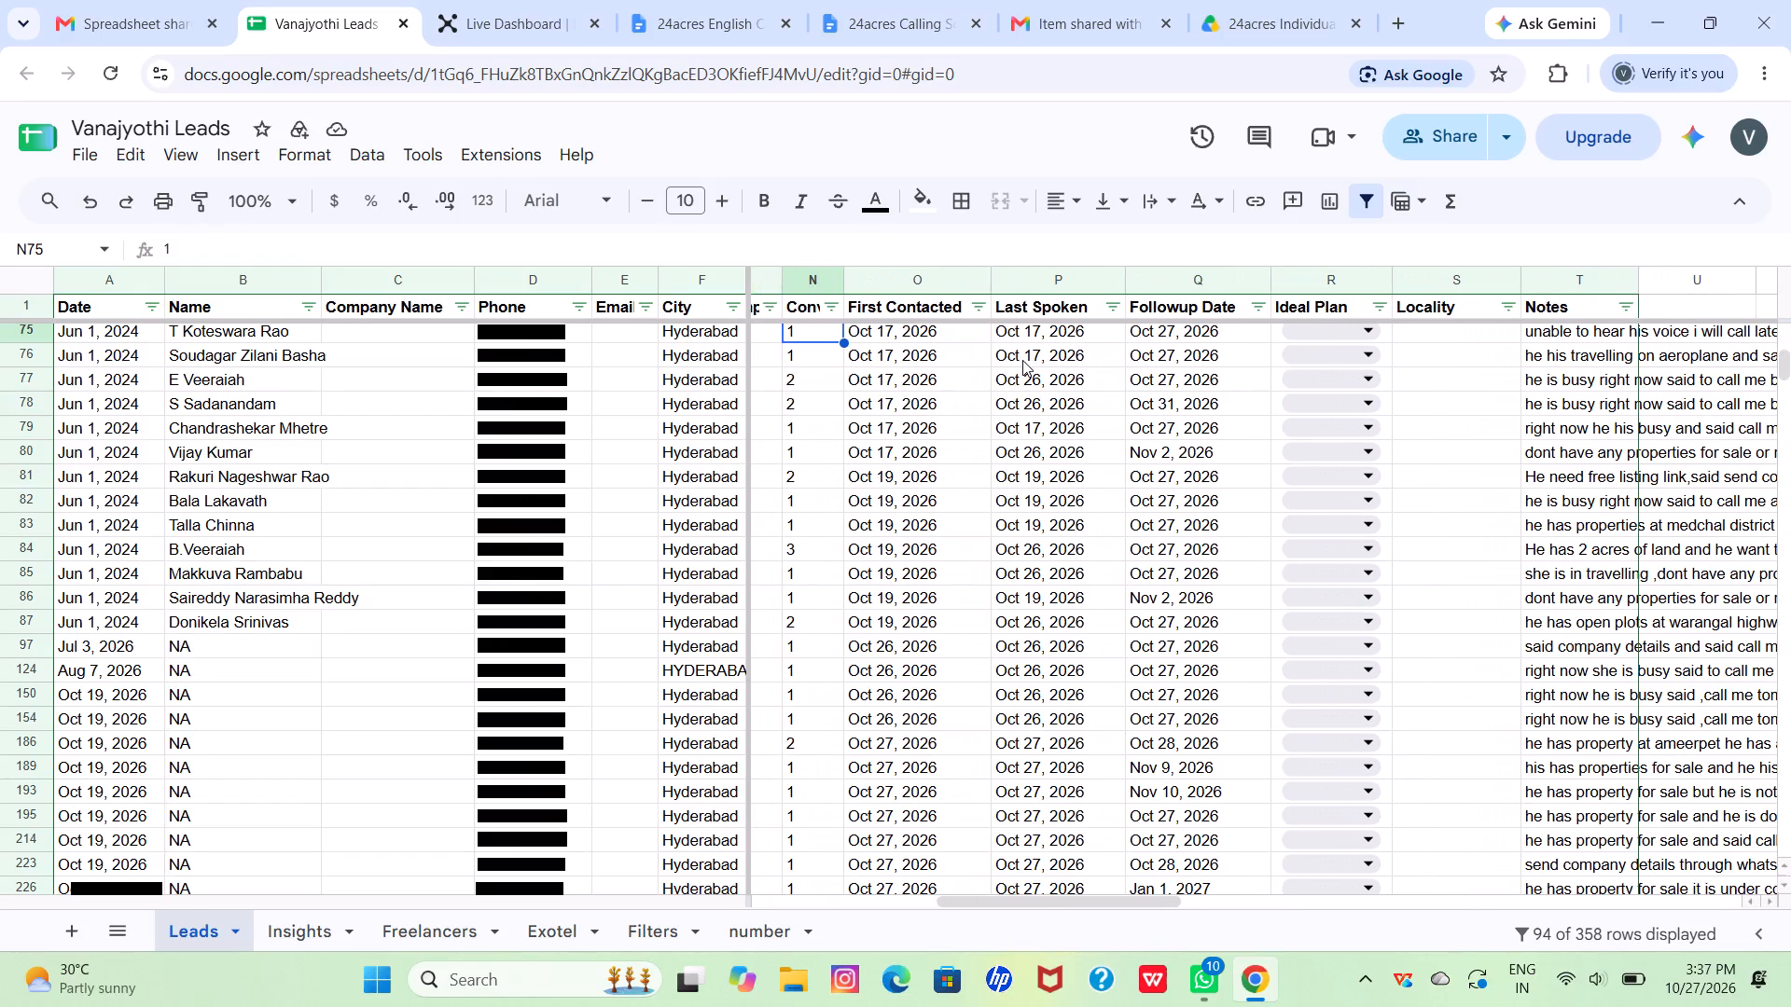
scroll(1022, 360, right, 1)
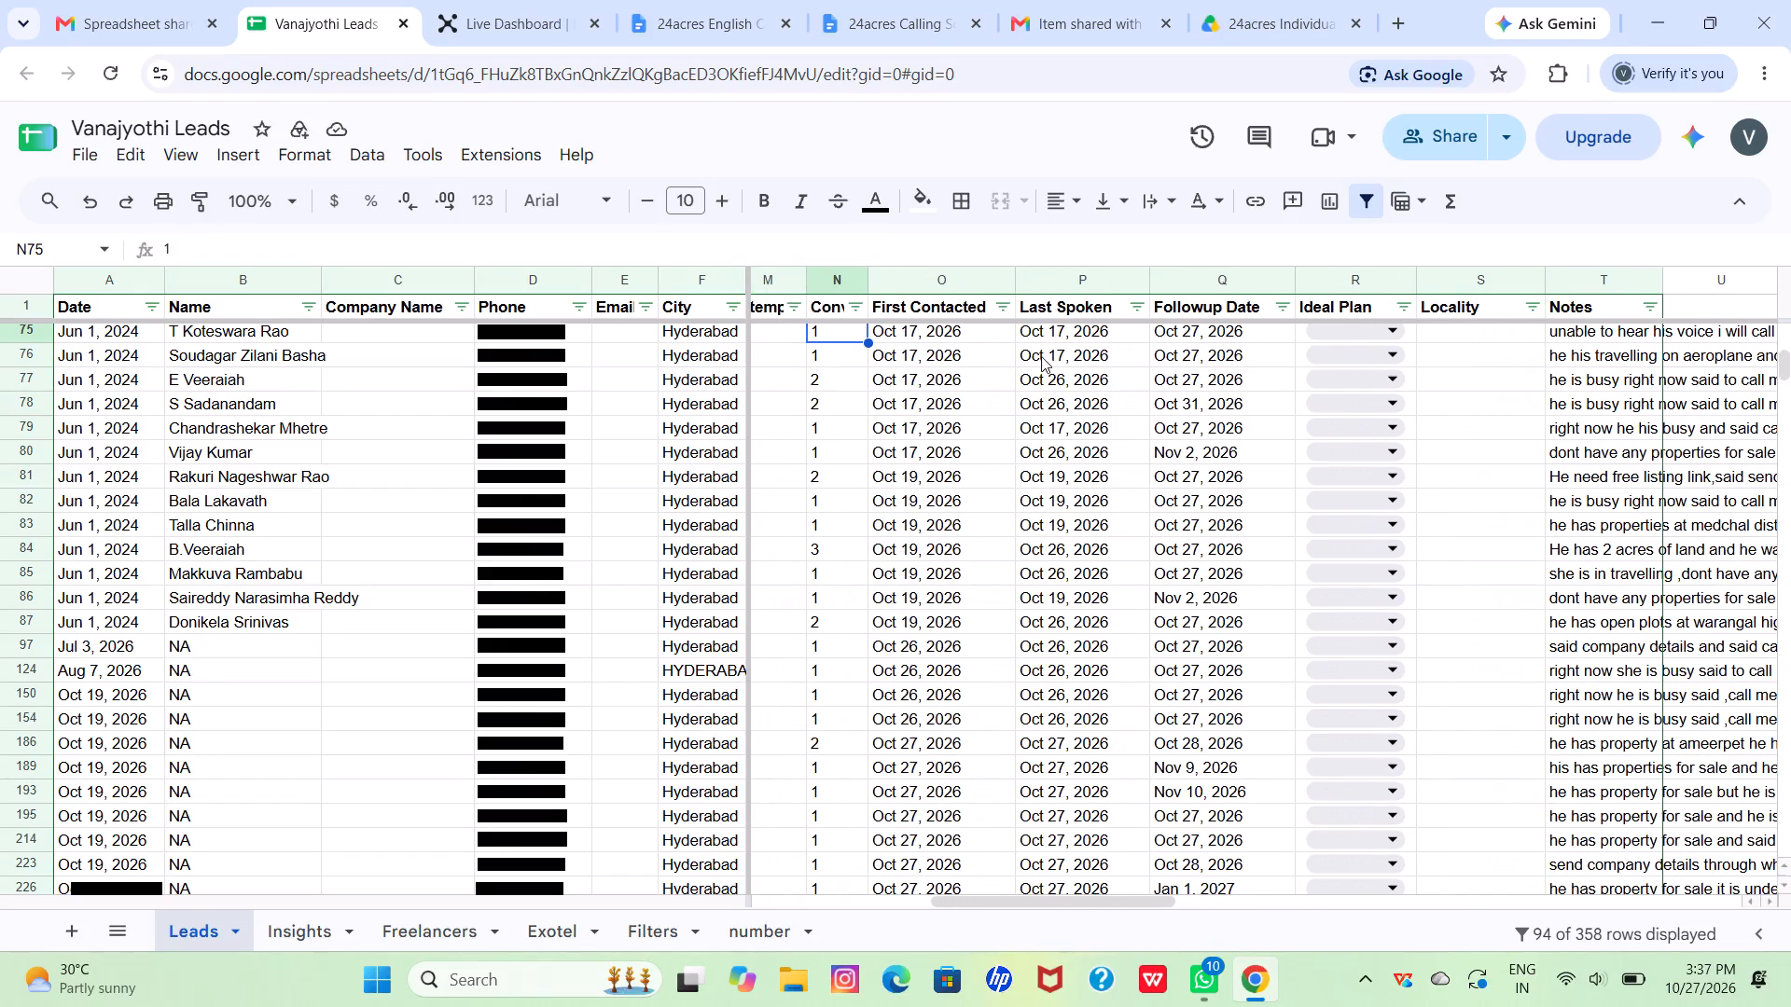
scroll(1041, 356, right, 1)
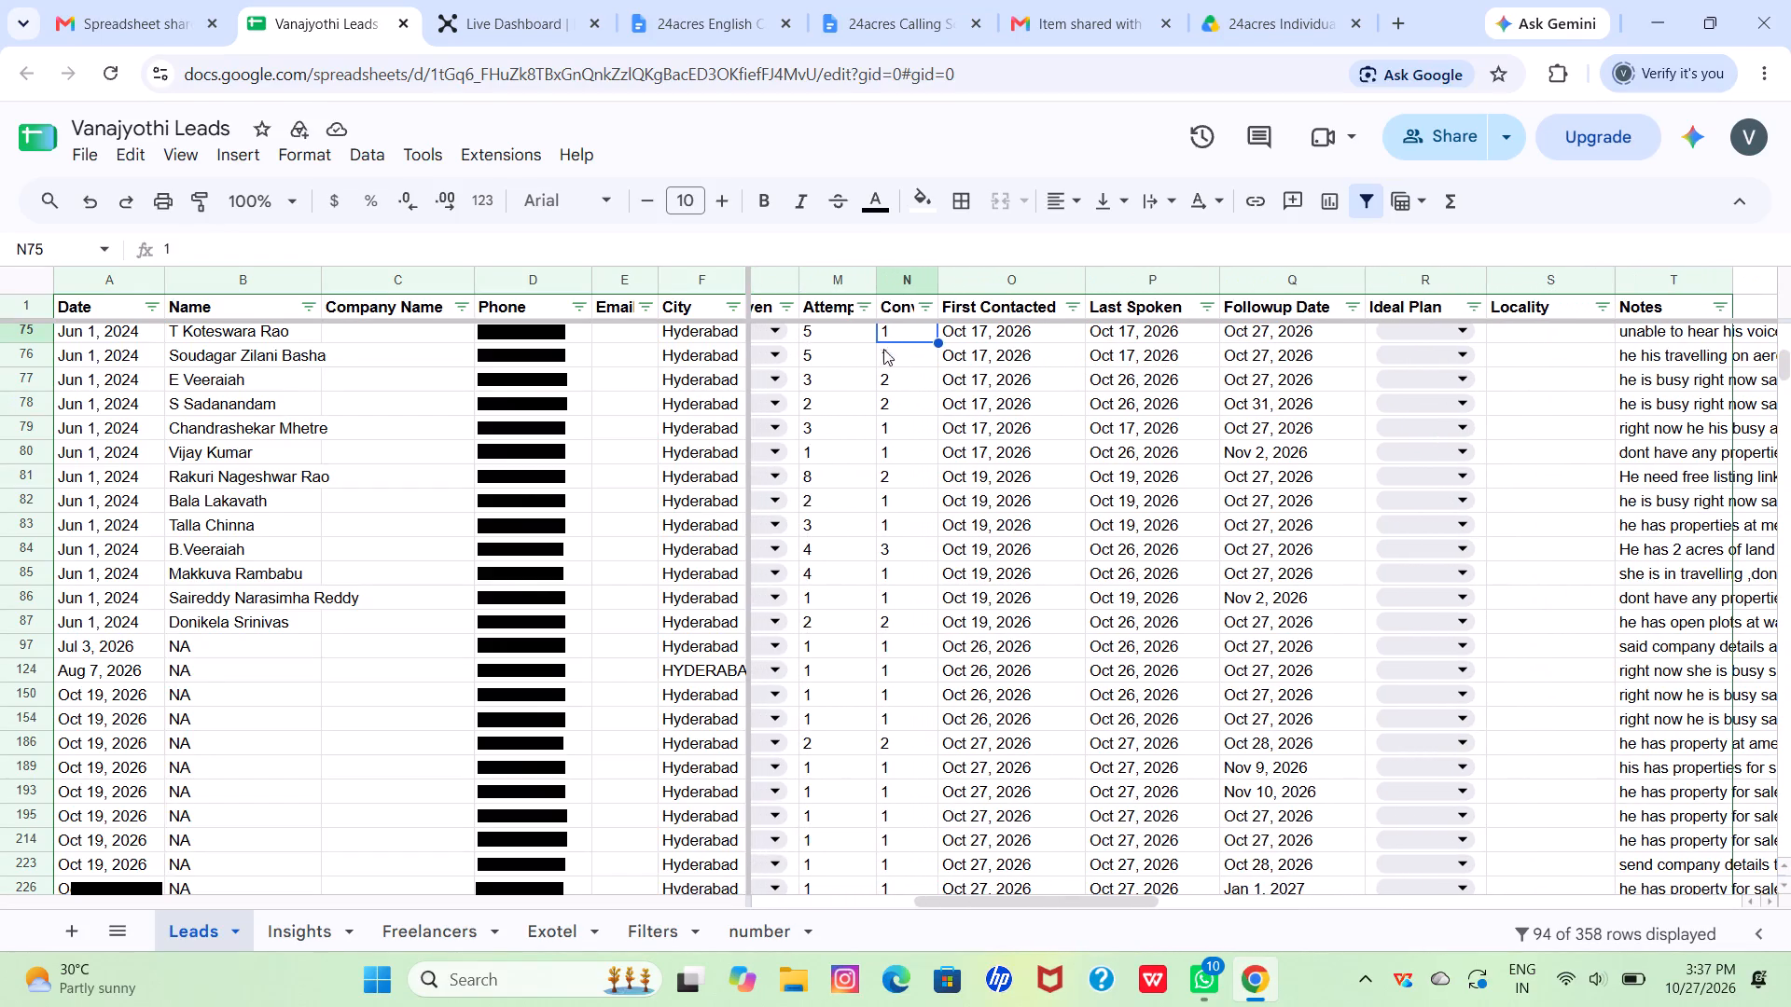
click(802, 360)
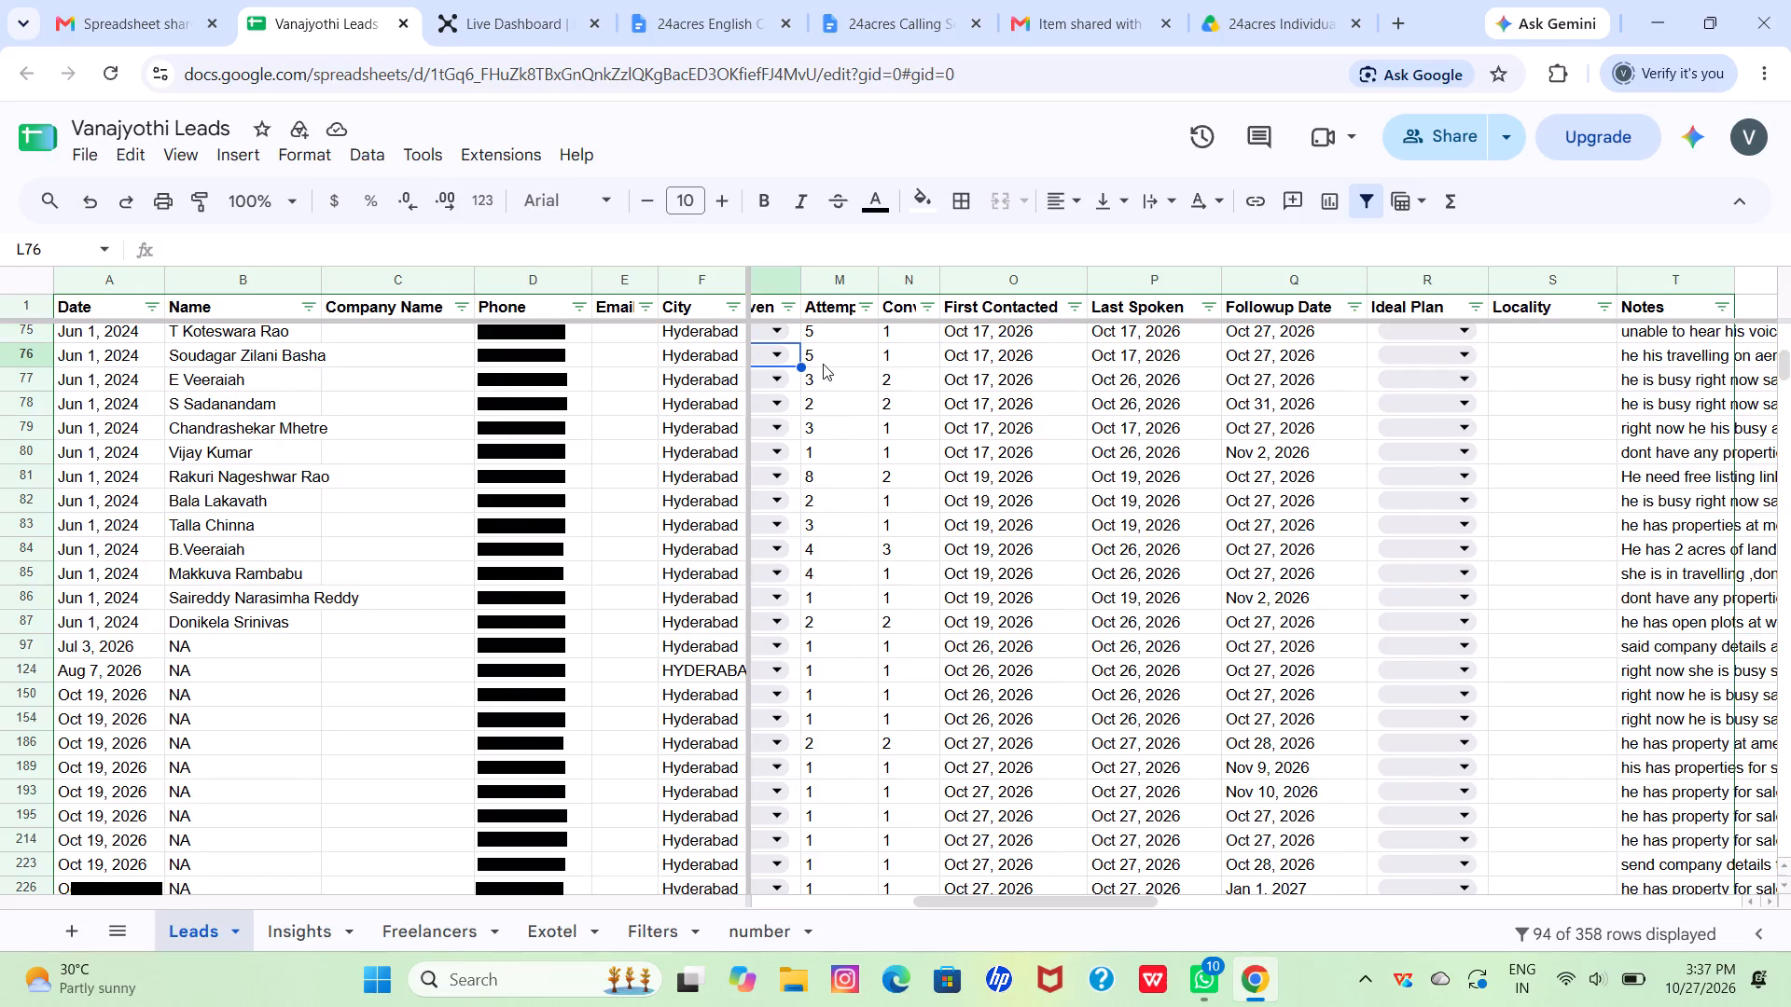
click(823, 364)
key(6)
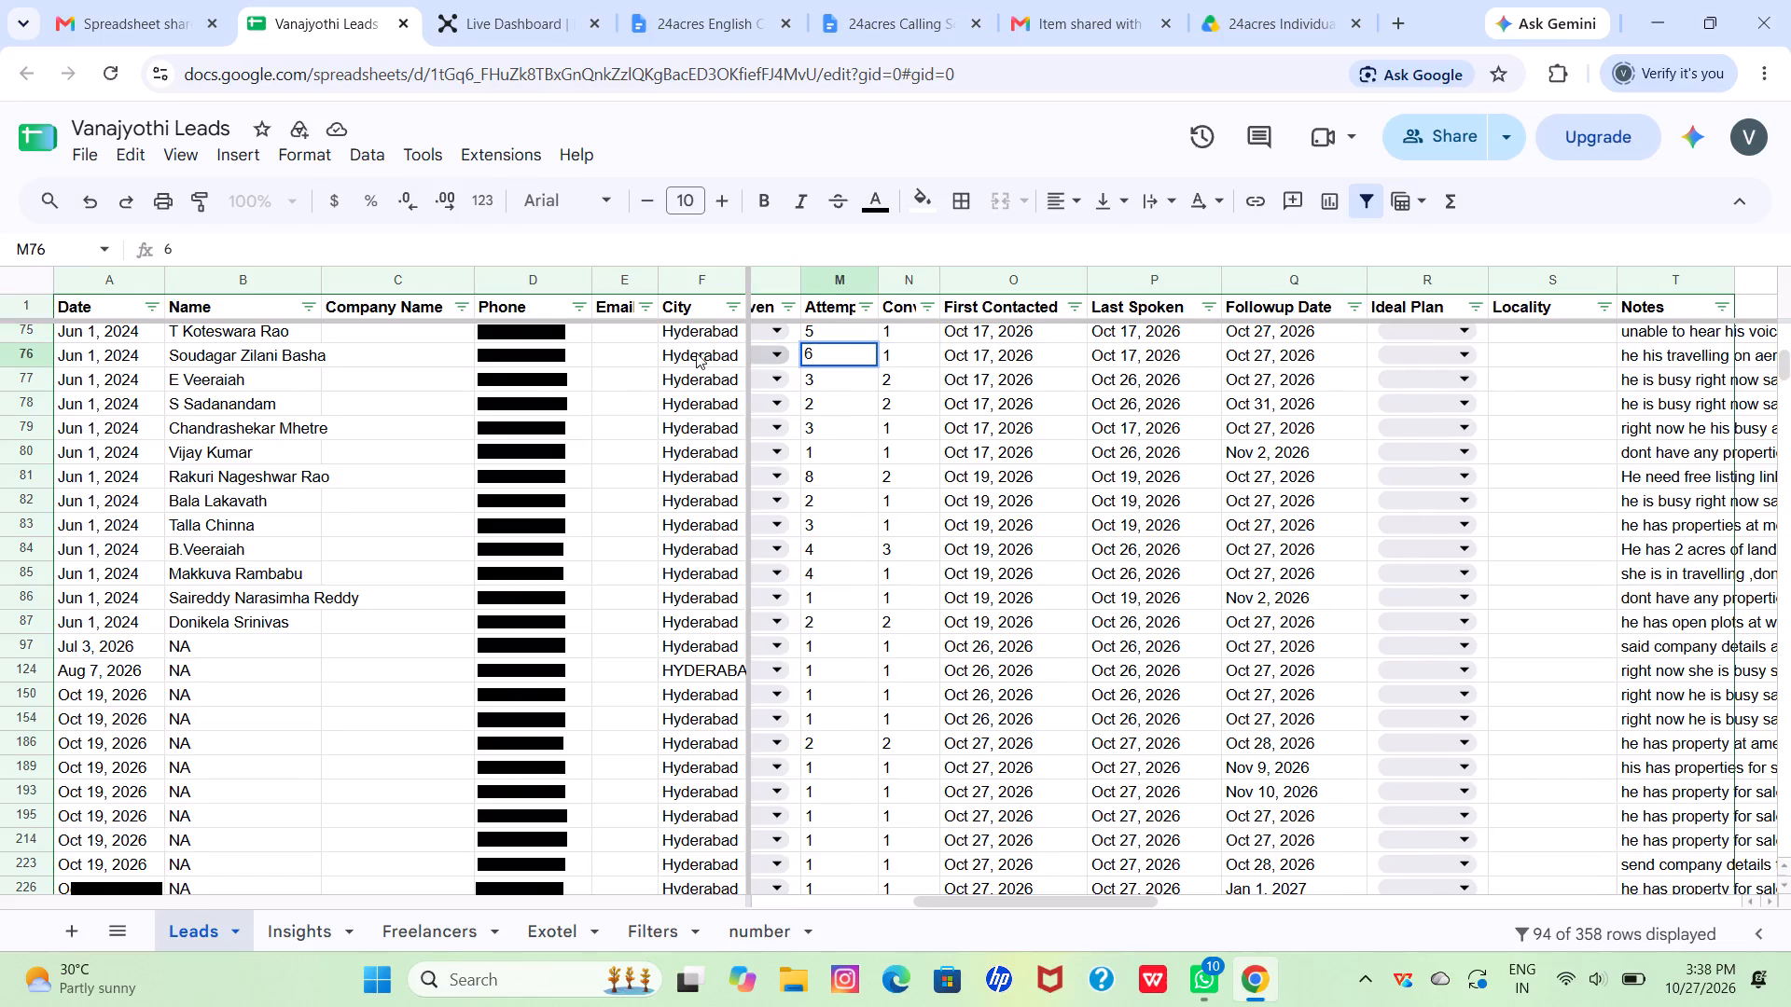
Copy the phone number of the lead in row 76.
click(575, 360)
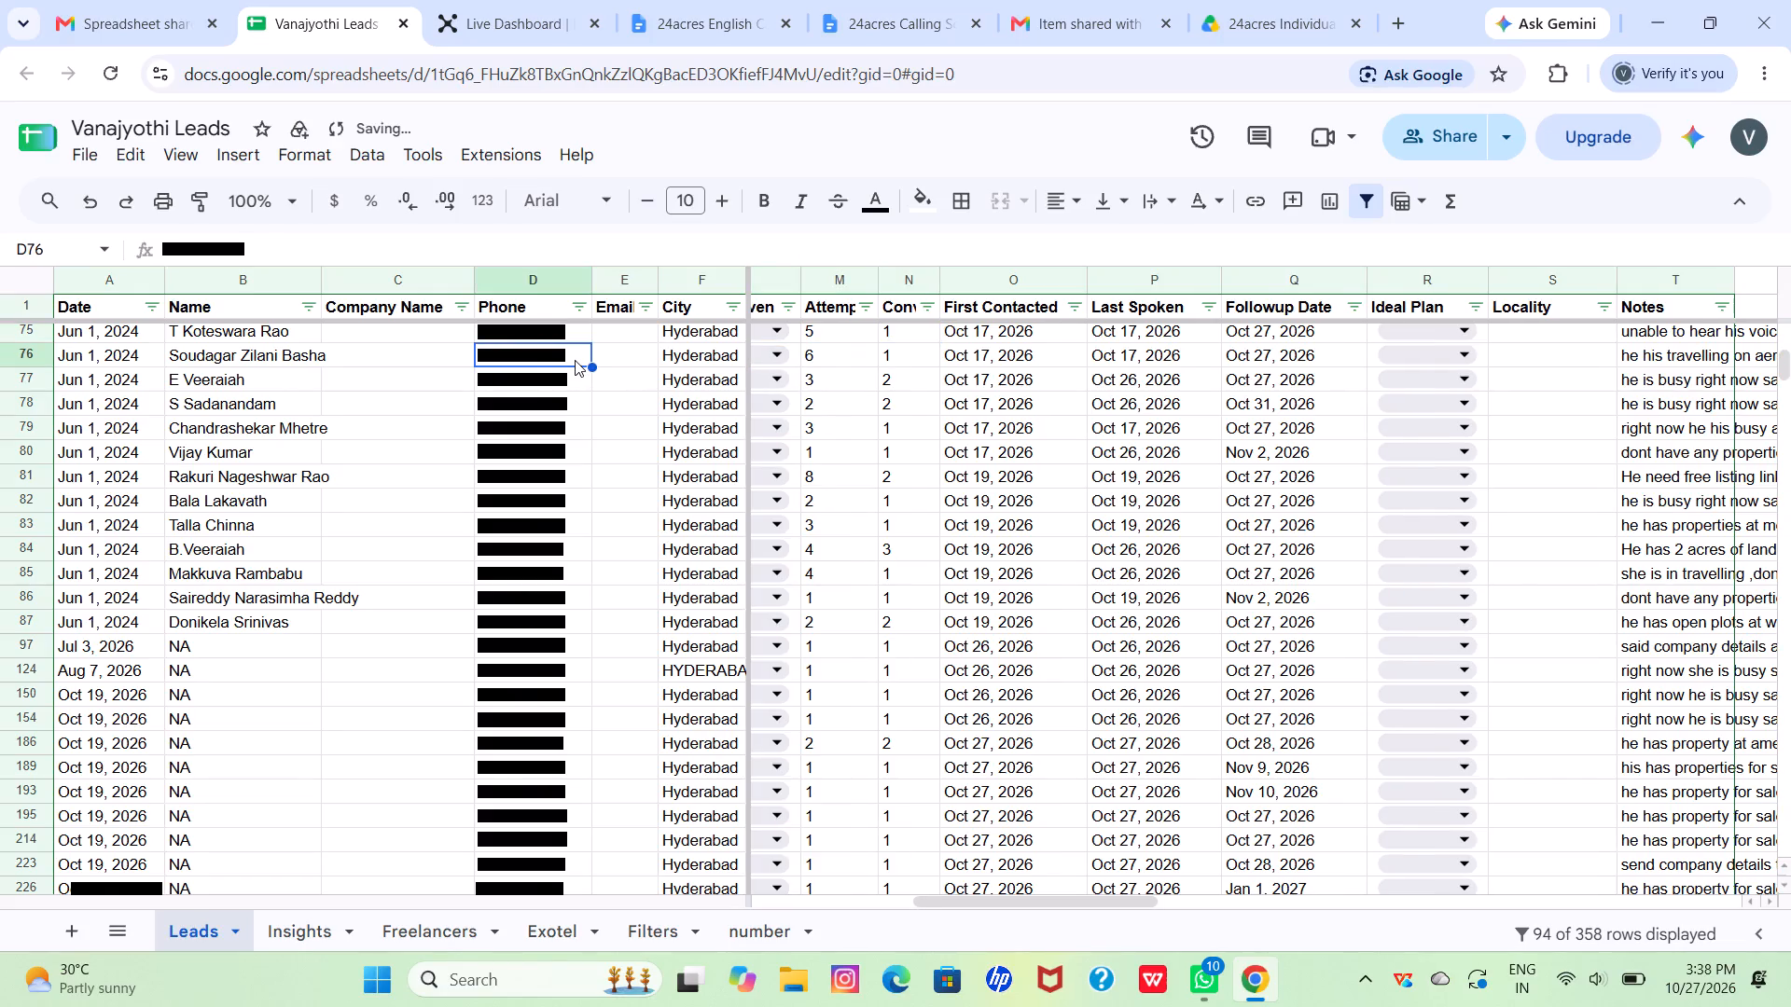
key(ctrl+c)
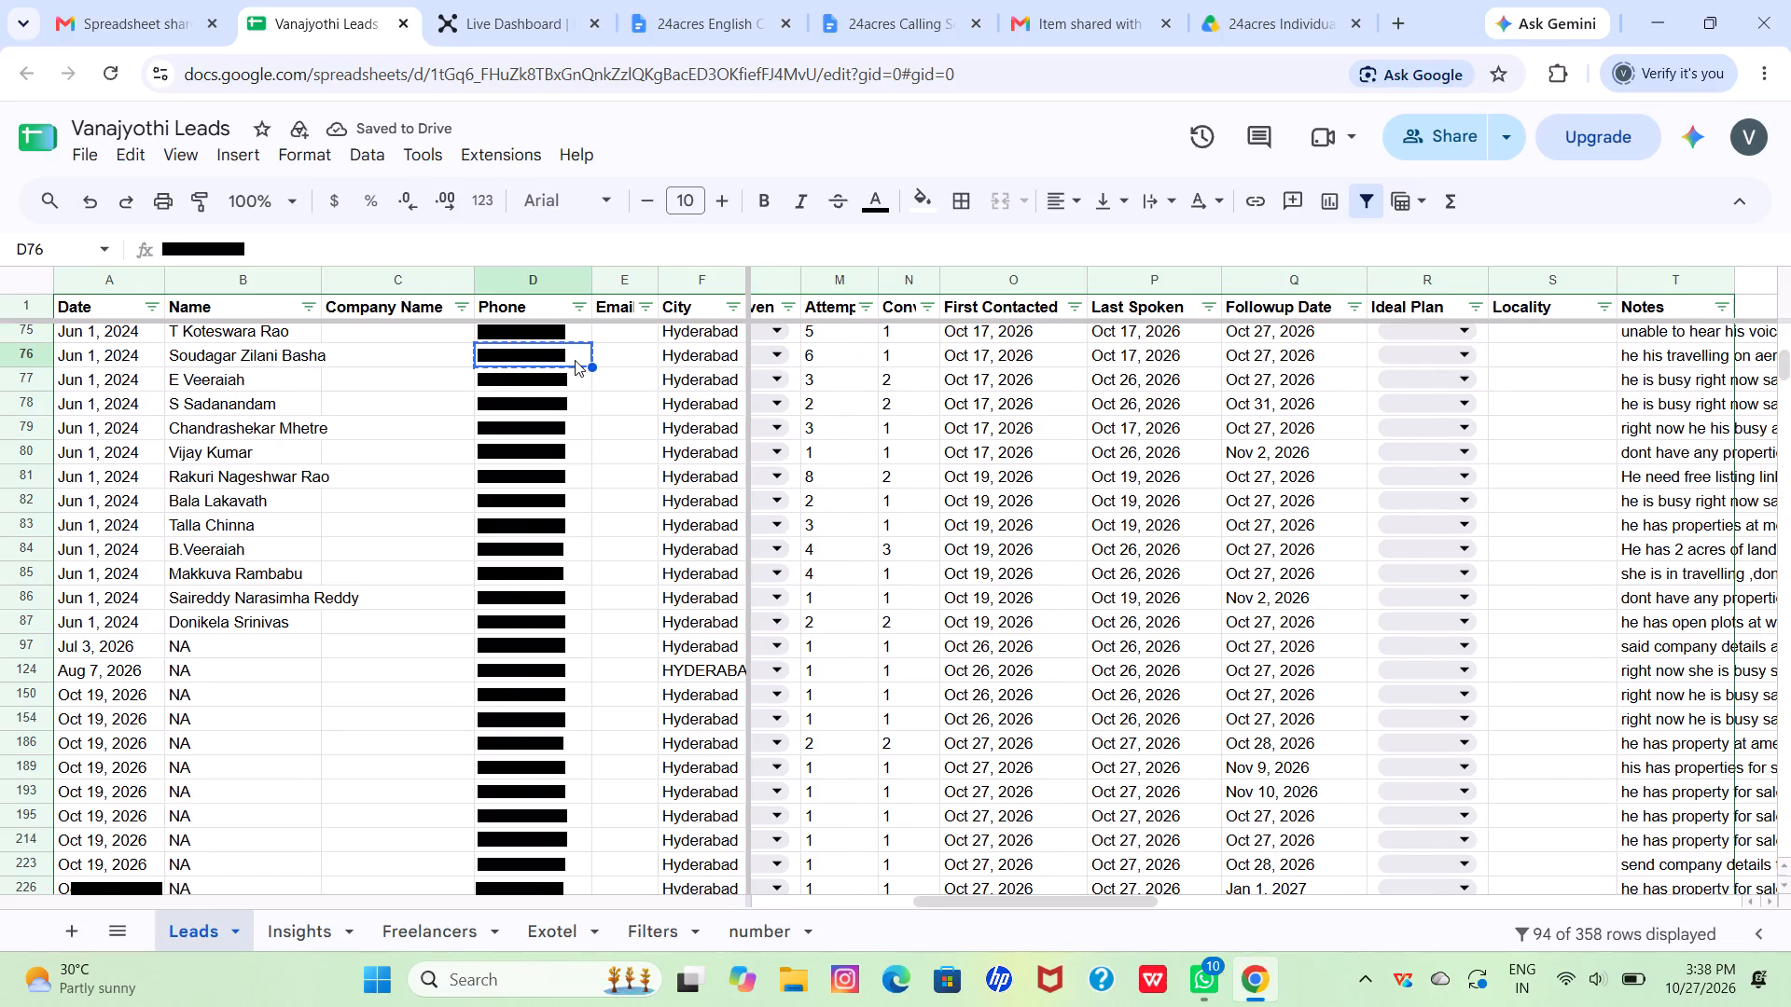
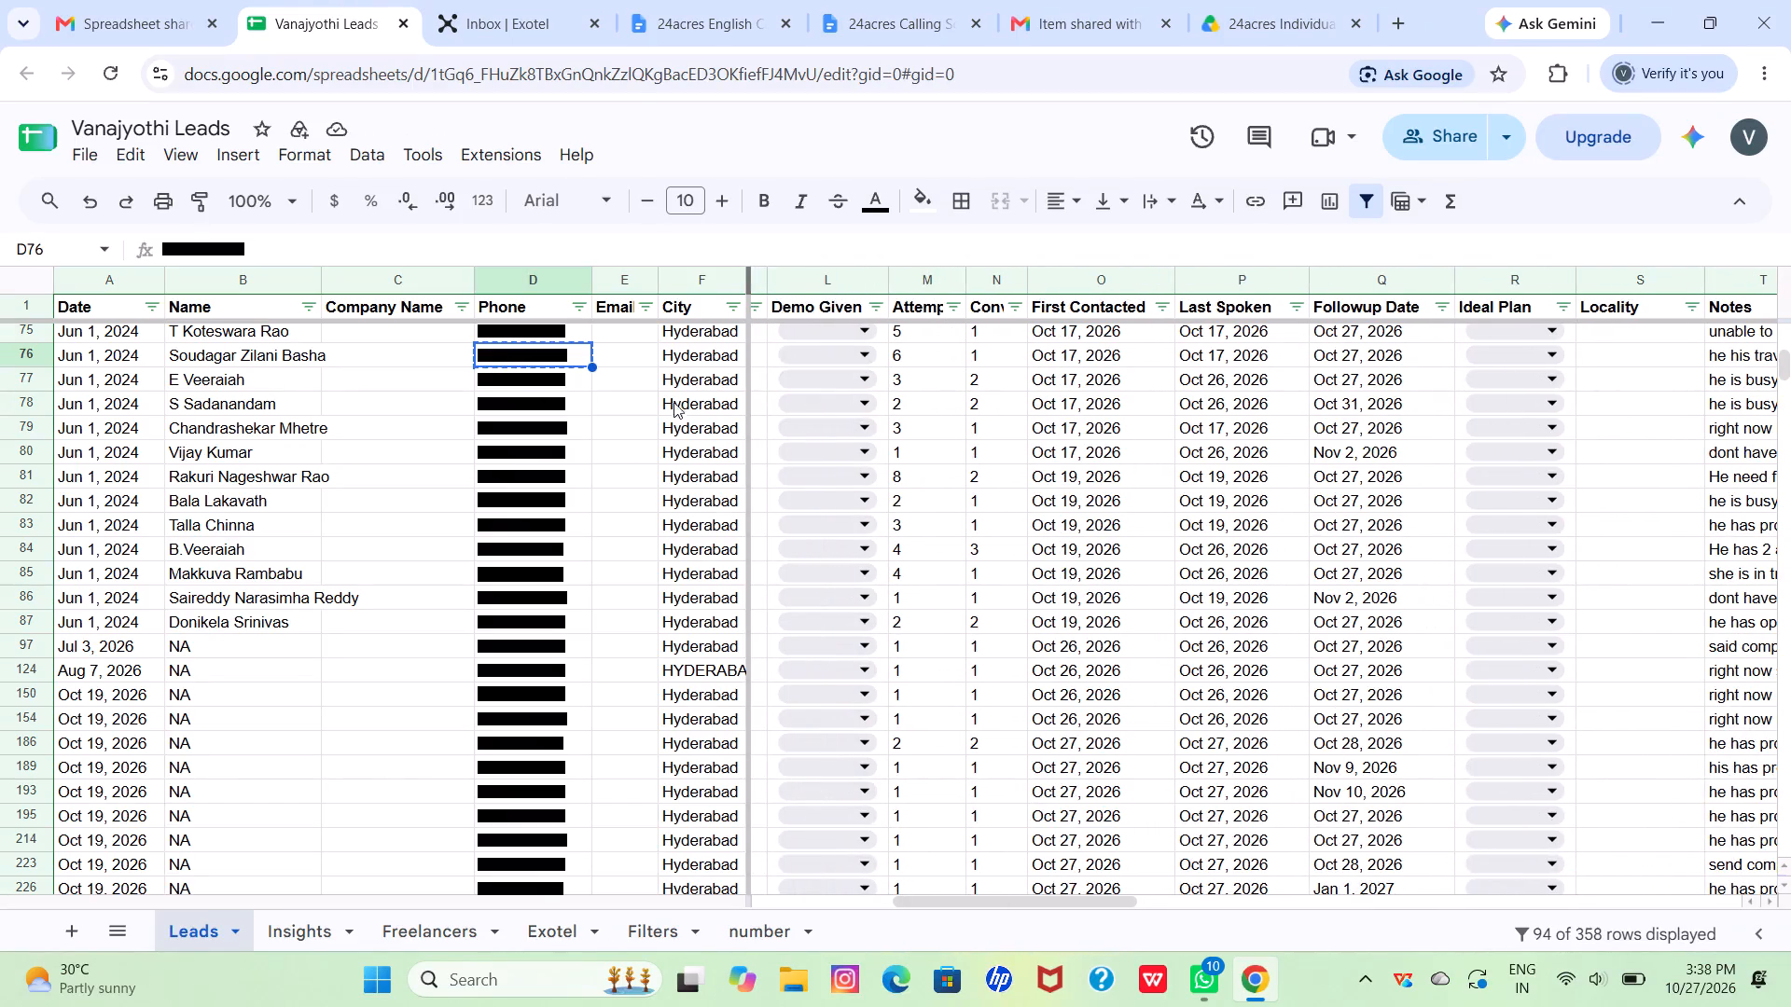
Select the phone number of the lead in row 77 and review that lead's follow-up date and notes.
click(580, 391)
scroll(580, 391, left, 1)
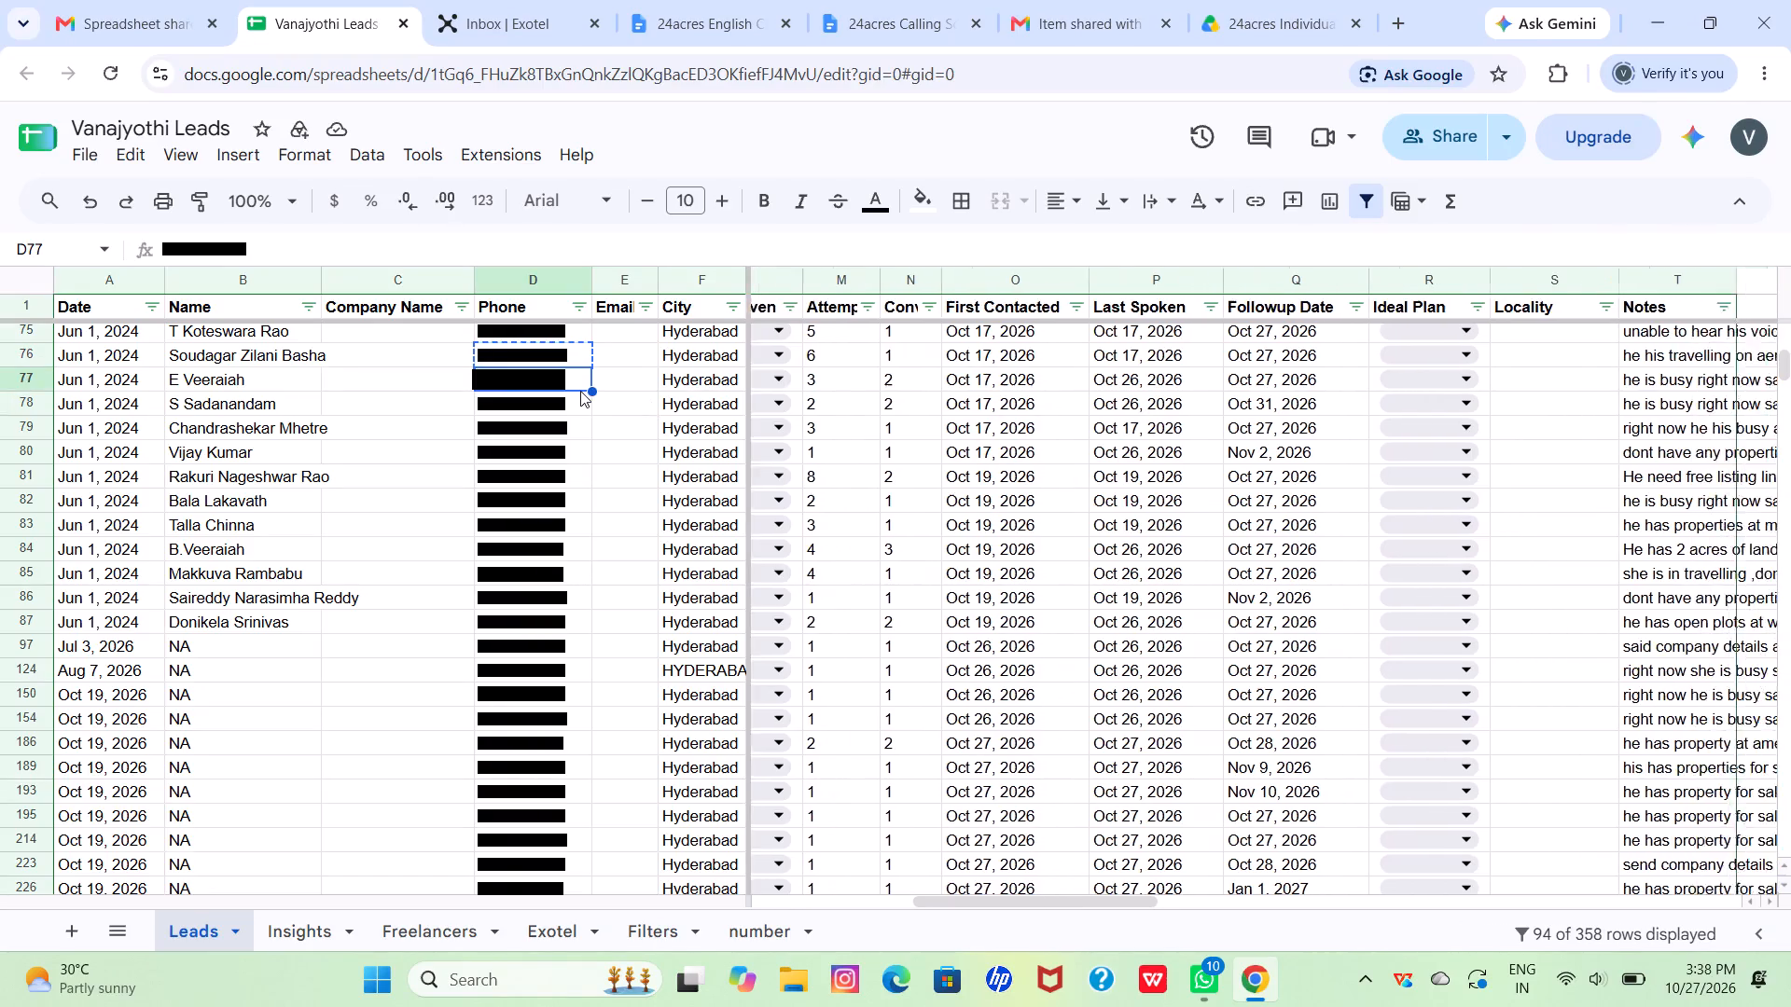
scroll(580, 391, left, 5)
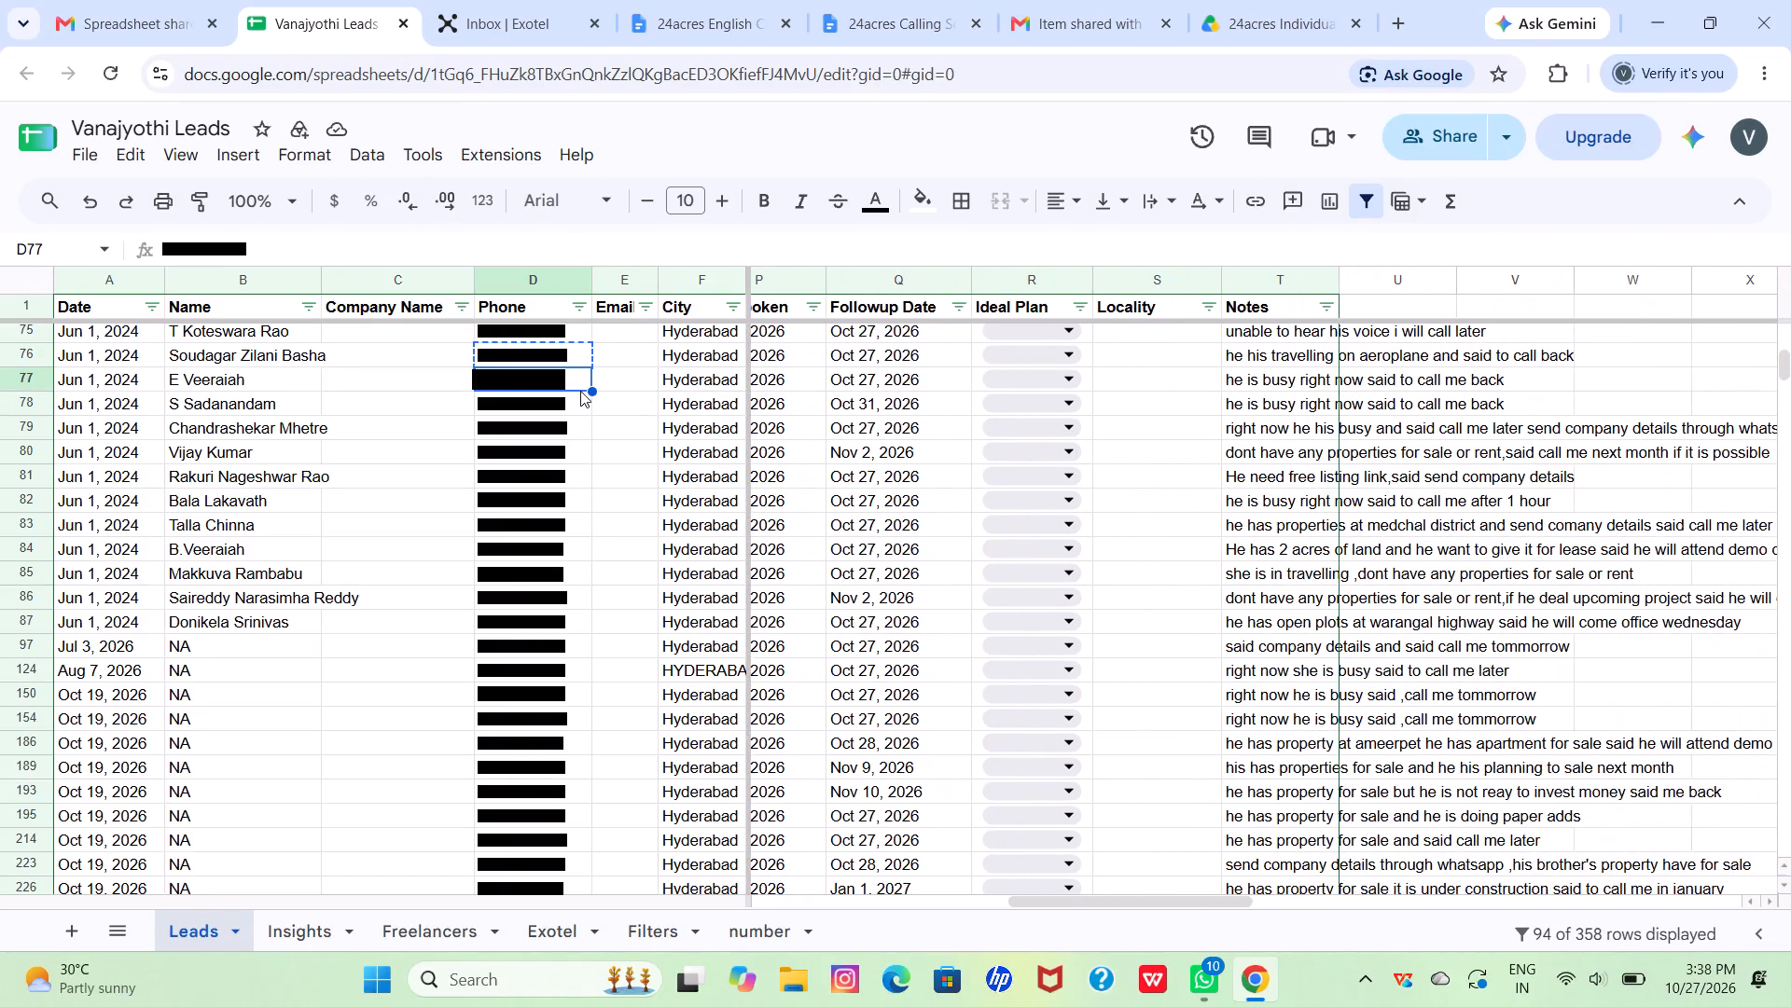
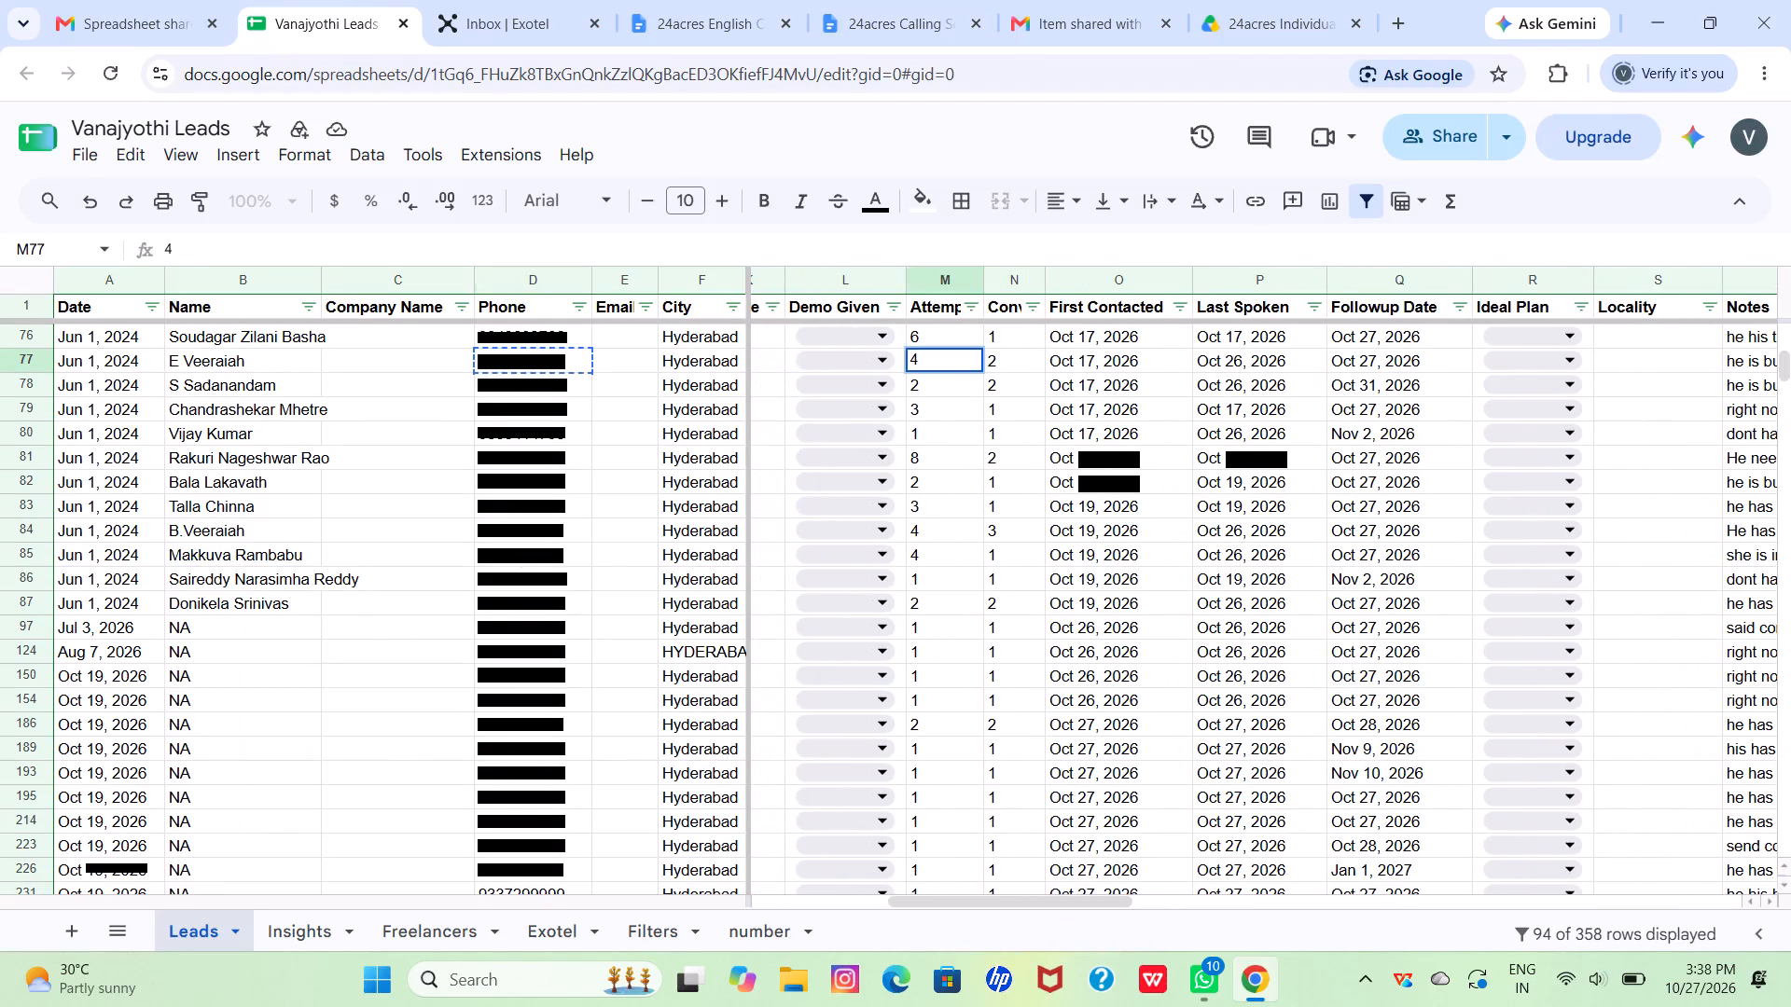
Set the attempts count of the lead in row 77 to 4.
click(1024, 352)
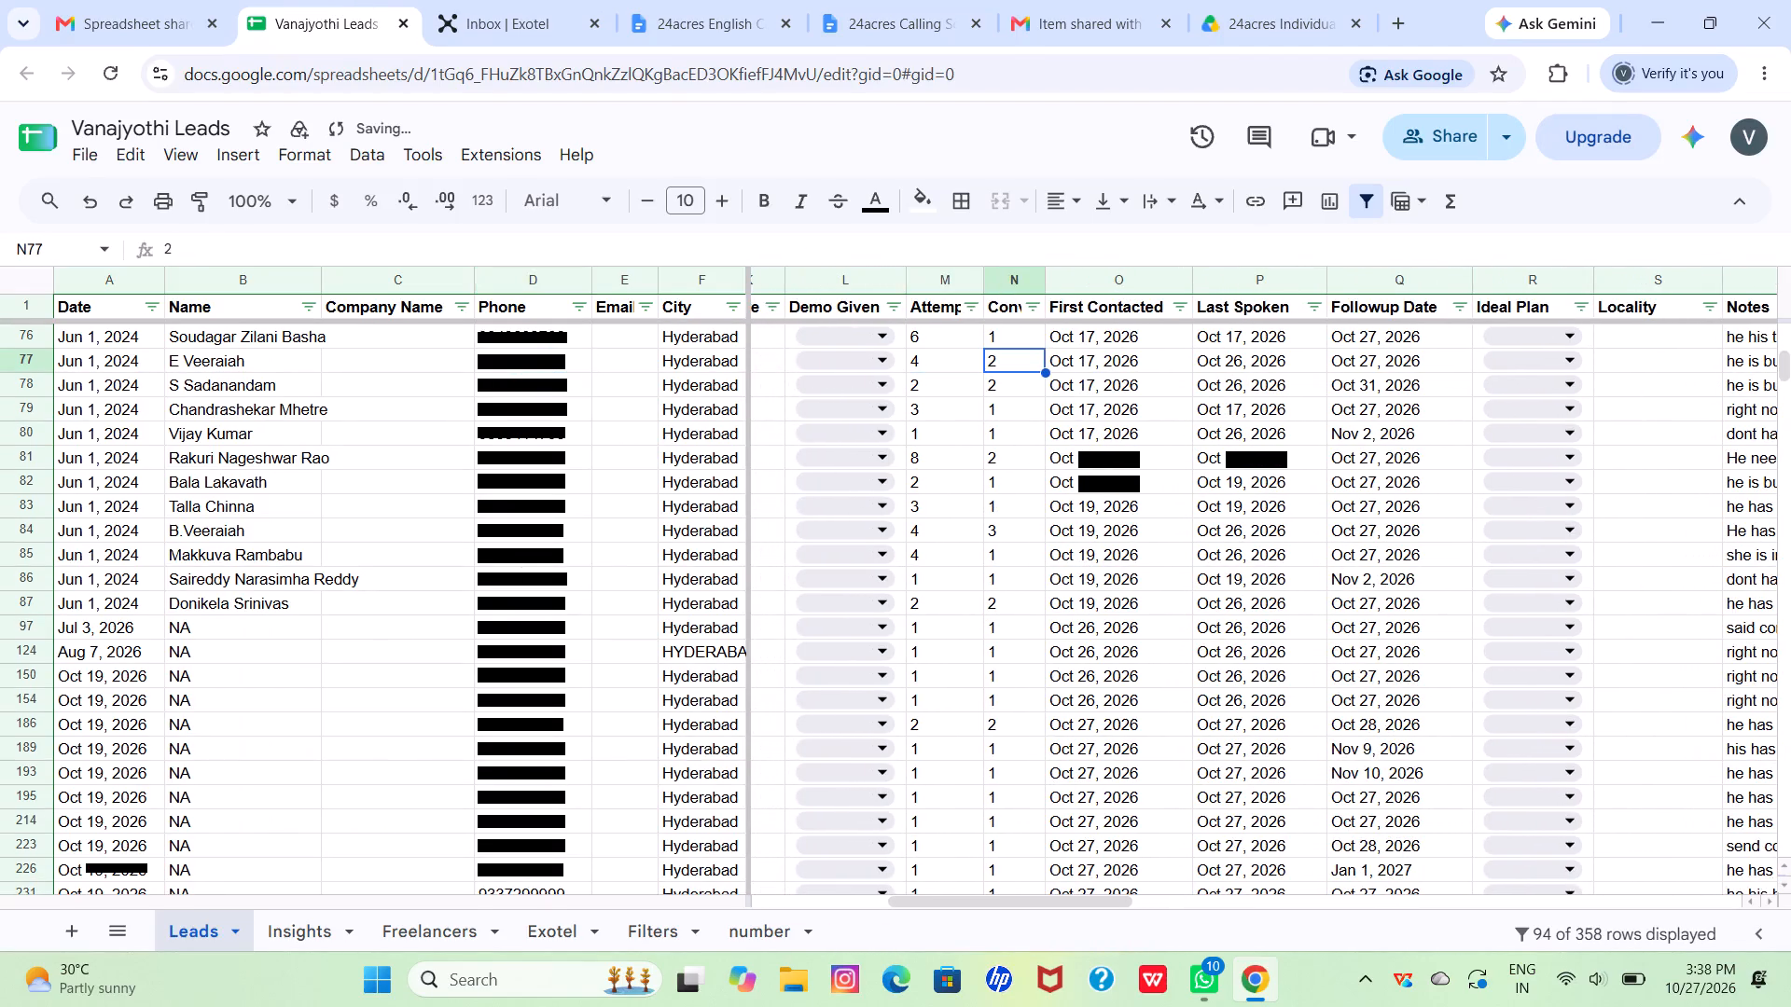
Review the attempts, conversations, contact dates, follow-up date and notes of the lead in row 77.
click(913, 379)
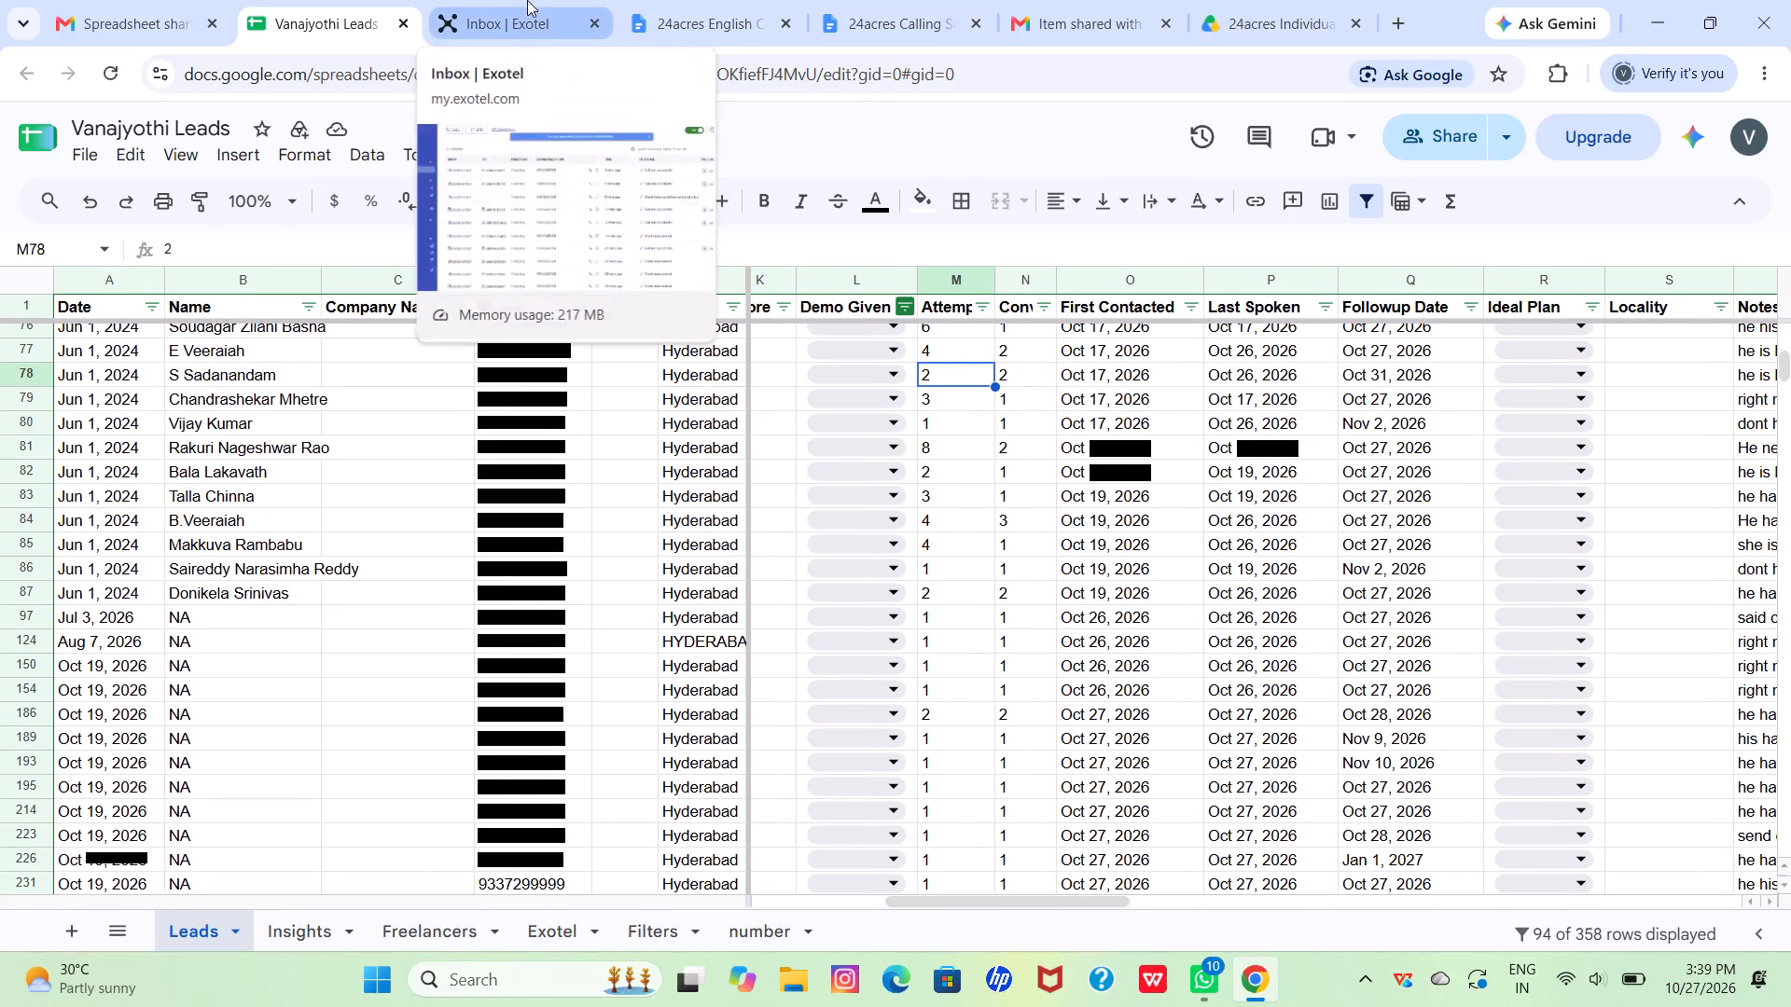
click(948, 365)
click(939, 354)
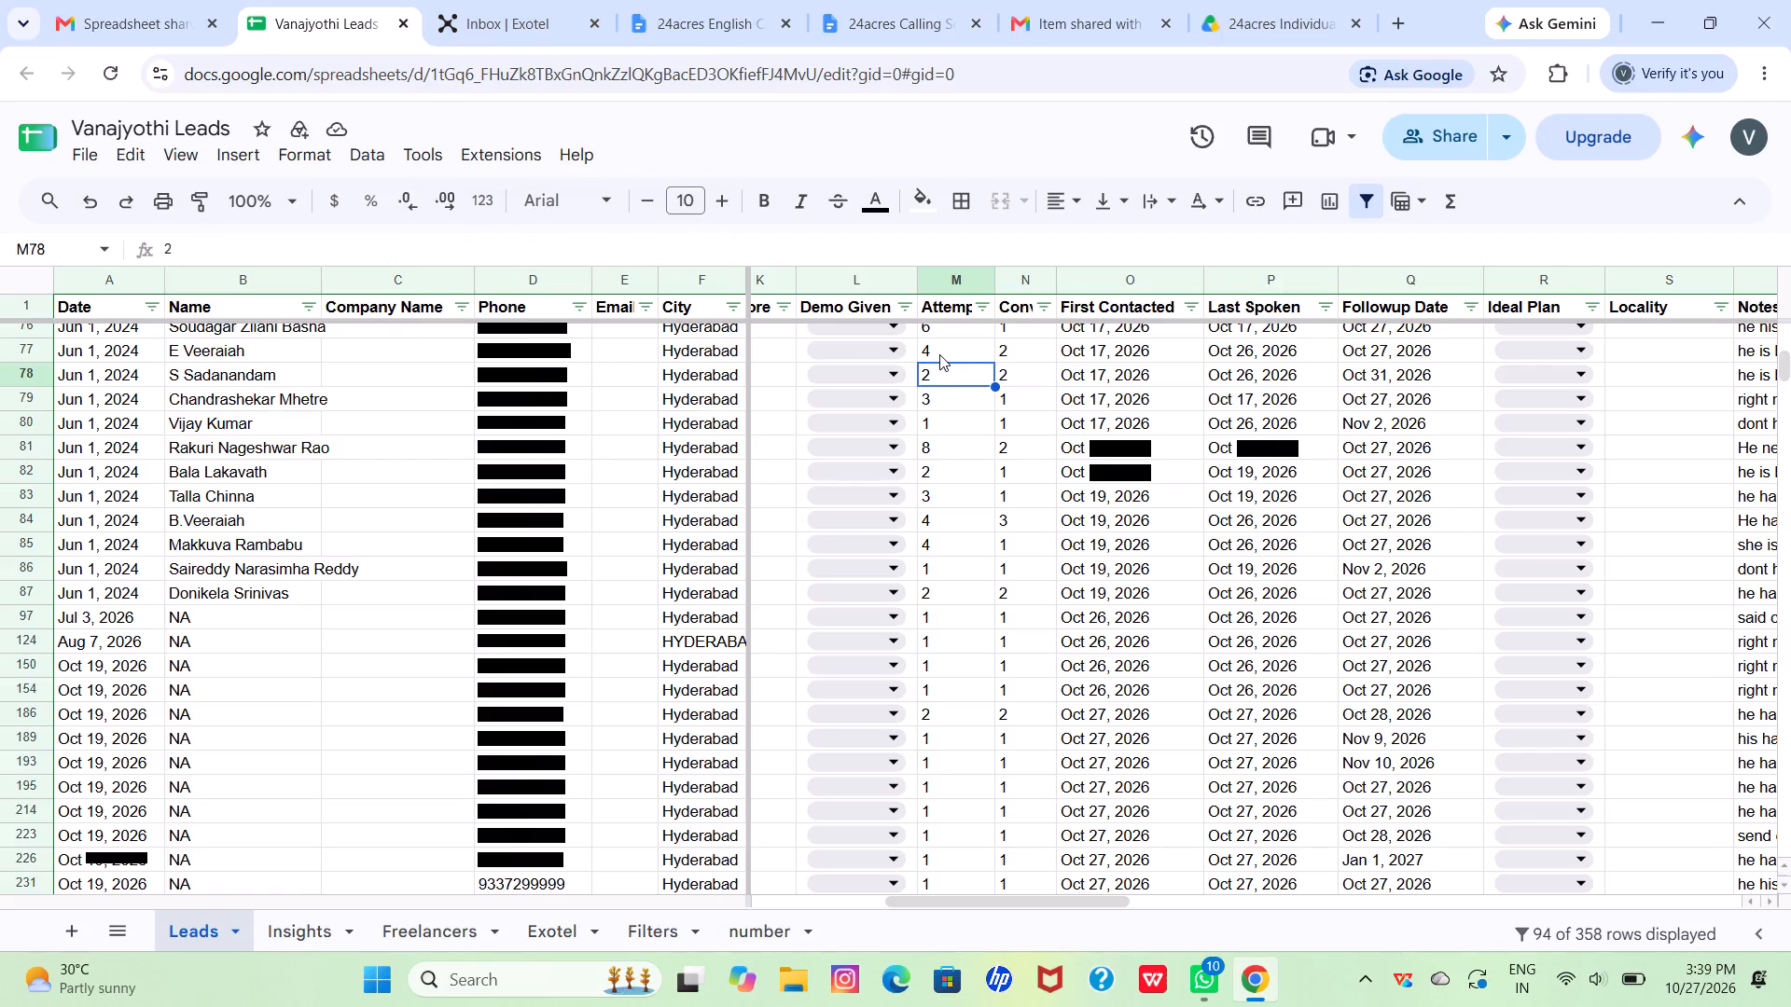
scroll(939, 354, left, 3)
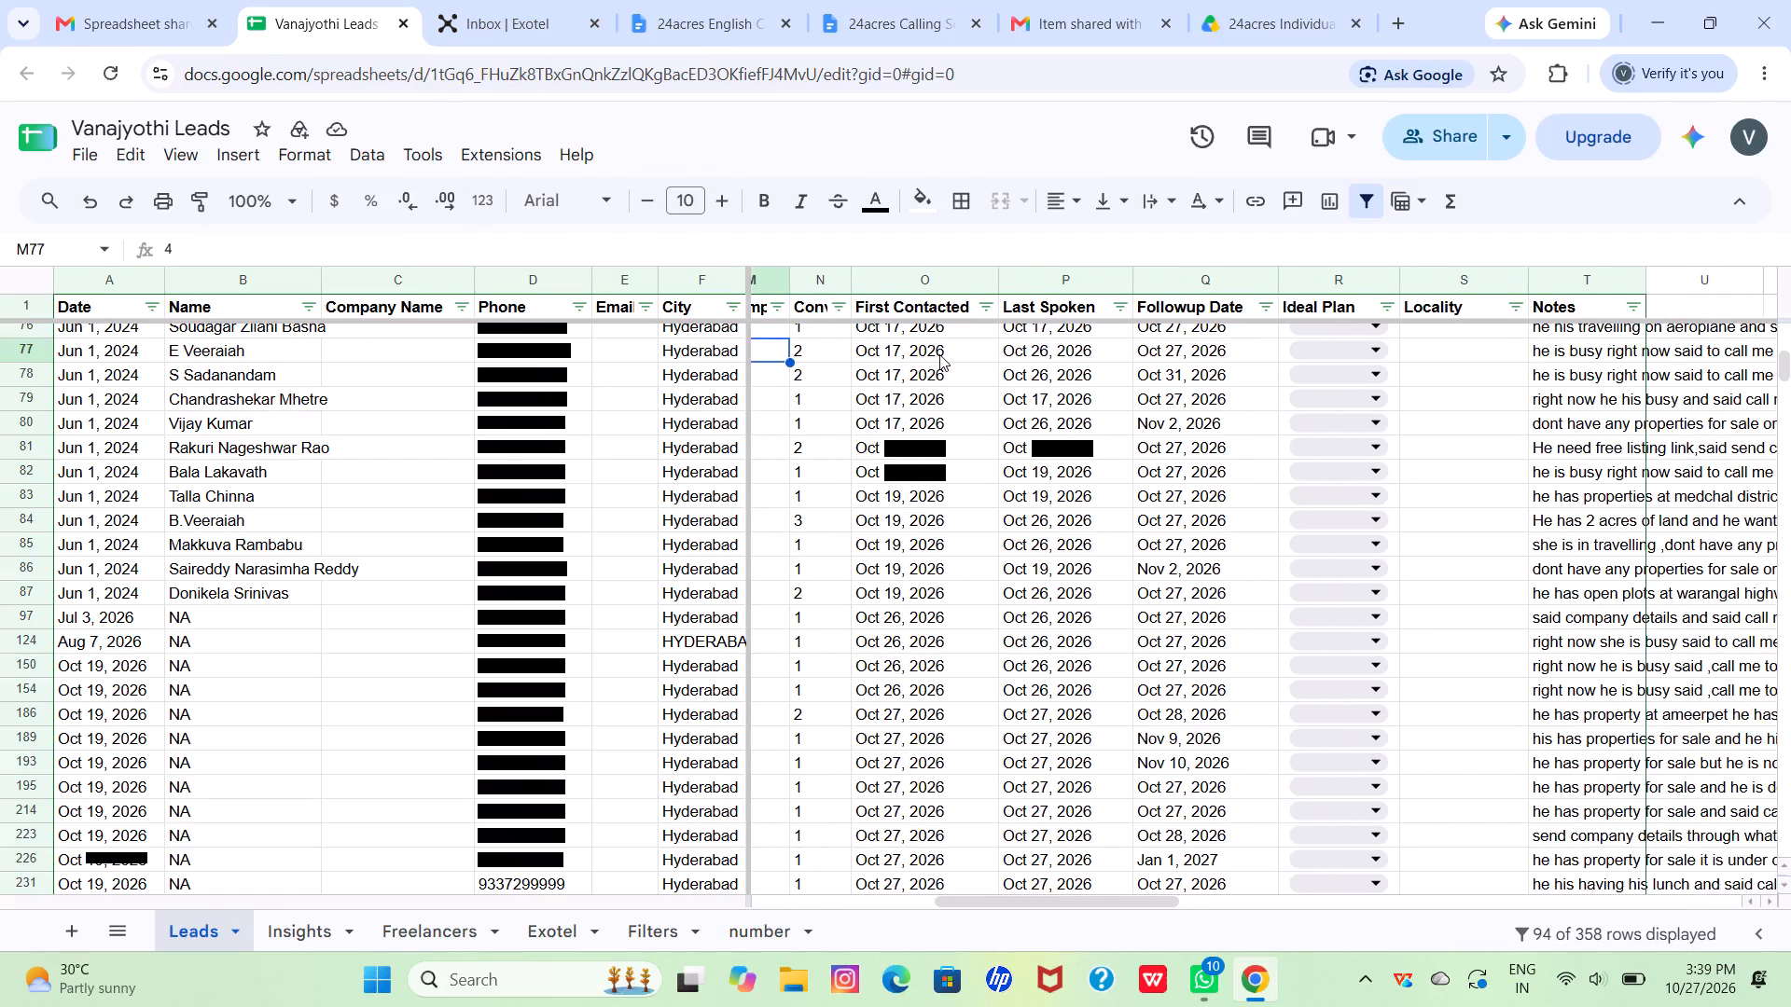
scroll(939, 354, left, 4)
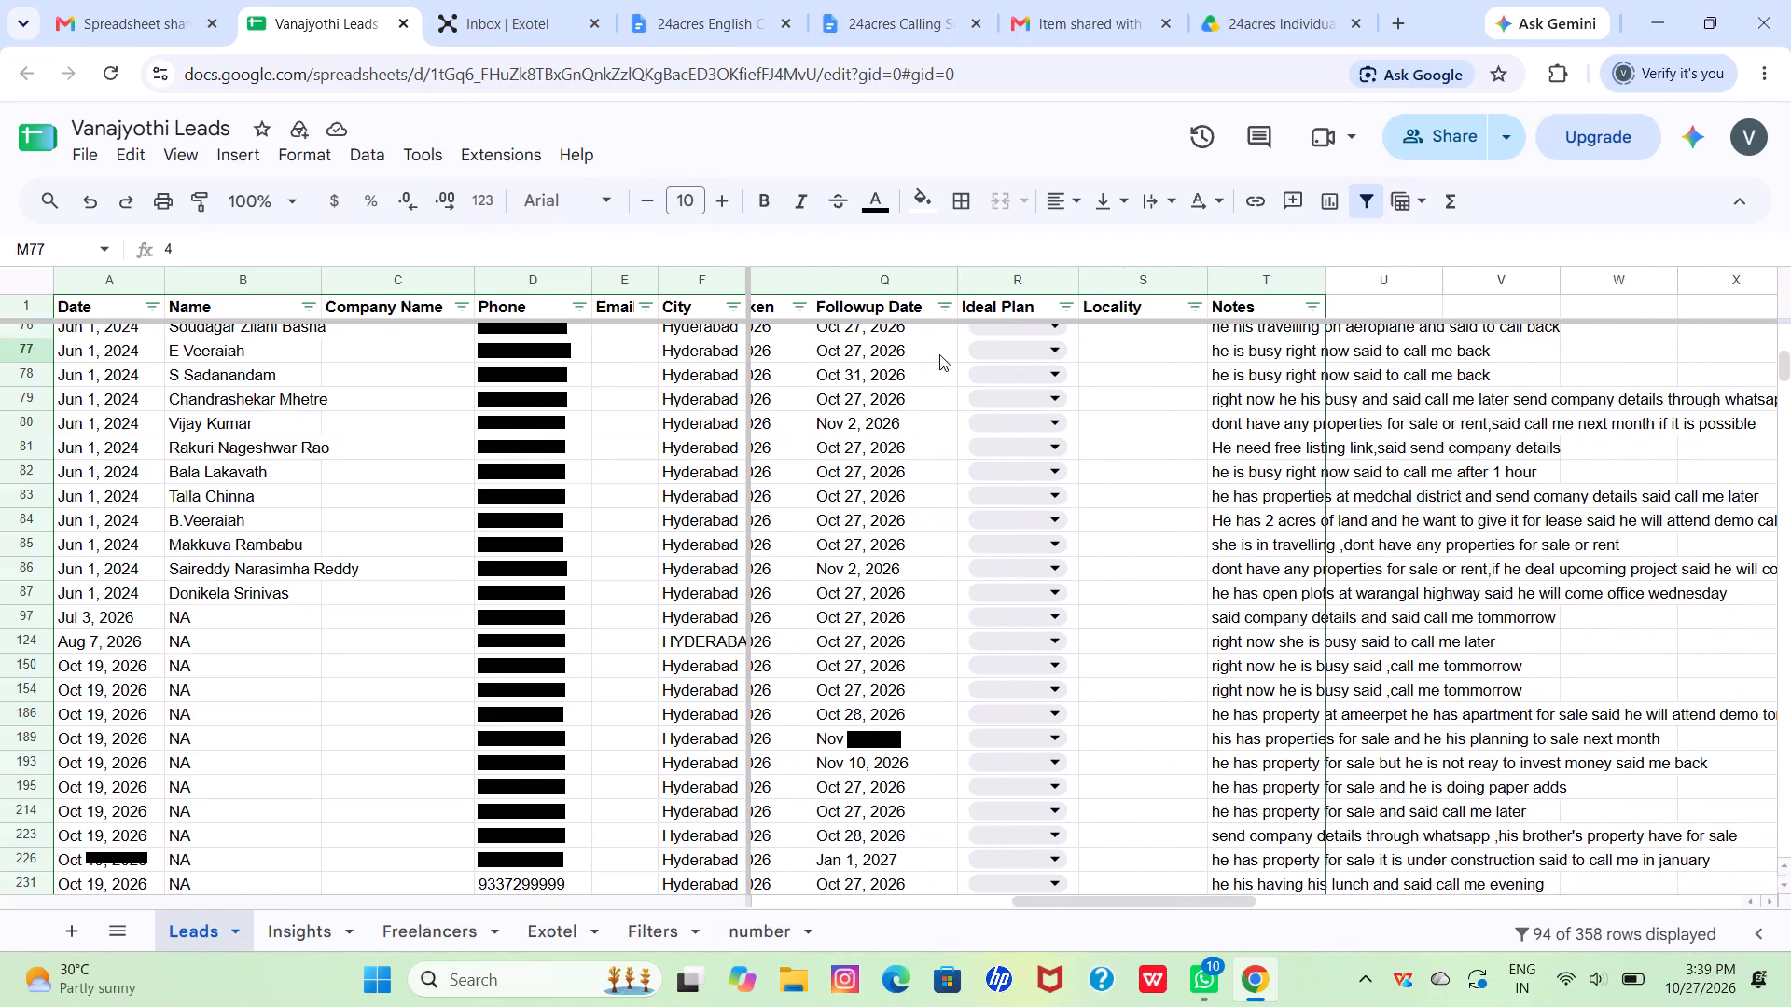
scroll(939, 354, right, 5)
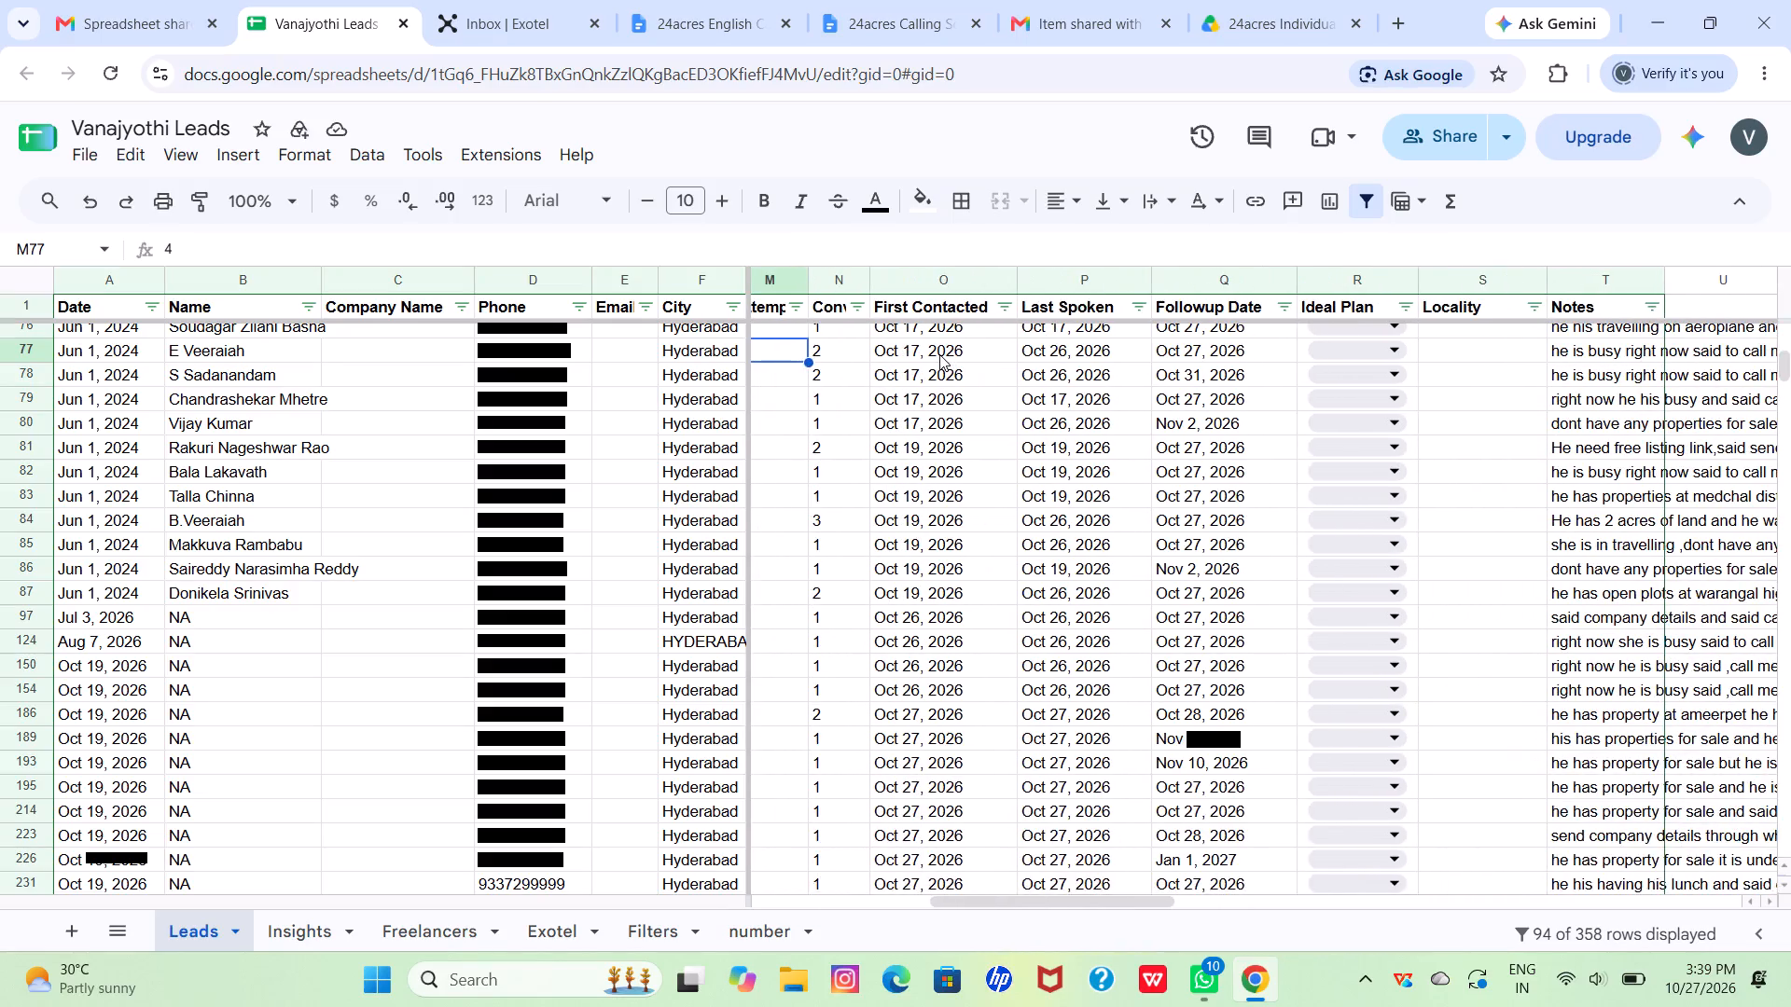
scroll(939, 354, right, 3)
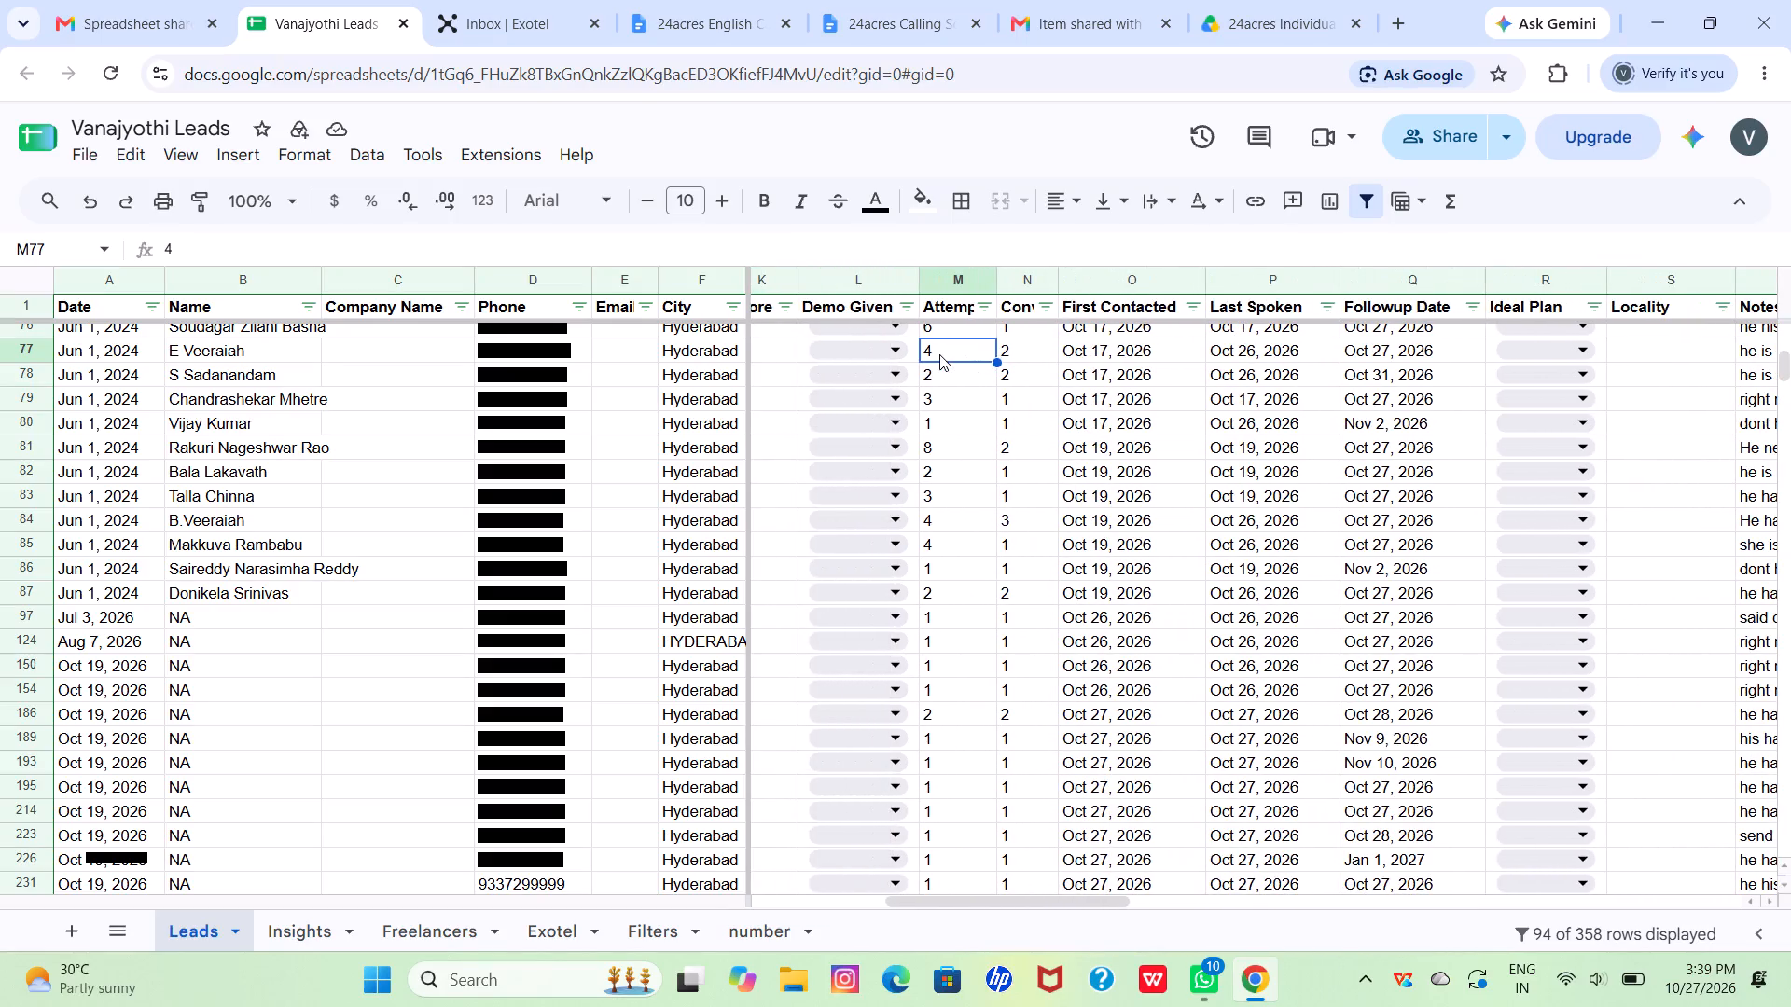
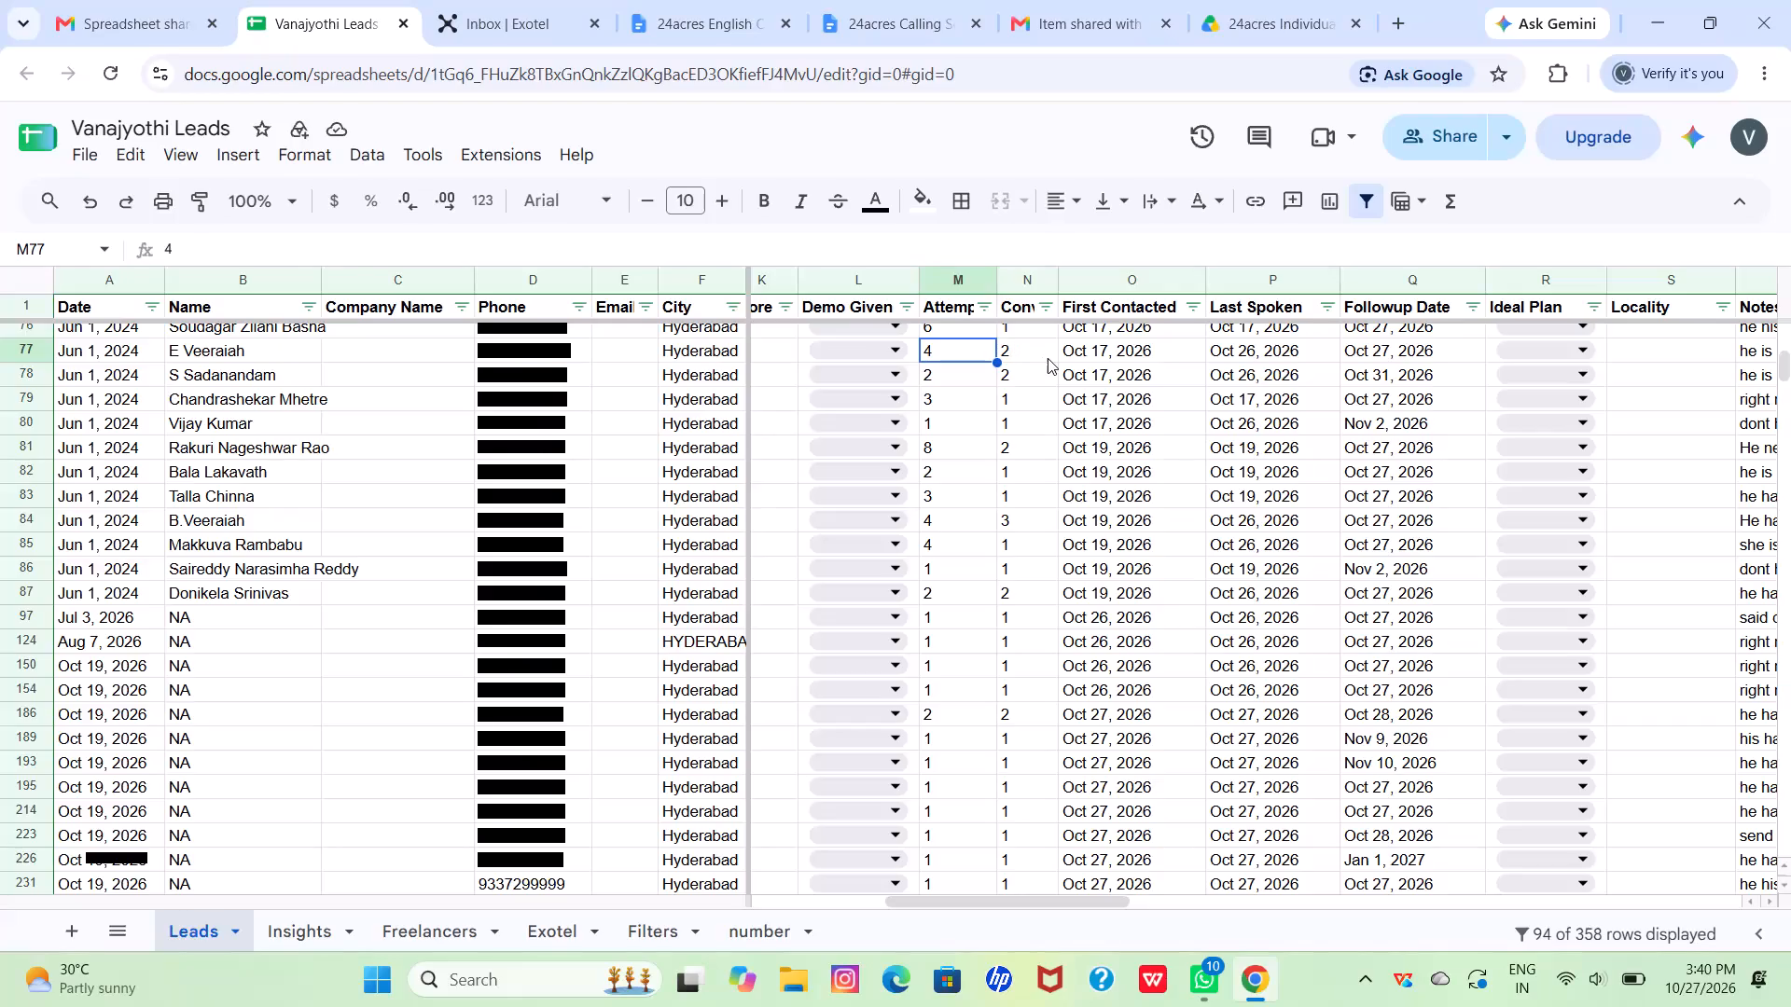
Clear the follow-up date of the lead in row 77.
click(1384, 353)
key(BackSpace)
Set the last spoken date of the lead in row 77 to Oct 27, 2026.
click(1289, 358)
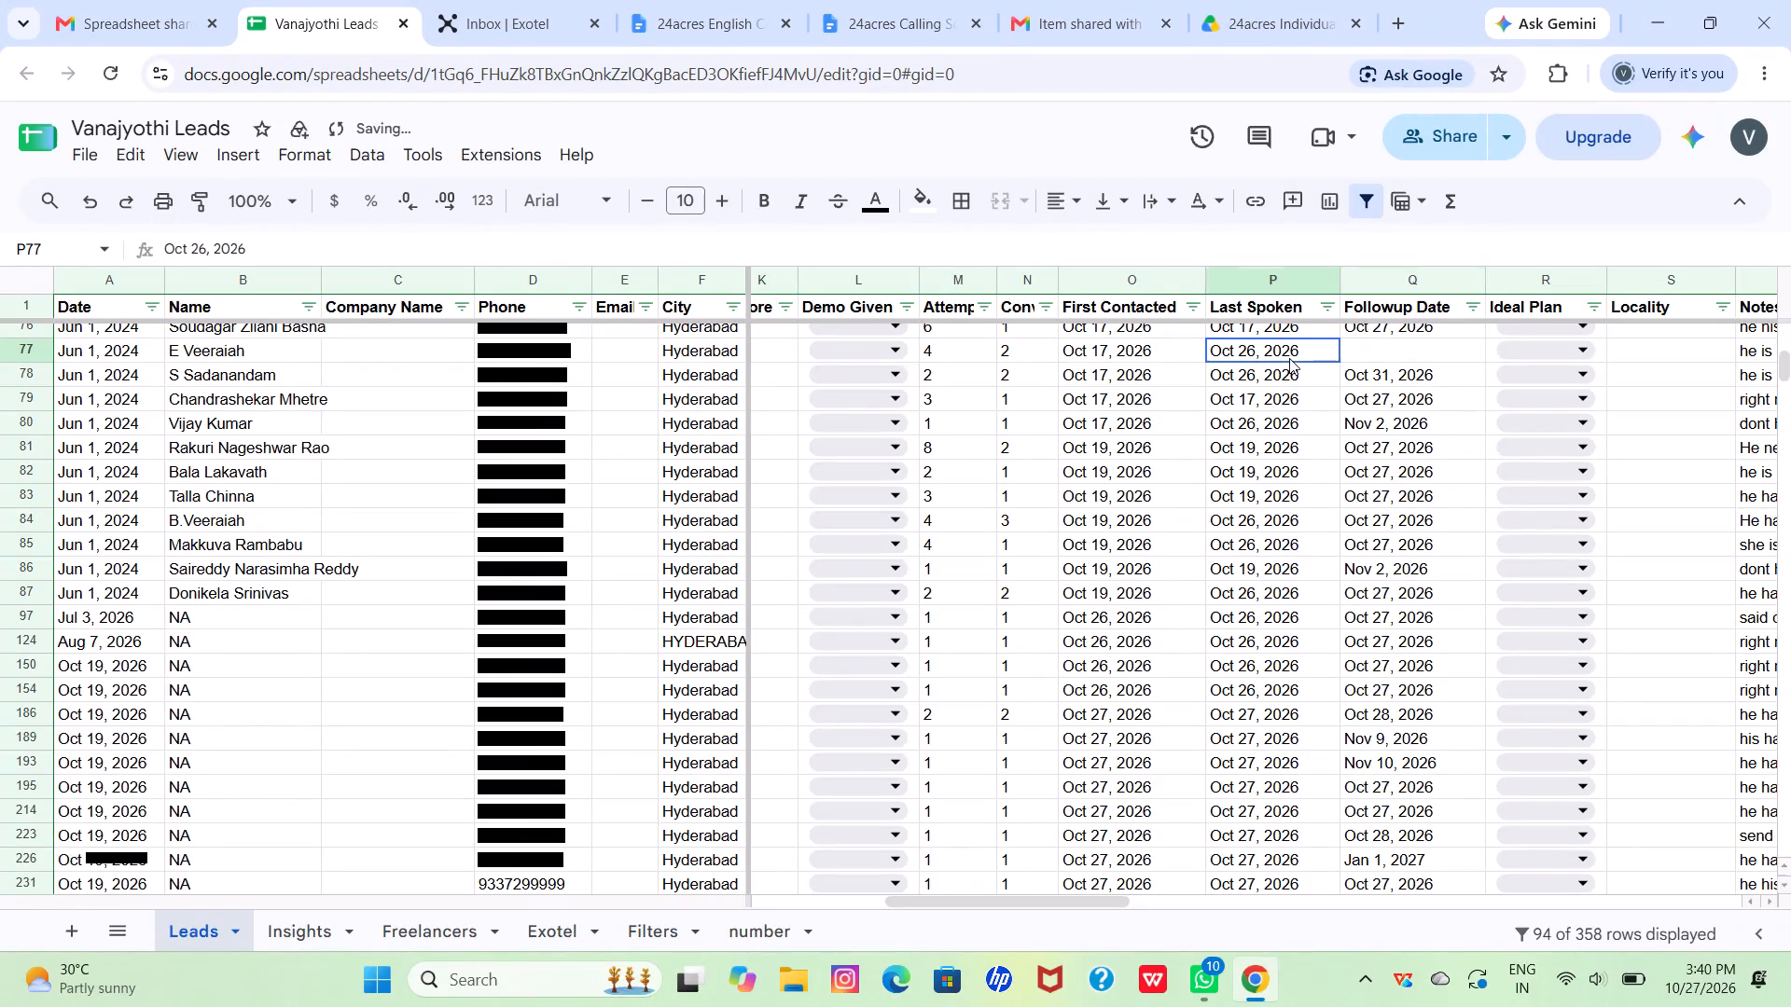
double_click(1289, 358)
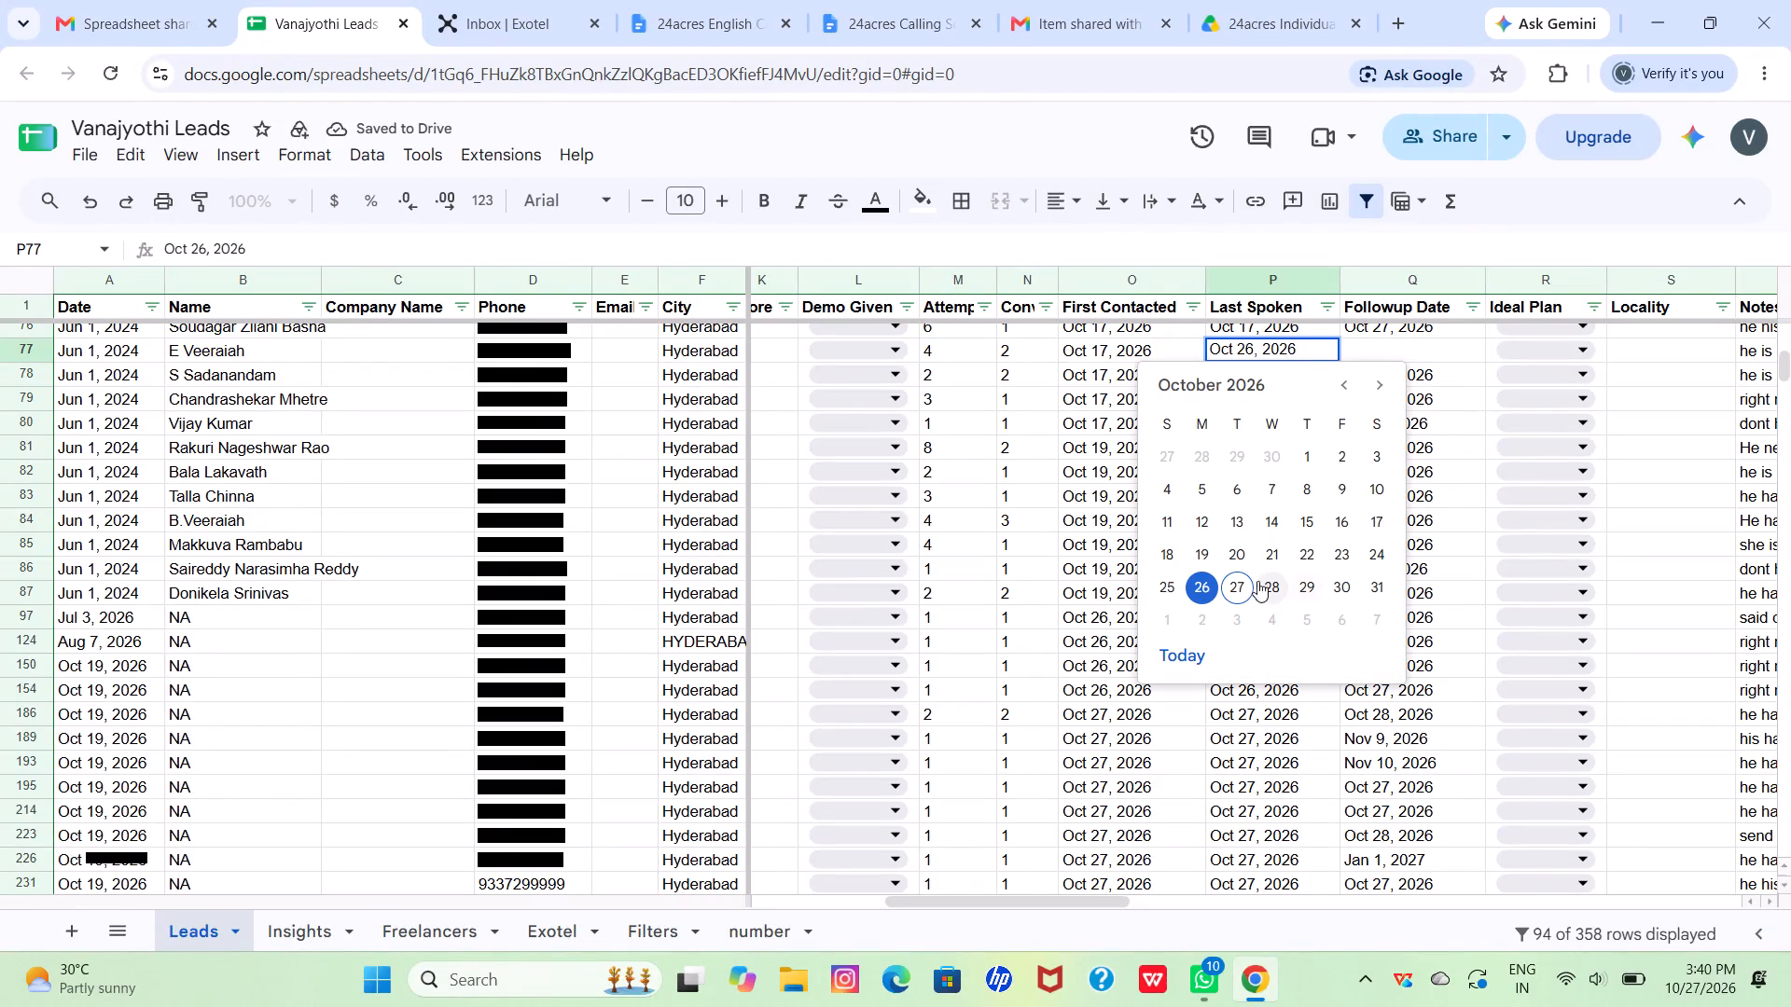
click(1235, 585)
Append ",dont have any properties for sale or rent" to the existing note of the lead in row 77.
scroll(1467, 342, left, 2)
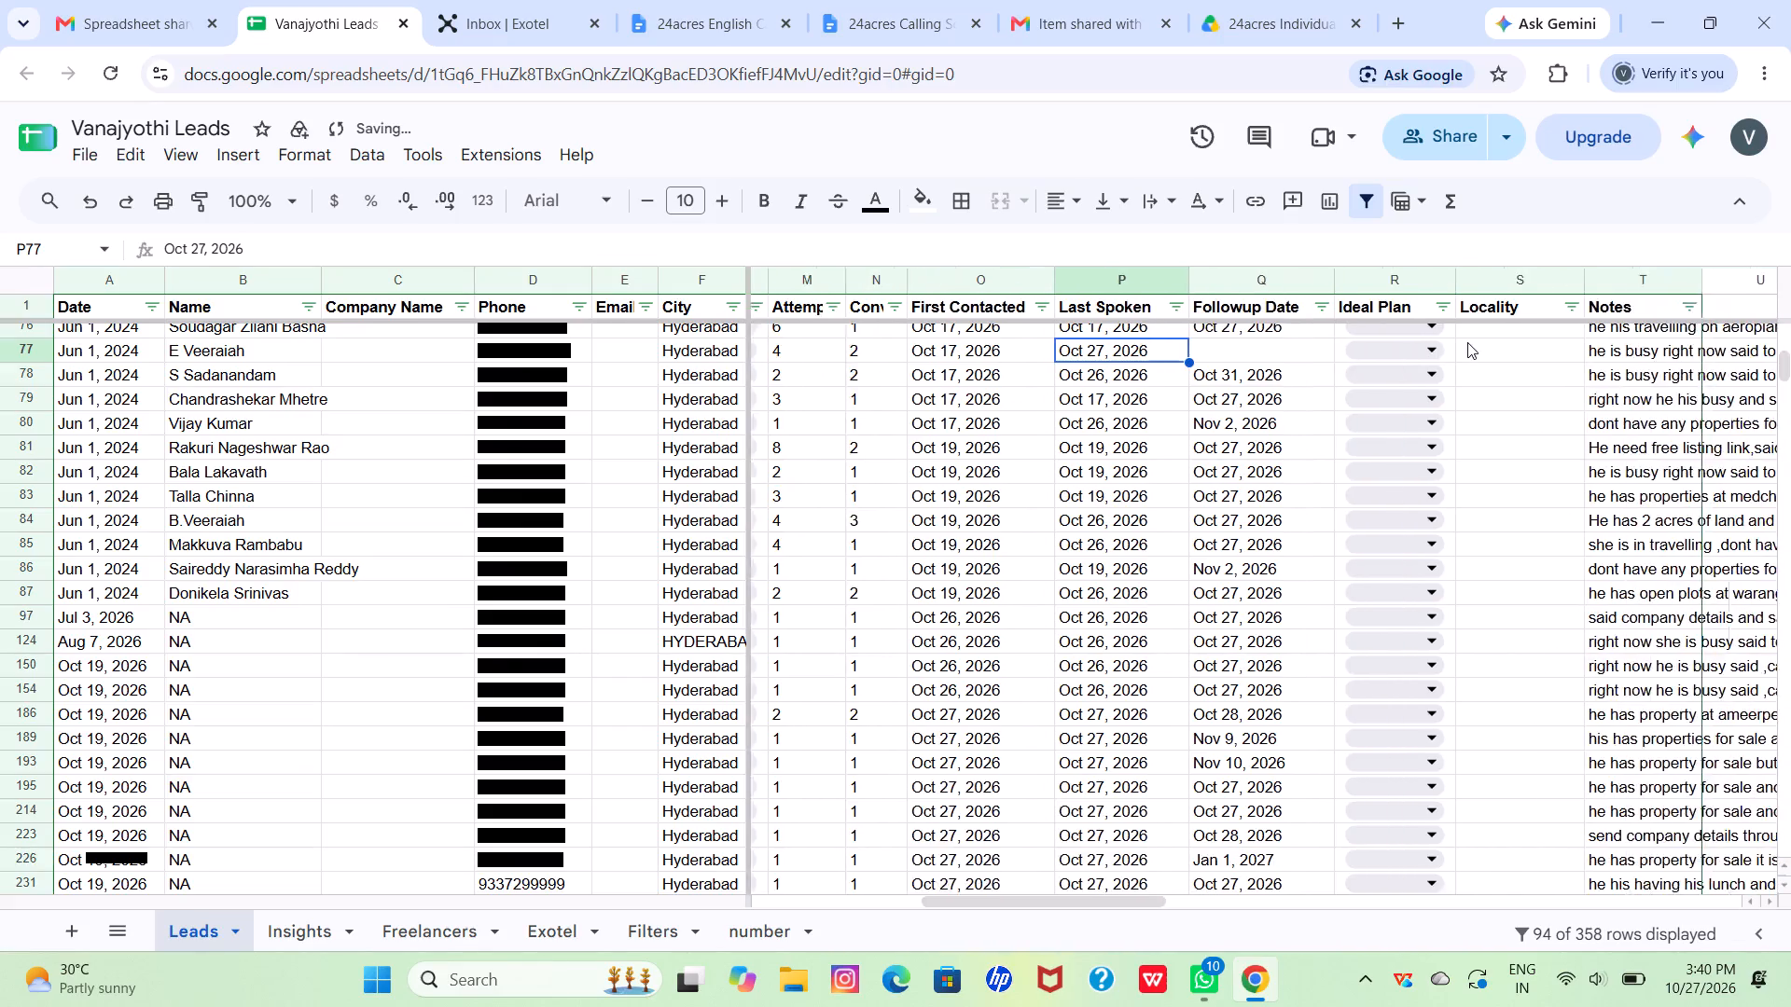
scroll(1467, 342, left, 1)
click(1522, 350)
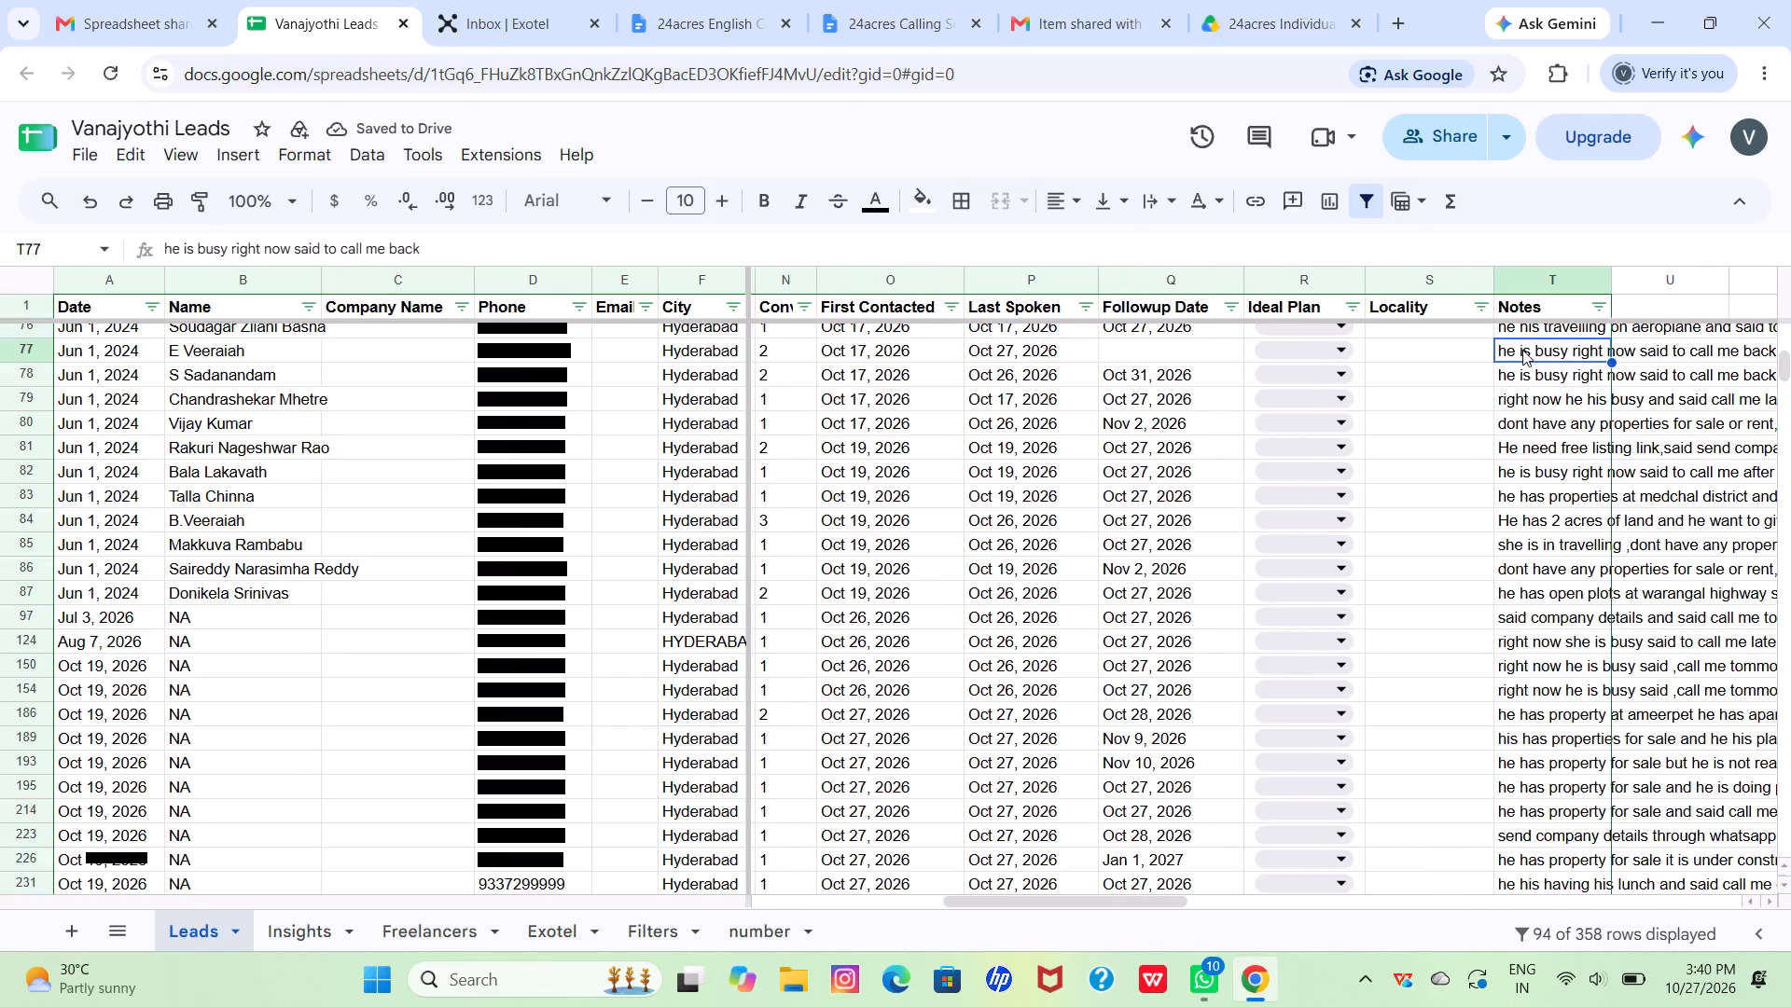
triple_click(1522, 350)
double_click(1522, 350)
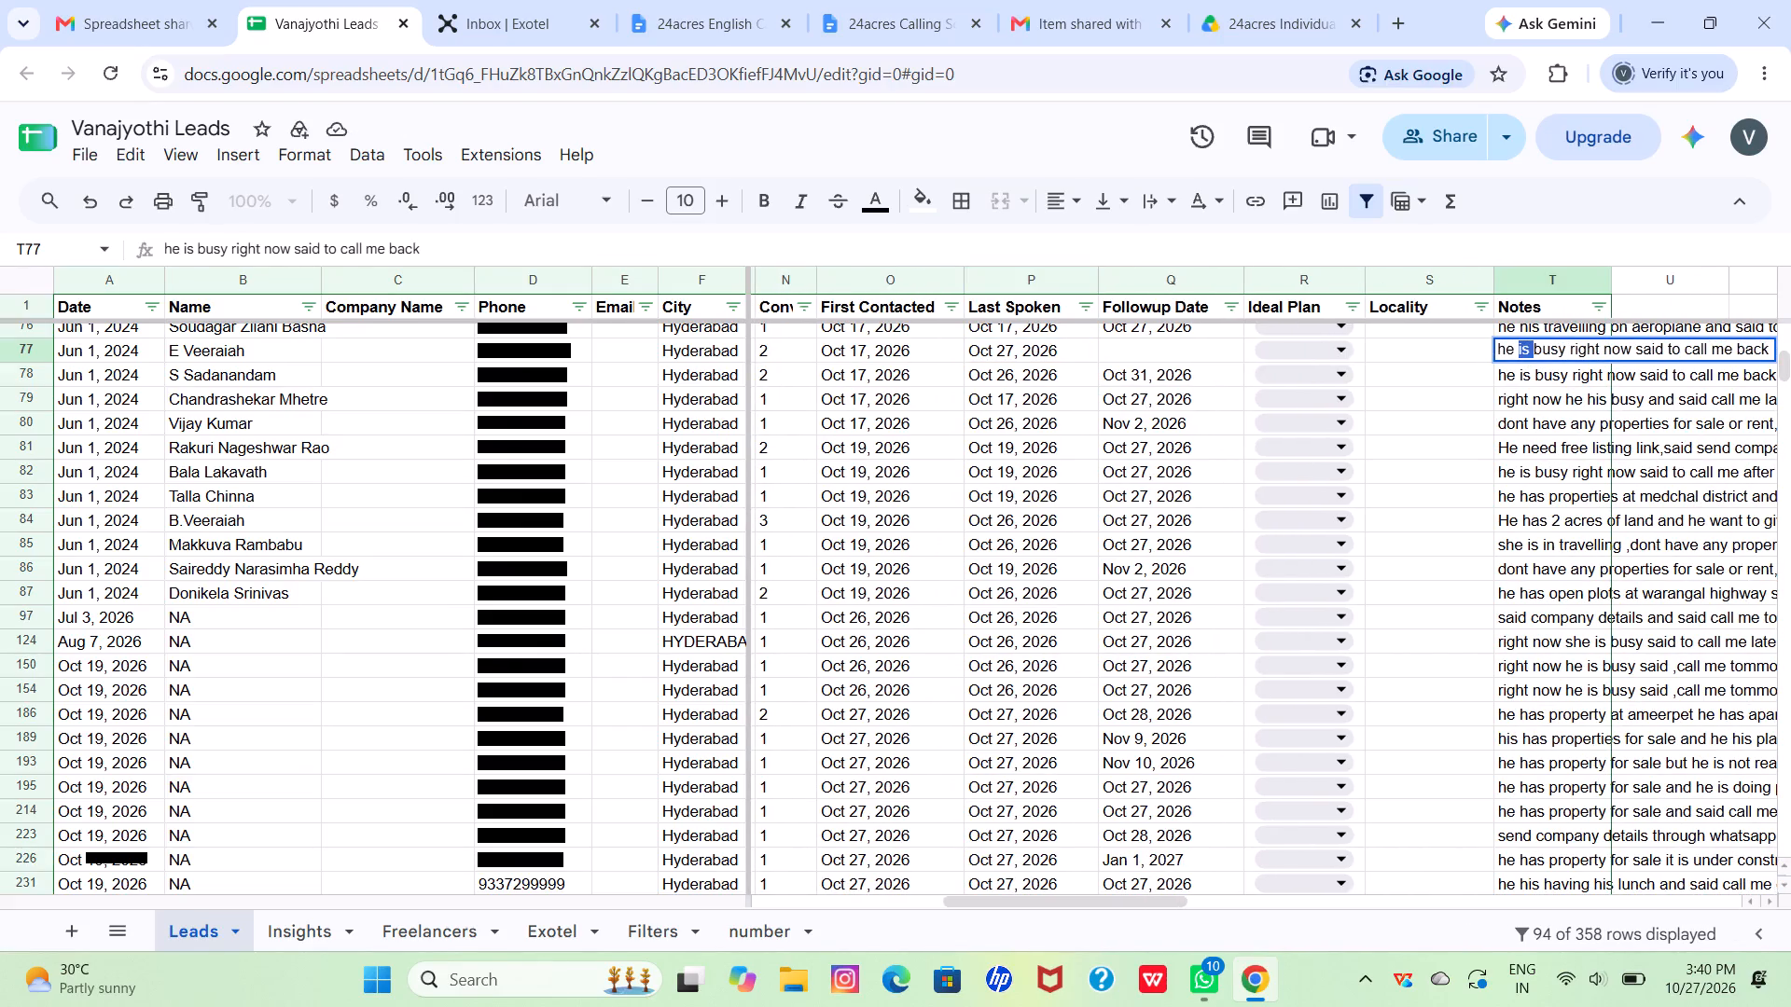
double_click(1500, 352)
click(1778, 352)
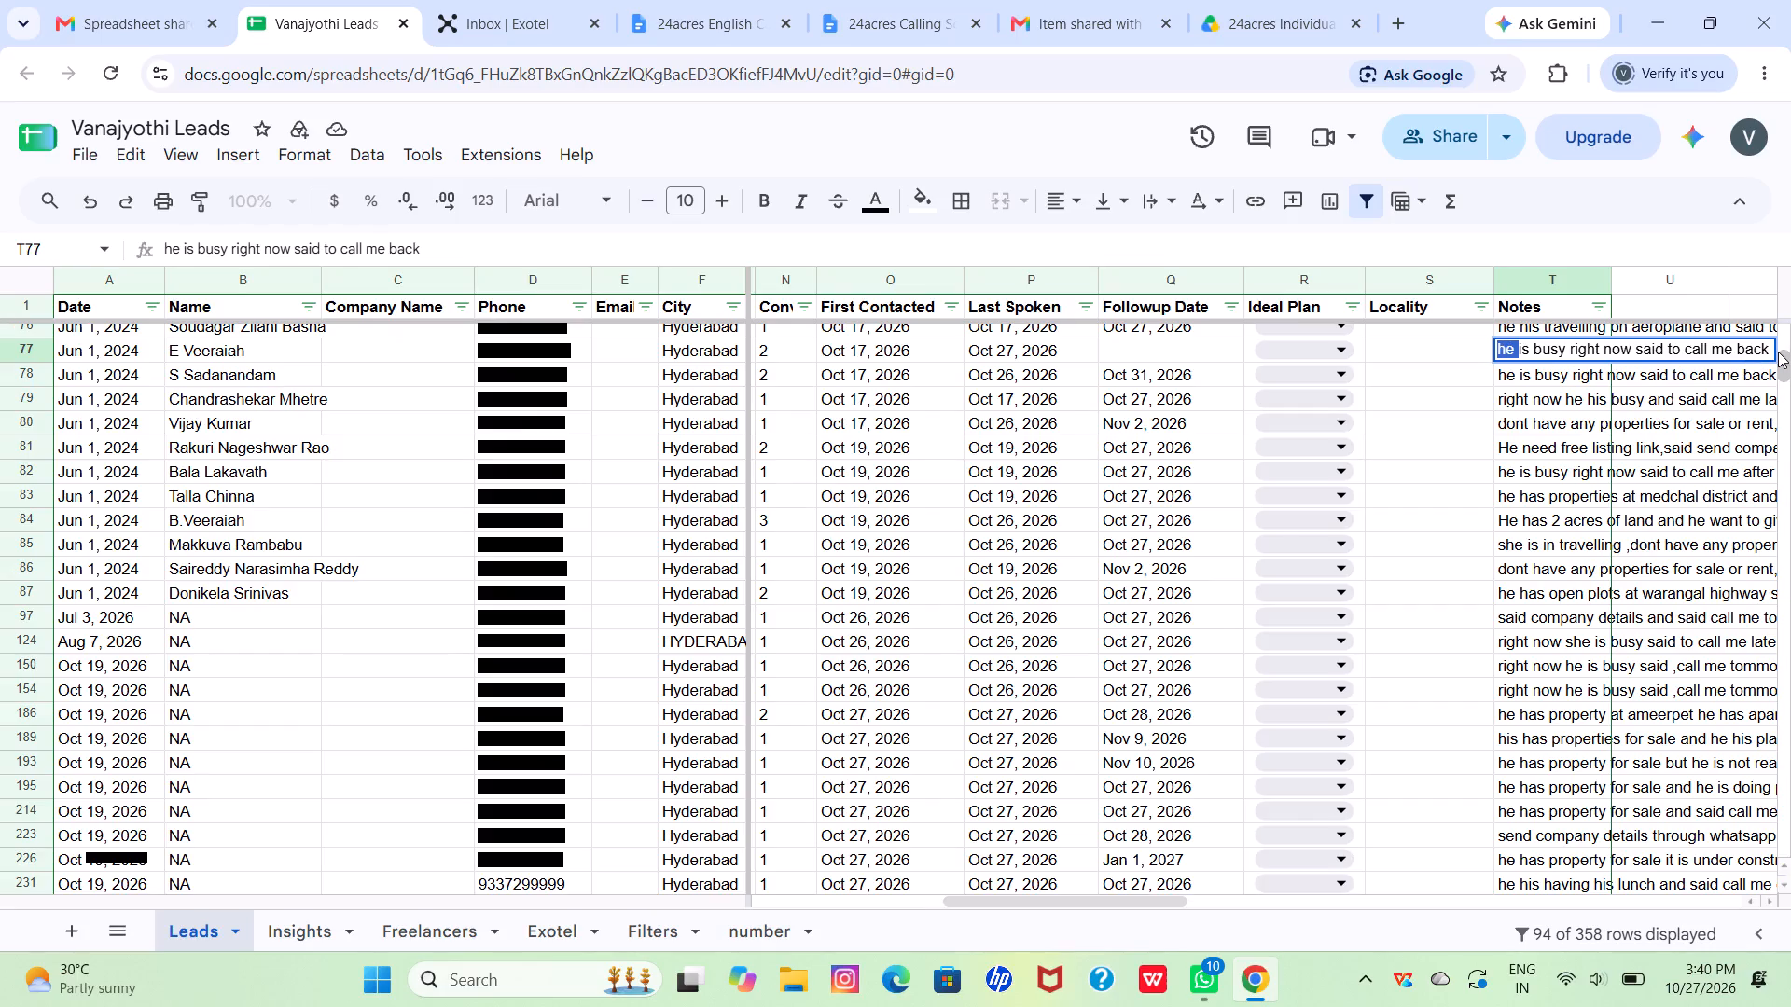
scroll(1661, 372, left, 2)
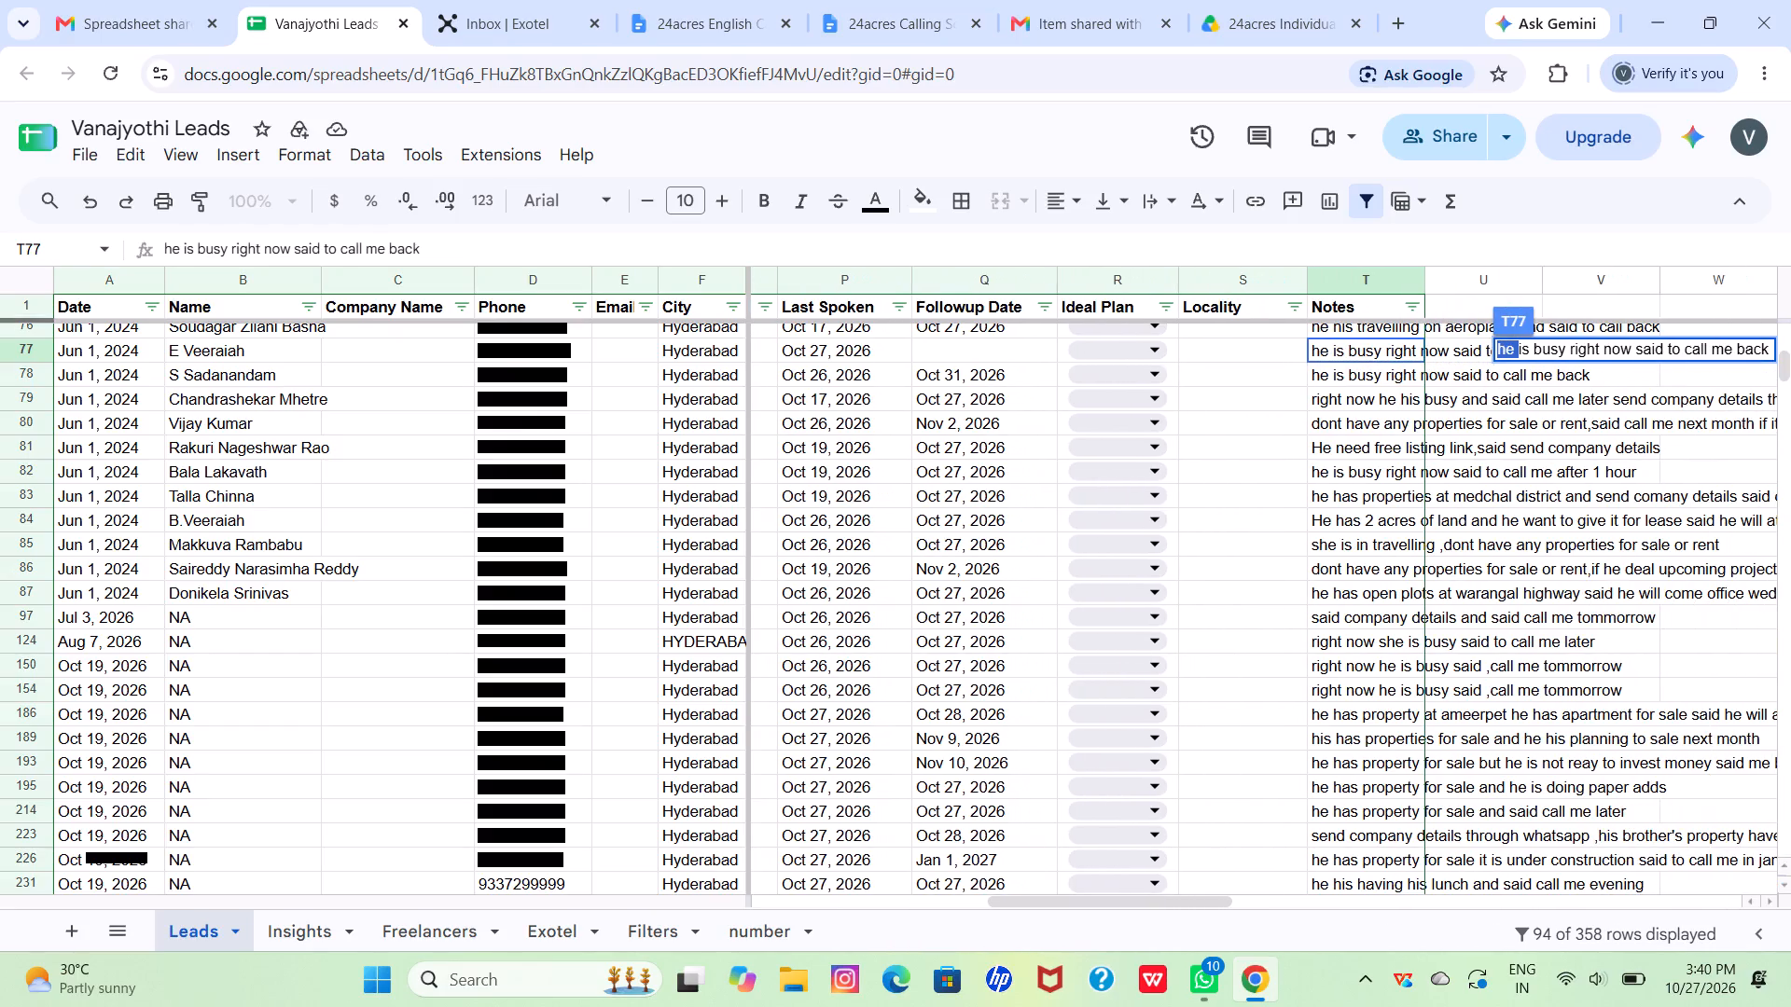
click(1765, 352)
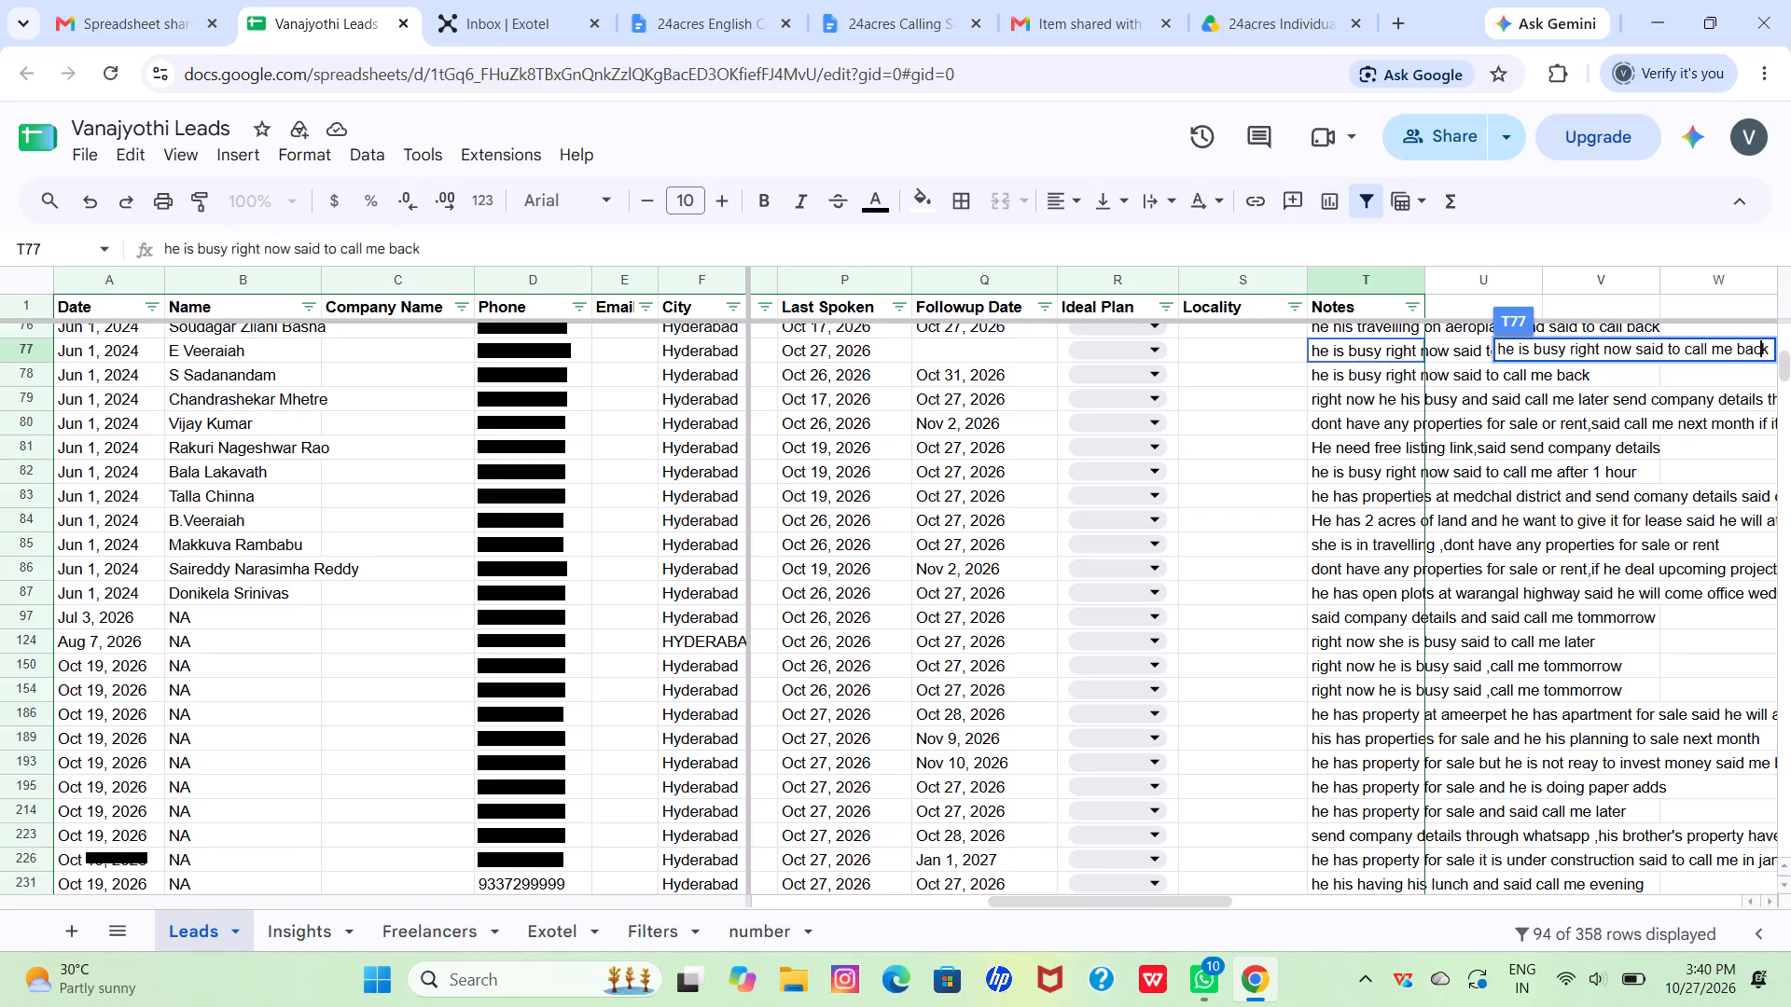
key(comma)
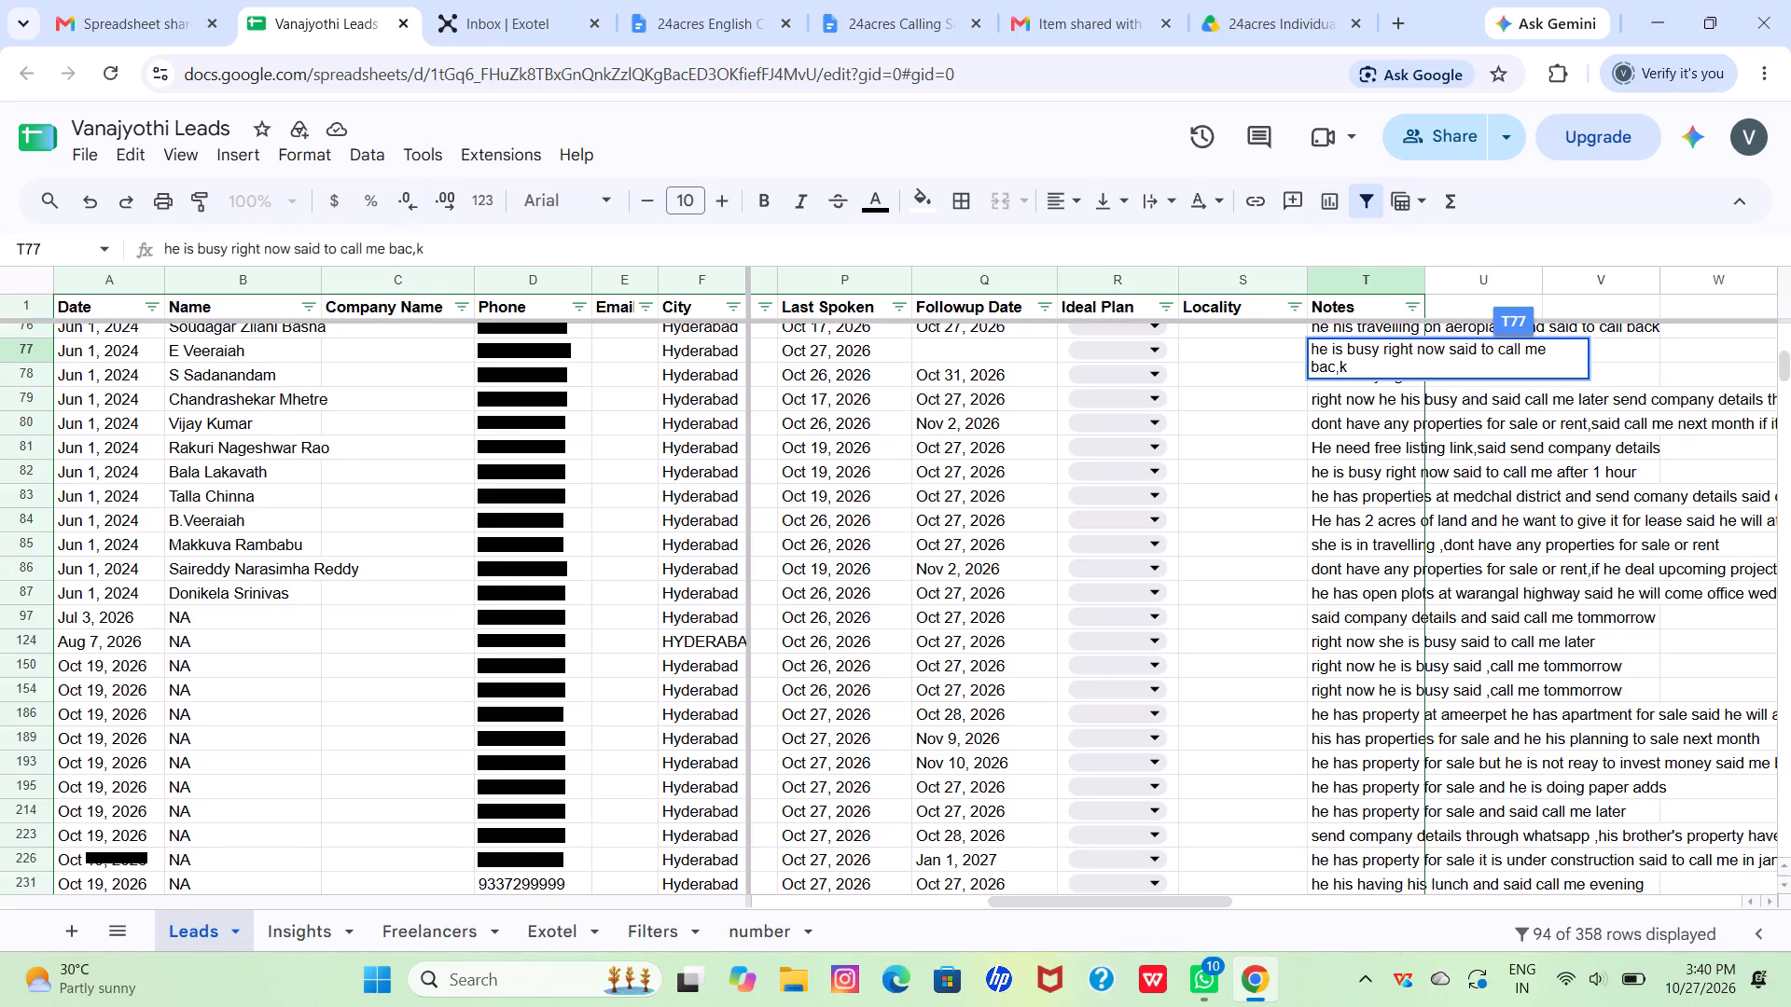
key(BackSpace)
click(1587, 352)
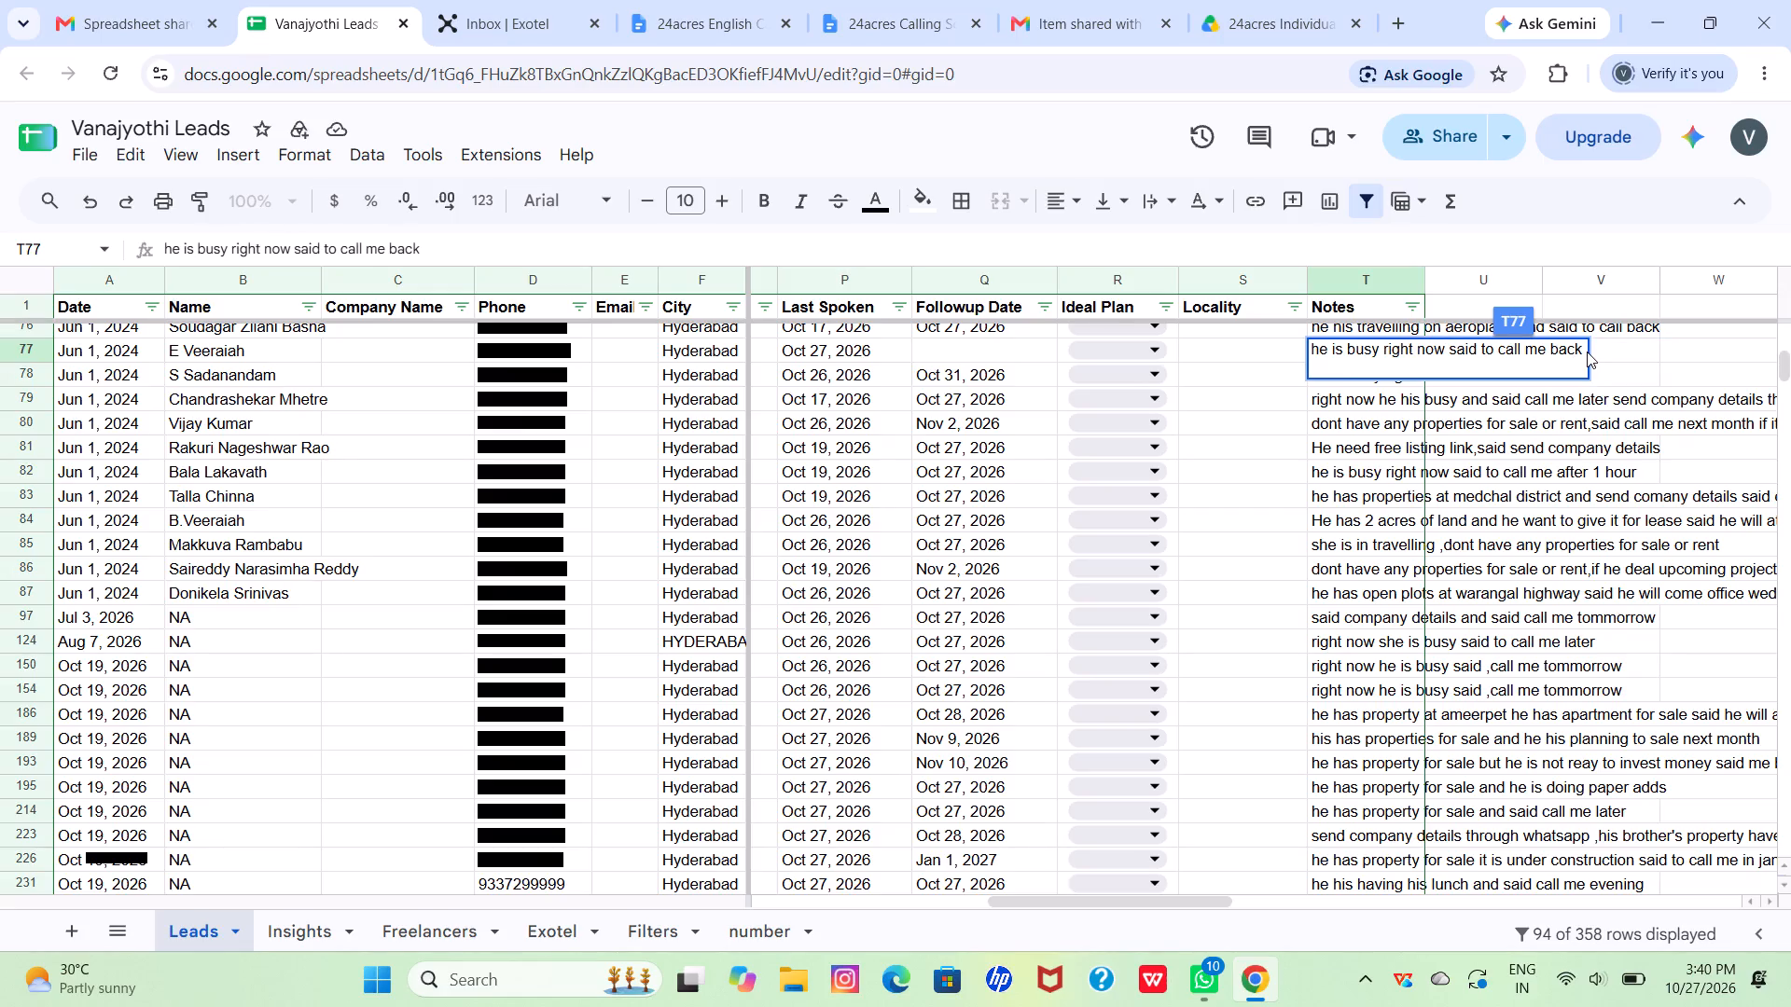
click(1587, 341)
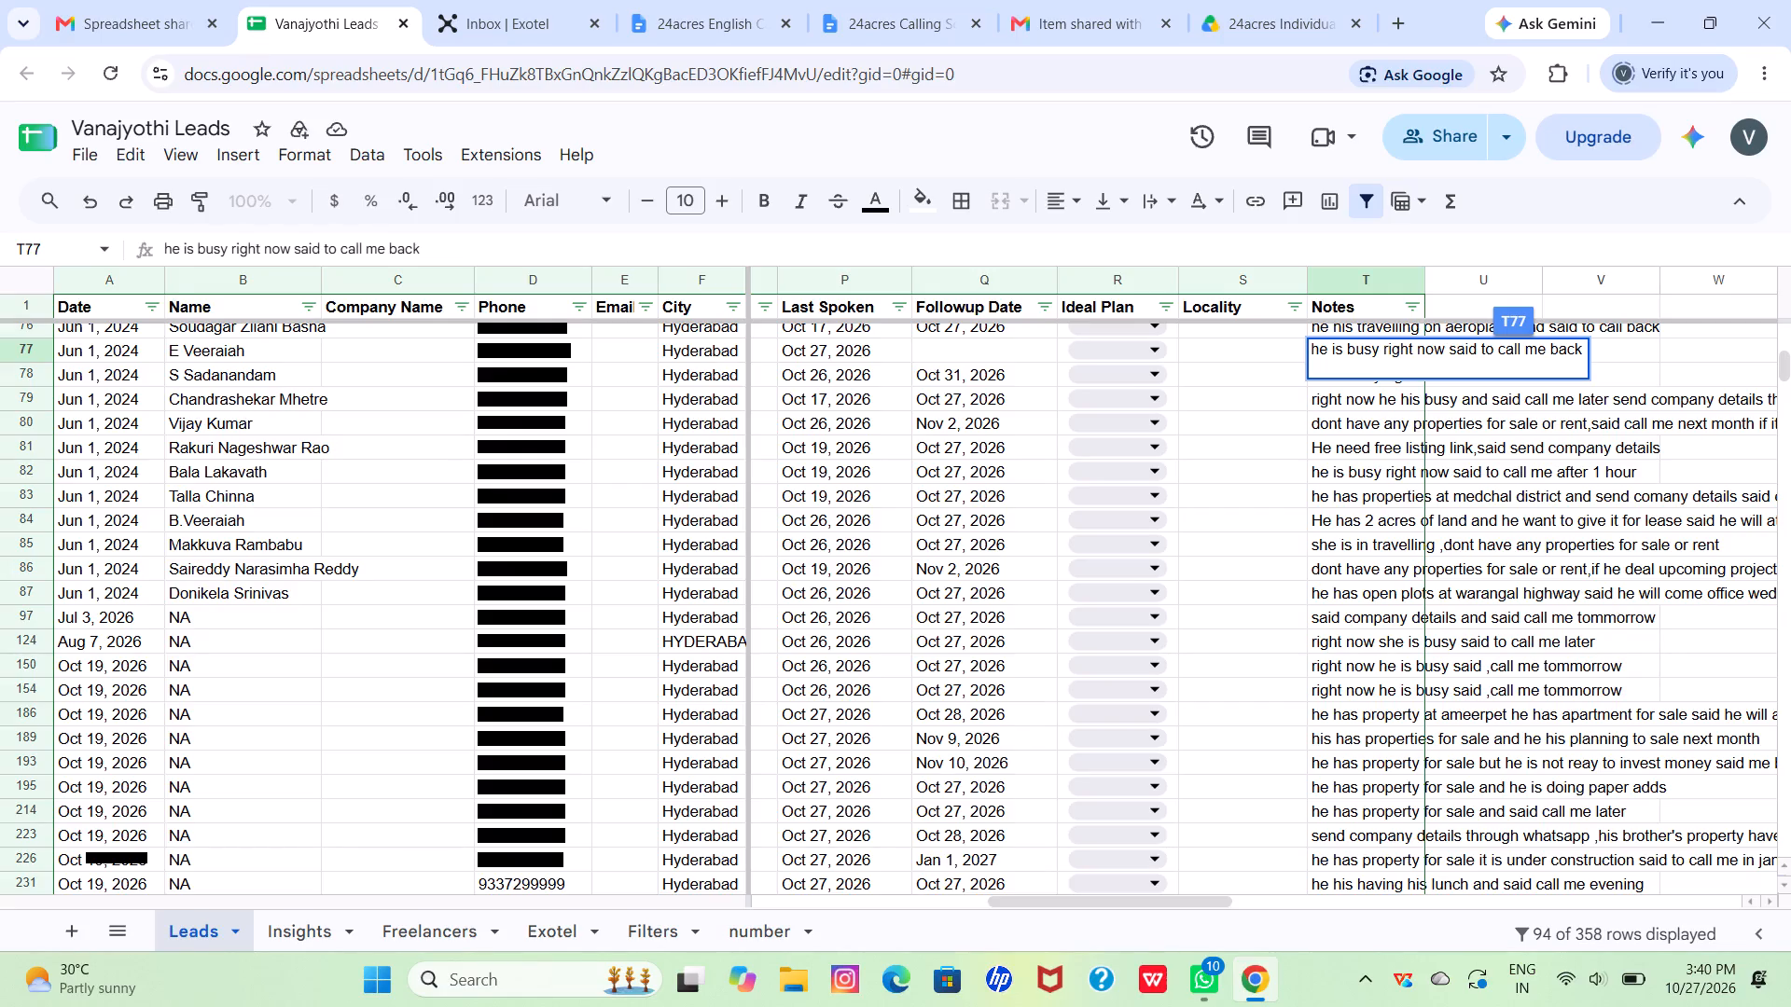
click(1583, 352)
key(comma)
text(dont)
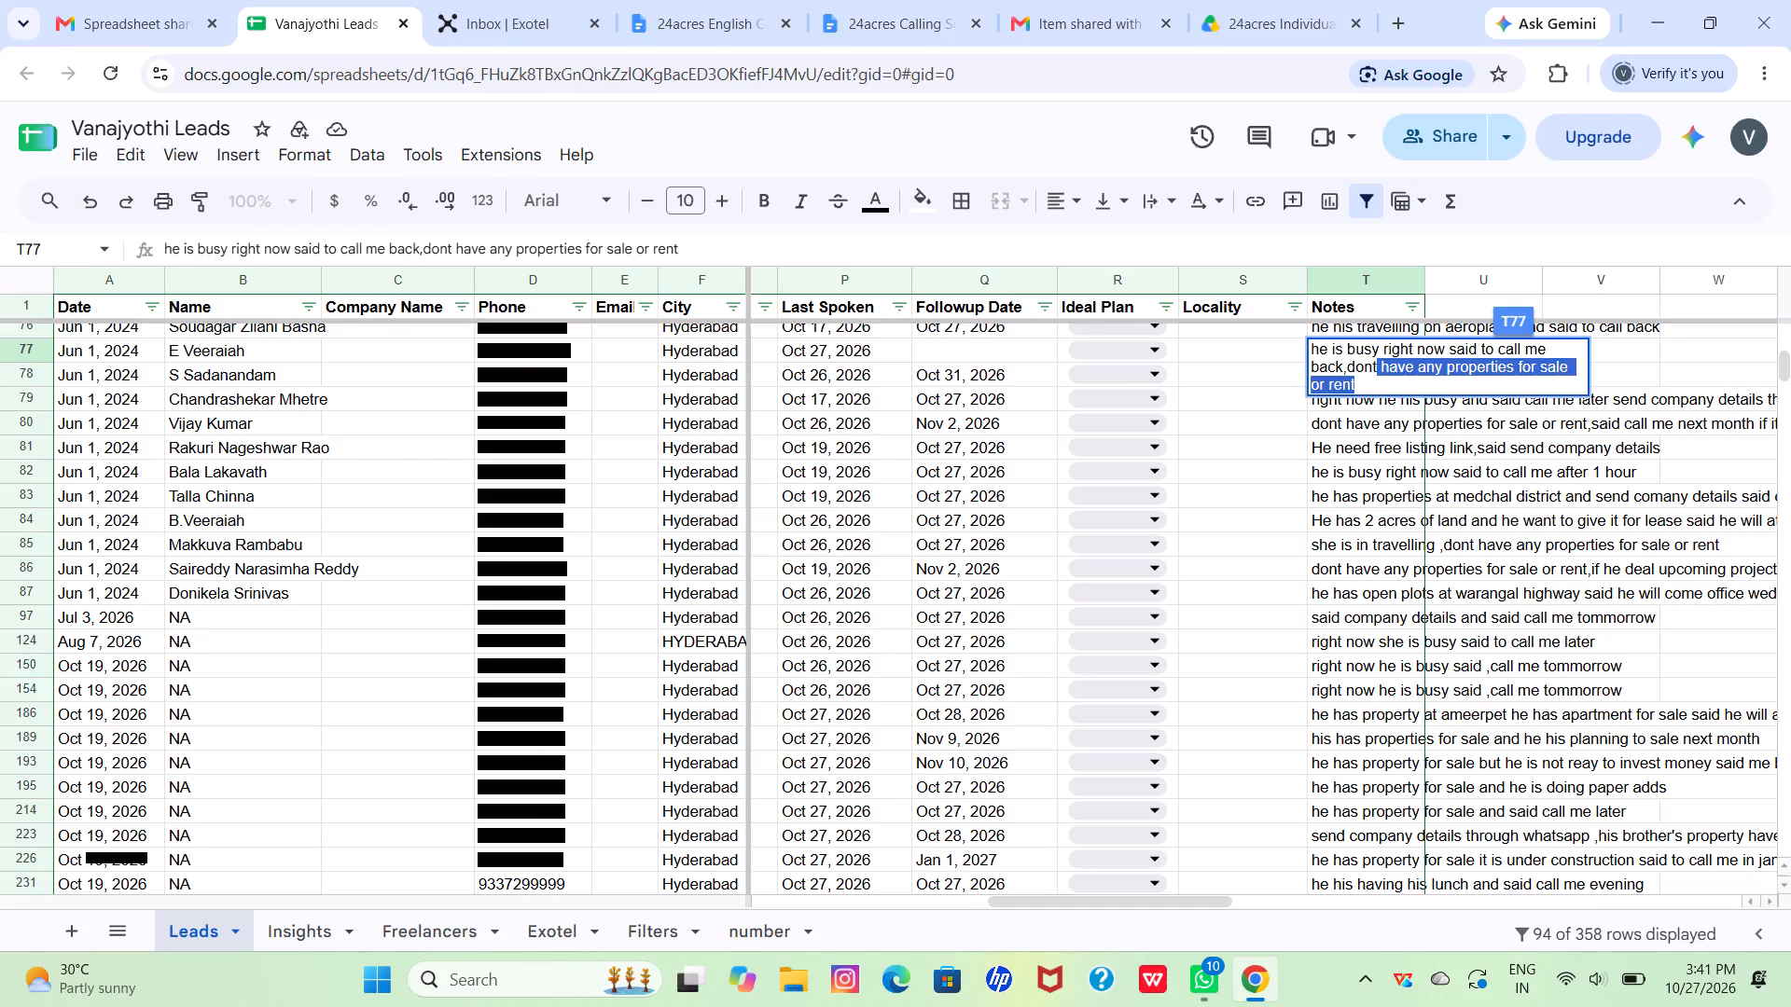
key(Return)
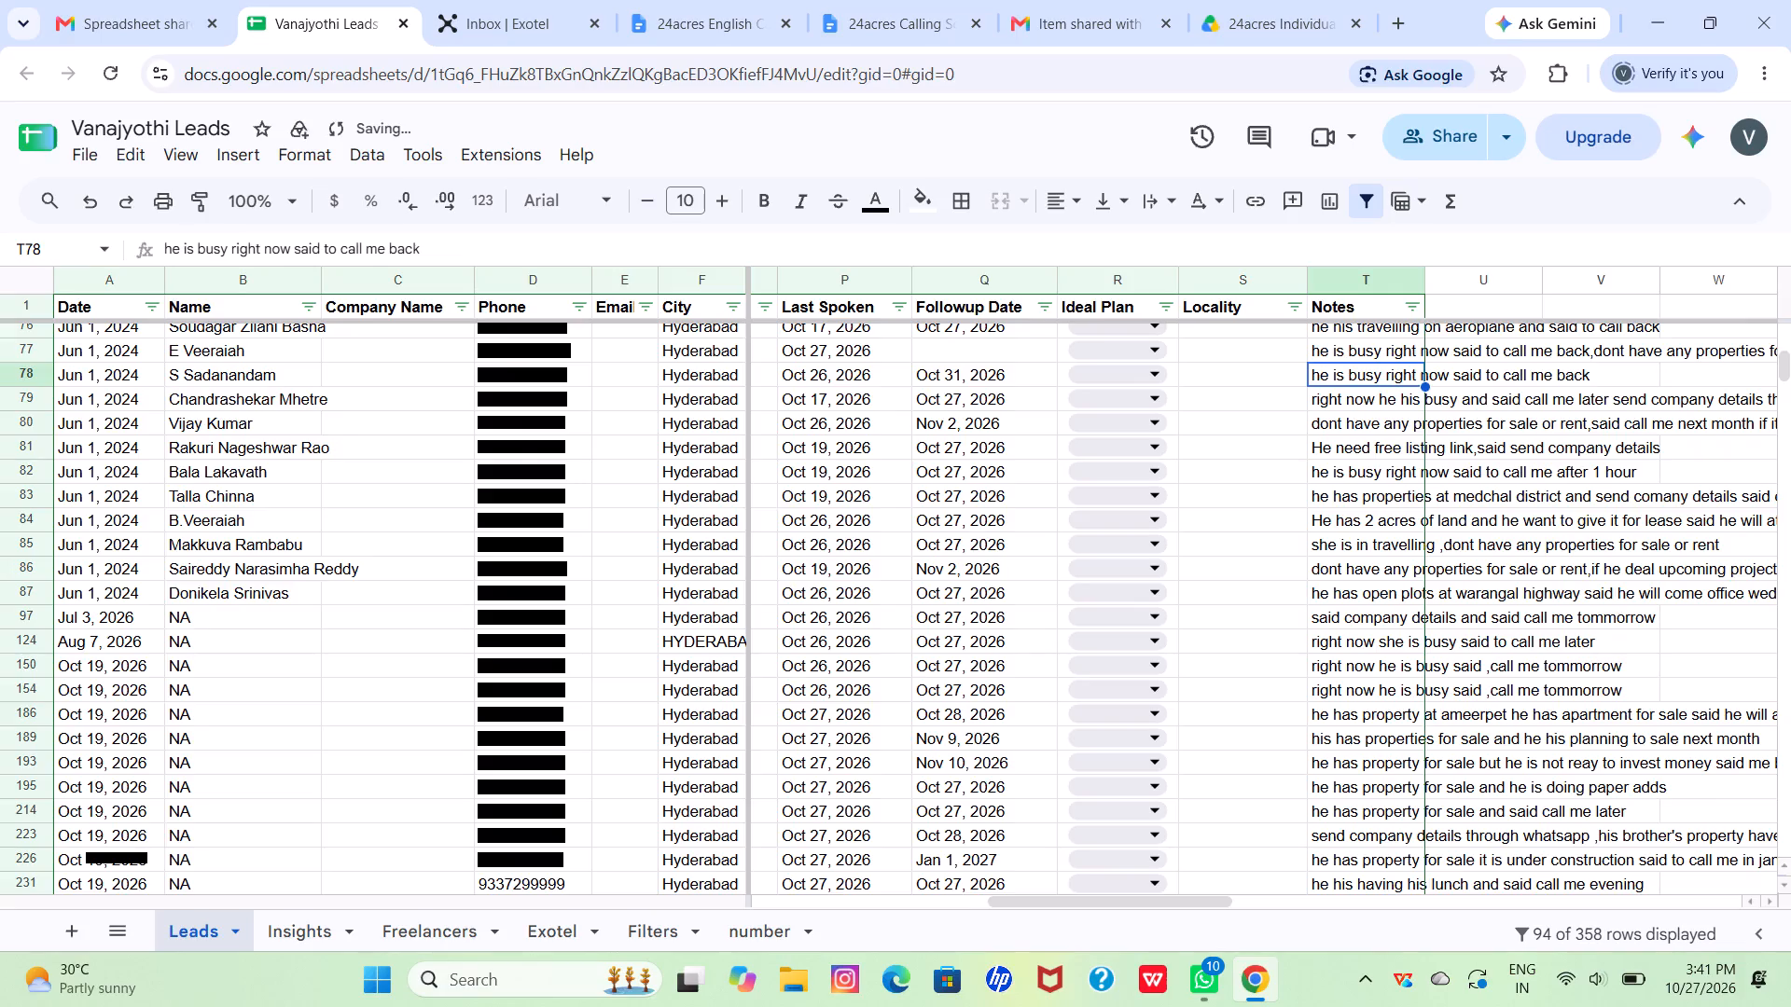
Change the status of the lead in row 77 to Not Interested.
scroll(1583, 352, right, 4)
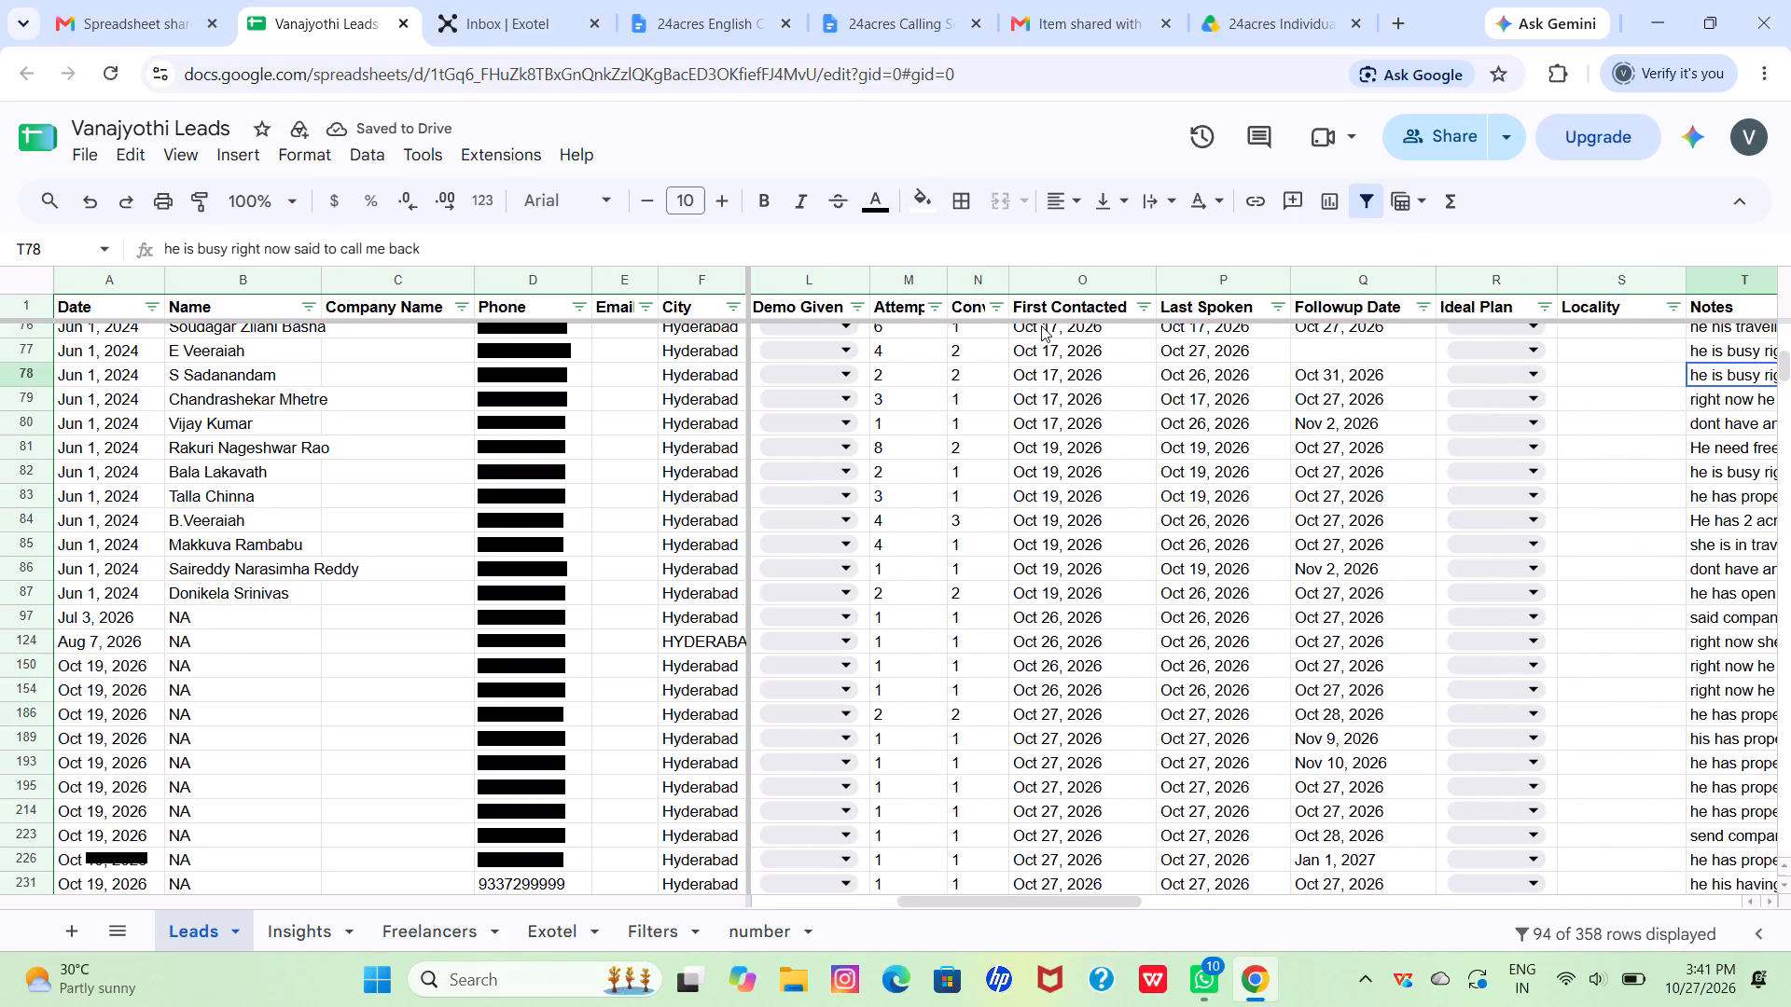
scroll(835, 356, right, 4)
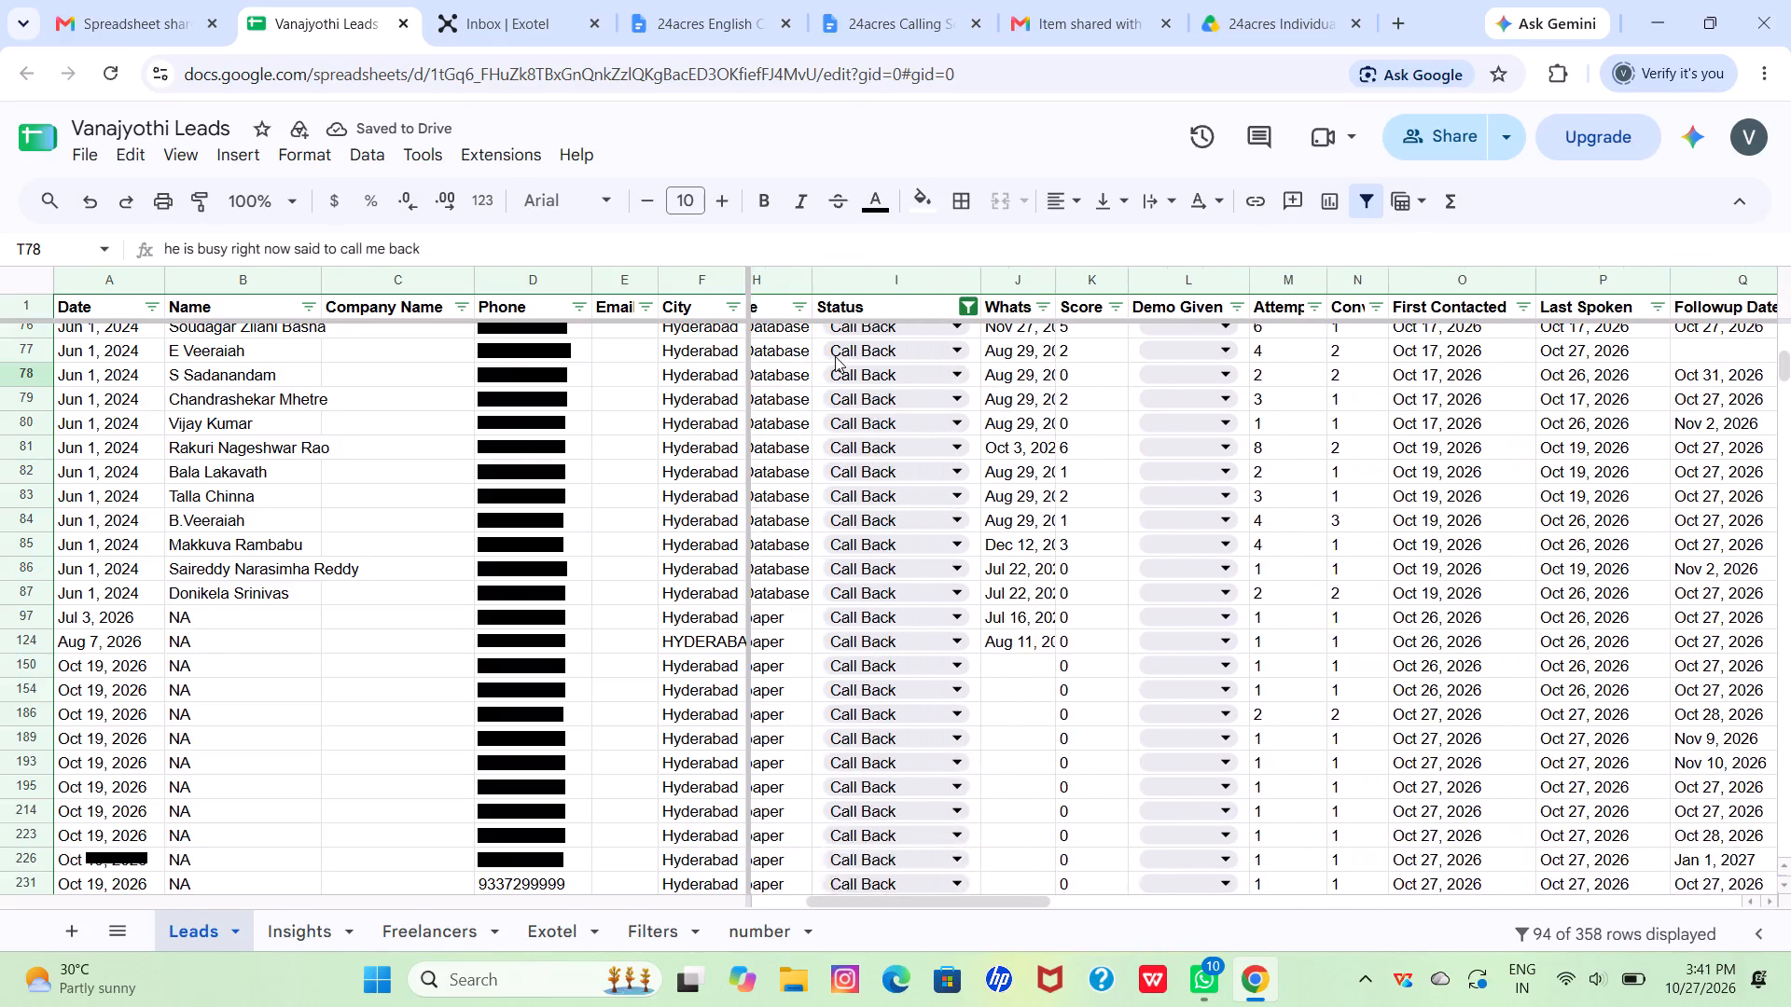
scroll(835, 356, right, 1)
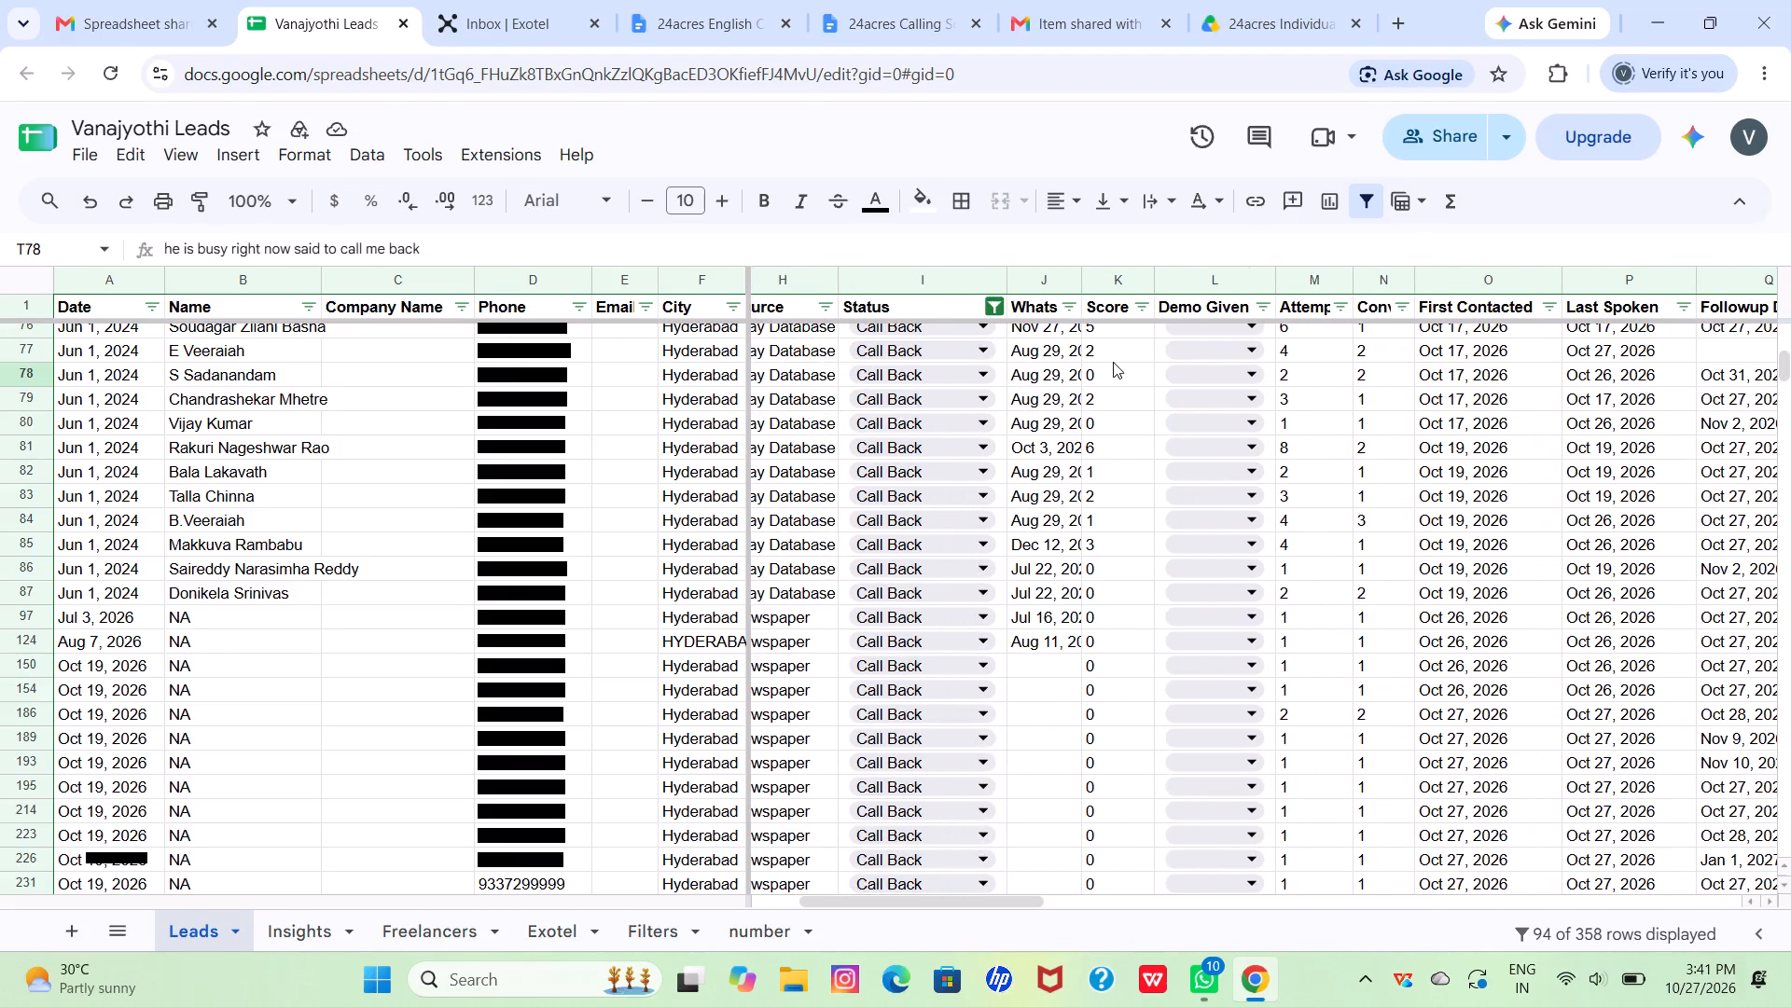
click(957, 353)
click(890, 538)
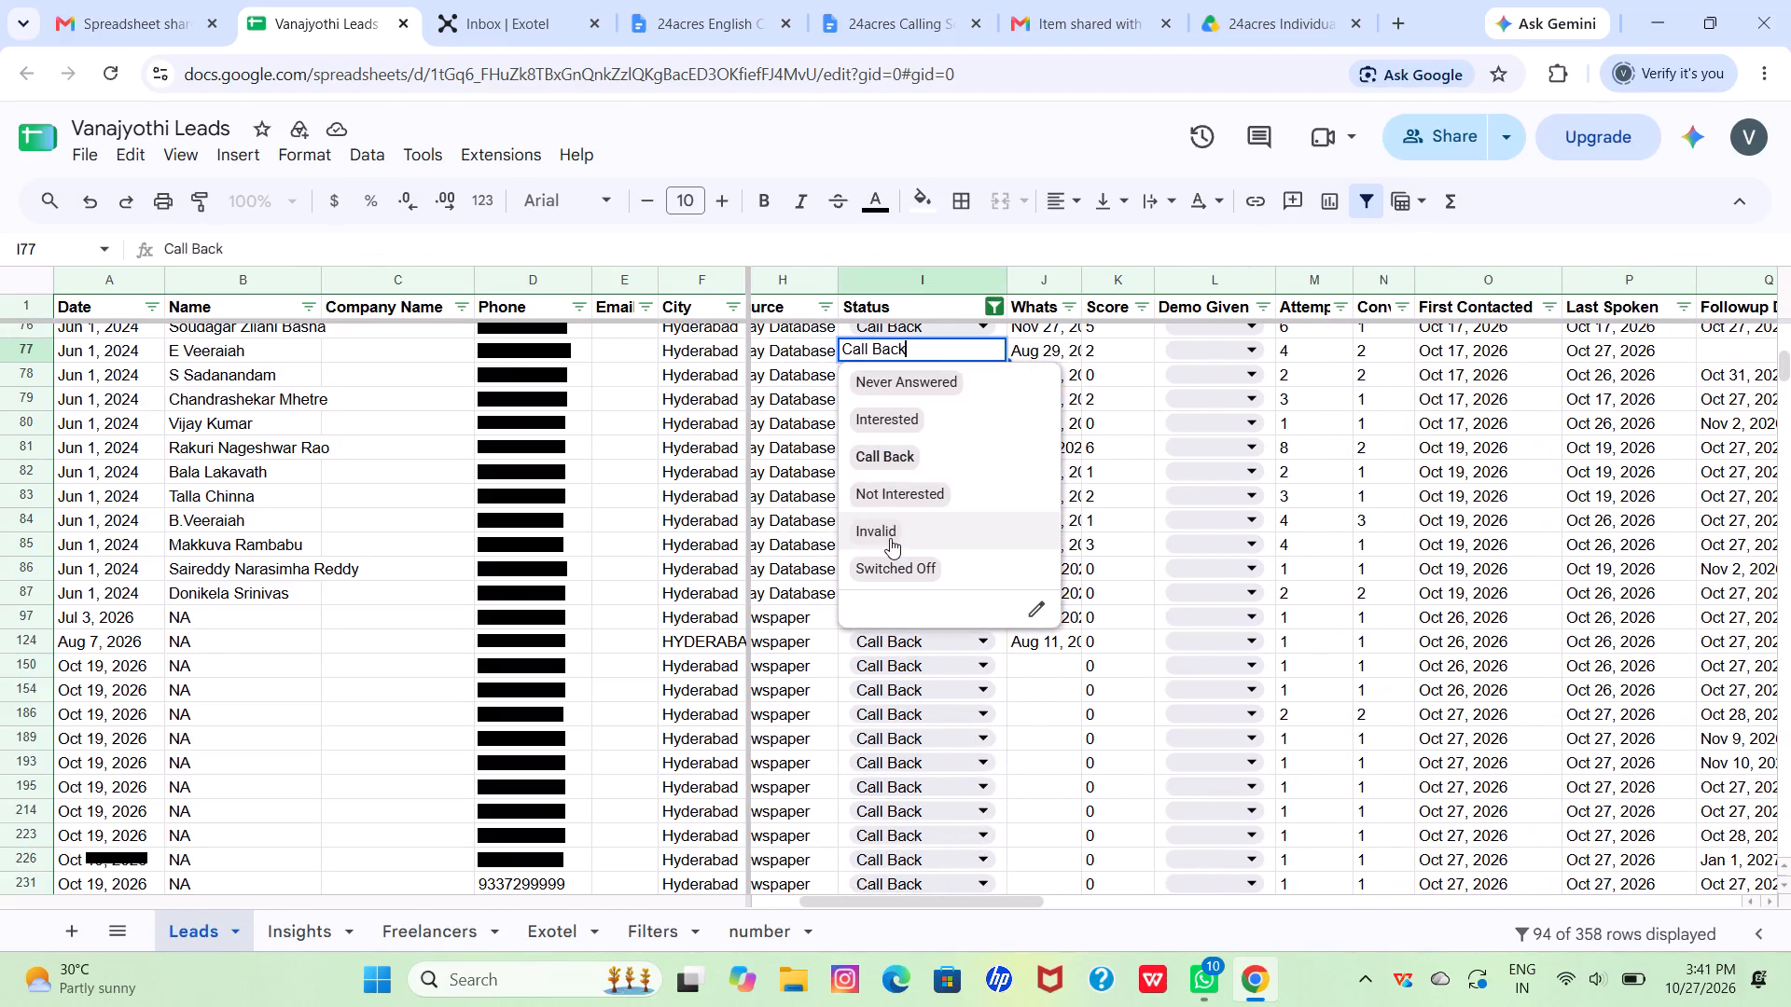
click(933, 359)
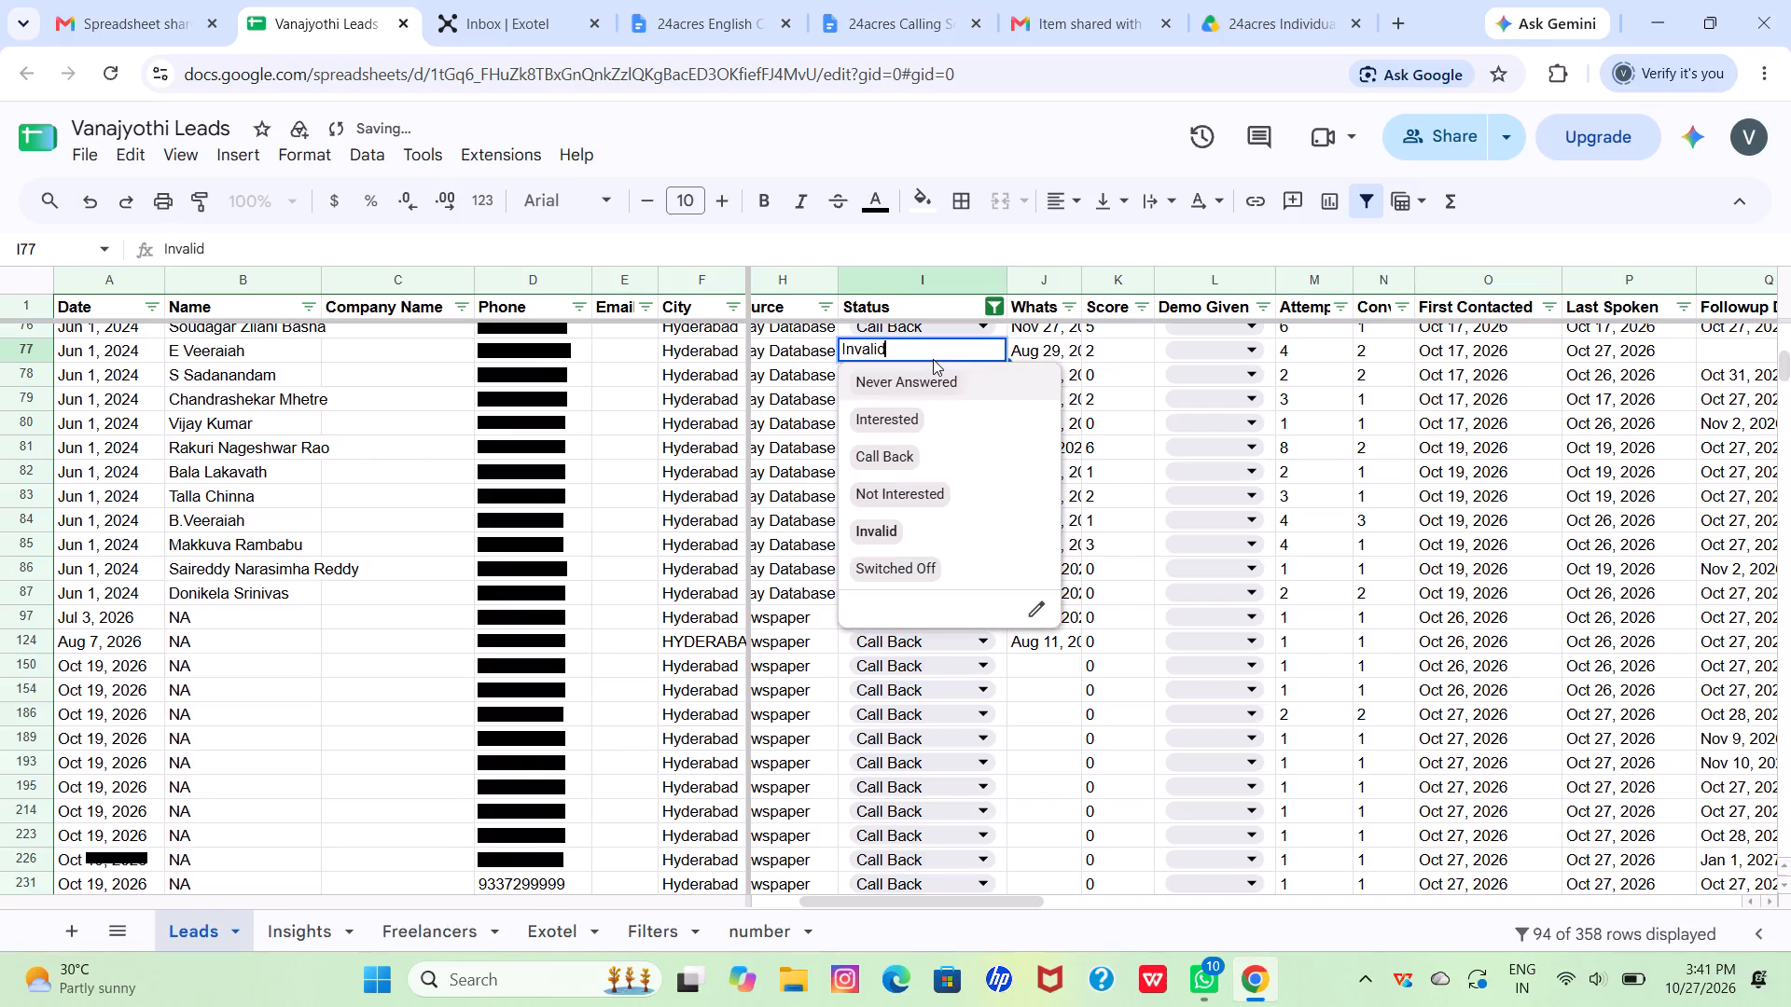
click(916, 497)
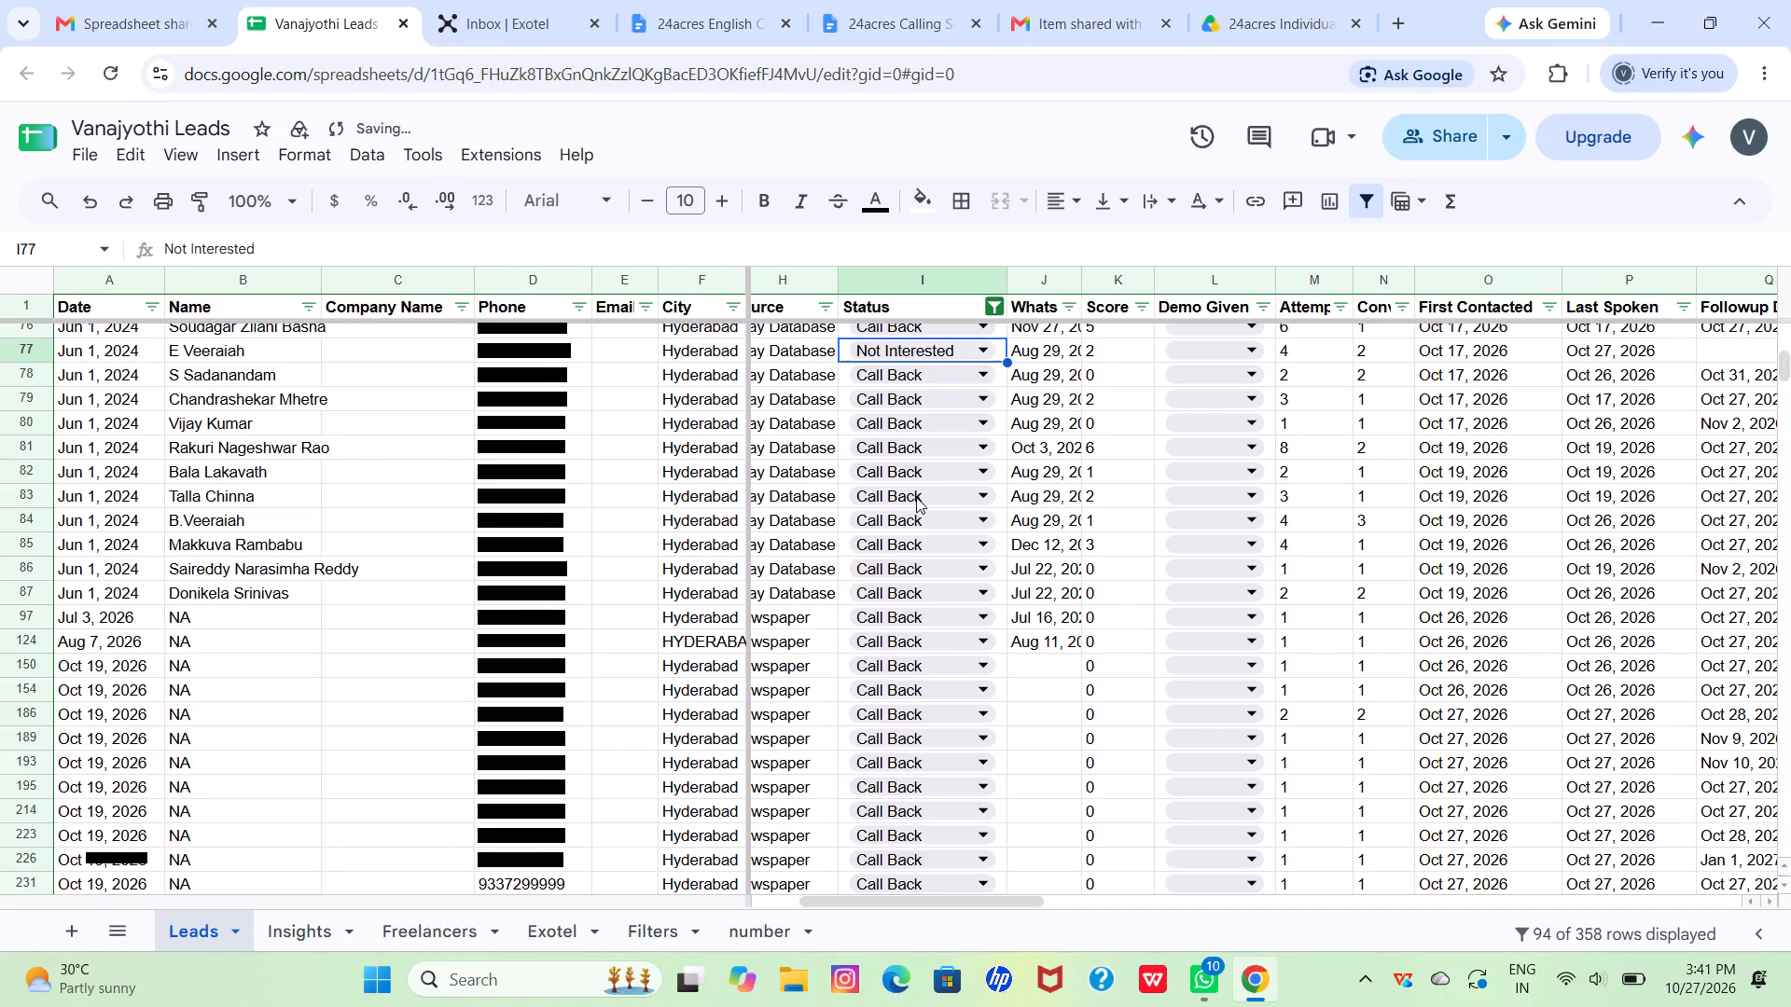
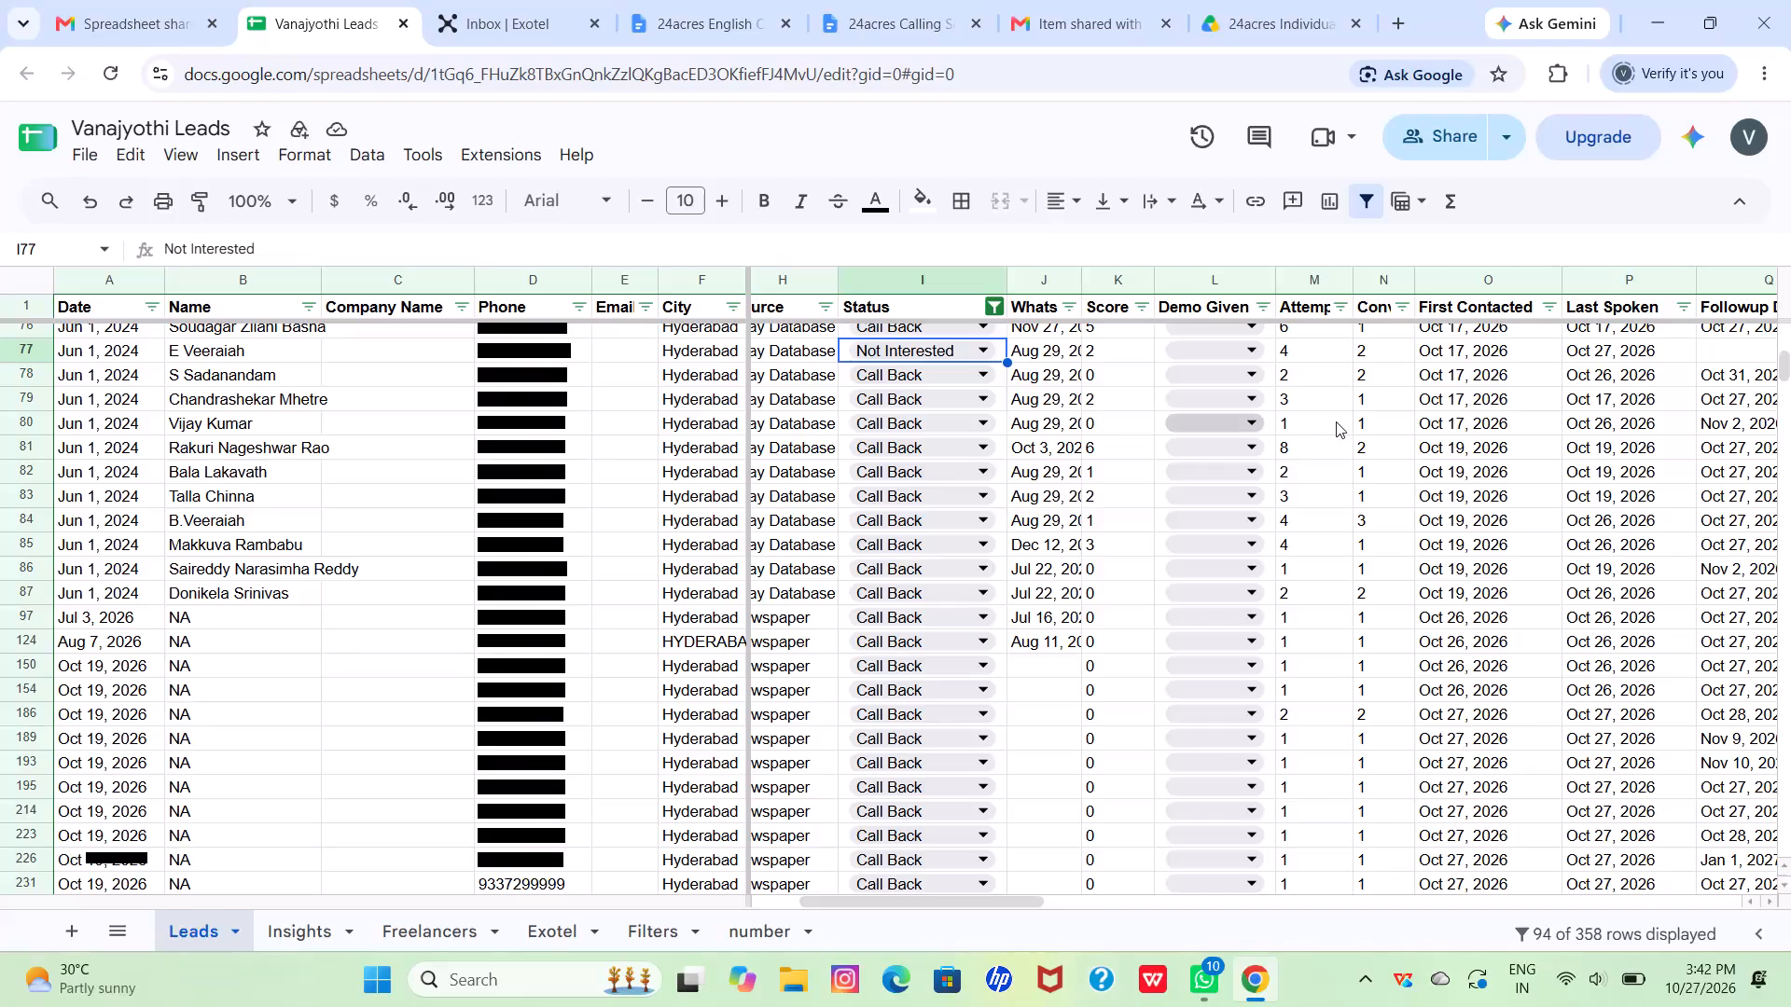
Examine the last-spoken dates, follow-up dates and notes of the filtered Call Back leads from row 78 onward.
scroll(1534, 429, left, 4)
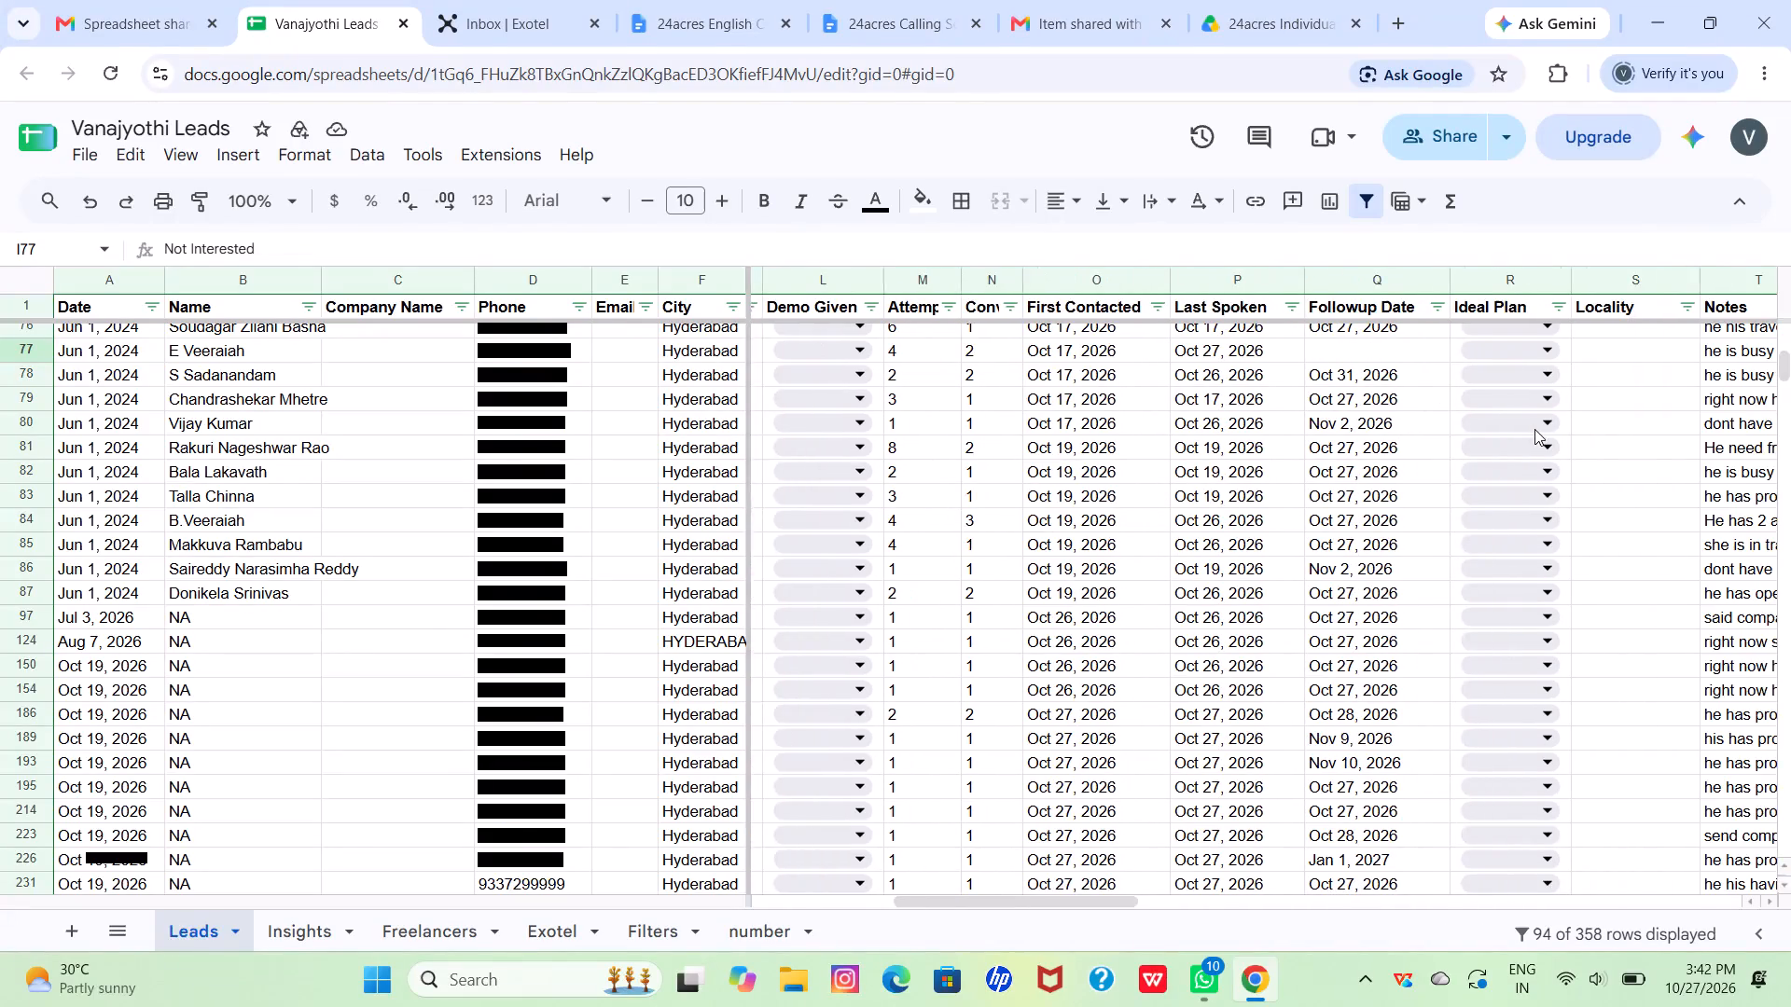
scroll(1534, 429, left, 2)
scroll(1534, 429, down, 1)
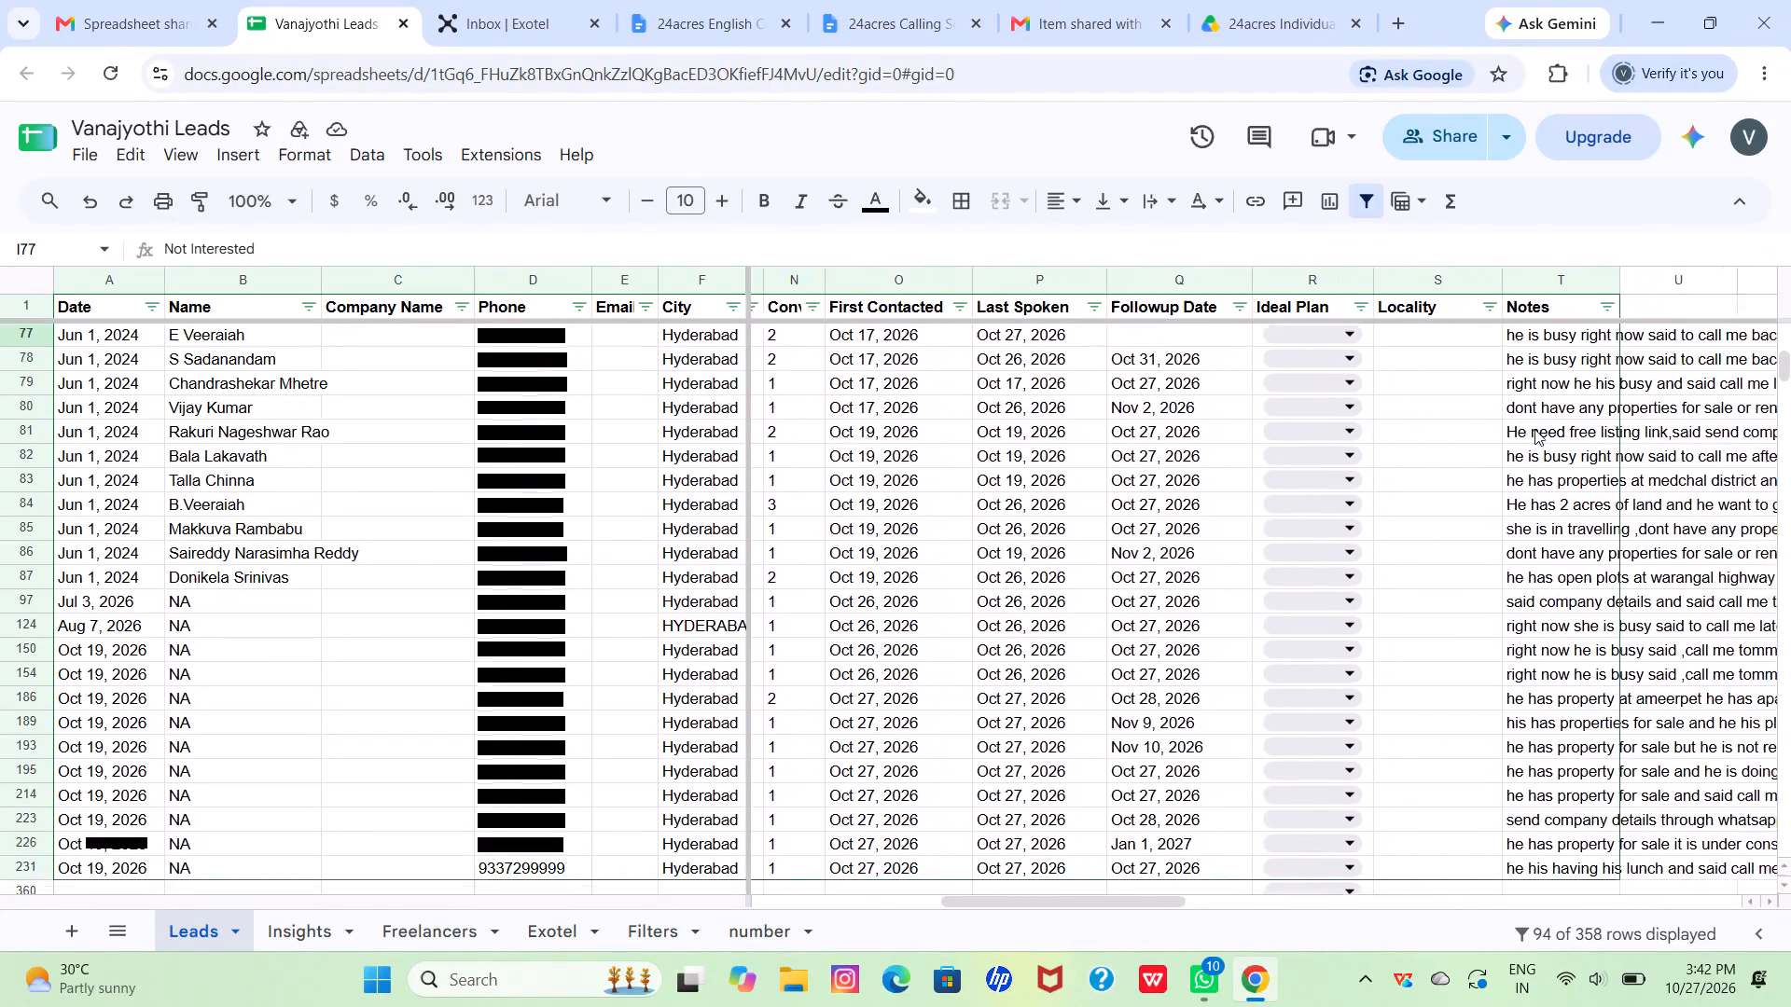
scroll(1534, 429, down, 1)
scroll(1534, 429, left, 2)
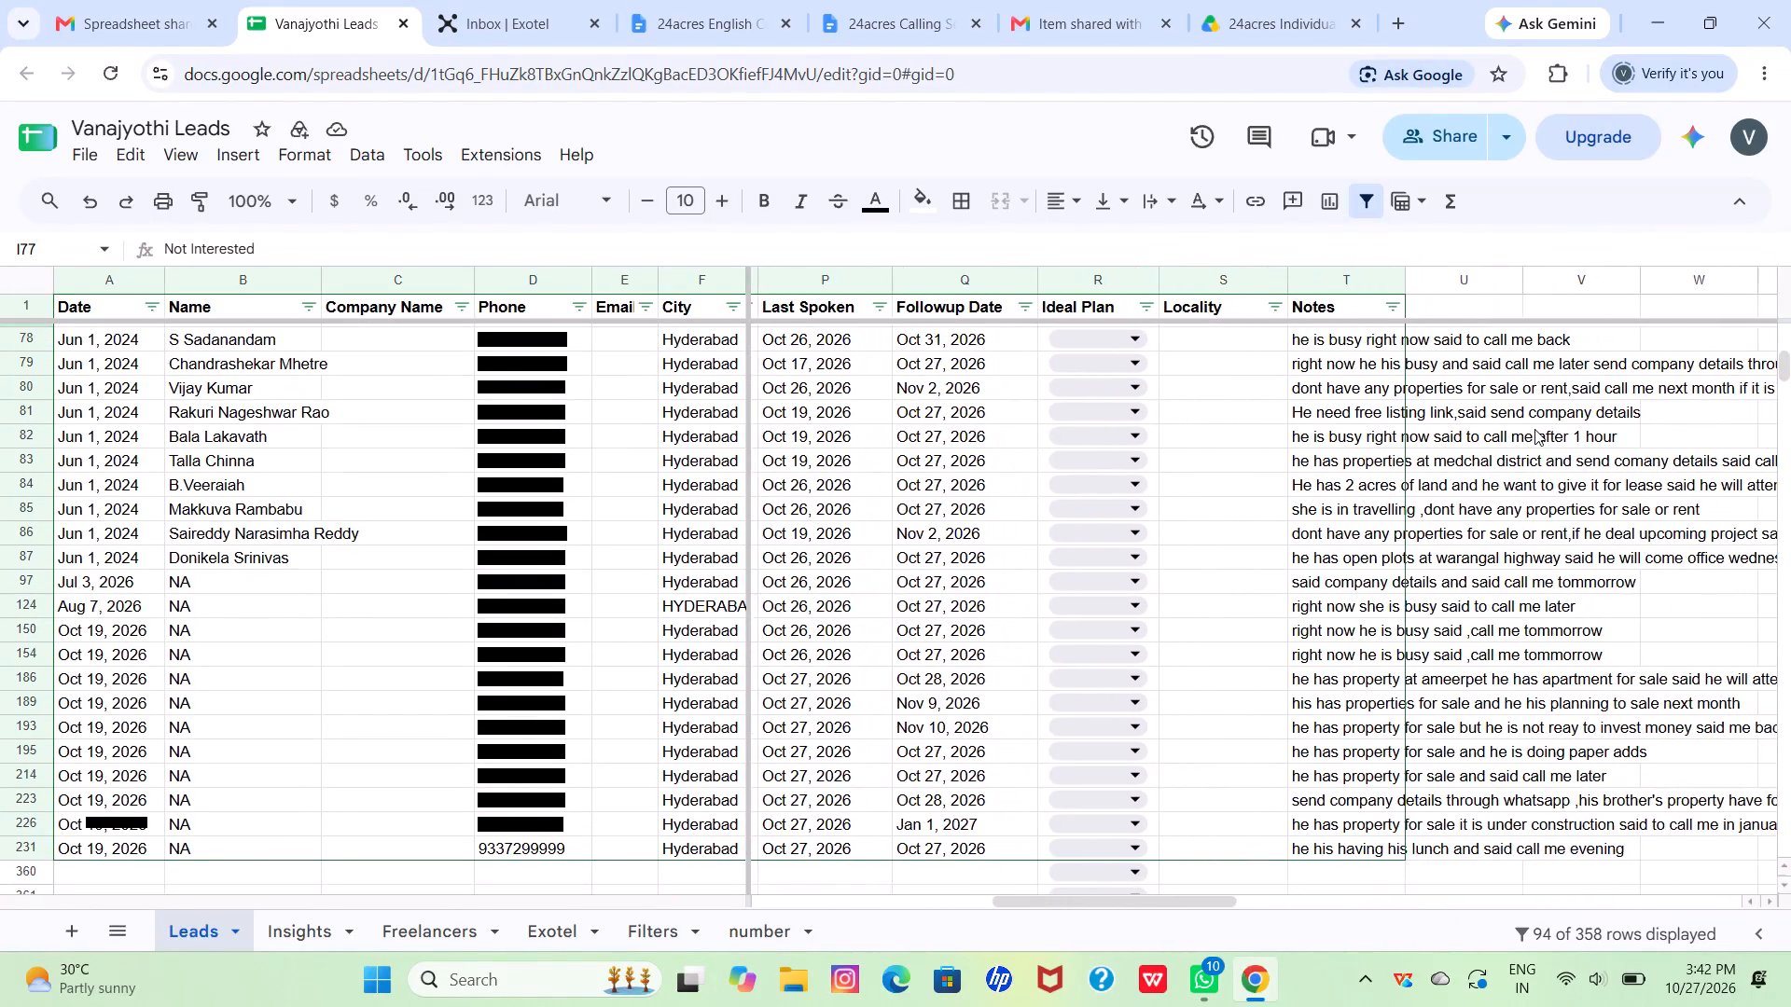
scroll(1534, 429, left, 2)
scroll(1534, 429, right, 6)
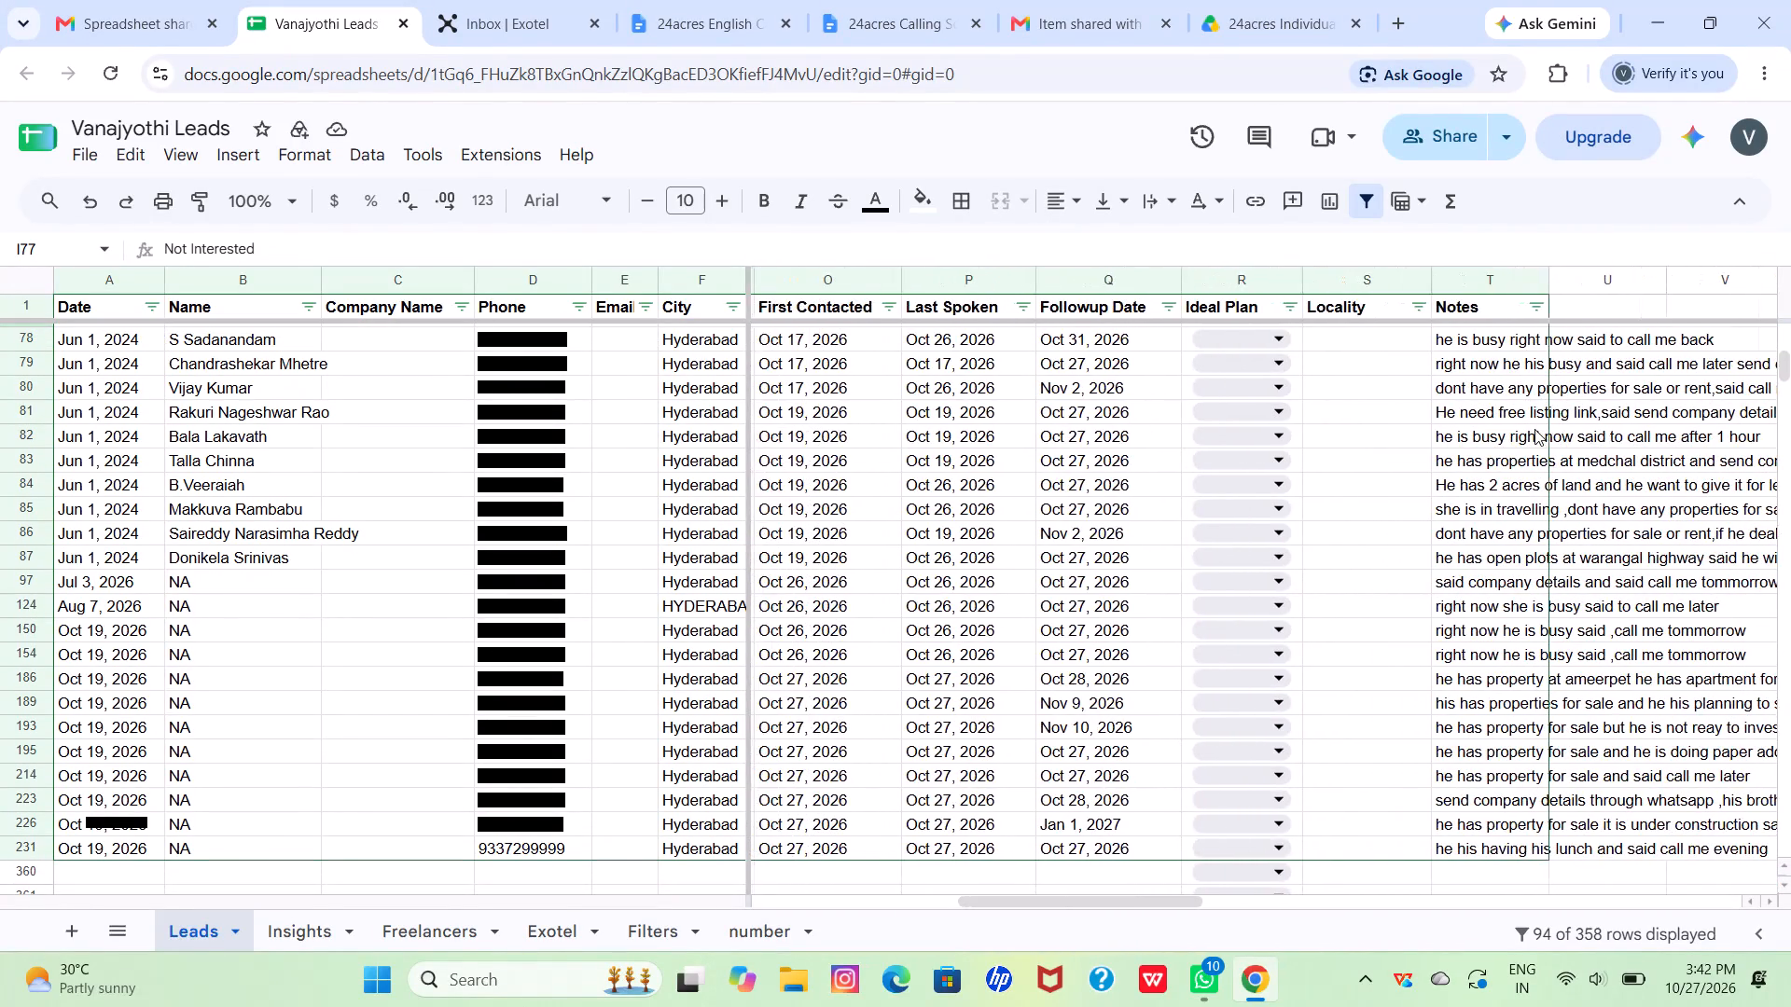
scroll(1534, 429, right, 1)
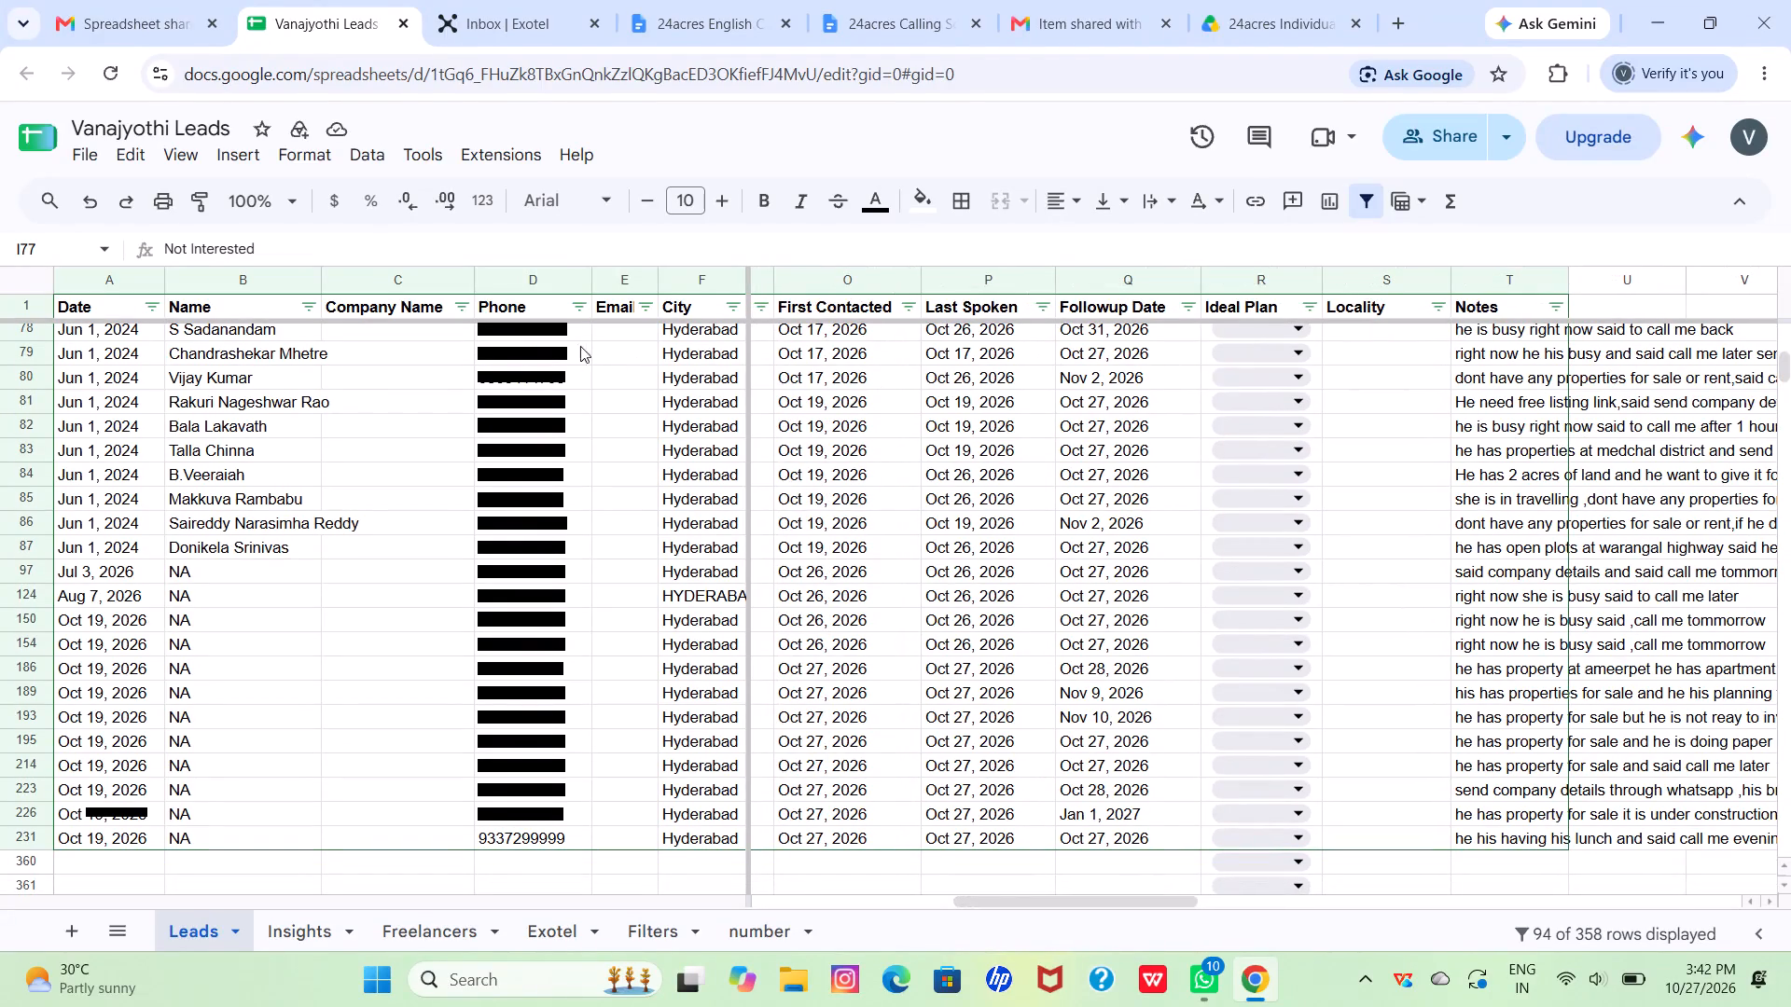
Copy the phone number of the lead in row 79 of the Leads sheet.
click(554, 354)
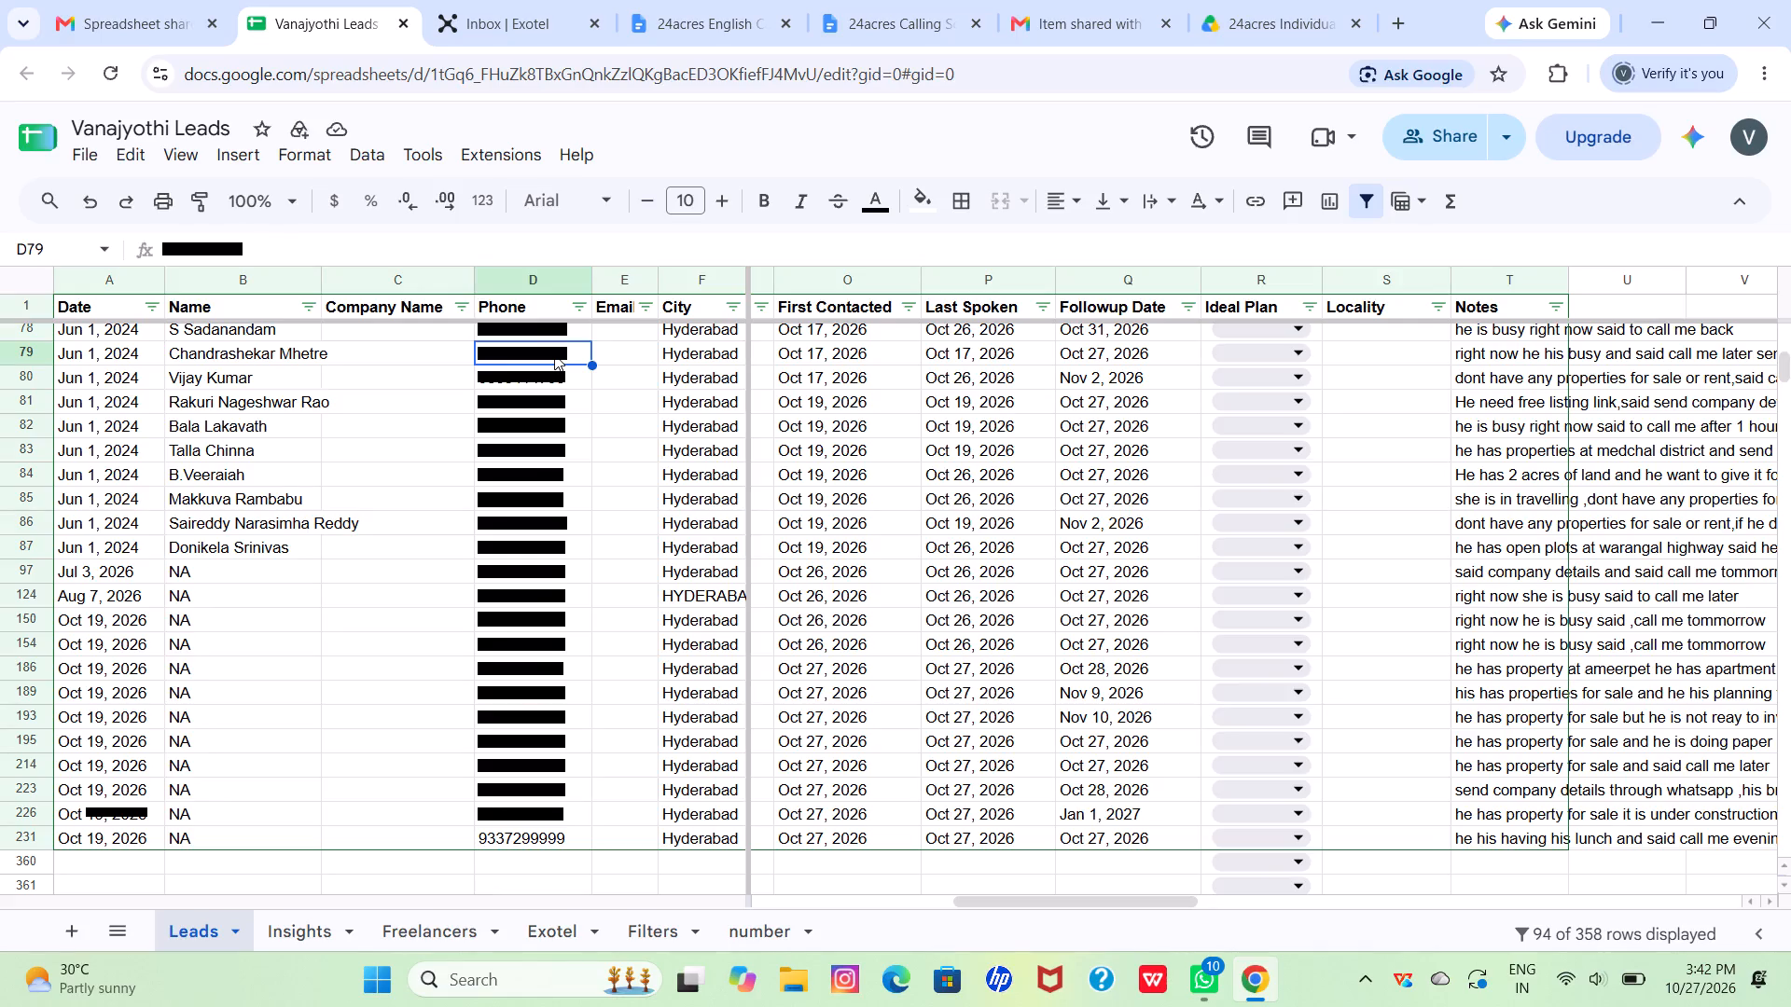
key(ctrl+c)
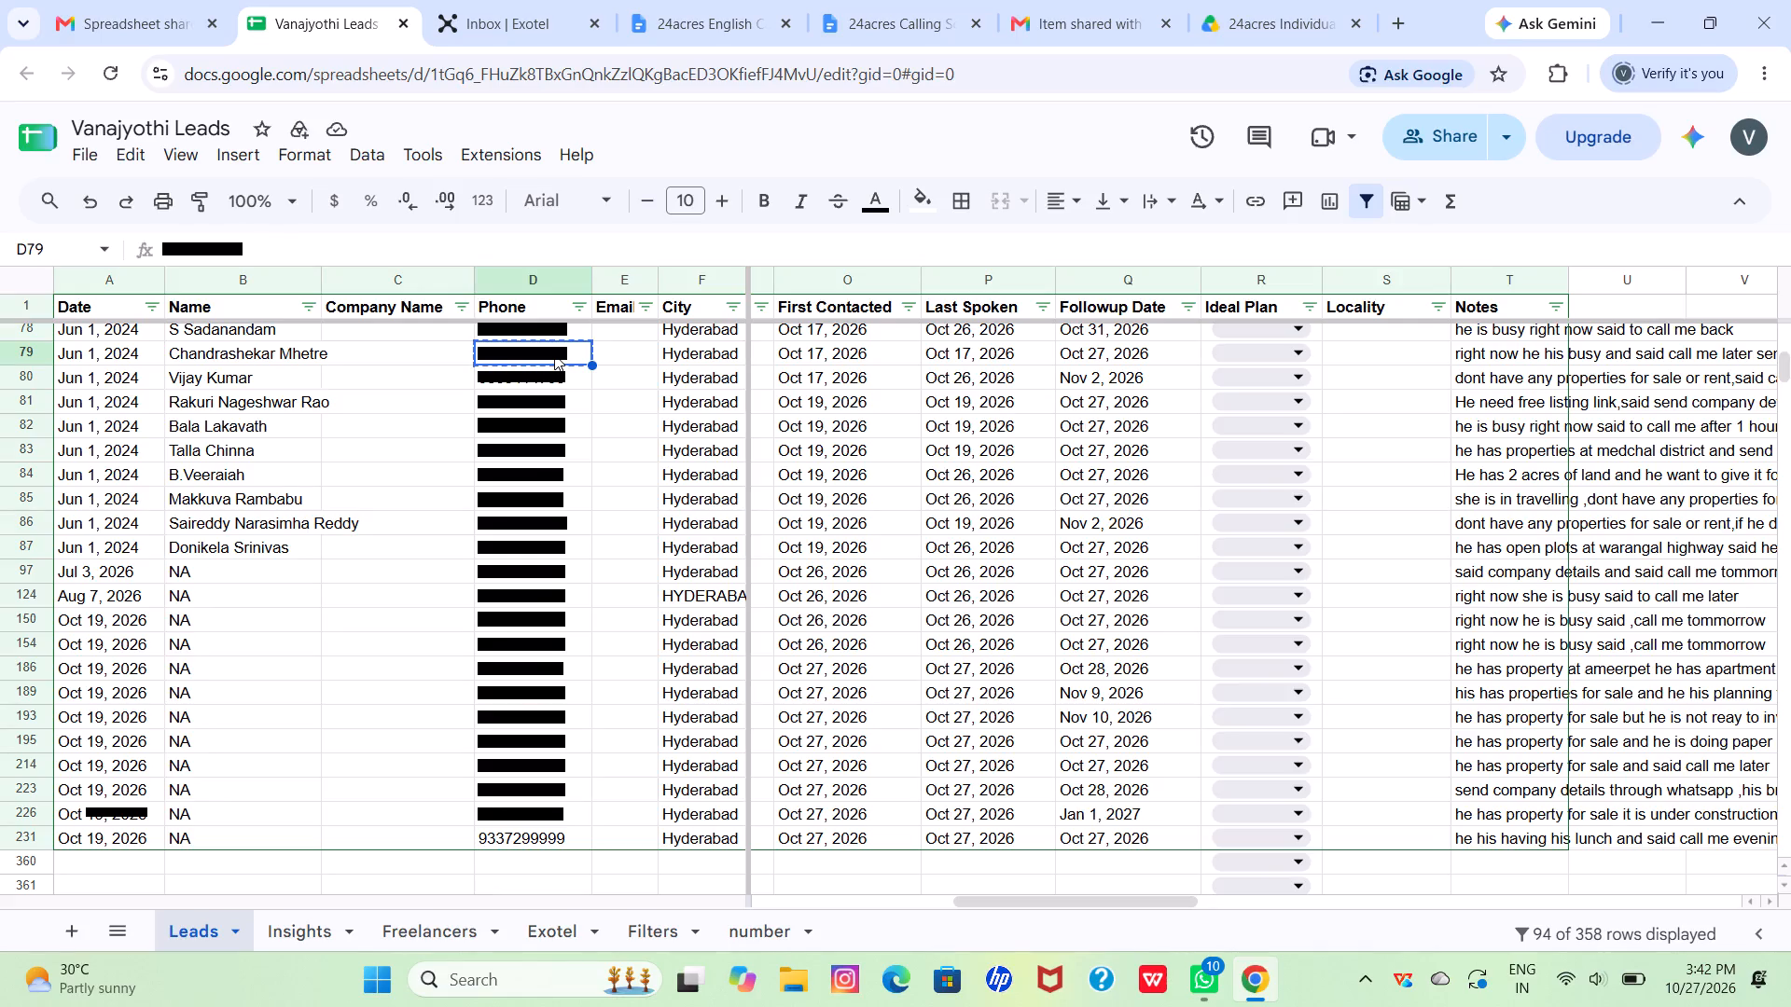
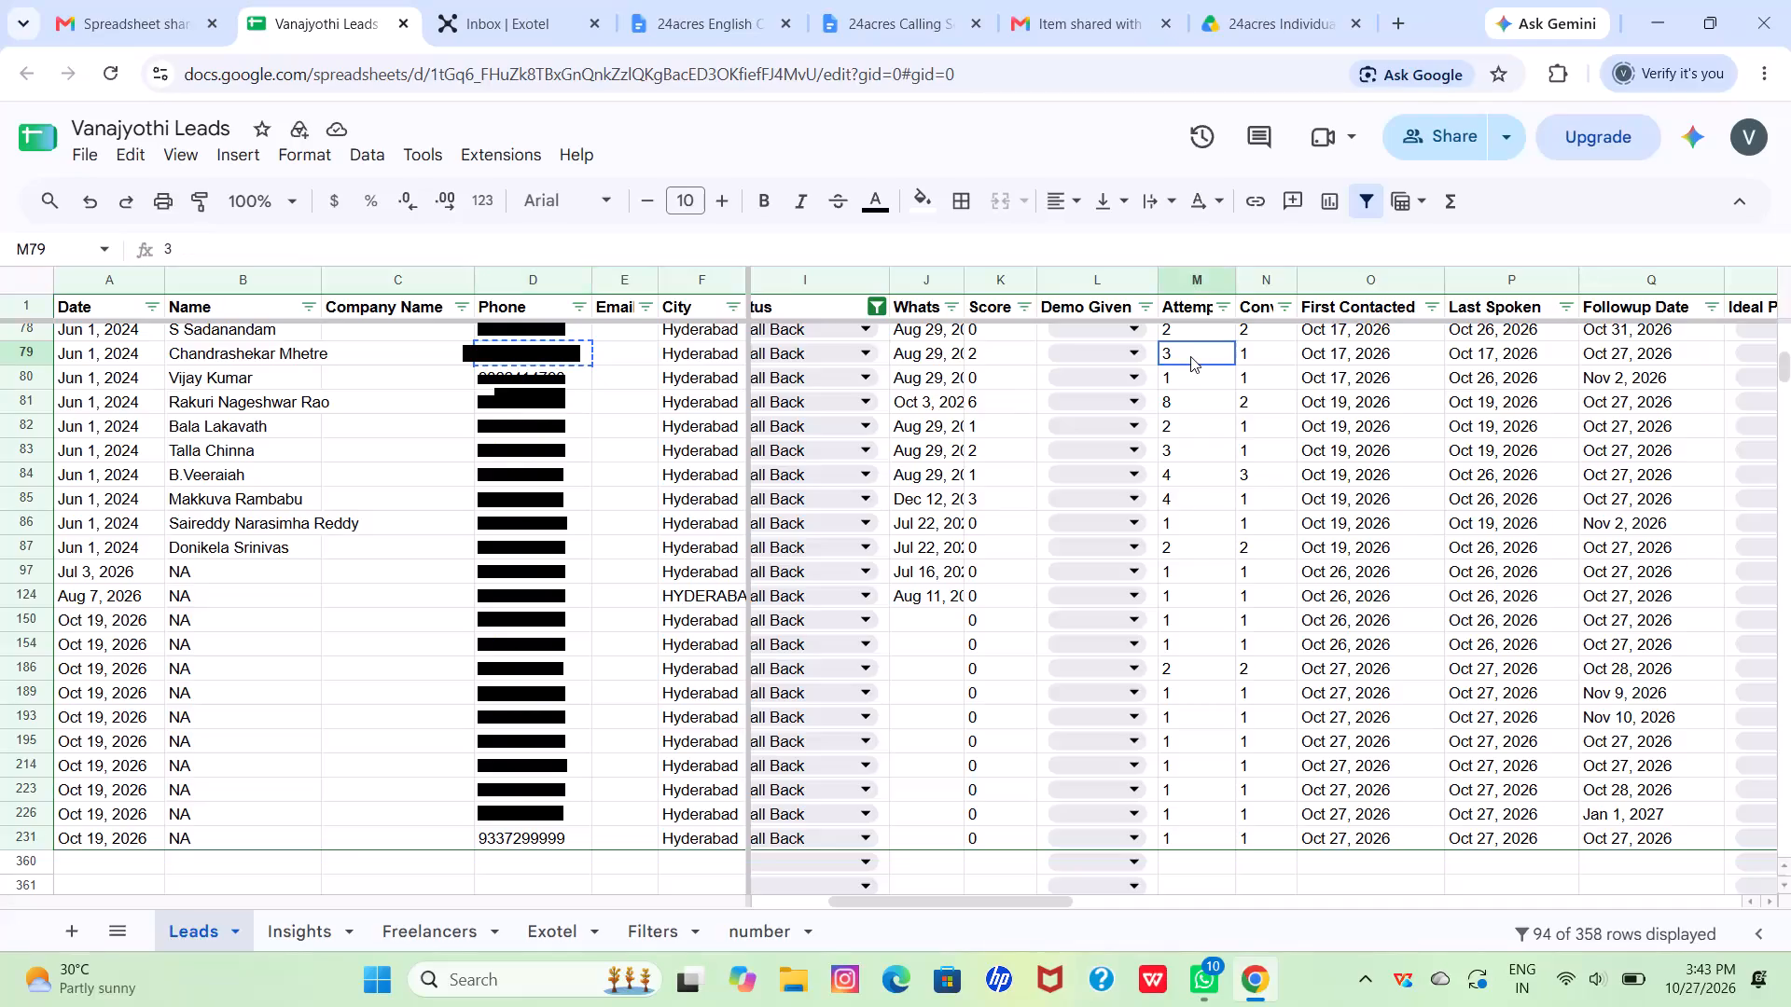
Set the attempts count of the lead in row 79 to 4.
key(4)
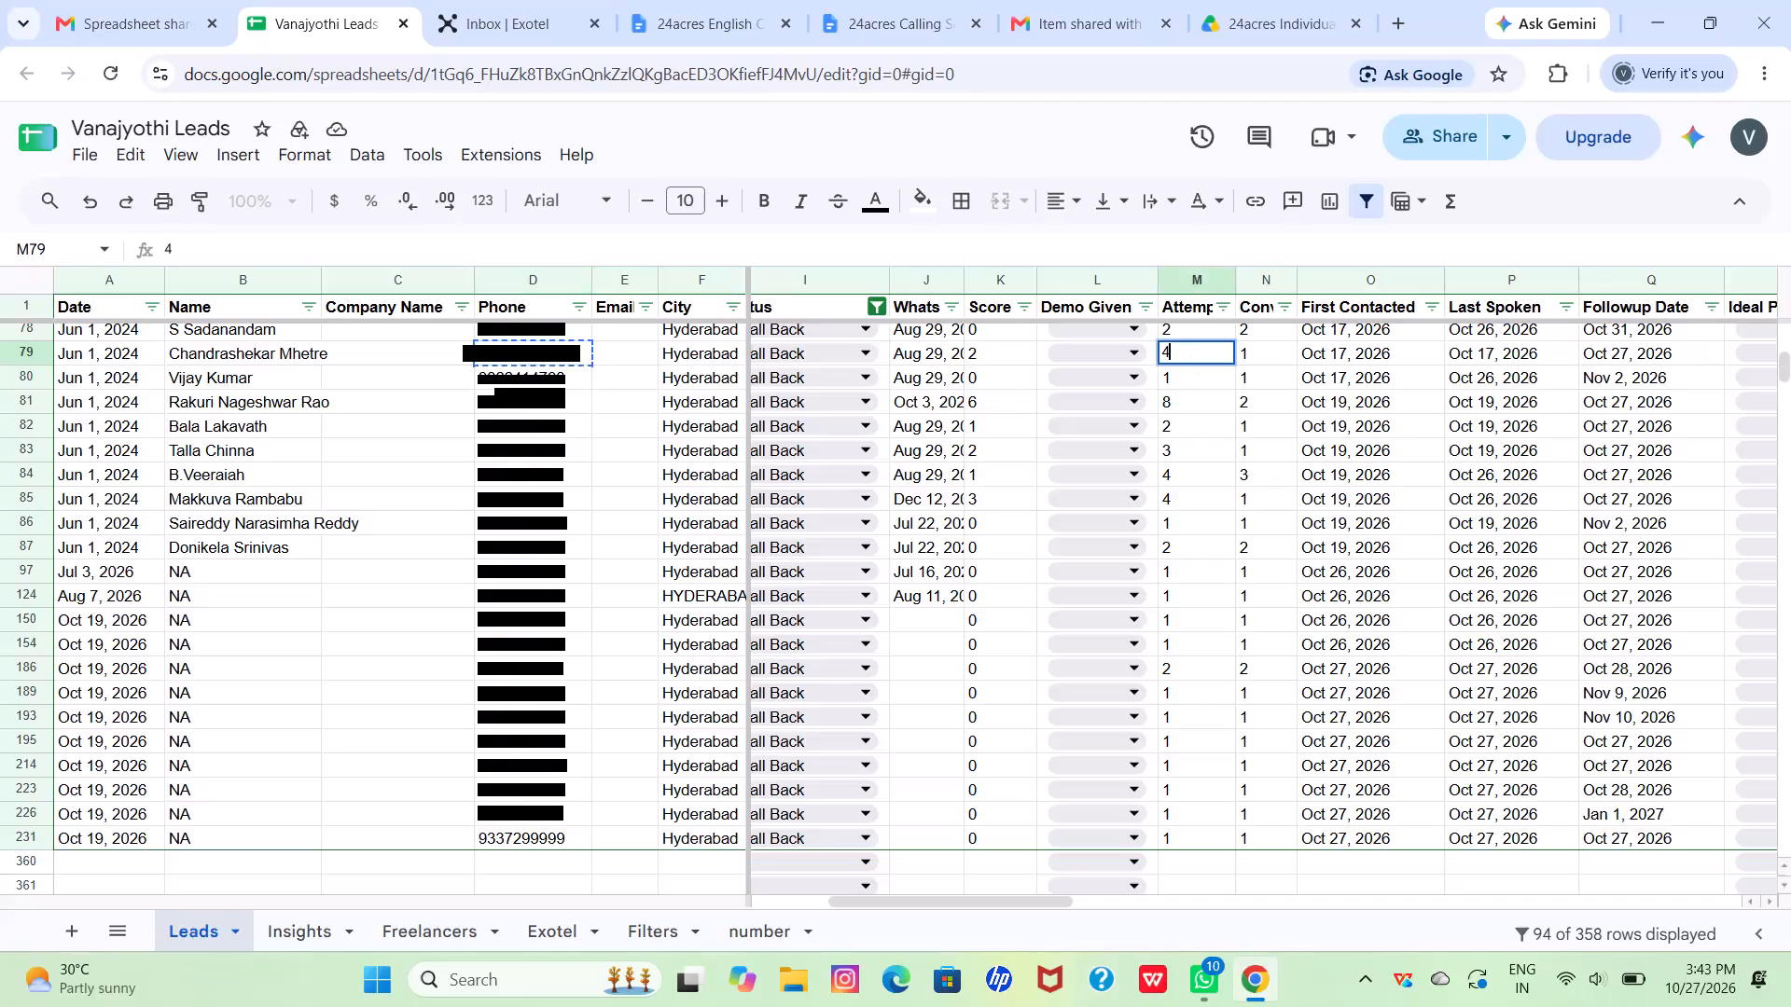
click(1270, 353)
Examine the last-spoken dates, follow-up dates and notes of the Call Back leads around row 79.
scroll(1270, 353, left, 1)
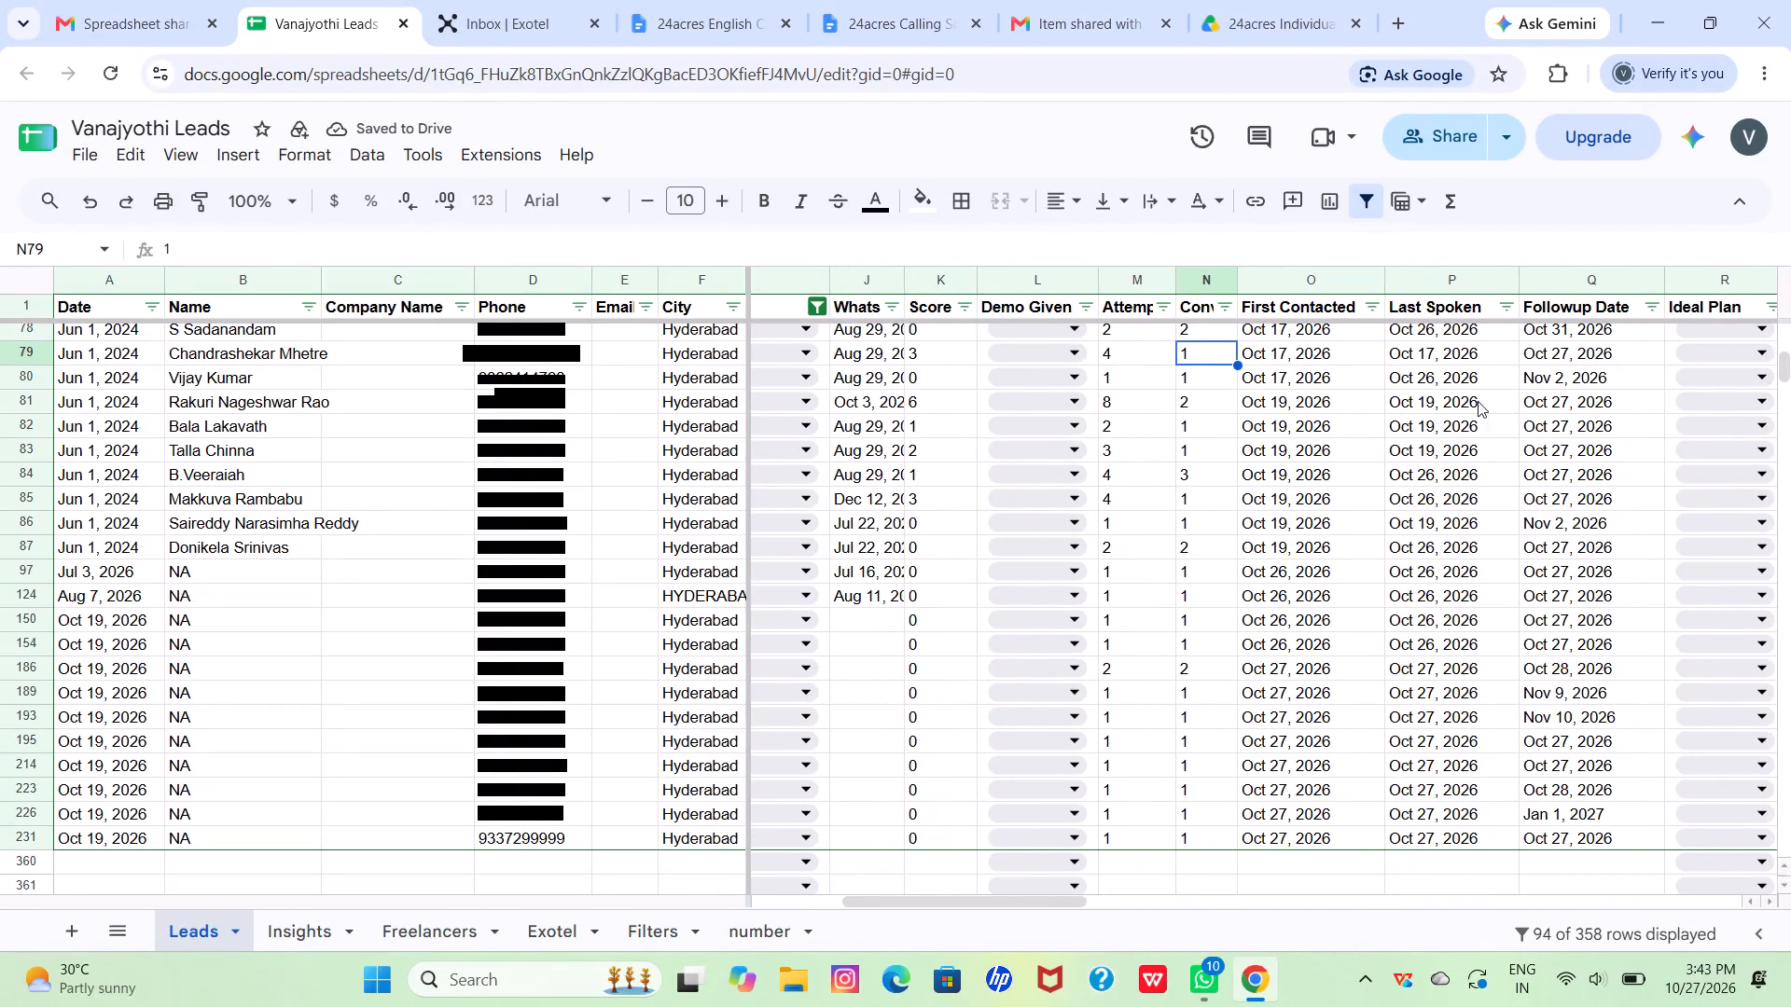
click(1535, 417)
scroll(1535, 417, left, 1)
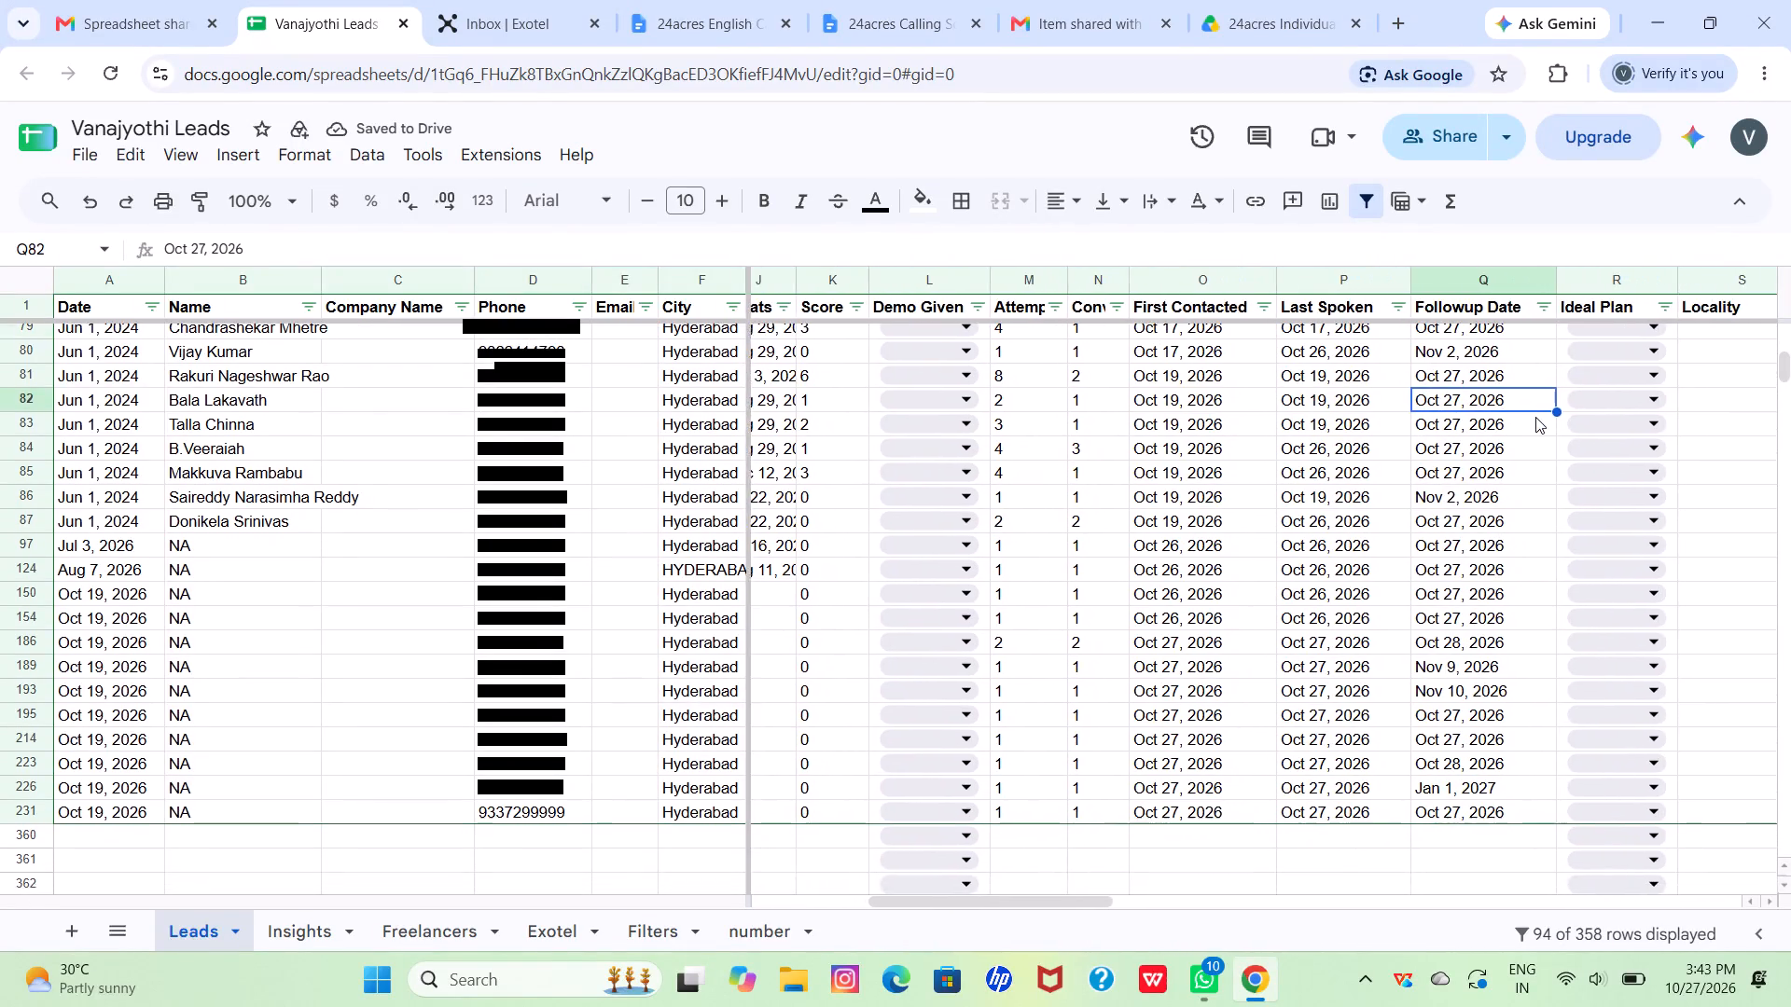
scroll(1535, 417, left, 3)
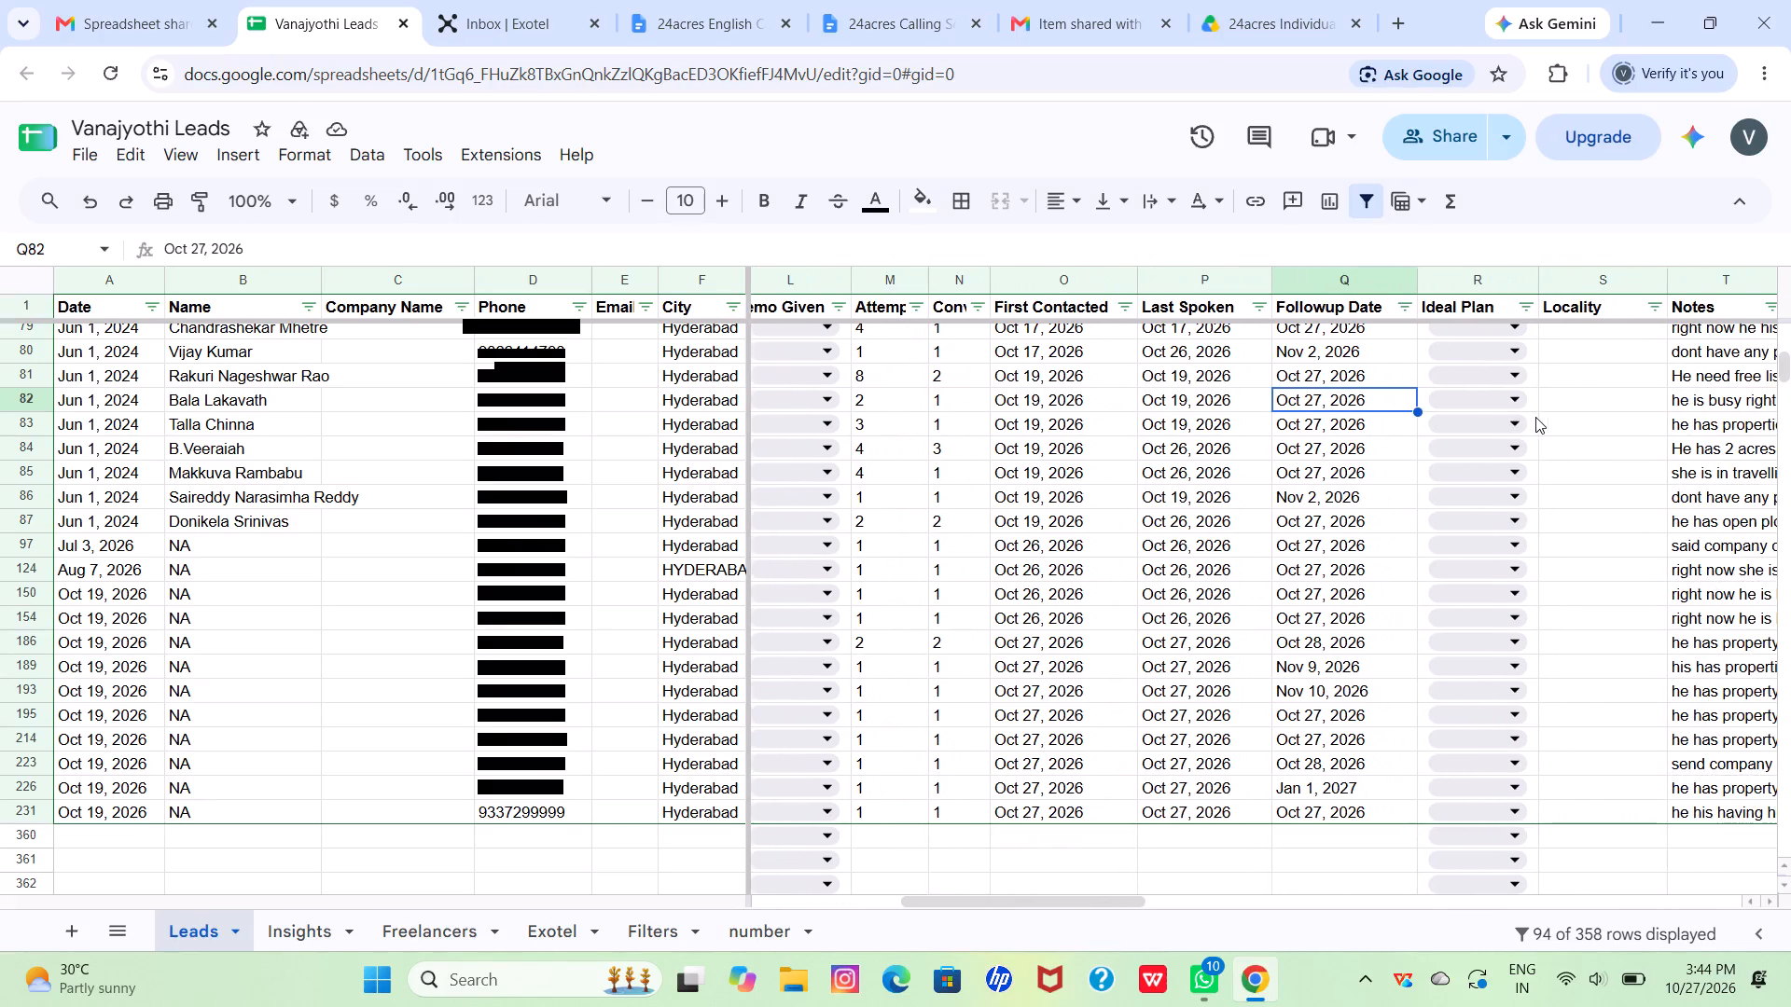
scroll(1535, 417, left, 2)
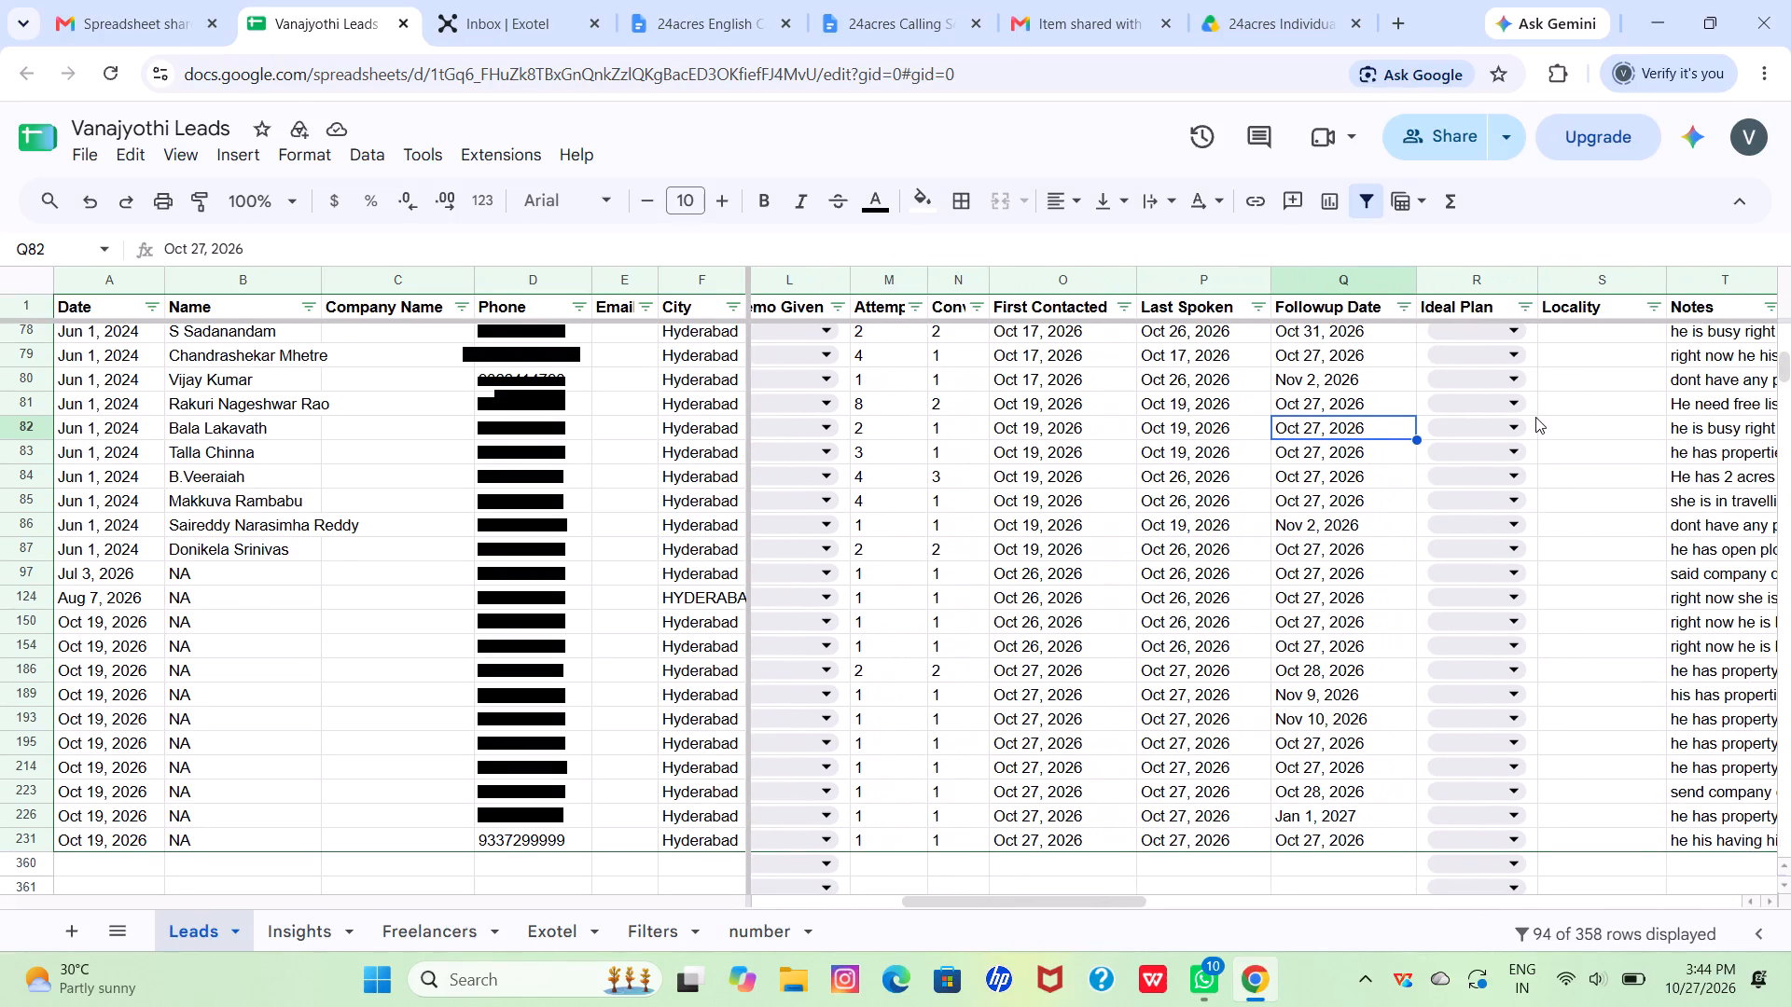
Check the follow-up date and notes of the lead in row 82, and copy that lead's phone number.
scroll(1535, 417, left, 2)
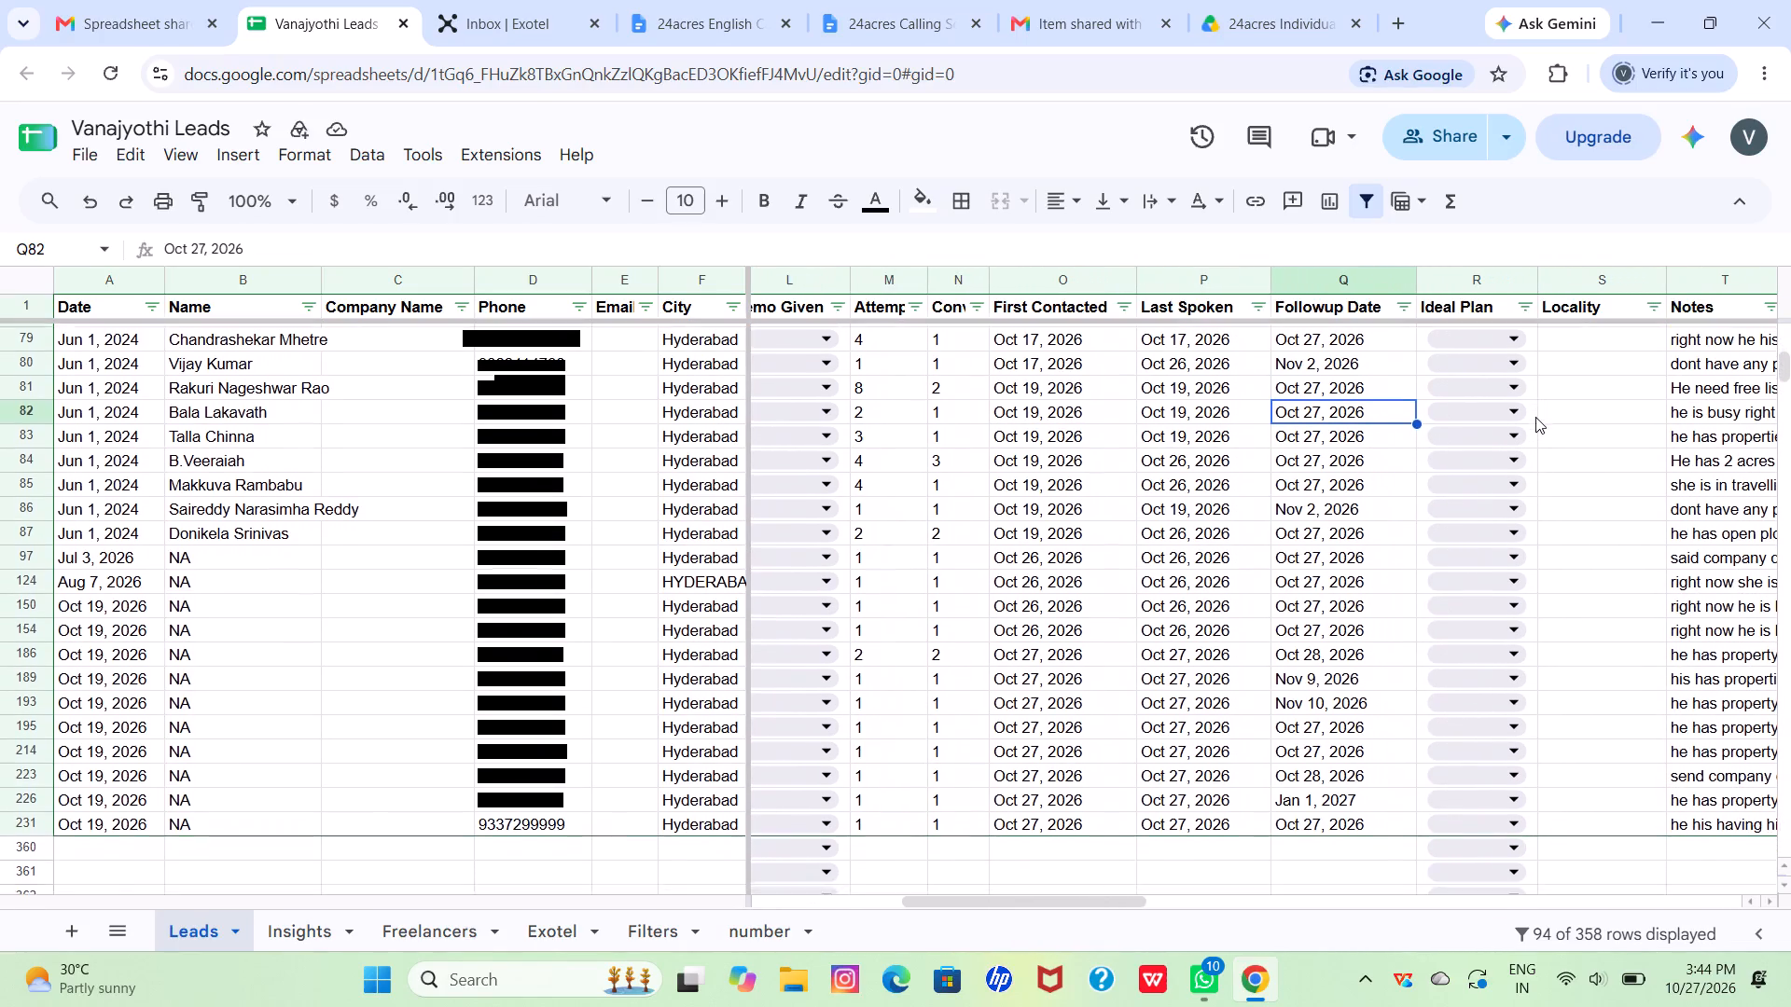
scroll(1535, 417, left, 3)
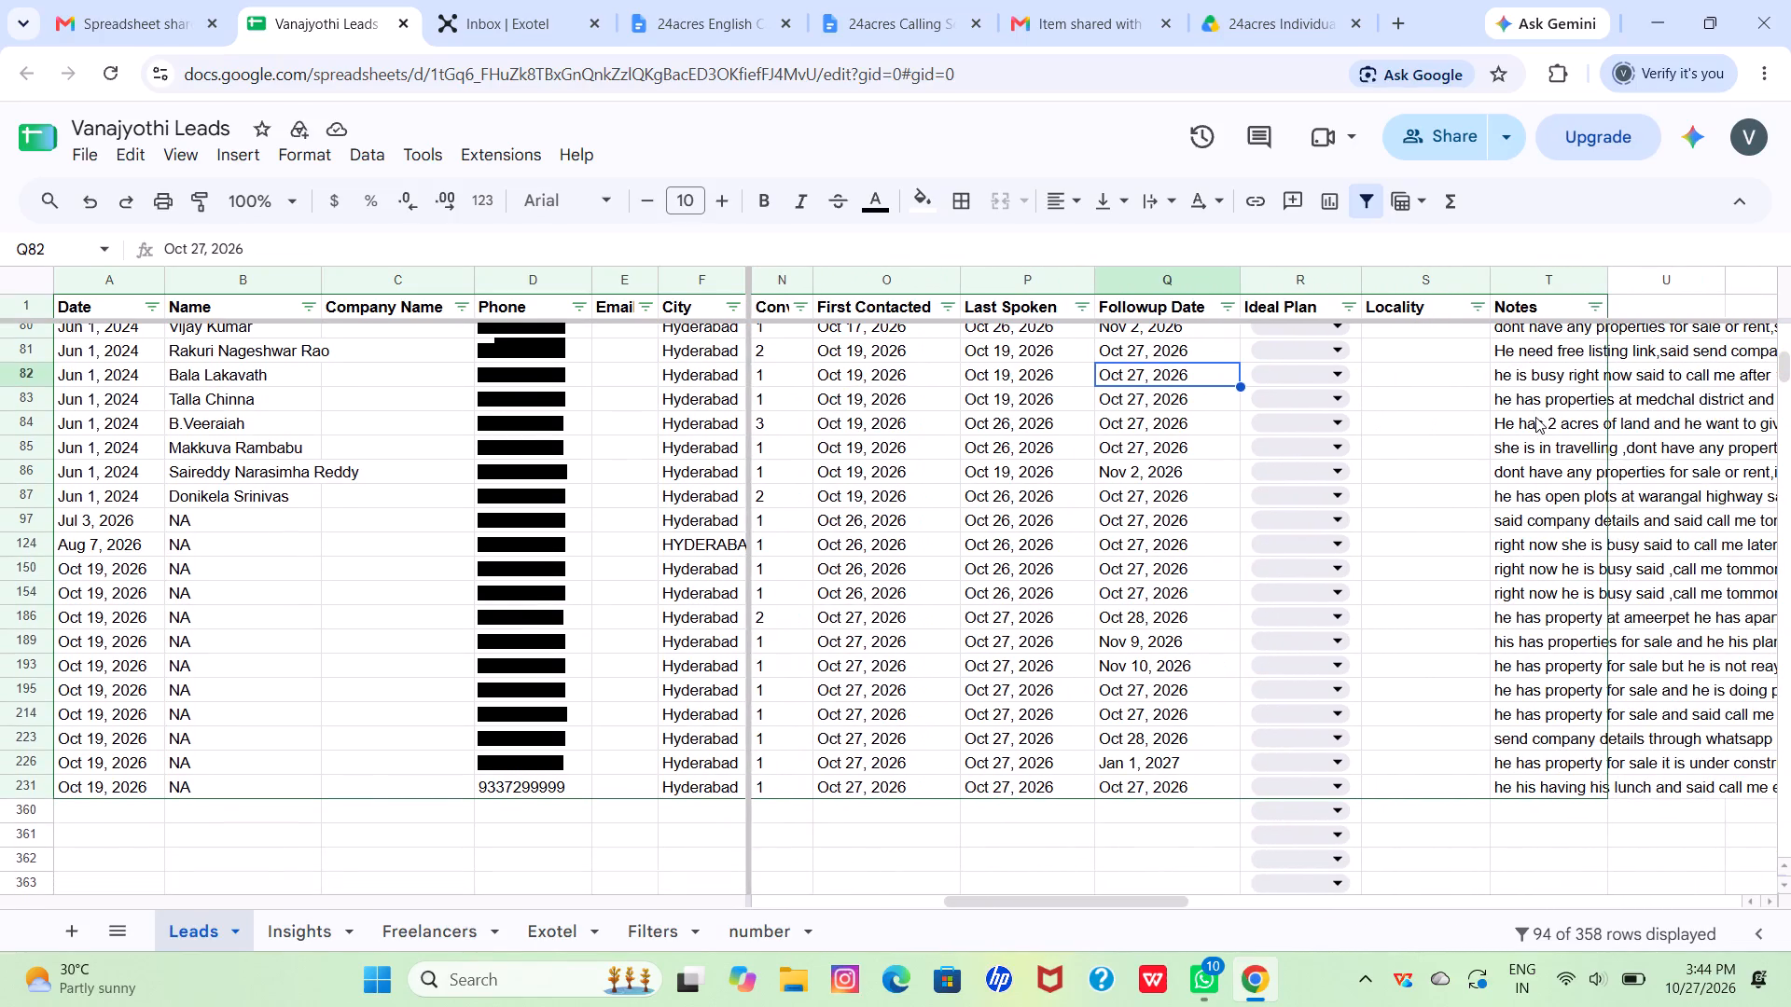
scroll(1535, 417, left, 3)
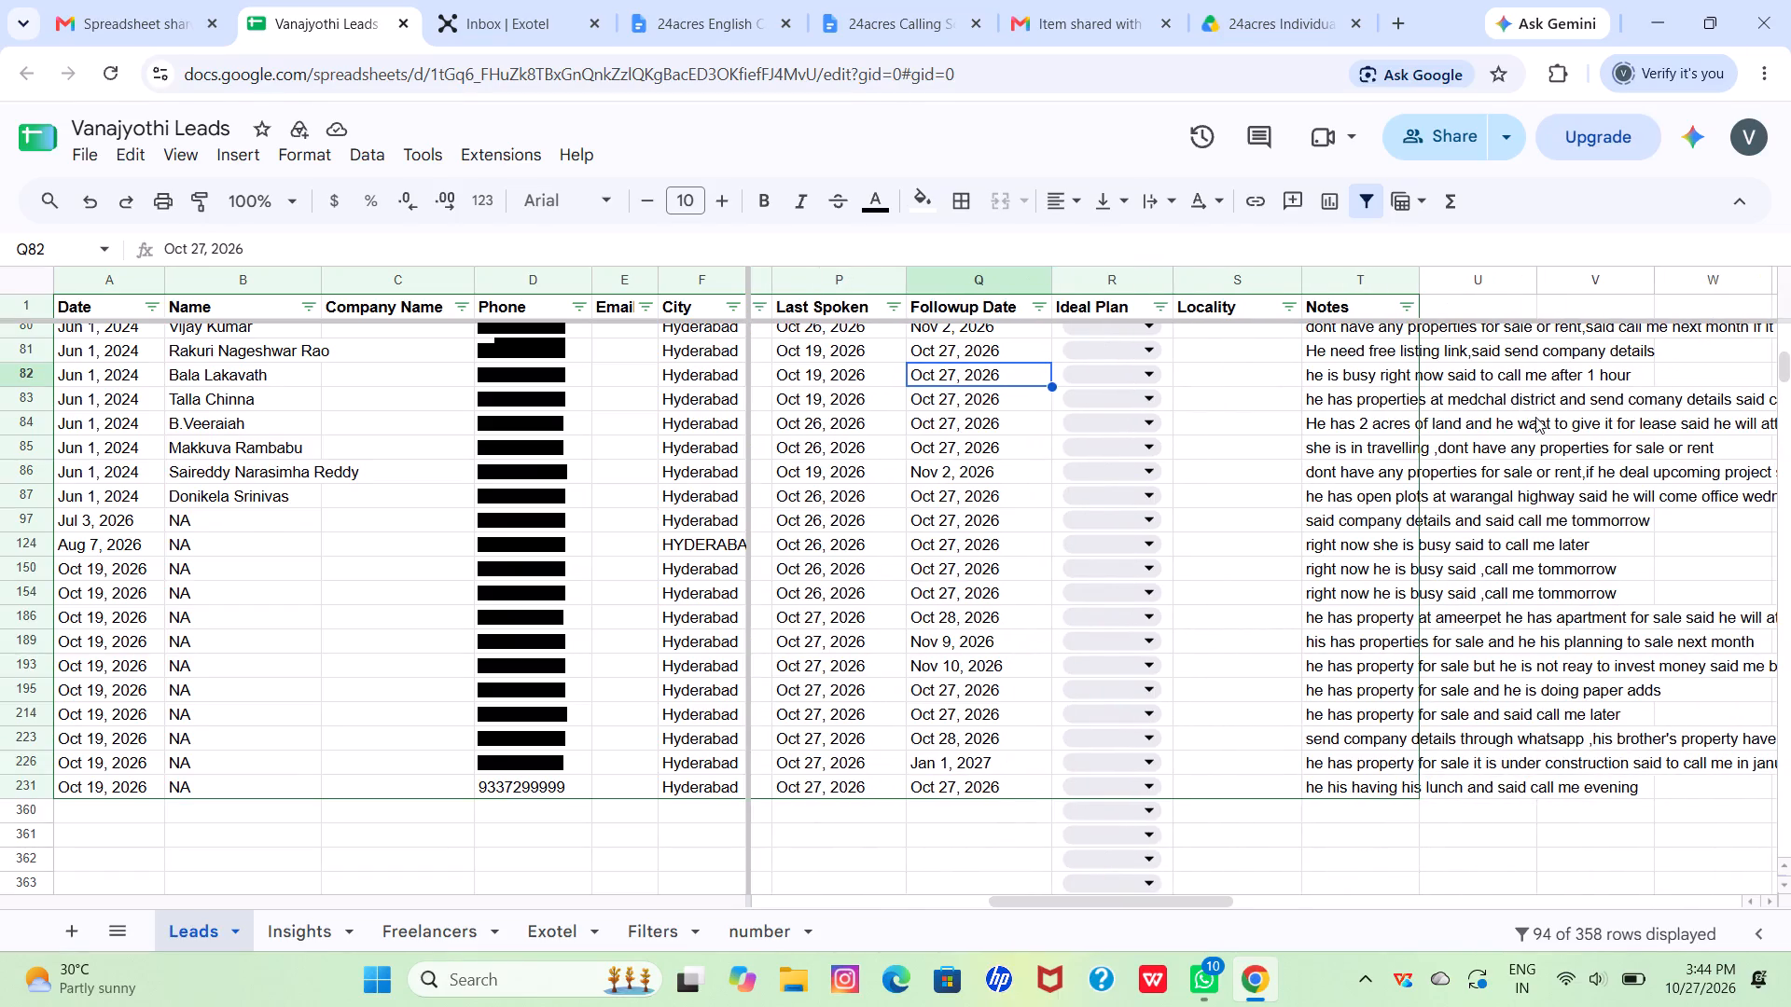
scroll(1535, 417, right, 2)
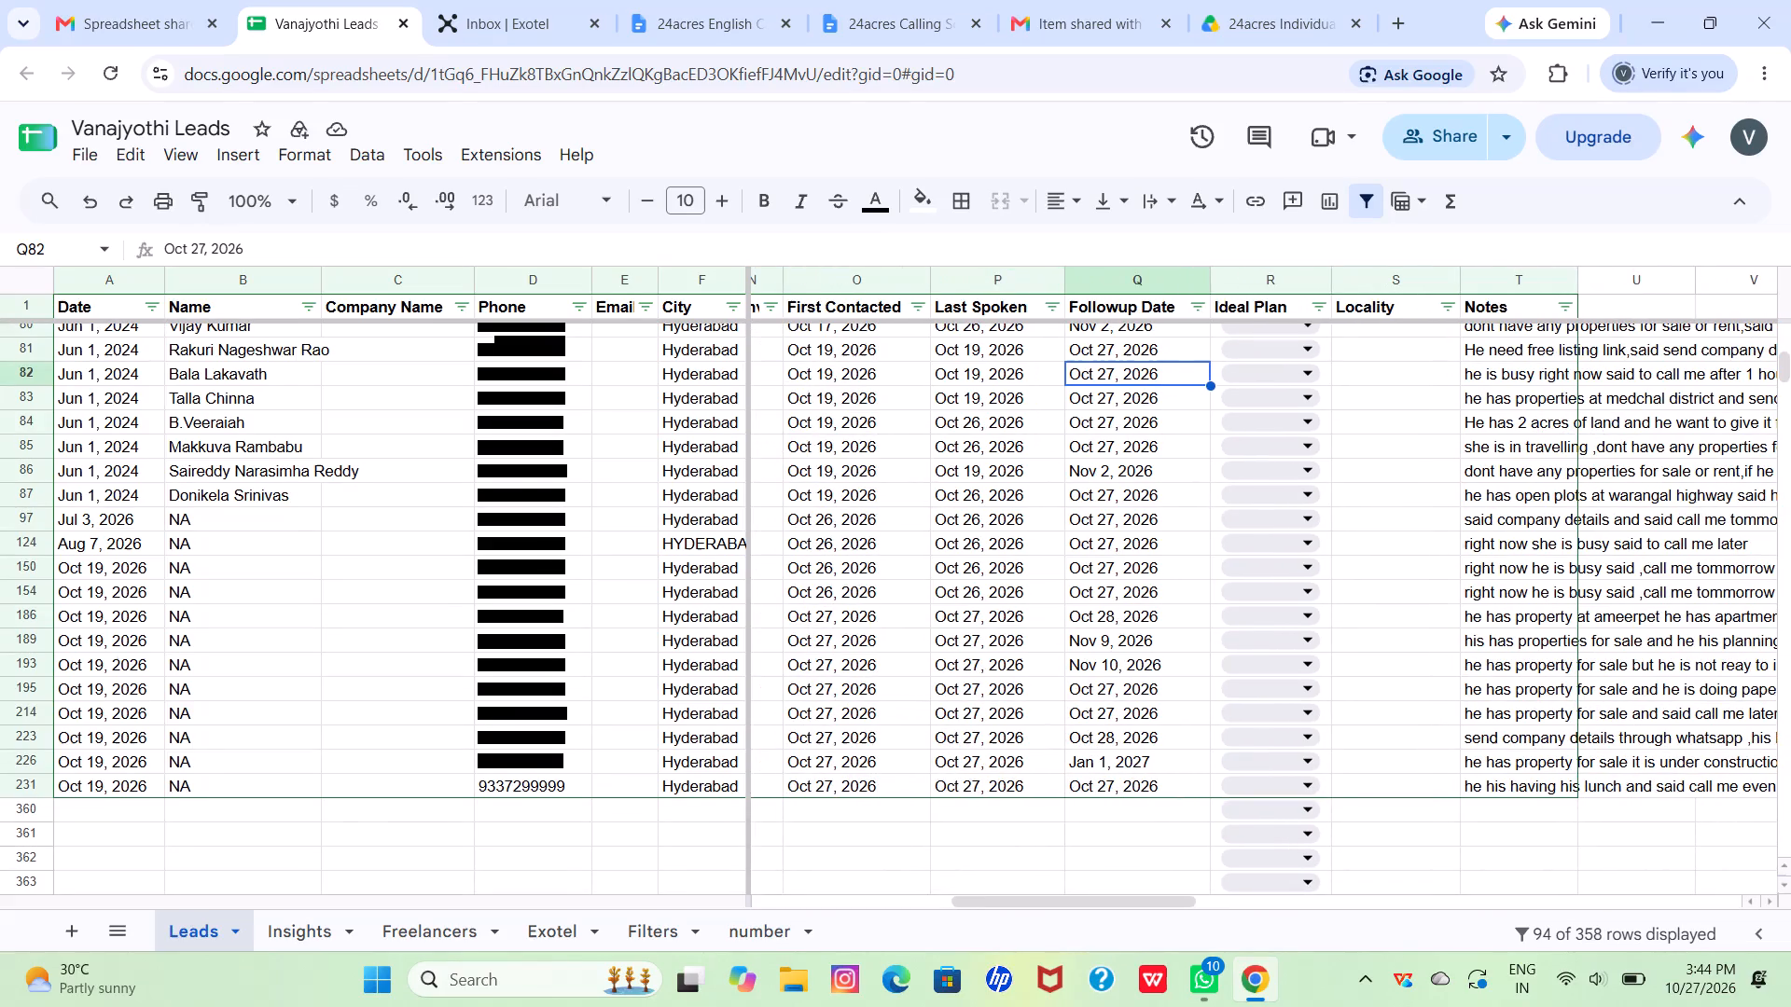
click(541, 379)
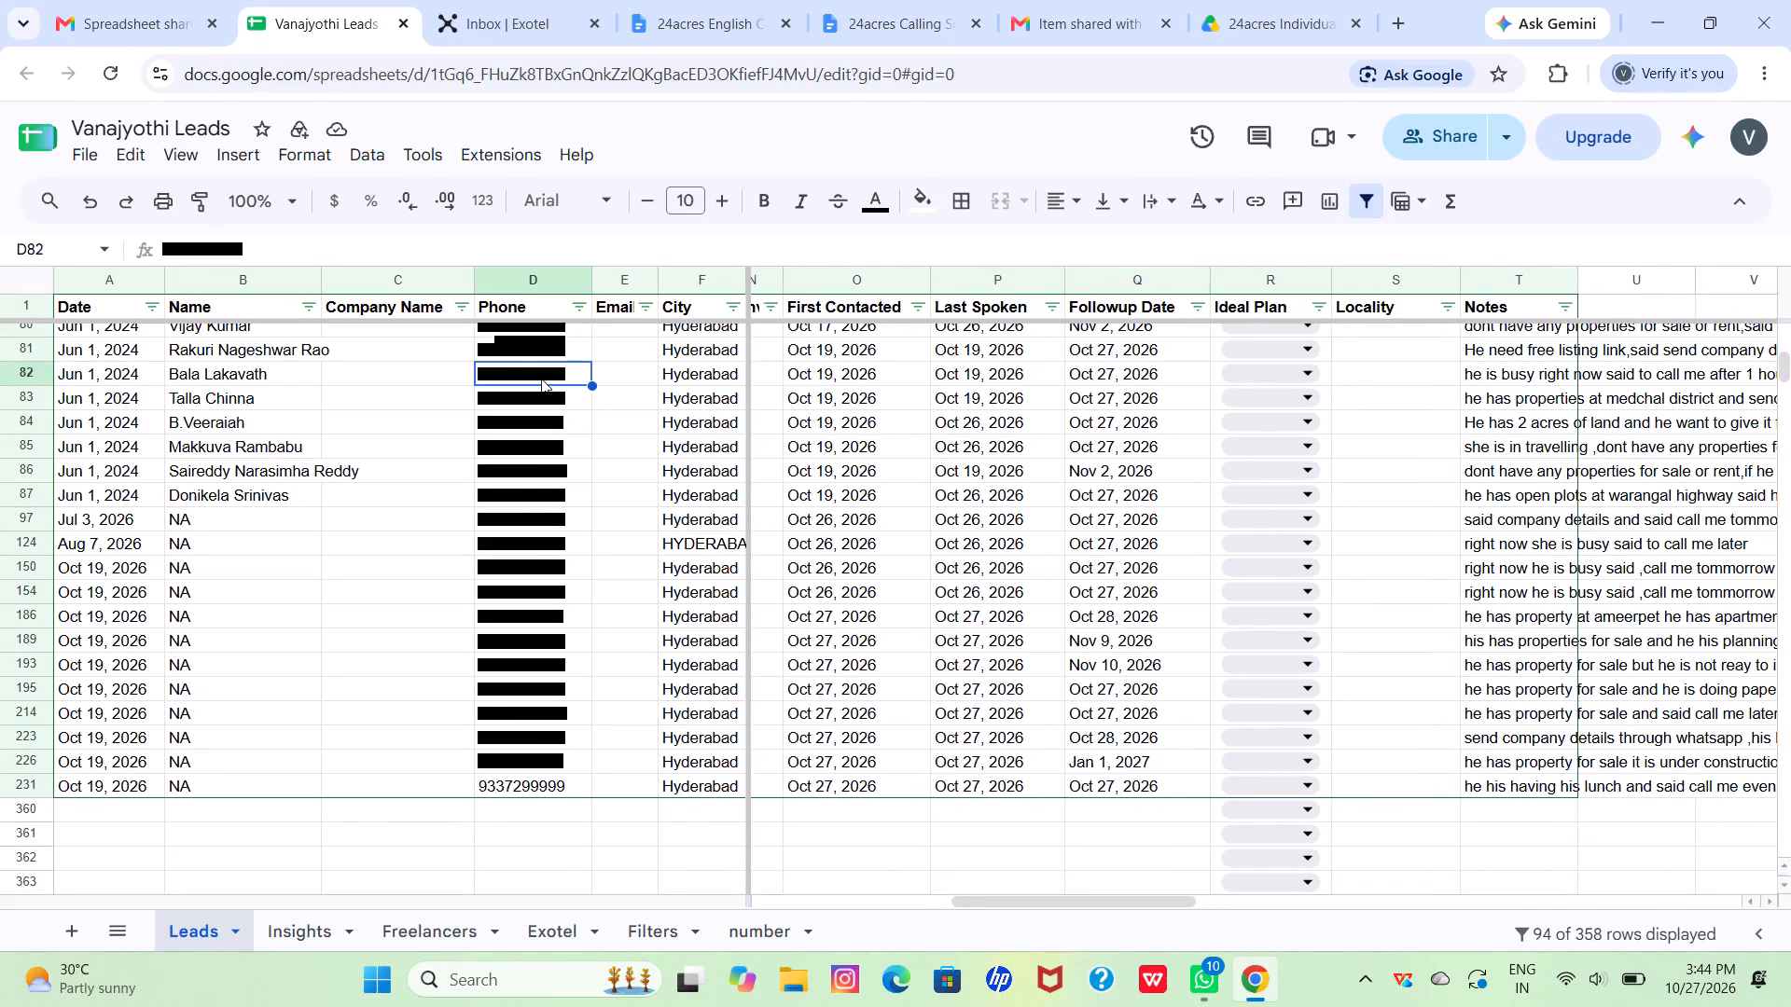
key(ctrl+c)
Set the number of attempts for the lead in row 82 to 3.
scroll(1041, 406, right, 2)
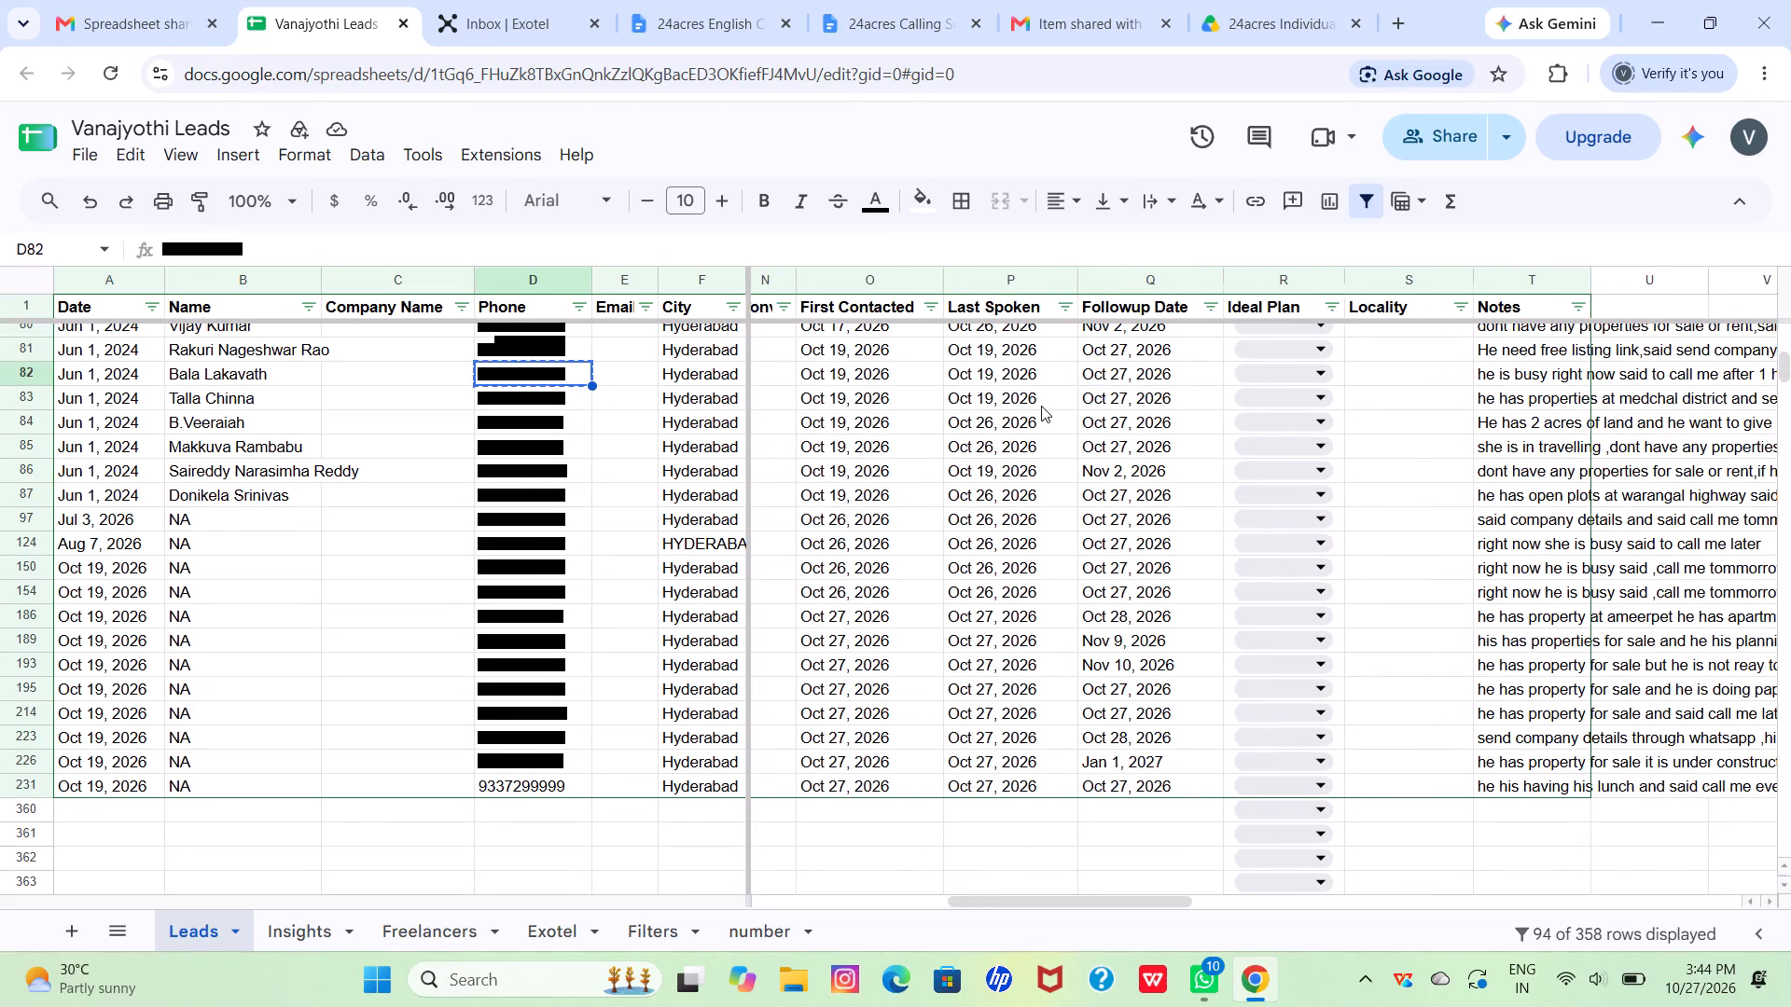
scroll(1041, 406, right, 2)
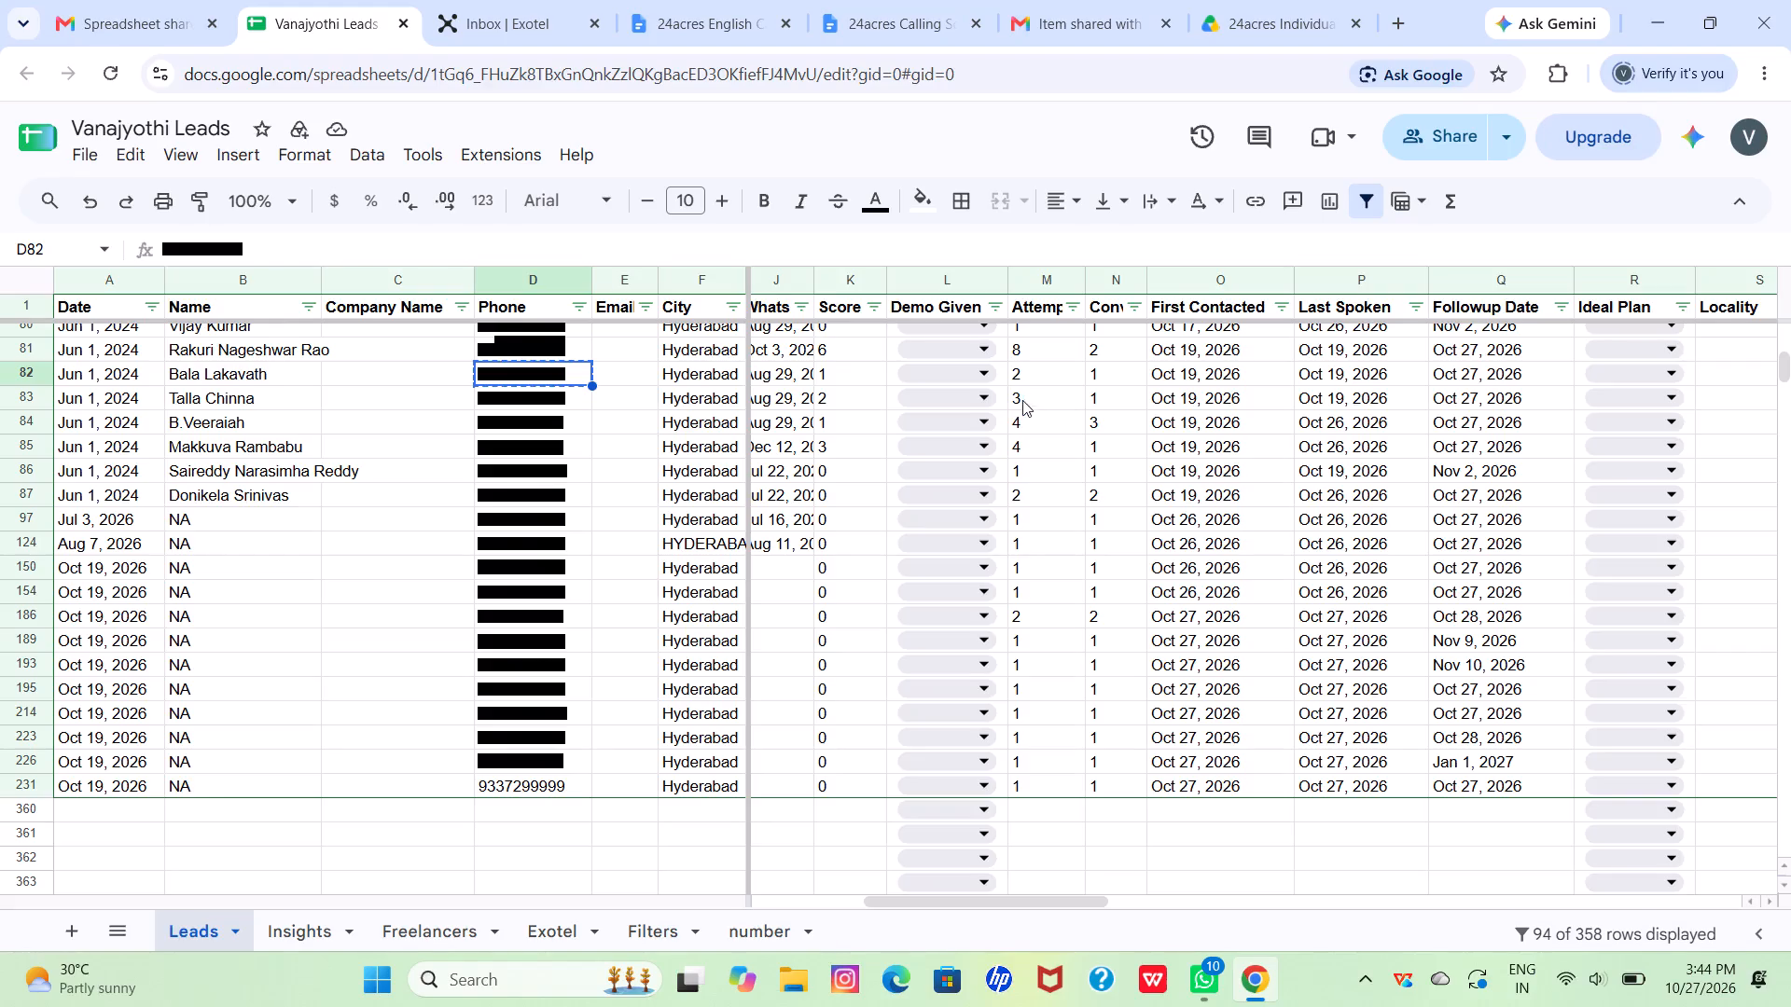
click(1036, 384)
key(3)
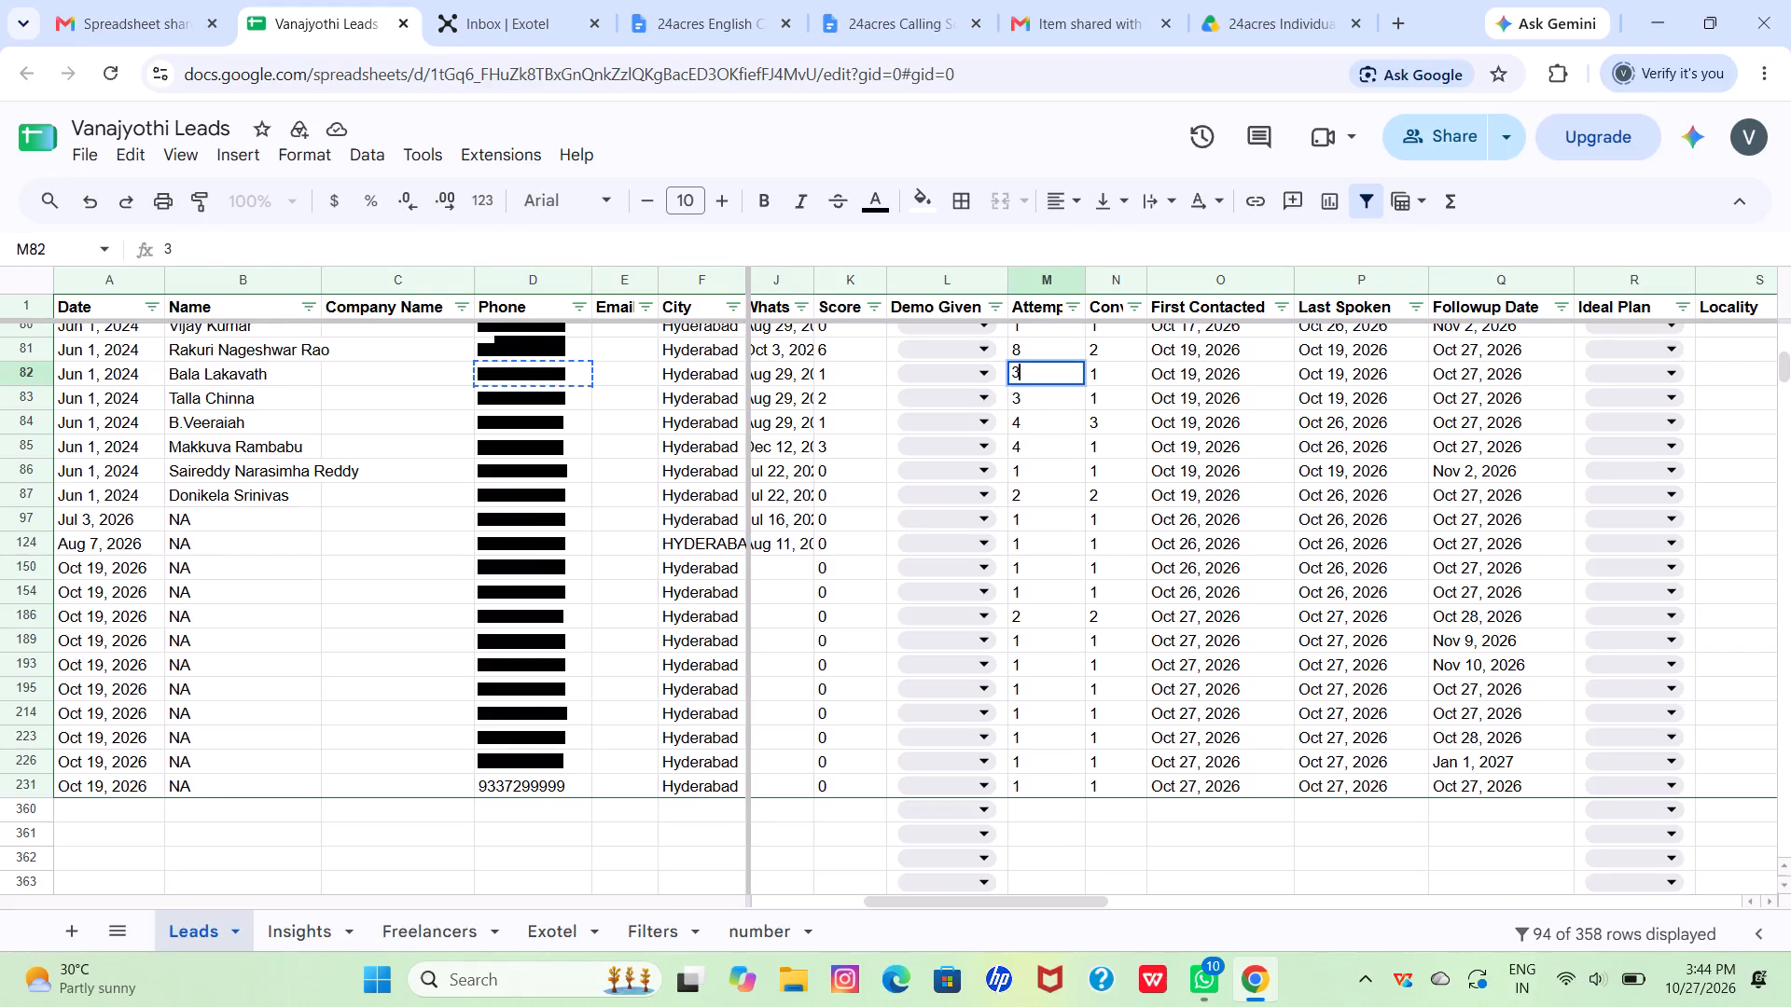
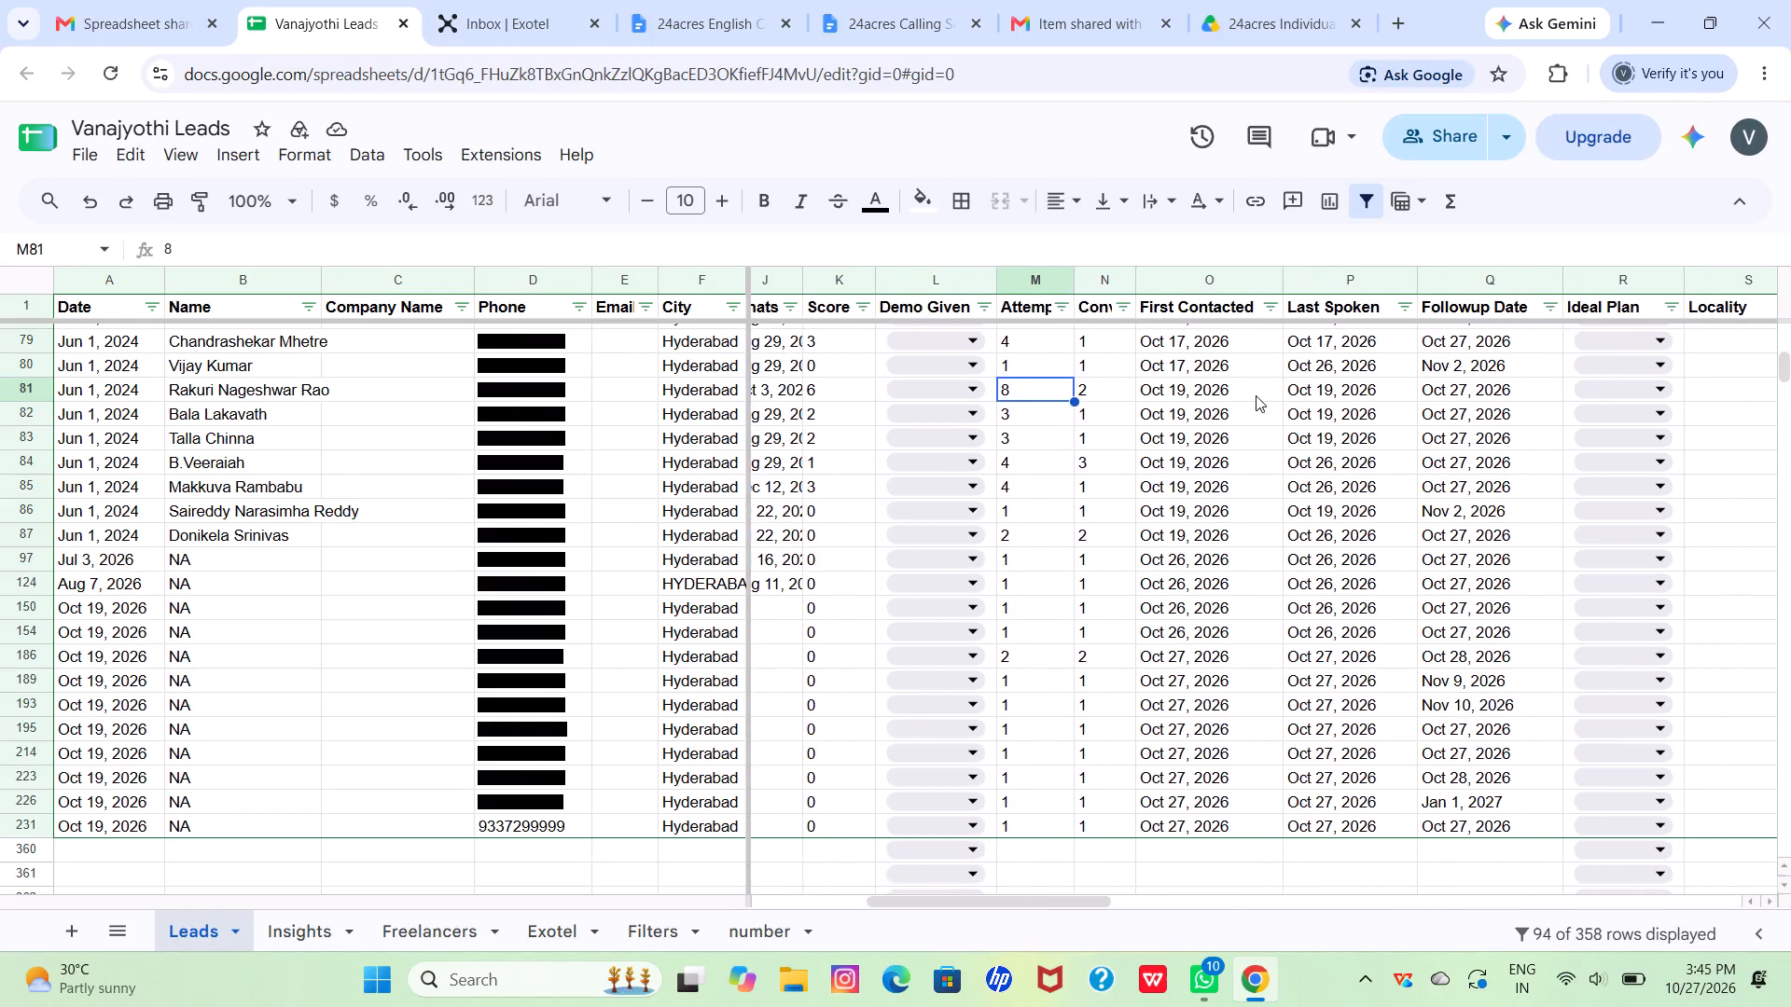
Check the follow-up date, attempts and notes of the lead in row 83, and select that lead's phone number.
scroll(1256, 395, right, 1)
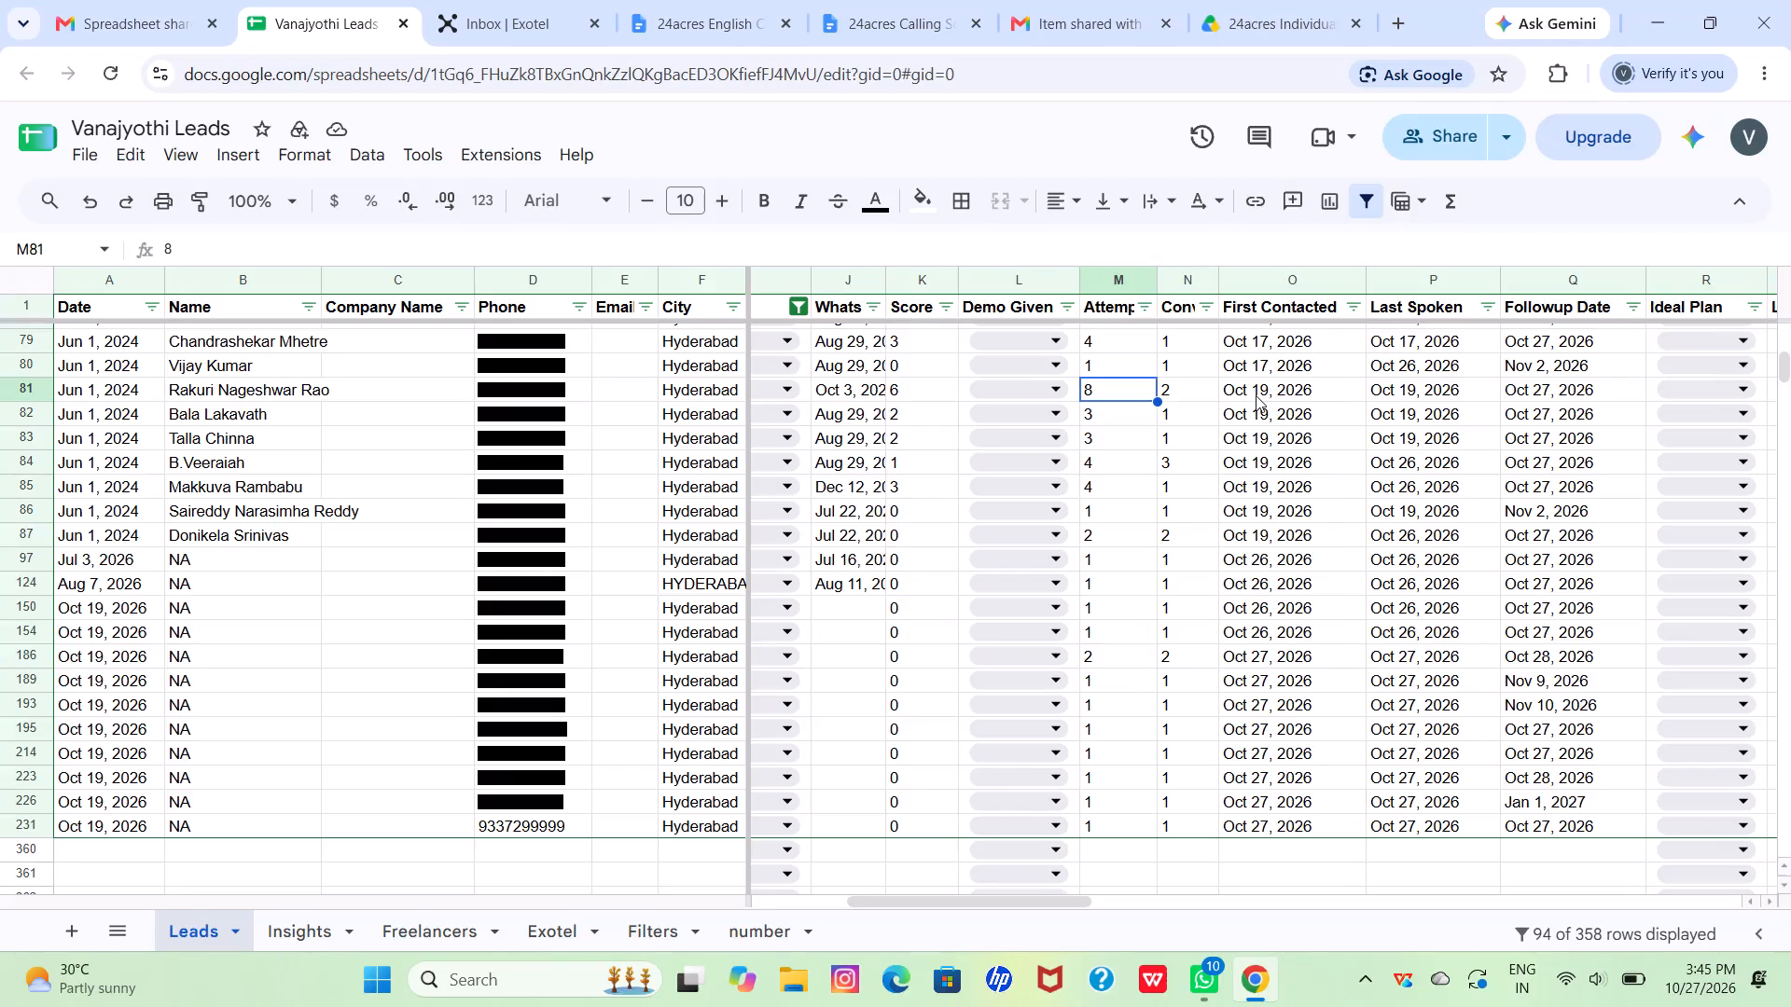
scroll(1256, 395, left, 3)
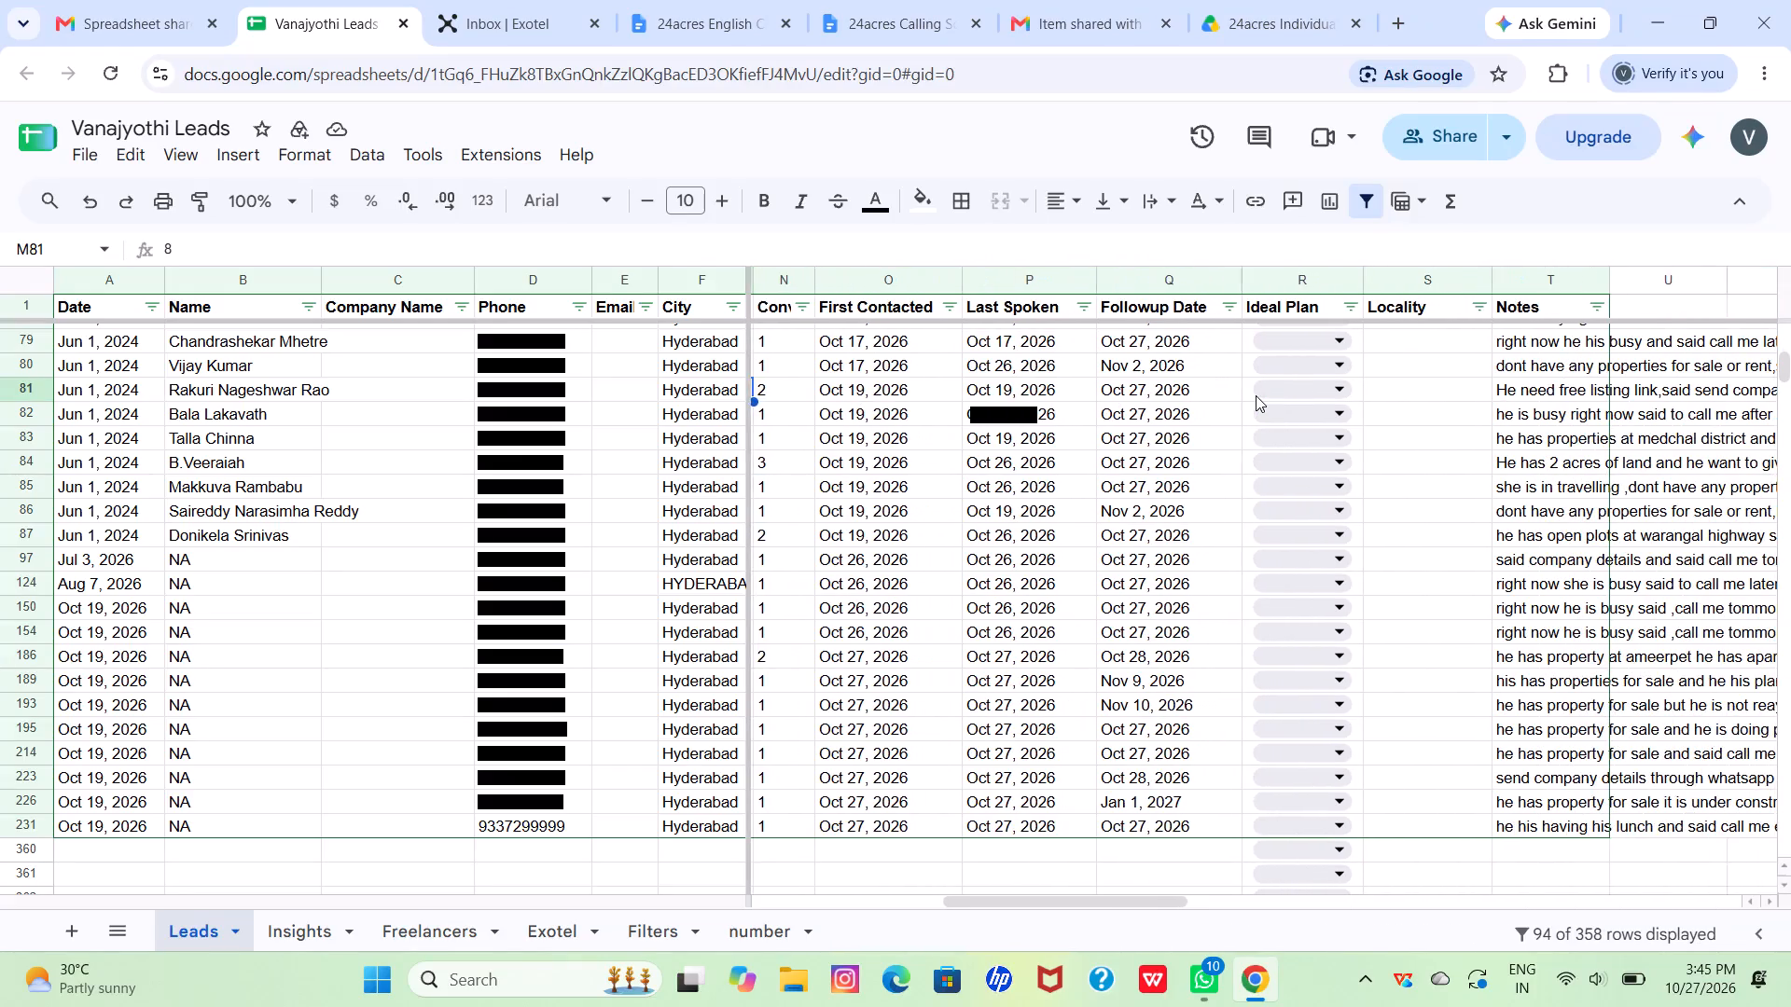
scroll(1256, 395, left, 2)
scroll(1256, 395, down, 1)
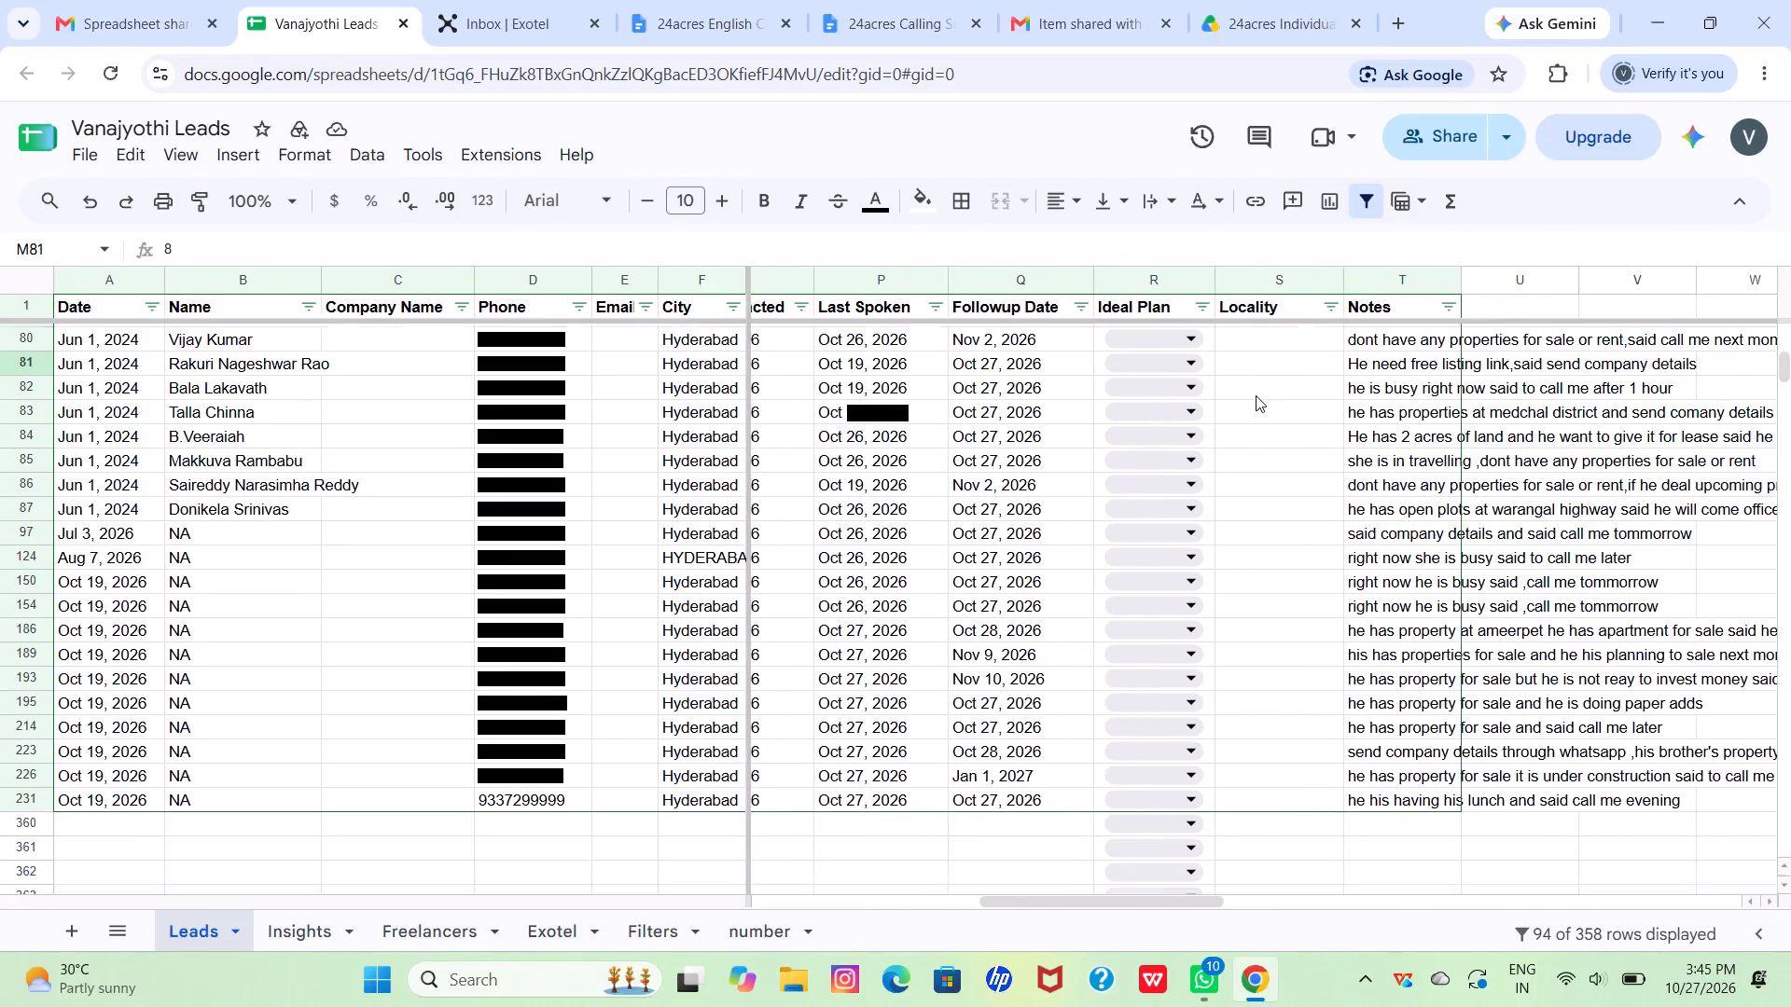
scroll(1256, 395, down, 1)
scroll(1256, 395, left, 2)
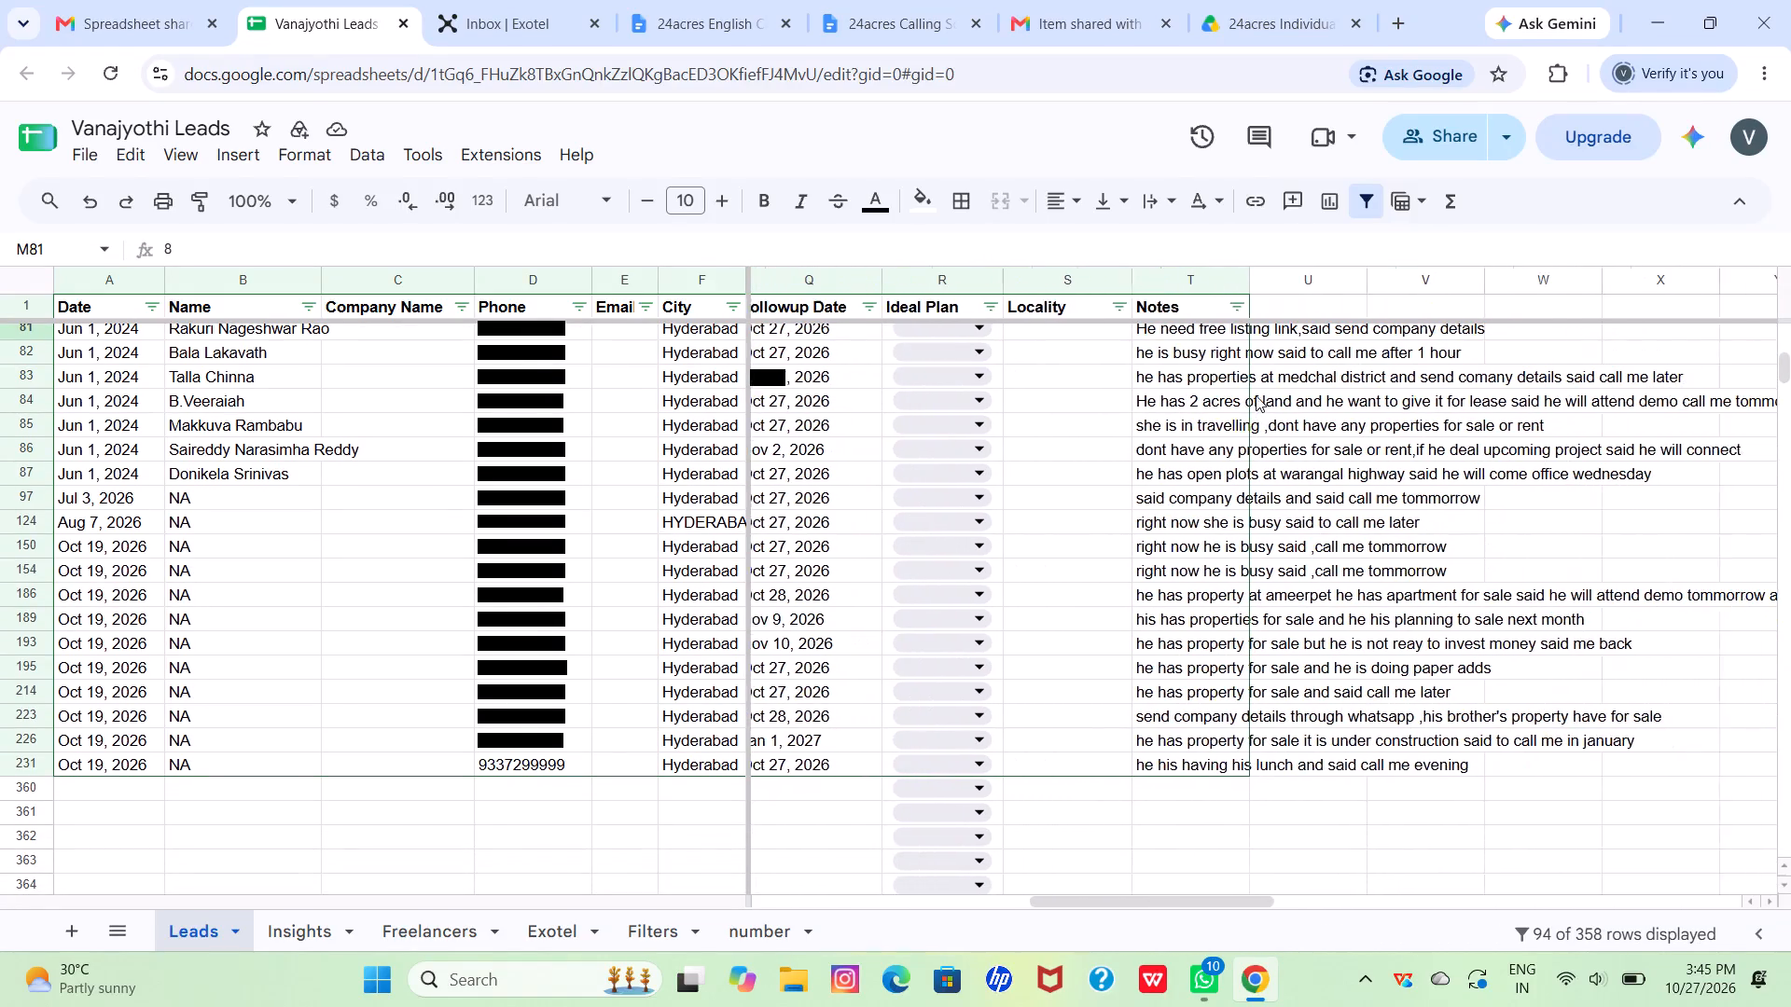
scroll(1256, 395, left, 1)
scroll(1256, 395, right, 3)
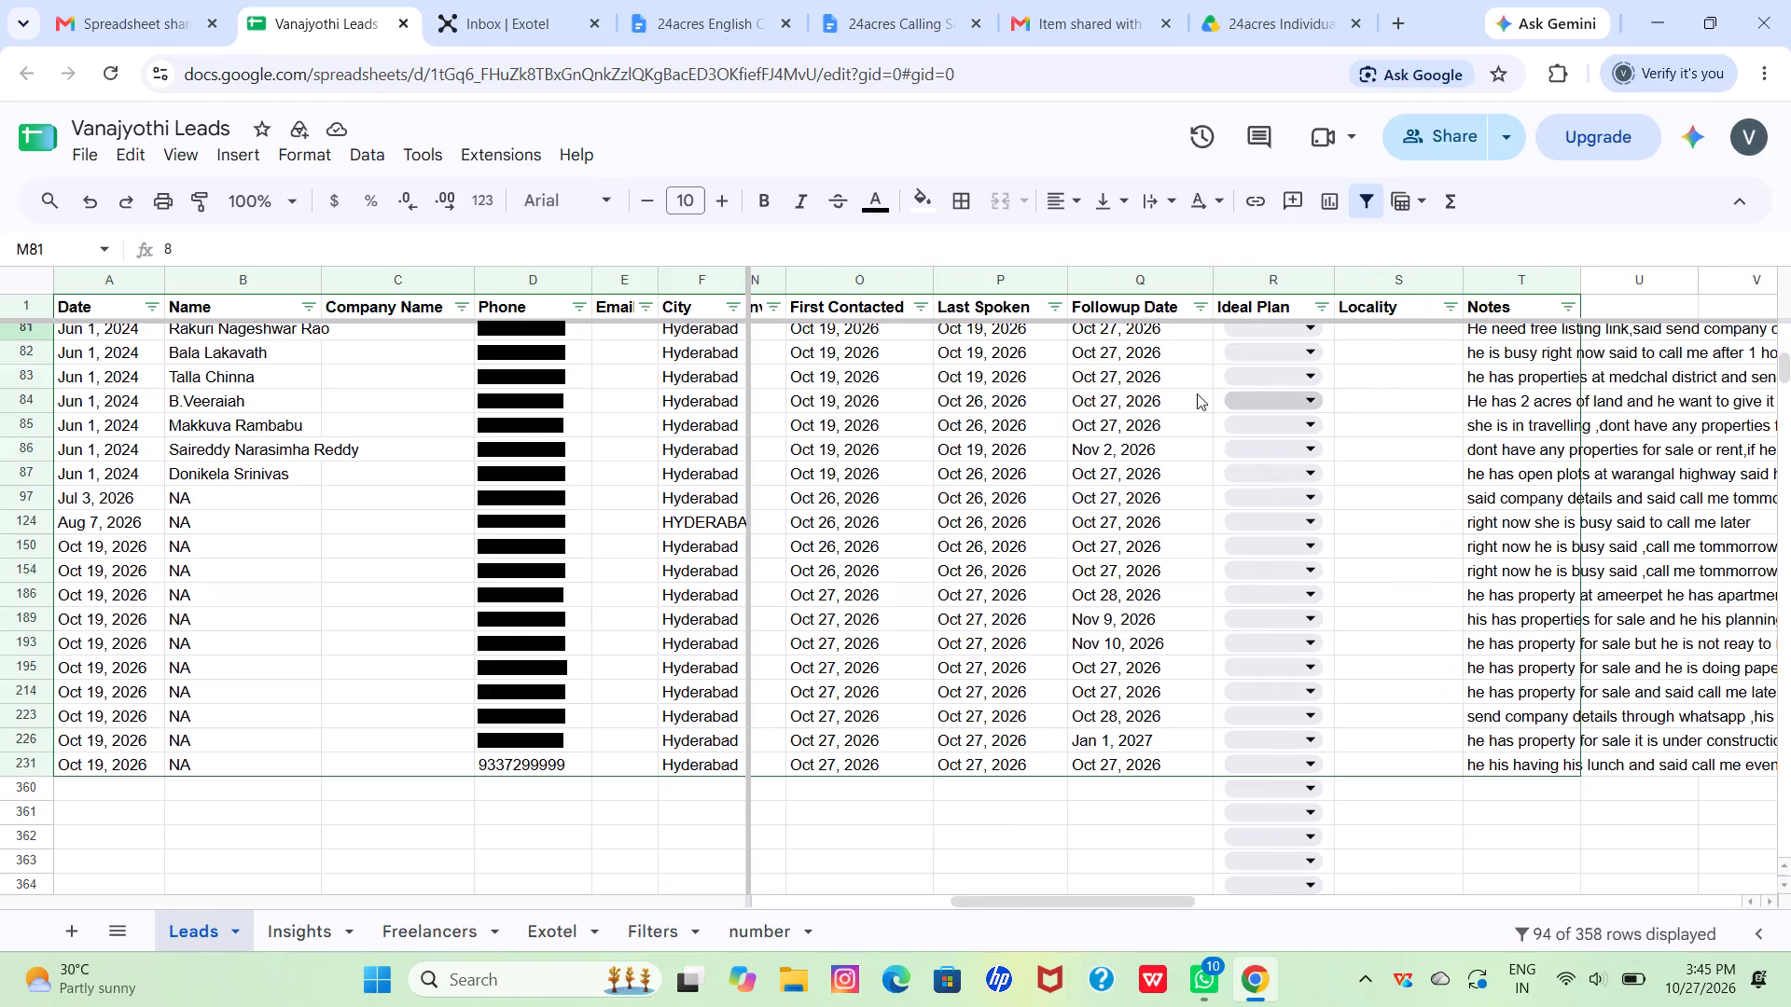
scroll(1040, 379, right, 1)
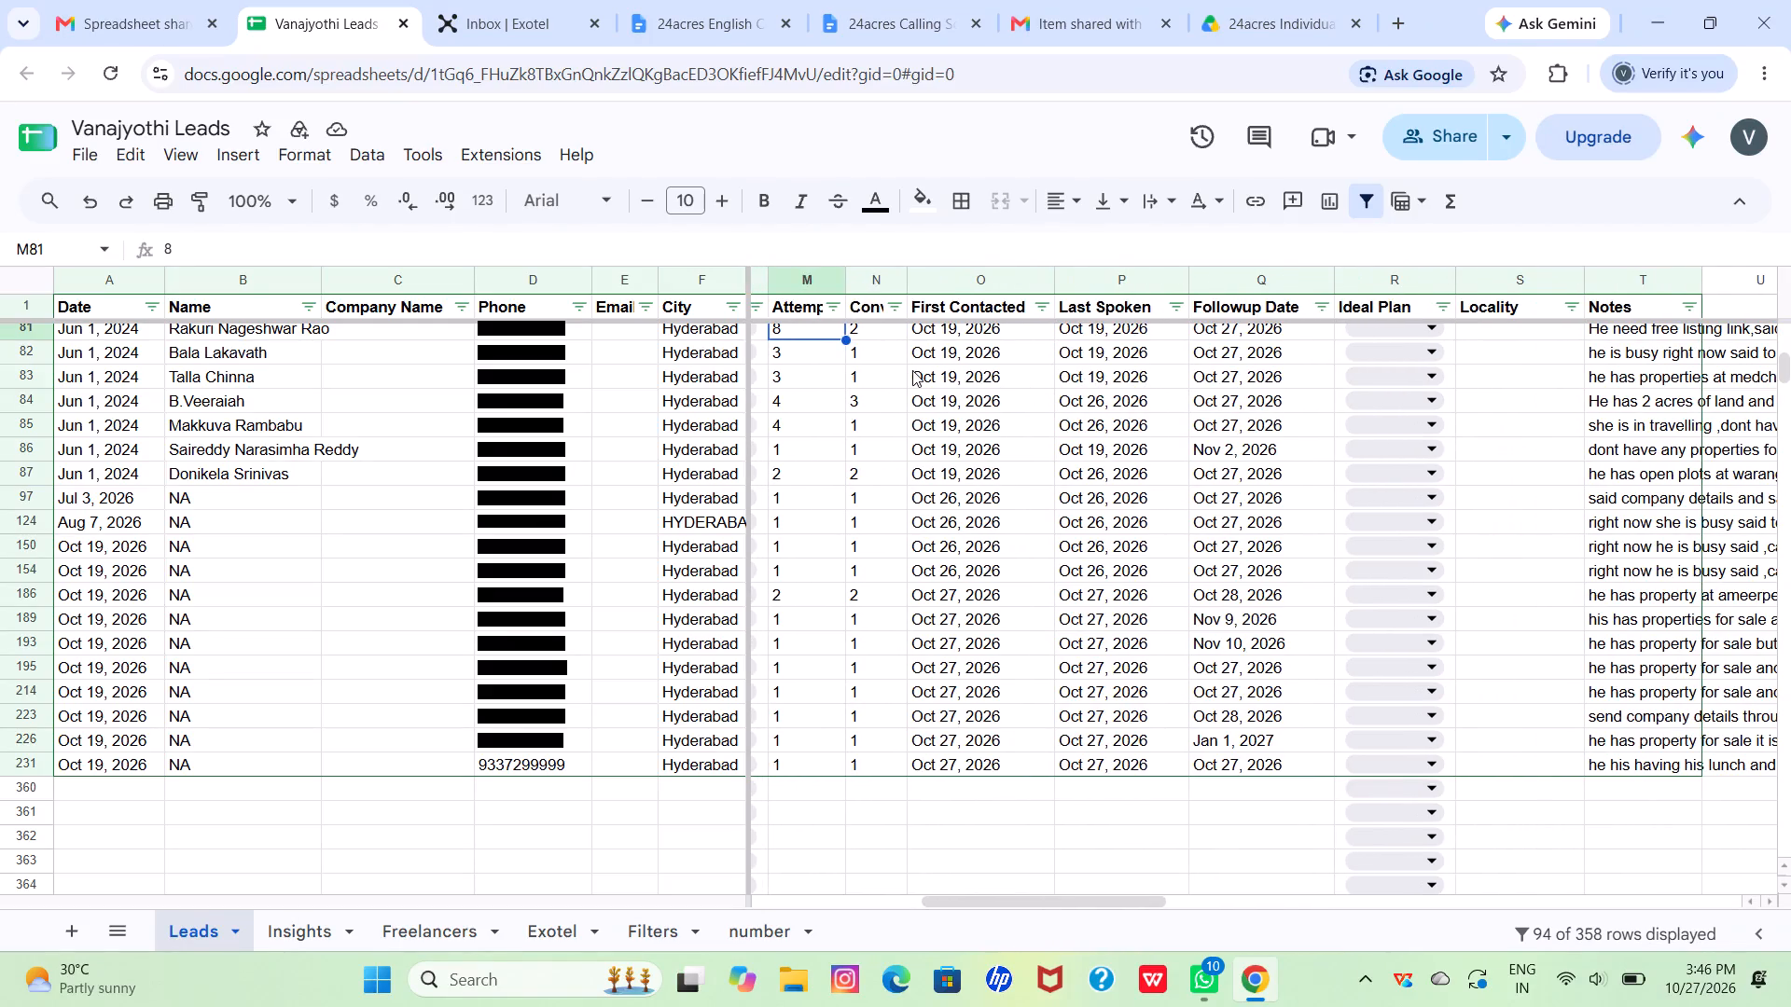
scroll(912, 370, right, 1)
click(554, 373)
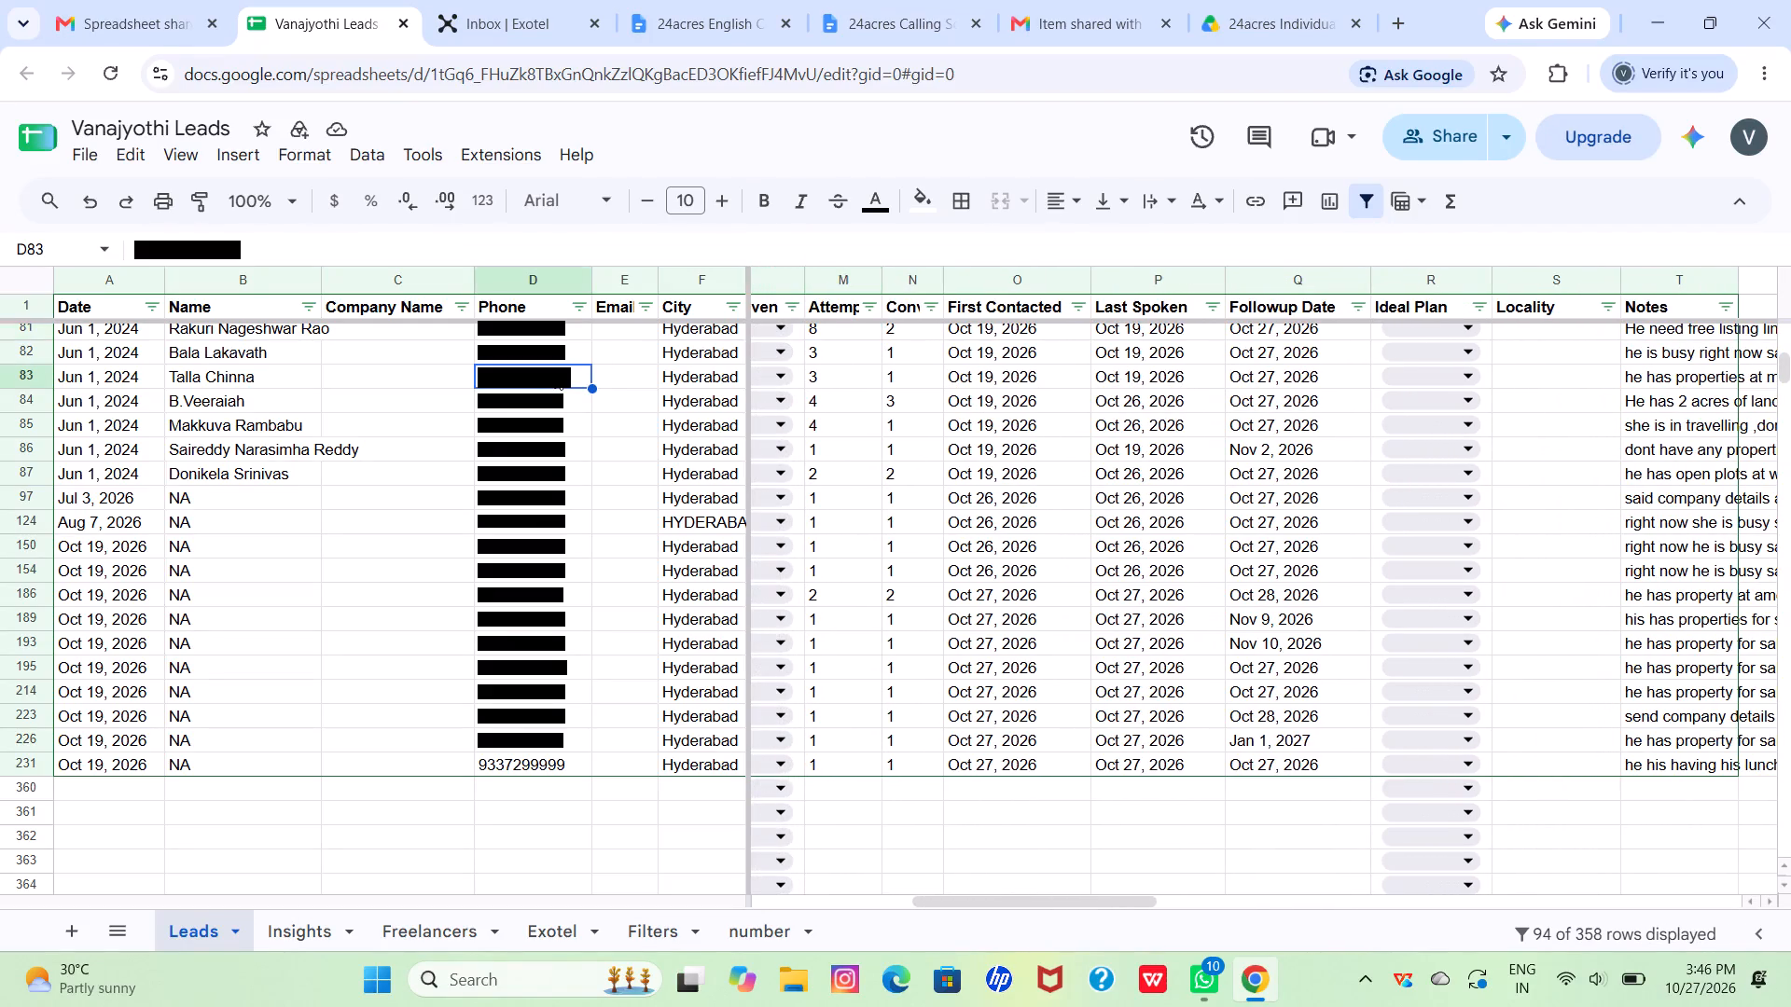
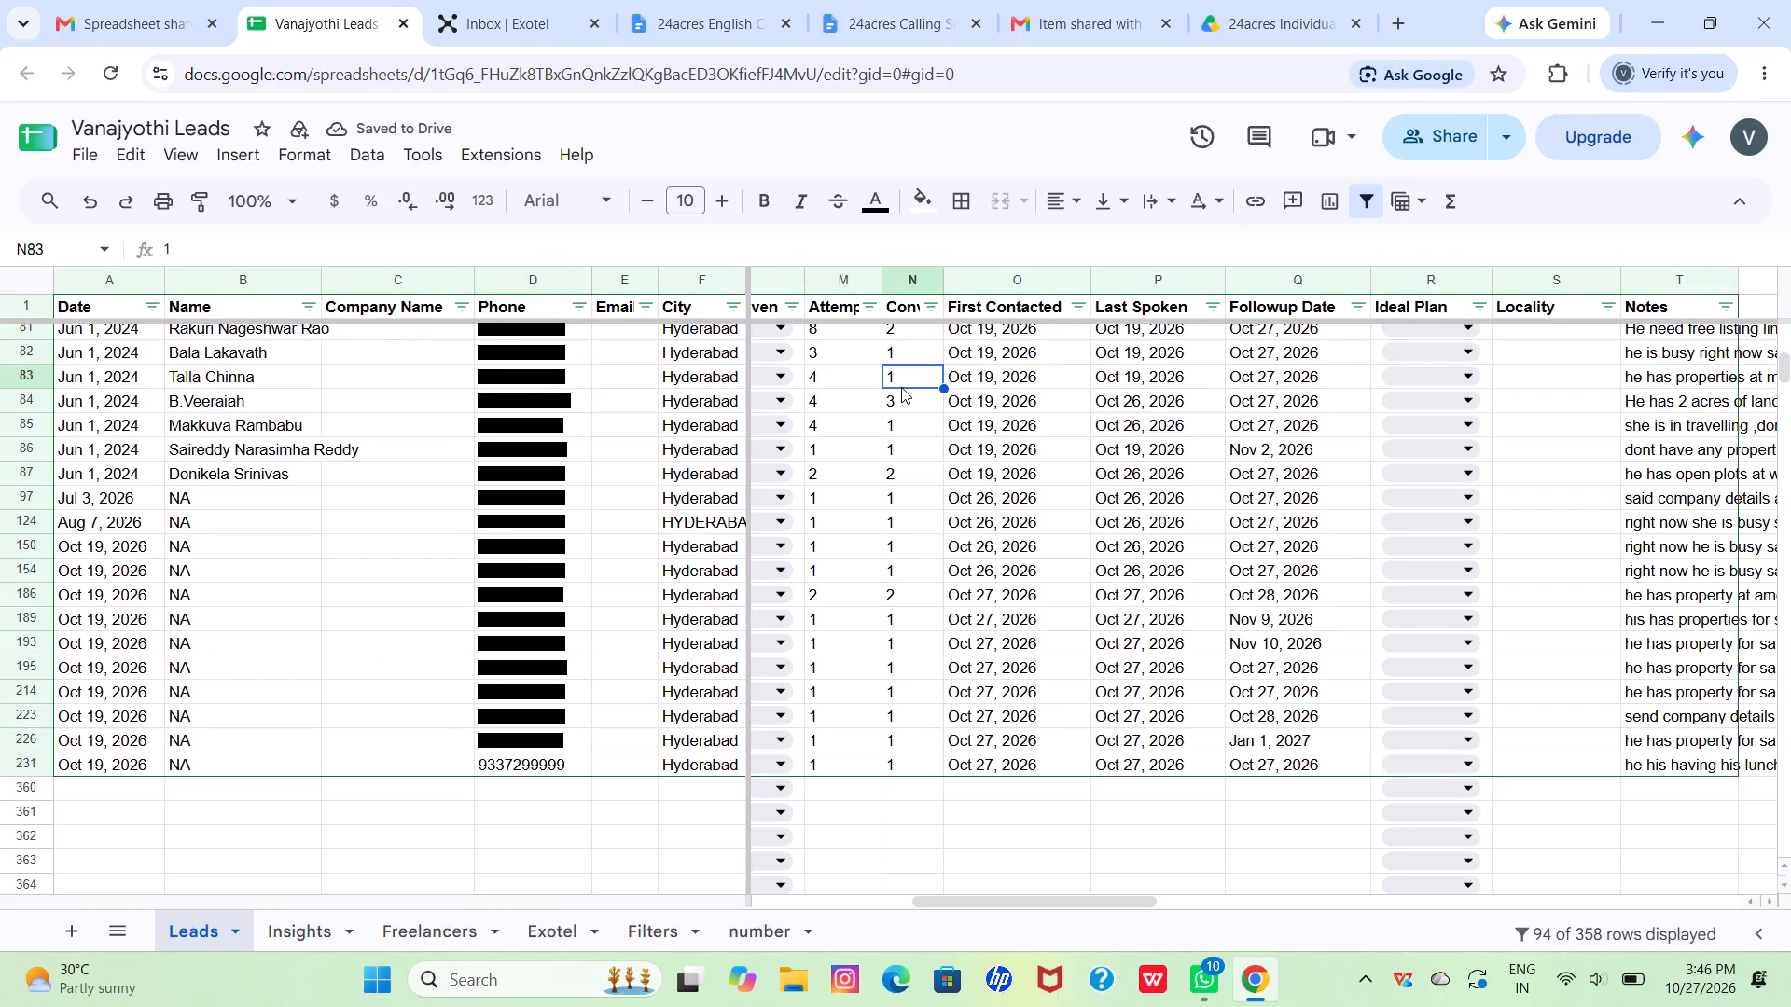
Check the first contacted date, follow-up date and notes of the lead in row 83.
click(983, 379)
scroll(983, 379, left, 2)
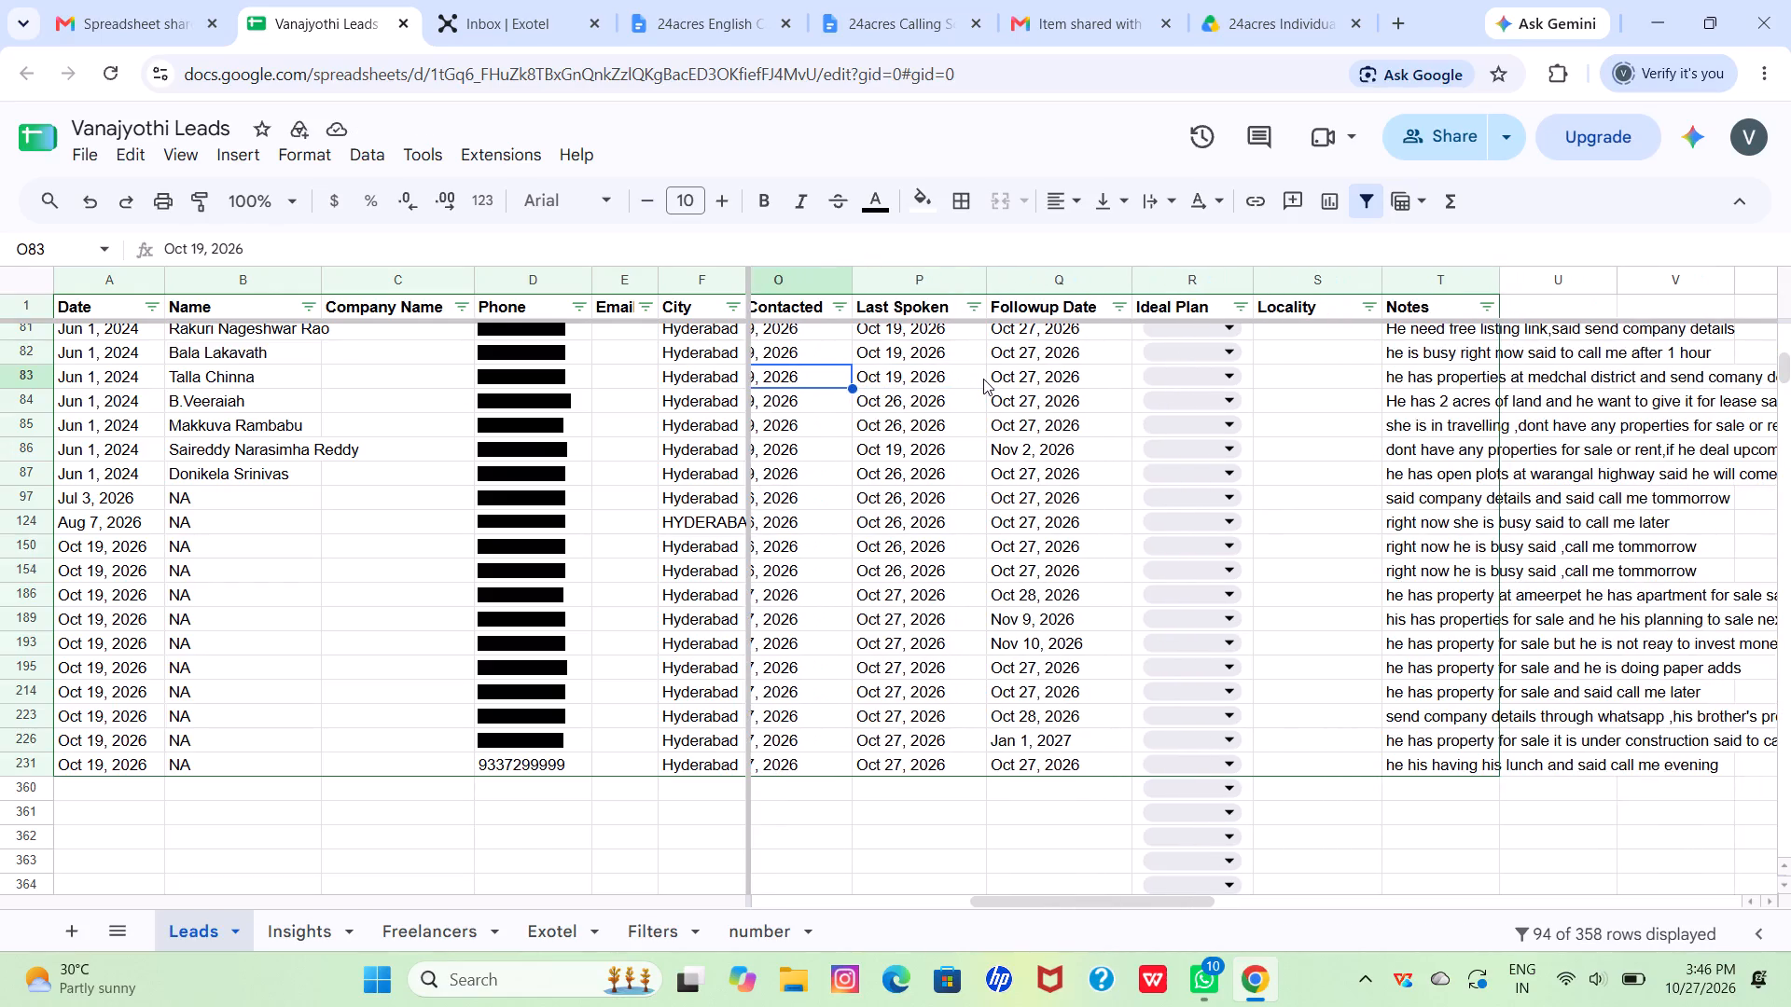
scroll(983, 379, right, 4)
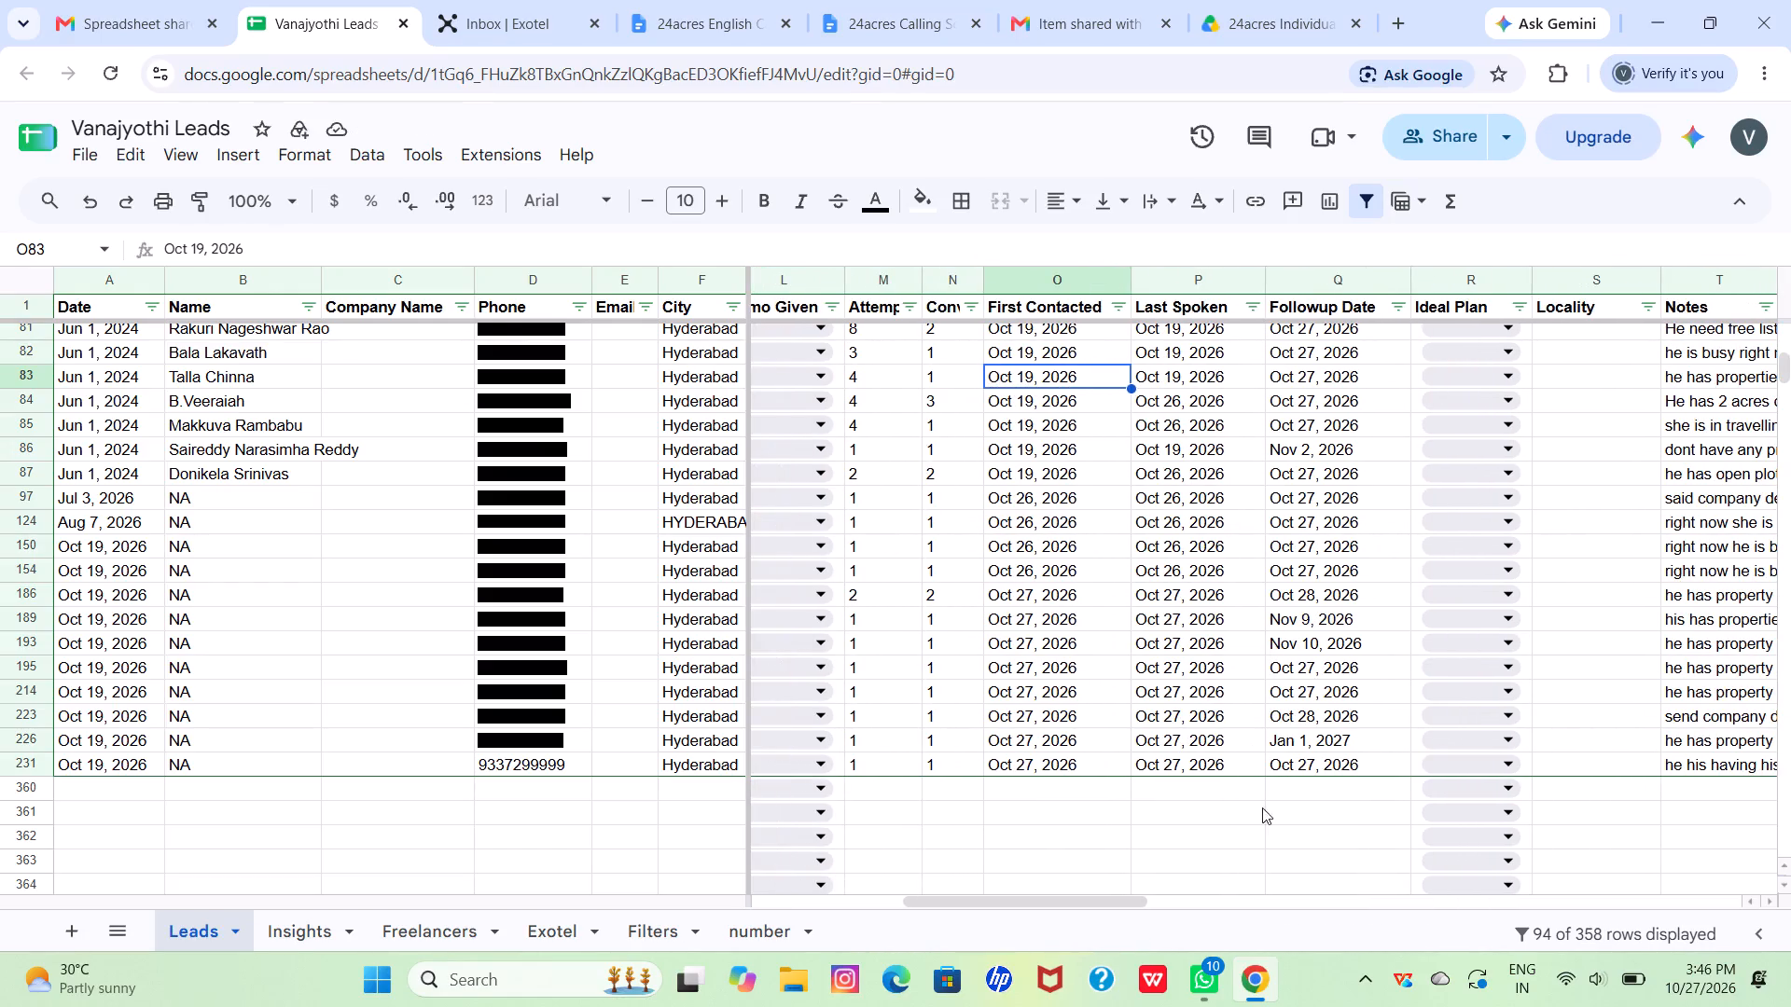
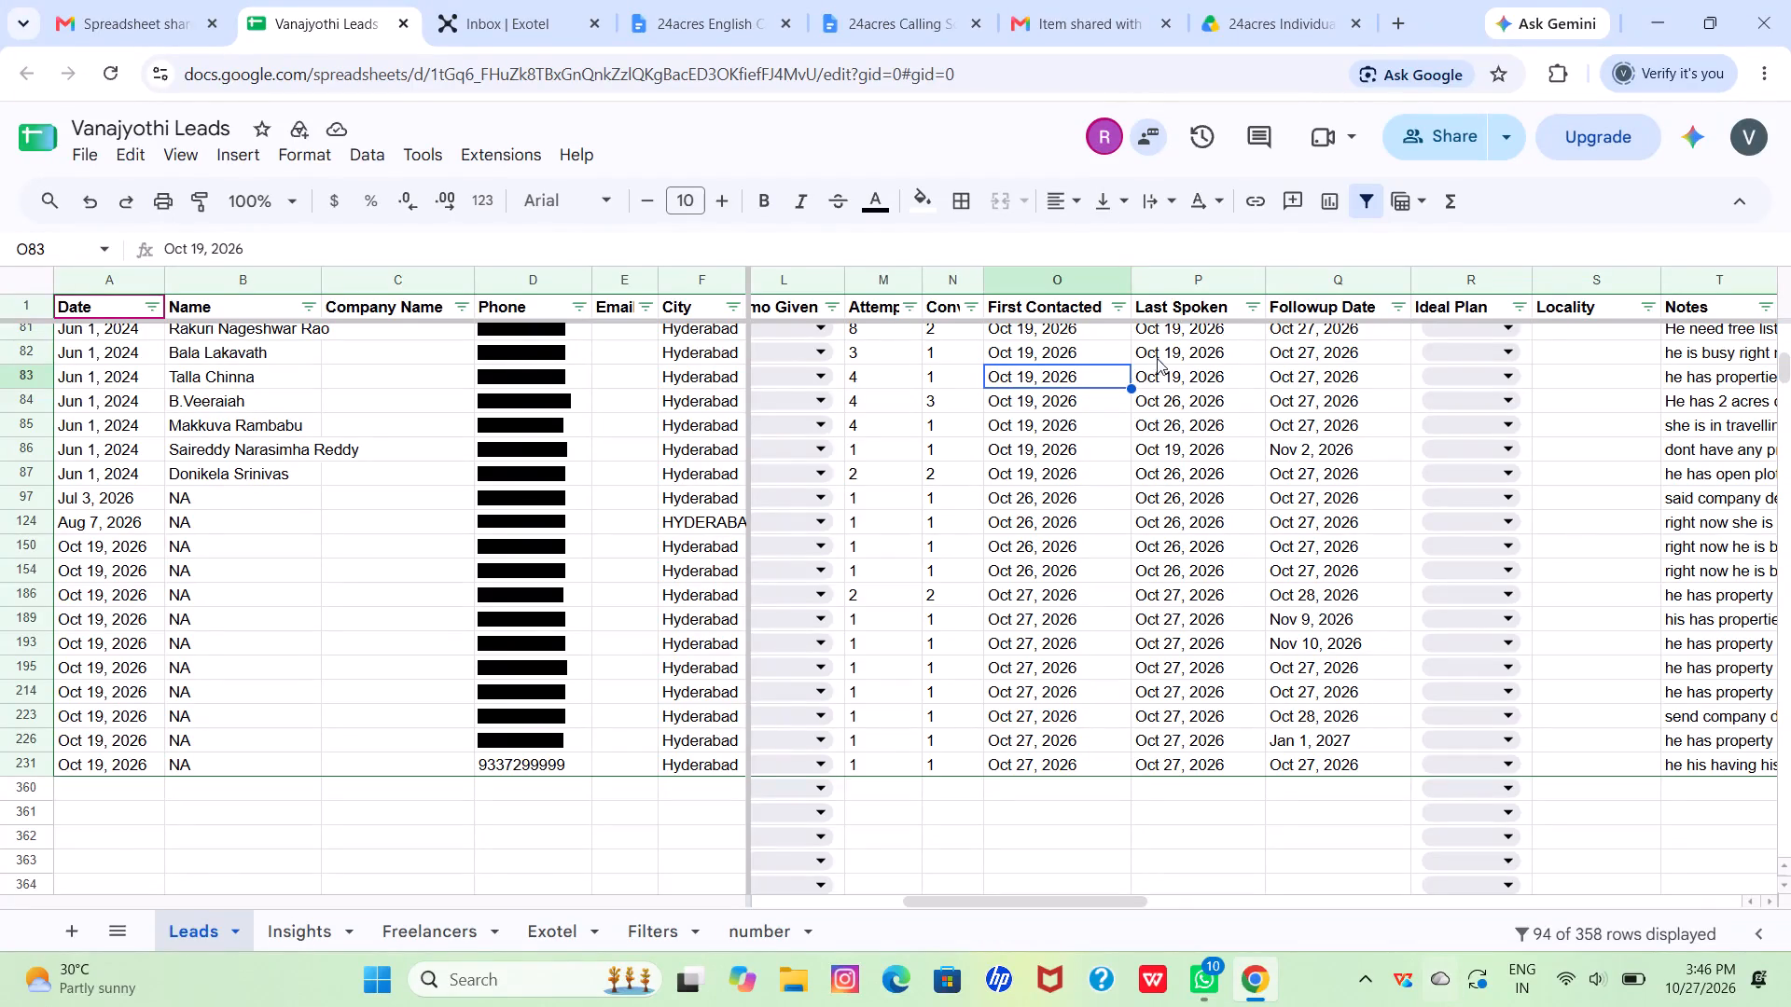
Set the number of contact attempts for the lead in row 83 to 5.
click(896, 371)
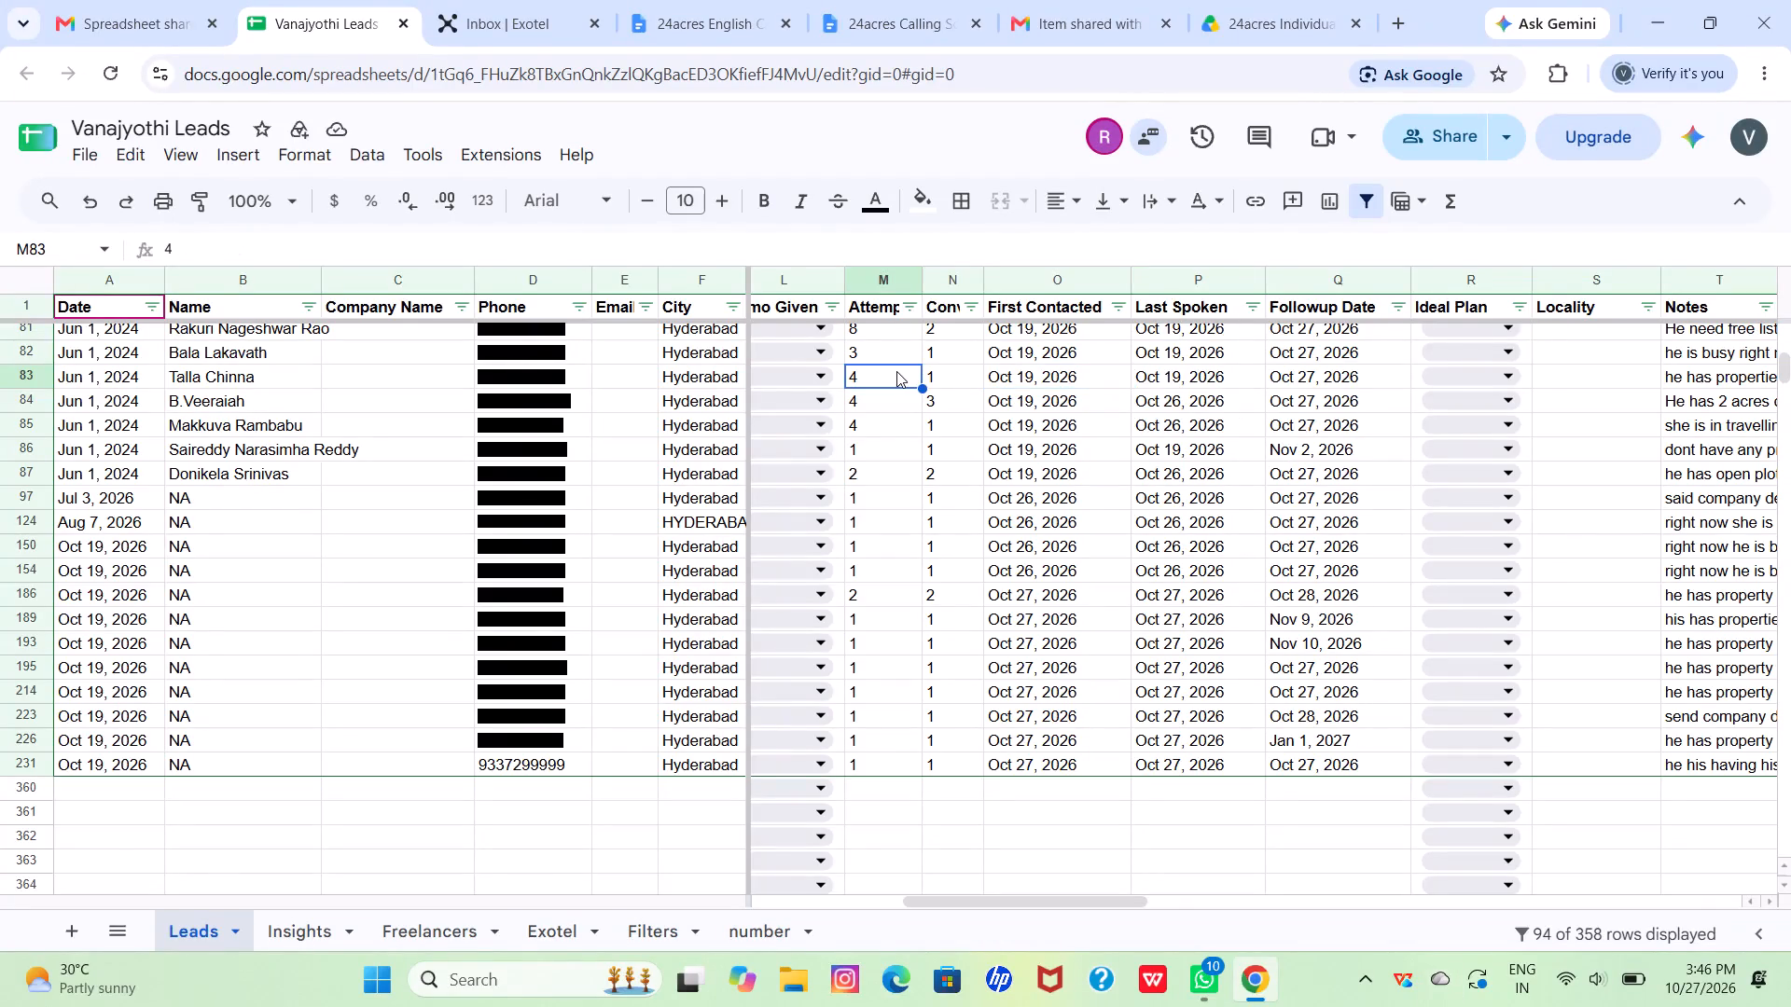
key(5)
click(953, 376)
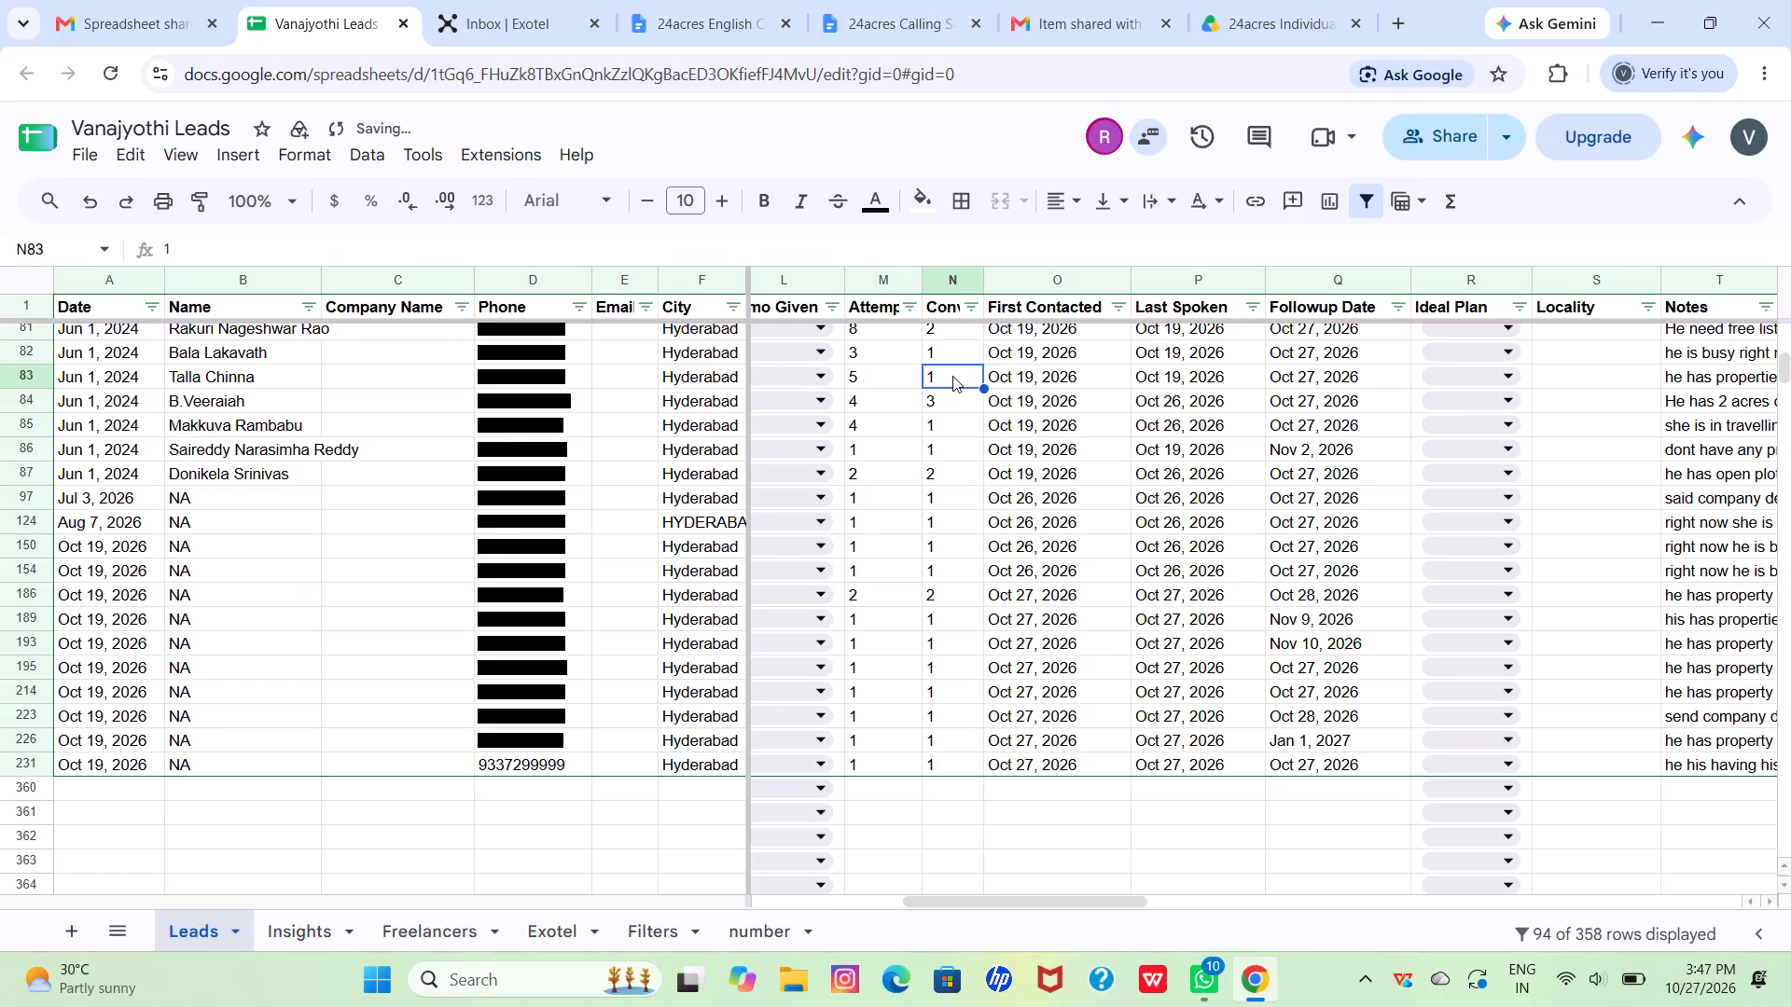
Check the notes and phone number of the lead in row 84 and set its contact attempts to 5.
click(862, 398)
scroll(862, 398, left, 3)
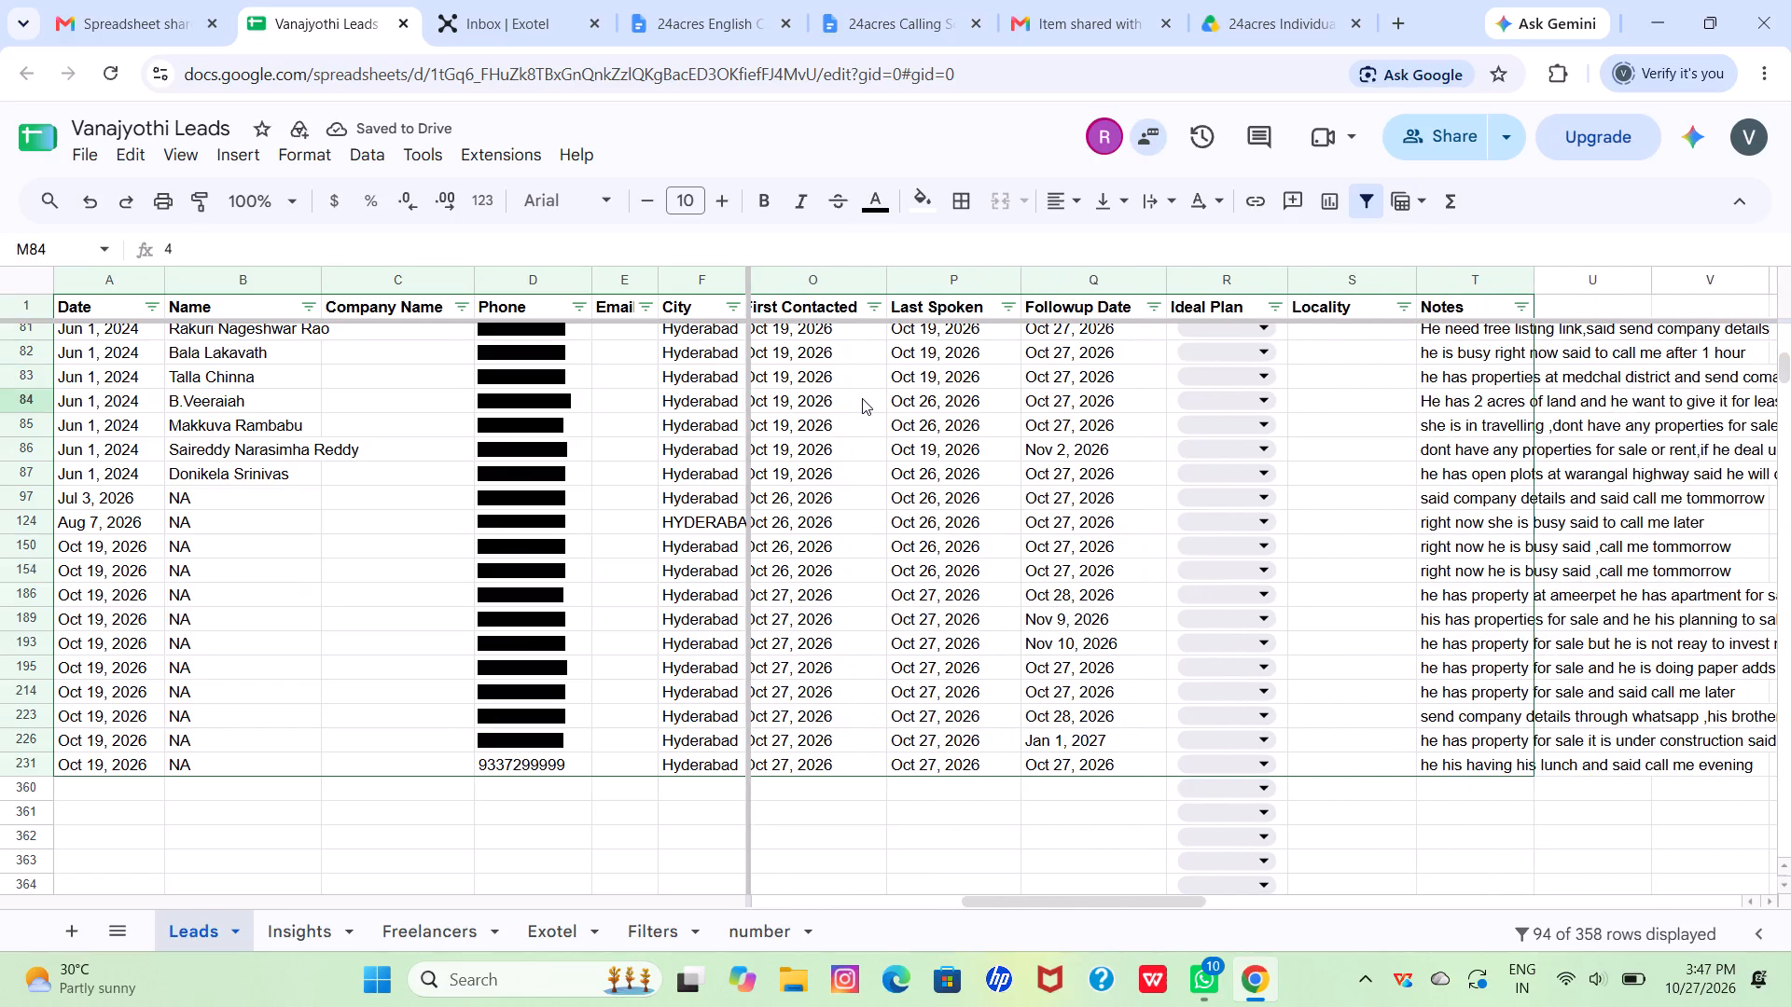
scroll(862, 398, left, 2)
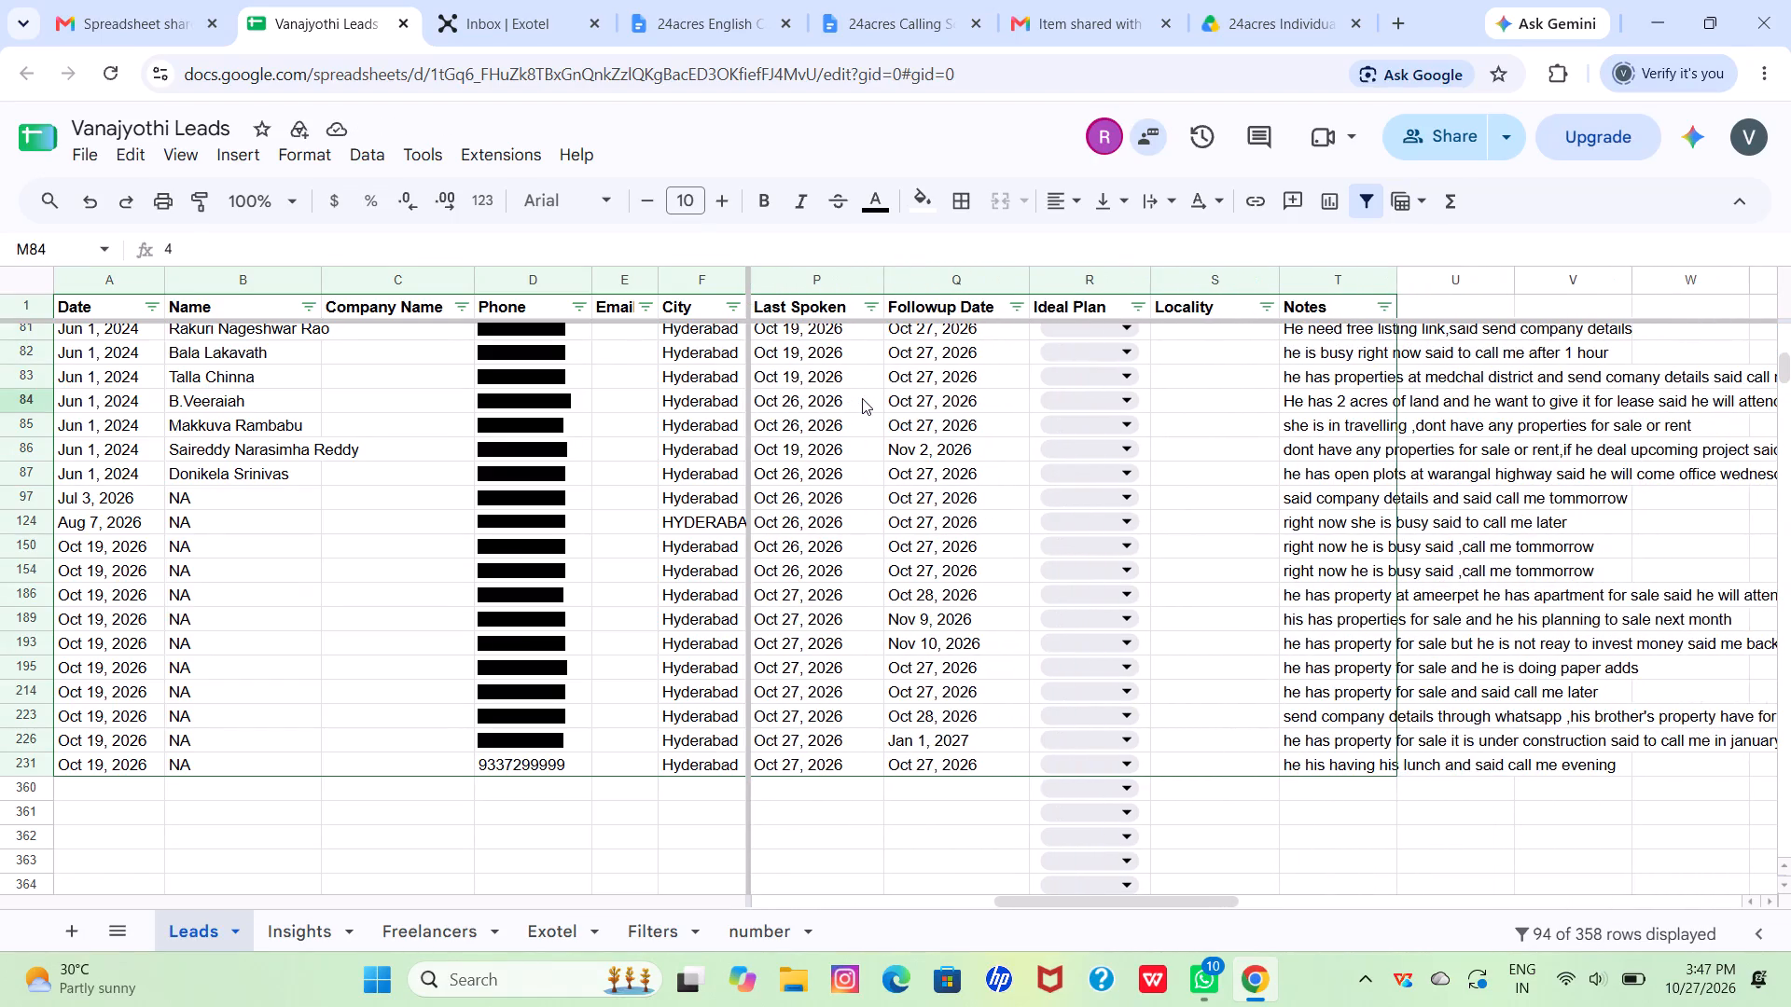
scroll(862, 398, right, 4)
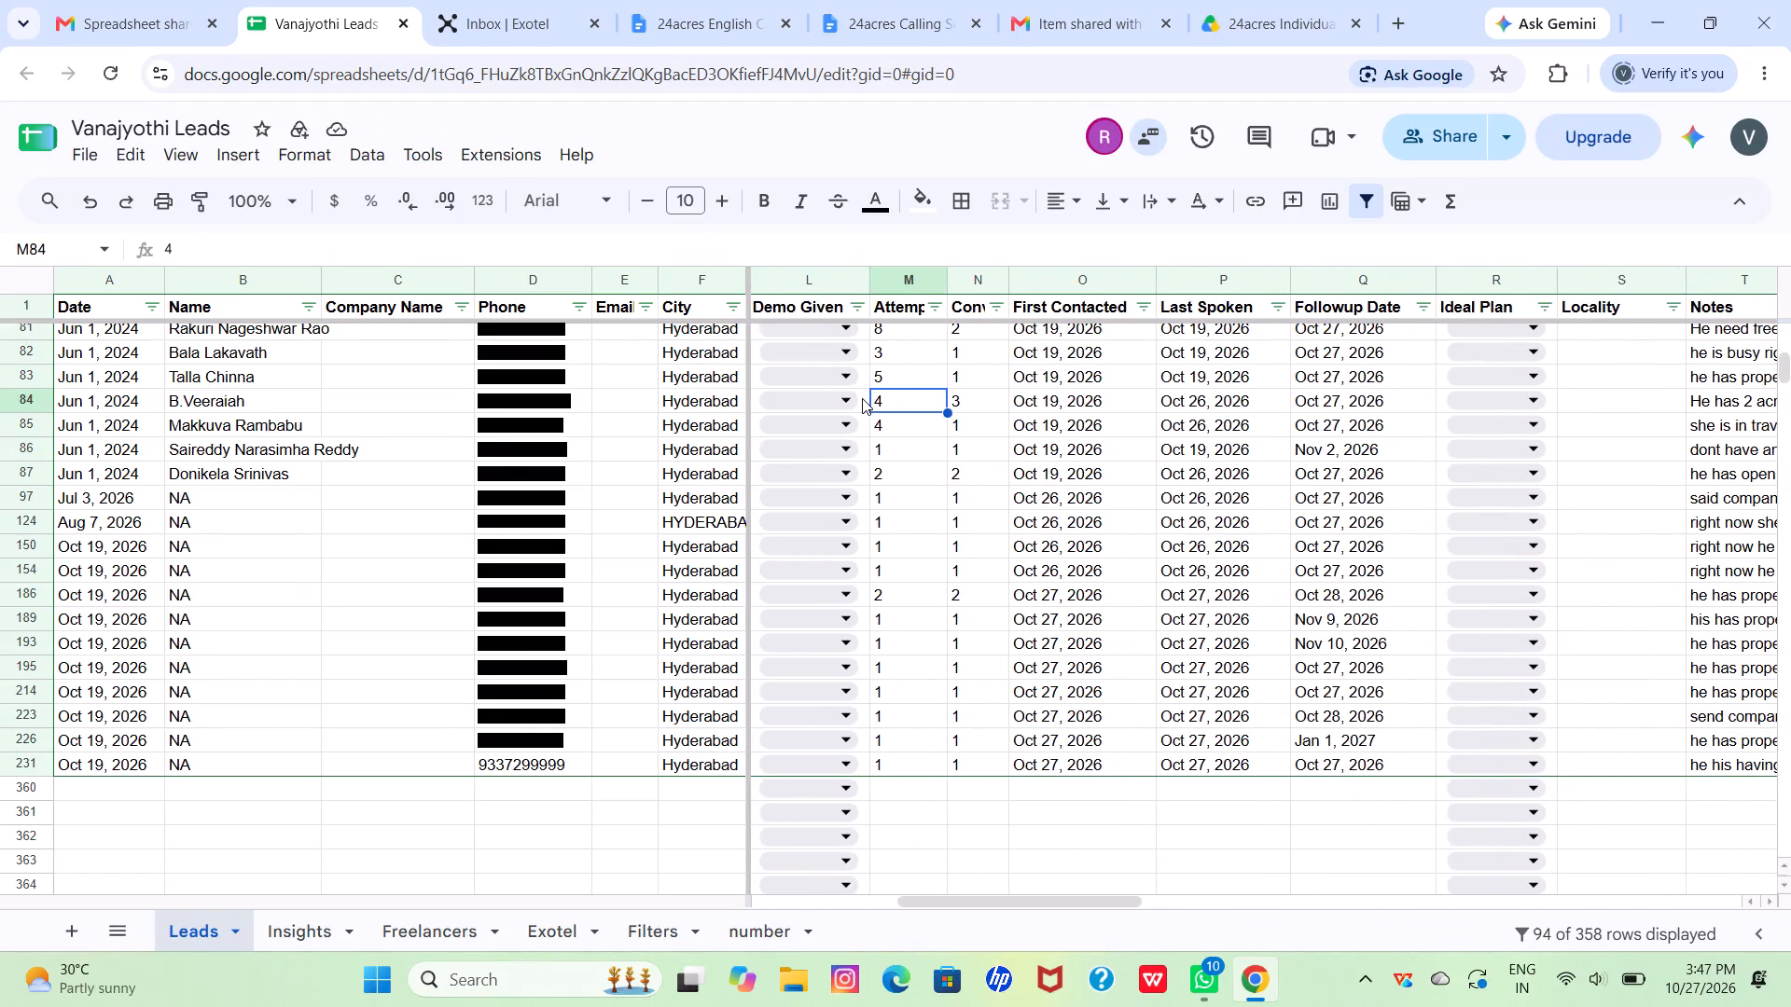
click(548, 399)
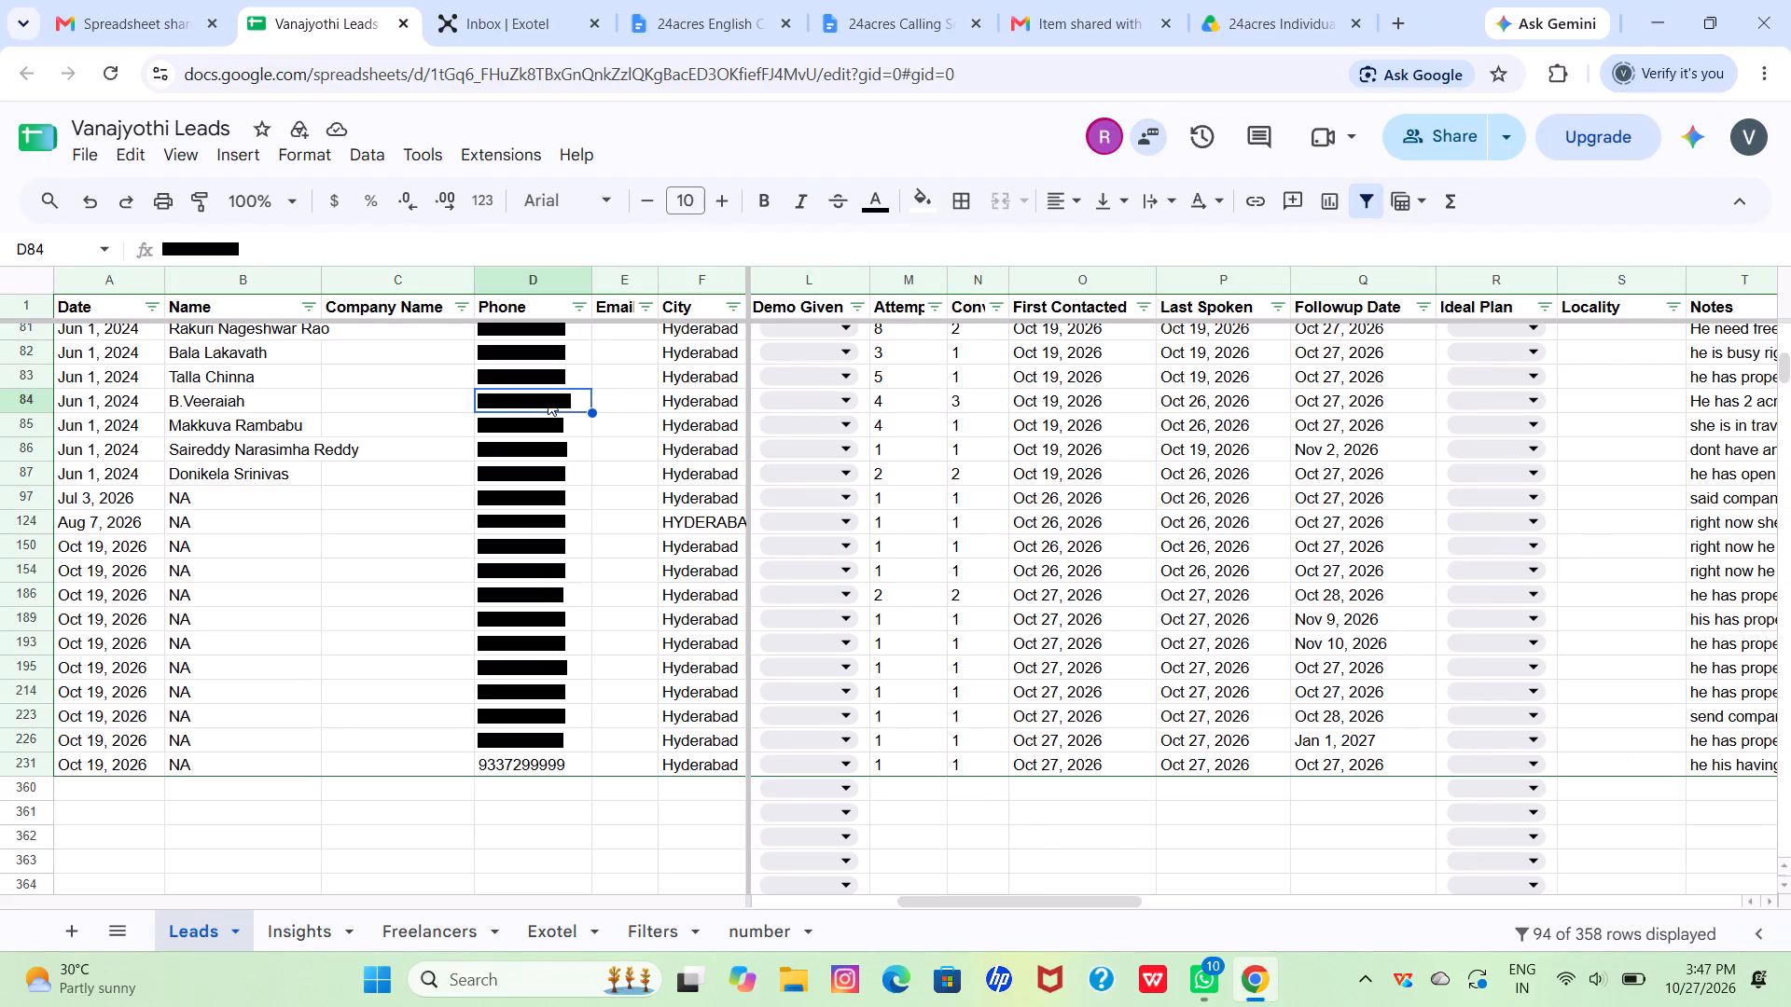
click(919, 400)
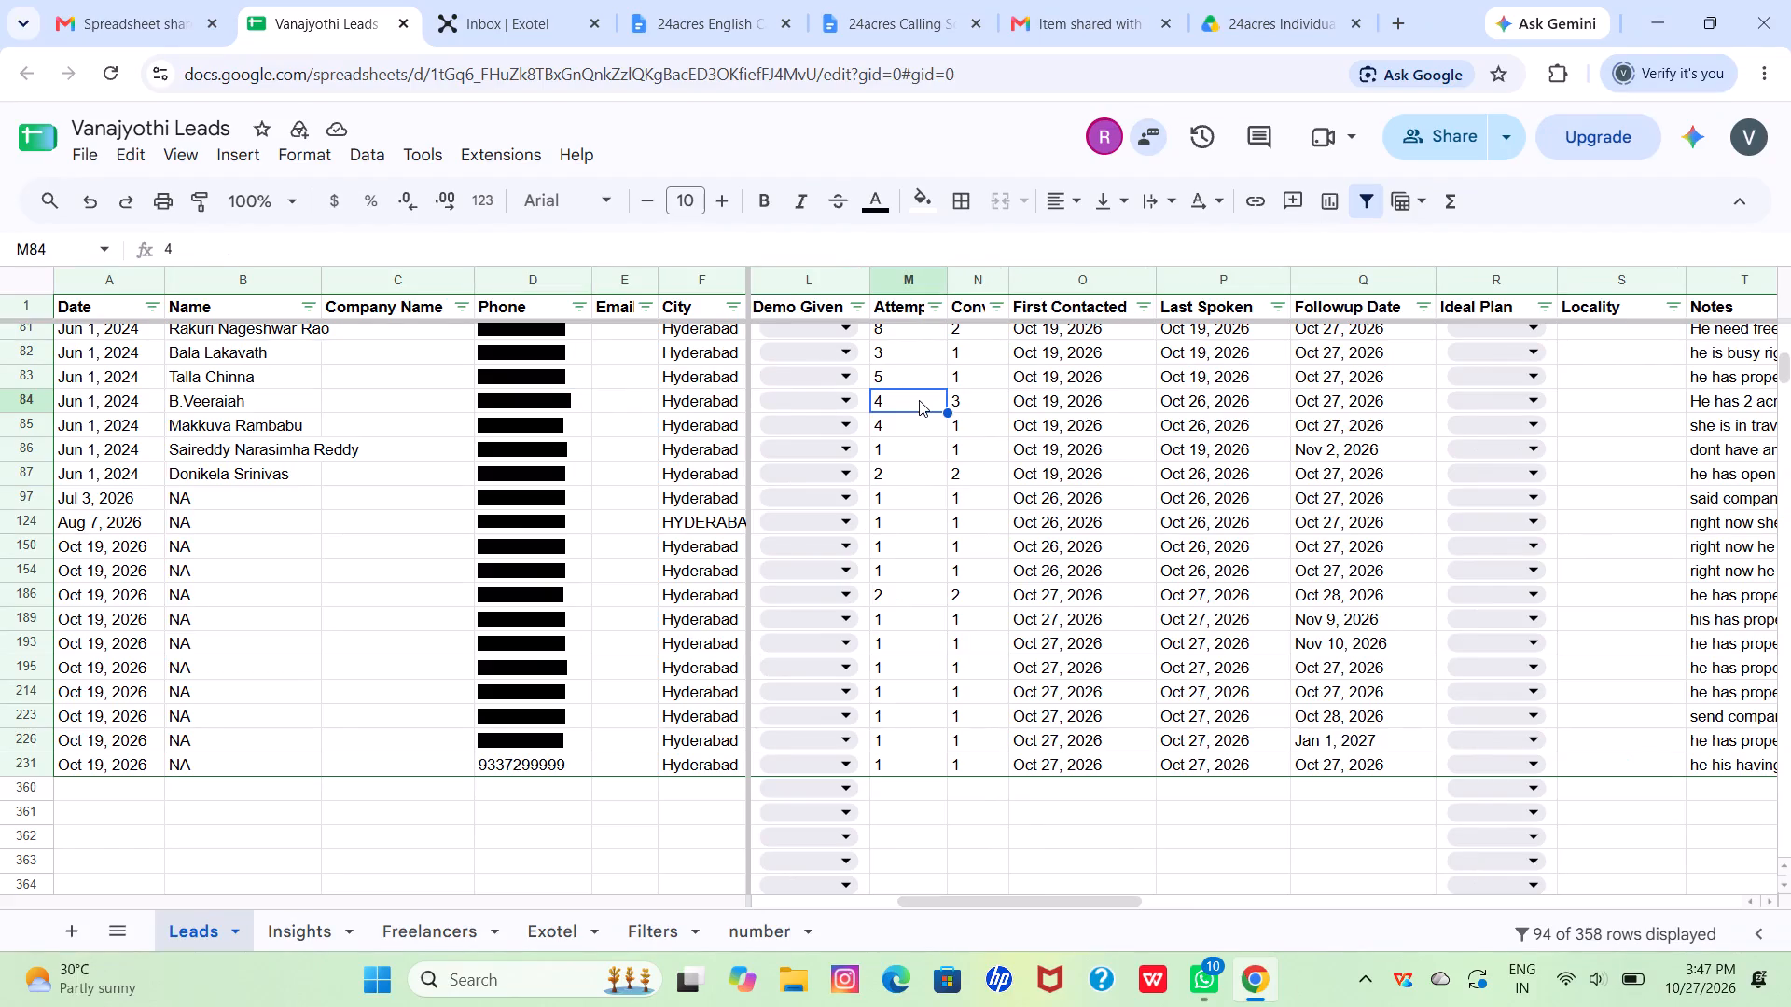
key(5)
click(562, 401)
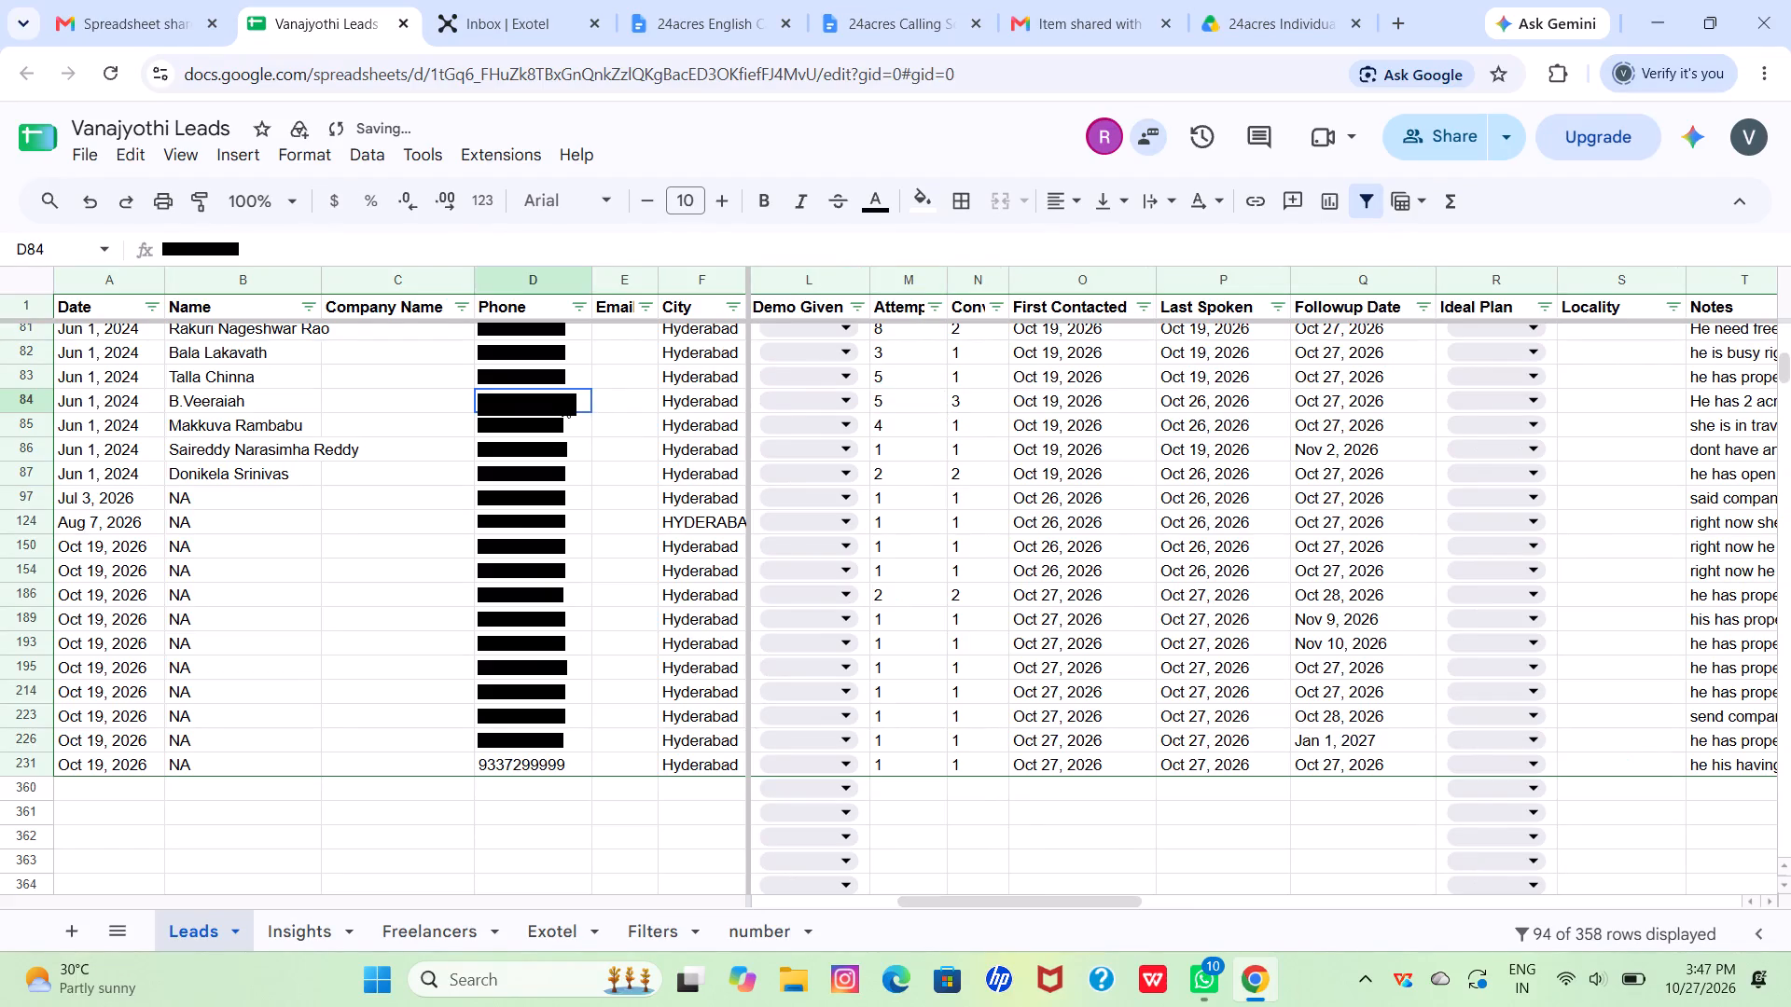
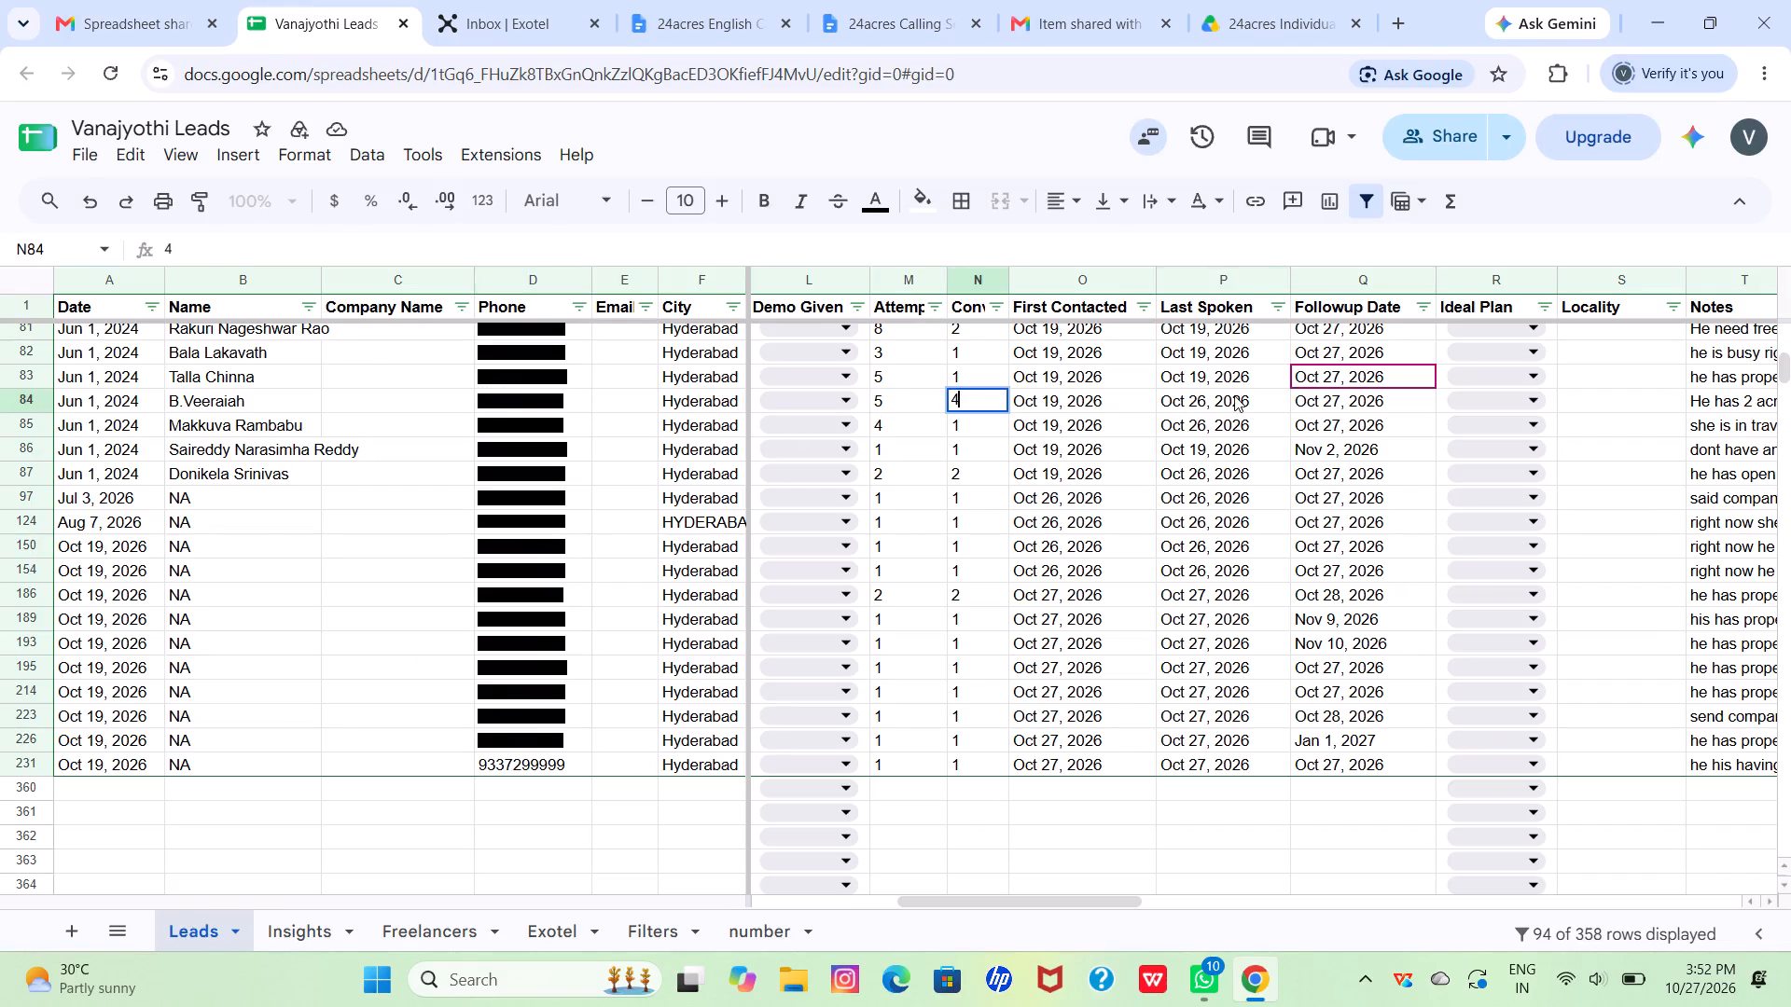
Set the follow-up date of the lead in row 84 to Oct 28, 2026.
double_click(1343, 397)
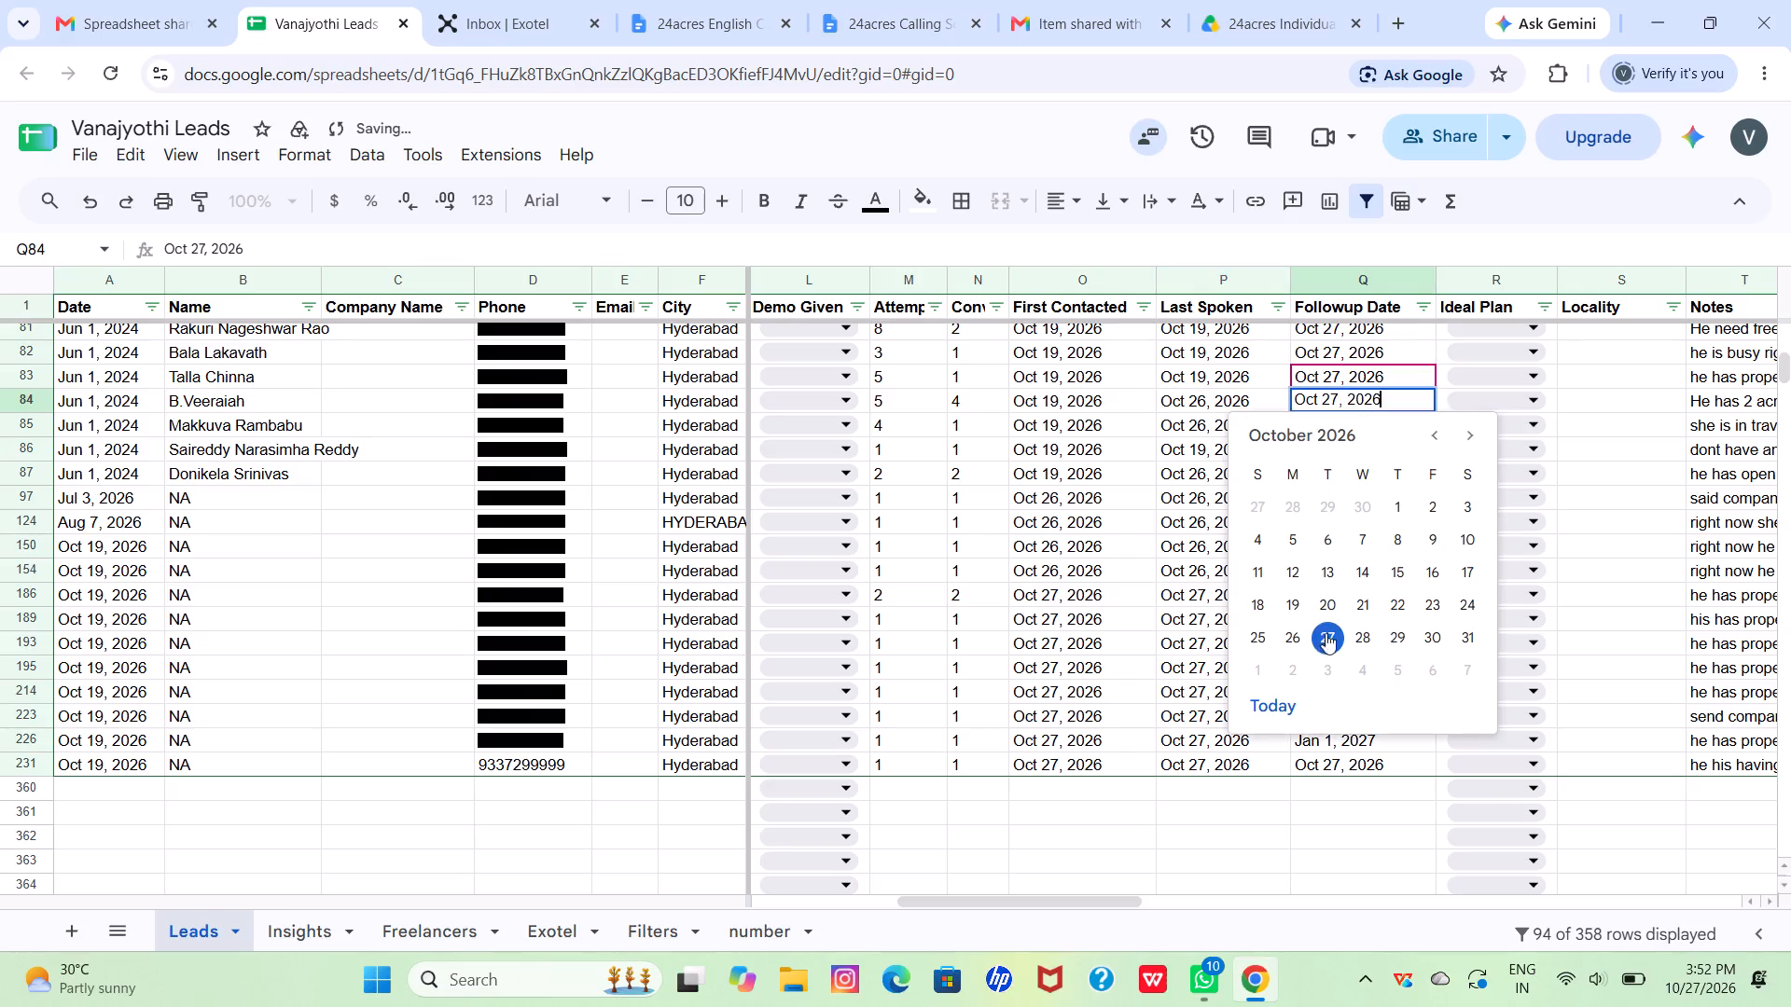
click(1368, 633)
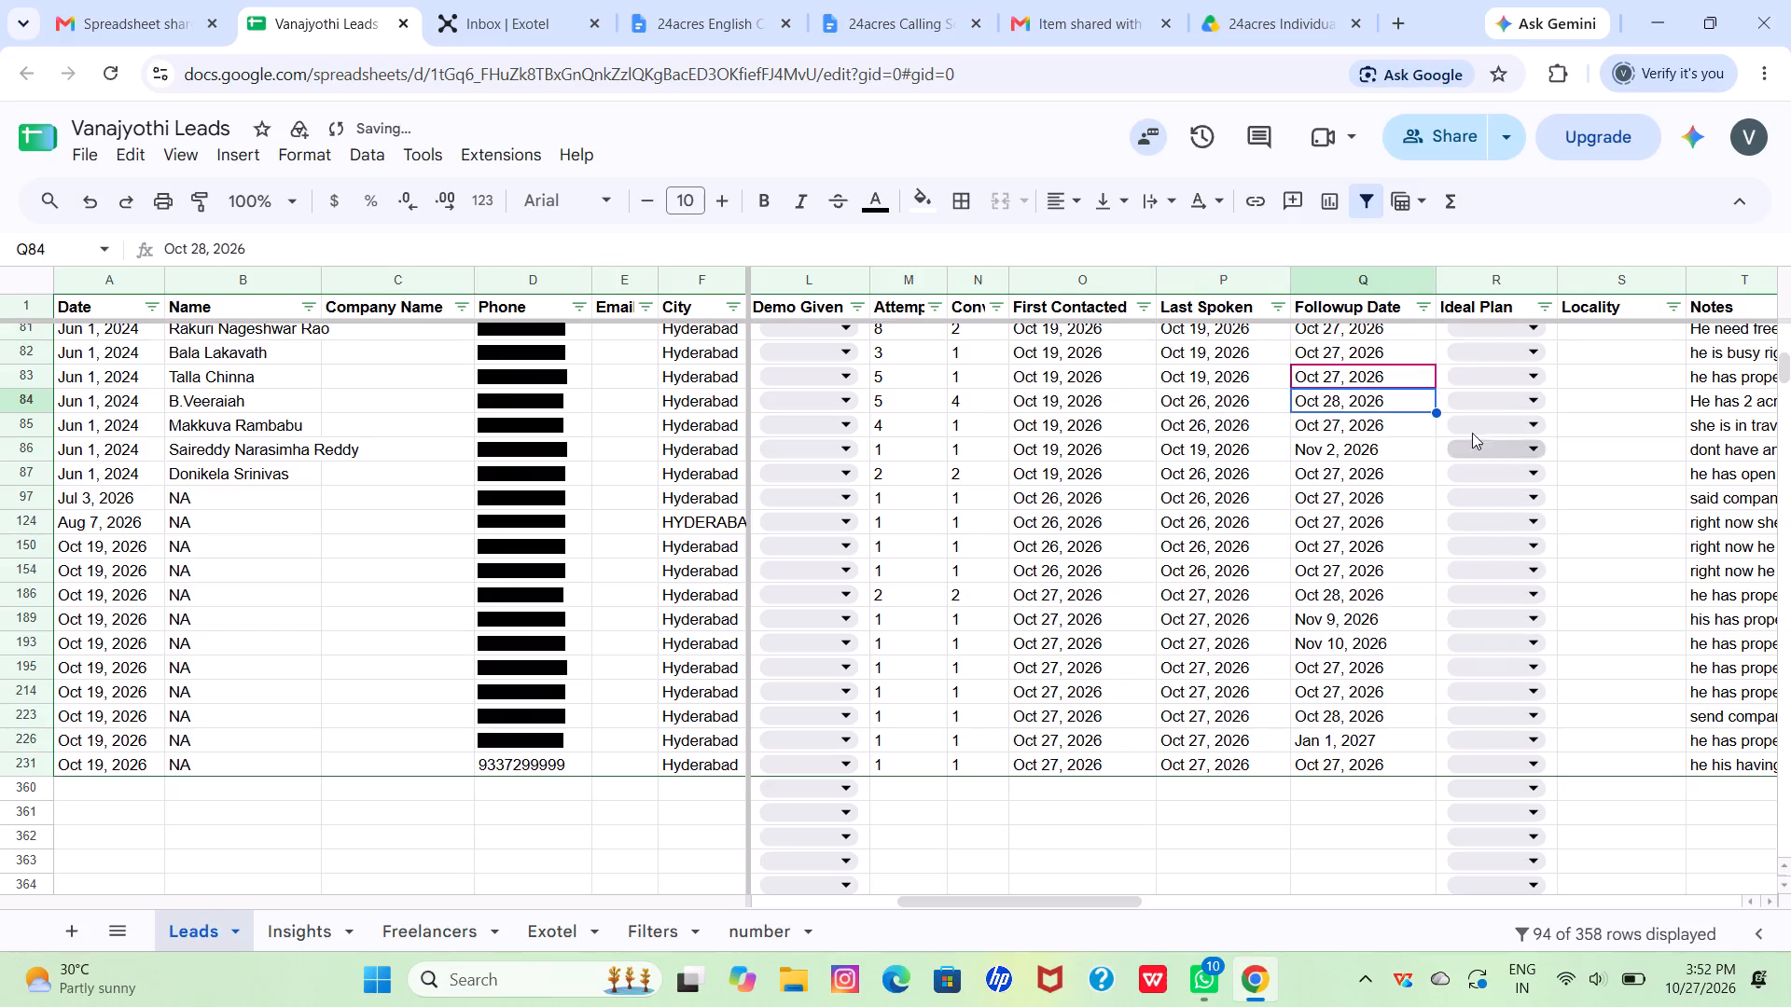
click(1629, 379)
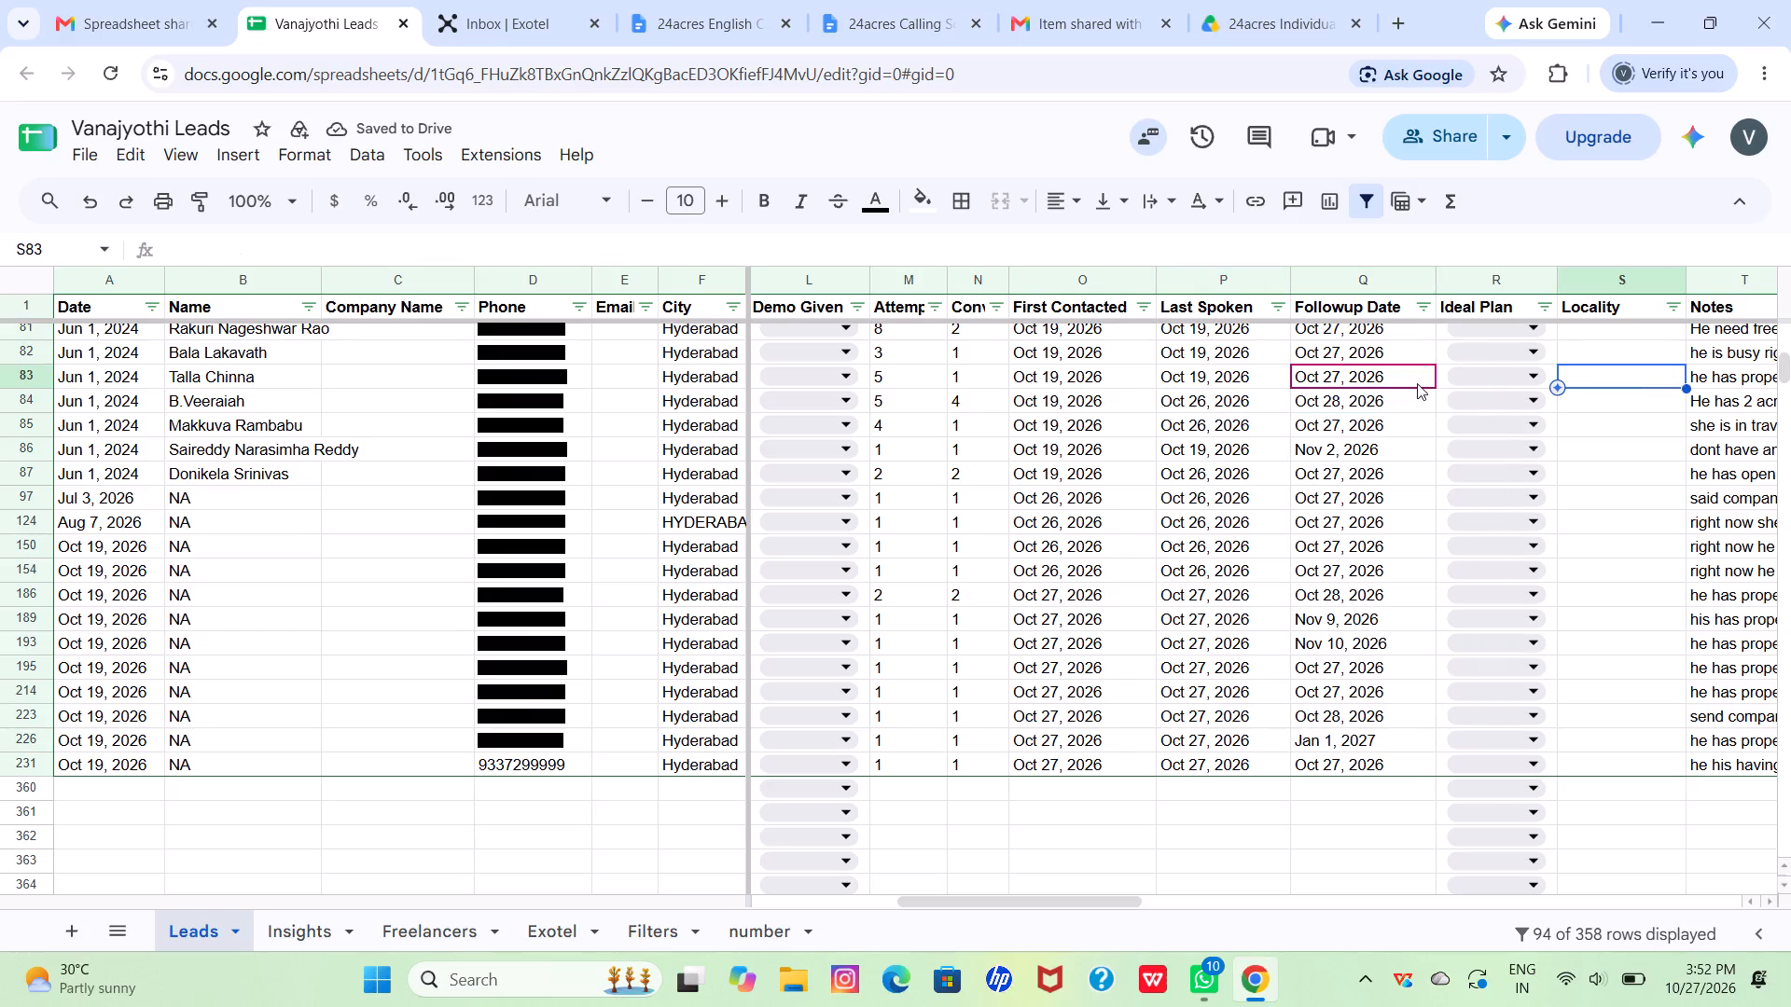
Review the follow-up dates and call notes of the lead in row 84 and the surrounding leads.
click(1417, 383)
click(1384, 407)
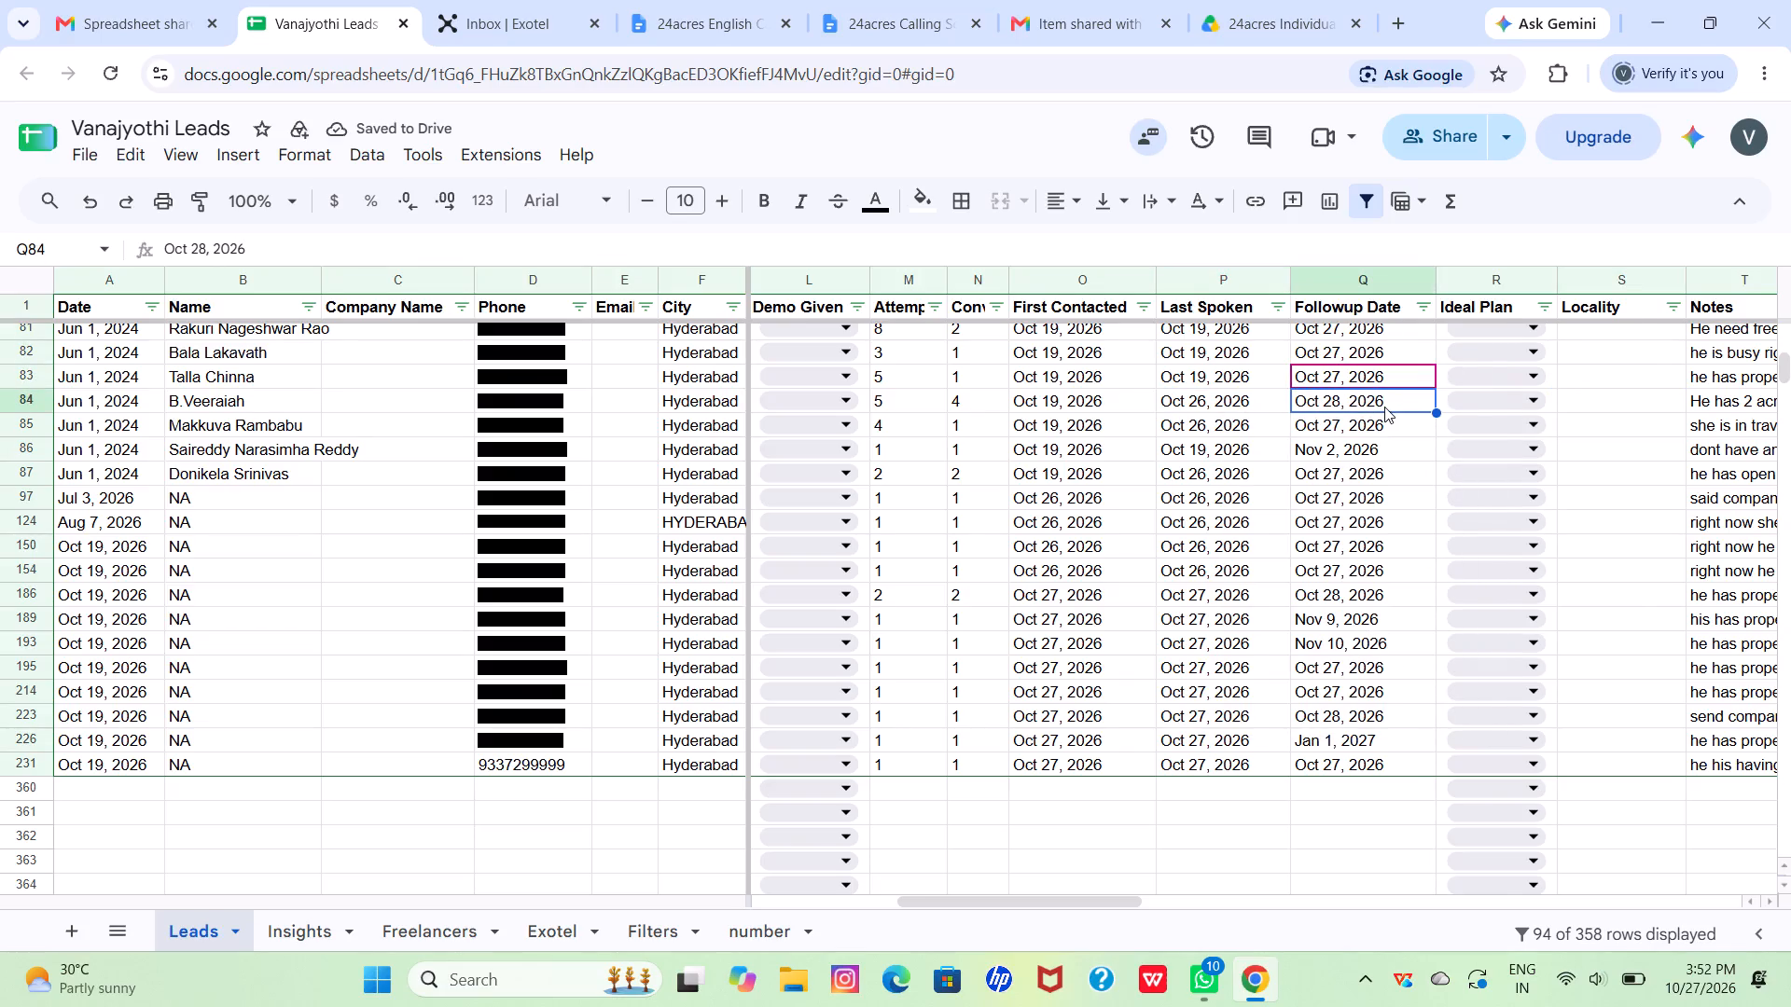
scroll(1384, 407, left, 5)
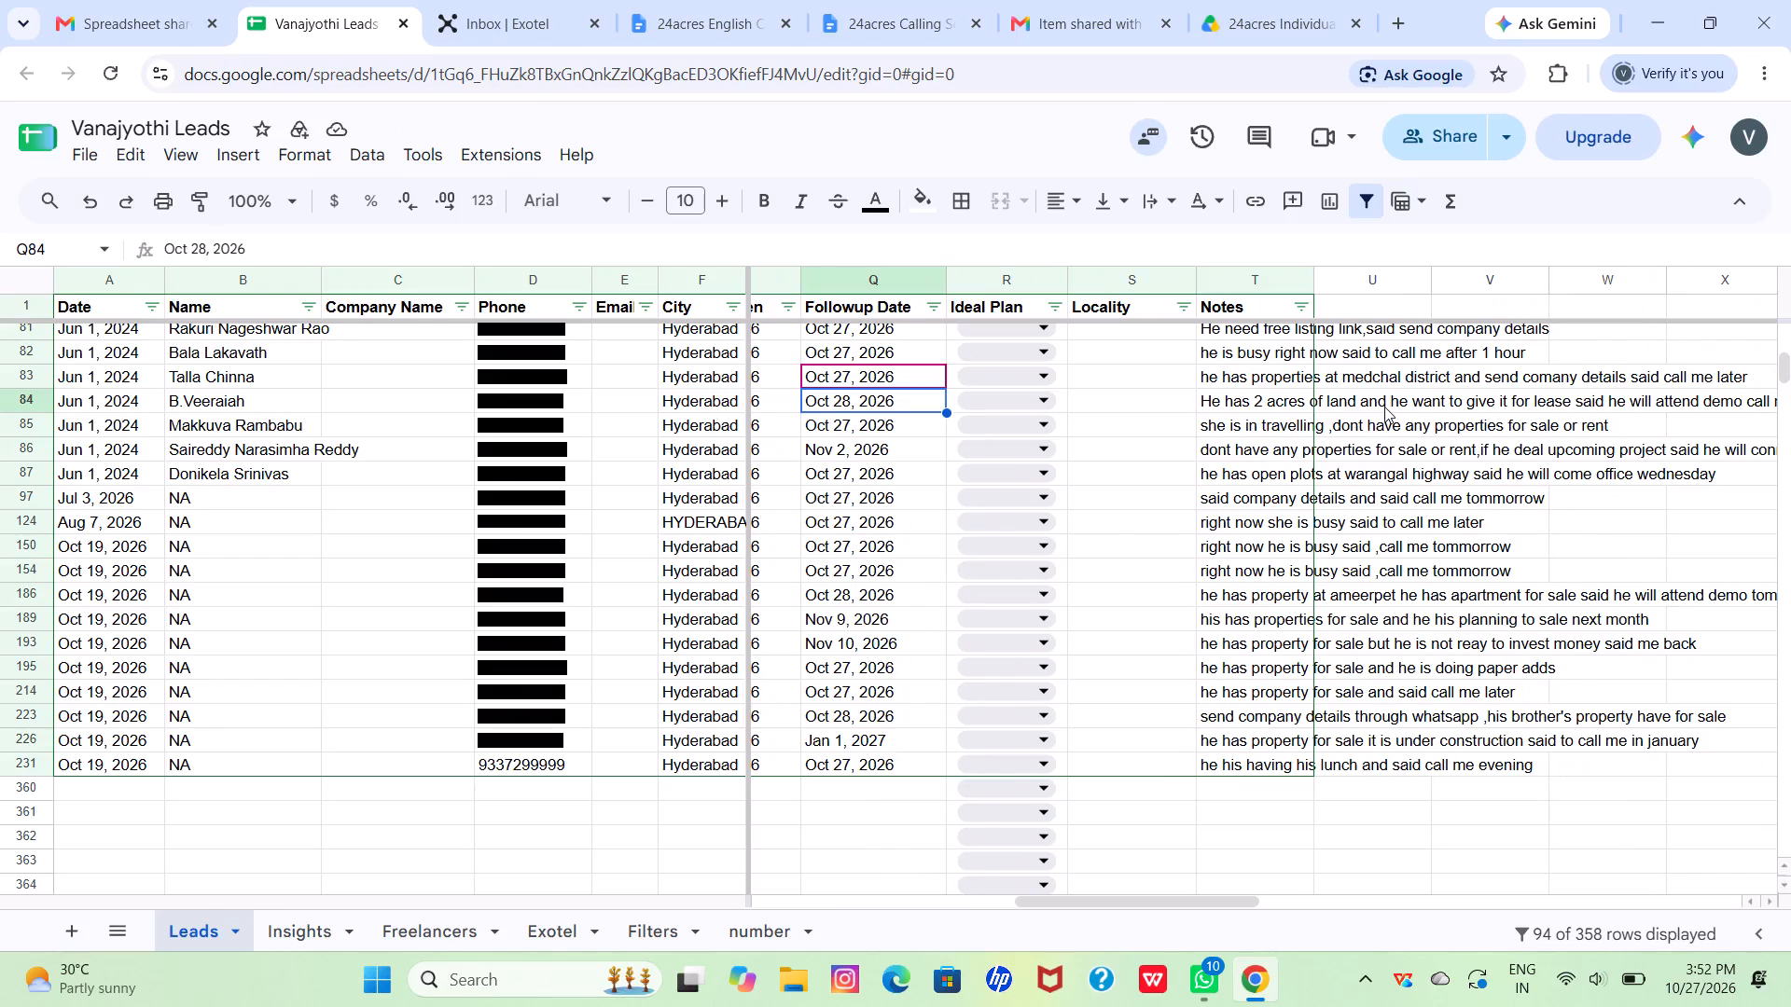
scroll(1384, 407, right, 4)
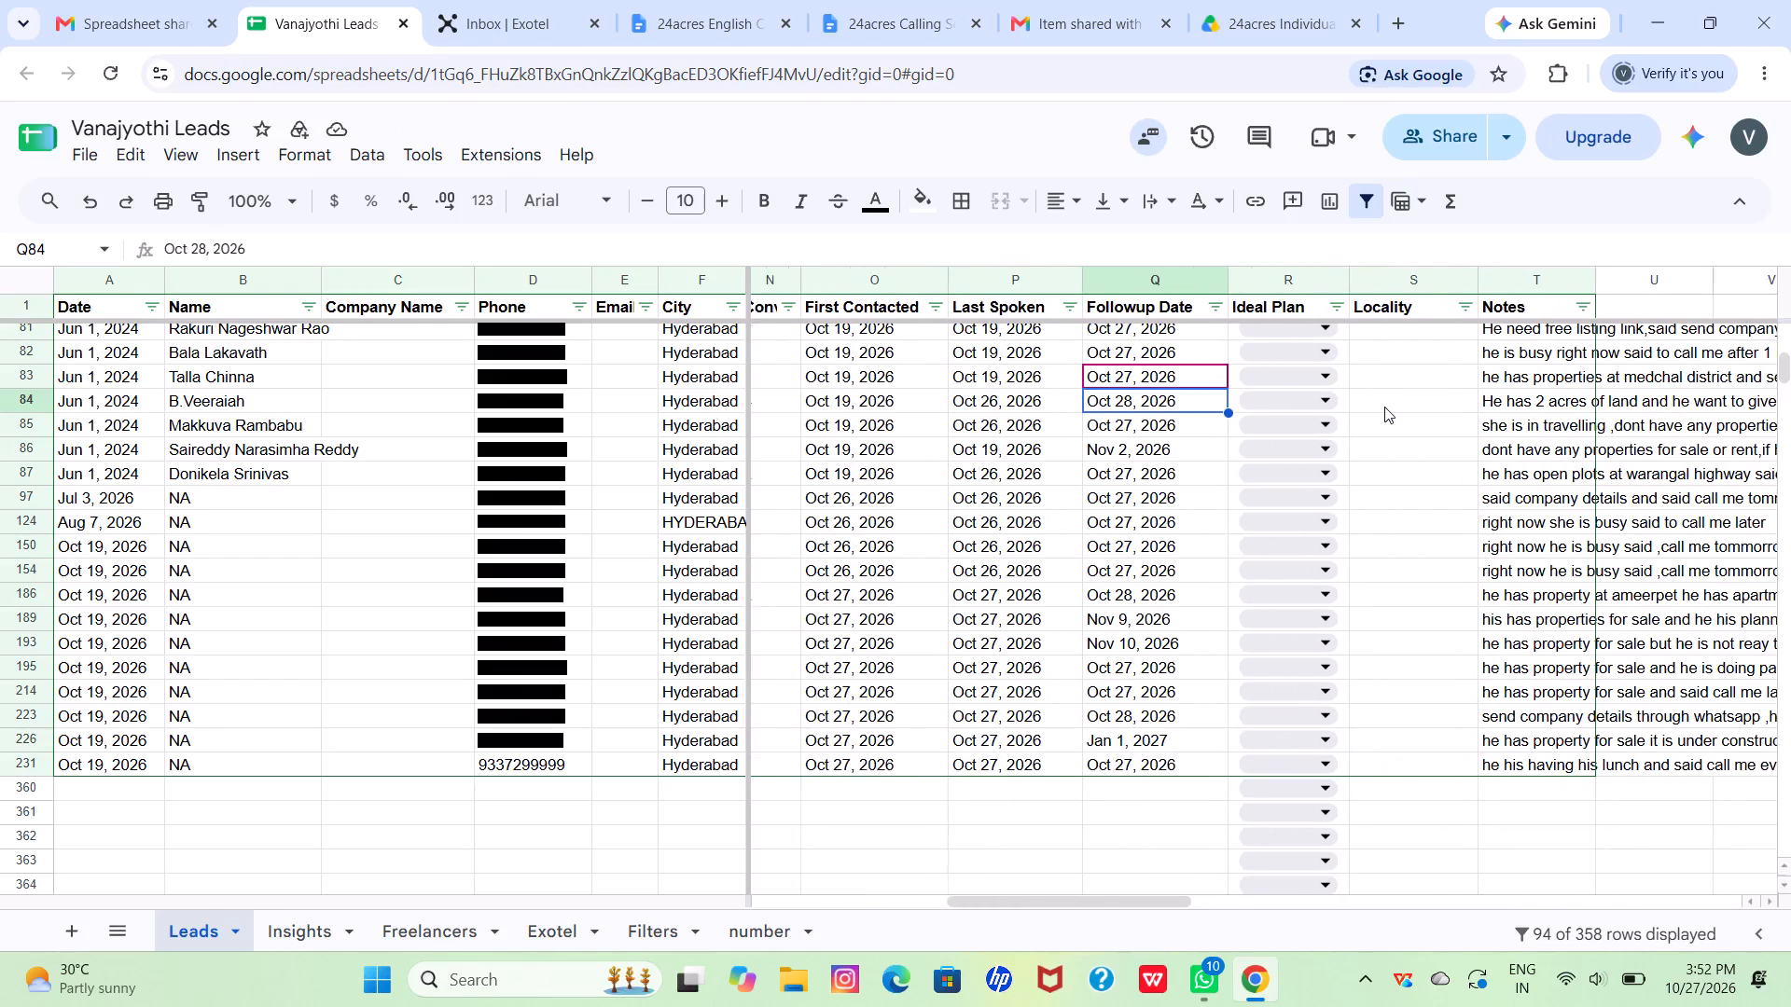
scroll(1195, 552, up, 7)
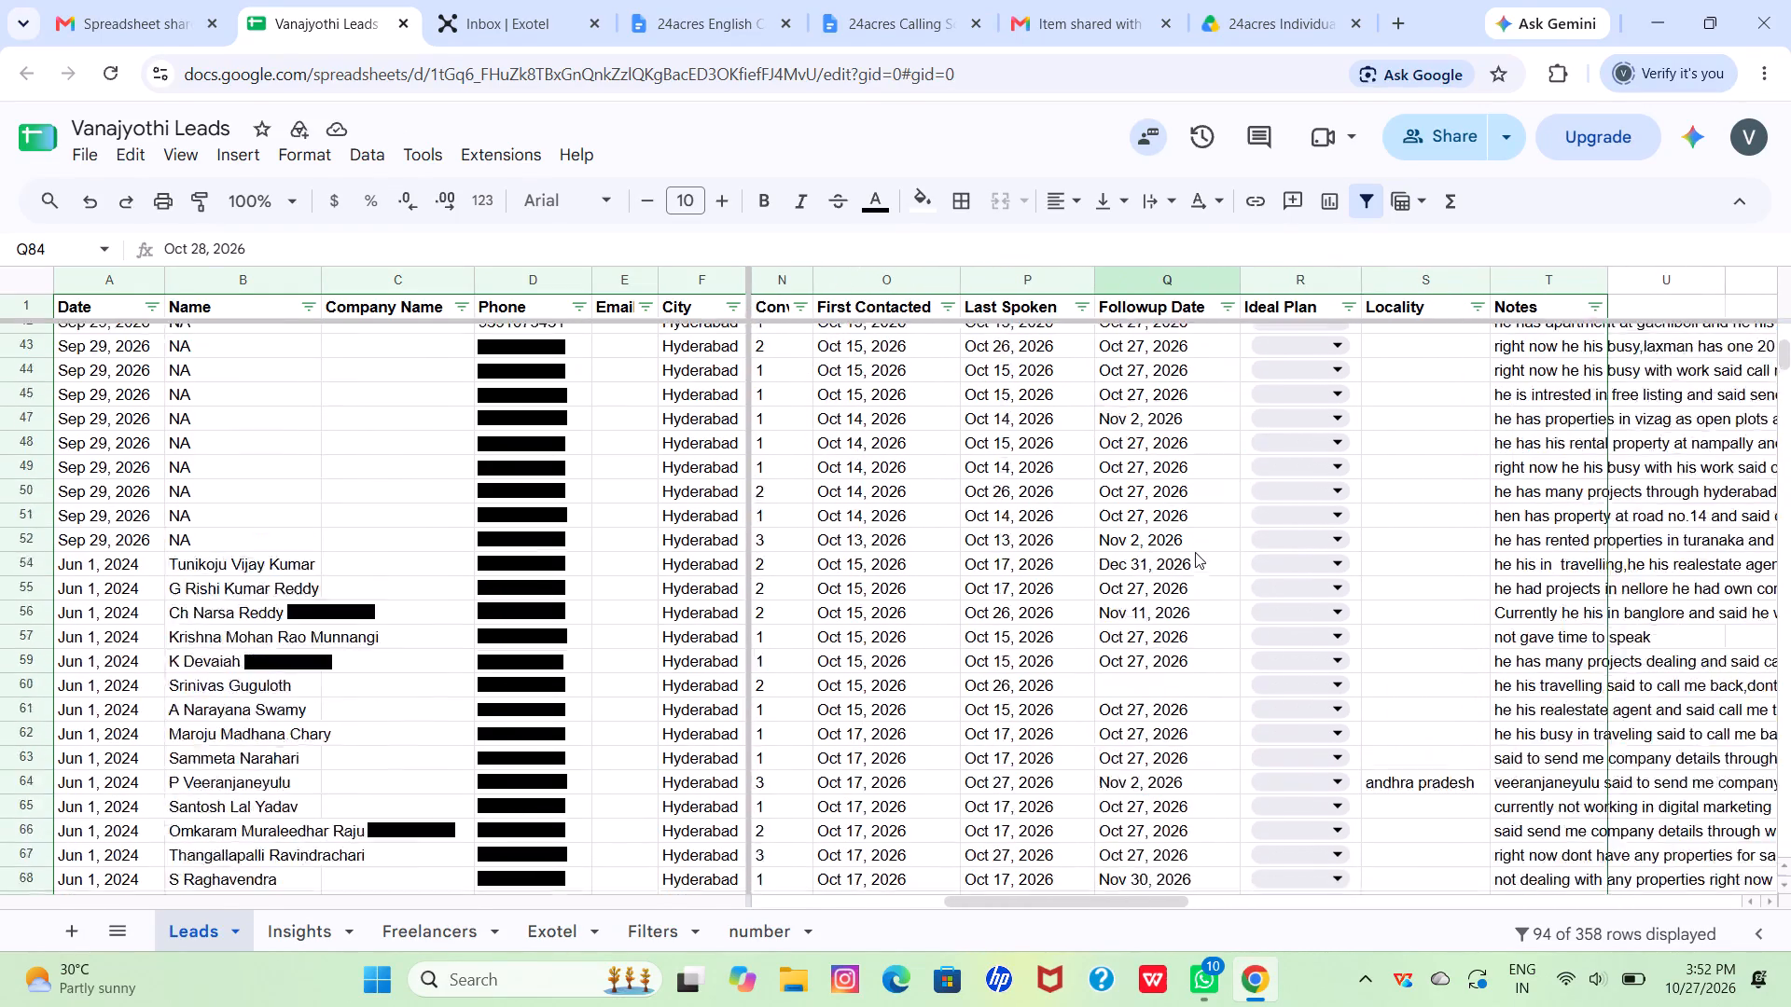
scroll(1195, 552, down, 7)
scroll(1195, 552, up, 4)
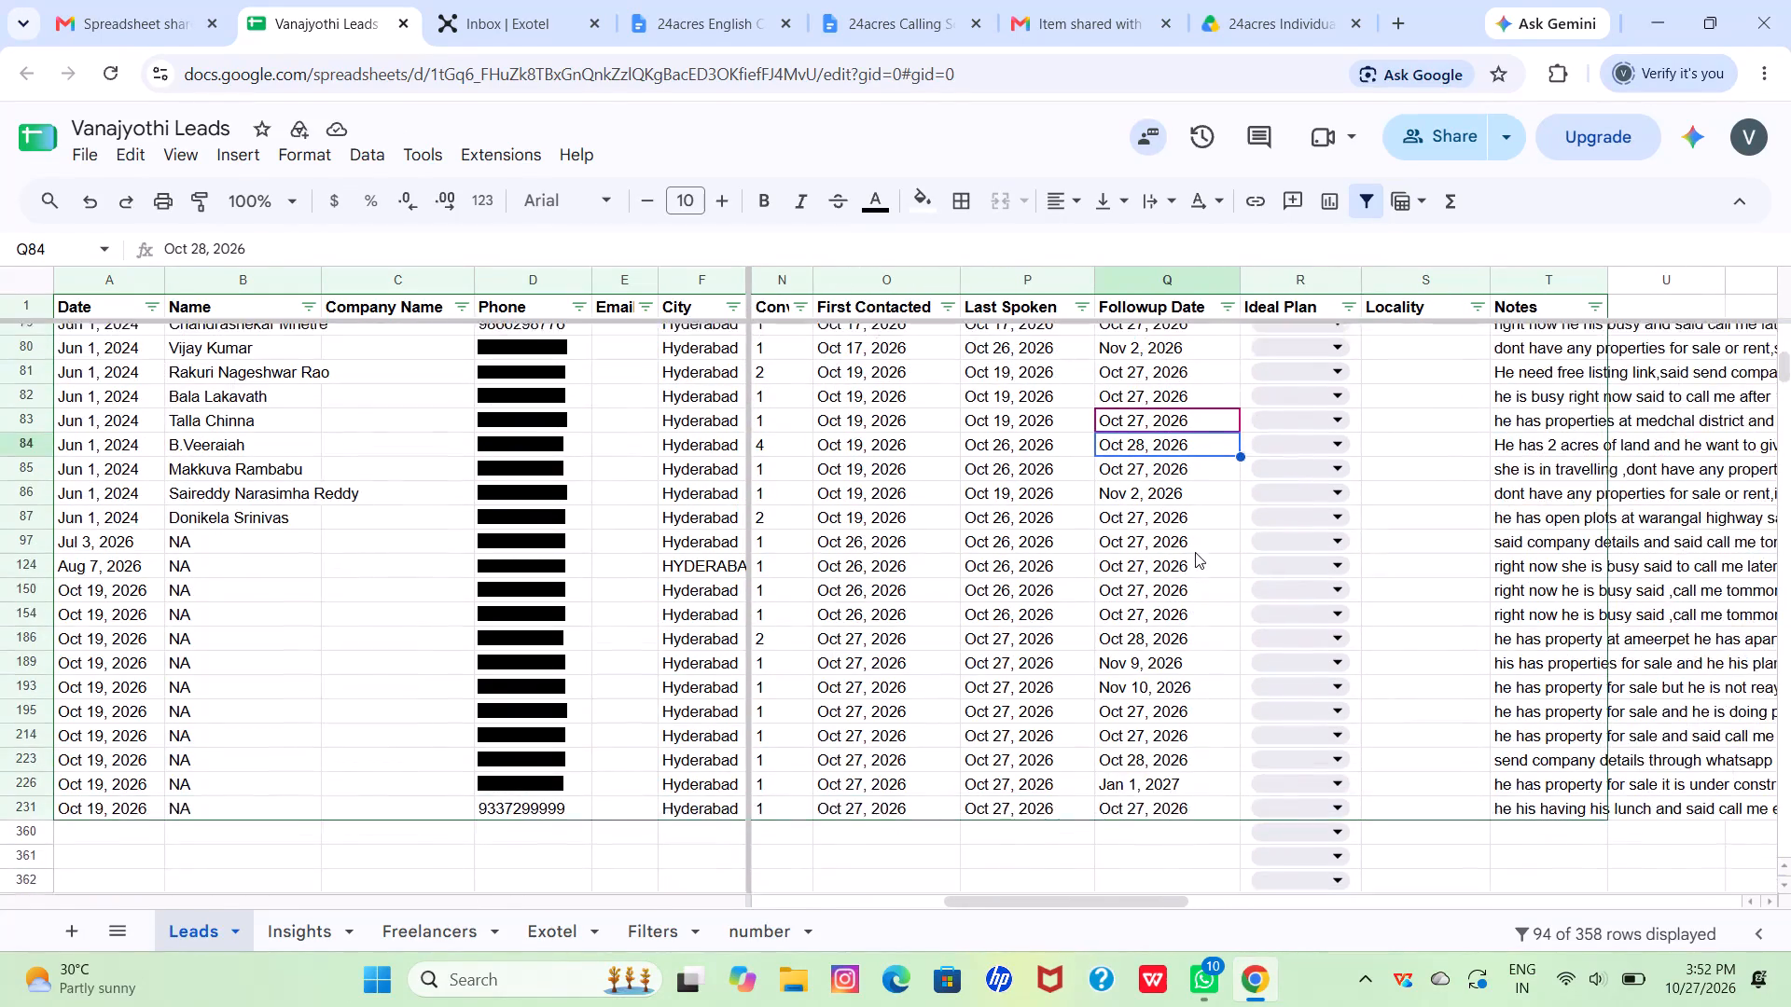
scroll(1195, 552, up, 1)
scroll(1297, 429, left, 3)
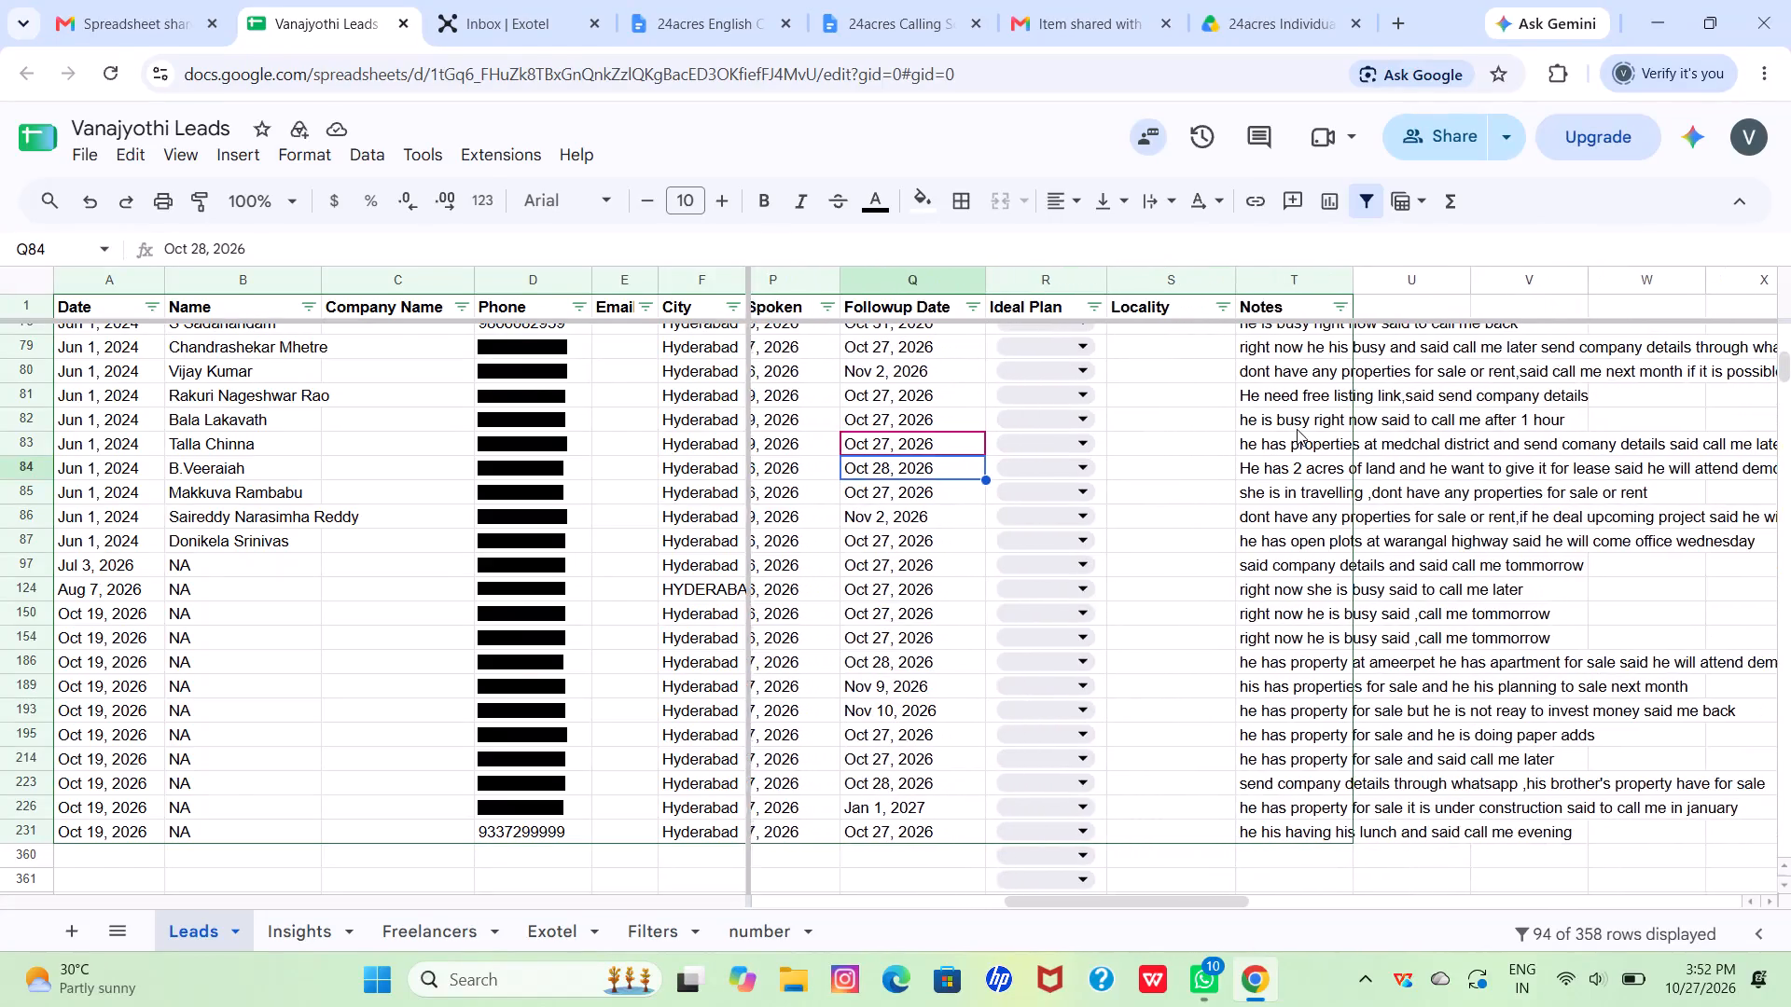
scroll(1297, 429, down, 1)
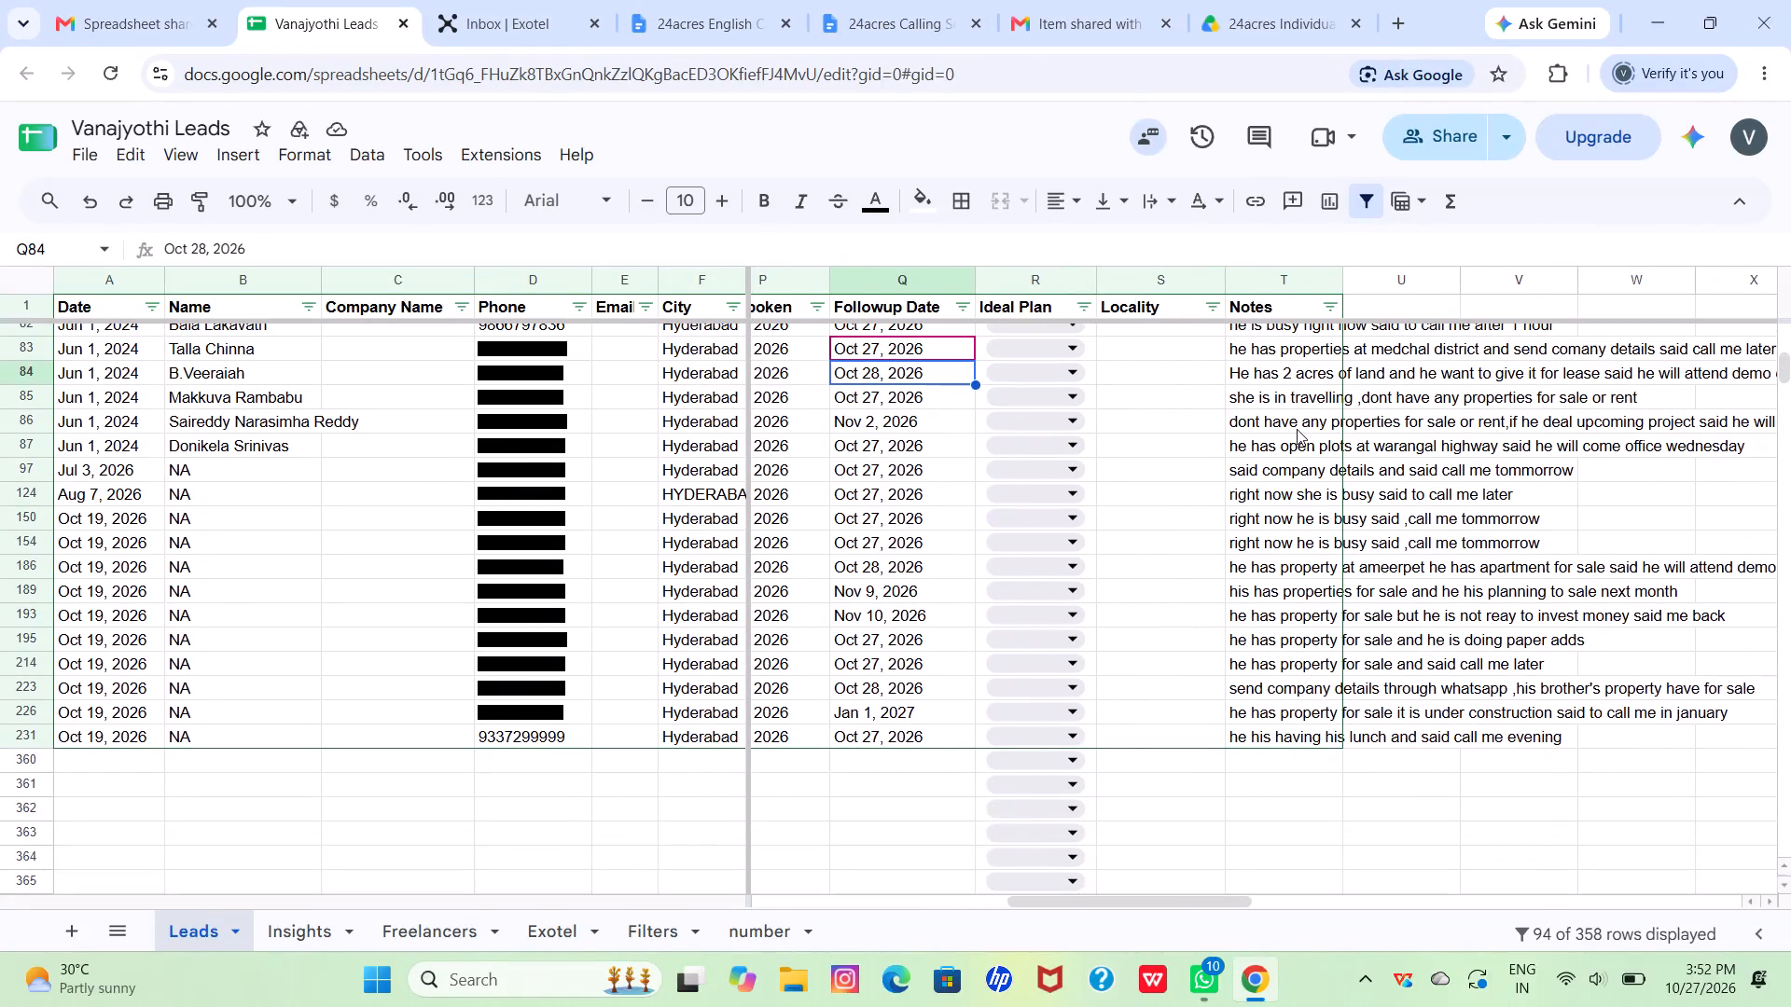
scroll(1297, 429, left, 2)
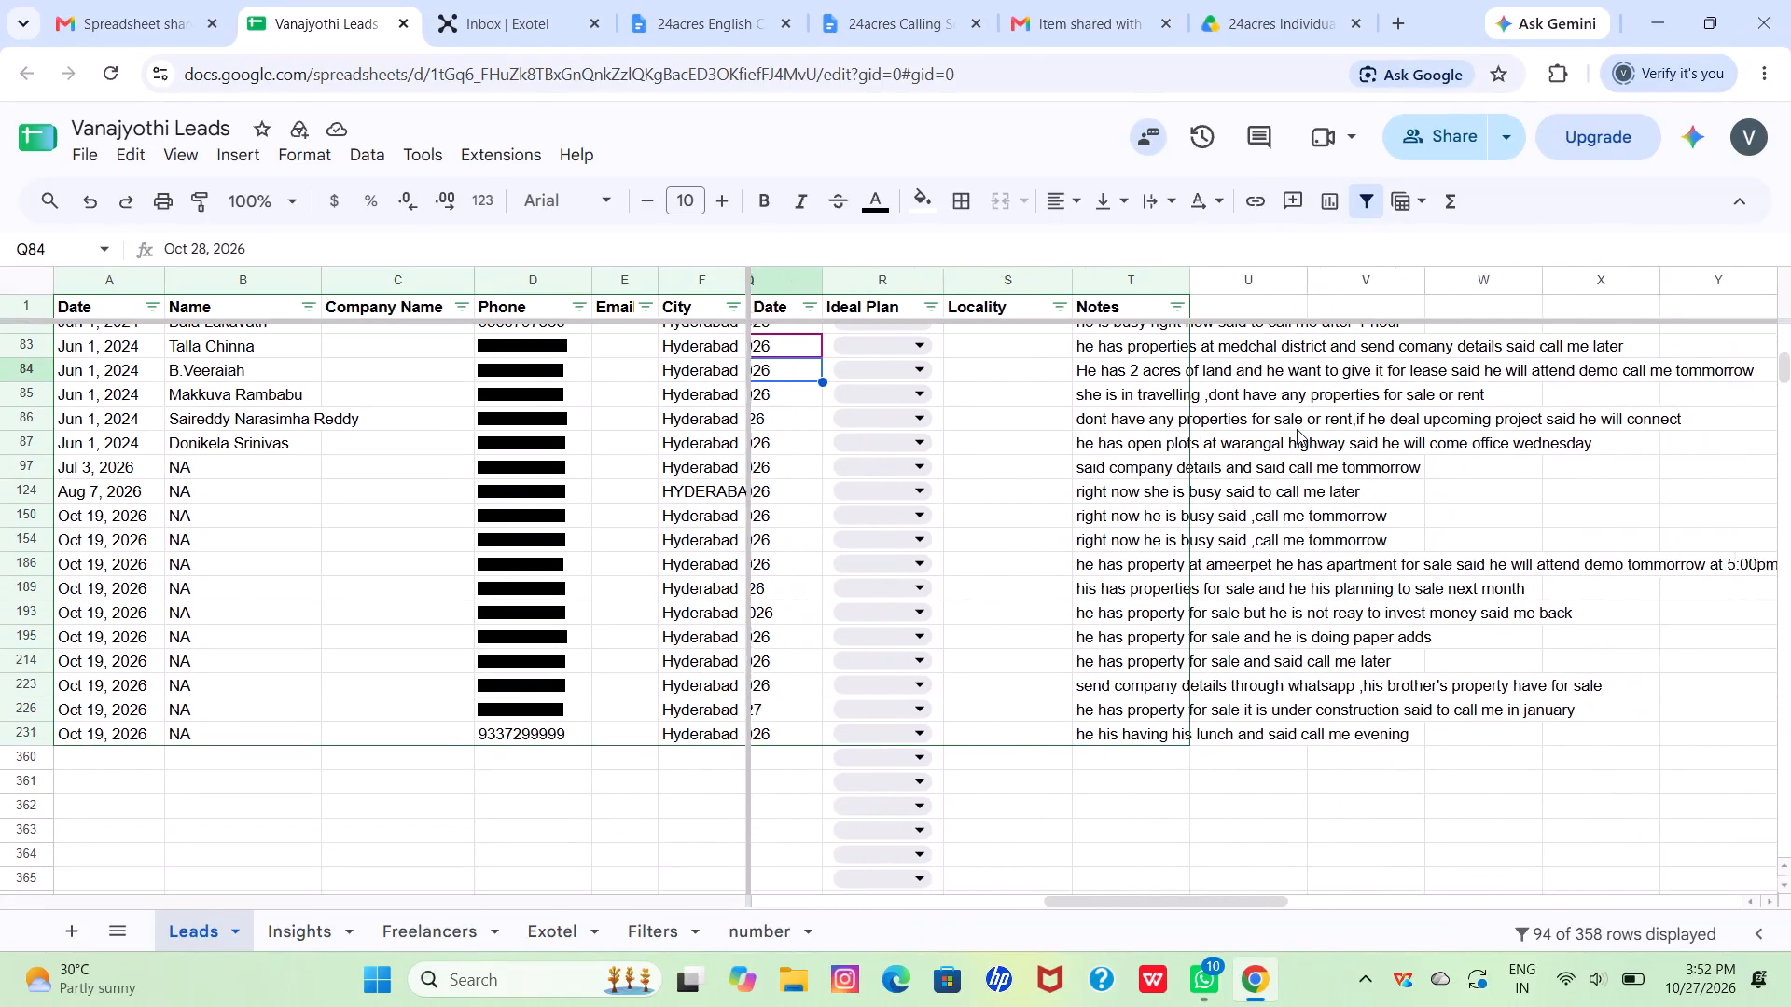
scroll(1297, 429, left, 1)
scroll(1297, 429, right, 5)
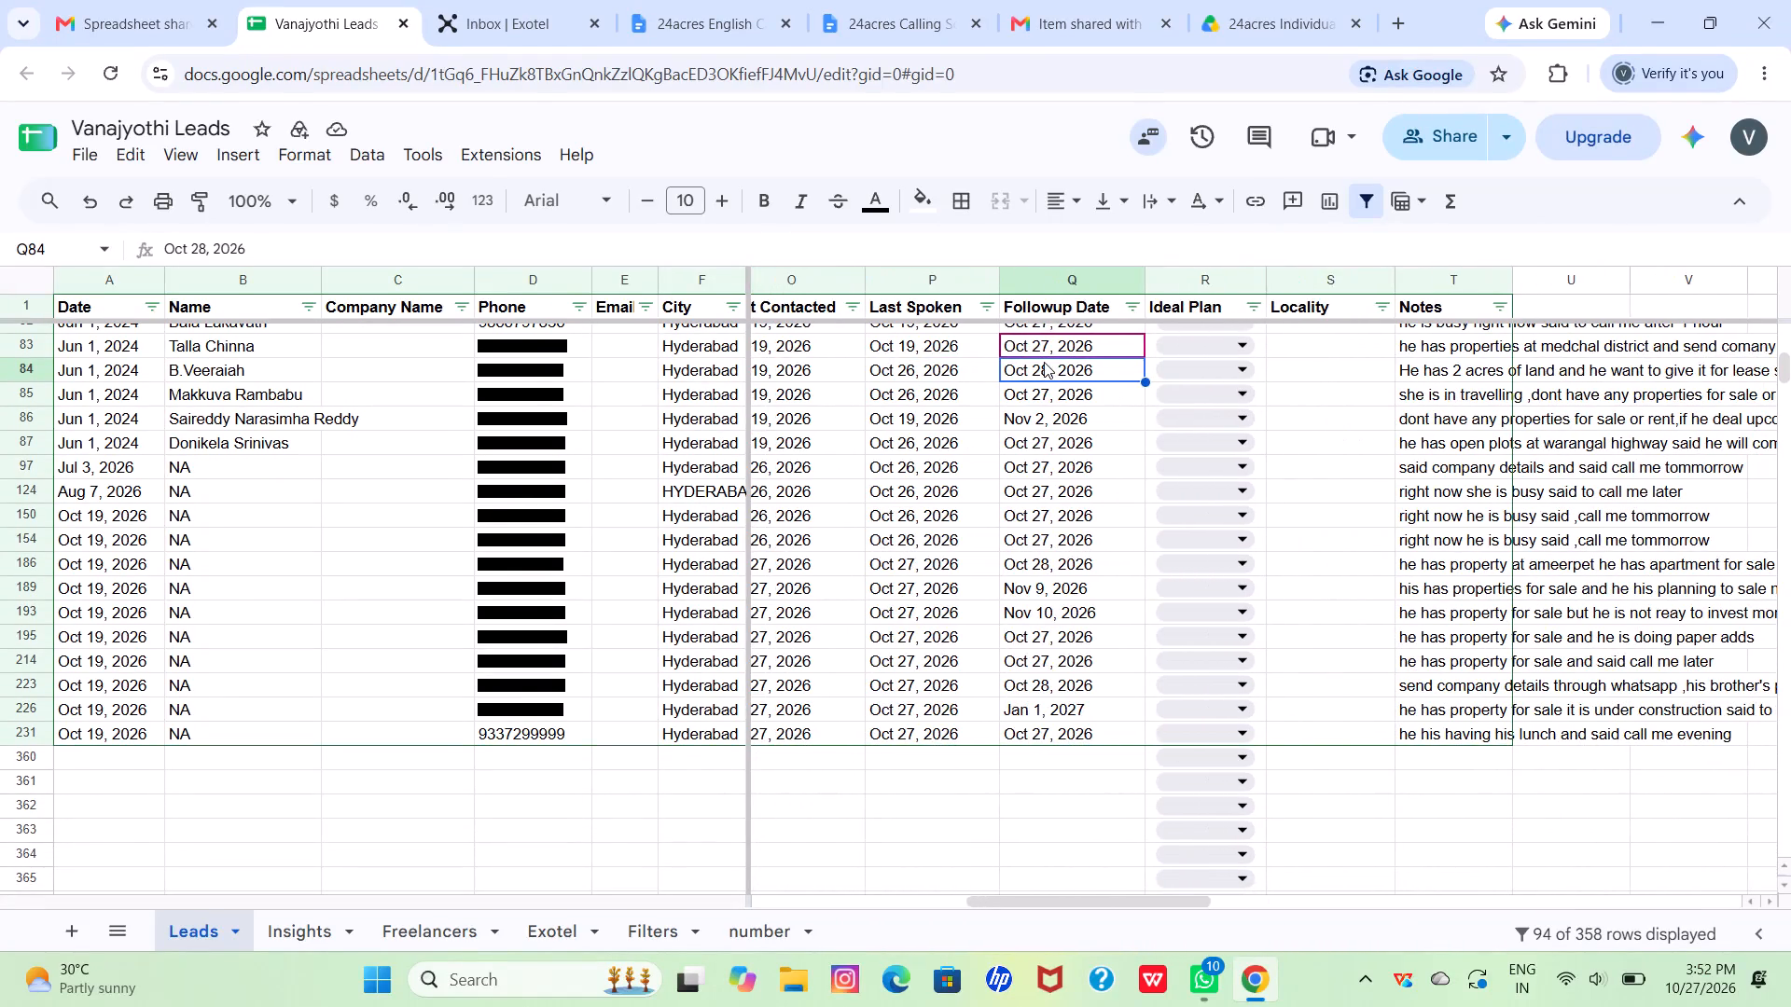
Copy the phone number of the lead in row 84.
click(548, 370)
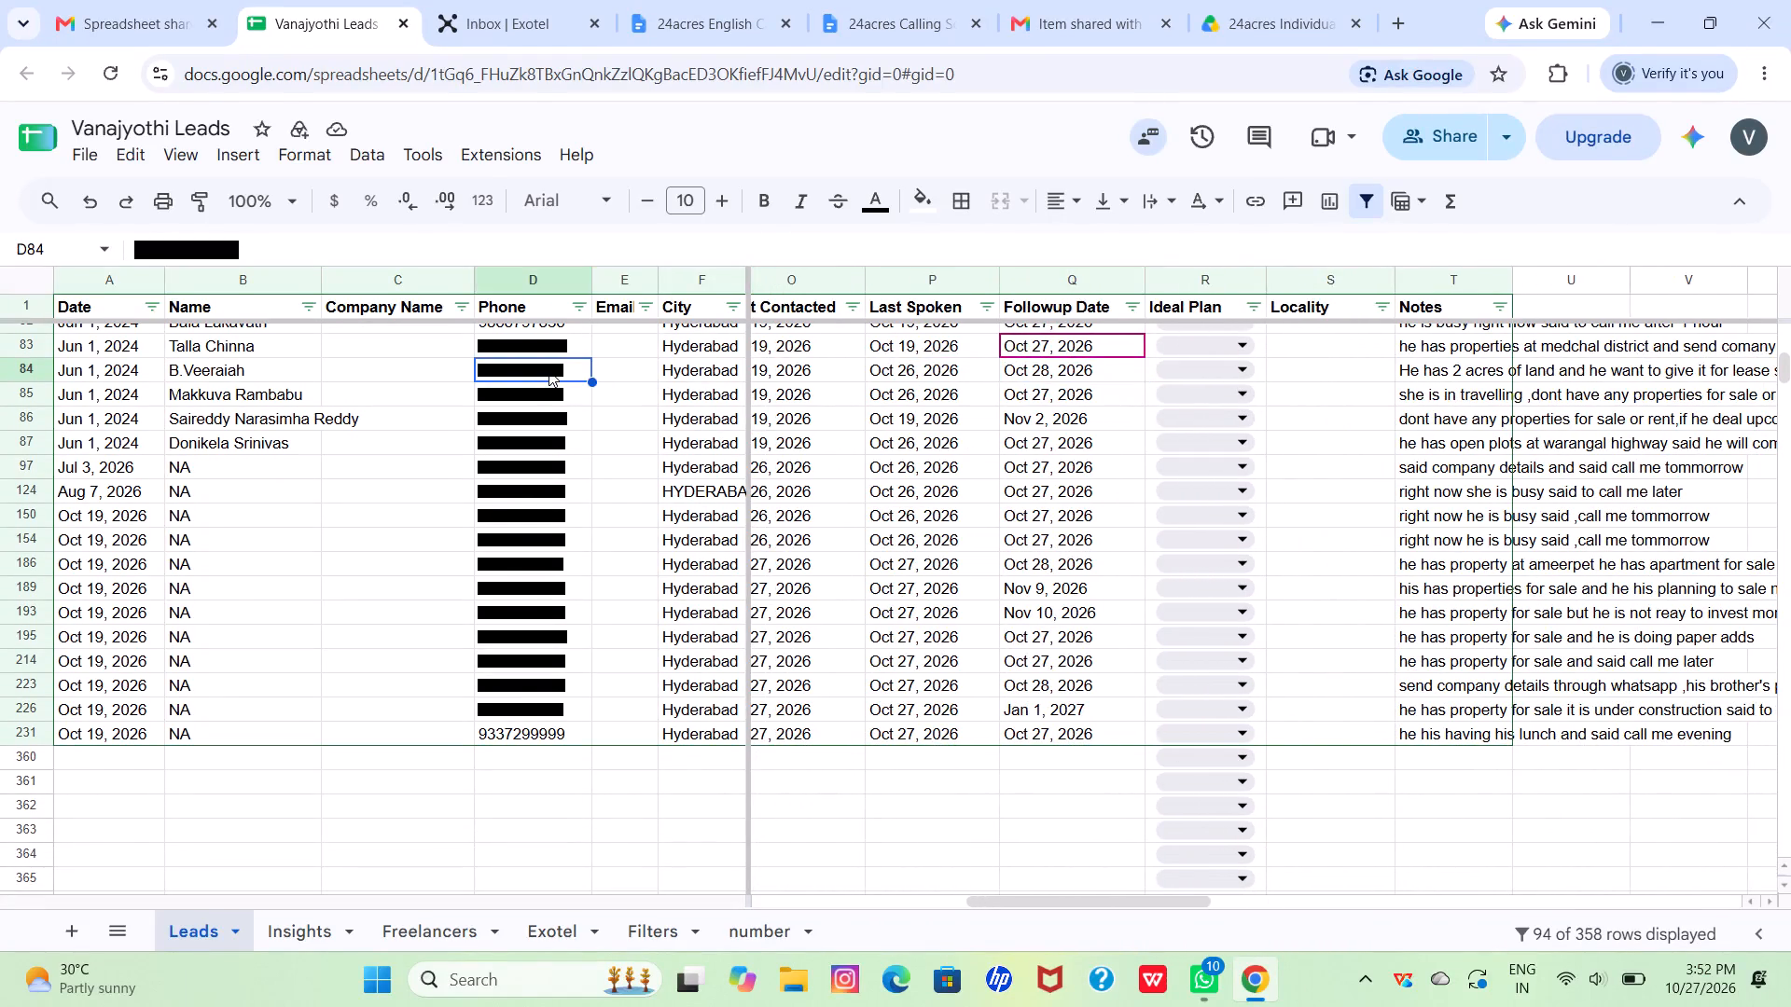
key(ctrl+c)
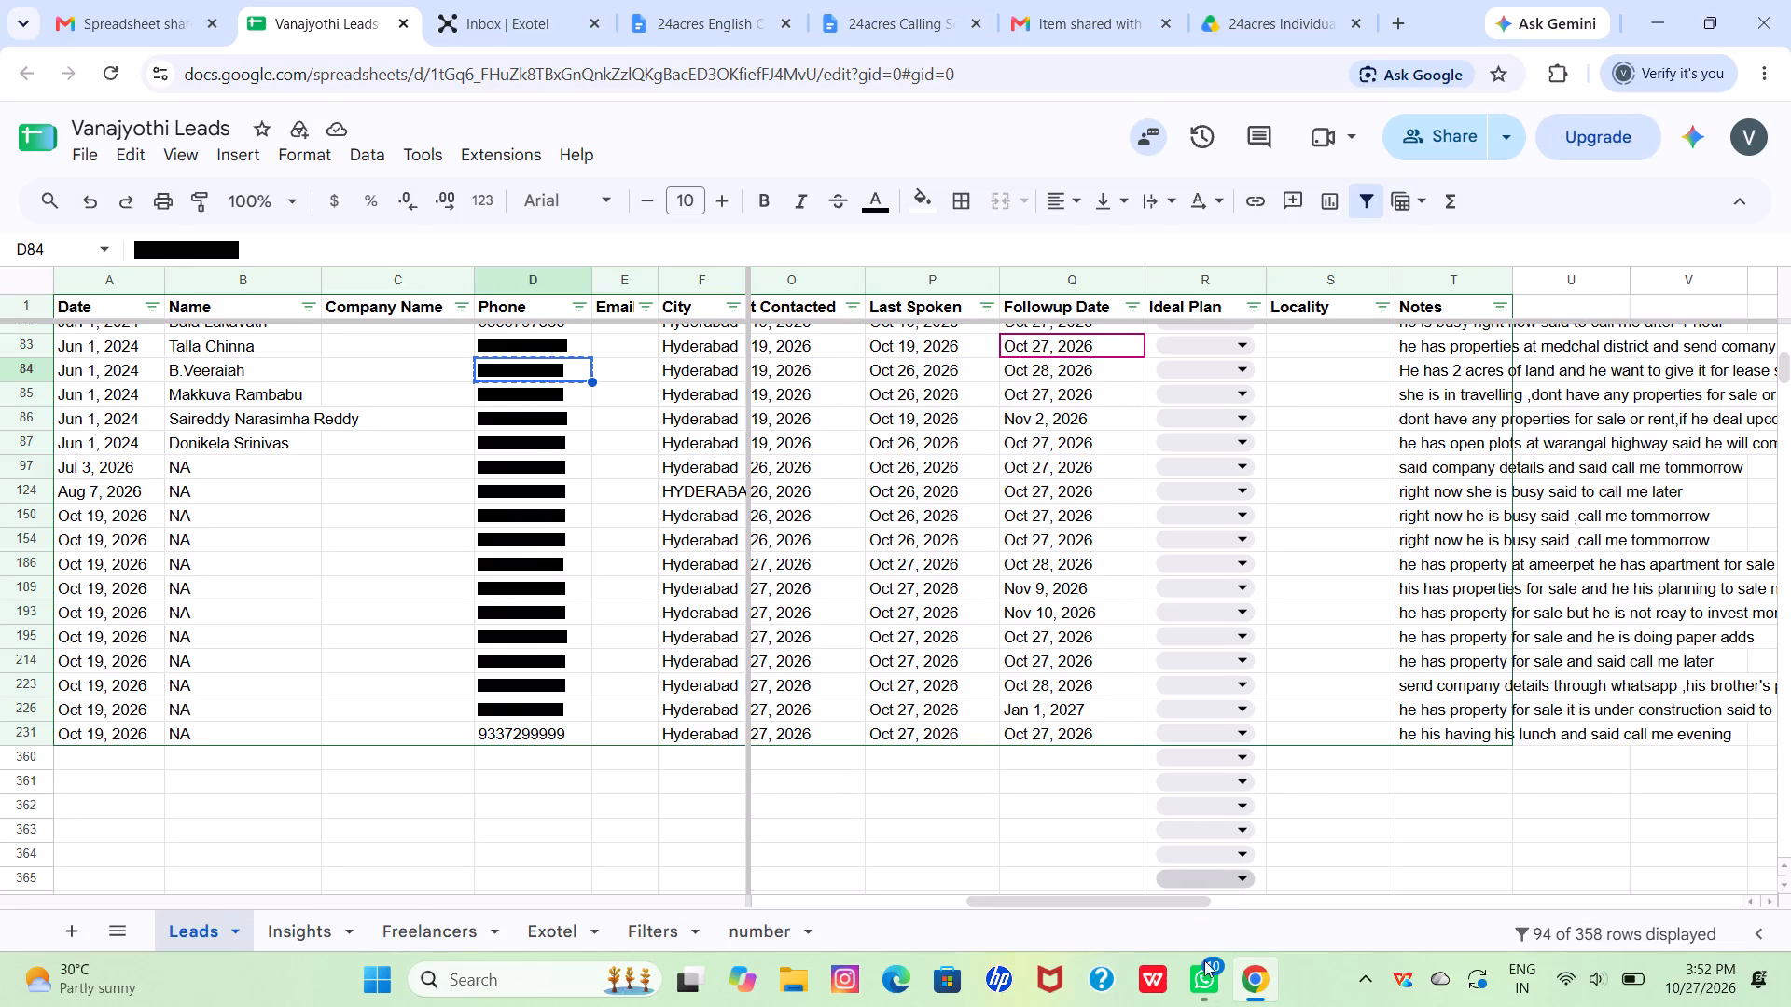
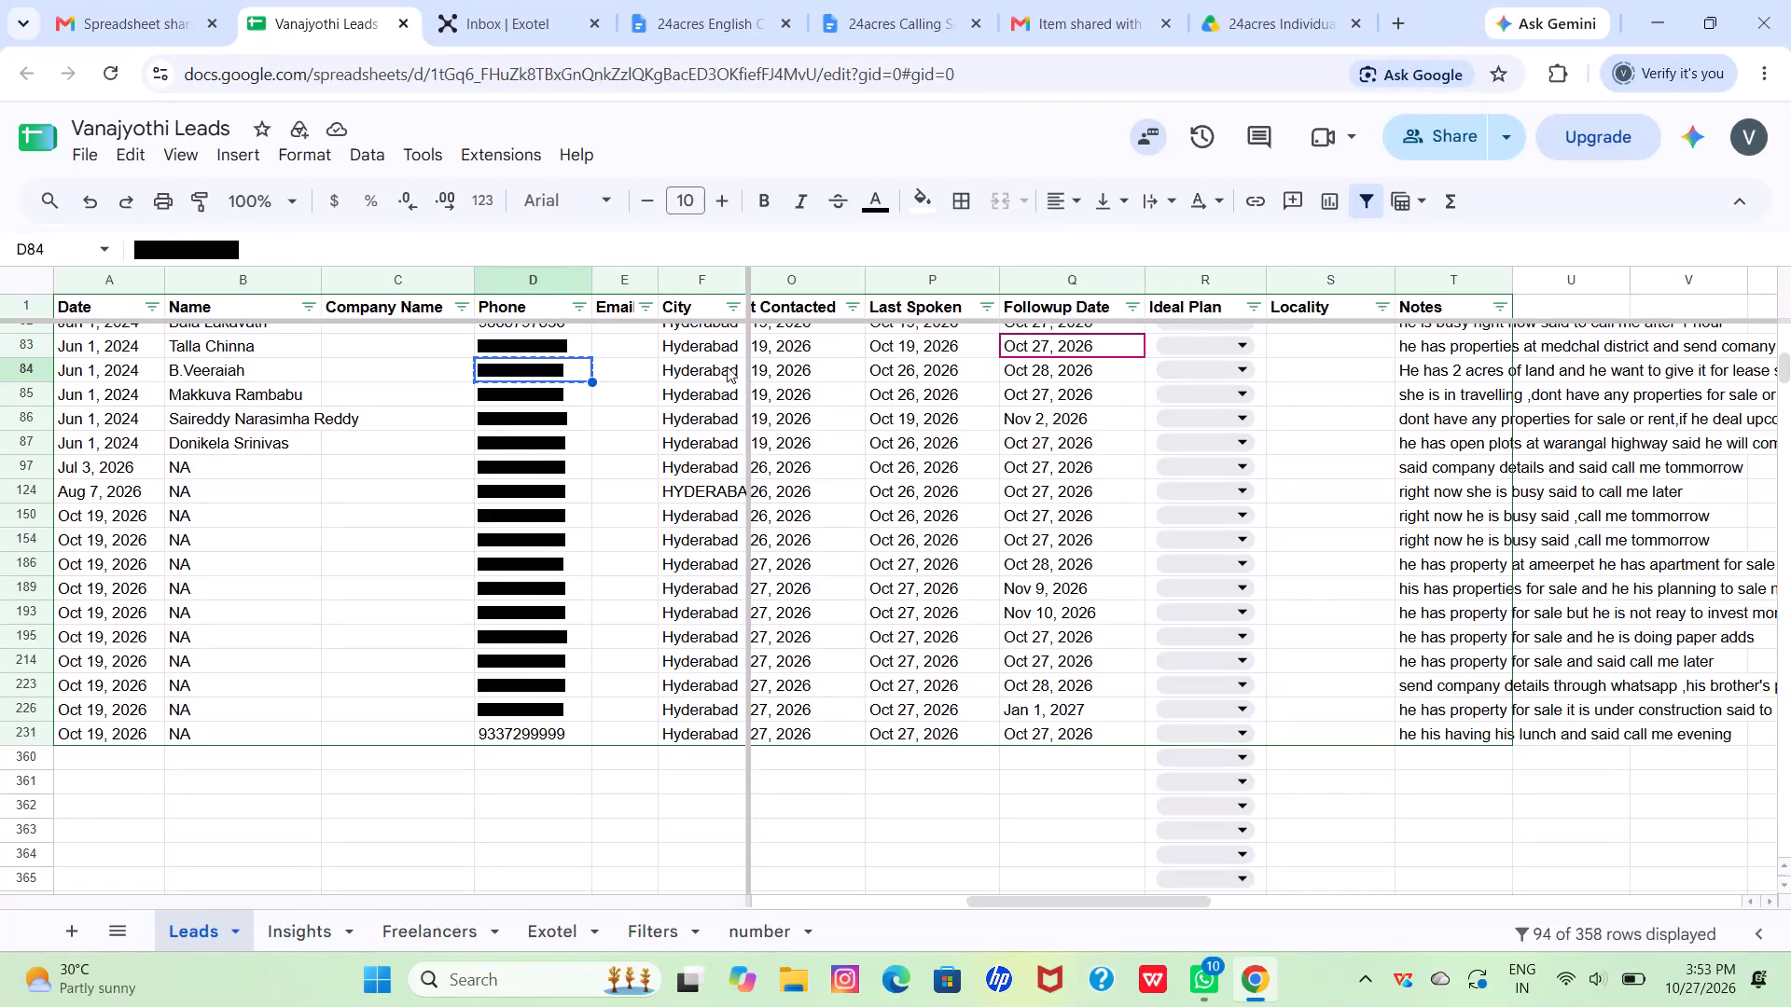
Check the follow-up date of the lead in row 84 and the notes and follow-up date of the lead in row 85.
click(1151, 371)
click(1100, 366)
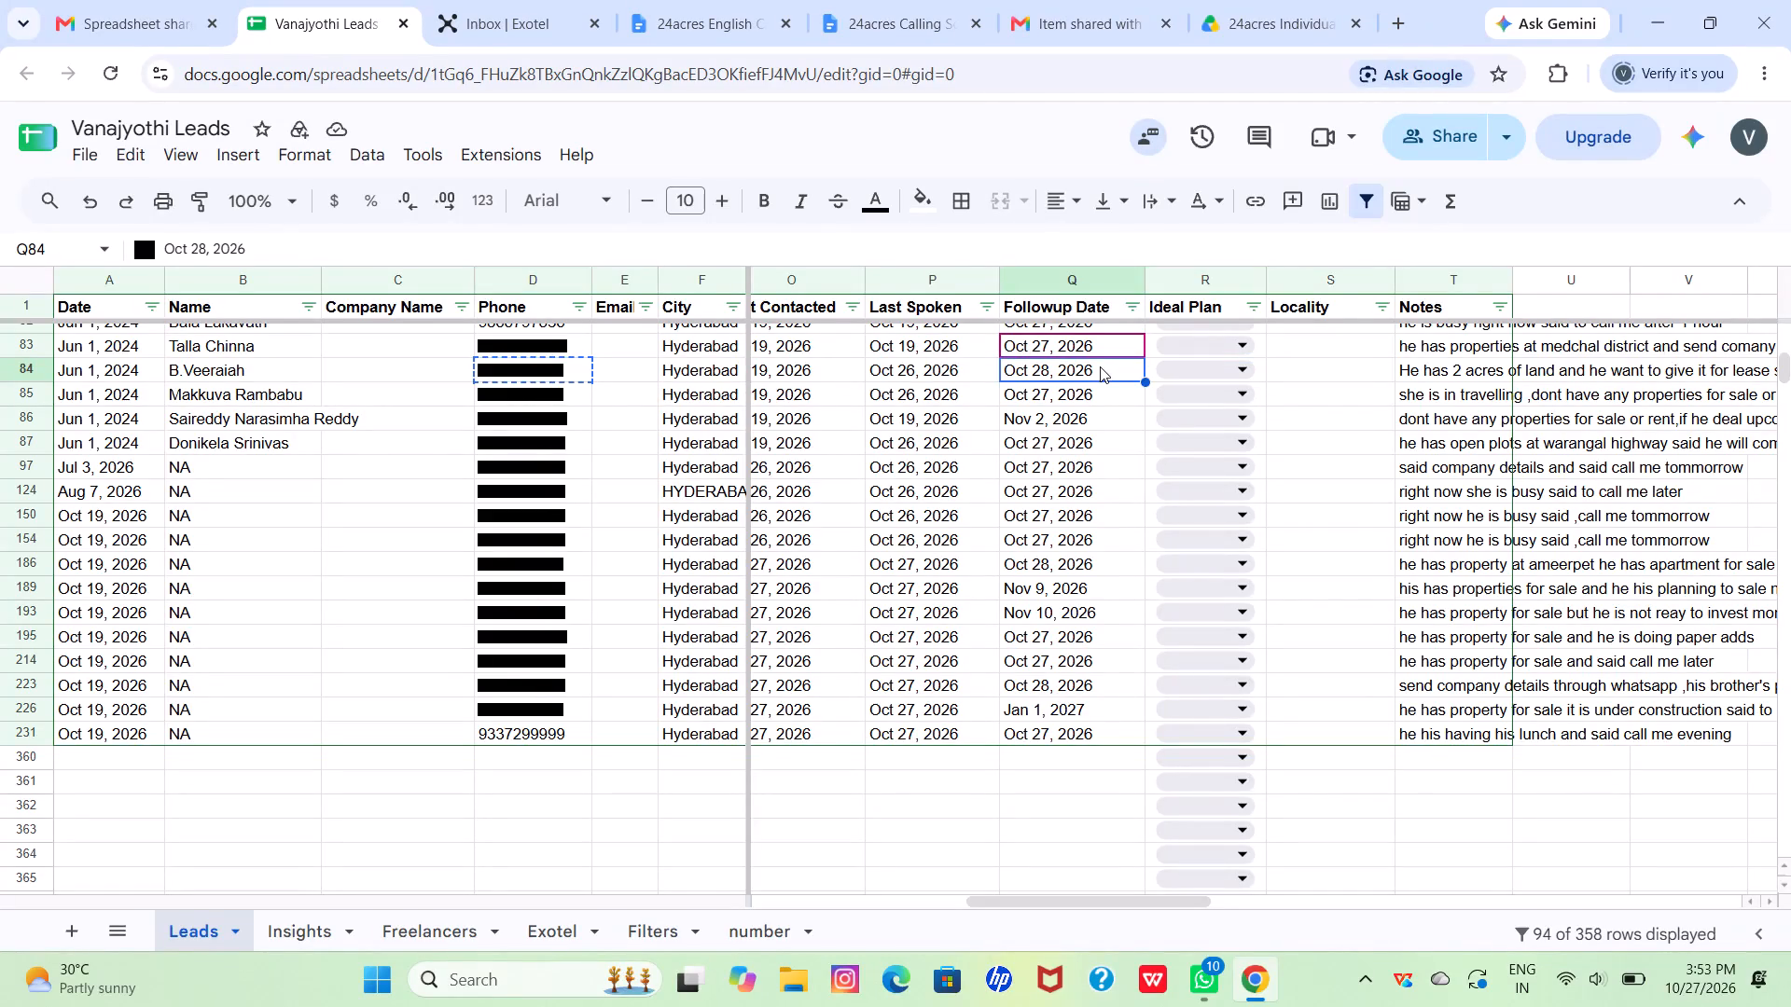
scroll(1100, 366, left, 2)
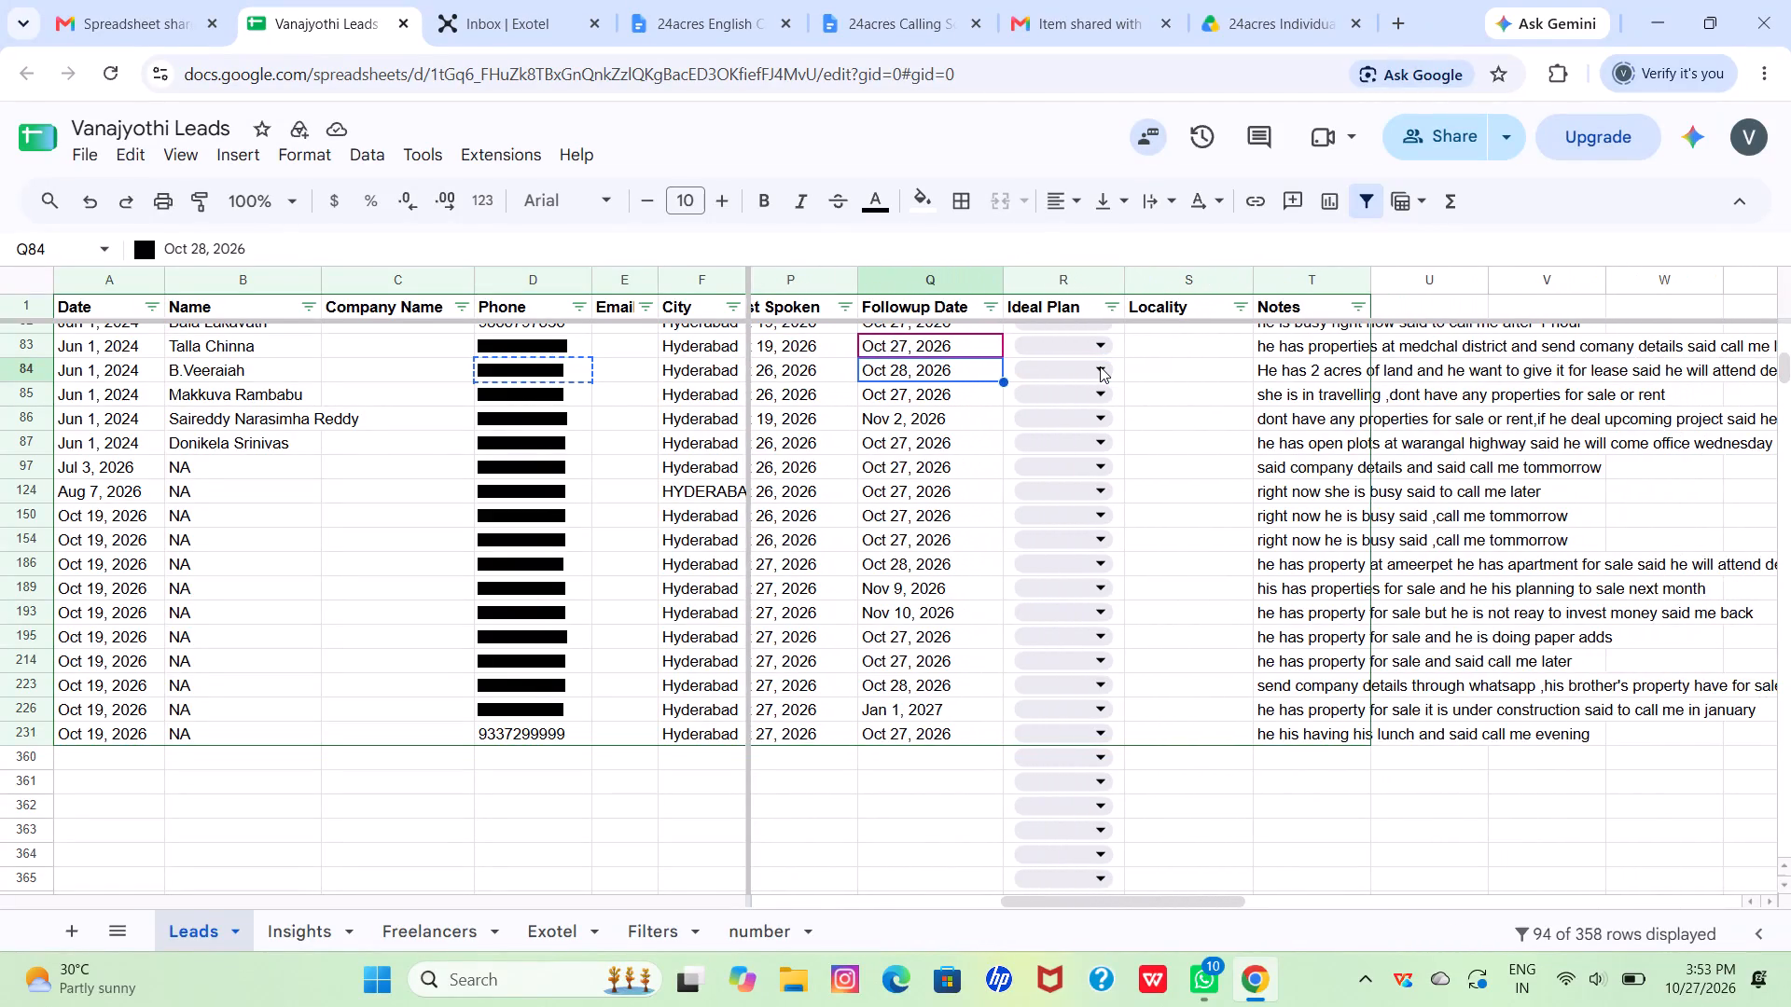
click(1327, 400)
click(945, 380)
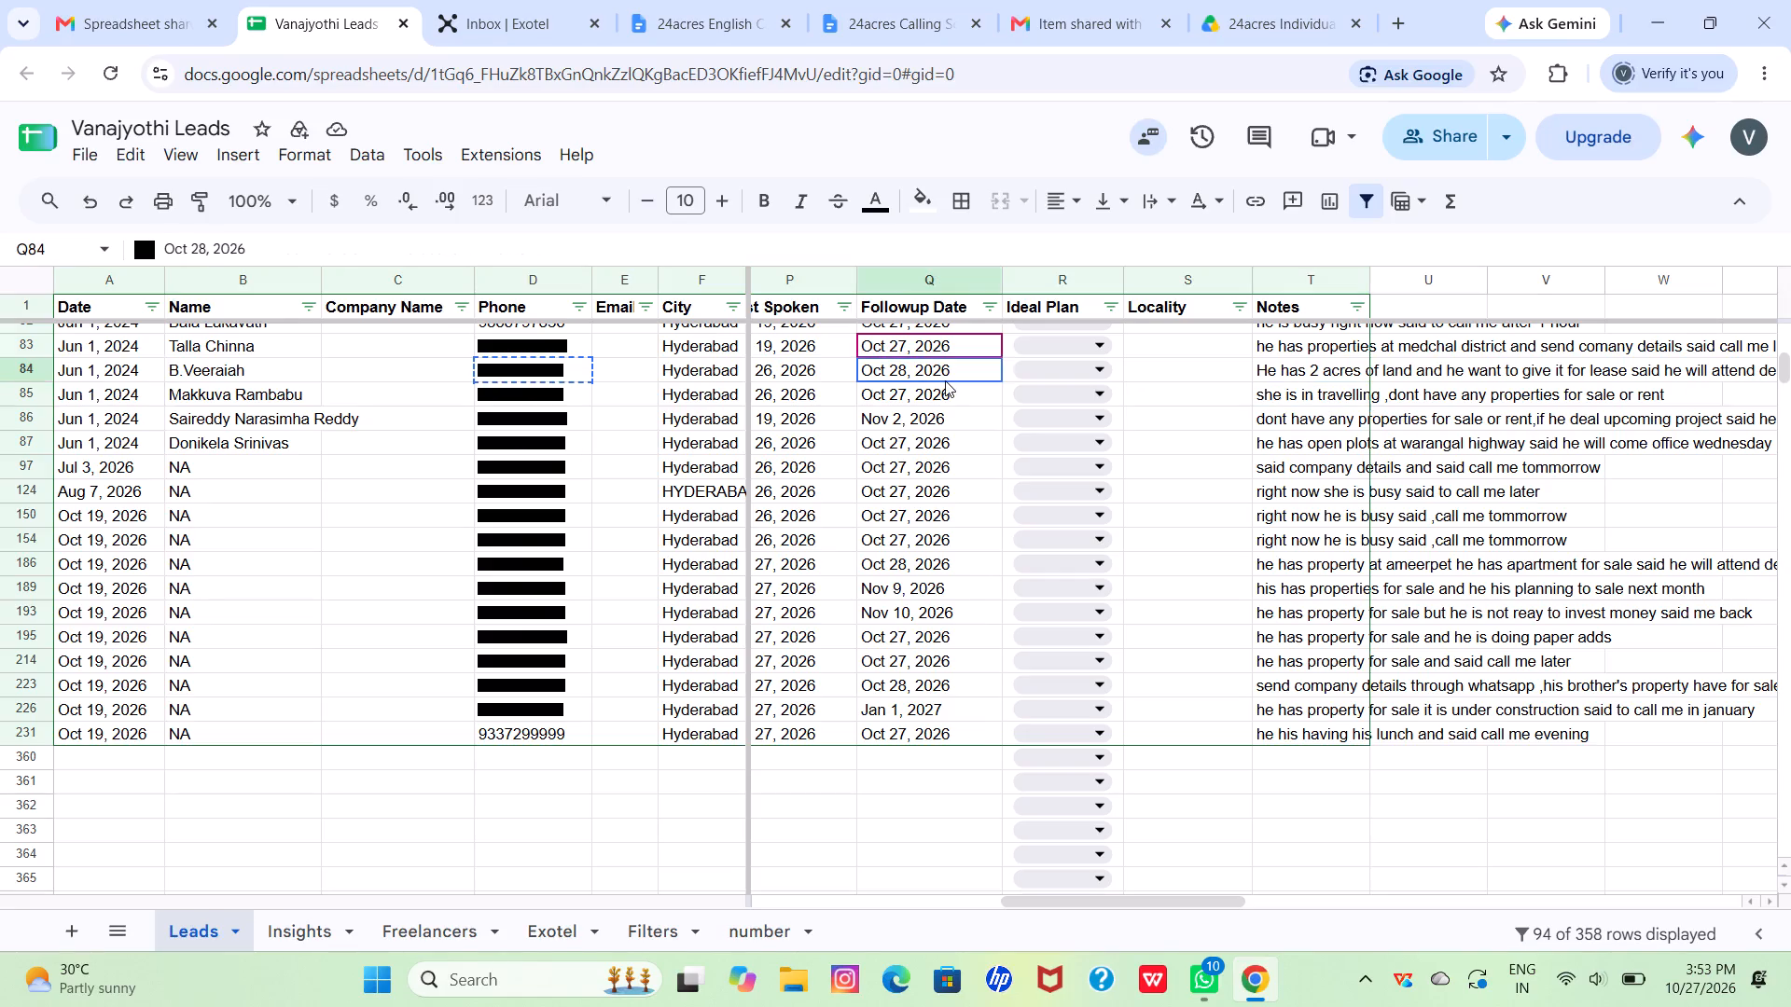
click(945, 384)
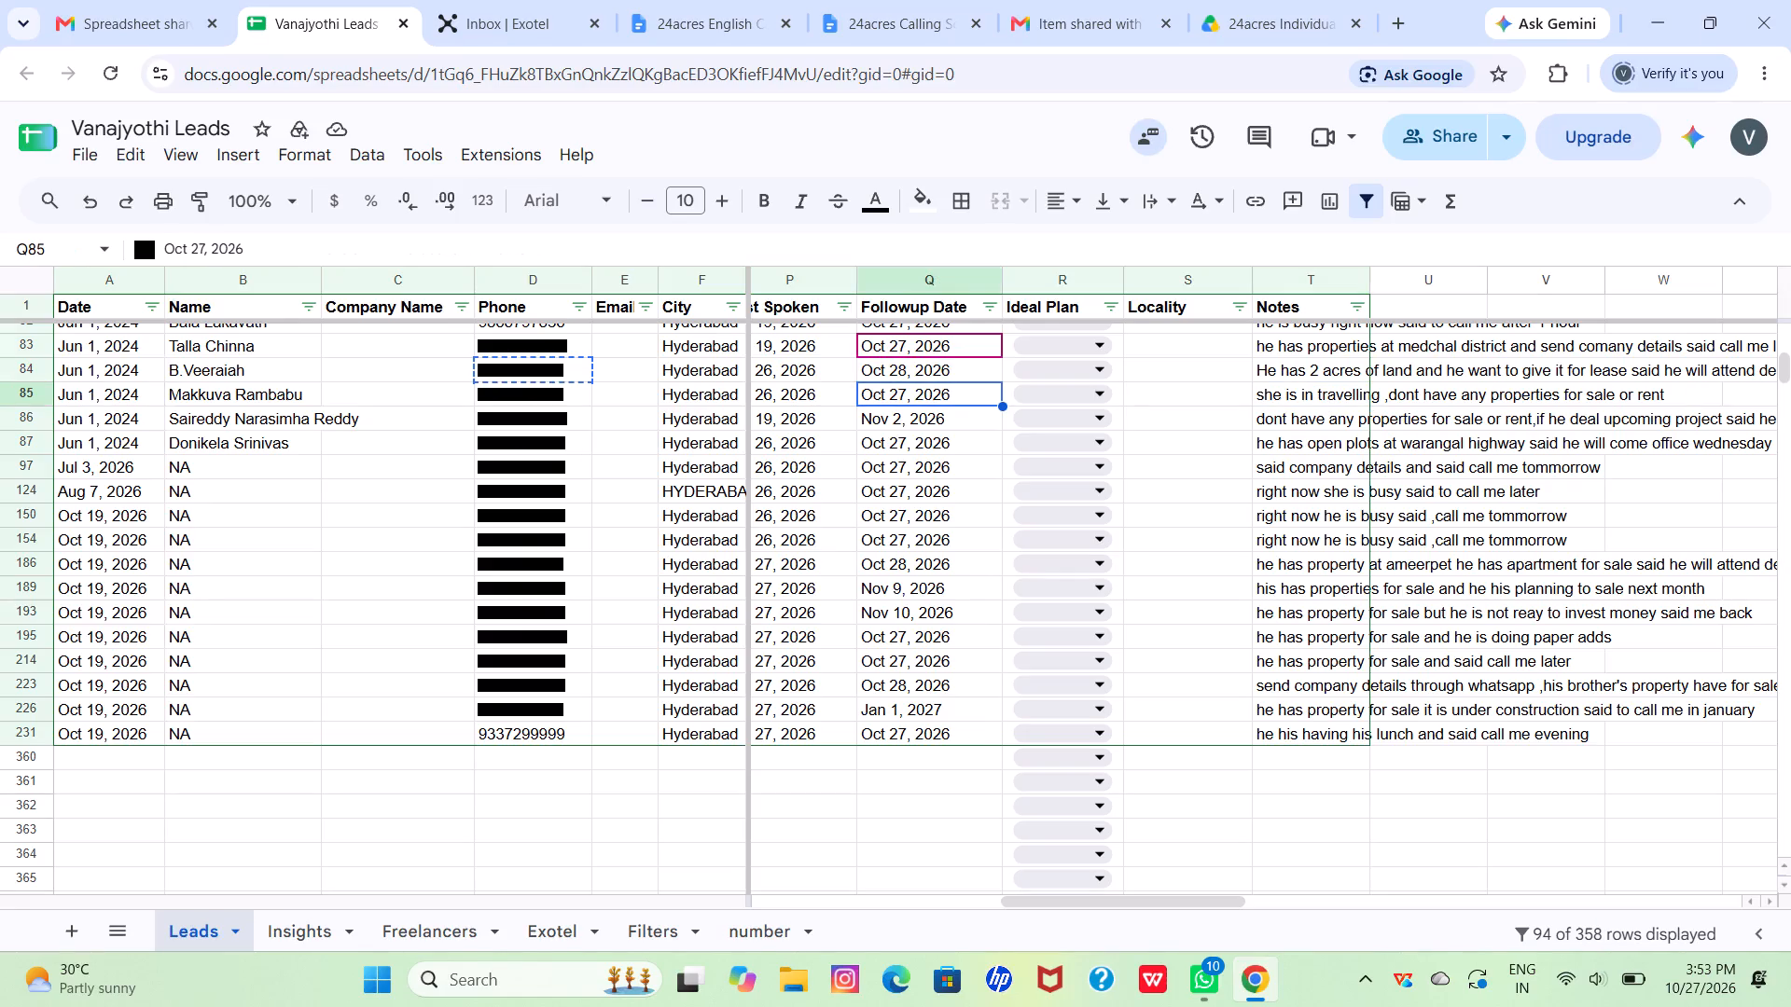
Clear the follow-up date of the lead in row 85.
key(BackSpace)
Change the status of the lead in row 85 to Not Interested.
scroll(945, 384, right, 2)
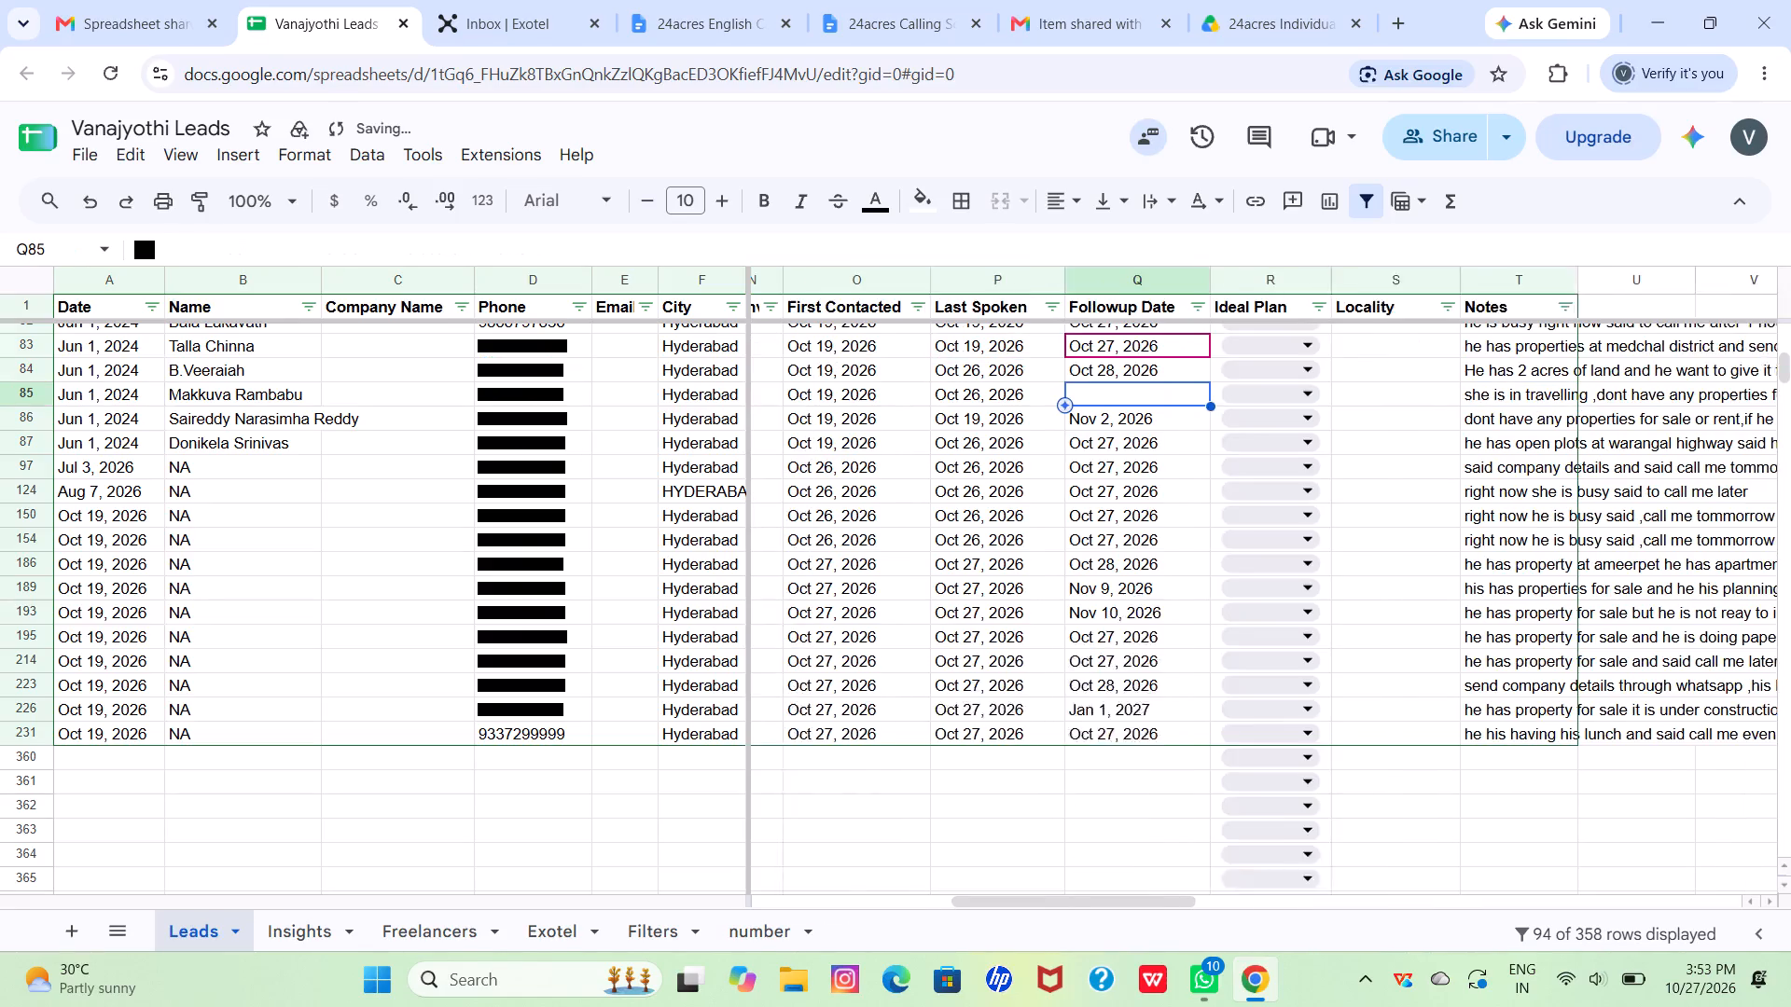
scroll(945, 384, right, 2)
click(857, 394)
scroll(857, 394, right, 6)
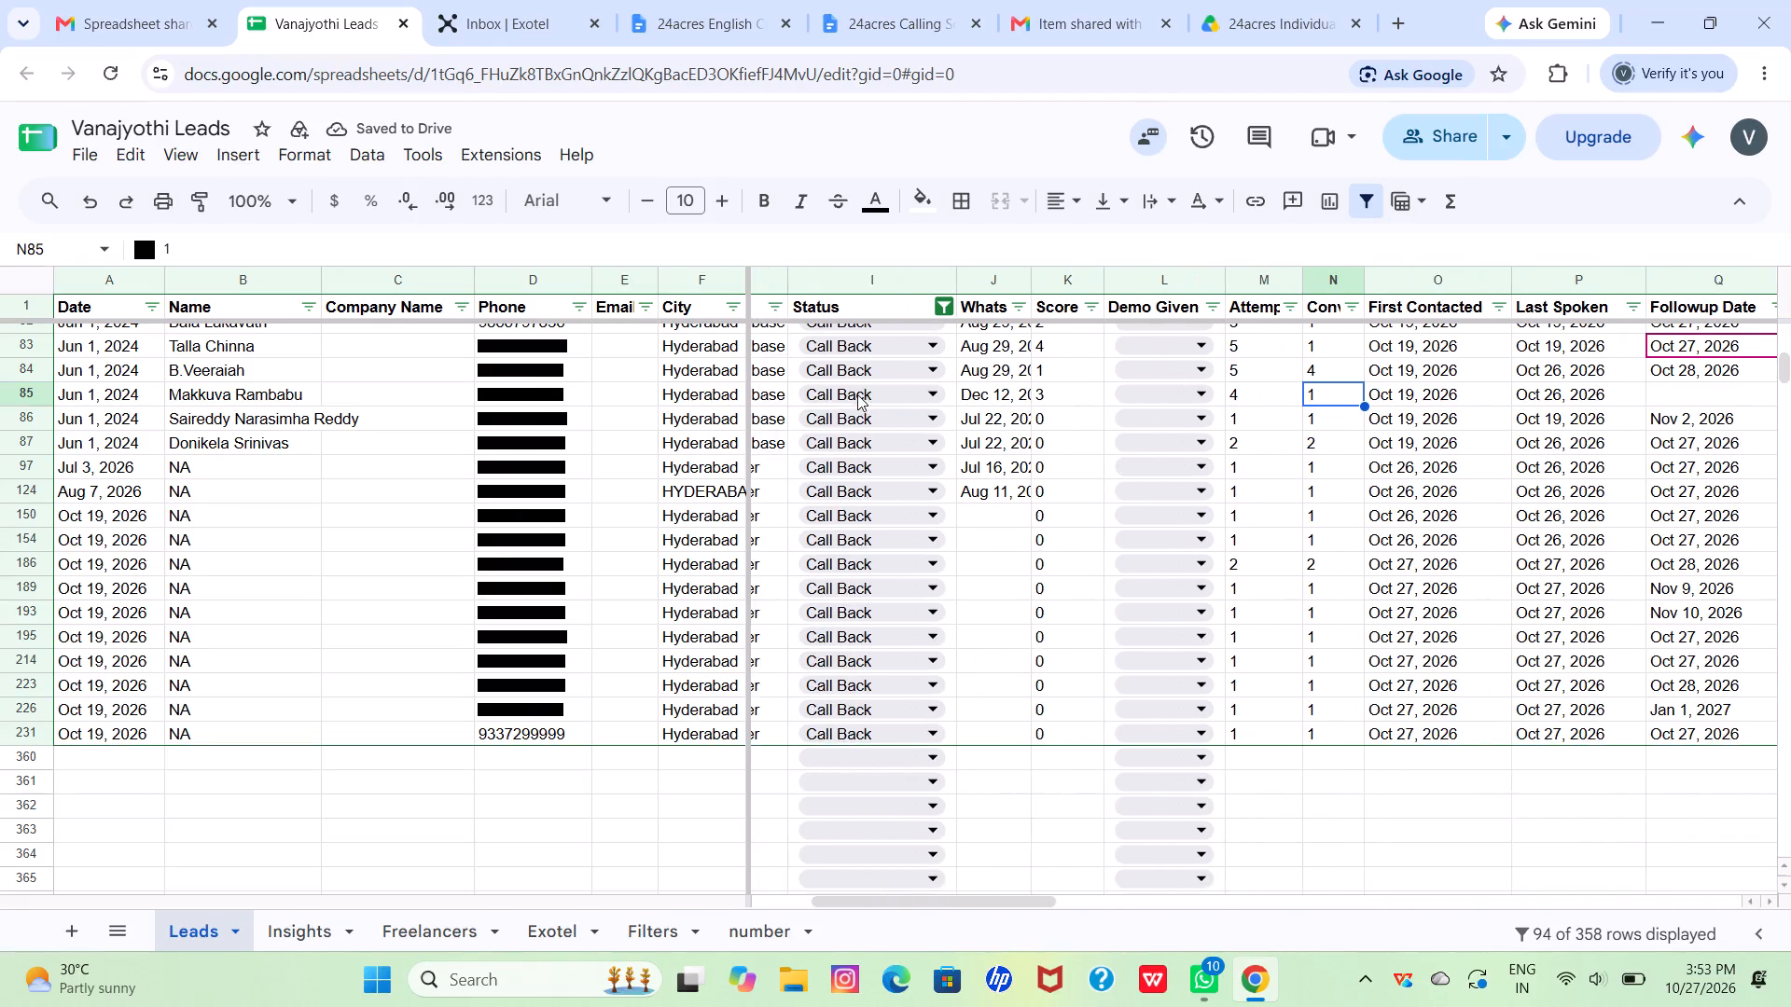
click(902, 397)
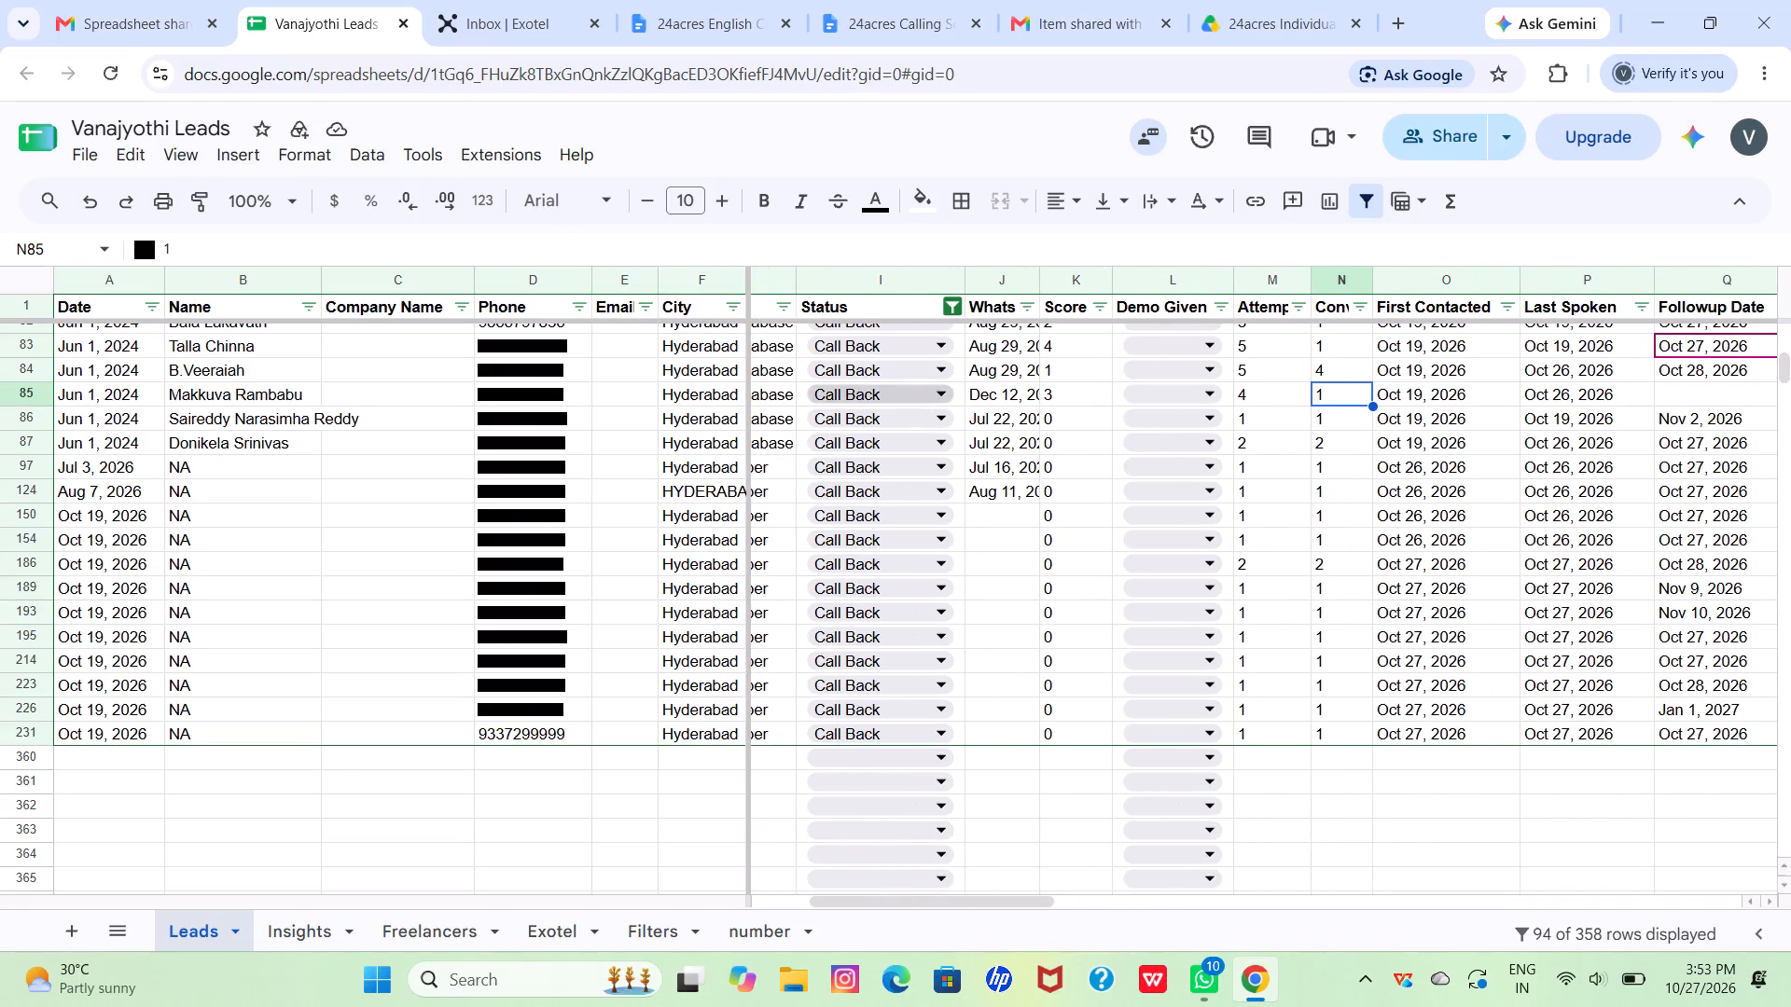
click(868, 529)
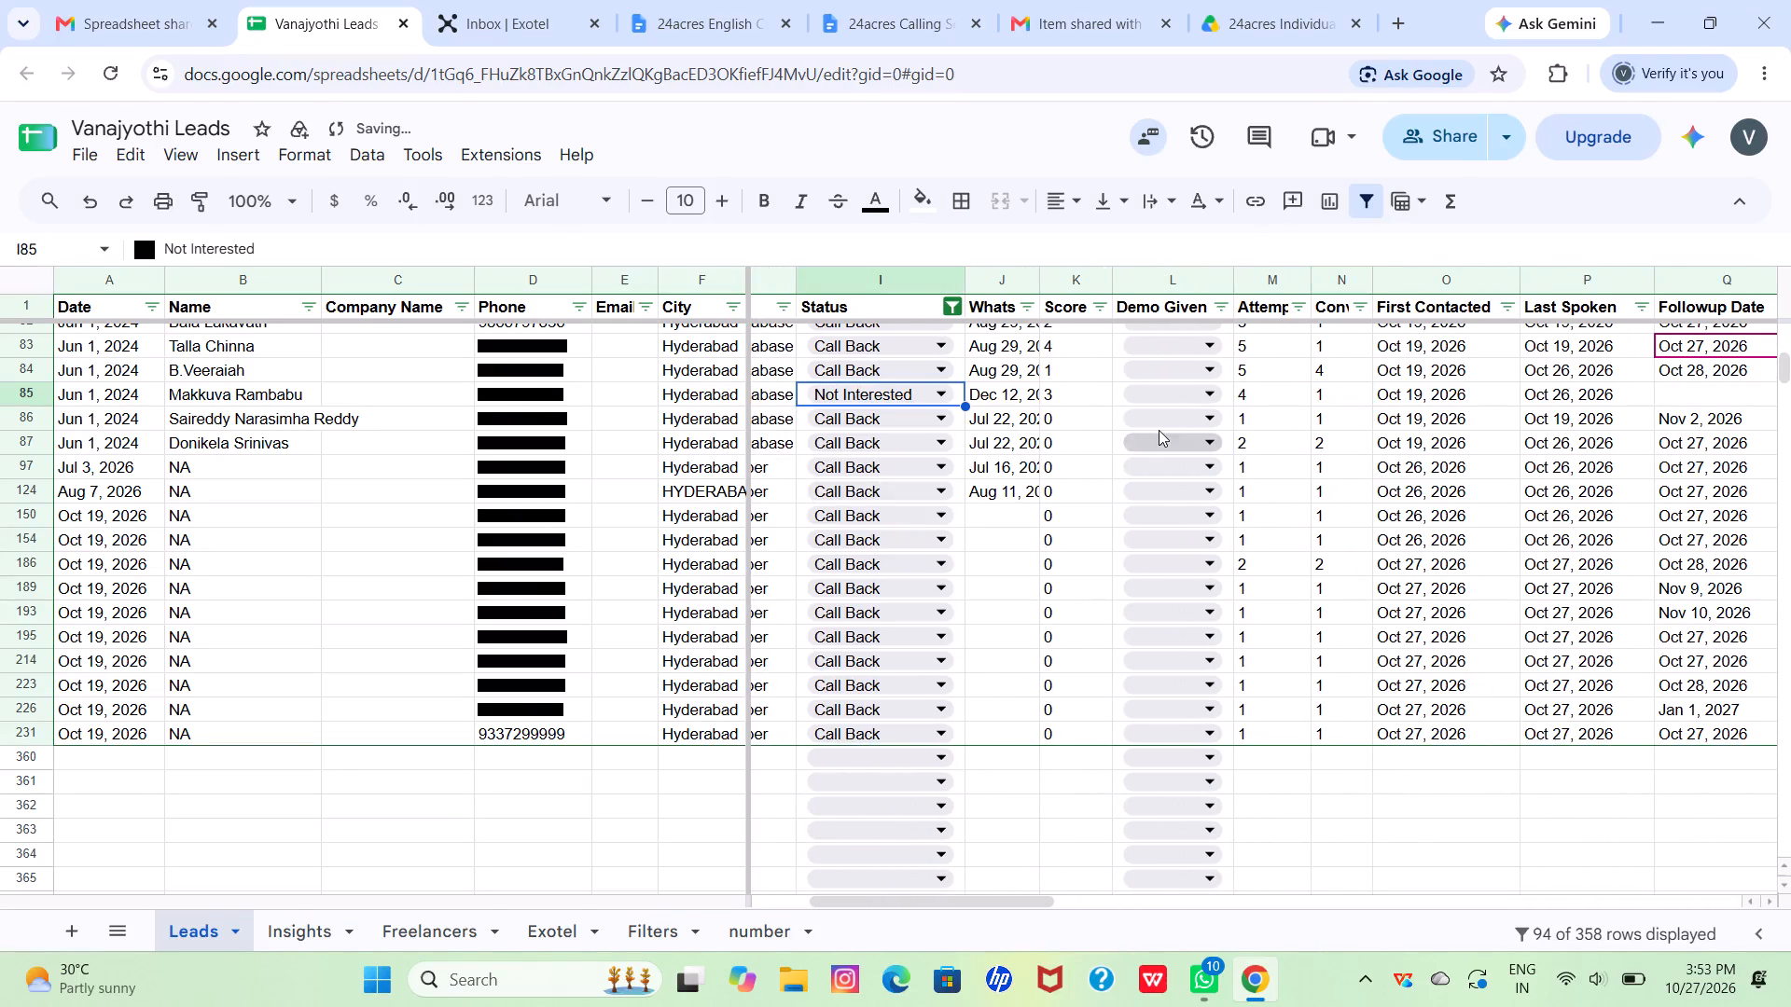
click(1314, 399)
Check the notes of the remaining Call Back leads and set the follow-up date in row 87 to Oct 28, 2026.
scroll(1314, 399, left, 4)
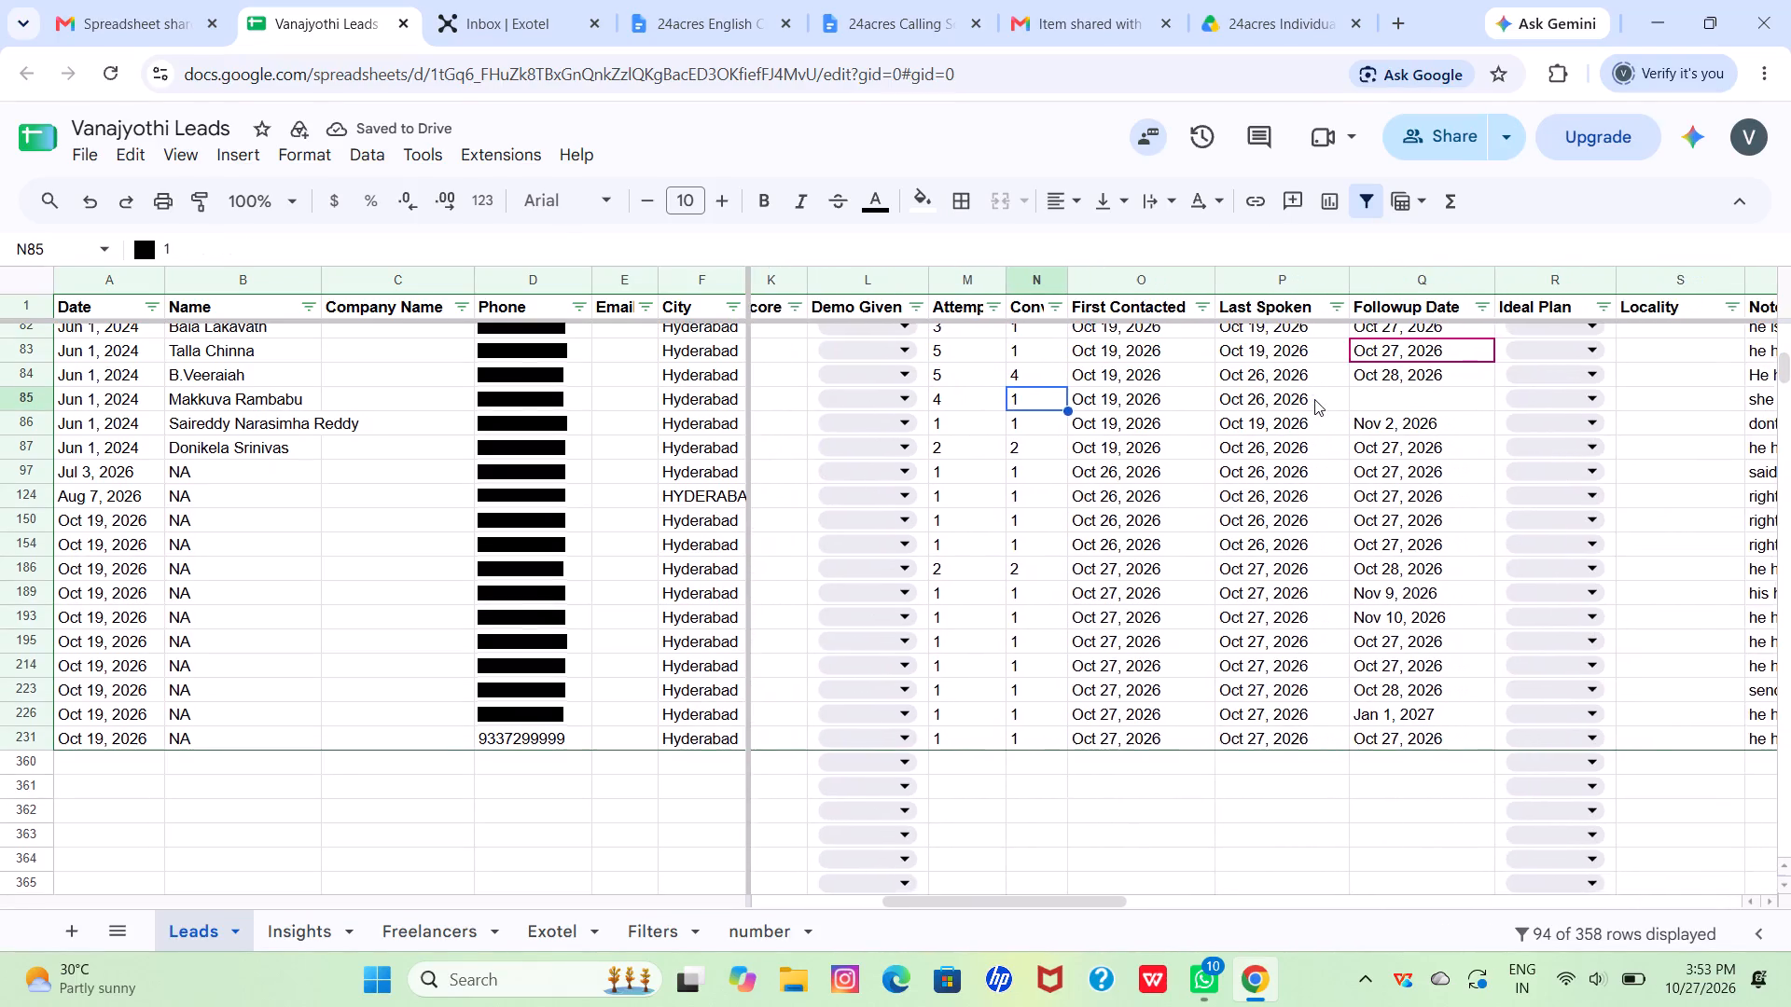
scroll(1314, 399, left, 6)
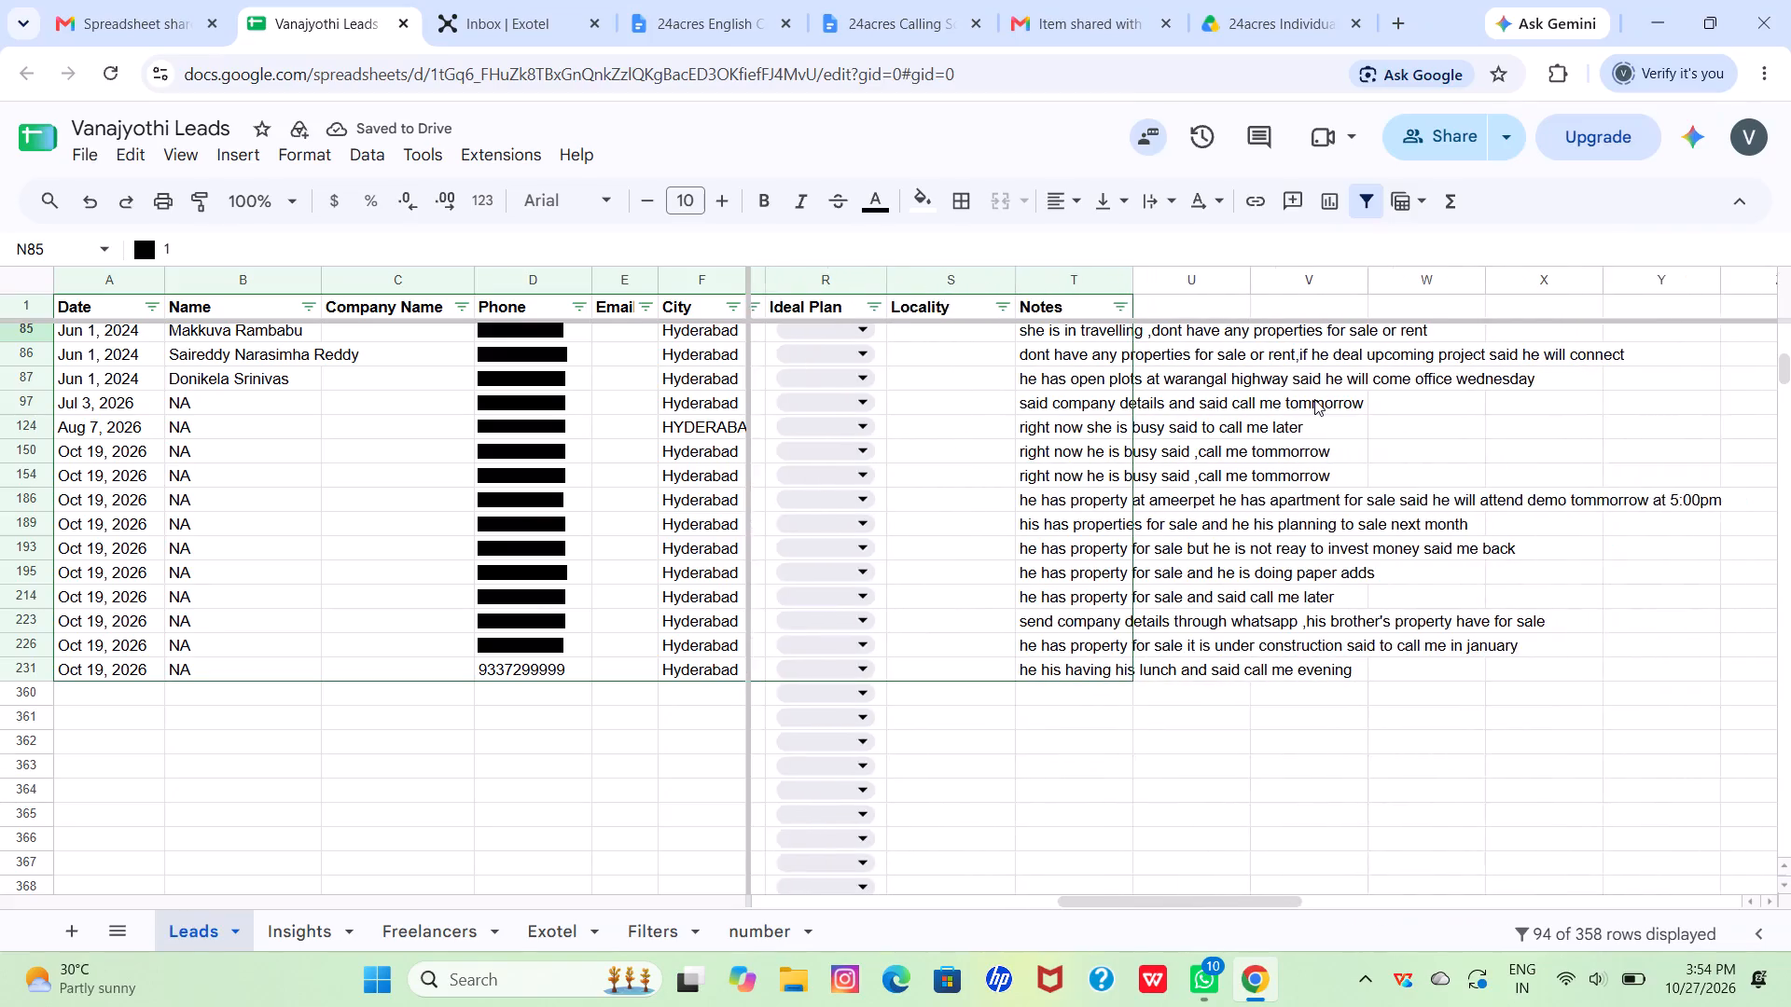
scroll(1314, 399, right, 3)
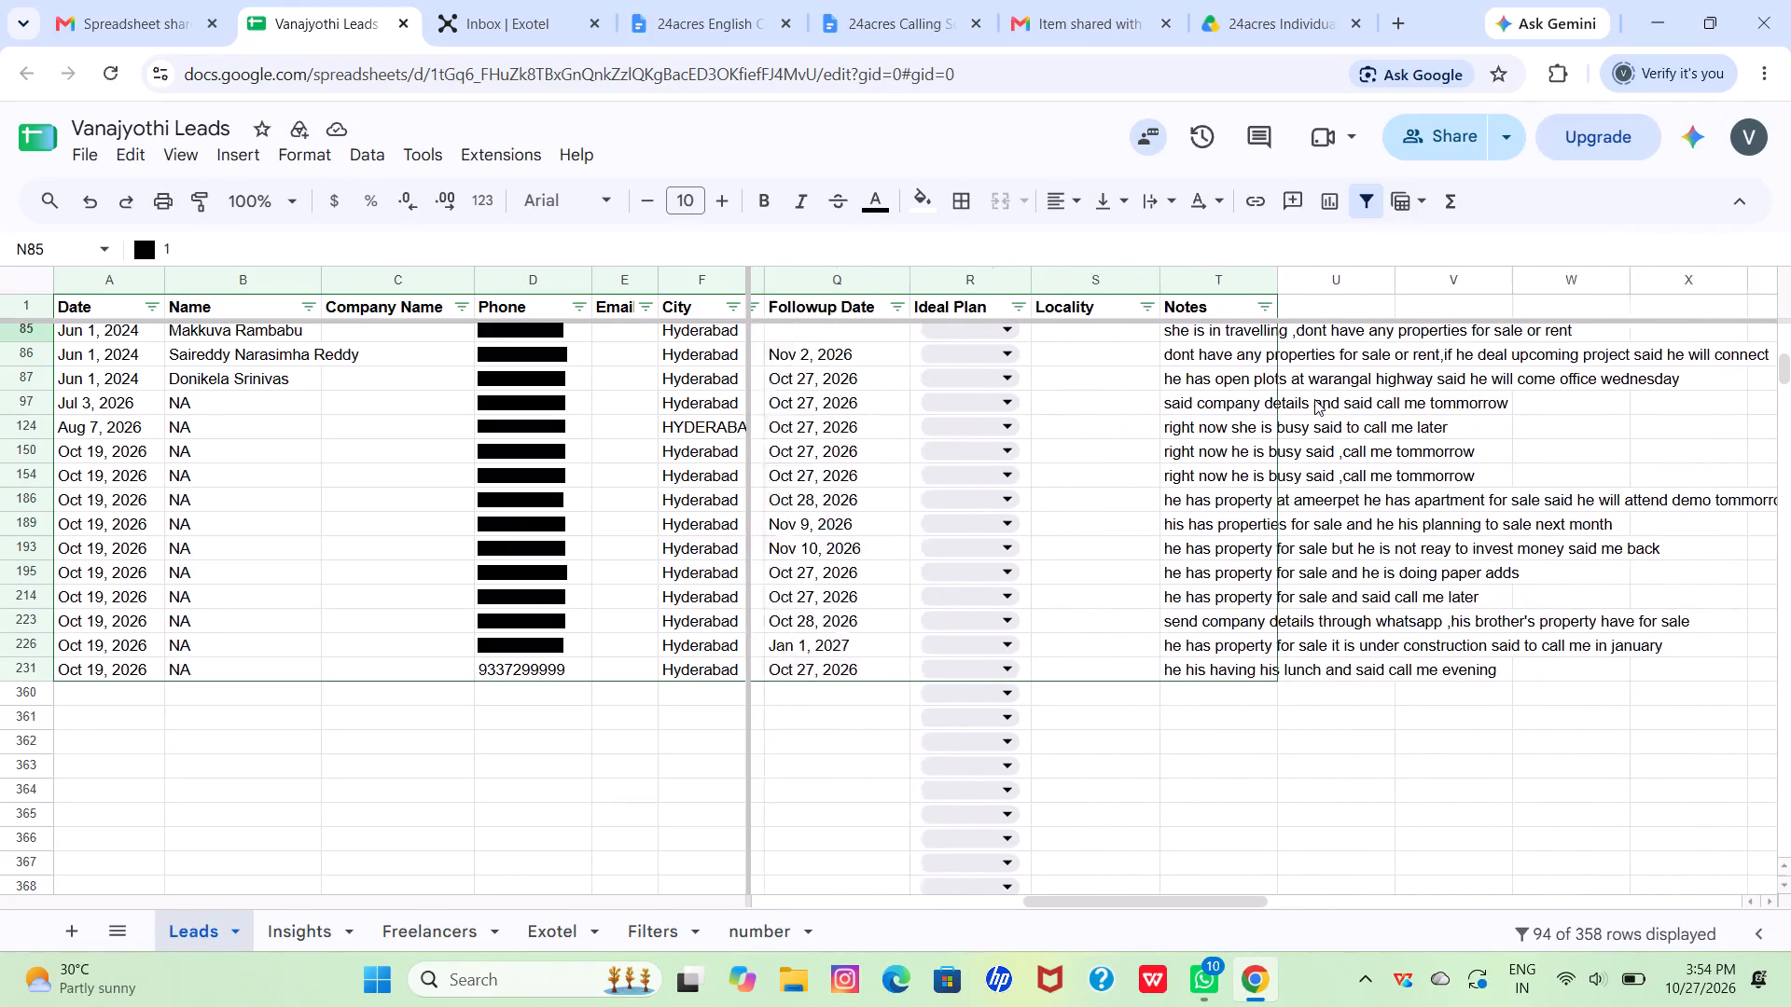
scroll(1314, 399, right, 6)
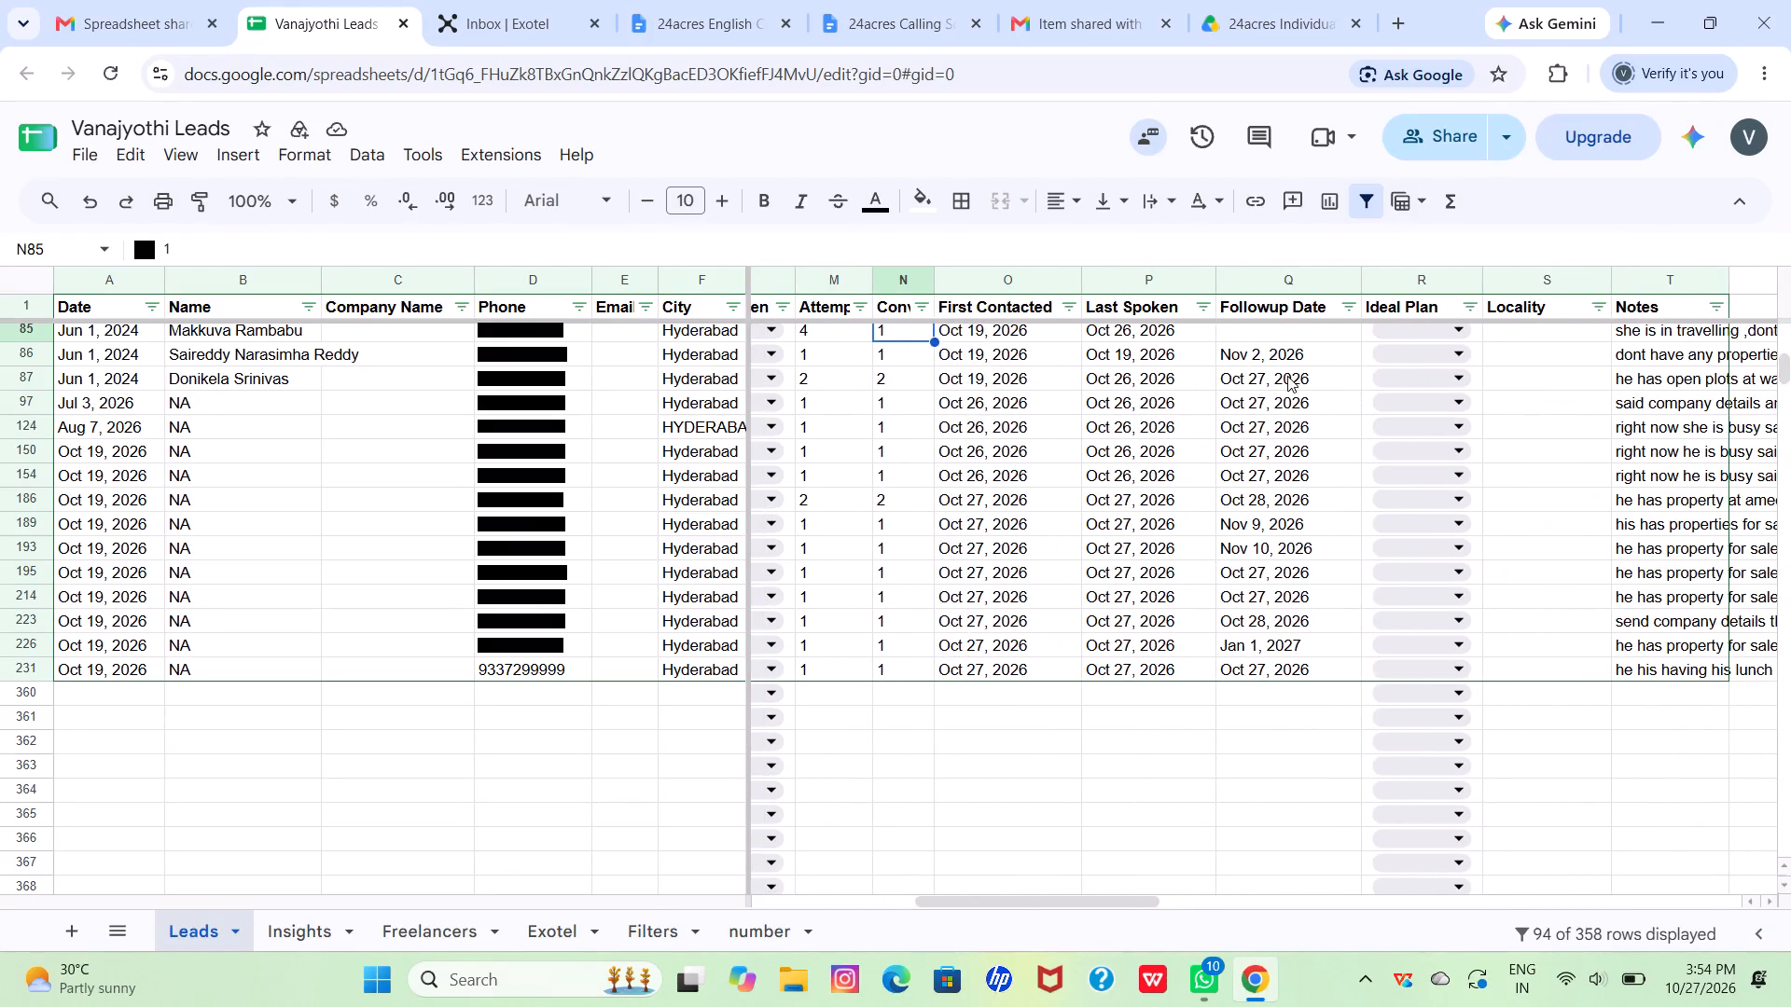
click(1280, 380)
scroll(1280, 380, left, 3)
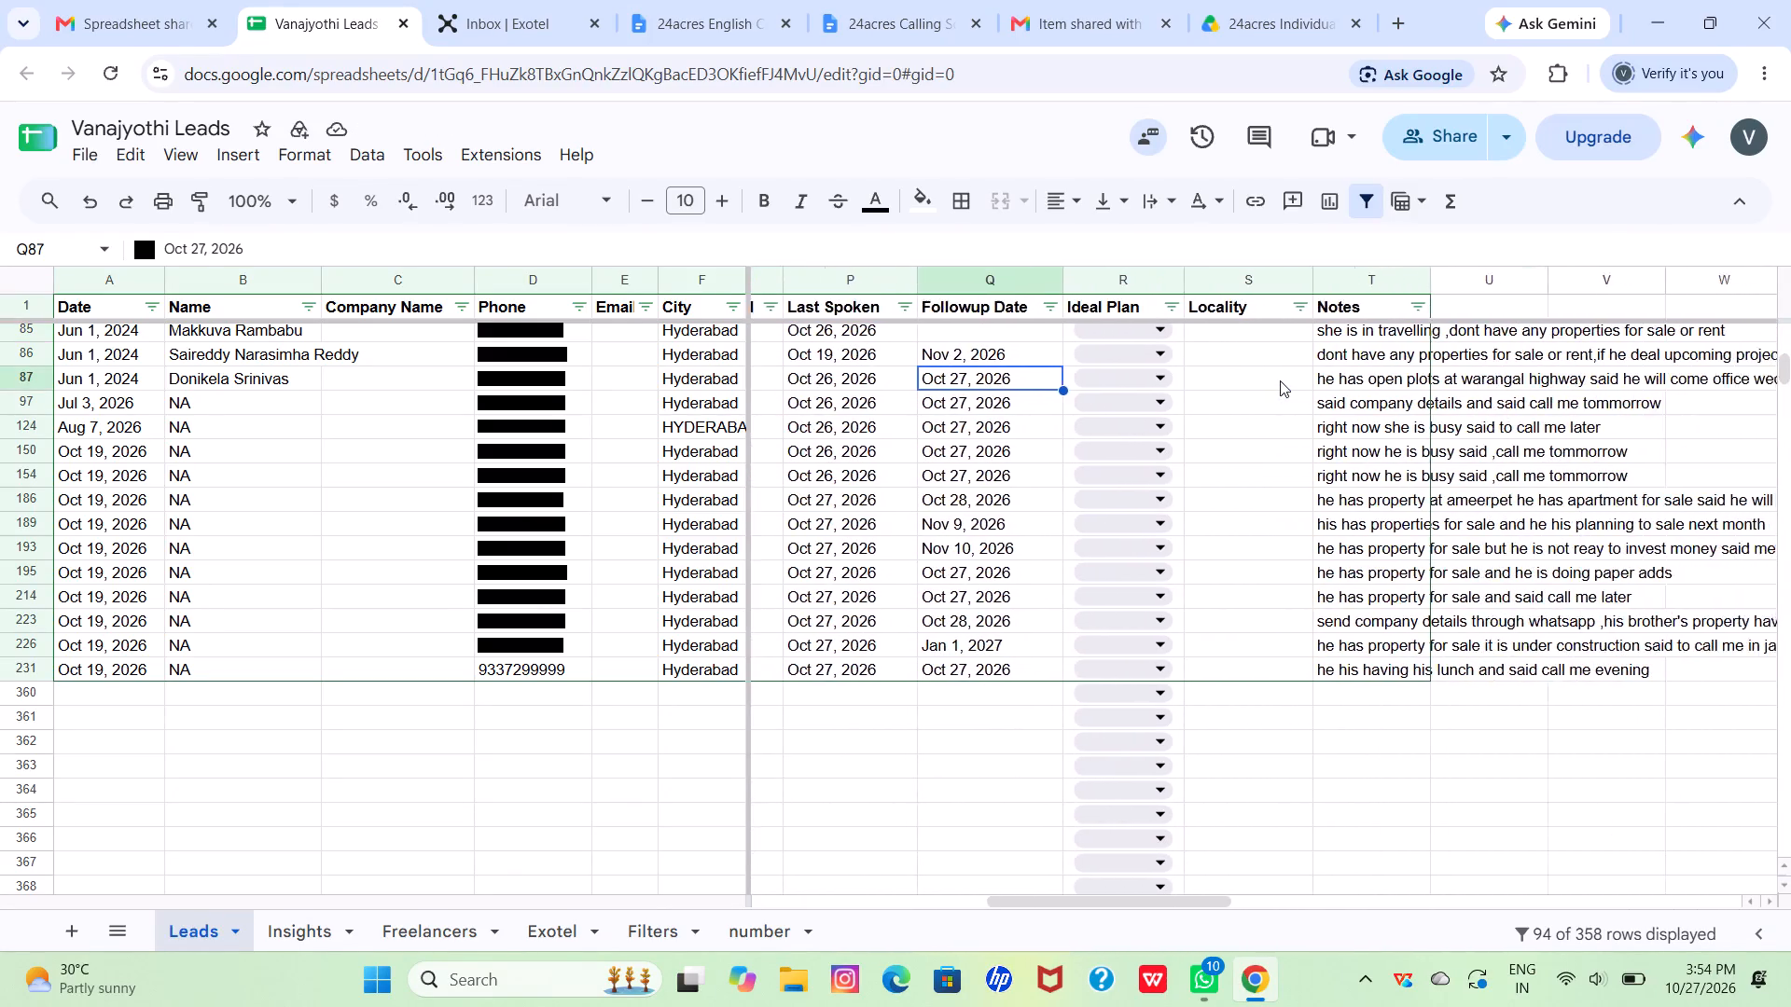
scroll(1280, 380, left, 2)
scroll(1280, 380, right, 3)
scroll(1280, 380, up, 1)
double_click(1097, 394)
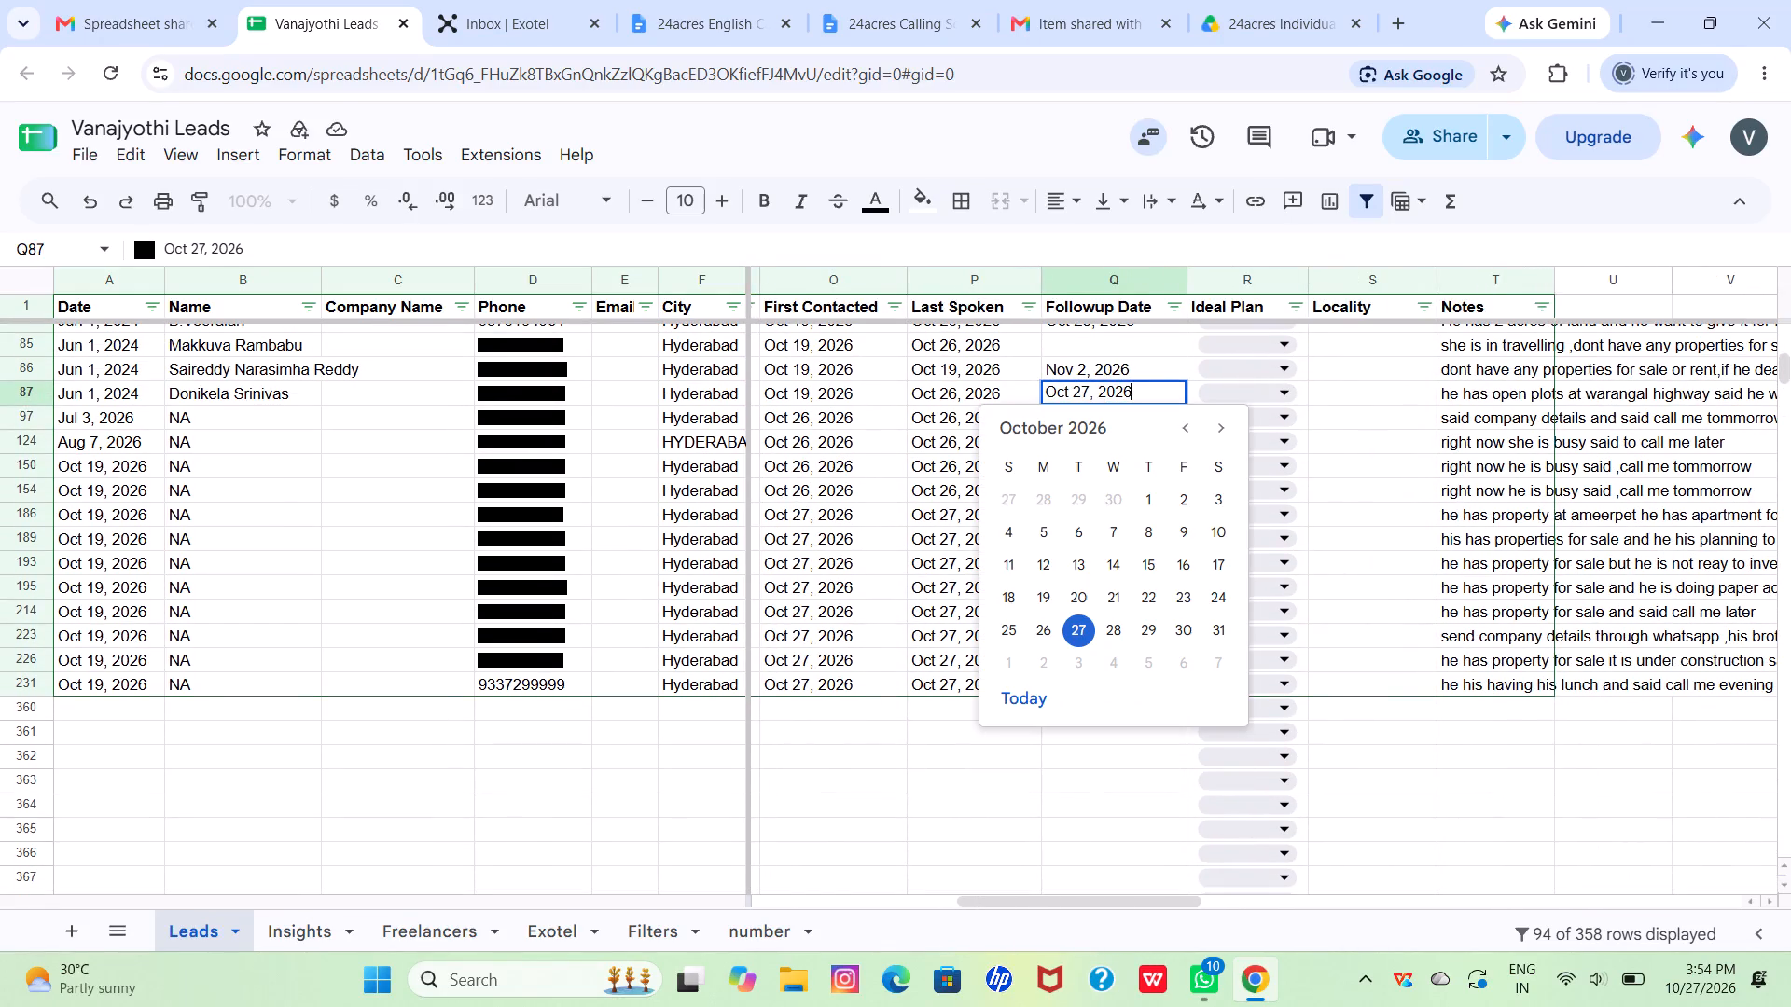
click(1107, 629)
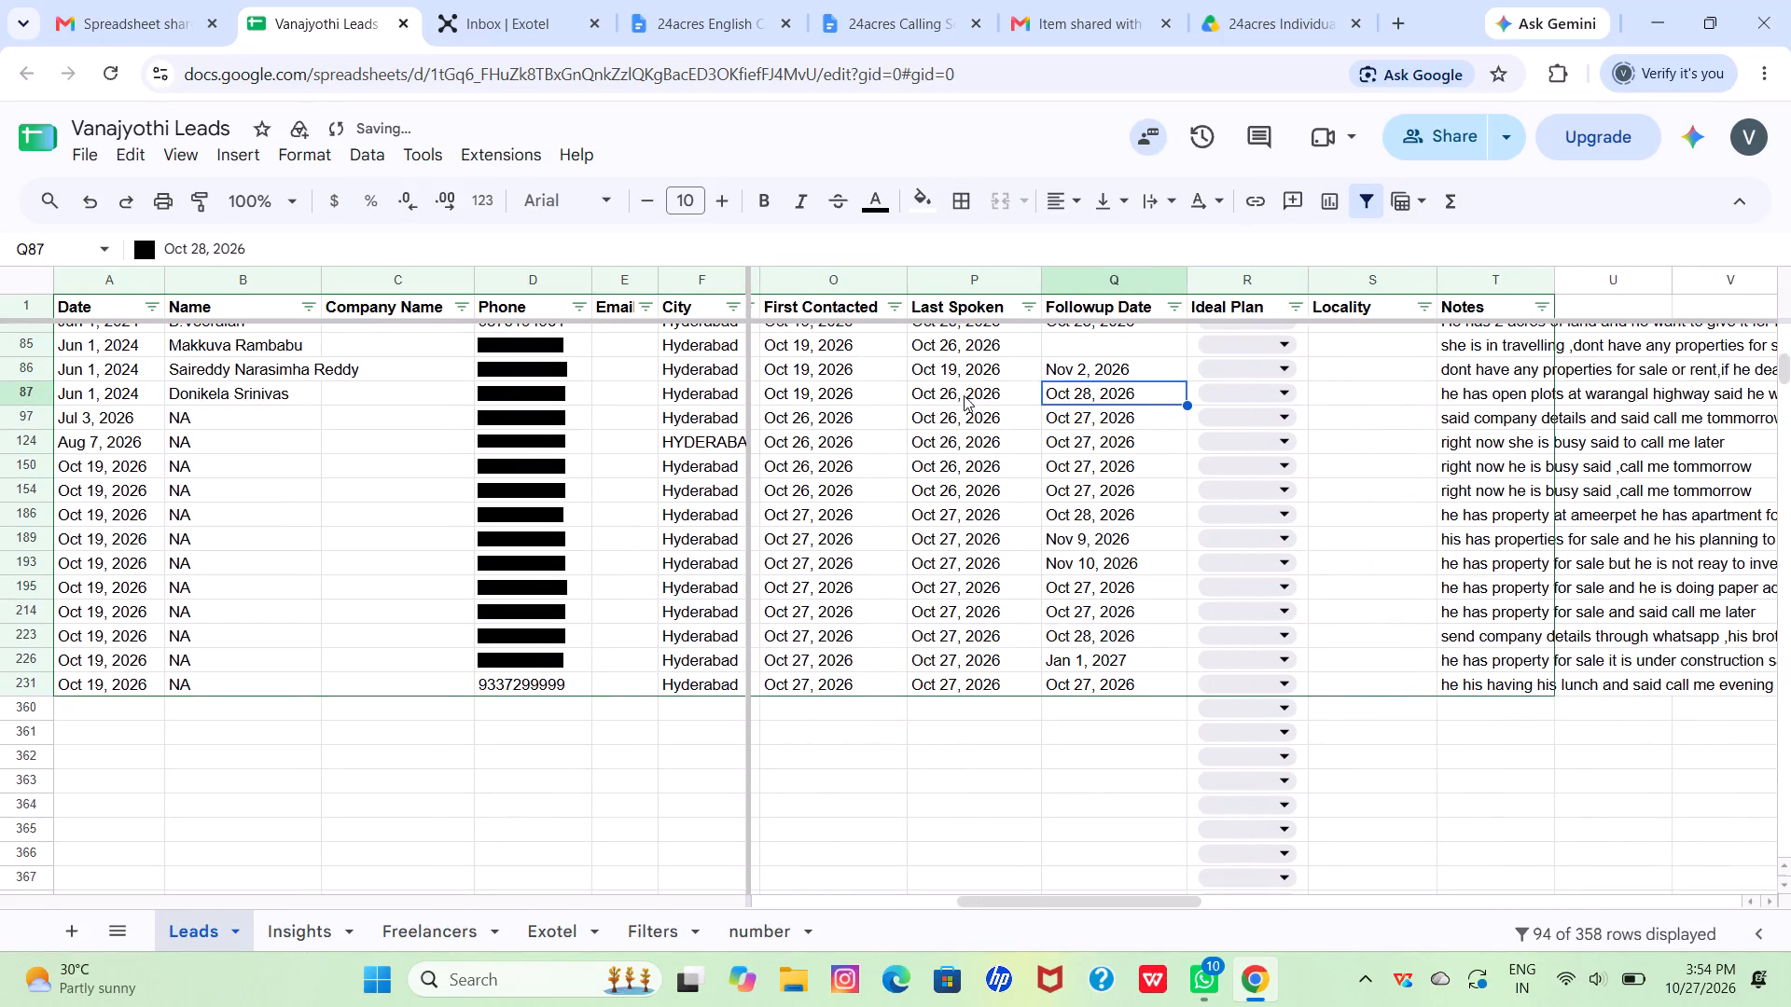
Select the phone number of the lead in row 87.
click(530, 405)
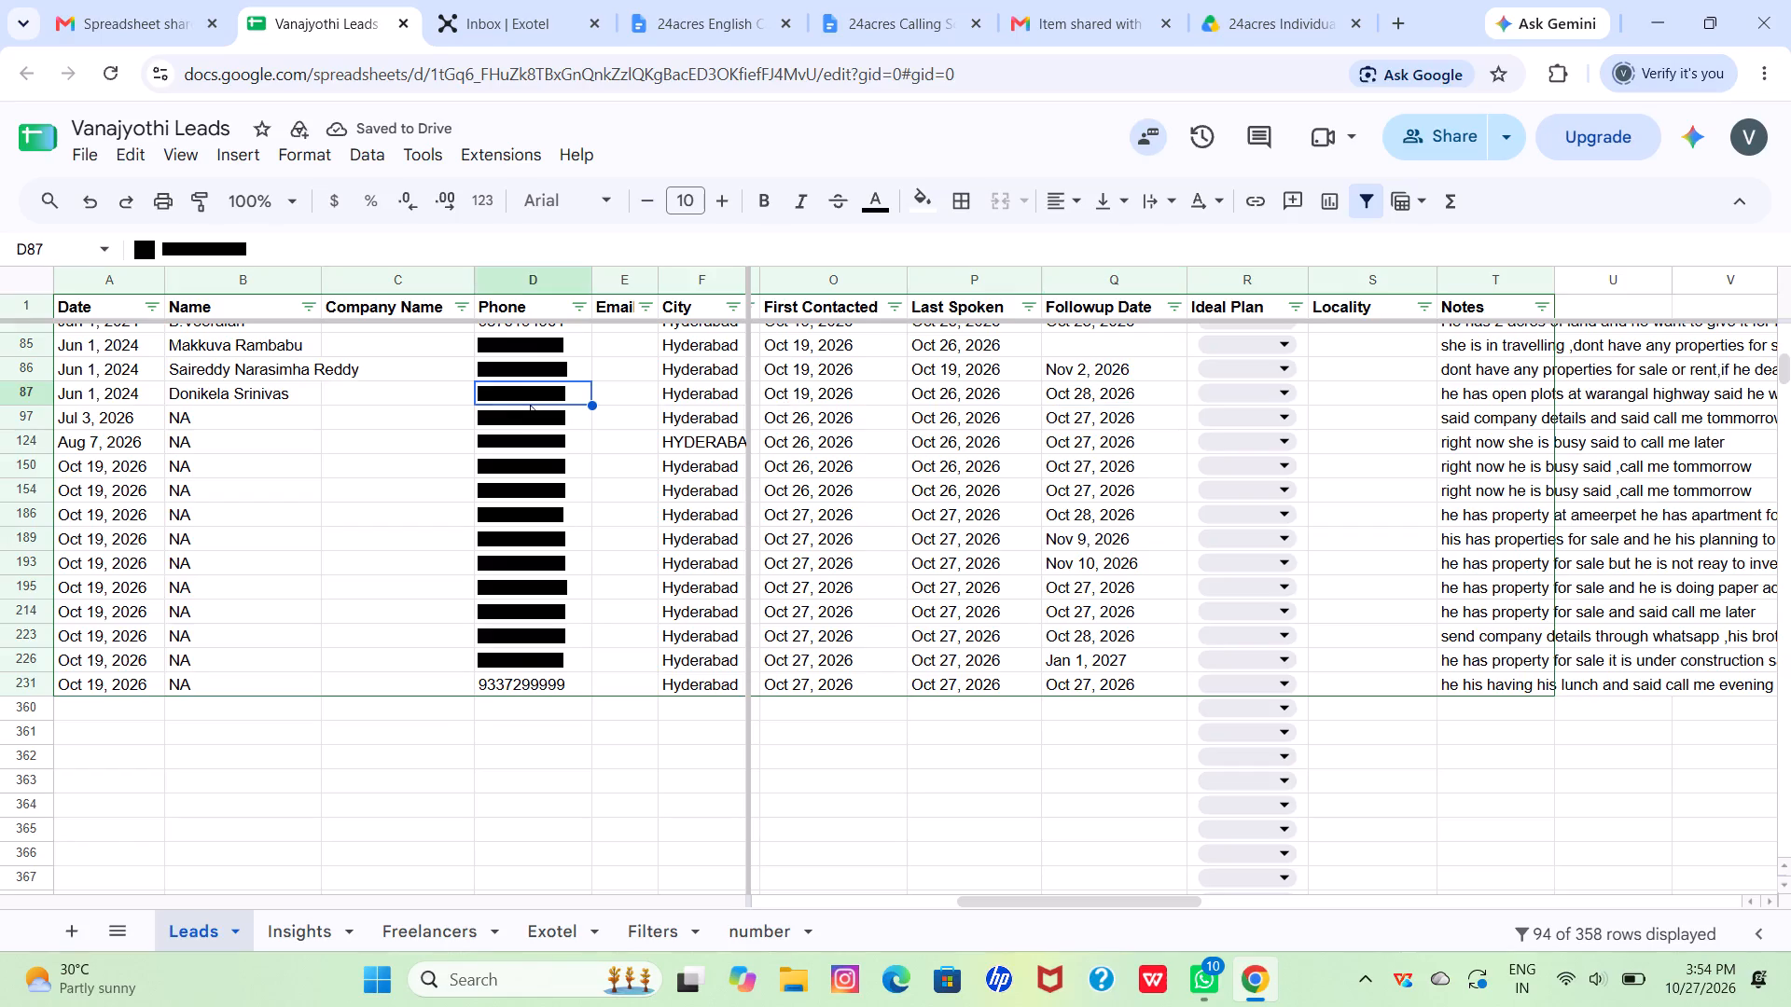
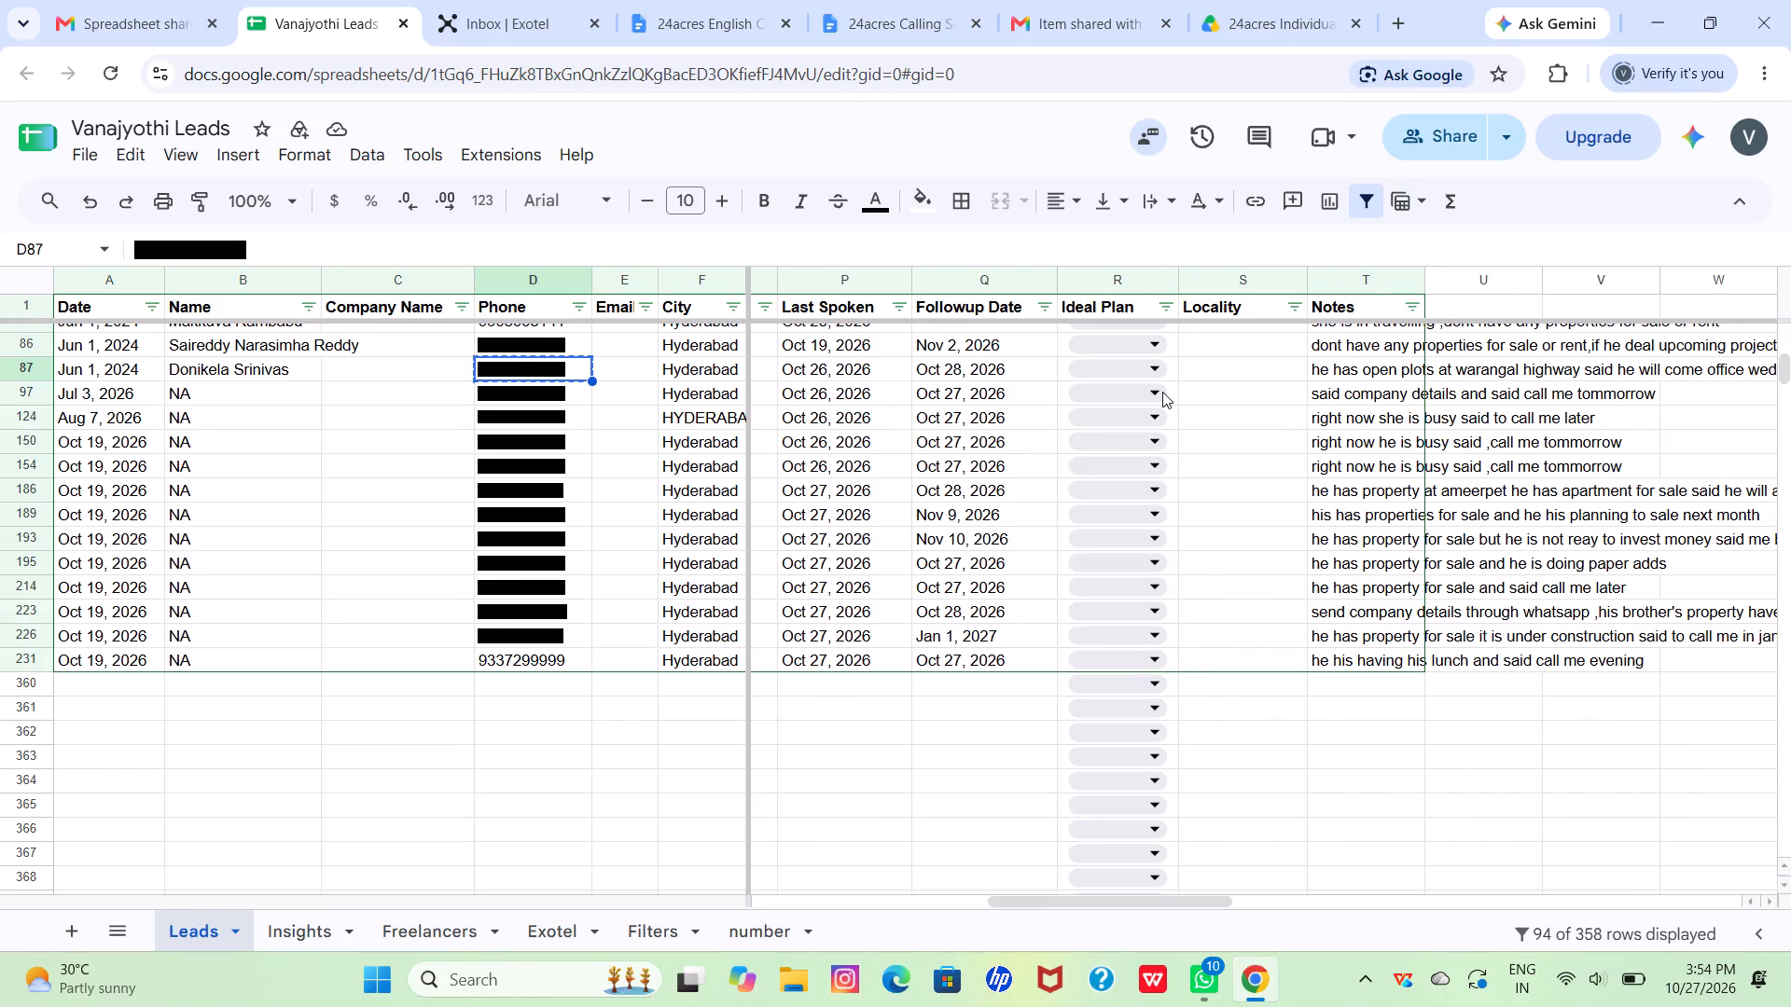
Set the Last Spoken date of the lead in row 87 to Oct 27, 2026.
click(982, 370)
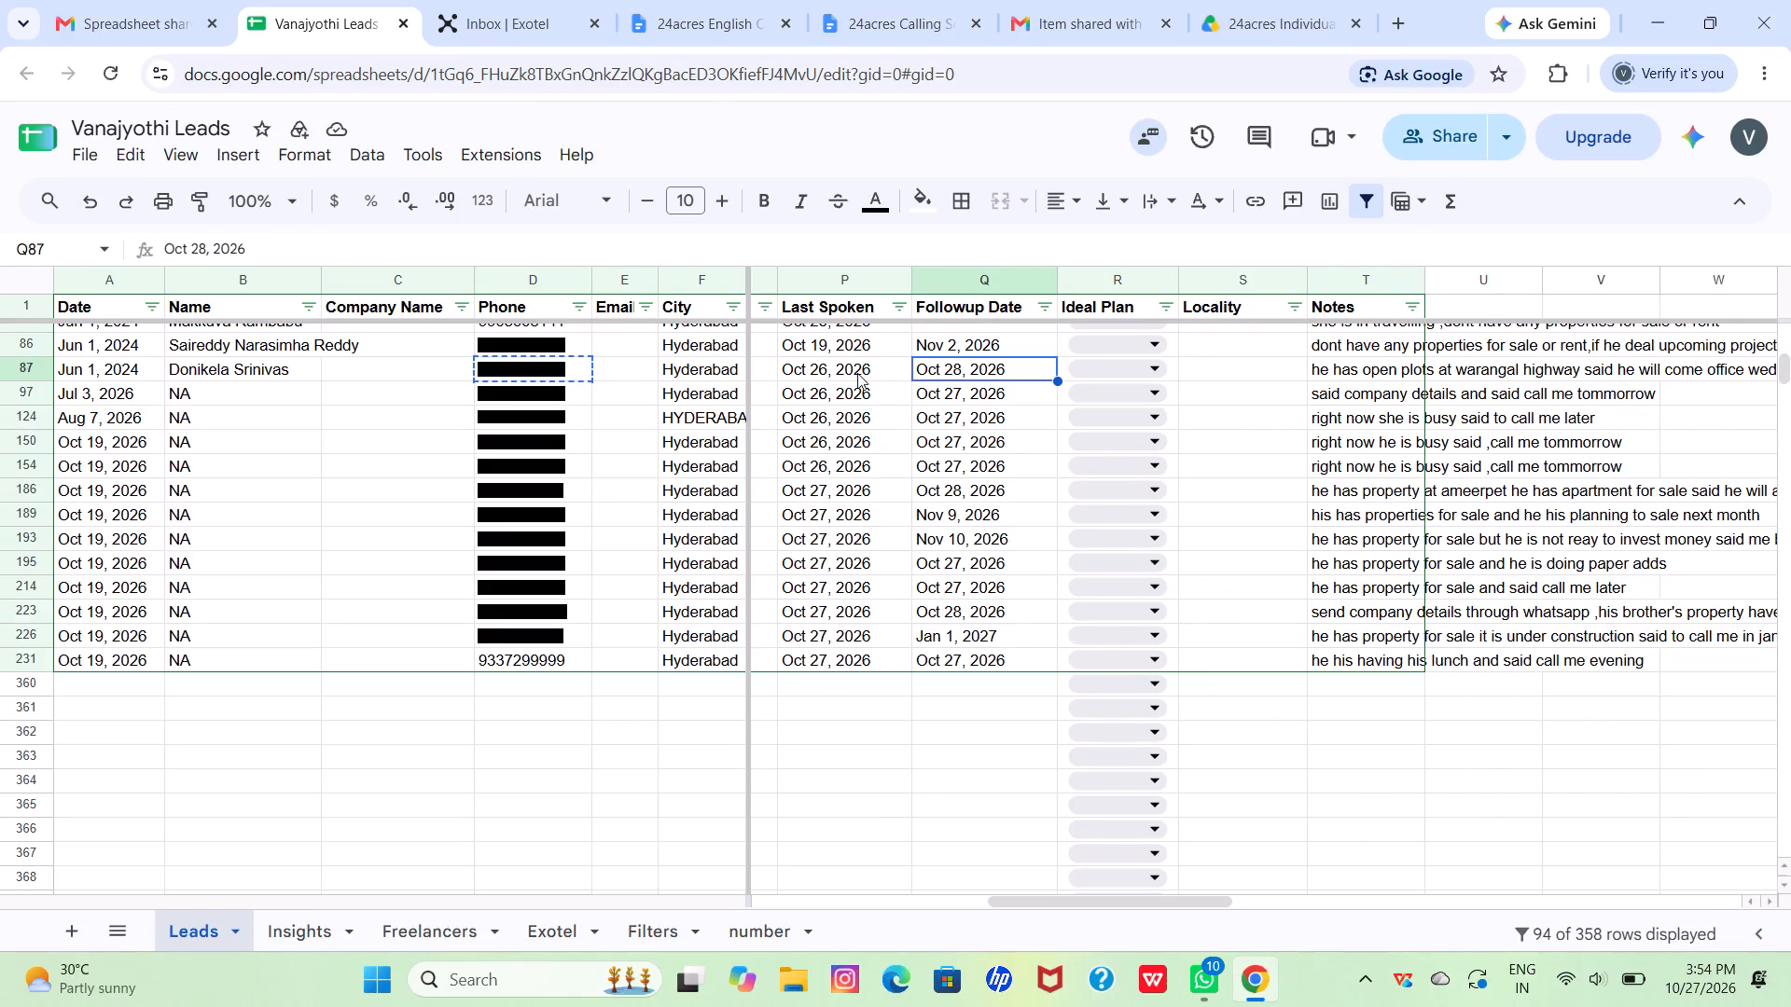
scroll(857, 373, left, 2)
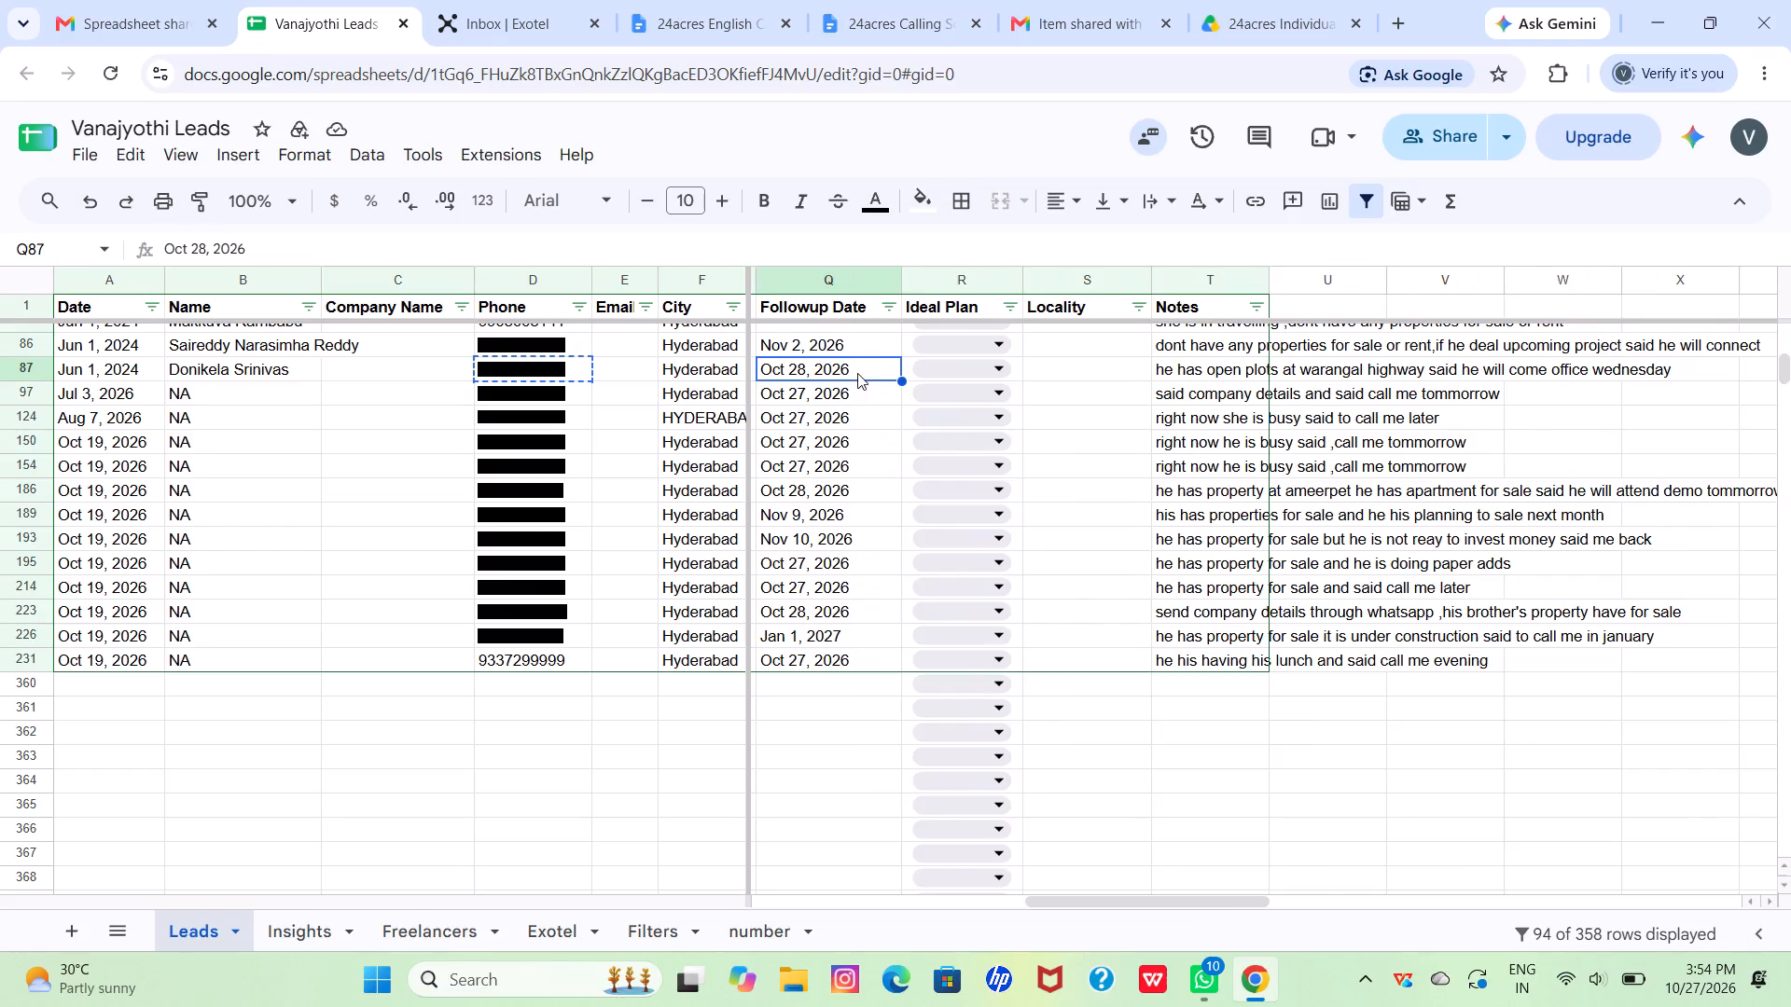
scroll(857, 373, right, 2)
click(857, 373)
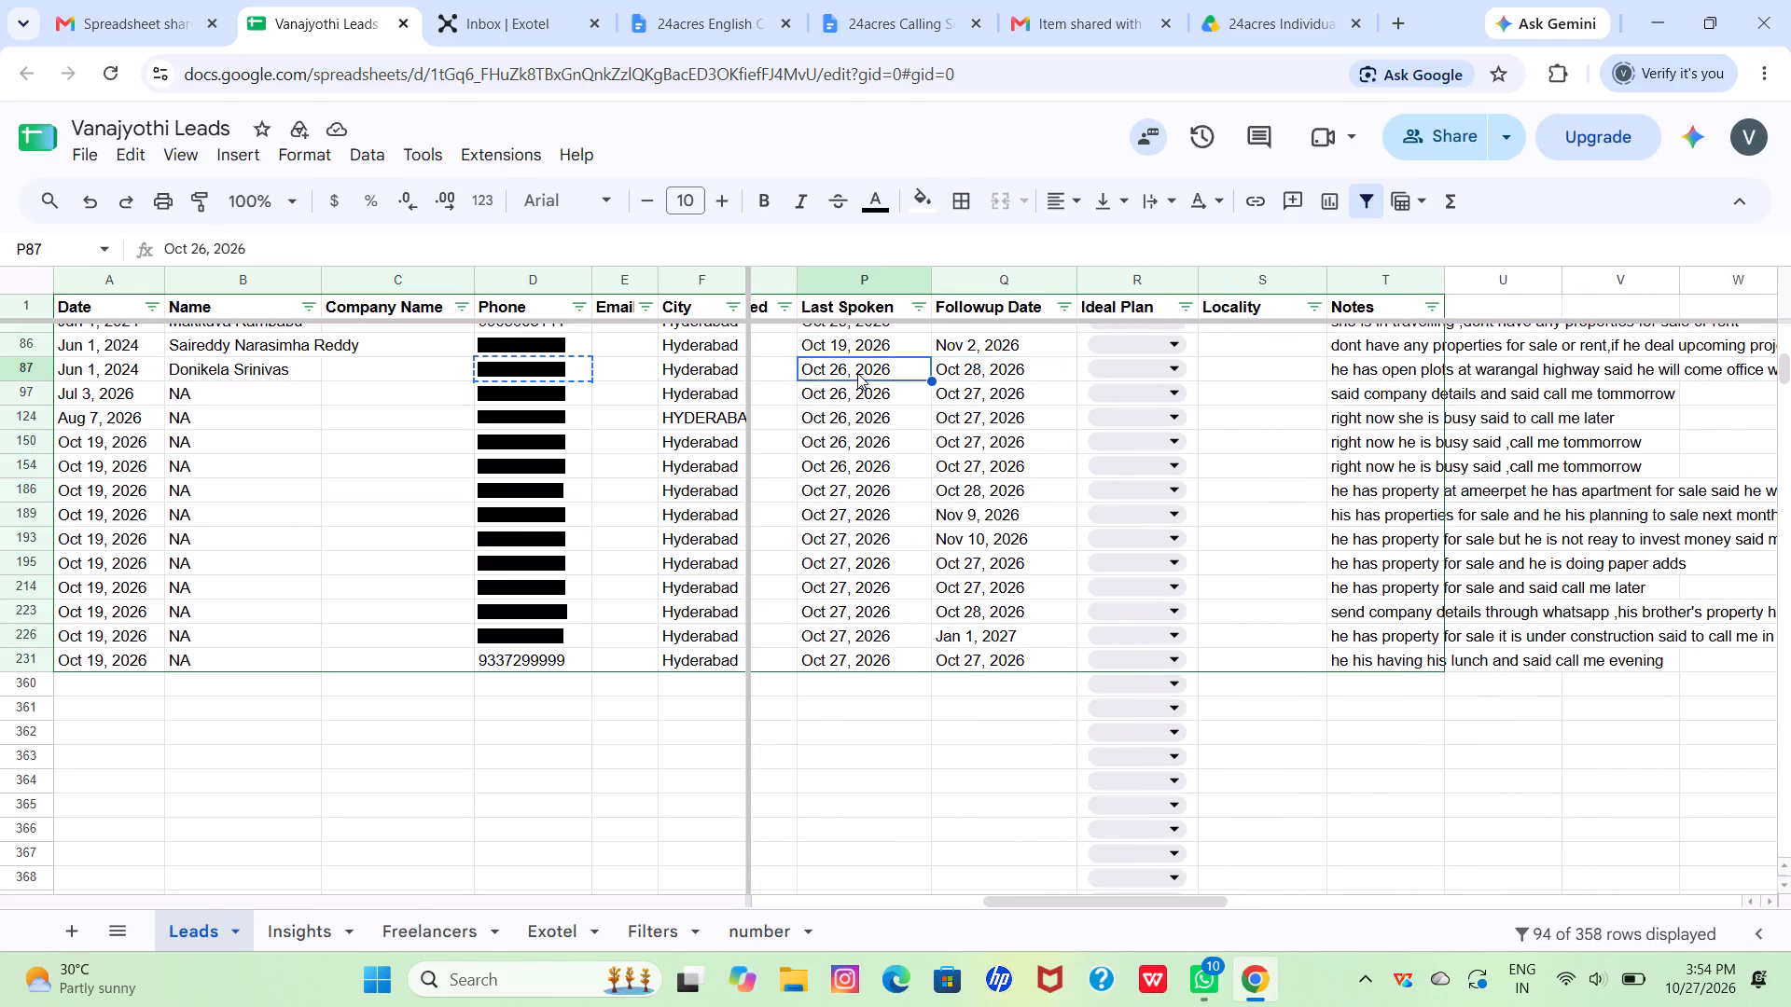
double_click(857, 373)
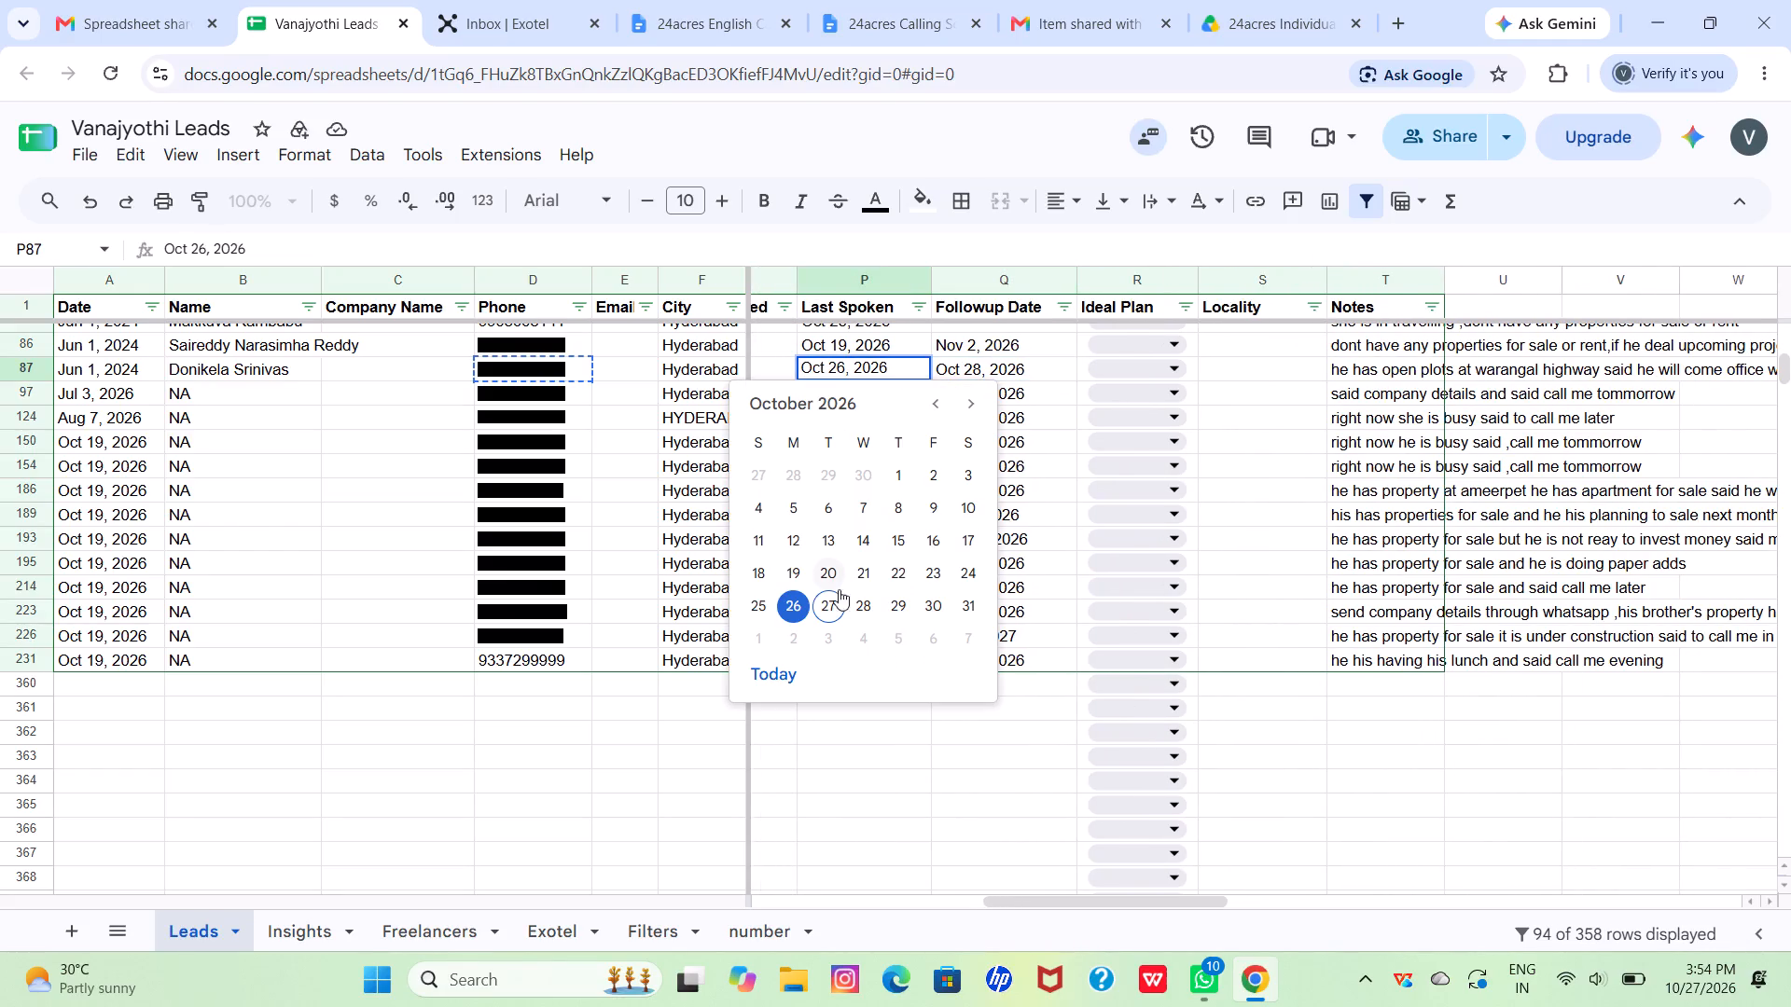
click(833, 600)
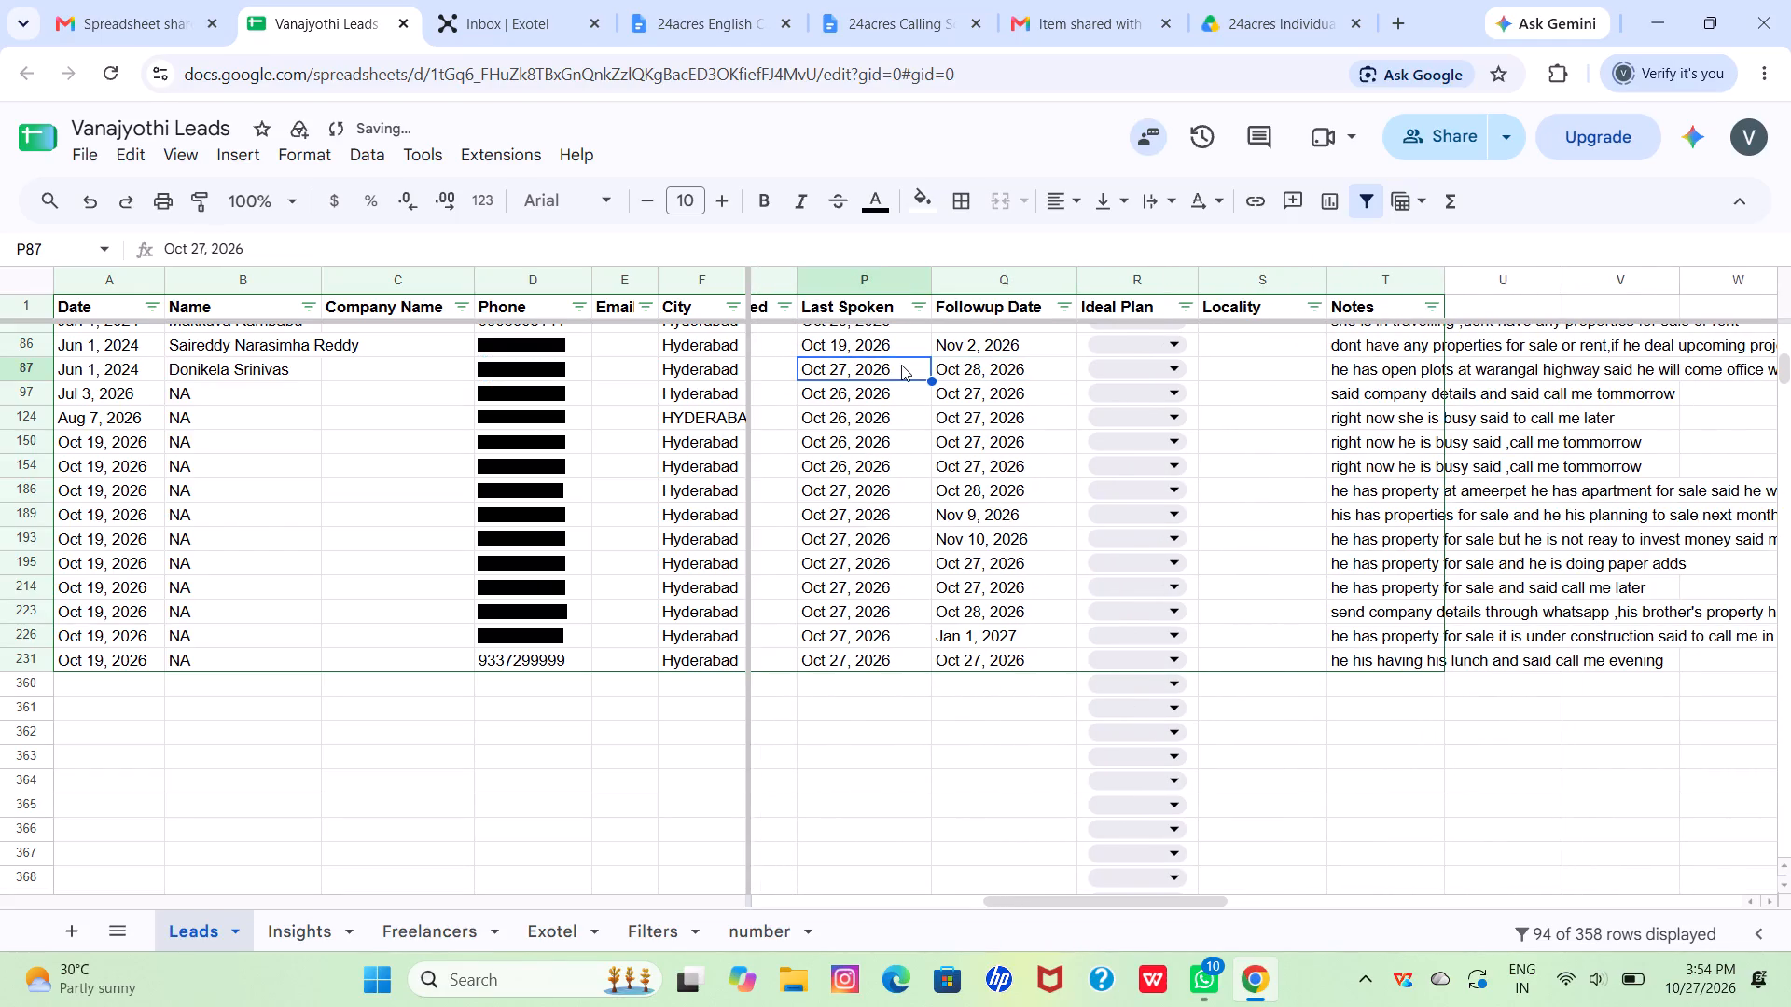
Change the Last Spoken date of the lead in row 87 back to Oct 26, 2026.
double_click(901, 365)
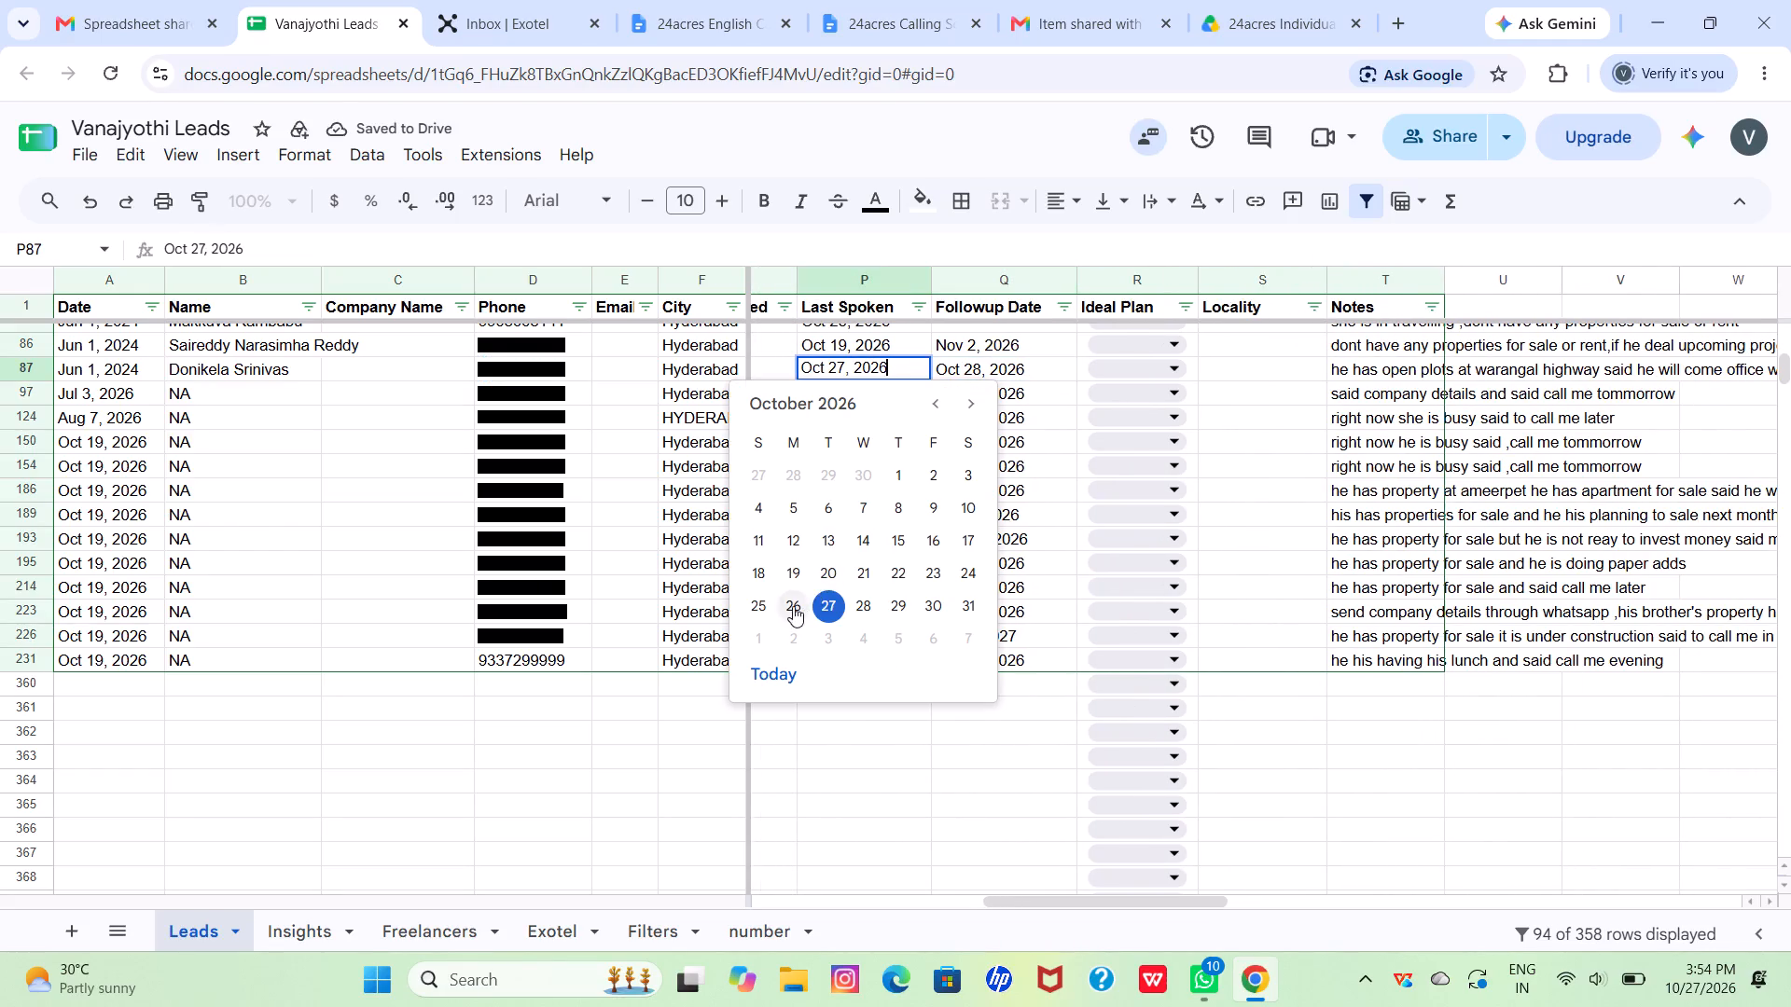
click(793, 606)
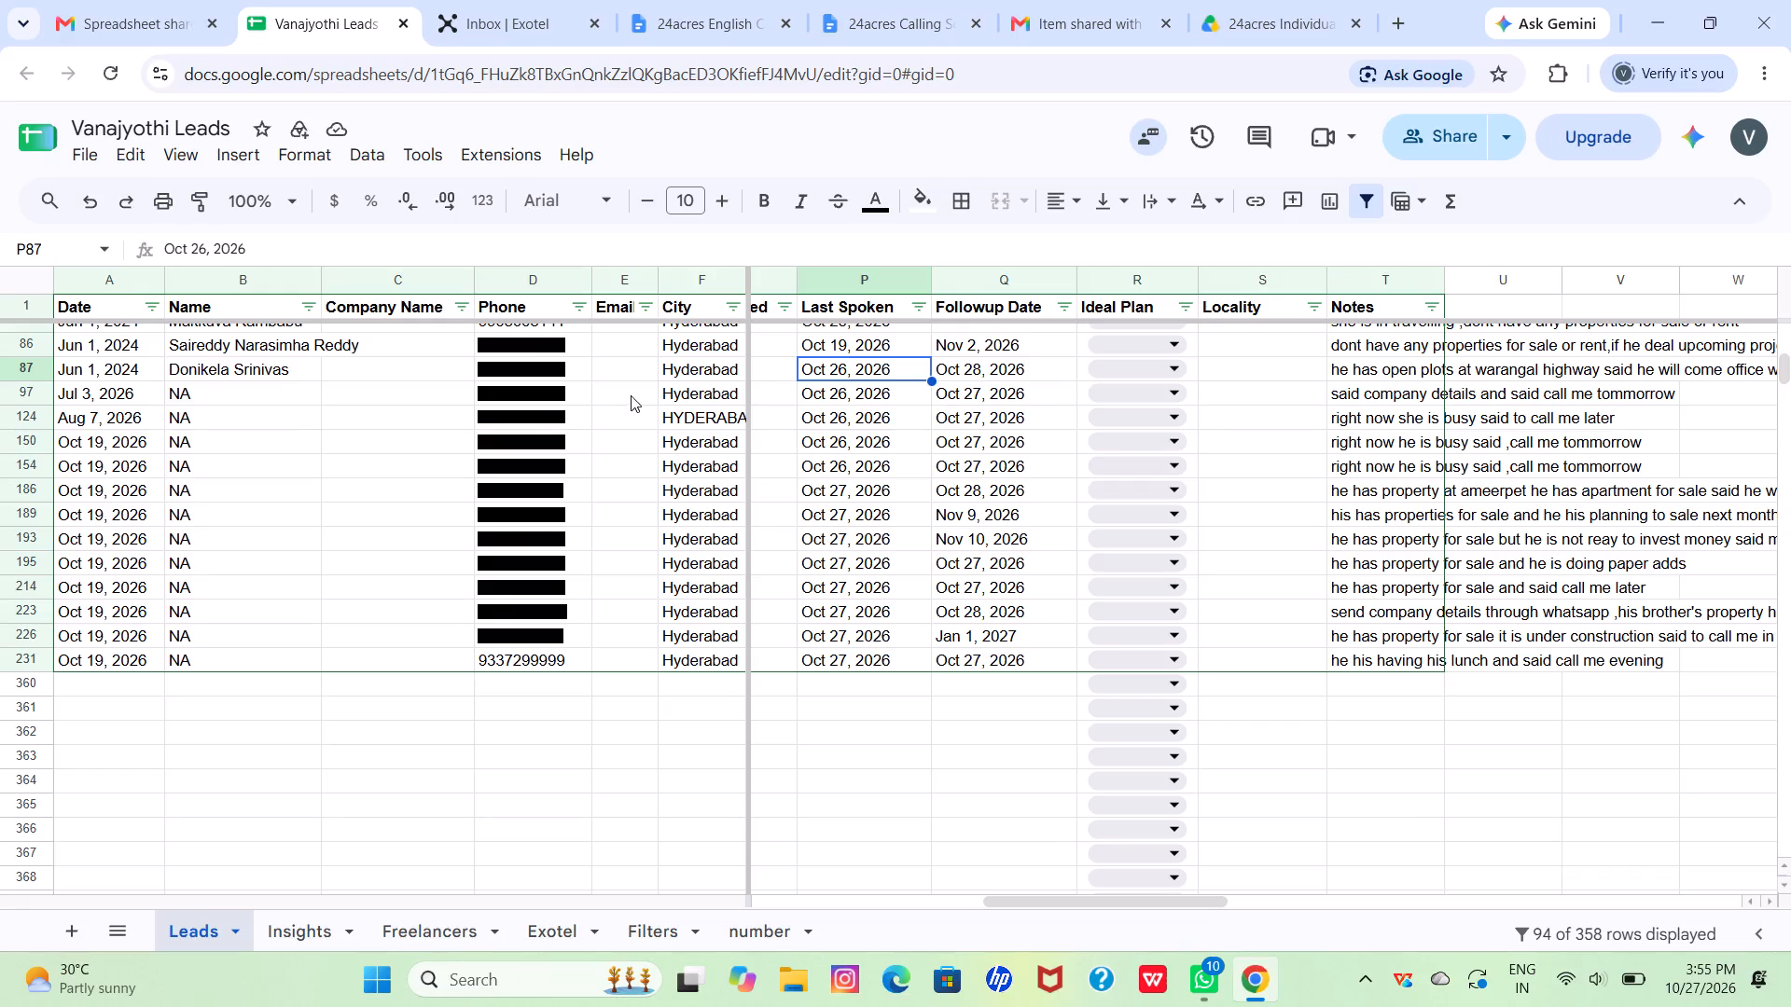
Select the phone number of the lead in row 97 and check the follow-up dates of the remaining leads.
click(553, 405)
scroll(1029, 464, down, 1)
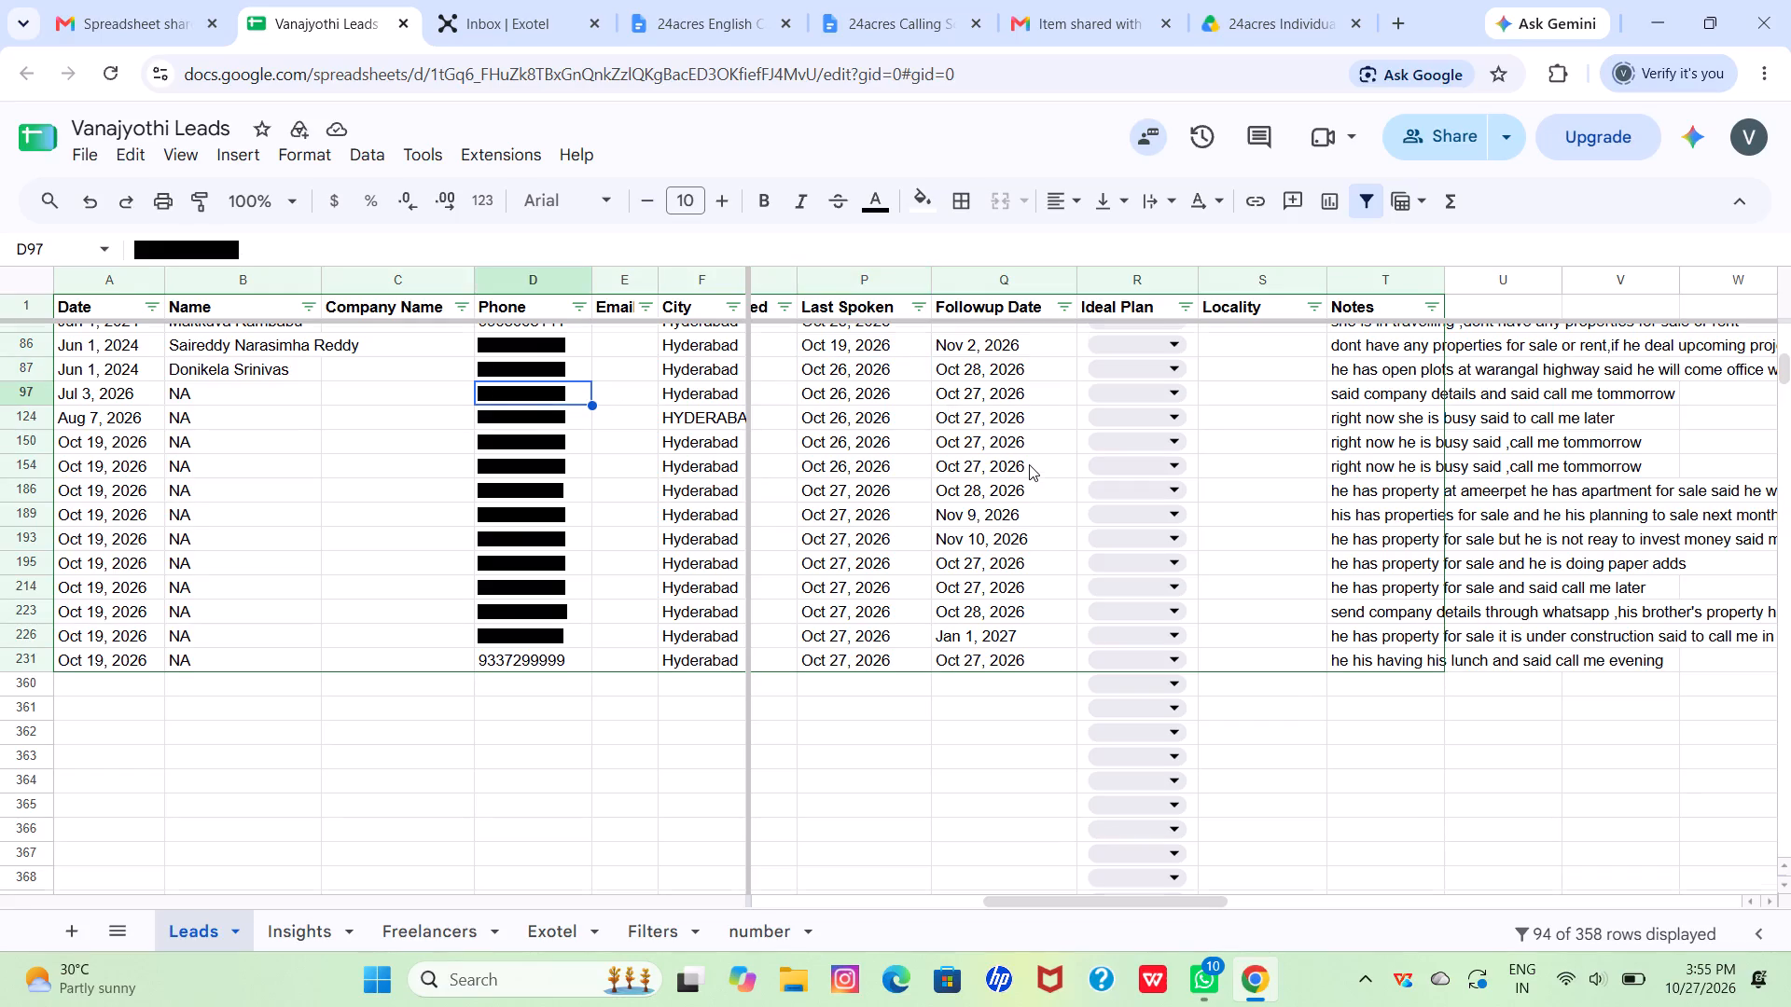
scroll(1029, 464, down, 1)
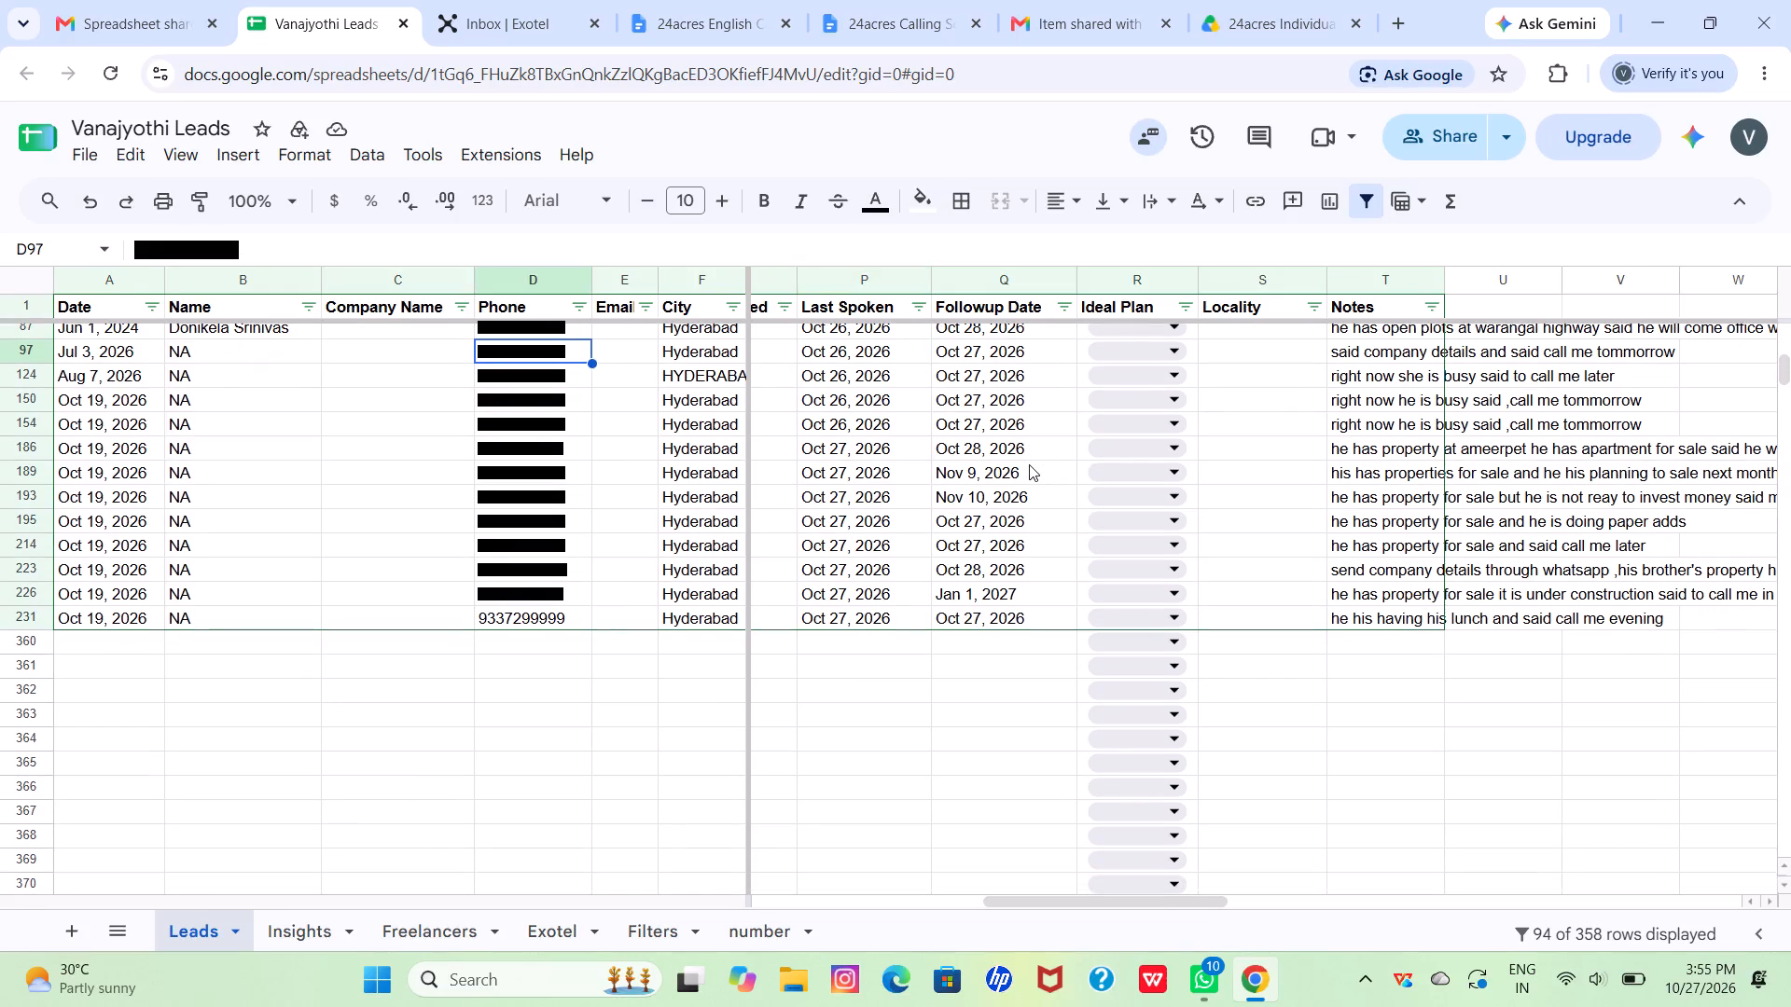
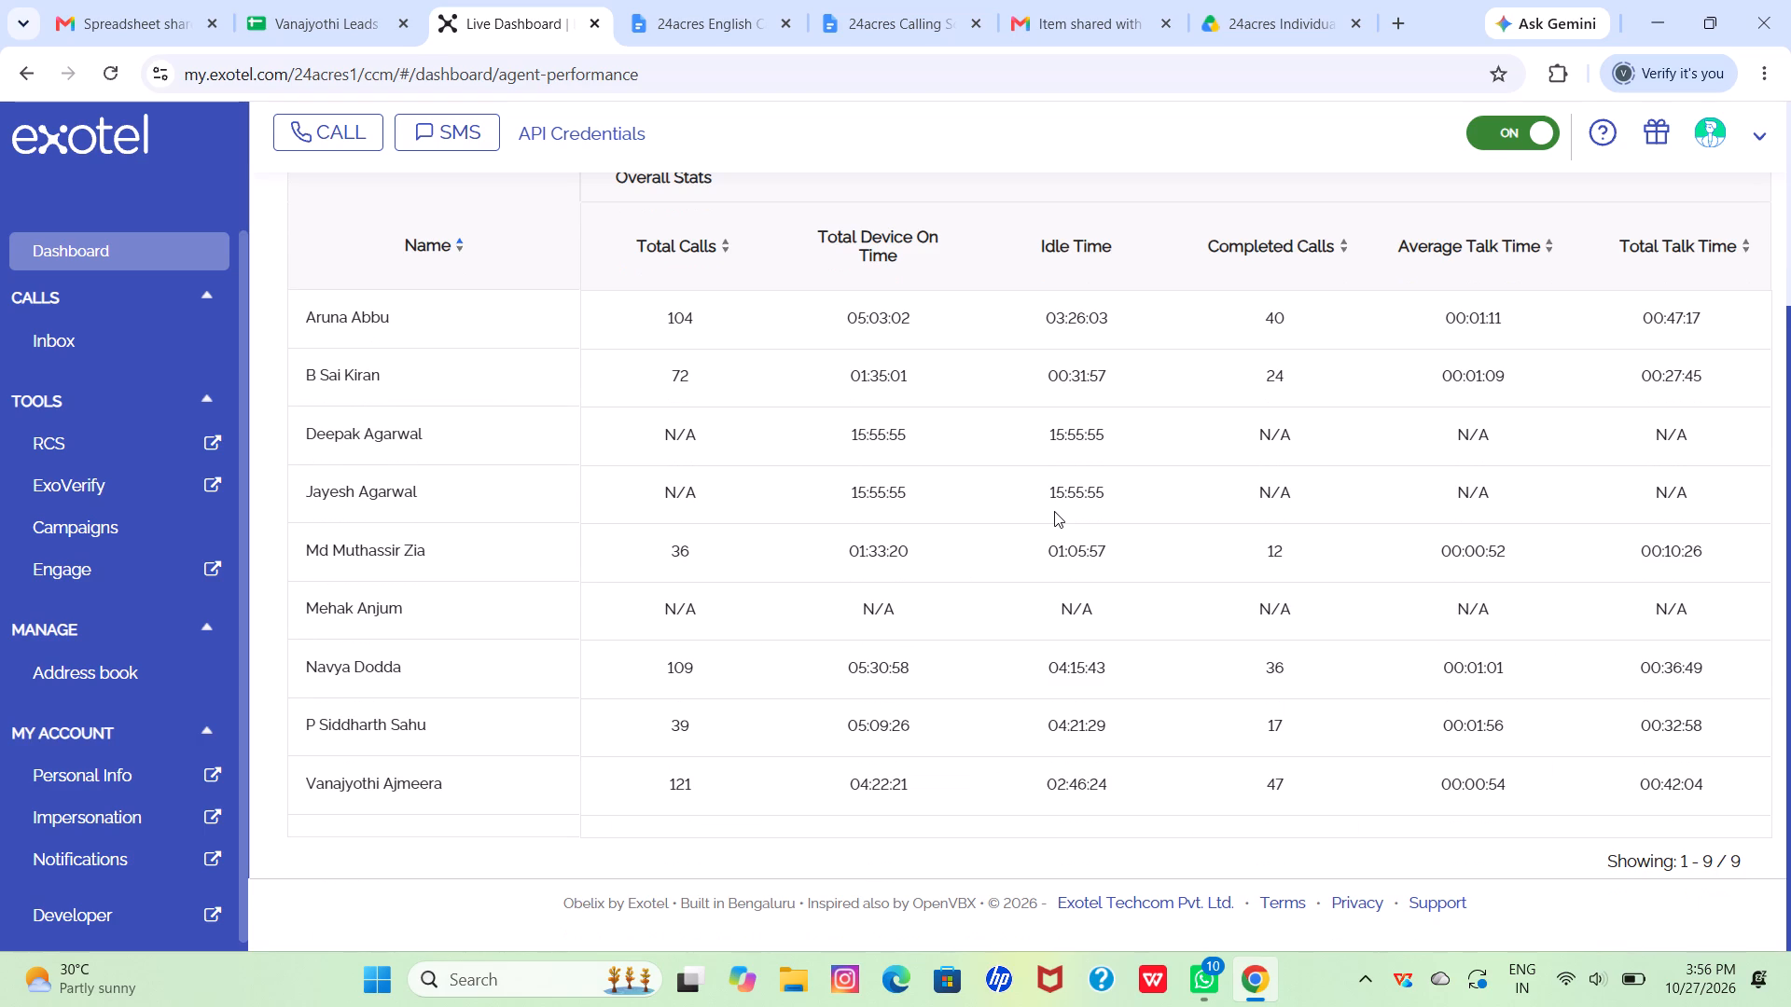
Close the browser tab holding the Leads spreadsheet, staying on the Exotel live dashboard.
click(395, 29)
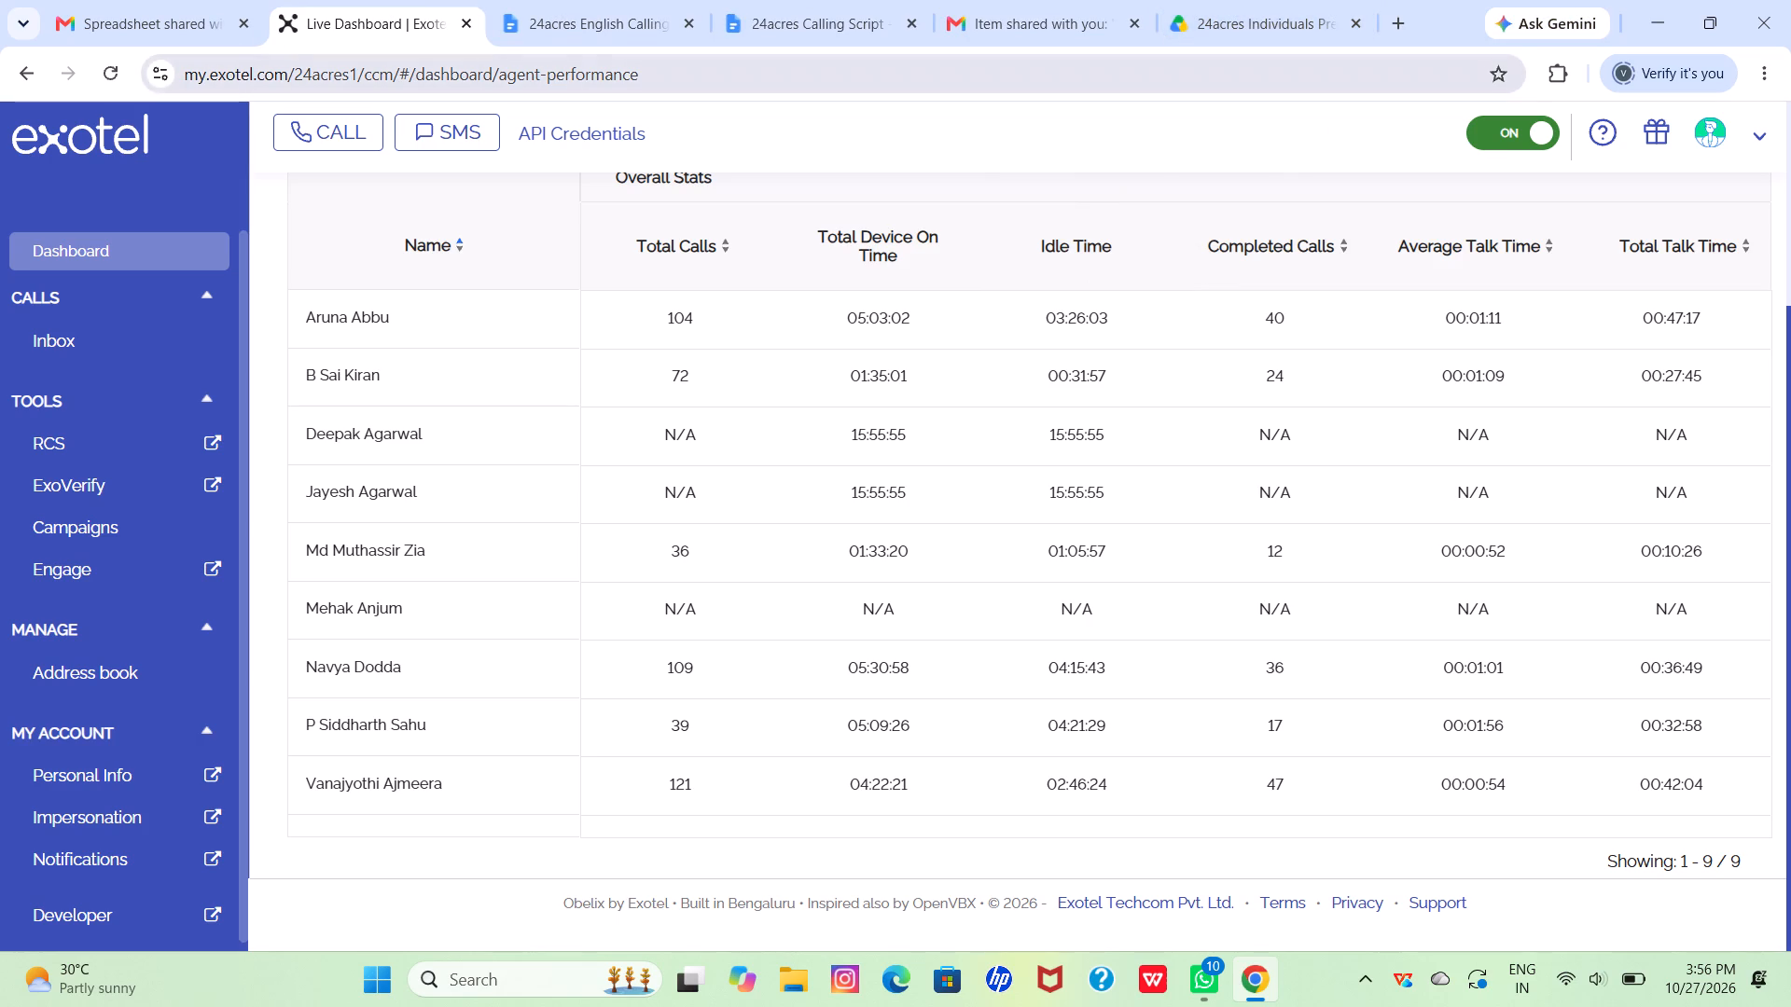
click(372, 21)
Open a new browser tab and start a Google search.
click(1404, 24)
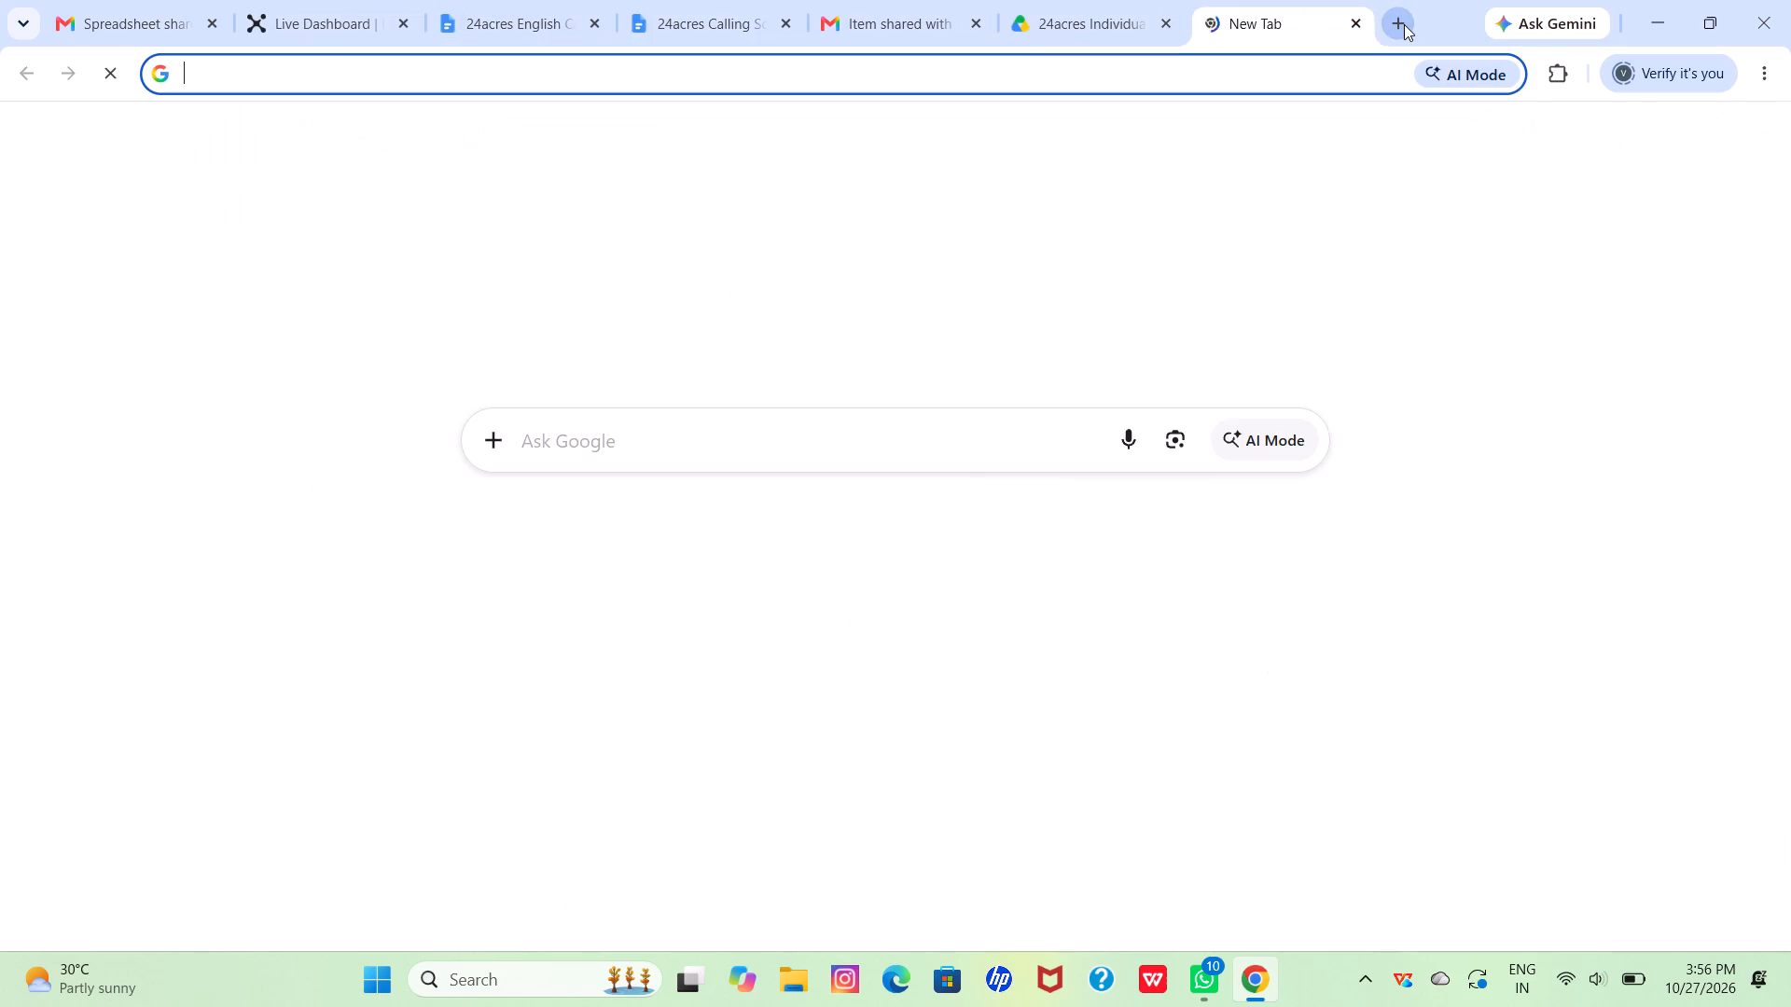
click(669, 431)
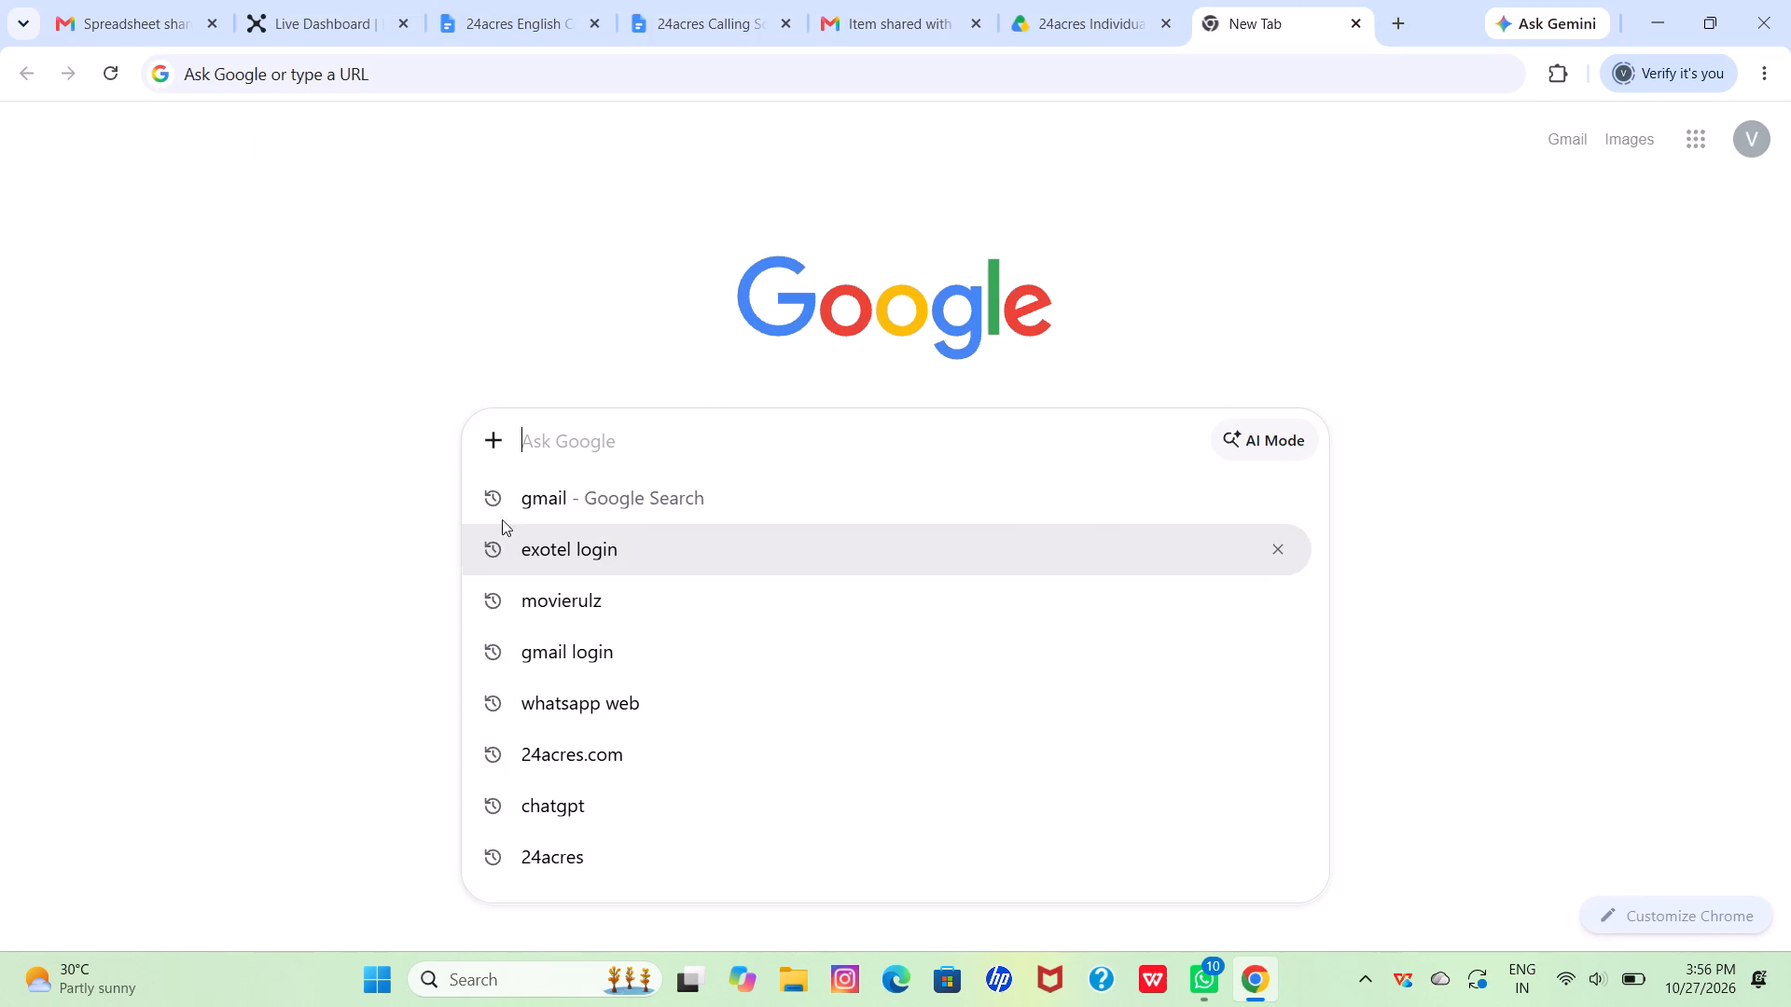
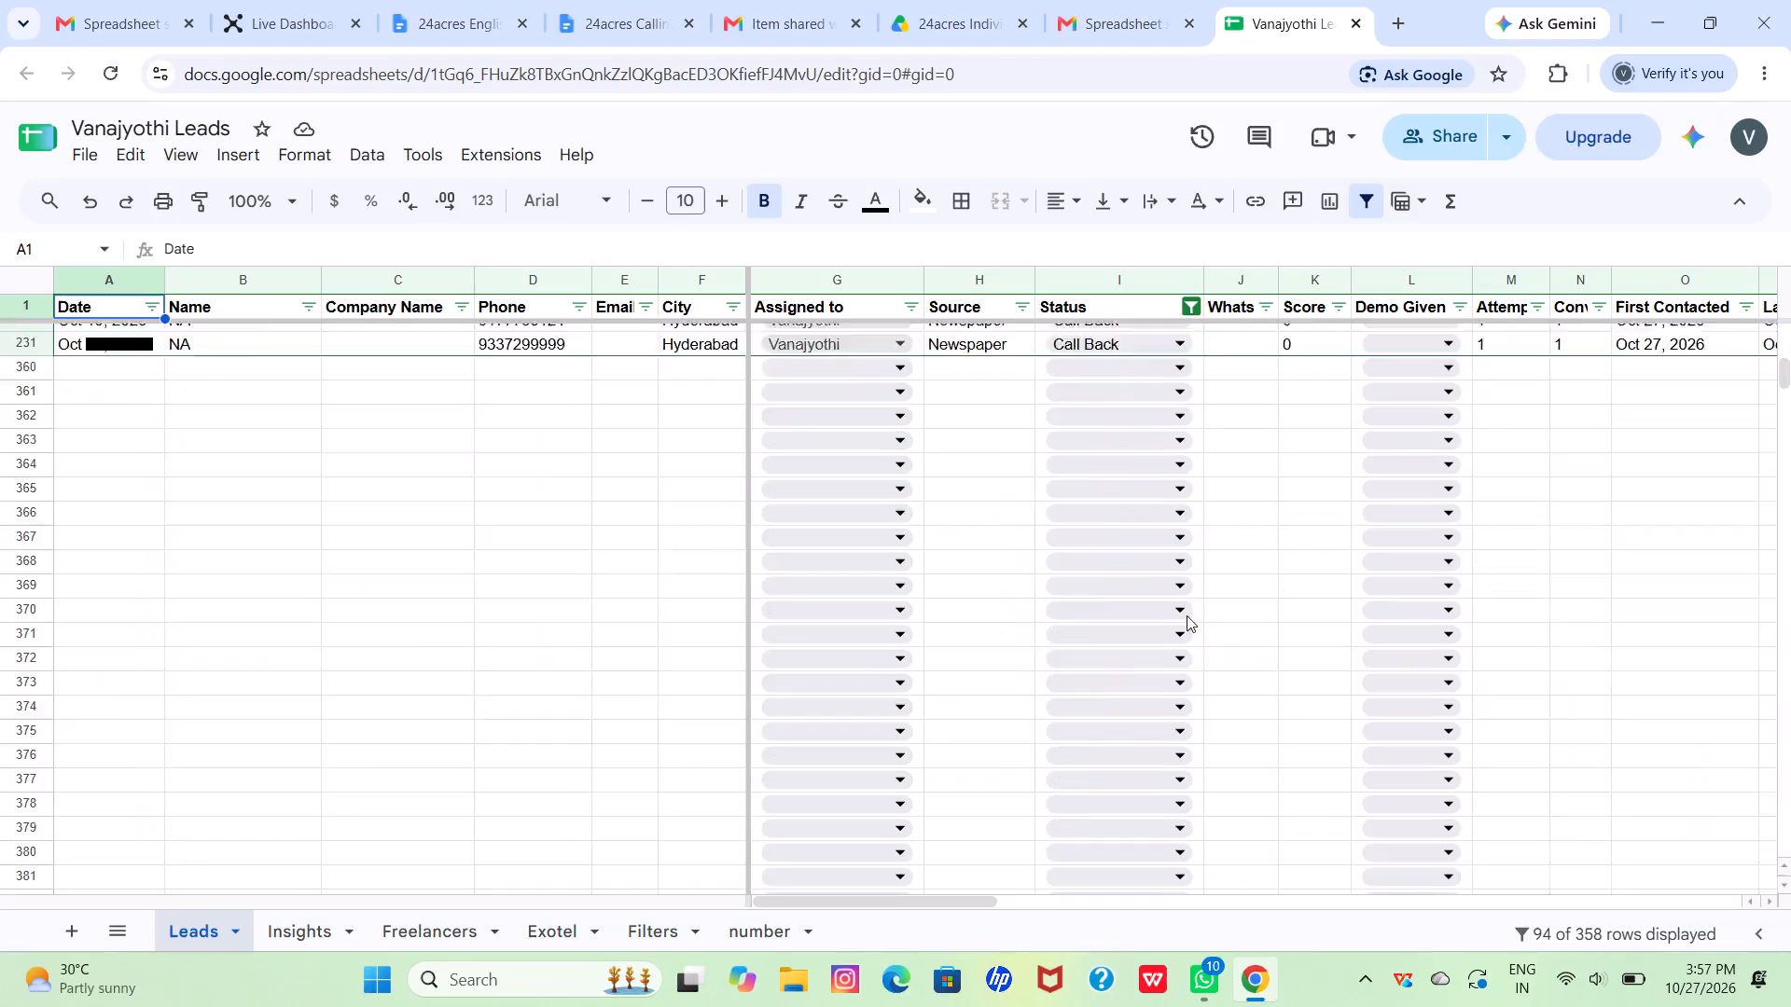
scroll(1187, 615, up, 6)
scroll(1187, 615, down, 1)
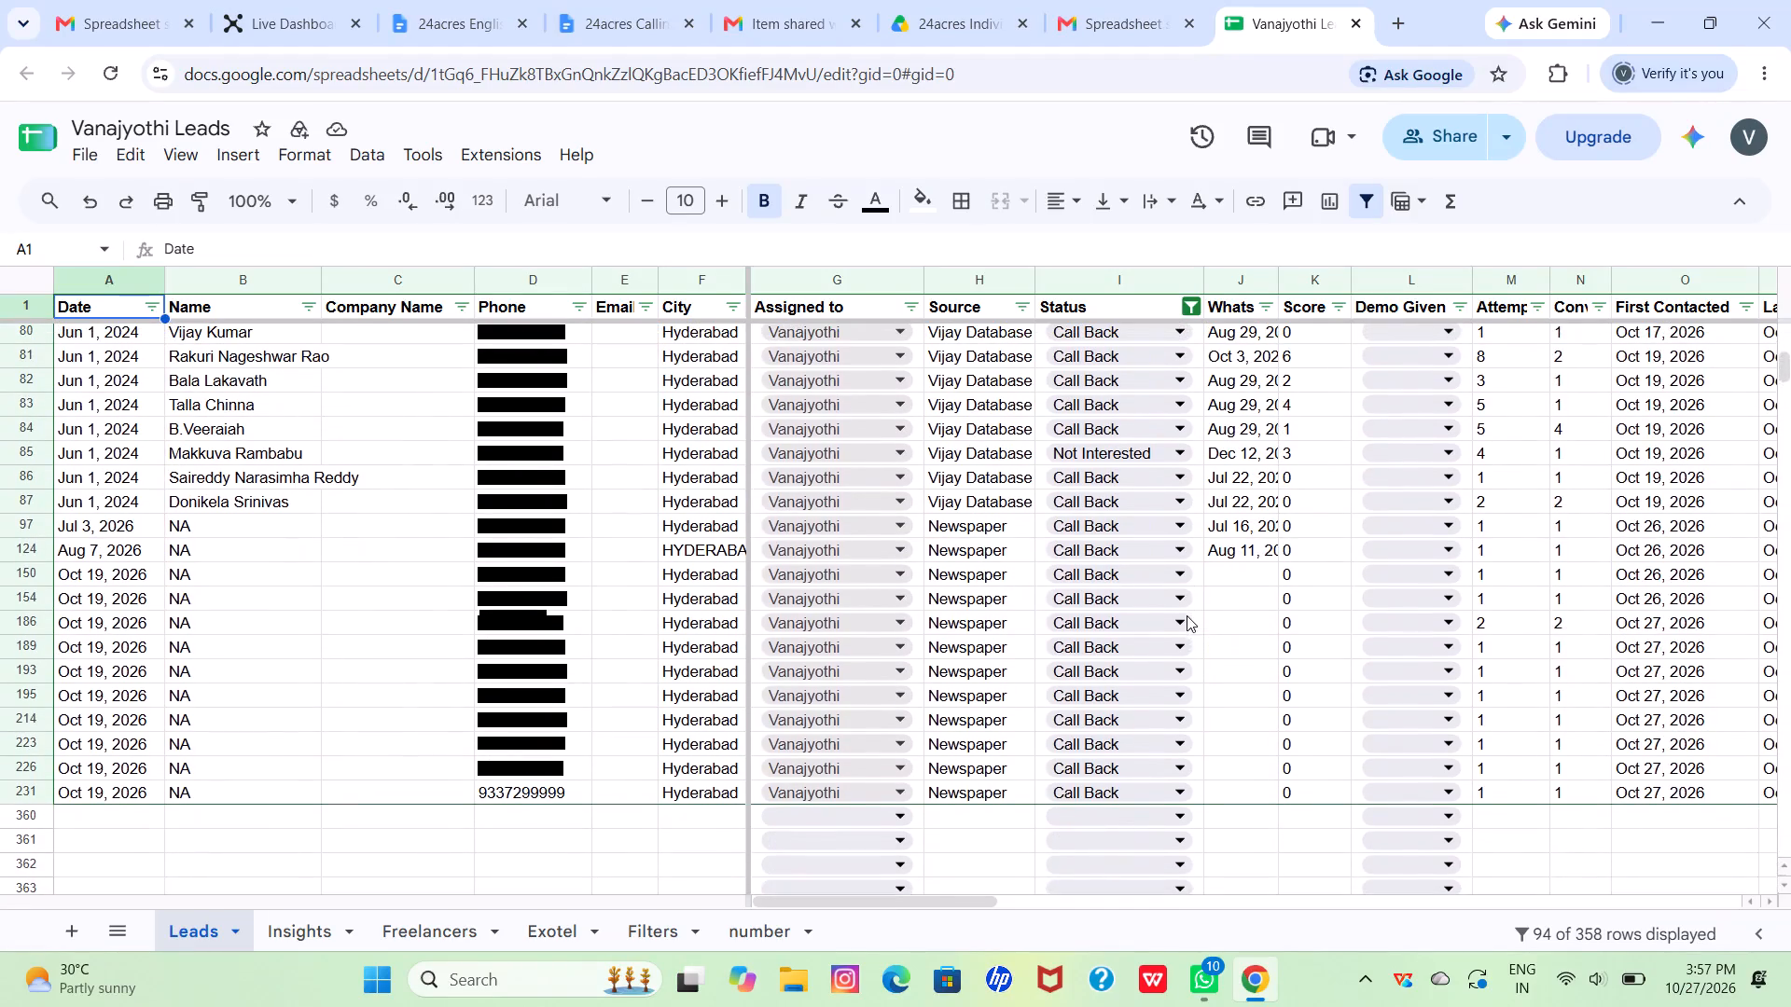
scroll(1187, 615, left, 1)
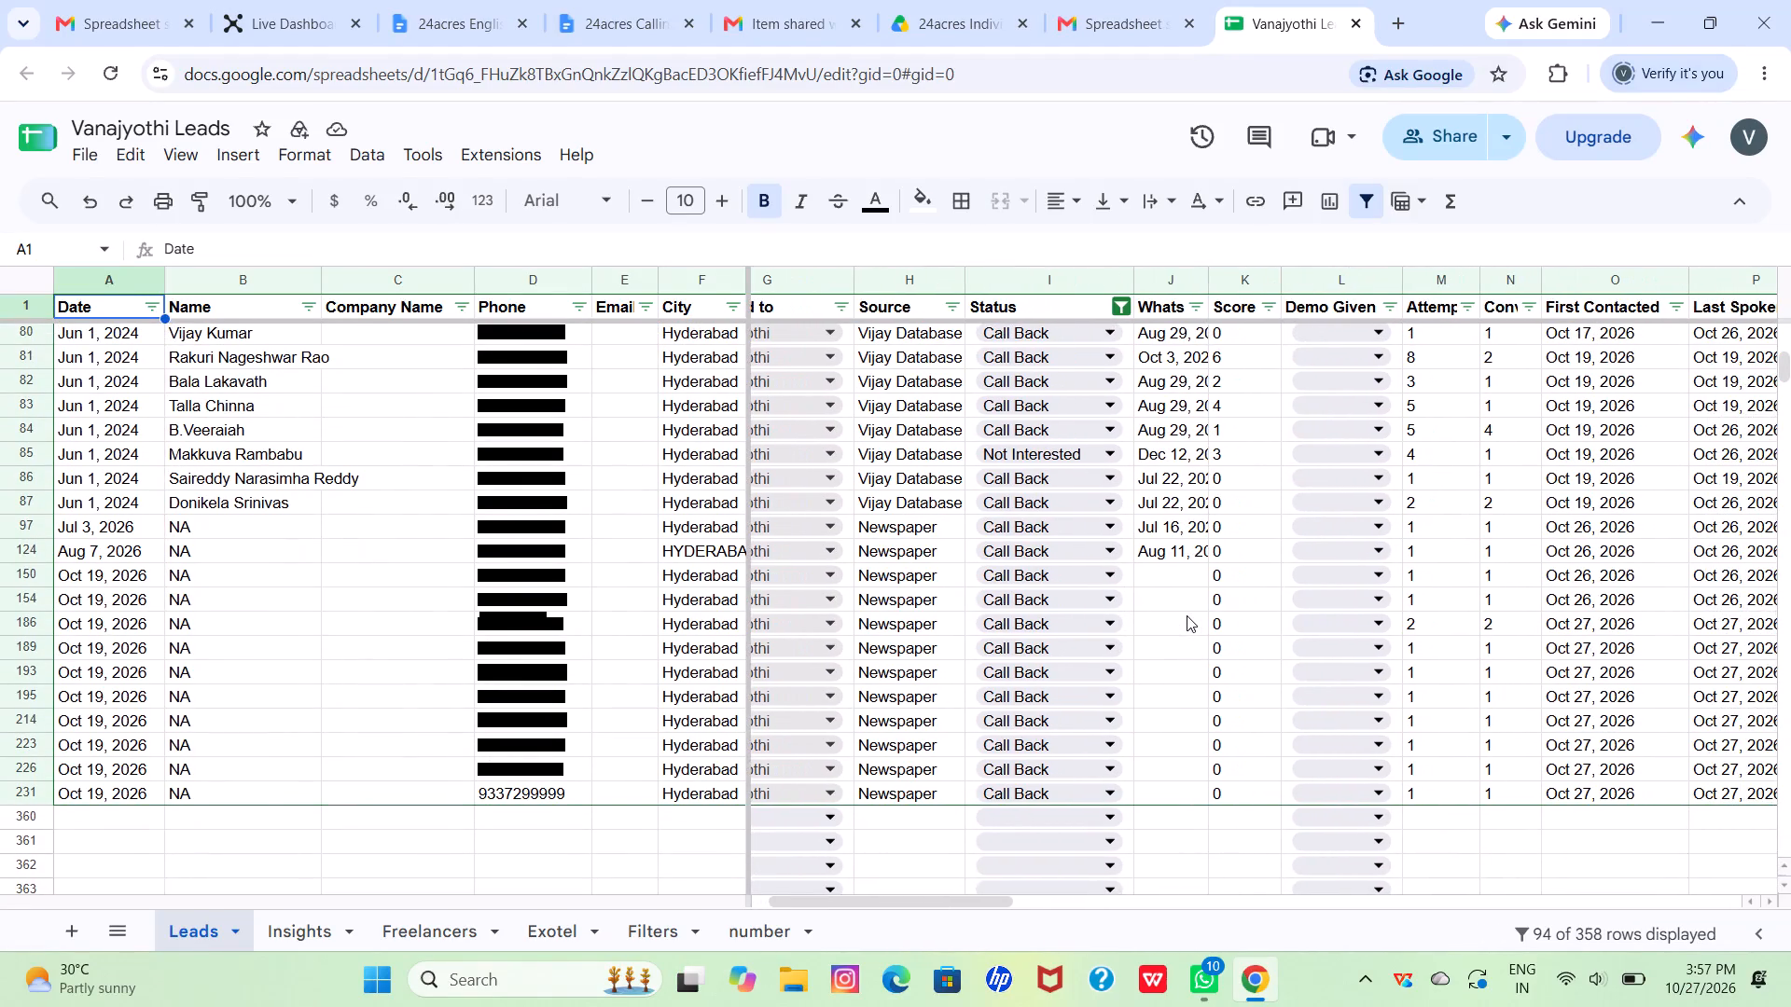
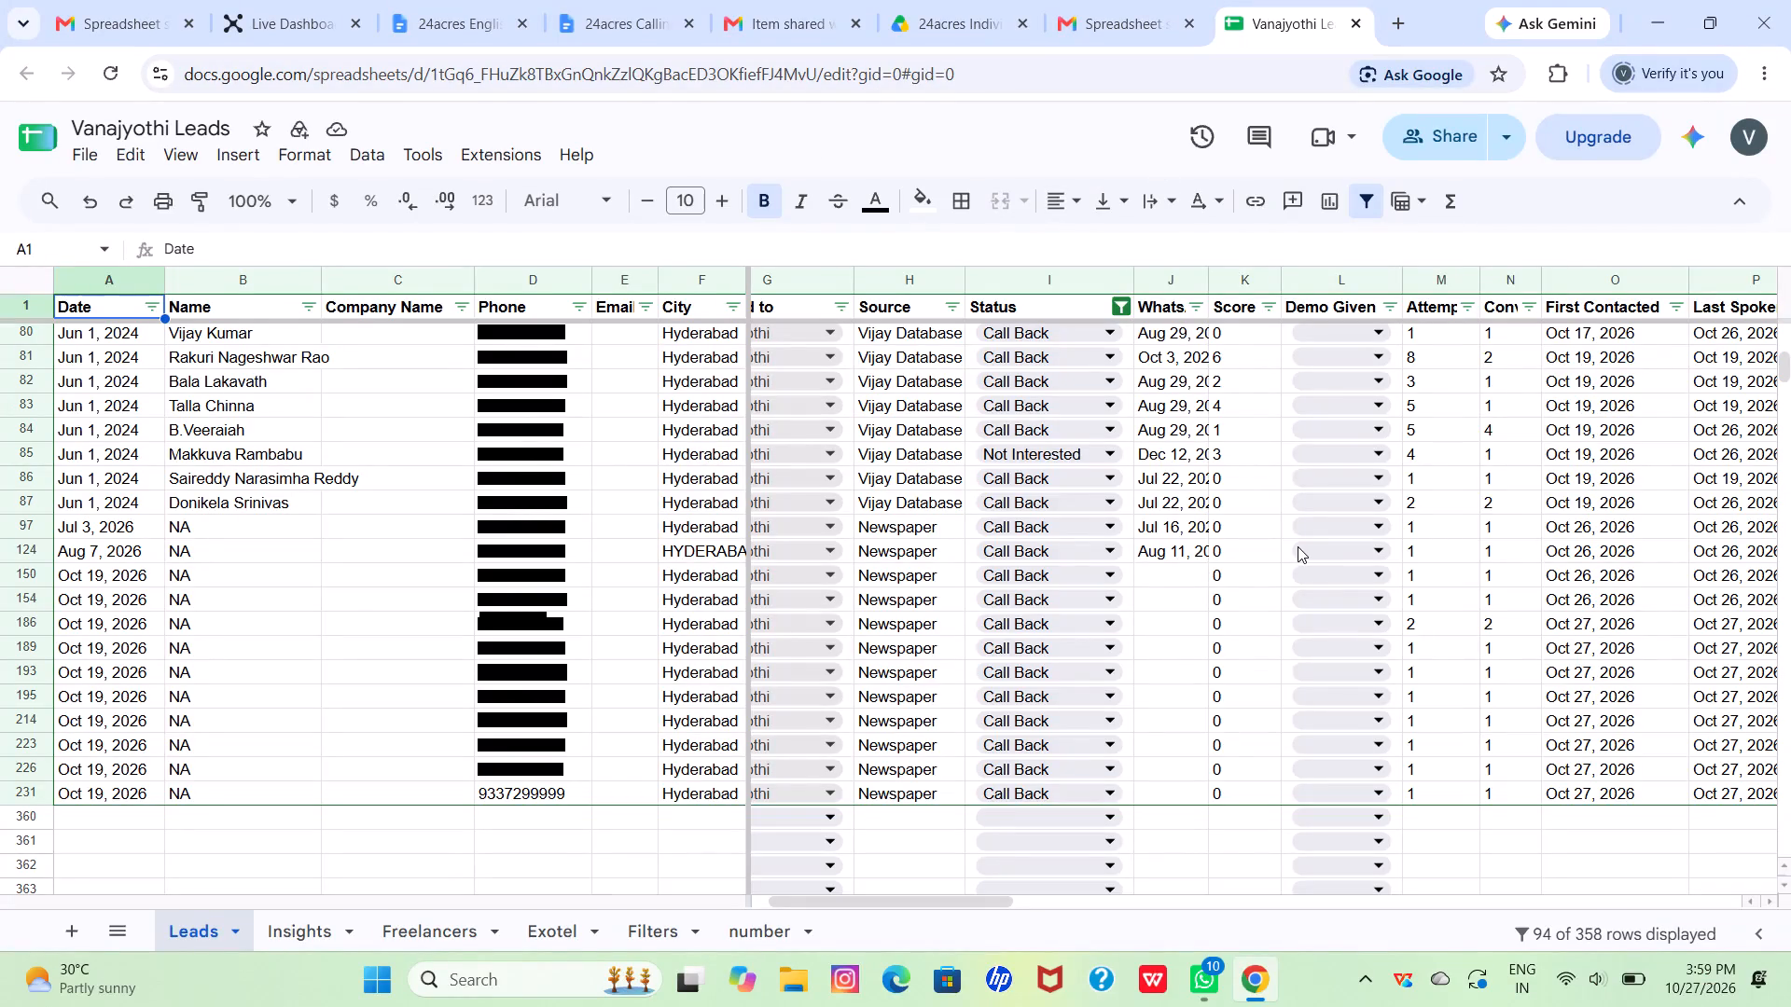
Review the follow-up dates and notes of the remaining Call Back leads down to row 231.
scroll(1298, 546, left, 5)
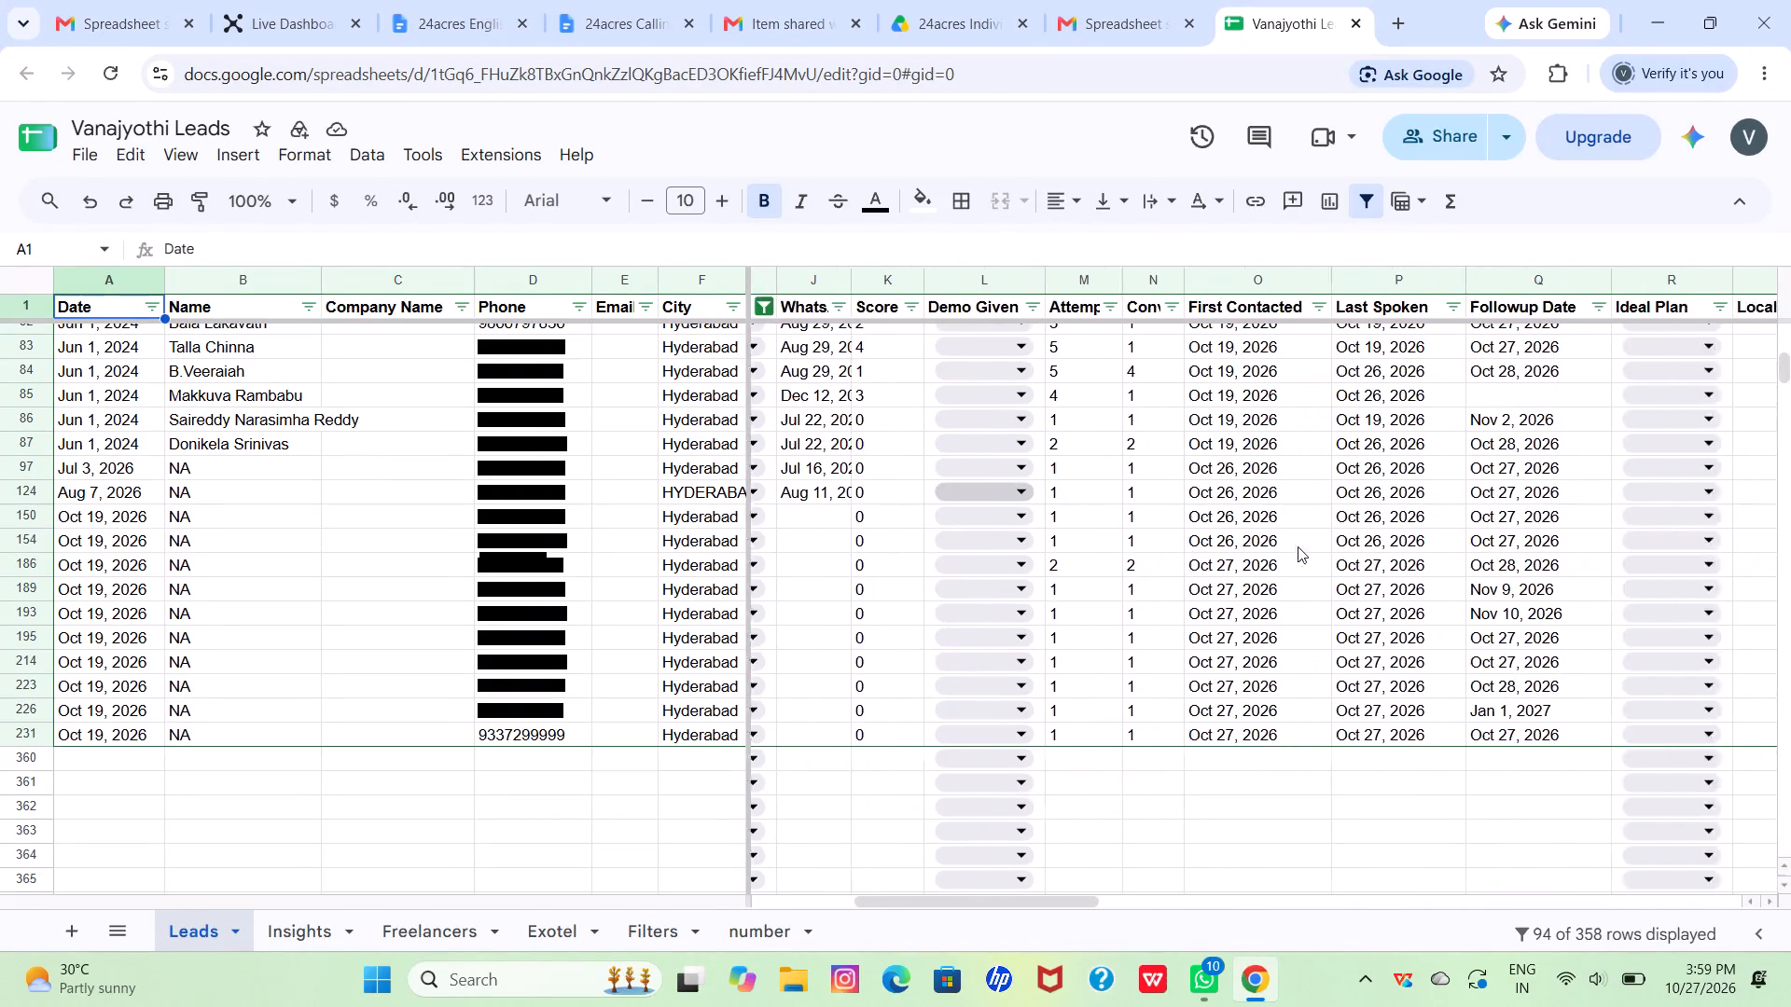
scroll(1298, 546, left, 5)
scroll(1298, 546, right, 5)
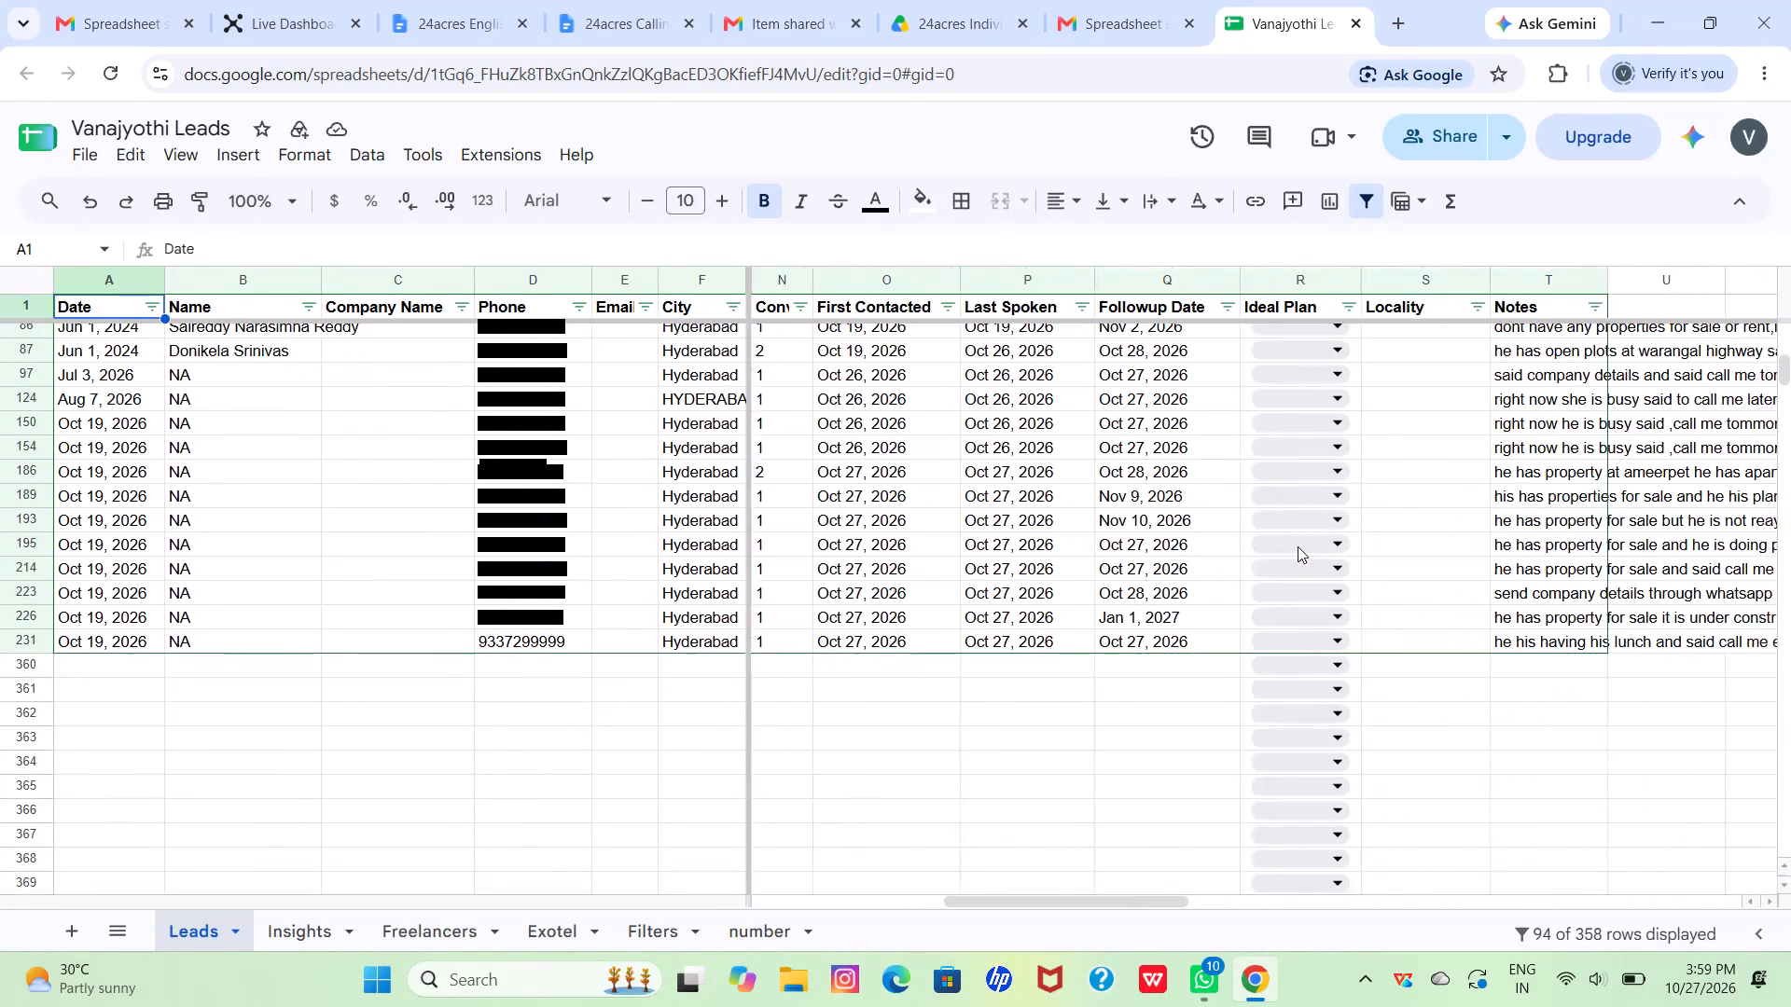
Reorder the browser tabs so the Vanajyothi Leads spreadsheet sits directly before the Exotel Live Dashboard.
click(285, 0)
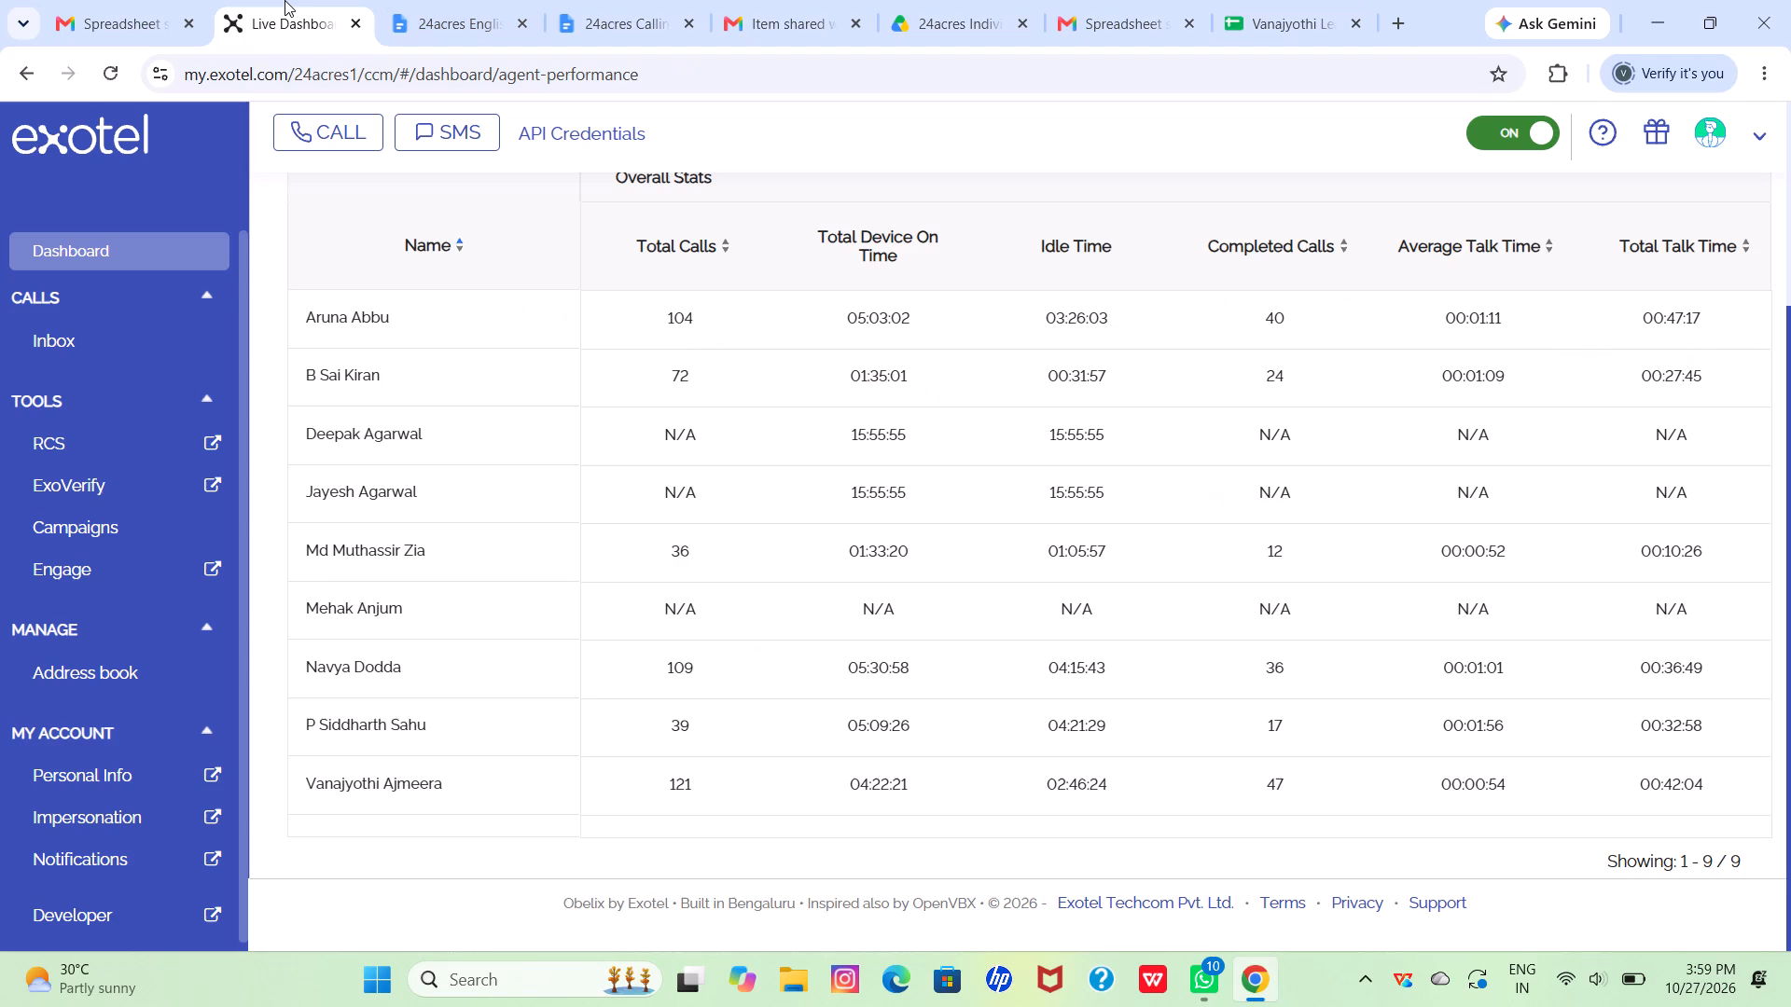
drag(1299, 10, 1250, 41)
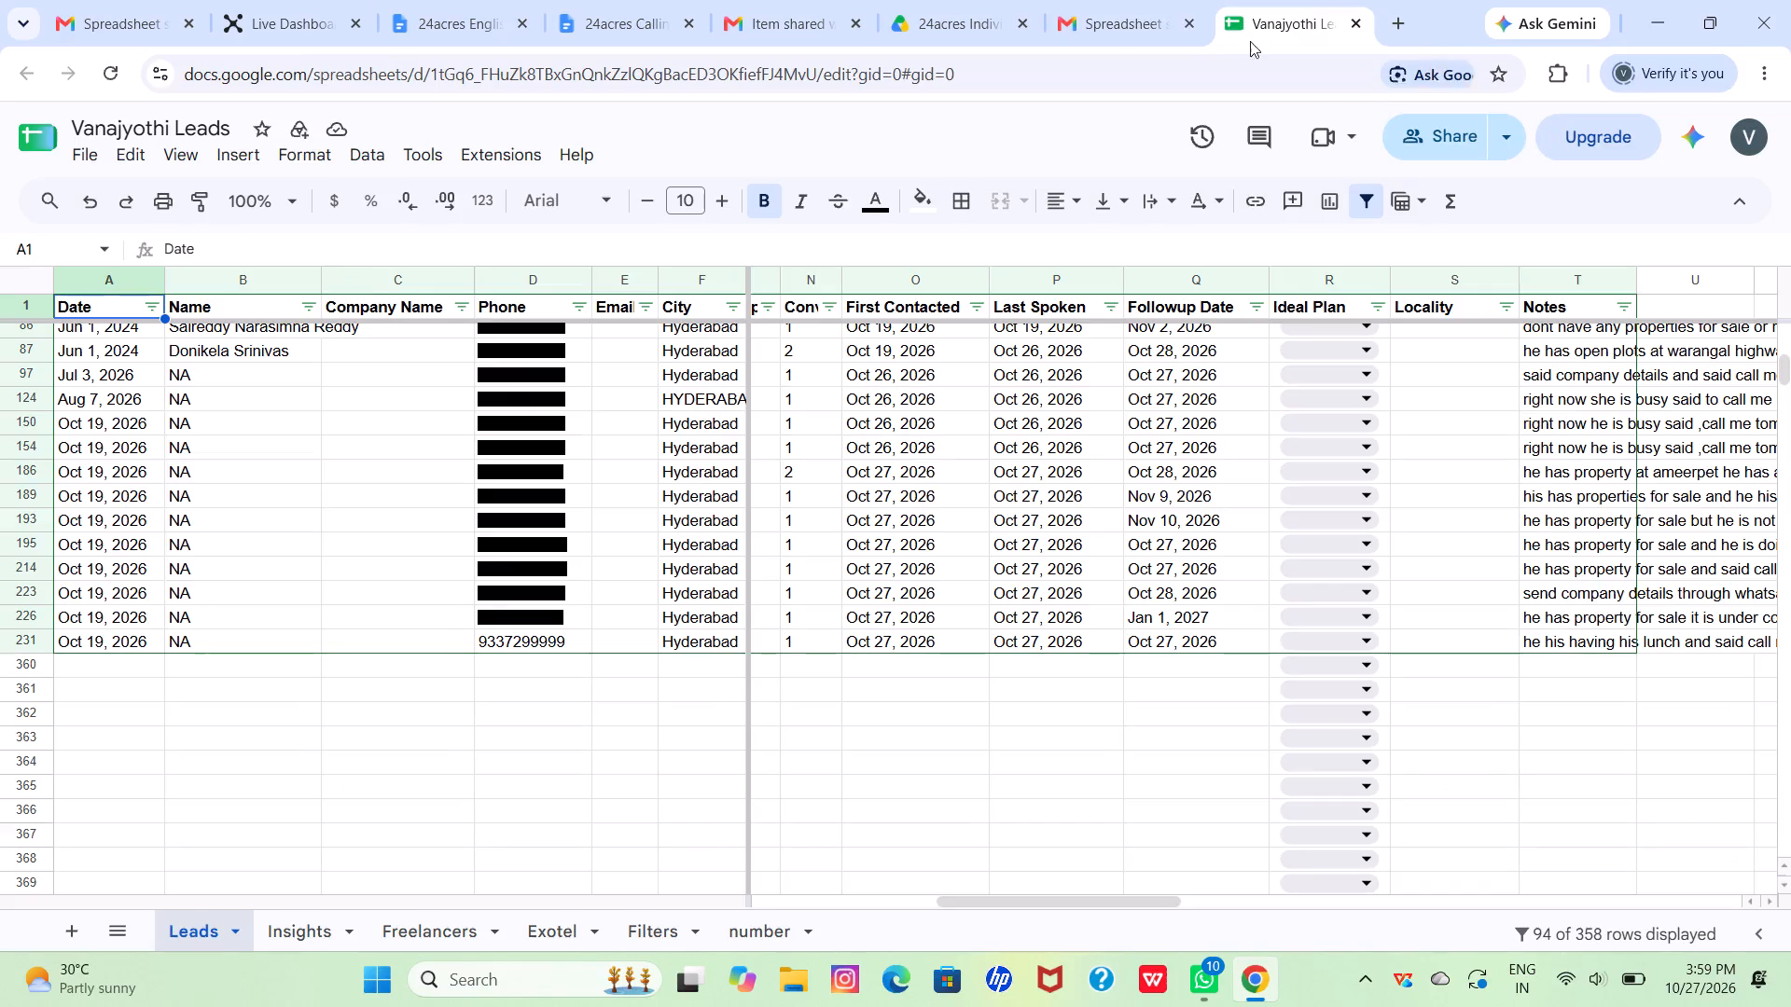
drag(1250, 41, 426, 29)
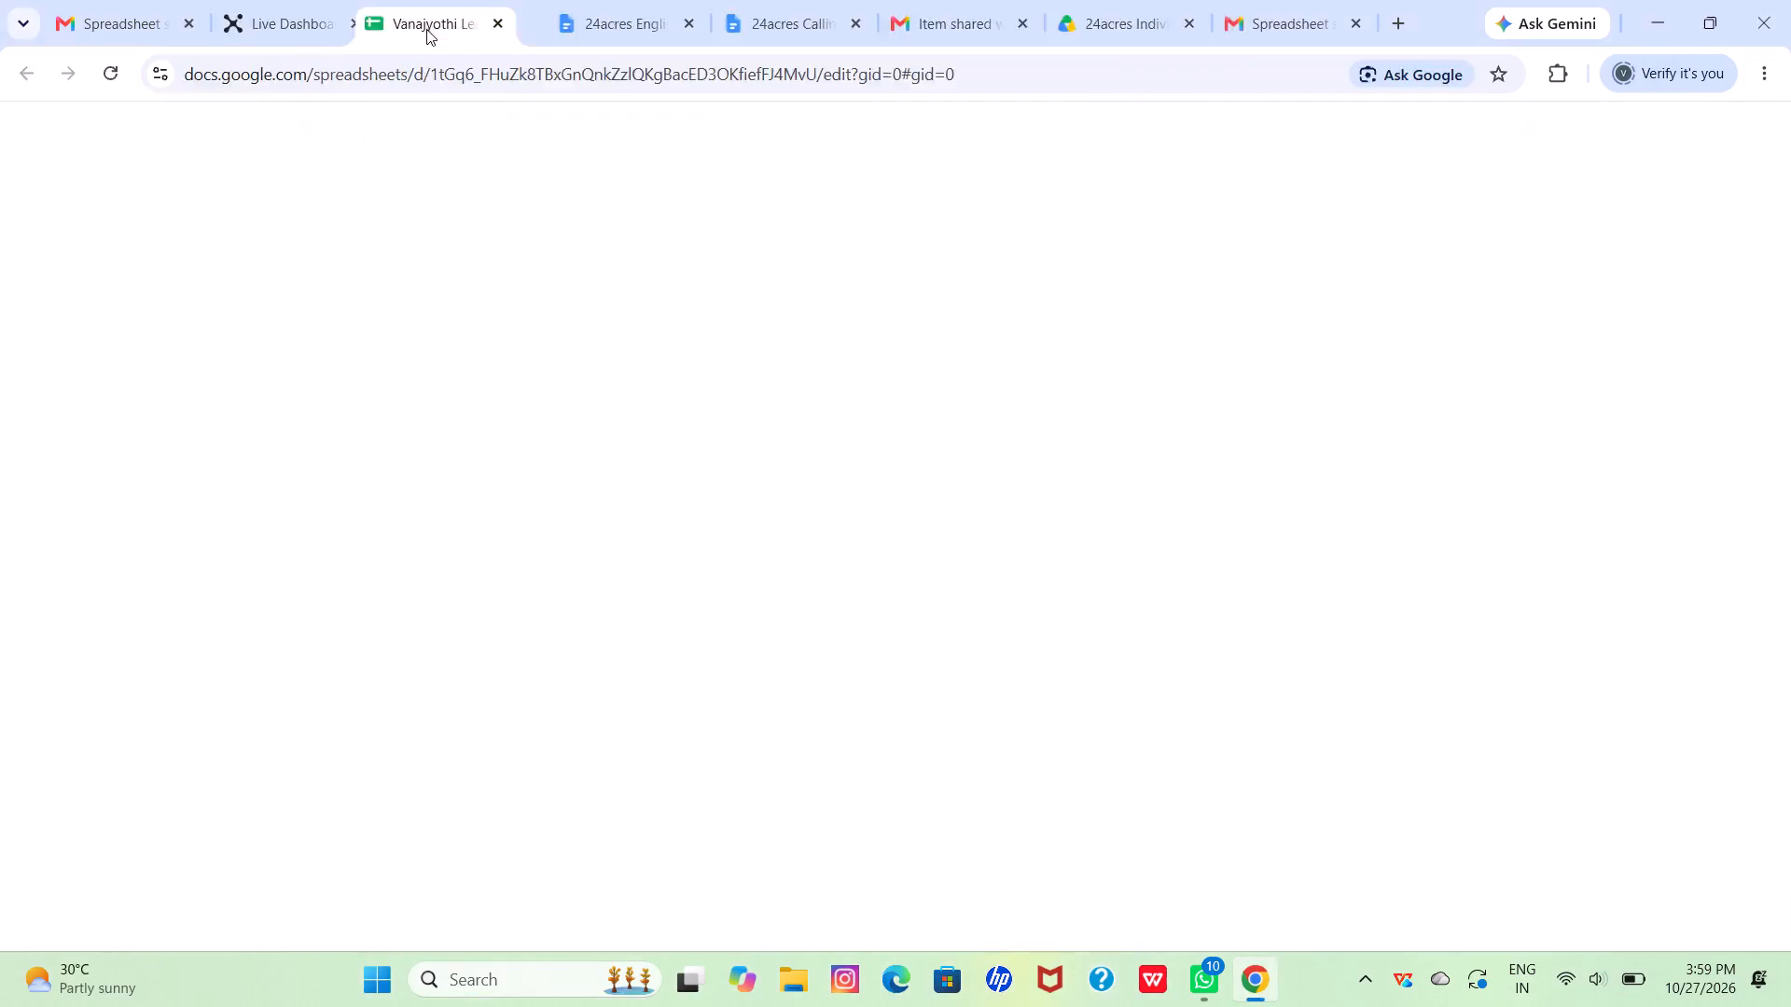
drag(426, 29, 304, 24)
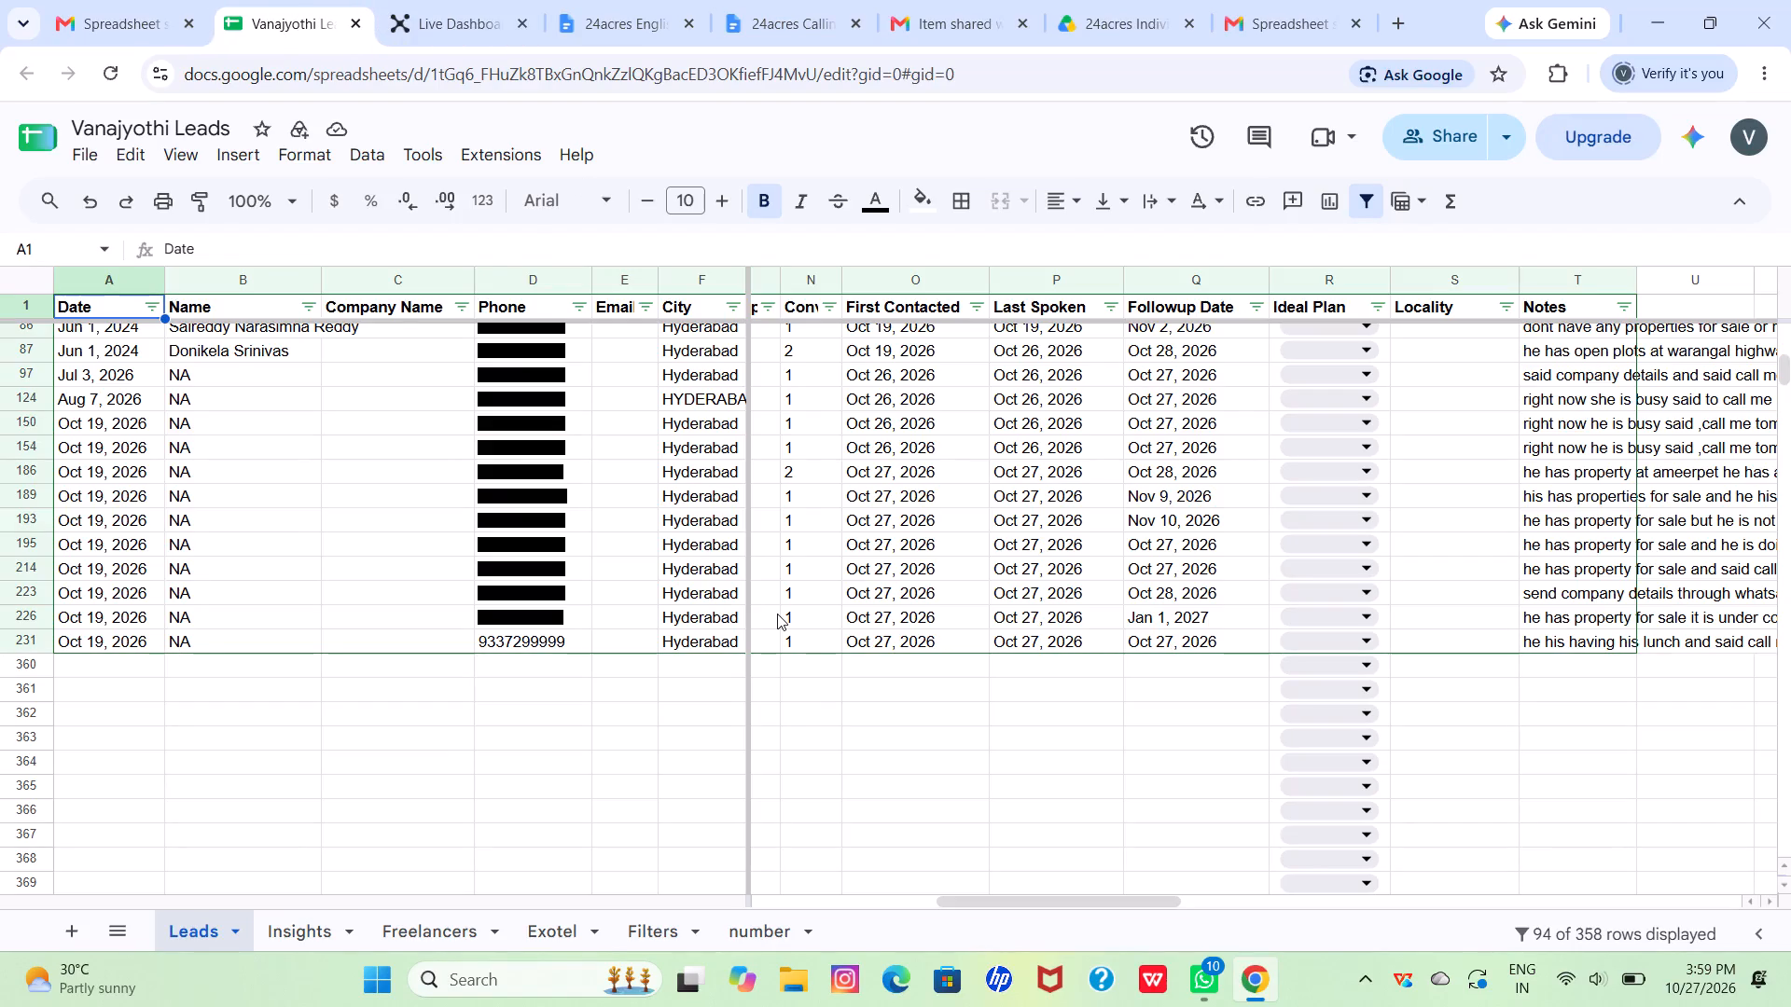
Switch to the Exotel dashboard and open the calls Inbox.
click(461, 22)
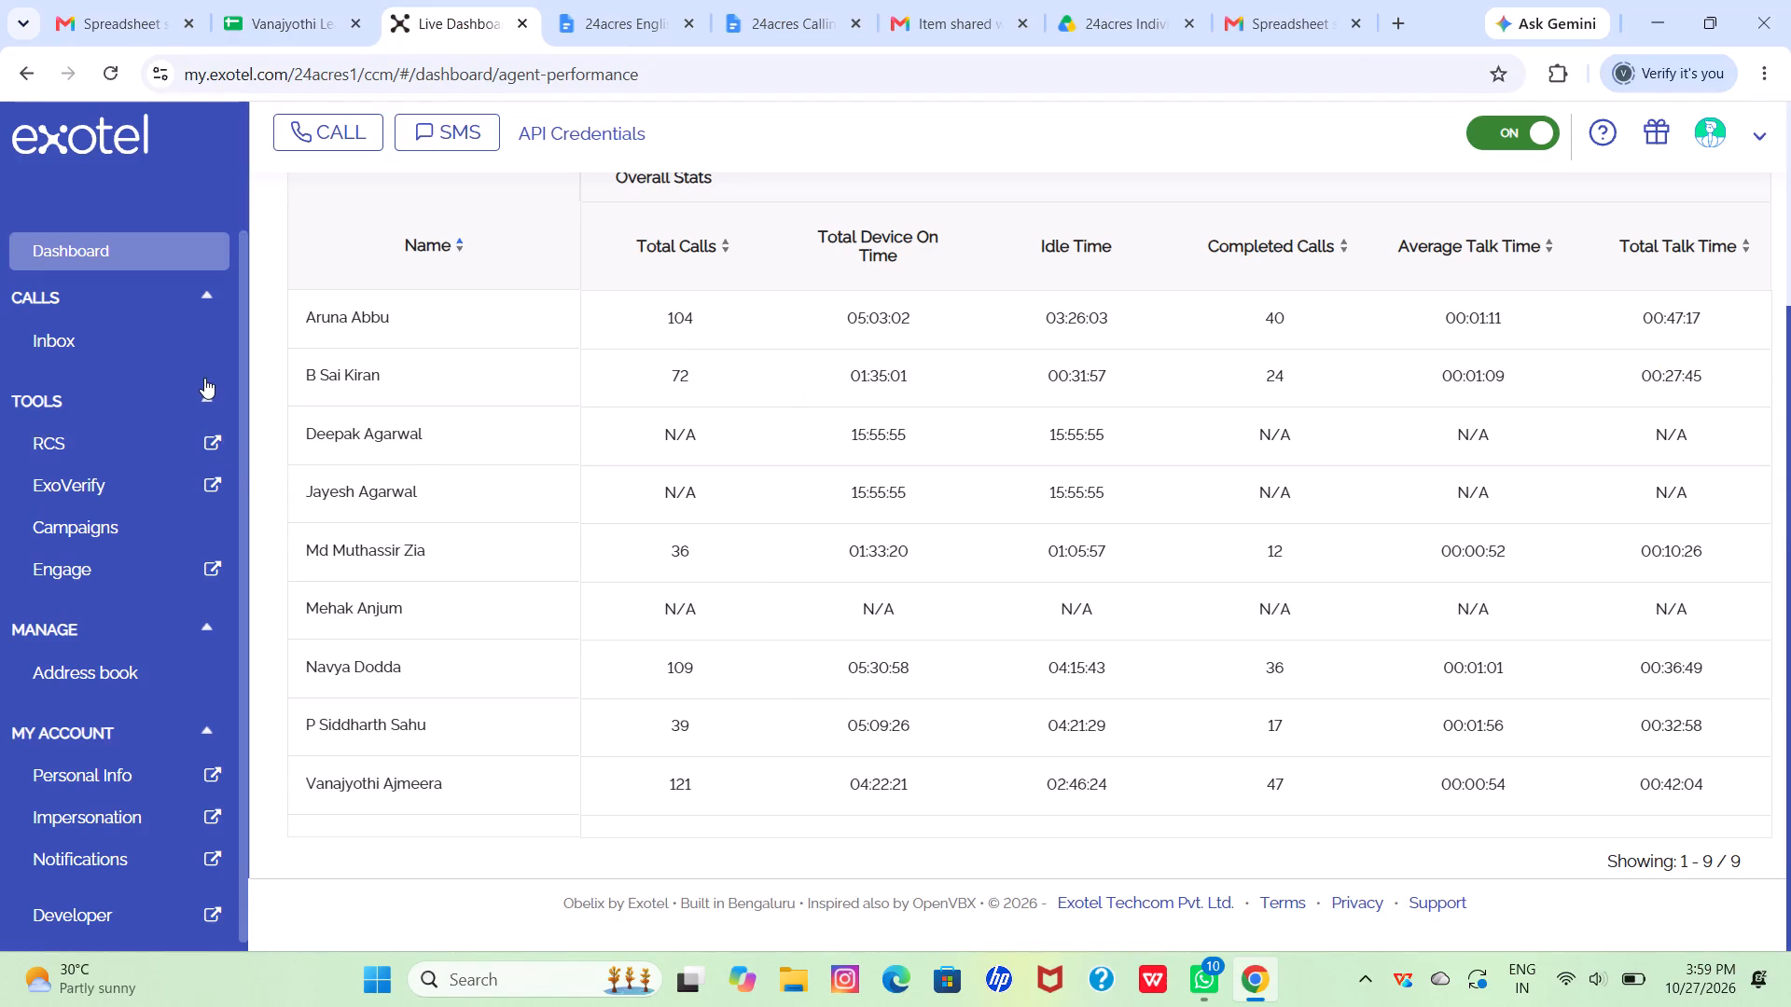
click(111, 327)
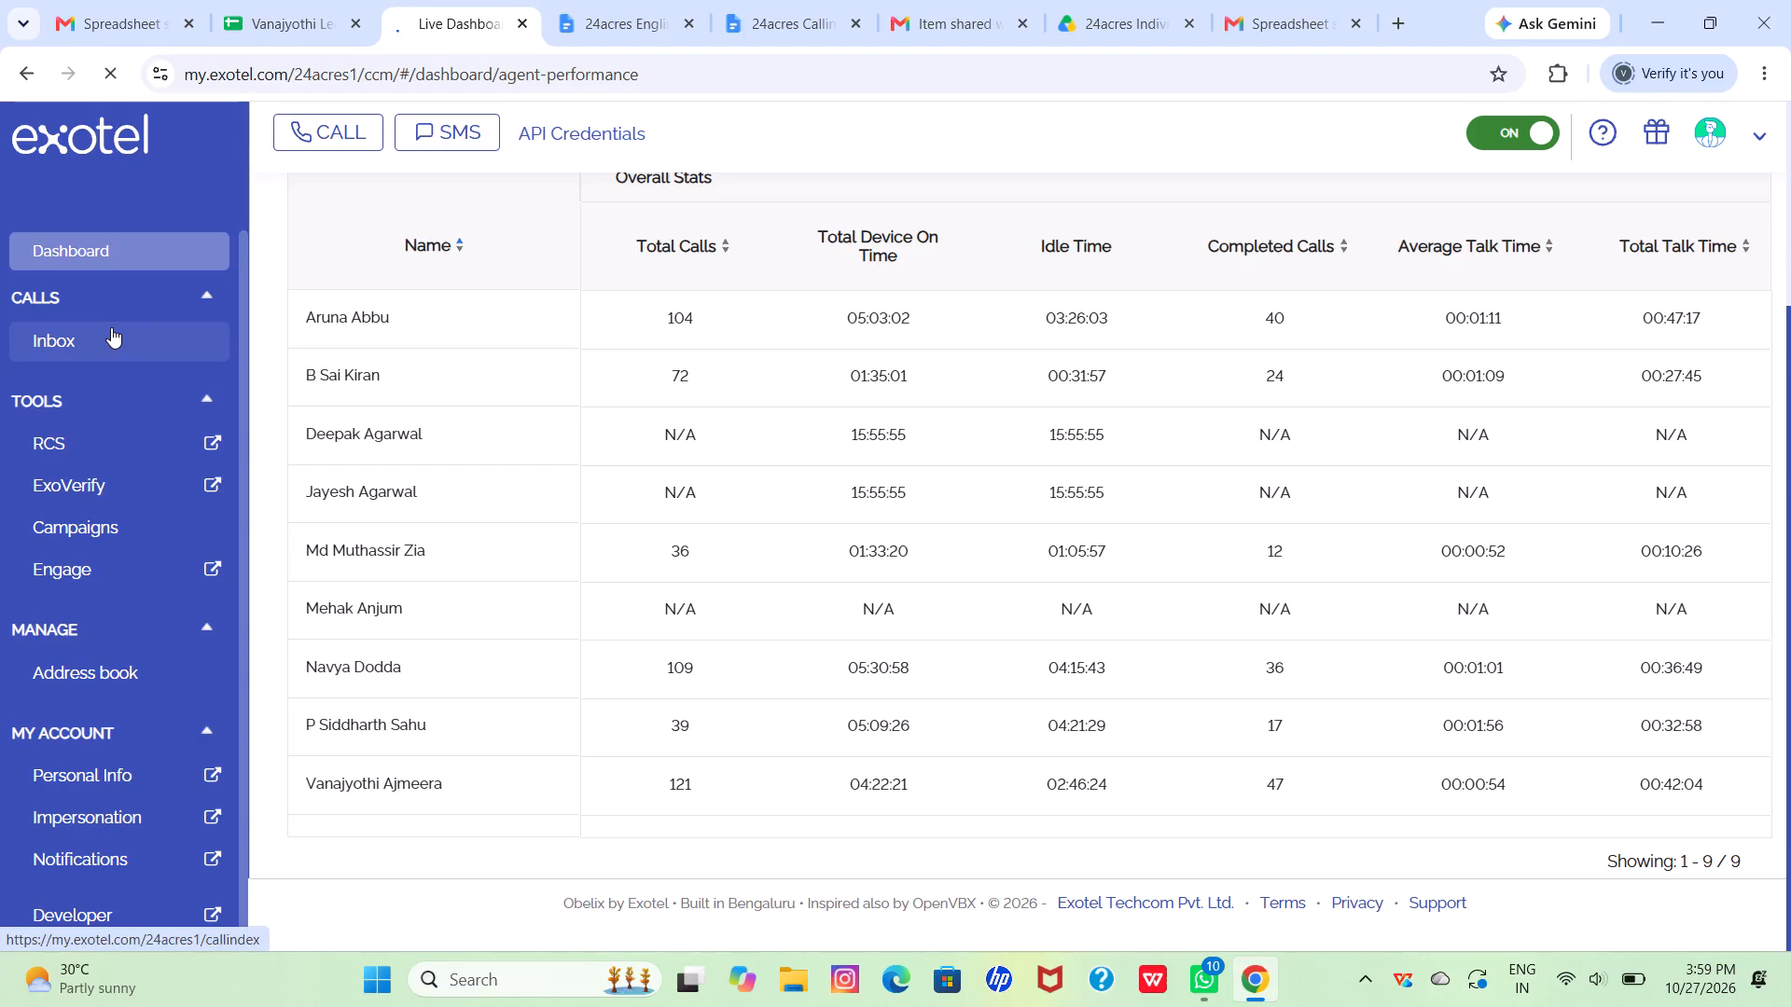
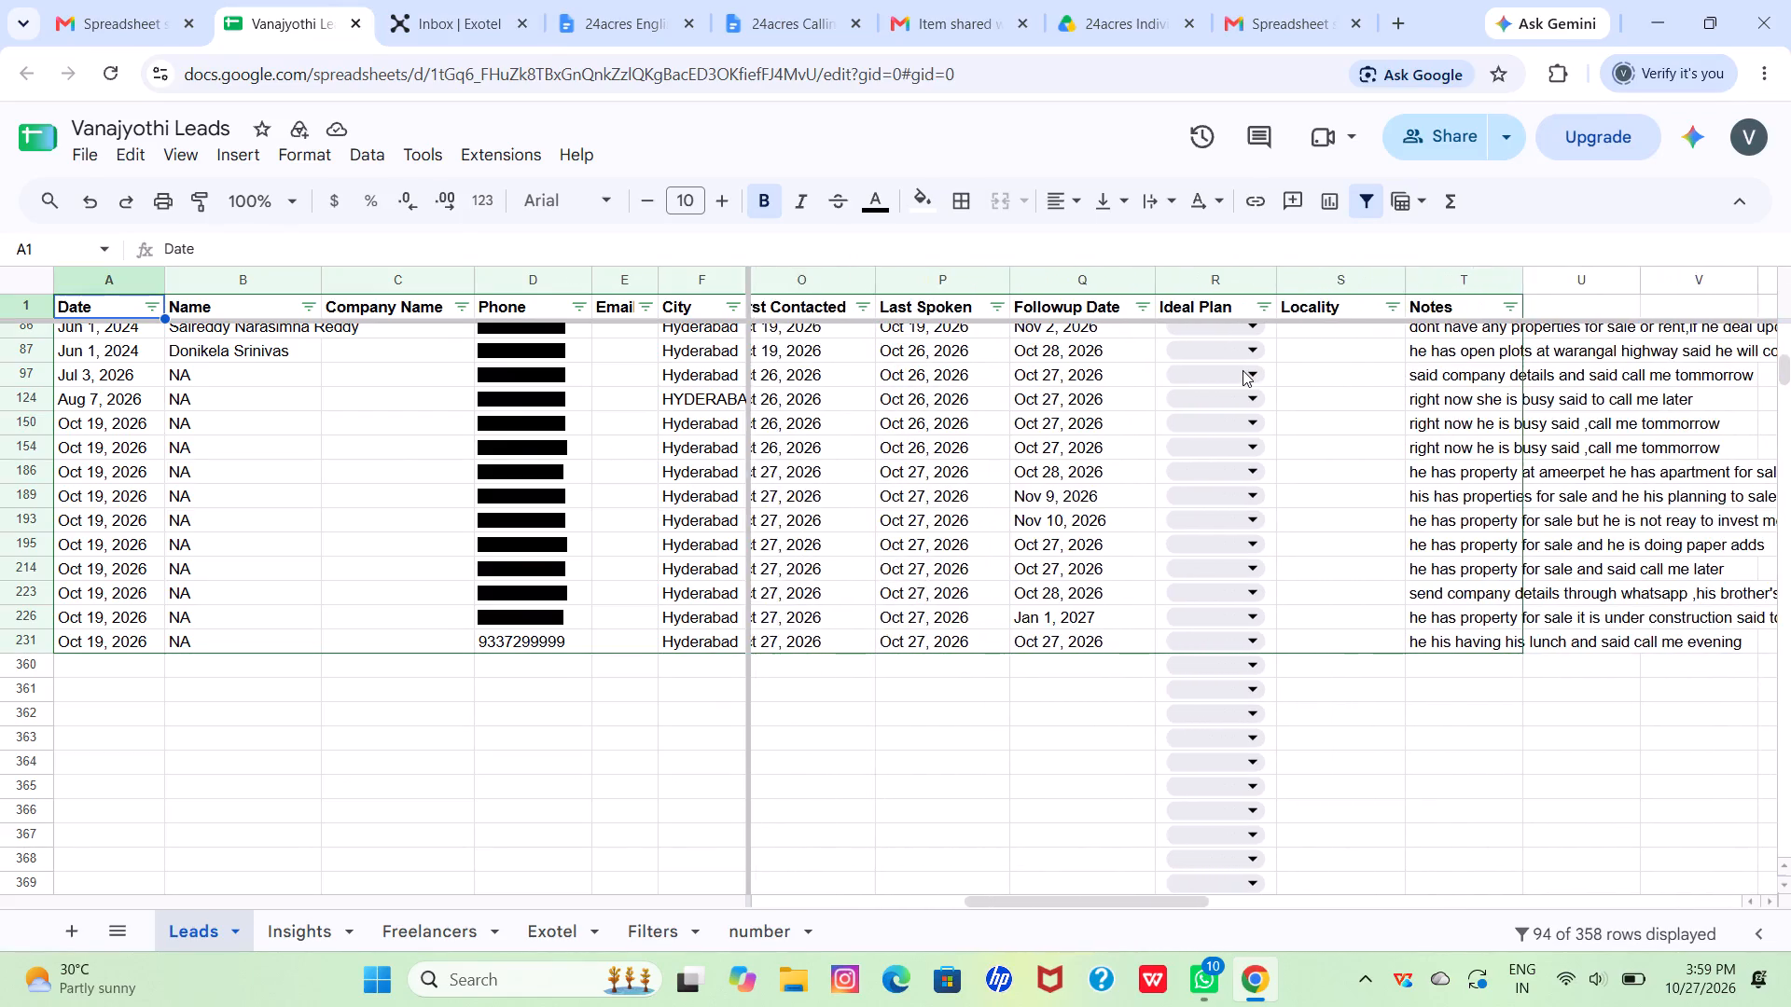
In the Vanajyothi Leads sheet, copy the phone number of the row 124 lead.
scroll(1243, 370, right, 2)
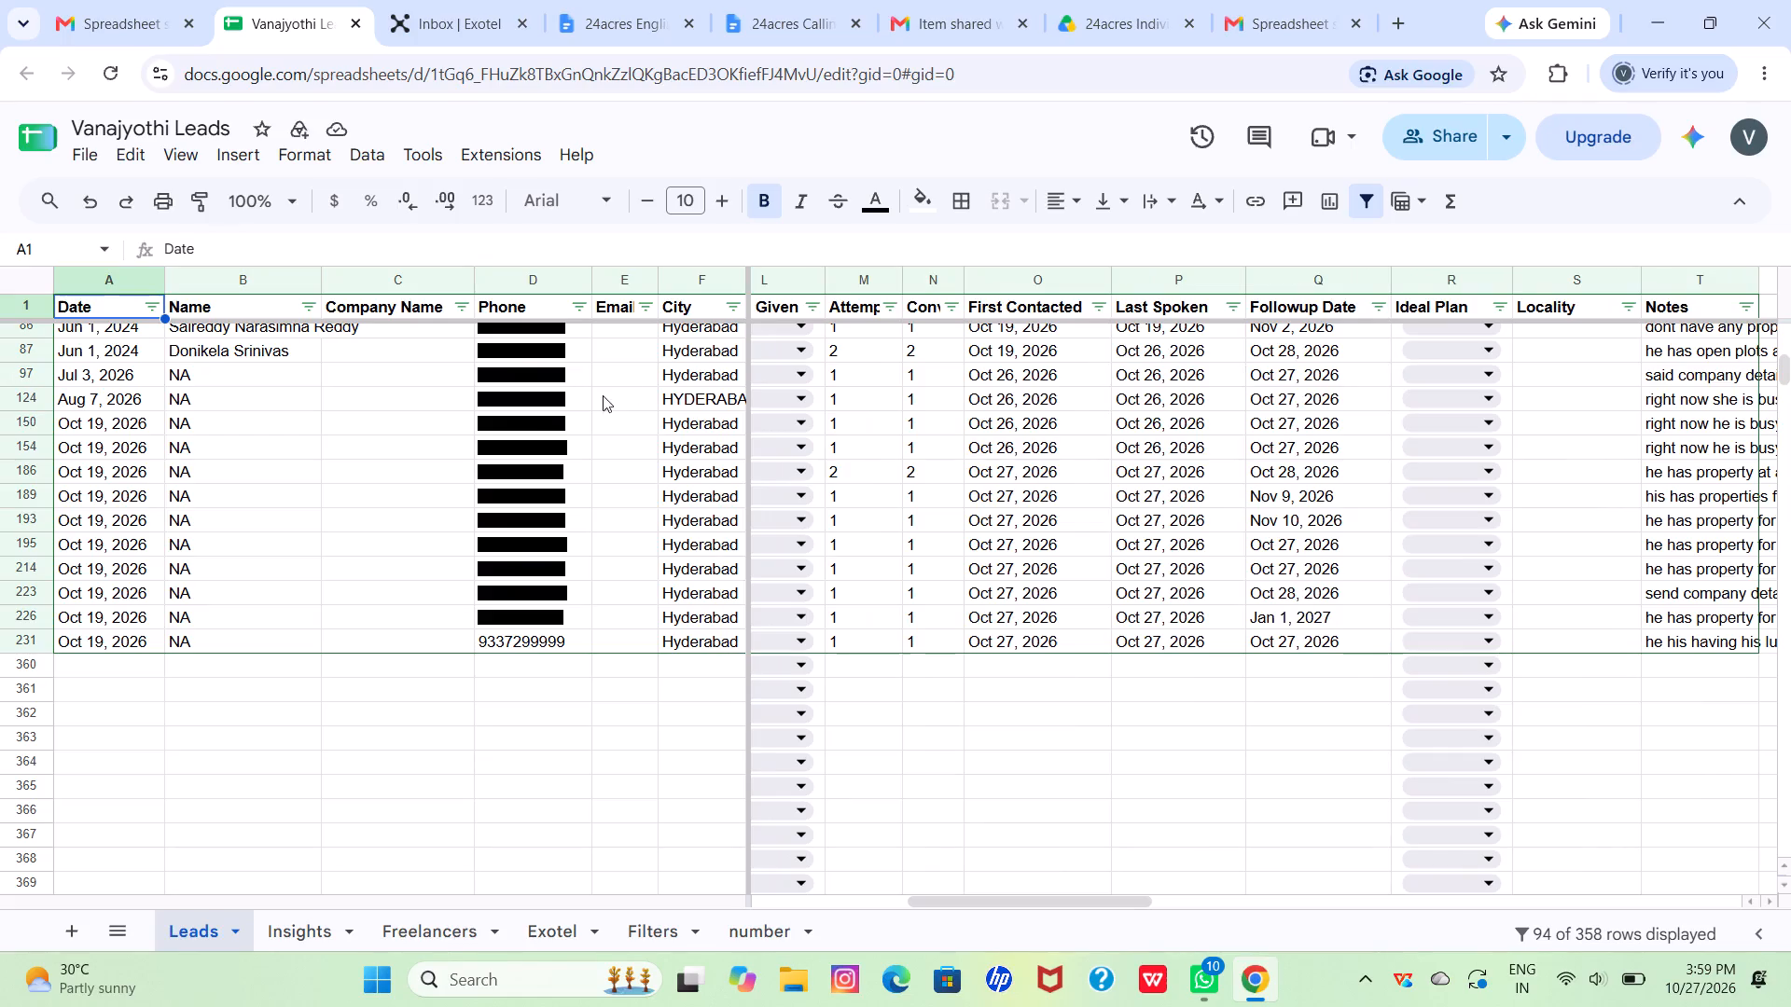
click(579, 407)
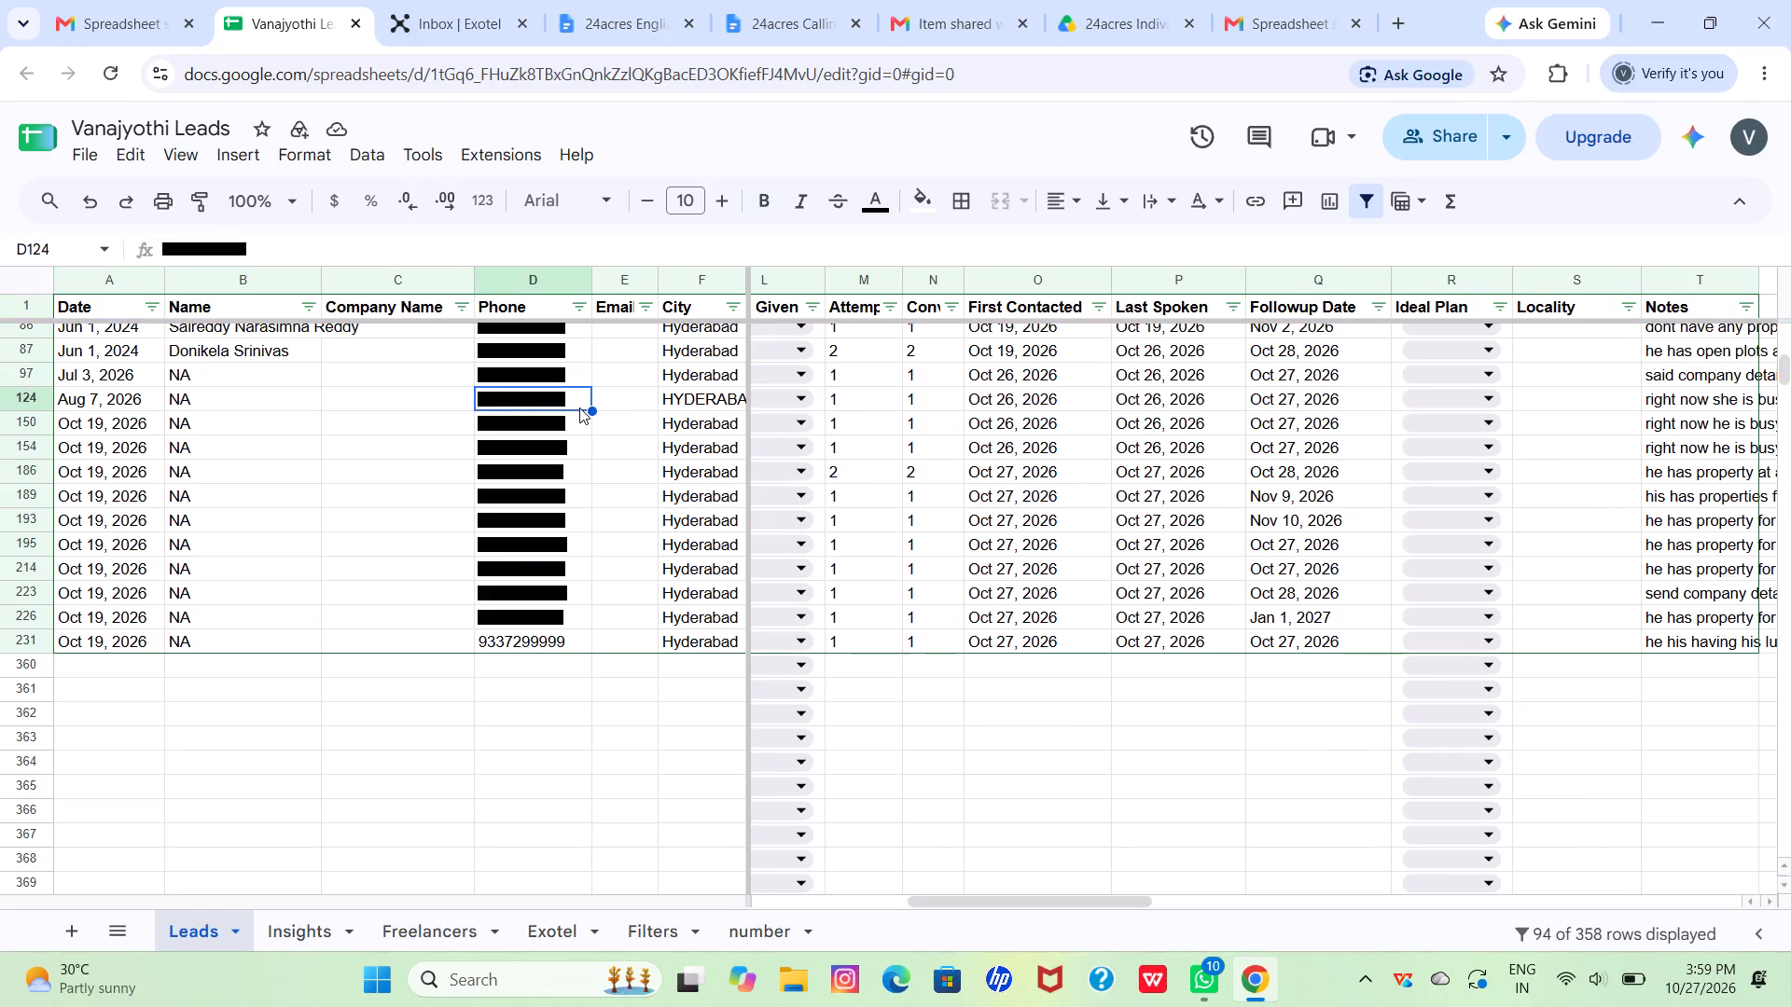
scroll(579, 407, left, 4)
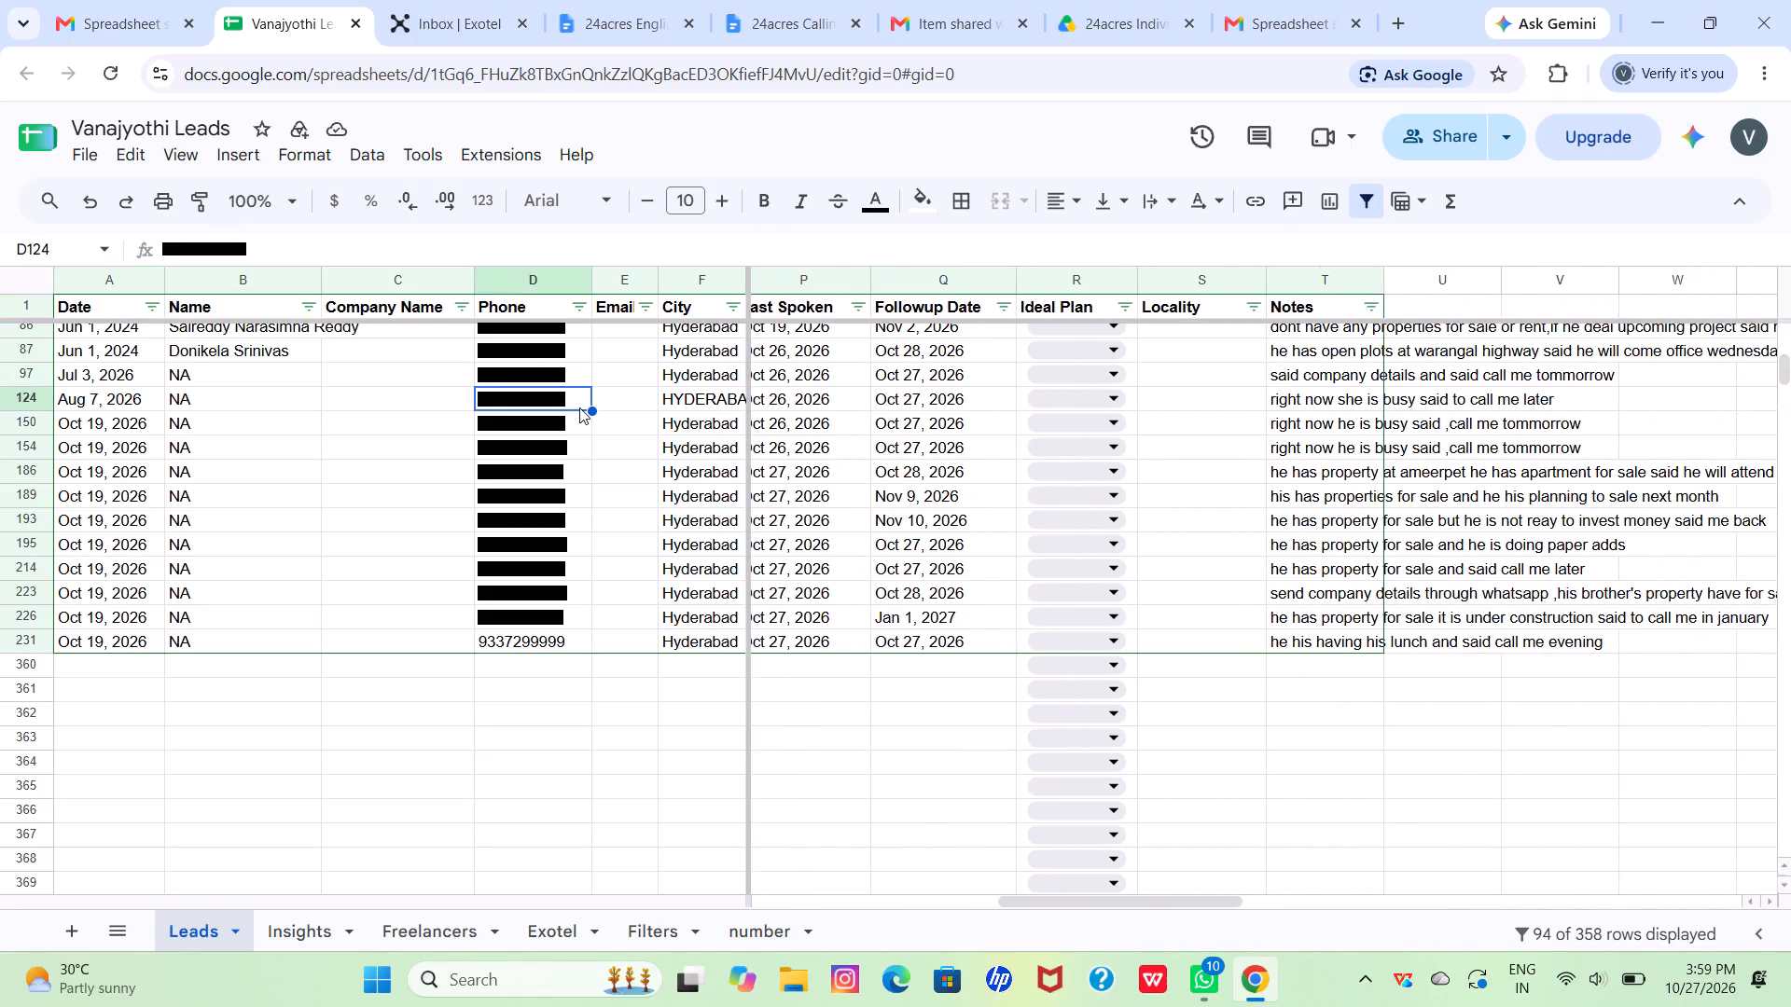
scroll(579, 407, right, 2)
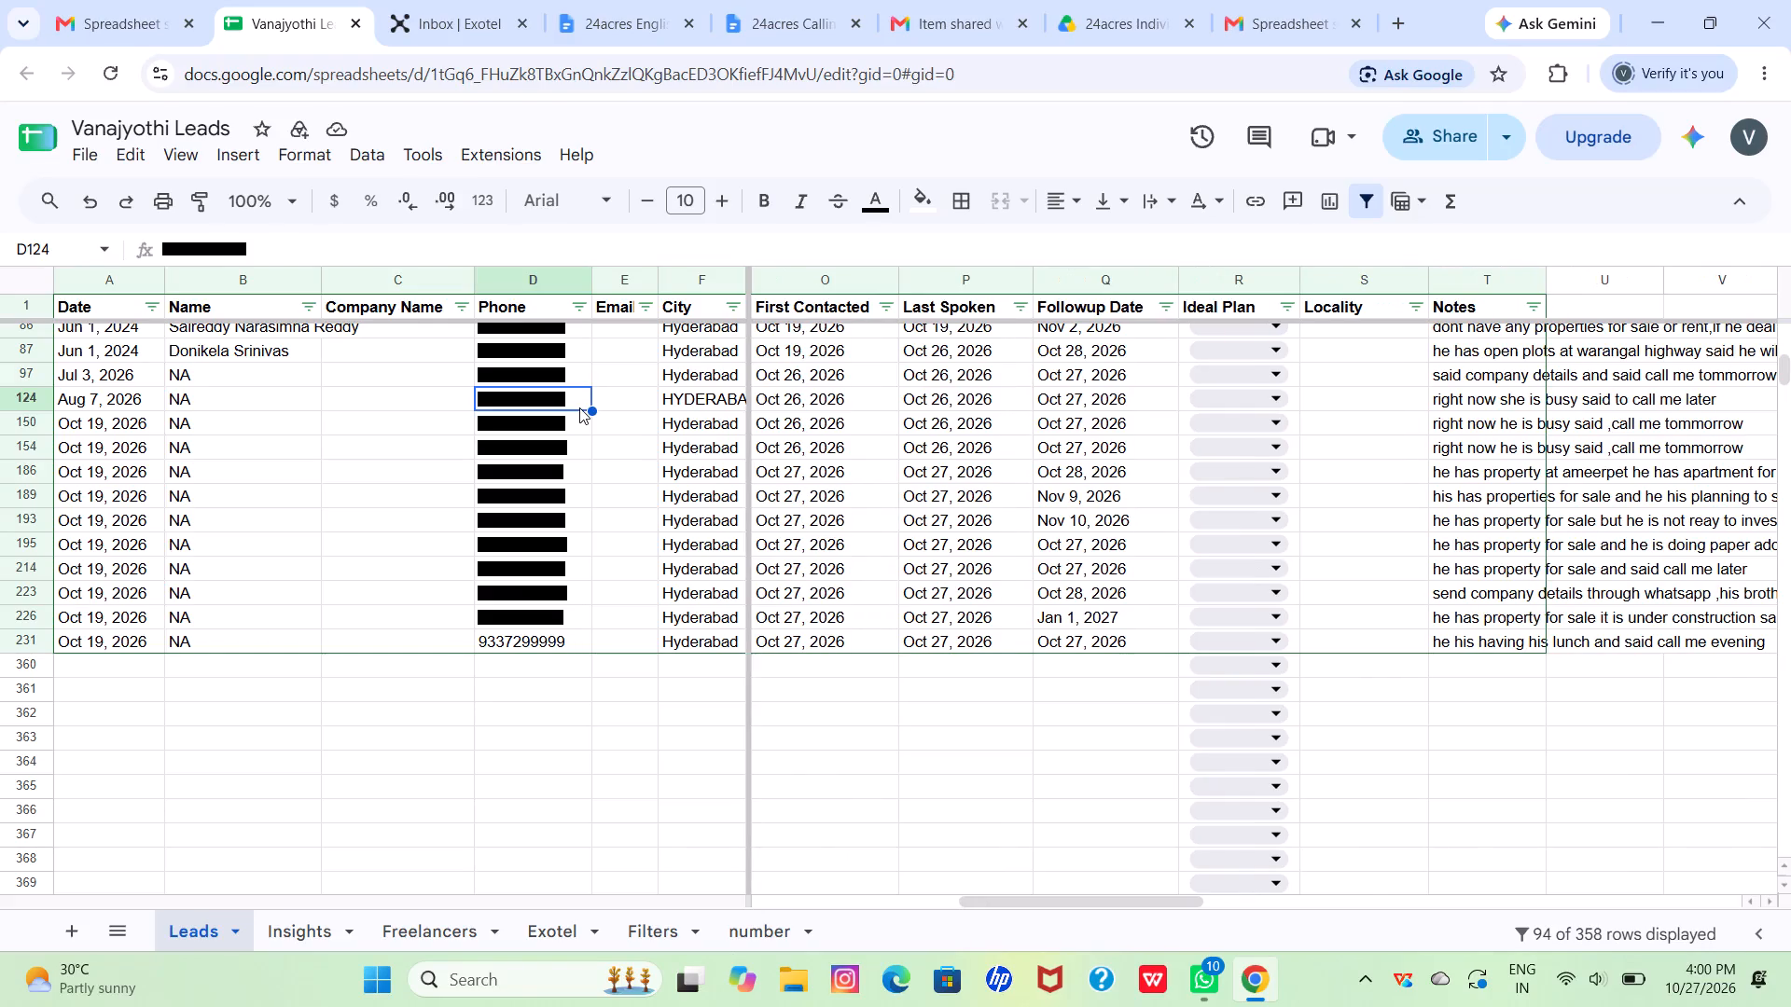
key(ctrl+c)
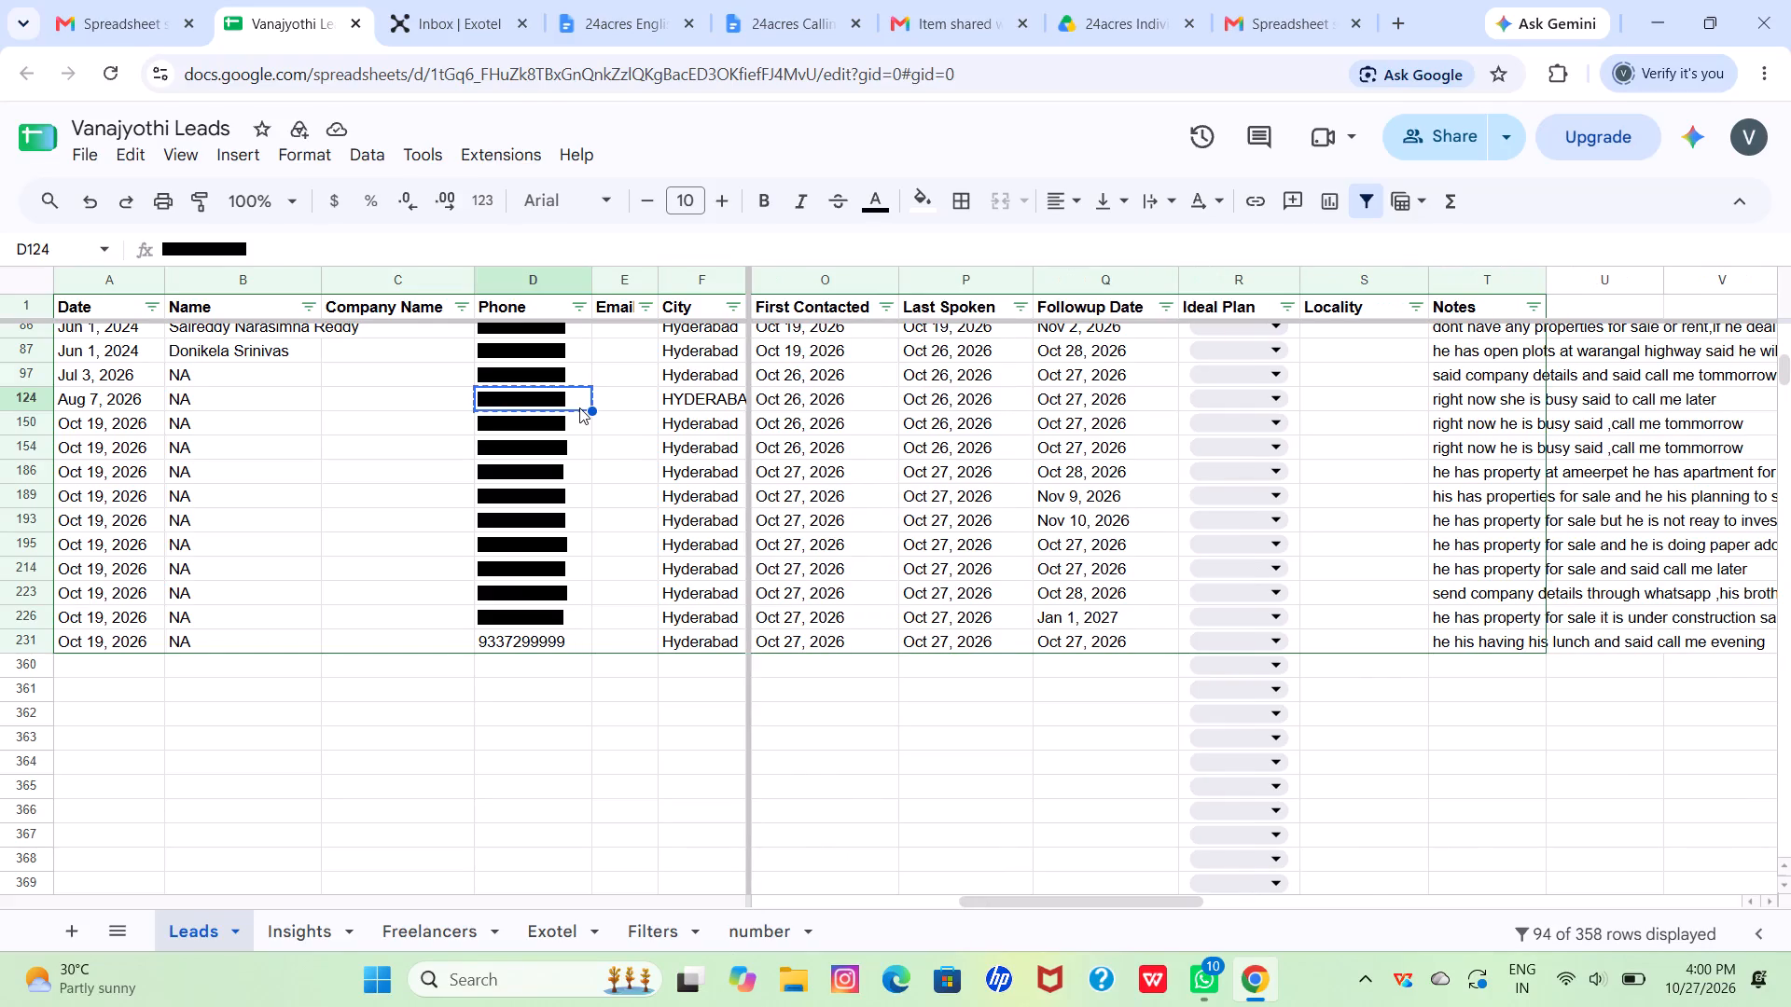
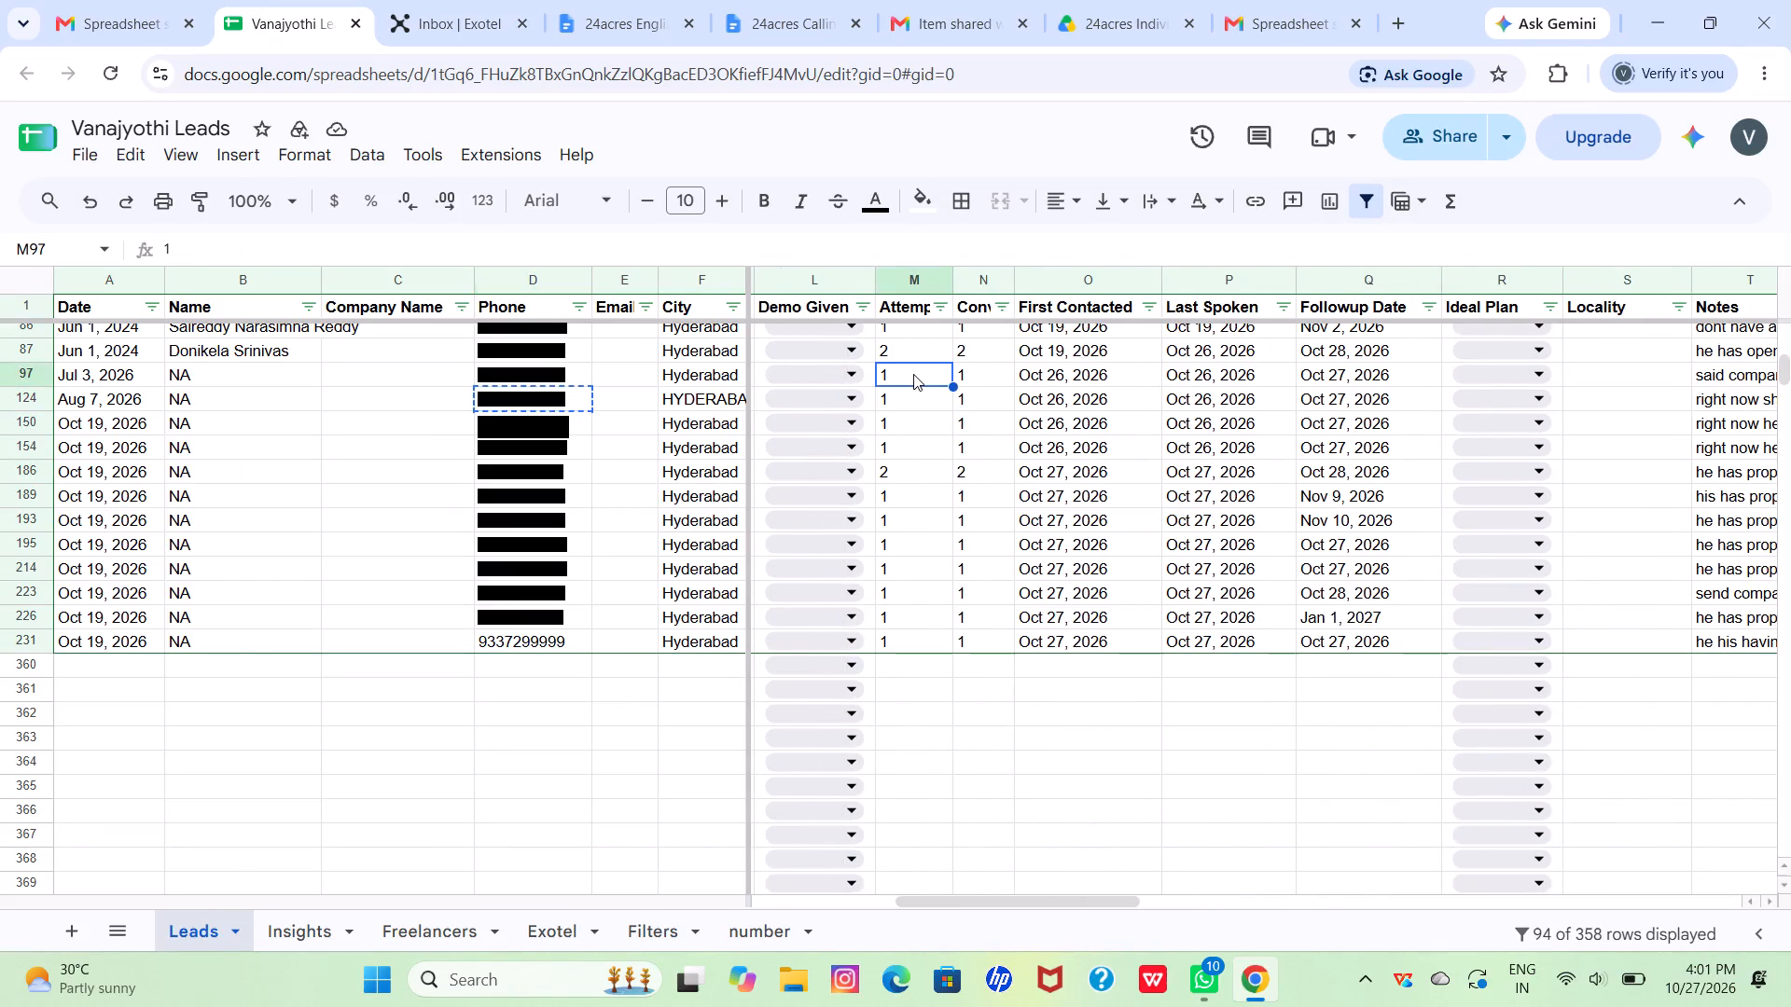
Set the attempts count to 2 for the leads in rows 97 and 124.
key(2)
double_click(922, 398)
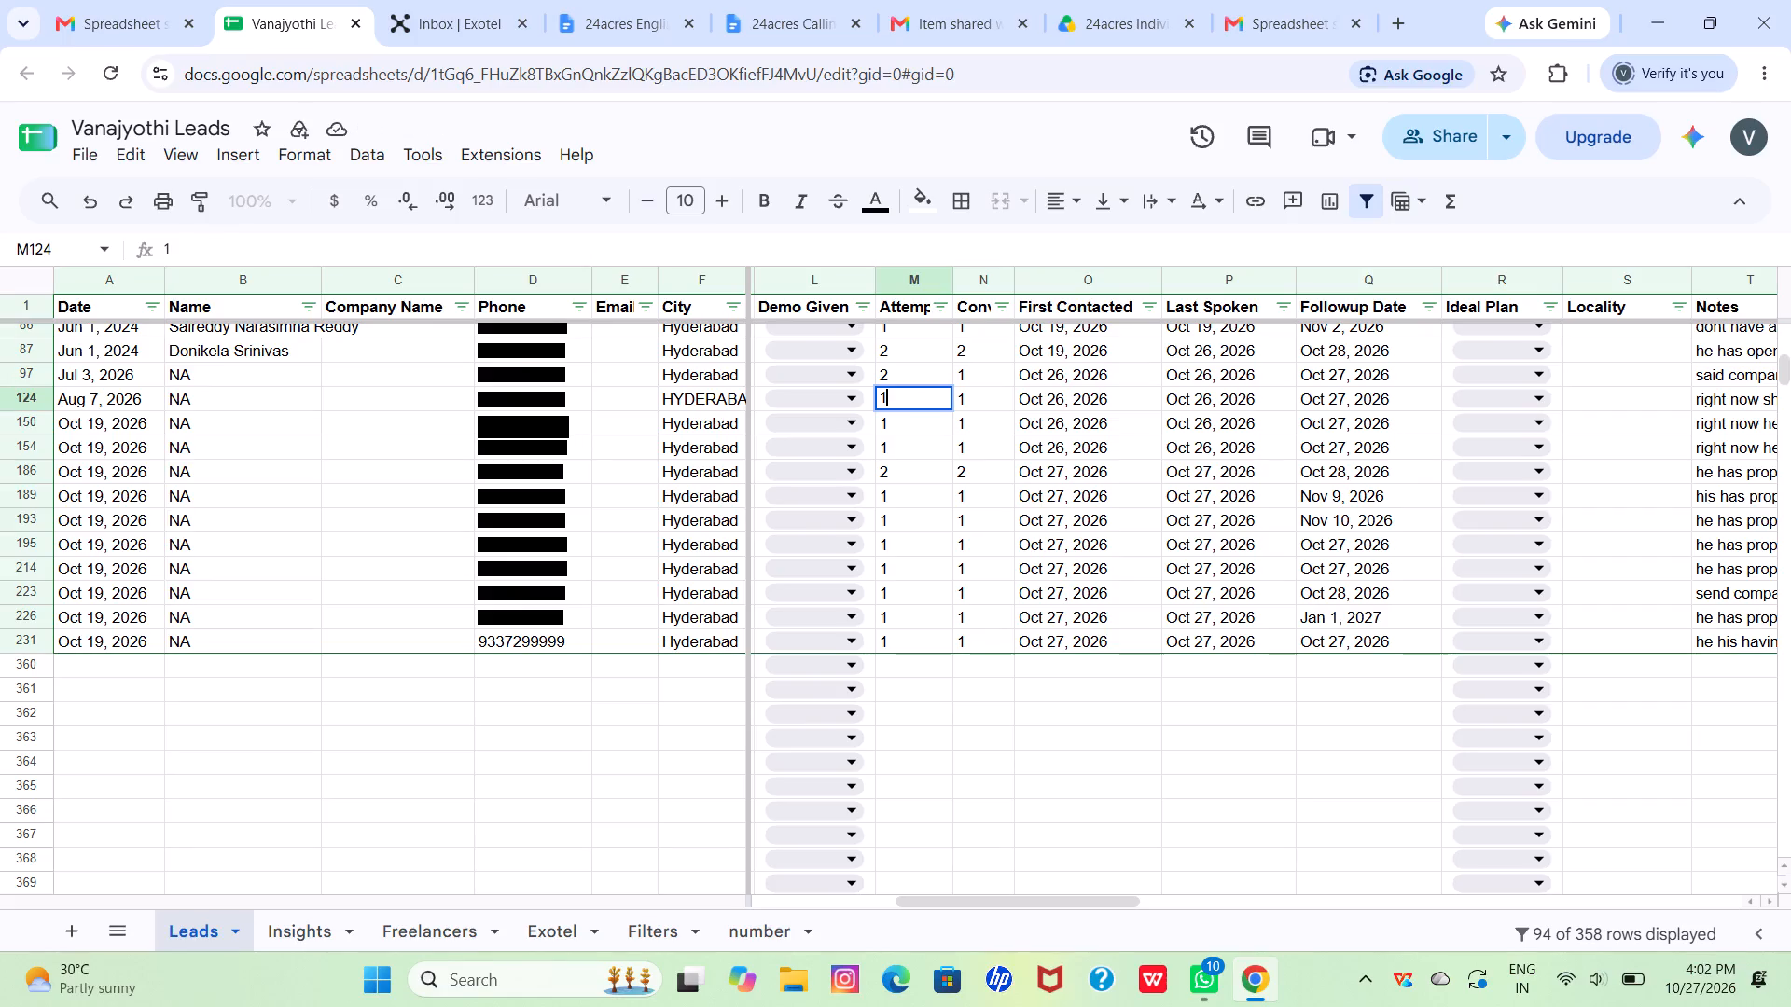
key(2)
key(BackSpace)
key(BackSpace)
key(2)
click(984, 400)
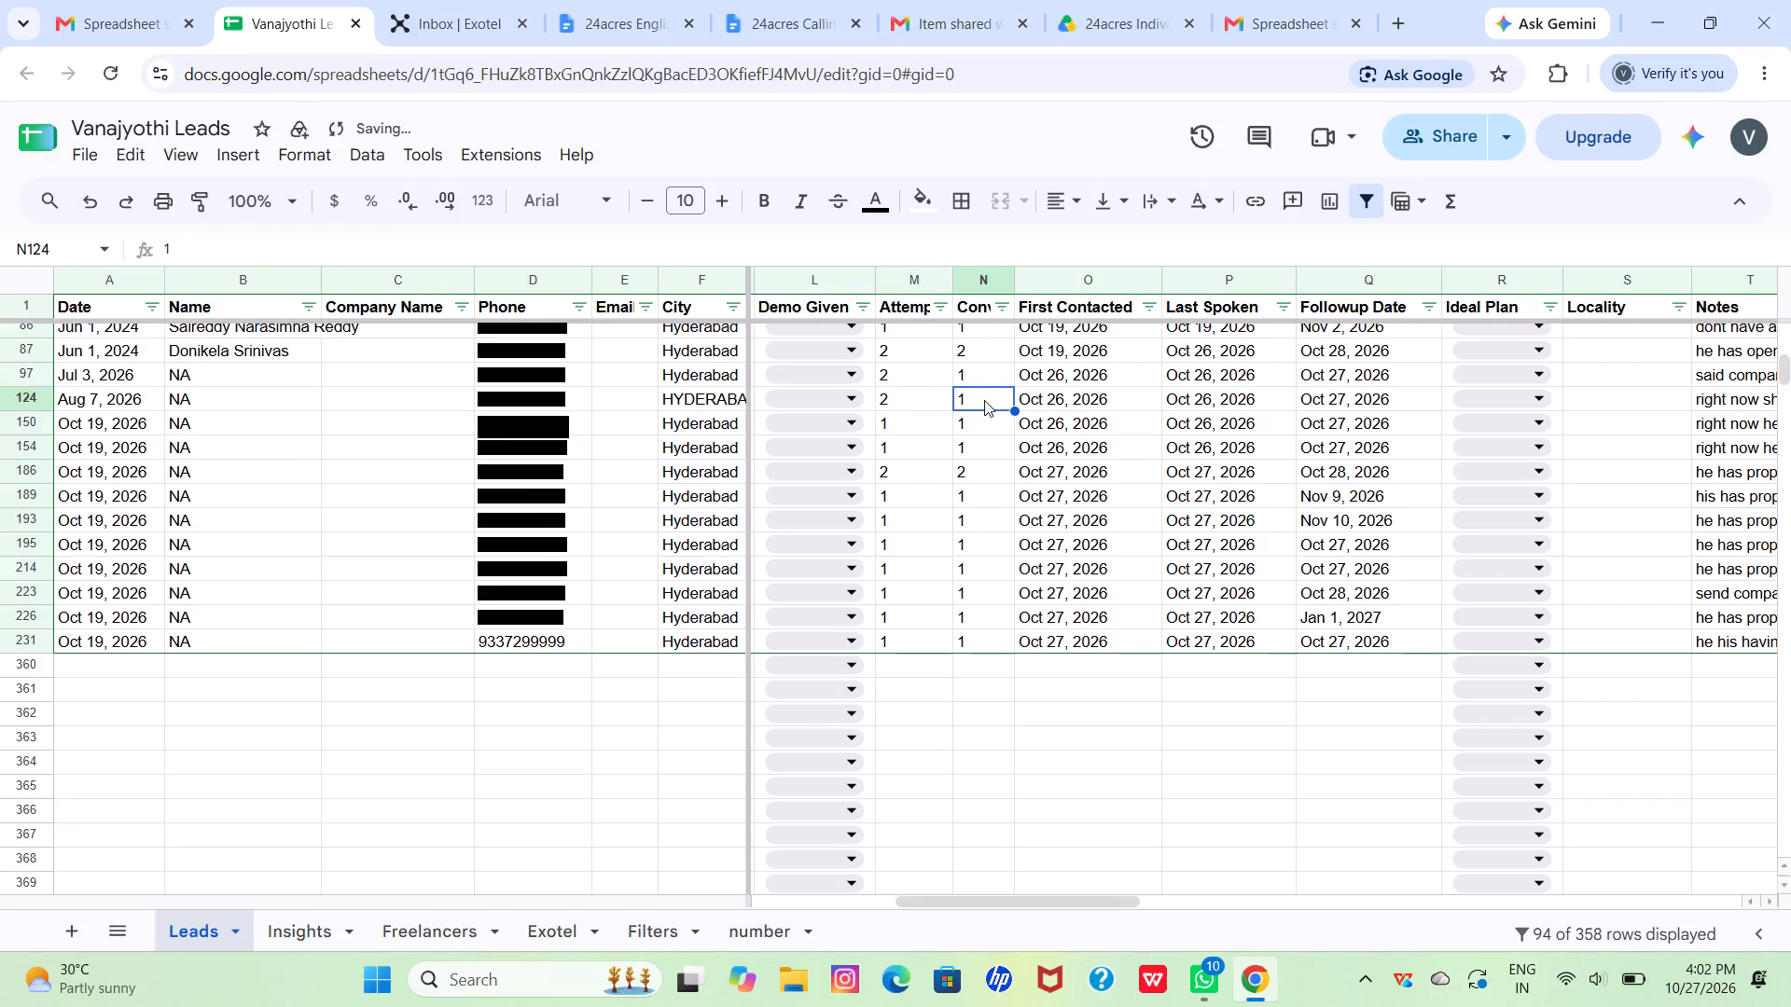
Set the attempts count to 2 for the leads in rows 150 and 154.
scroll(984, 400, left, 3)
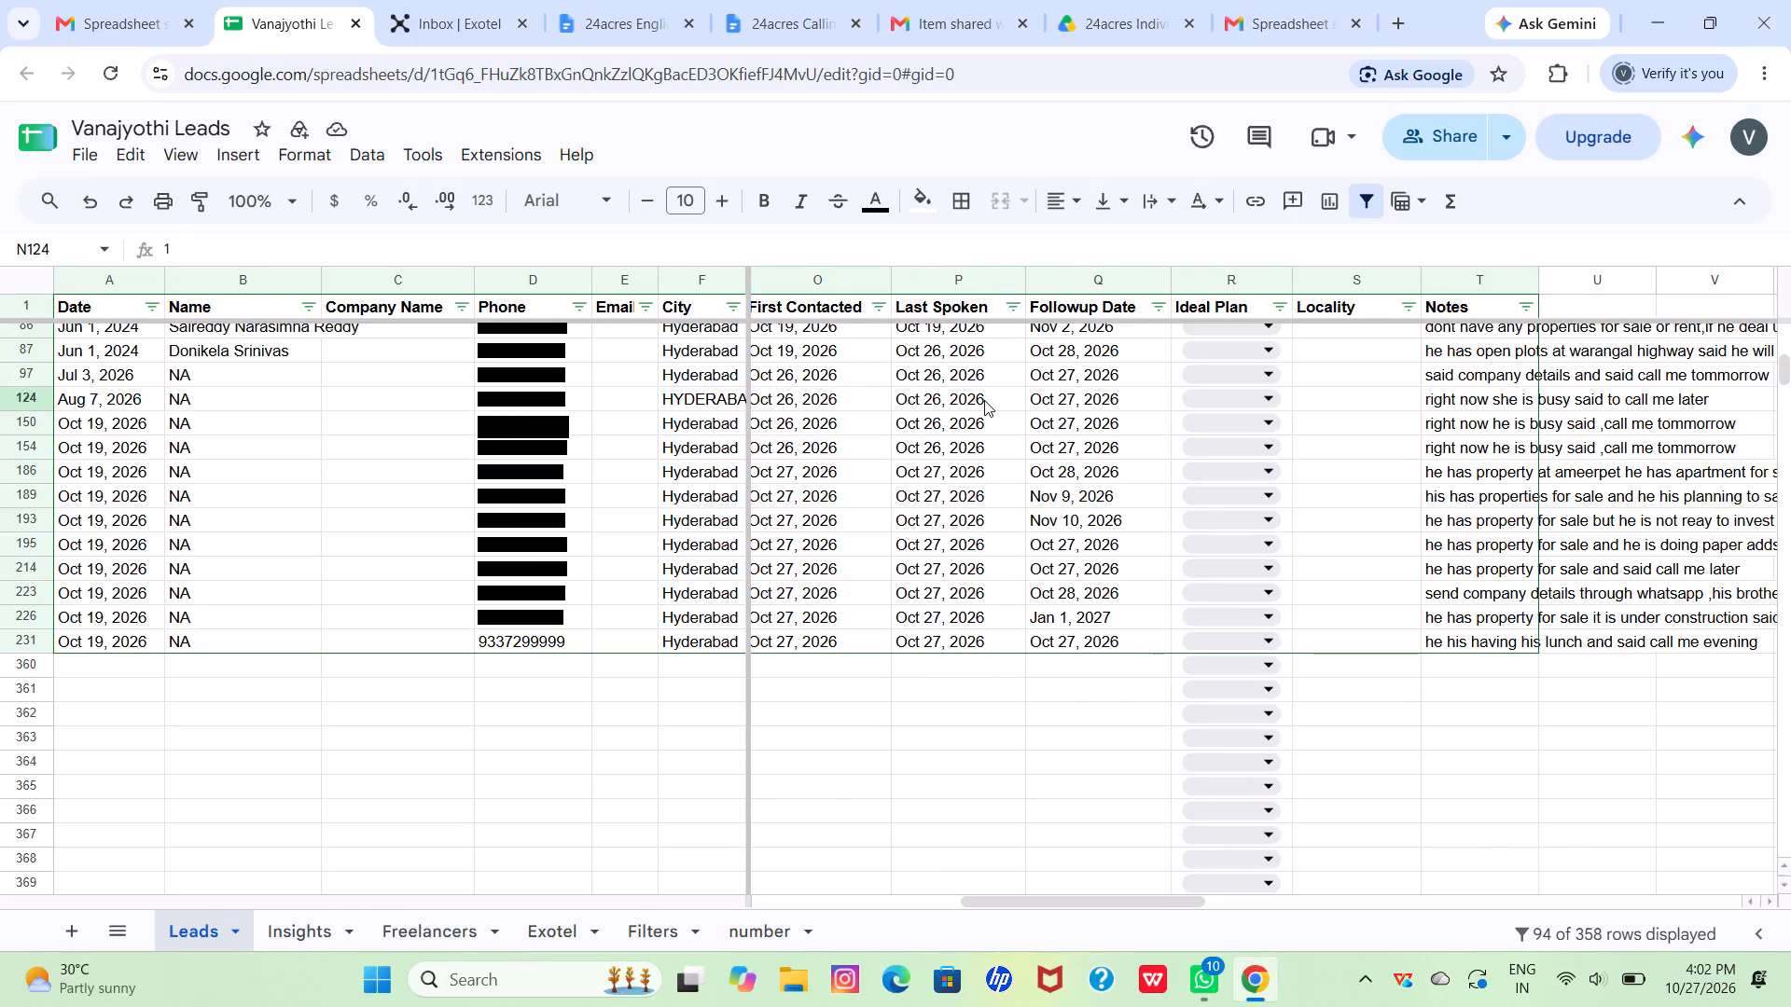
scroll(984, 400, right, 4)
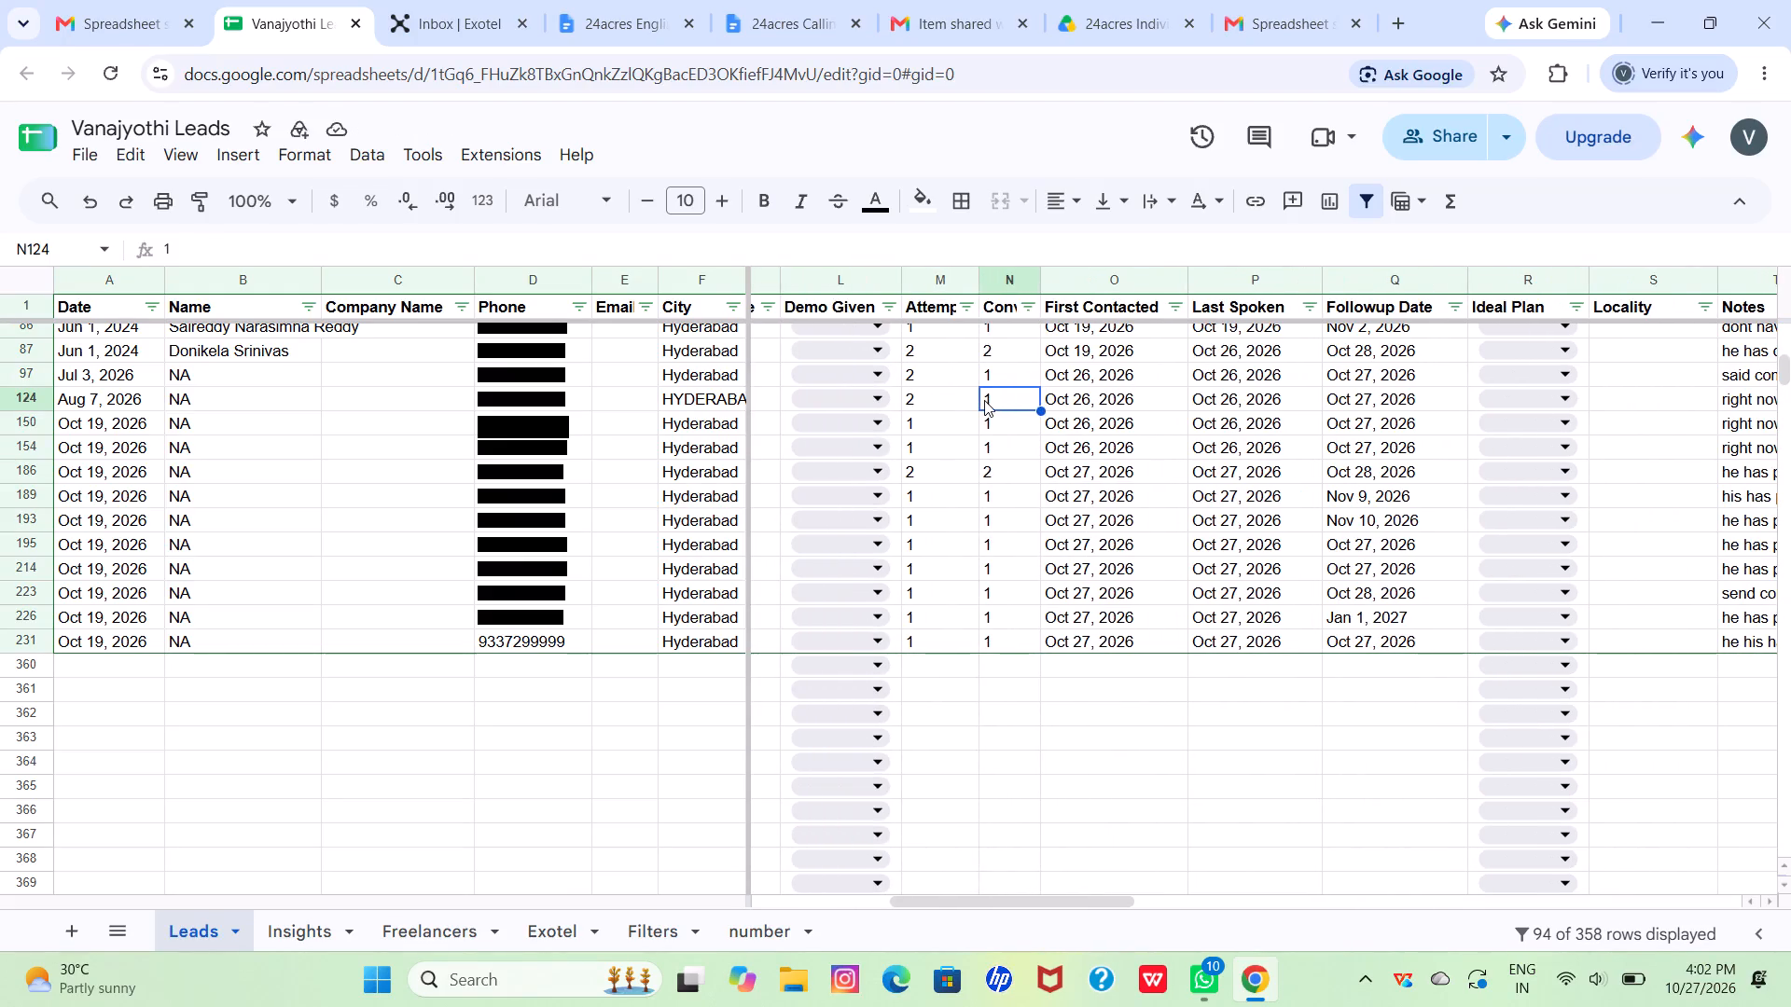
scroll(984, 400, down, 1)
scroll(984, 400, left, 2)
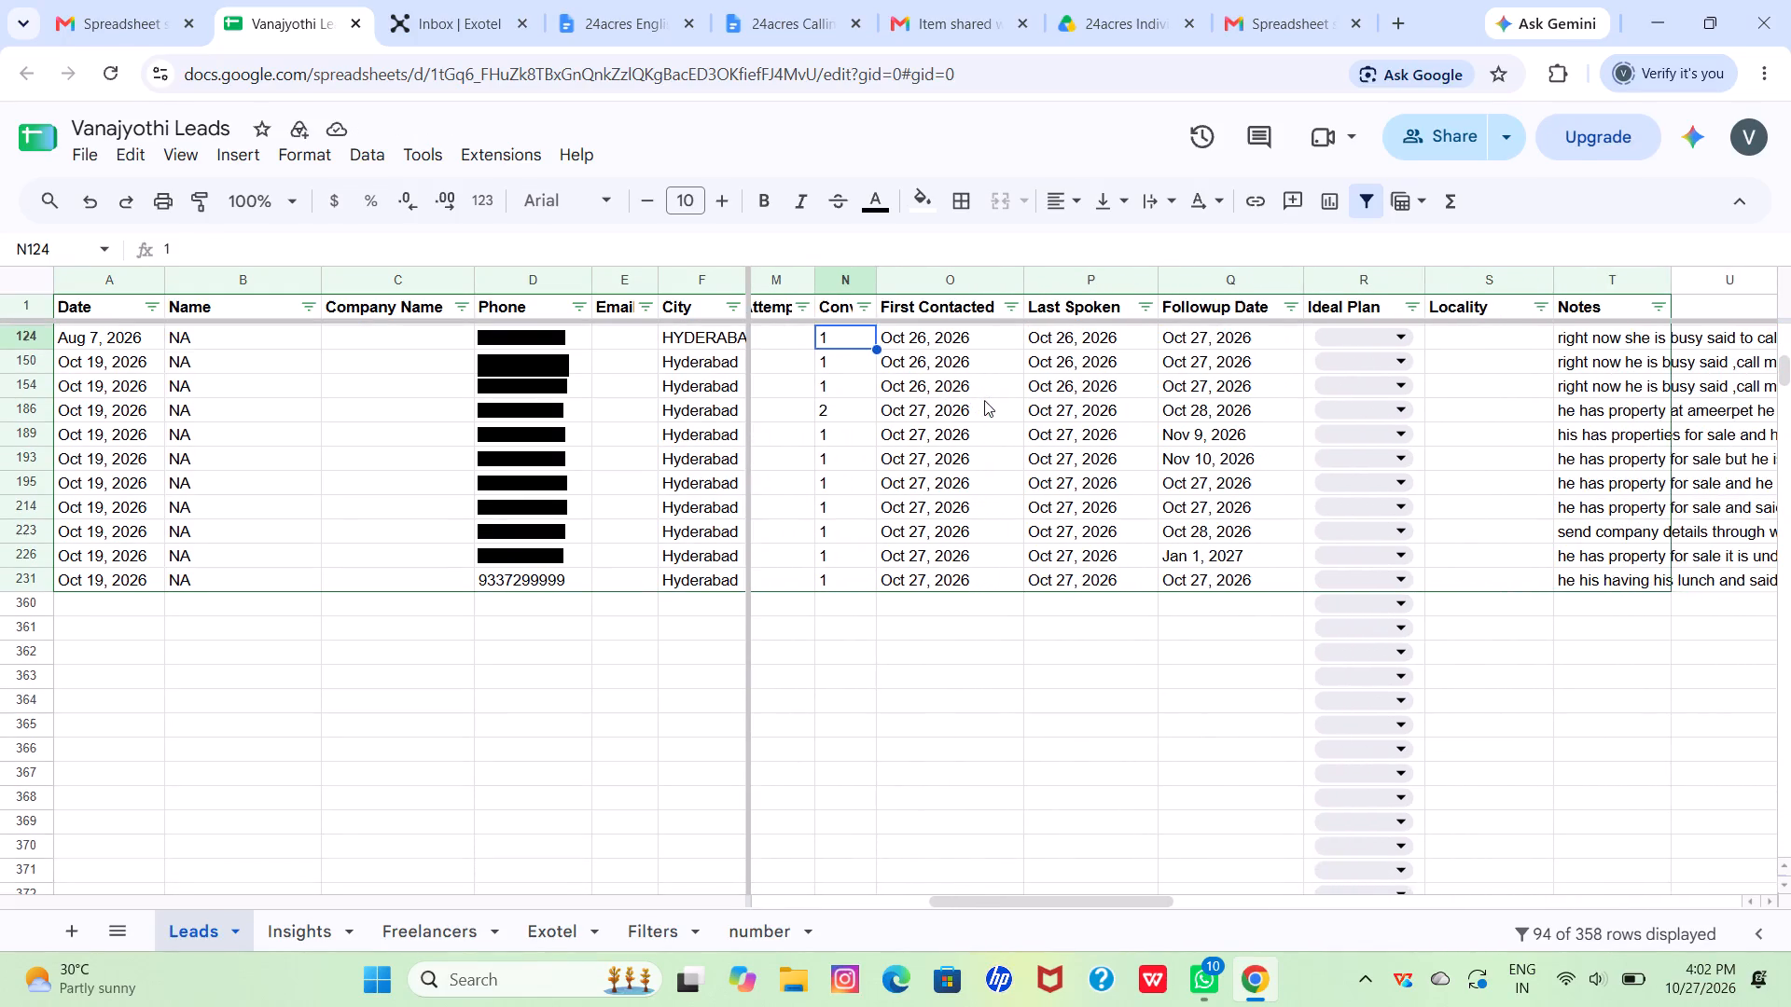
scroll(984, 400, left, 2)
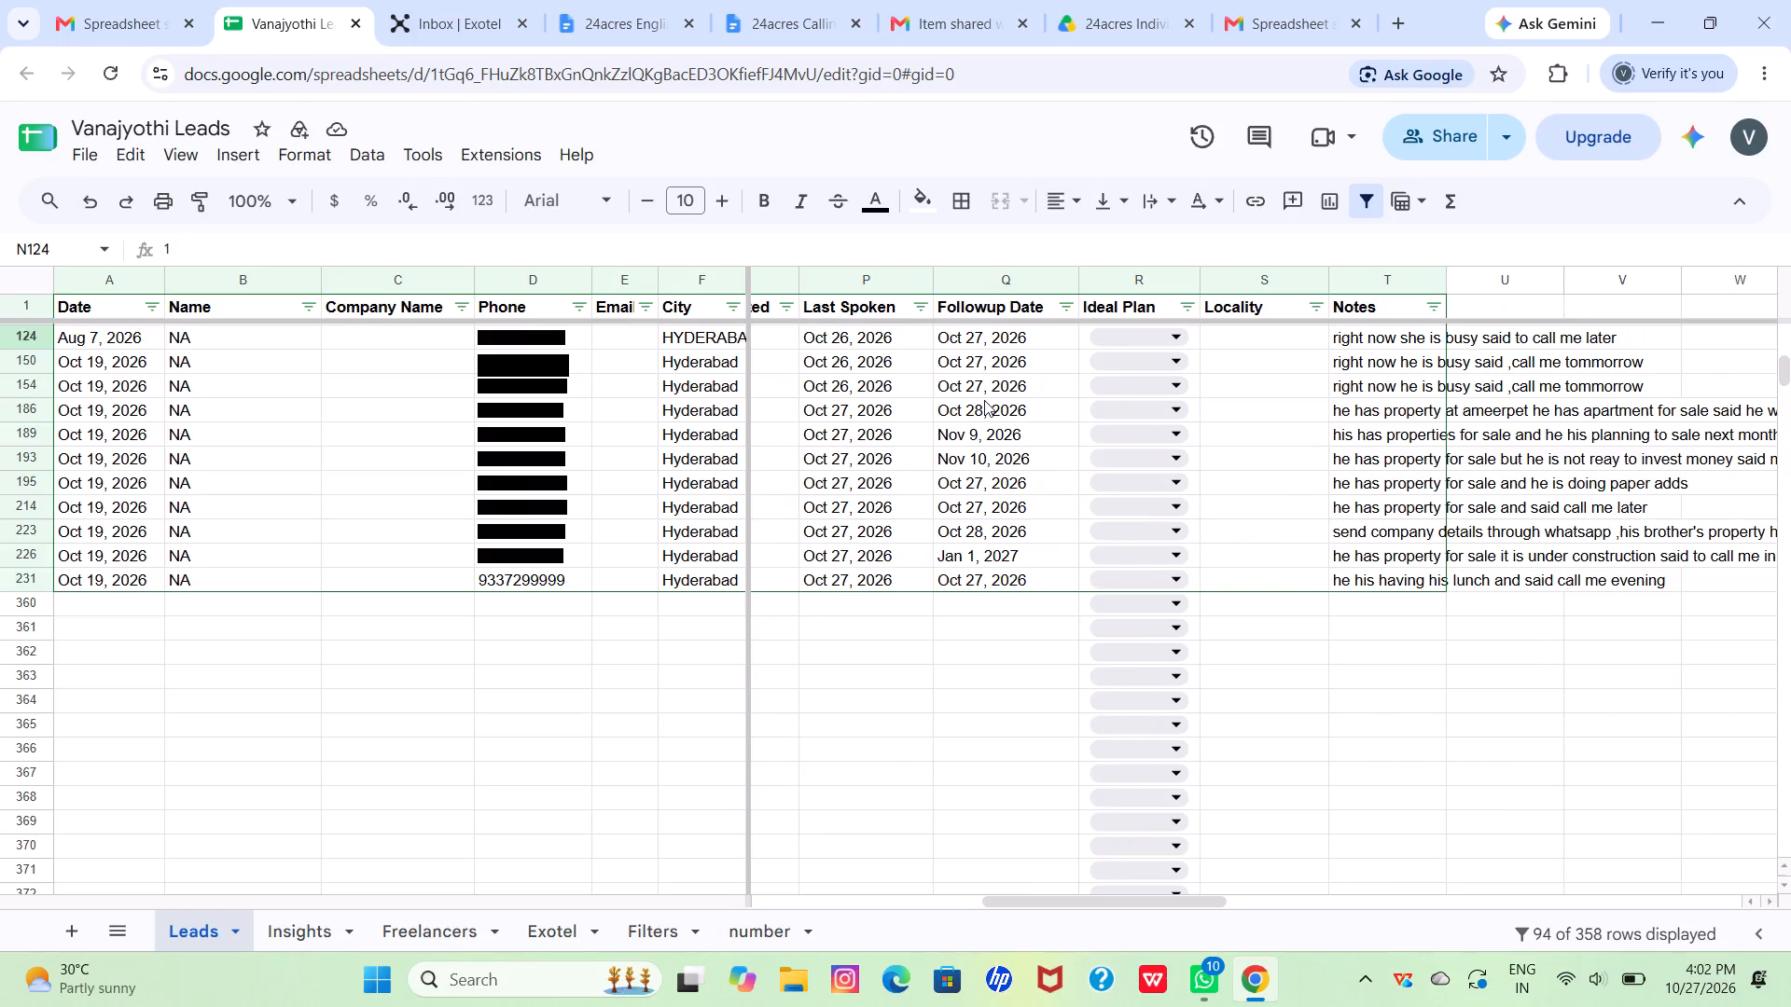
scroll(984, 400, right, 3)
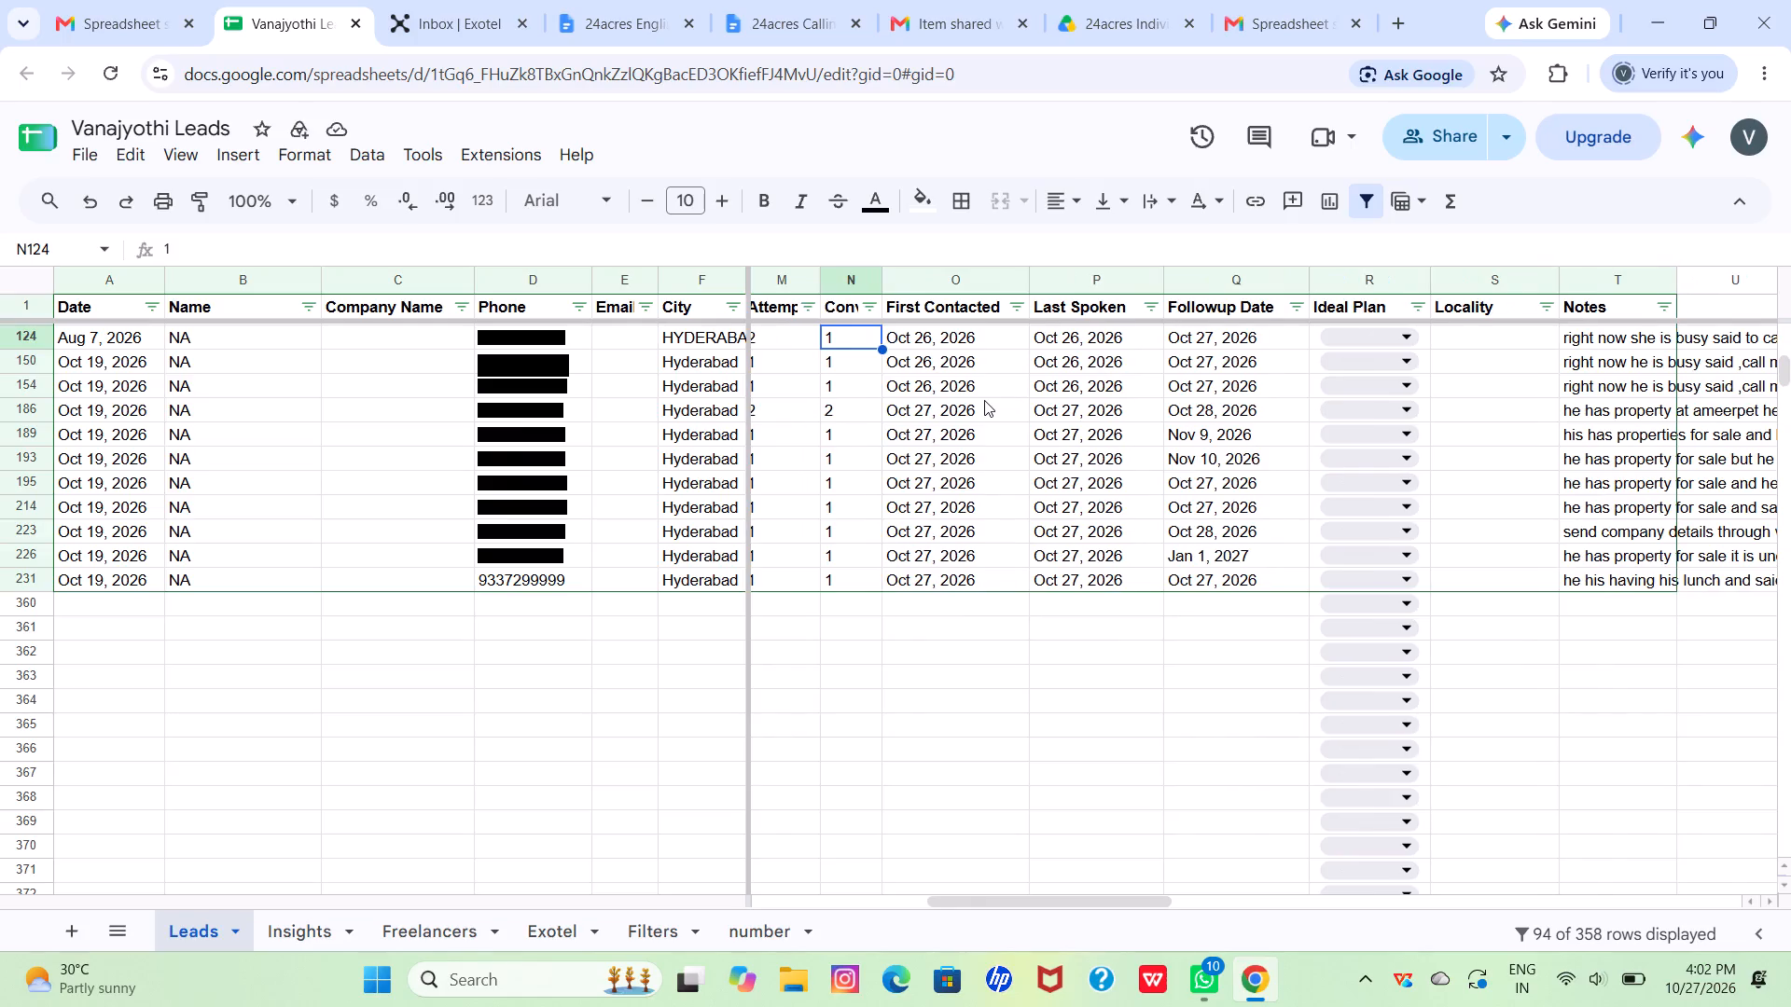
scroll(984, 400, right, 2)
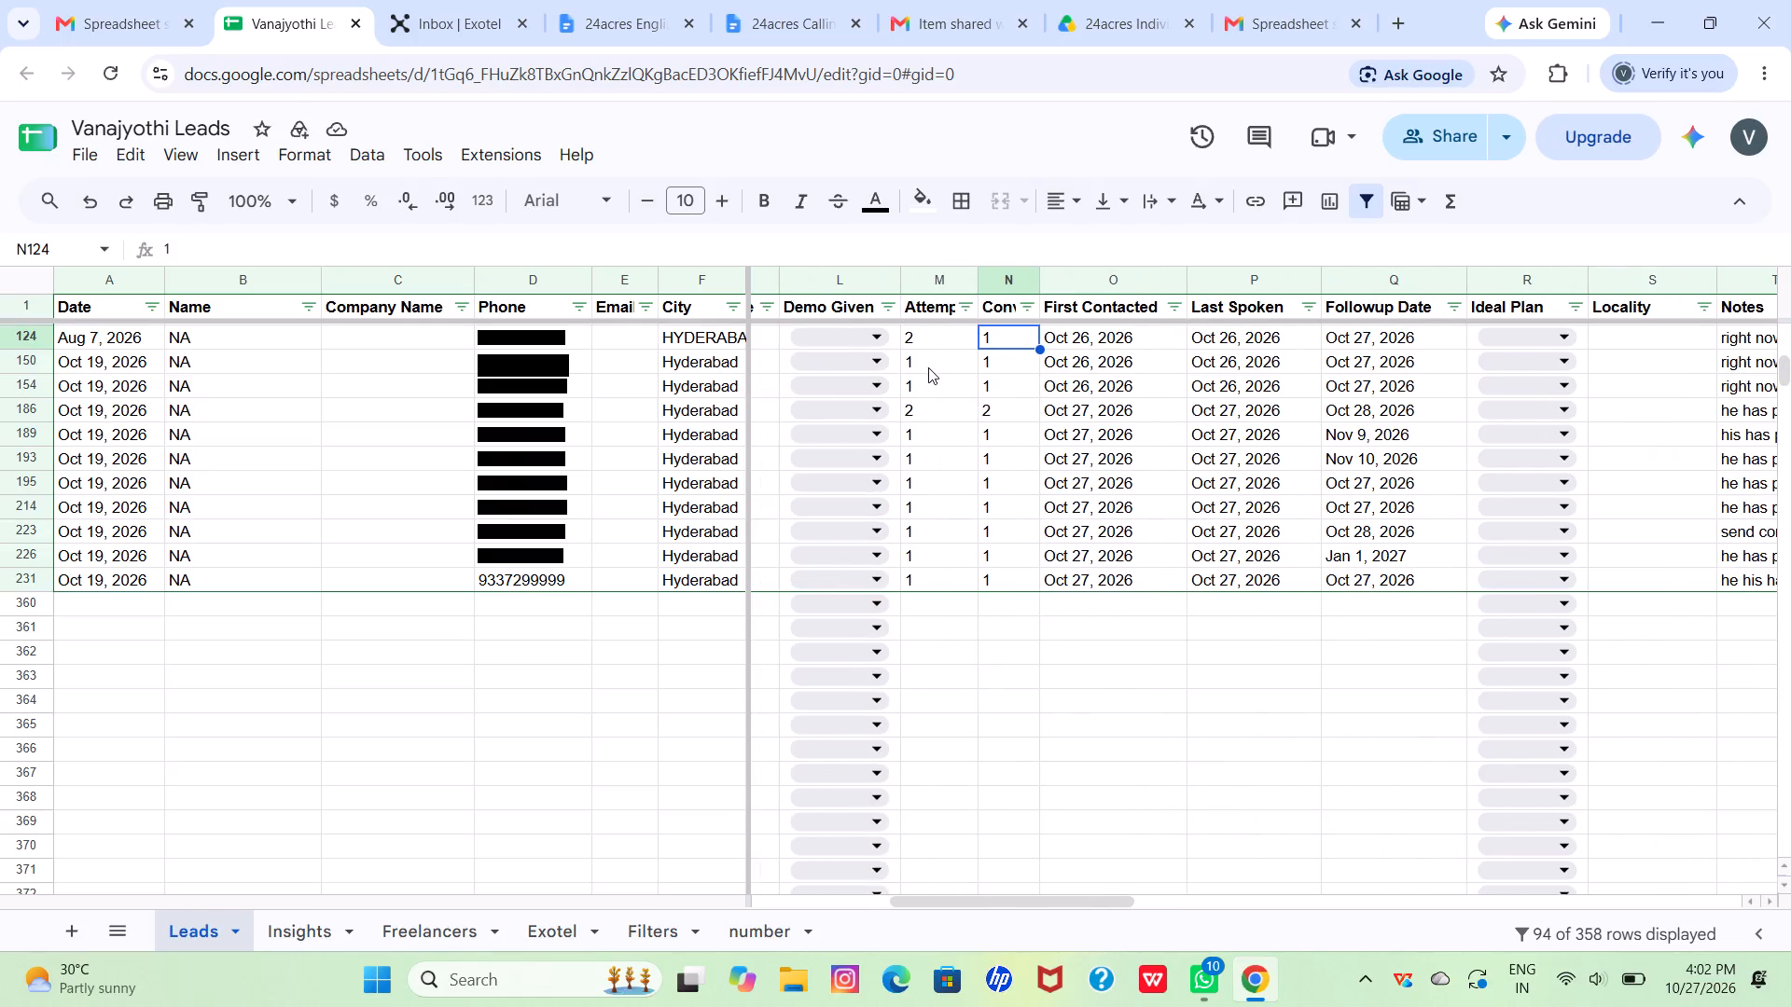
click(928, 367)
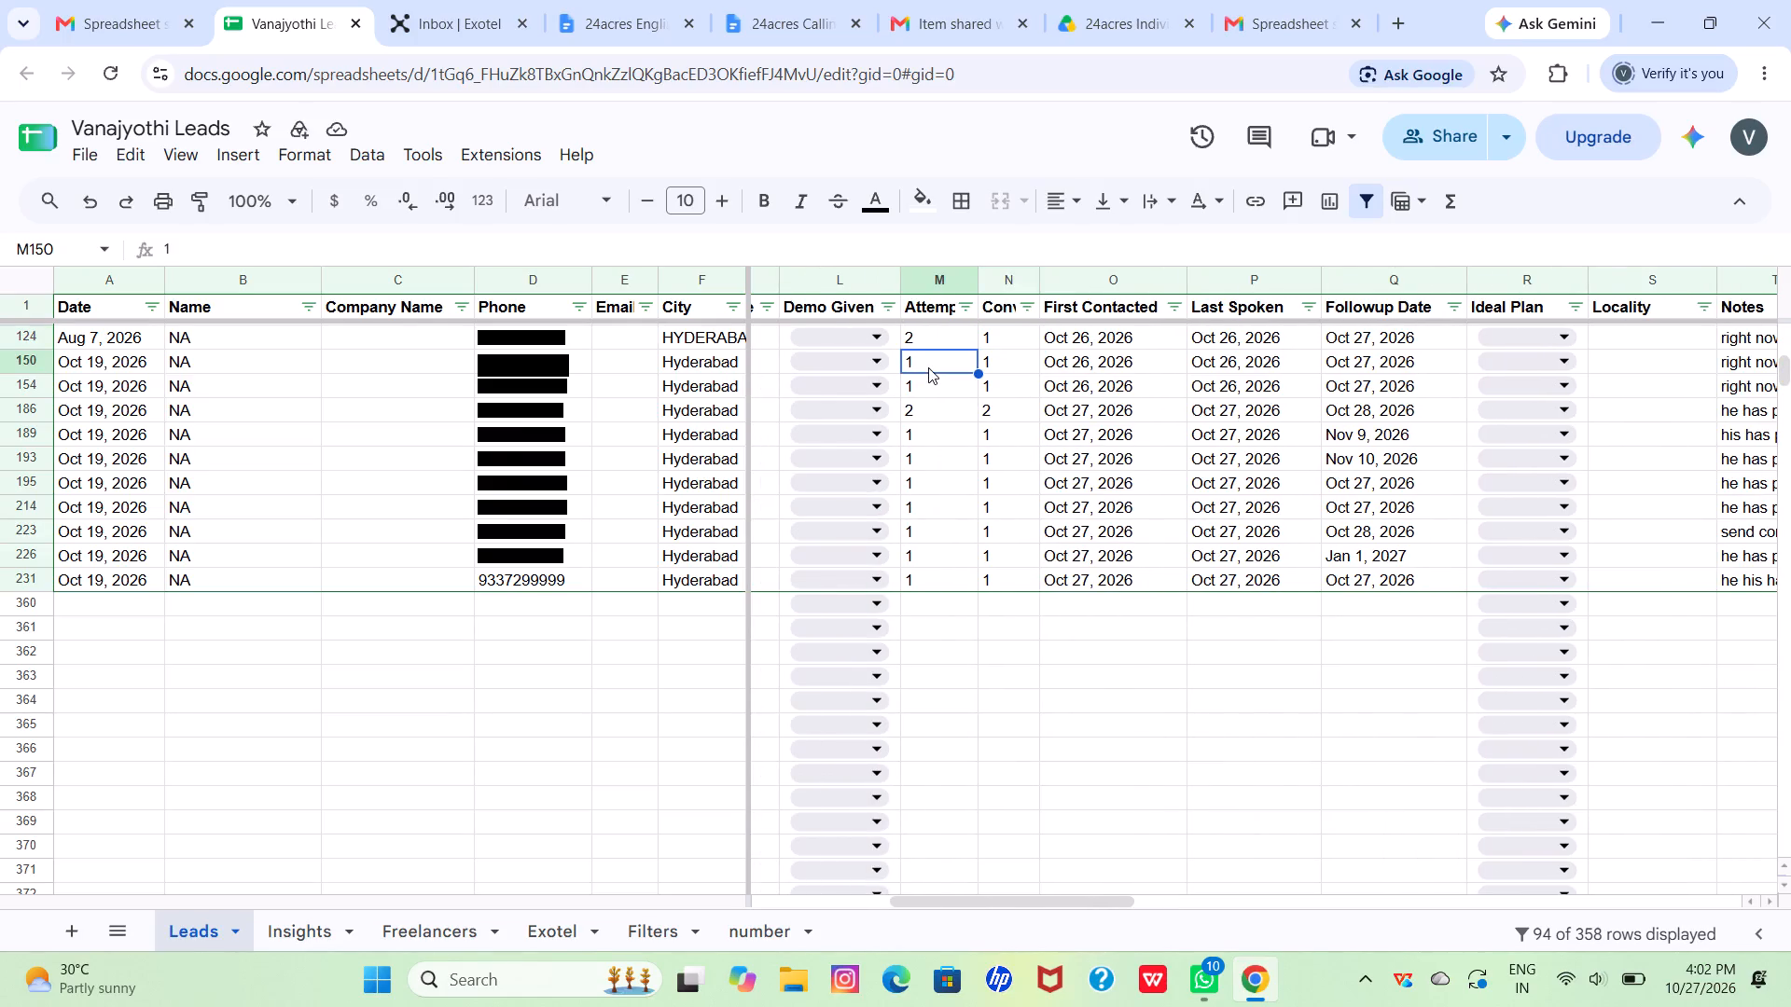
key(2)
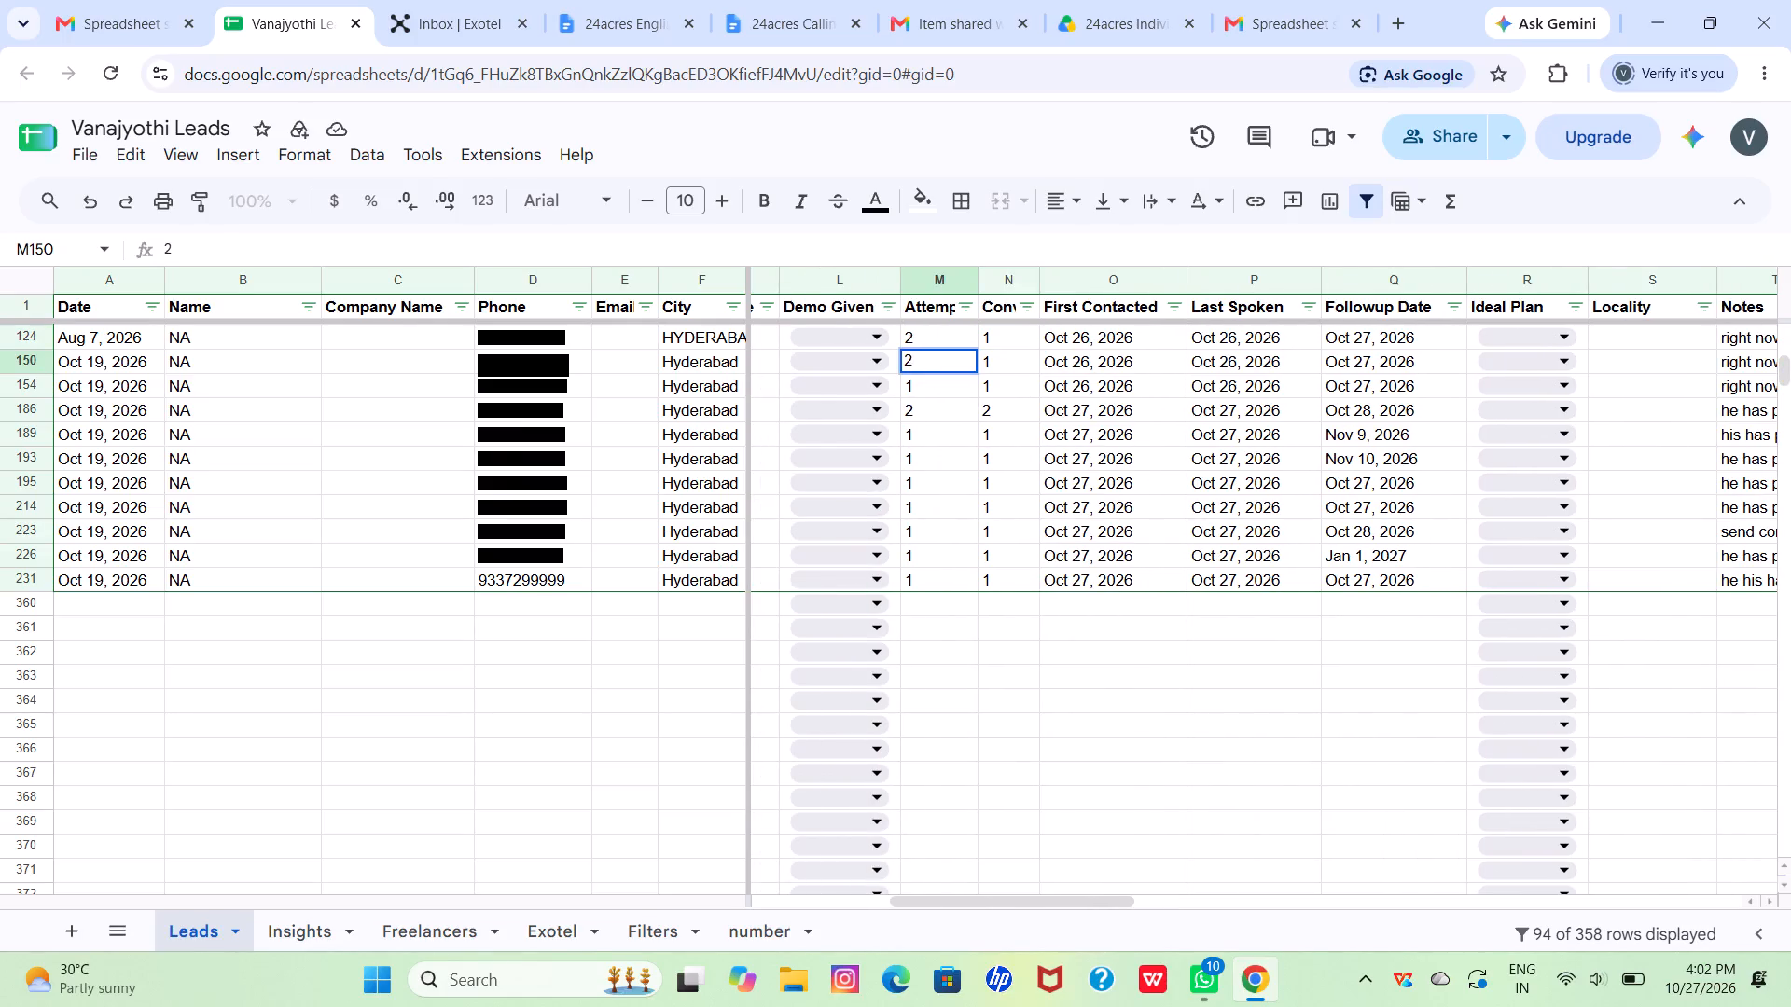
click(929, 391)
key(2)
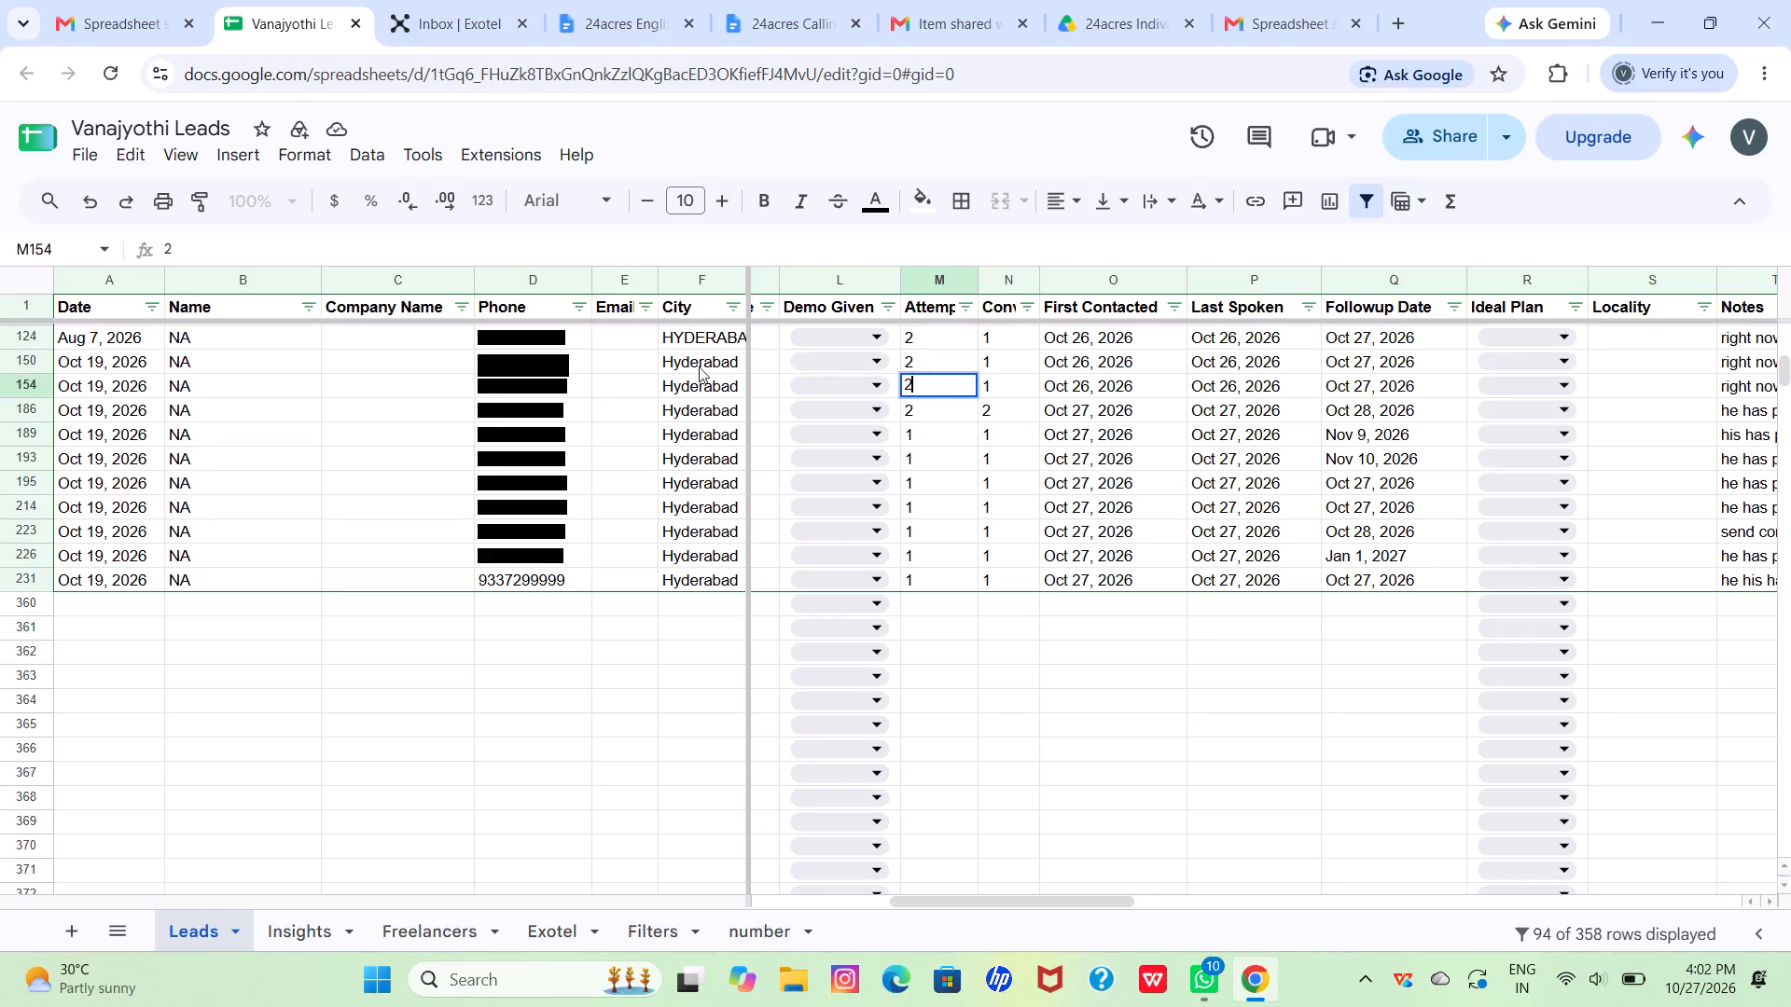
Copy the phone number of the row 150 lead.
click(557, 357)
key(ctrl+c)
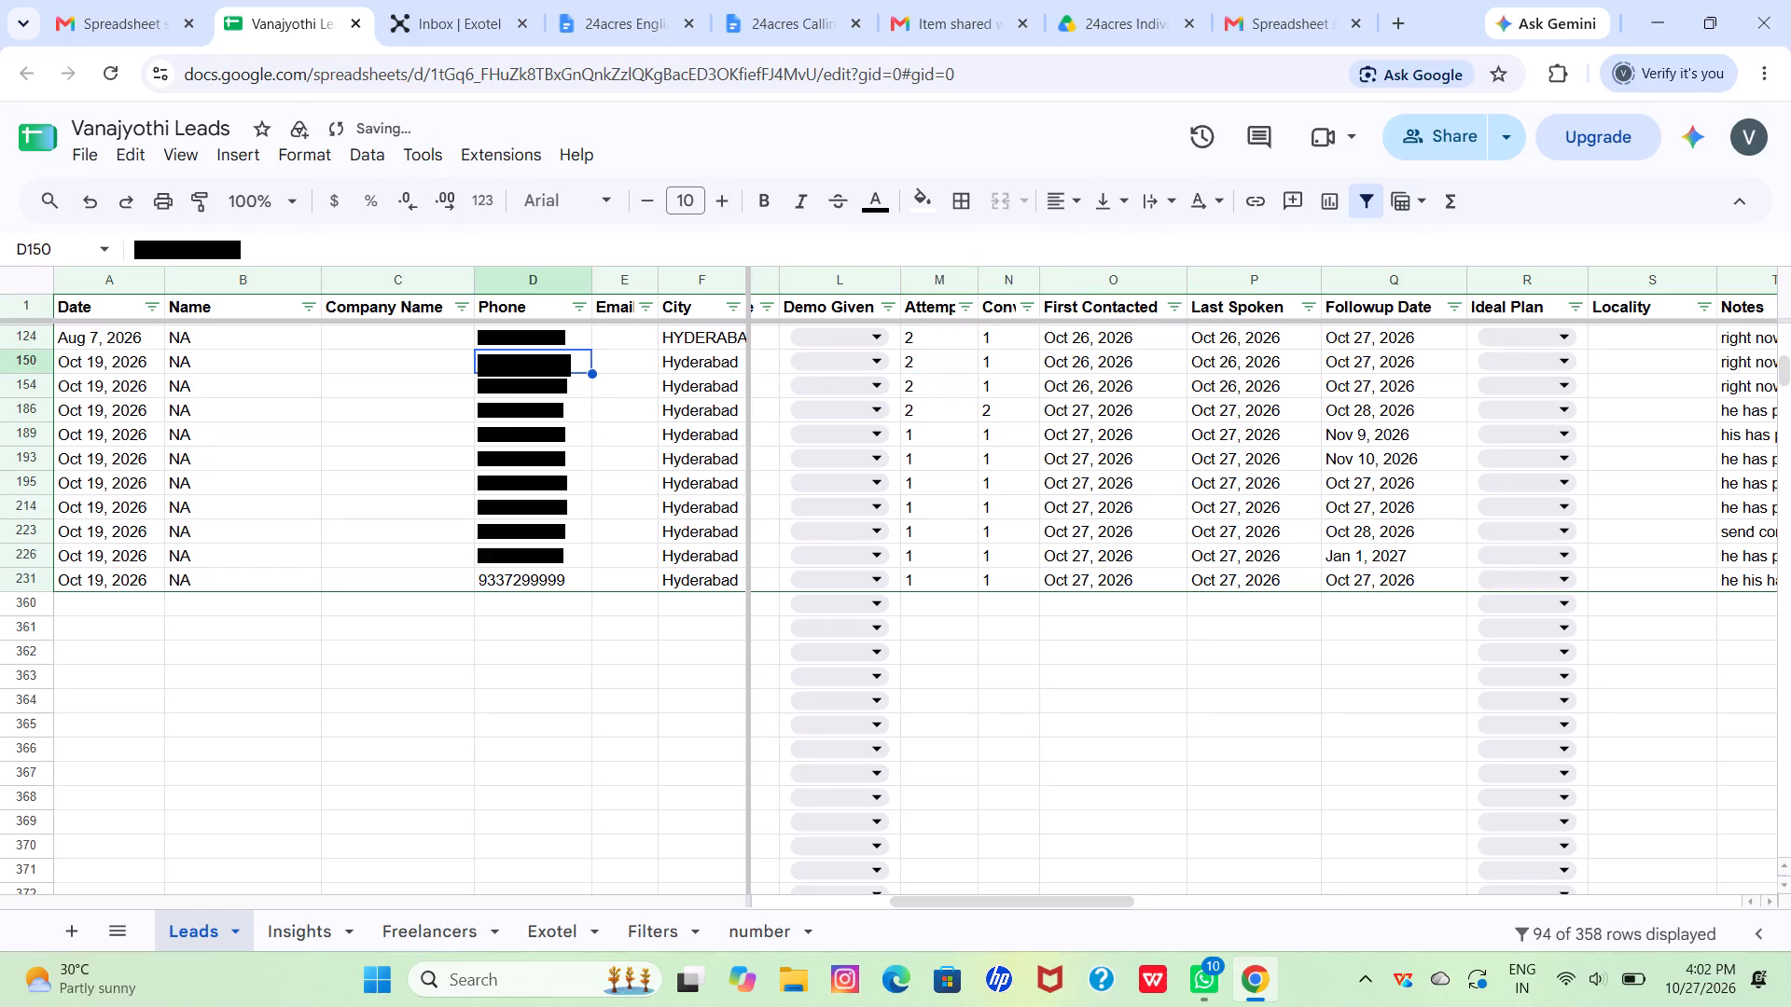
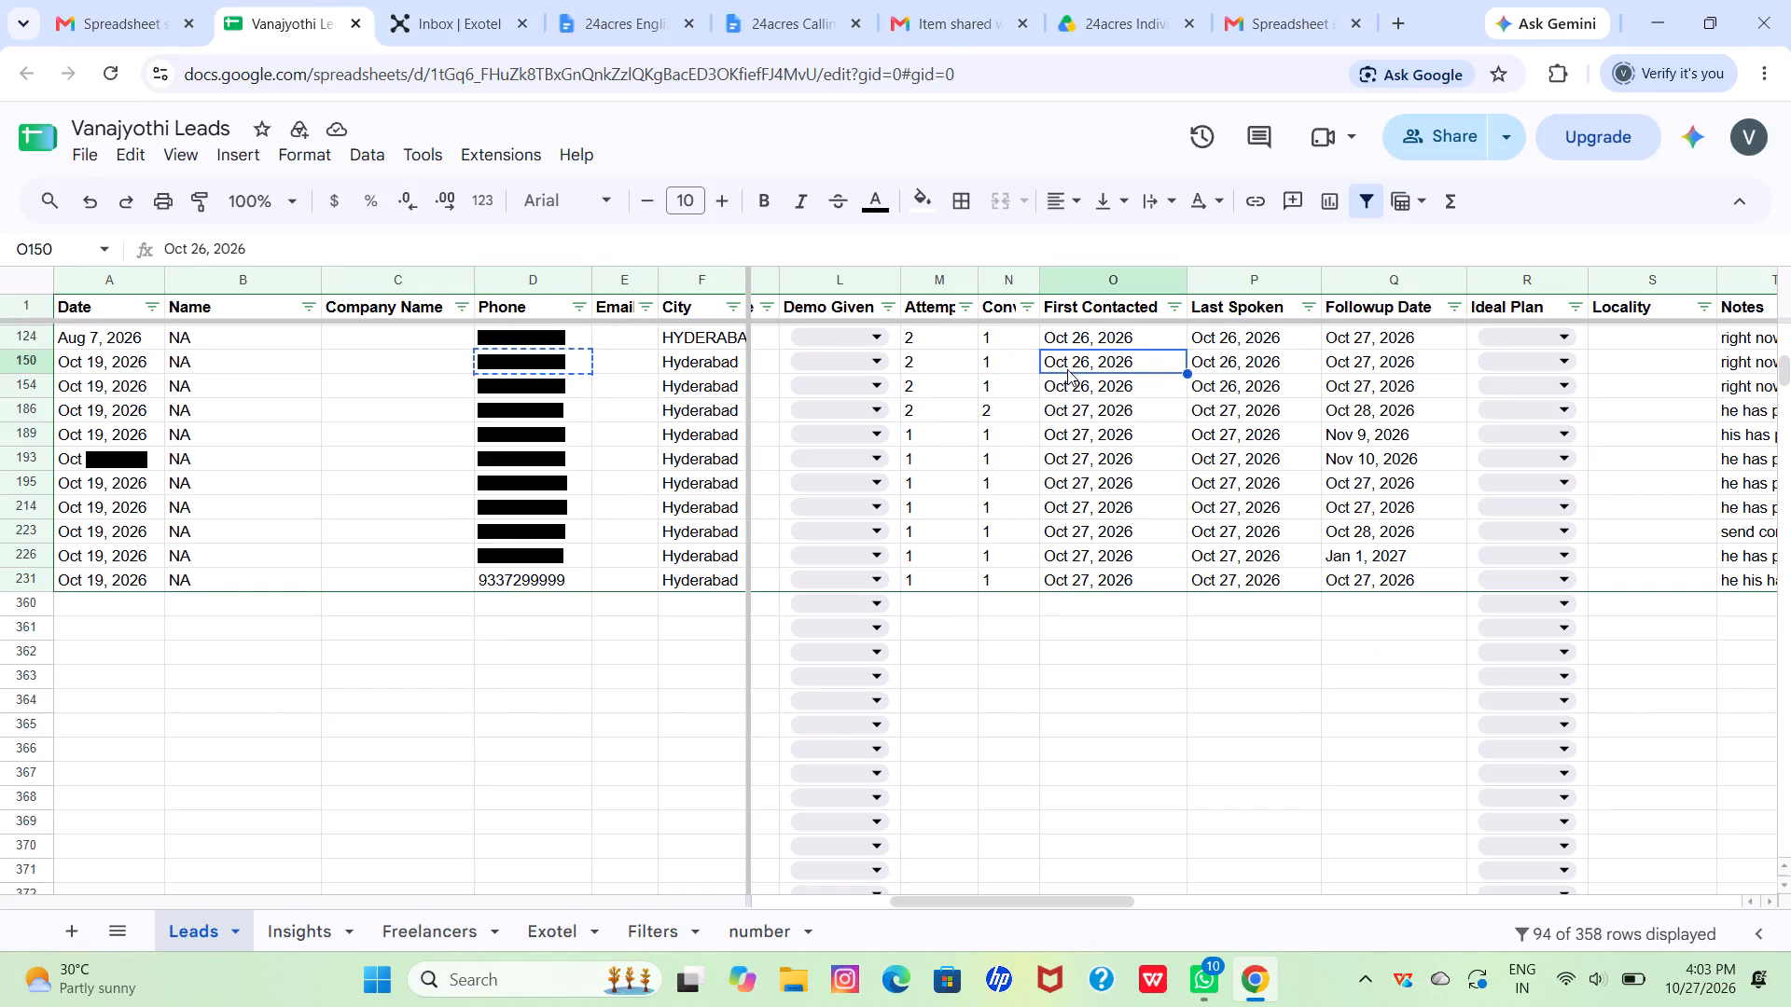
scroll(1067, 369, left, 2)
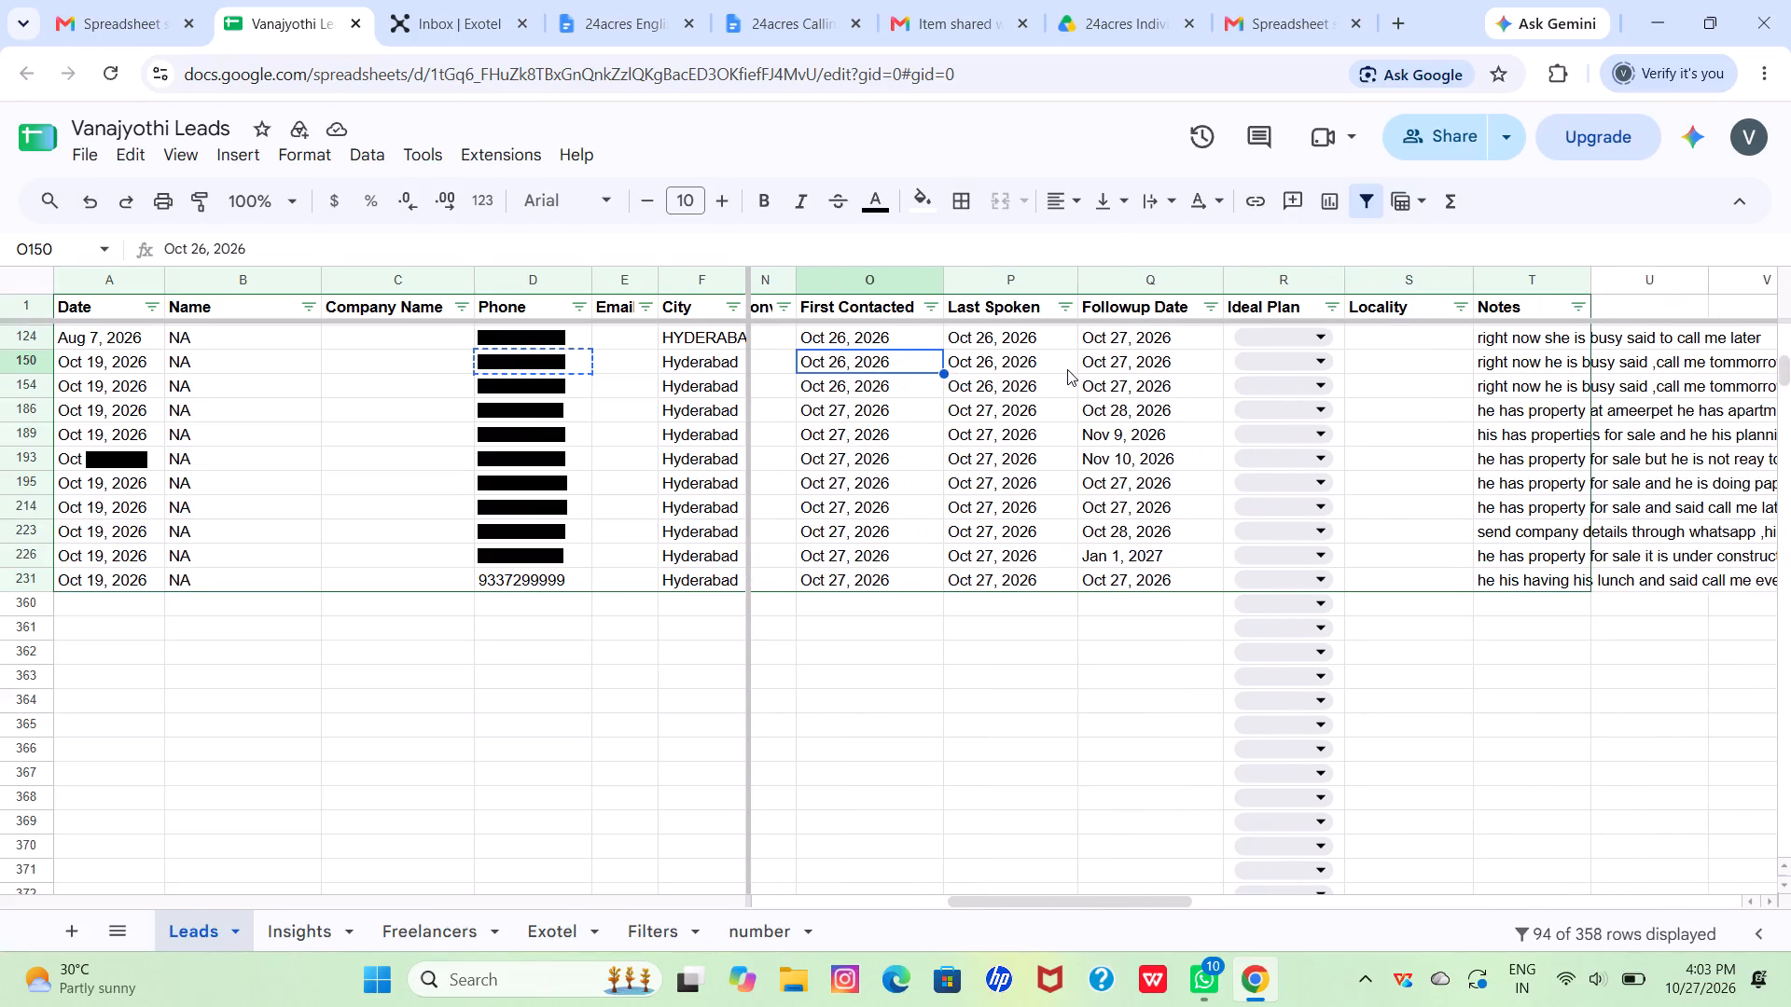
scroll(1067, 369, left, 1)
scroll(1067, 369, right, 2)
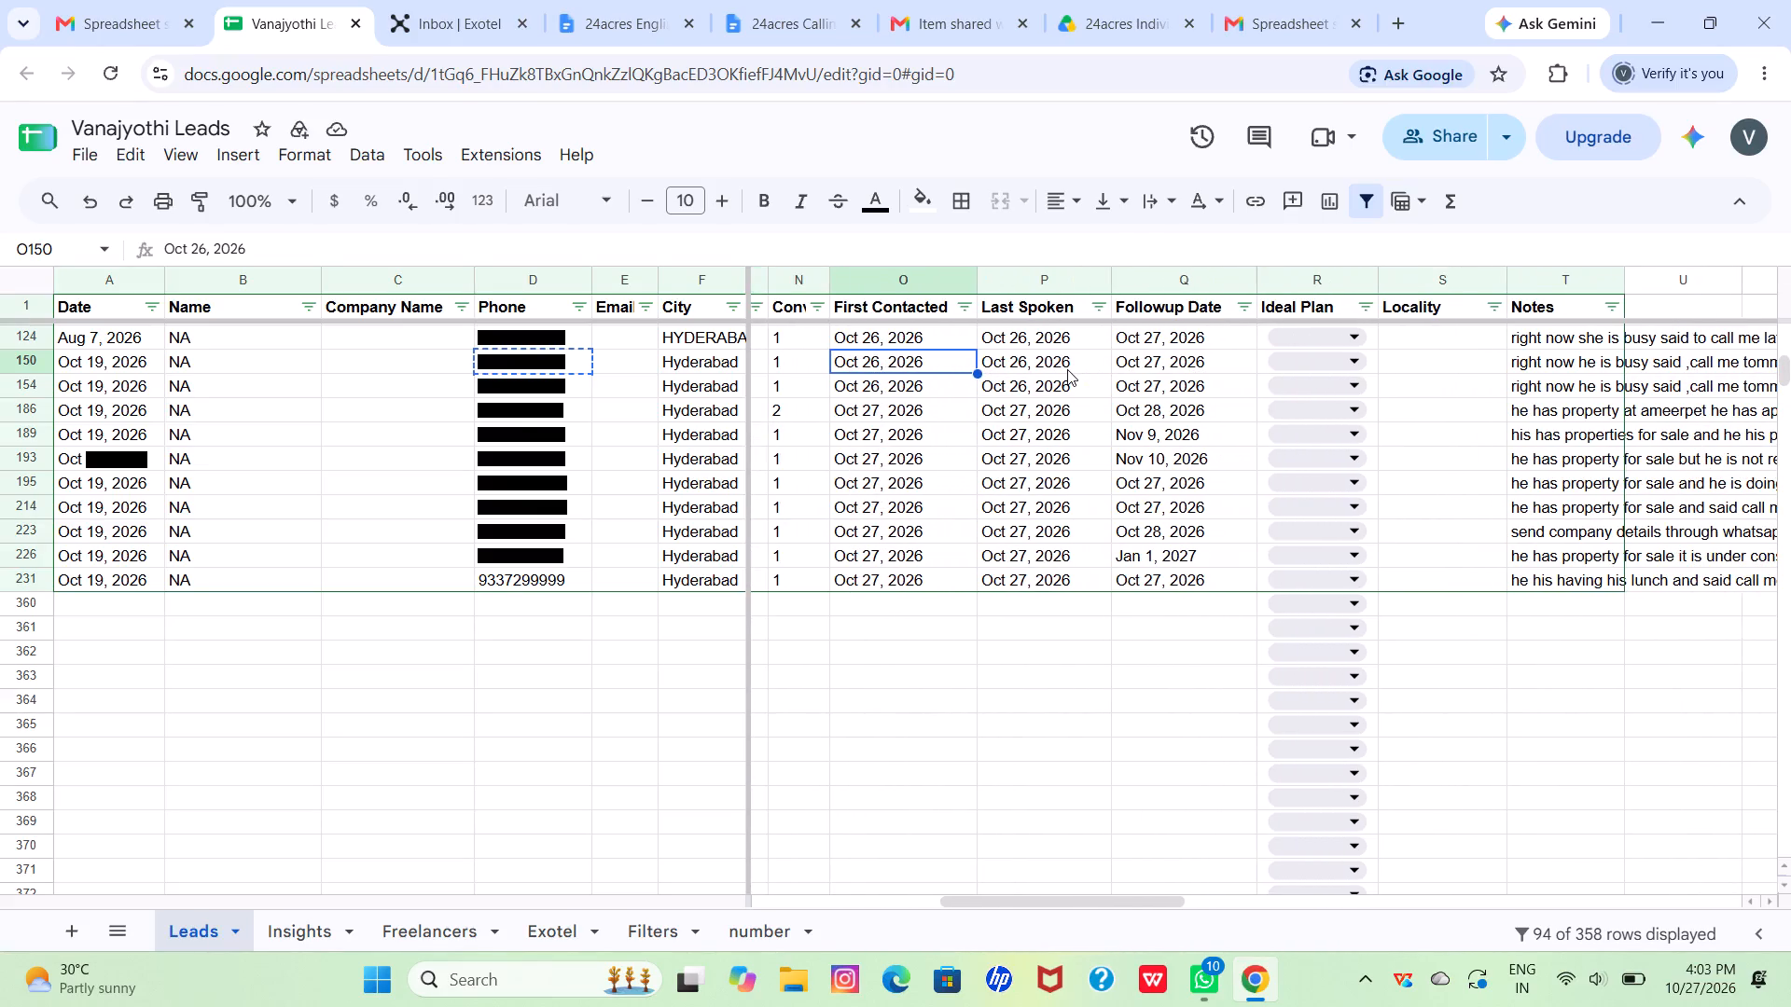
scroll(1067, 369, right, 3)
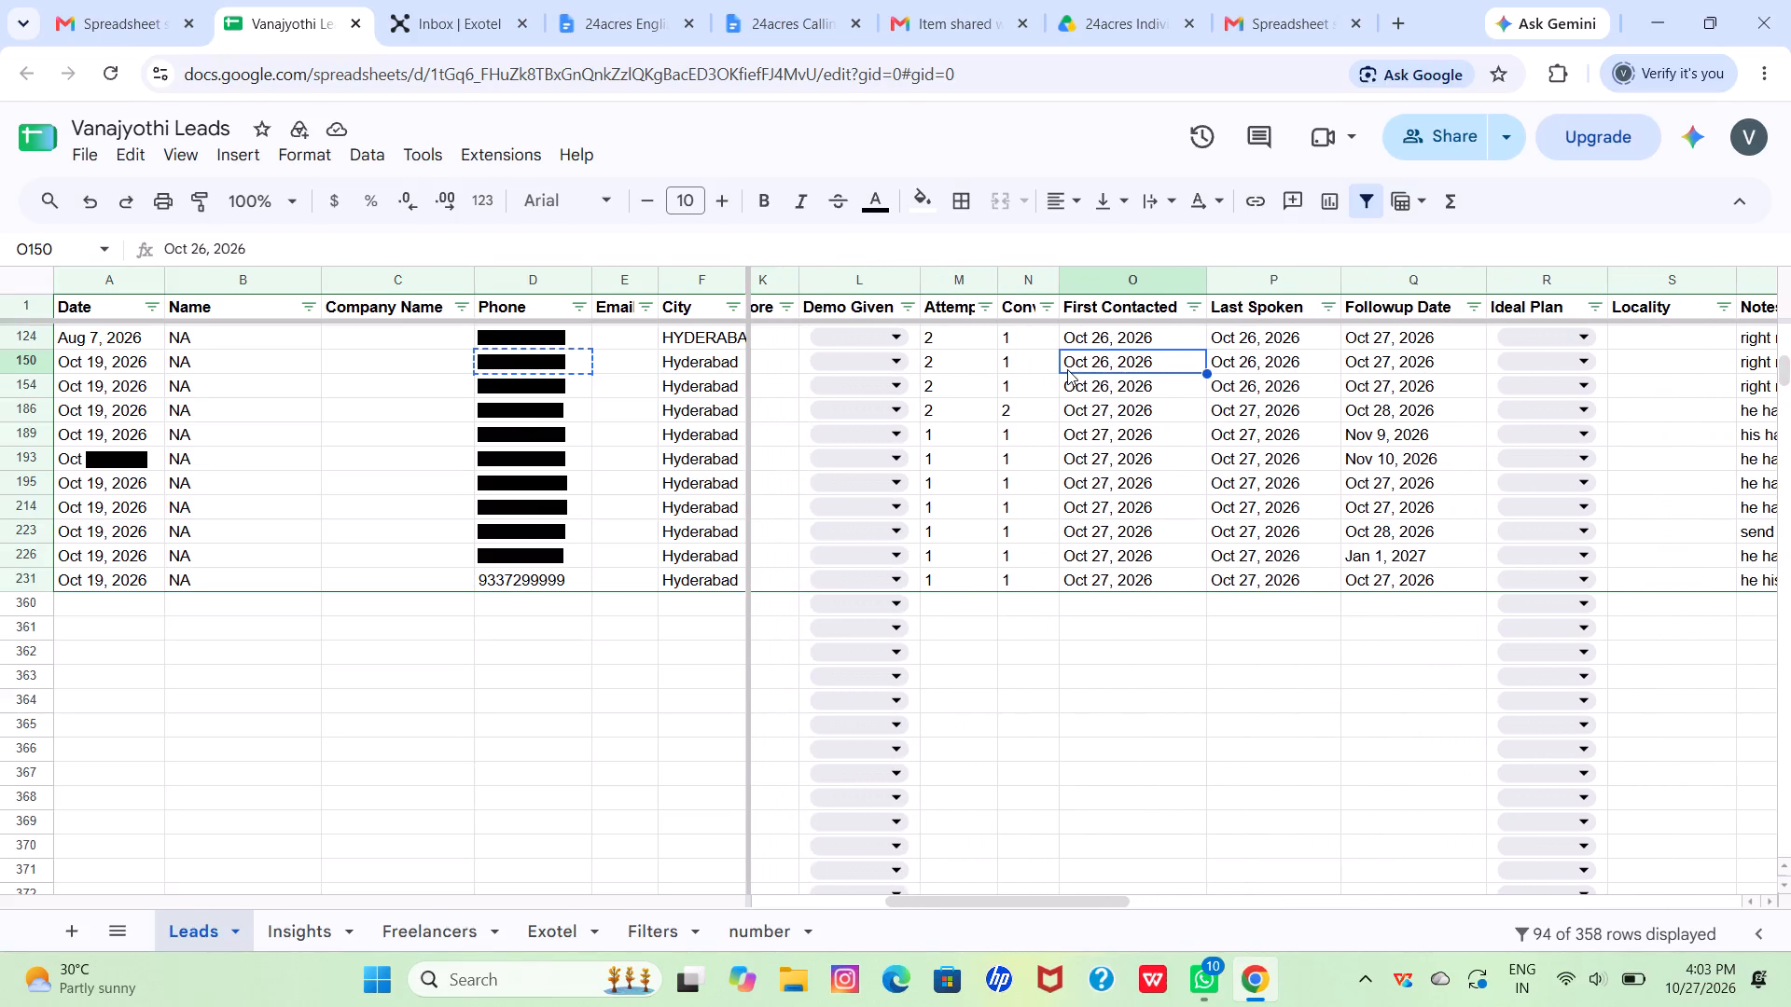
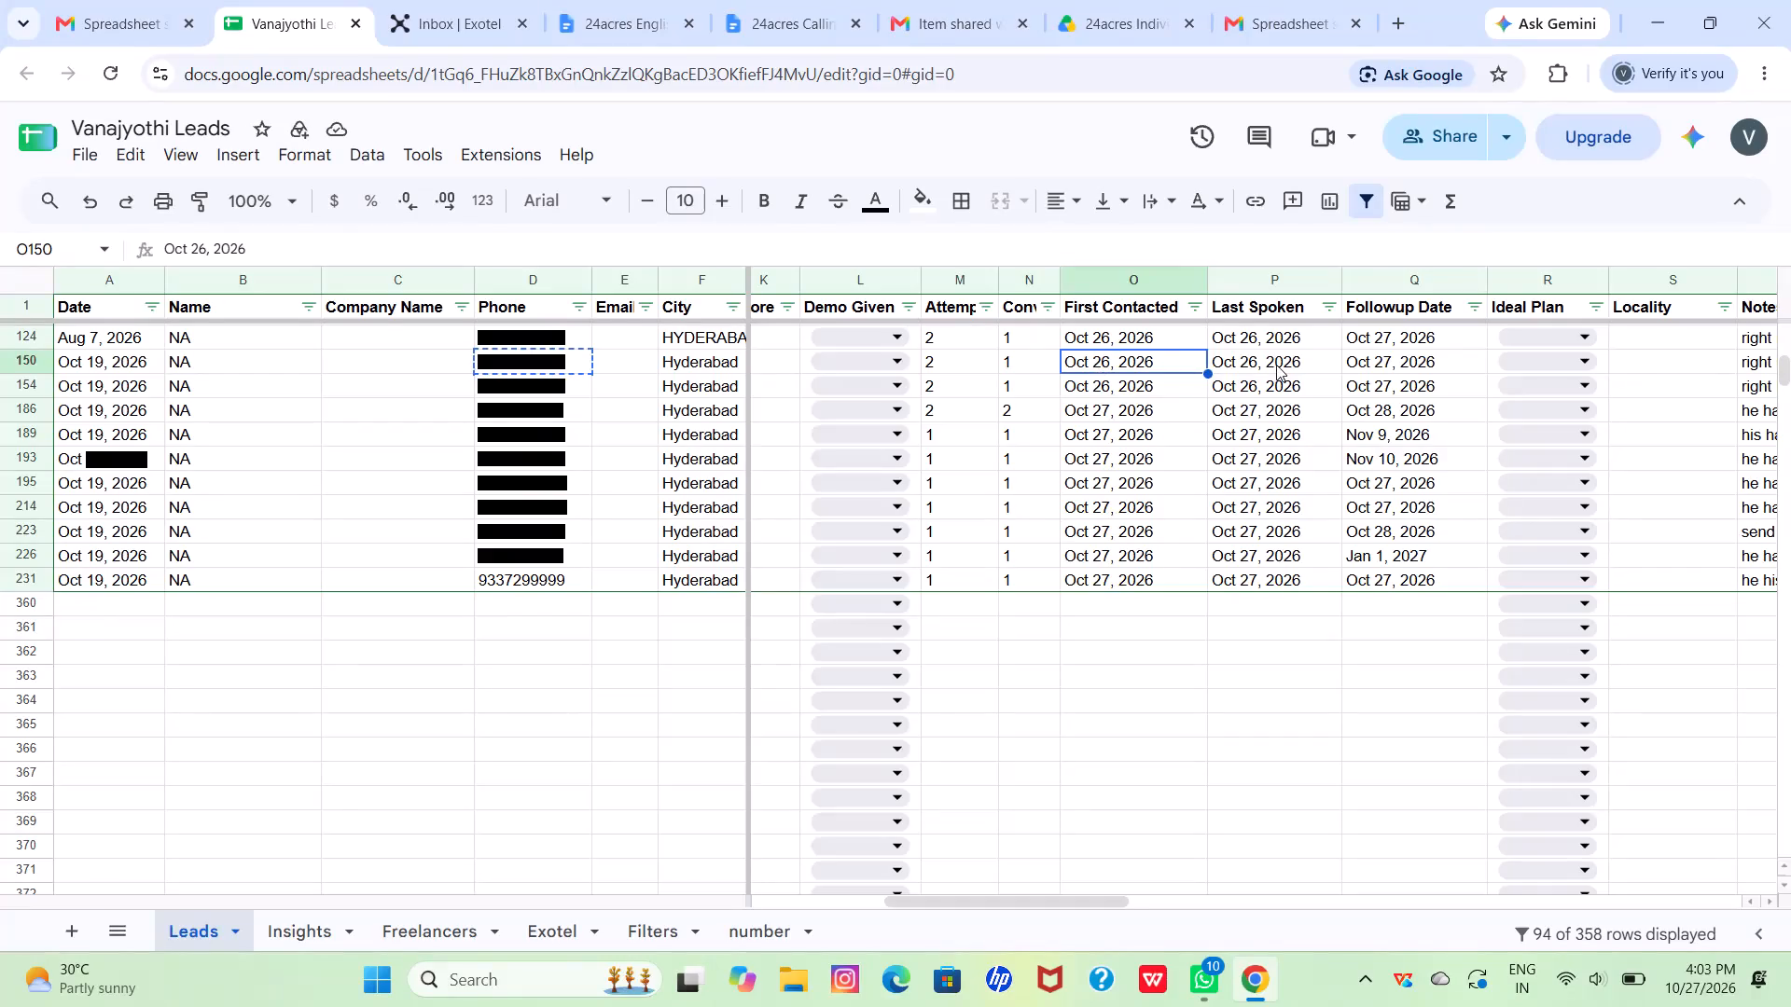
For the lead in row 150, set Last Spoken to Oct 27, 2026 and Followup Date to Oct 28, 2026.
click(1276, 363)
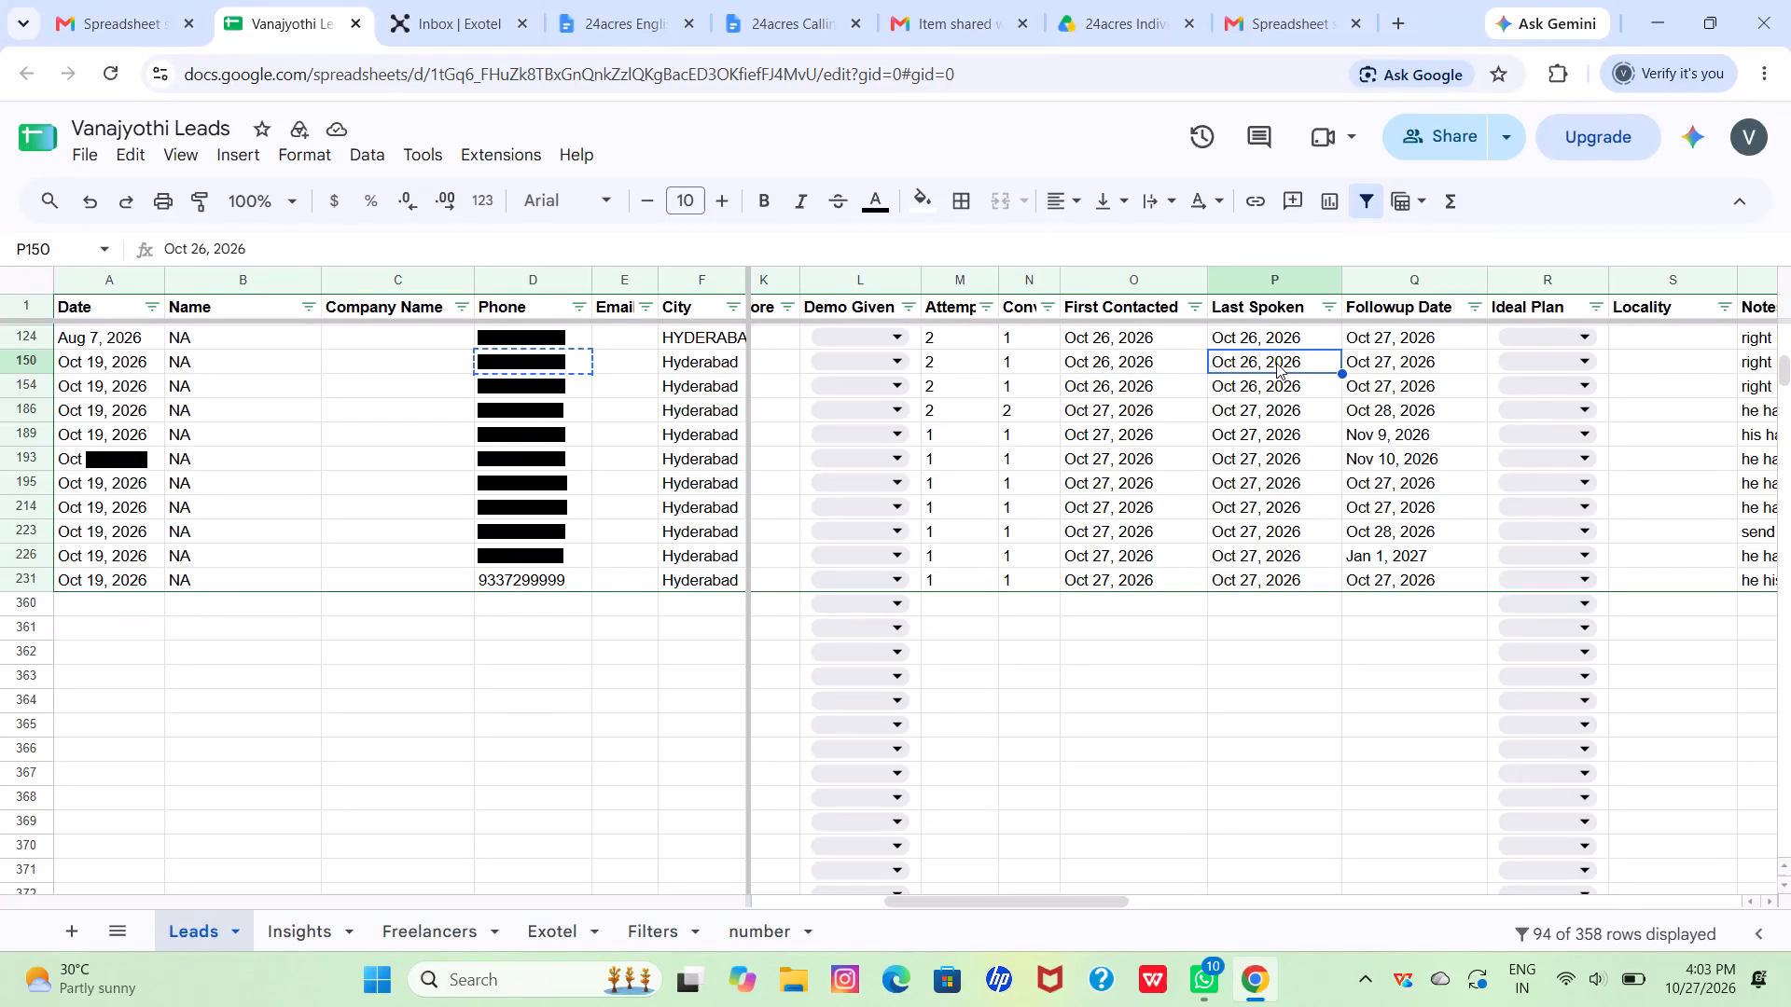
double_click(1276, 363)
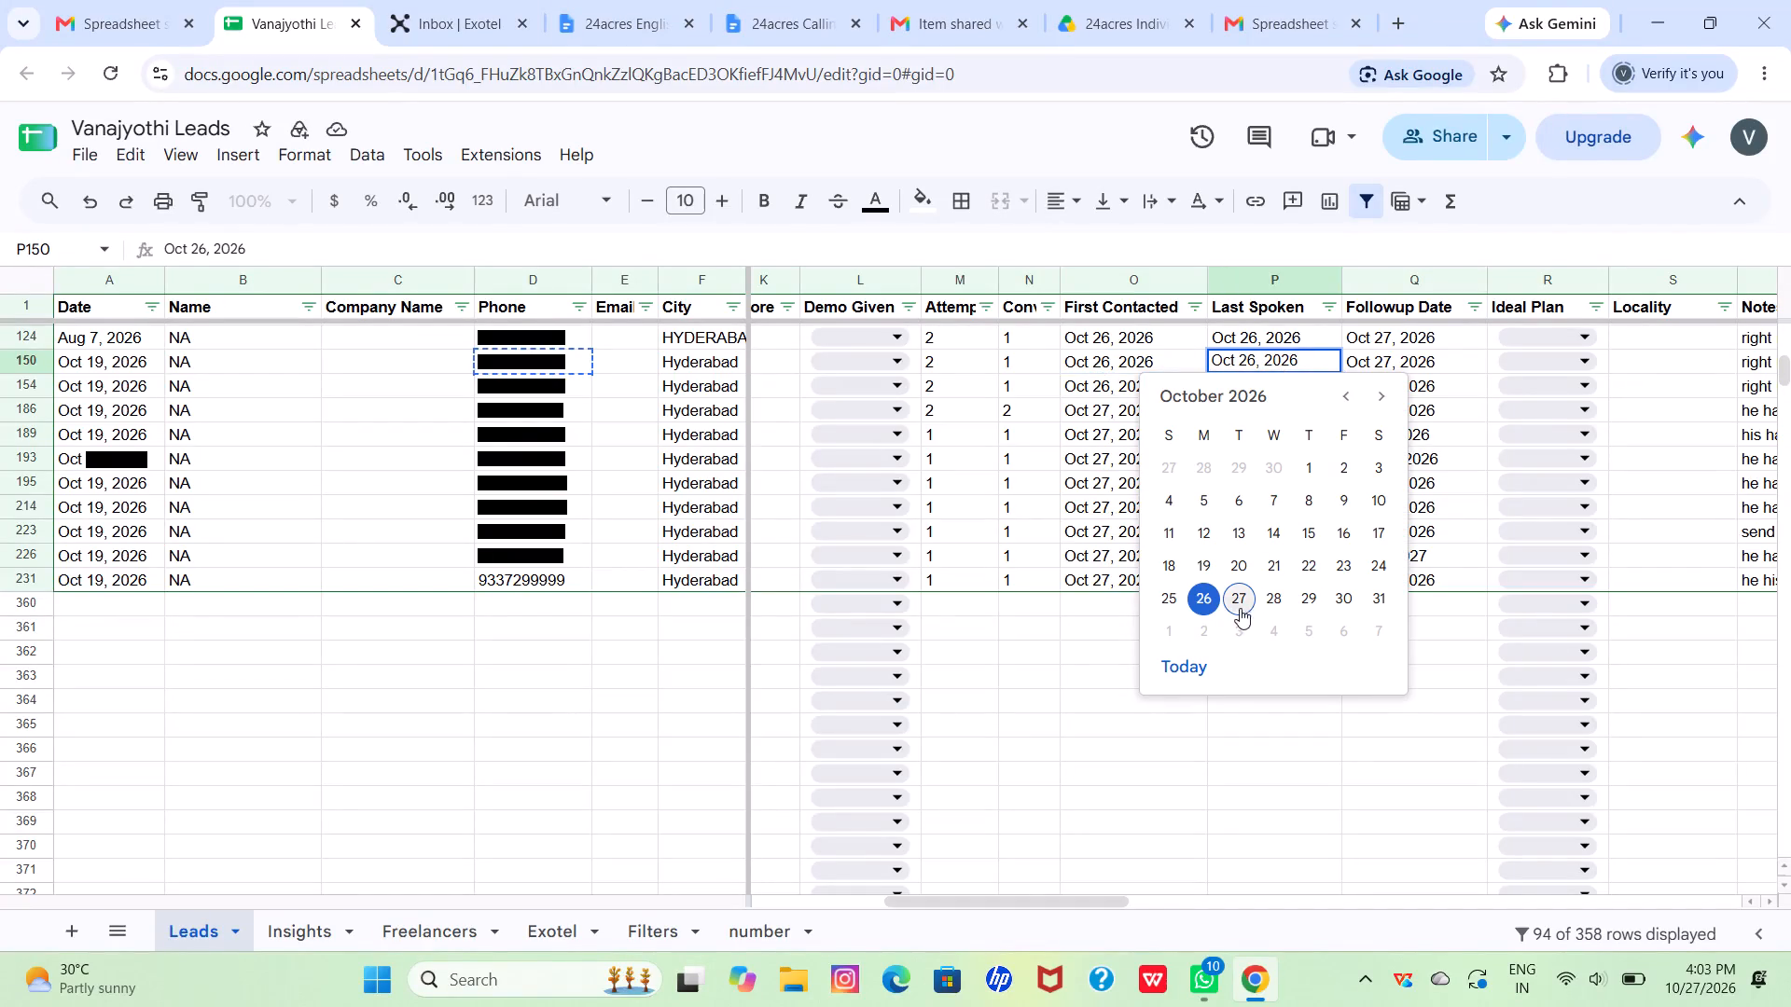
click(1238, 597)
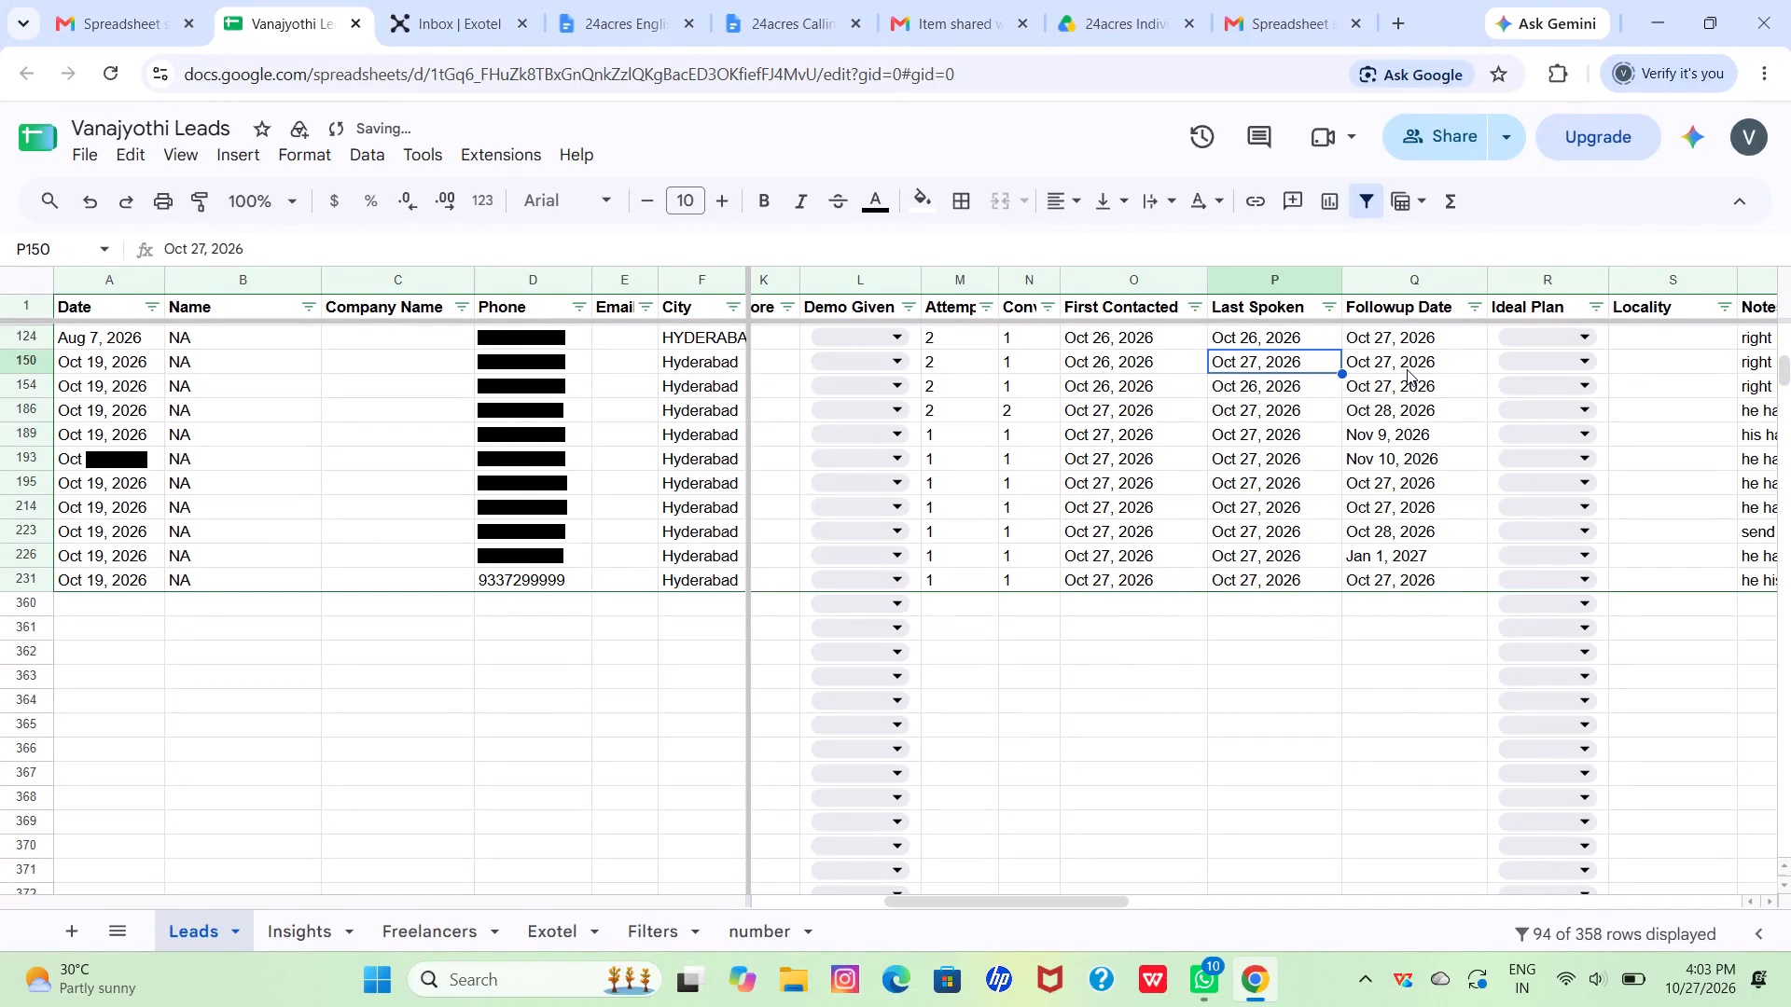
click(1407, 369)
double_click(1407, 369)
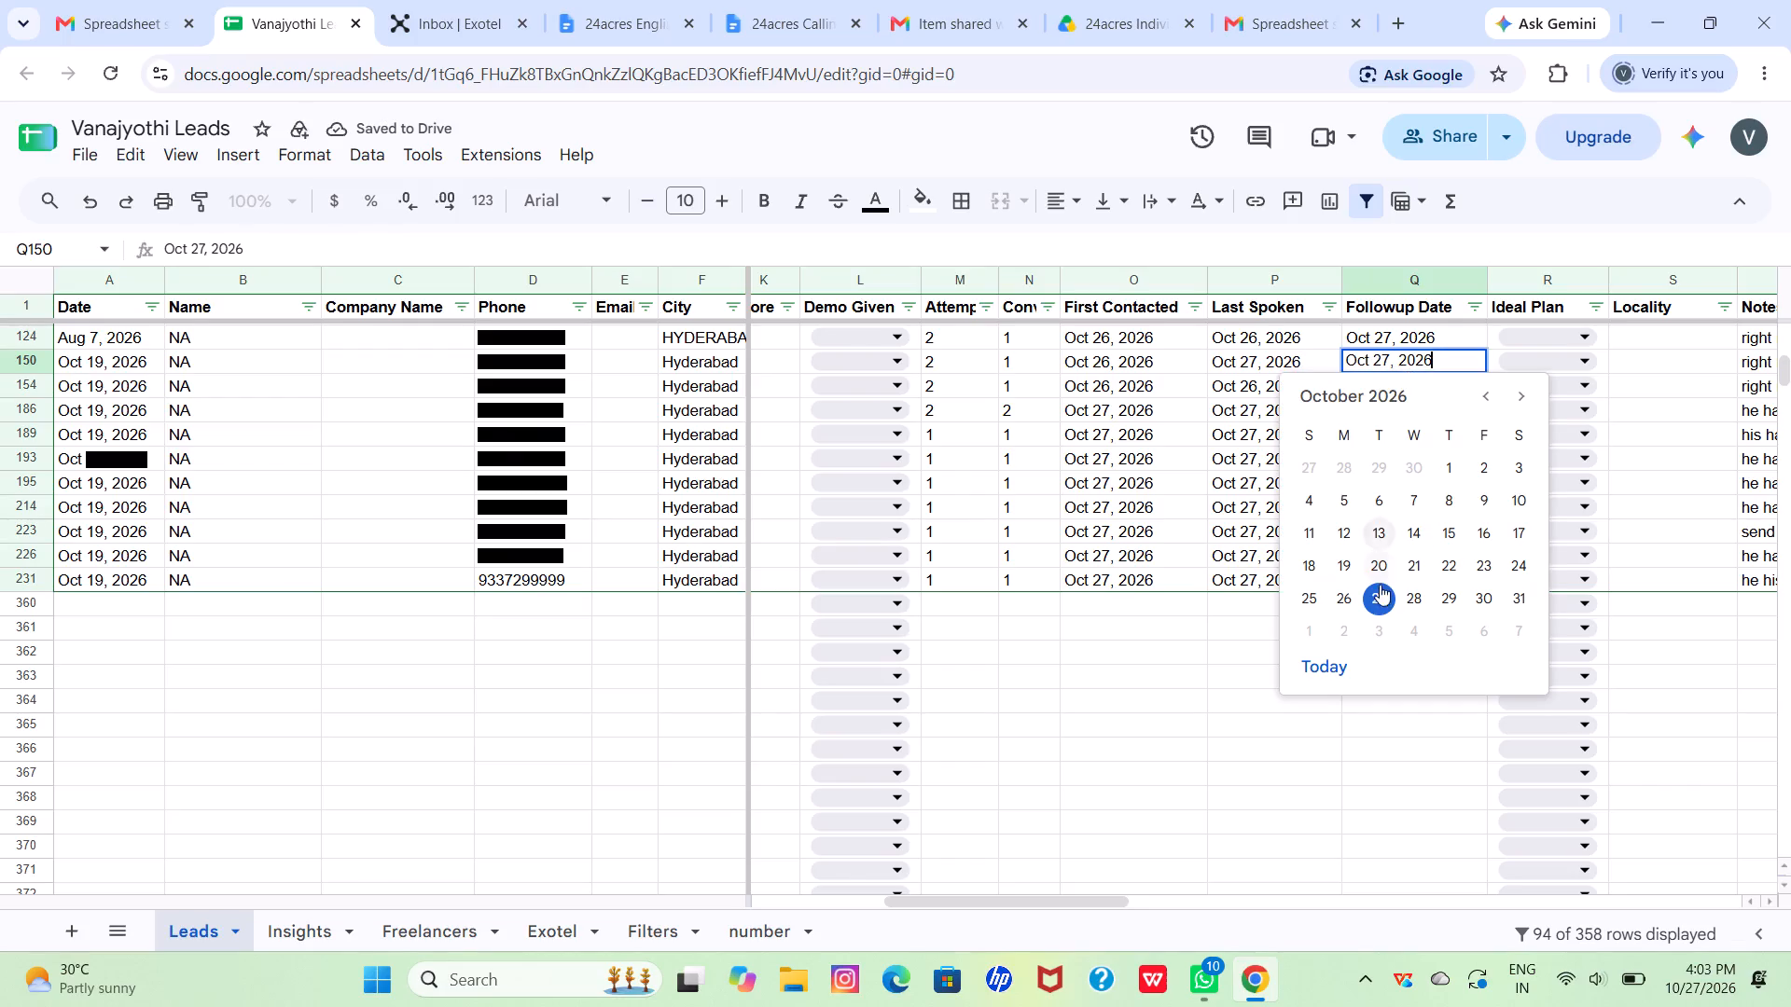
click(1404, 597)
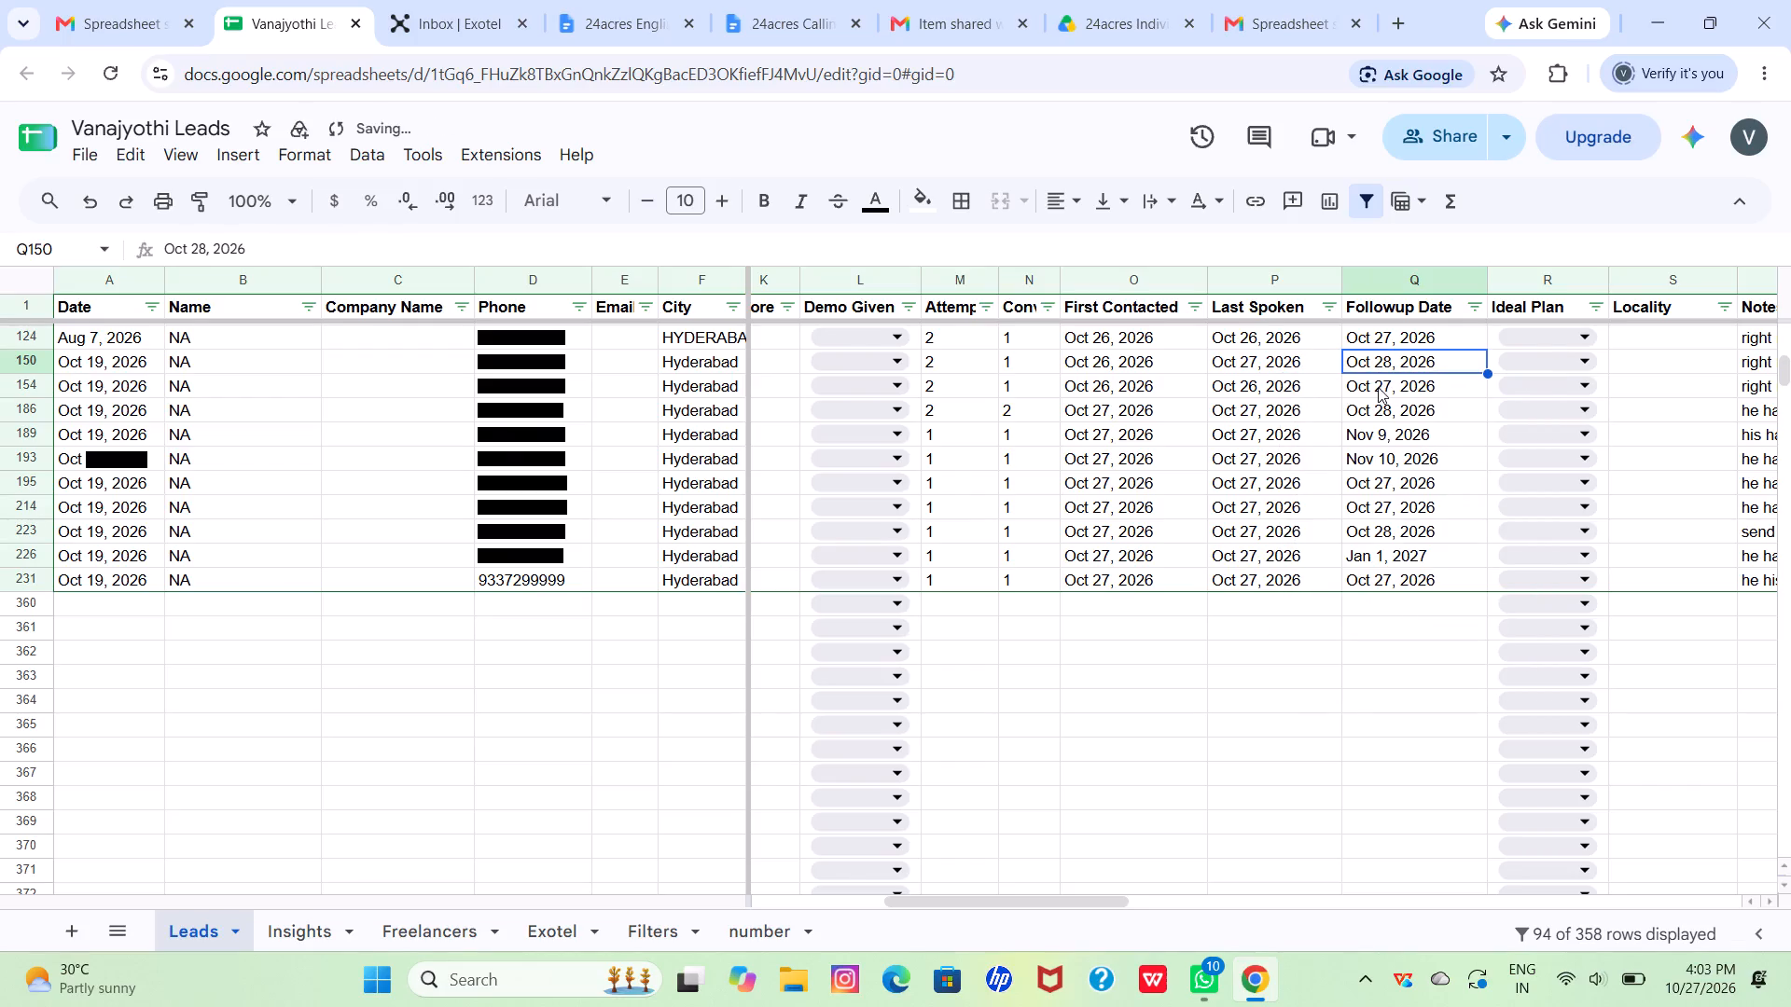
Check the notes of the lead in row 154 and select its phone number for the follow-up call.
click(1377, 394)
scroll(1377, 394, left, 4)
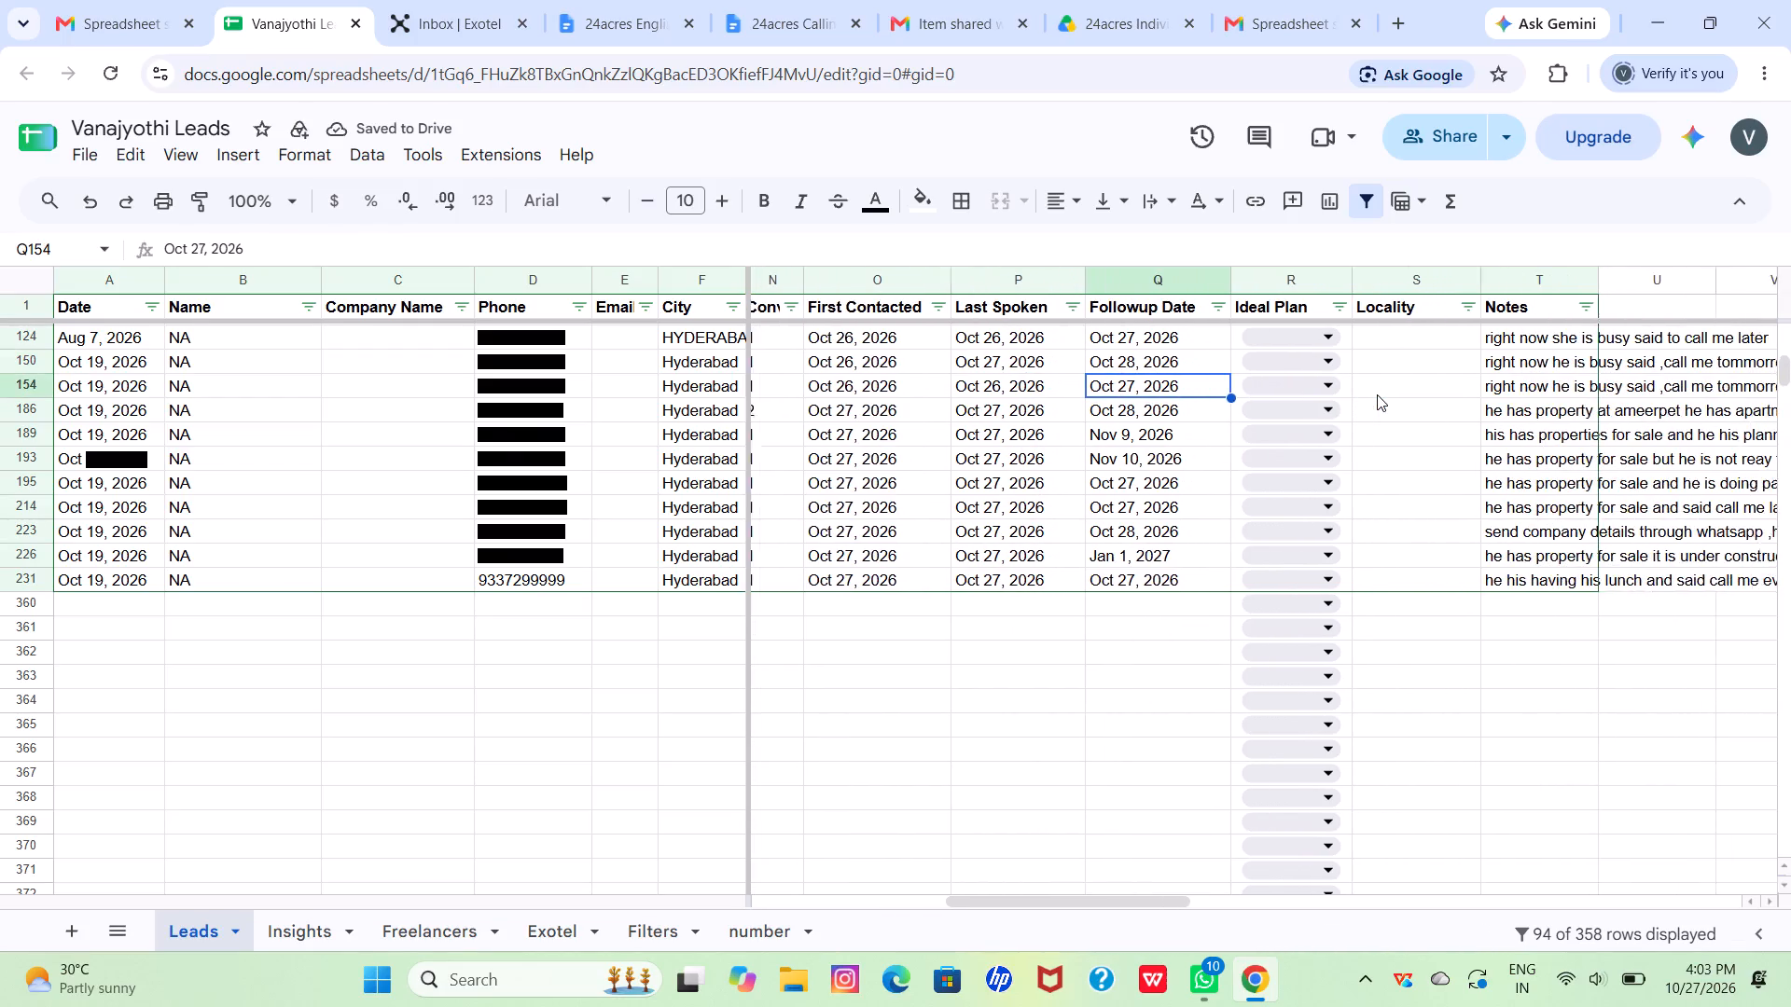
scroll(1377, 394, left, 1)
scroll(1377, 394, right, 4)
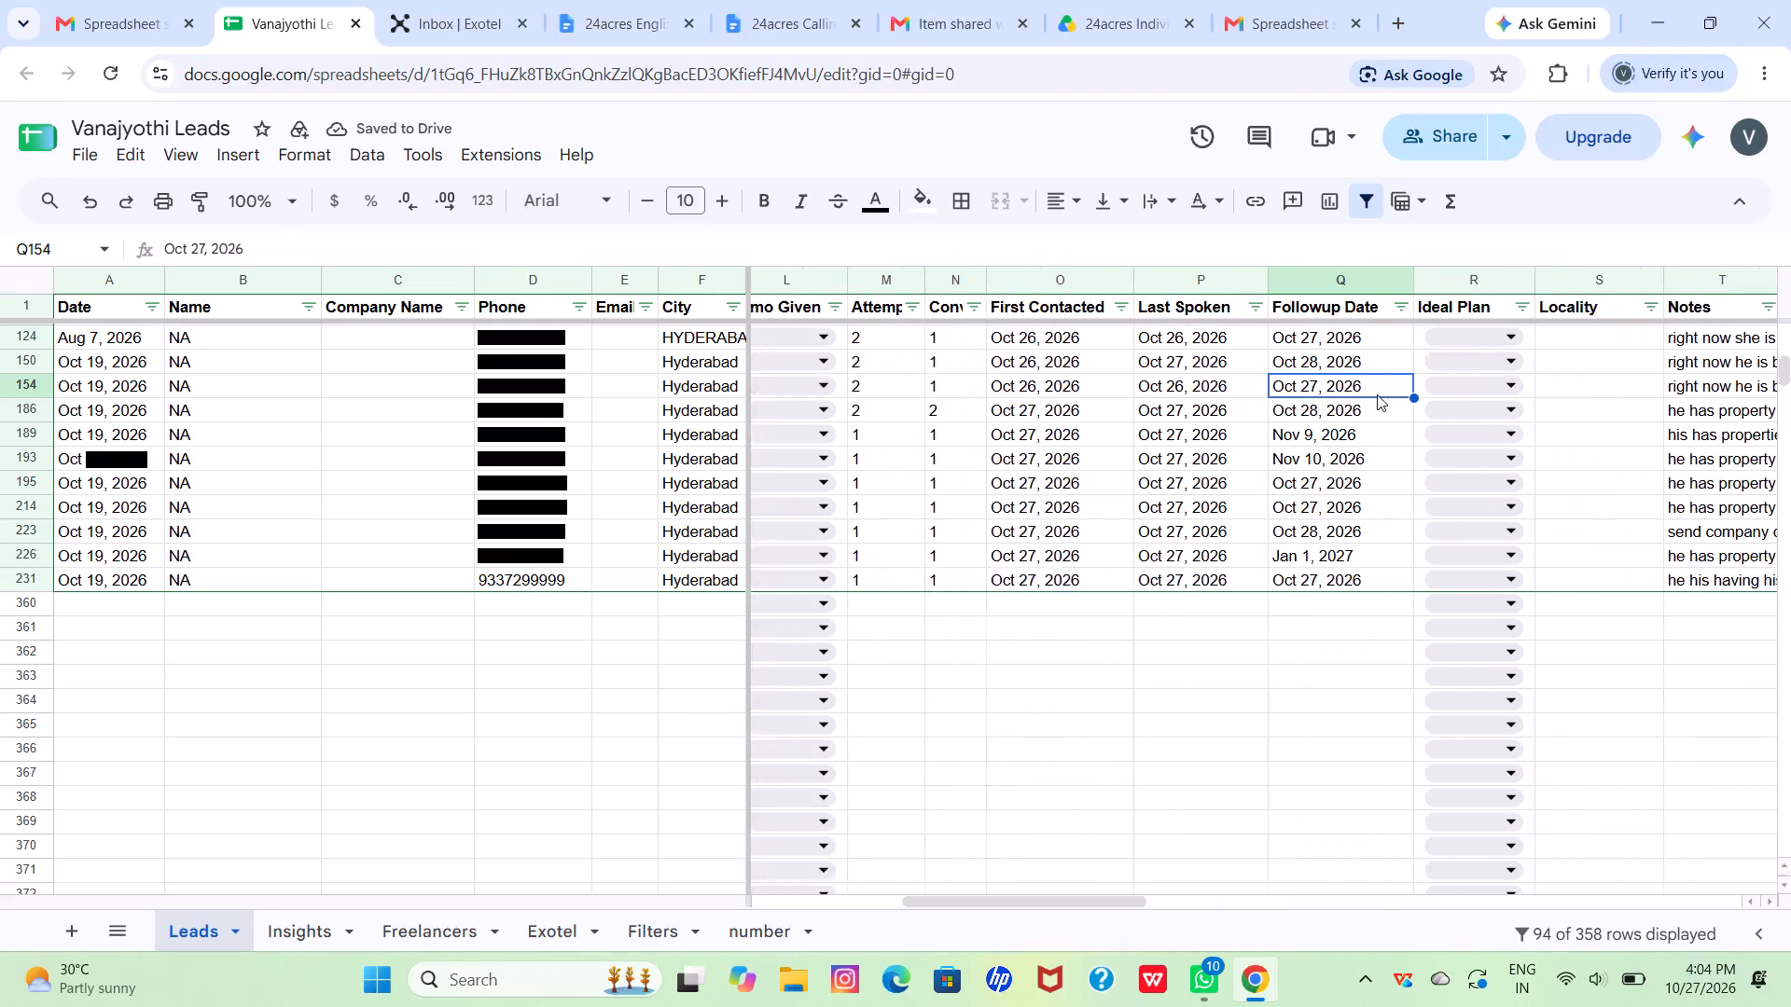
scroll(1377, 394, right, 2)
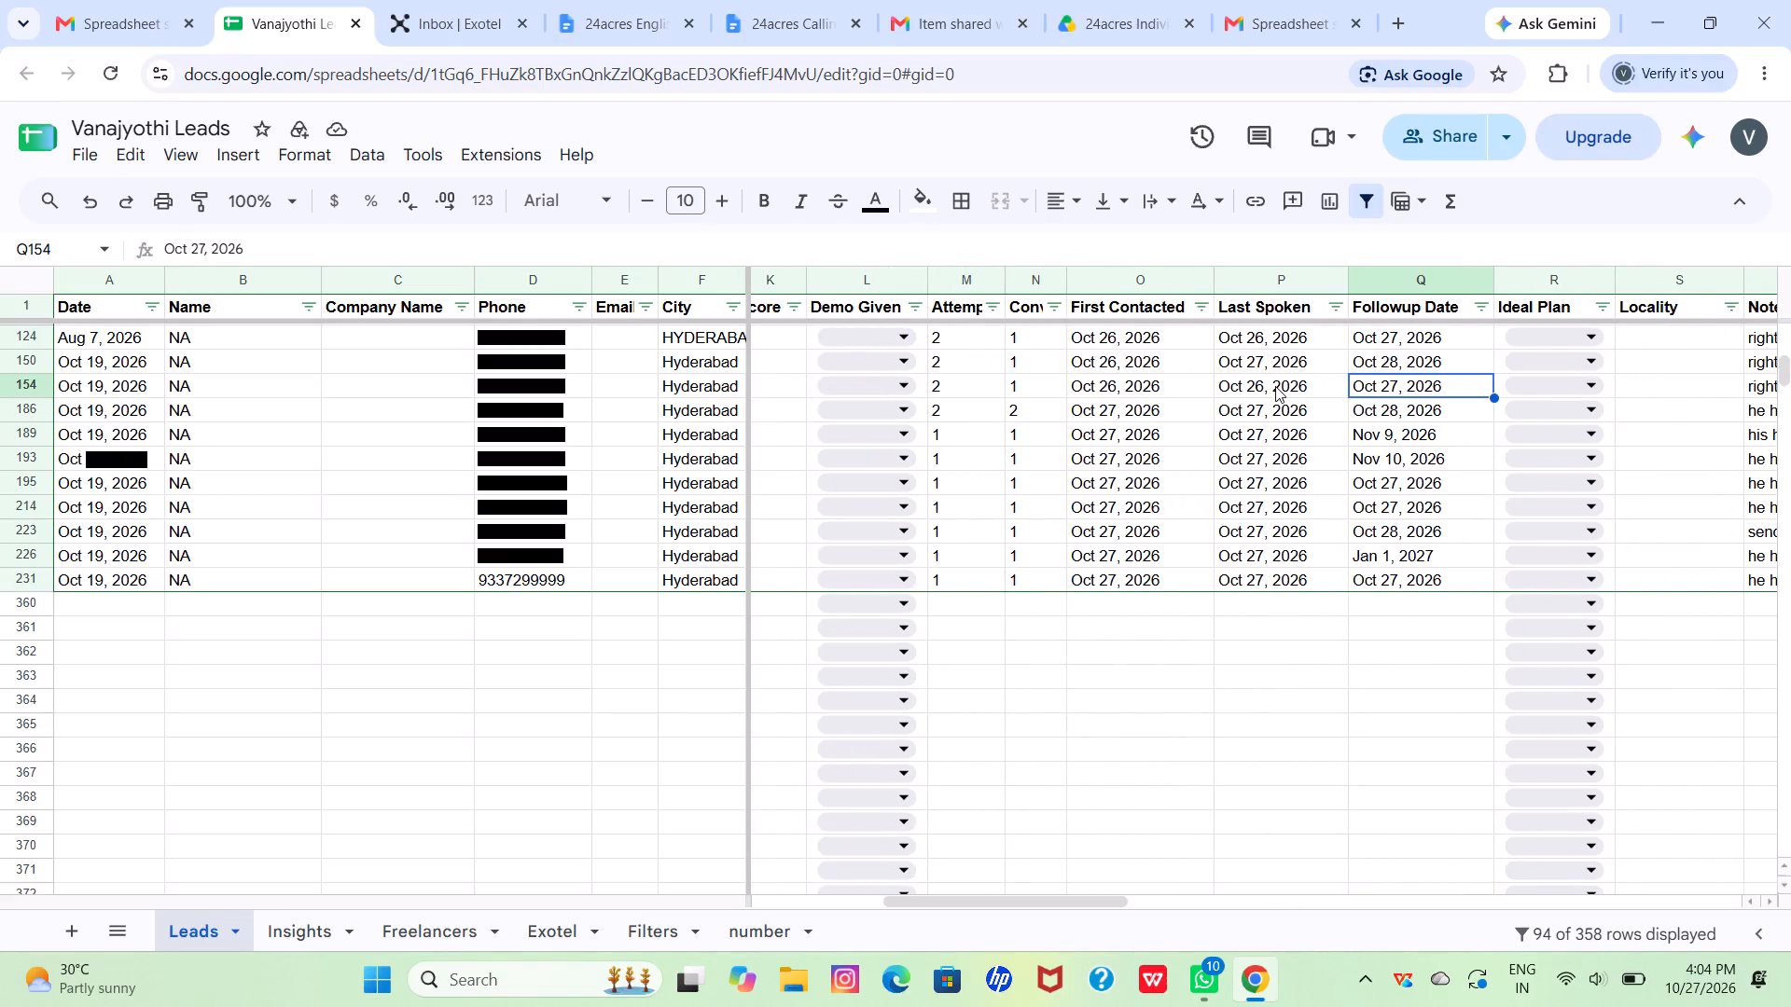
click(558, 384)
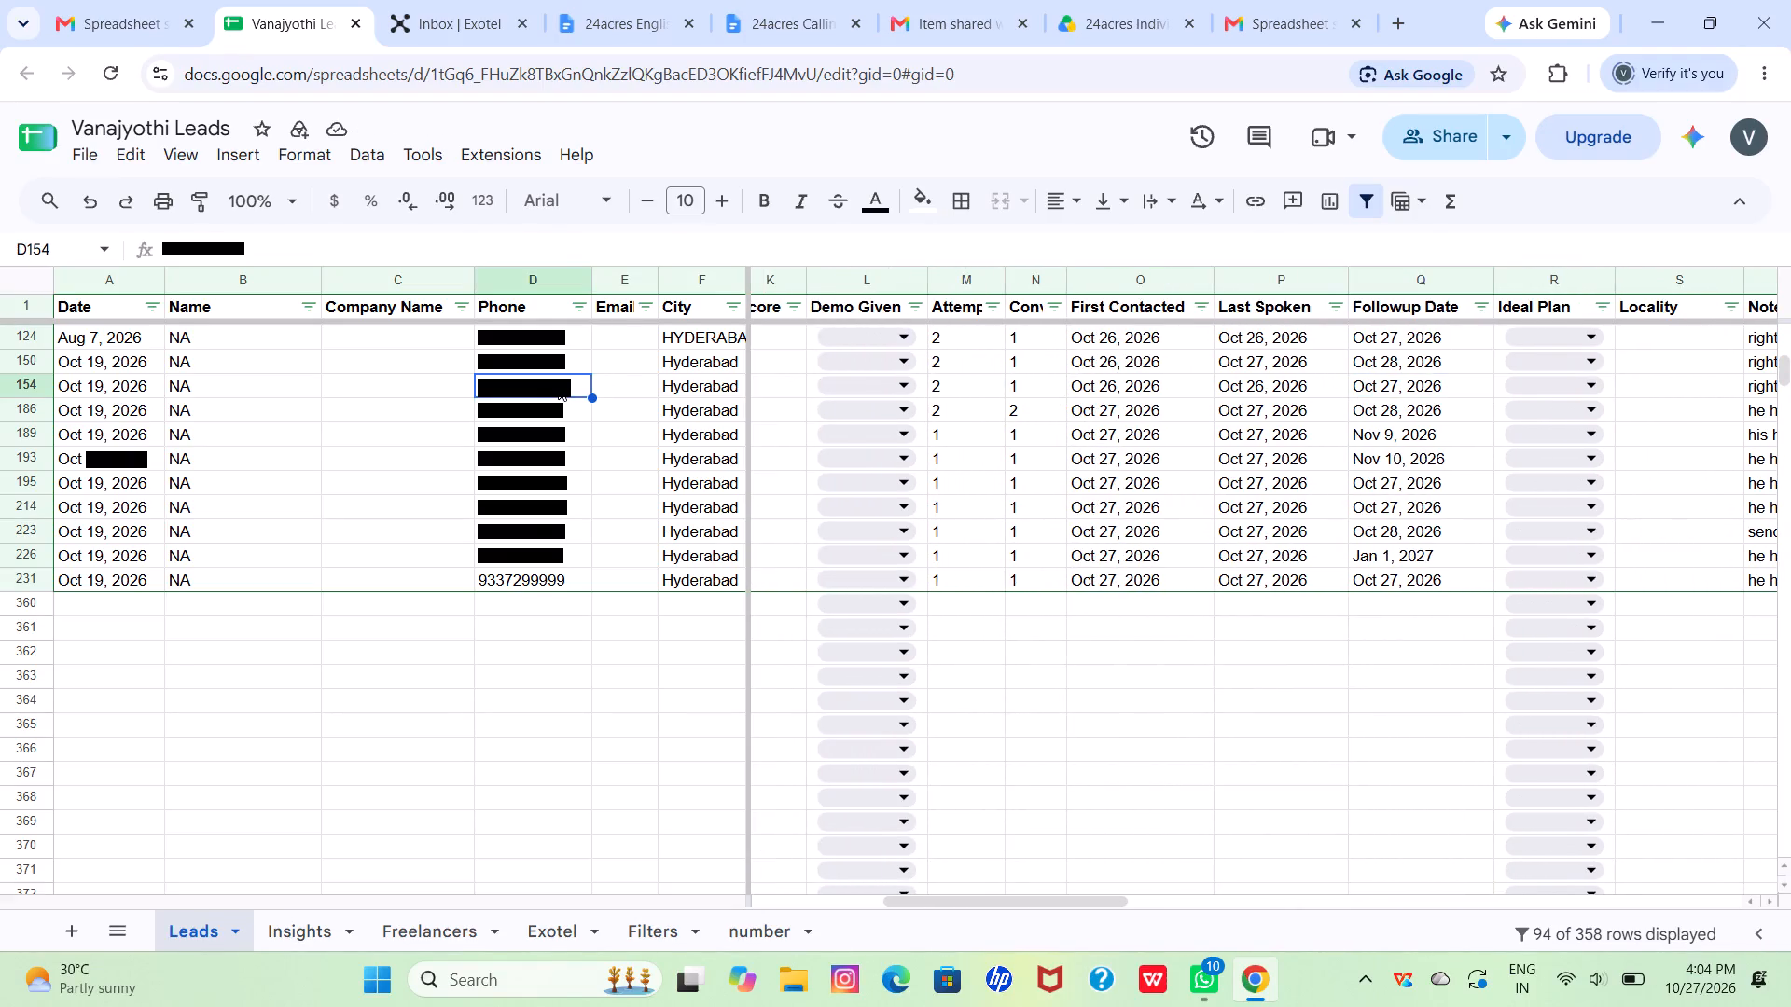
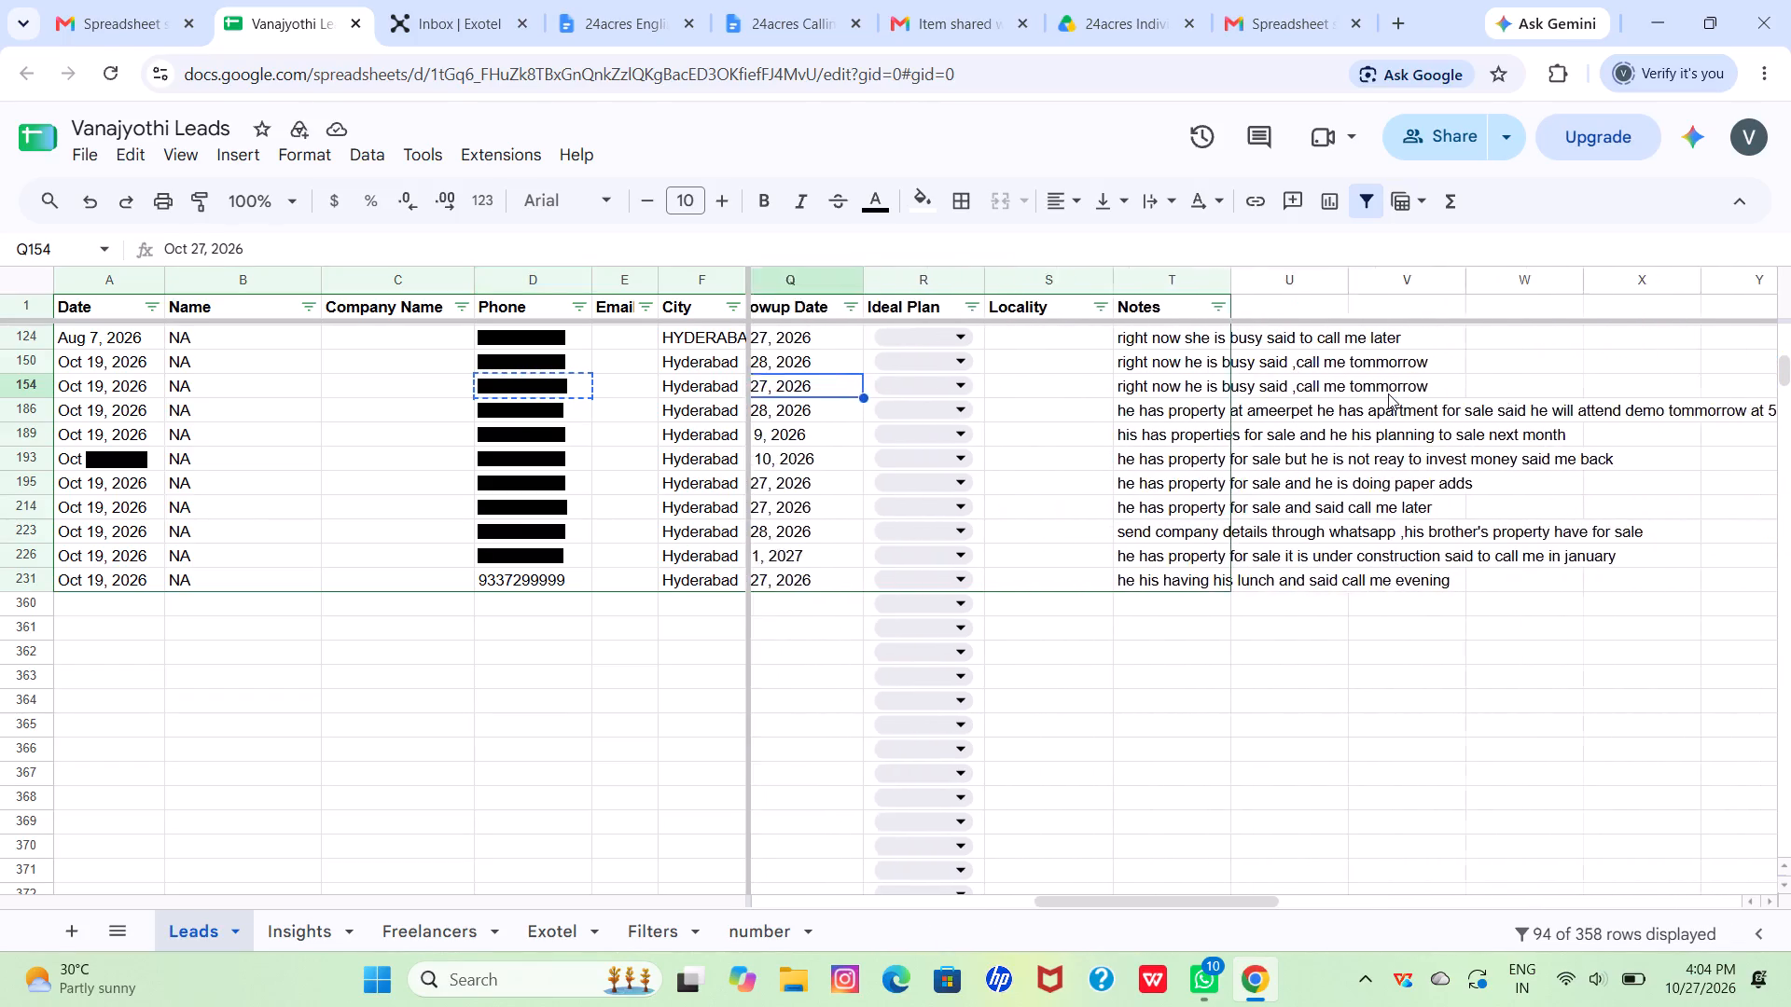
Set the Followup Date of the lead in row 154 to Oct 28, 2026.
scroll(1388, 393, right, 2)
double_click(1129, 390)
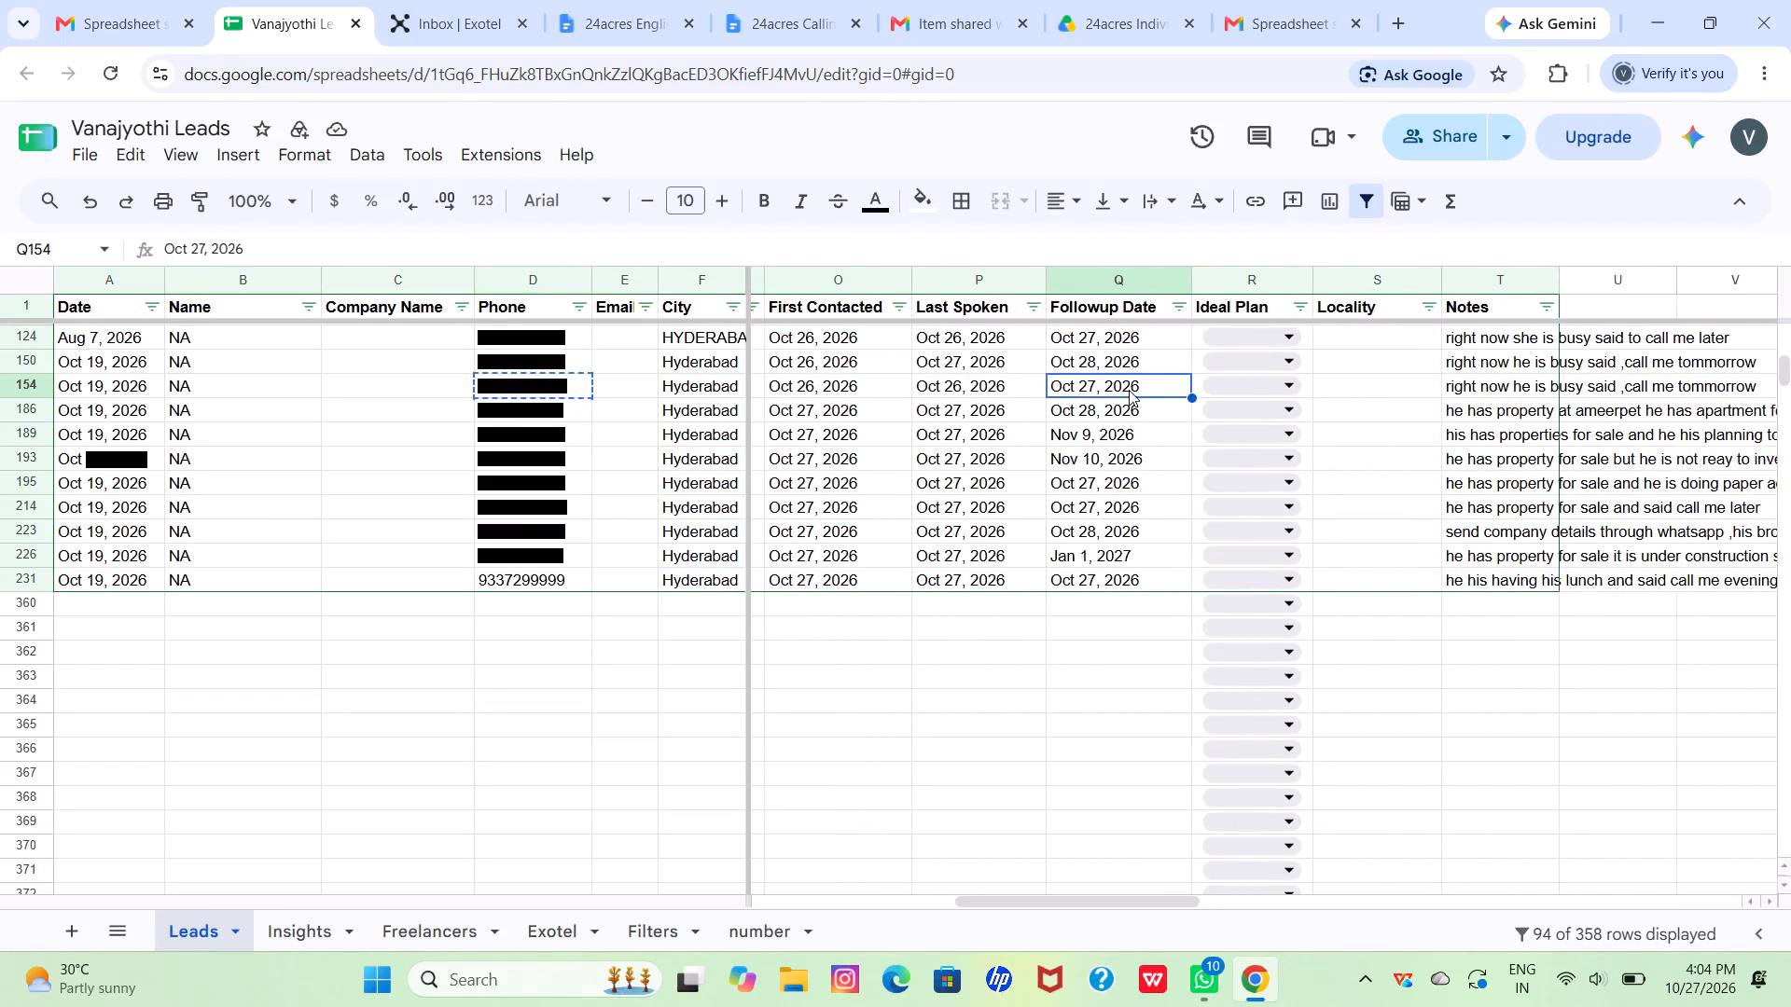
click(1122, 613)
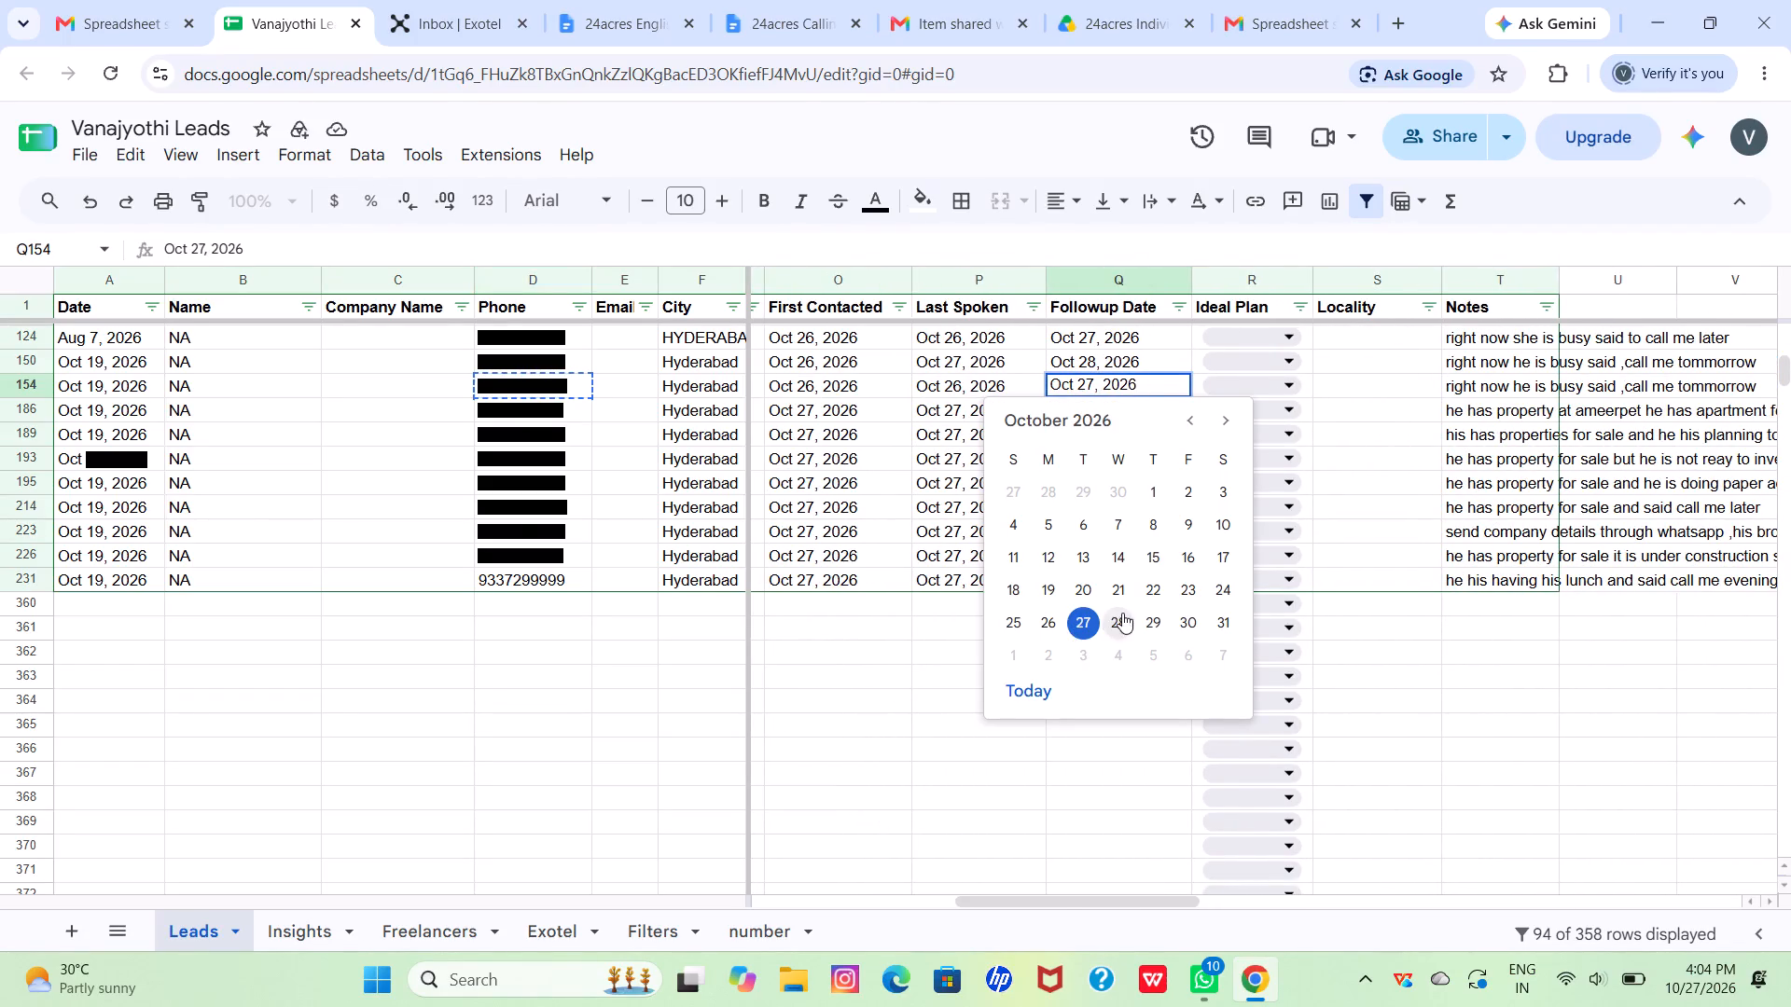
click(969, 396)
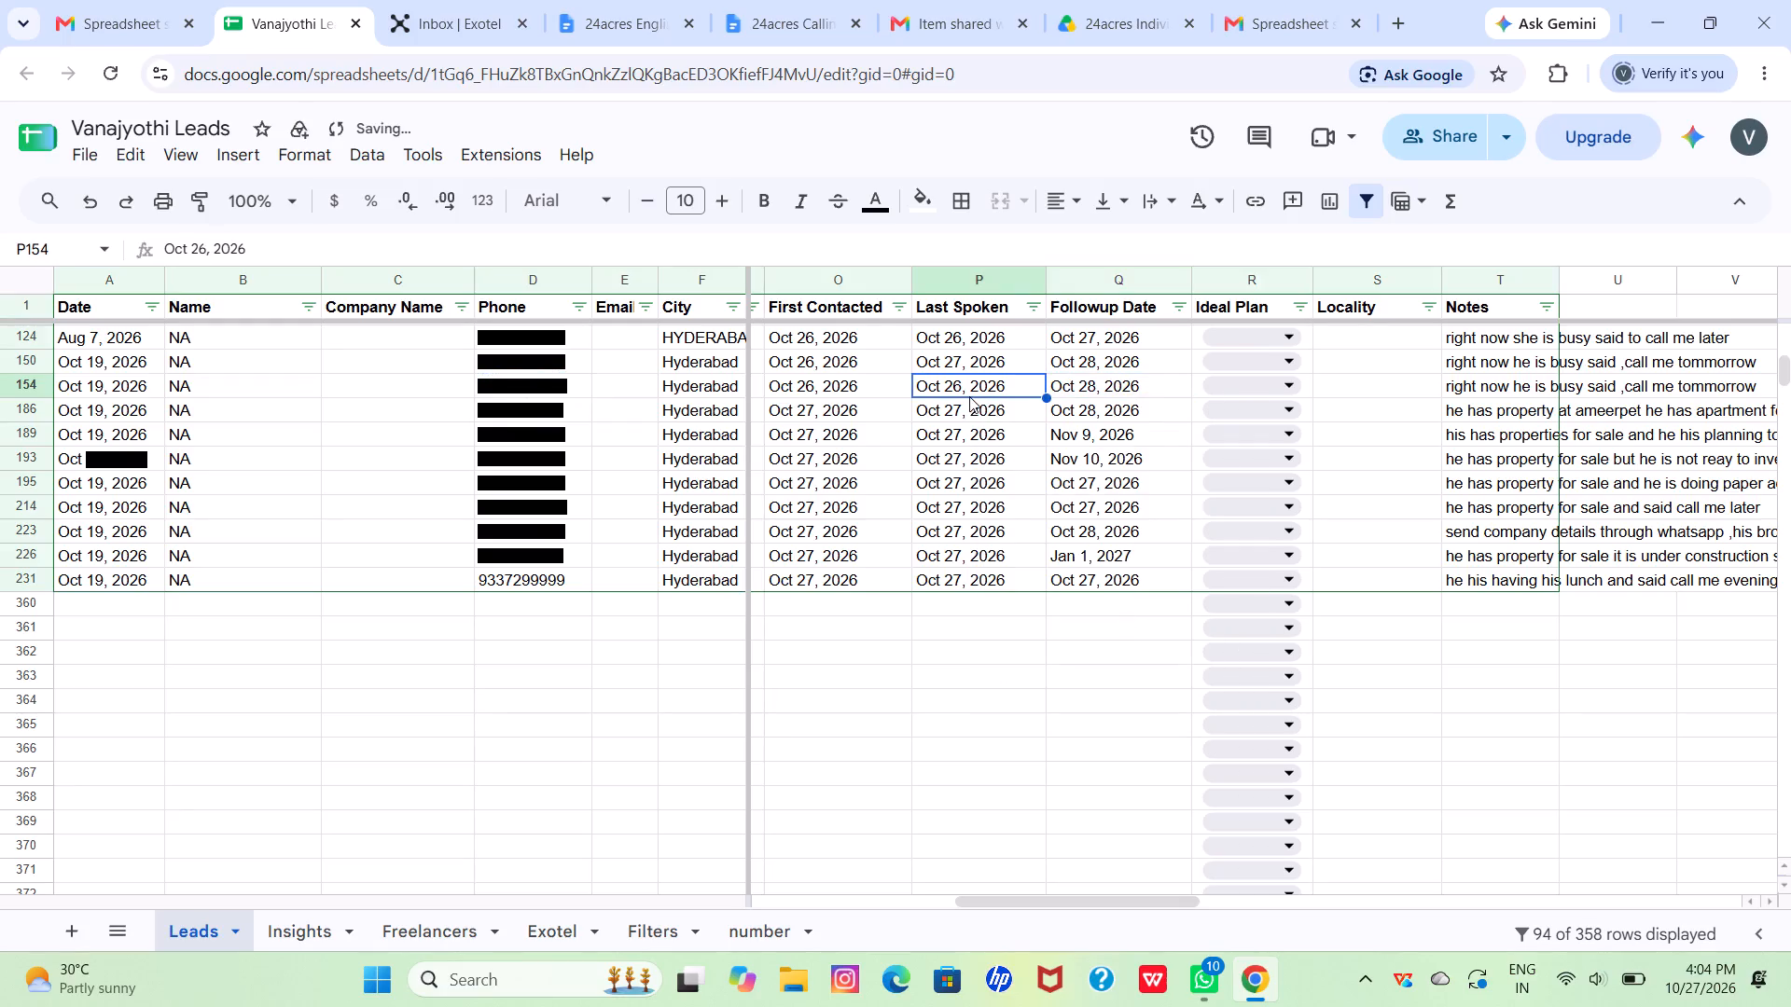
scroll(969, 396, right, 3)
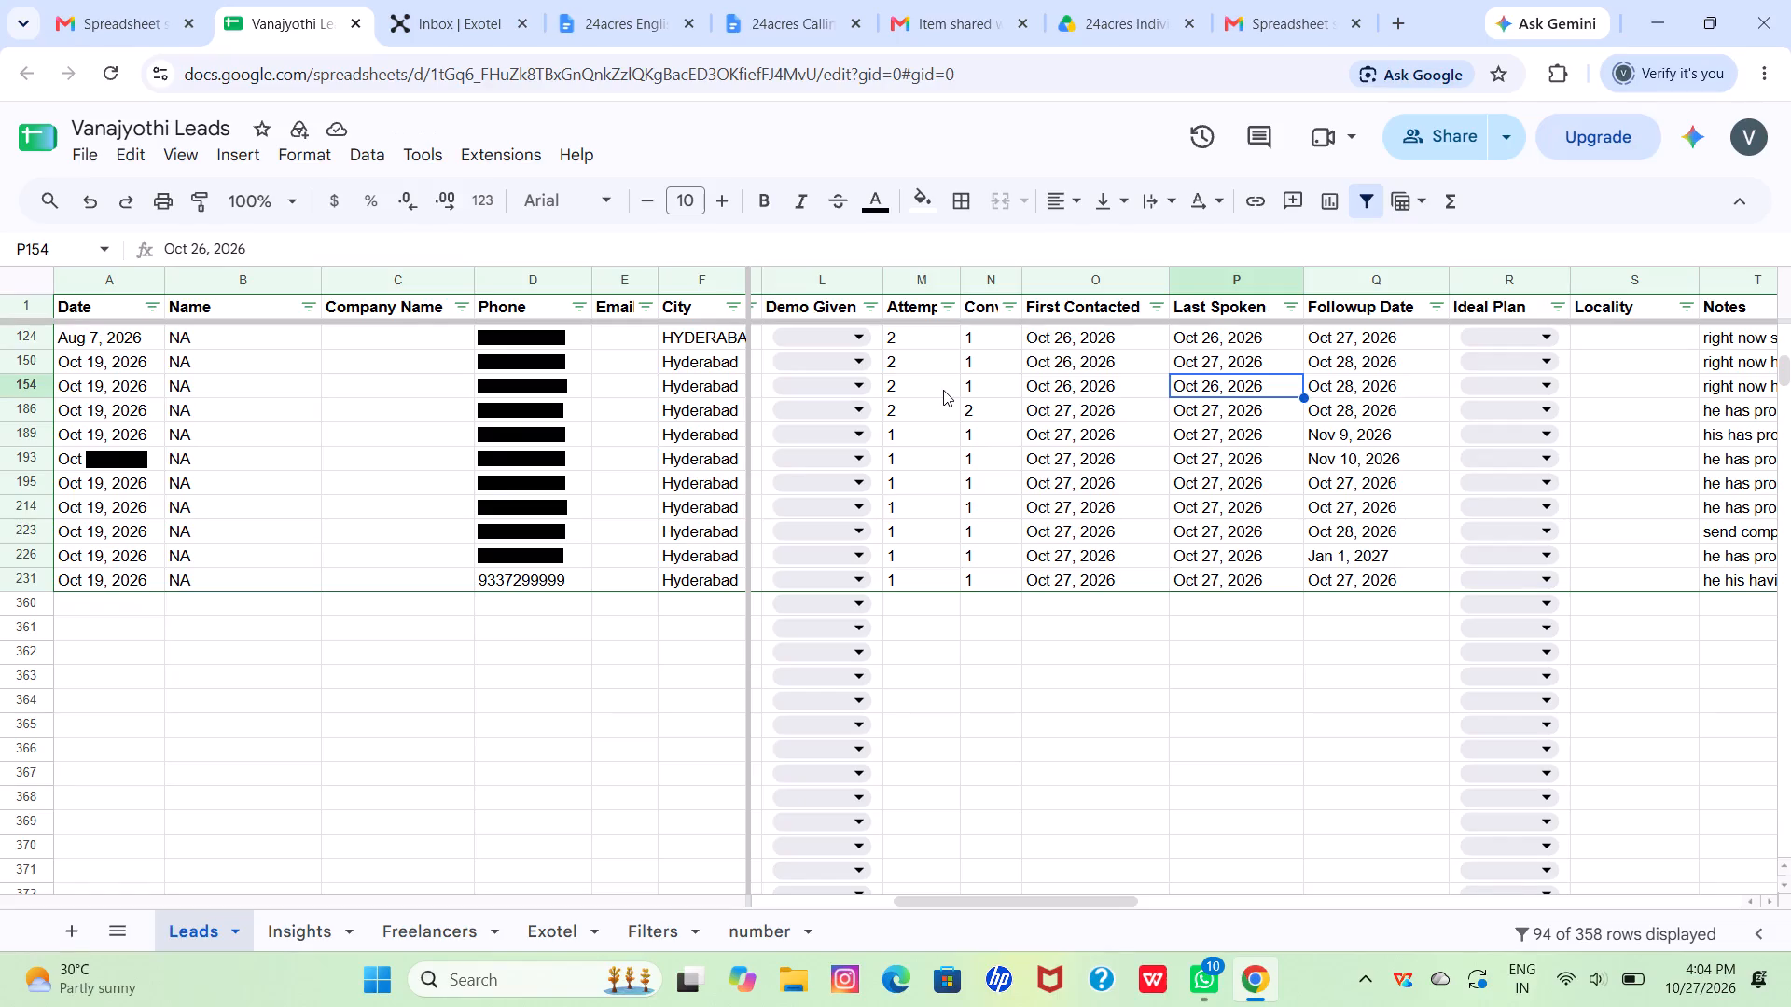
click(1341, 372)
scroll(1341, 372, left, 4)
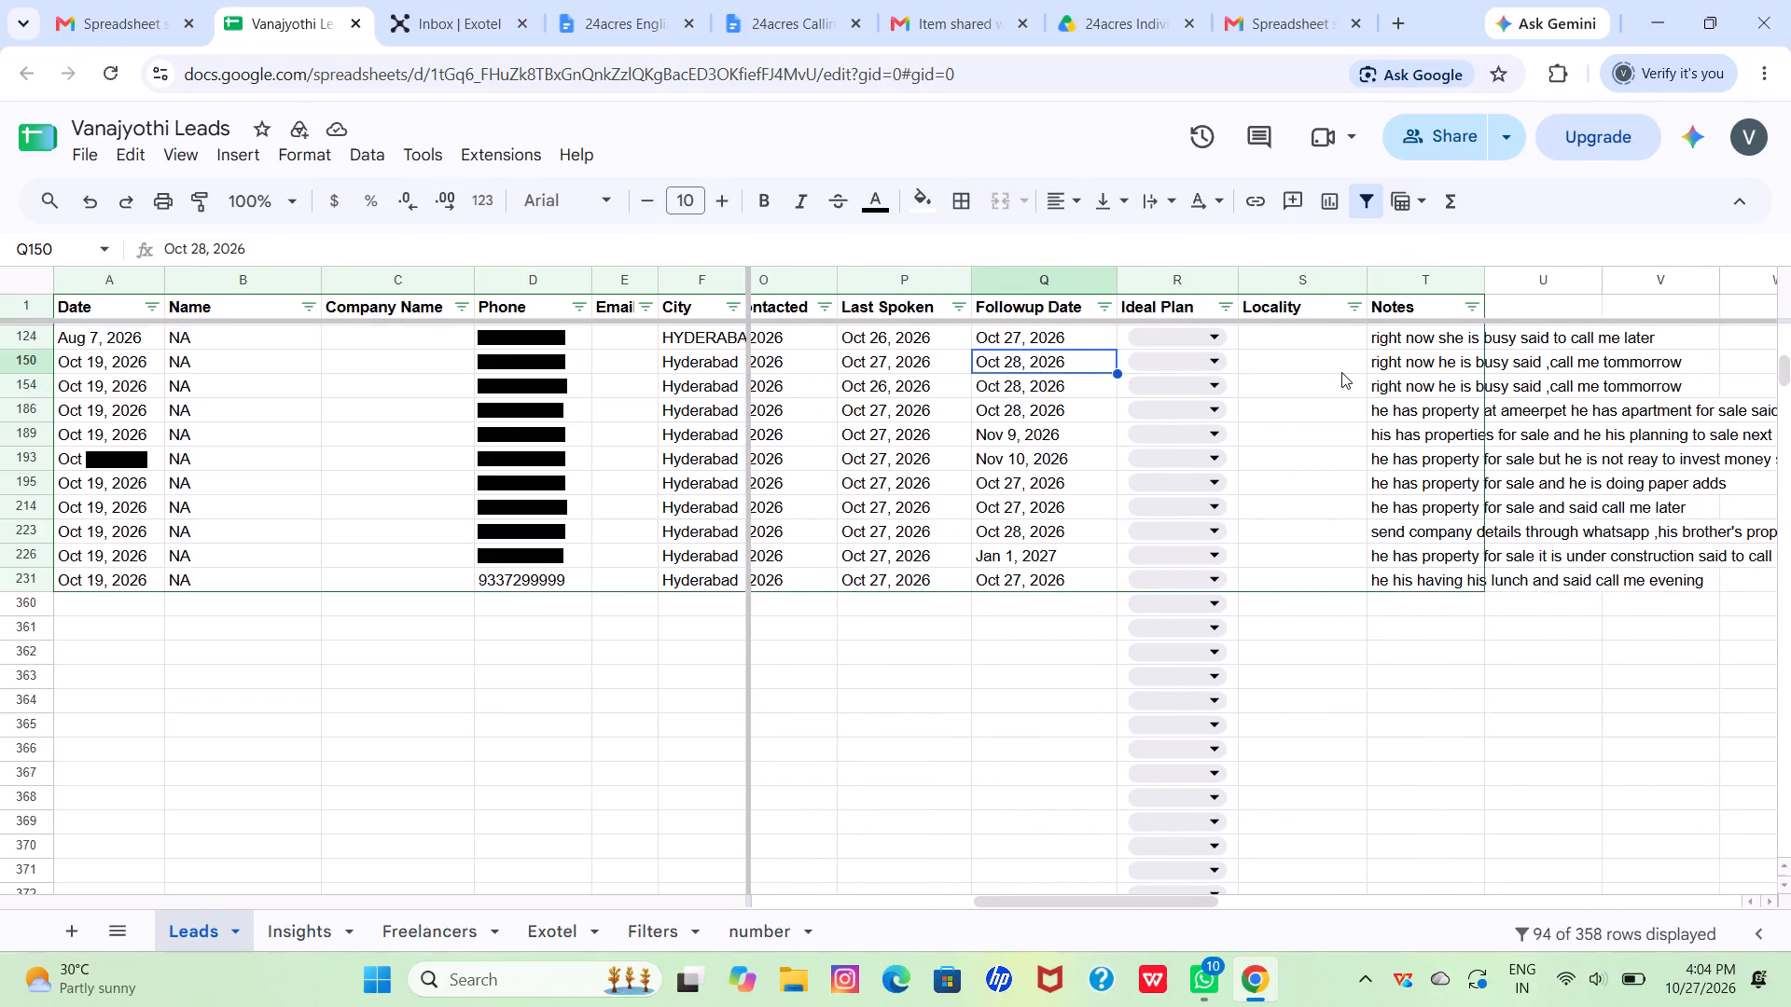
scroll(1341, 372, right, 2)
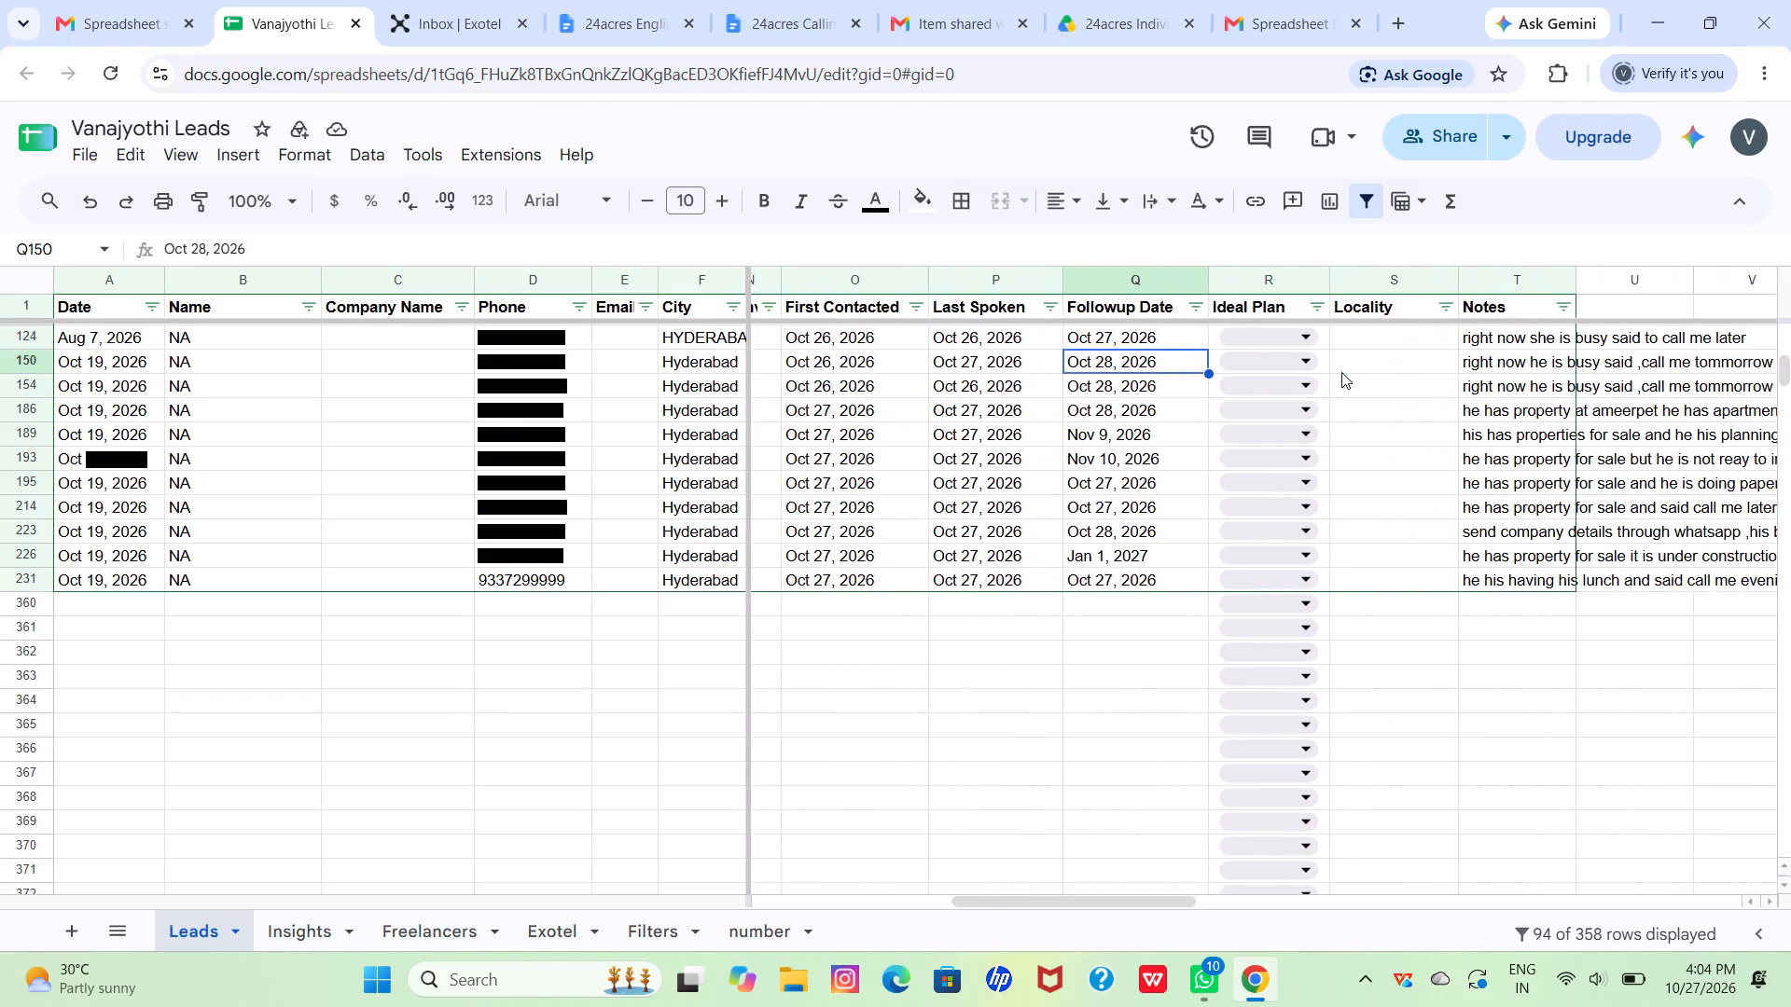
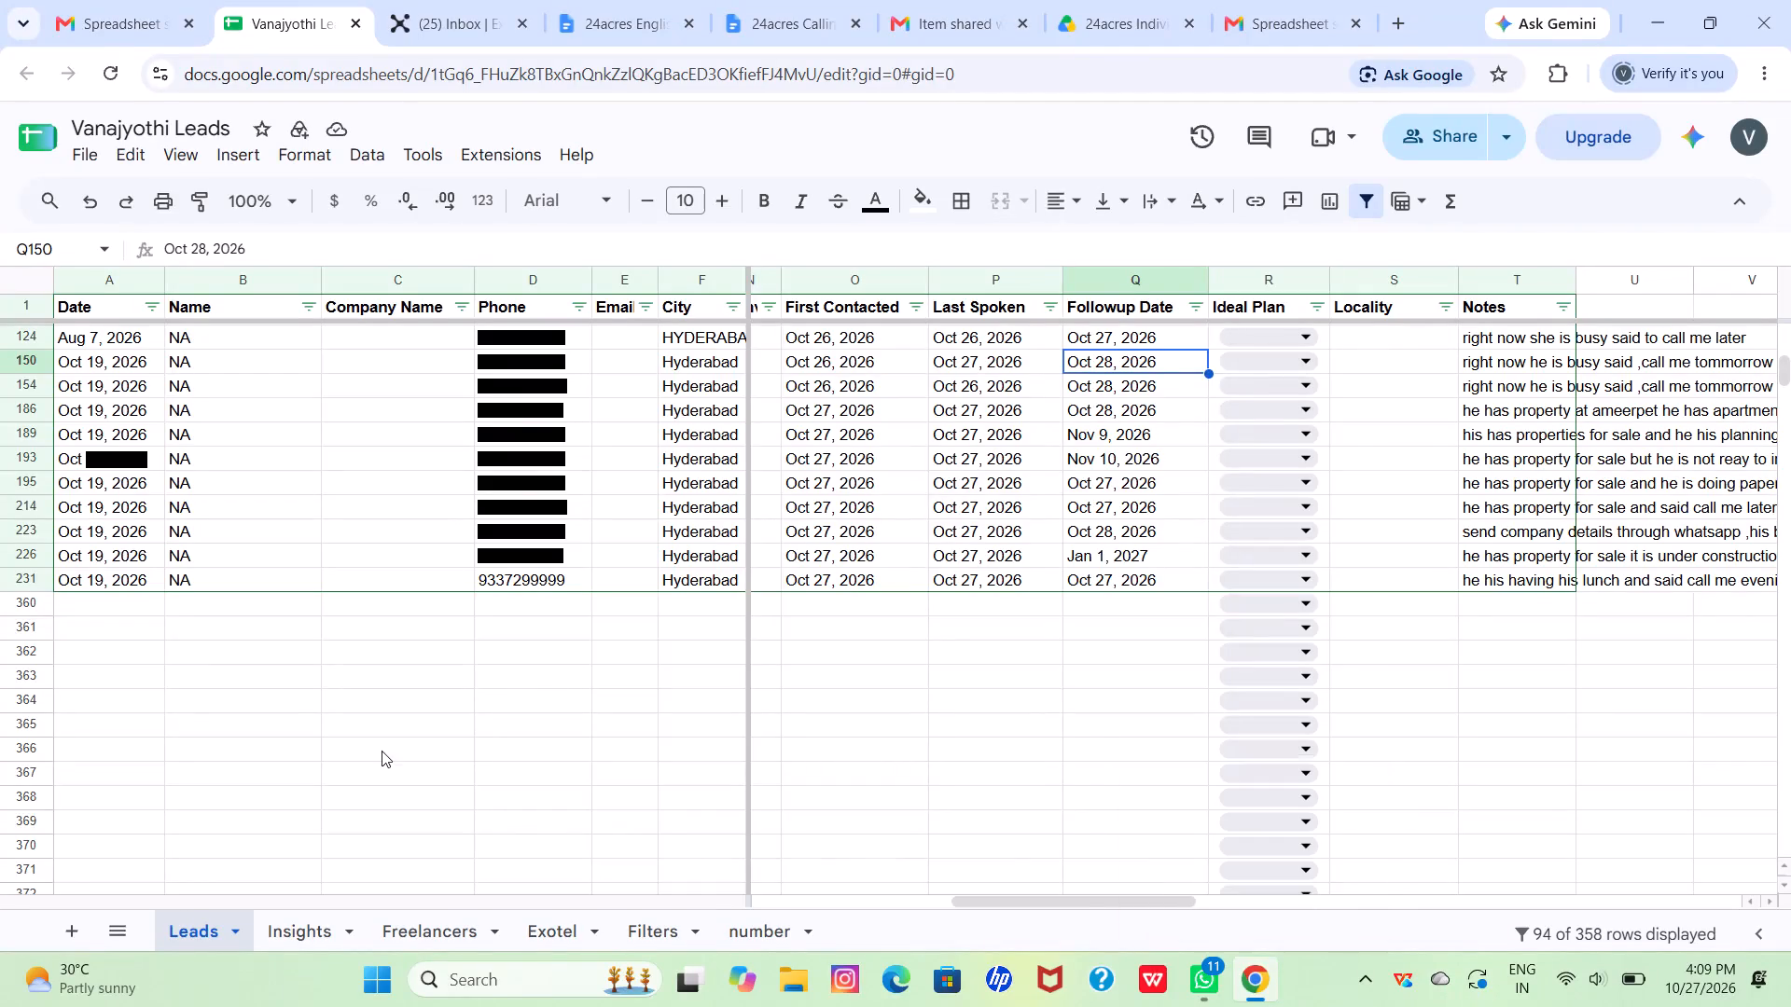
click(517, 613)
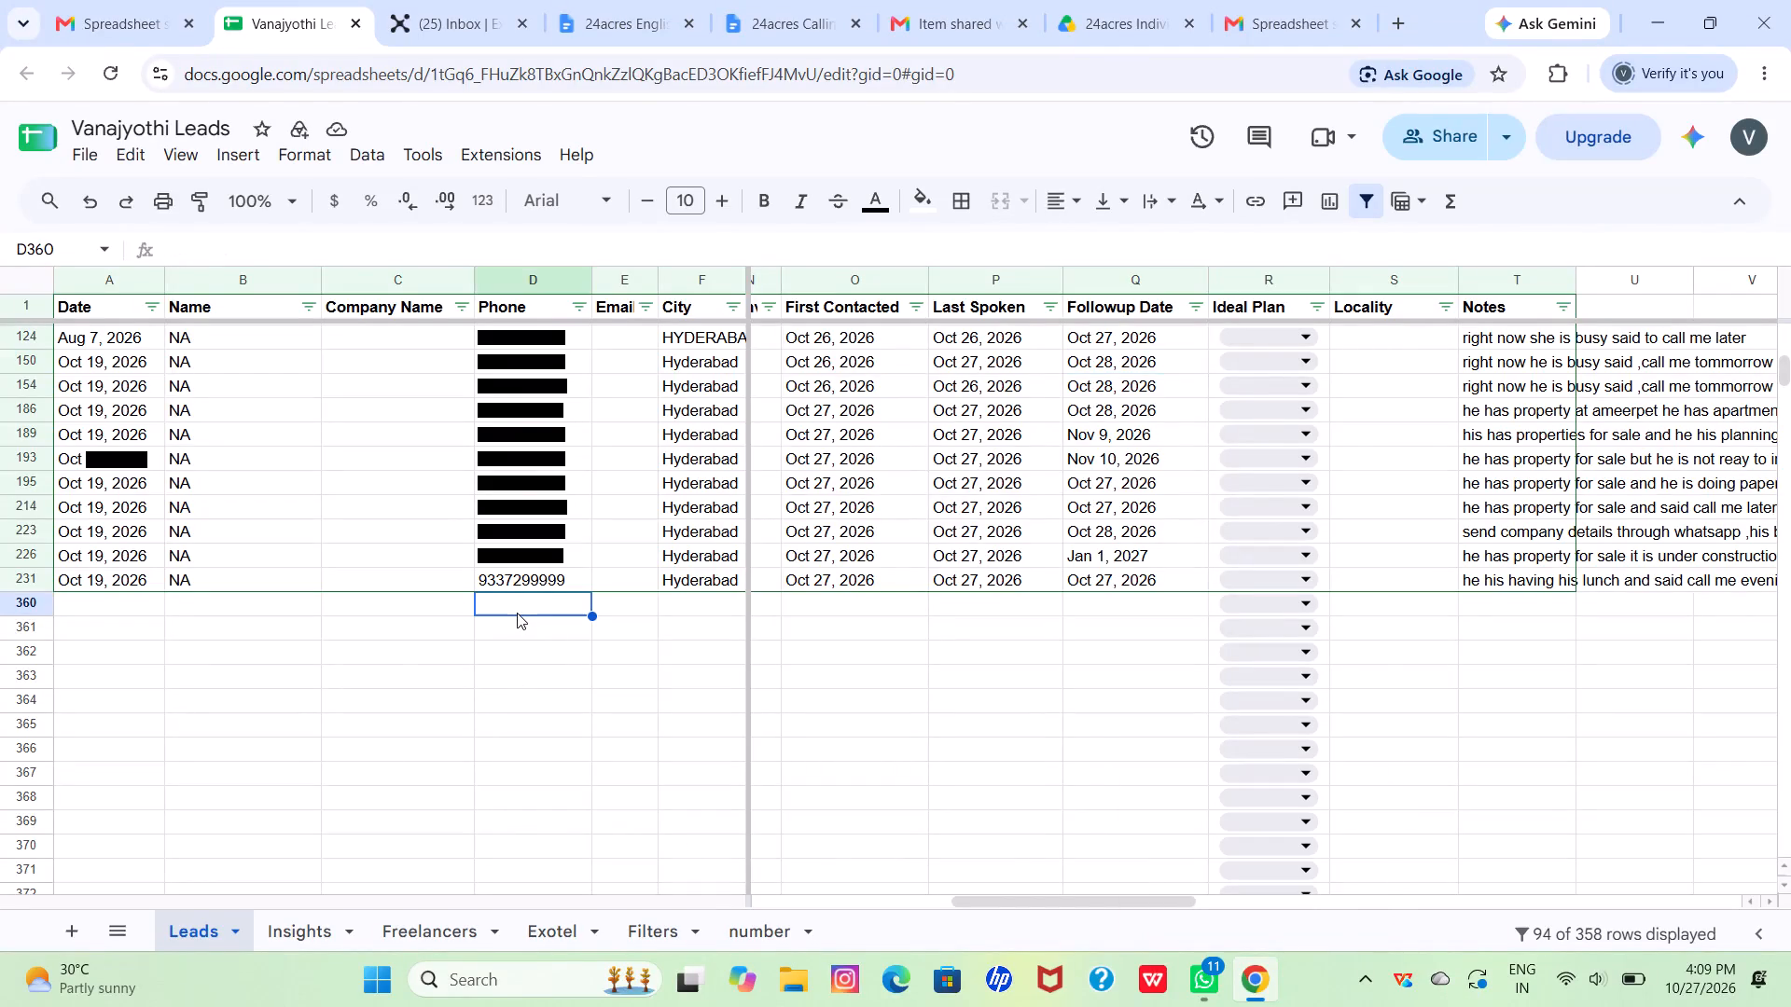
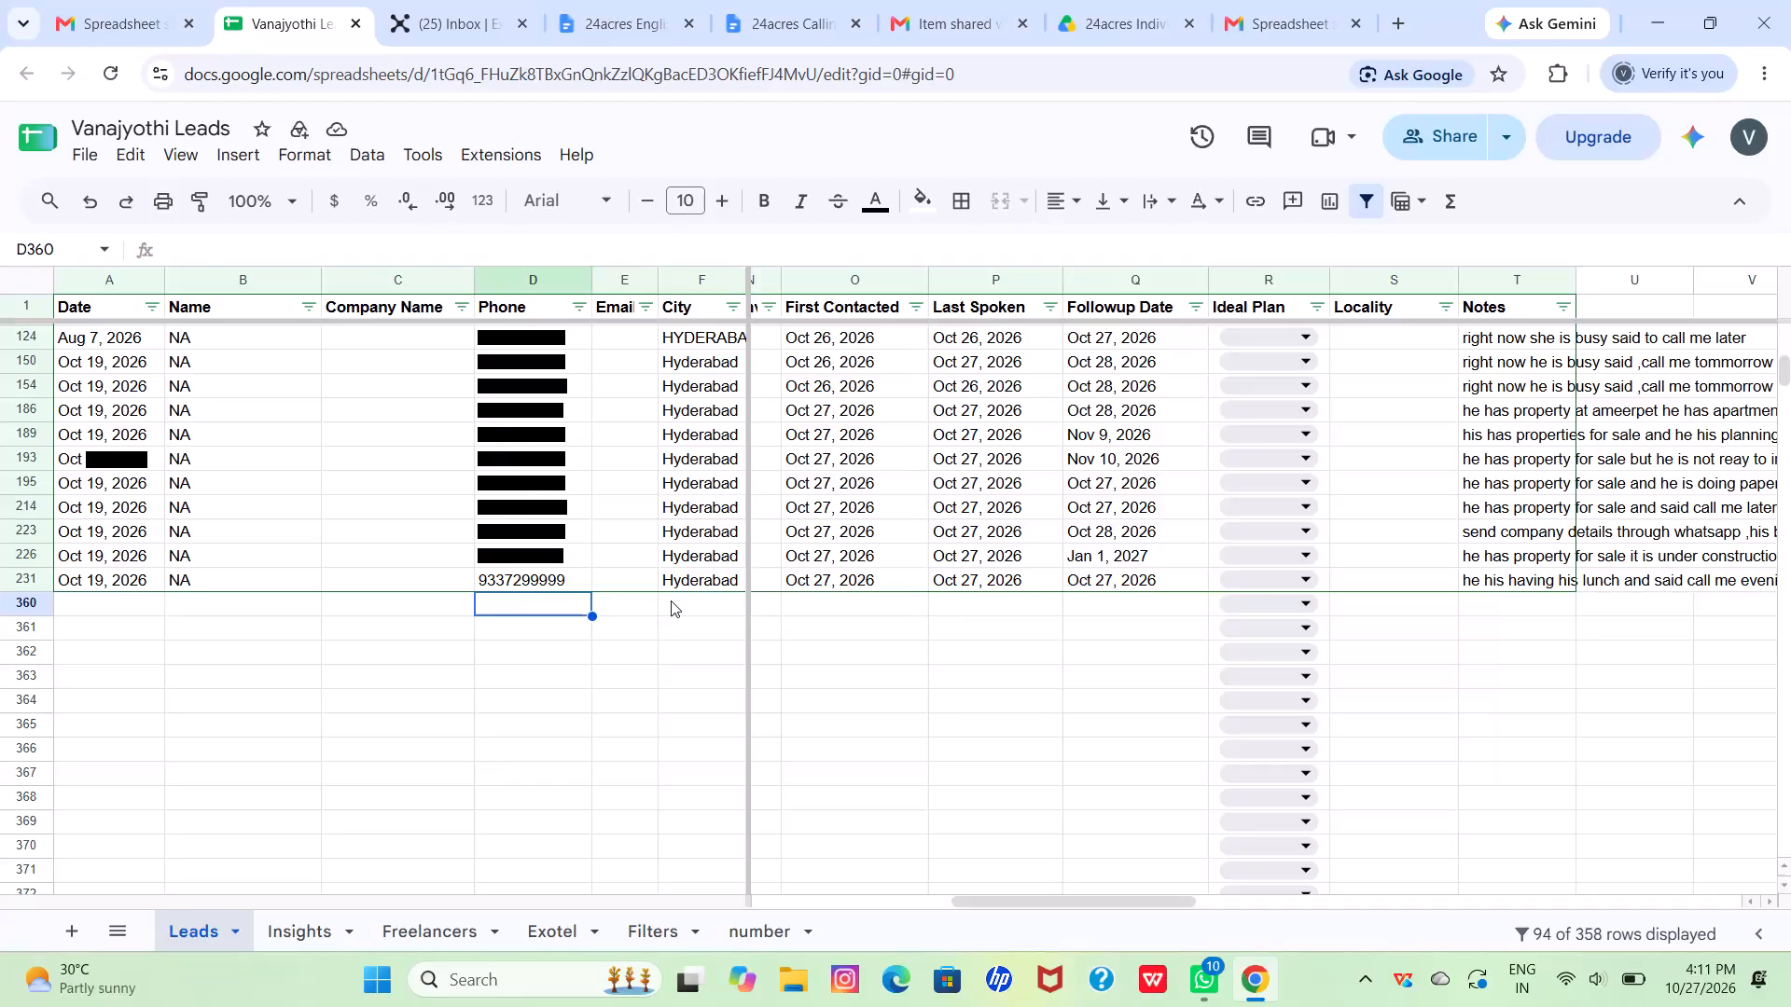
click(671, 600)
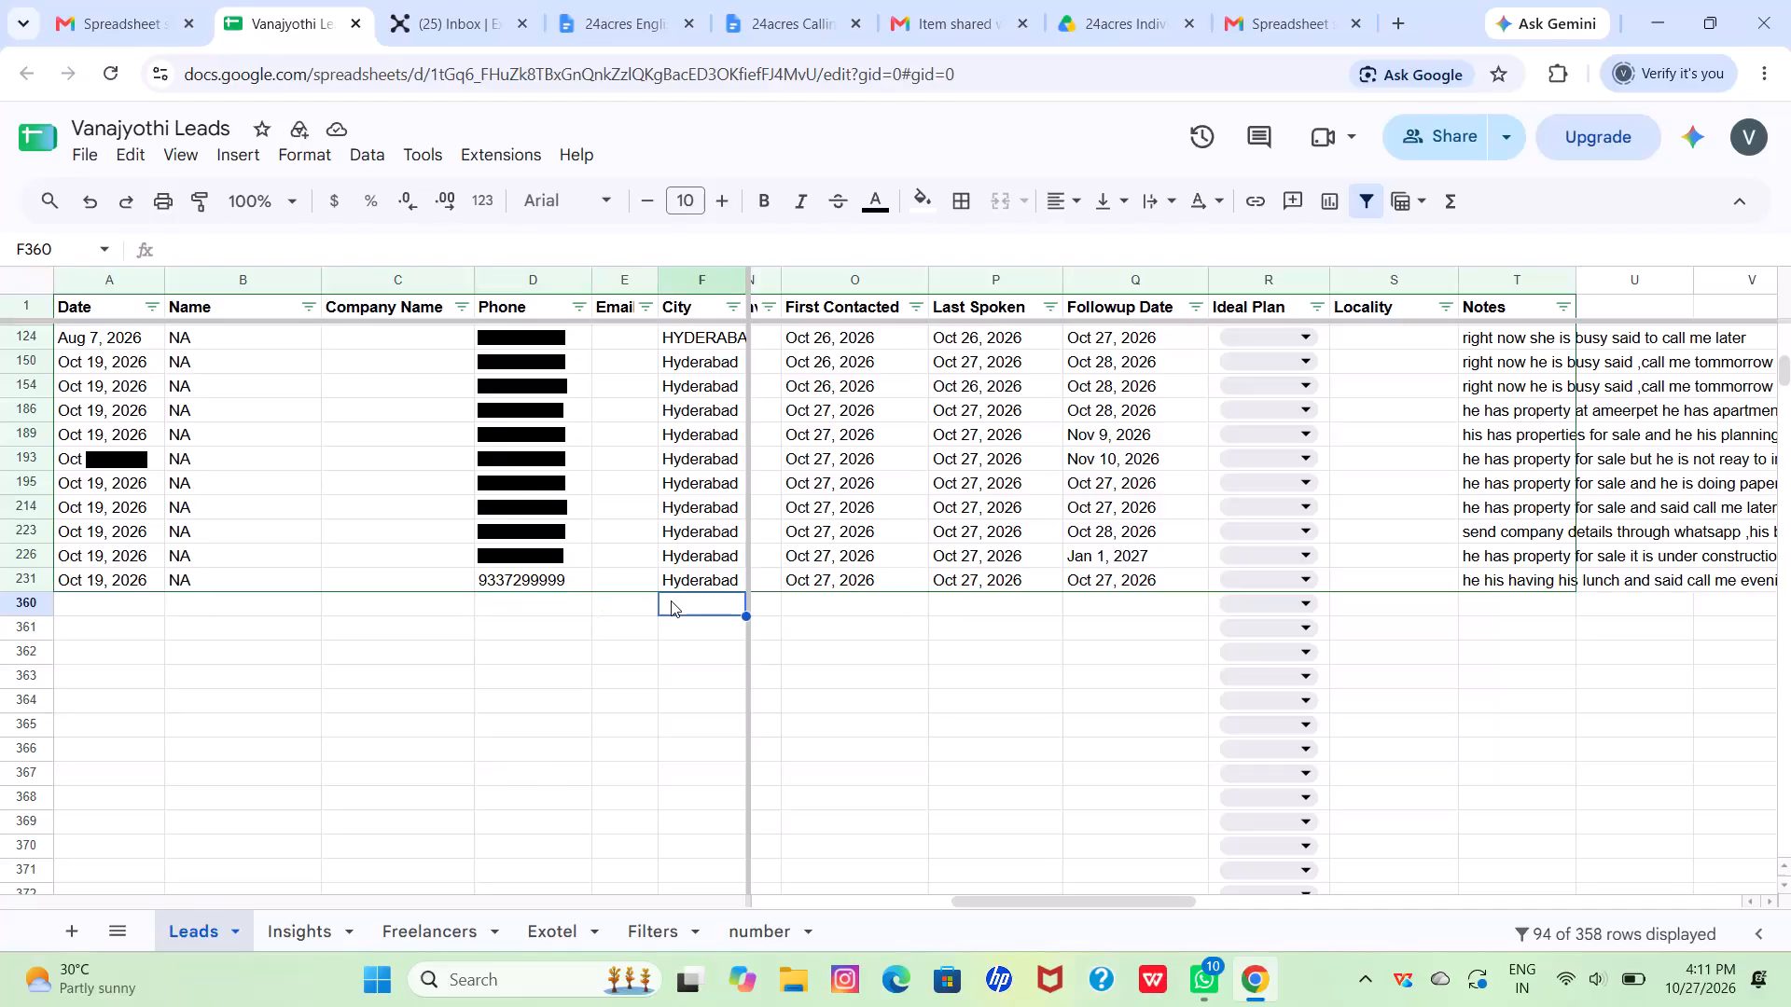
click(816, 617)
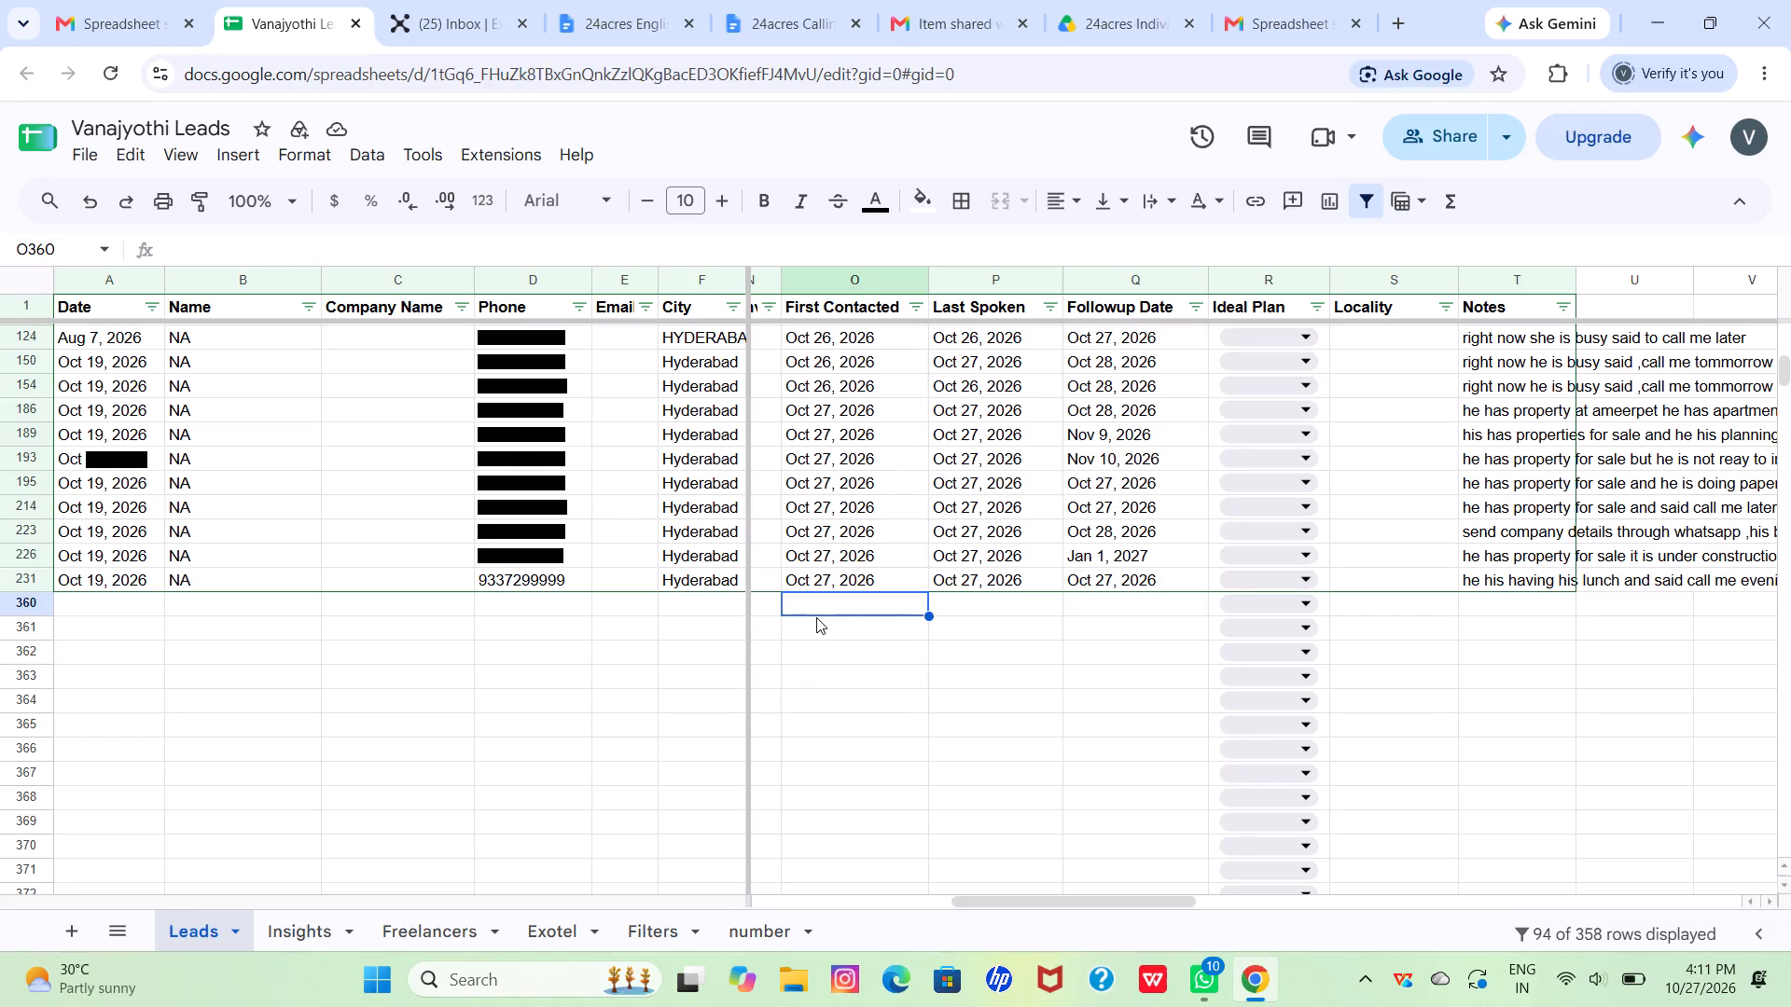
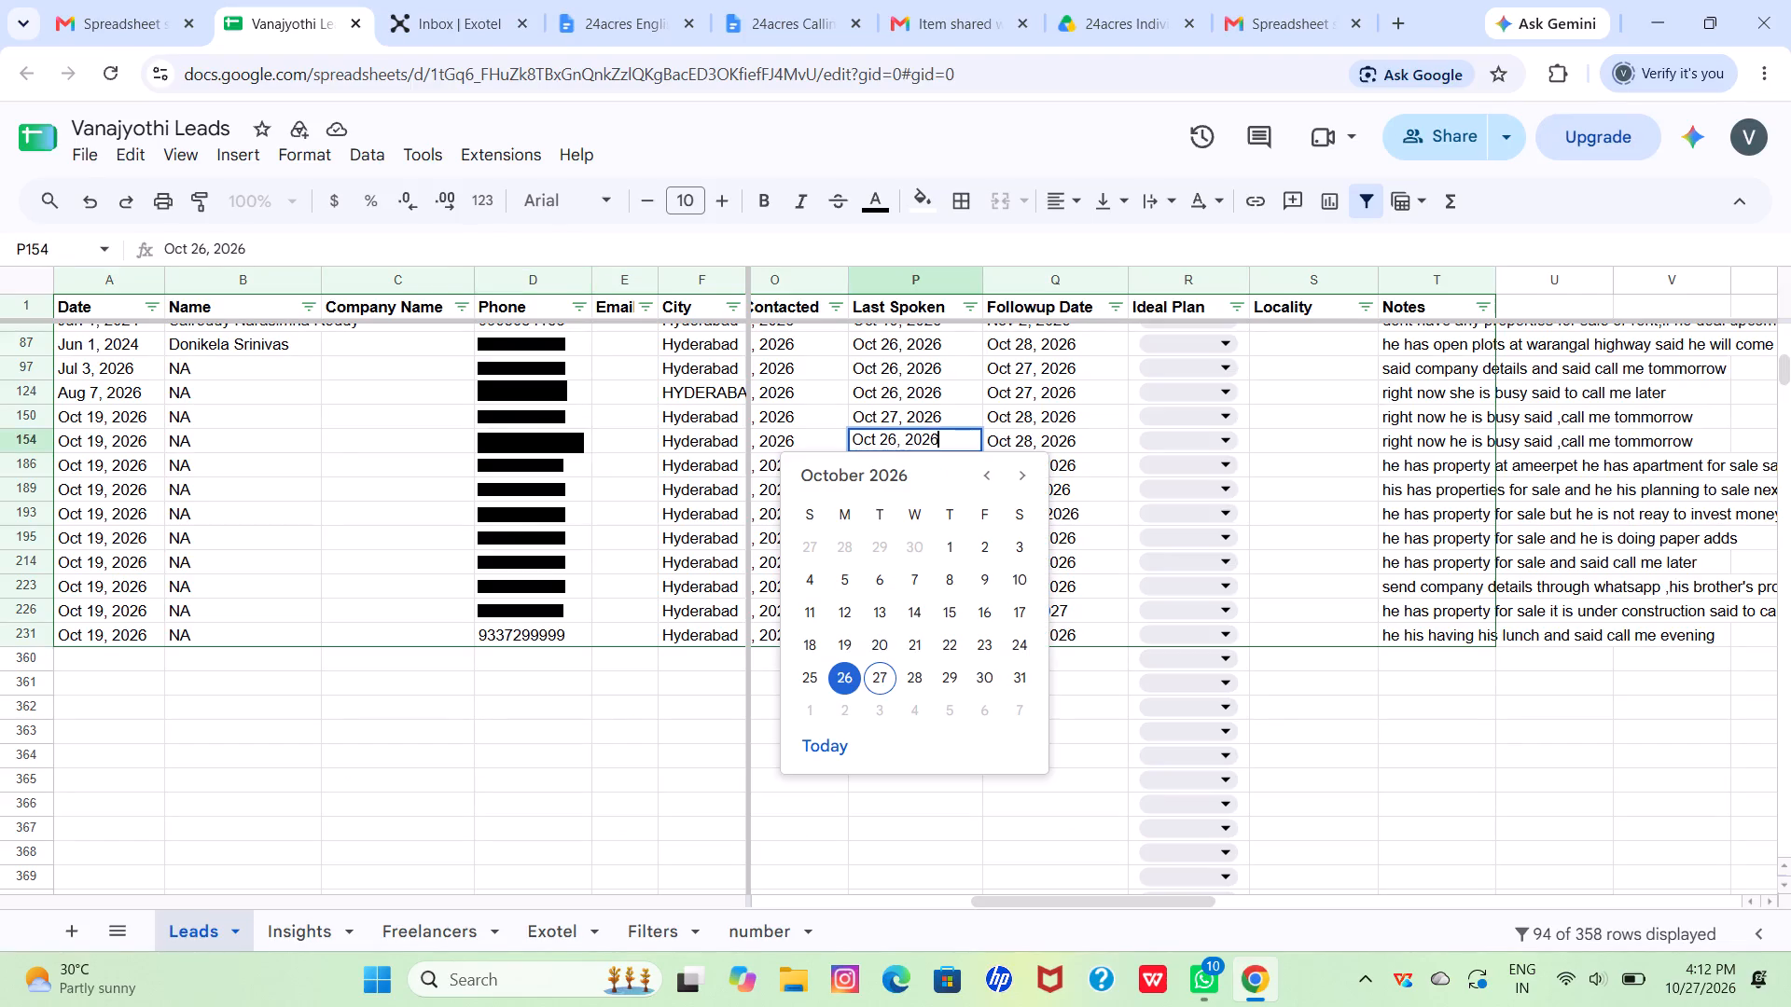
Set the row 154 lead's Last Spoken date to Oct 27, 2026 and its Followup Date to Nov 2, 2026.
click(880, 669)
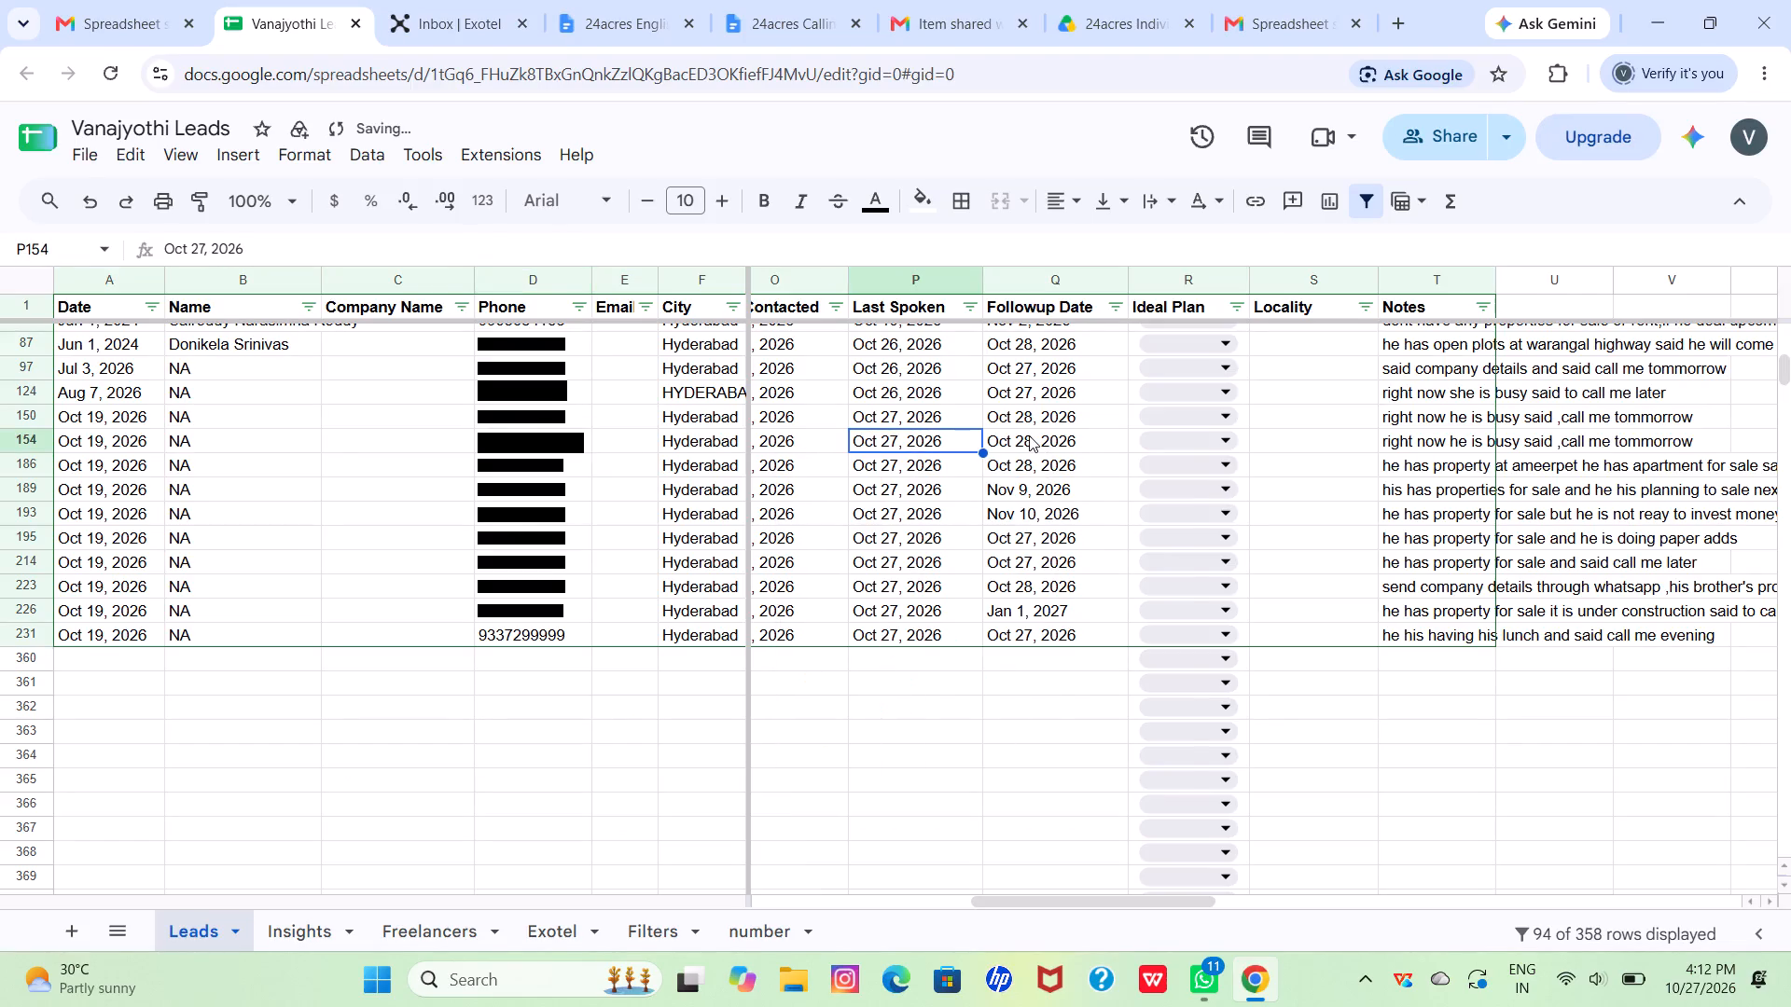
double_click(1029, 435)
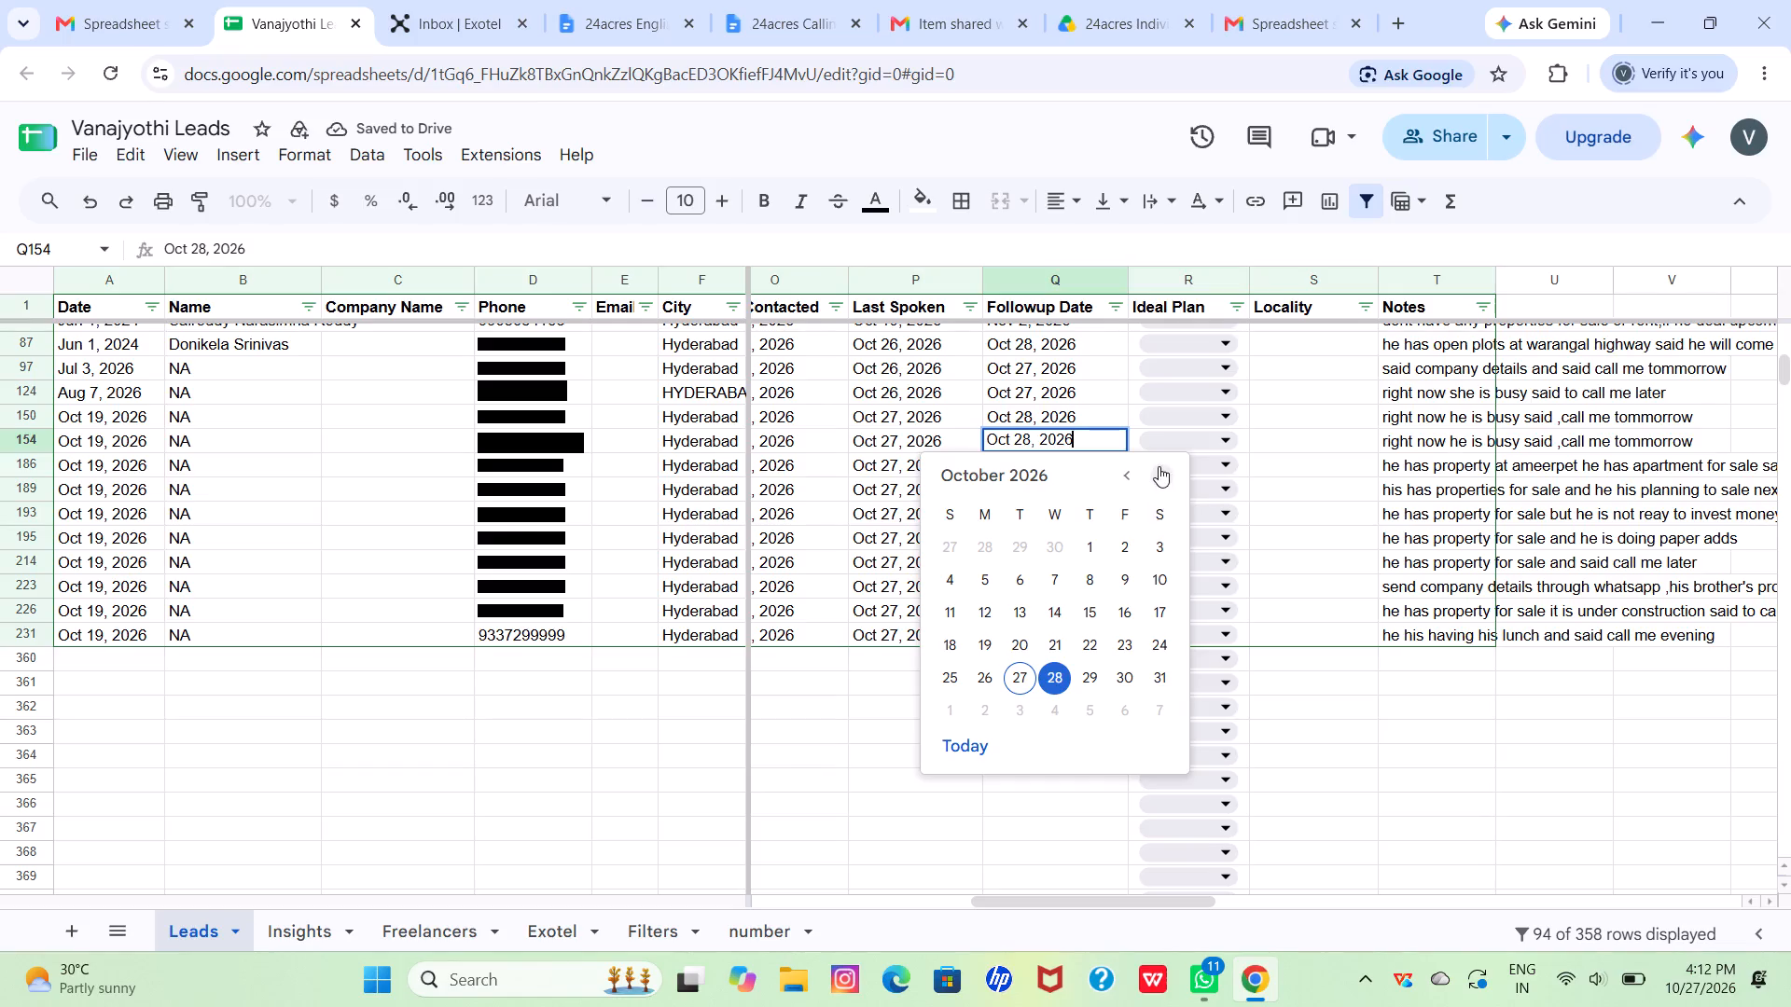
click(1159, 466)
click(979, 547)
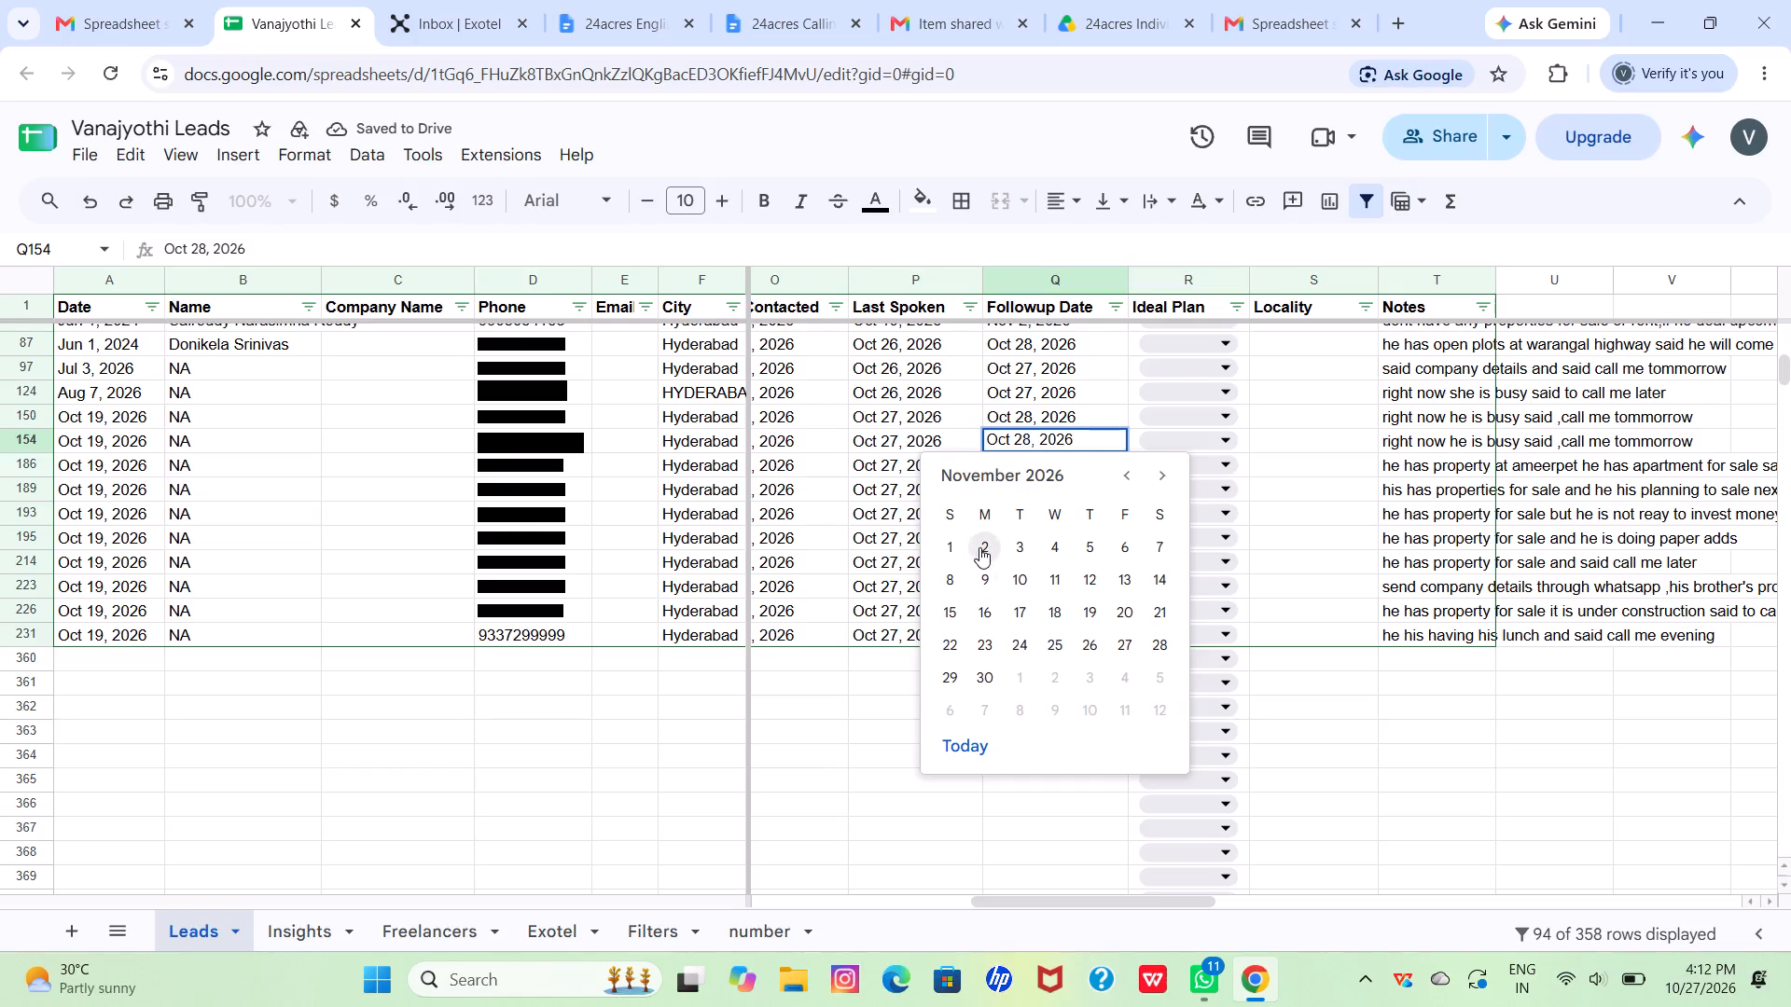
Append ",said send me company details through whatsapp" to the existing note of the lead in row 154.
double_click(1402, 448)
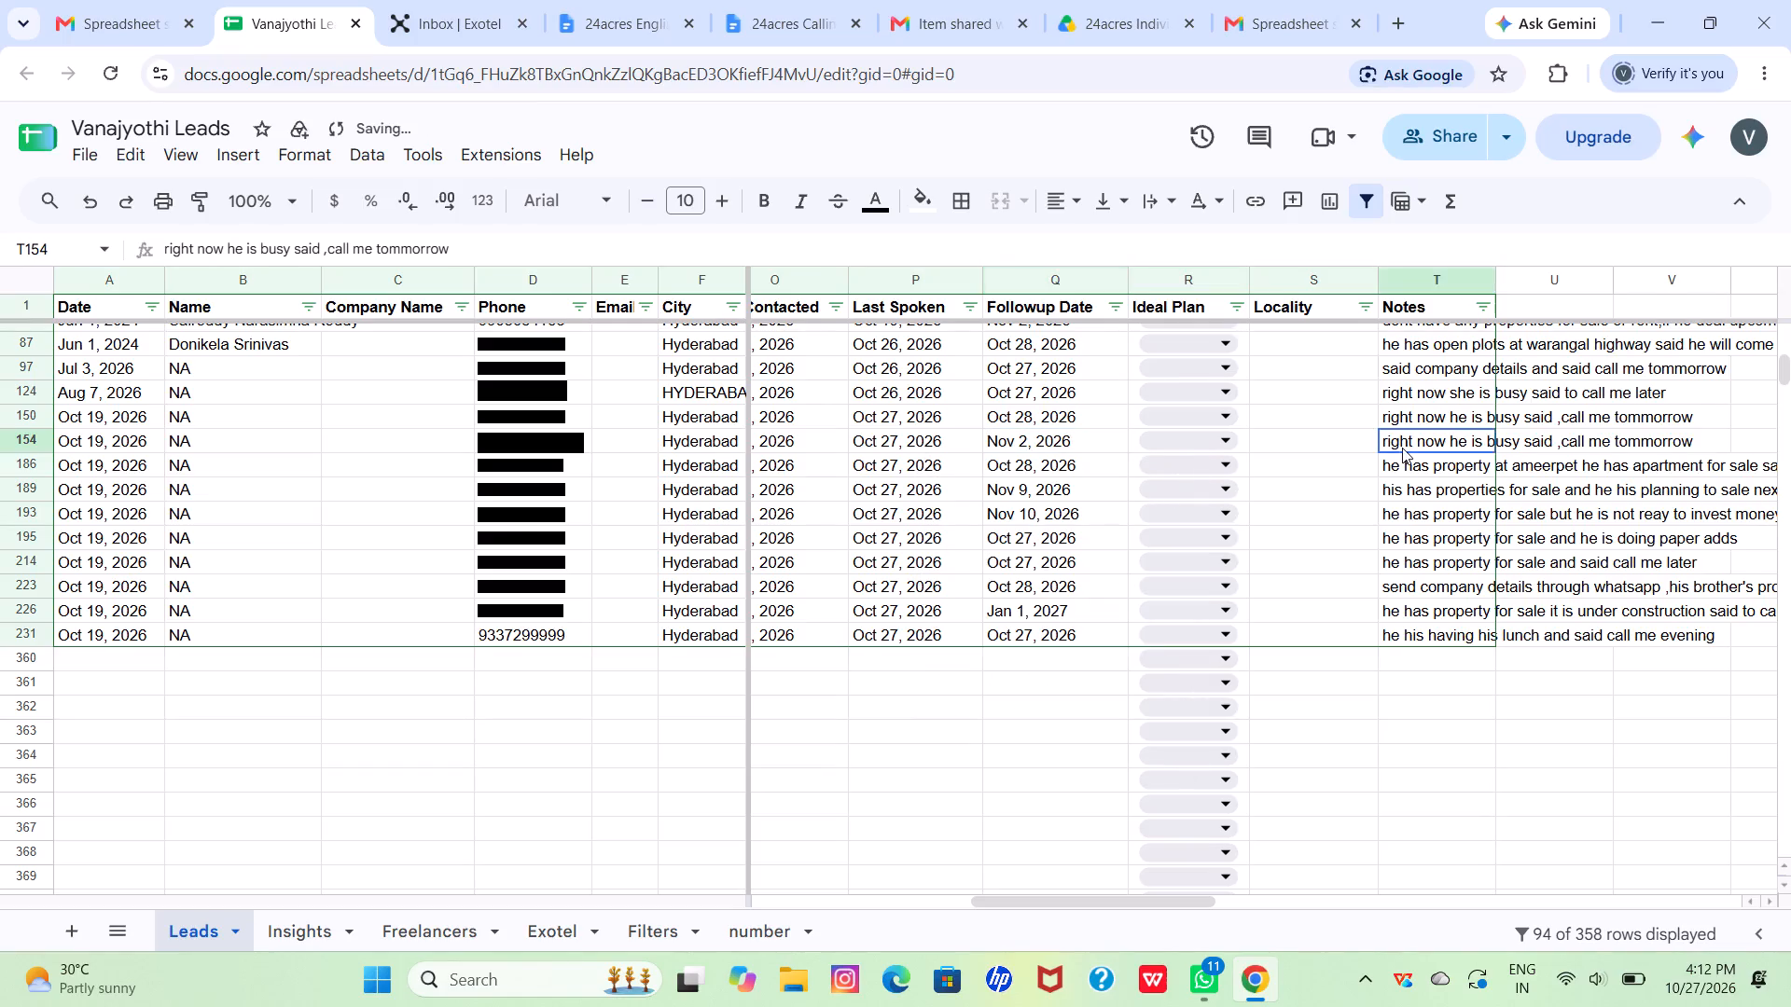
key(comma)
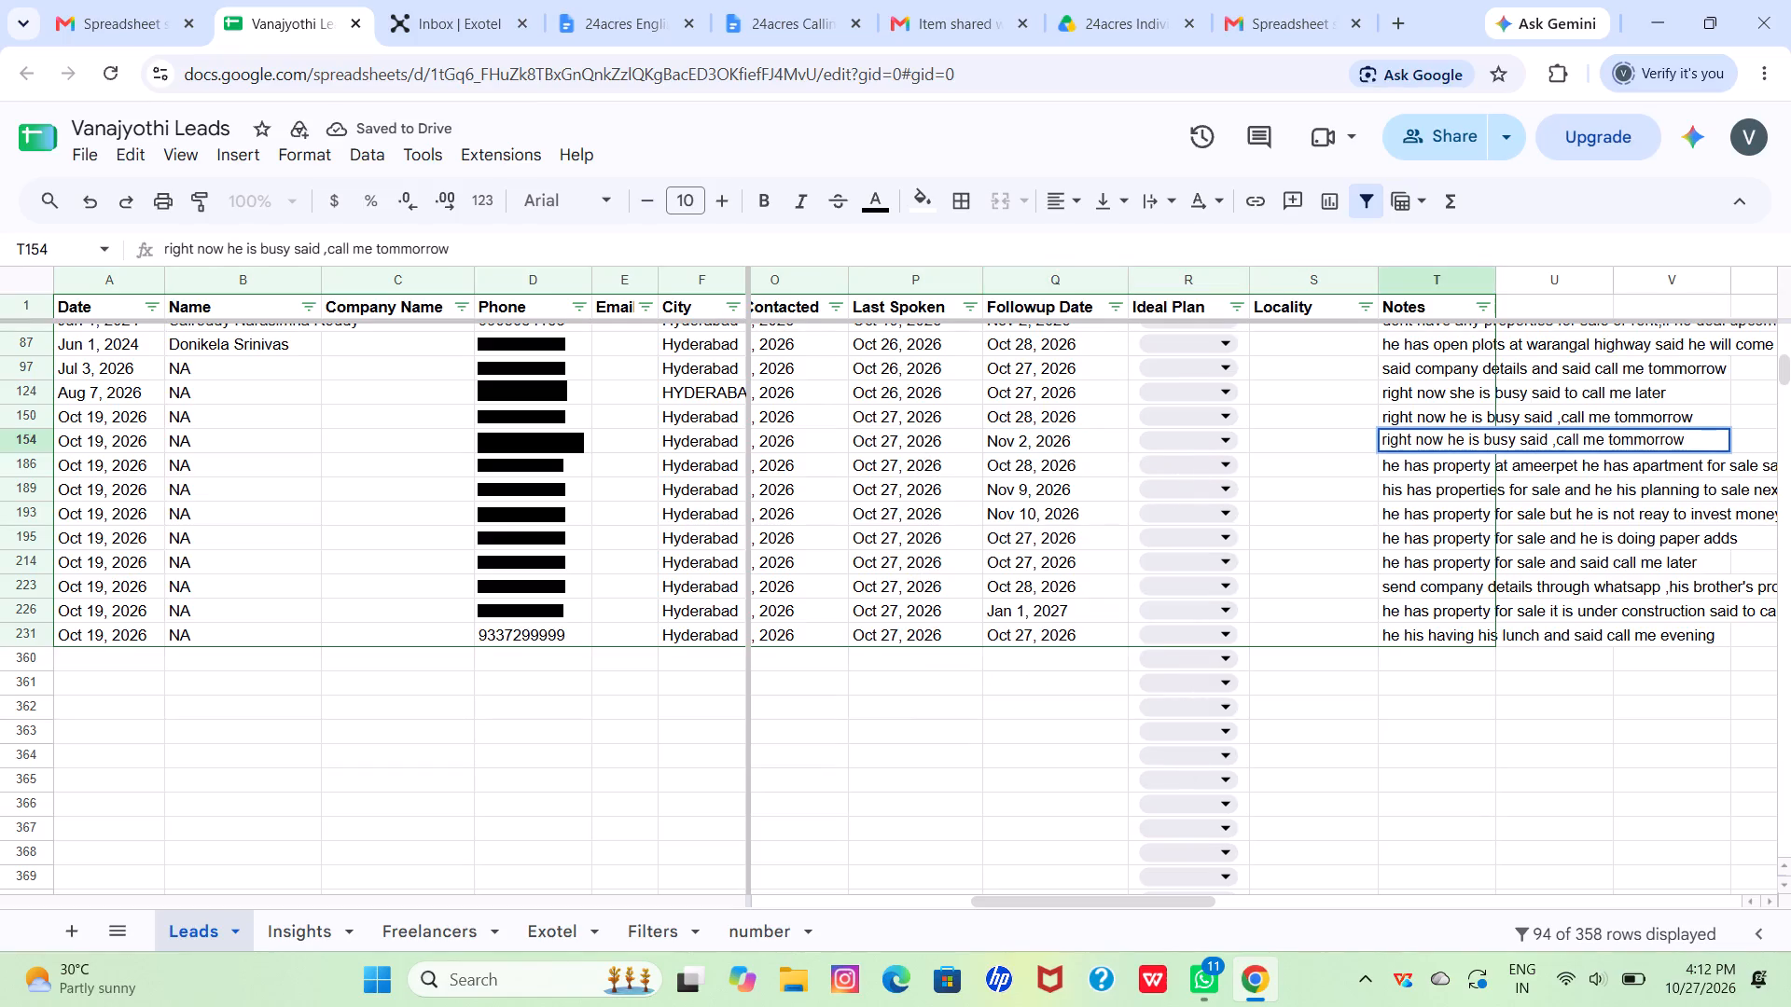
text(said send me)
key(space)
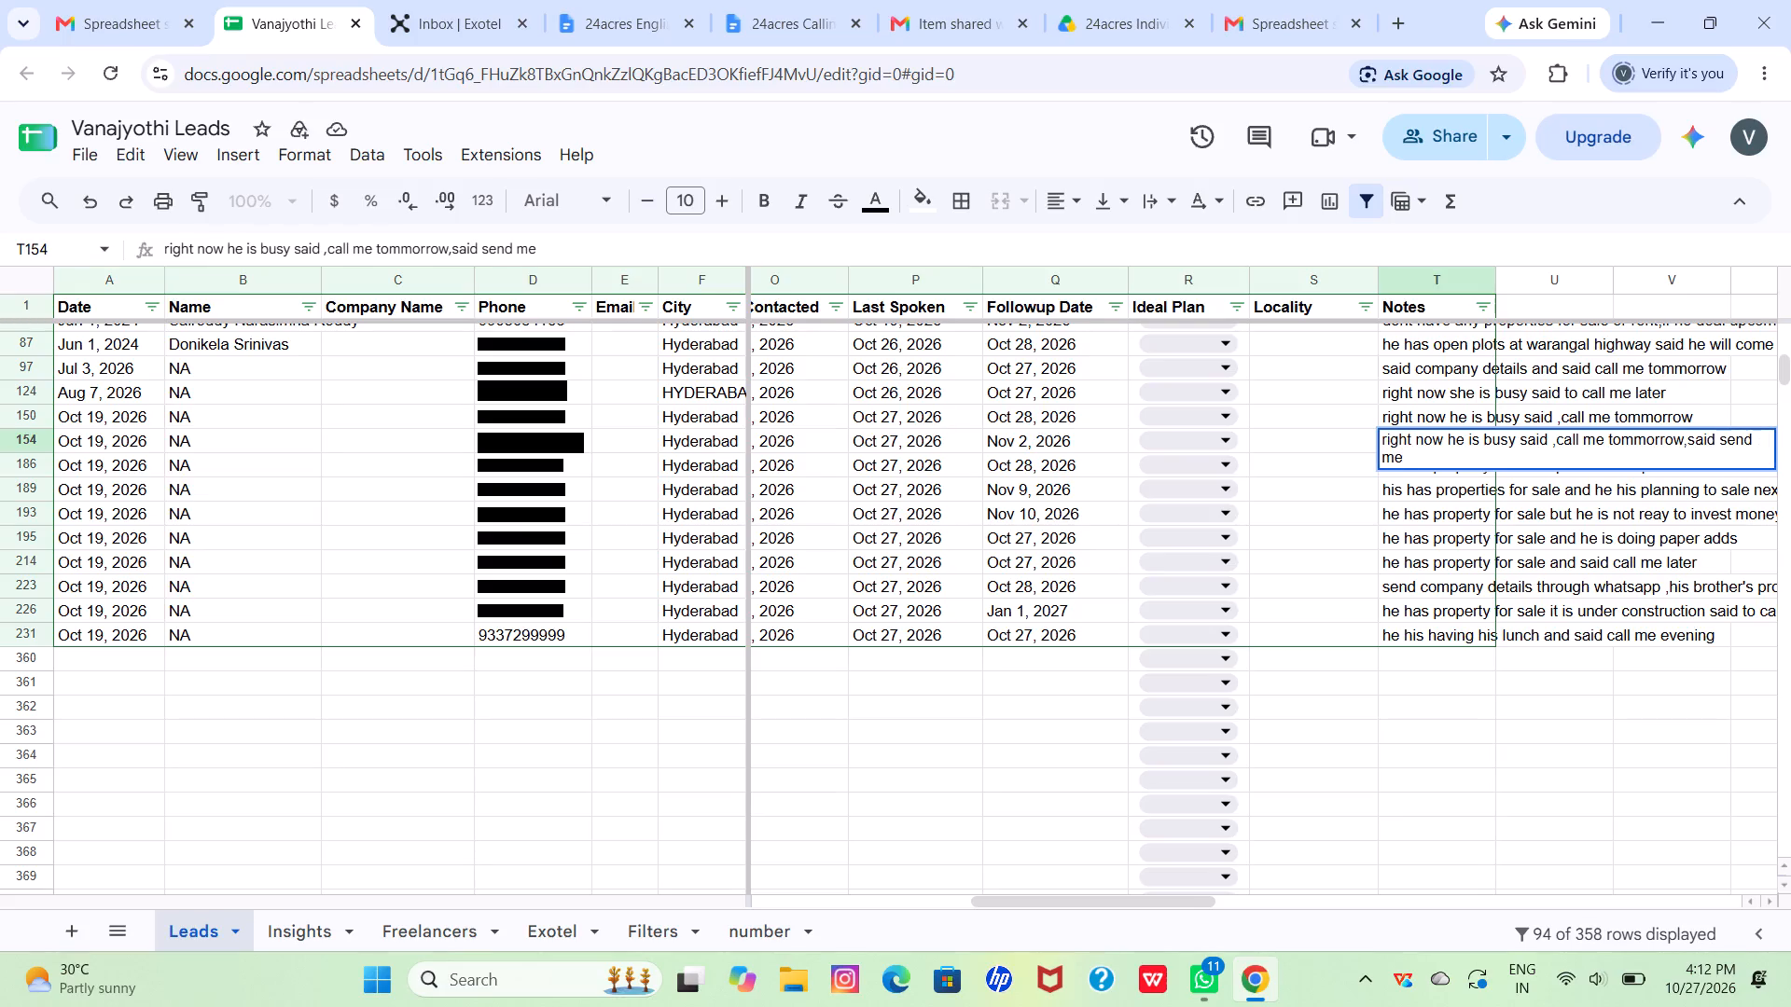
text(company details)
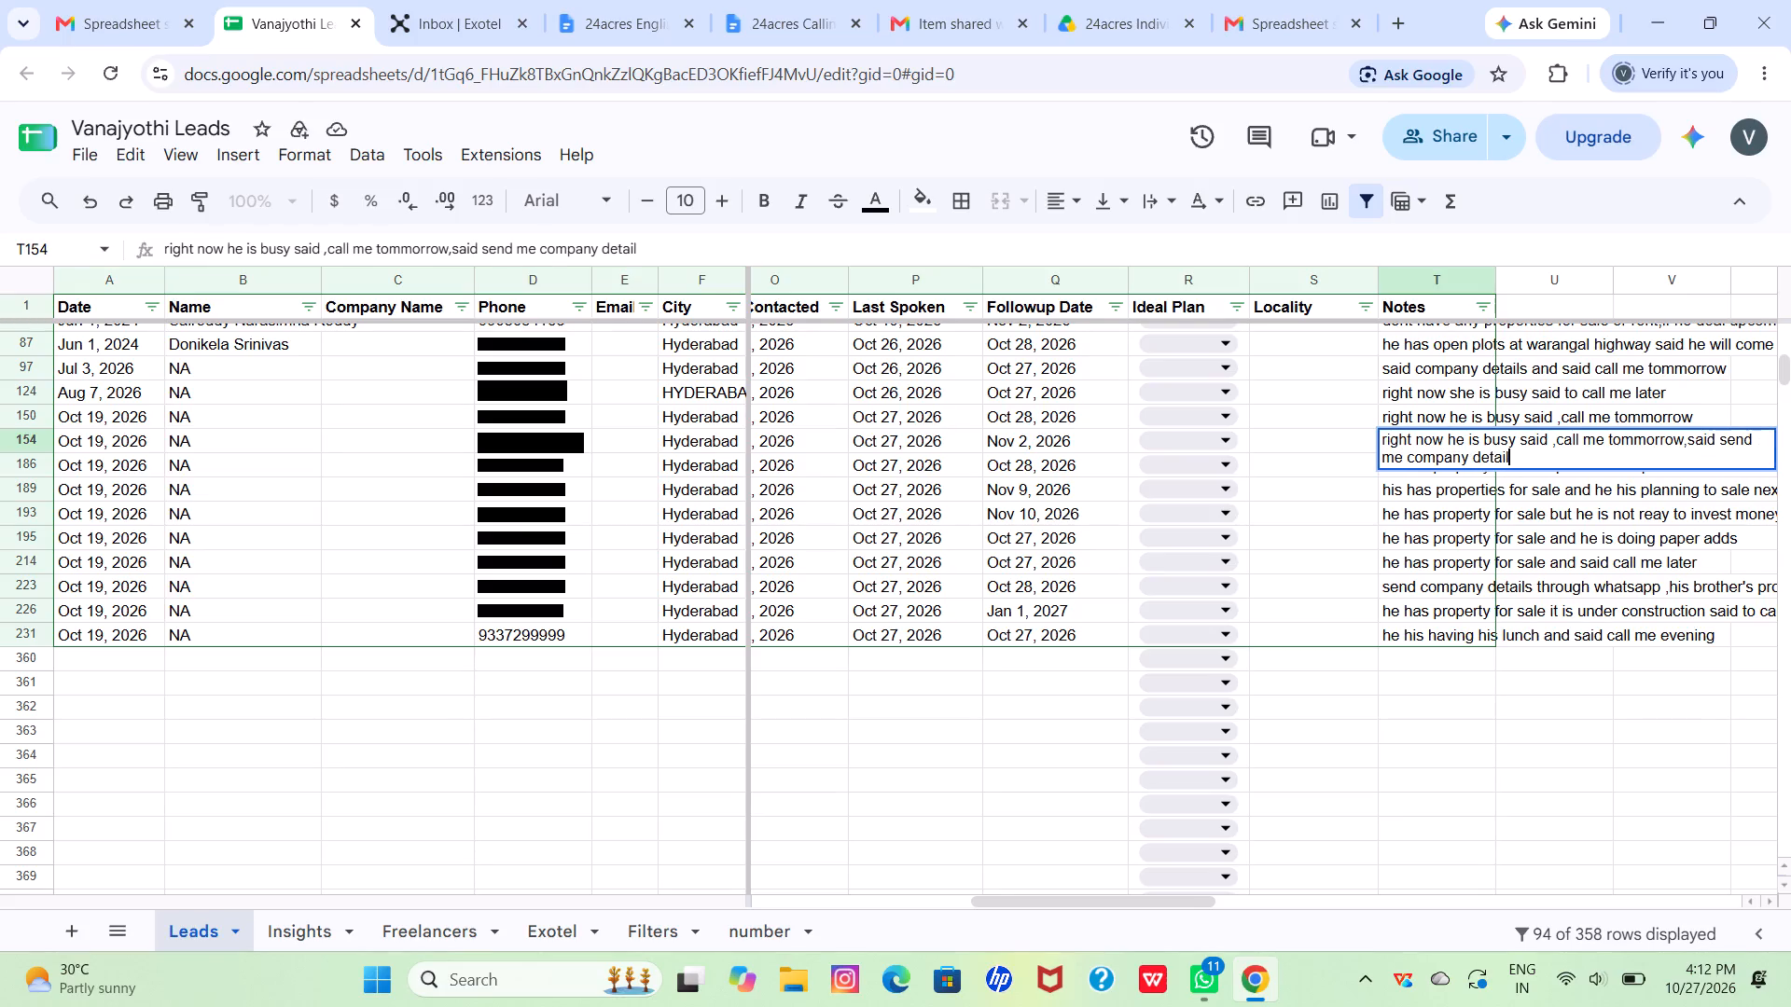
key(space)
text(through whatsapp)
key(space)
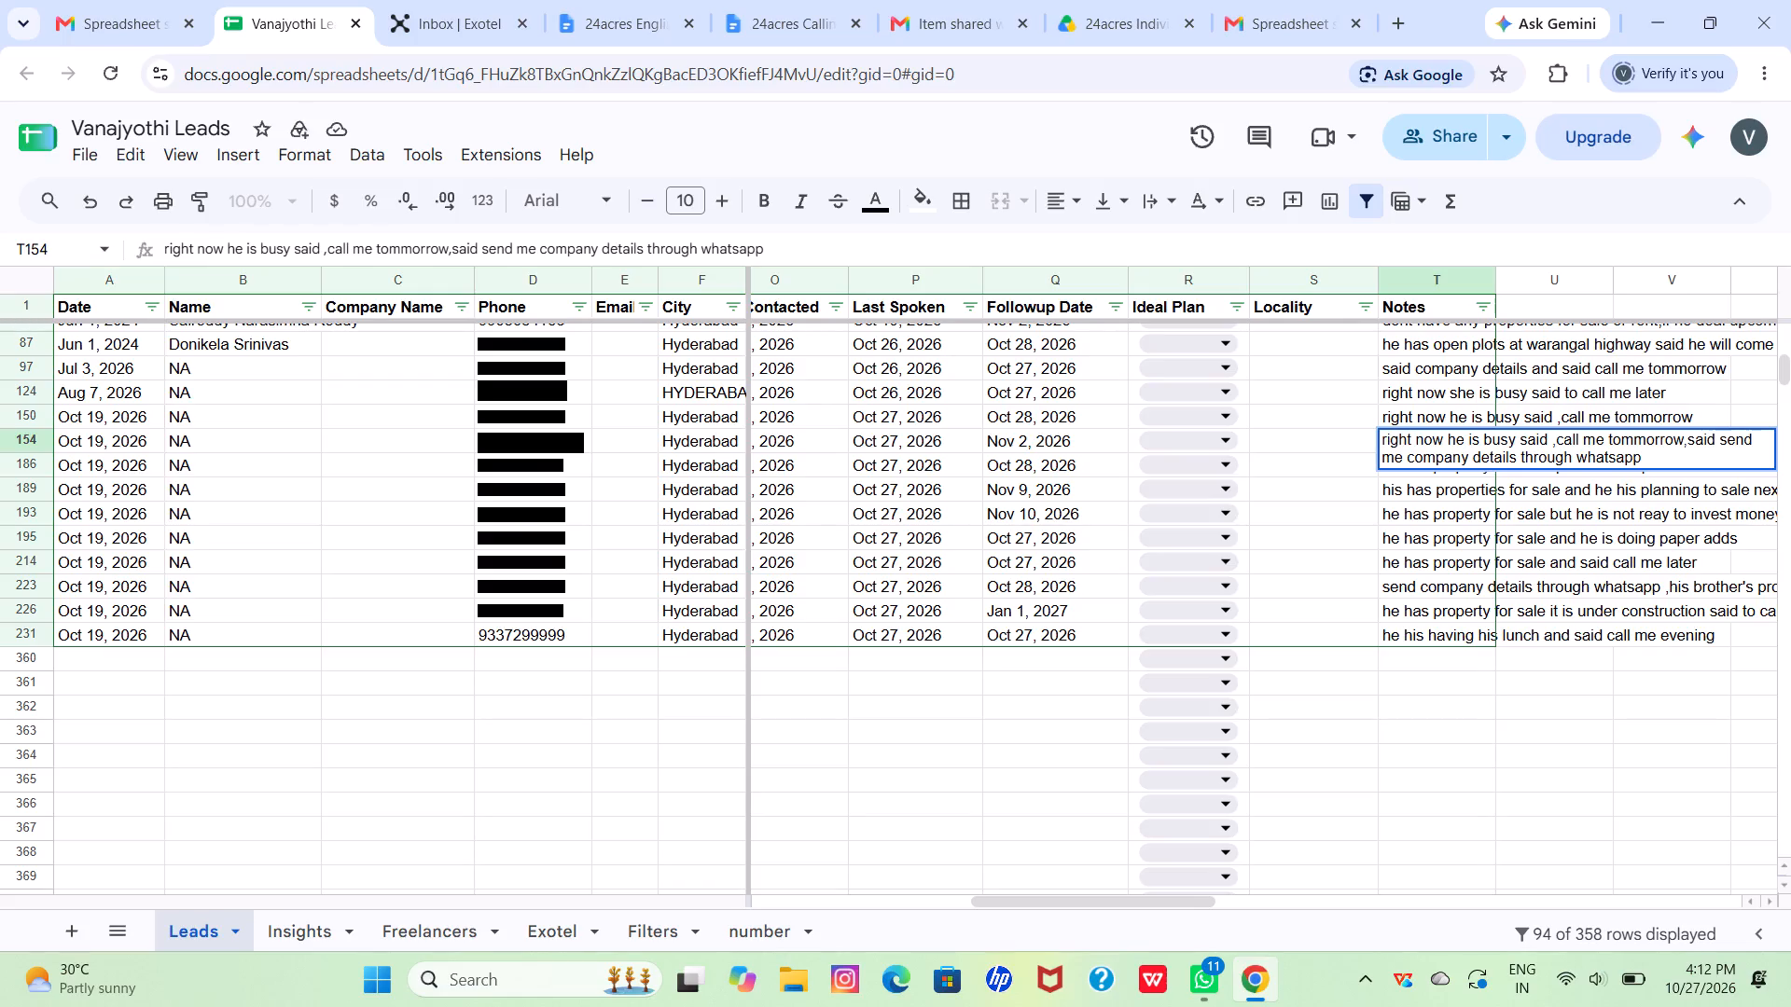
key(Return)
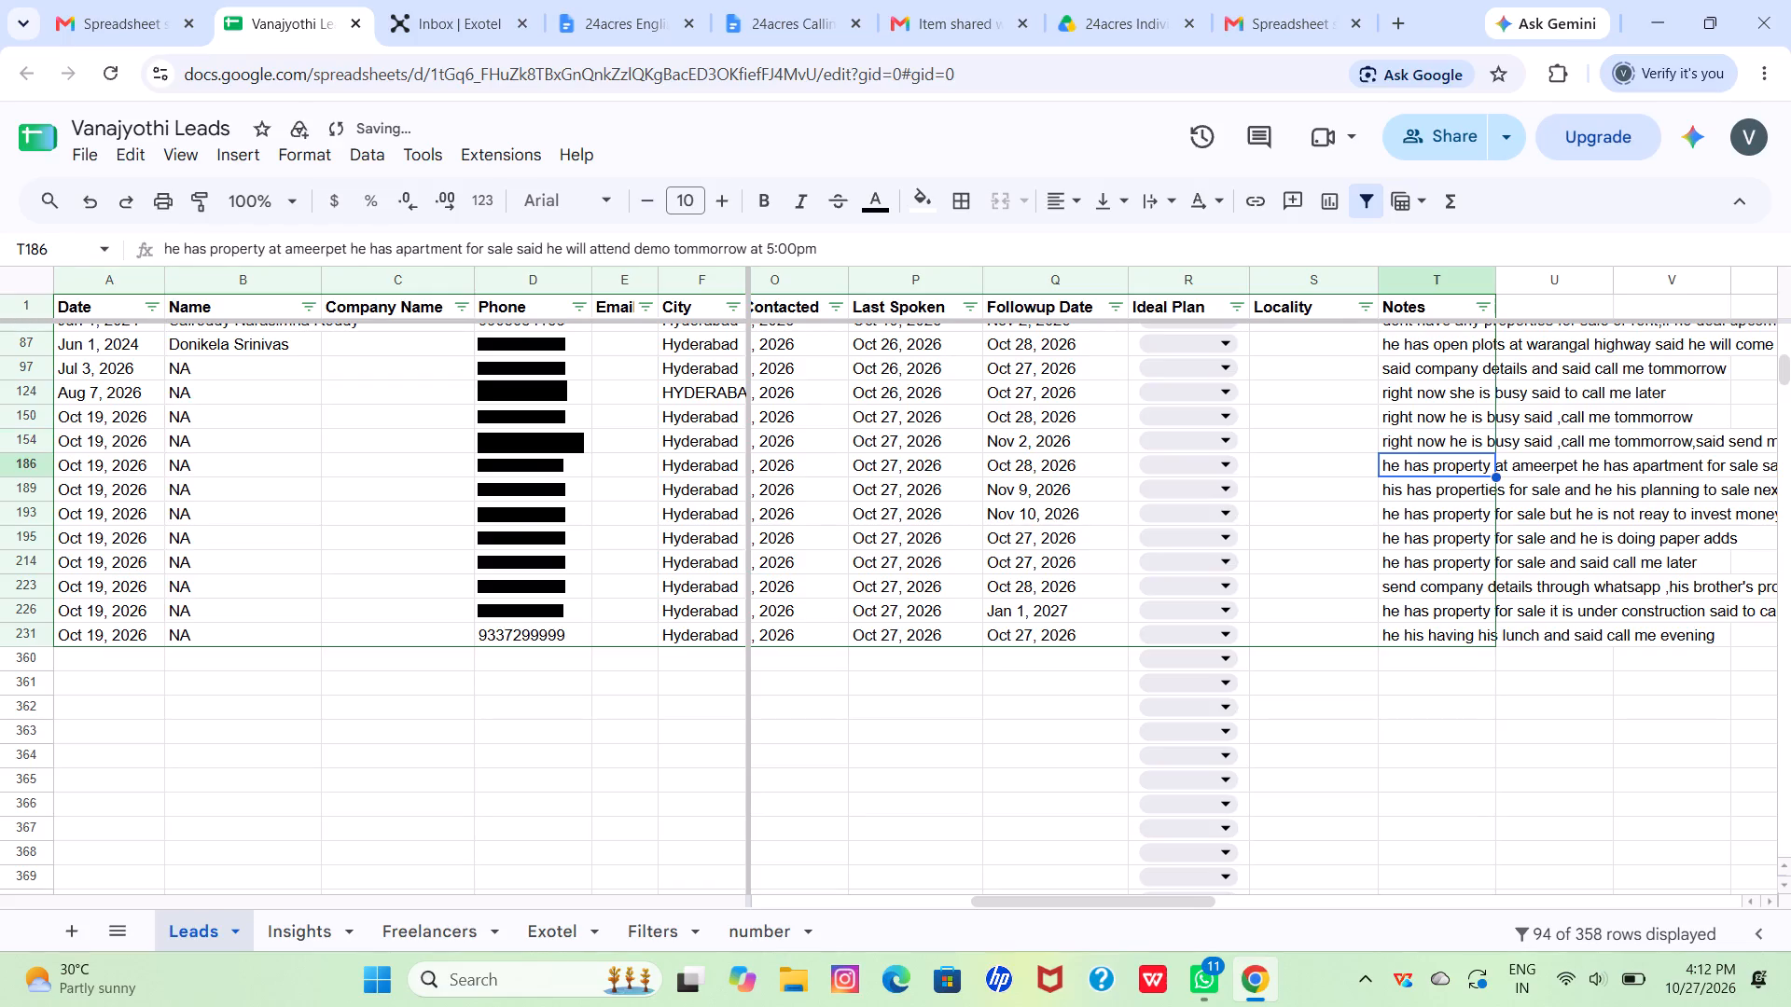
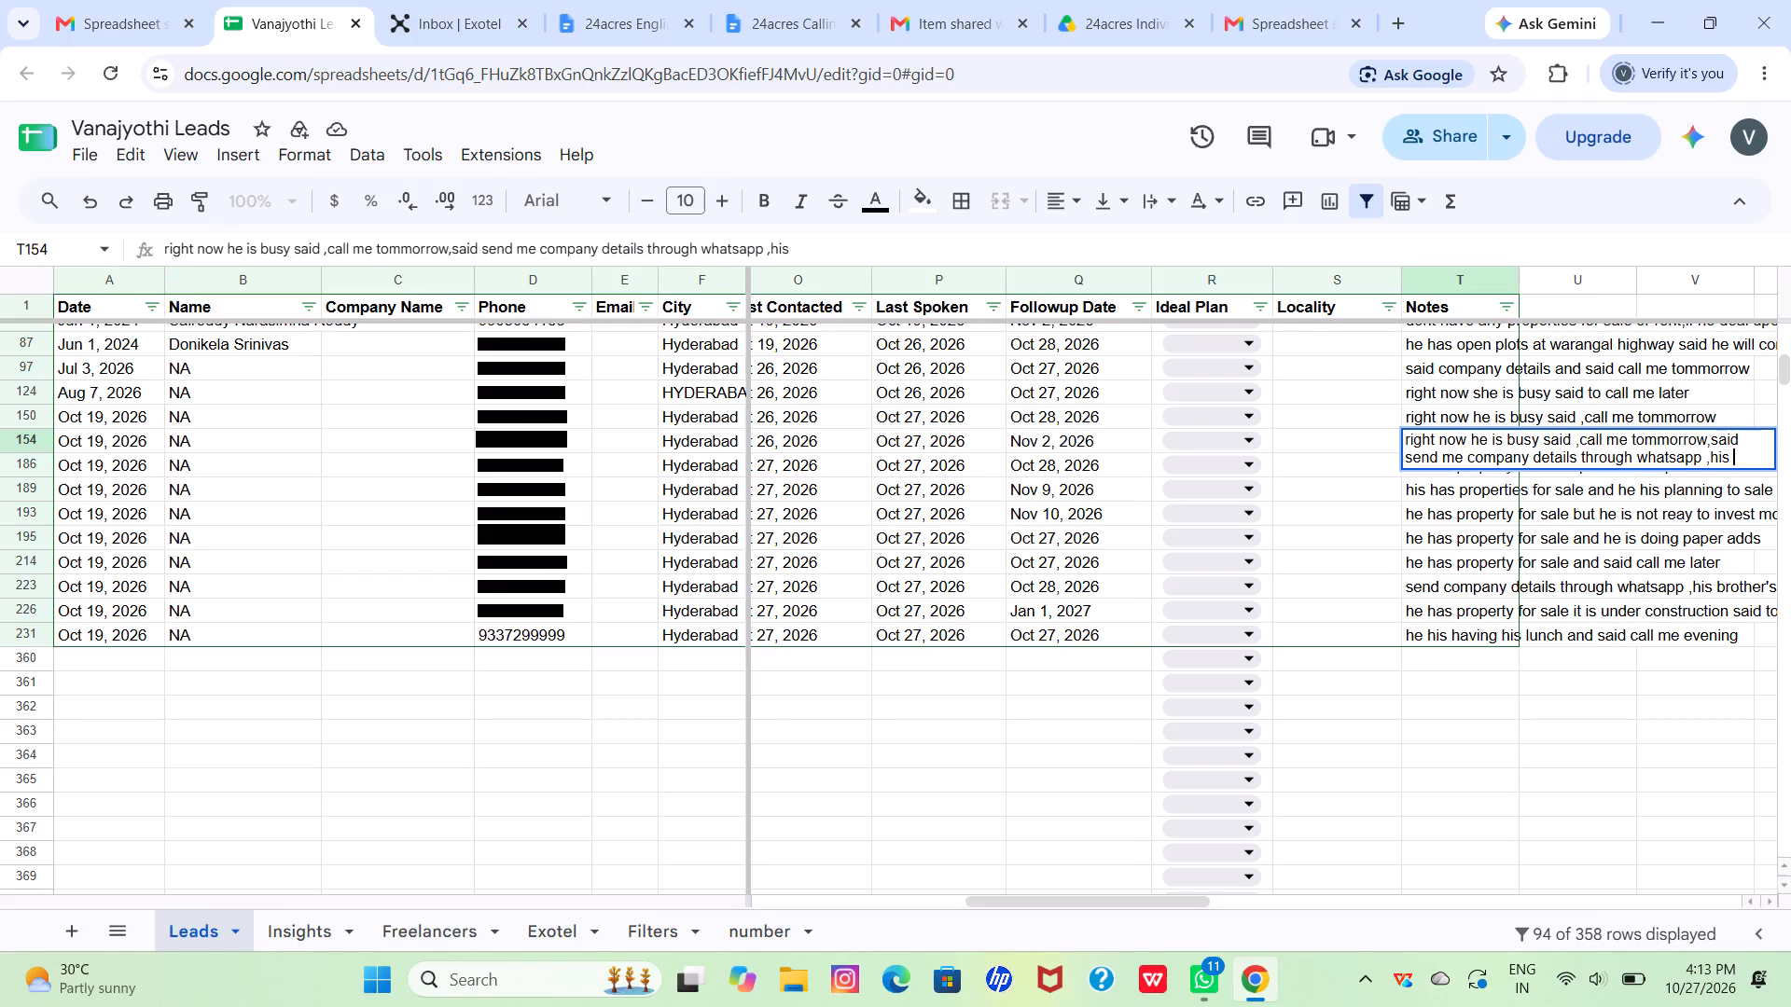
Finish the Notes entry of the lead in row 154 by adding "brother is working in realestate" after "whatsapp ,his".
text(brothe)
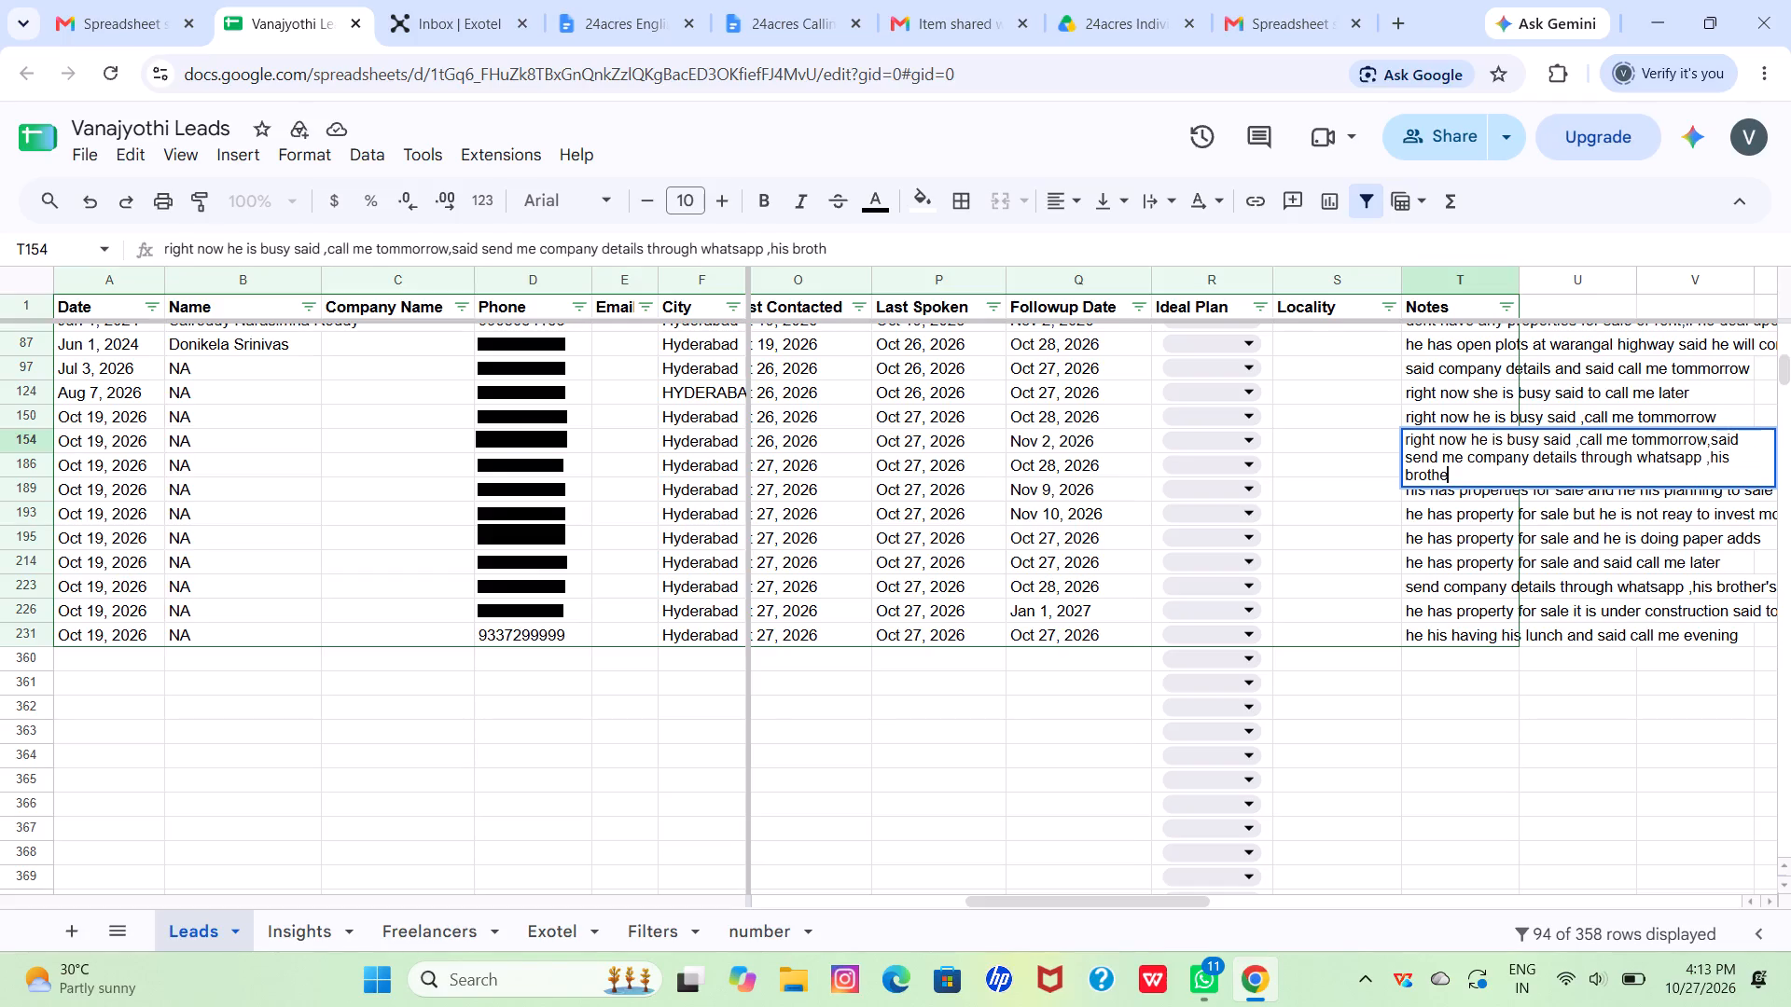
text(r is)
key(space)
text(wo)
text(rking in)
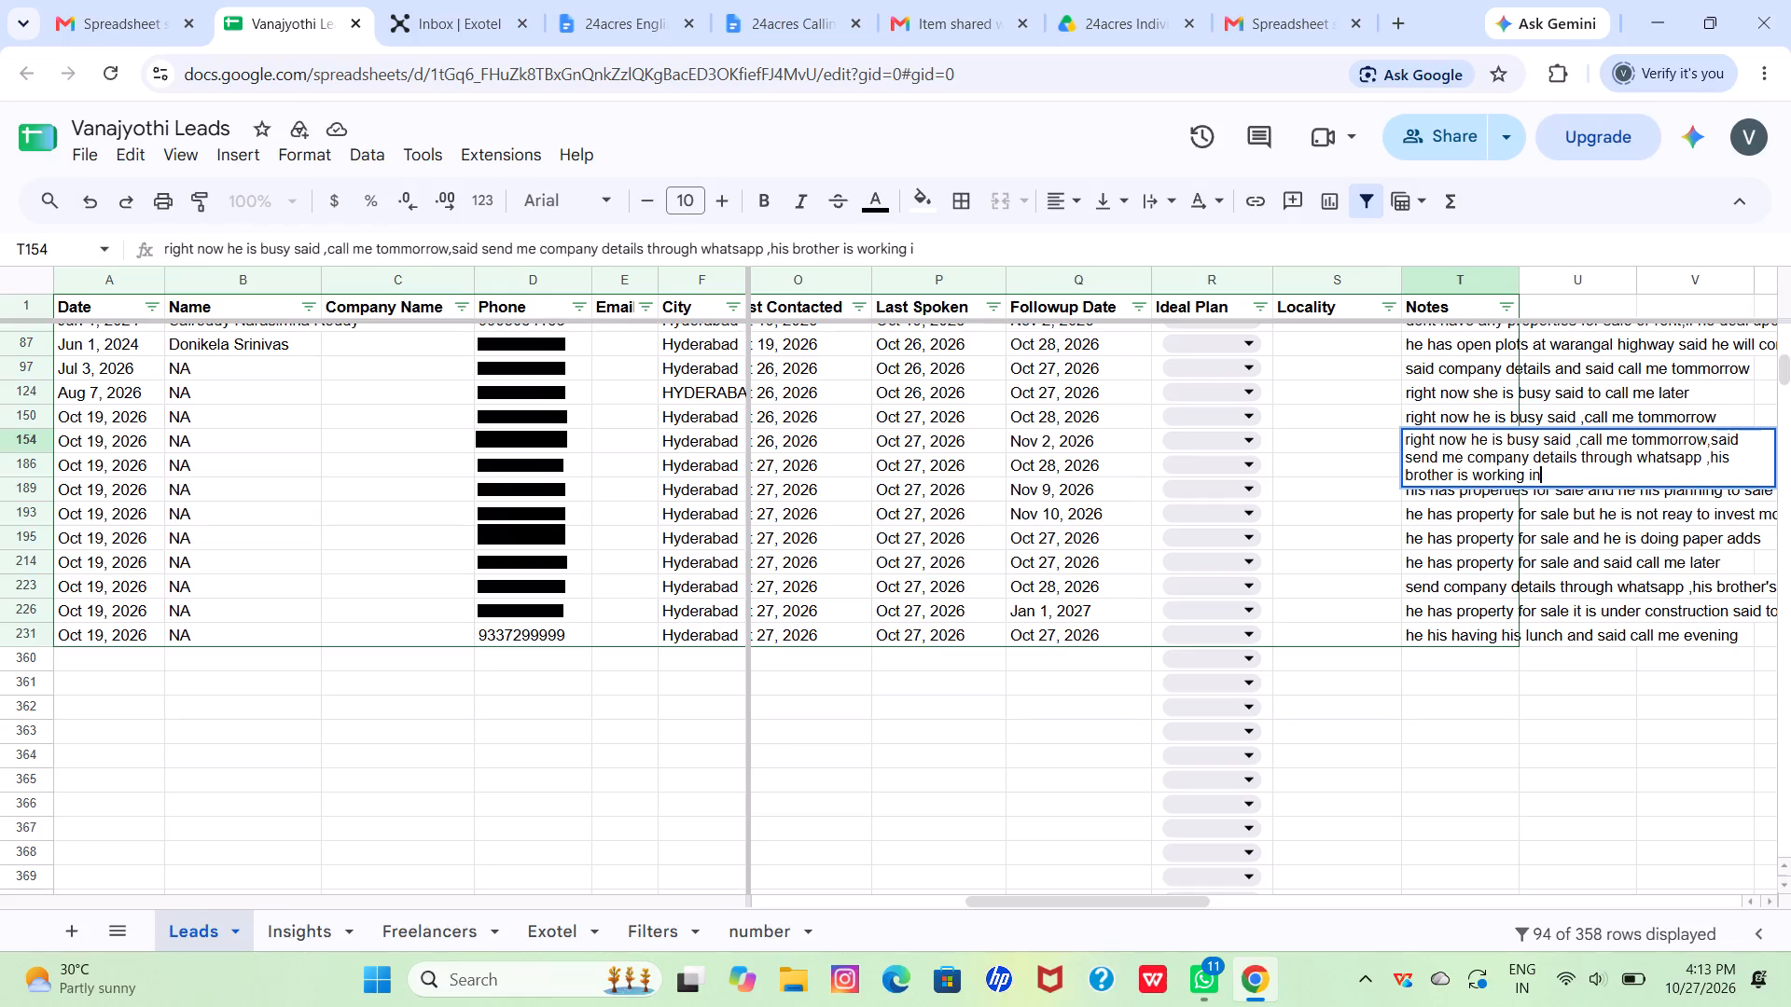
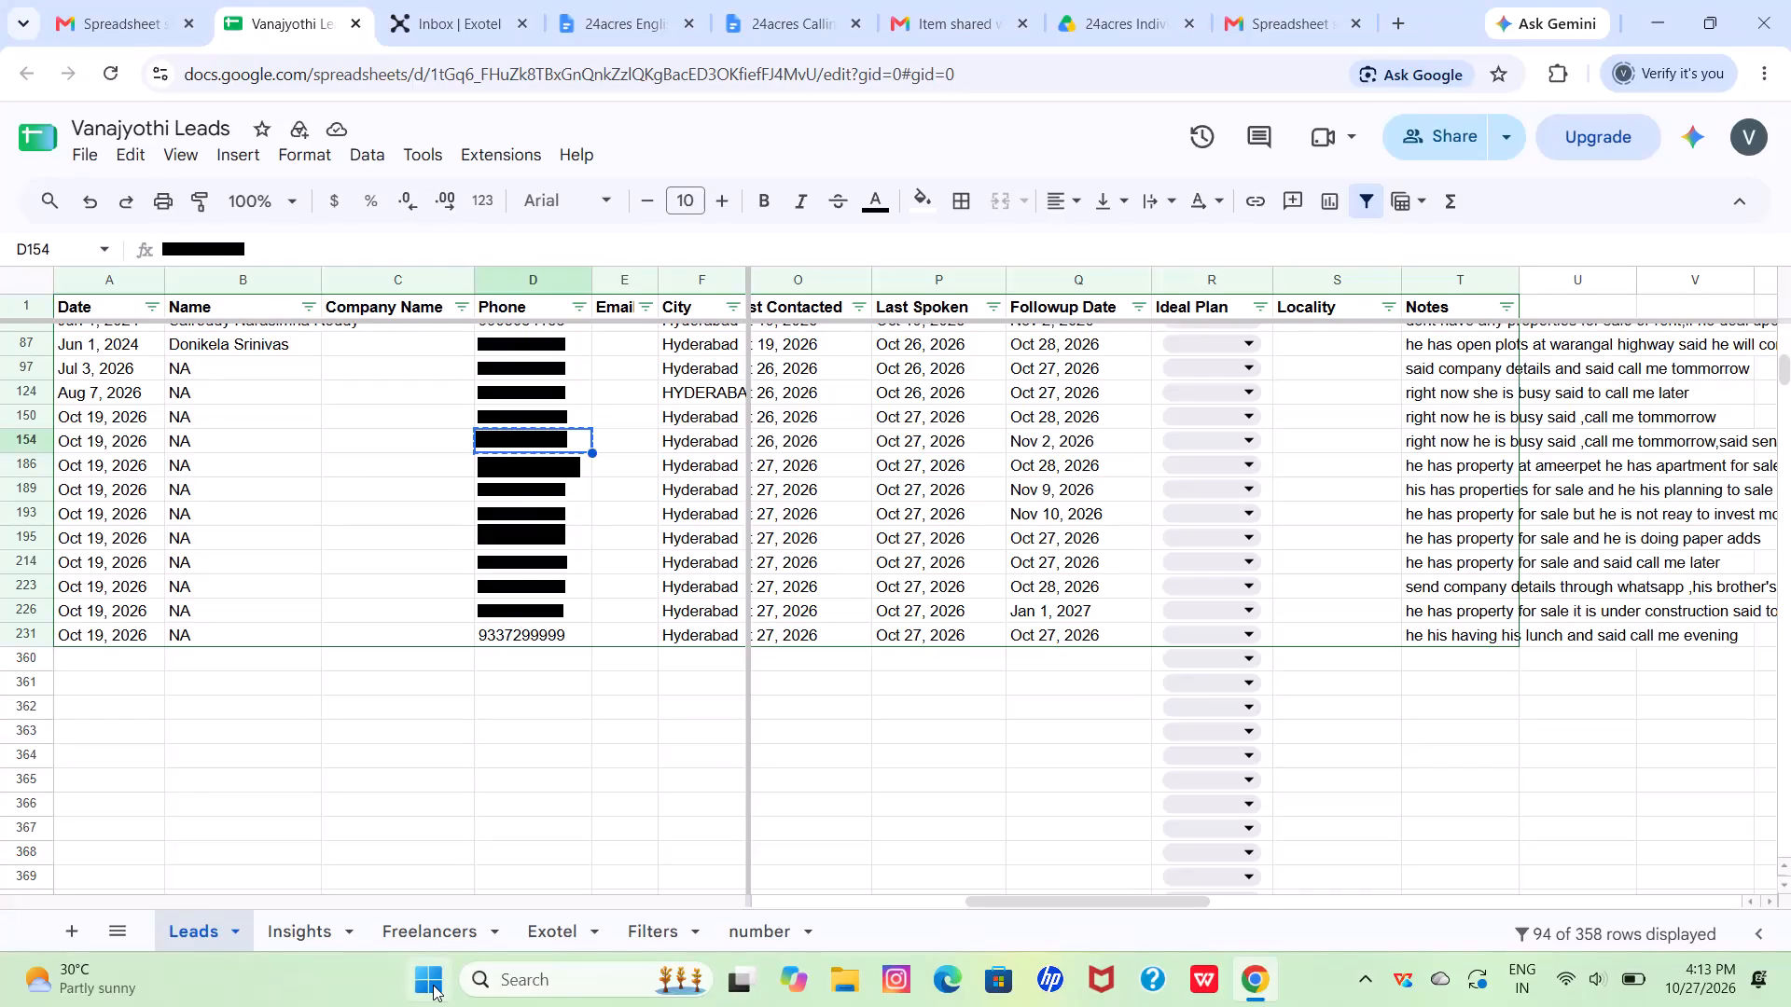
Open WhatsApp to message the lead from row 154.
click(433, 985)
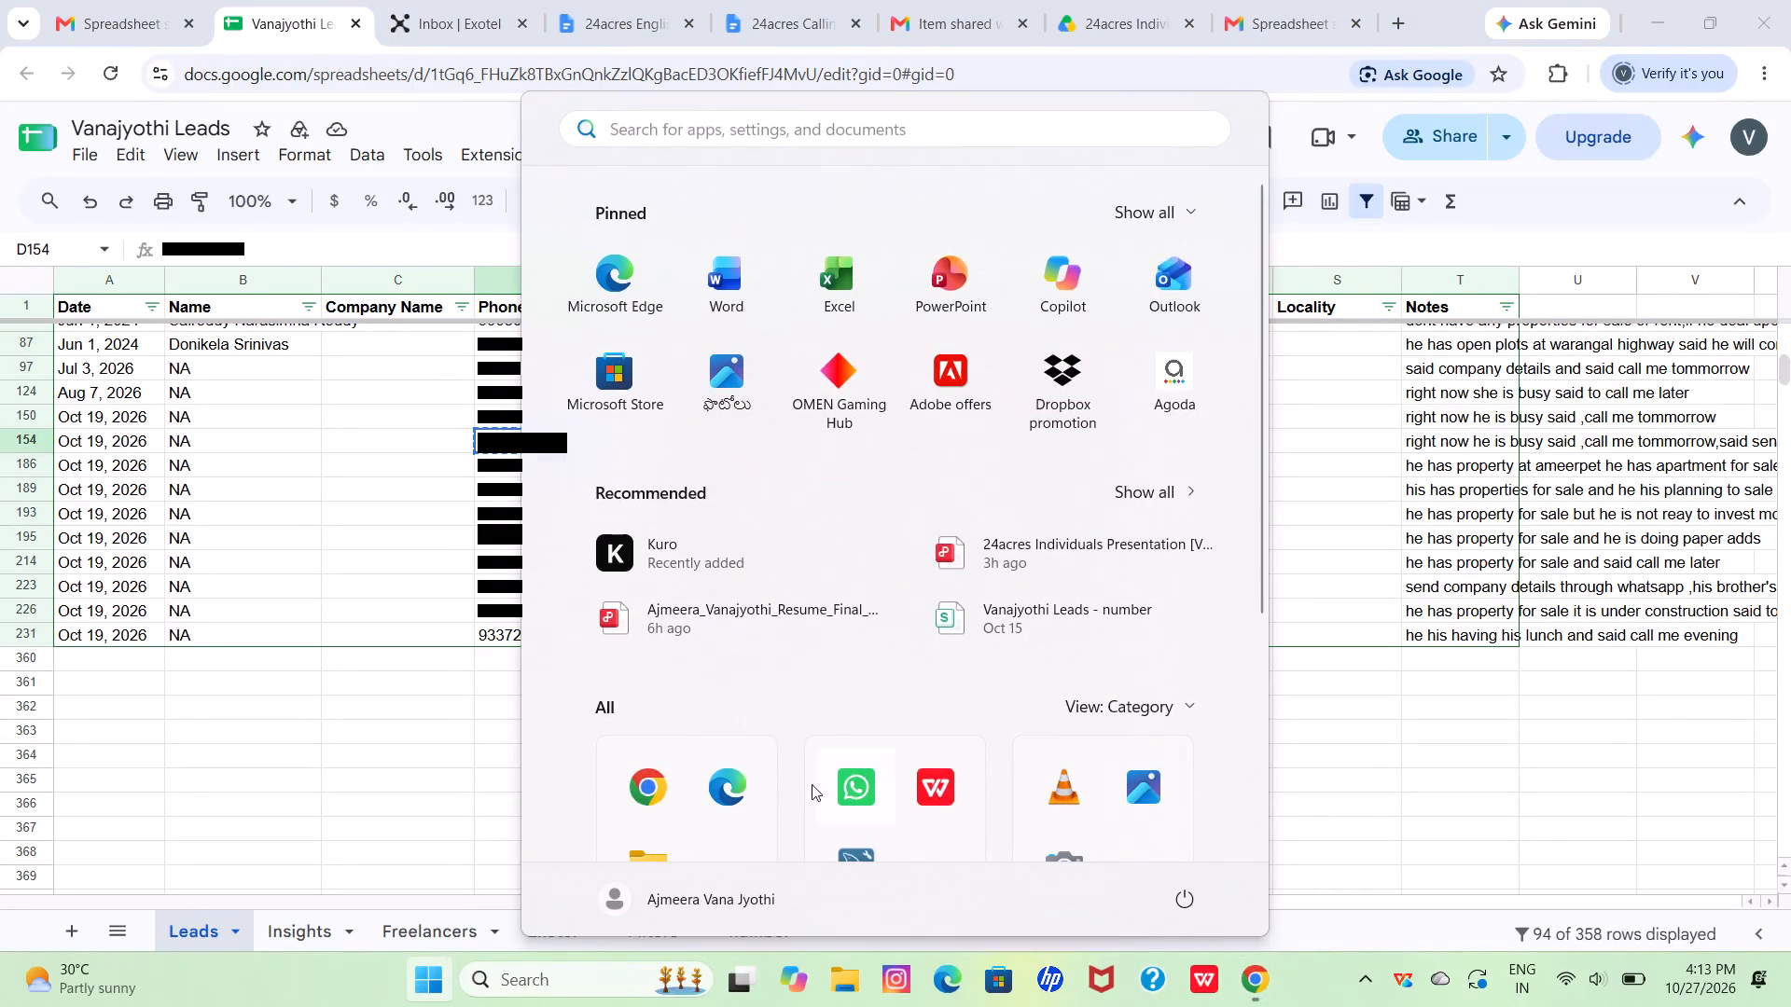
click(854, 780)
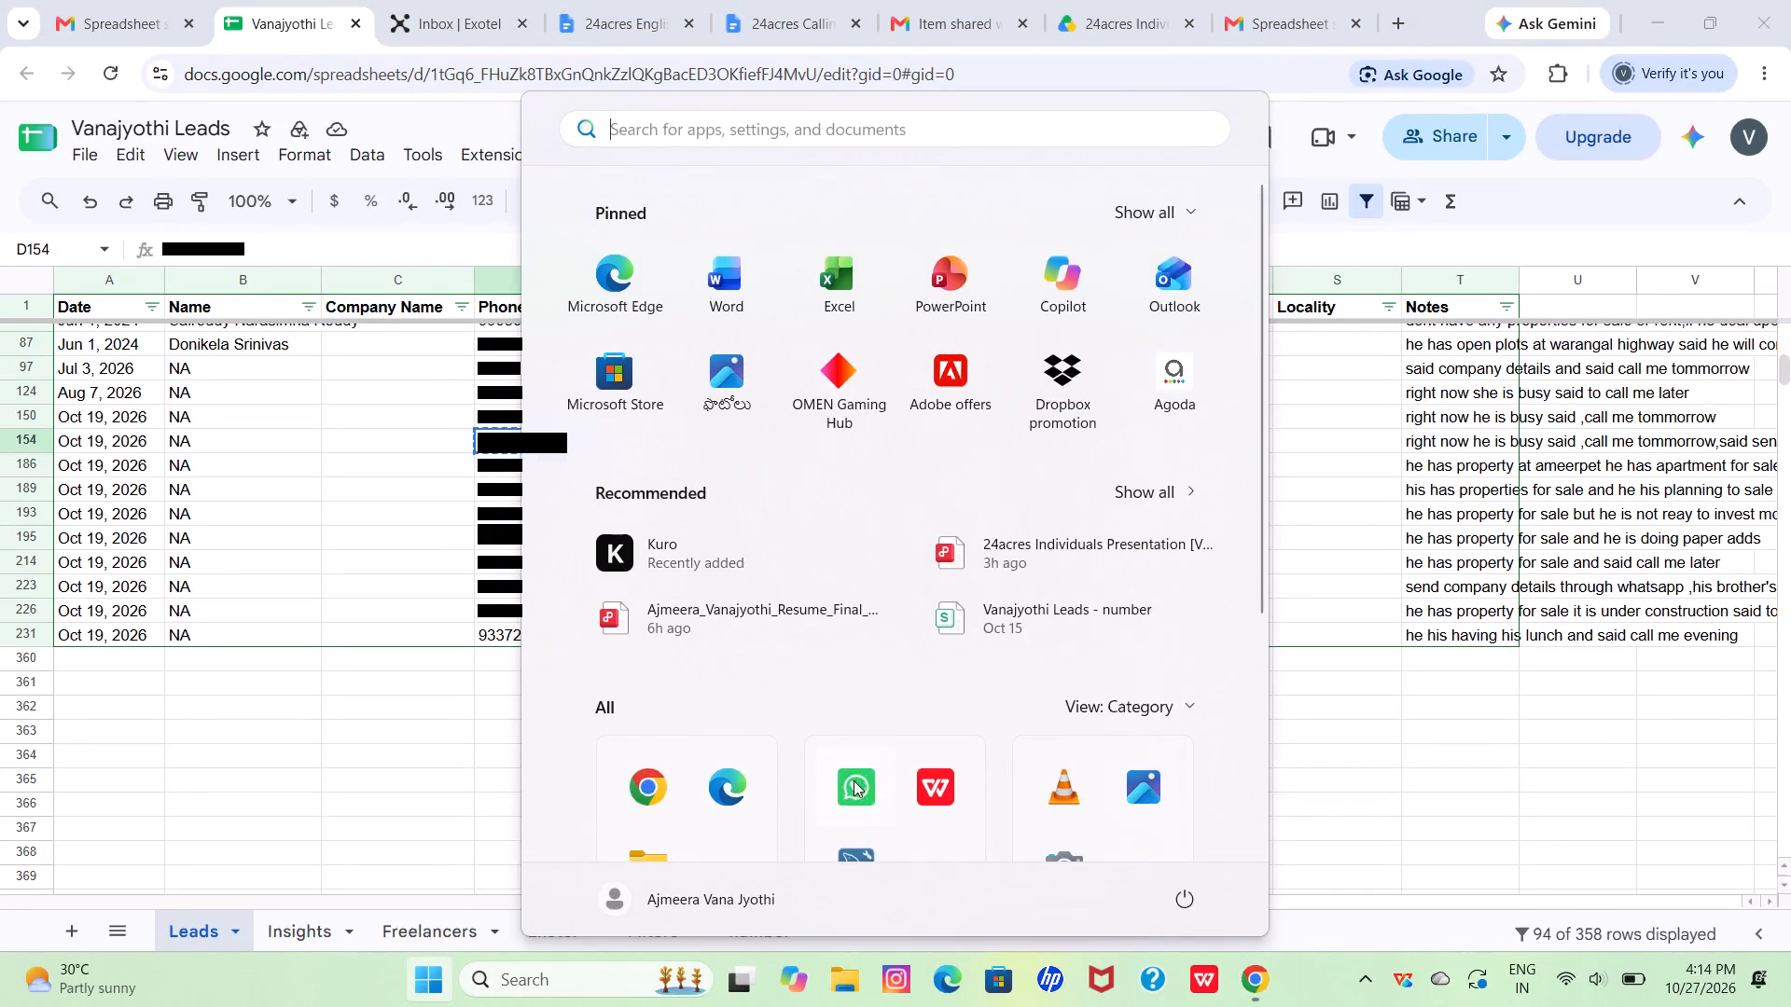
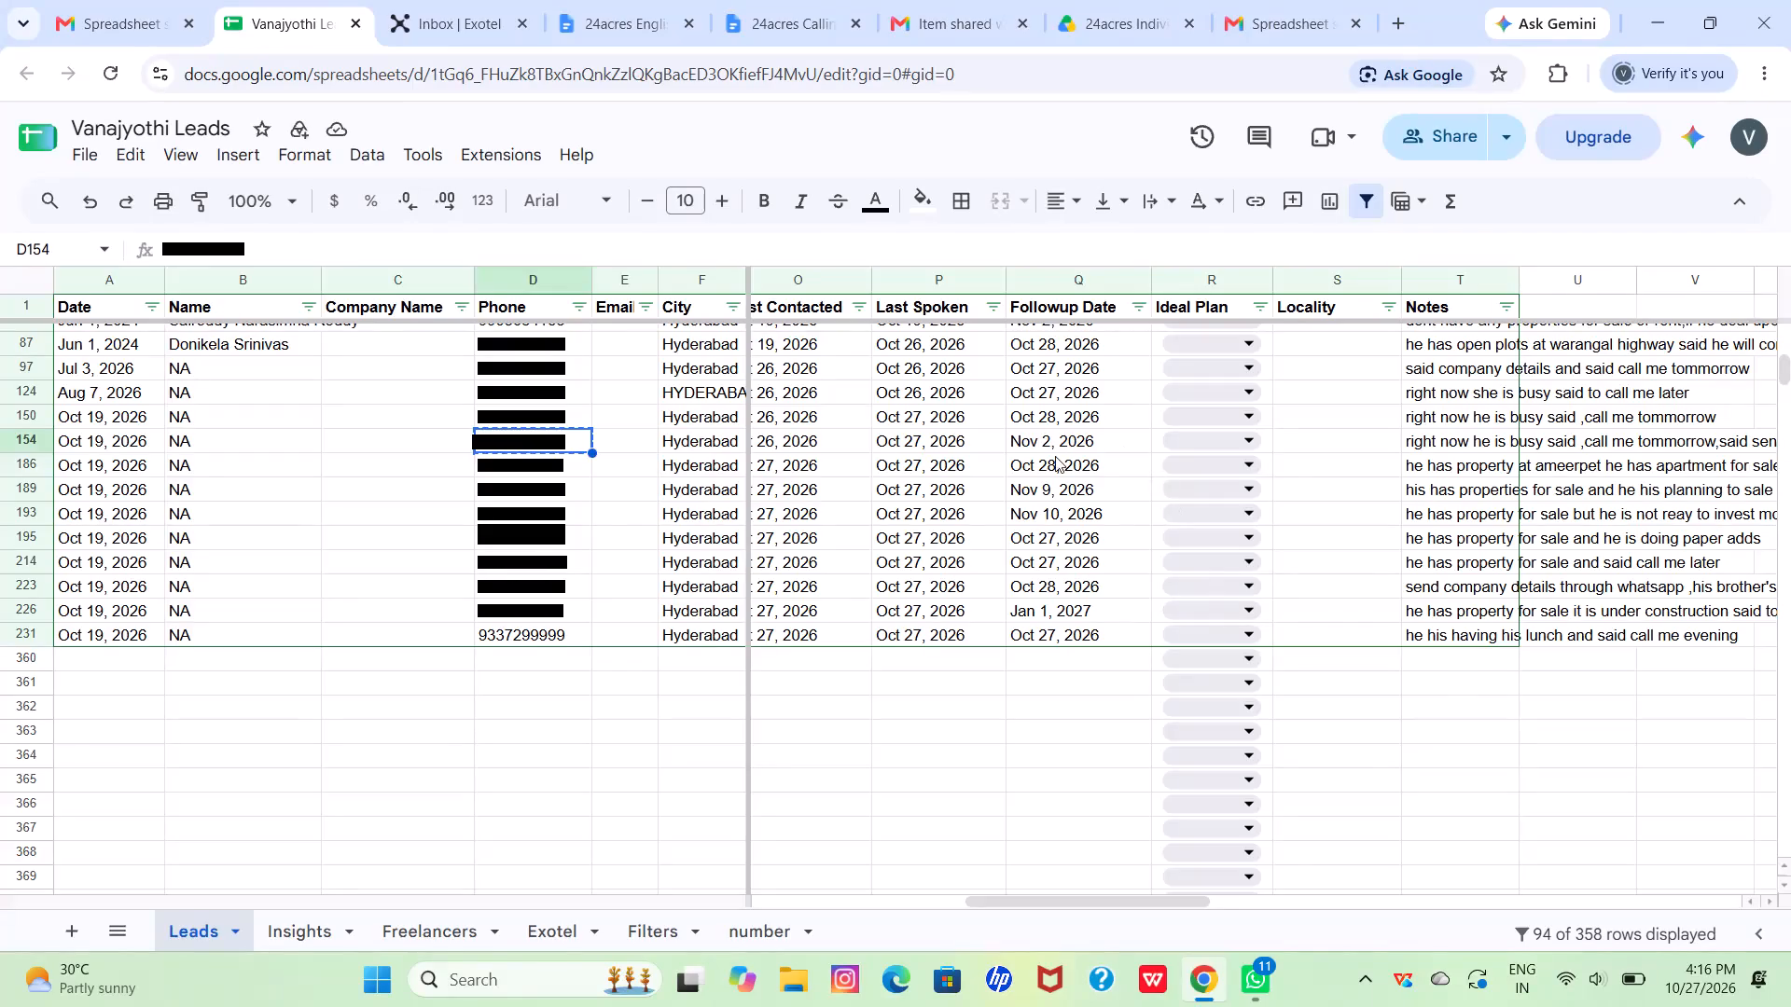
Review the follow-up date and notes of the lead in row 186 and the leads below it.
click(1060, 468)
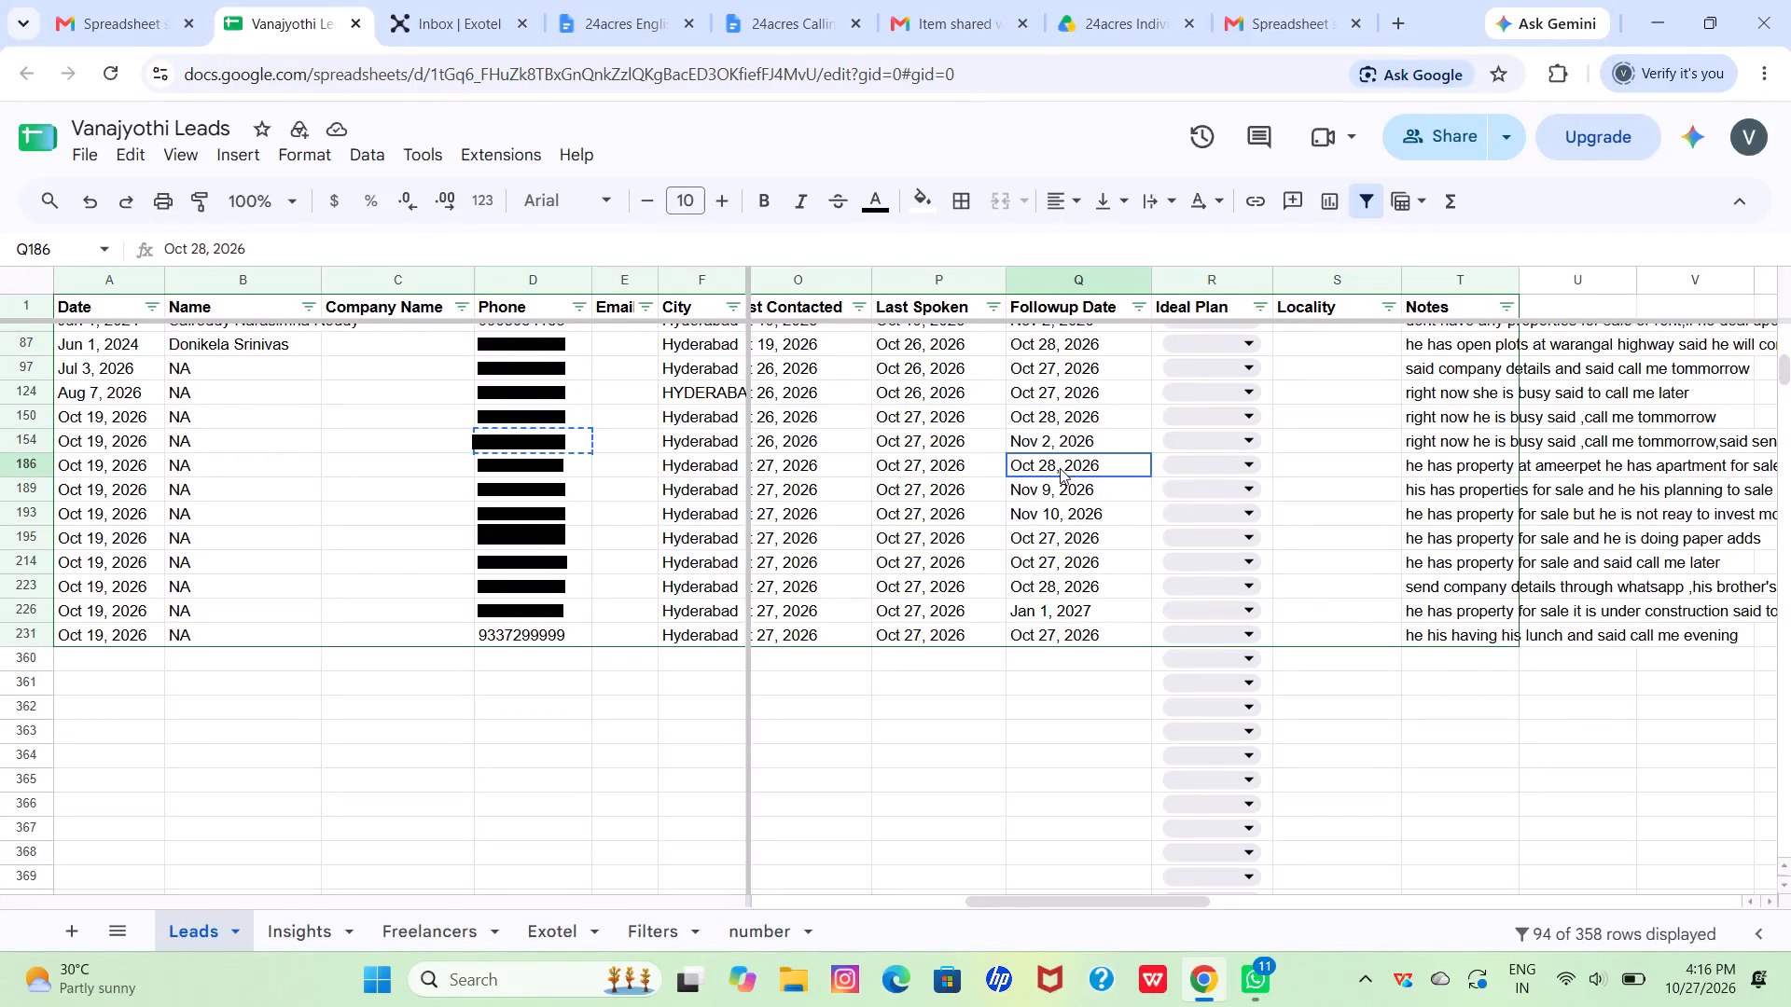
scroll(1060, 468, left, 4)
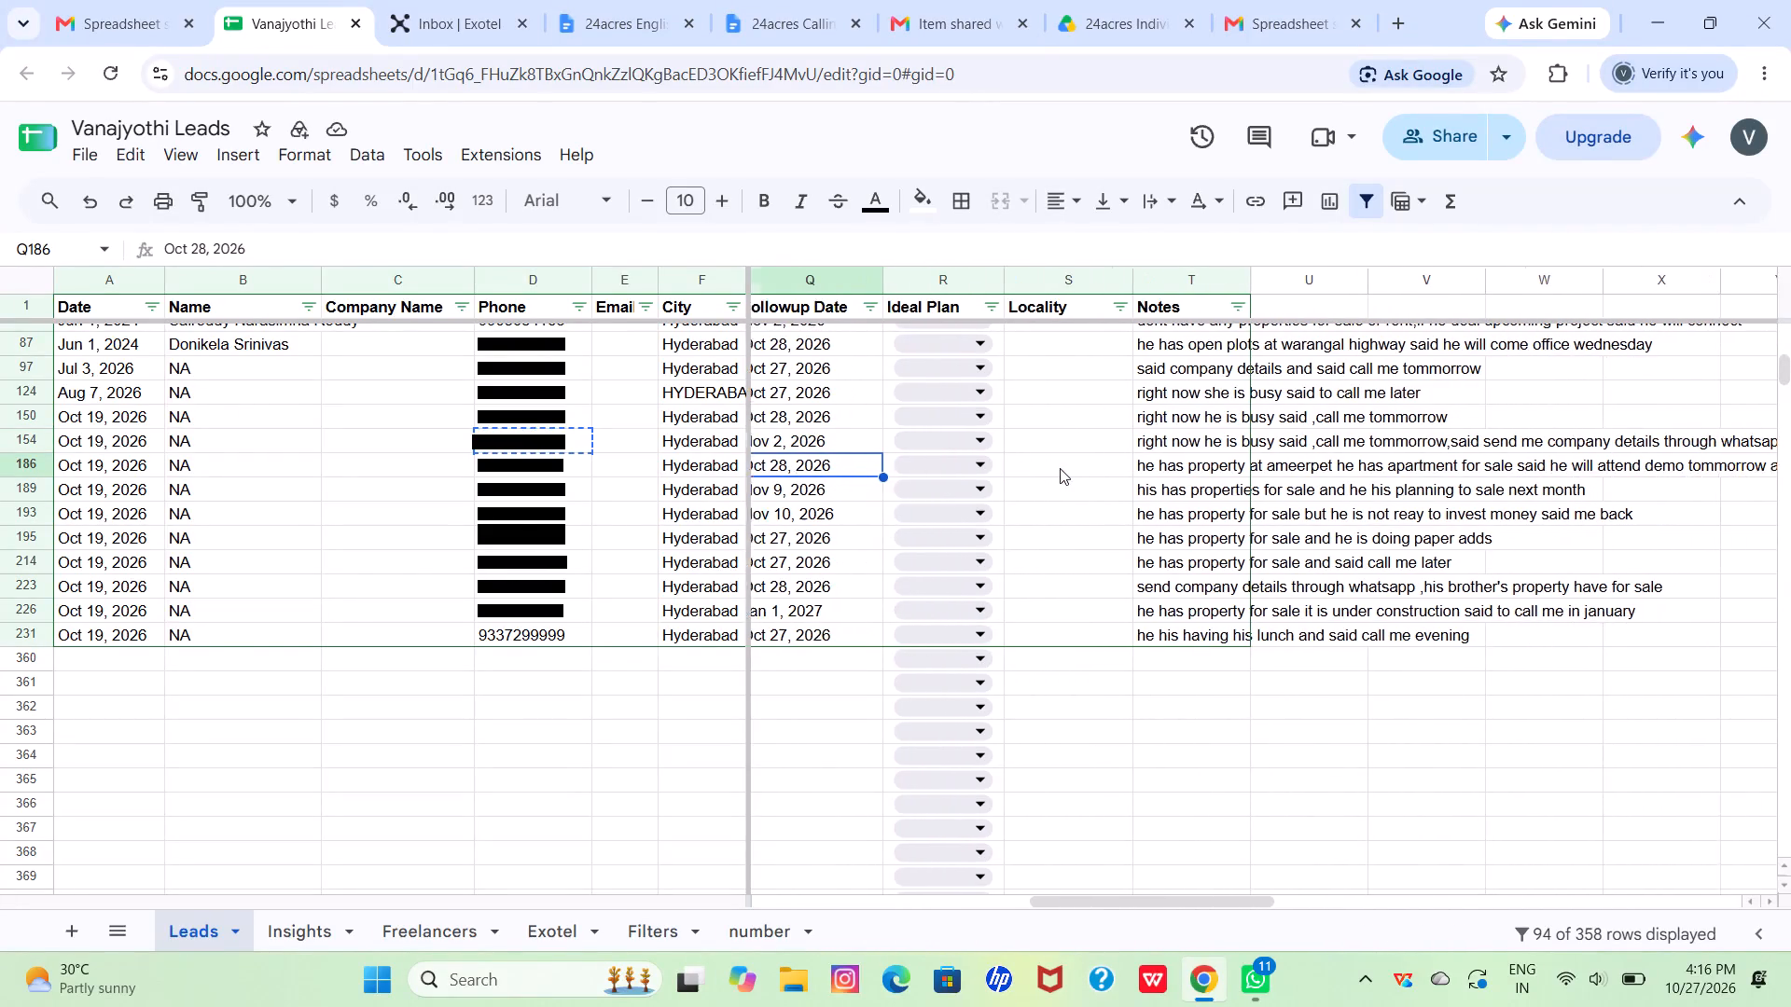
scroll(1060, 468, left, 2)
scroll(1060, 468, right, 1)
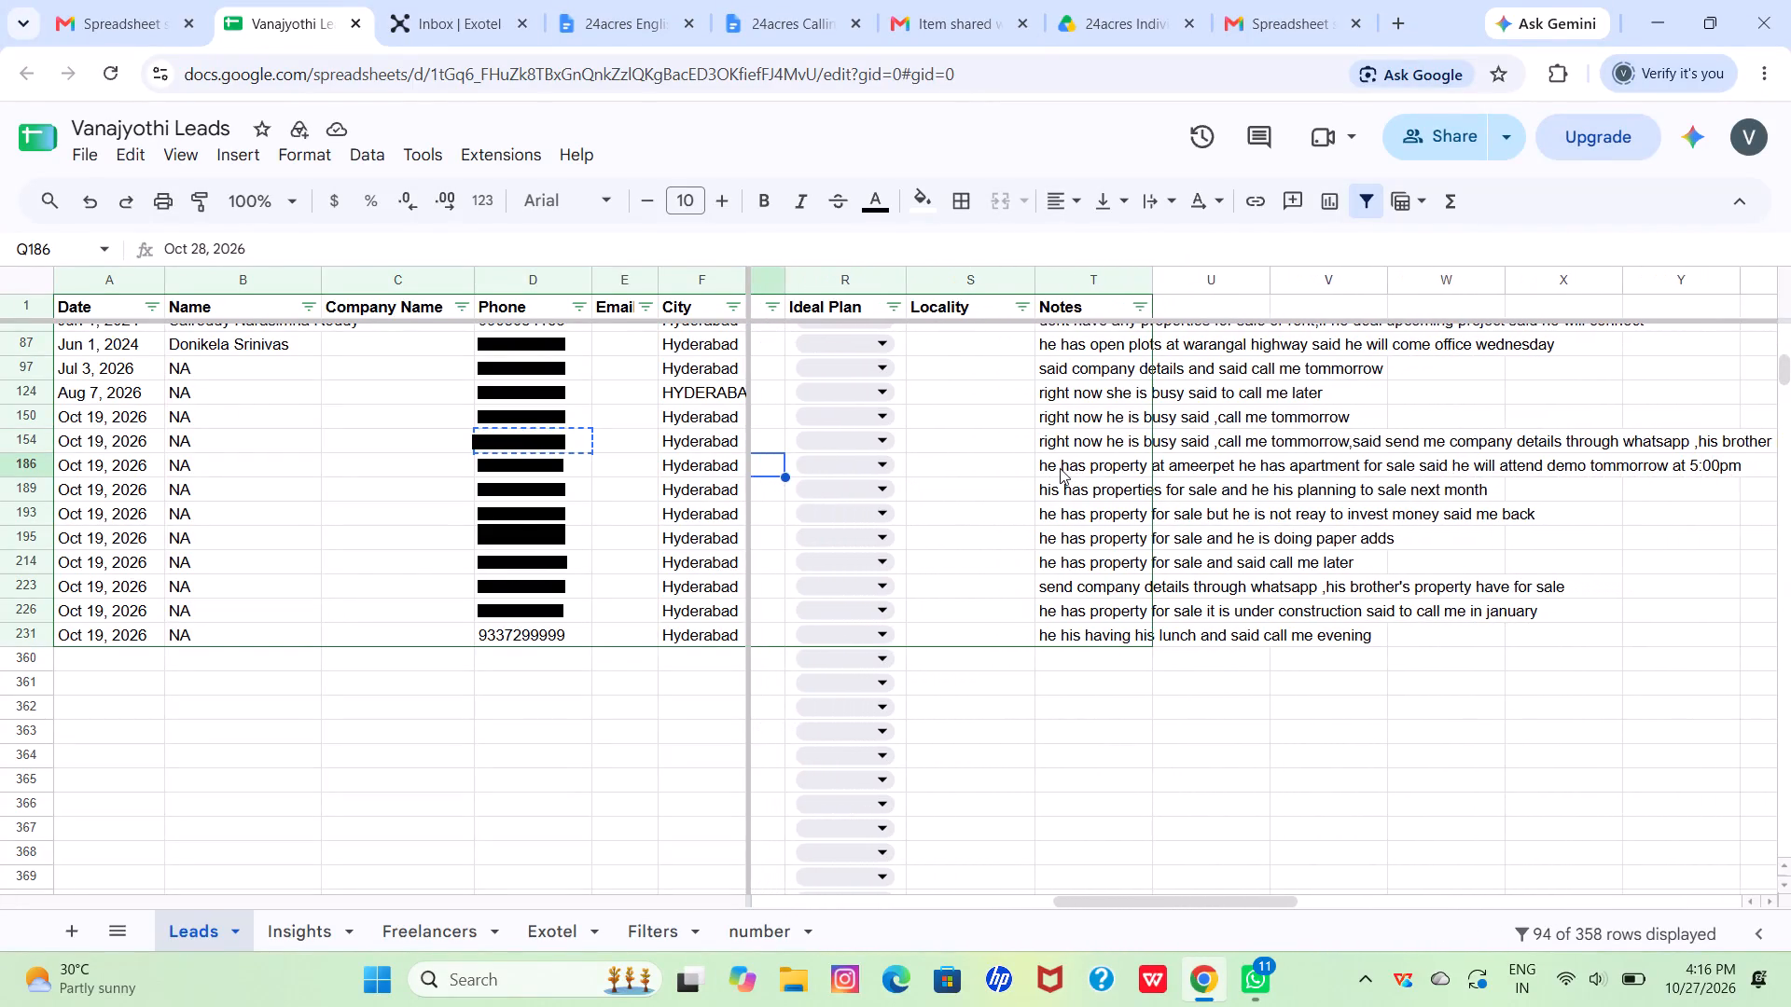
scroll(1060, 468, right, 2)
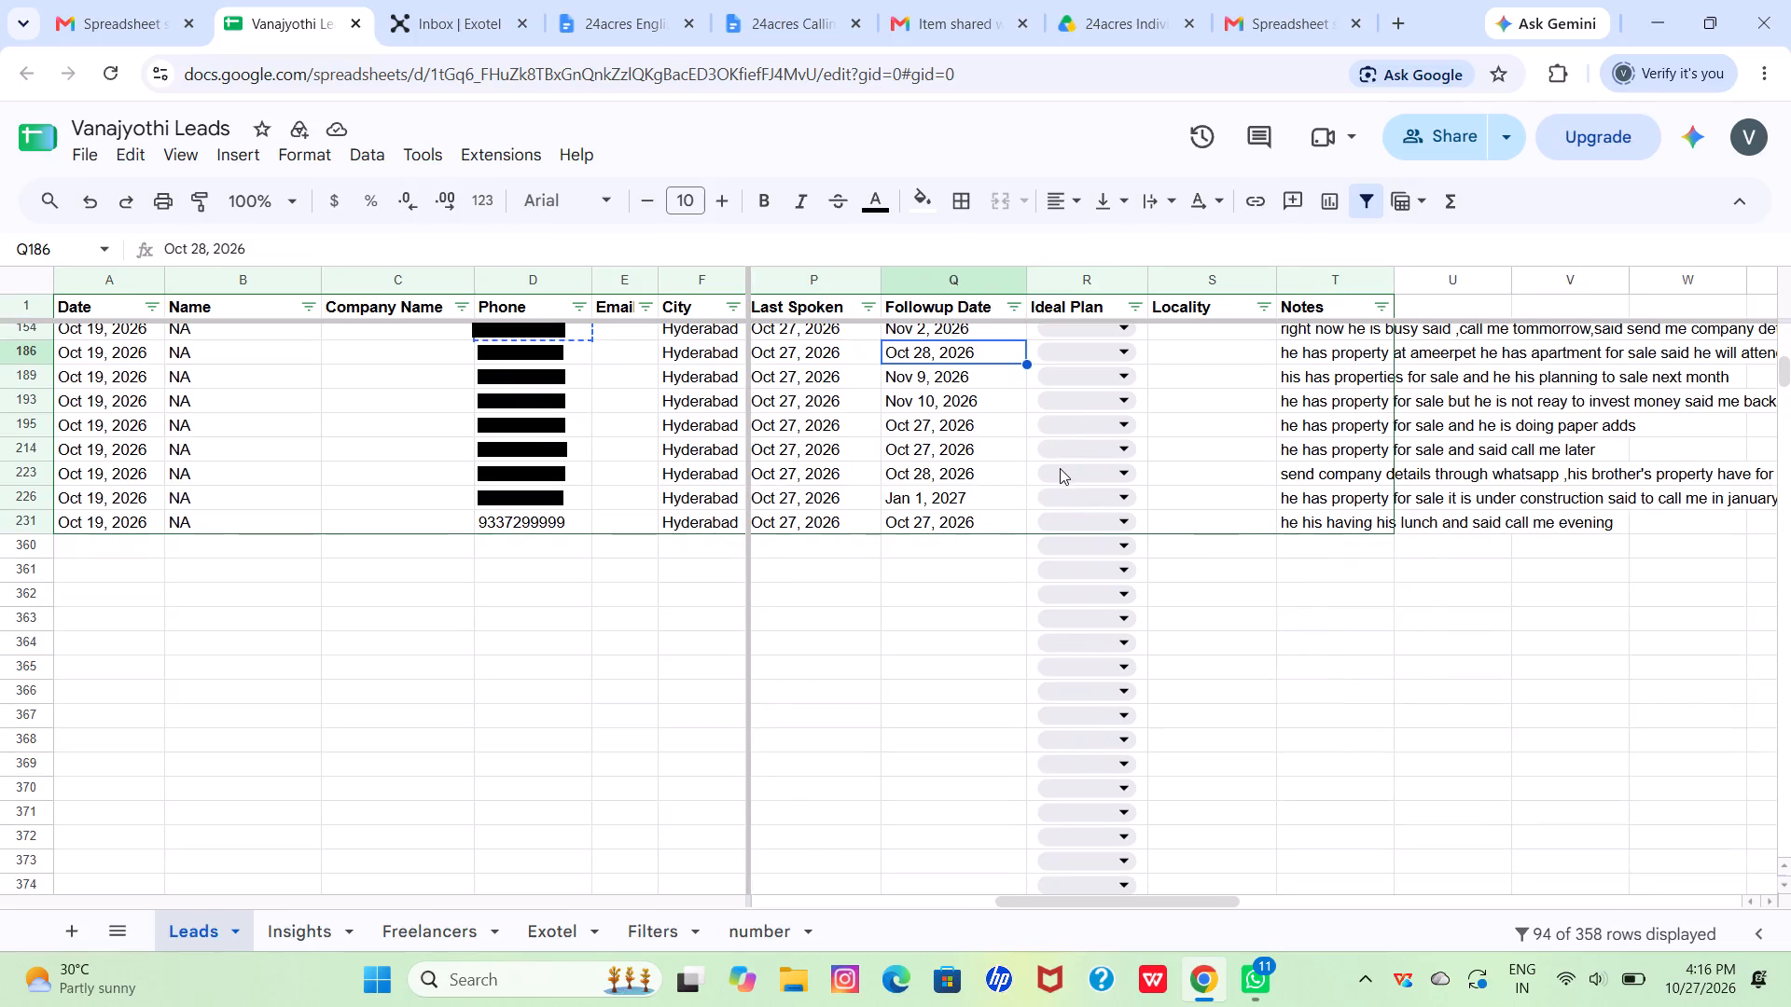
Set the row 189 lead's Followup Date to Nov 9, 2026.
double_click(958, 383)
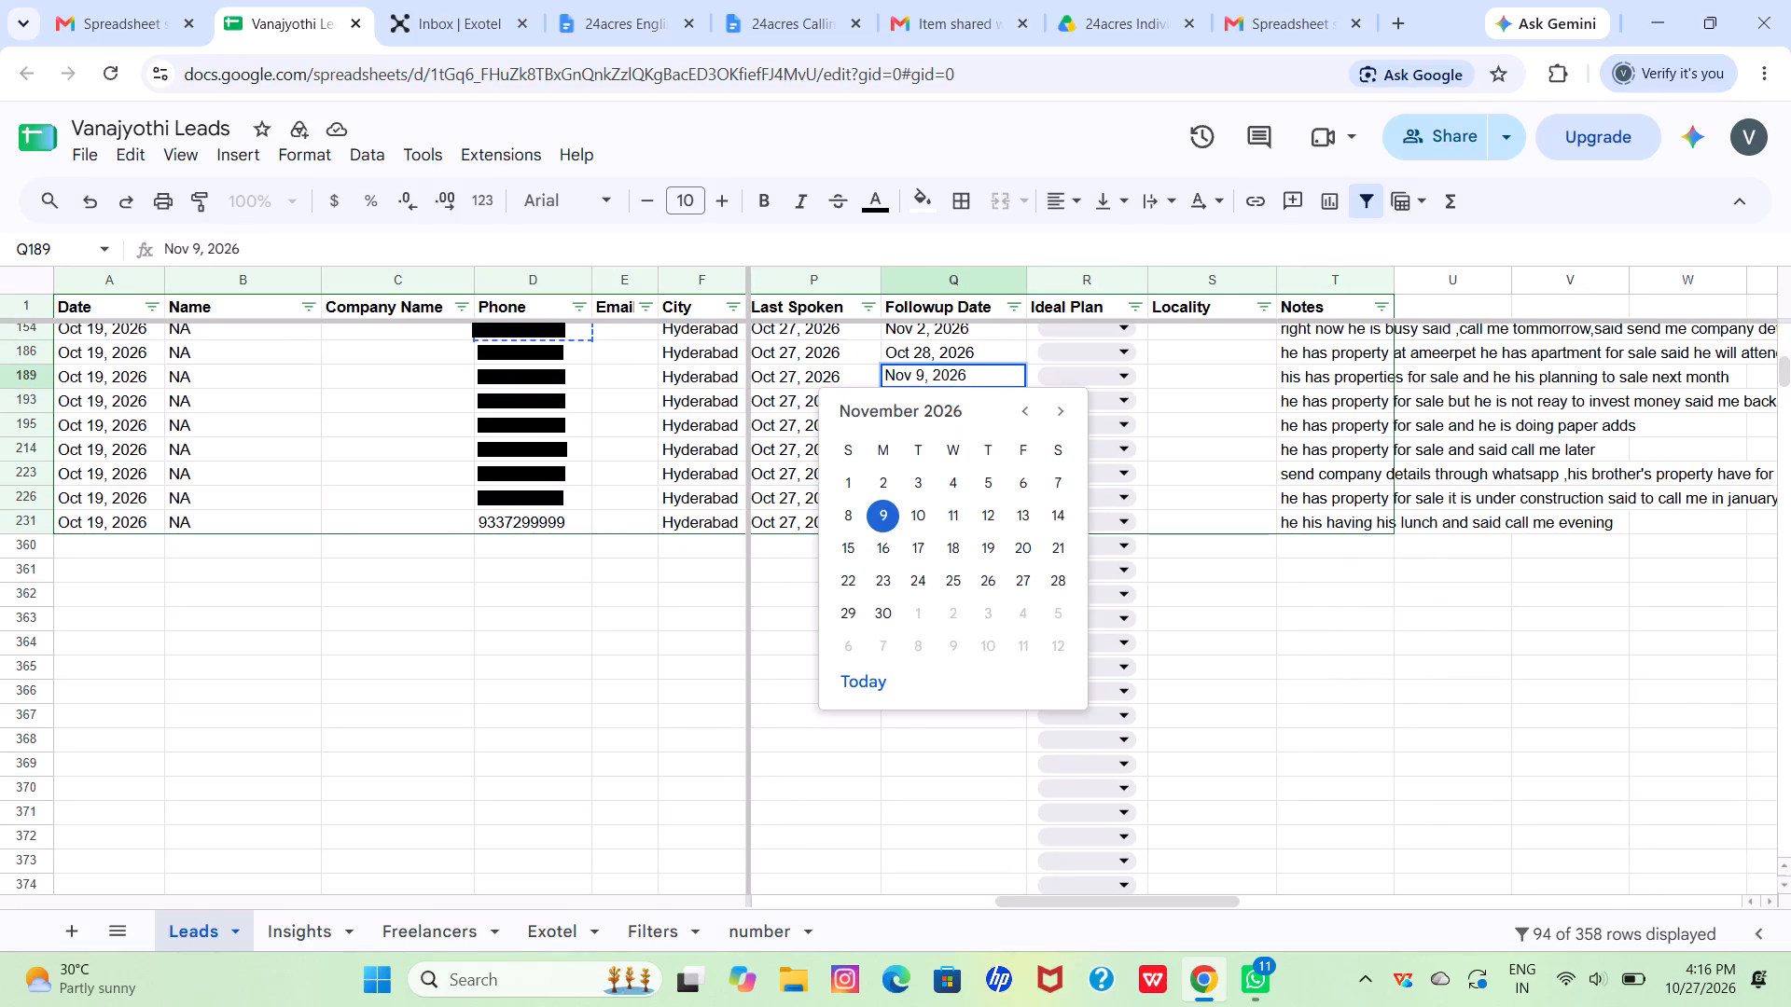
click(887, 511)
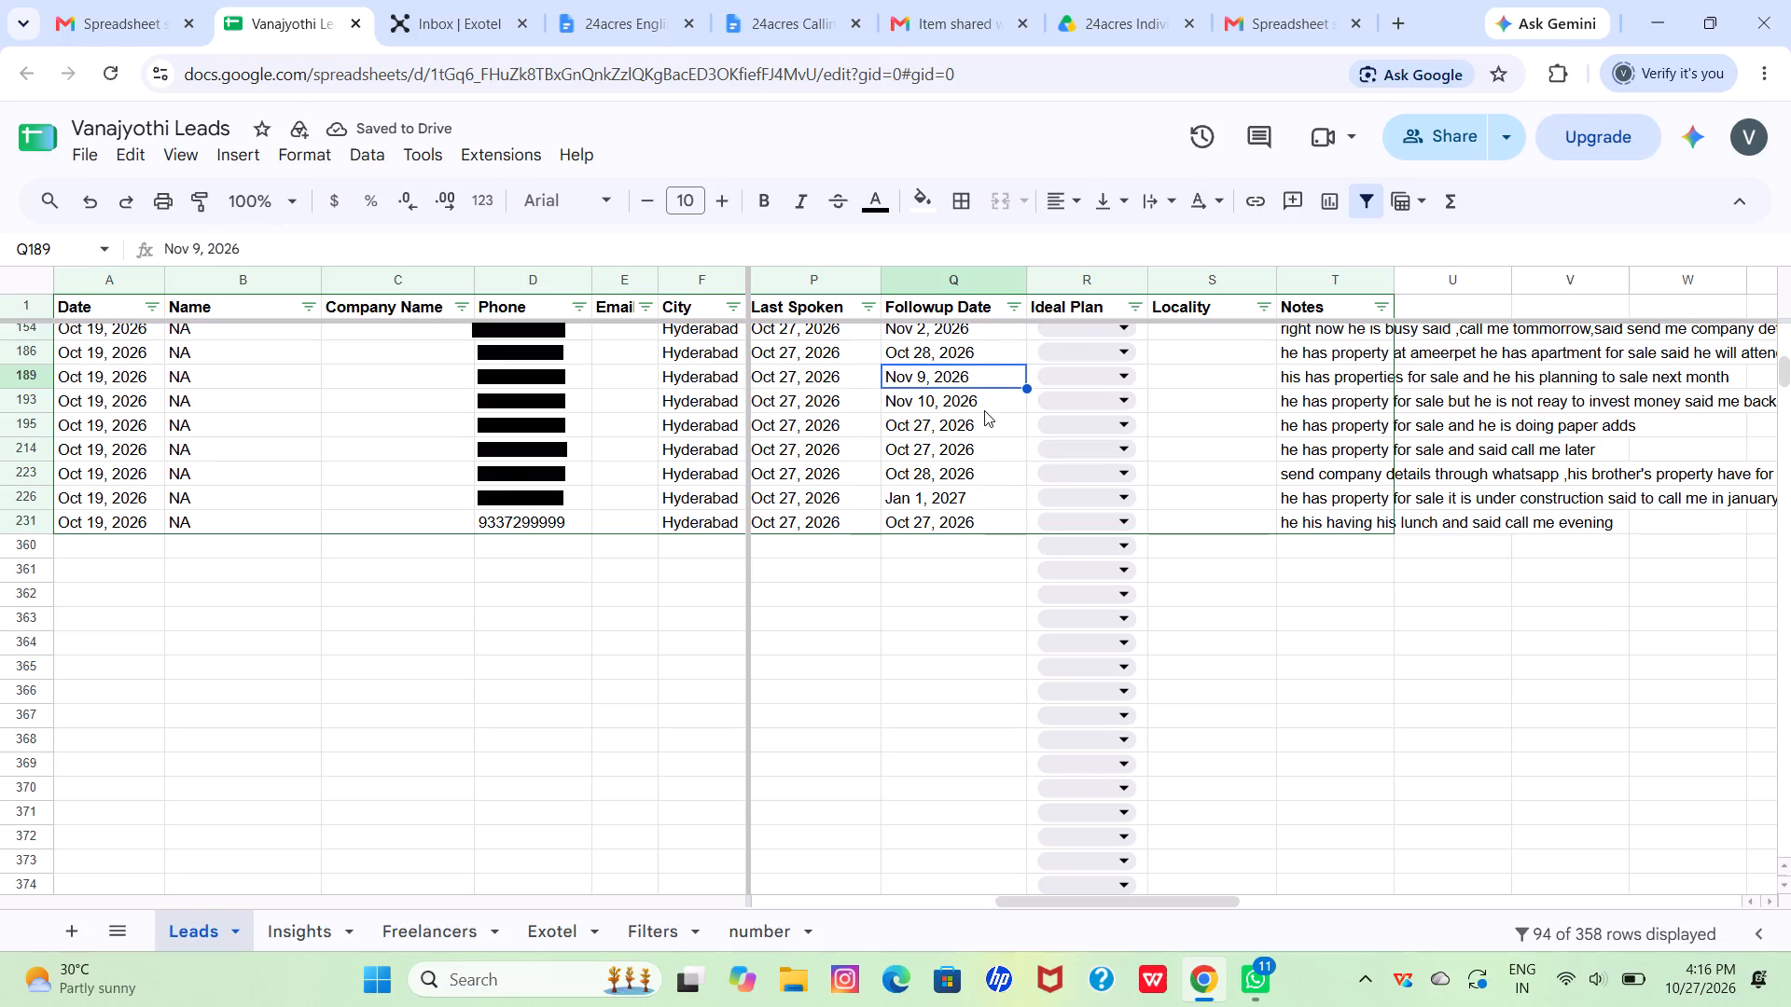
Review the remaining leads' follow-up dates and notes, and copy the phone number of the lead in row 231.
scroll(984, 410, left, 1)
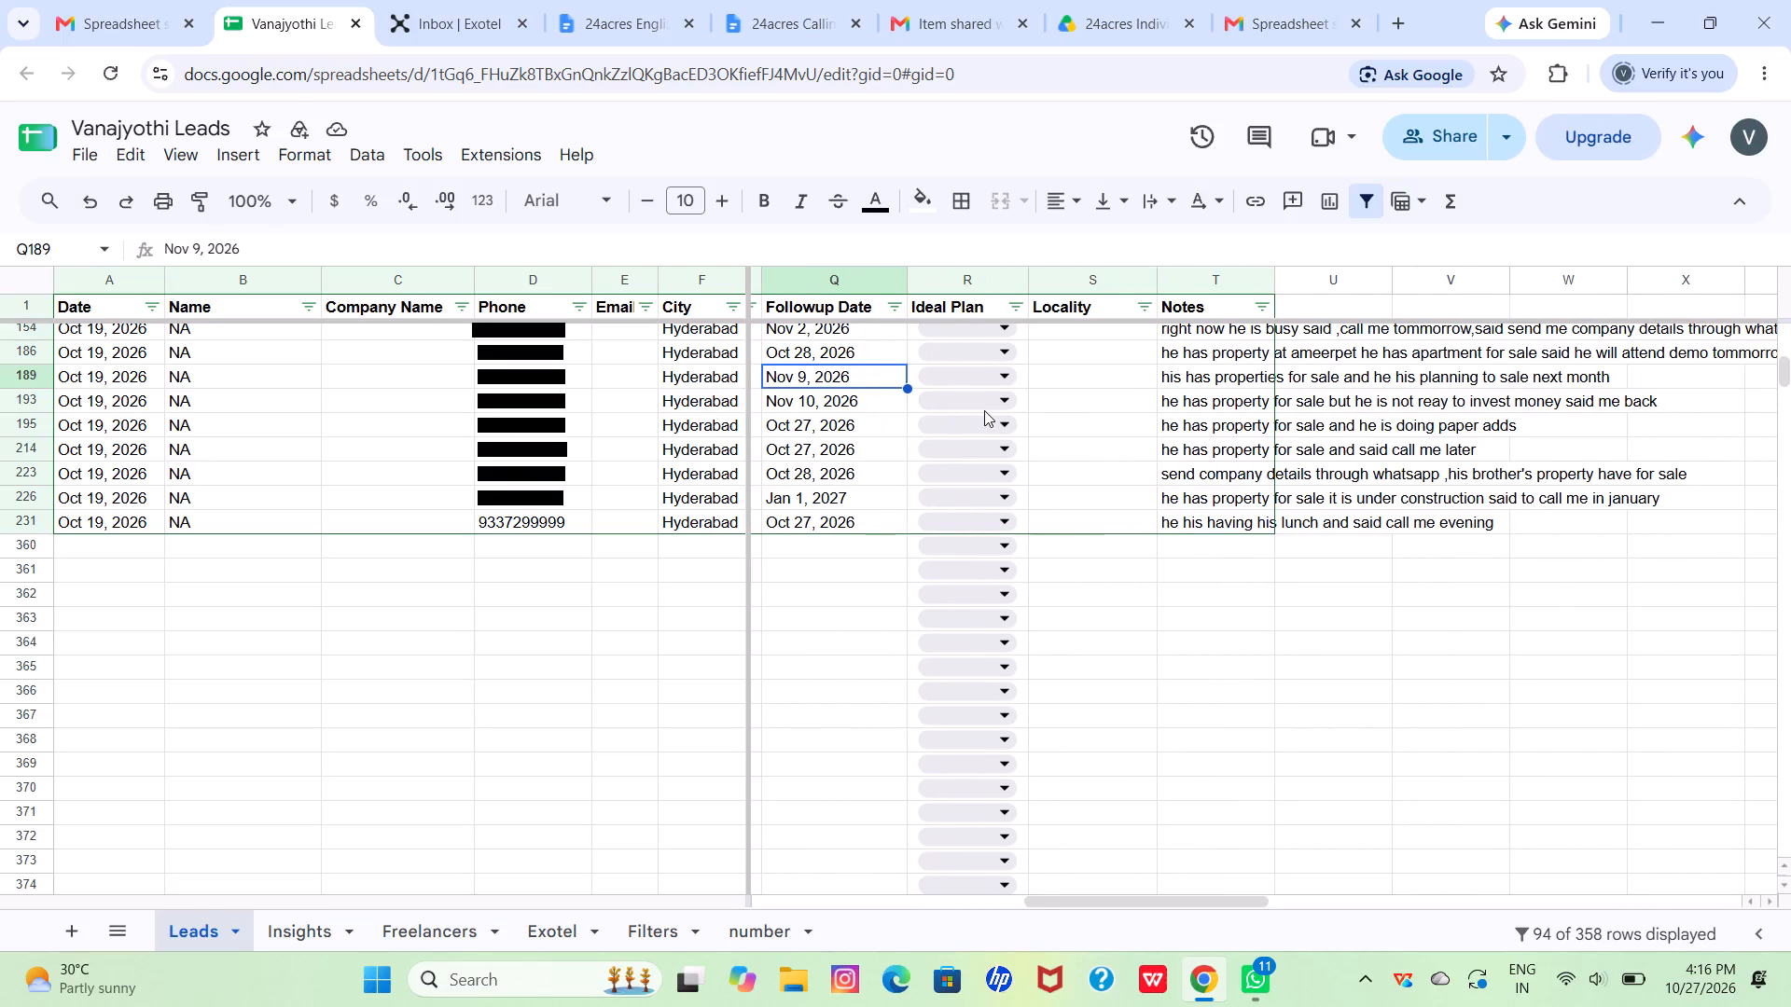
scroll(984, 410, right, 1)
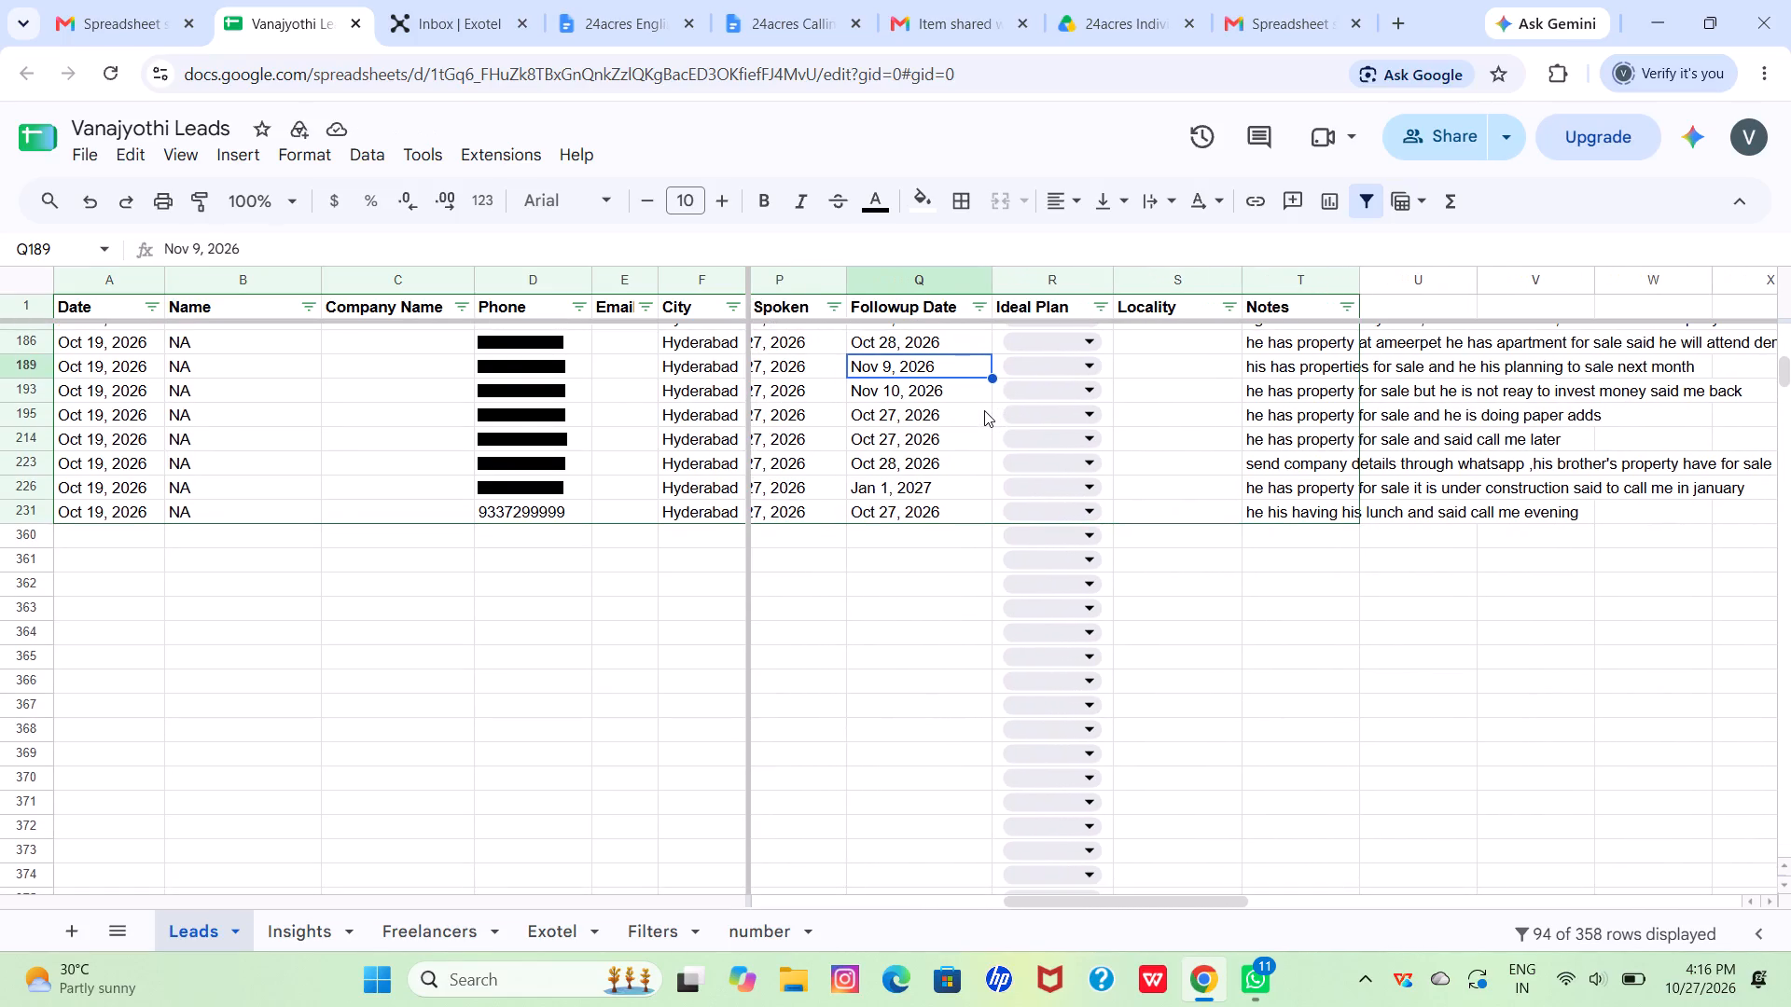
scroll(984, 410, right, 1)
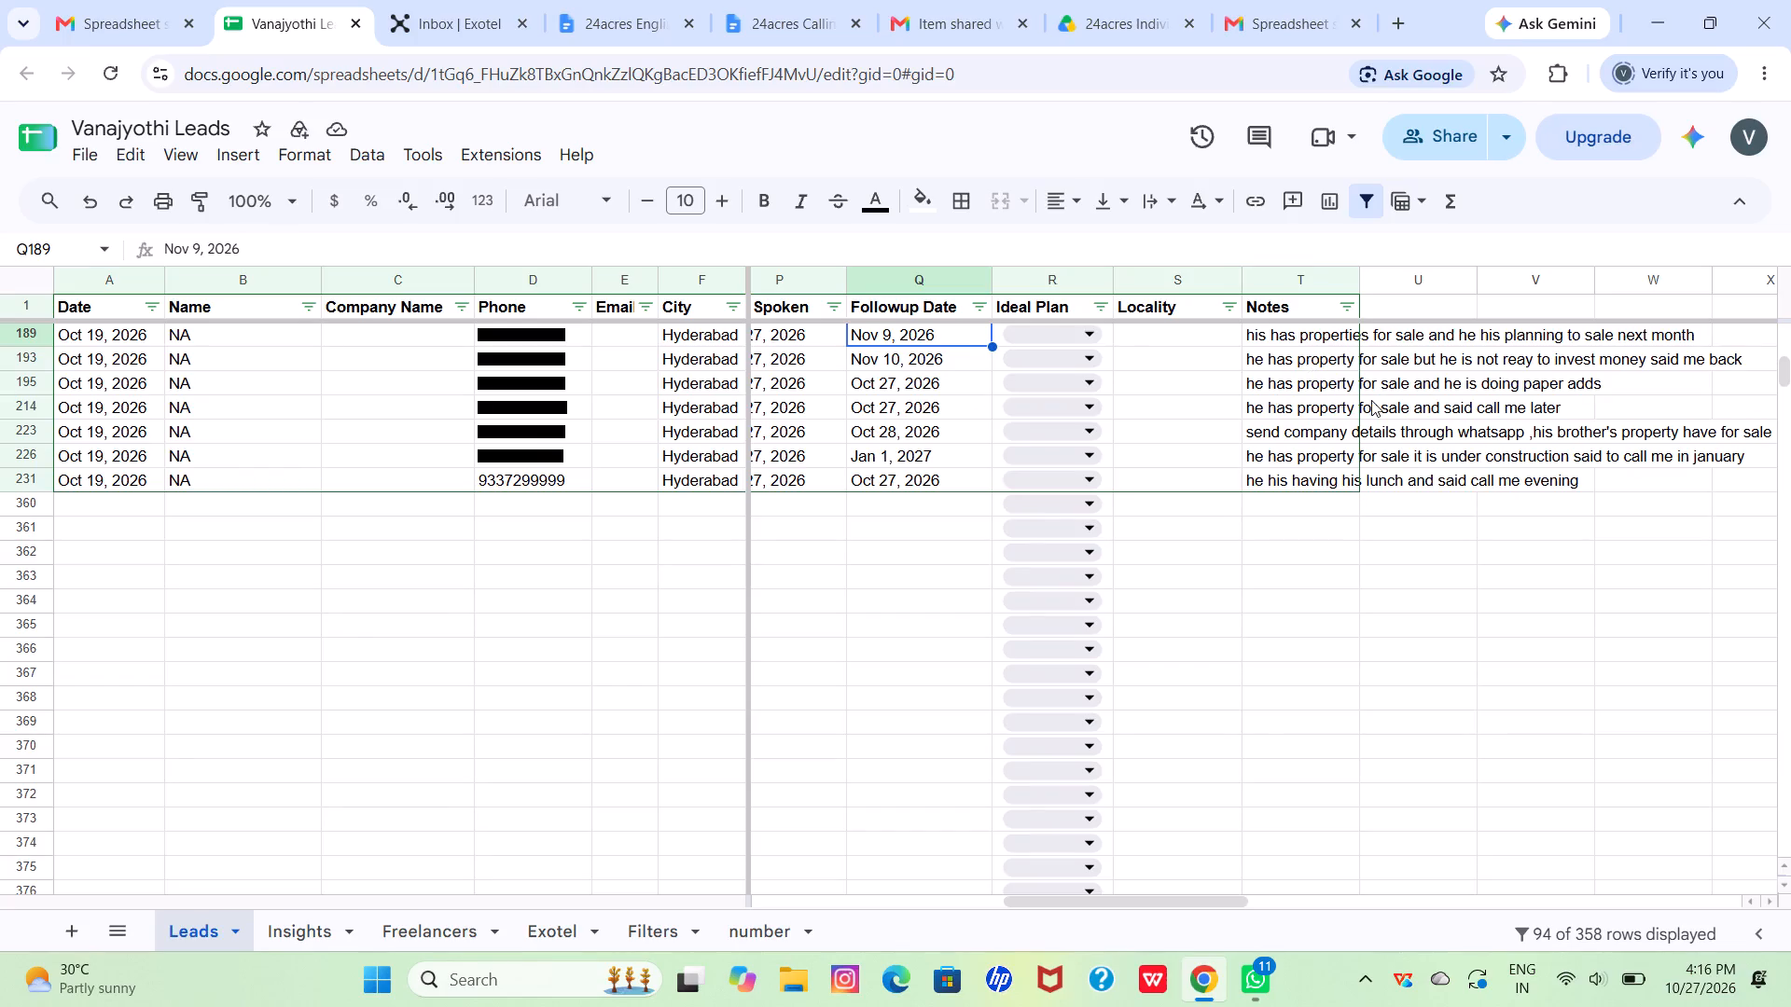
scroll(1371, 400, right, 1)
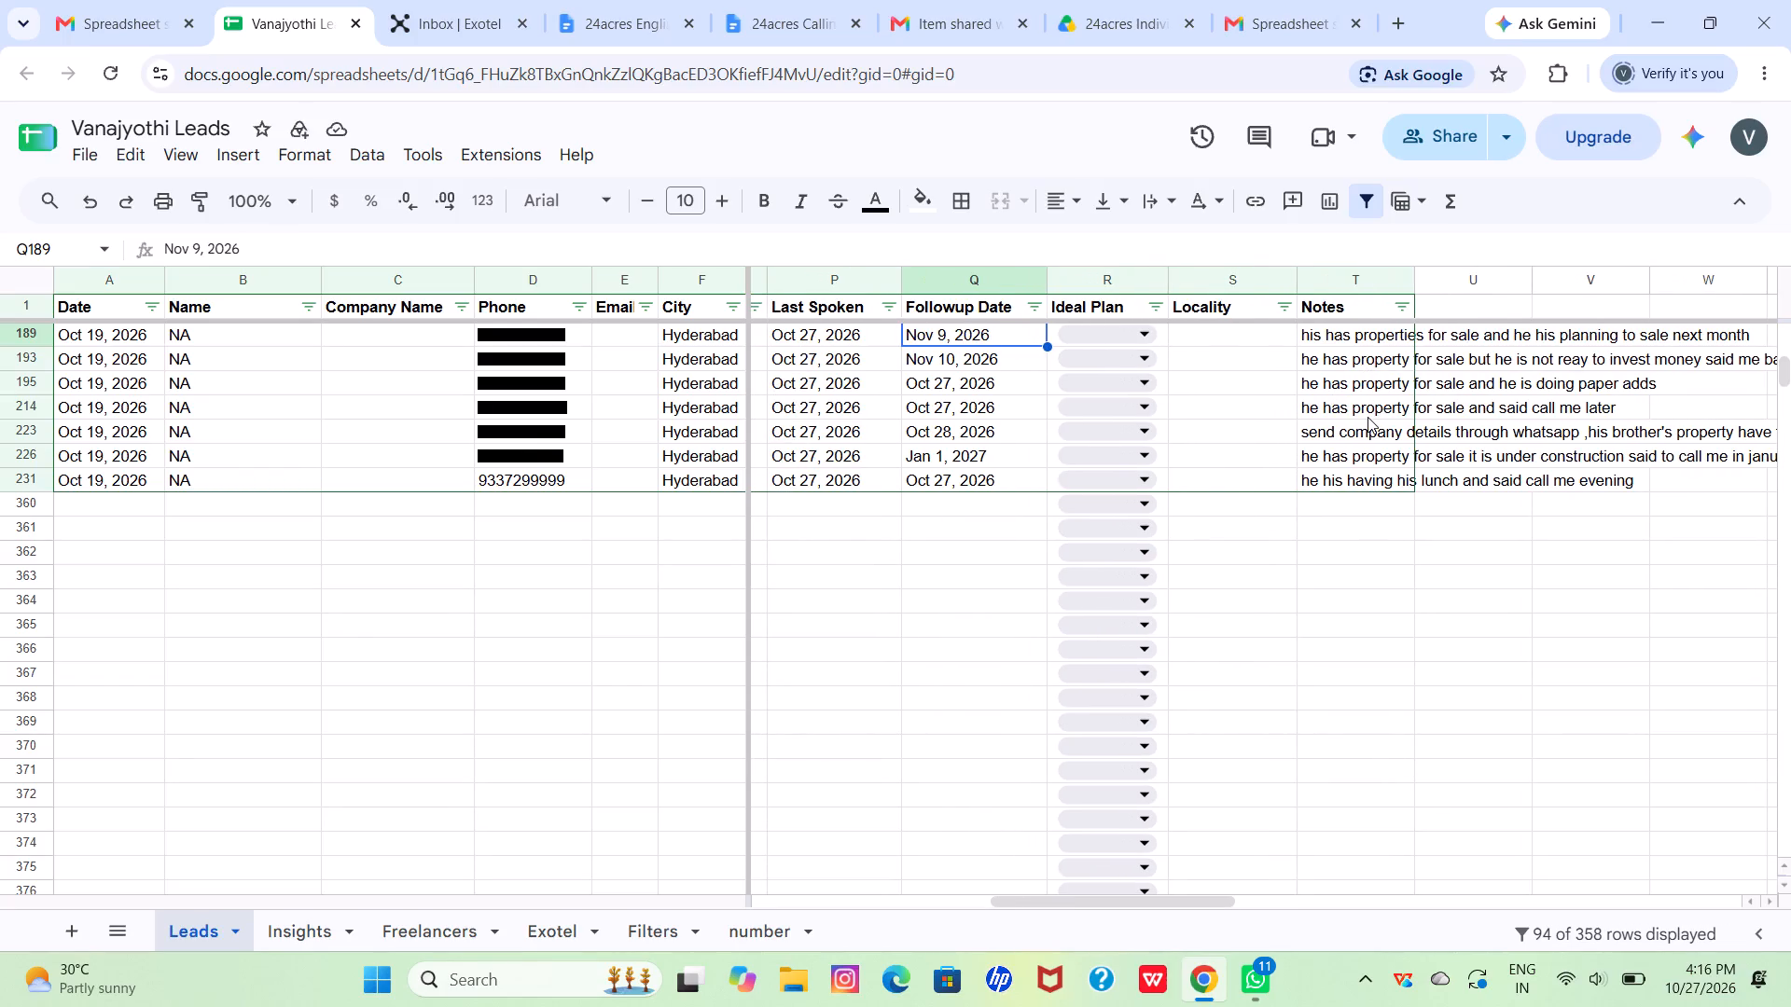
scroll(1368, 417, left, 1)
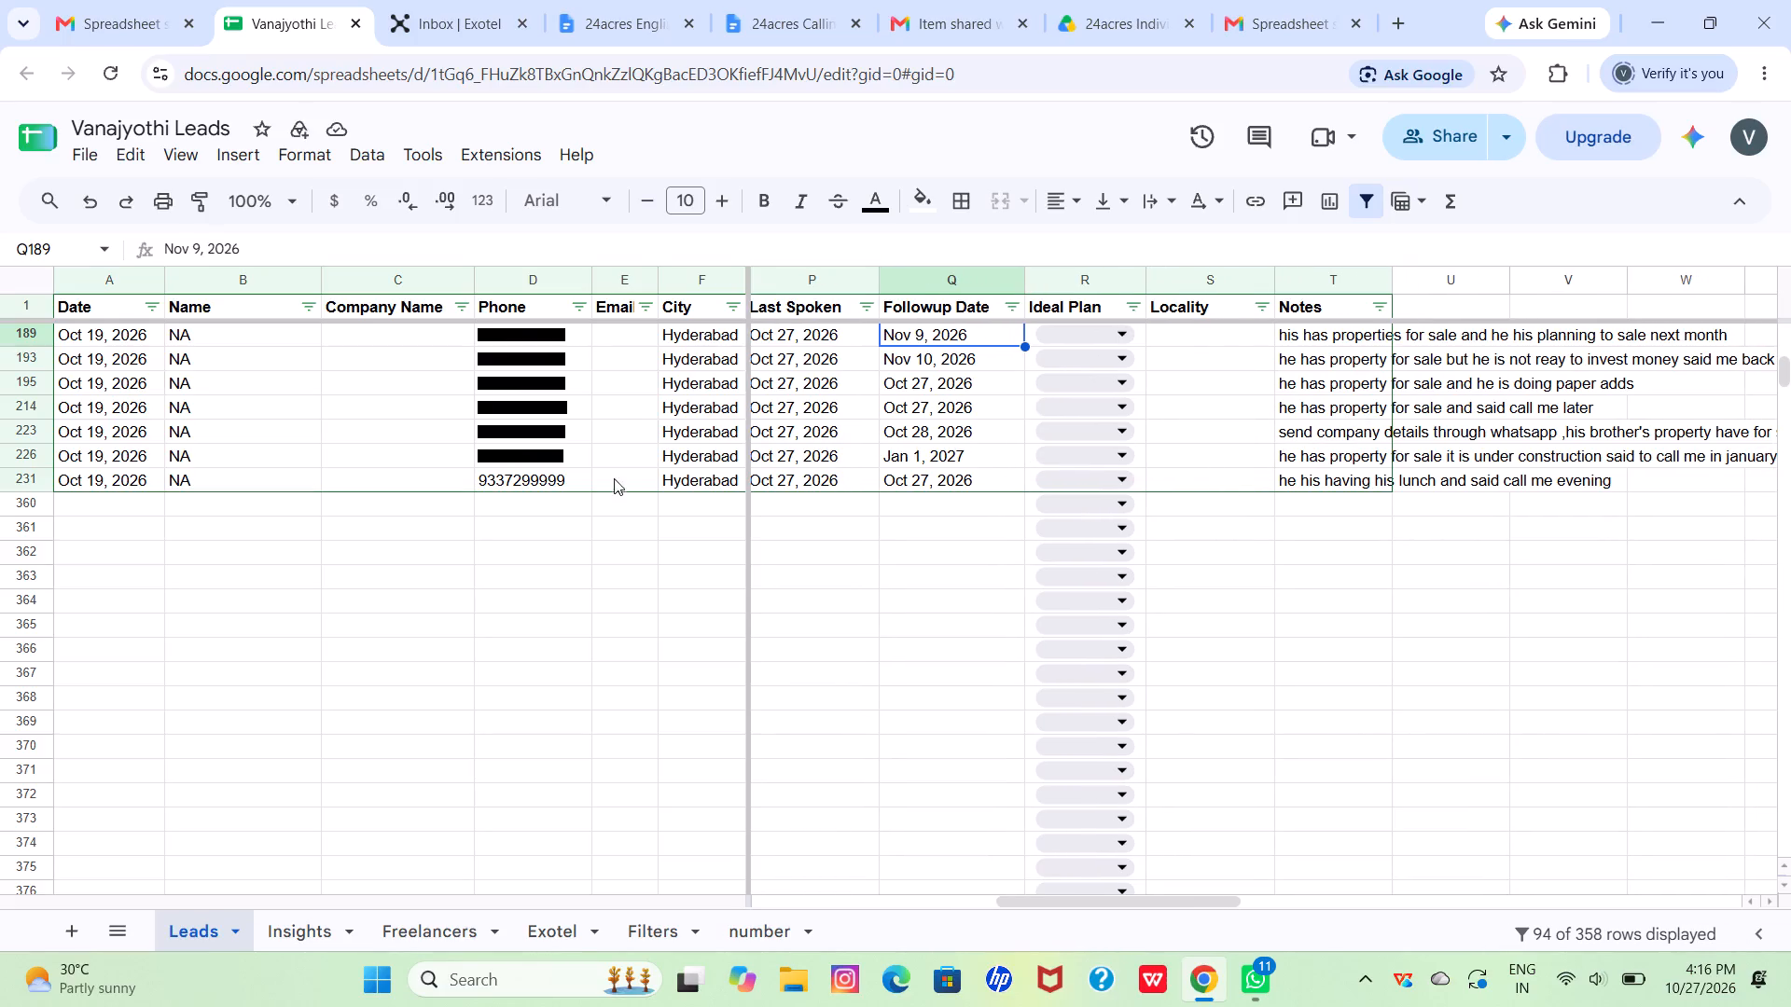
click(566, 480)
key(ctrl+c)
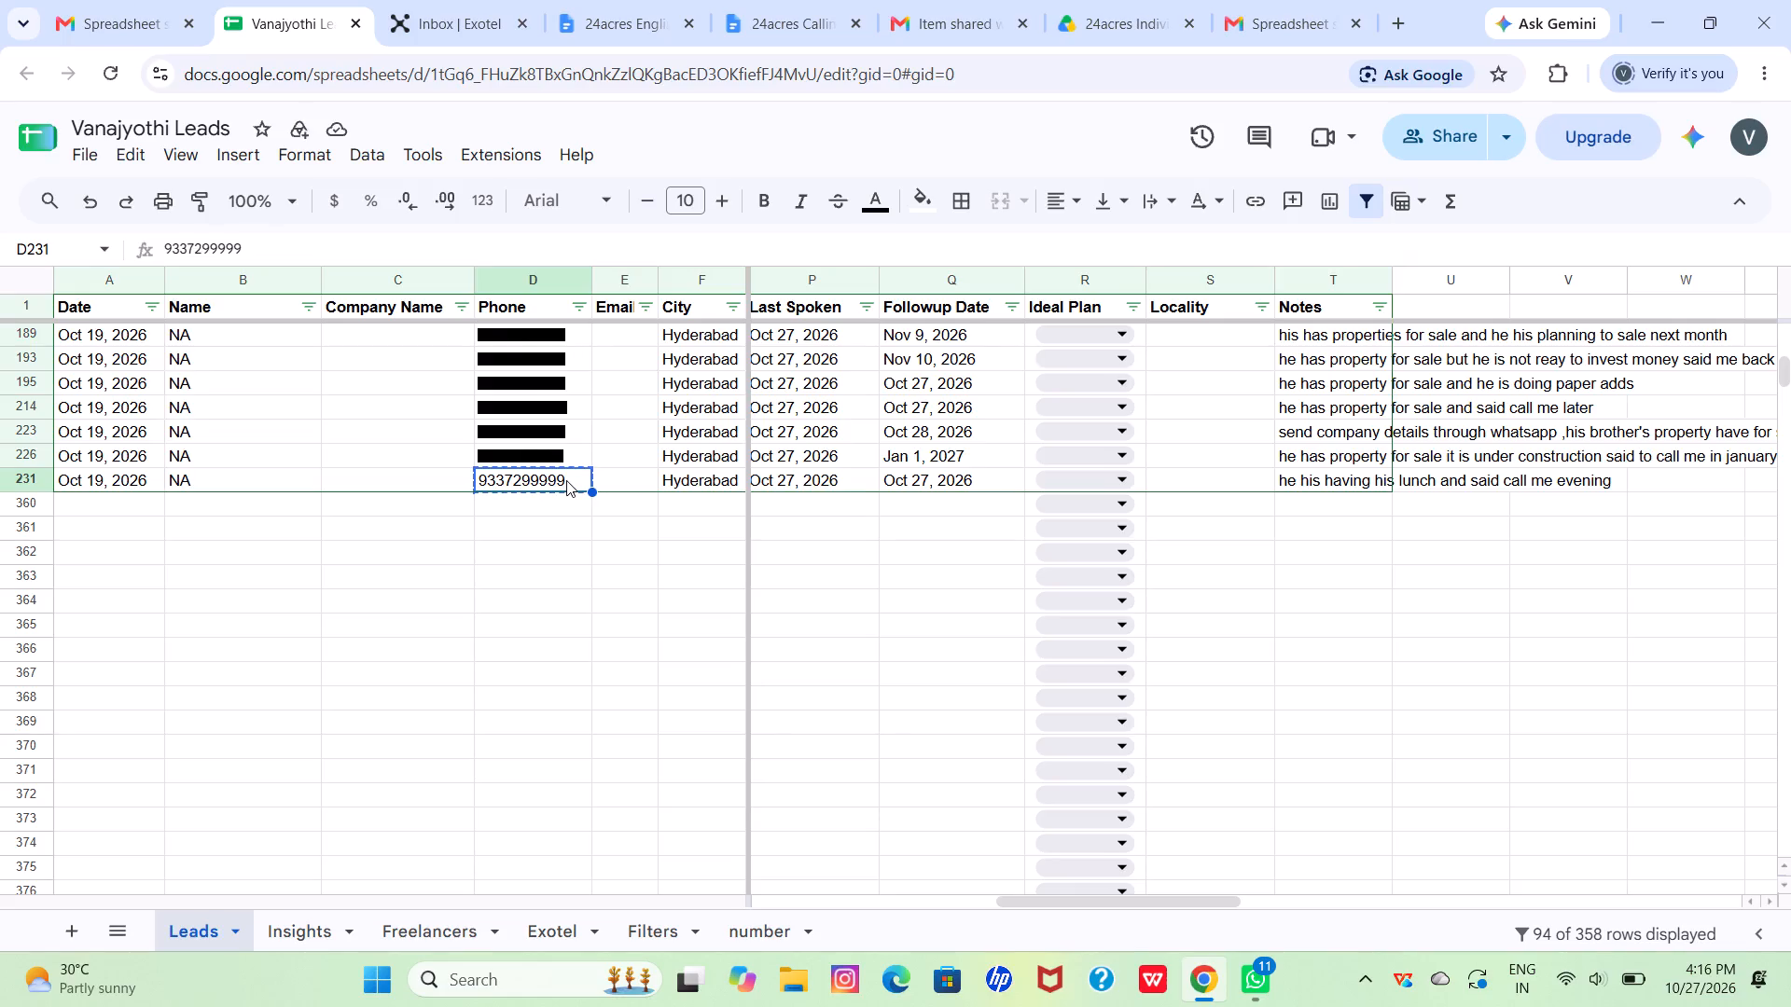
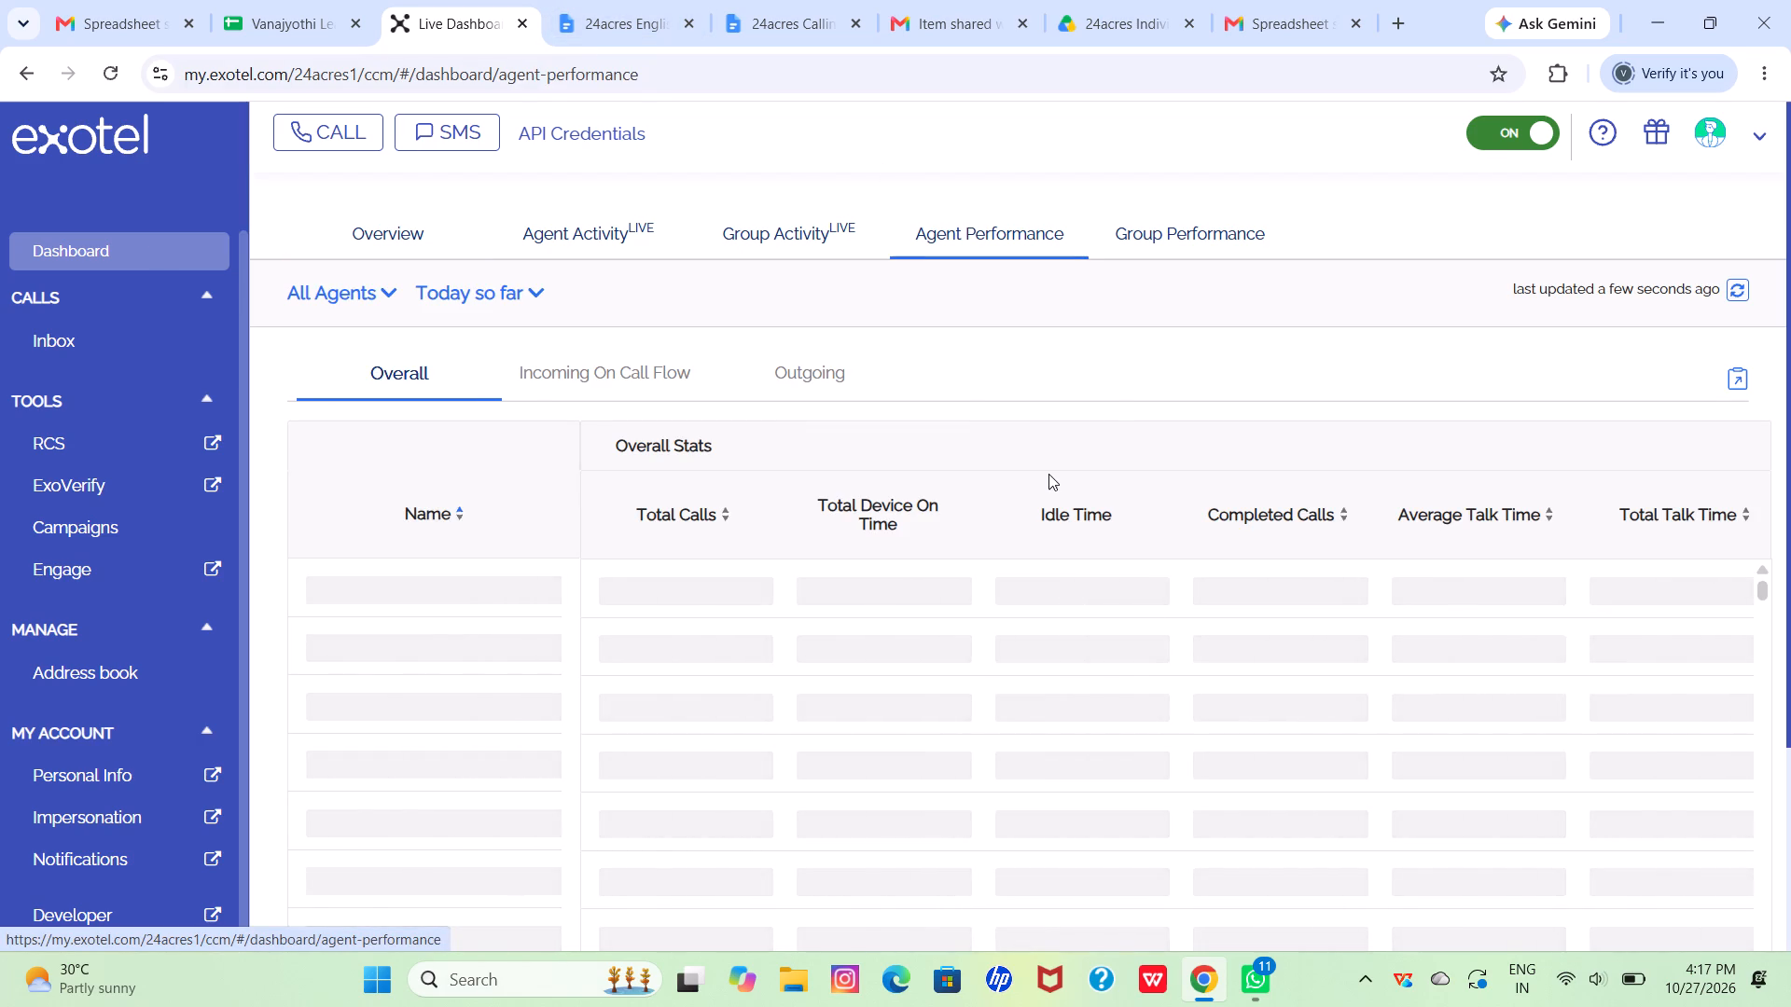
Review today's overall call statistics for all agents in the Exotel Agent Performance report, checking back briefly on the Vanajyothi Leads sheet.
scroll(1048, 474, down, 5)
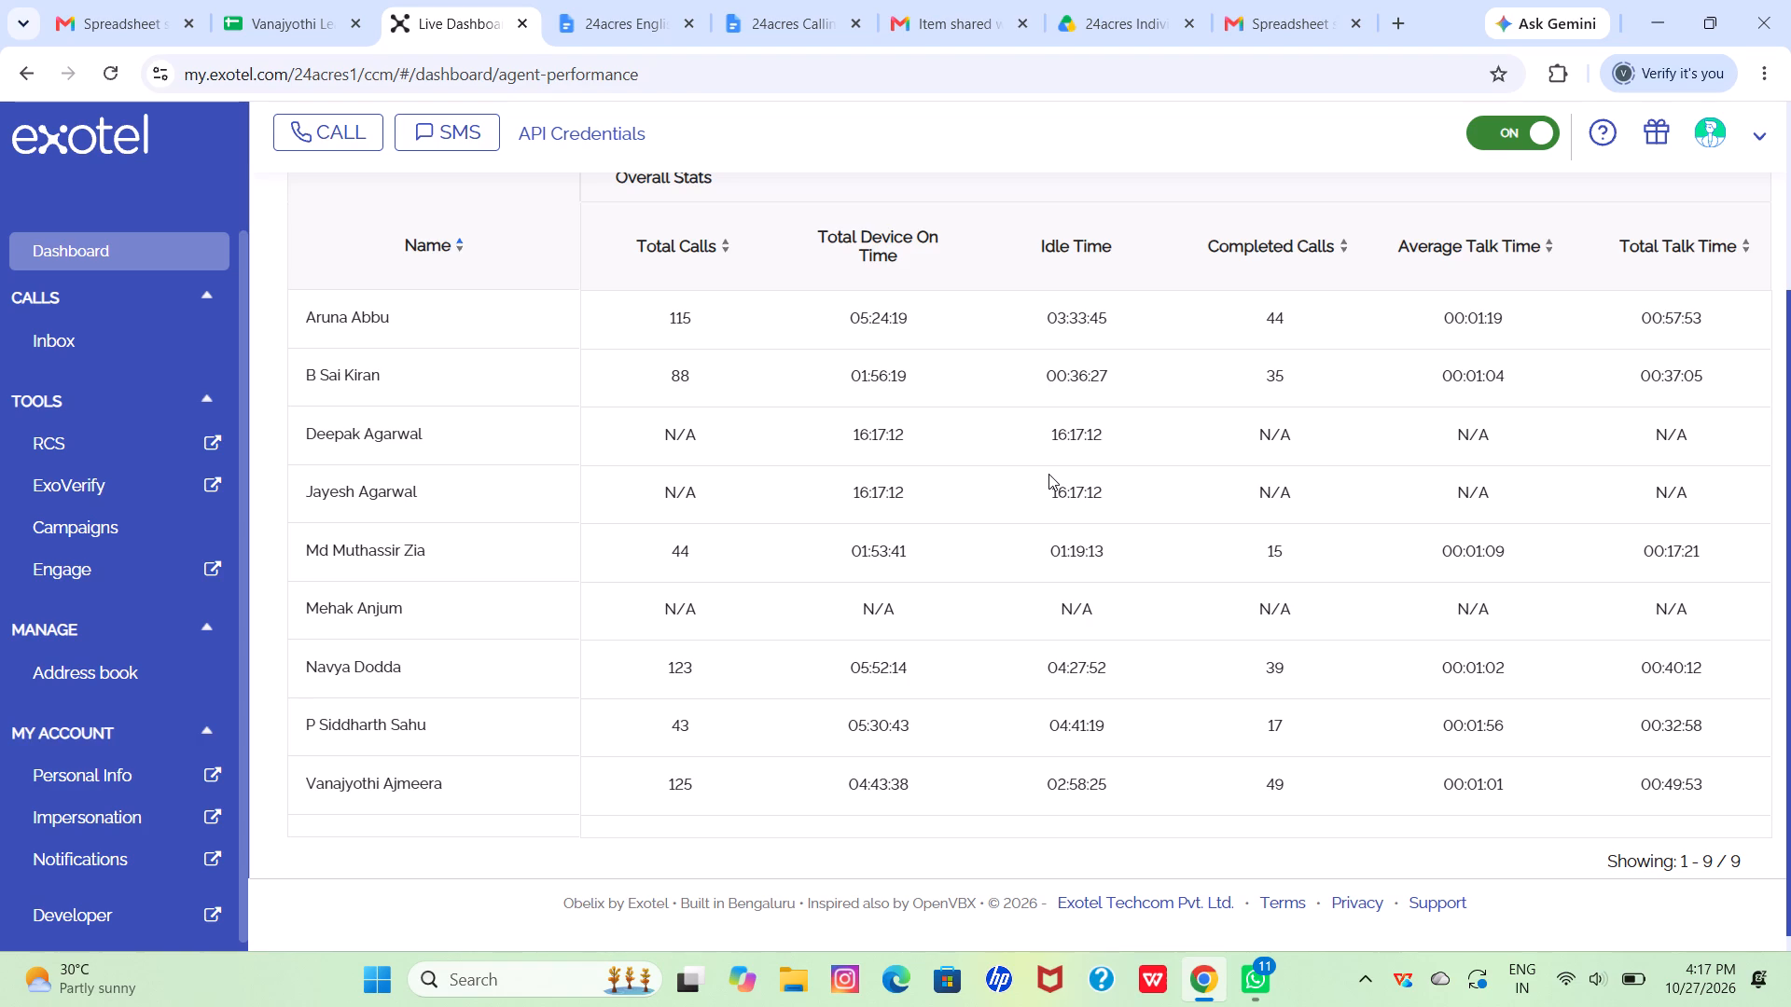
click(290, 2)
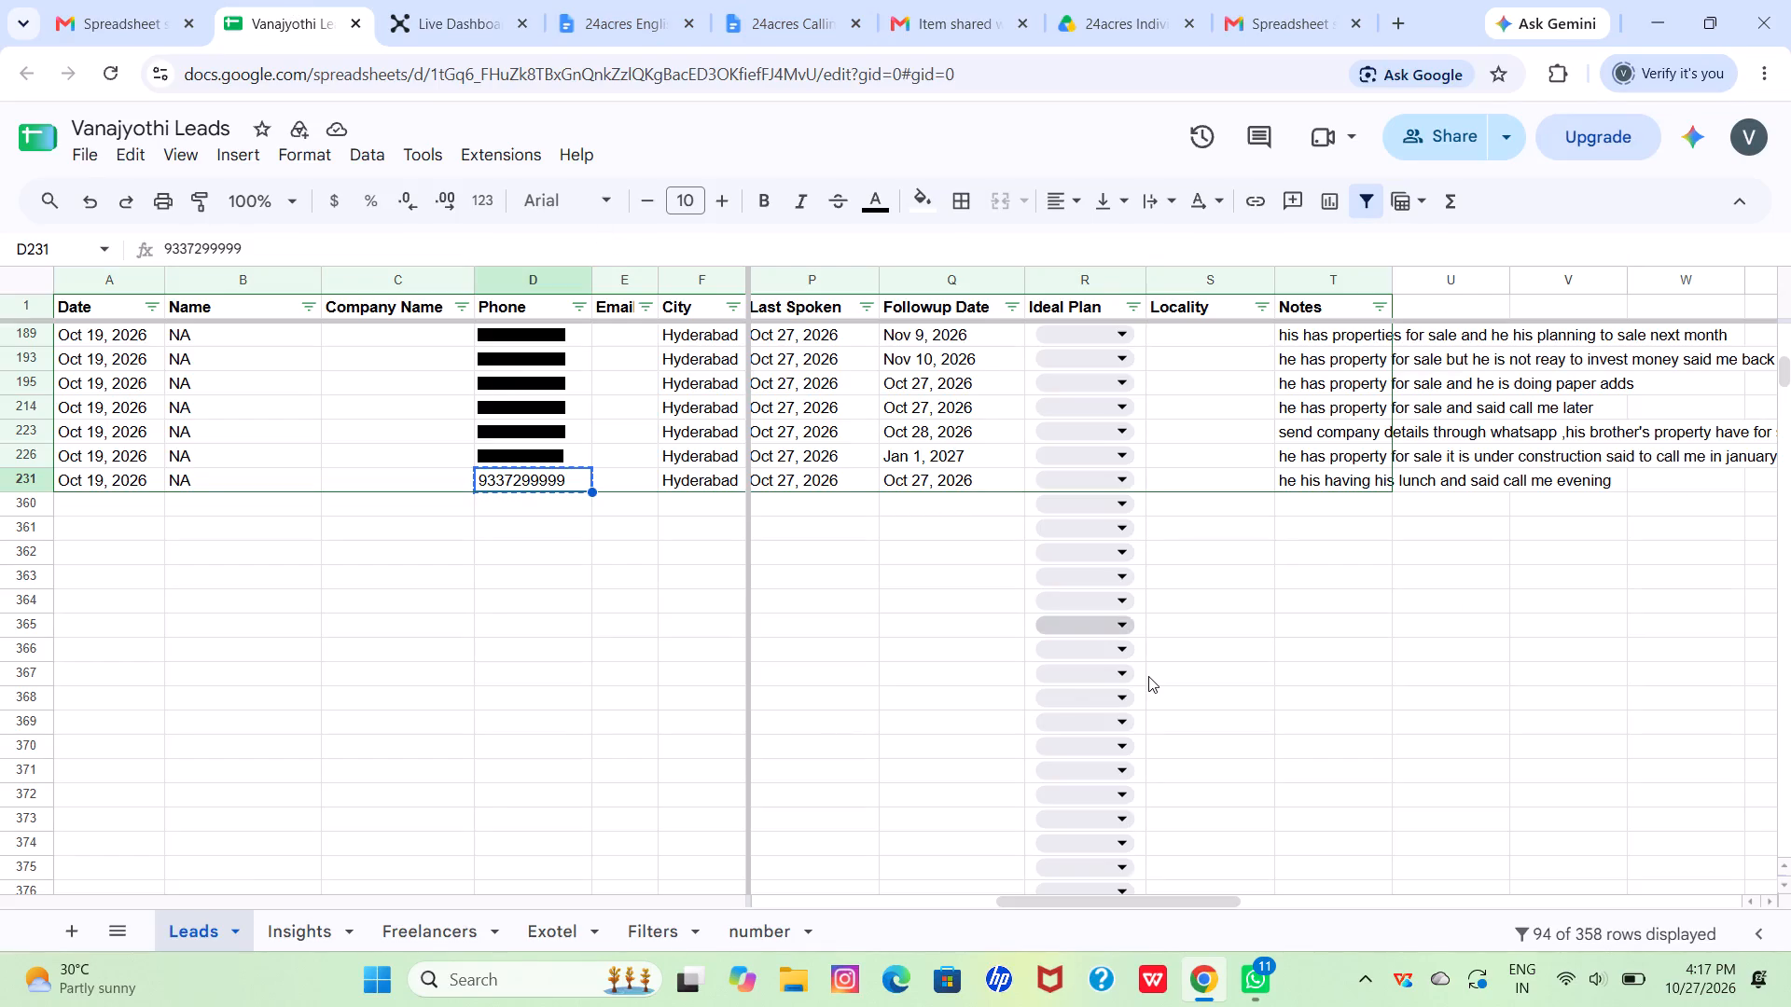
click(474, 0)
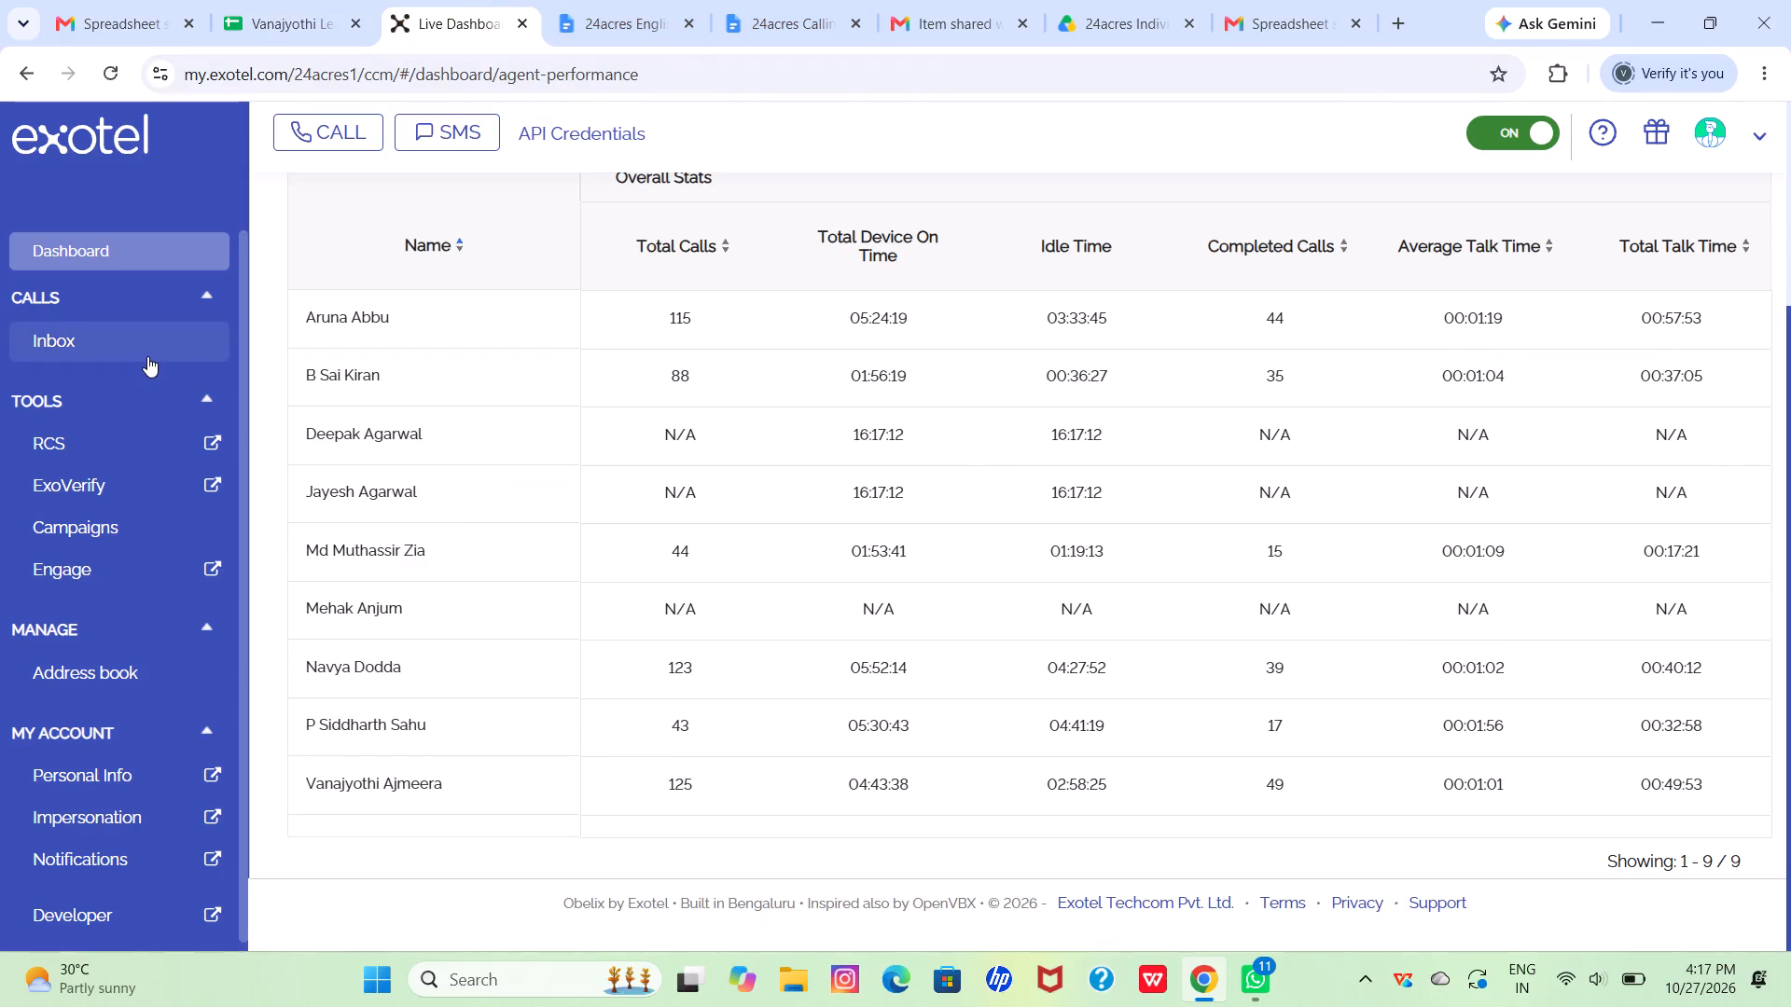
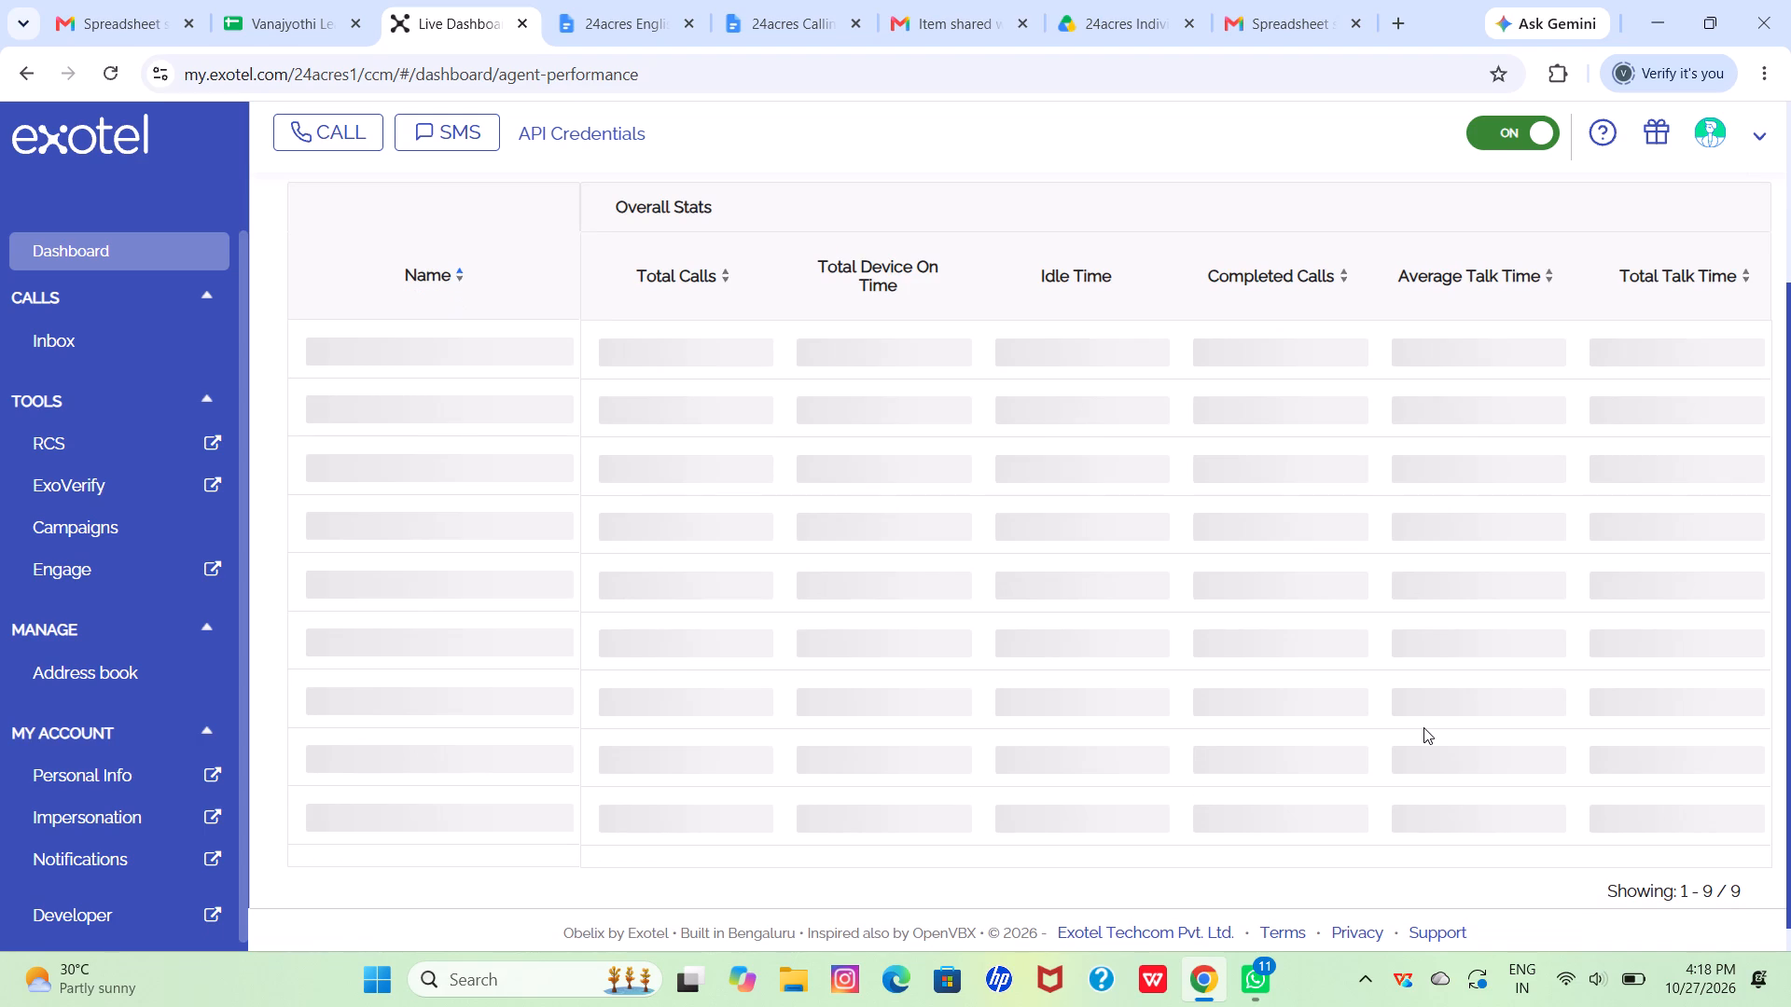
Switch from the Exotel agent performance report back to the Leads sheet of the Vanajyothi Leads spreadsheet.
click(296, 0)
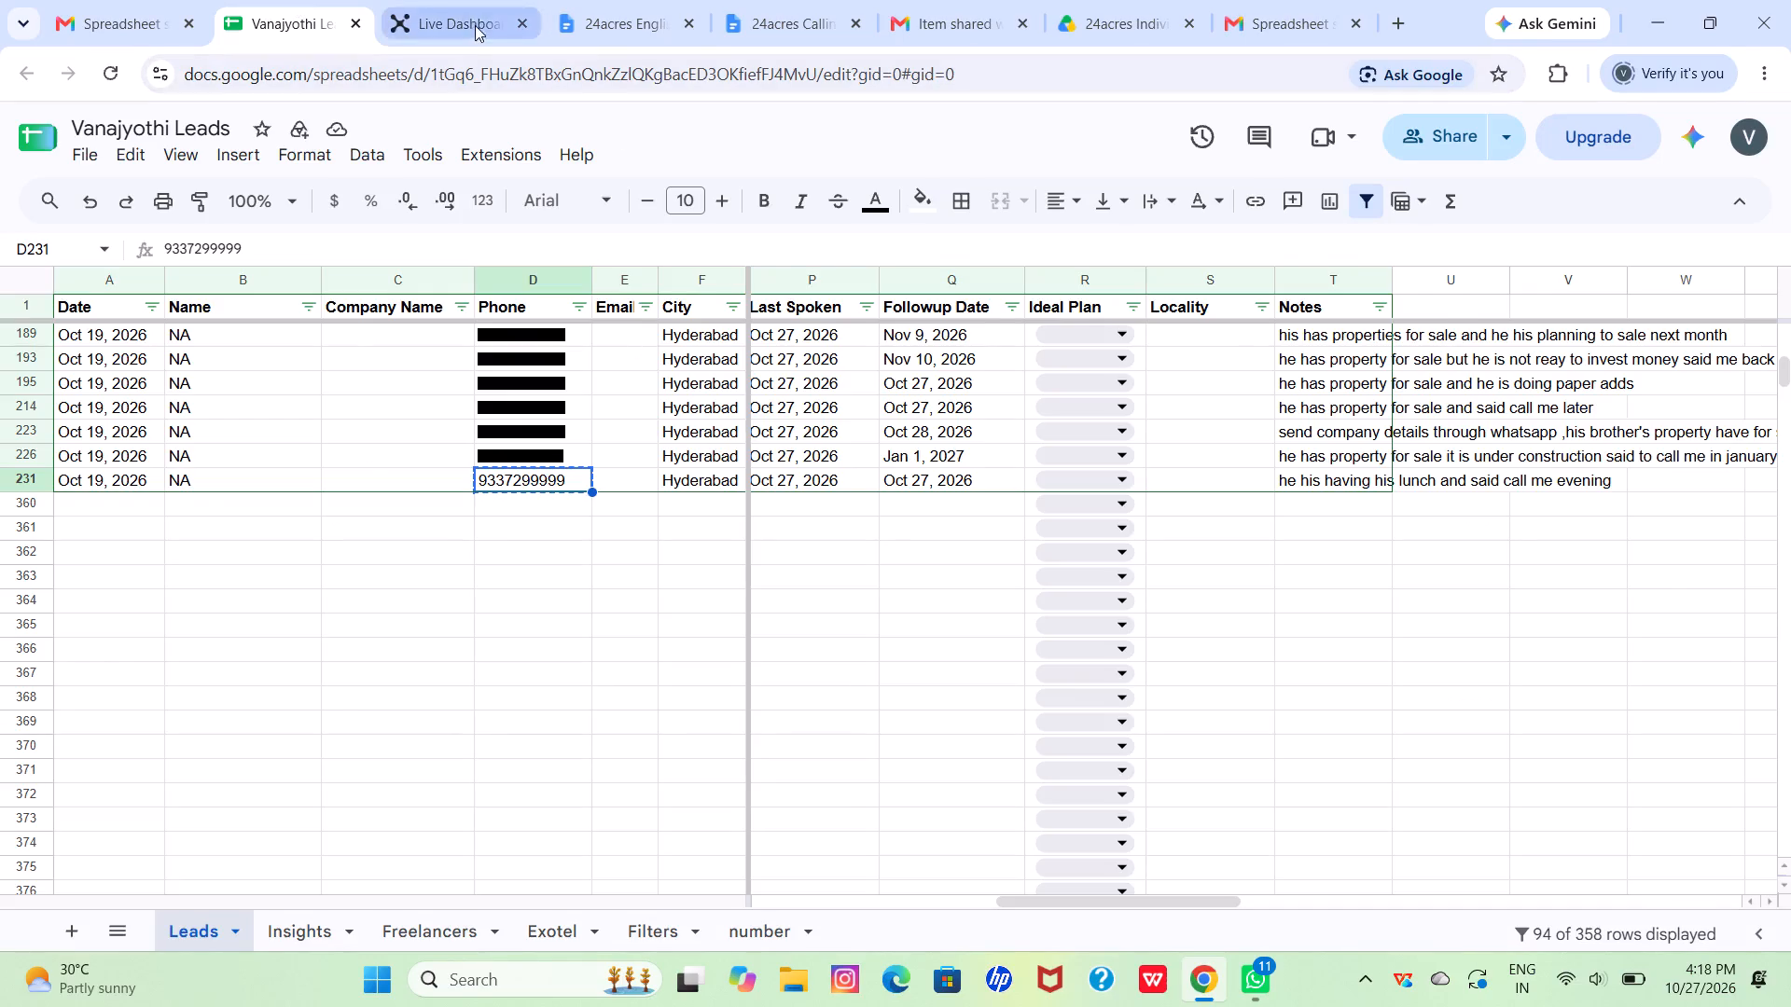
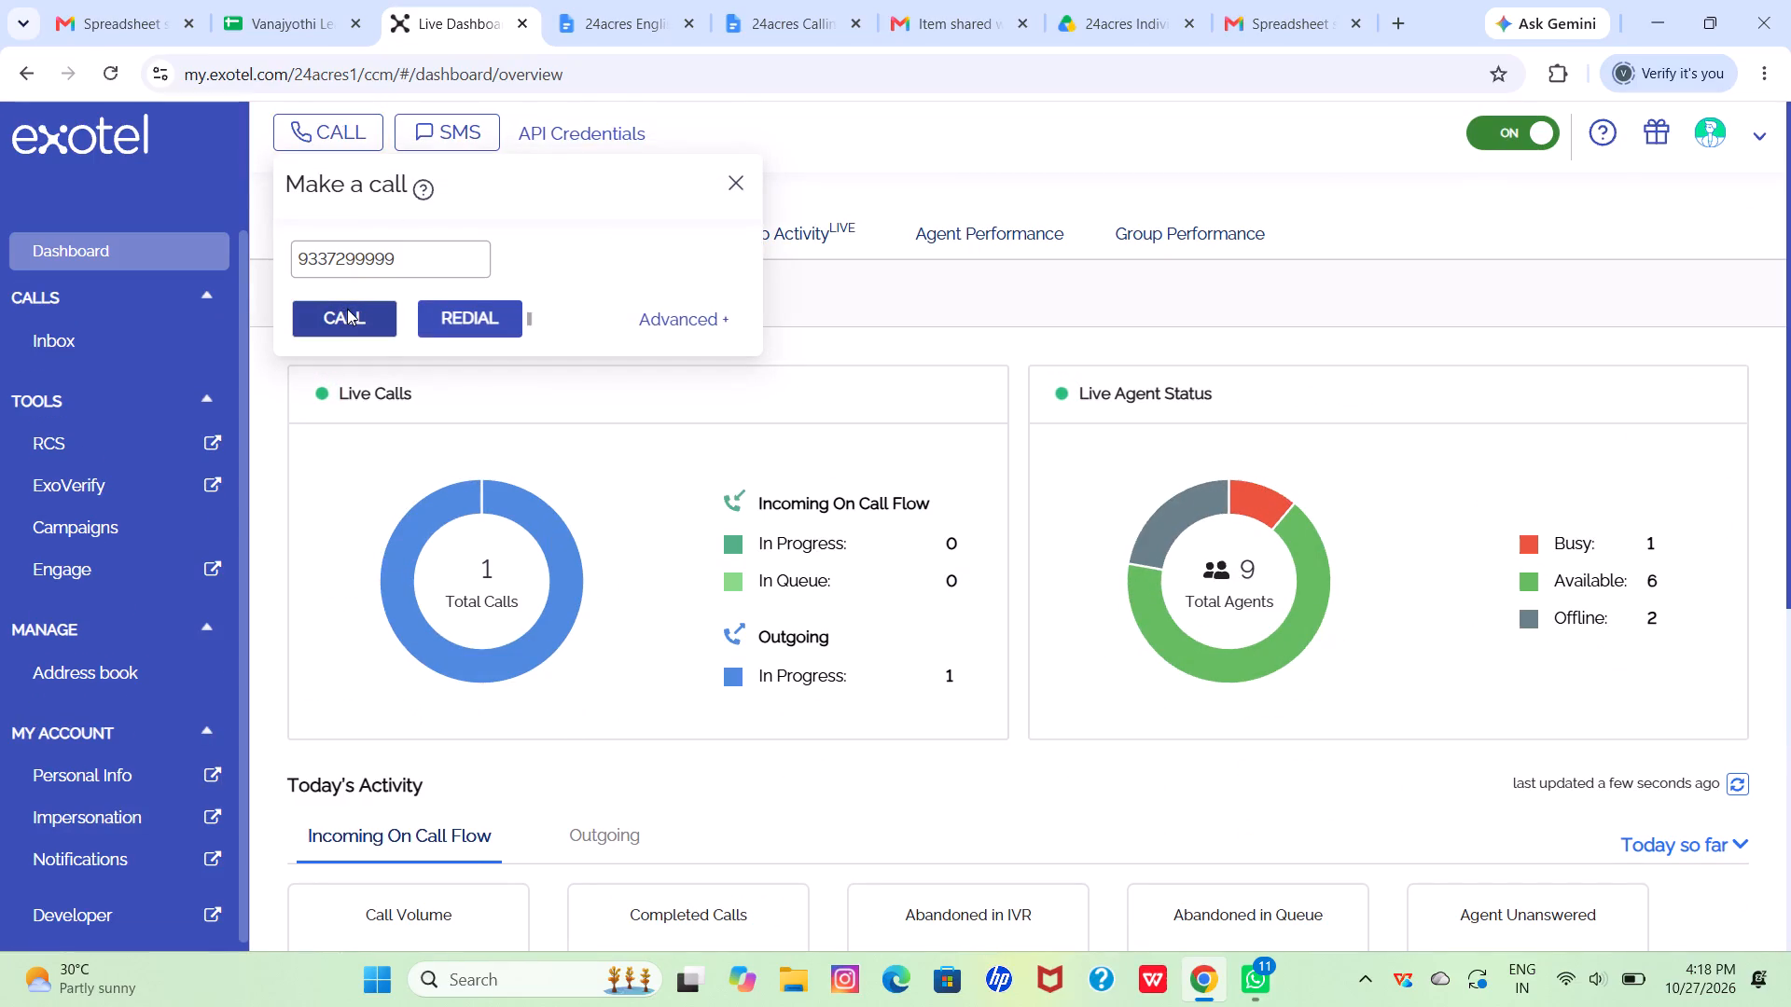
Check the called lead's notes and follow-up date in the Vanajyothi Leads spreadsheet, returning to the Exotel dashboard.
click(280, 0)
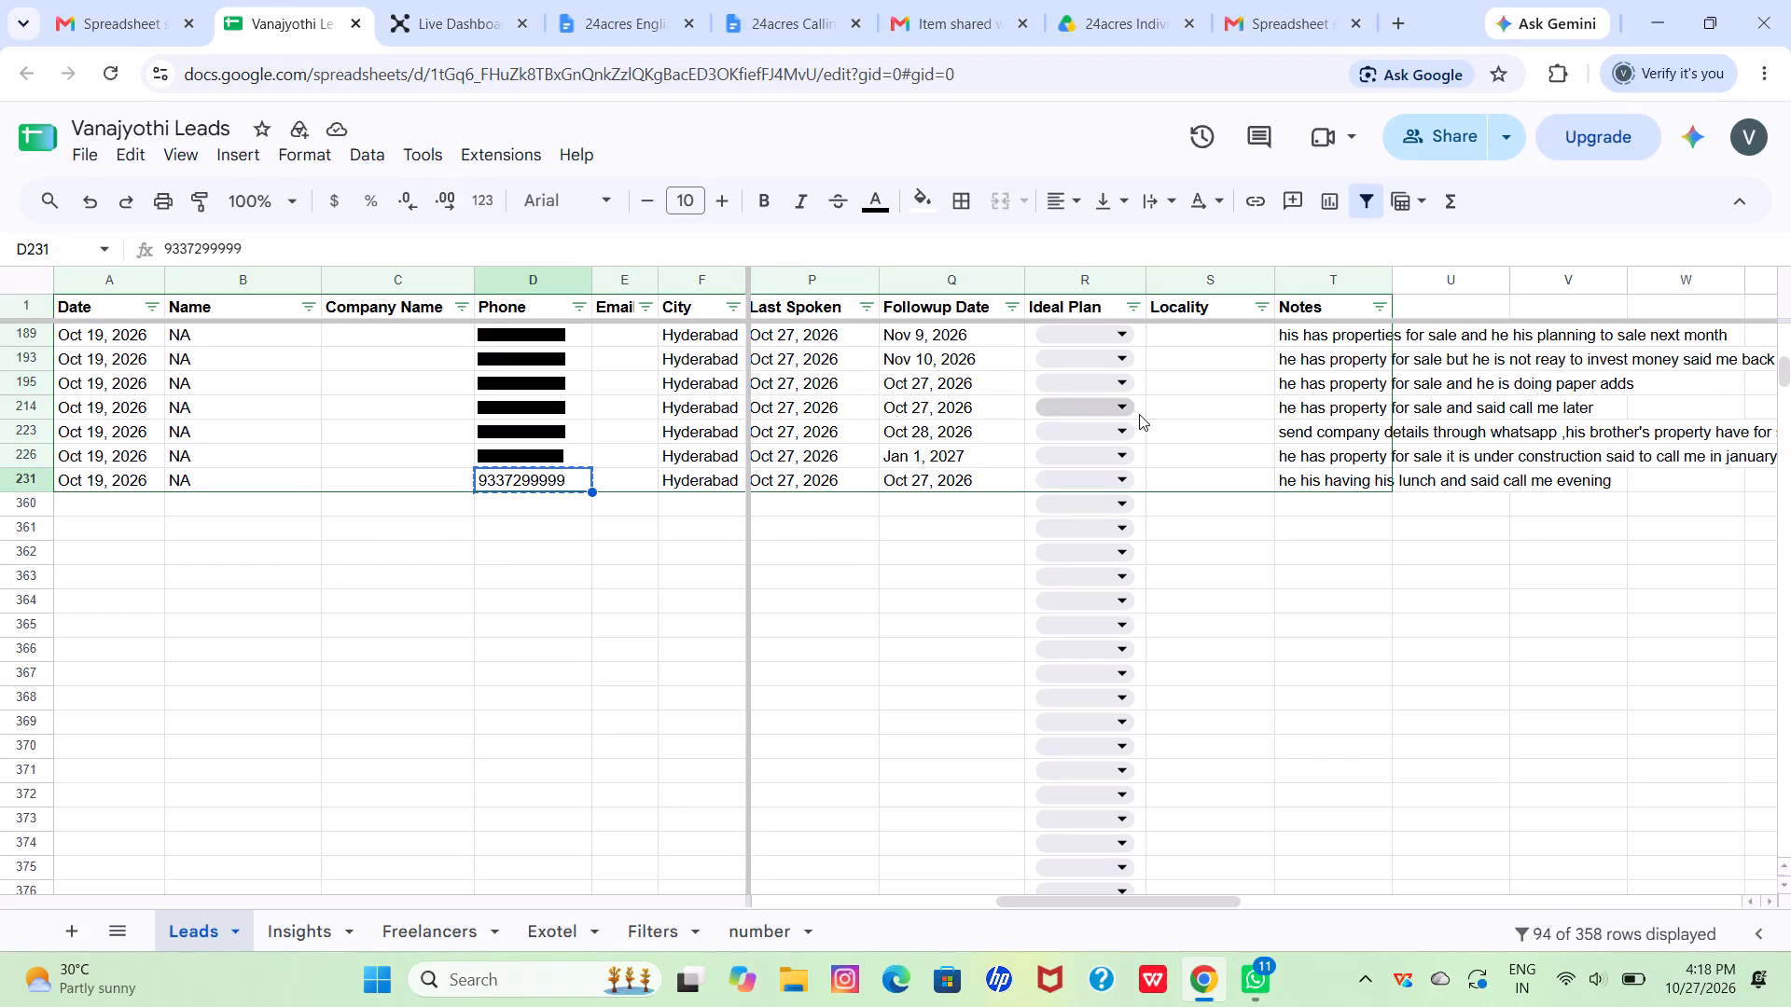
click(467, 9)
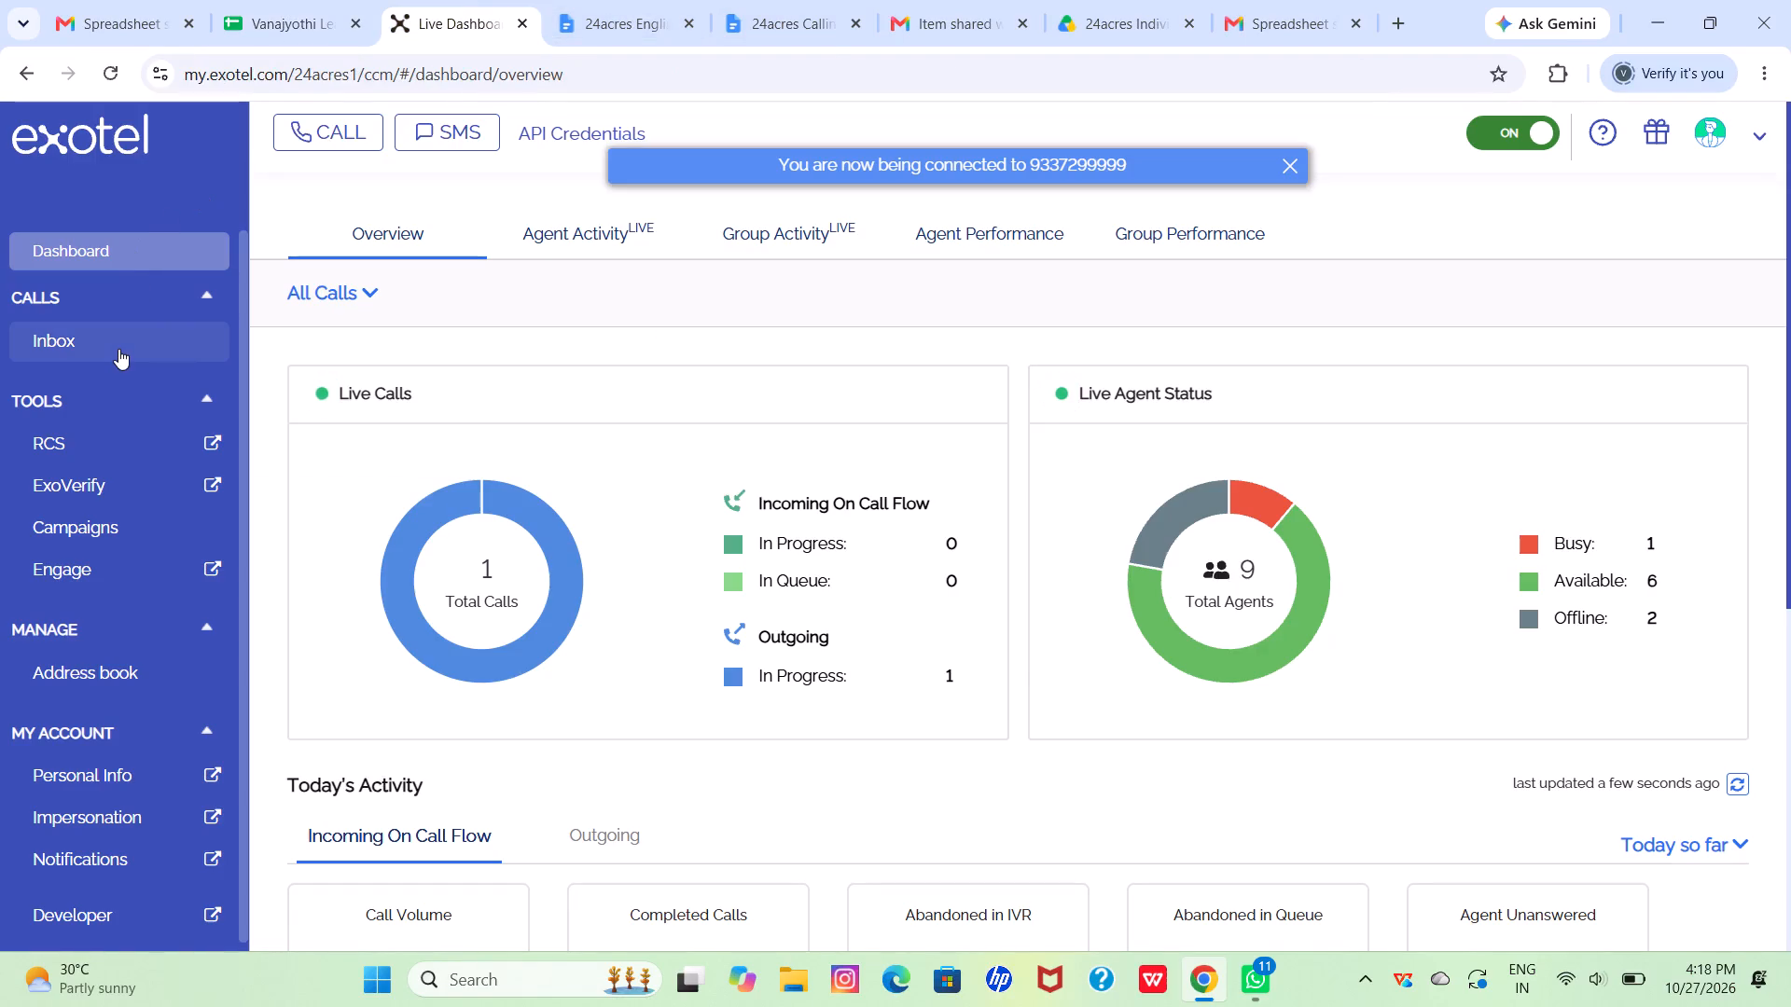
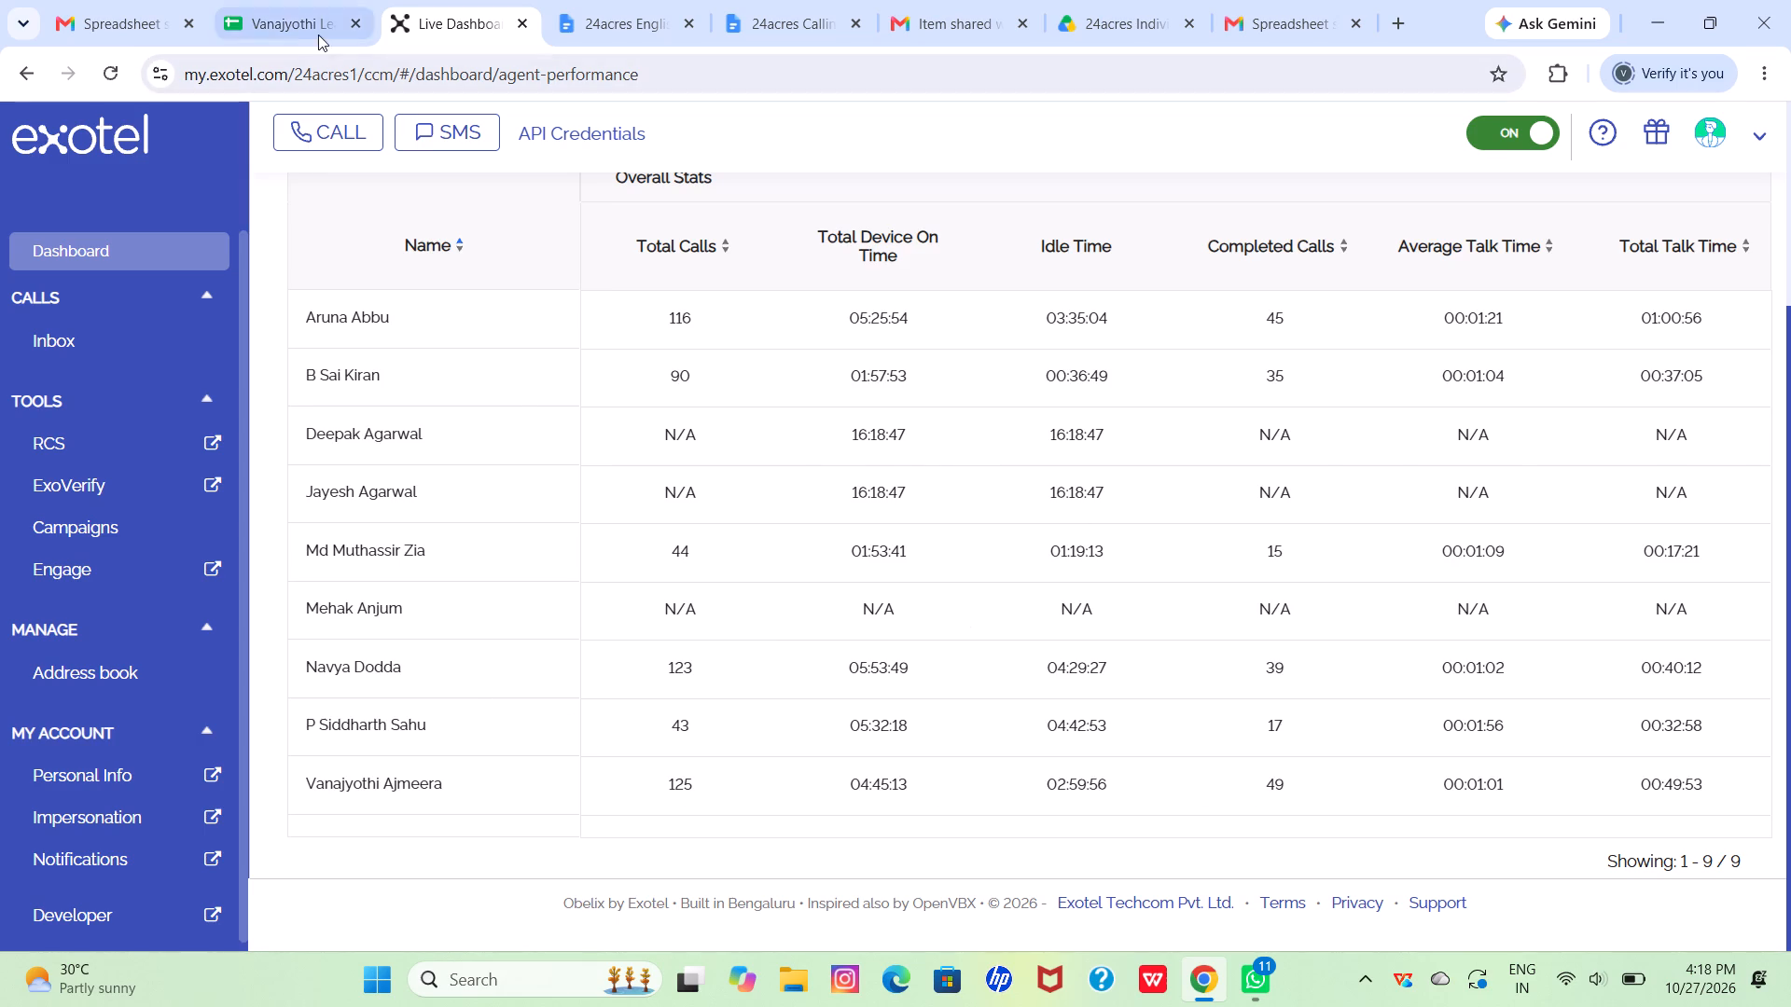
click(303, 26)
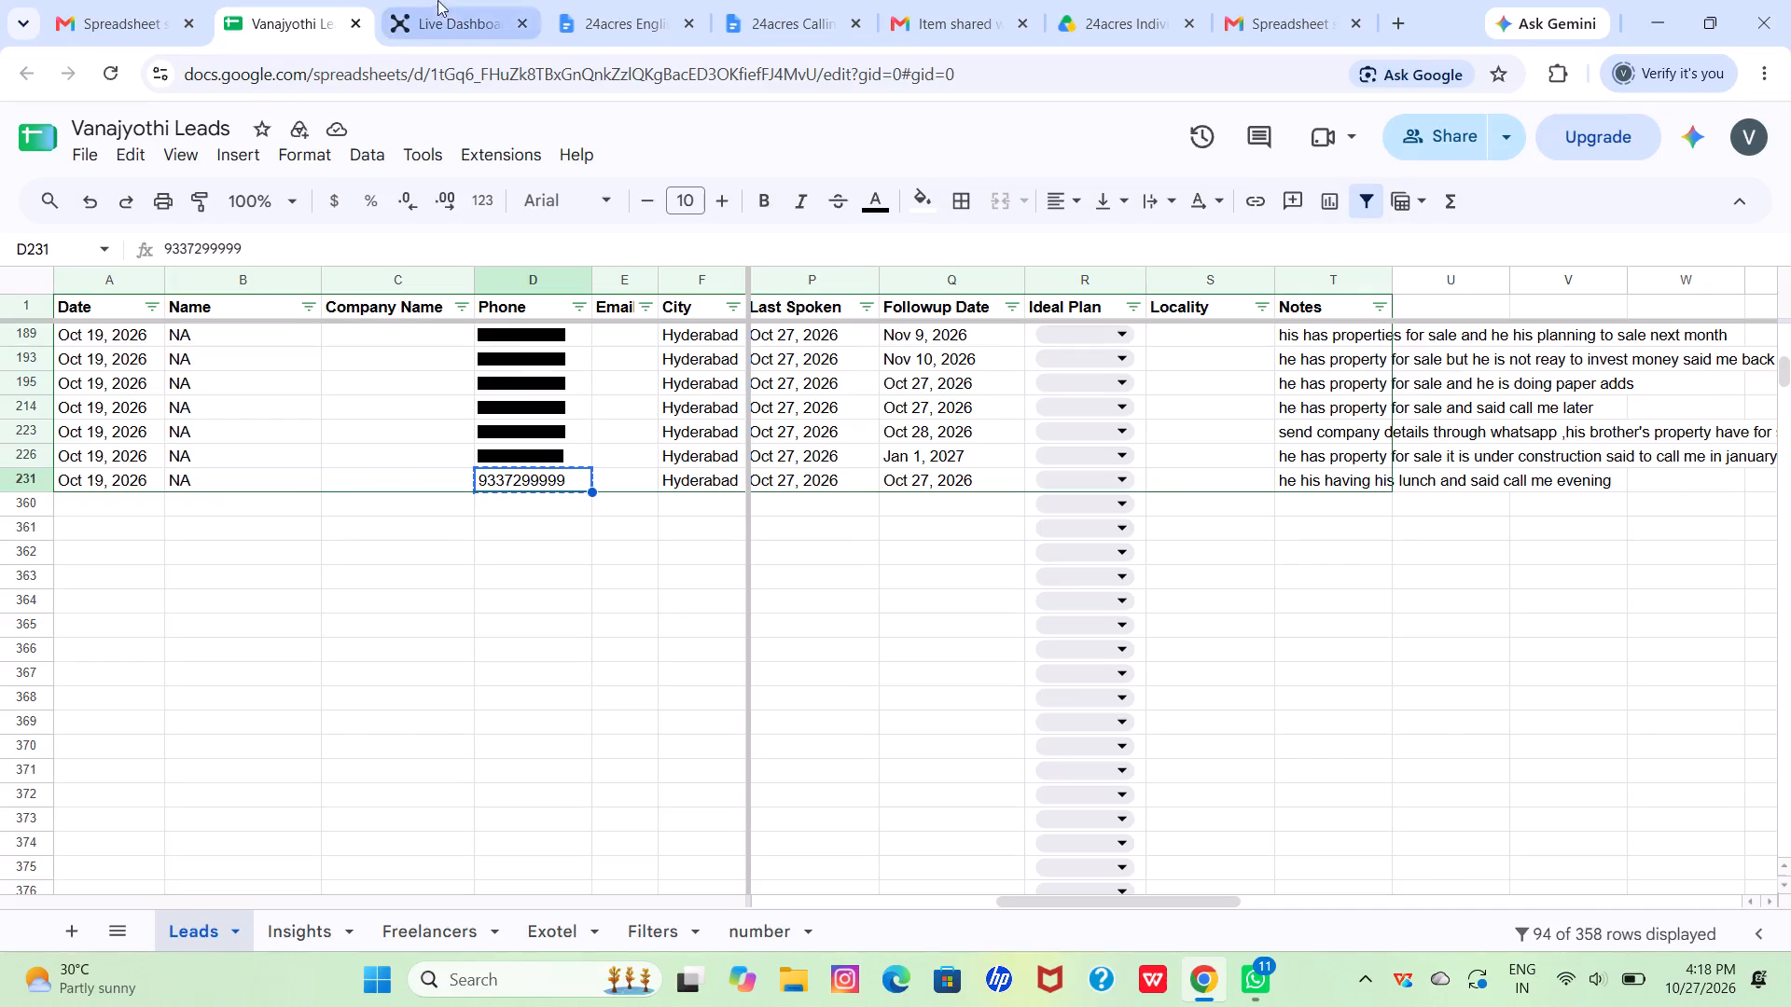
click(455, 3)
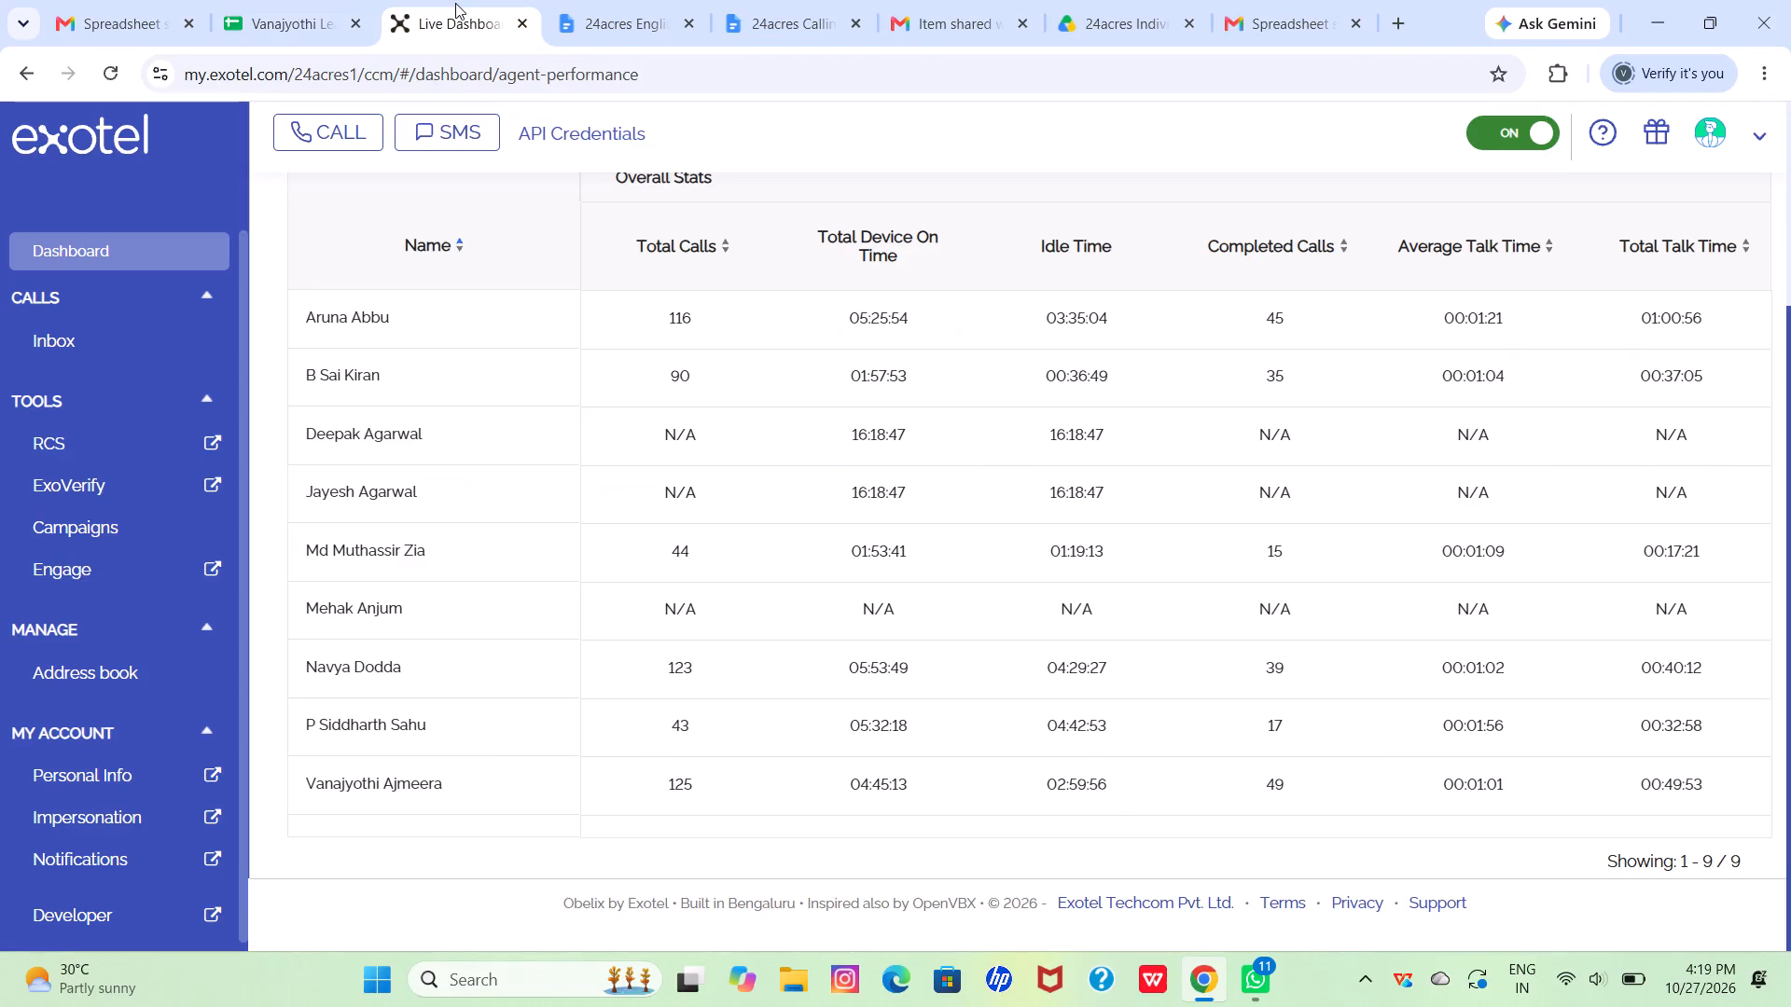
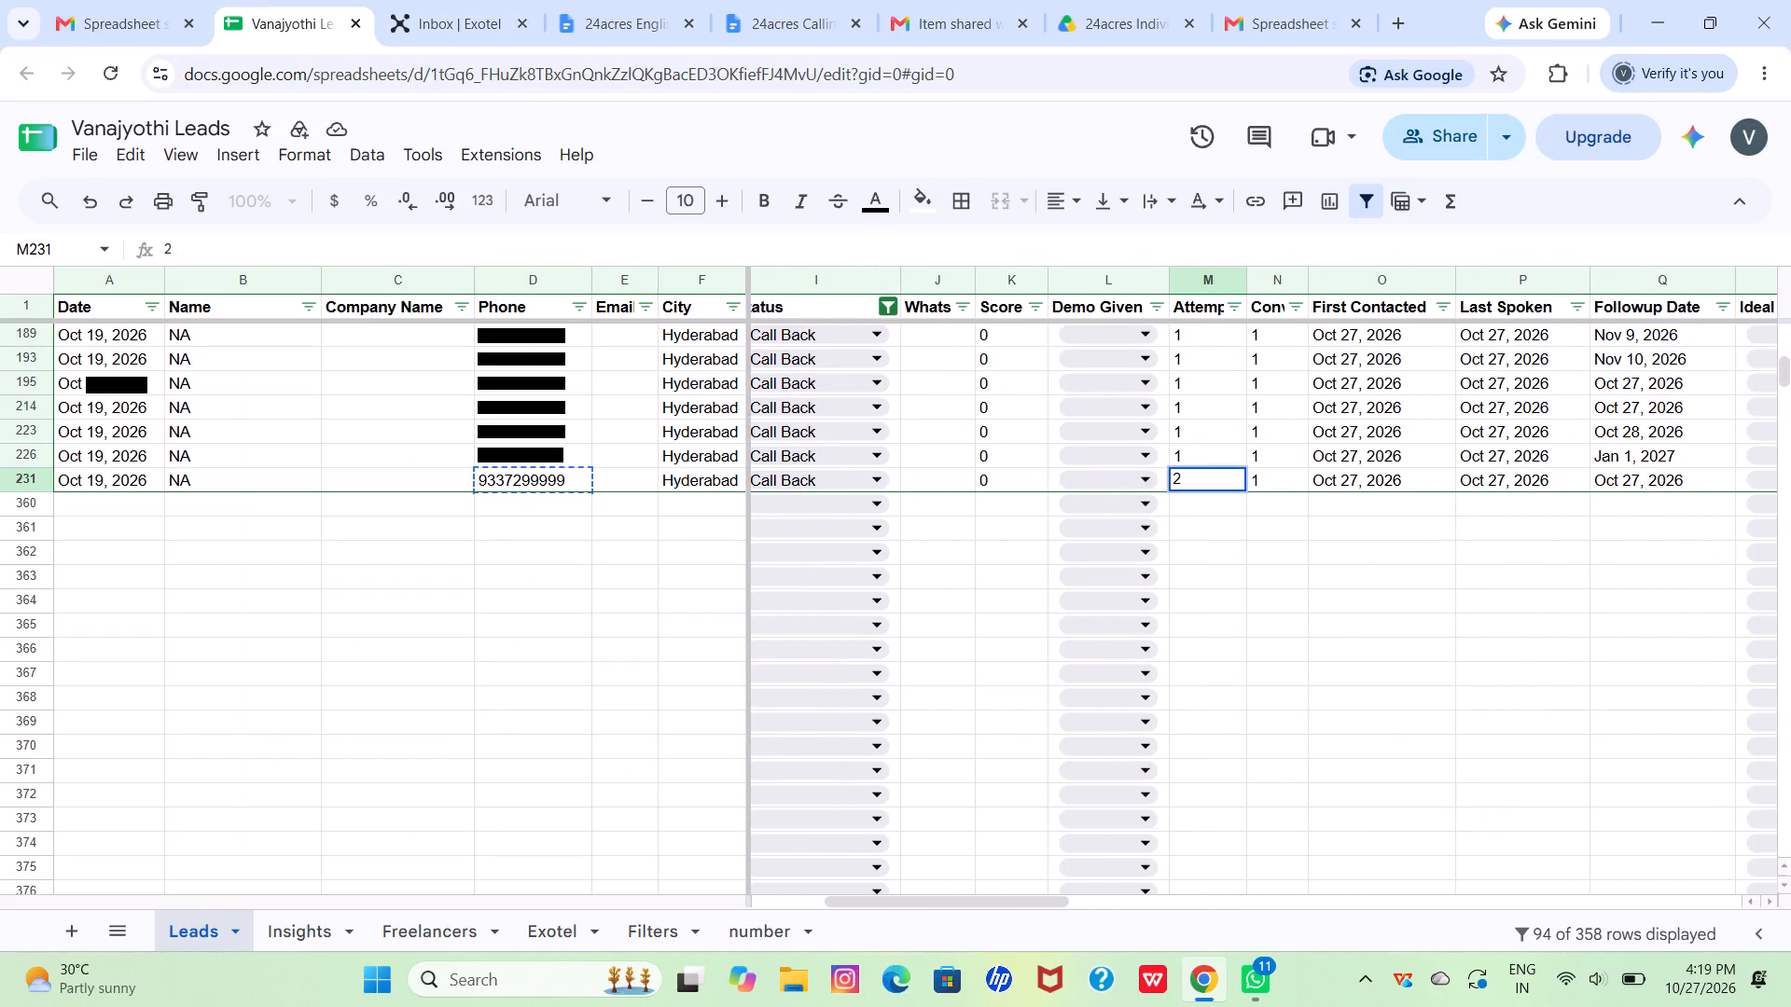
Commit 2 as the attempts count for the Call Back lead in row 231.
click(1197, 471)
click(1184, 455)
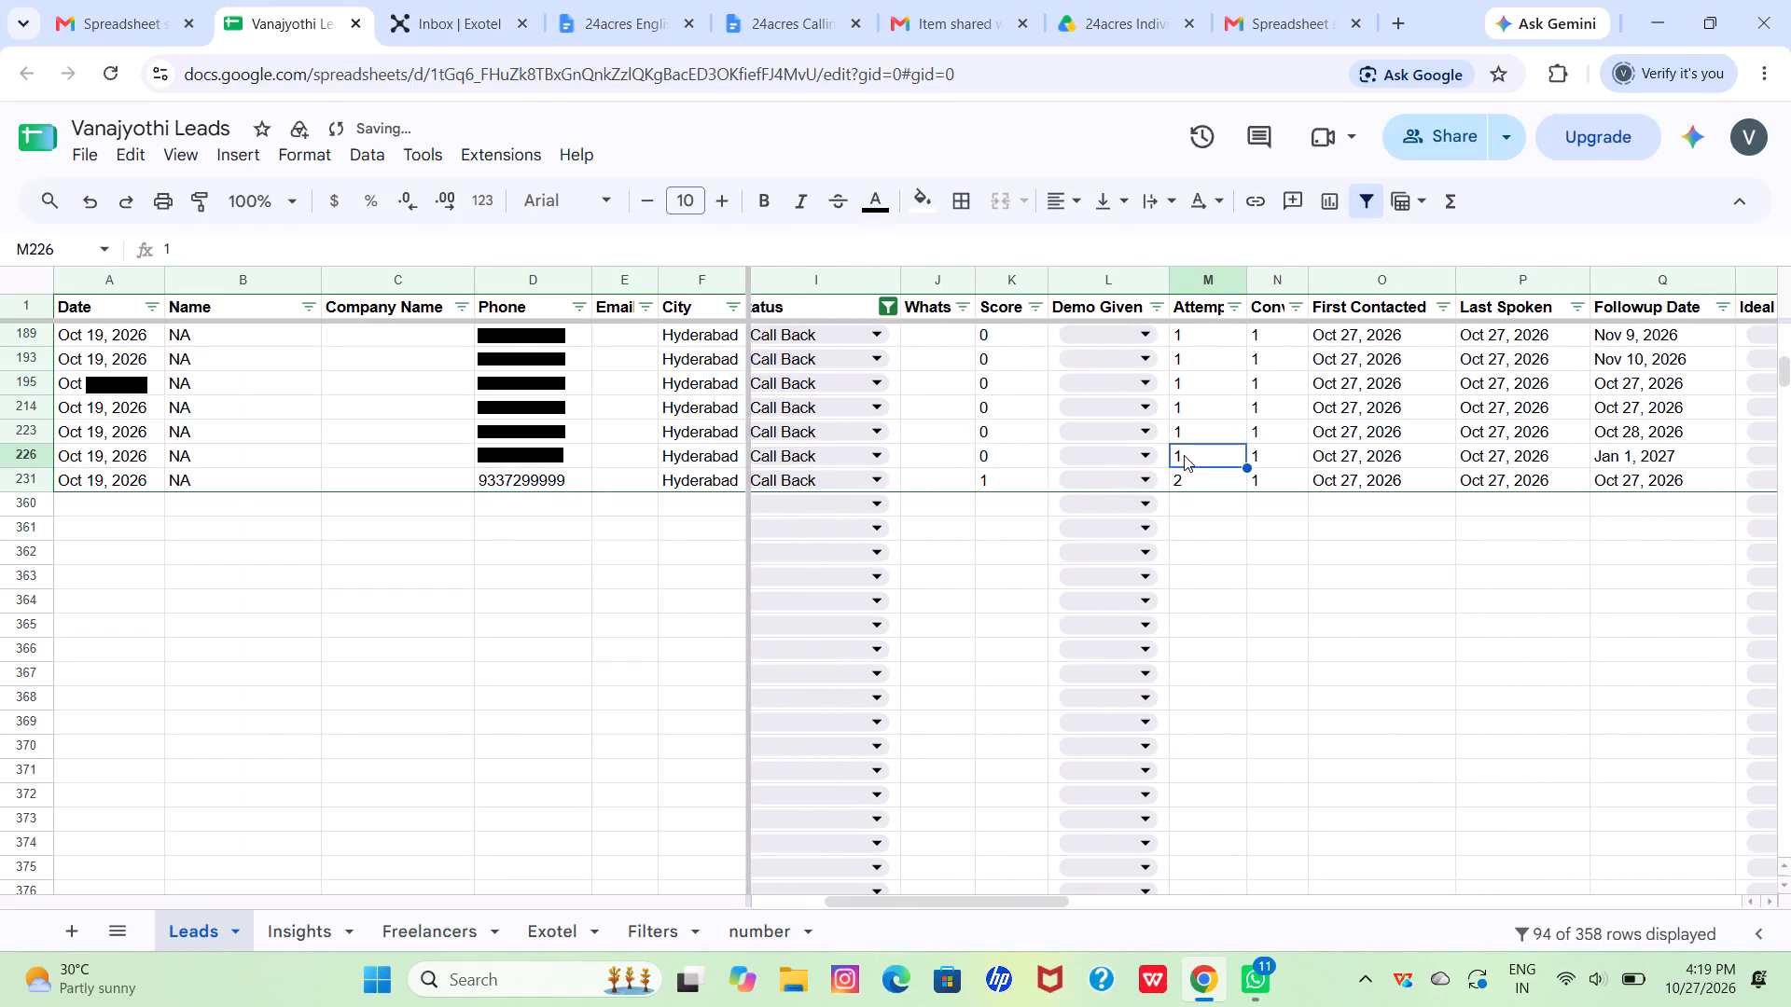
Review the follow-up dates and notes of the filtered Call Back leads, first the final rows and then from the beginning of the list.
scroll(1184, 455, left, 3)
scroll(1184, 455, up, 1)
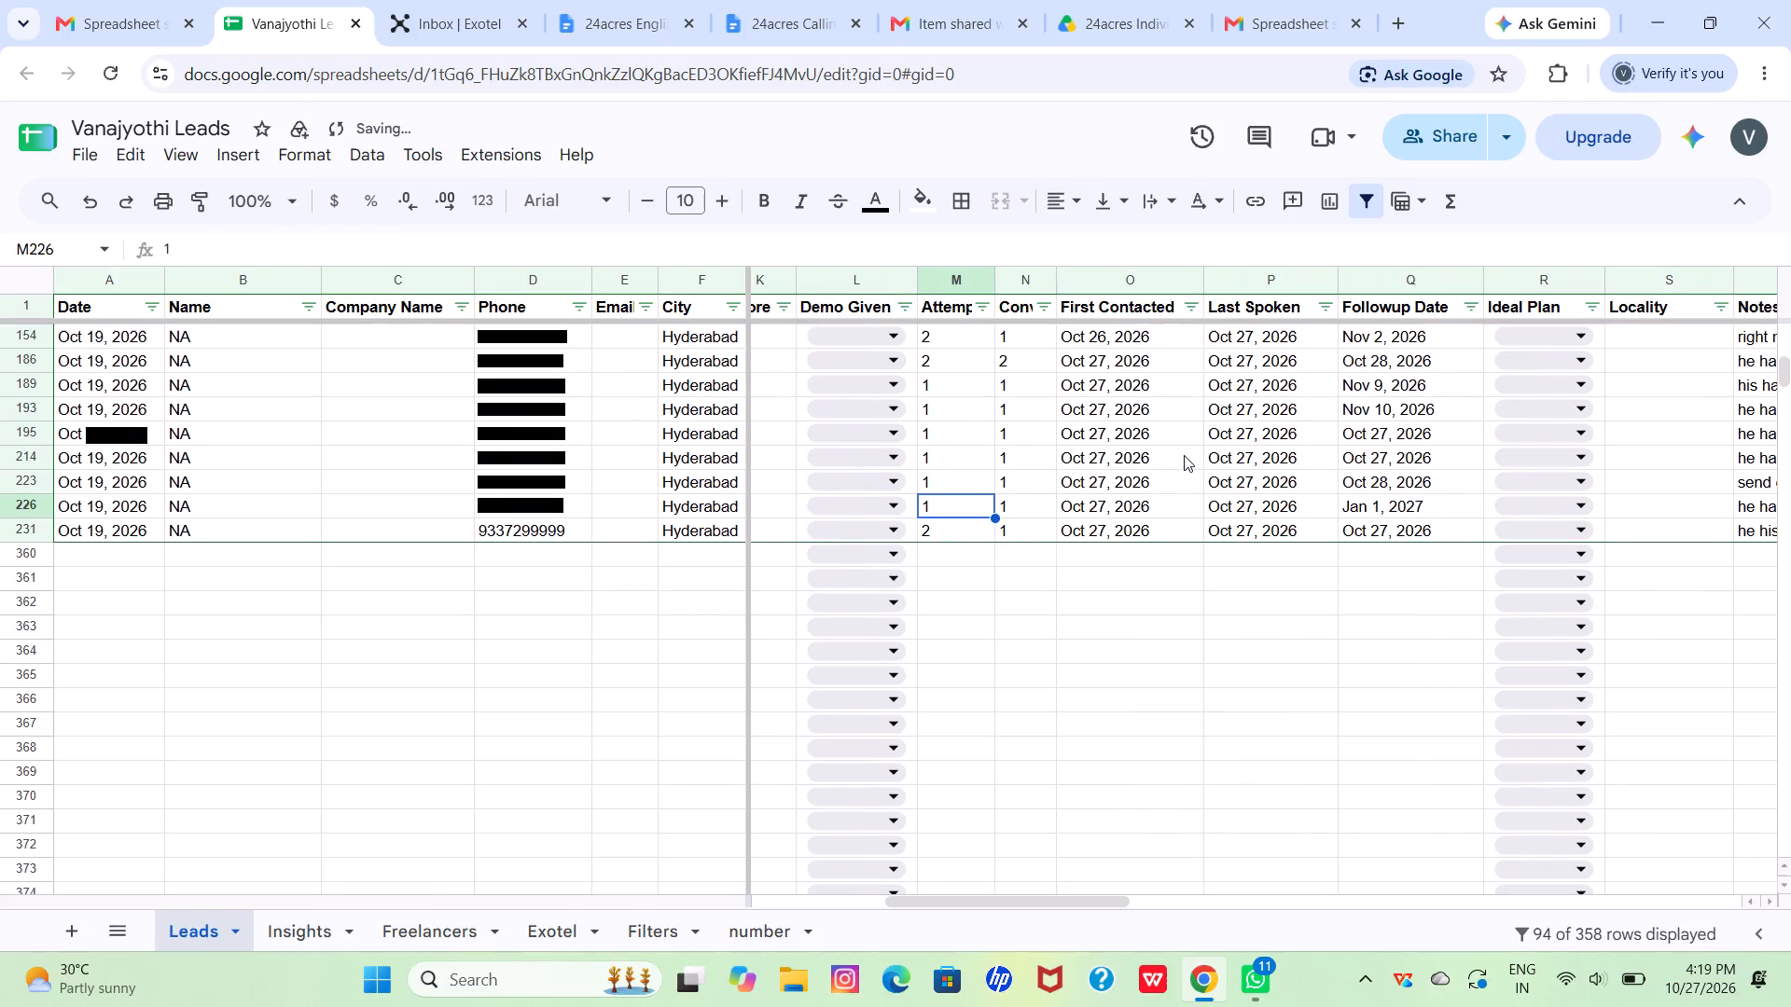
scroll(1184, 455, left, 2)
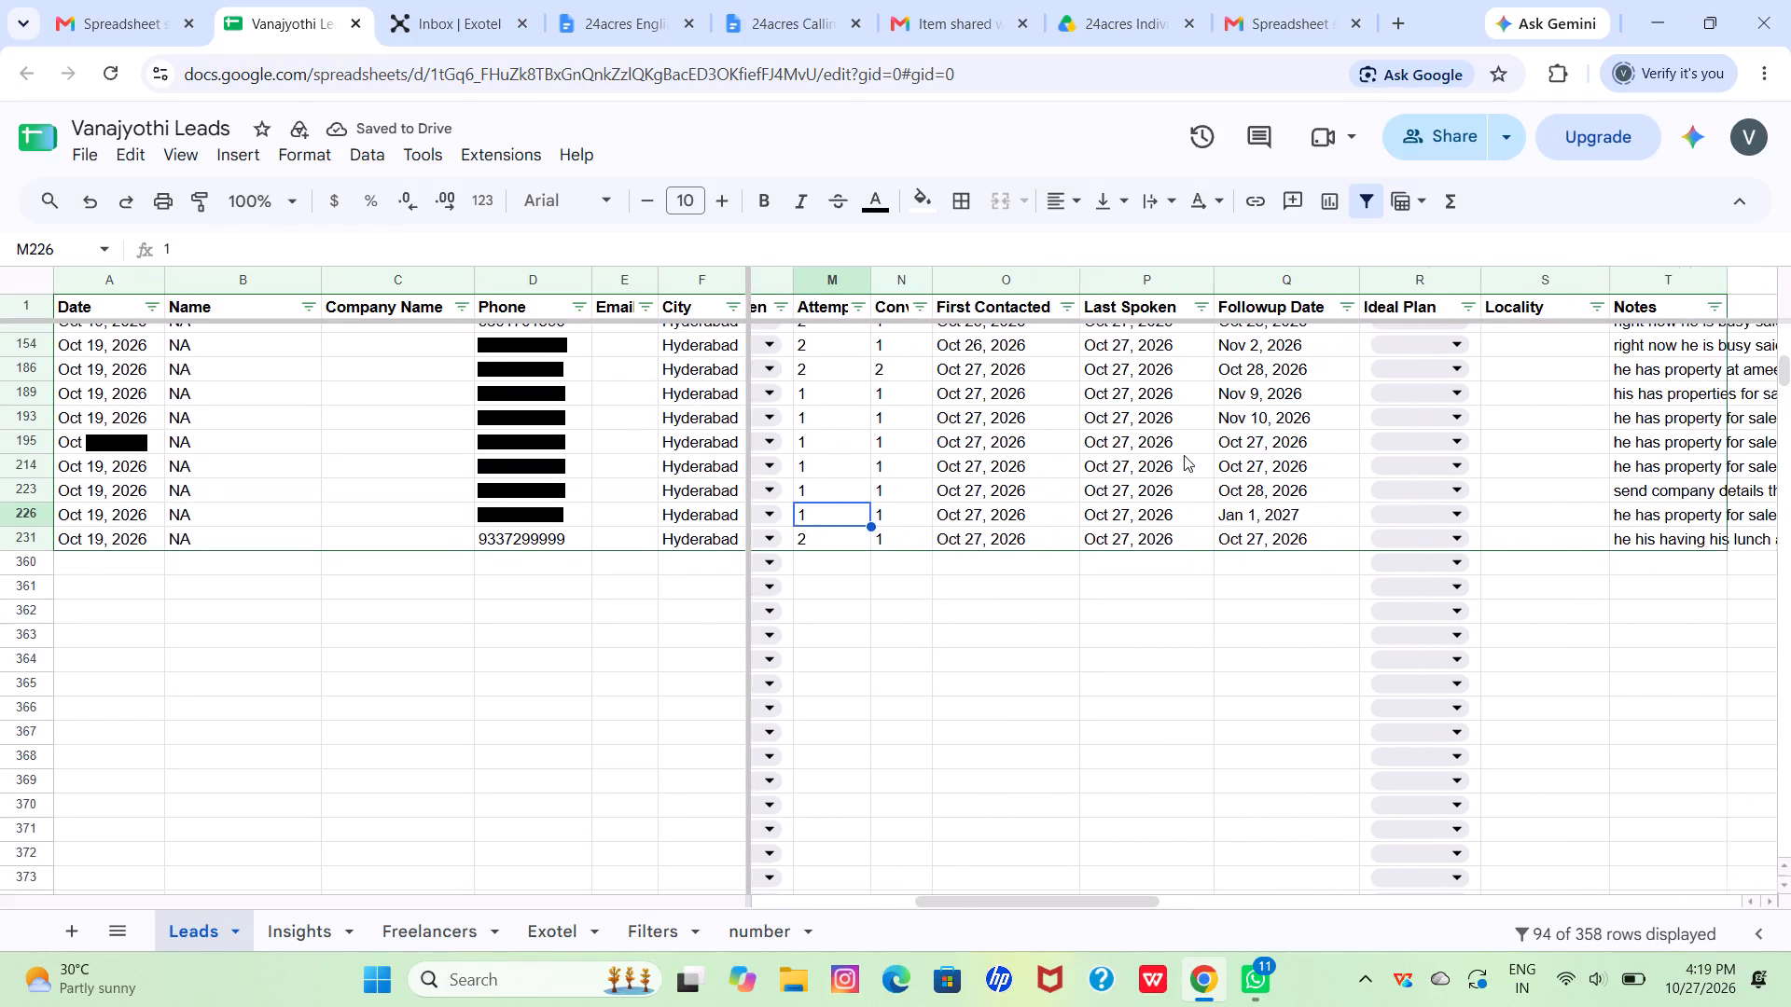
scroll(1184, 455, right, 1)
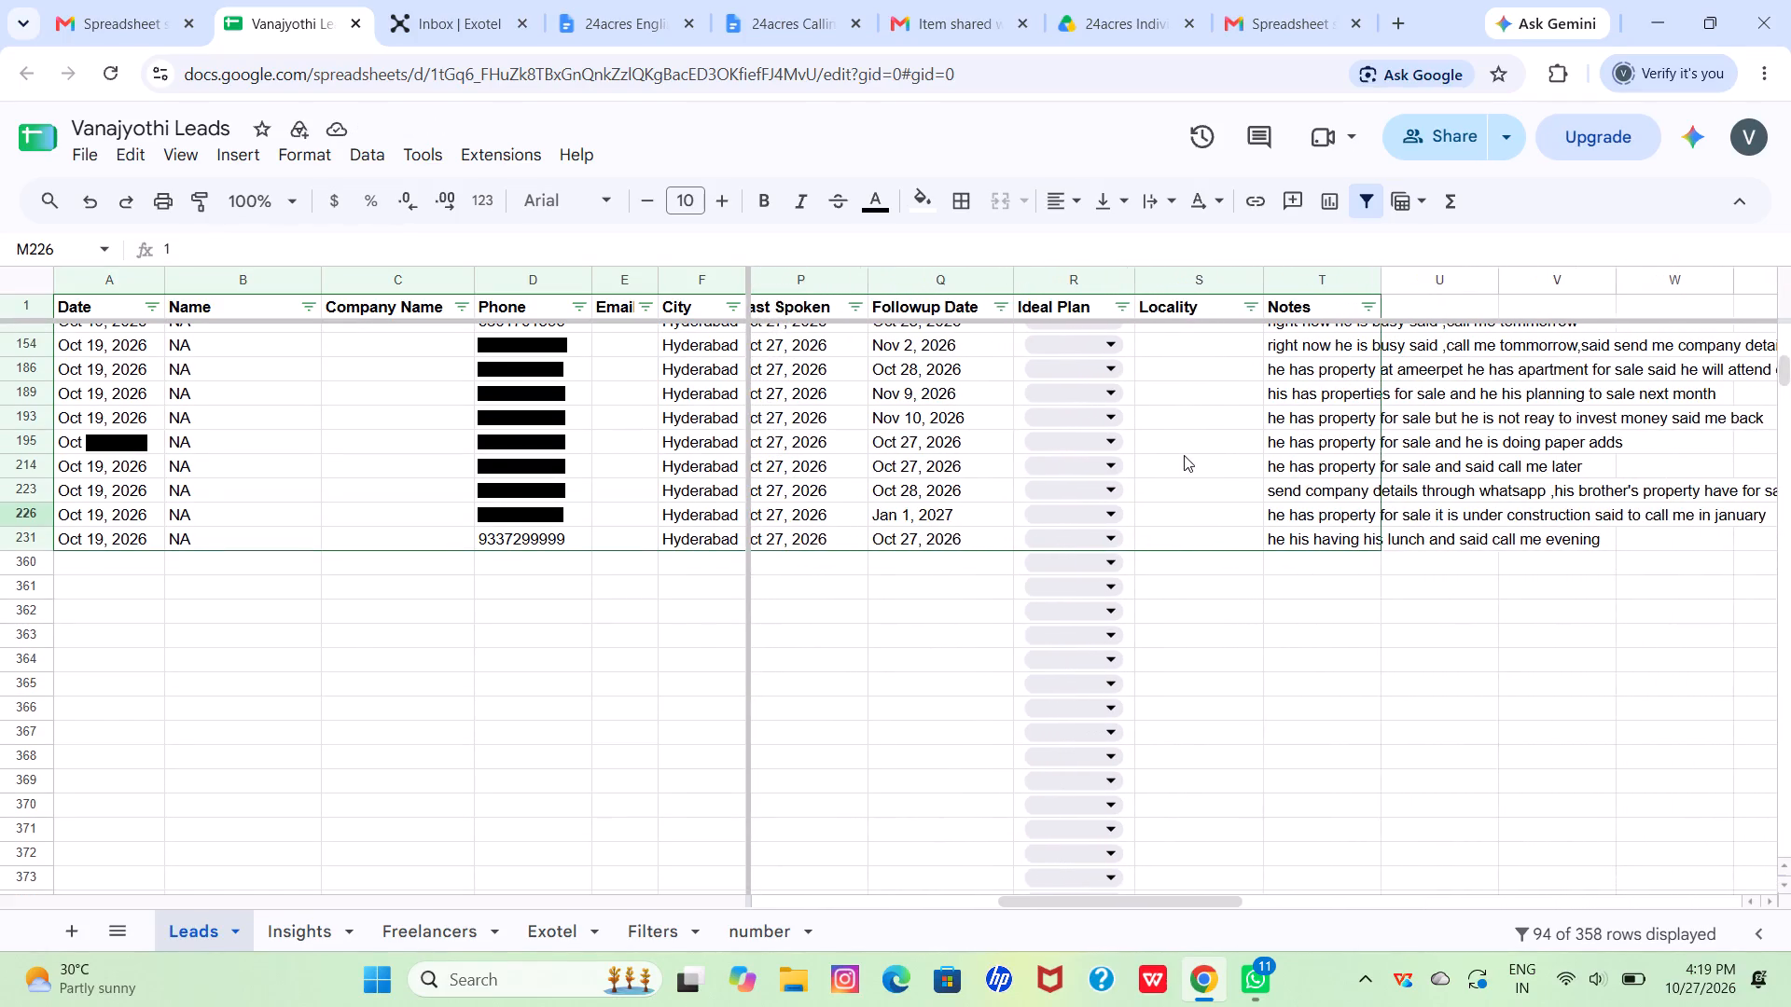
scroll(1184, 455, right, 2)
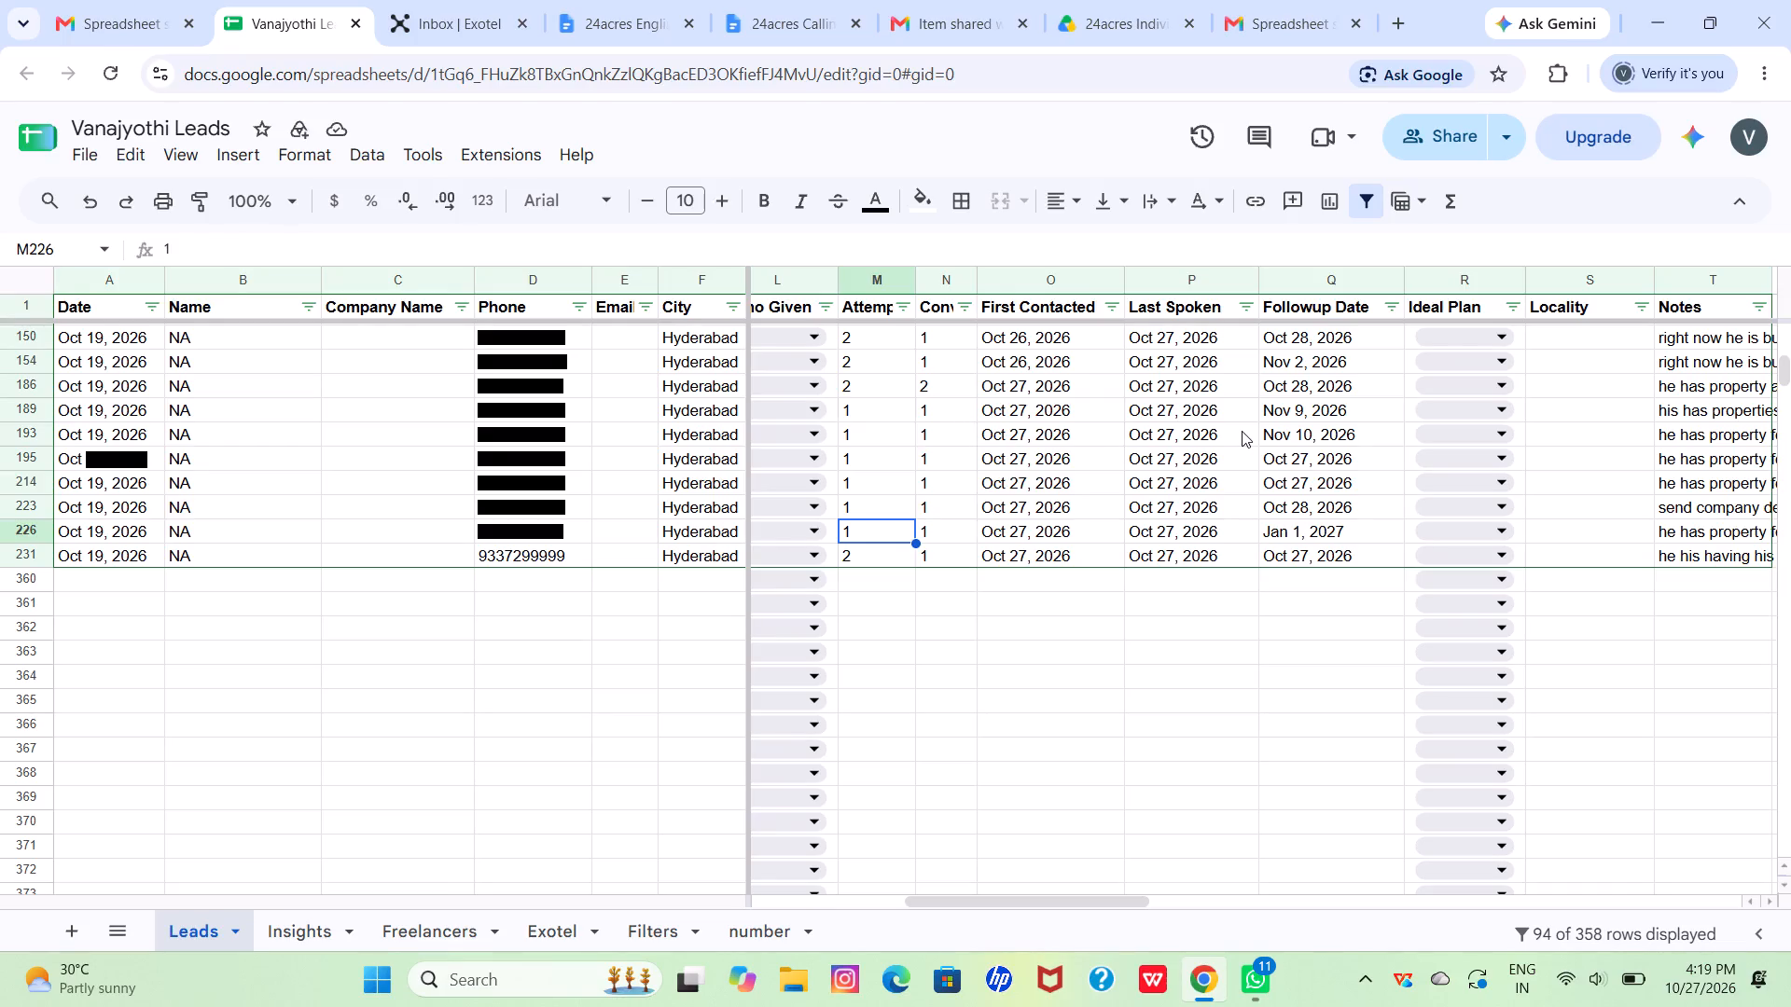
scroll(1242, 431, up, 9)
scroll(1242, 431, left, 2)
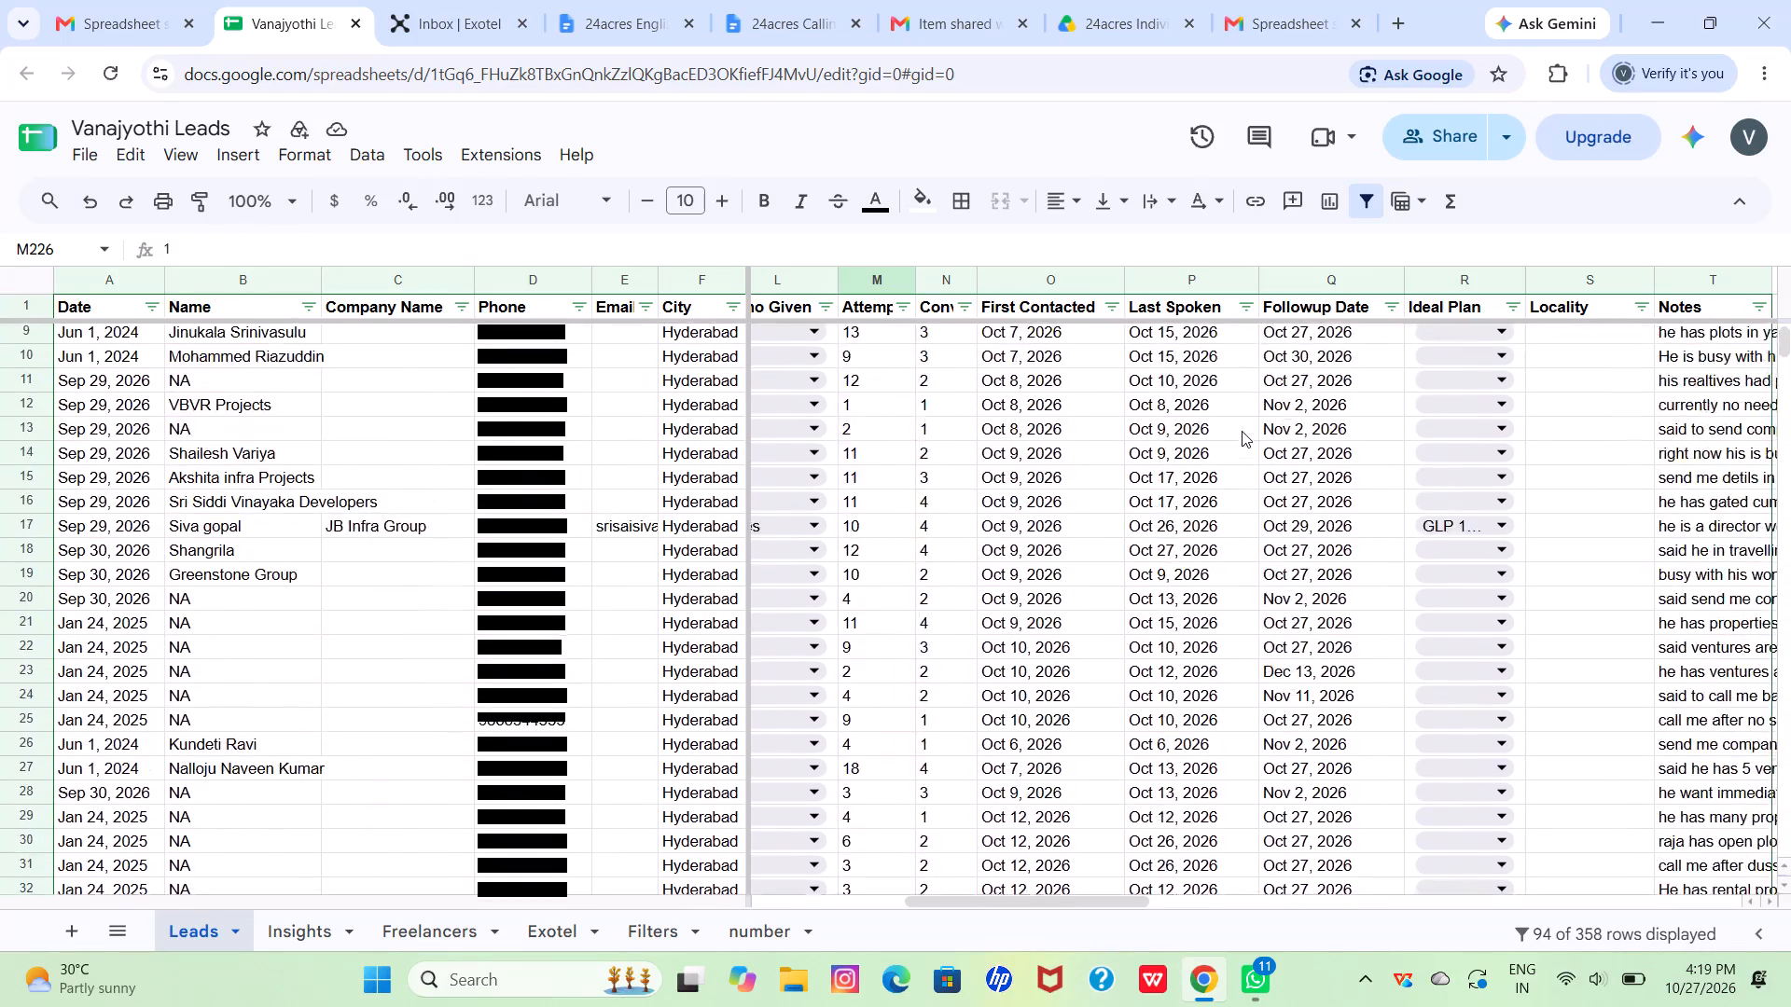
scroll(1242, 431, left, 6)
scroll(1242, 431, right, 6)
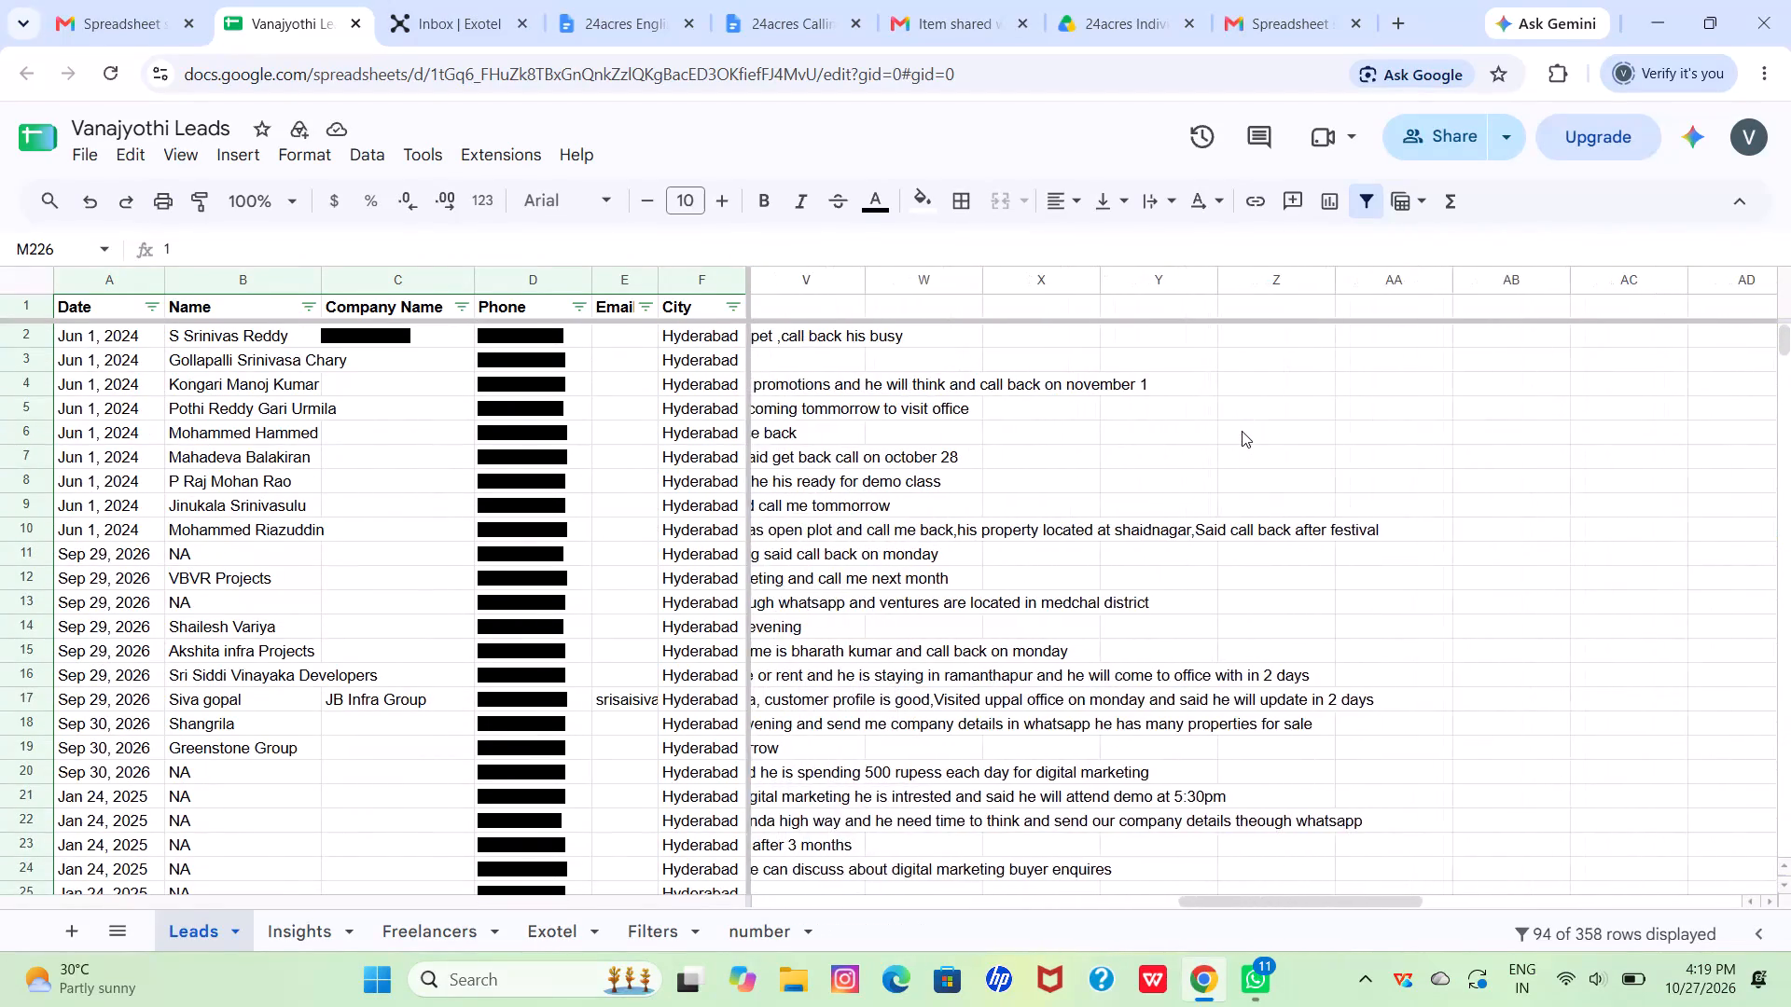
scroll(1242, 431, up, 14)
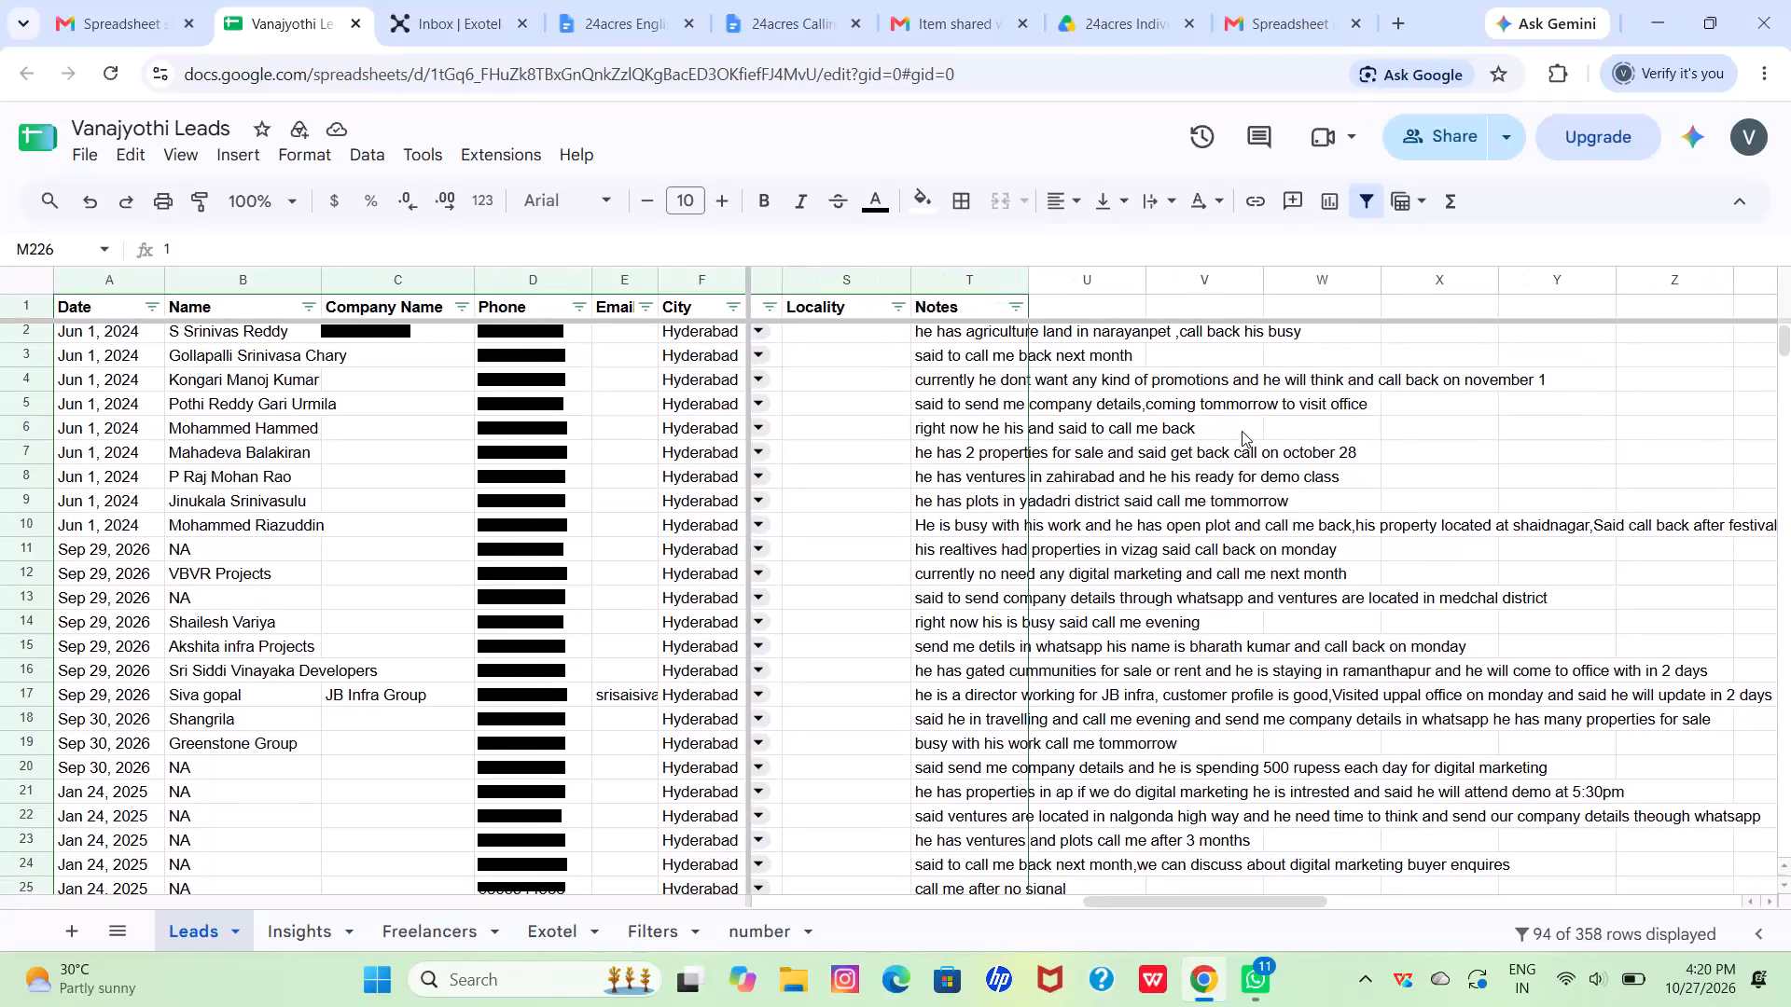
scroll(1242, 431, down, 3)
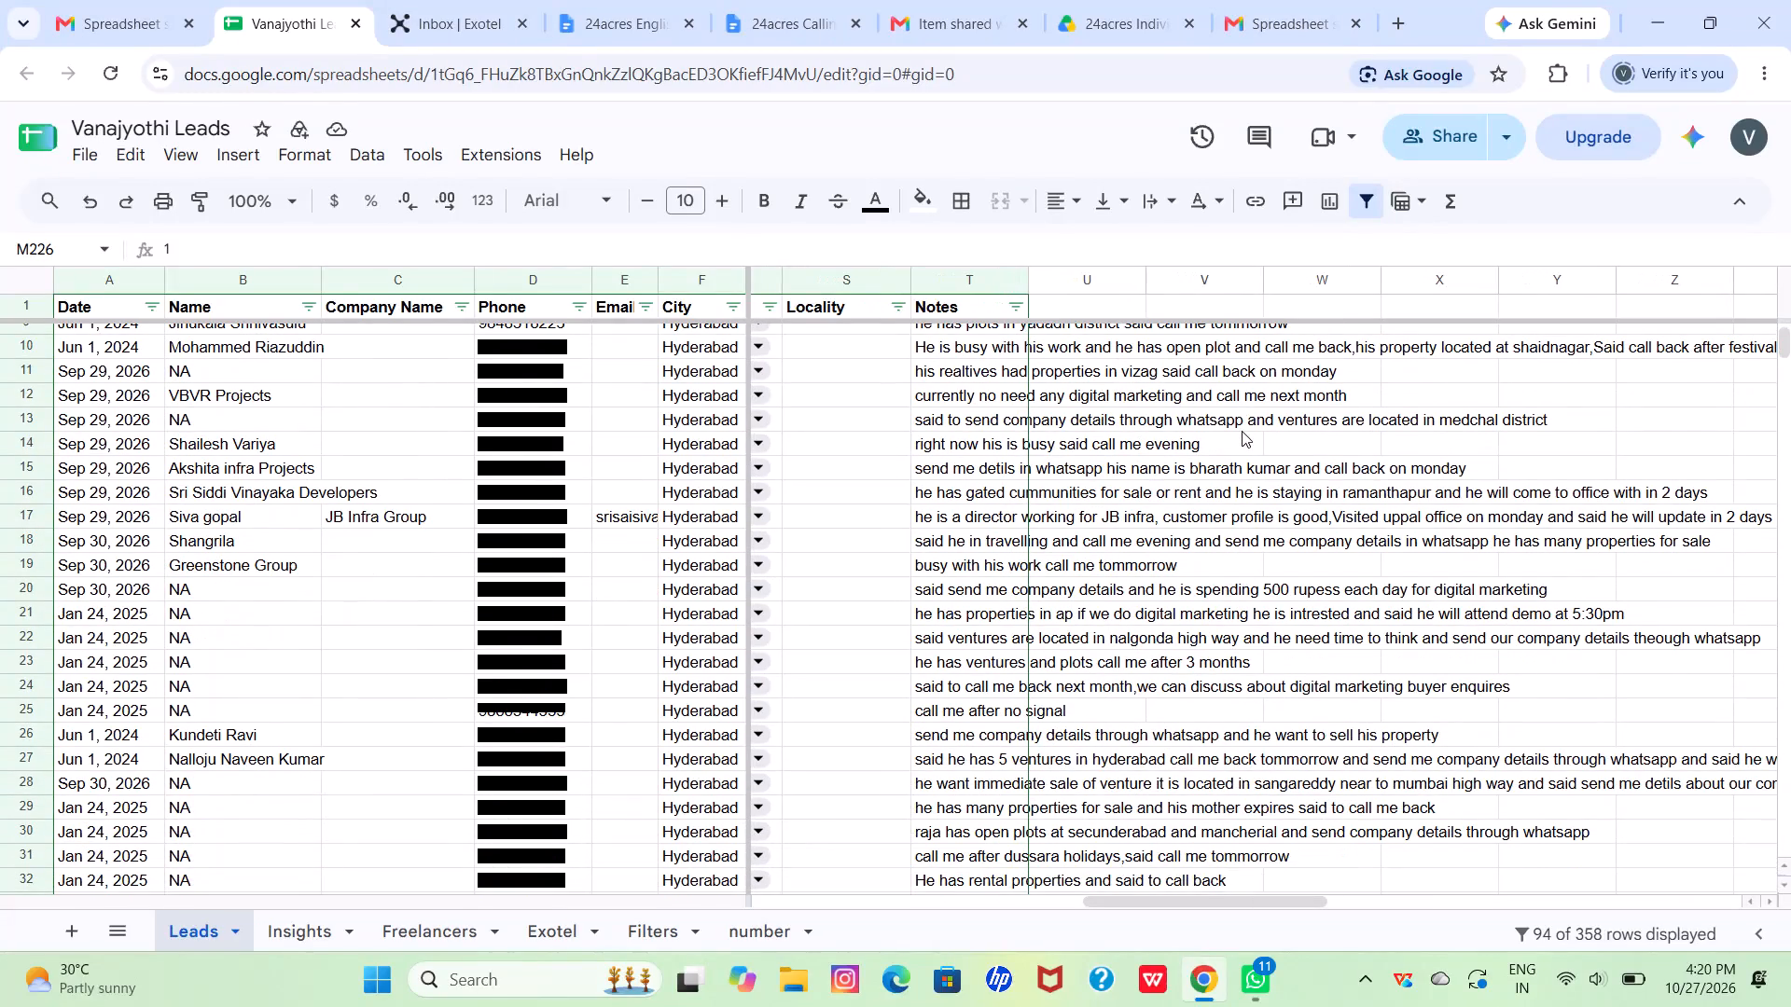
scroll(1242, 431, down, 2)
scroll(1242, 431, left, 4)
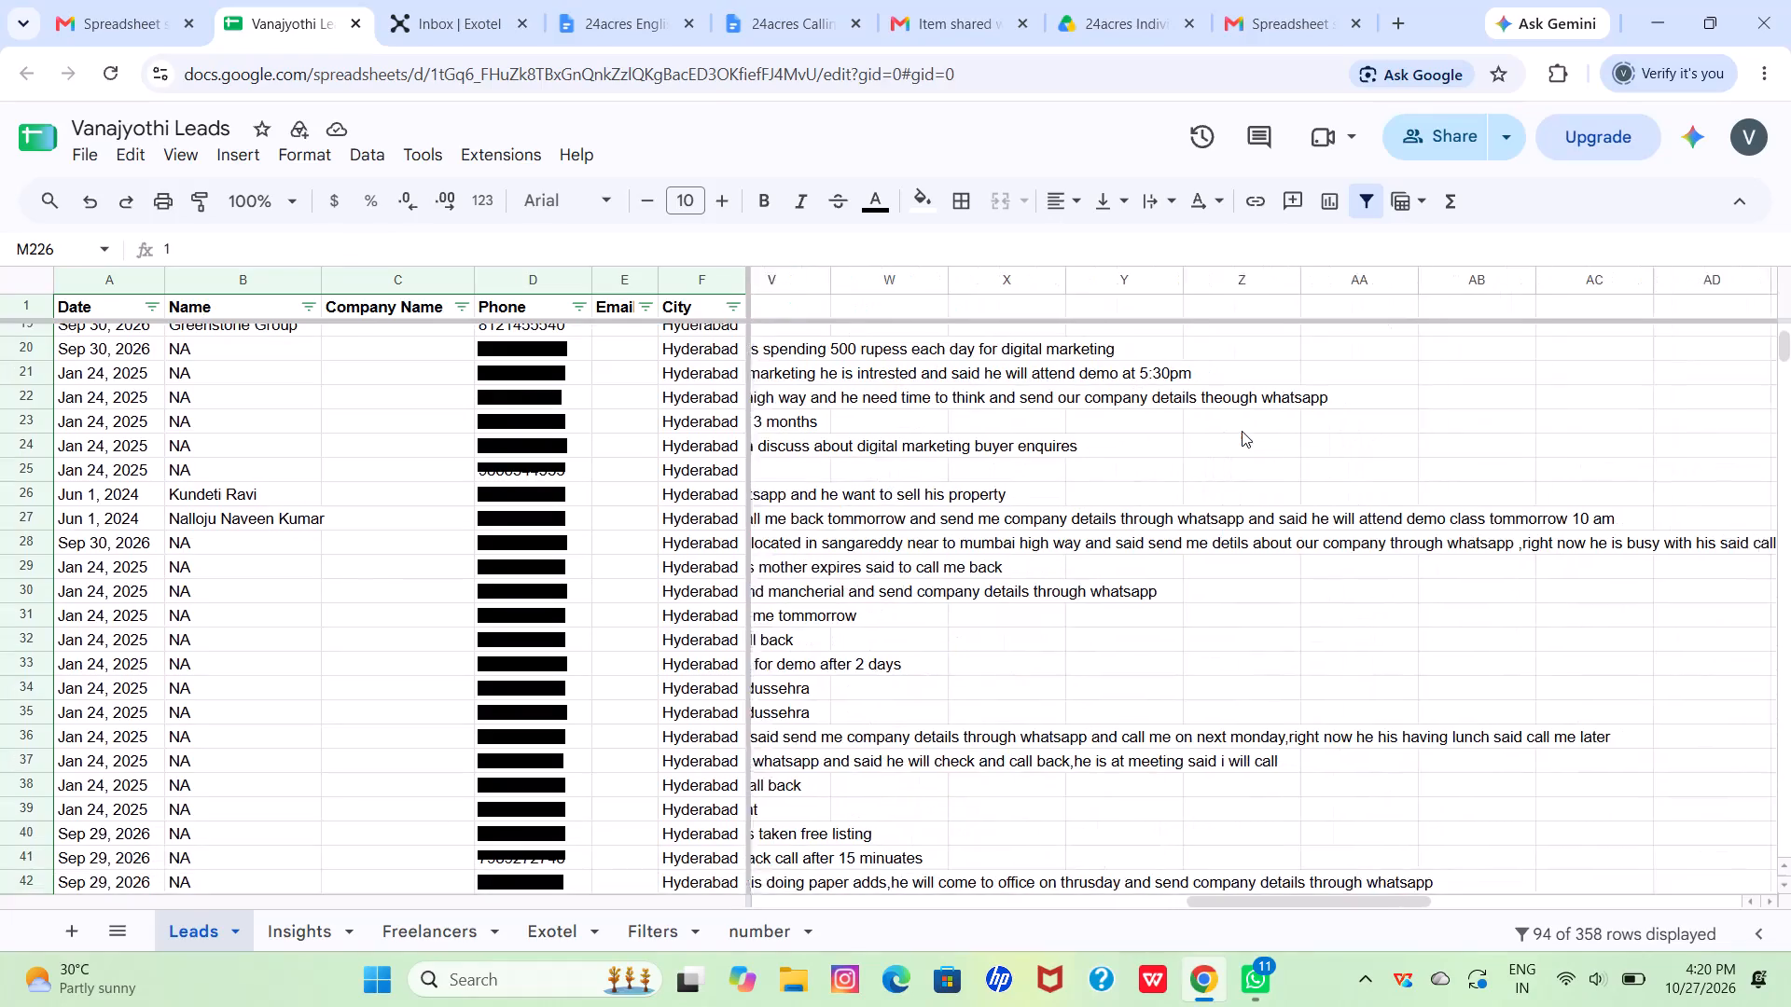
scroll(1242, 431, down, 3)
scroll(1242, 431, right, 1)
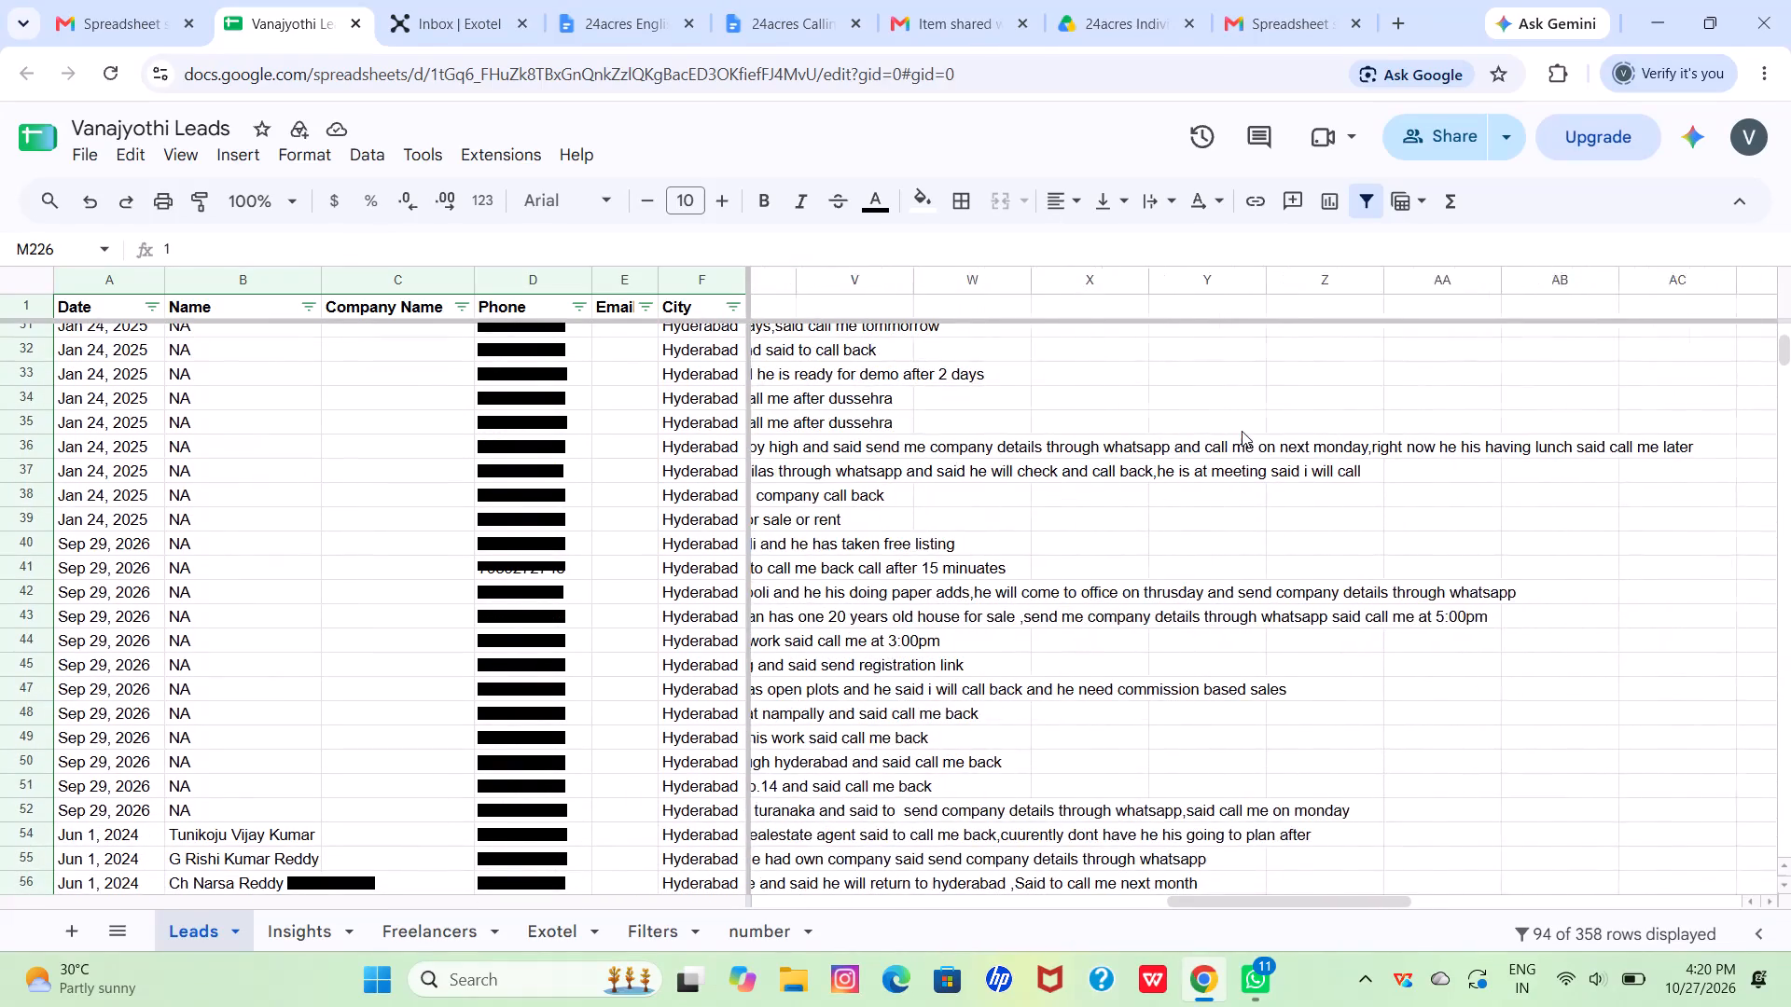
scroll(1242, 431, right, 1)
scroll(1242, 431, down, 1)
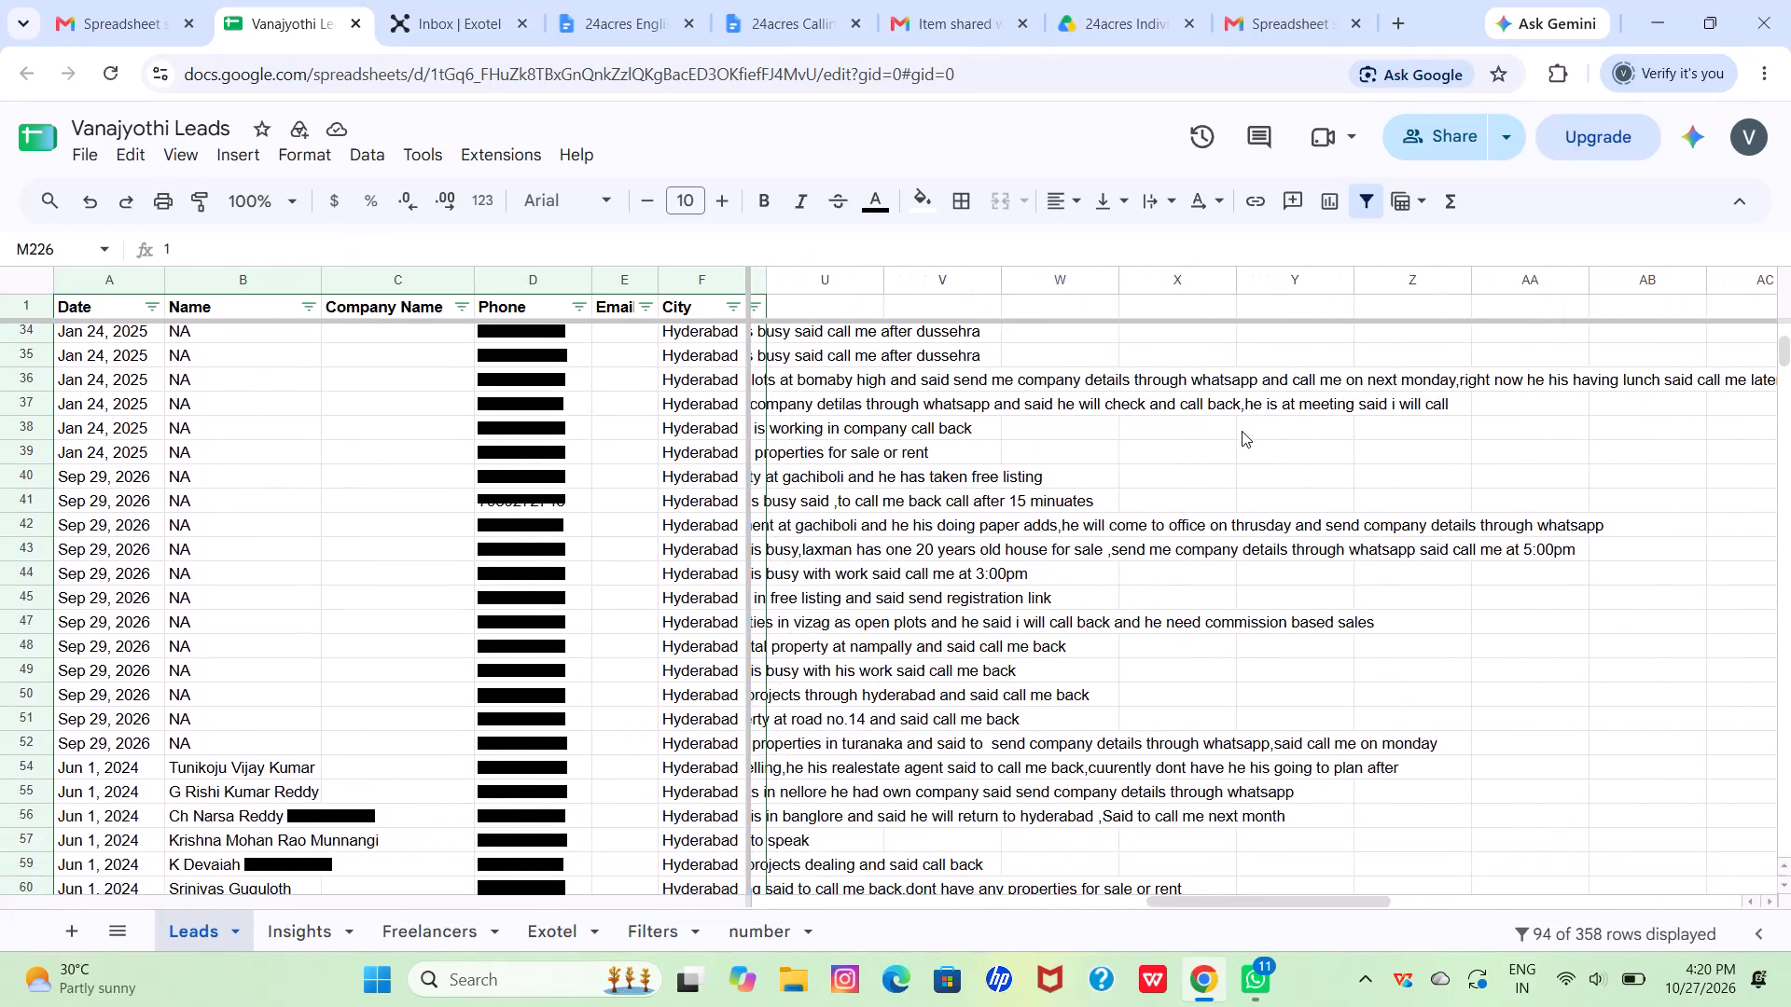
scroll(1242, 431, down, 3)
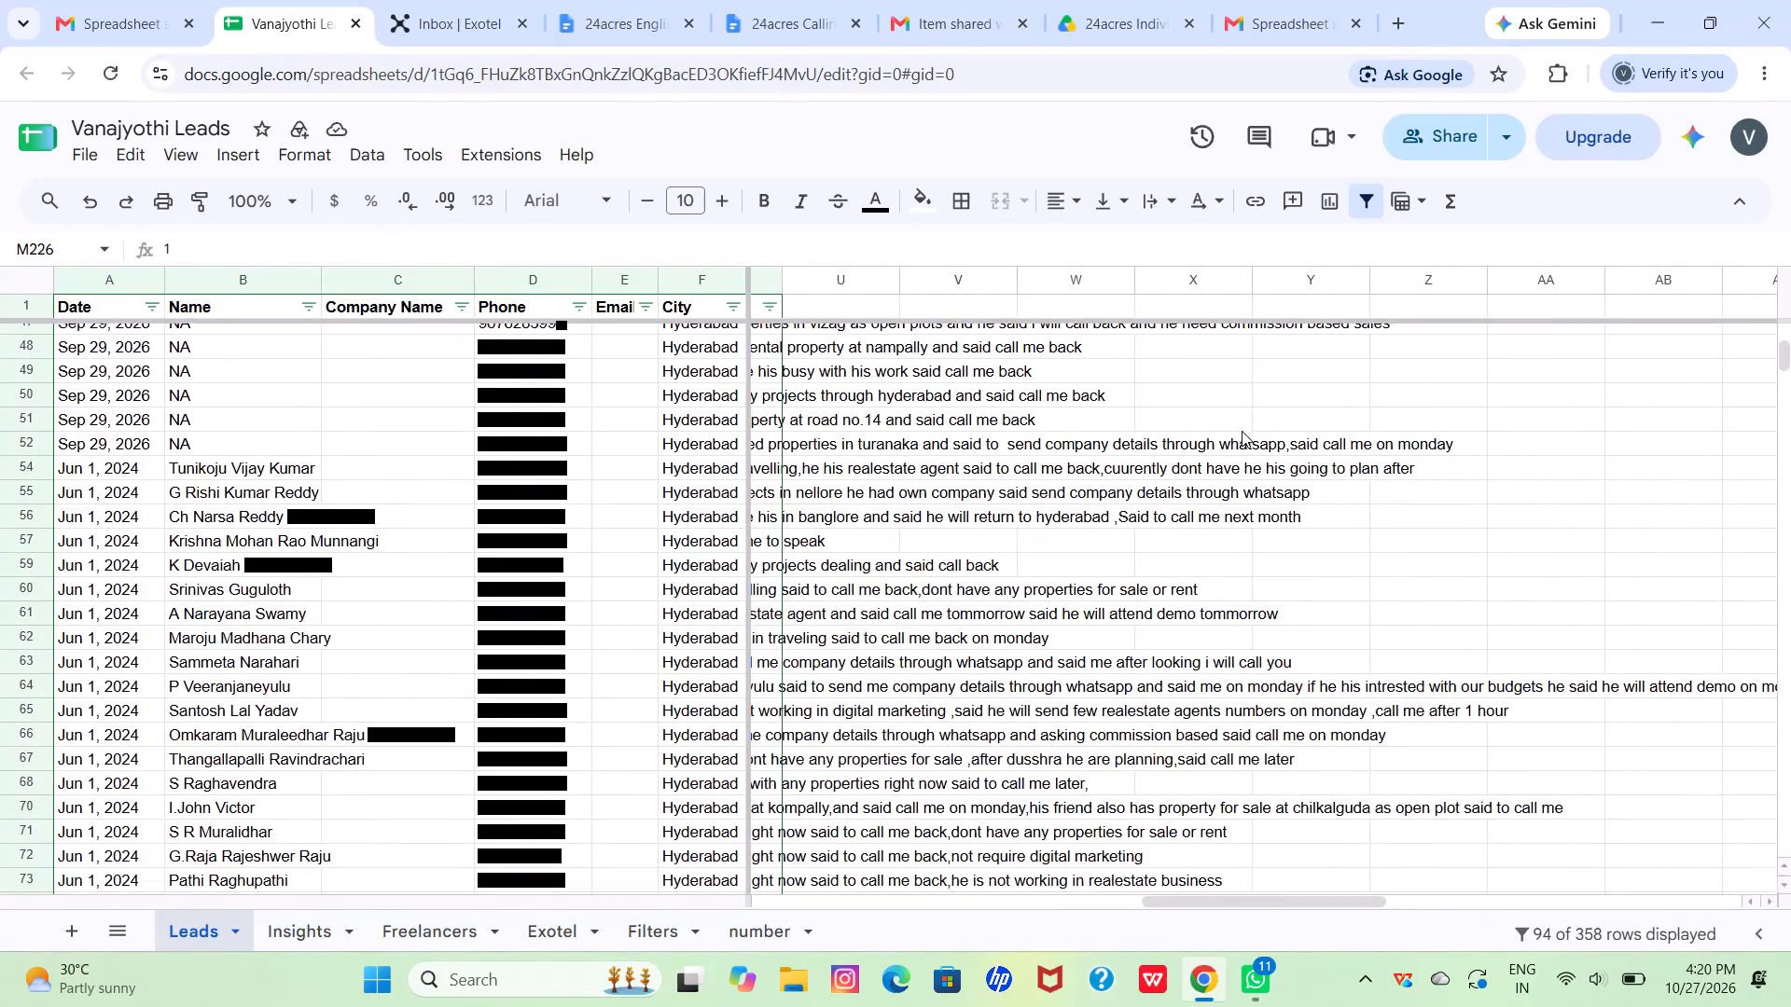
scroll(1242, 431, left, 2)
scroll(1242, 431, down, 2)
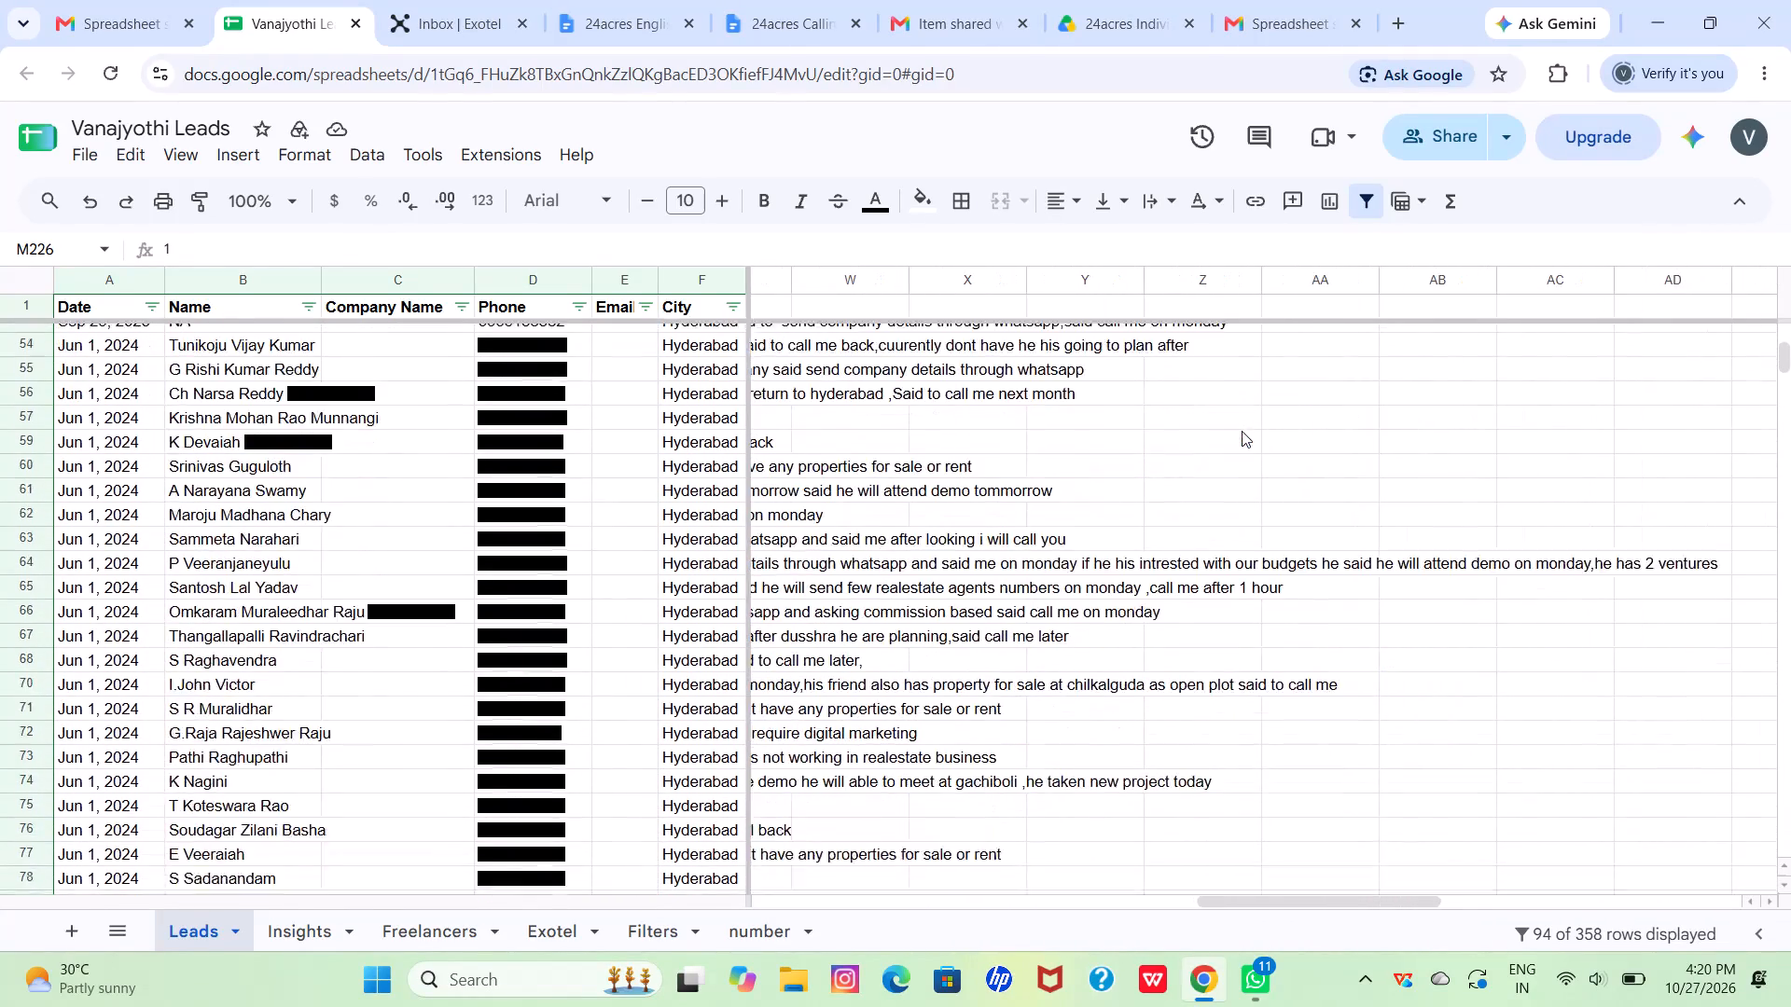
scroll(1242, 431, down, 1)
scroll(1242, 431, right, 2)
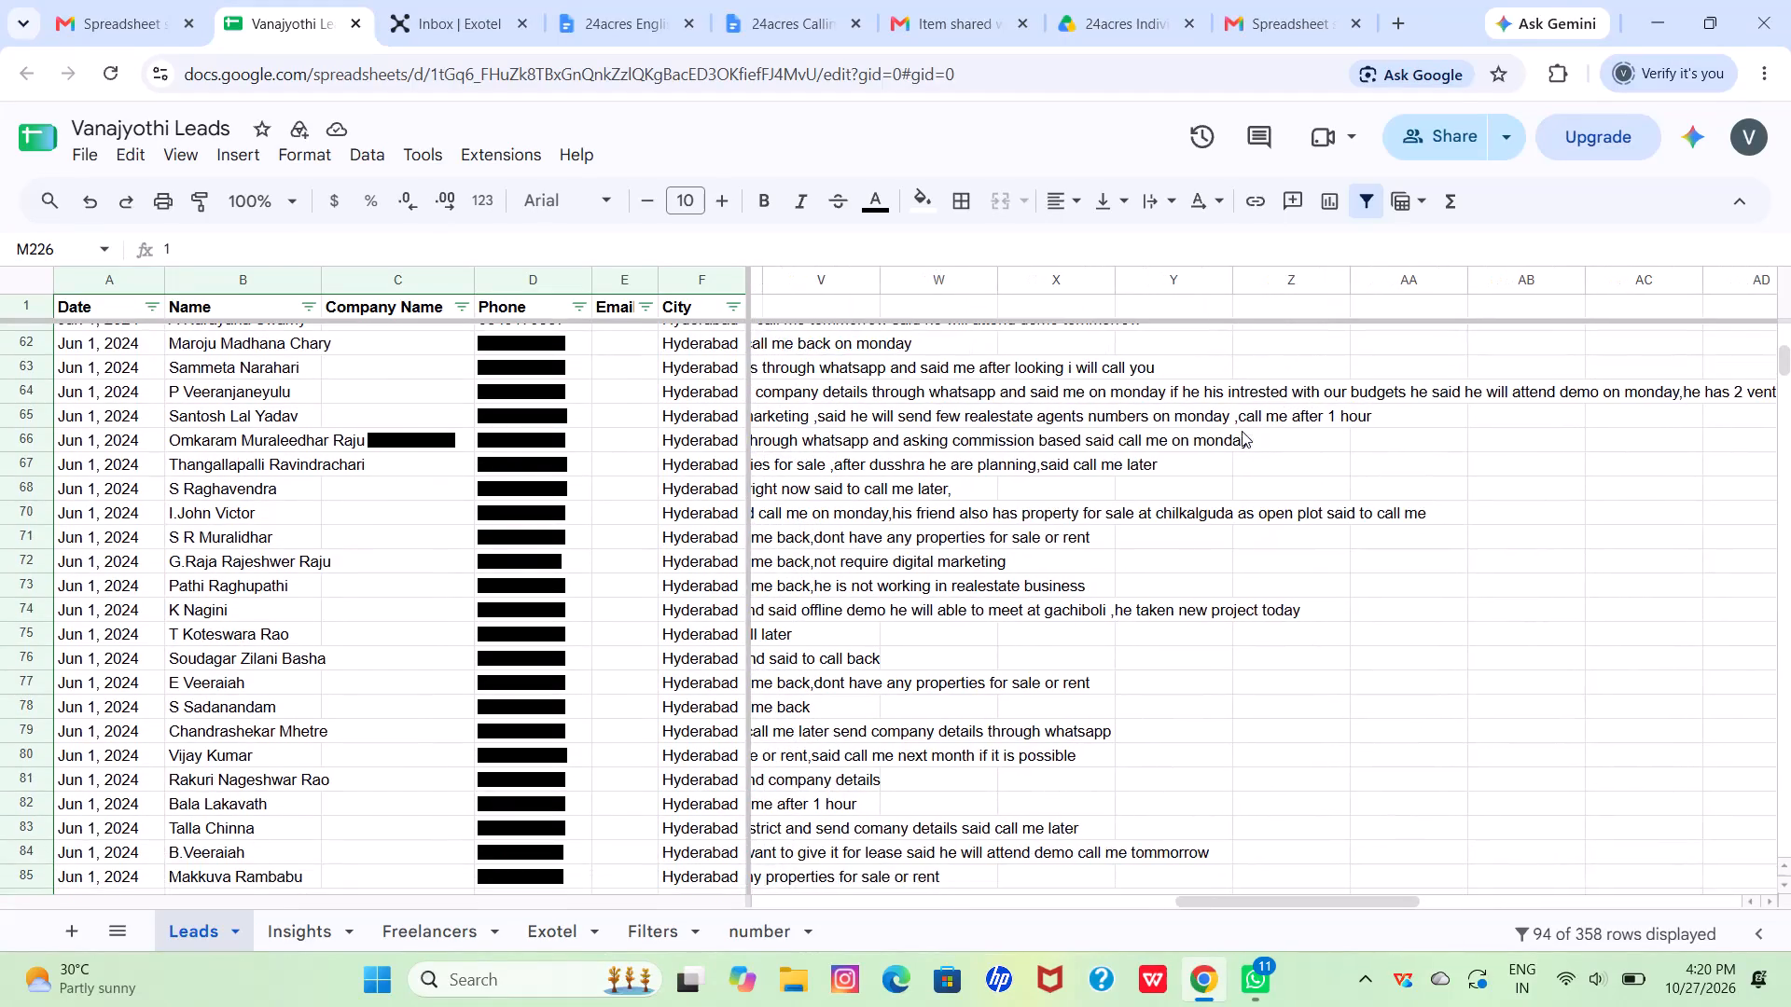
scroll(1242, 431, down, 6)
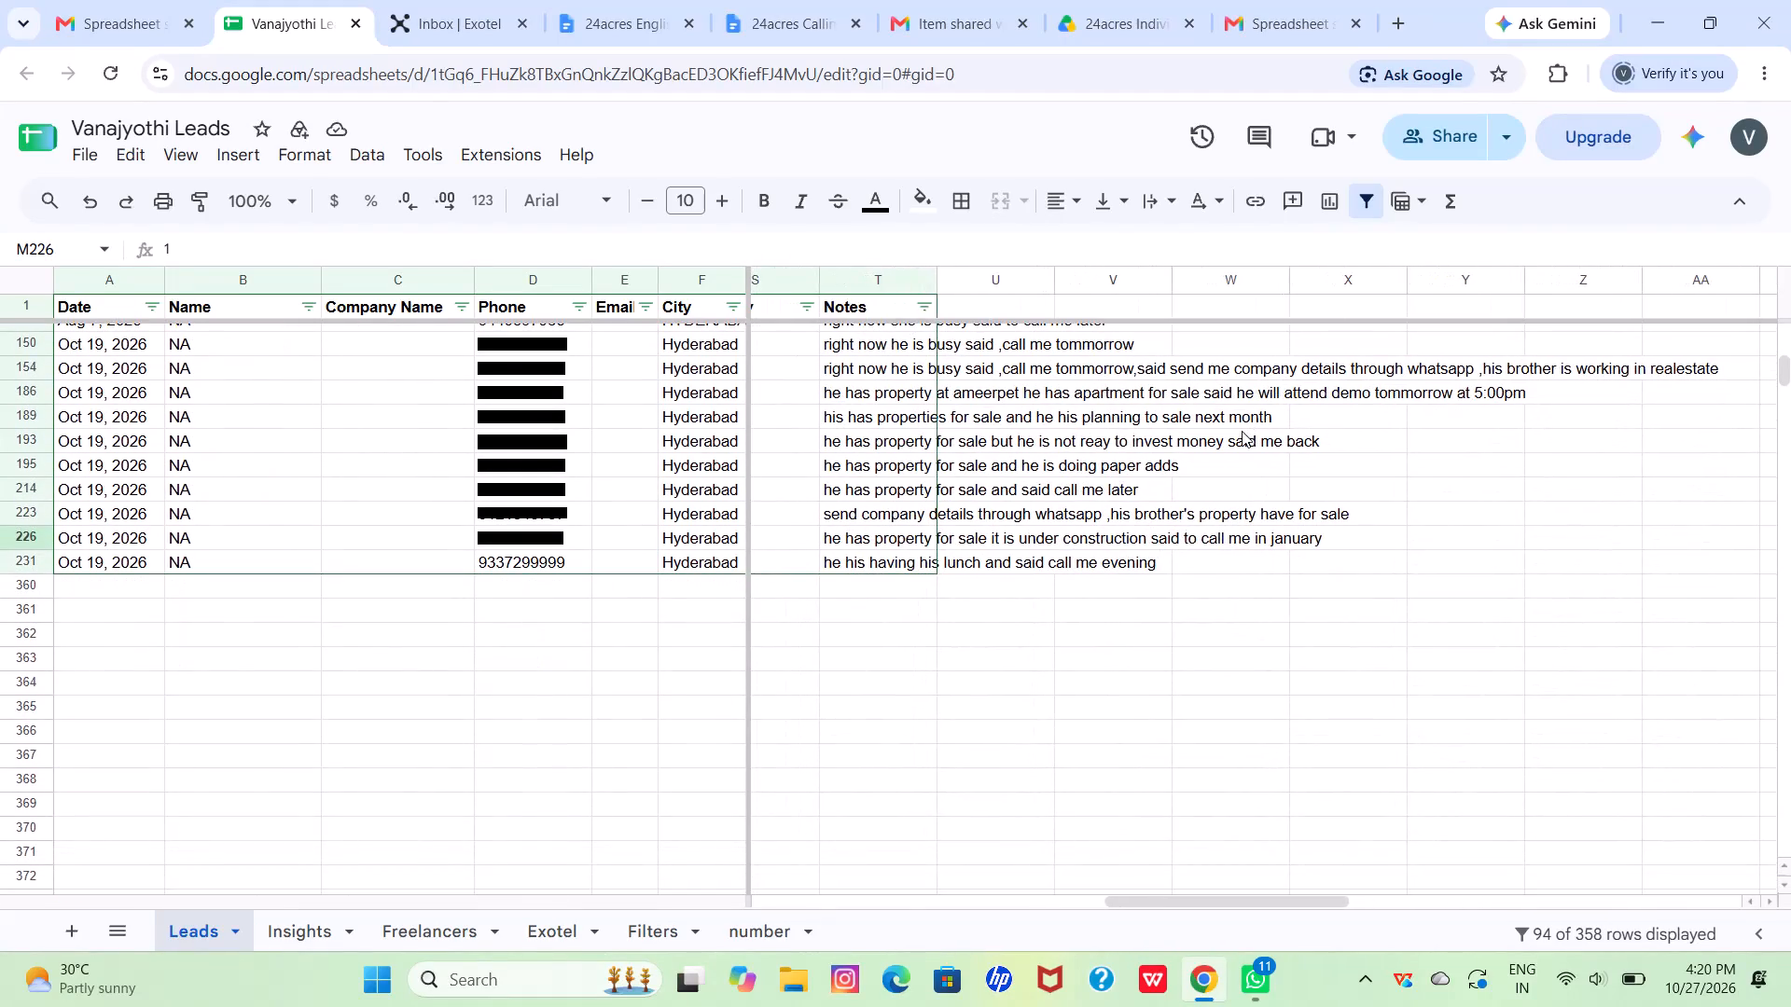
Review the notes, attempts and follow-up dates of the filtered call-back leads, working from row 231 back up to row 71.
scroll(1284, 478, up, 3)
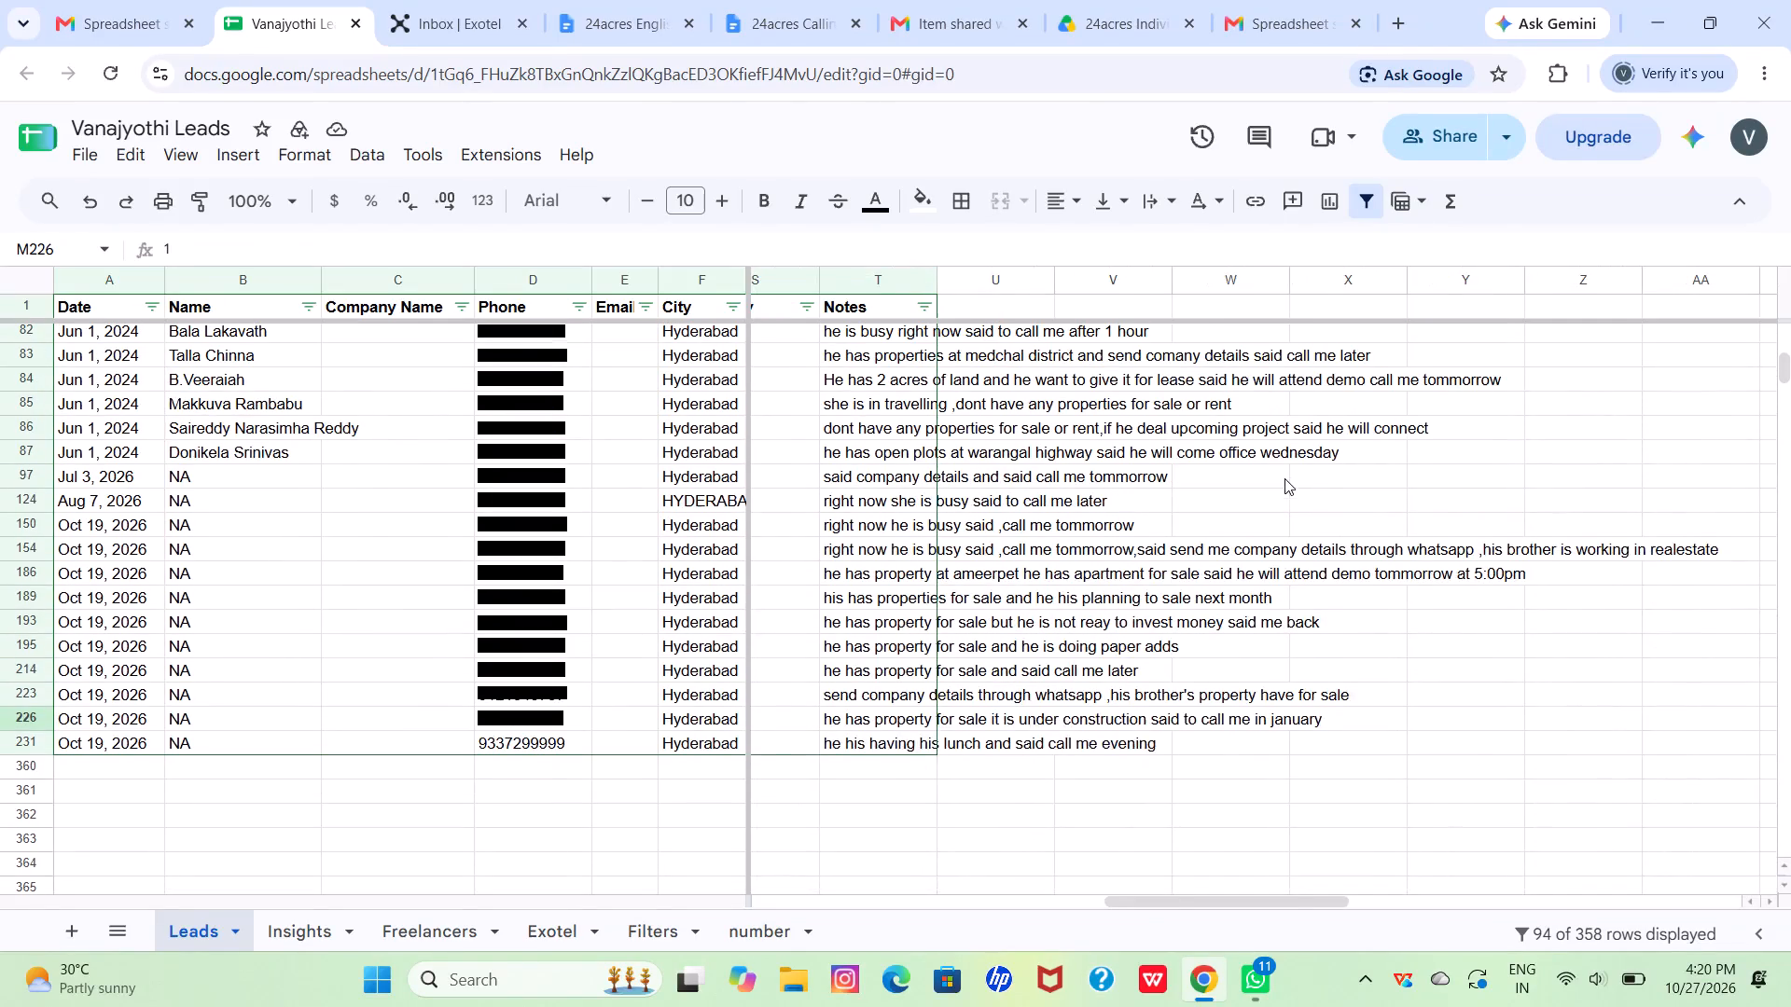
scroll(1284, 478, left, 1)
scroll(1284, 478, up, 2)
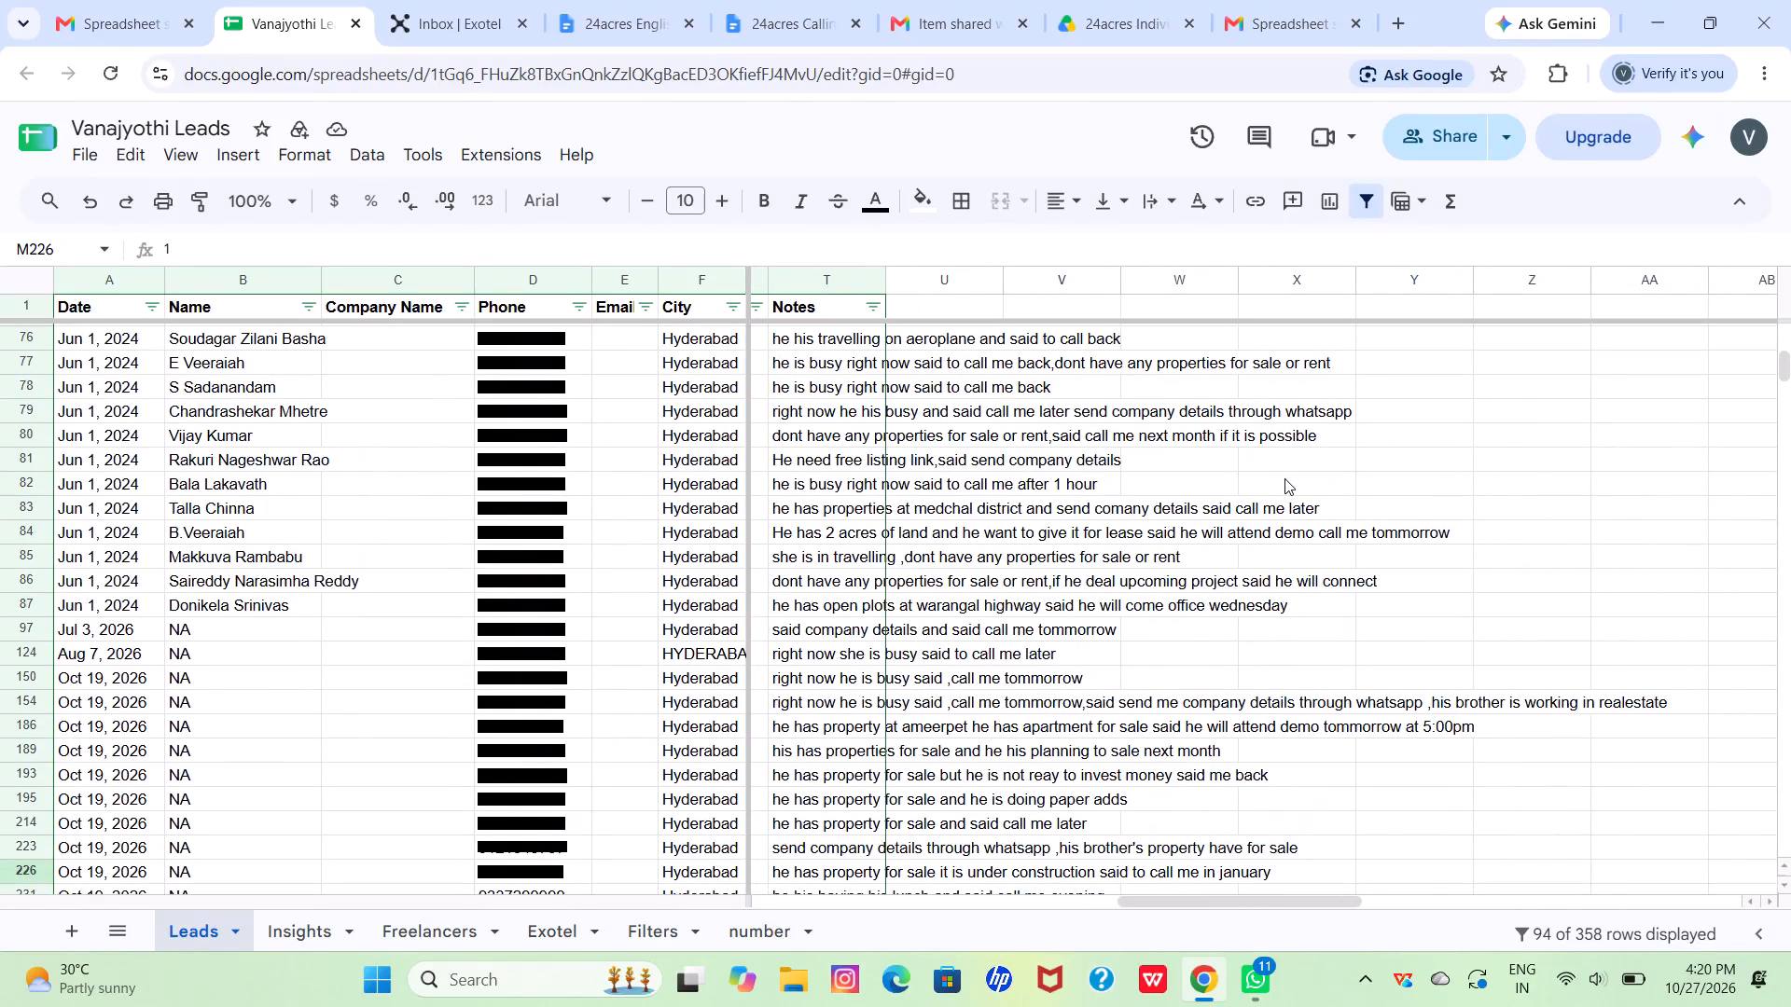
scroll(1284, 478, right, 1)
scroll(1284, 478, up, 1)
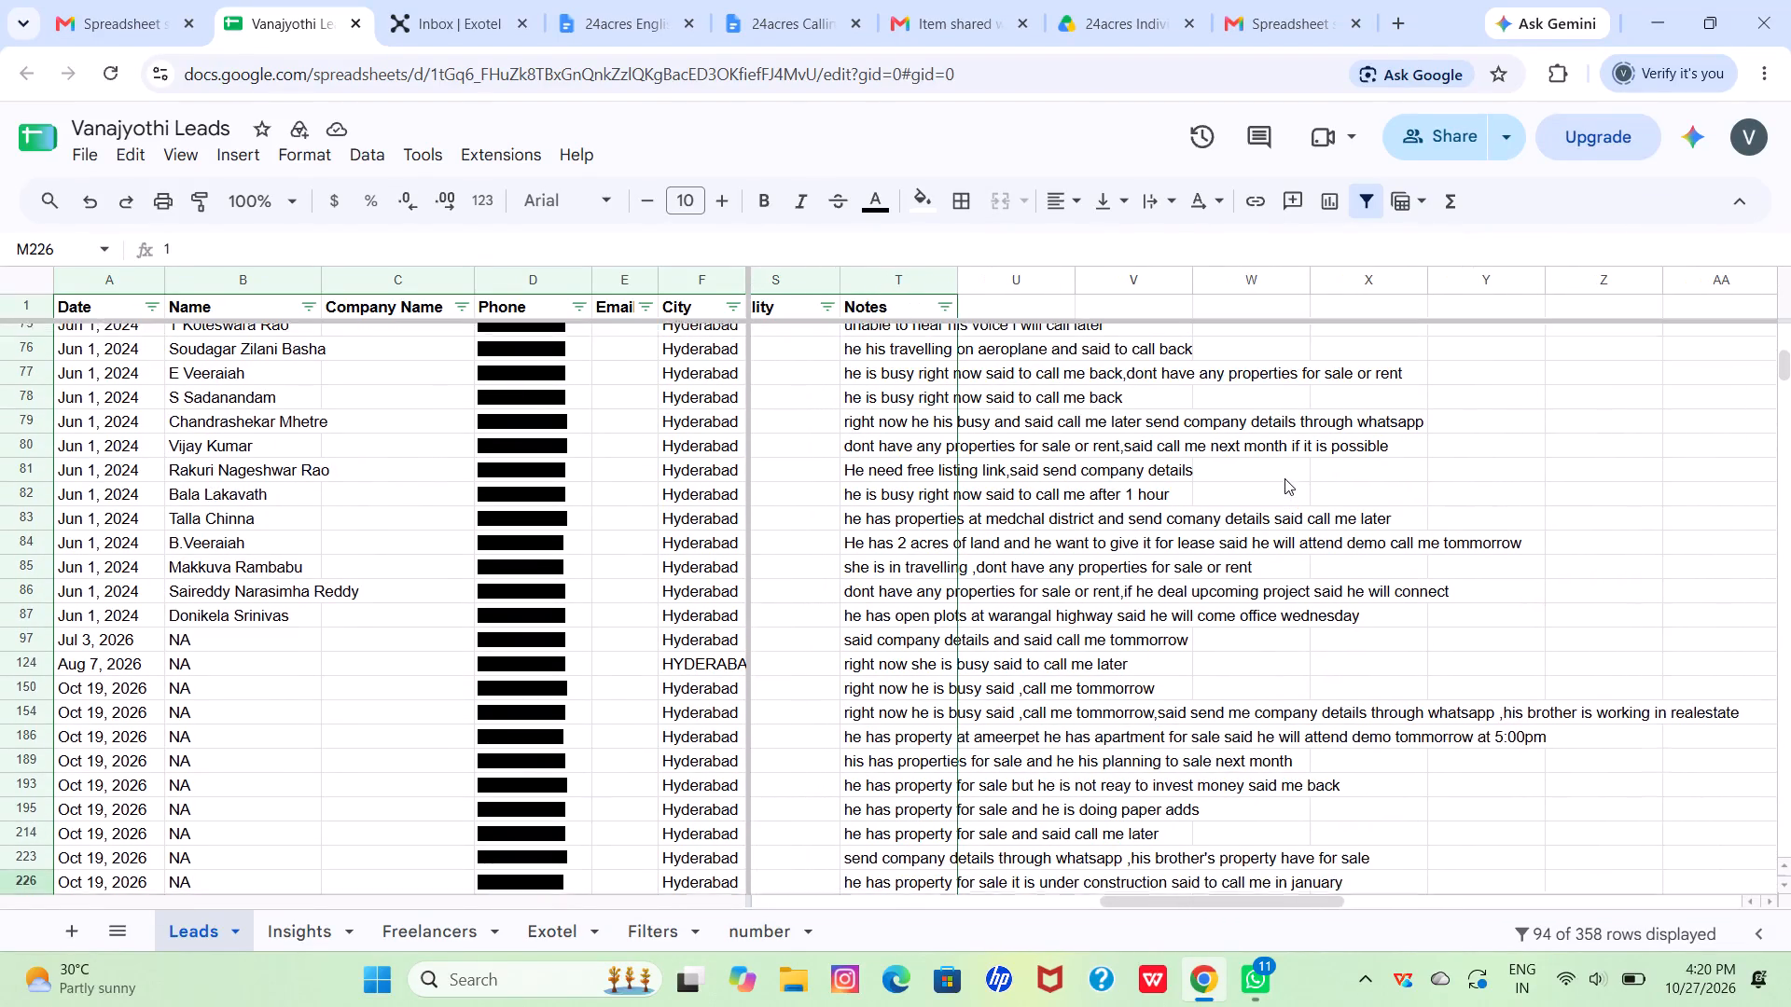
scroll(1284, 478, up, 2)
scroll(1284, 478, right, 2)
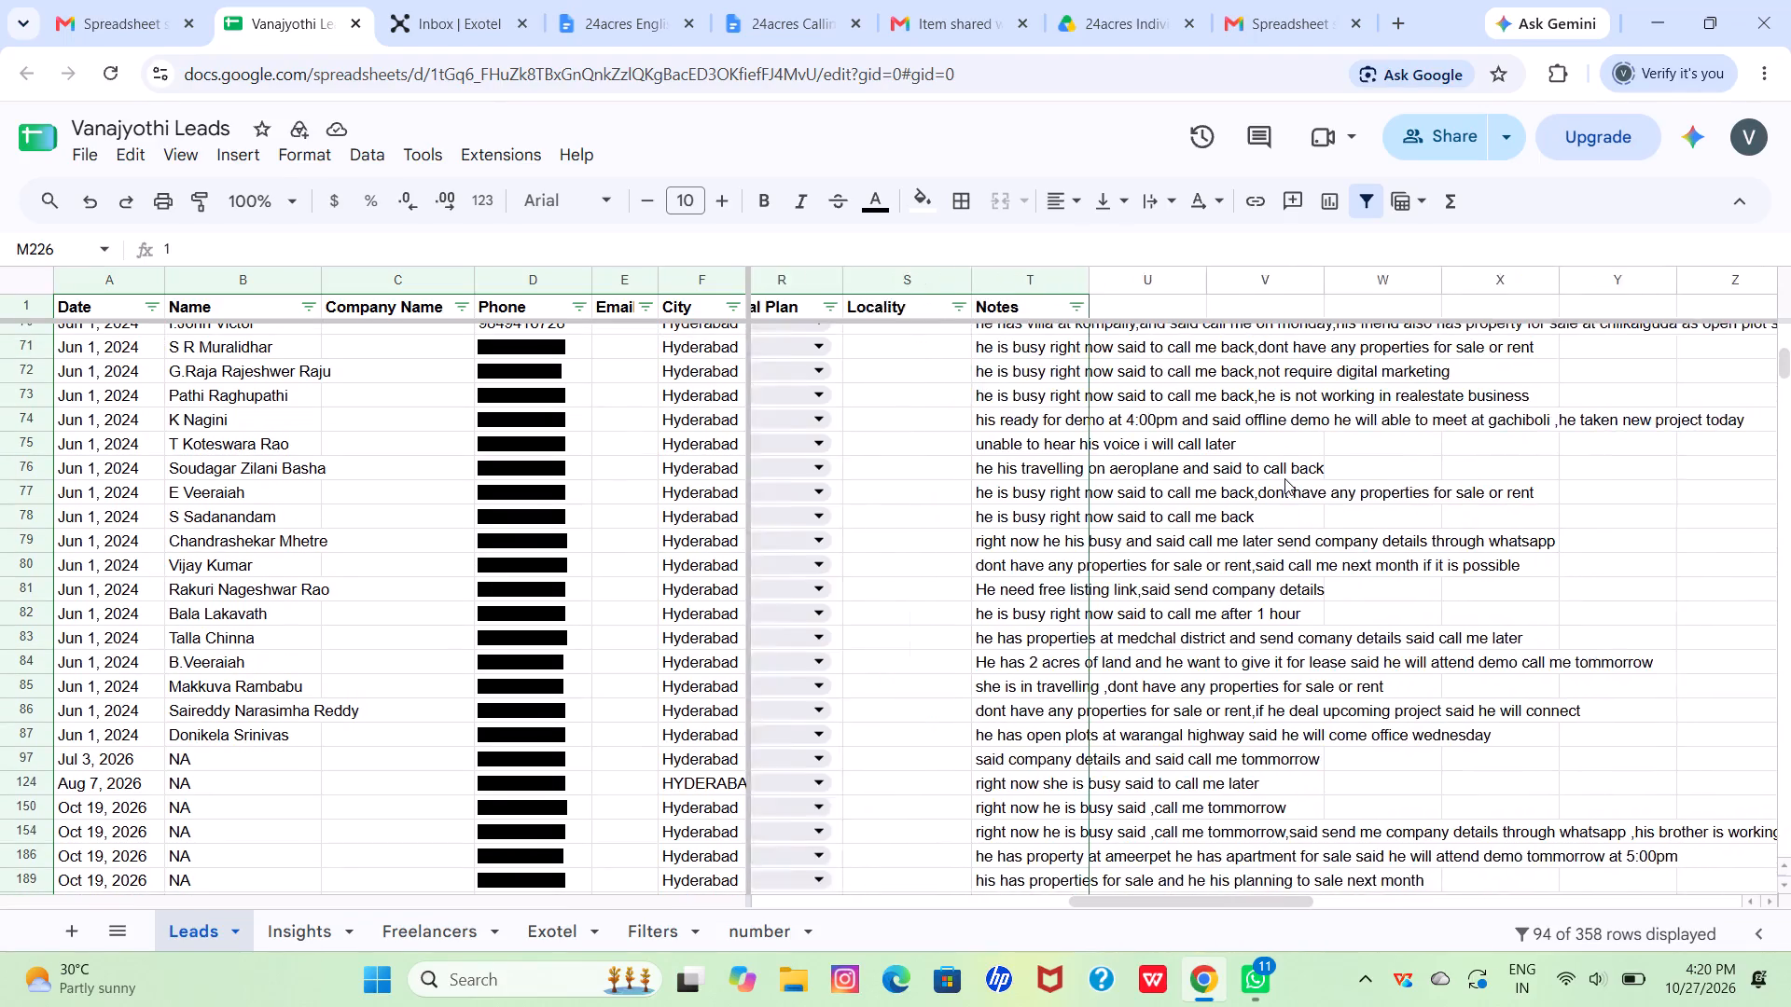
scroll(1284, 478, right, 5)
scroll(1284, 478, left, 1)
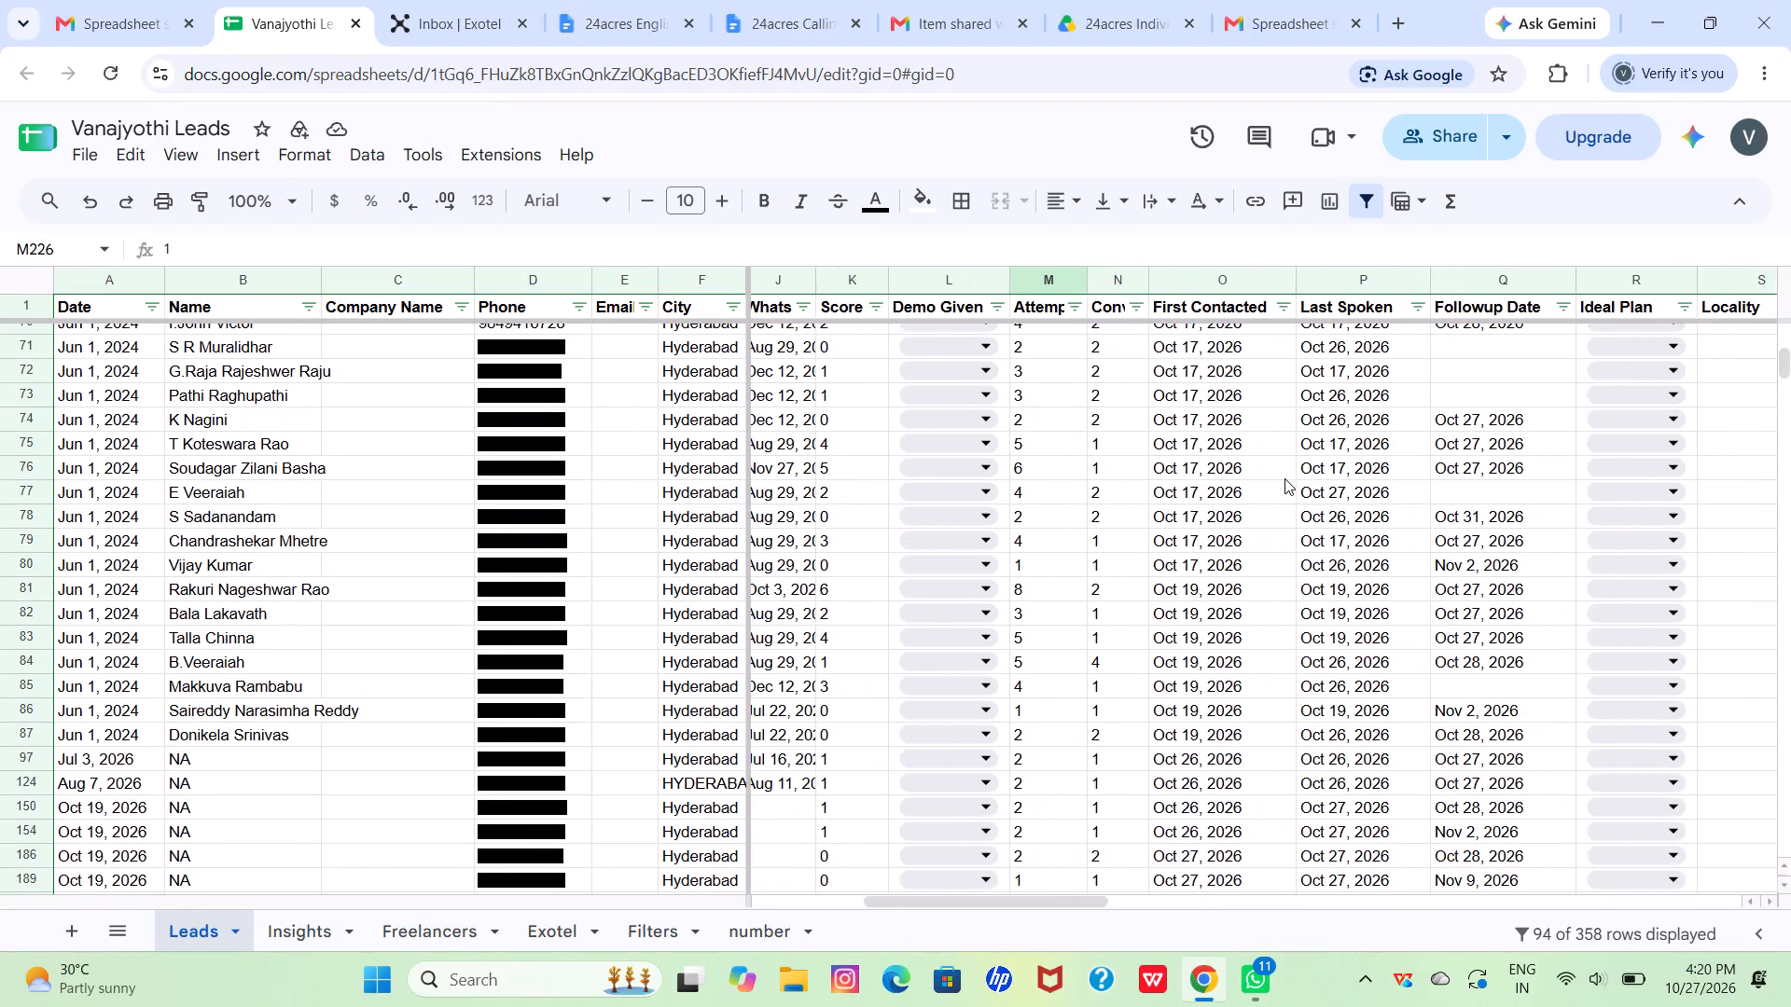
Examine the statuses, follow-up dates and notes of the filtered leads at the beginning of the list, rows 2 to 29.
scroll(1284, 478, up, 16)
scroll(1284, 478, left, 7)
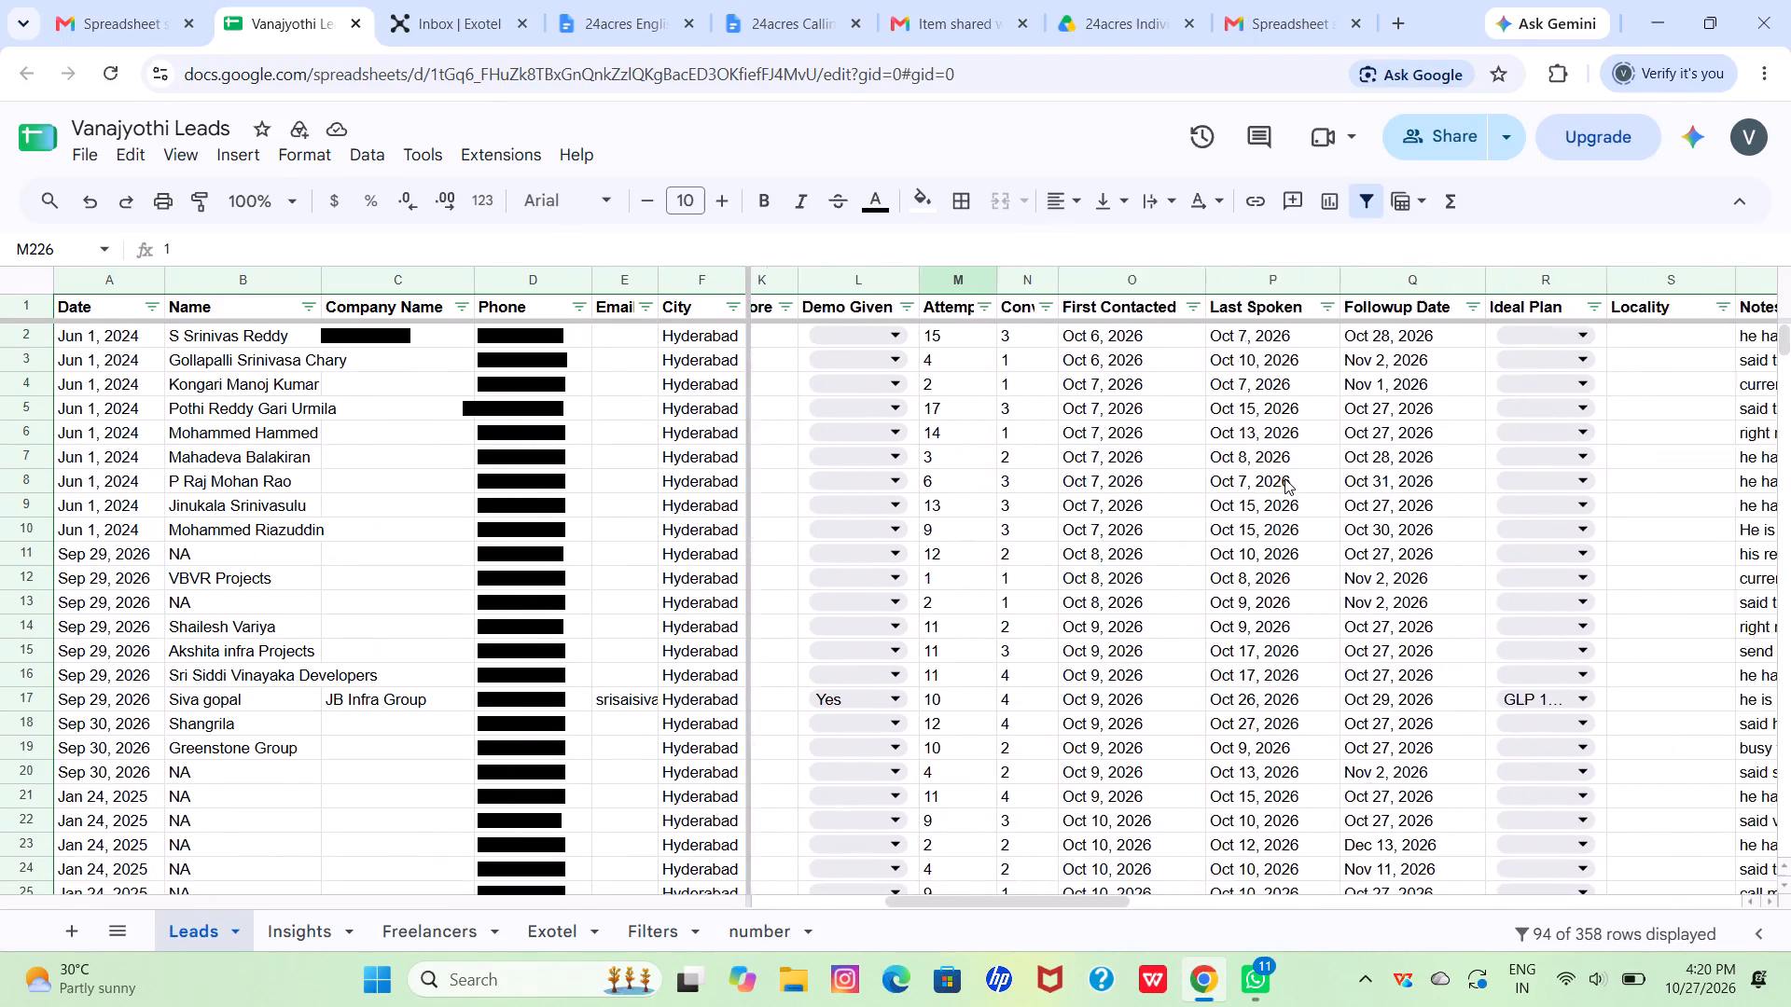
scroll(1284, 478, left, 2)
scroll(1284, 478, right, 6)
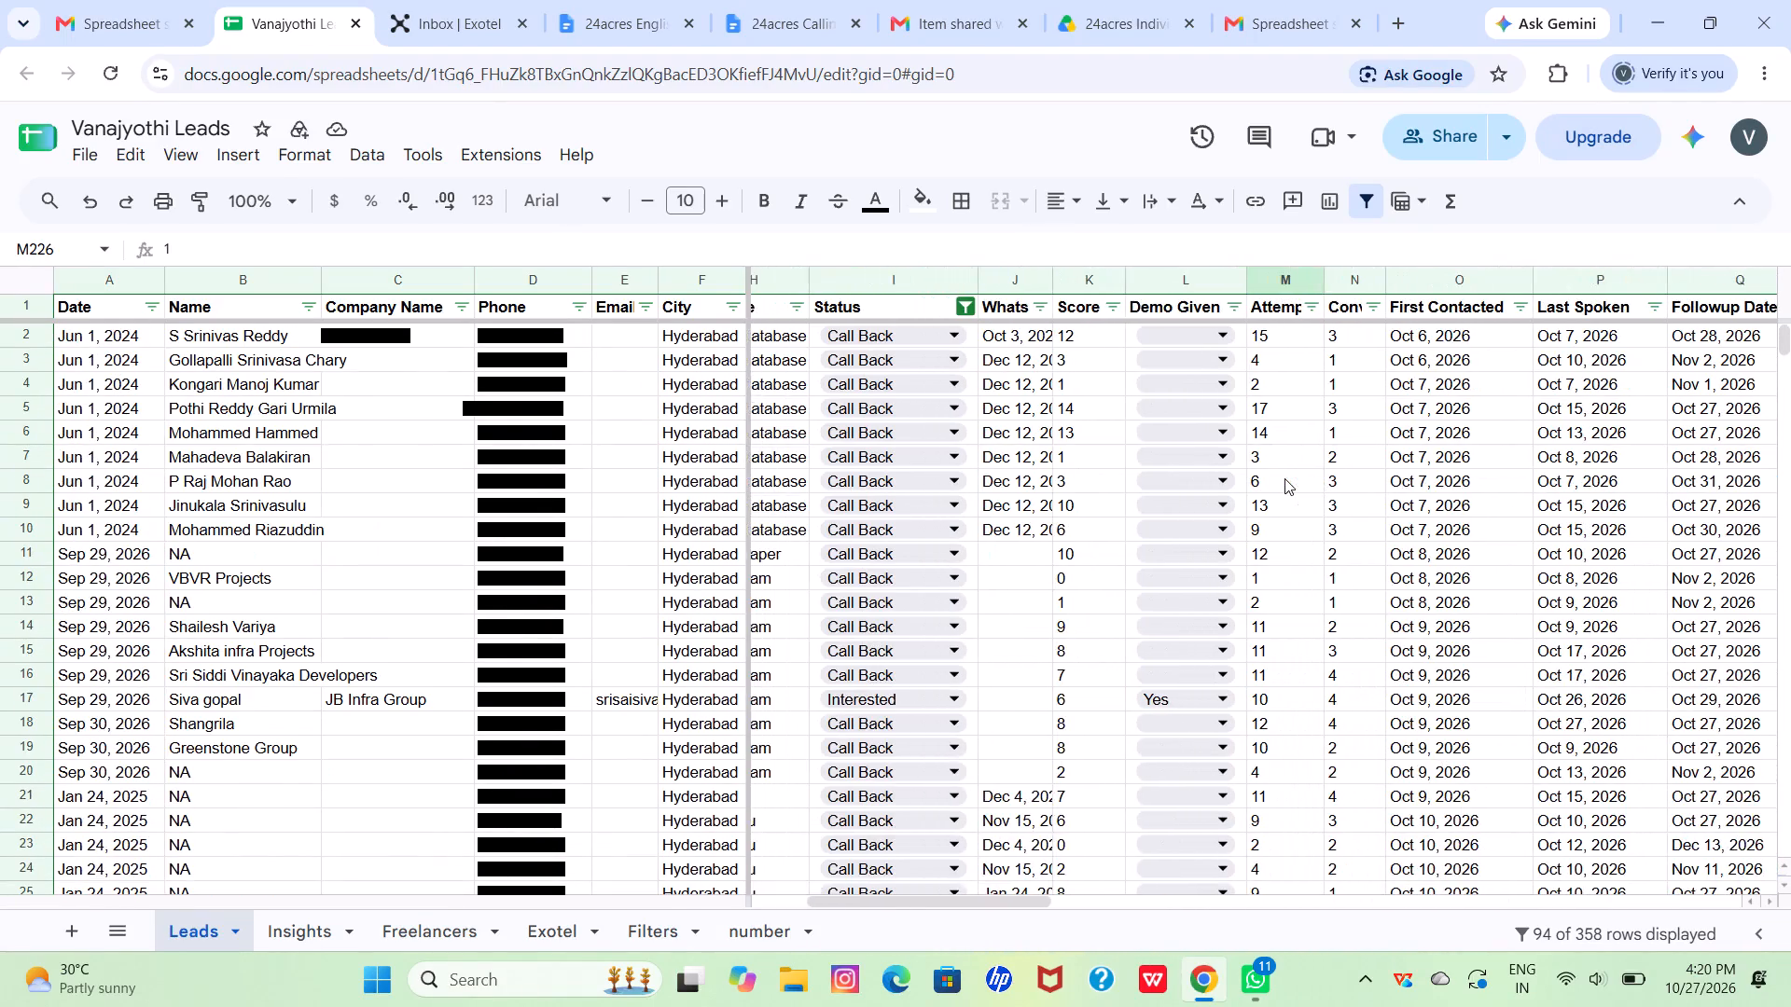
scroll(1284, 478, left, 4)
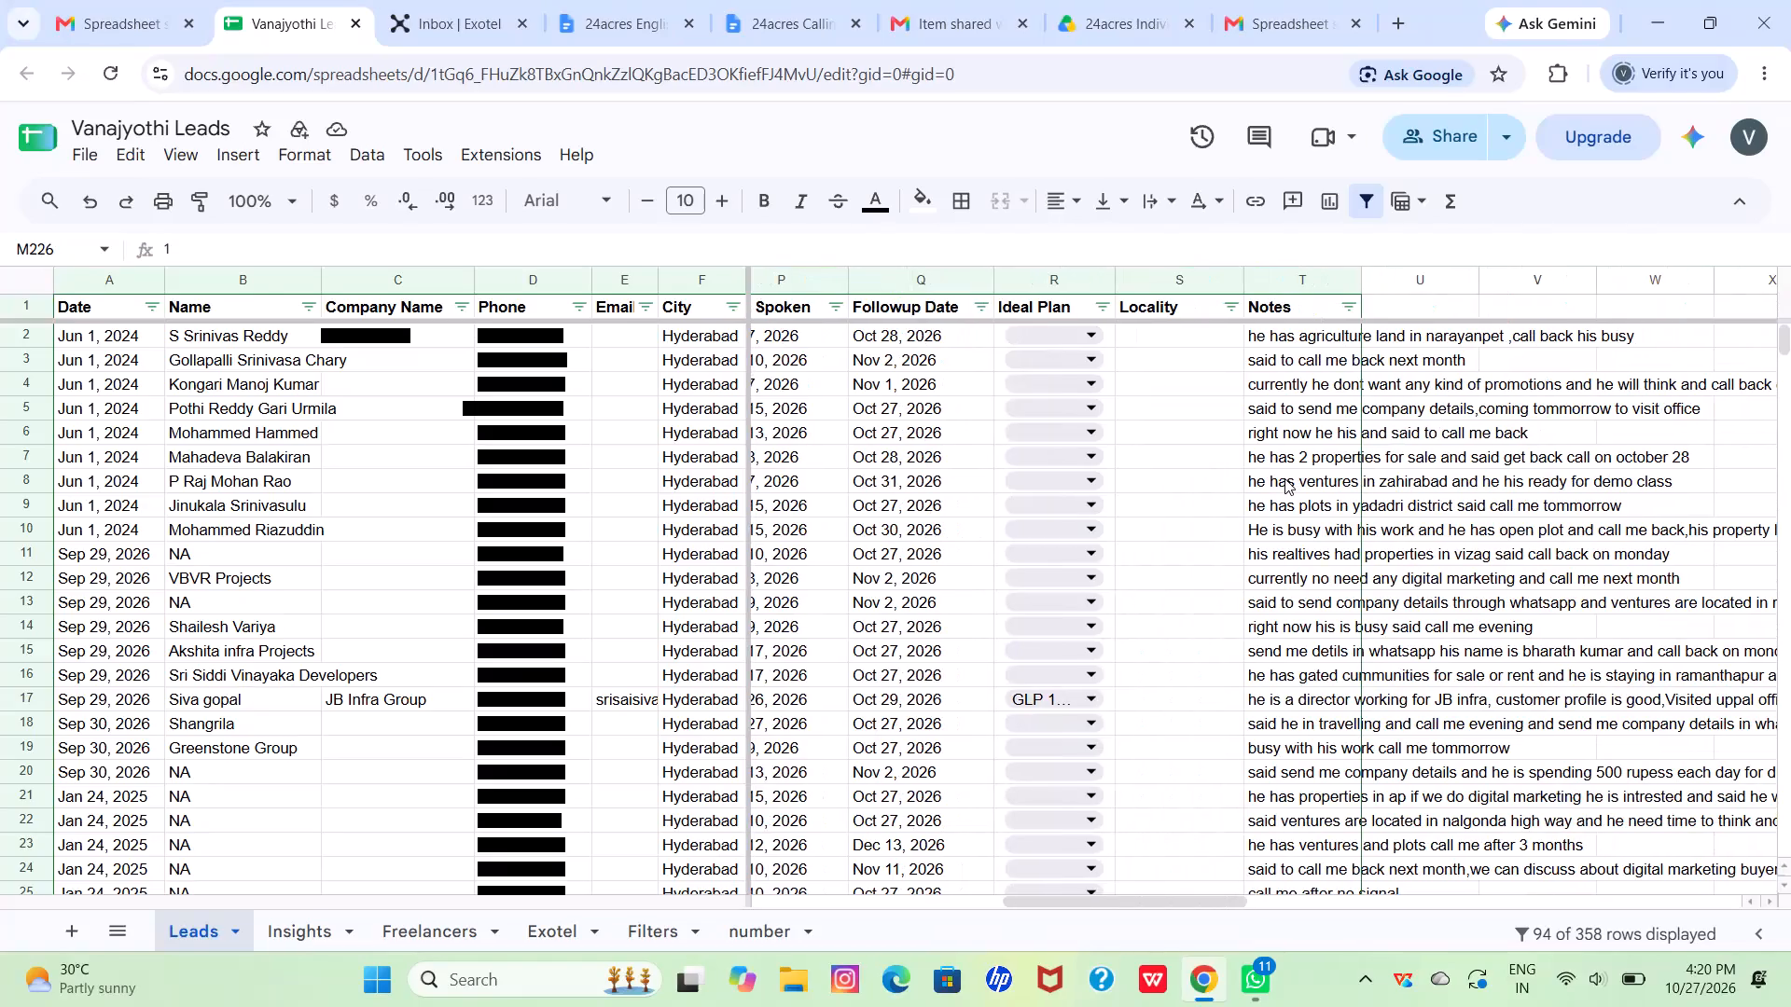
scroll(1388, 683, down, 1)
scroll(1388, 683, left, 1)
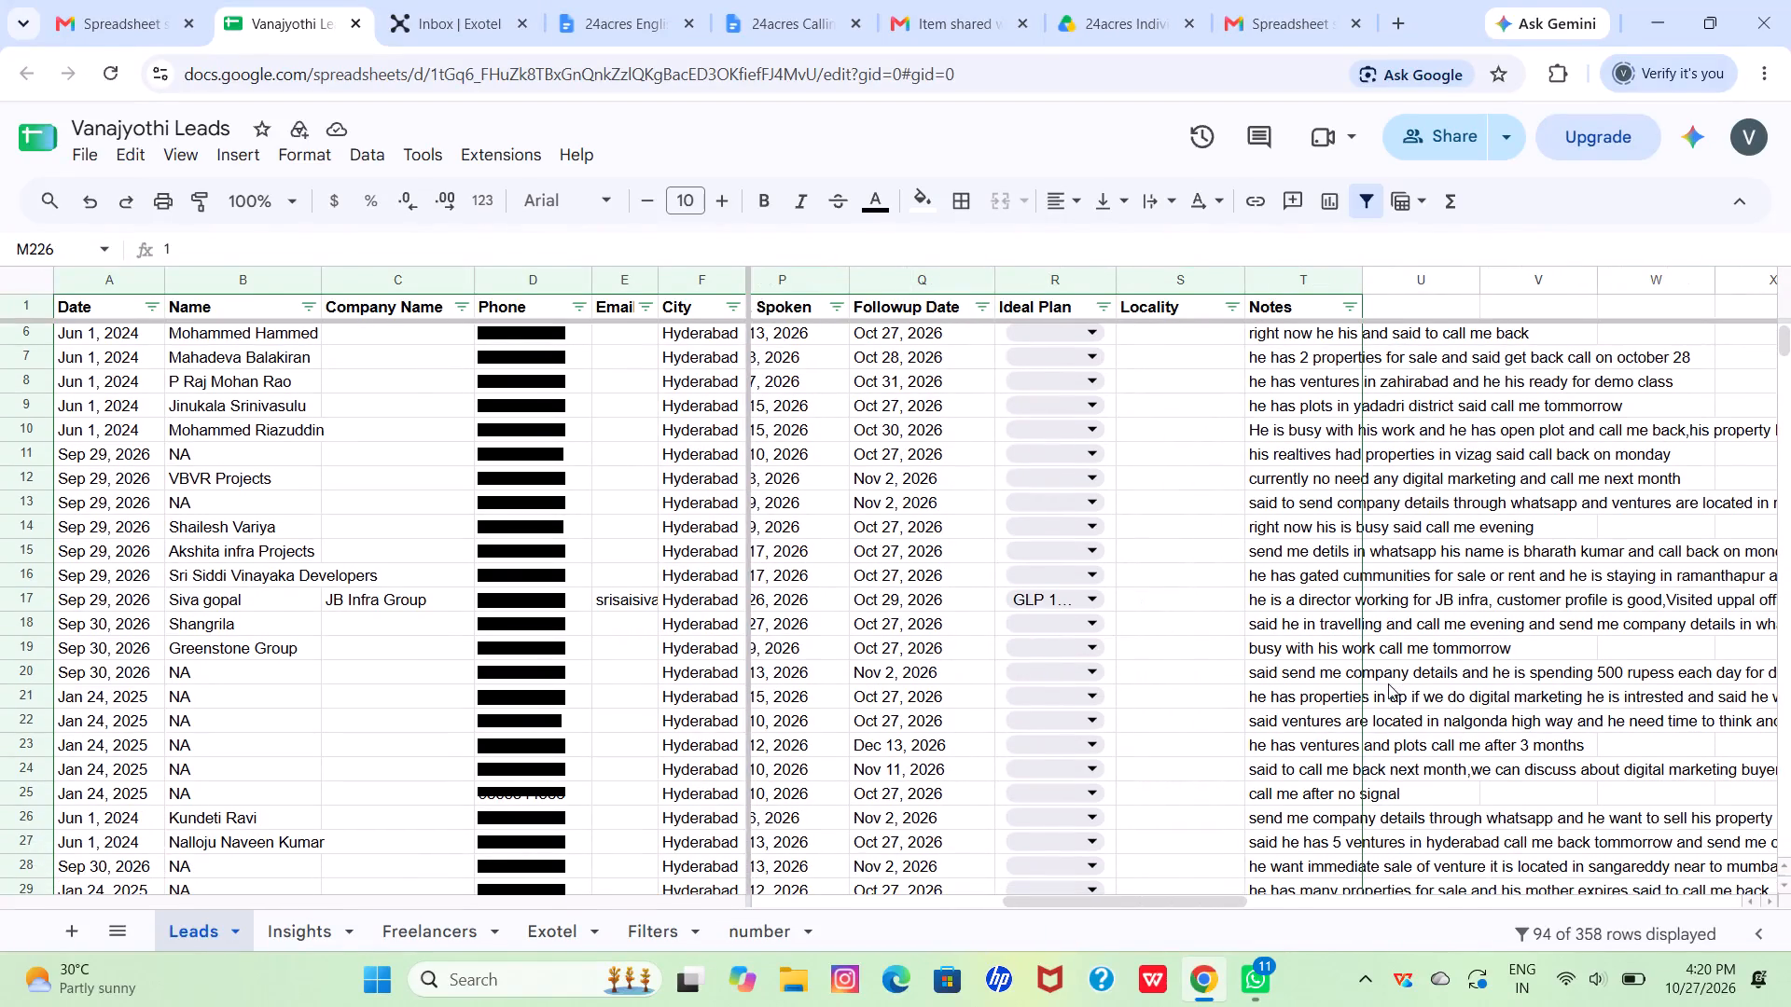
scroll(1388, 683, left, 1)
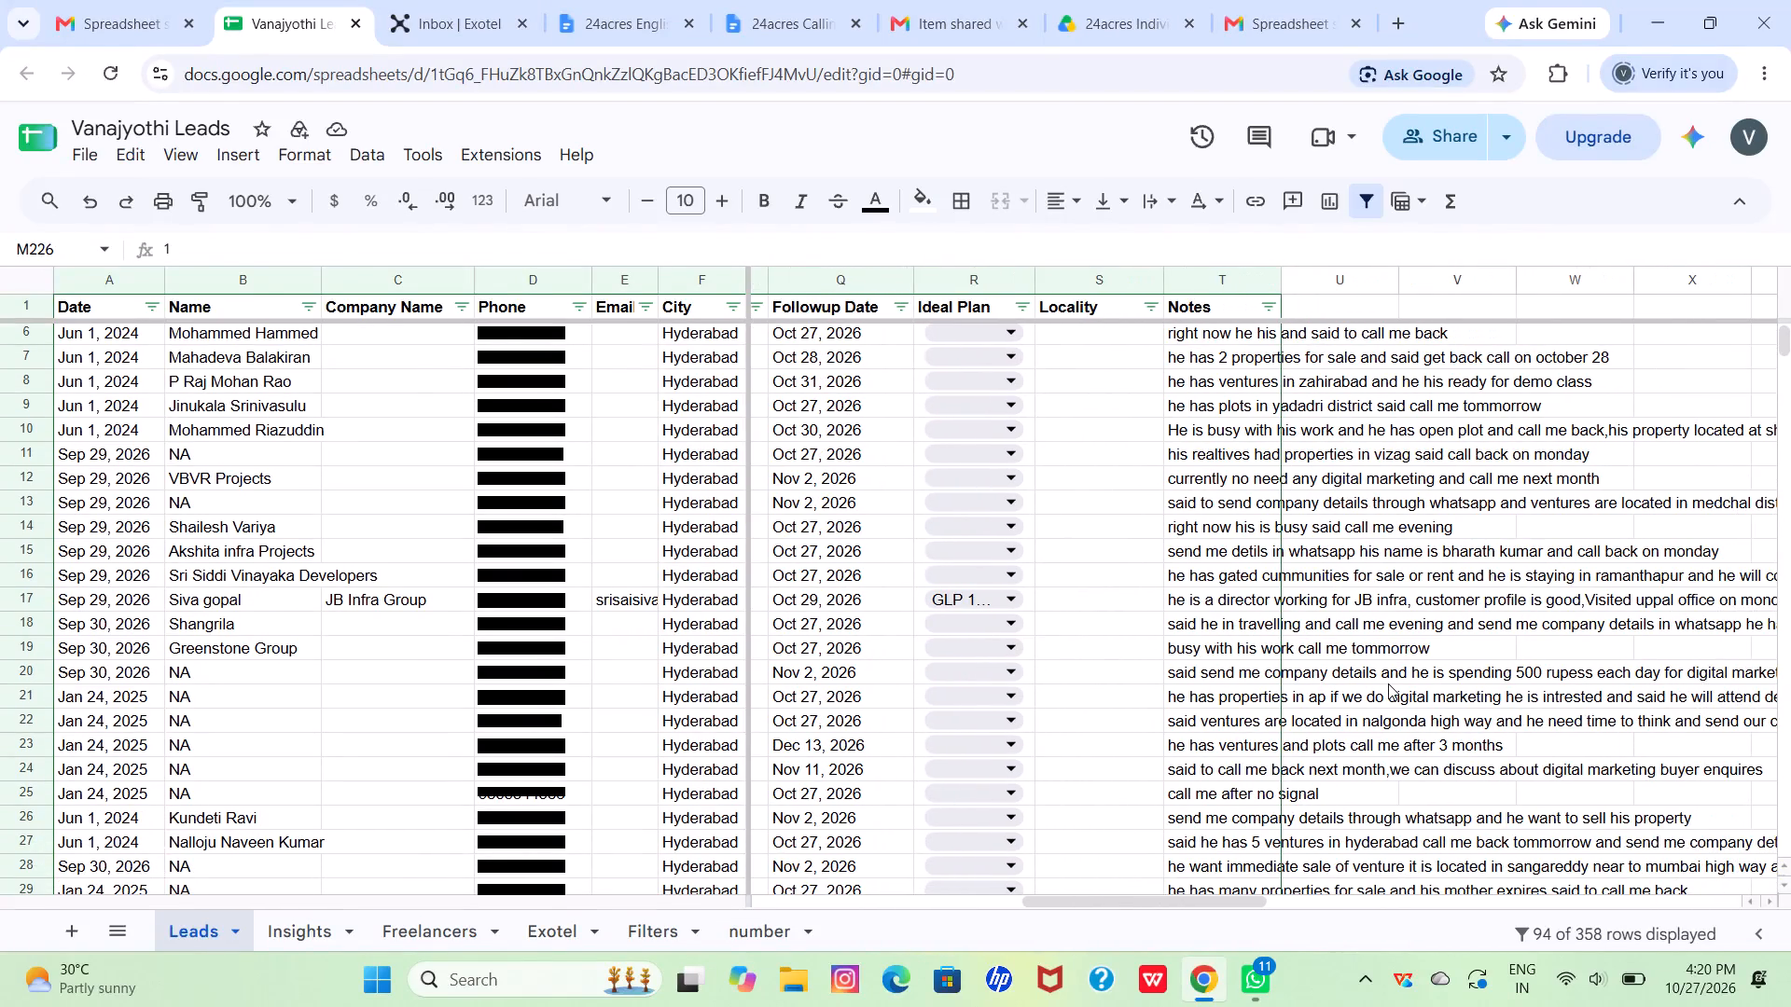
scroll(1388, 683, left, 3)
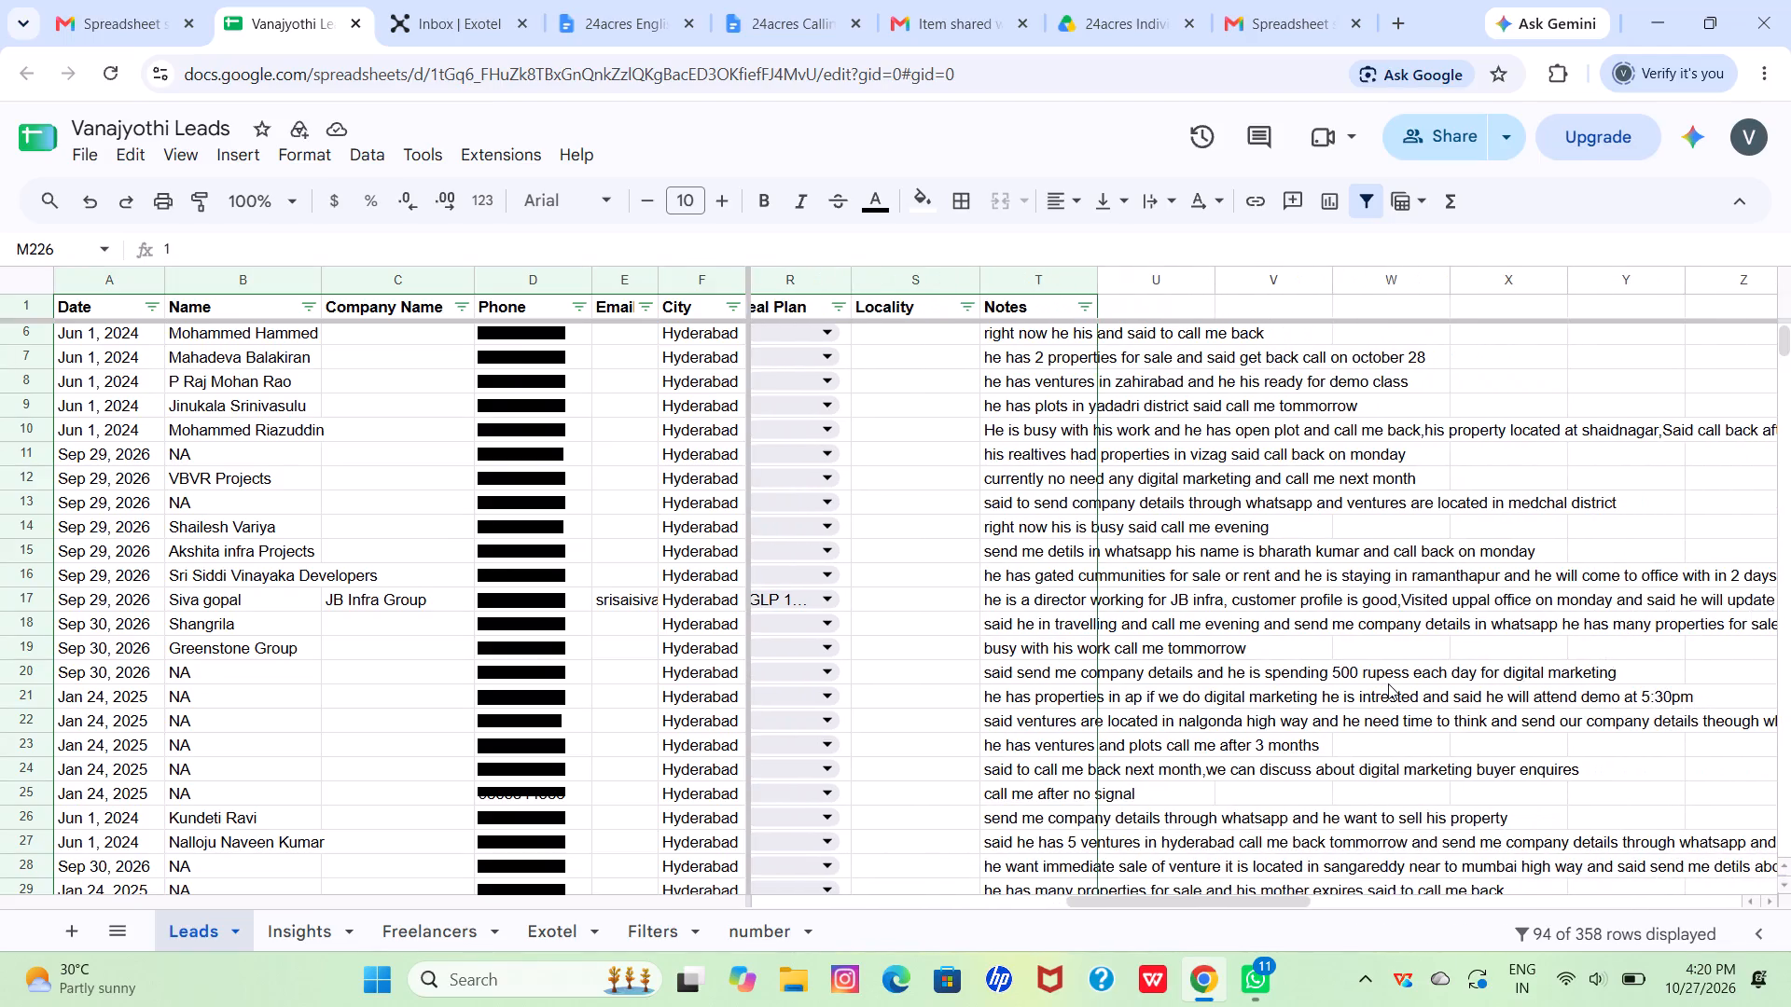
Inspect the Ideal Plan options and the note for the JB Infra Group lead in row 17.
scroll(1388, 683, left, 1)
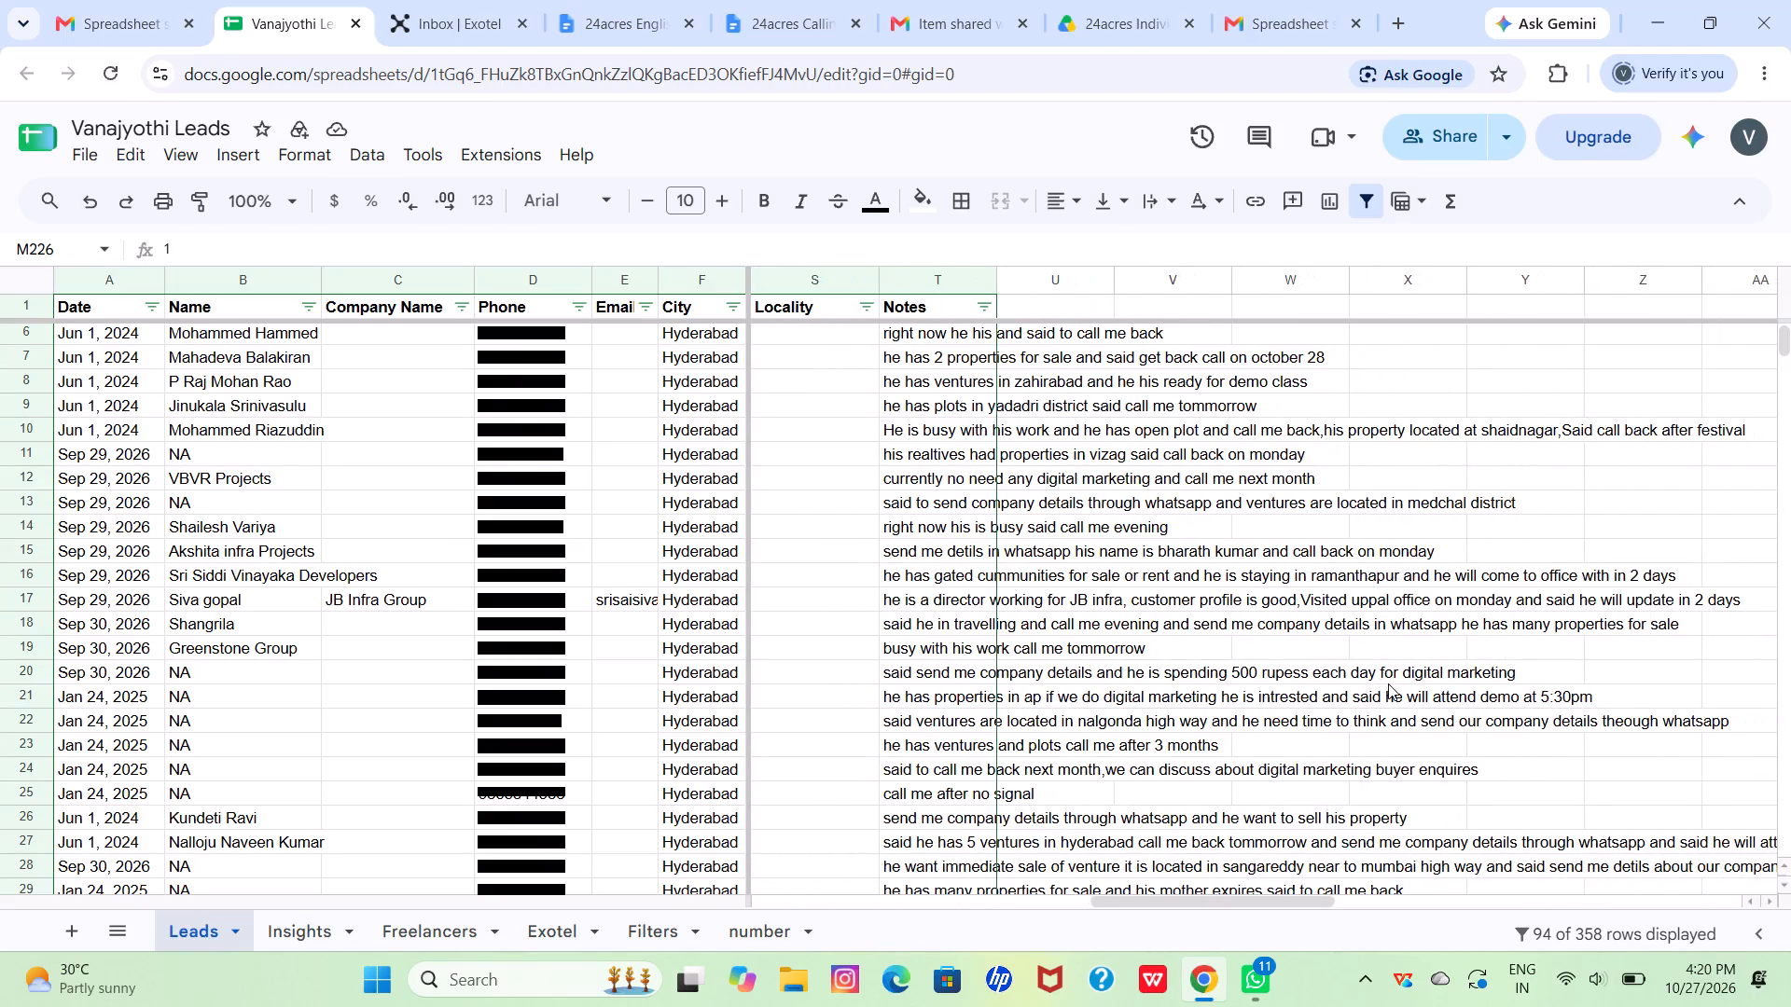
scroll(1388, 683, right, 3)
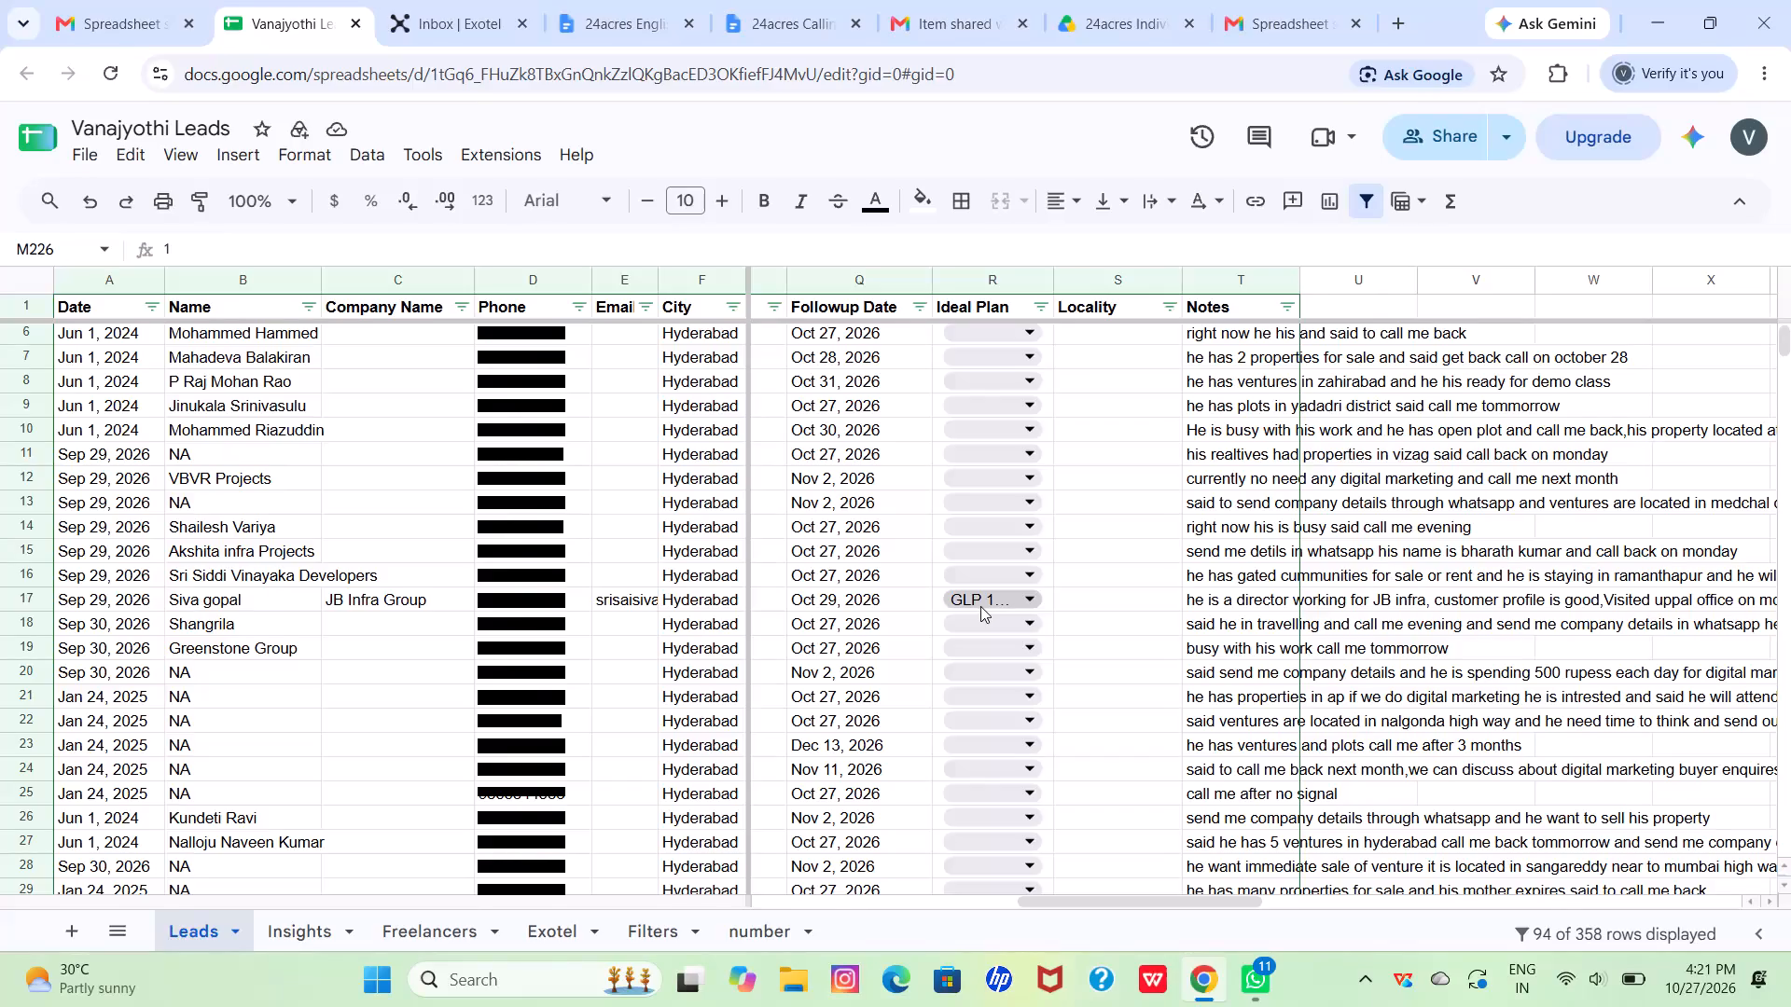
scroll(980, 606, down, 2)
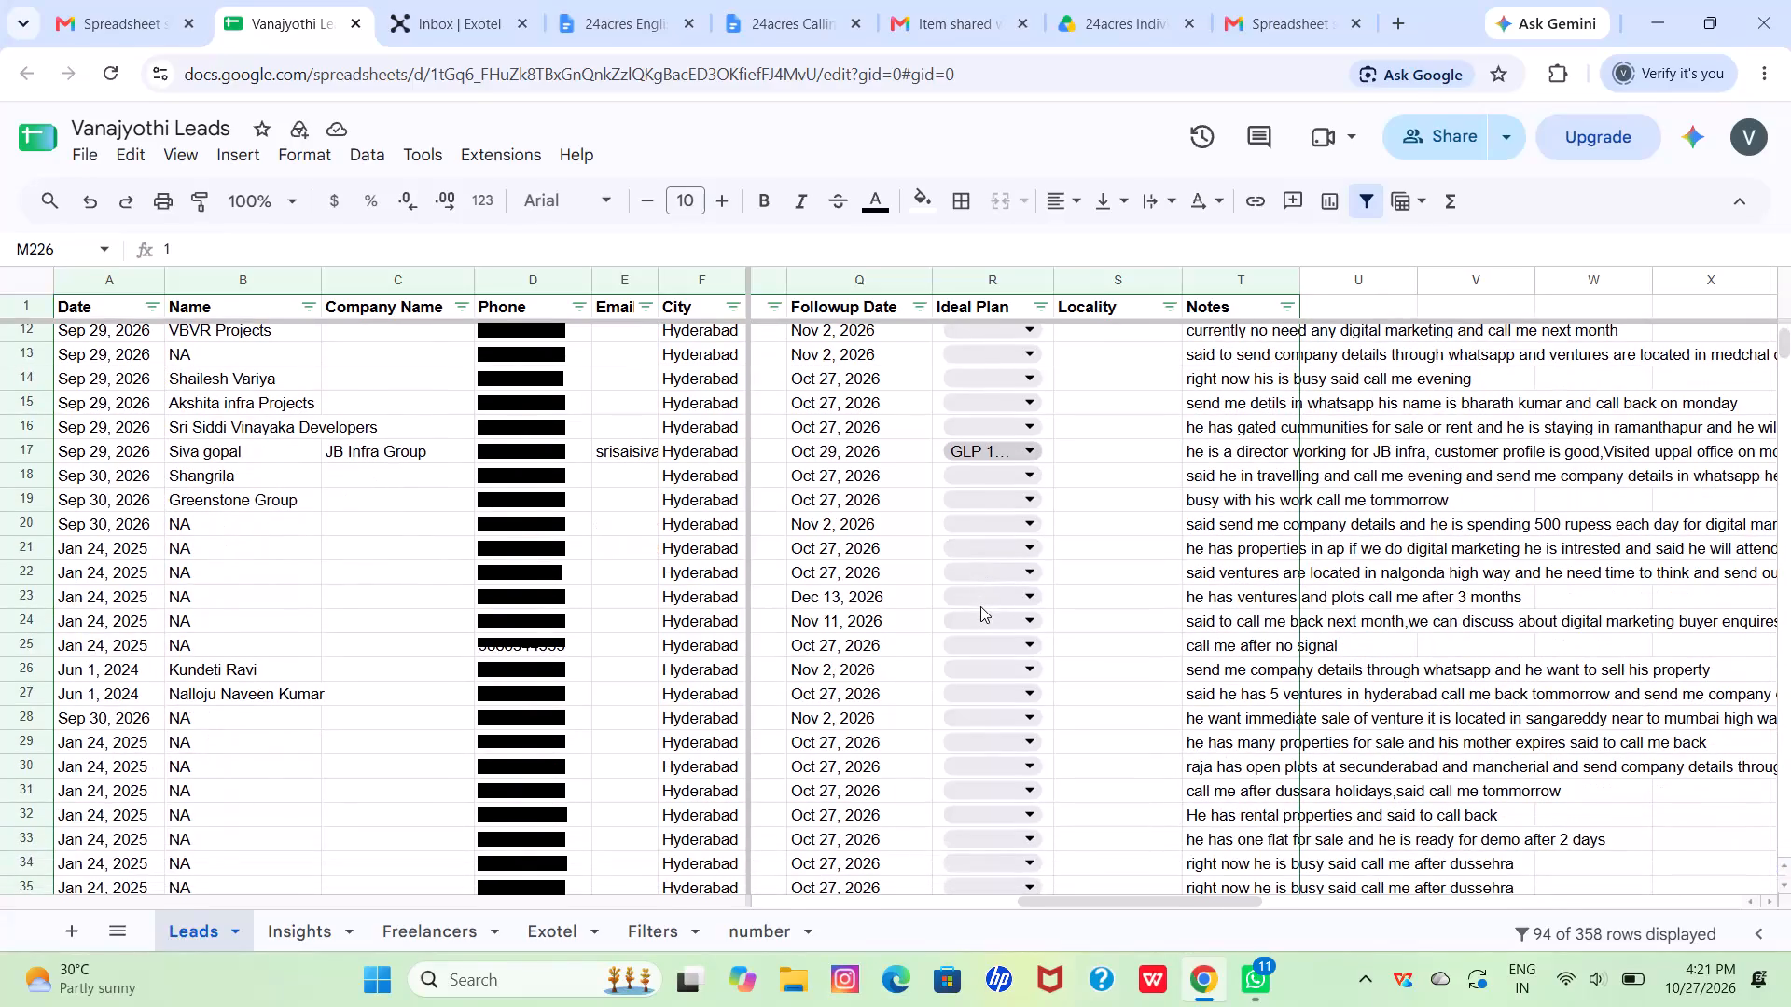
click(1008, 453)
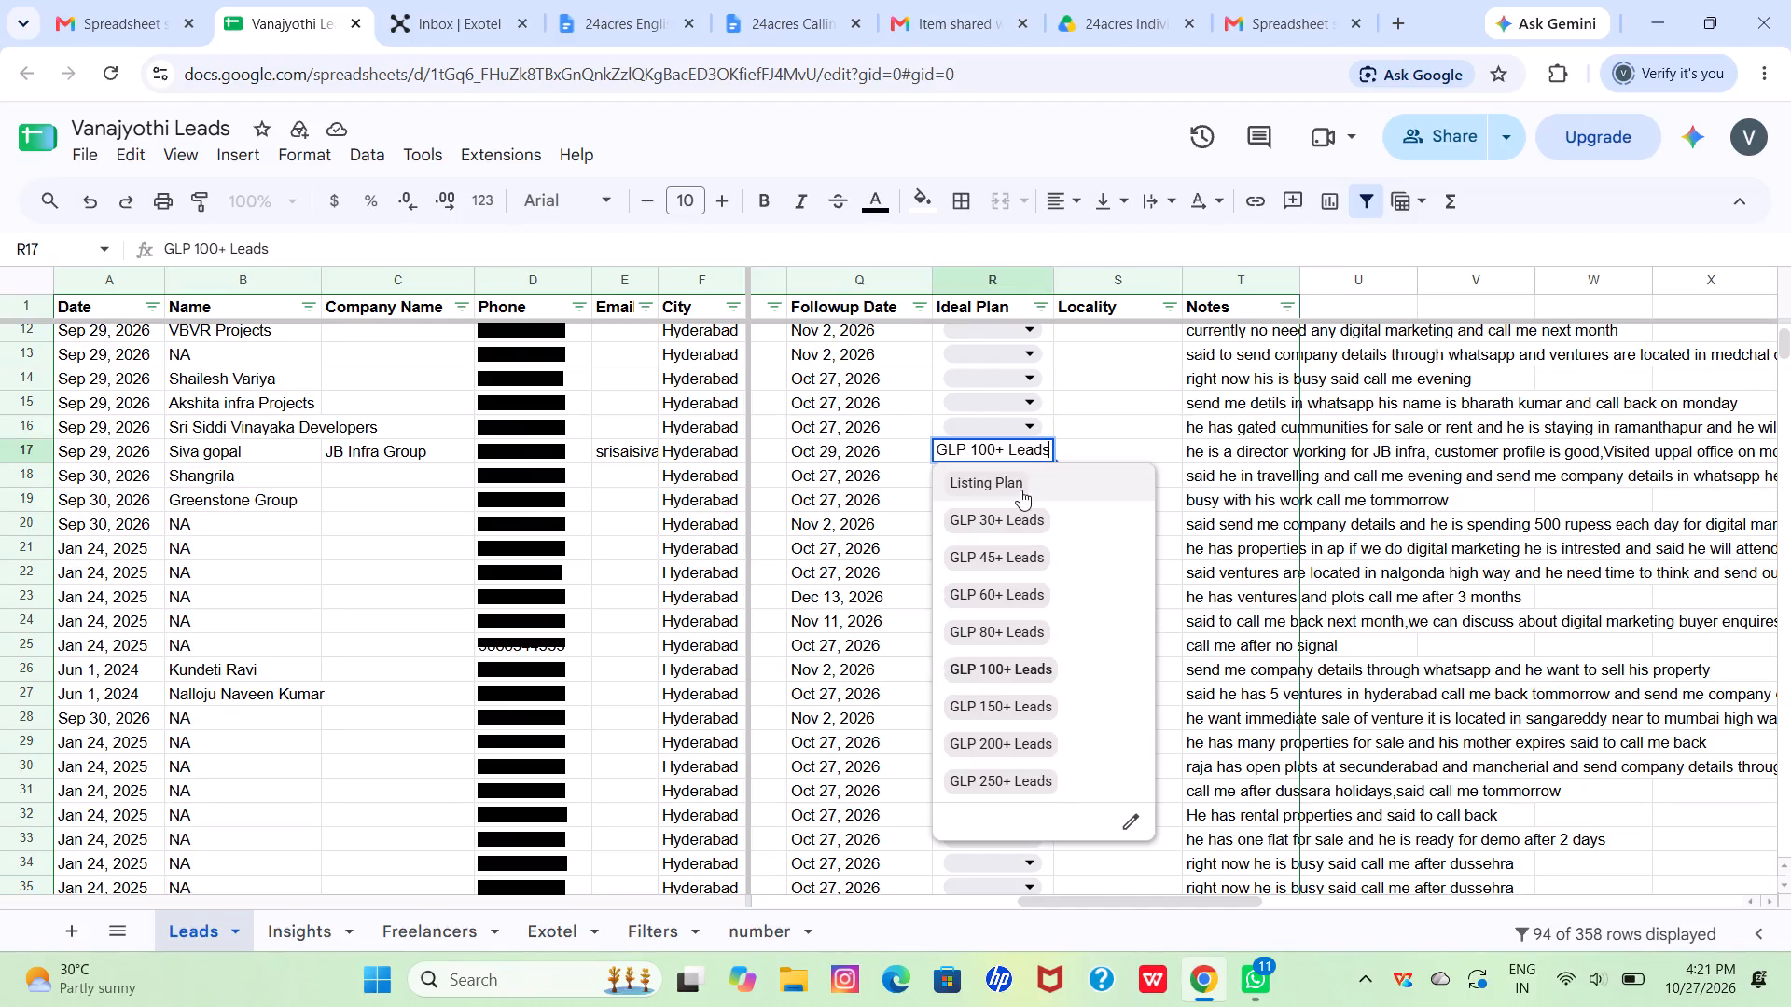
click(1080, 454)
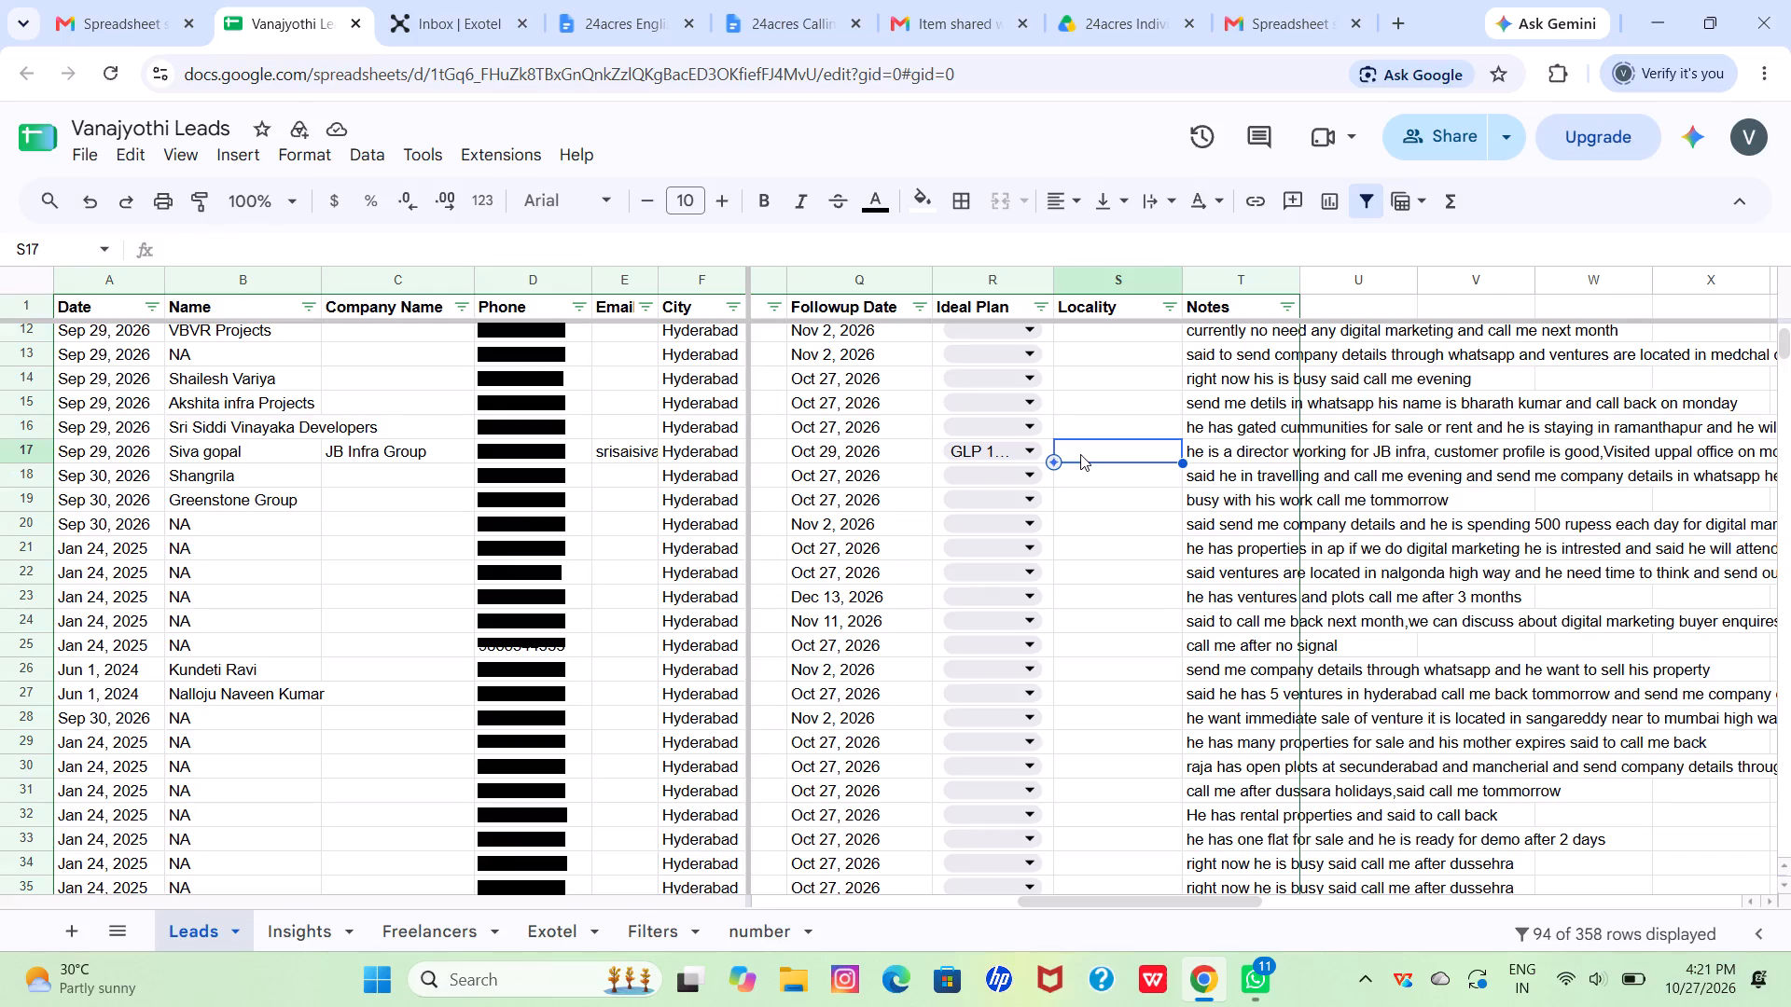
click(1243, 456)
Read the notes of the filtered Call Back leads from row 17 down to about row 52.
scroll(1243, 456, down, 1)
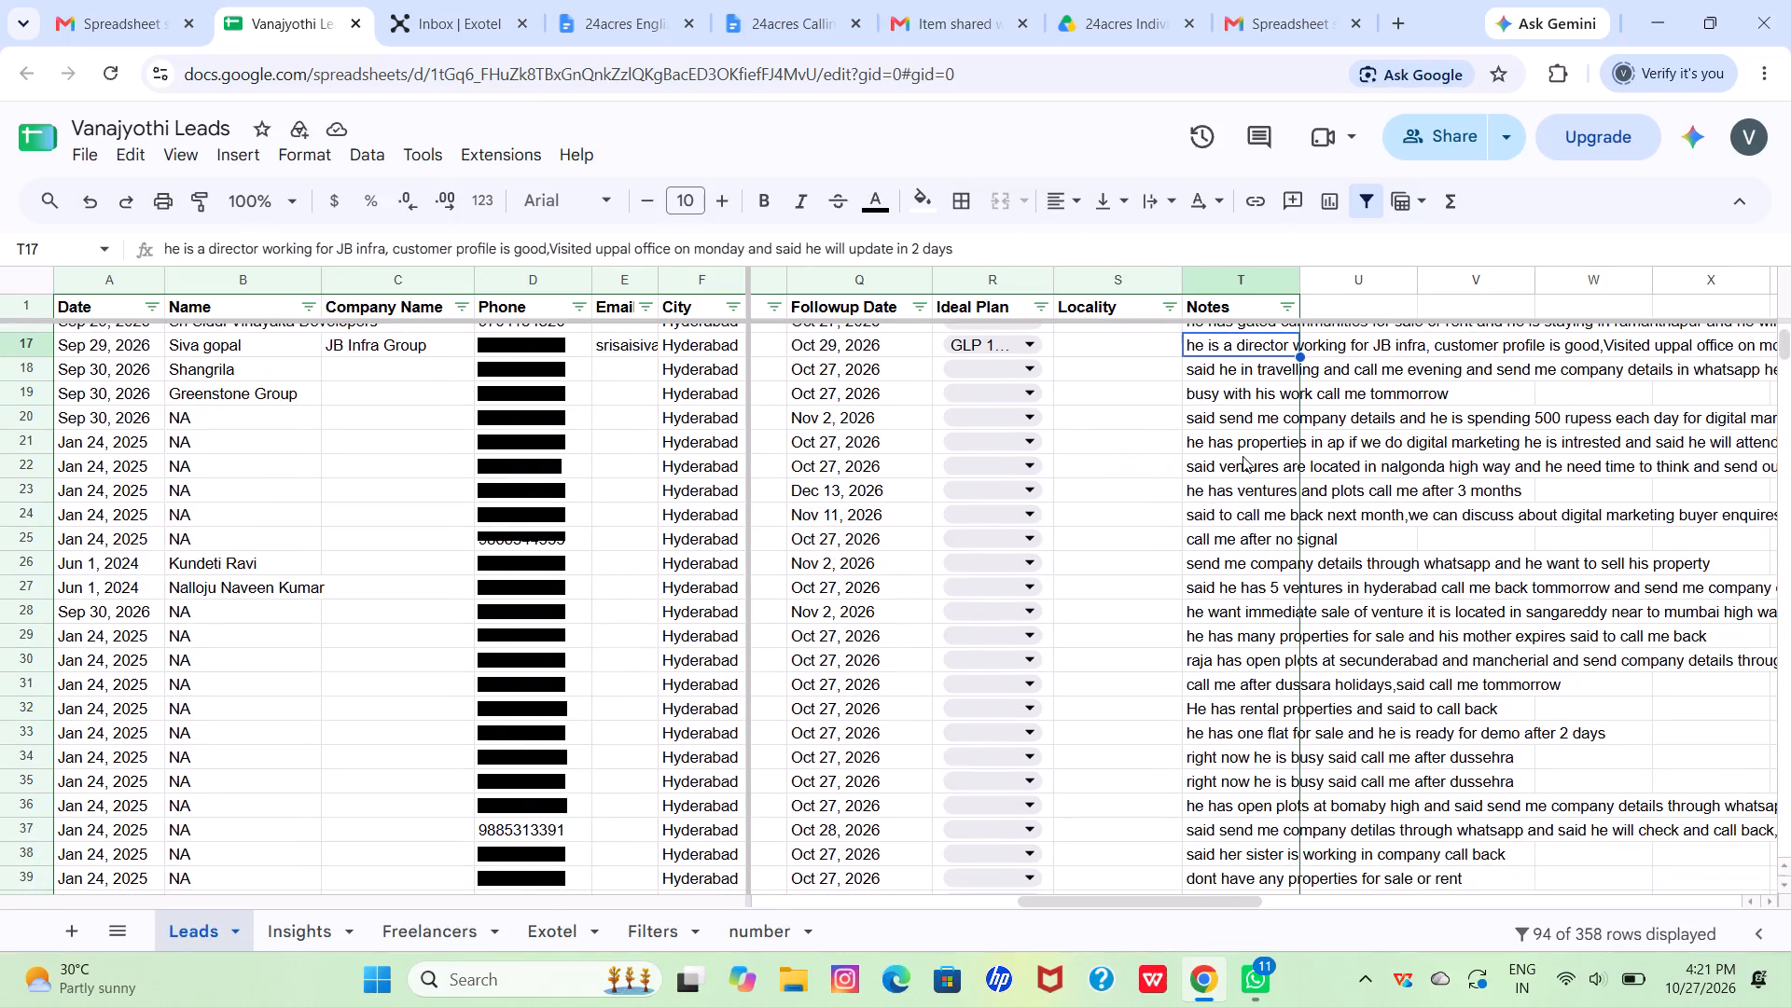
scroll(1243, 456, left, 2)
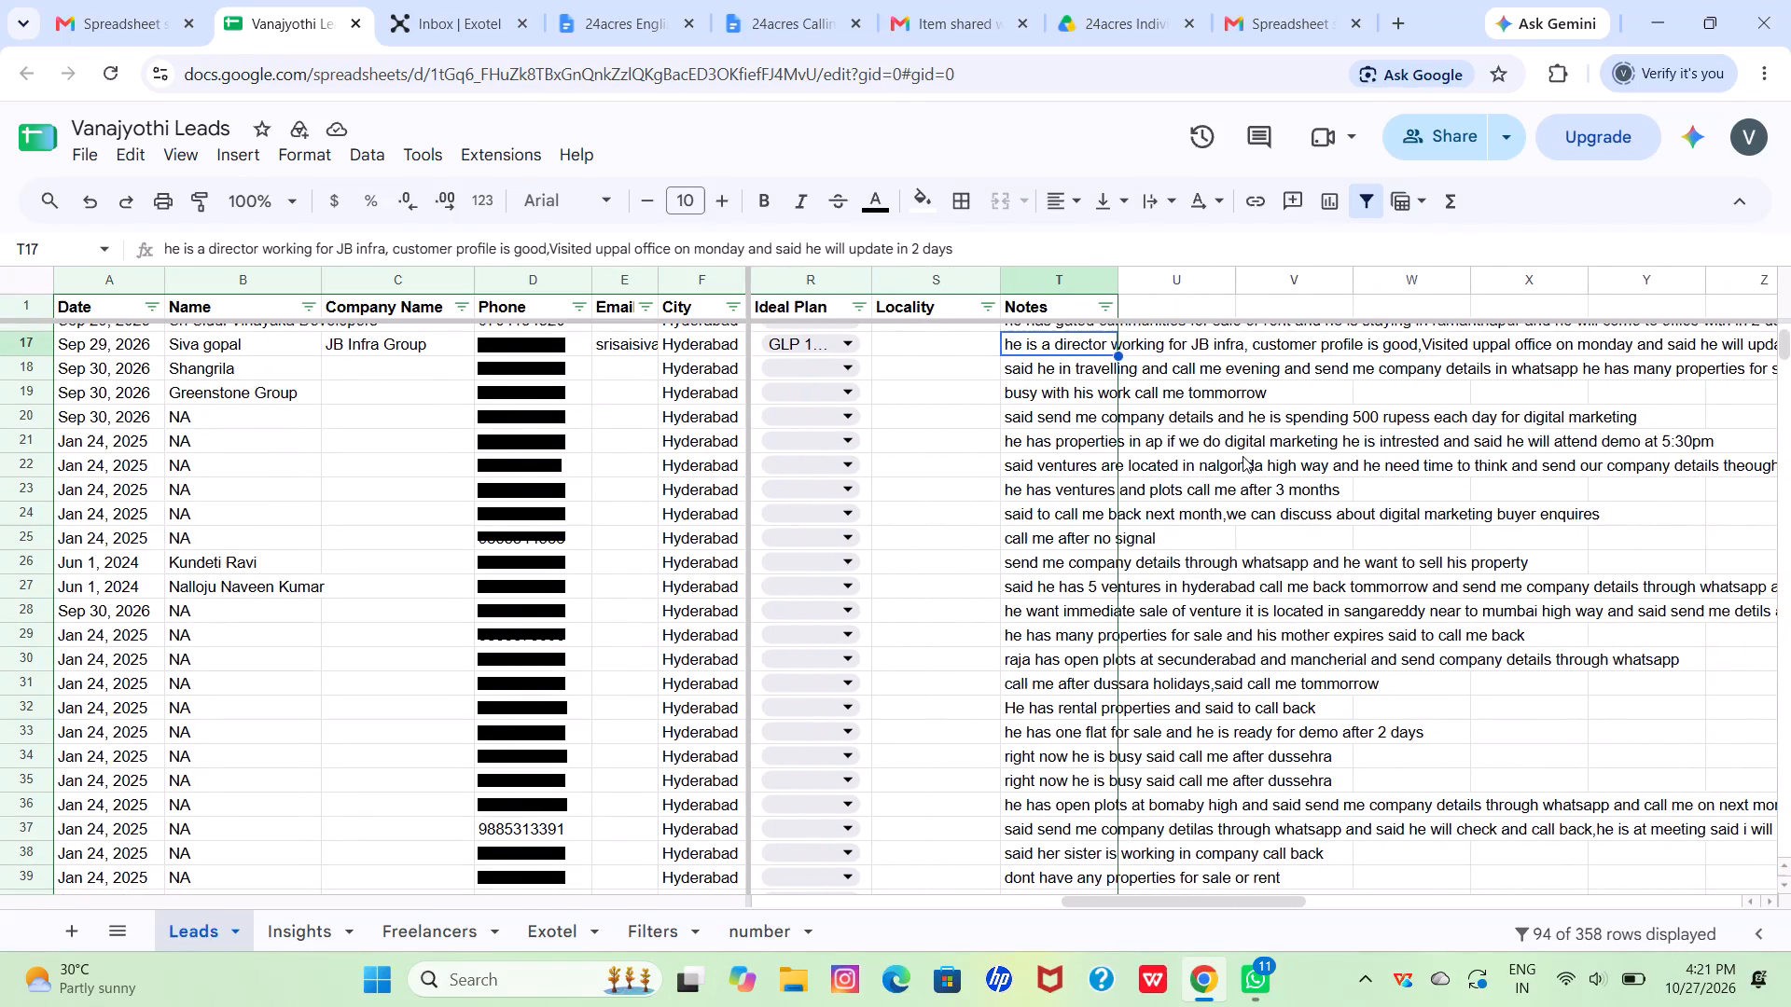
scroll(1243, 456, down, 1)
scroll(1243, 456, left, 1)
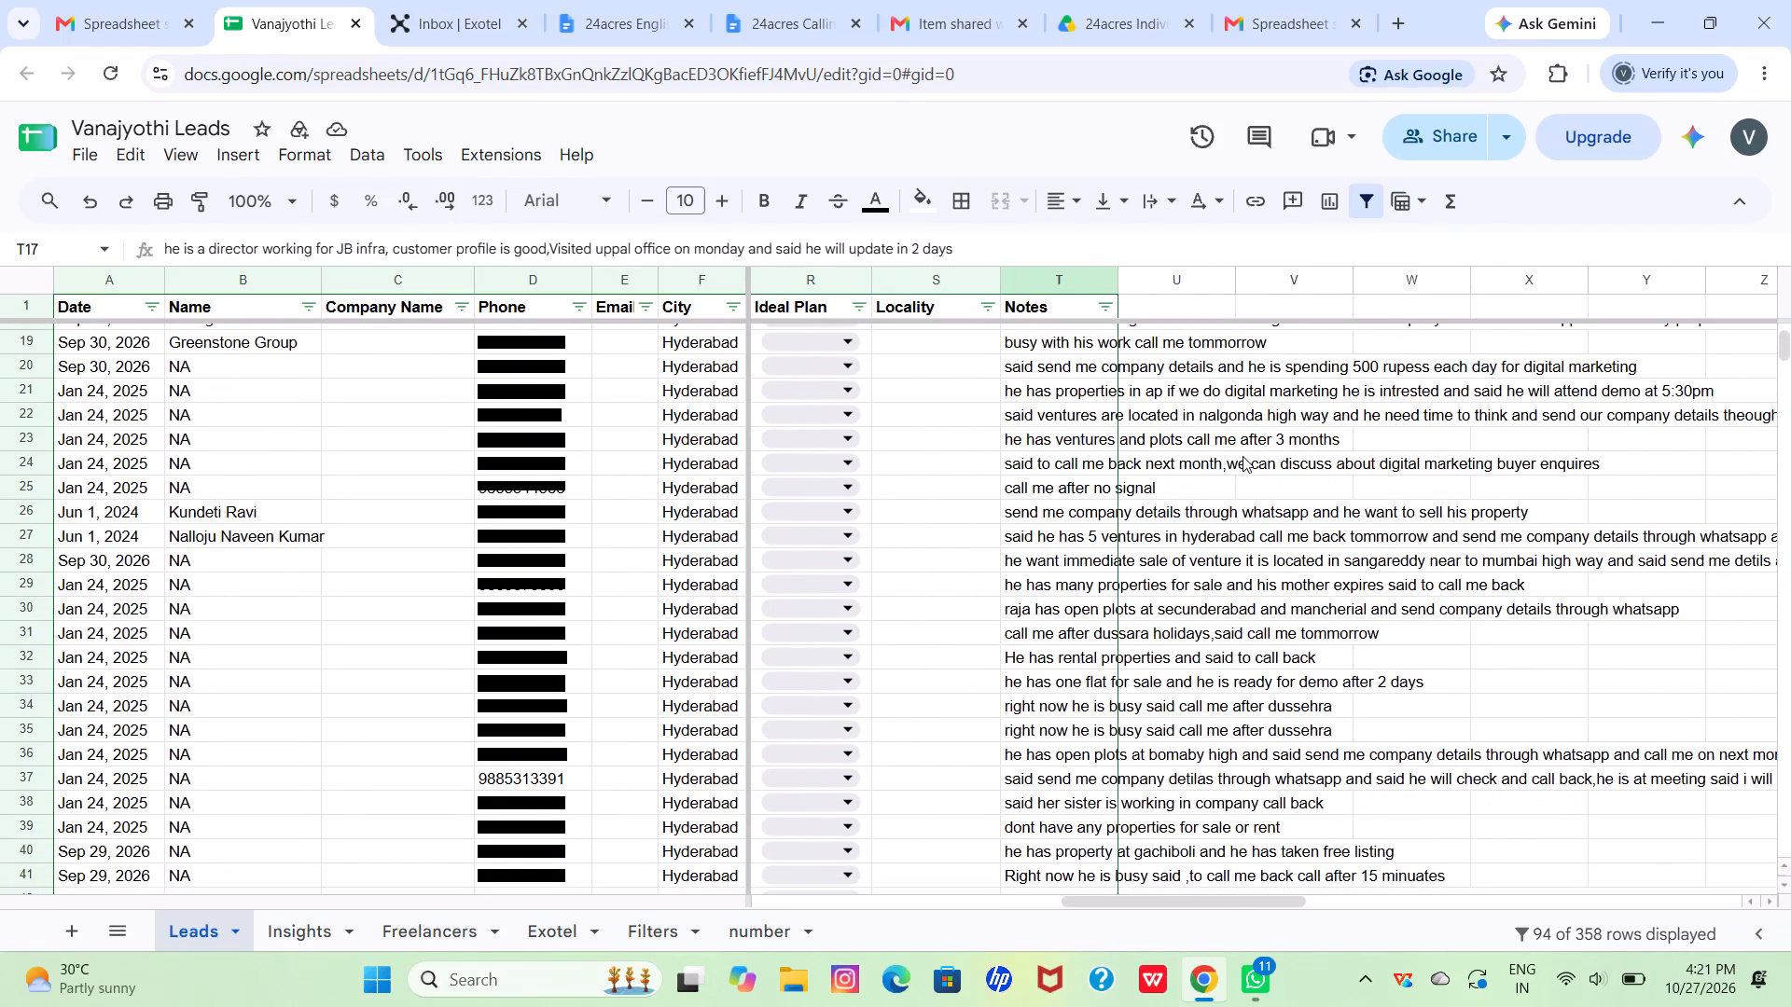
scroll(1243, 456, left, 1)
scroll(1243, 456, down, 2)
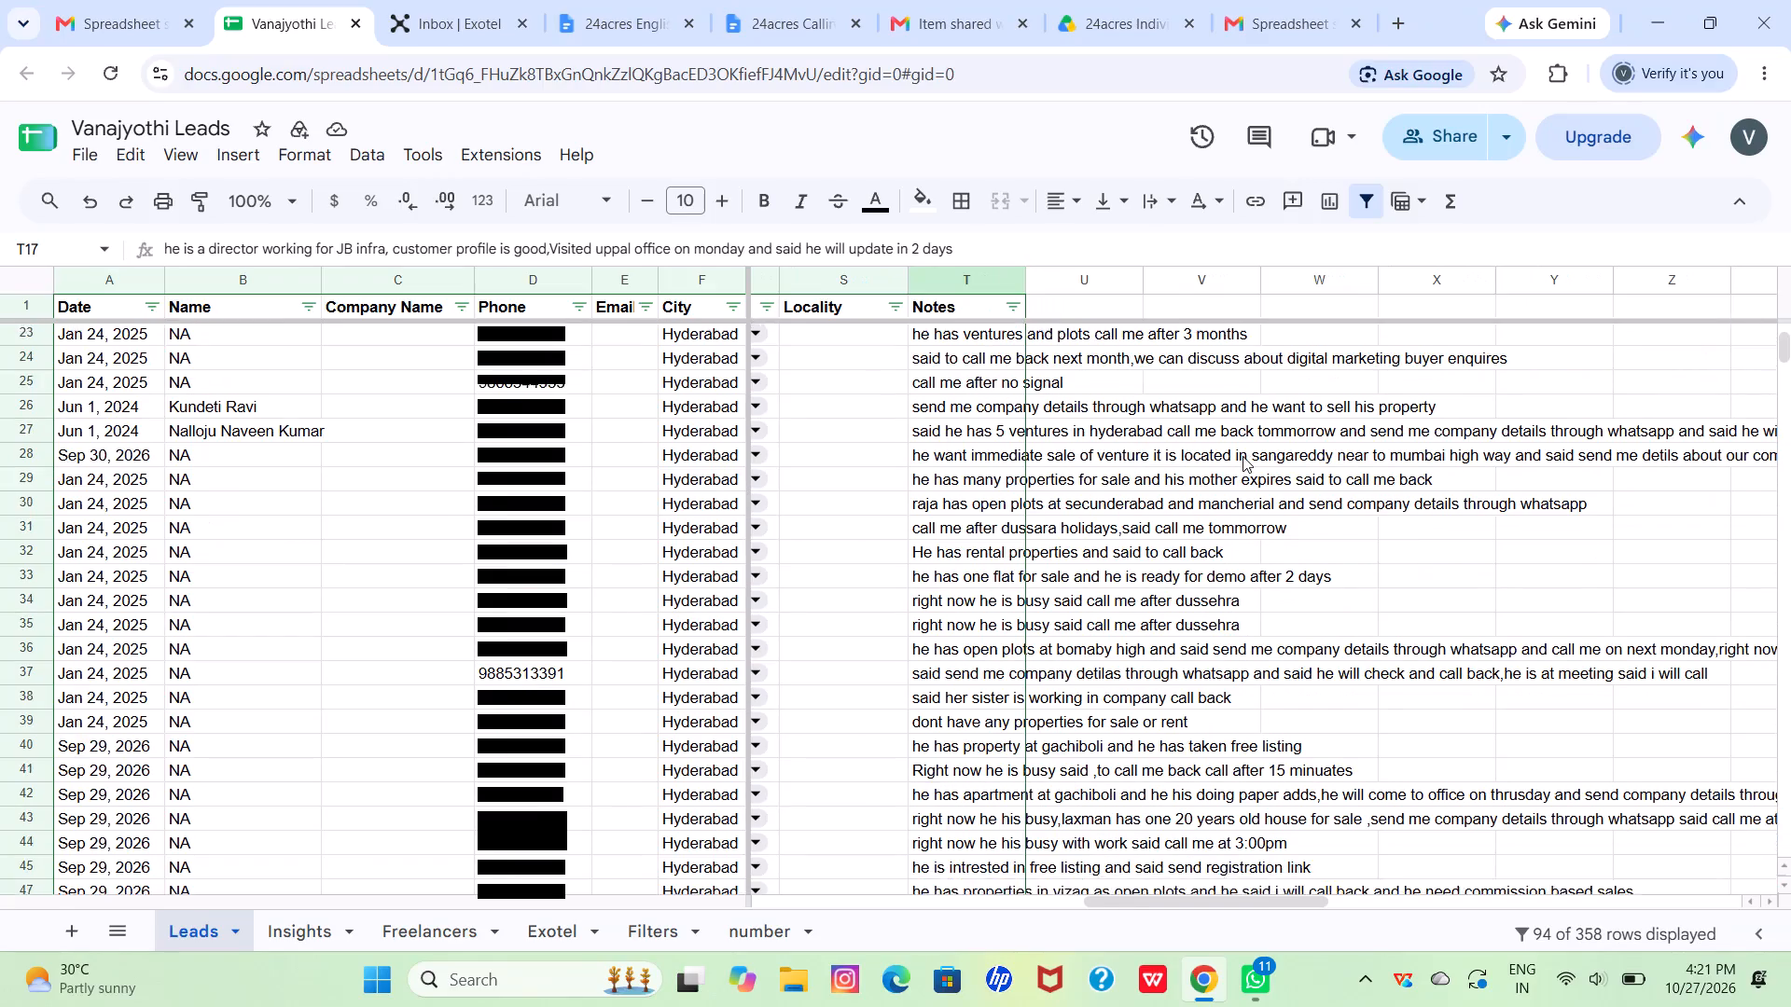
scroll(1243, 456, down, 2)
scroll(1243, 456, left, 2)
scroll(1243, 456, right, 2)
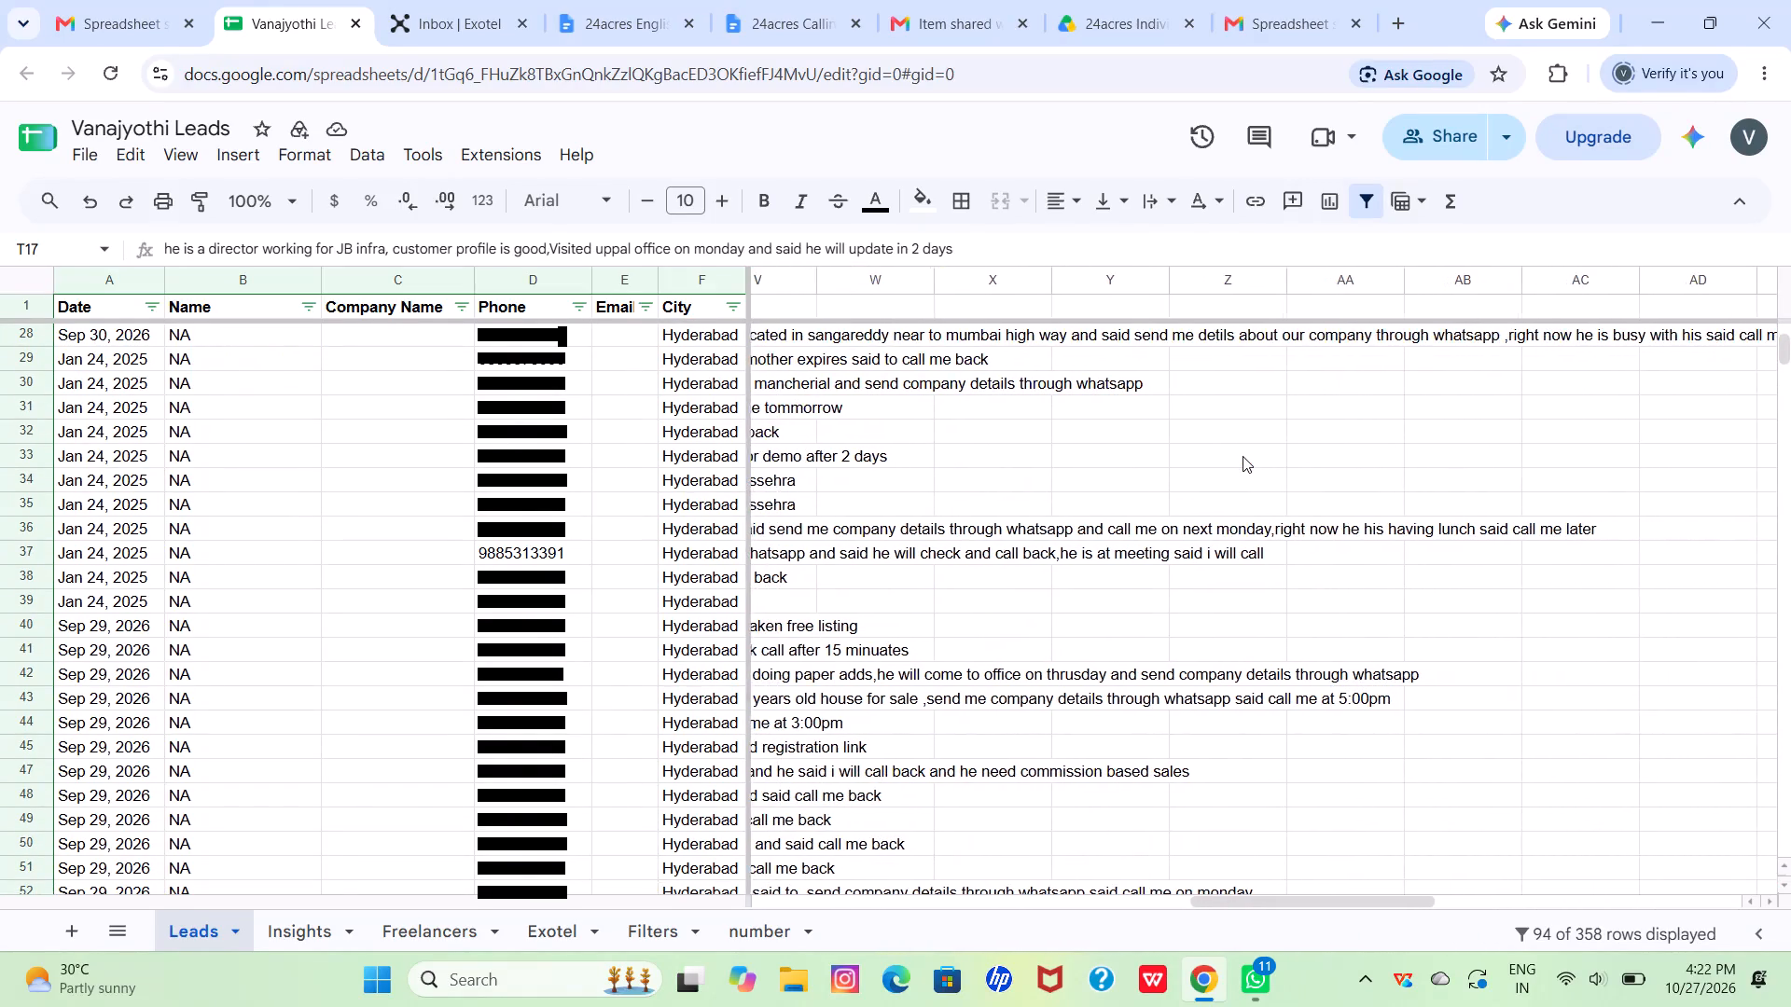
scroll(1243, 456, right, 1)
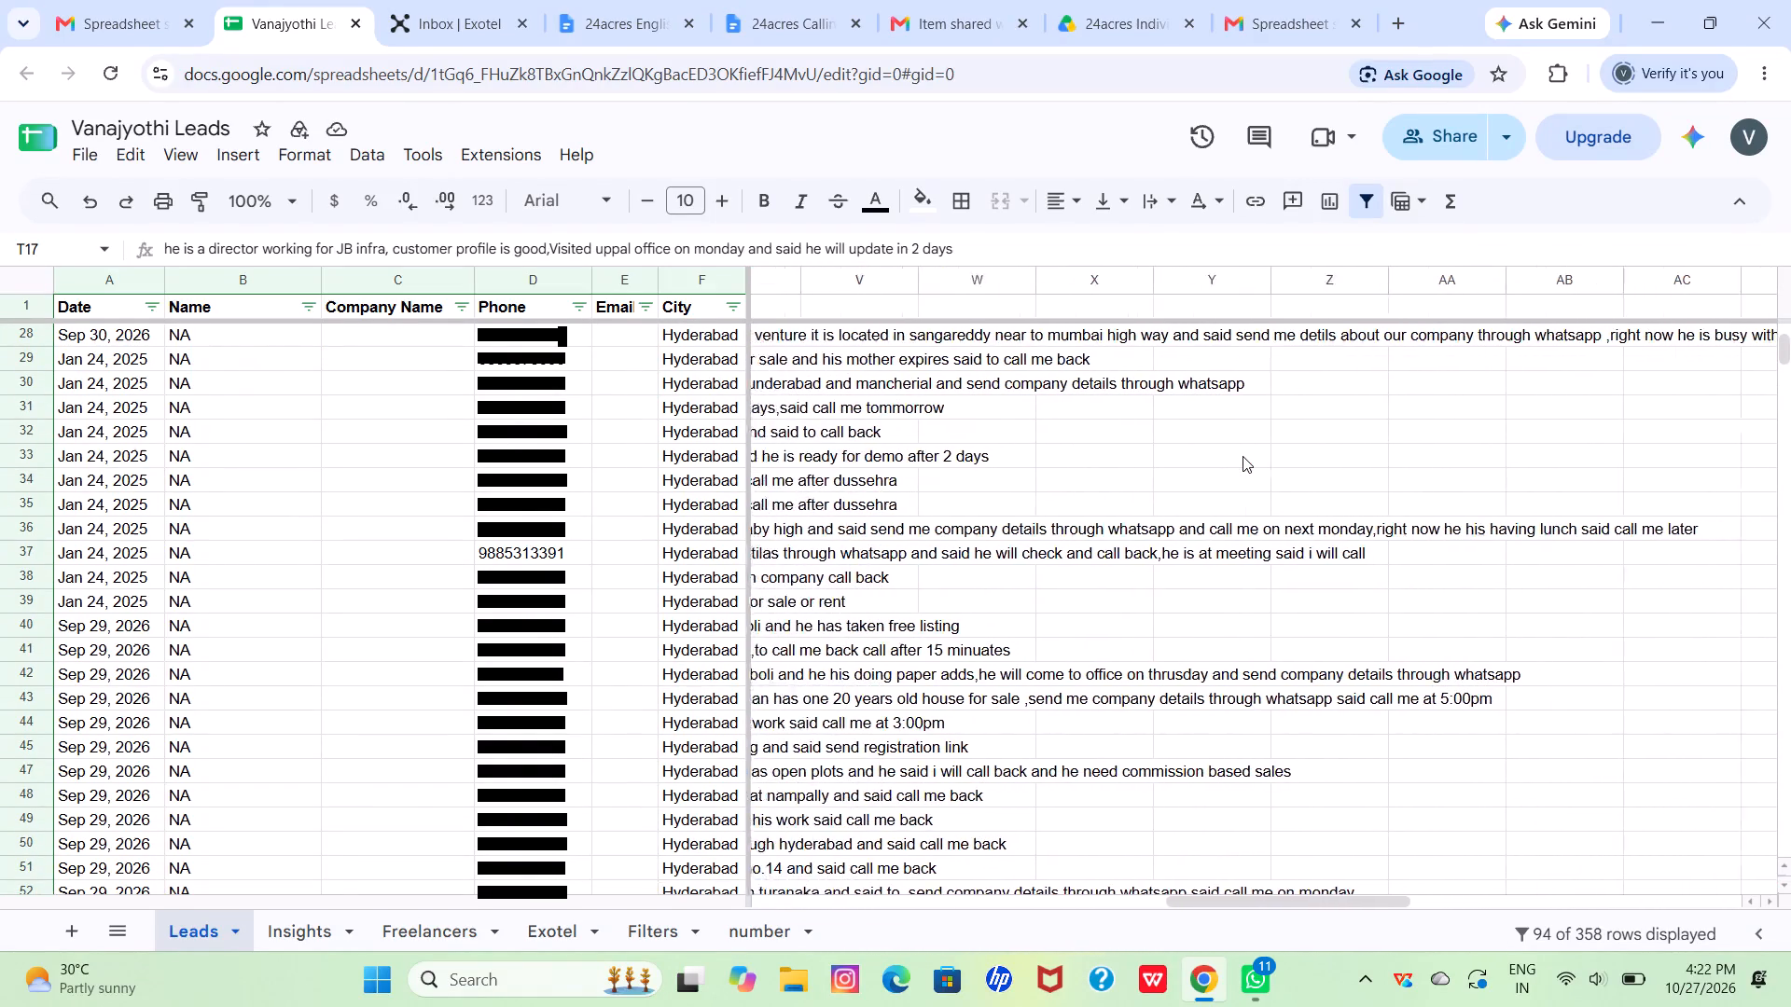
Check the attempts, conversations, last spoken and follow-up dates against the notes for the leads in rows 28 to 54.
scroll(1243, 456, right, 5)
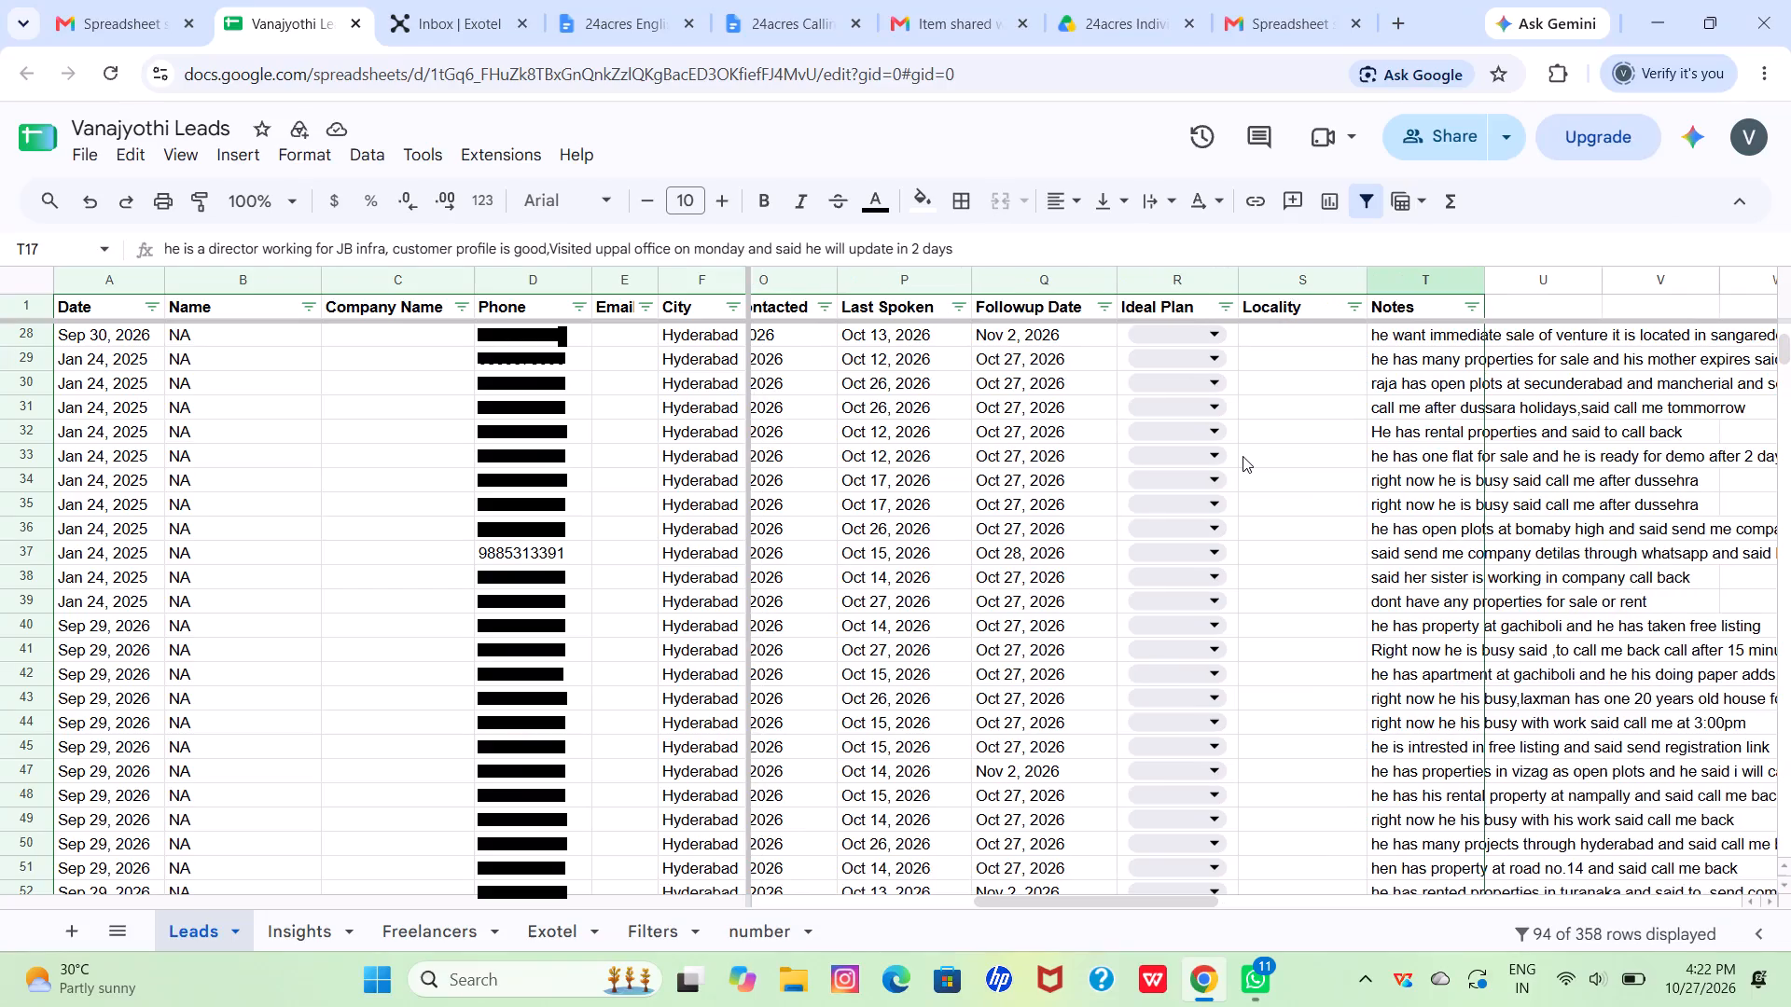
scroll(1243, 456, right, 1)
scroll(1037, 531, left, 7)
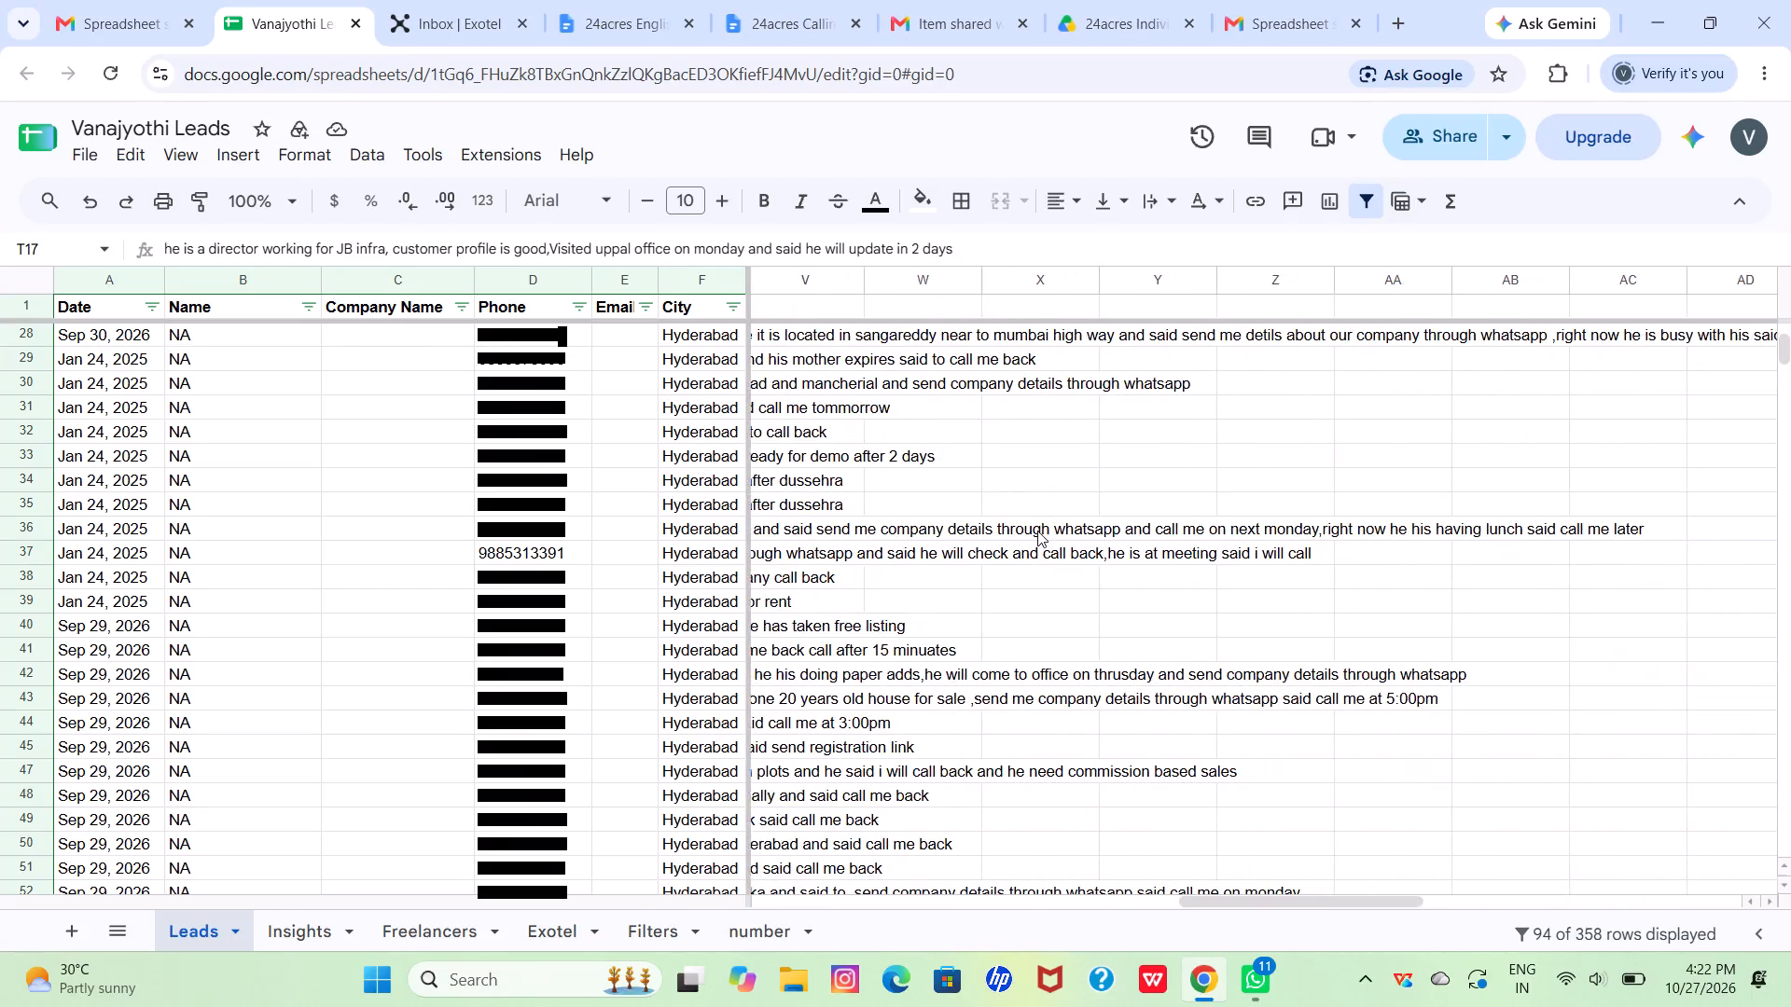
scroll(1037, 531, right, 9)
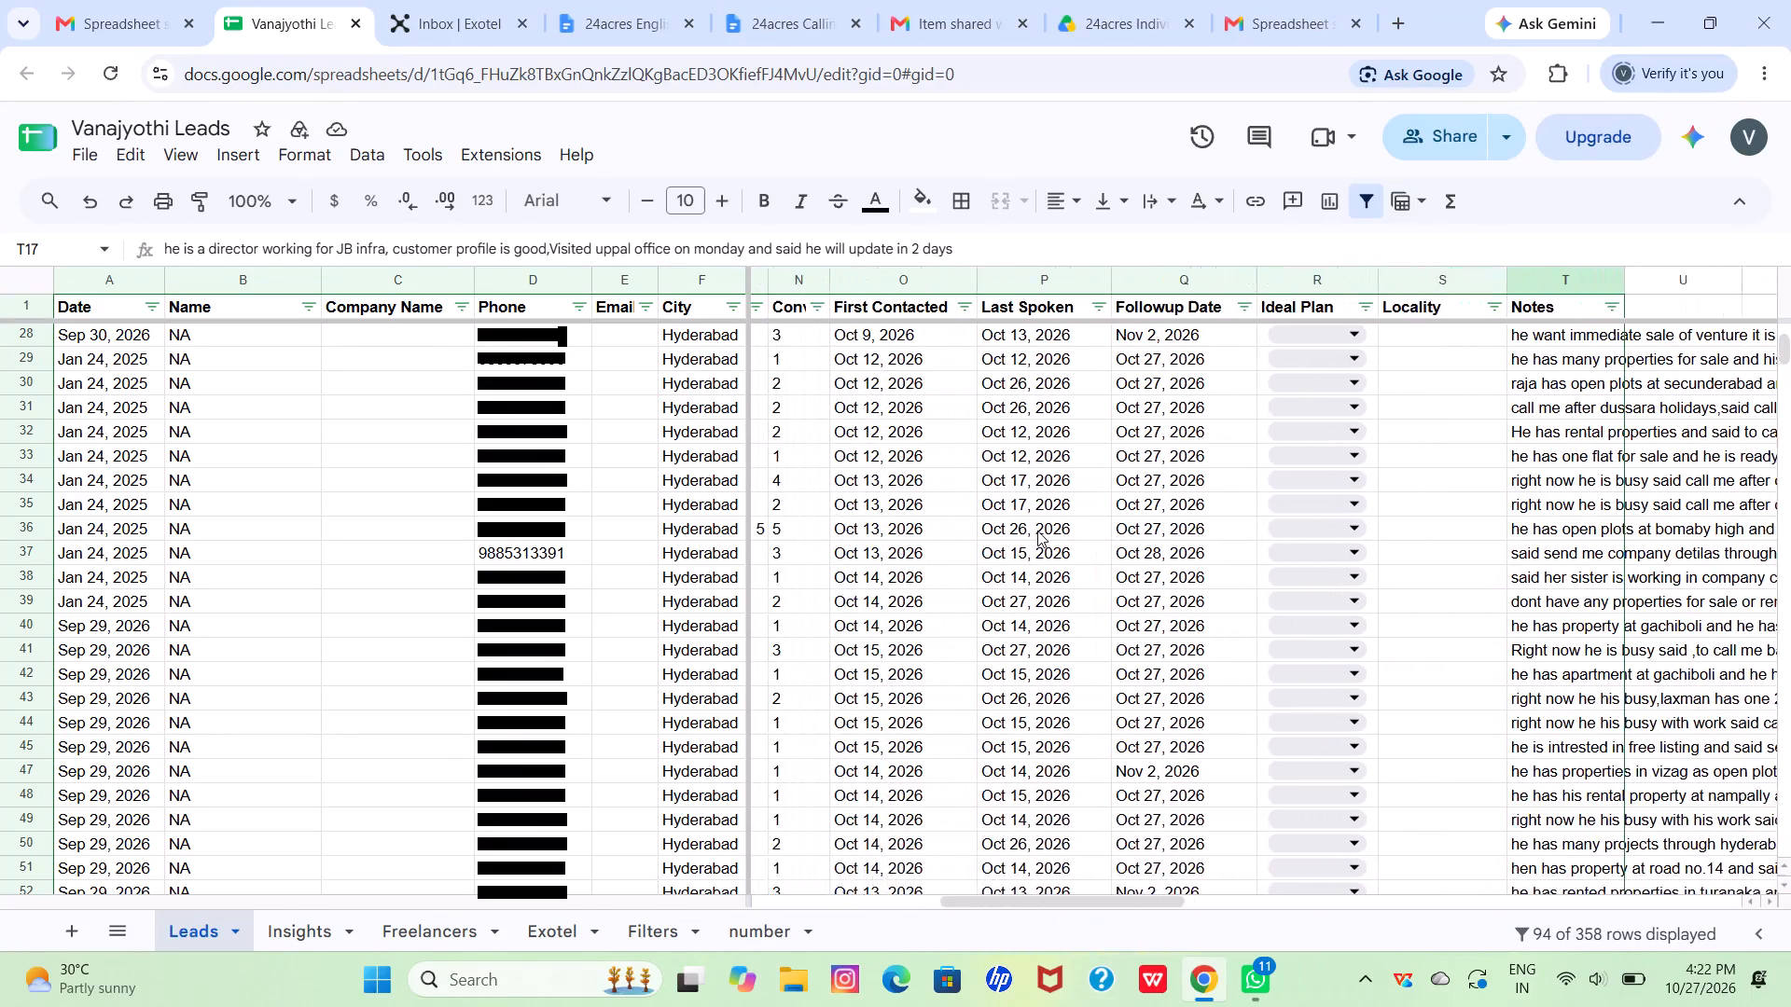
scroll(1037, 531, right, 1)
scroll(1037, 531, down, 1)
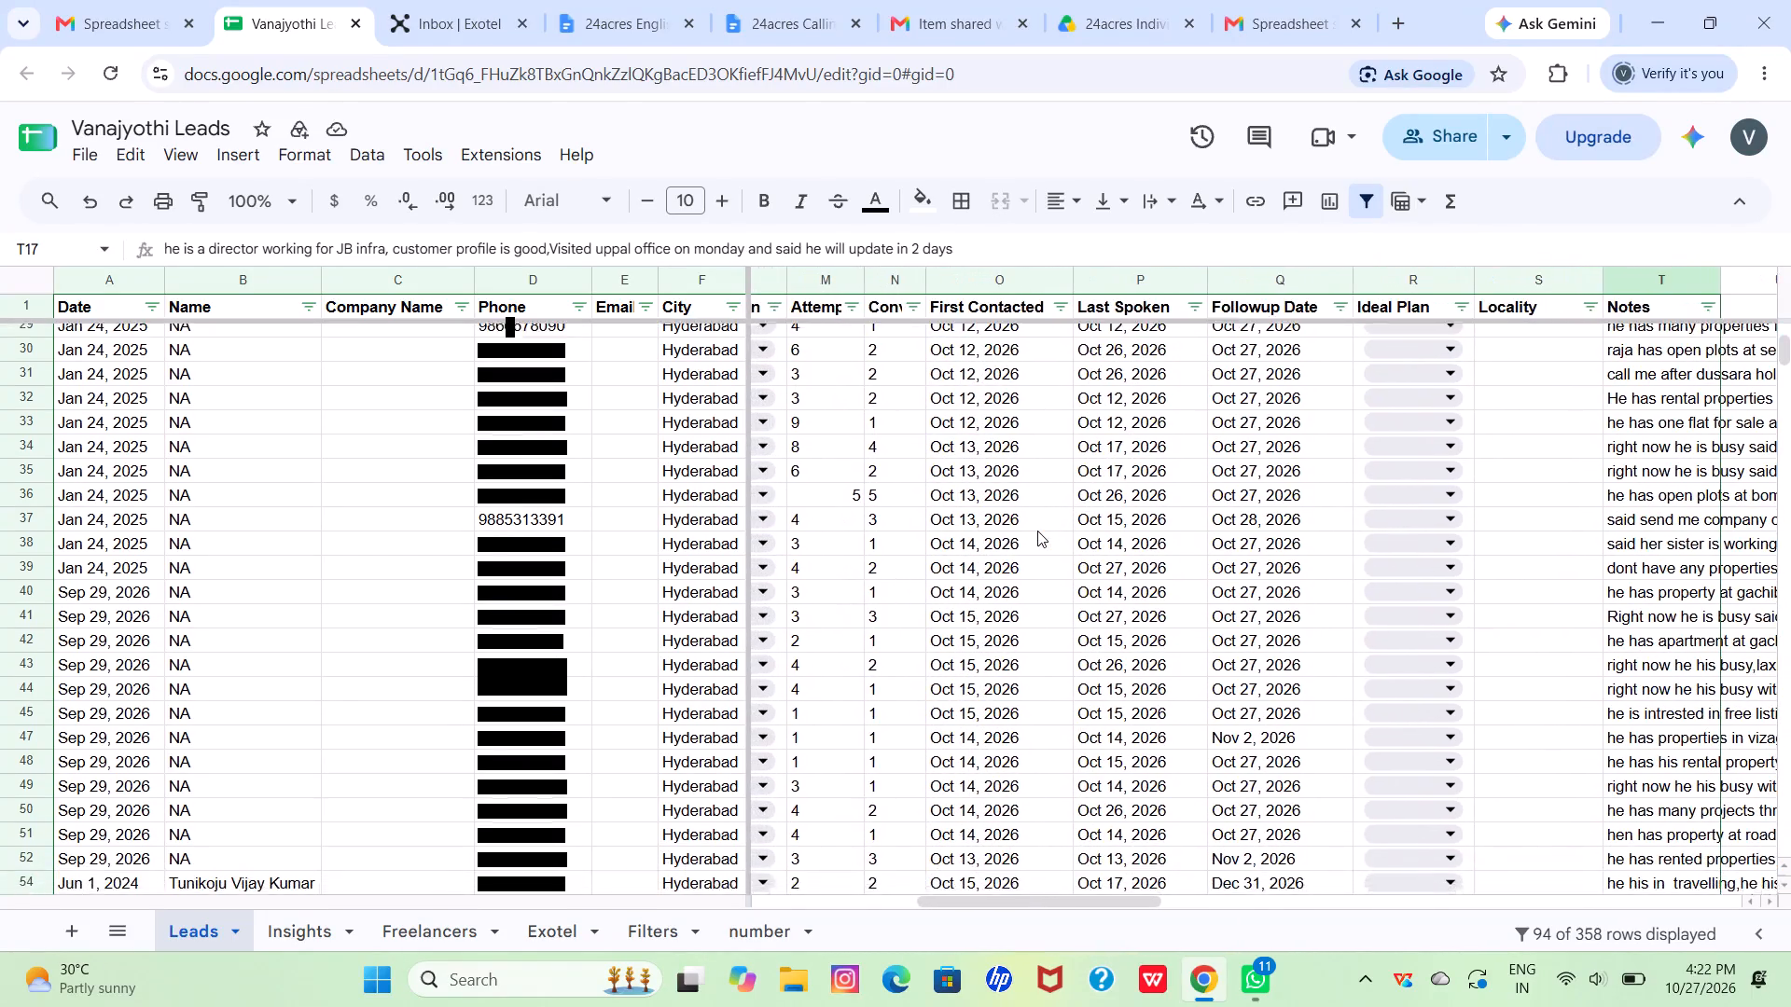
scroll(1037, 531, down, 1)
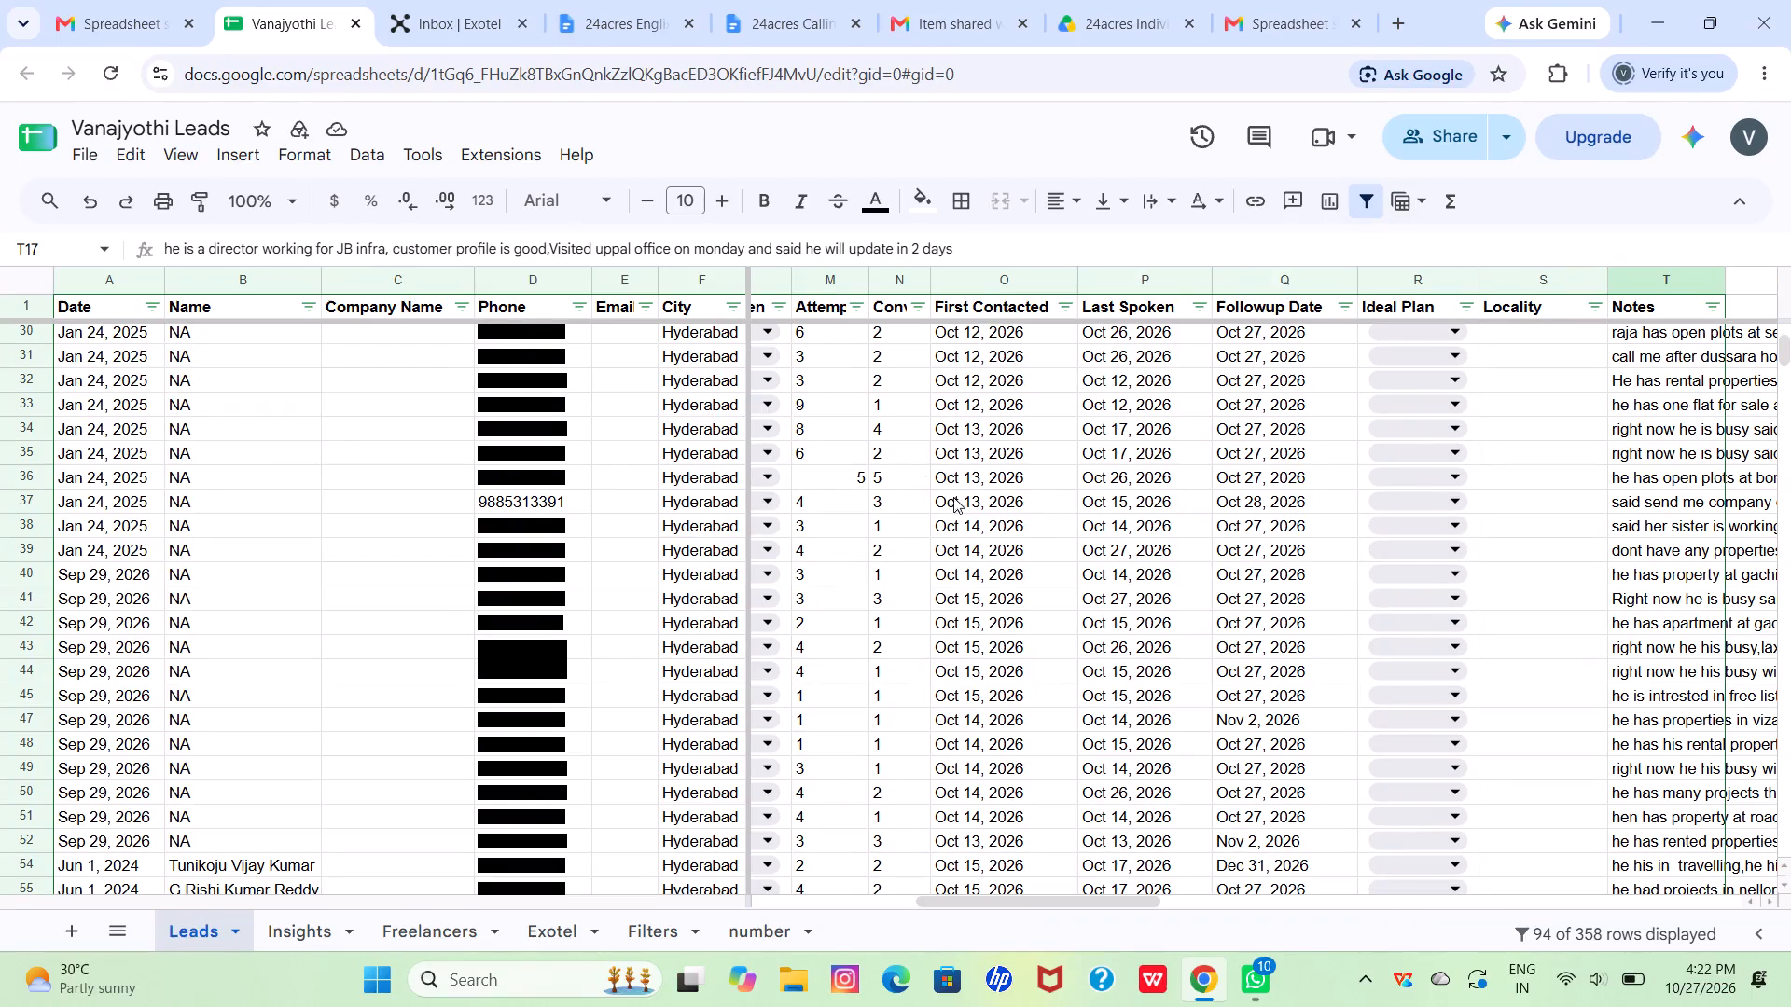
Examine the notes, last spoken dates and follow-up dates of the leads in rows 35 to 64 for one due a call.
click(1158, 473)
scroll(1158, 473, left, 5)
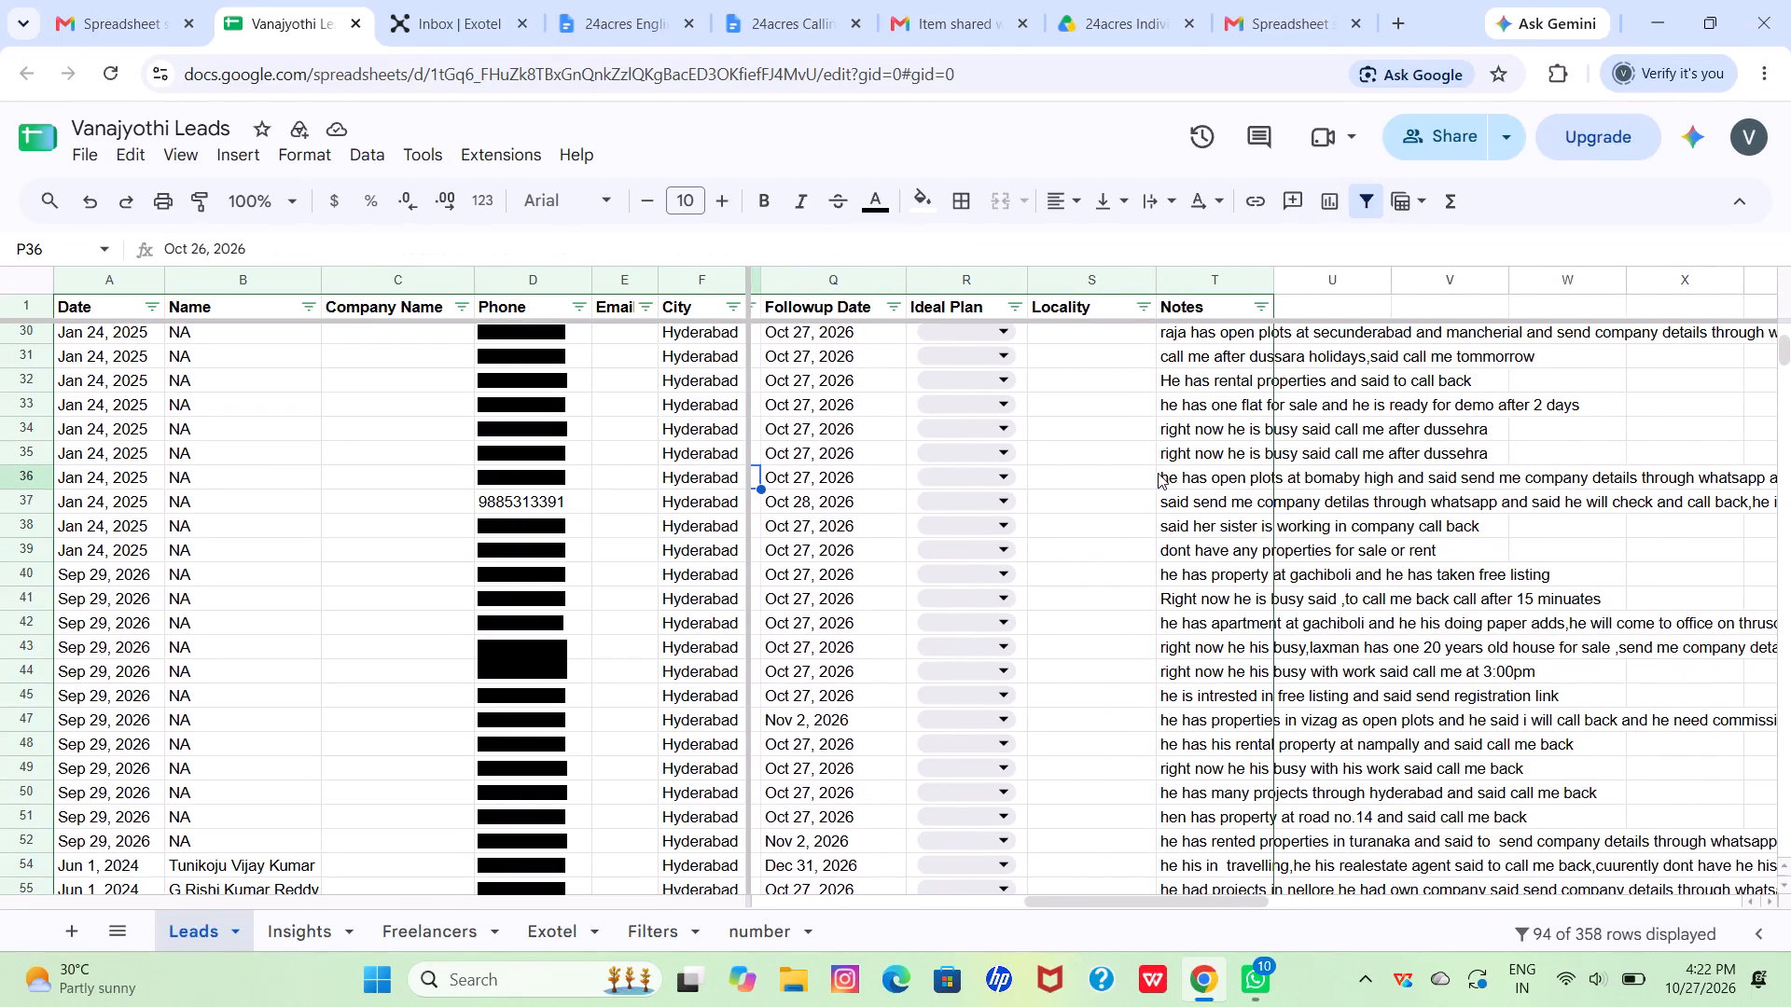
scroll(1158, 473, down, 1)
scroll(1158, 473, left, 1)
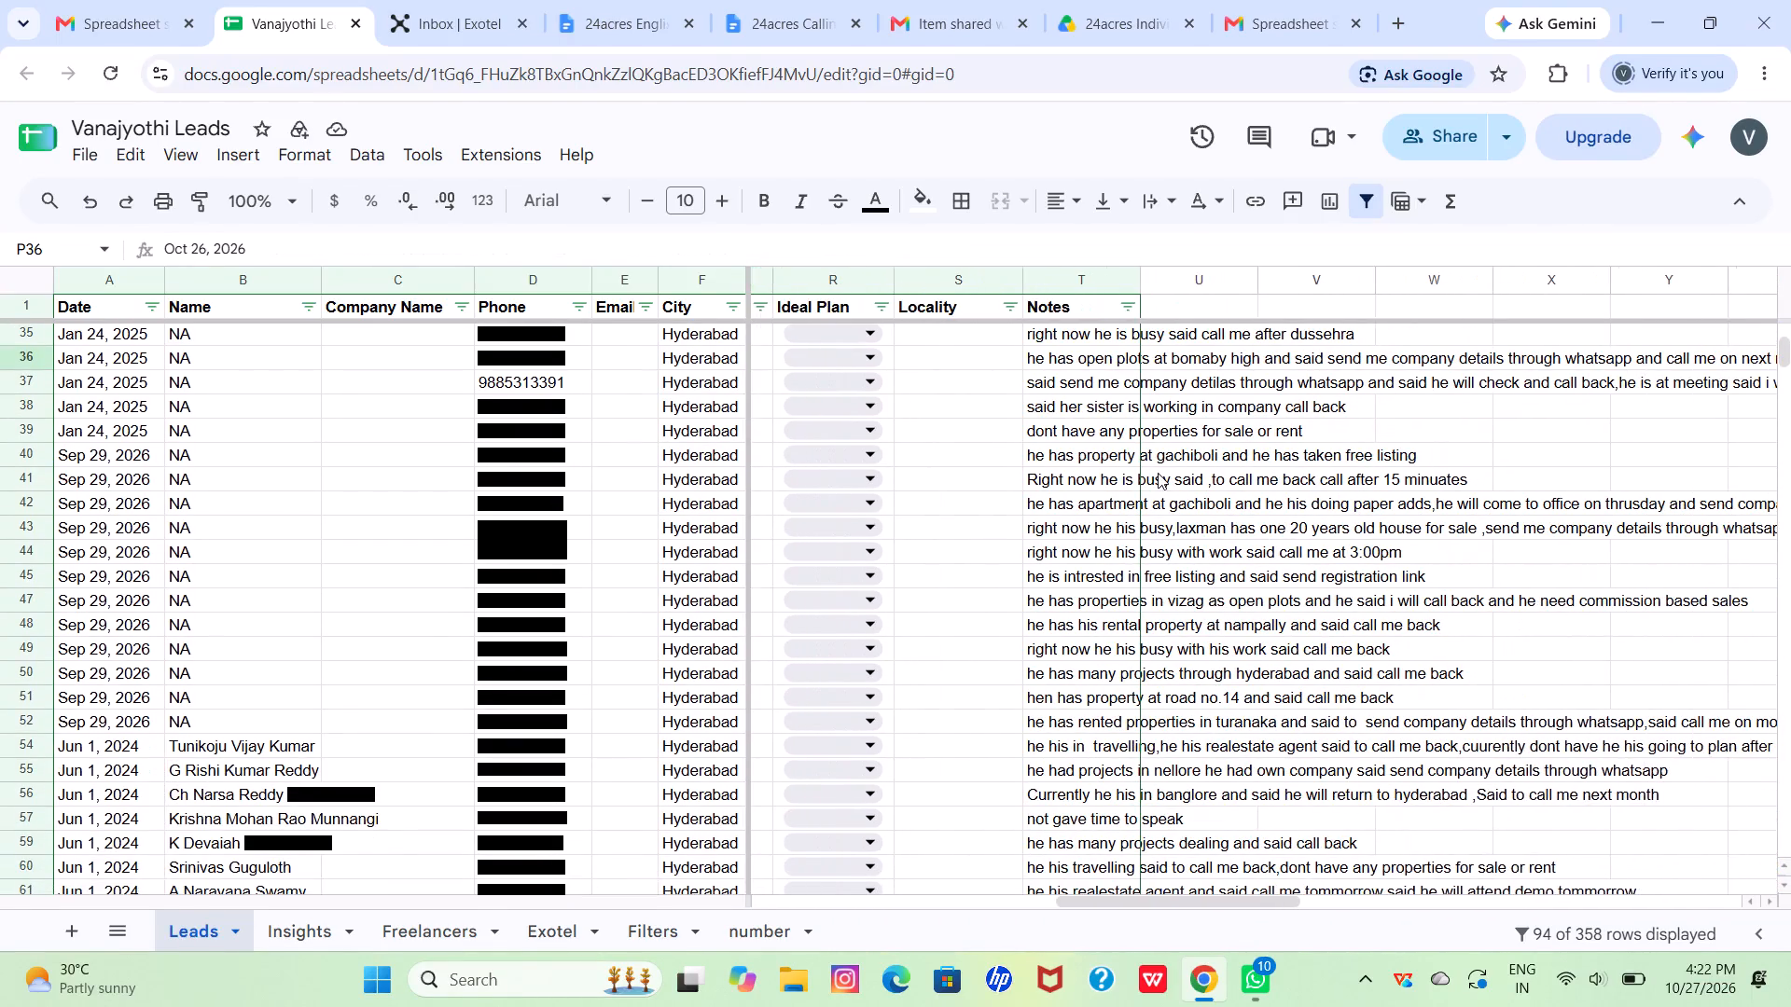
scroll(1158, 473, left, 4)
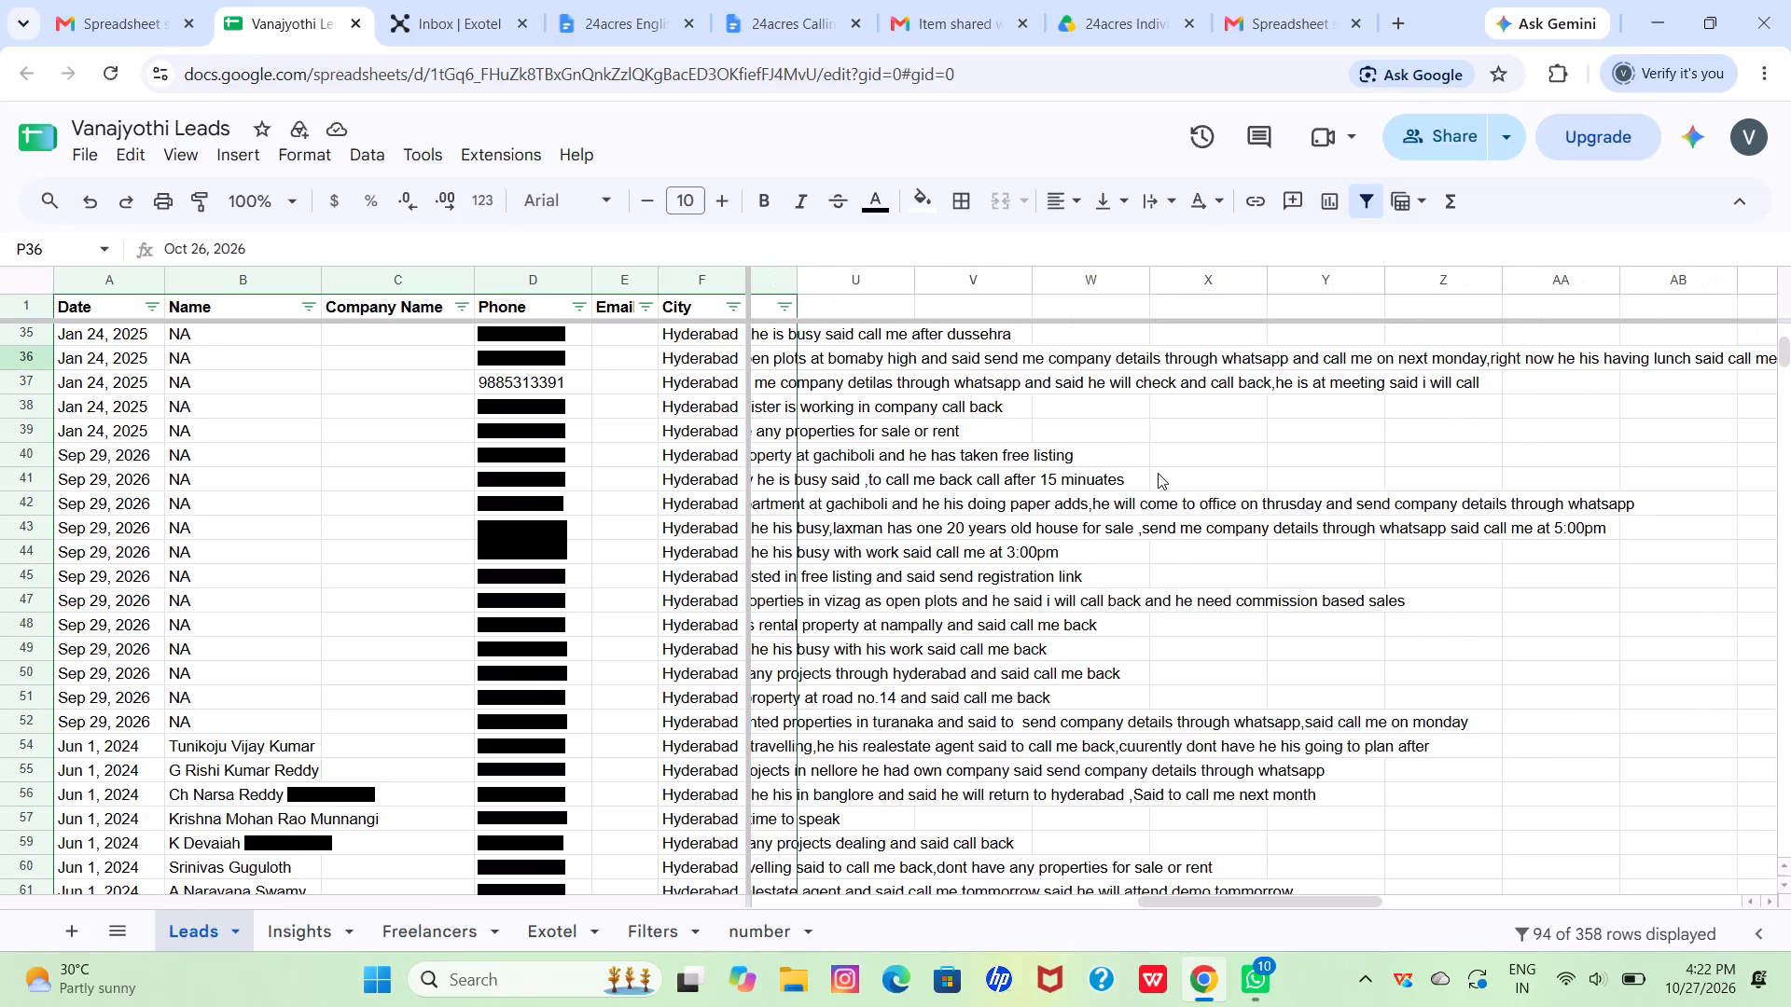
scroll(1158, 473, right, 3)
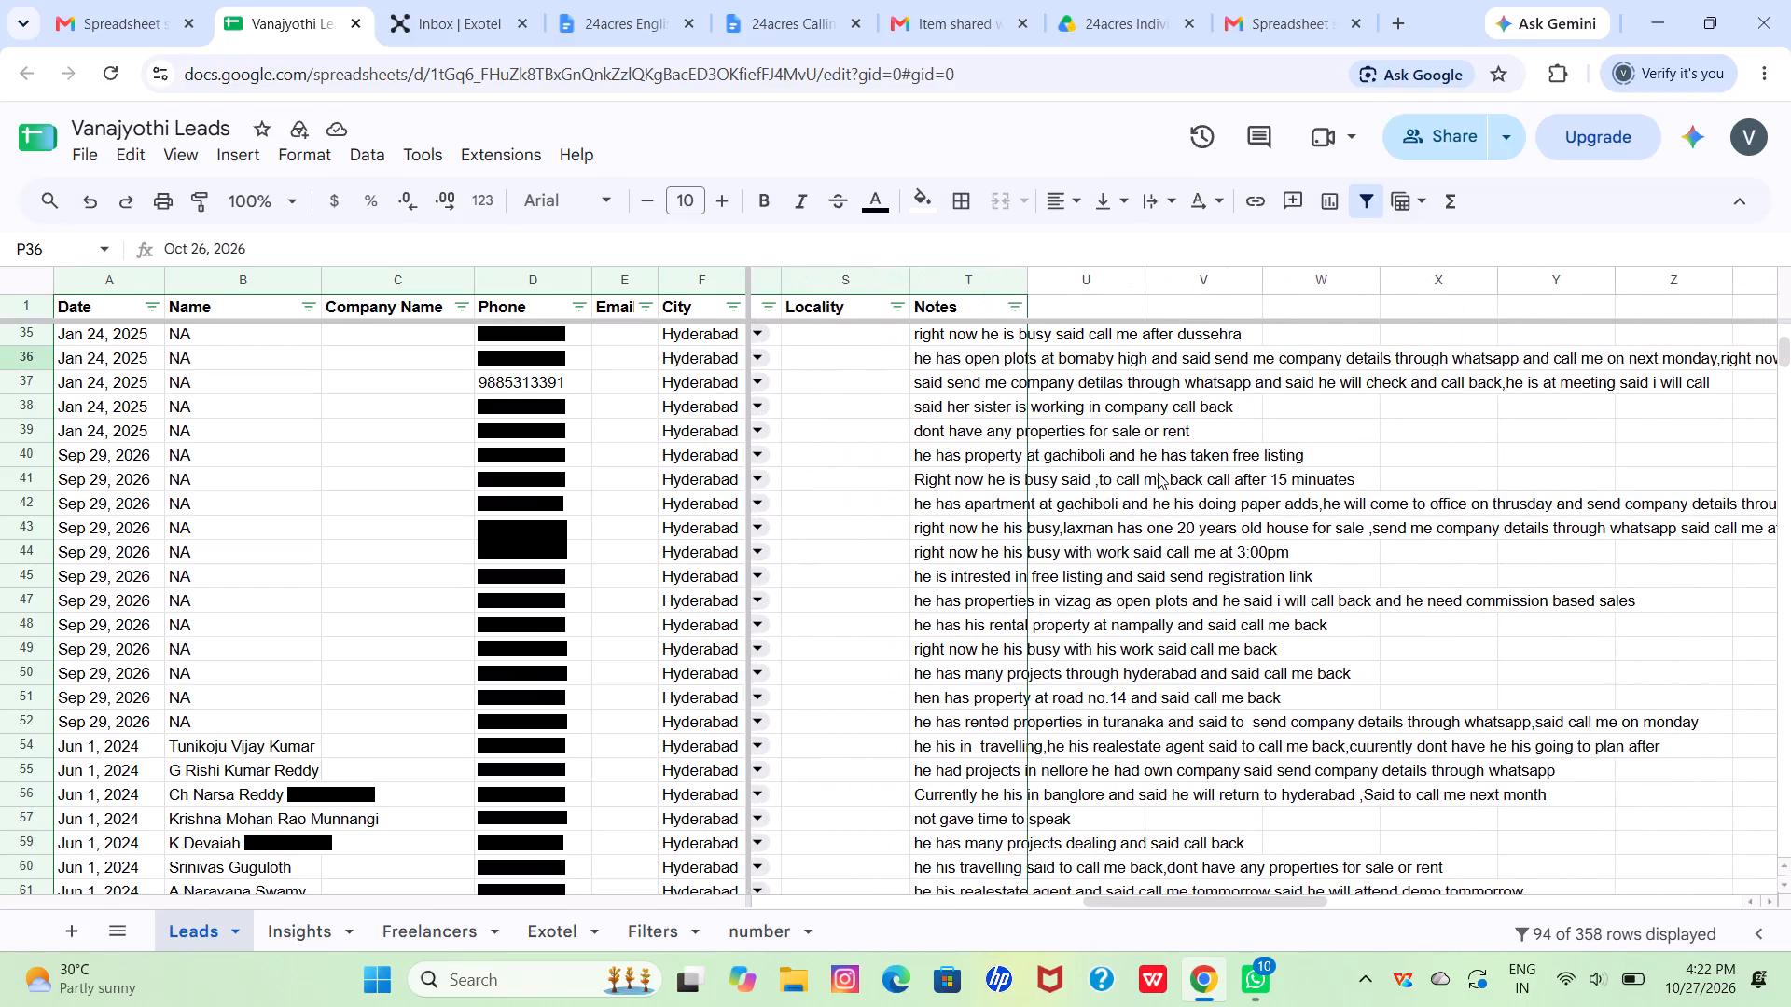
scroll(1158, 473, left, 4)
scroll(1158, 473, right, 2)
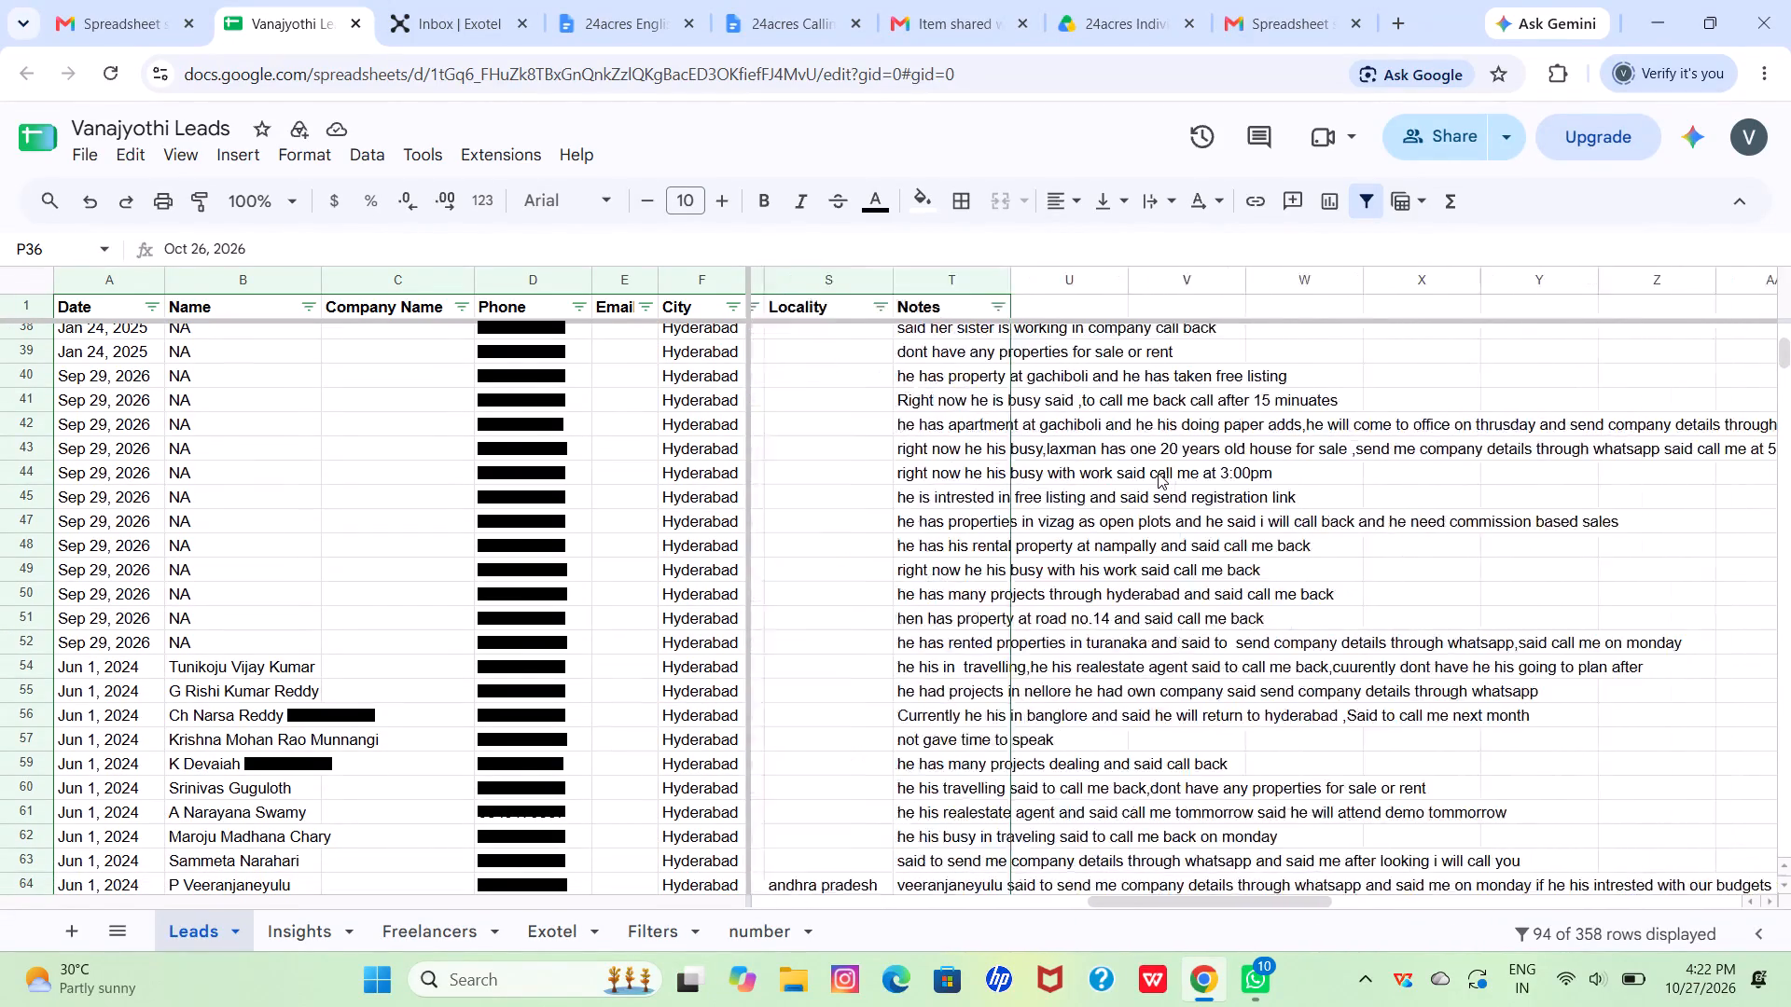
scroll(1158, 473, right, 7)
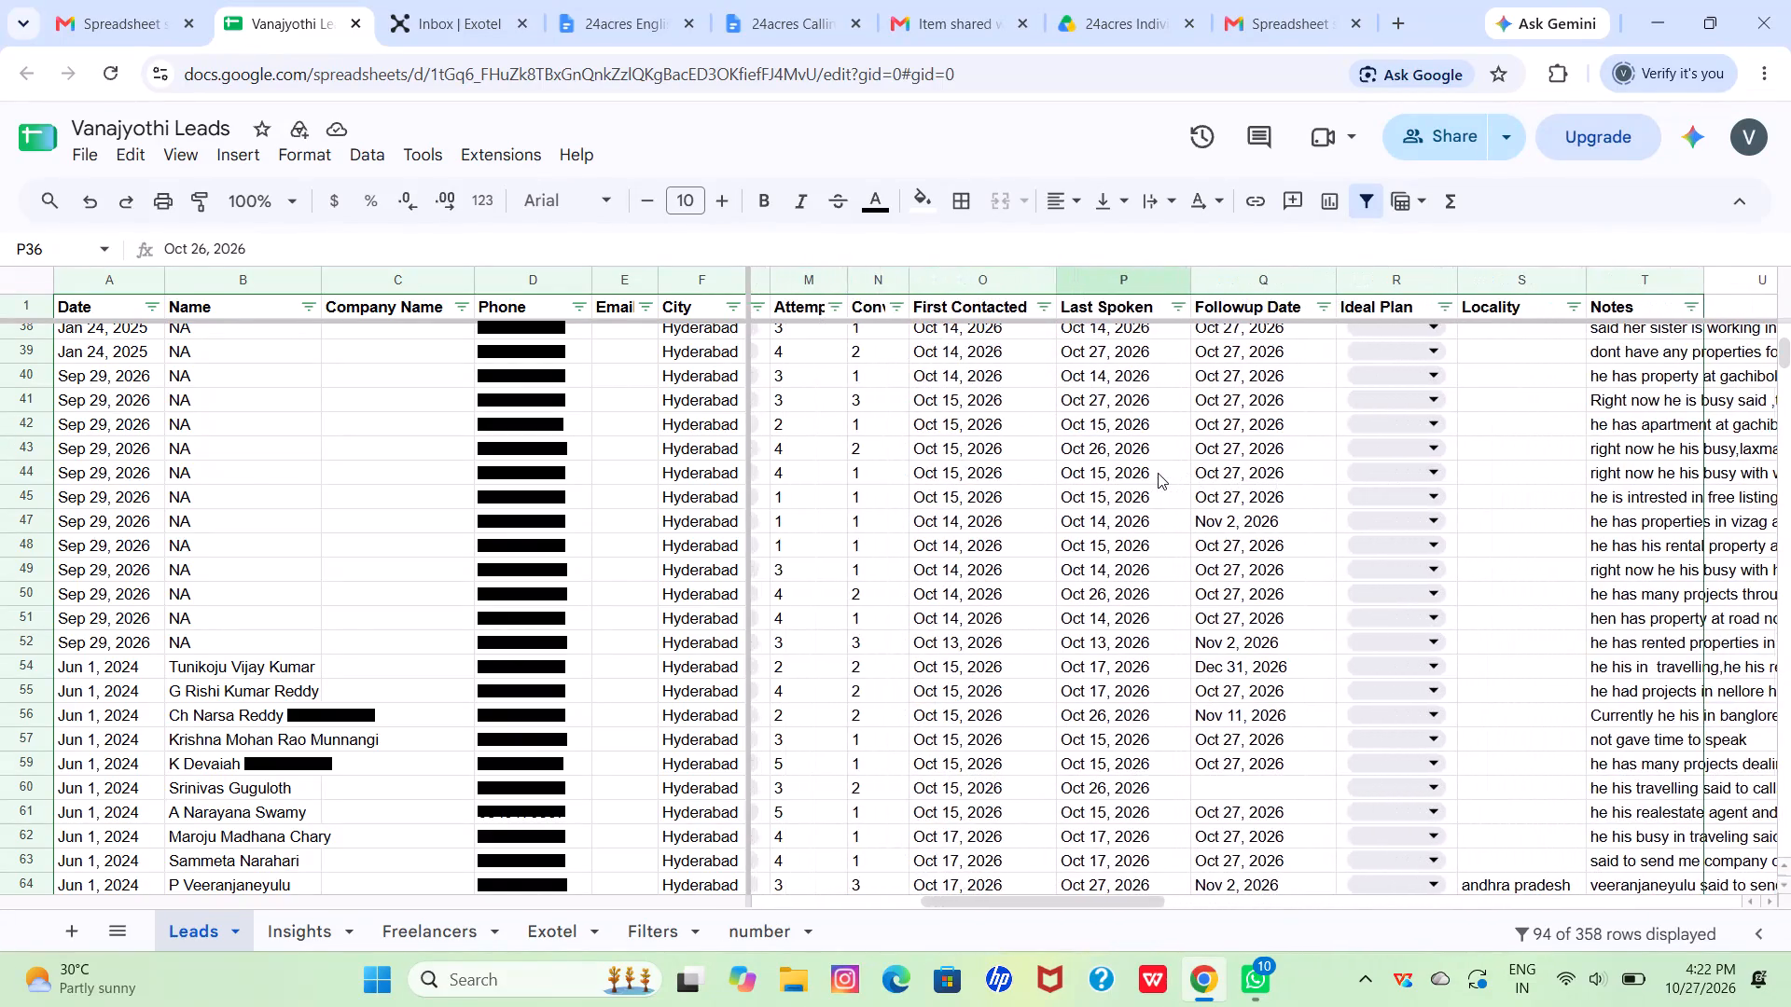
scroll(1158, 473, right, 1)
scroll(1382, 465, left, 4)
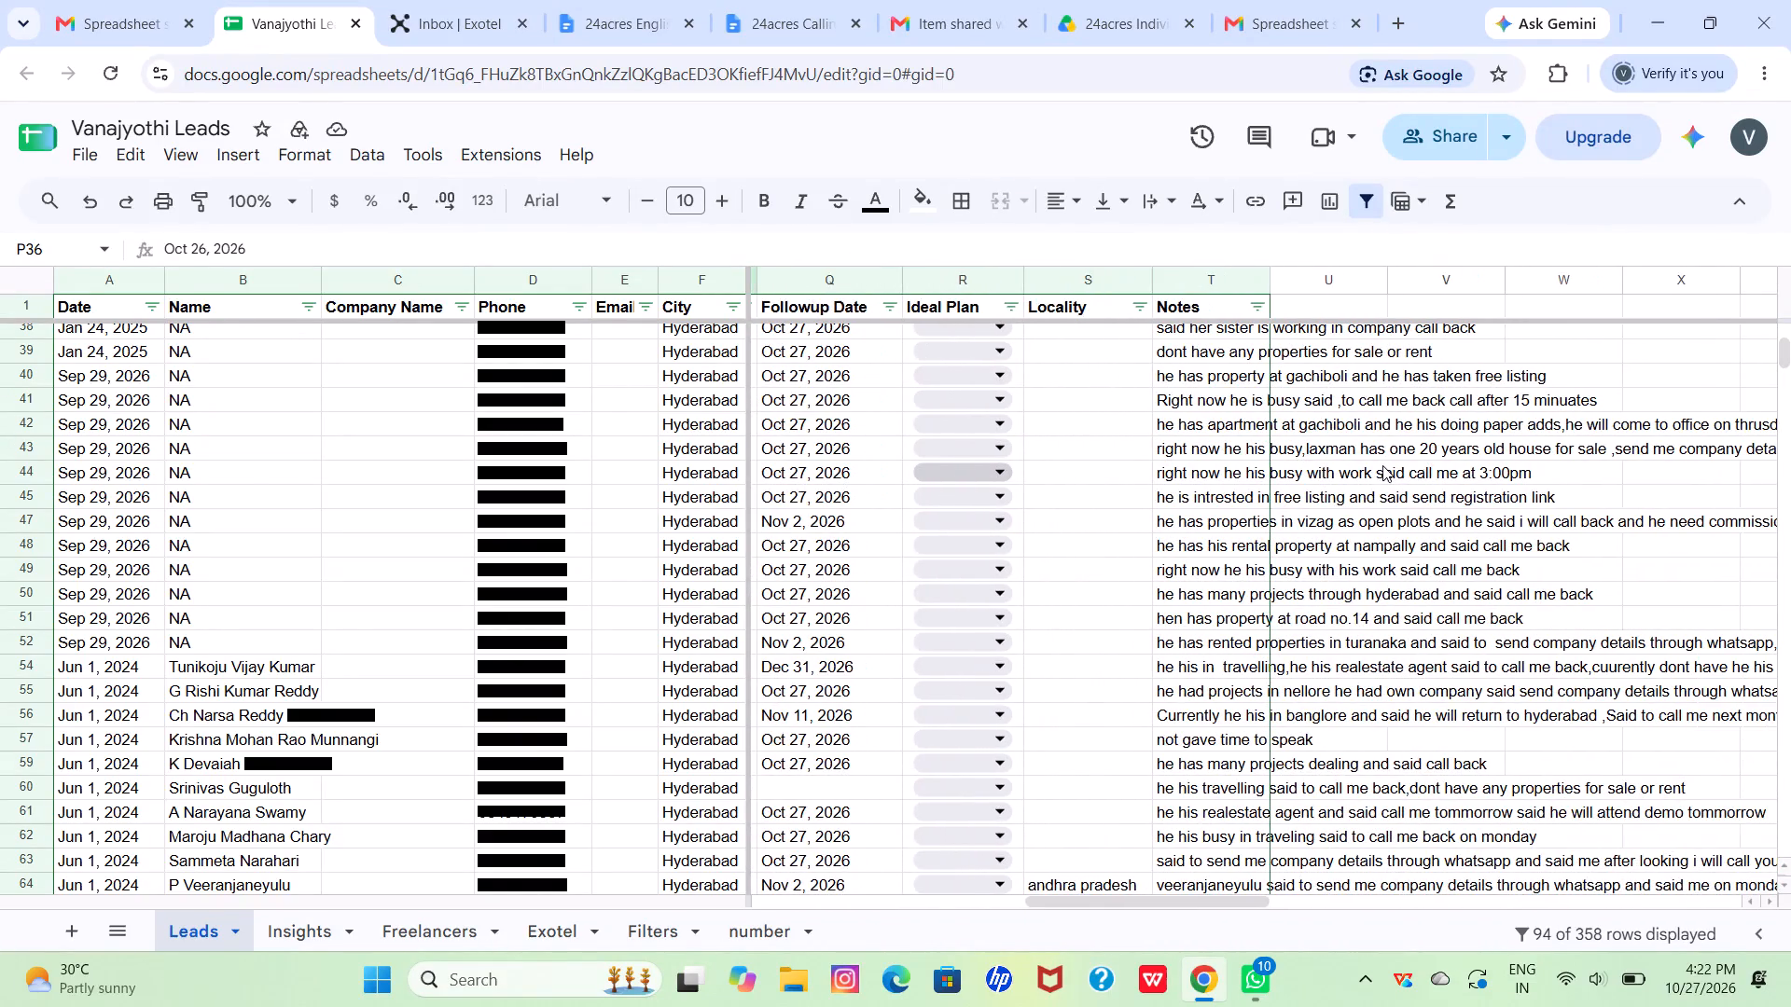
scroll(1382, 465, left, 1)
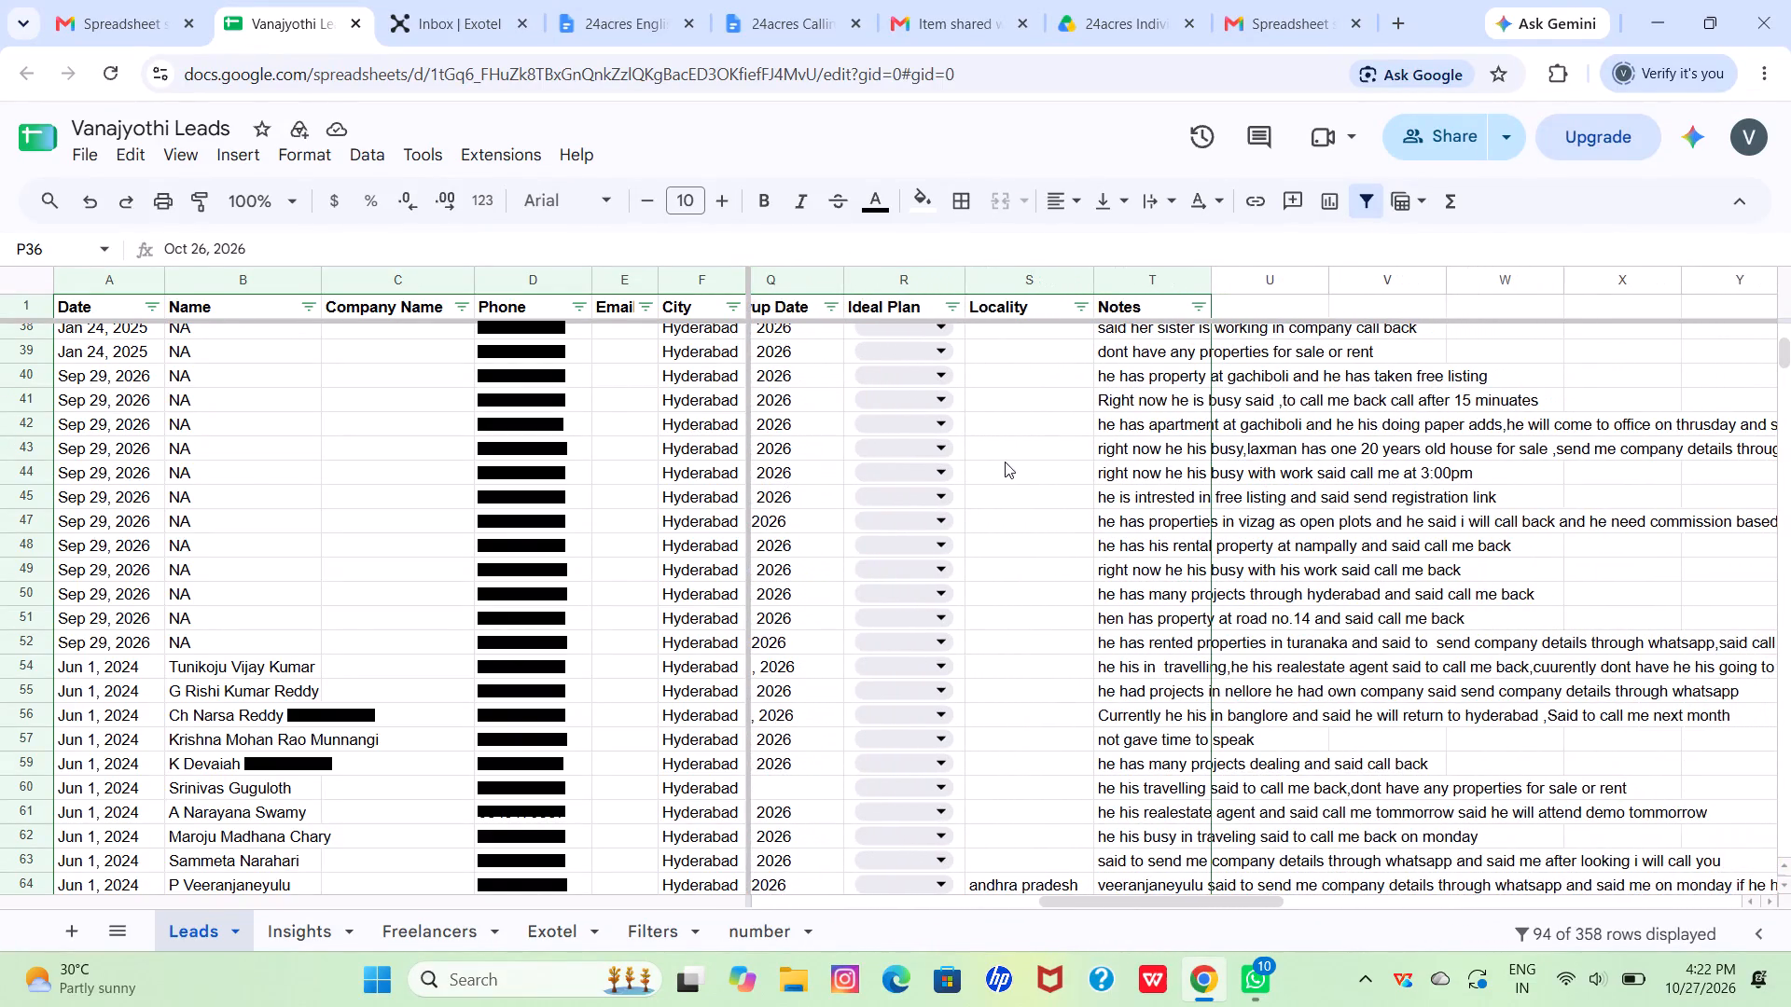
Select the phone number of the Call Back lead in row 43.
click(565, 456)
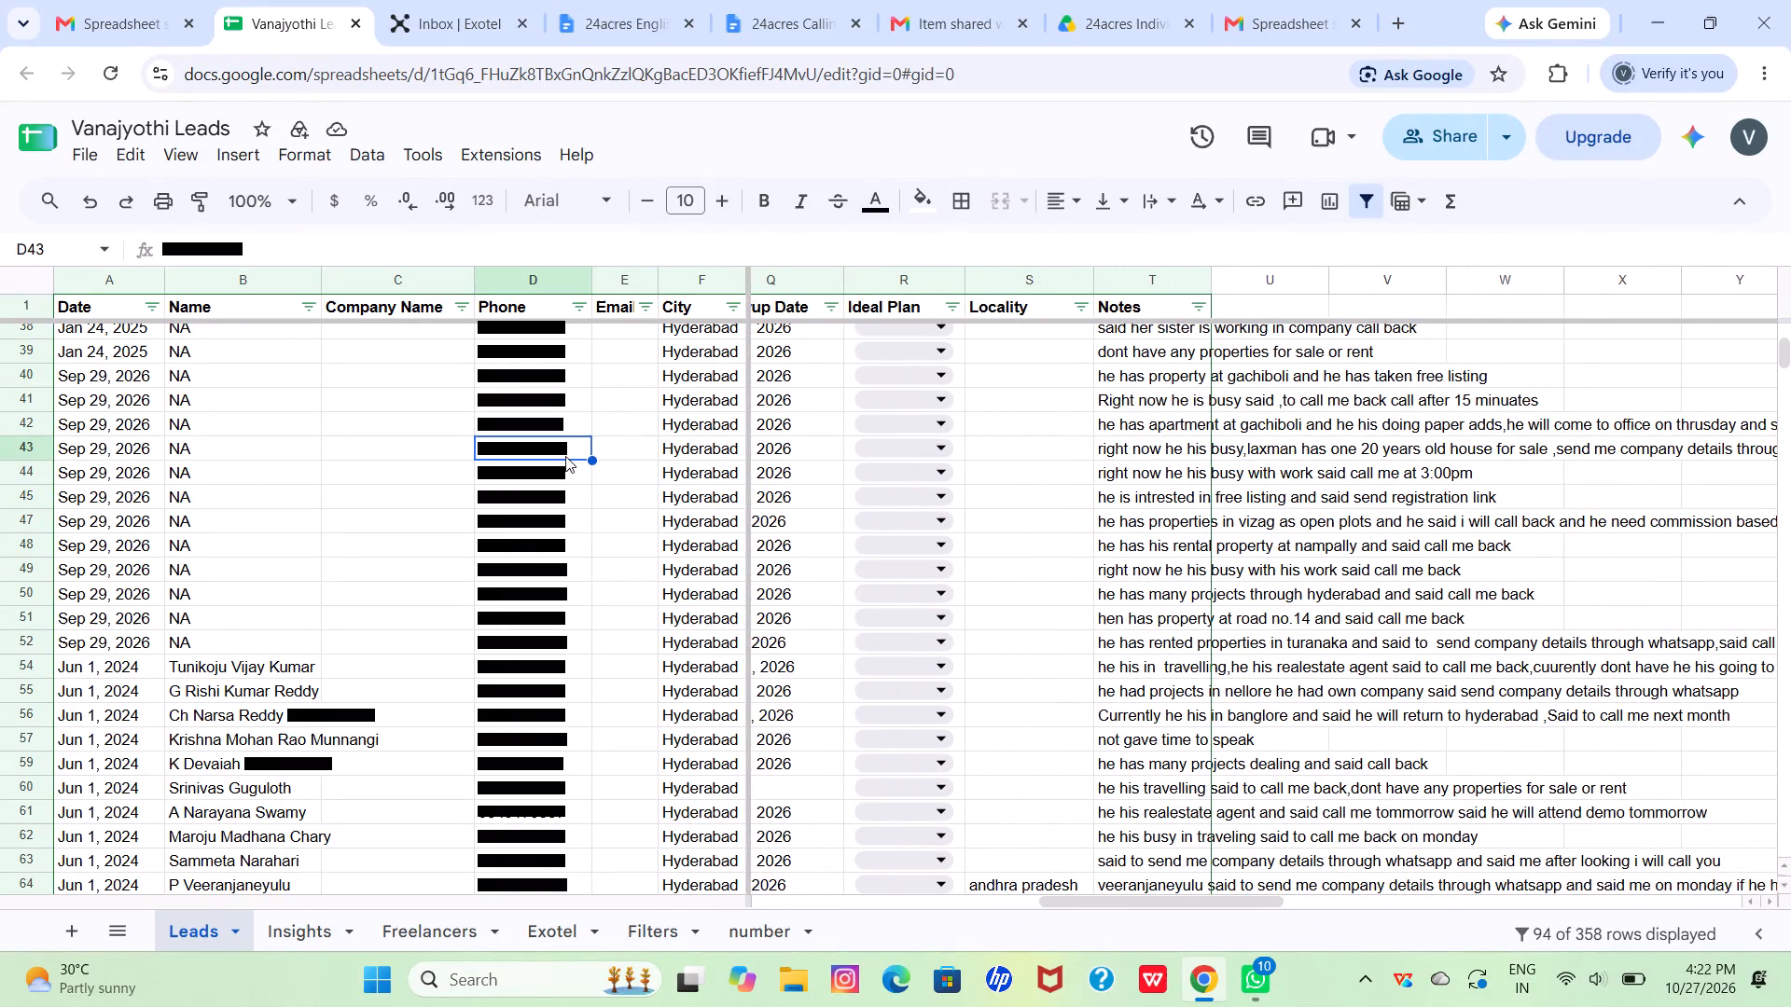
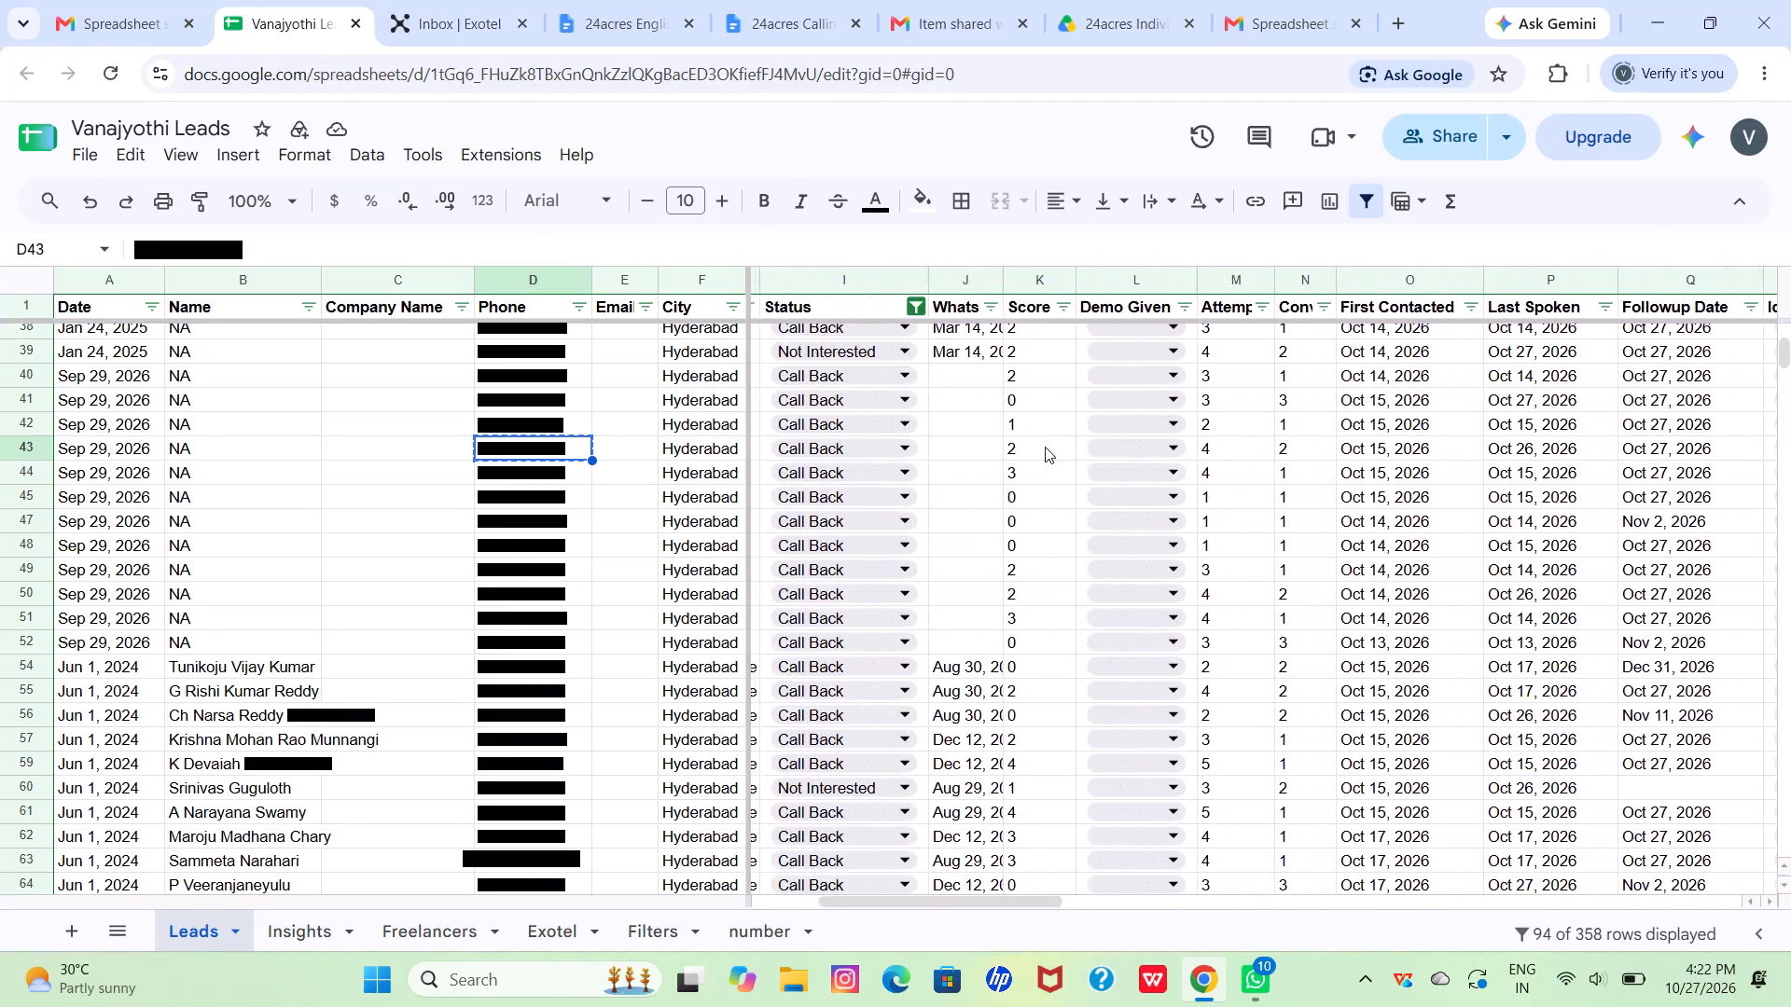
Set the attempts count of the Call Back lead in row 43 to 5.
click(1212, 458)
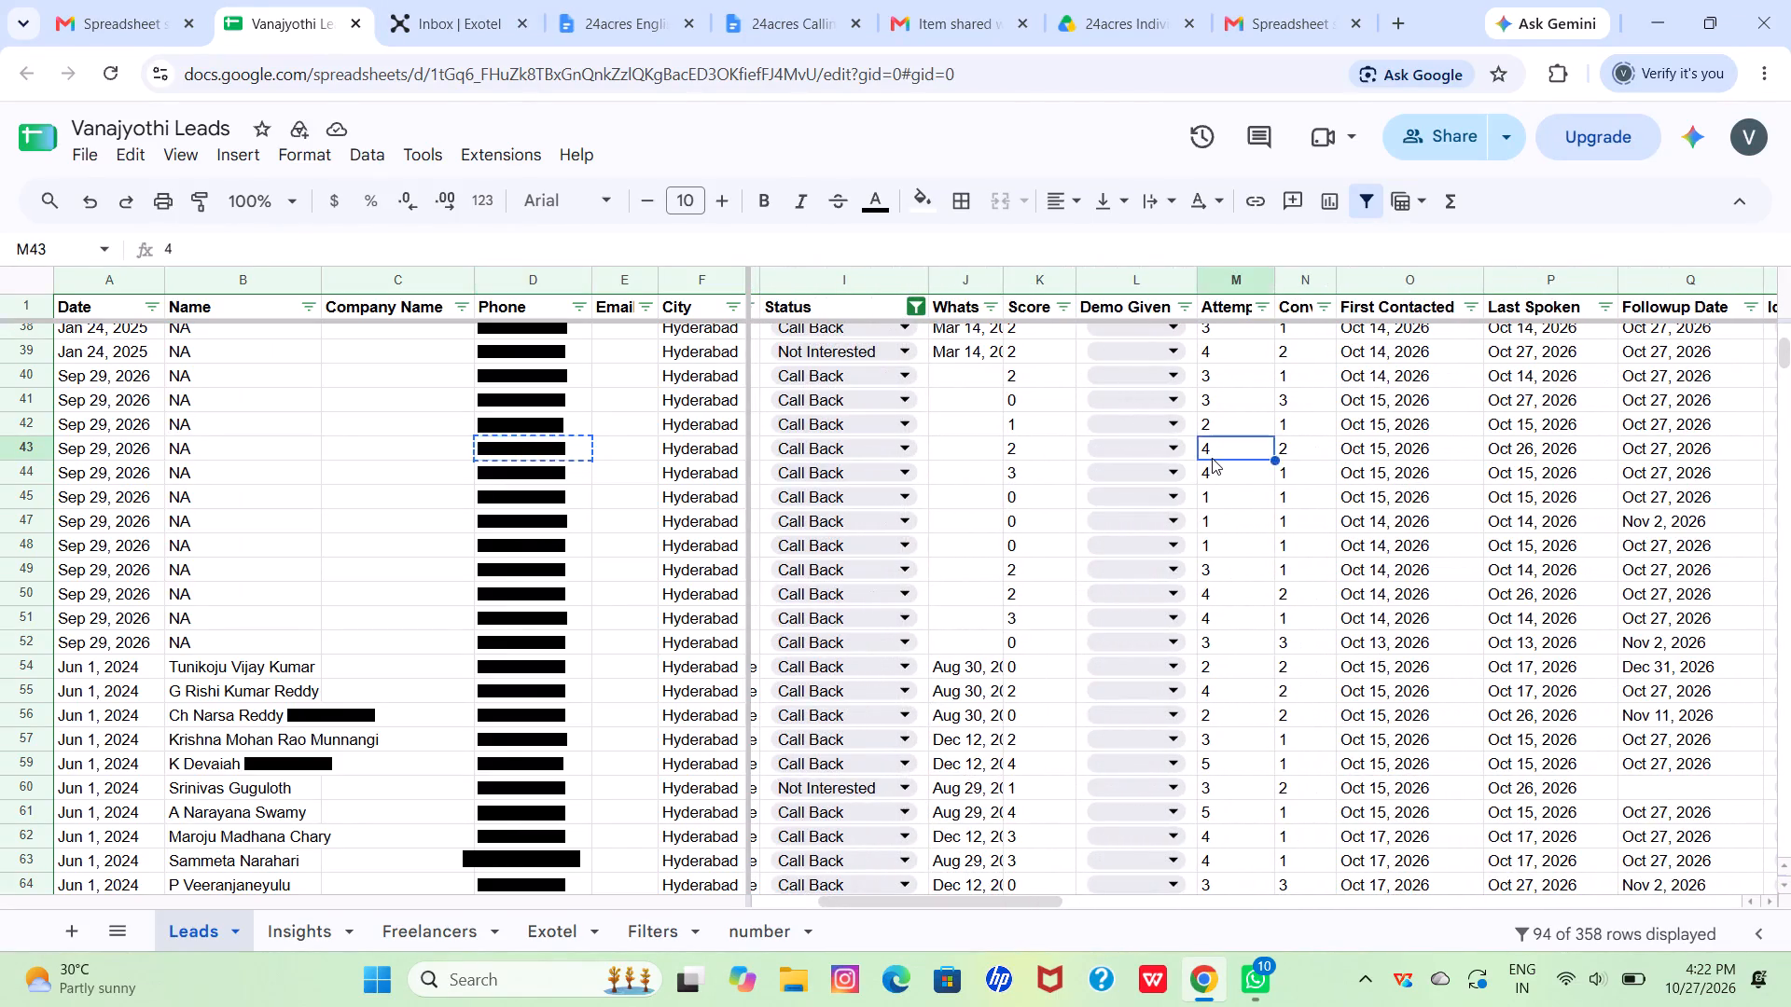
key(5)
click(1292, 457)
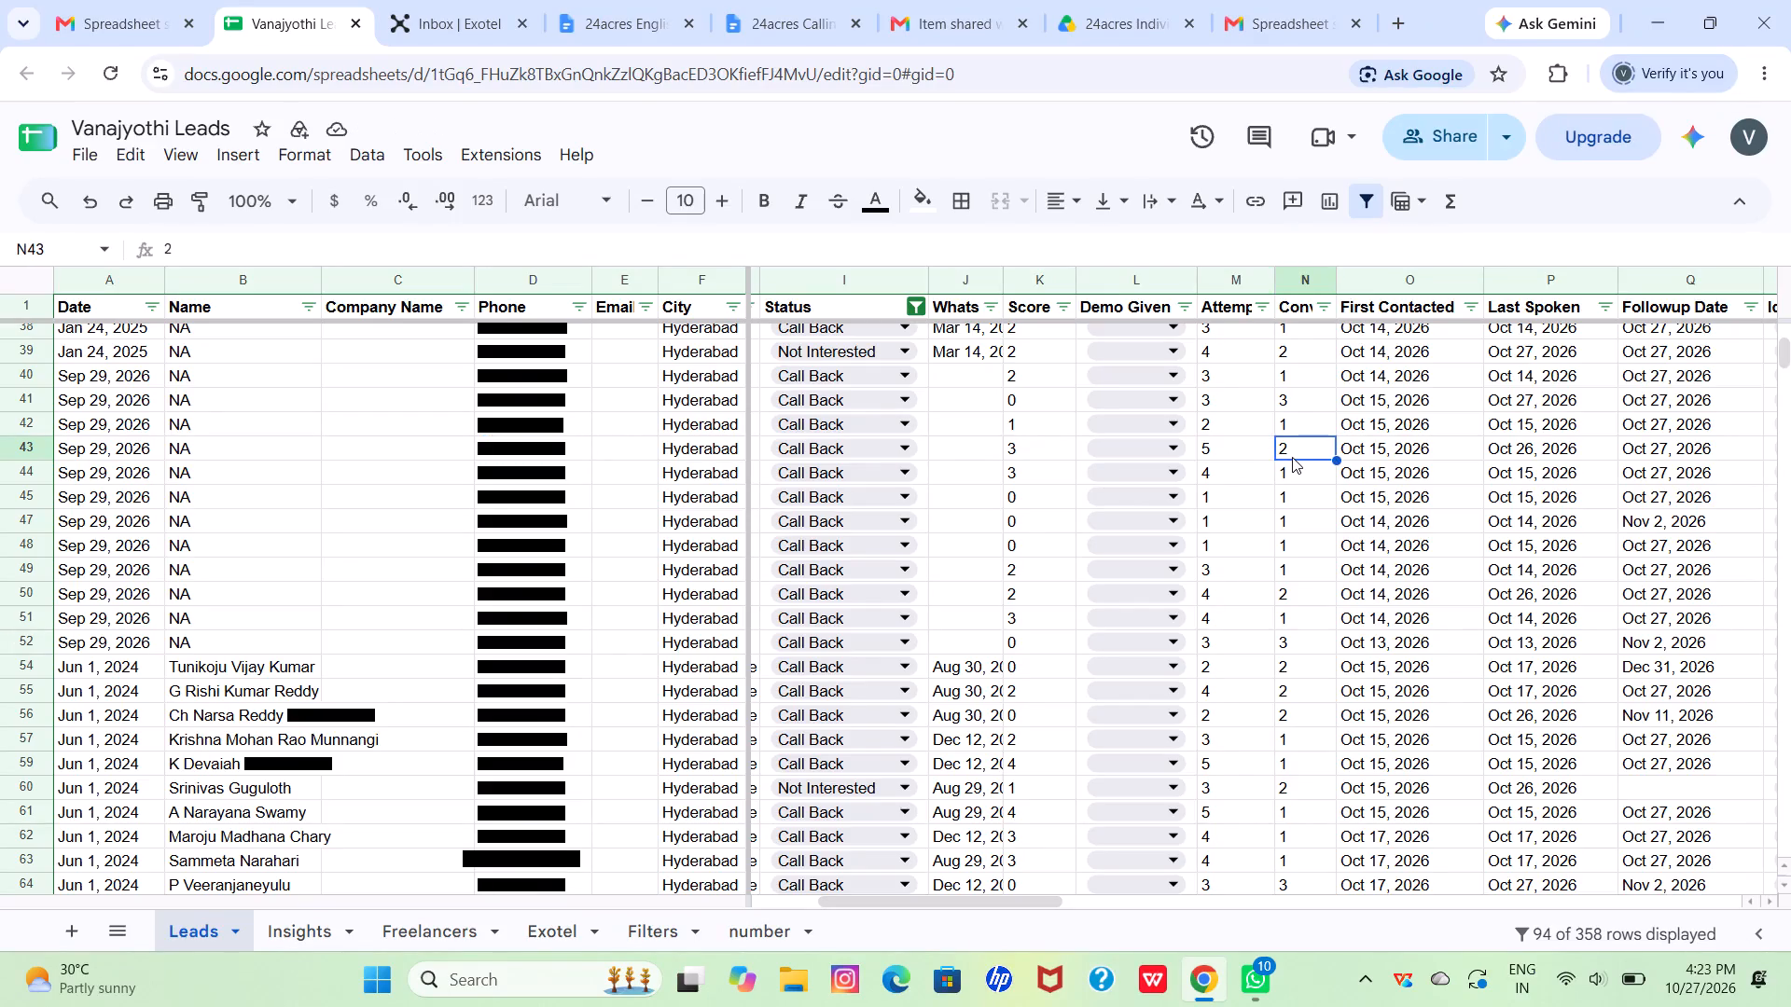
click(1418, 439)
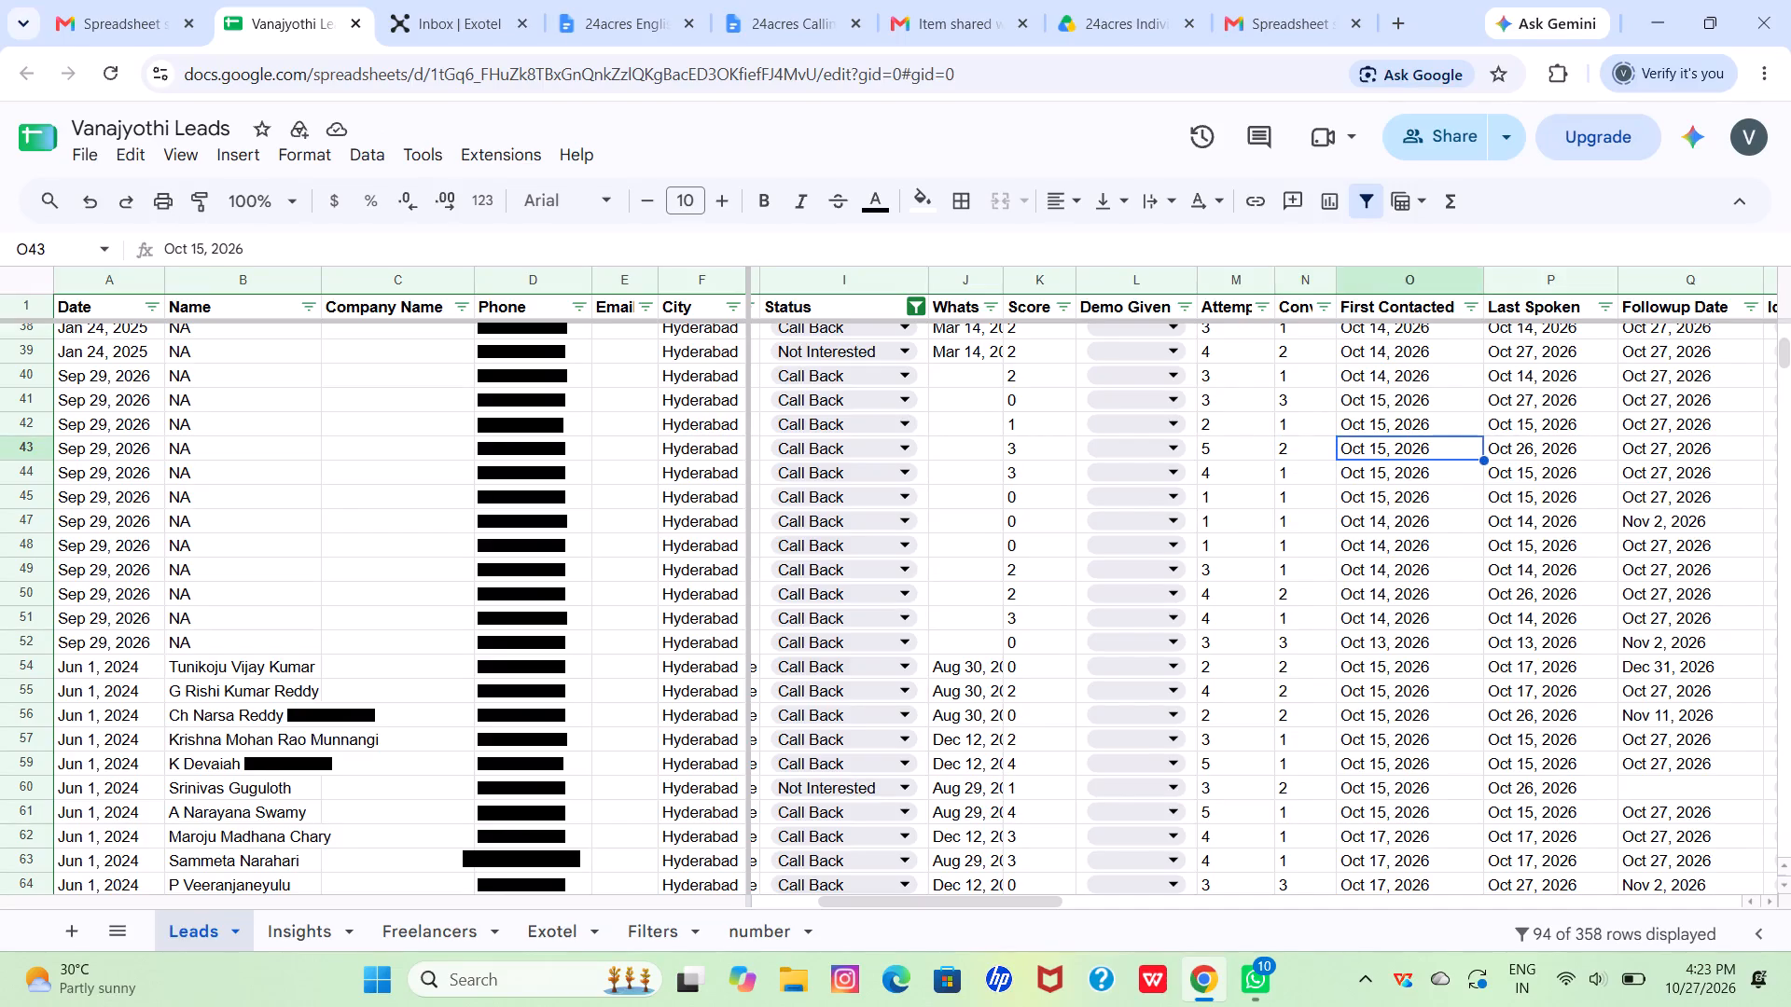
Read the notes of the filtered Call Back leads from row 43 down to row 231.
scroll(1418, 439, left, 7)
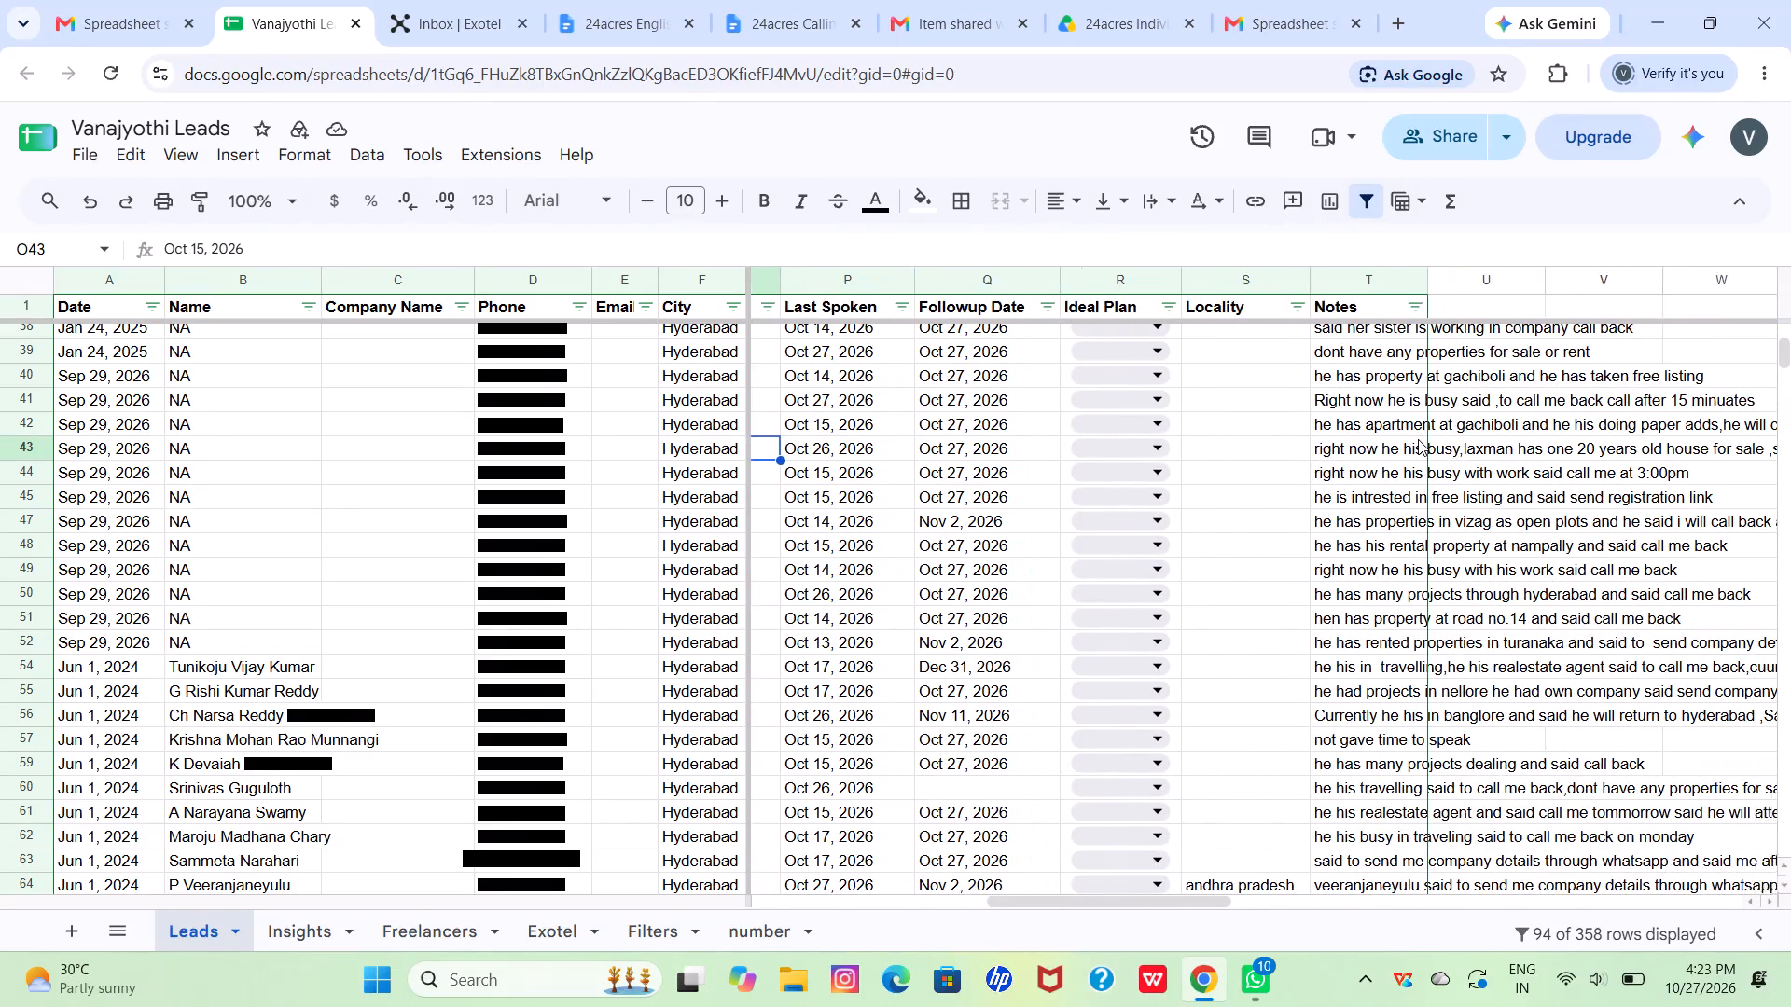
scroll(1418, 439, left, 1)
scroll(1418, 439, down, 1)
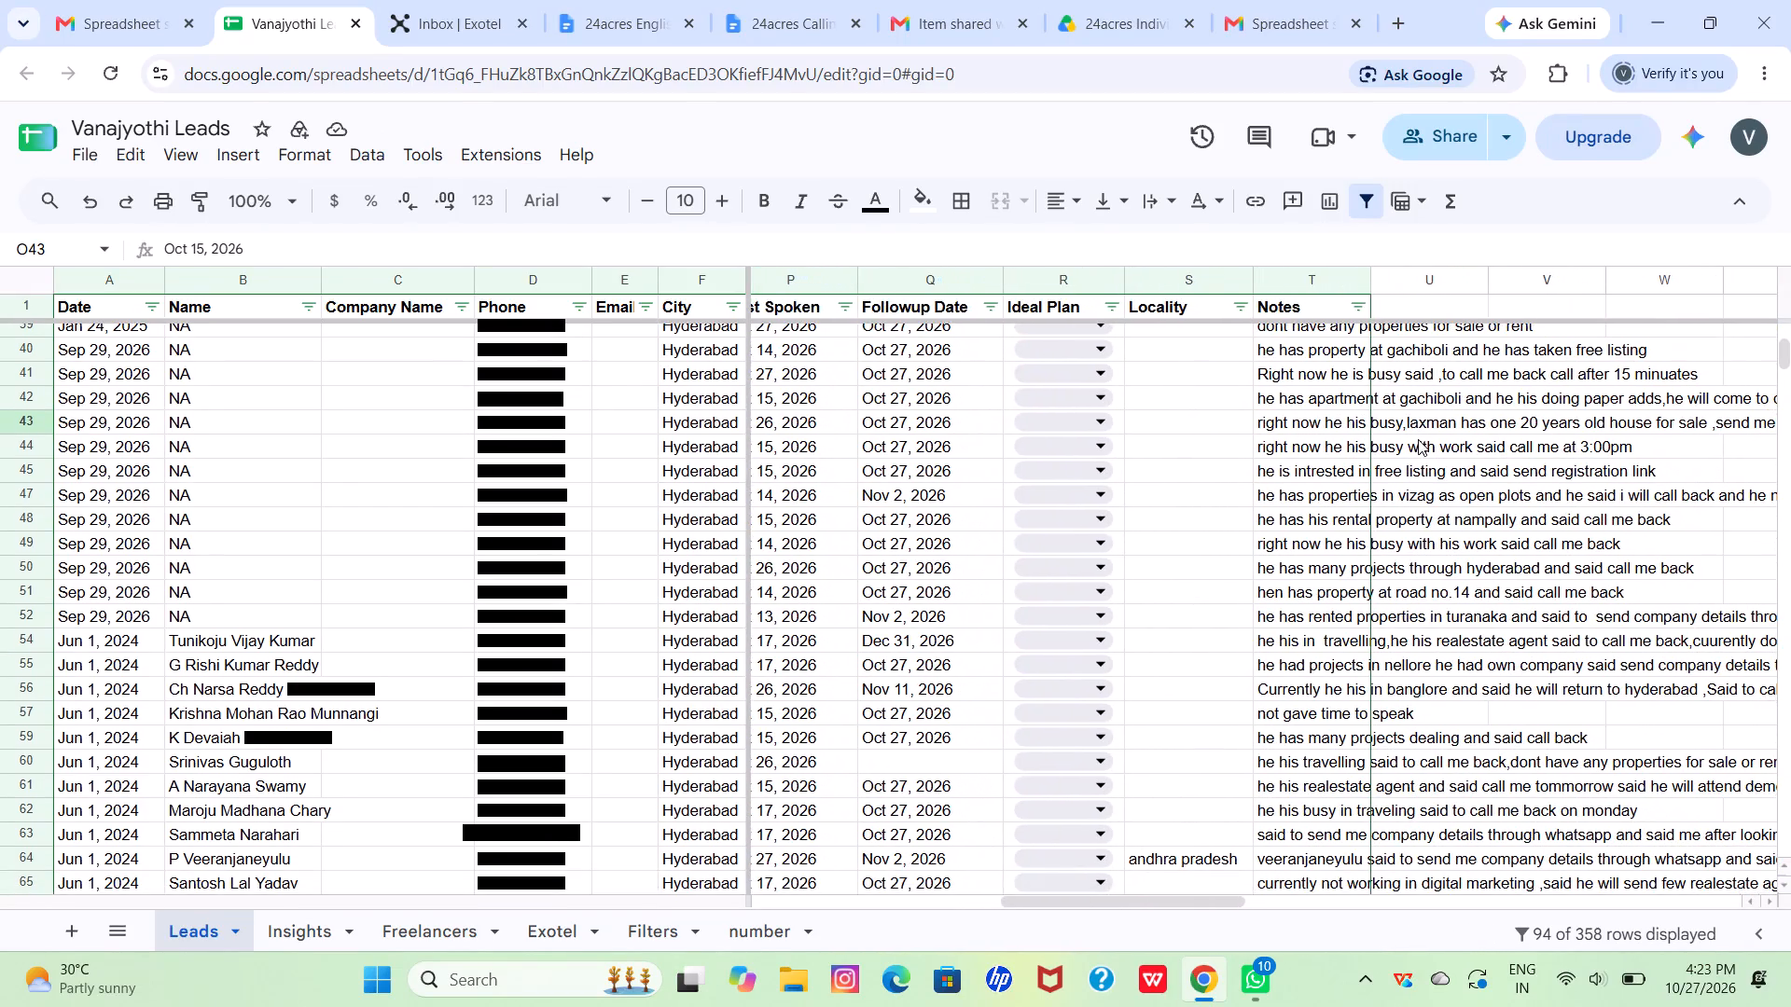
scroll(1418, 439, down, 1)
scroll(1418, 439, left, 1)
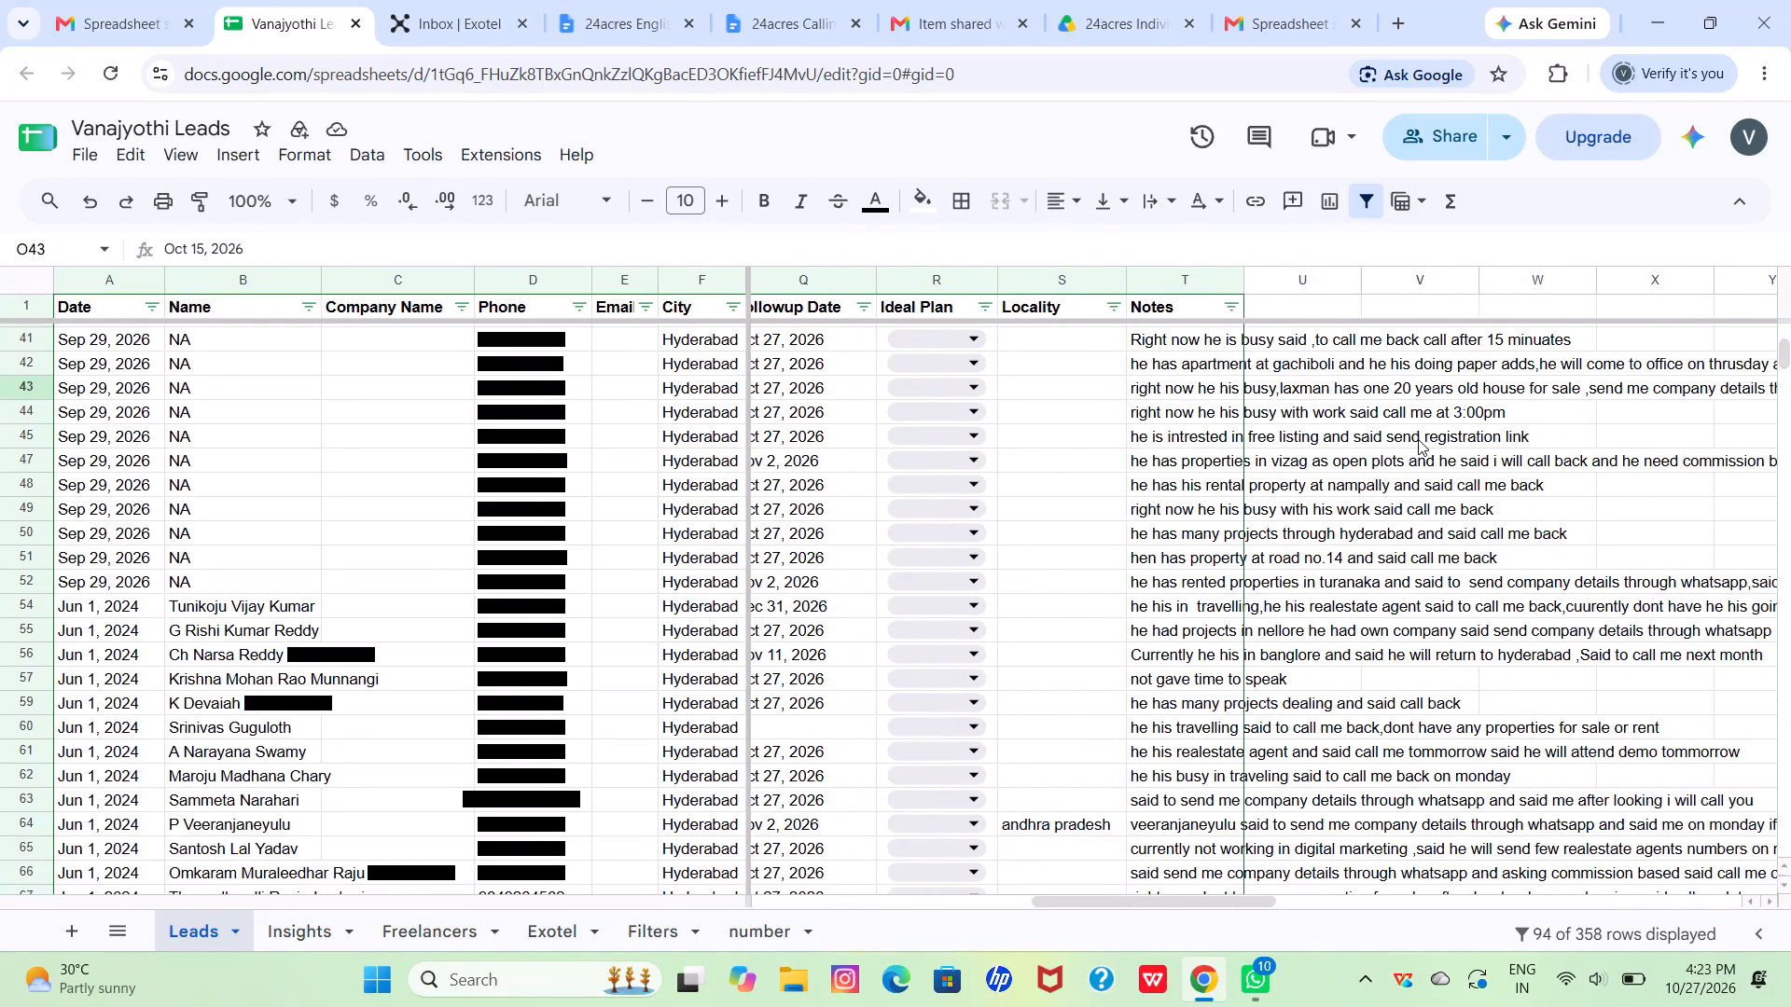
scroll(1418, 439, left, 2)
scroll(1418, 439, down, 1)
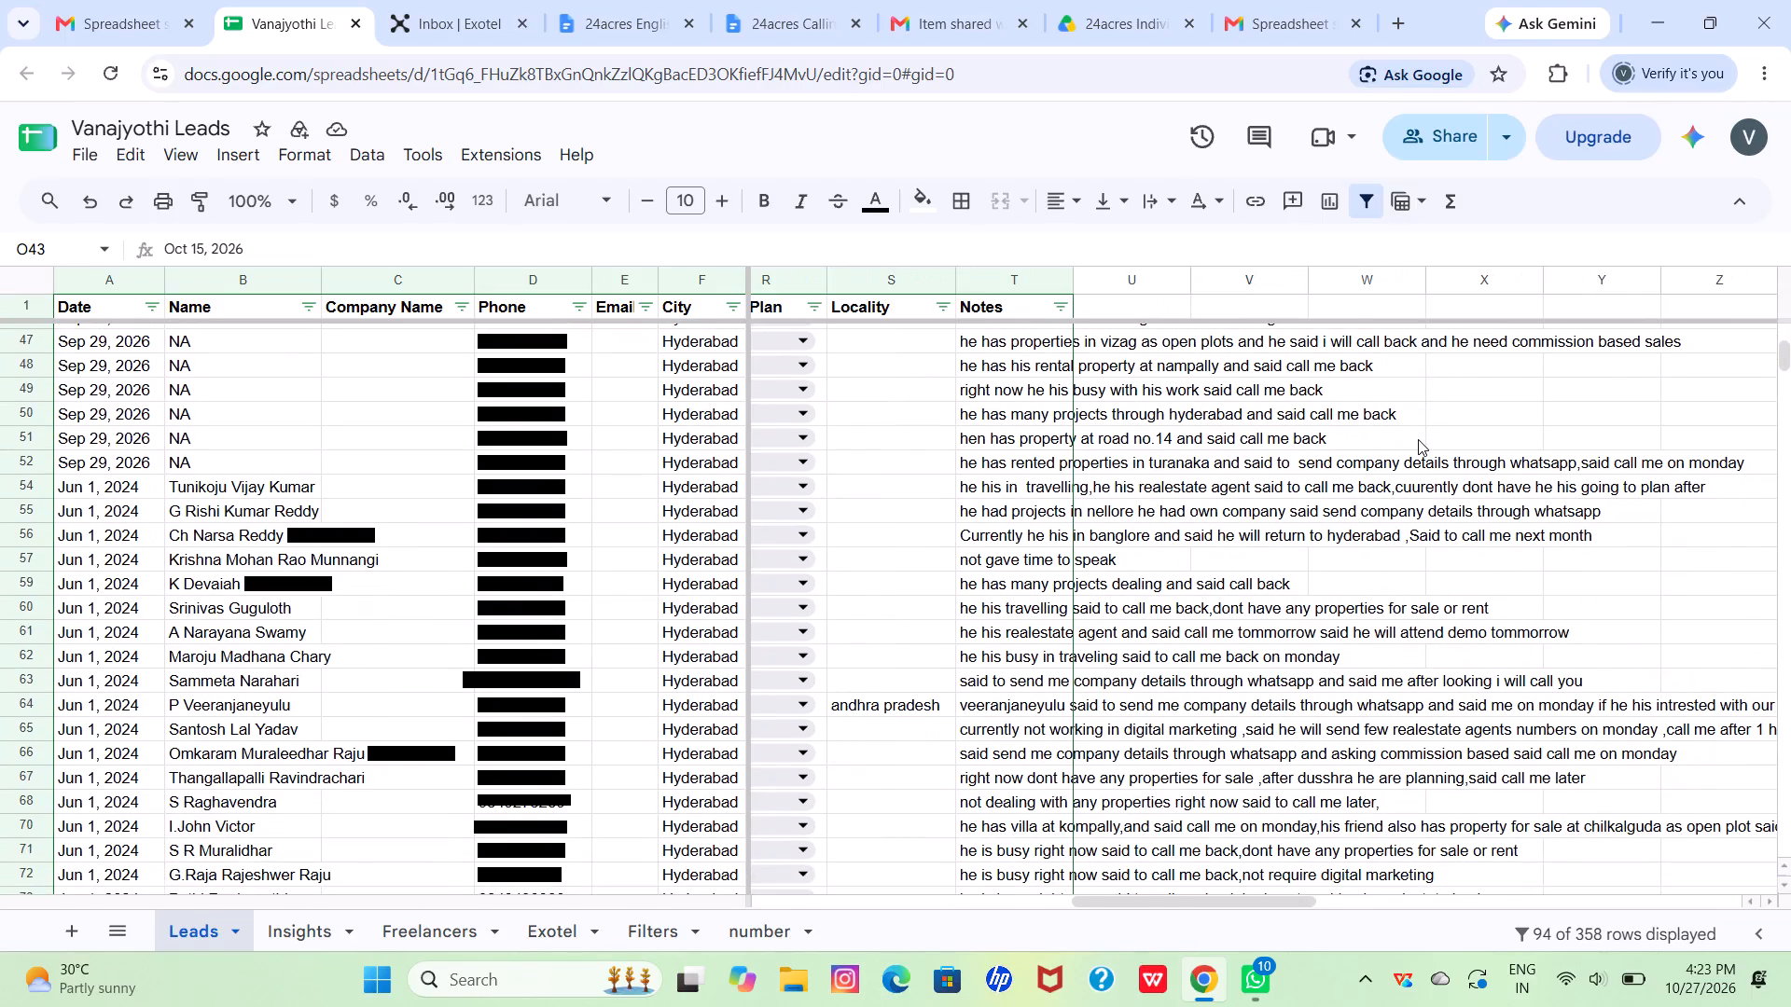
scroll(1418, 439, left, 1)
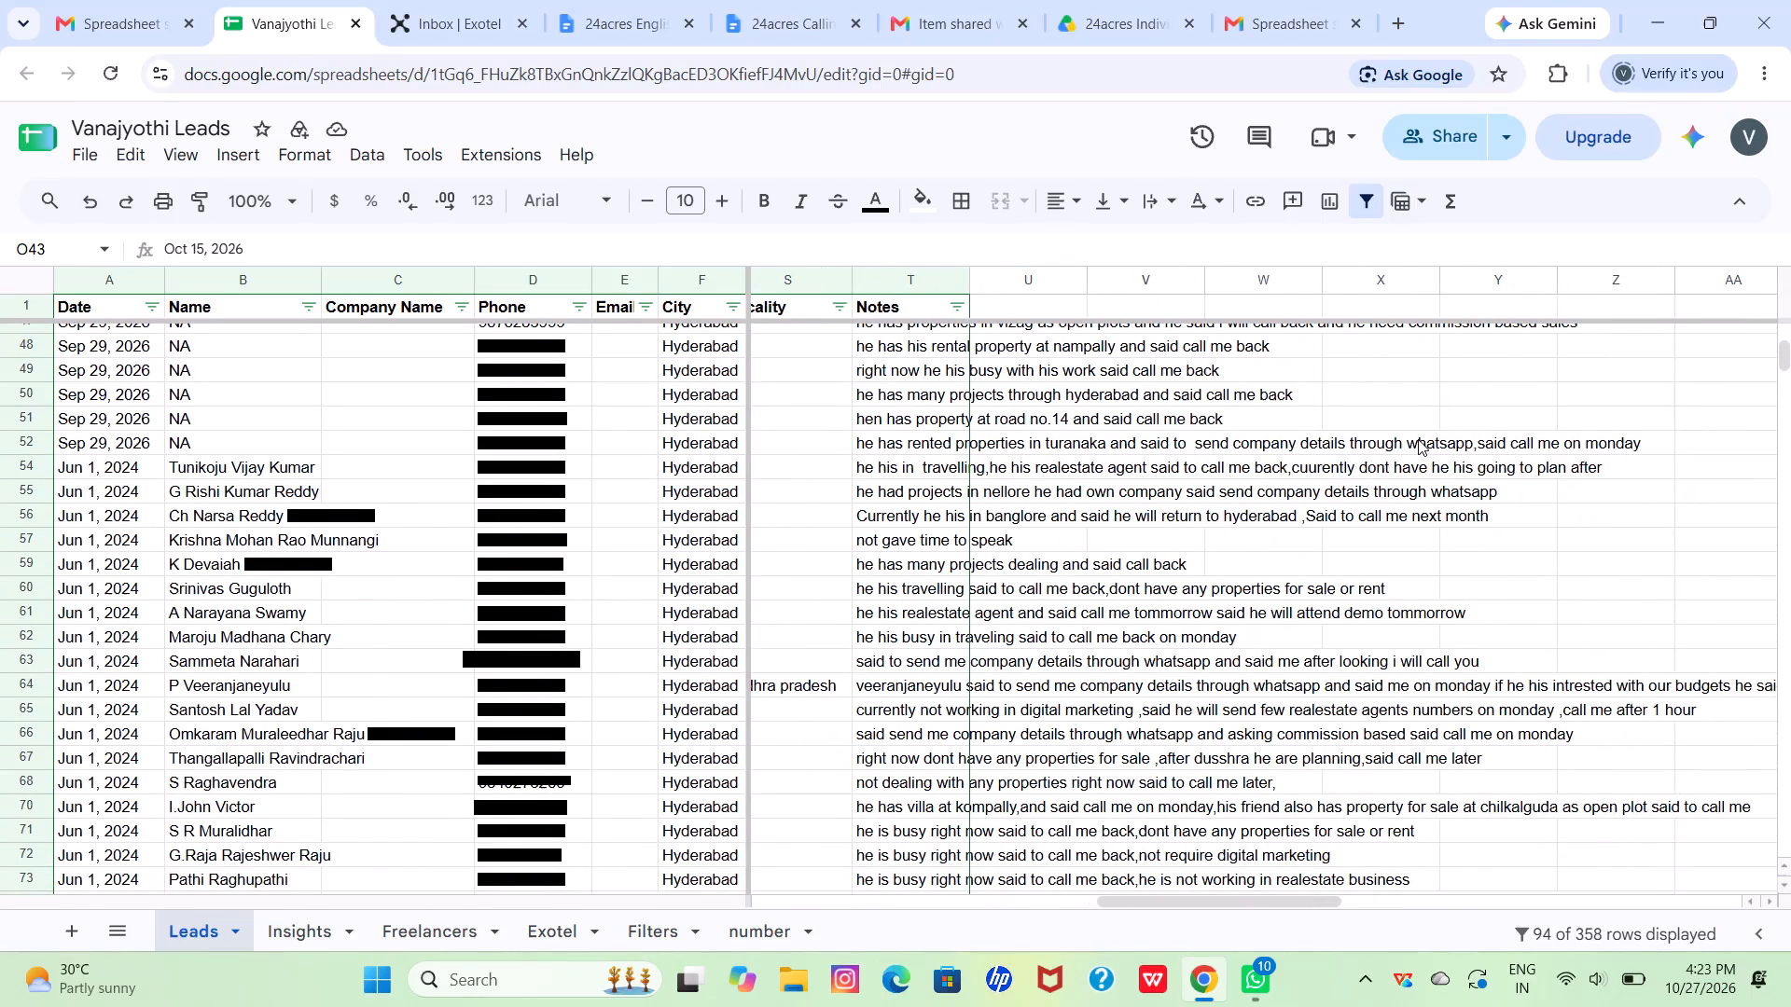
scroll(1418, 439, down, 1)
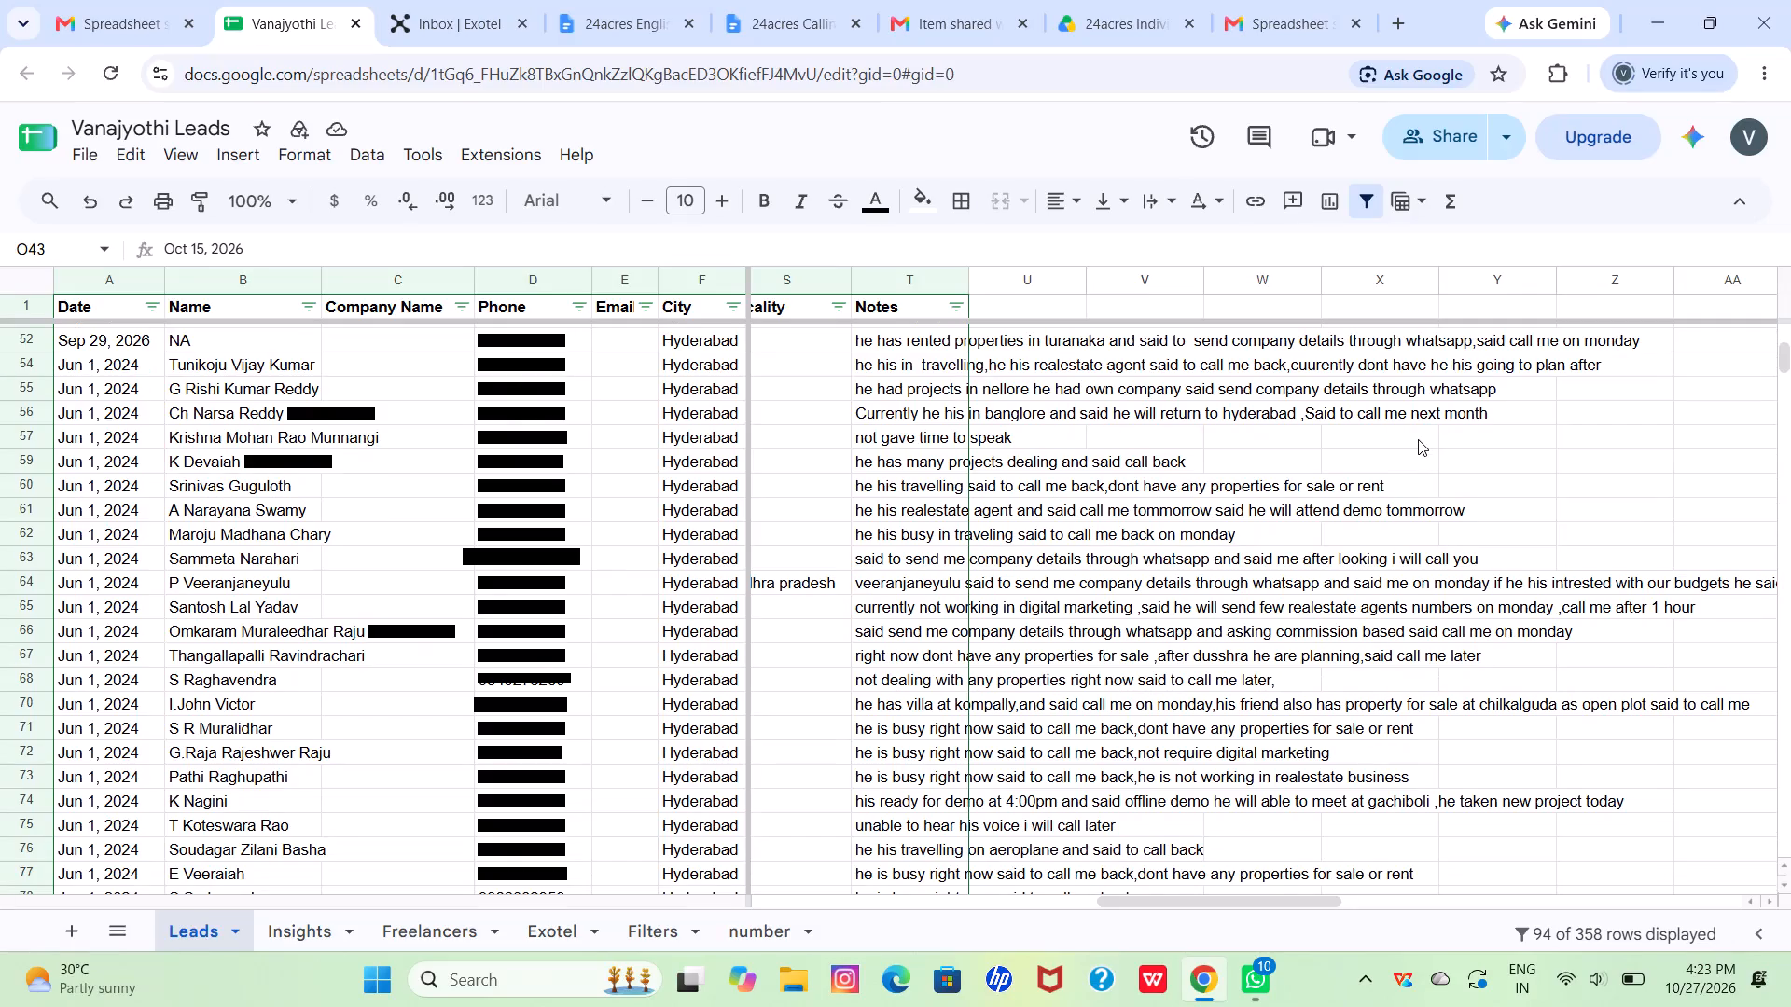
scroll(1418, 439, down, 3)
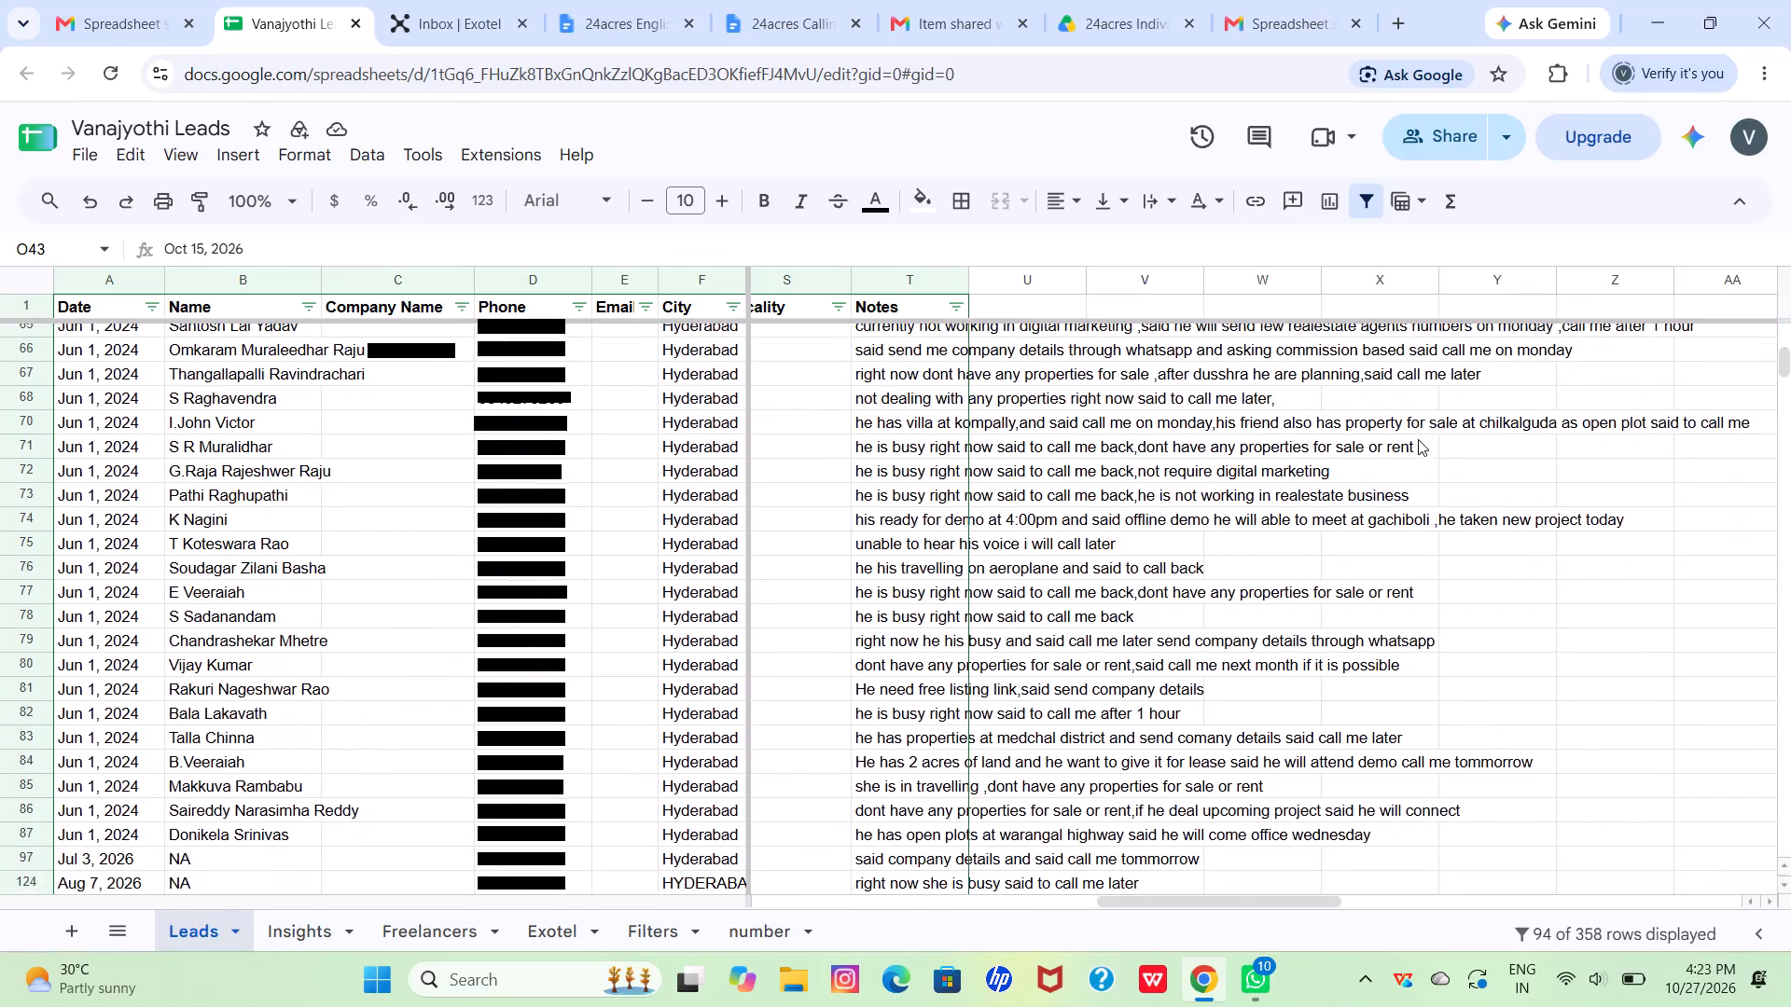
scroll(1418, 439, down, 3)
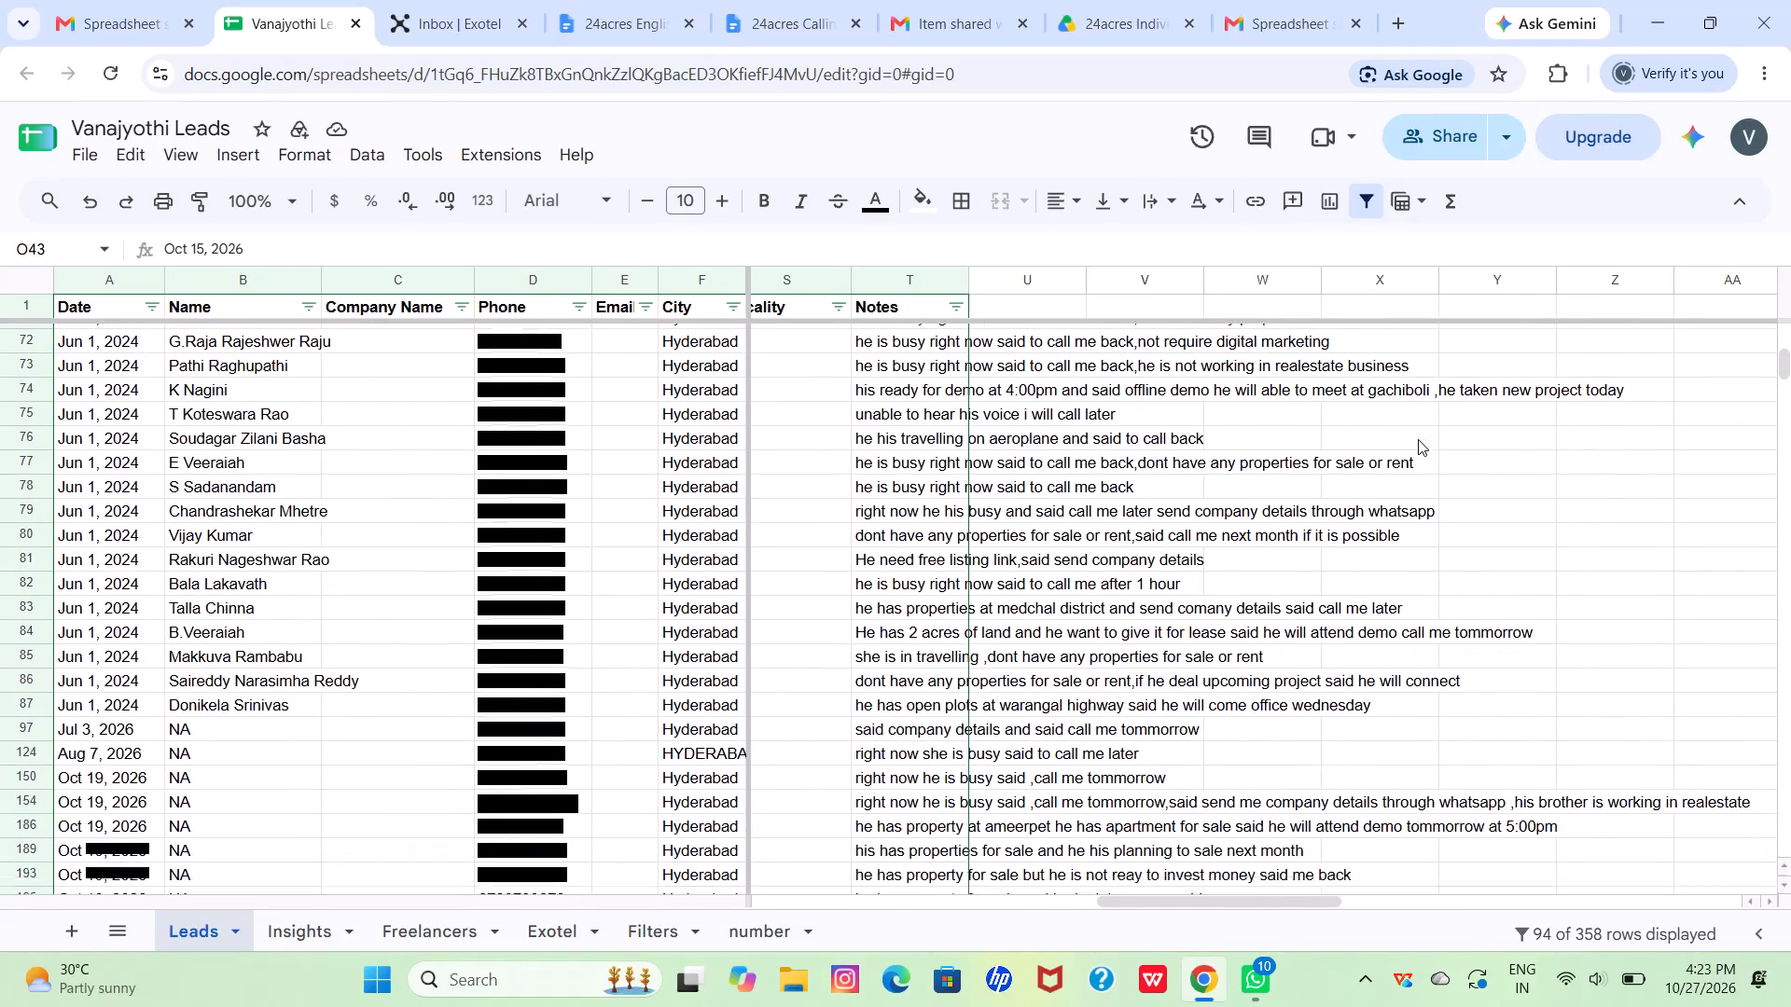
scroll(1418, 439, down, 1)
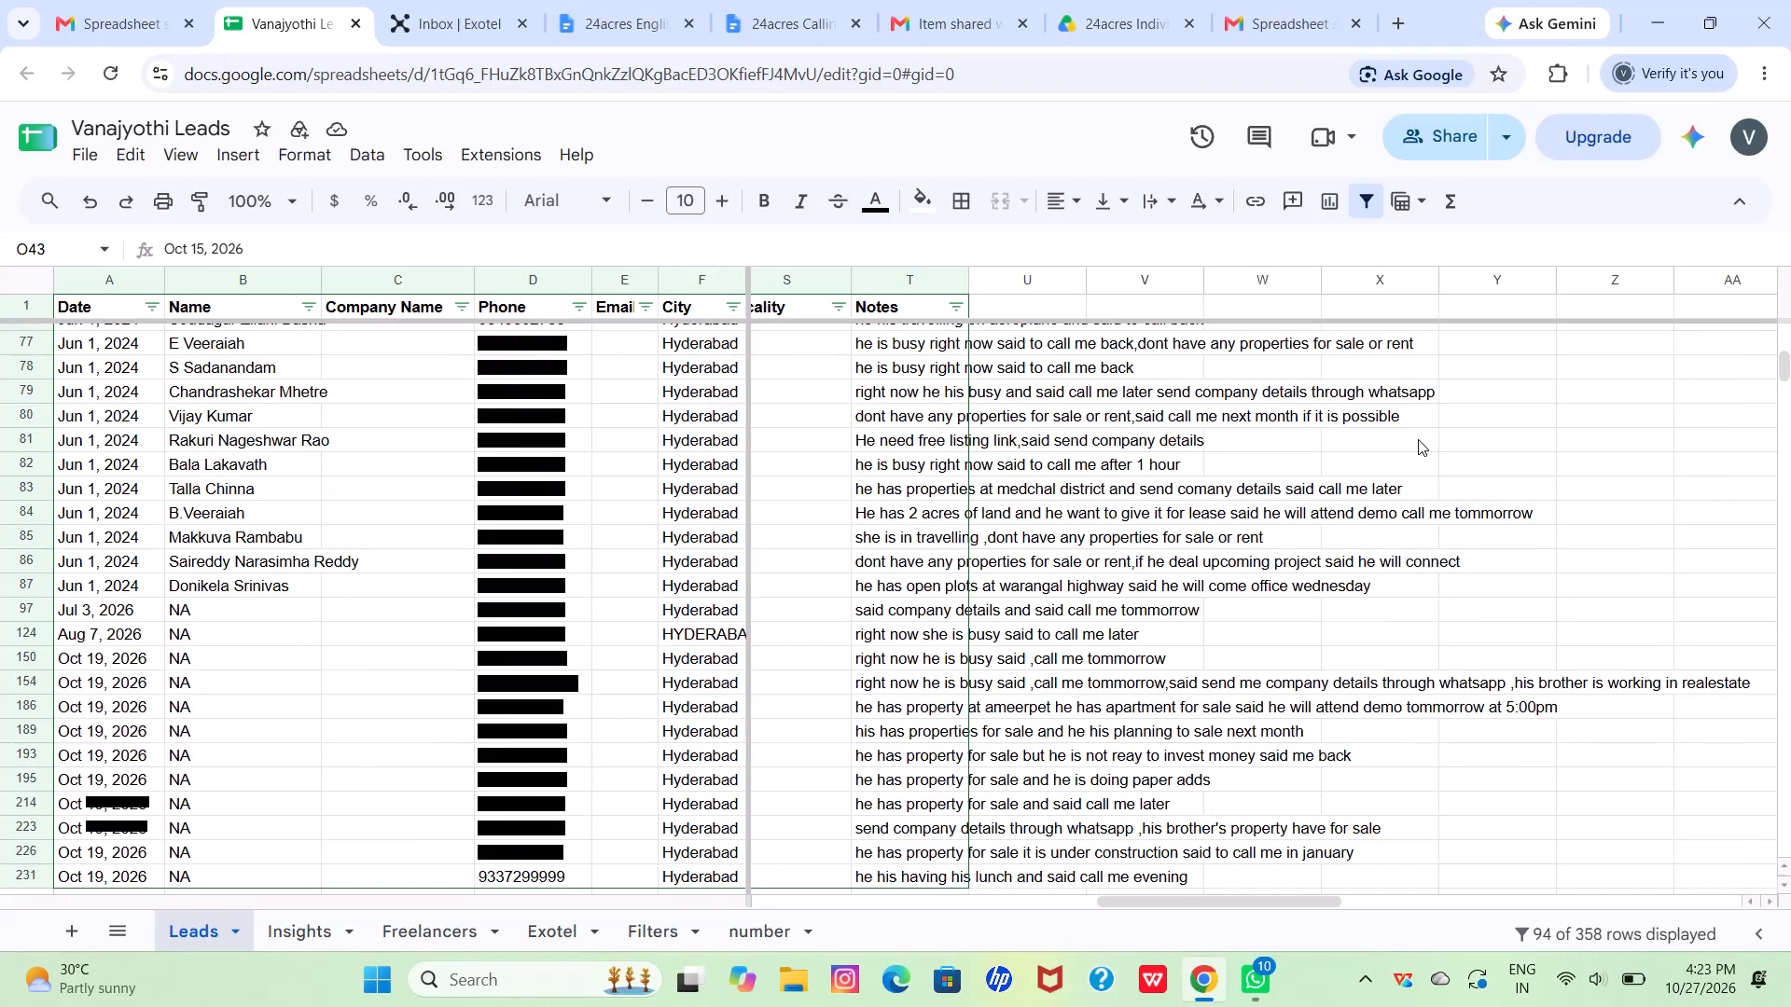
Go back up through the lead notes and reread those around rows 31 to 56.
scroll(1396, 504, up, 5)
scroll(1396, 504, left, 2)
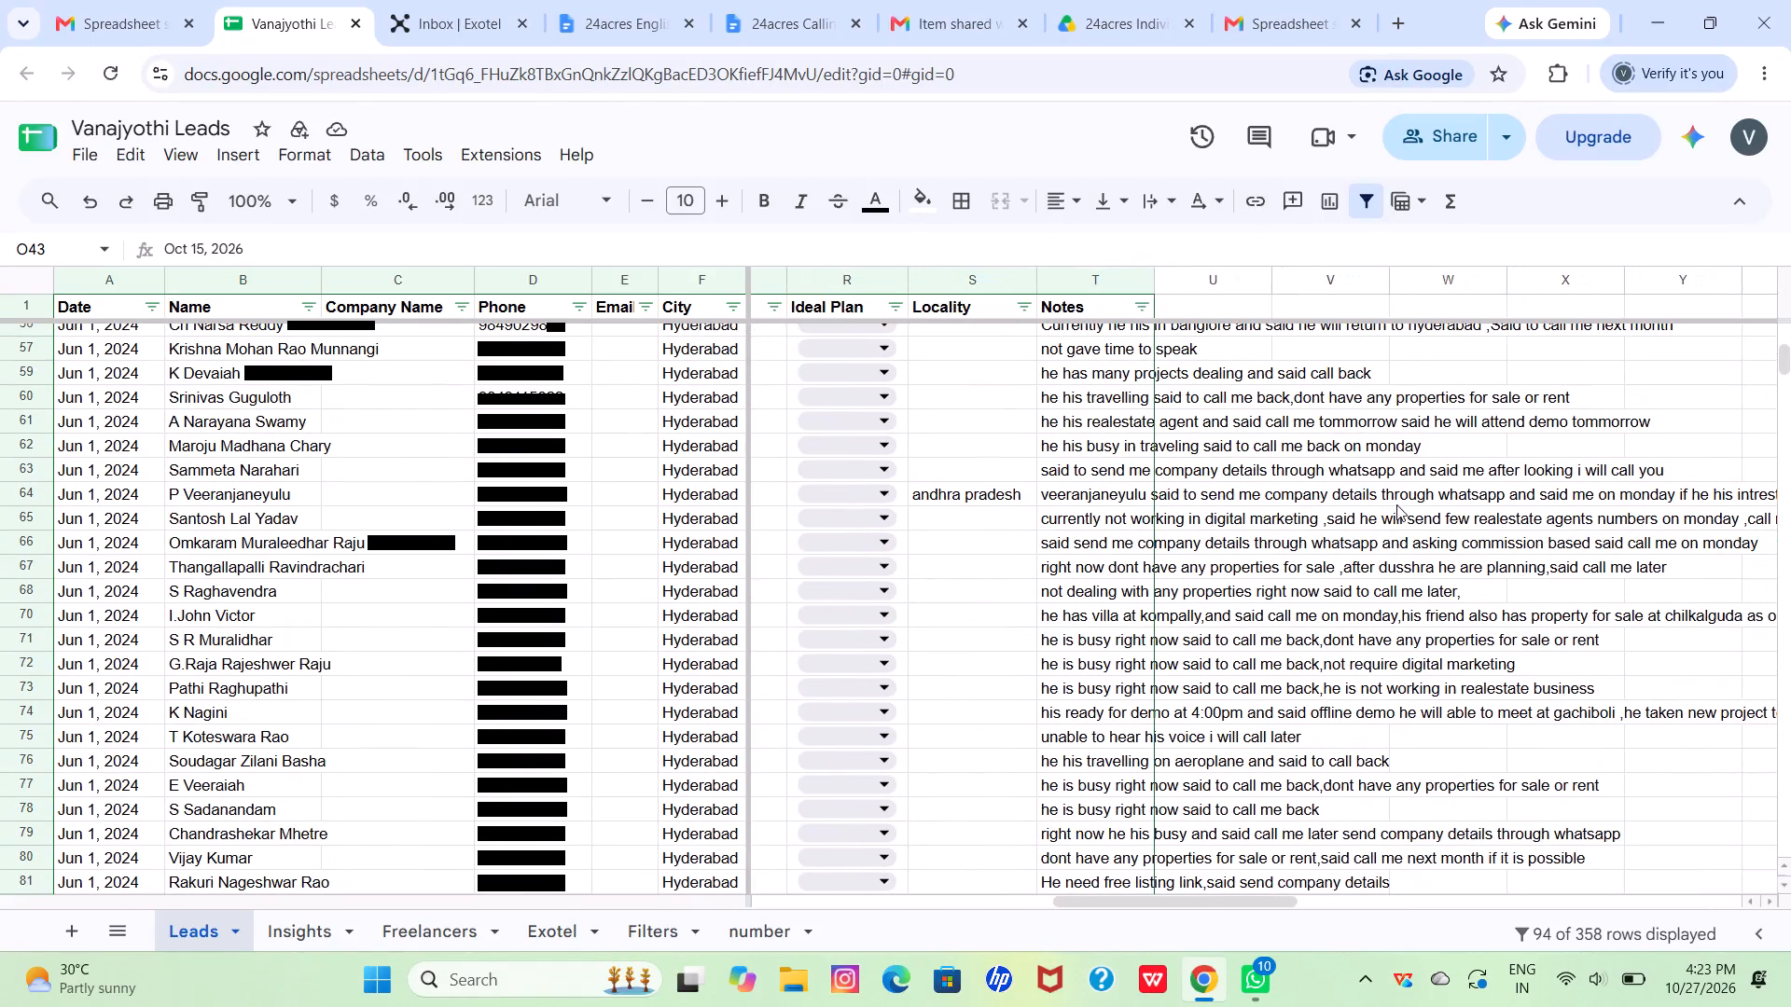
scroll(1396, 504, left, 1)
scroll(1396, 504, up, 6)
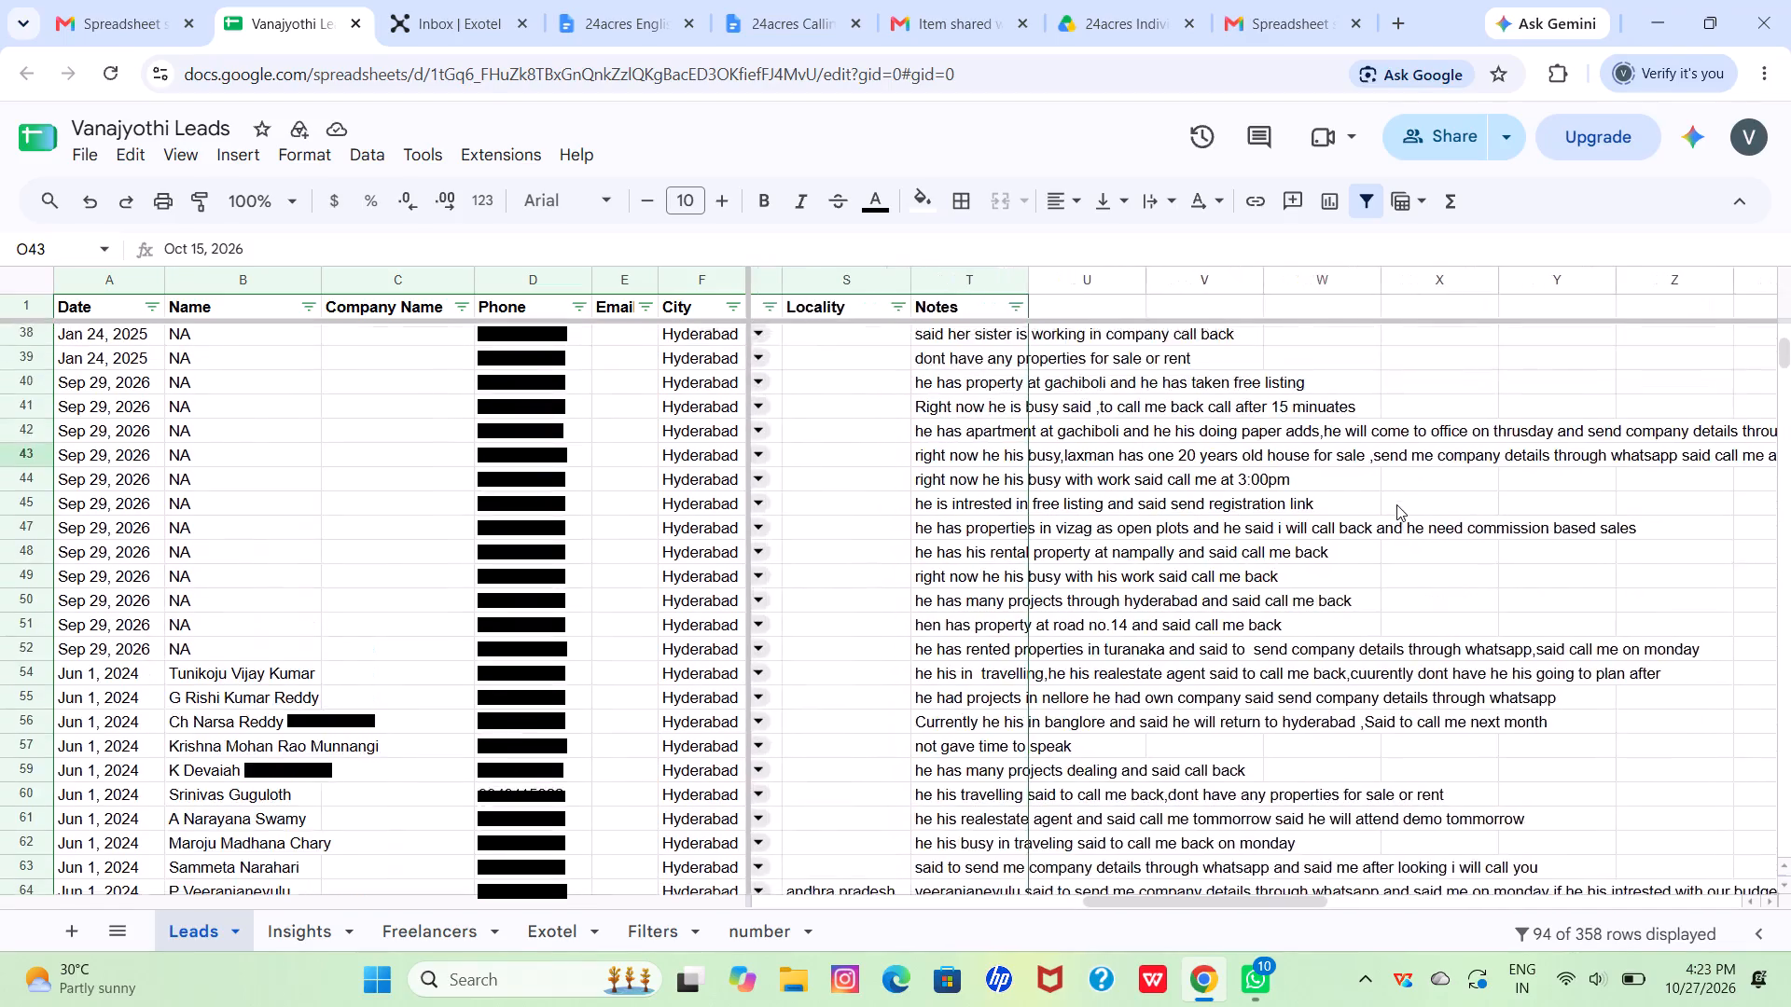
scroll(1396, 504, up, 1)
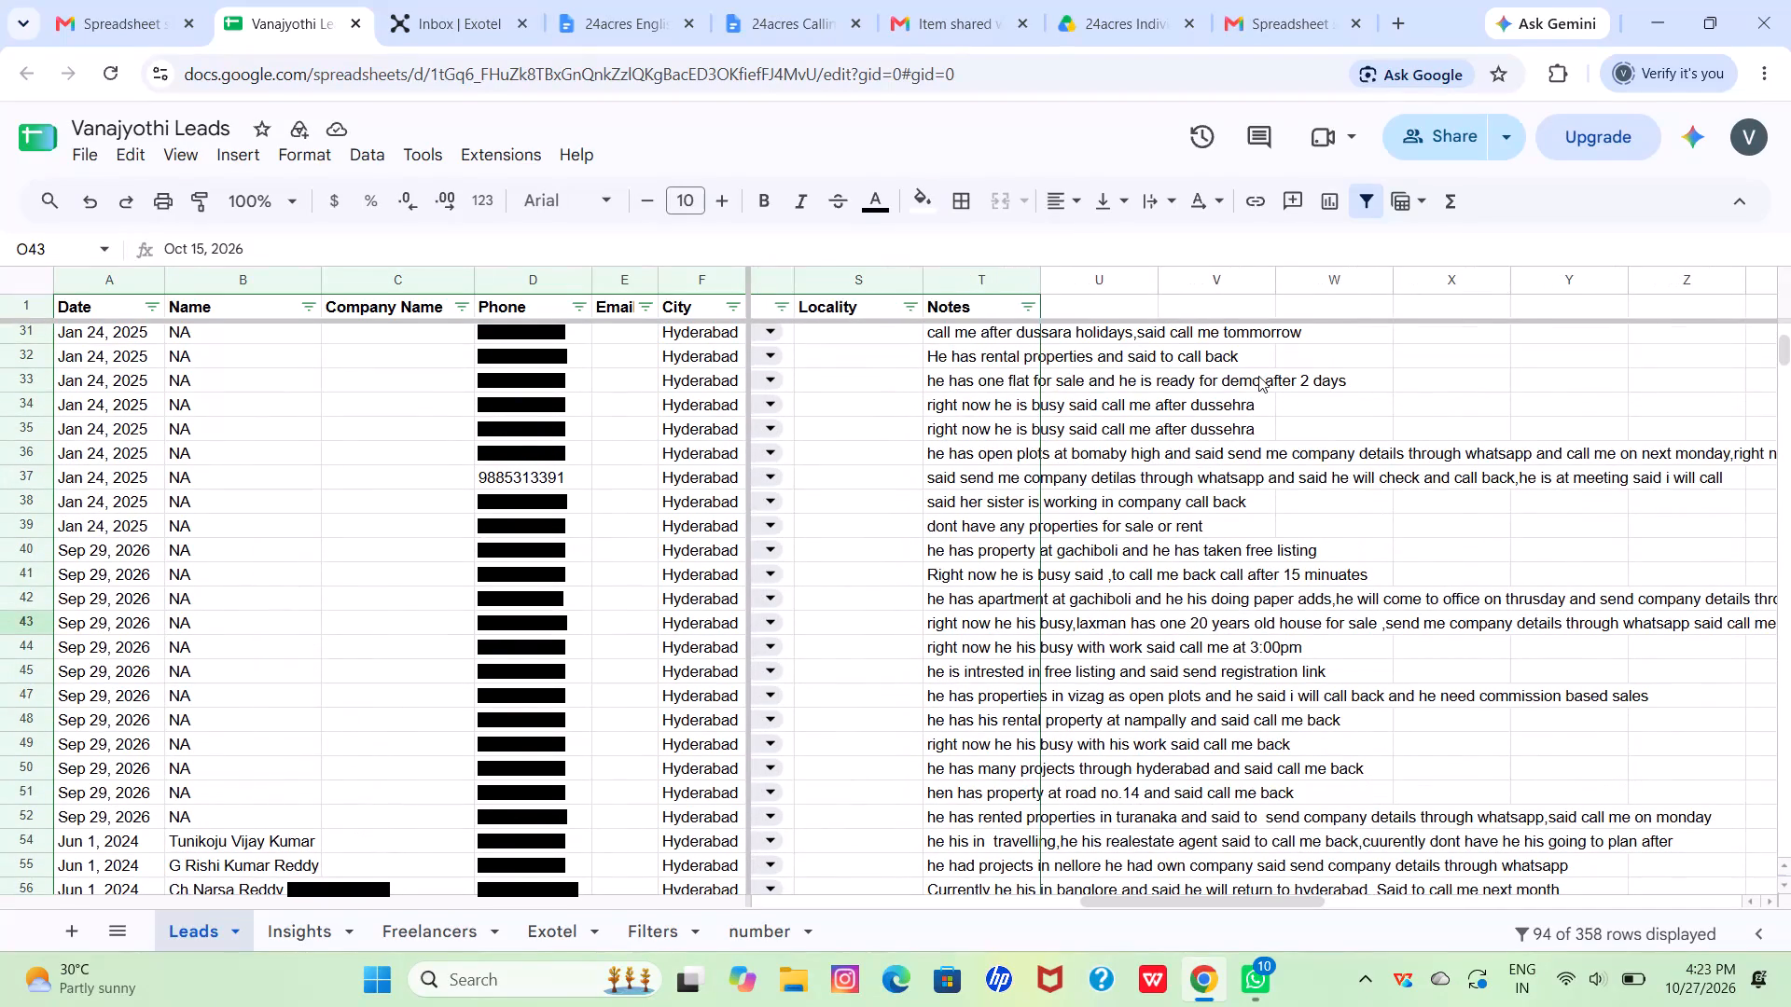
scroll(1267, 624, down, 1)
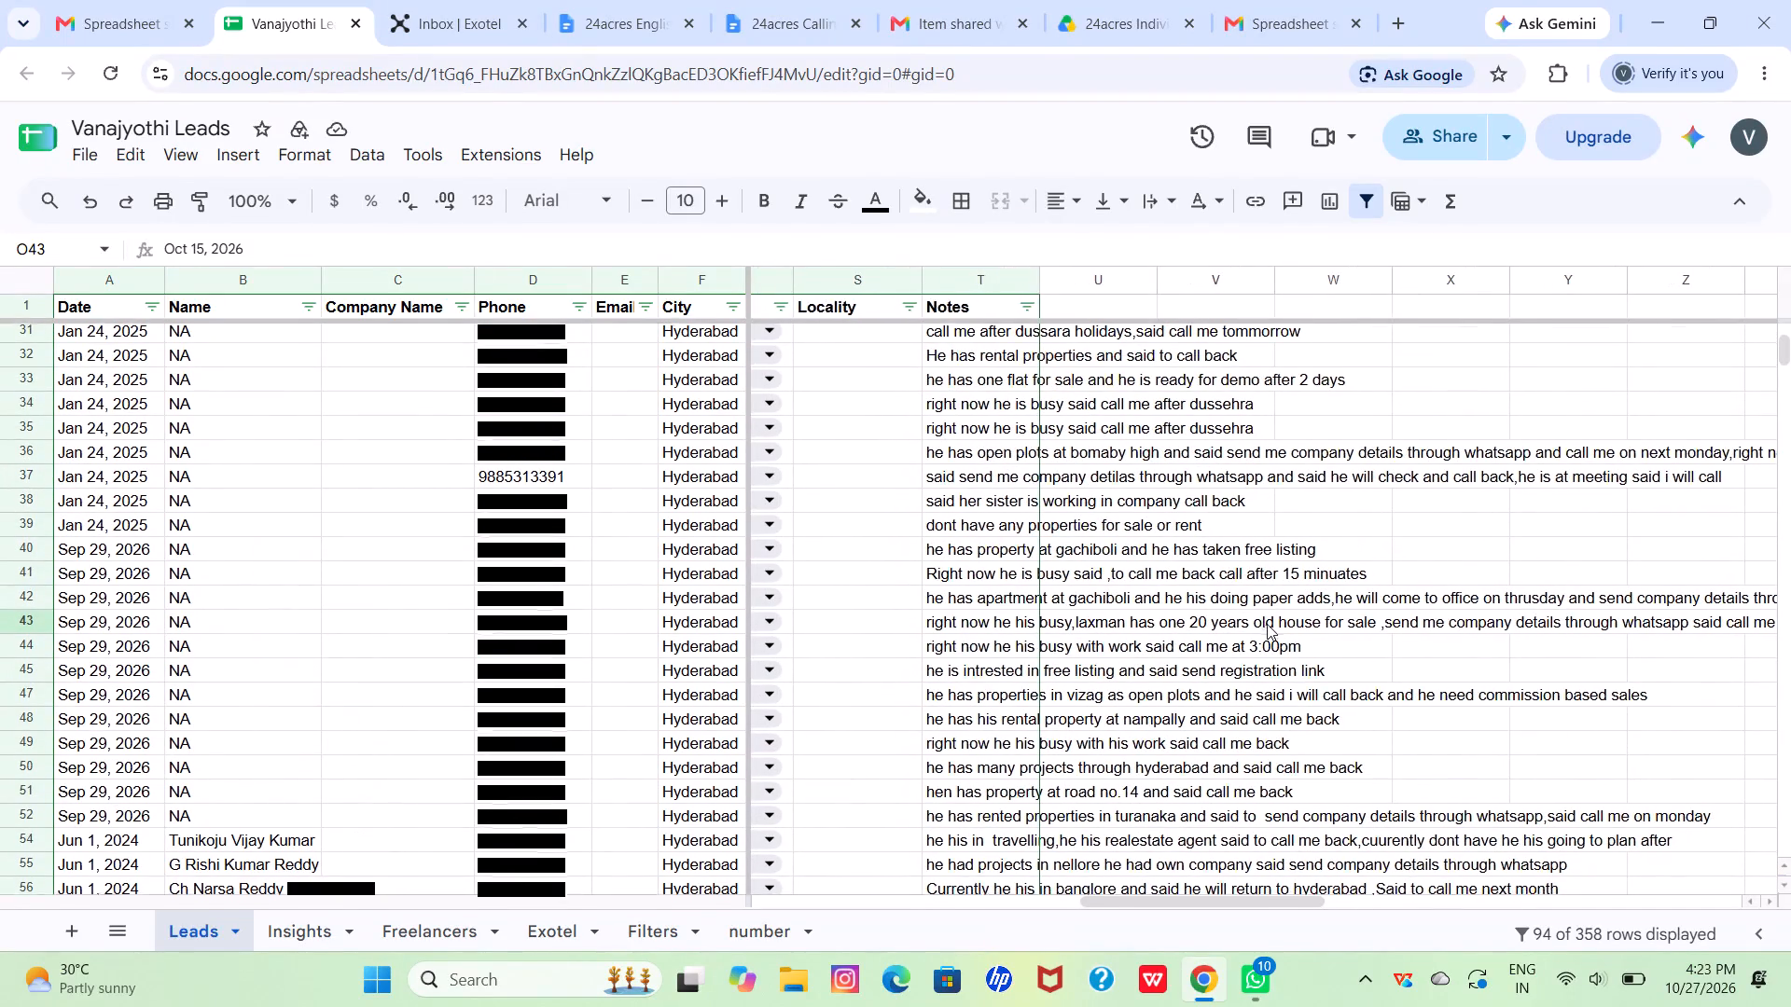
Read across the follow-up dates and notes of the Call Back leads around rows 35 to 62.
scroll(1267, 624, down, 1)
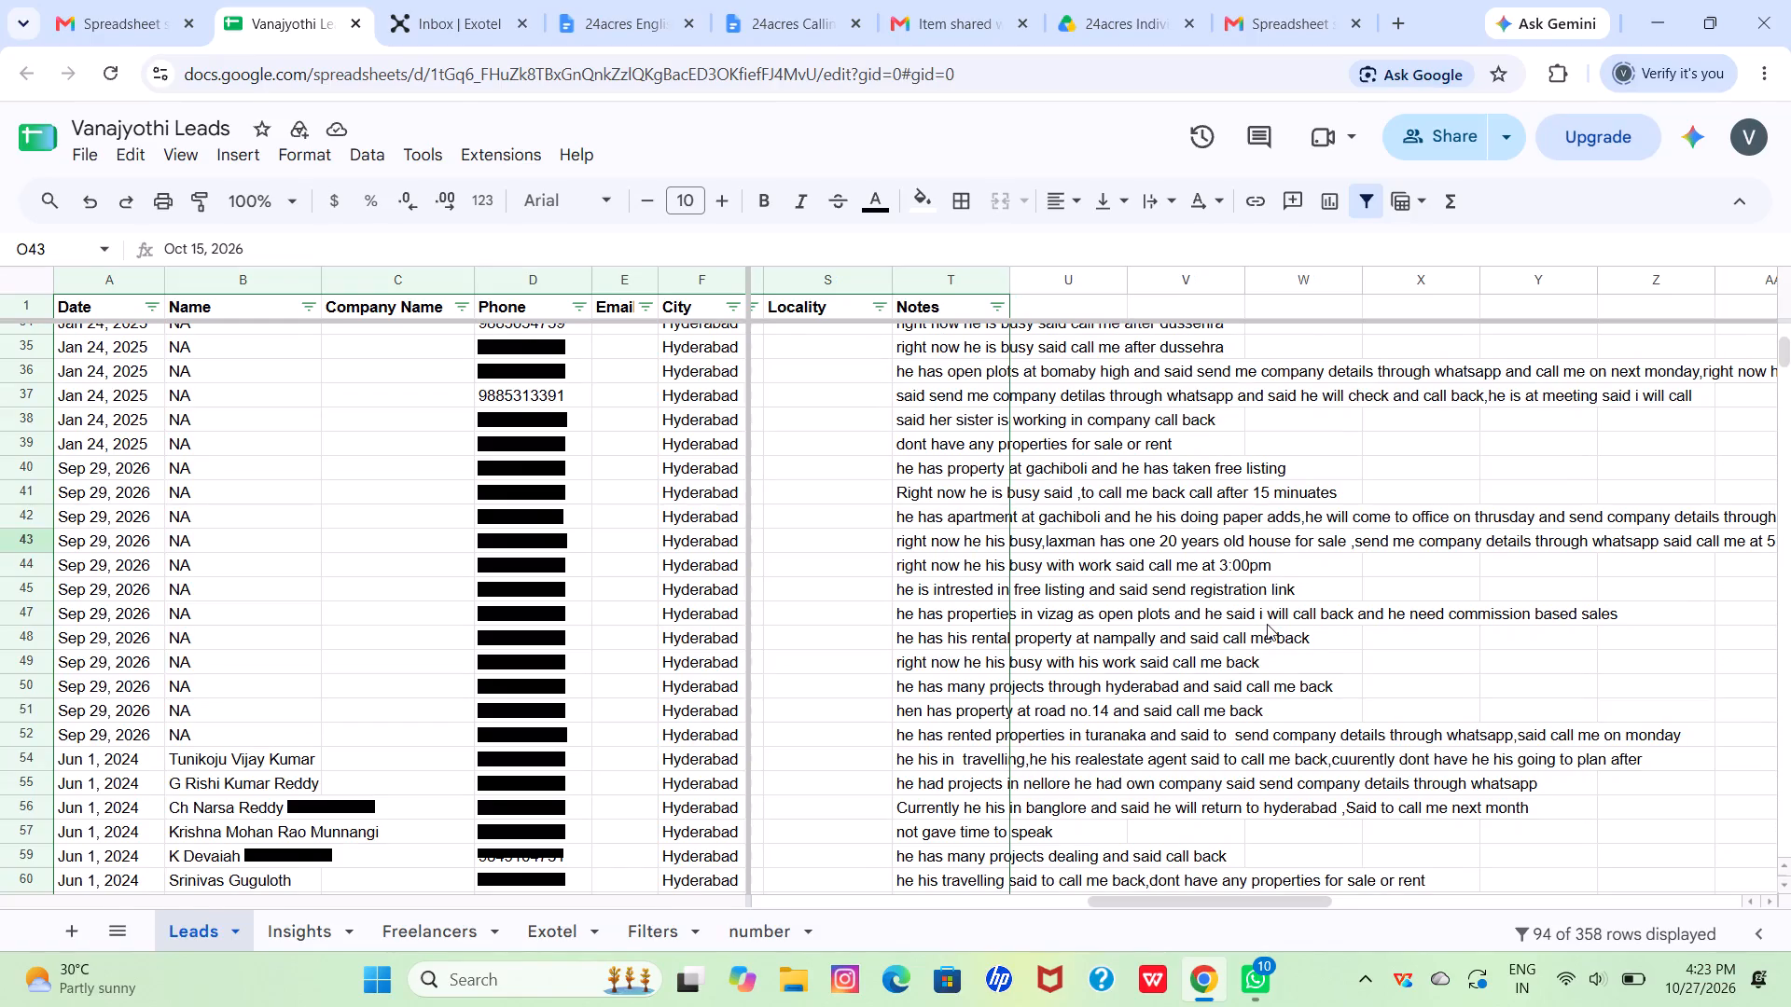
scroll(1267, 624, left, 3)
scroll(1267, 624, right, 1)
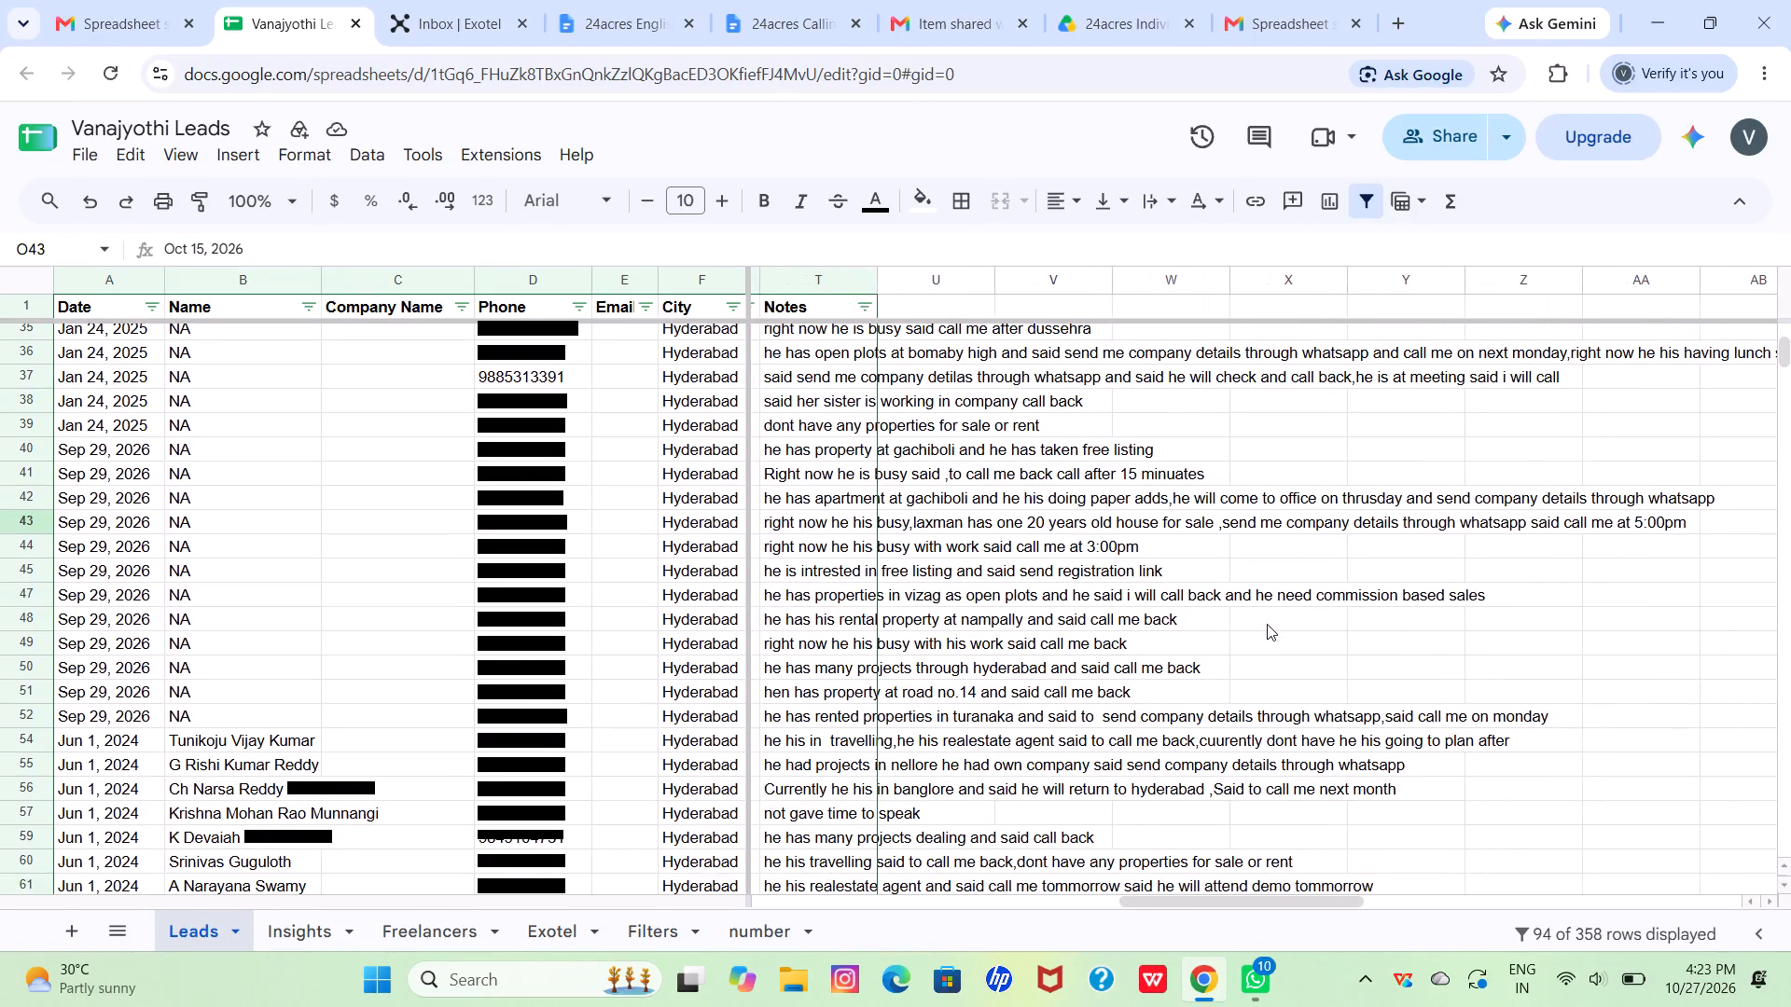
scroll(1267, 624, right, 3)
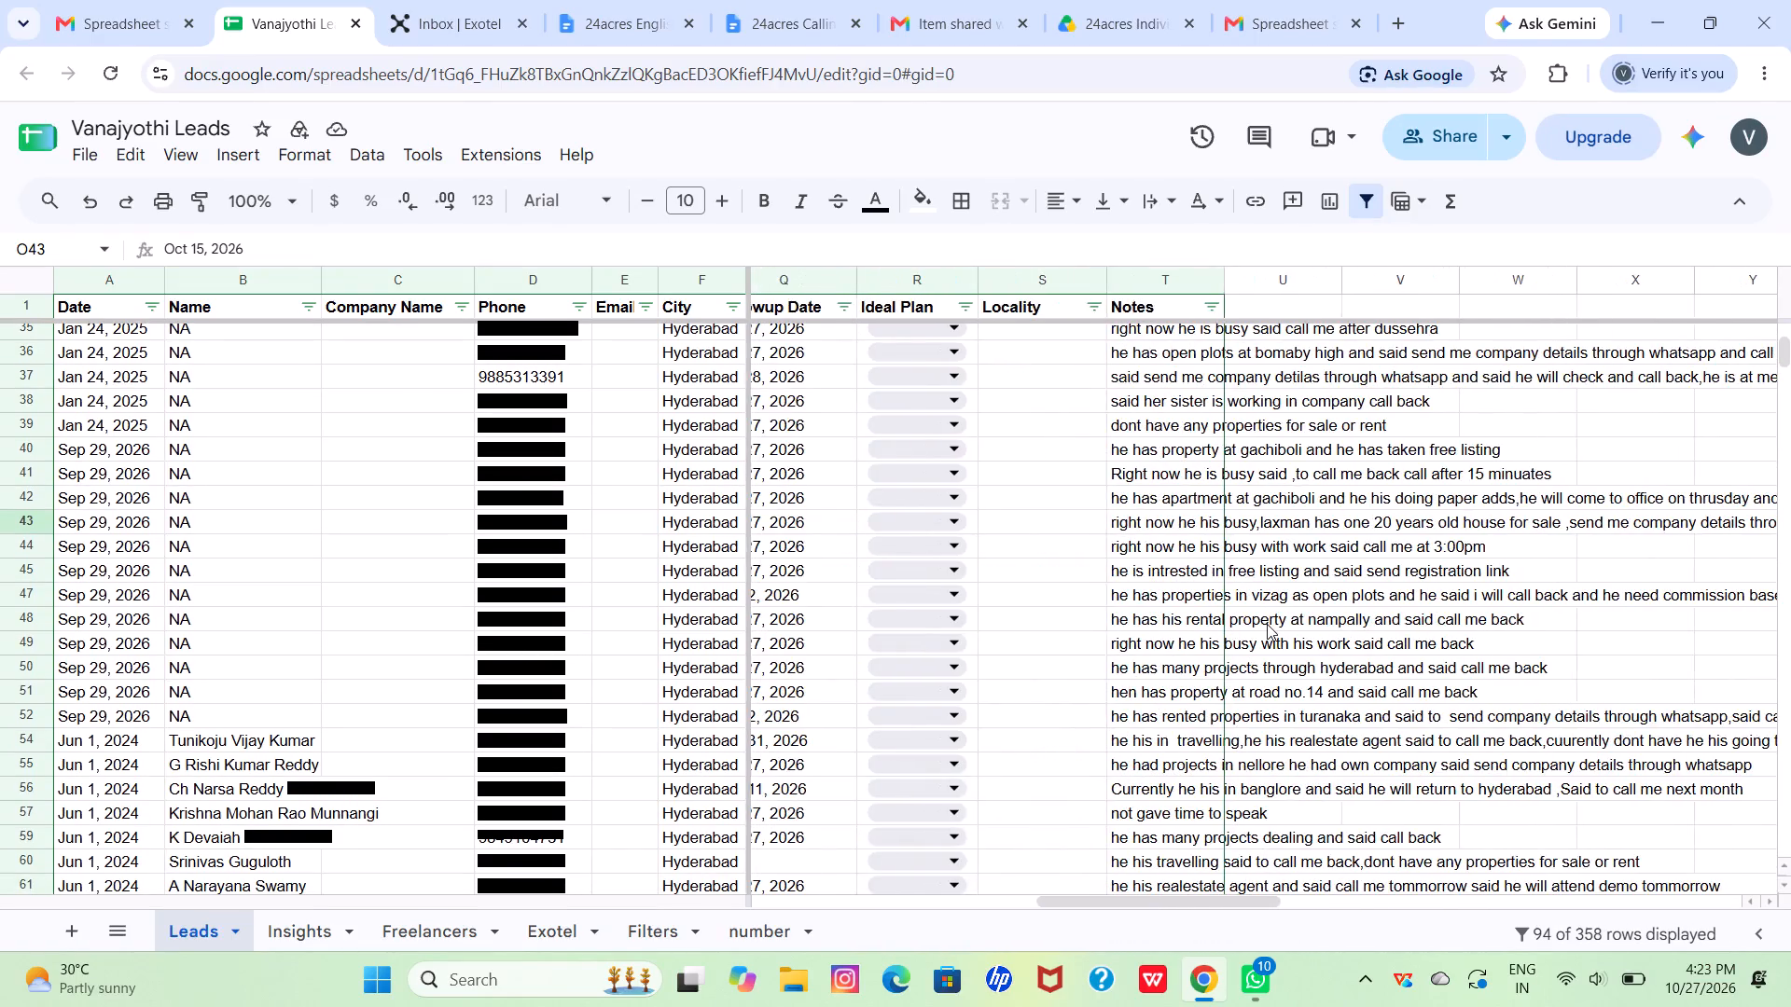
scroll(1267, 624, left, 4)
scroll(1267, 624, right, 1)
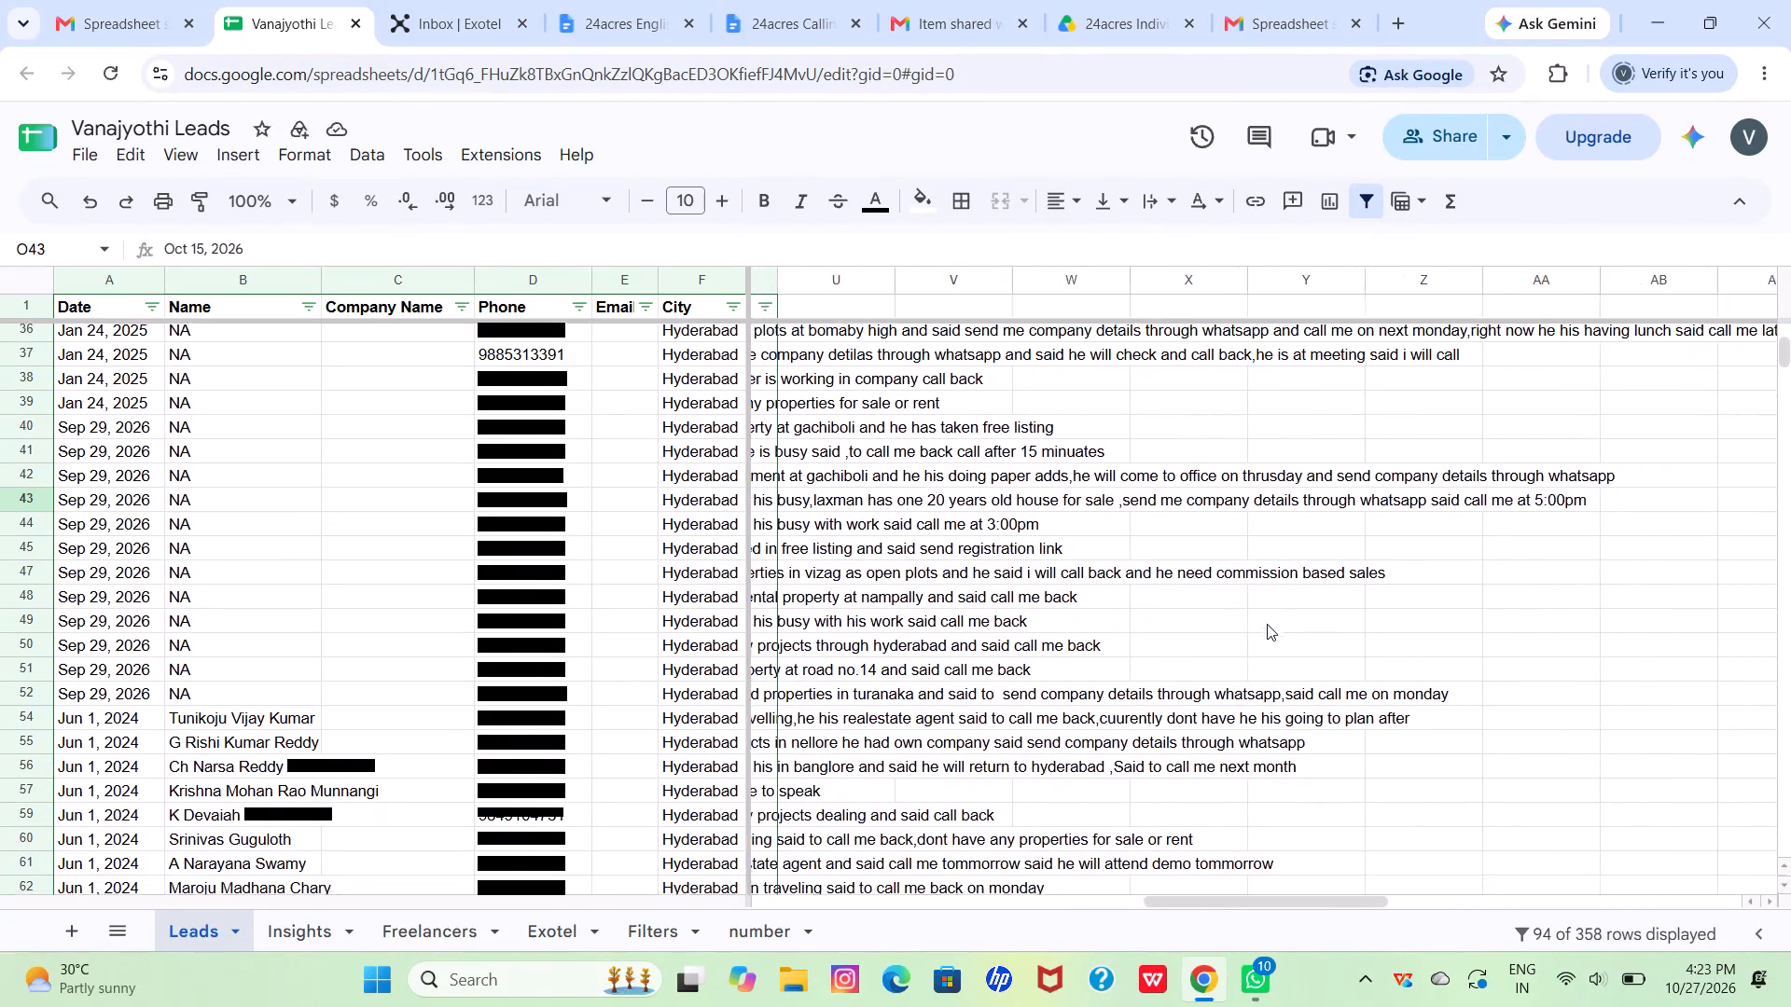
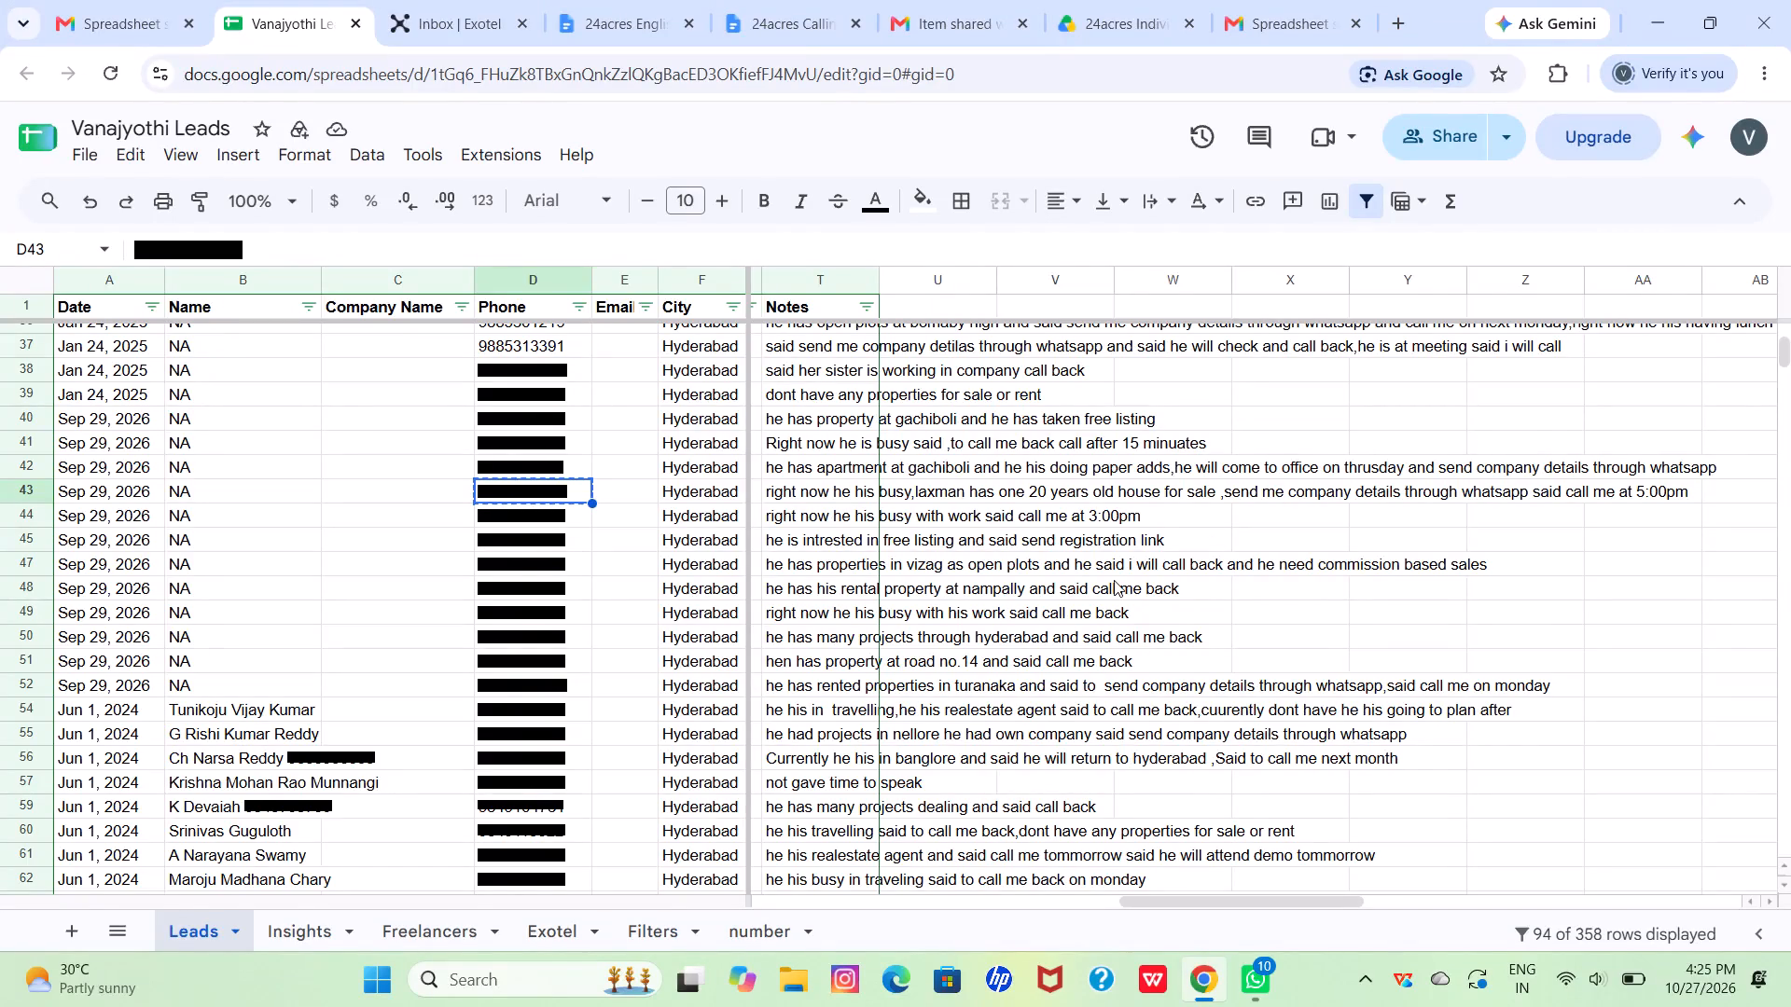
Review the attempts, last spoken and follow-up dates of the filtered leads around rows 38 to 63.
scroll(1114, 580, right, 9)
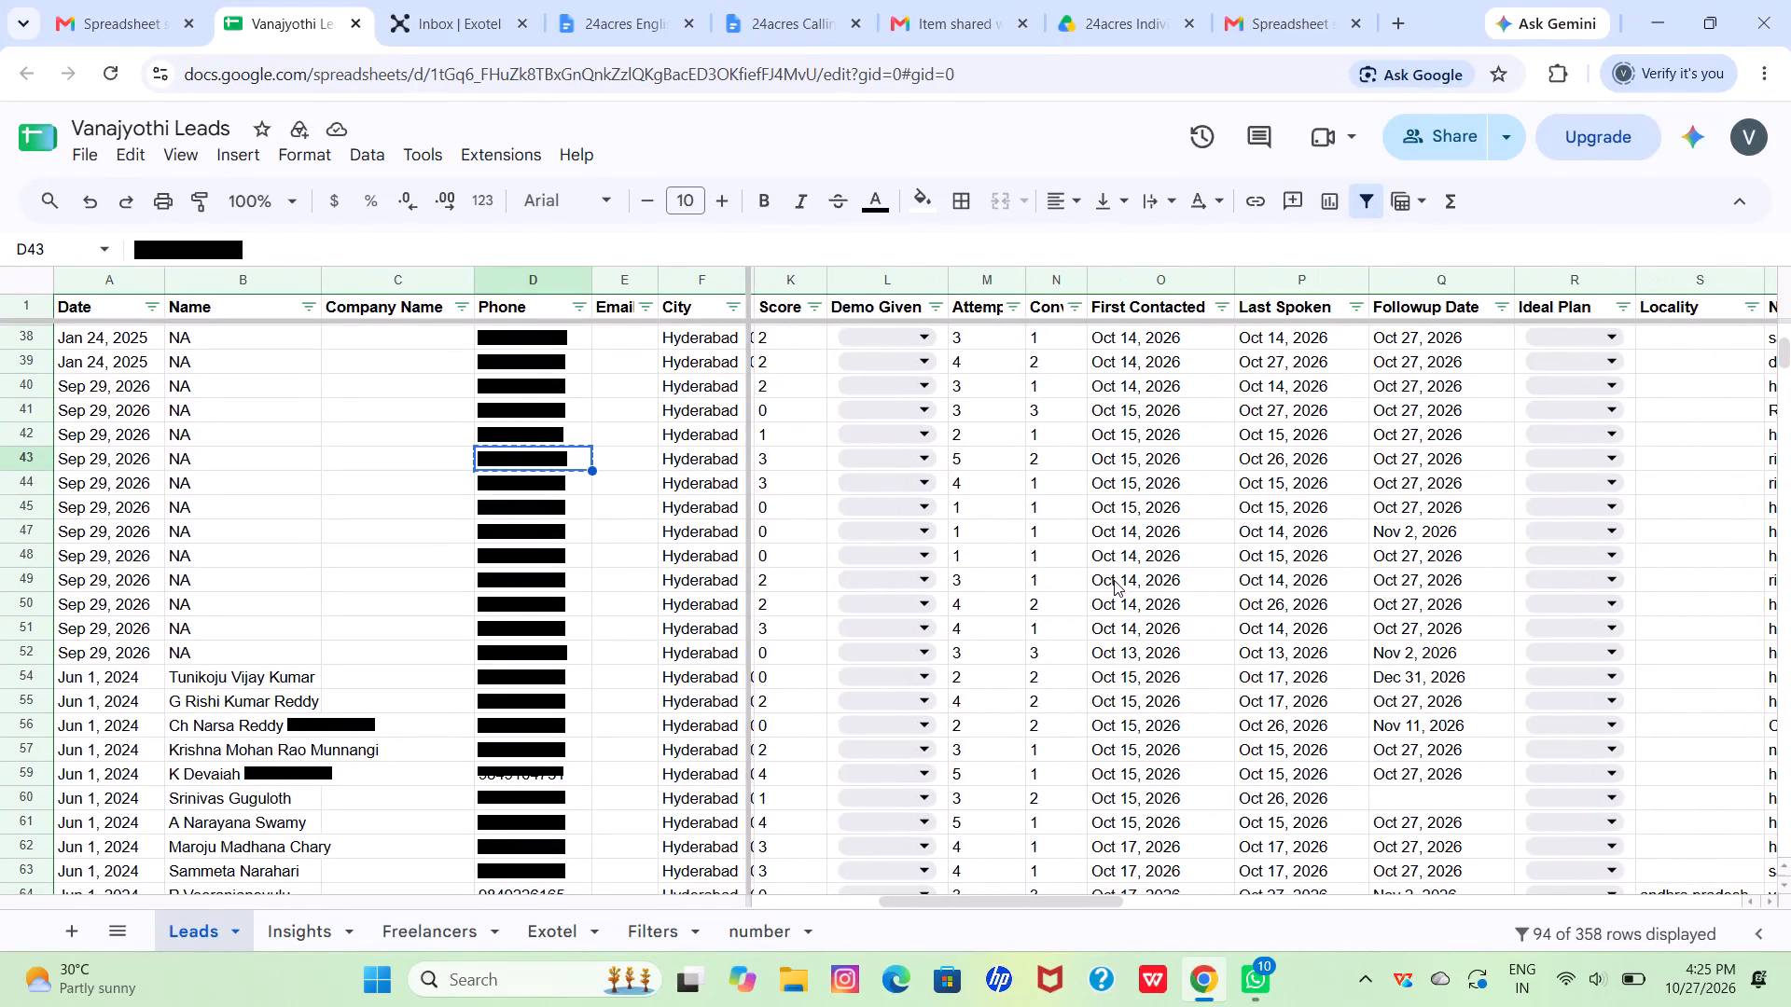
Set the attempts count of the Call Back lead in row 43 to 6 and its Conv count to 3.
click(992, 464)
key(6)
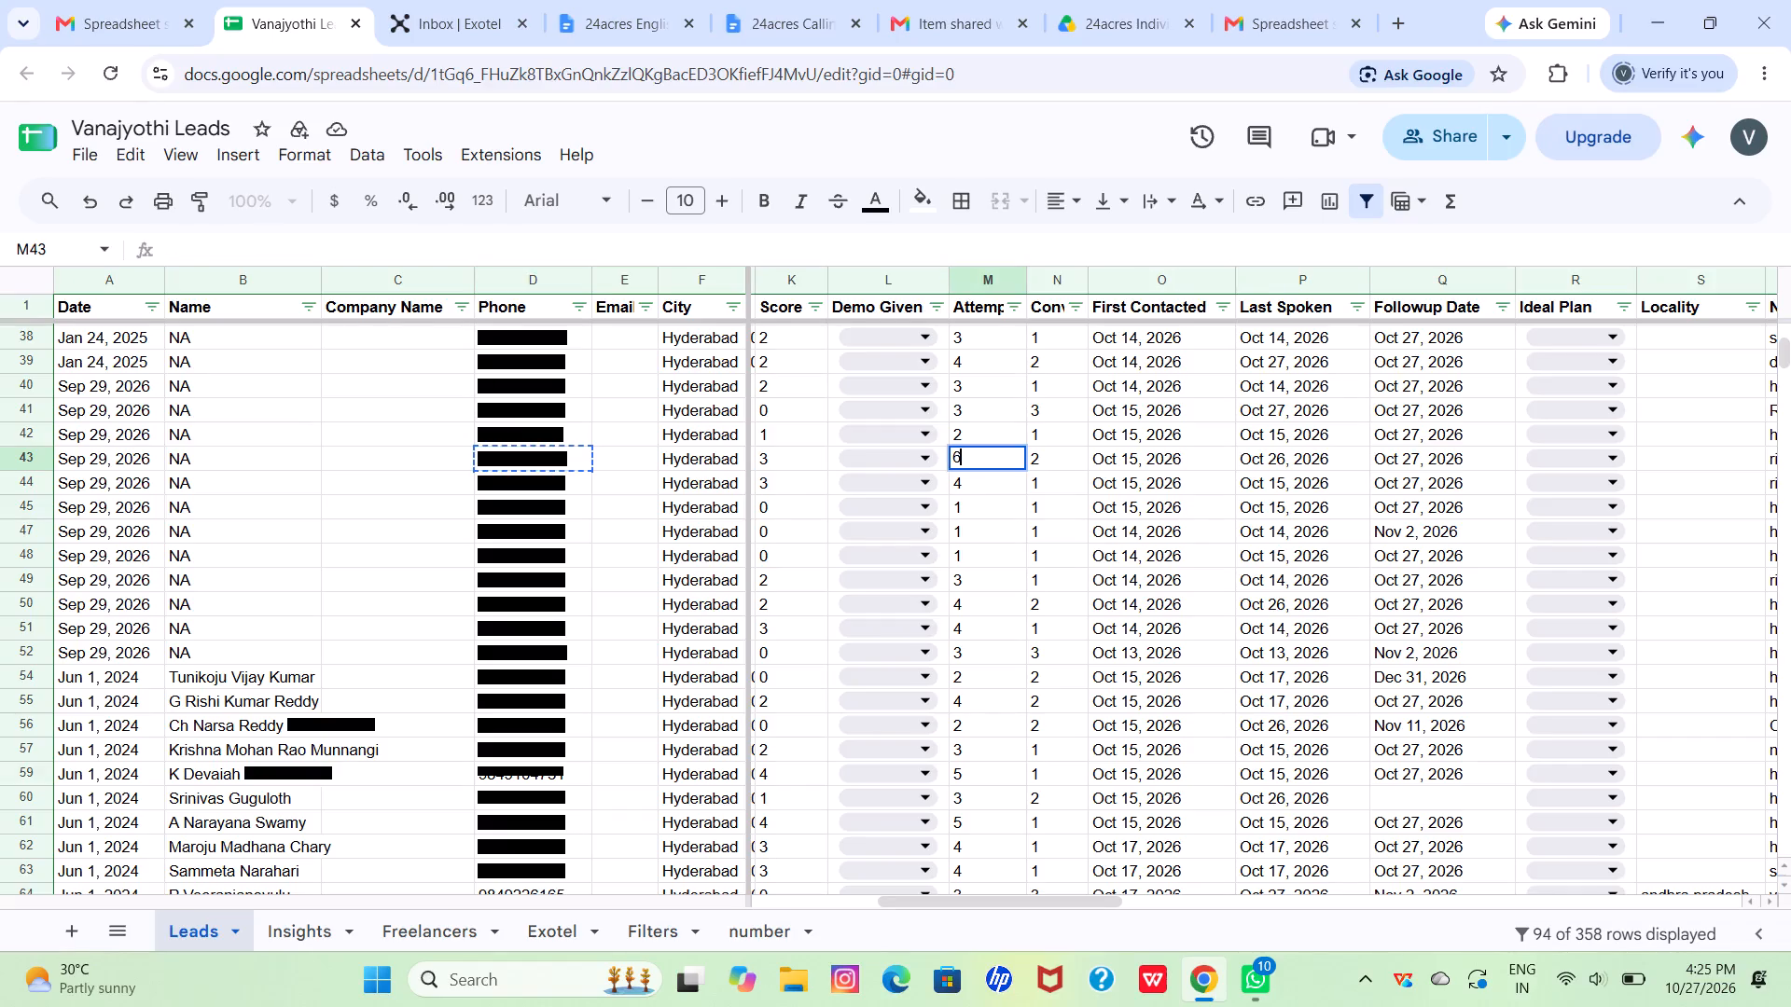
click(1049, 460)
key(3)
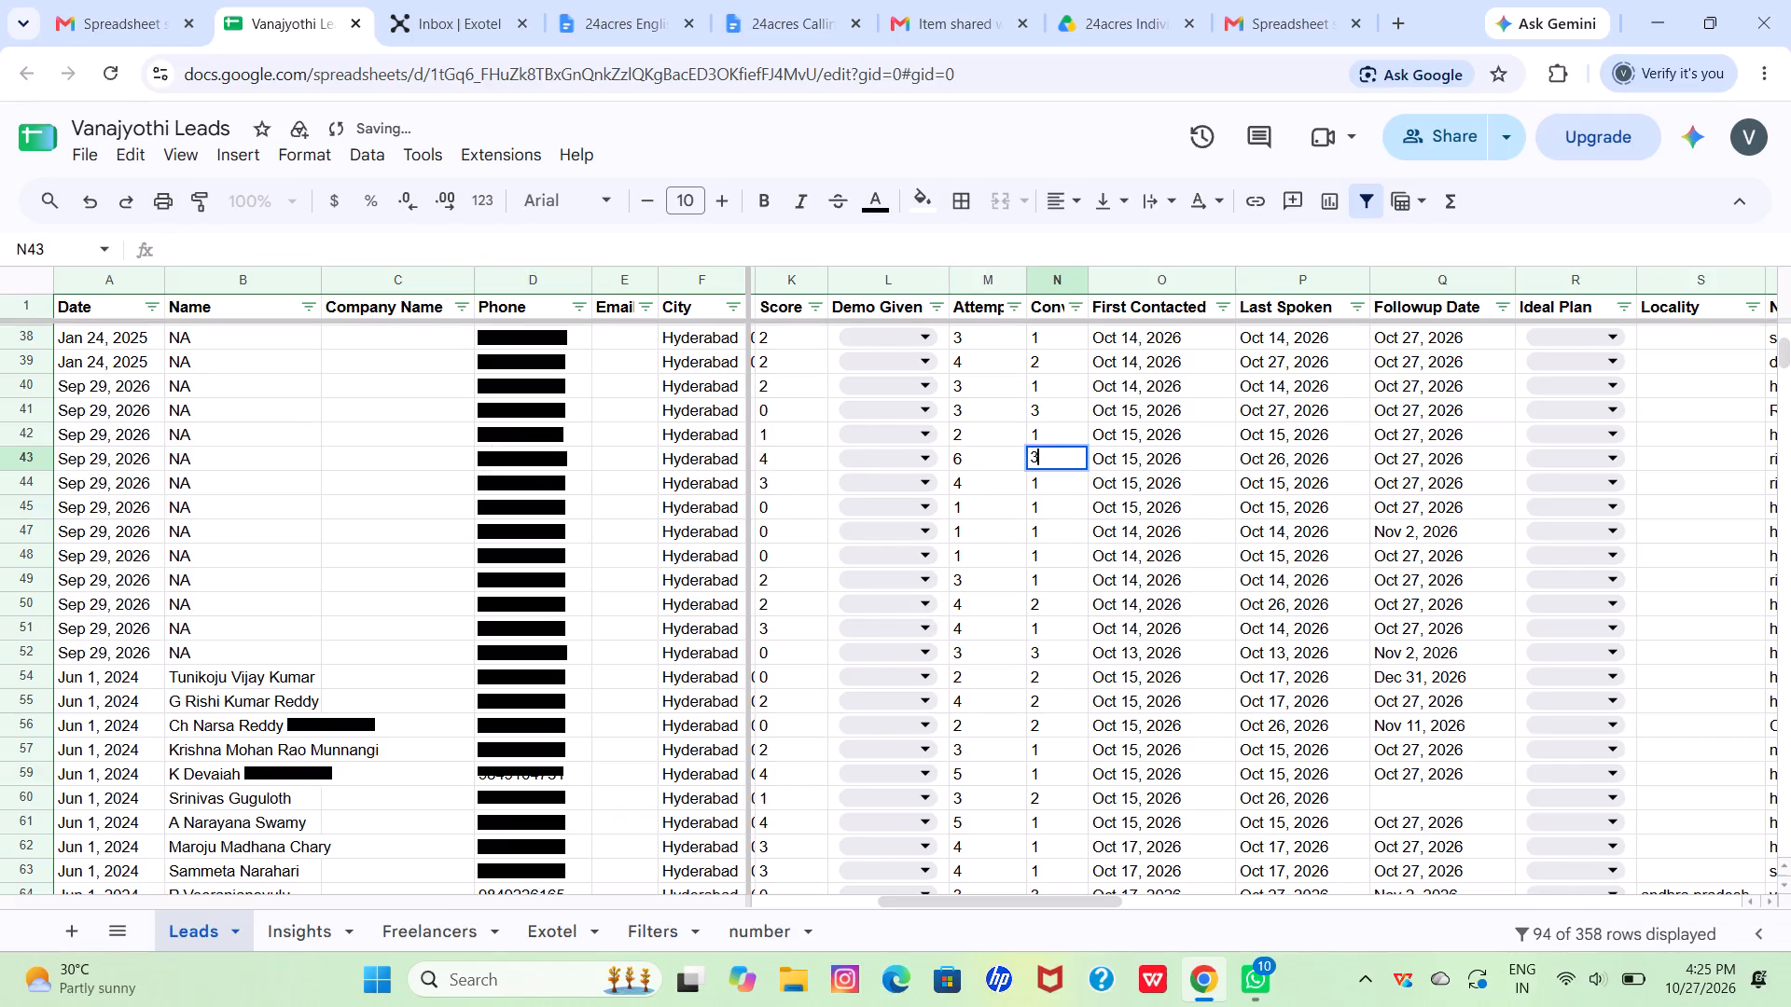
click(1049, 479)
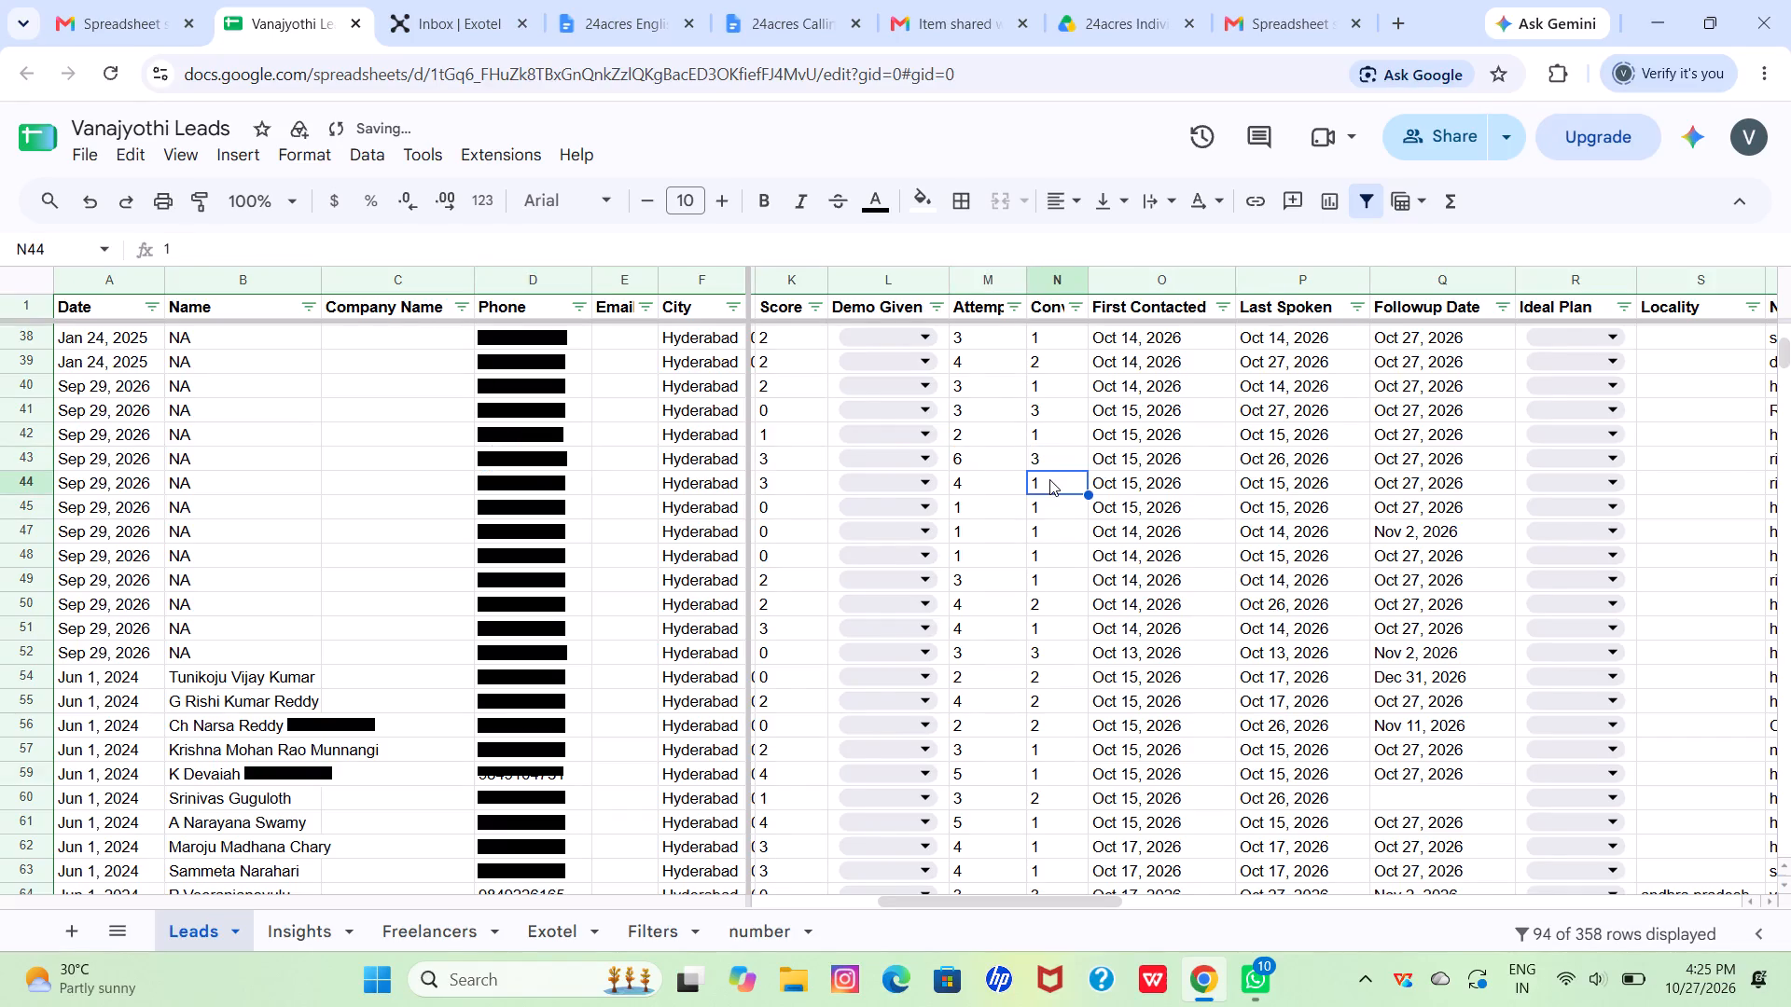
Set the row 43 lead's Last Spoken date to Oct 27, 2026 and its Followup Date to Oct 28, 2026.
scroll(1049, 479, left, 1)
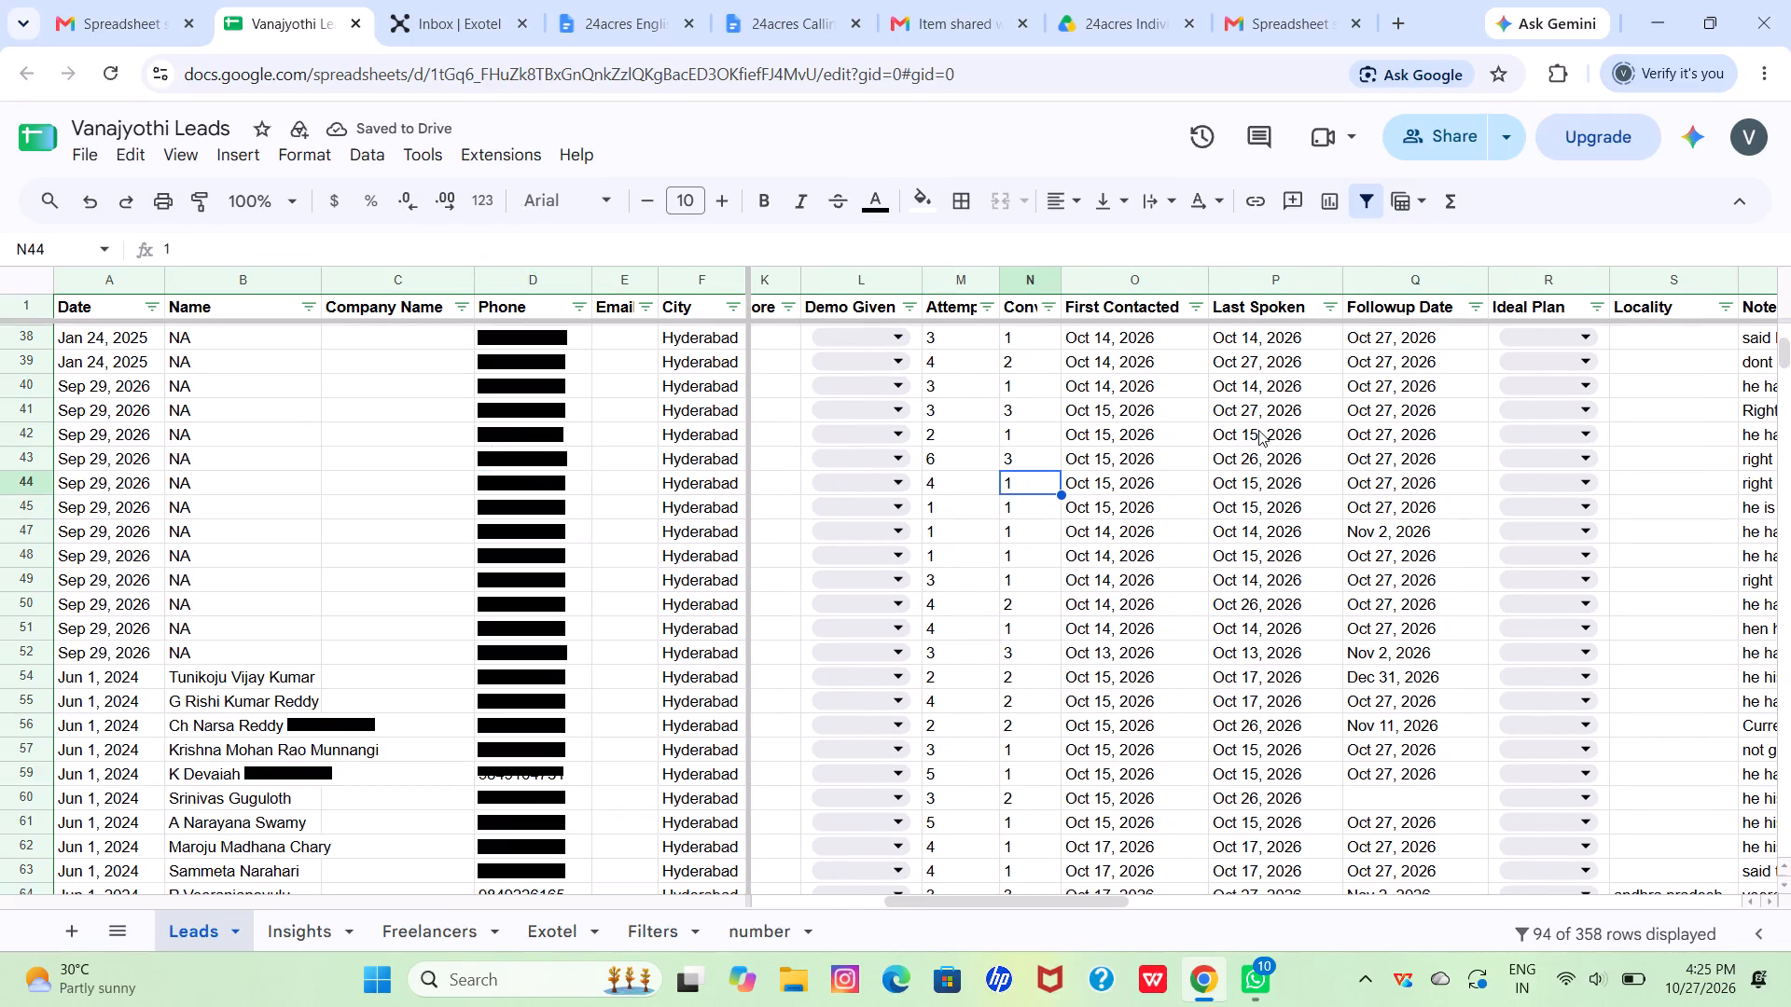
double_click(1267, 451)
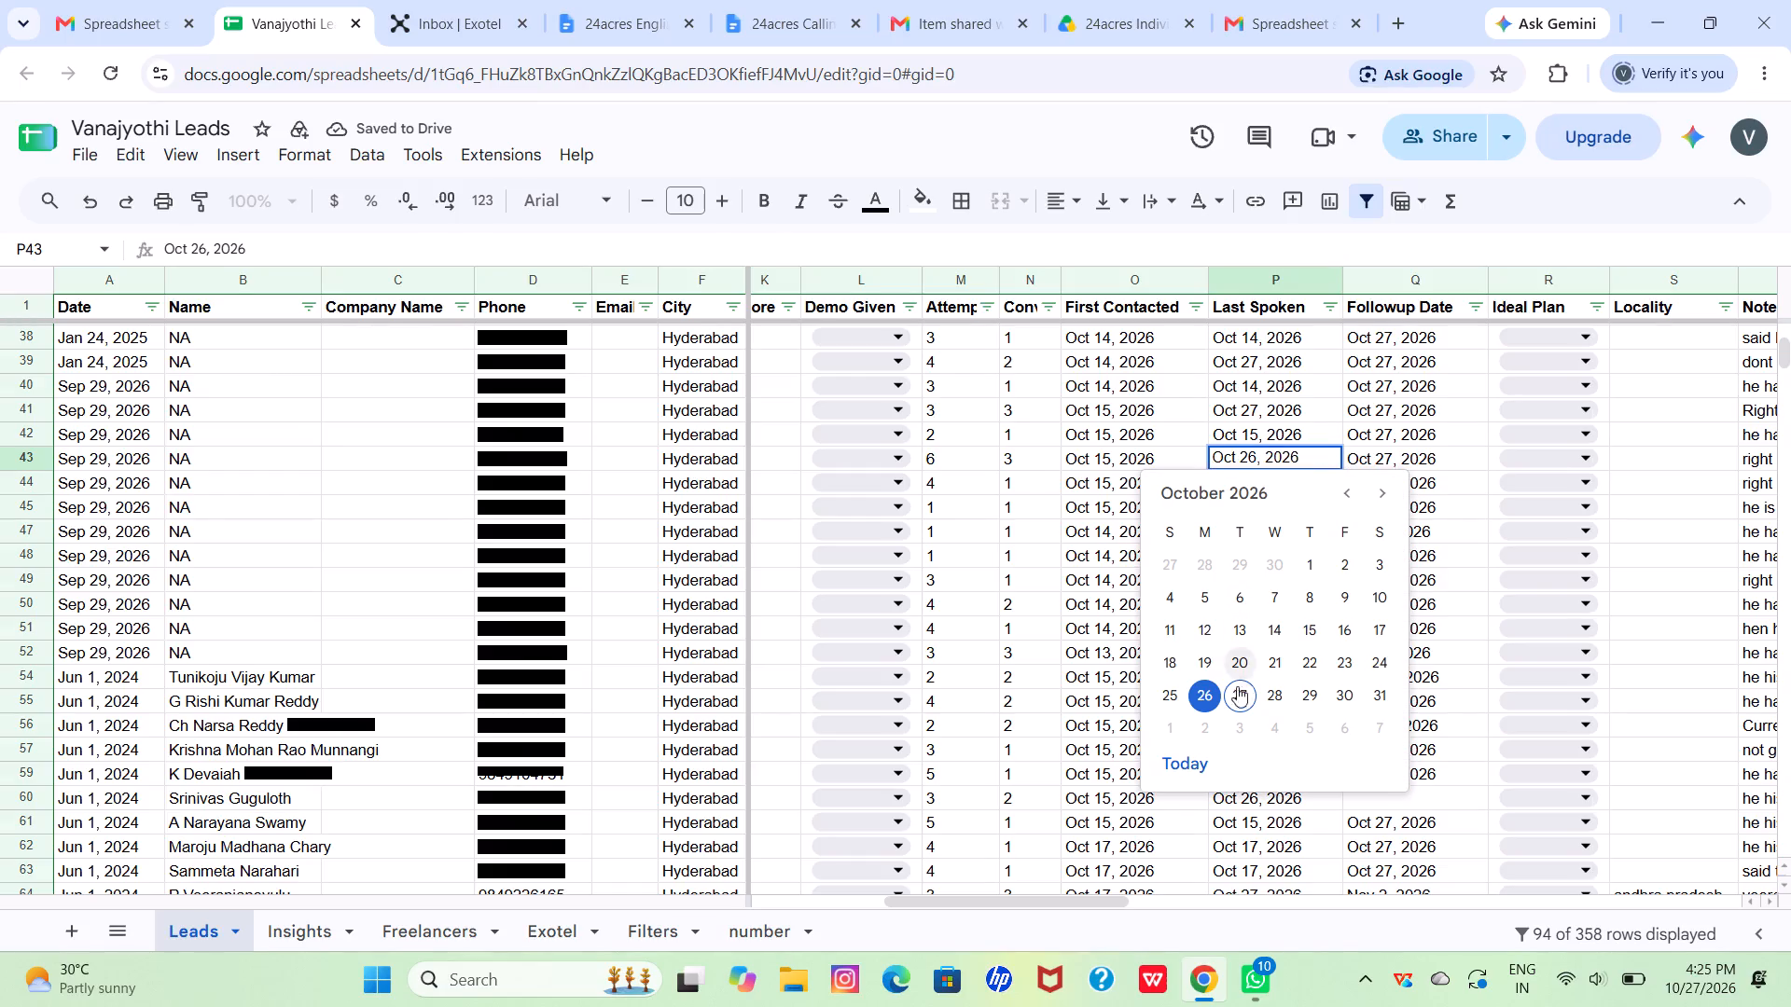
click(1235, 695)
double_click(1409, 454)
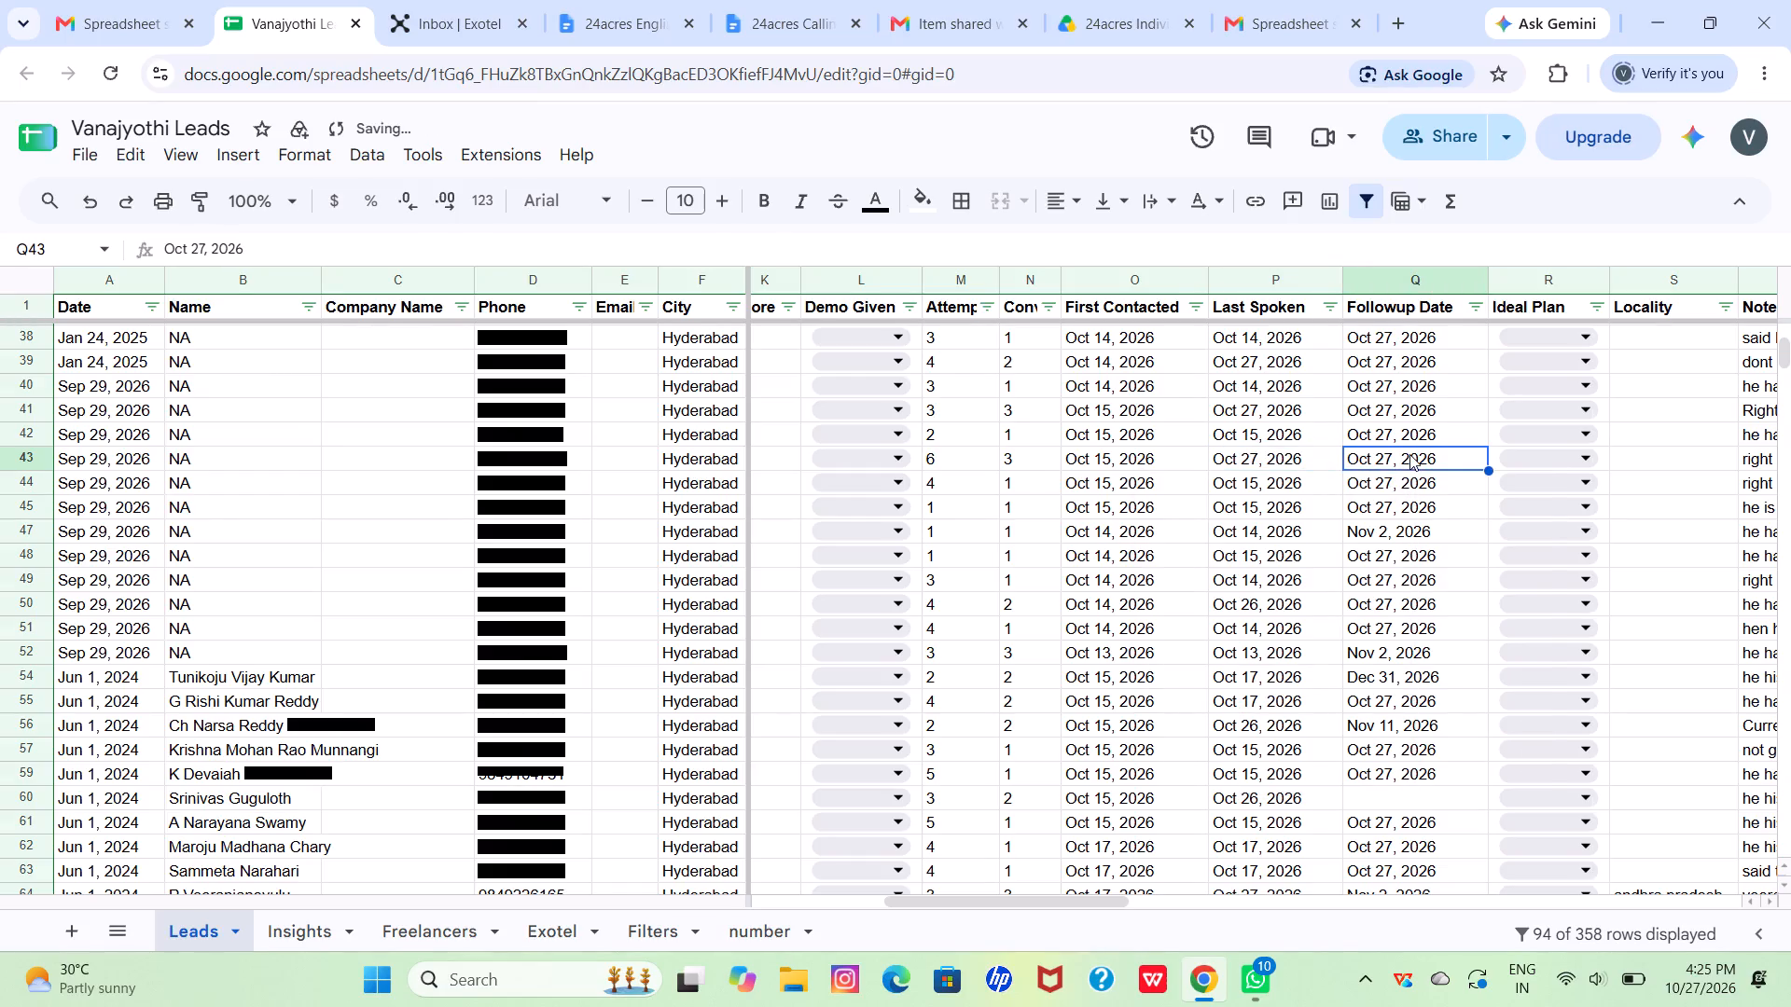
click(1413, 697)
Review the notes and follow-up dates of the leads below row 43 and select the phone number in row 48.
scroll(1413, 697, left, 4)
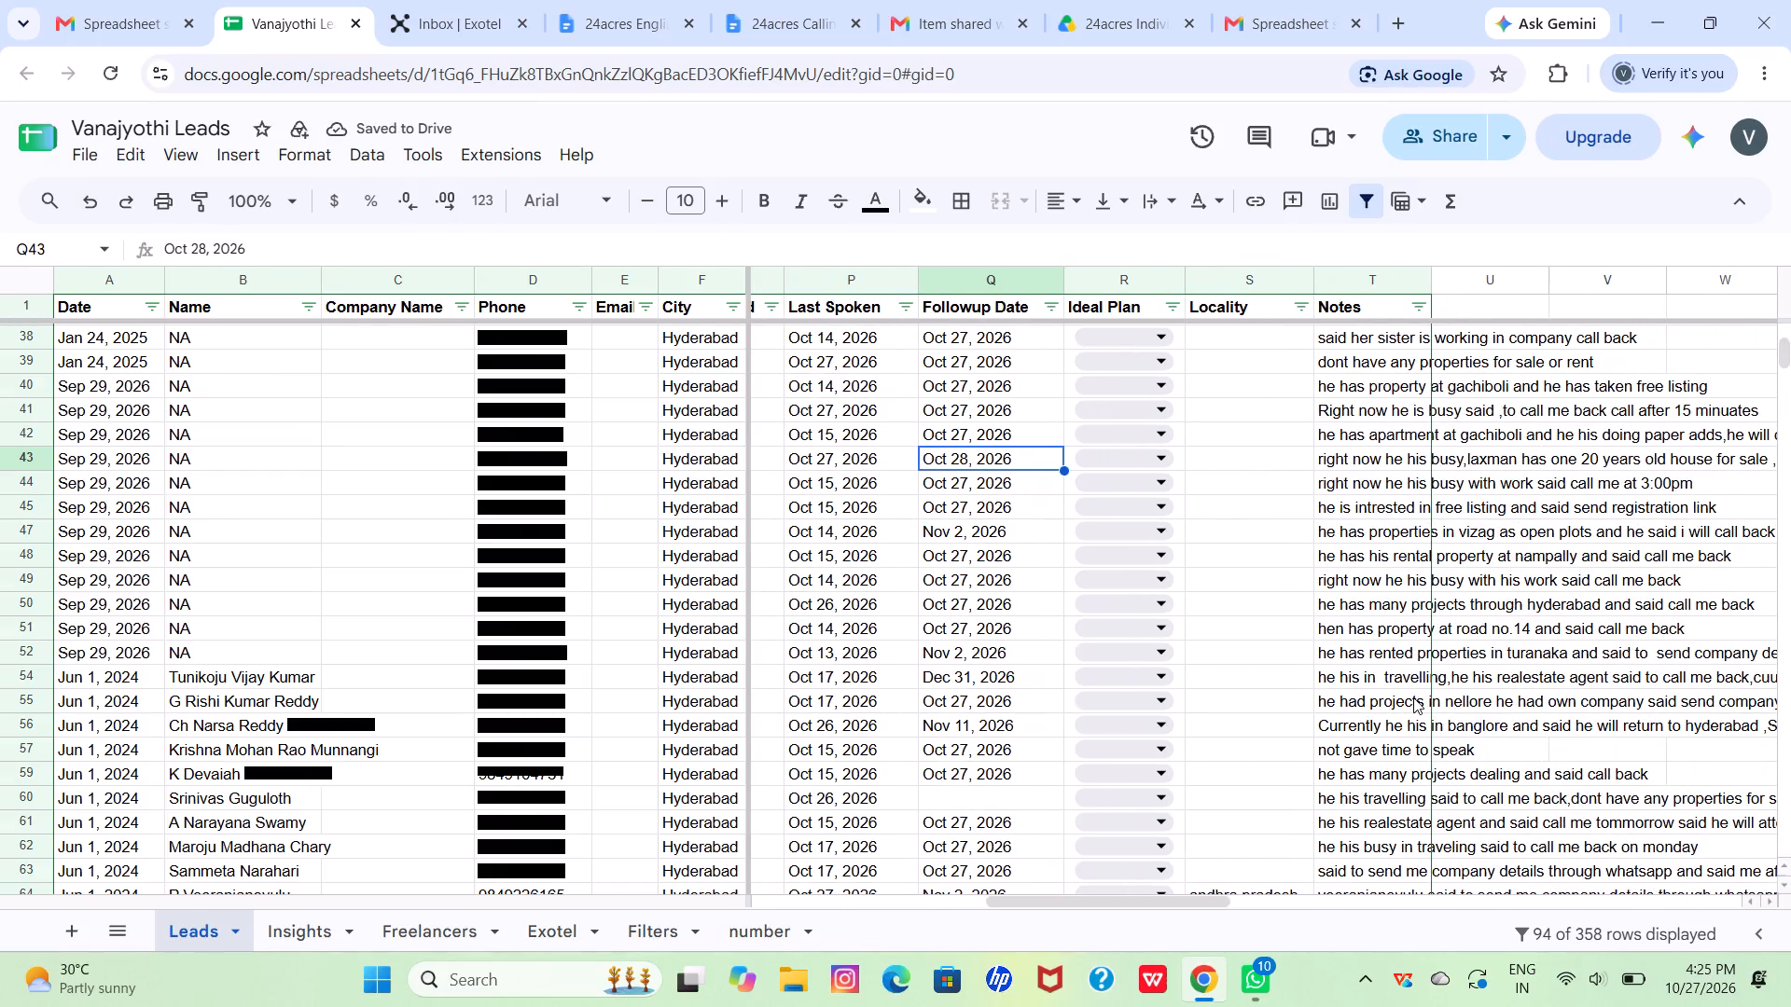
scroll(1413, 697, down, 1)
scroll(1413, 697, left, 1)
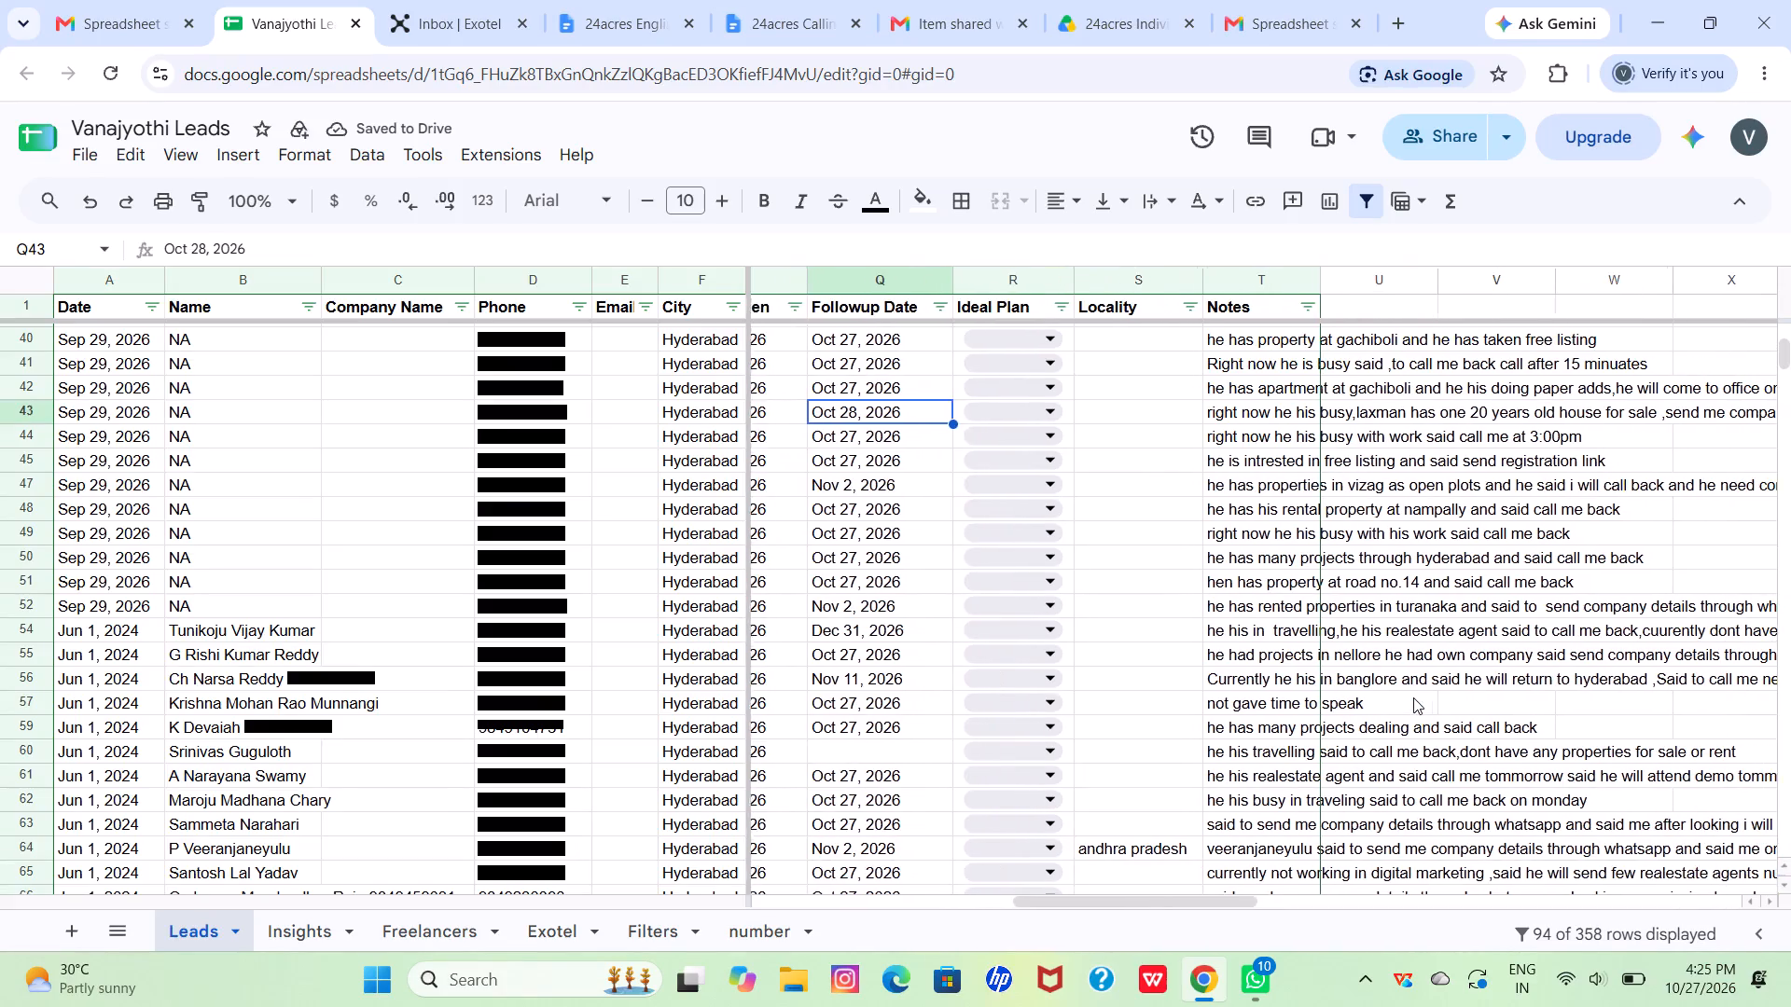
scroll(1413, 697, down, 1)
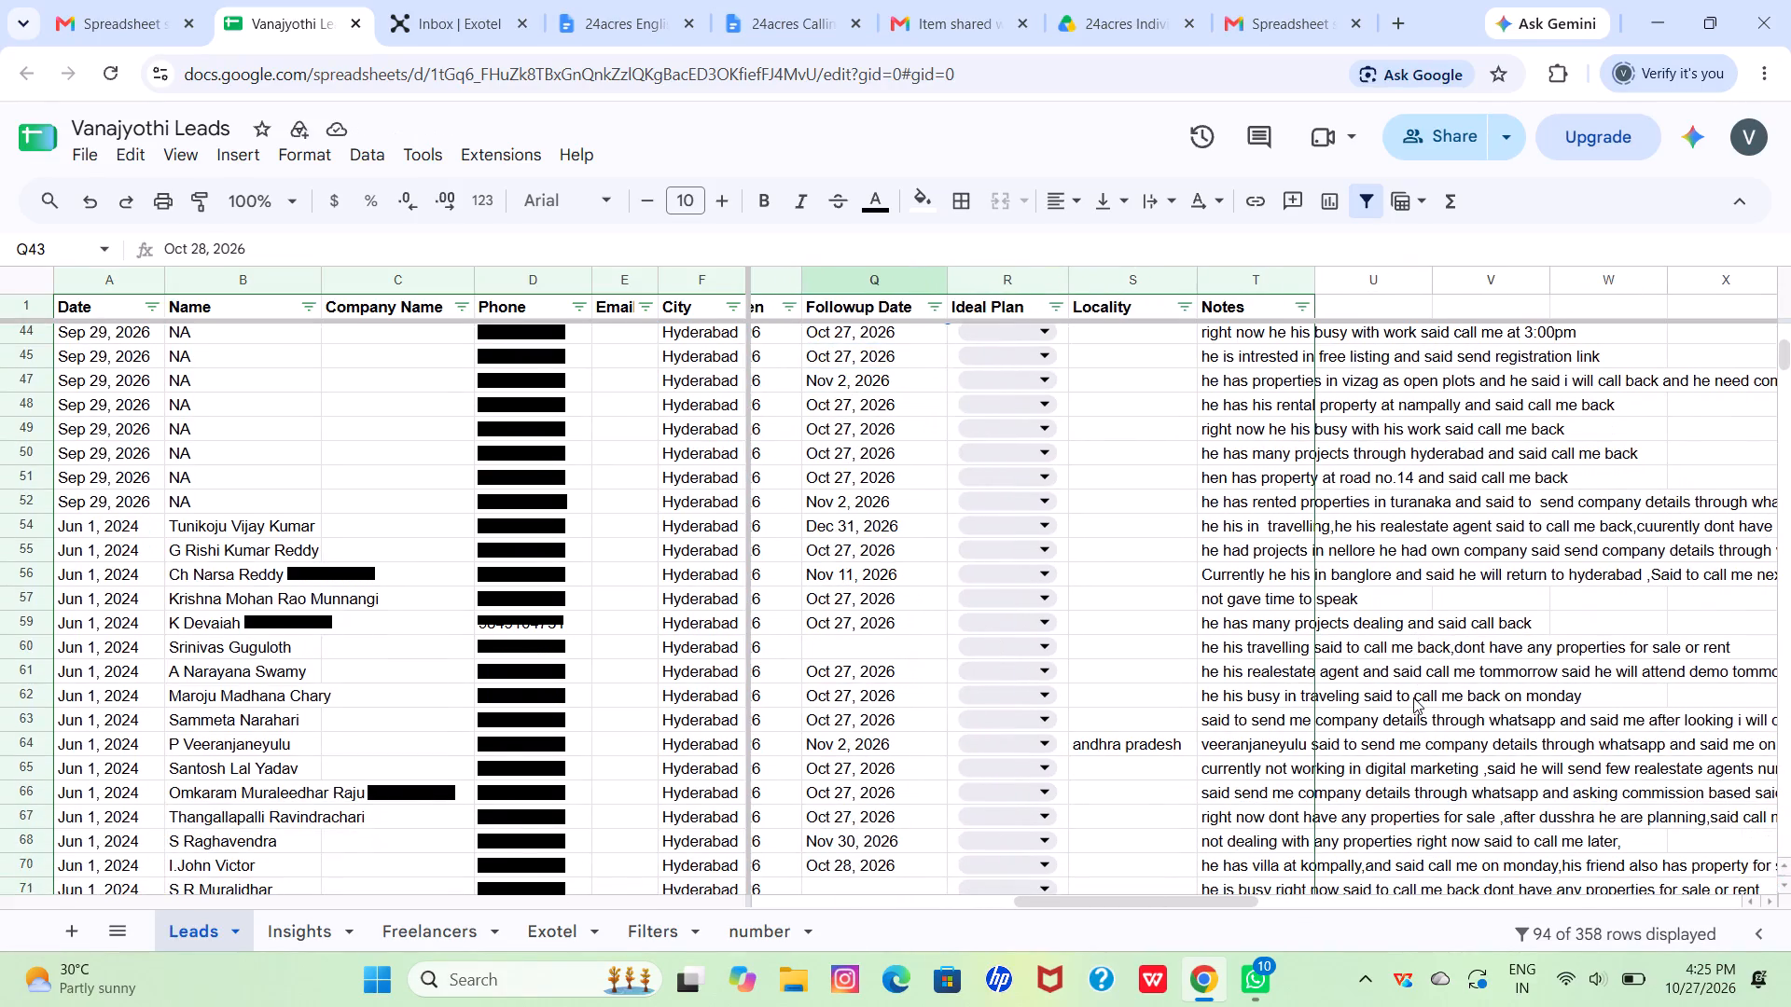
scroll(1413, 697, right, 1)
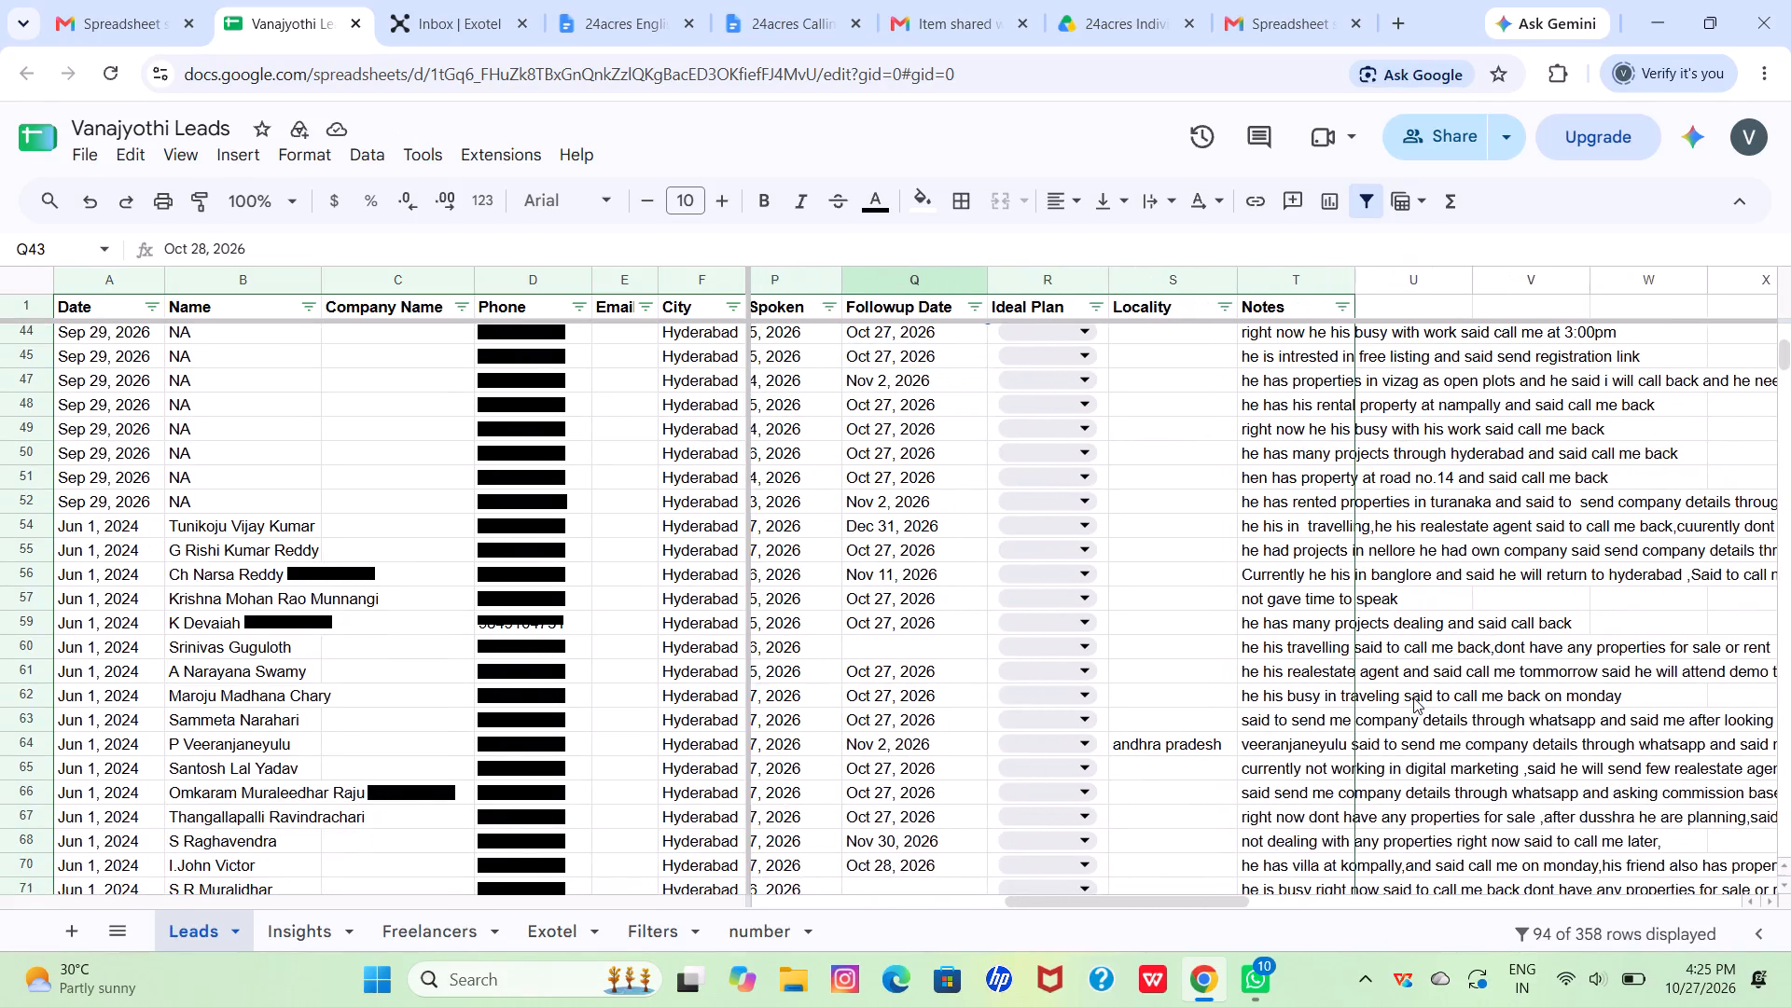
scroll(1413, 697, right, 1)
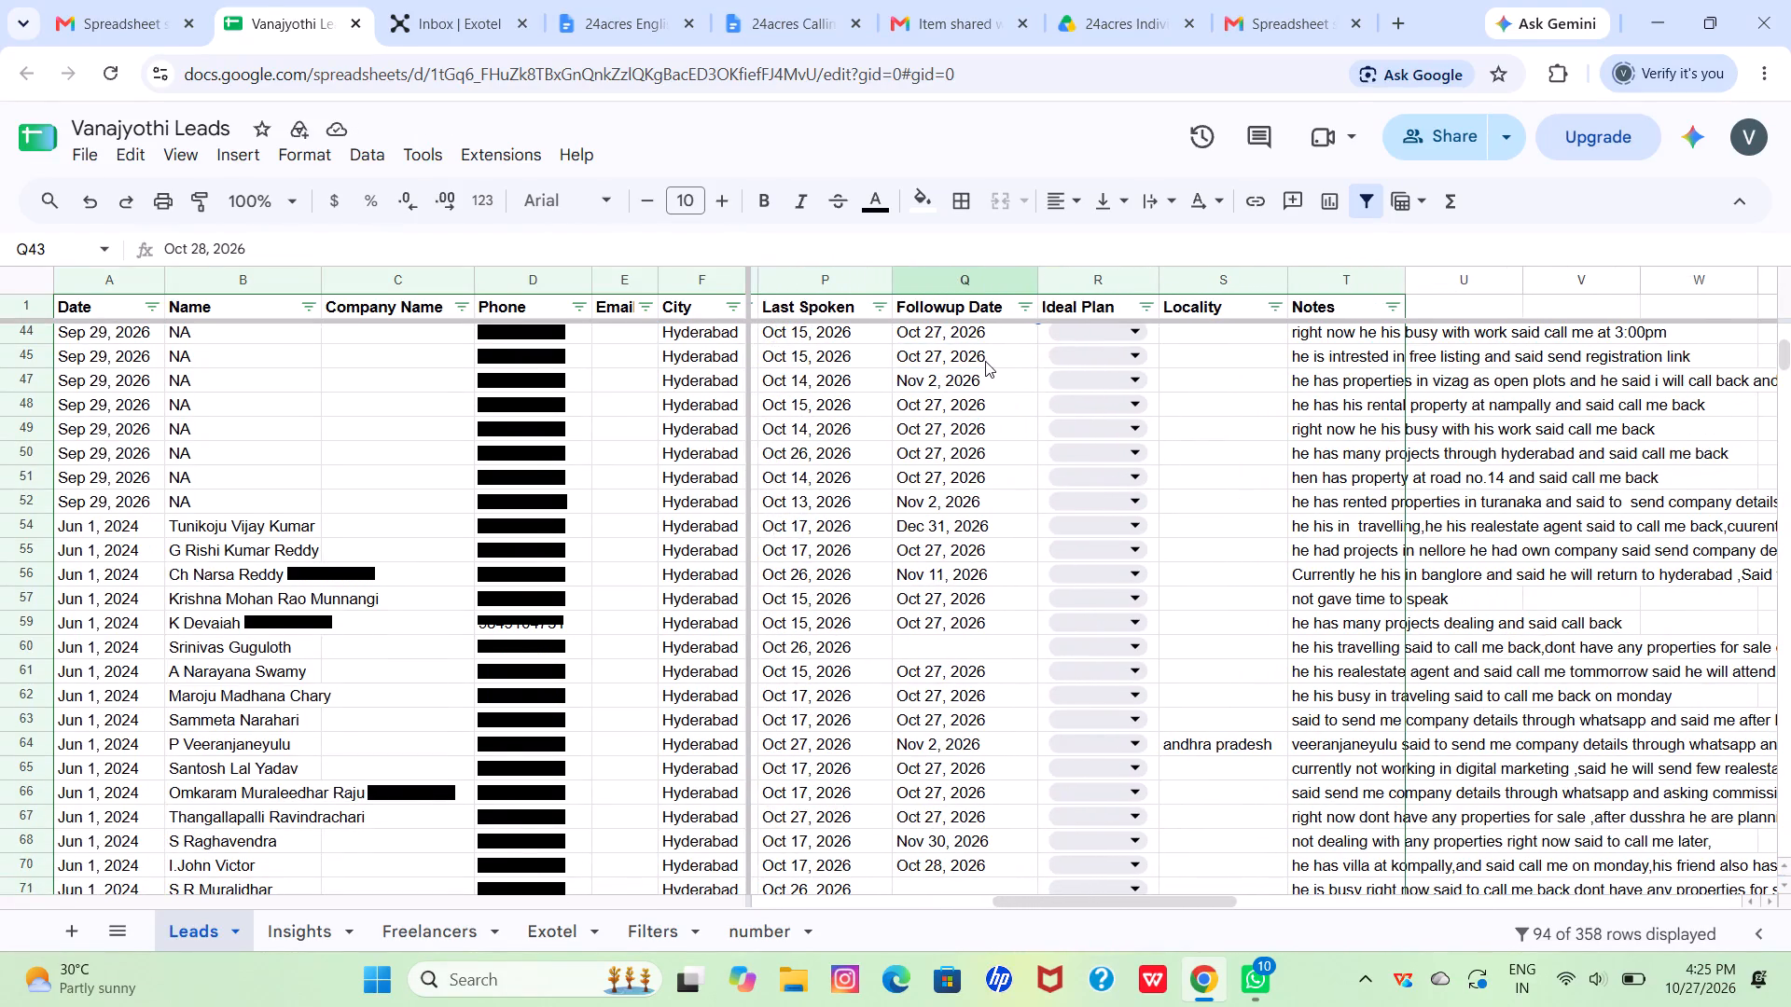
scroll(985, 361, right, 4)
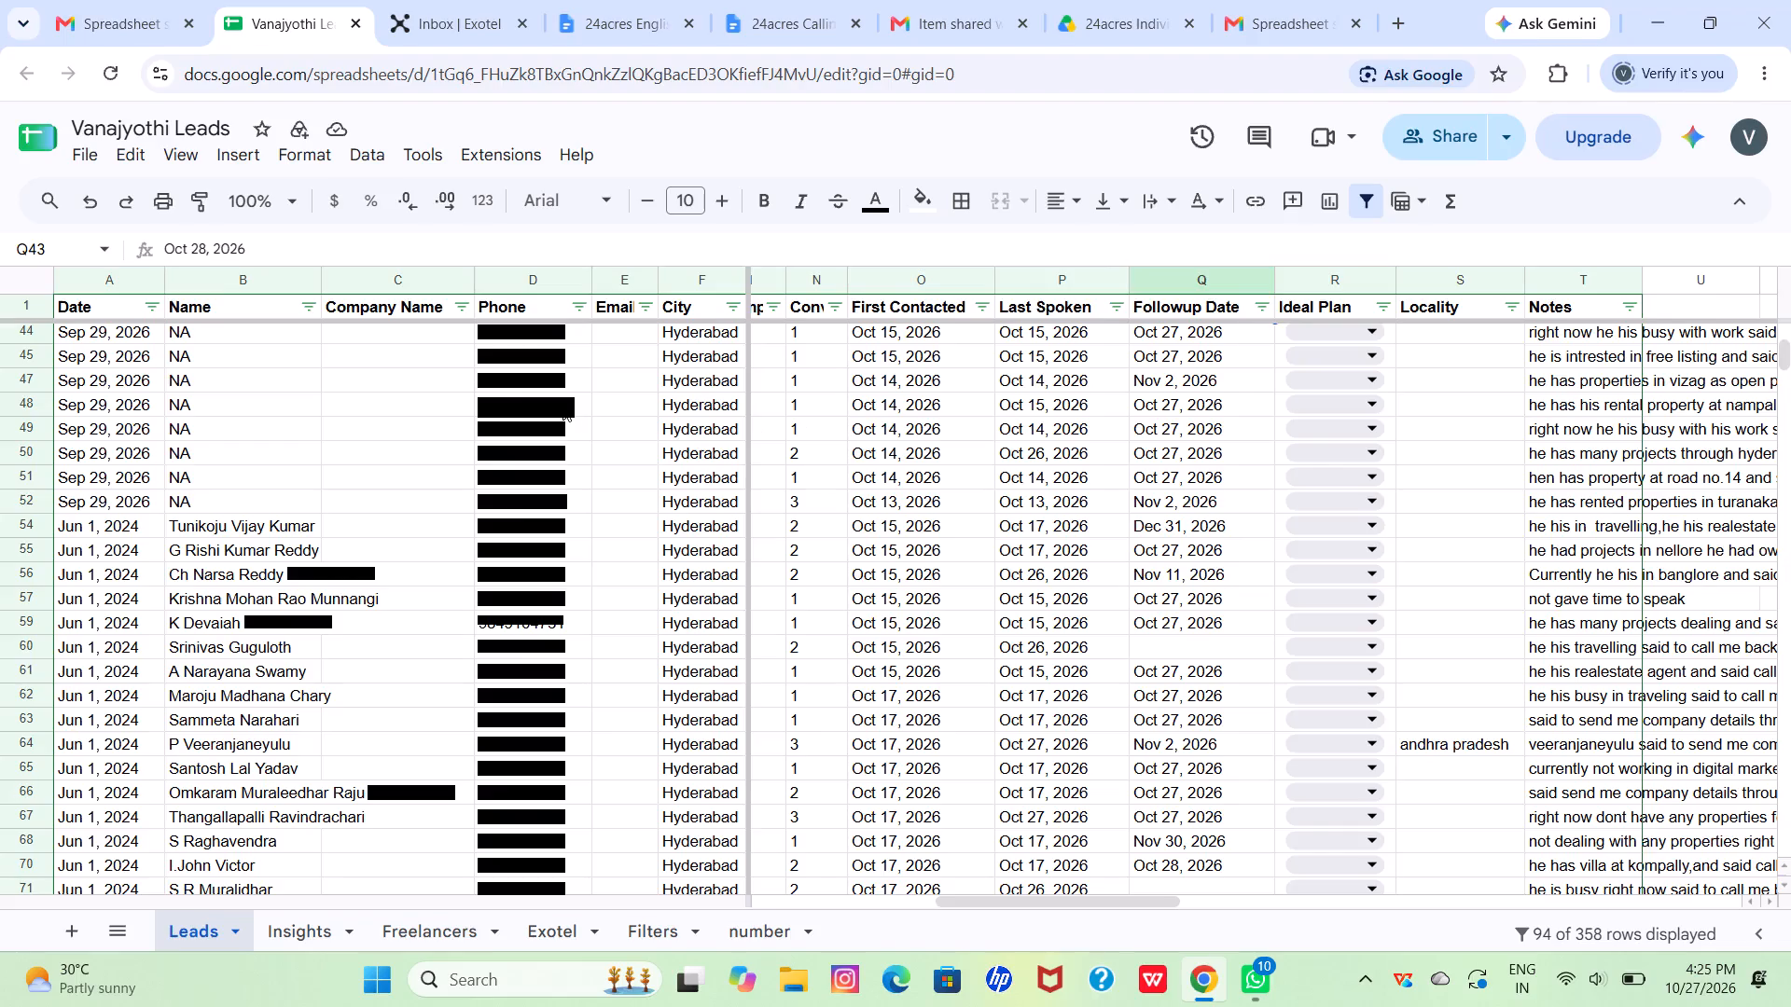
click(561, 404)
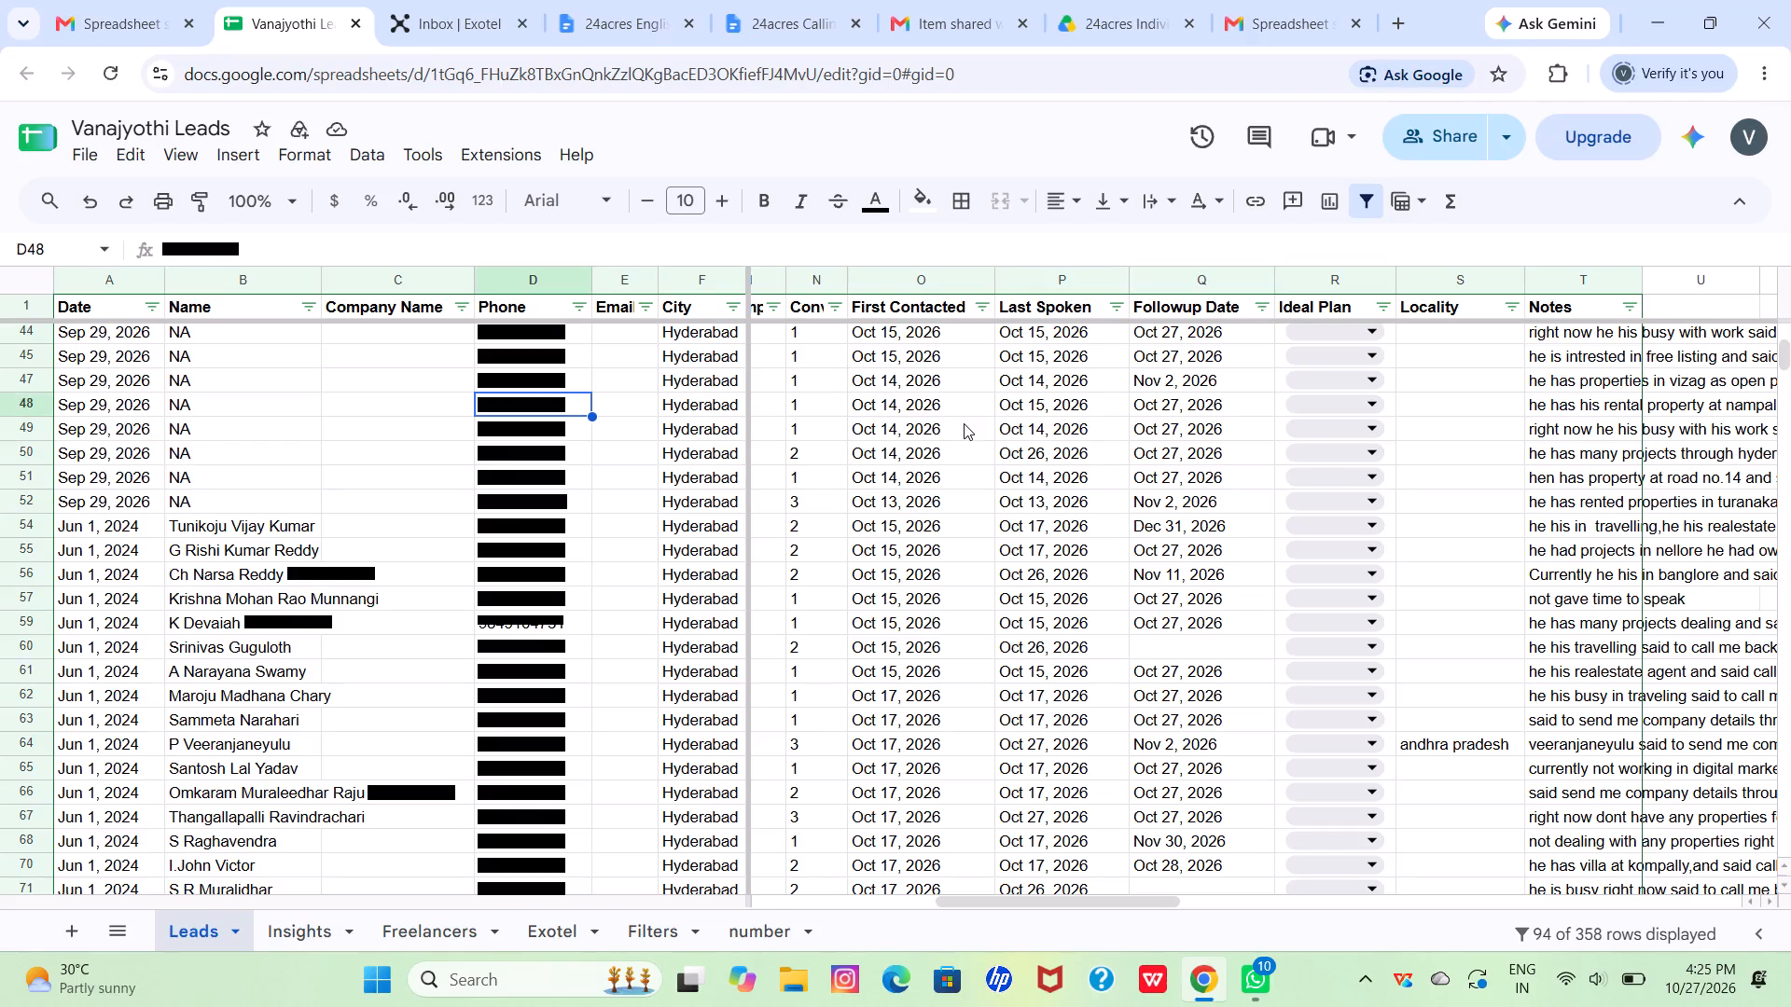
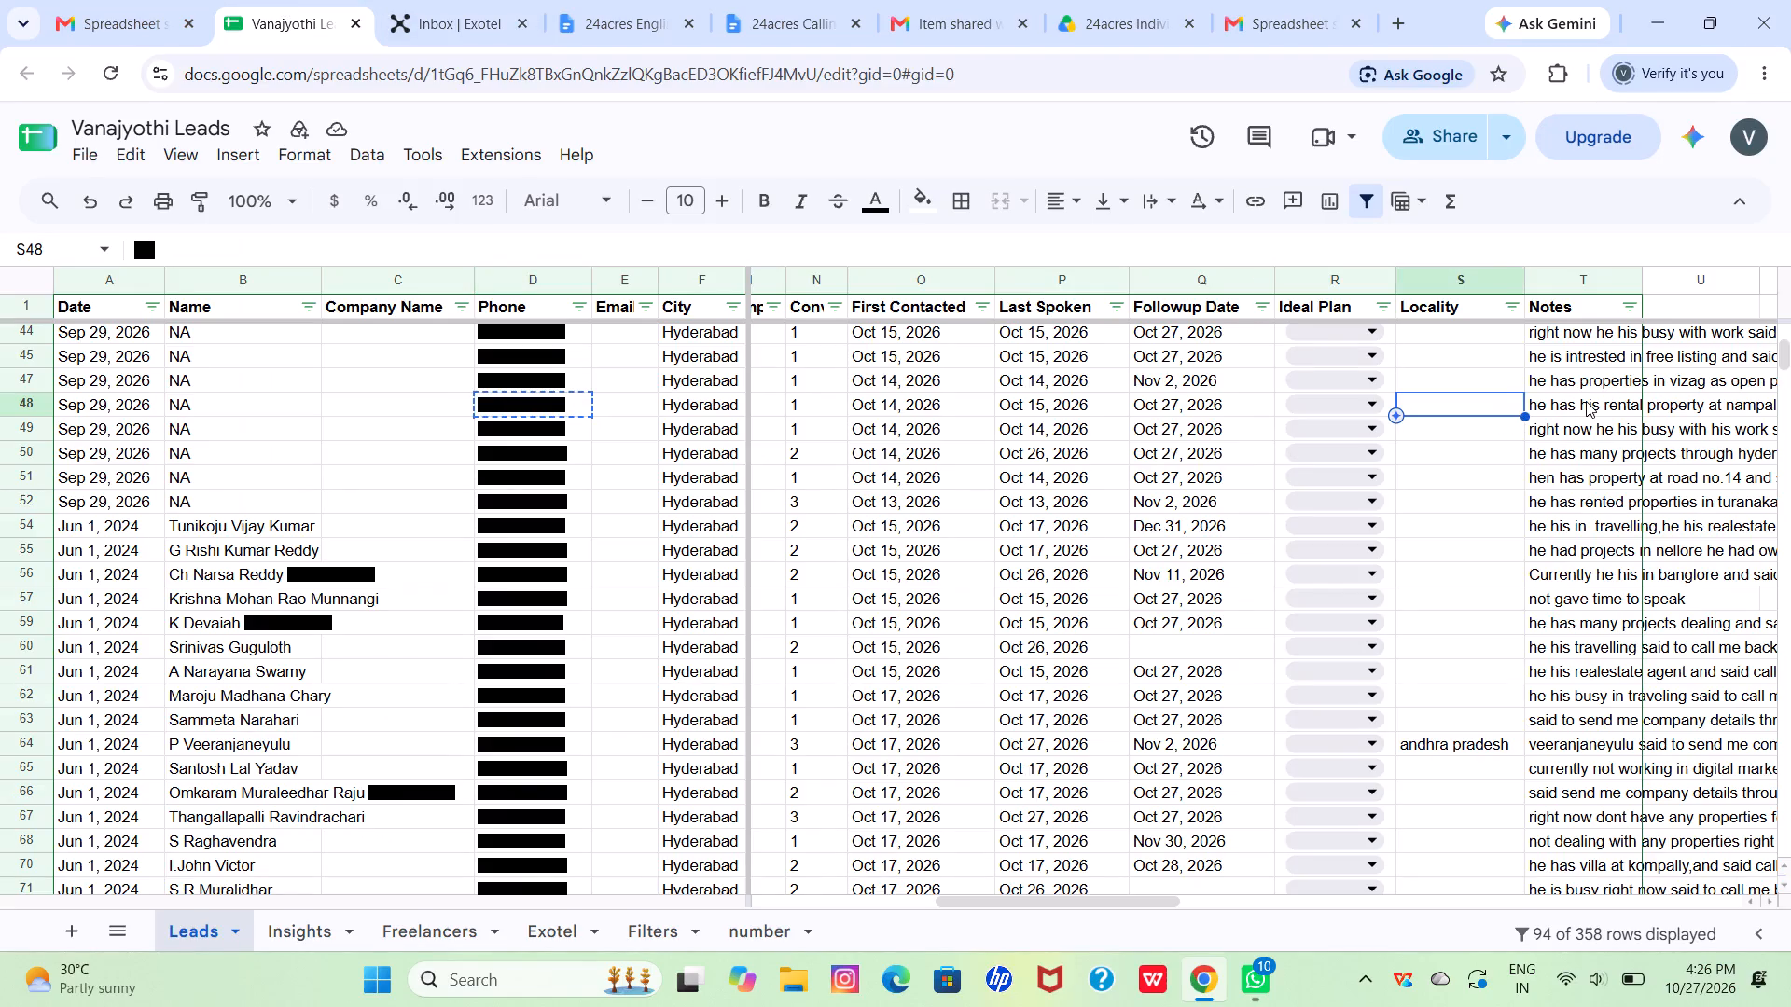
Set the row 48 lead's Followup Date to Oct 28, 2026 and its Last Spoken date to Oct 27, 2026.
click(1586, 401)
scroll(1586, 401, left, 2)
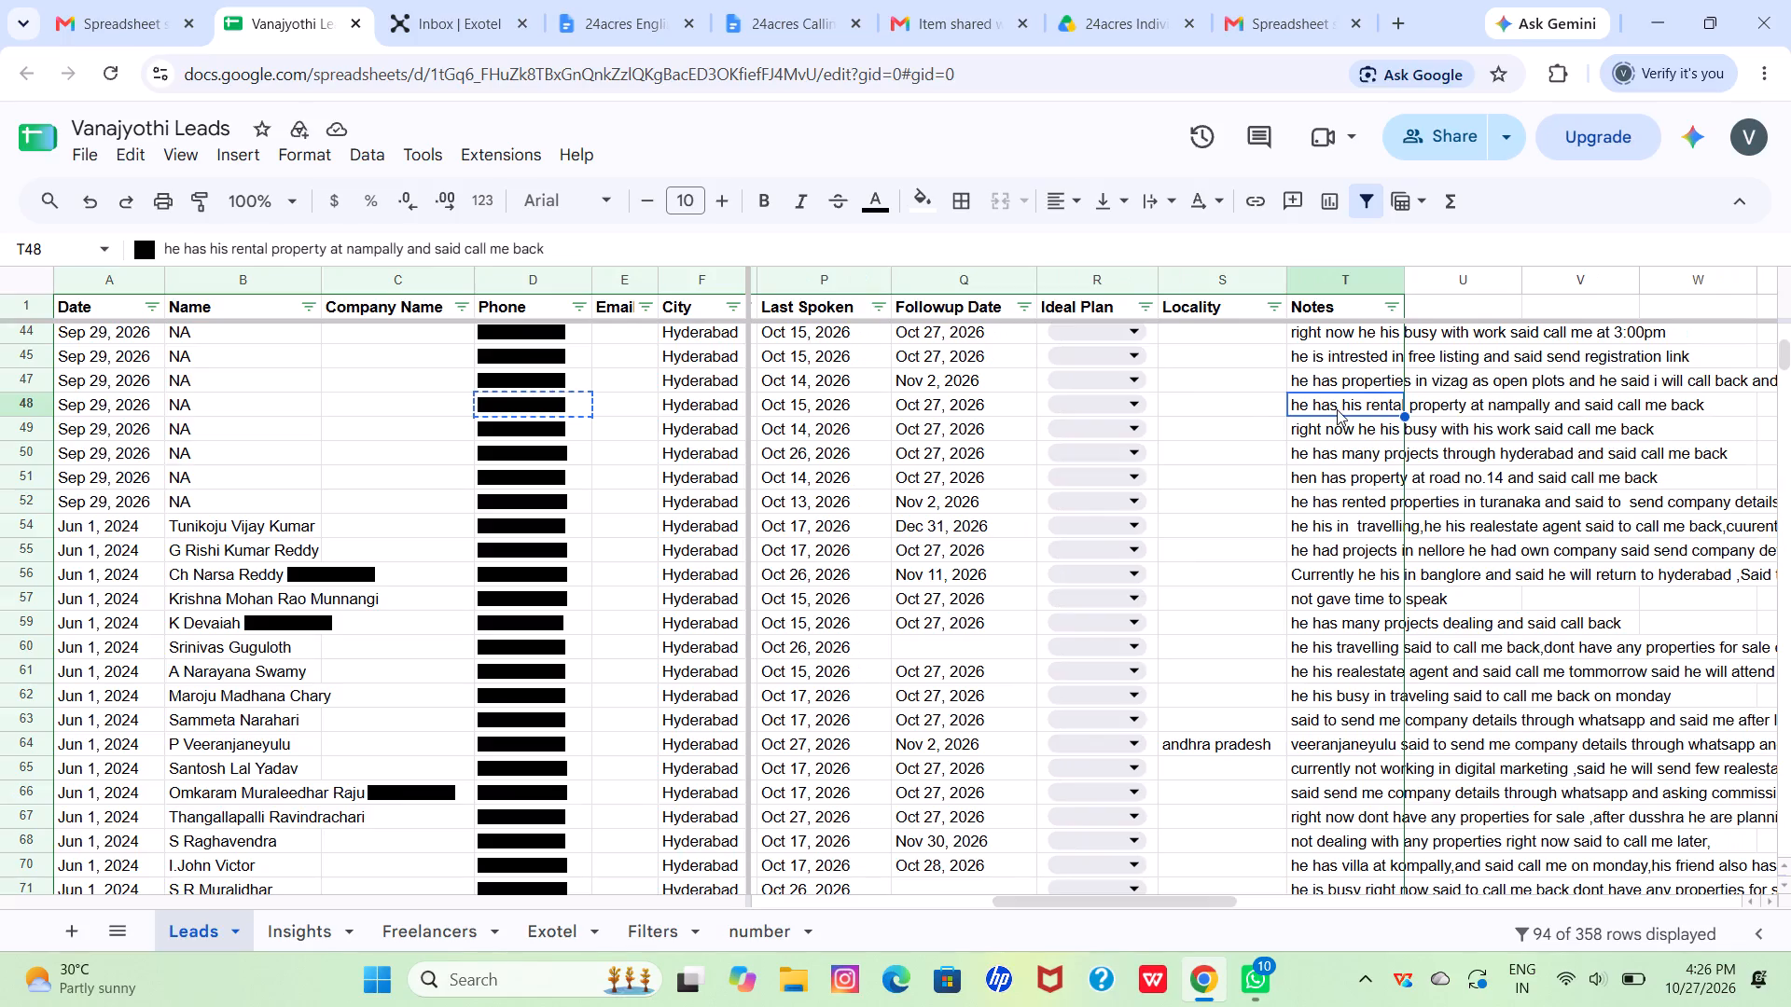
click(974, 399)
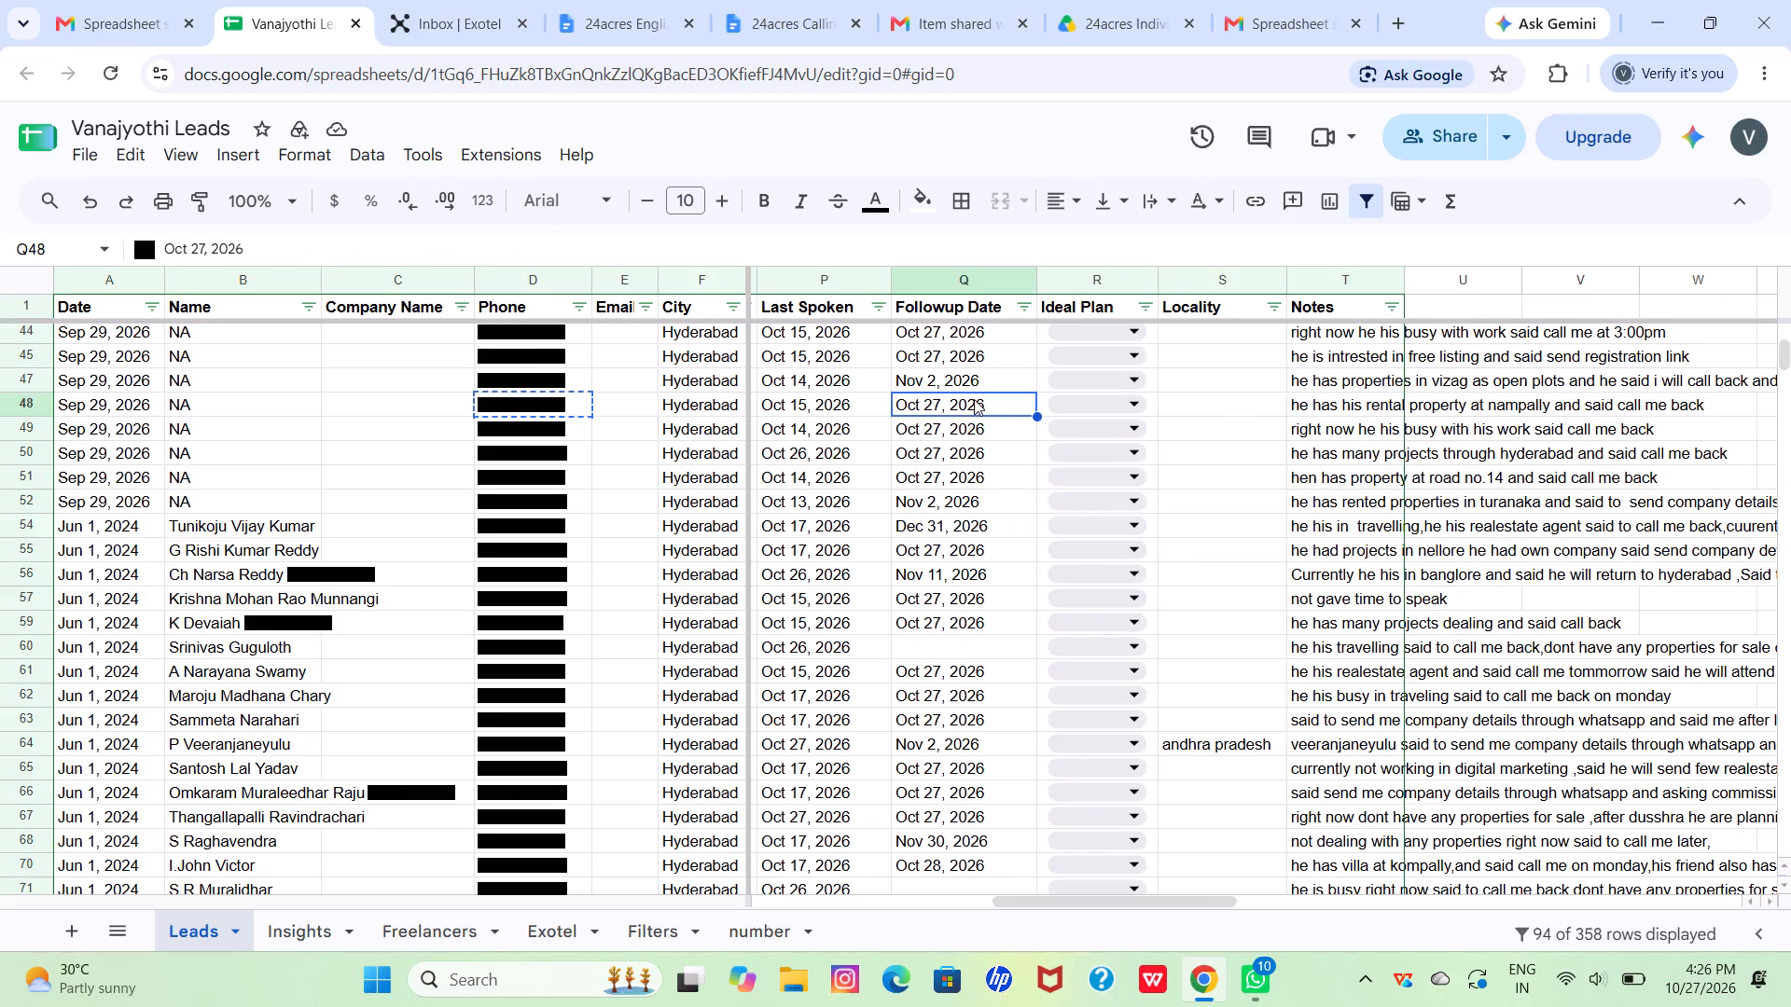
double_click(974, 399)
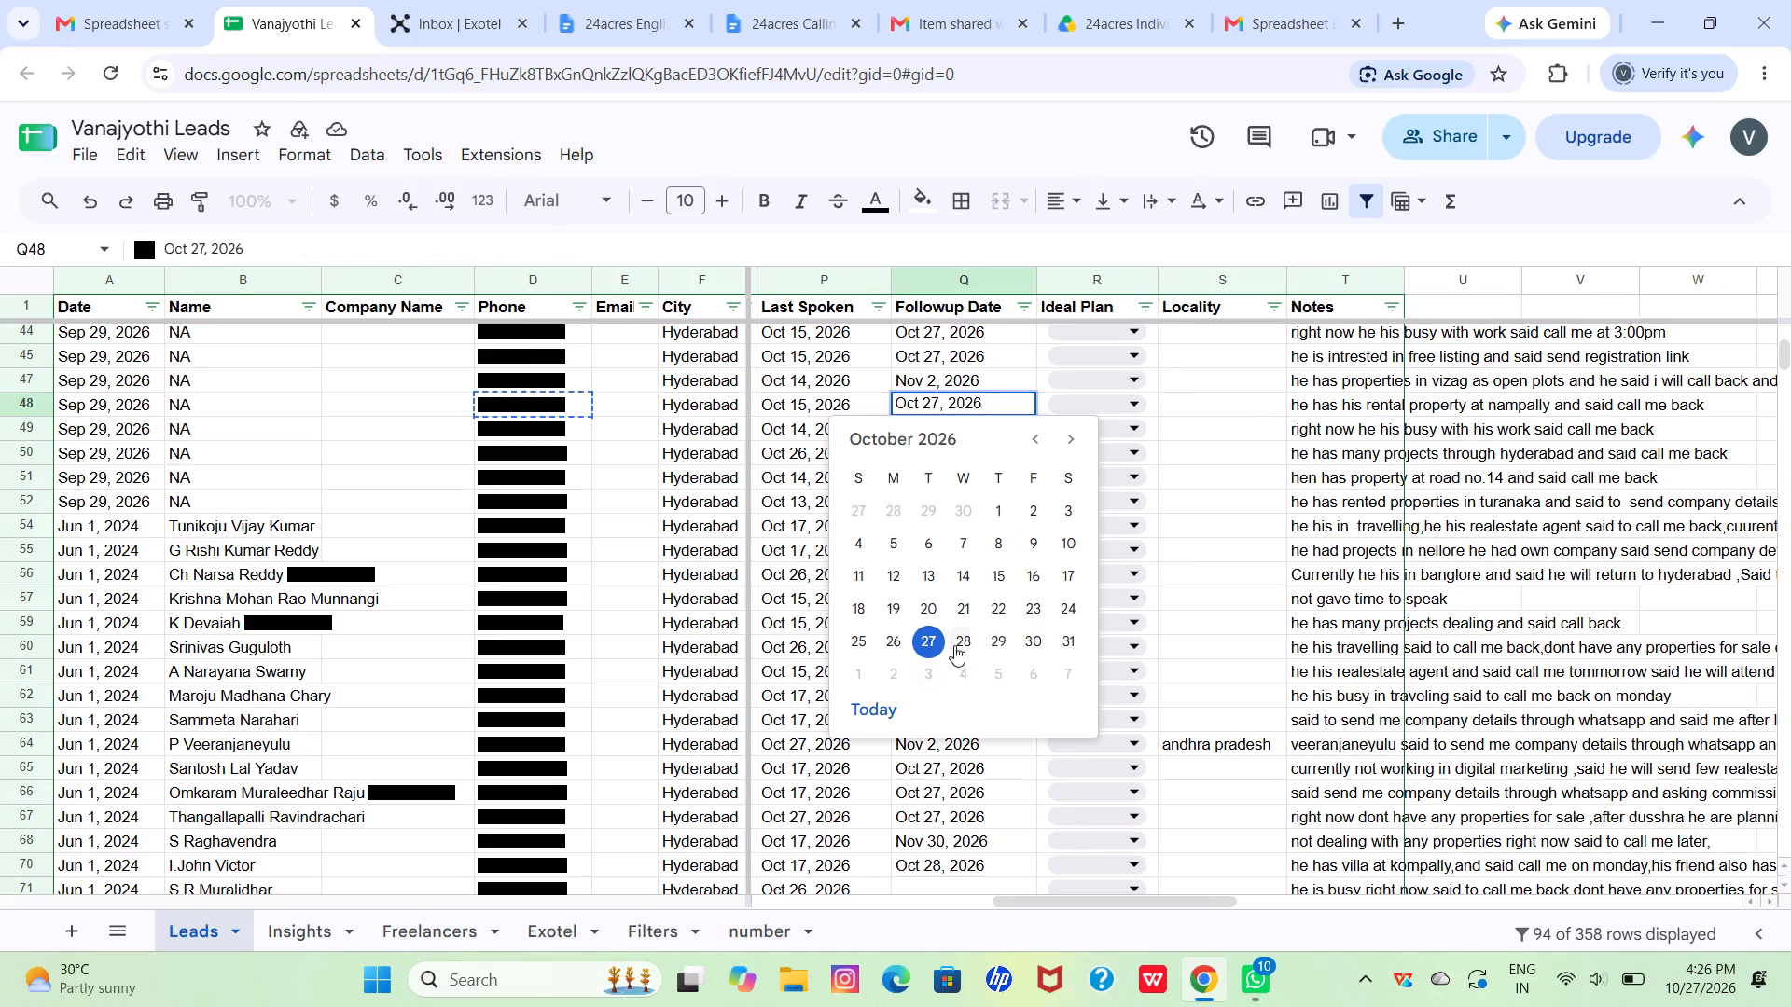
click(963, 641)
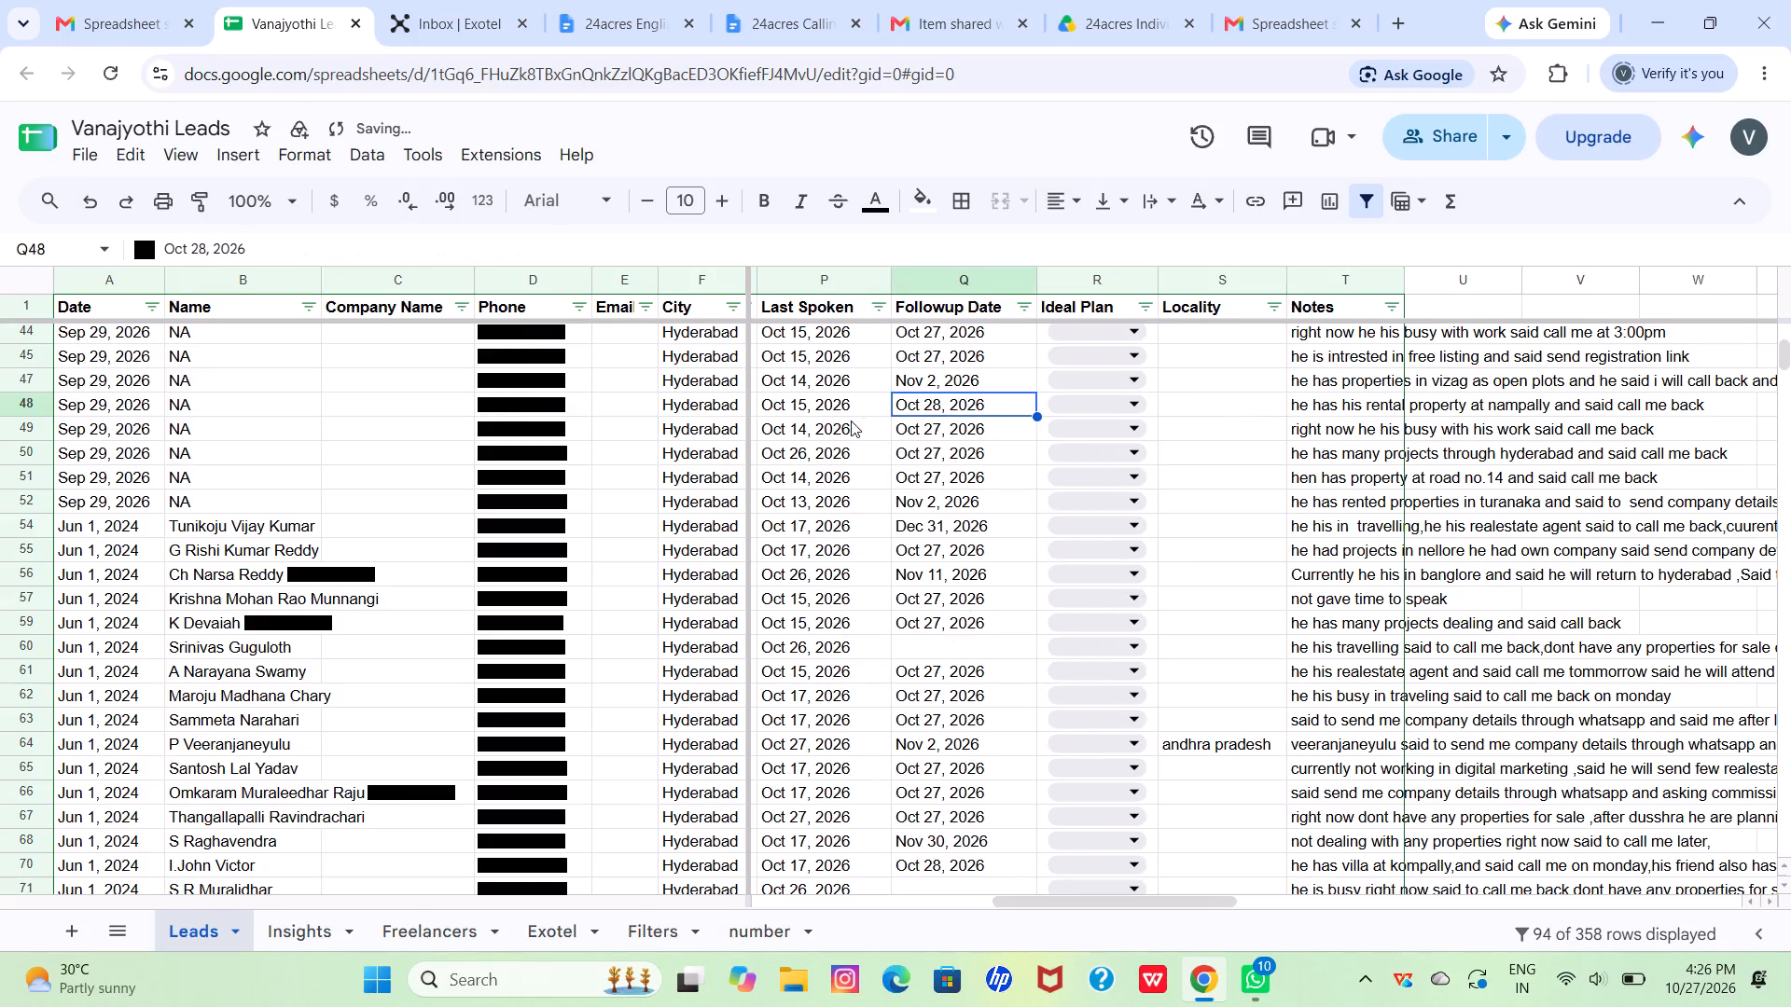
double_click(831, 403)
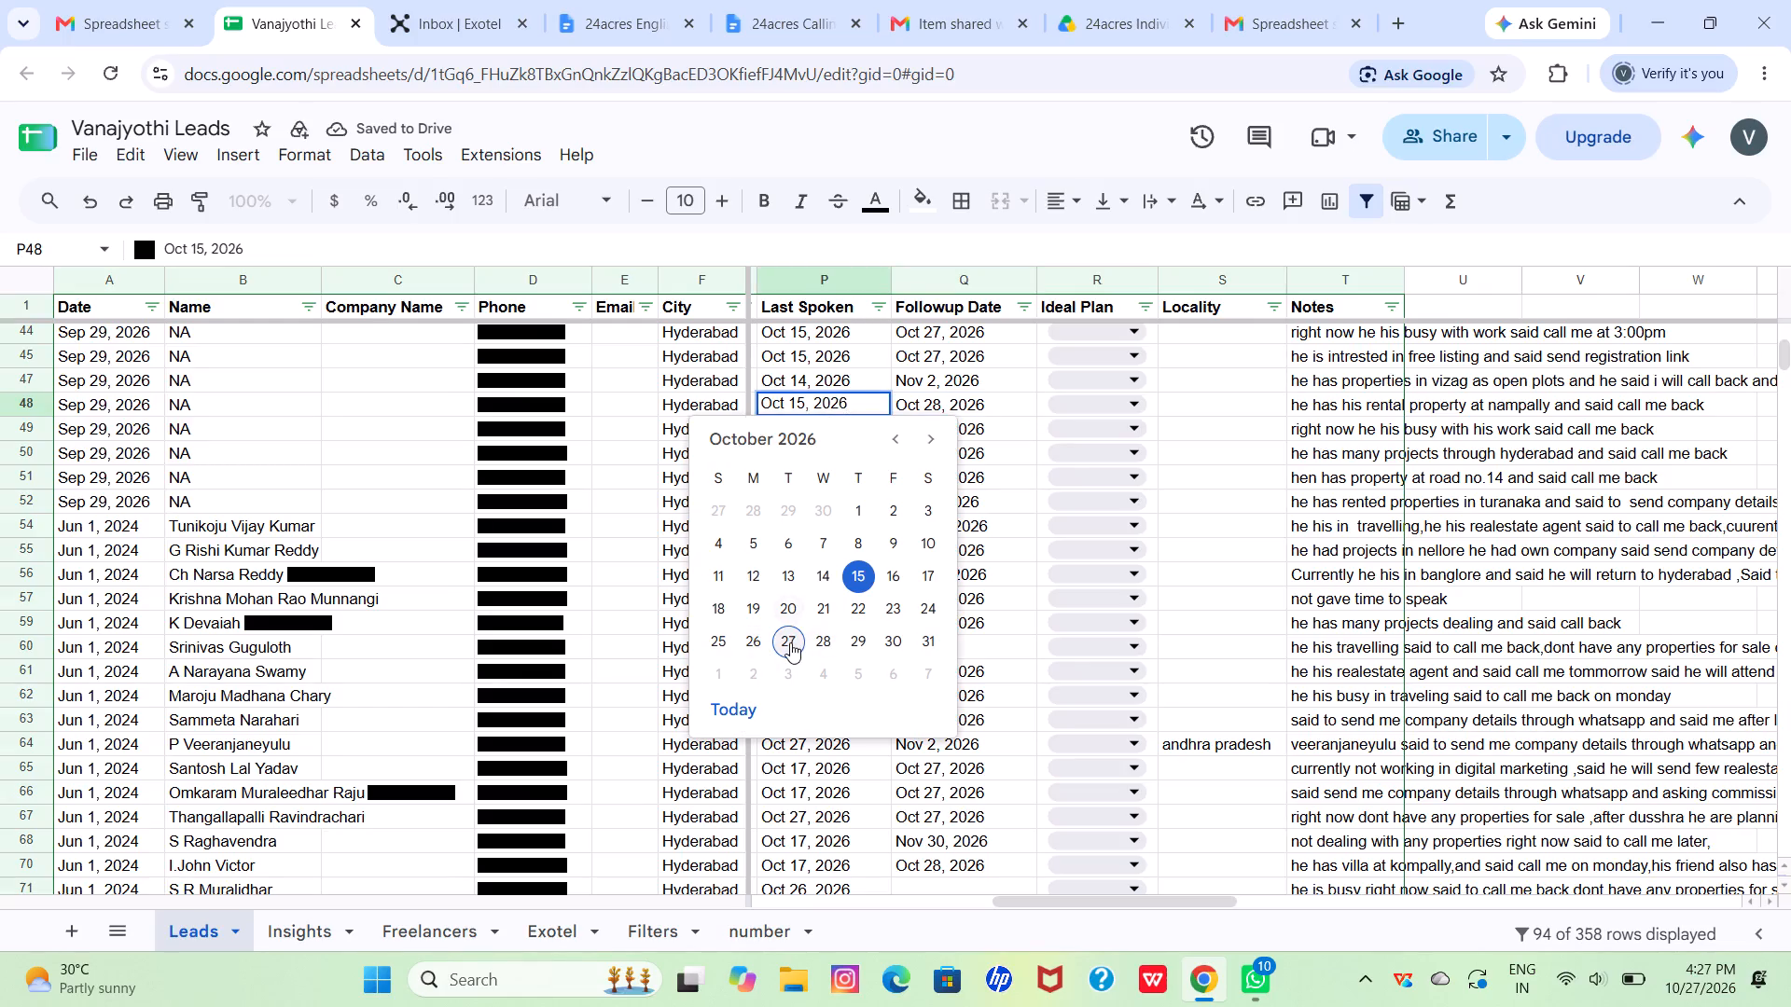
click(790, 642)
Set the row 48 lead's attempts count to 2 and its Conv count to 2.
scroll(790, 642, right, 3)
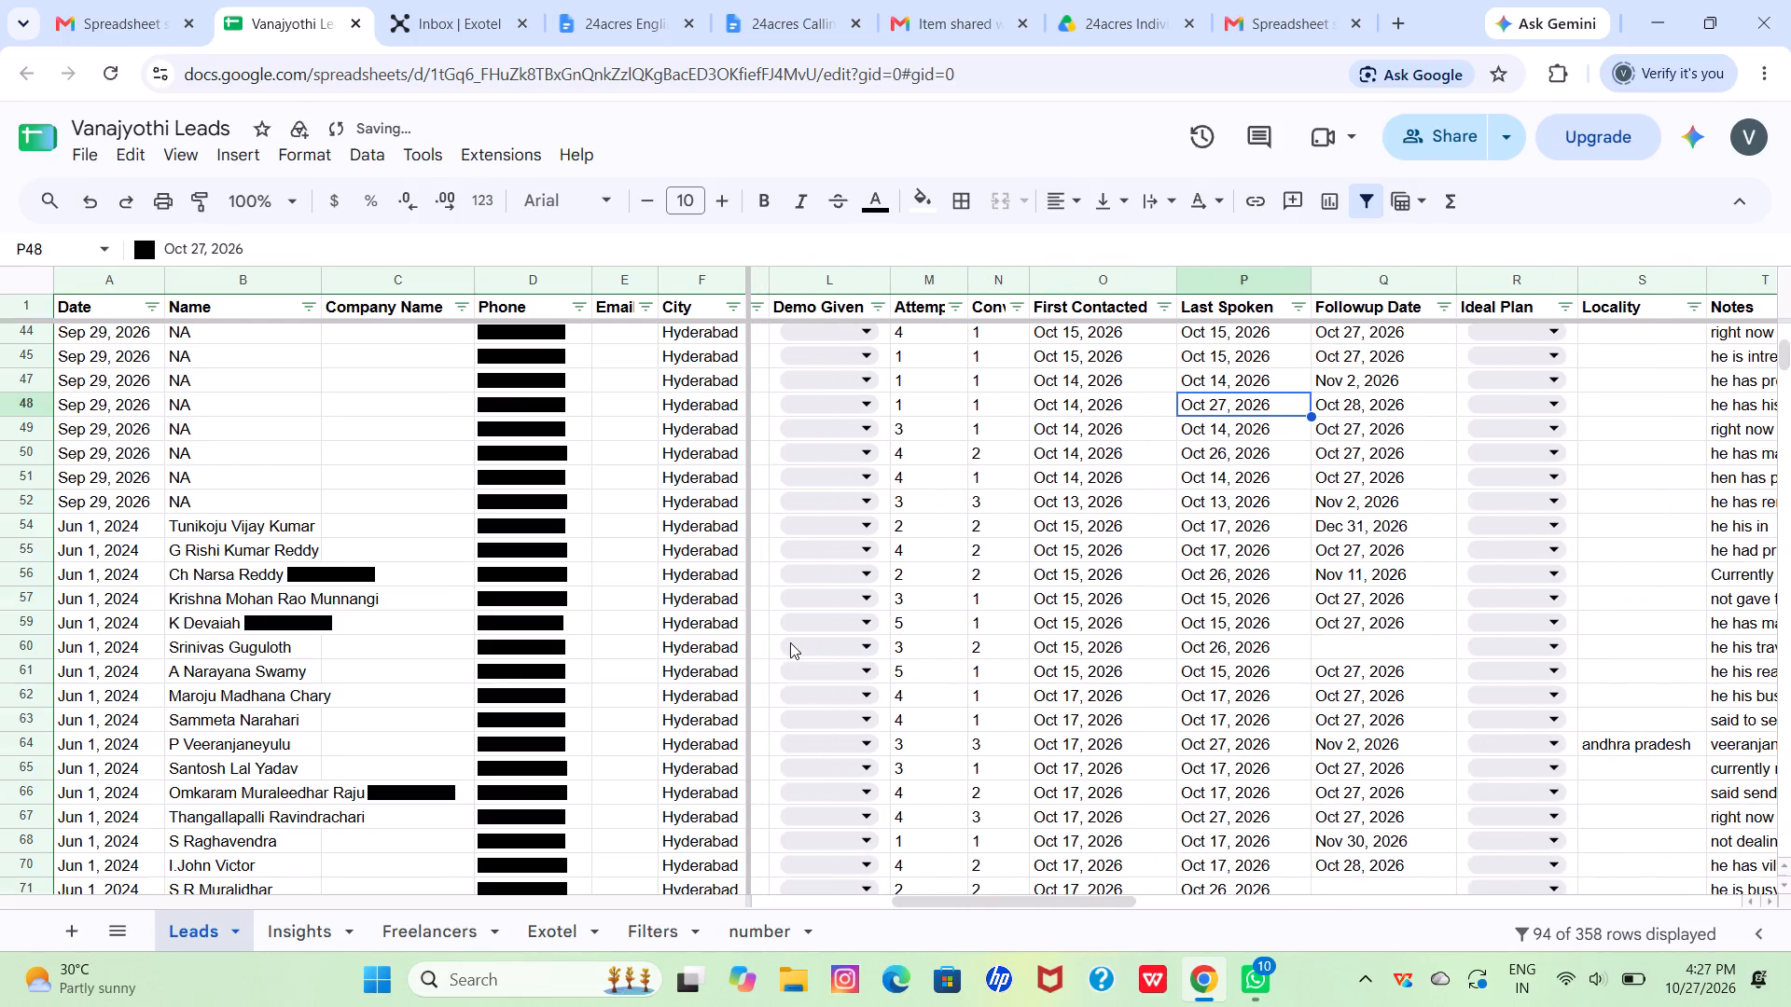
click(903, 405)
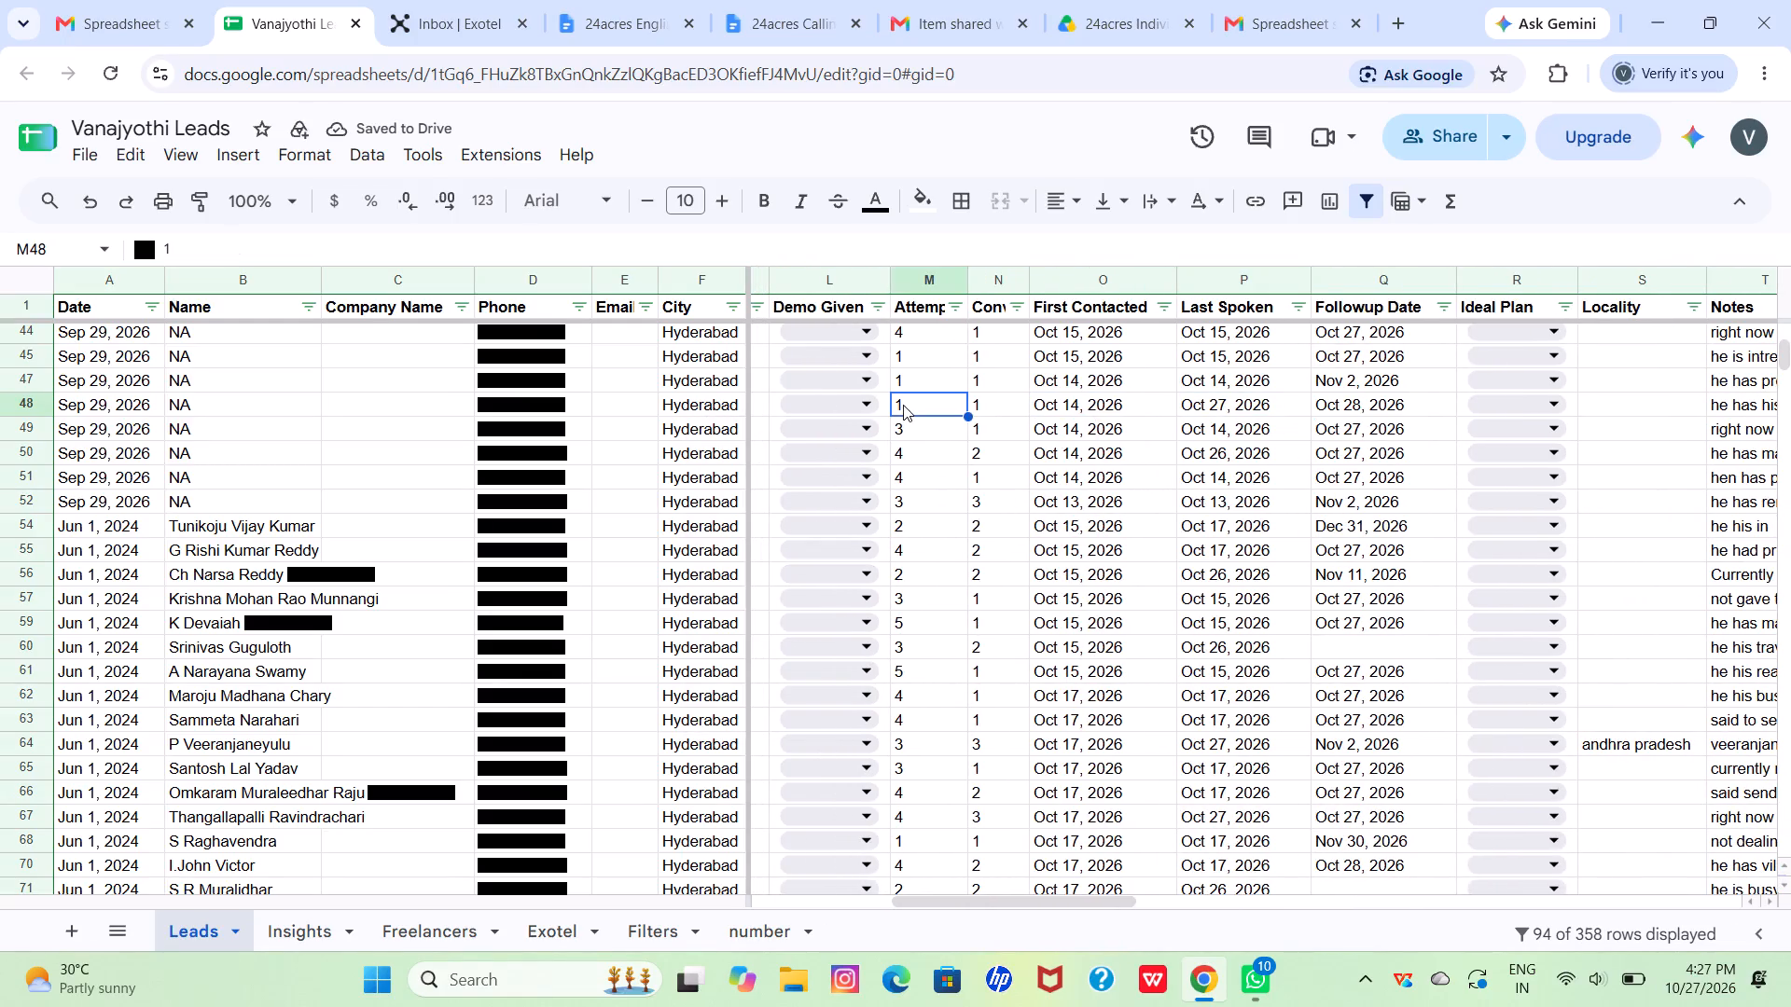
key(2)
click(979, 406)
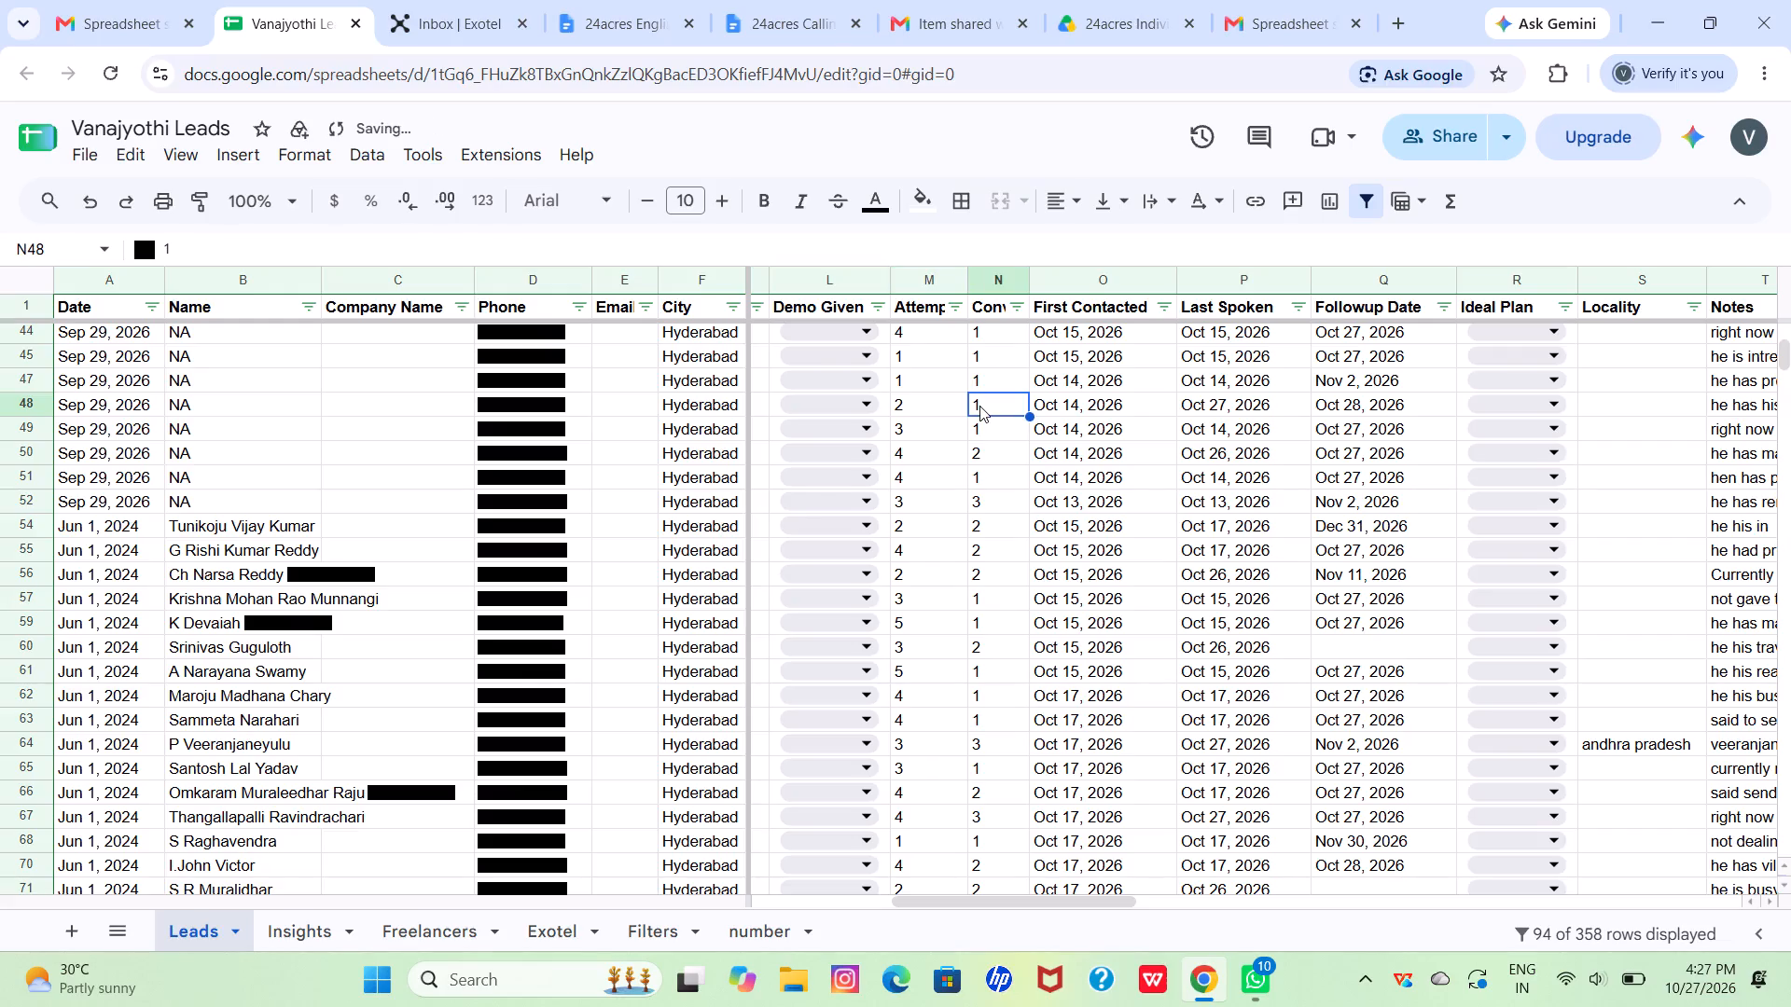
key(2)
click(1060, 406)
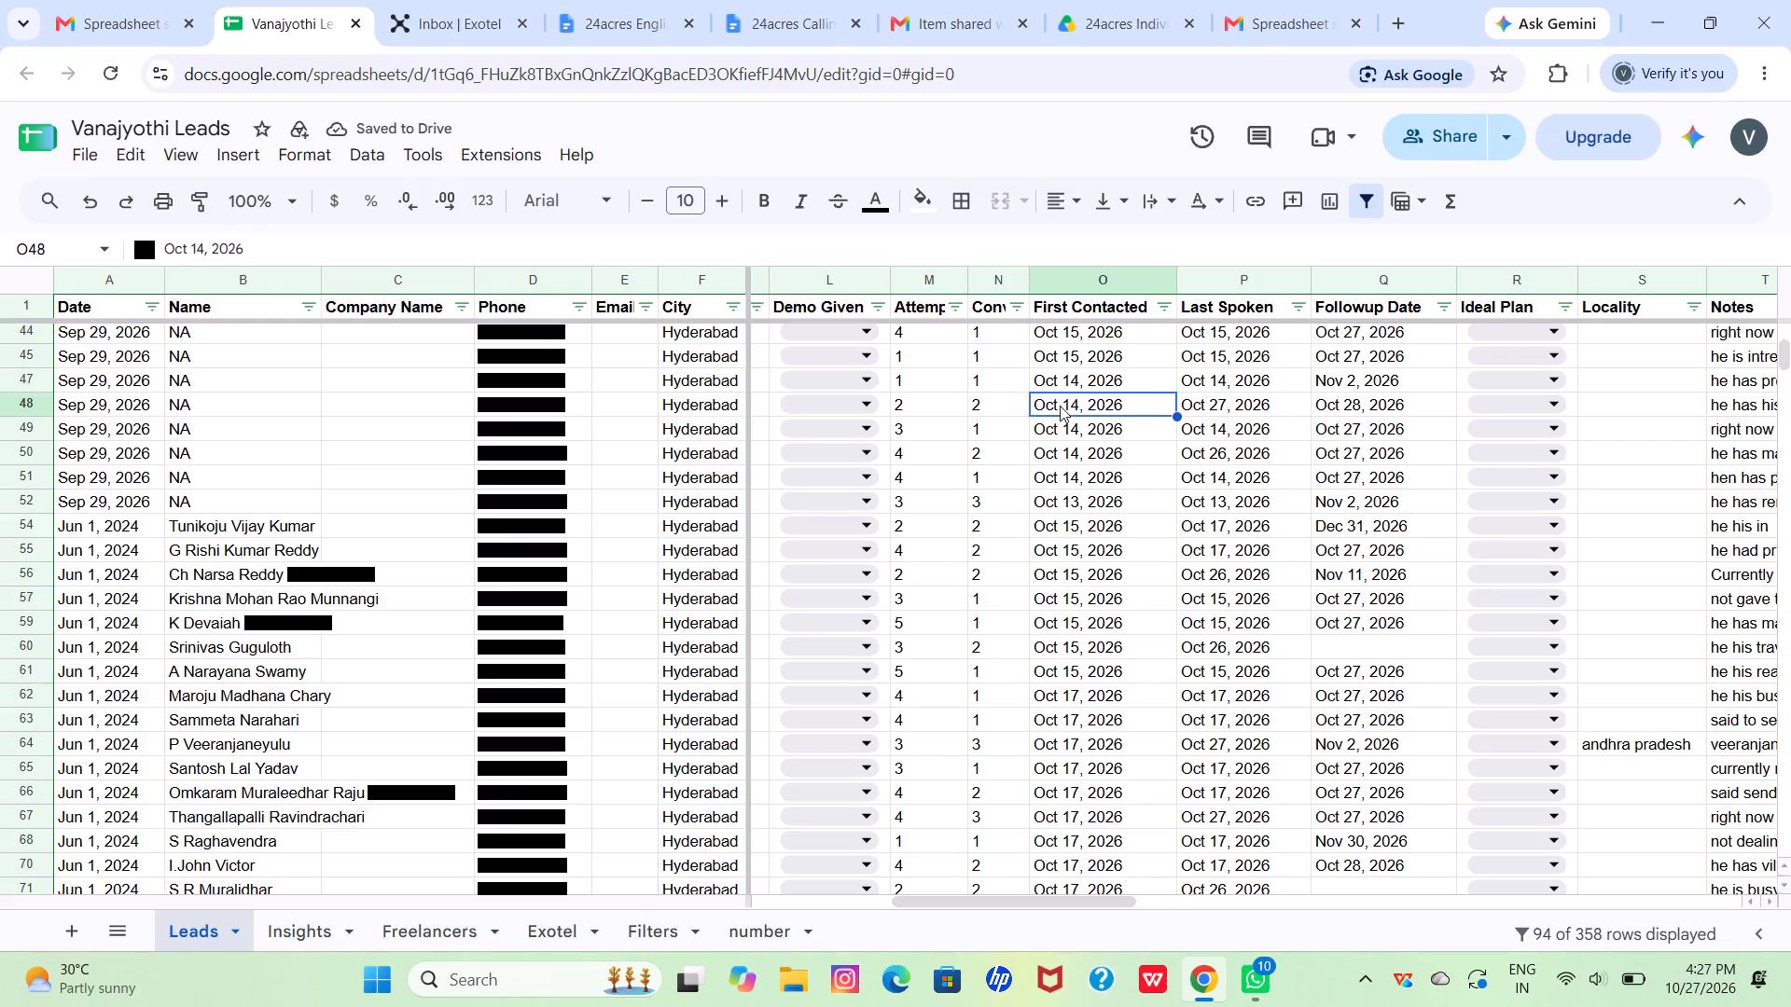
Review the notes and follow-up dates of the leads around and below row 48 for the next one due a call.
scroll(1060, 406, left, 4)
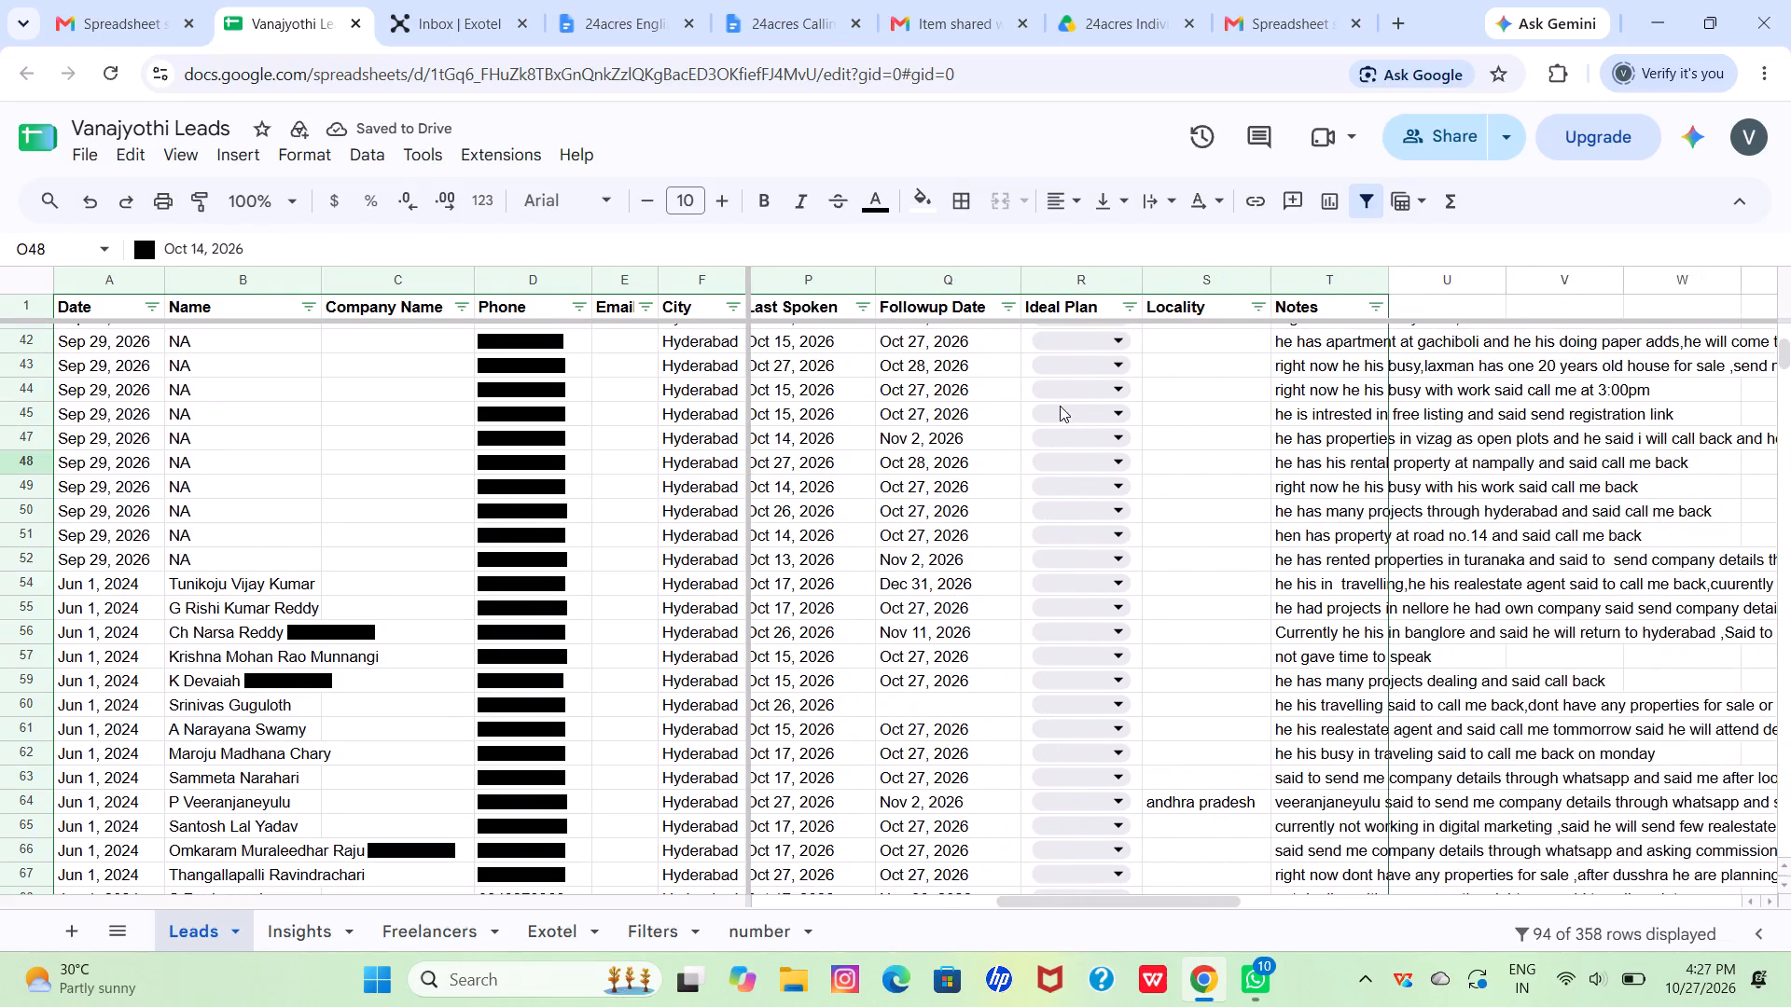
scroll(1060, 406, right, 3)
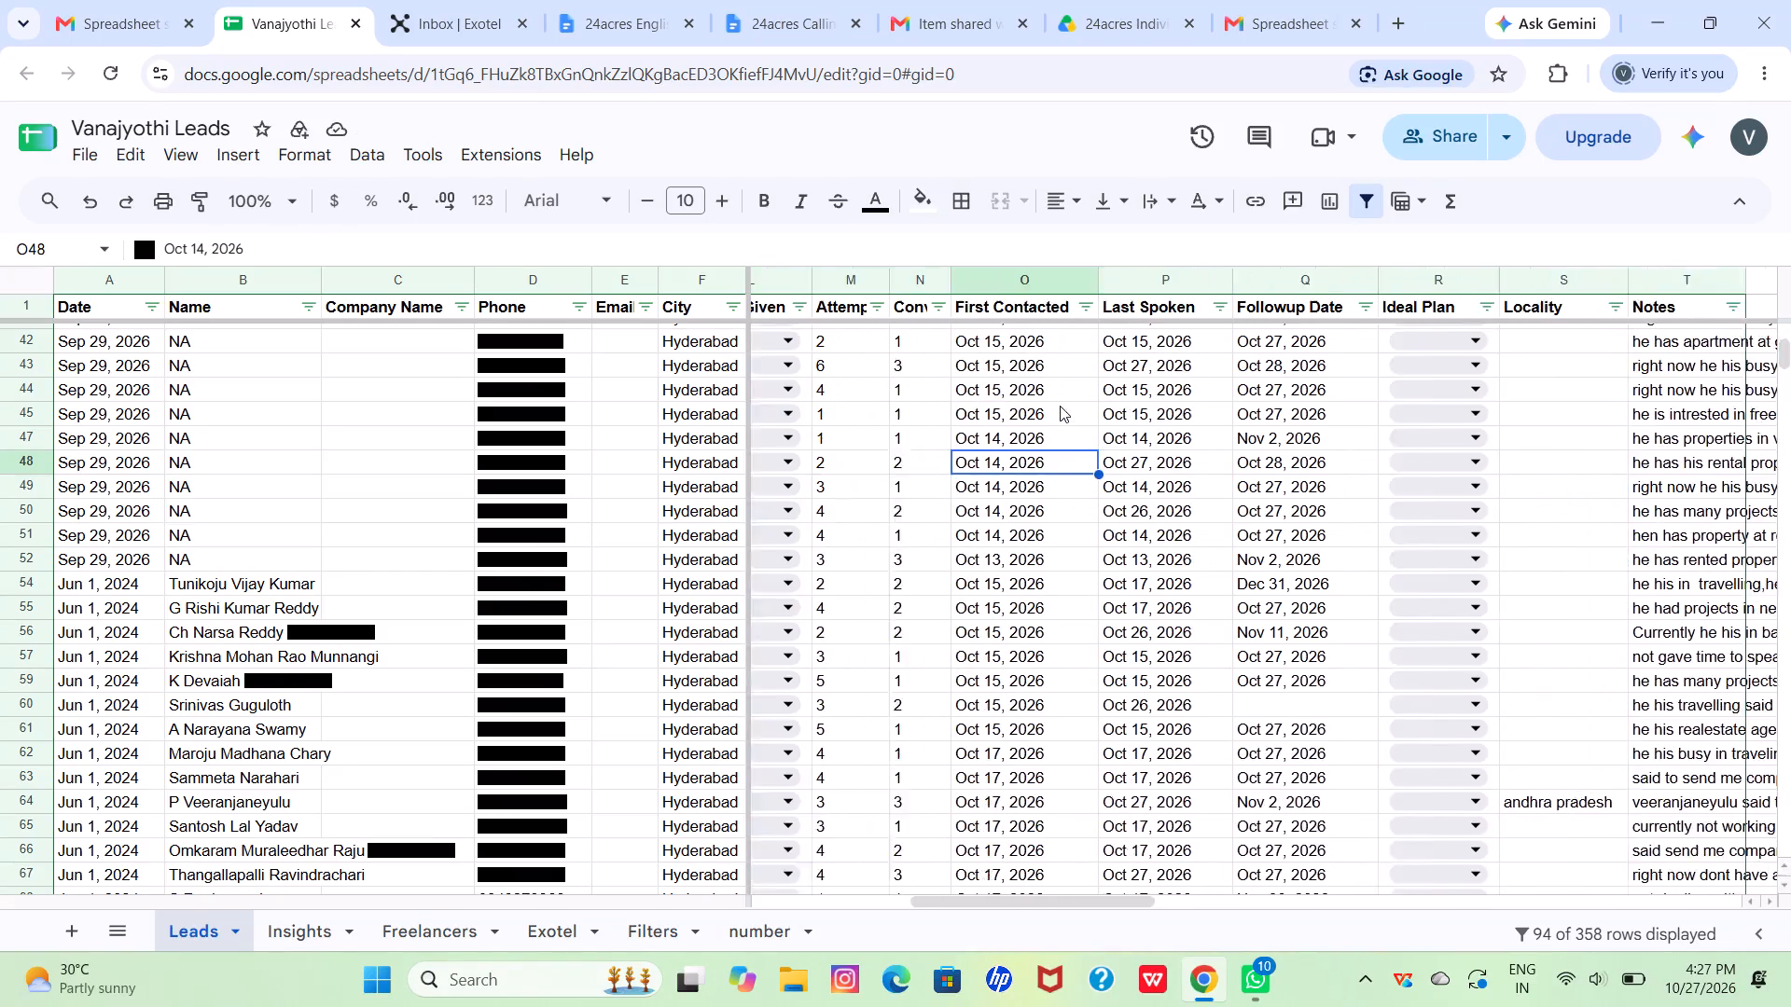
scroll(1060, 406, right, 1)
scroll(1060, 406, left, 3)
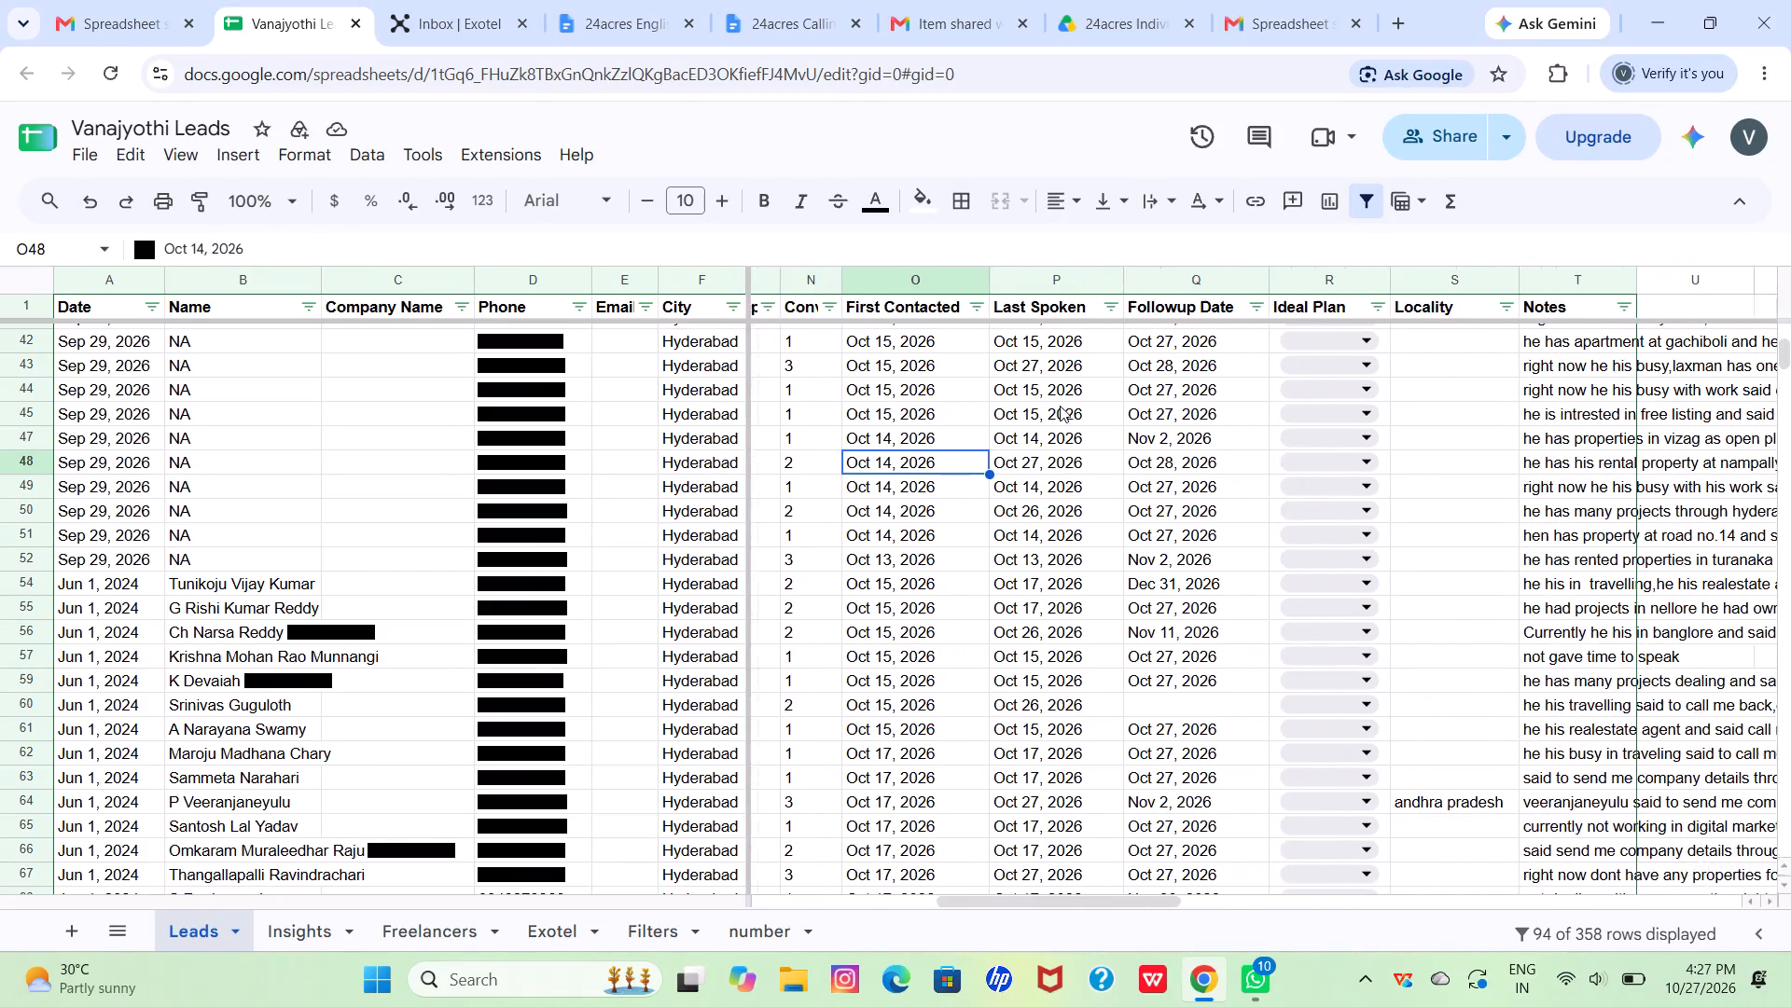
scroll(1060, 406, left, 1)
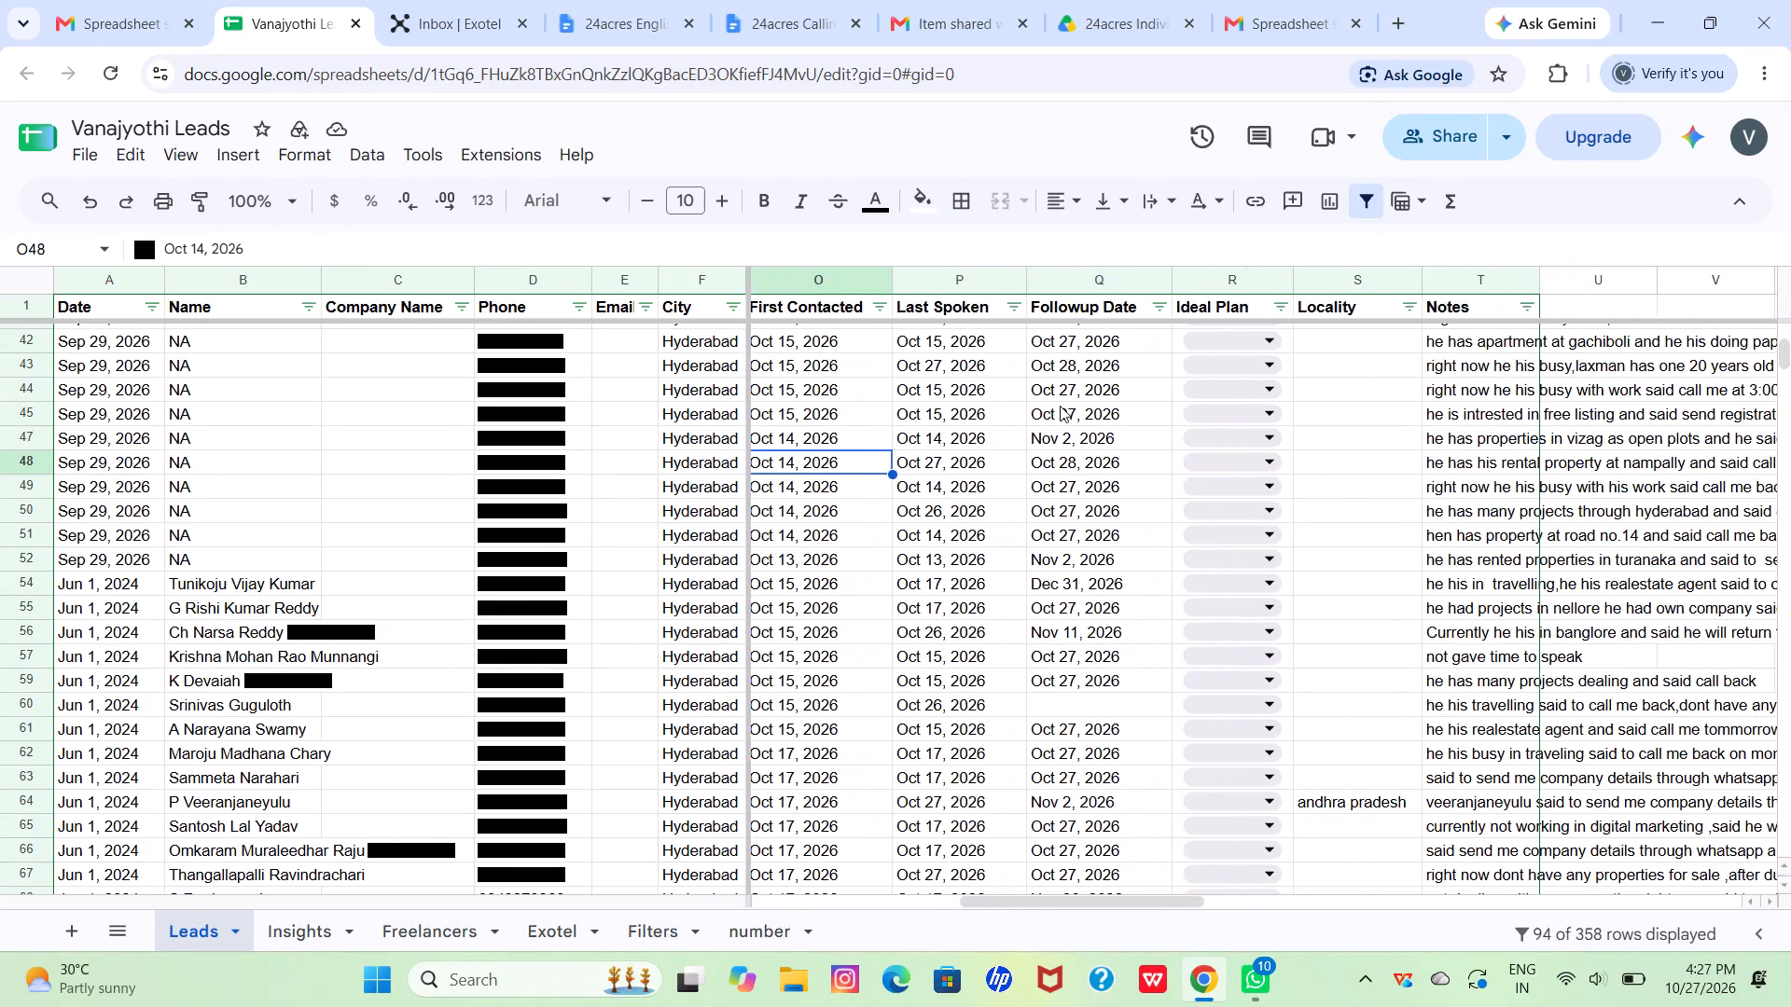
scroll(1060, 406, left, 1)
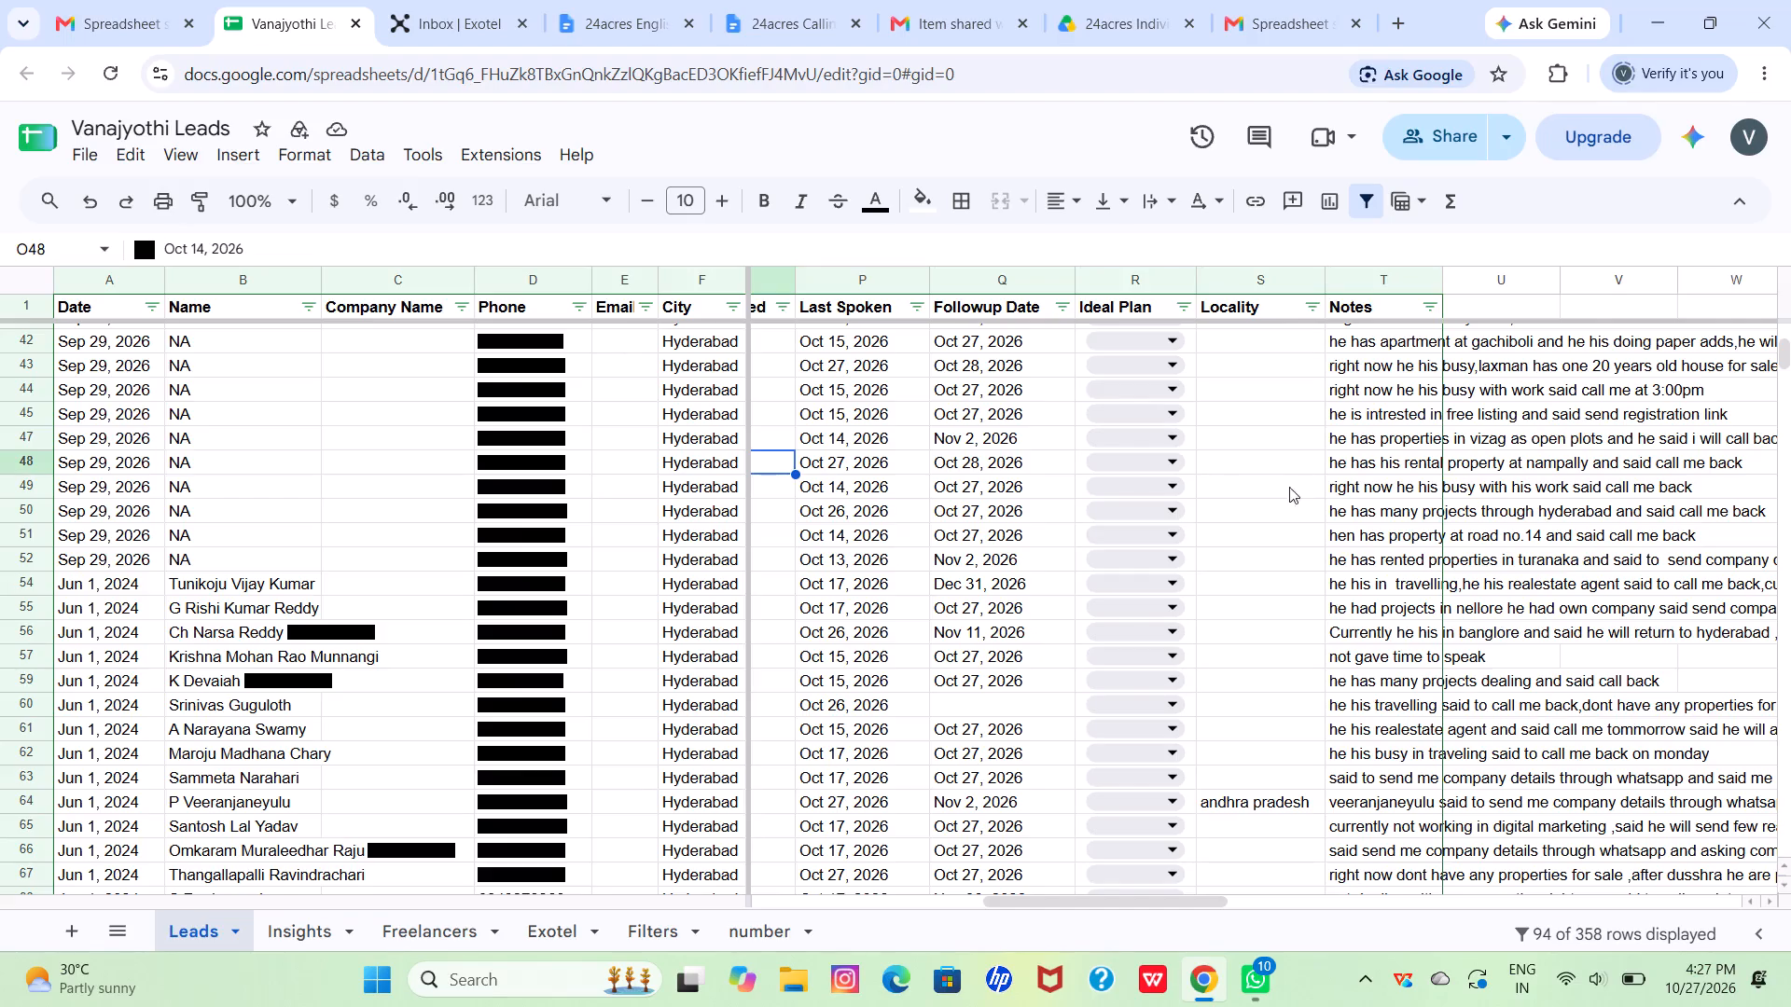
click(1326, 504)
click(1392, 539)
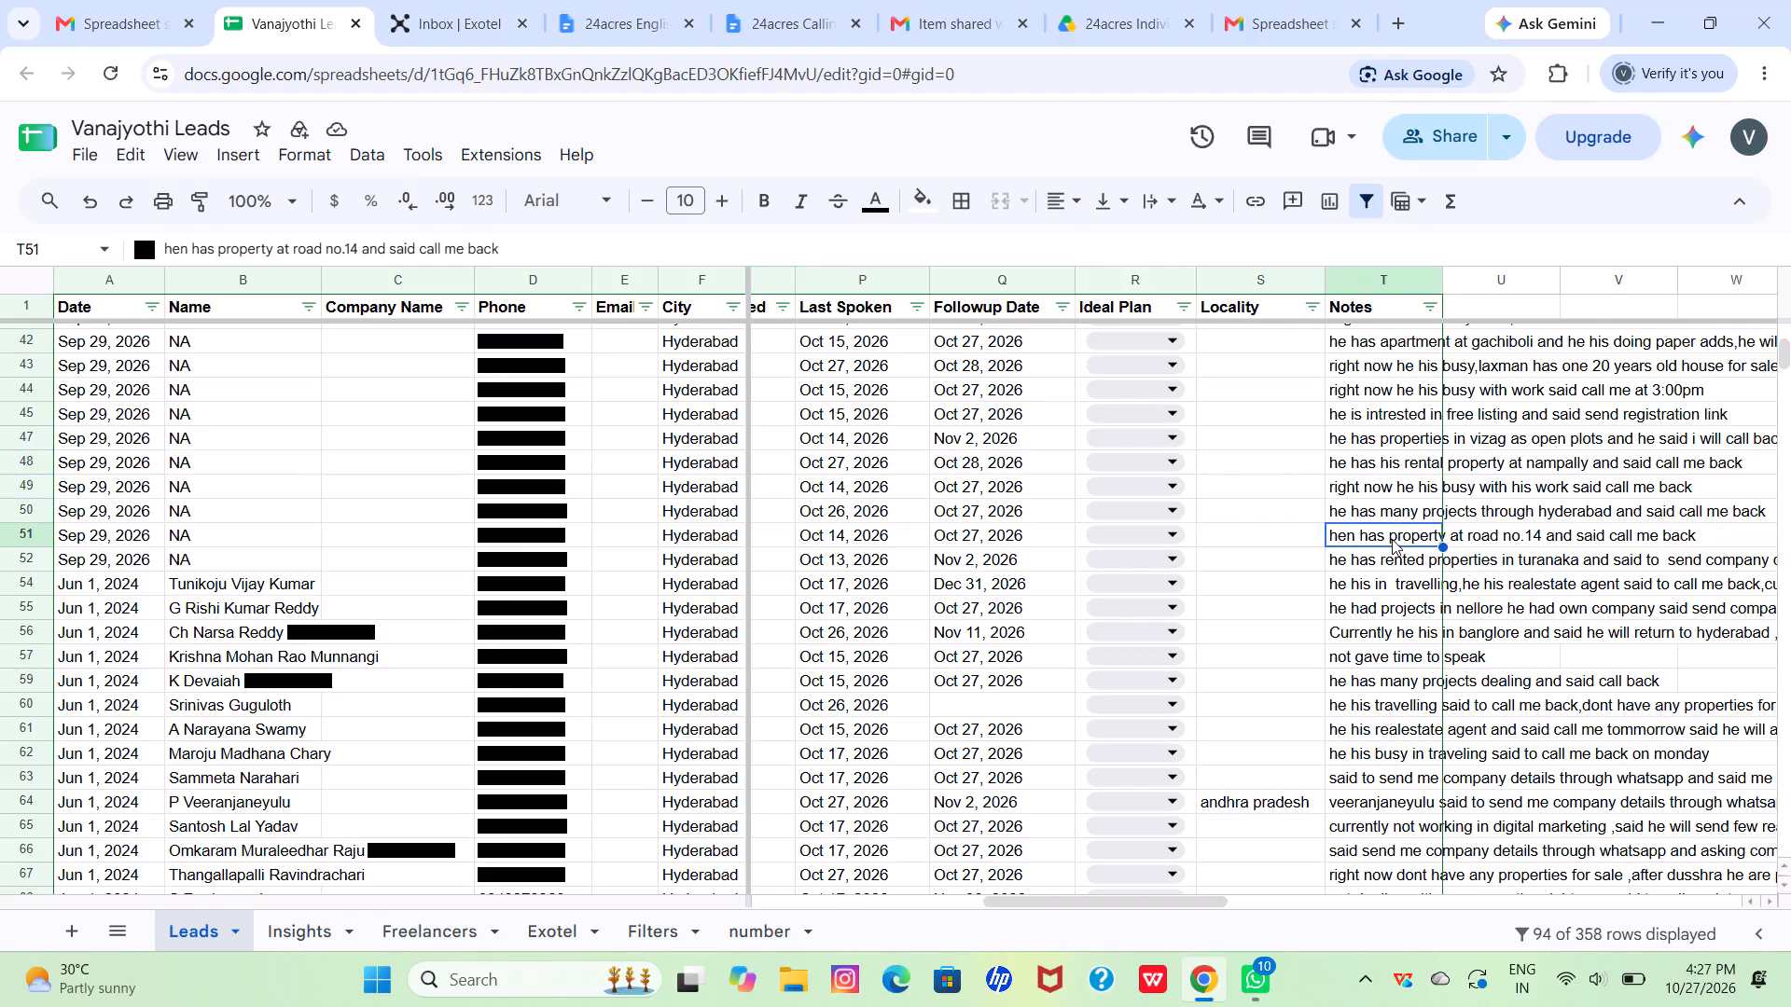
scroll(1392, 539, down, 2)
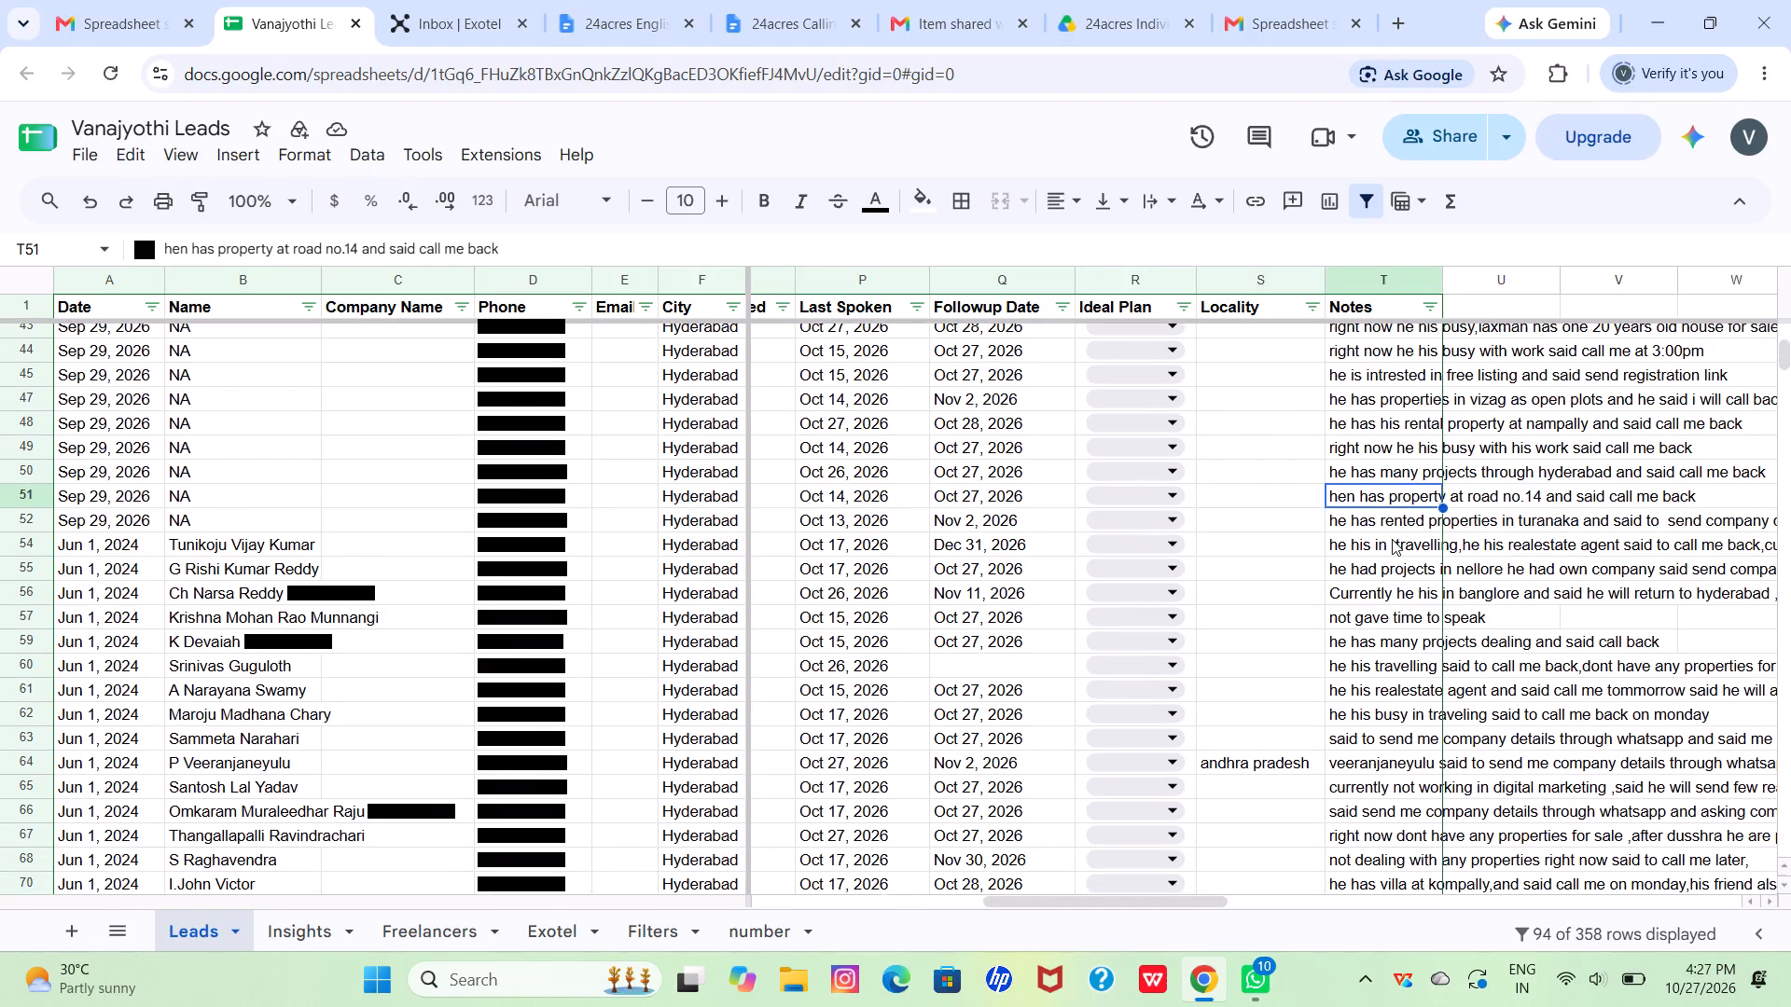
scroll(1392, 539, down, 1)
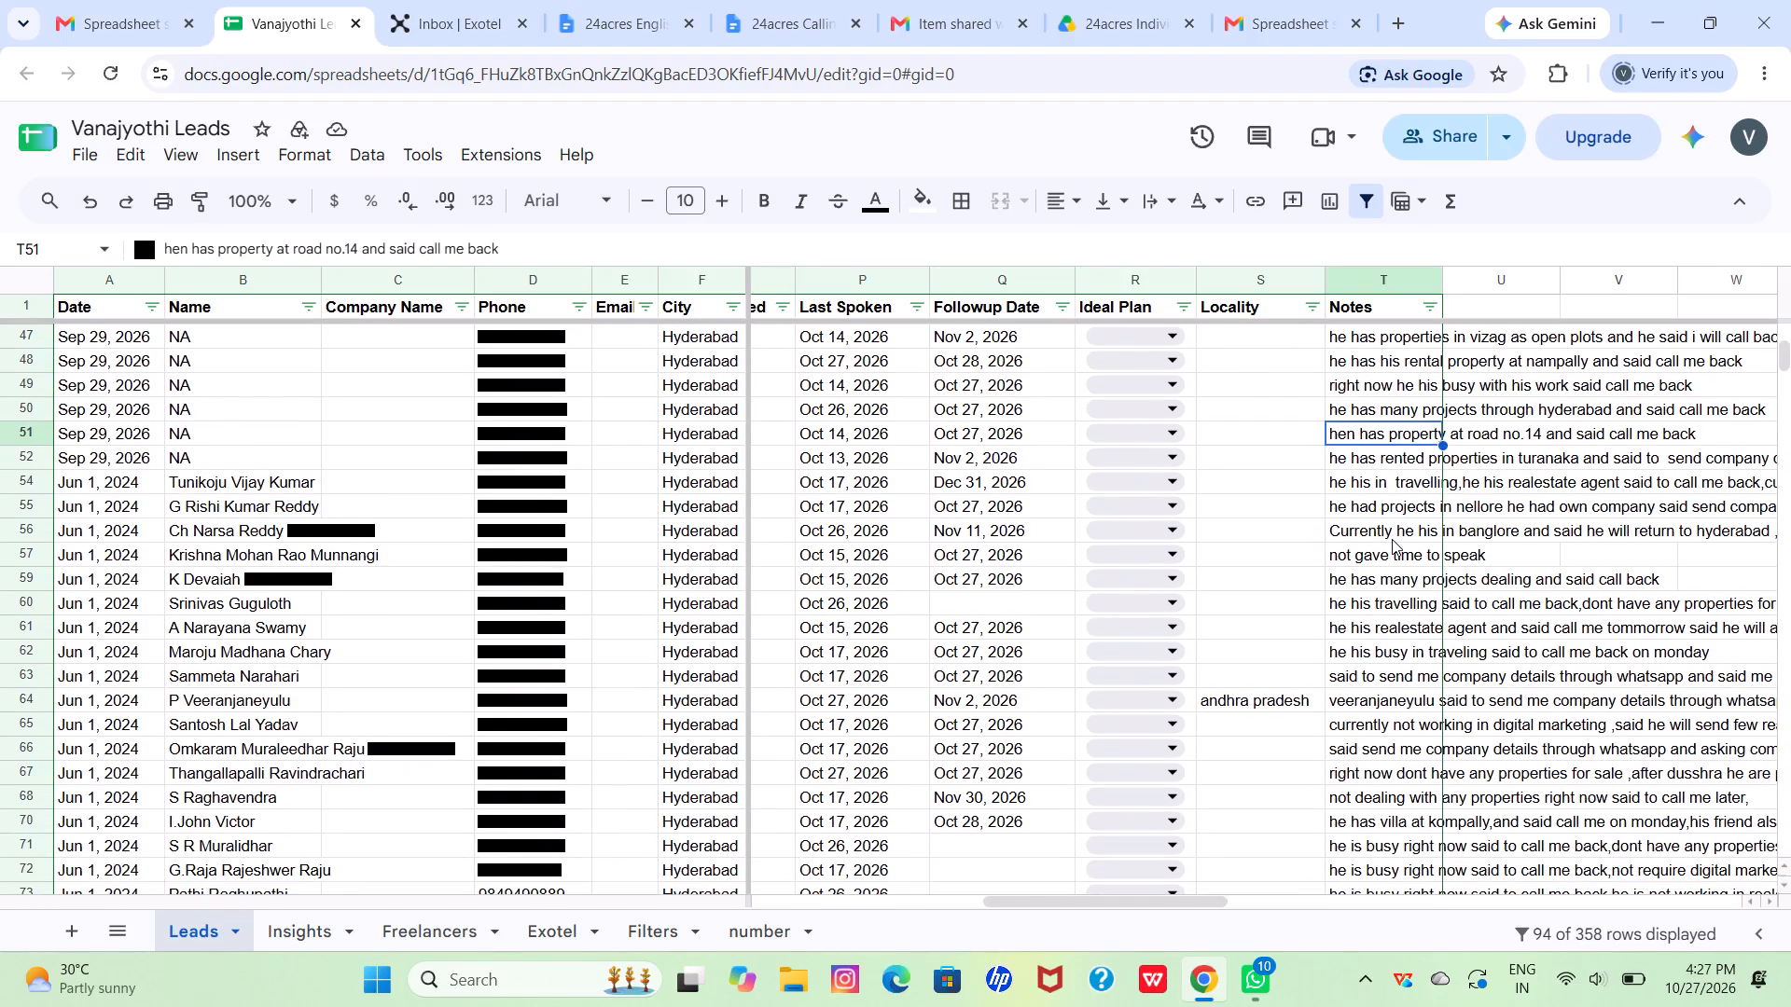
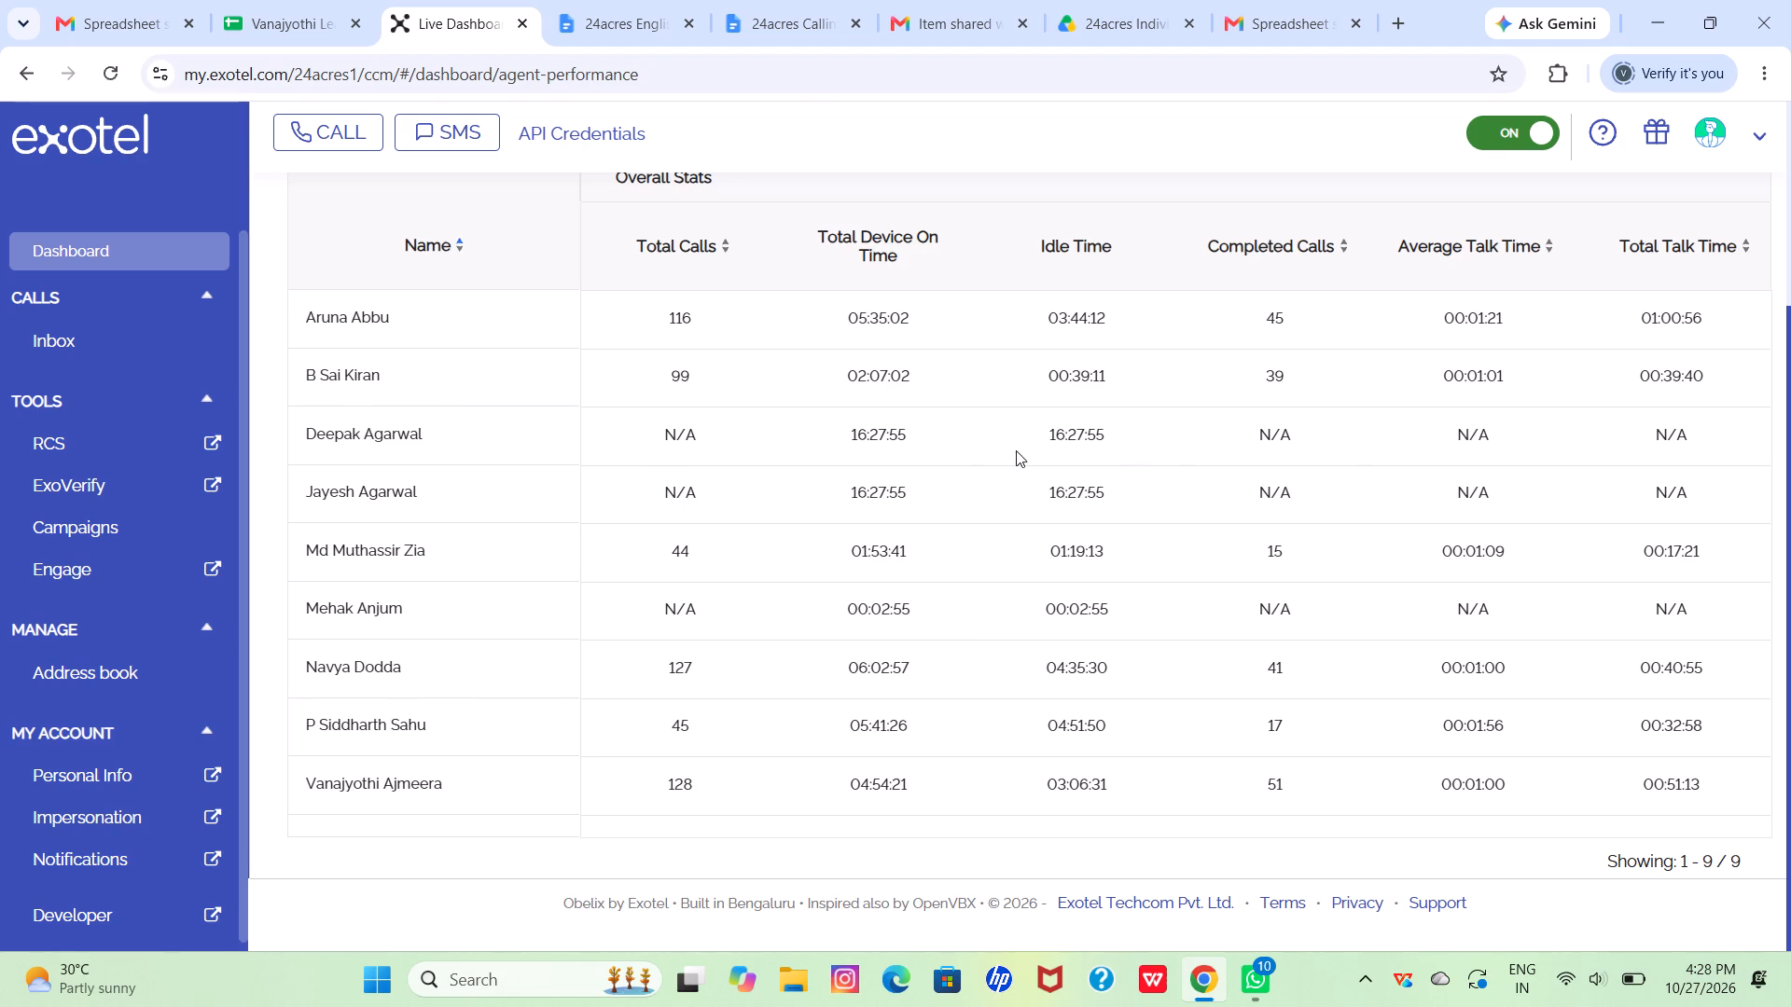
Return to the Vanajyothi Leads spreadsheet and review the notes and follow-up dates of the leads from row 54 downward.
click(257, 0)
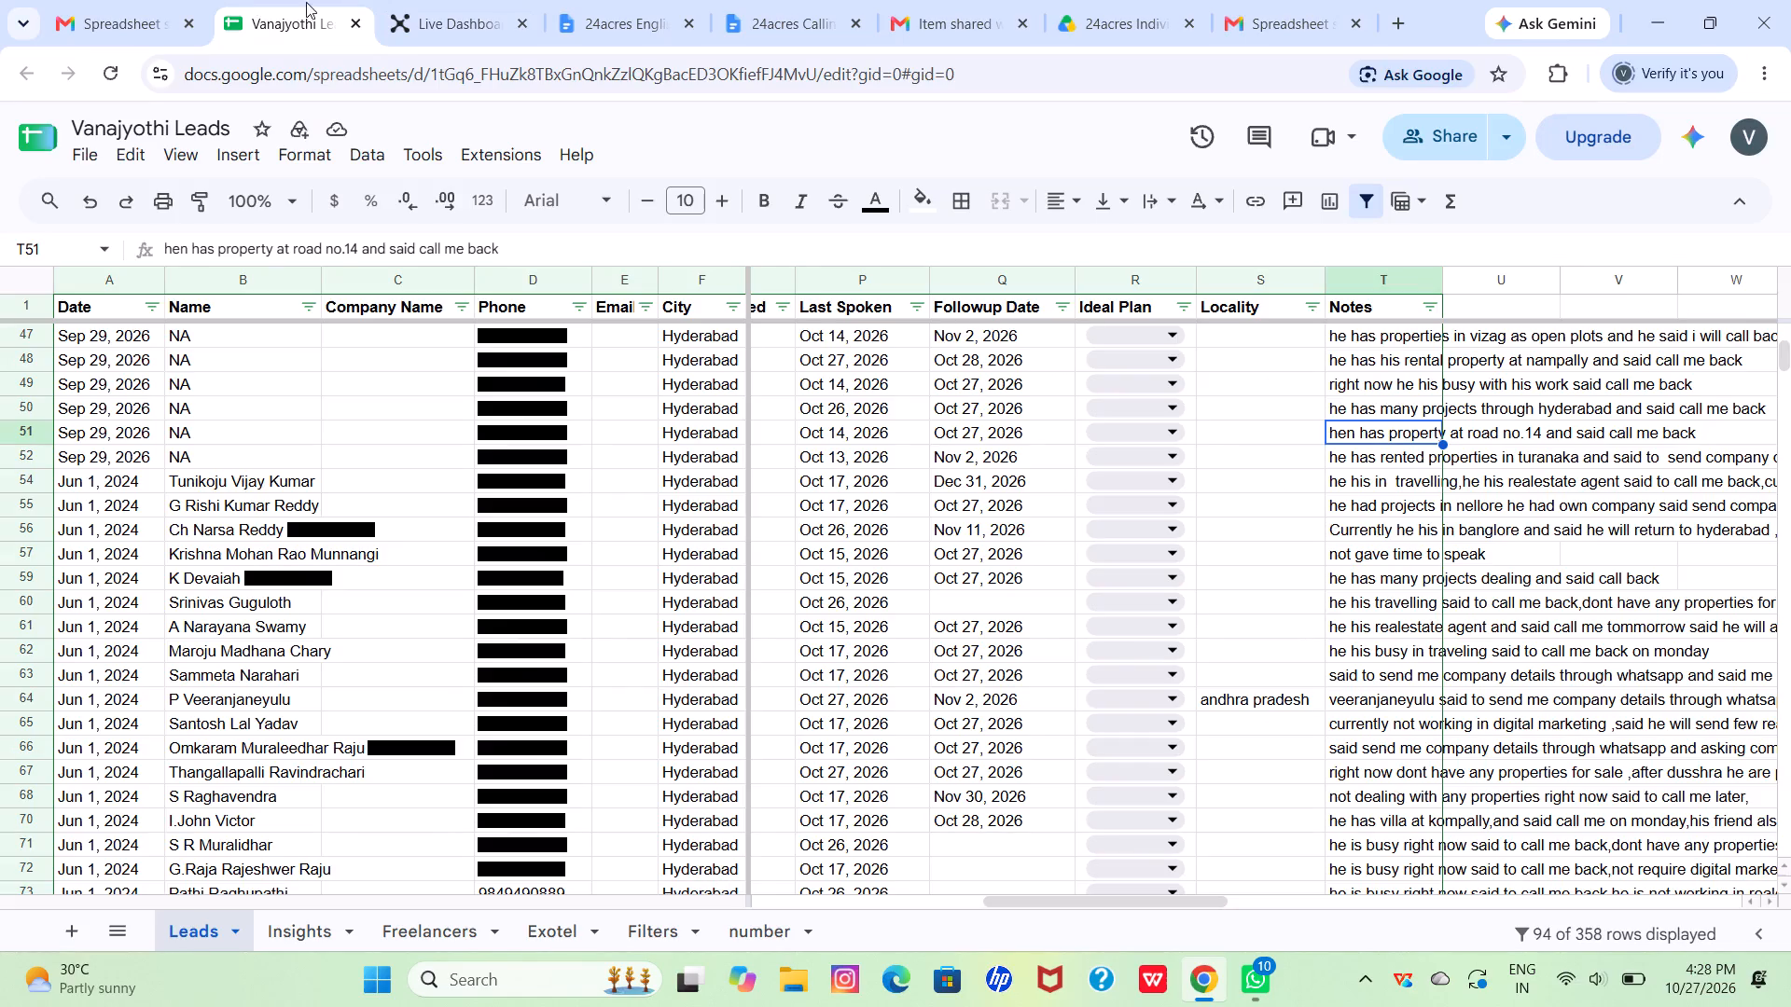
click(1324, 482)
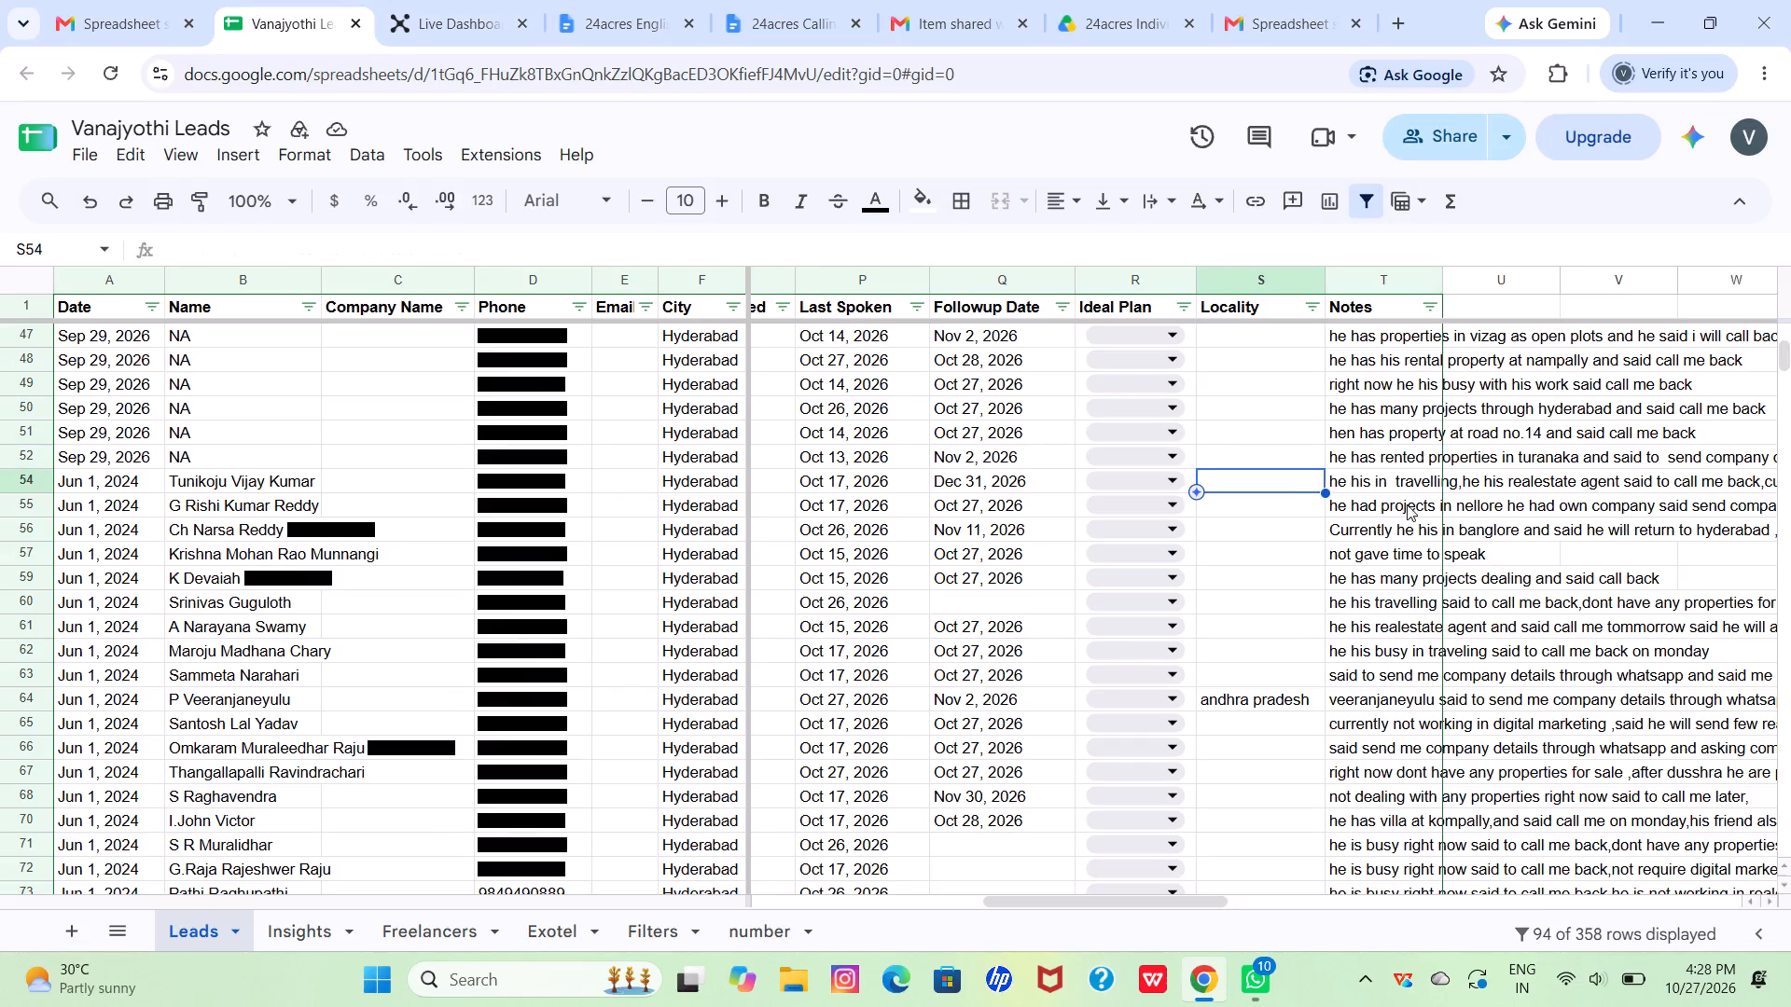
click(1443, 483)
scroll(1443, 483, down, 1)
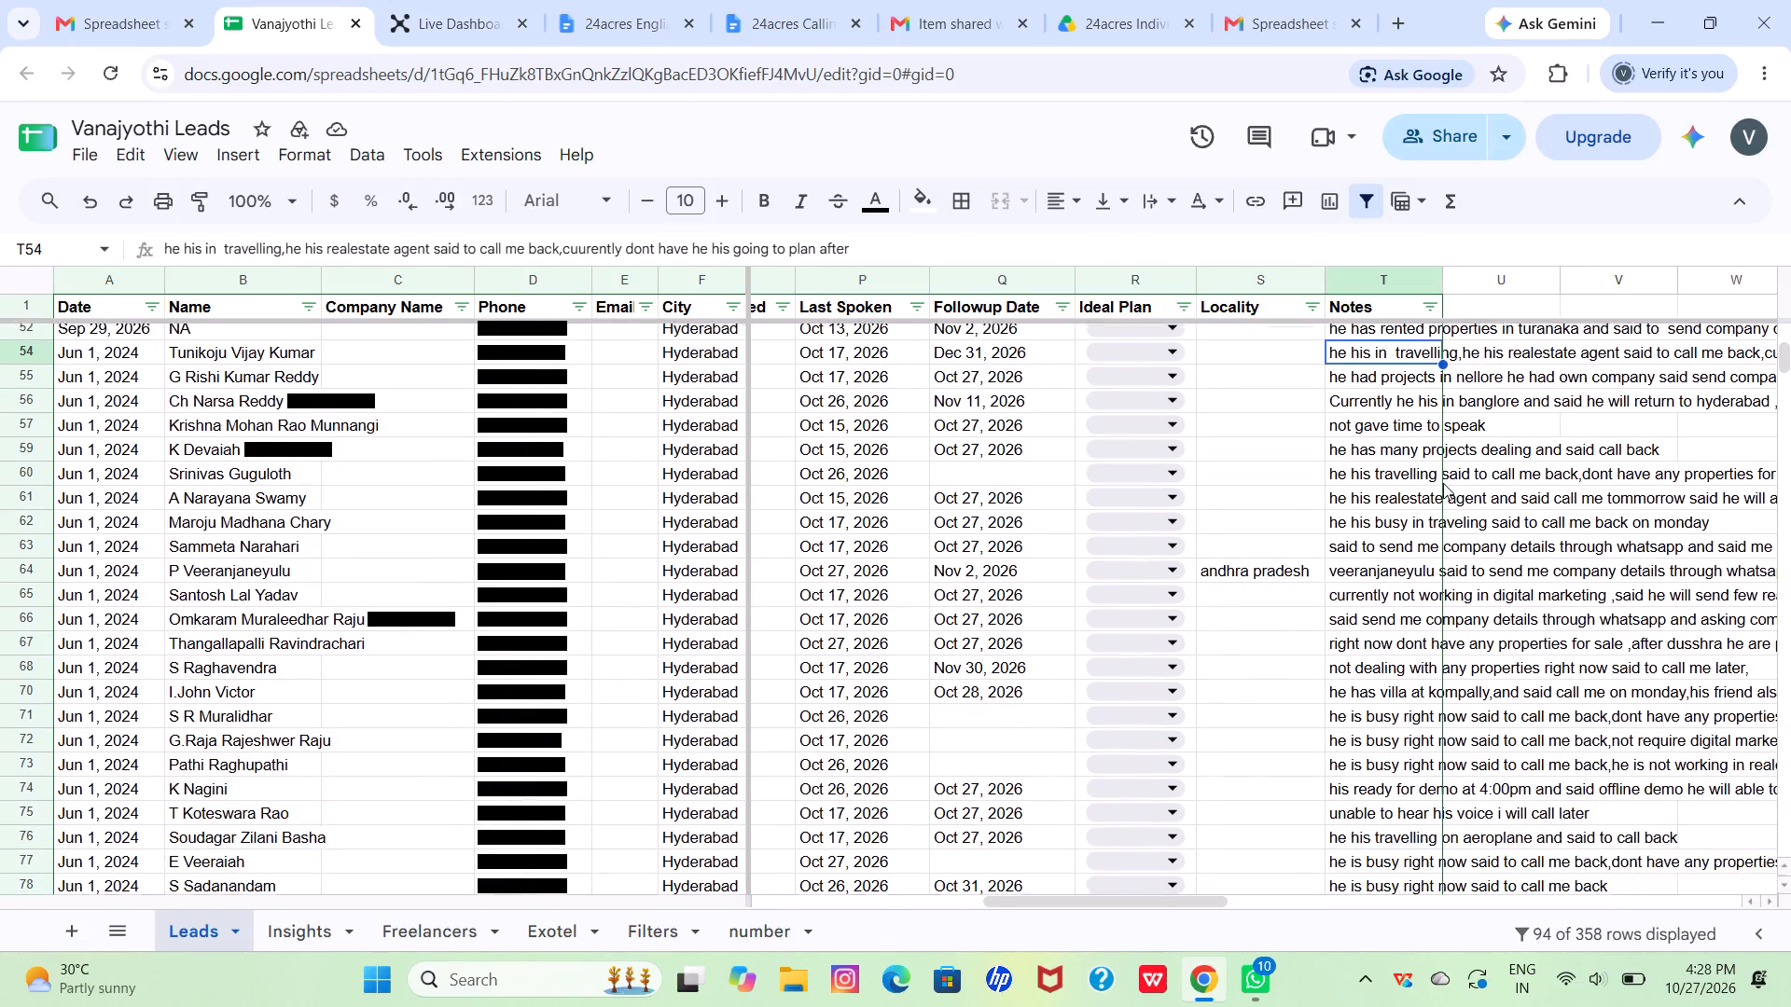
scroll(1443, 483, left, 3)
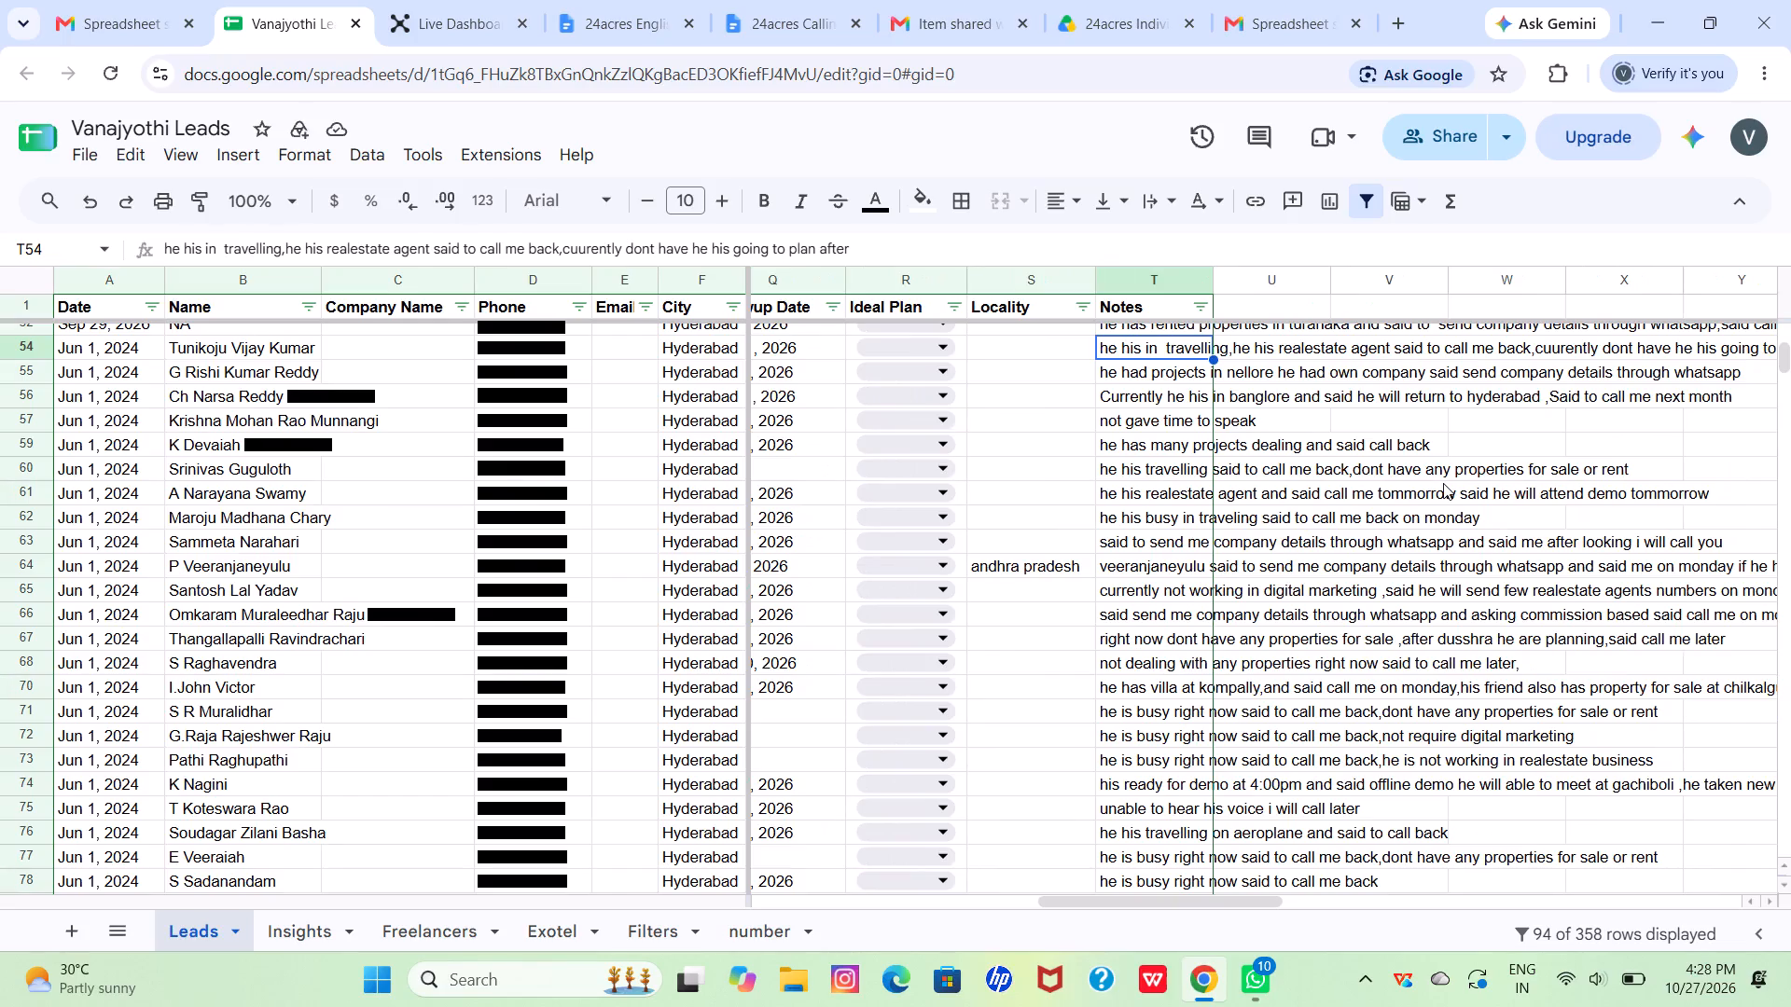
scroll(1443, 483, down, 2)
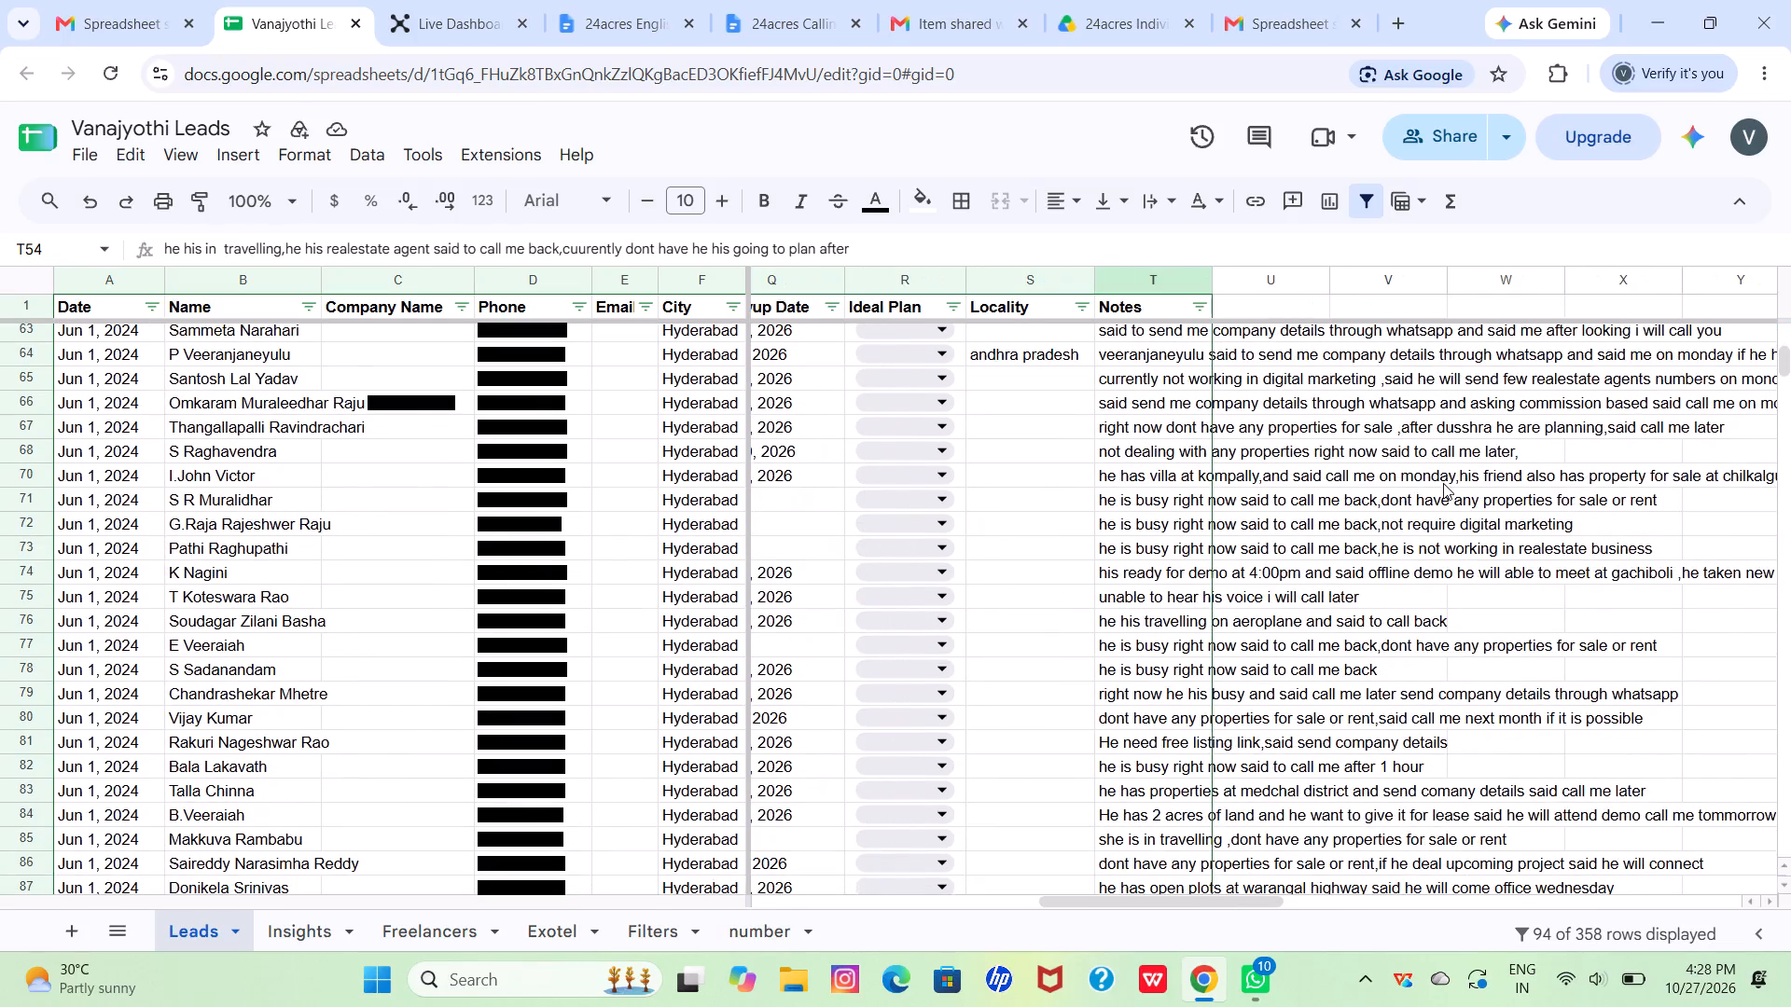
scroll(1443, 483, down, 1)
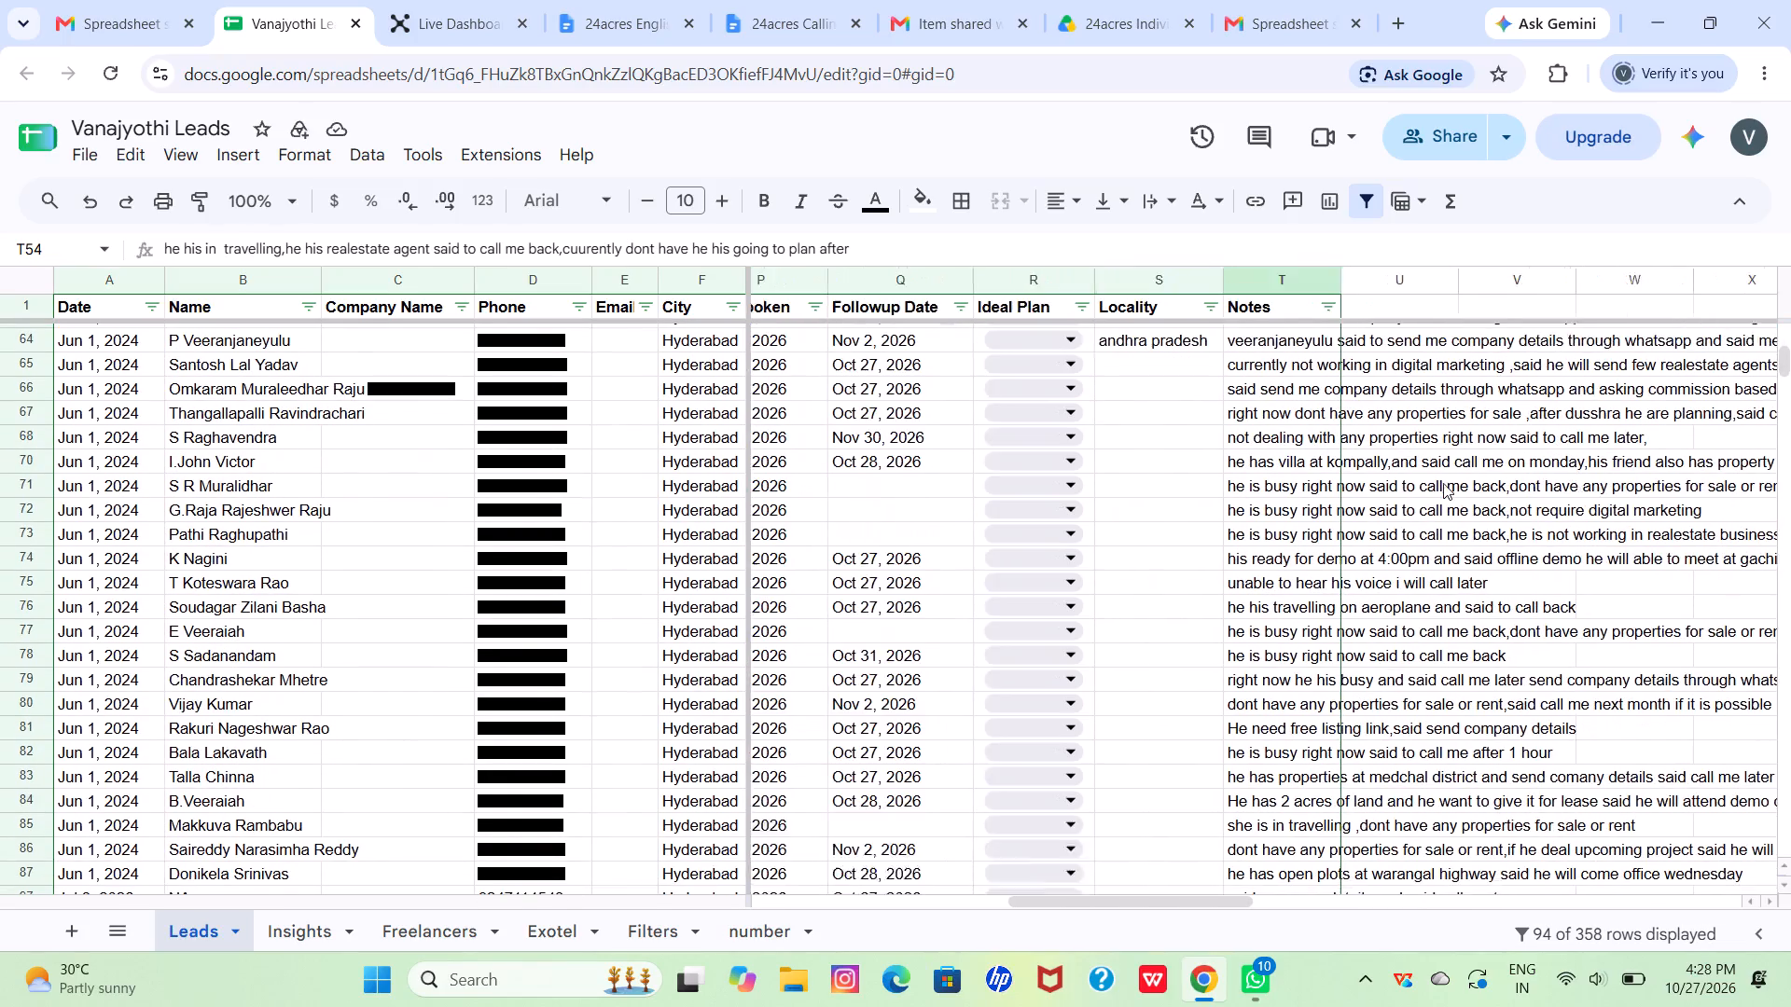
scroll(1443, 483, down, 1)
Set the Followup Date of the leads in rows 5 and 6 to Oct 28, 2026.
scroll(1443, 483, up, 9)
scroll(1443, 483, left, 1)
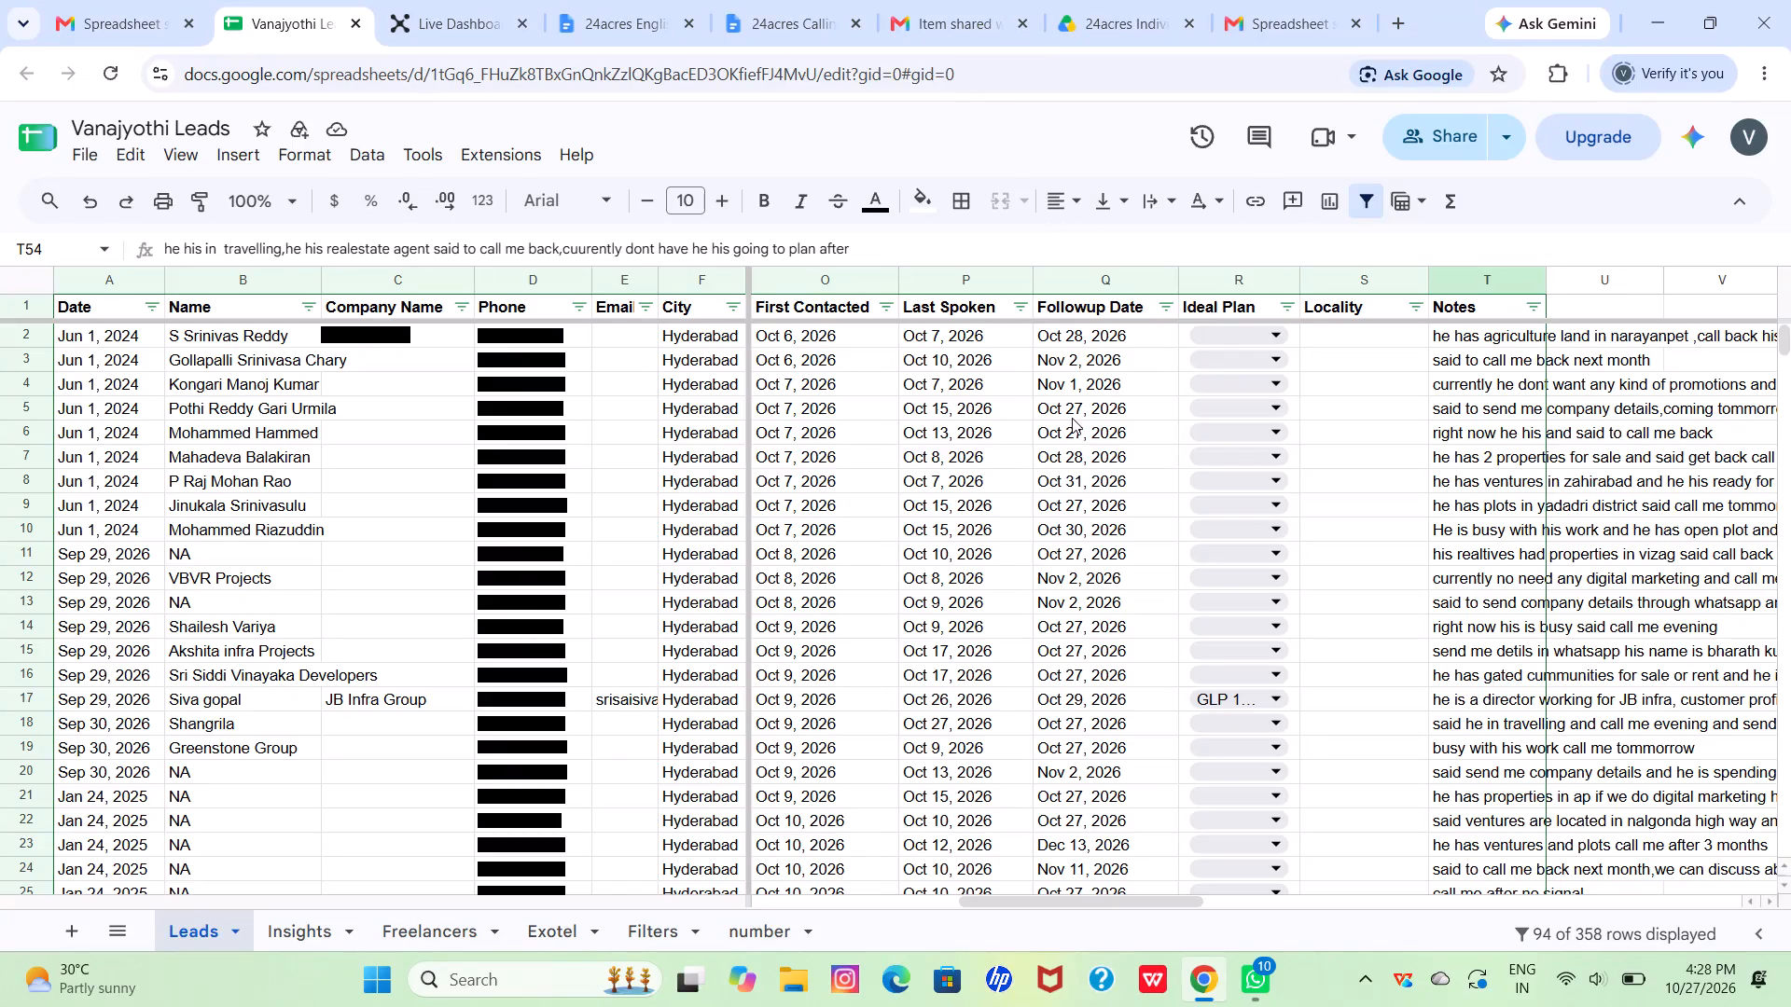
scroll(1072, 418, left, 2)
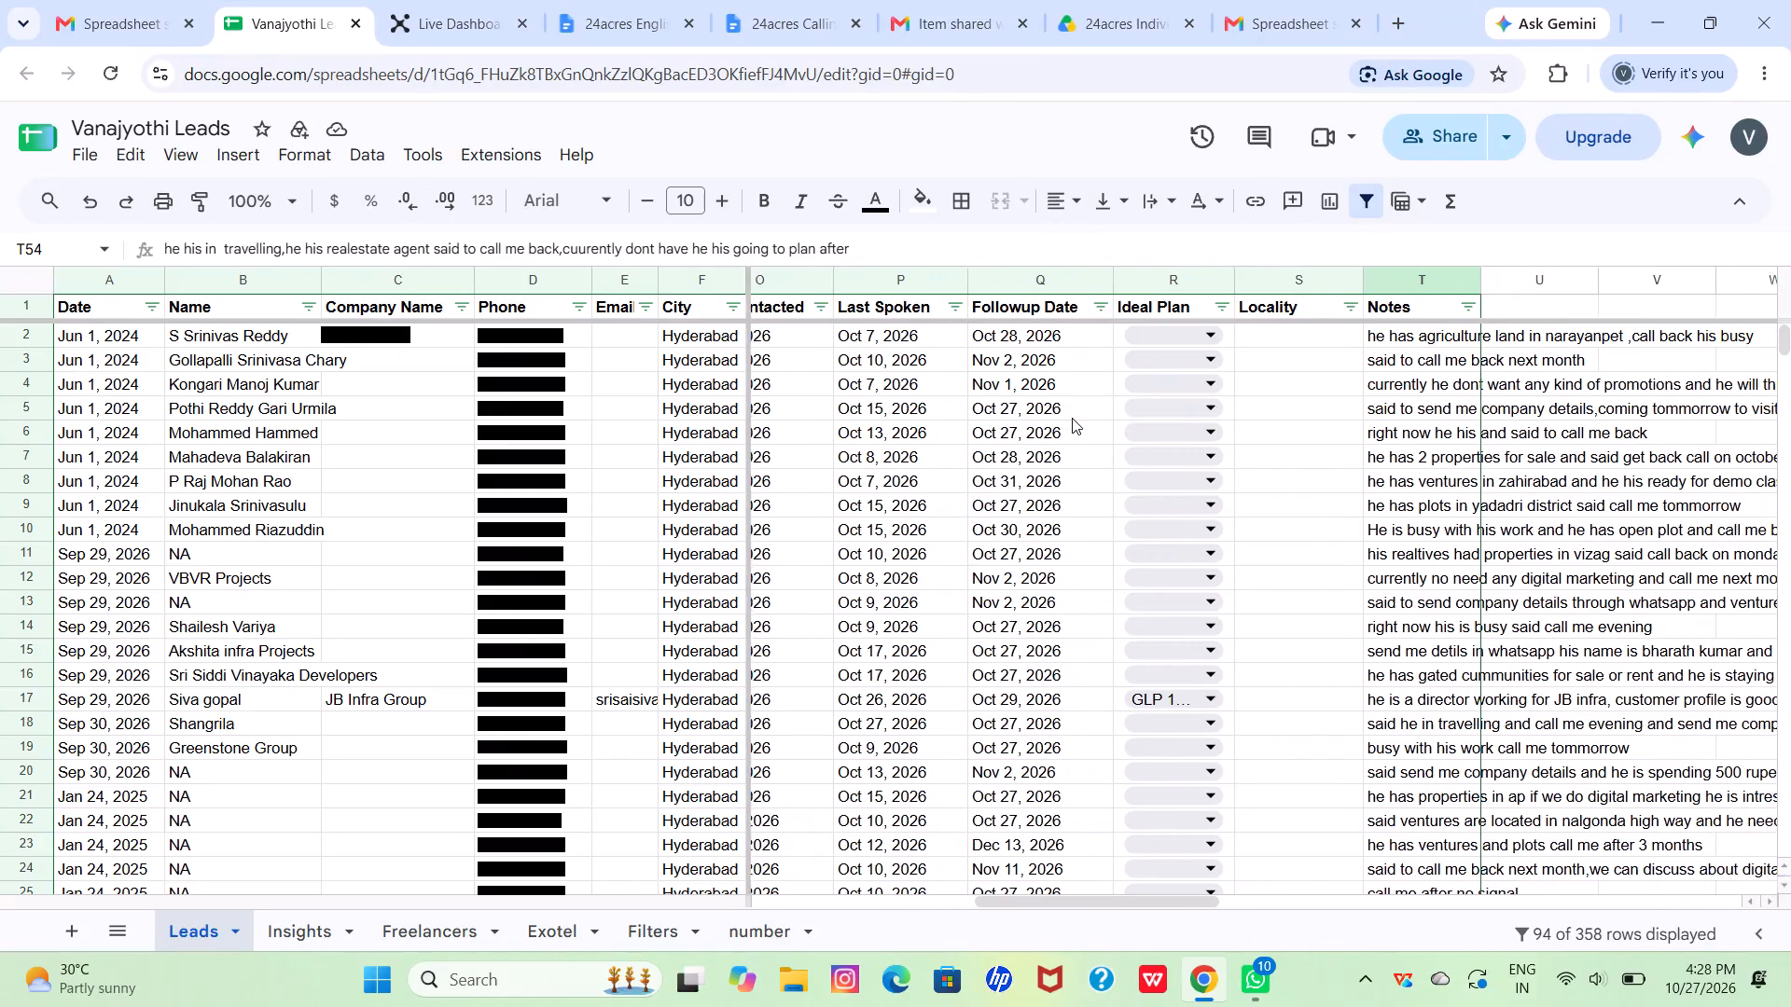
scroll(1072, 418, left, 1)
scroll(1072, 418, right, 1)
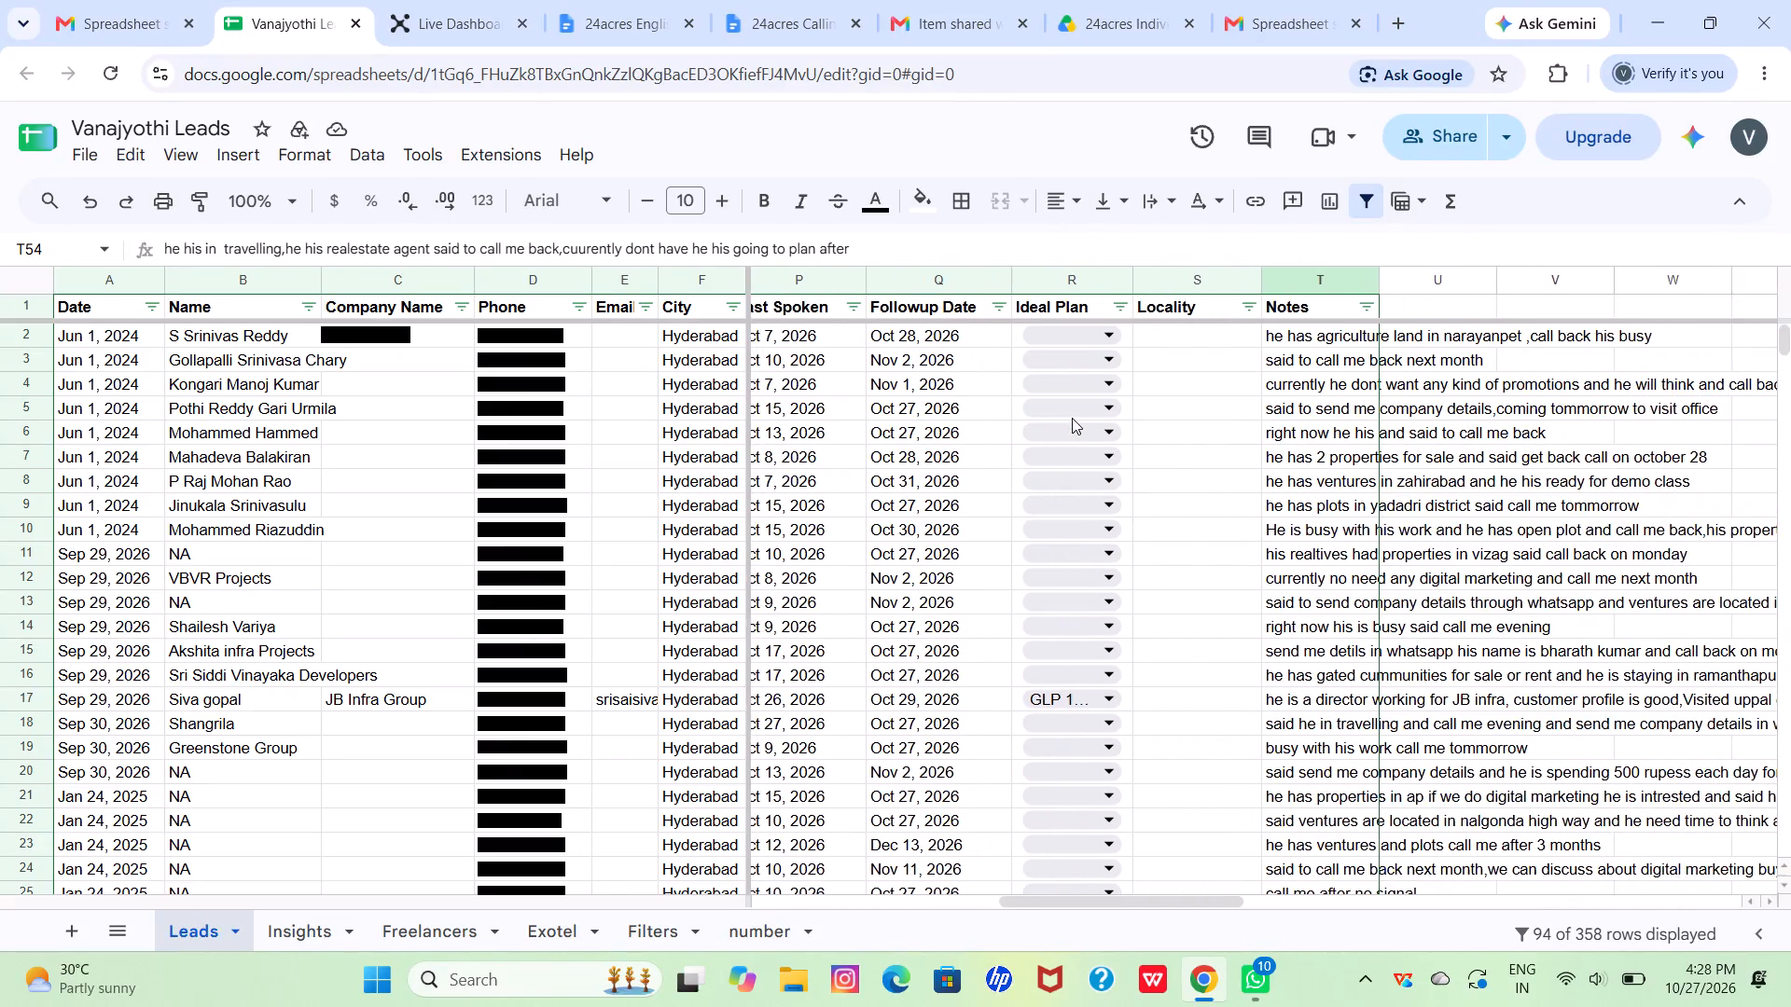
scroll(1072, 418, right, 1)
double_click(1058, 412)
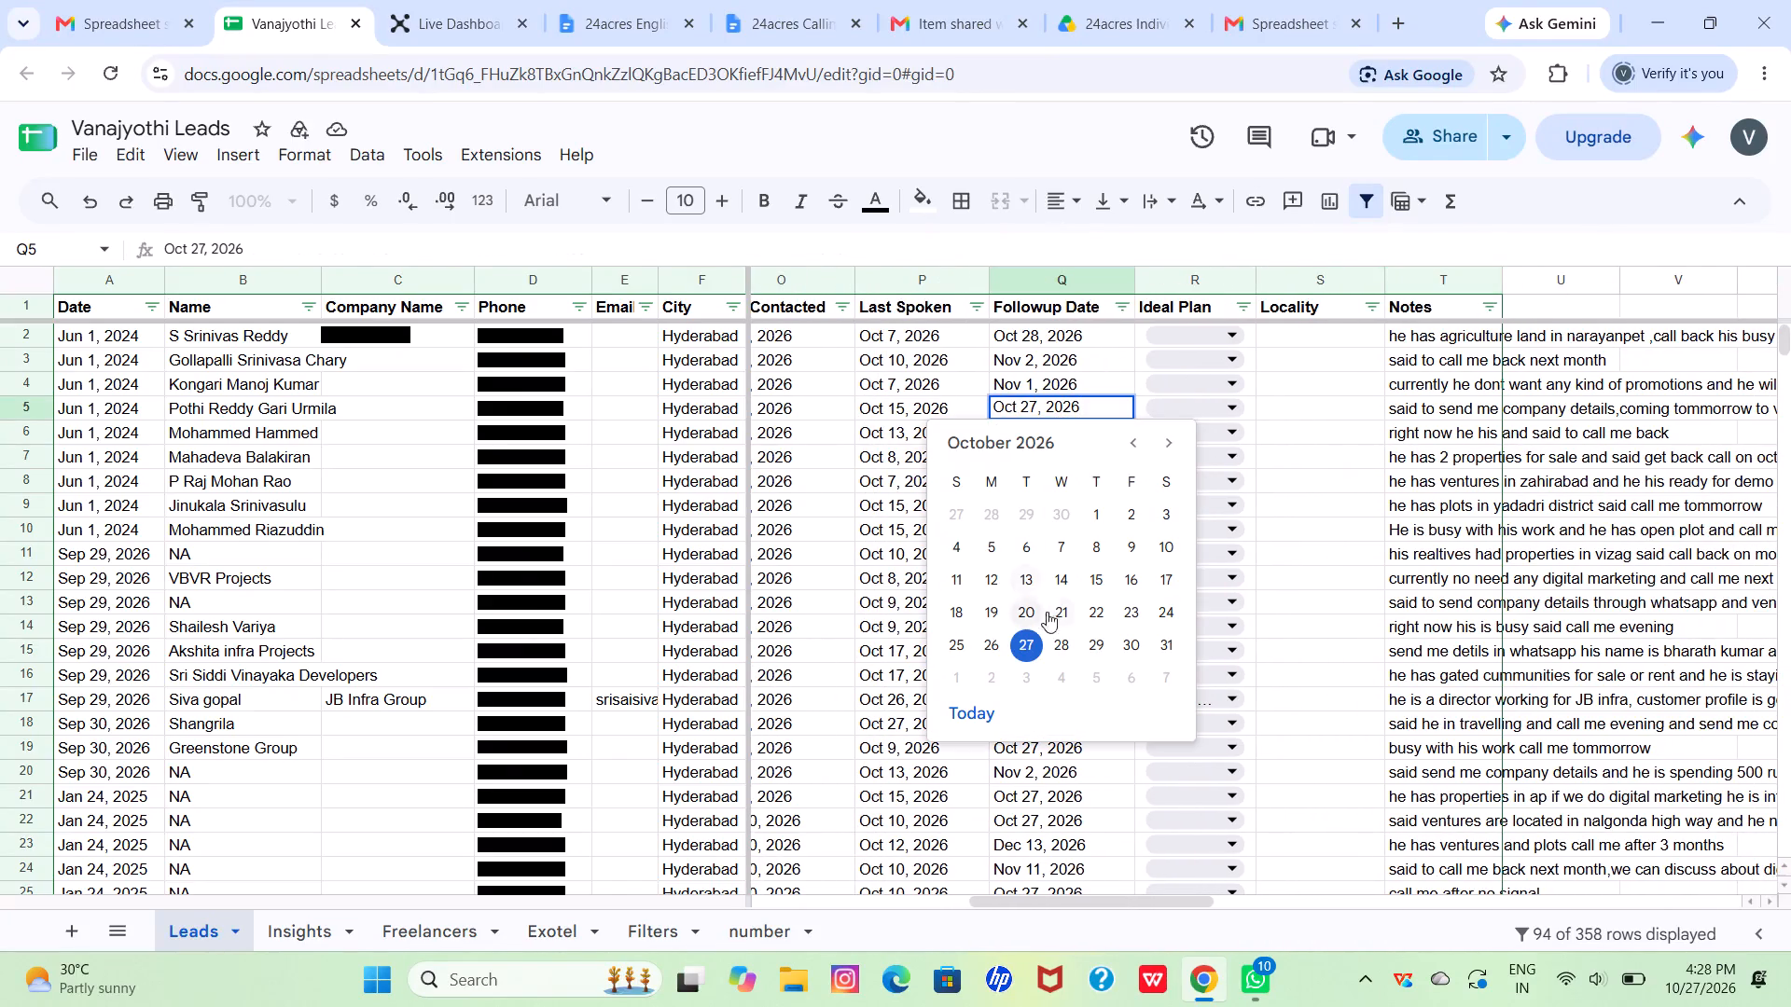
click(1054, 636)
double_click(1054, 436)
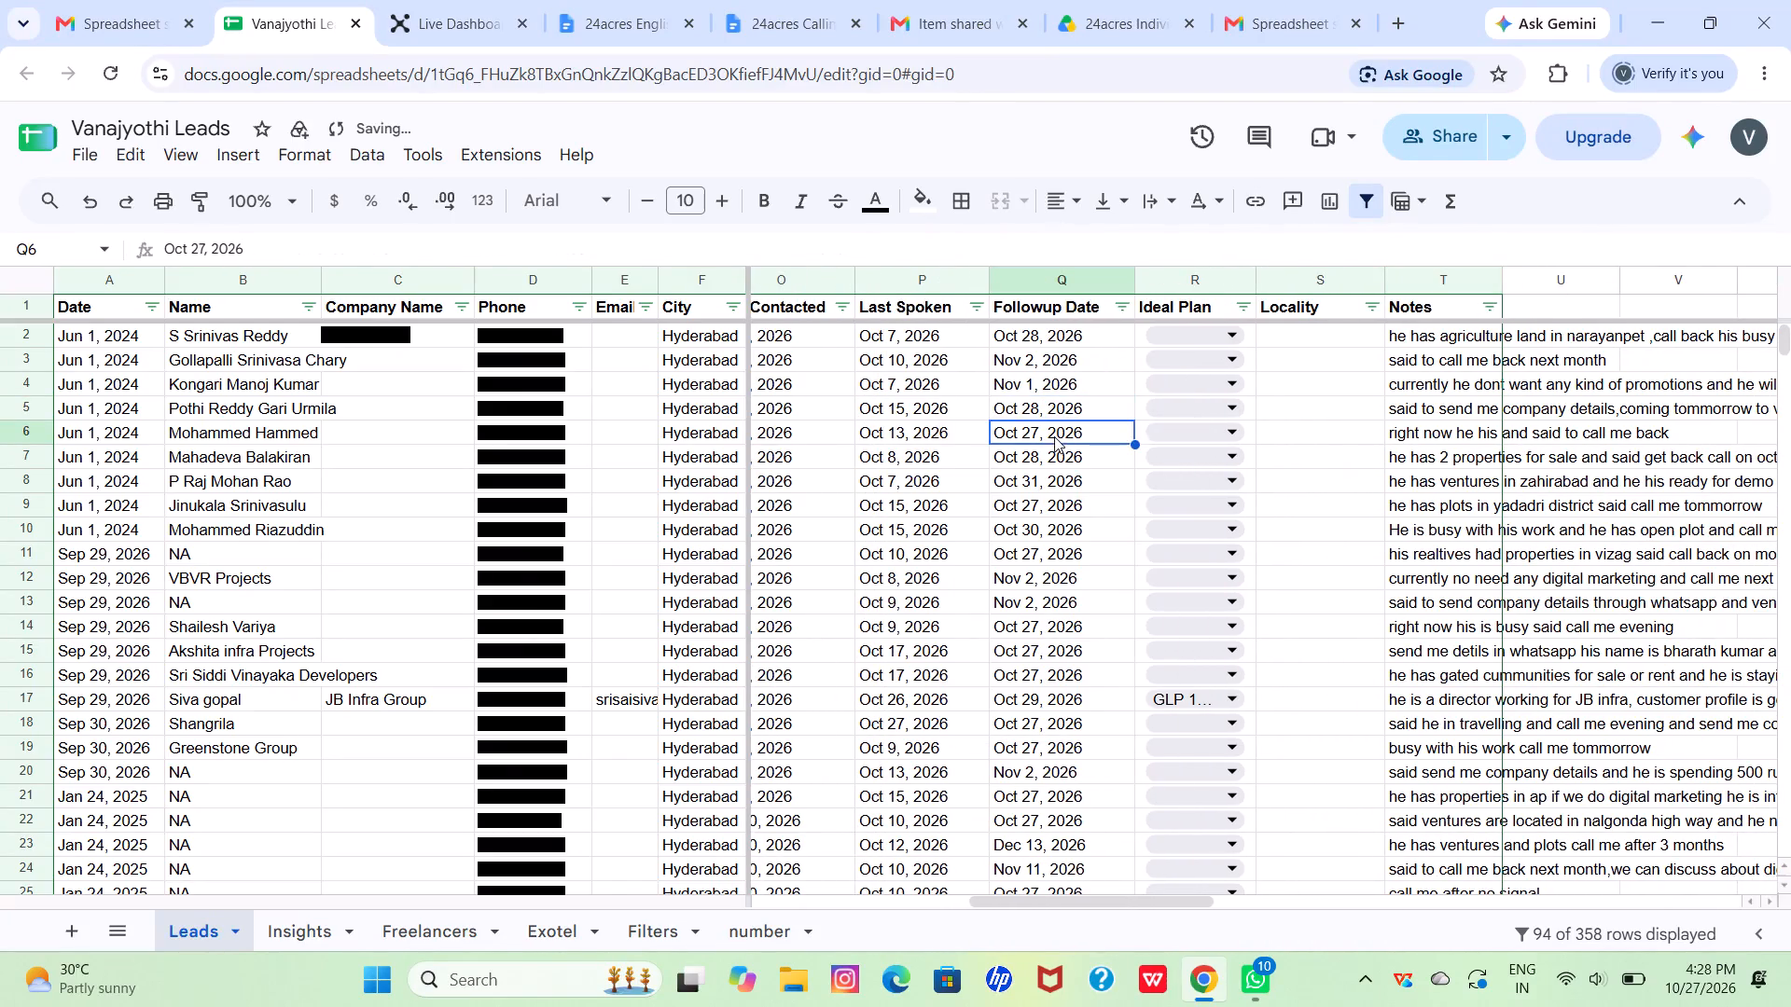
click(1052, 669)
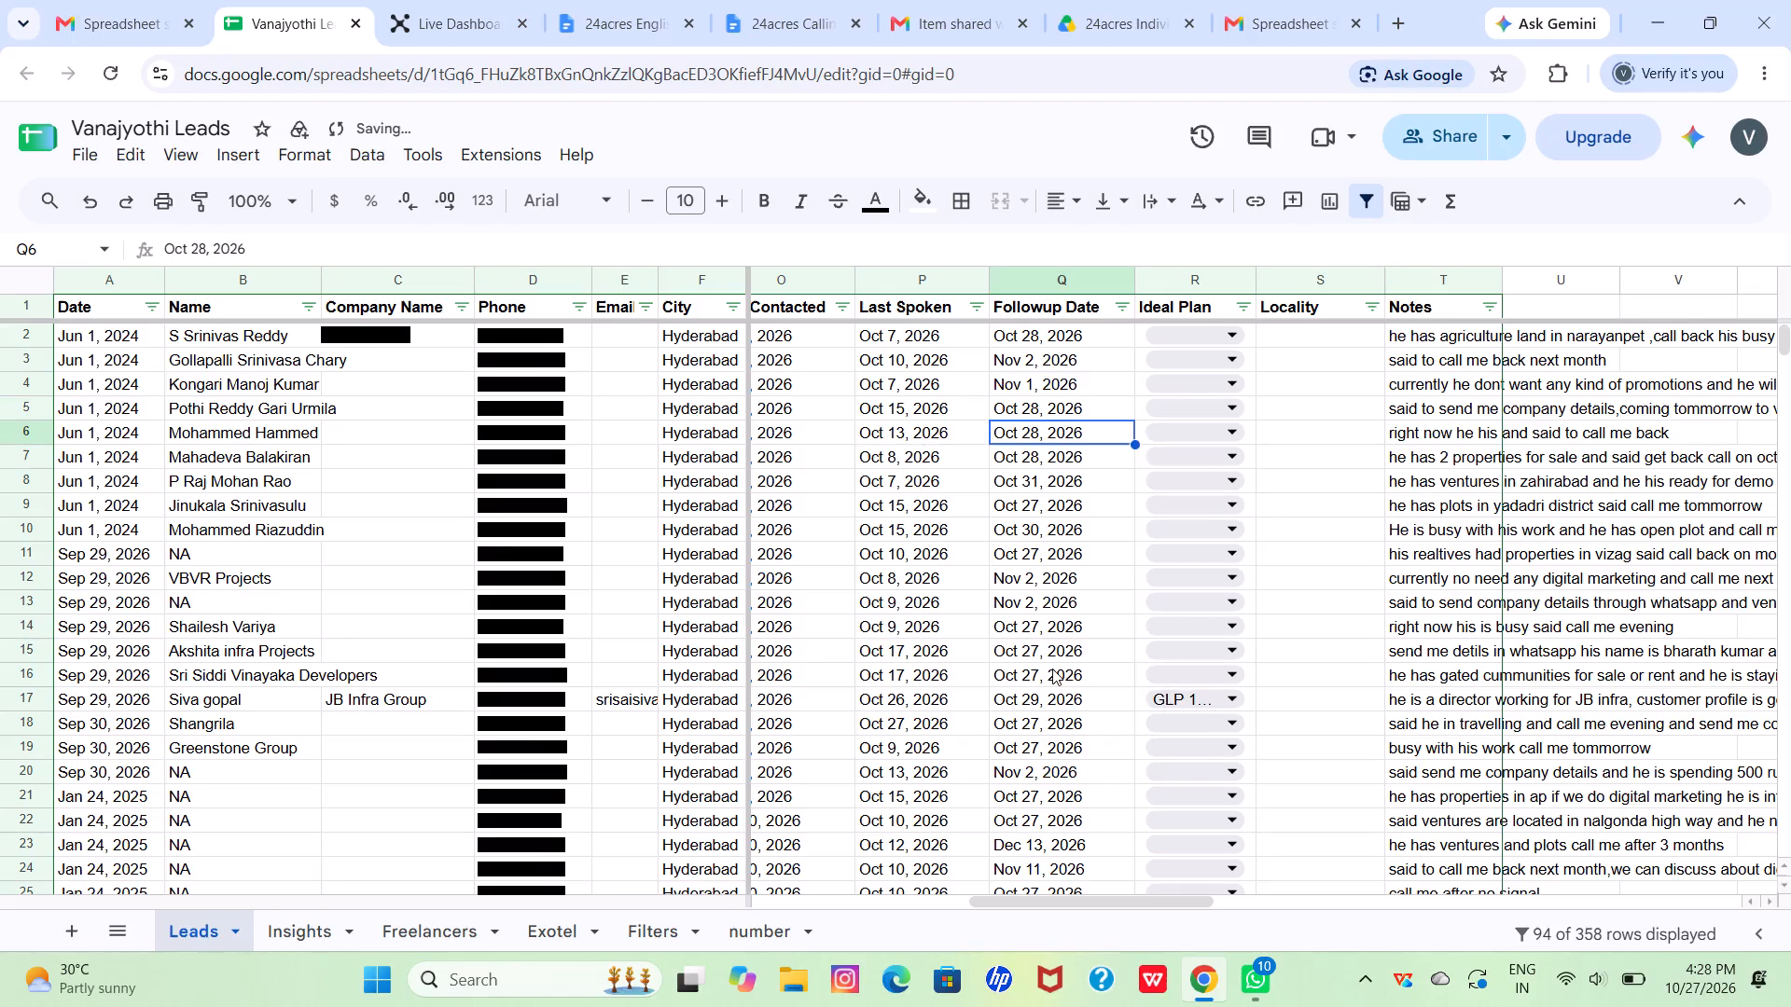
Set the Followup Date of the leads in rows 9 and 11 to Oct 28, 2026.
scroll(1052, 669, down, 1)
scroll(1052, 669, left, 2)
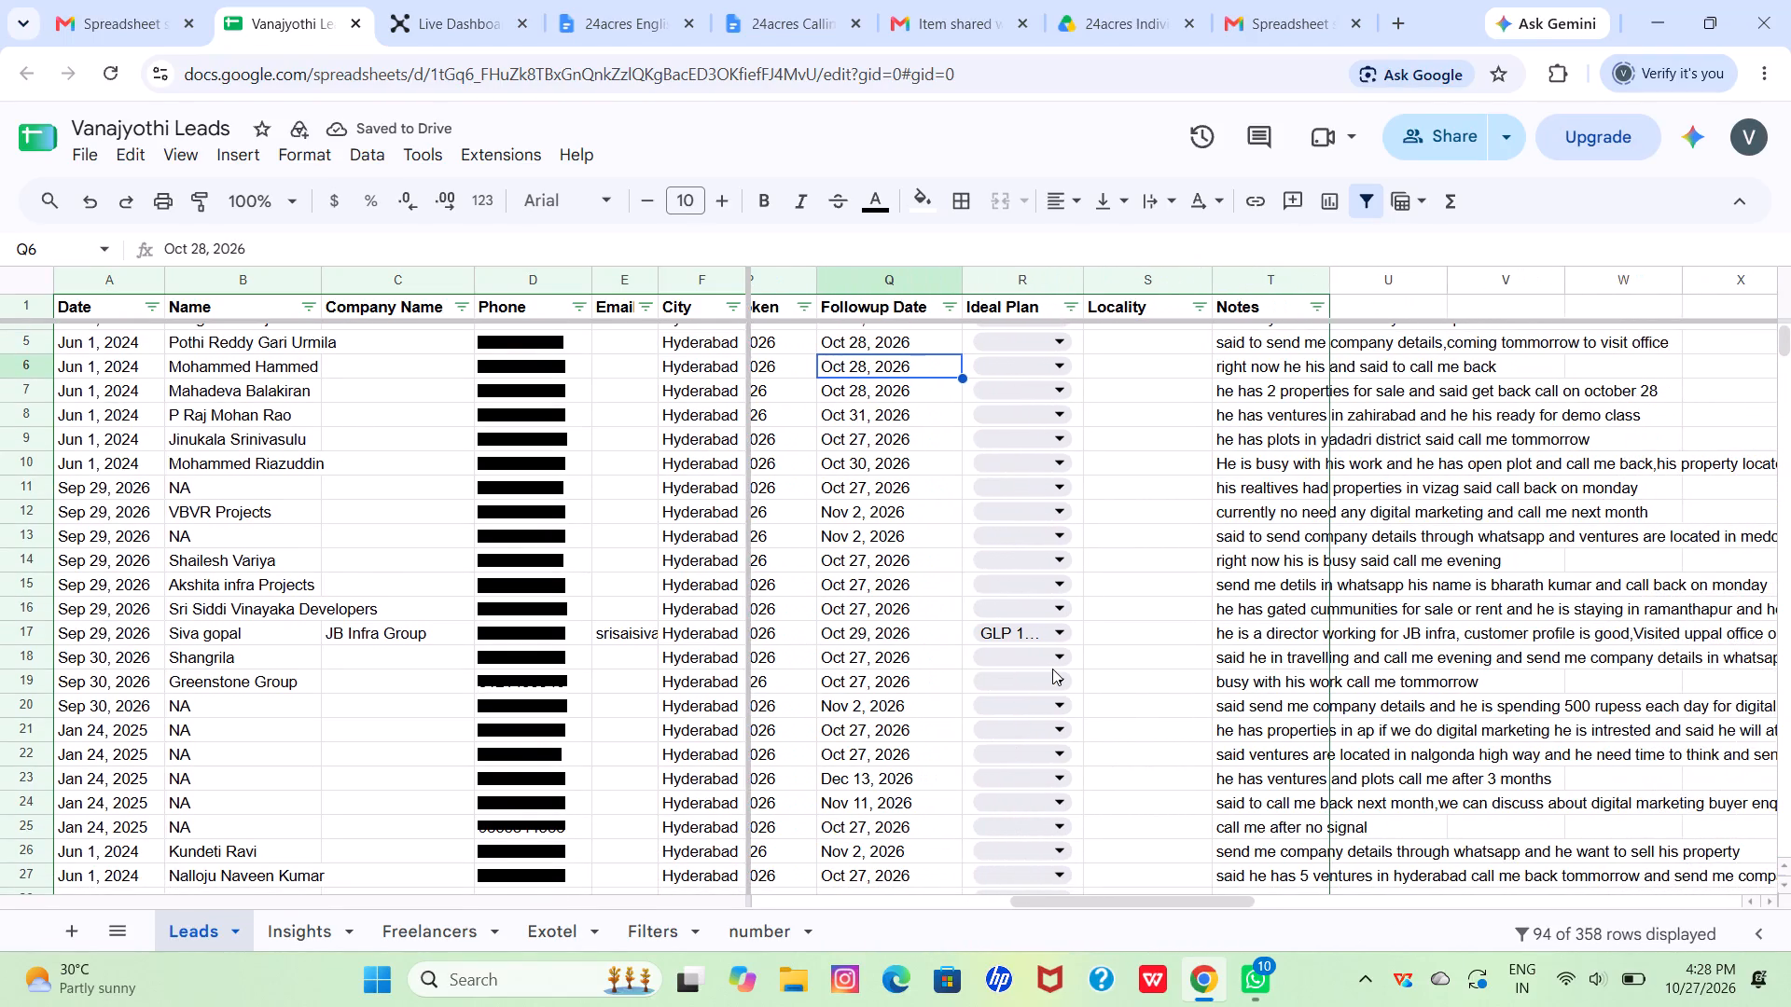
scroll(1052, 669, right, 1)
scroll(1052, 669, down, 1)
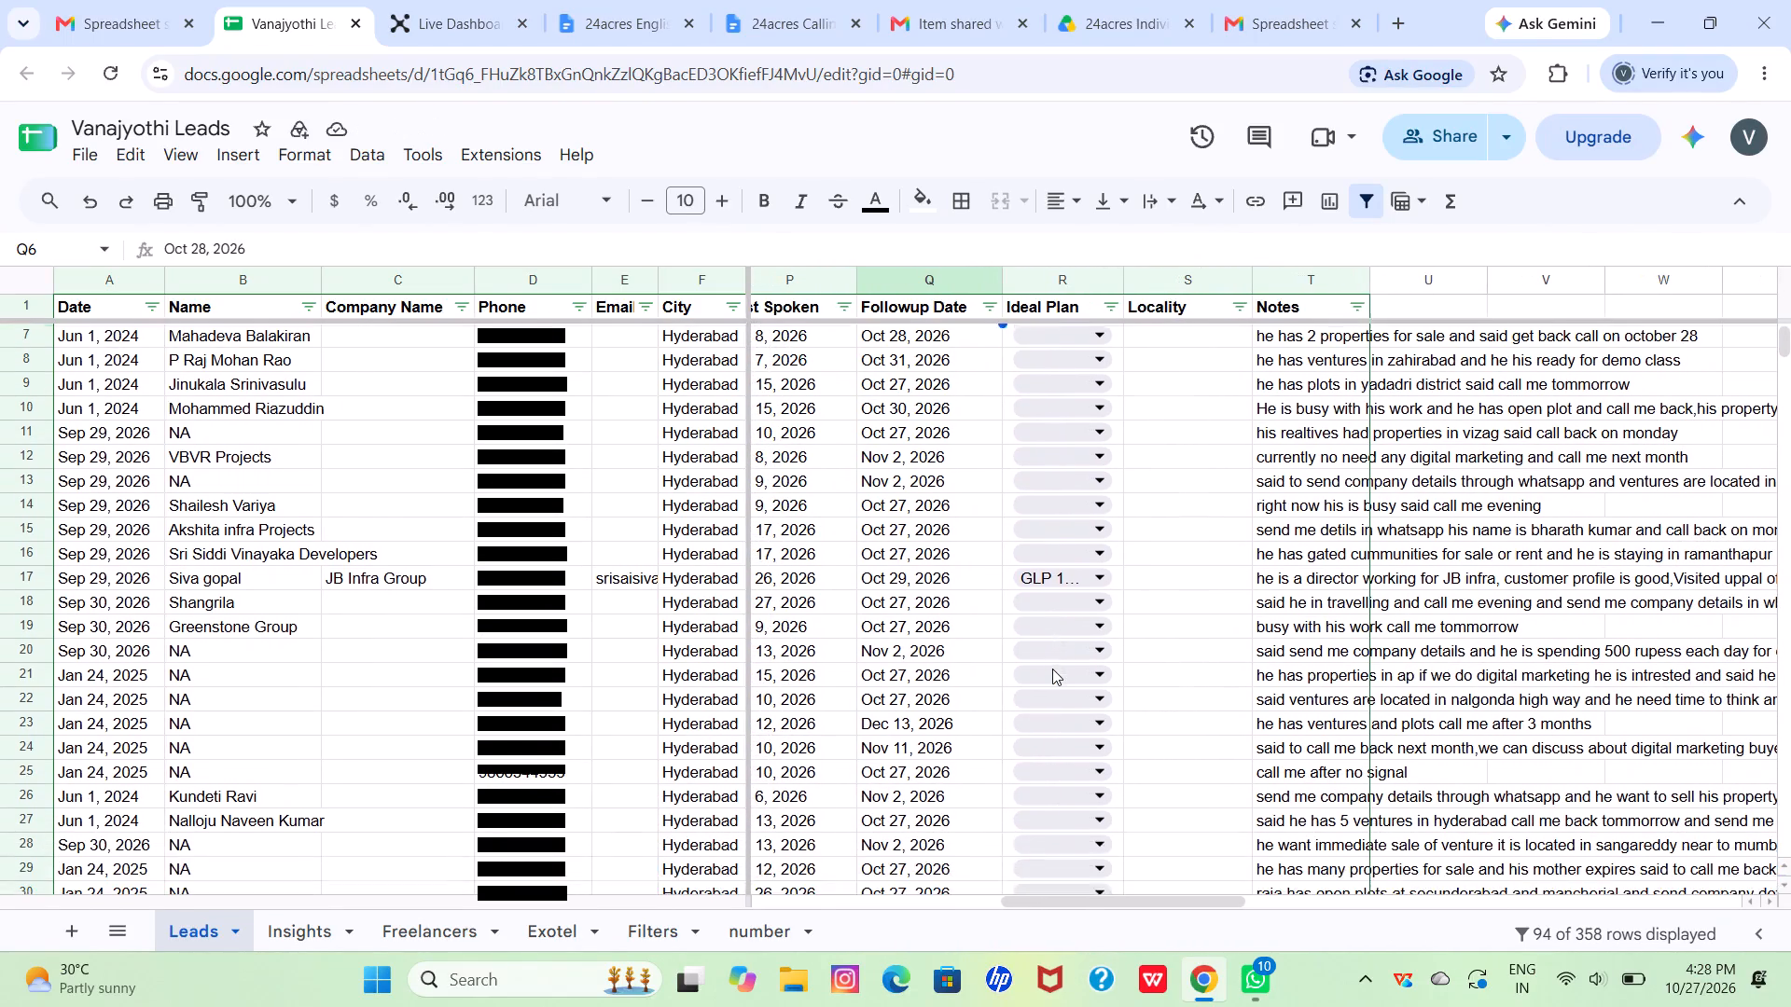
scroll(1052, 669, down, 1)
double_click(907, 374)
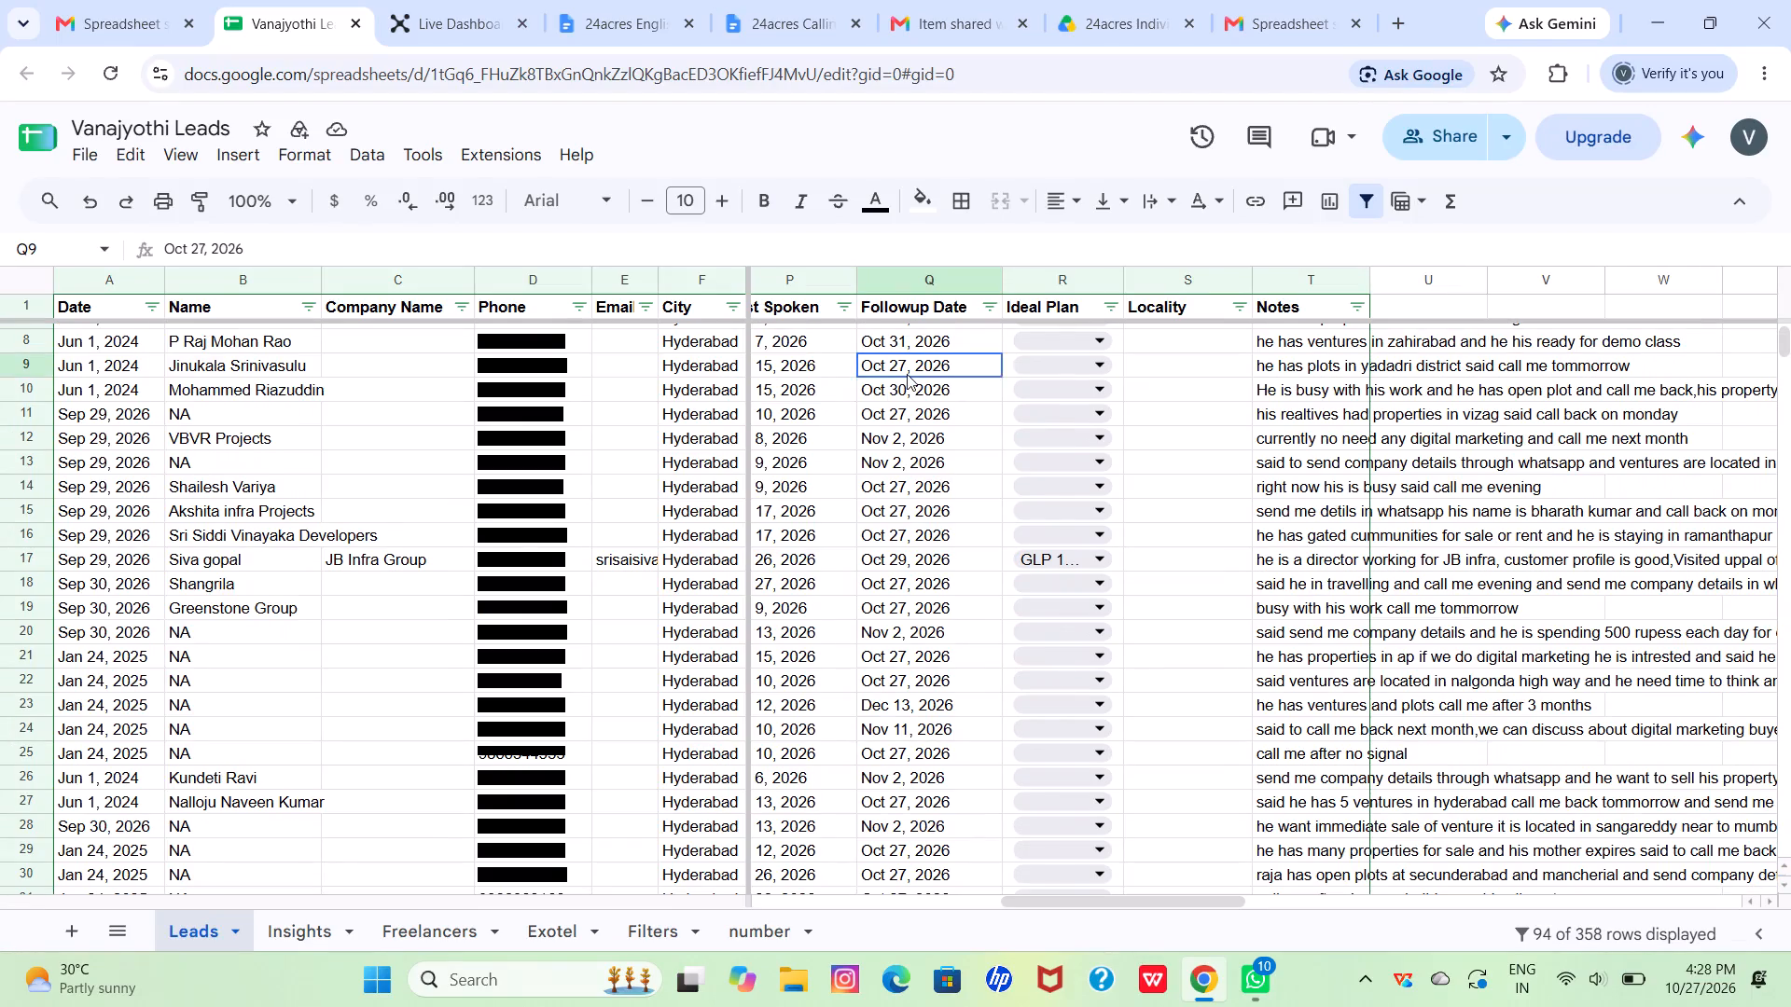
click(930, 598)
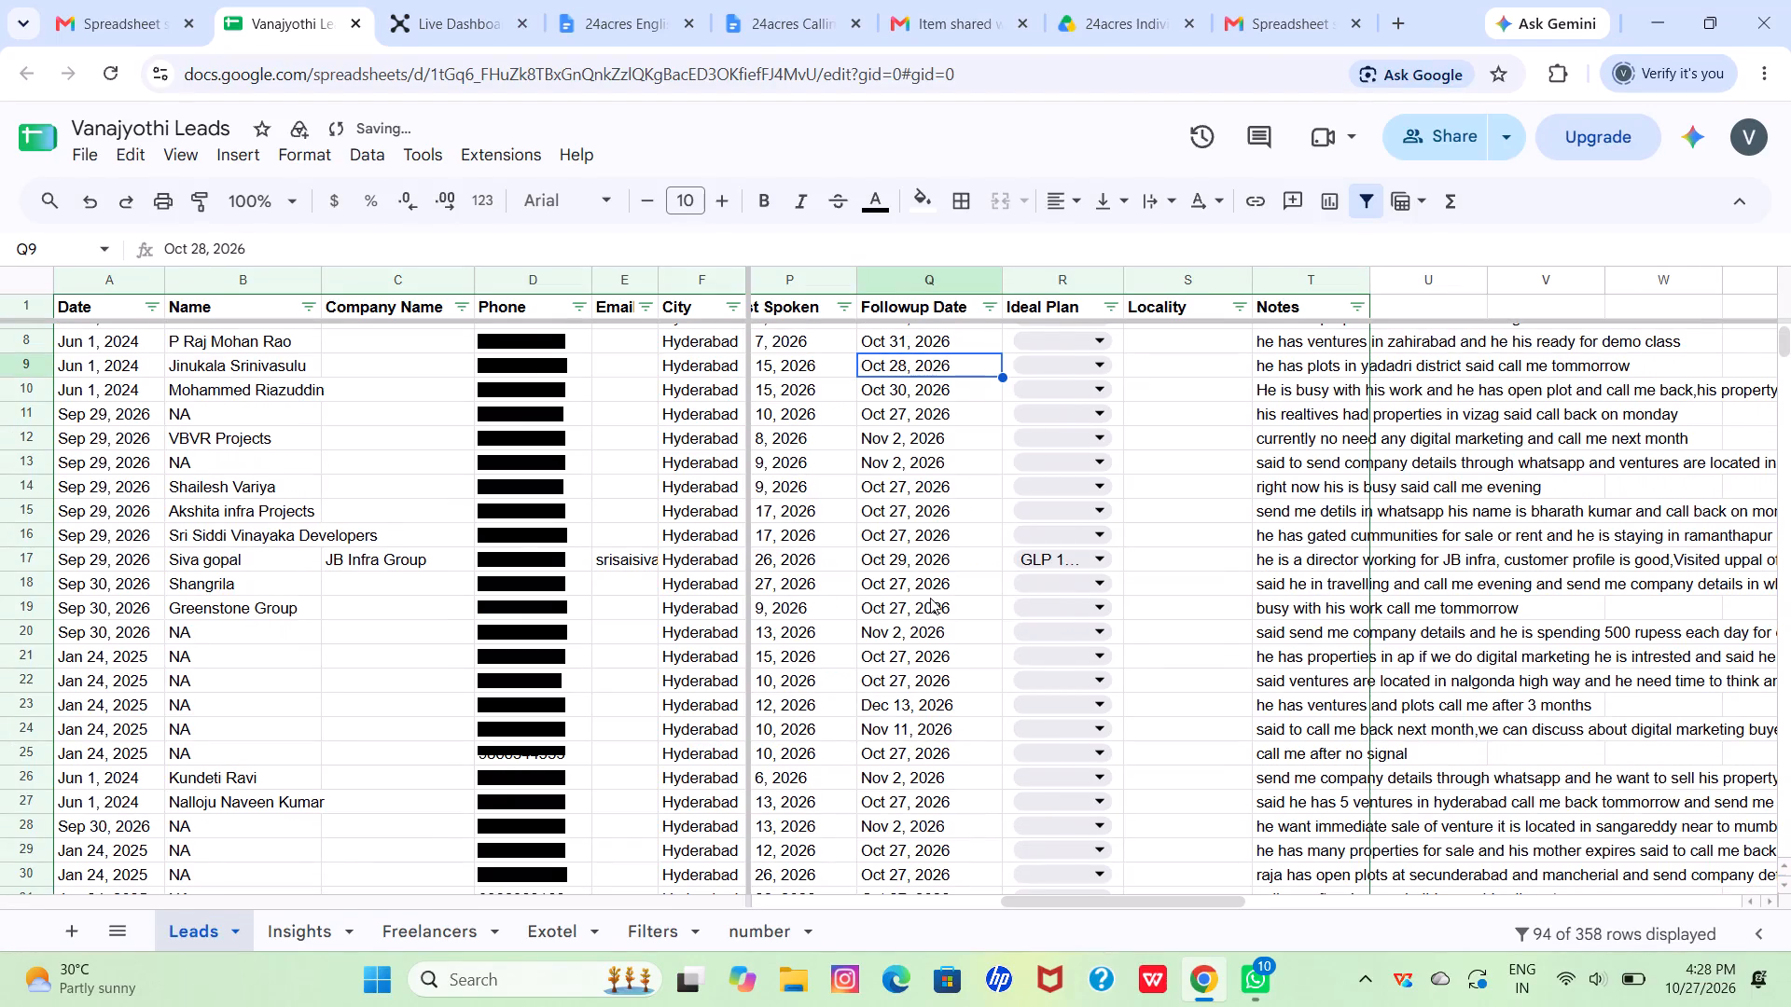
double_click(919, 412)
click(936, 645)
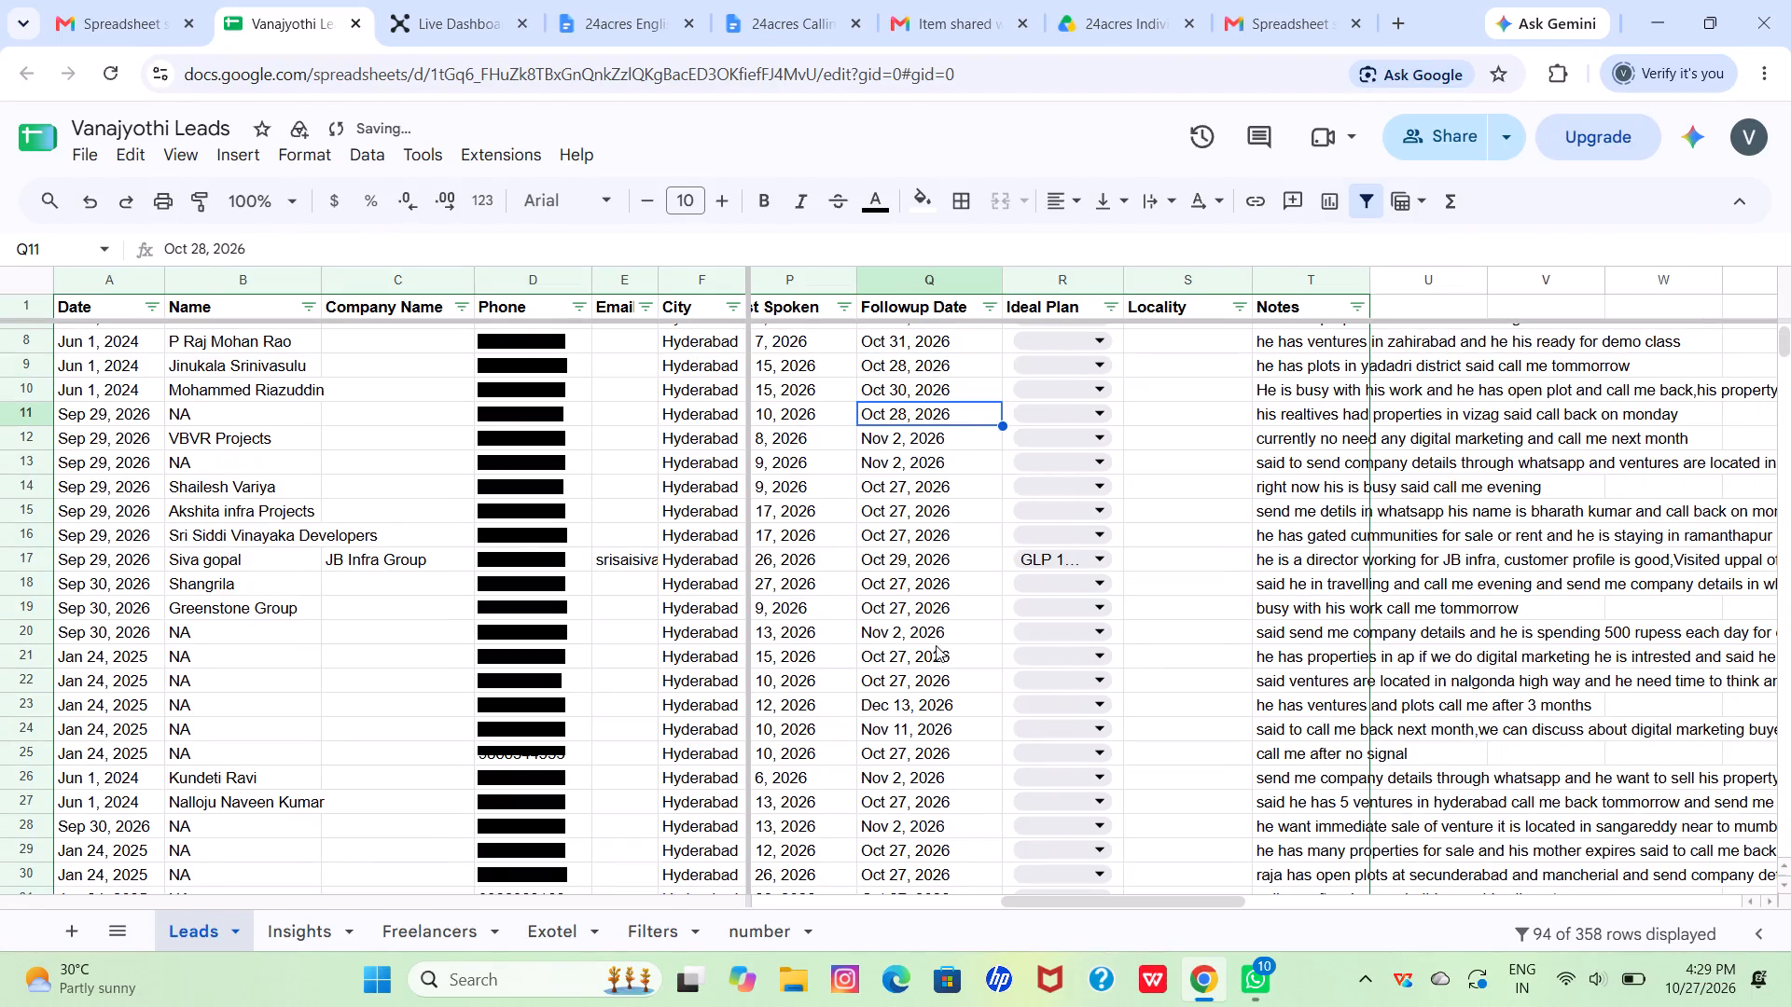
Set the Followup Date of the leads in rows 14, 15 and 16 to Oct 28, 2026.
scroll(936, 645, down, 2)
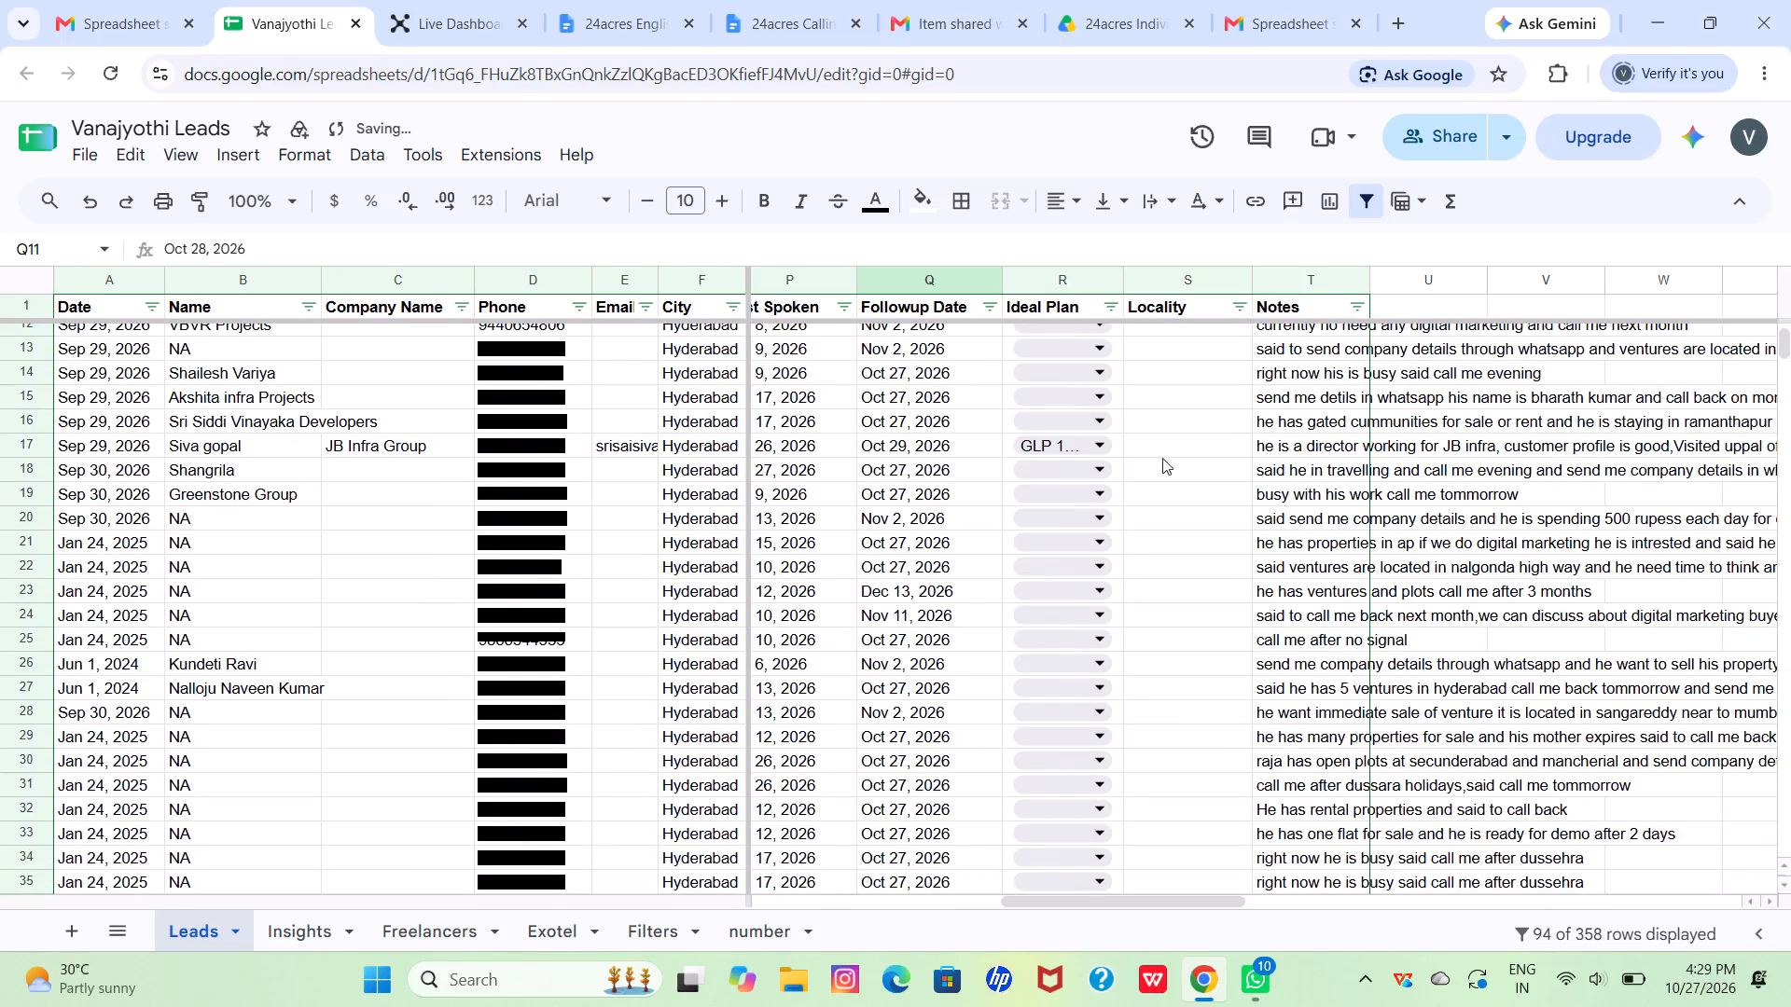
double_click(918, 374)
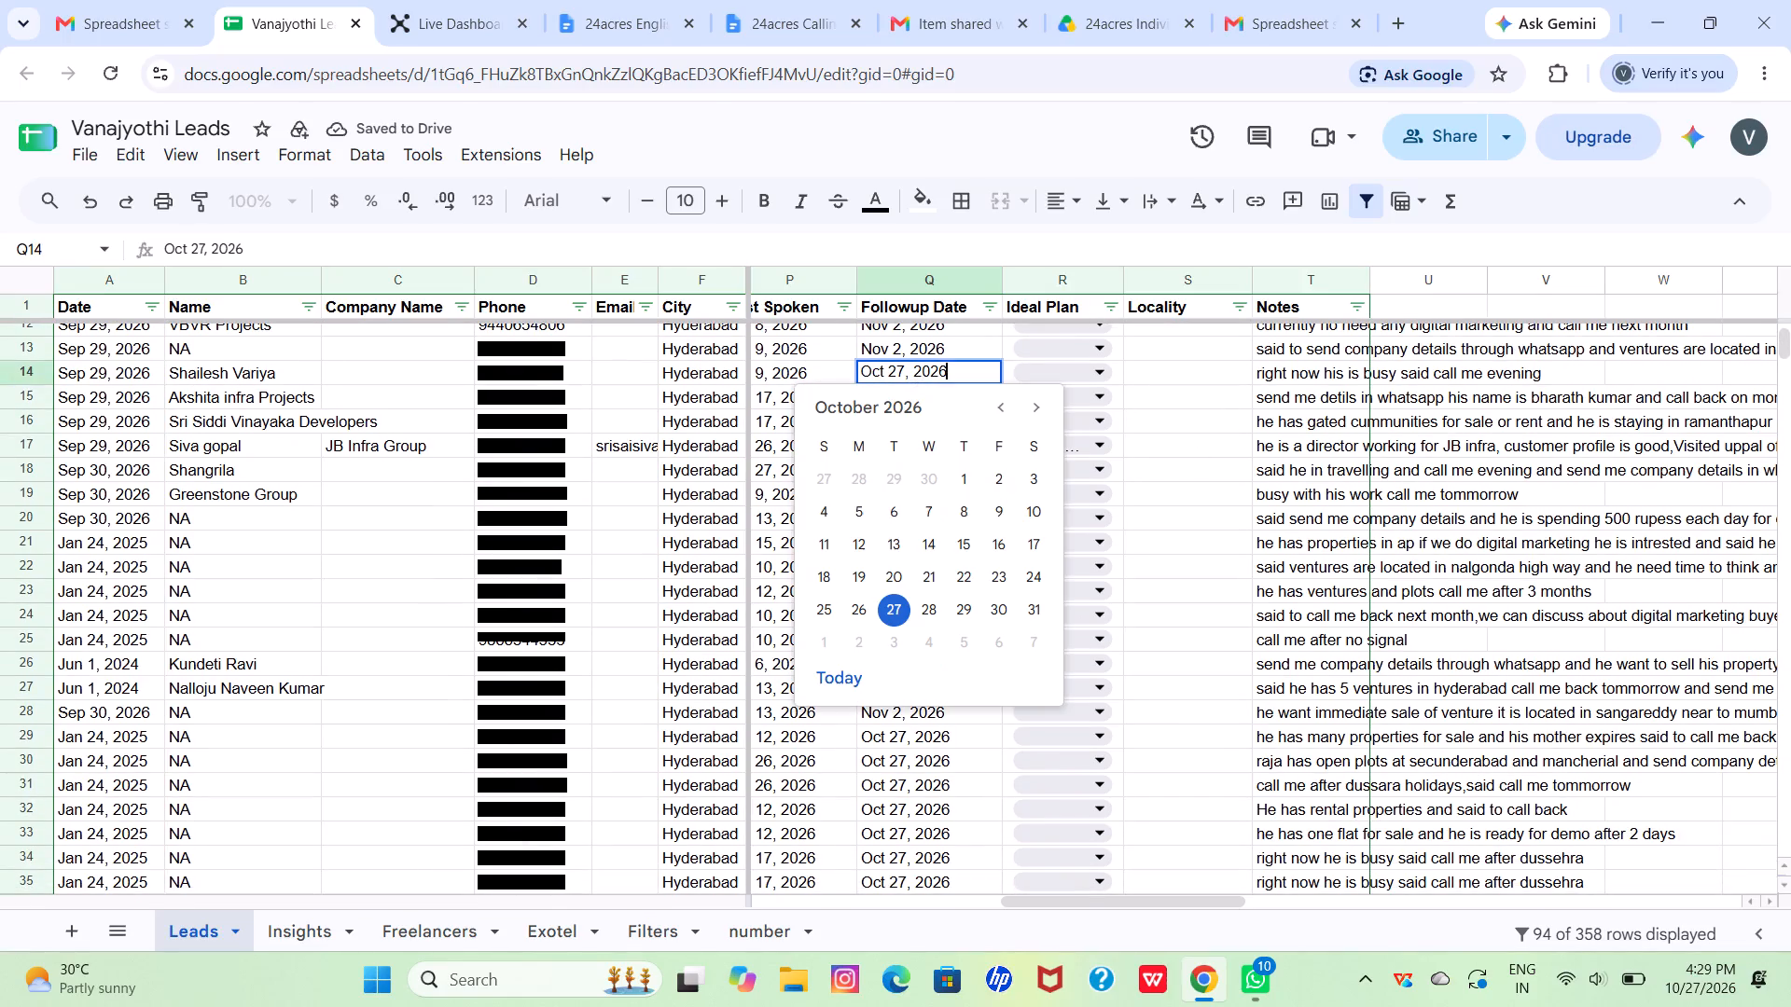
click(929, 610)
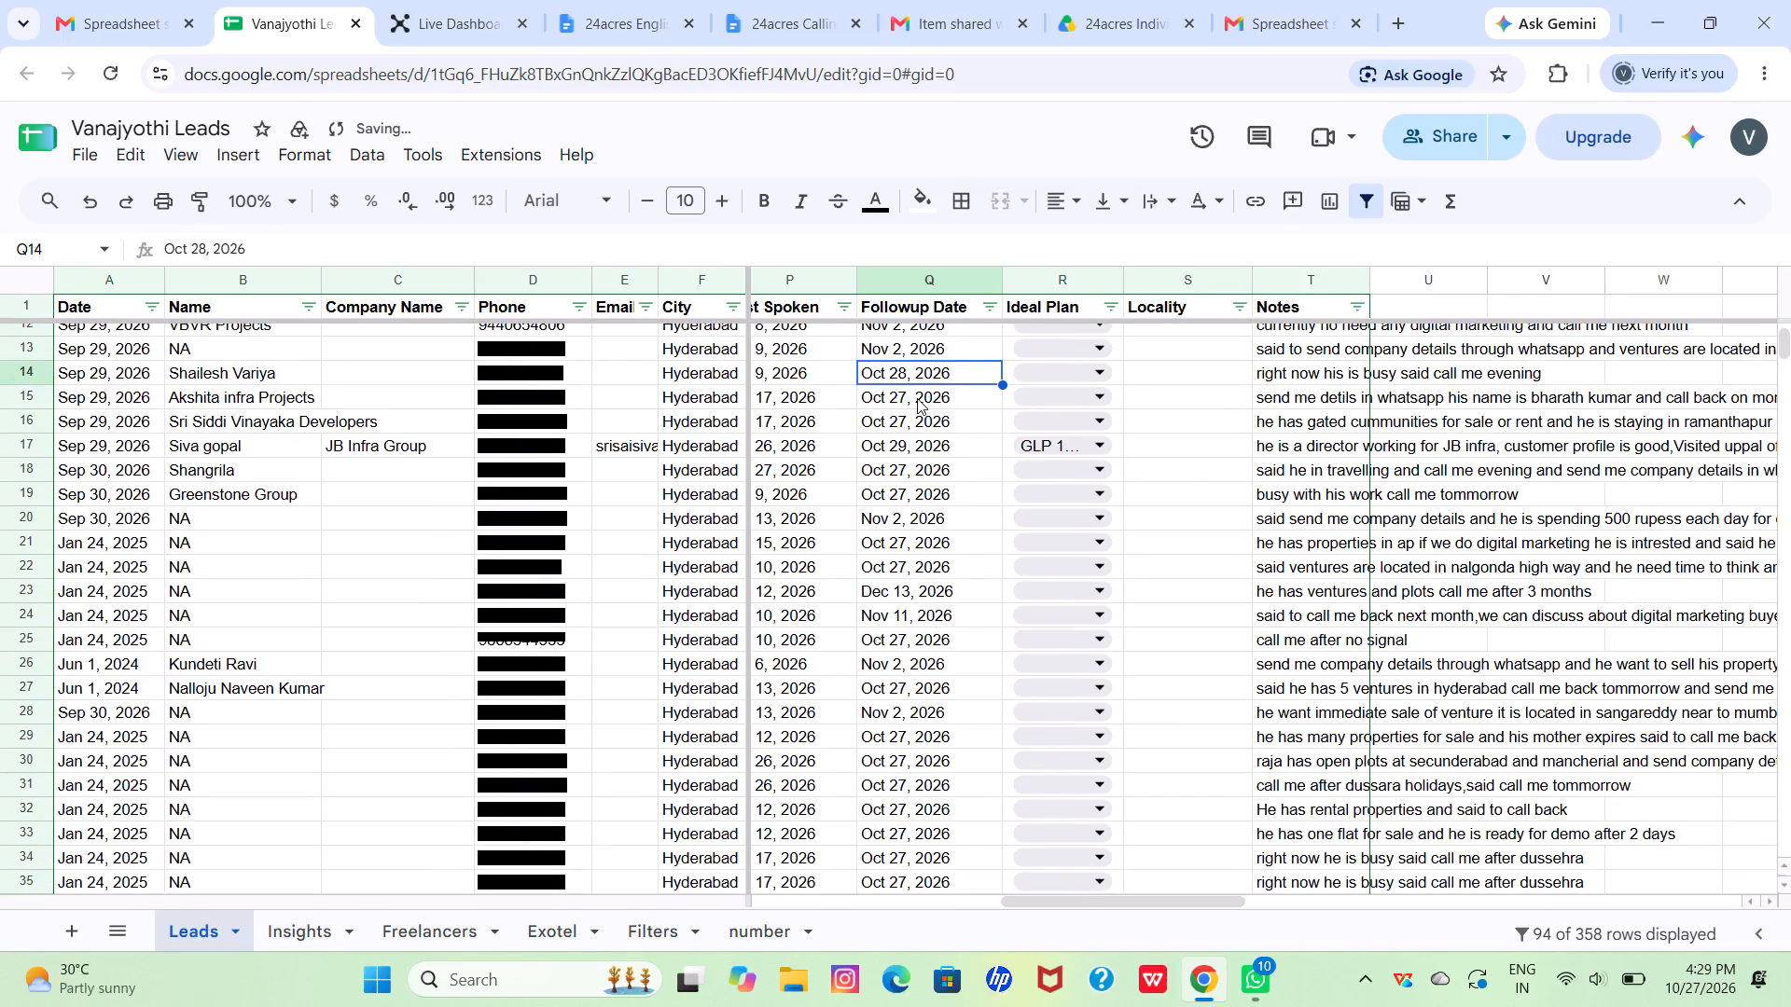
scroll(917, 398, right, 1)
double_click(917, 398)
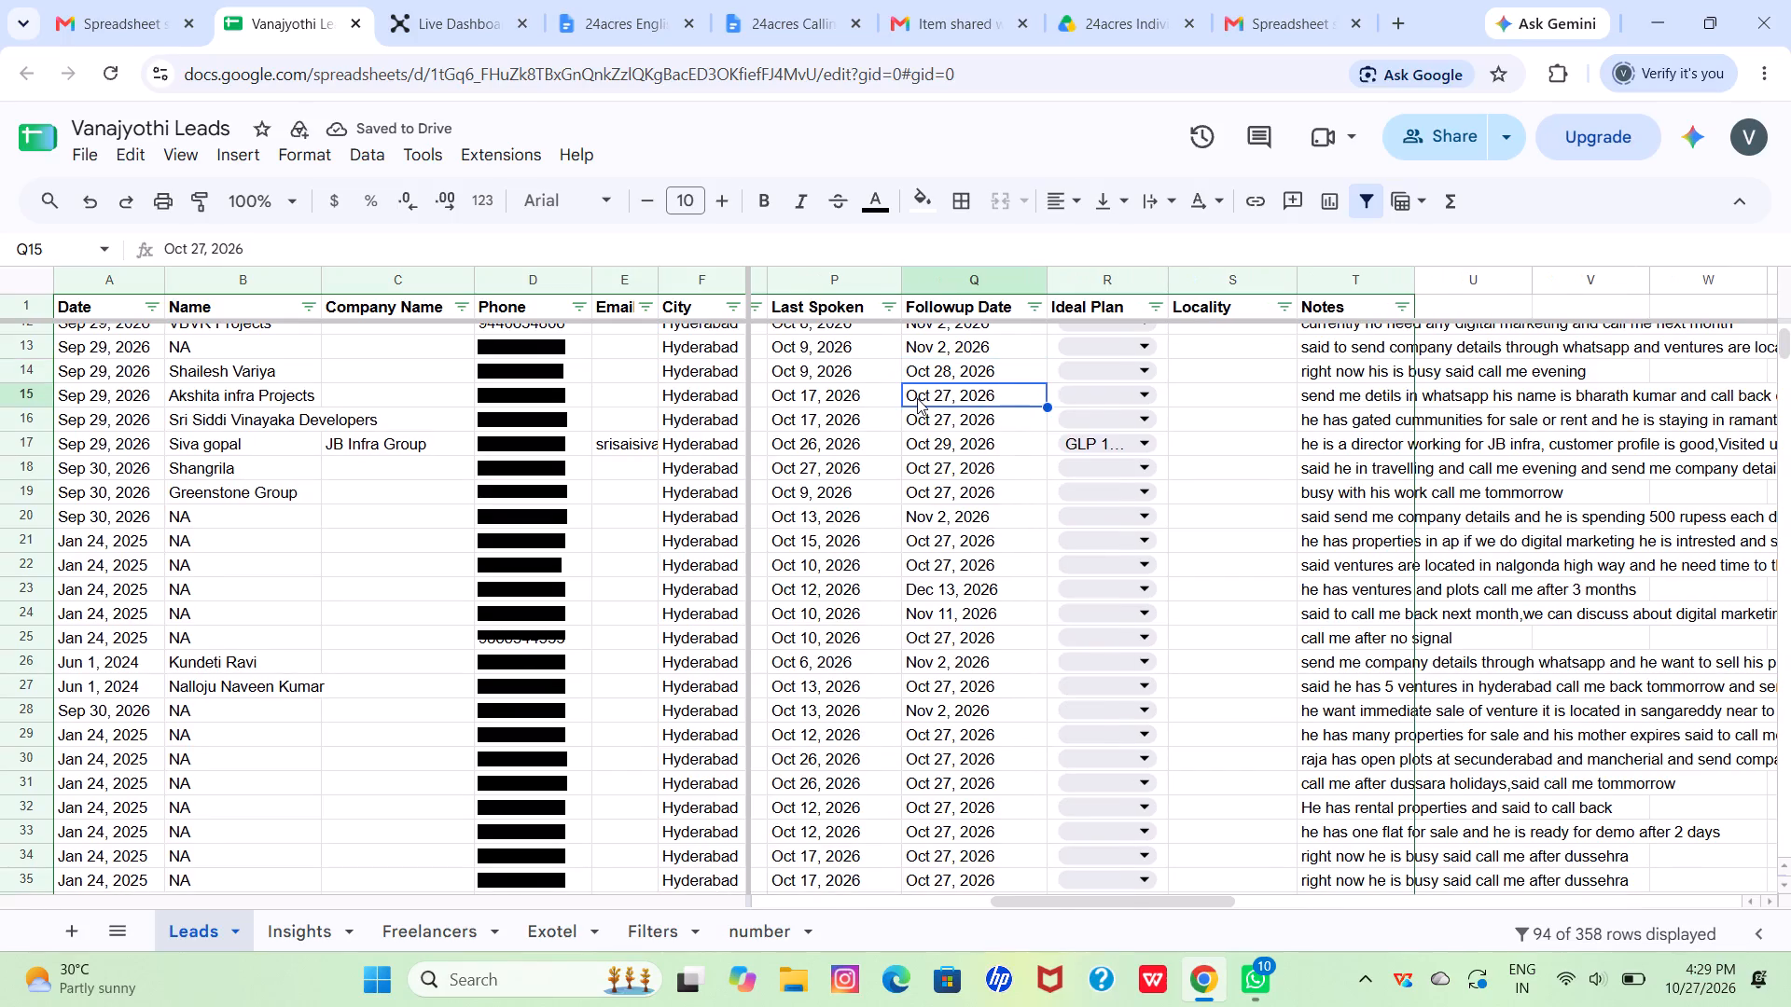
click(968, 634)
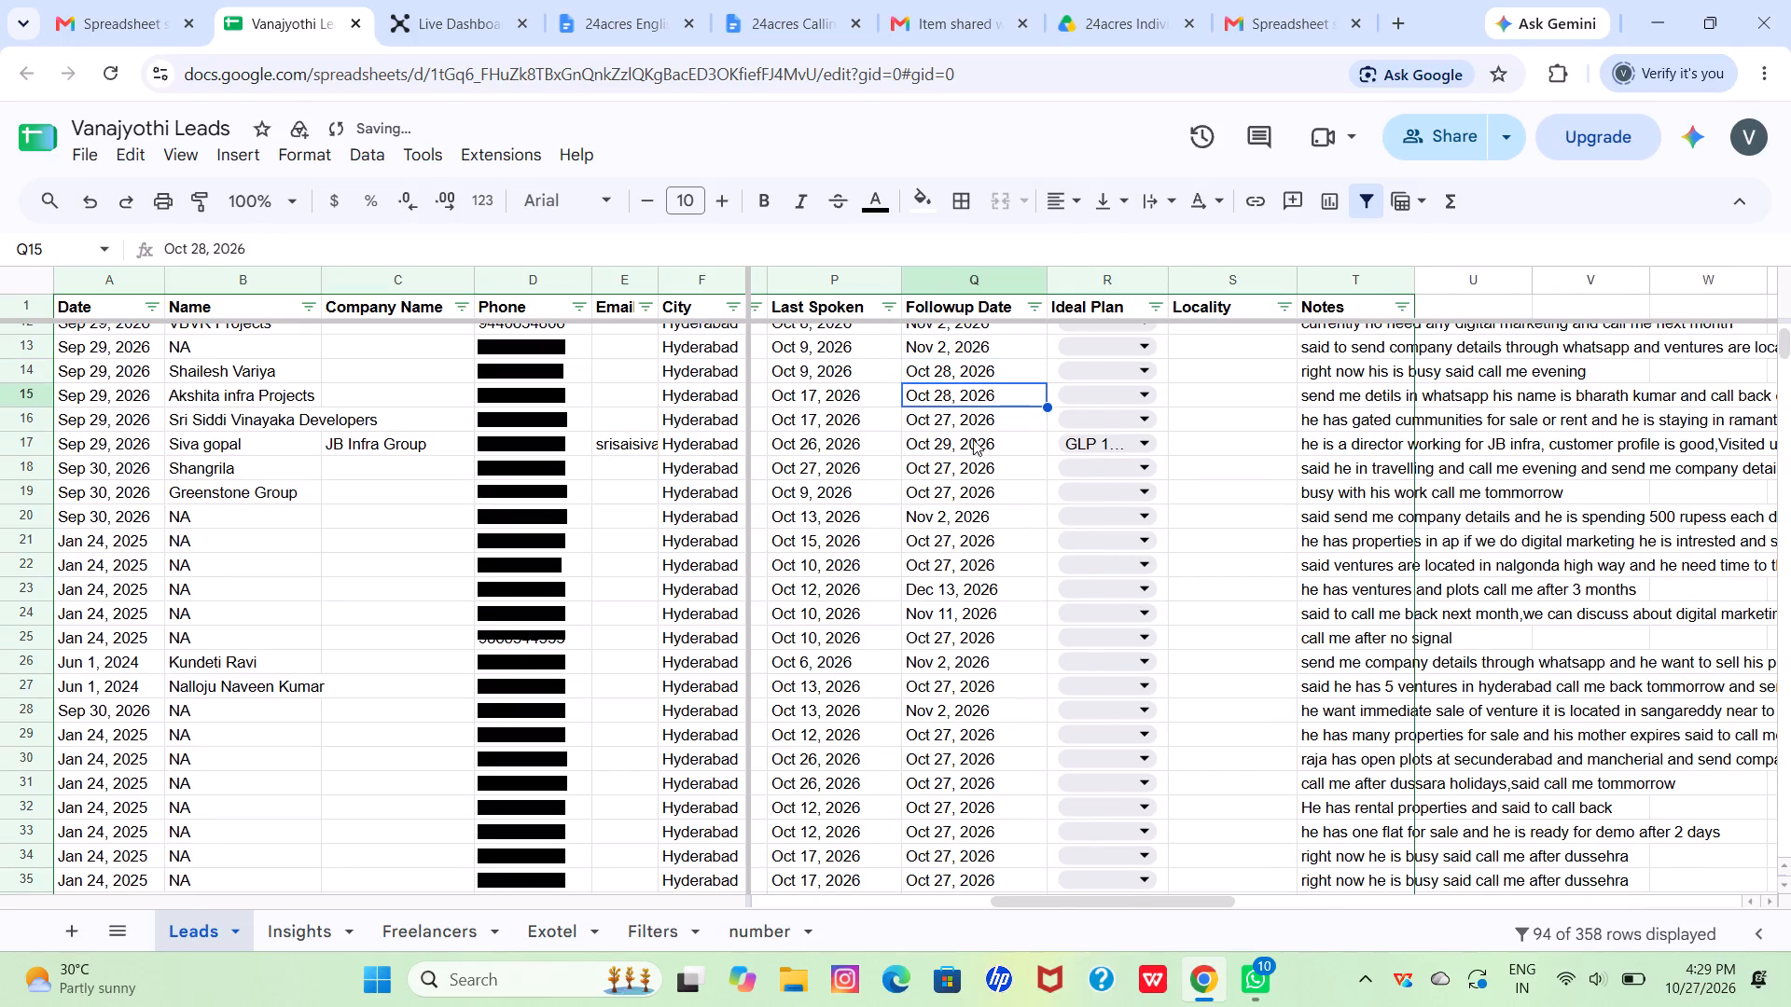
click(972, 415)
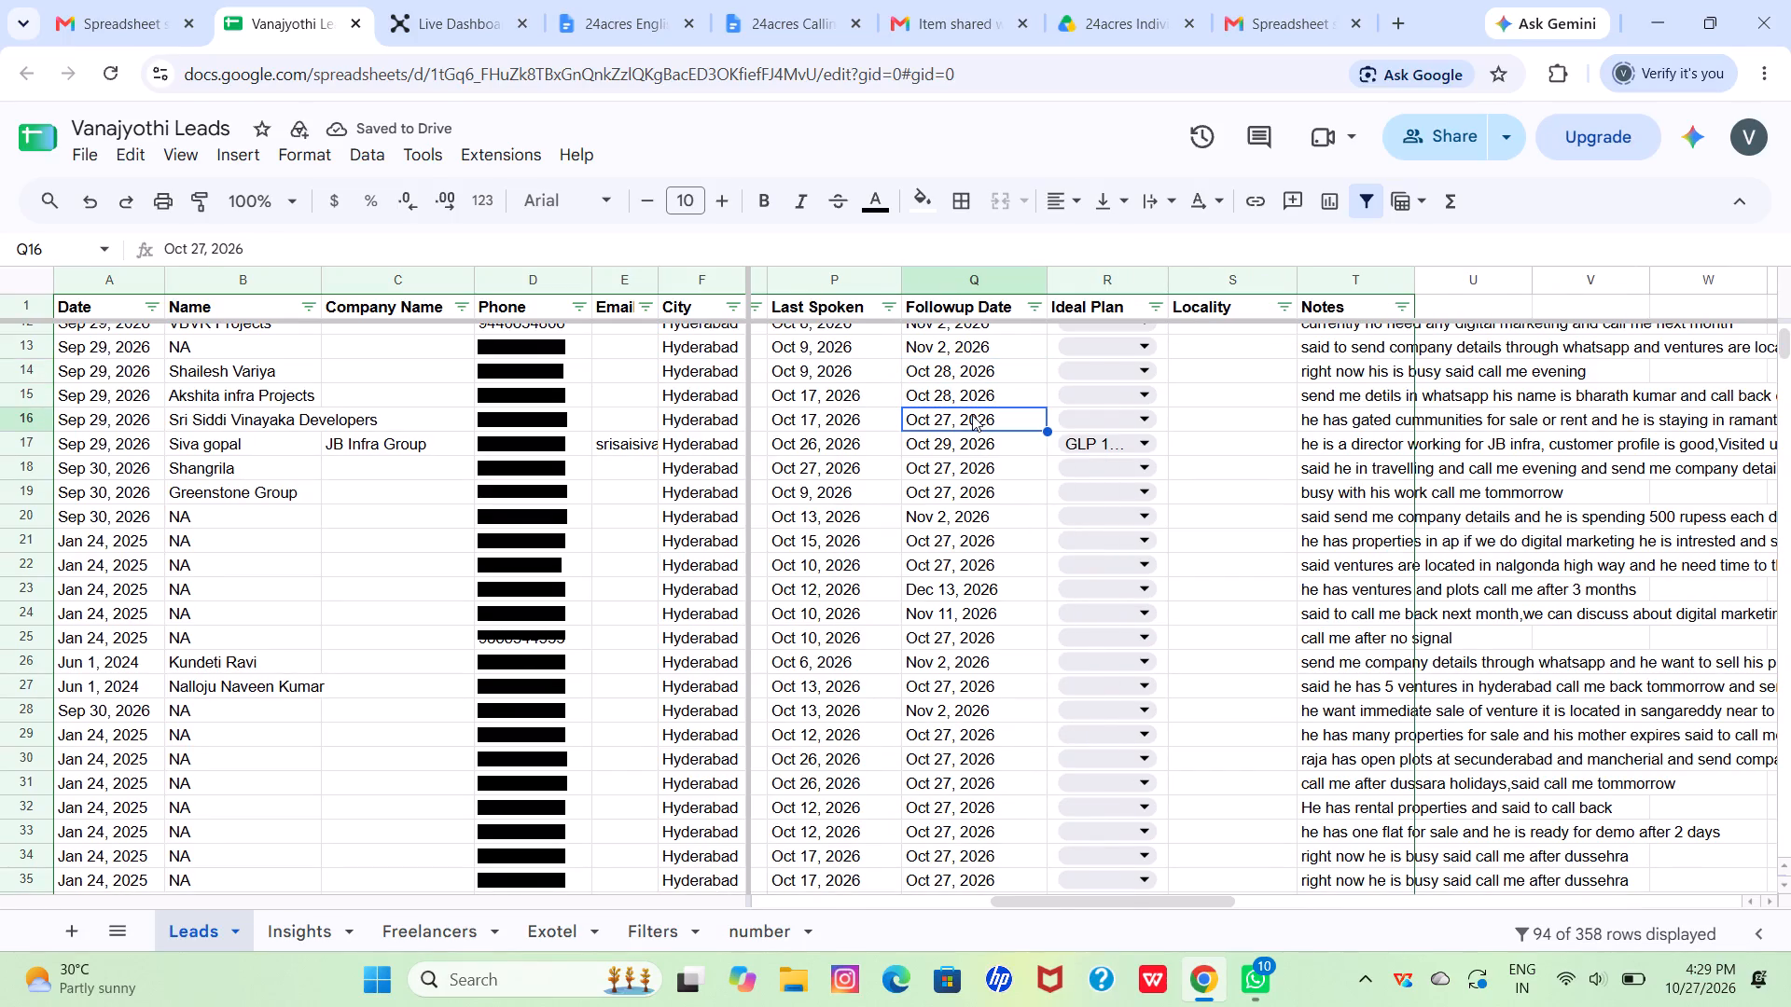
double_click(972, 415)
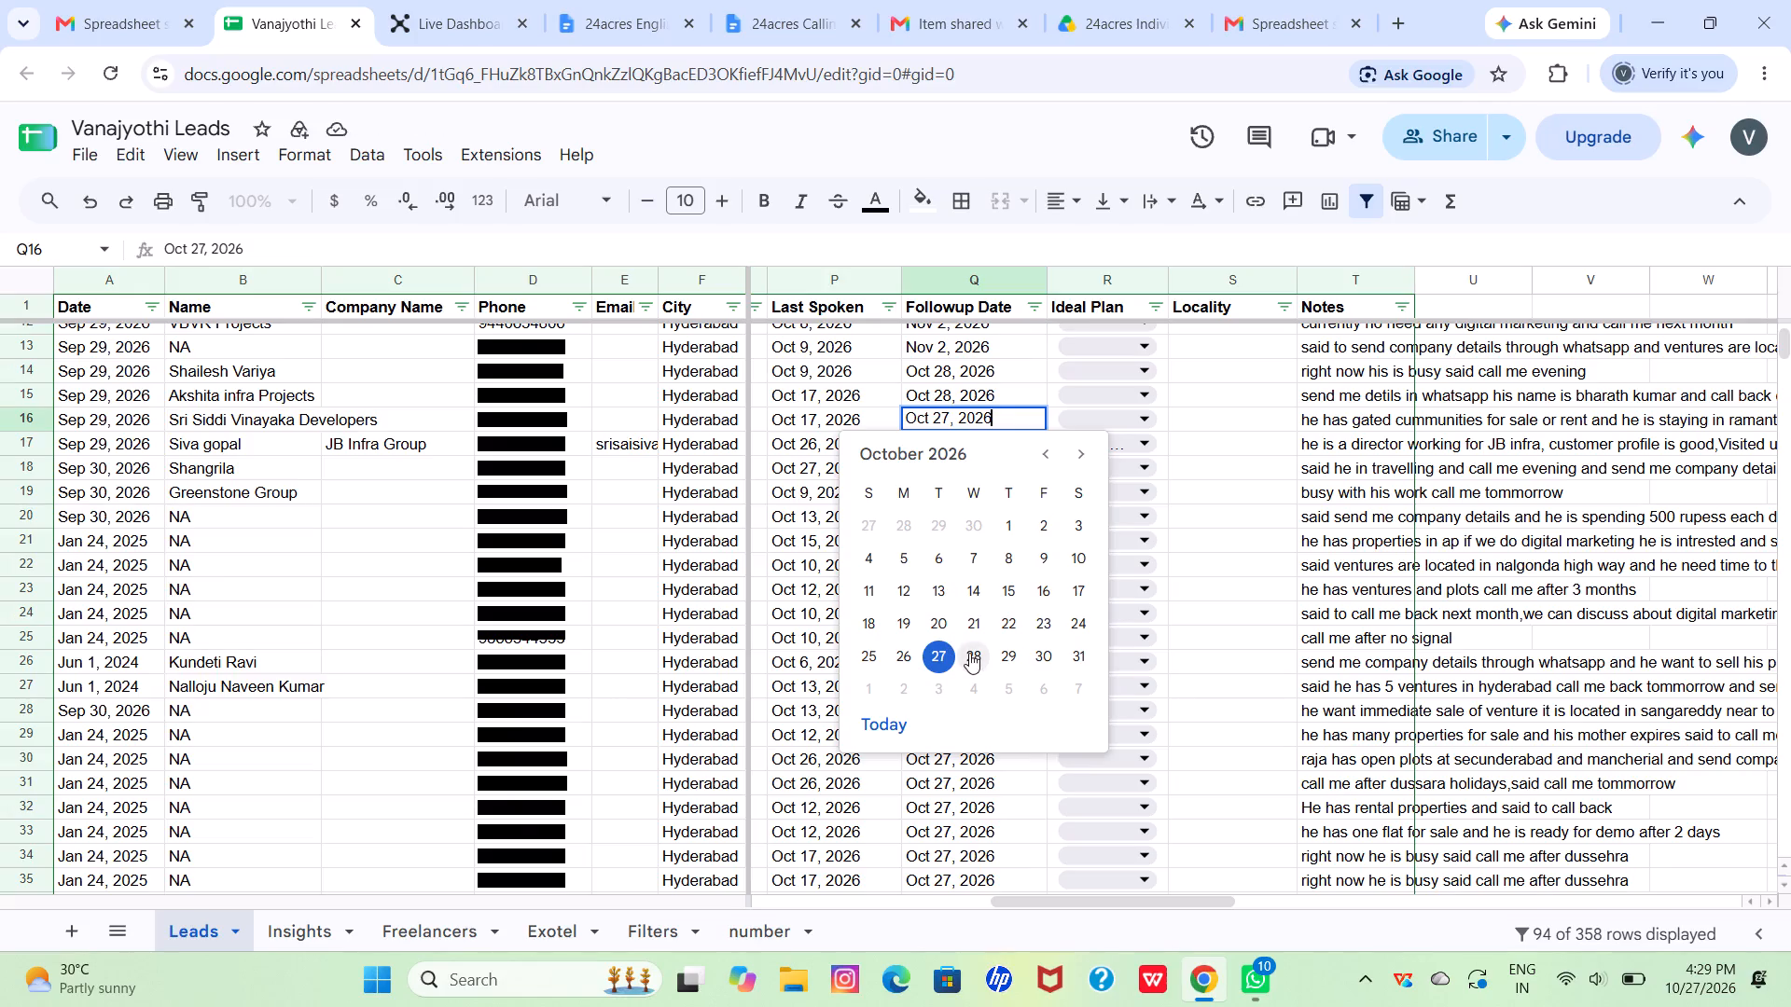
click(969, 653)
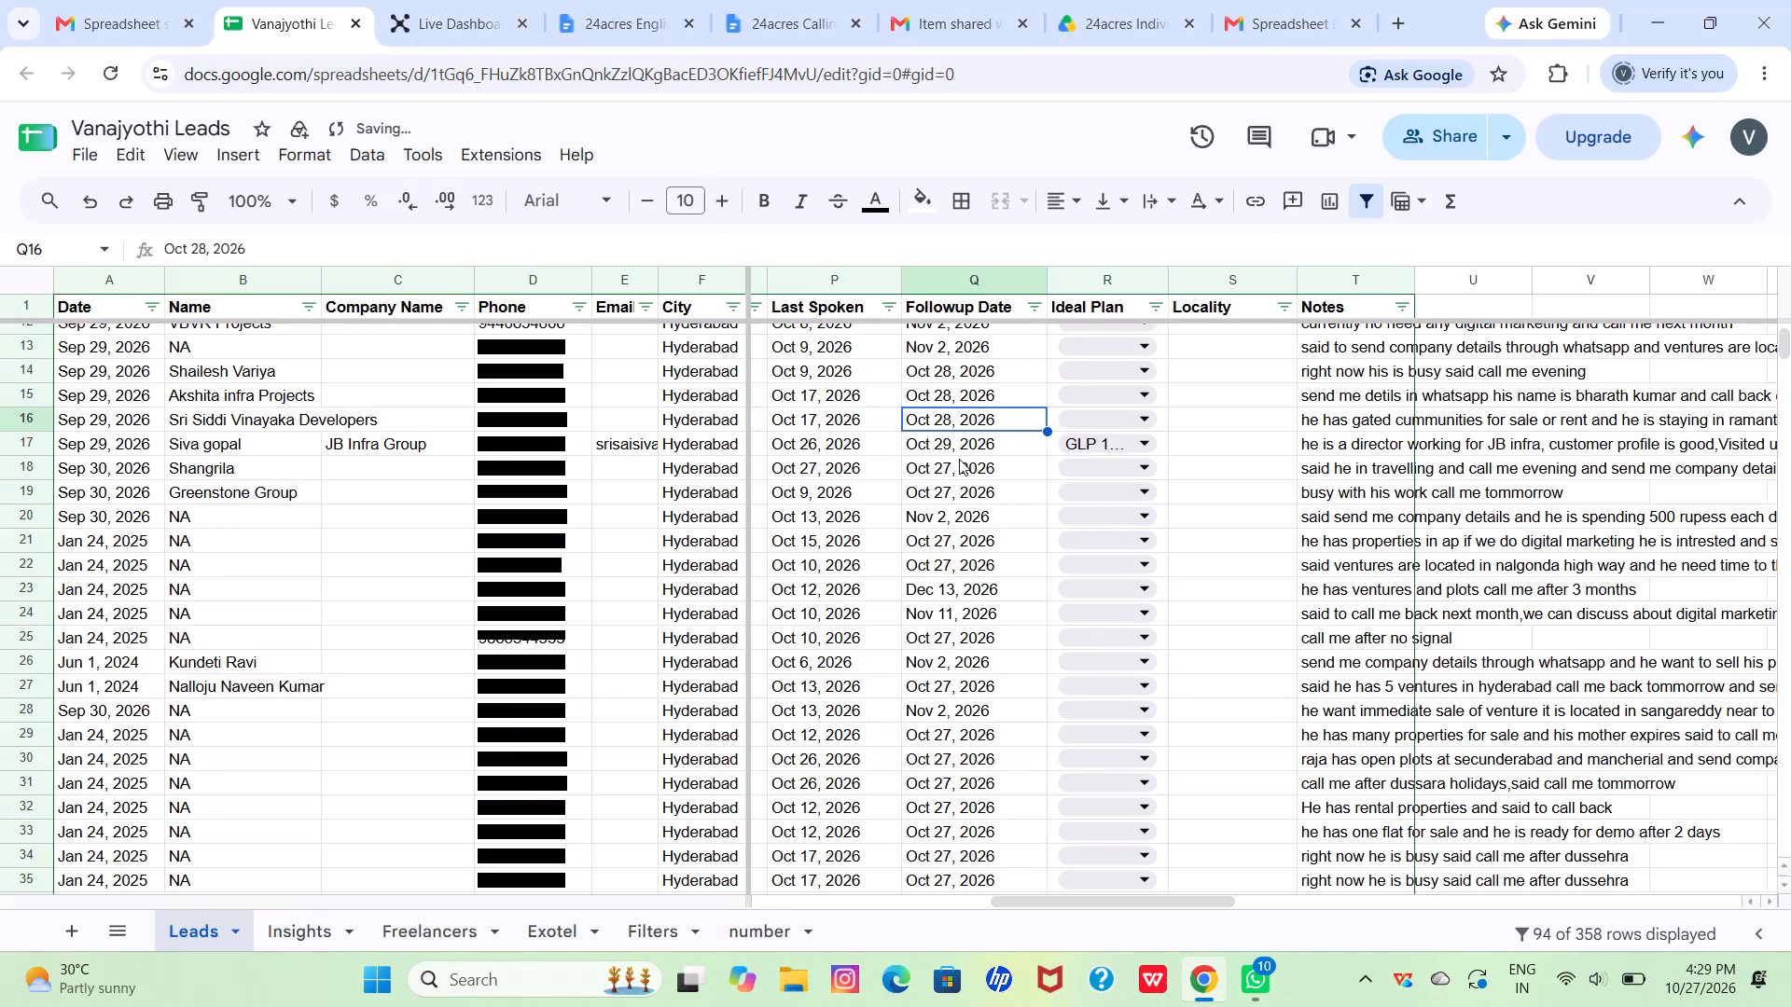
Set the Followup Date of the leads in rows 18, 19 and 21 to Oct 28, 2026.
double_click(959, 459)
double_click(968, 476)
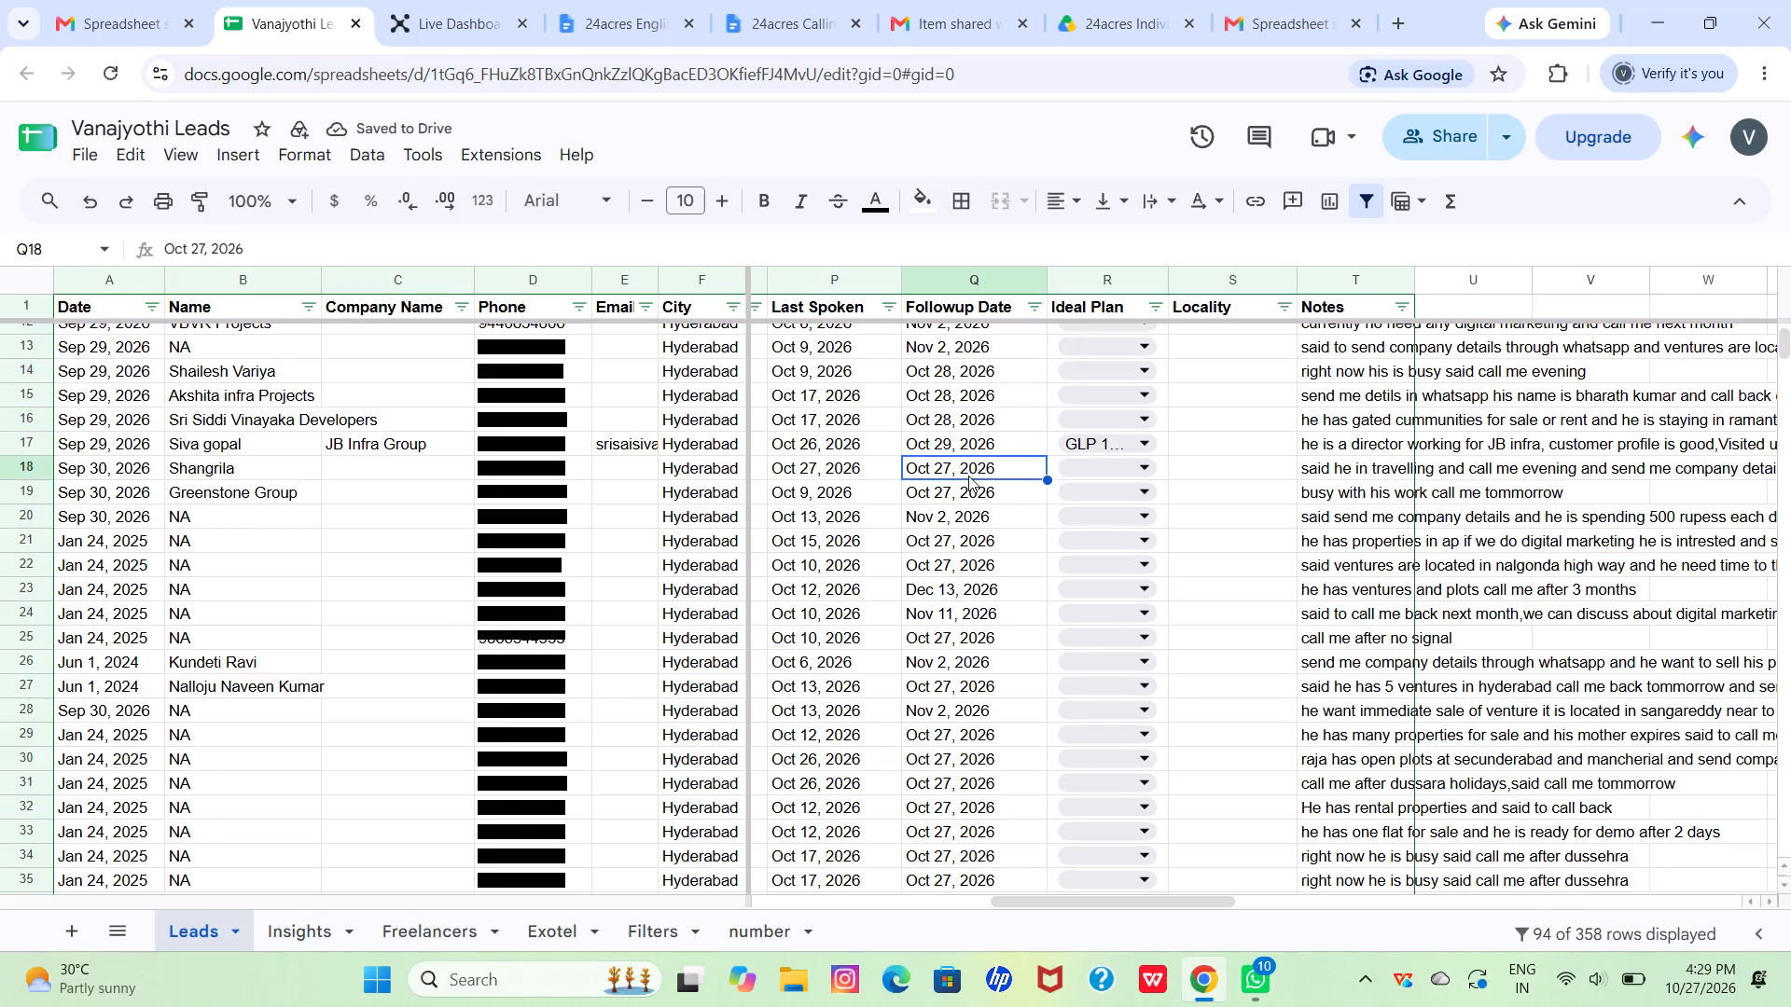
click(966, 706)
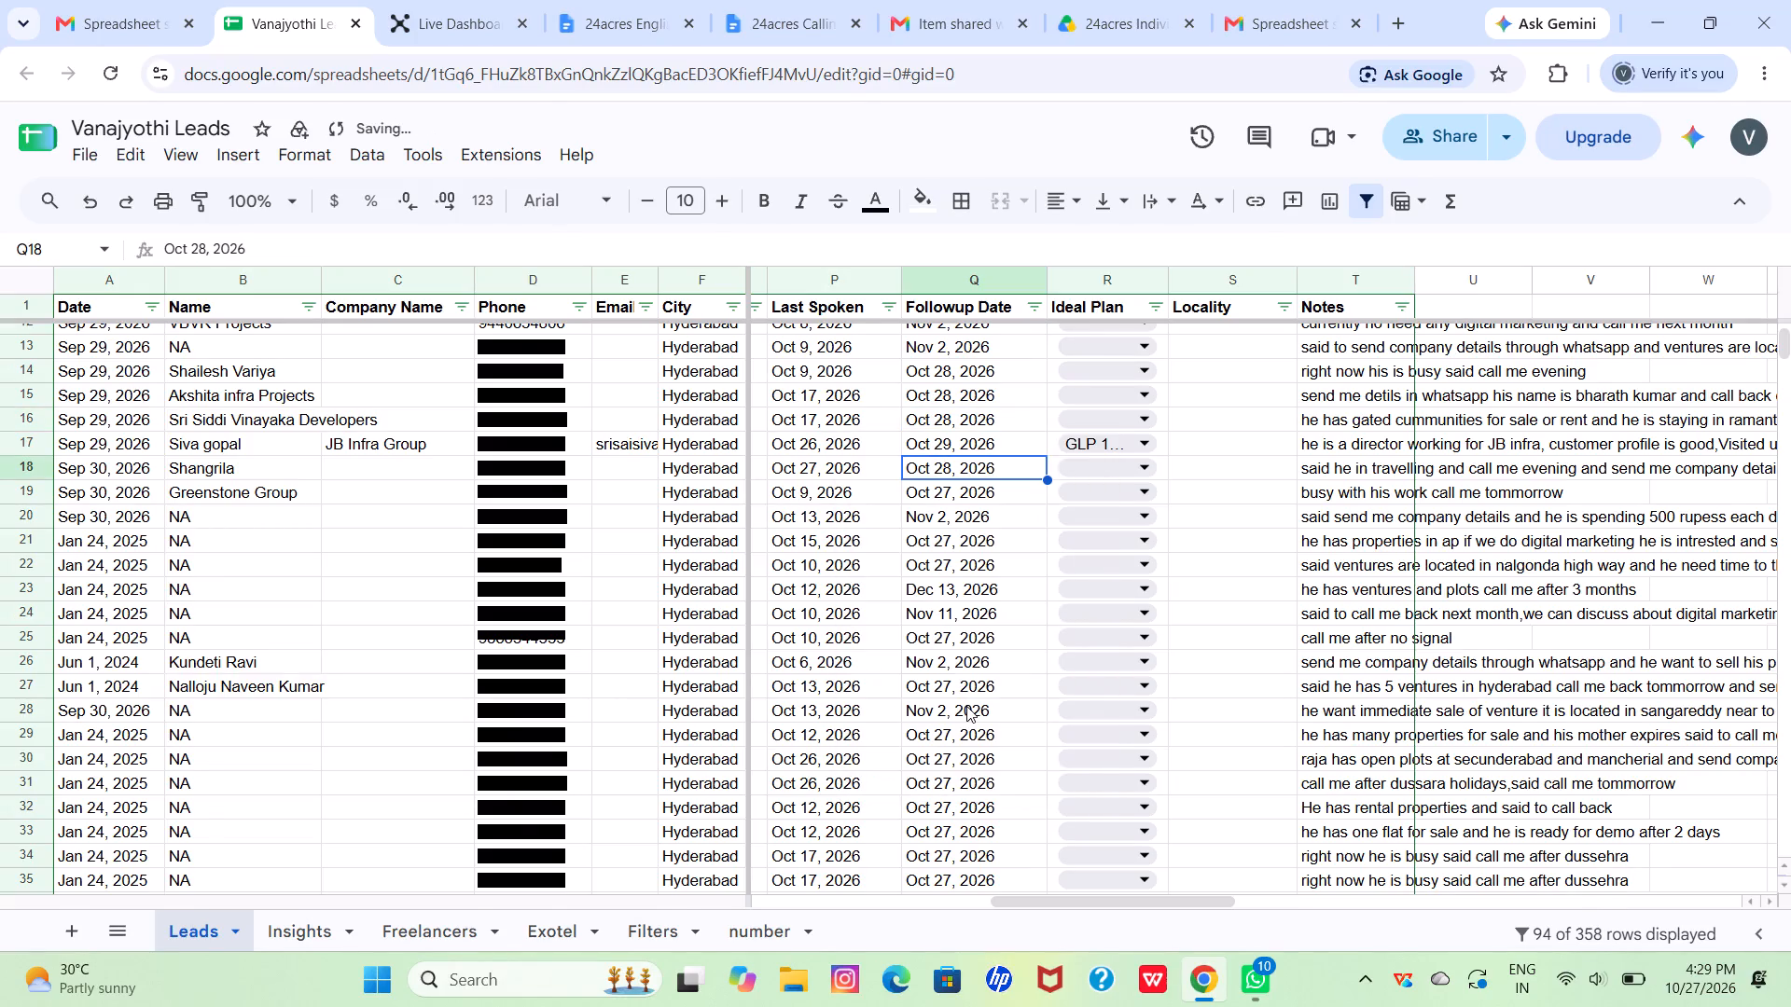
scroll(966, 706, down, 1)
scroll(966, 706, left, 1)
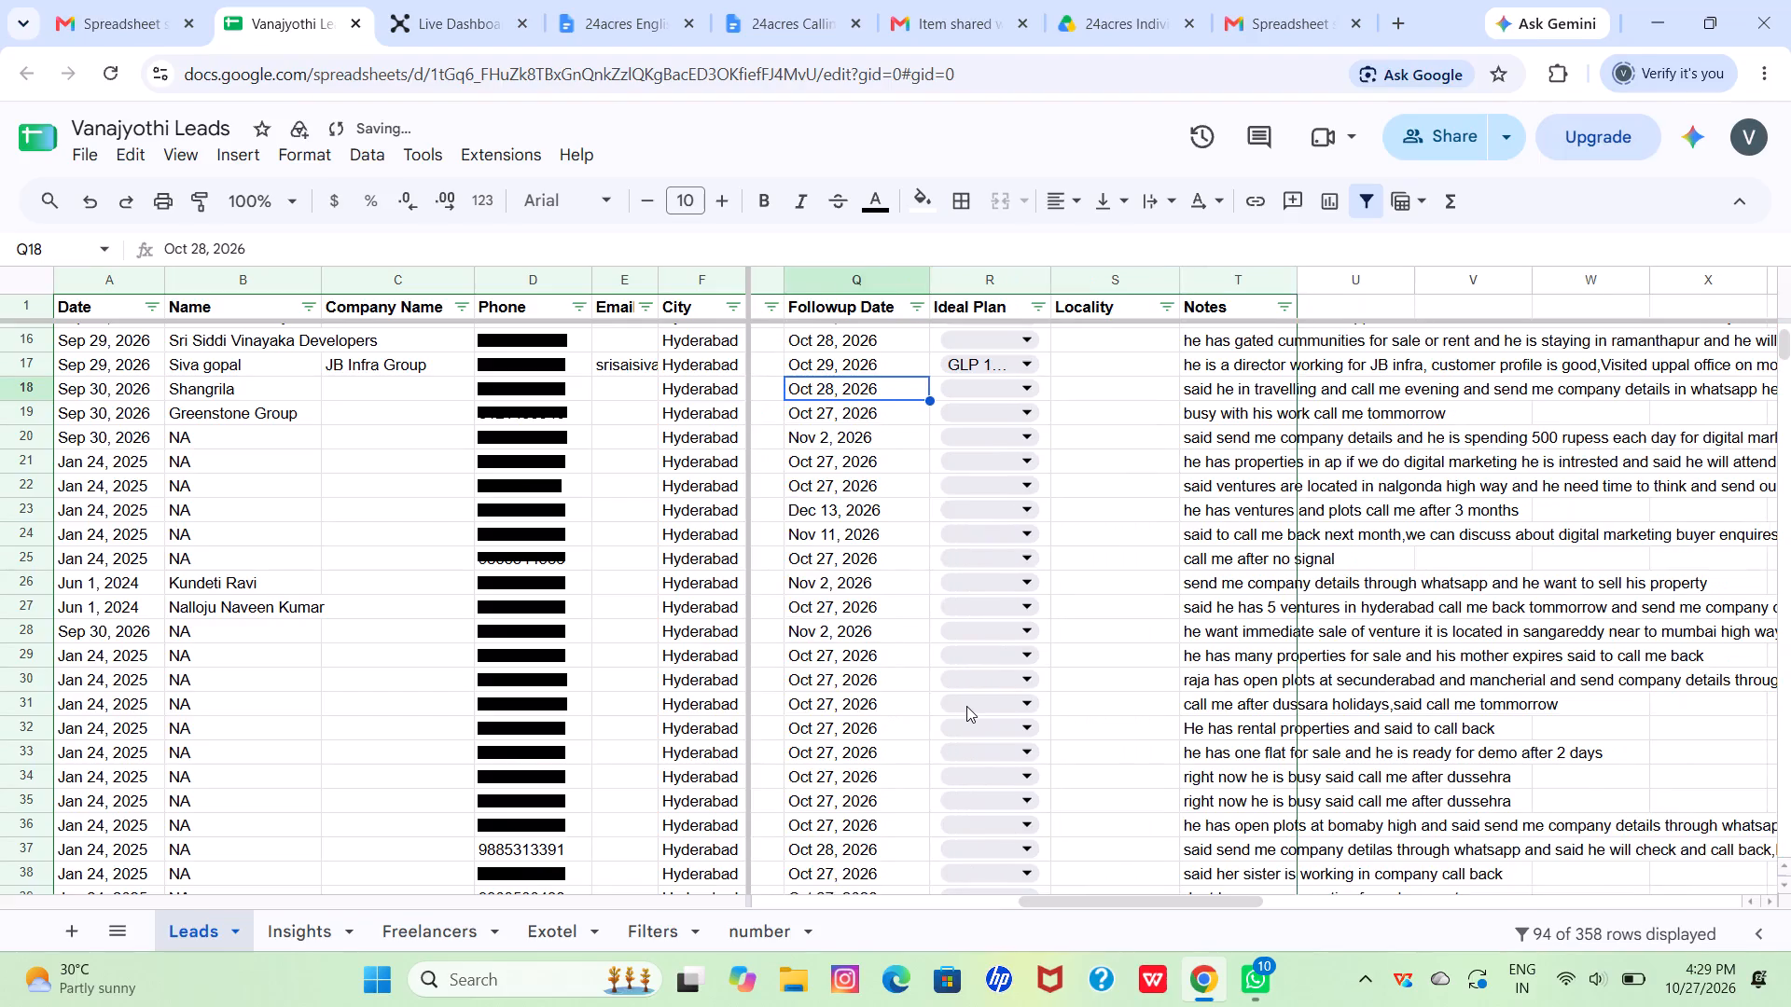
scroll(966, 706, left, 4)
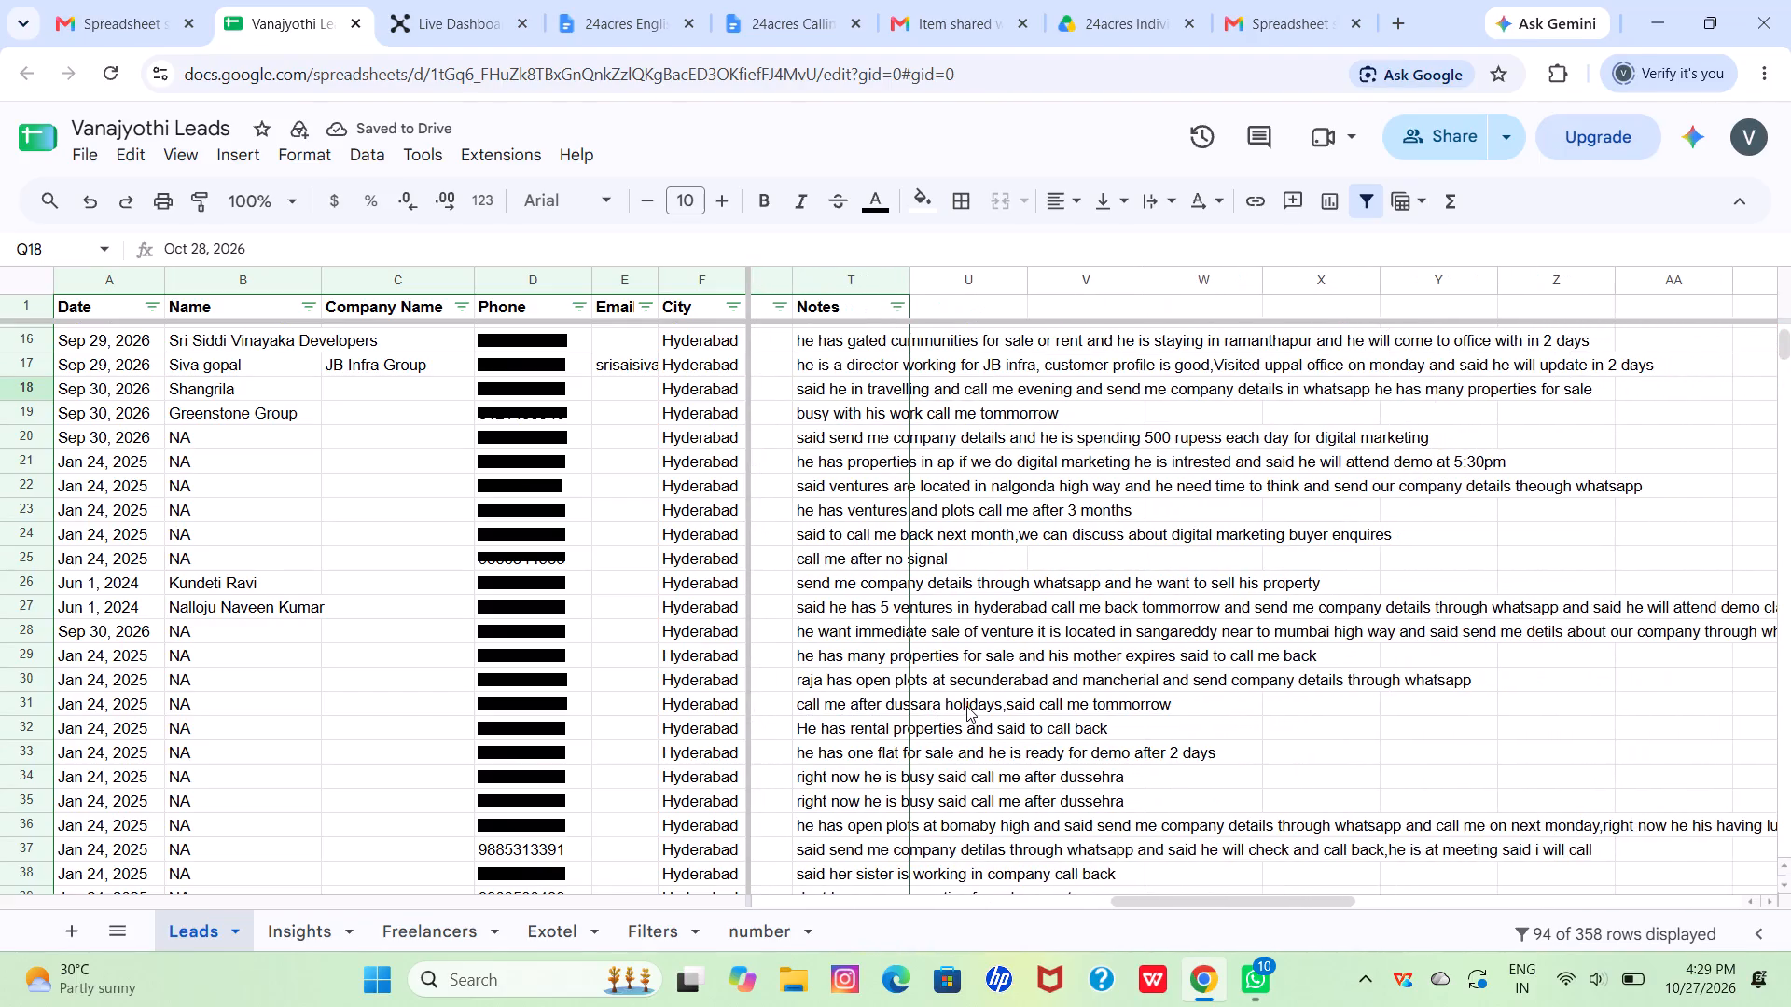
scroll(966, 706, right, 5)
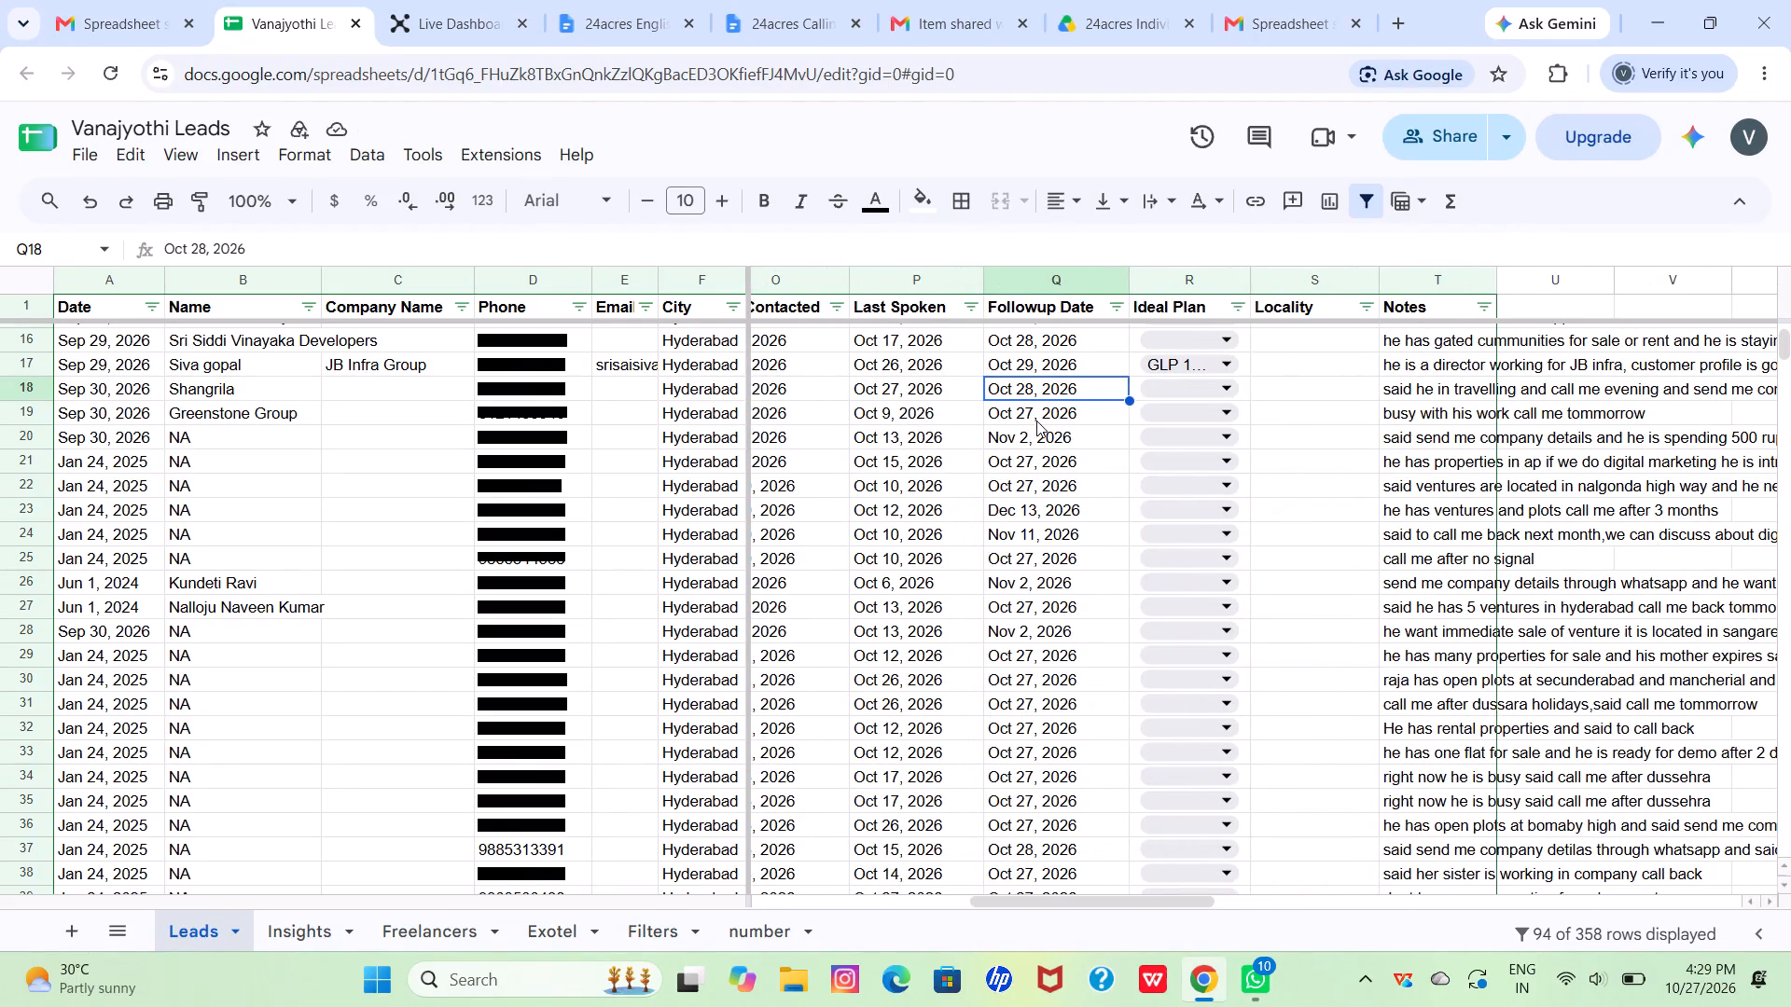
scroll(1036, 421, left, 1)
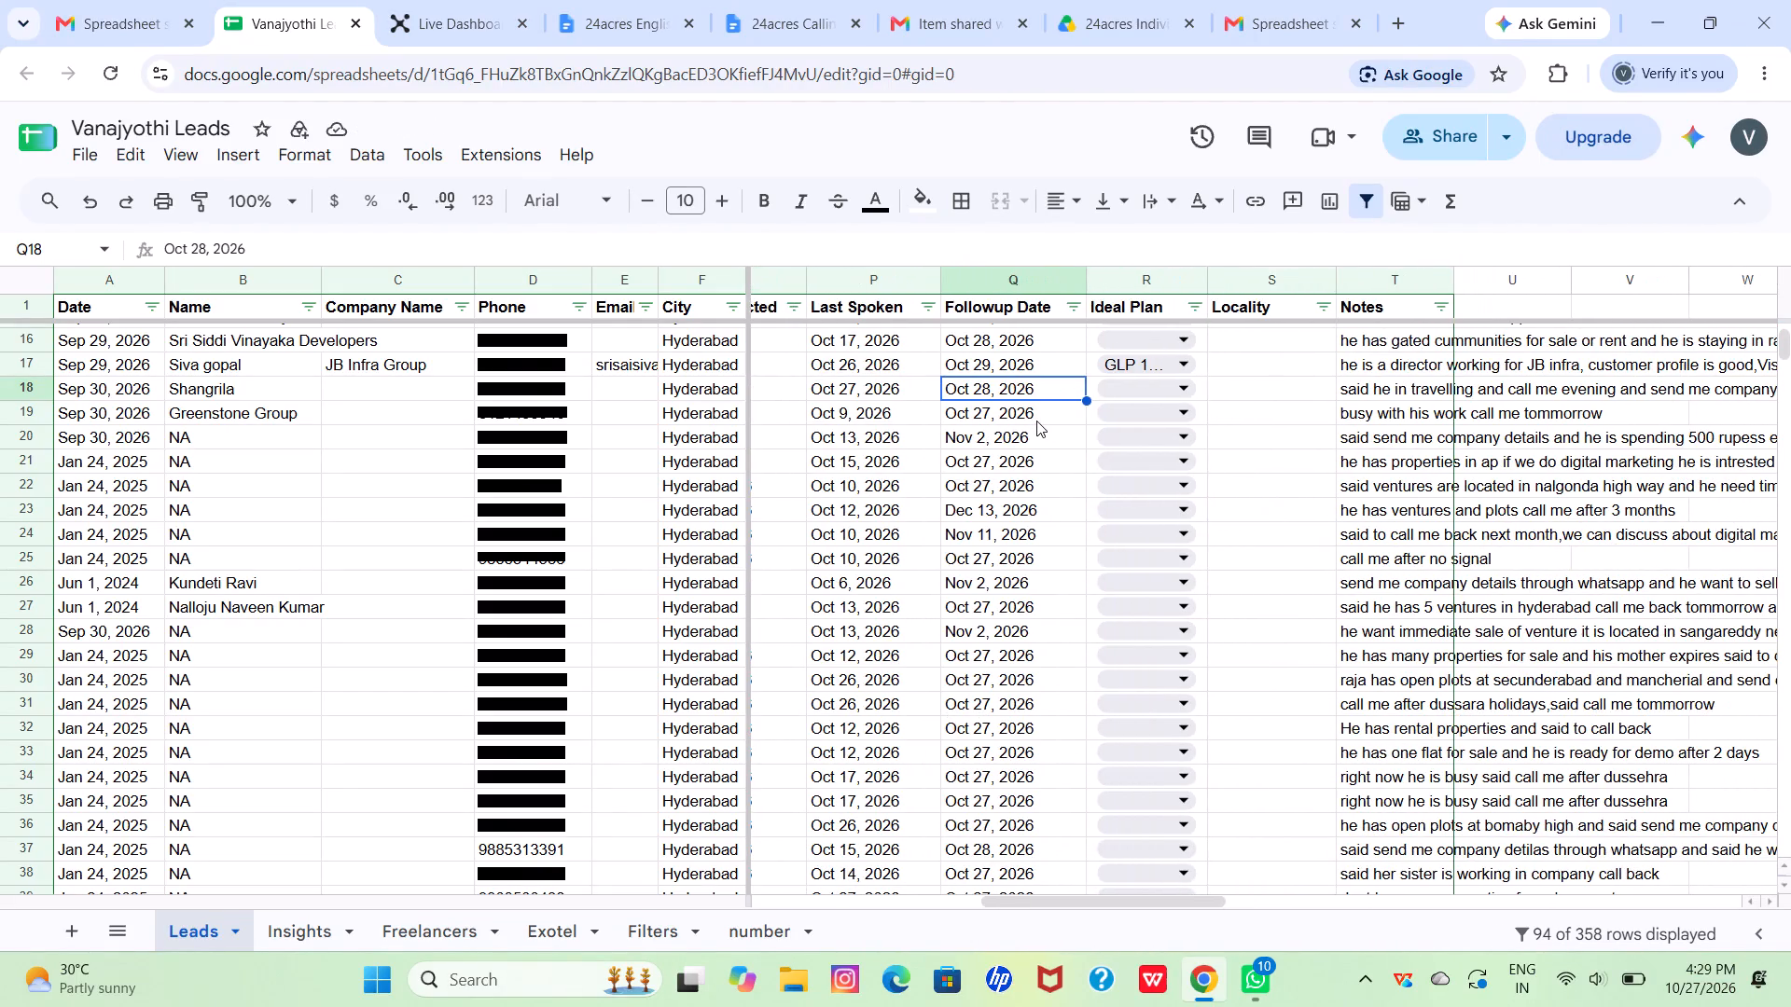
double_click(1036, 421)
click(1020, 643)
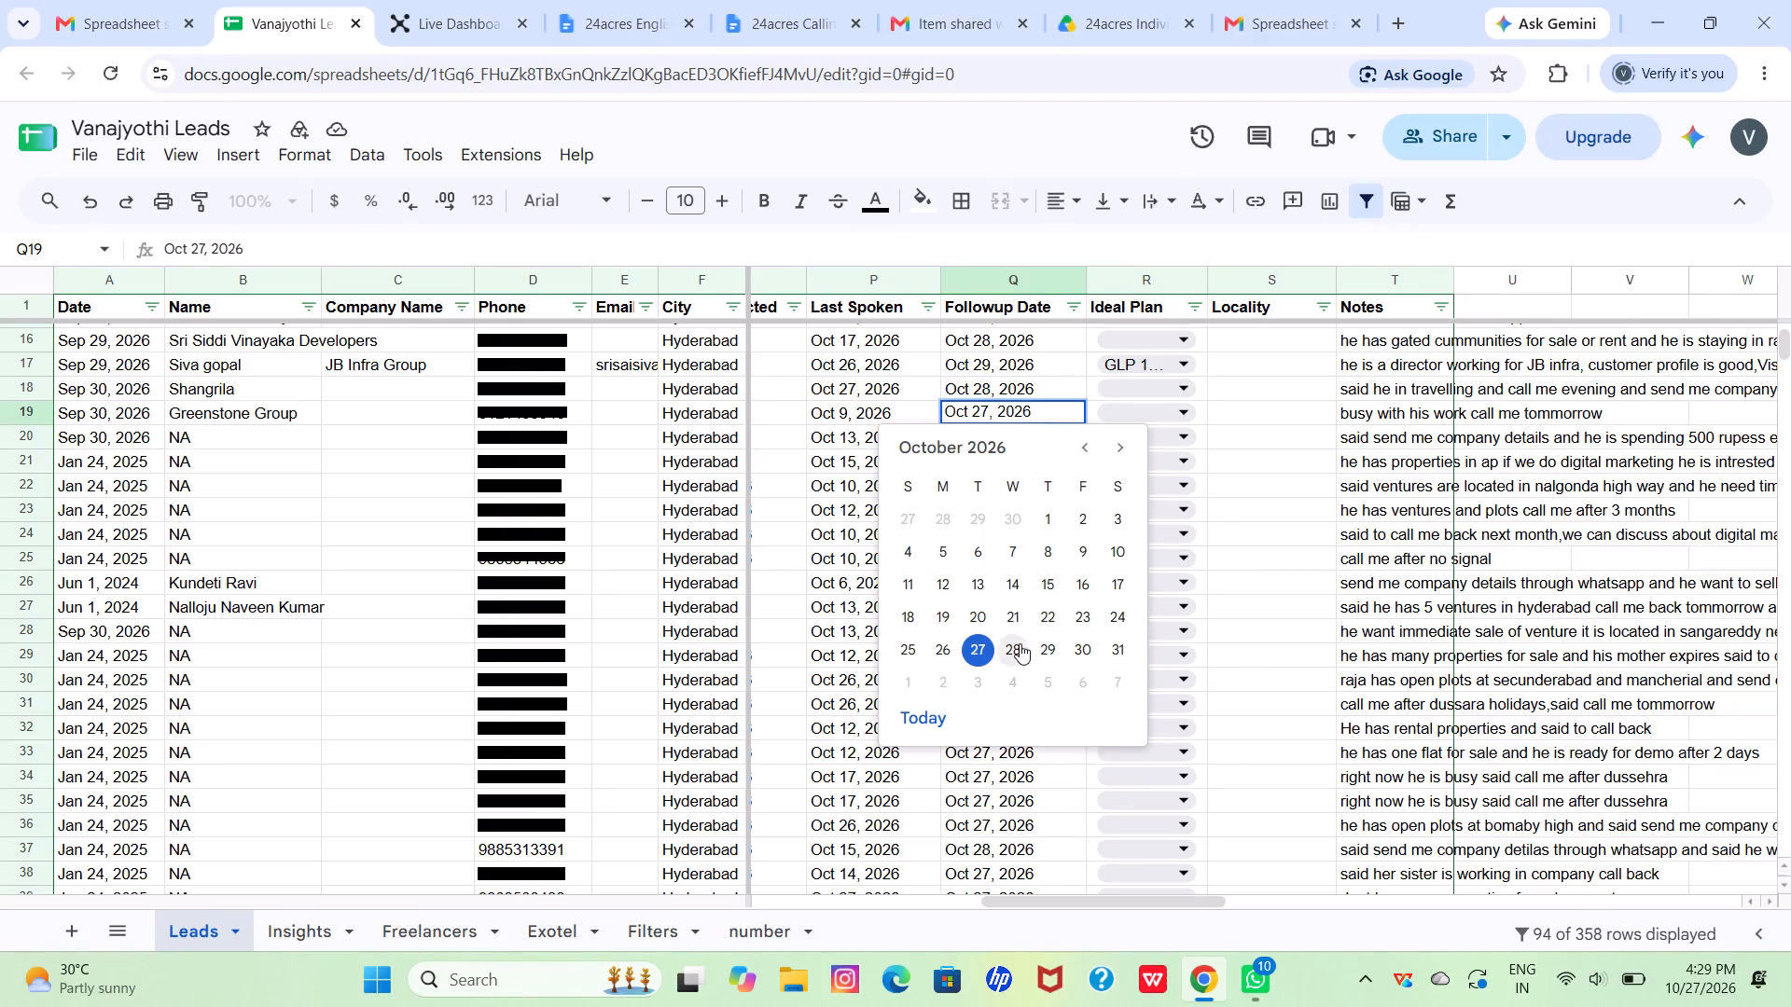
double_click(996, 458)
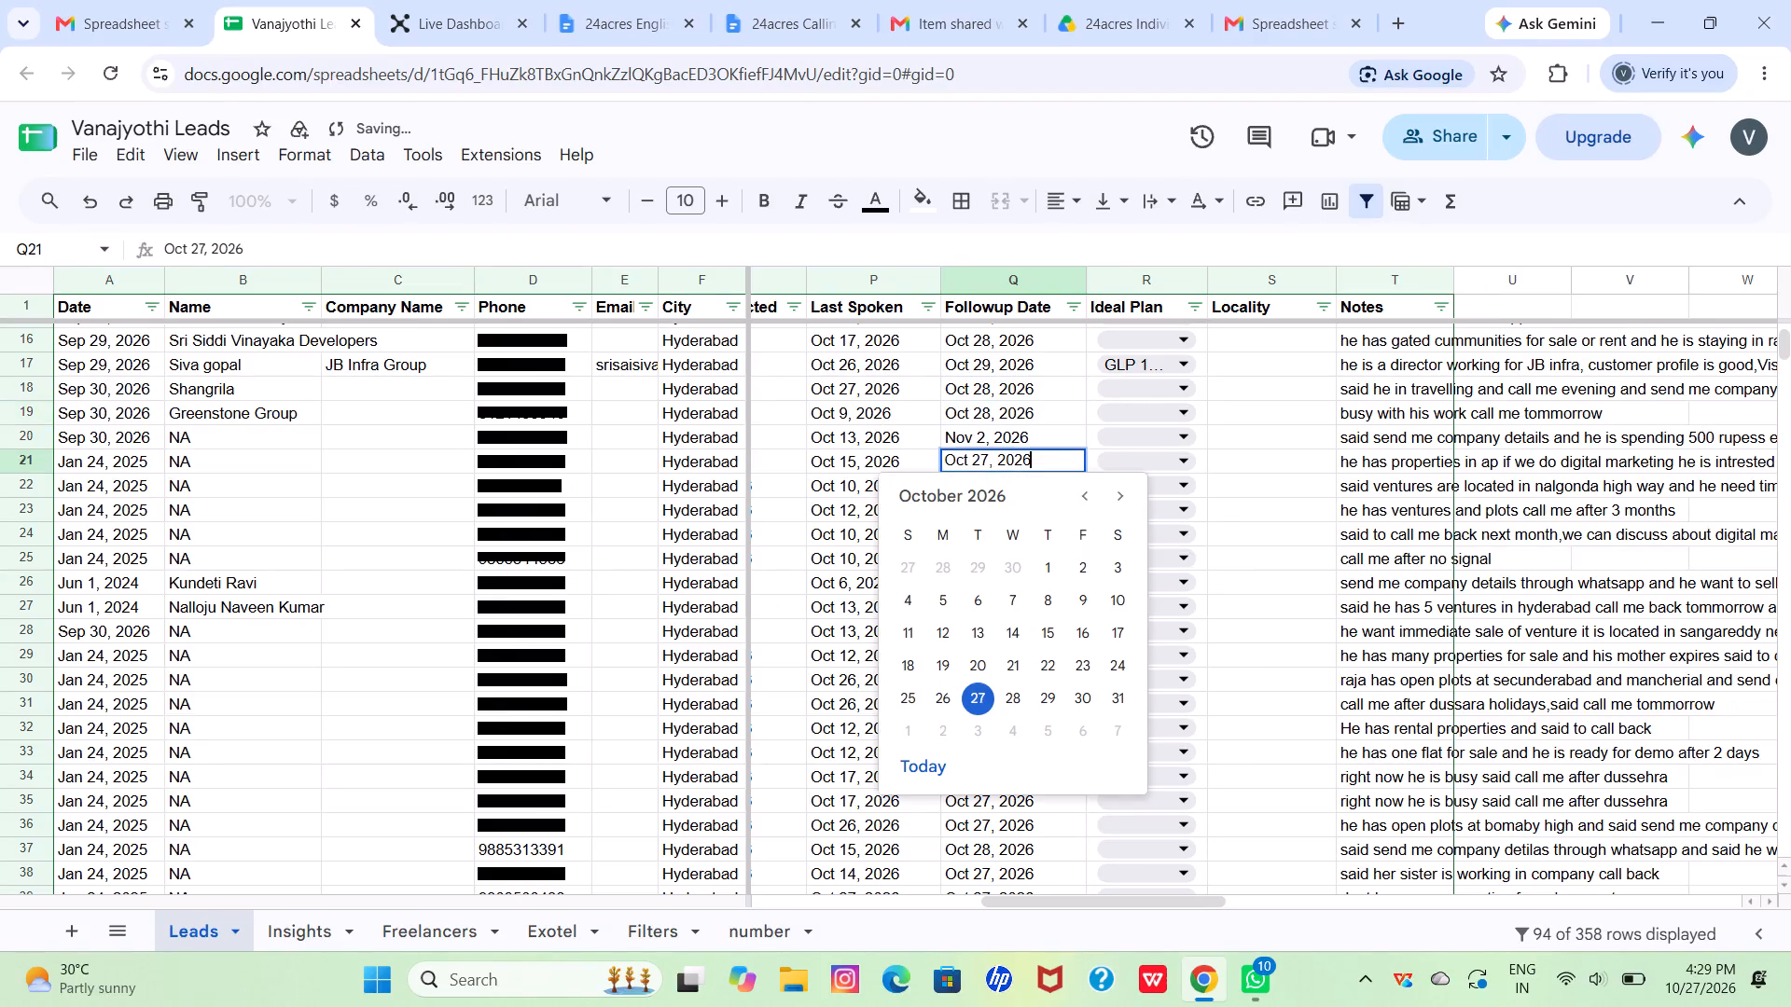
click(1013, 693)
Set the Followup Date of the lead in row 22 to Nov 4, 2026.
scroll(1013, 693, left, 1)
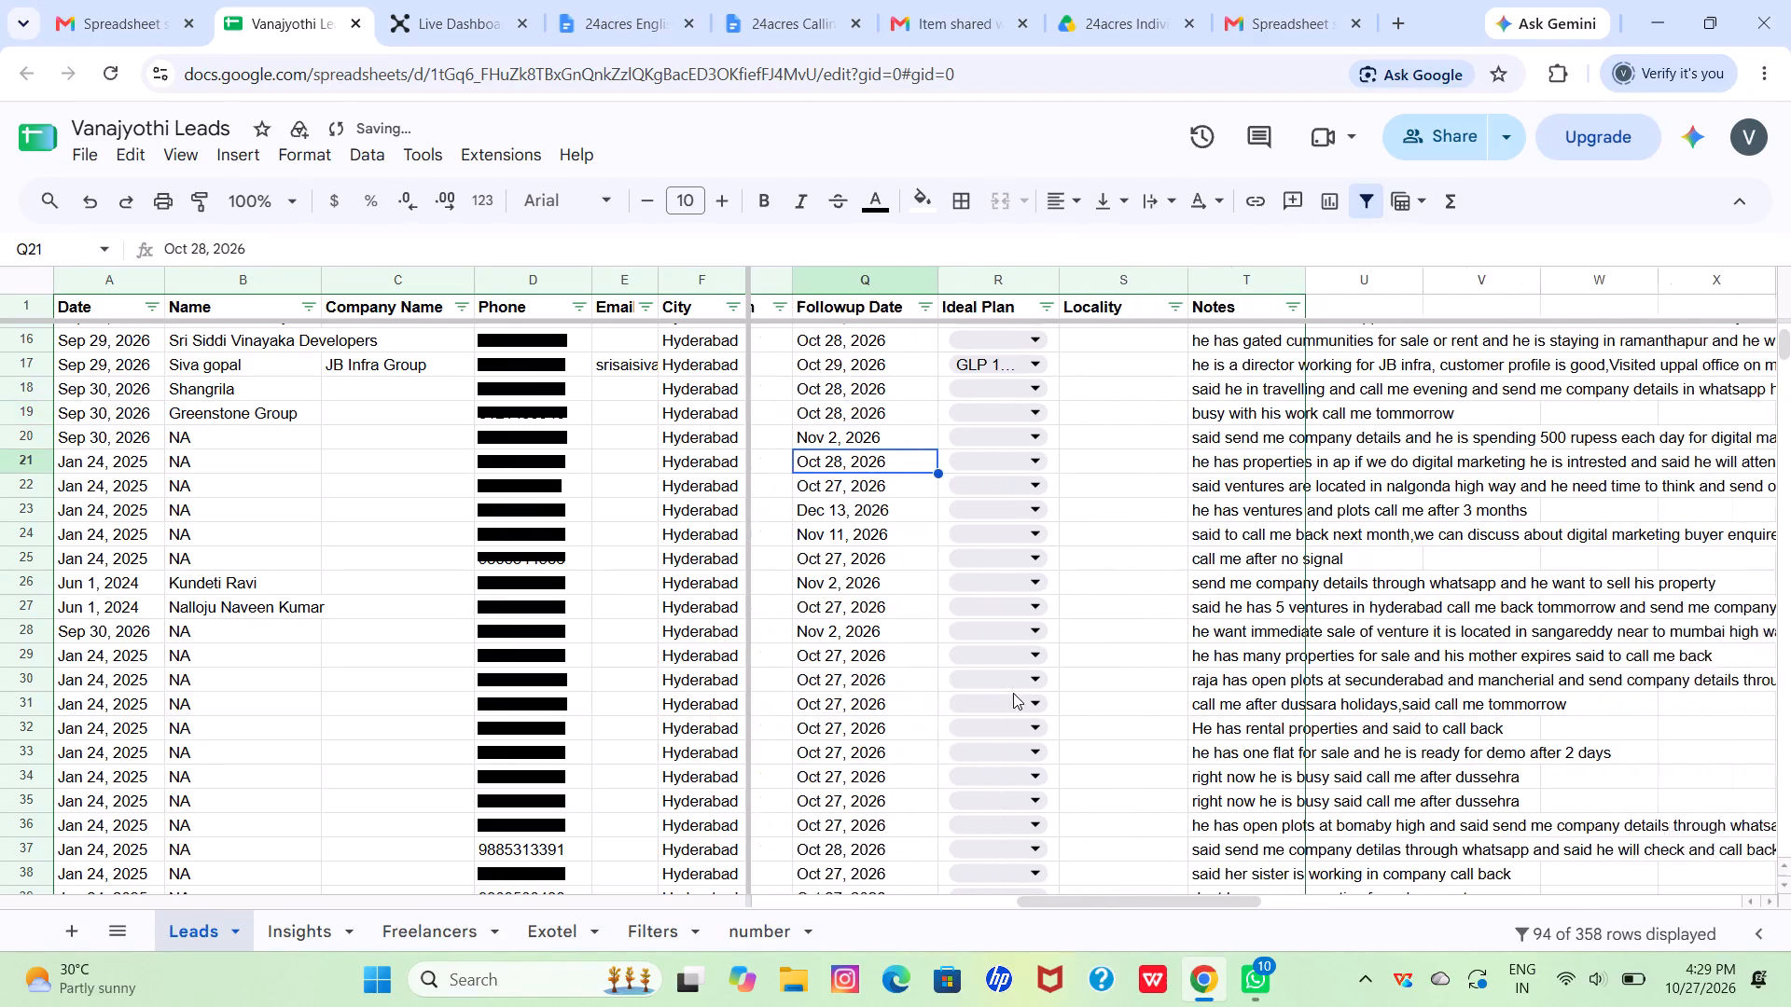
scroll(1013, 693, left, 2)
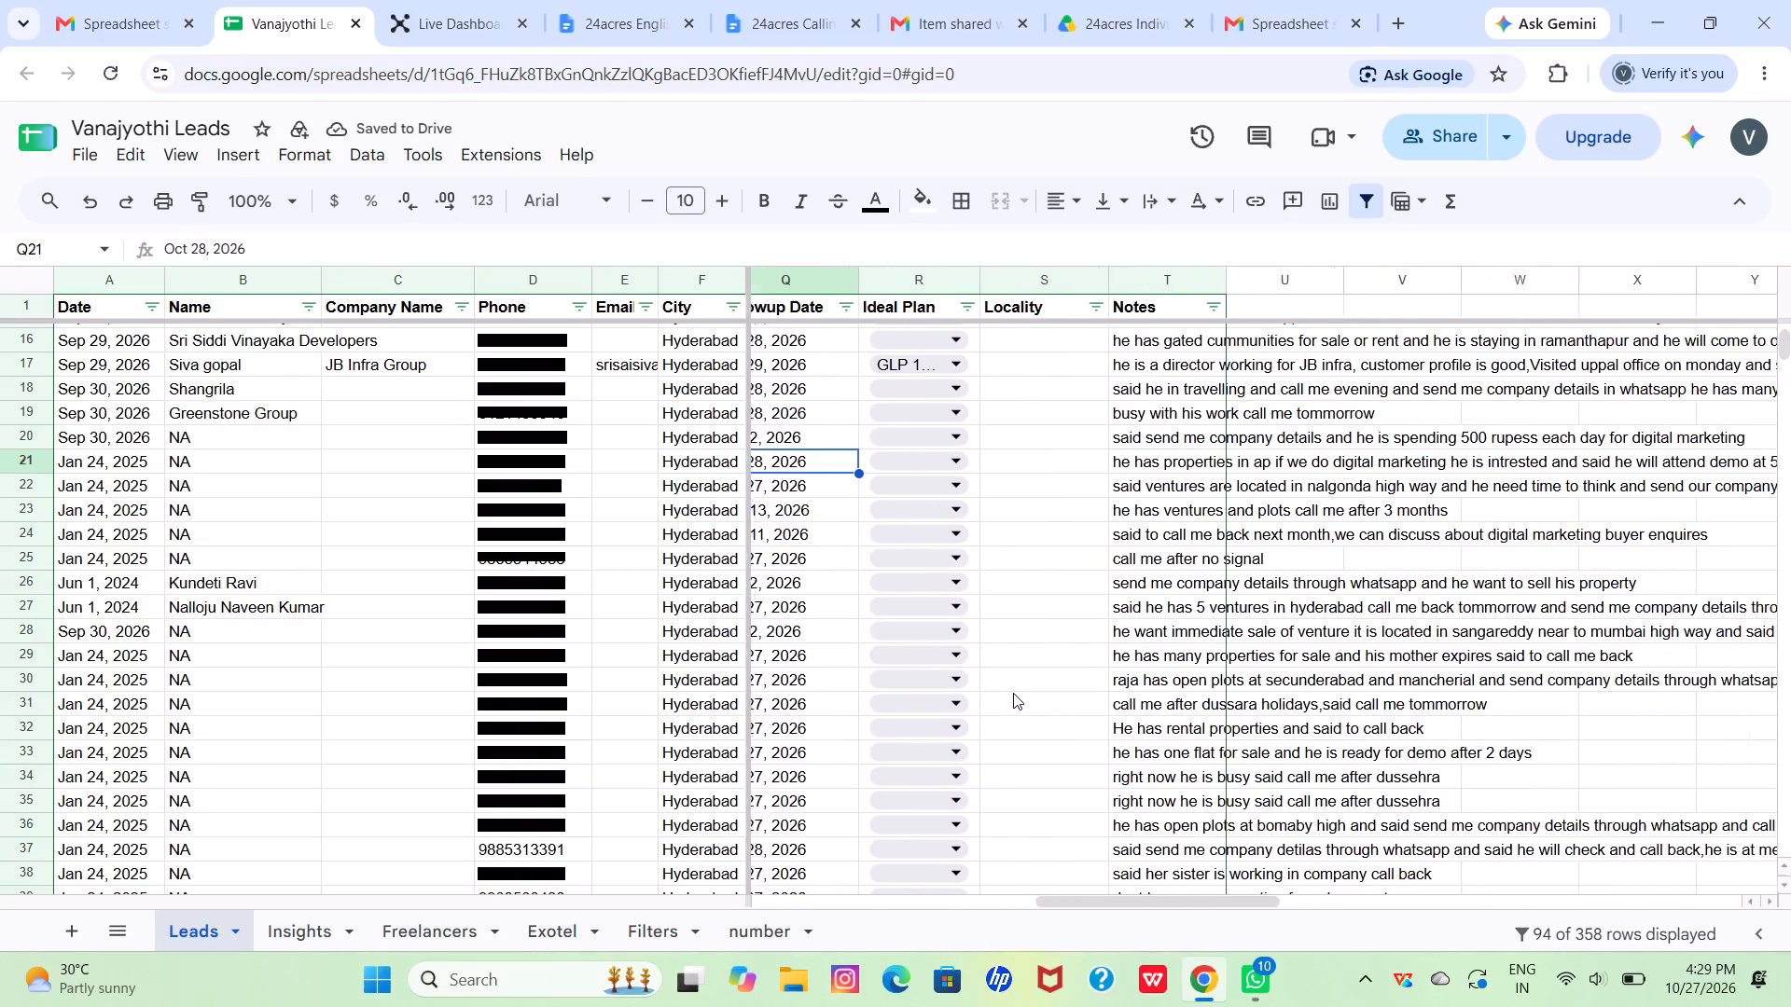
scroll(1013, 693, left, 1)
scroll(1013, 693, down, 2)
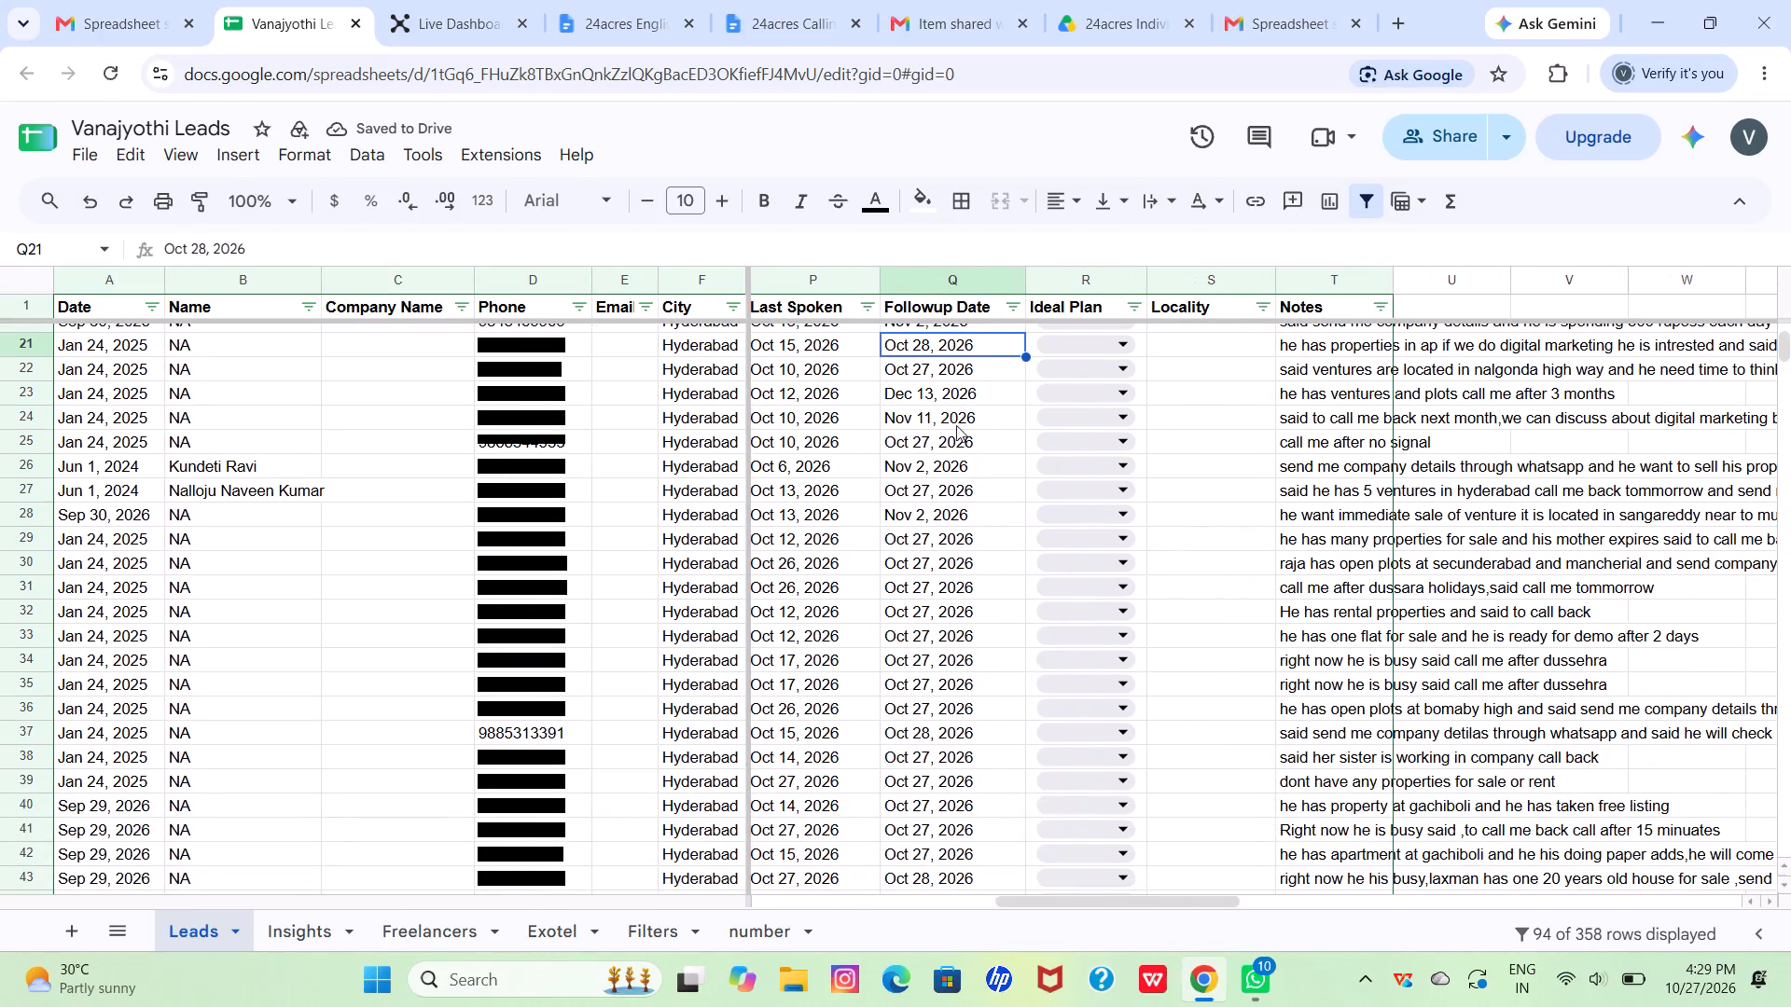
double_click(948, 365)
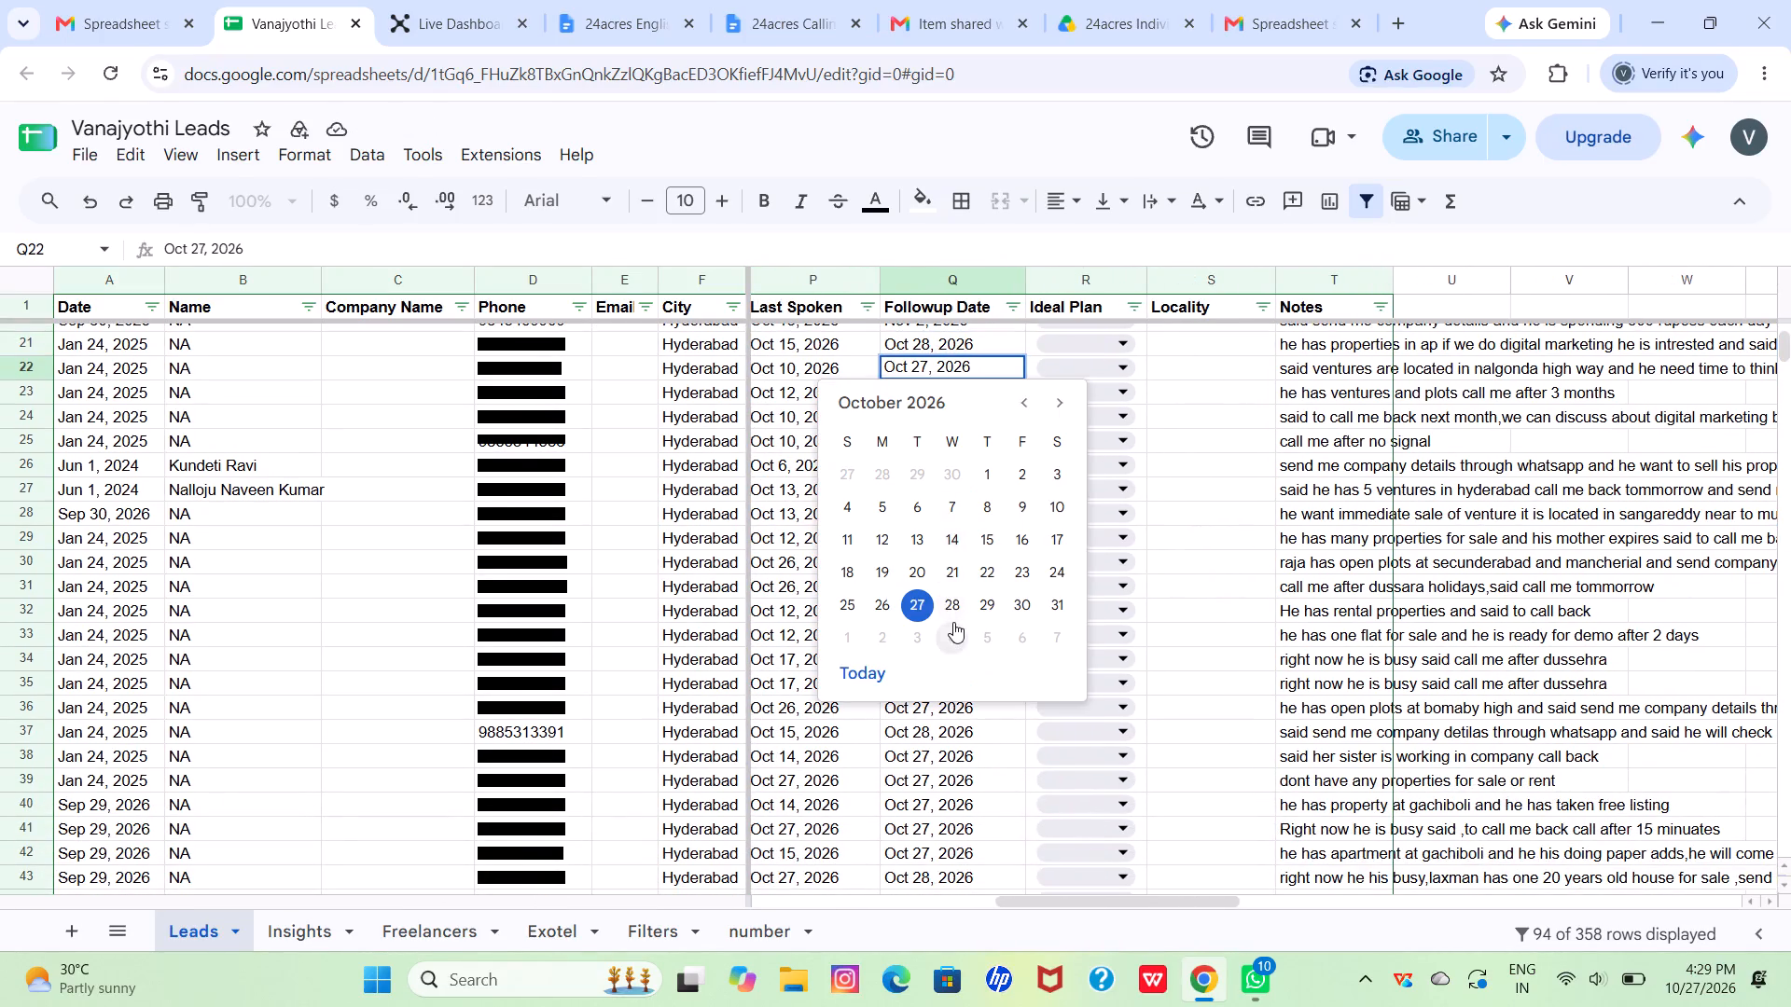
click(953, 622)
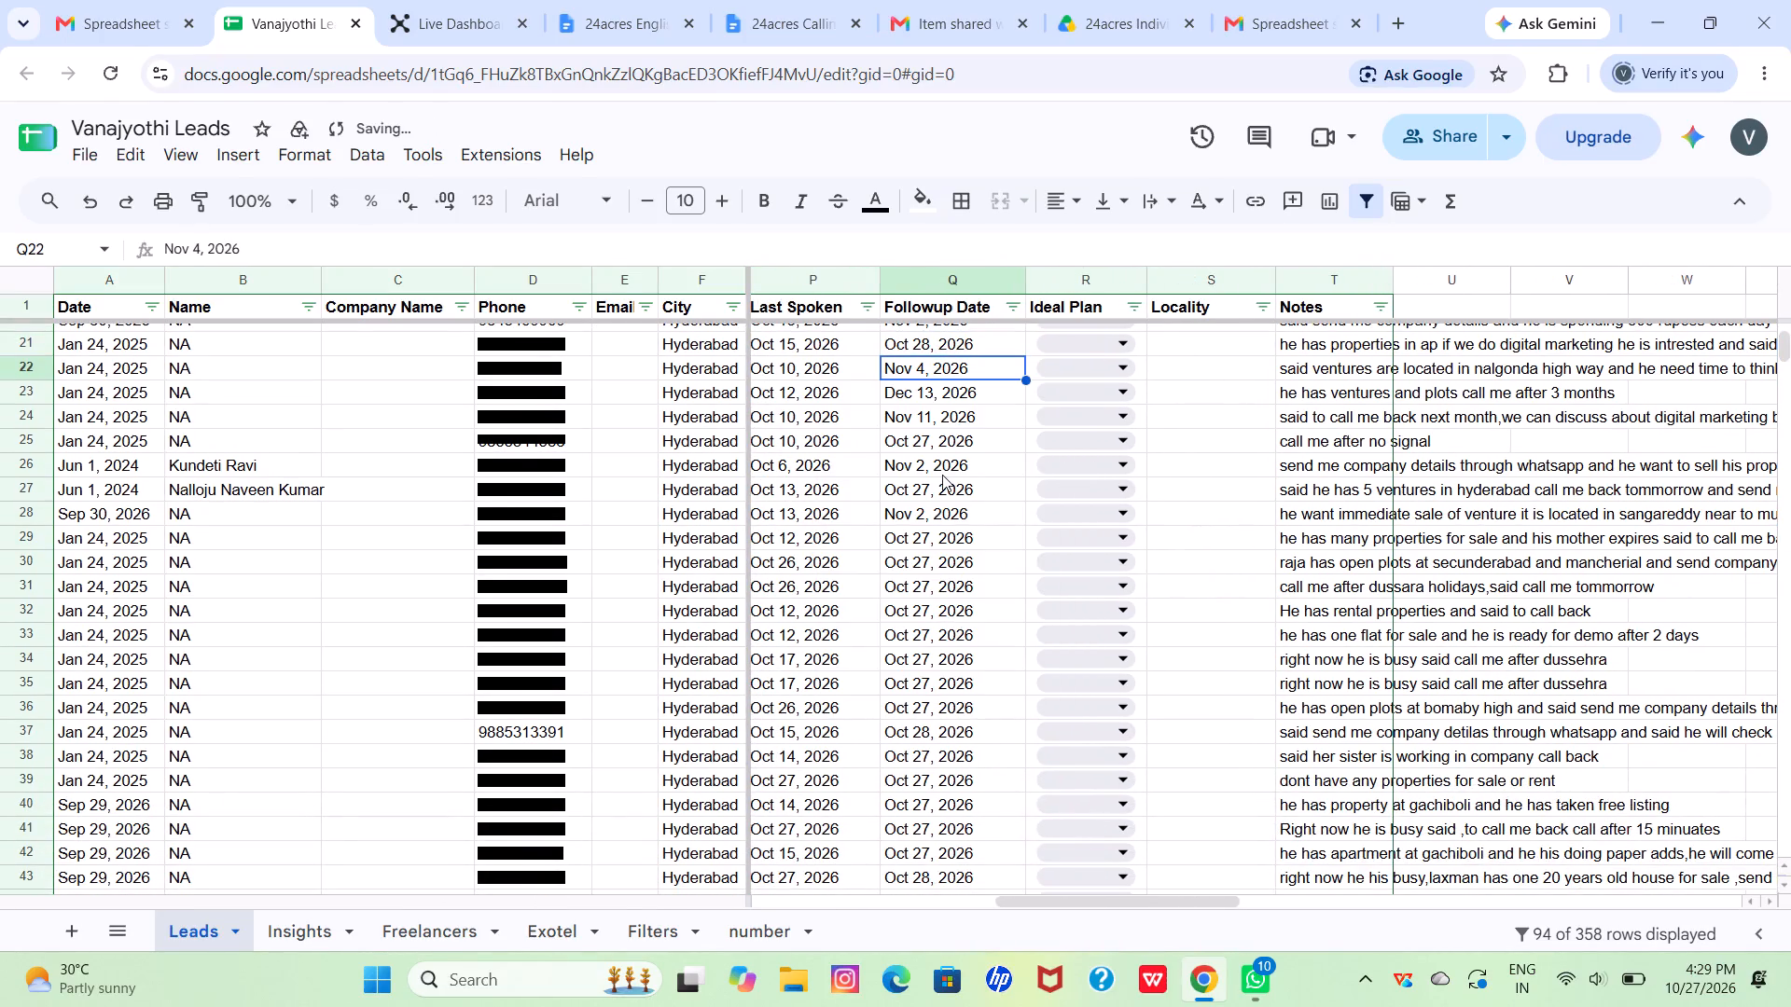
Set the Followup Date of the leads in rows 25 and 27 to Oct 28, 2026.
double_click(930, 433)
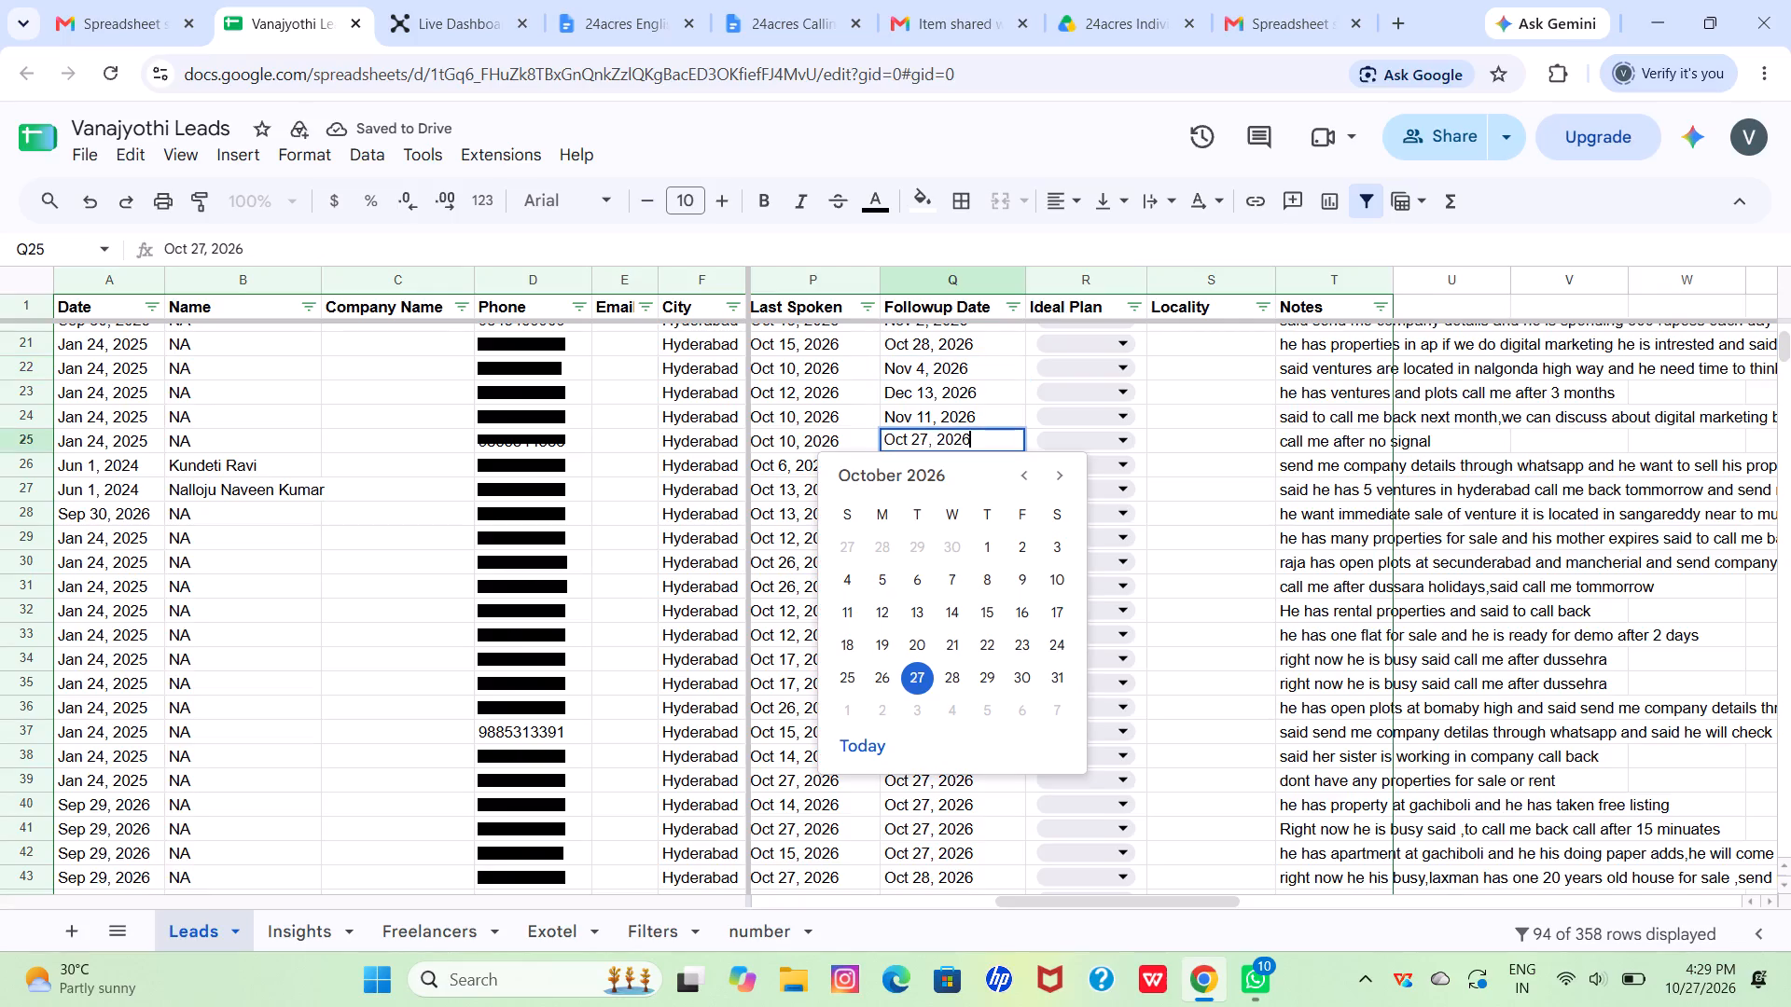
click(956, 682)
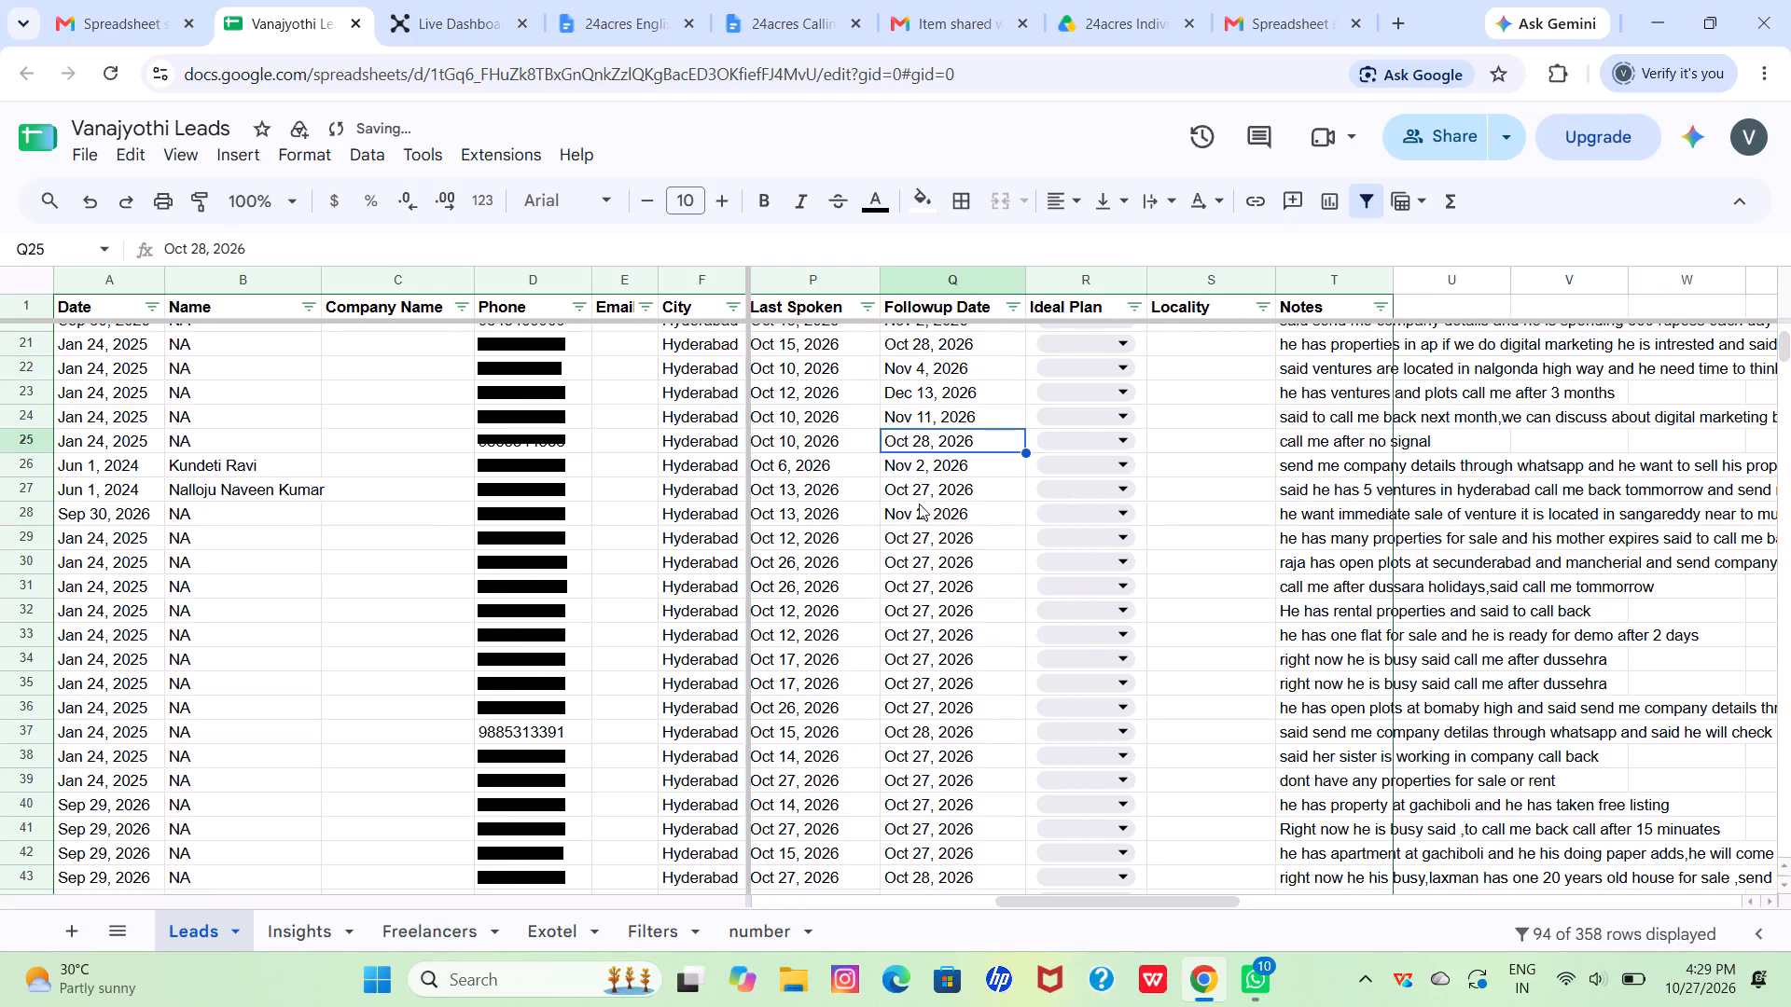
double_click(925, 499)
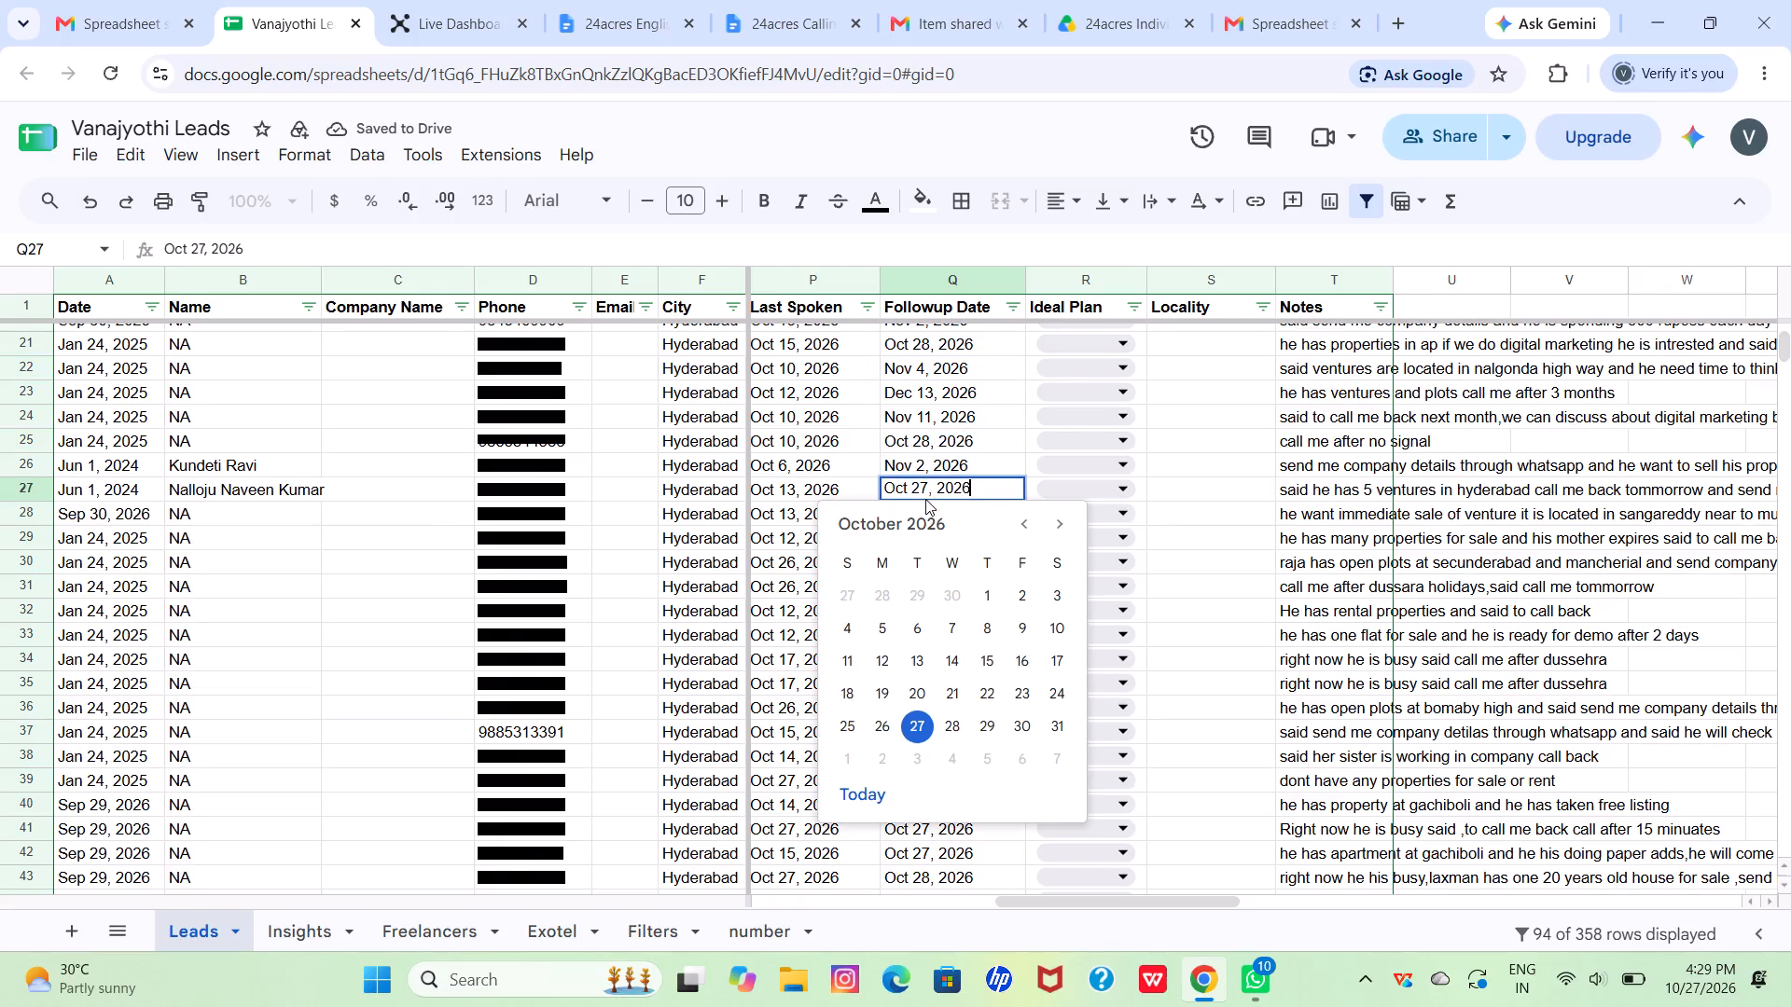
click(952, 733)
Copy the phone number of the lead in row 29, whose Followup Date is Oct 27, 2026.
scroll(952, 733, down, 2)
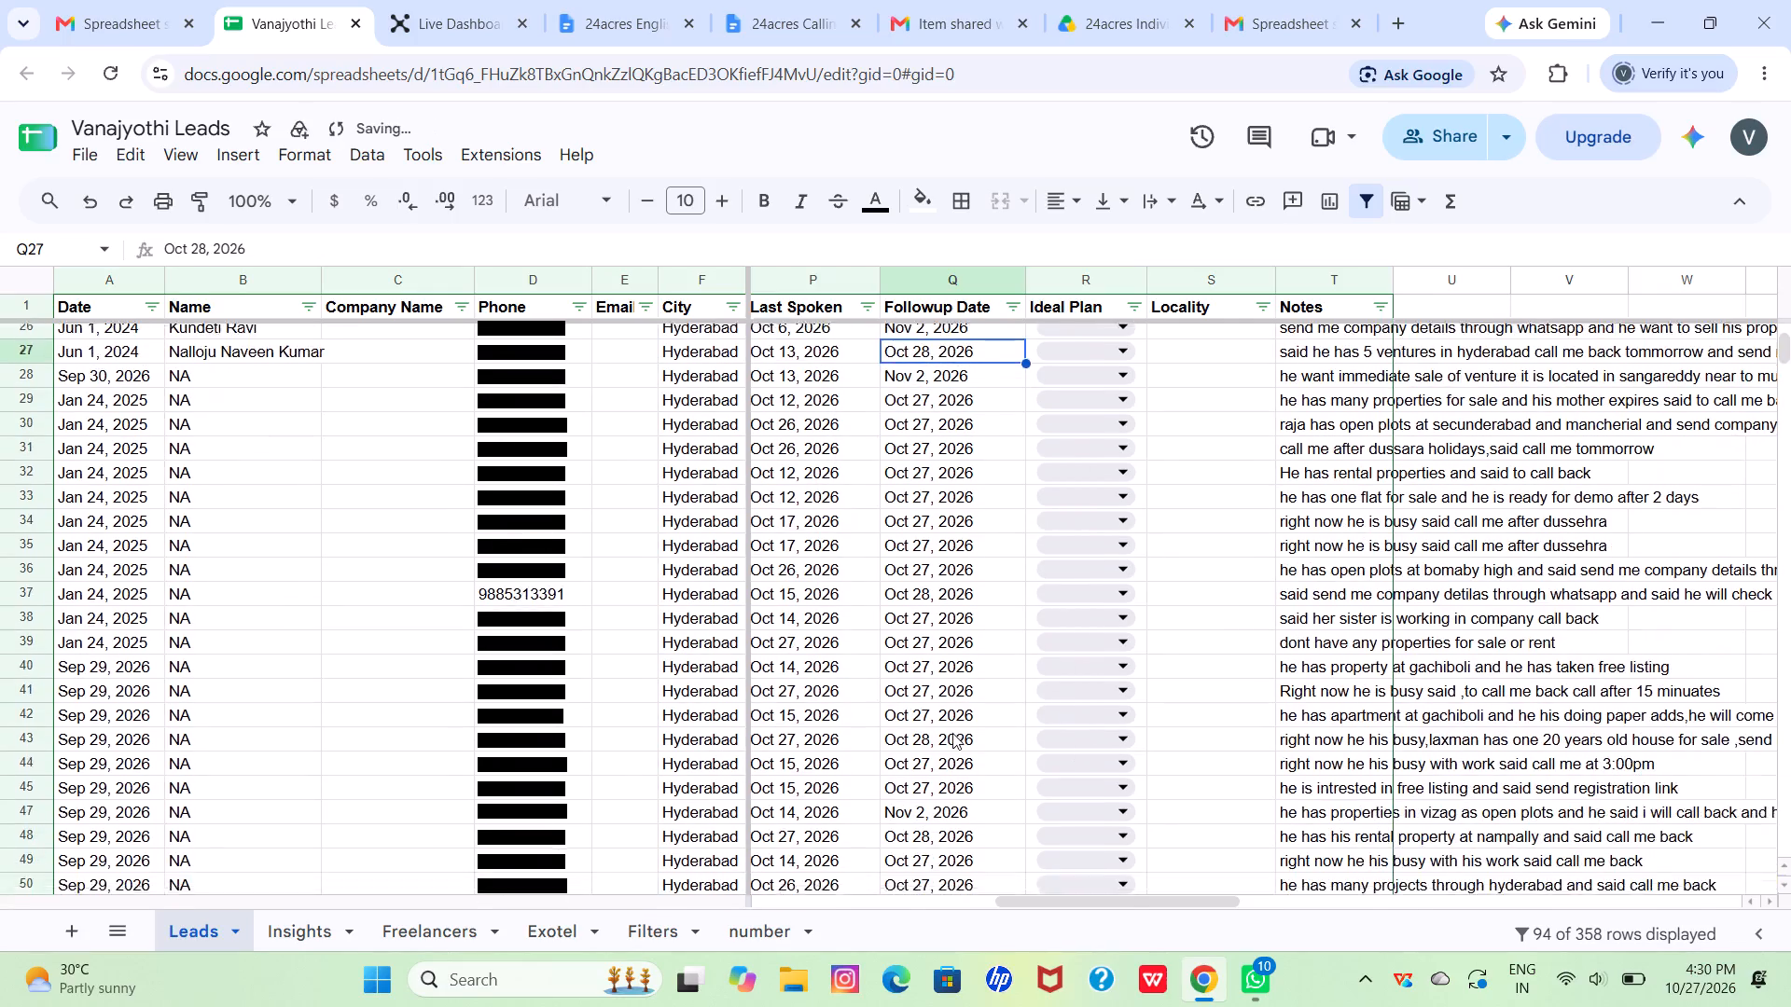
scroll(952, 733, down, 1)
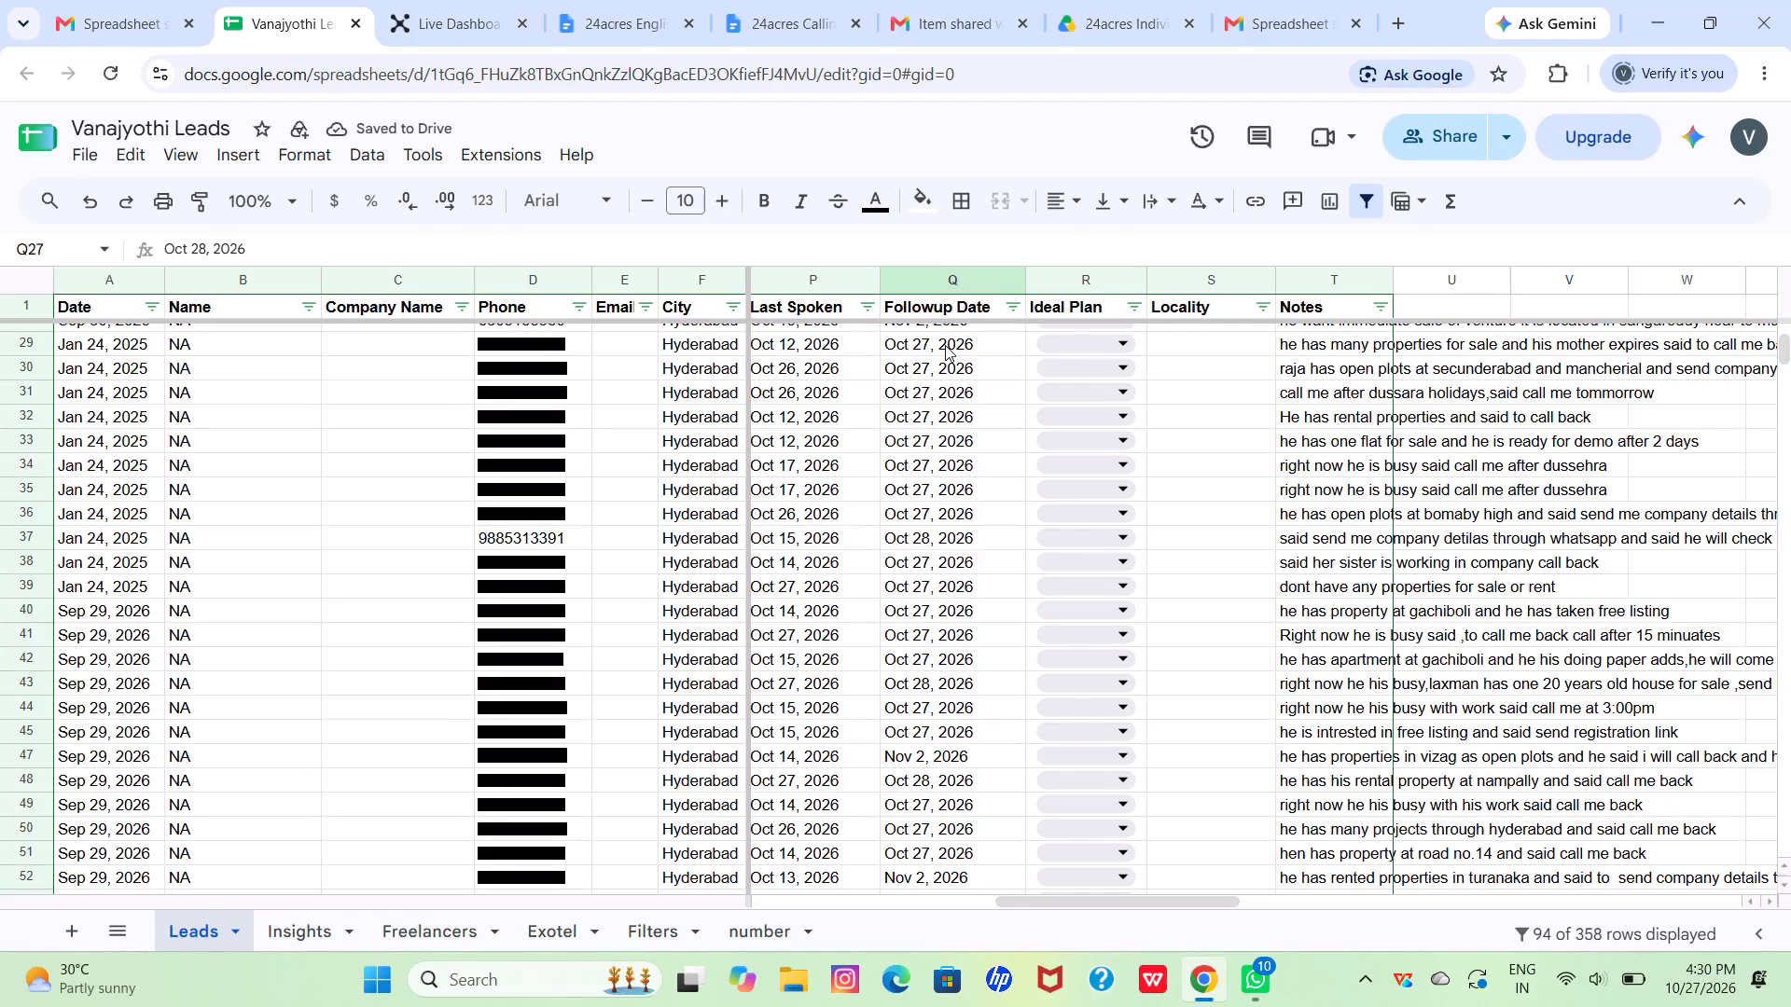
click(907, 338)
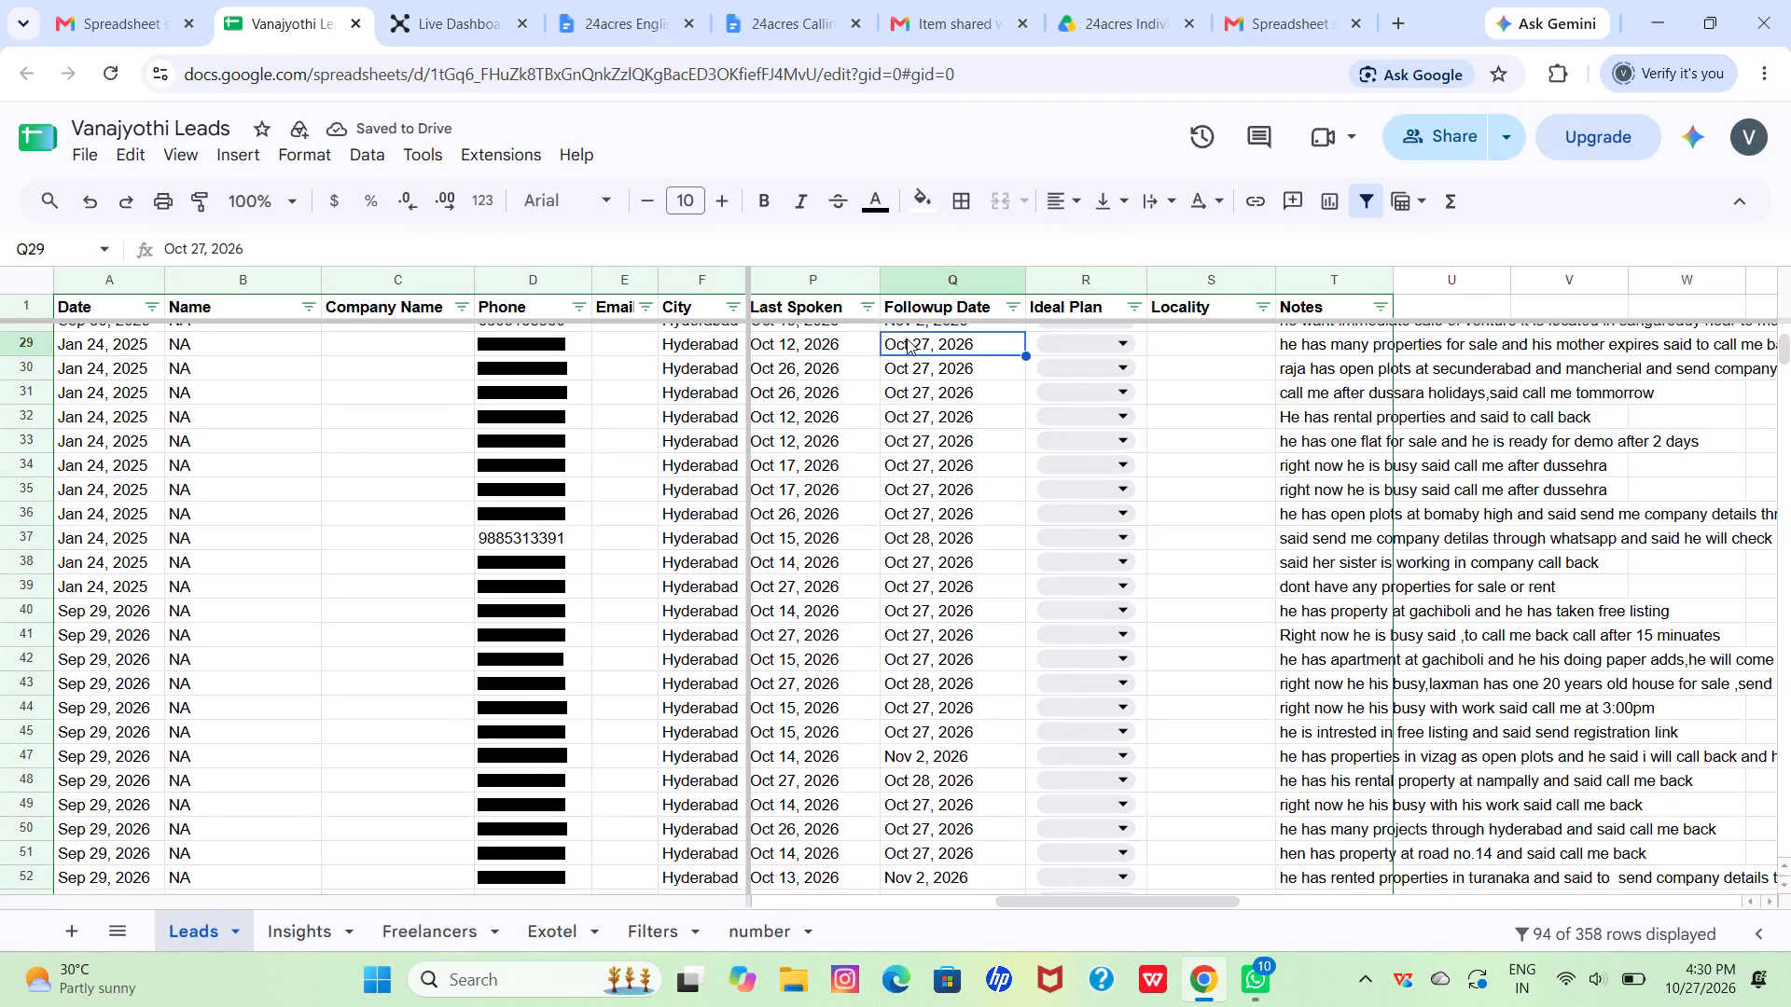
click(521, 346)
key(ctrl+c)
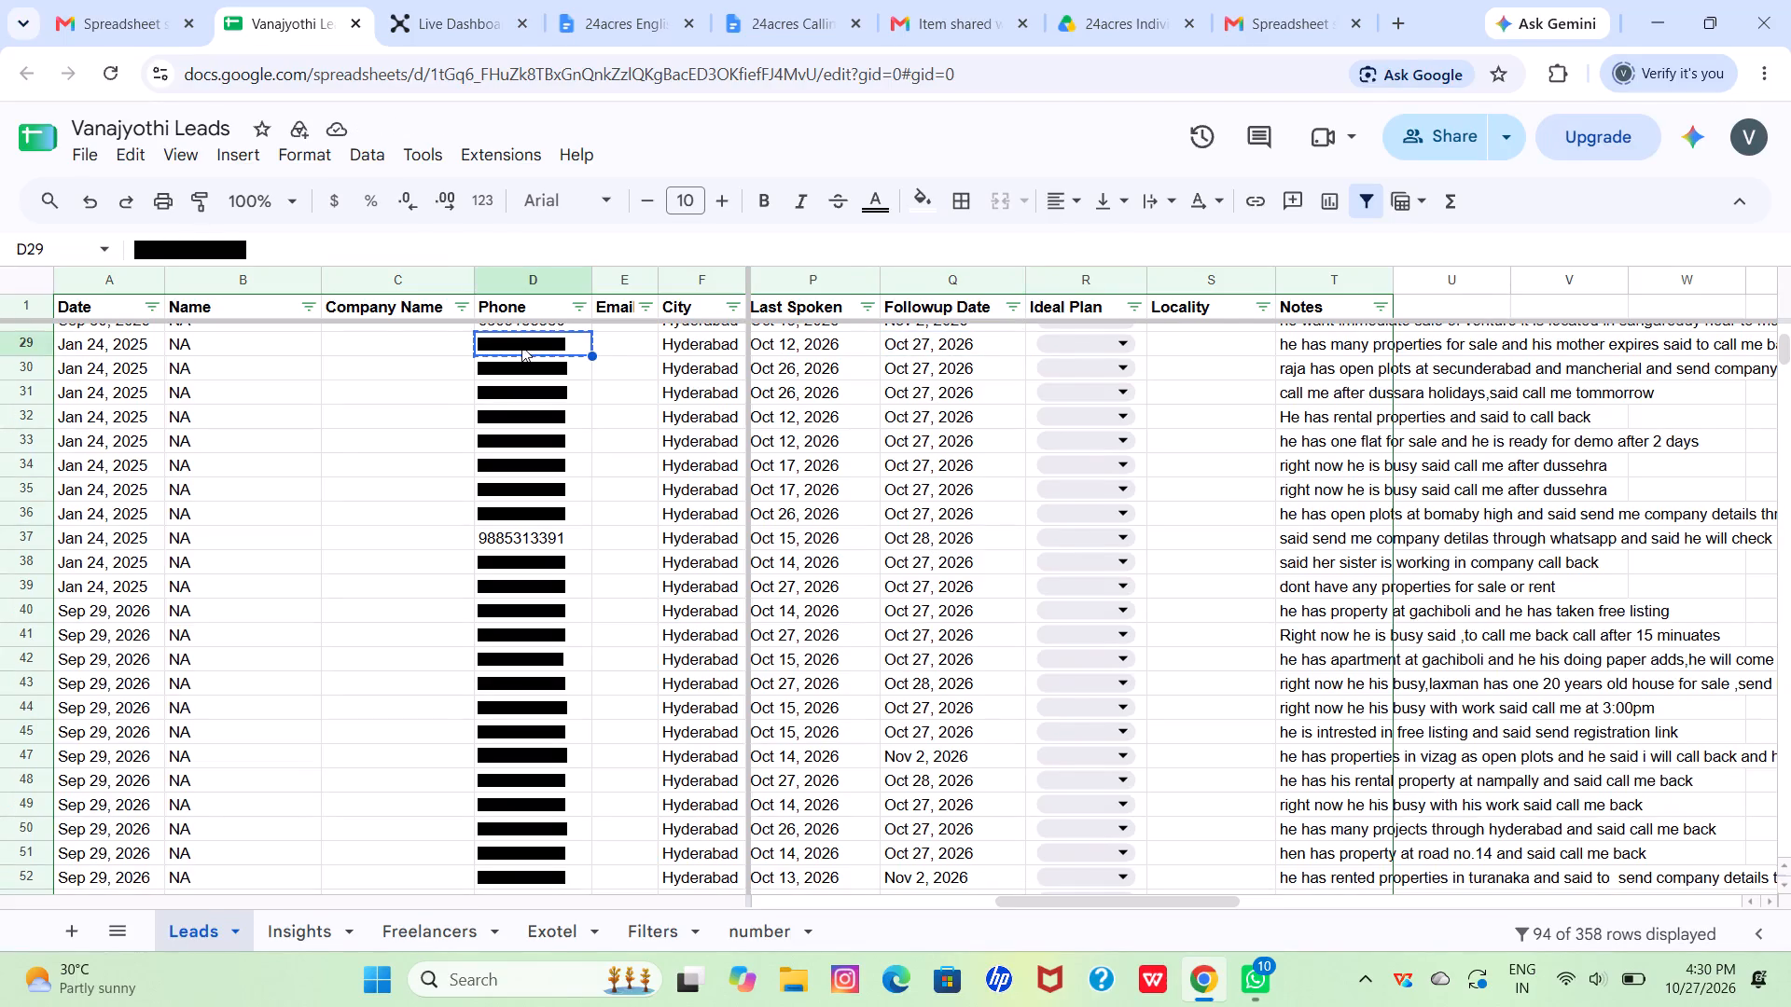
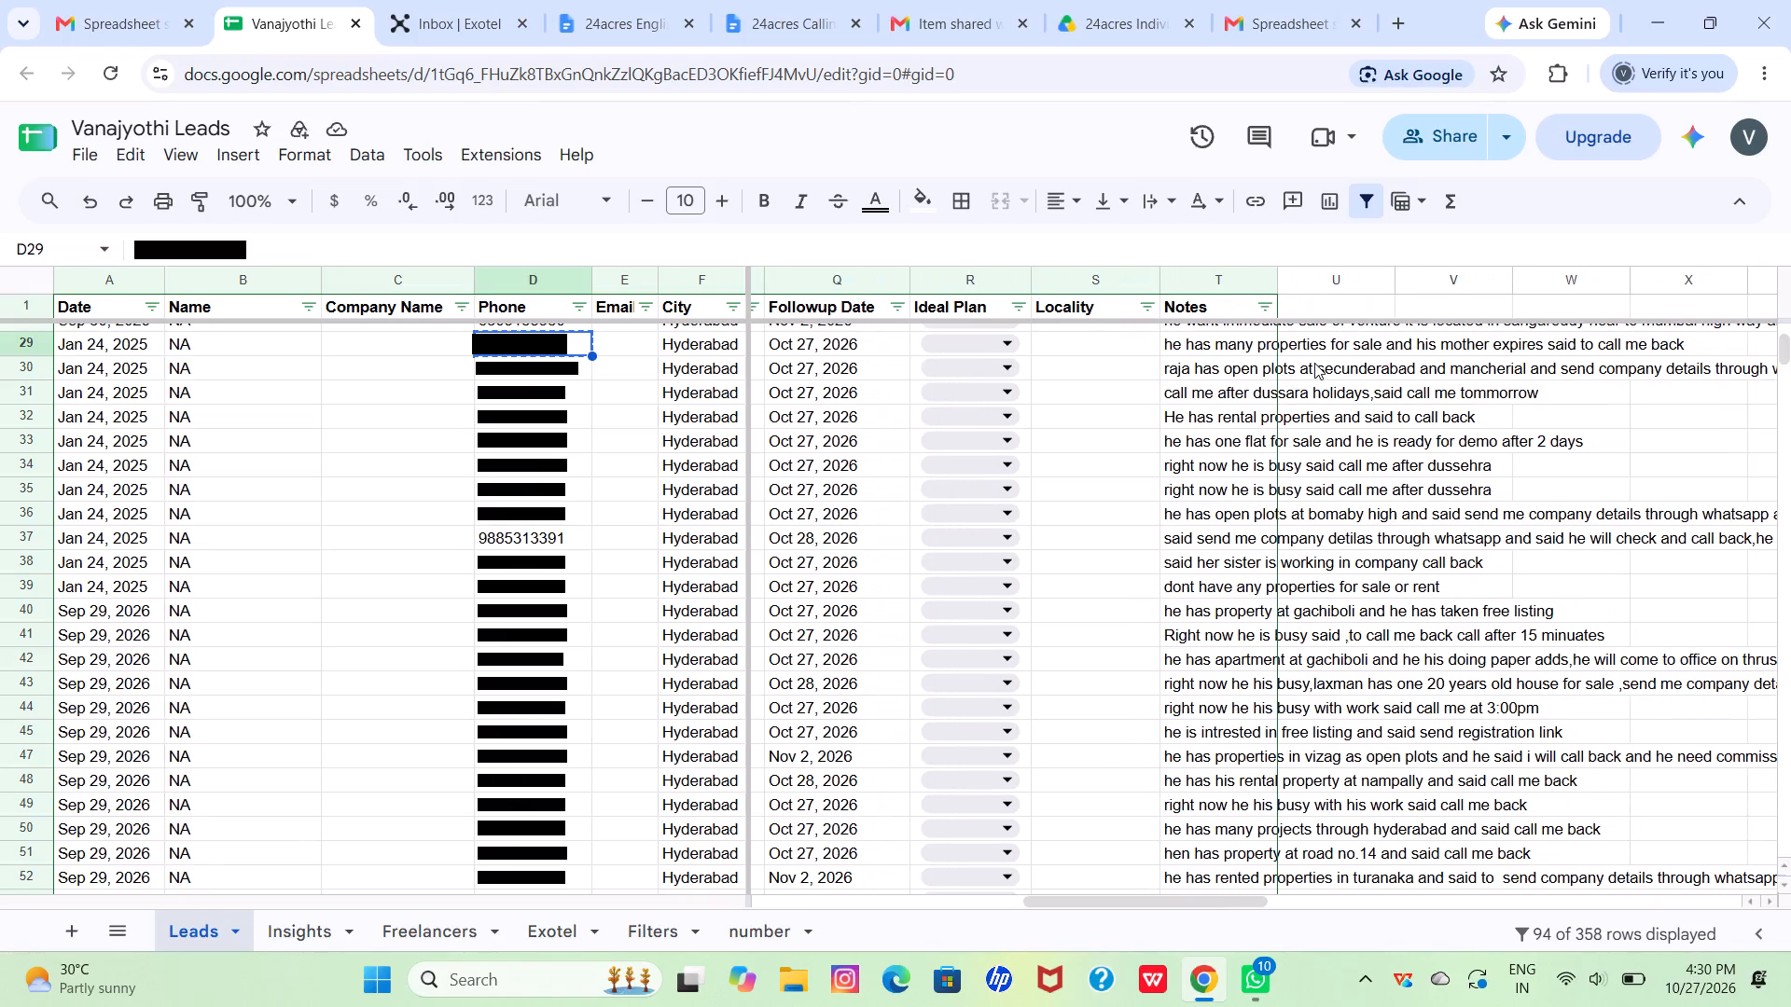
Set the attempt count of the lead in row 29 to 5.
scroll(1314, 363, right, 5)
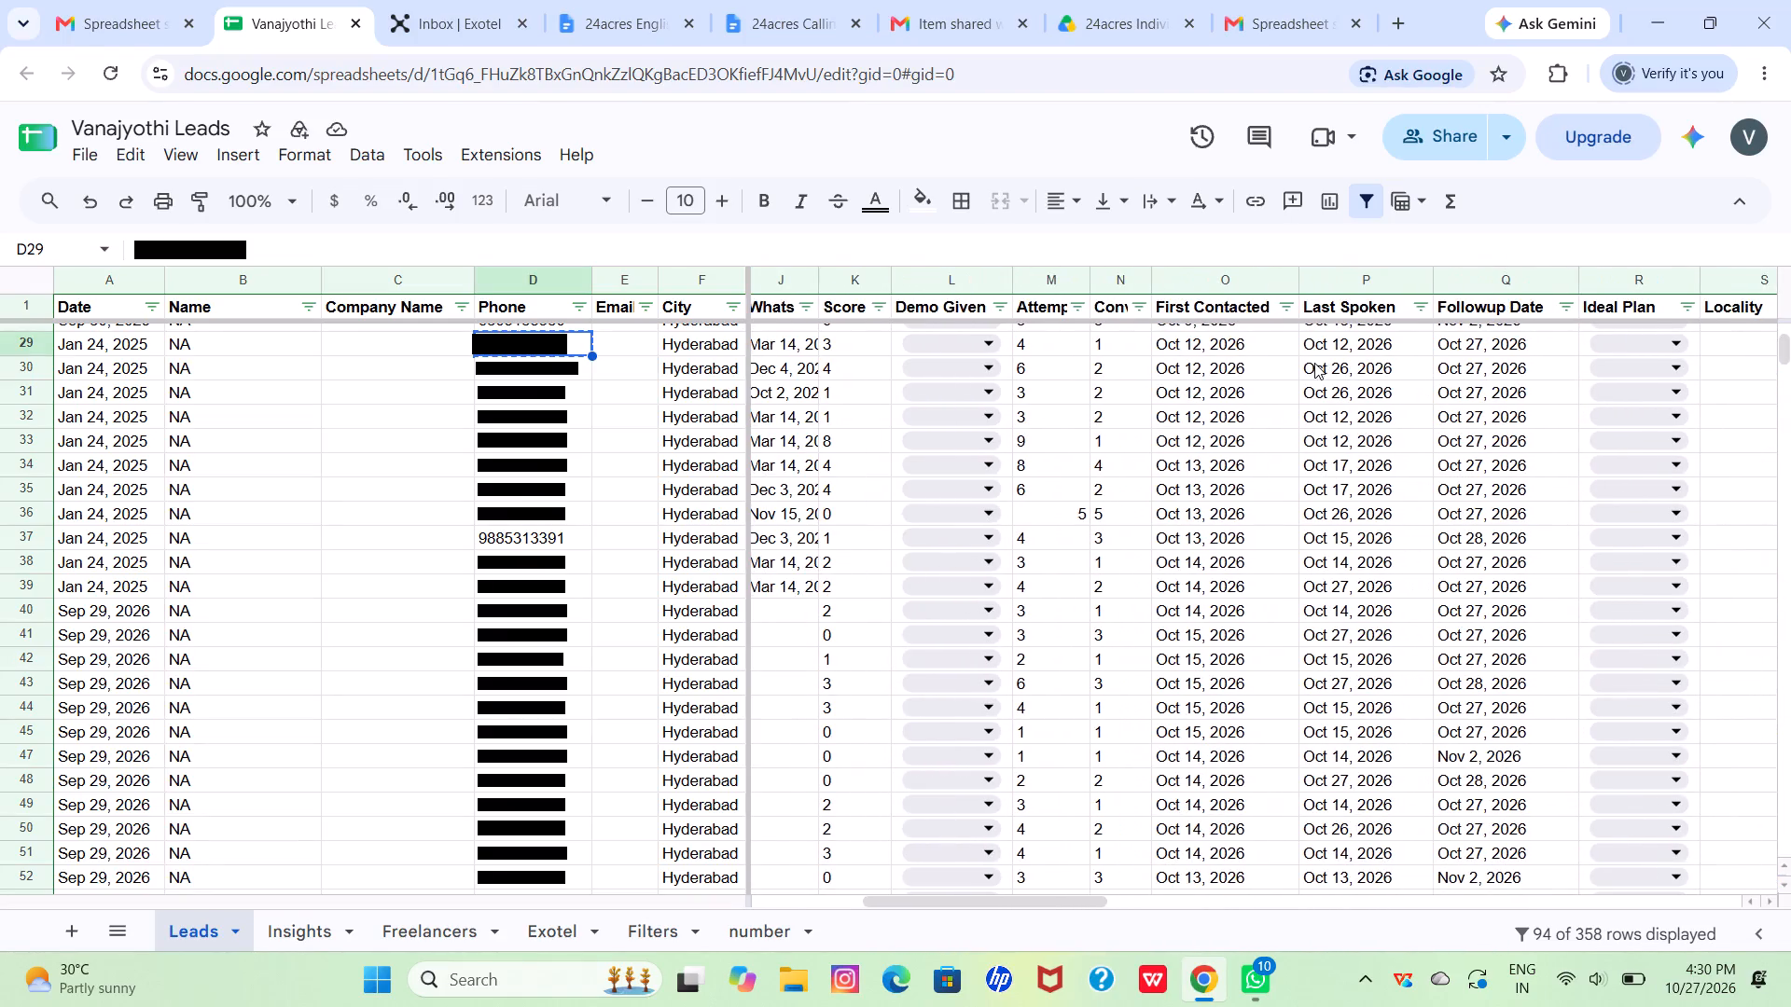
click(1038, 339)
key(5)
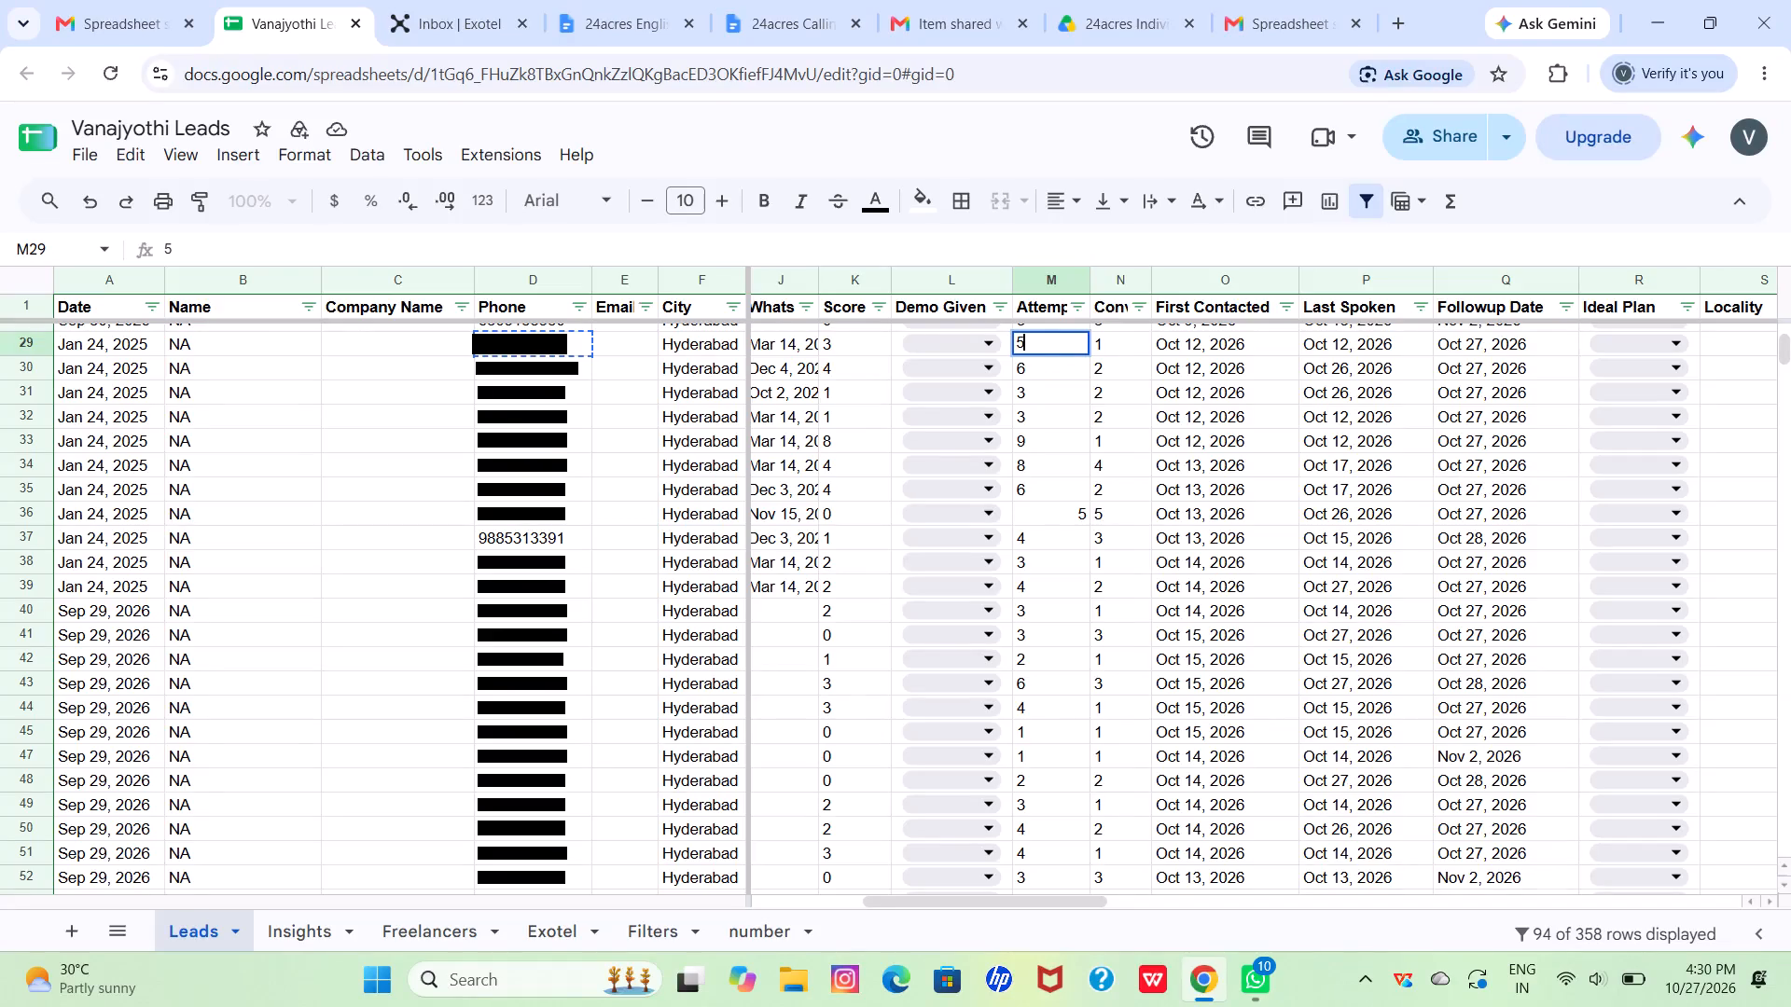
click(1106, 339)
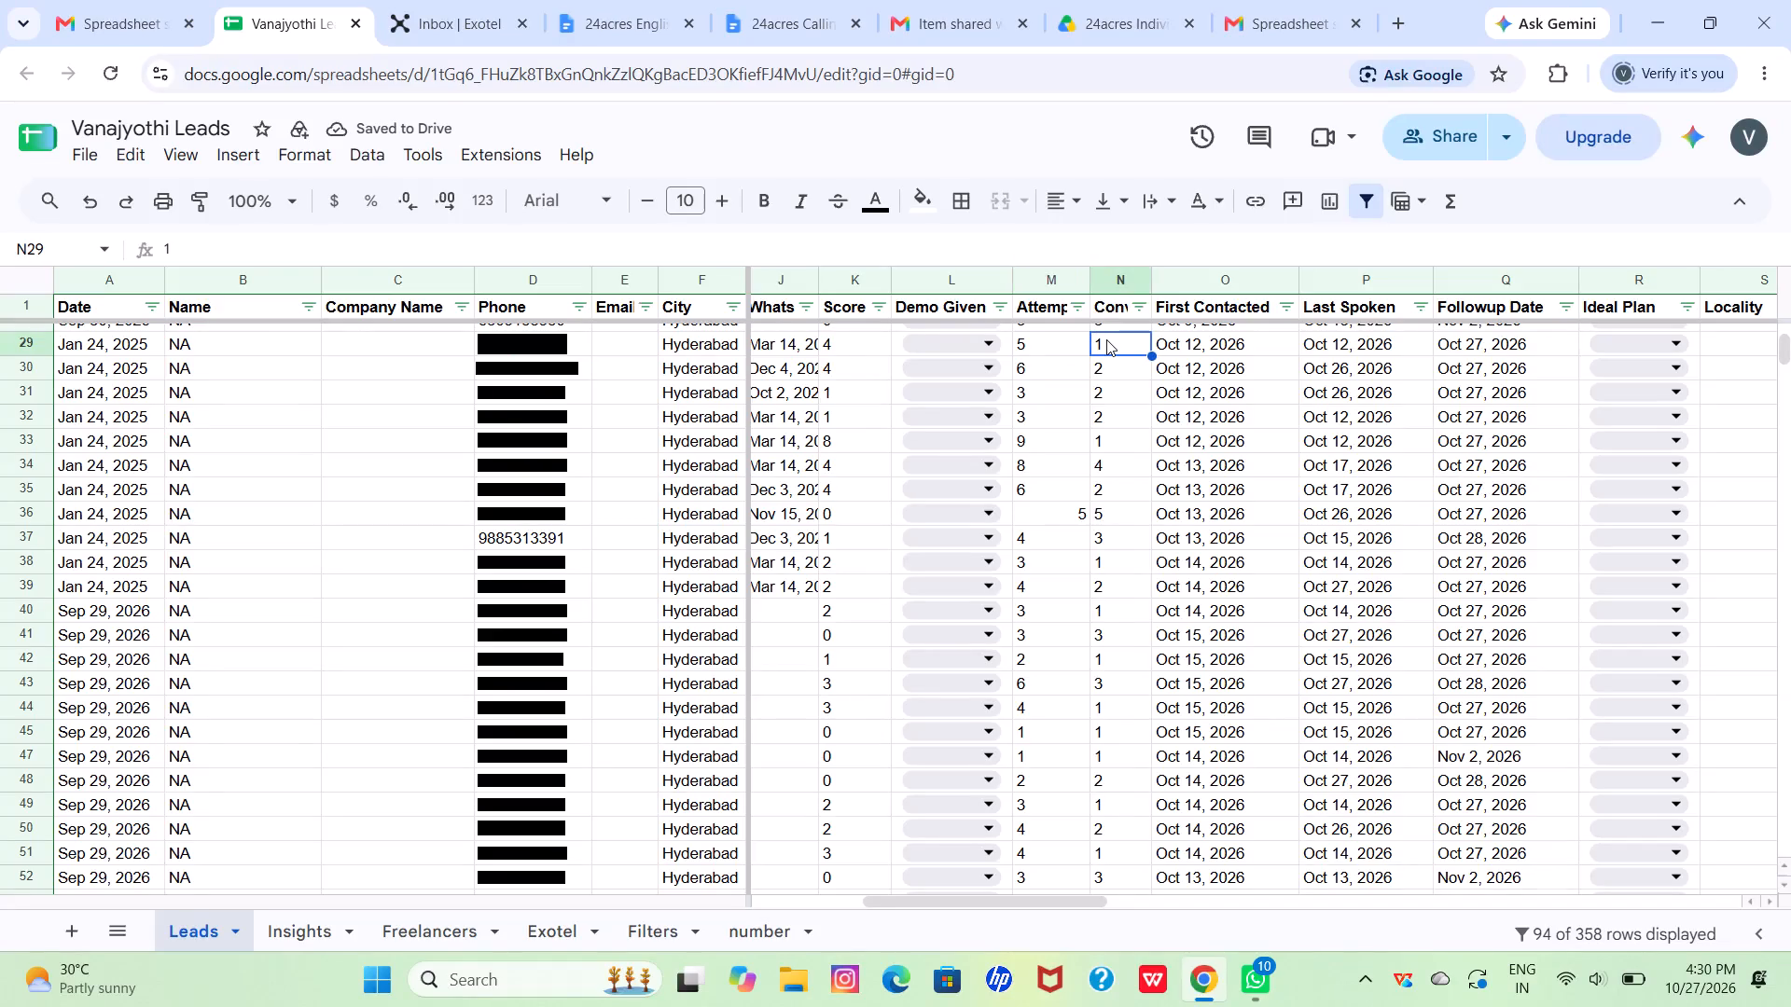
Review the Last Spoken dates, Followup Dates and Notes of the leads from row 29 onward.
scroll(1106, 339, left, 1)
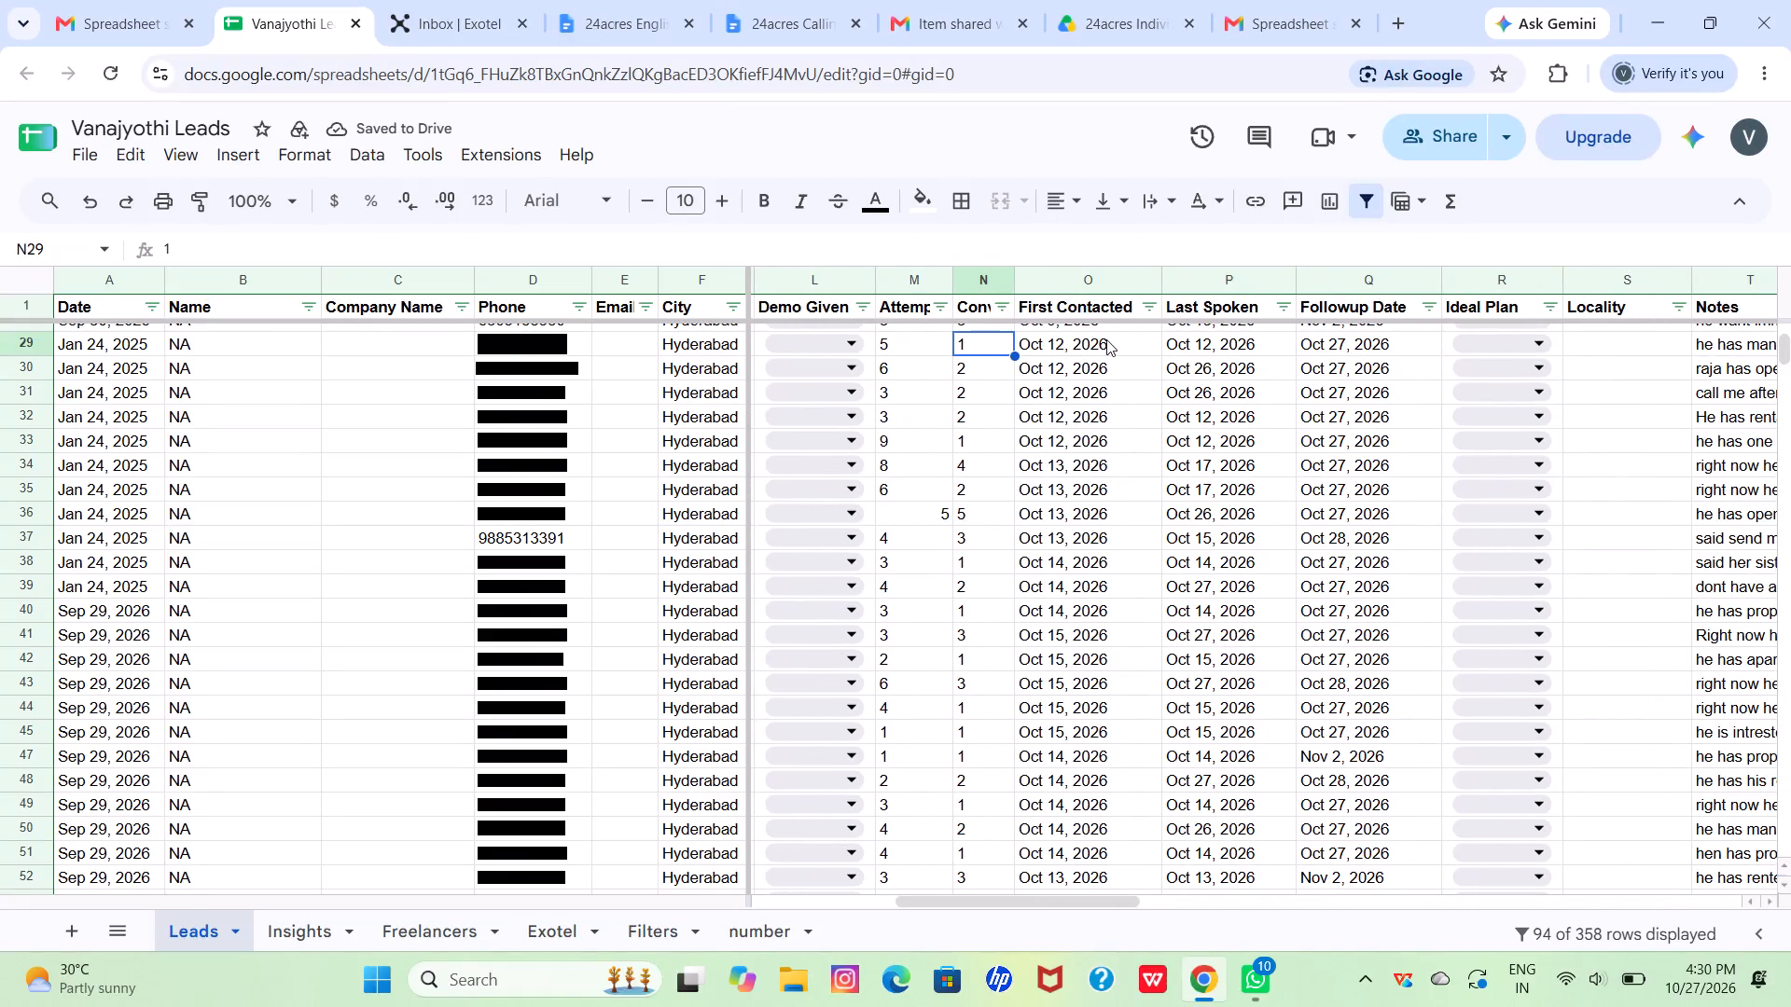
scroll(1106, 339, left, 2)
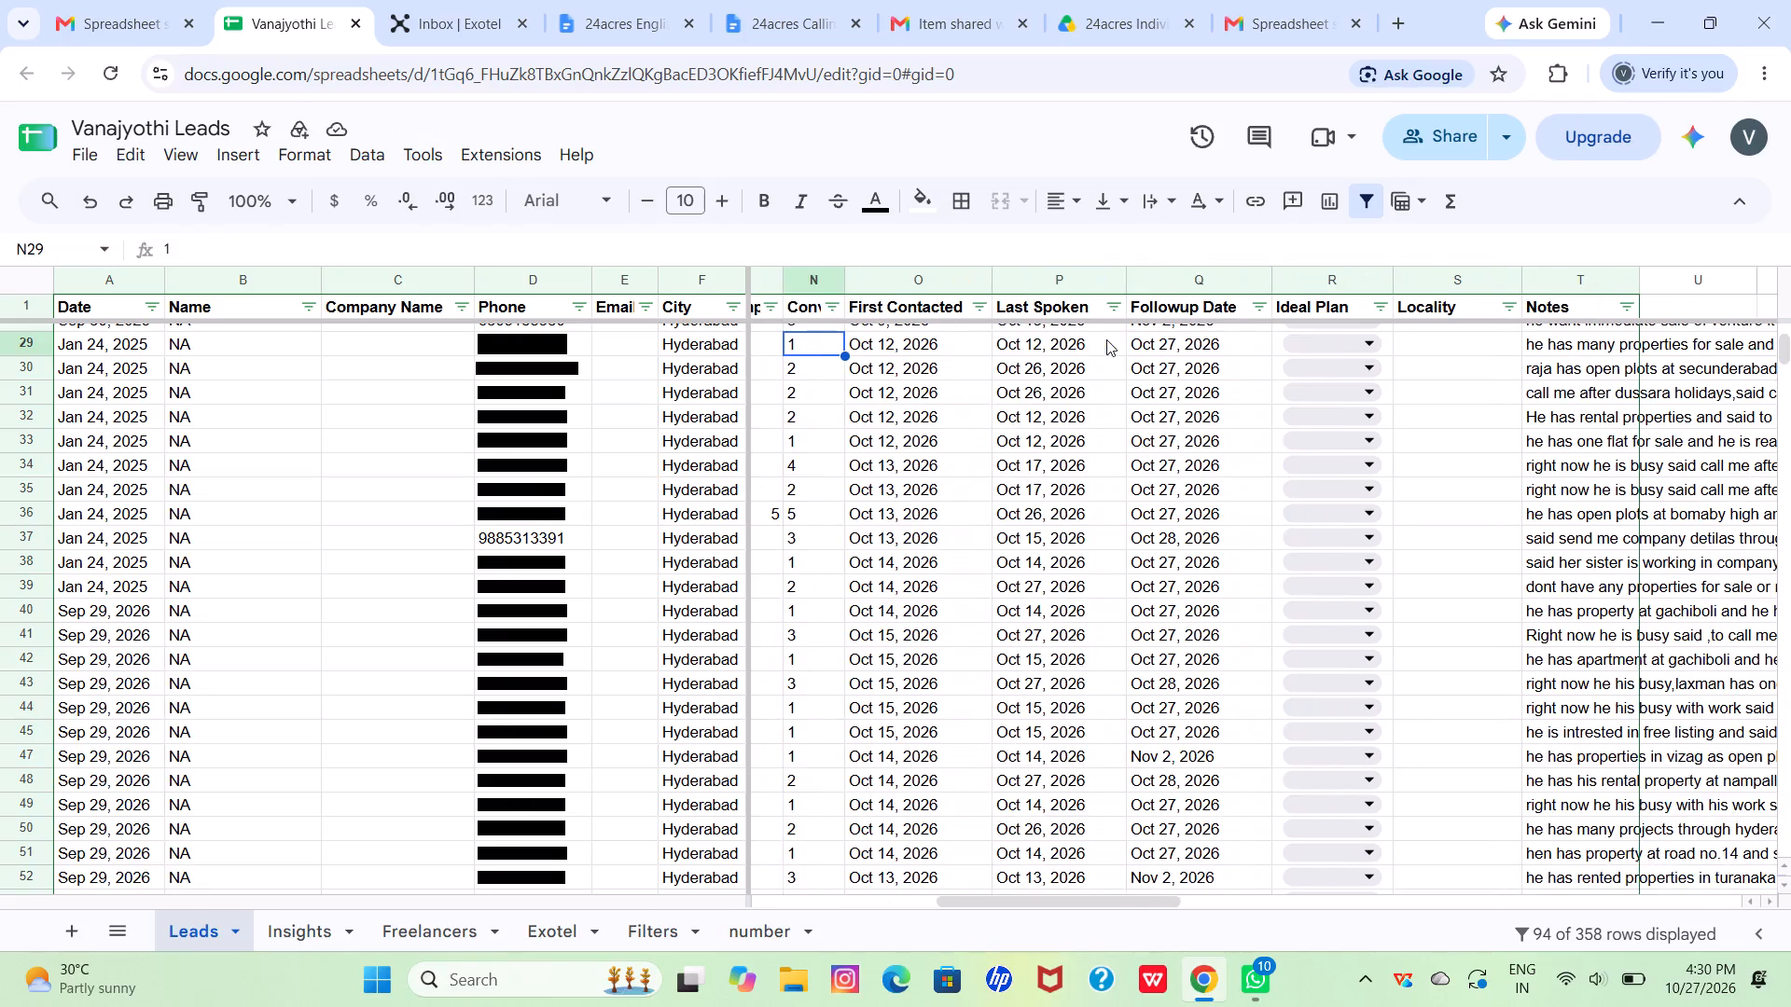
scroll(1106, 339, left, 3)
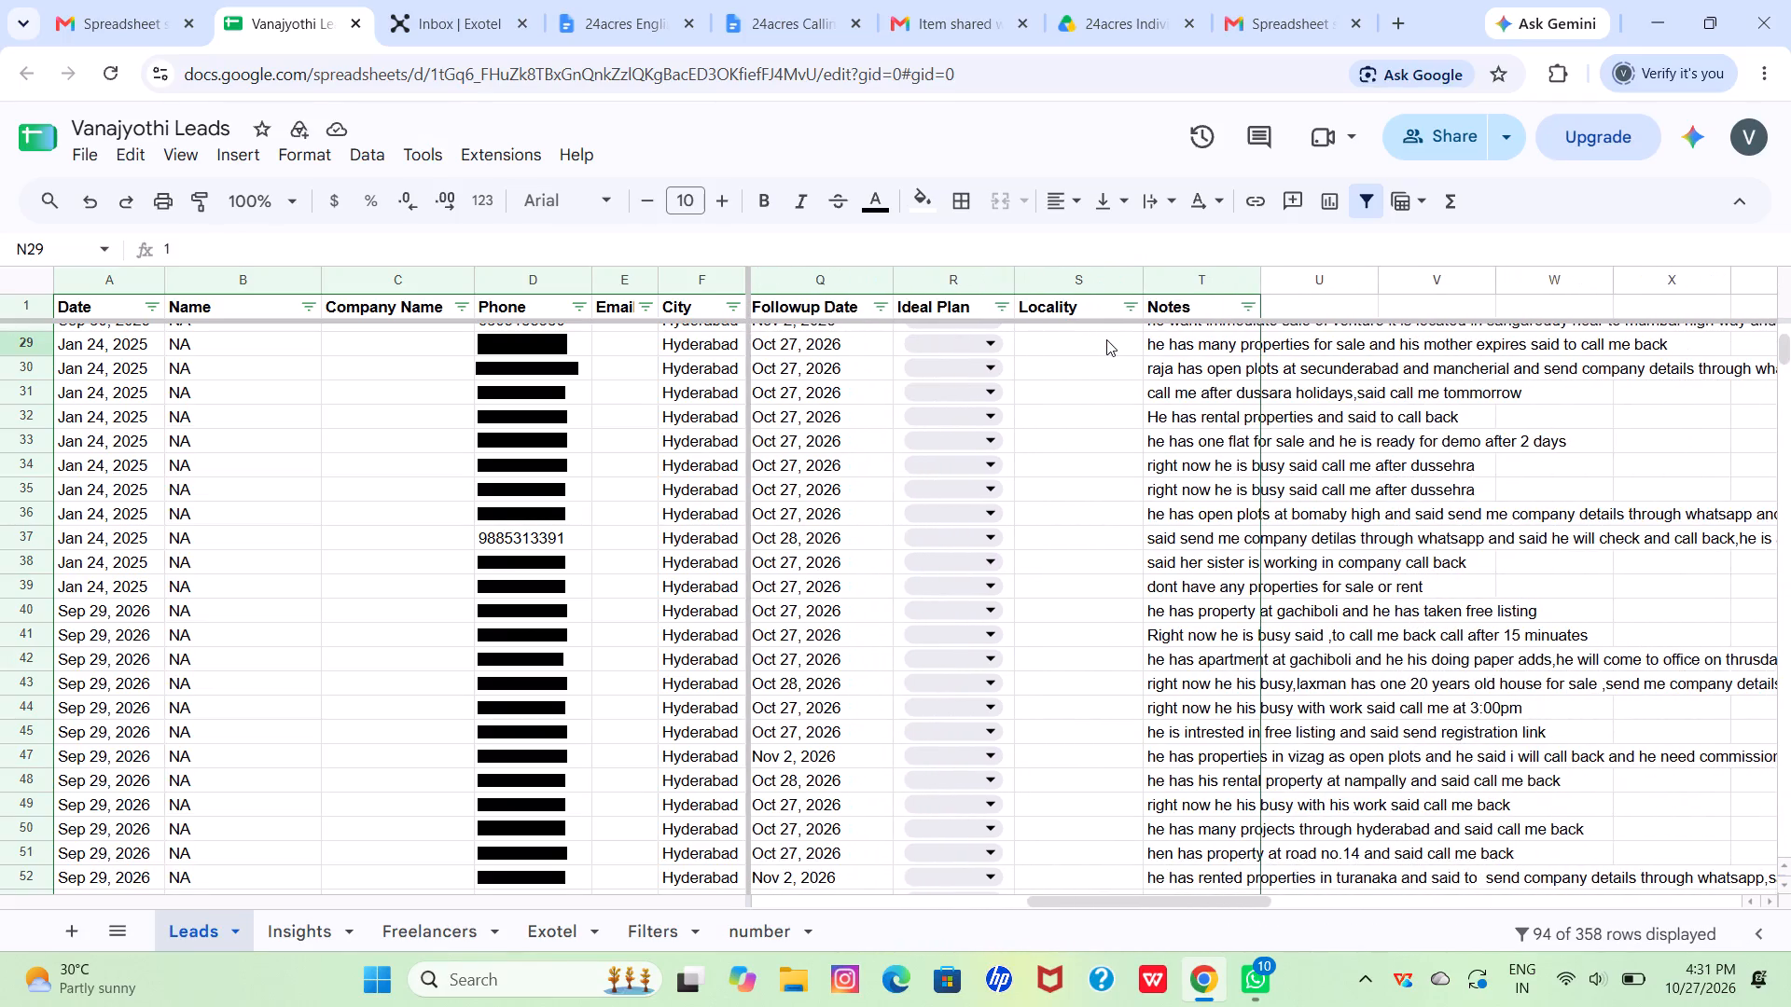
scroll(1106, 339, down, 1)
scroll(1106, 339, right, 1)
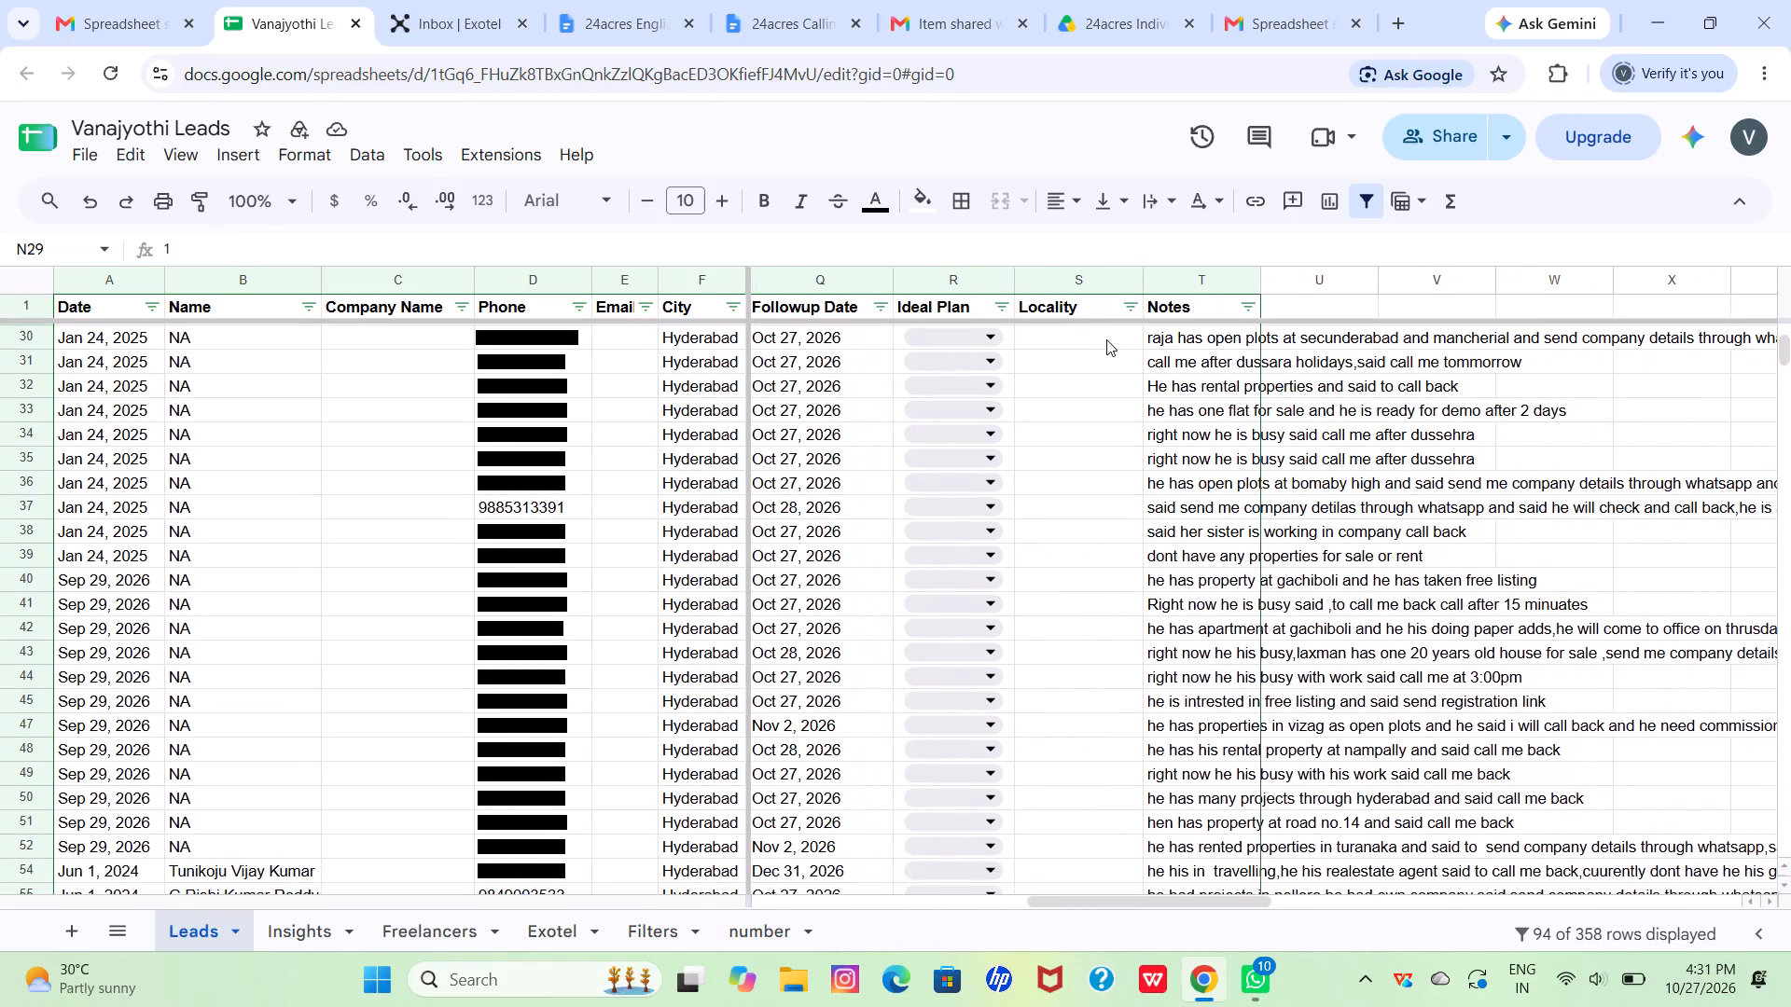
scroll(1106, 339, right, 2)
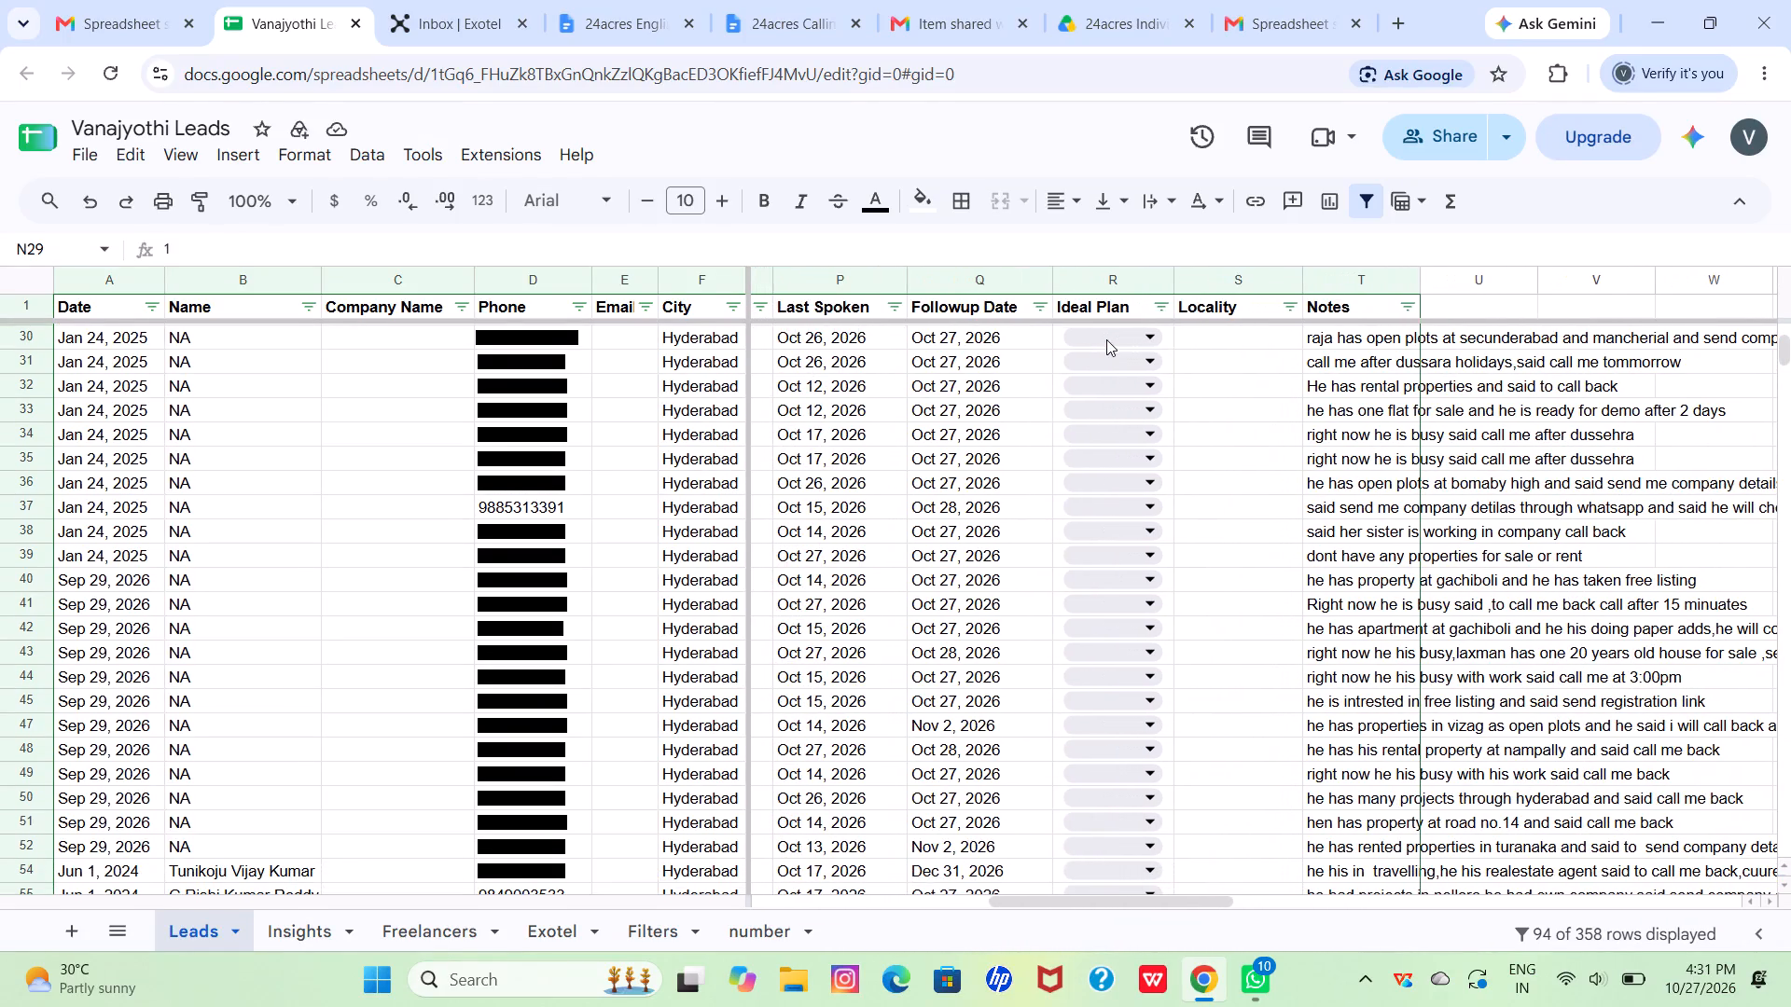
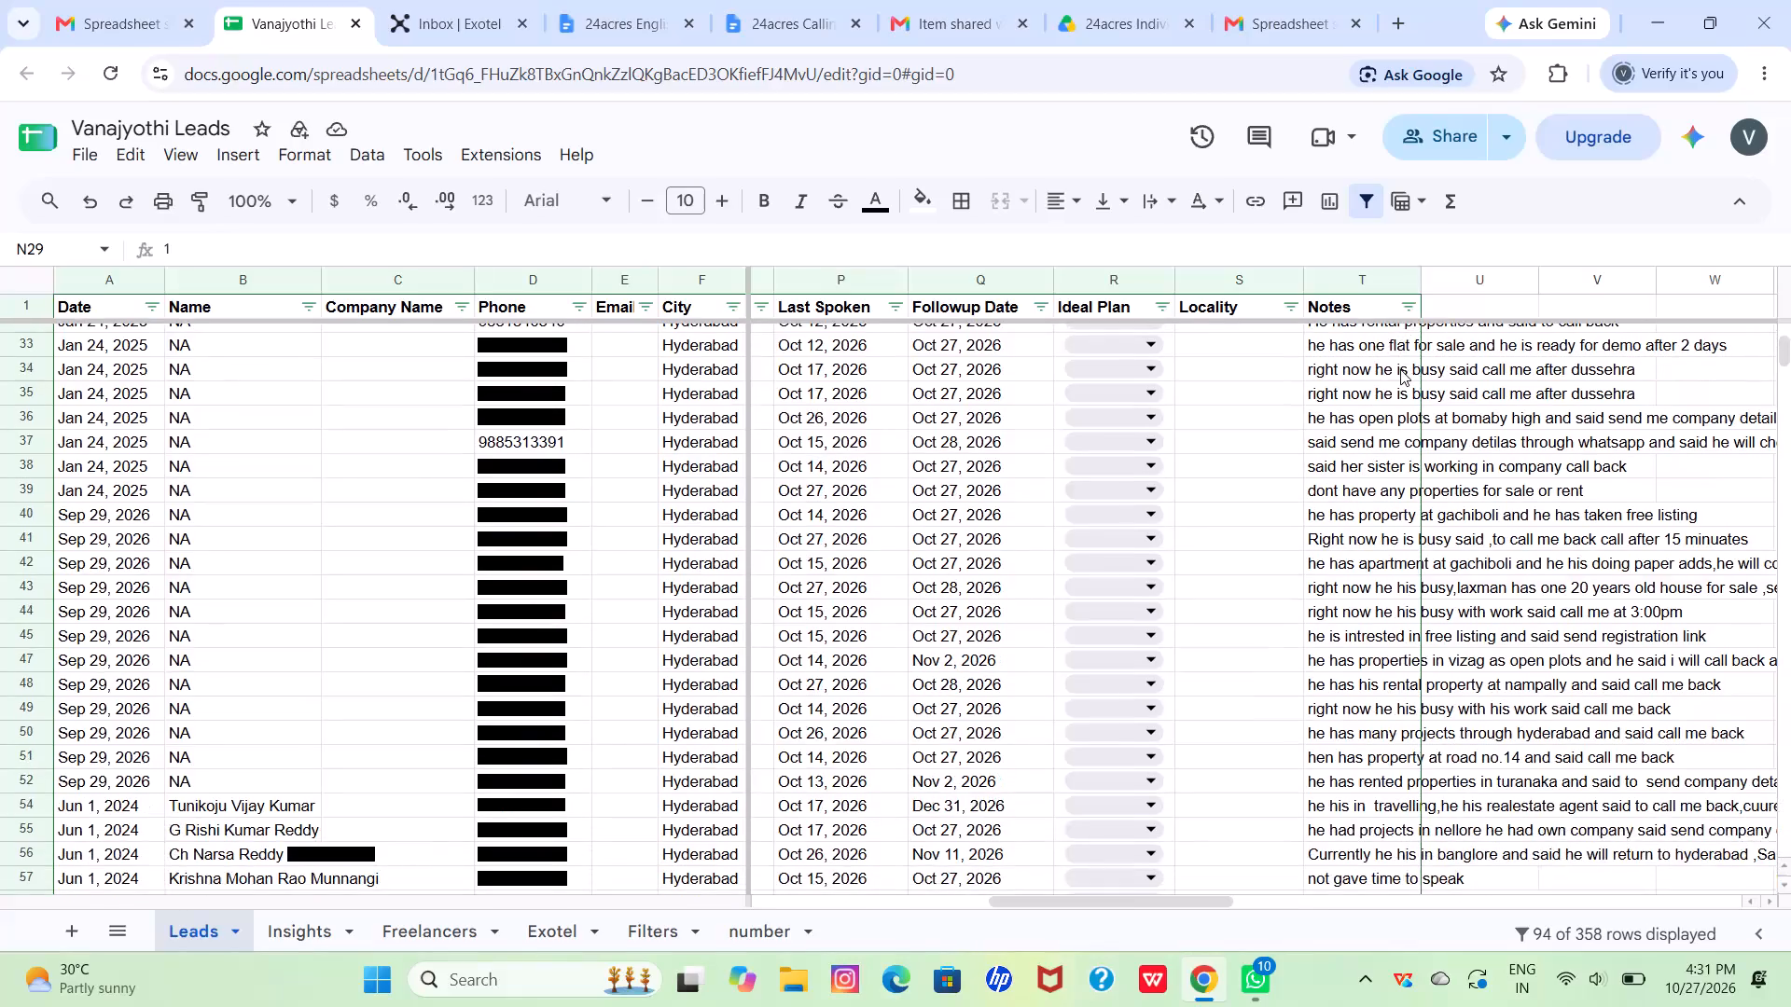
Remove the existing filter from the Leads sheet.
scroll(1400, 369, down, 1)
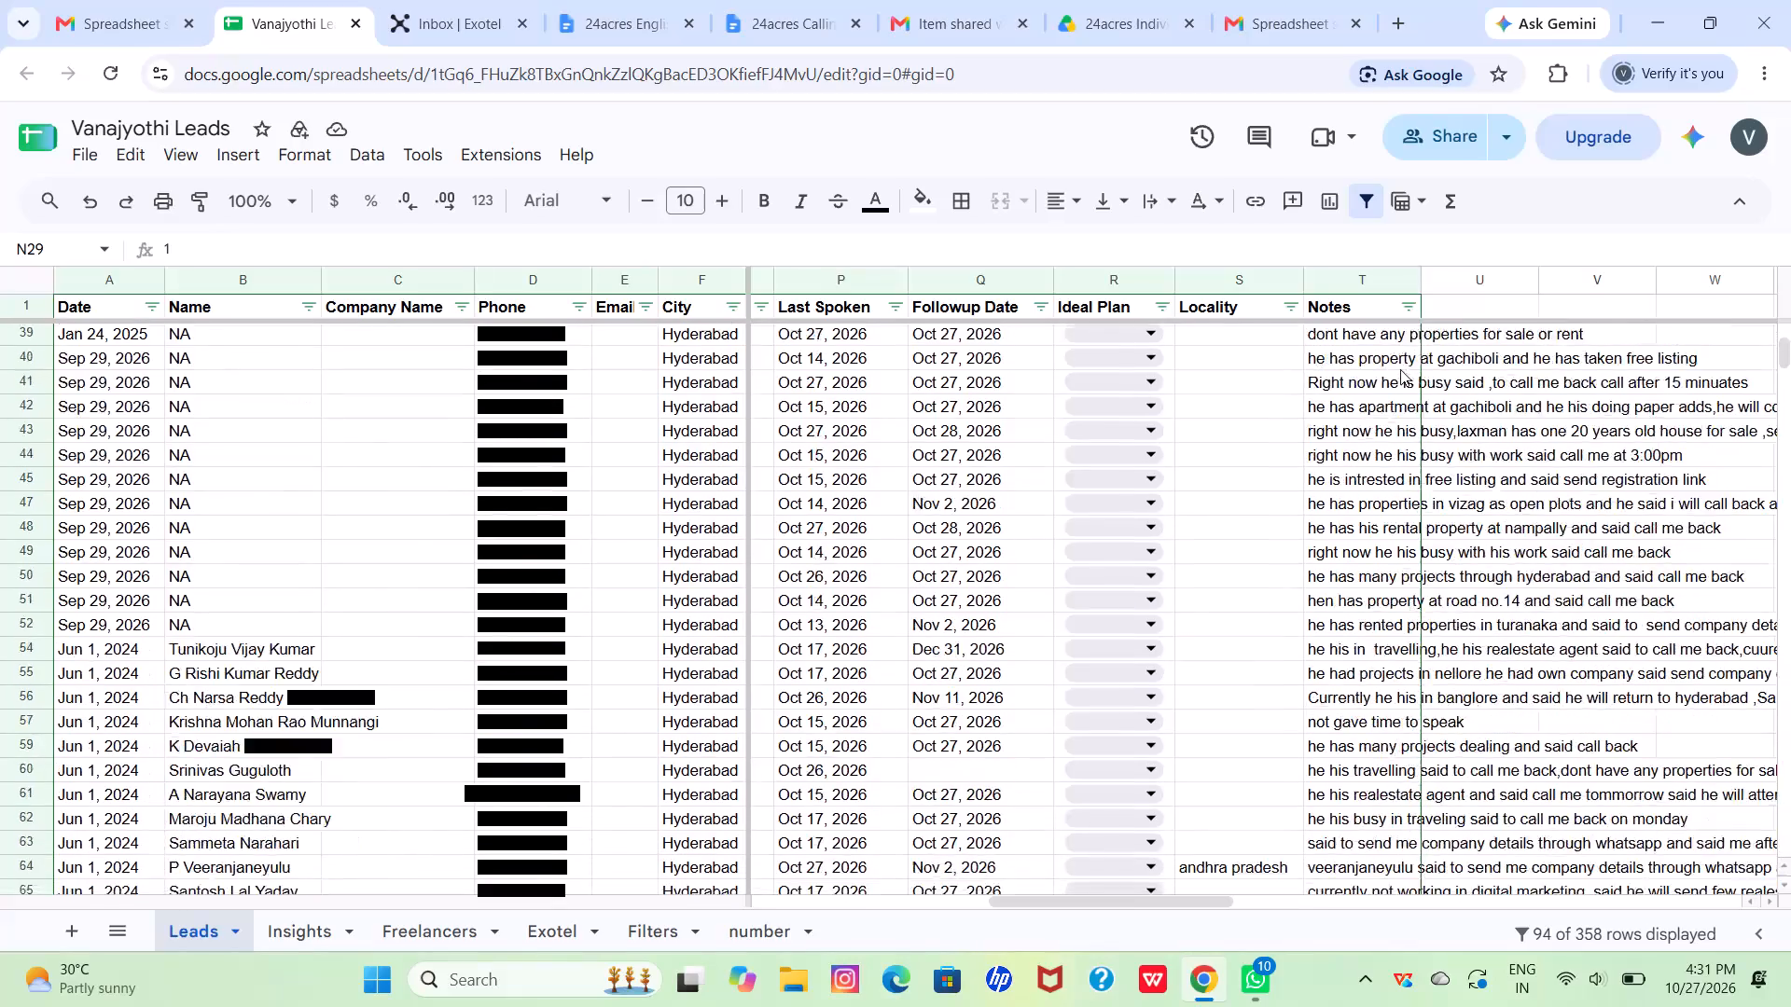
scroll(1400, 369, down, 3)
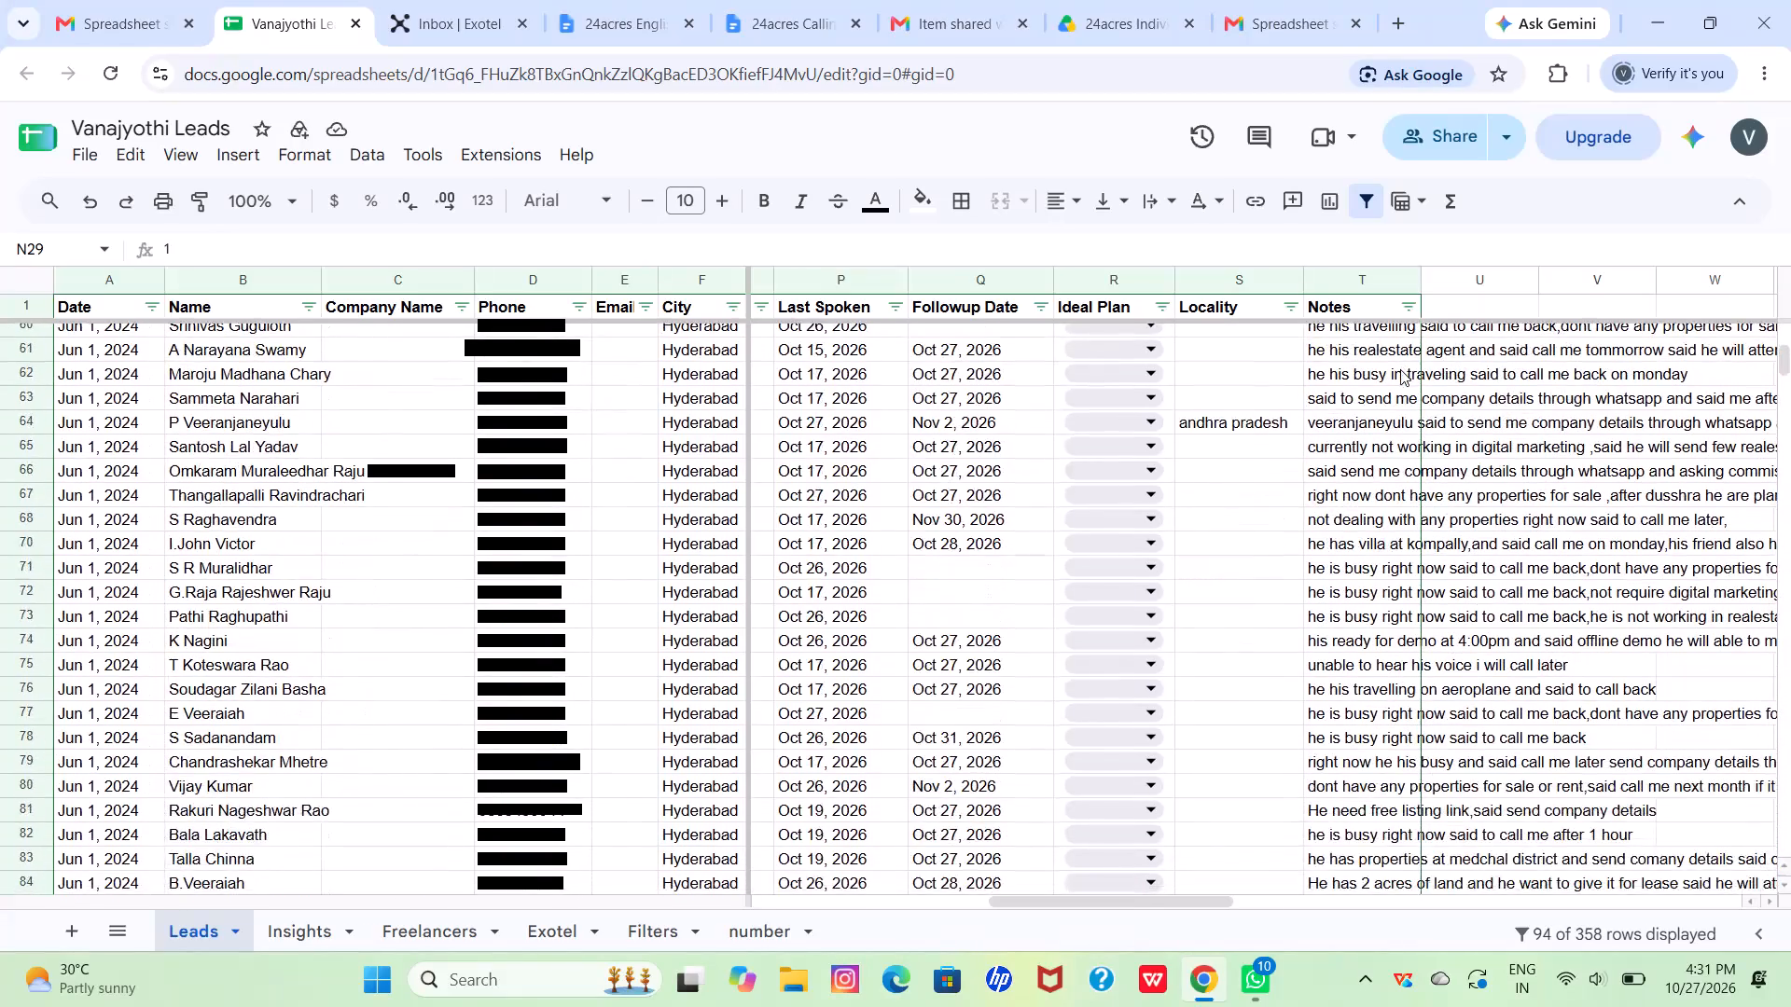
scroll(1400, 369, down, 4)
scroll(1400, 369, up, 6)
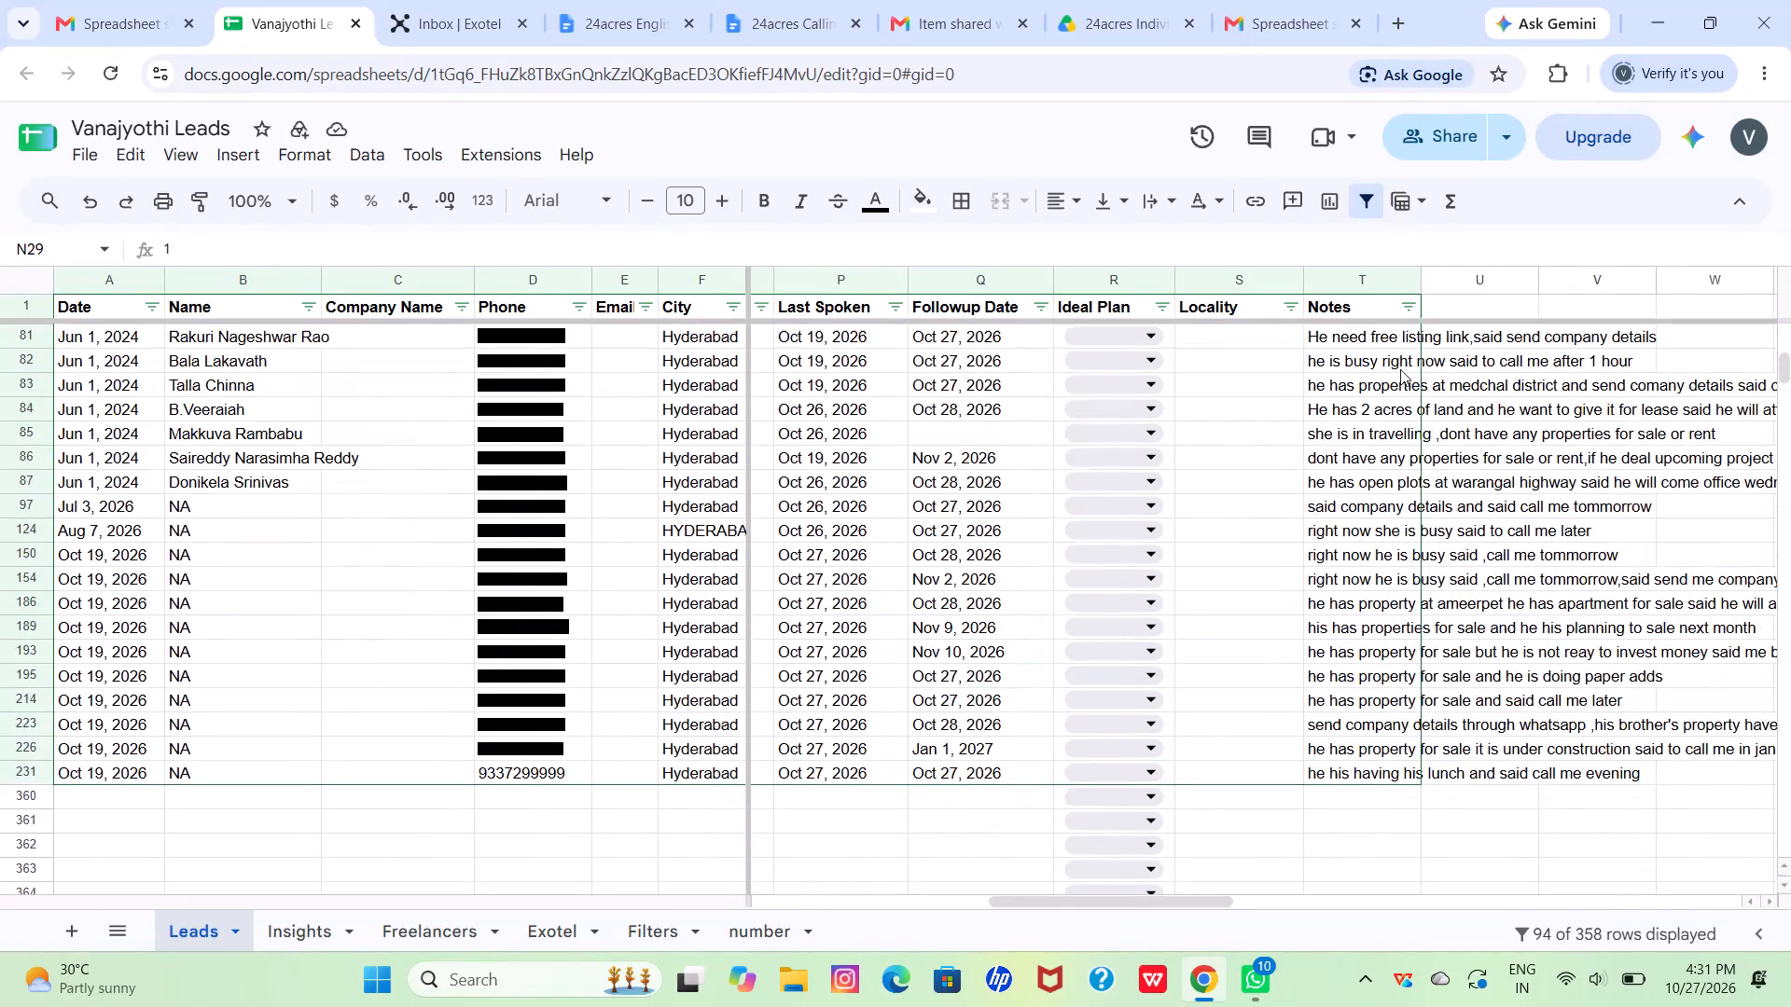
click(1364, 202)
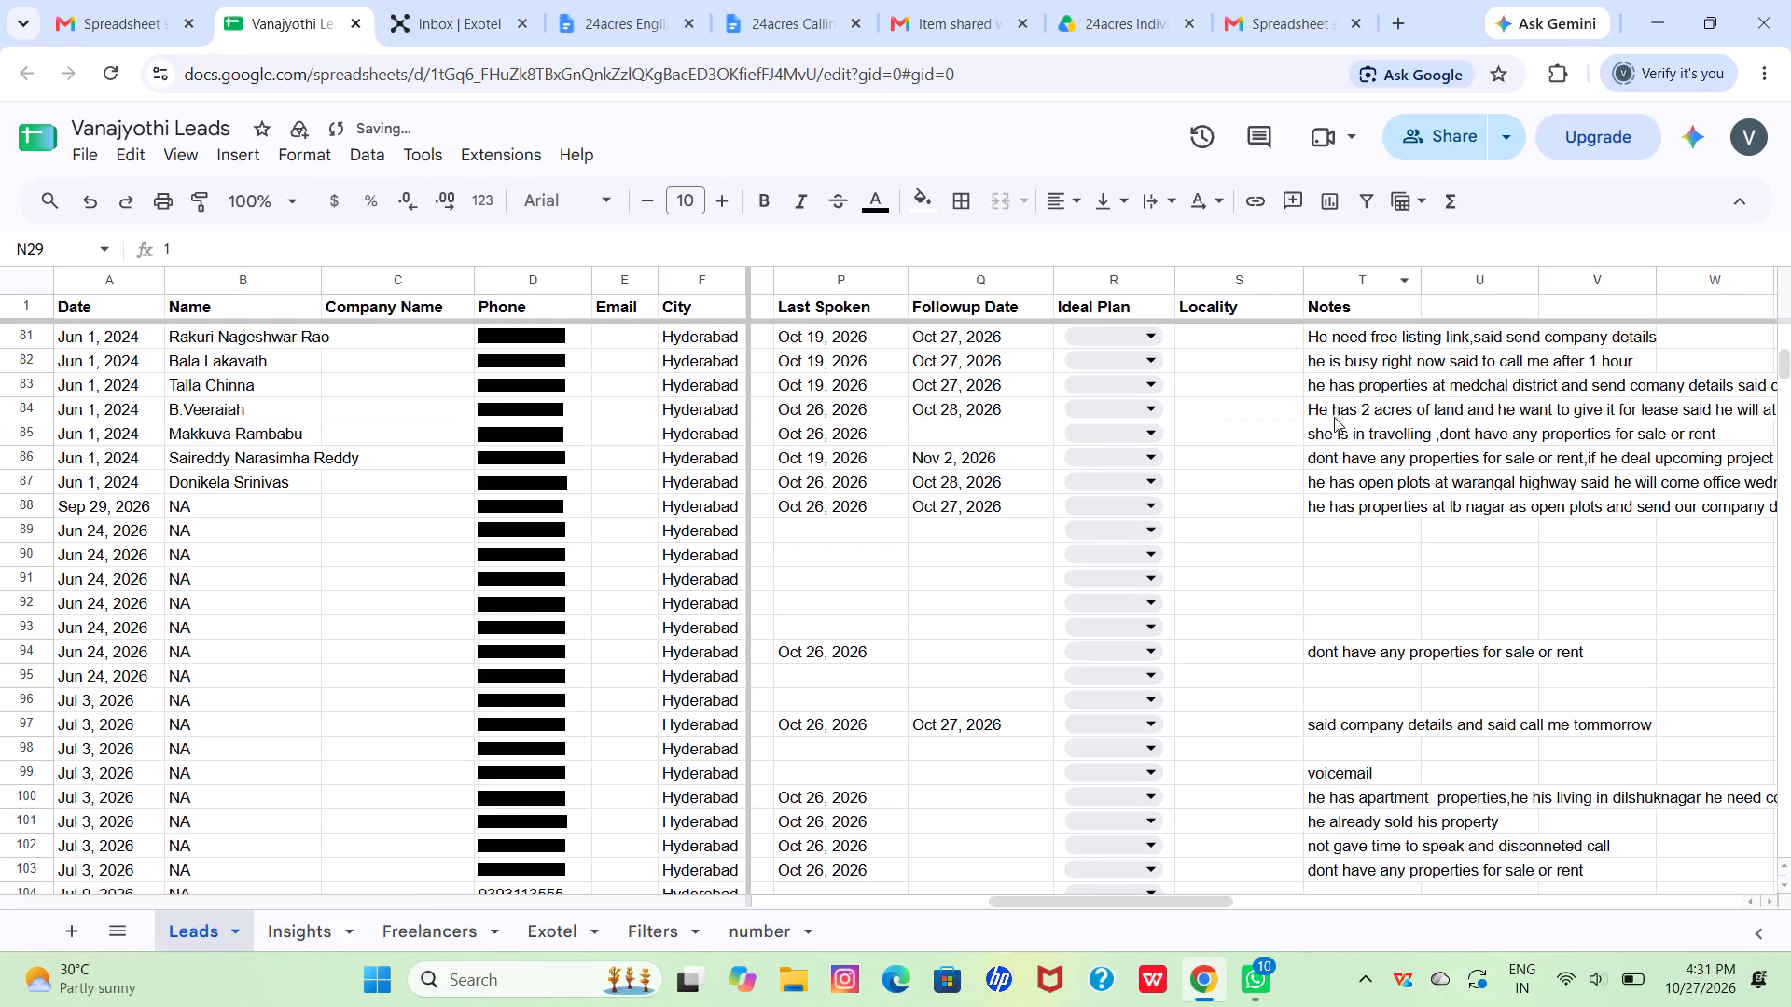
Create a new filter on the Leads sheet and limit the Status column to Never Answered.
scroll(1148, 452, up, 15)
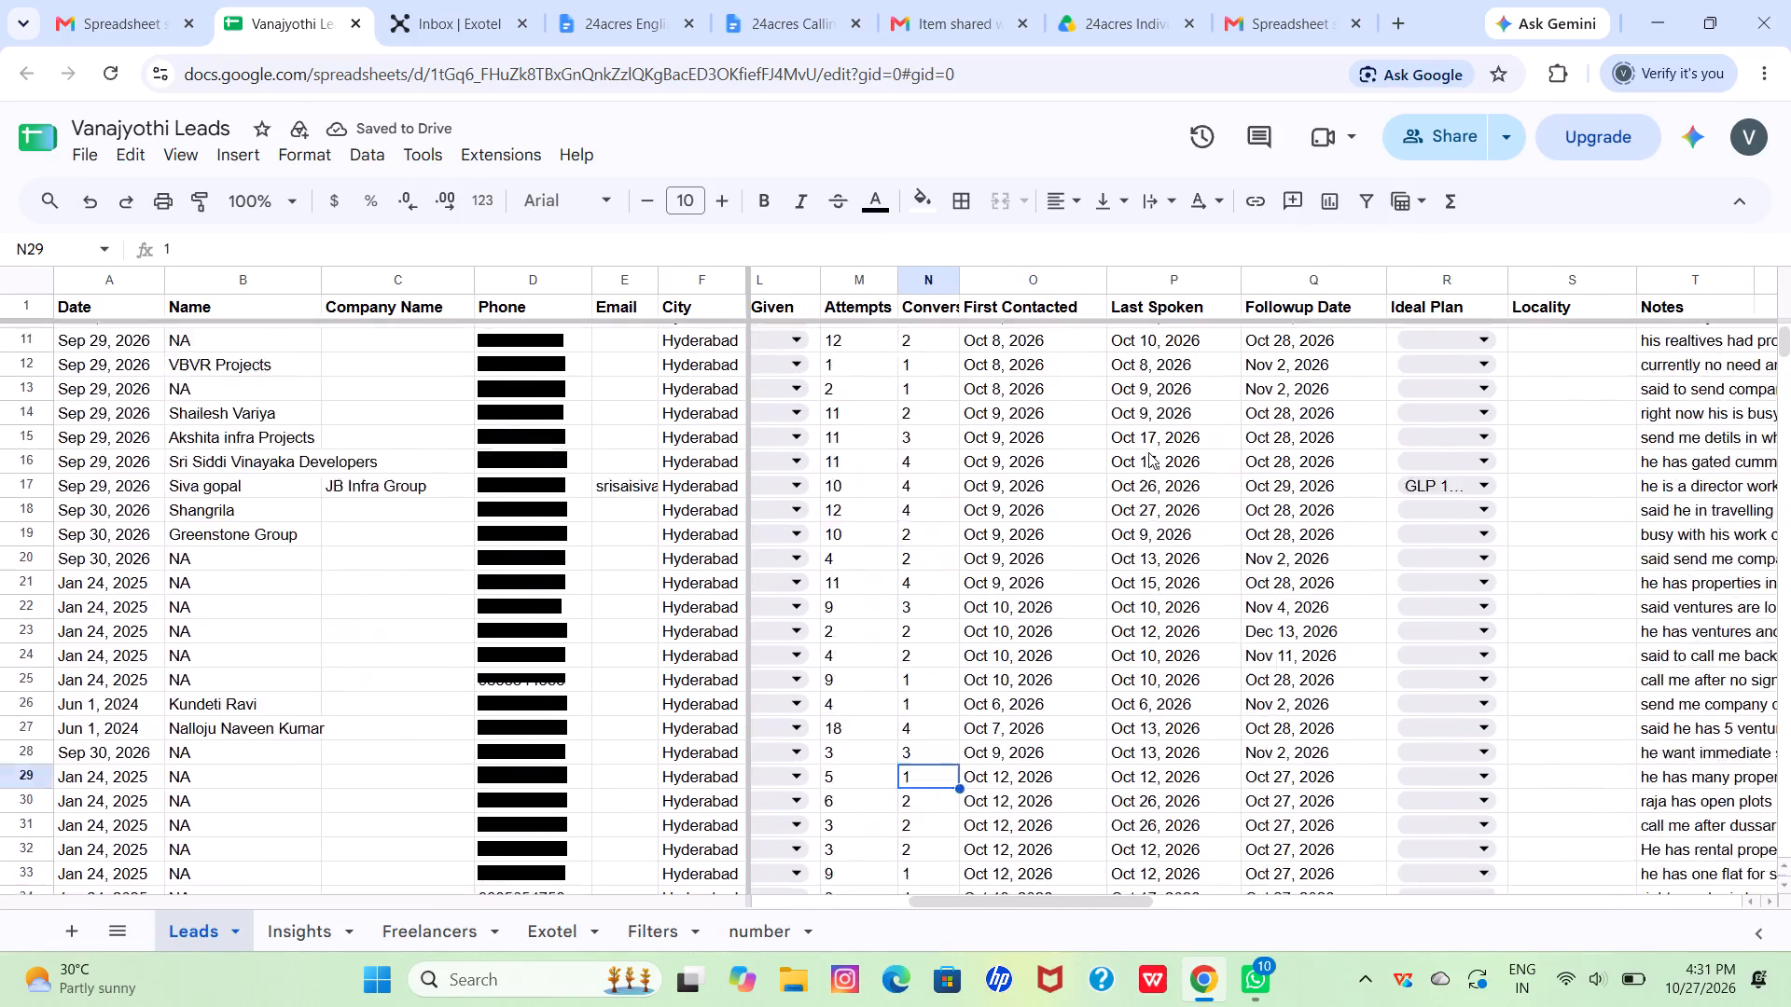
scroll(1148, 452, up, 10)
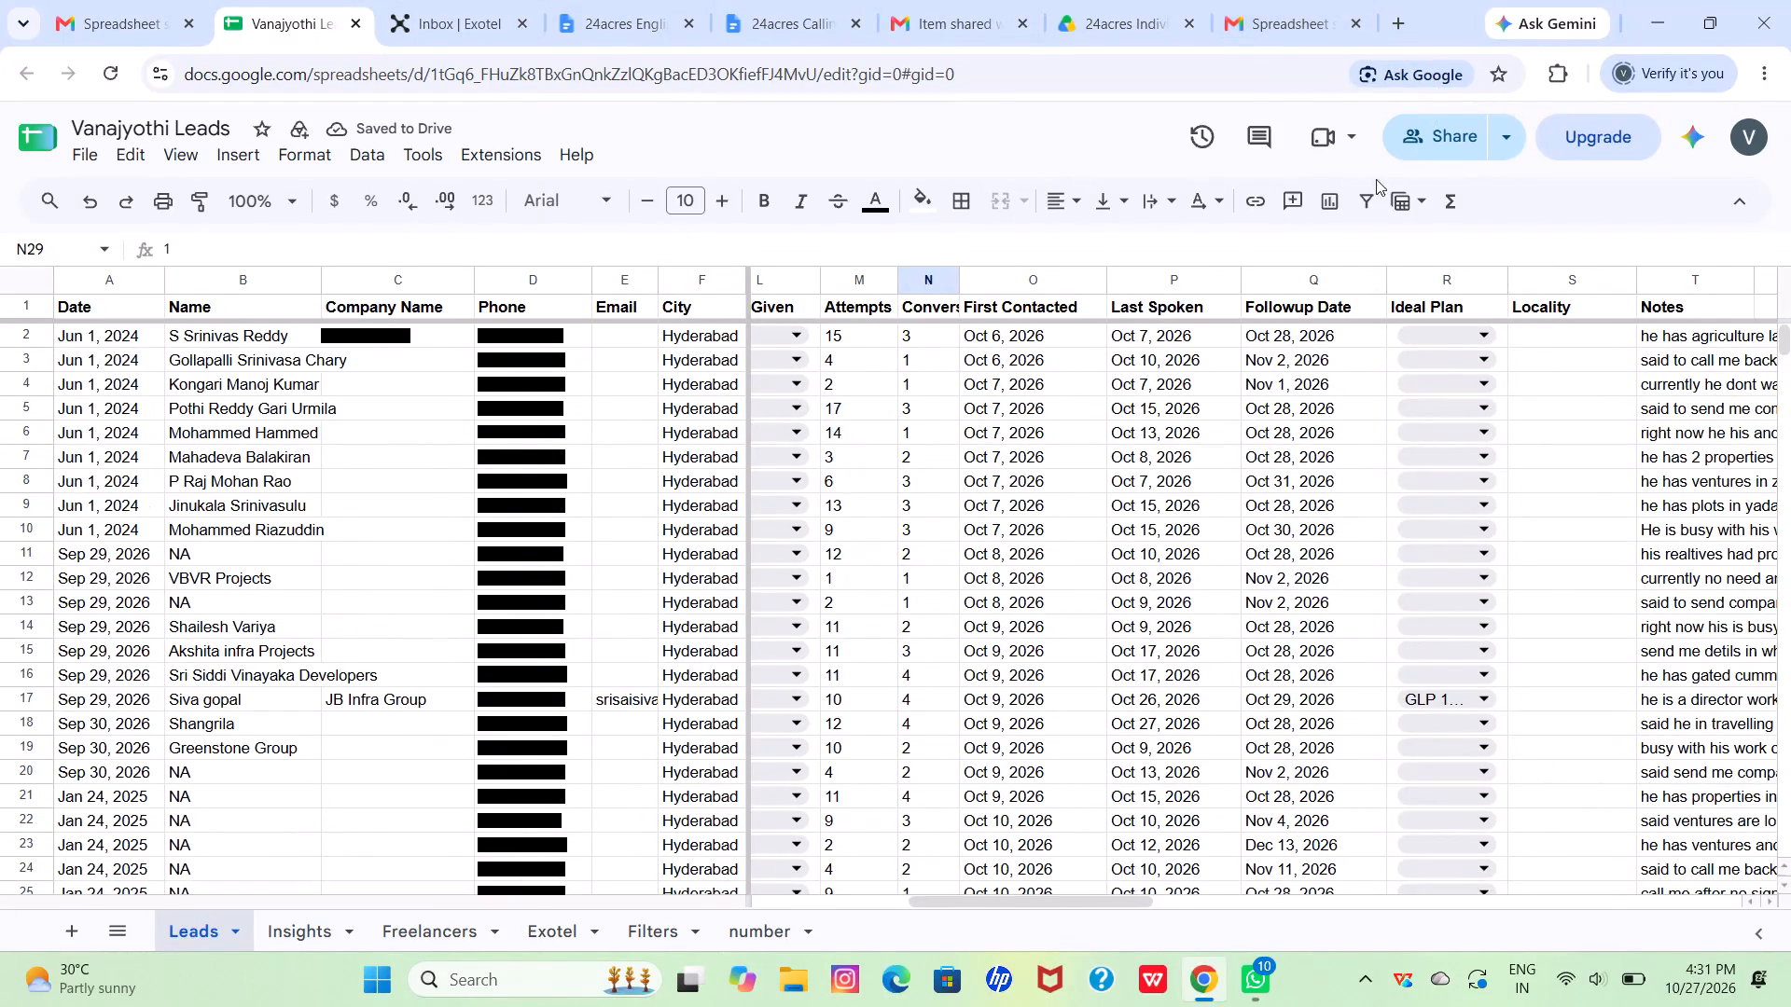
click(1358, 203)
click(1358, 203)
click(1358, 203)
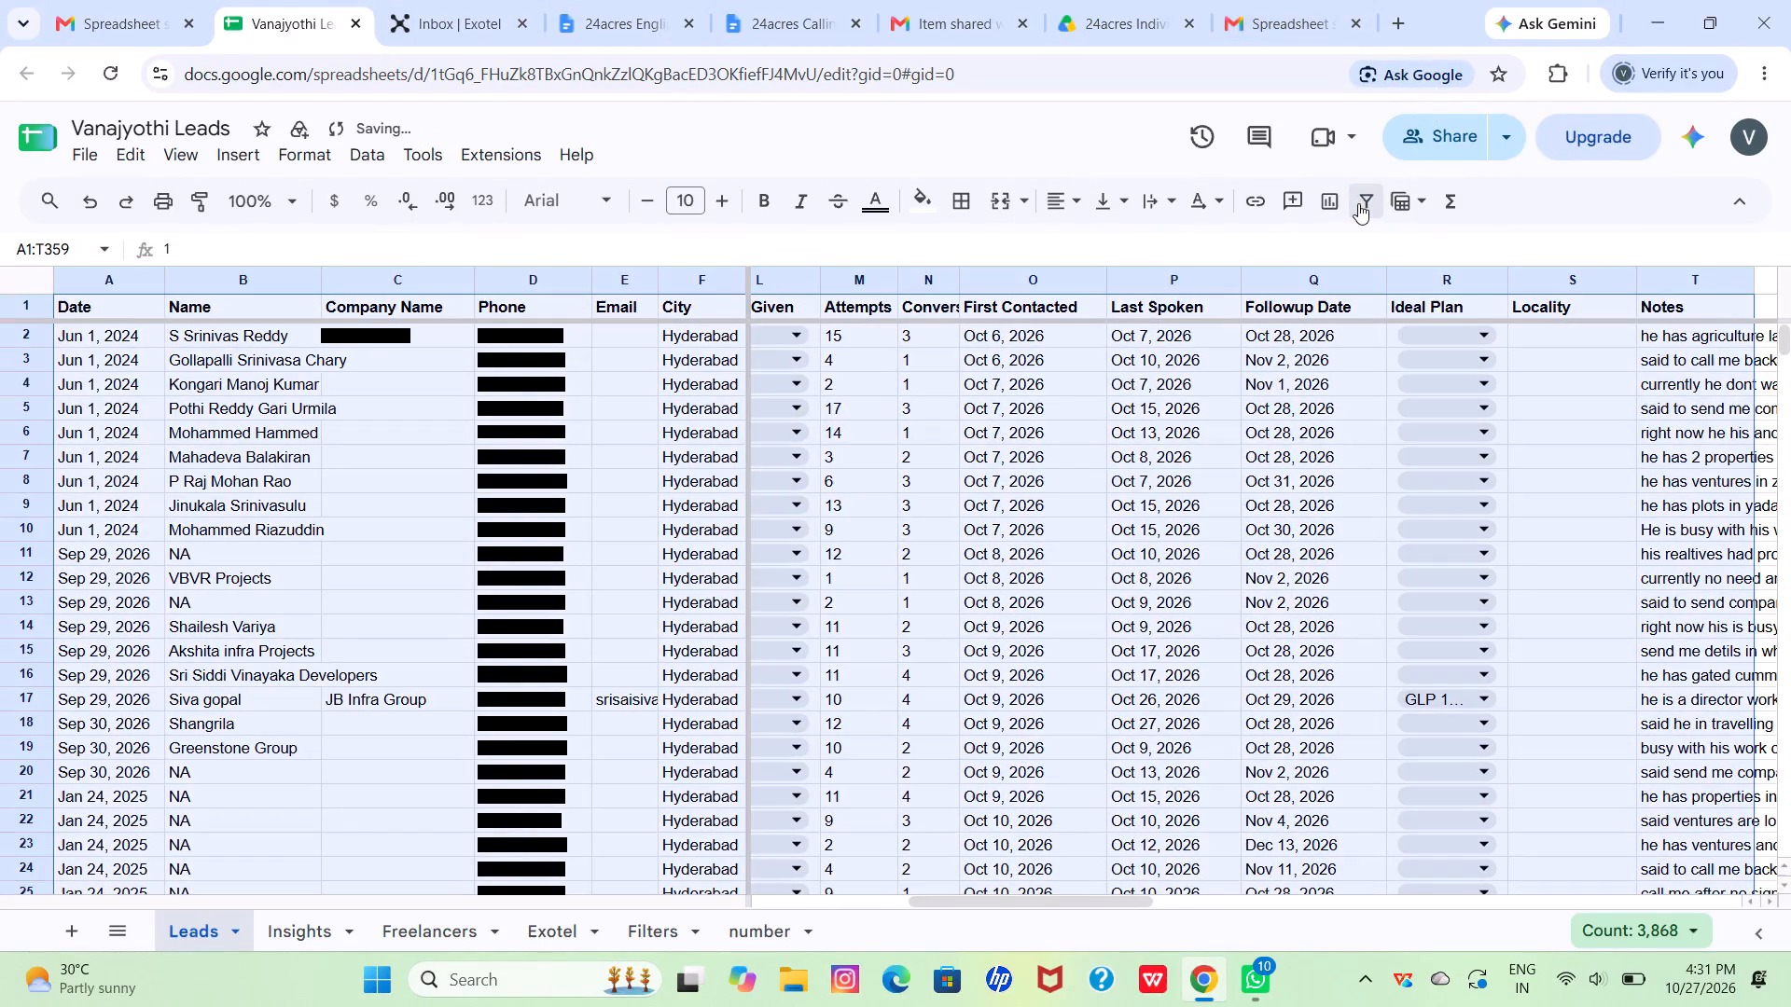
scroll(840, 297, right, 2)
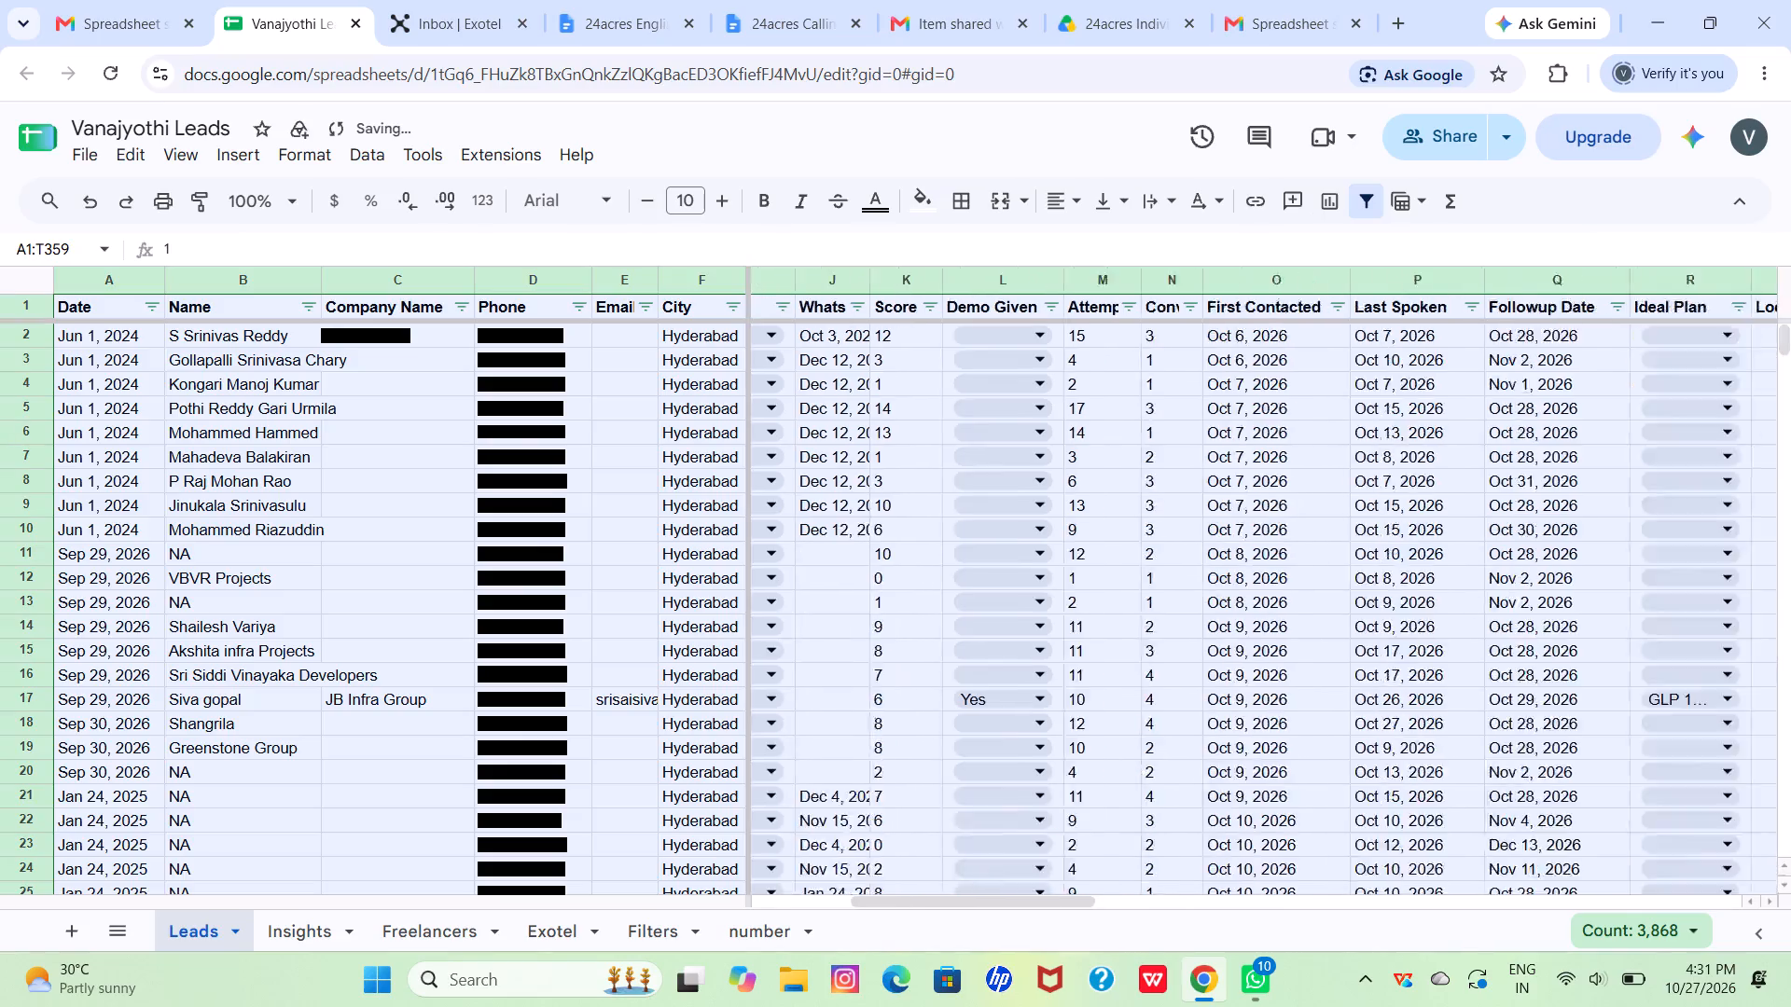
scroll(840, 297, right, 2)
click(1061, 305)
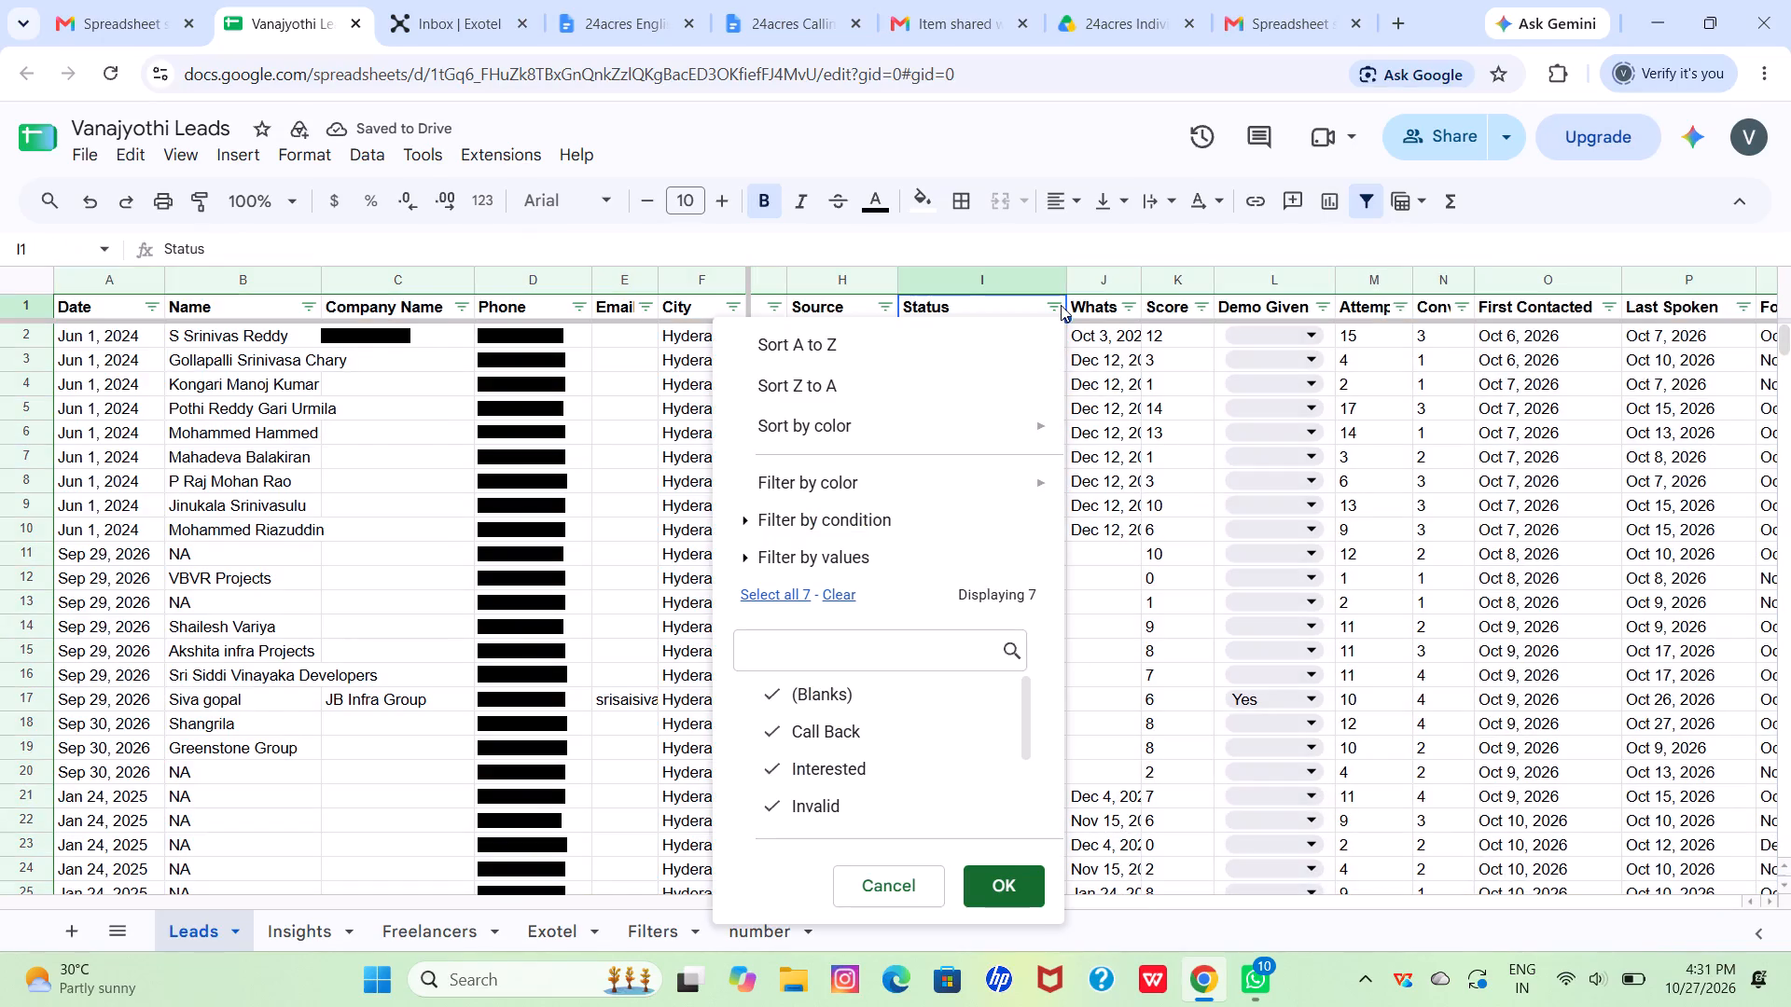
click(840, 590)
scroll(826, 719, down, 1)
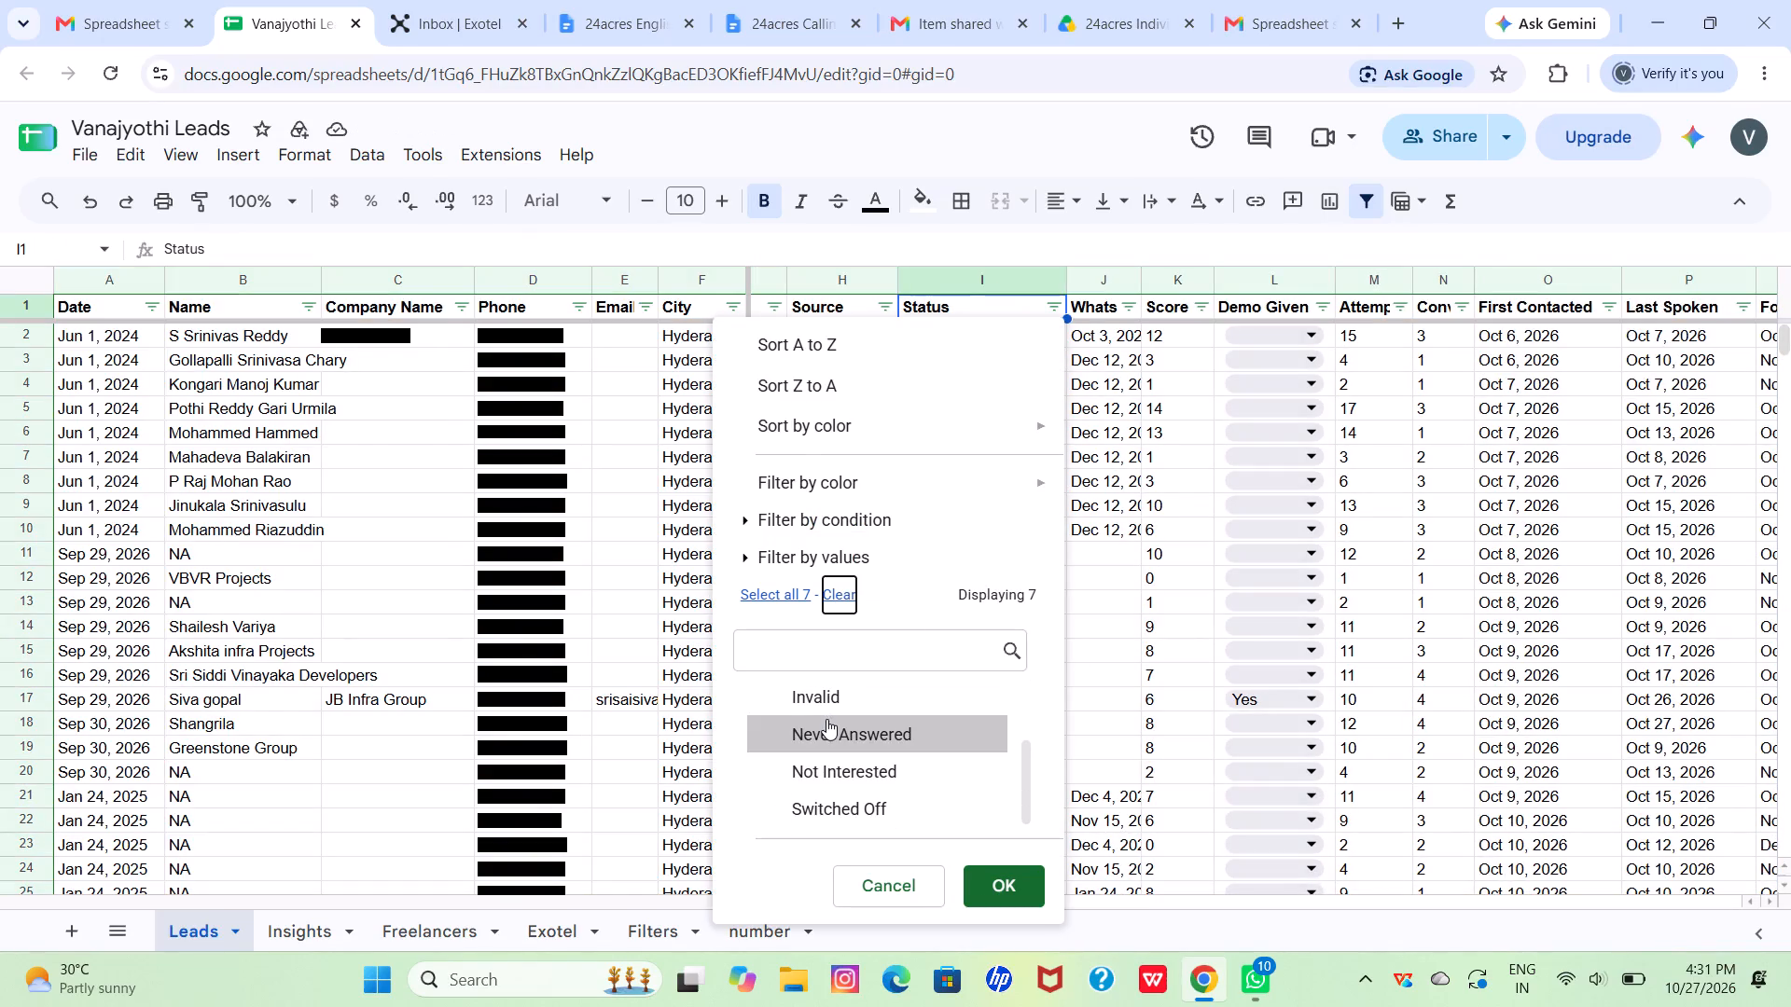
click(826, 719)
click(1031, 874)
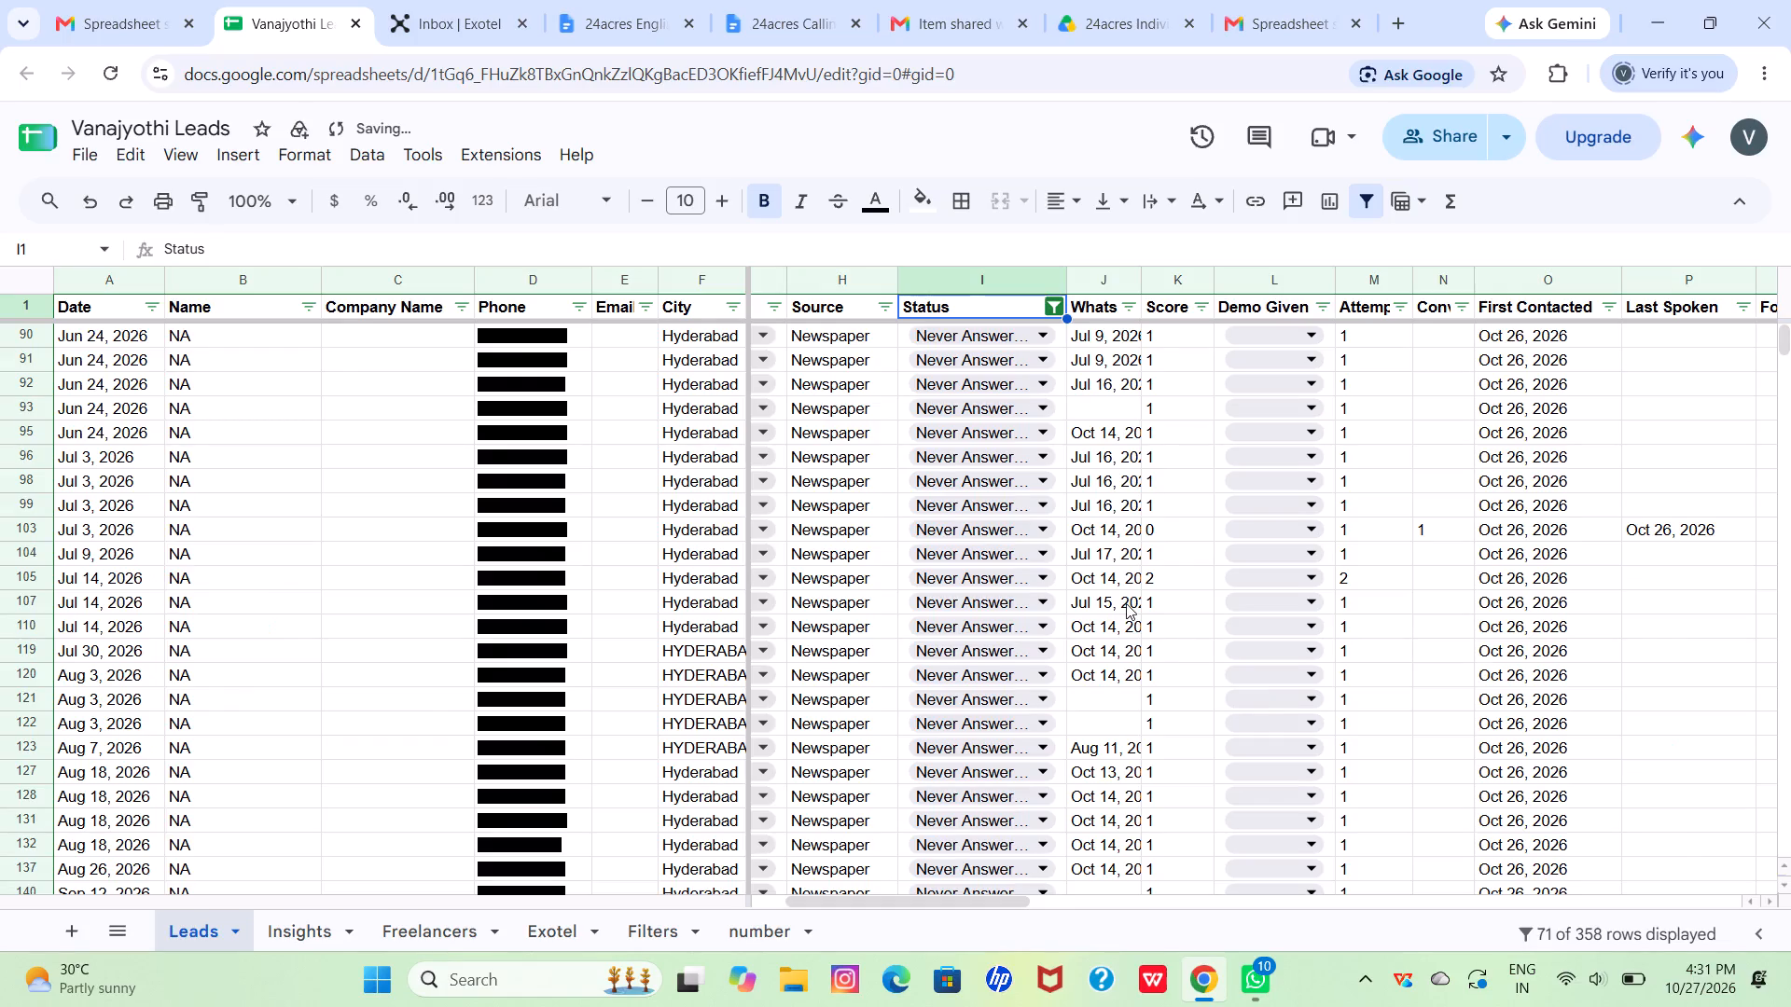
Set the status of the lead in row 103 to Not Interested.
scroll(1126, 603, down, 3)
scroll(1126, 603, up, 7)
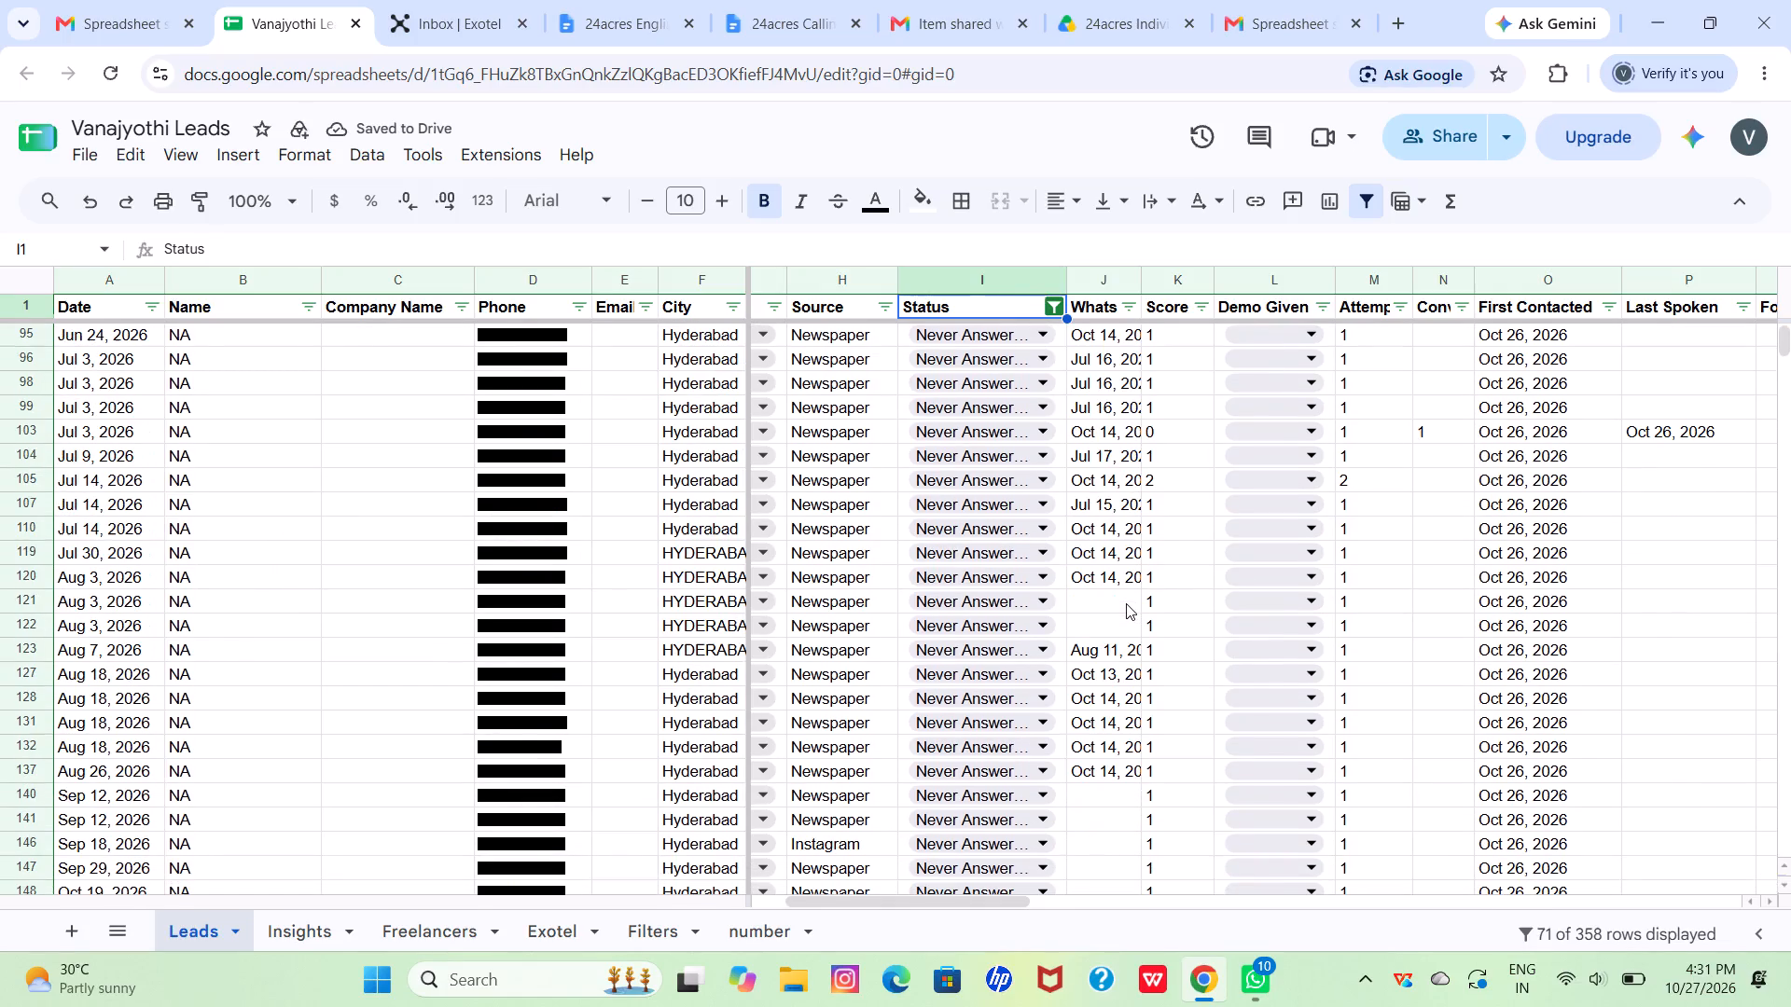
scroll(1126, 603, left, 9)
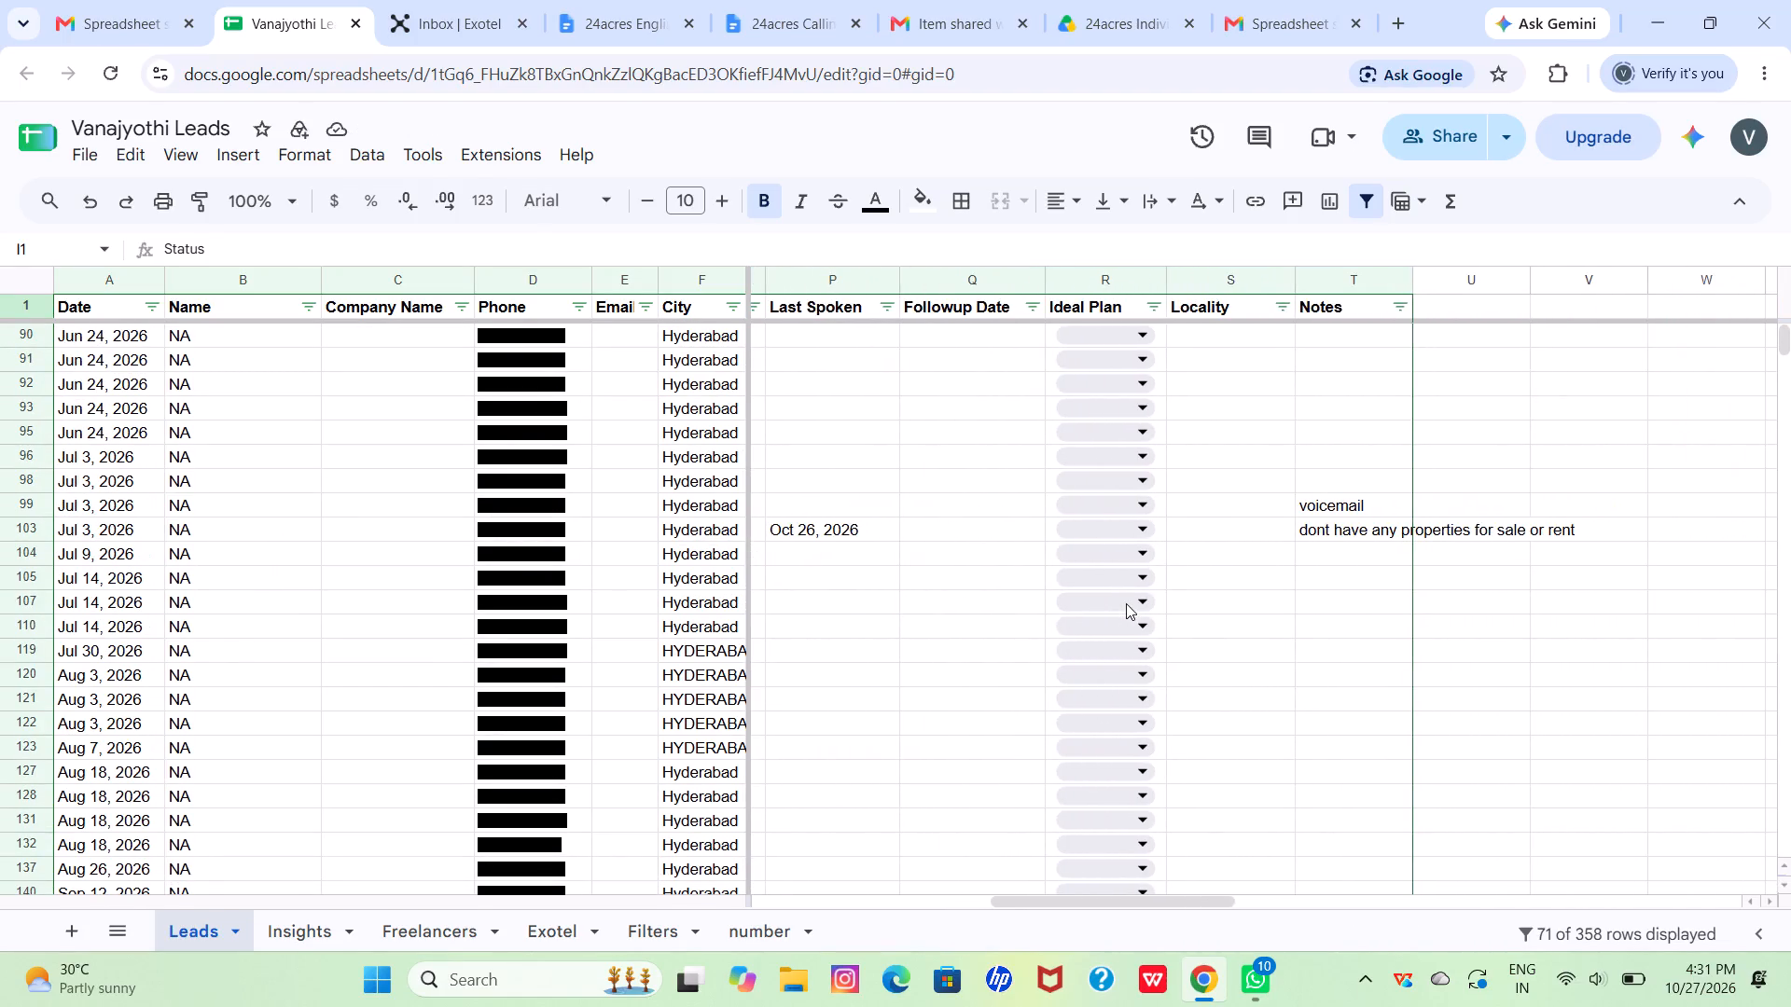
scroll(1126, 603, right, 6)
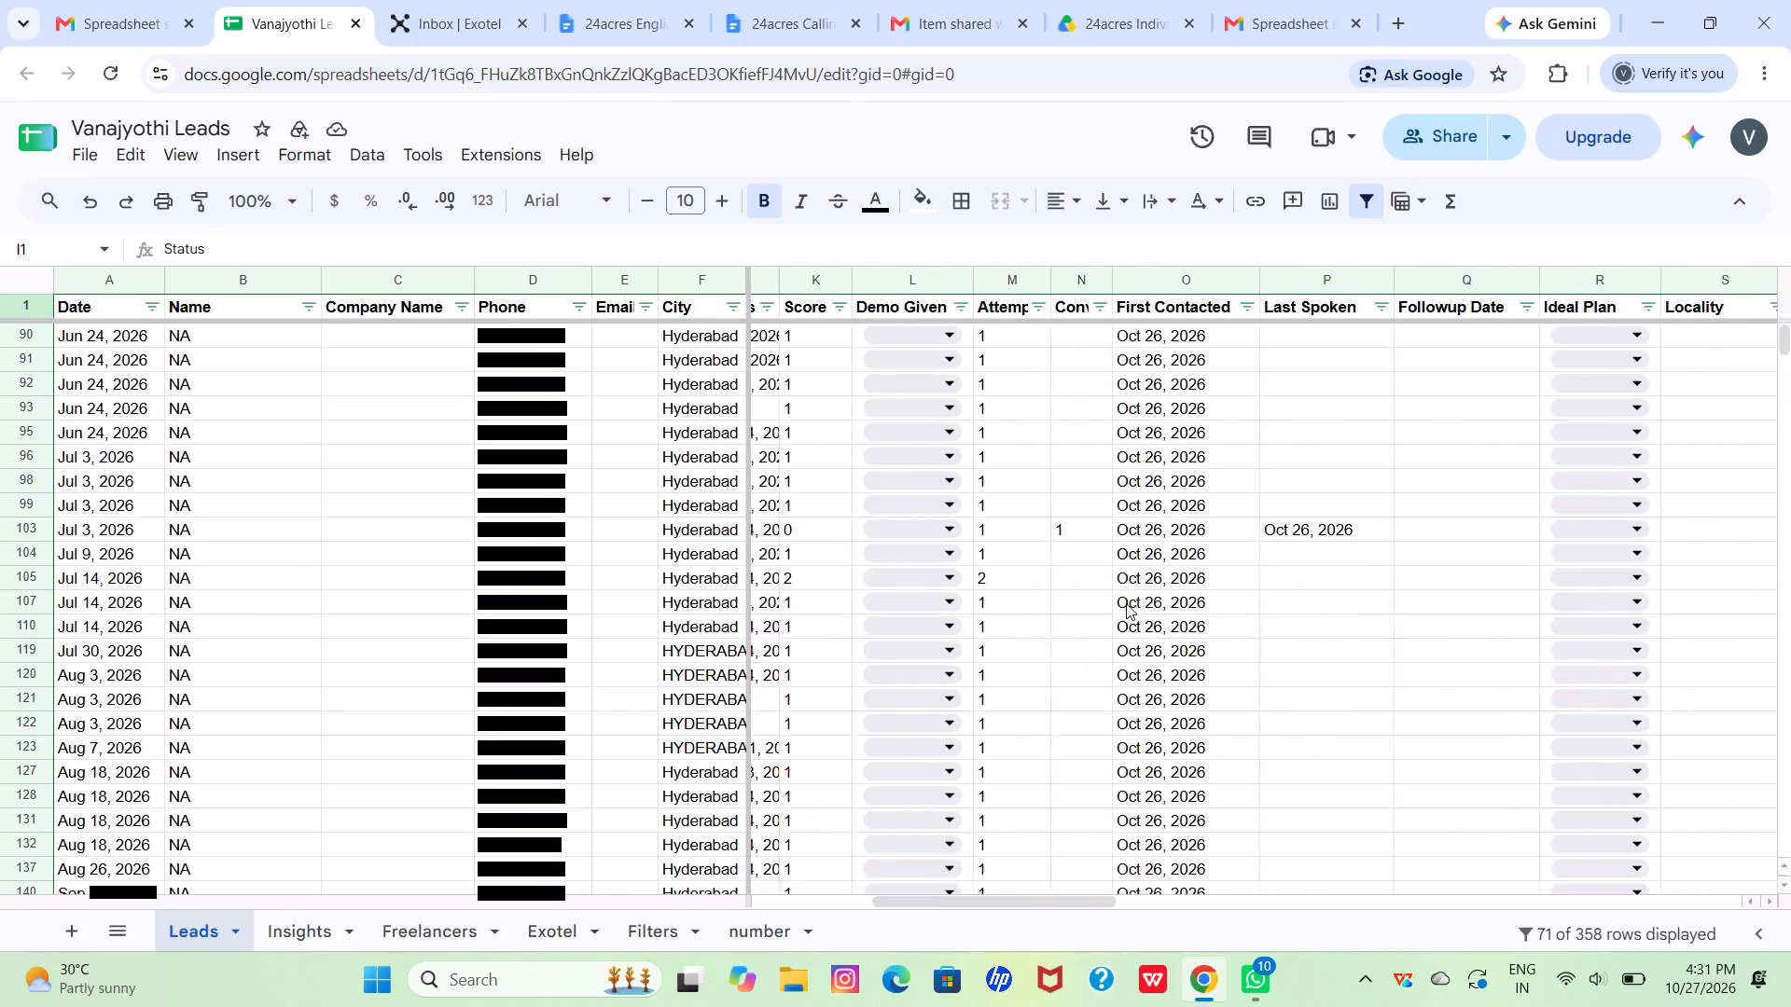
scroll(1126, 603, right, 2)
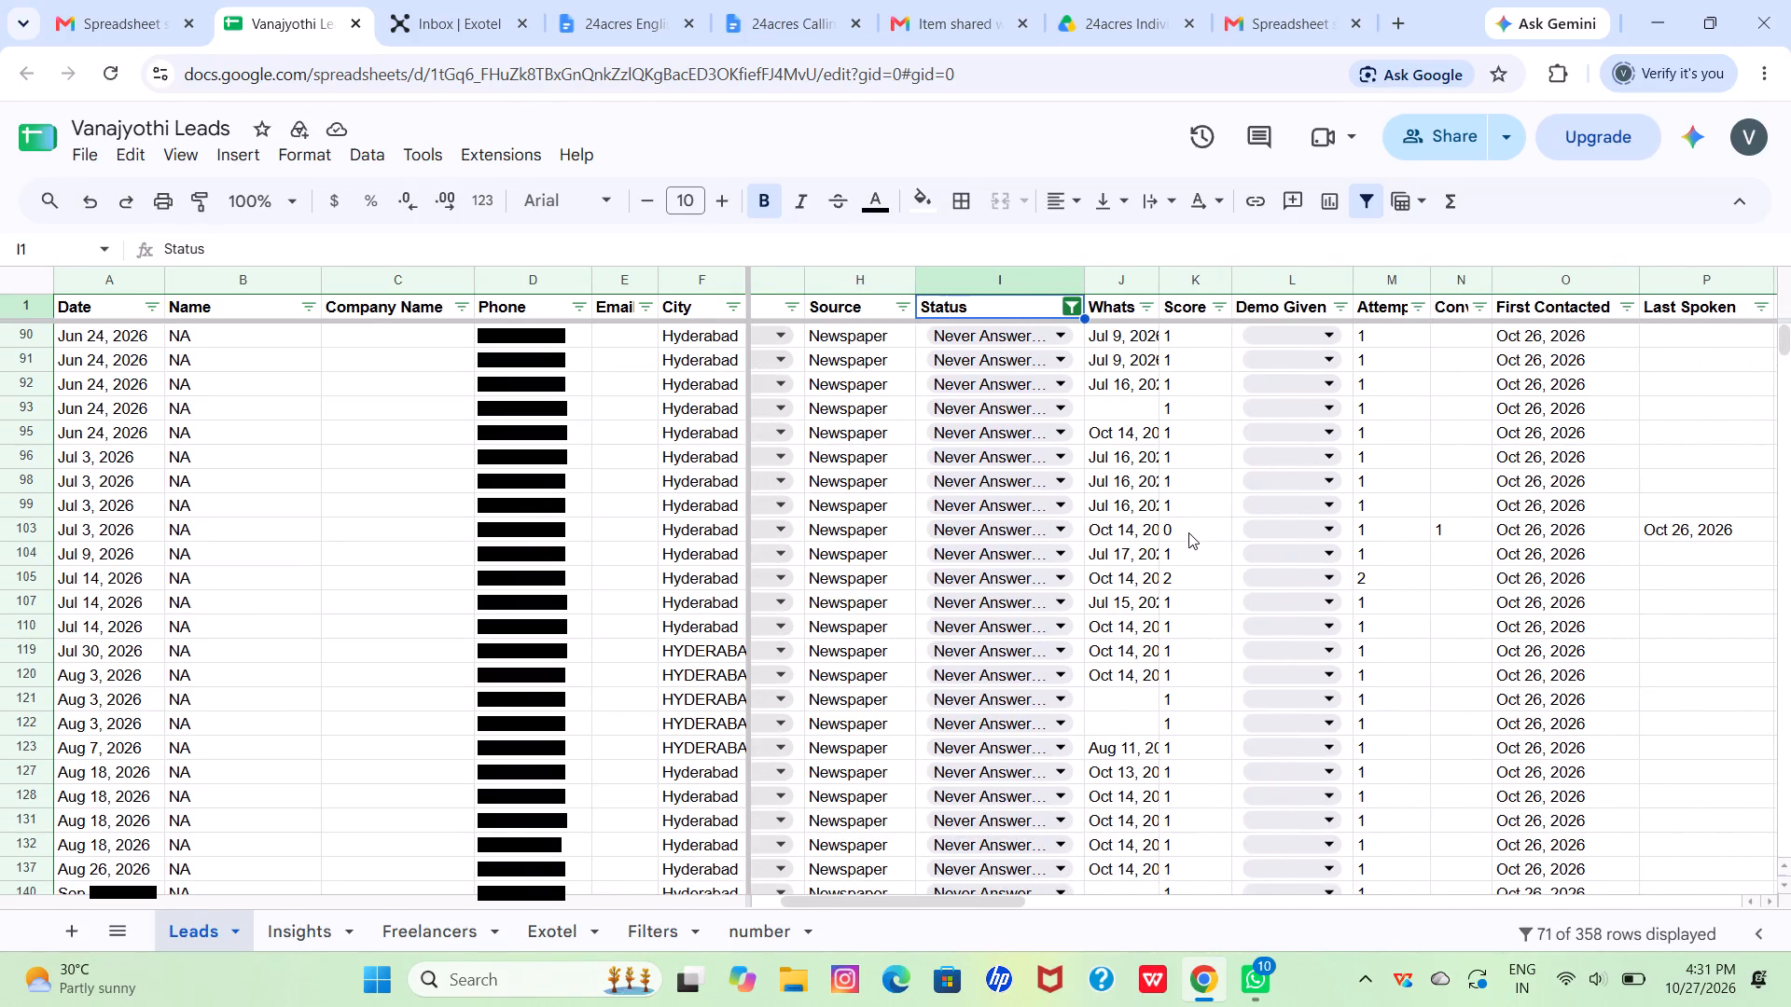
click(1055, 535)
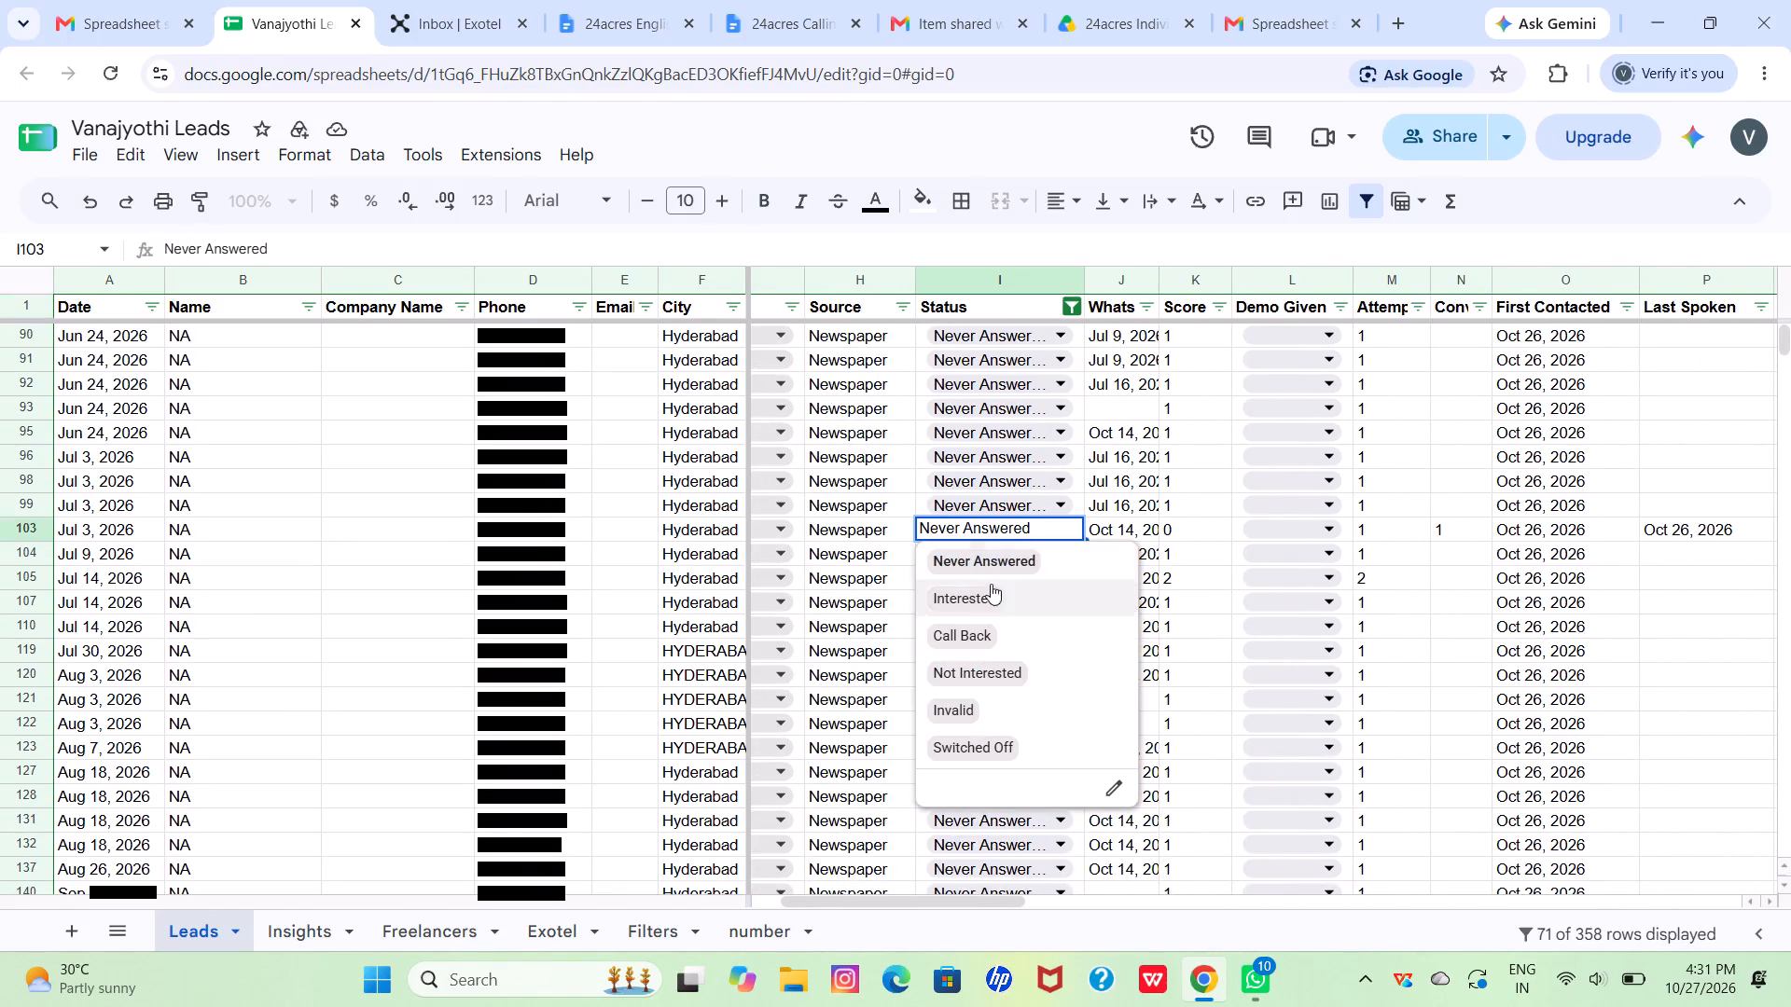
click(966, 669)
Check the Last Spoken, Followup Date and Notes columns of the filtered leads for entries that conflict with the Never Answered status.
scroll(966, 669, left, 3)
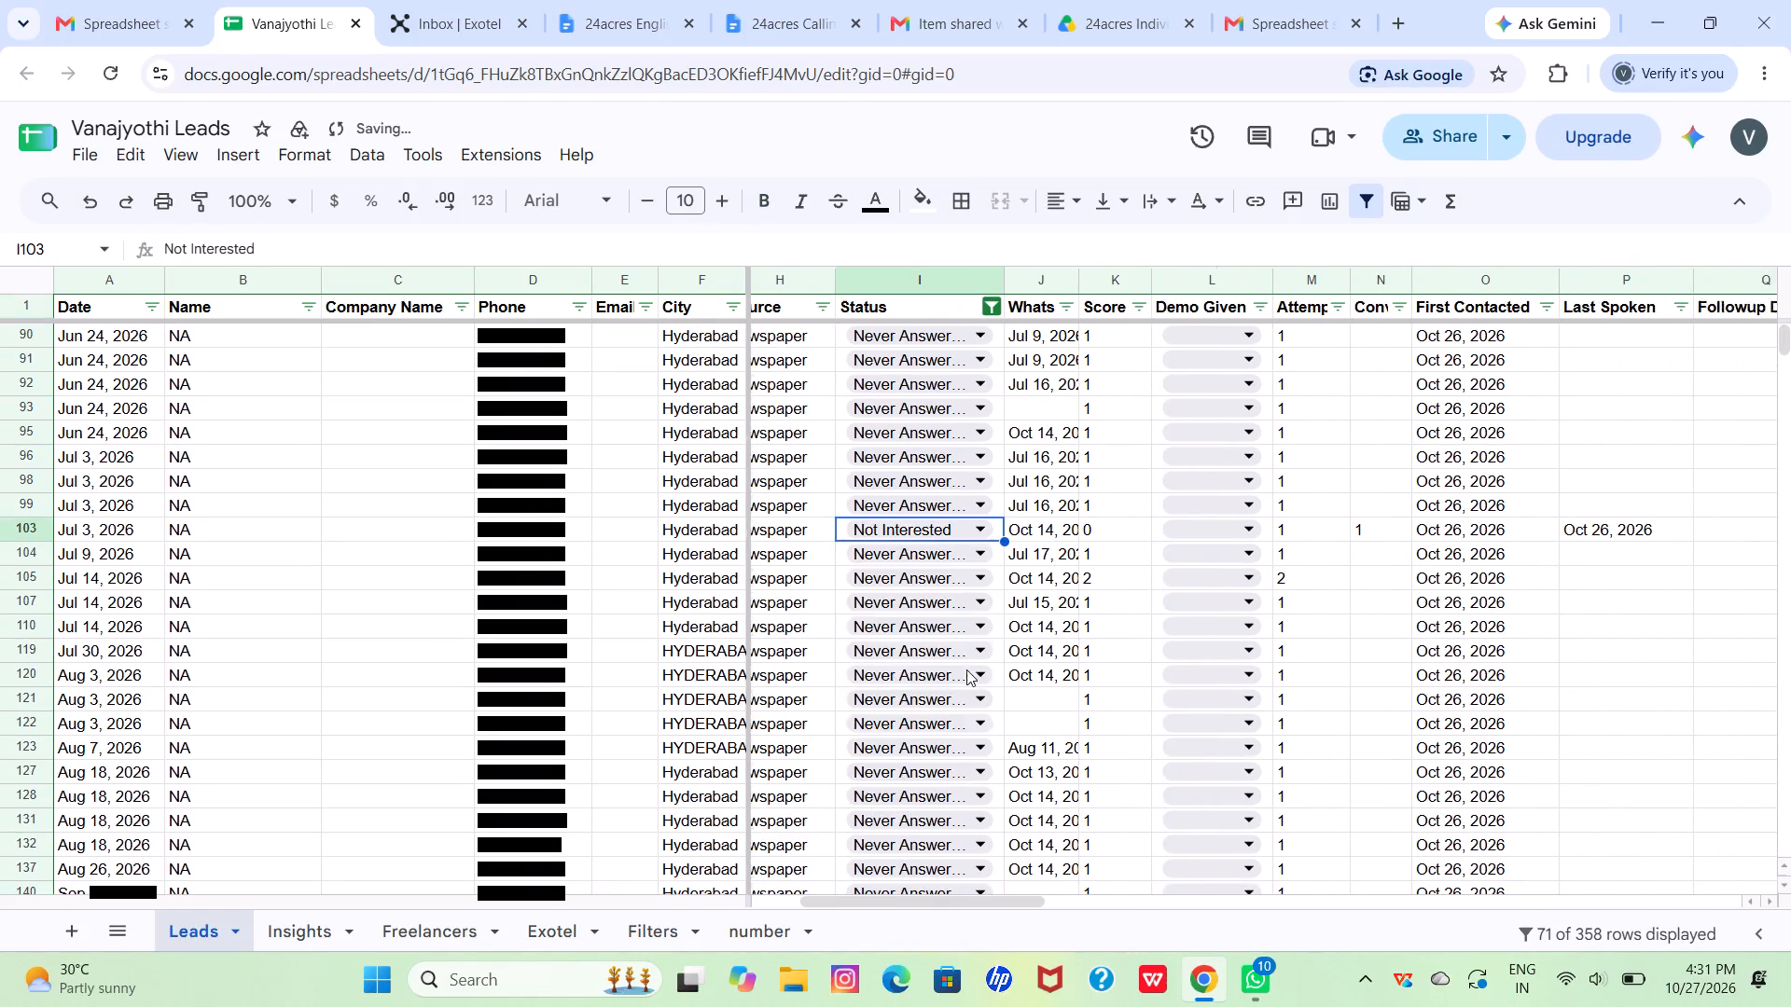
scroll(966, 669, left, 4)
scroll(966, 669, down, 4)
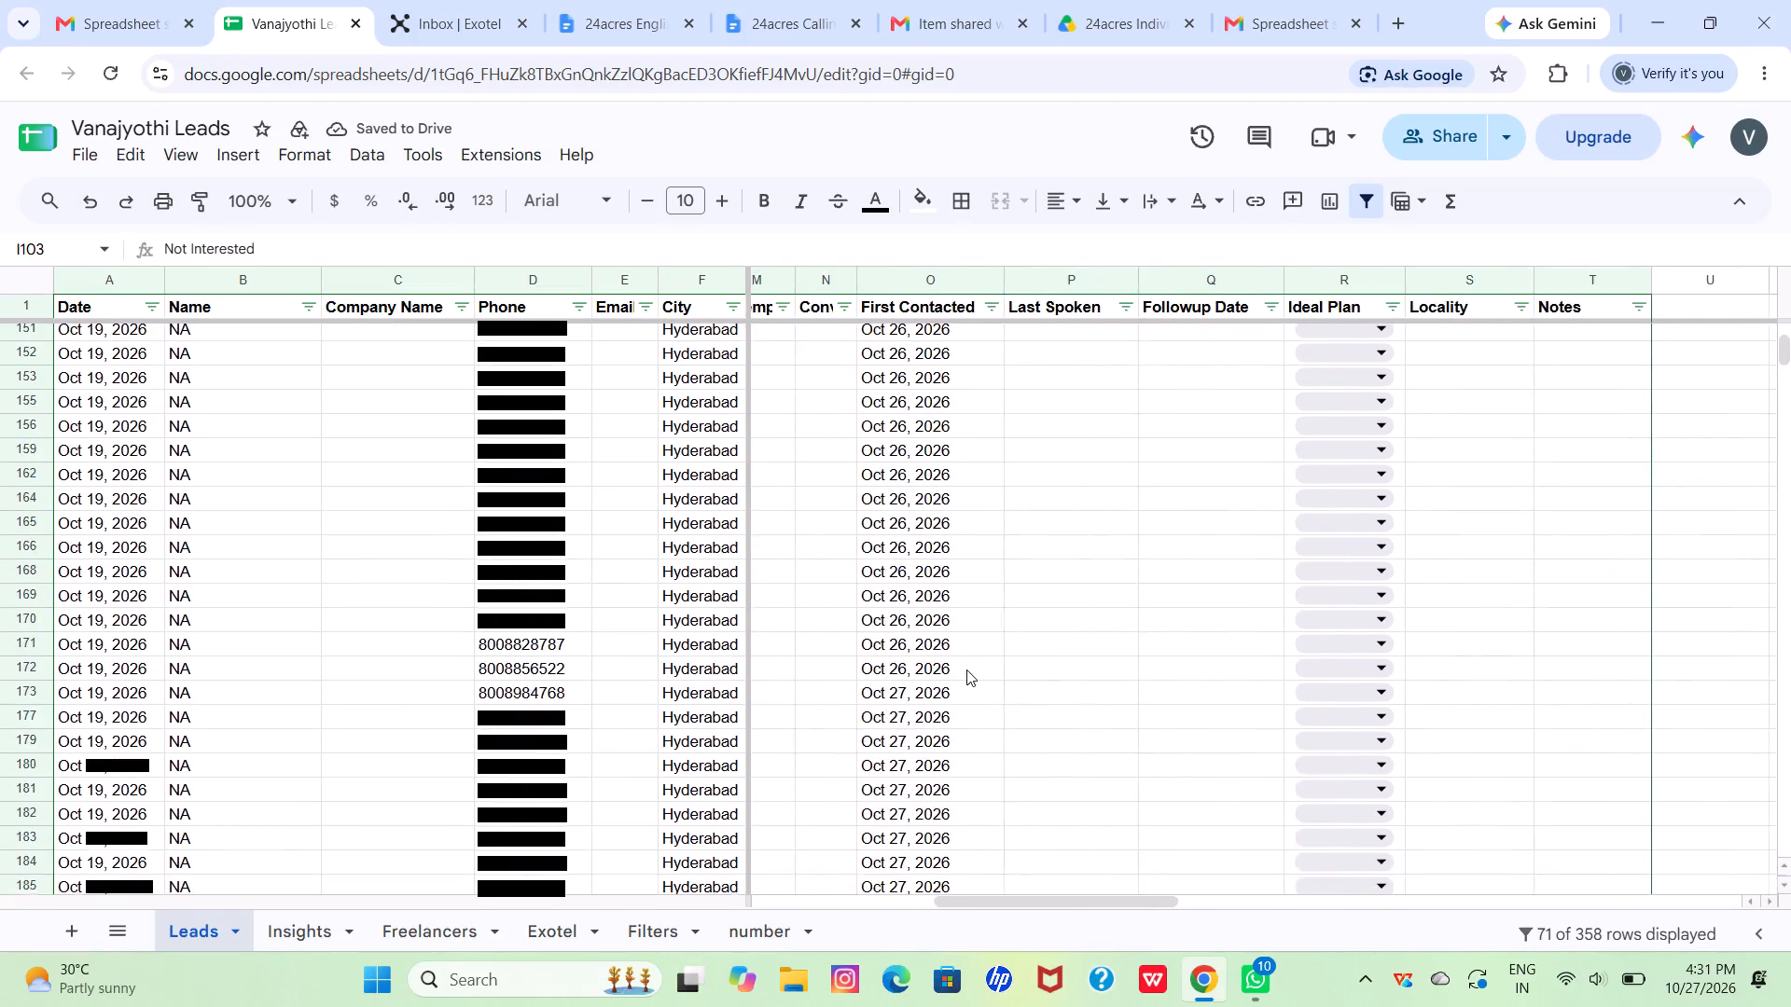
scroll(966, 669, down, 2)
scroll(966, 669, up, 16)
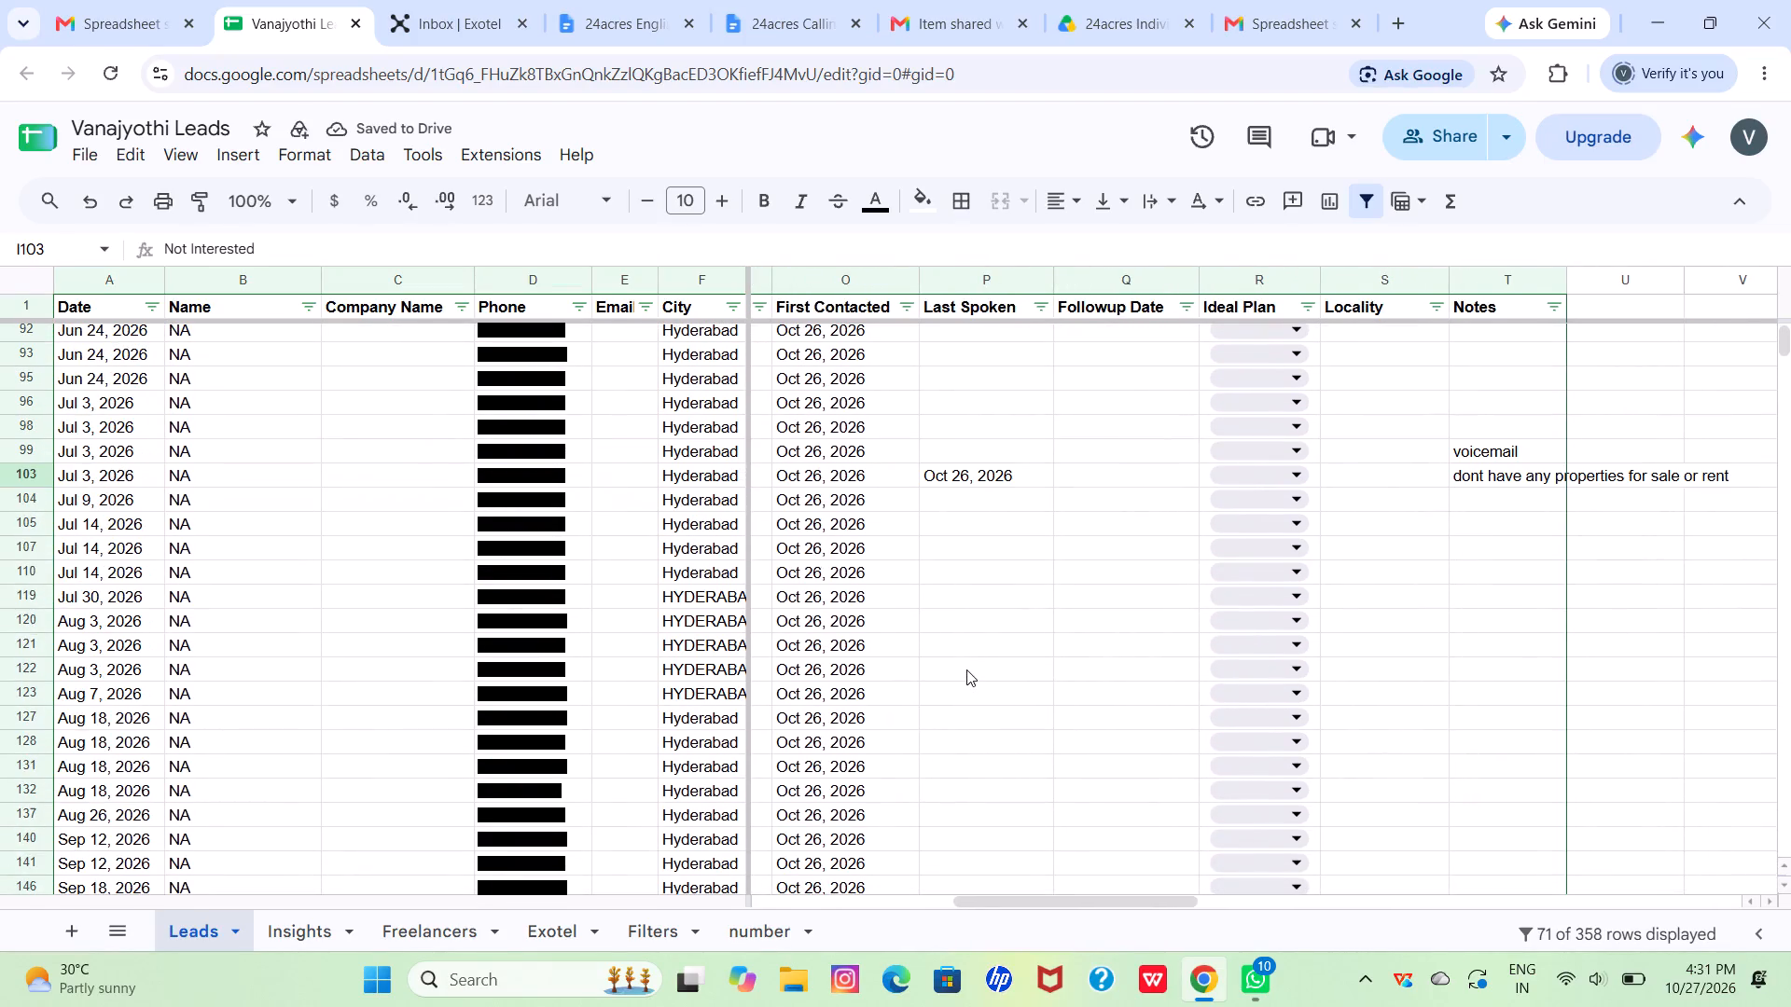
scroll(966, 669, right, 9)
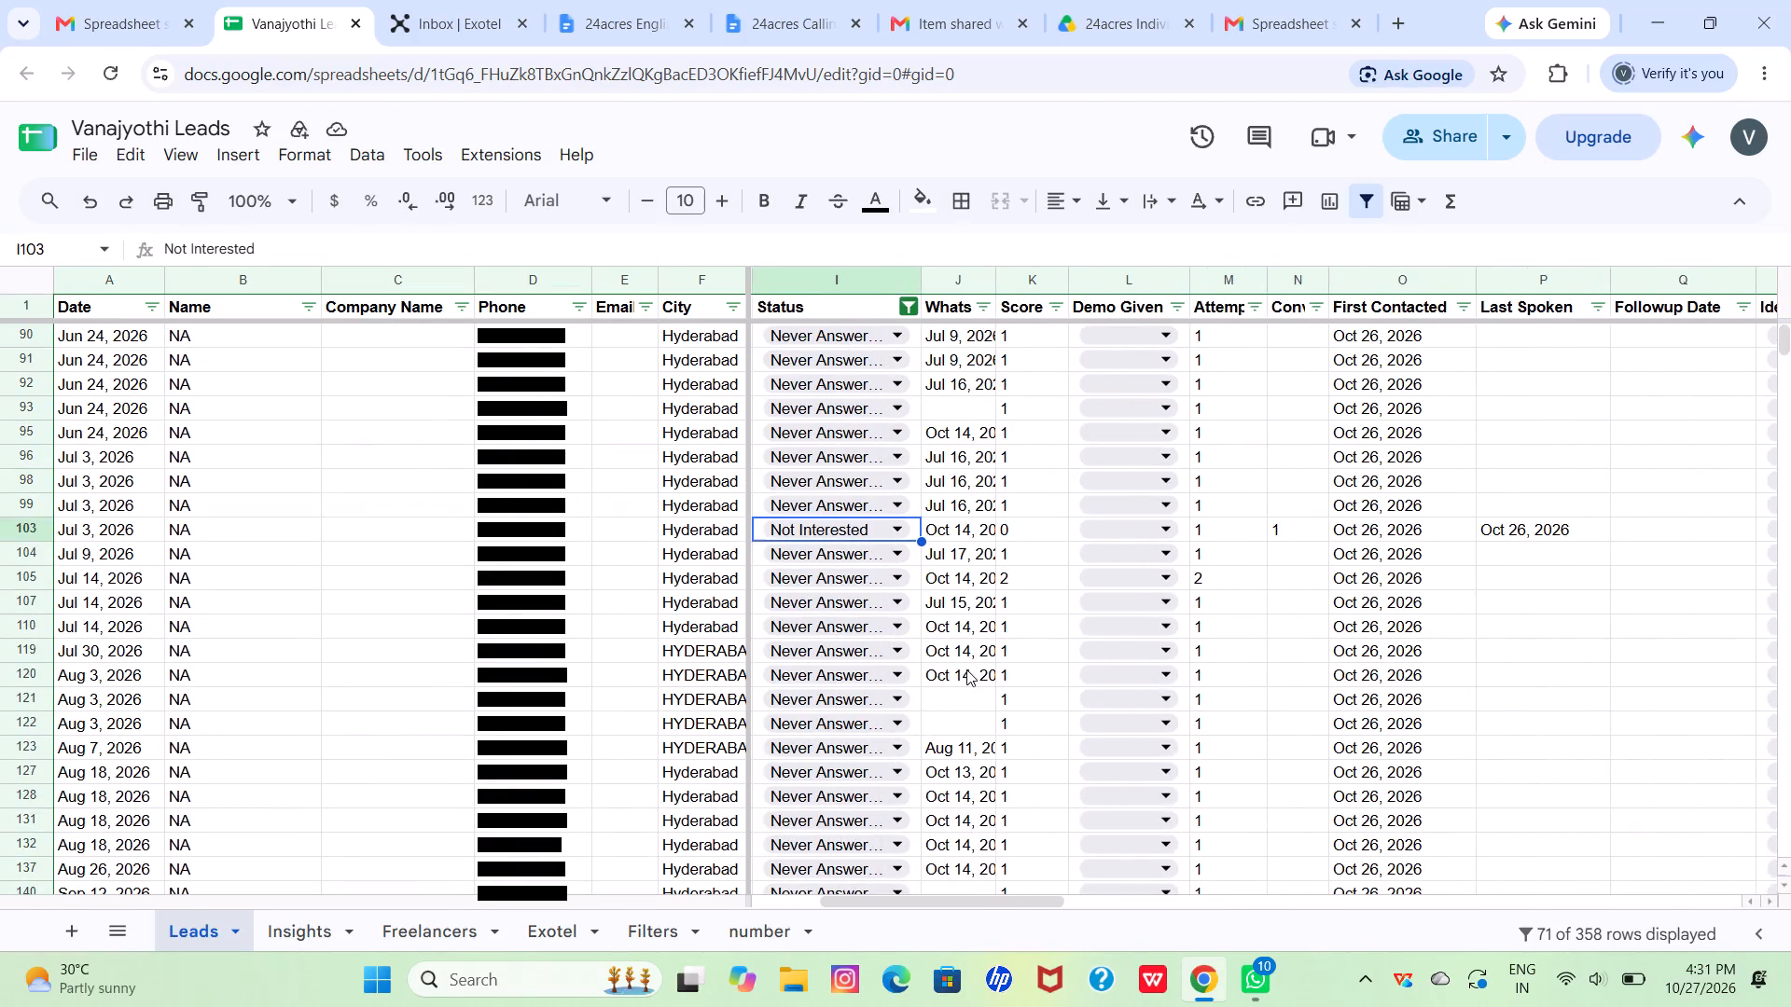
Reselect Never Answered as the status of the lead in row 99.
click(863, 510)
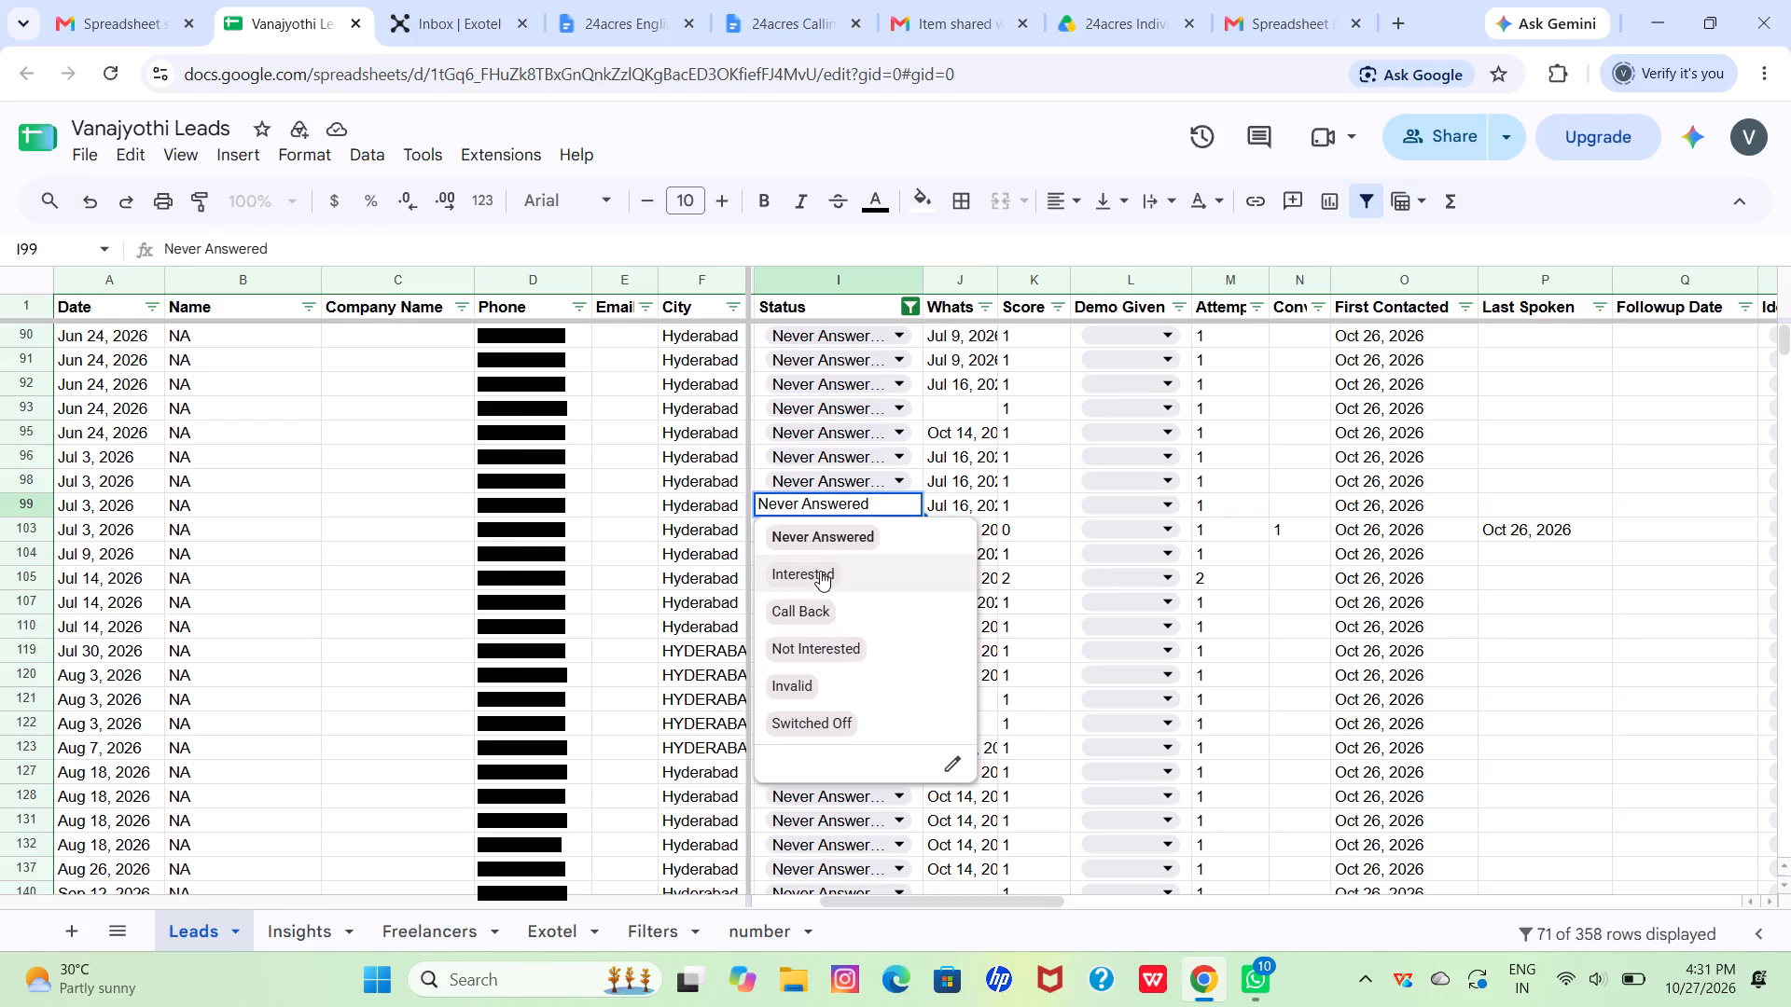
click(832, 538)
Select the phone number of the first Never Answered lead, in row 90.
scroll(832, 538, up, 4)
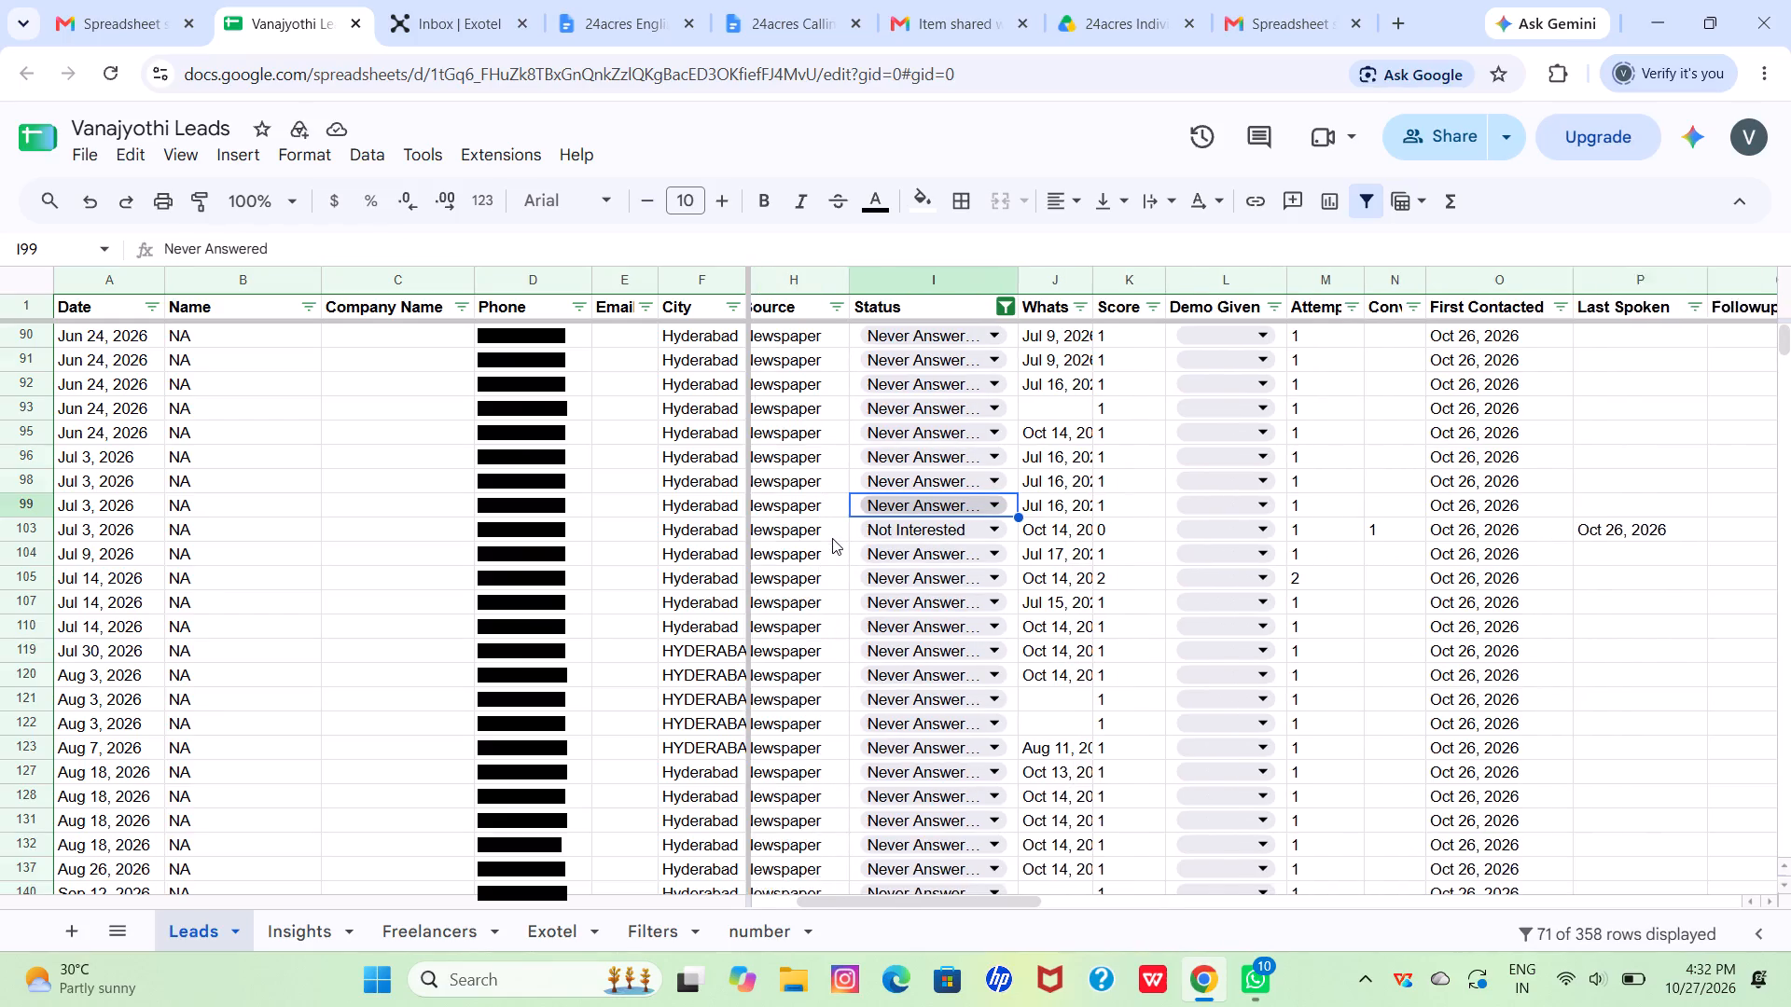
scroll(832, 538, up, 1)
scroll(832, 538, right, 6)
scroll(832, 538, down, 6)
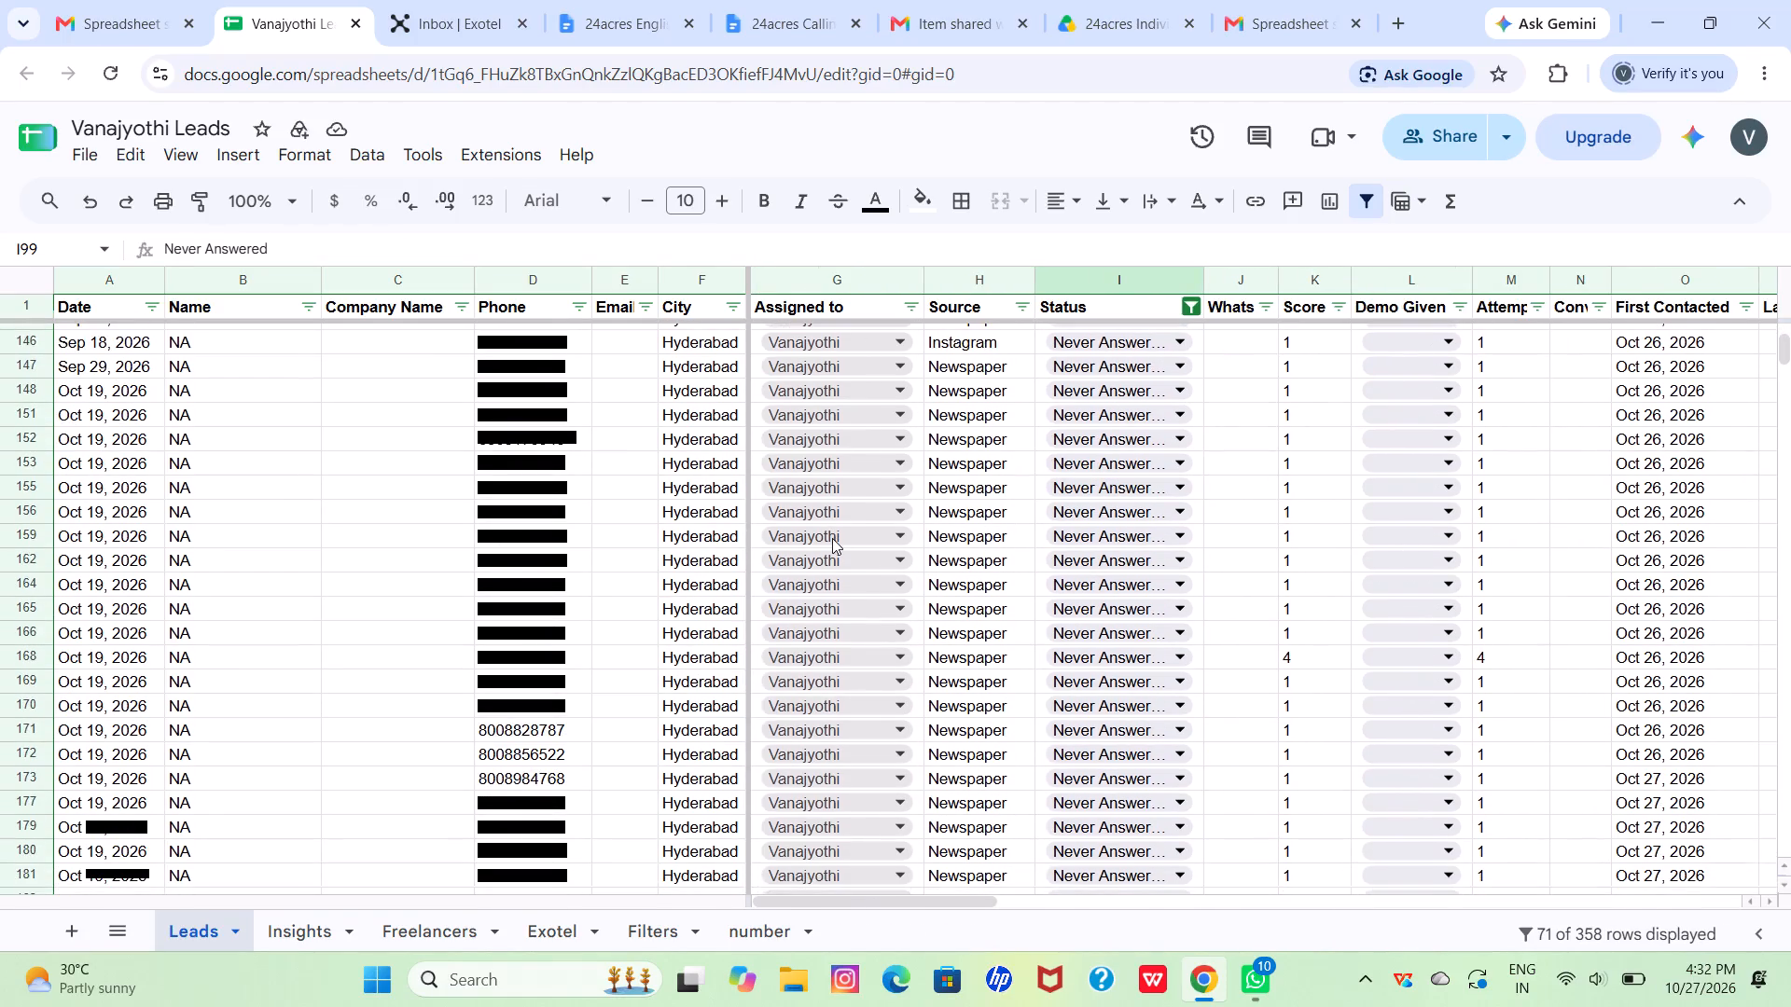
scroll(832, 538, down, 8)
scroll(832, 538, up, 11)
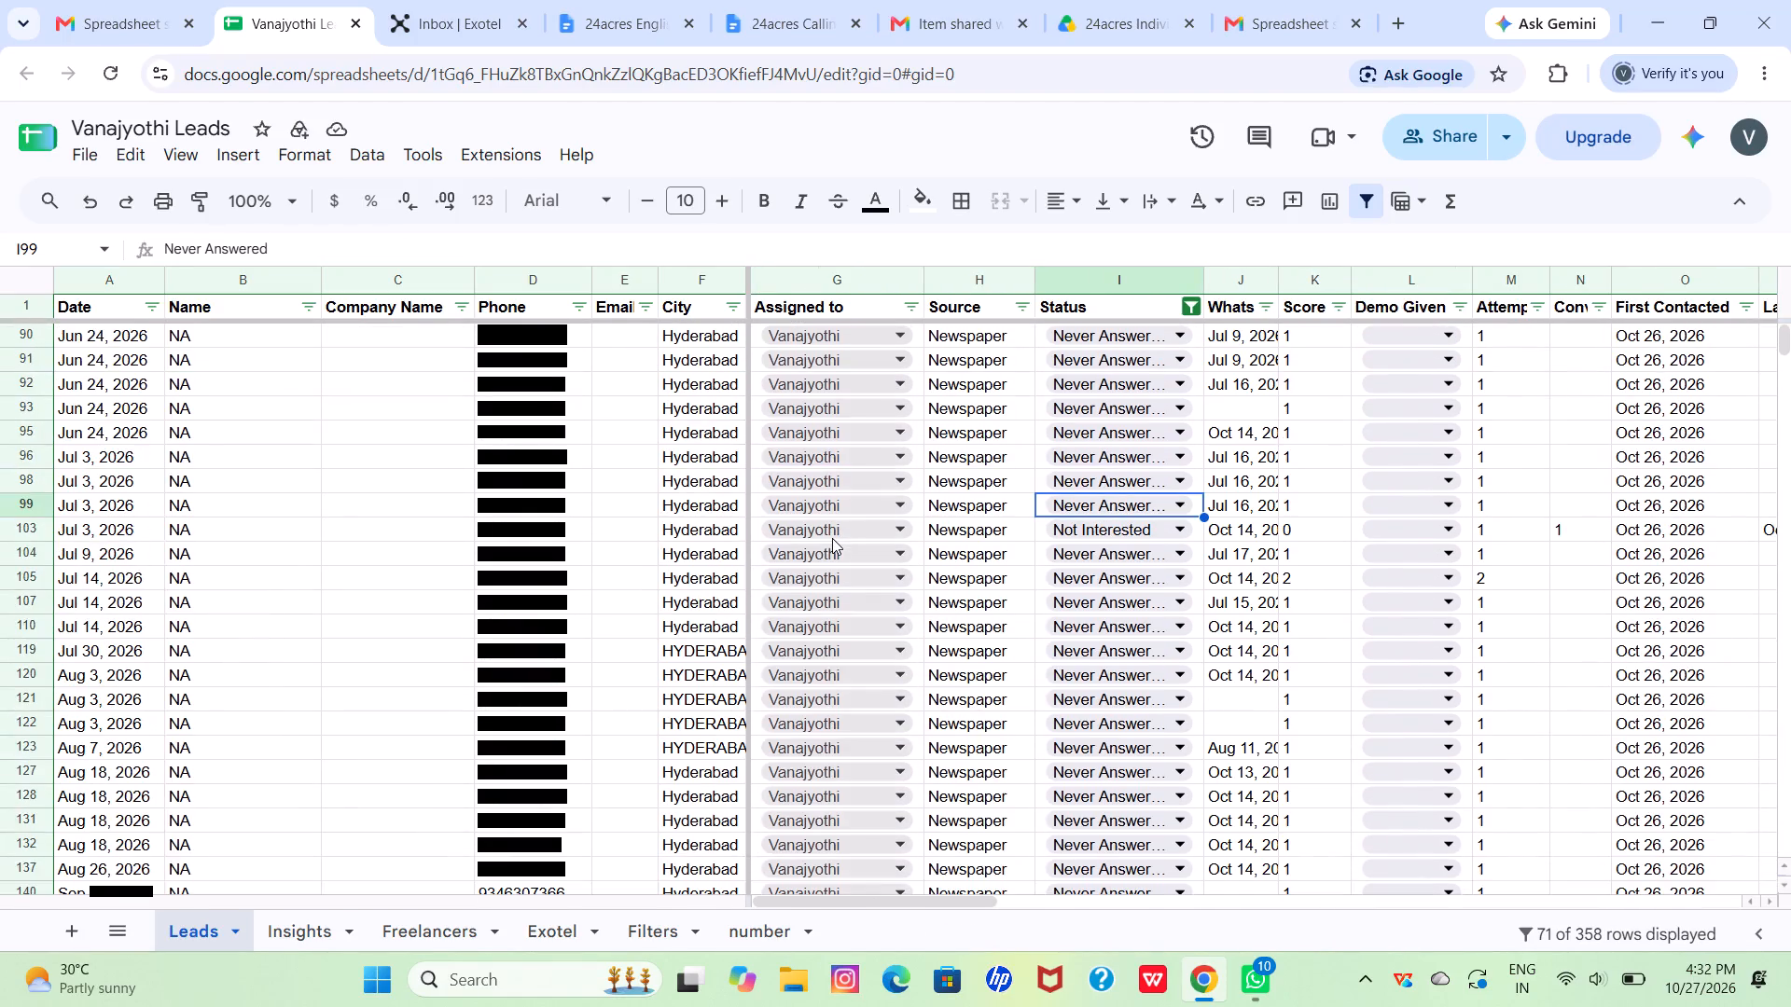
click(546, 339)
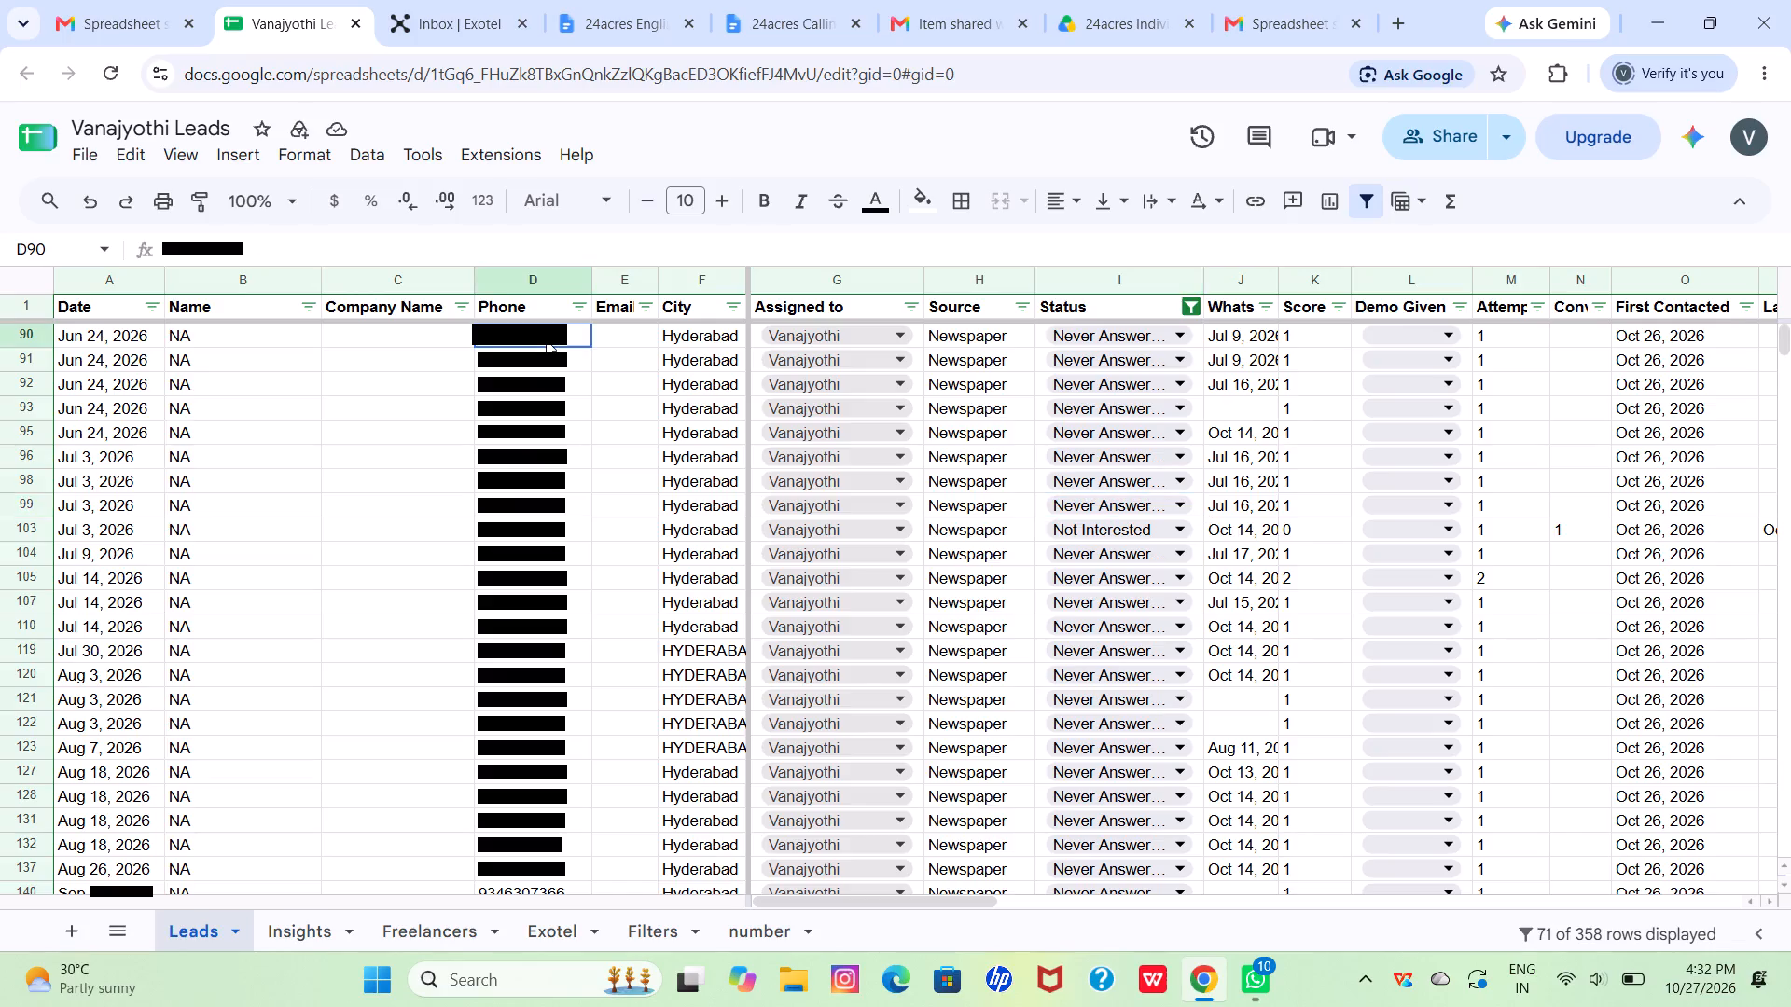
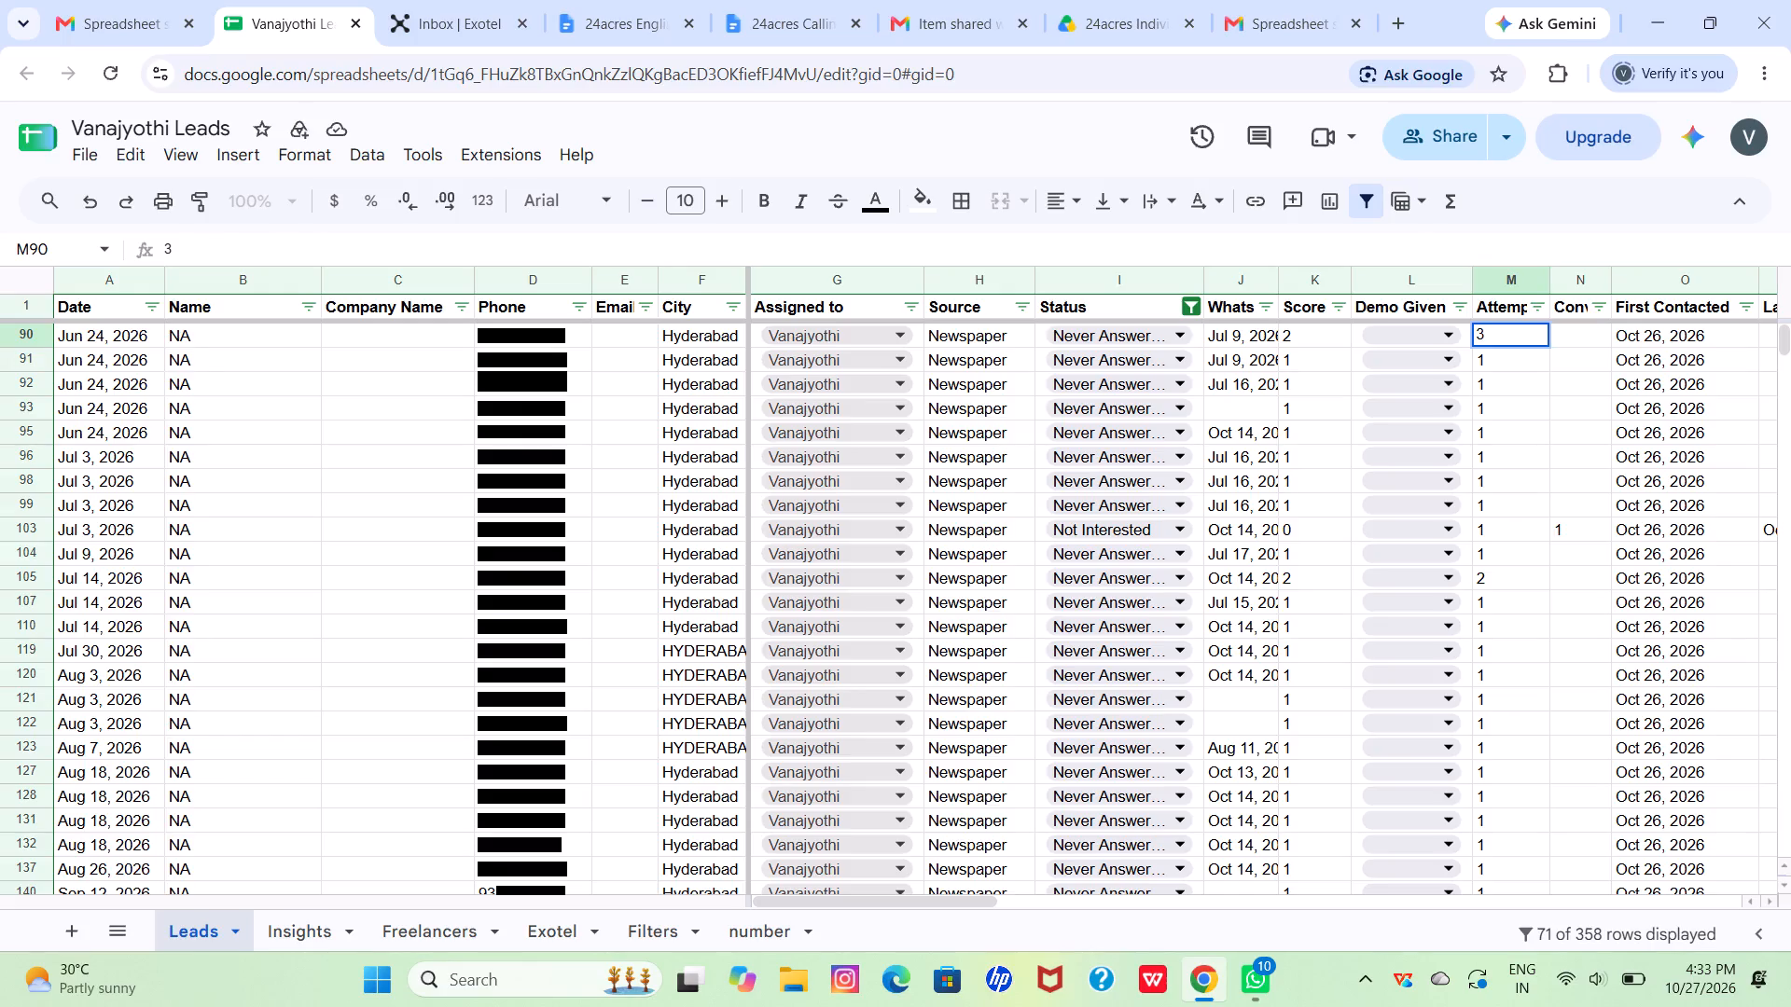
Set the status of the lead in row 90 to Not Interested and record 1 in its Conv column.
click(1170, 336)
click(1107, 476)
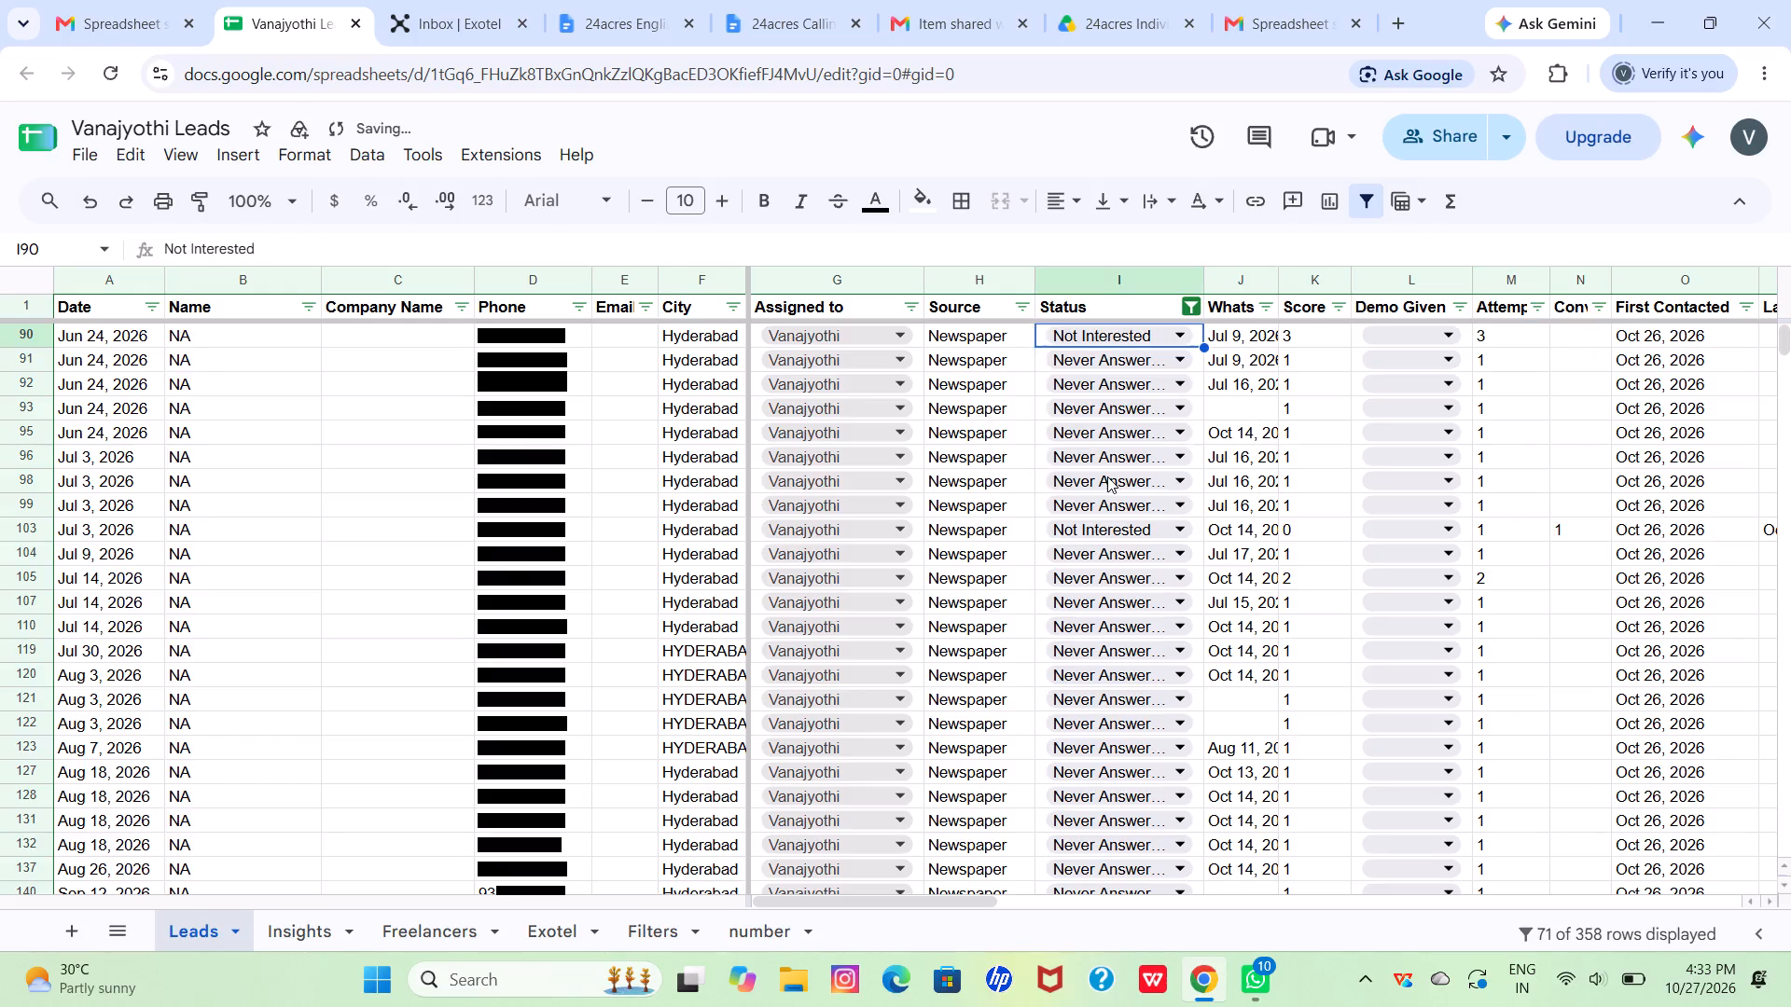
click(1584, 340)
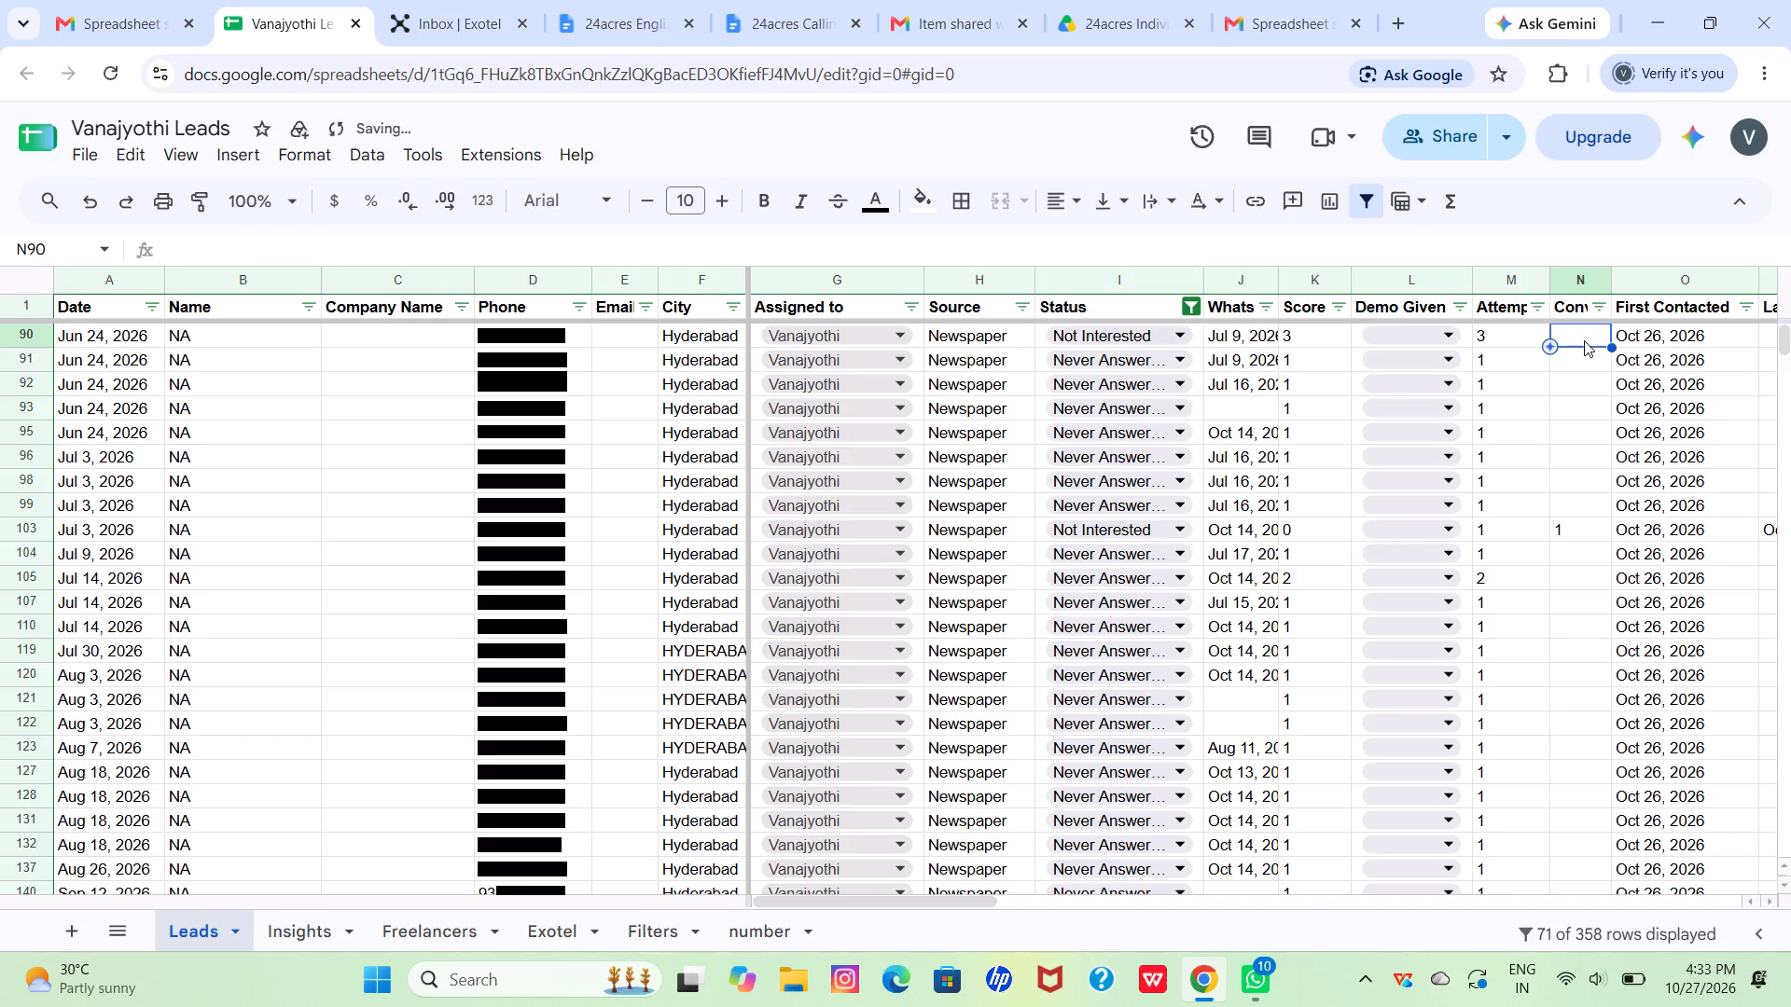
key(1)
Copy row 90's First Contacted date, Oct 26, 2026, into its Last Spoken cell.
click(1666, 324)
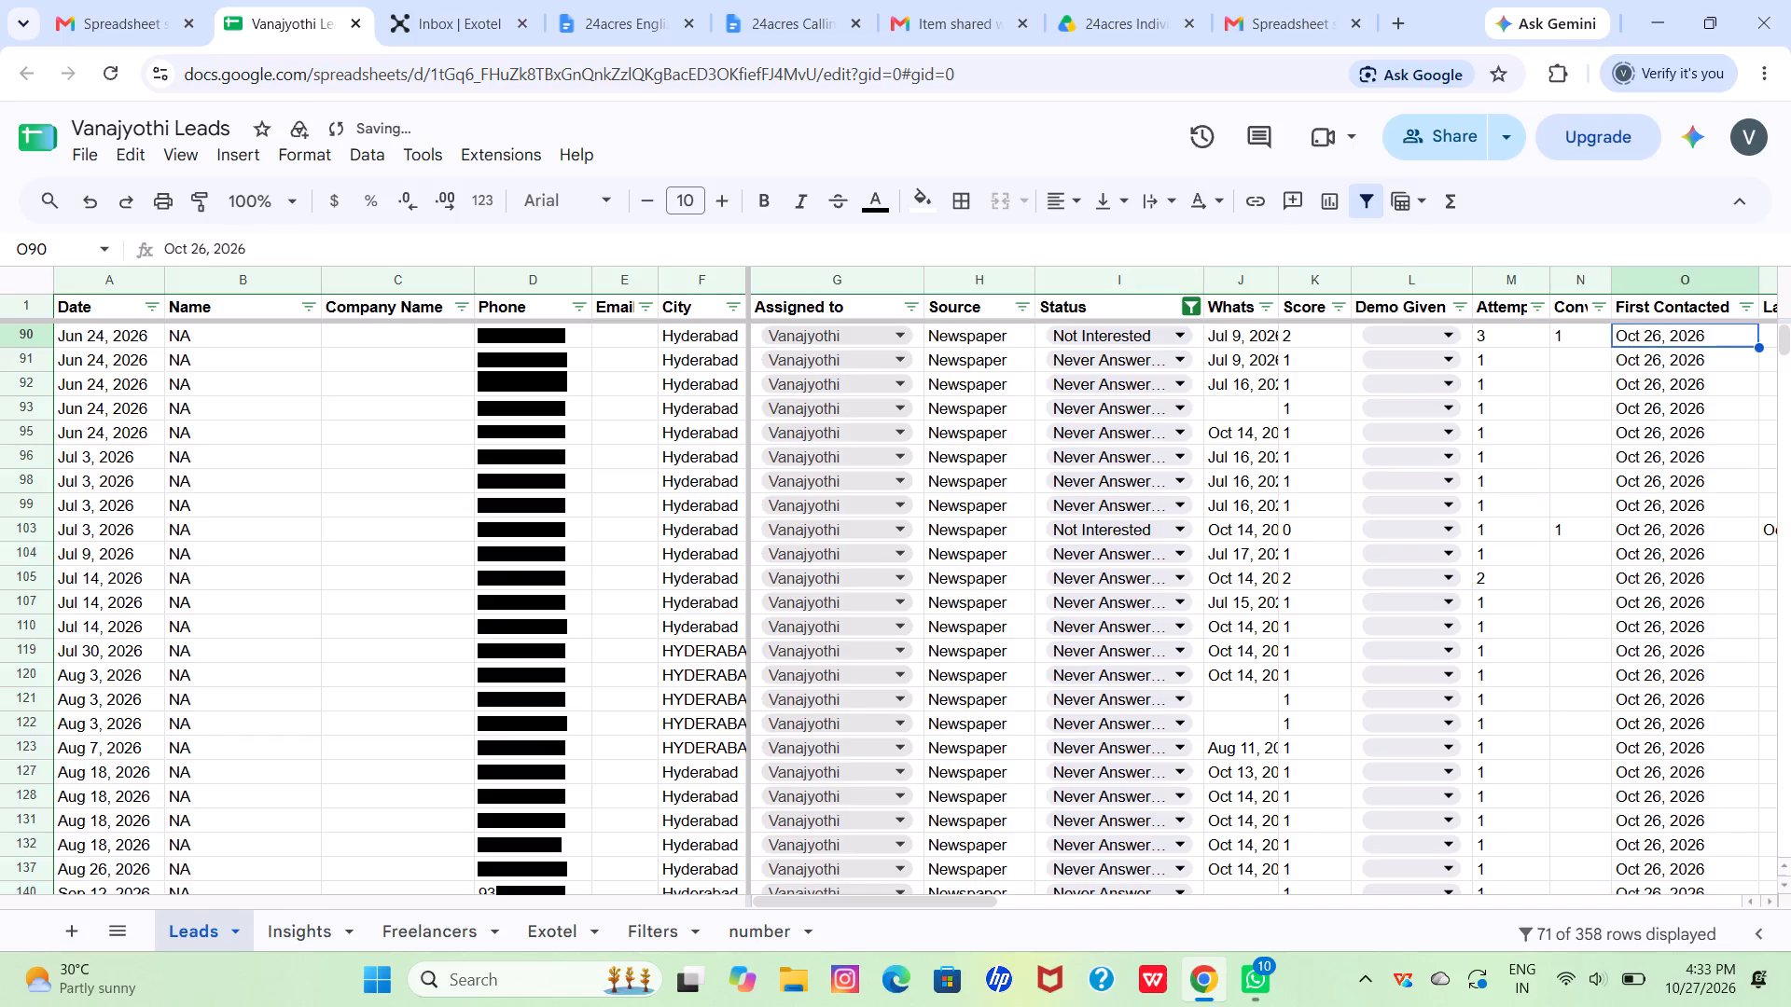
key(ctrl+c)
scroll(1666, 324, left, 2)
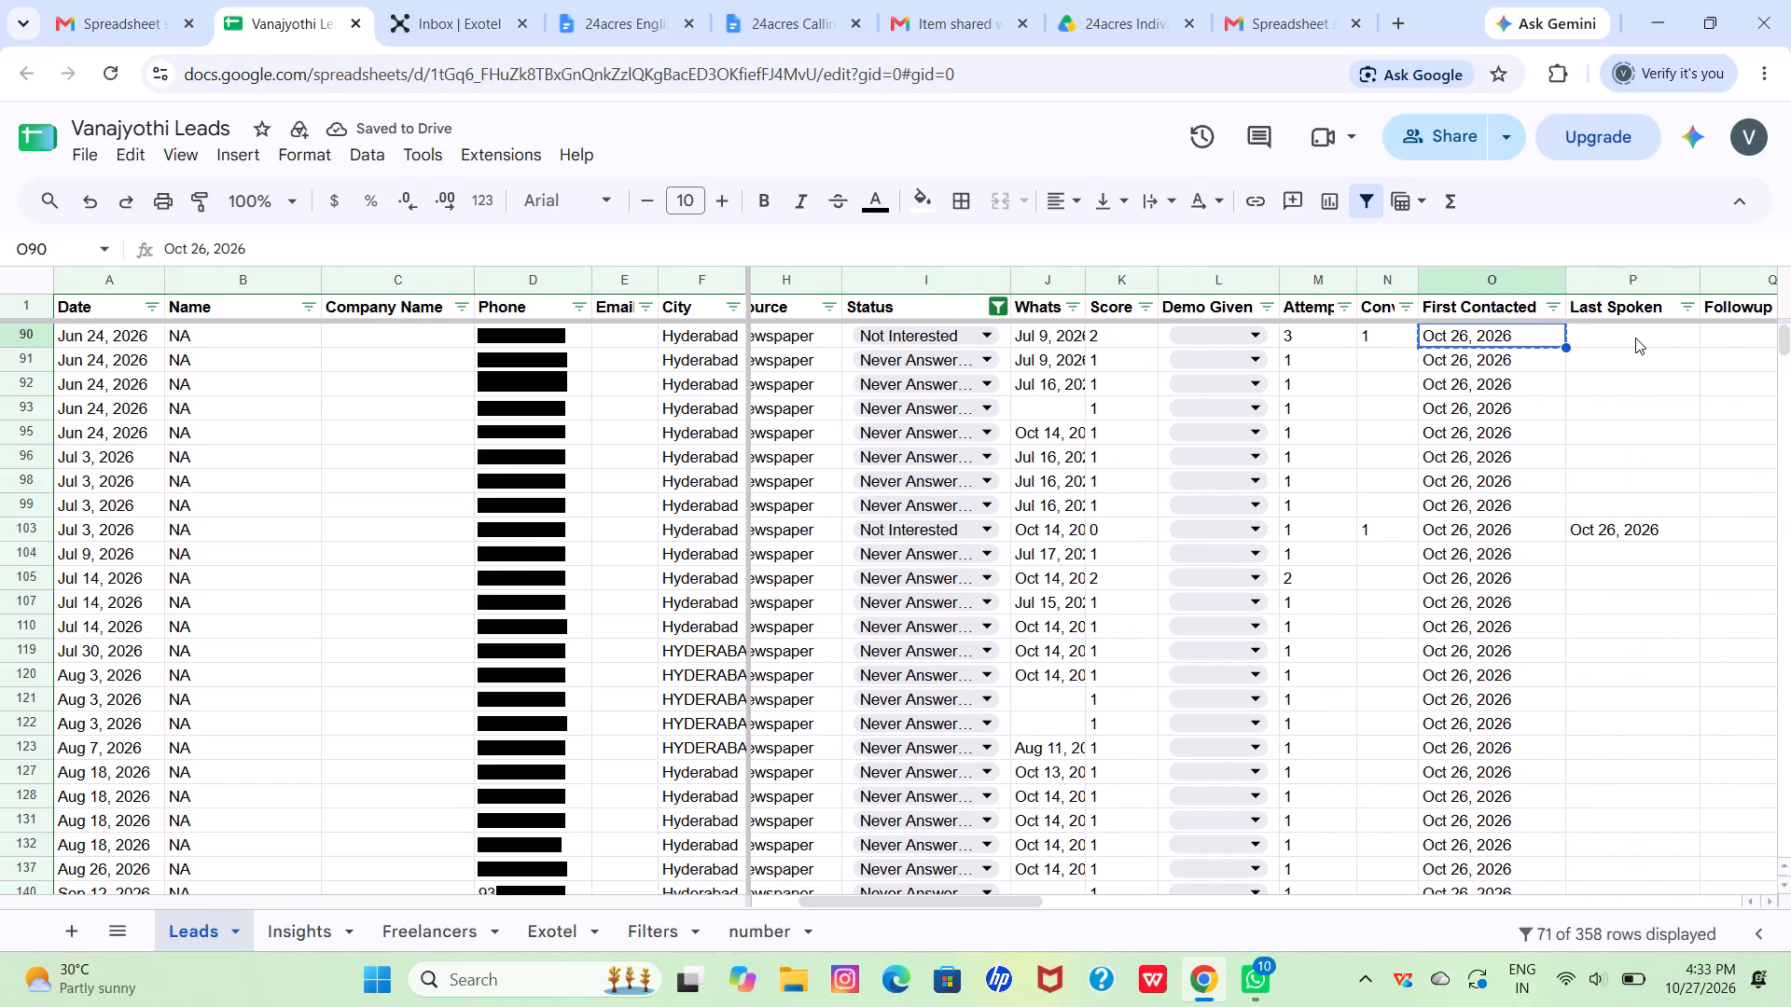
click(1635, 338)
key(ctrl+v)
Enter the note "not gave time to speak and disconneted call" for the lead in row 90.
scroll(1635, 338, left, 3)
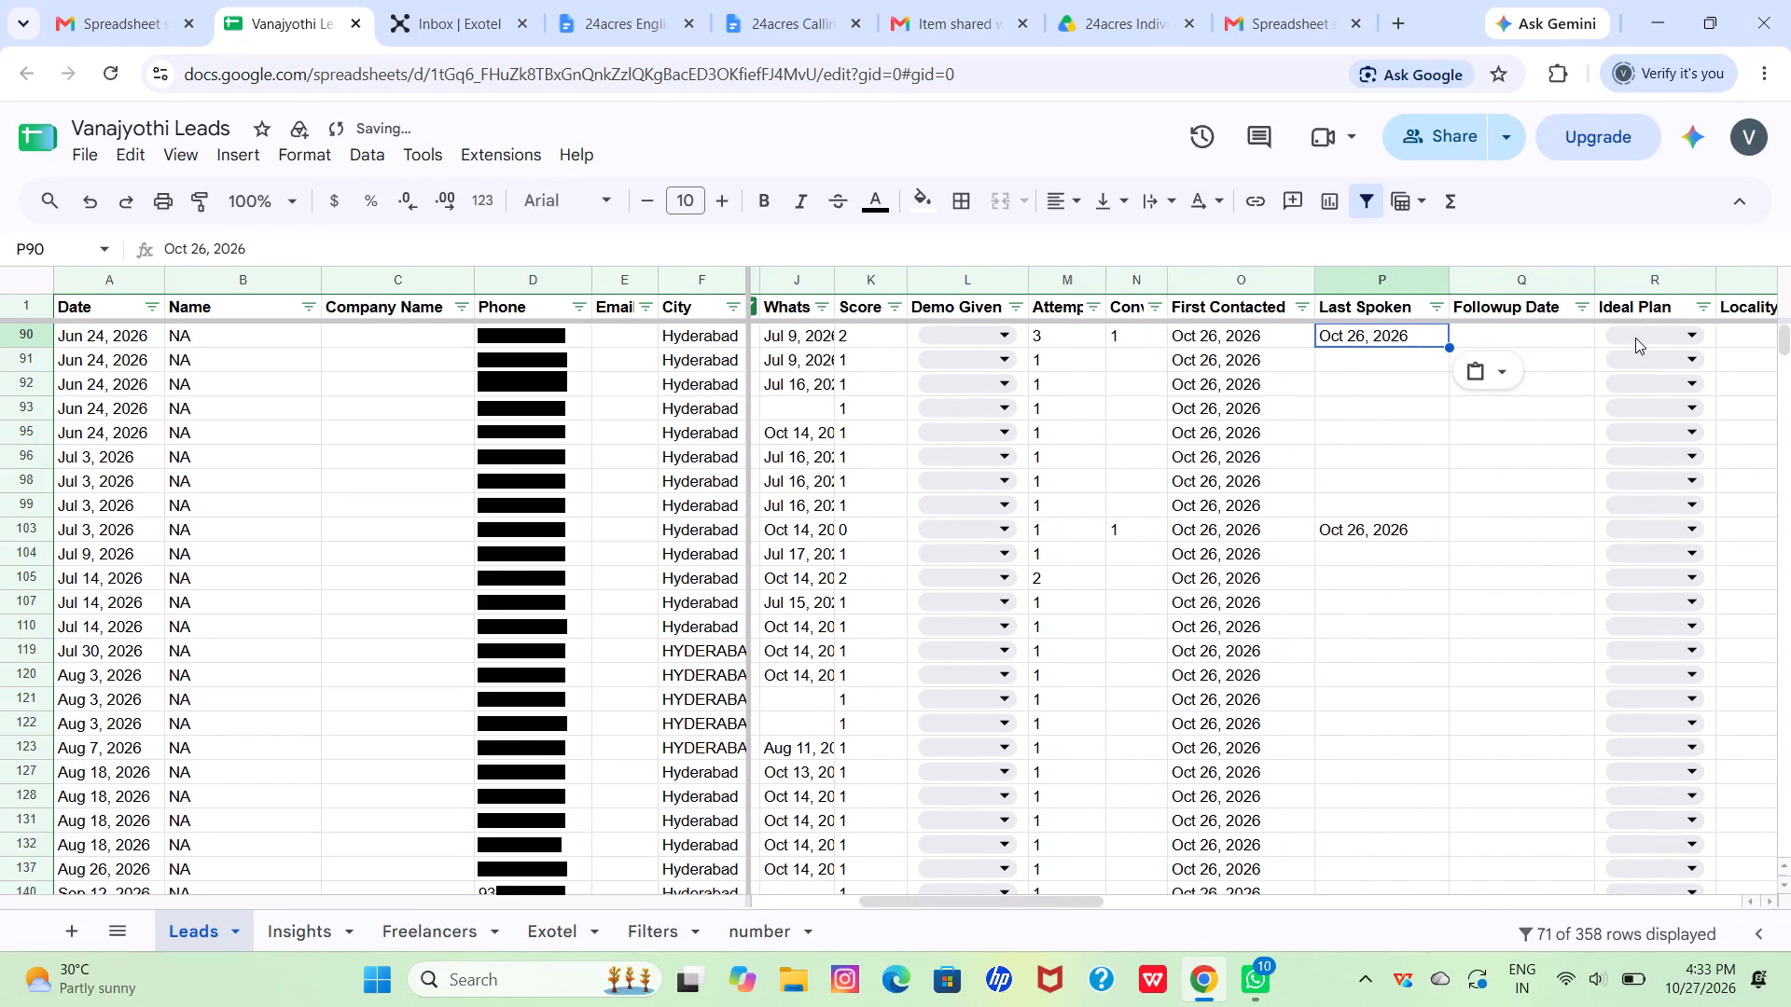
scroll(1546, 350, left, 3)
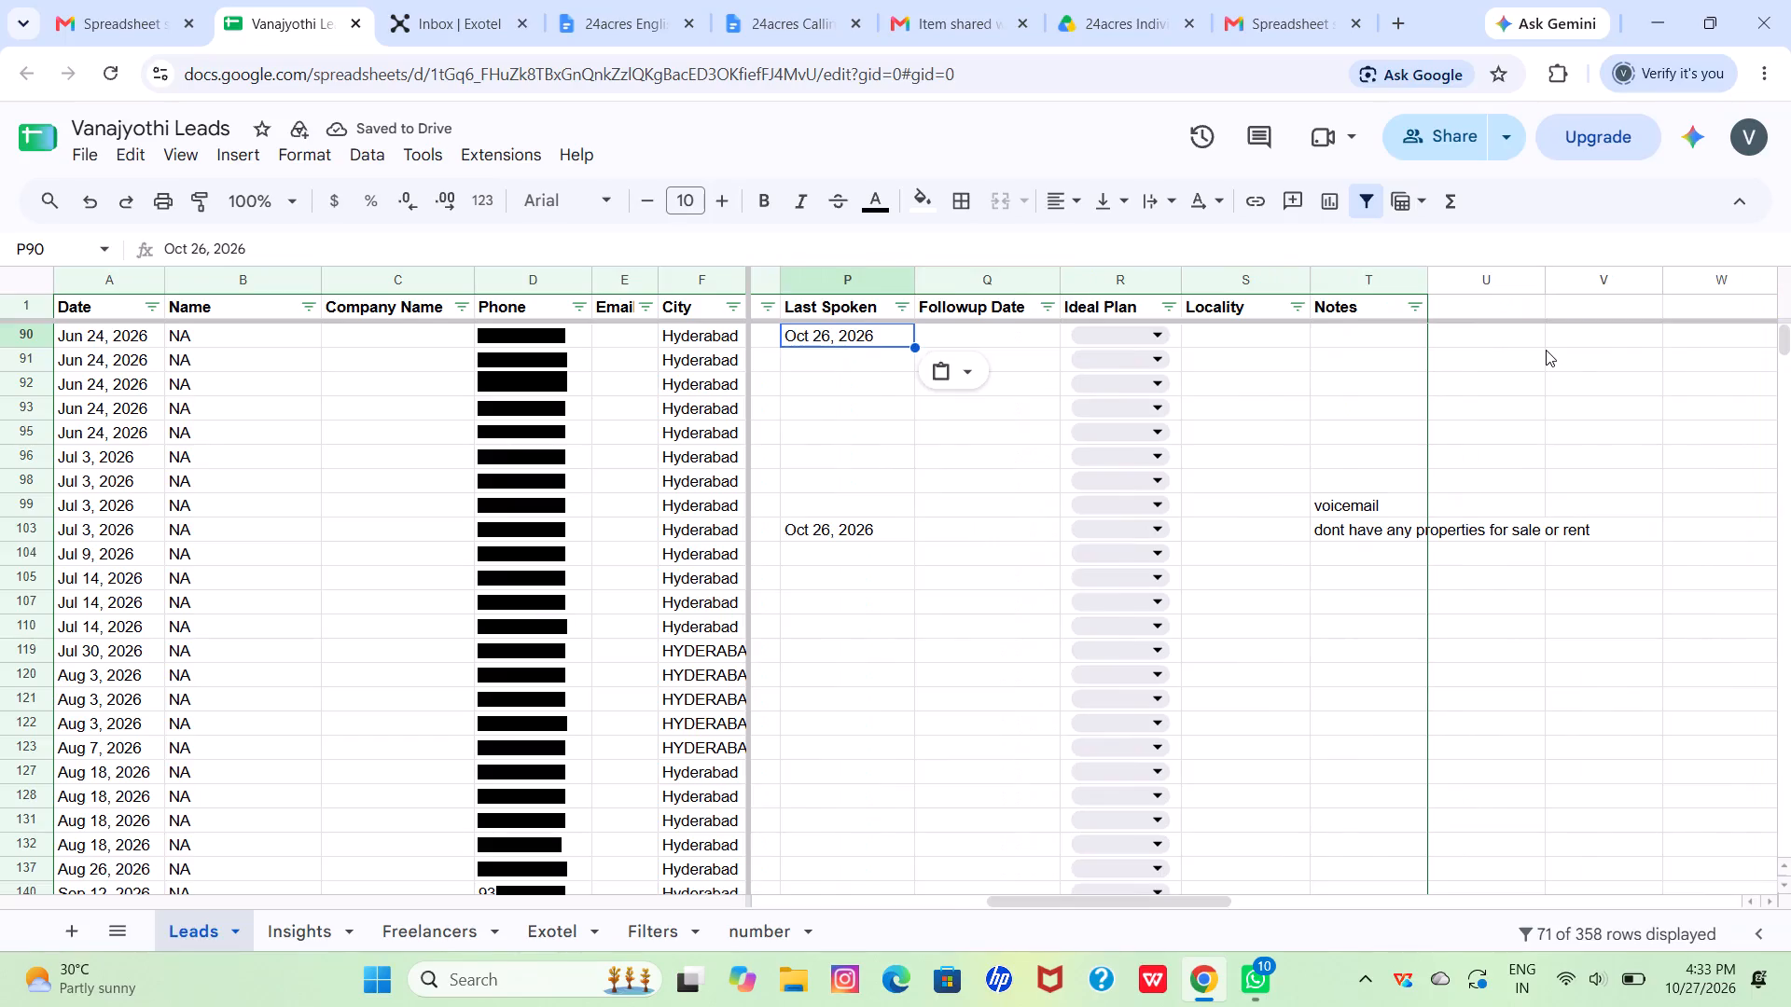
scroll(1546, 350, right, 1)
click(1481, 330)
text(not gave time to speak and sis)
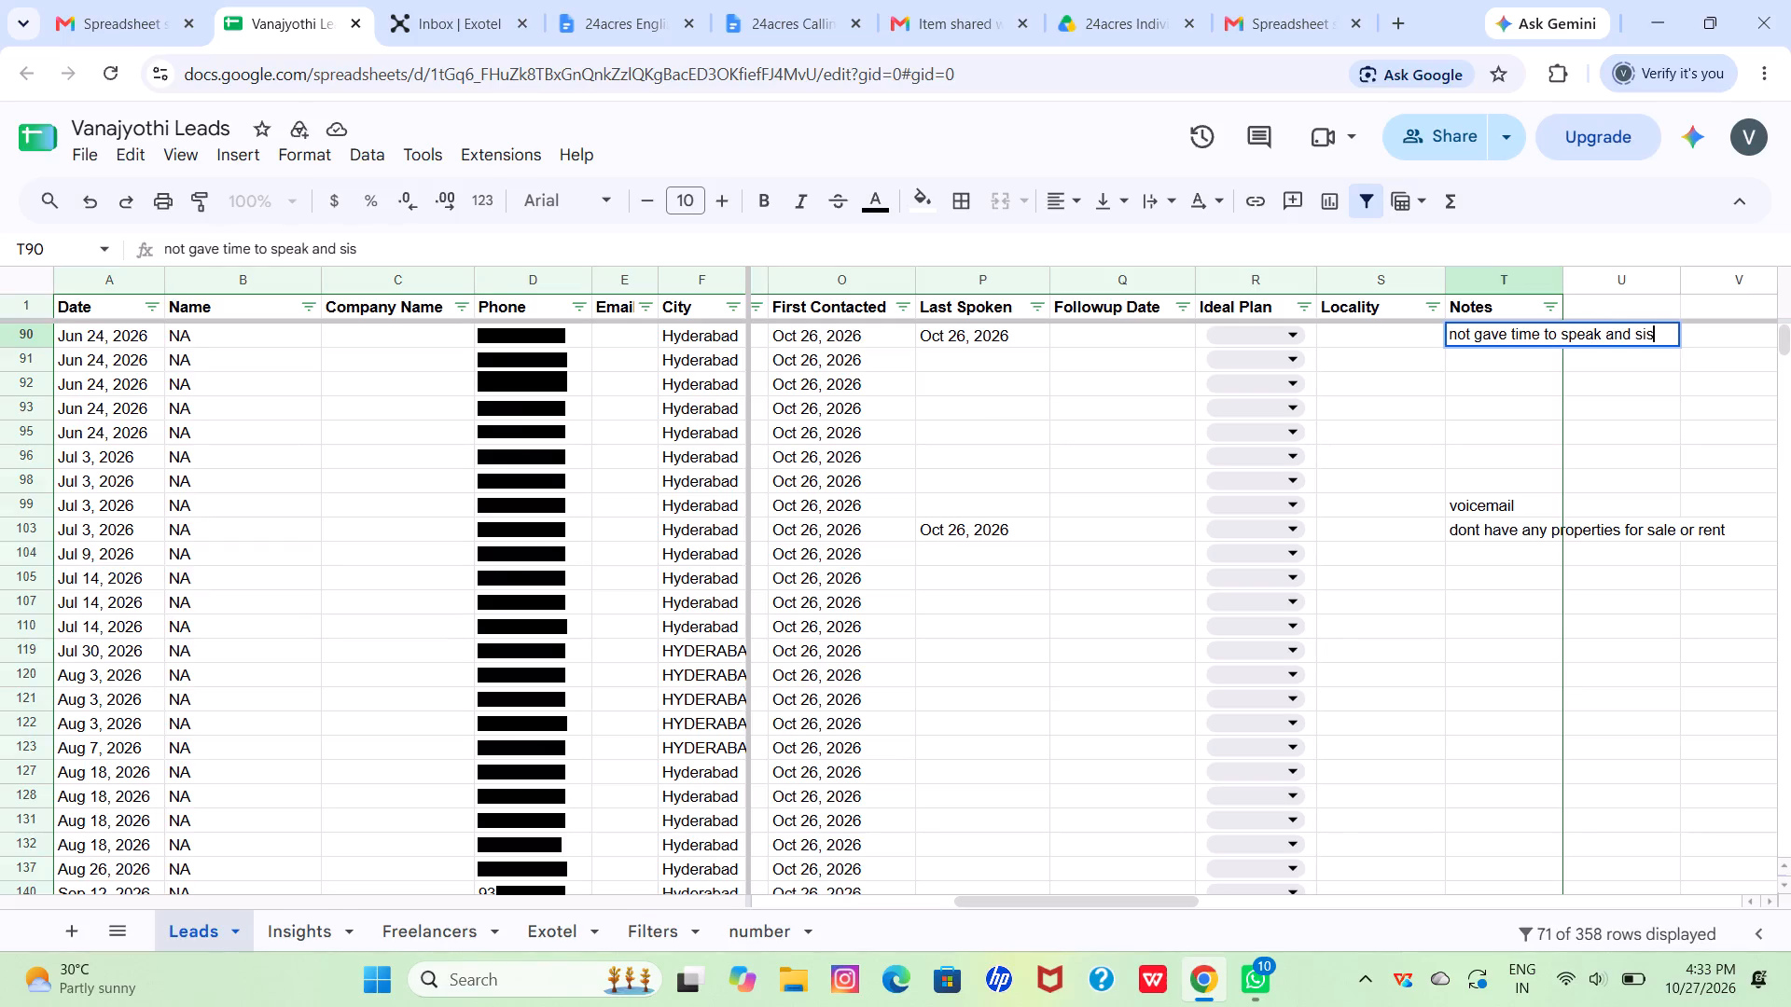
key(BackSpace)
key(BackSpace)
key(BackSpace)
text(disconneted call)
key(Return)
Copy the phone number of the Never Answered lead in row 91.
scroll(1481, 330, right, 6)
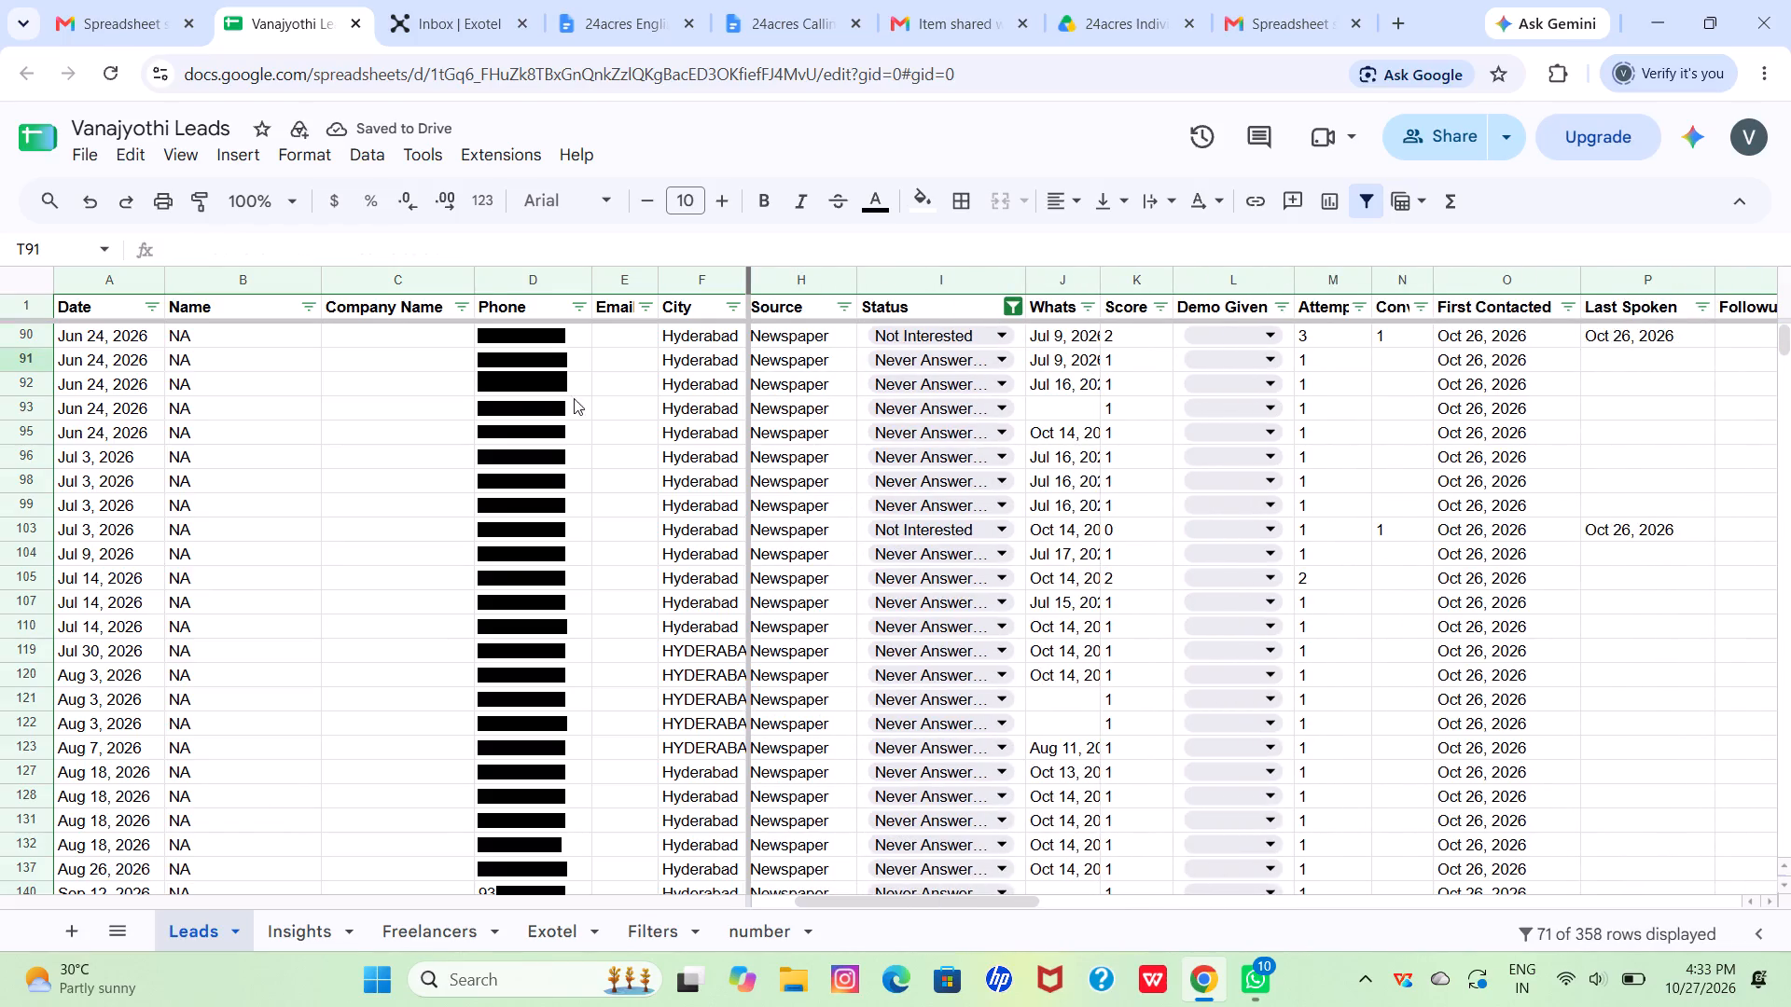
click(554, 372)
key(ctrl+c)
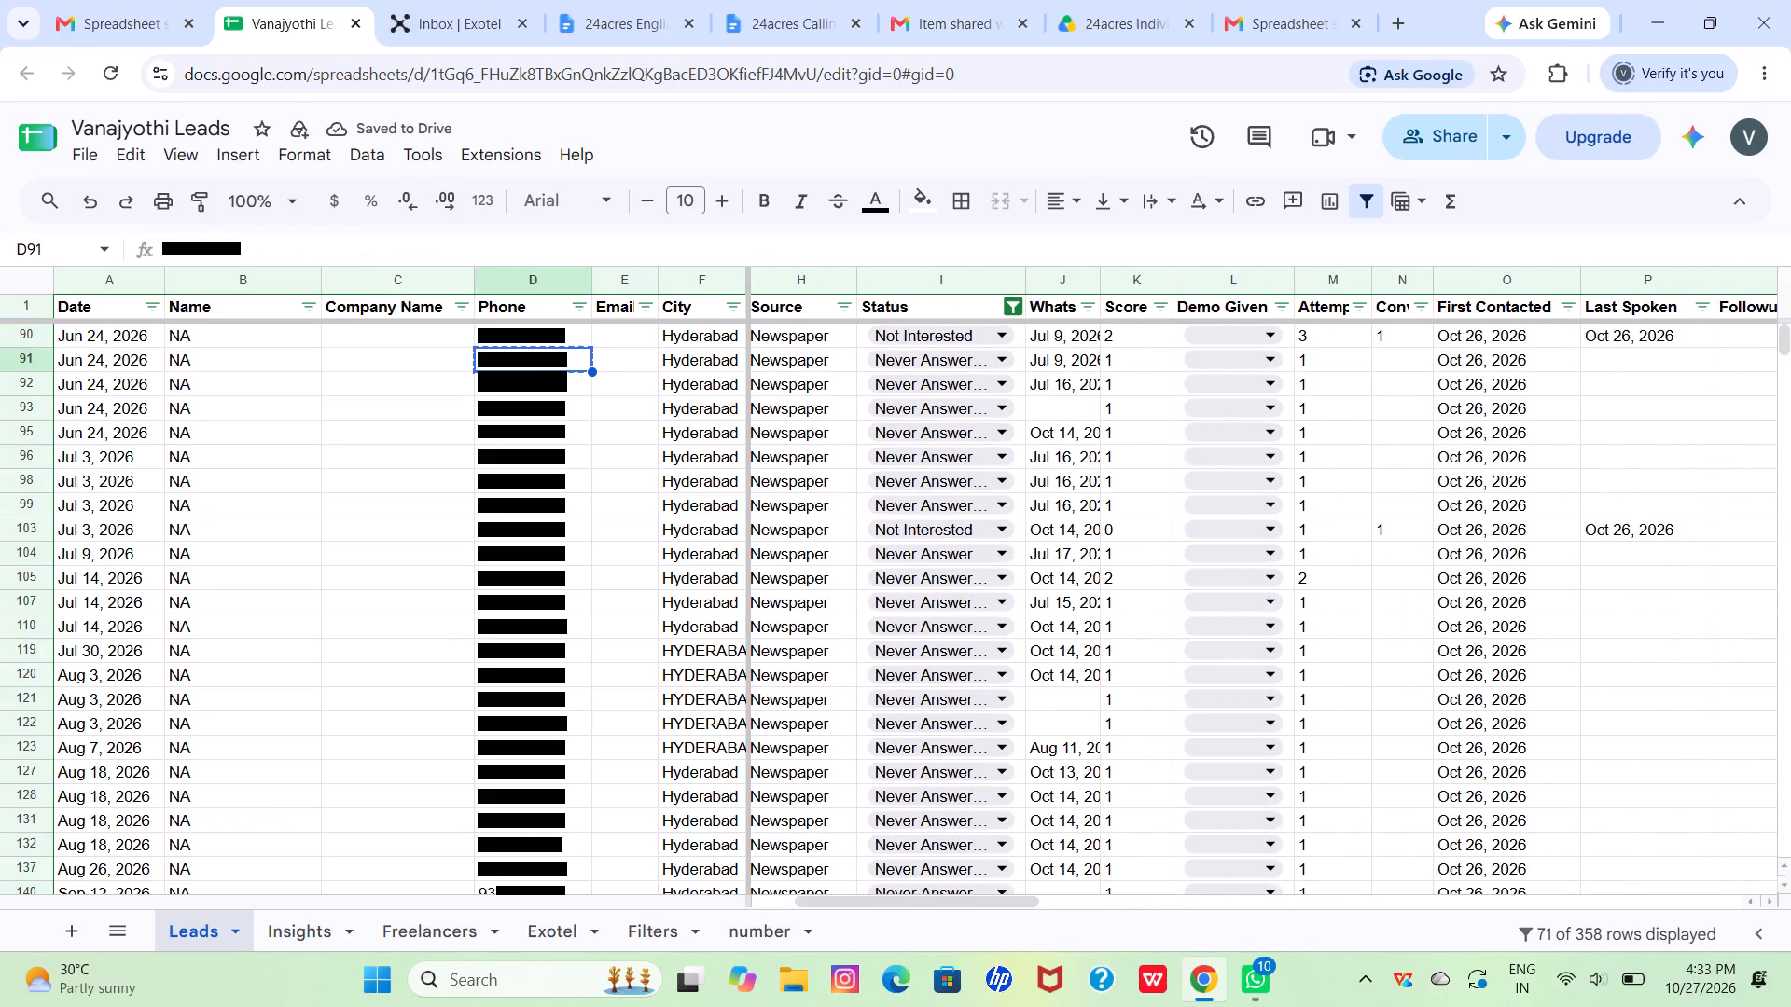
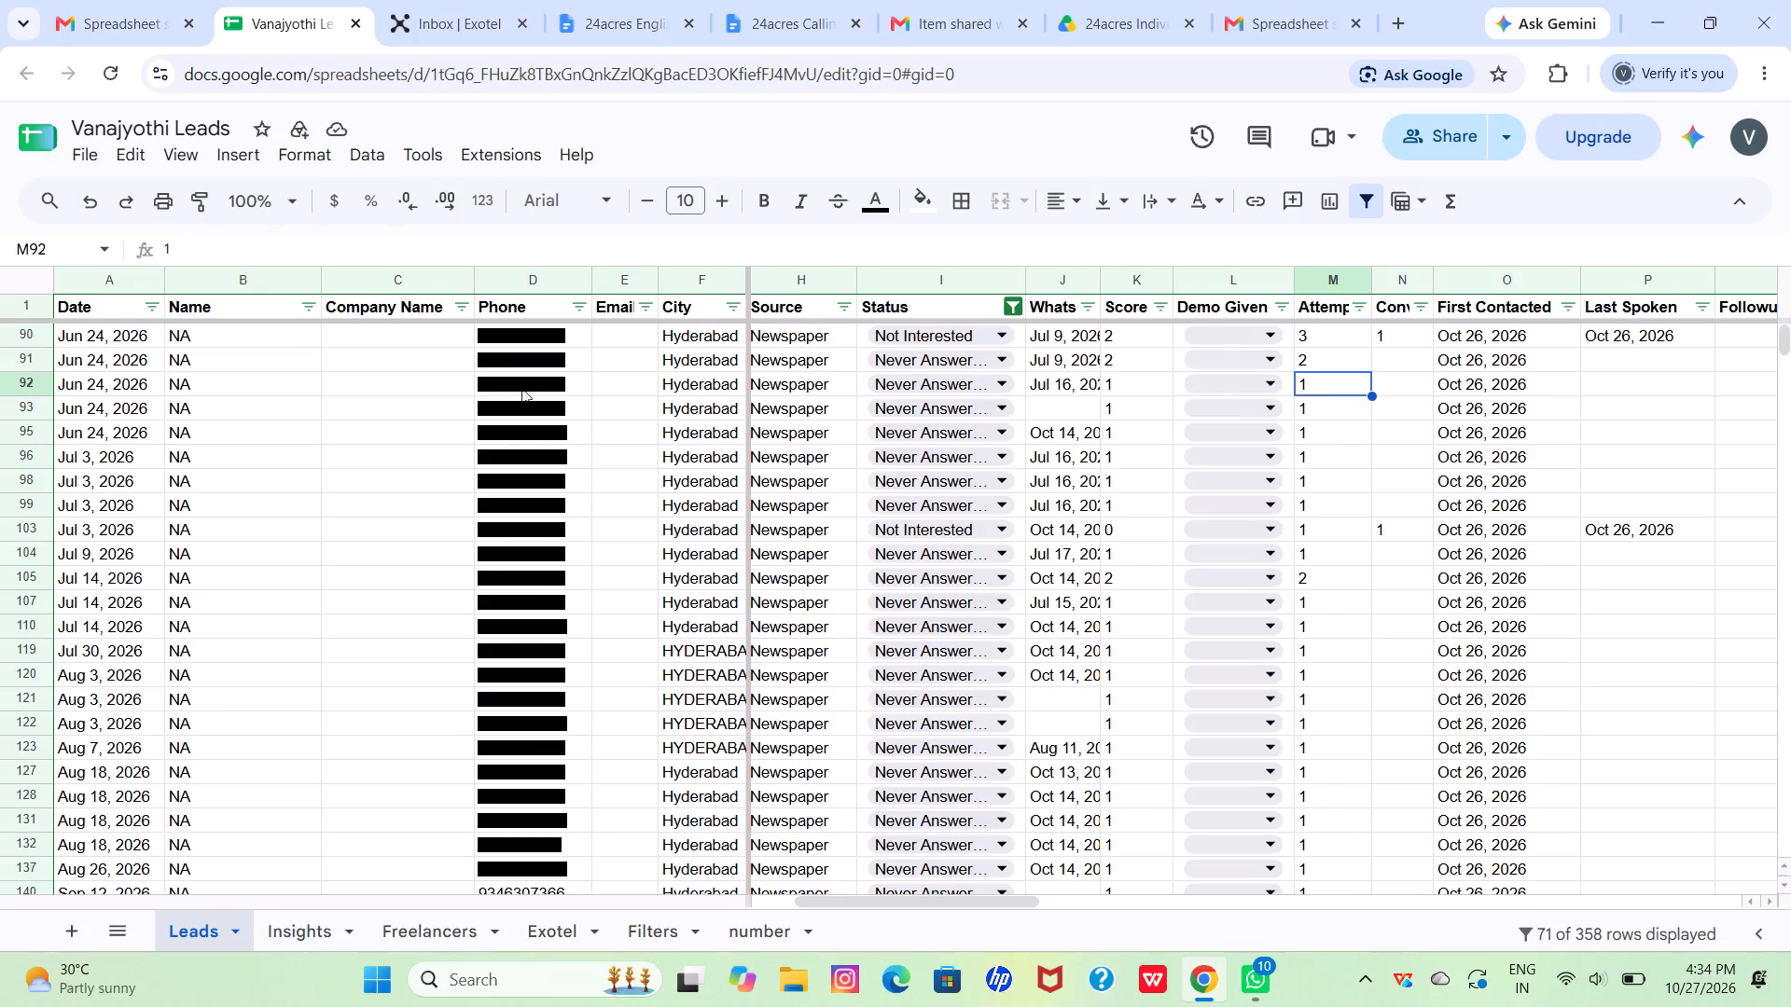
Select the phone number of the Never Answered lead in row 92.
click(549, 386)
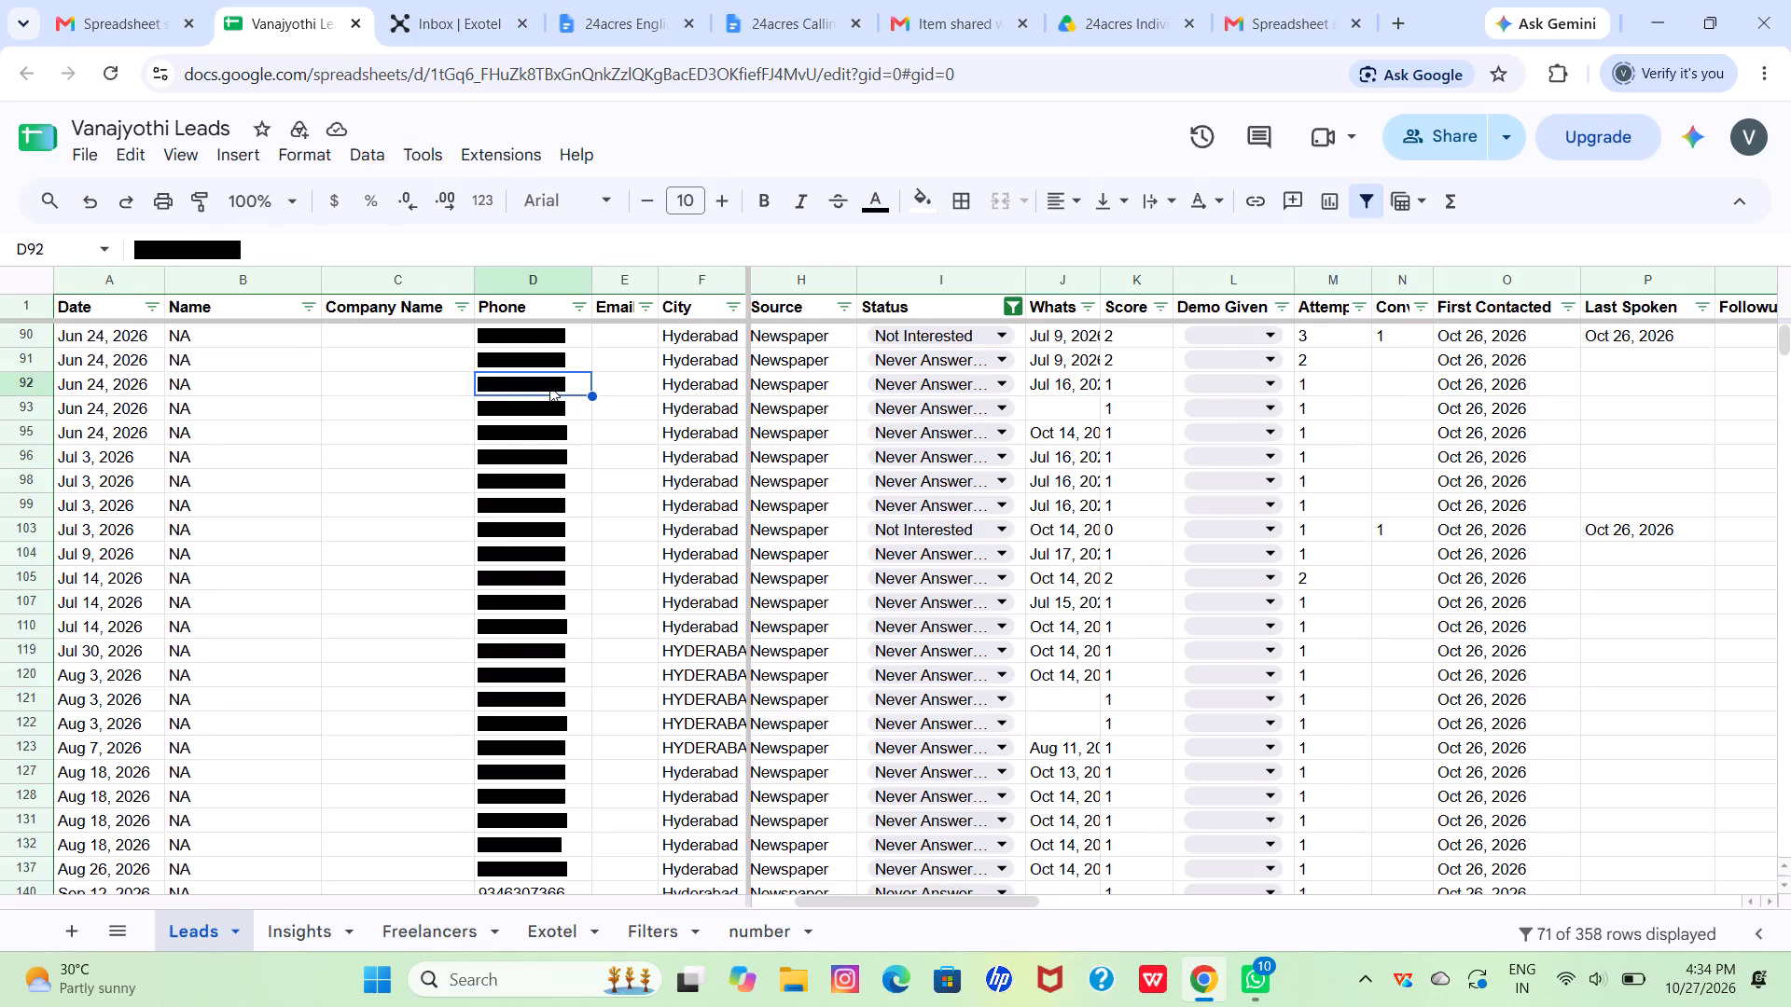
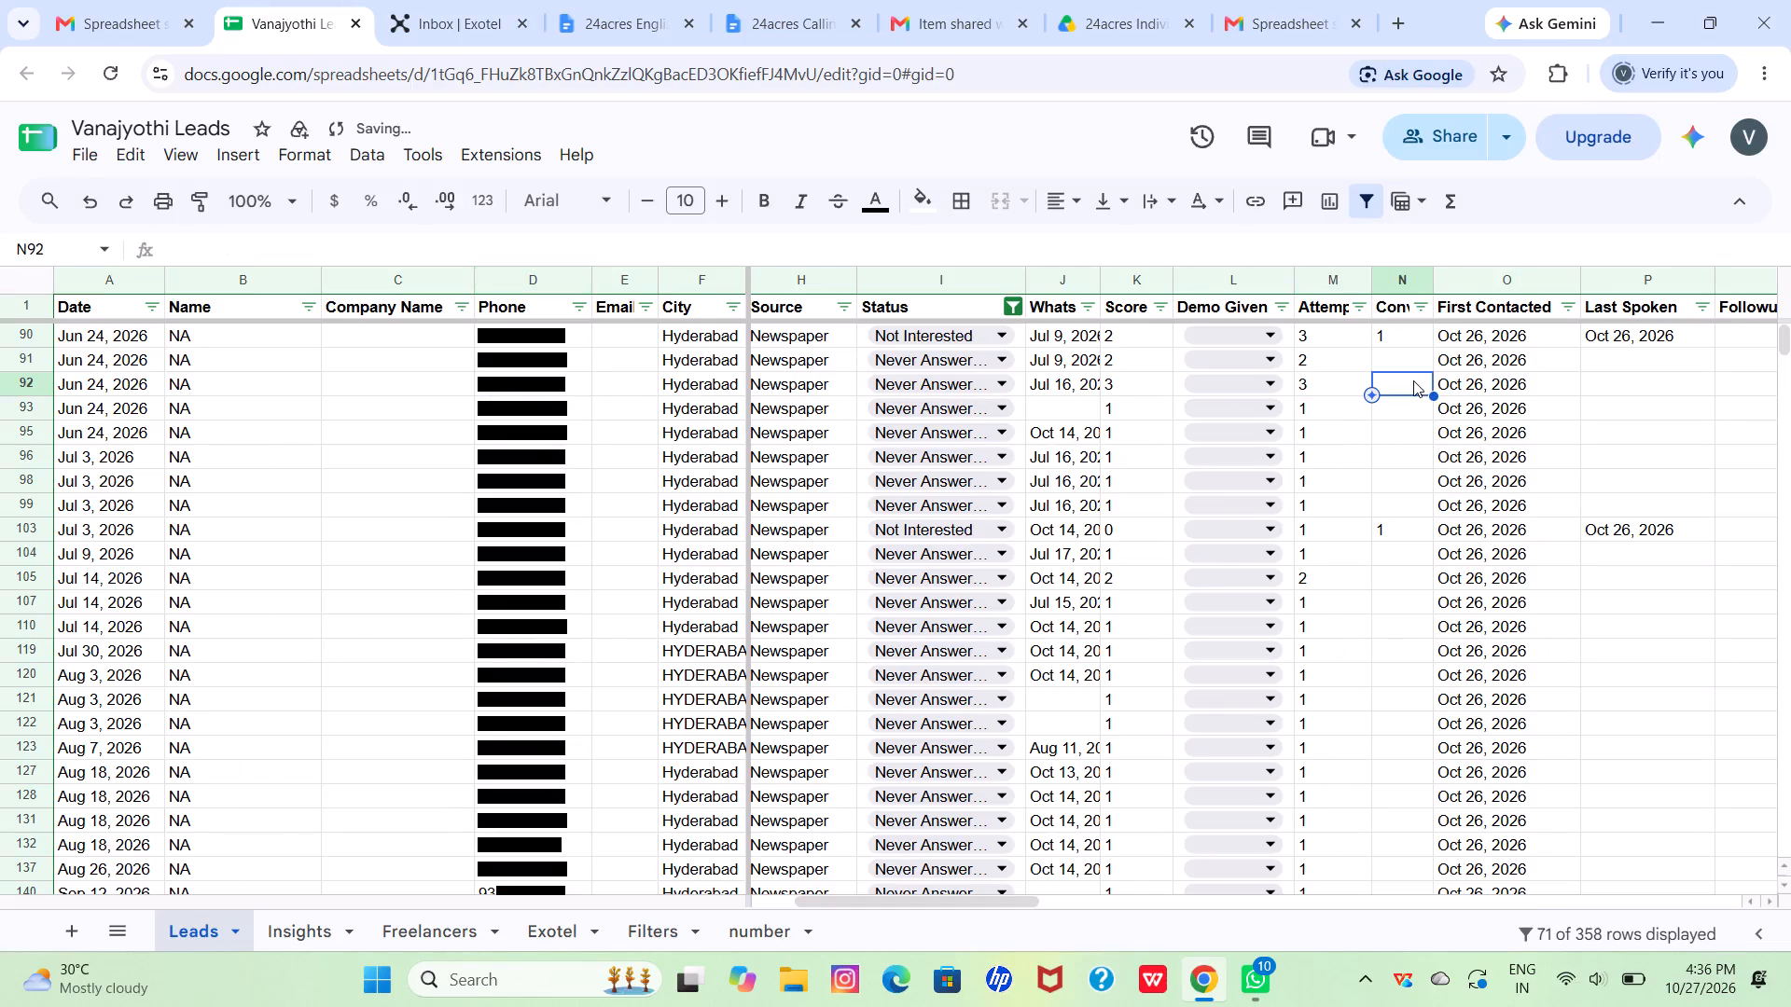
Record 1 conversation for the lead in row 92 and set its Last Spoken date to Oct 27, 2026.
key(1)
click(1510, 379)
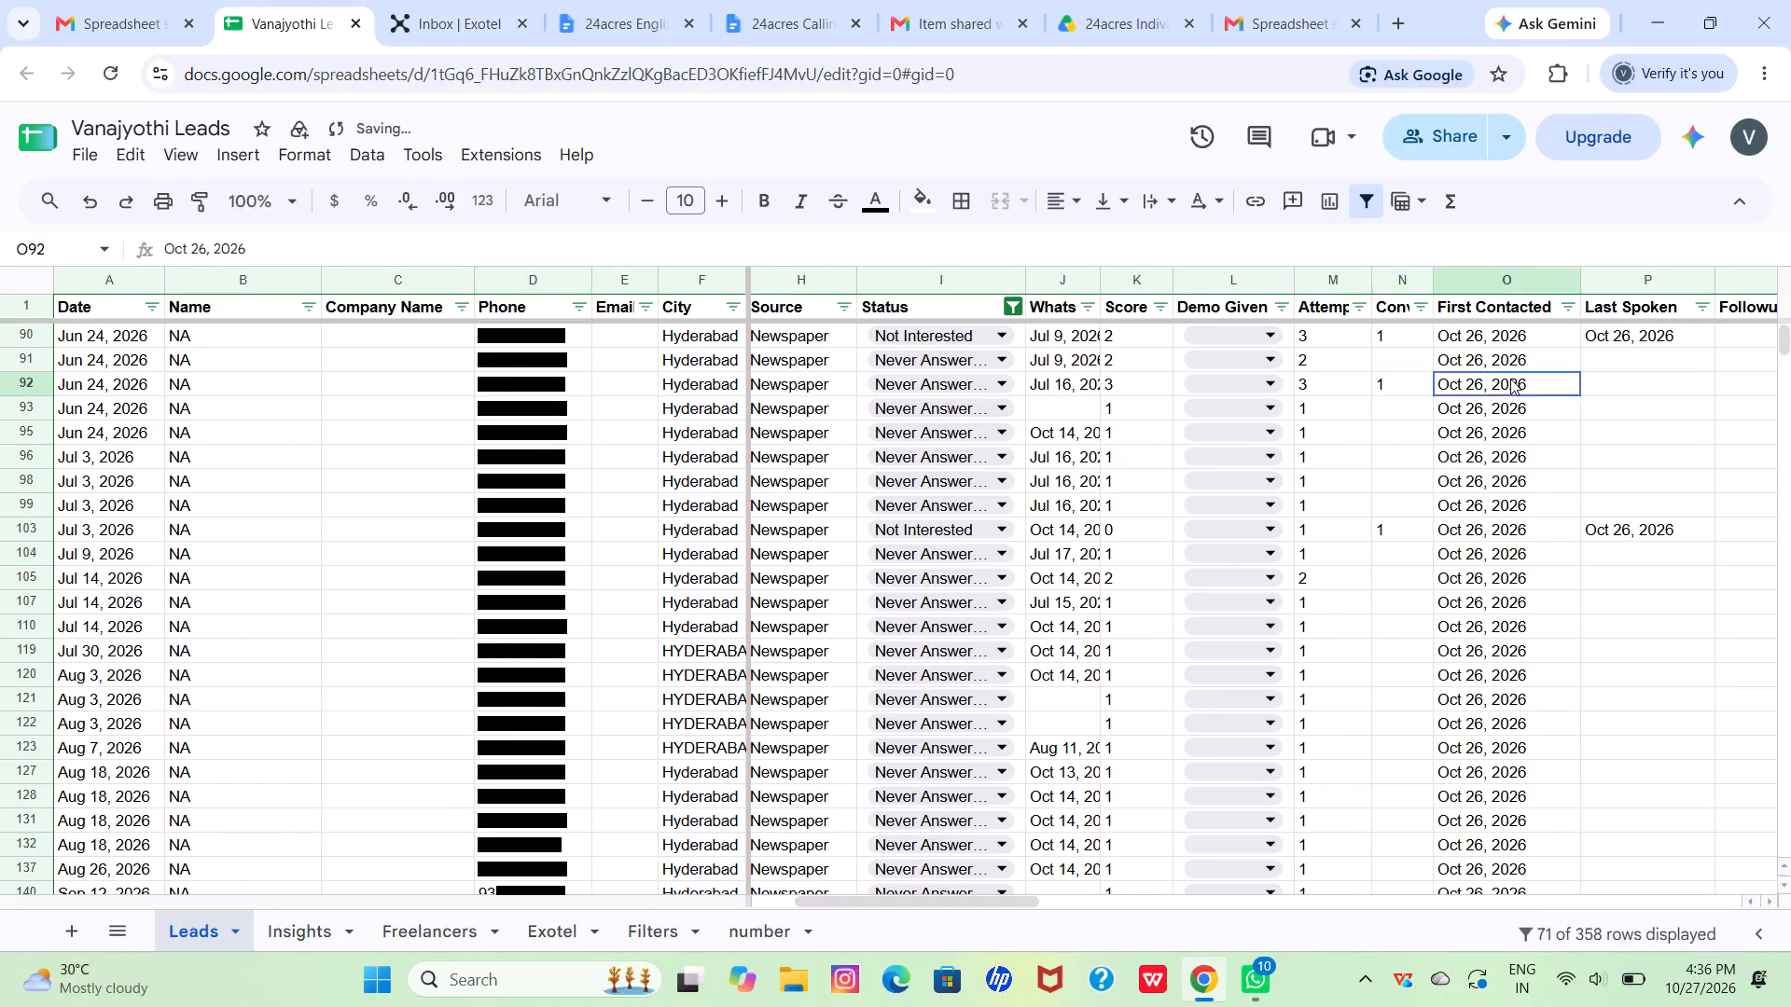
key(ctrl+c)
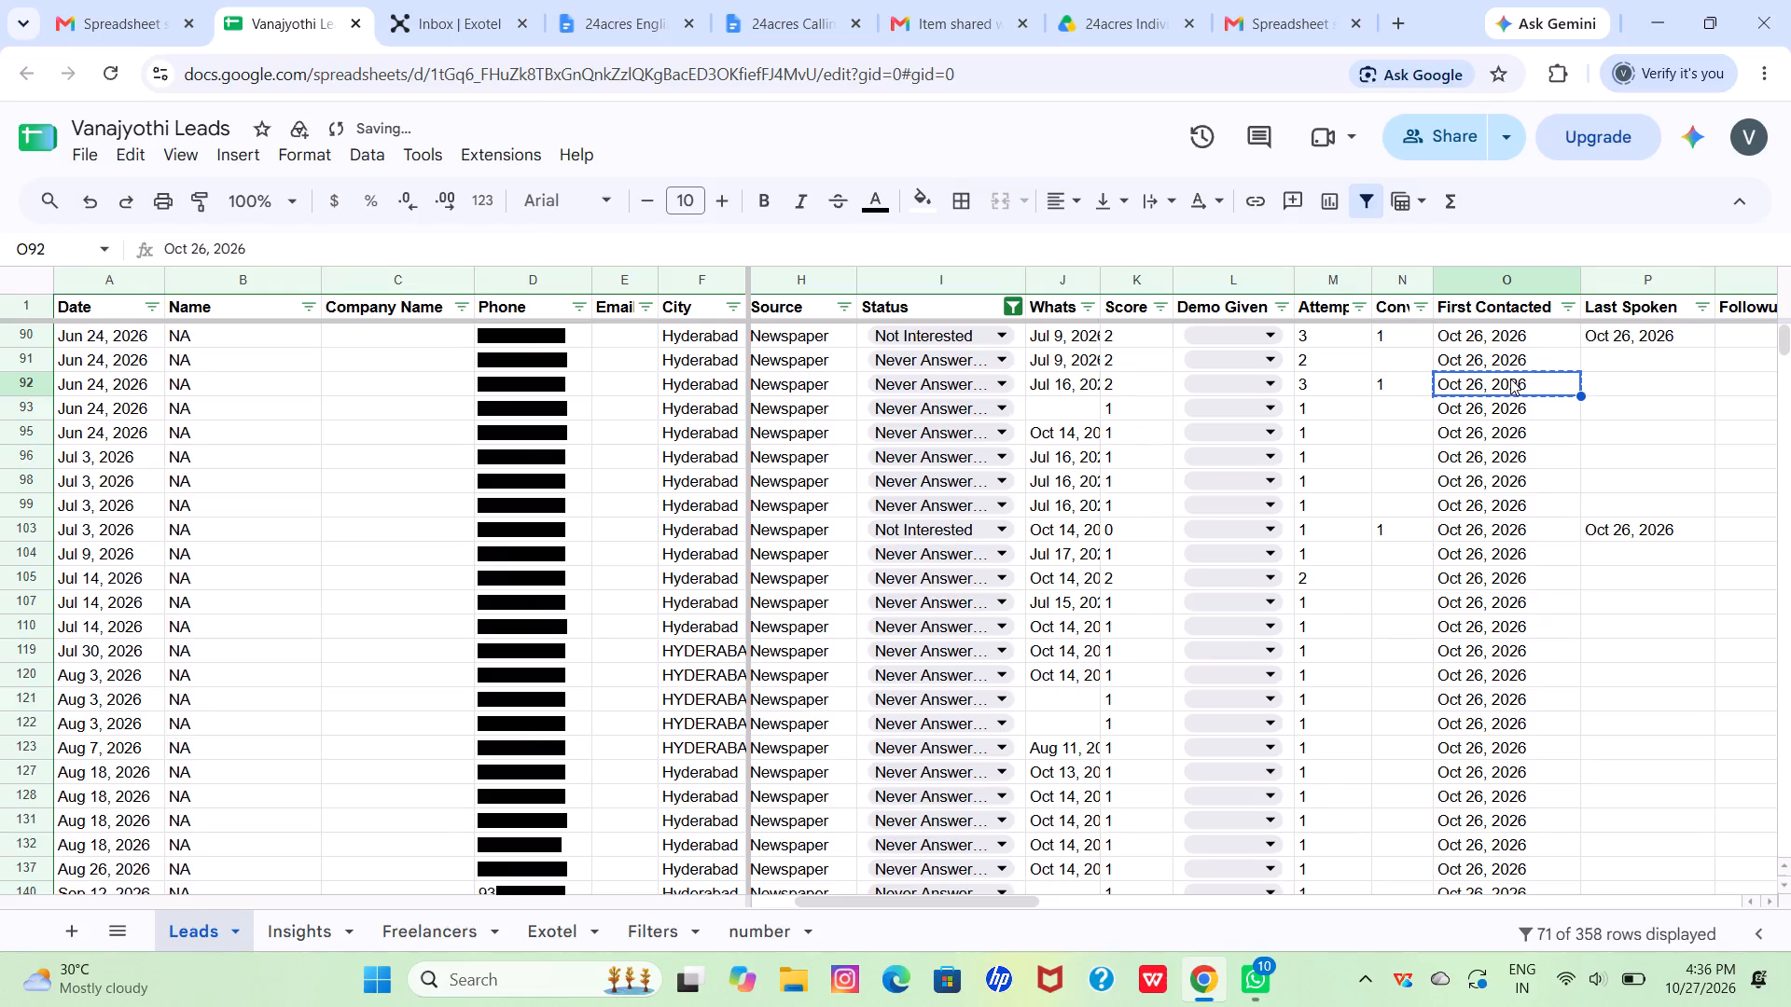
click(1655, 384)
key(ctrl+v)
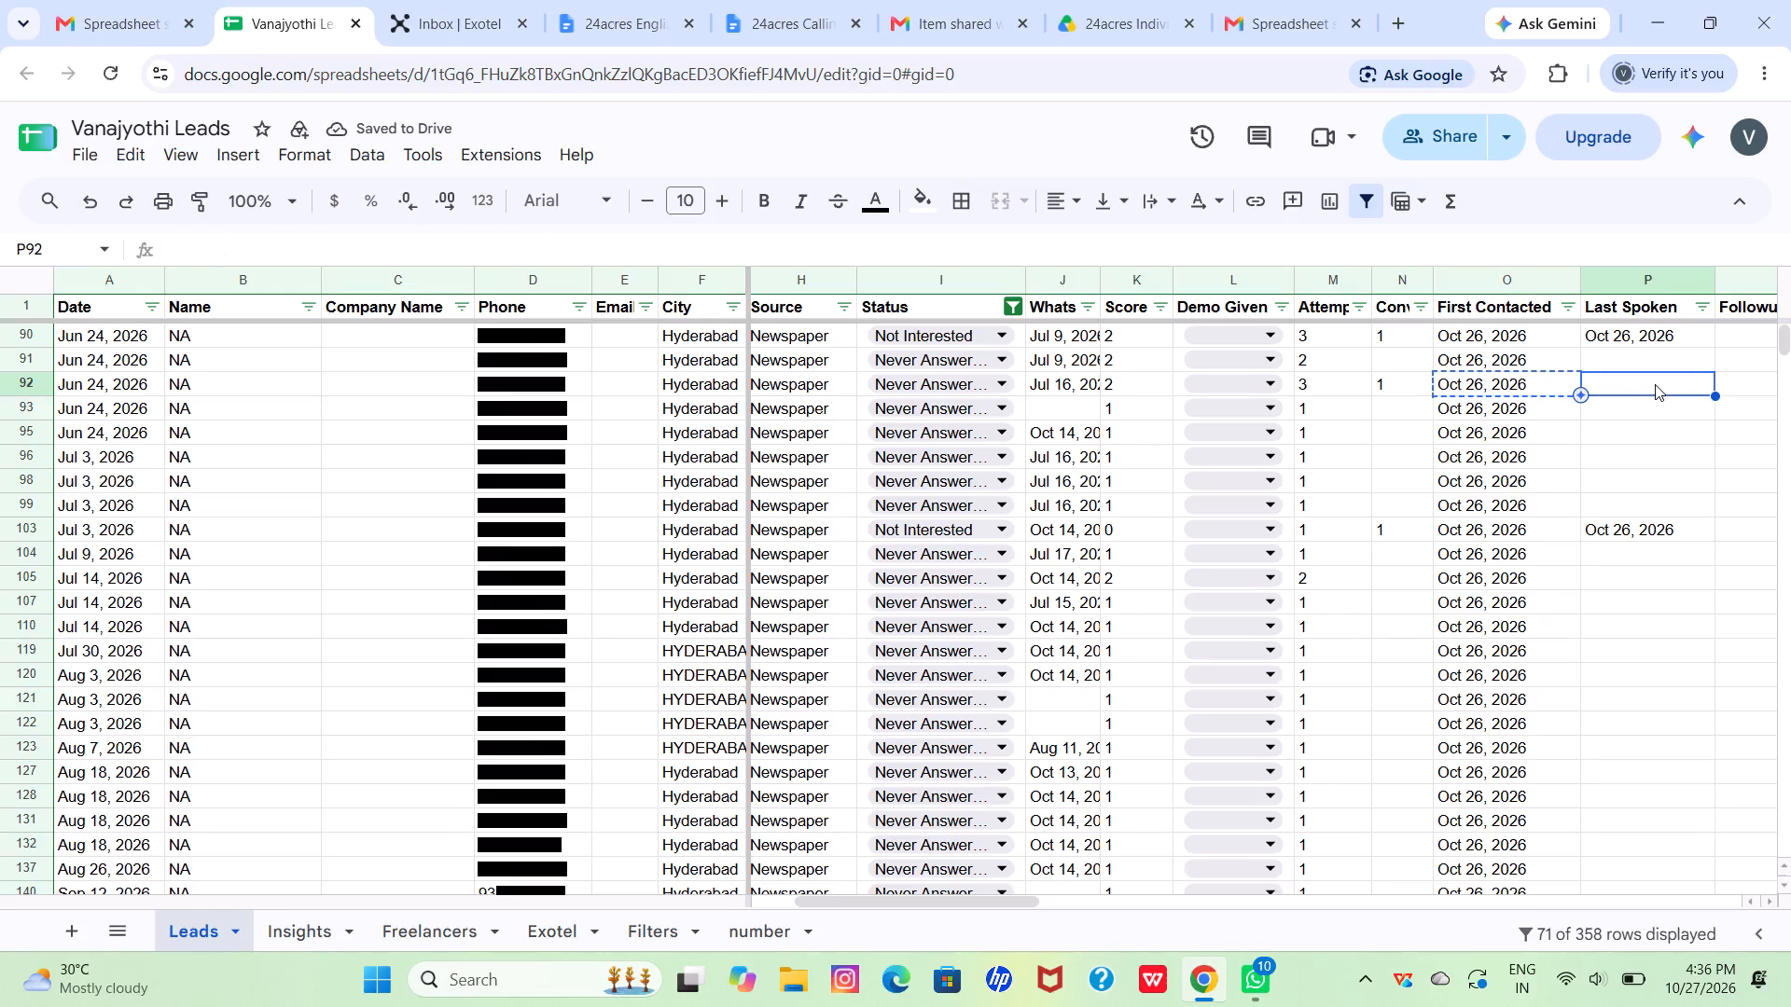
double_click(1655, 384)
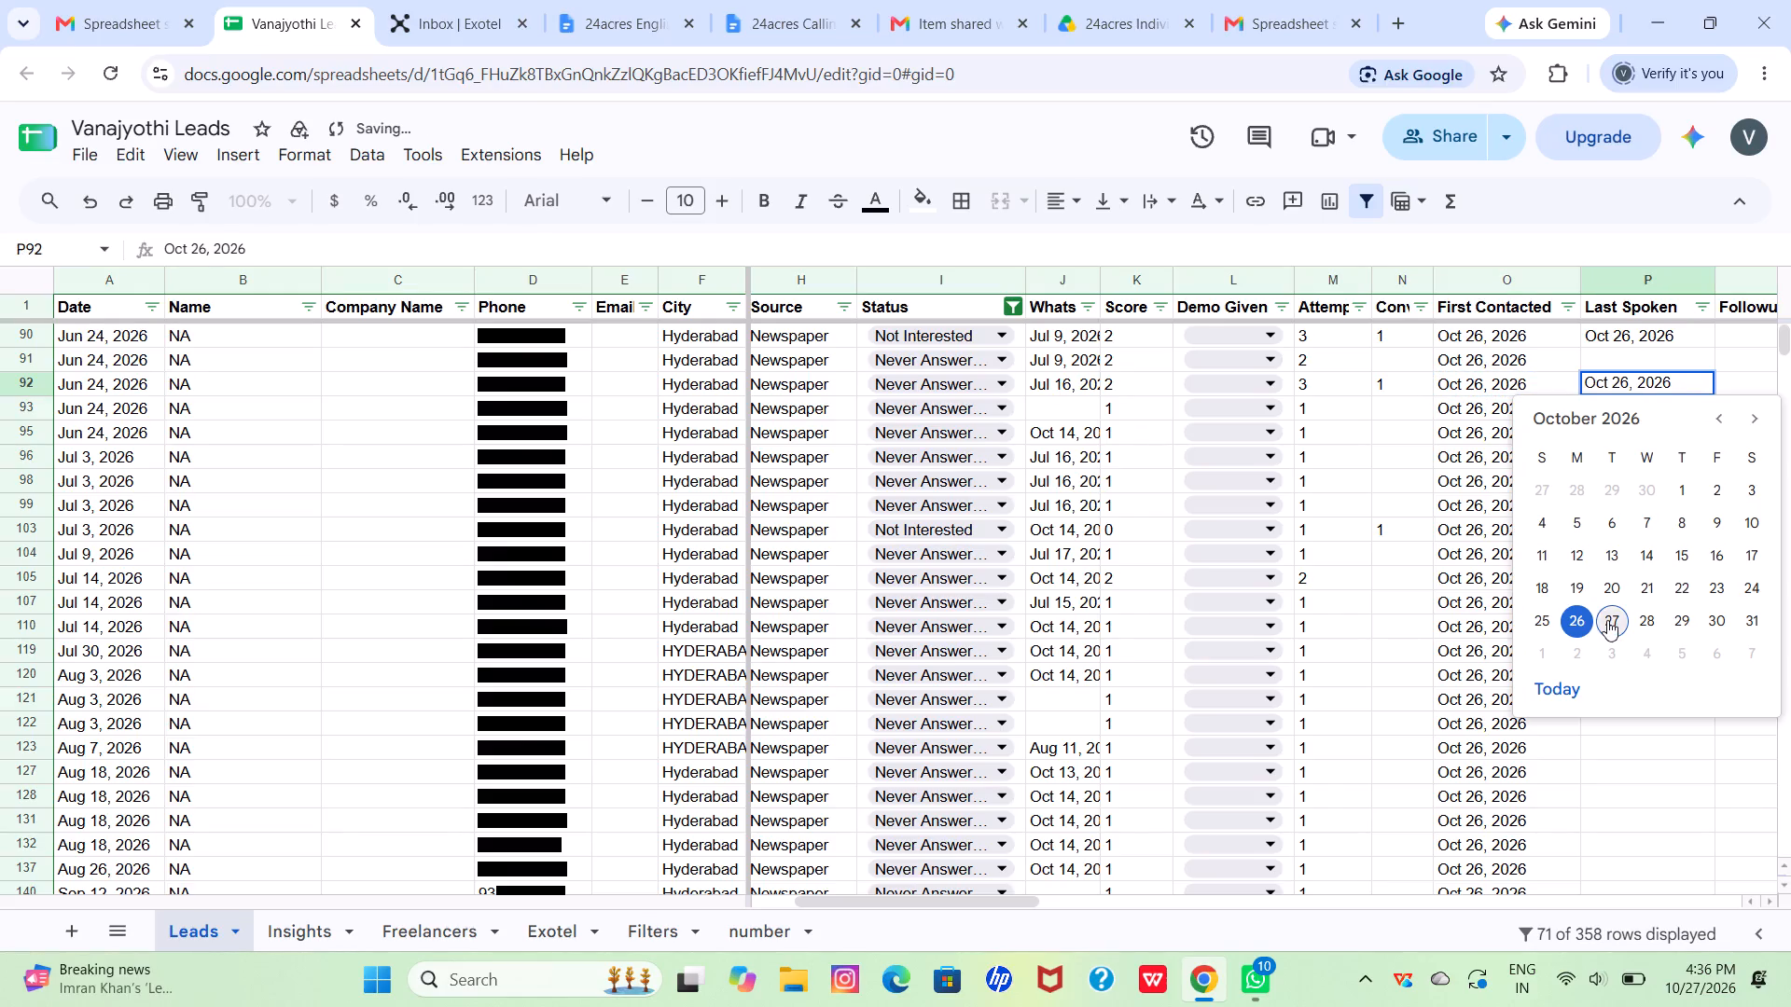
click(1607, 620)
Change the Last Spoken date of the Not Interested lead in row 90 to Oct 27, 2026.
double_click(1618, 329)
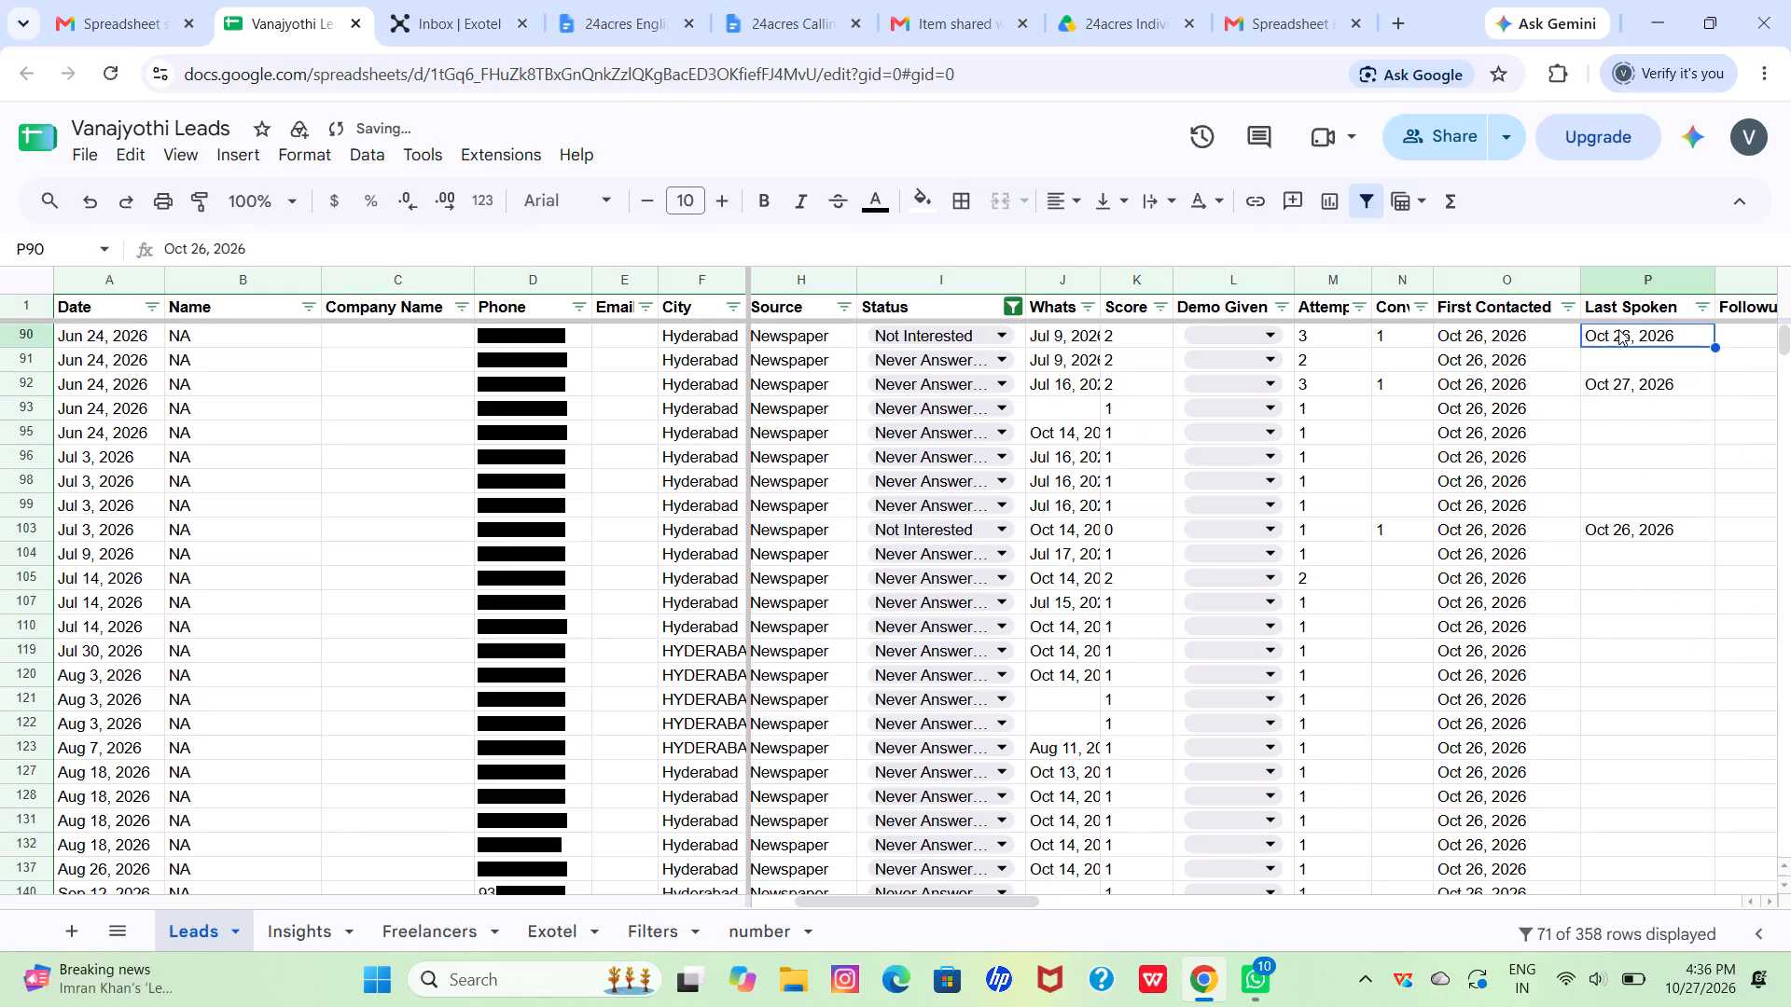
click(1604, 563)
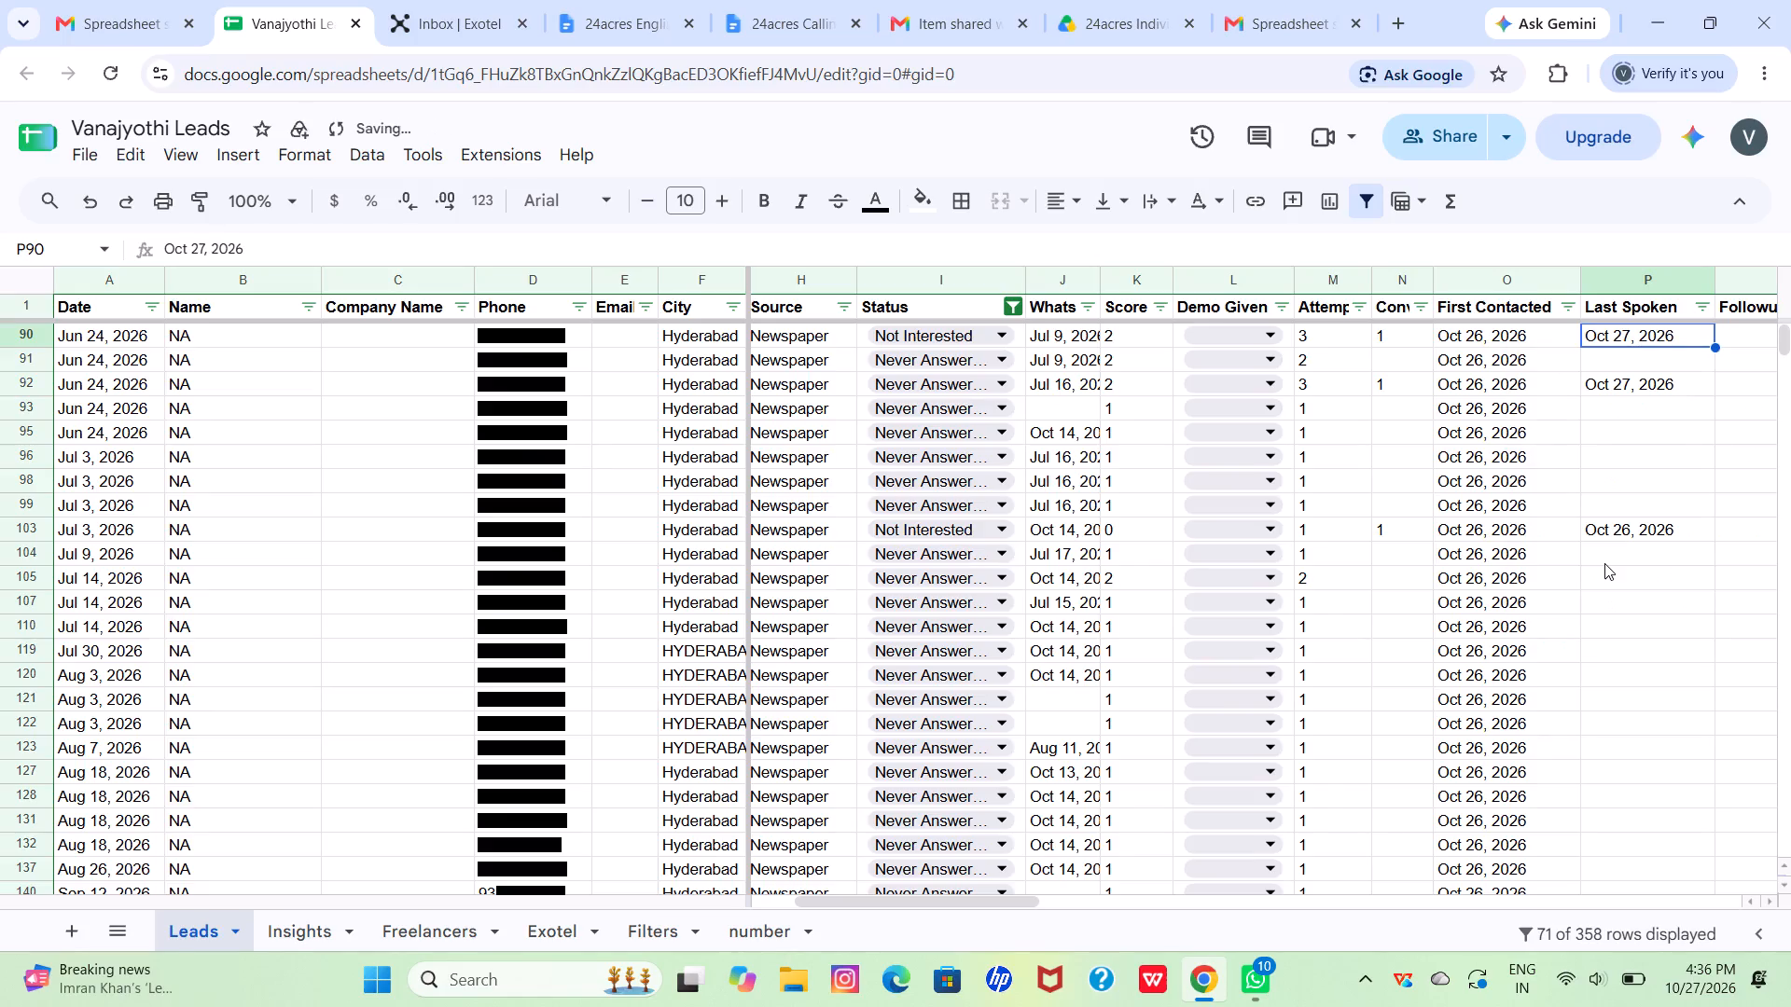
scroll(1604, 563, left, 1)
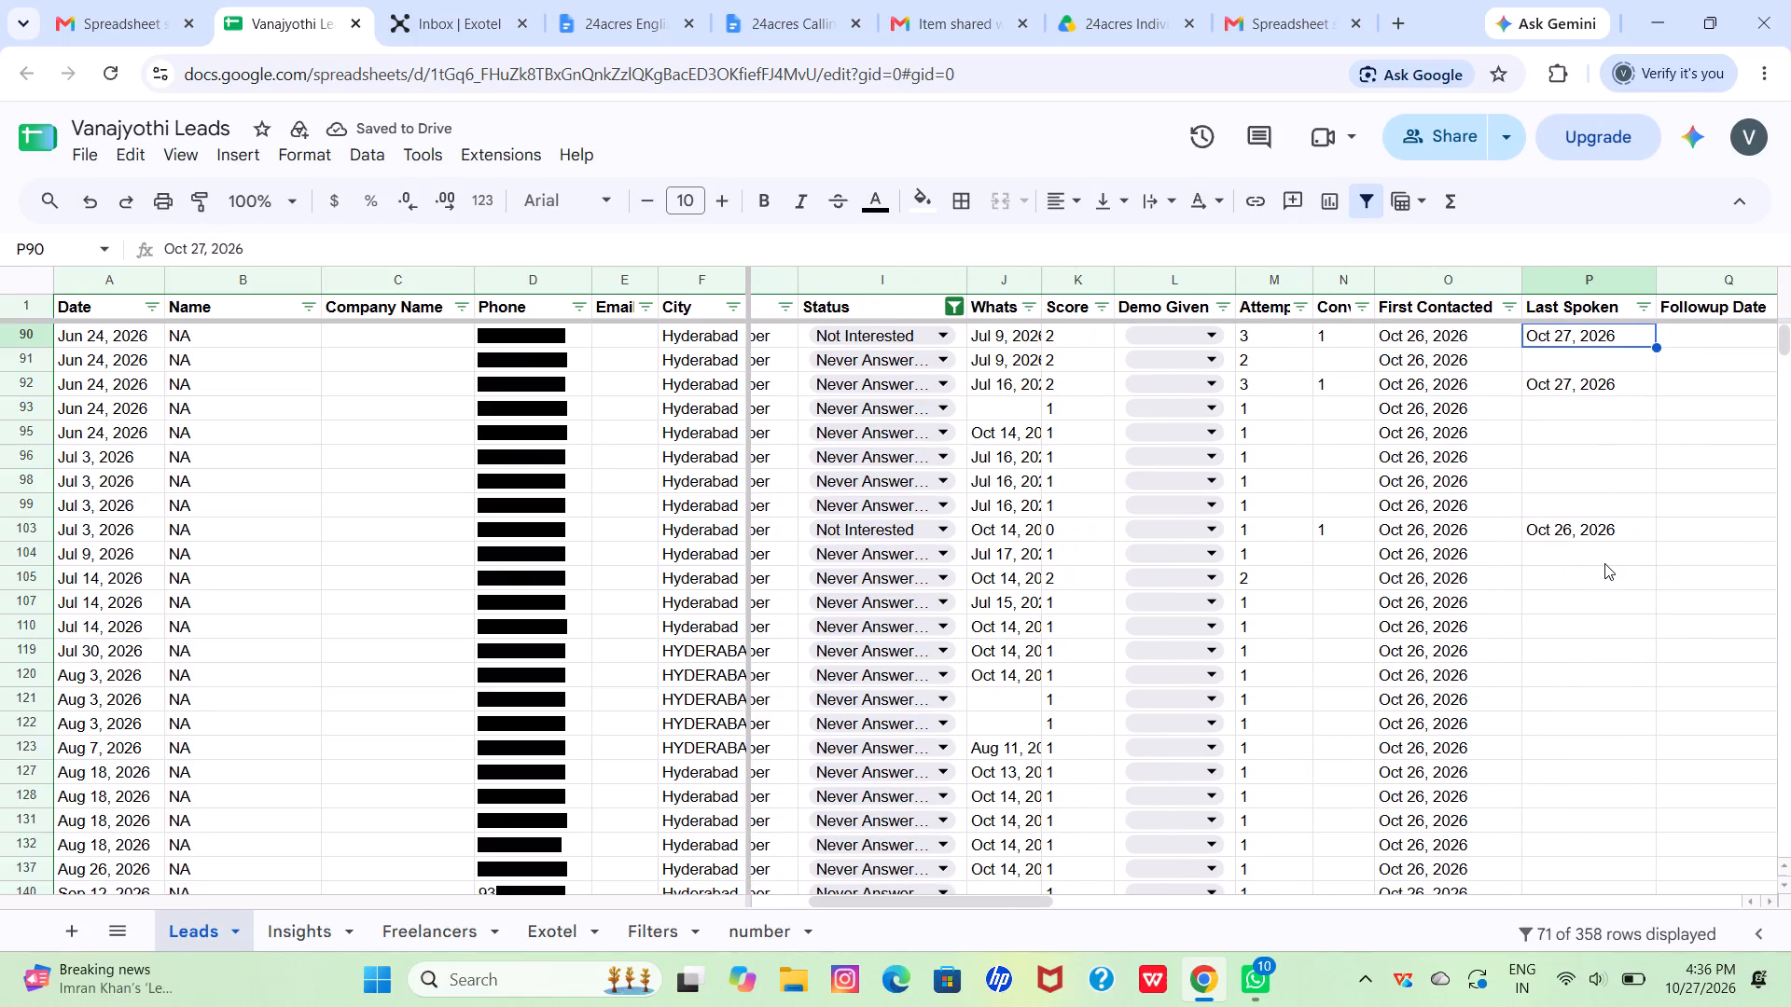
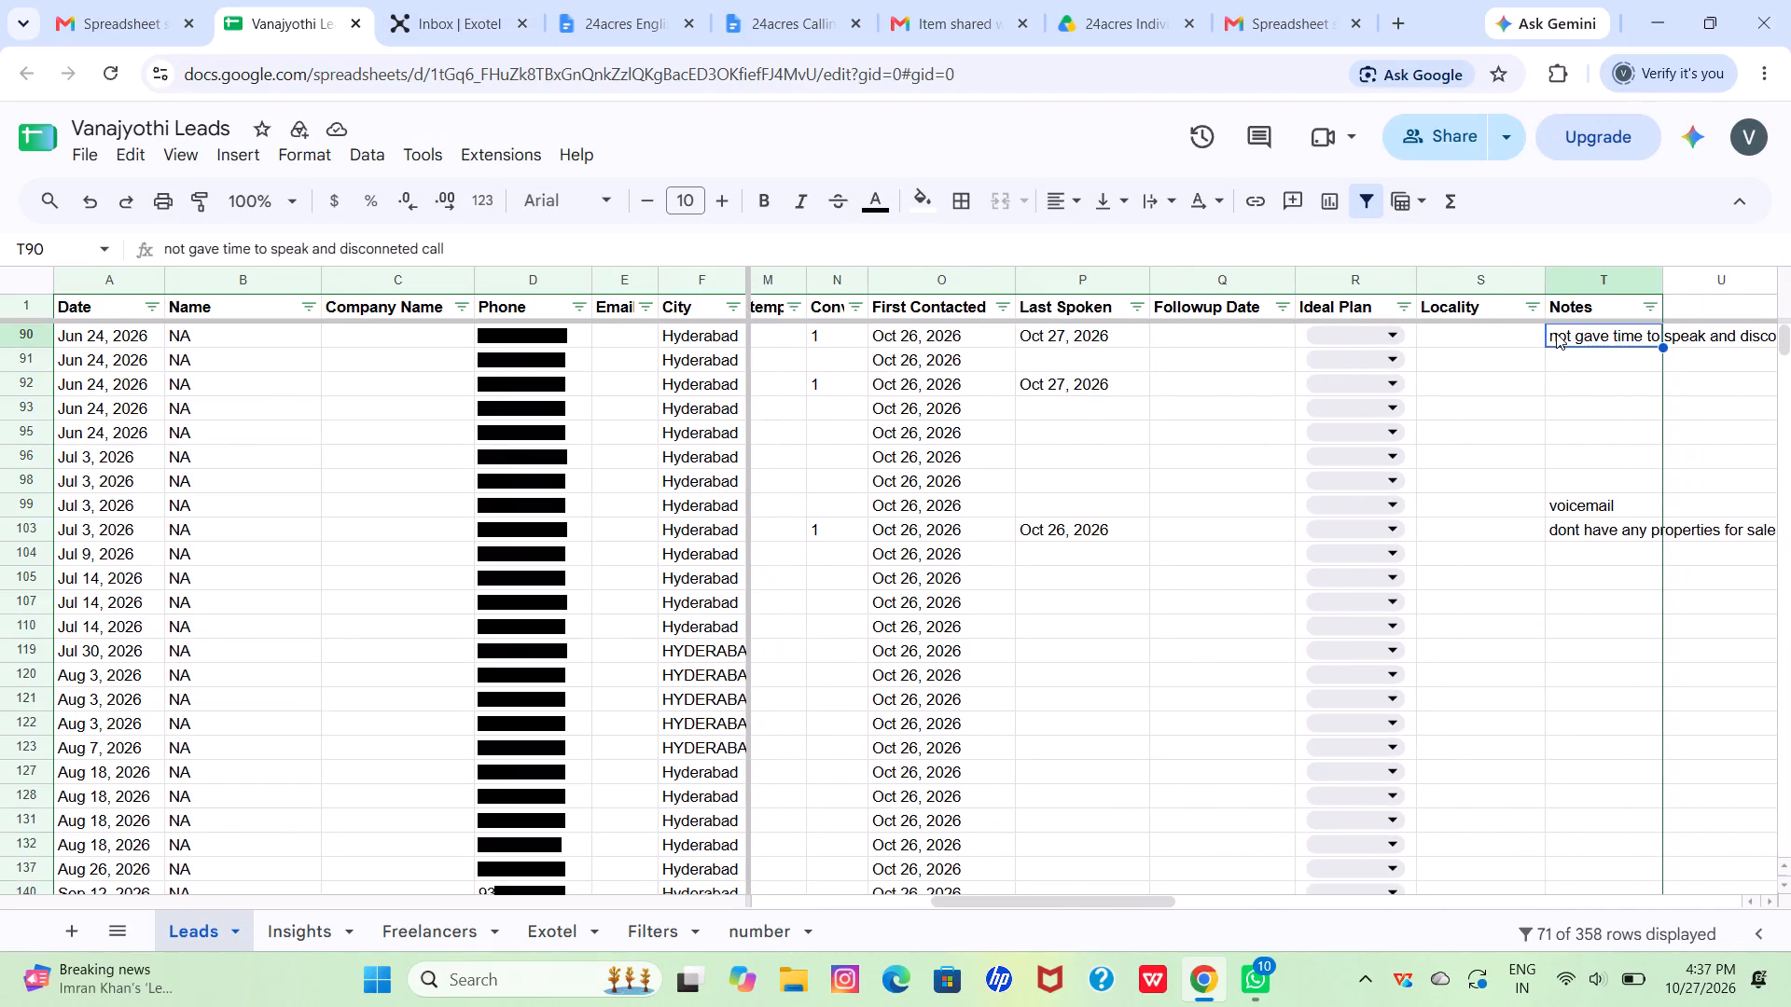
Copy the note "not gave time to speak and disconneted call" from row 90 into the Notes cell of row 92.
key(ctrl+c)
click(1553, 377)
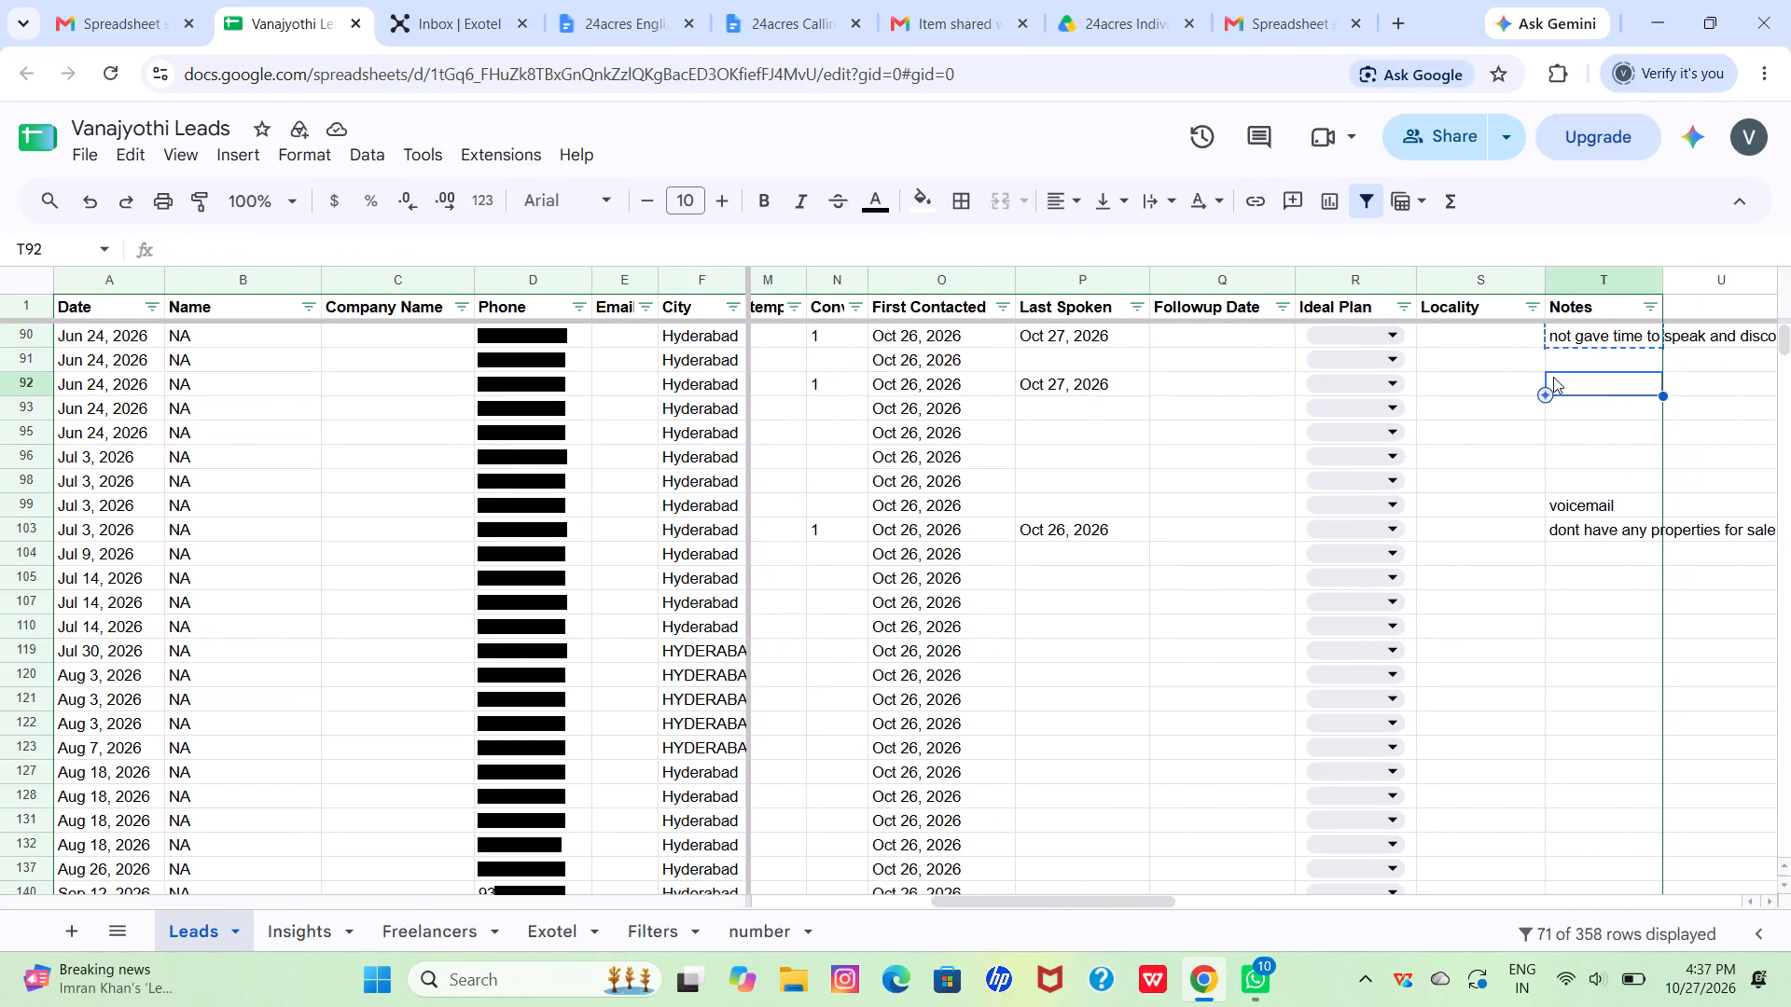
key(ctrl+v)
click(1576, 412)
scroll(1576, 412, right, 6)
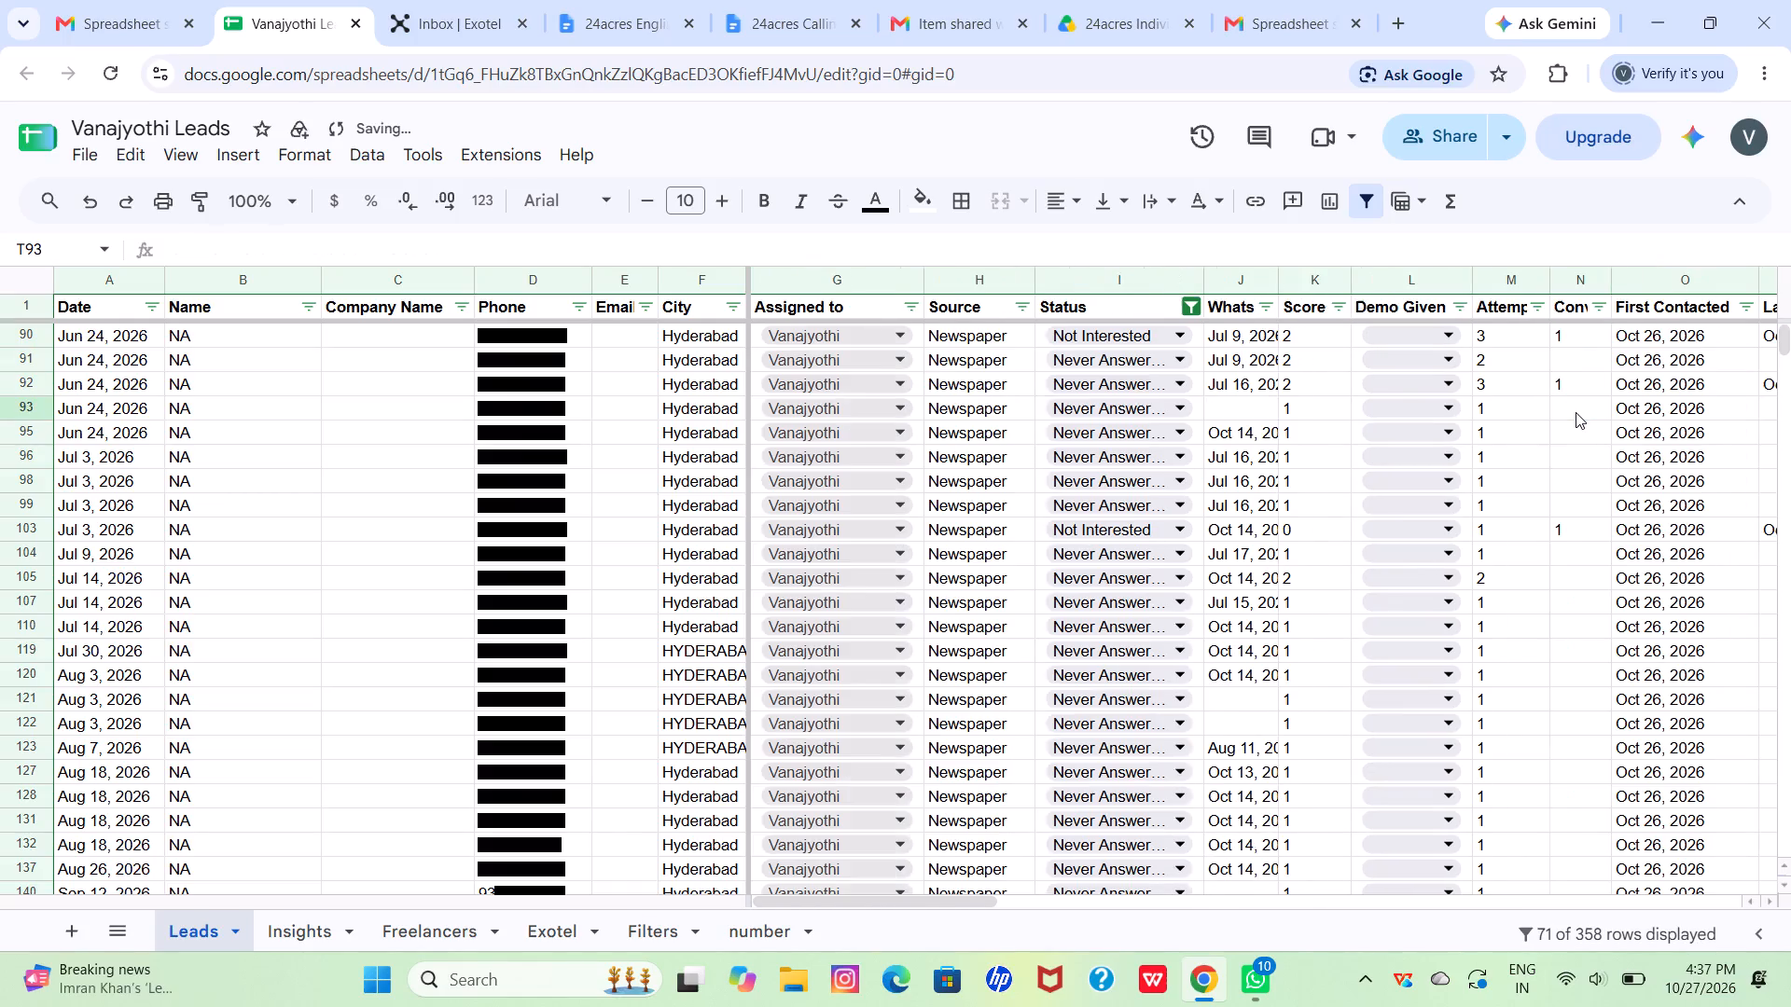
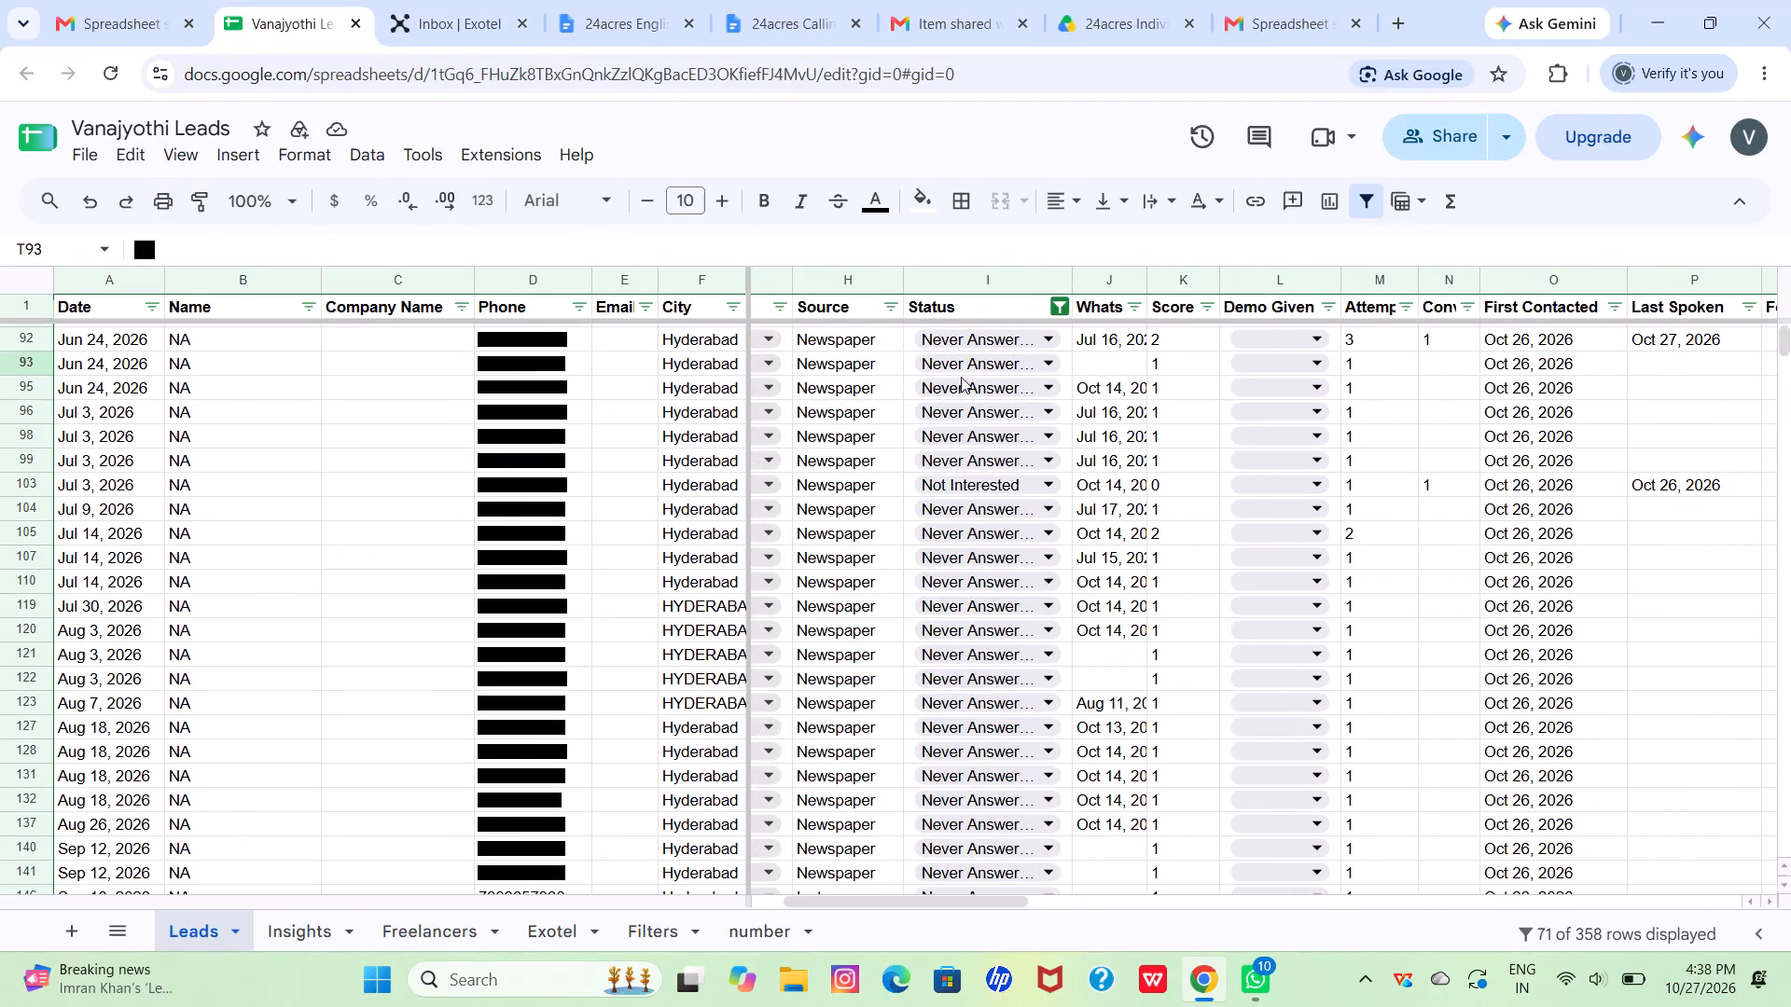
Select the phone number of the Never Answered lead in row 93 for the follow-up call.
click(568, 370)
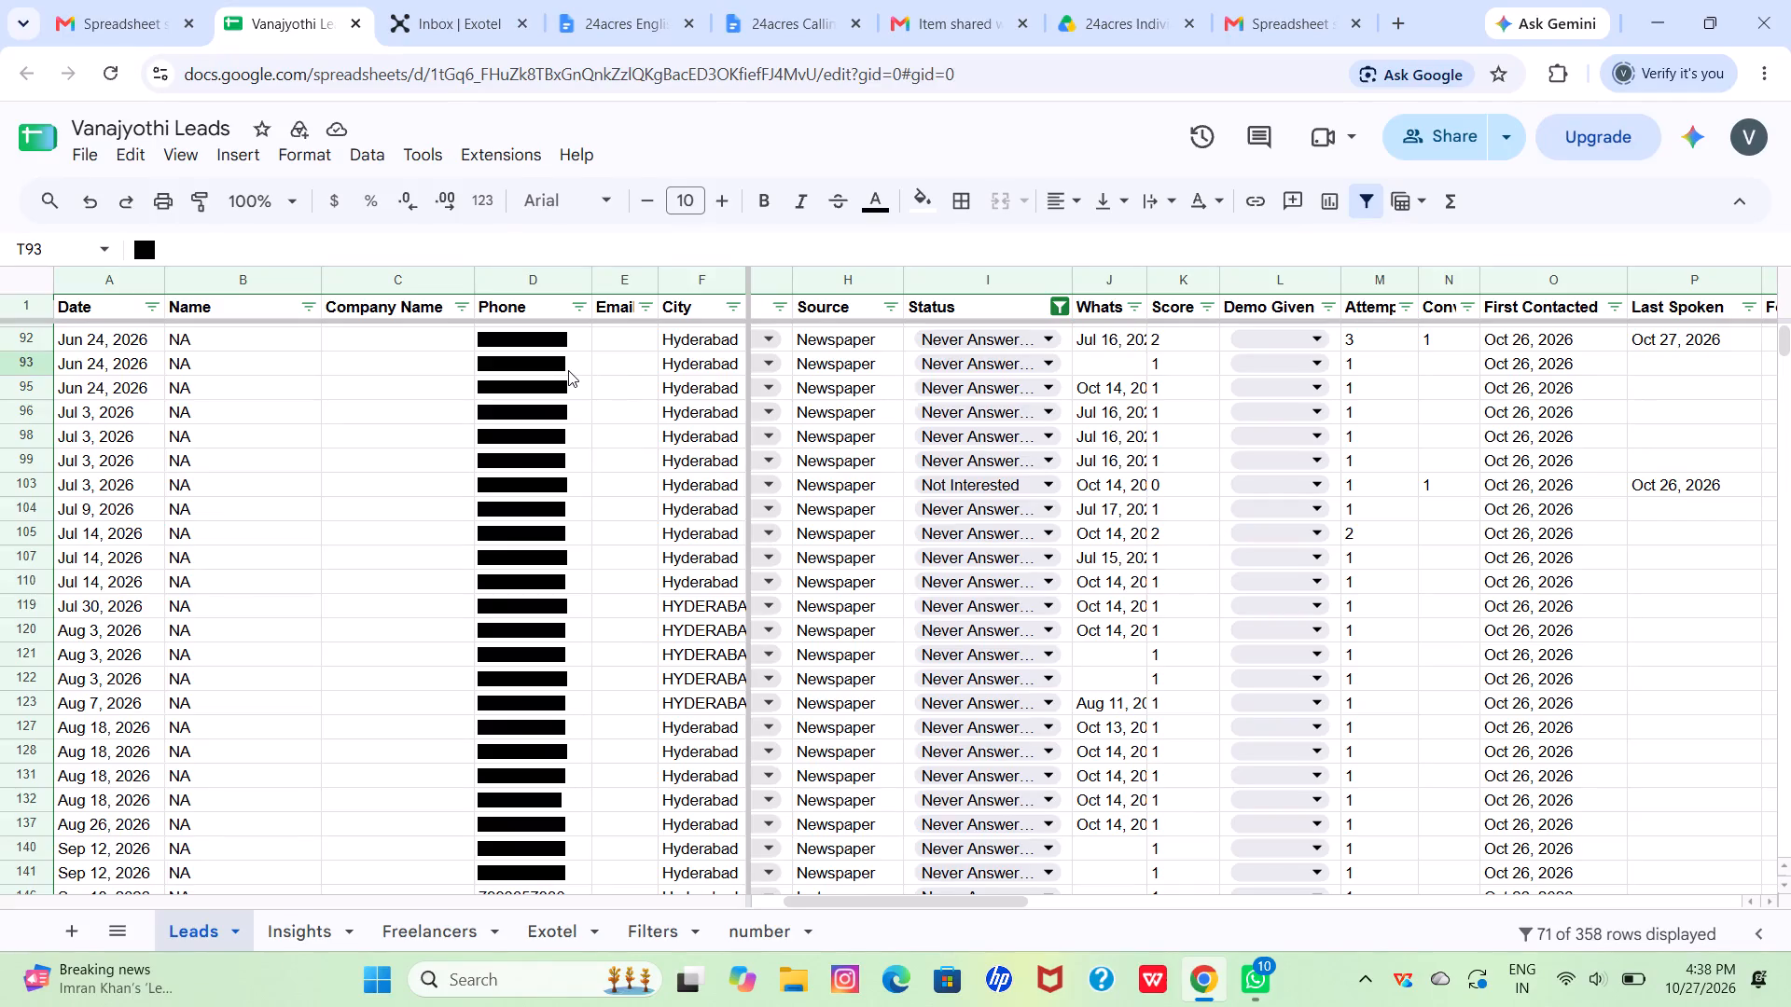
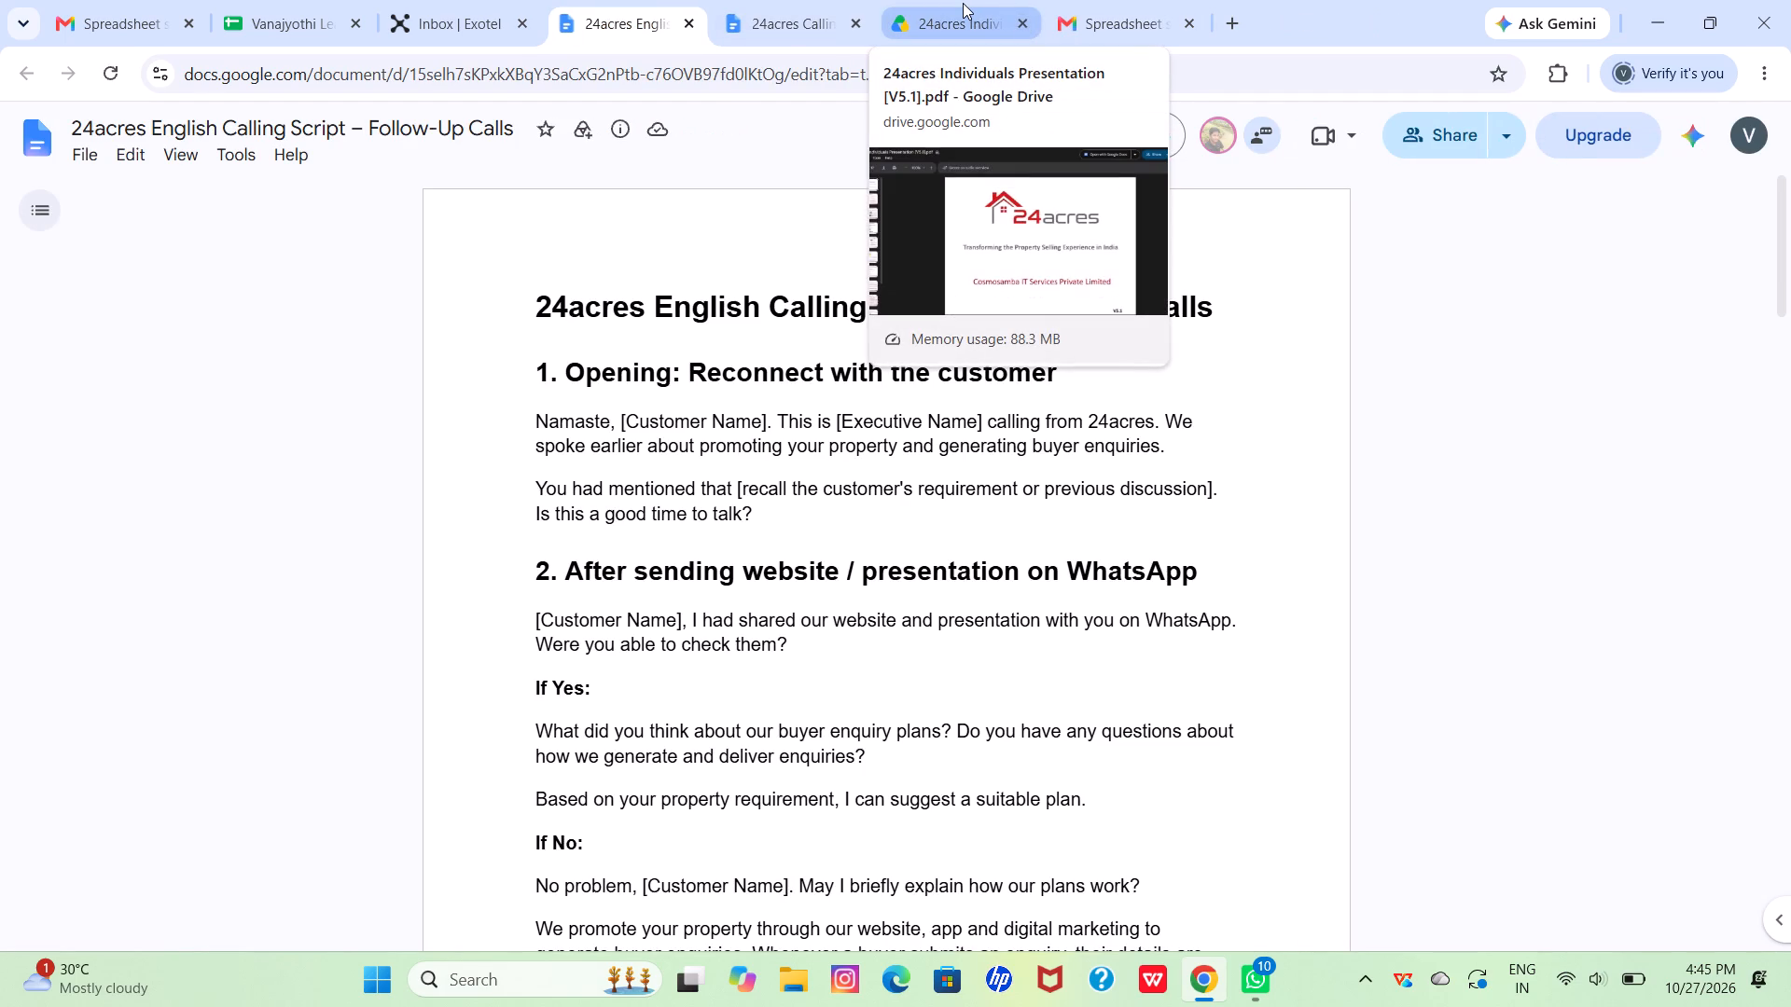
Review the 24acres Individuals Presentation through its listing, buyer enquiry and combo plan pages, and return to the Vanajyothi Leads spreadsheet.
click(963, 3)
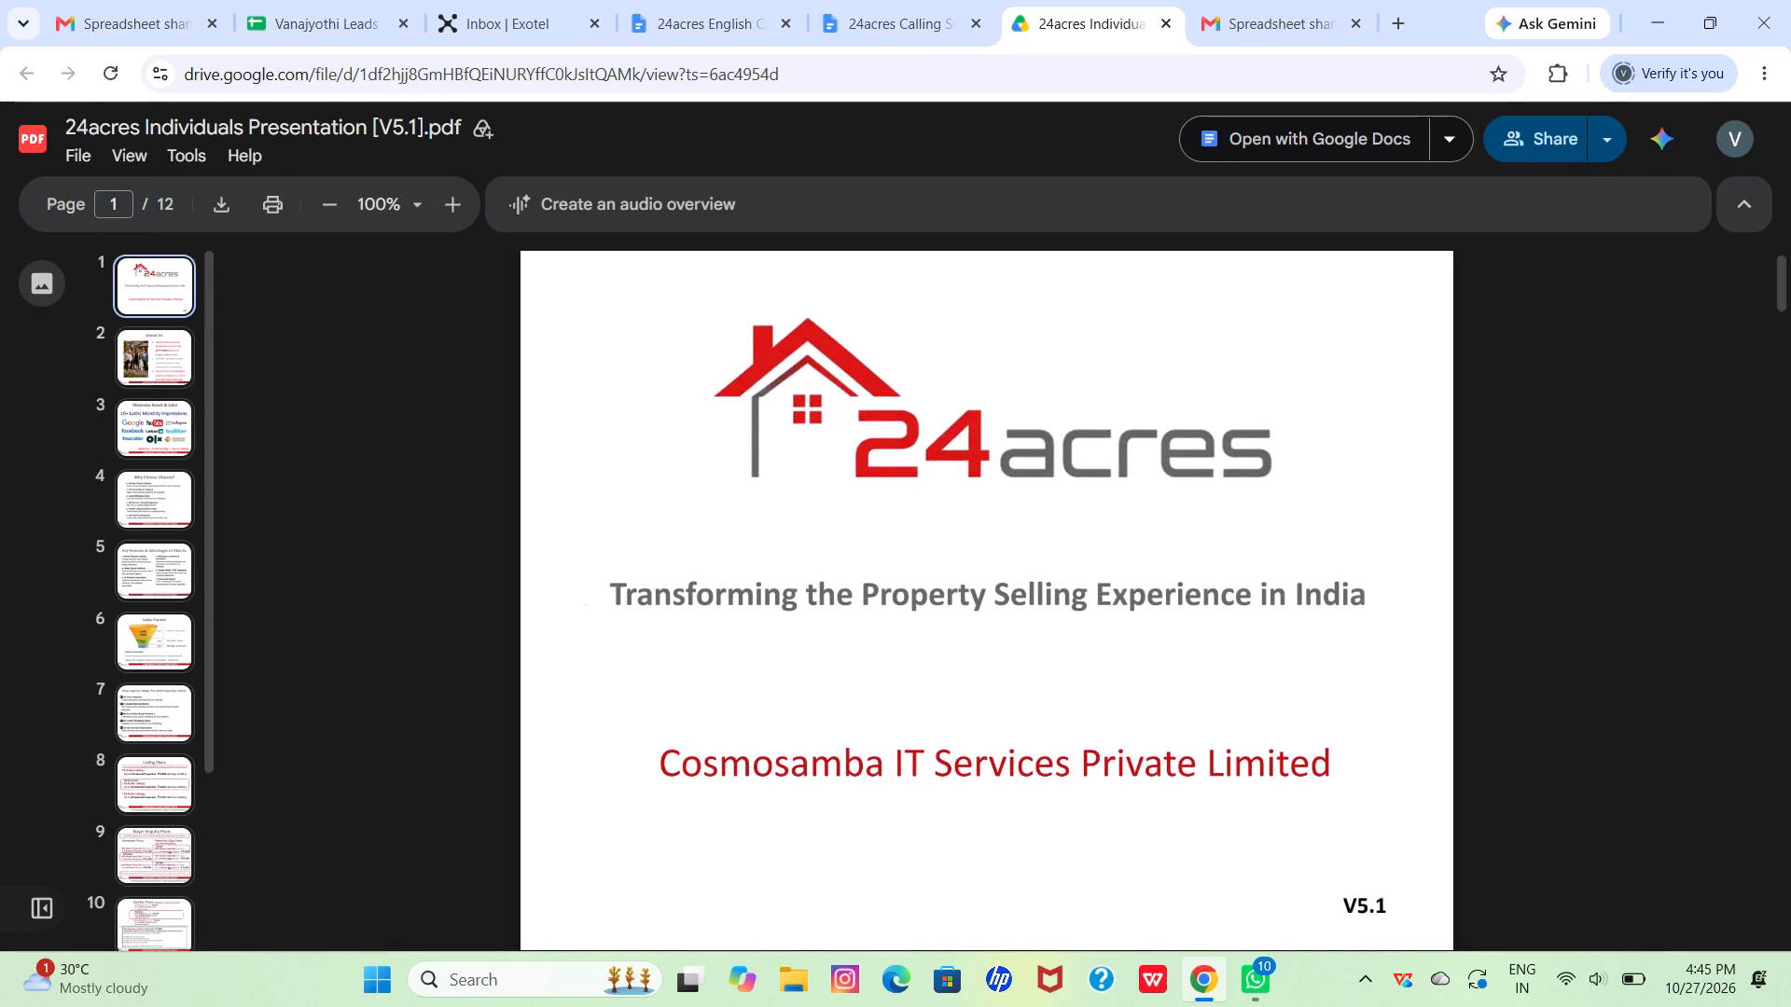
scroll(950, 442, down, 4)
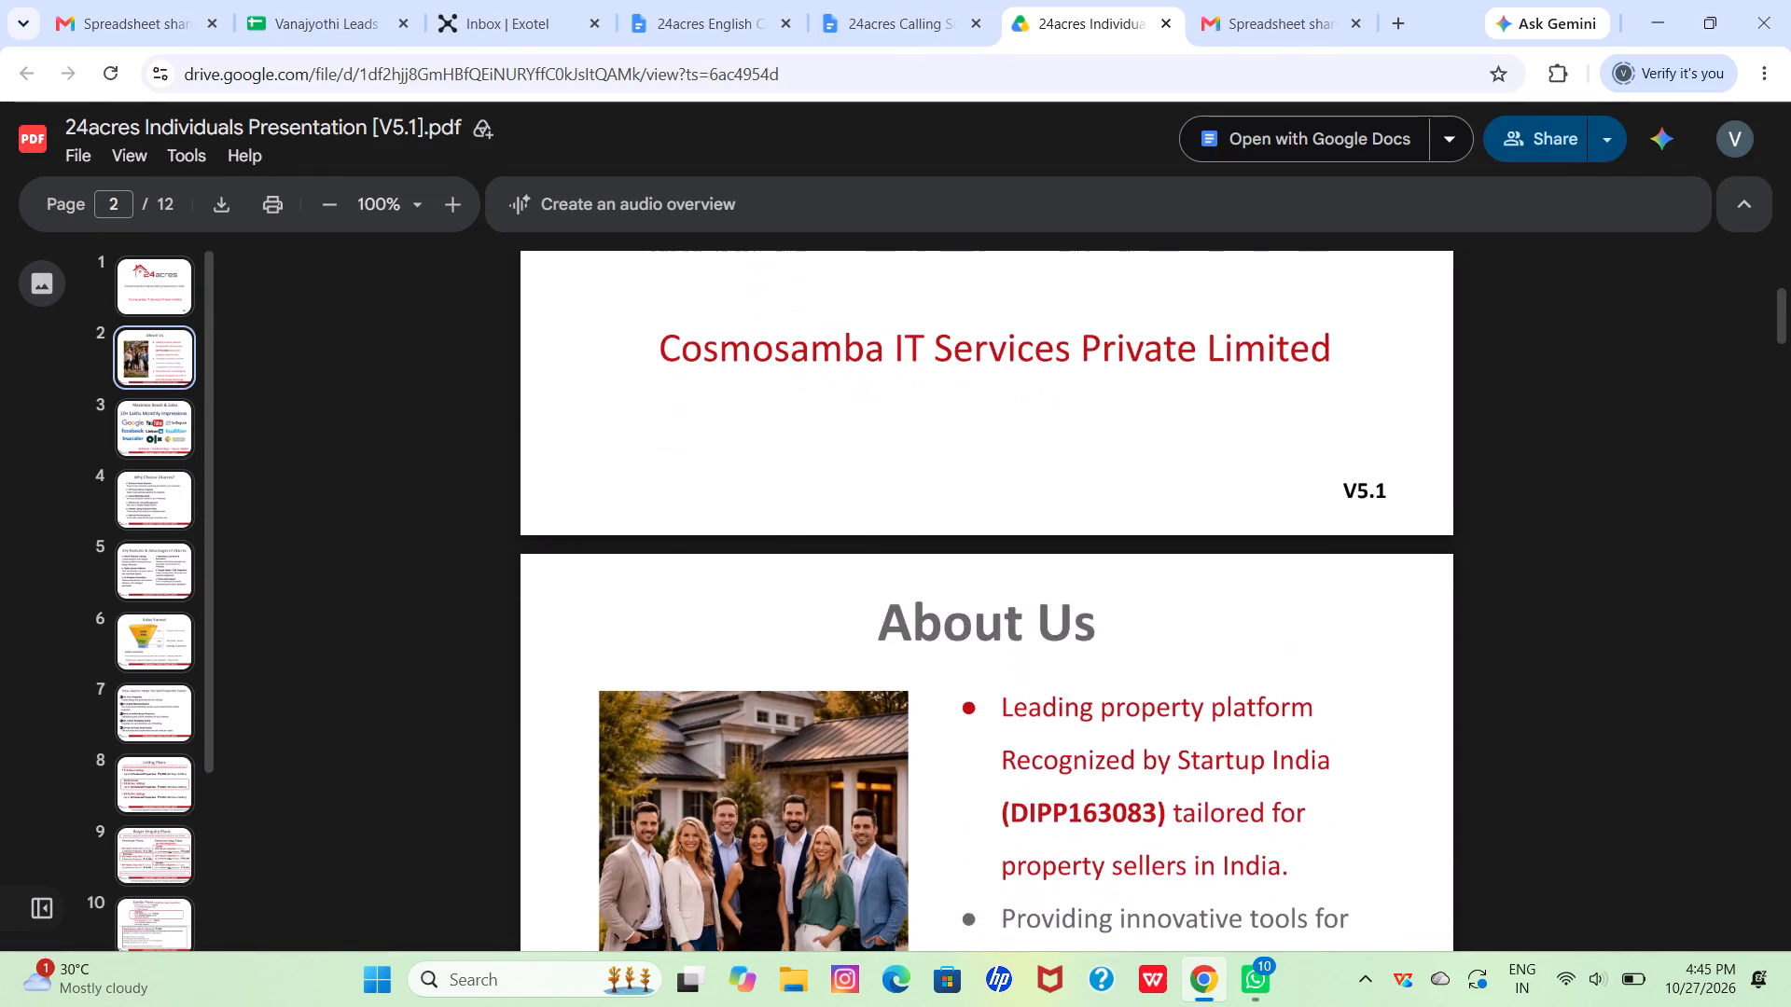
scroll(950, 442, down, 14)
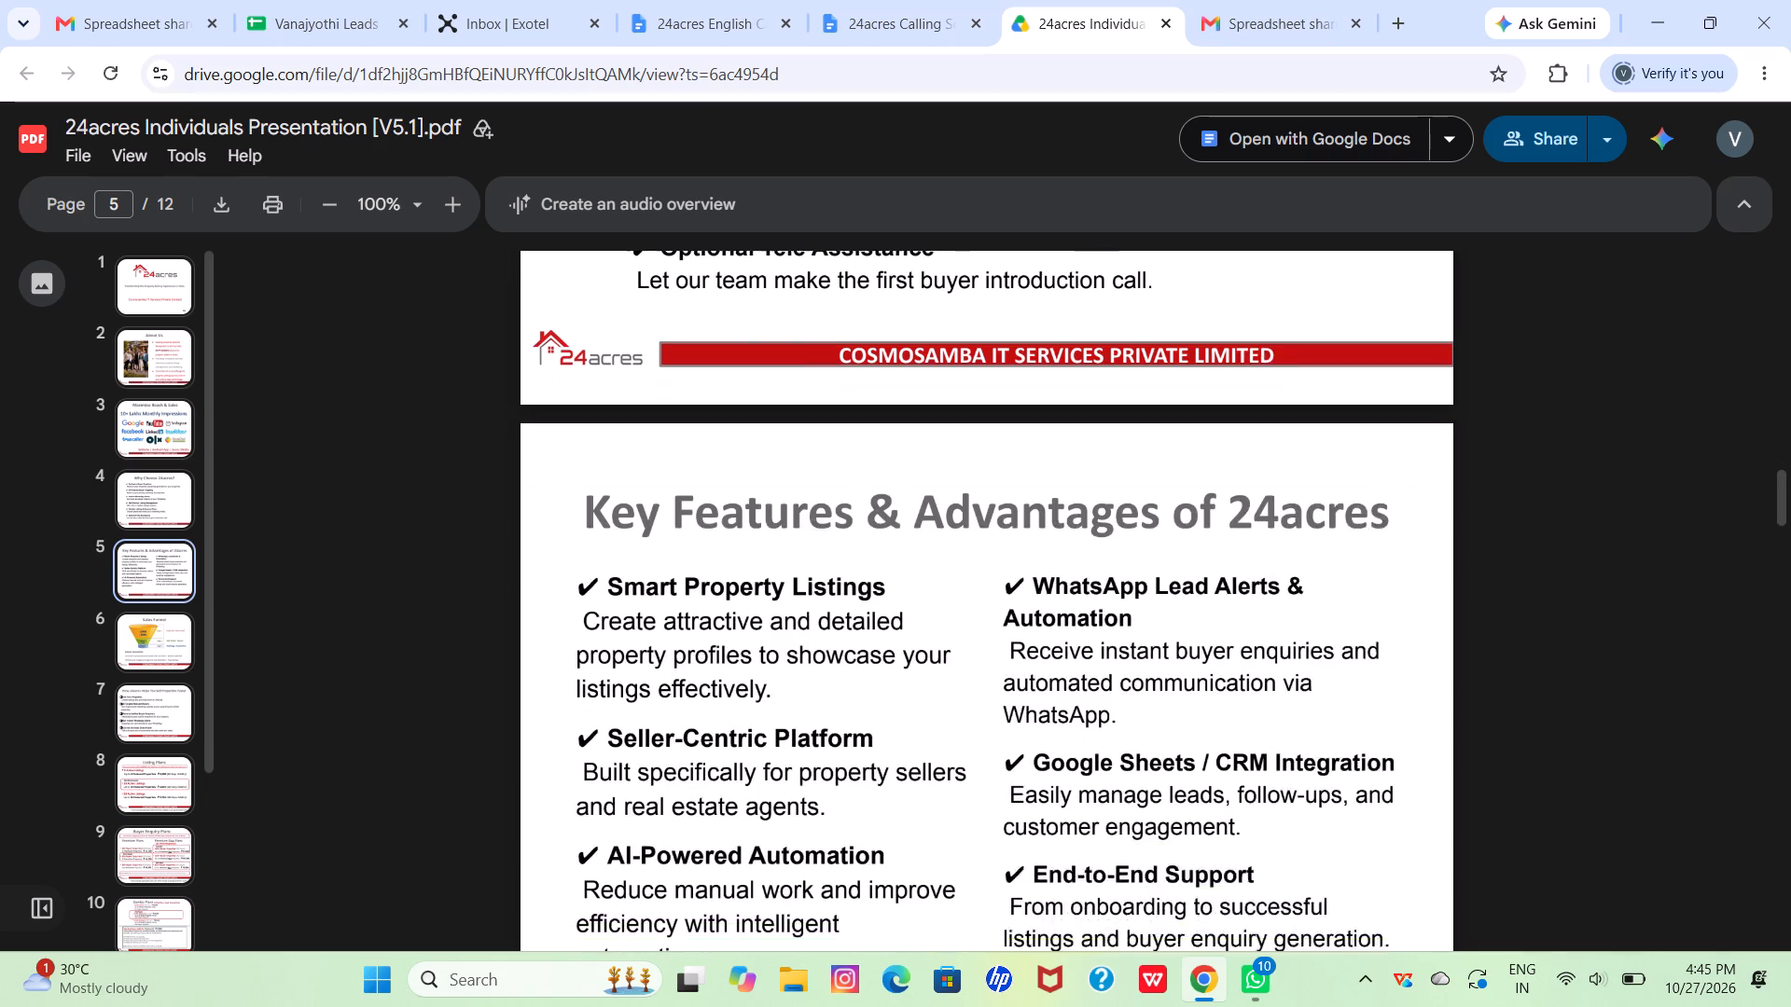
scroll(950, 442, down, 8)
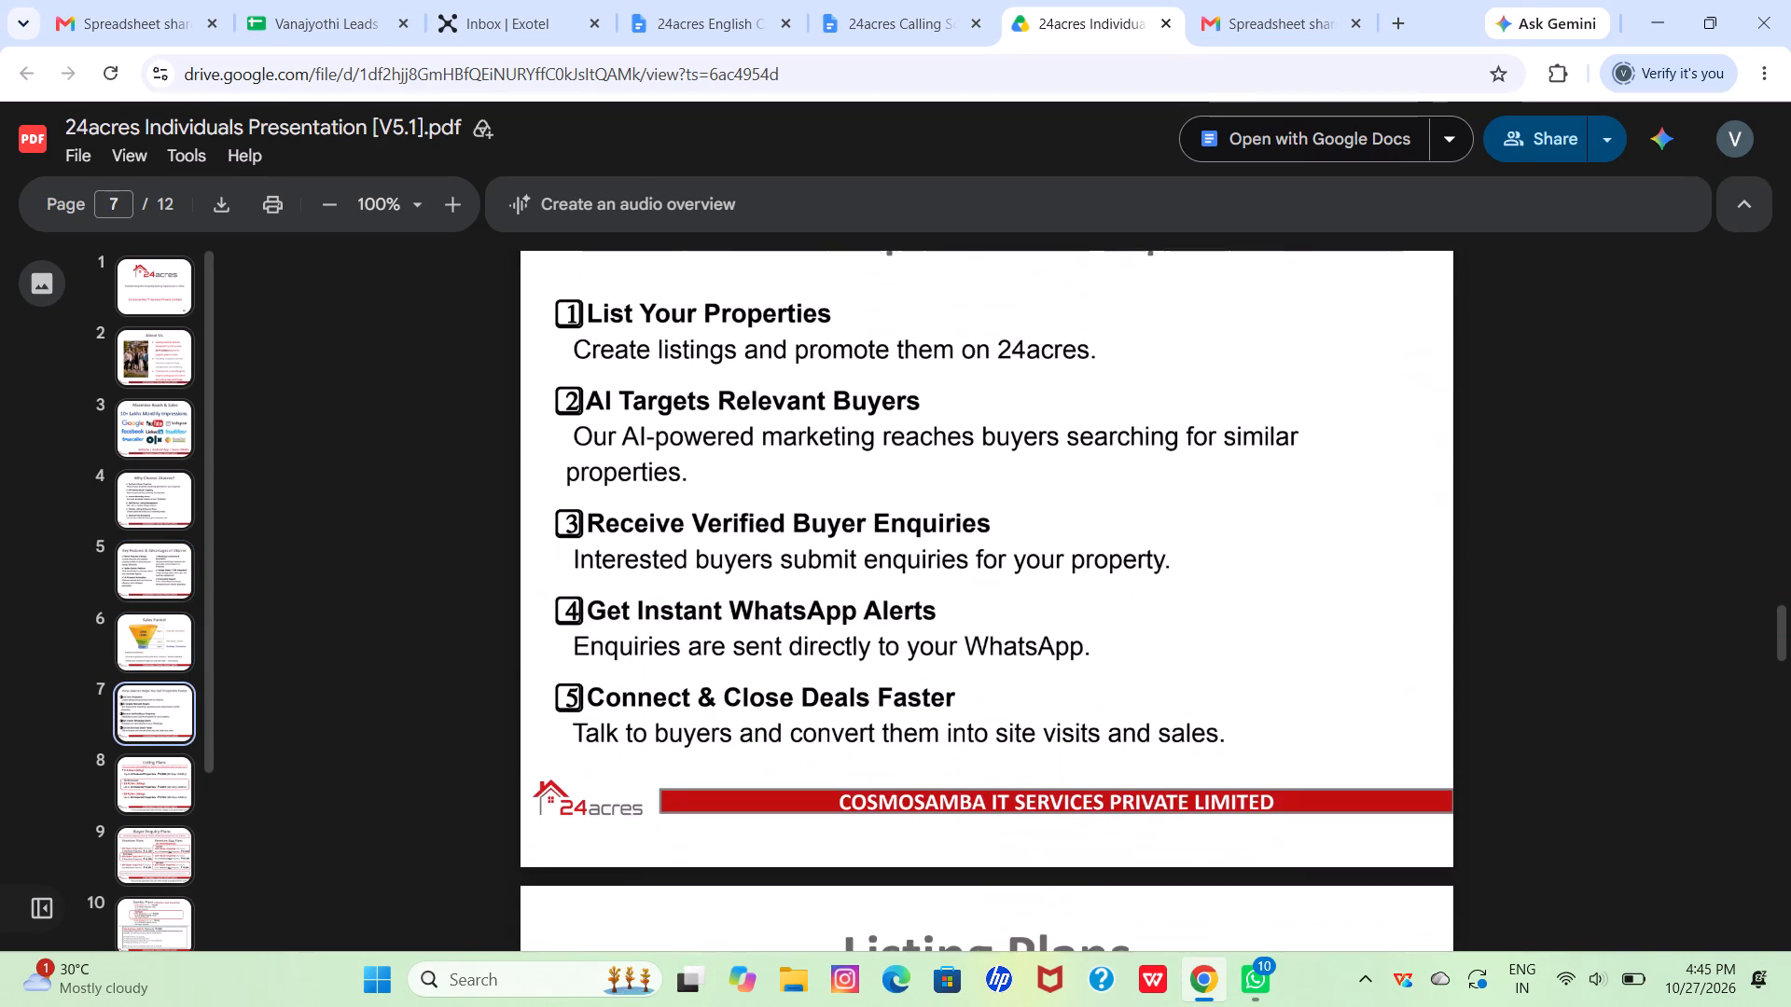
scroll(950, 442, down, 4)
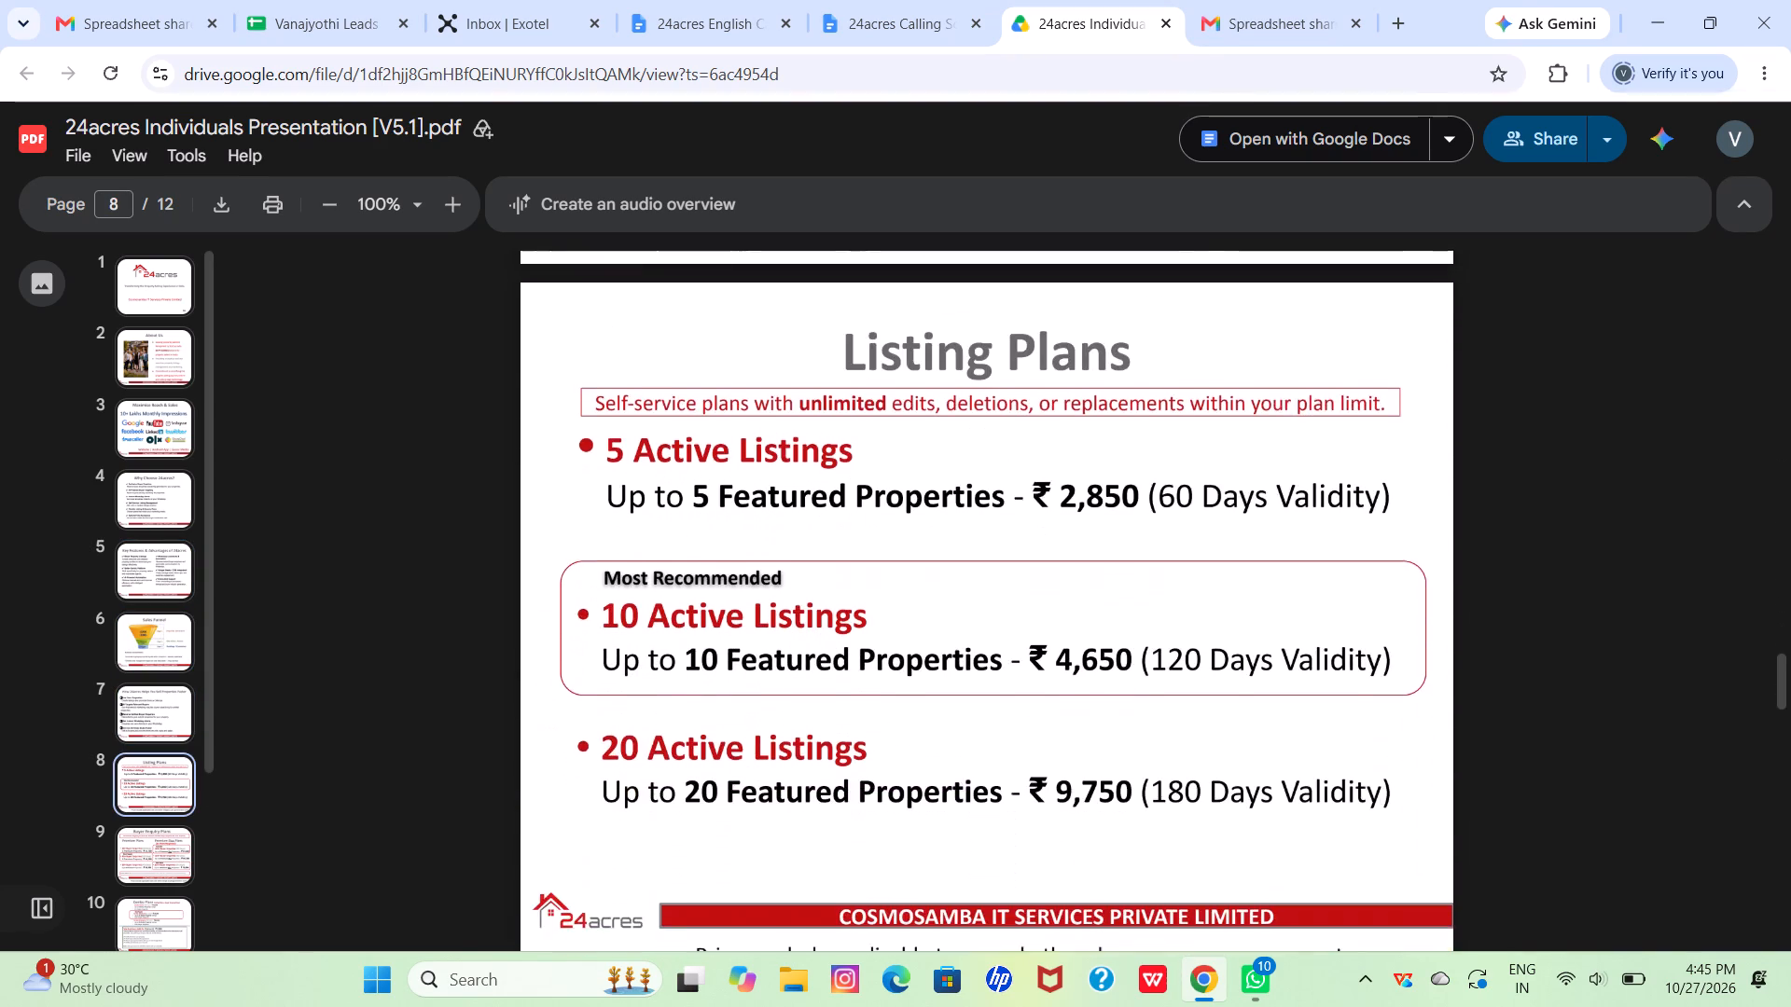
scroll(950, 442, down, 5)
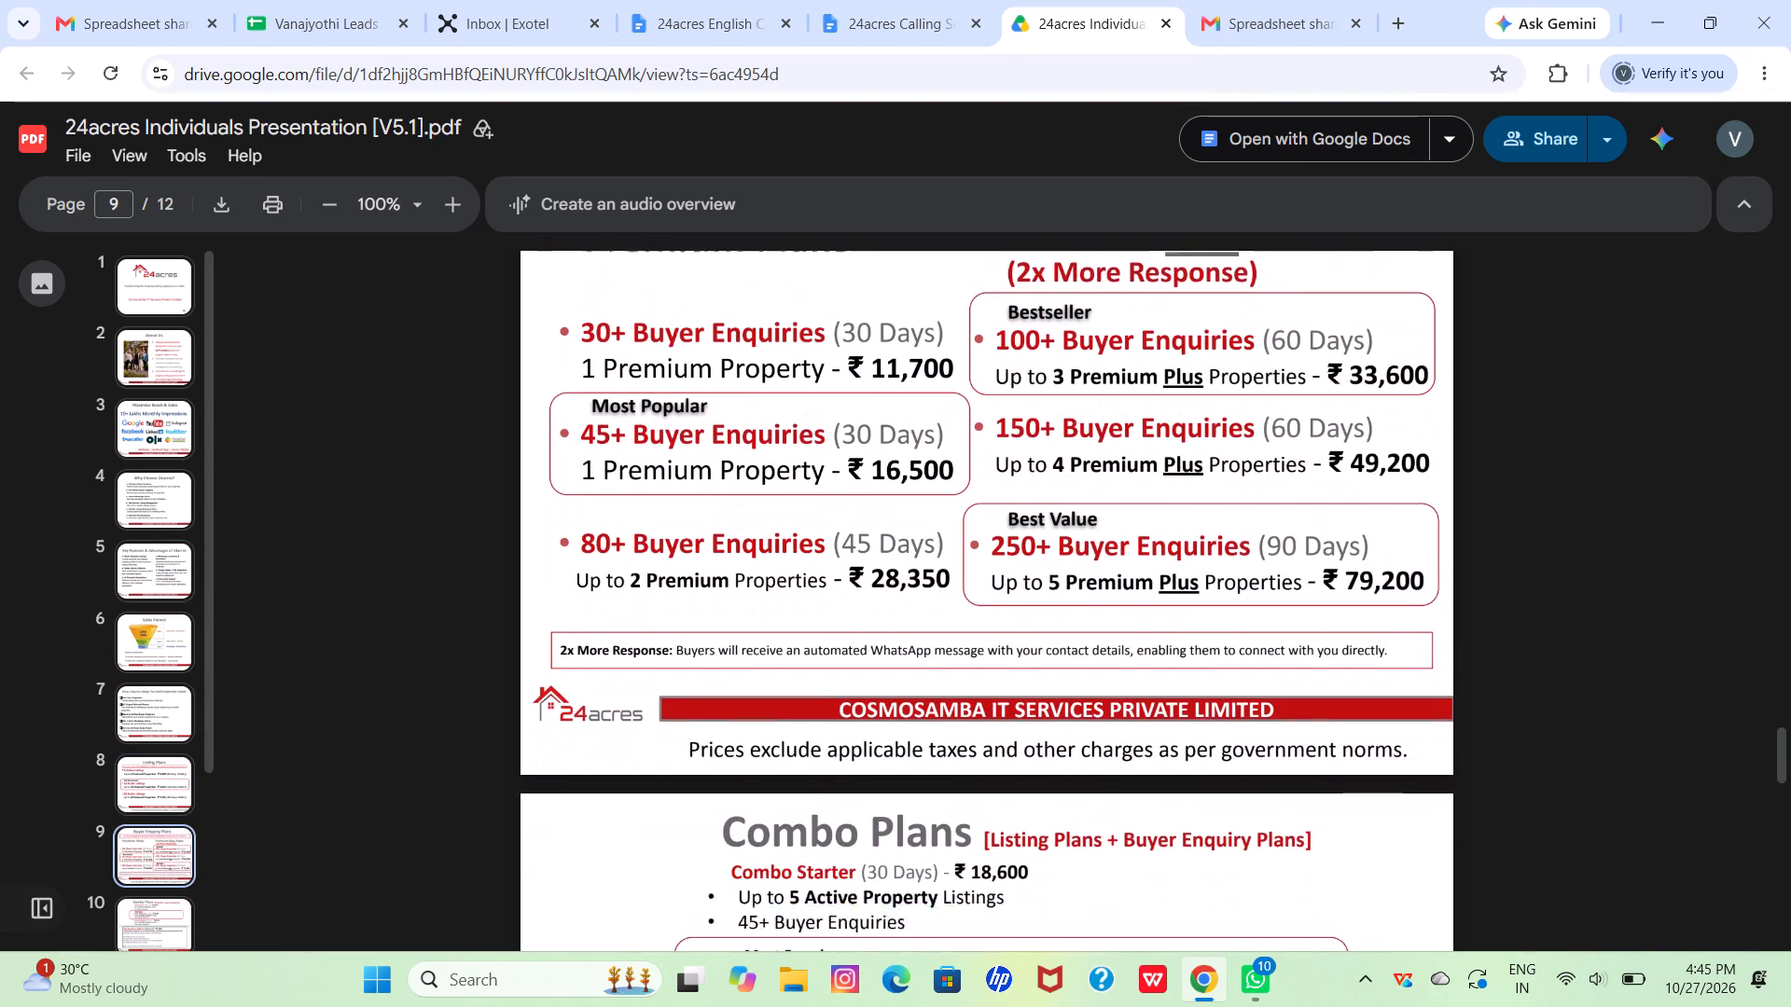
scroll(950, 442, down, 1)
scroll(950, 442, up, 1)
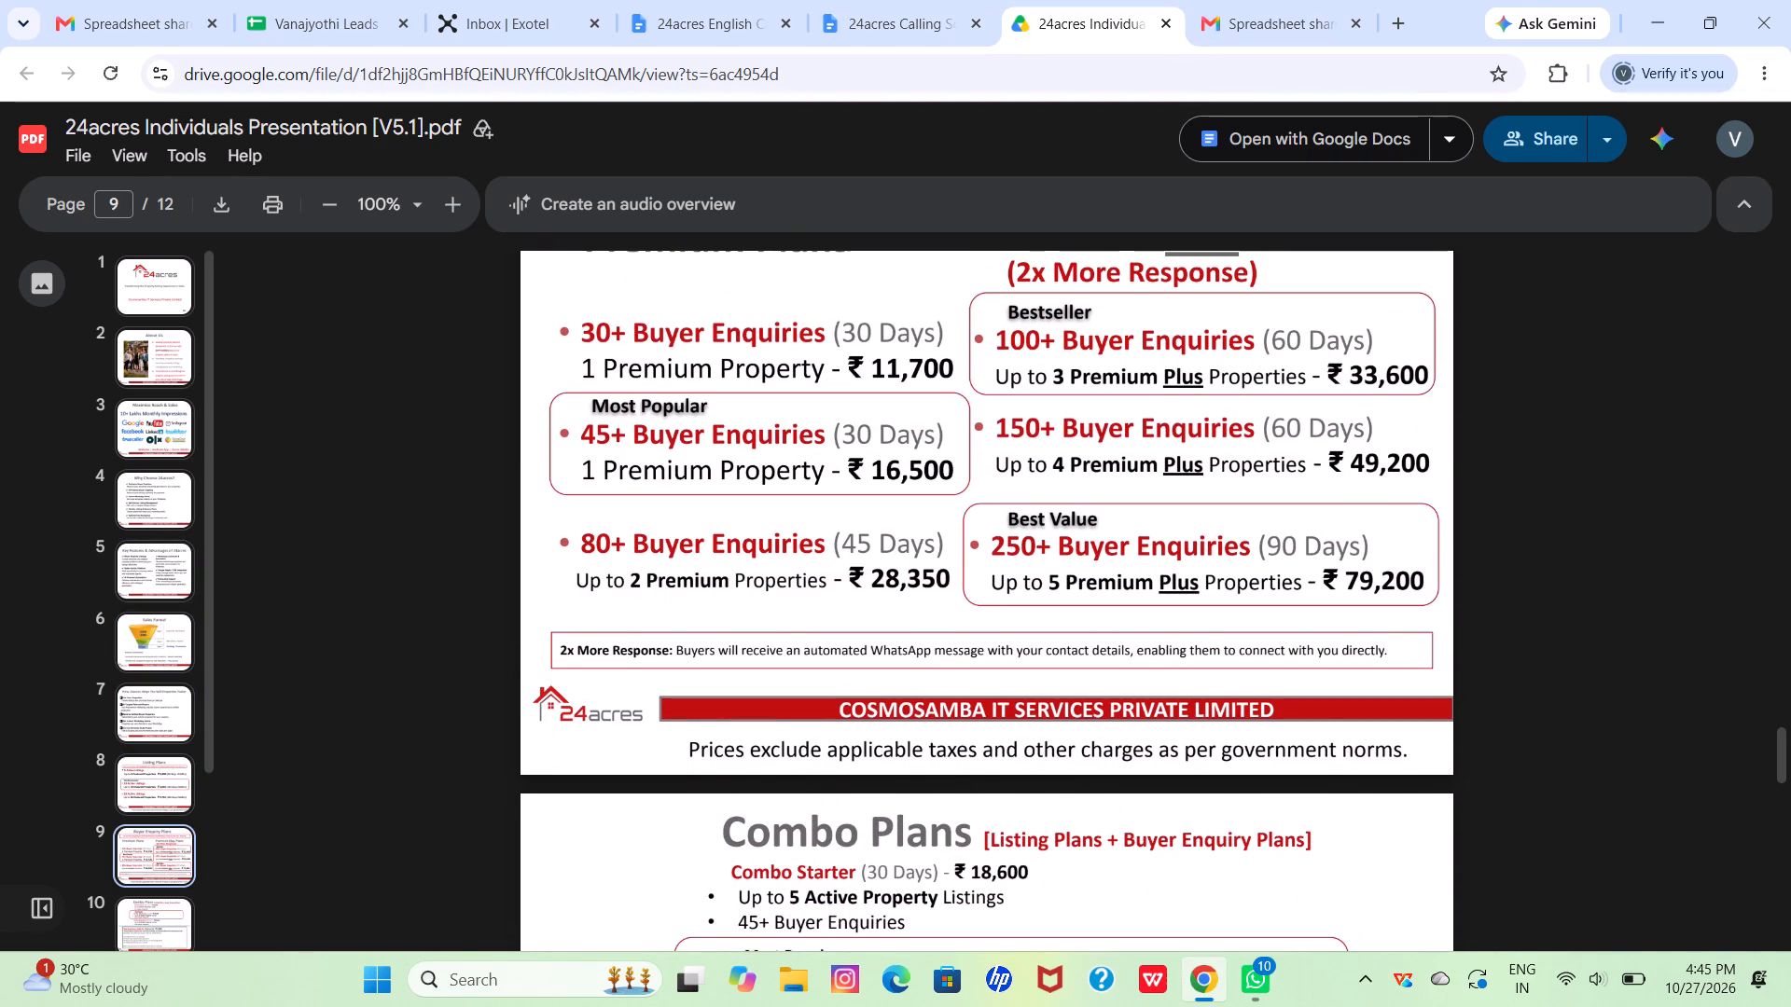
click(319, 0)
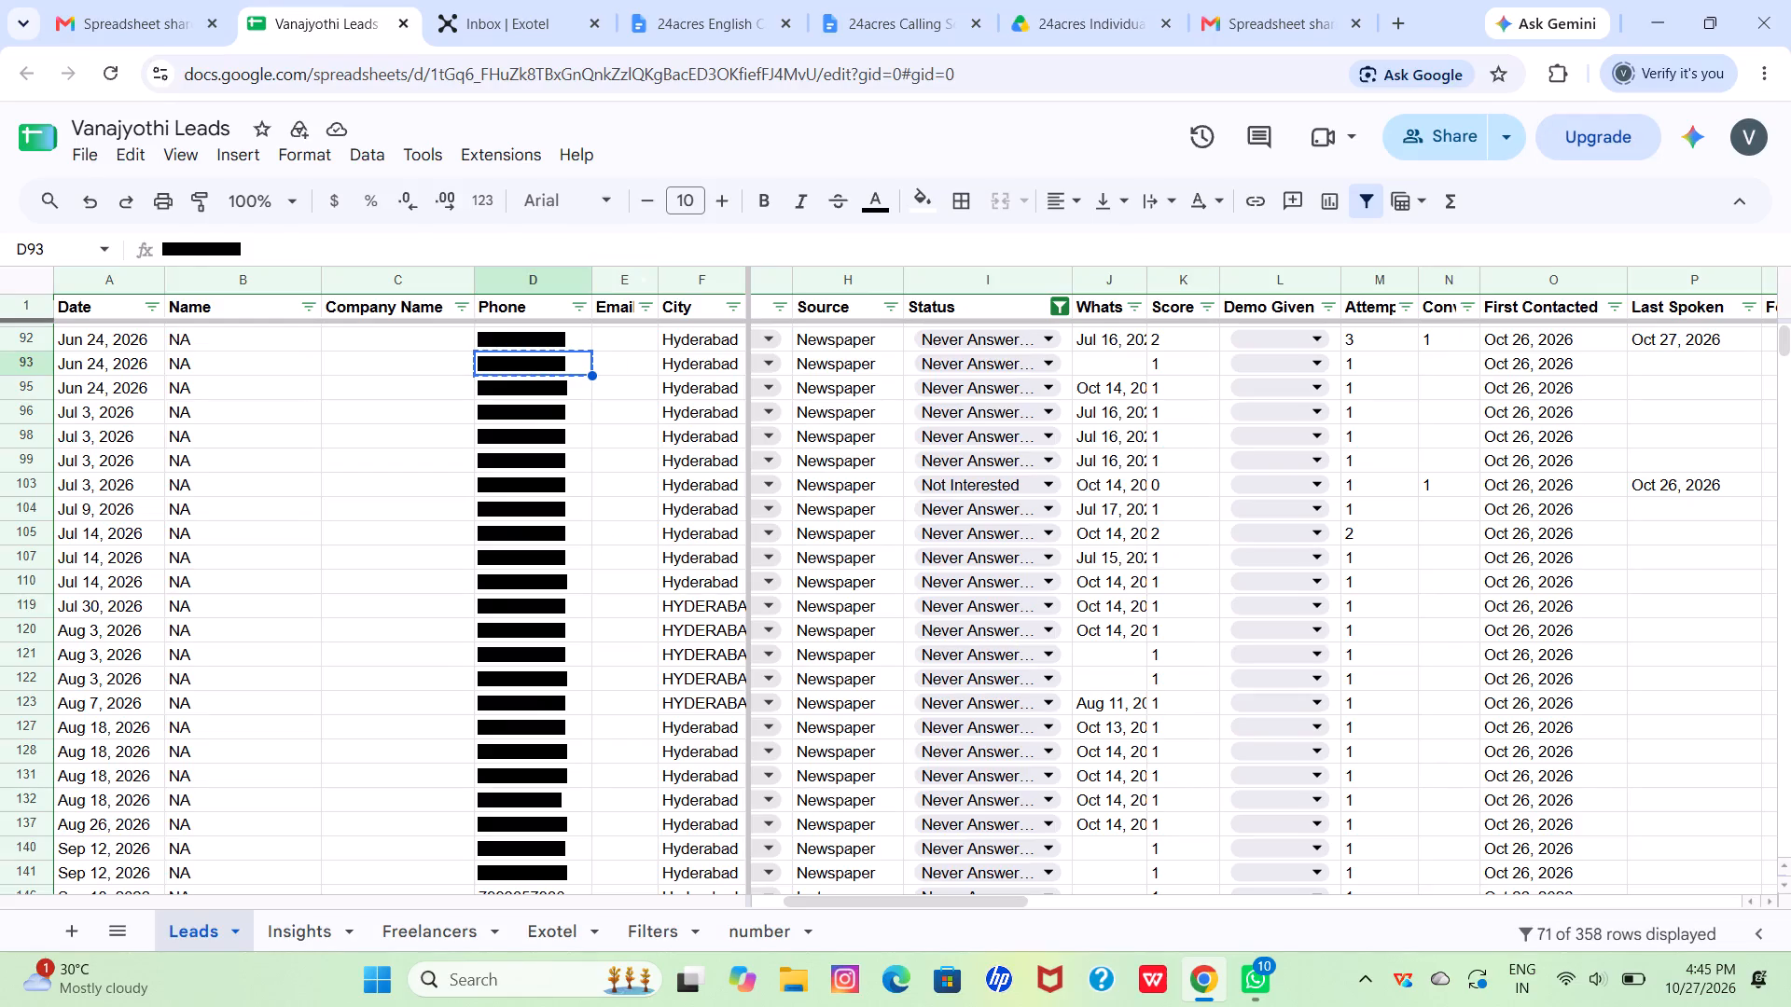
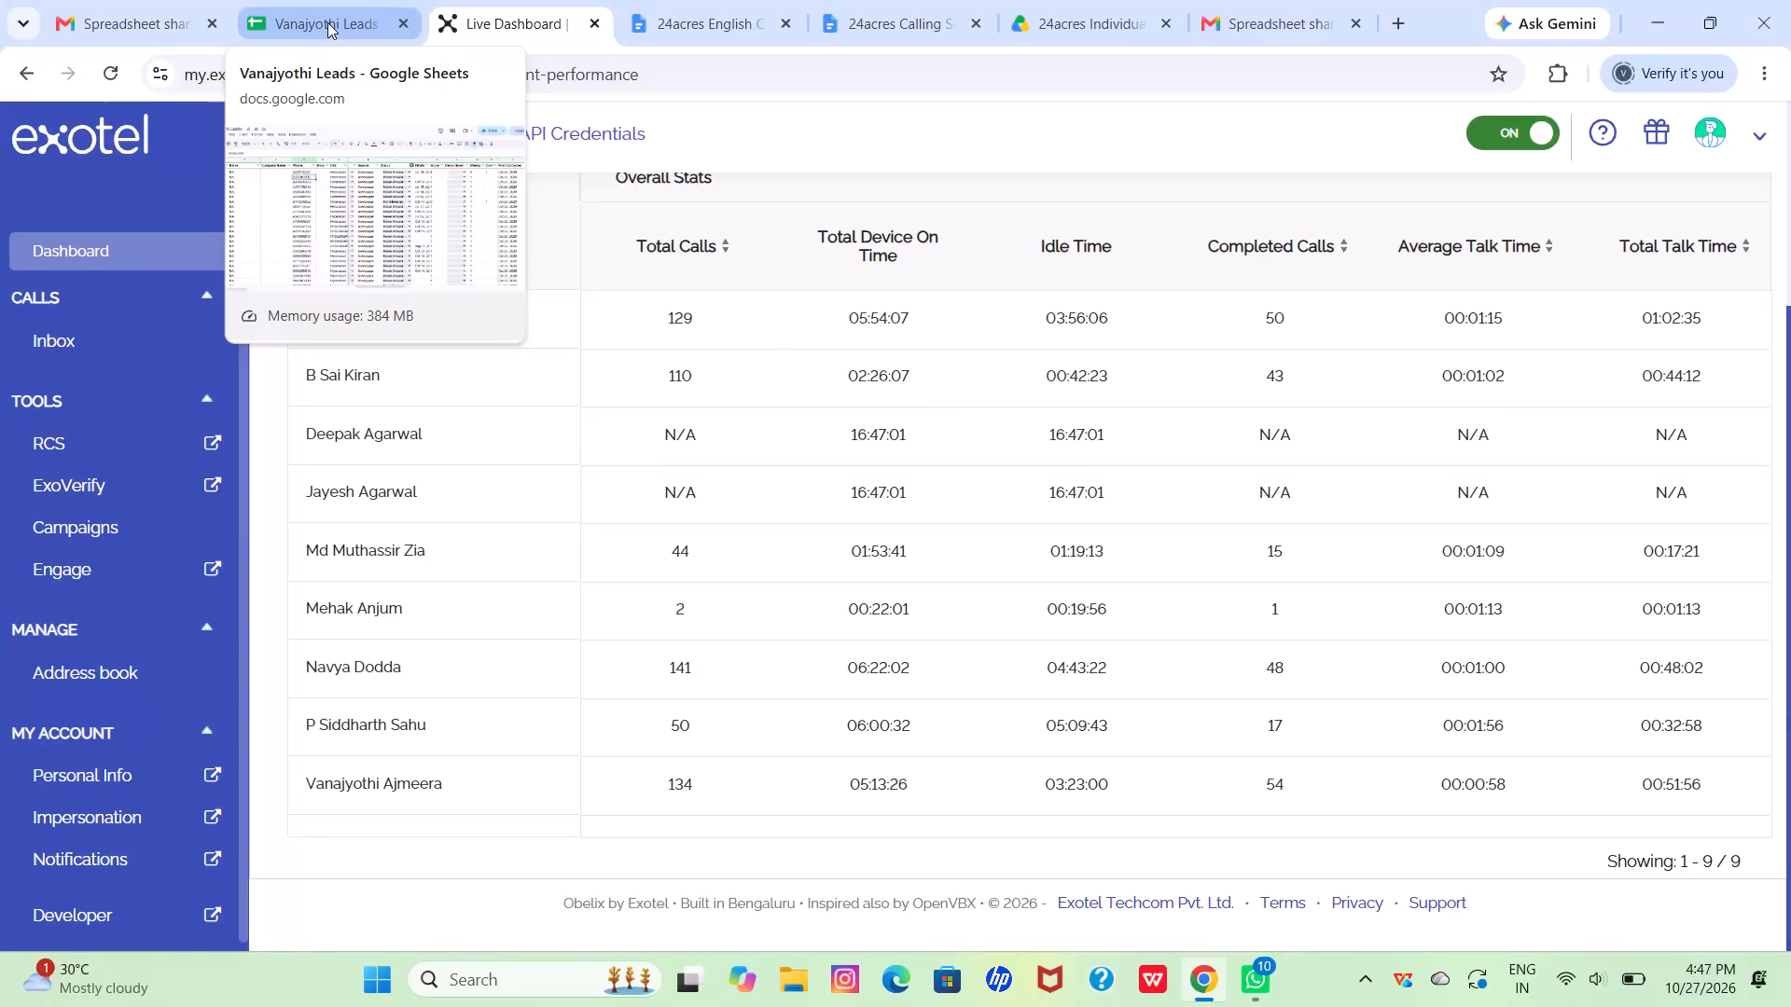
Place an Exotel call to the lead in row 93 of the Vanajyothi Leads sheet, using its copied phone number.
click(327, 22)
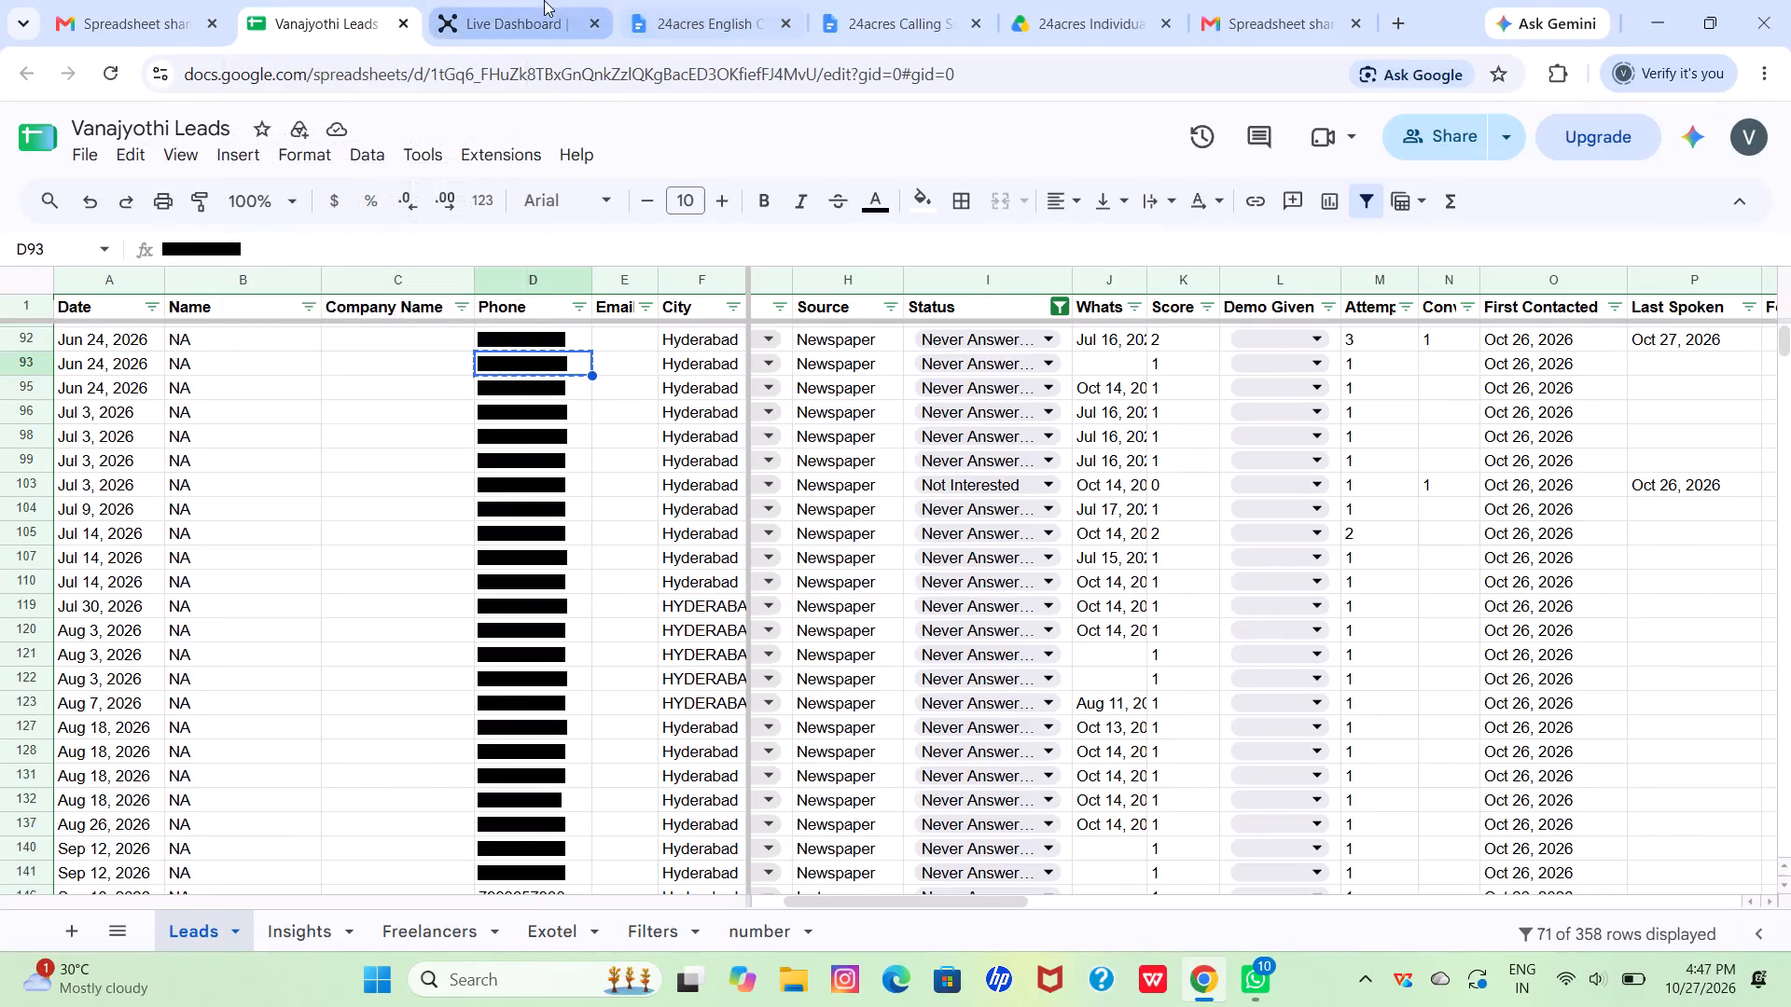
click(544, 0)
click(367, 126)
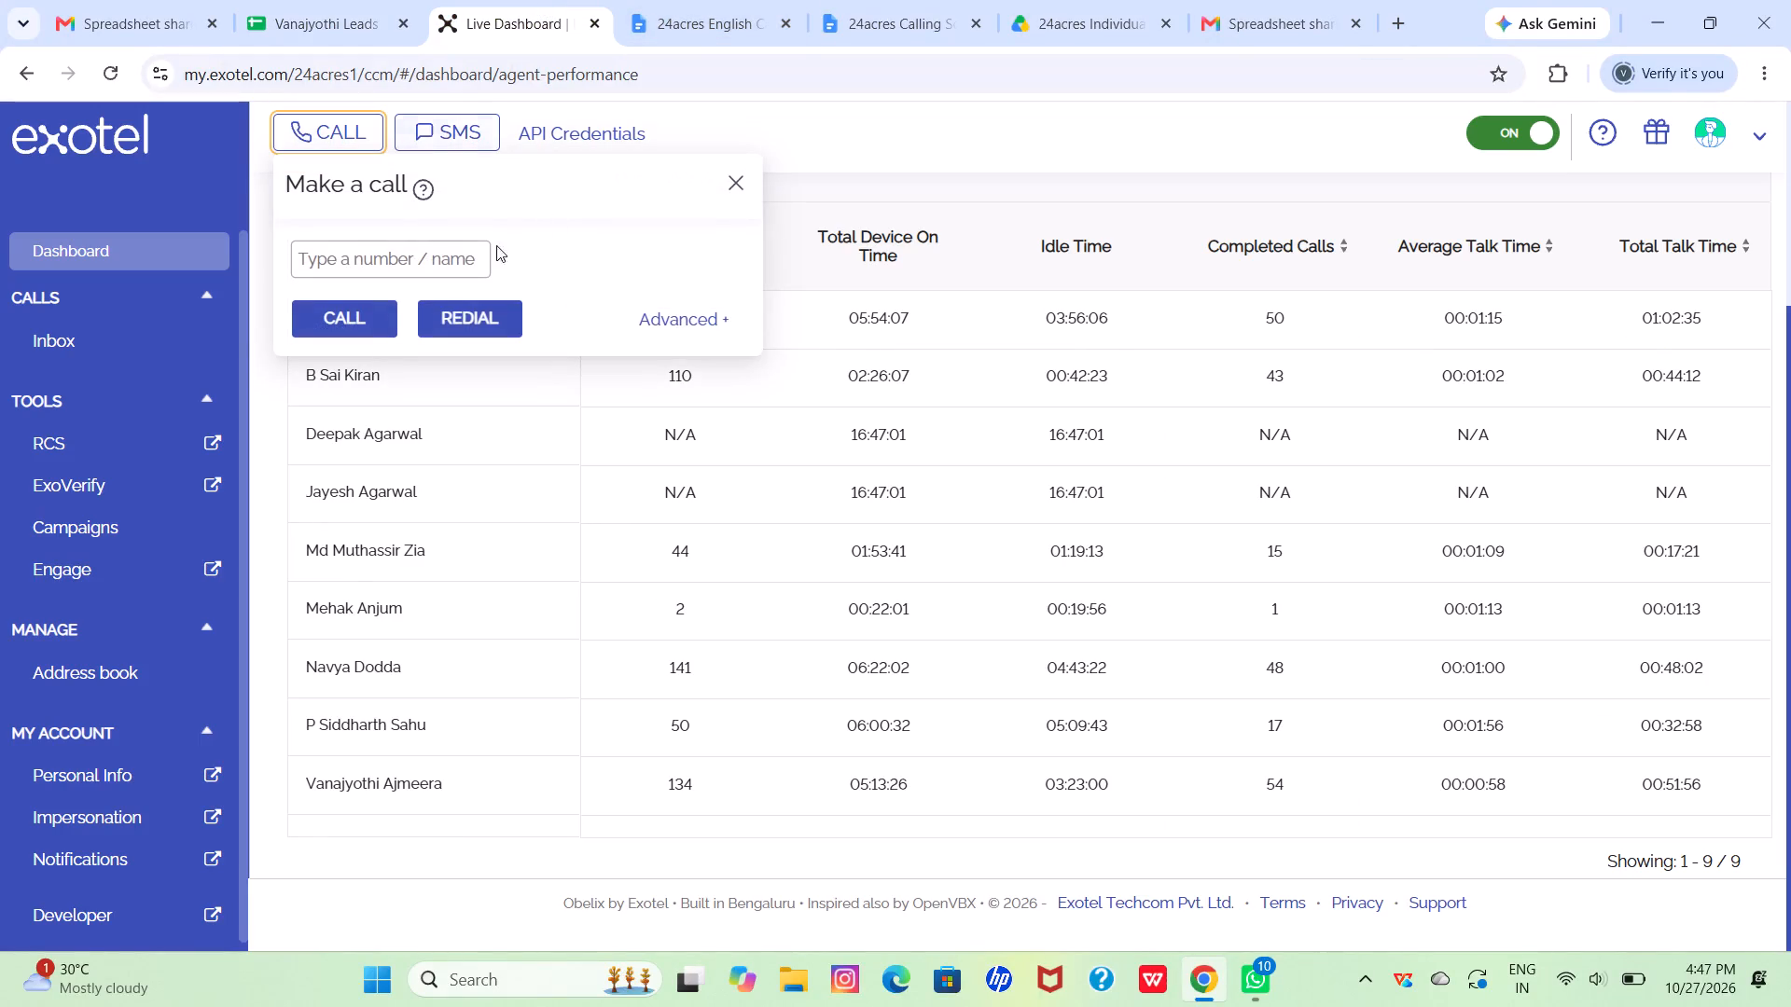
click(419, 269)
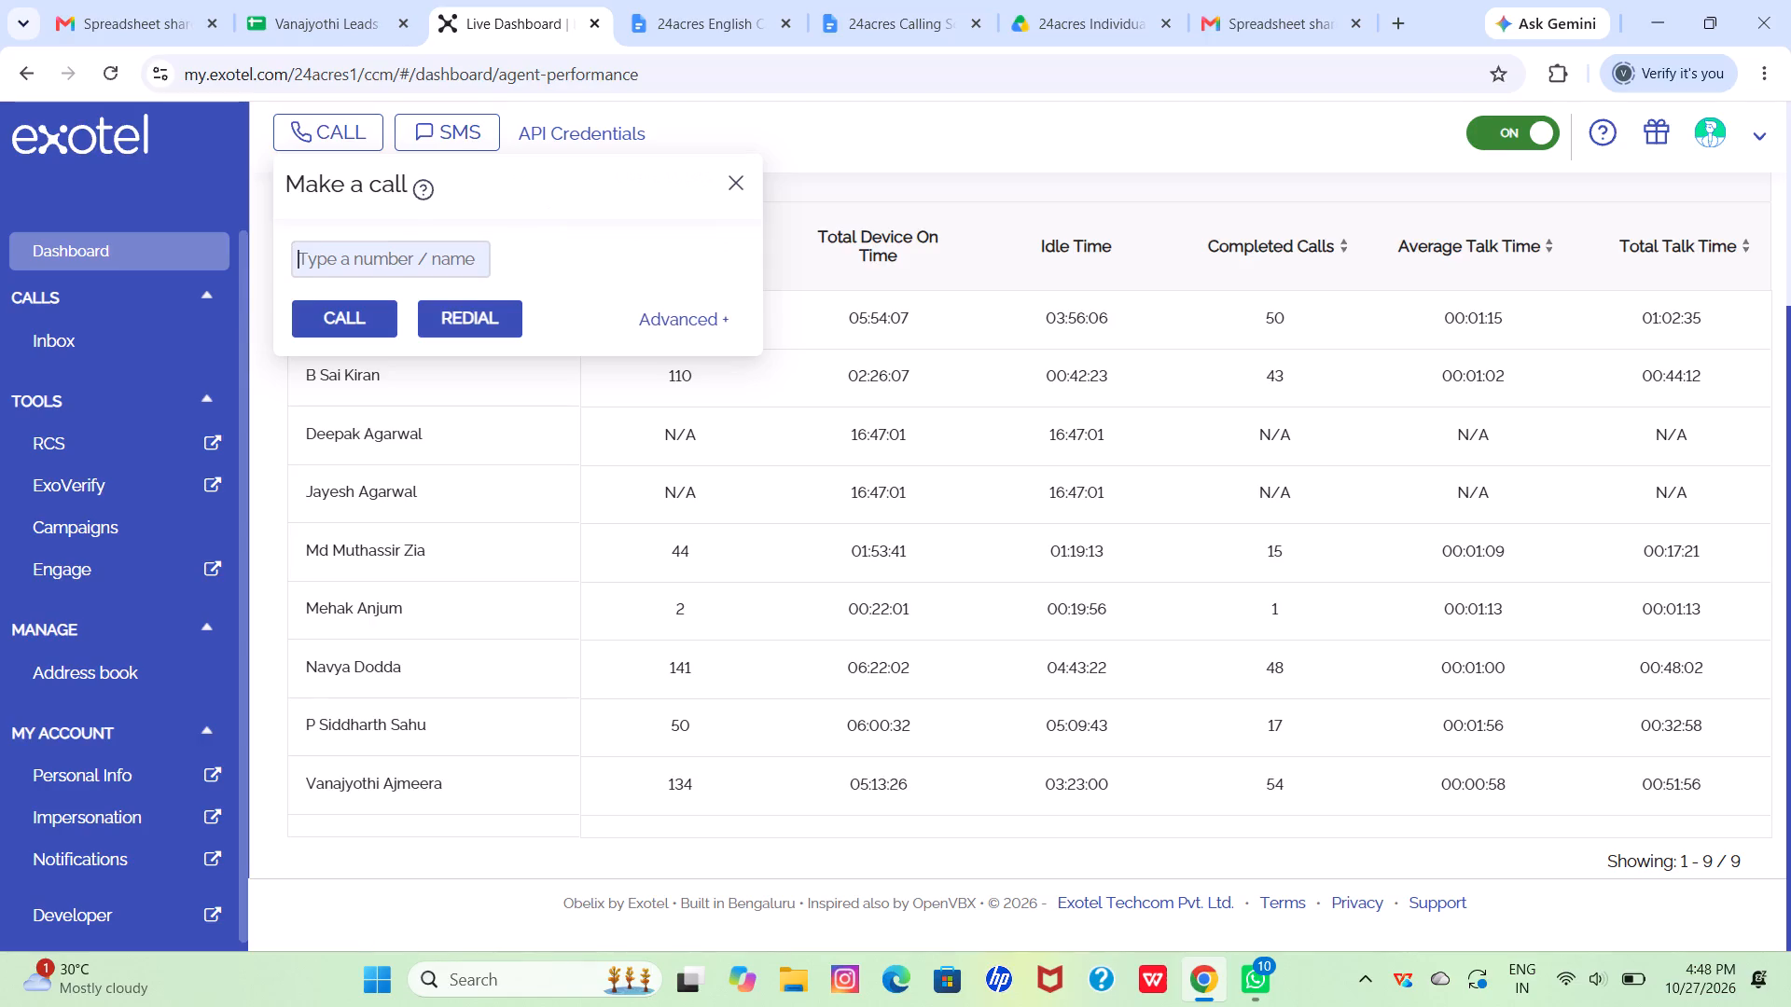
key(ctrl+v)
click(354, 324)
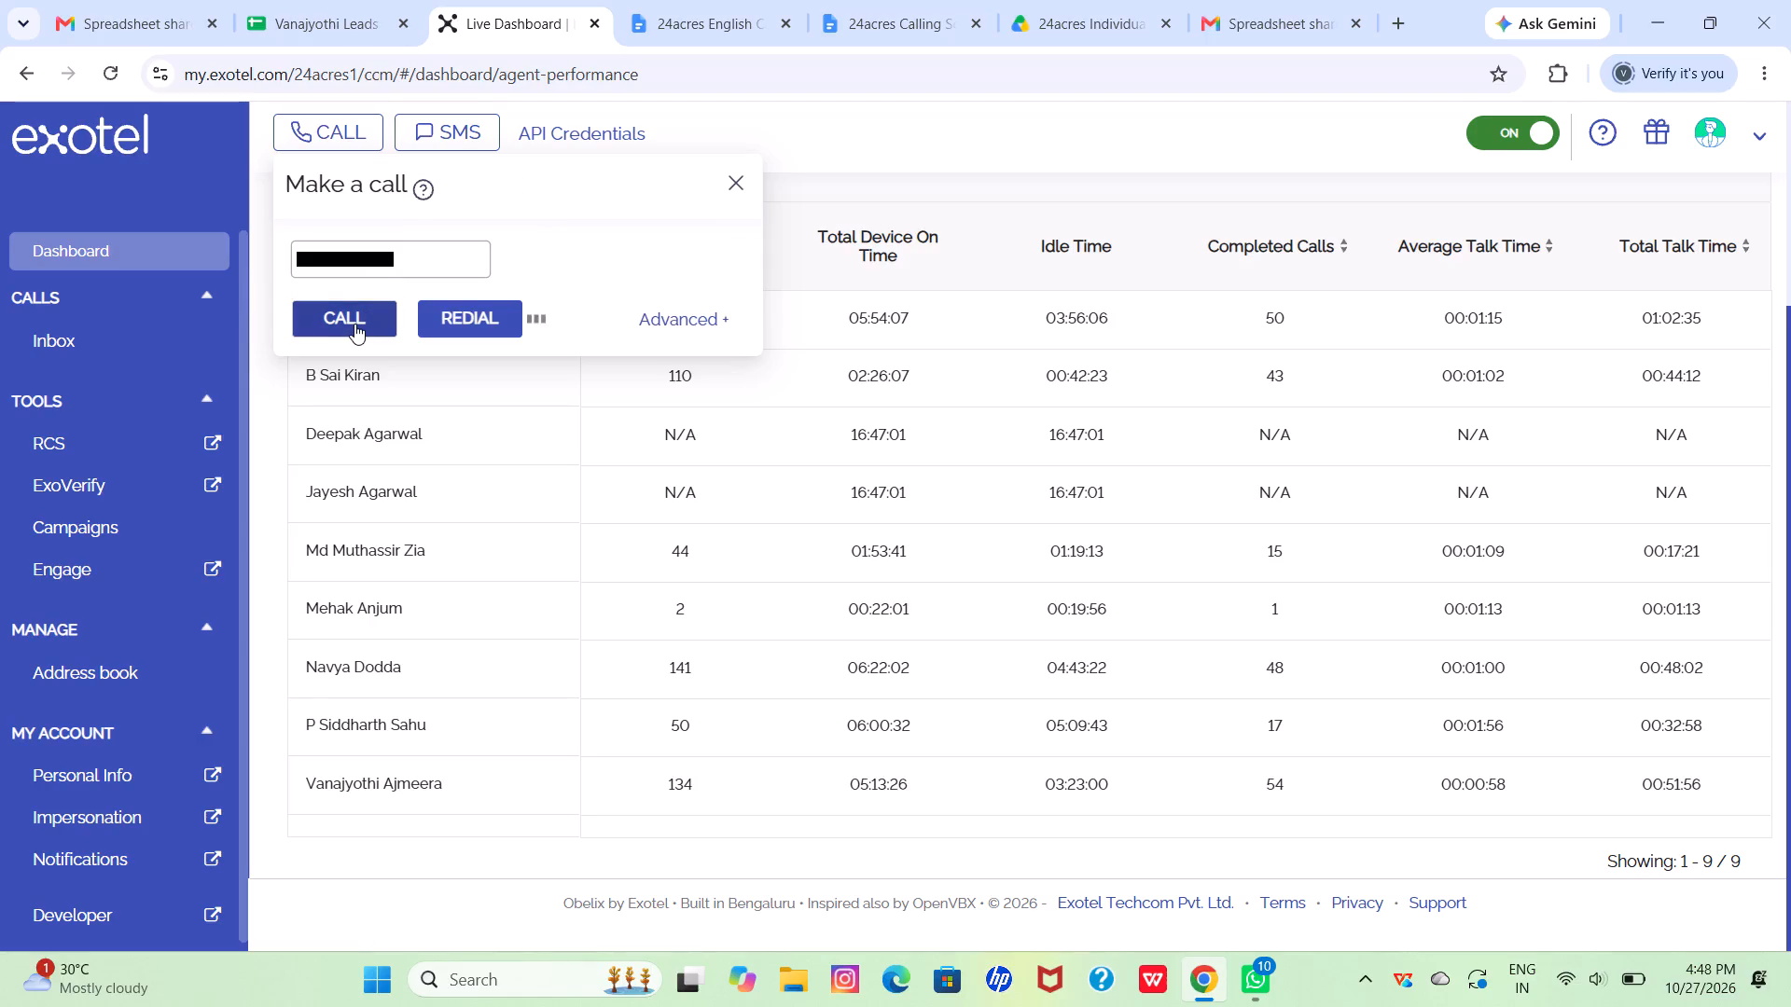
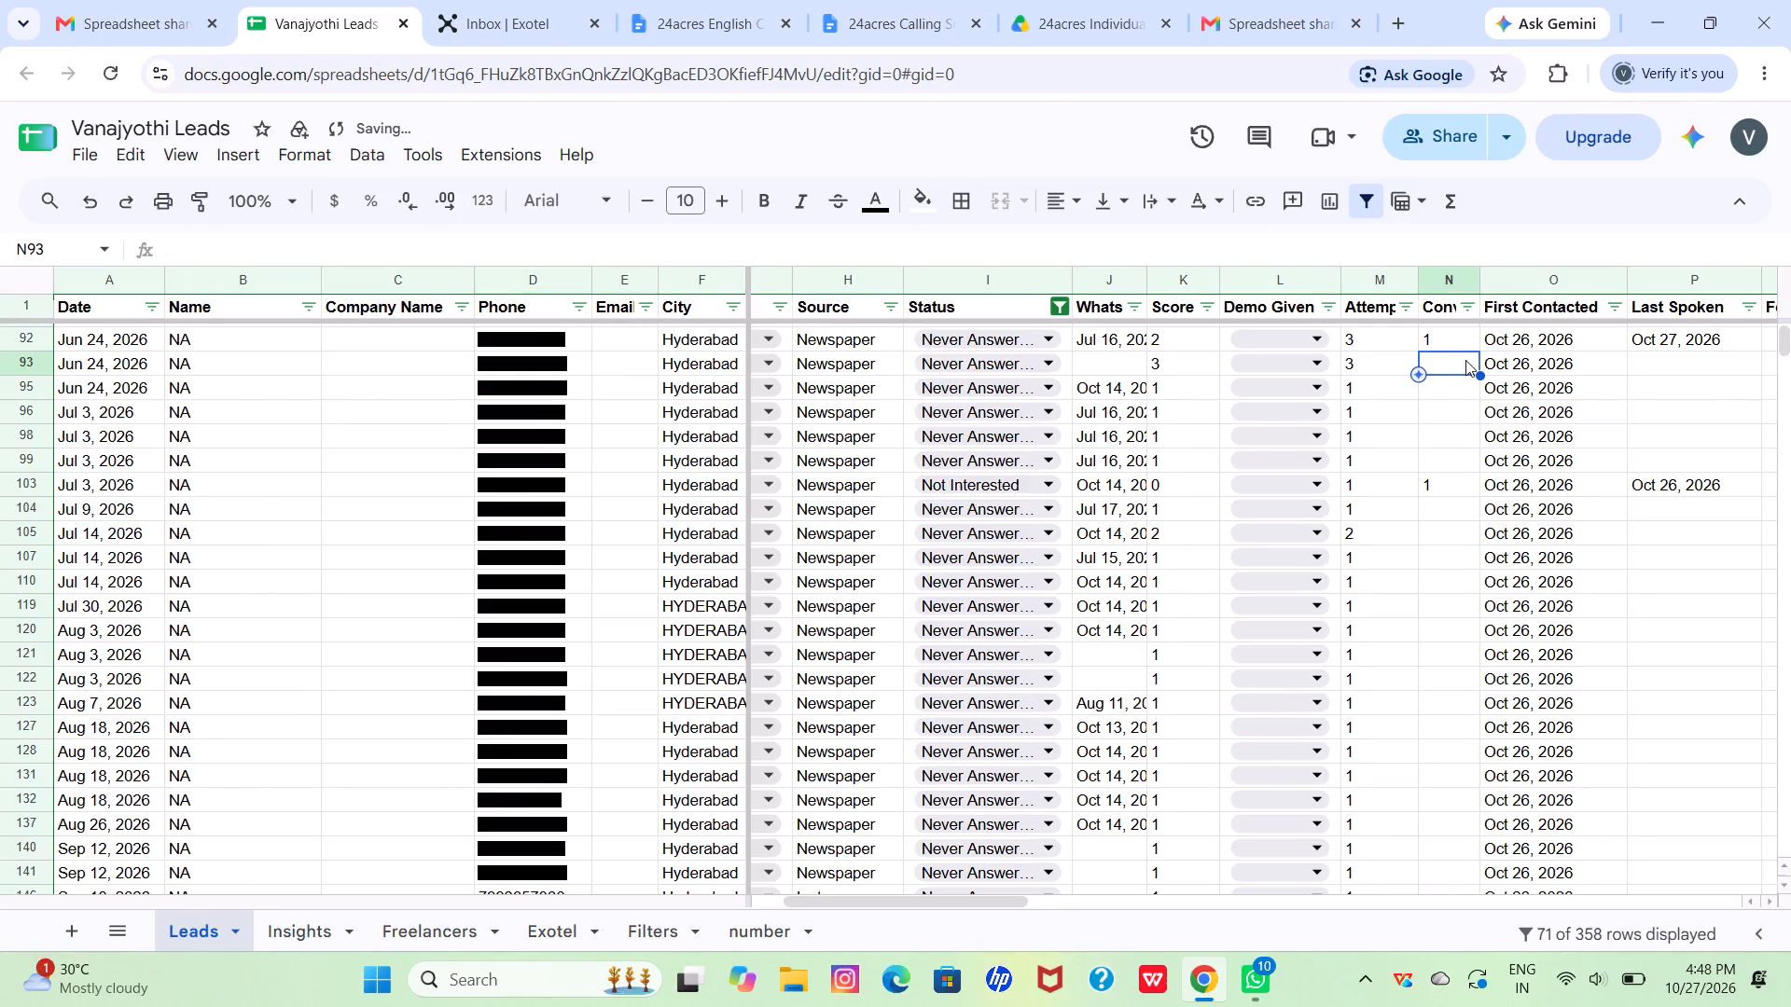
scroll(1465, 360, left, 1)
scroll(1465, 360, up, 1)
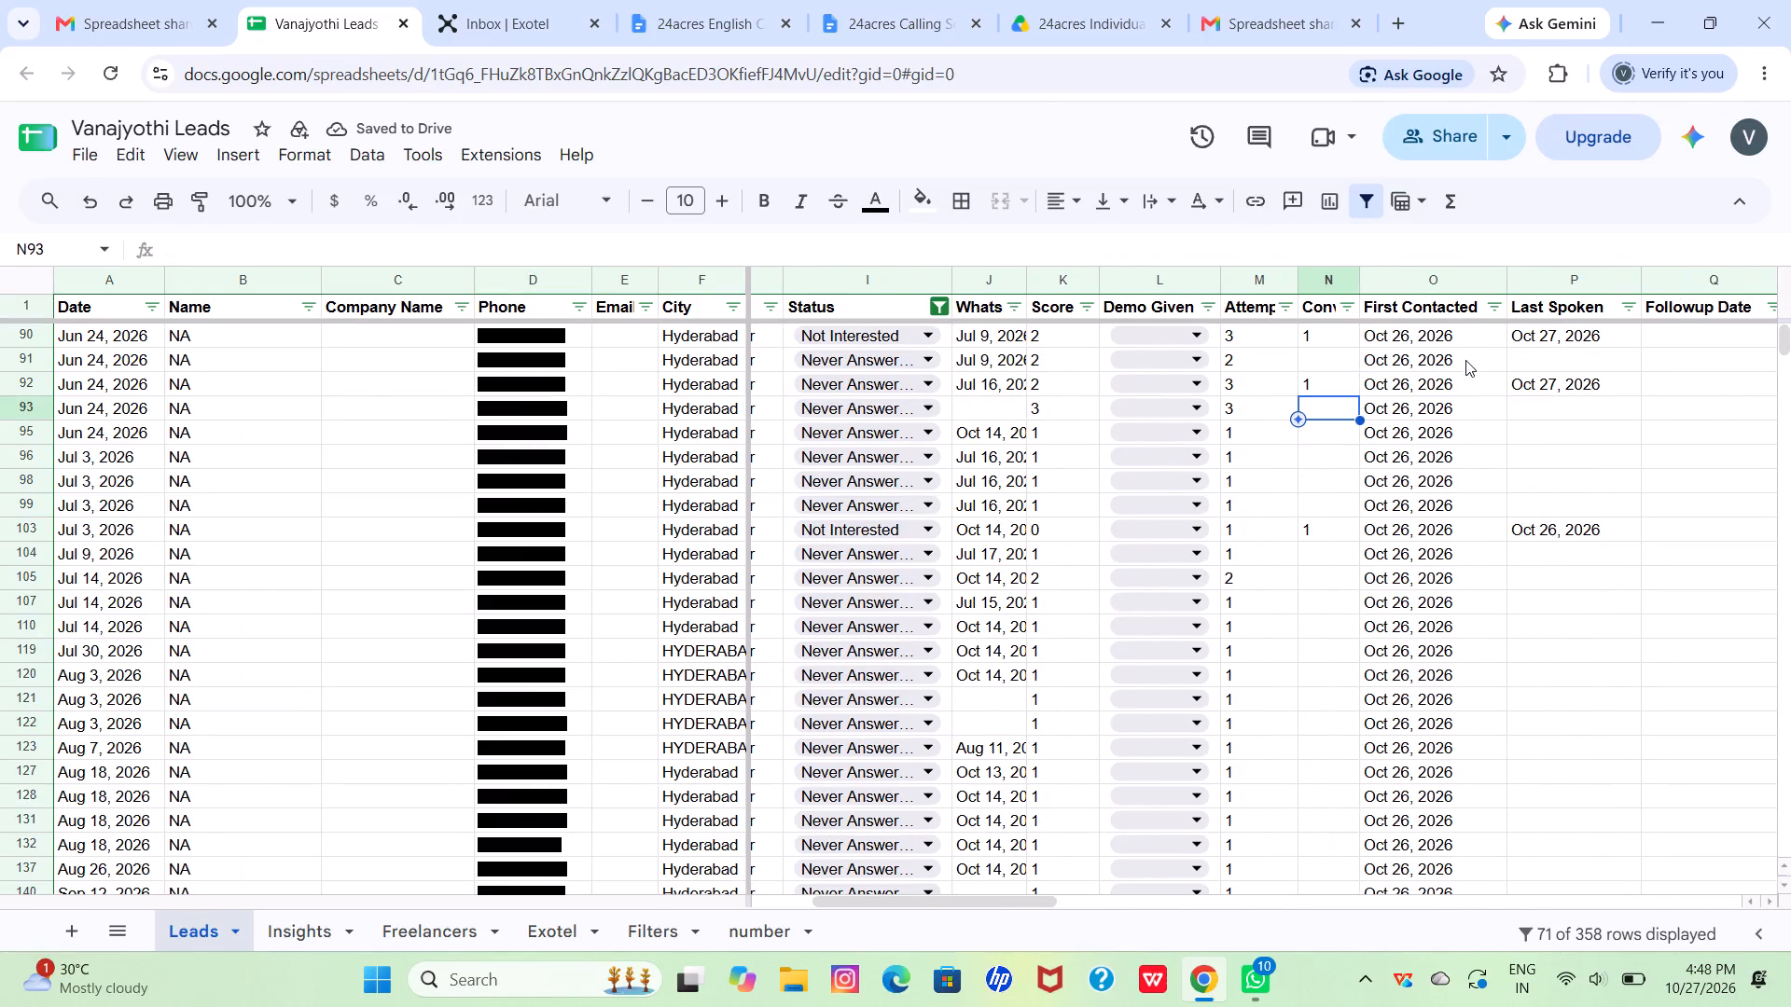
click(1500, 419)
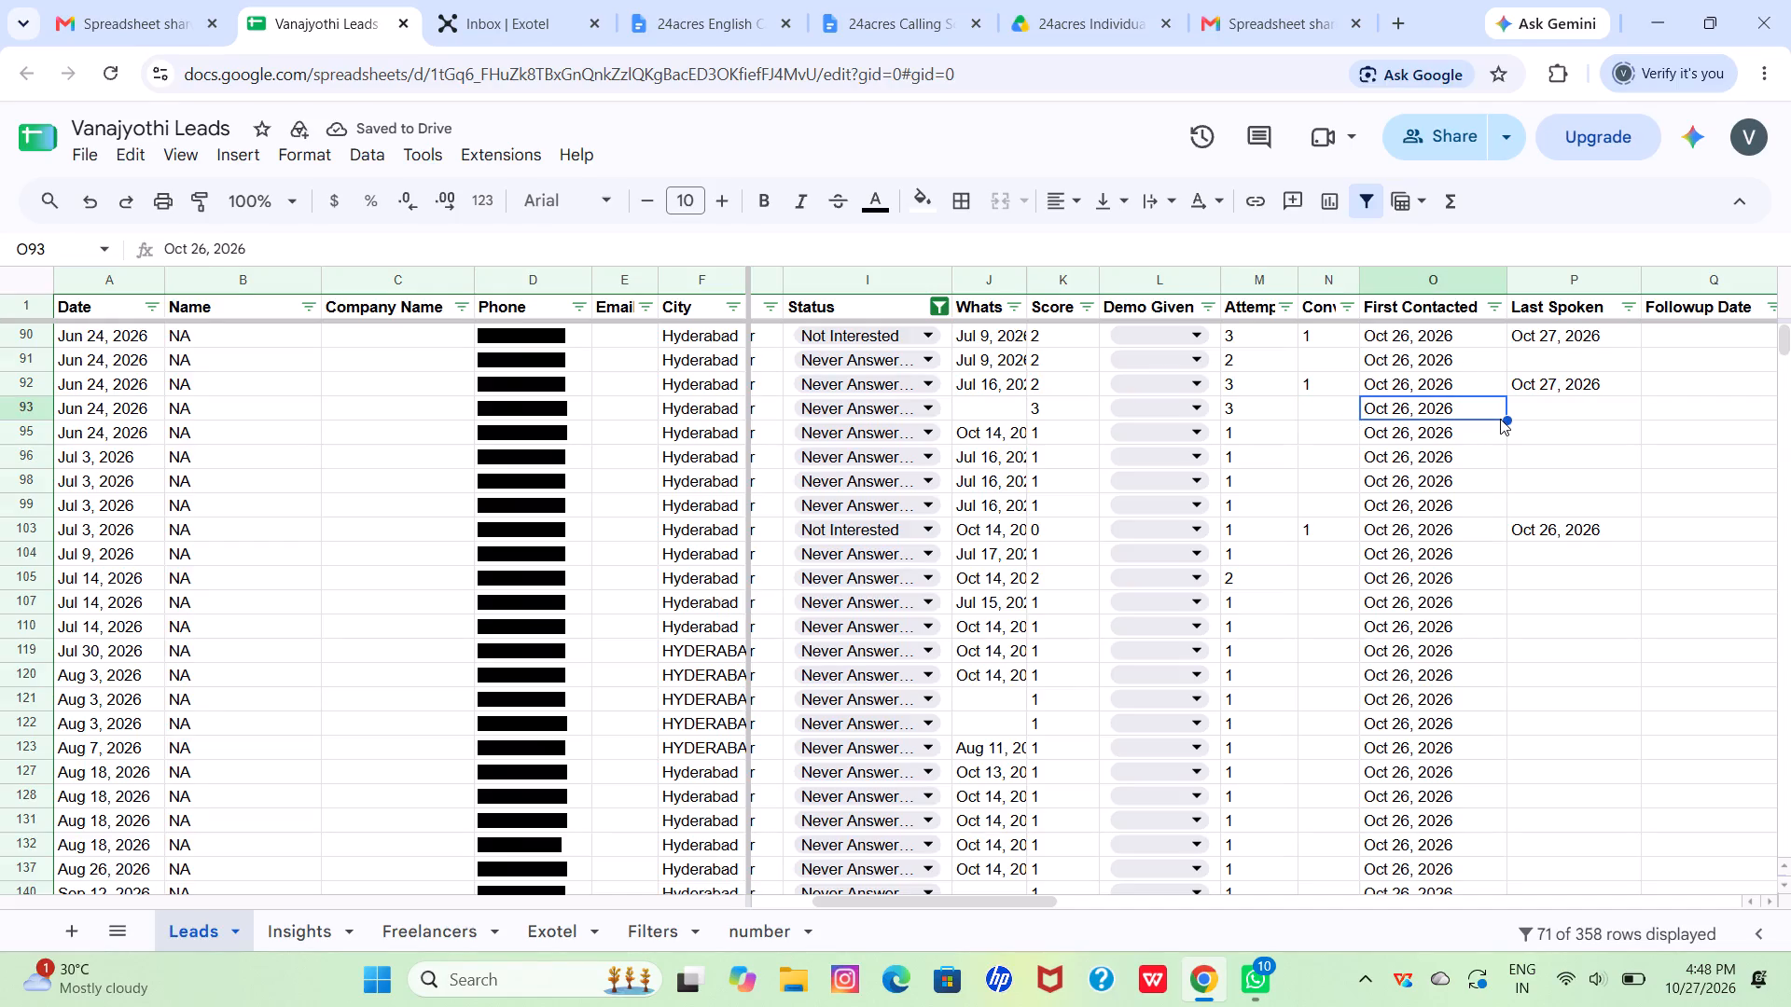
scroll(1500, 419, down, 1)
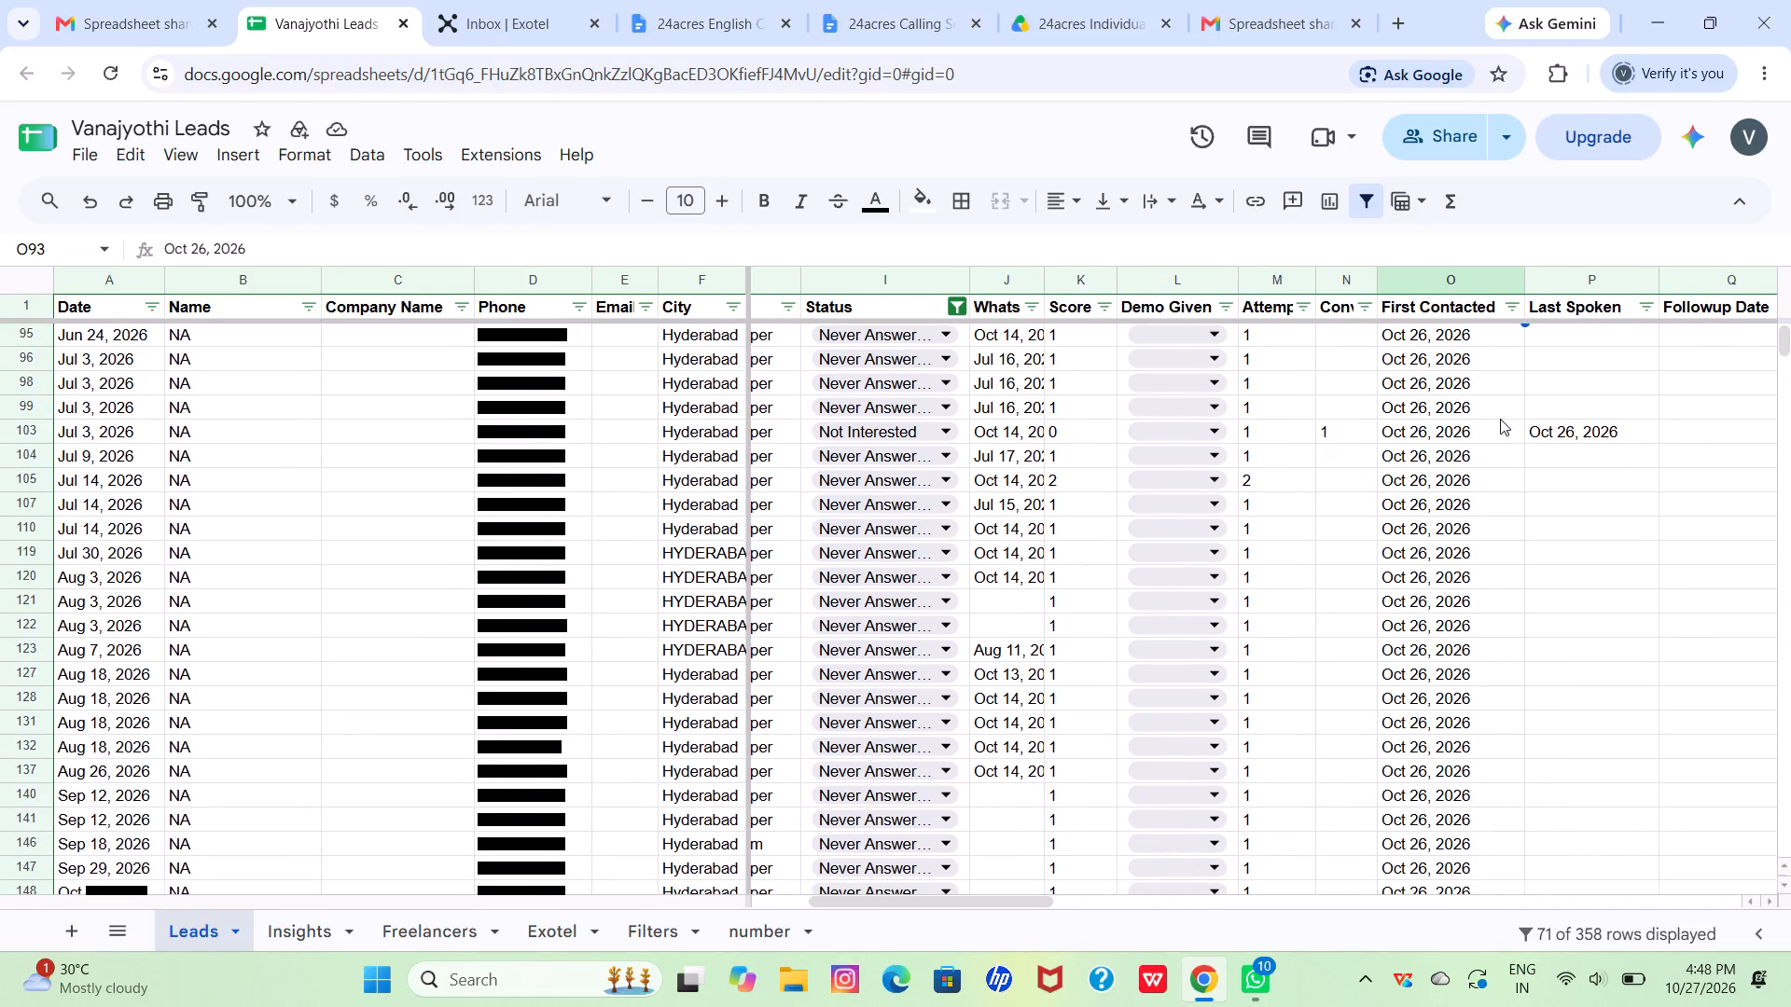
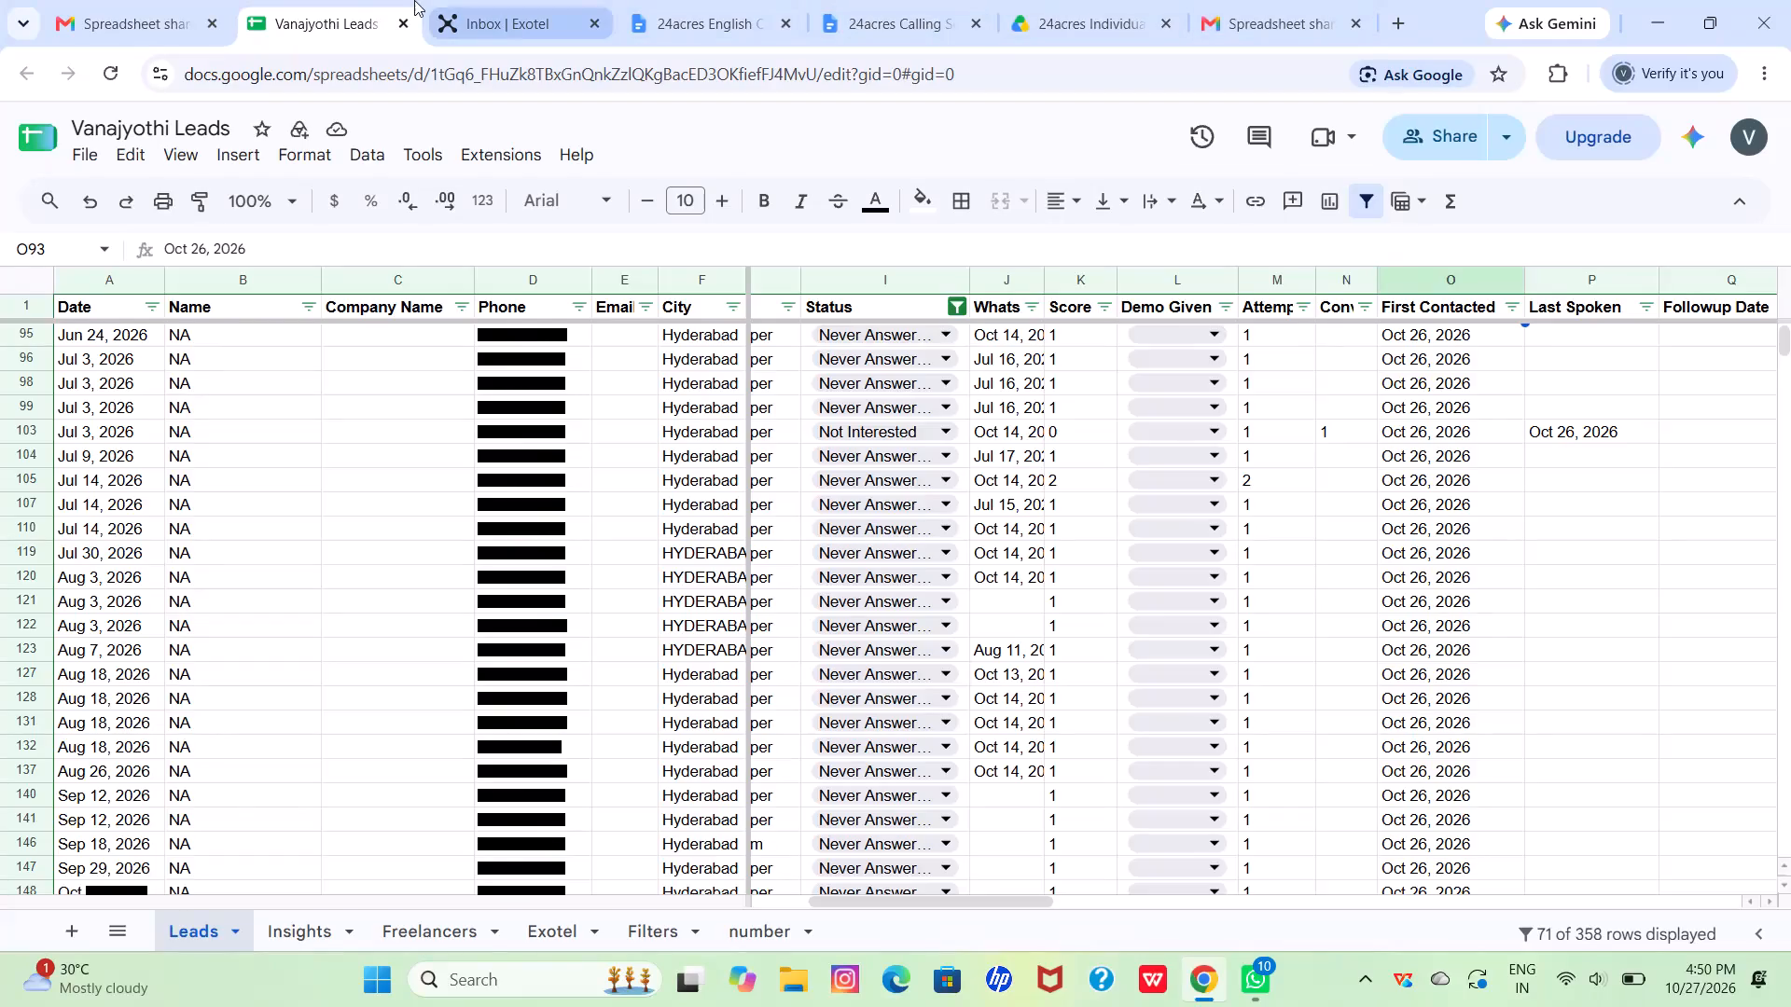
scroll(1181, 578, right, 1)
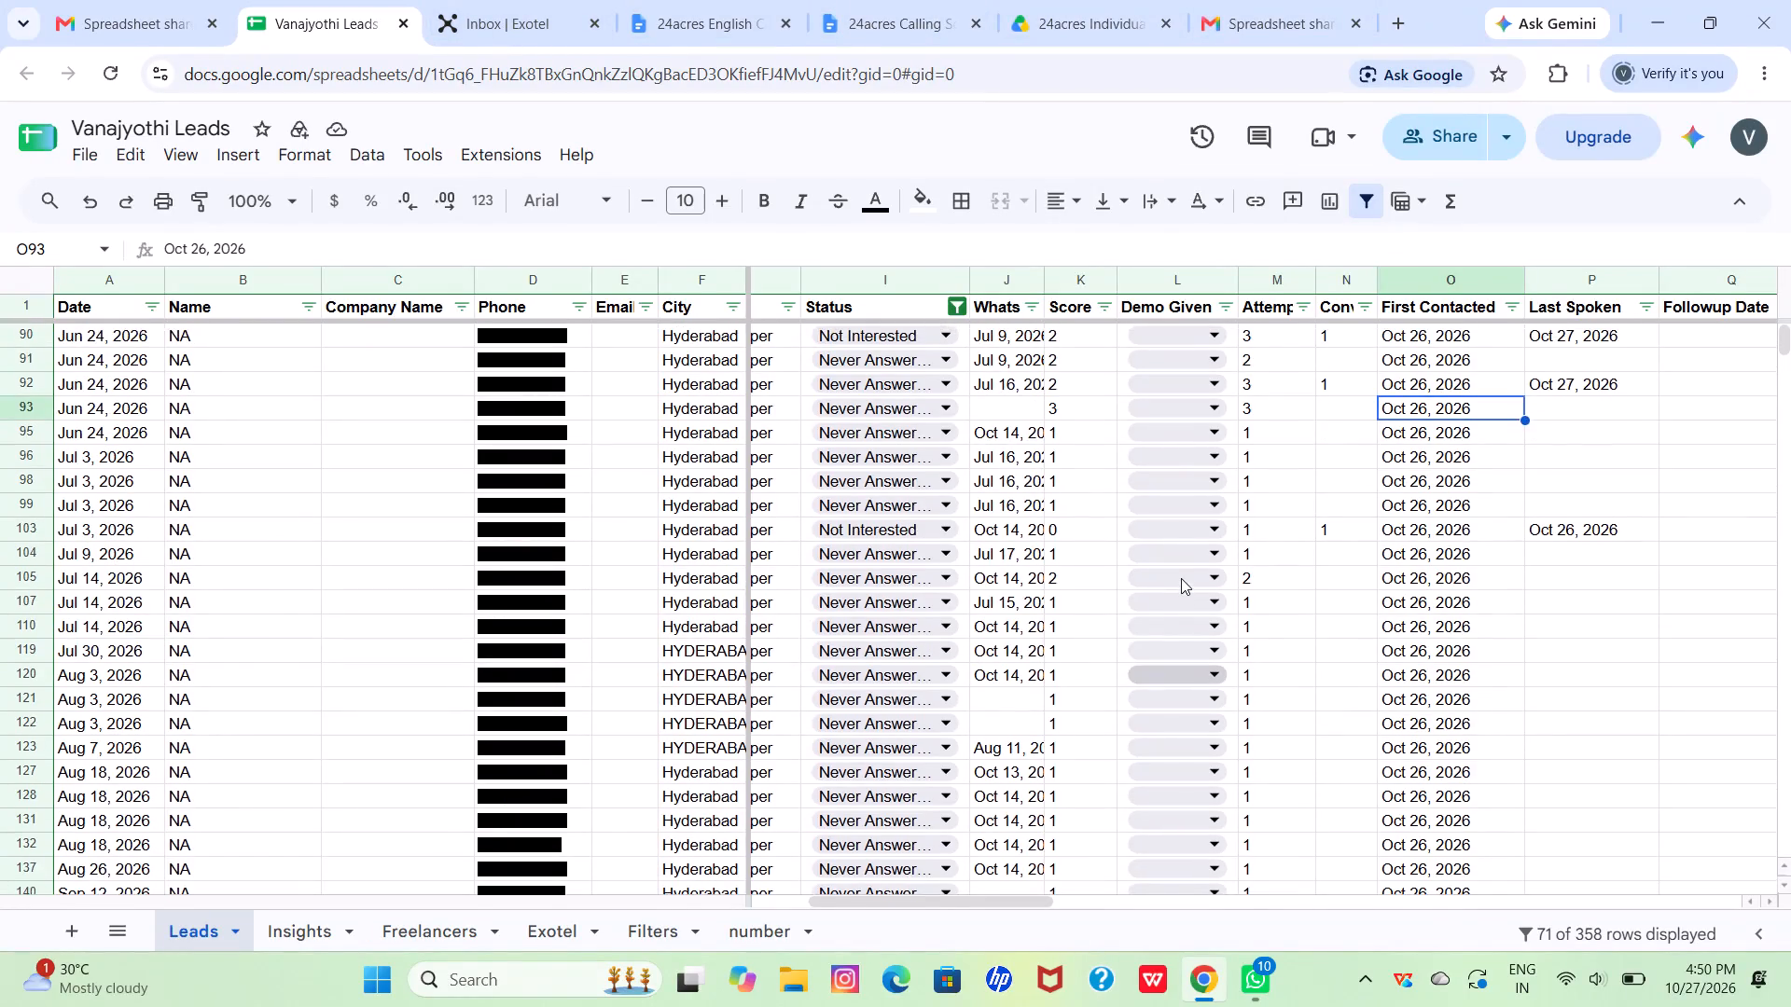
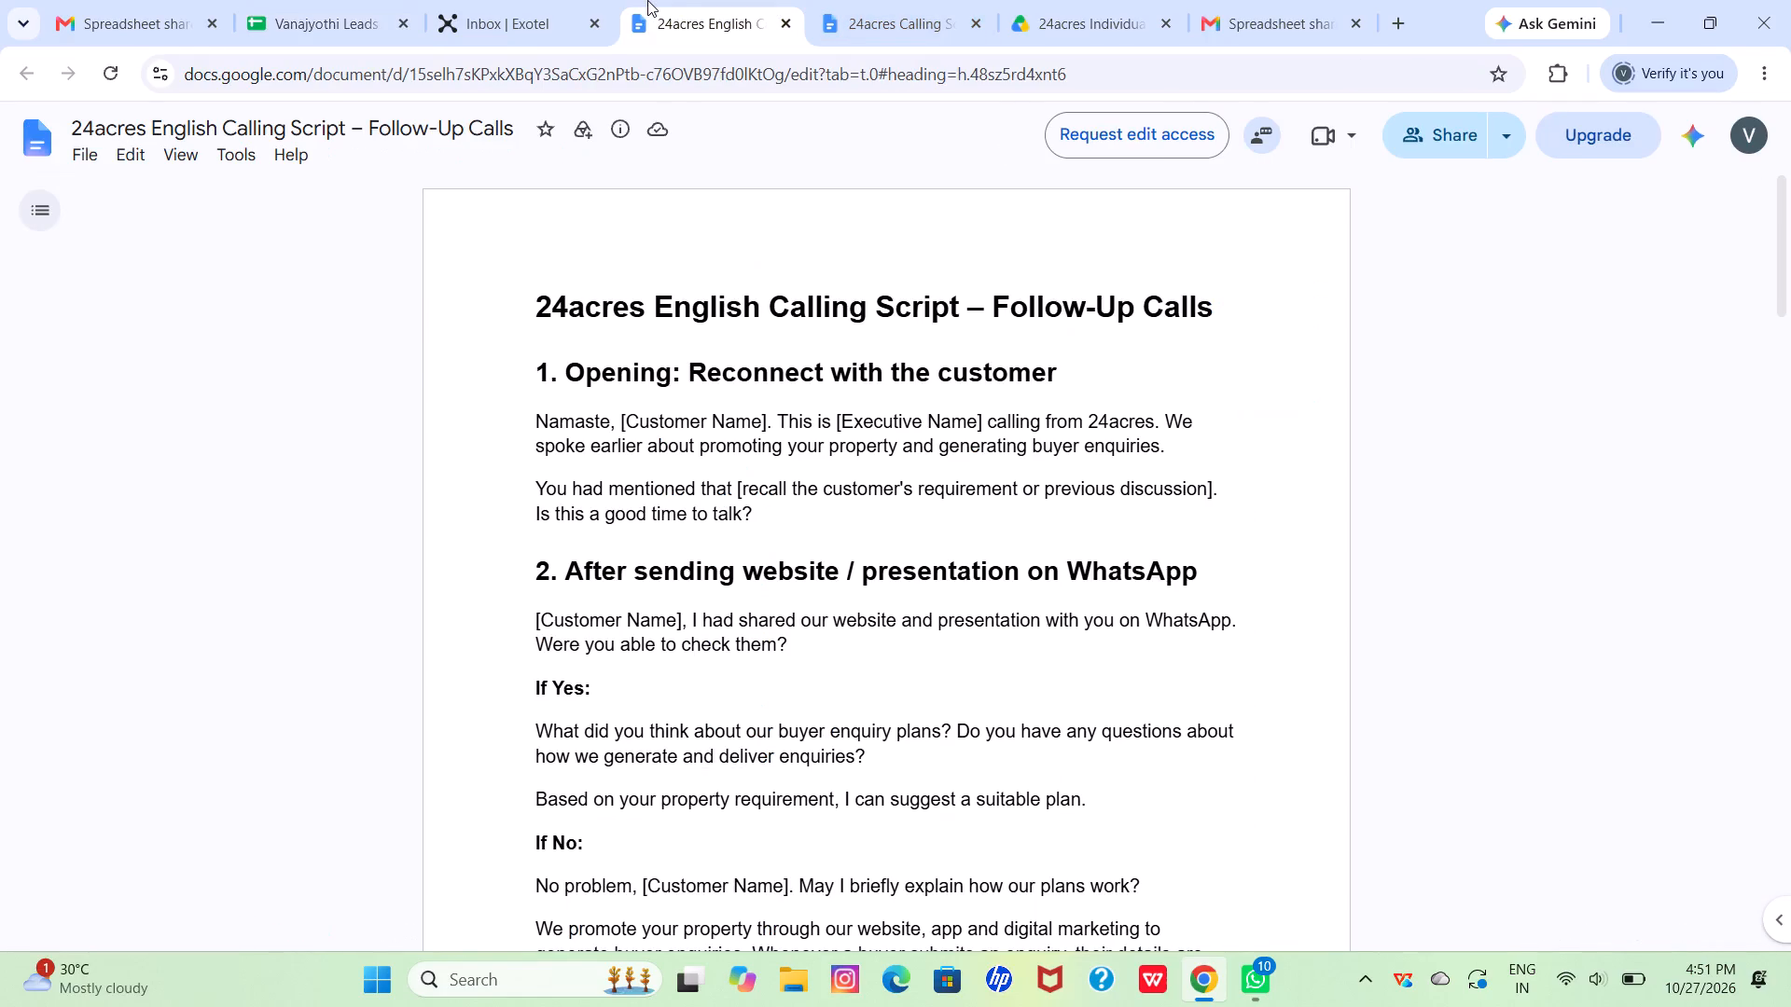
Consult the 24acres Calling Script - First Call document for the call.
click(886, 15)
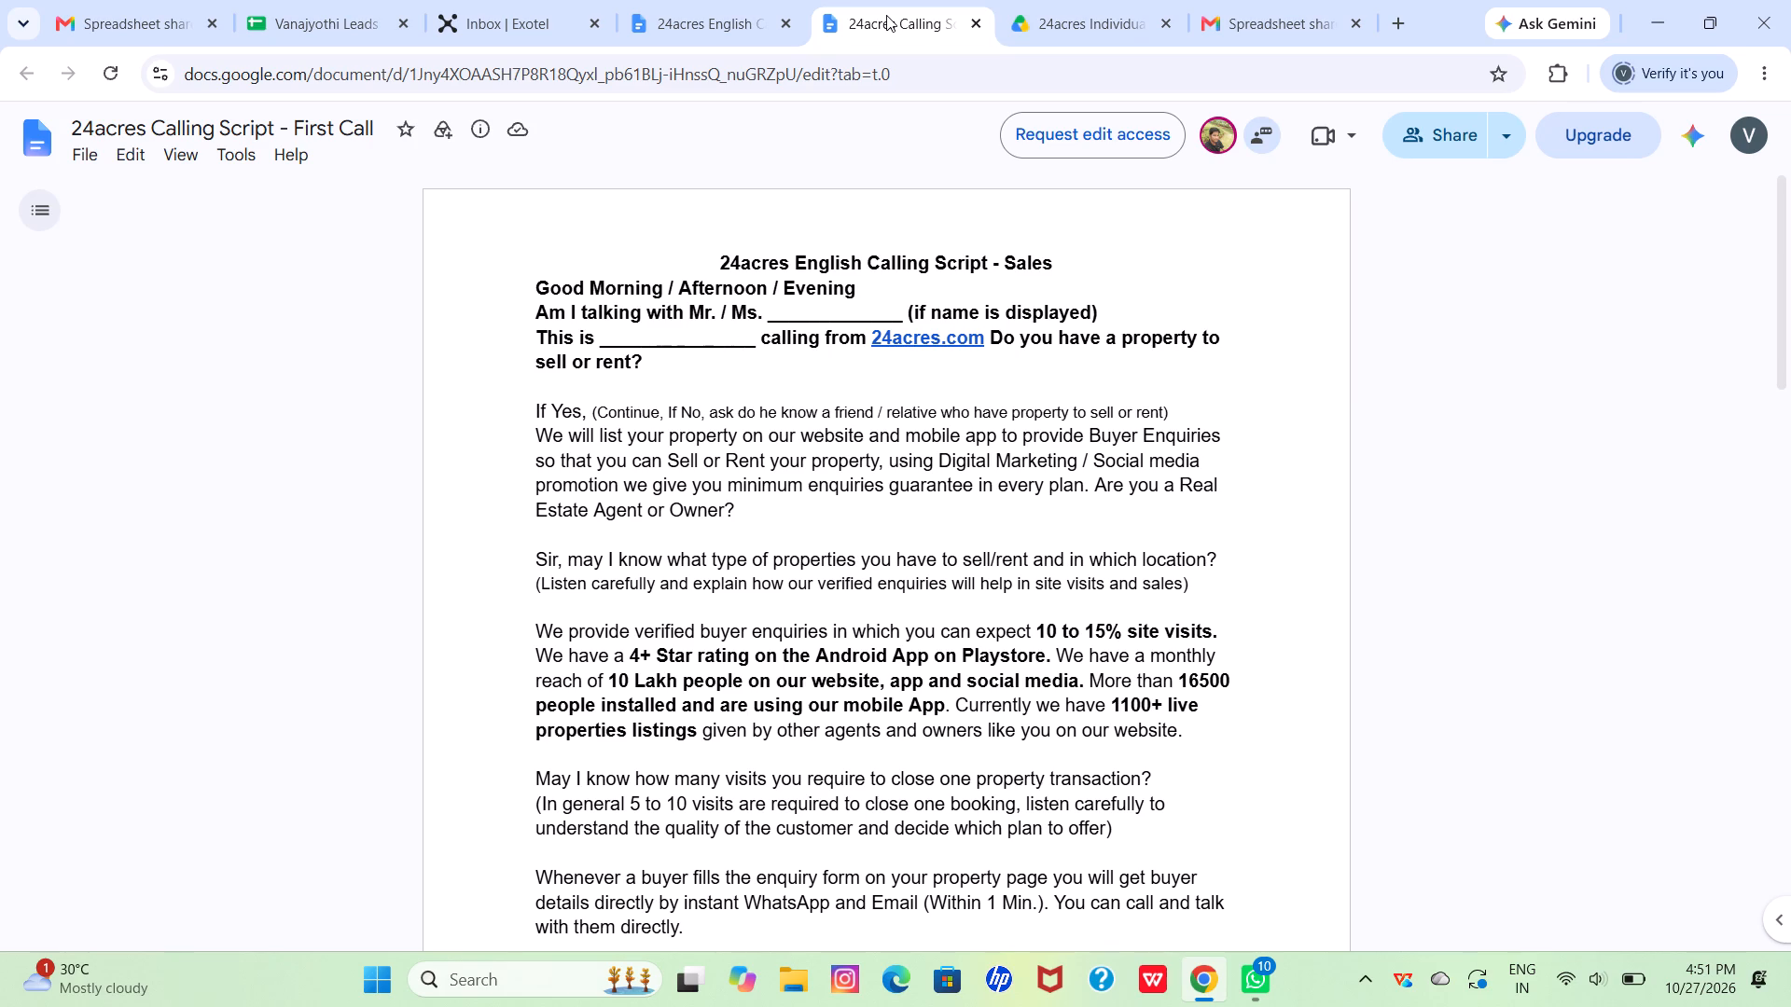
In the Vanajyothi Leads spreadsheet, record 2 attempts and 1 conversation for the lead in row 95.
click(376, 0)
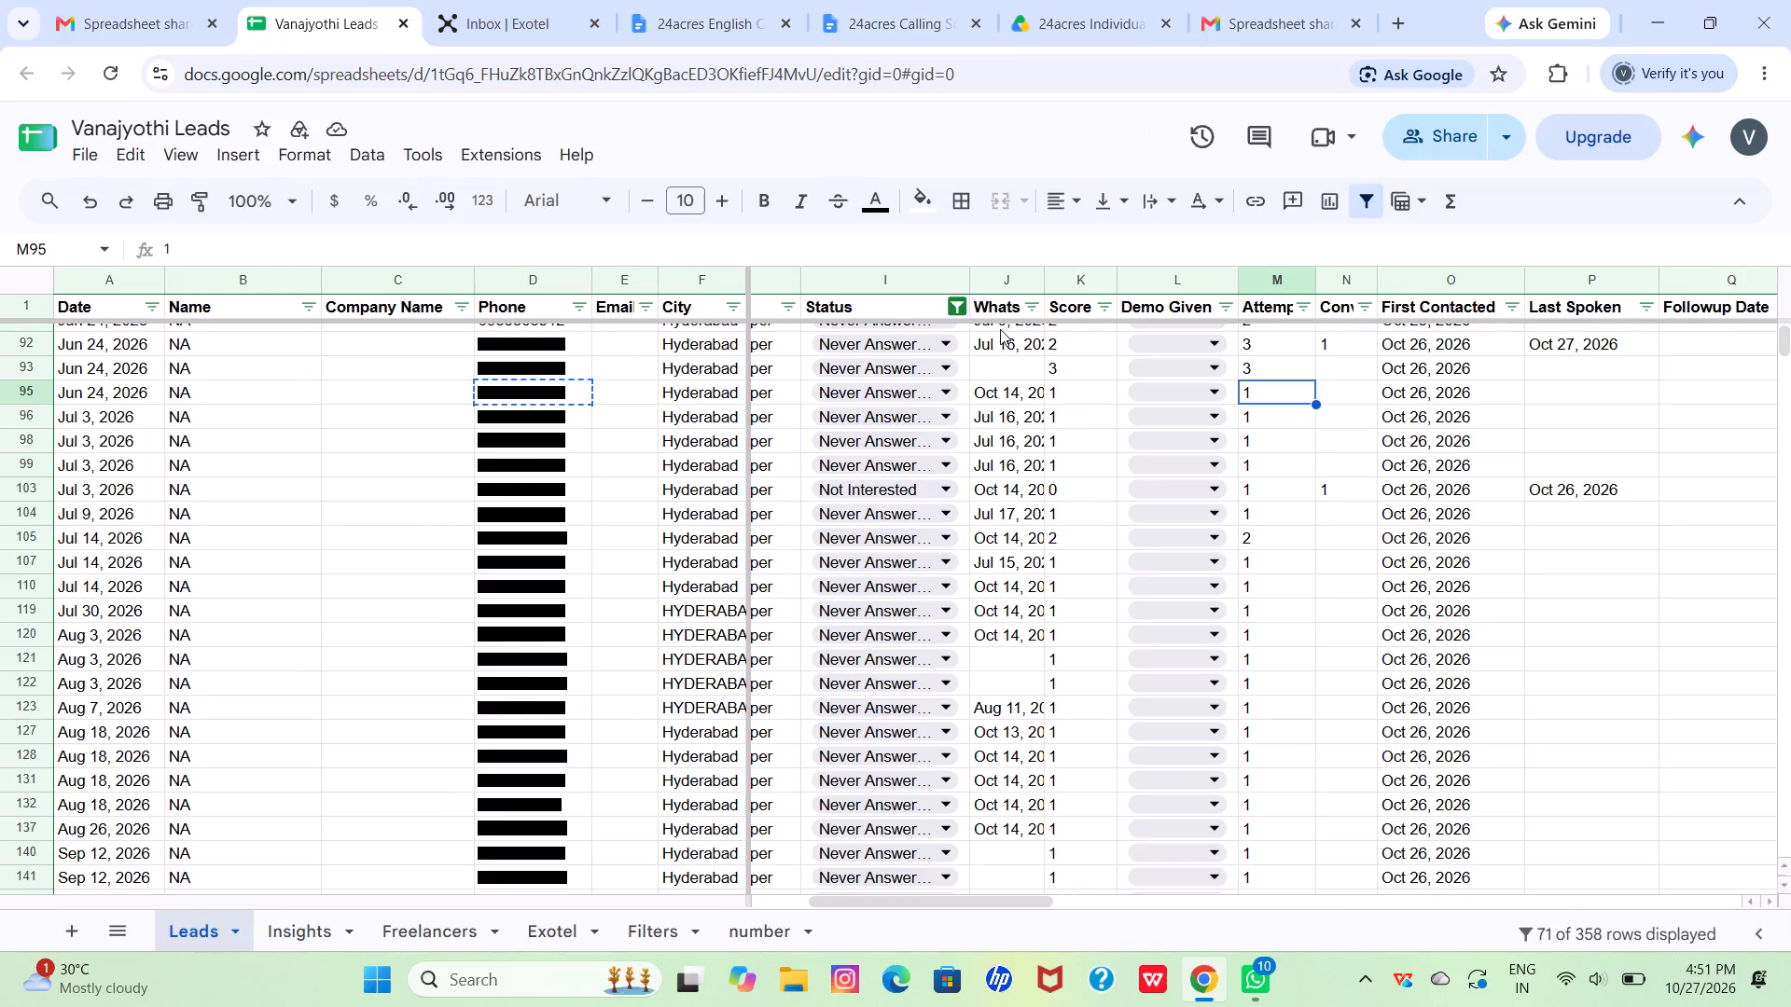
key(2)
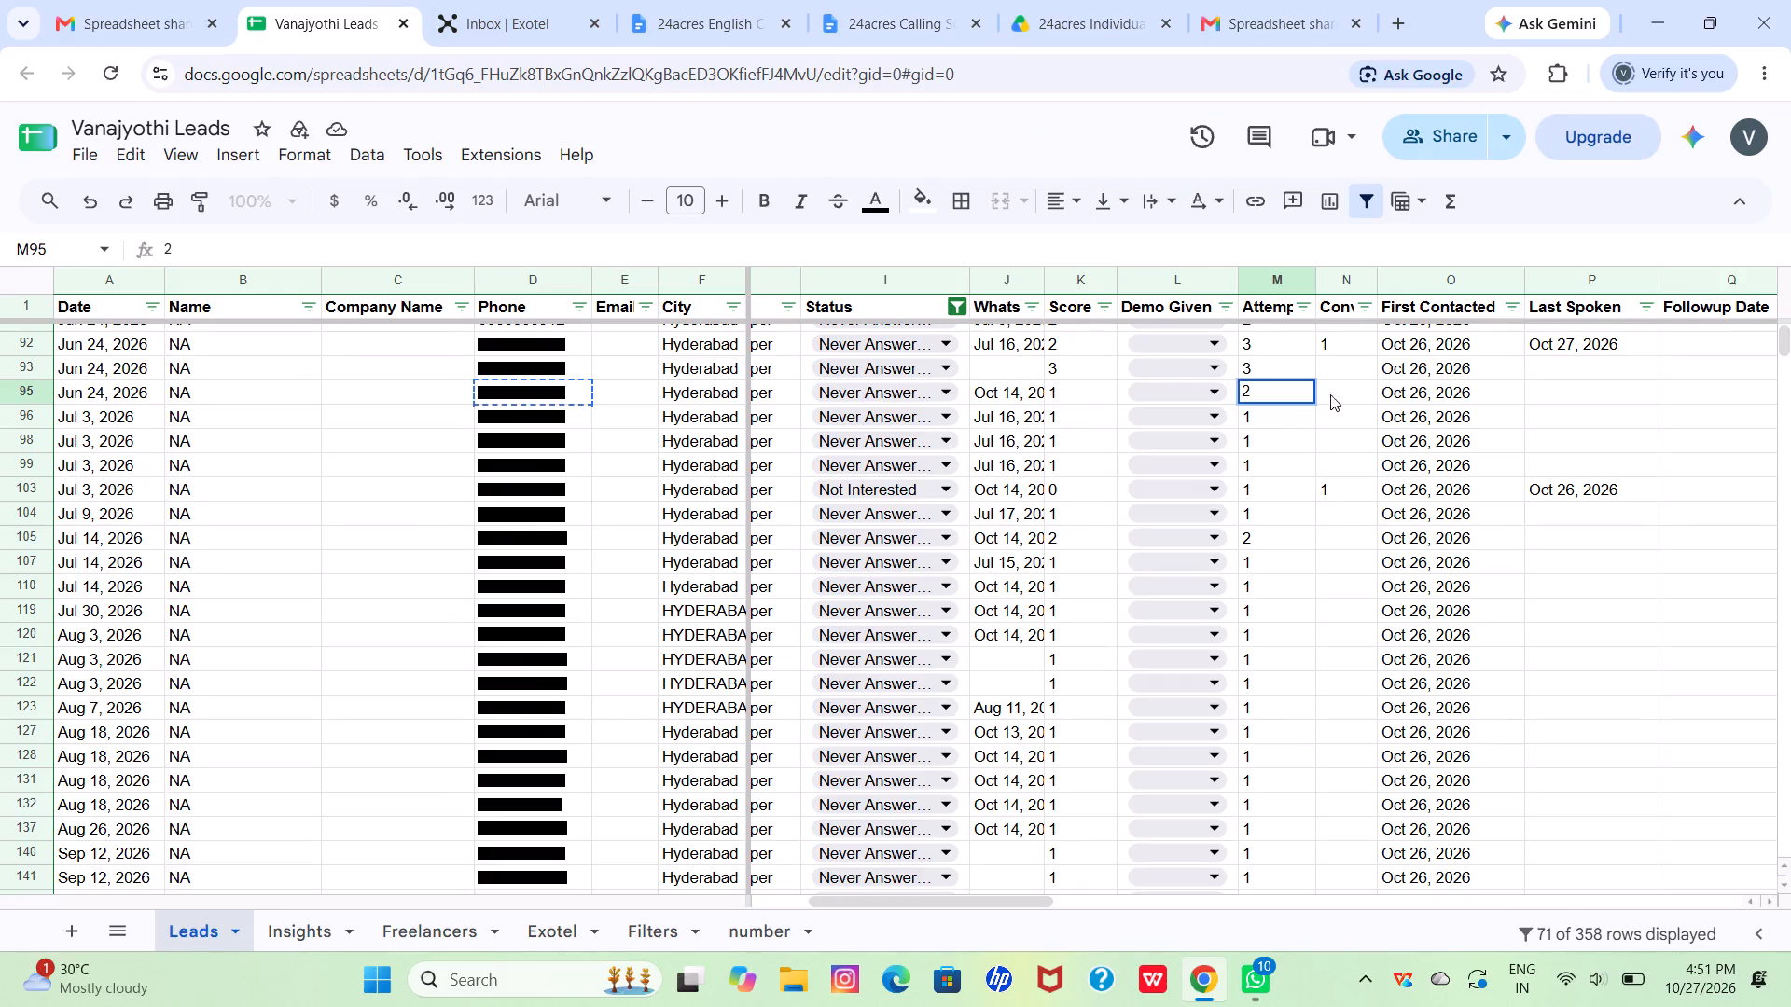
click(1377, 394)
key(1)
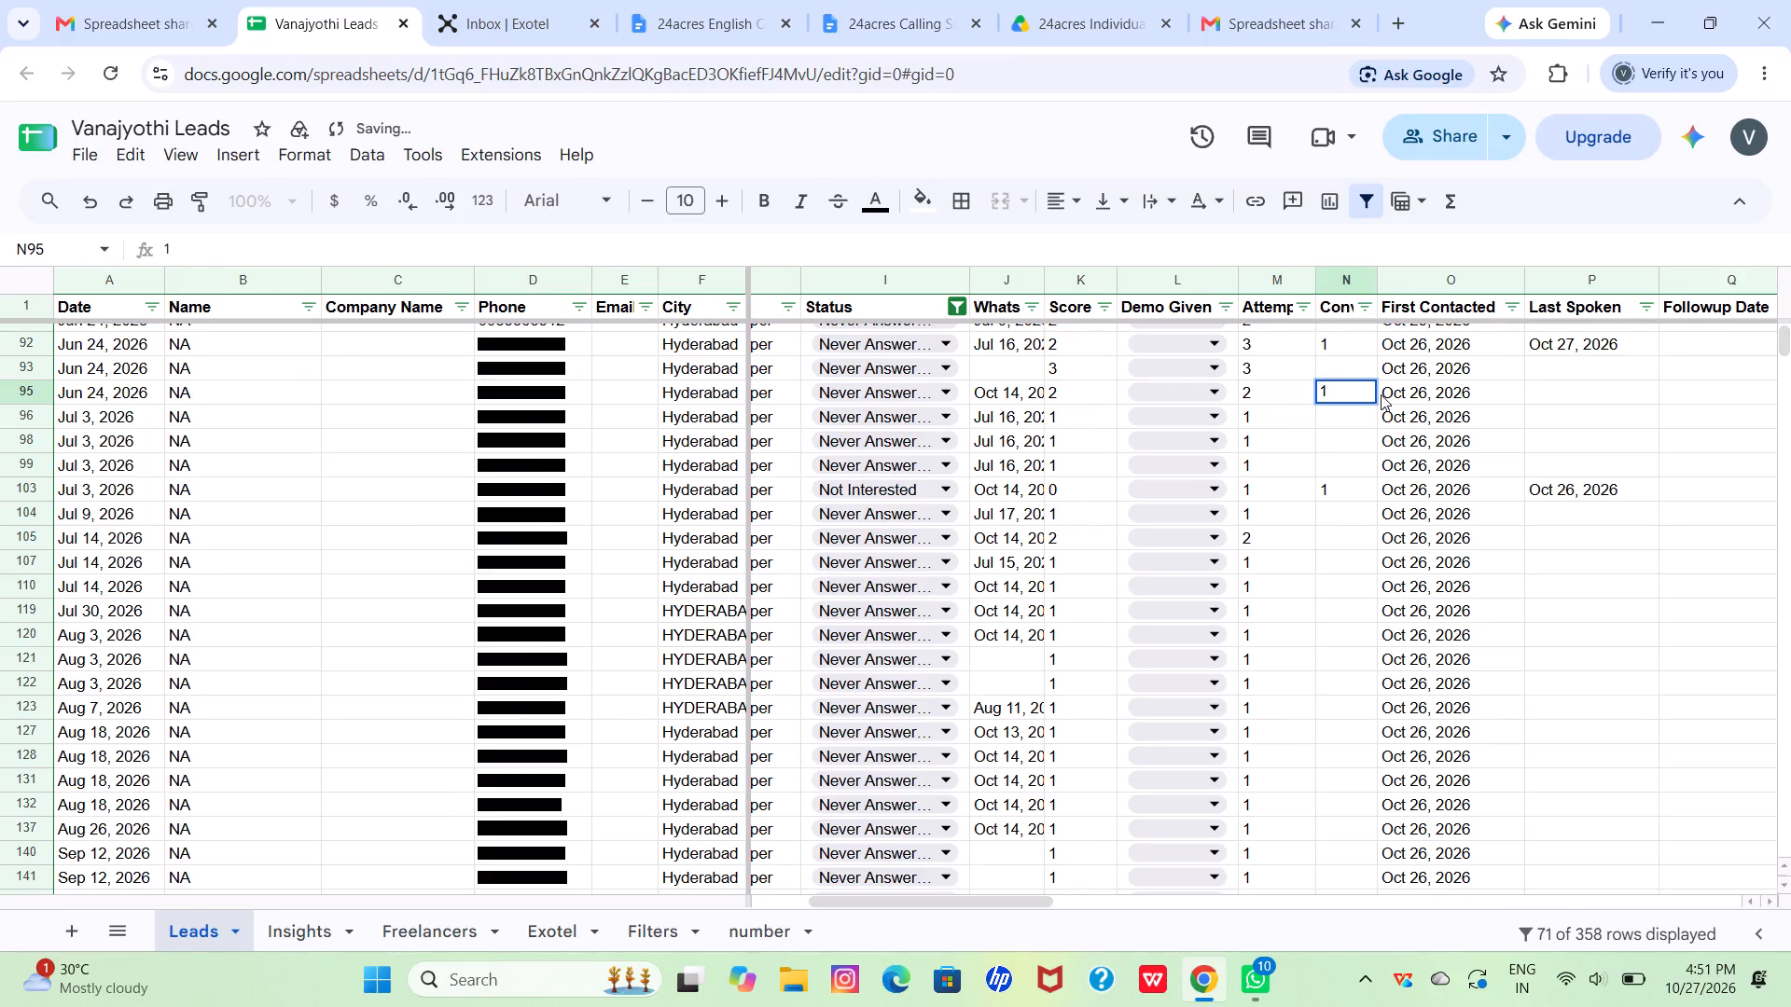
Copy the Last Spoken date Oct 27, 2026 from row 92 into the row 95 lead's Last Spoken cell.
click(1430, 393)
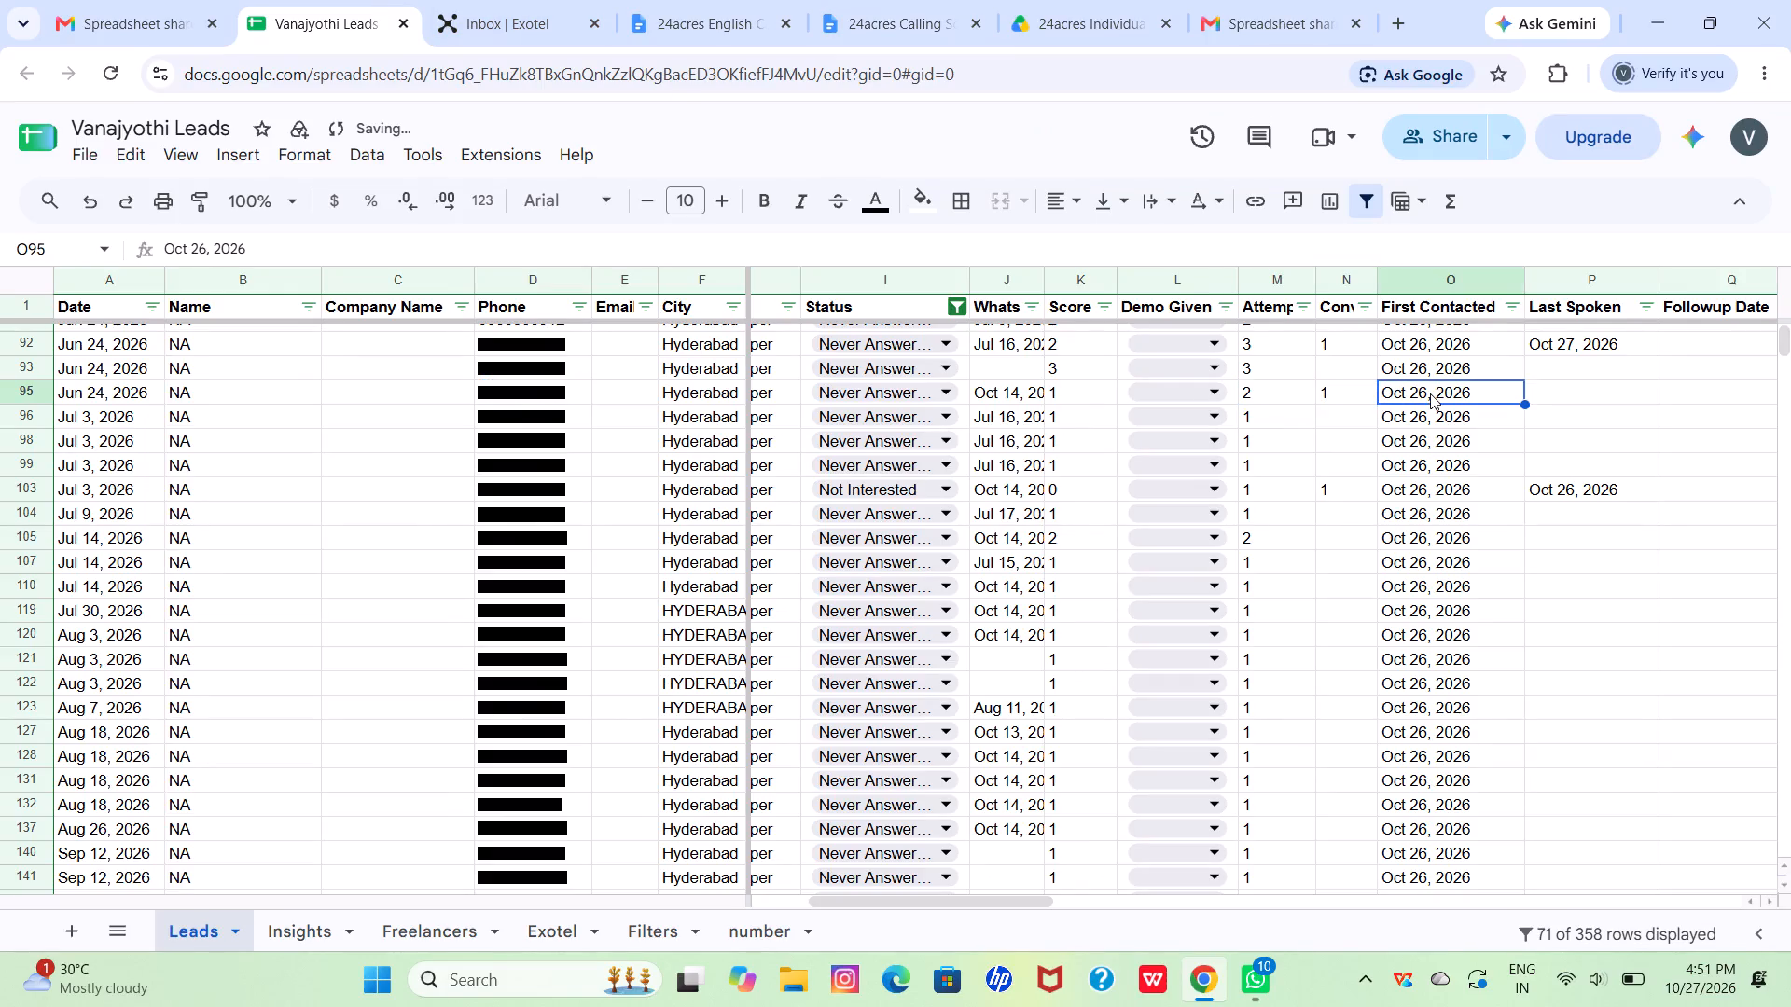
key(ctrl+c)
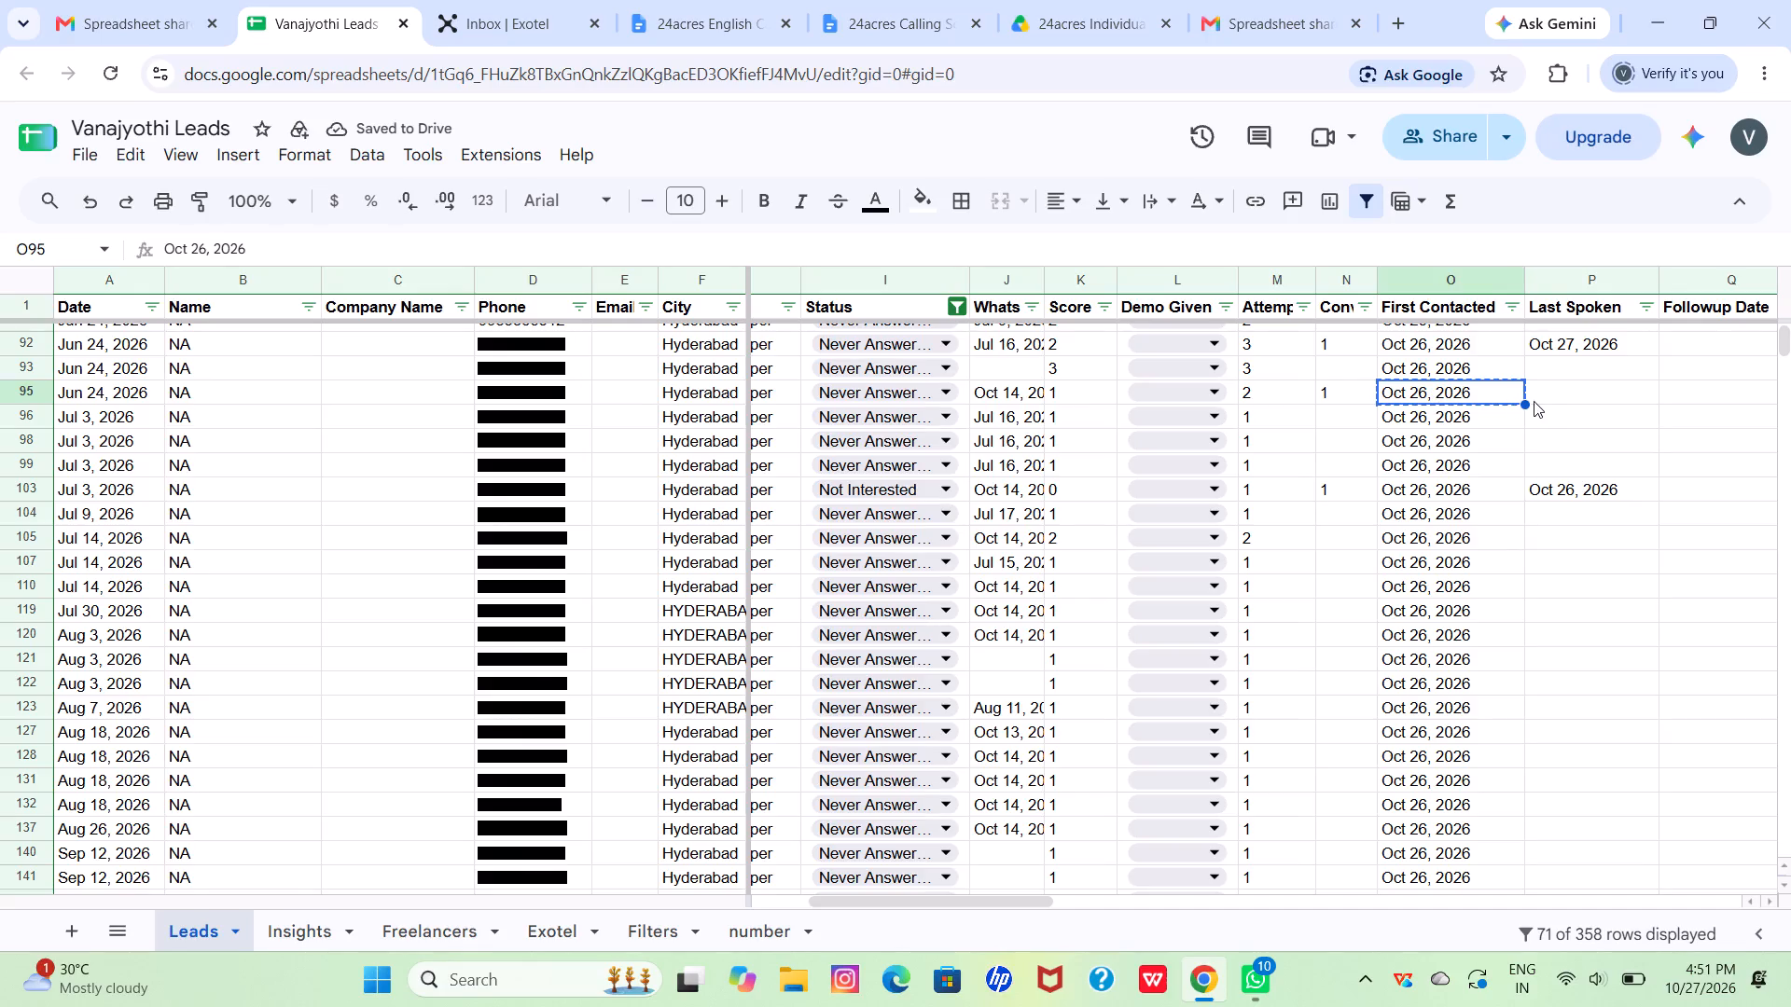
click(1547, 399)
click(1560, 346)
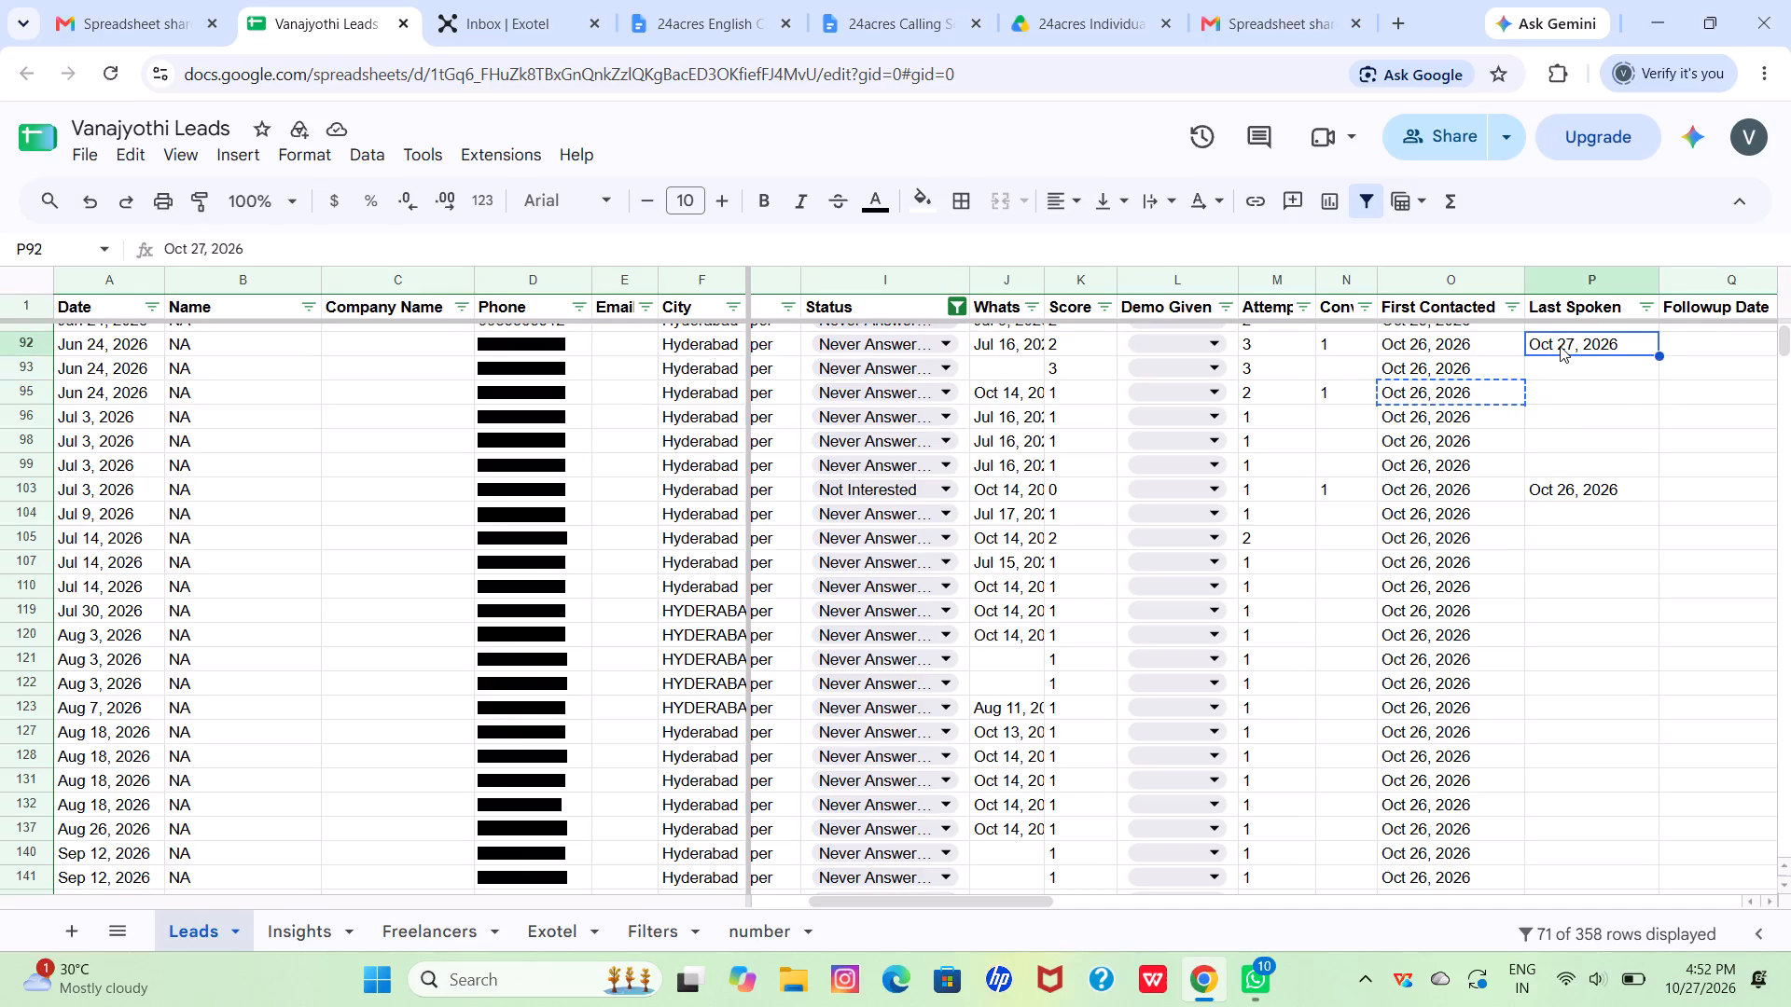
key(ctrl+c)
click(1570, 392)
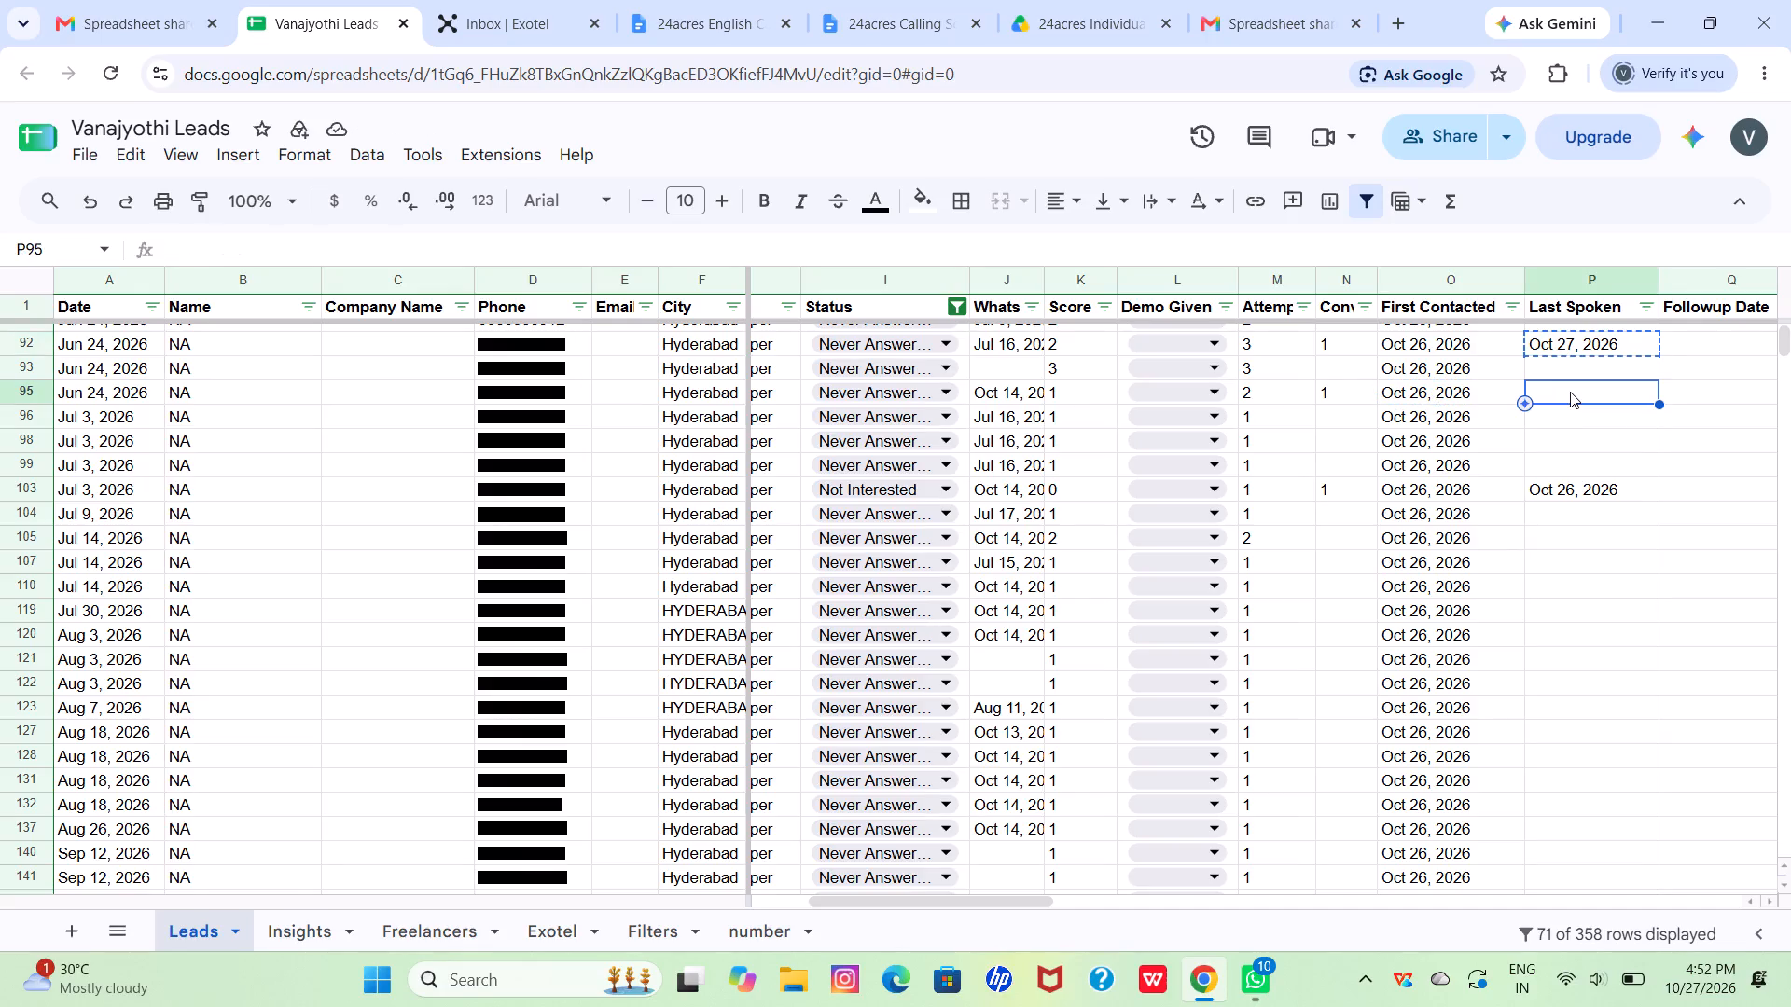
key(ctrl+v)
Copy the note "dont have any properties for sale or rent" from row 103 into the row 95 lead's Notes cell.
scroll(1570, 392, left, 4)
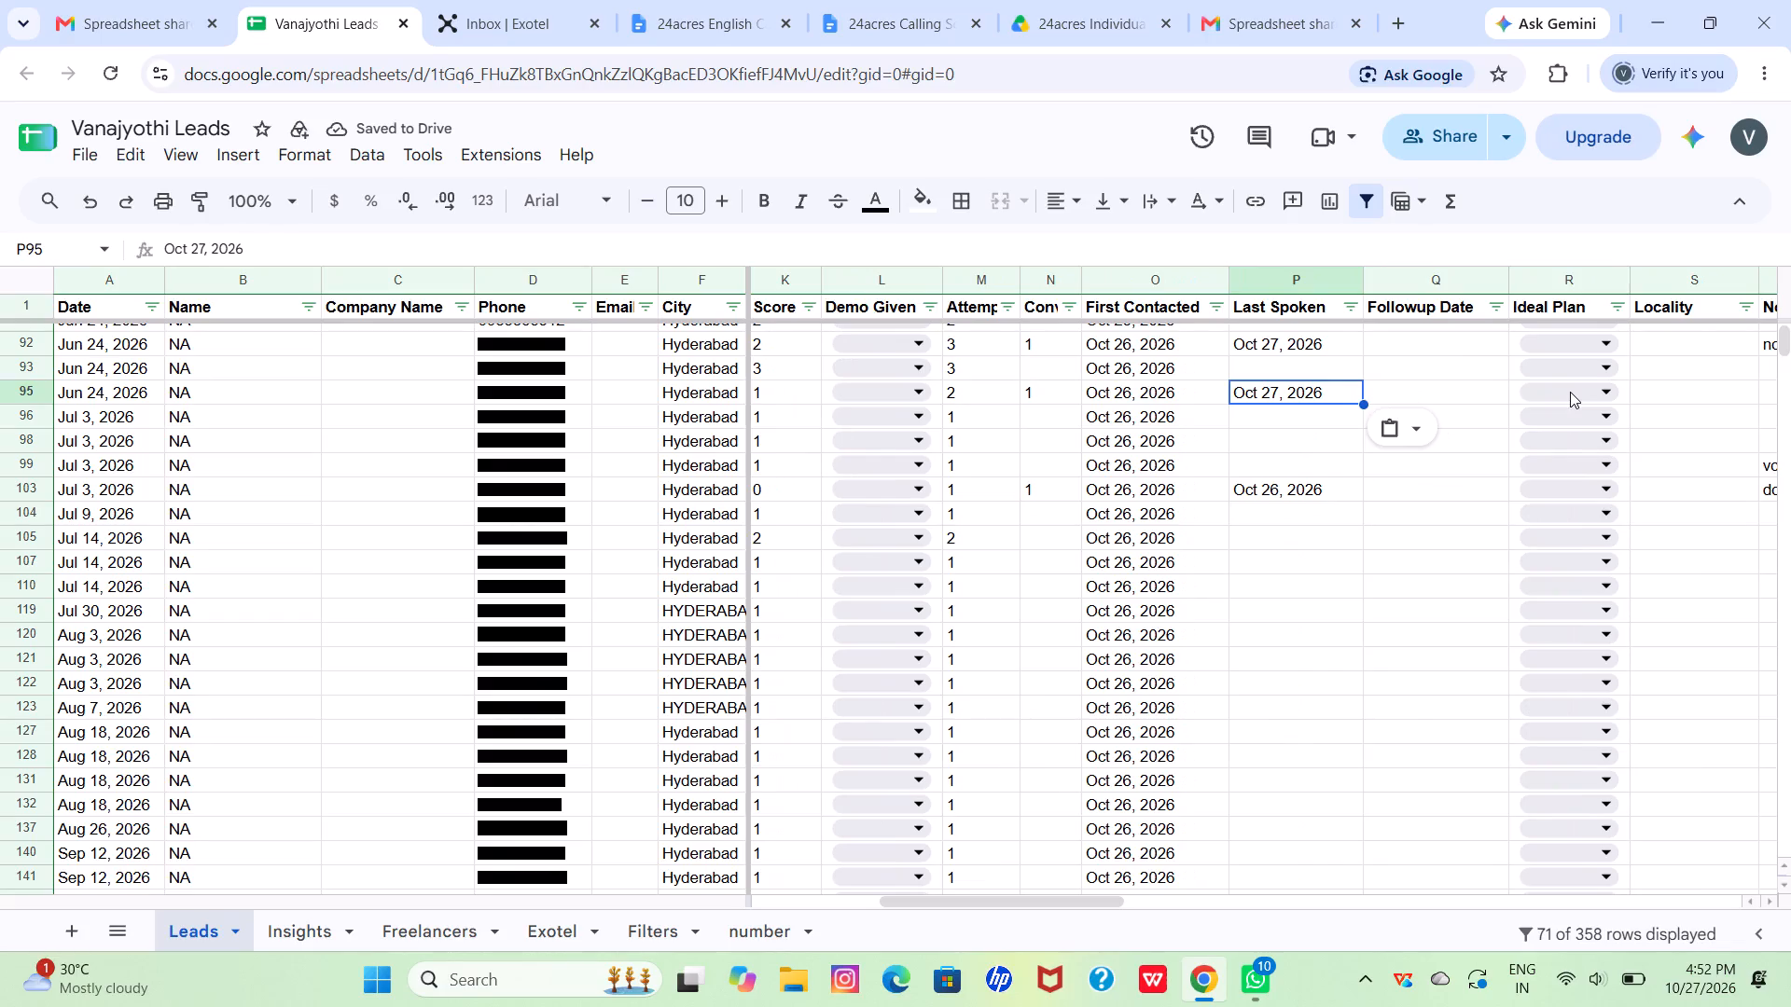
scroll(1570, 392, left, 3)
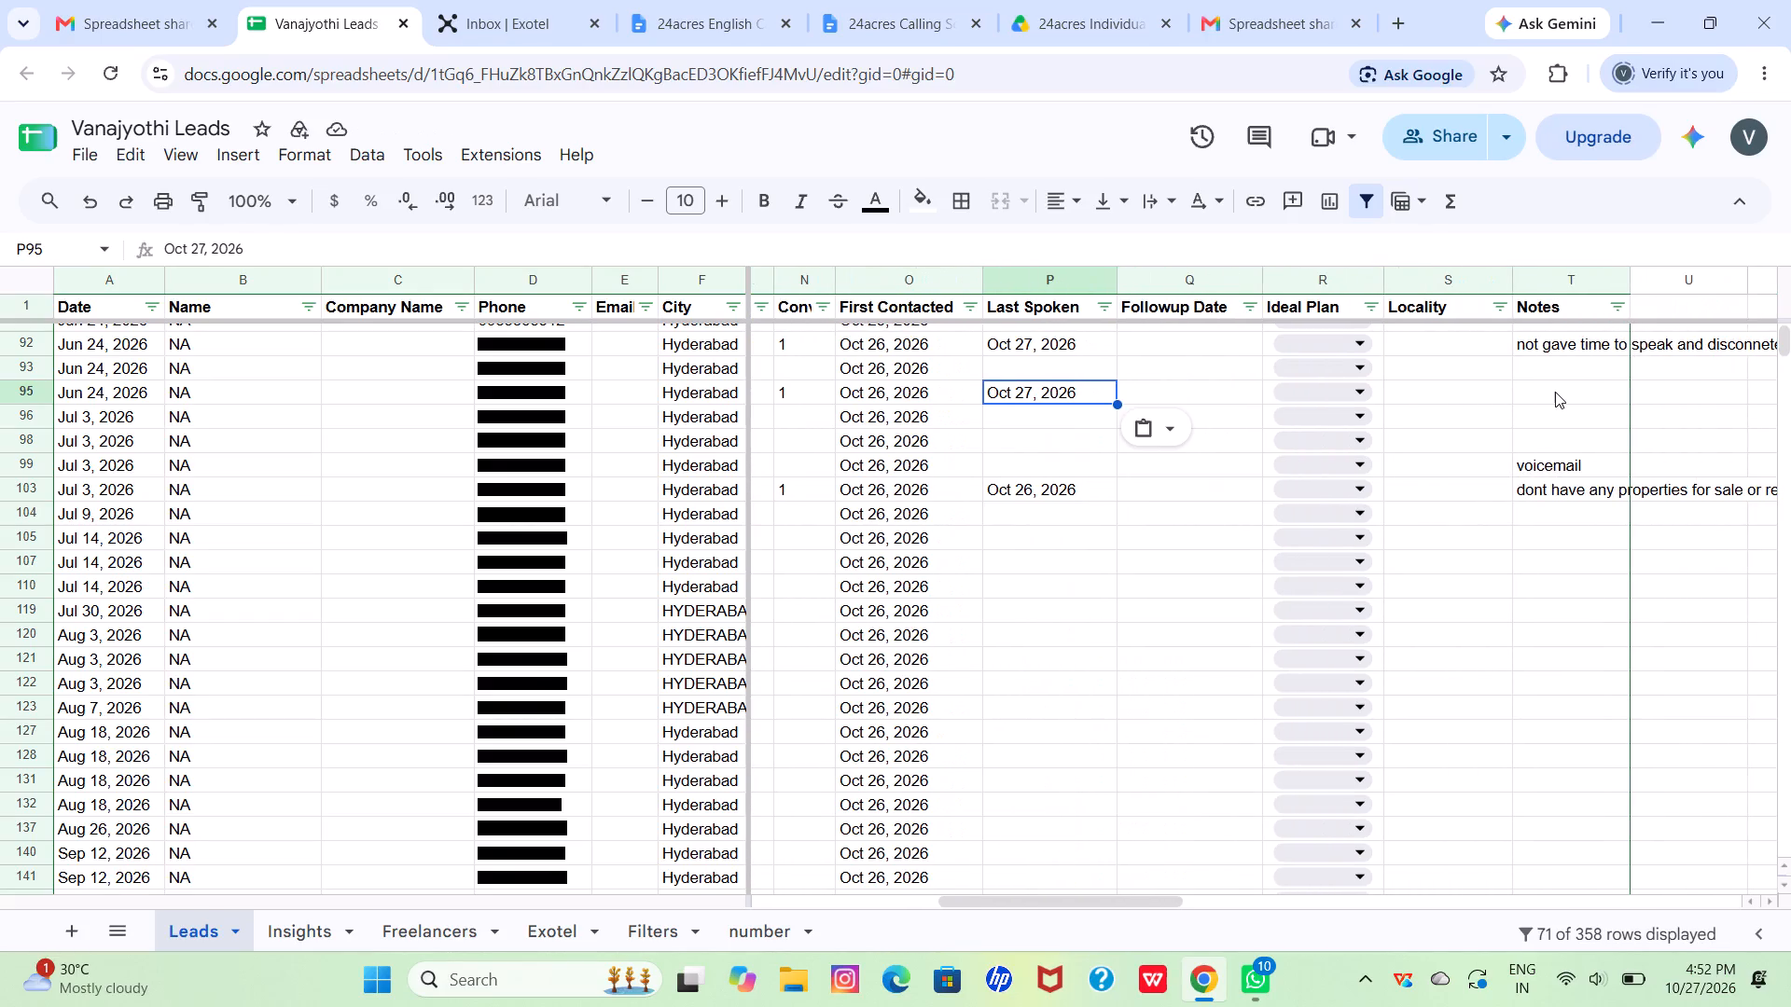
click(1552, 392)
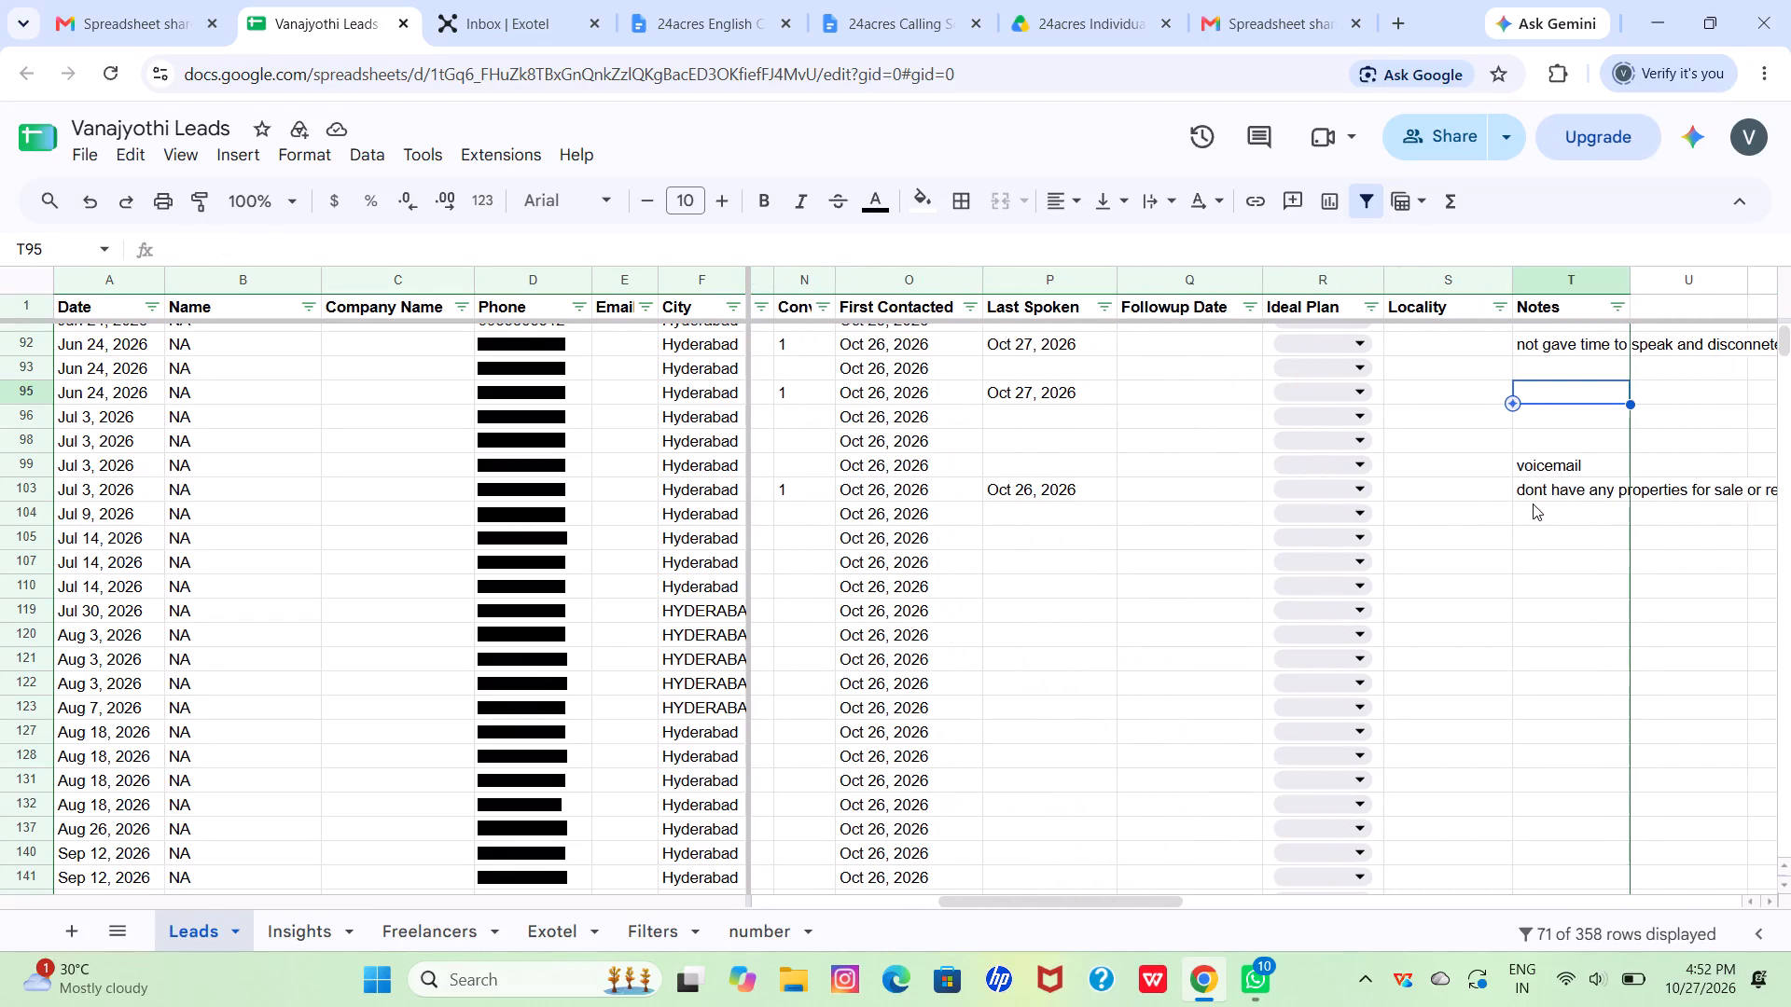
click(1533, 504)
click(1529, 494)
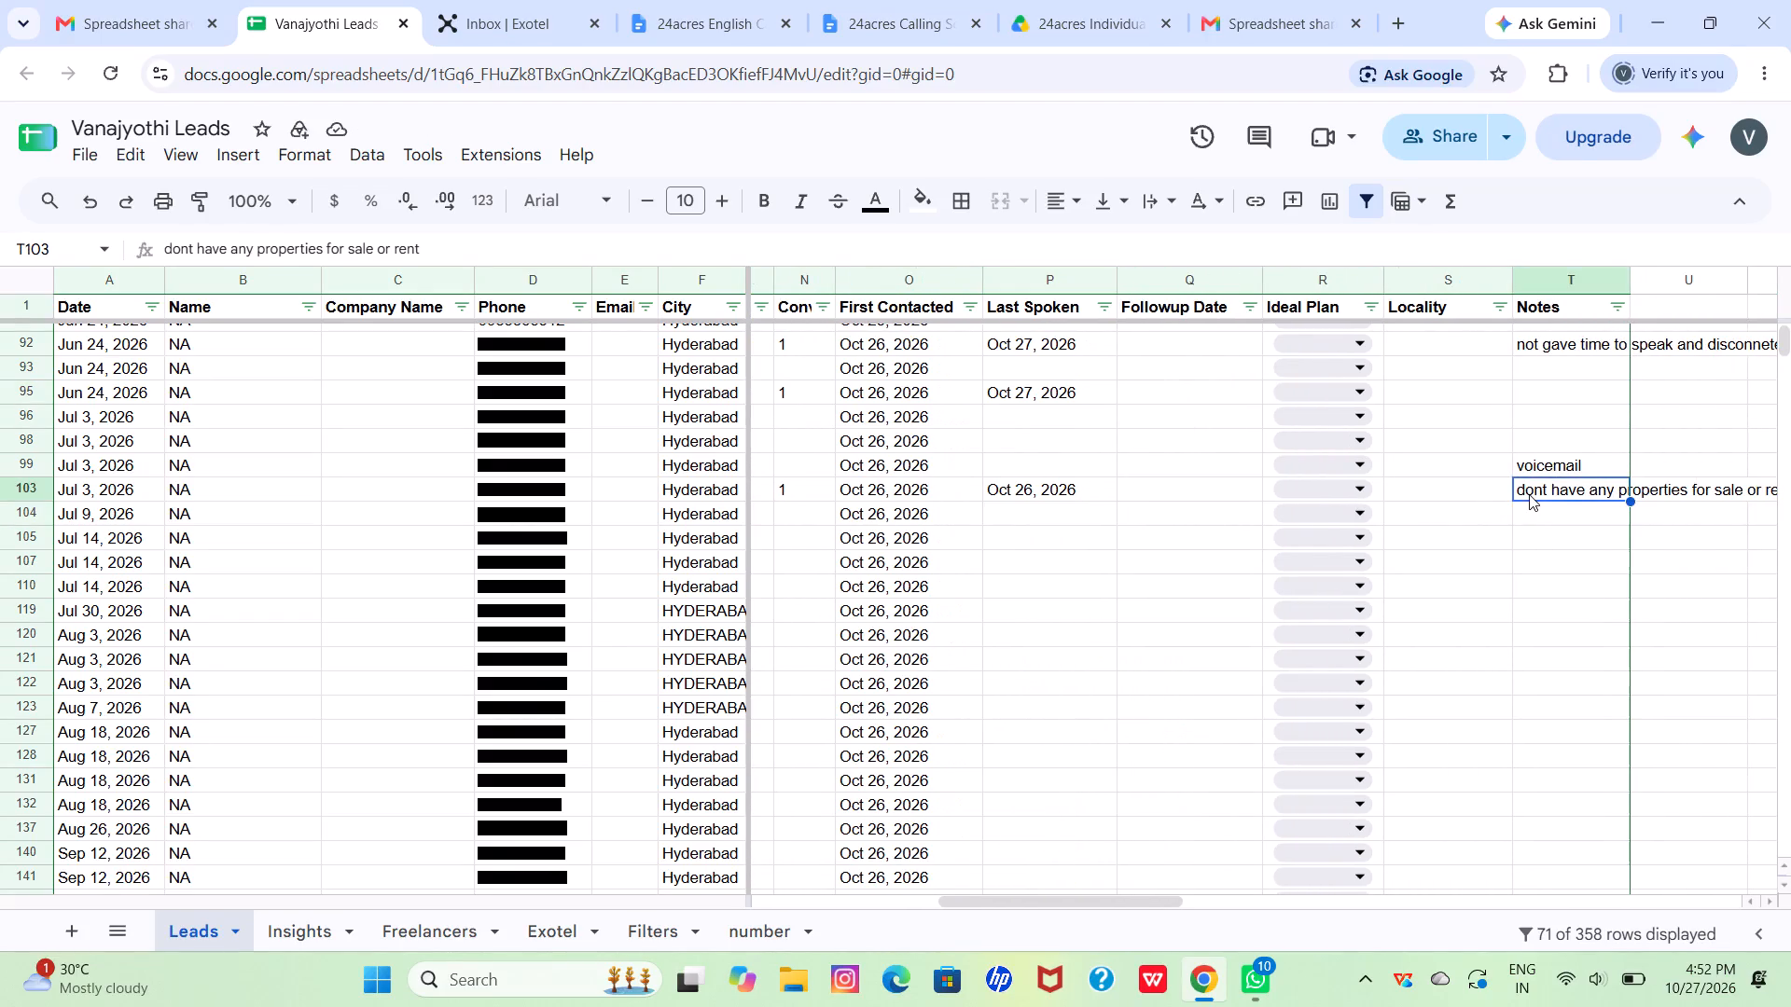
key(ctrl+c)
click(1534, 395)
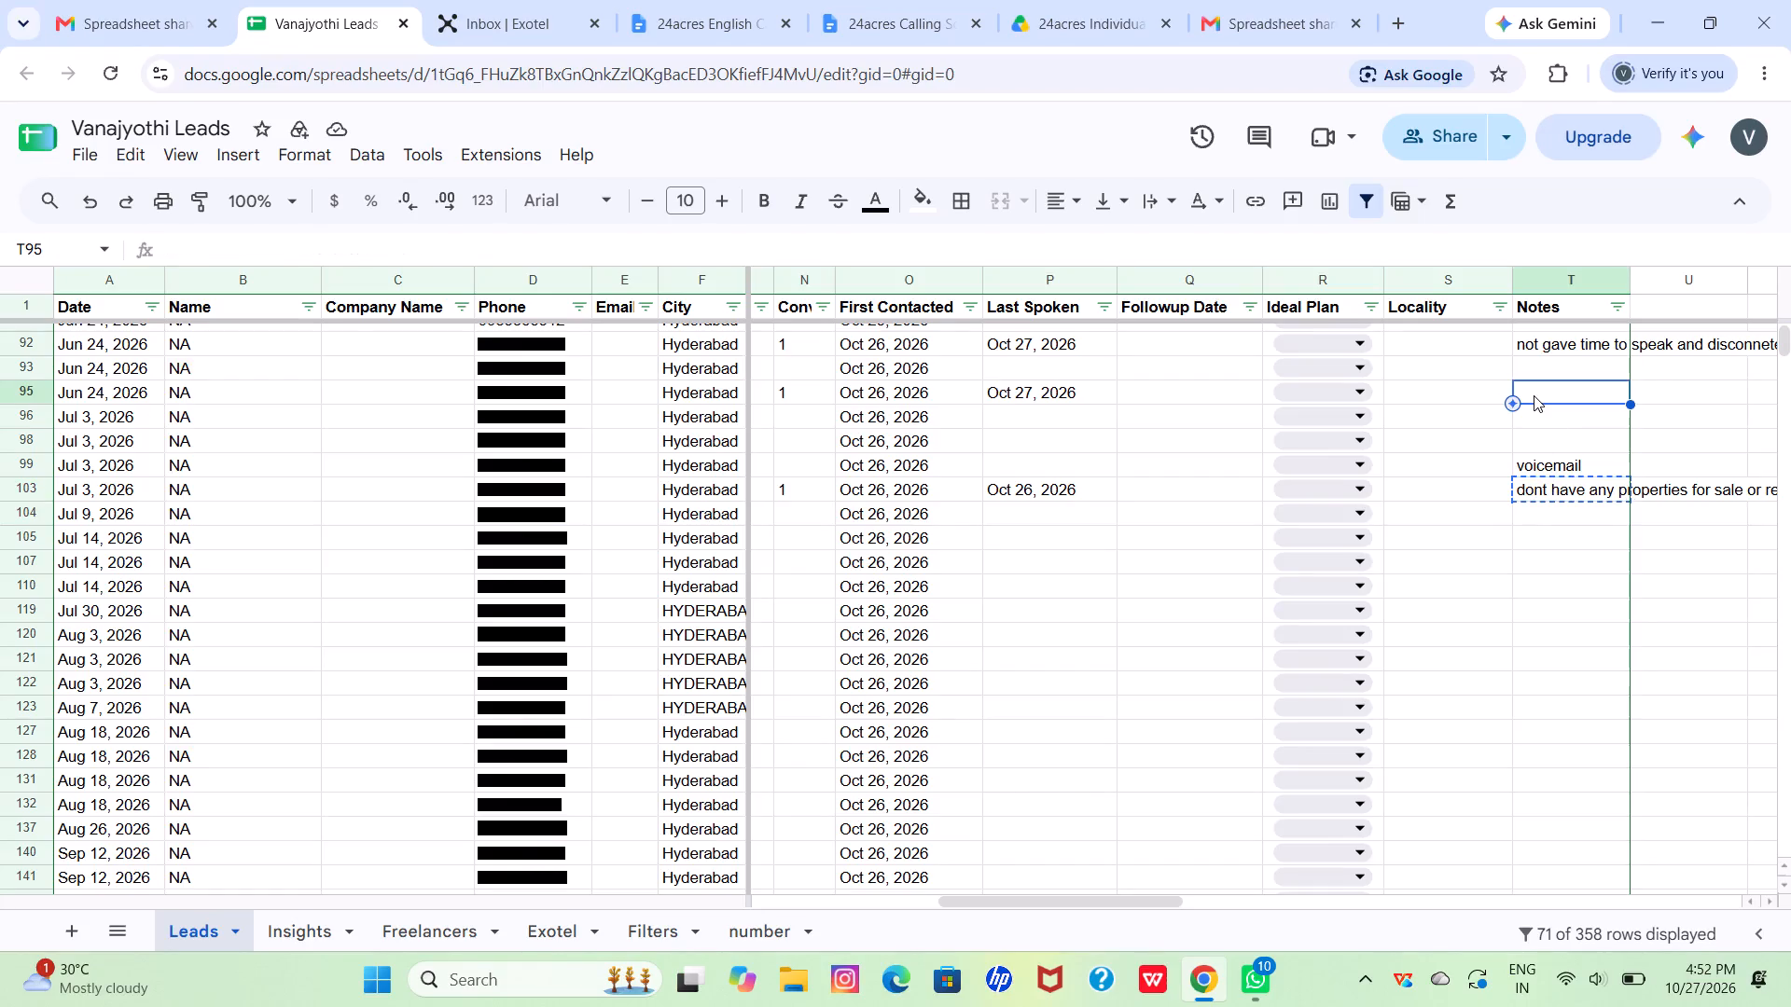
key(ctrl+v)
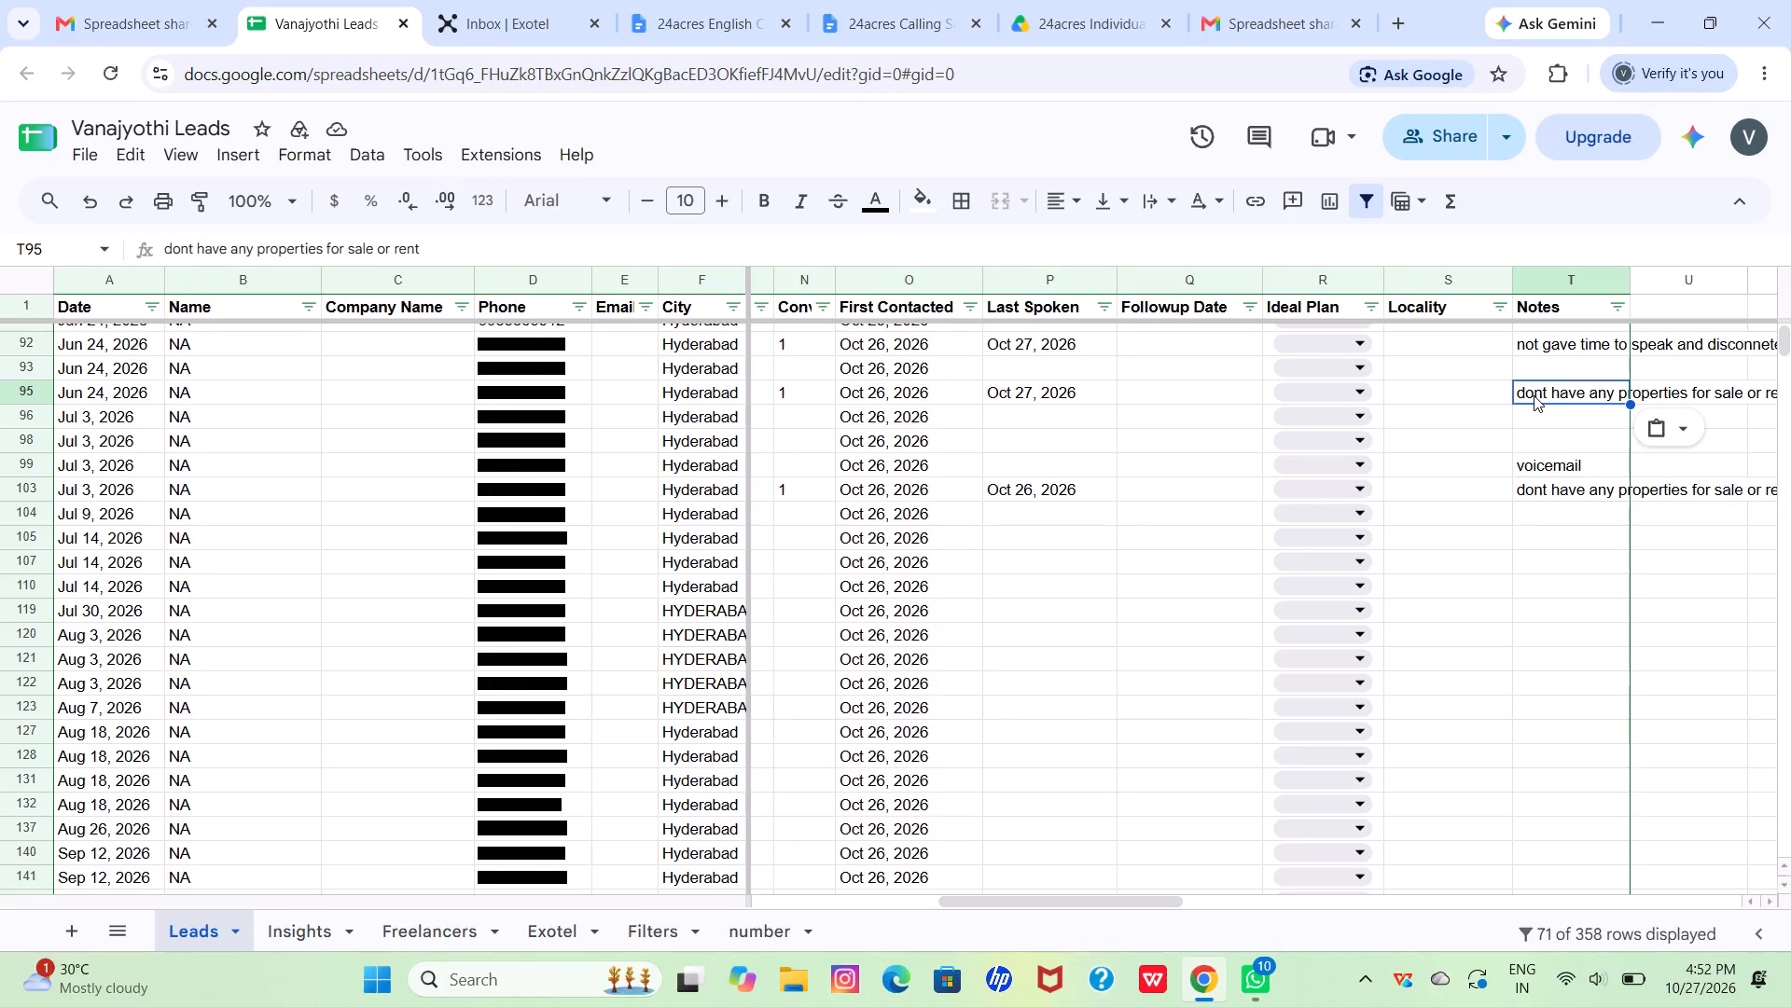
Return to the call status and attempts columns of the Leads sheet.
click(1104, 443)
scroll(1104, 443, right, 3)
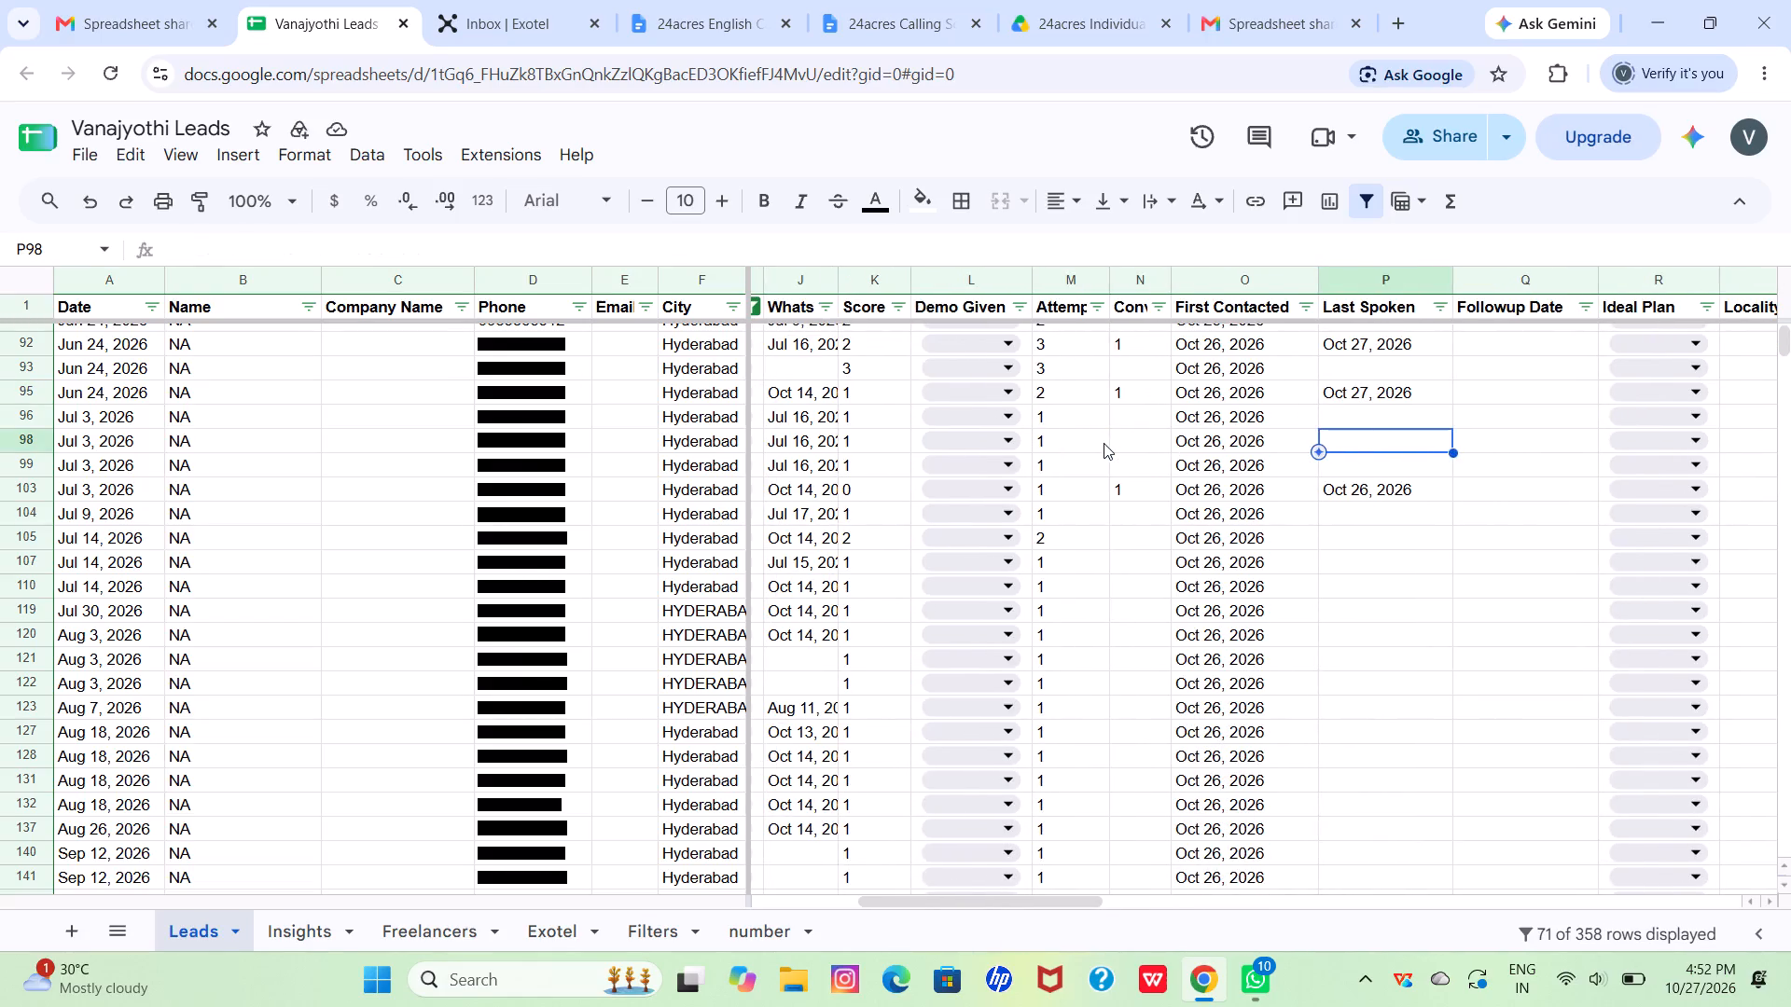
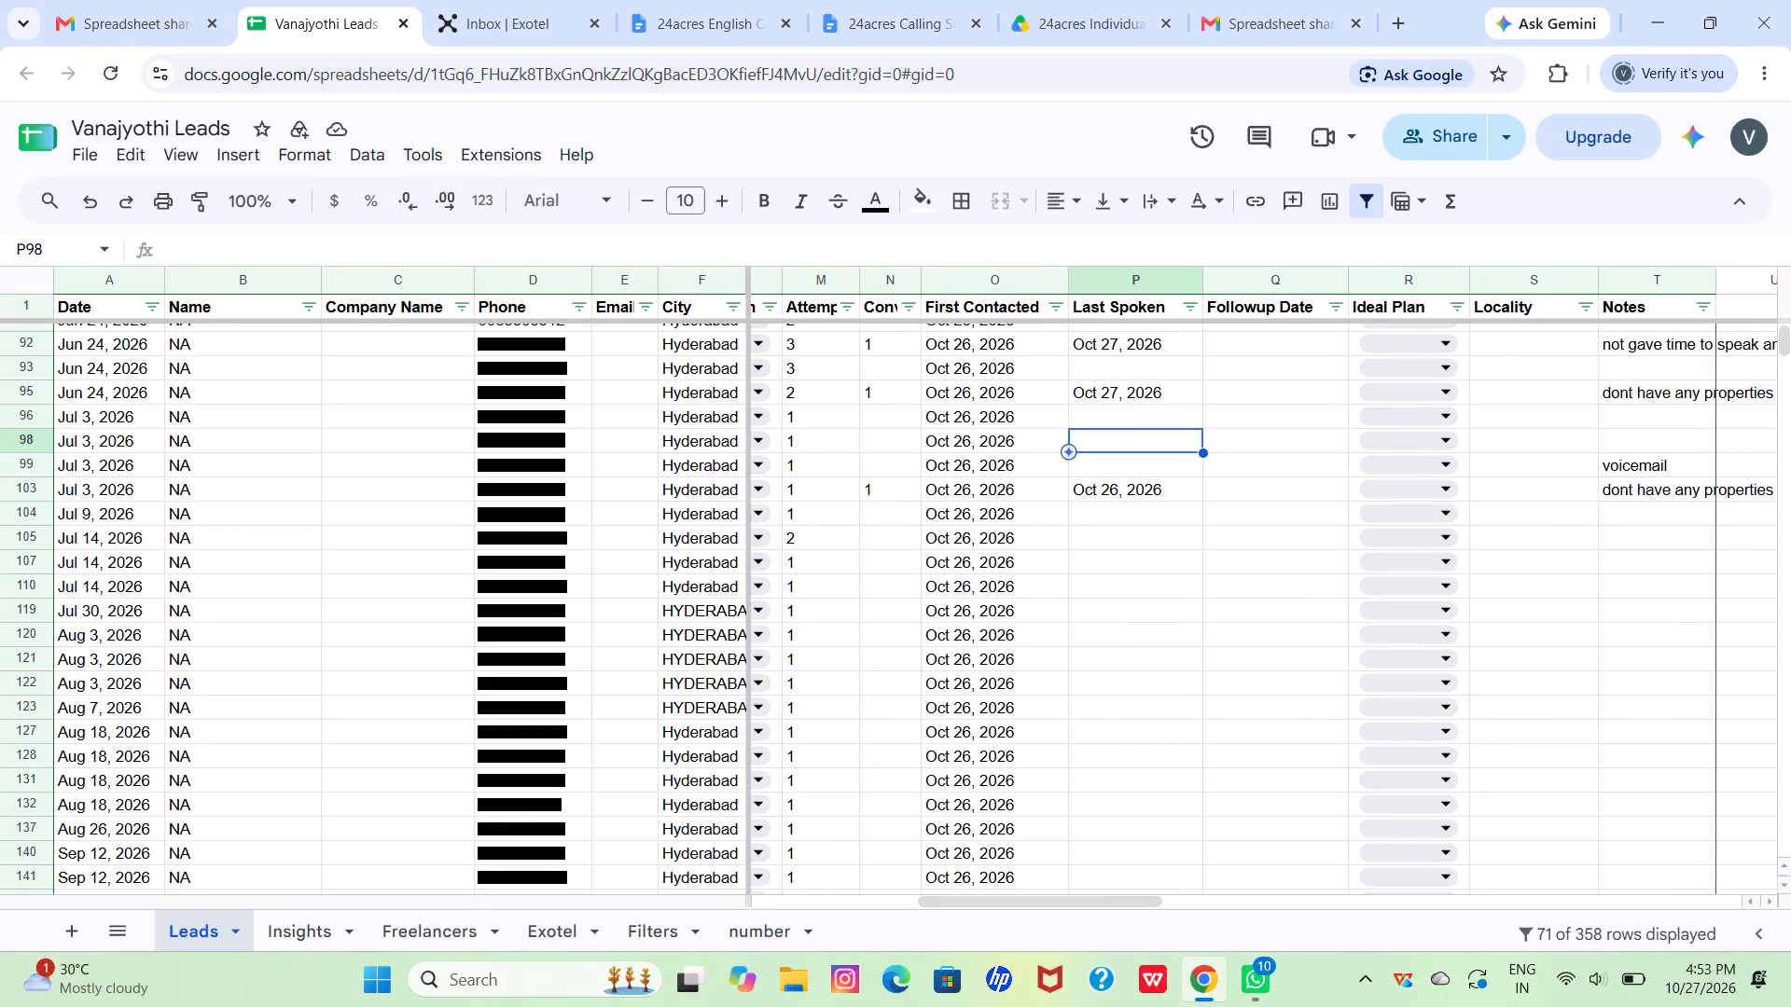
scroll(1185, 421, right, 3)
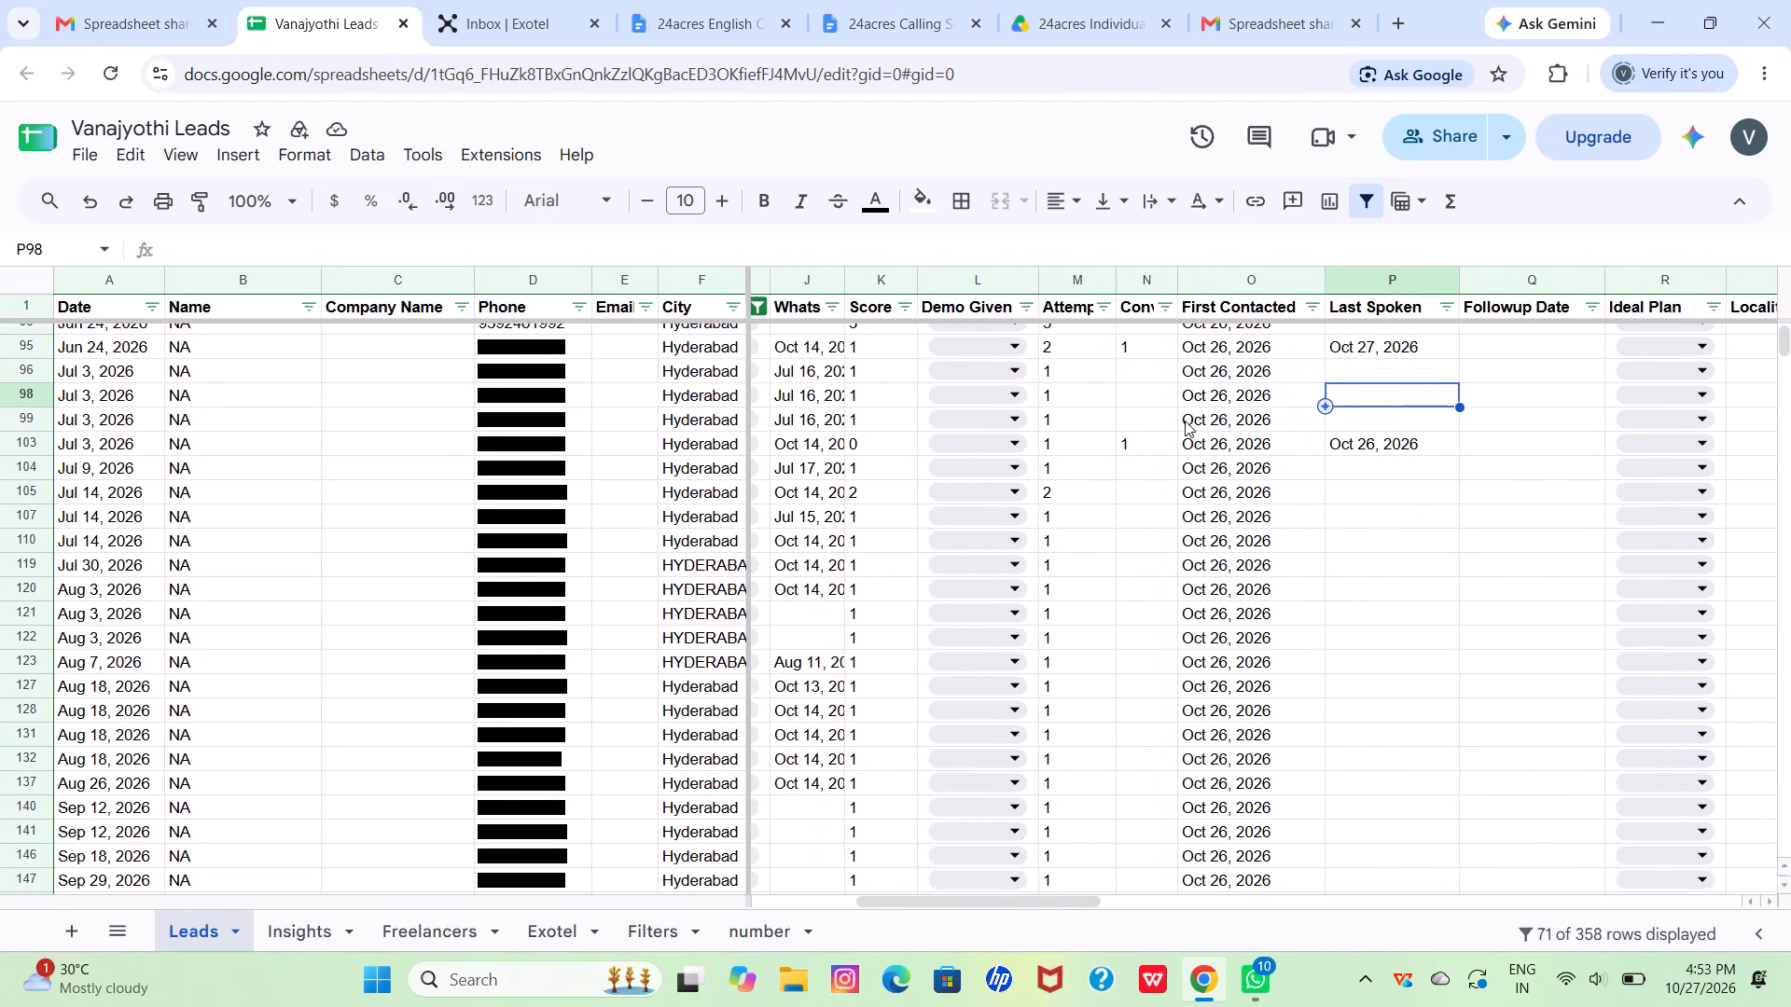
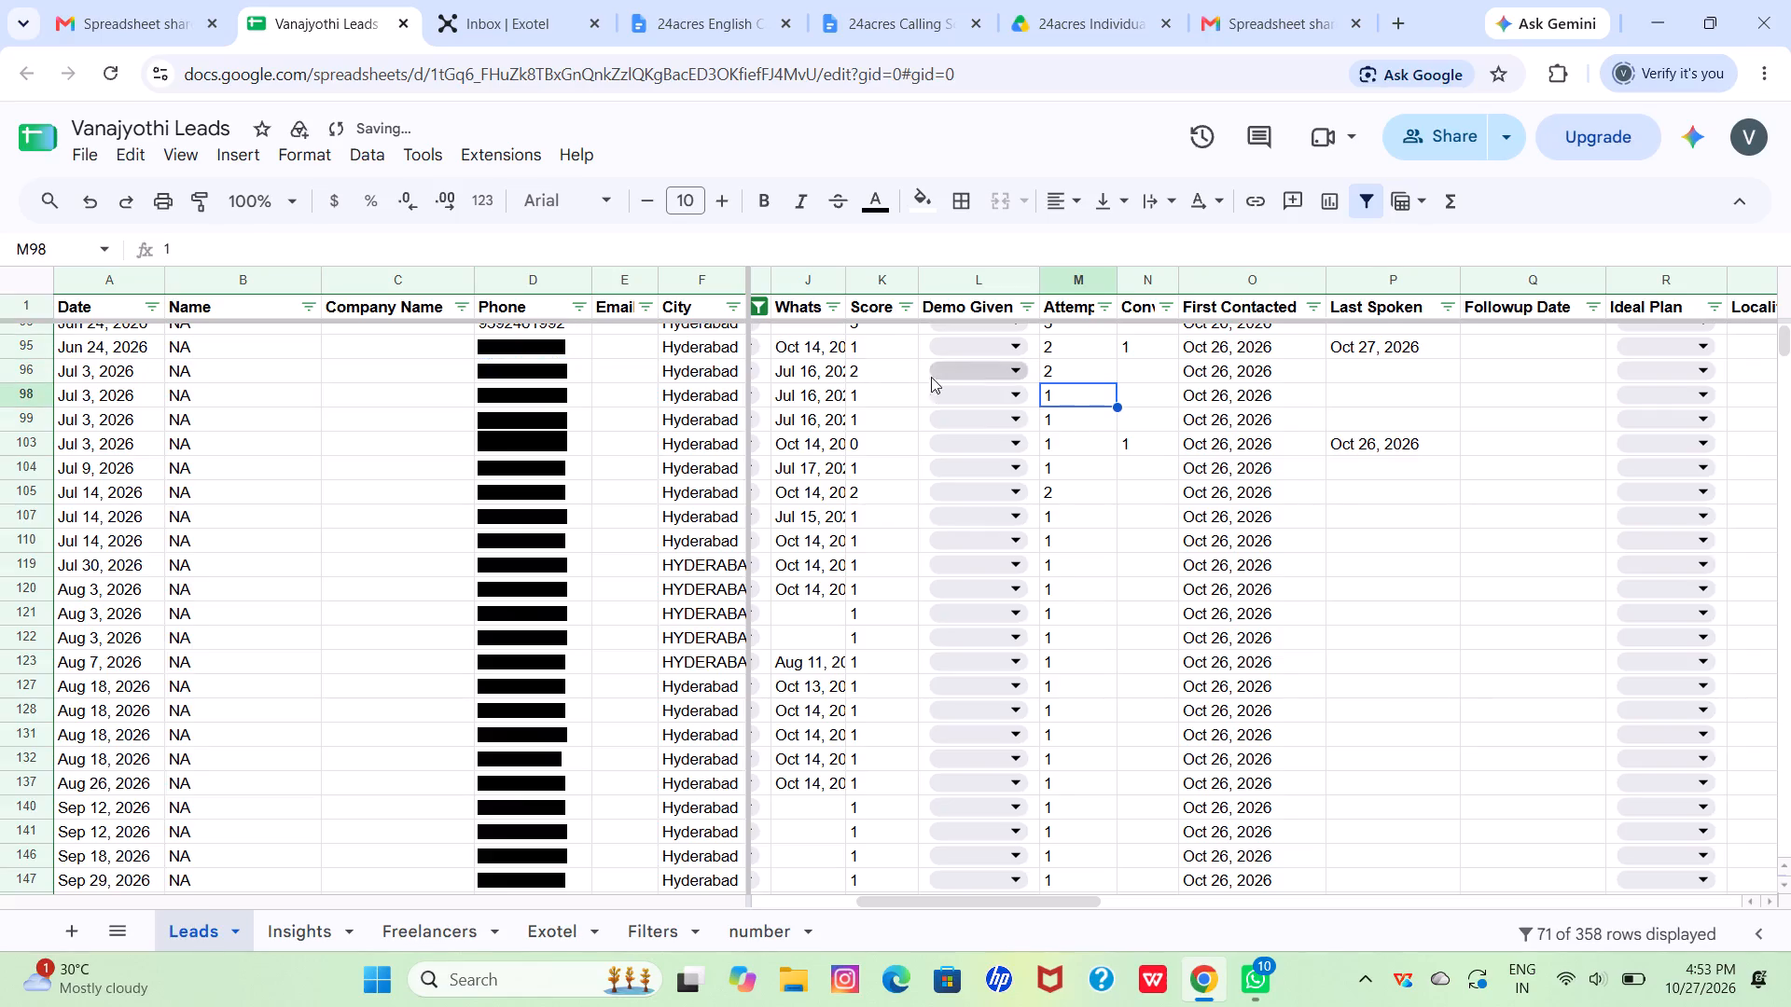
Select the phone number of the Jul 3, 2026 lead in row 98 of the Leads sheet.
click(554, 406)
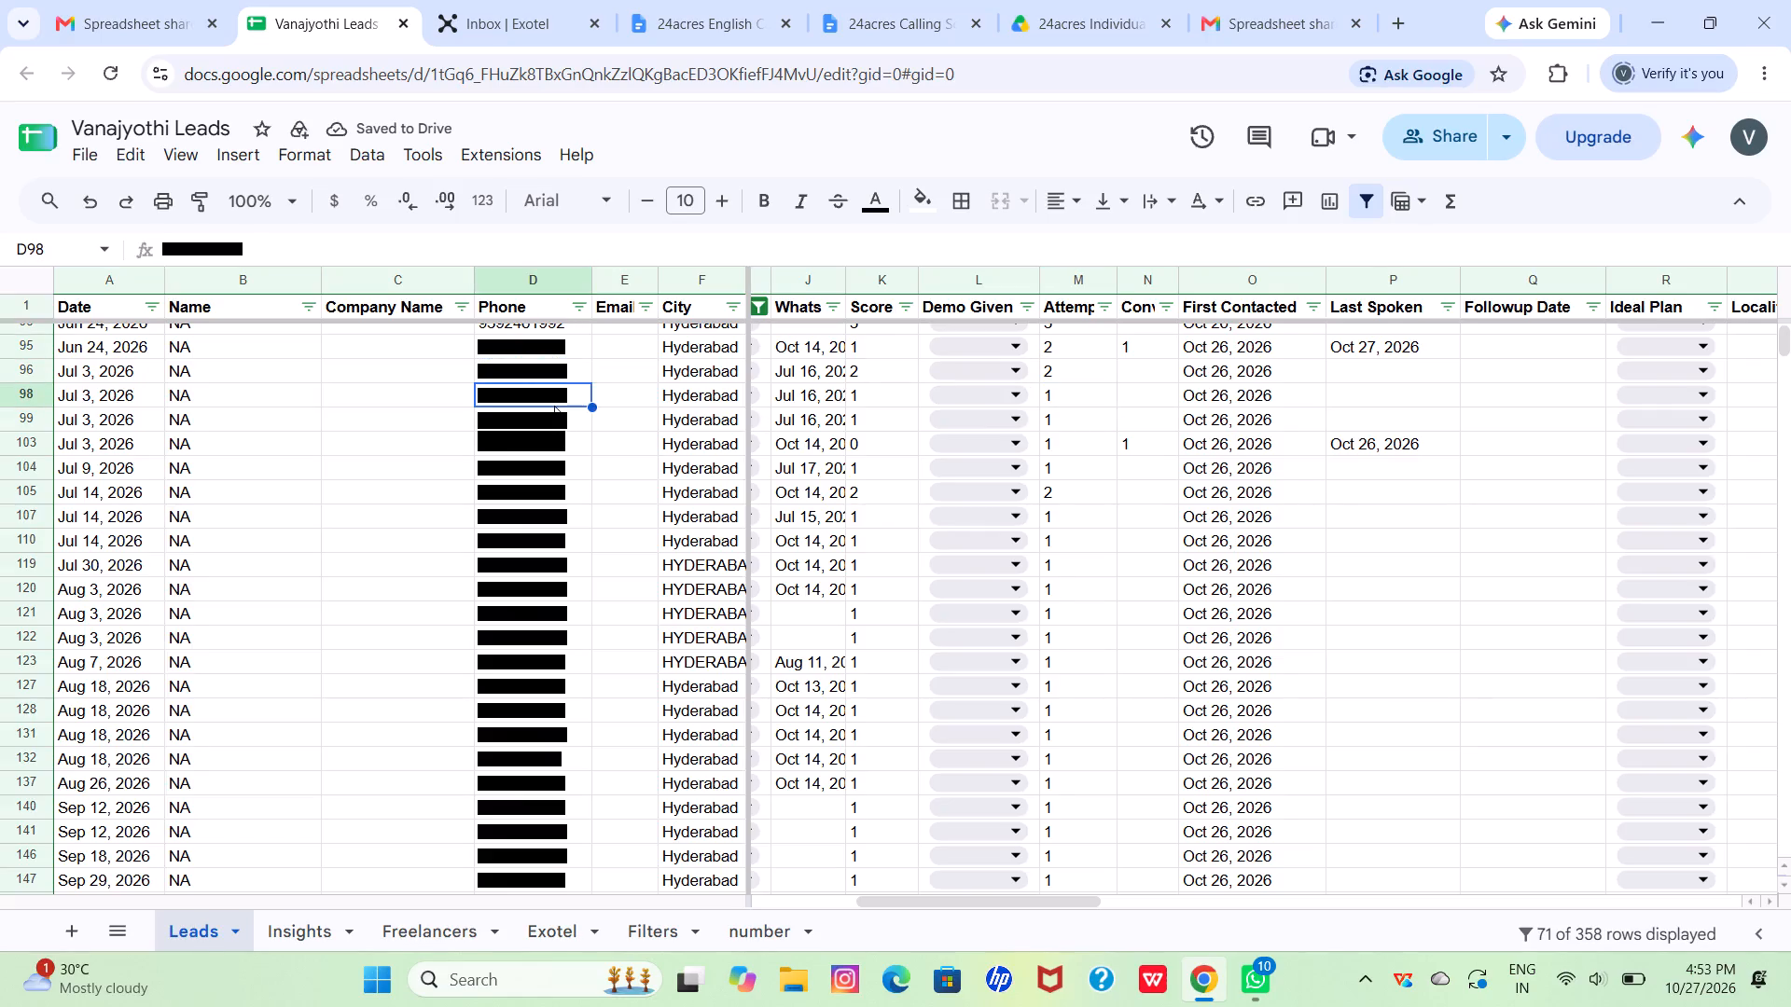
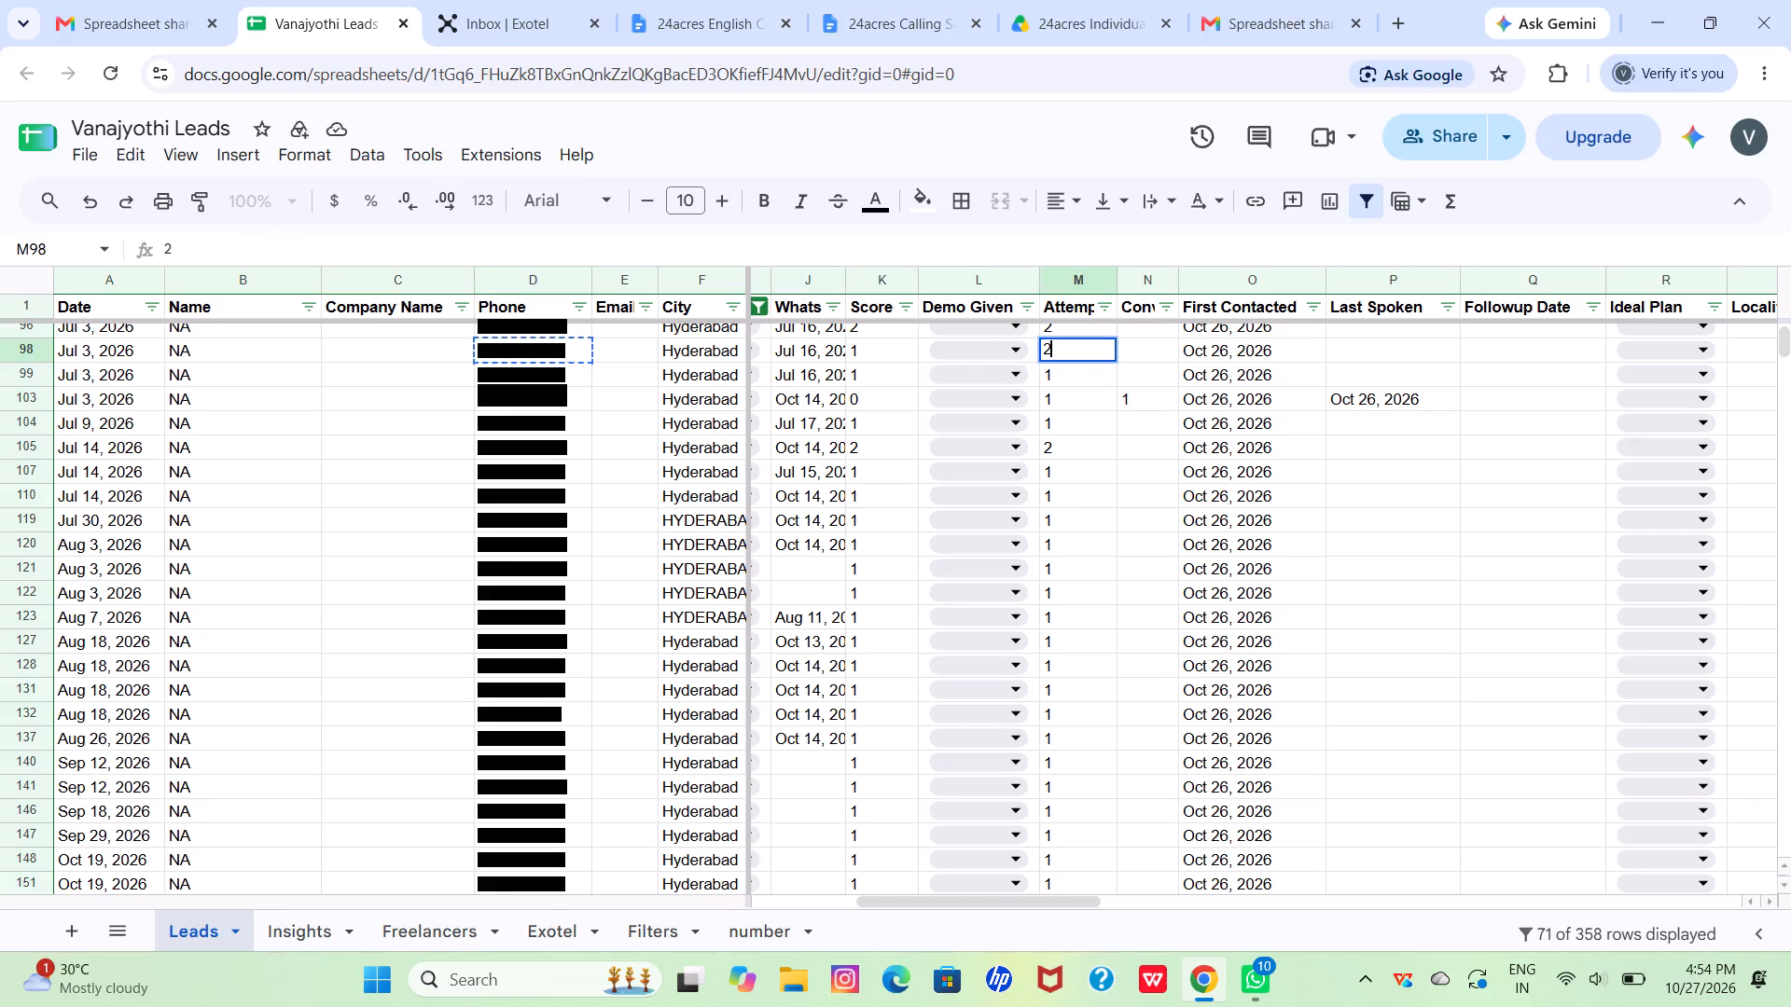
Set the attempts count of the Jul 3, 2026 lead in row 98 to 2.
click(1048, 380)
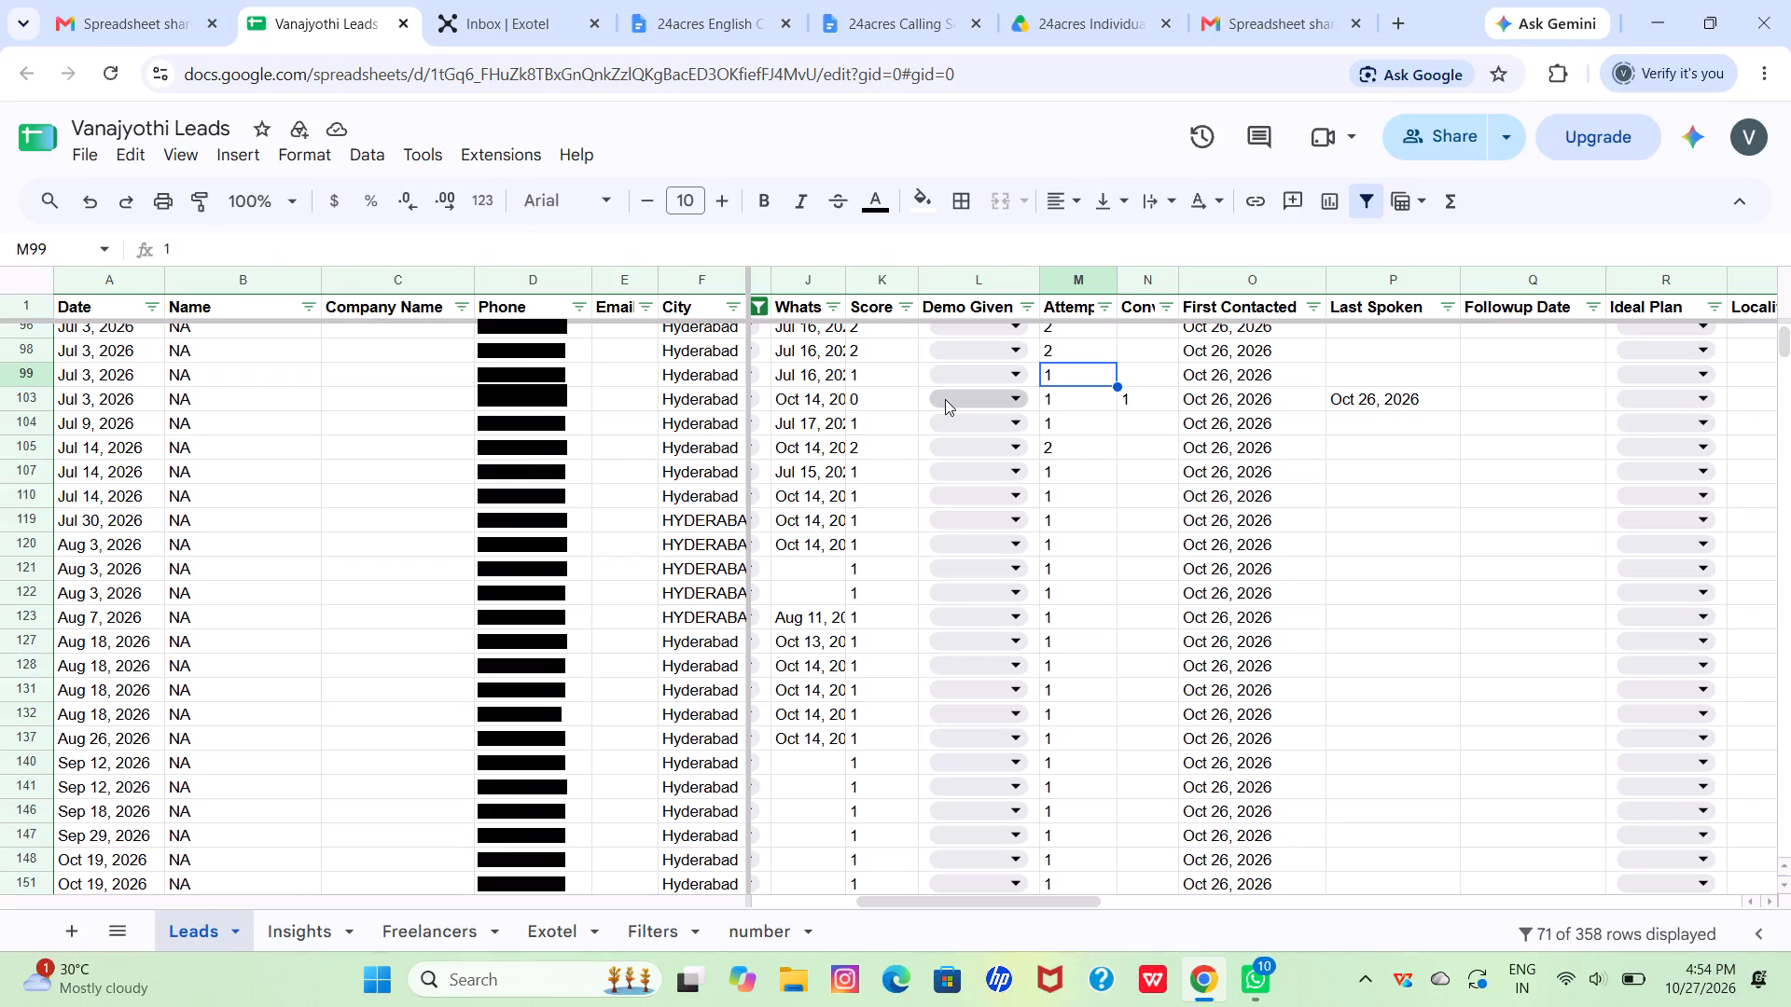
Copy the phone number of the Jul 3, 2026 lead in row 99 of the Leads sheet.
click(575, 386)
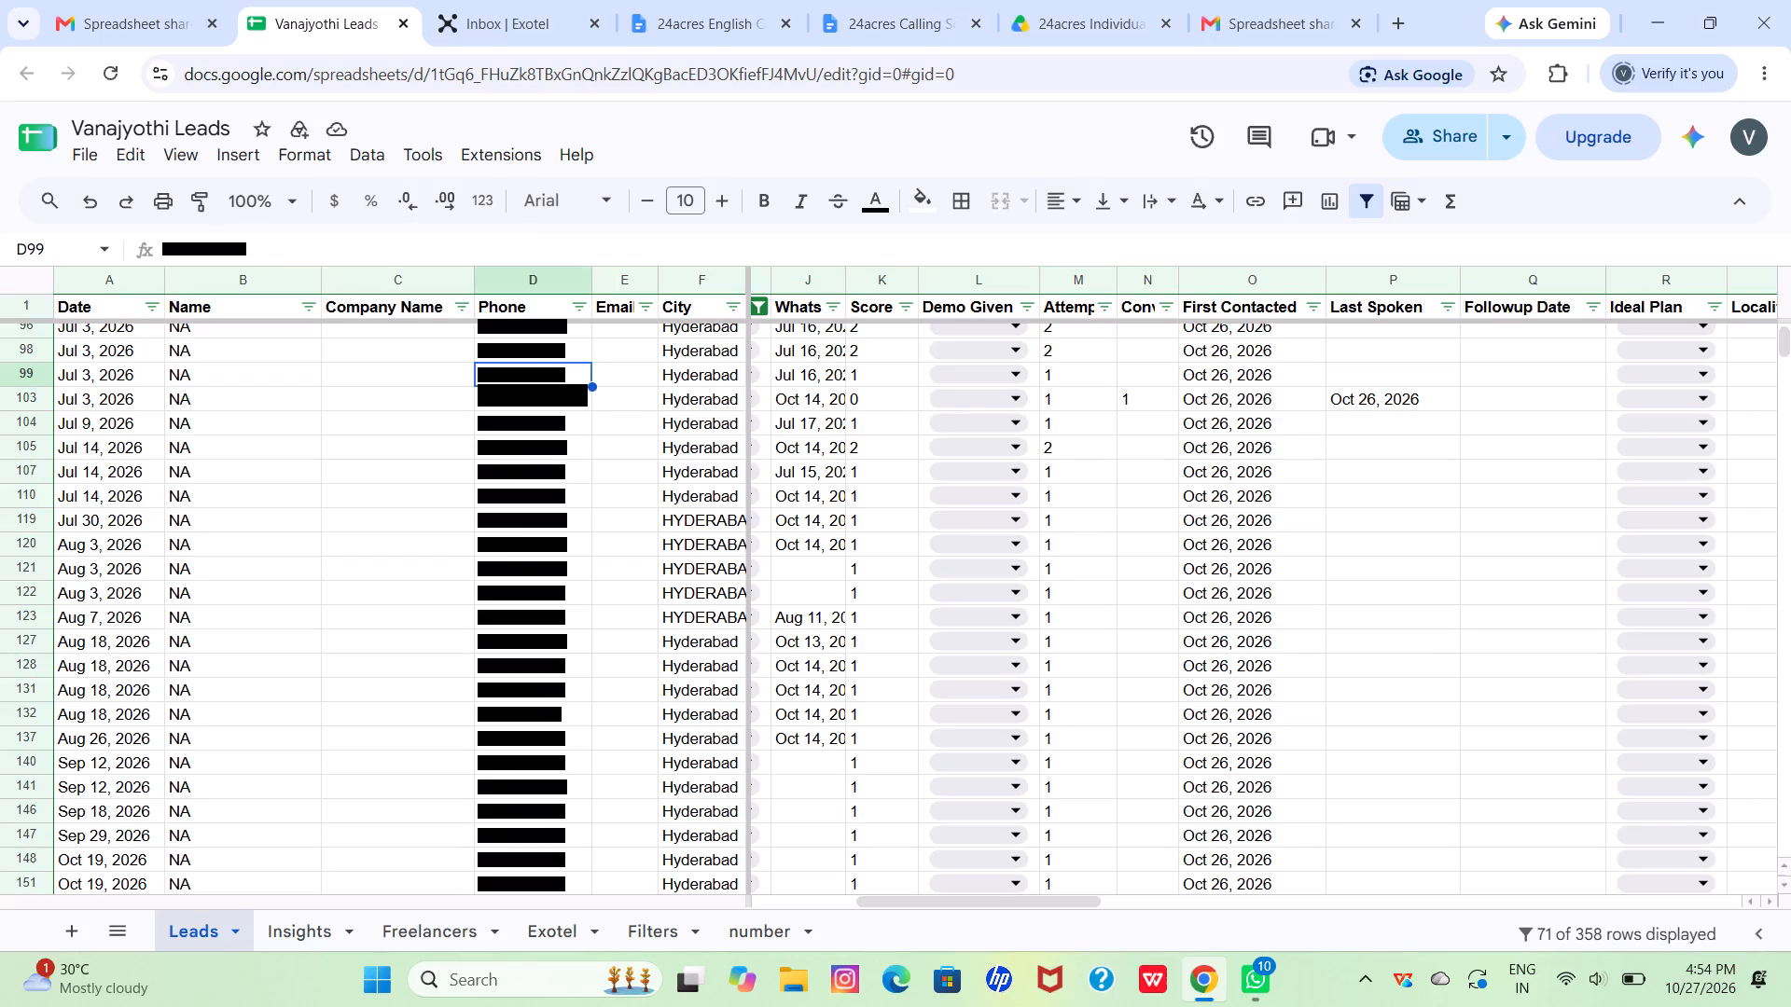
key(ctrl+c)
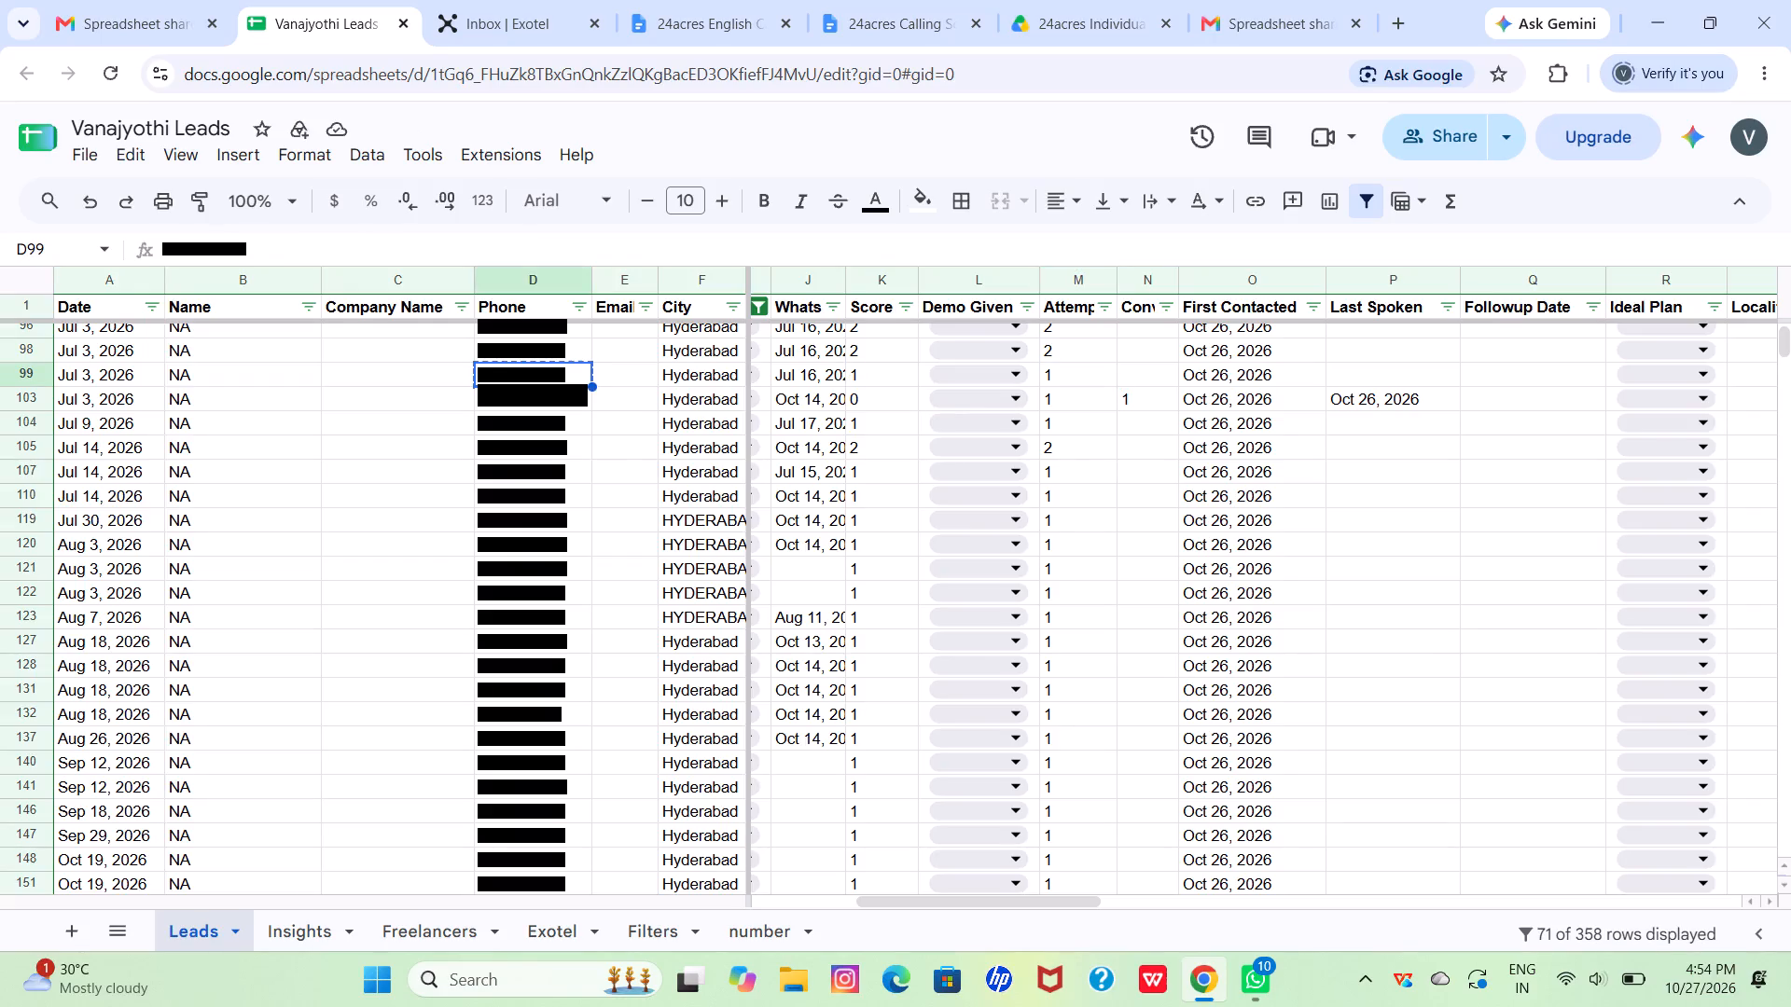
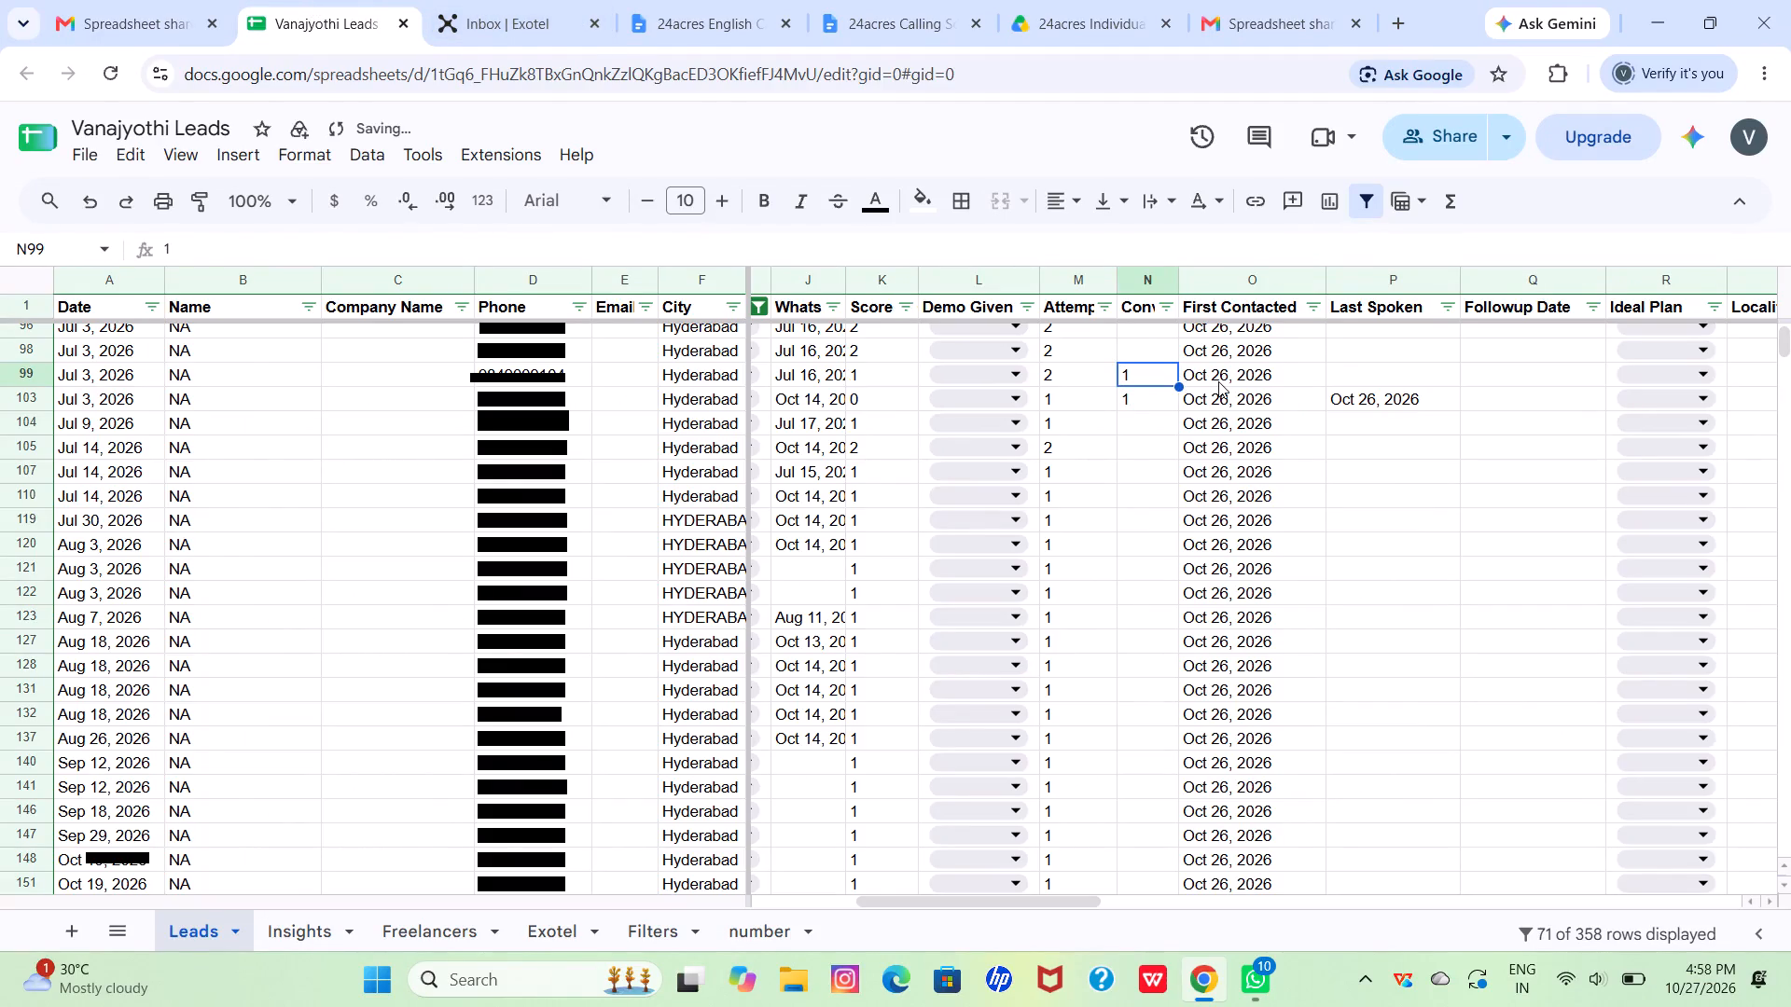
Set the Last Spoken date of the Jul 3, 2026 lead in row 99 to Oct 27, 2026.
click(1218, 381)
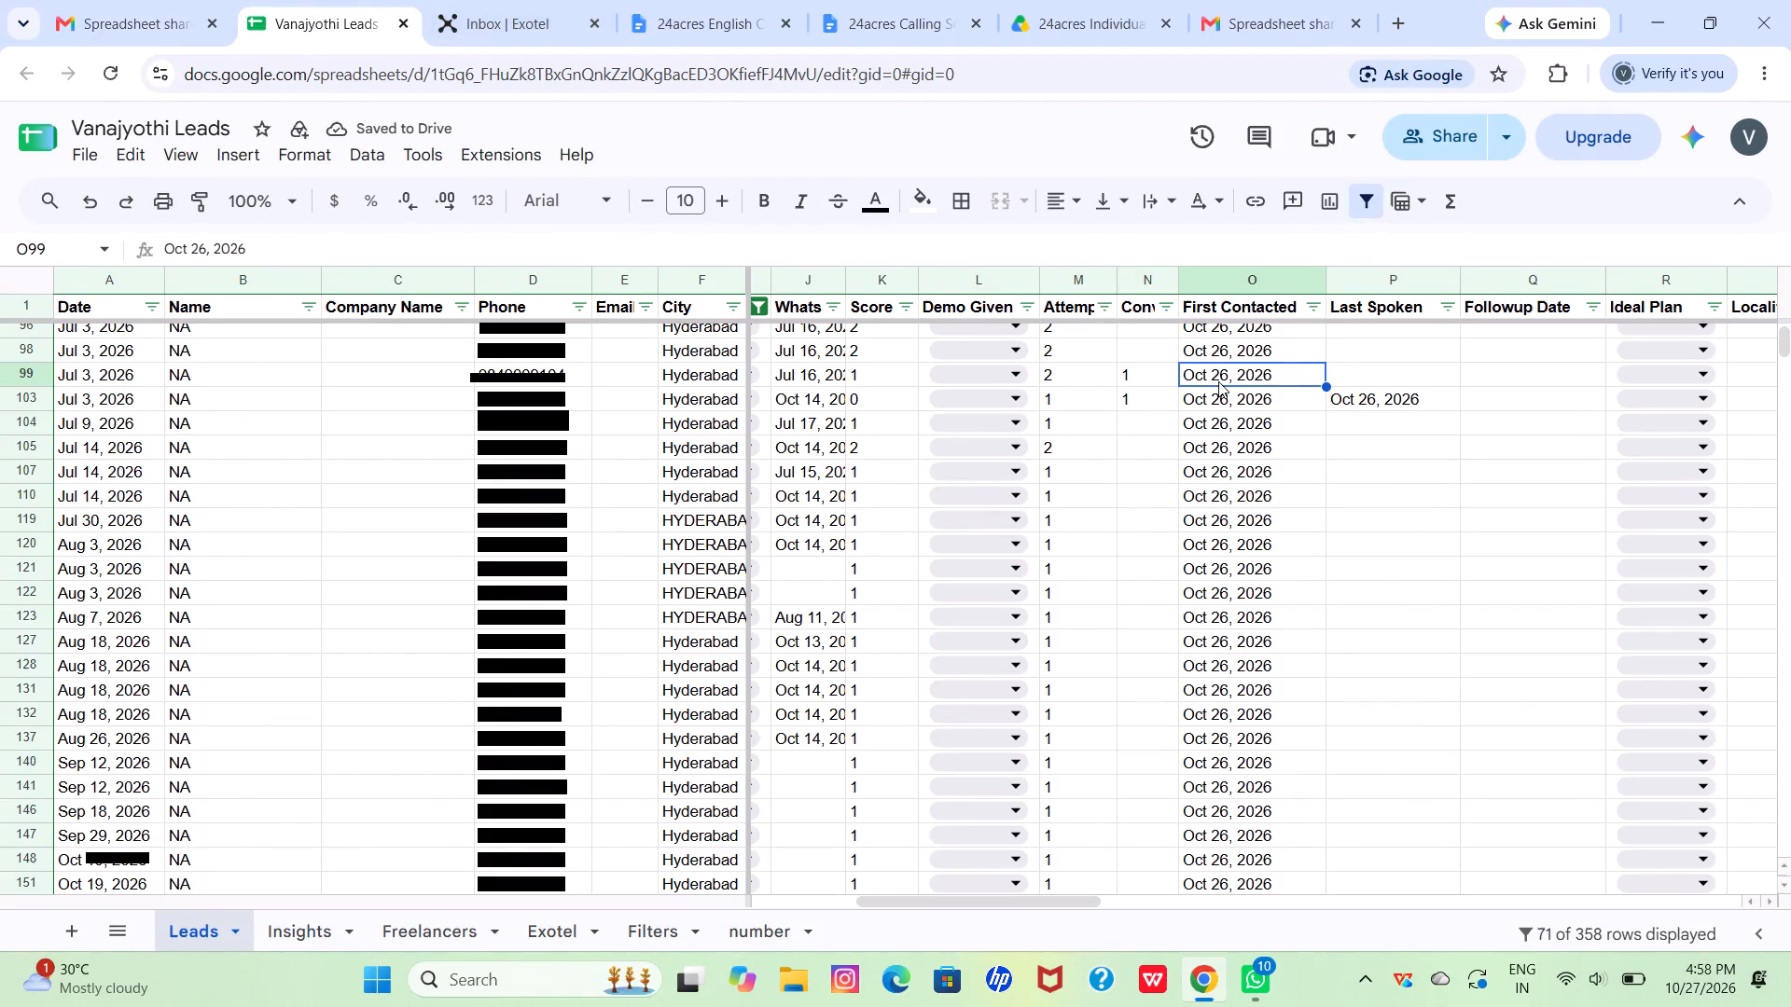
key(ctrl+c)
click(1367, 381)
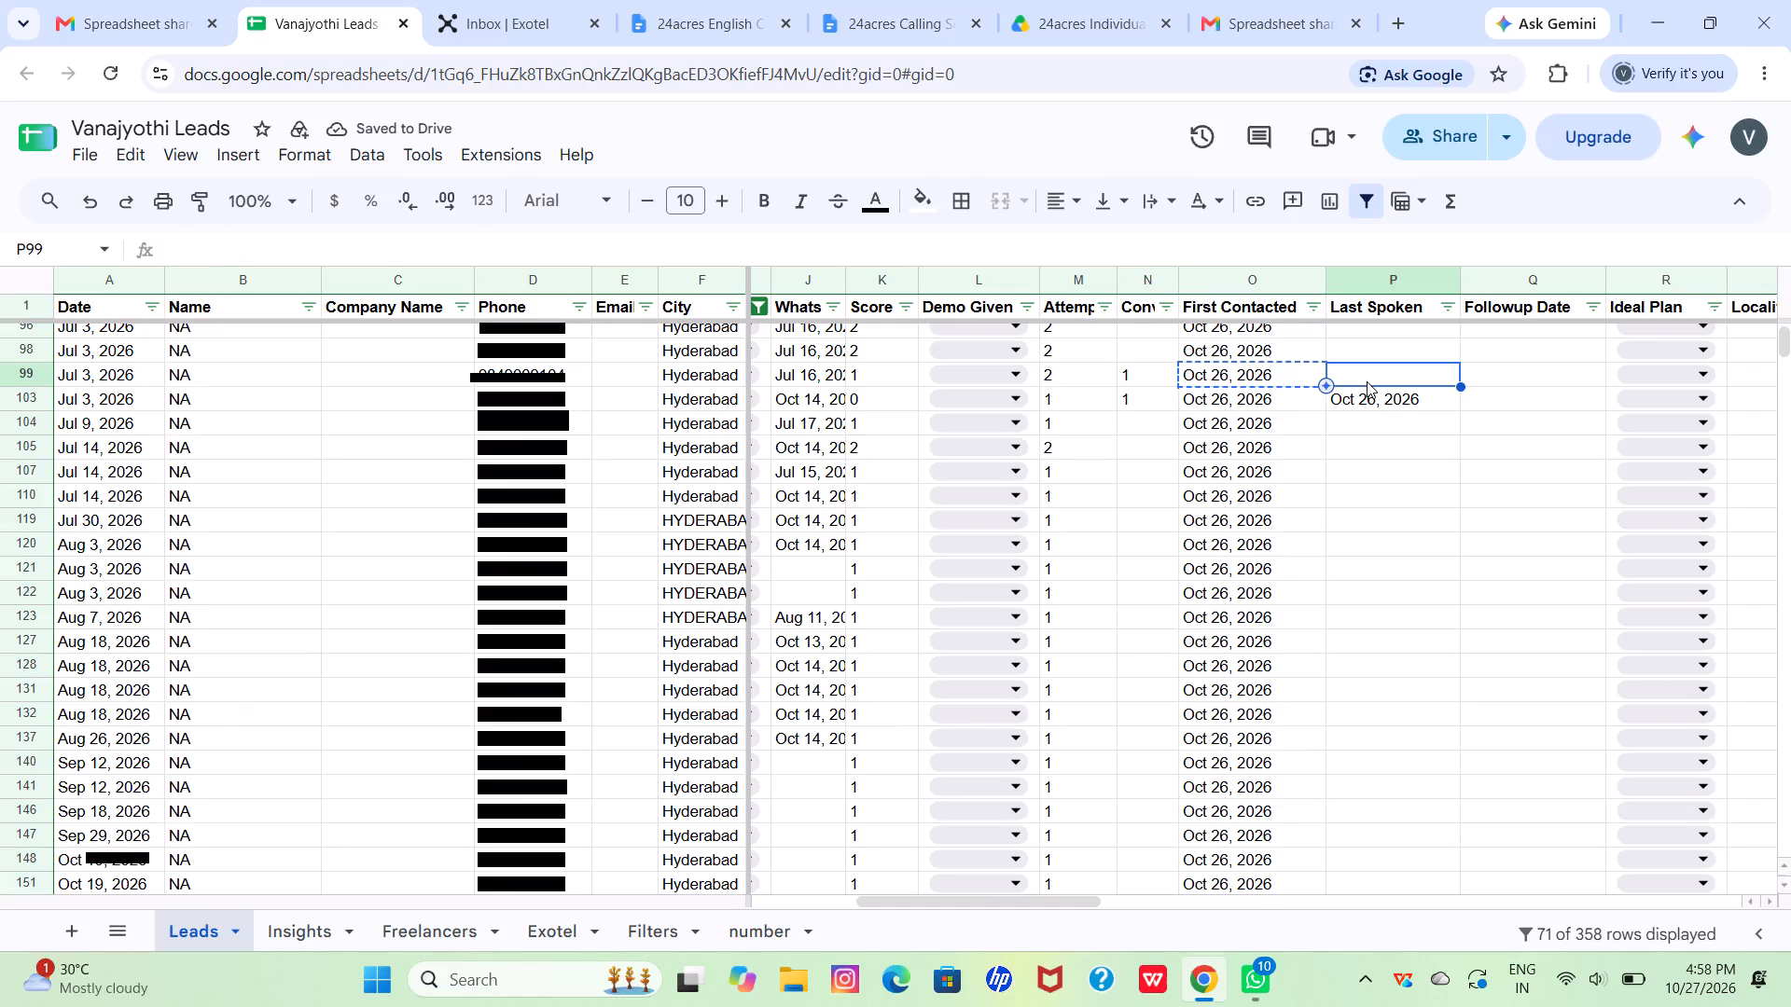
key(ctrl+v)
double_click(1367, 381)
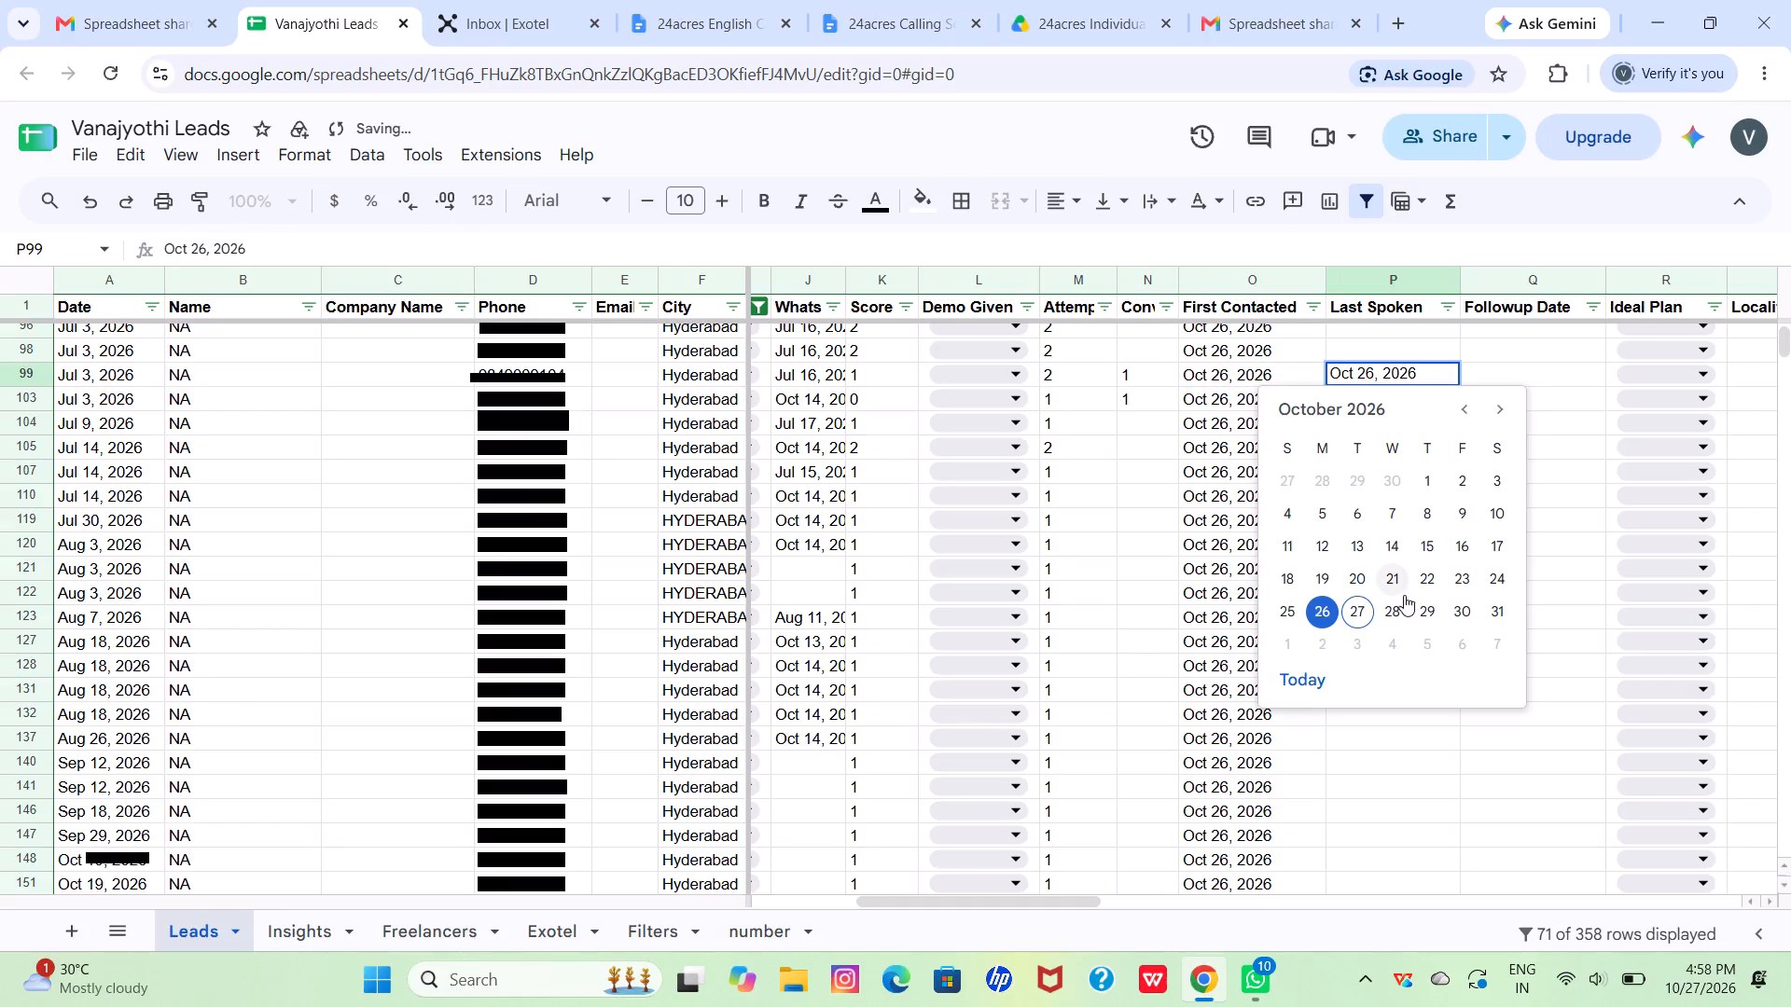
click(1363, 604)
click(1548, 374)
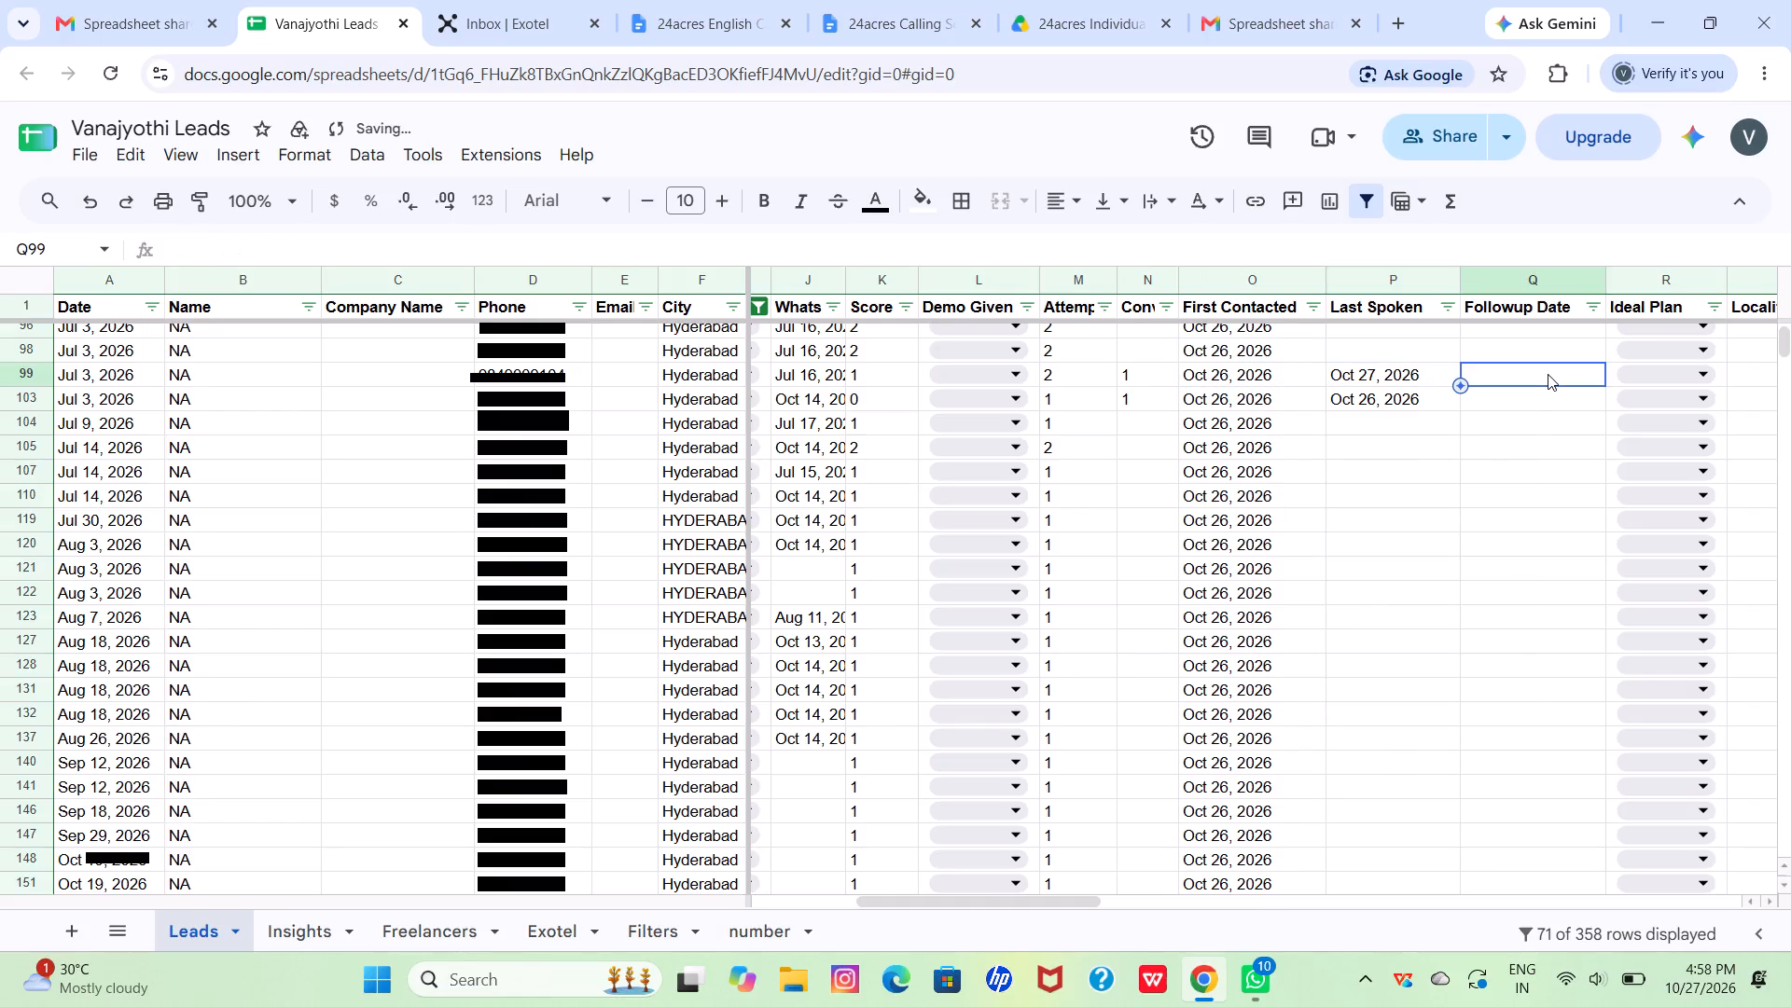
Replace the row 99 lead's note with "he spoken to siddhartha ,he said he will continue with him".
scroll(1548, 374, left, 4)
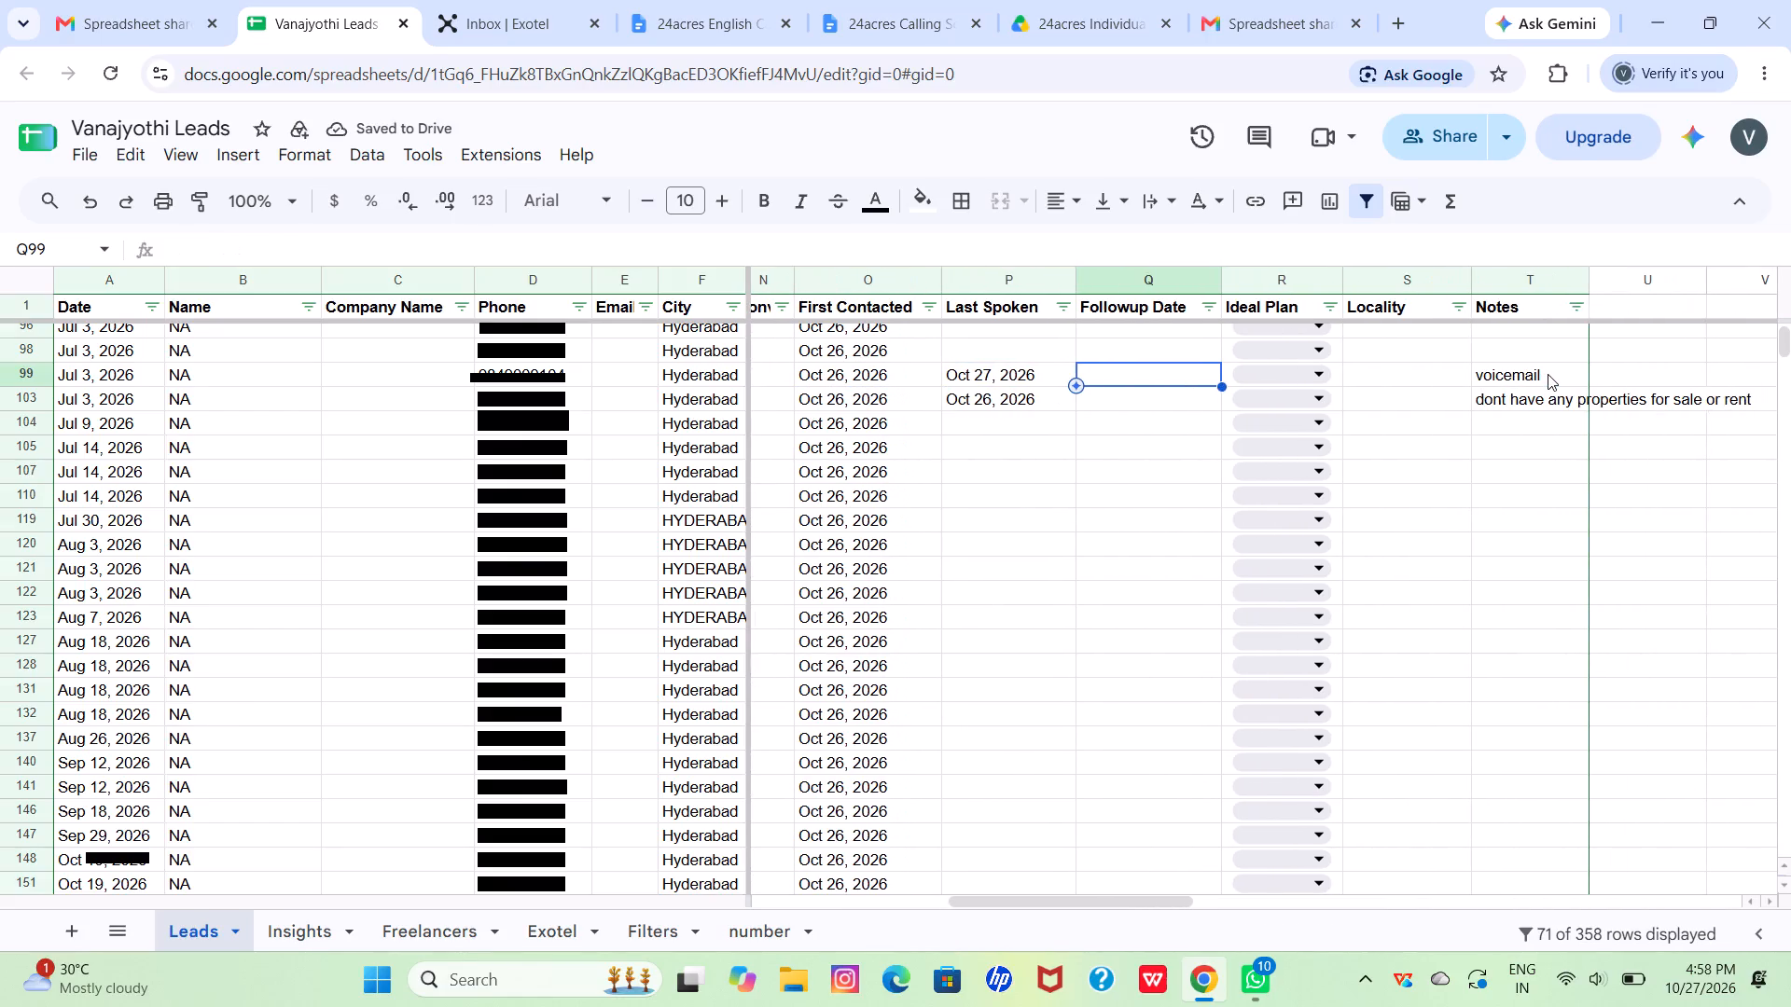
click(1530, 372)
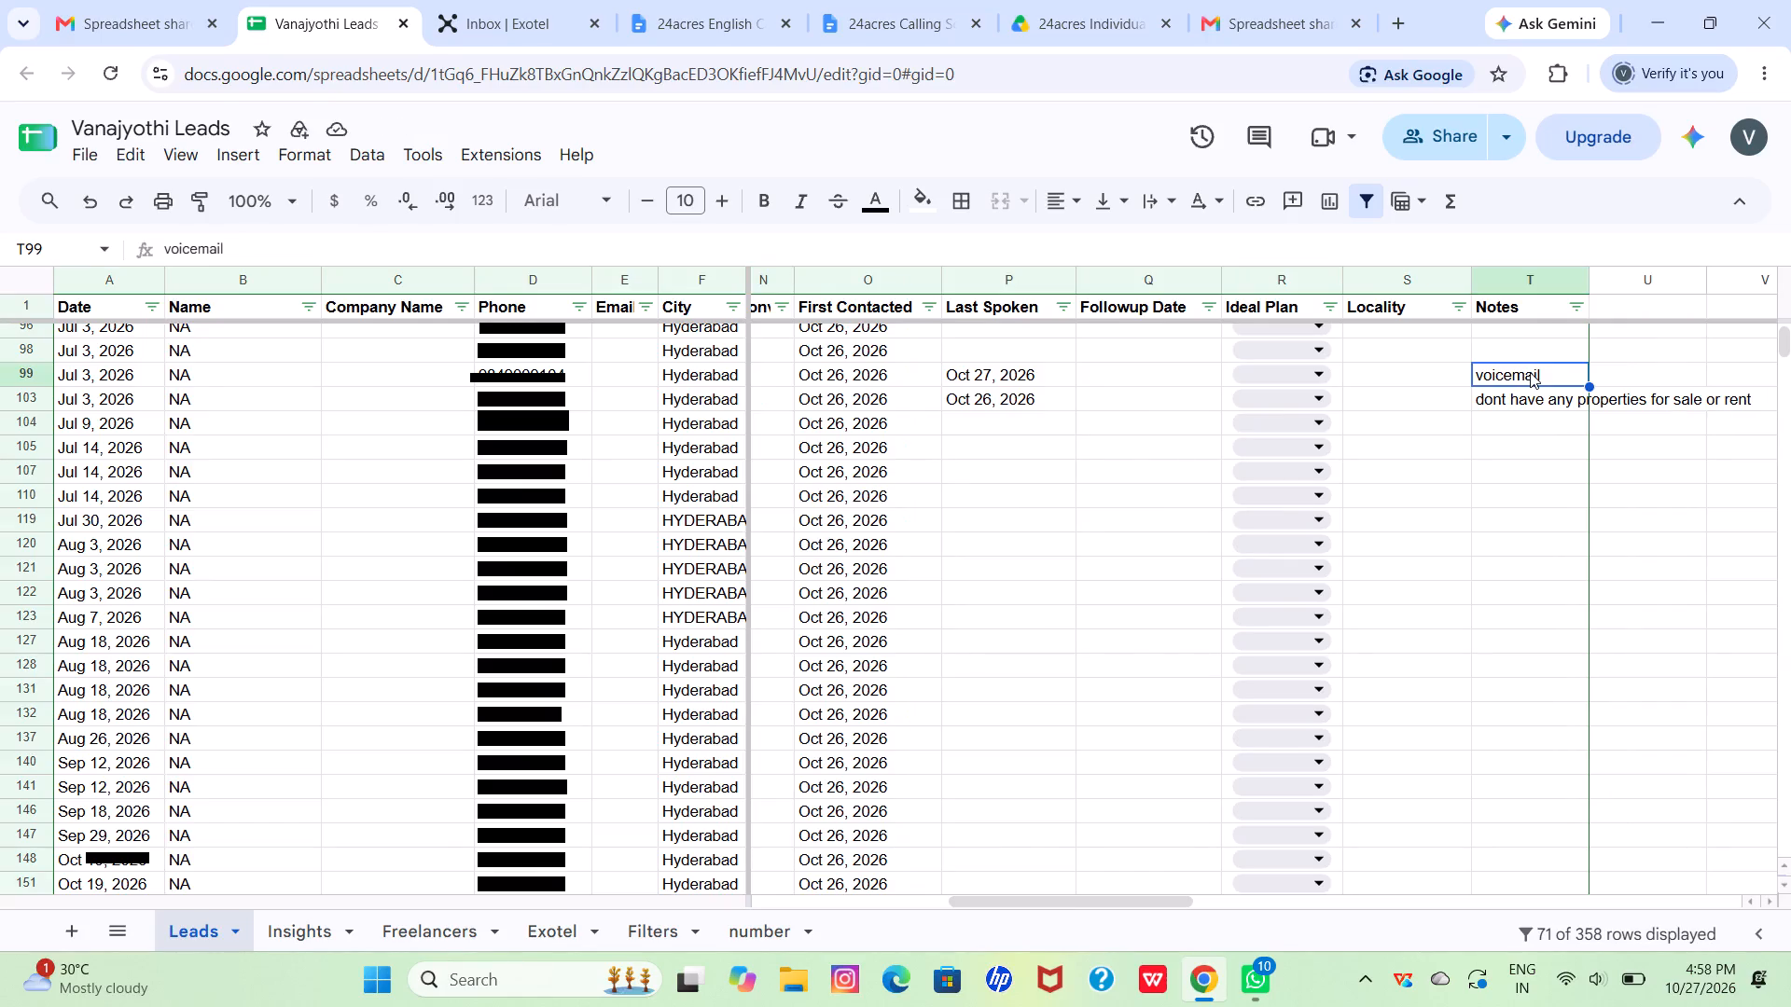
key(BackSpace)
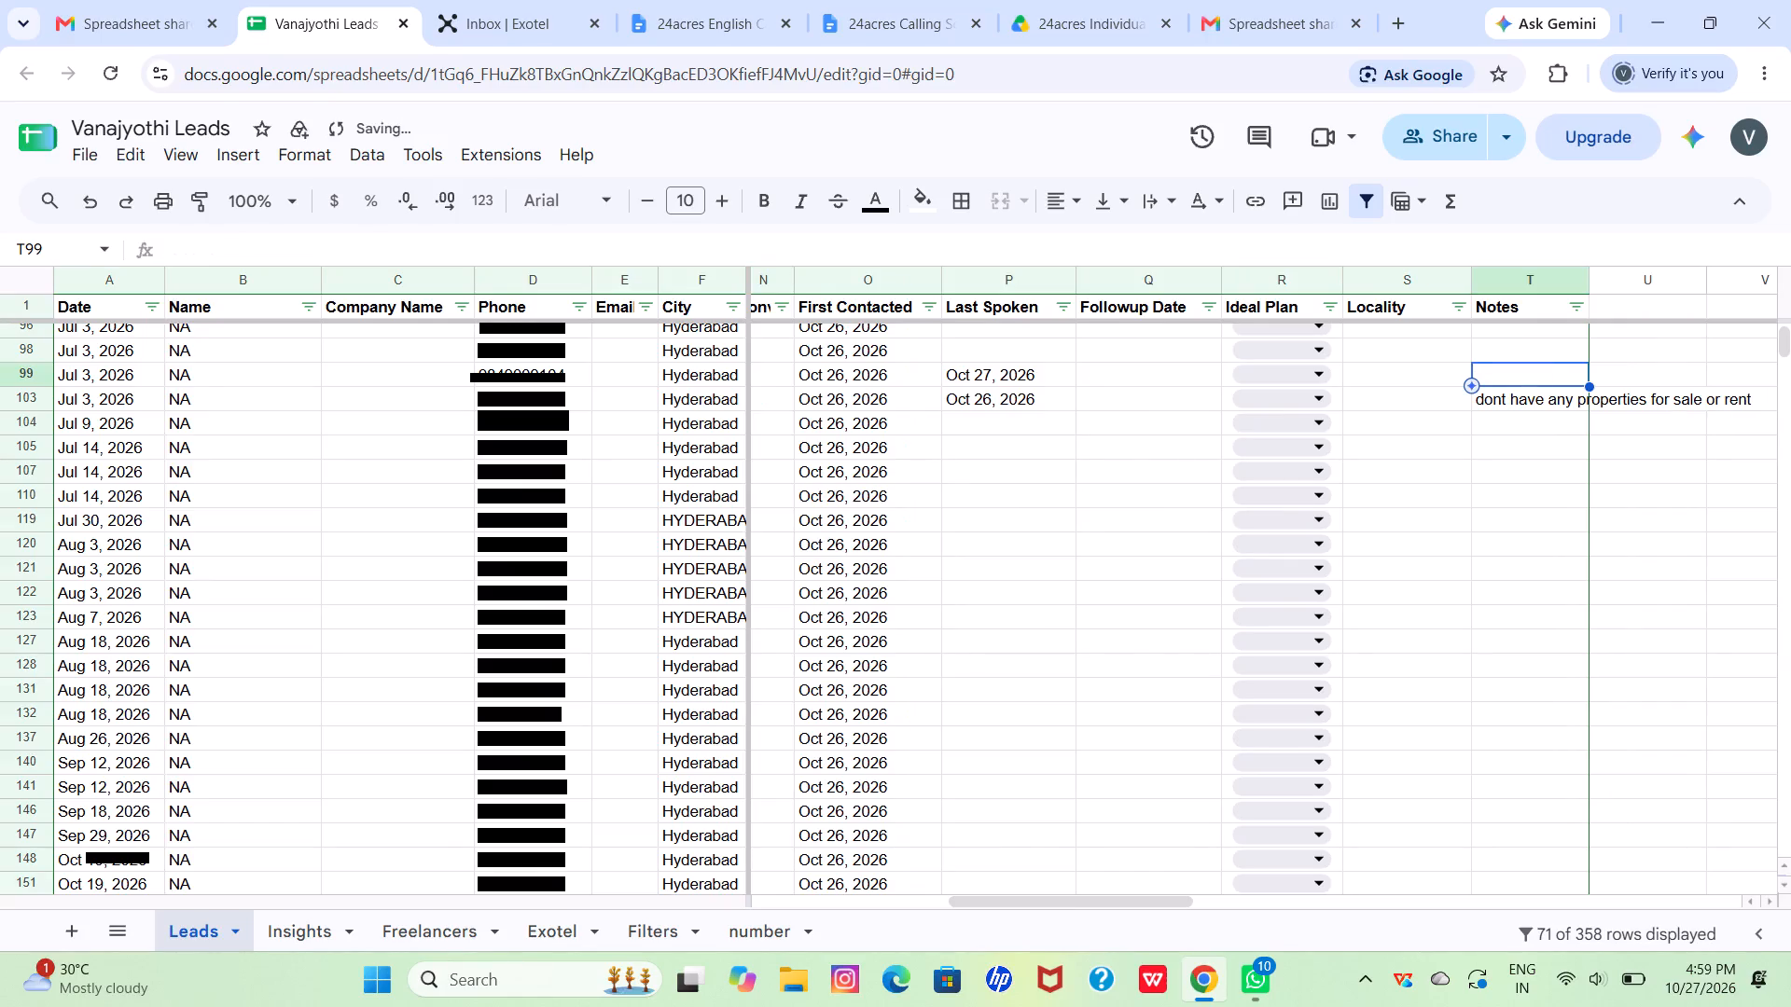
text(he spo)
text(ken to si)
text(dd)
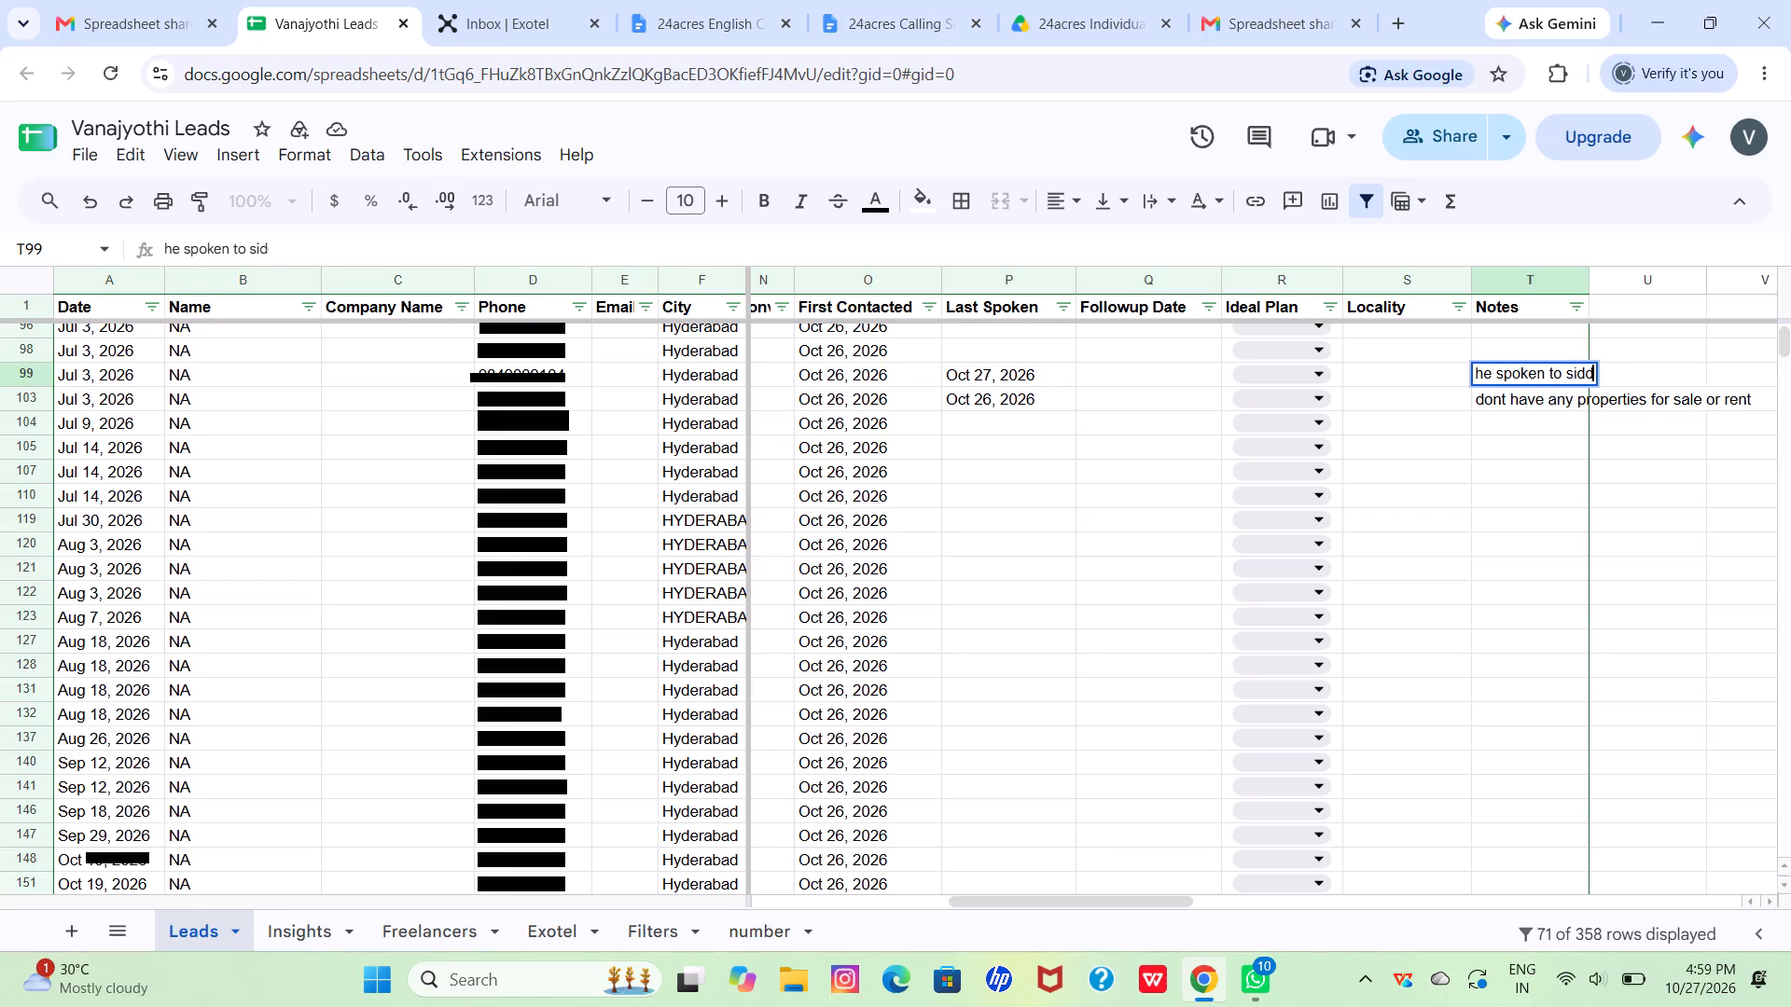
text(hartha)
key(space)
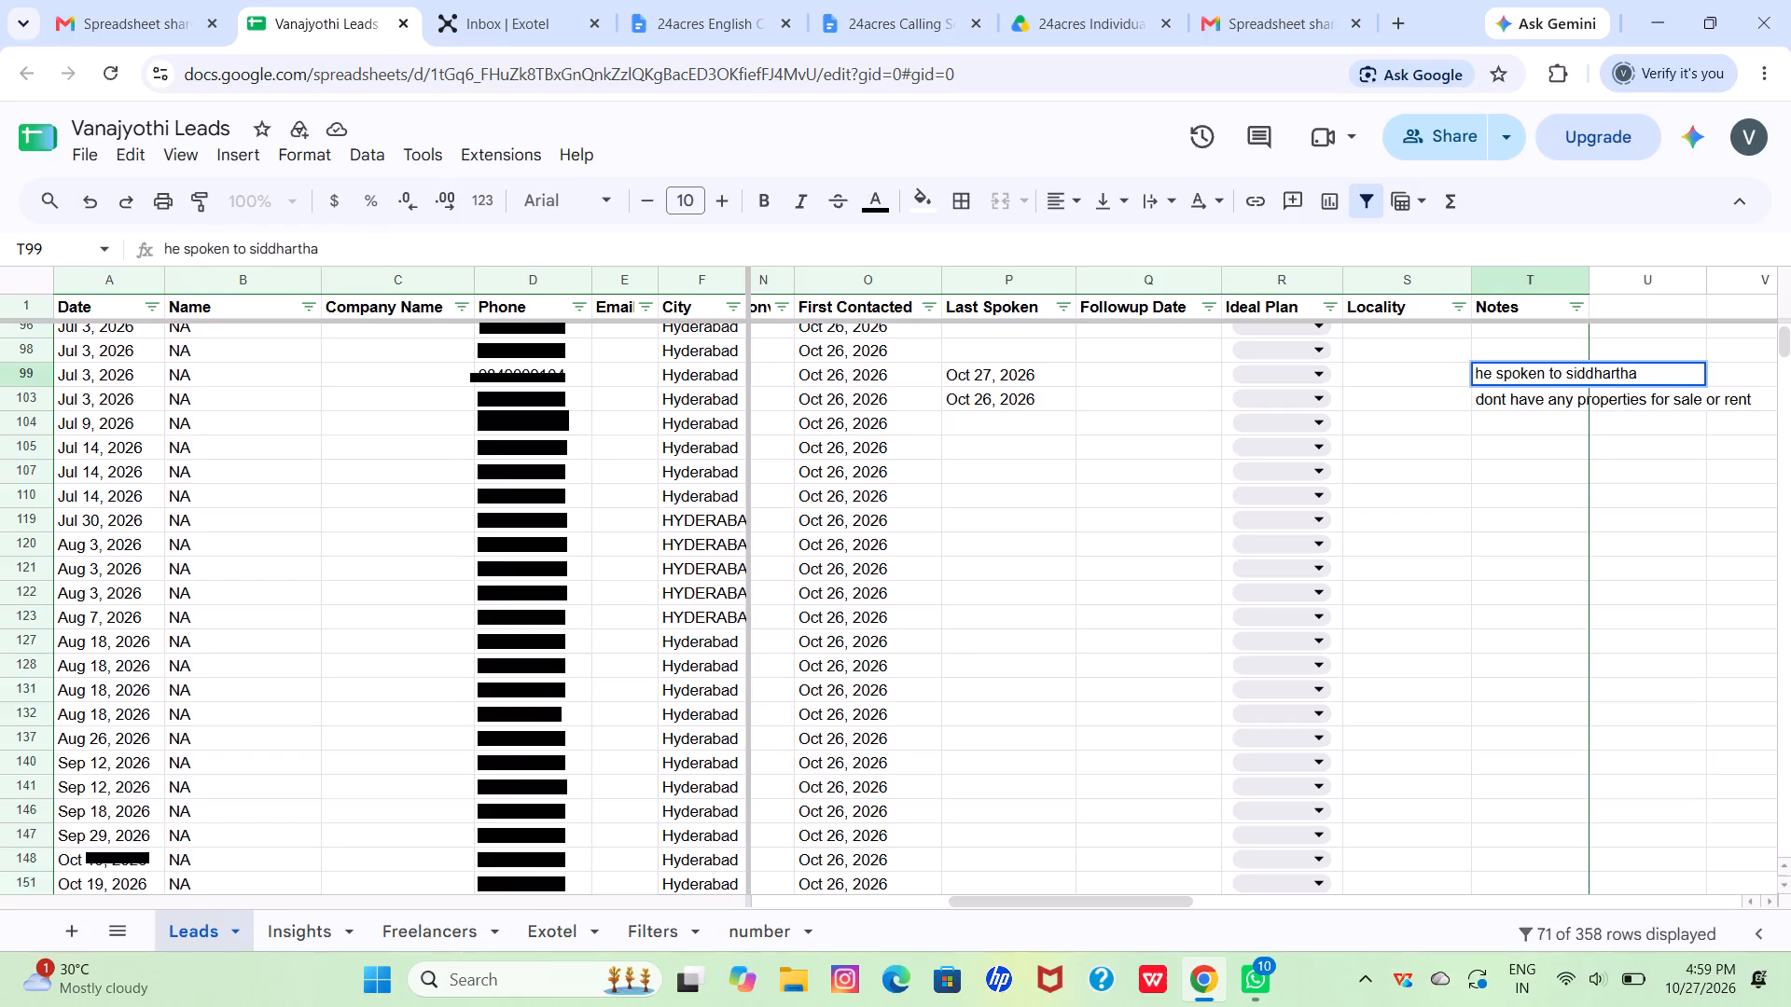
key(comma)
text(he said he will conto)
key(BackSpace)
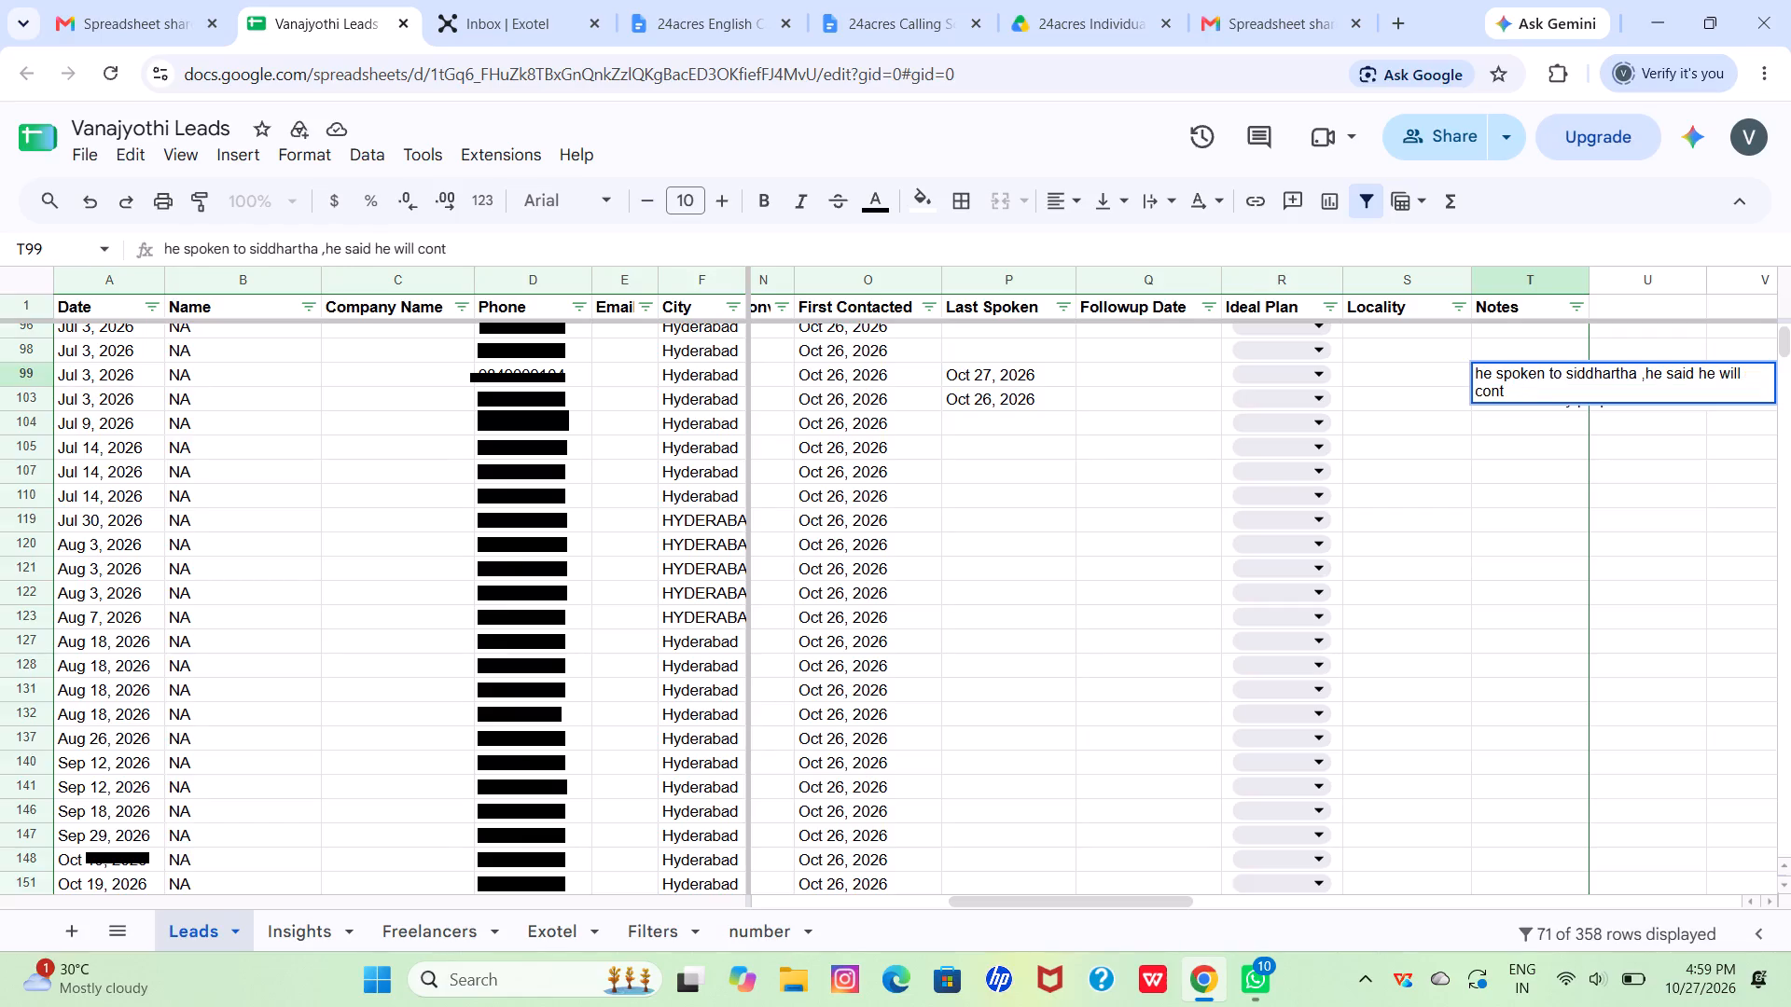
text(inue with)
key(space)
text(him)
key(Return)
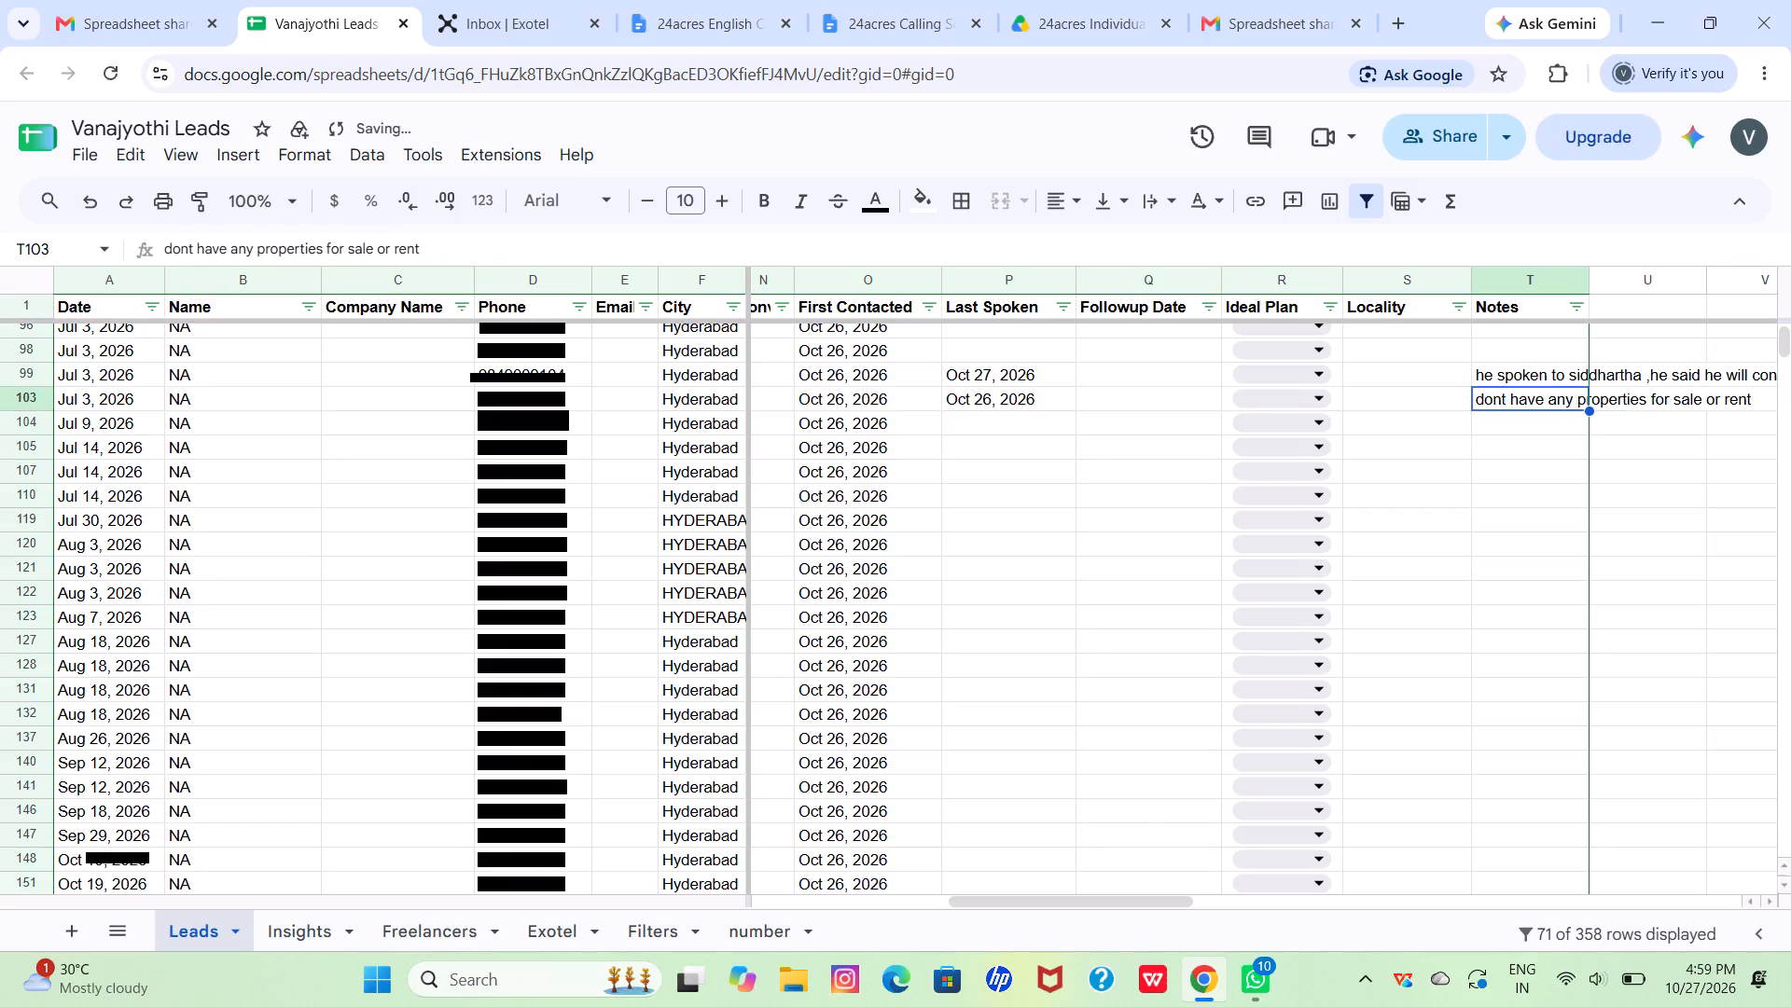
Select the phone number of the Jul 3, 2026 lead in row 103 of the Leads sheet.
scroll(1530, 372, left, 5)
scroll(1530, 372, right, 8)
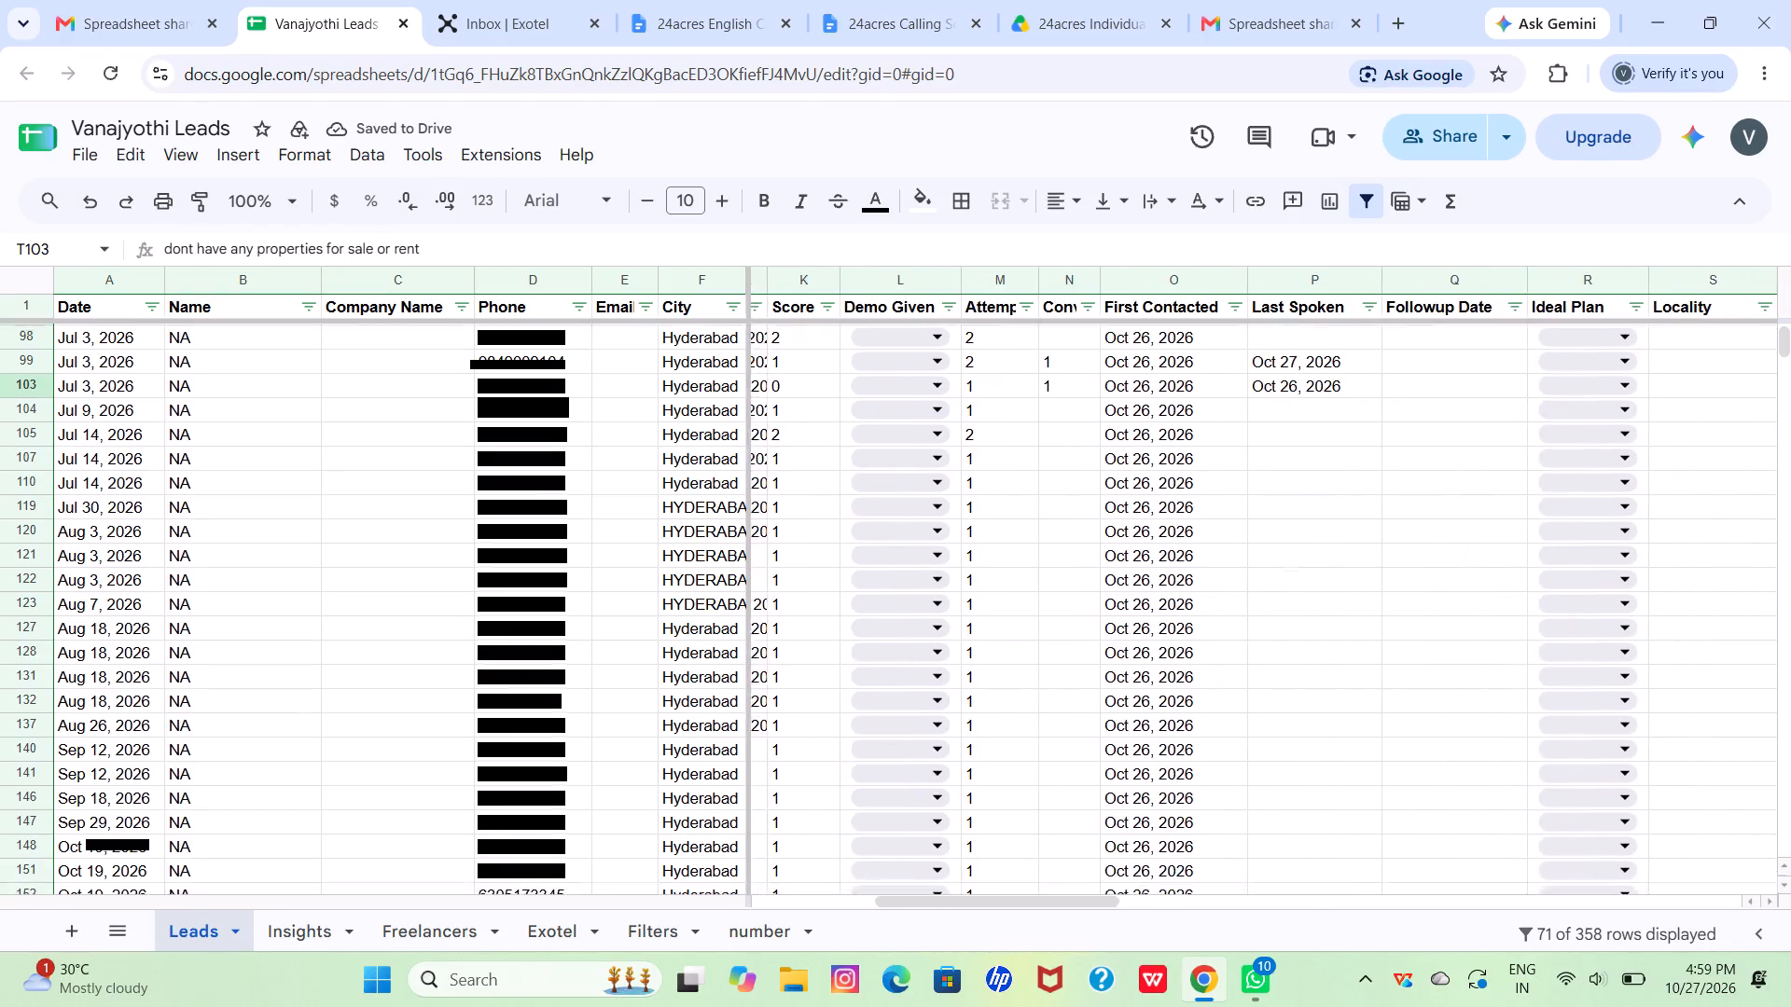
scroll(1530, 372, right, 1)
scroll(1530, 372, up, 1)
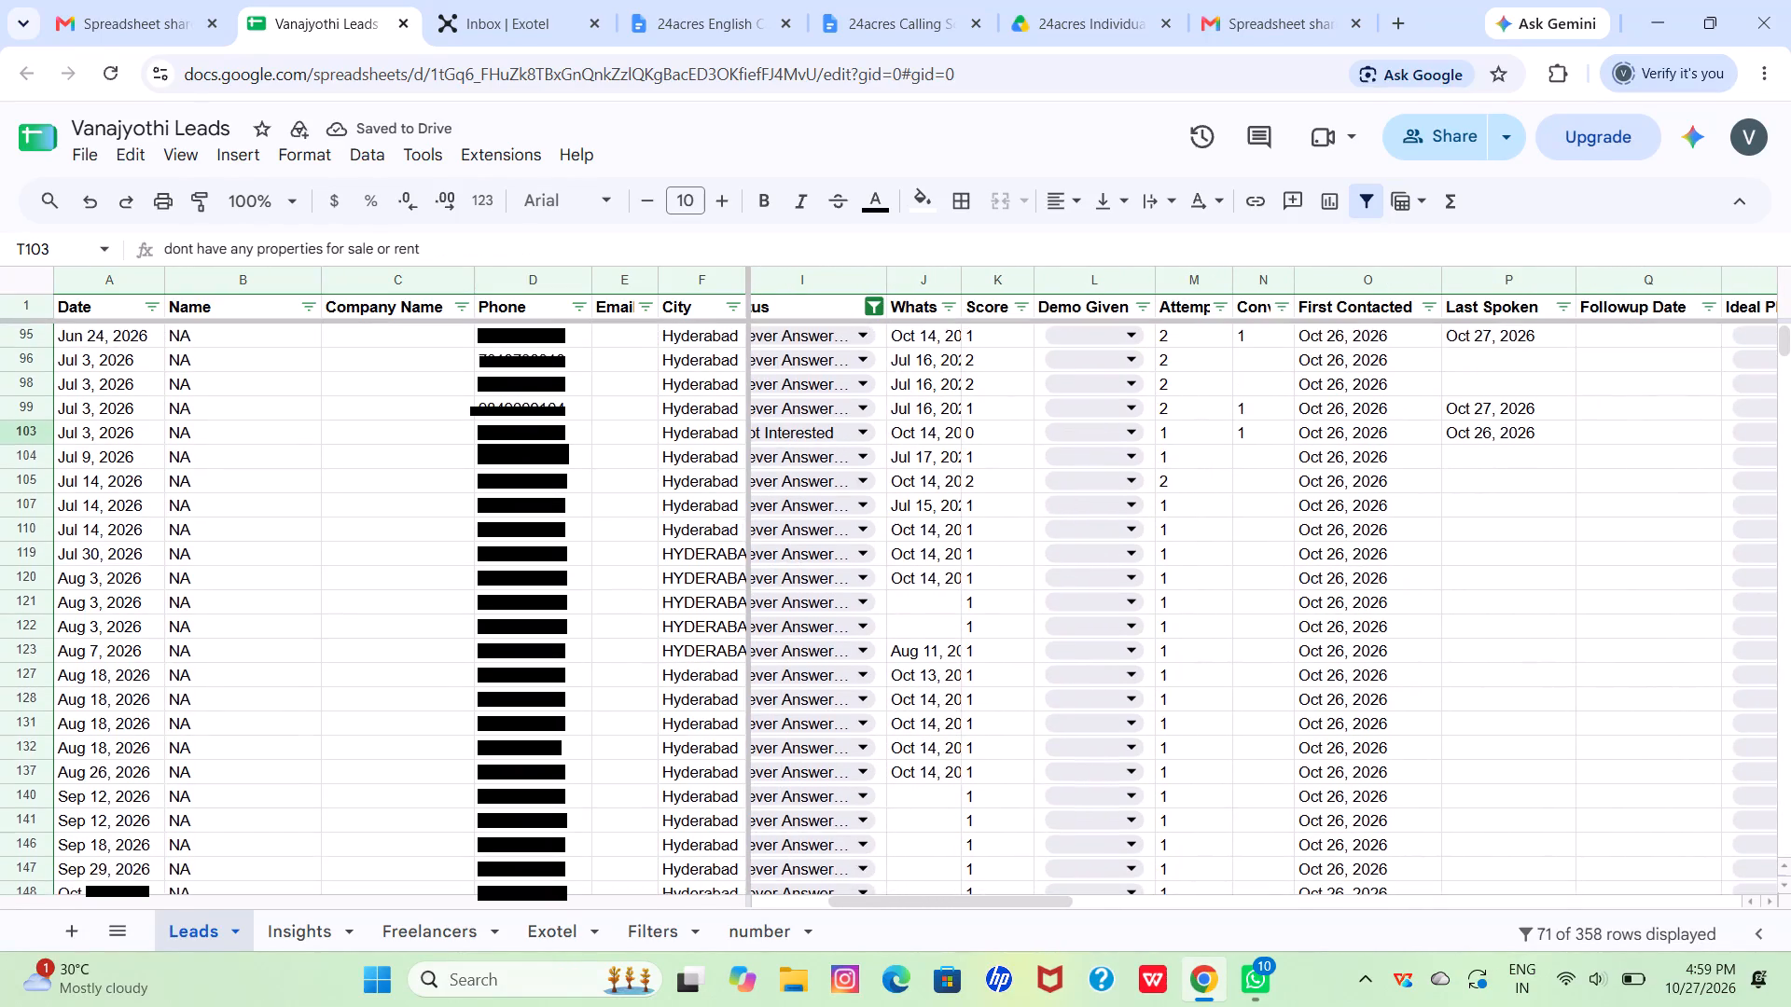
scroll(1530, 372, up, 1)
scroll(1530, 372, down, 1)
scroll(1530, 372, up, 1)
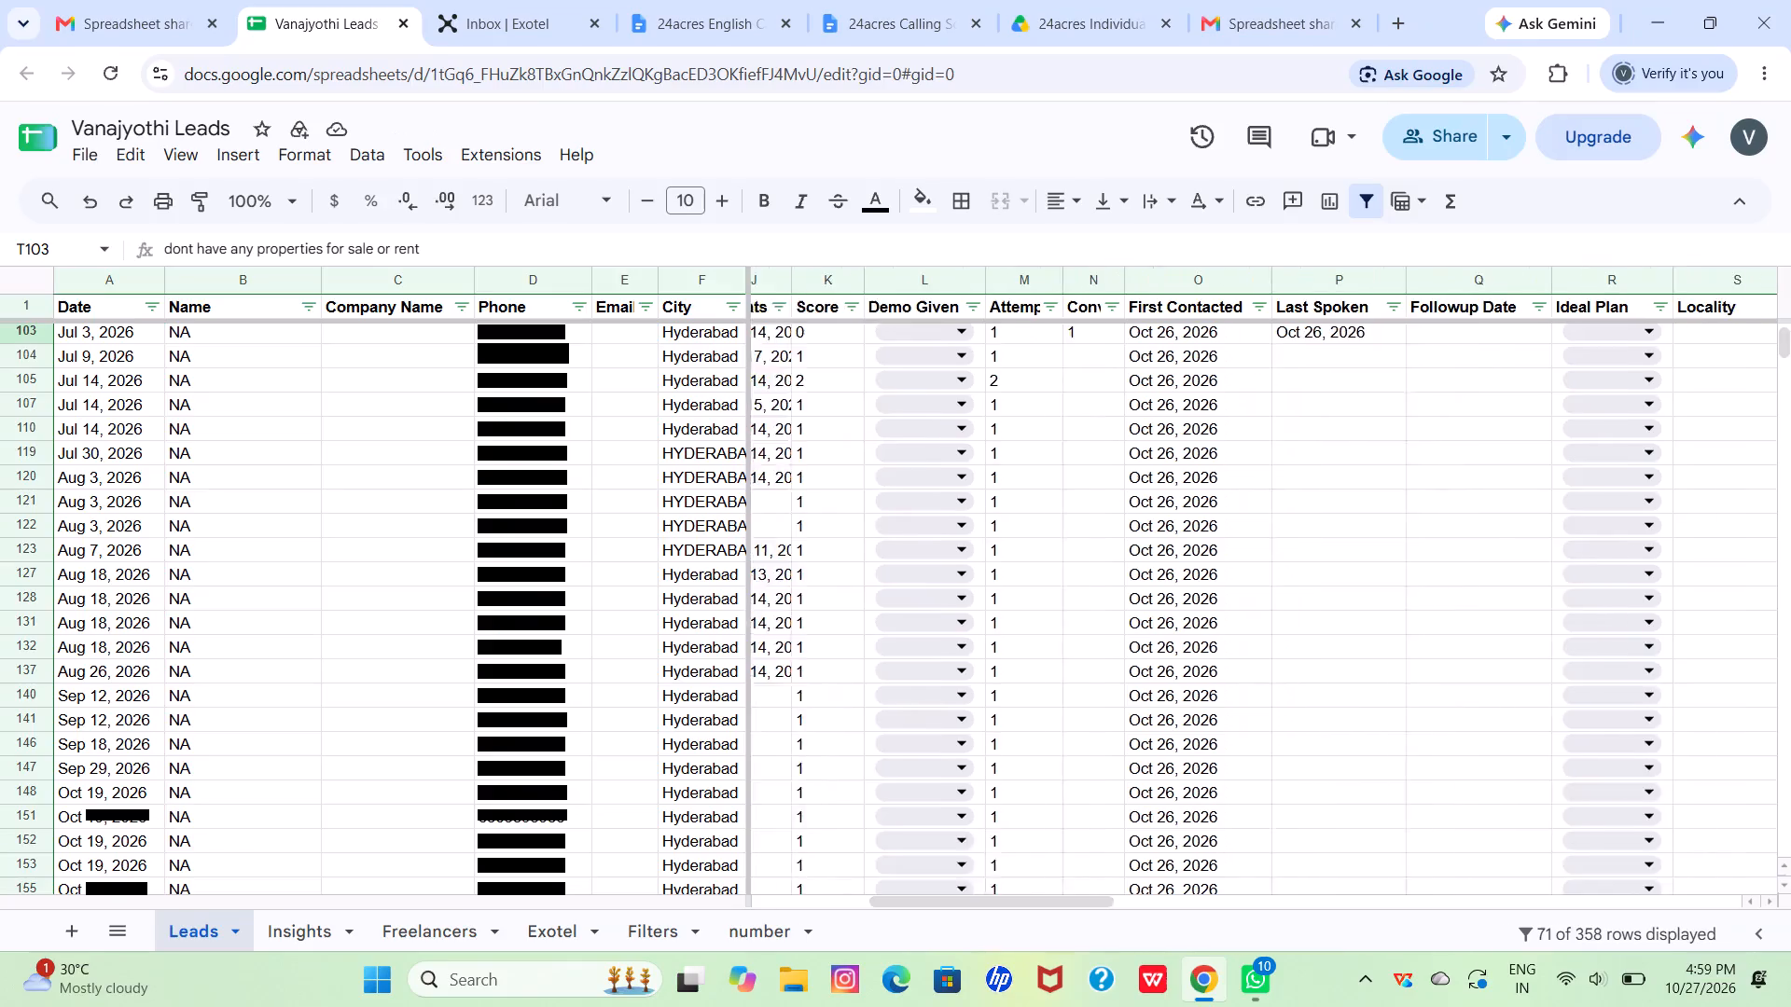
scroll(1530, 372, up, 1)
scroll(1530, 372, left, 4)
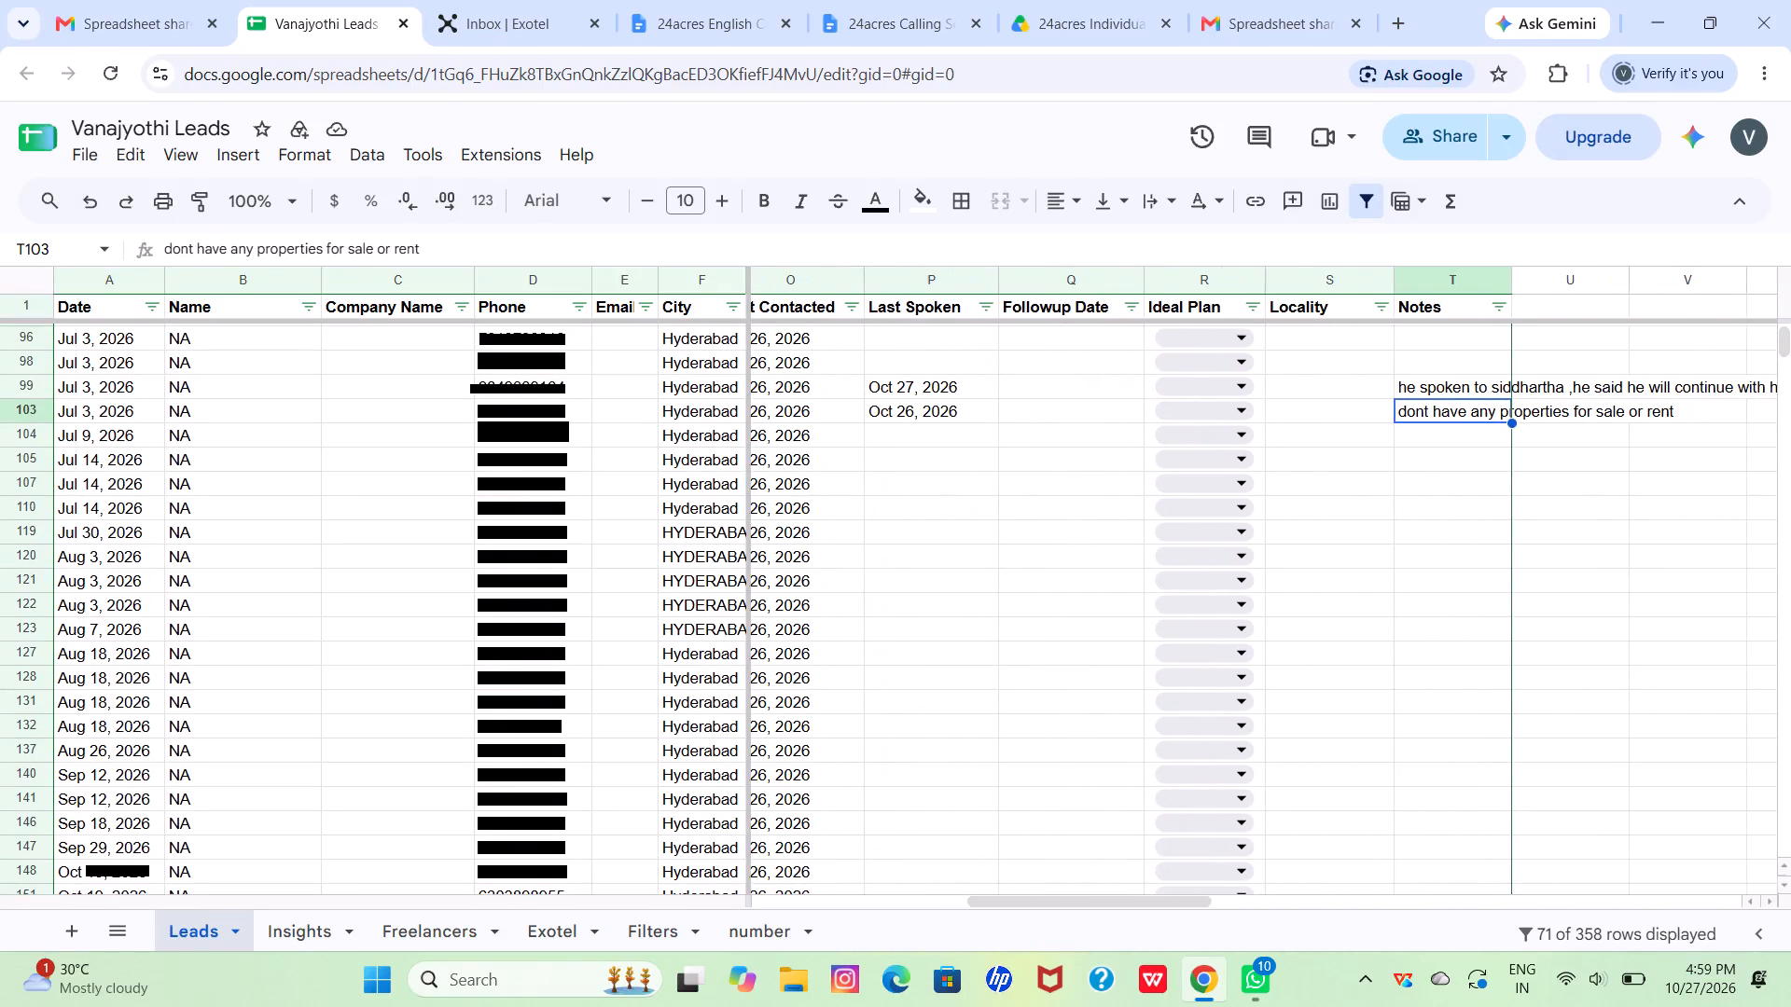
scroll(1530, 372, right, 4)
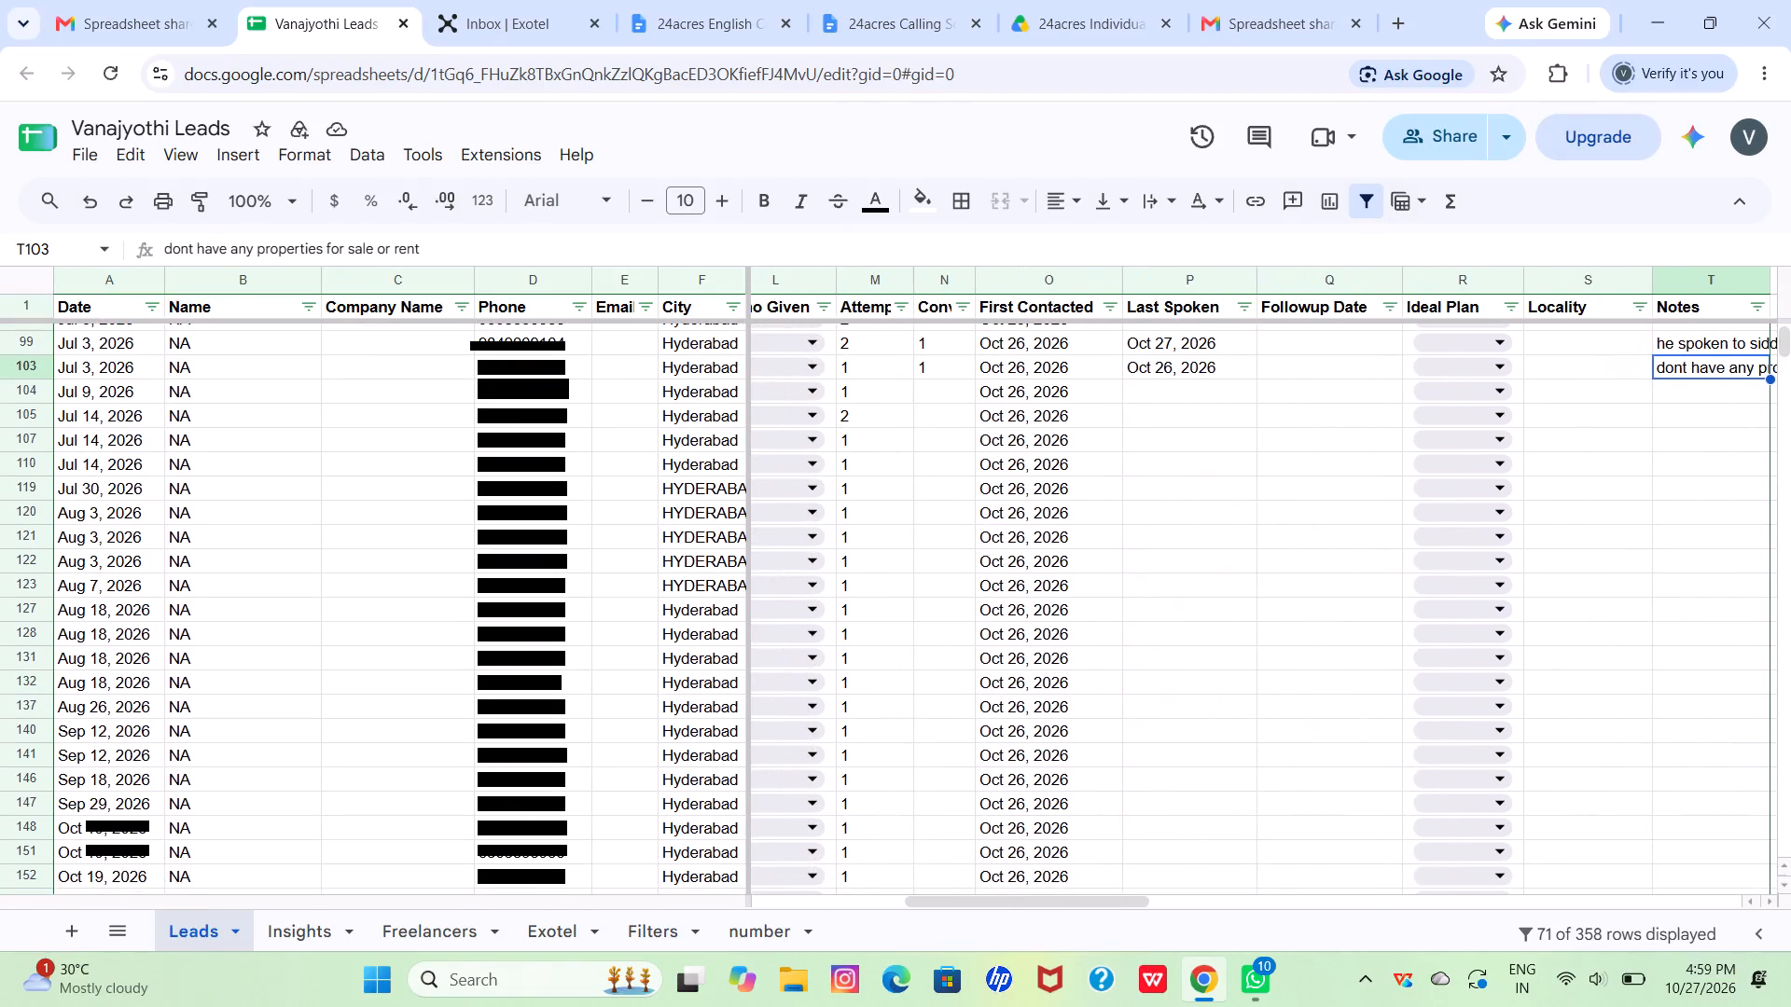
scroll(1530, 372, right, 1)
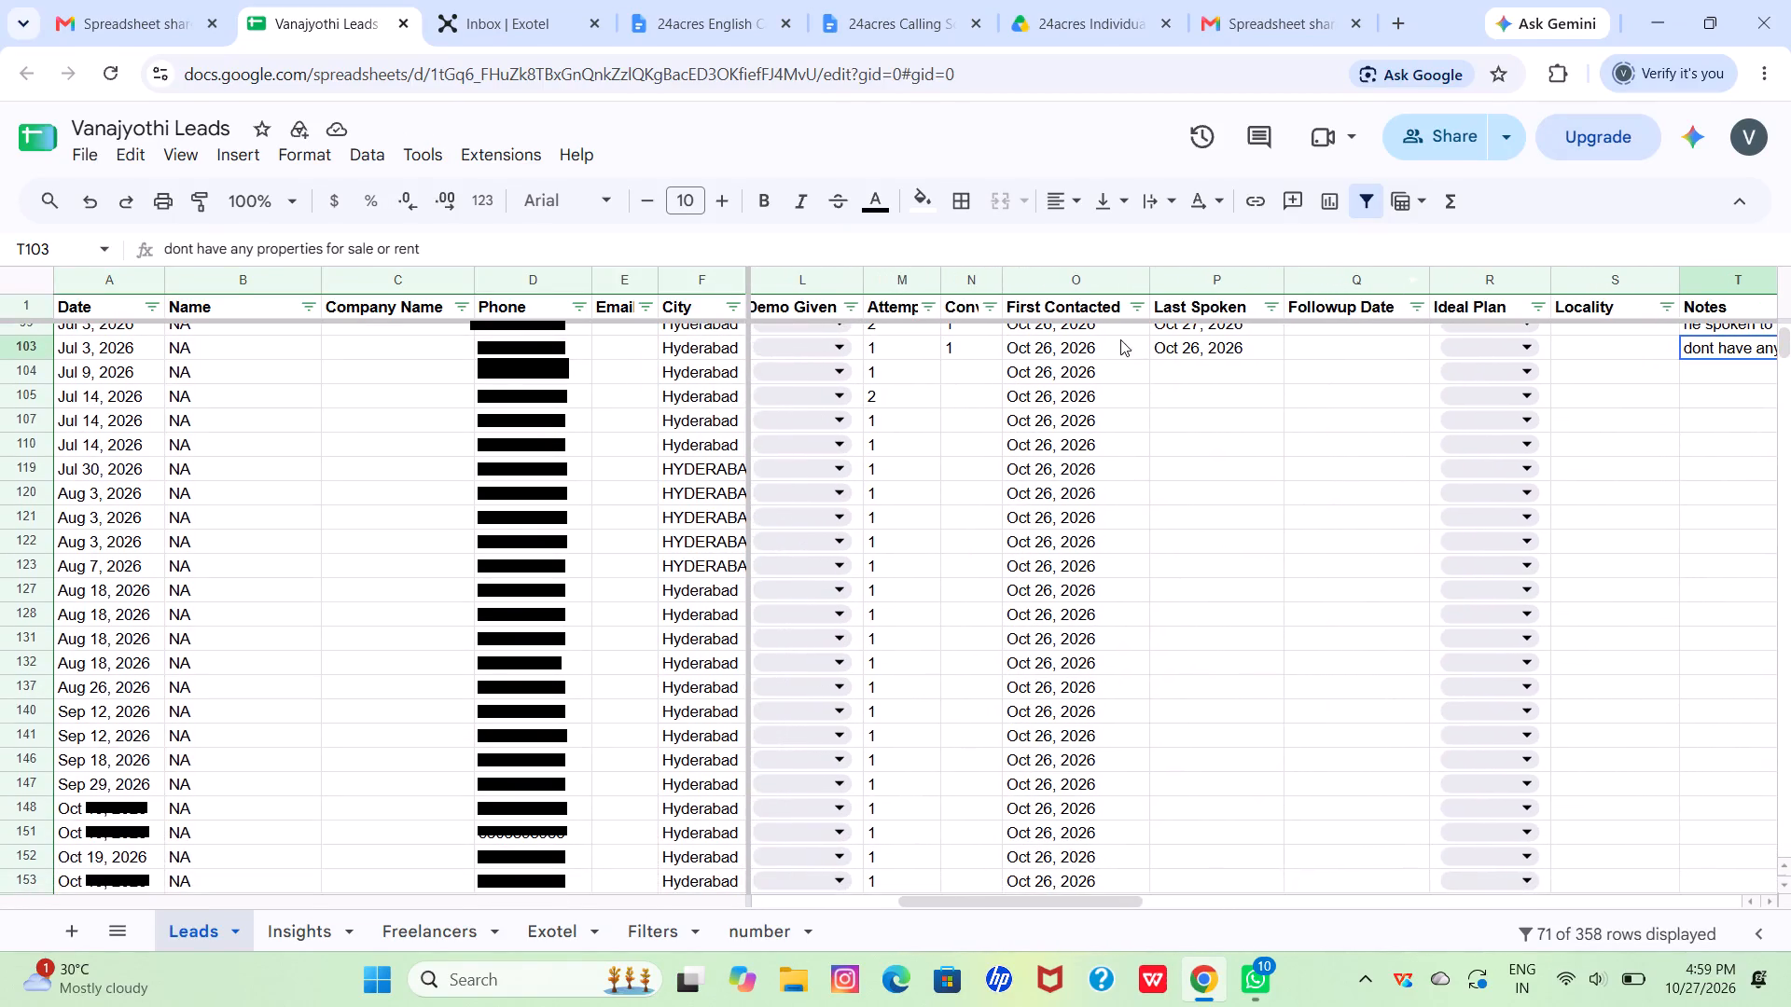
click(565, 360)
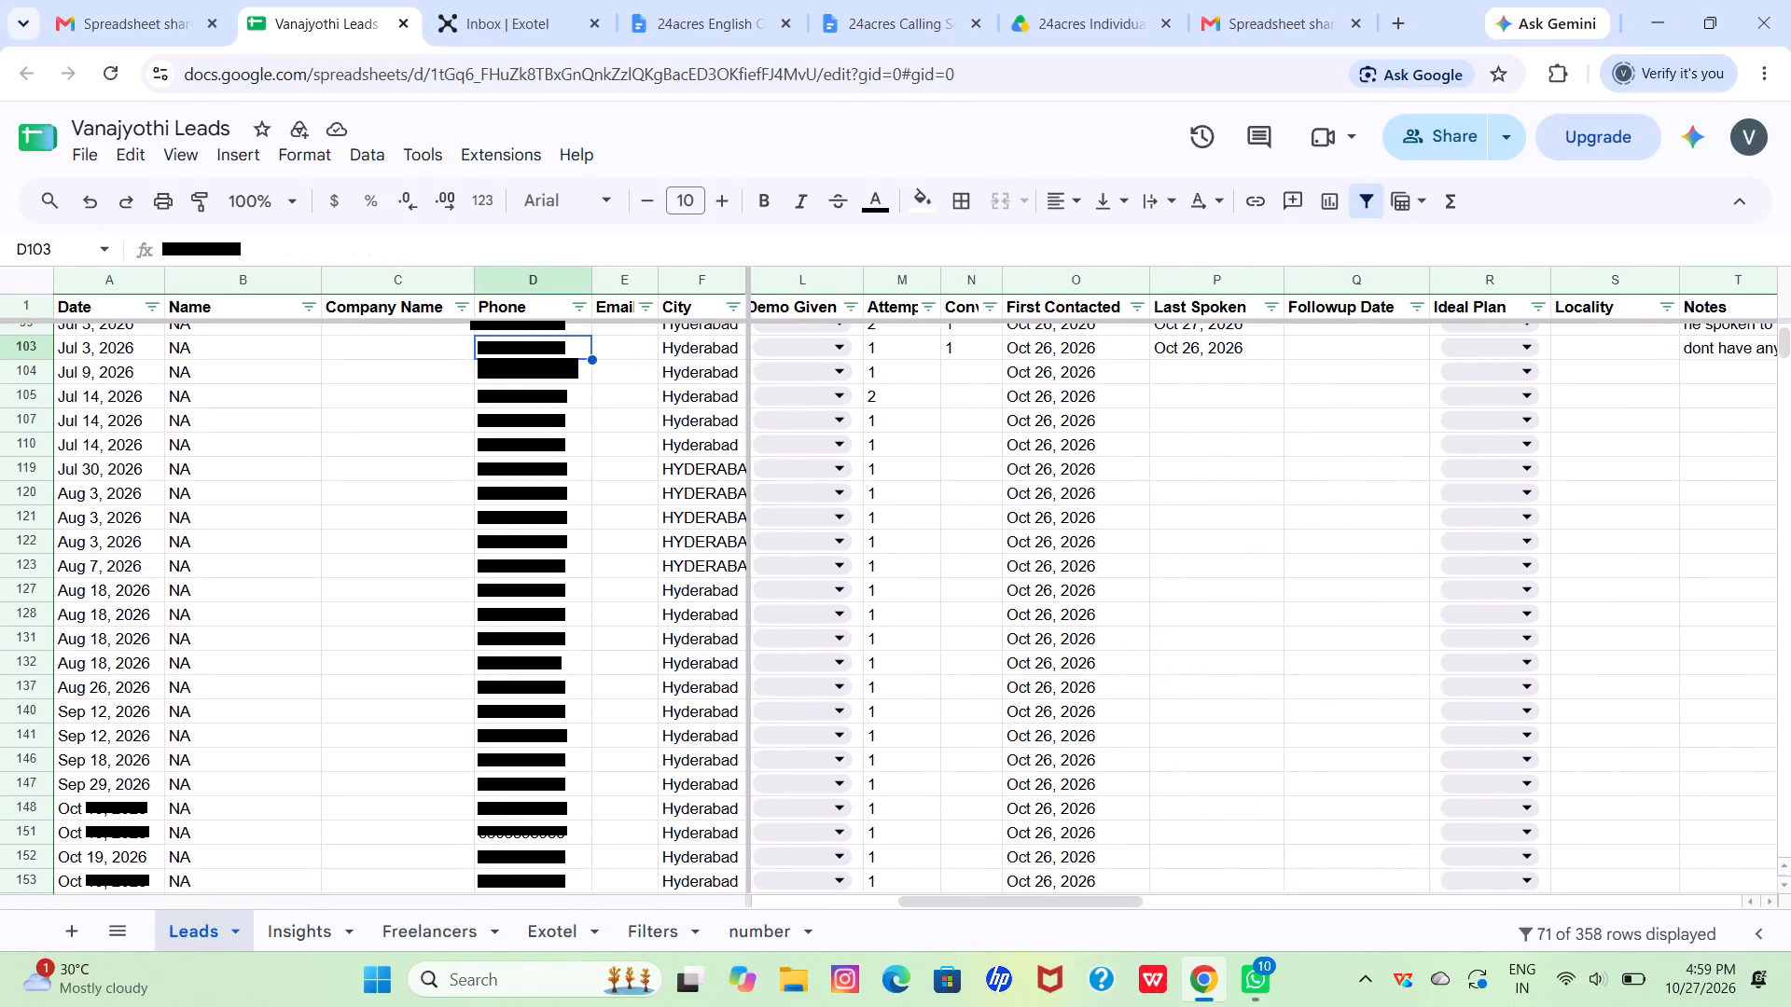
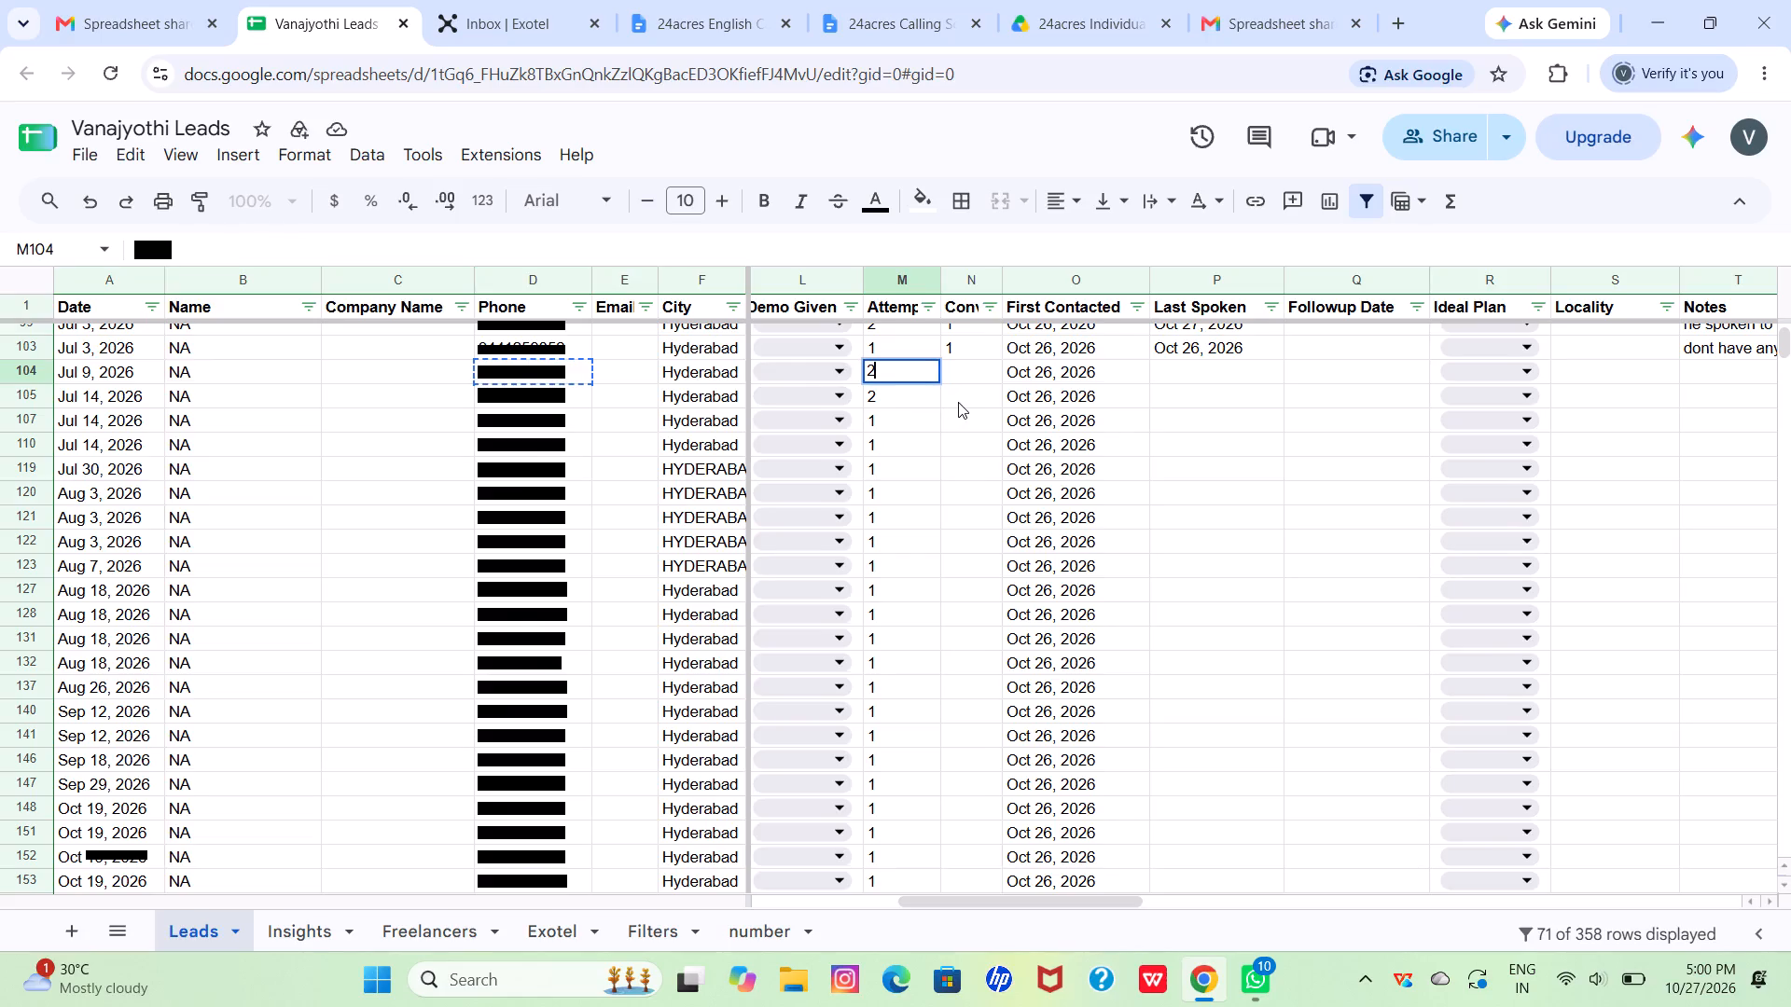
Set the status of the Jul 9, 2026 lead in row 104 to Invalid.
scroll(958, 402, left, 3)
scroll(958, 402, right, 7)
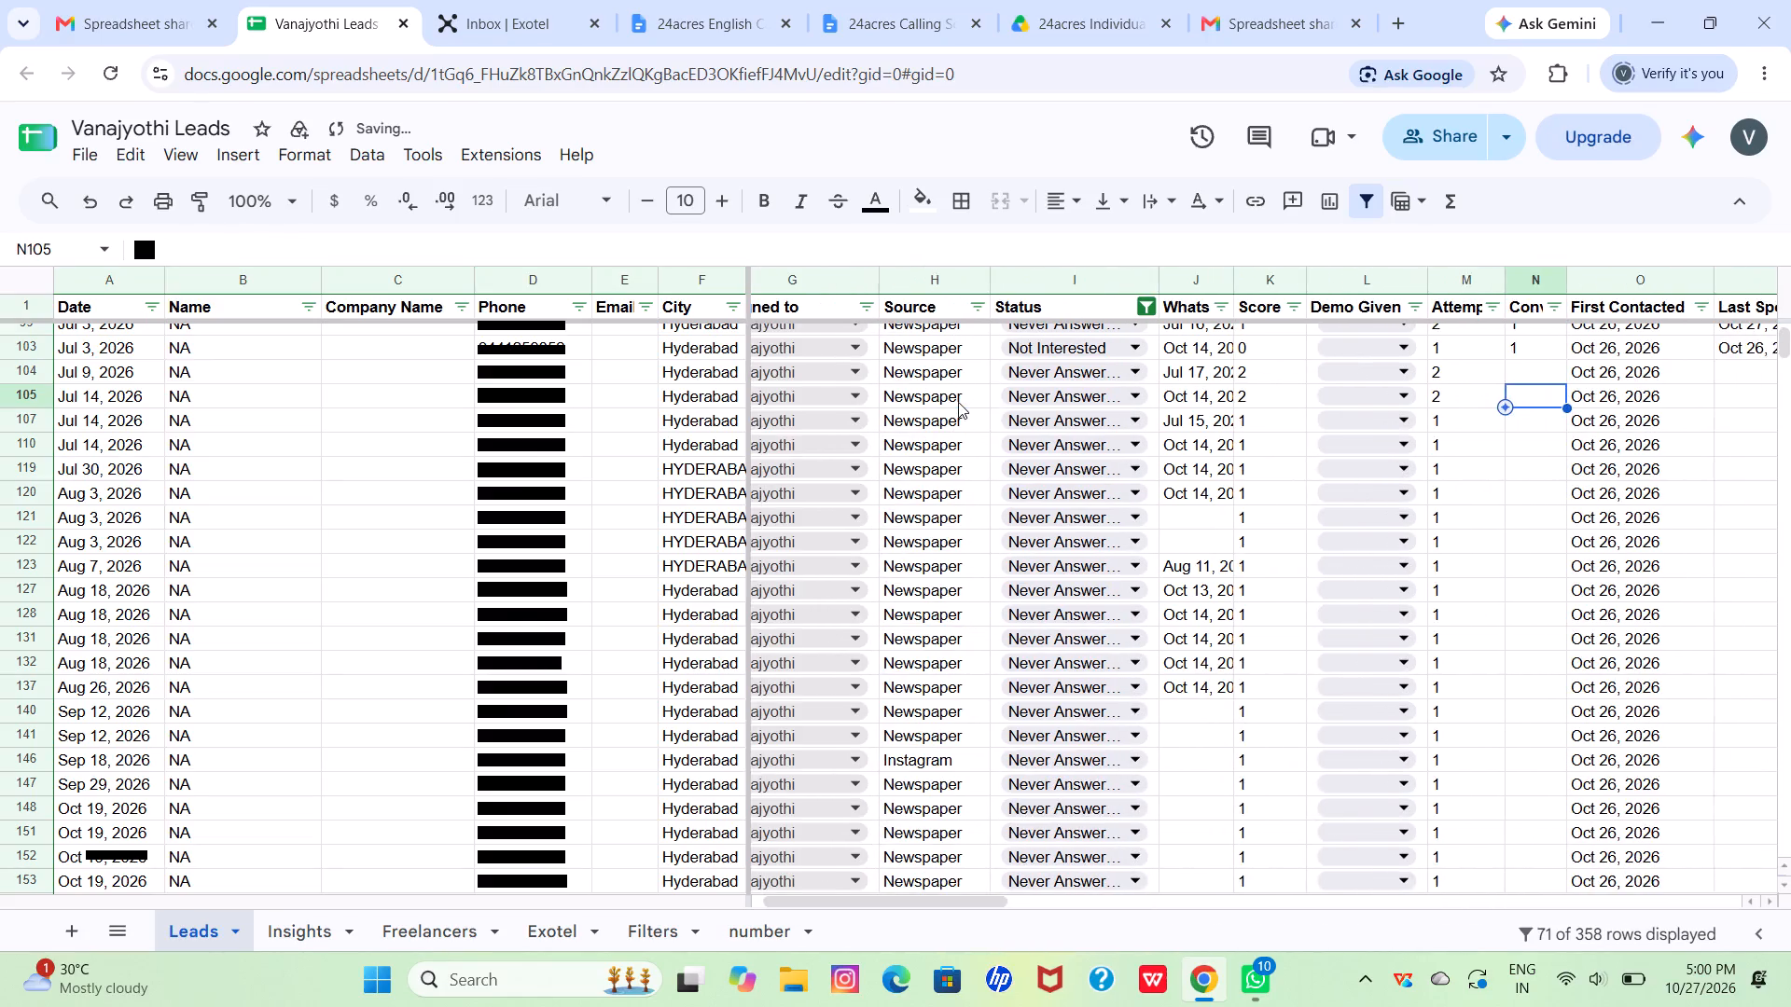
scroll(958, 402, right, 1)
scroll(958, 402, left, 3)
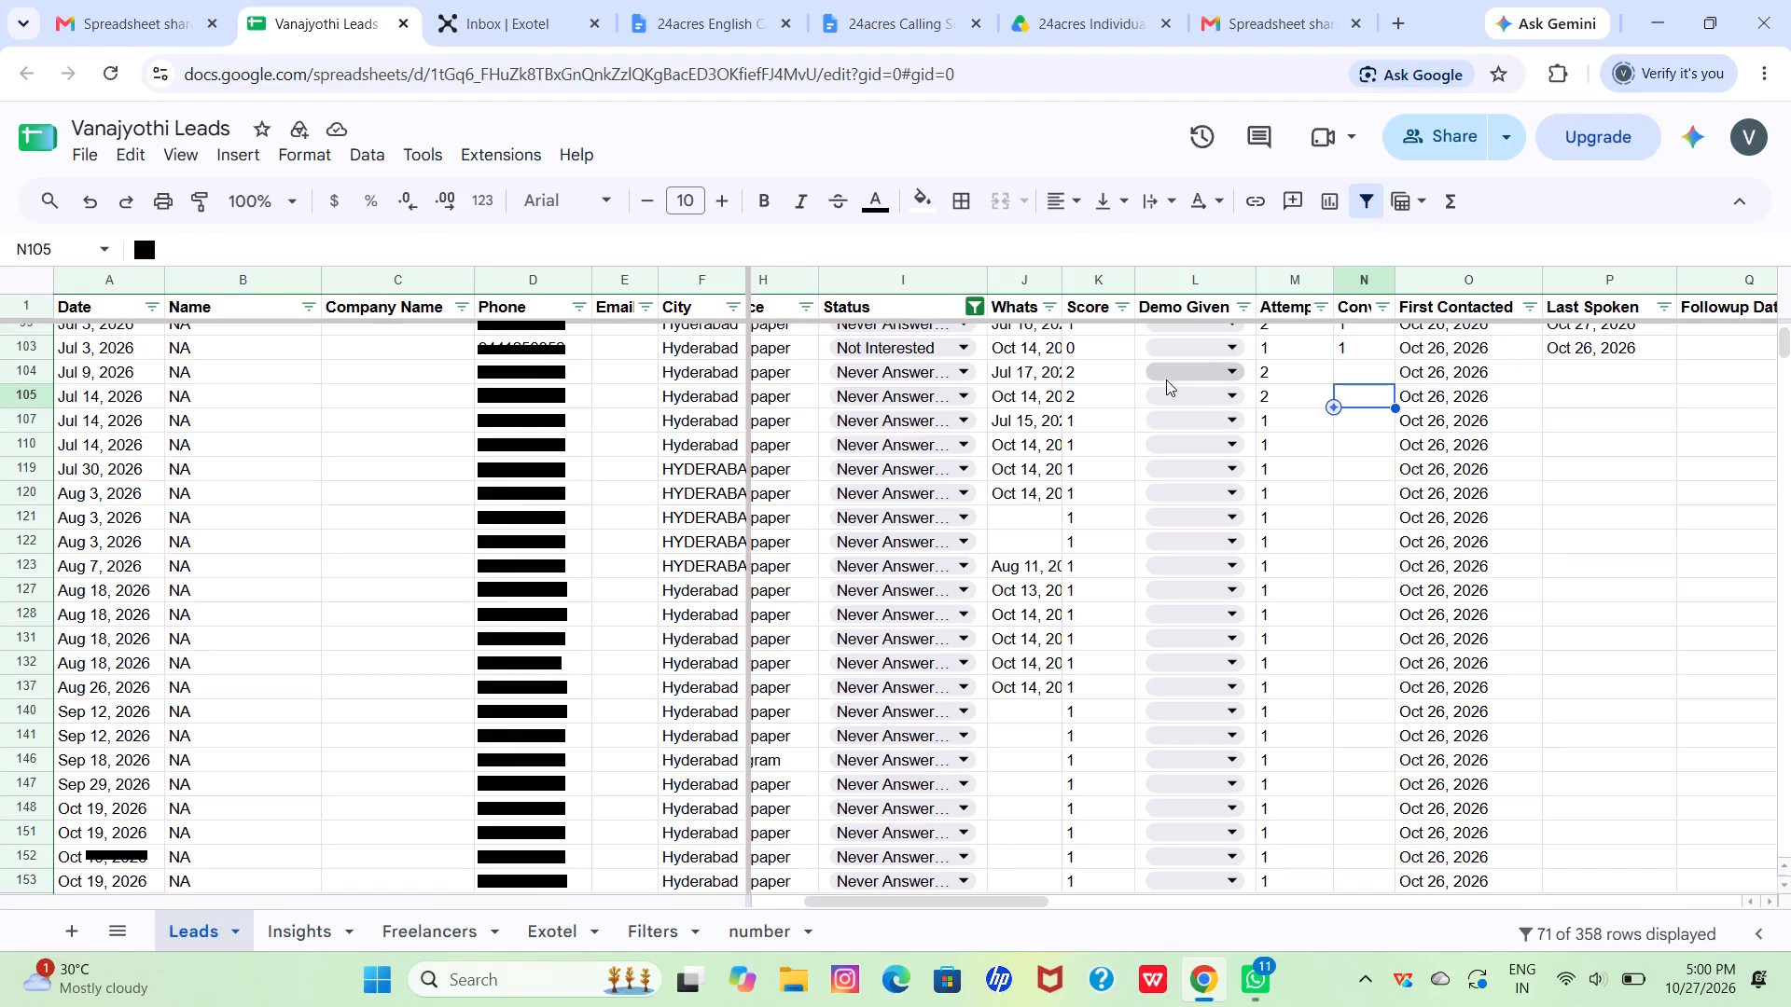
click(911, 380)
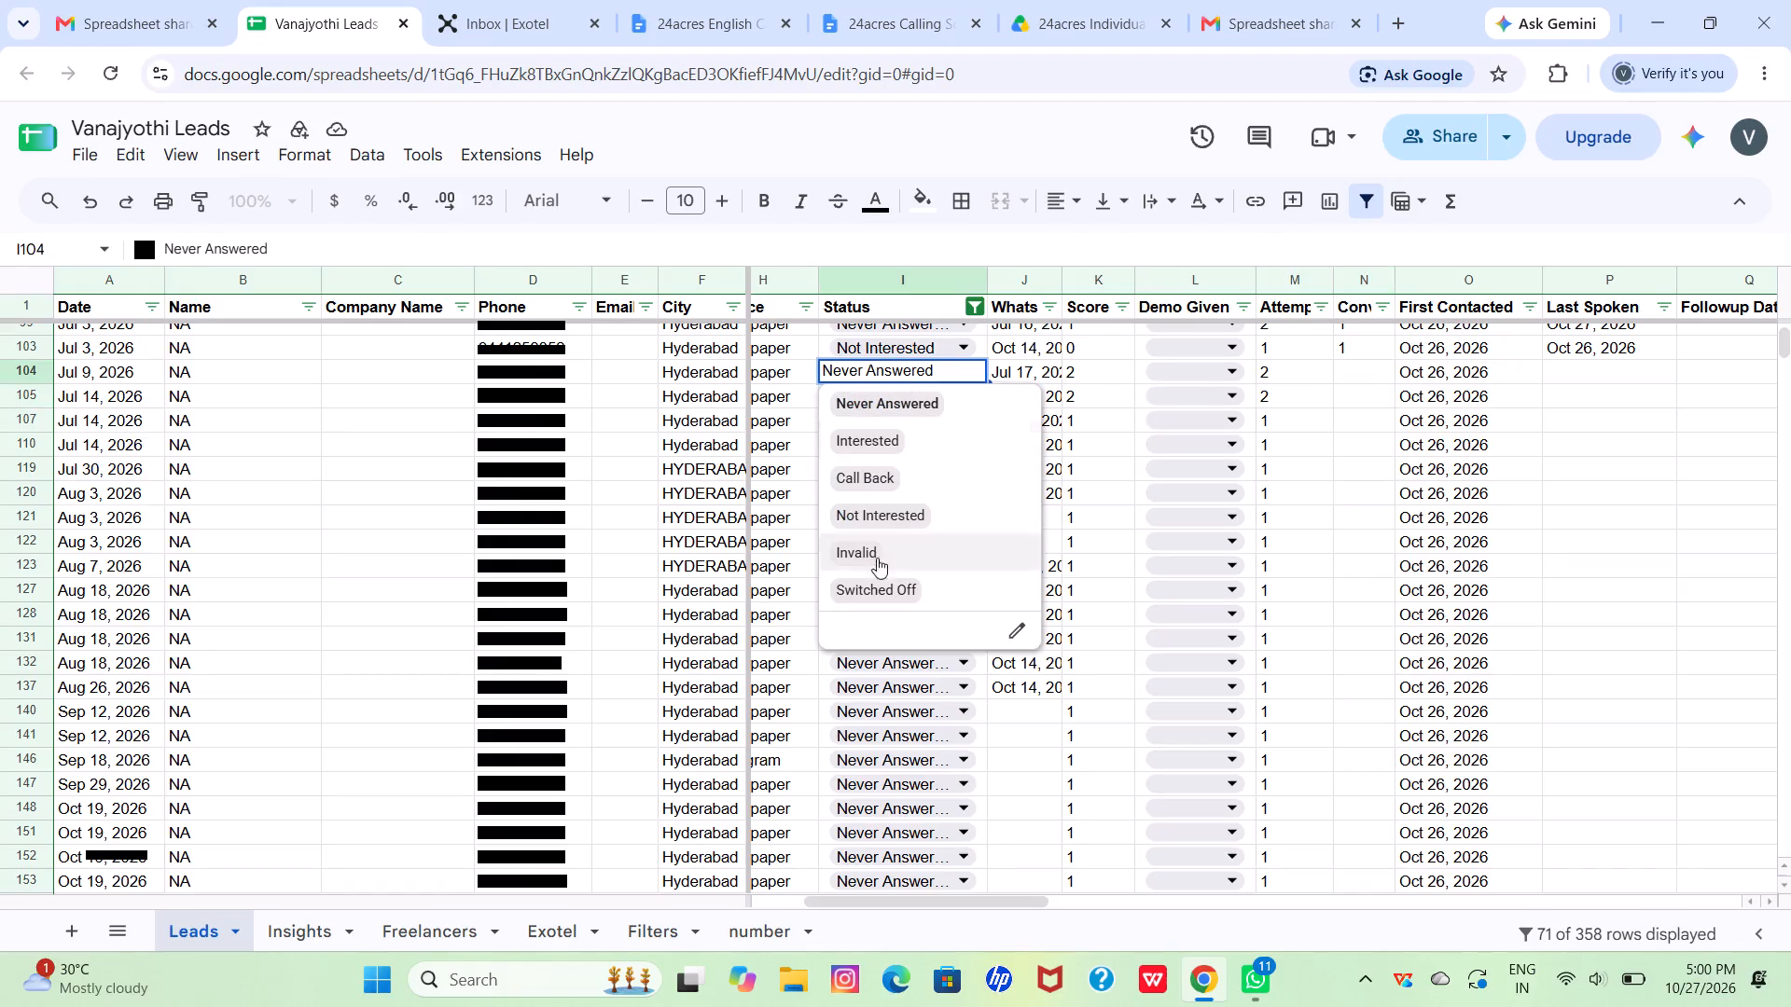
click(866, 551)
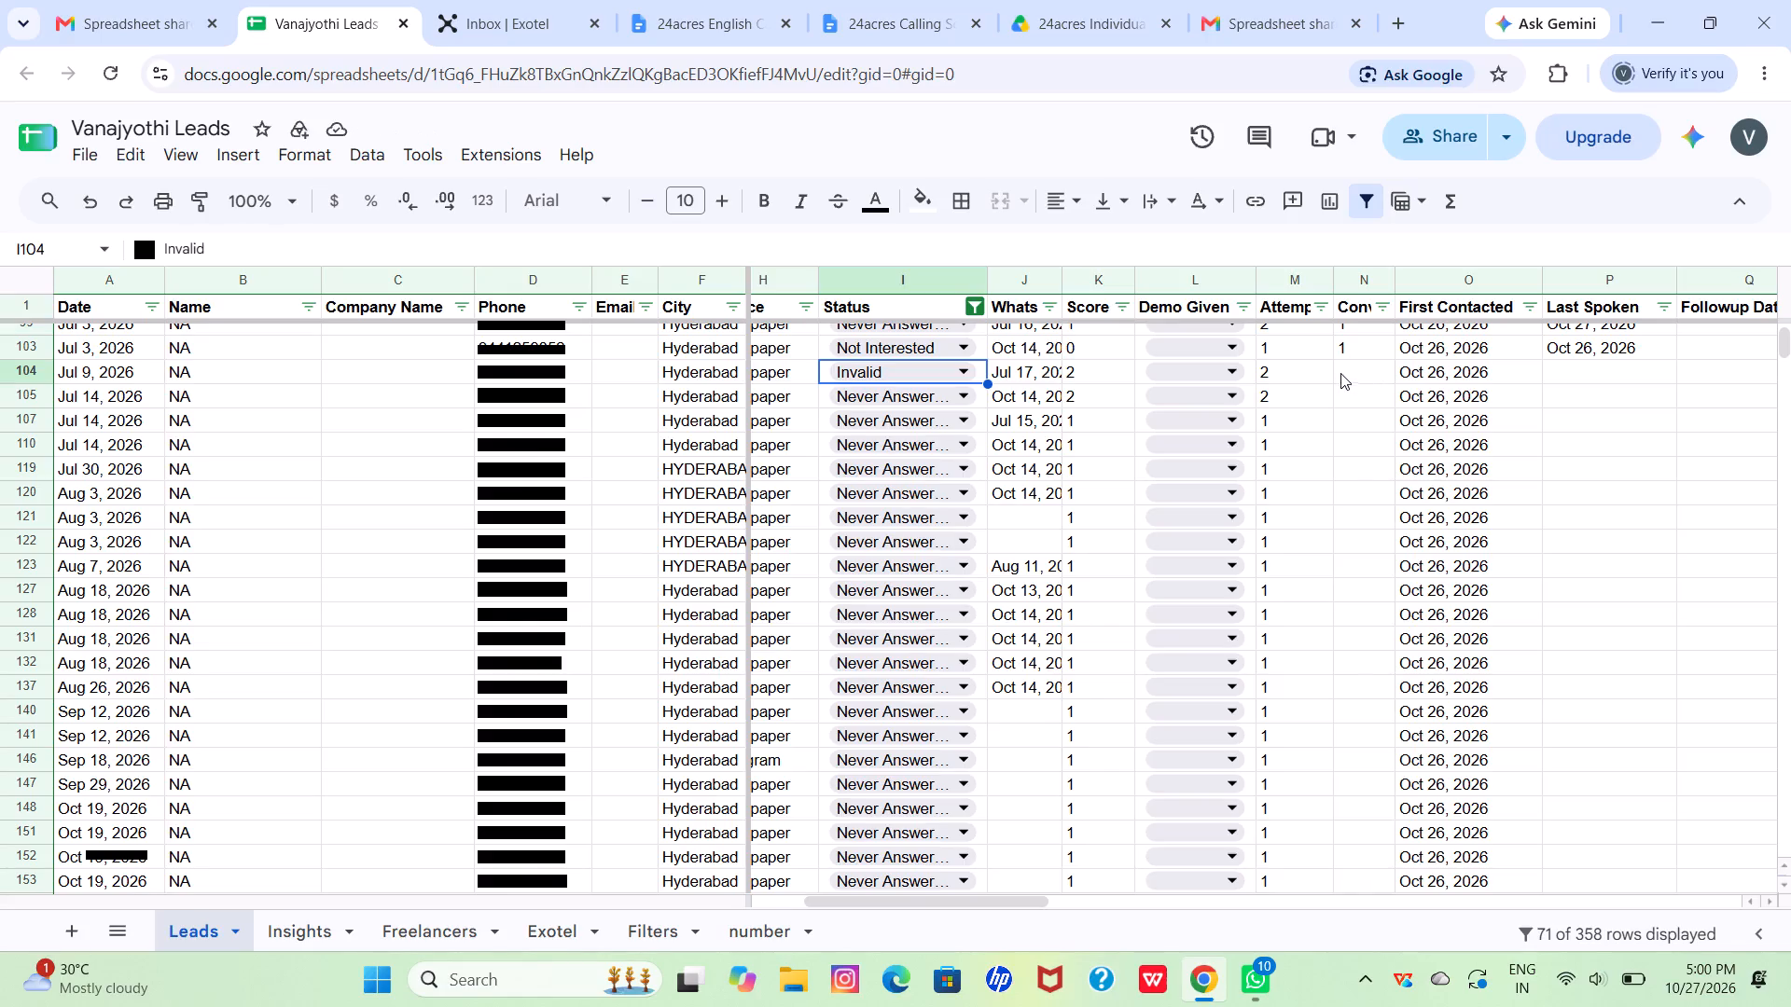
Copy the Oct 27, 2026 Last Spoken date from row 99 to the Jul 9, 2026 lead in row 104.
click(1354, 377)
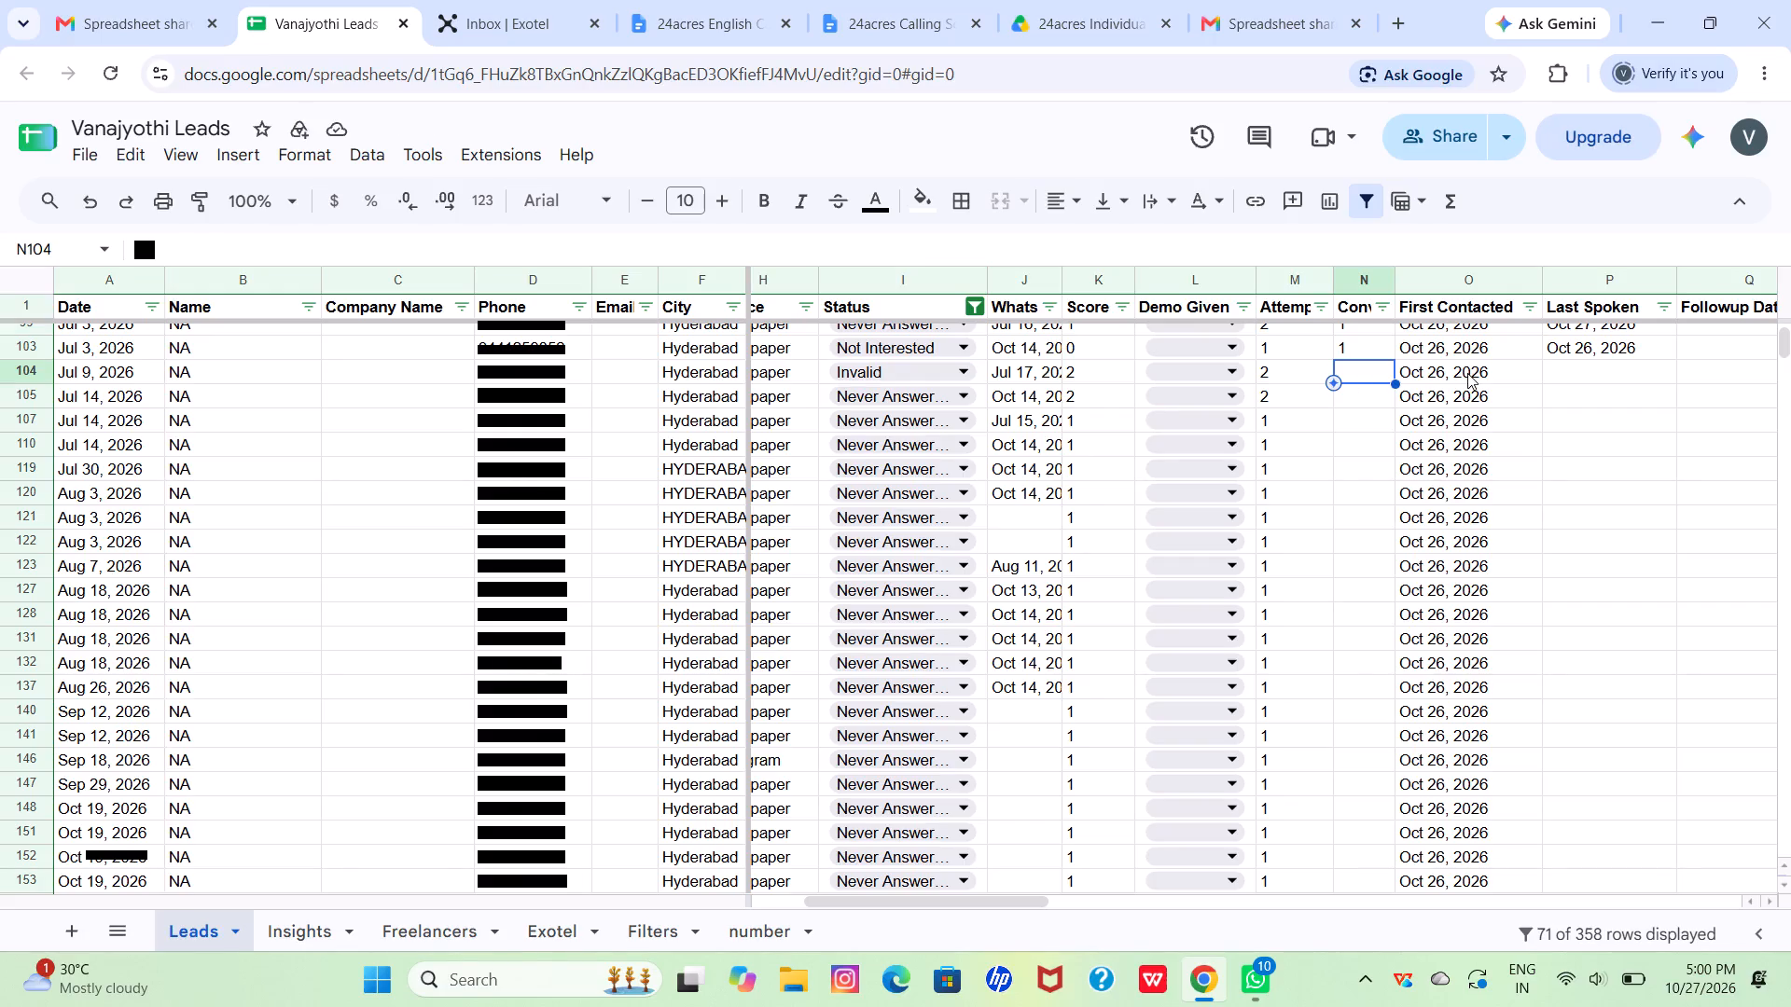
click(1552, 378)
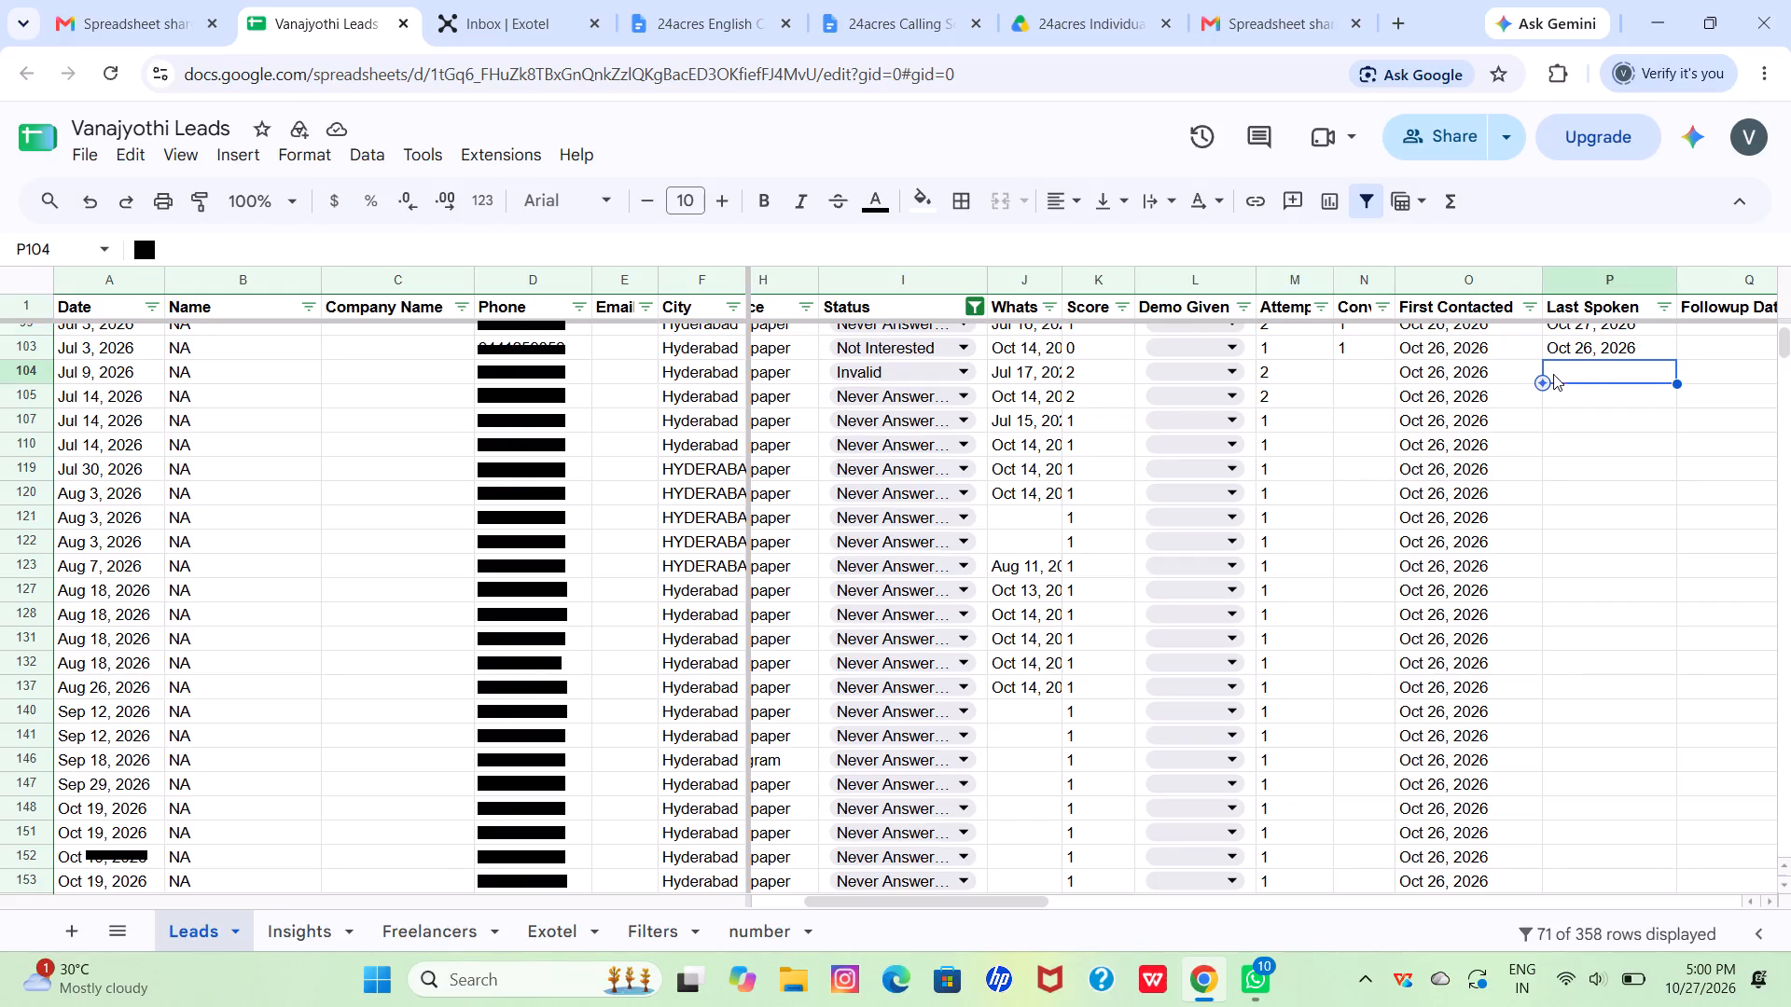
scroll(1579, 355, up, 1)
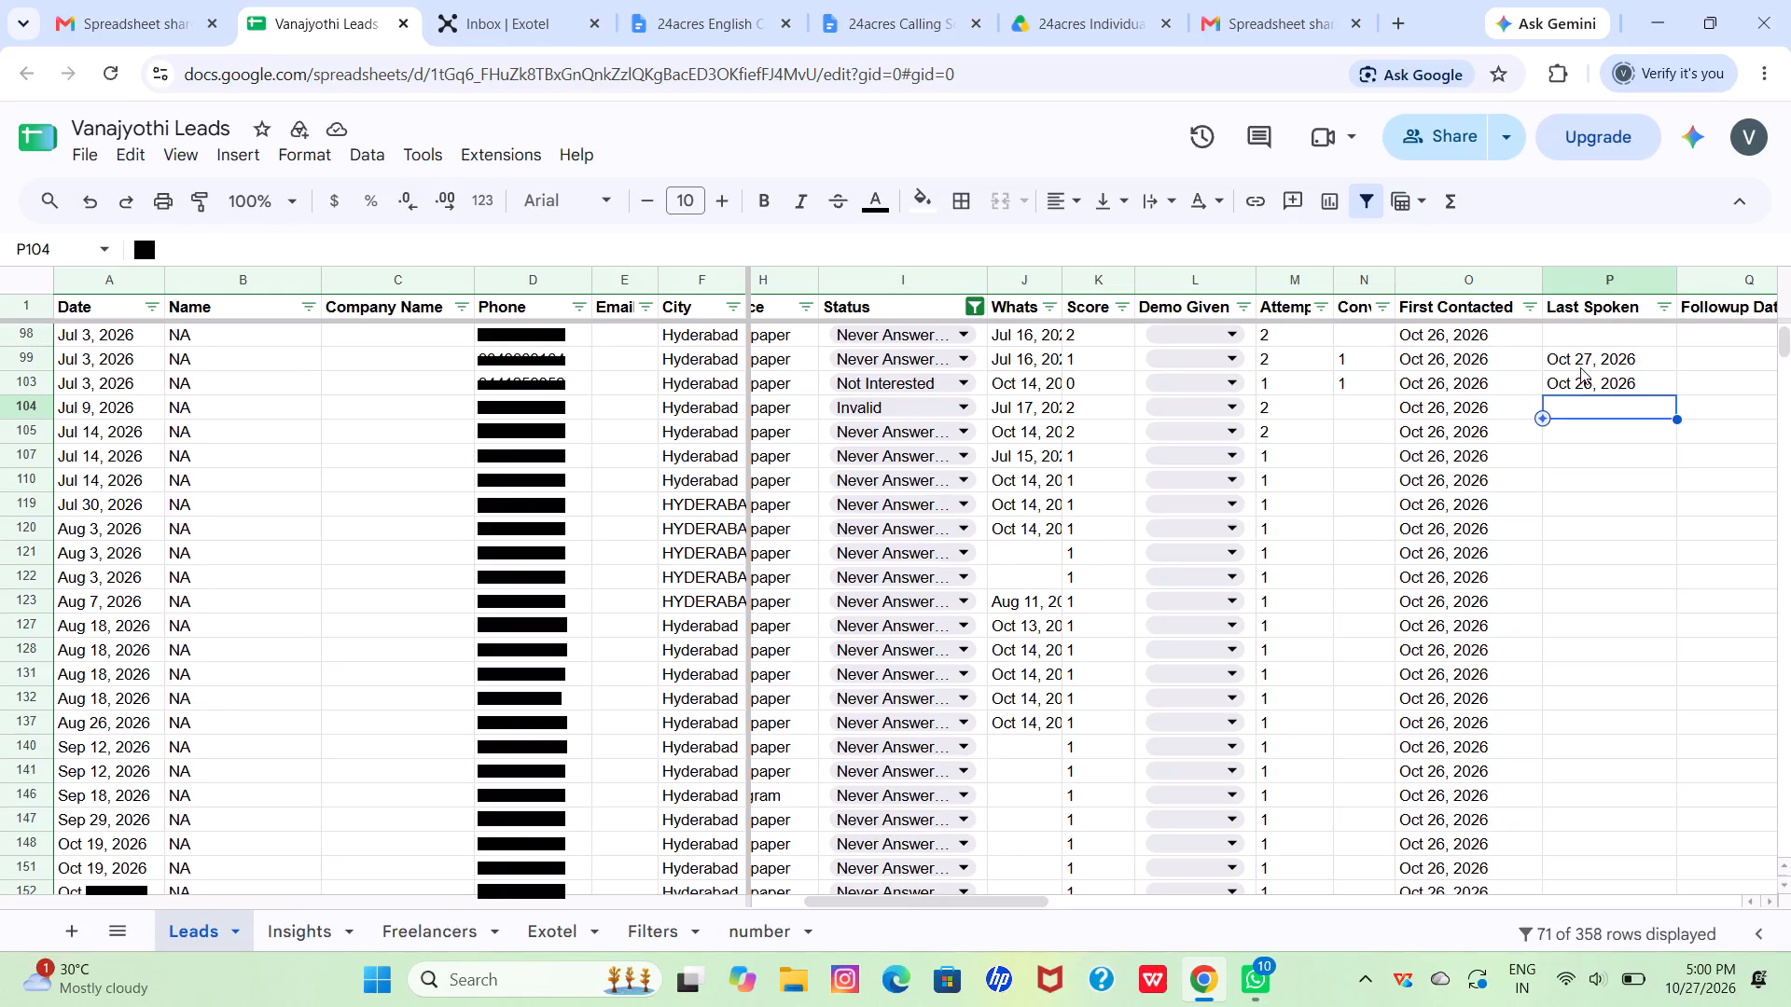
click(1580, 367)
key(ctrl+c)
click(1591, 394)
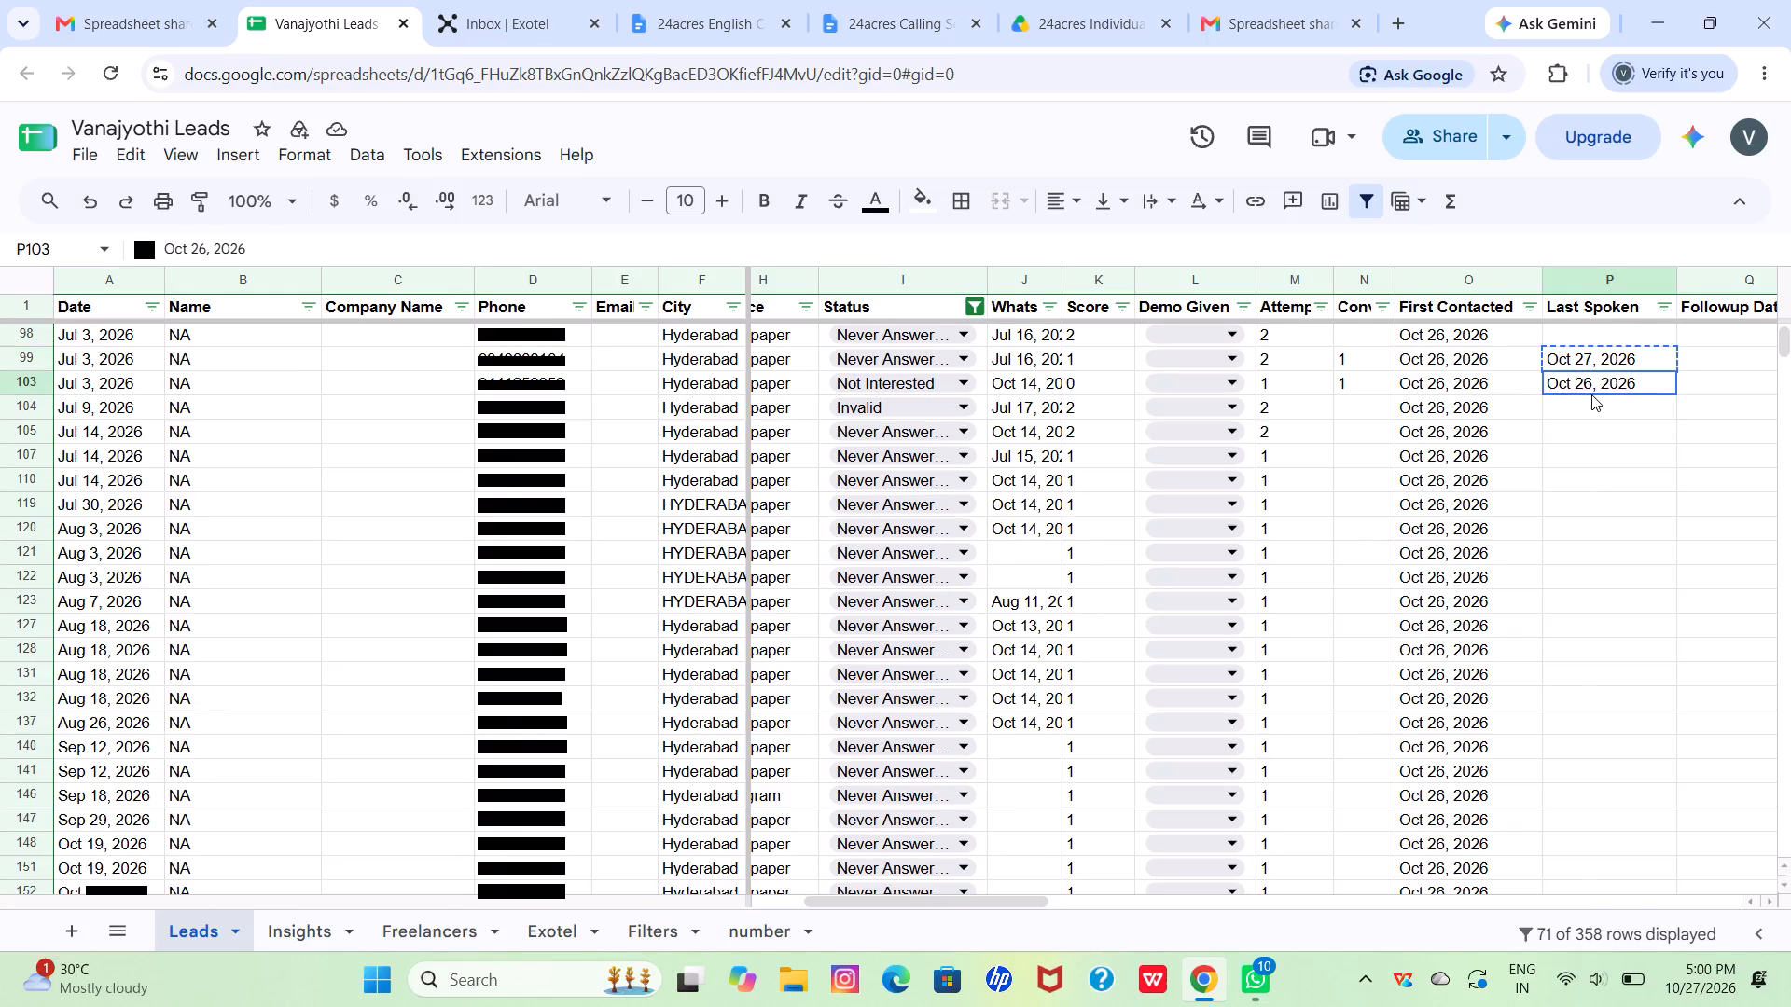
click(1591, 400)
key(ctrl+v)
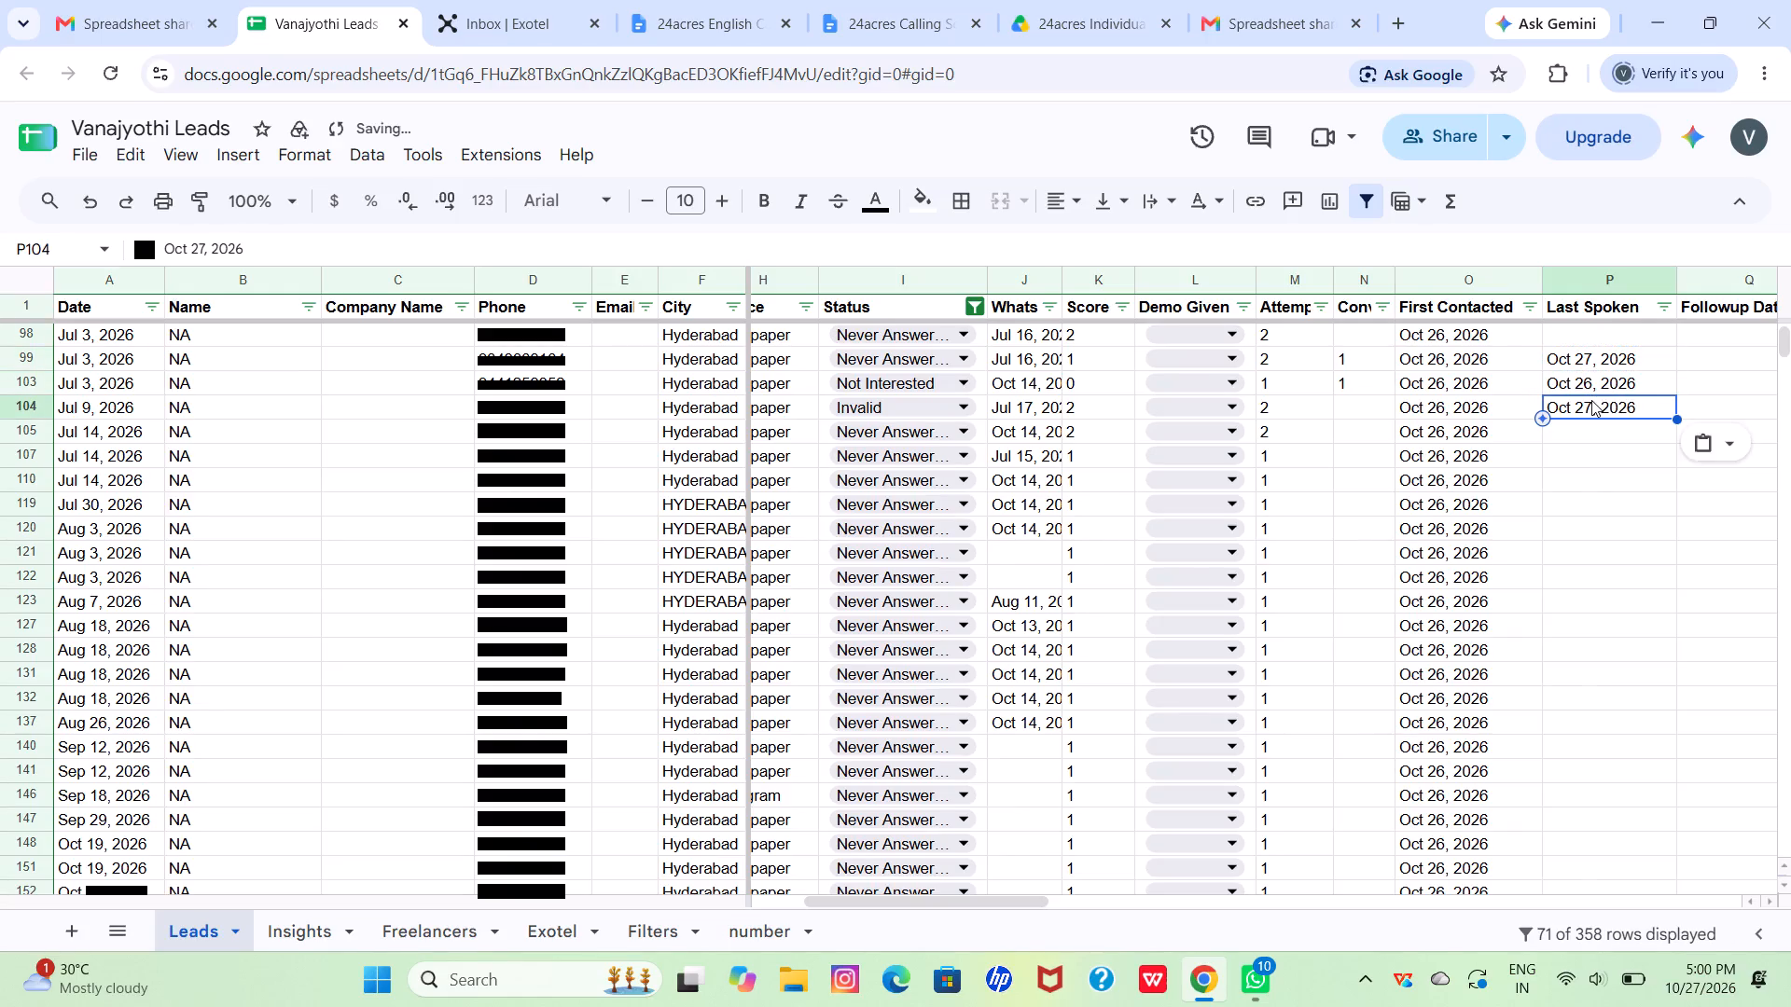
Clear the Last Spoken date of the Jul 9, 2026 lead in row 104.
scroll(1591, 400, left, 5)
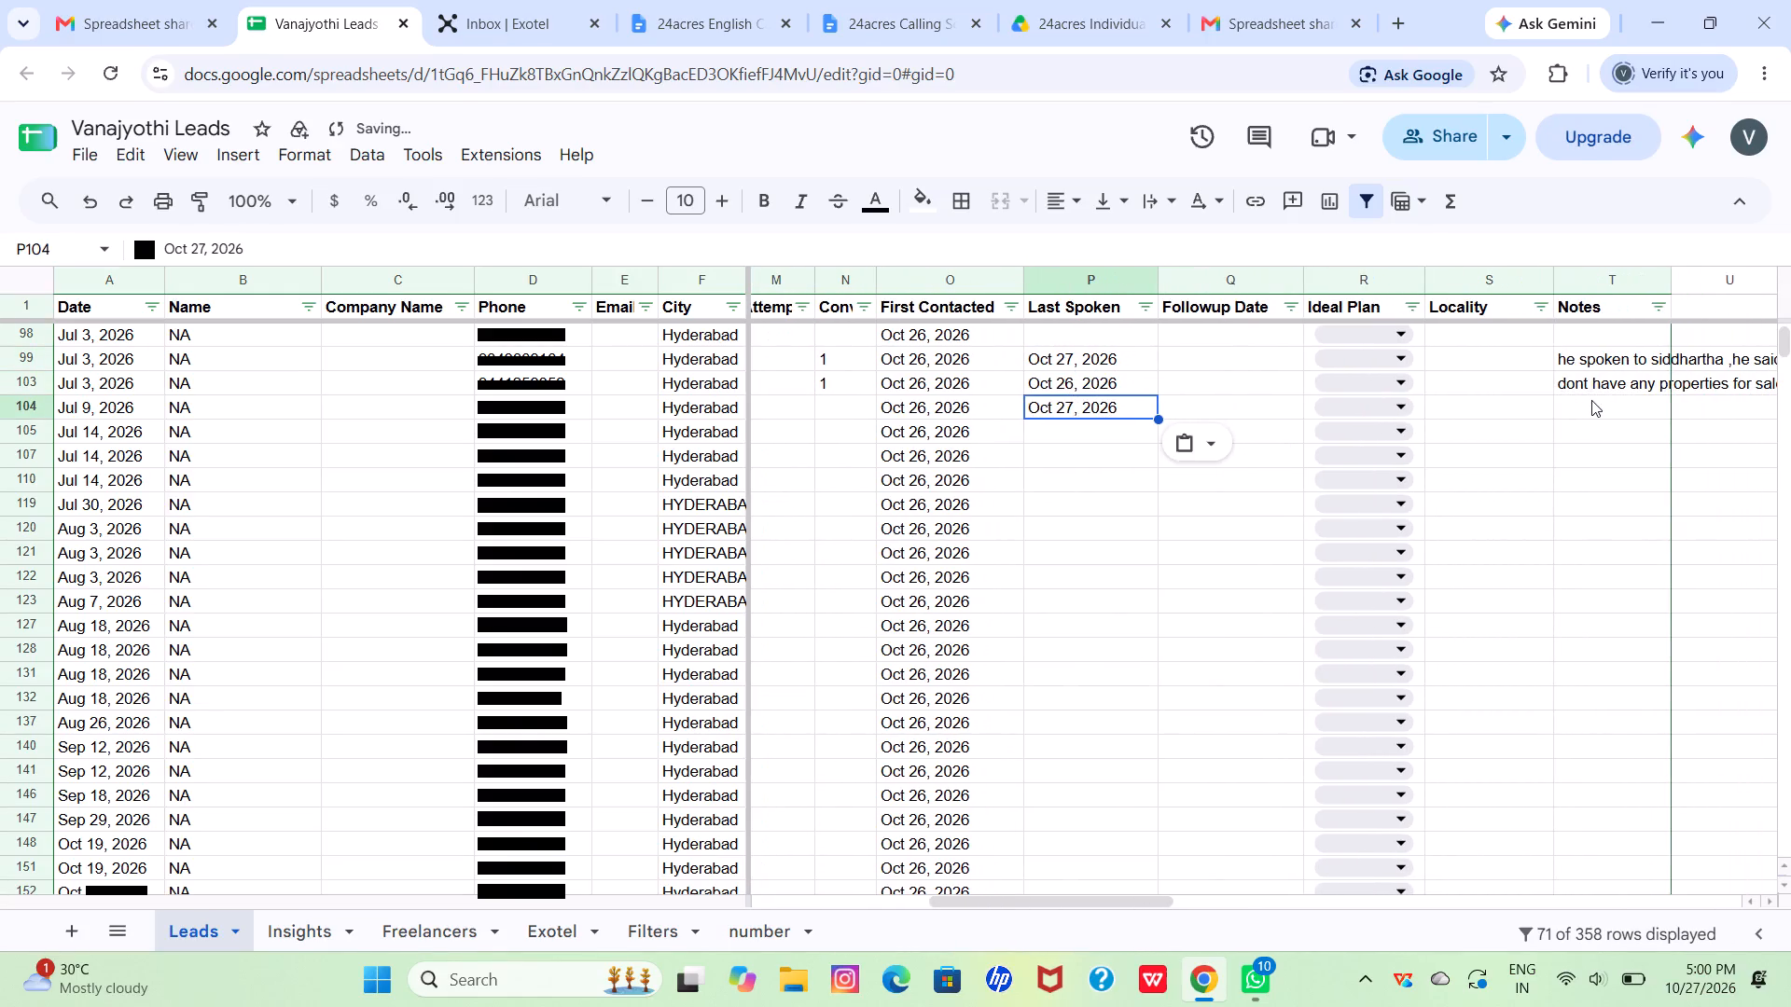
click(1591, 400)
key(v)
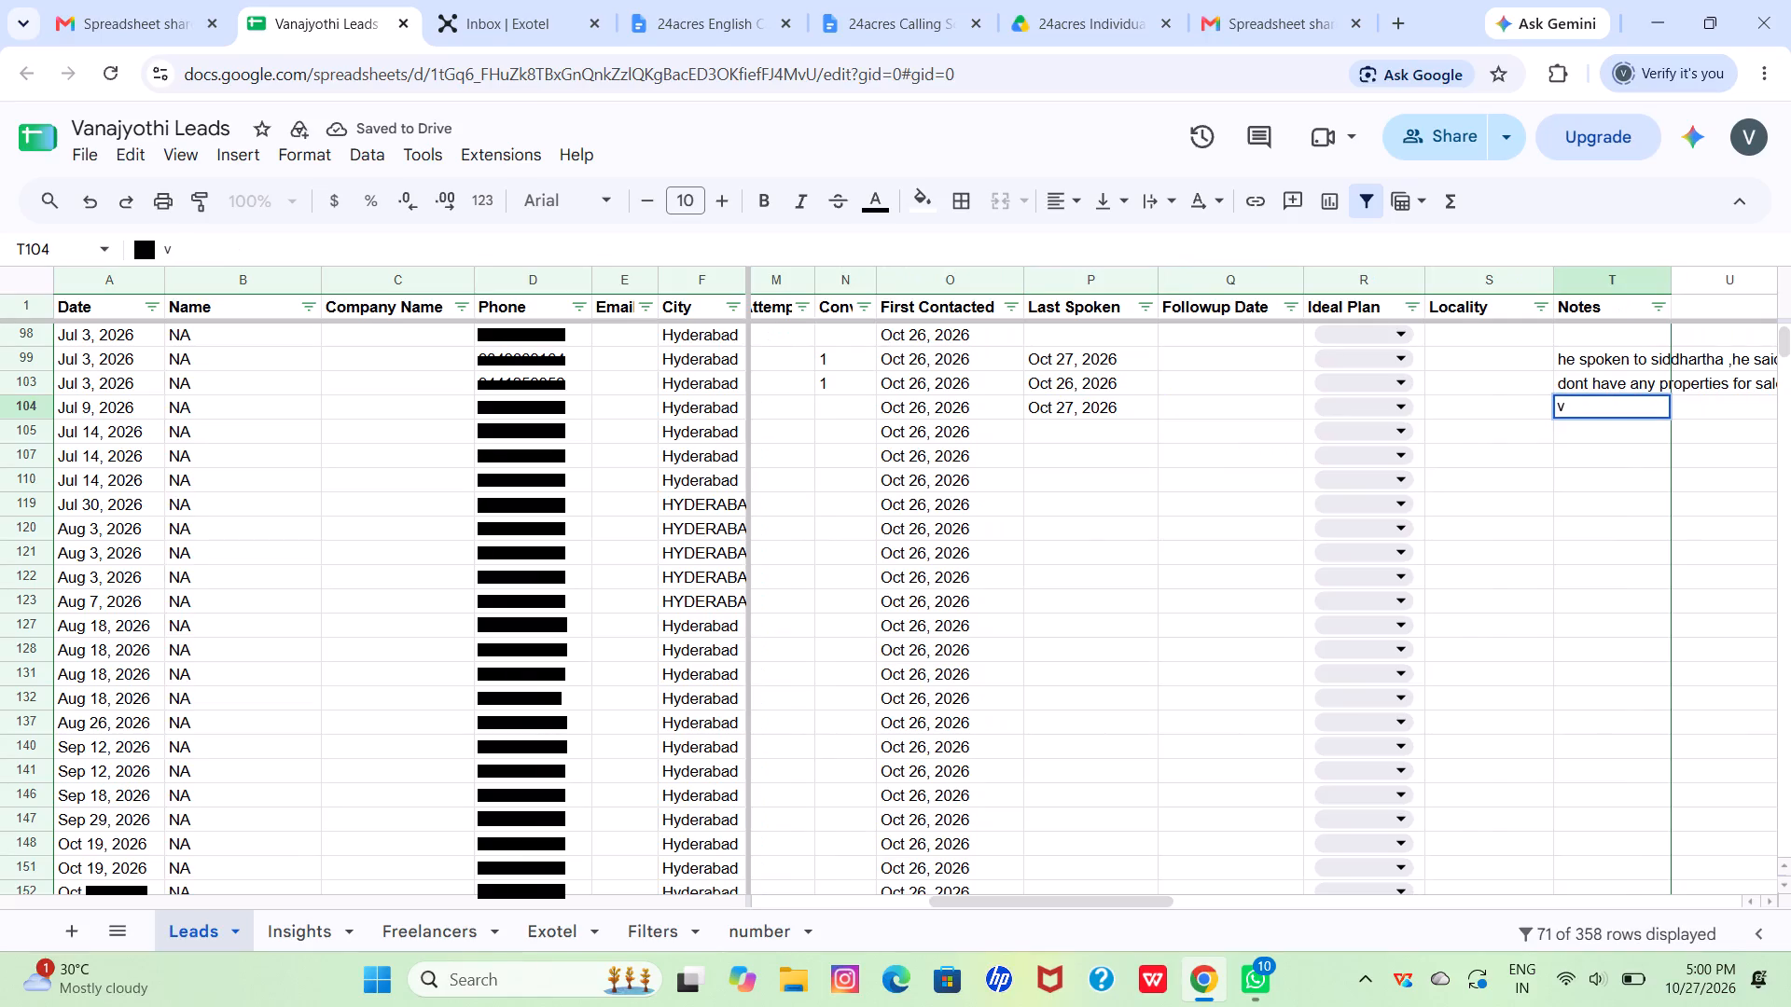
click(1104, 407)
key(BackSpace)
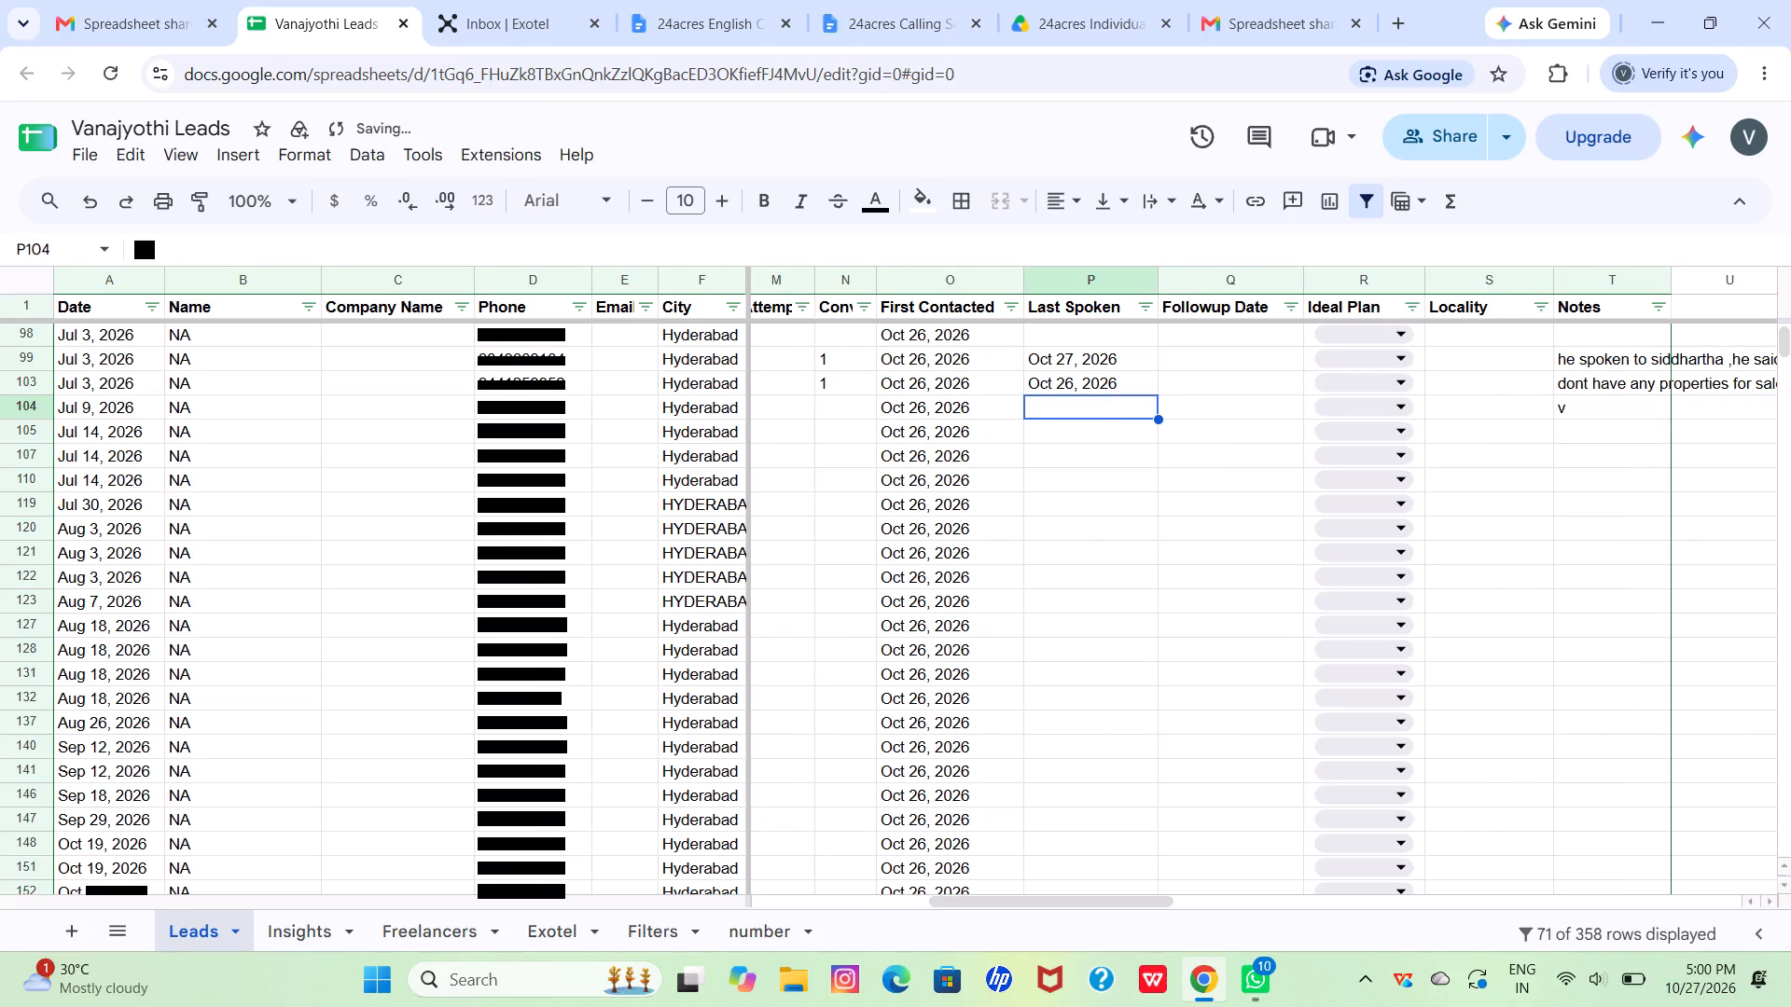
Enter "voicemail" as the note for the Jul 9, 2026 lead in row 104.
click(1556, 404)
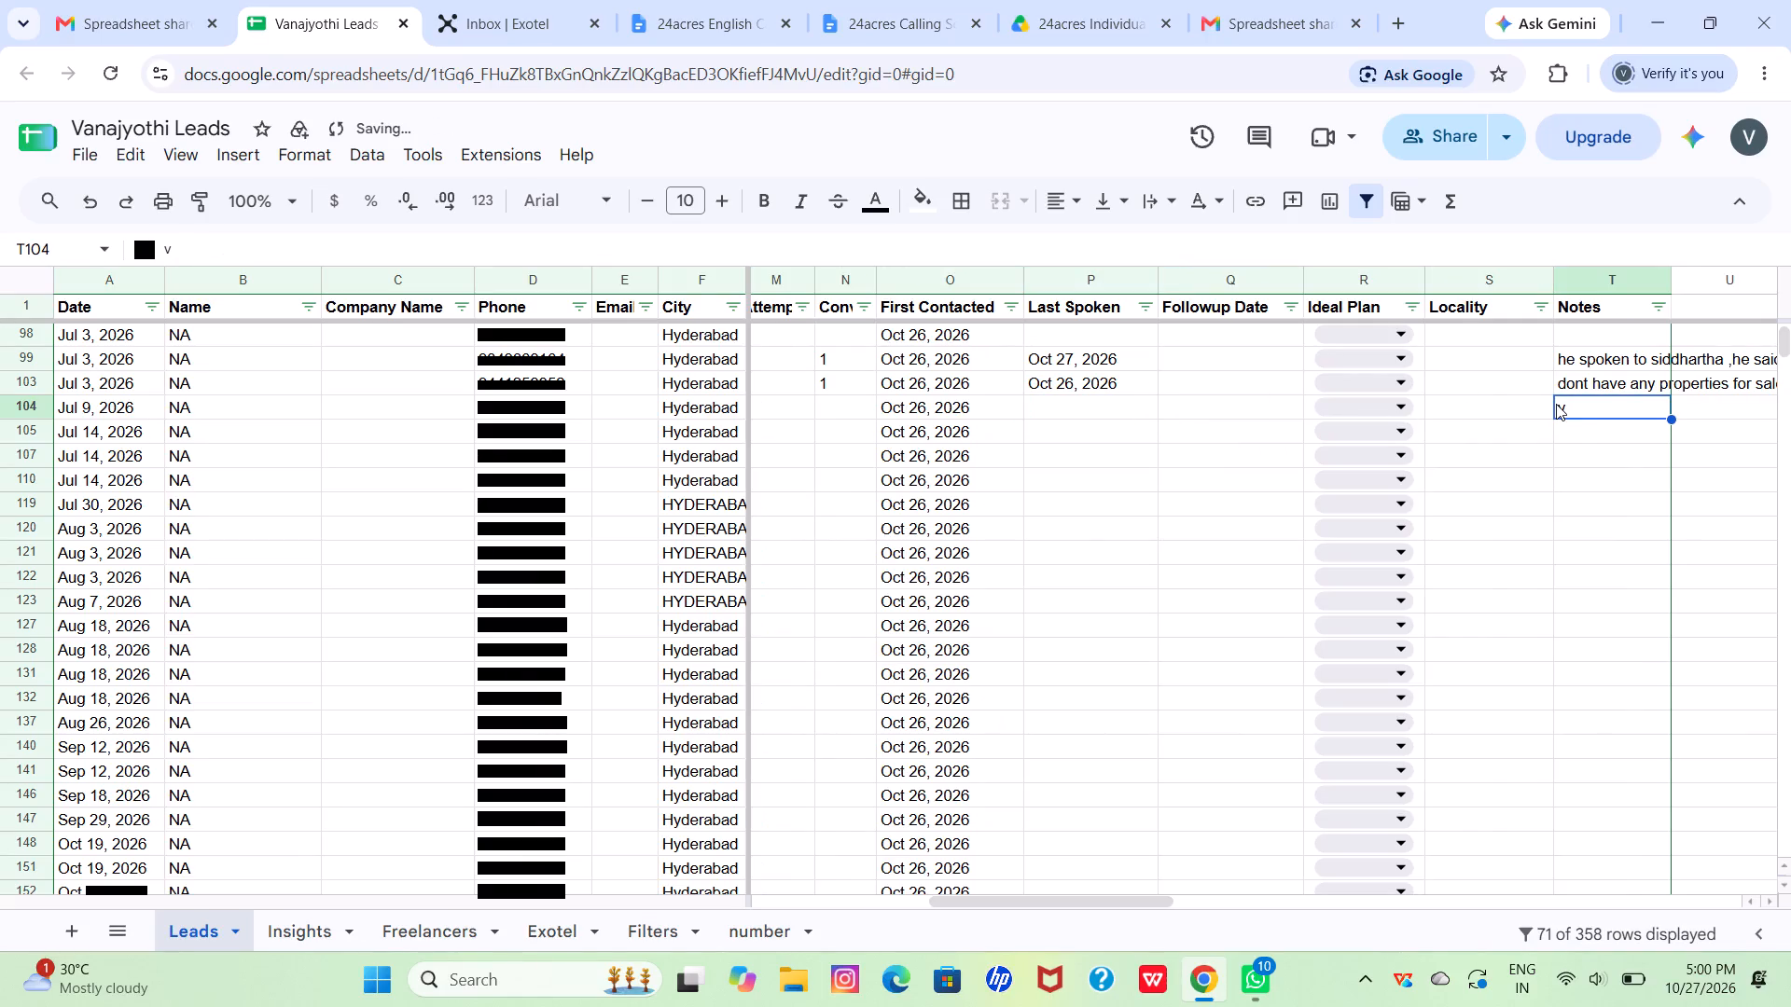
click(1577, 411)
key(BackSpace)
text(voice)
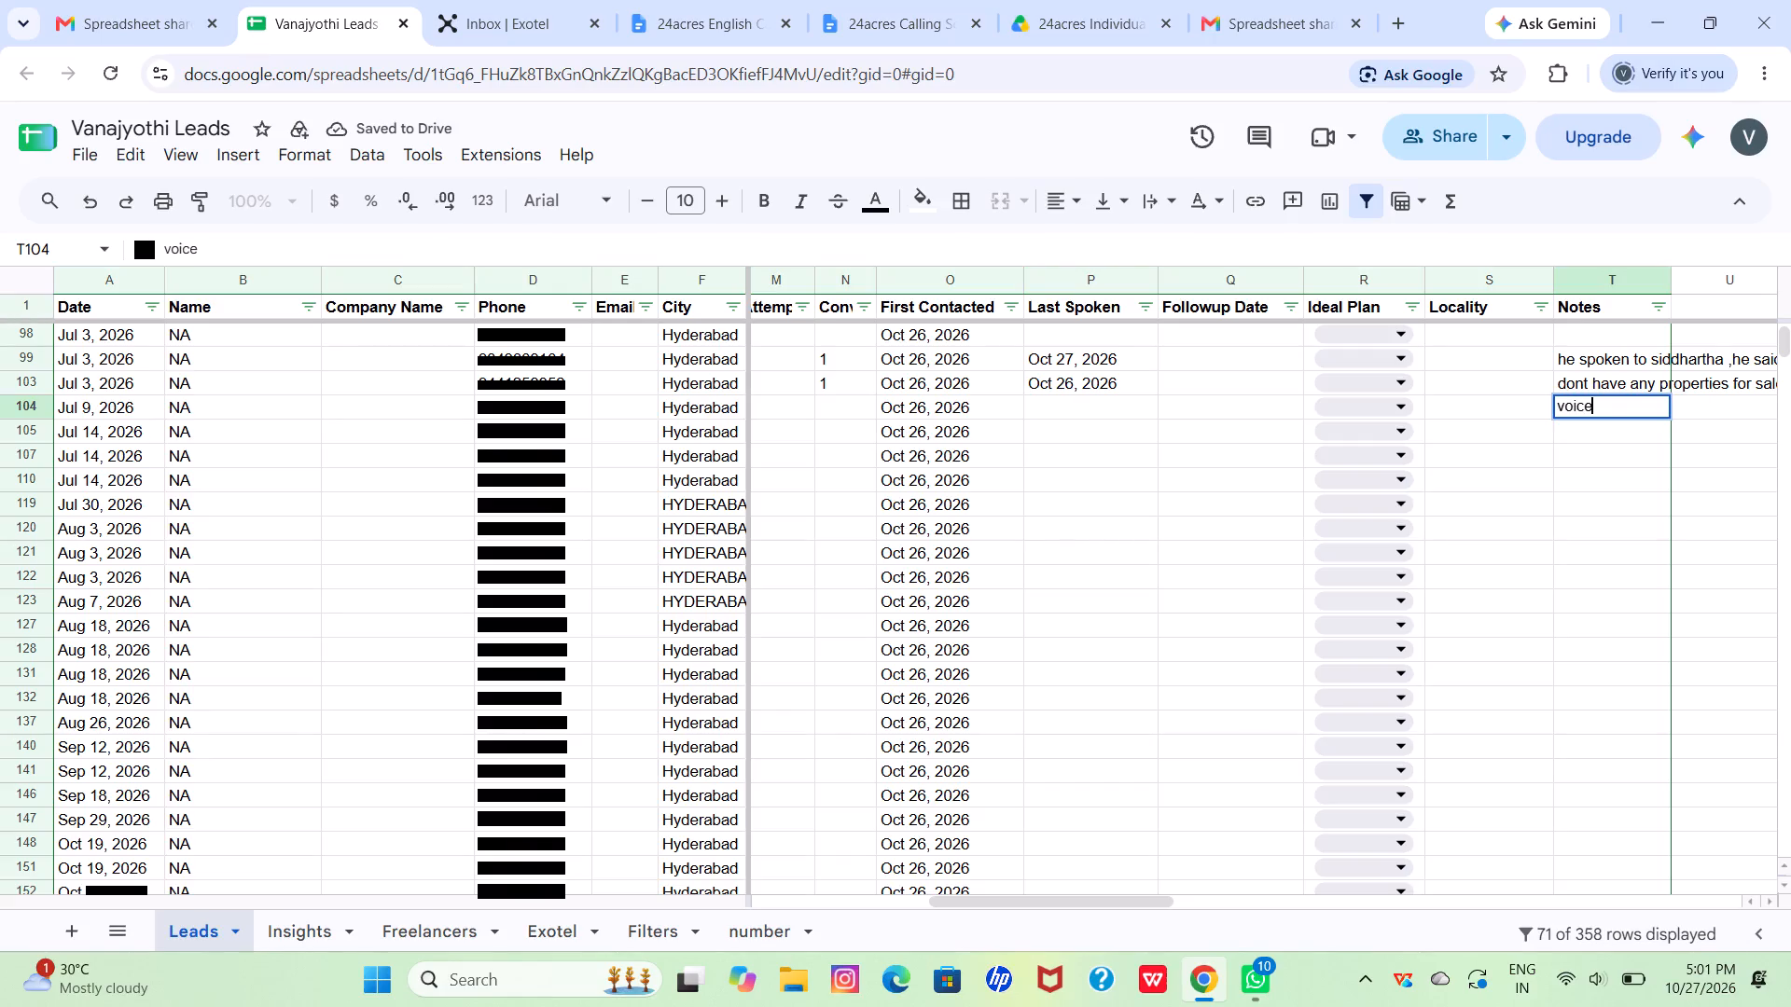
text(mai)
key(l)
key(Return)
Select the phone number of the Jul 14, 2026 lead in row 105 of the Leads sheet.
scroll(1577, 411, right, 1)
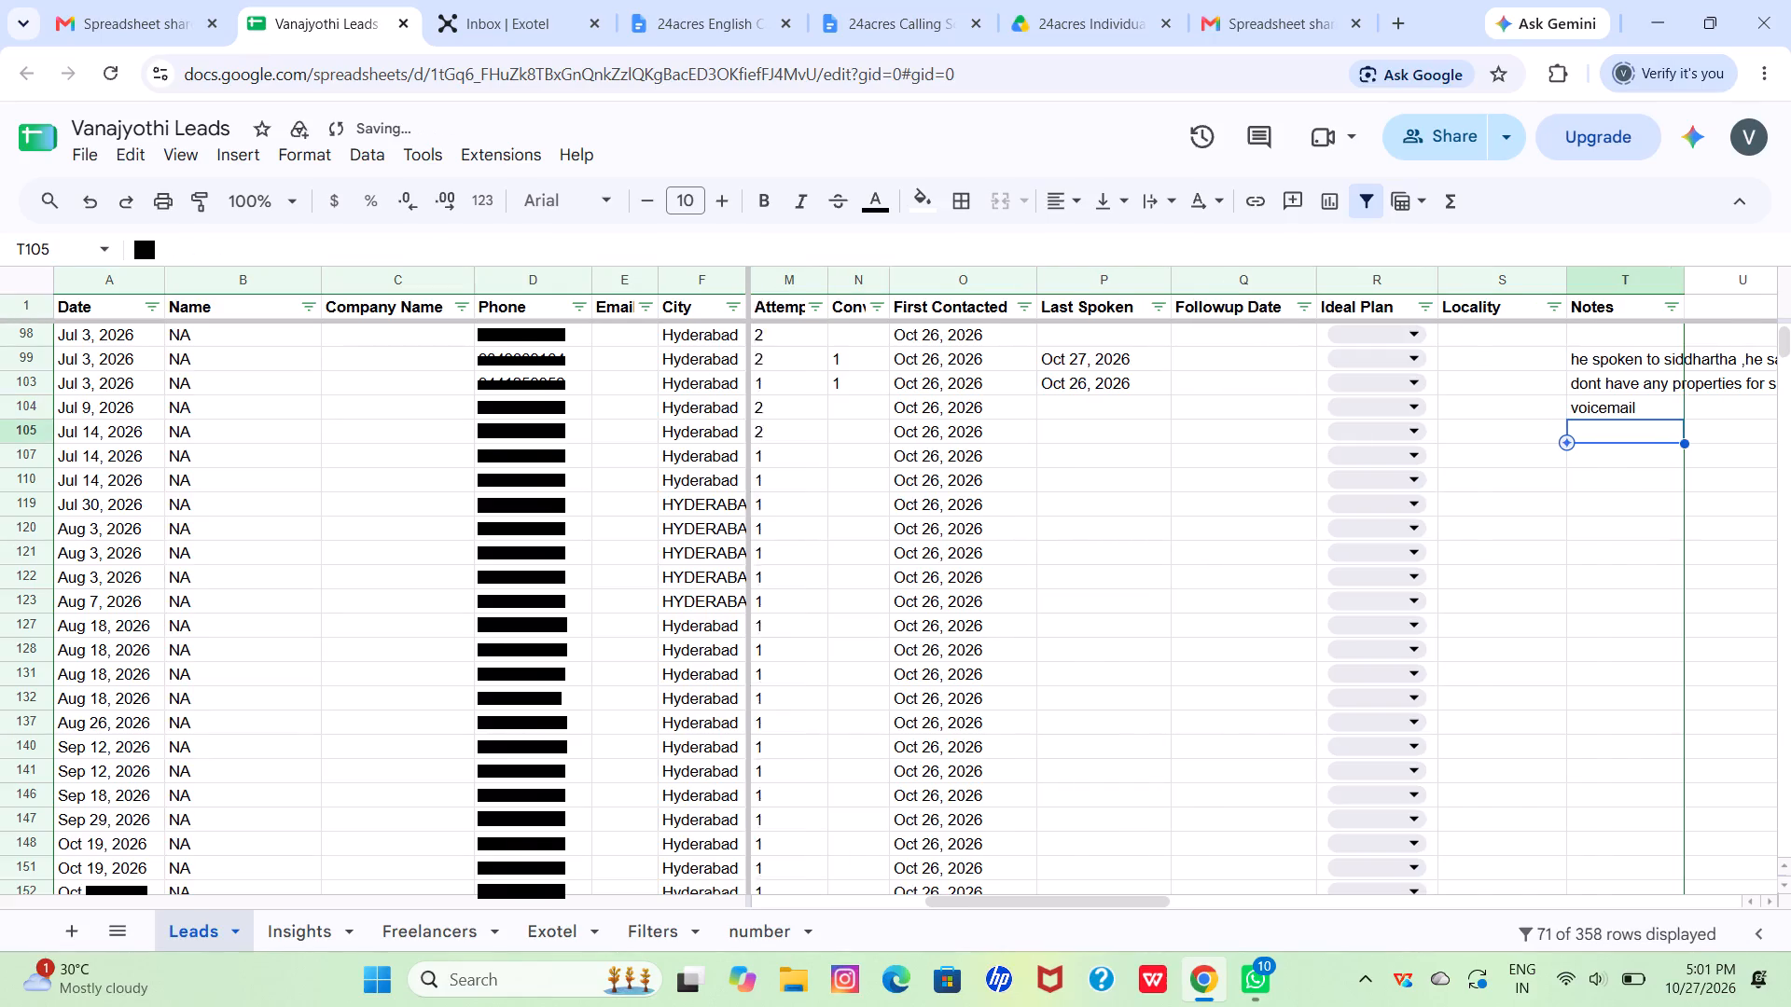
scroll(1577, 411, right, 4)
scroll(1577, 411, down, 1)
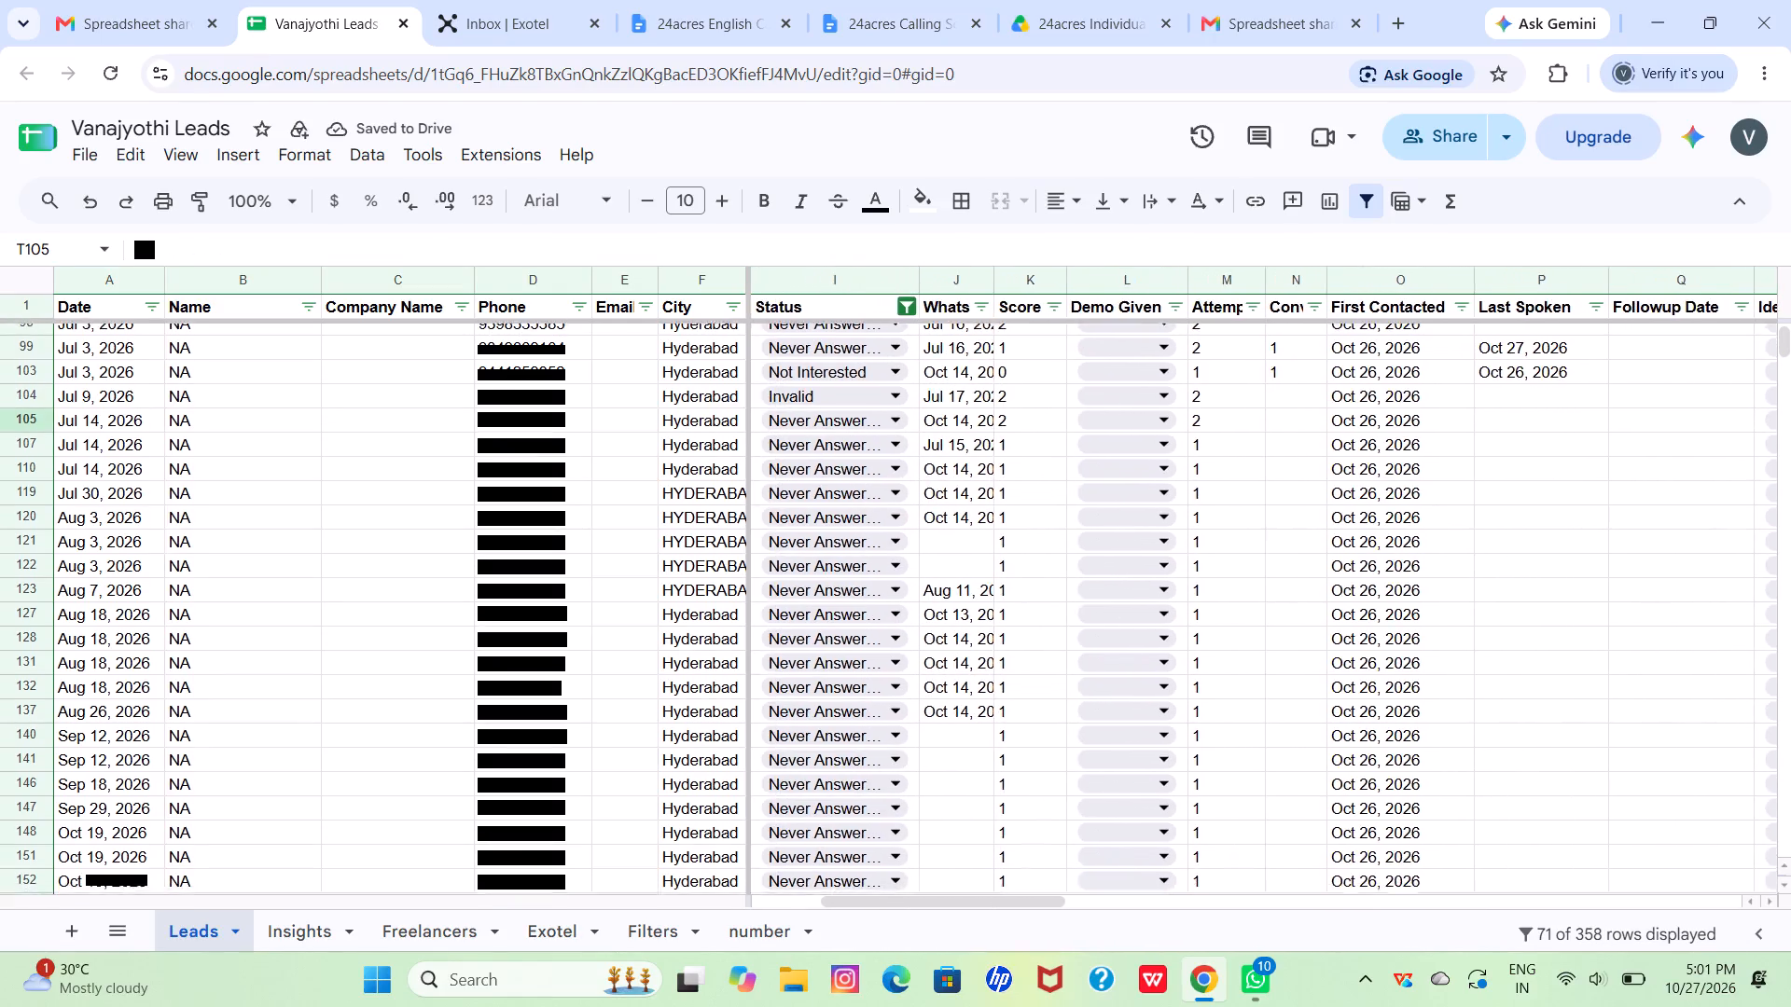
scroll(1577, 411, down, 1)
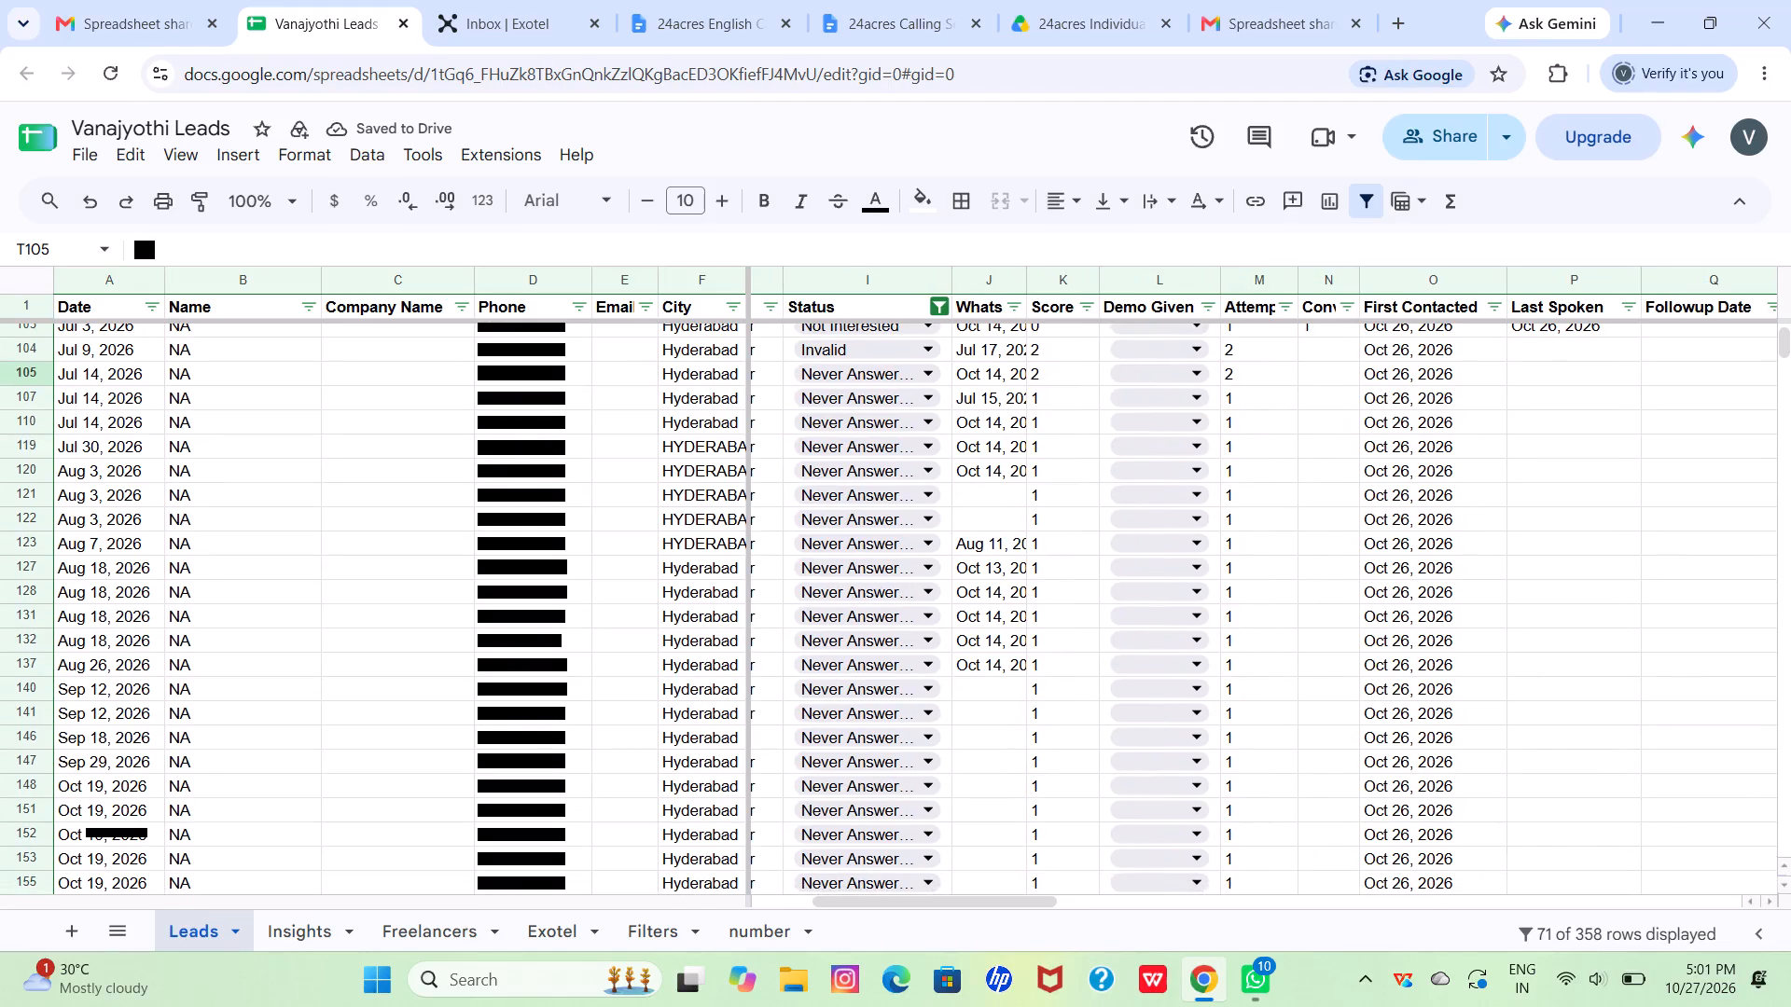
click(551, 380)
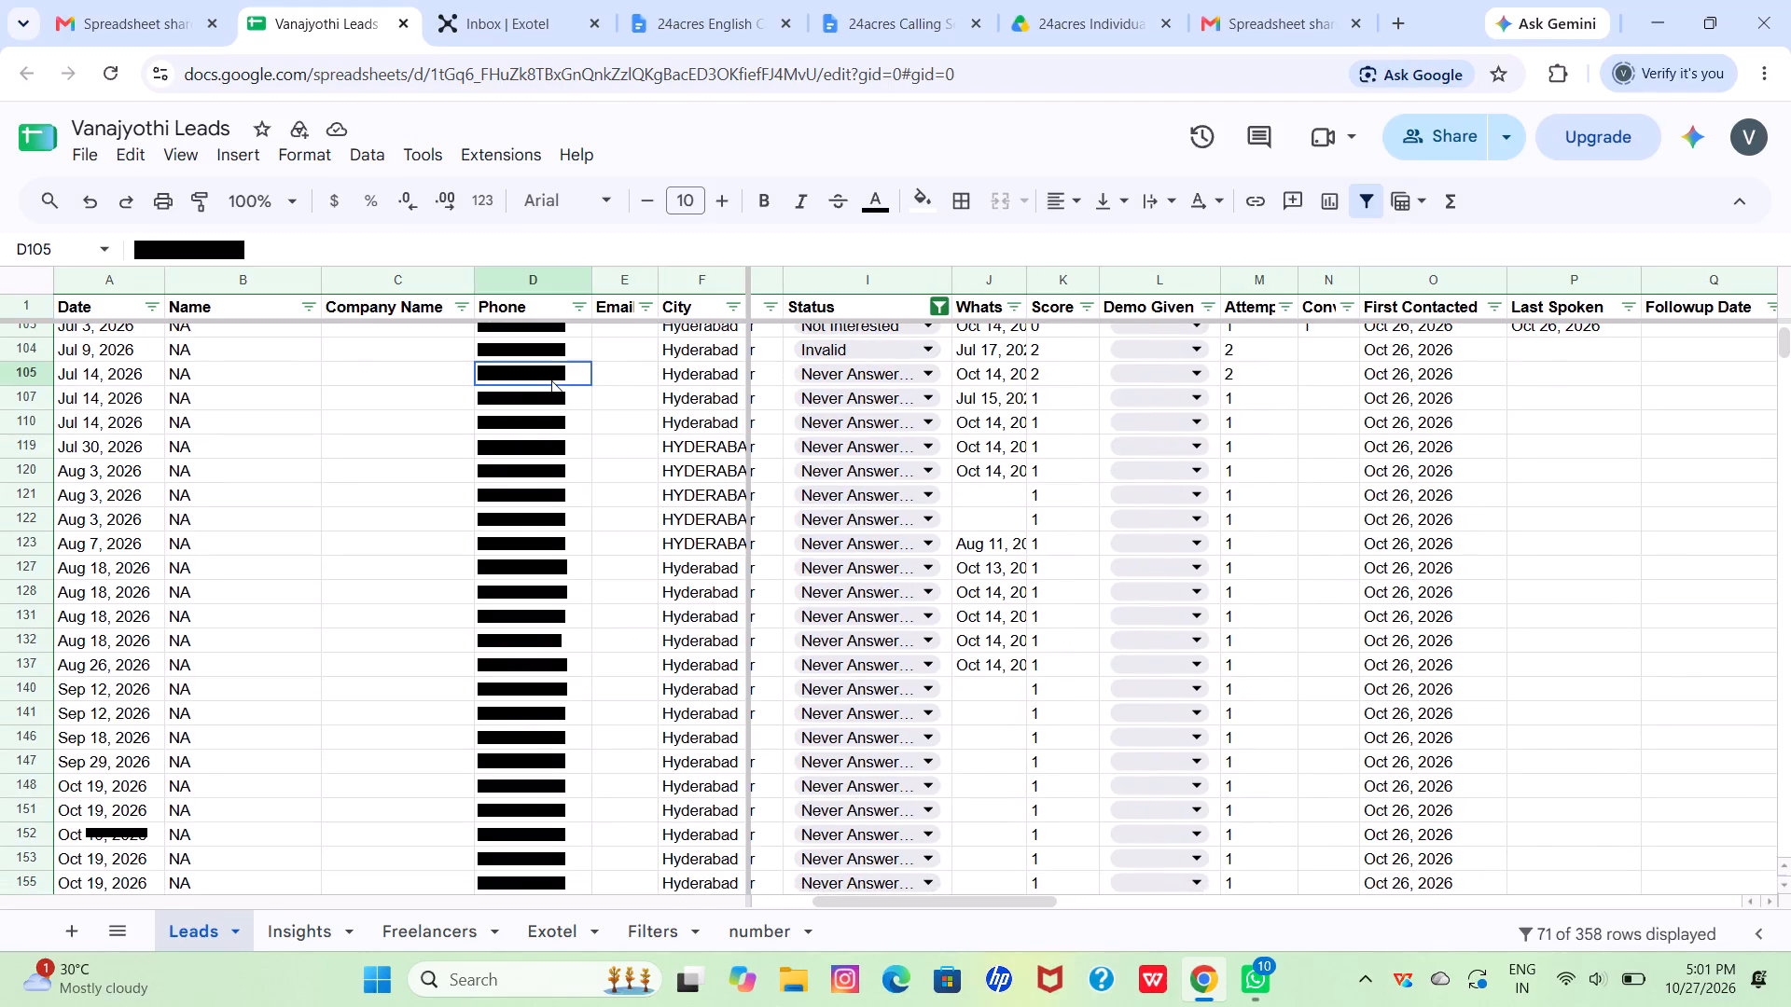
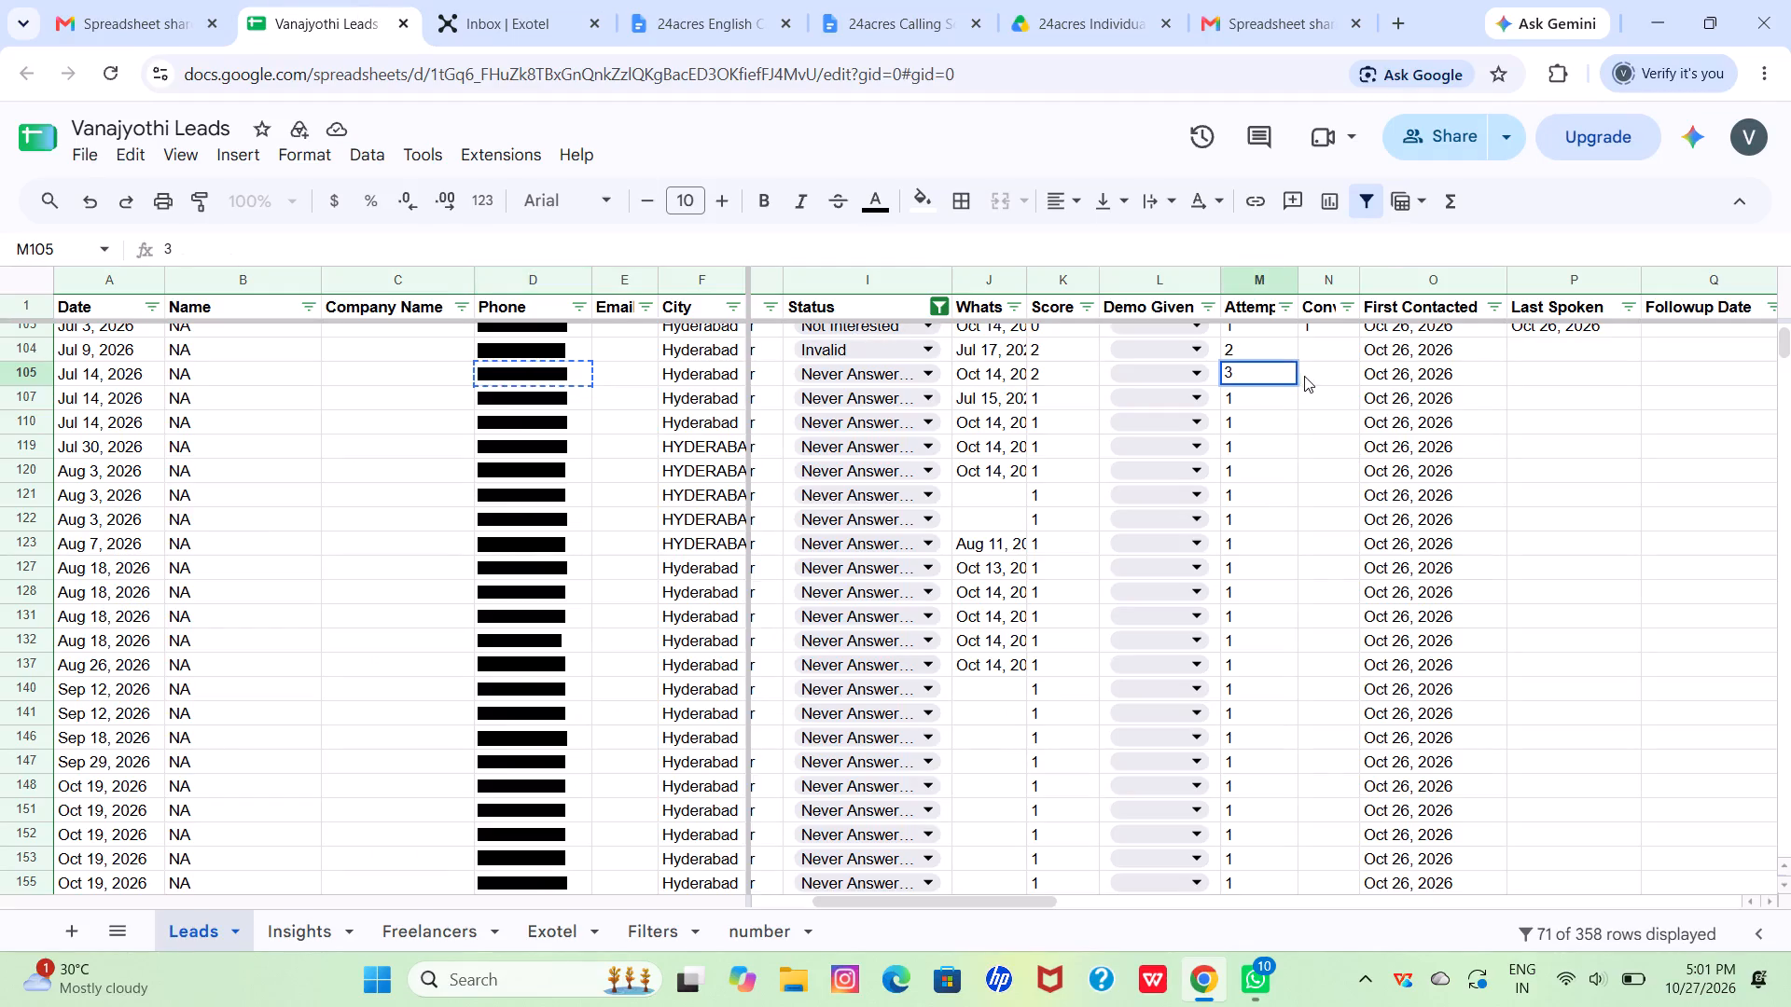
Set the attempts count of the Jul 14, 2026 lead in row 105 to 3.
click(1320, 377)
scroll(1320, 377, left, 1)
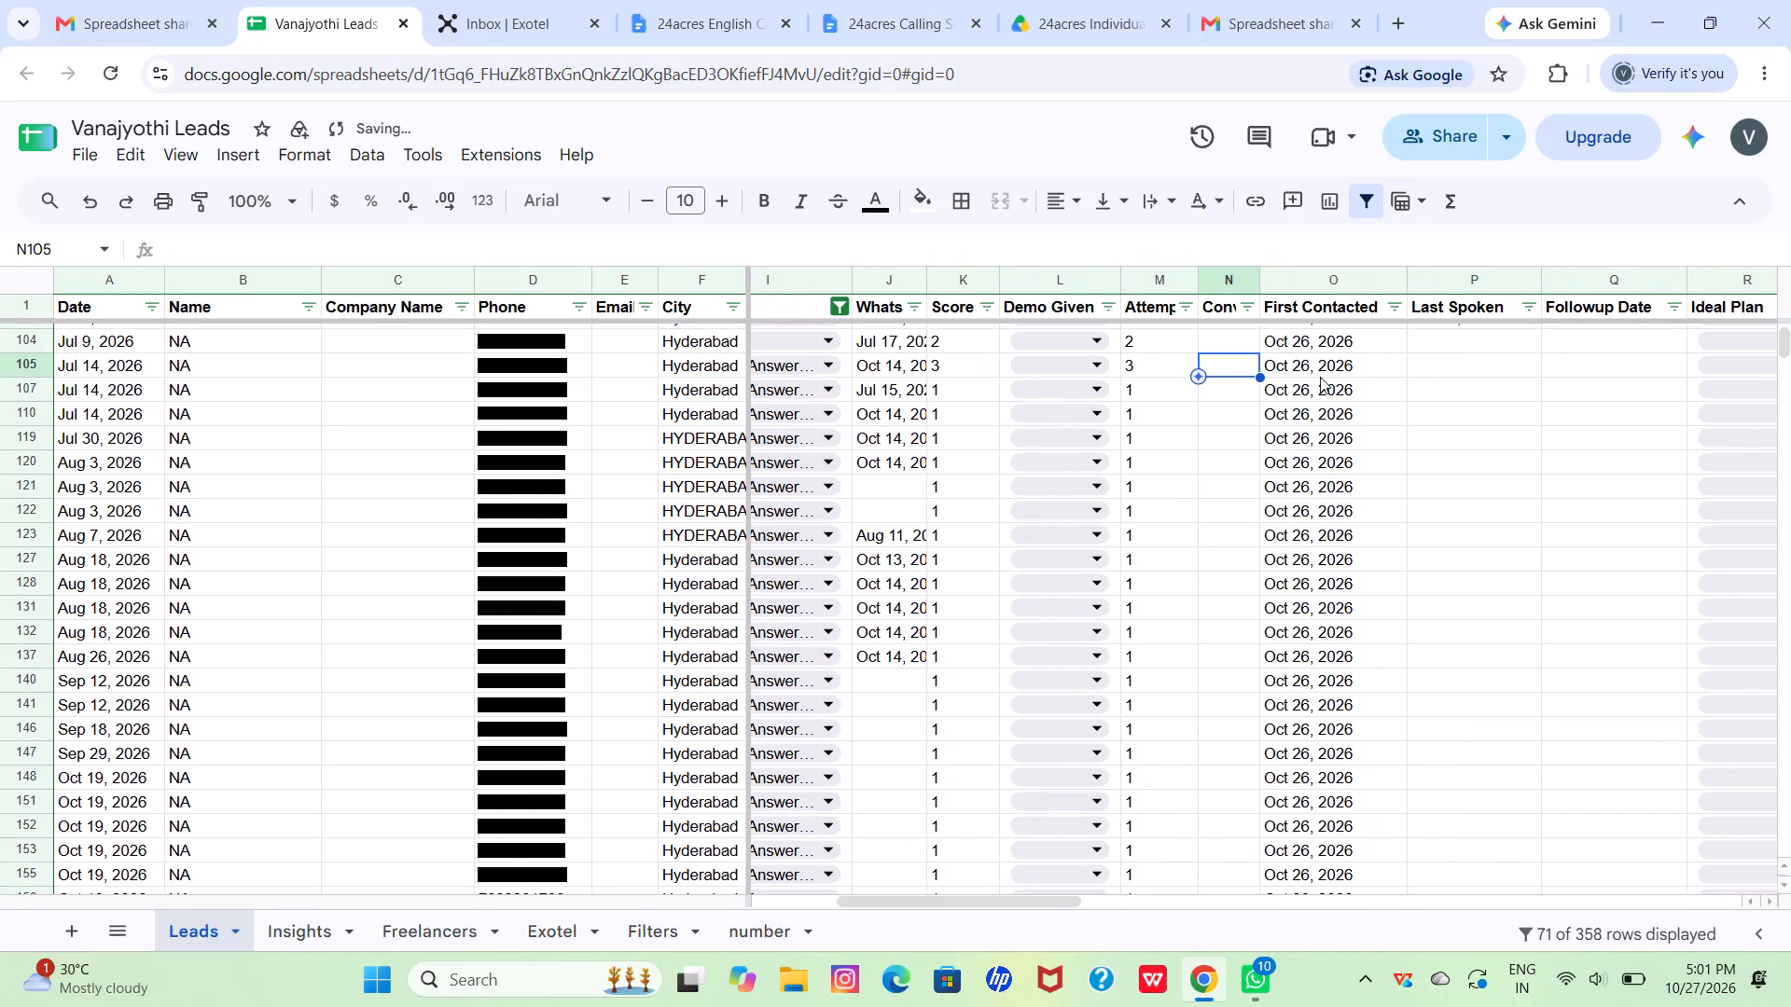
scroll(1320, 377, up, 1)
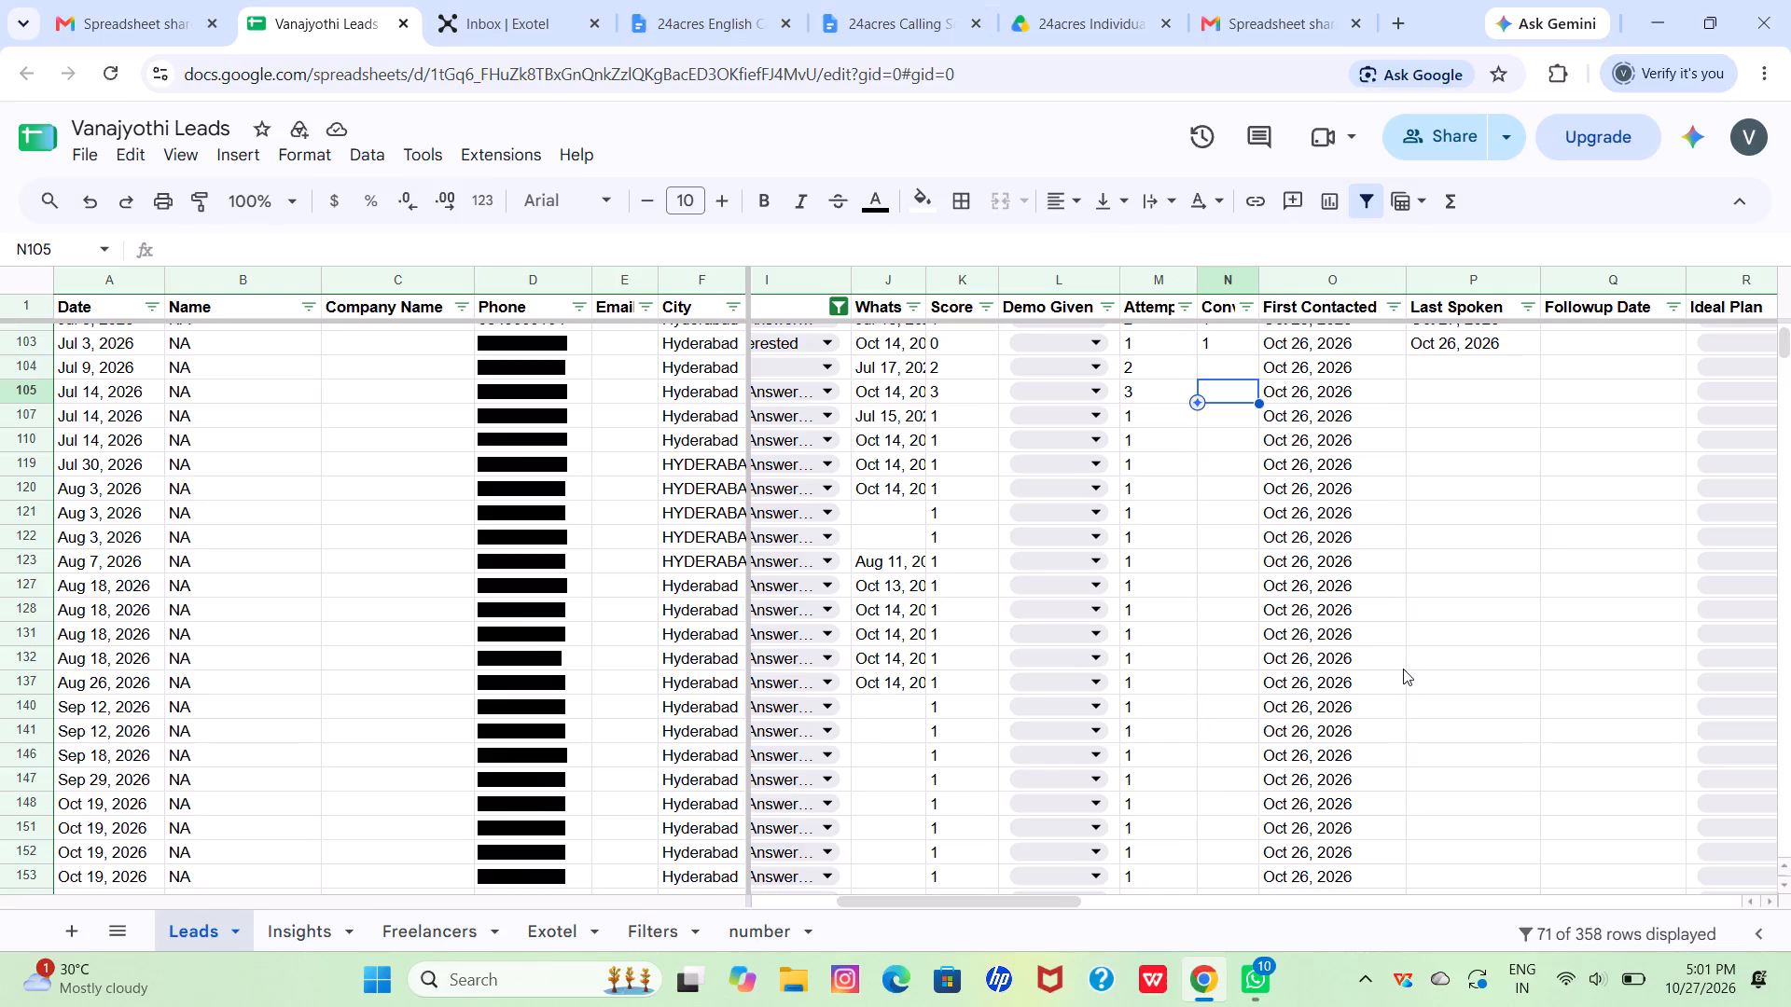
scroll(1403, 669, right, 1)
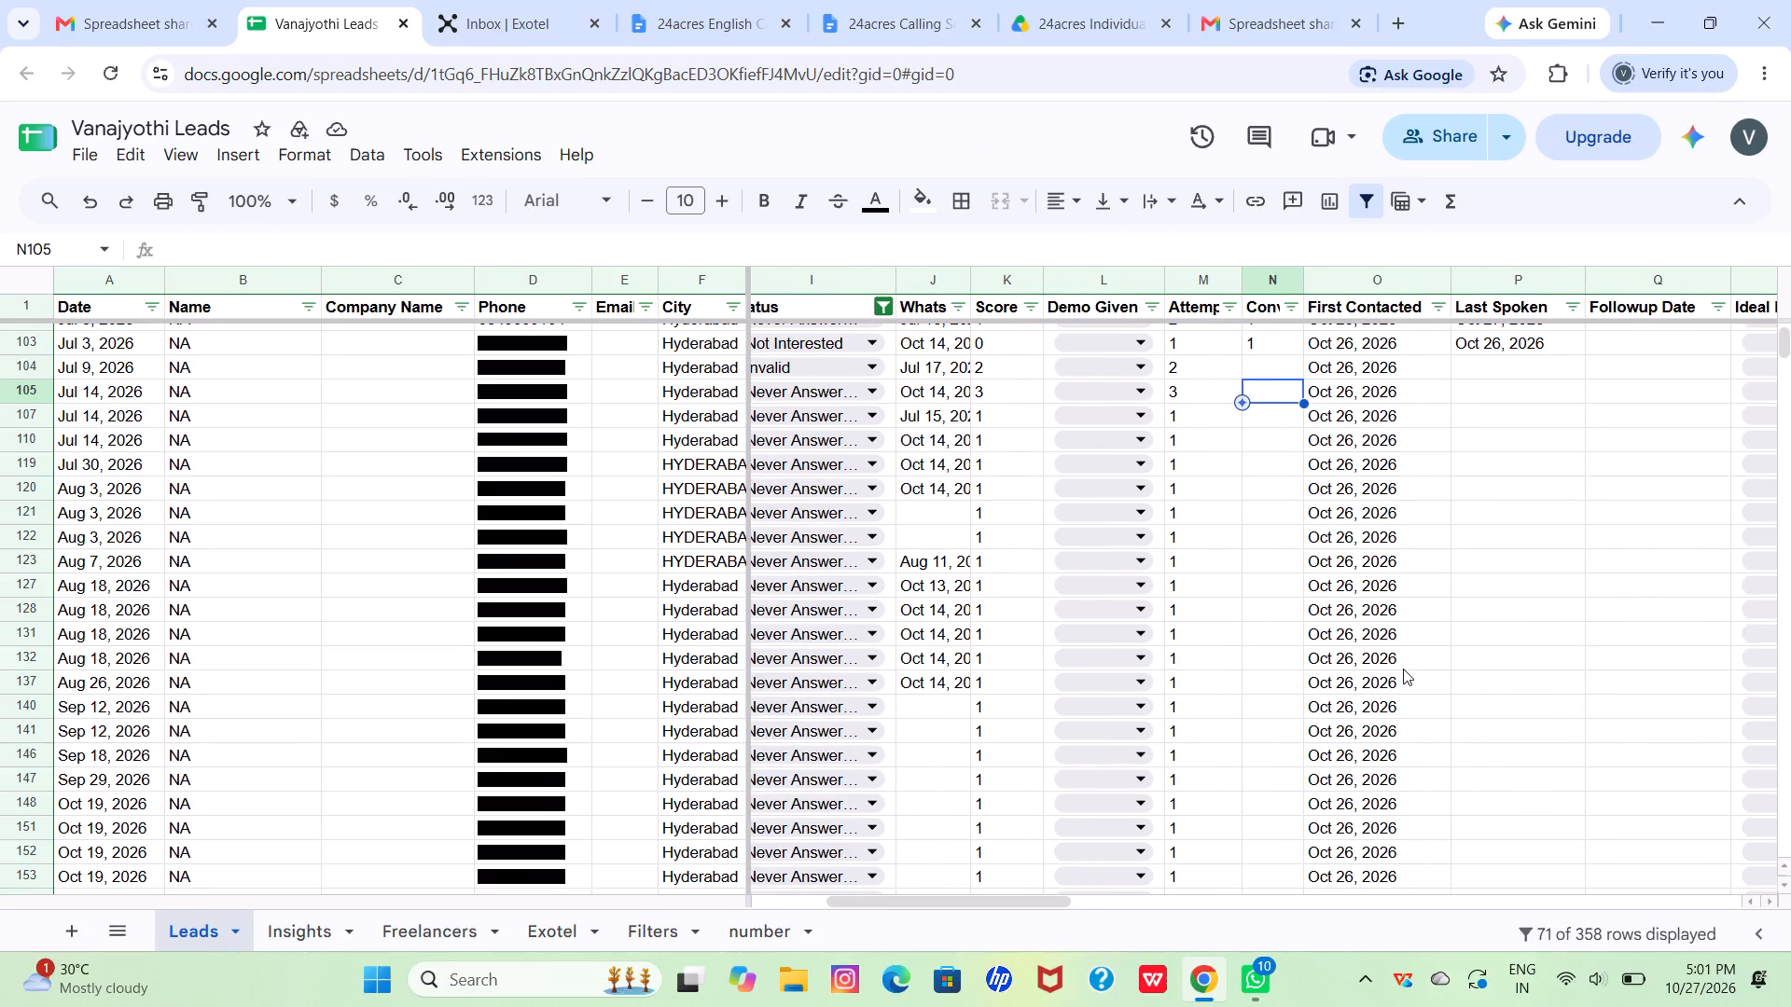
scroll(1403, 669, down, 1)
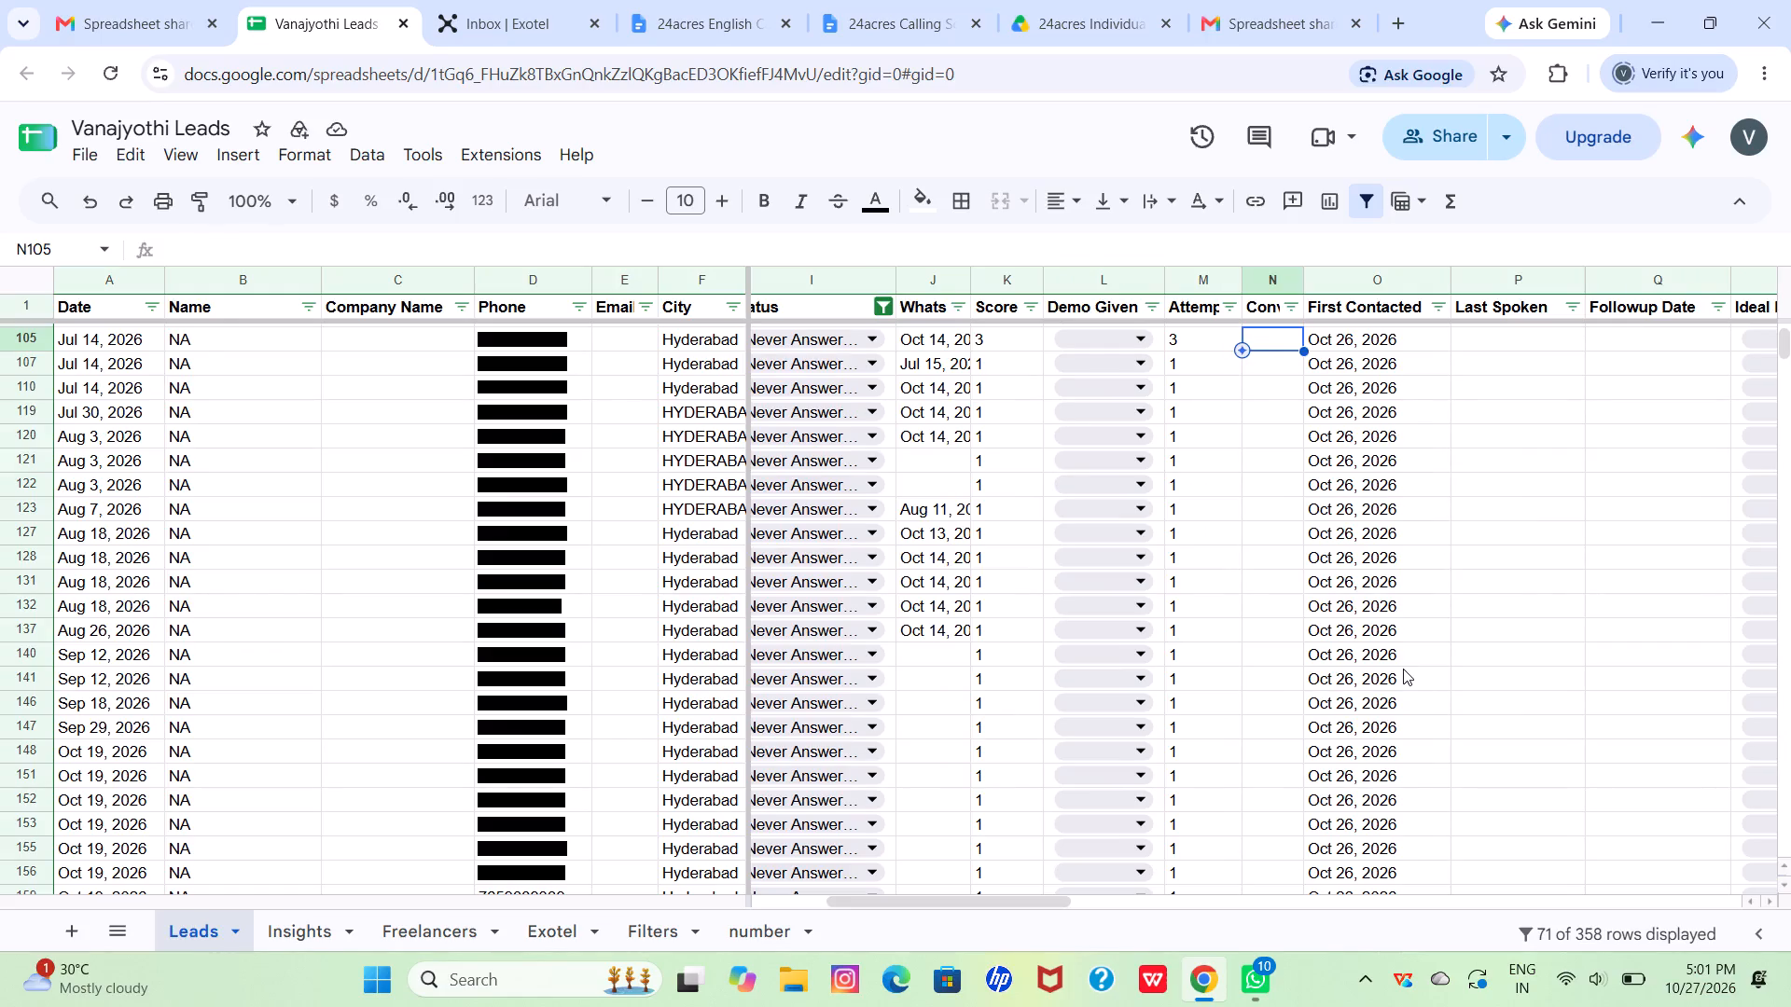
Switch to the 24acres Calling Script - First Call document.
click(917, 20)
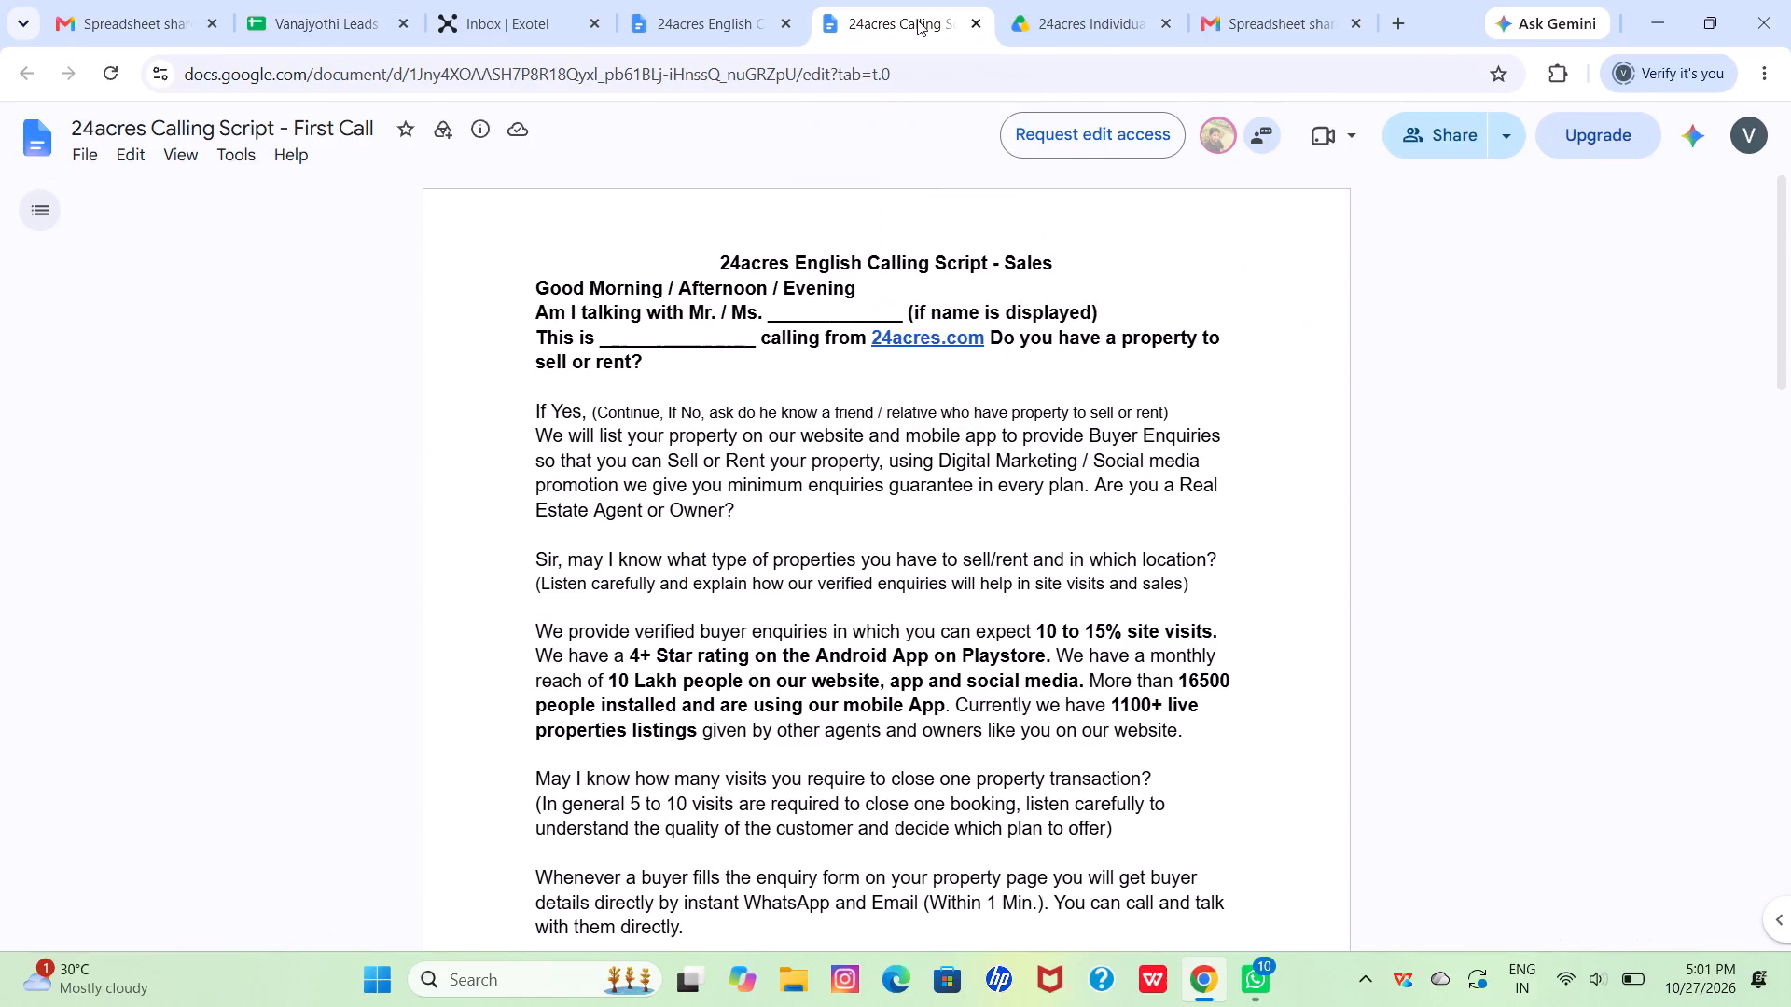
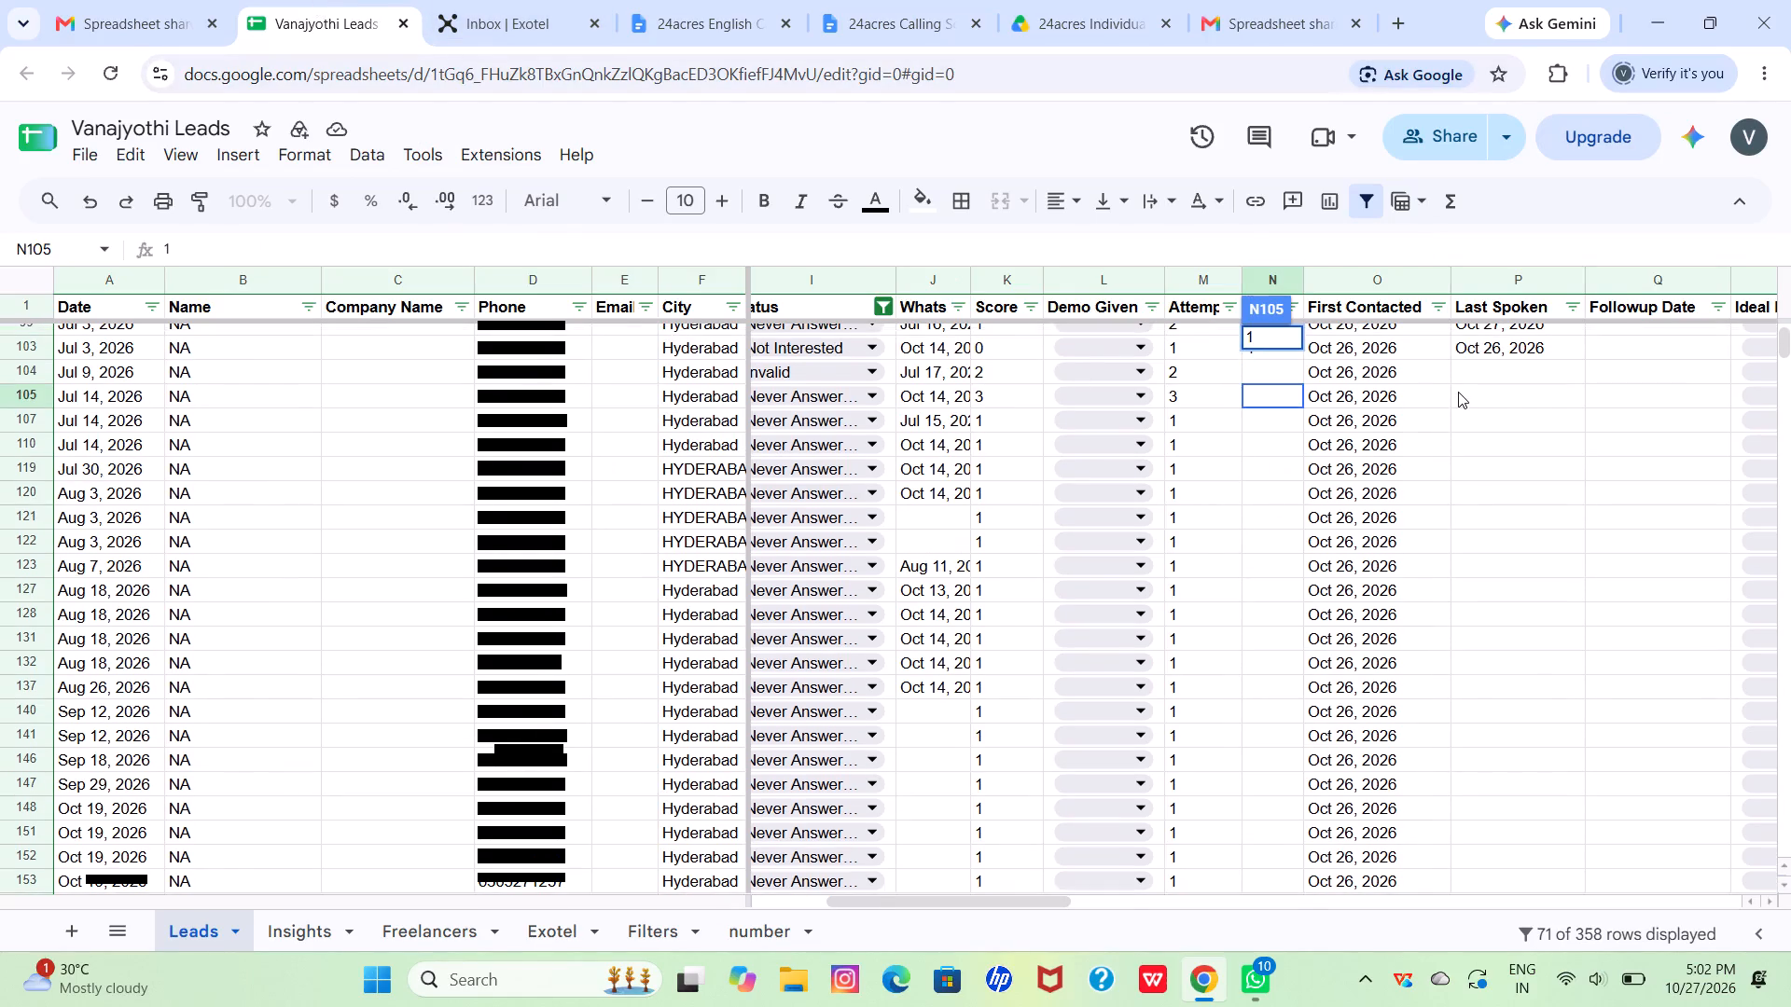
Enter 1 in the Conv column for the Jul 14, 2026 lead in row 105.
key(Return)
Copy the Oct 27, 2026 Last Spoken date from row 99 to the Jul 14, 2026 lead in row 105.
scroll(1481, 360, up, 1)
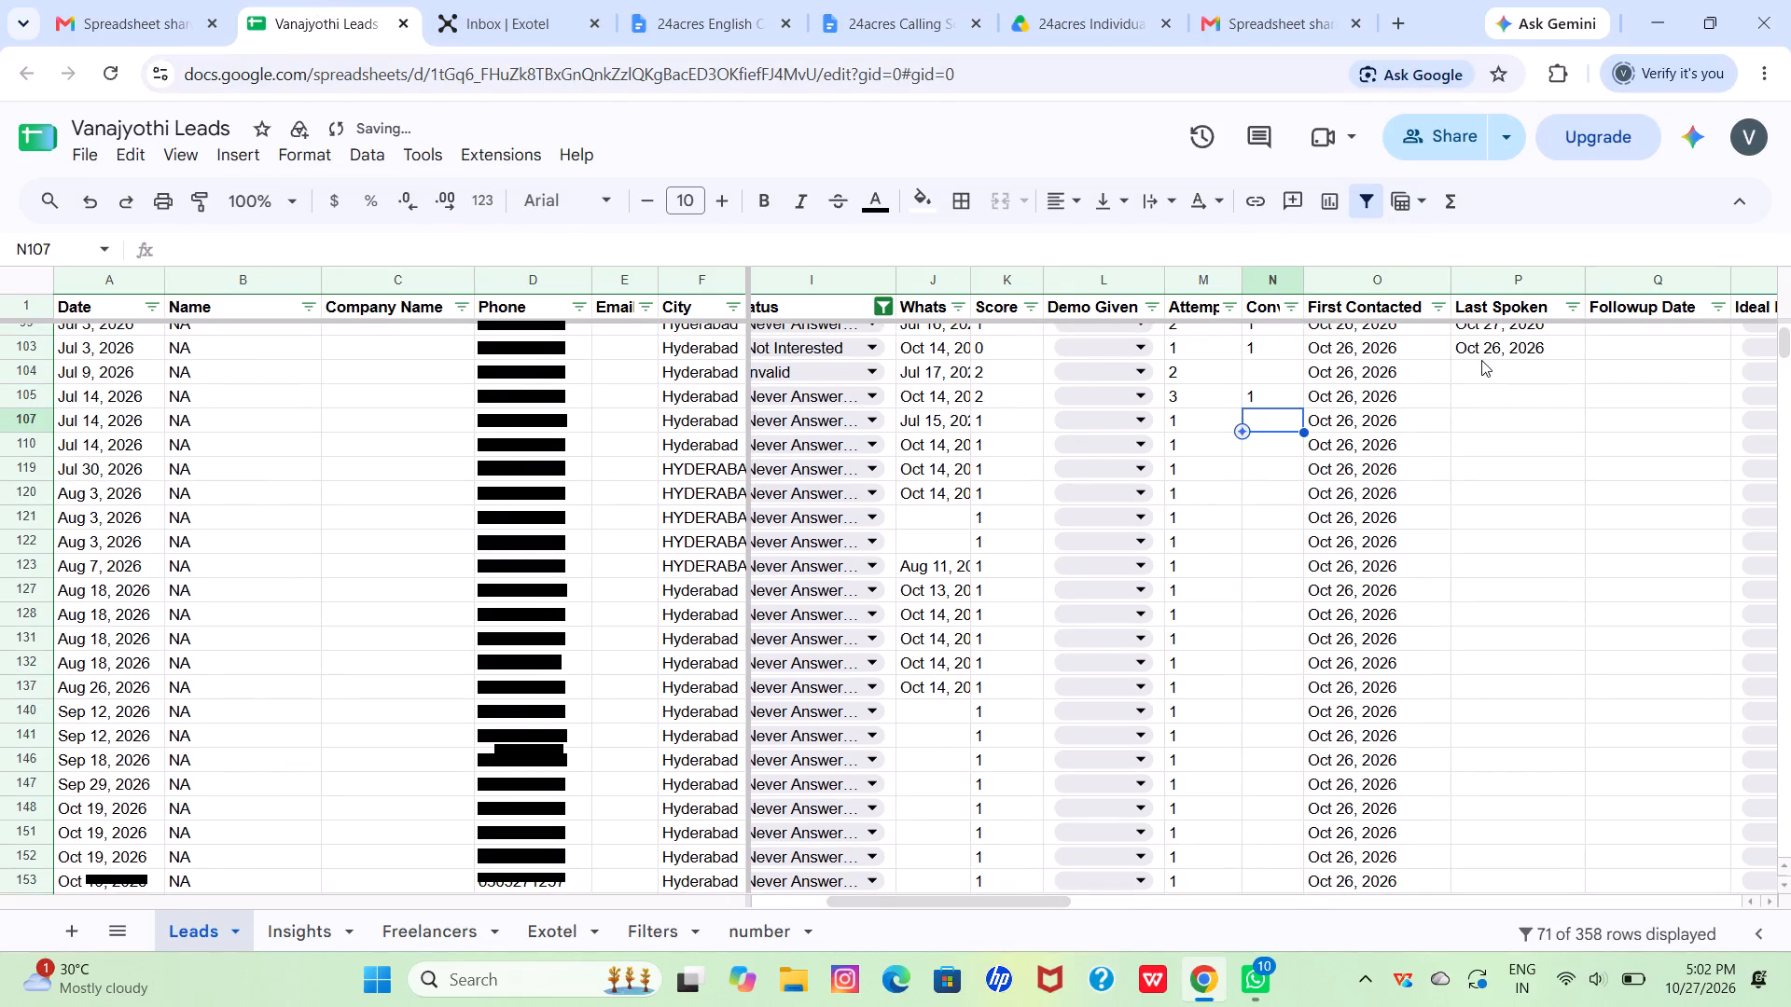
scroll(1481, 360, up, 1)
click(1487, 346)
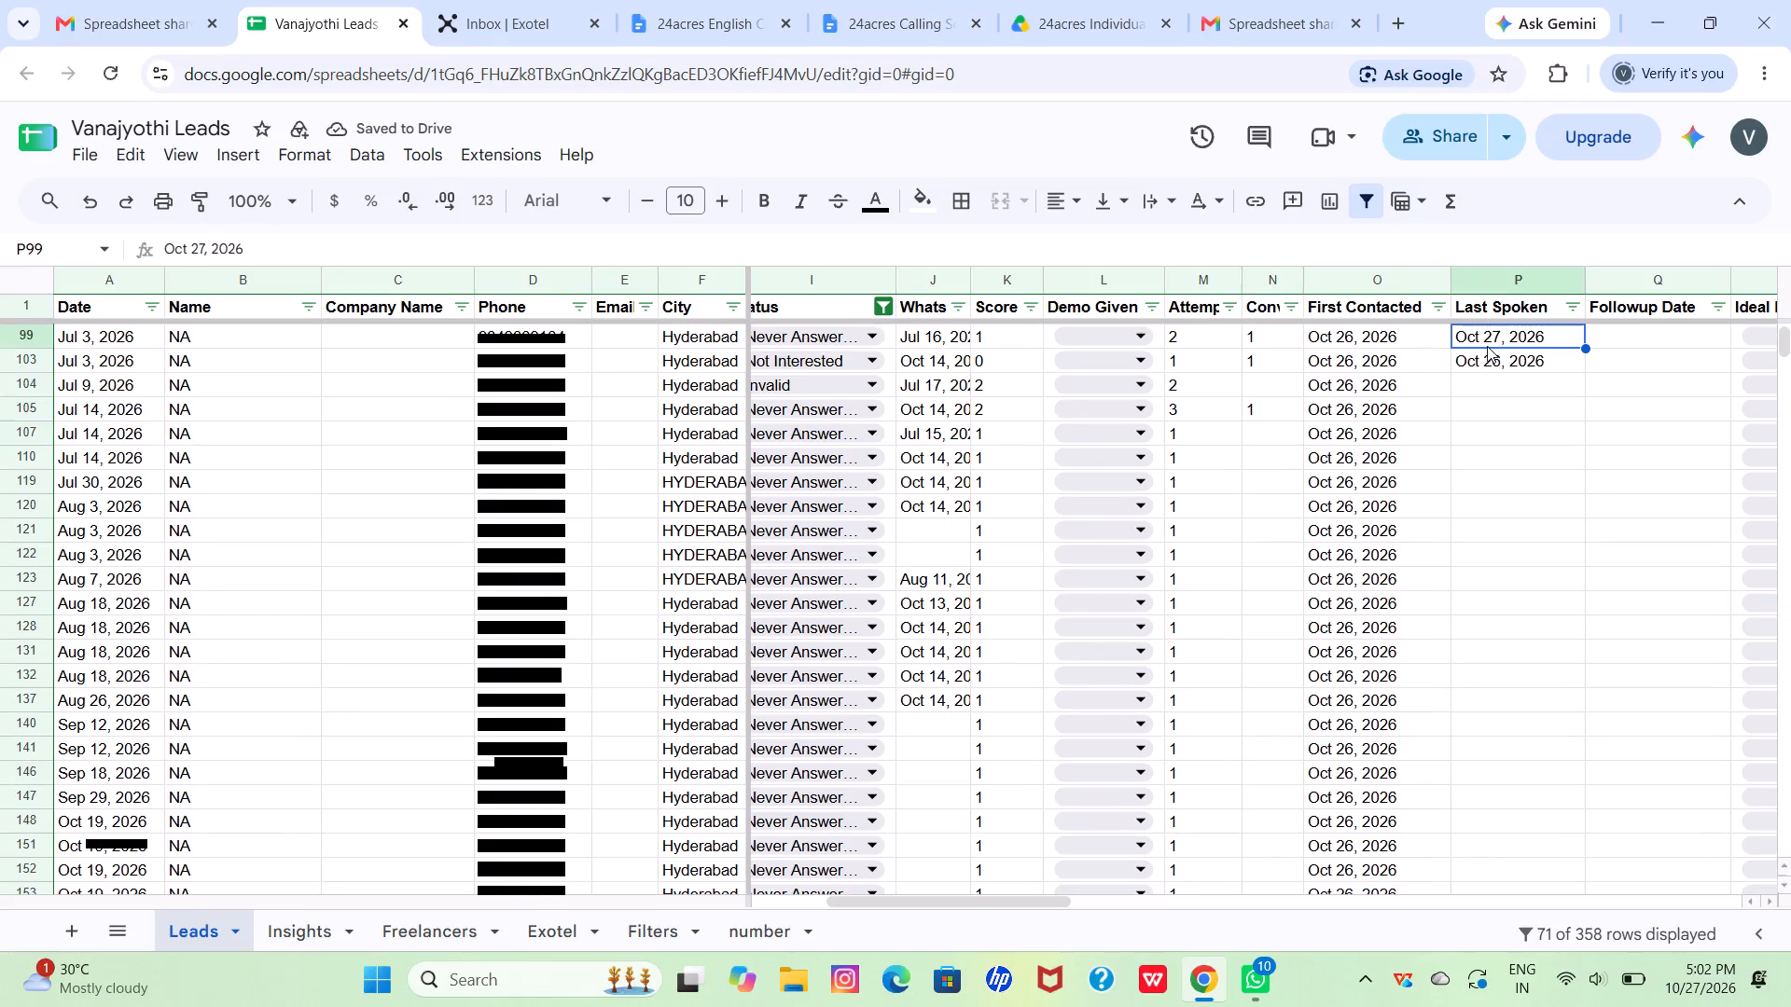
key(ctrl+c)
click(1492, 407)
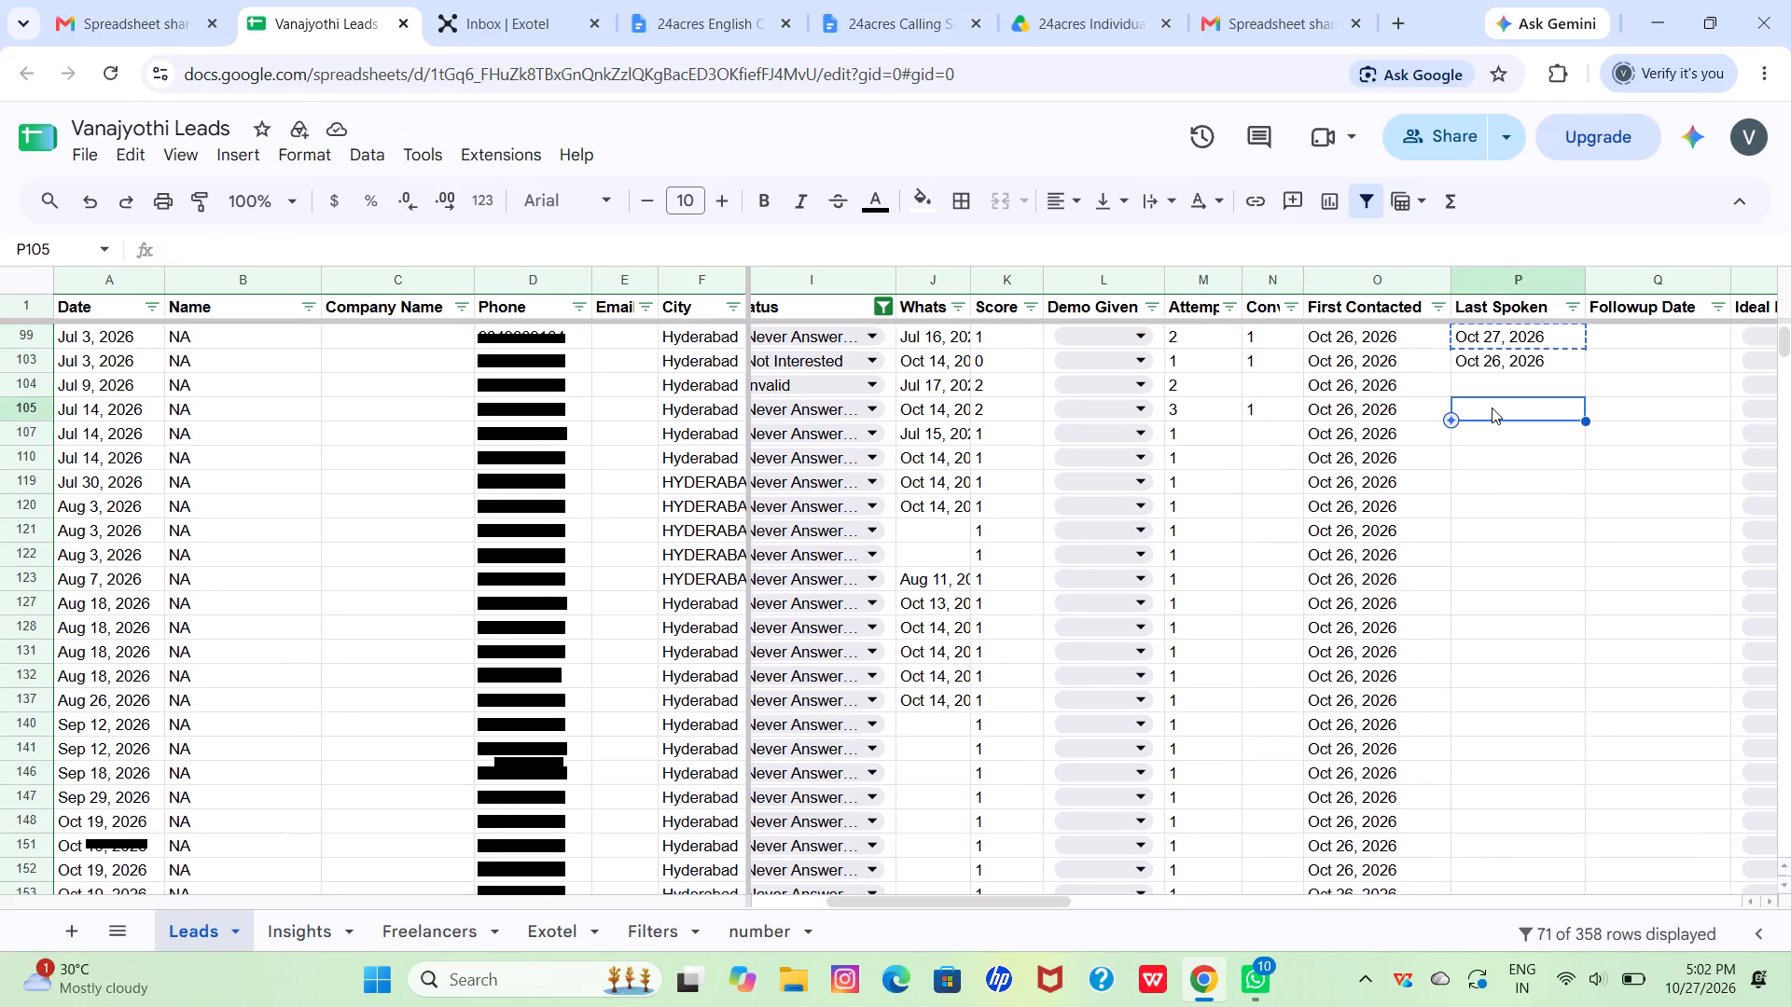
key(ctrl+v)
Paste the copied Oct 27, 2026 date as the Followup Date of the Jul 14, 2026 lead in row 105.
scroll(1492, 407, left, 3)
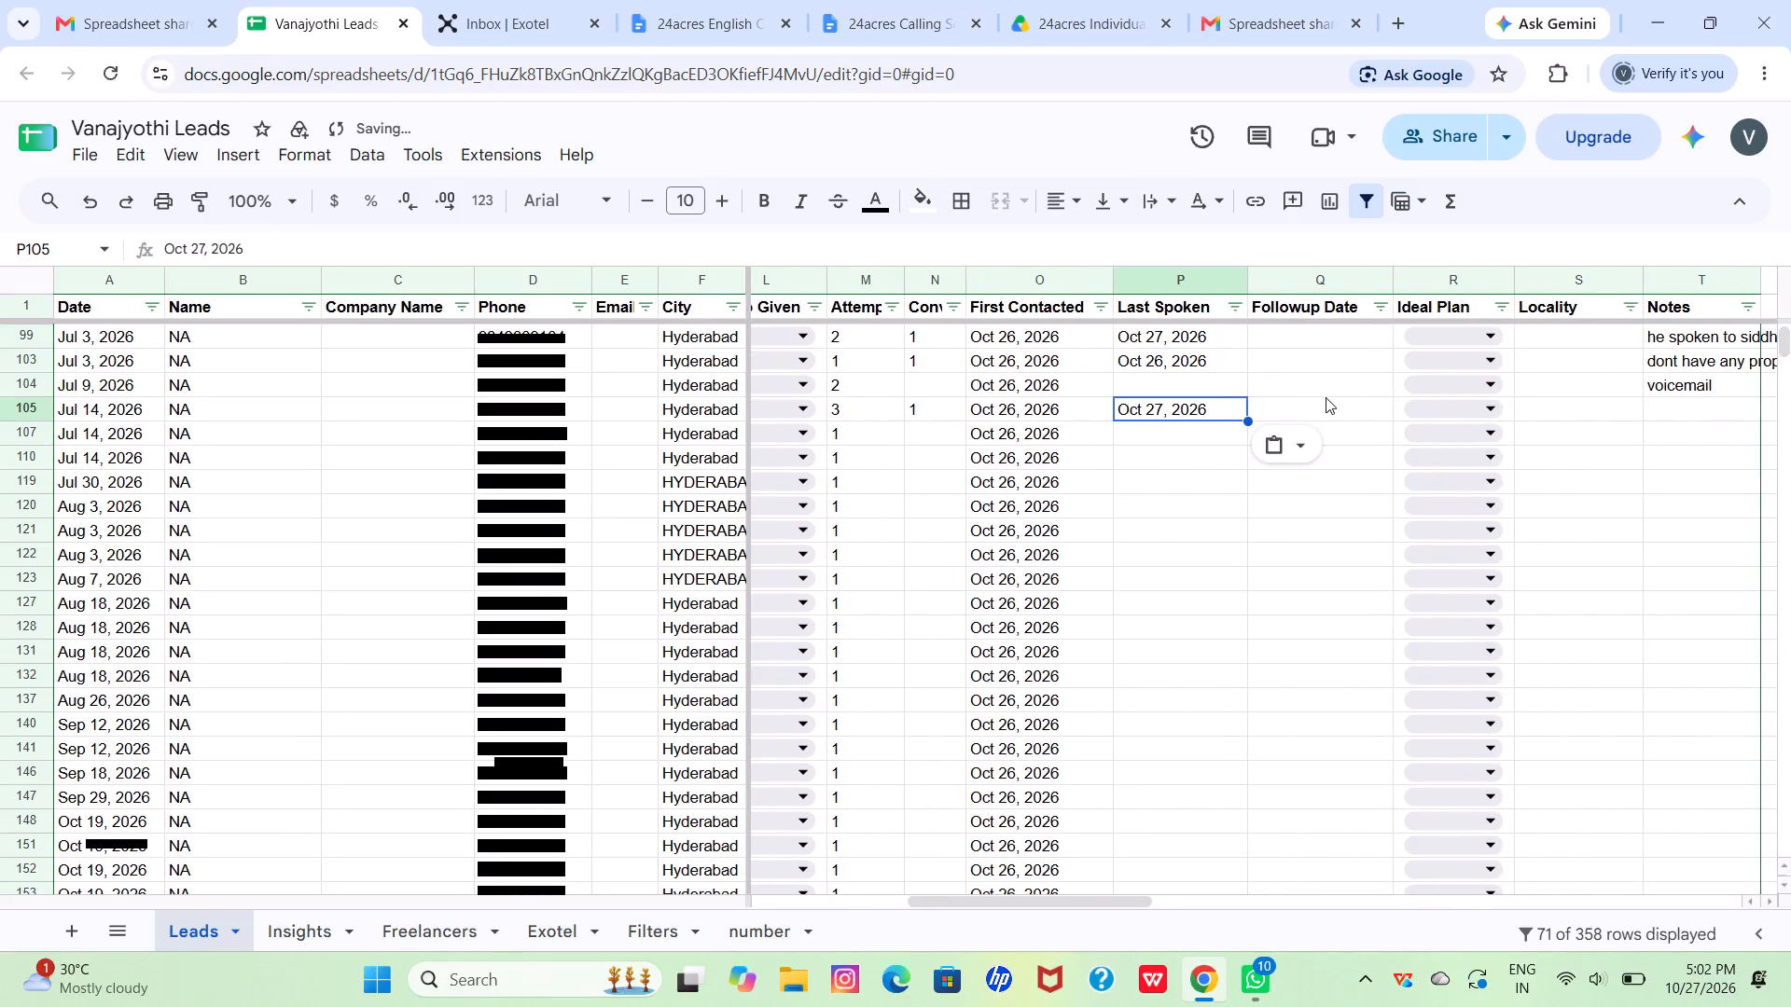
click(1326, 397)
click(1321, 410)
key(ctrl+v)
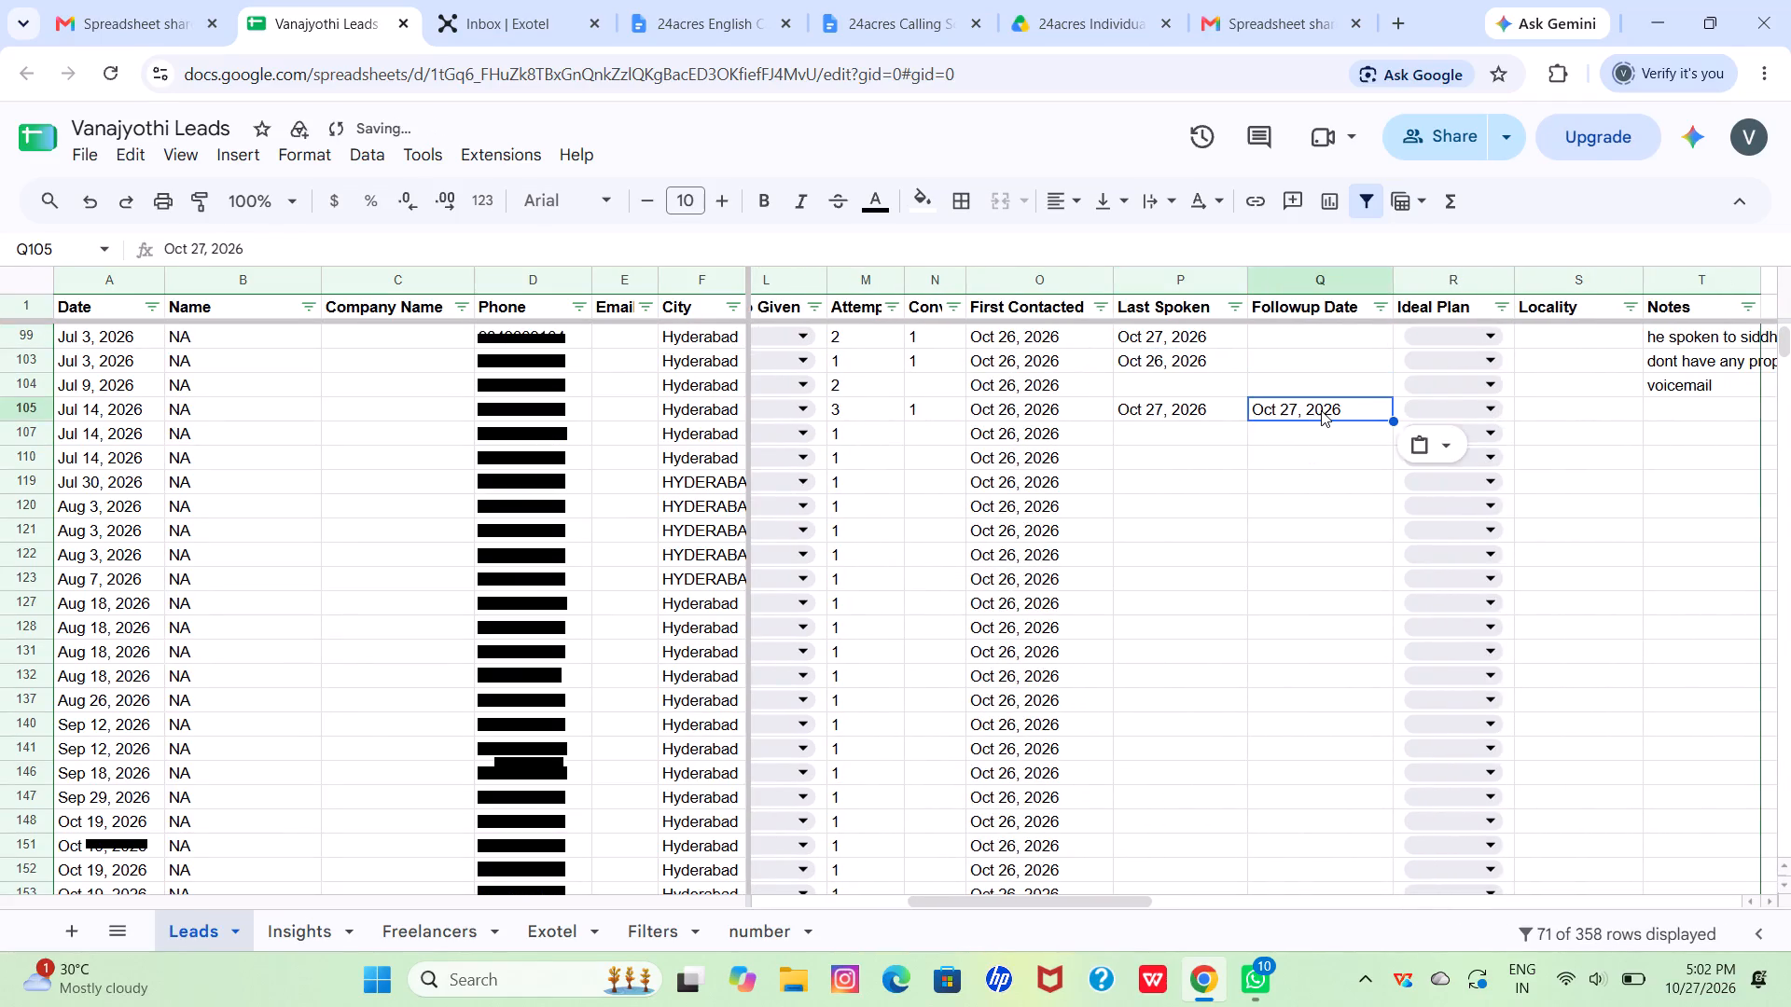
Open the Followup Date of the row 105 lead for editing and advance its calendar to the next month.
double_click(1321, 410)
click(1428, 443)
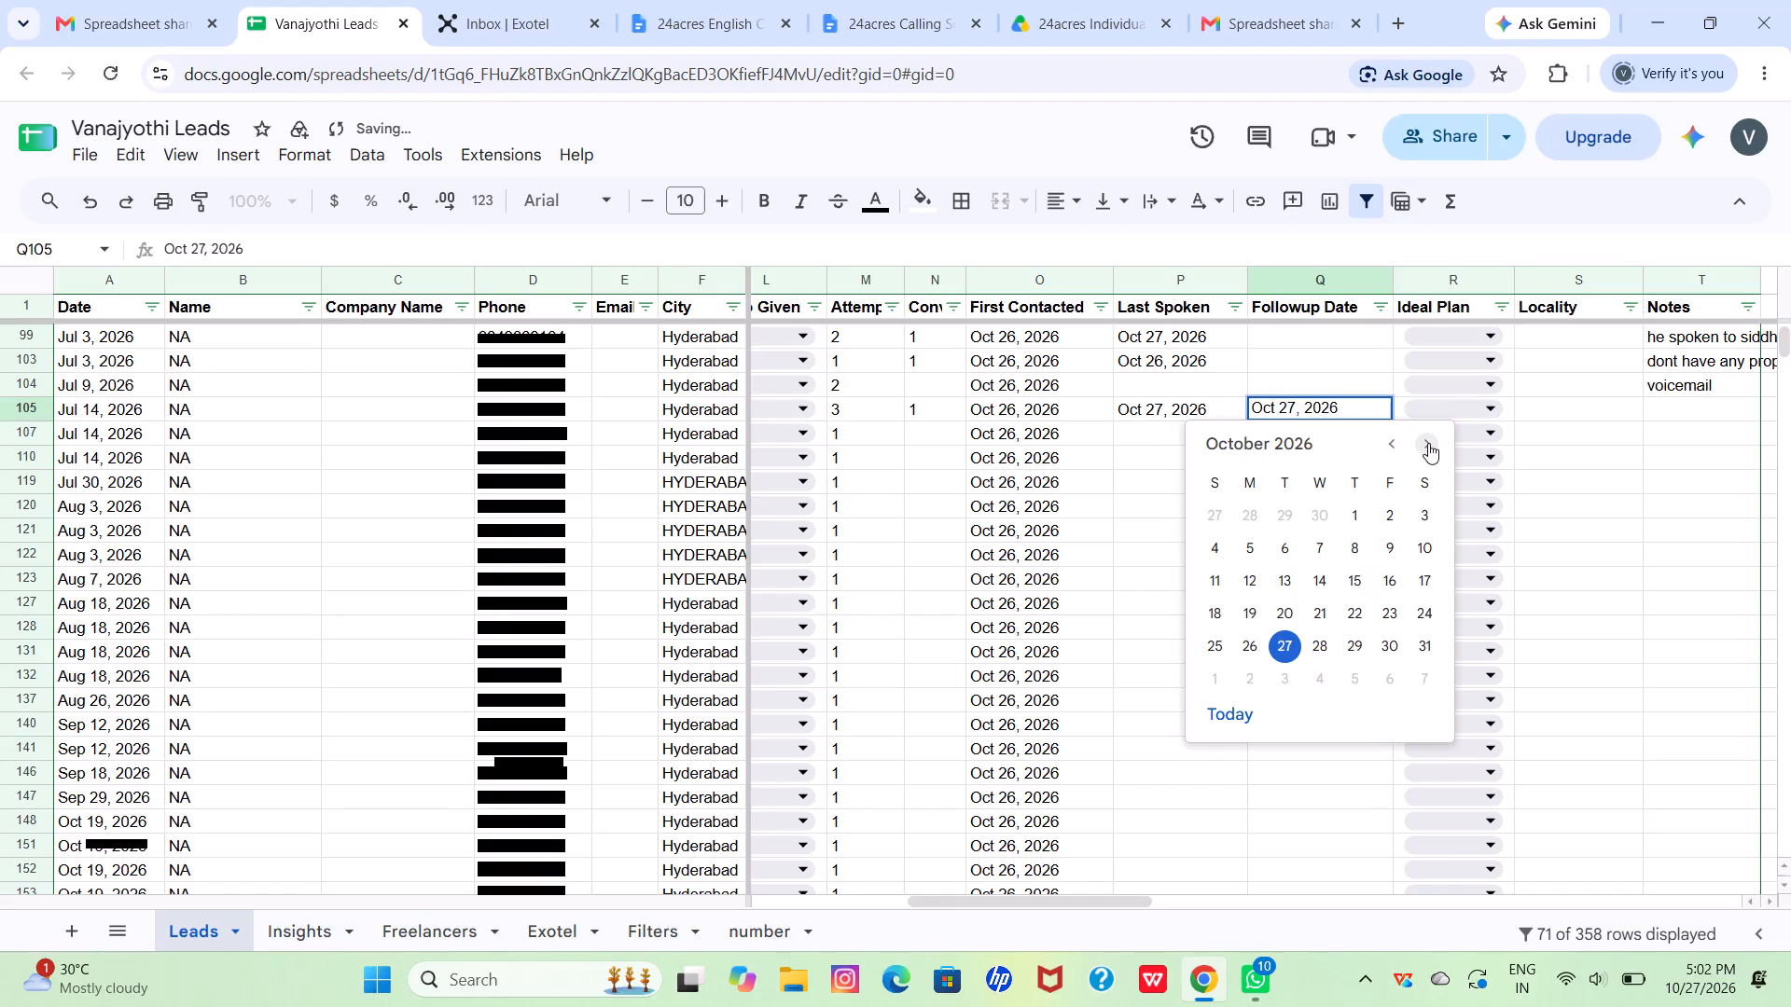
Set the Followup Date of the Jul 14, 2026 lead in row 105 to Nov 2, 2026.
click(1251, 506)
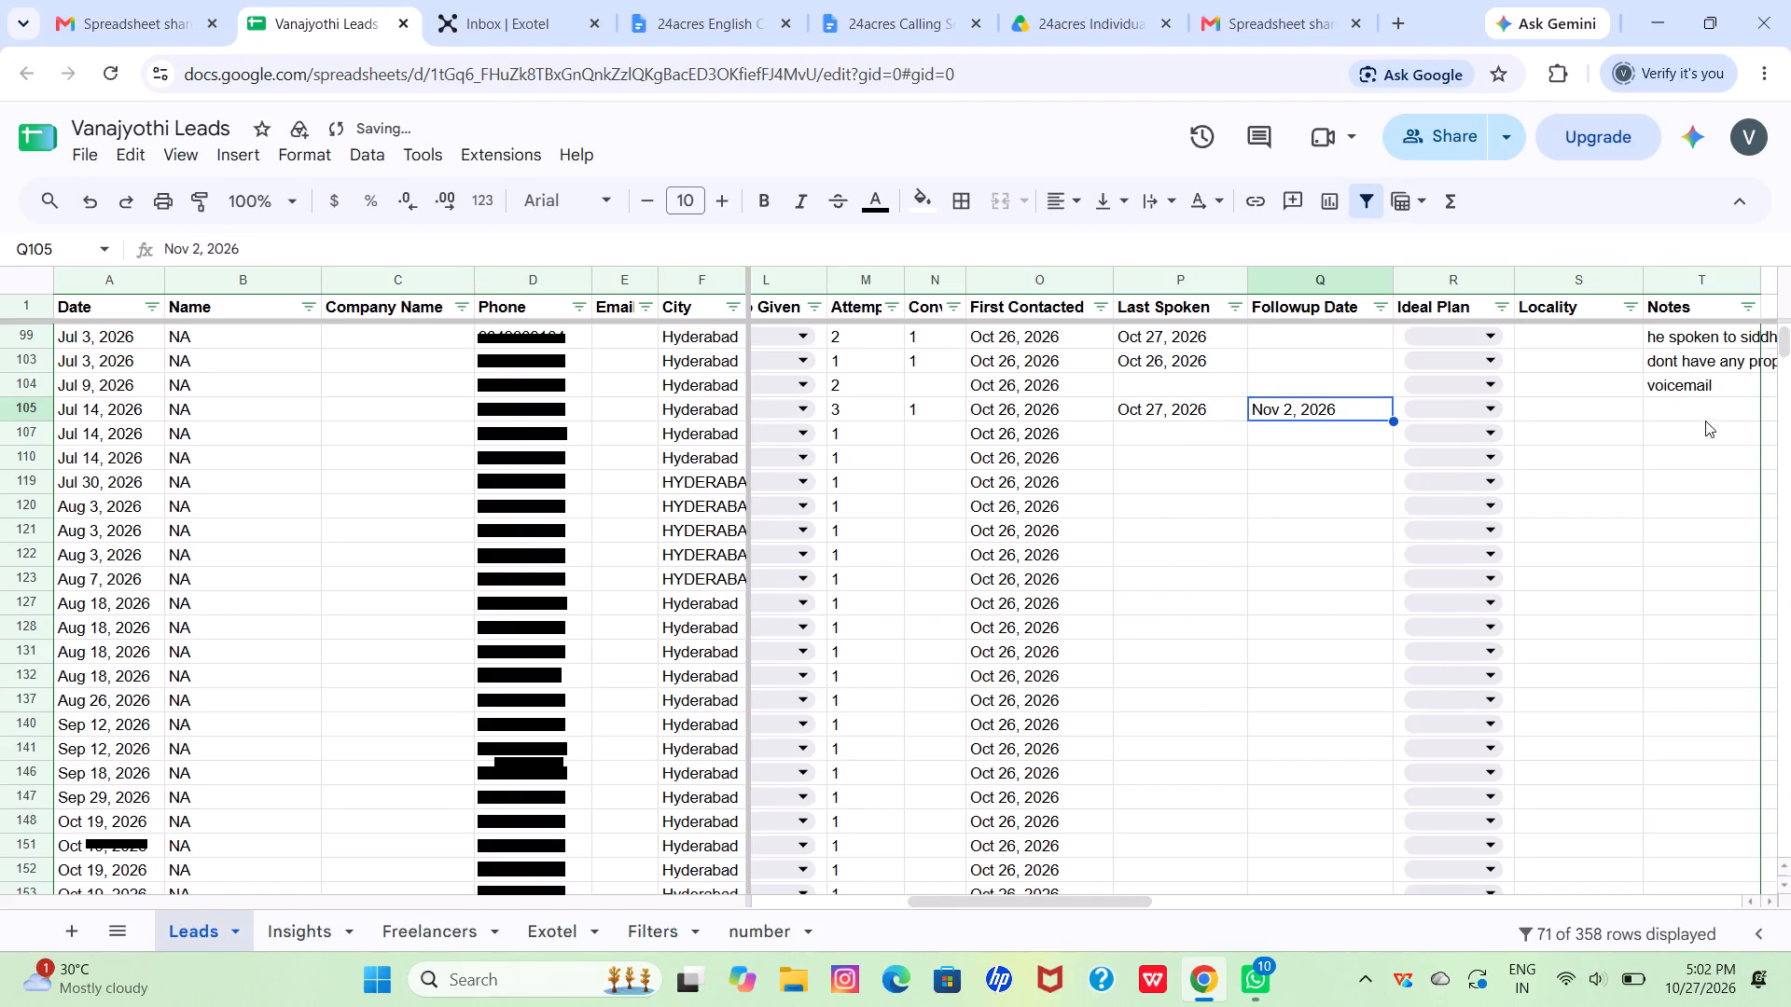
Enter the note "said call me next week ,send company details through whatsapp" for the Jul 14, 2026 lead in row 105.
click(1672, 415)
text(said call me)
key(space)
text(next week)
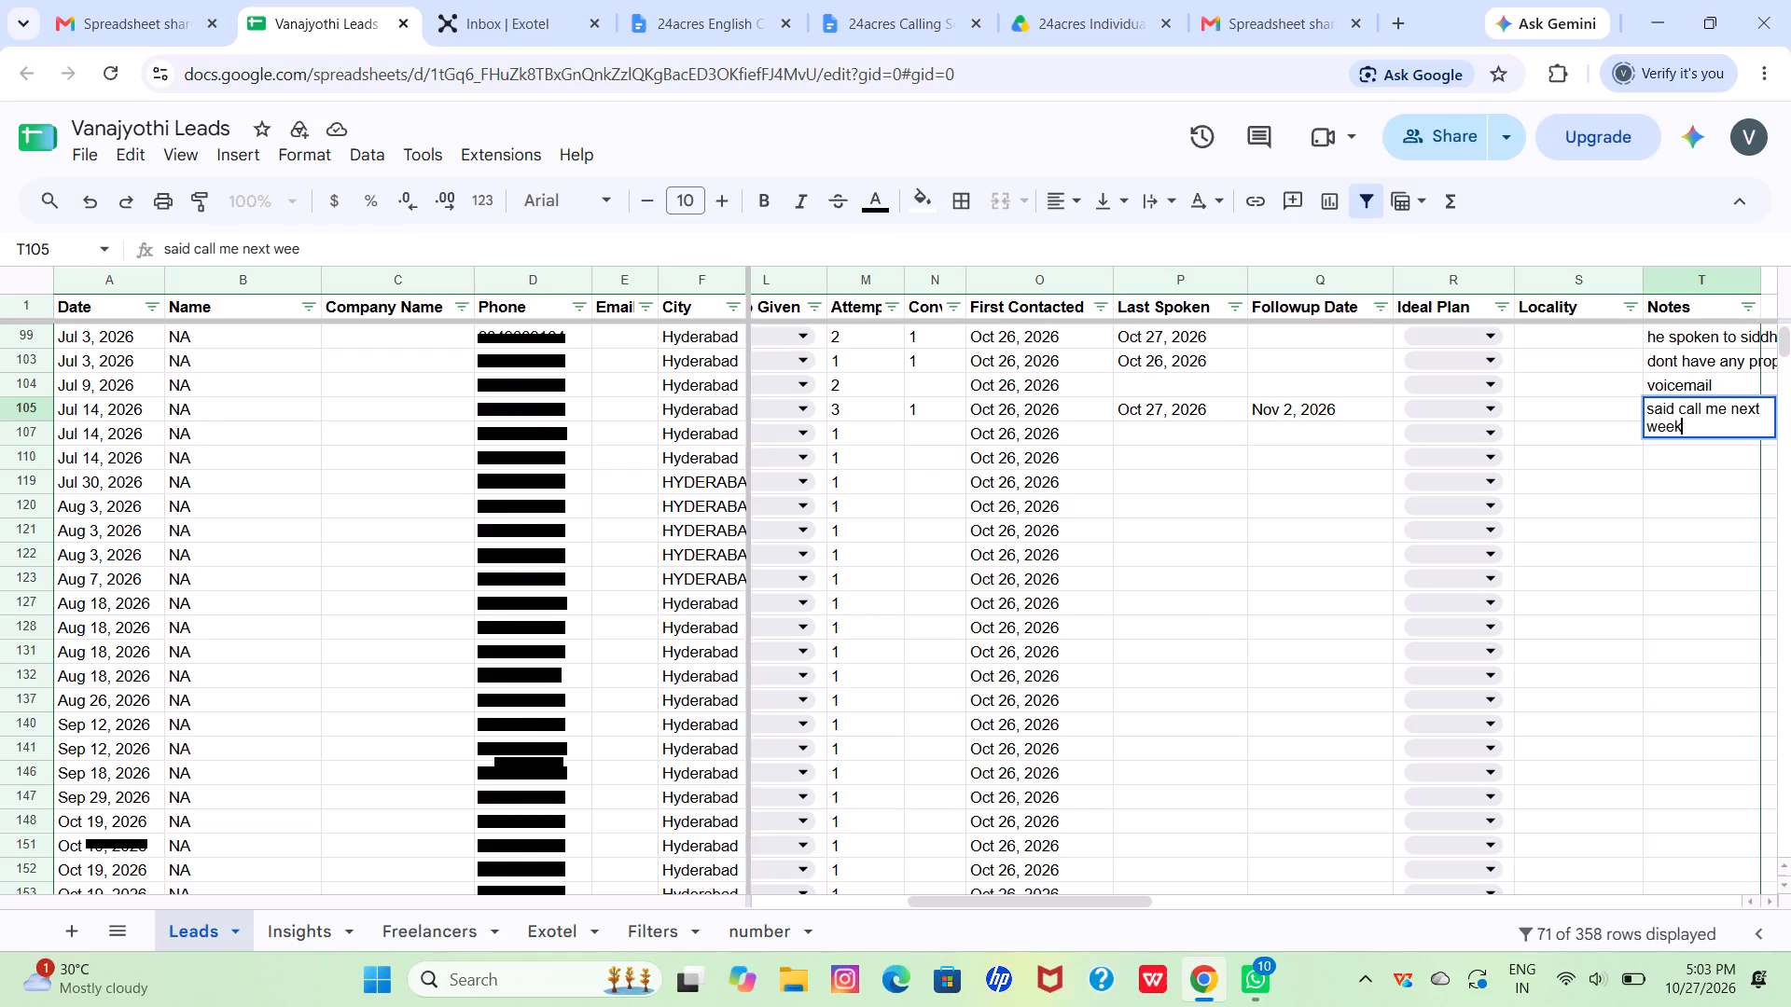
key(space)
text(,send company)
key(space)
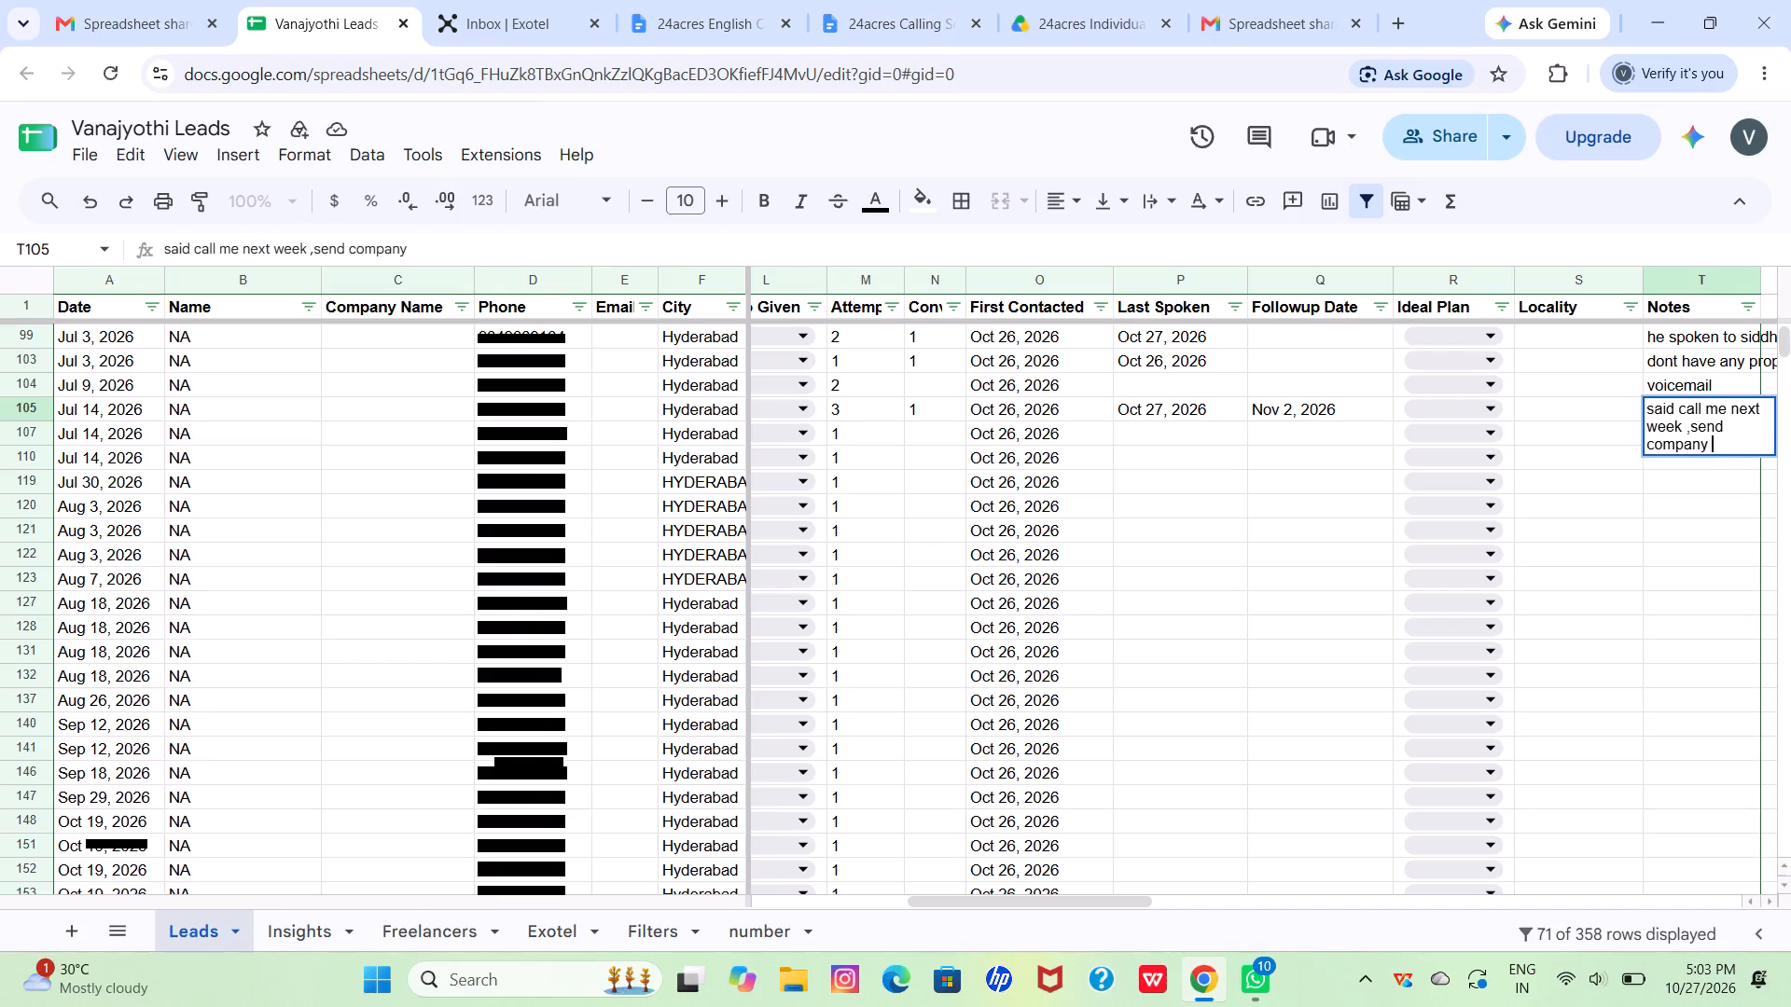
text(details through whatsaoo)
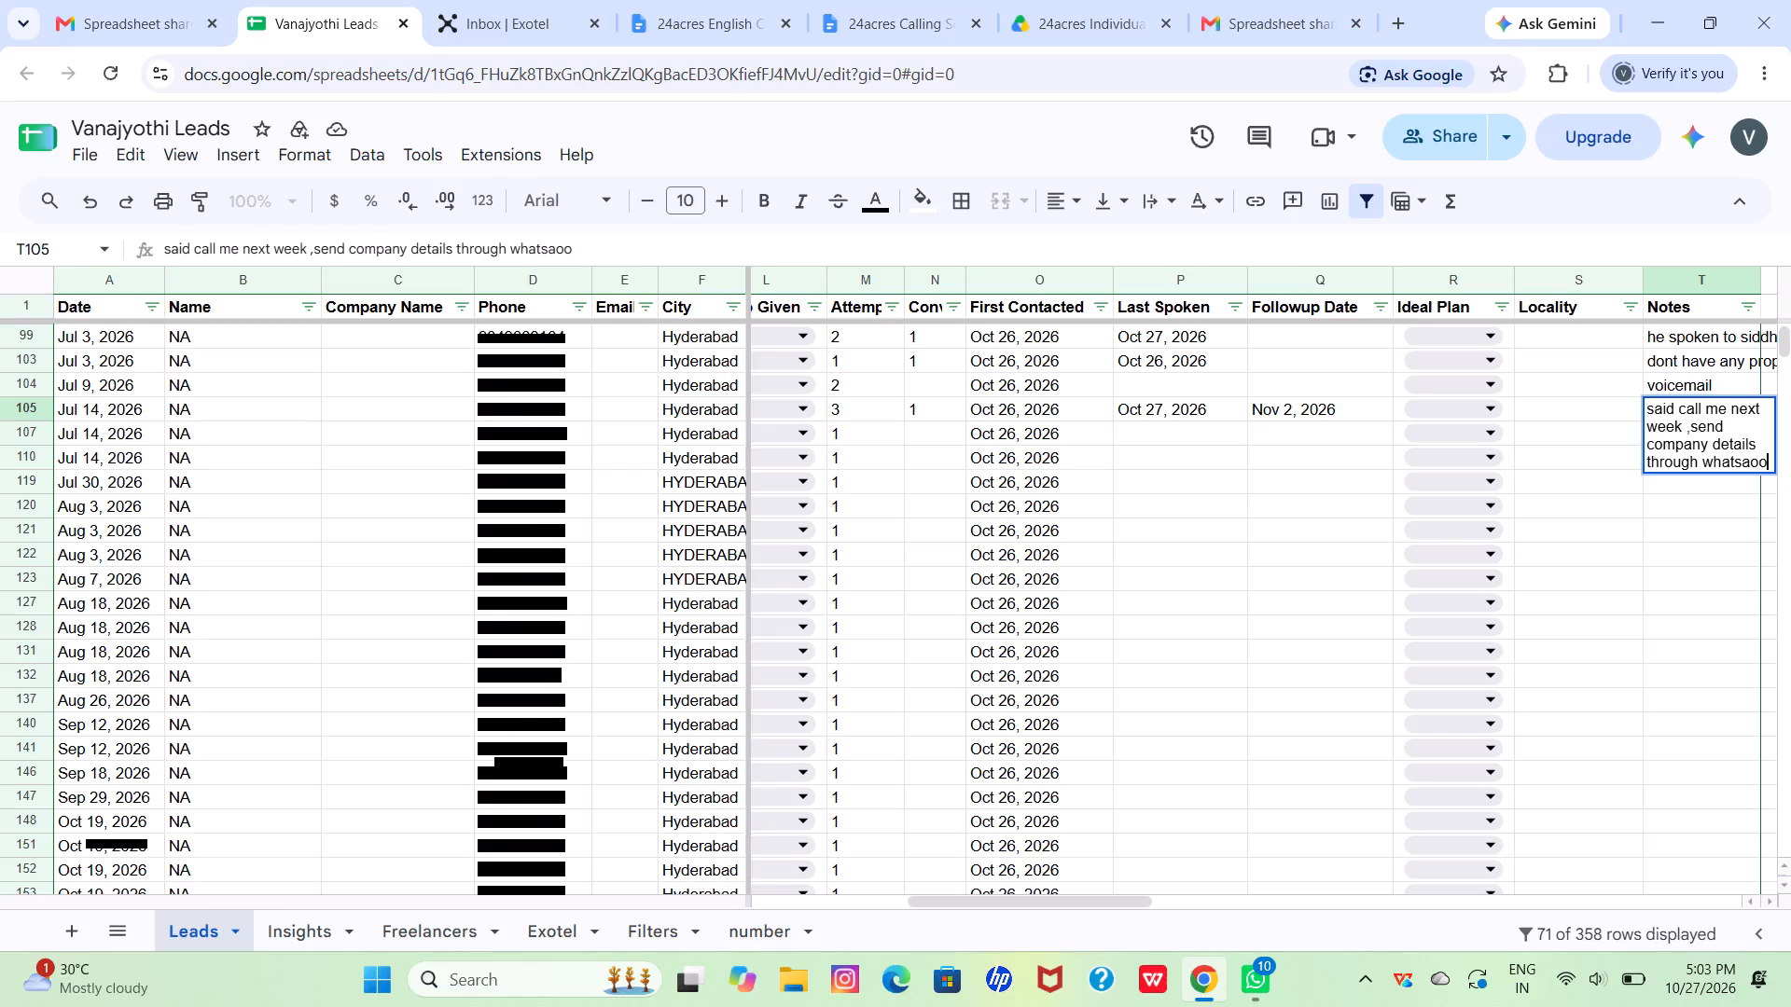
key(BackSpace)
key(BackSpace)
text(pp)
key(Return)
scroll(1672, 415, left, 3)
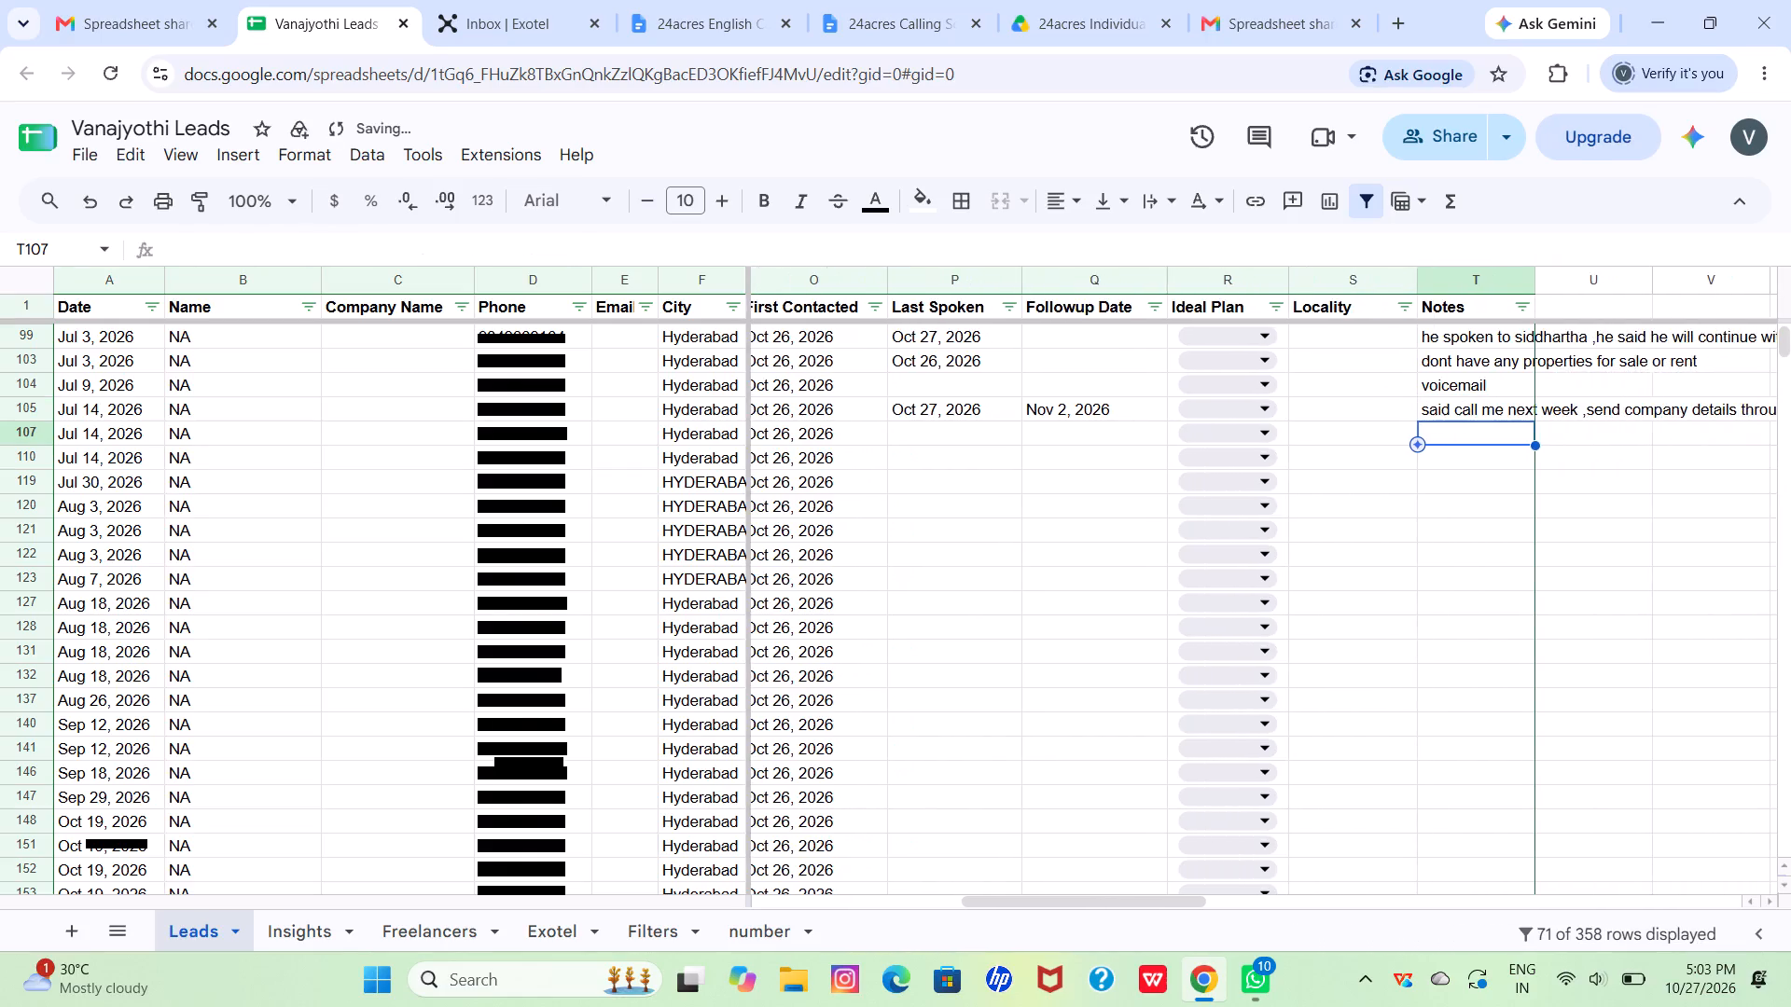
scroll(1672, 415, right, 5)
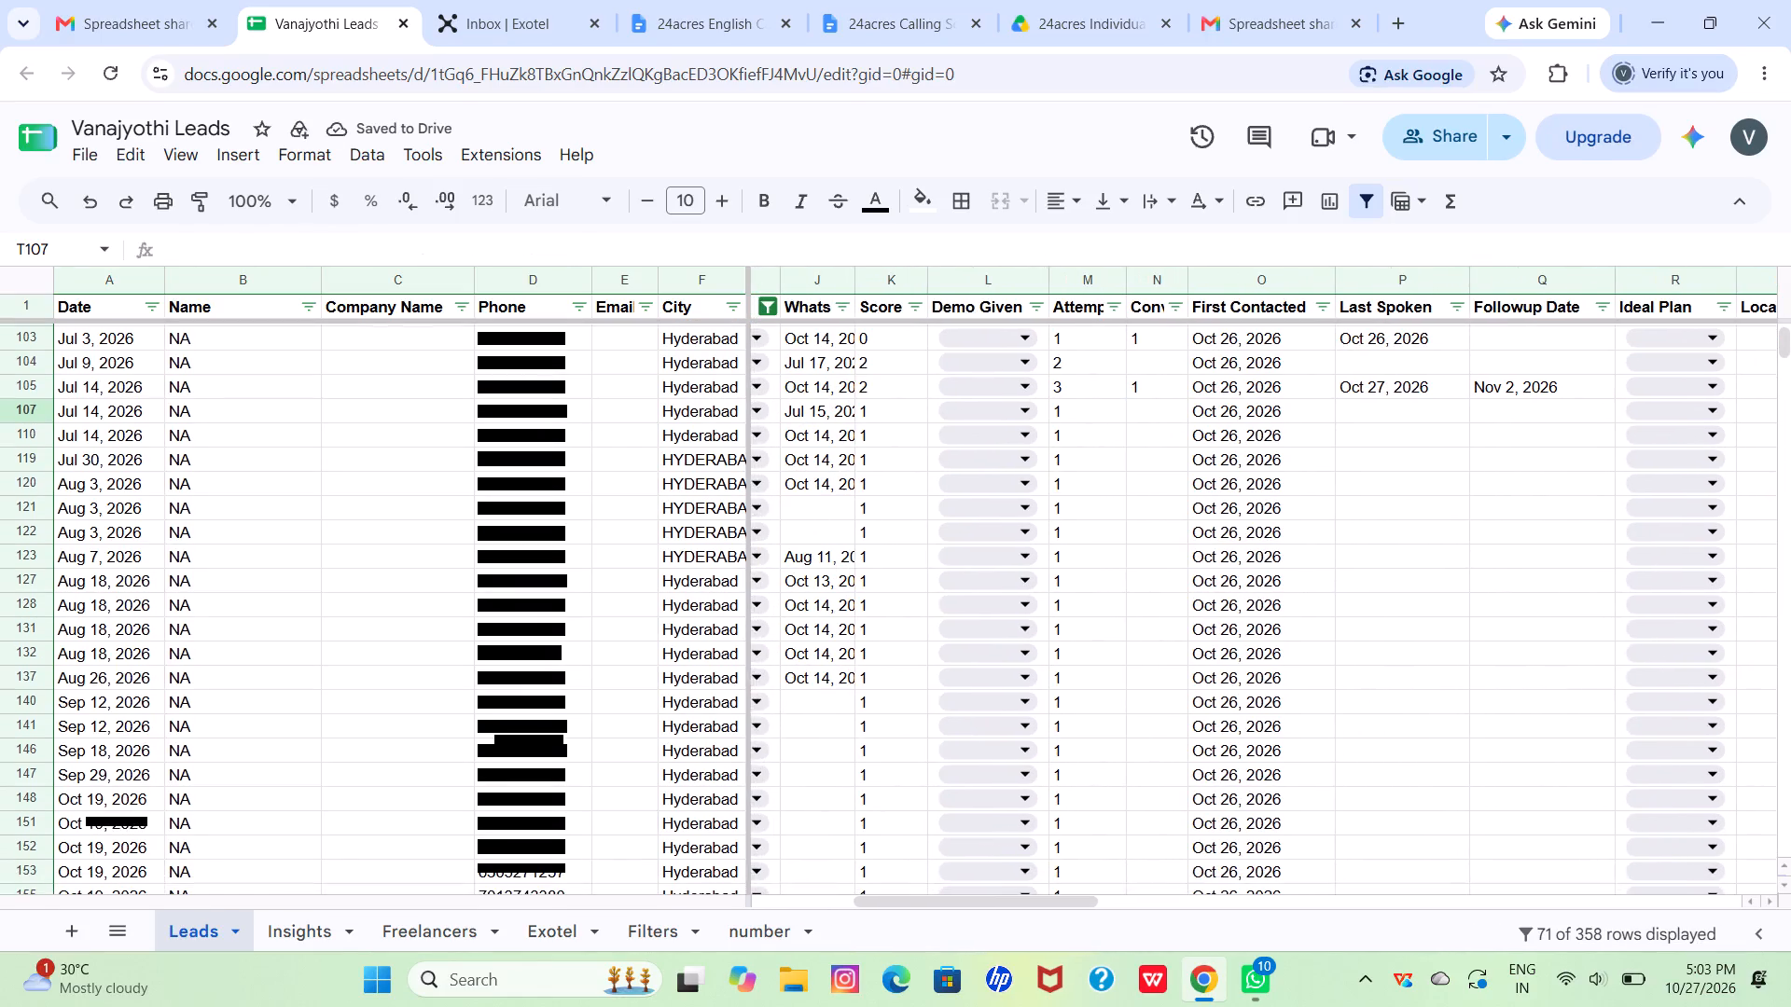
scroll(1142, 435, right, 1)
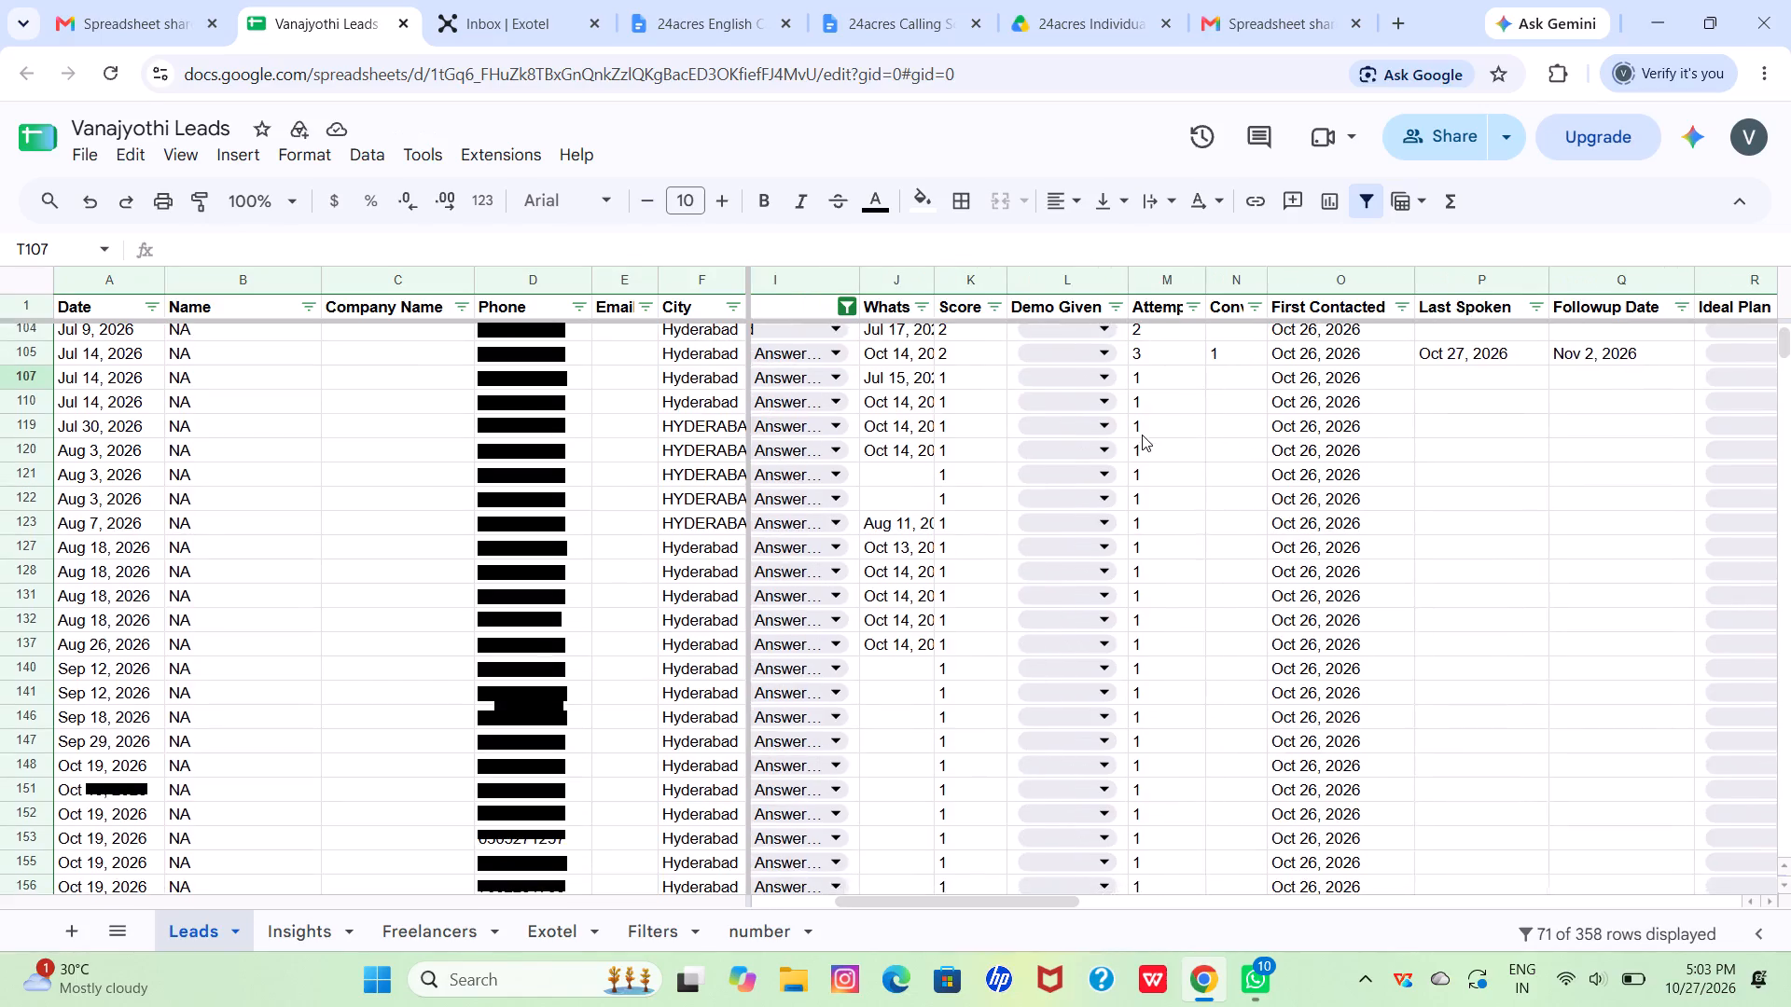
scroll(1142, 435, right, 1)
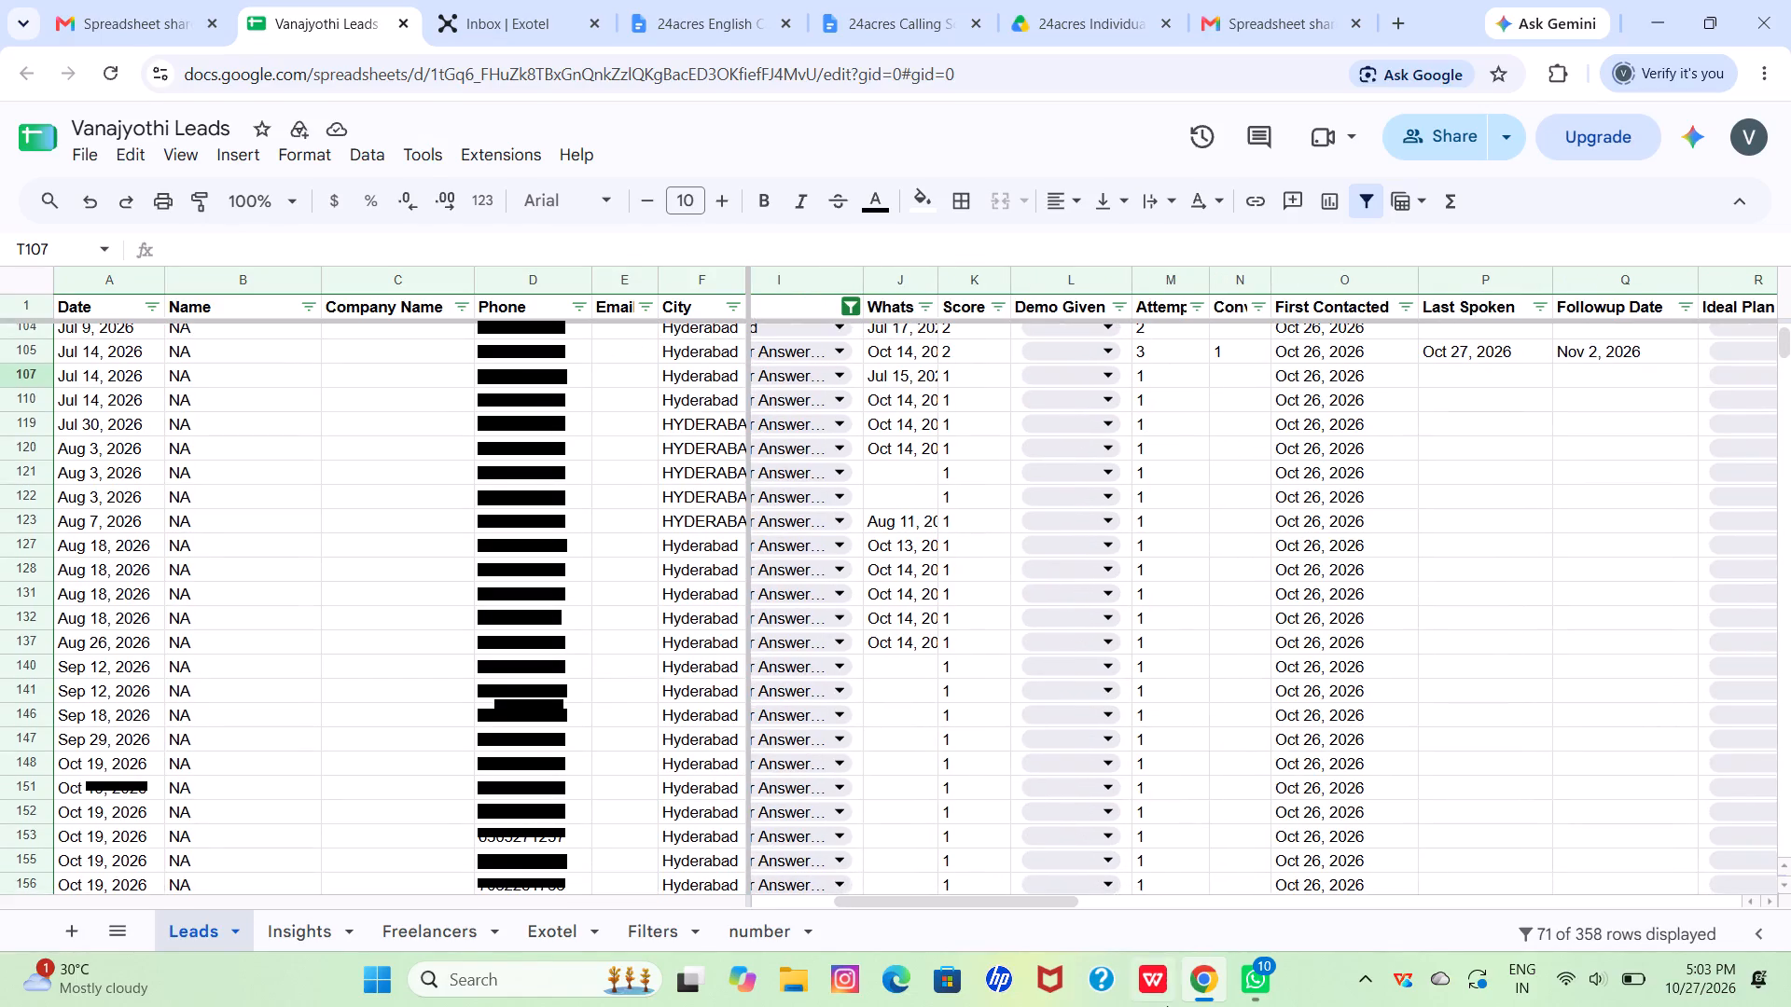
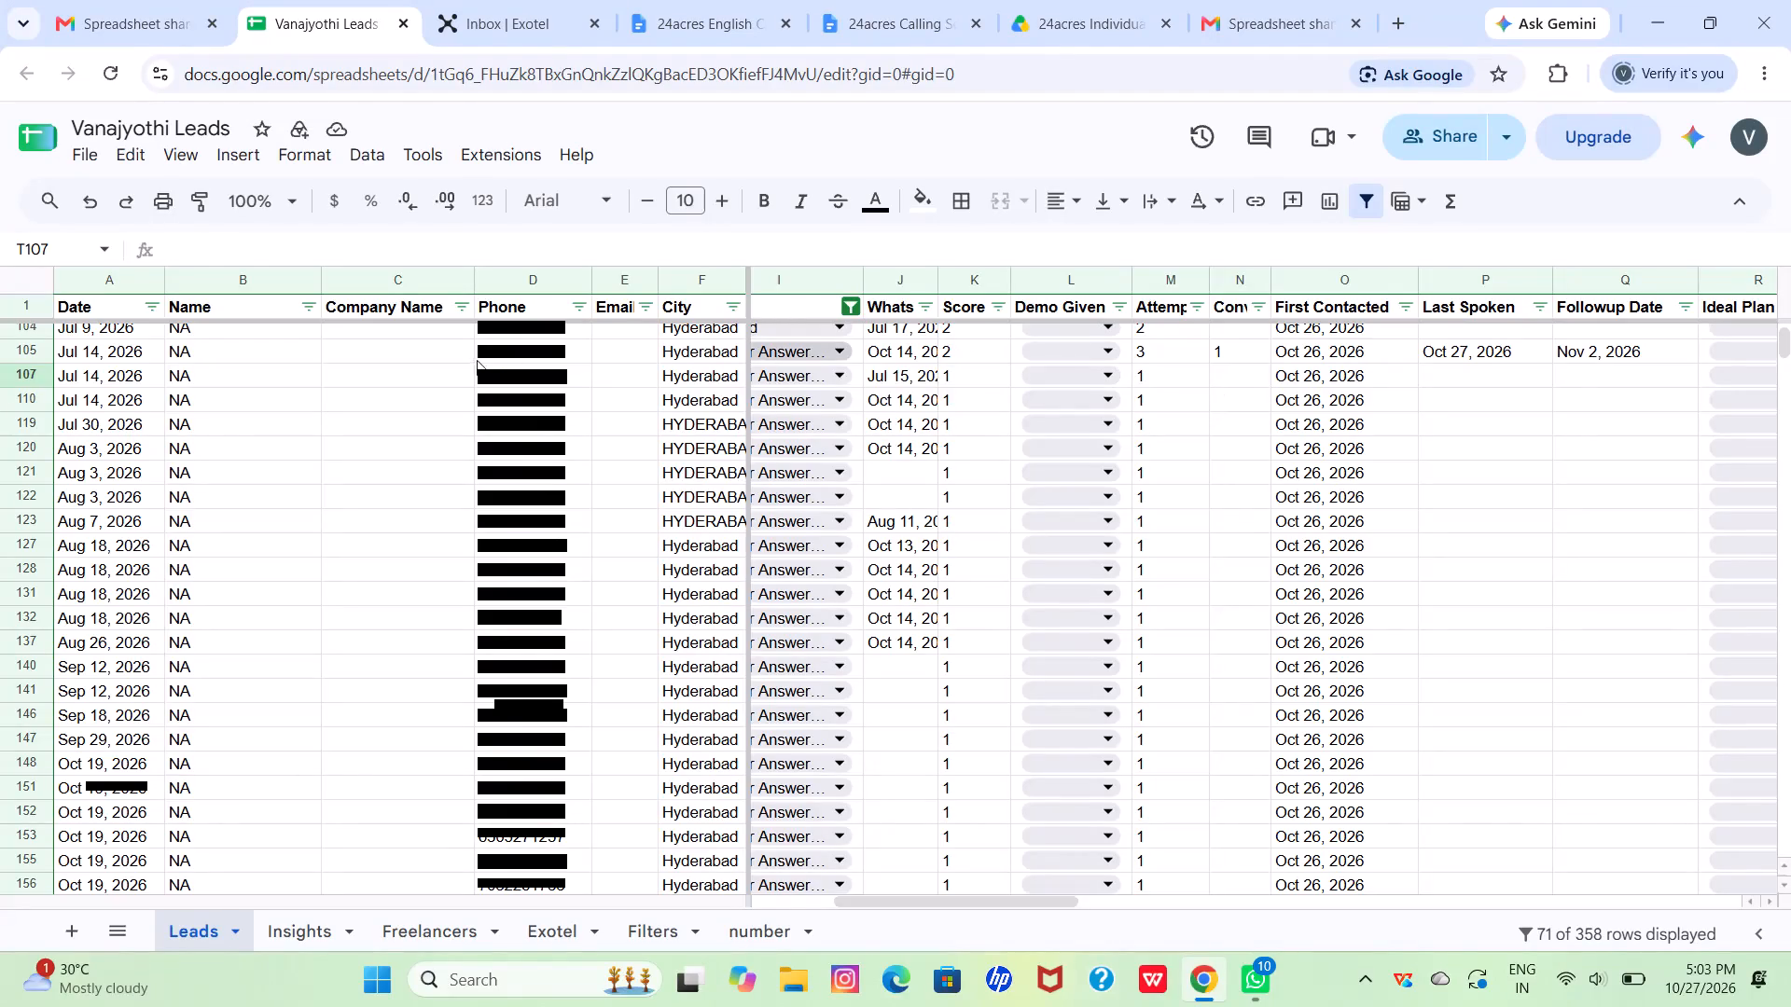
Copy the phone number of the Jul 14, 2026 lead in row 105 and switch to WhatsApp.
click(545, 357)
key(ctrl+c)
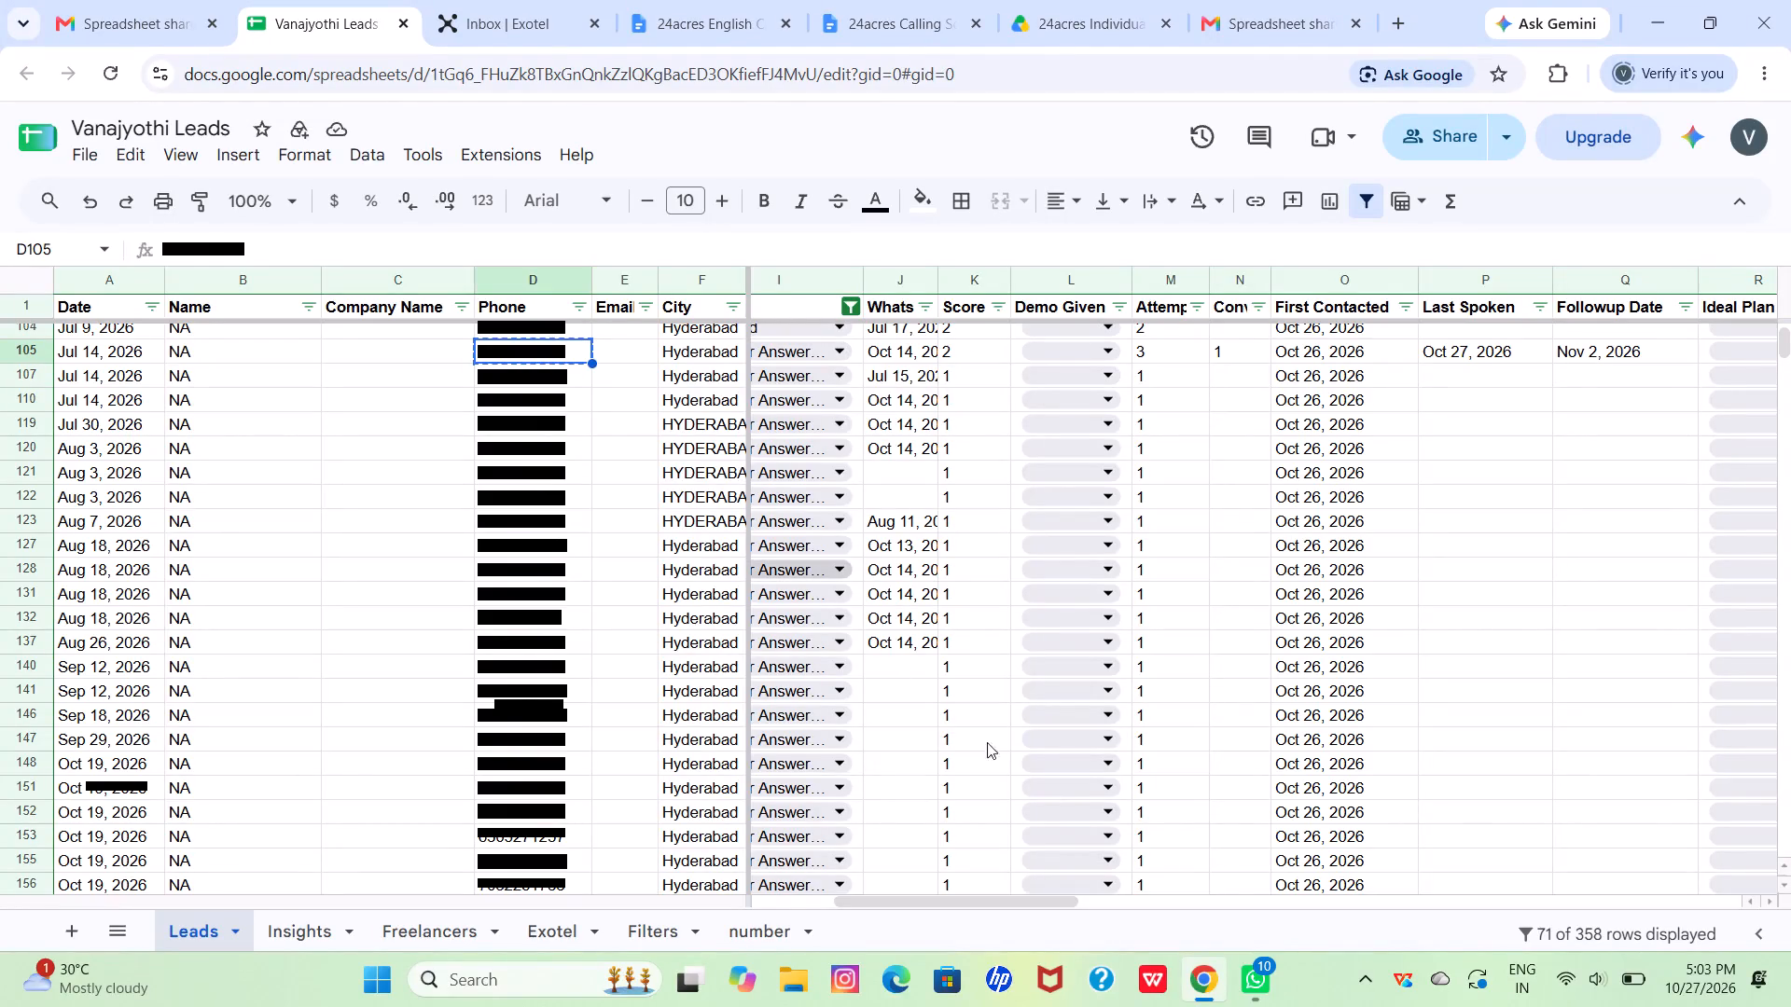
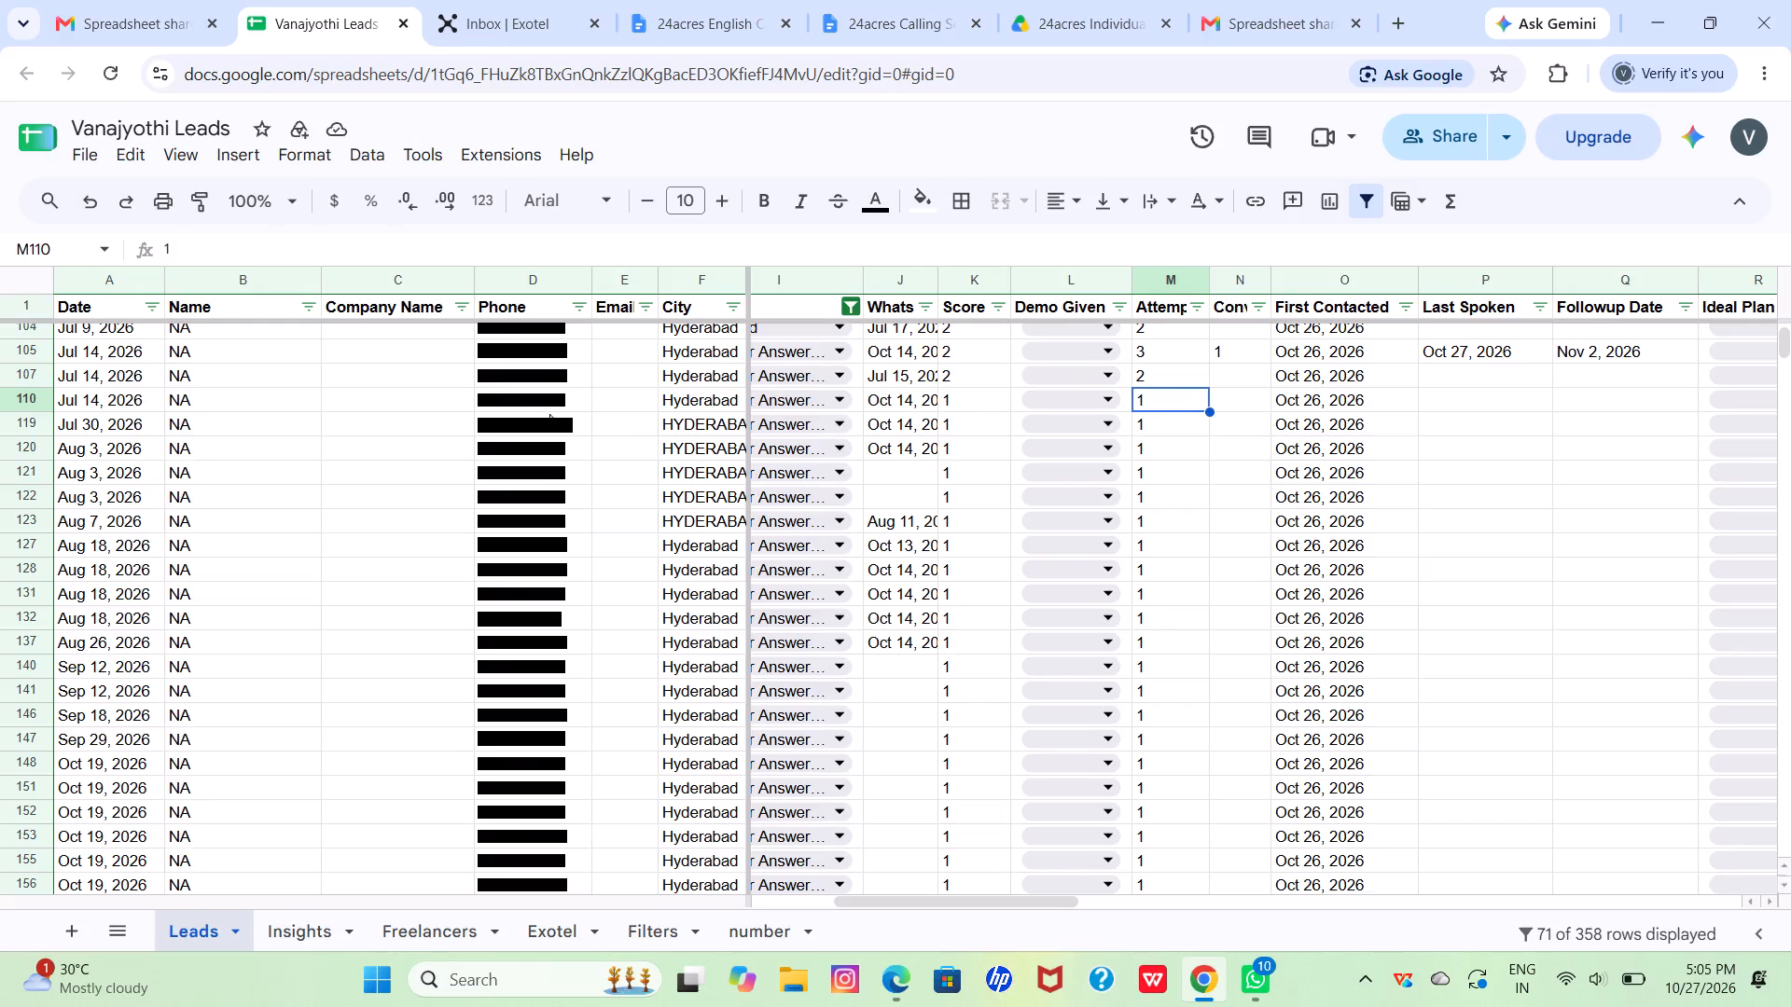
Copy the phone number of the Jul 14, 2026 lead in row 110.
click(523, 404)
key(ctrl+c)
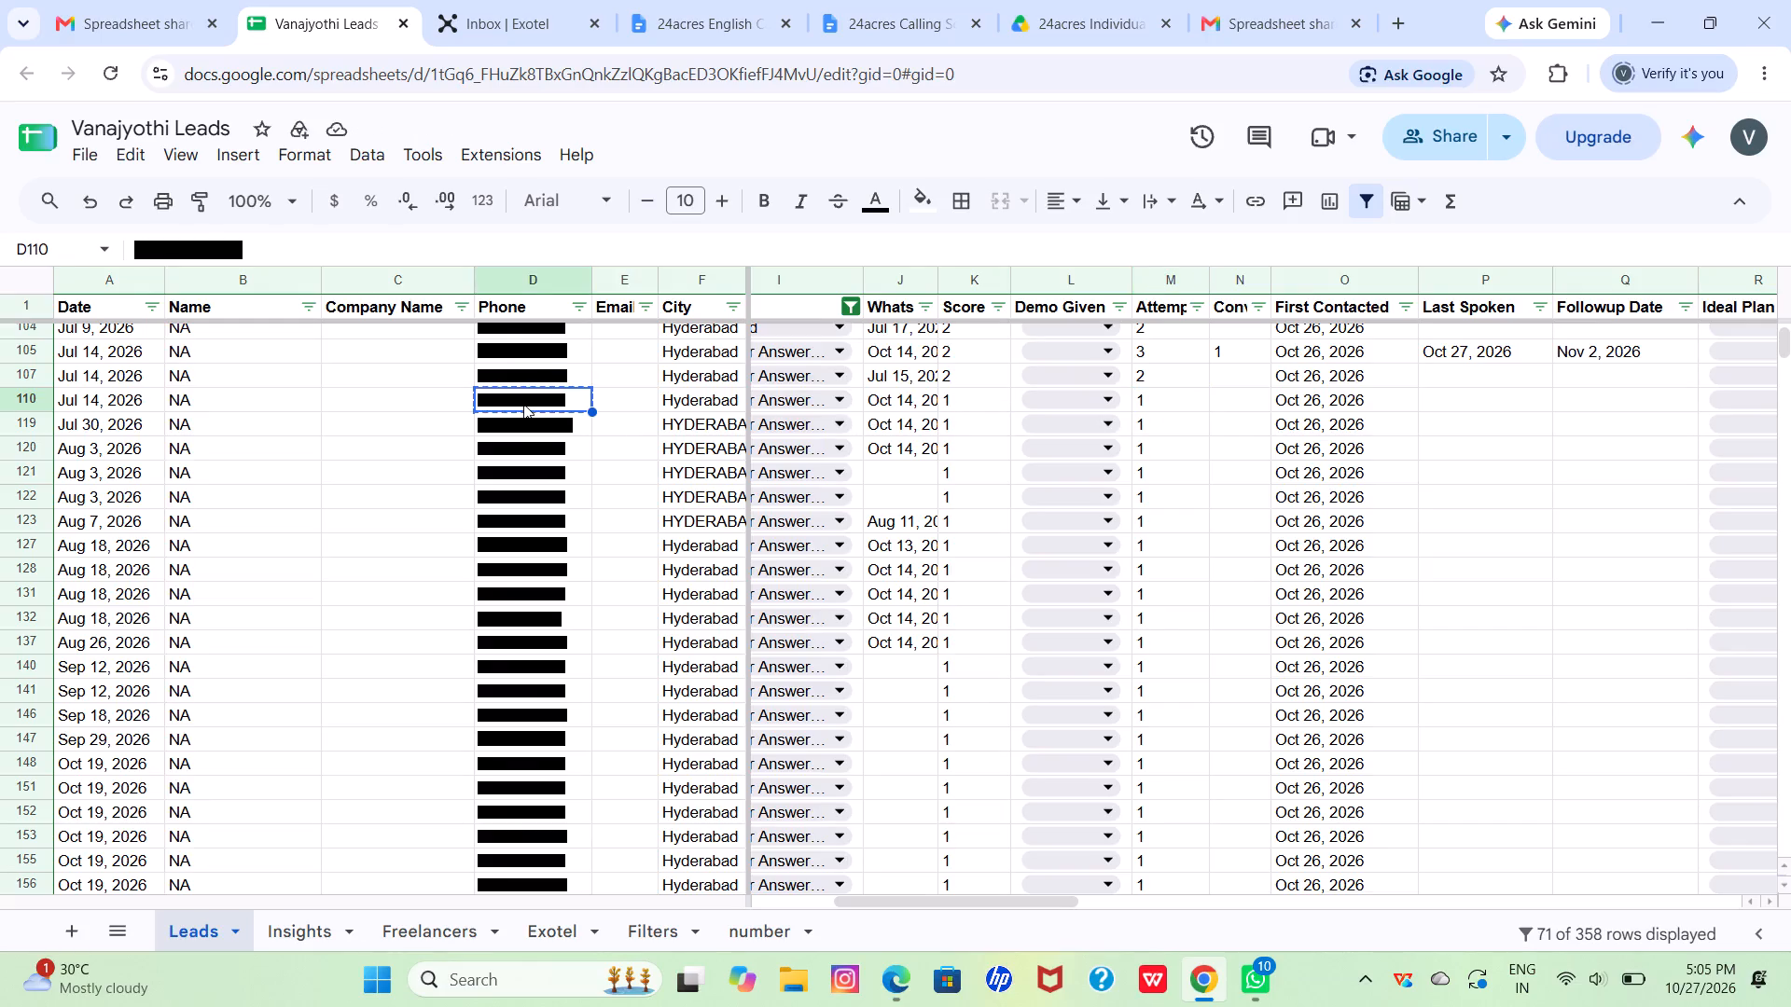
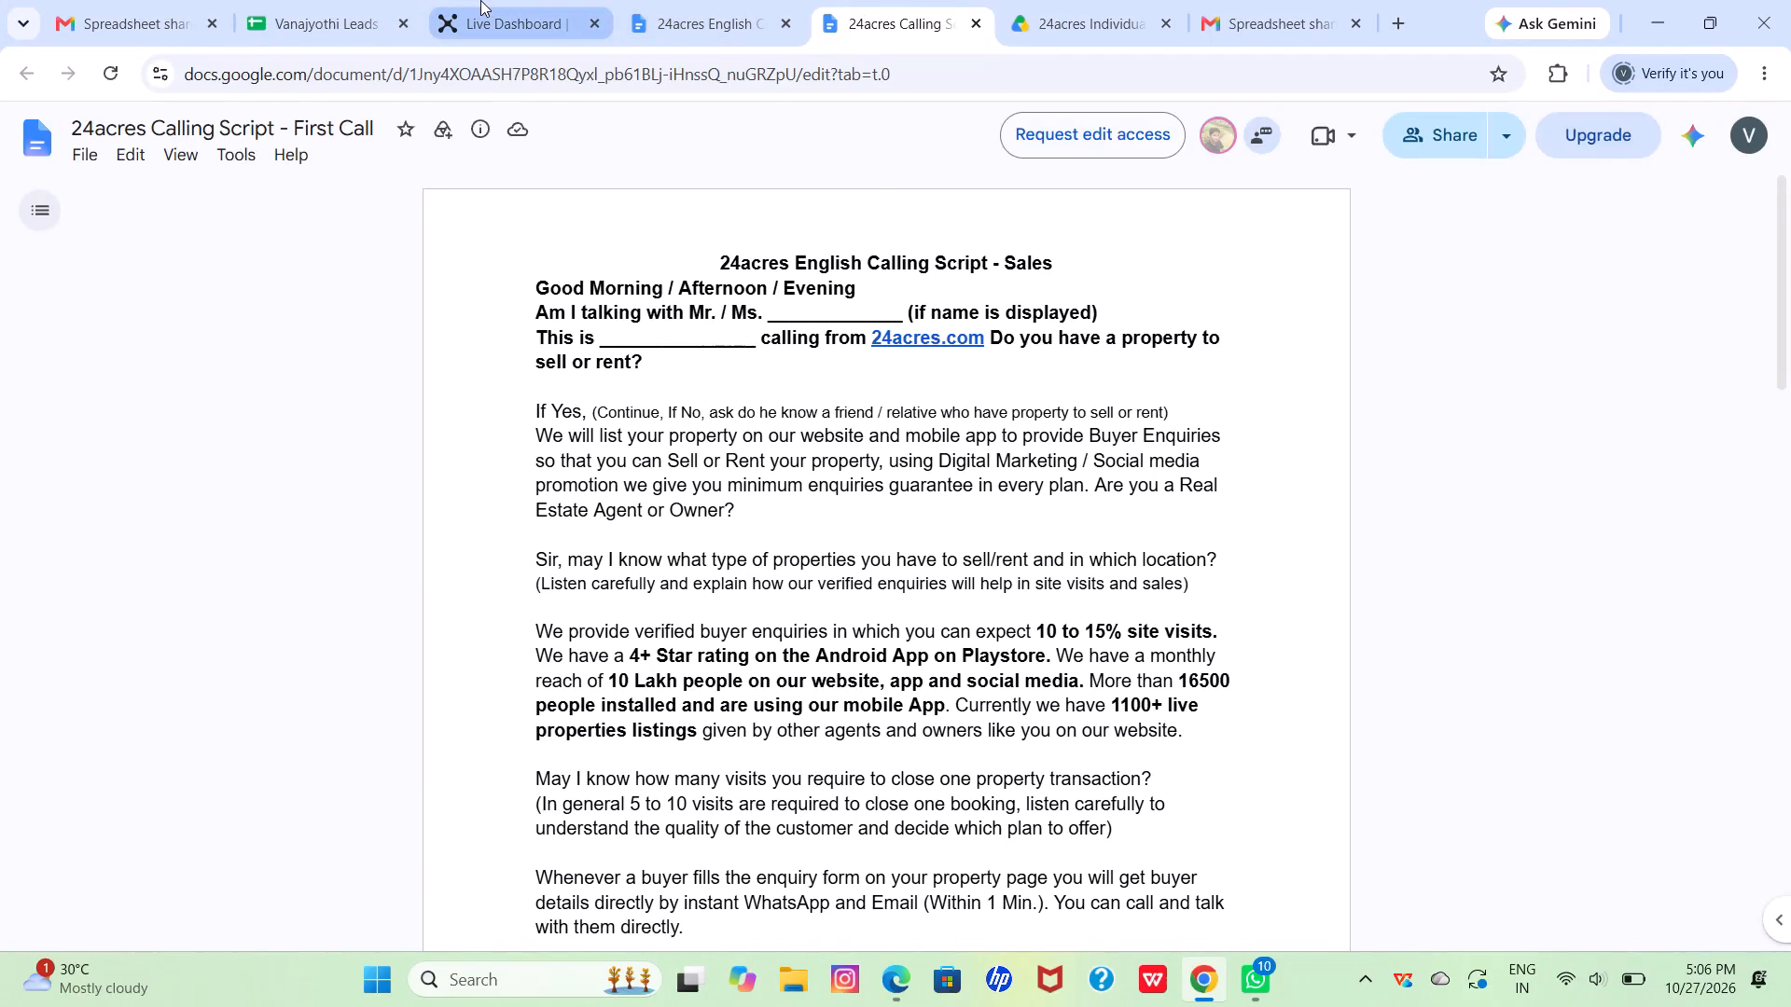
Switch to the Exotel live dashboard to continue the follow-up with the Jul 14, 2026 lead in row 110.
click(480, 0)
click(369, 1)
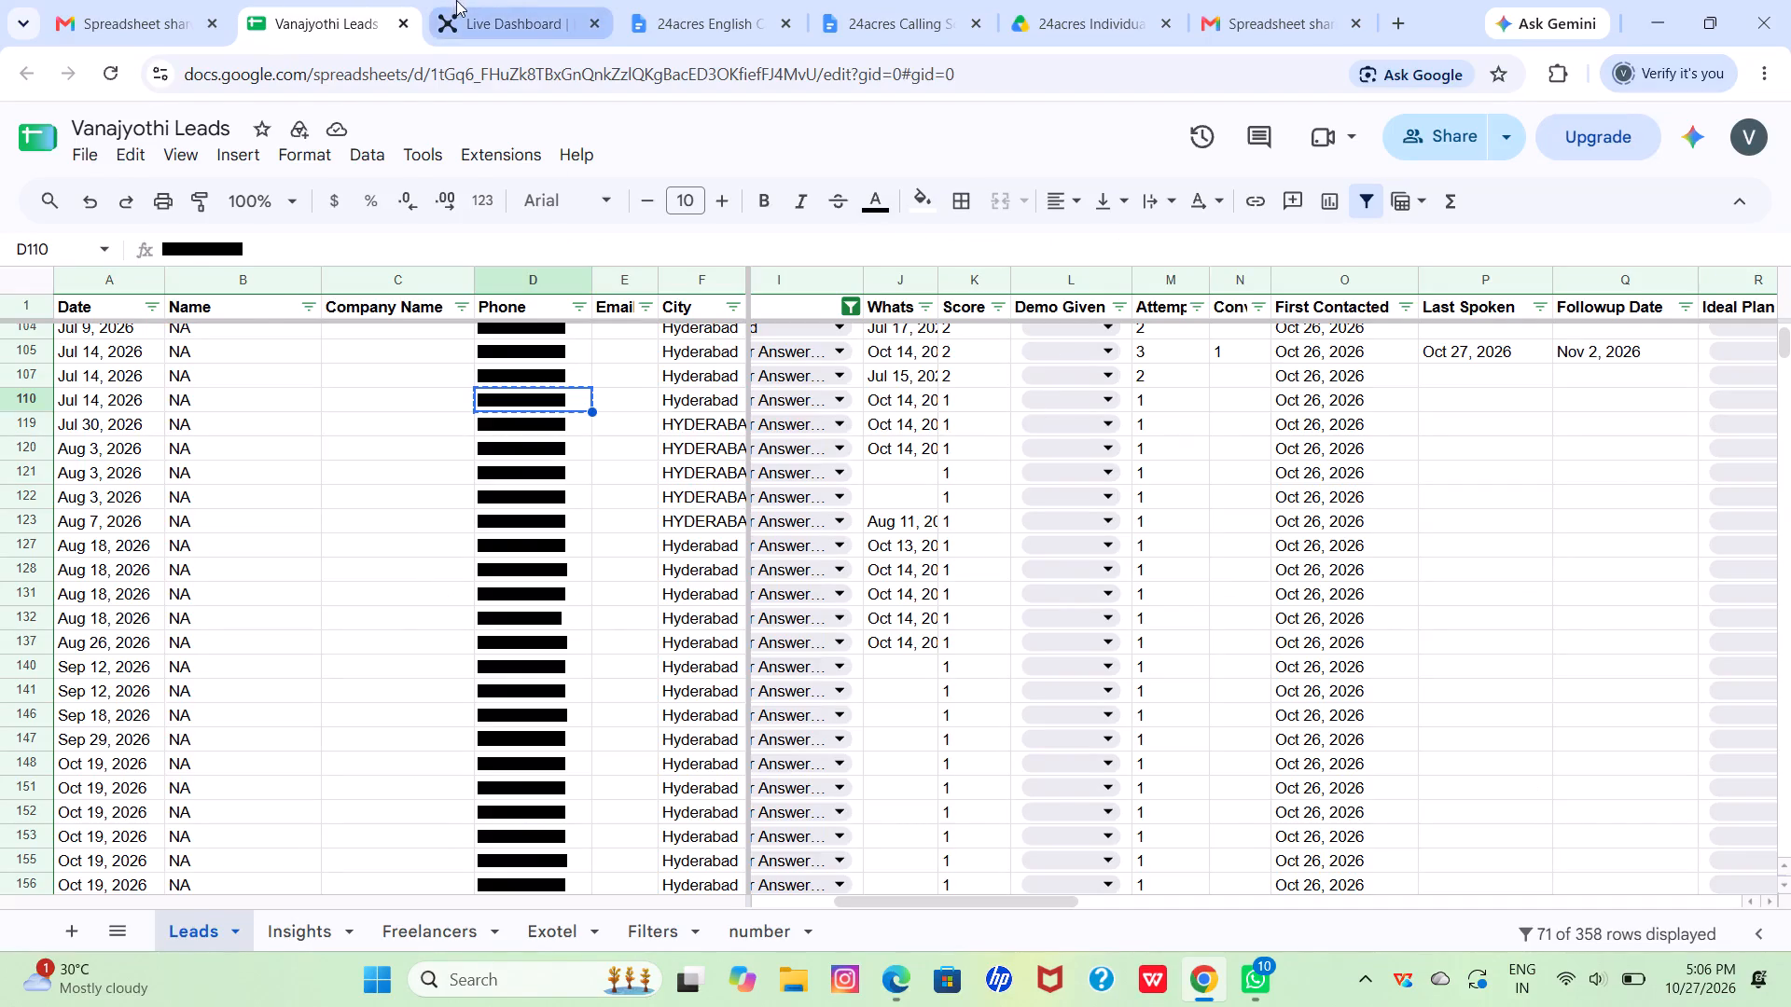
click(533, 6)
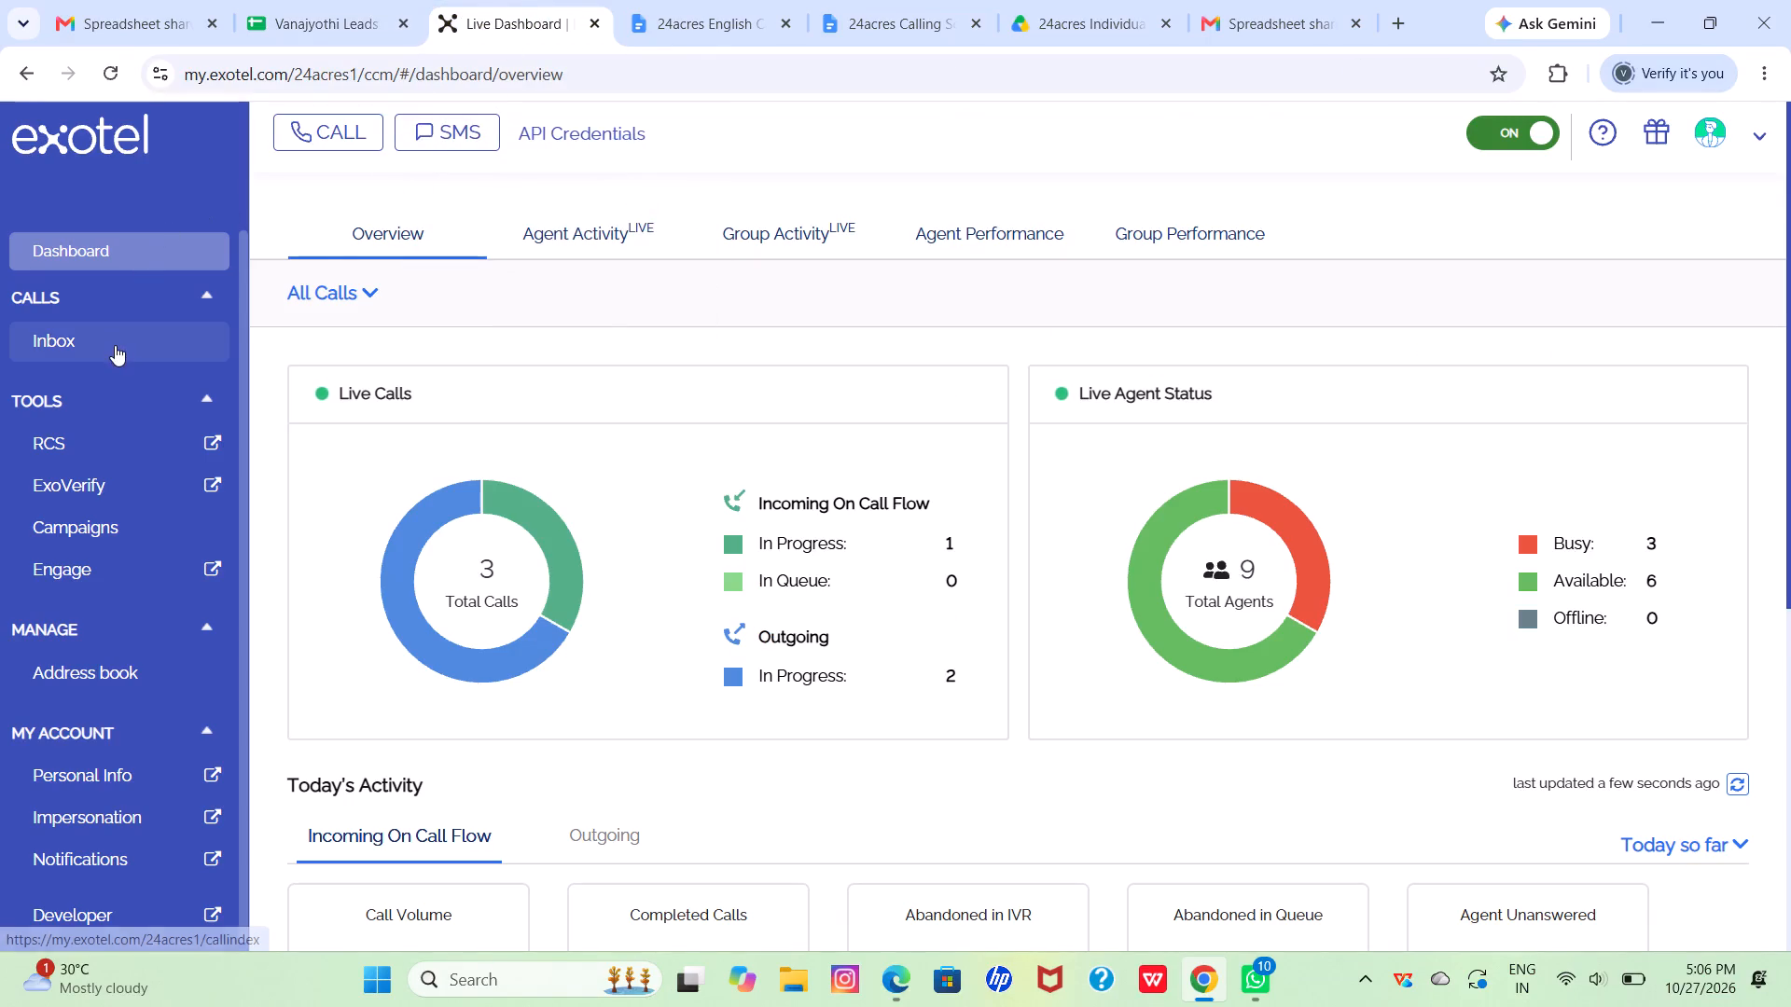
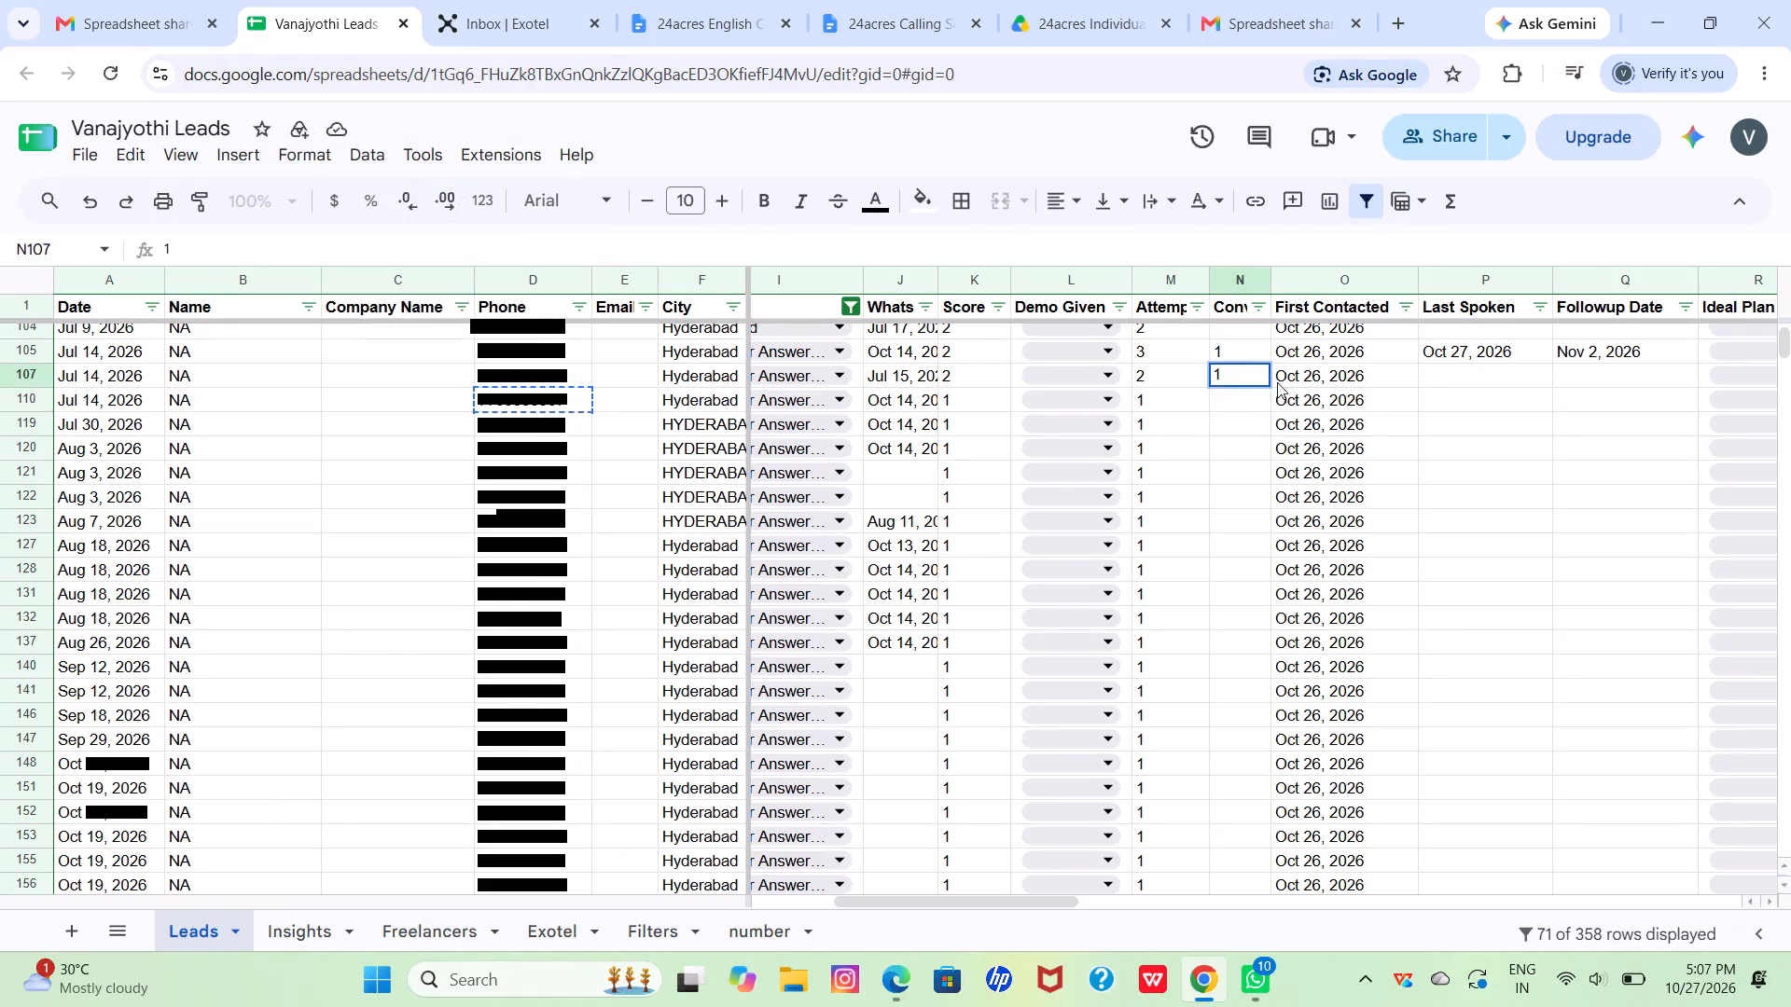
Copy the Last Spoken date Oct 27, 2026 from row 105 into the Last Spoken cell of row 107.
click(1346, 372)
click(1456, 355)
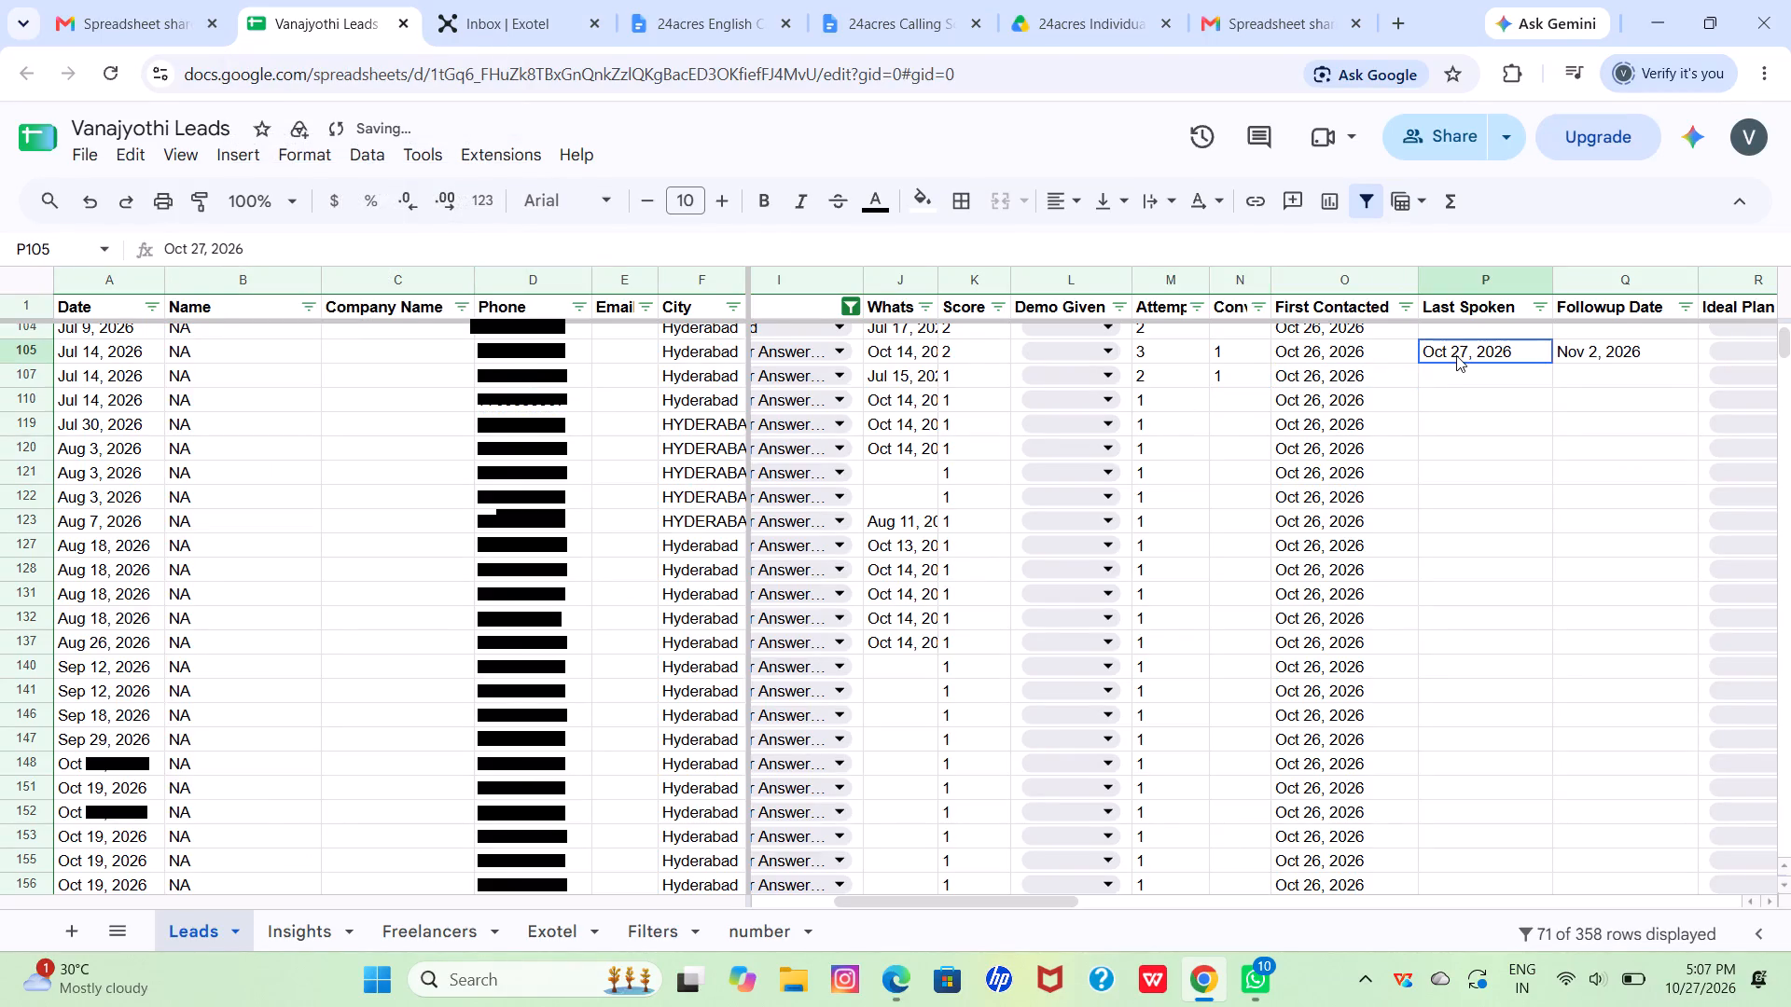
key(ctrl+c)
click(1466, 387)
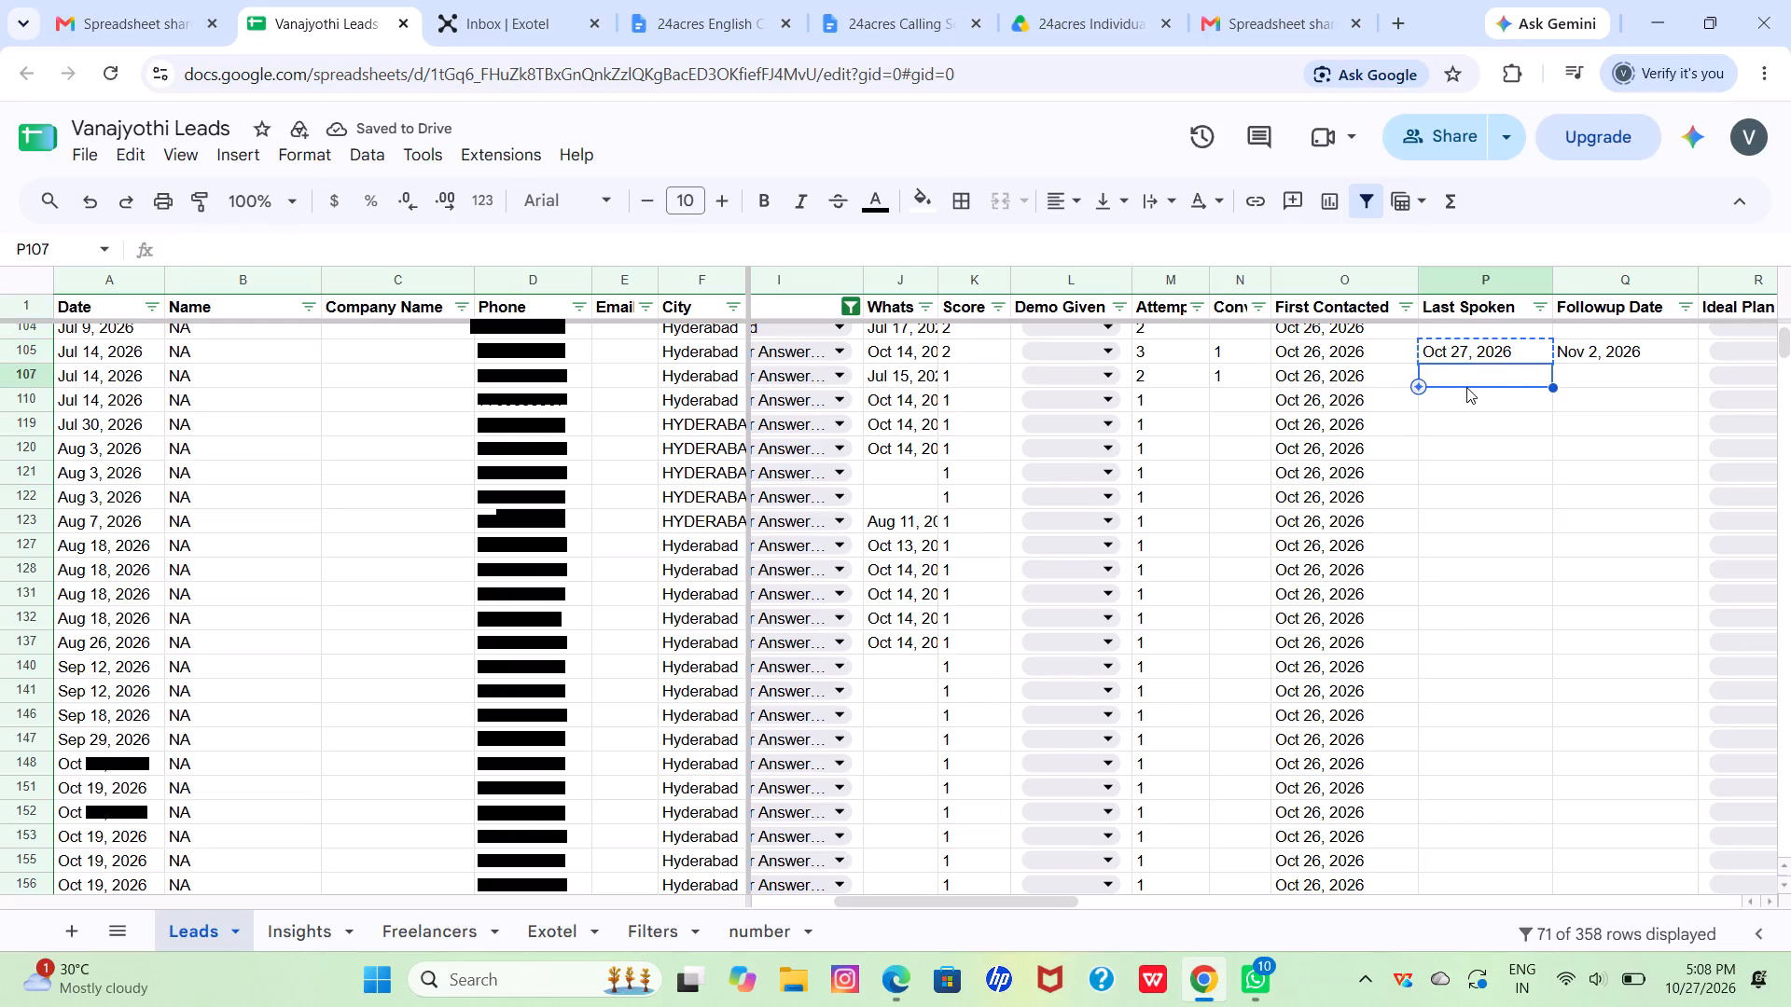
key(ctrl+v)
Copy the note "dont have any properties for sale or rent" from row 103 into the Notes cell of row 107.
scroll(1466, 387, left, 4)
scroll(1466, 387, up, 1)
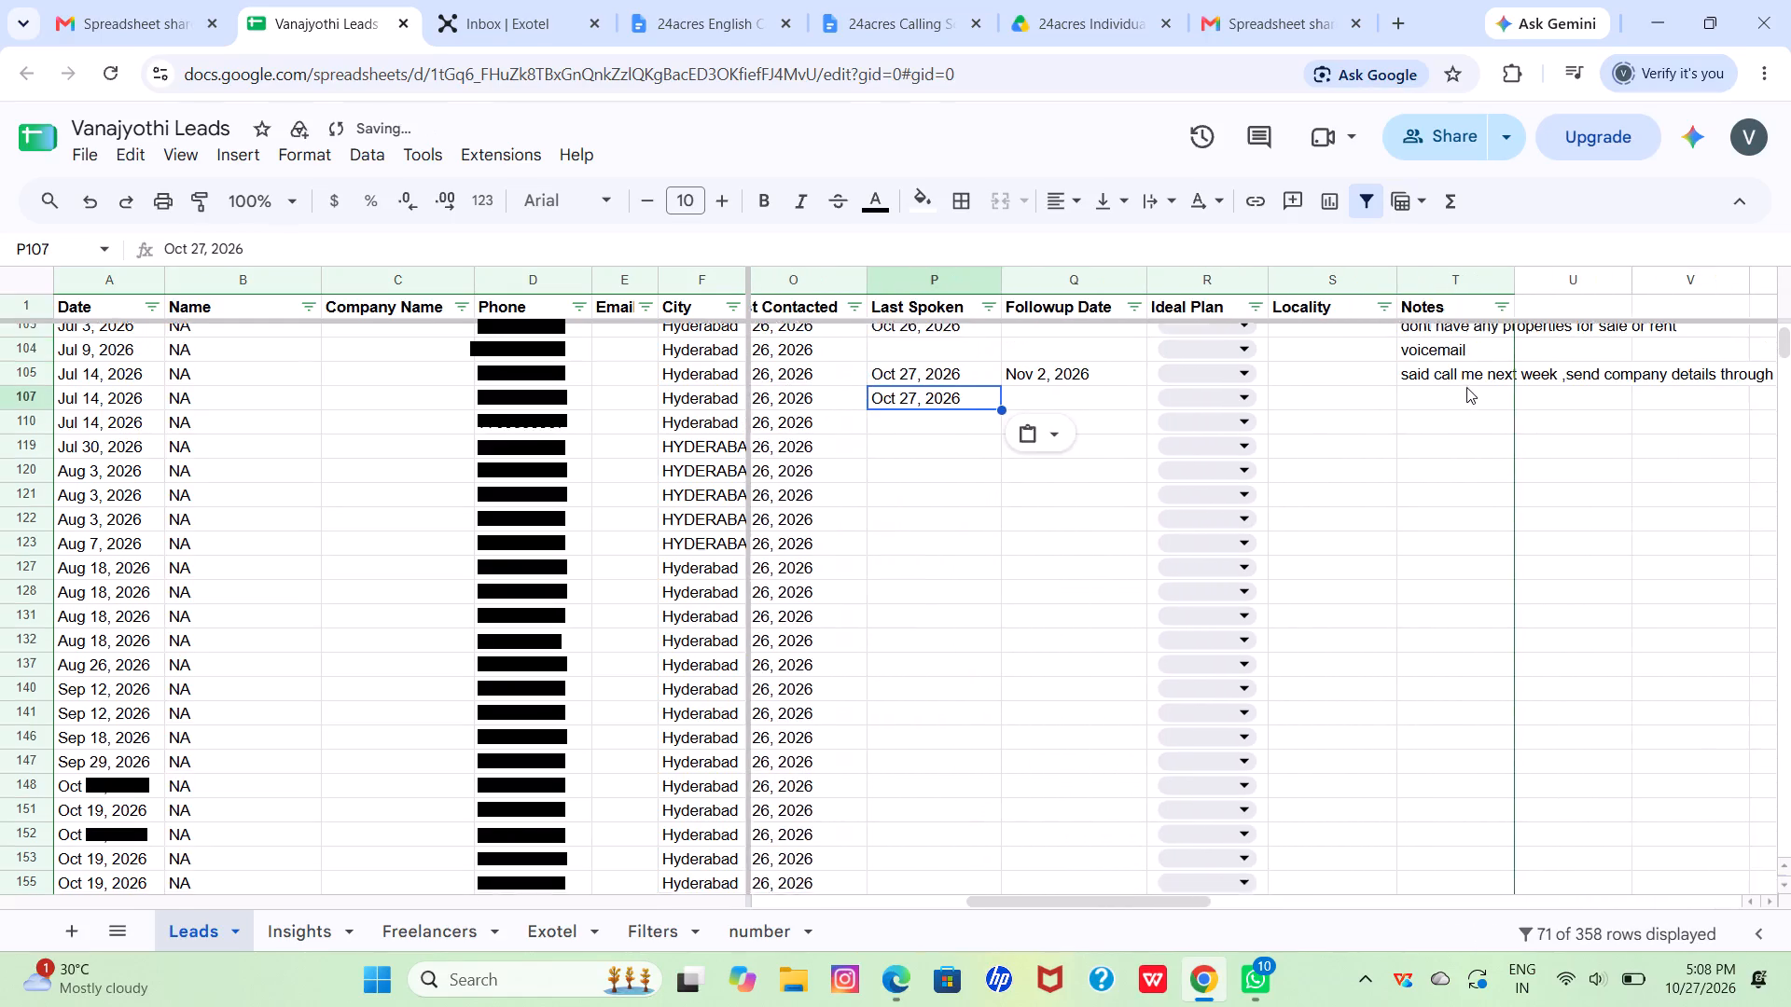
scroll(1466, 387, up, 1)
click(1441, 380)
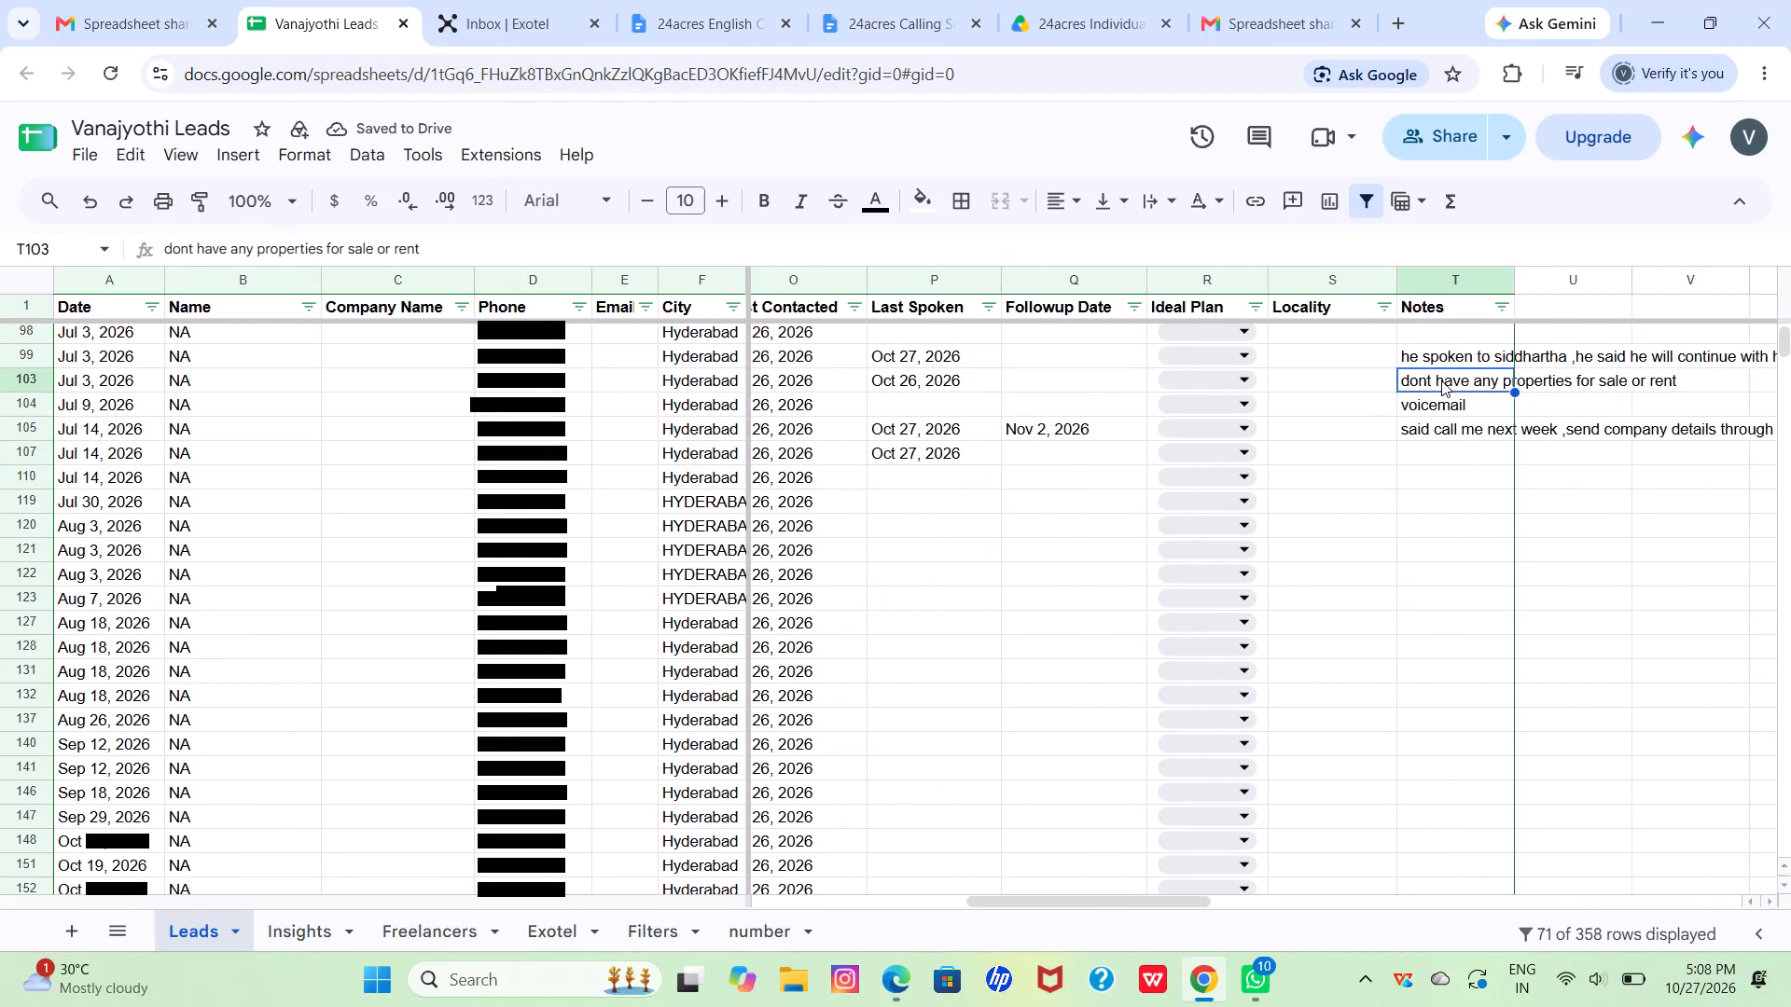
key(ctrl+c)
click(1443, 454)
key(ctrl+v)
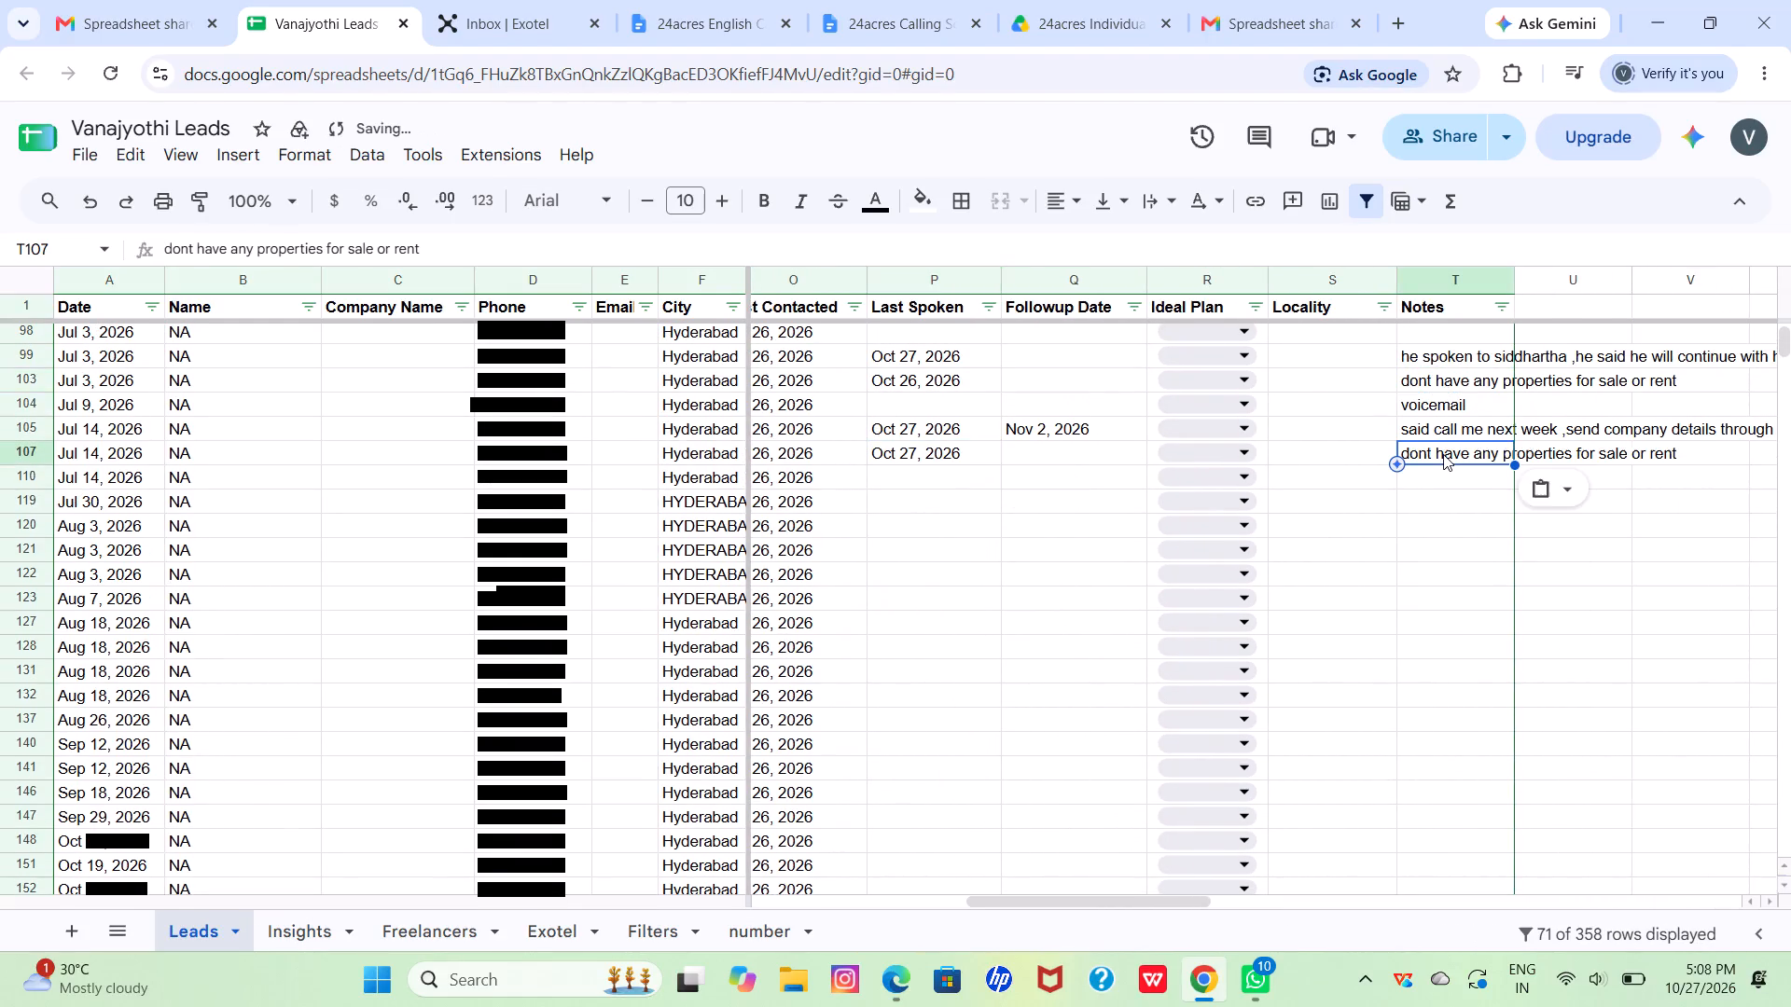
Select the phone number of the Jul 14, 2026 lead in row 110 for the next call.
scroll(1443, 454, right, 4)
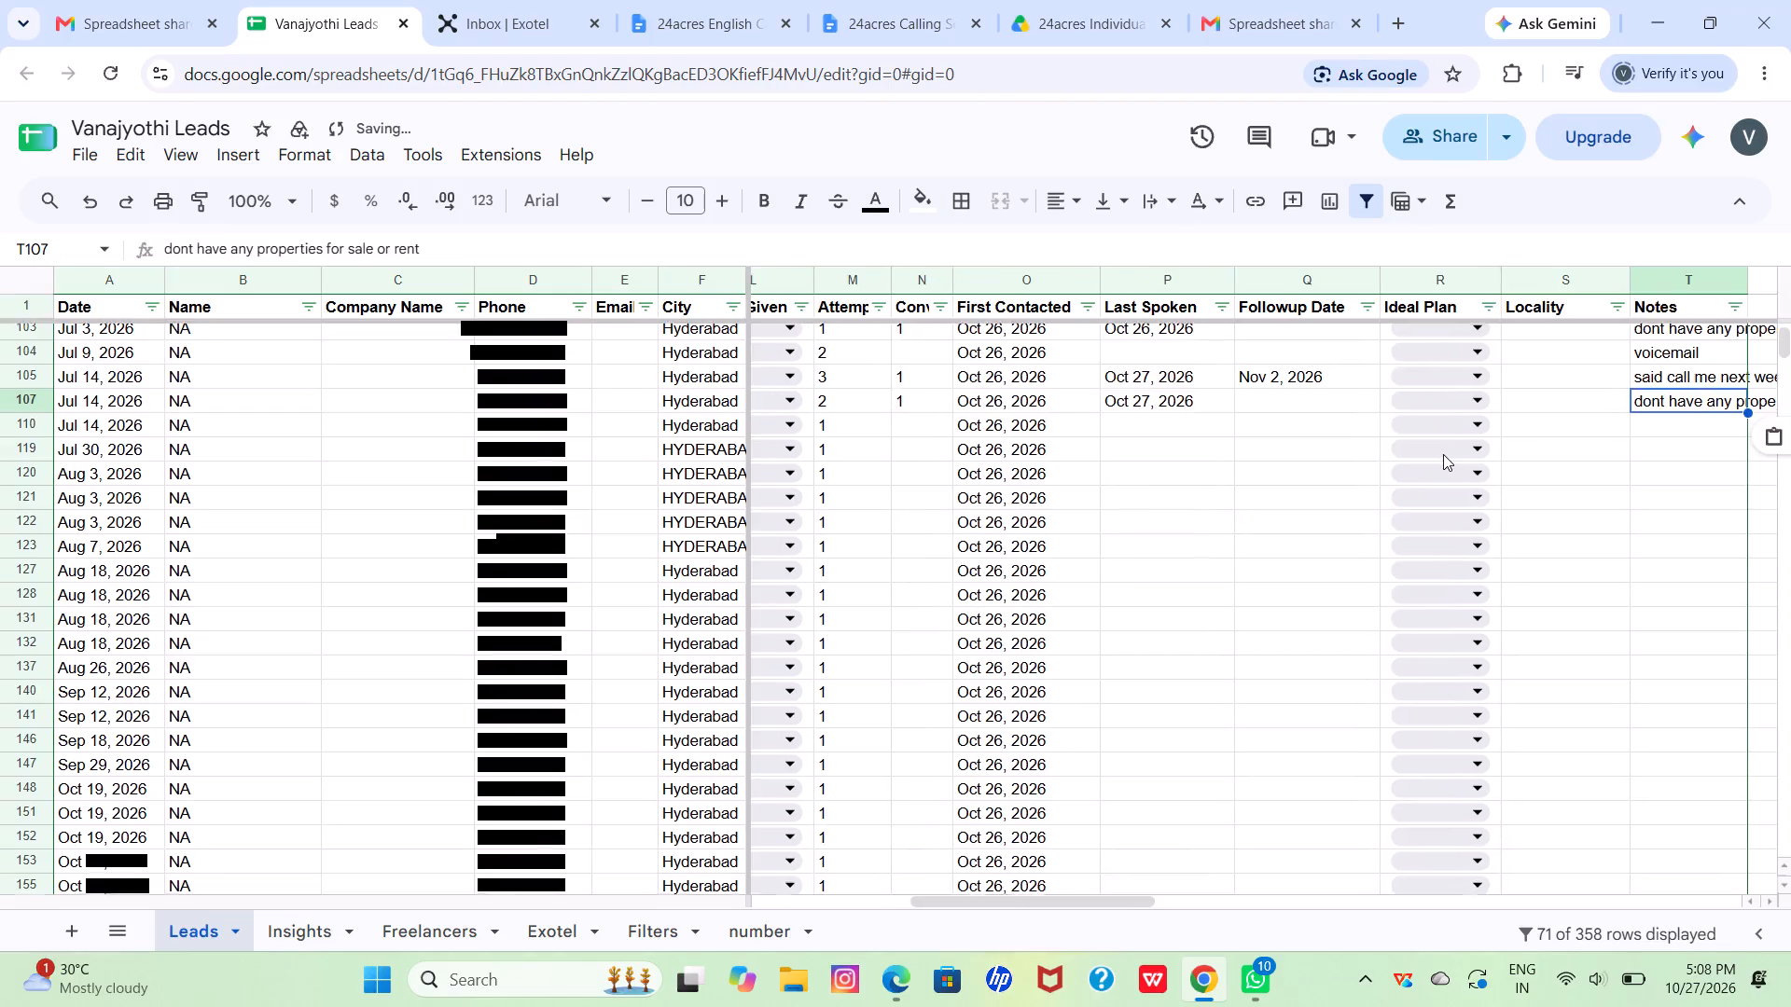
scroll(1443, 454, right, 1)
scroll(1443, 454, down, 1)
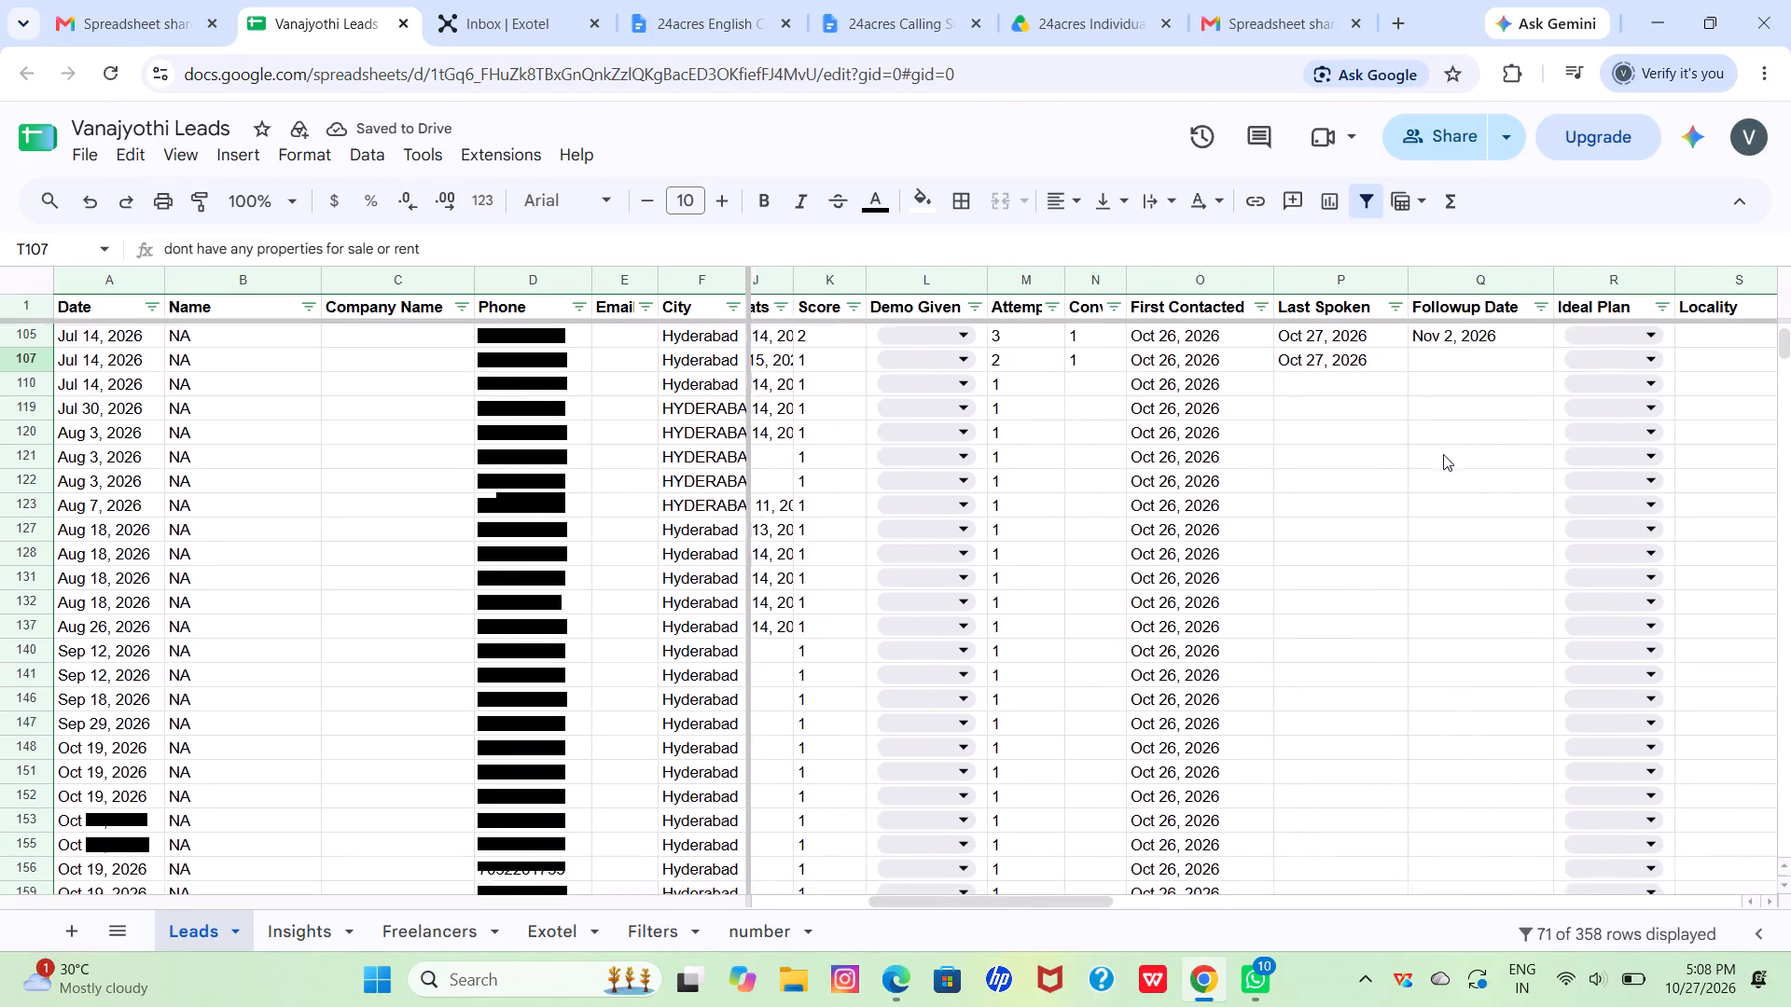
scroll(1443, 454, down, 1)
scroll(1443, 454, left, 2)
scroll(1443, 454, right, 1)
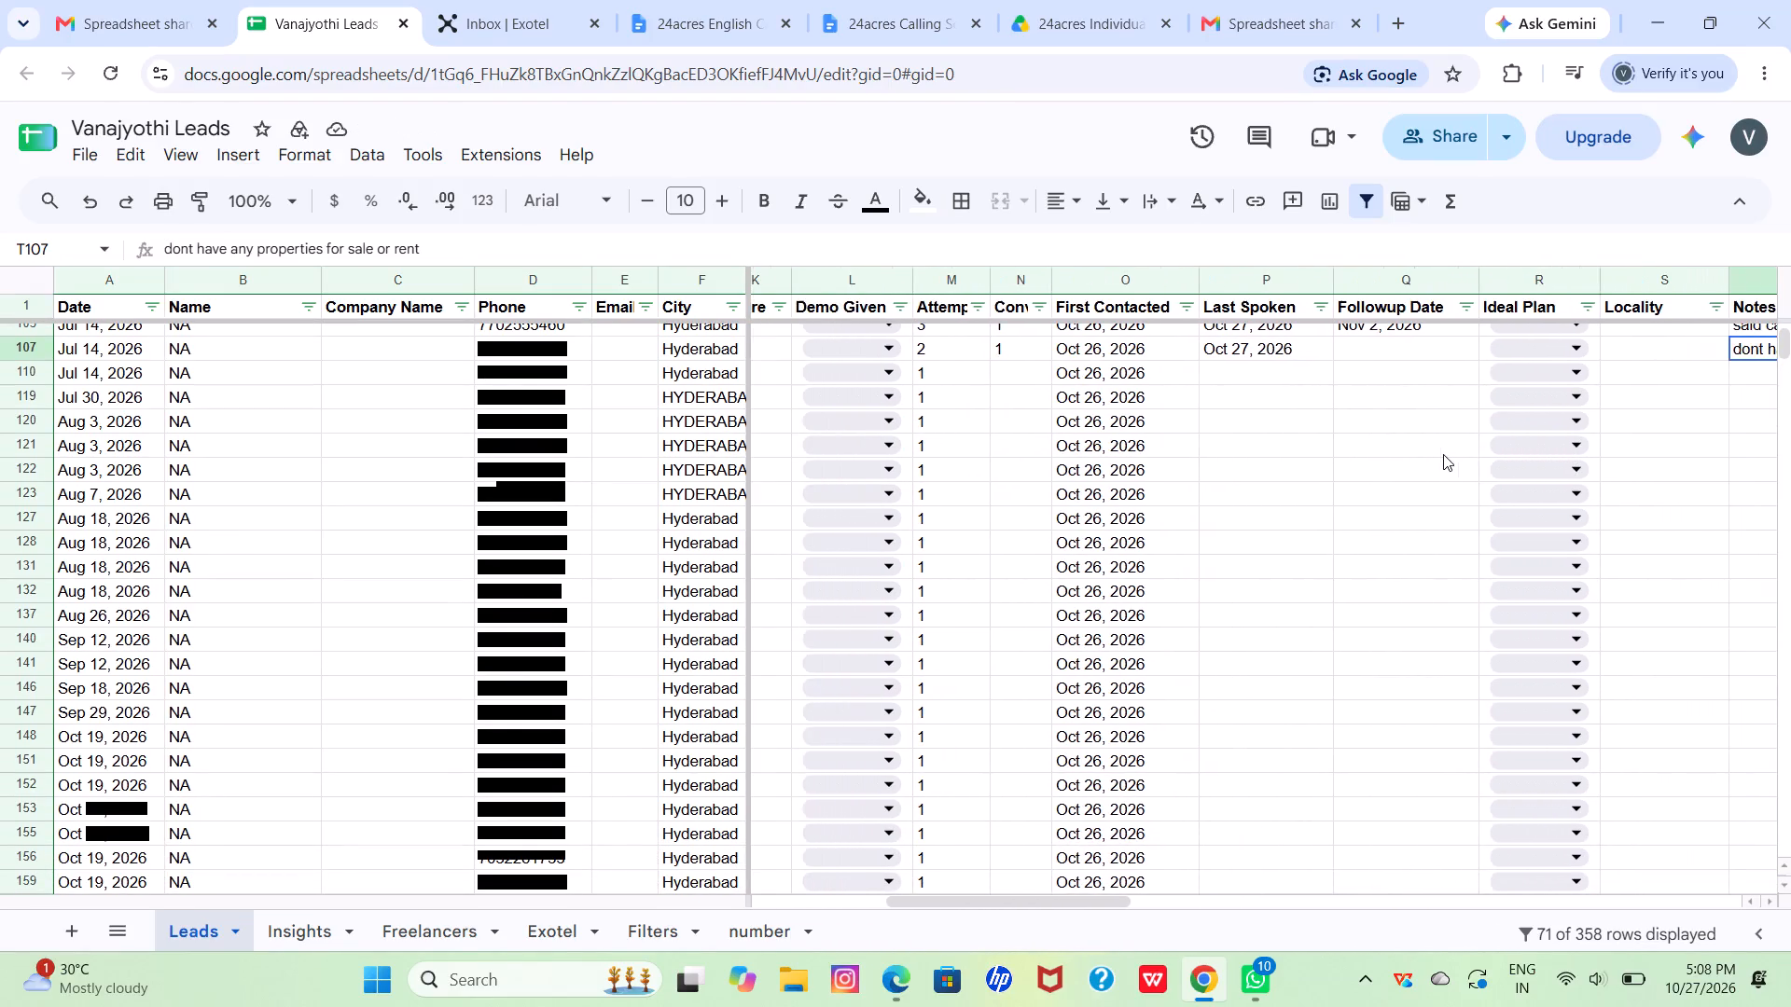
scroll(1443, 454, right, 1)
click(540, 368)
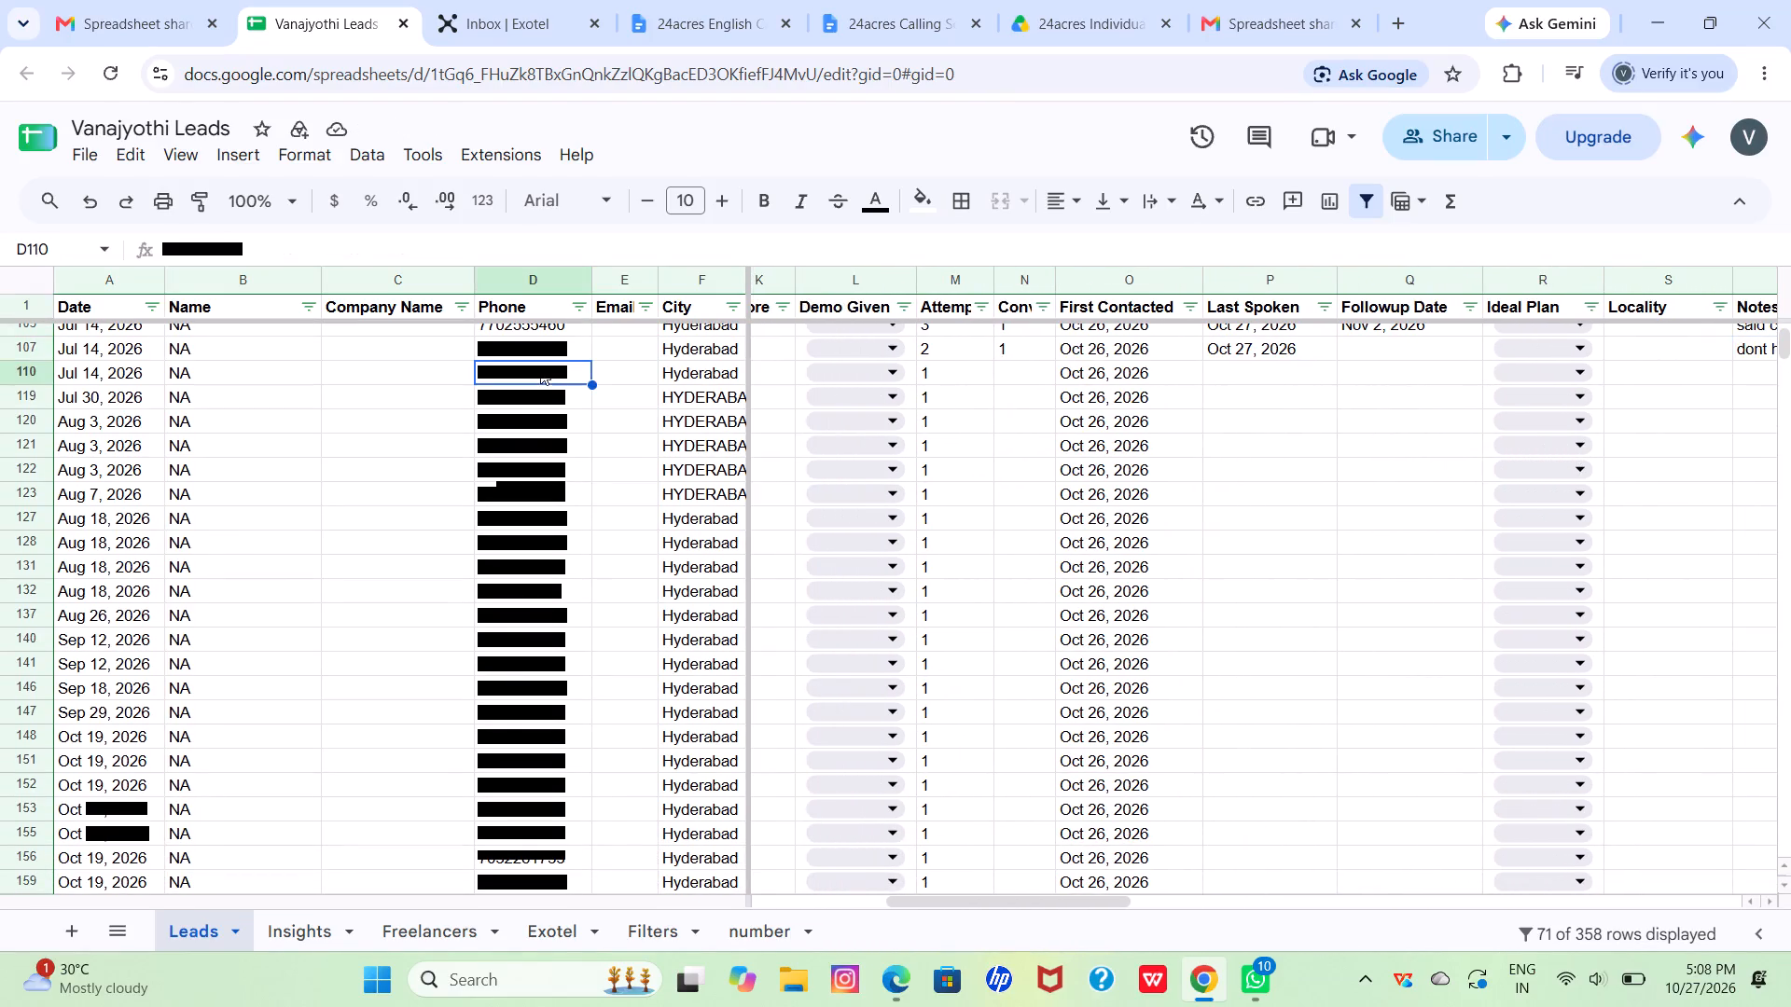
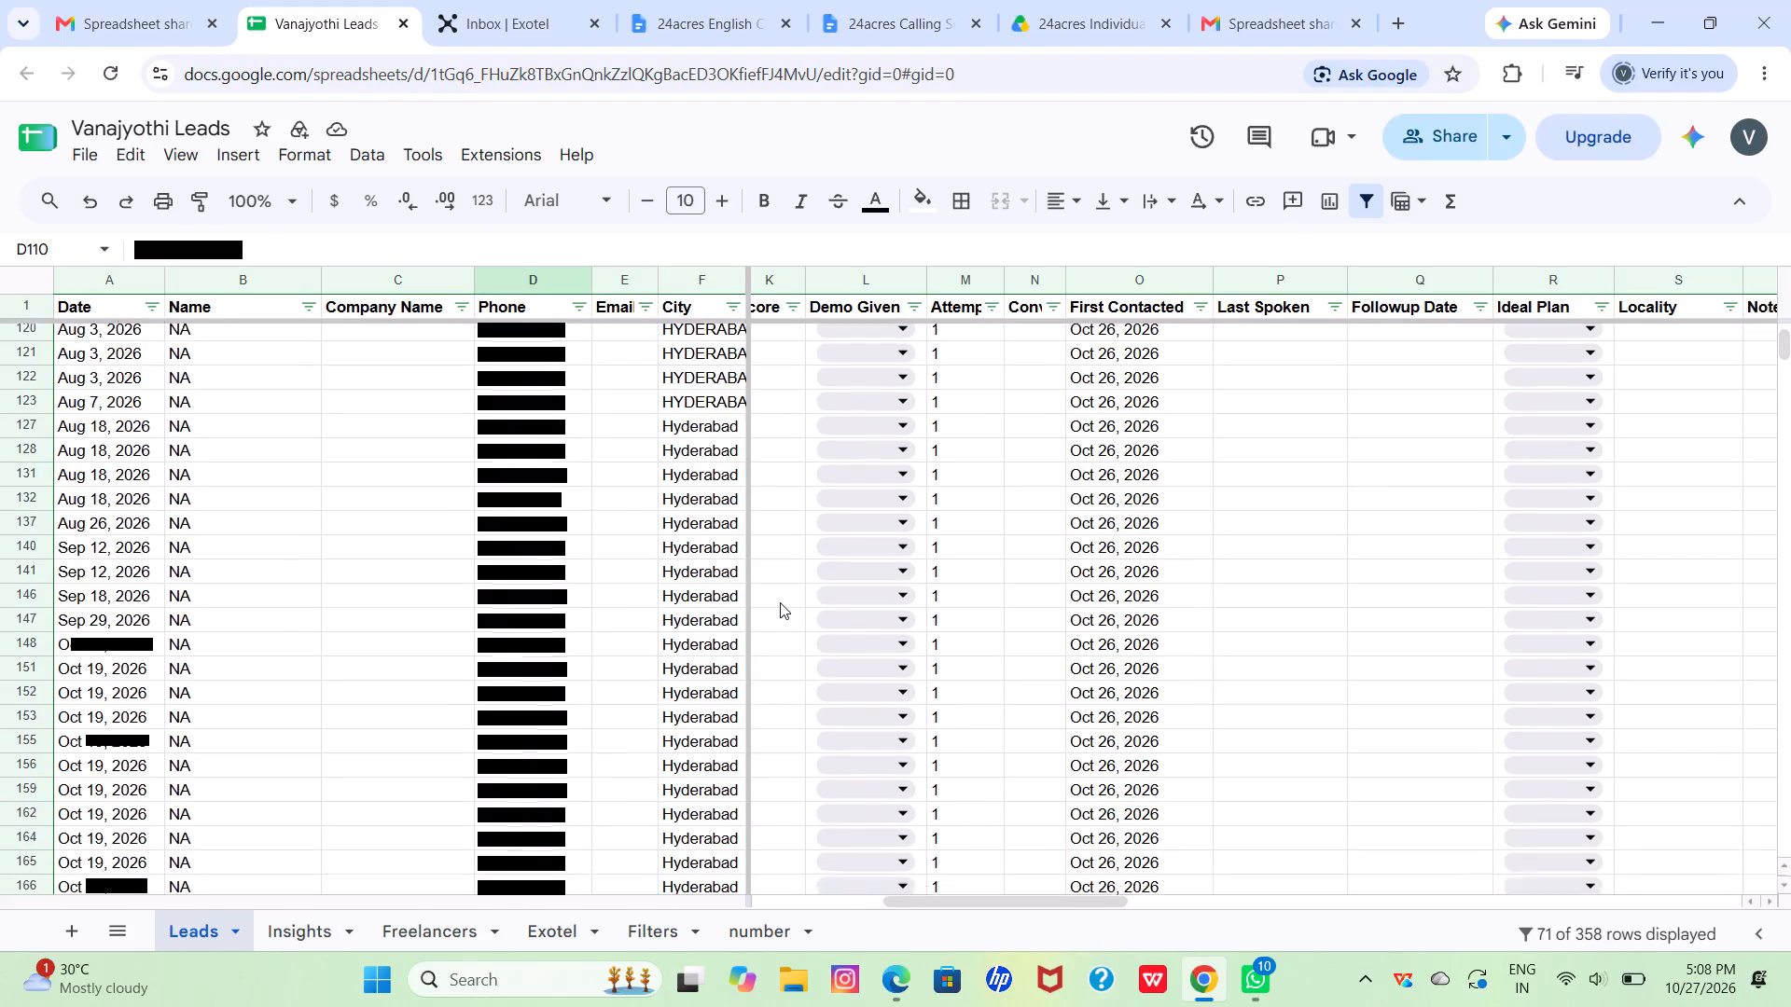
Look through the remaining filtered leads below row 110, checking their attempts, first contacted and last spoken entries.
scroll(780, 602, down, 10)
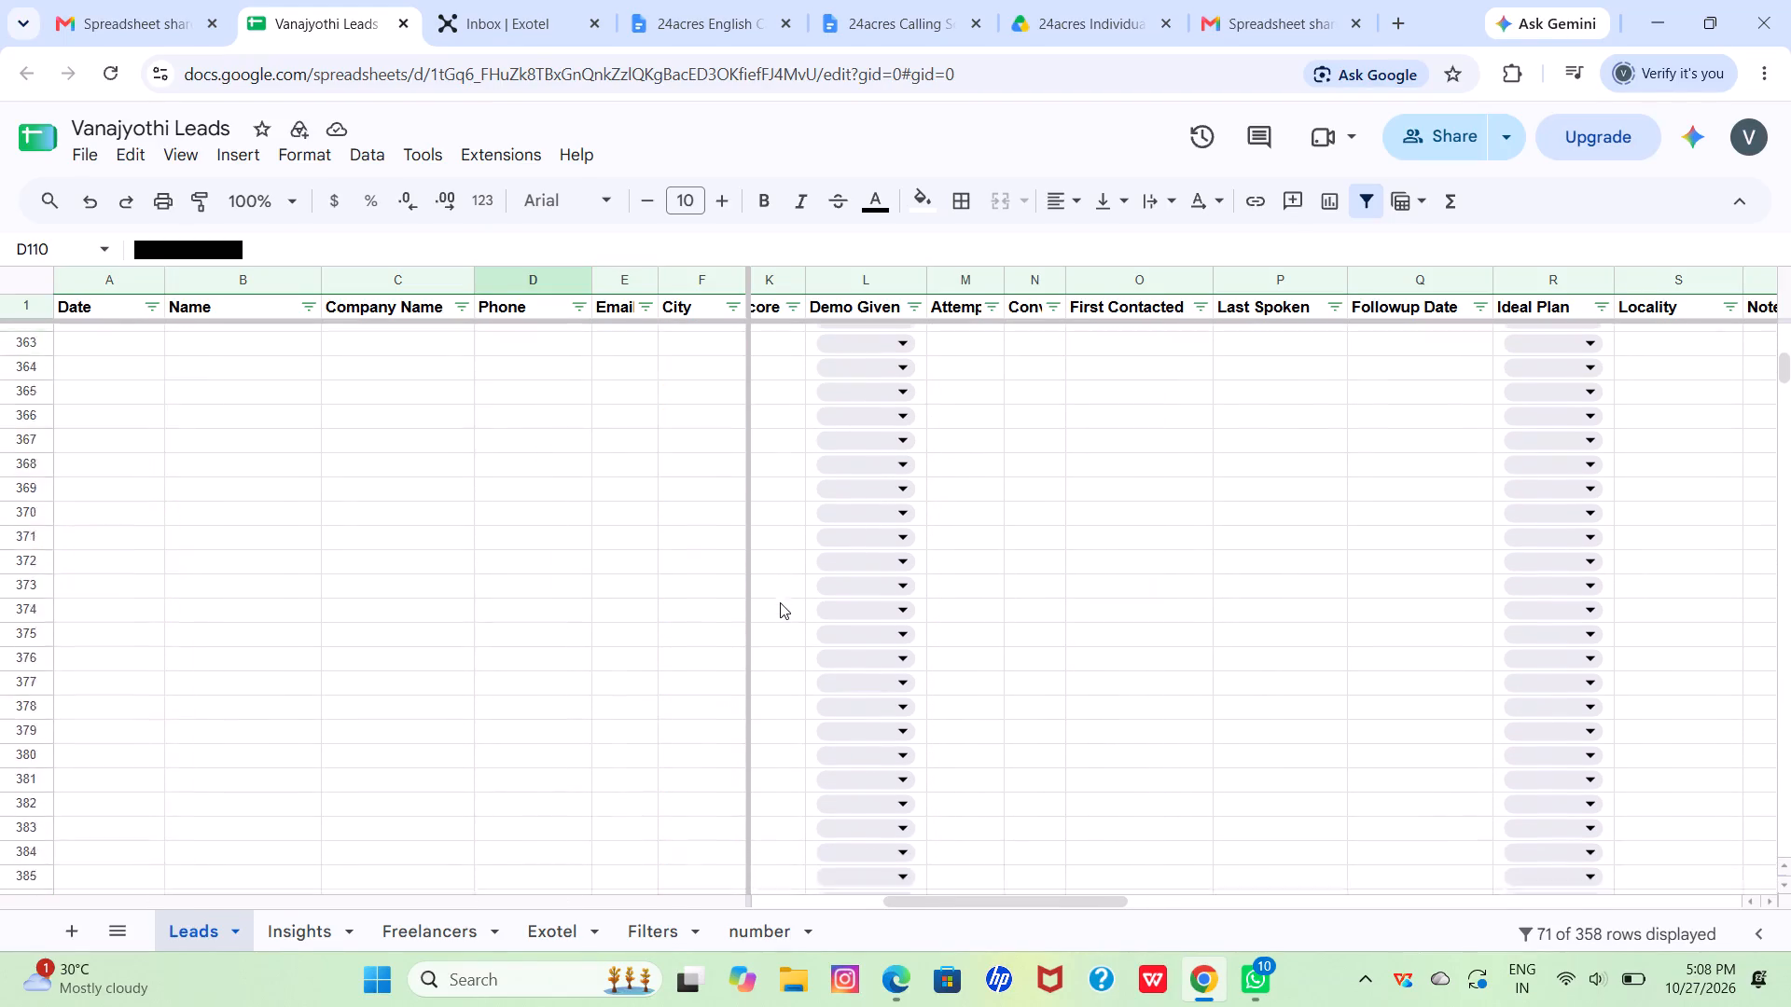
scroll(780, 602, up, 7)
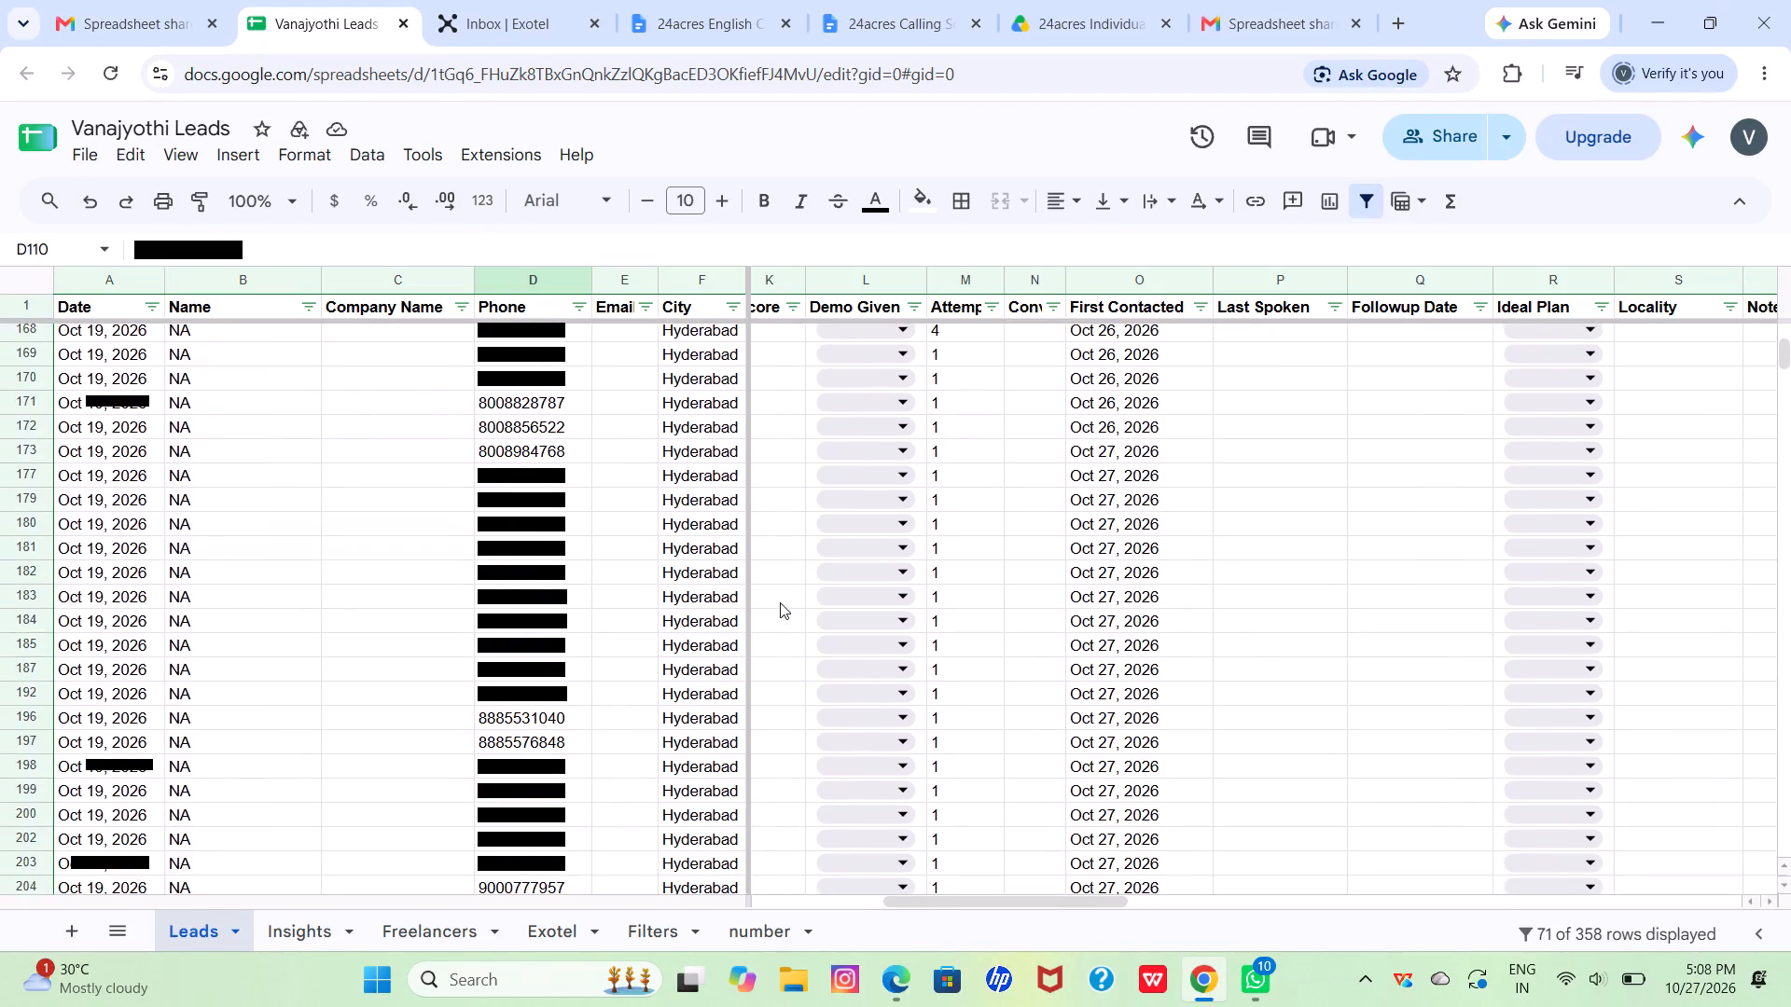
scroll(780, 602, up, 6)
scroll(780, 602, right, 1)
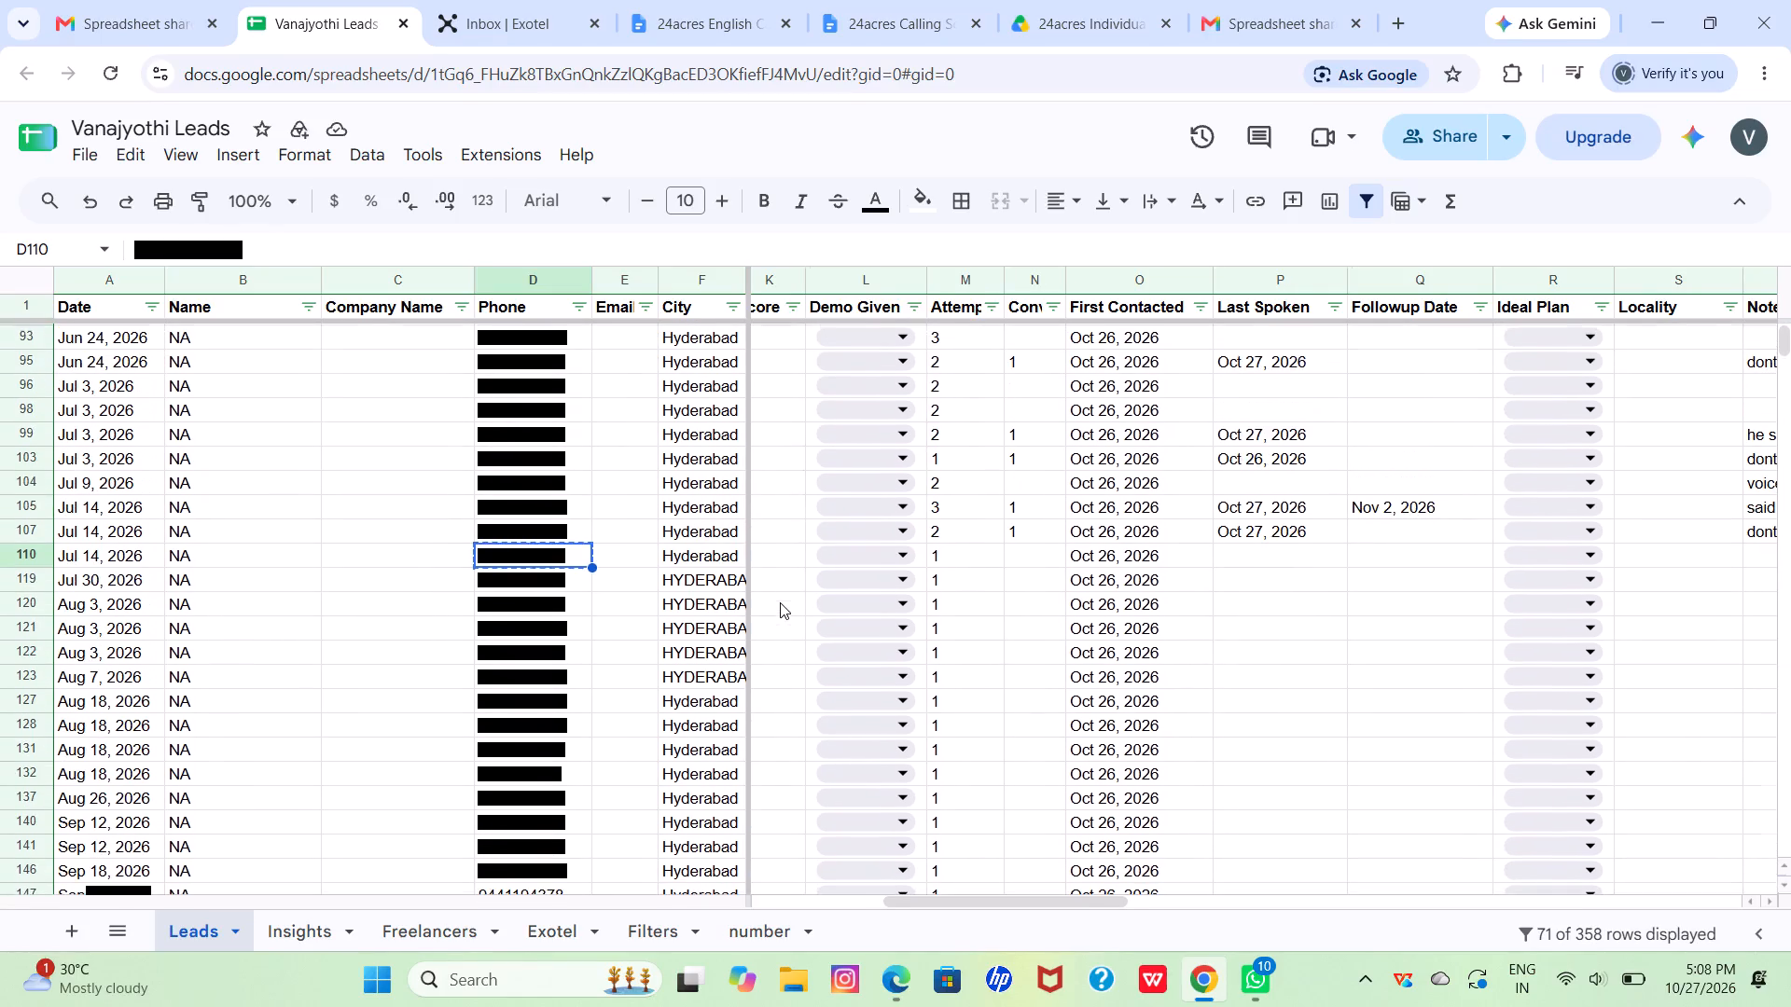
scroll(780, 602, right, 2)
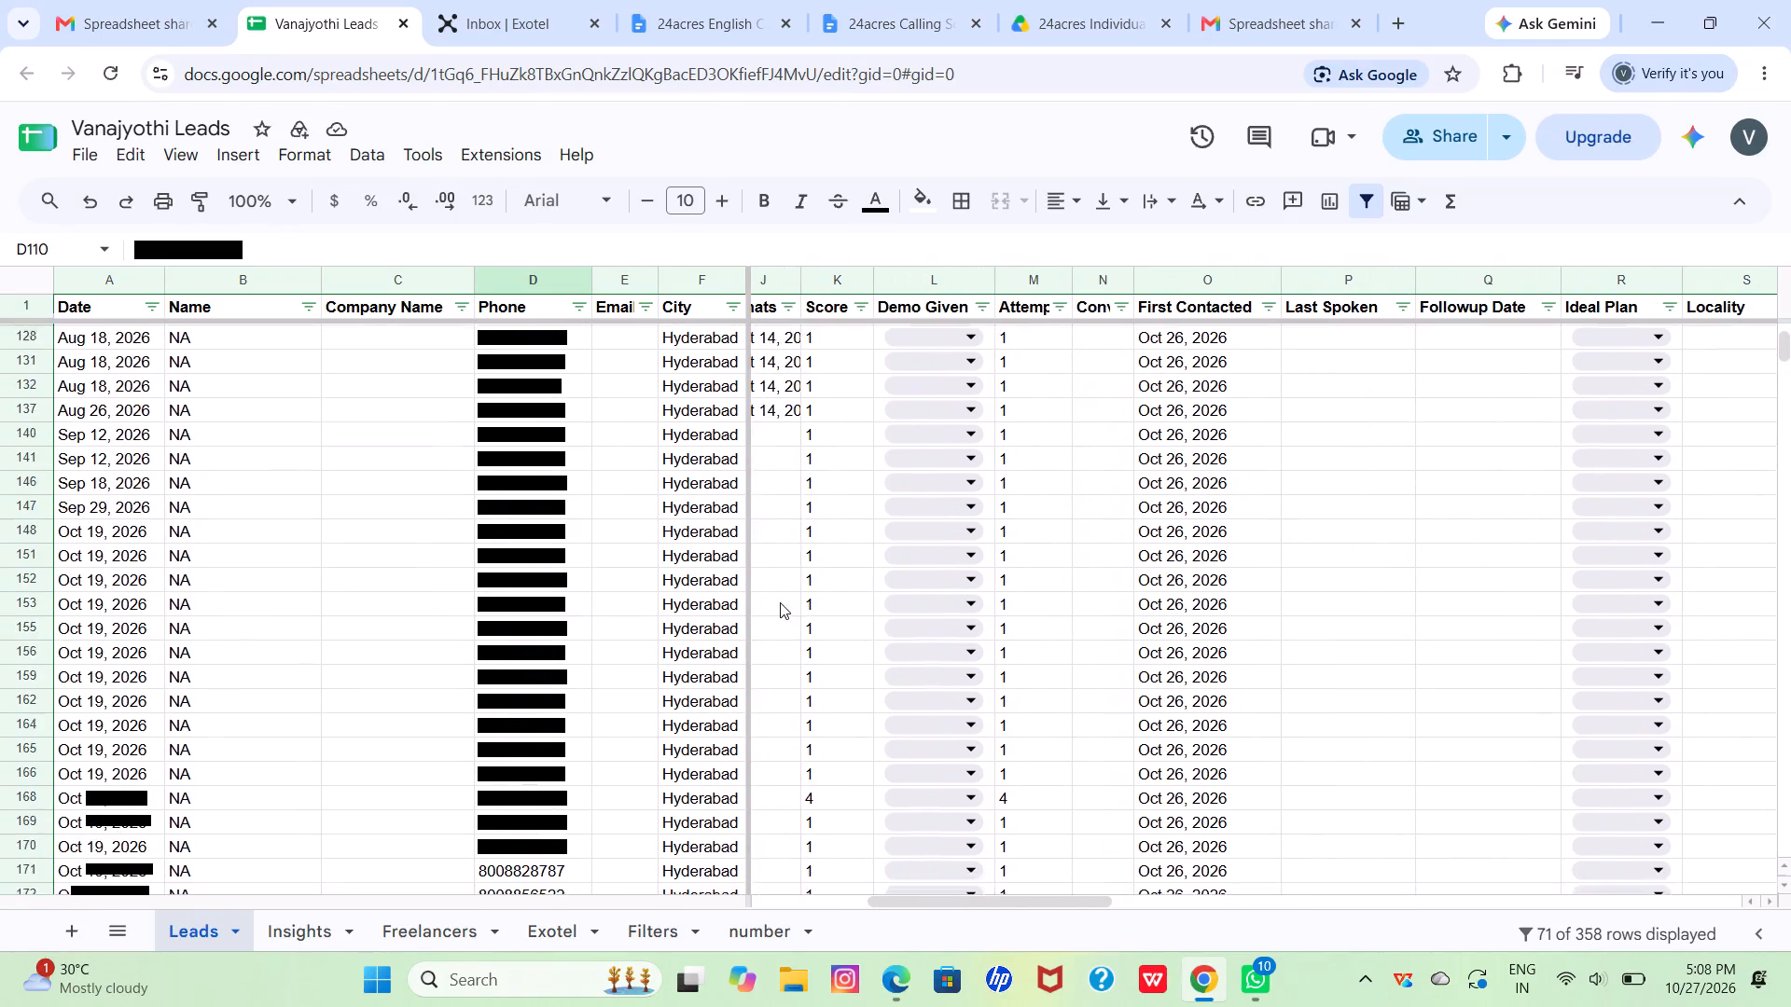
scroll(780, 602, down, 5)
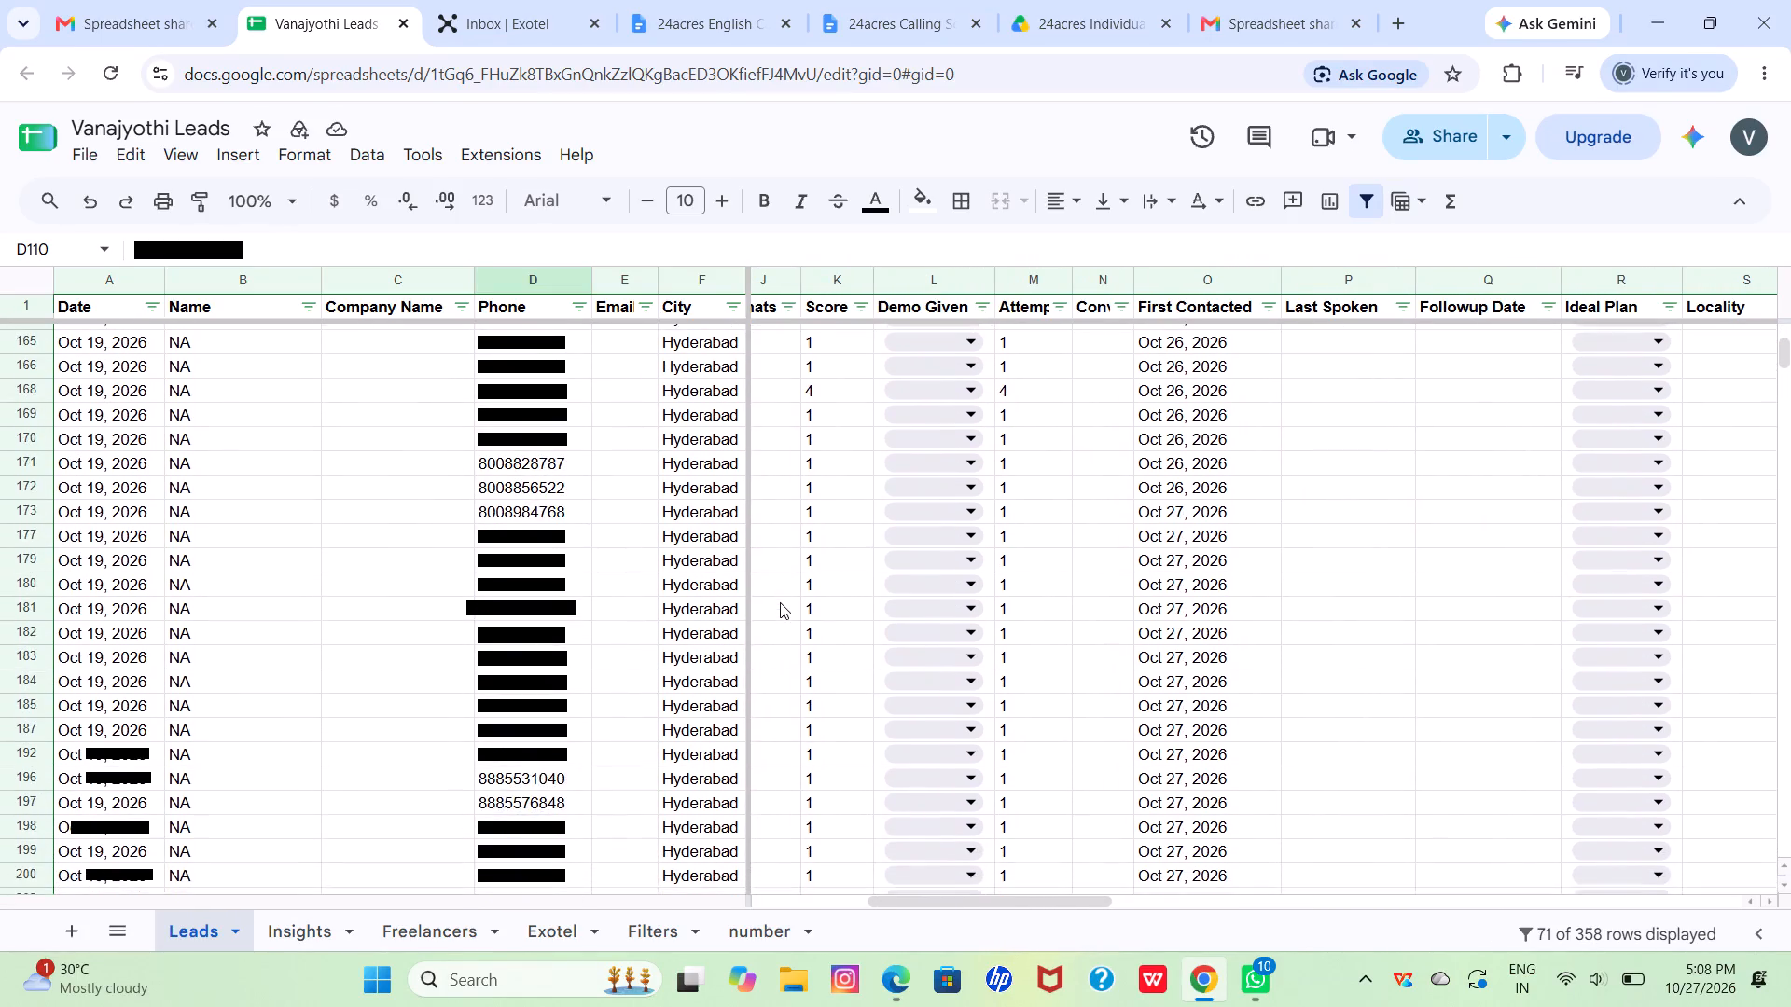
scroll(780, 602, down, 4)
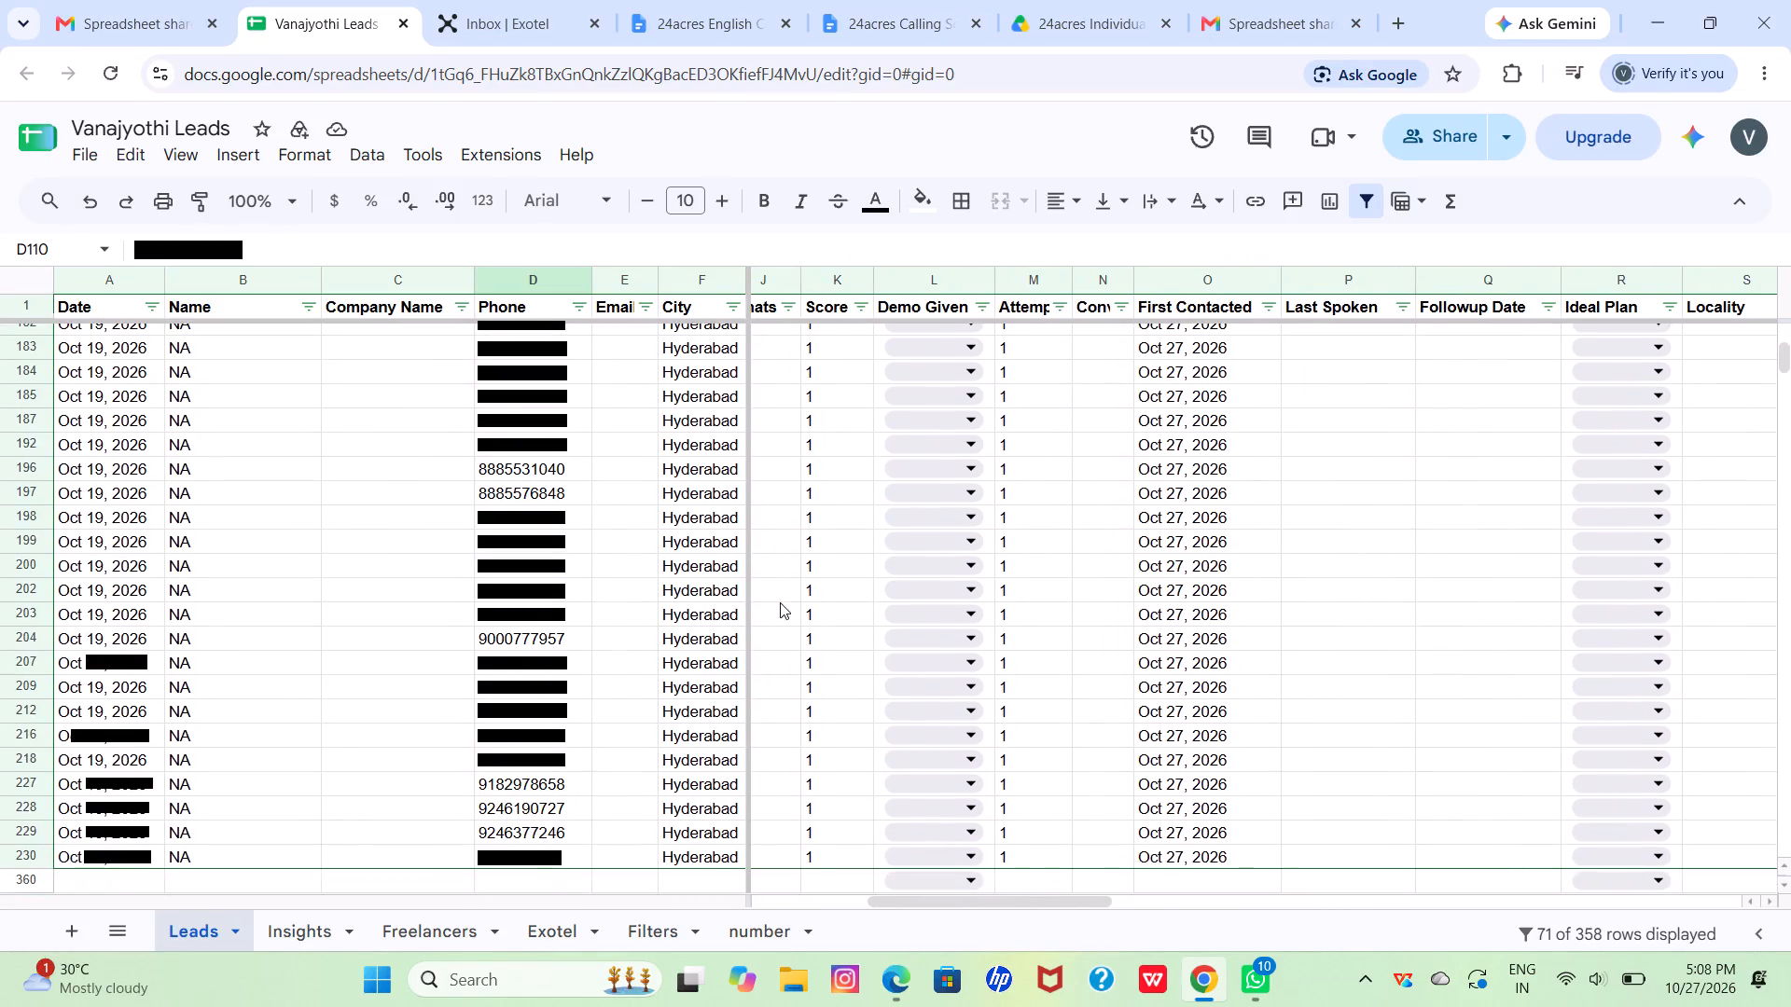
scroll(780, 602, up, 5)
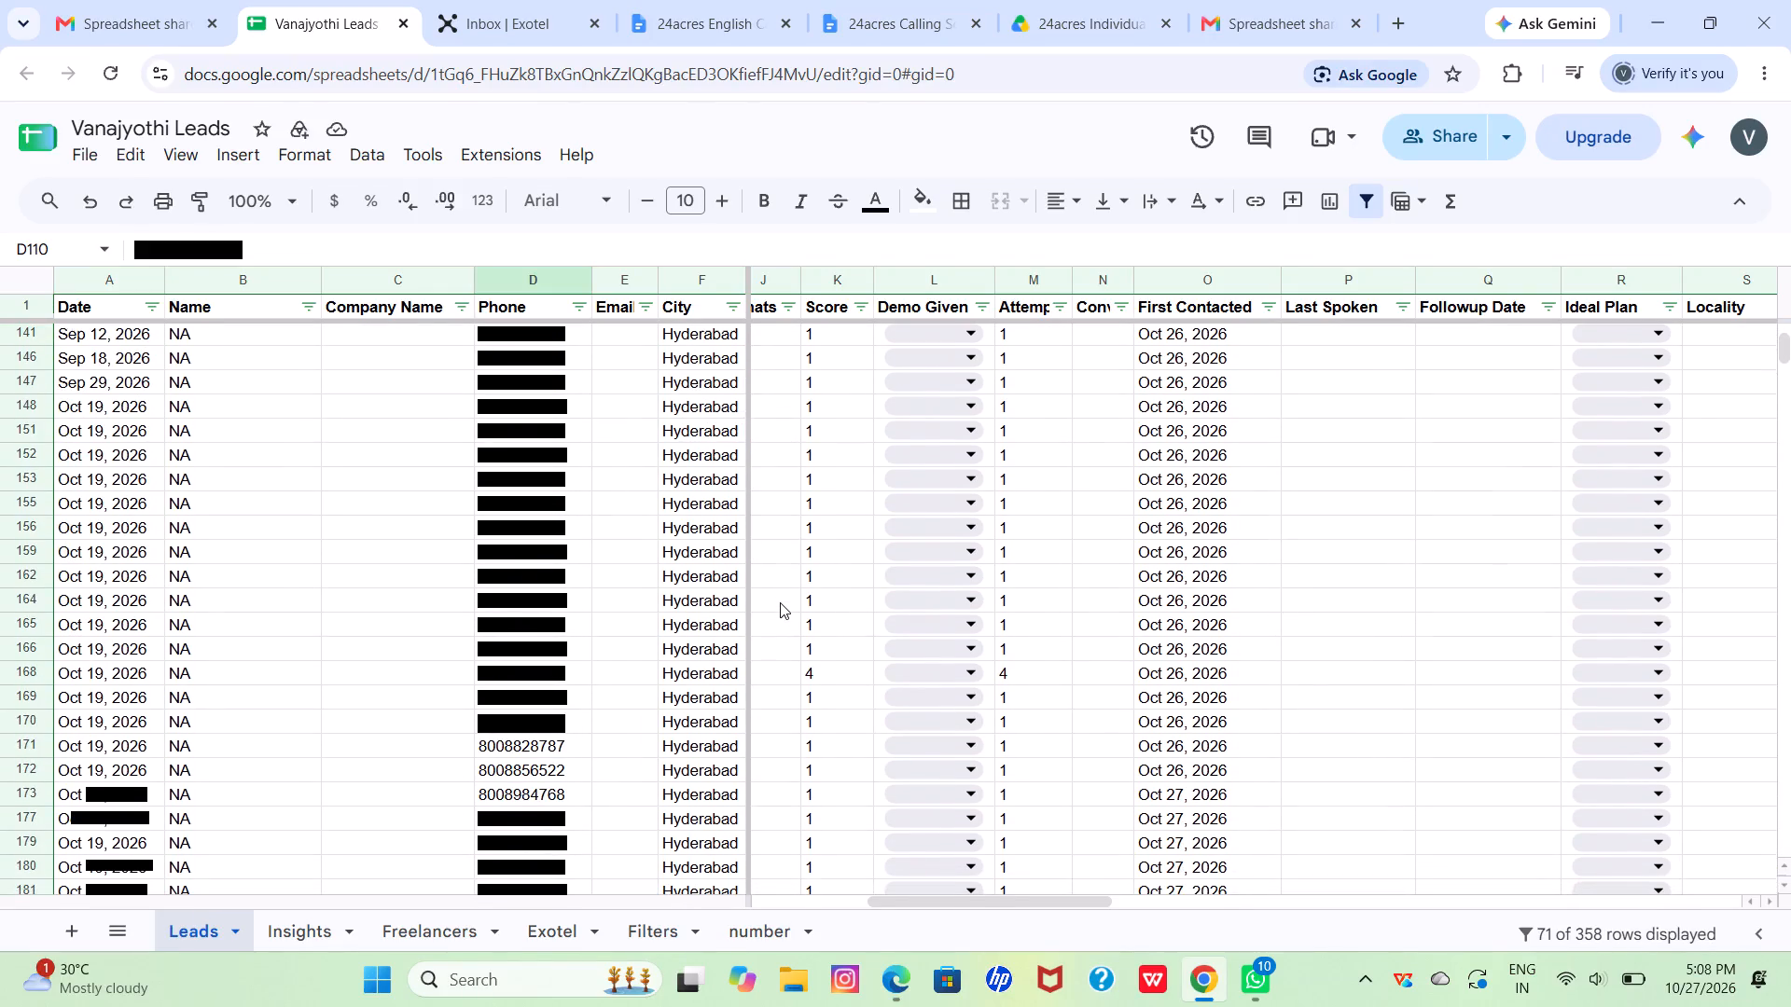
scroll(780, 602, up, 2)
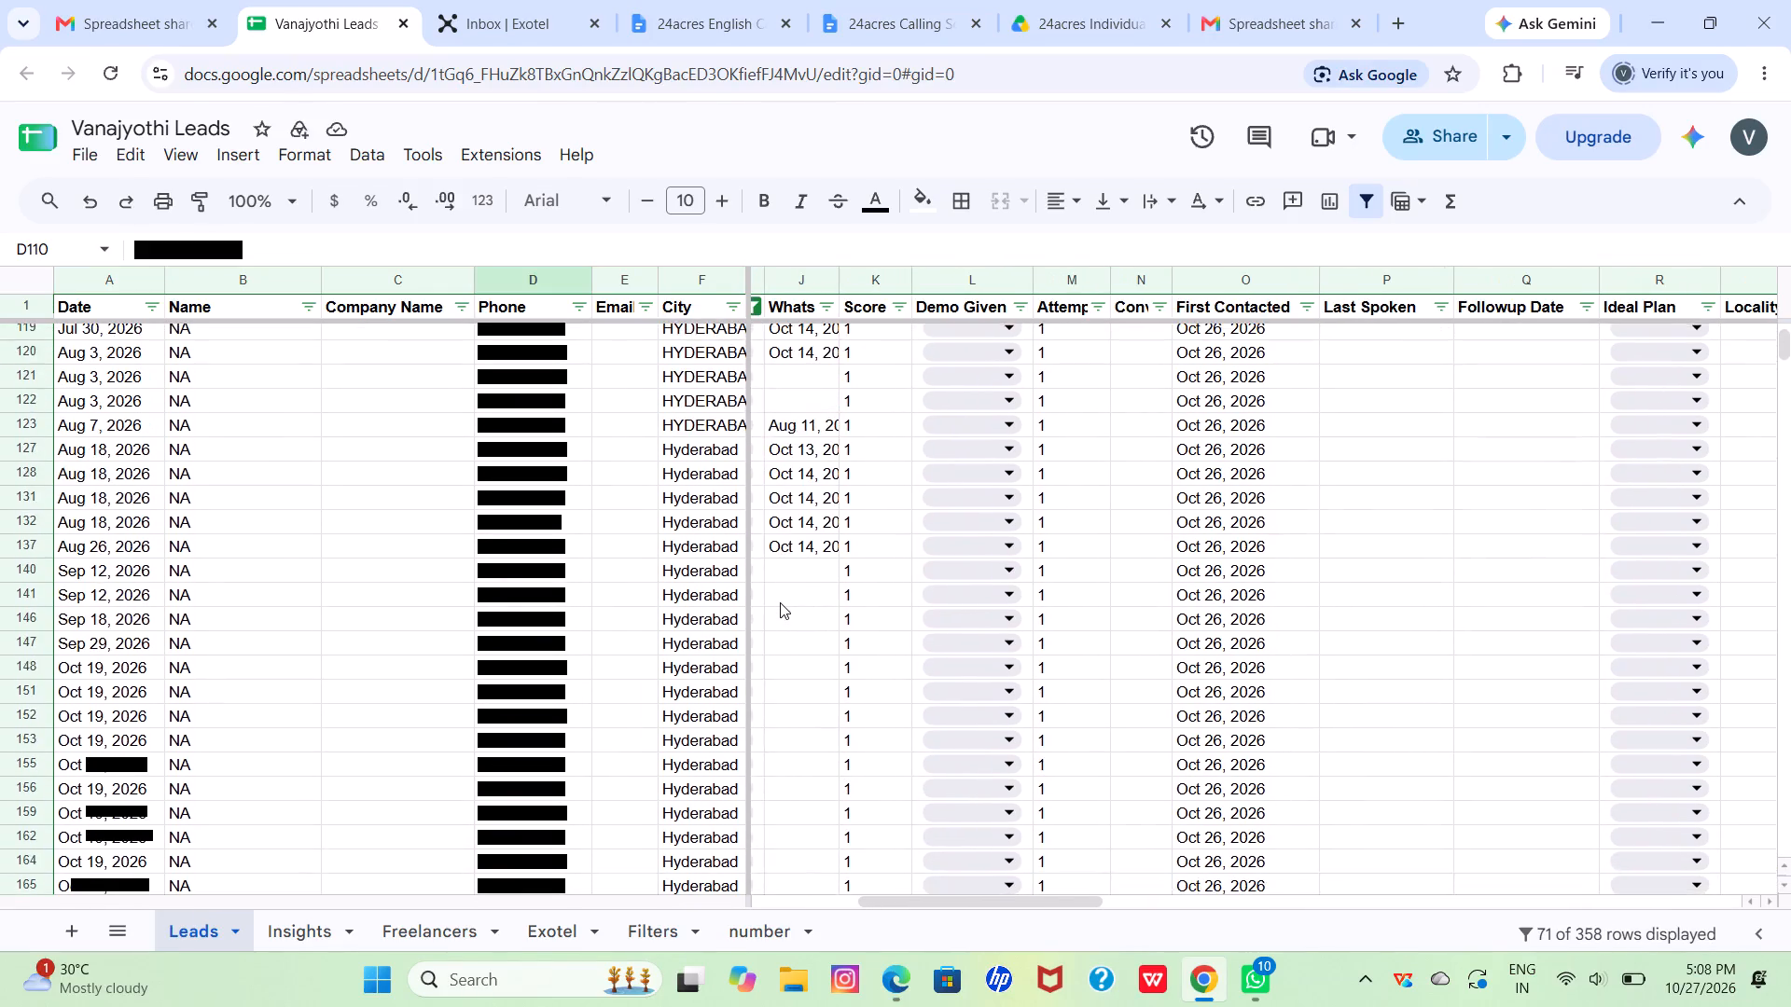
Select the Attempts cell of the Jul 14, 2026 lead in row 110.
scroll(780, 602, up, 2)
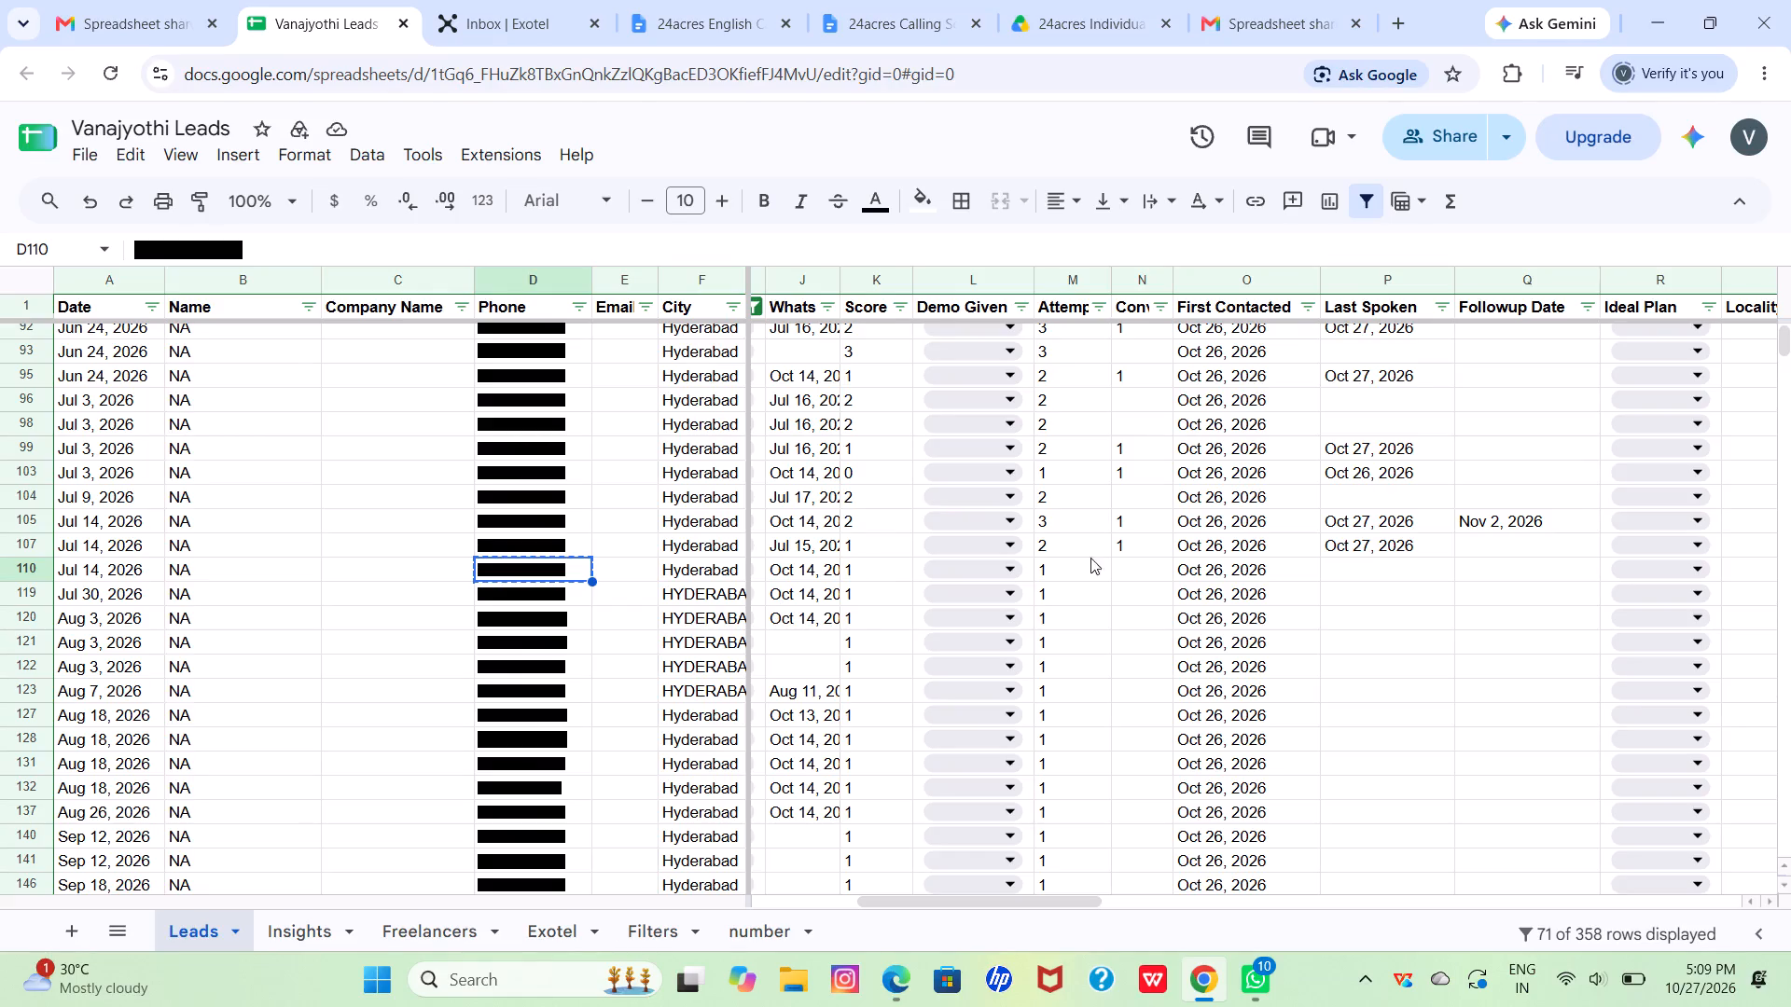
click(1061, 565)
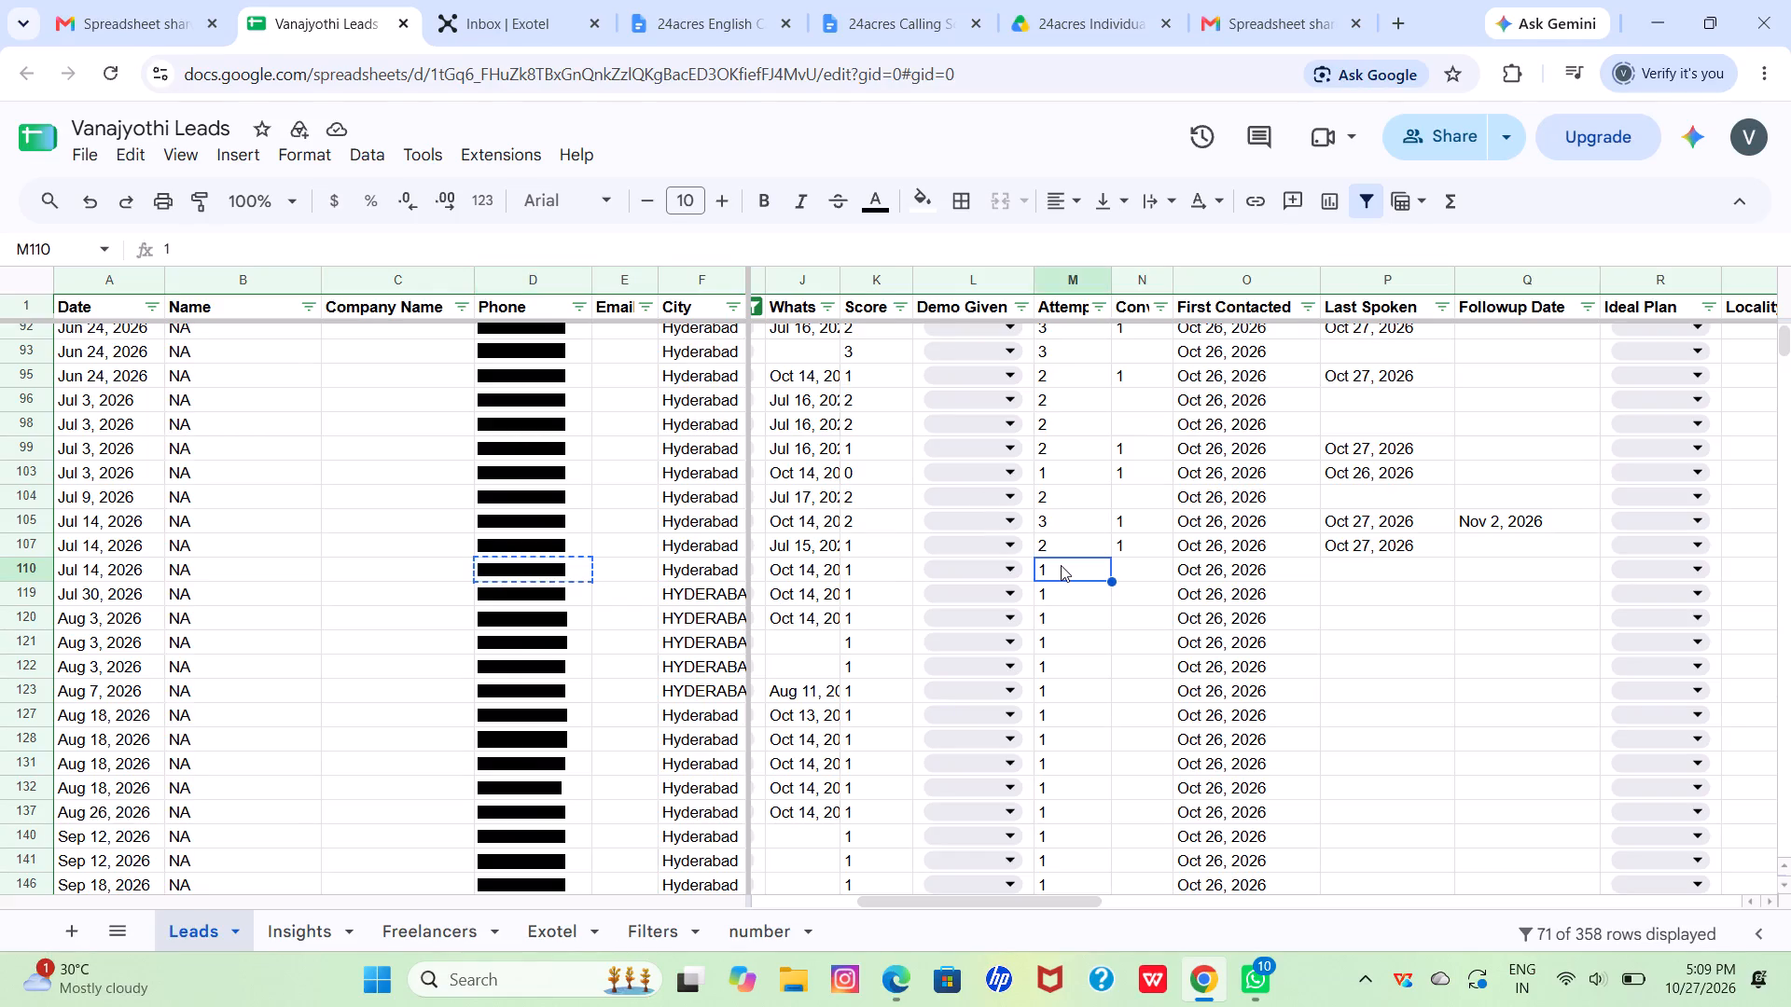
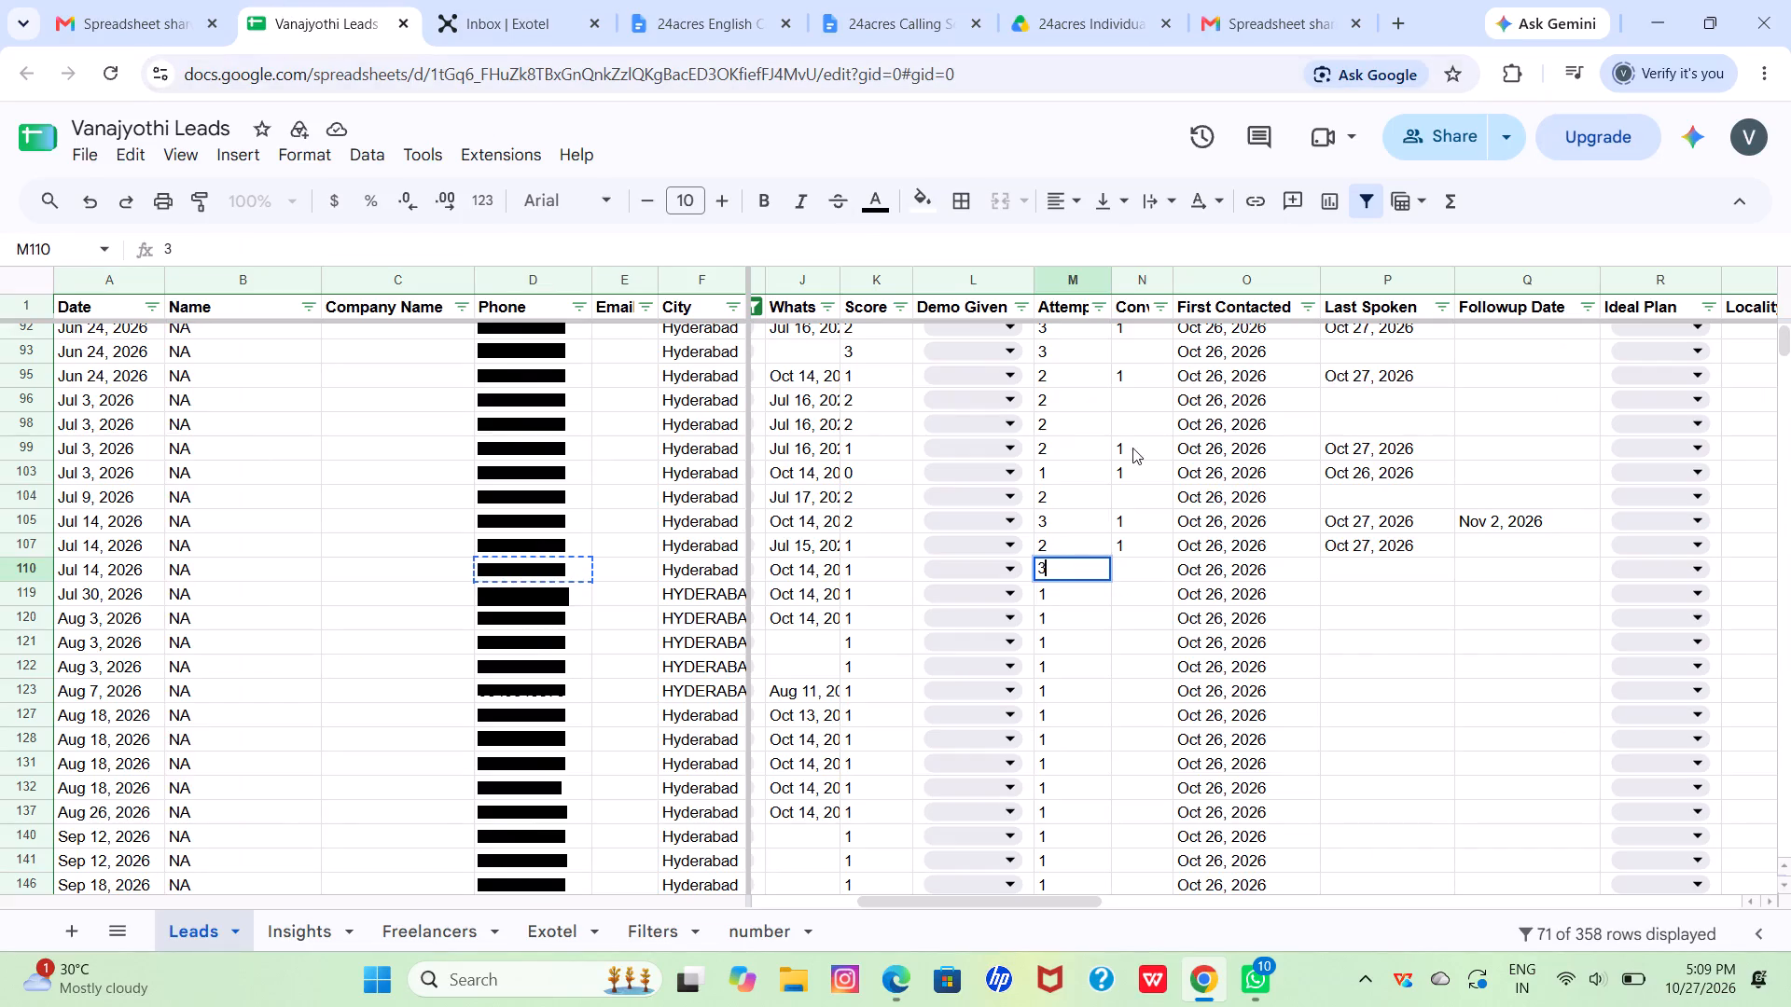
Enter 3 as the Attempts value for the Jul 14, 2026 lead in row 110.
click(1167, 576)
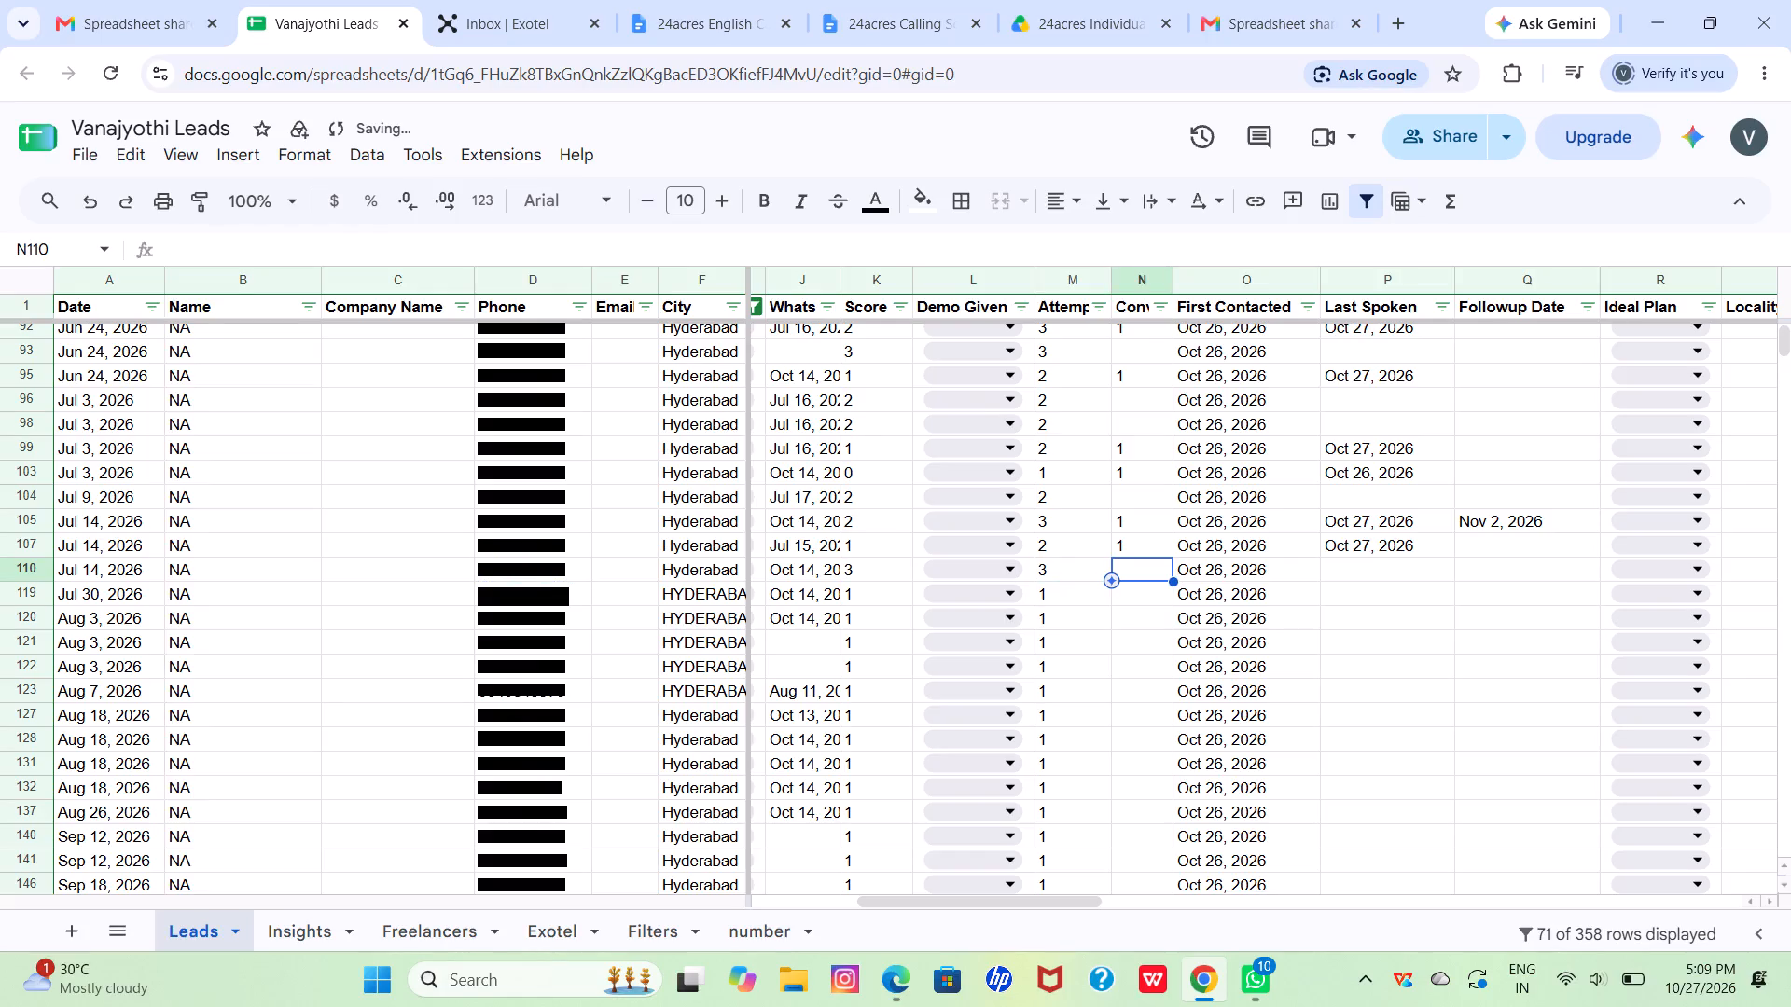
Copy the phone number of the Jul 30, 2026 lead in row 119.
scroll(1167, 576, down, 4)
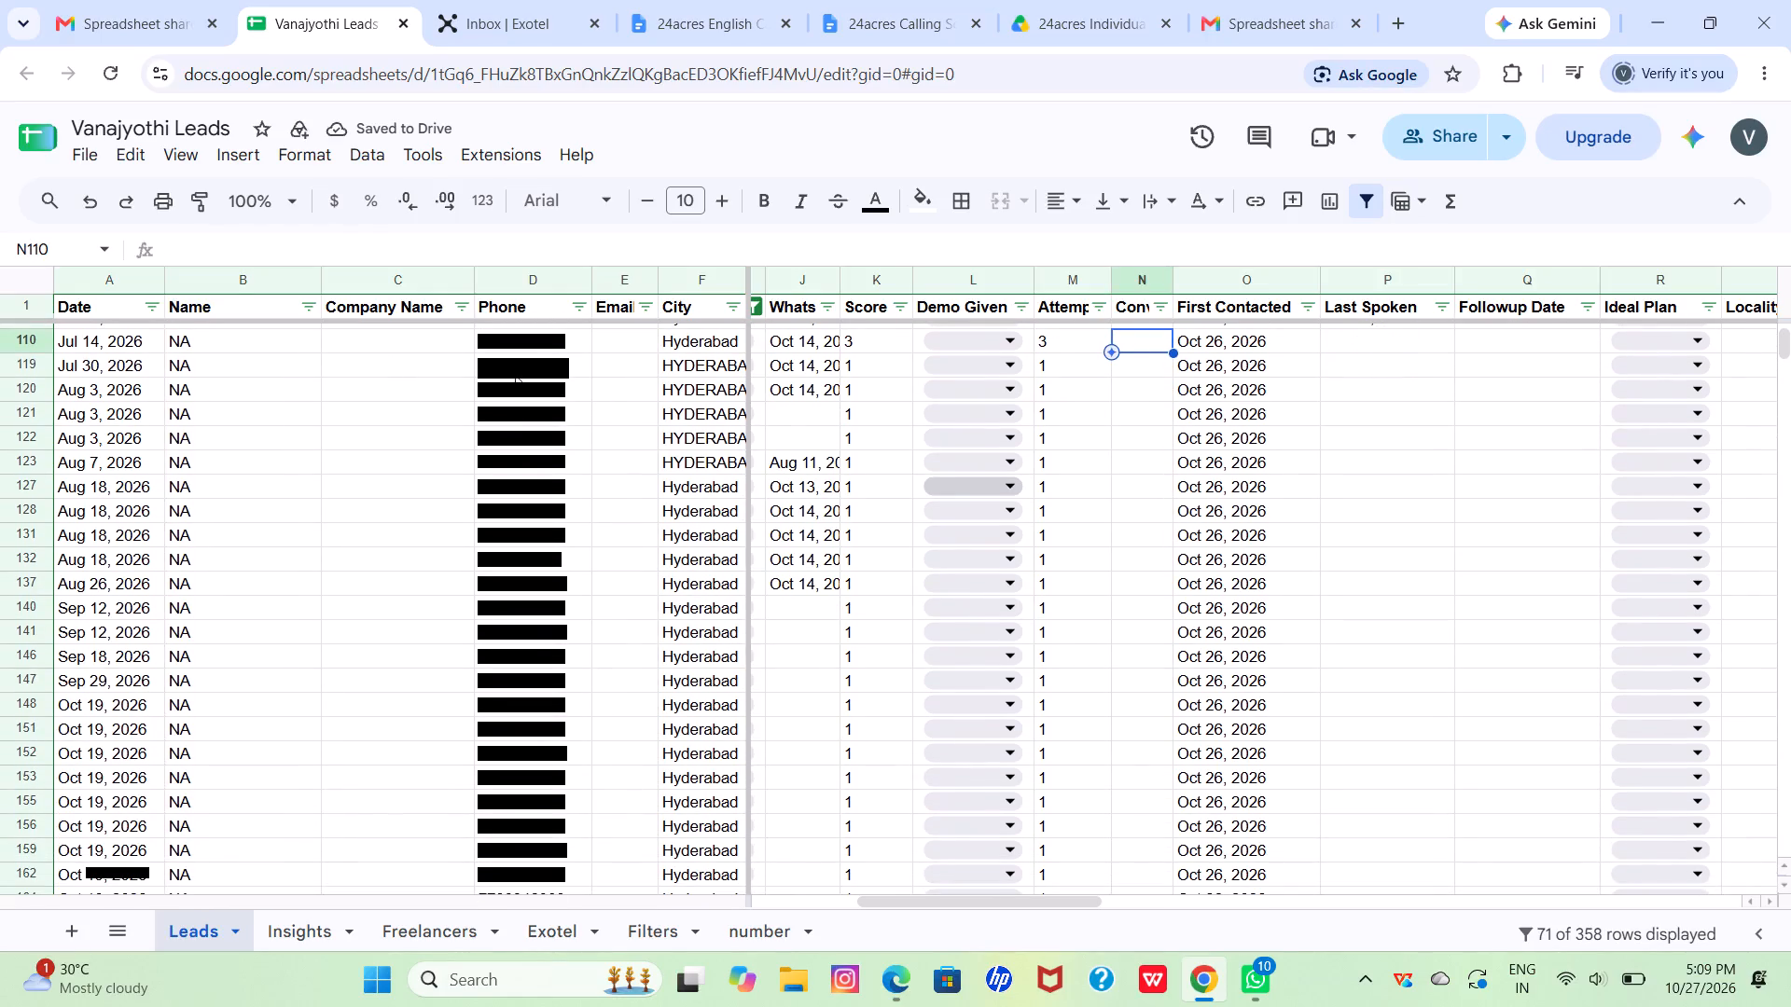
click(557, 365)
key(ctrl+c)
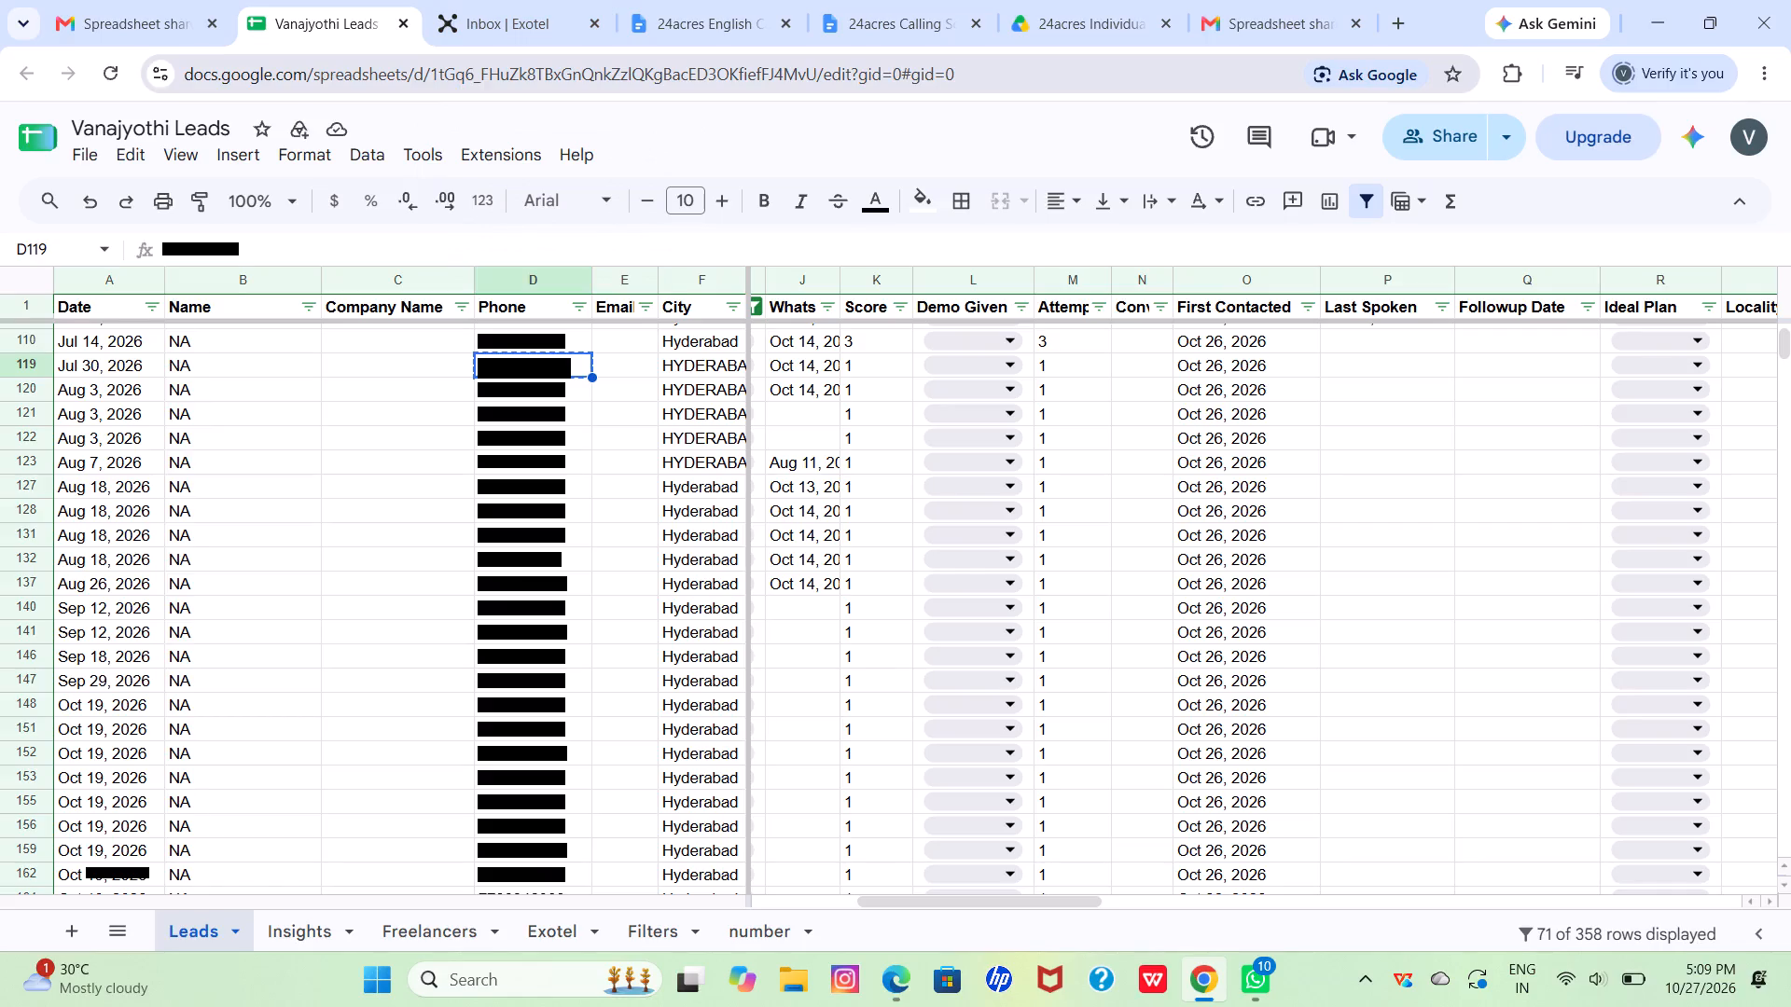
Bring up the 24acres follow-up calling script and the First Call script for reference.
click(723, 21)
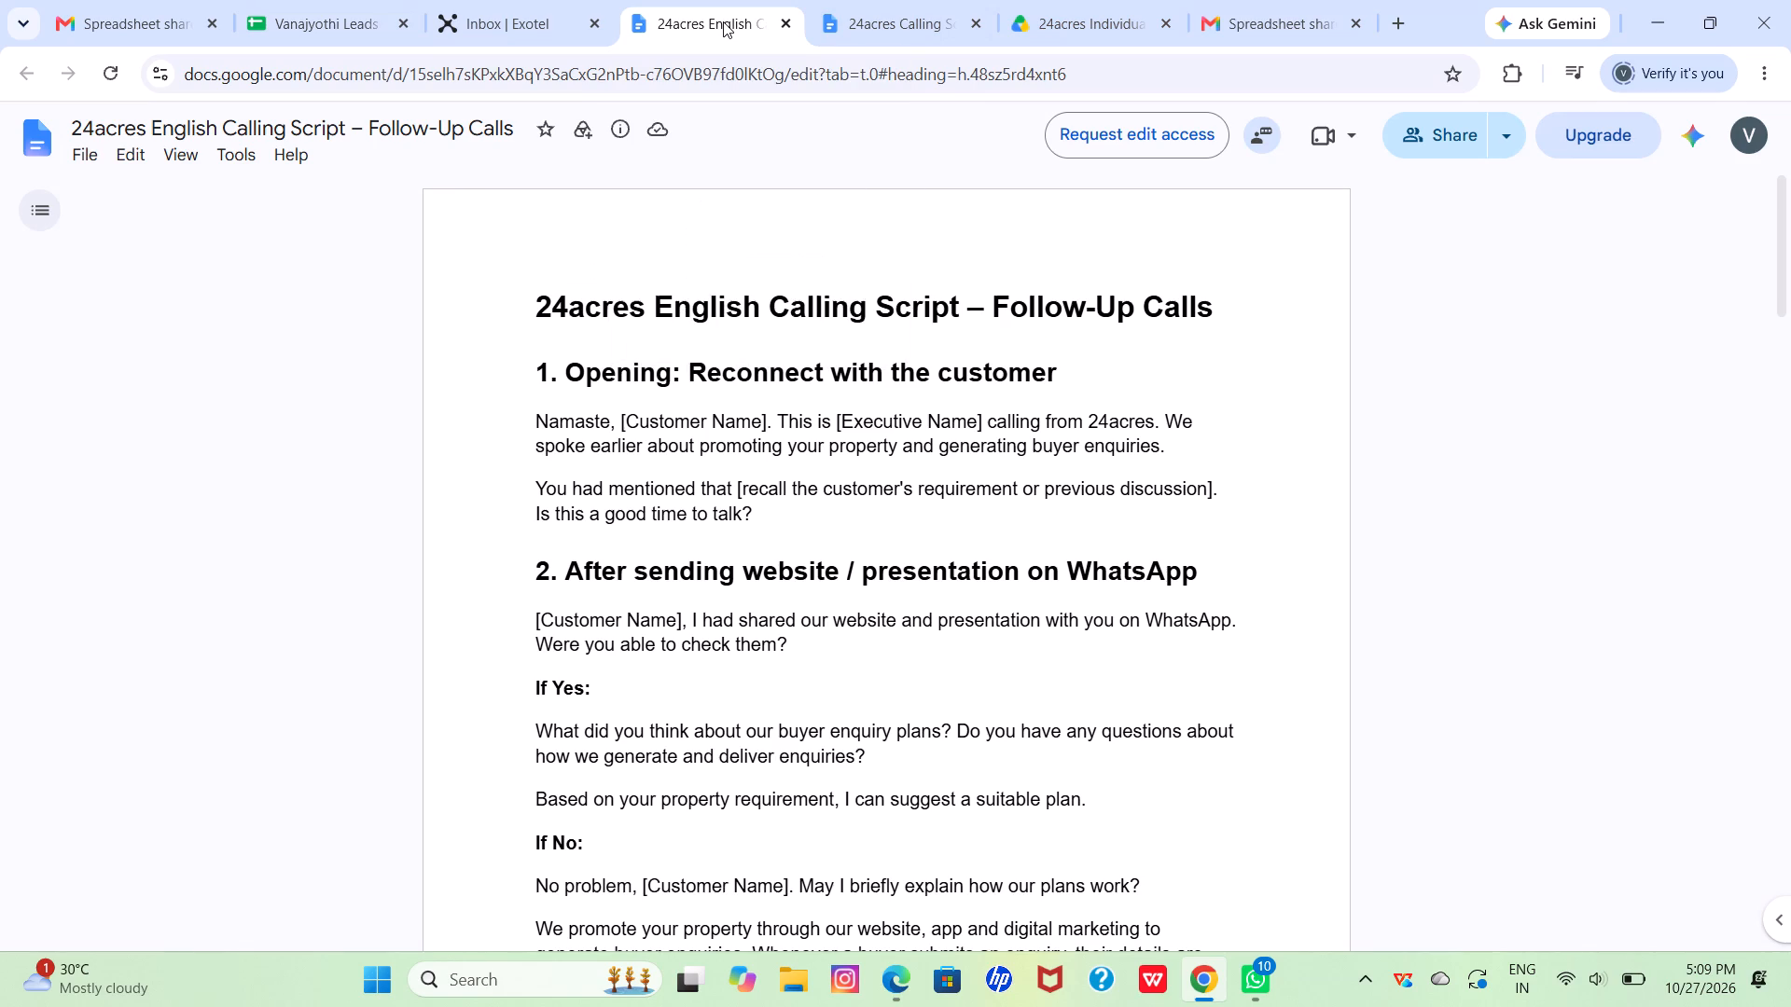
click(888, 12)
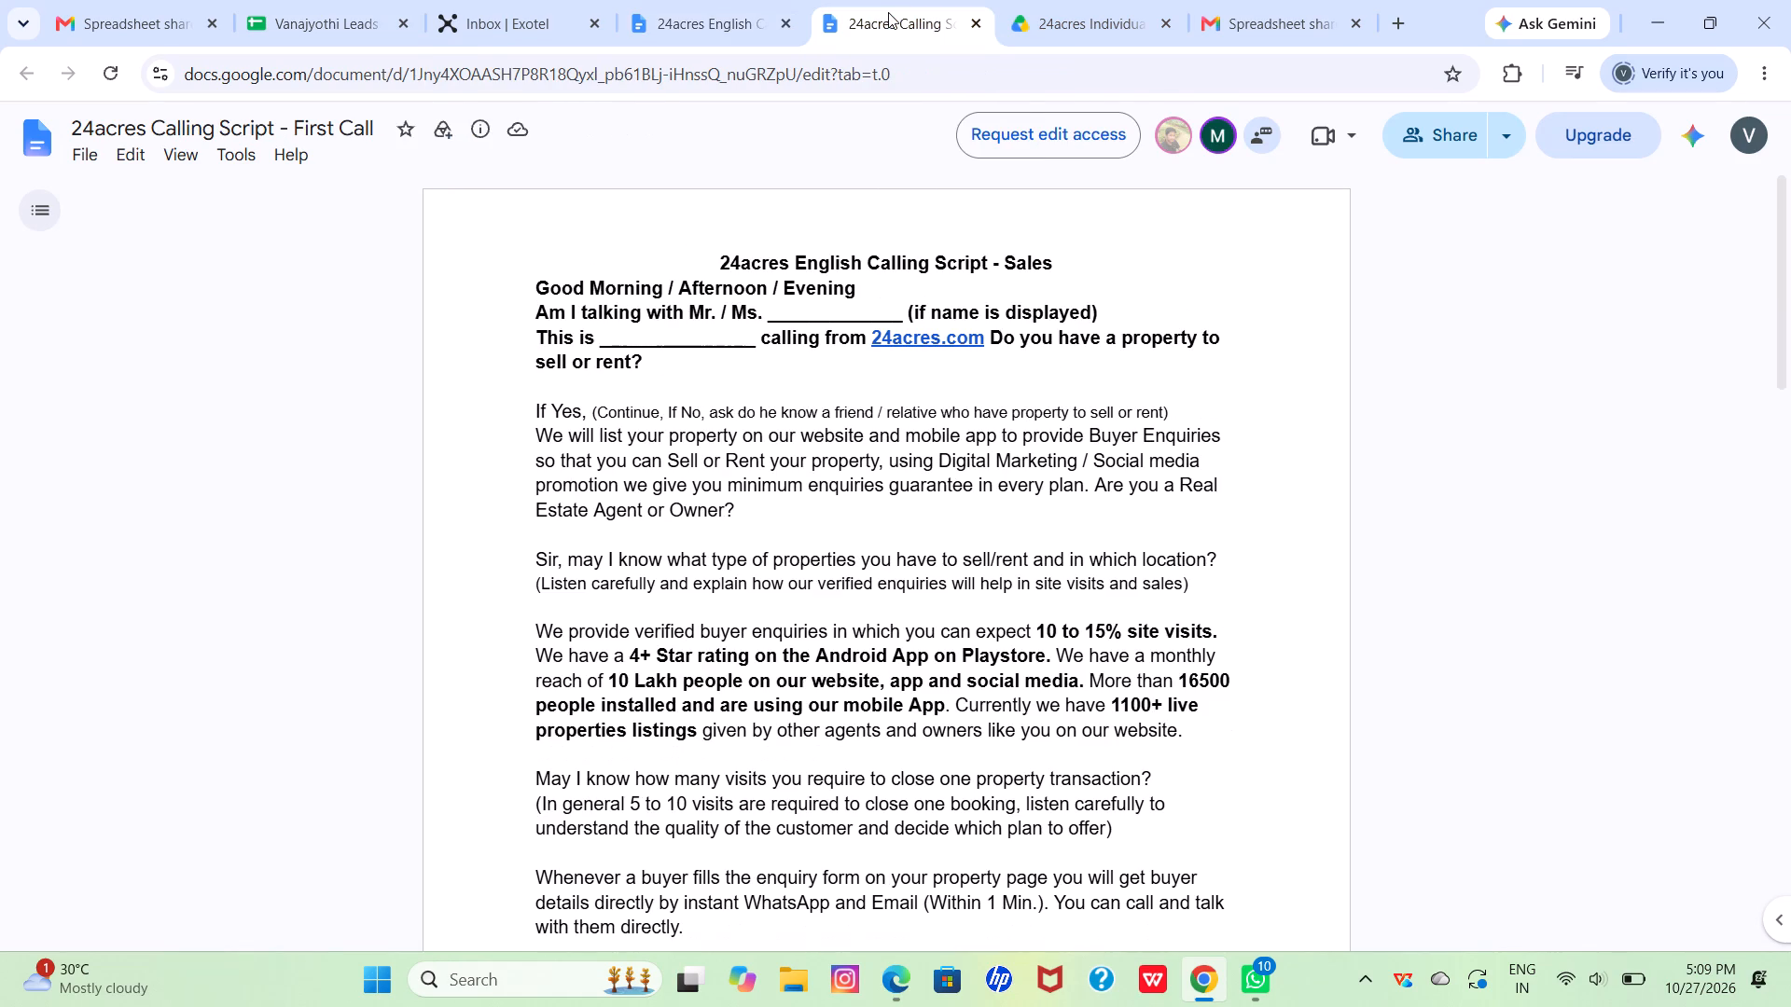
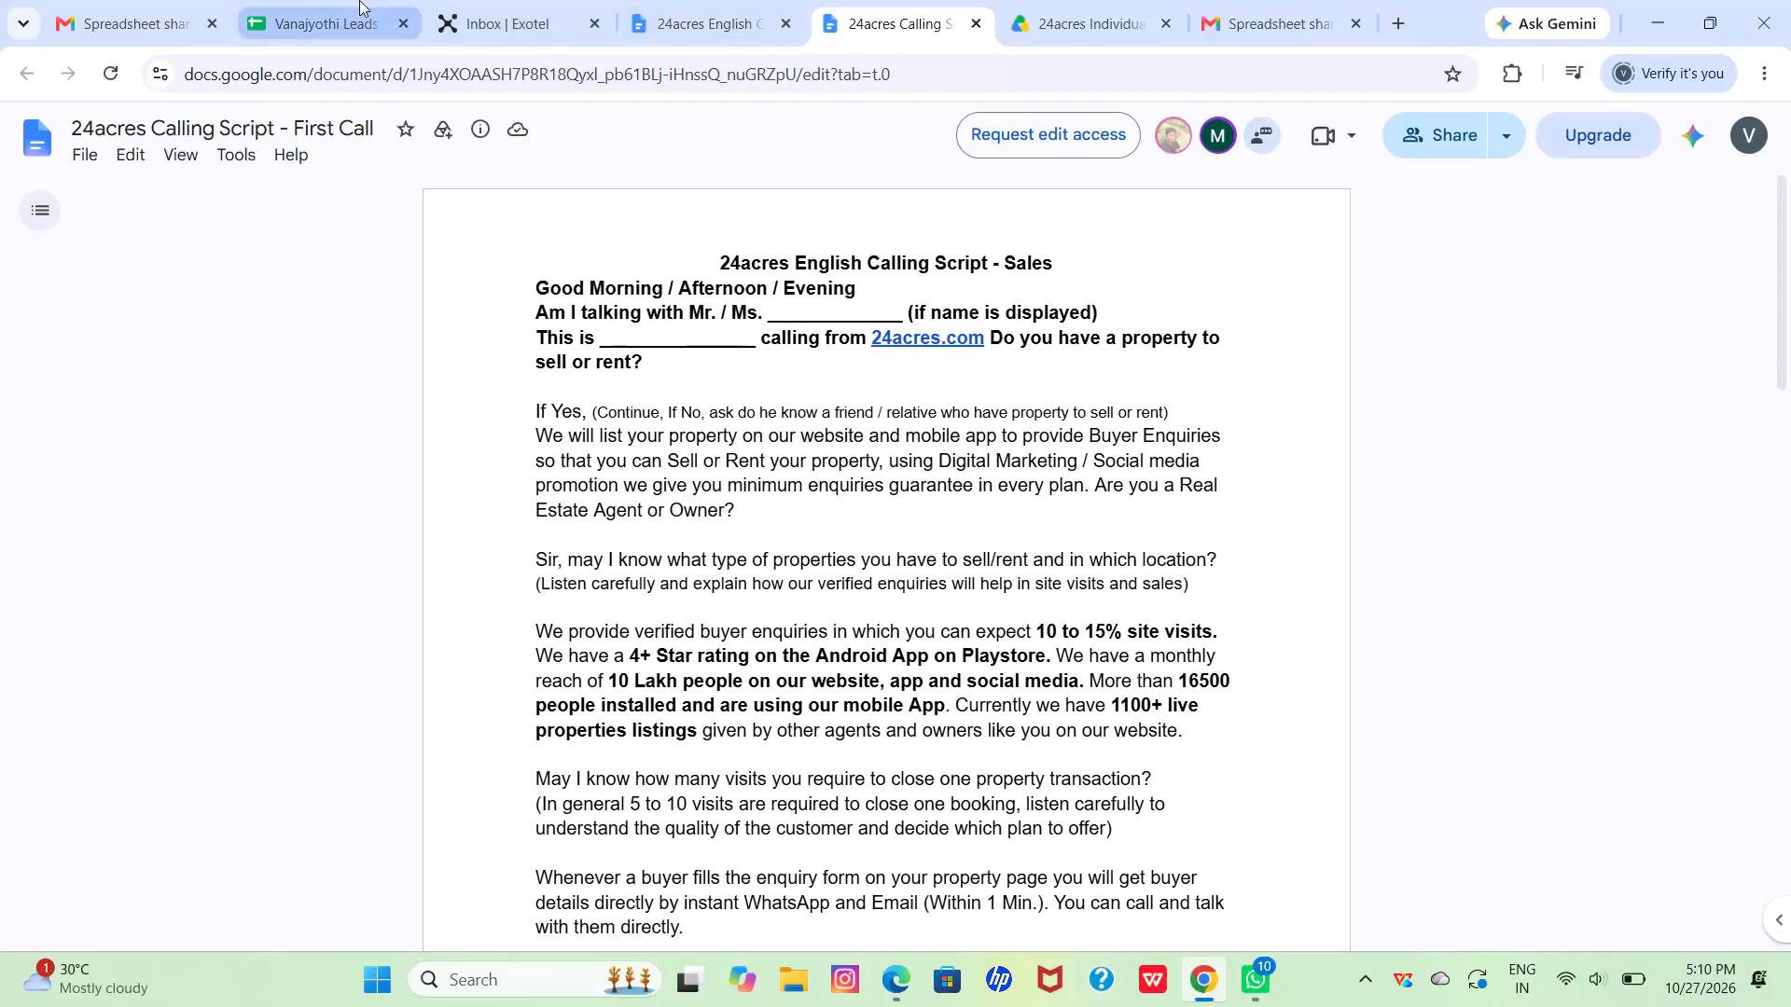
Return to the Vanajyothi Leads spreadsheet and select the Attempts cell of the Jul 30, 2026 lead in row 119.
click(359, 0)
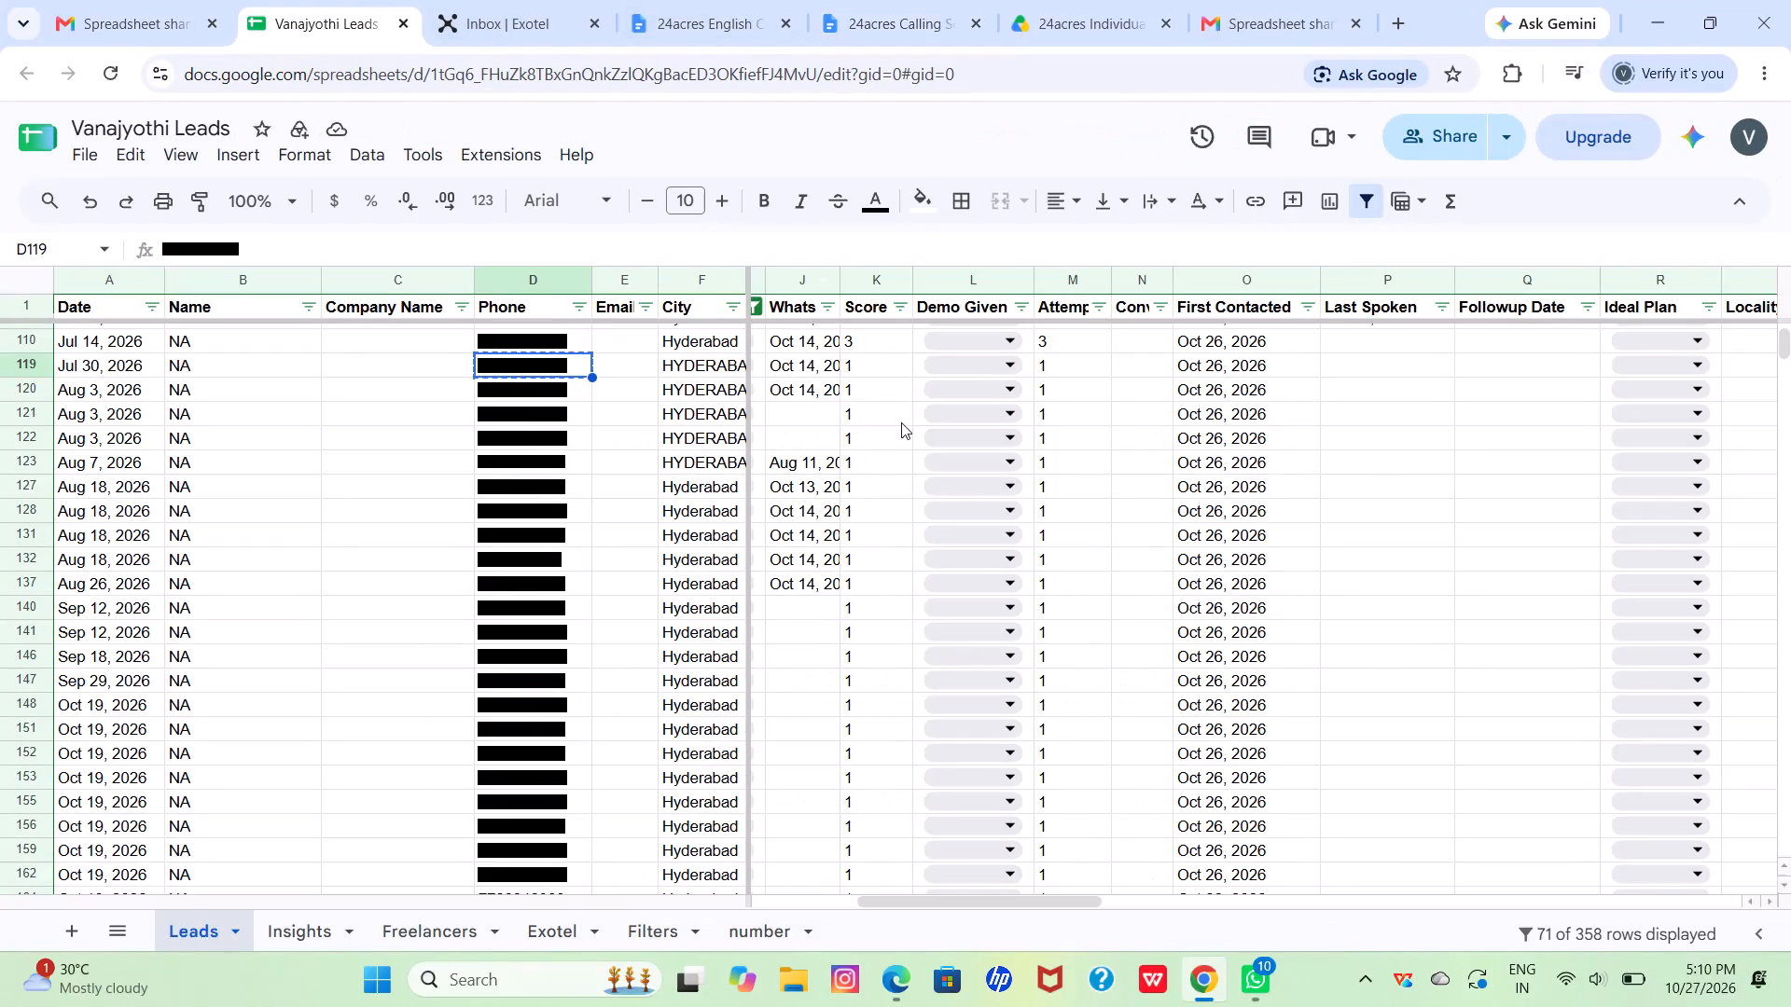
click(1082, 363)
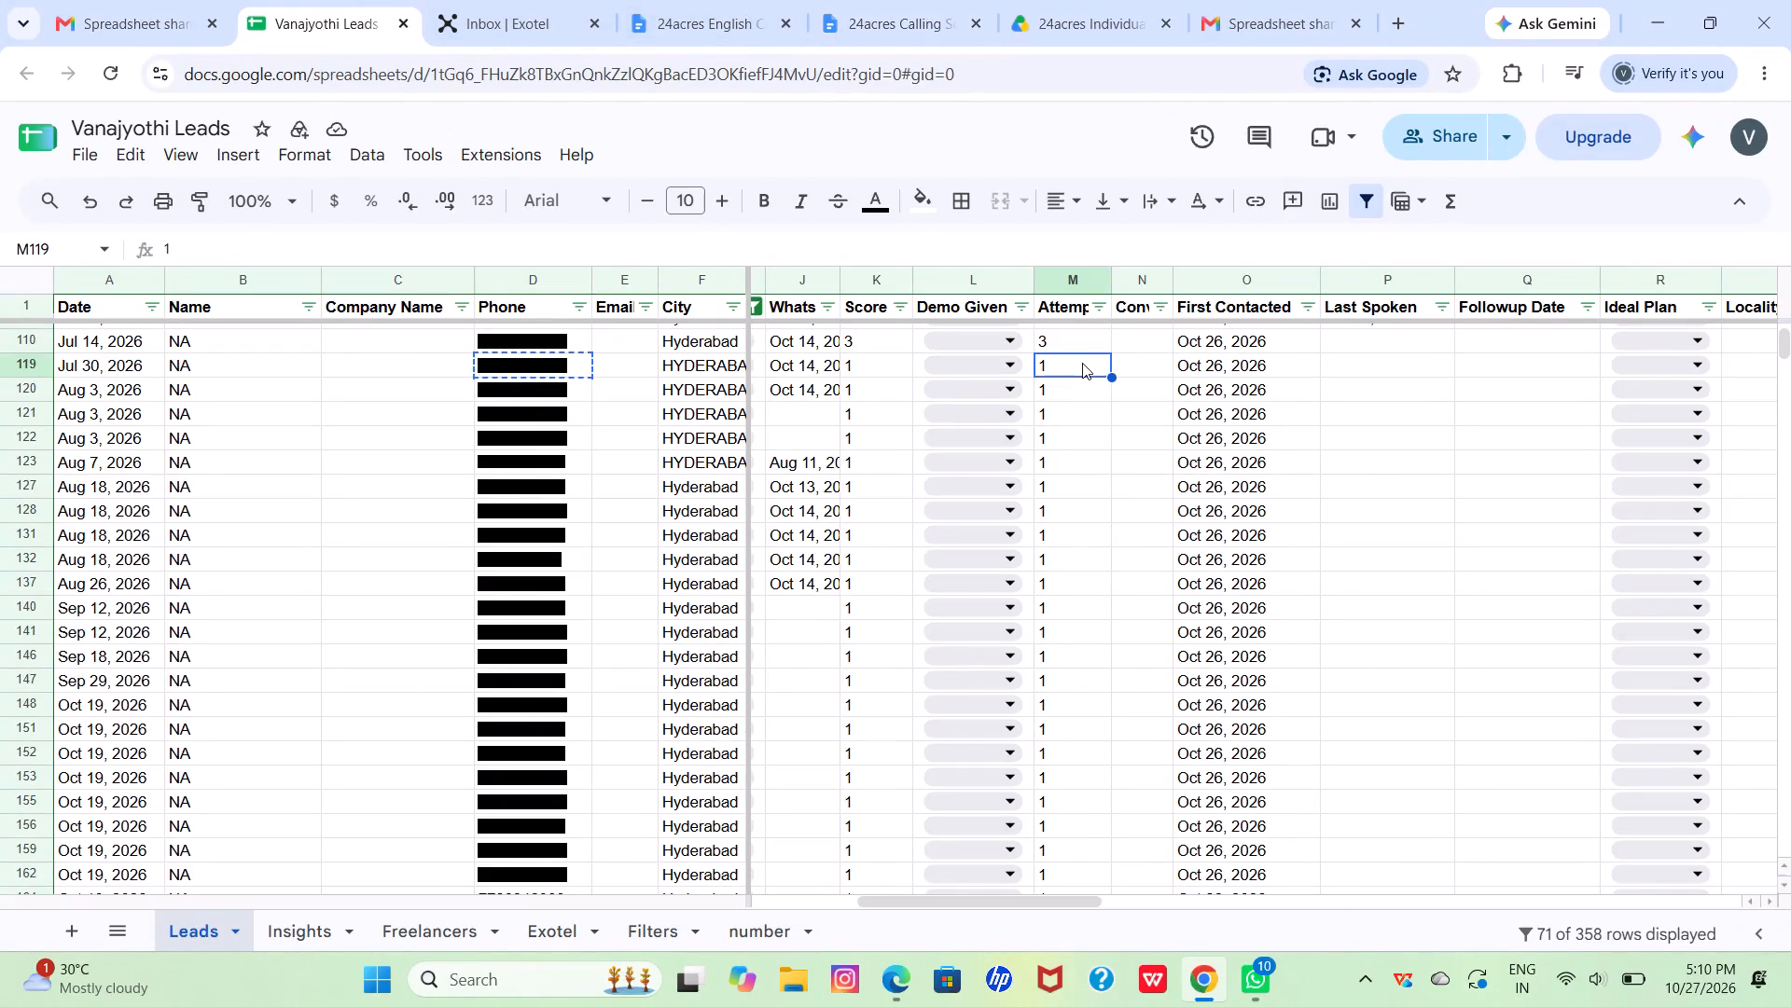
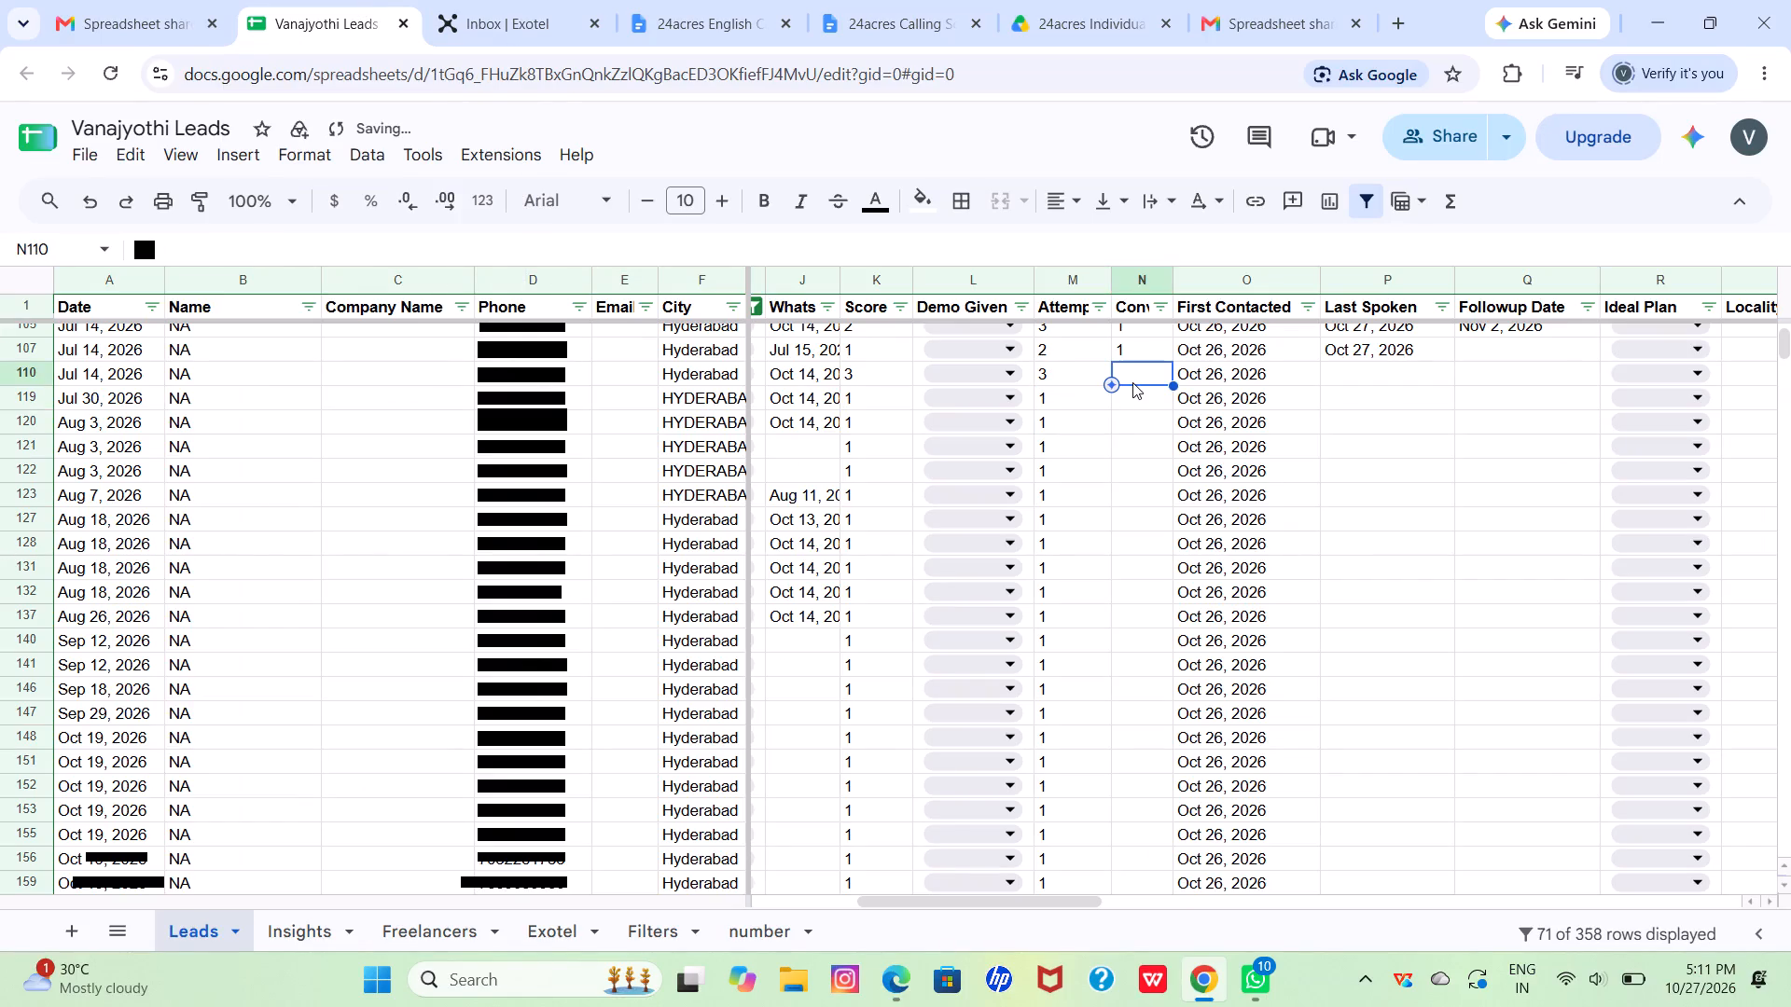
Record 1 conversation and the Last Spoken date Oct 27, 2026 for the Jul 14, 2026 lead in row 110.
key(1)
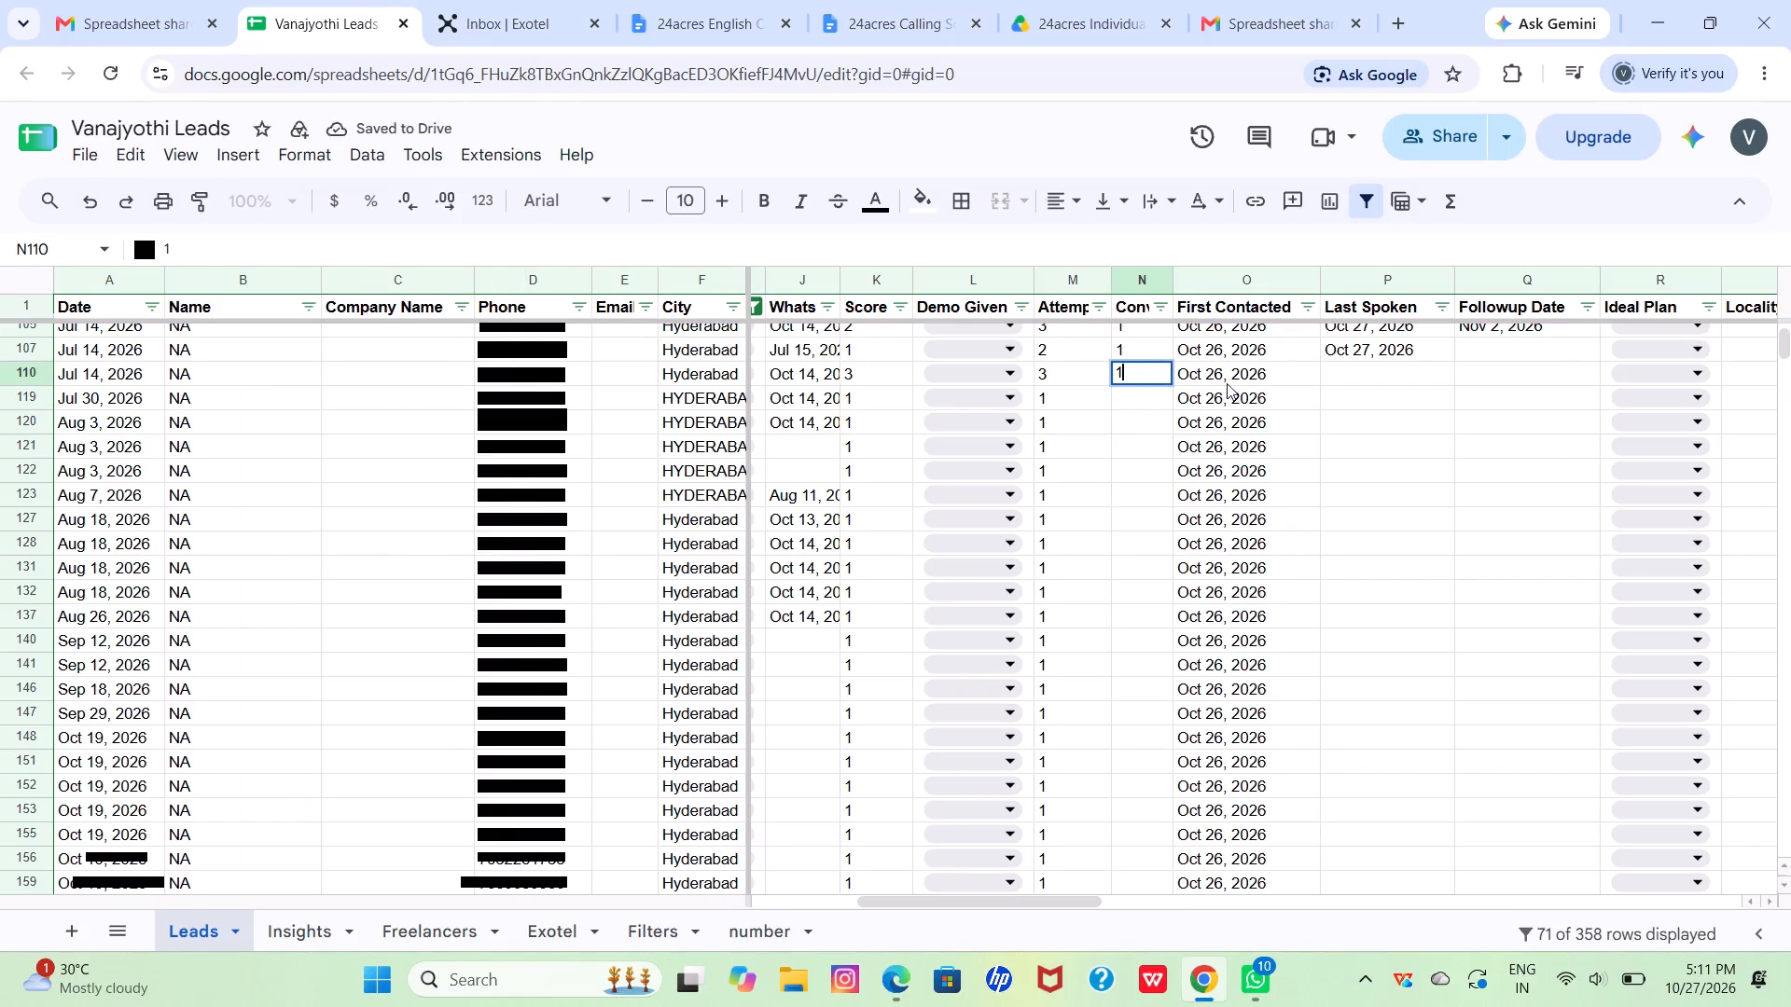
click(1339, 356)
key(ctrl+c)
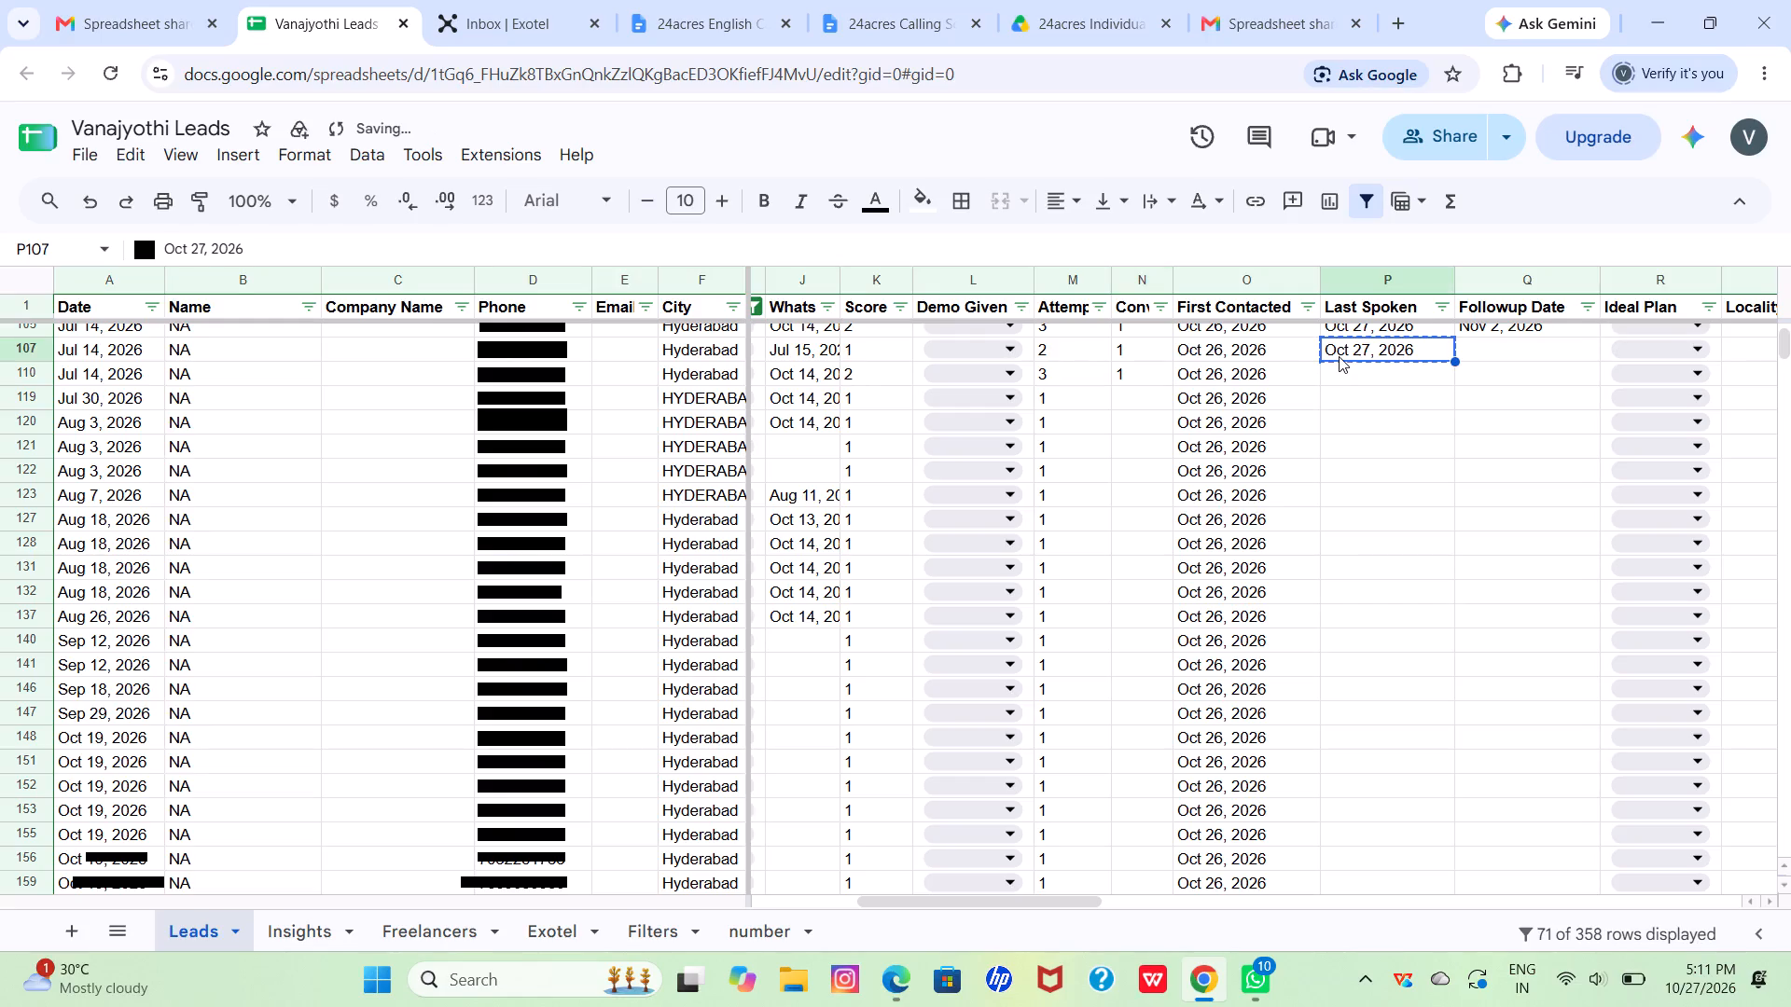
click(1344, 380)
key(ctrl+v)
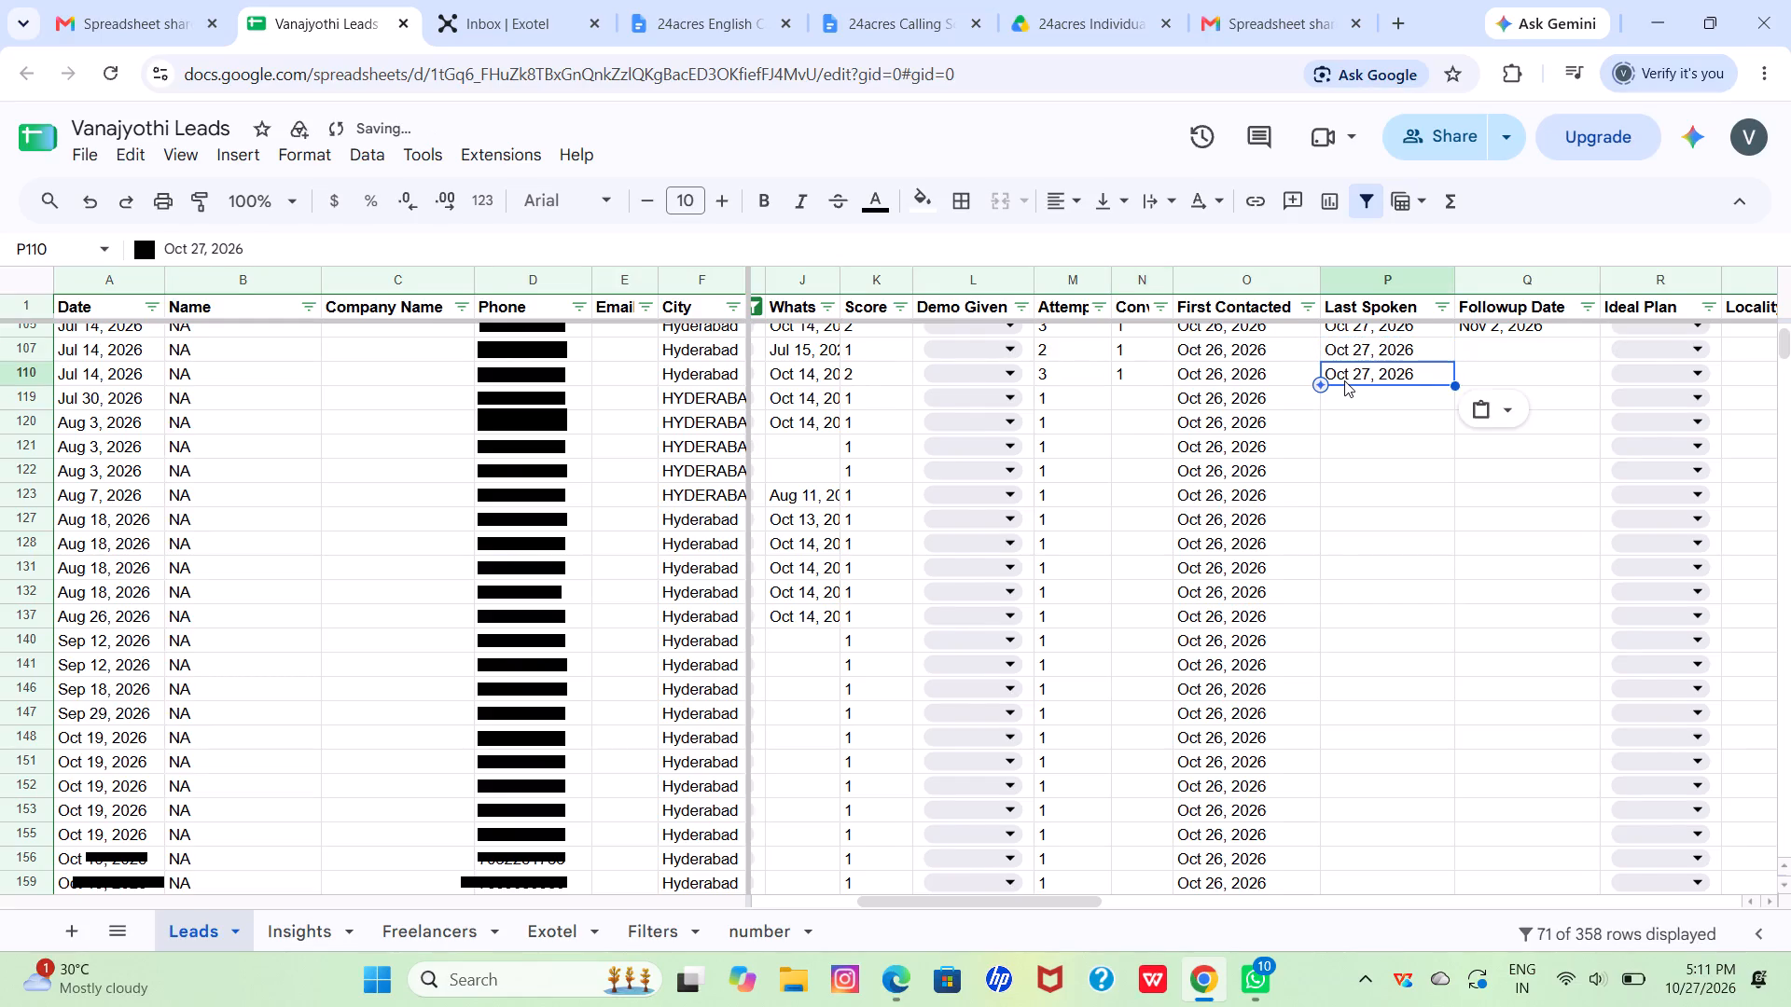
Select the Notes cell of the Jul 14, 2026 lead in row 110.
scroll(1344, 380, left, 2)
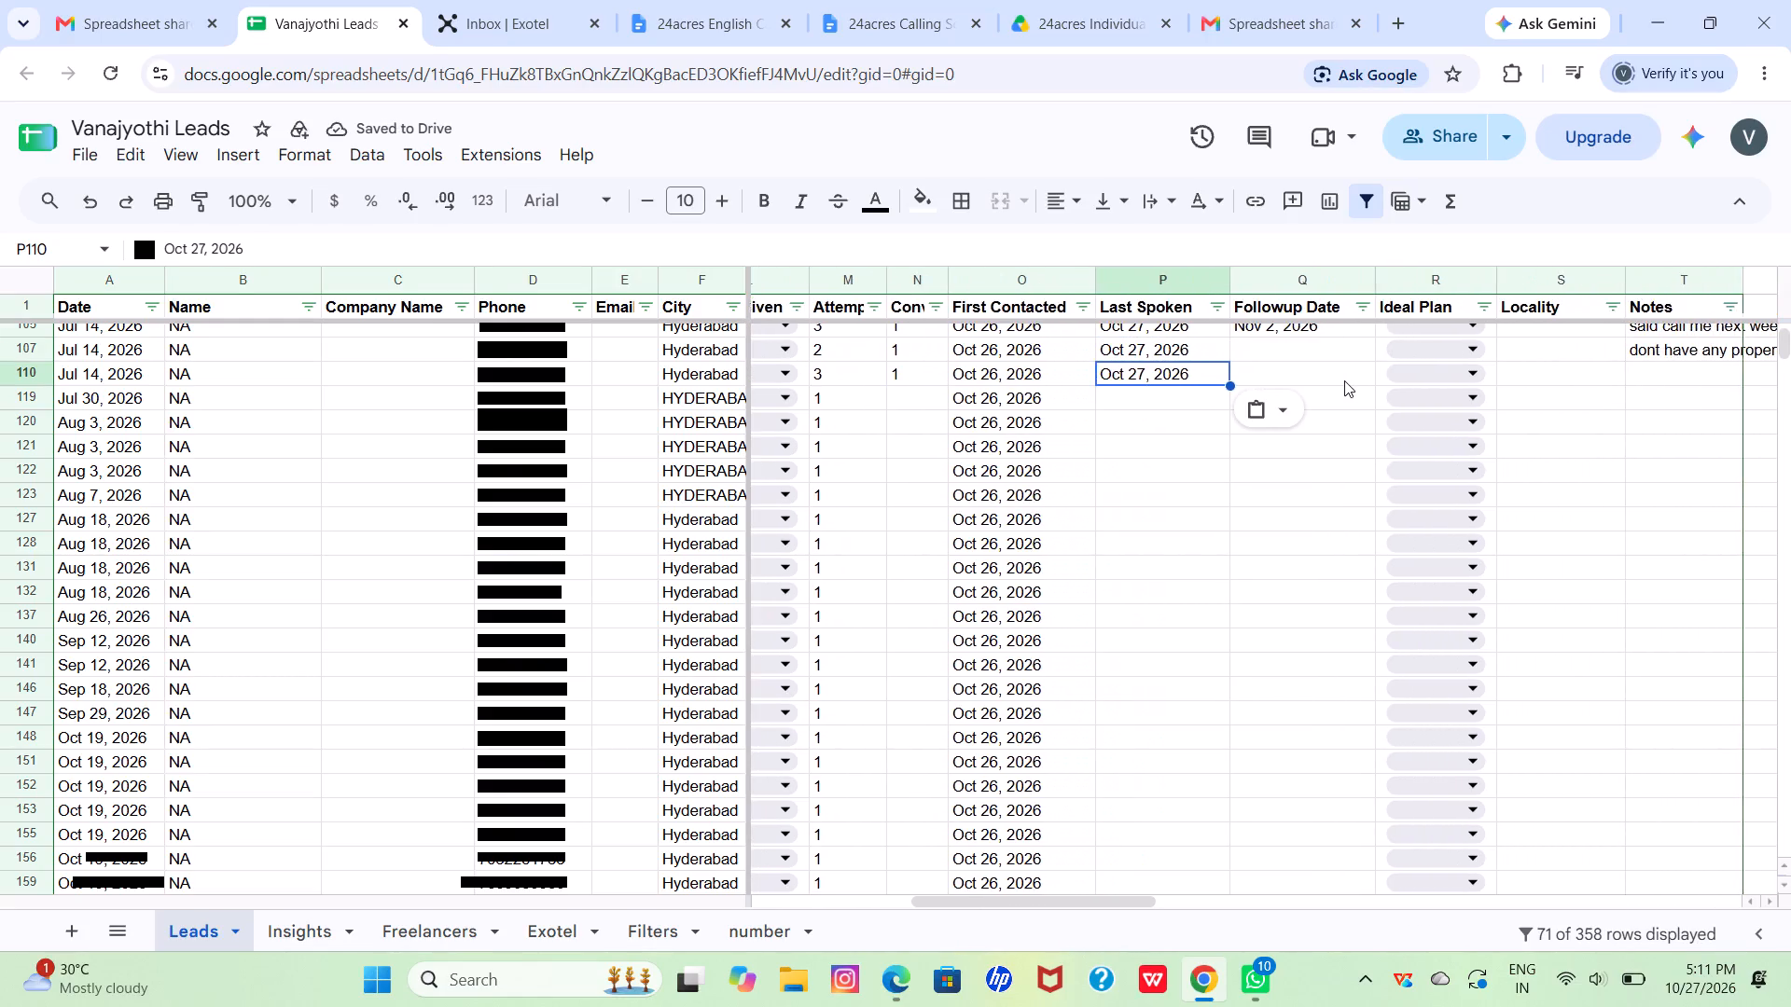
scroll(1344, 380, left, 1)
click(1344, 380)
click(1264, 382)
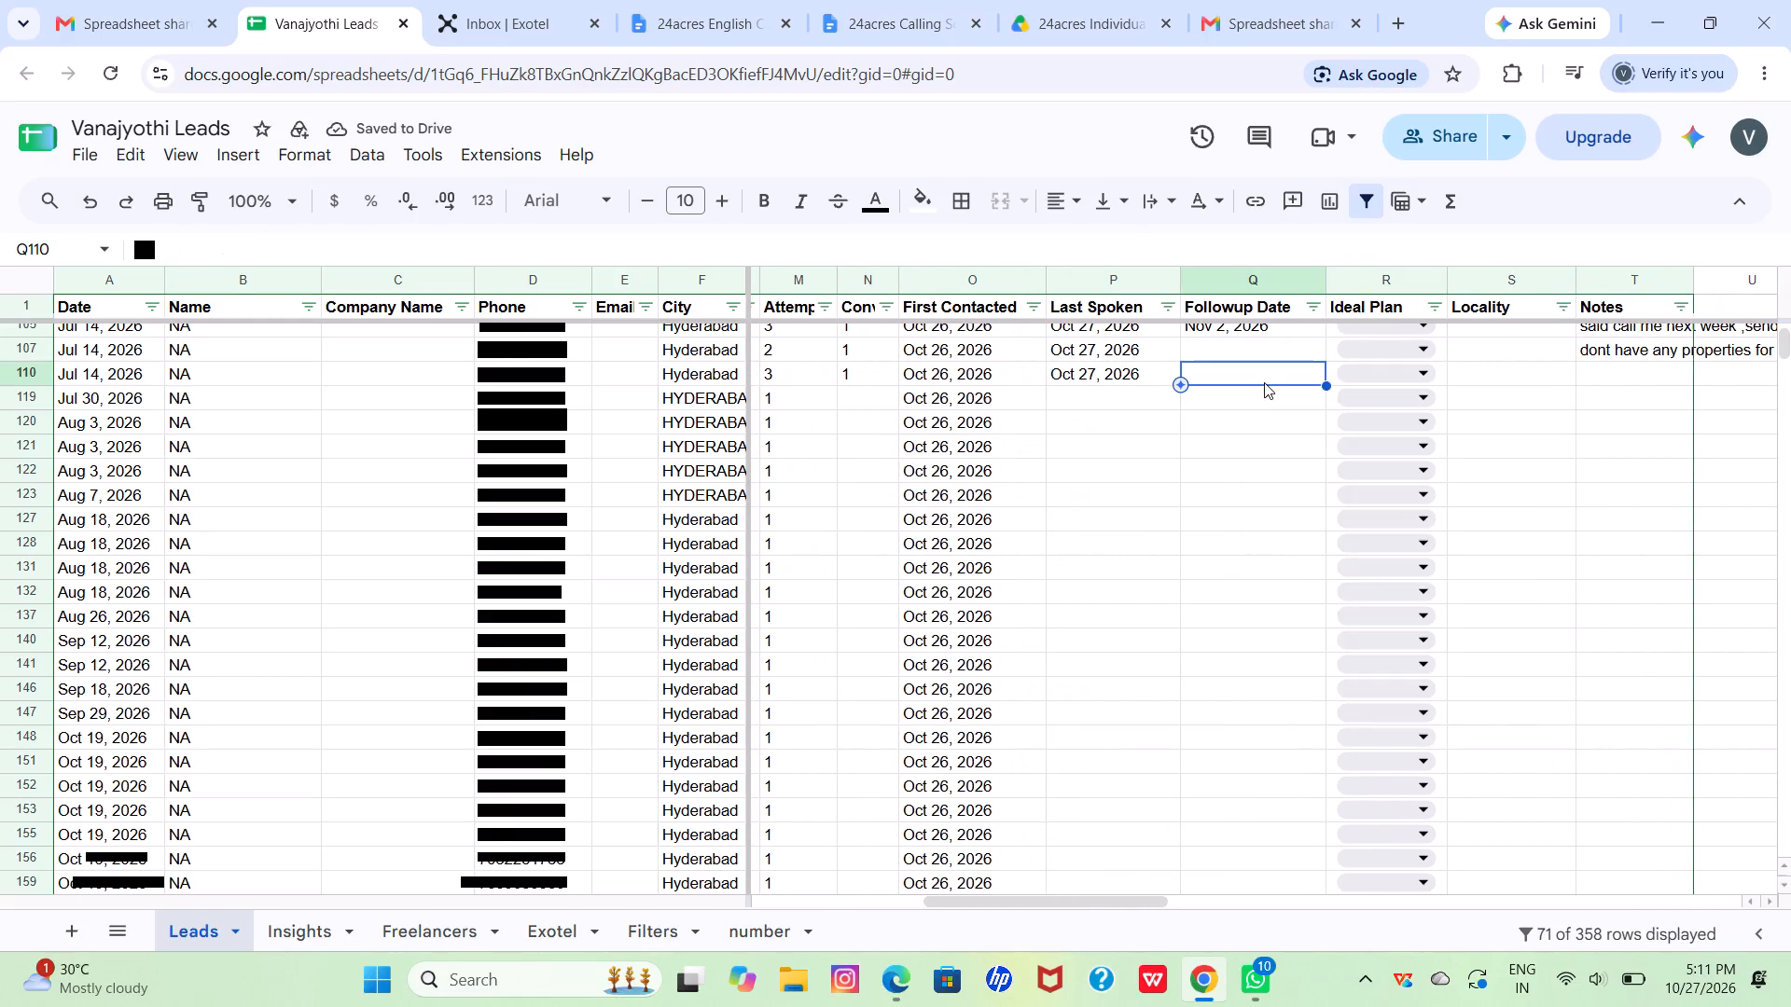
click(1658, 391)
click(1627, 373)
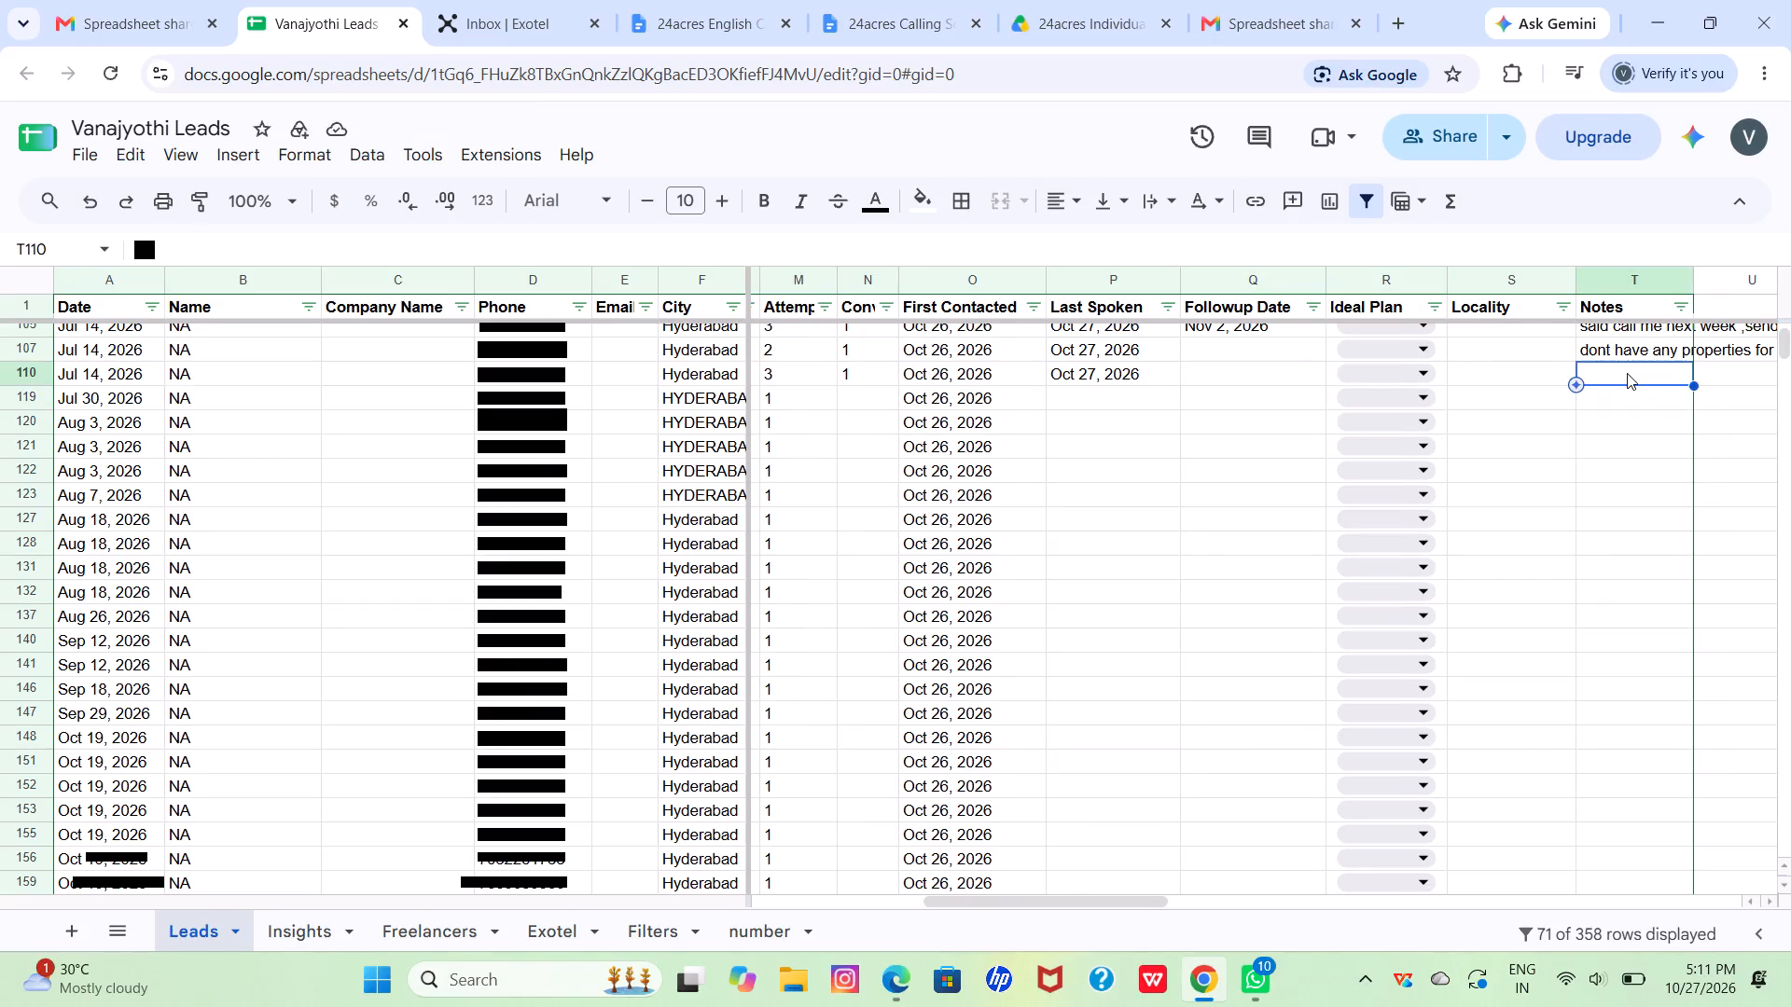
scroll(1627, 373, left, 1)
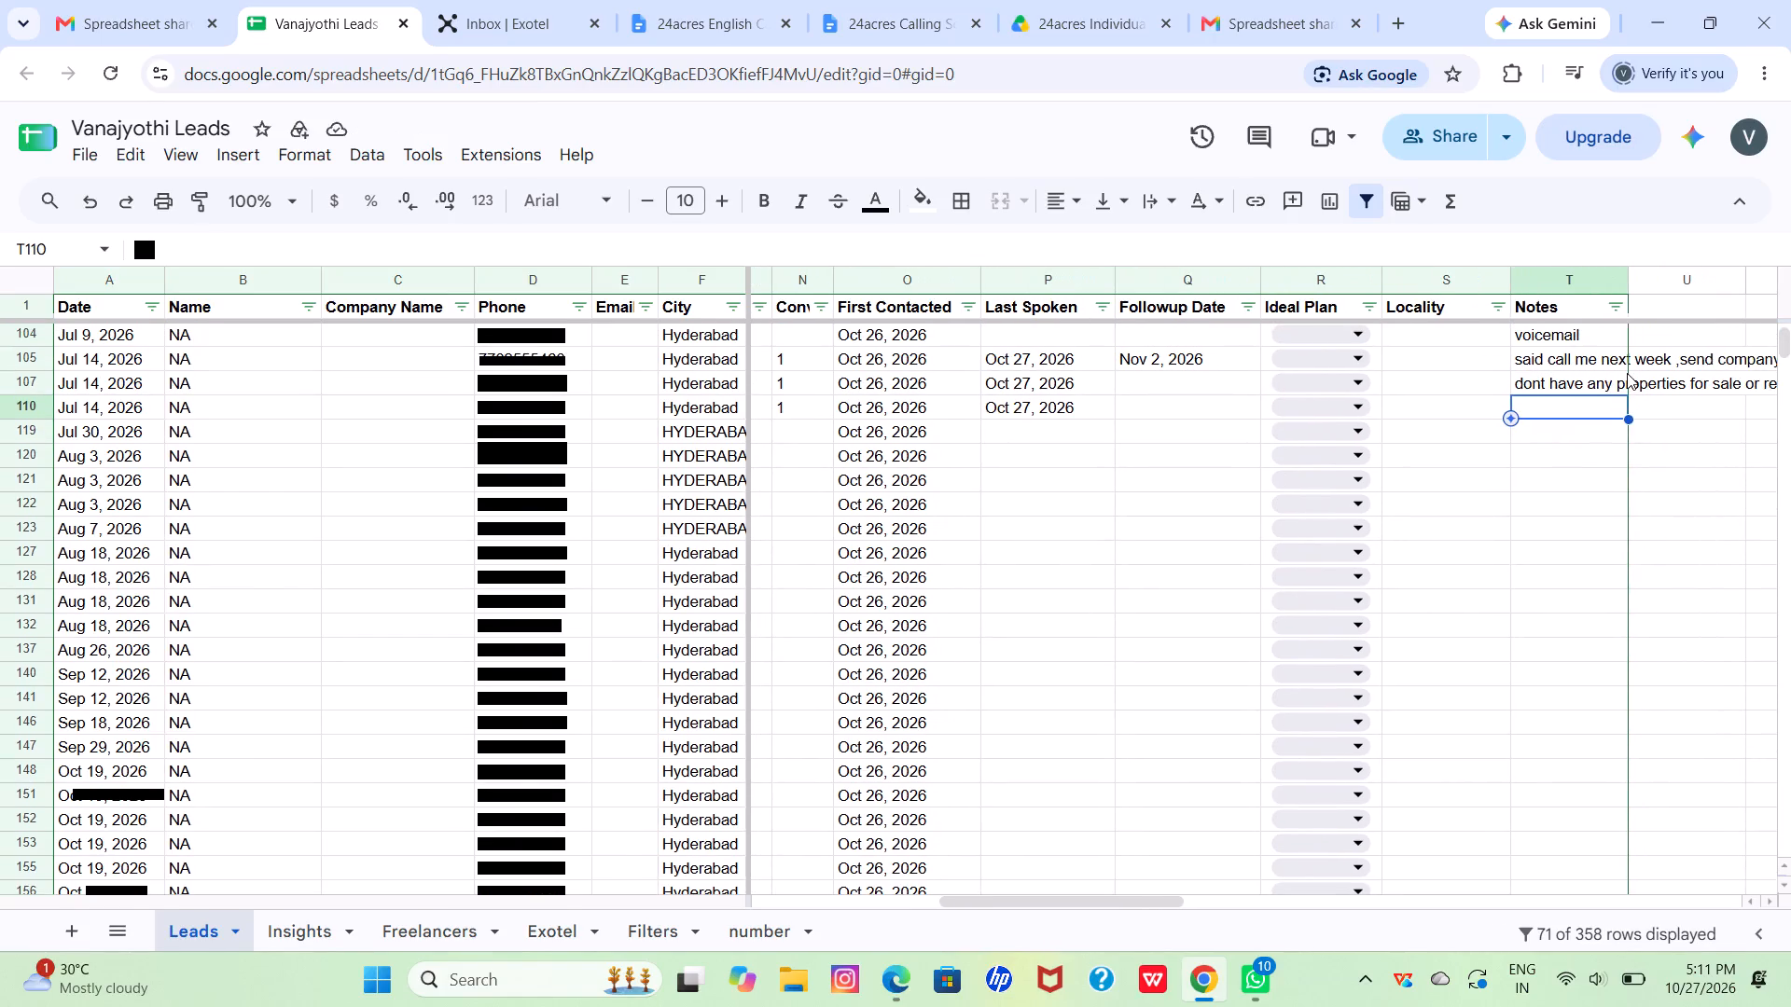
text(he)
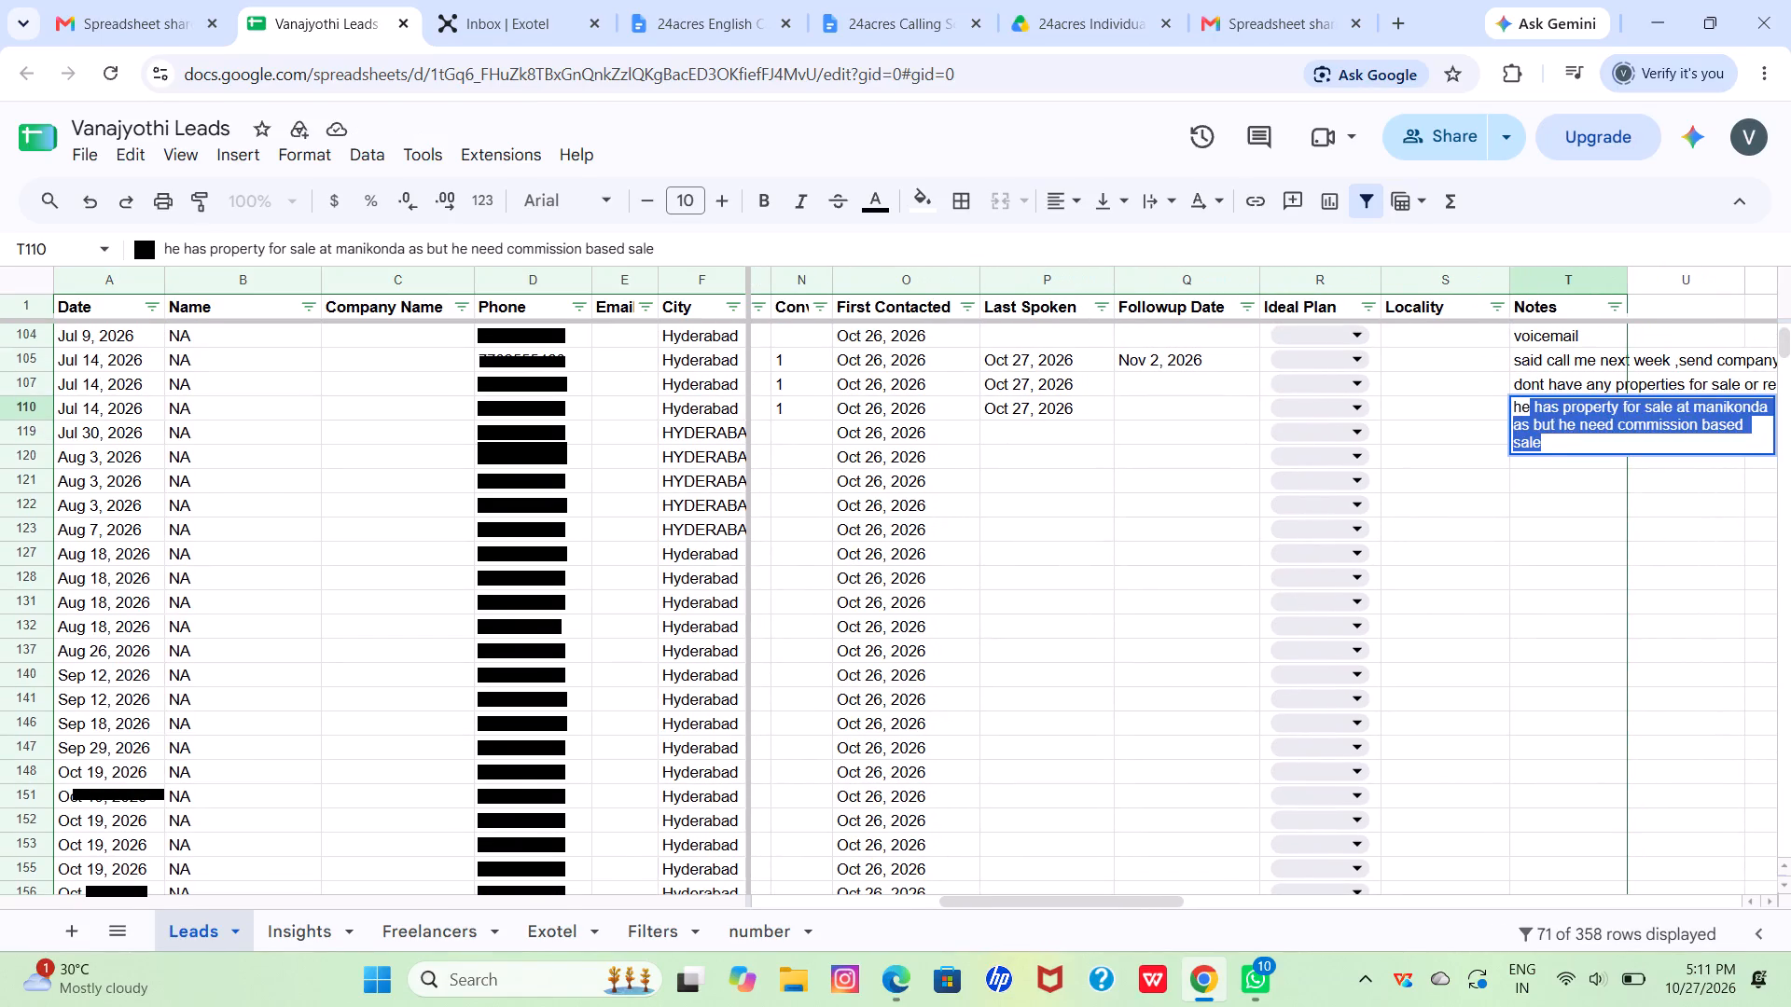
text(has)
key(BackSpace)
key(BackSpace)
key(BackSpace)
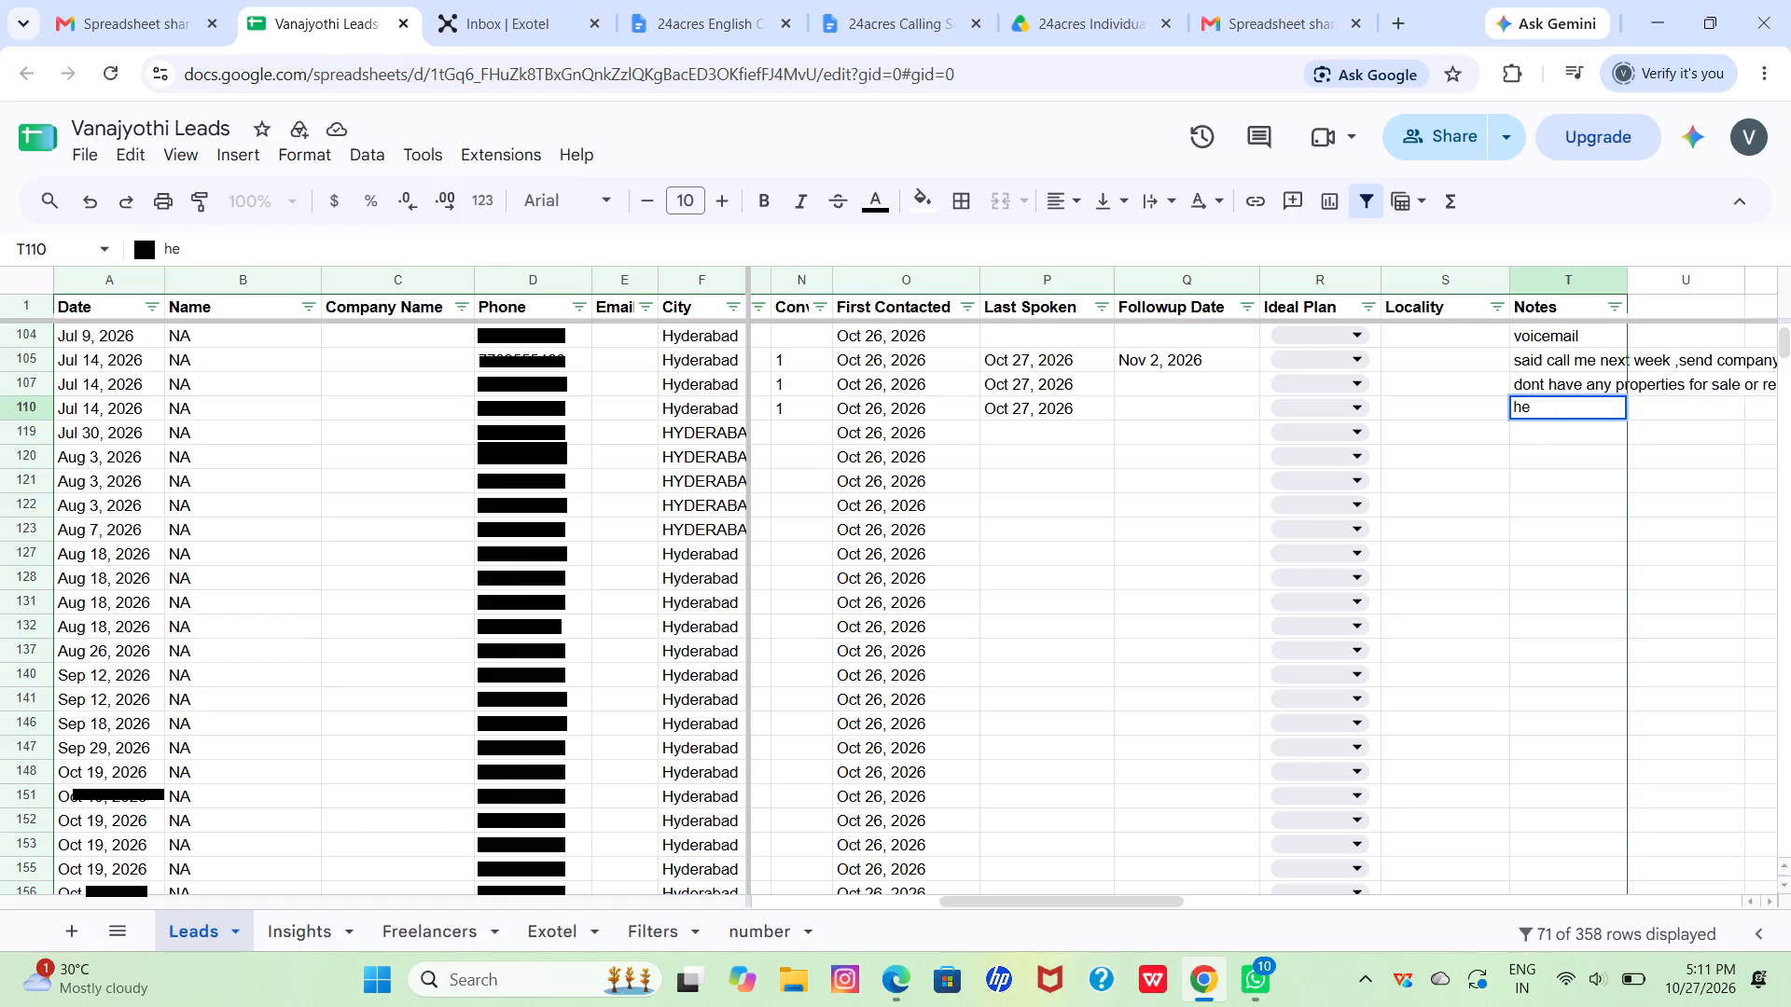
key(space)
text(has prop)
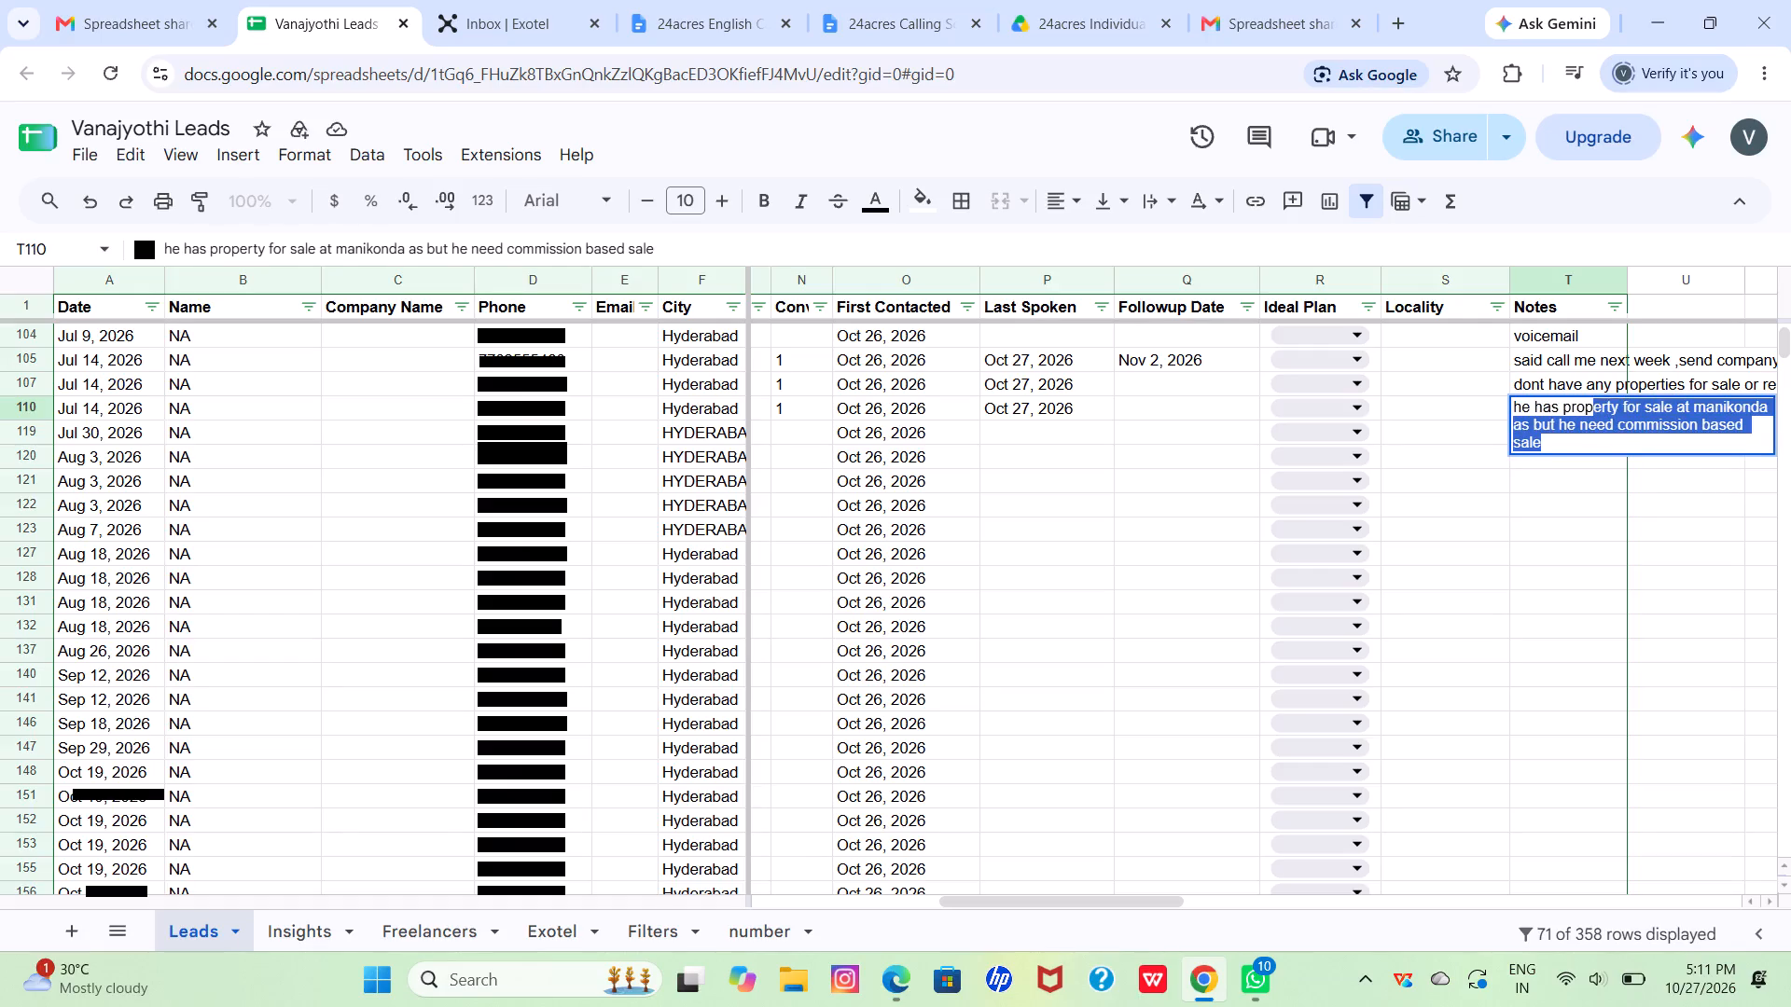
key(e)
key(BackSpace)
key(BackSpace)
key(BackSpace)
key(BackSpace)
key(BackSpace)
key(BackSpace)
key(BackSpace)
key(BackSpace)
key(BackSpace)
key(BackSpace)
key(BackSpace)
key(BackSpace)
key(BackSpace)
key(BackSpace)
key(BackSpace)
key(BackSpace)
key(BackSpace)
Enter the note "he his working in realestate ,not taking many projects right now" for the lead in row 110.
text(he his w)
text(orking in realesy)
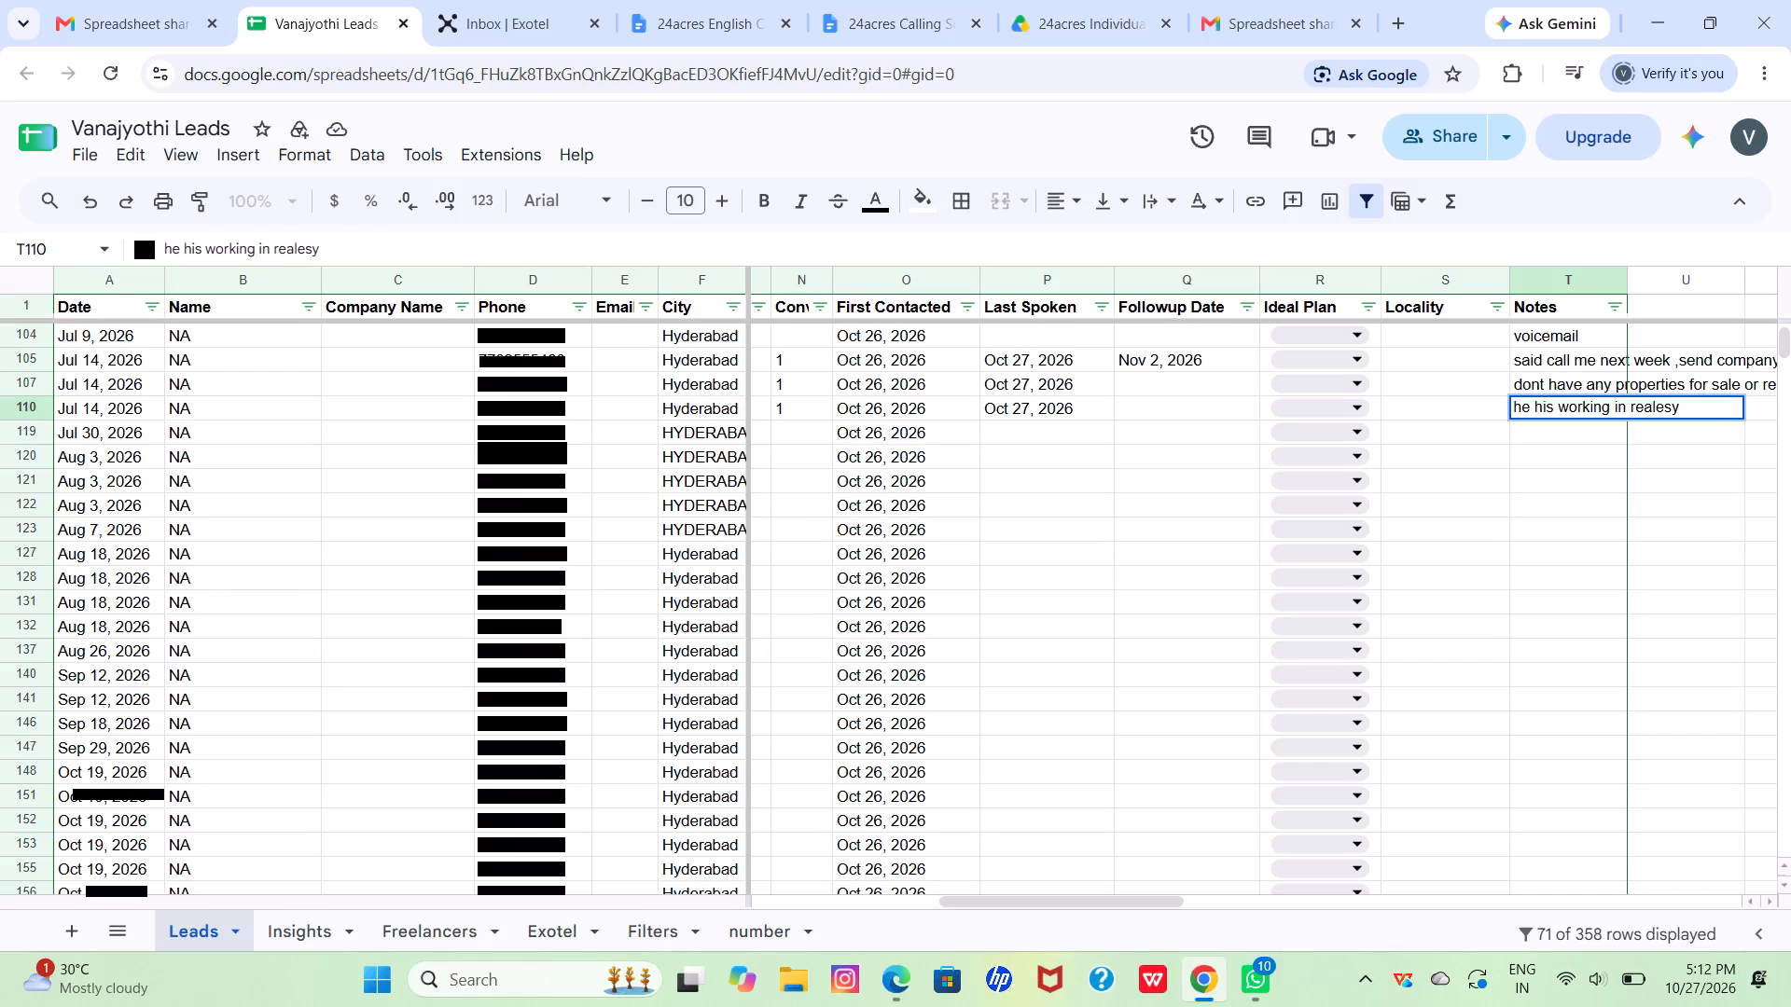
key(BackSpace)
text(tay)
key(BackSpace)
text(te)
key(space)
key(comma)
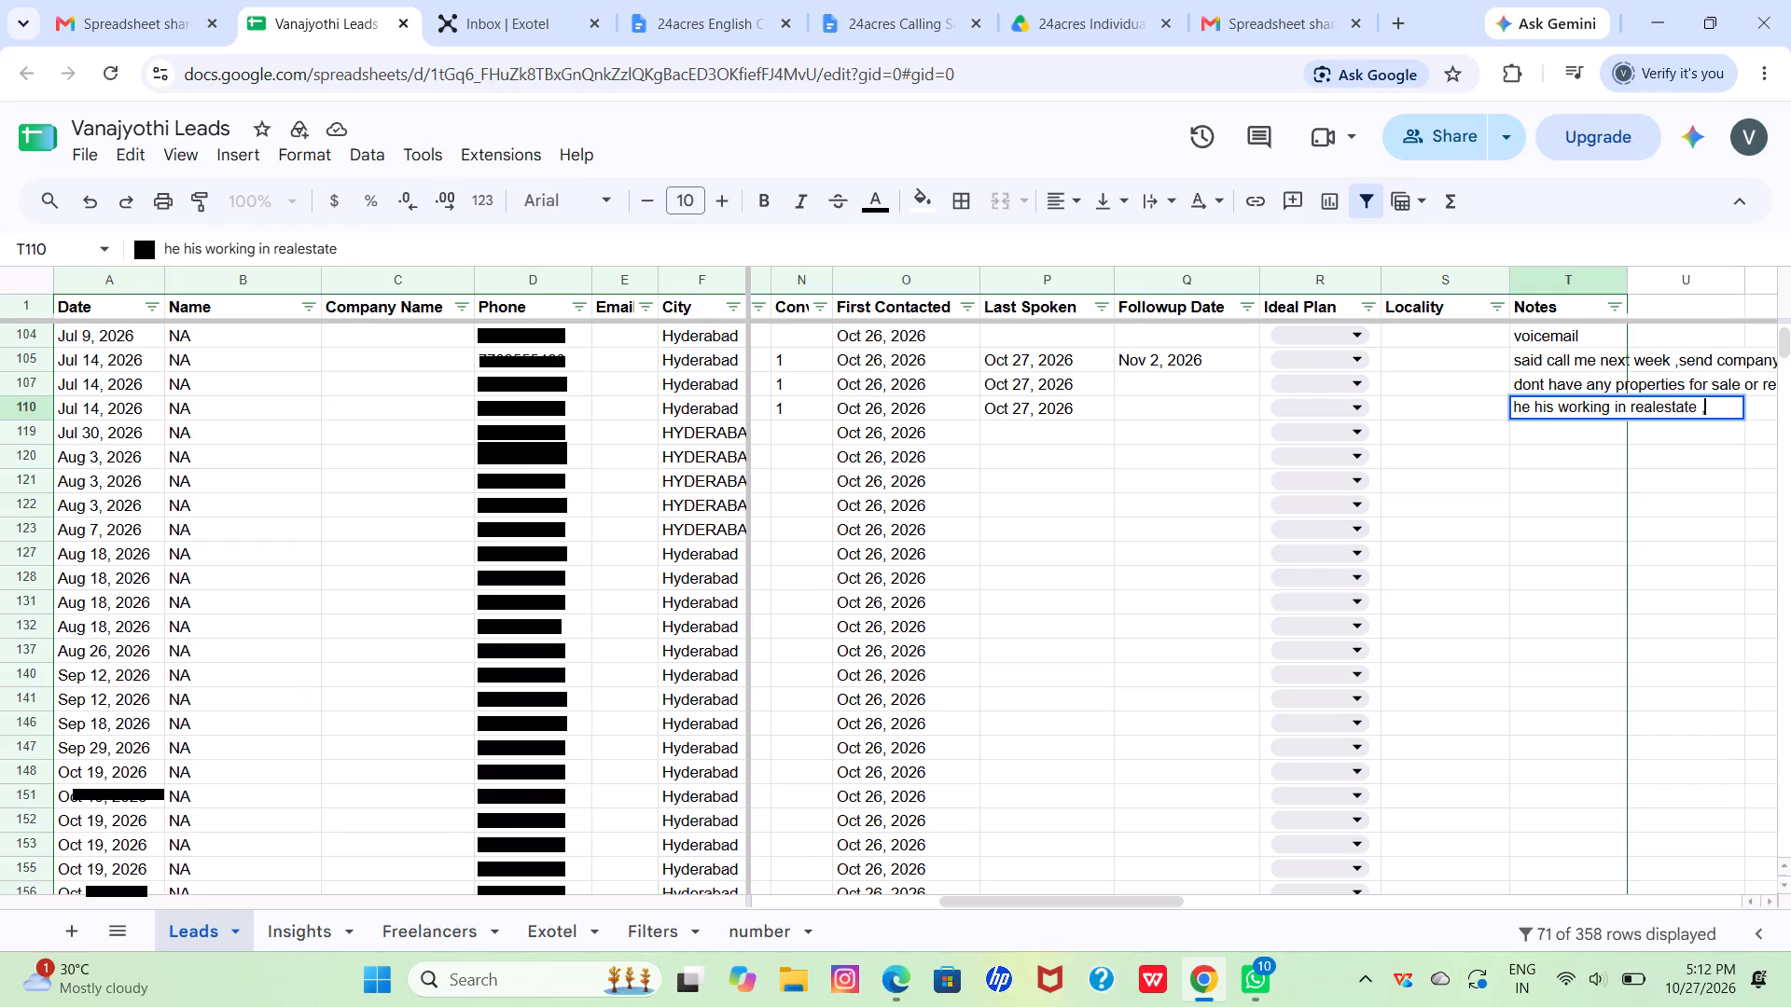
key(n)
key(BackSpace)
key(BackSpace)
key(comma)
text(not)
key(space)
text(taking)
key(space)
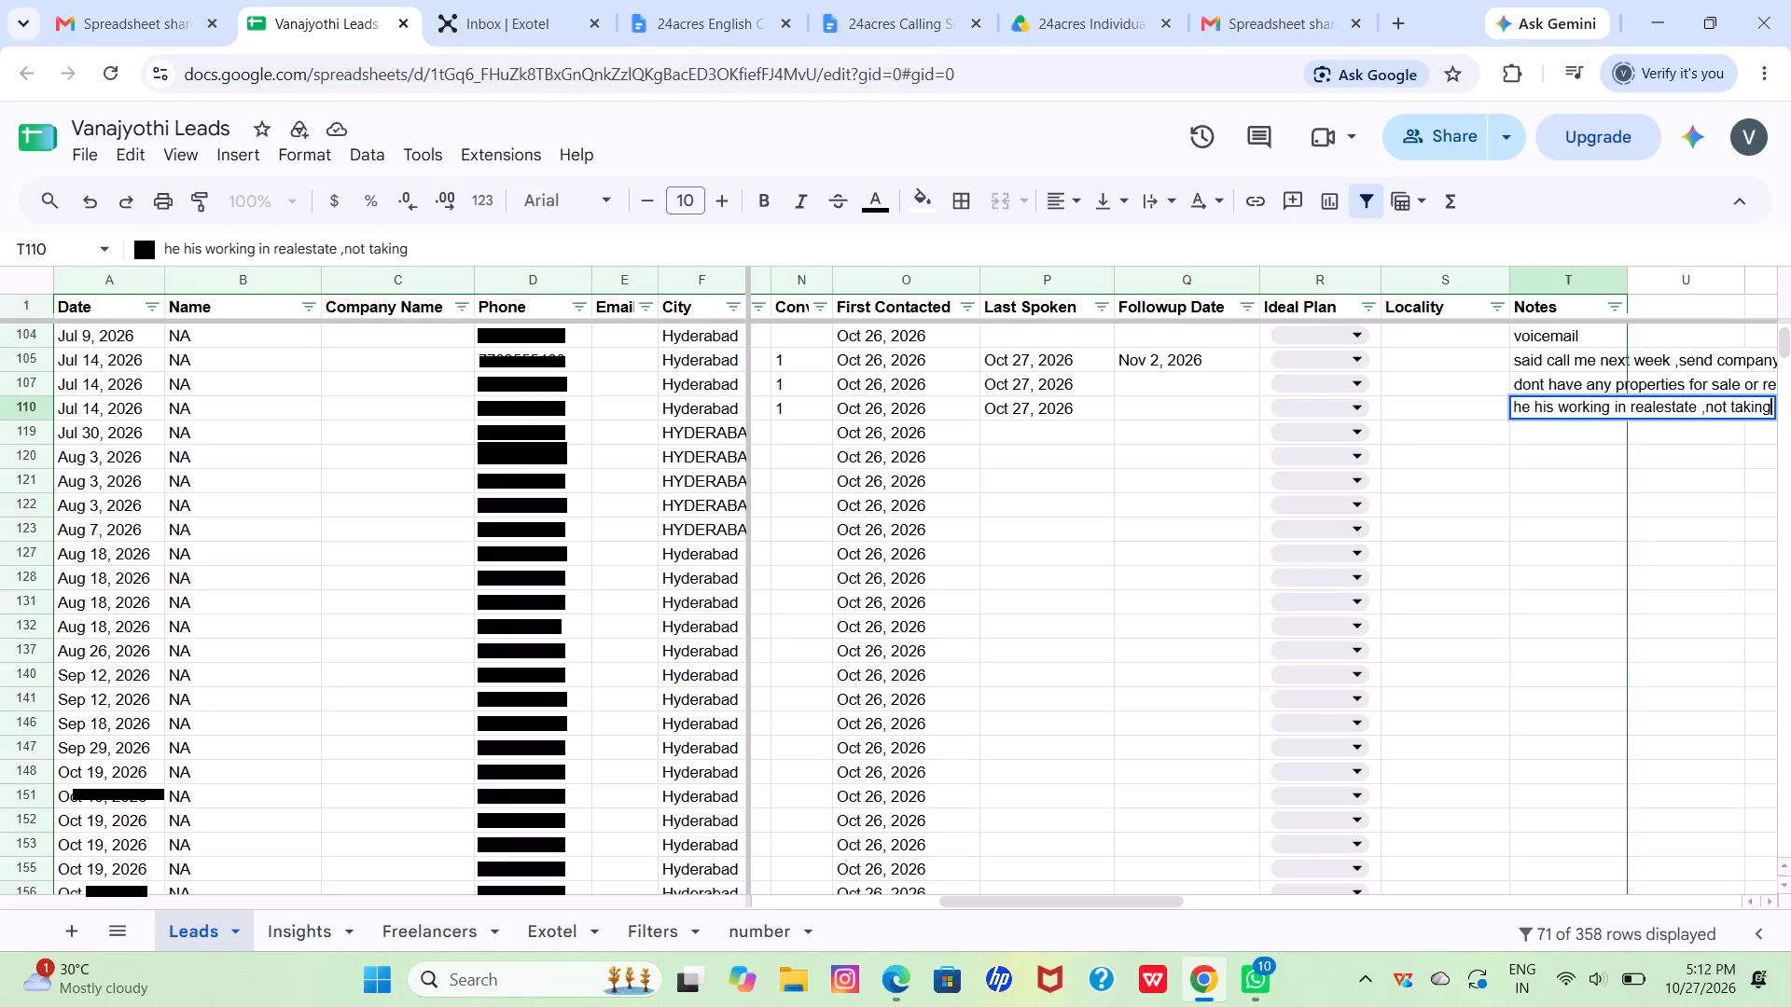
text(many project)
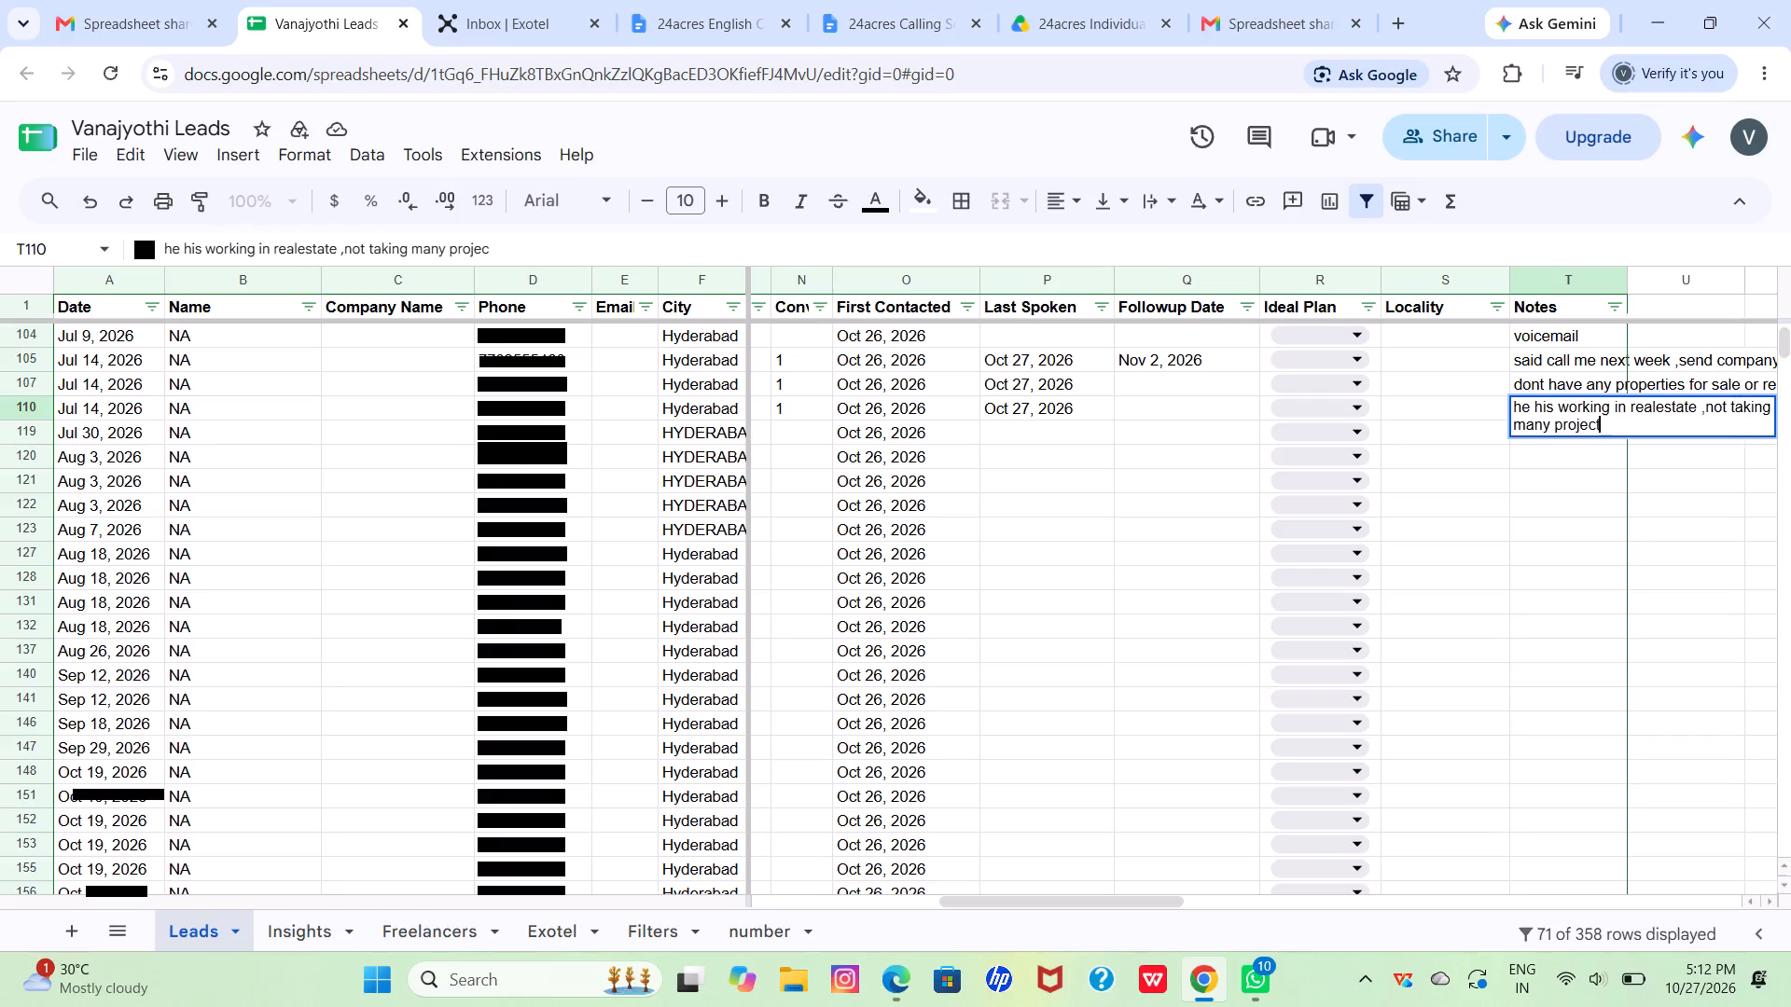
key(space)
key(BackSpace)
text(s right)
key(space)
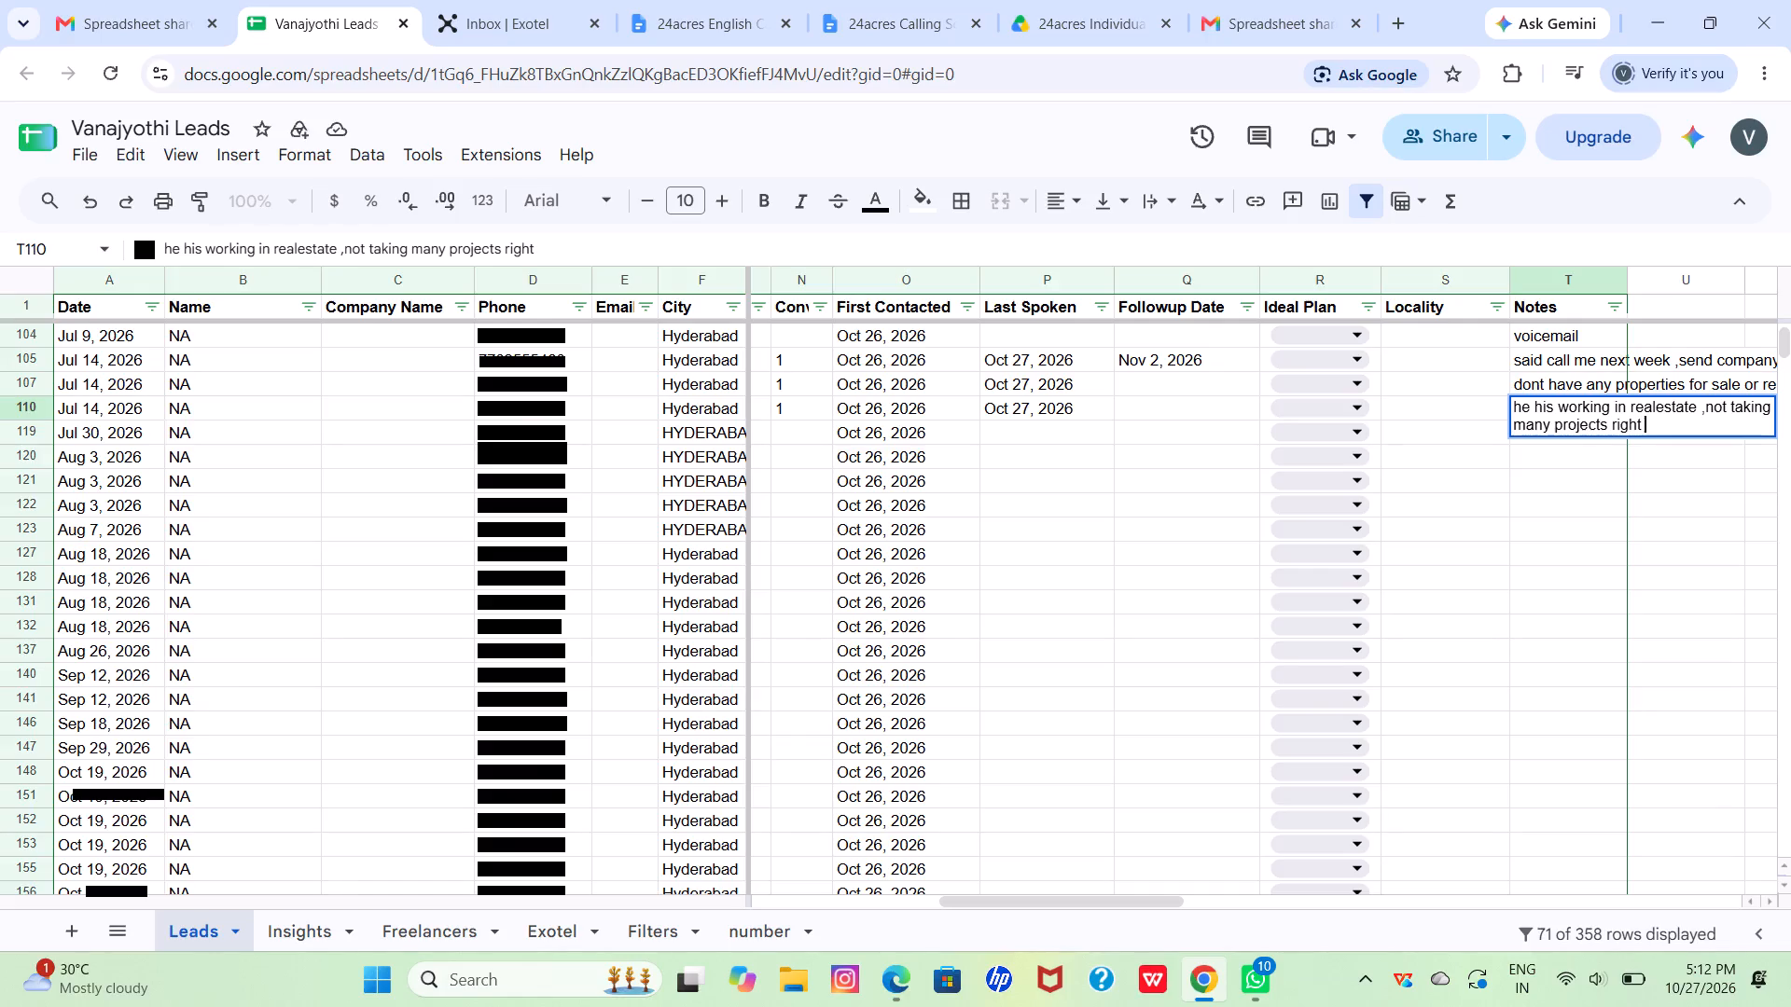
text(now)
key(Return)
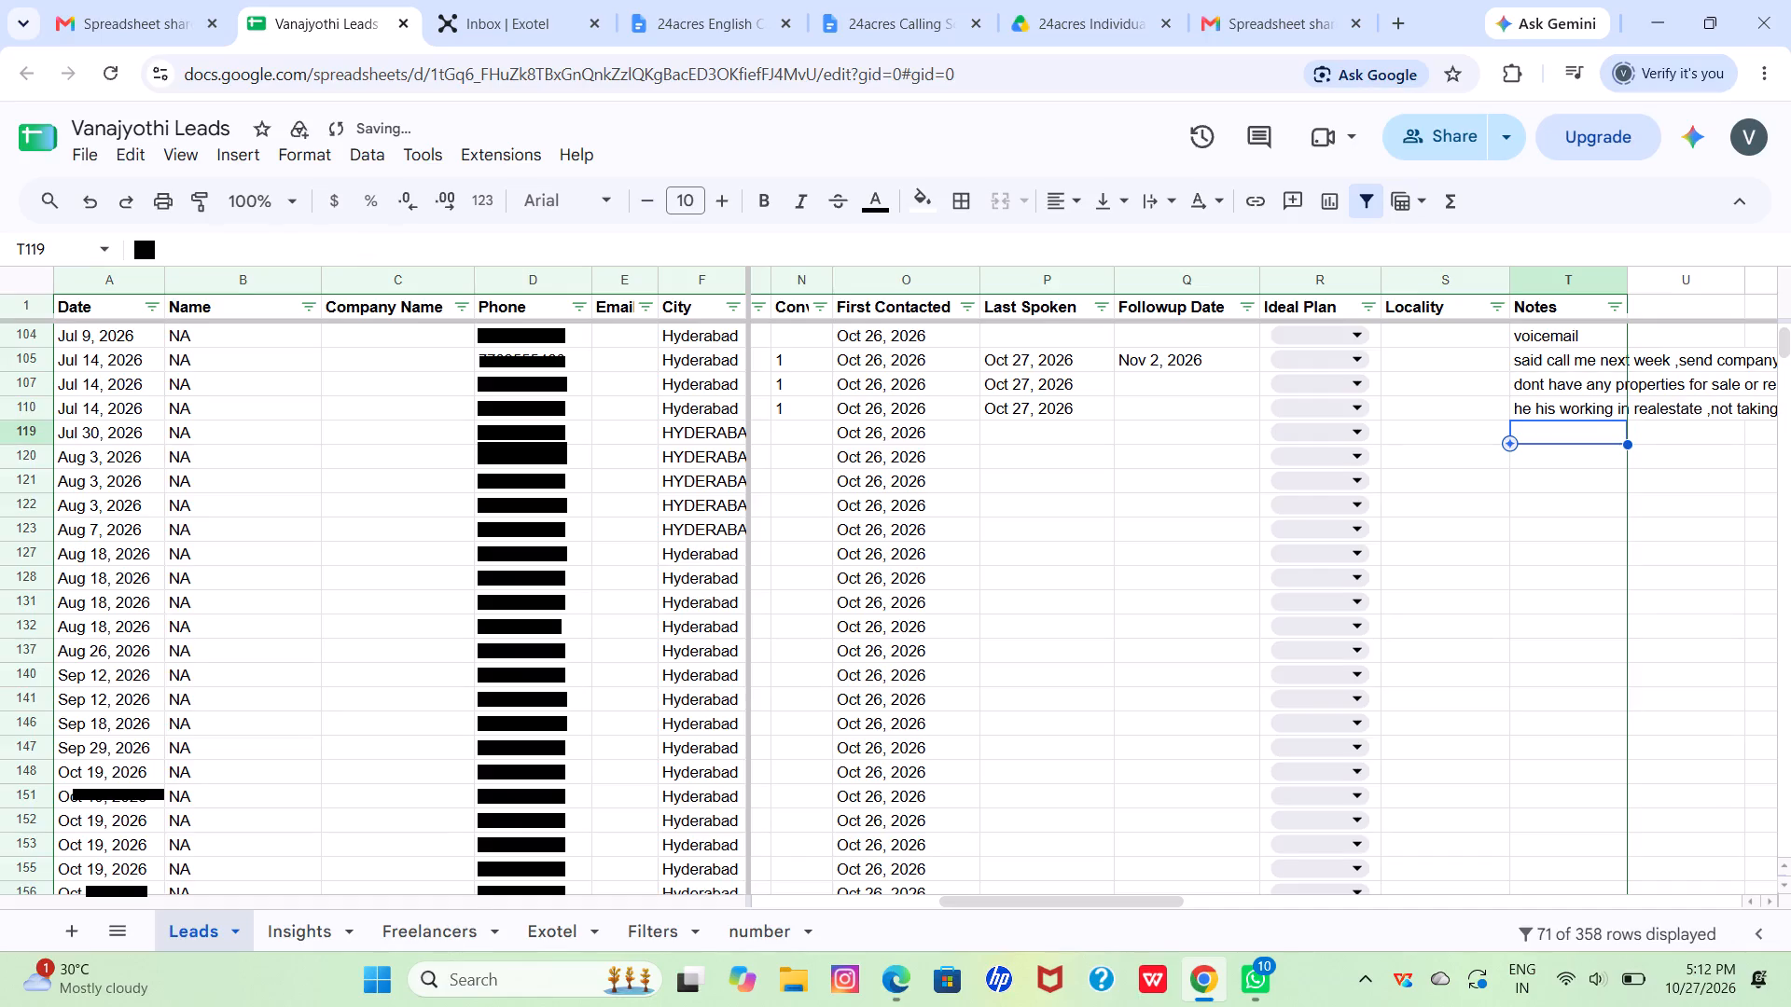
Select the Phone cell of the Jul 30, 2026 lead in row 119.
scroll(1627, 373, down, 1)
scroll(1627, 373, right, 3)
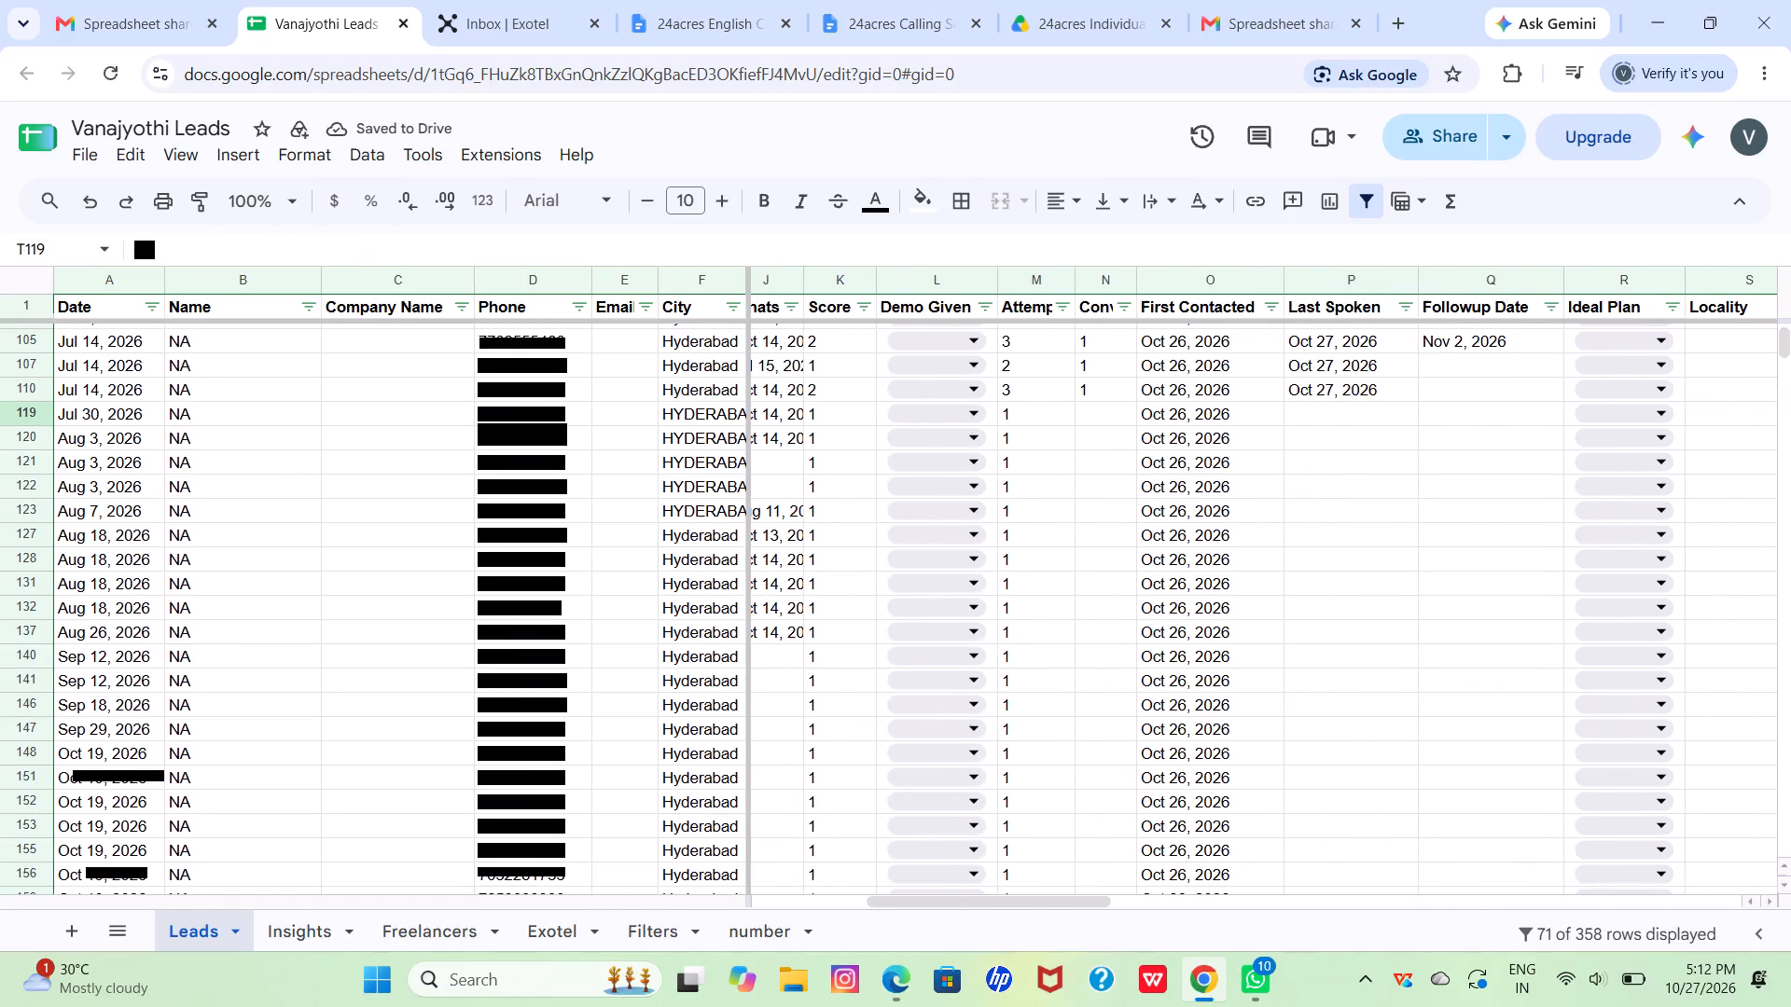
scroll(1627, 373, right, 2)
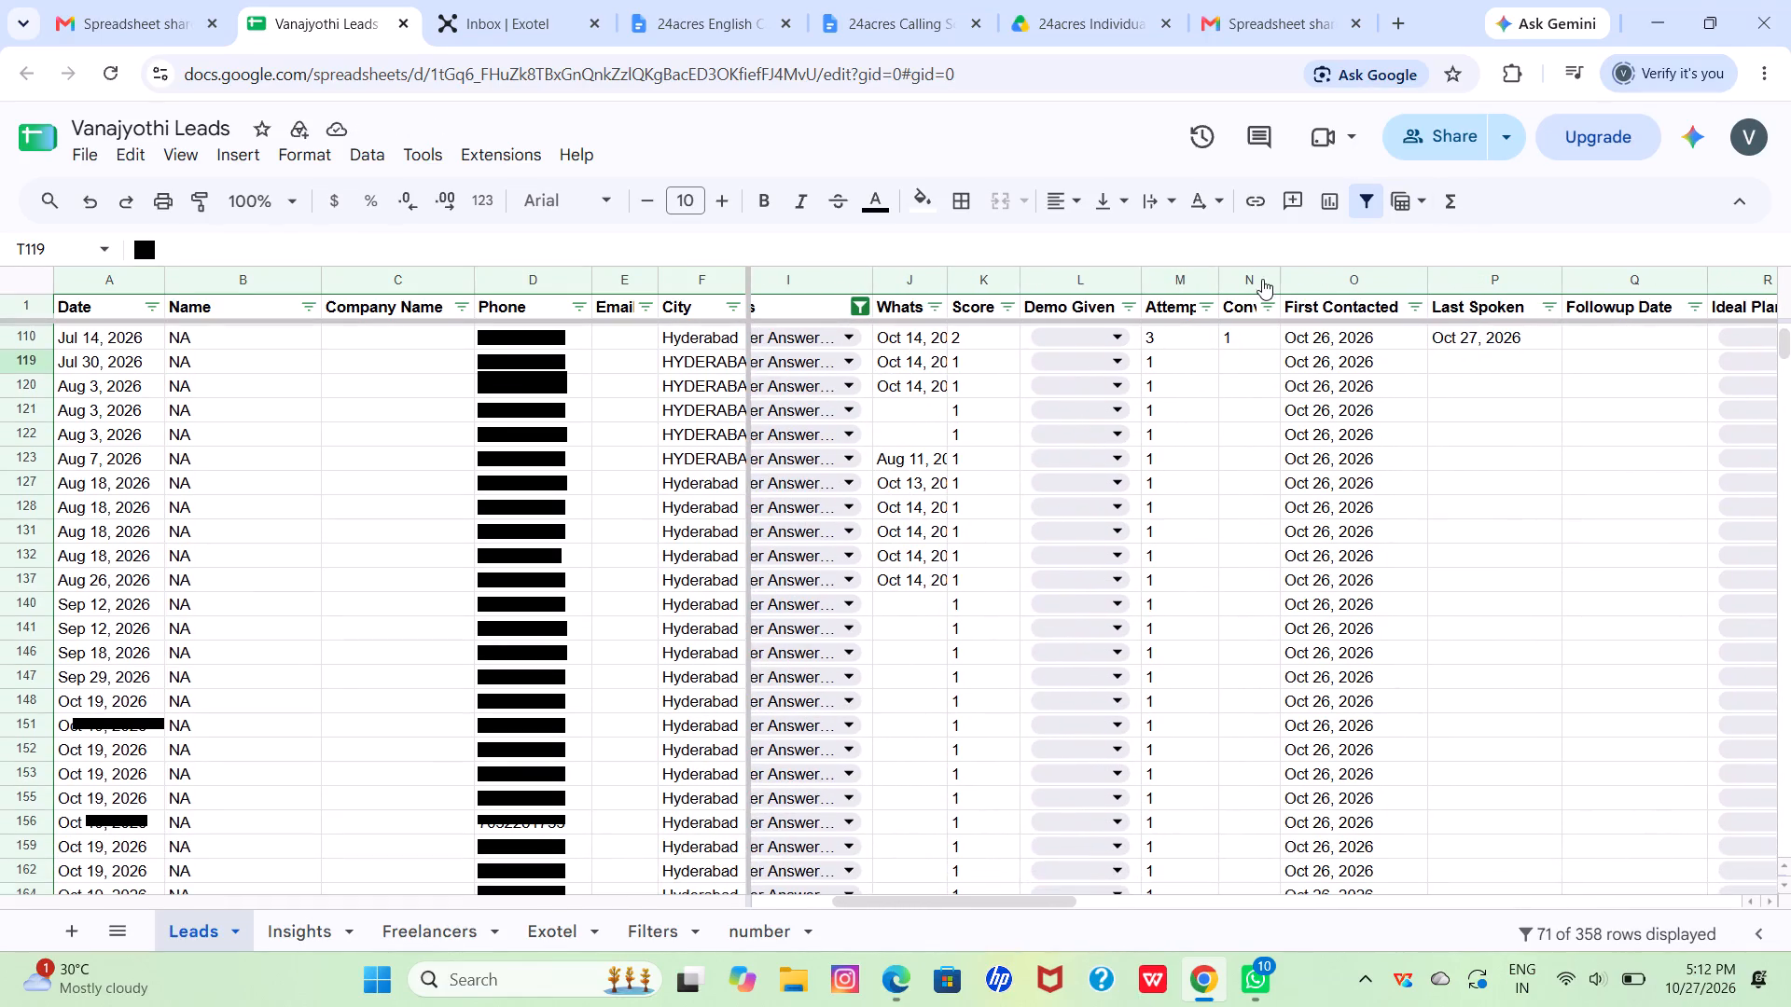
click(562, 373)
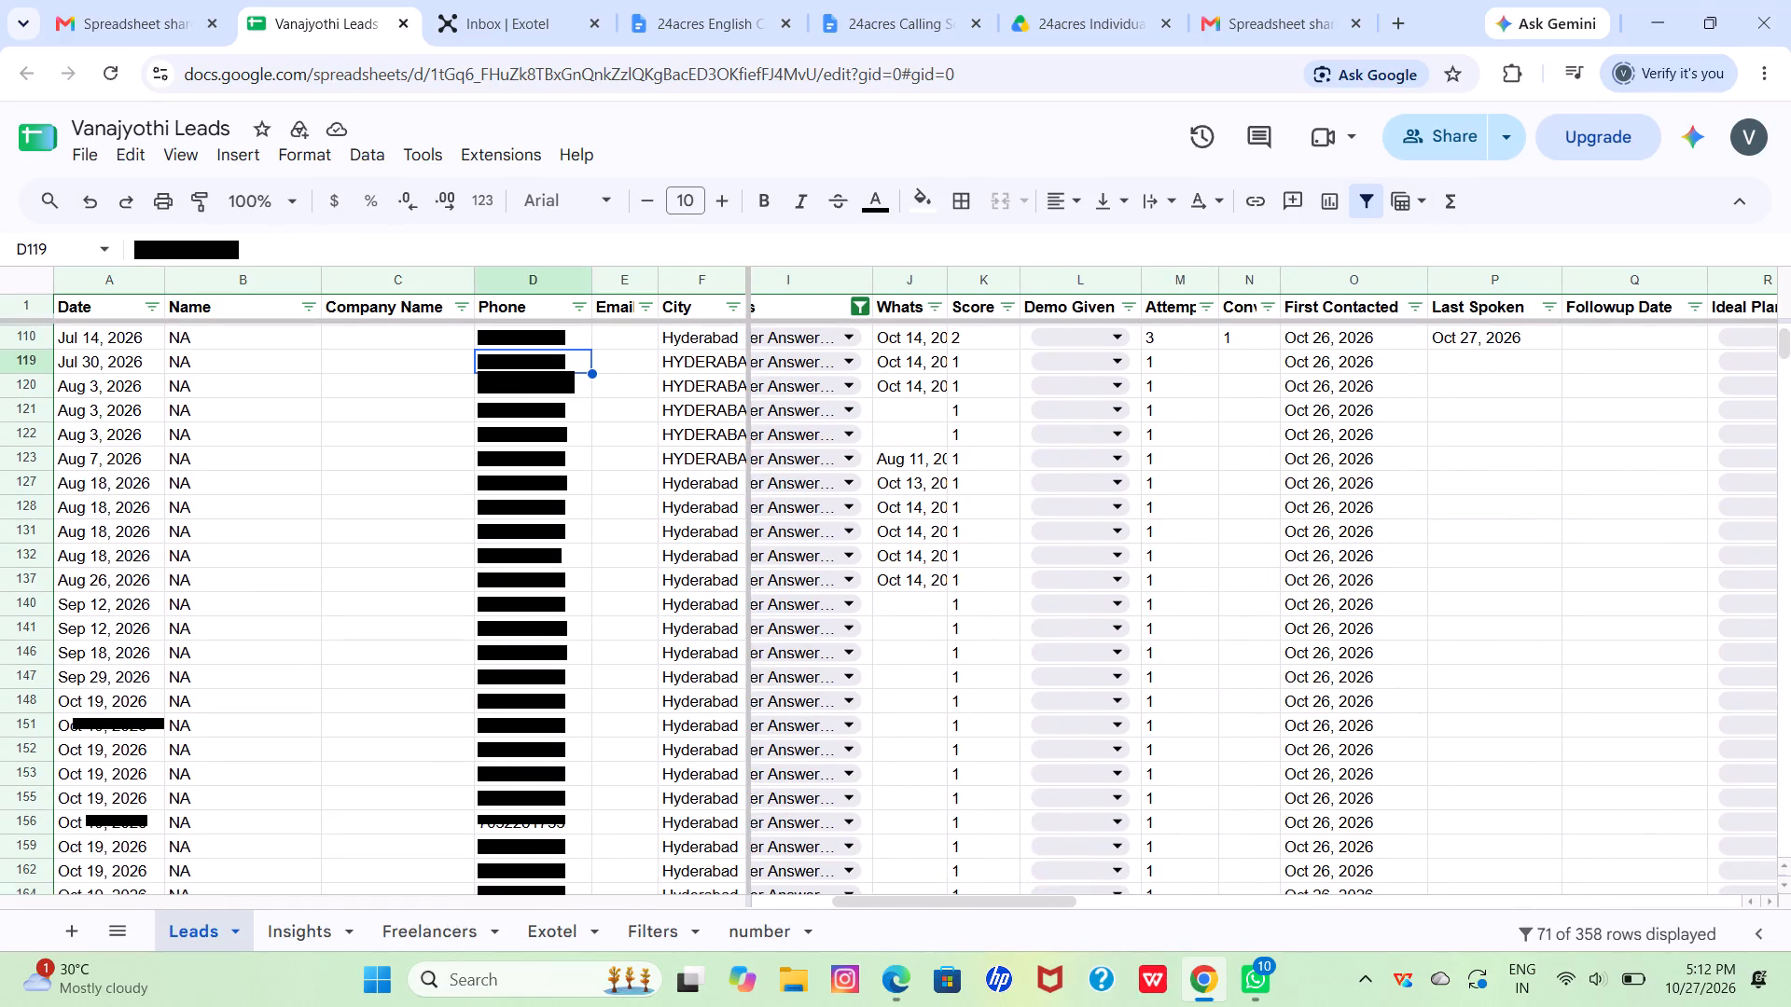
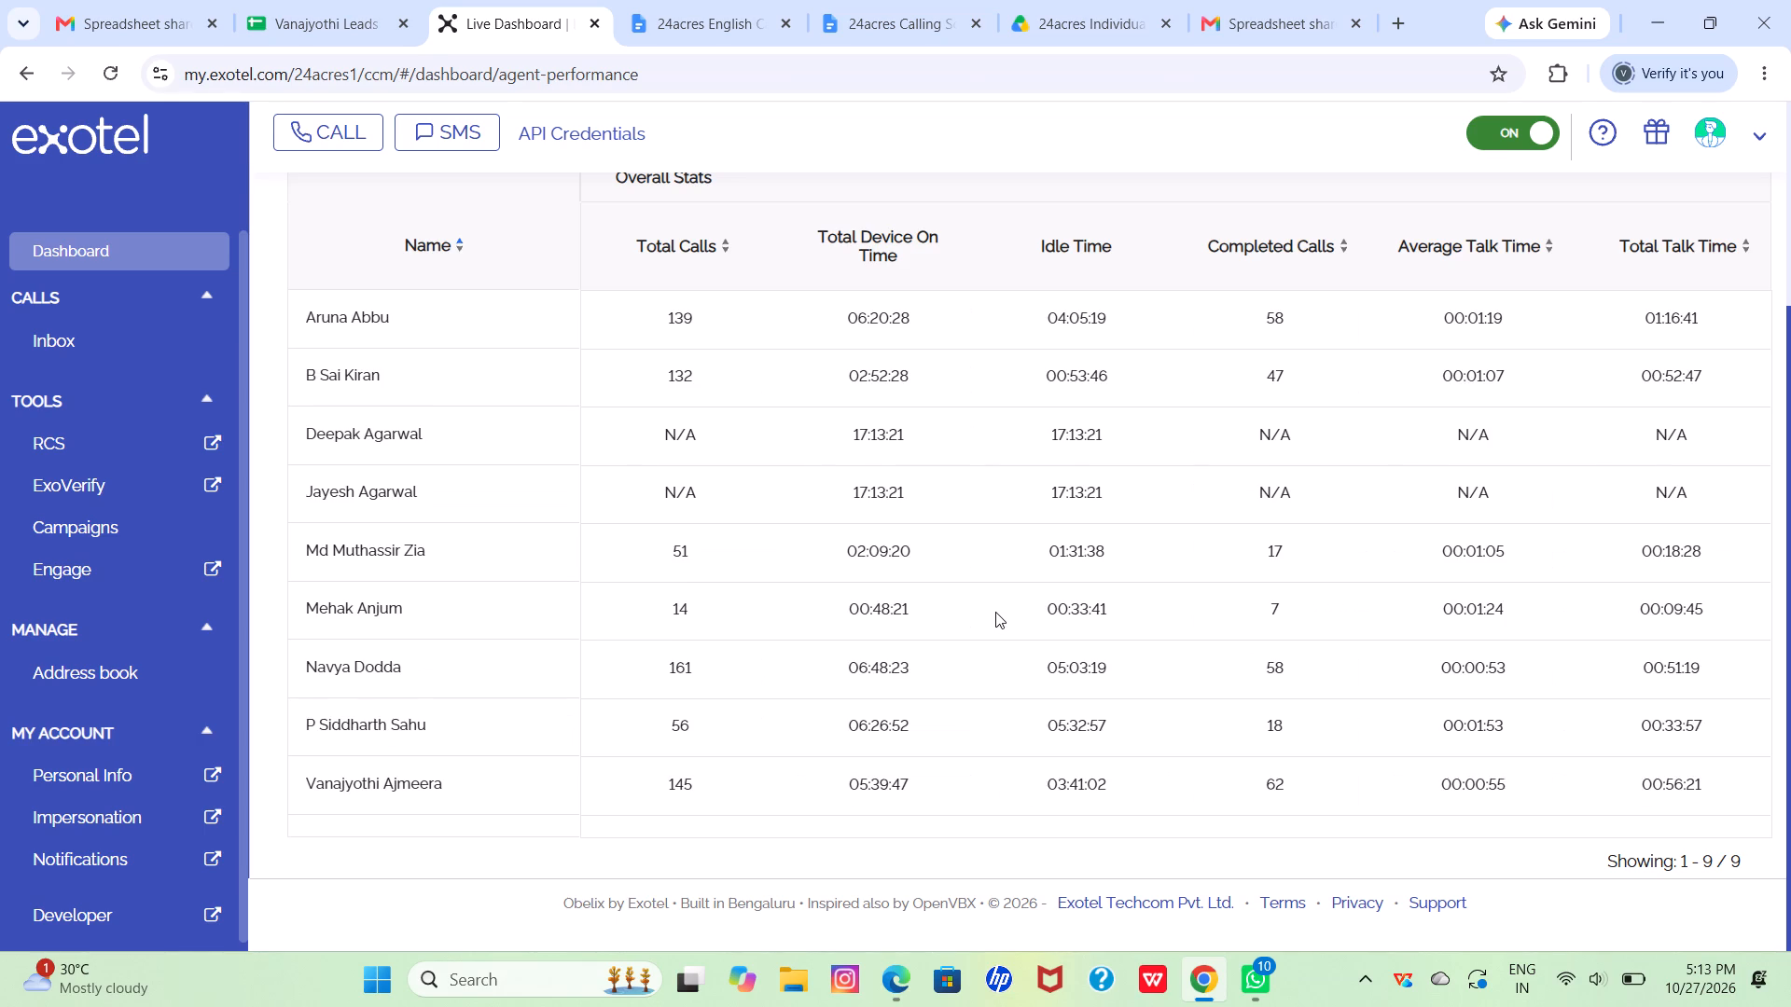
Copy the phone number of the Aug 3, 2026 lead in row 120 of Vanajyothi Leads and switch to Exotel for calling it.
click(995, 612)
click(259, 0)
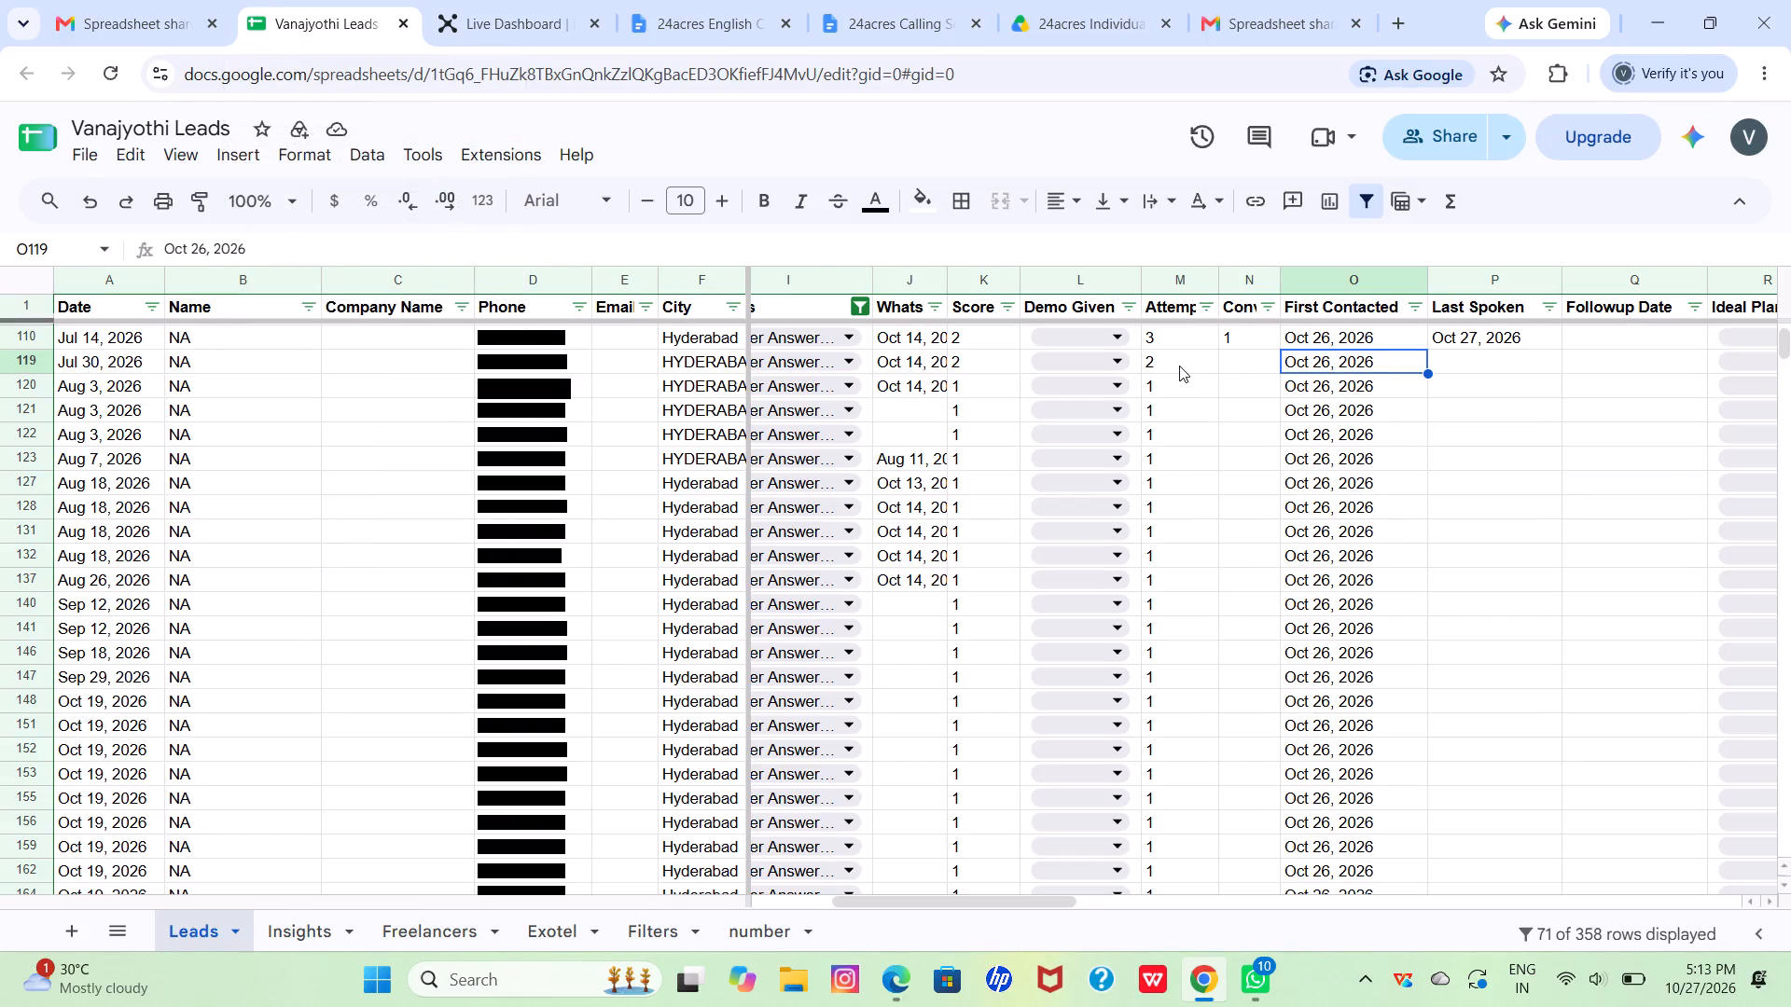
scroll(1179, 366, down, 1)
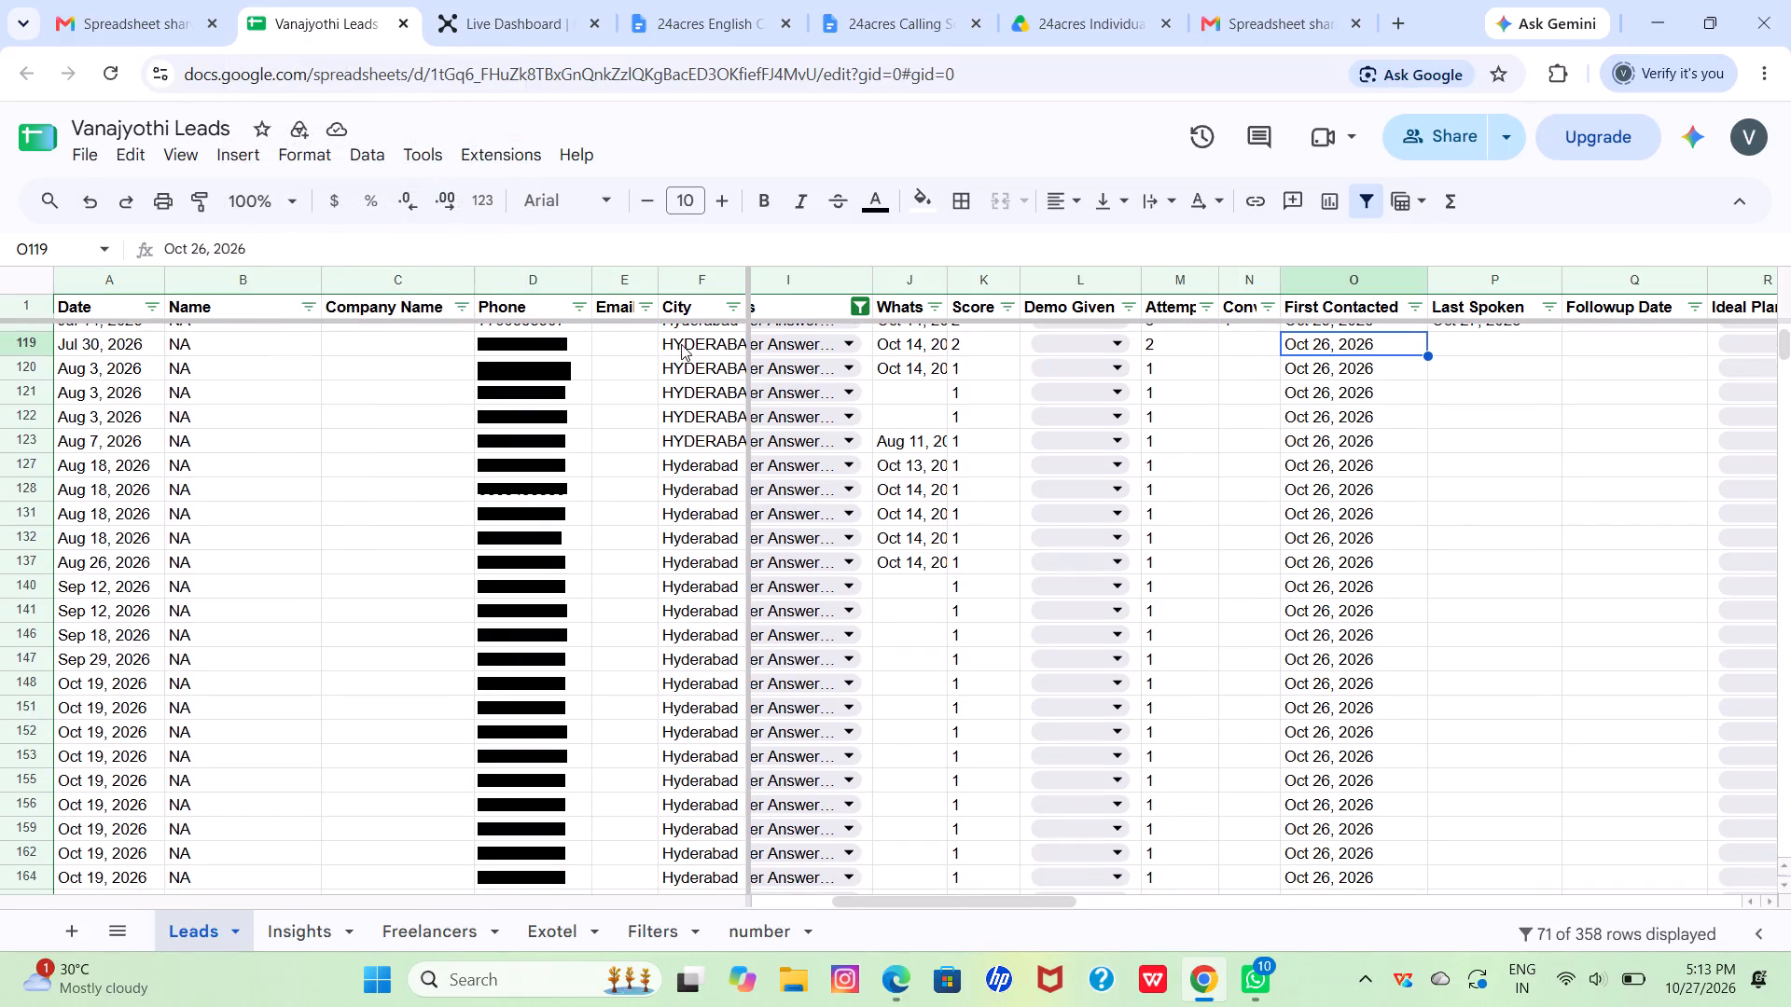
click(609, 364)
click(545, 368)
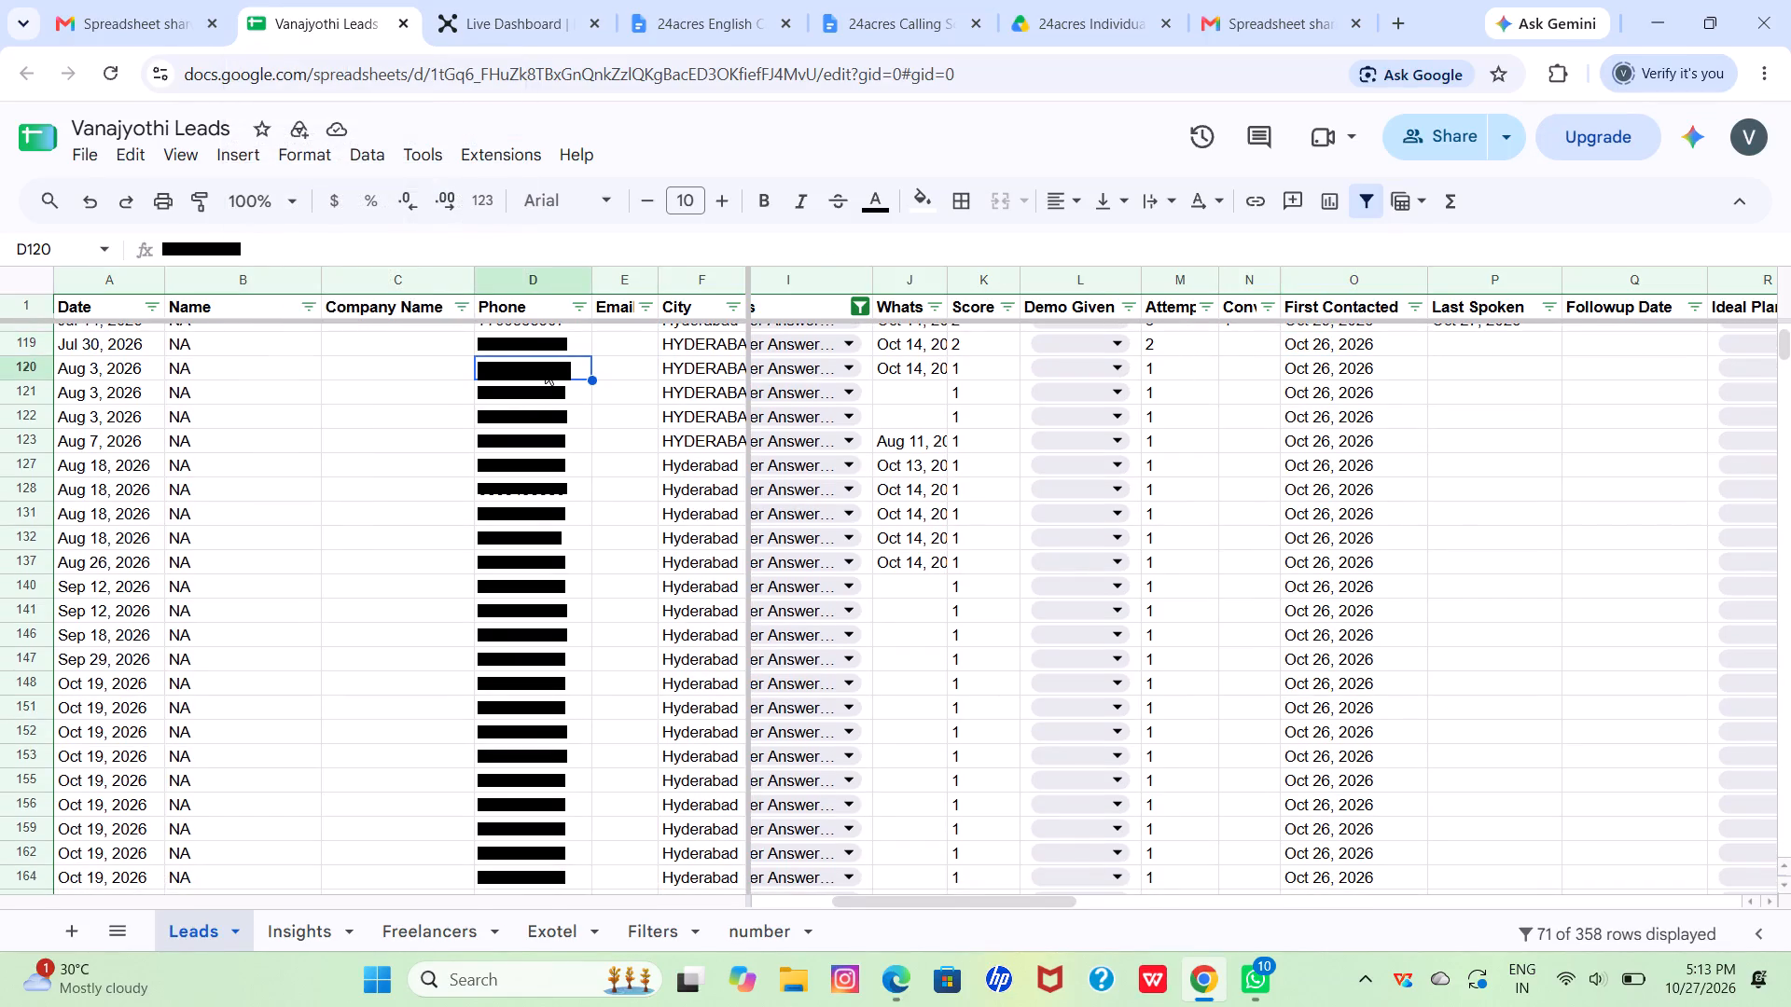
key(ctrl+c)
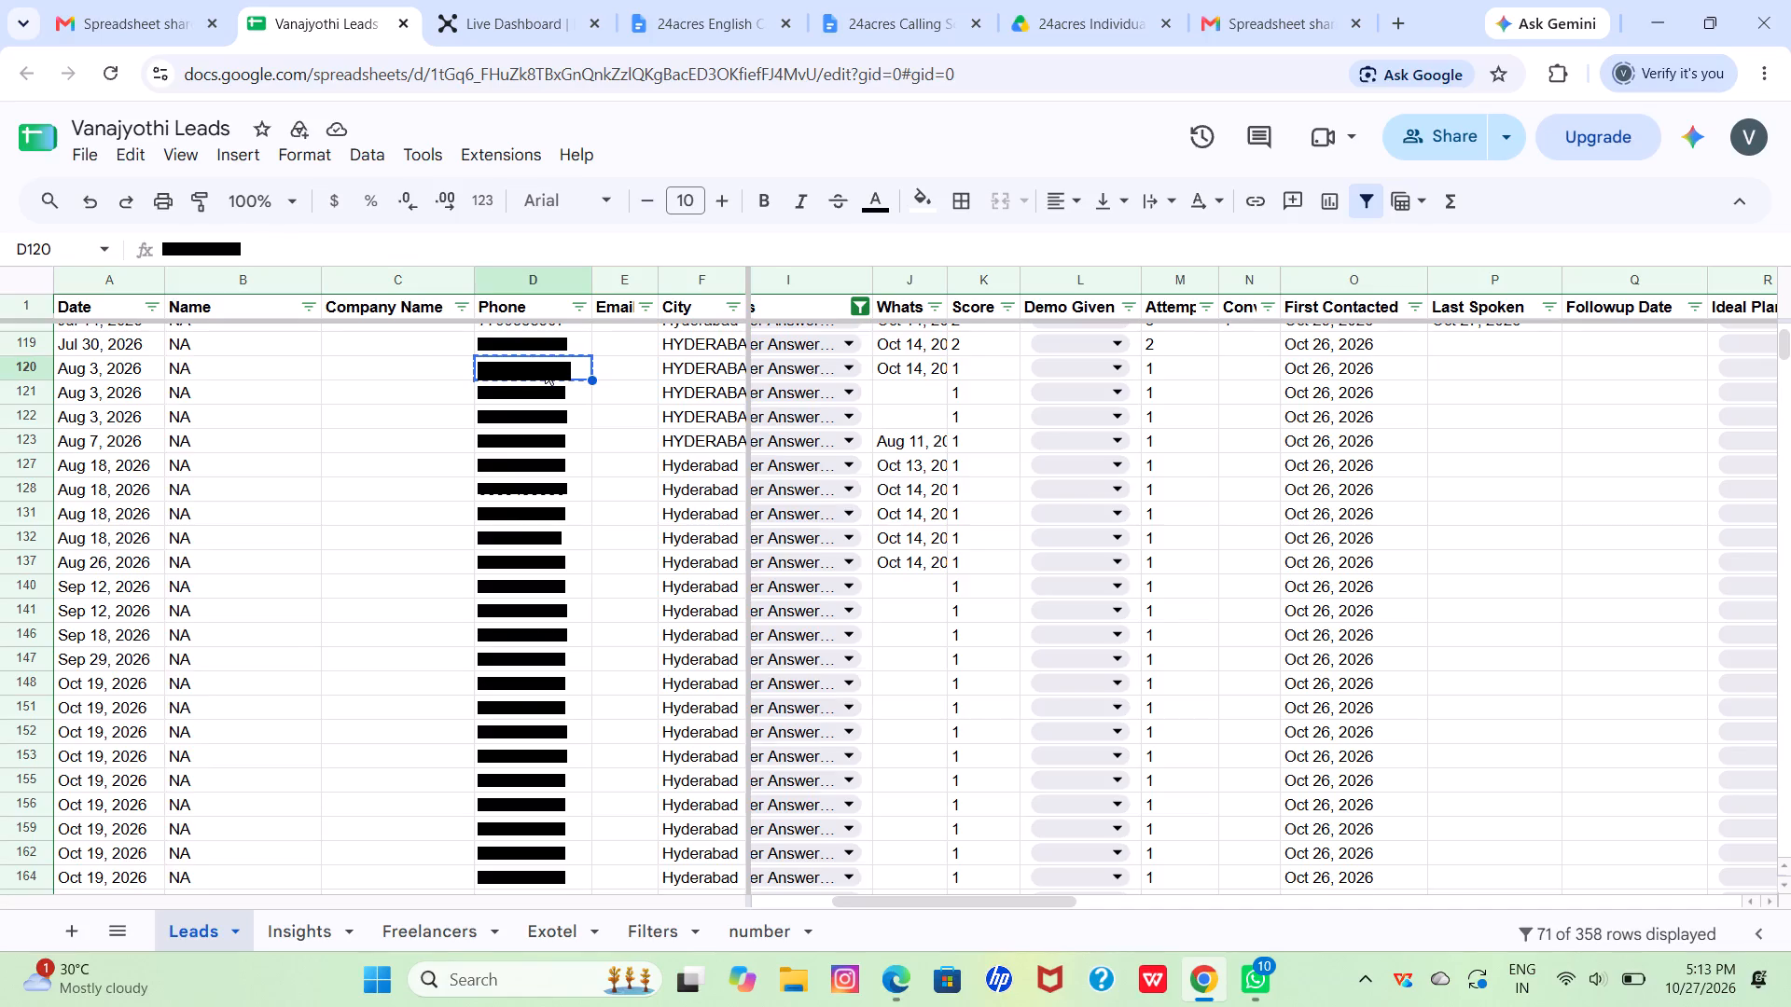
click(520, 29)
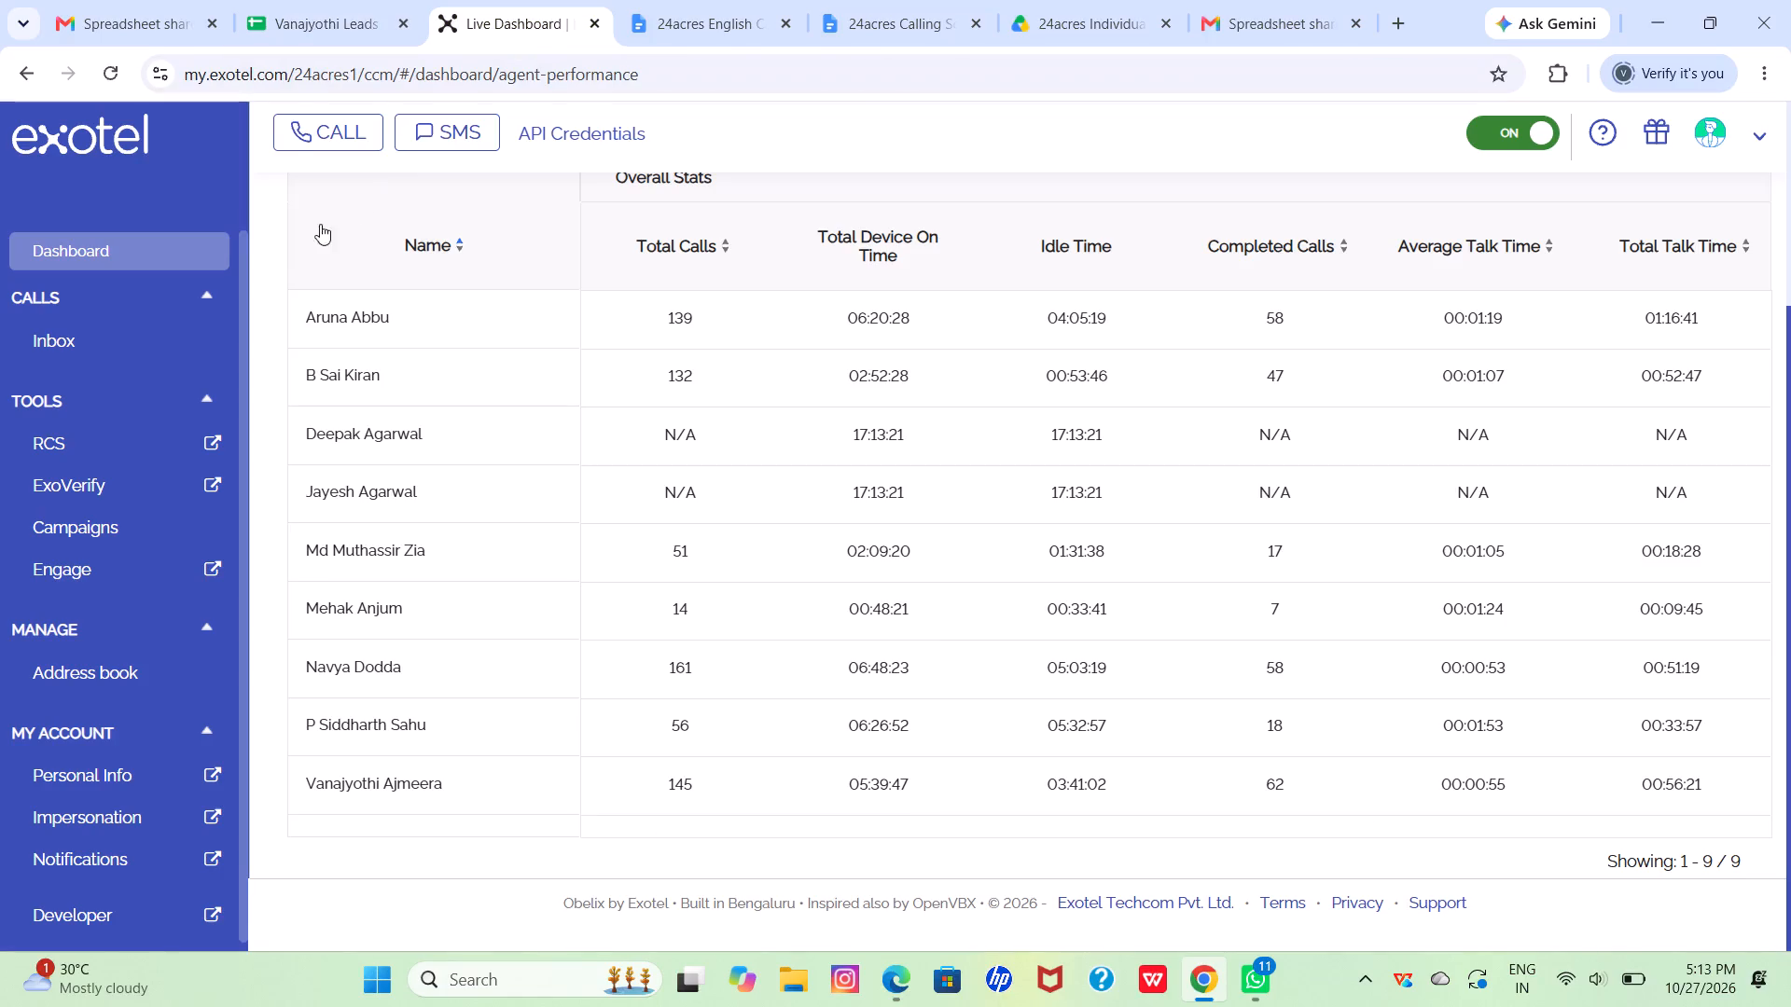
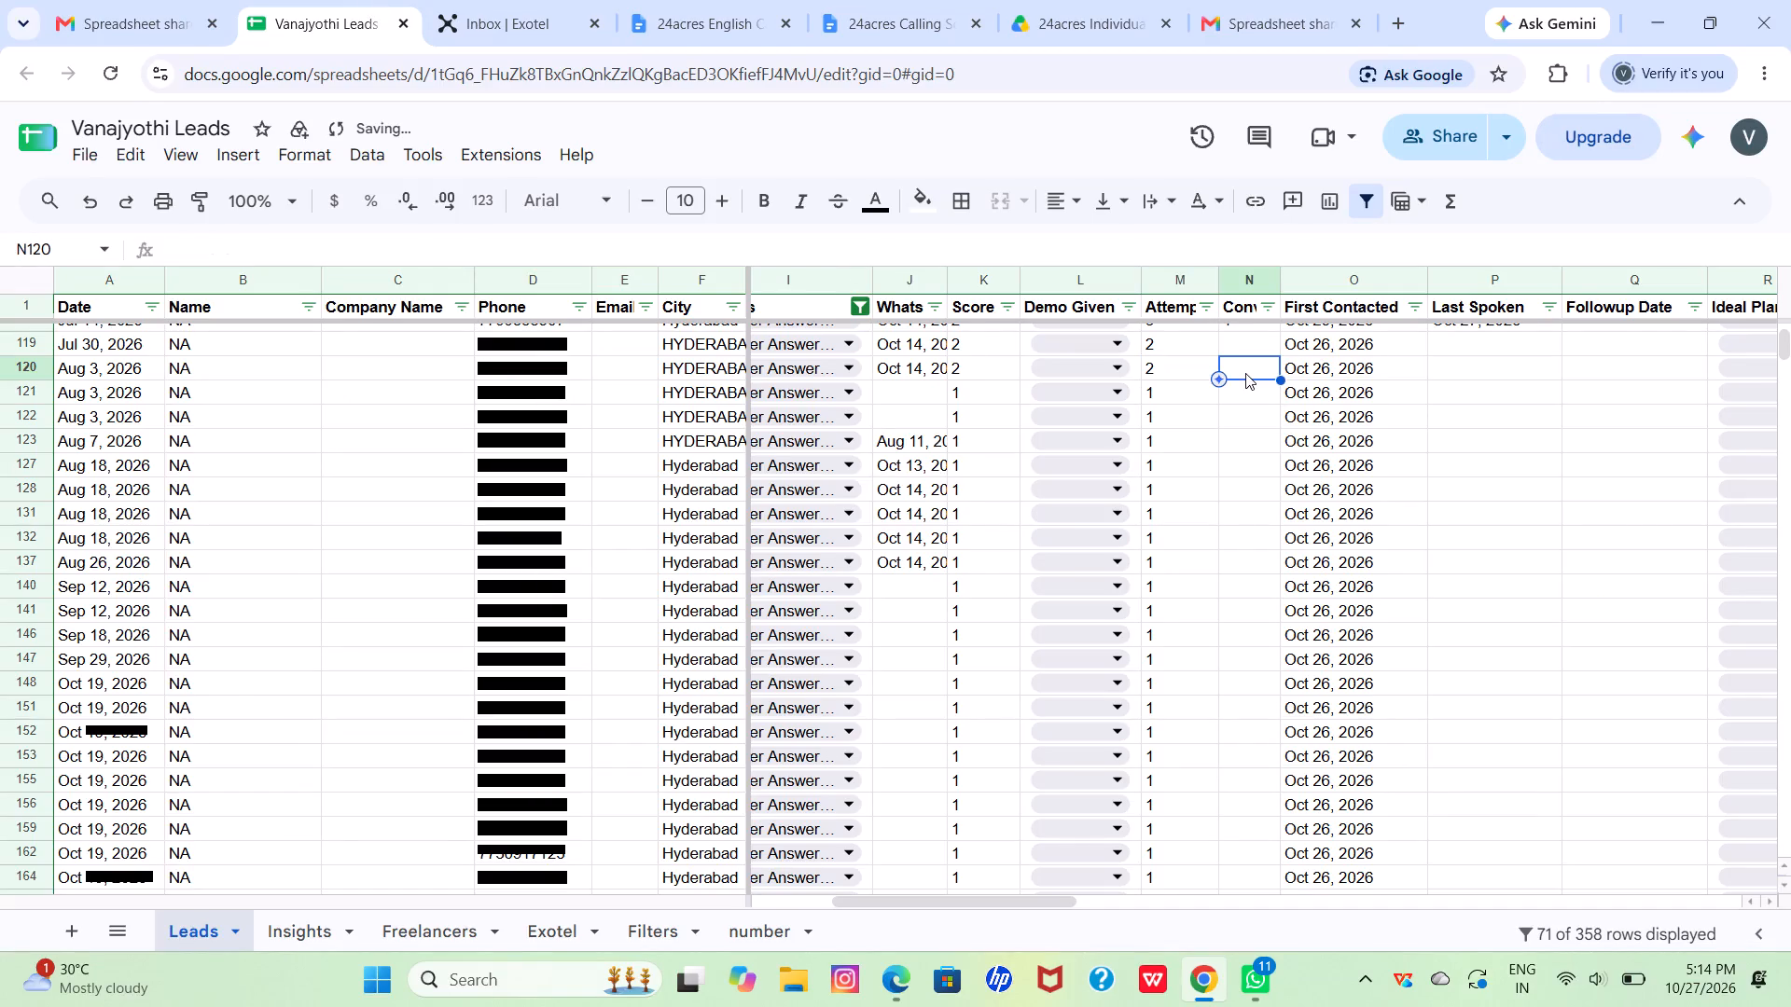
Review the conversation, contact date, follow-up and notes columns for the Aug 3, 2026 lead in row 120 and the leads above it.
scroll(1245, 373, left, 1)
click(1245, 373)
scroll(1245, 373, left, 1)
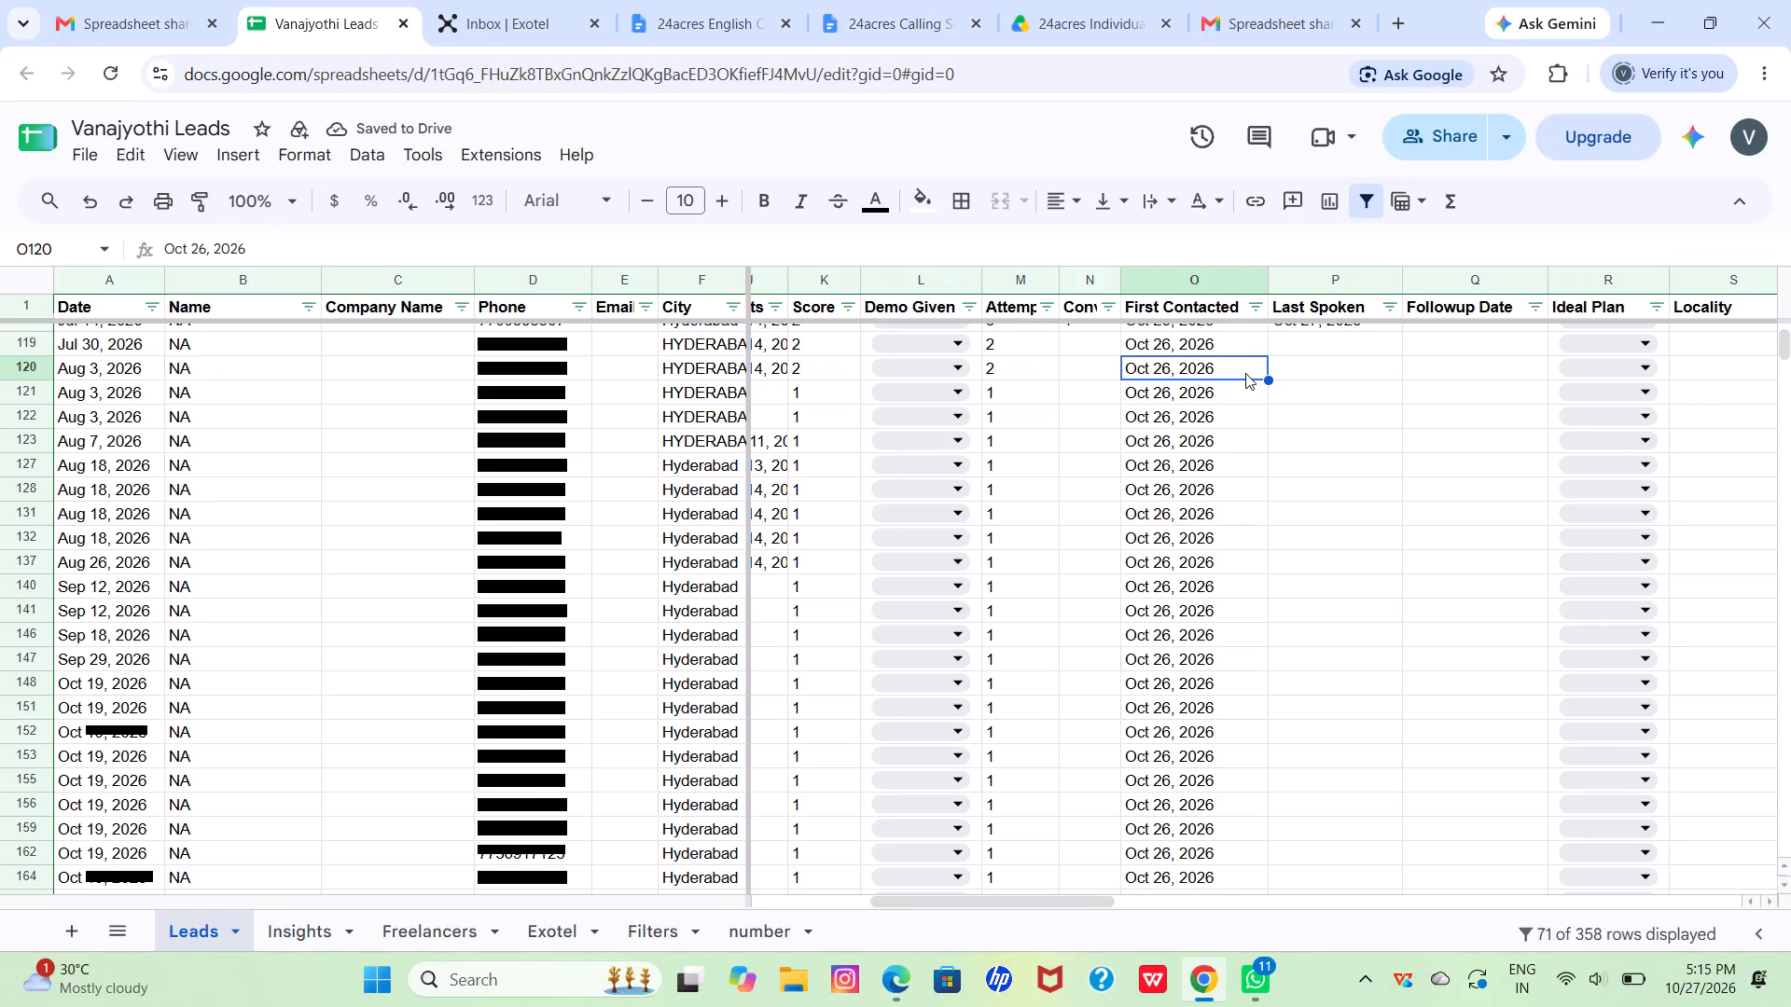
click(1330, 374)
scroll(1330, 374, up, 1)
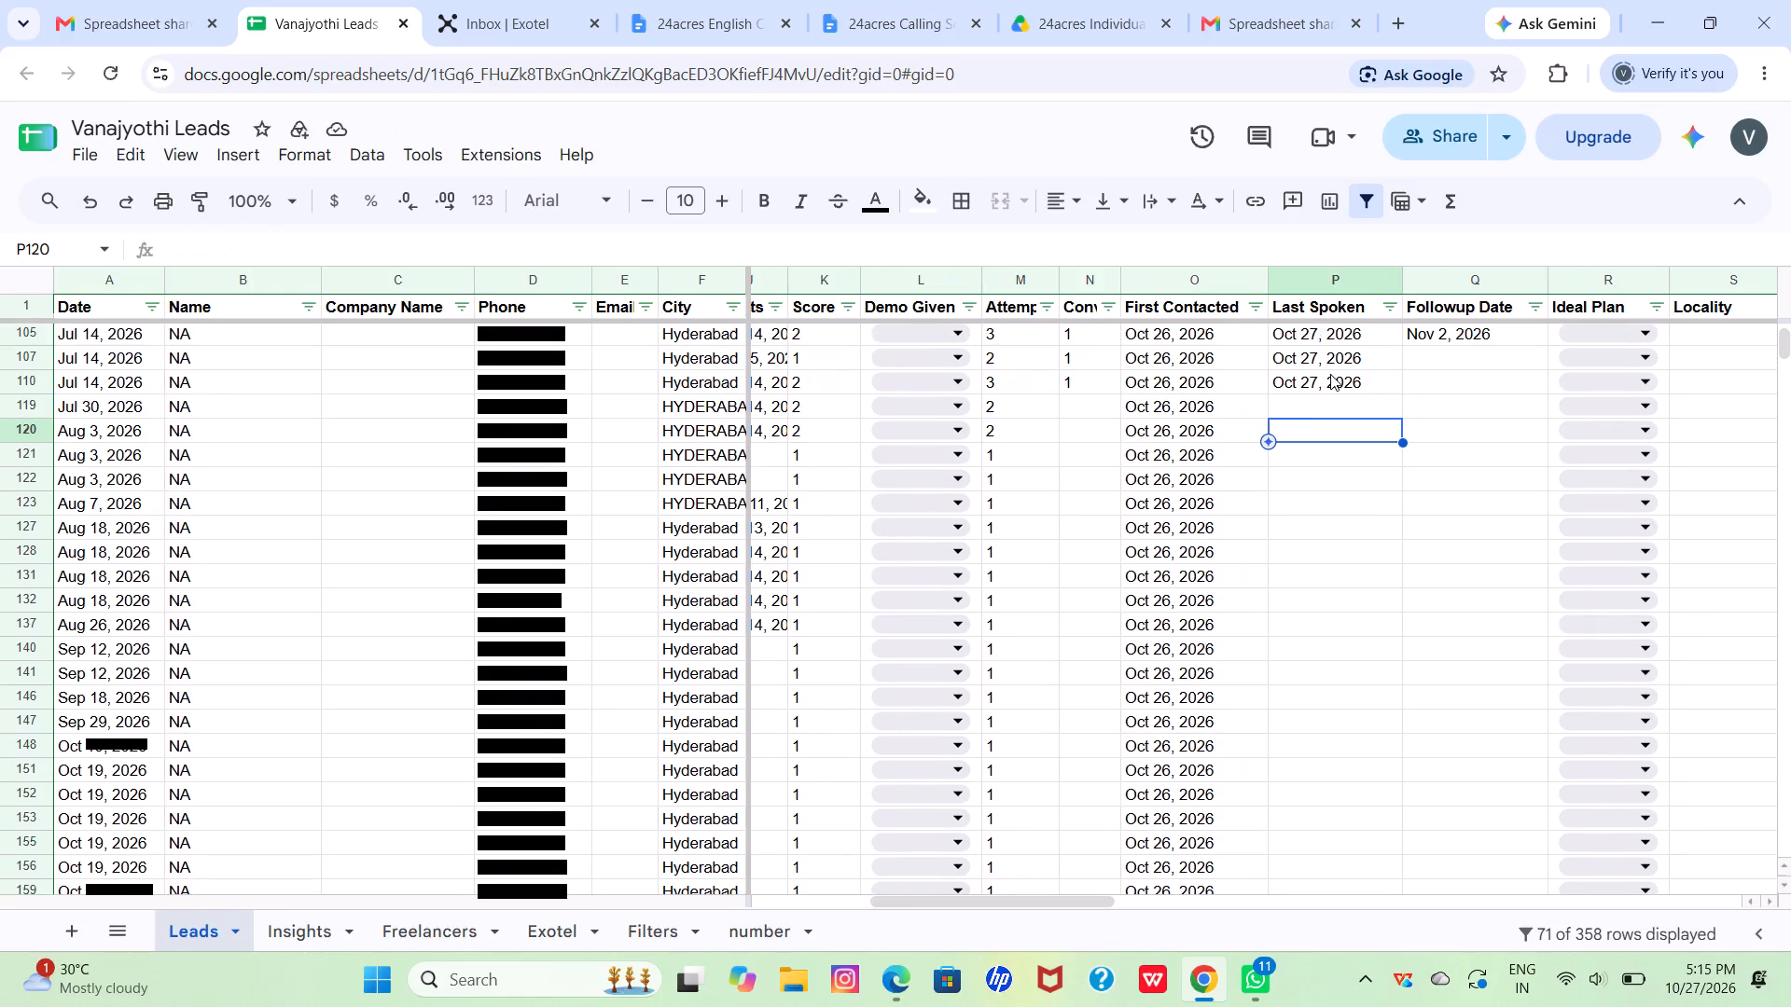
scroll(1330, 374, left, 2)
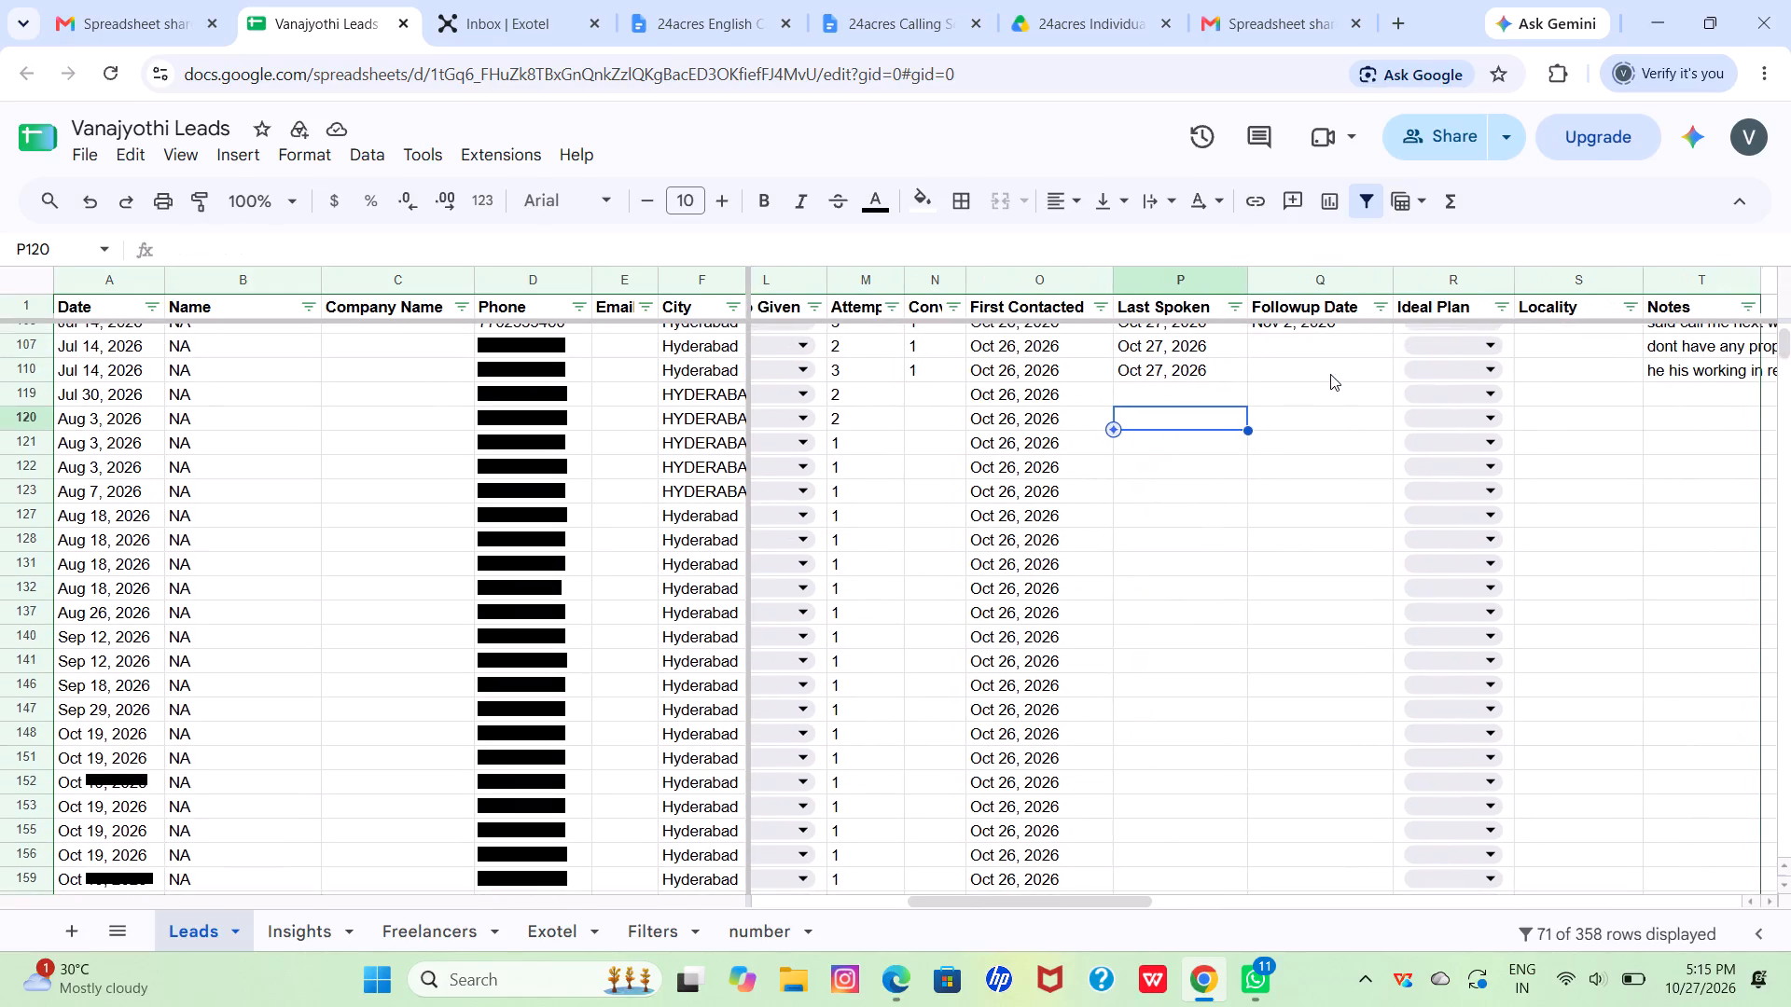
scroll(1330, 374, left, 6)
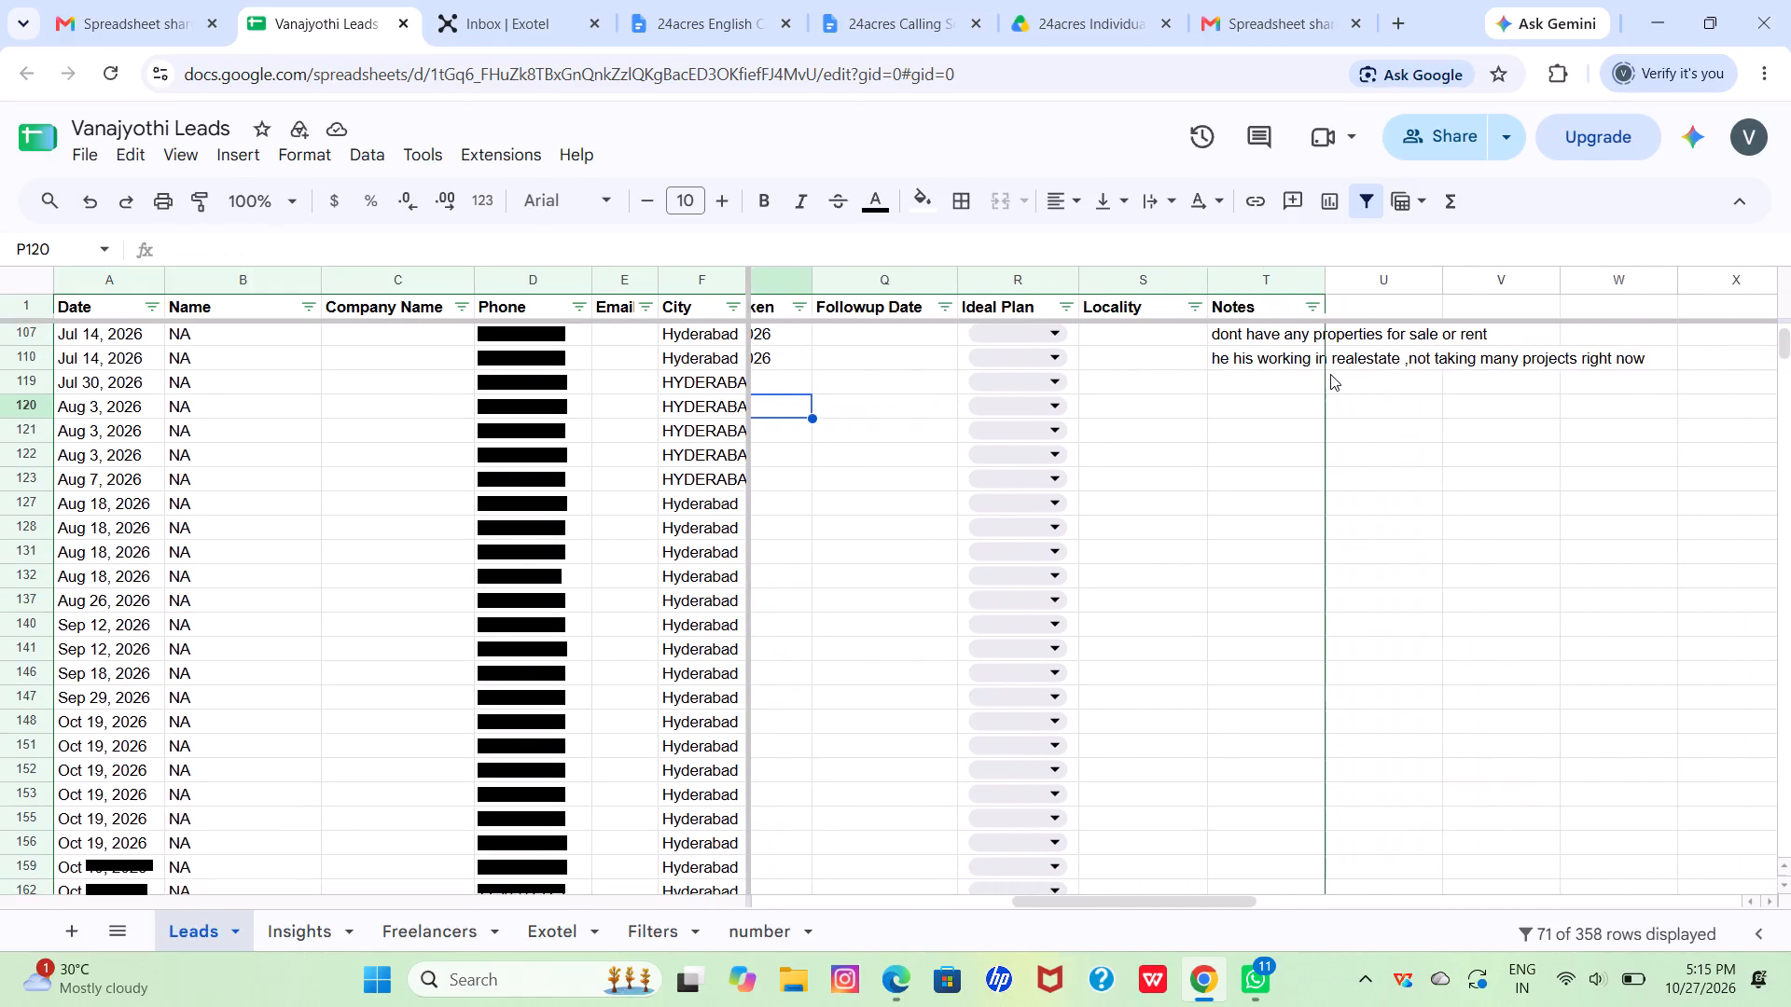
scroll(1330, 374, right, 1)
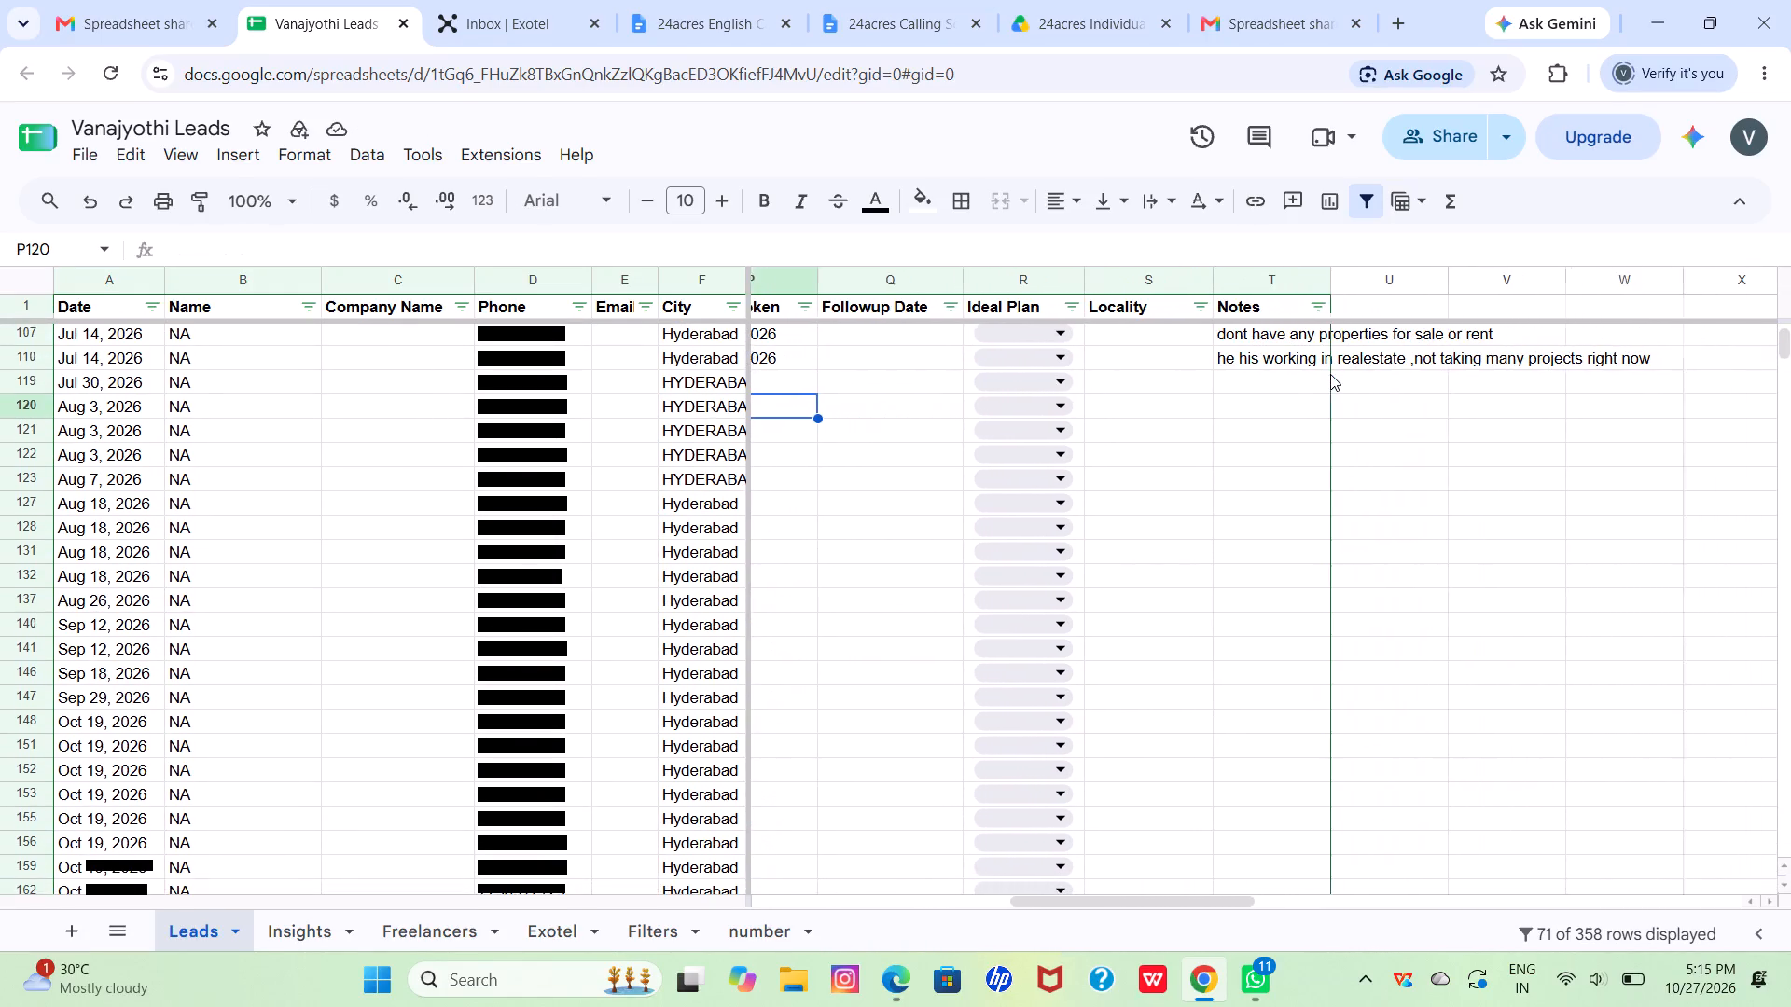
scroll(1330, 374, right, 4)
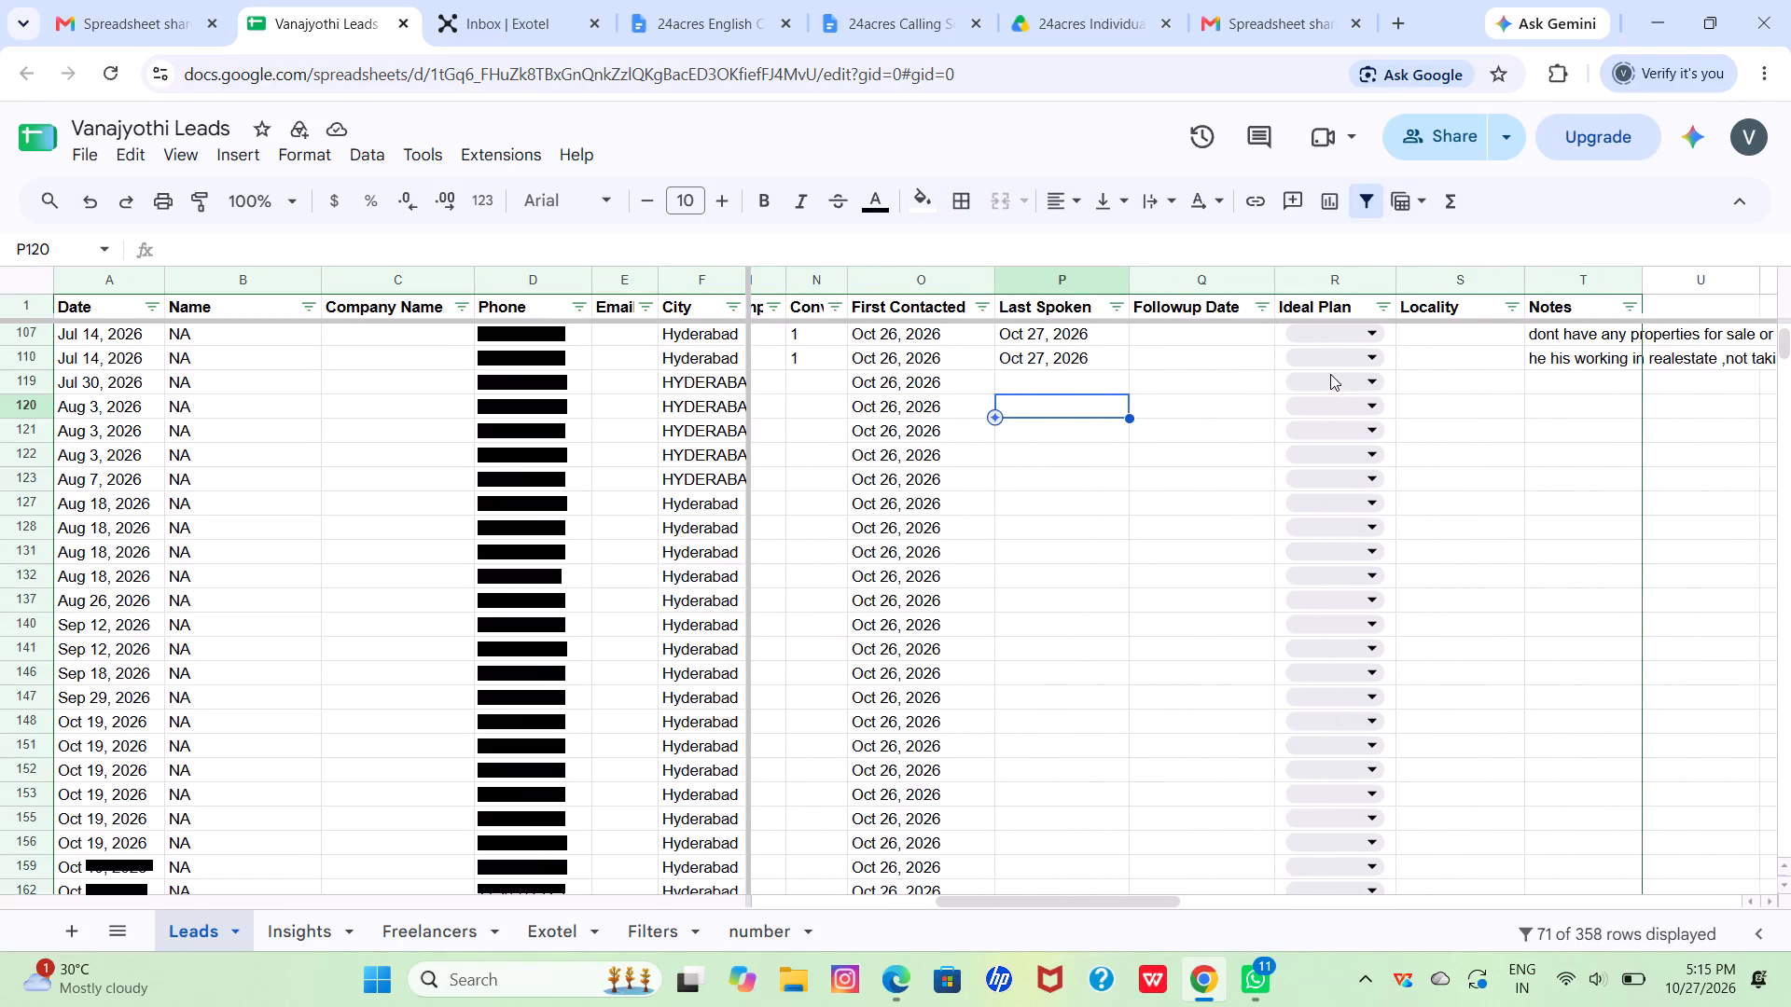
scroll(1330, 374, right, 5)
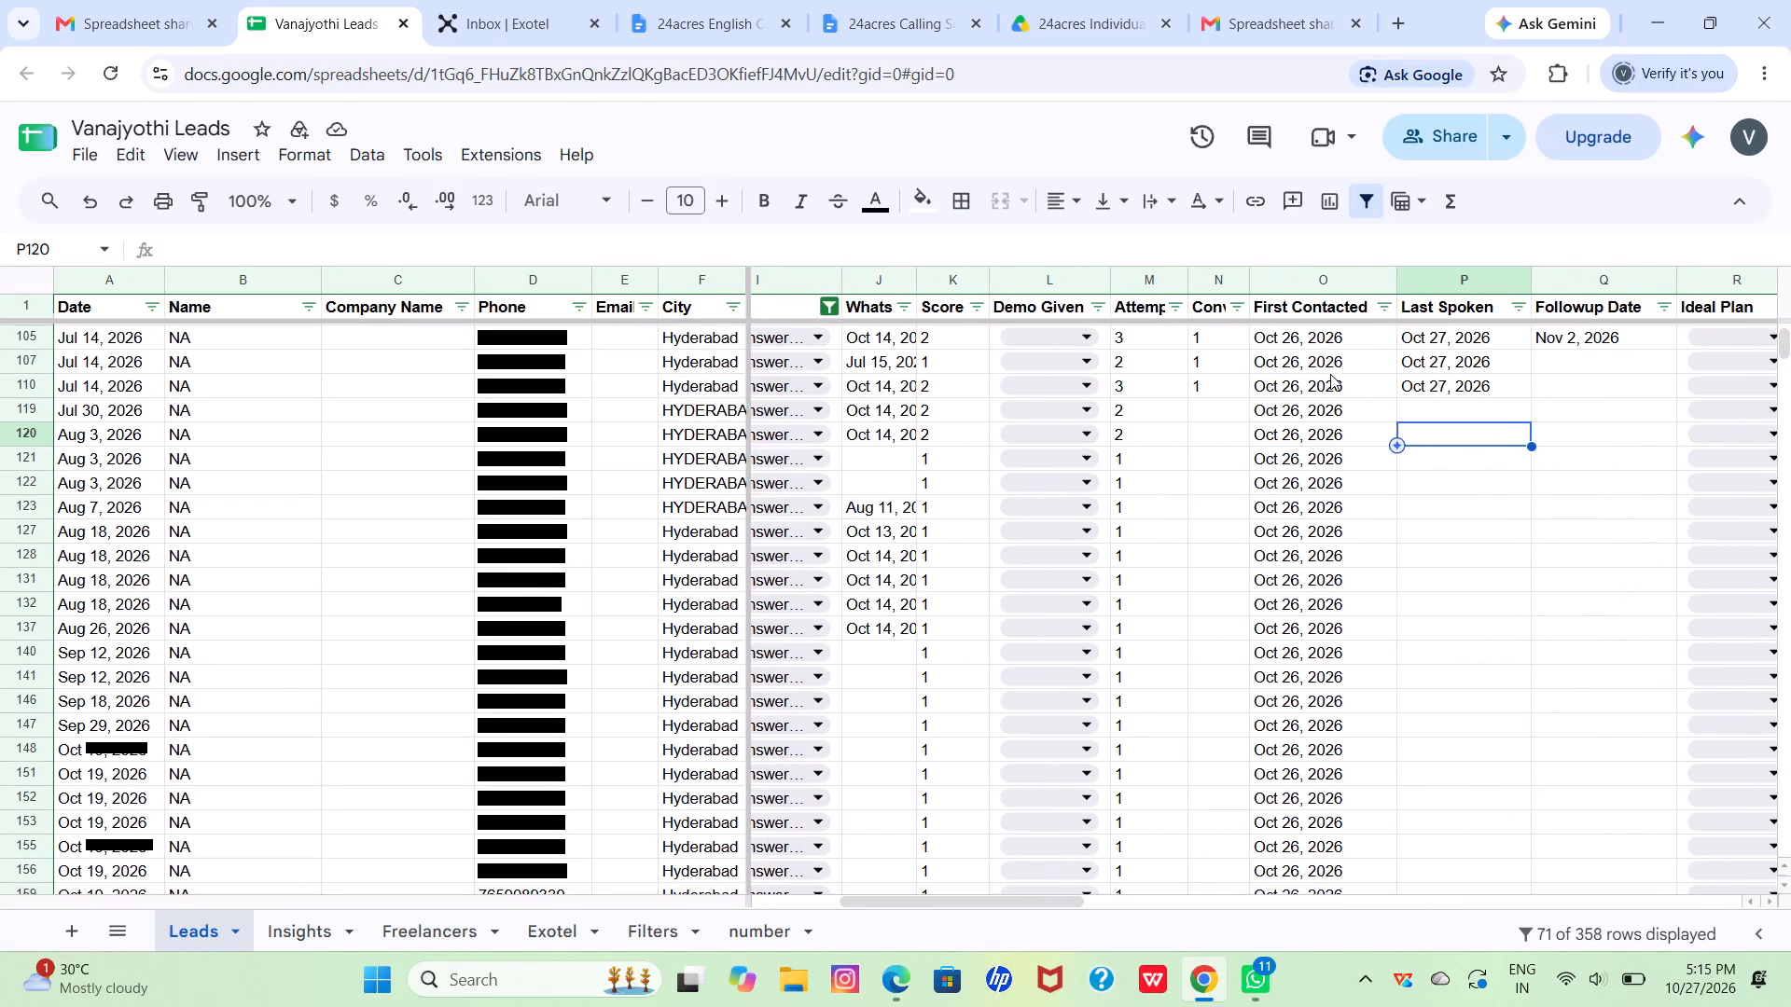
scroll(1330, 374, down, 2)
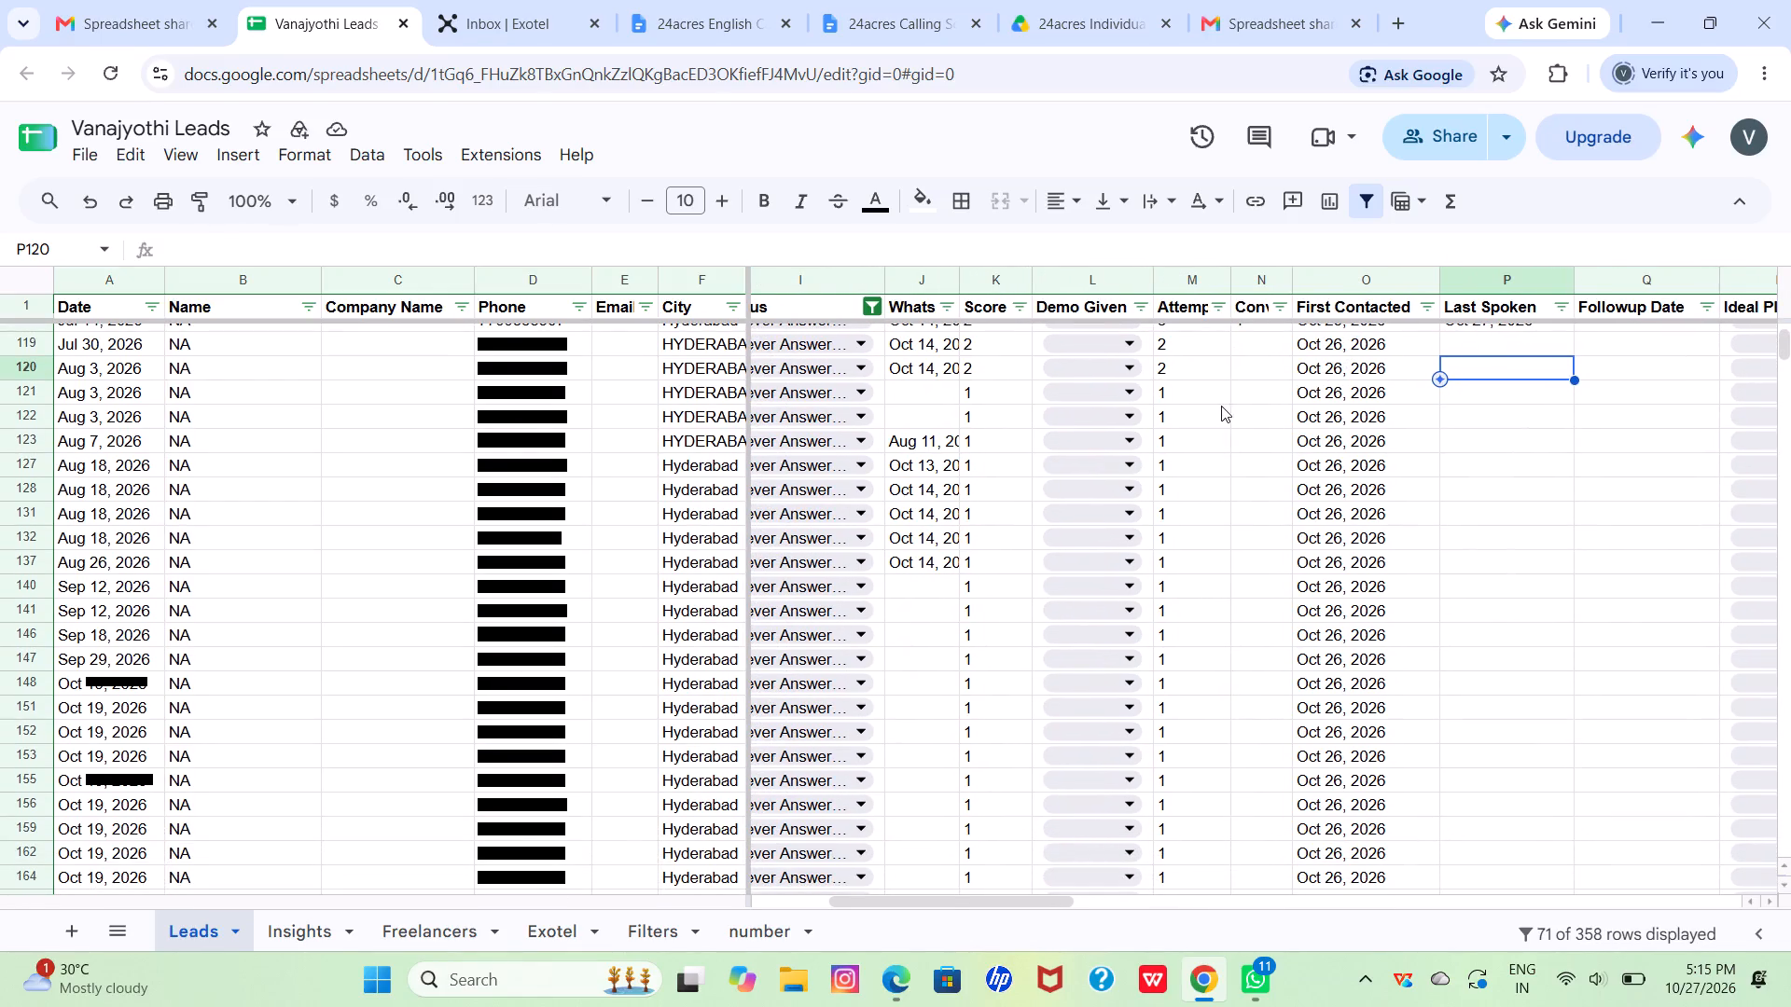
Select the phone number of the Aug 3, 2026 lead in row 121 as the number for the next call.
click(1214, 405)
scroll(1214, 405, down, 1)
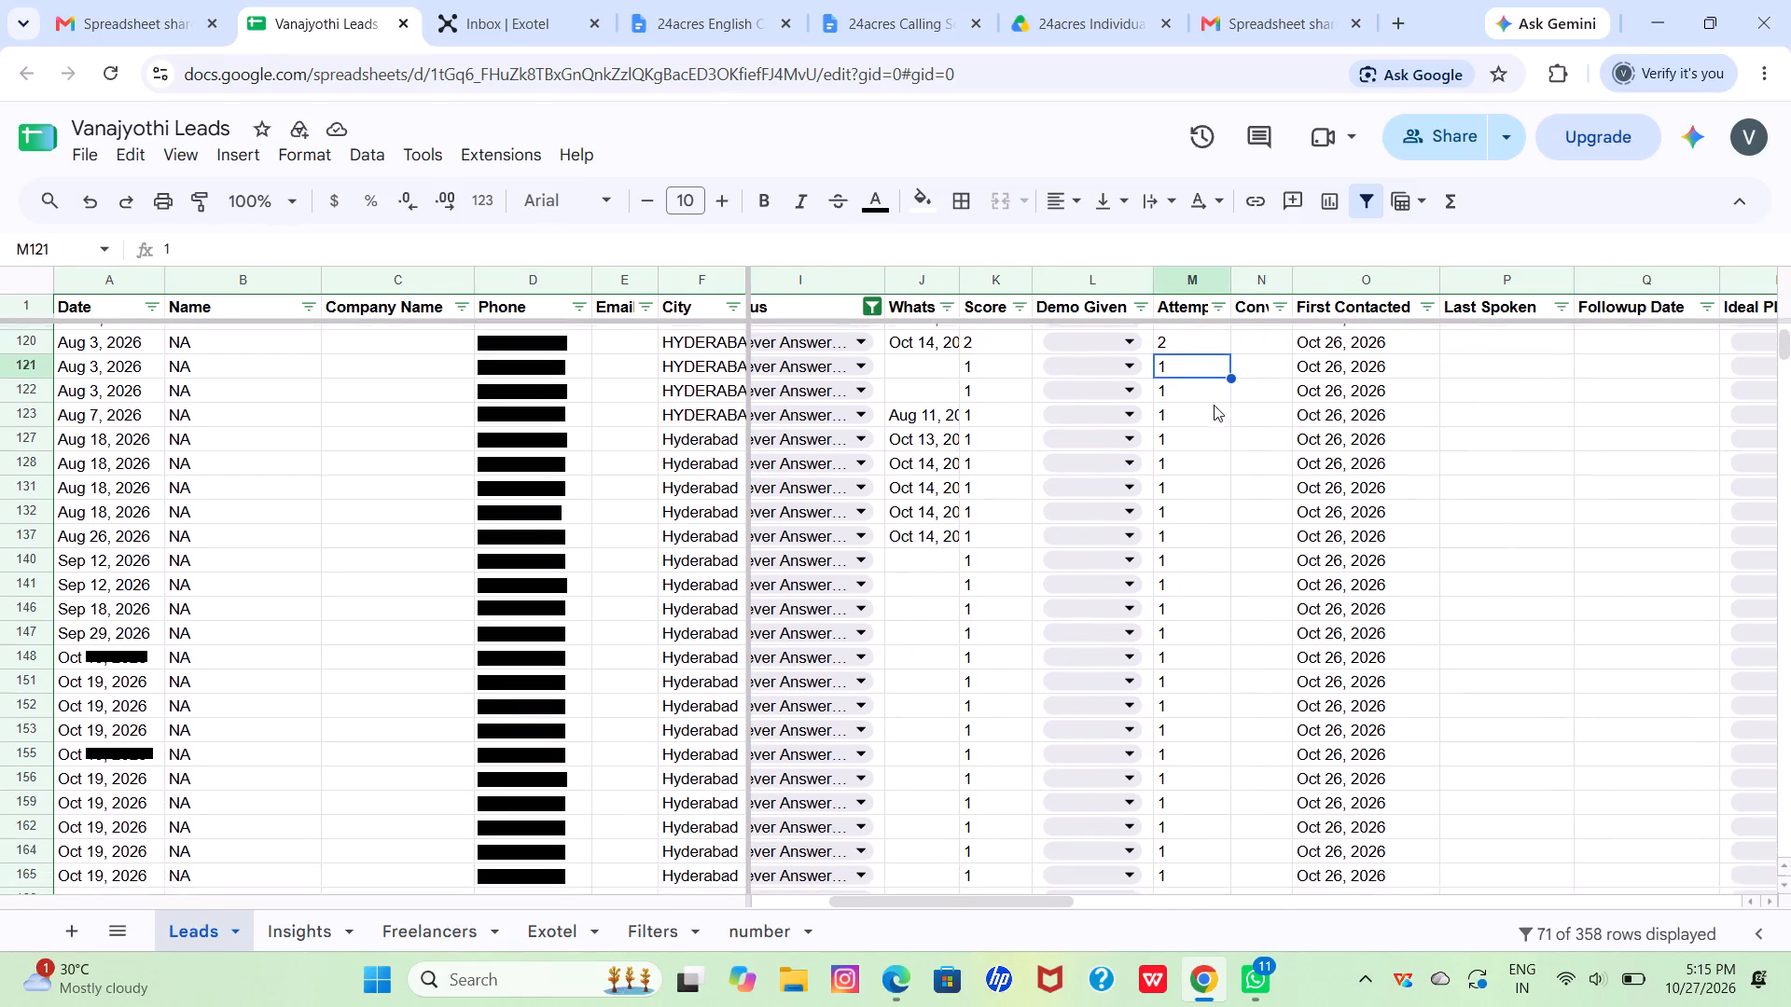
scroll(1214, 405, down, 1)
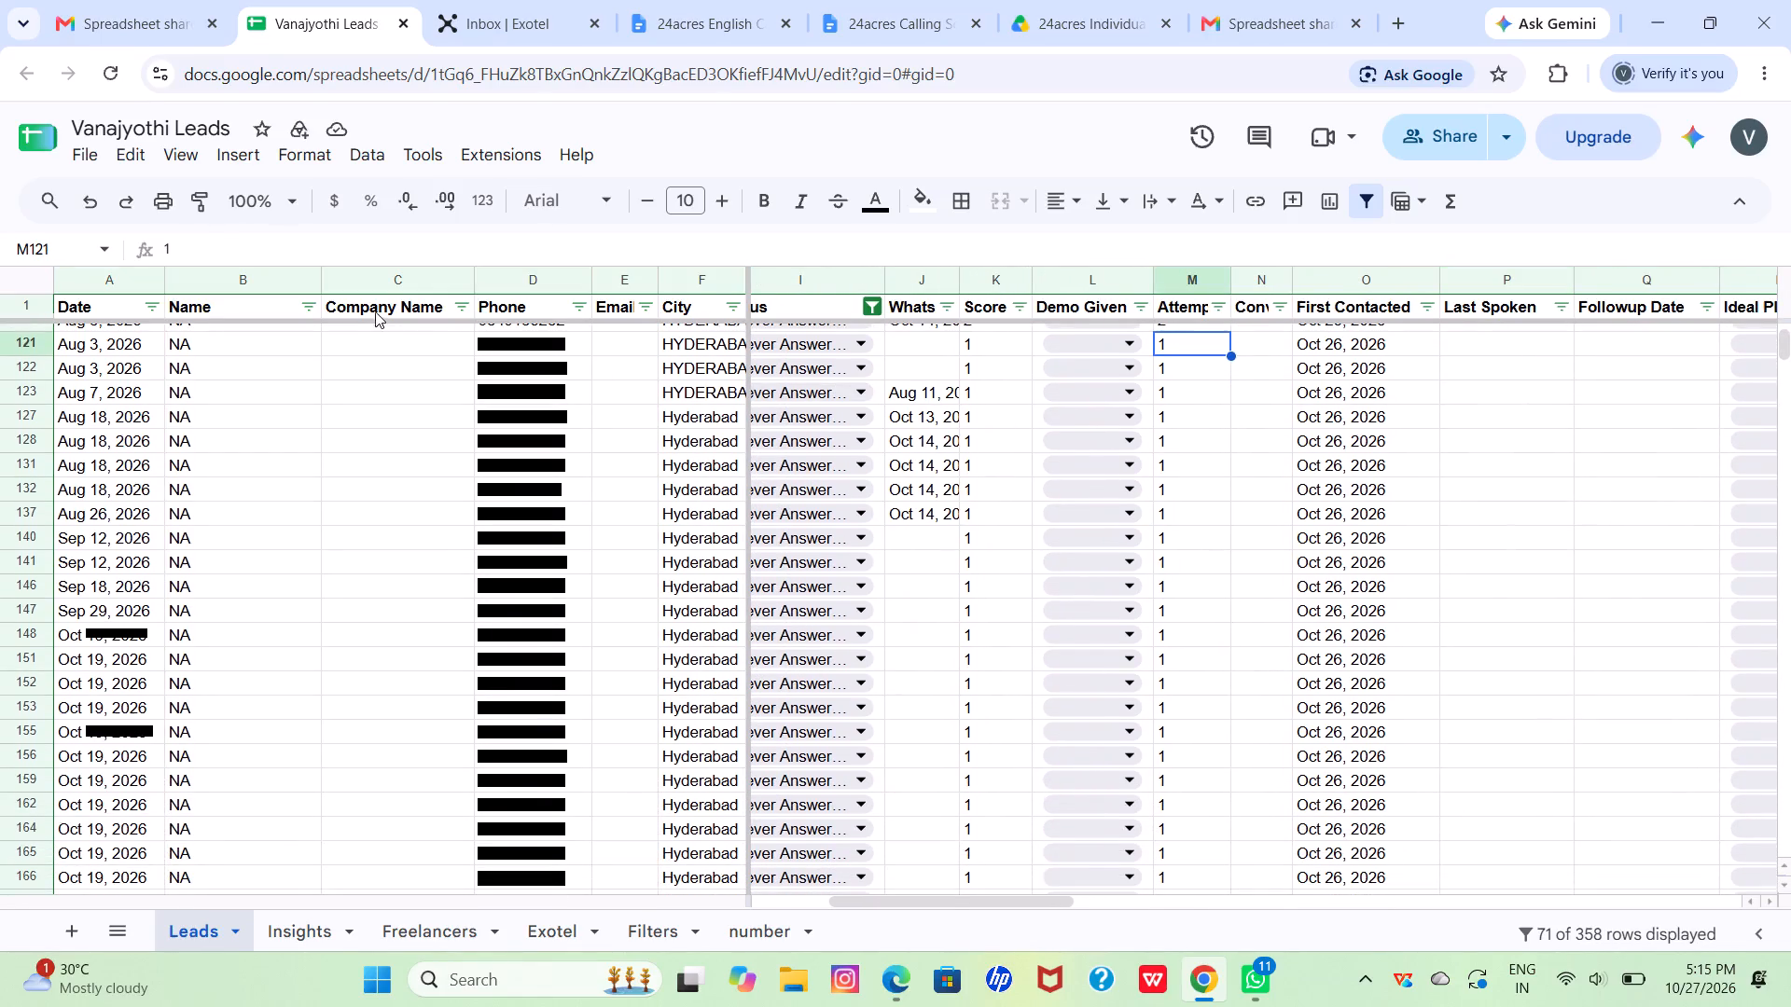
click(521, 342)
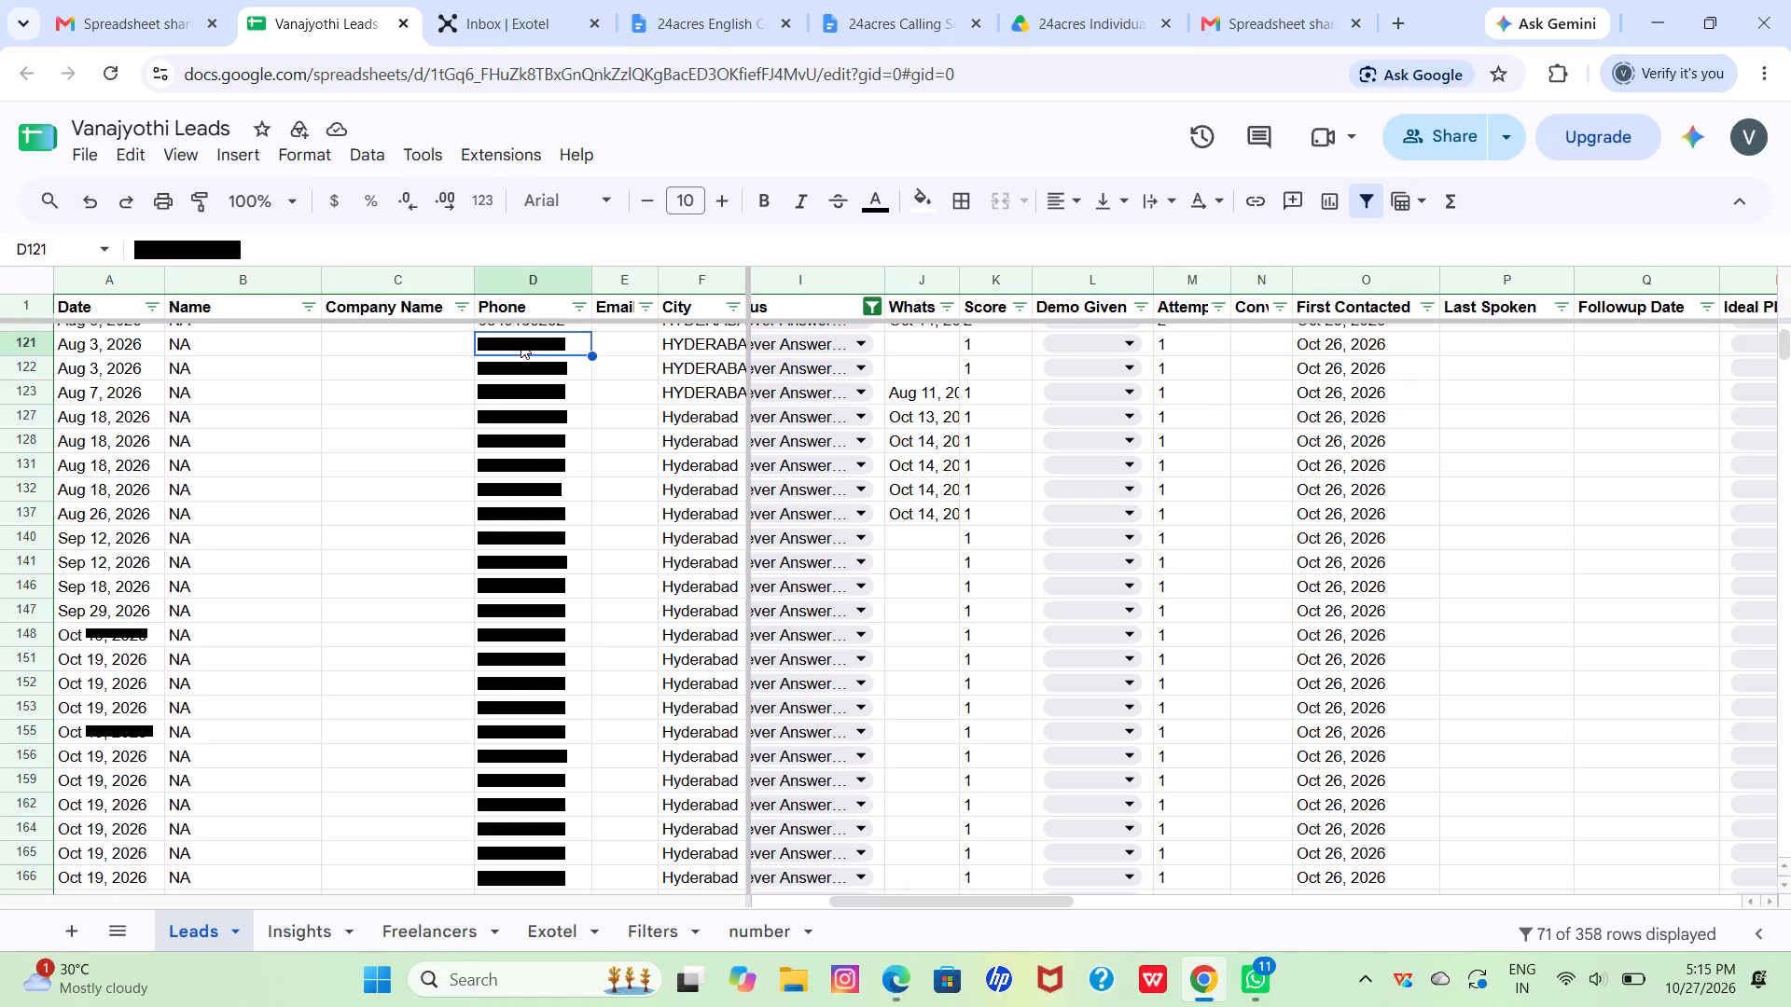
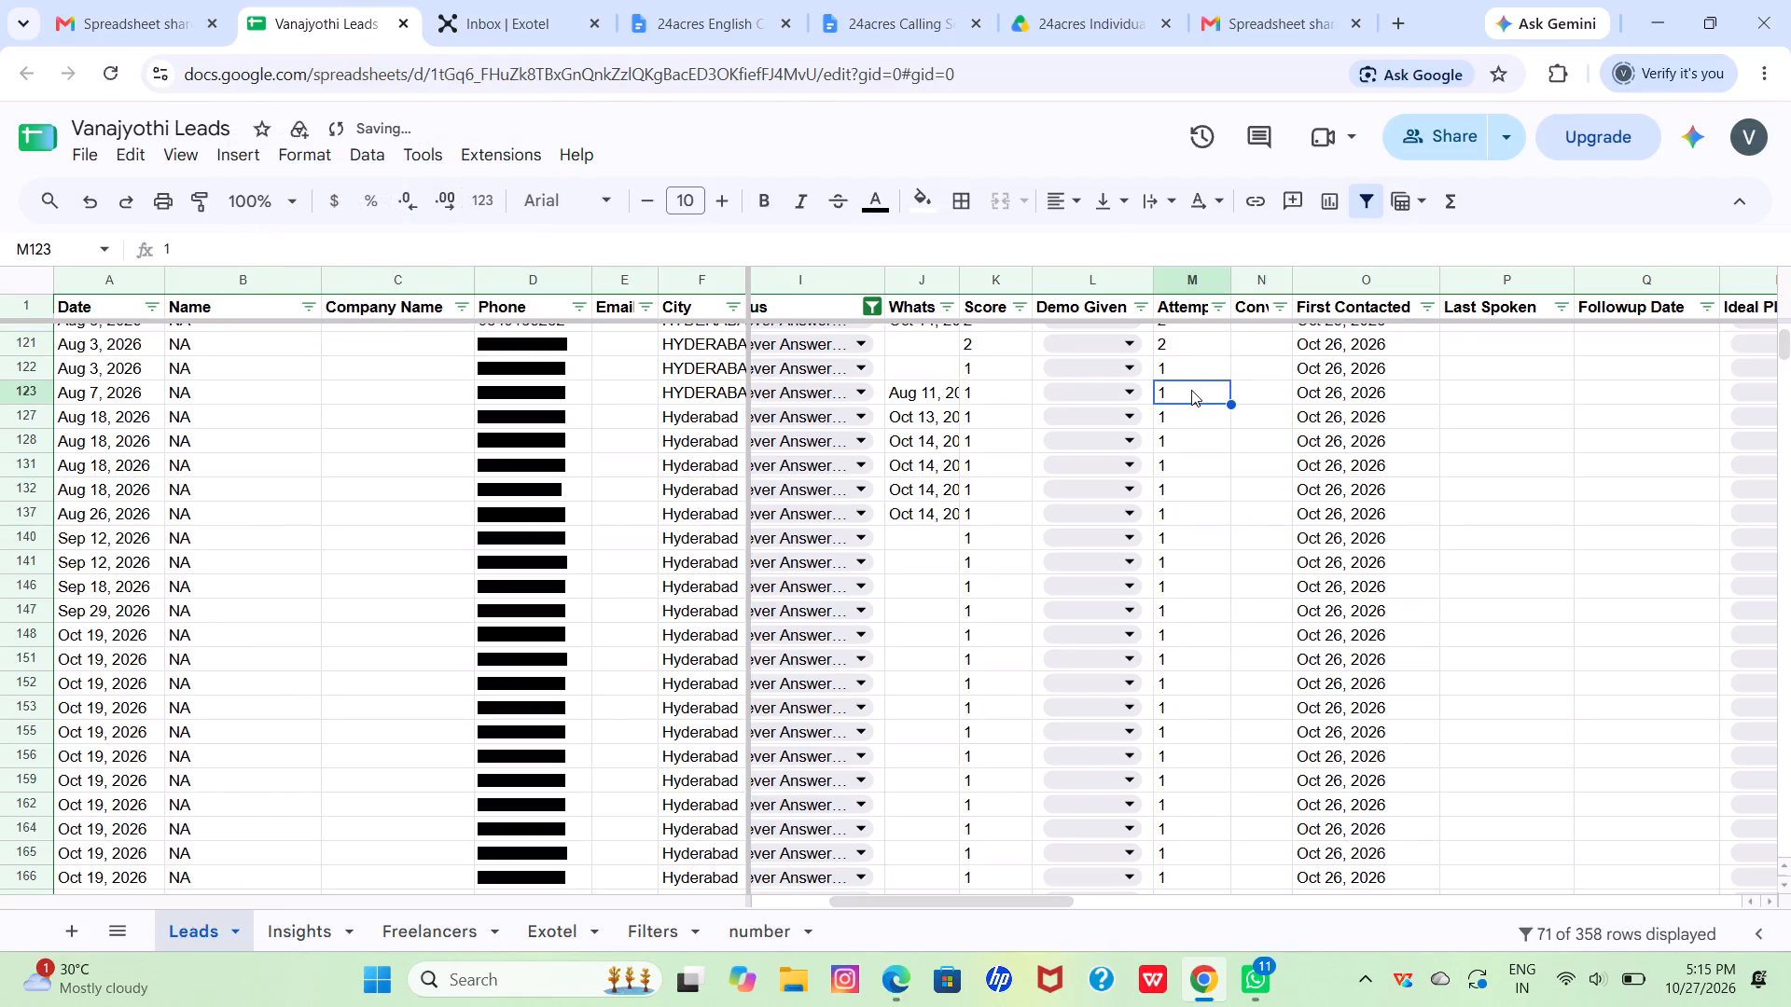
Select the attempts cell of the Aug 3, 2026 lead in row 122.
click(1175, 372)
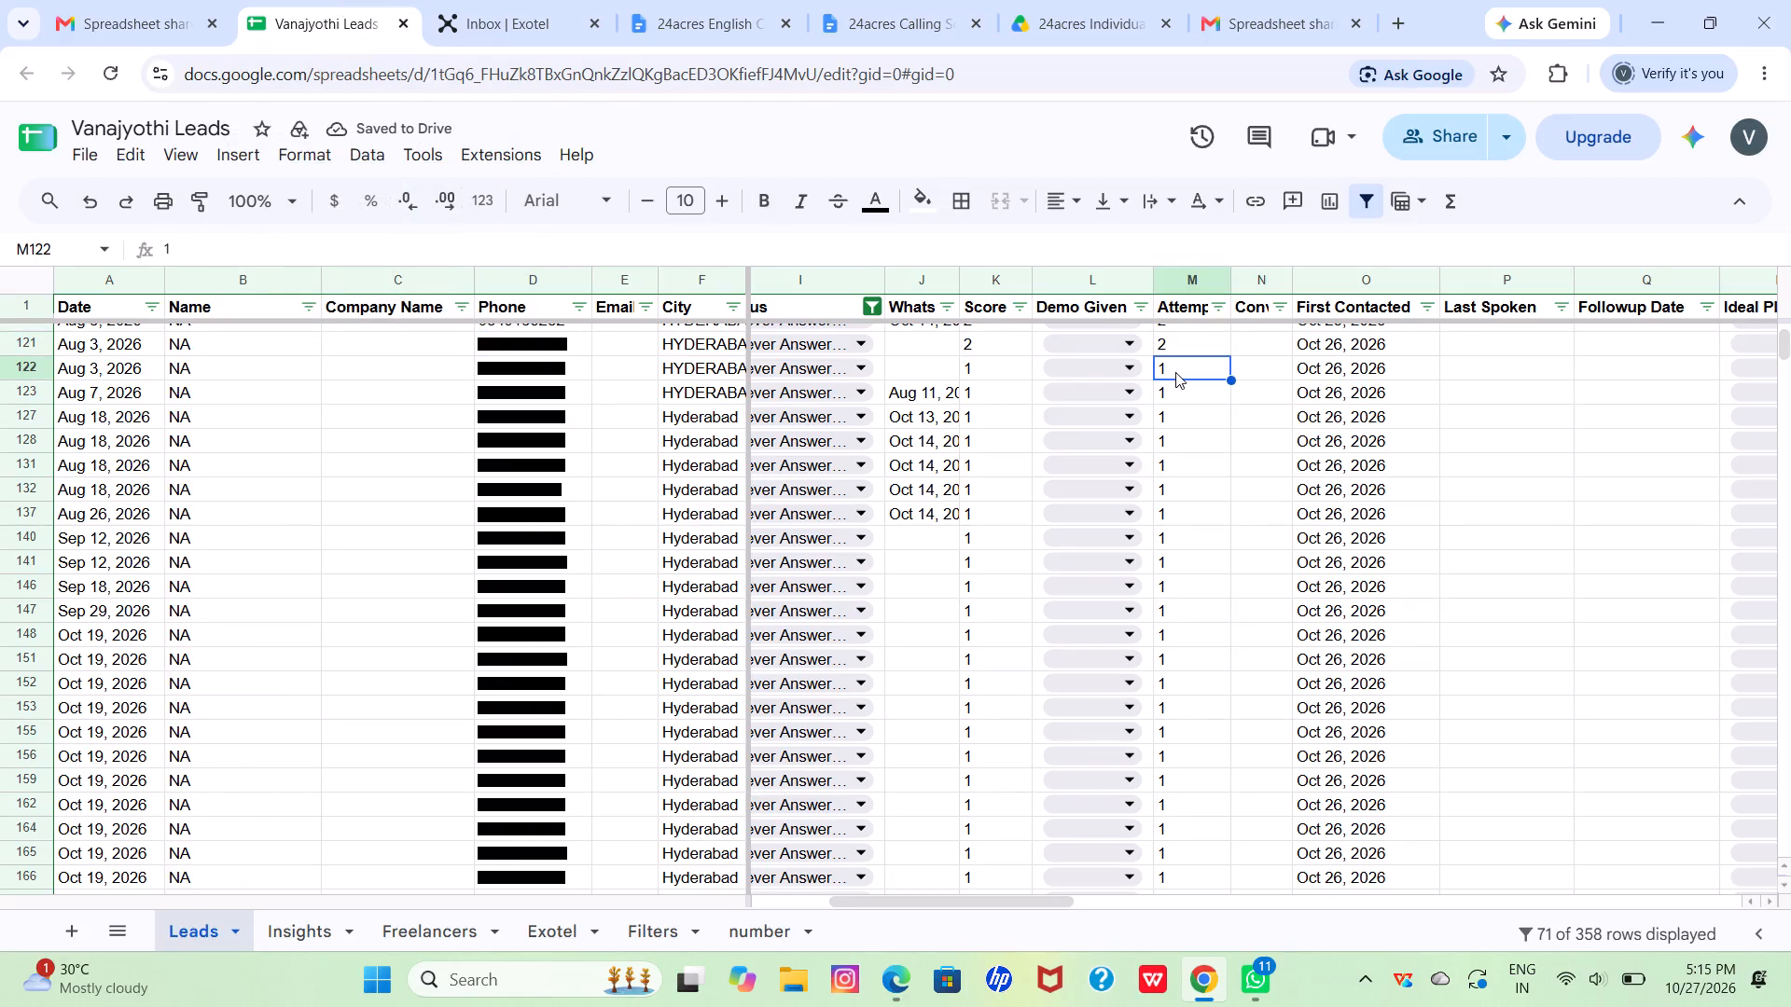
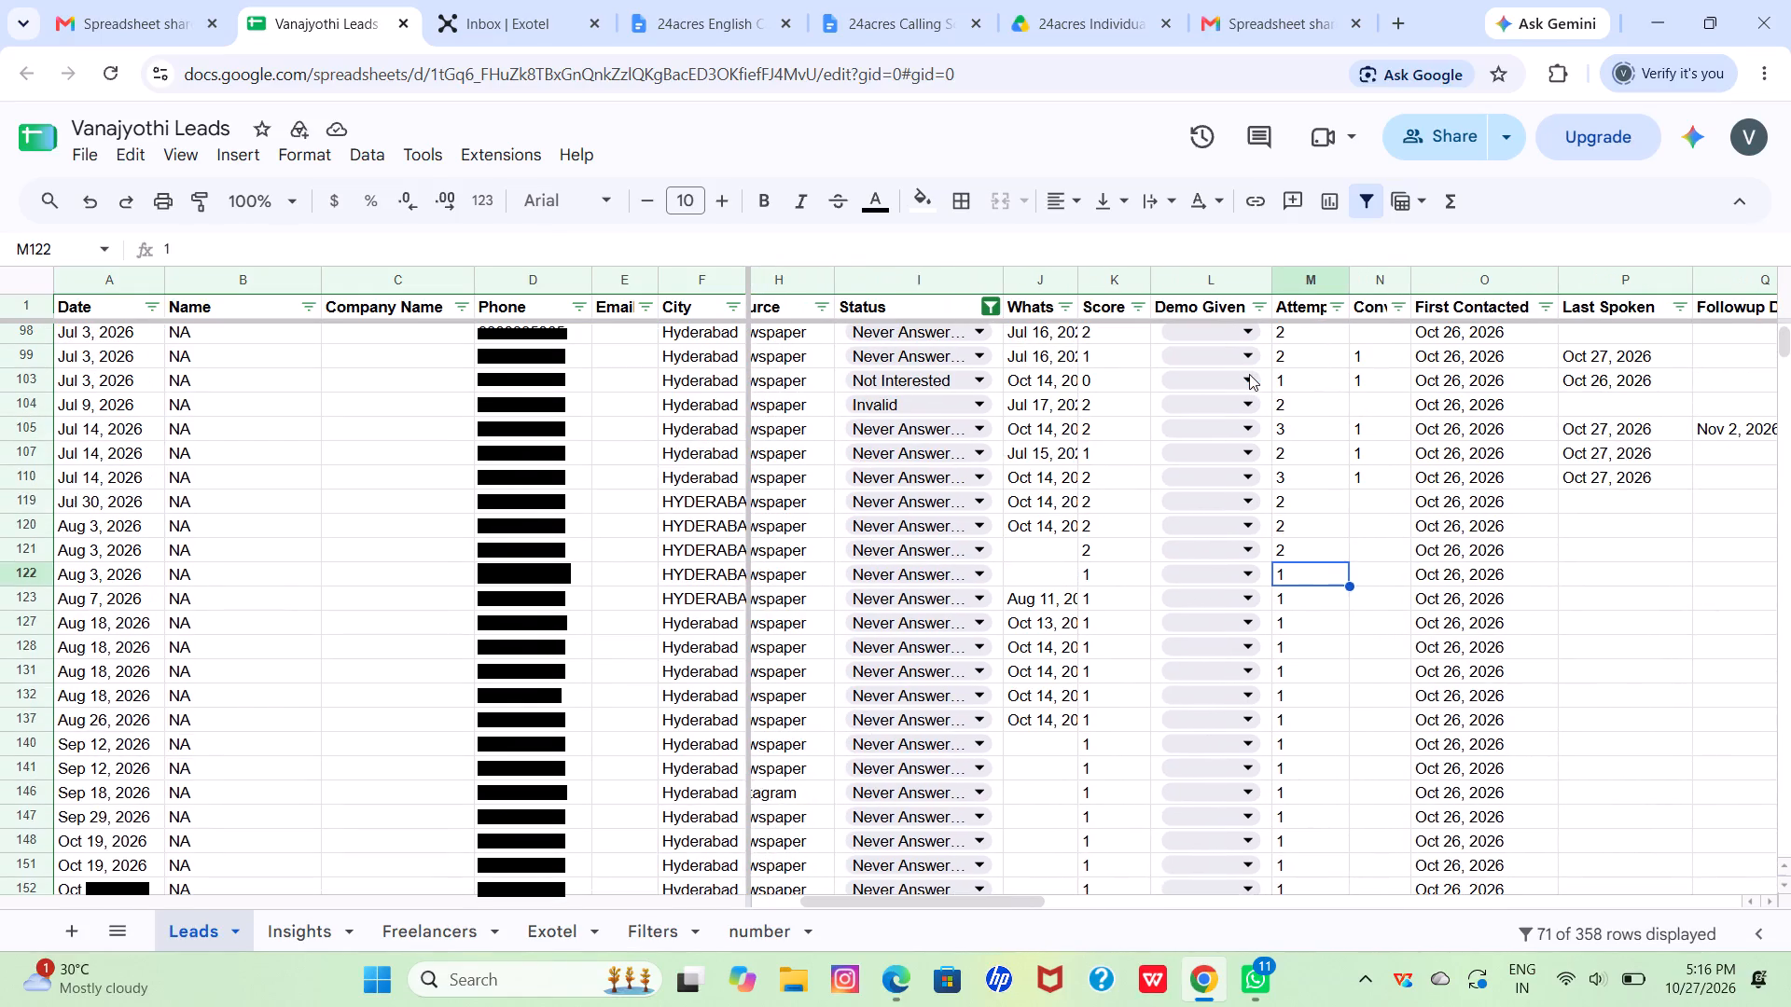
Set the status of the leads in rows 92, 95 and 99 to Not Interested.
scroll(1249, 374, up, 1)
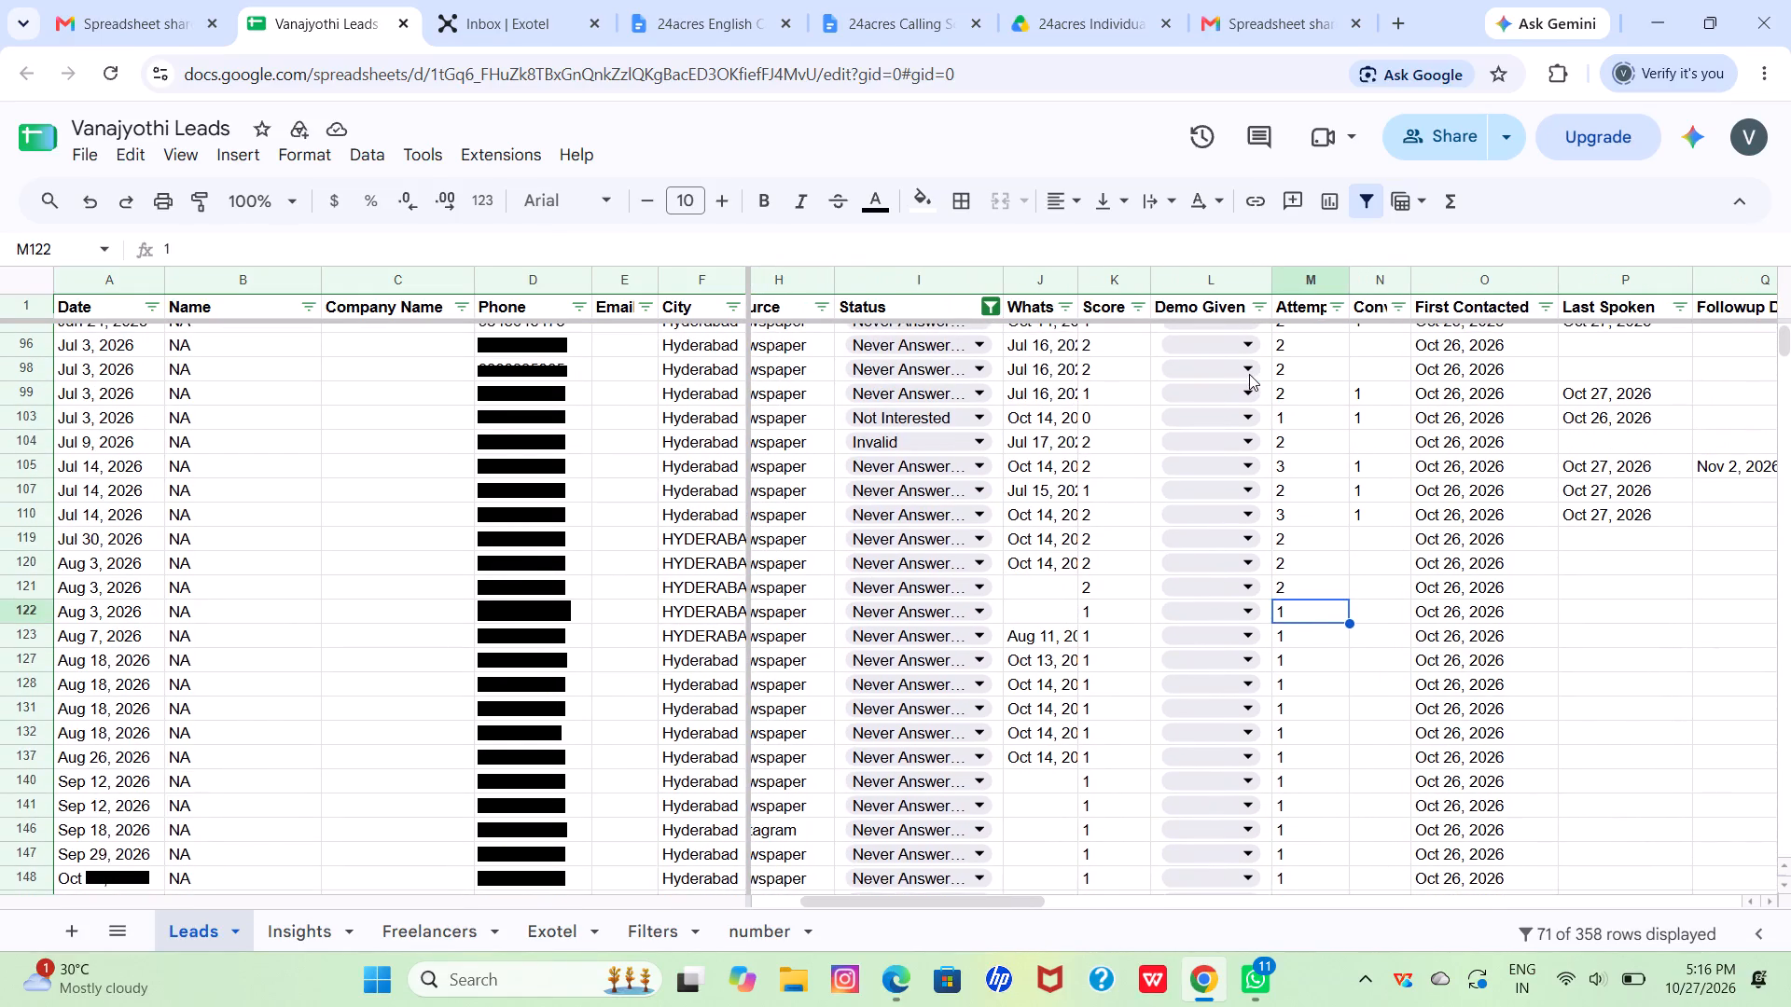
scroll(1249, 374, up, 6)
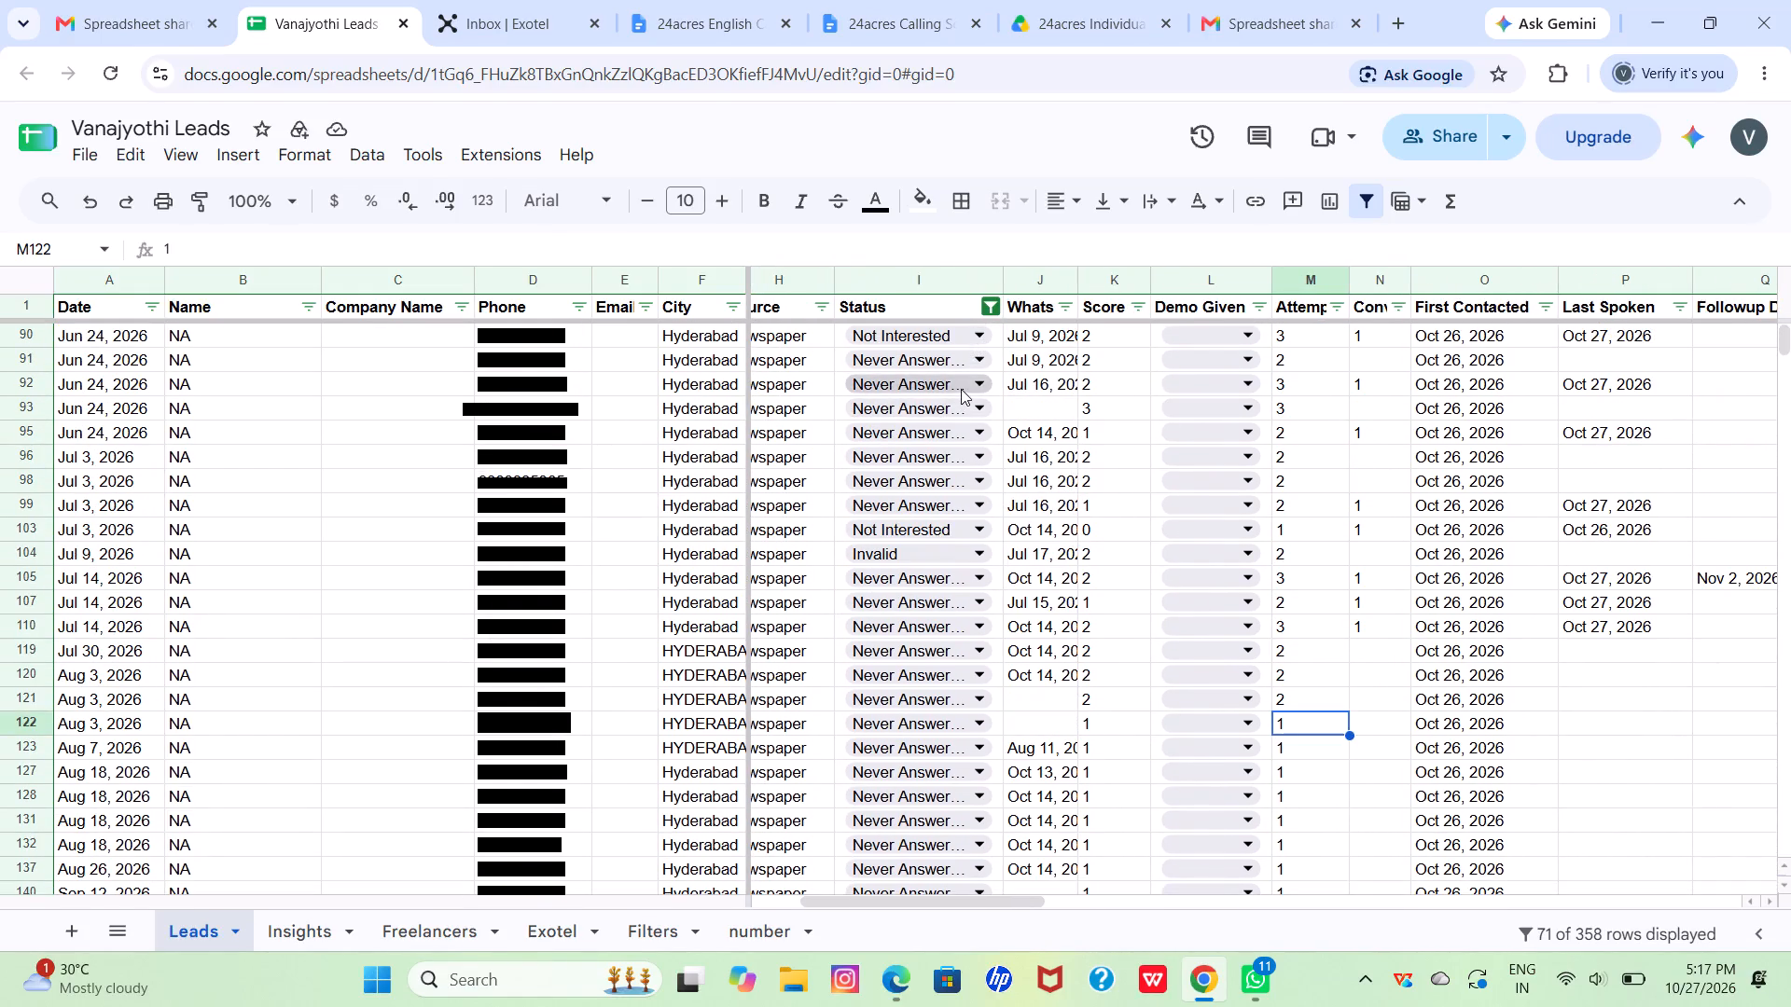
scroll(961, 389, left, 5)
scroll(961, 389, right, 4)
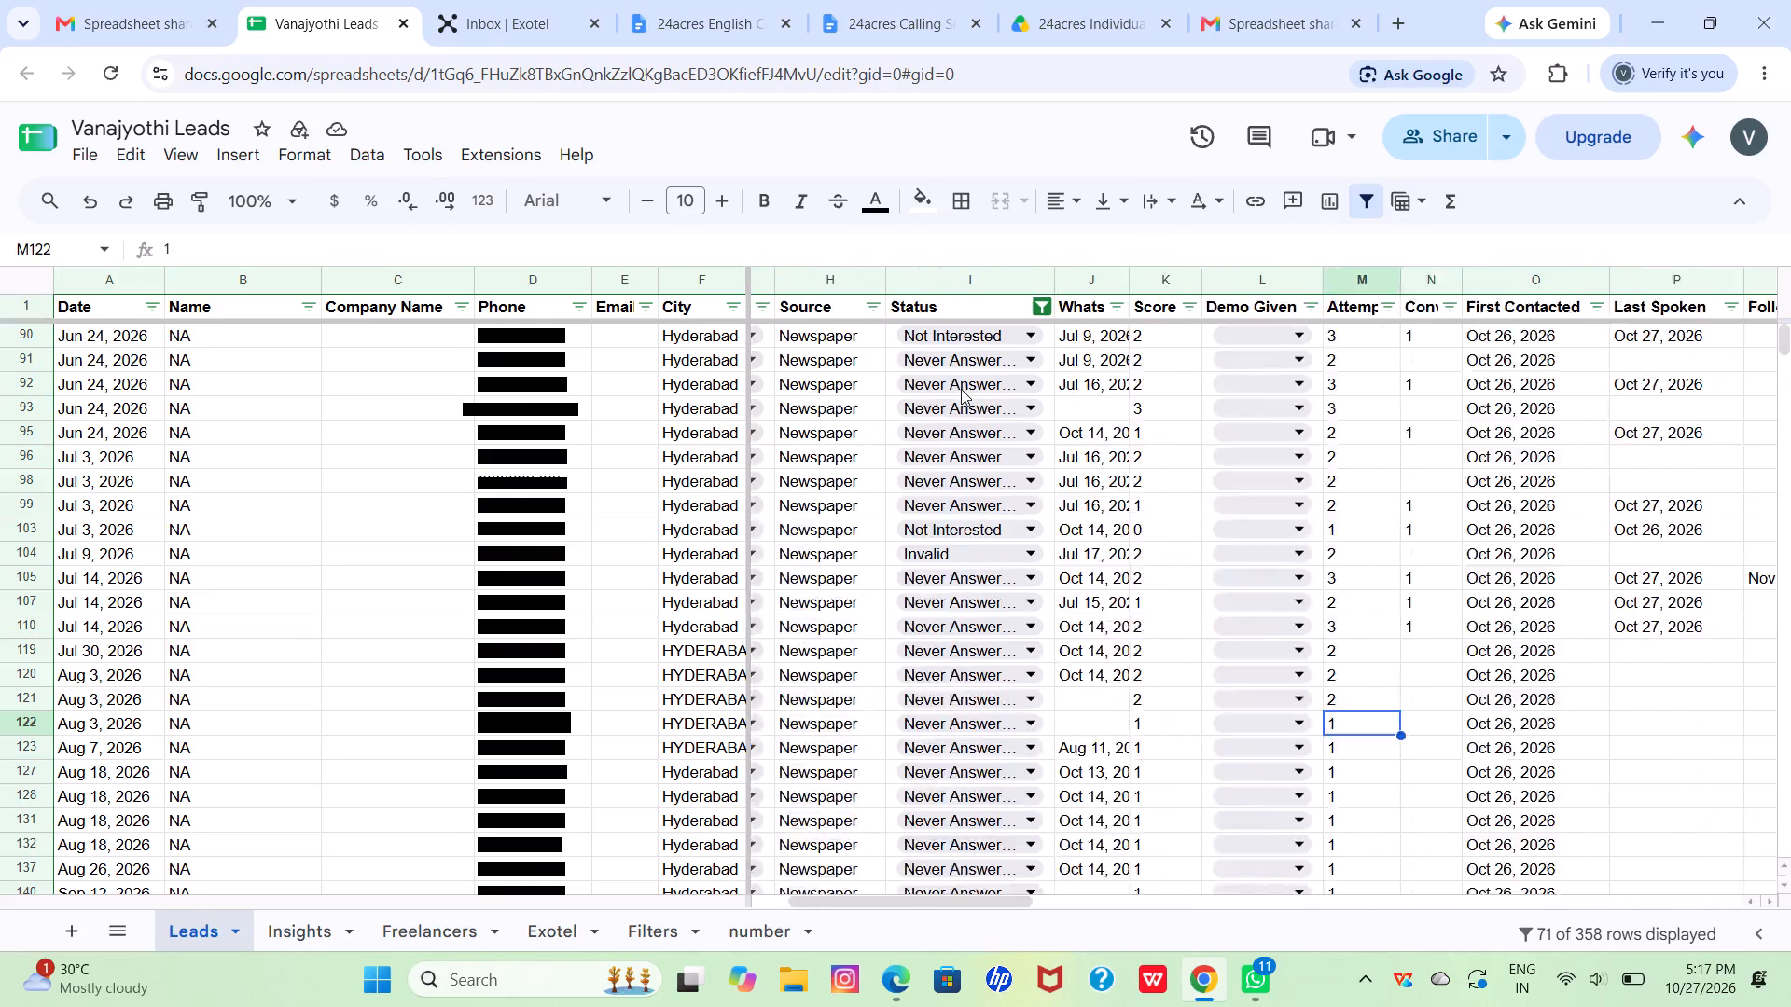
click(1154, 376)
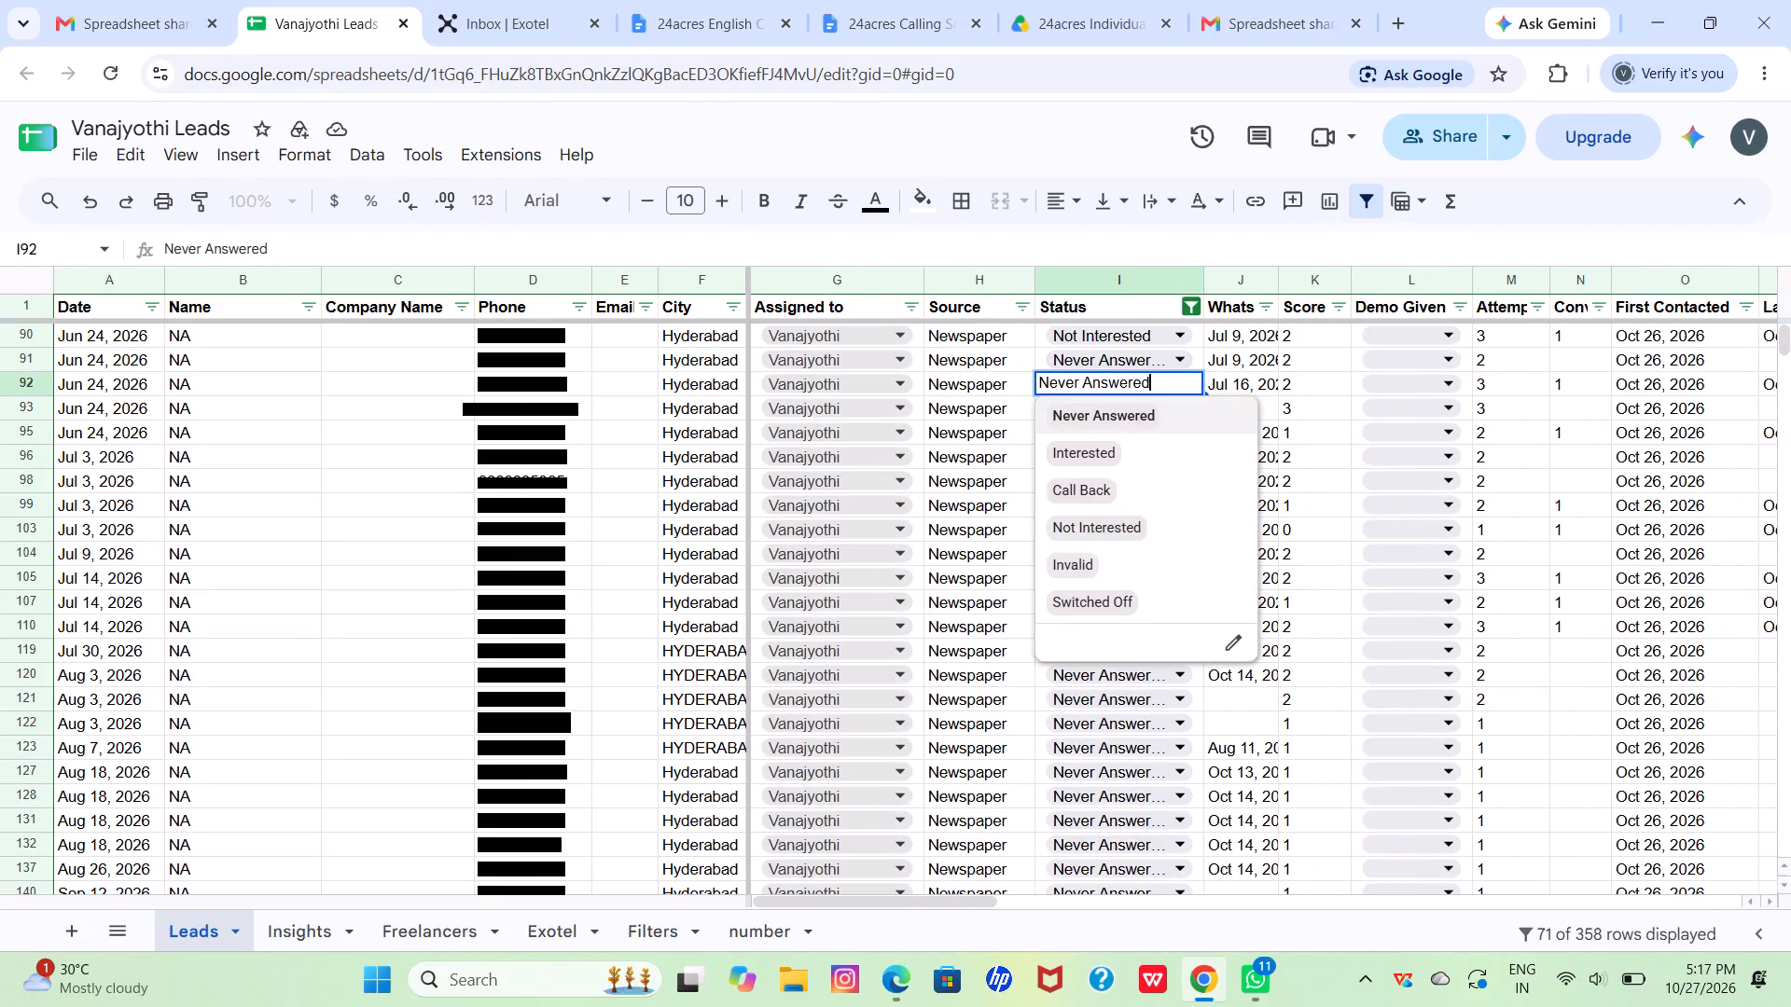
click(1087, 525)
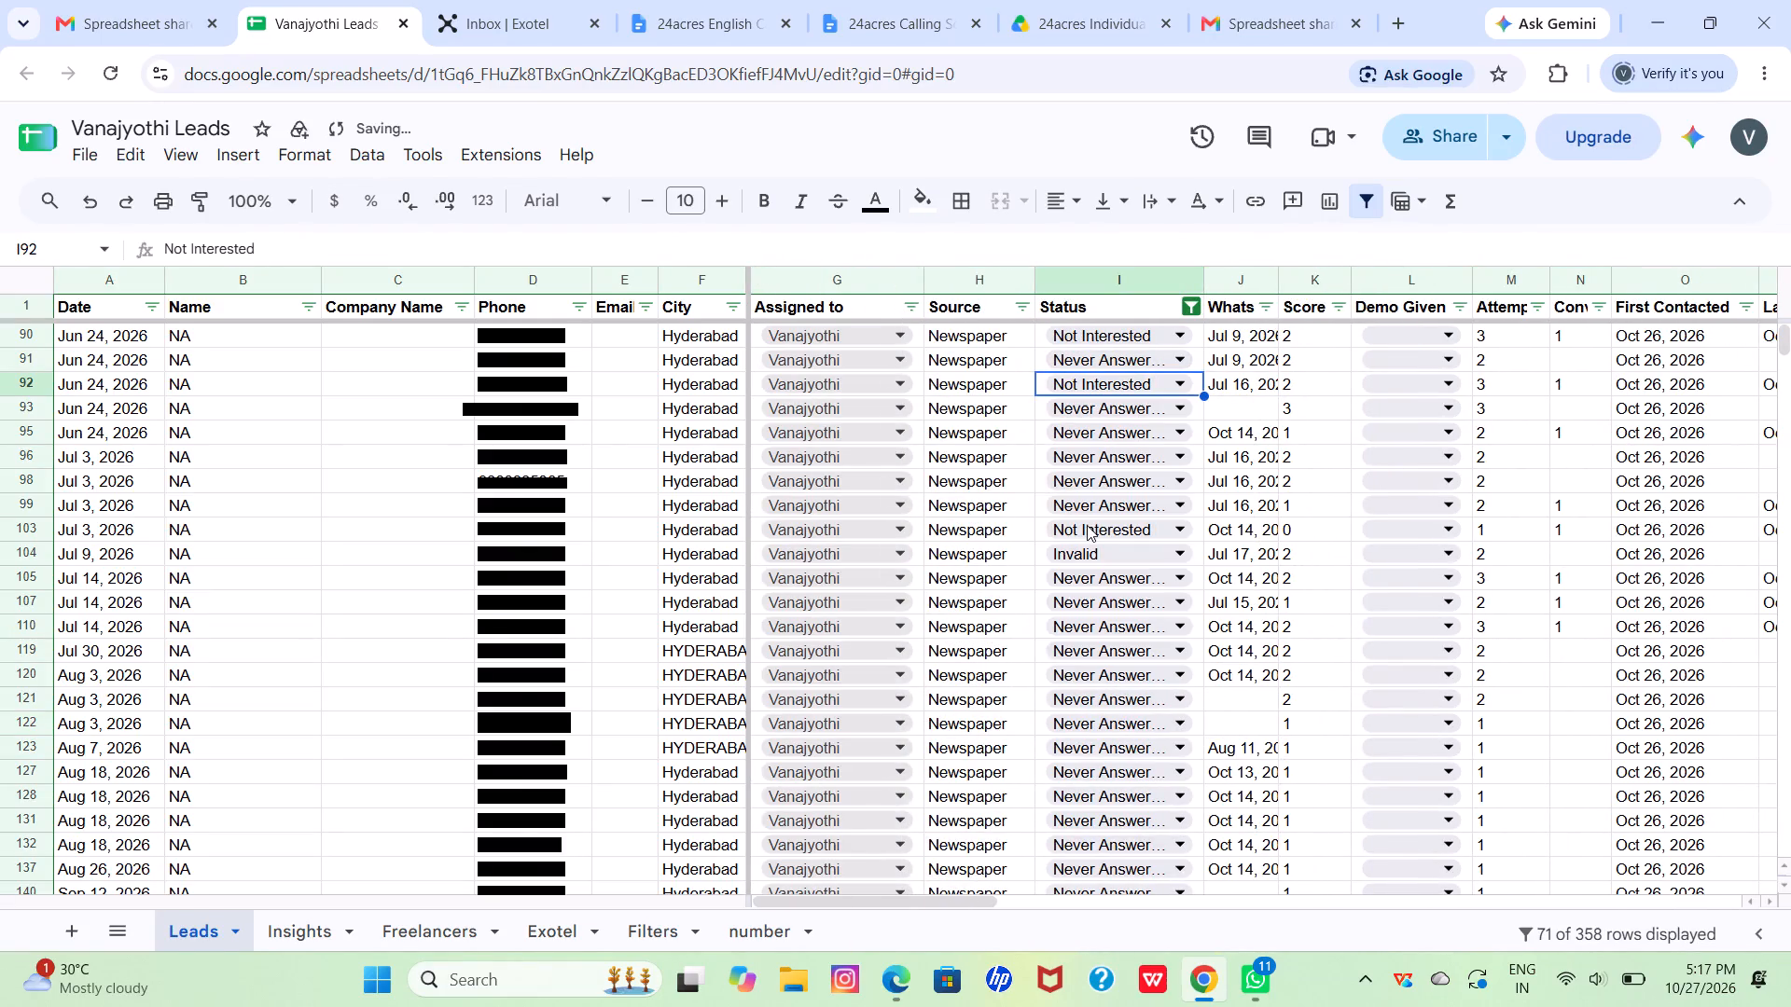
click(1148, 441)
click(1098, 581)
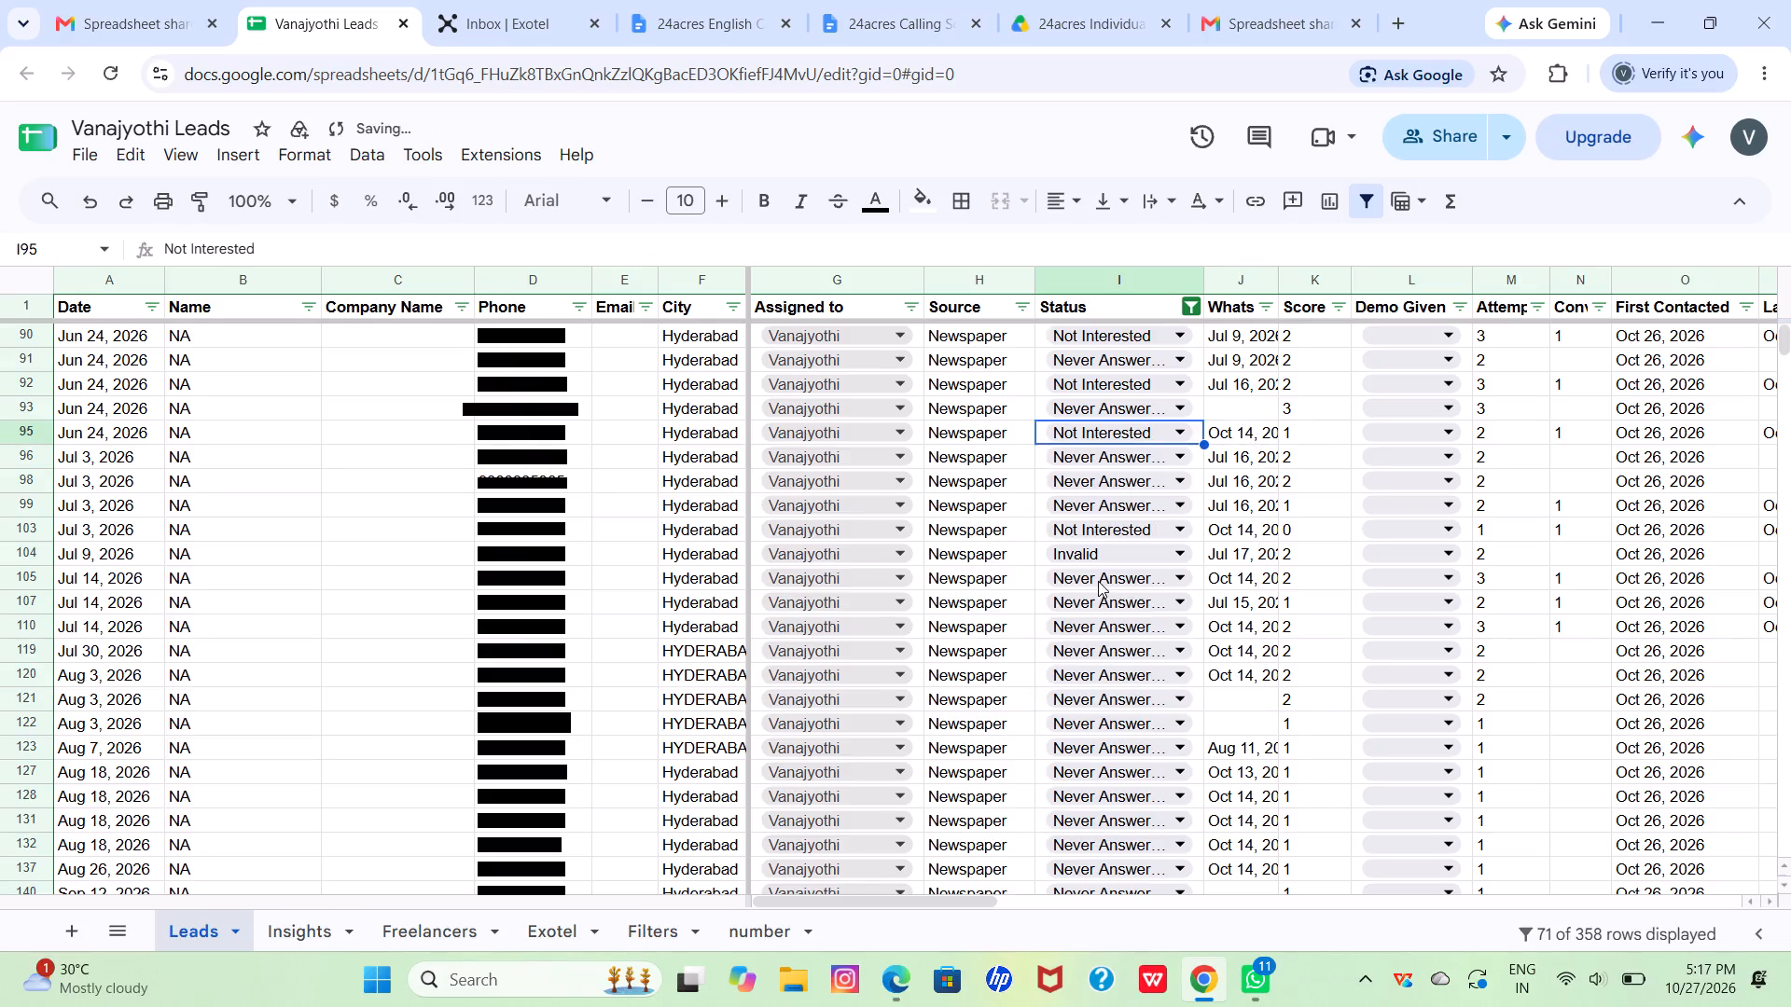
scroll(1098, 581, left, 4)
scroll(1098, 581, right, 2)
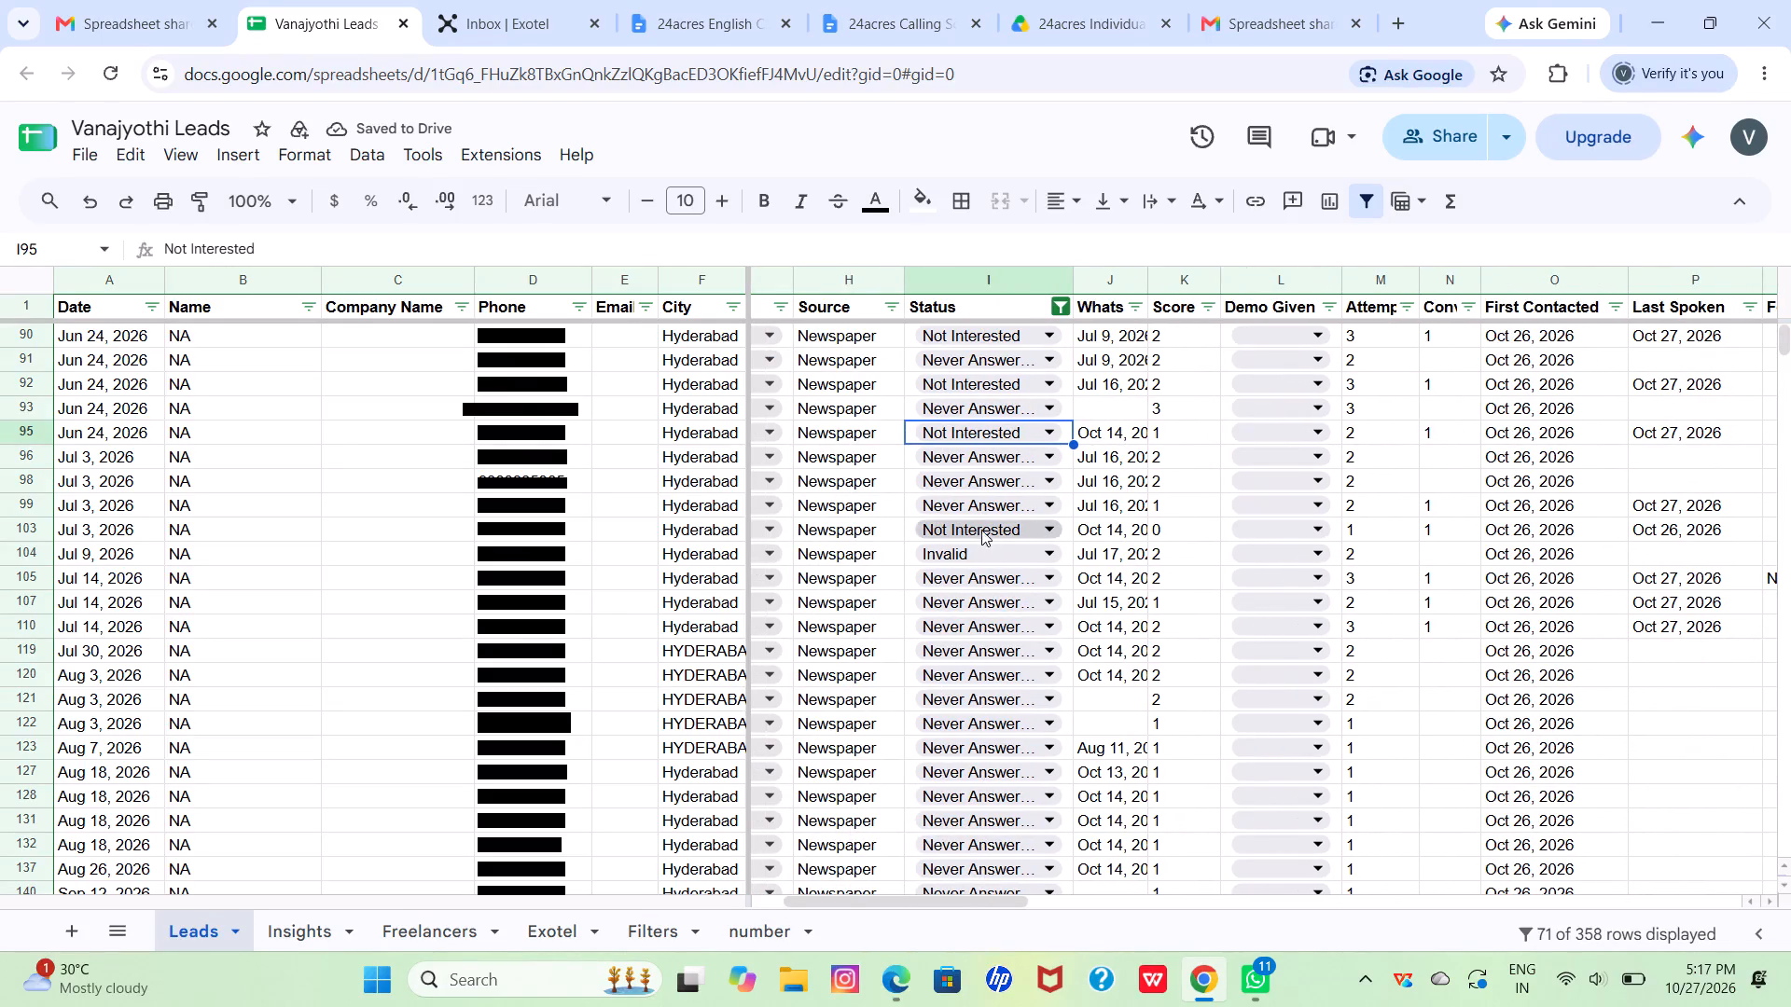
click(996, 504)
click(972, 641)
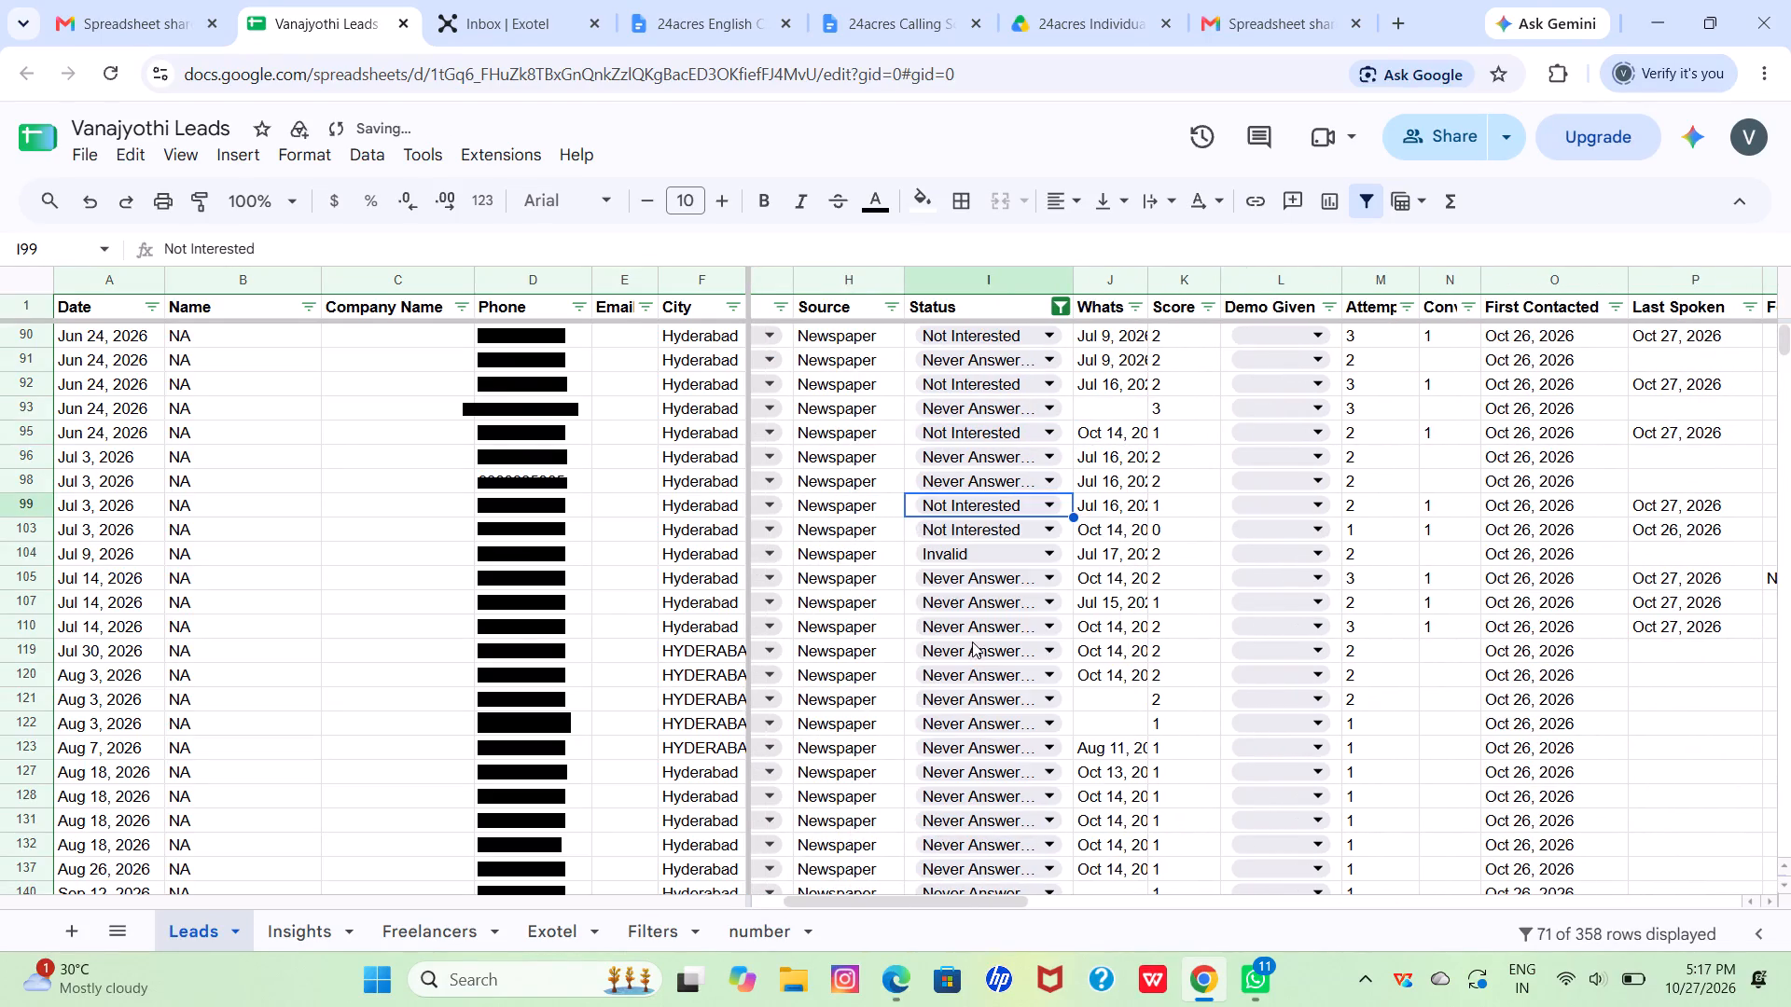
Set the status of the Jul 14, 2026 lead in row 105 to Call Back.
scroll(1437, 557, down, 1)
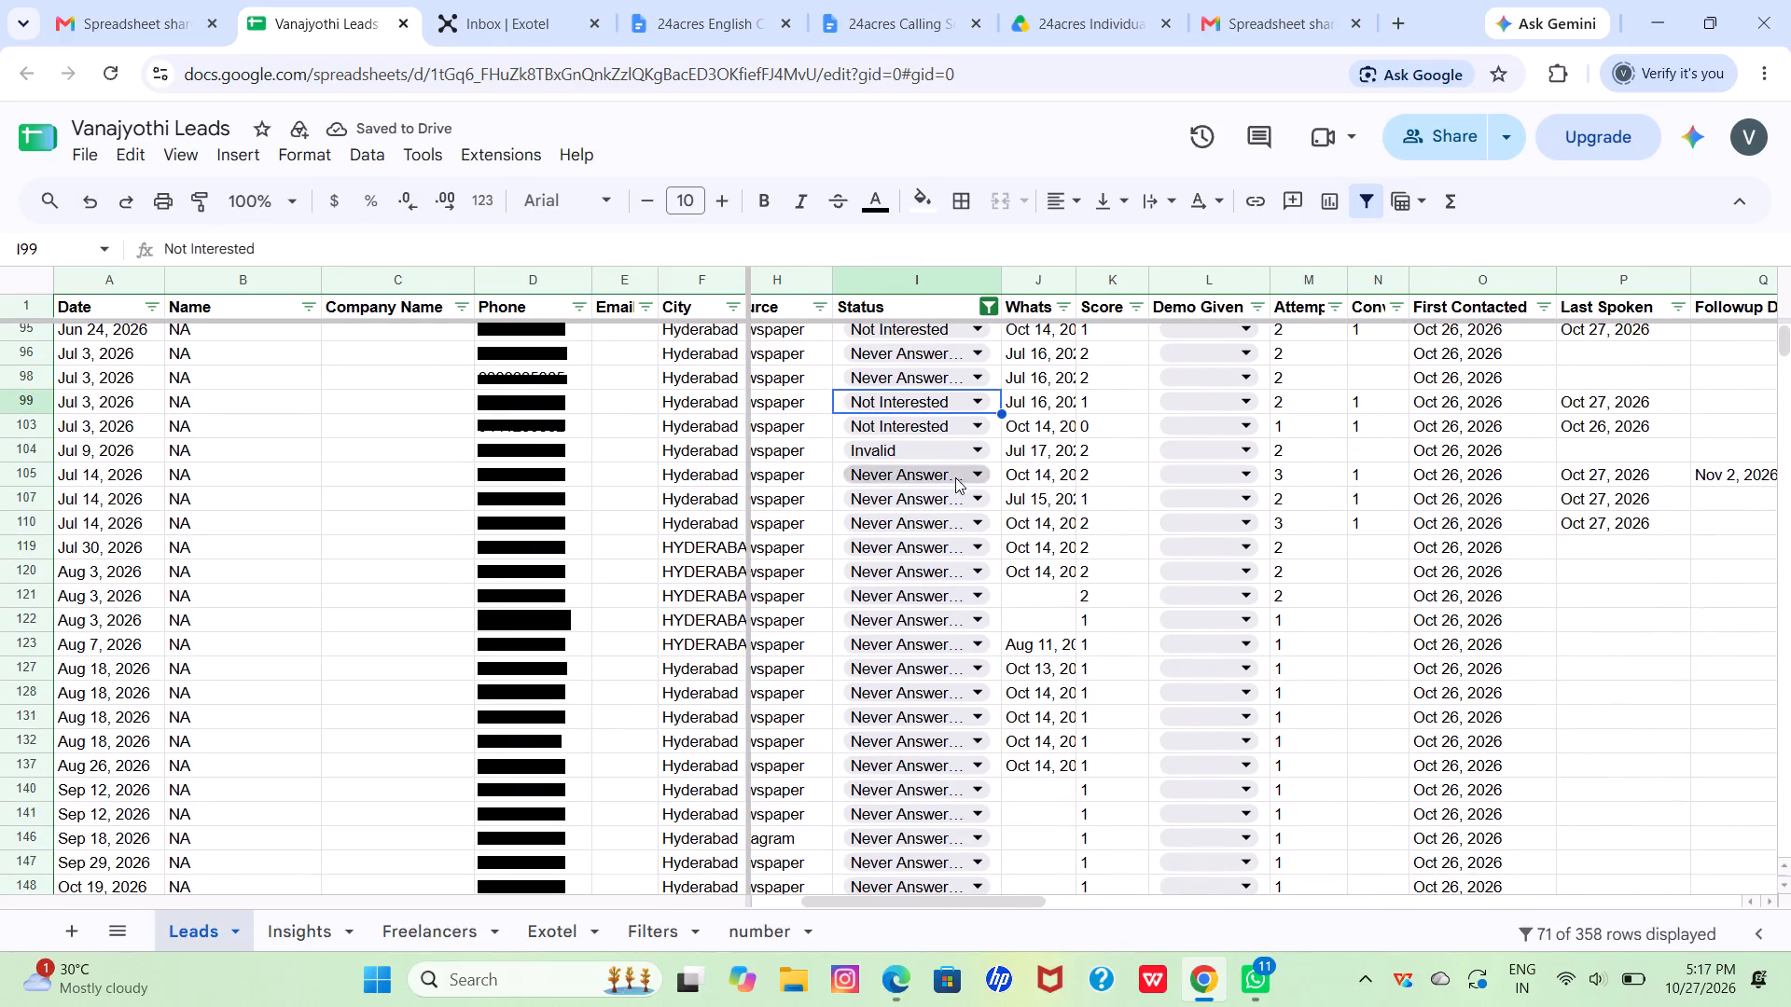
click(936, 481)
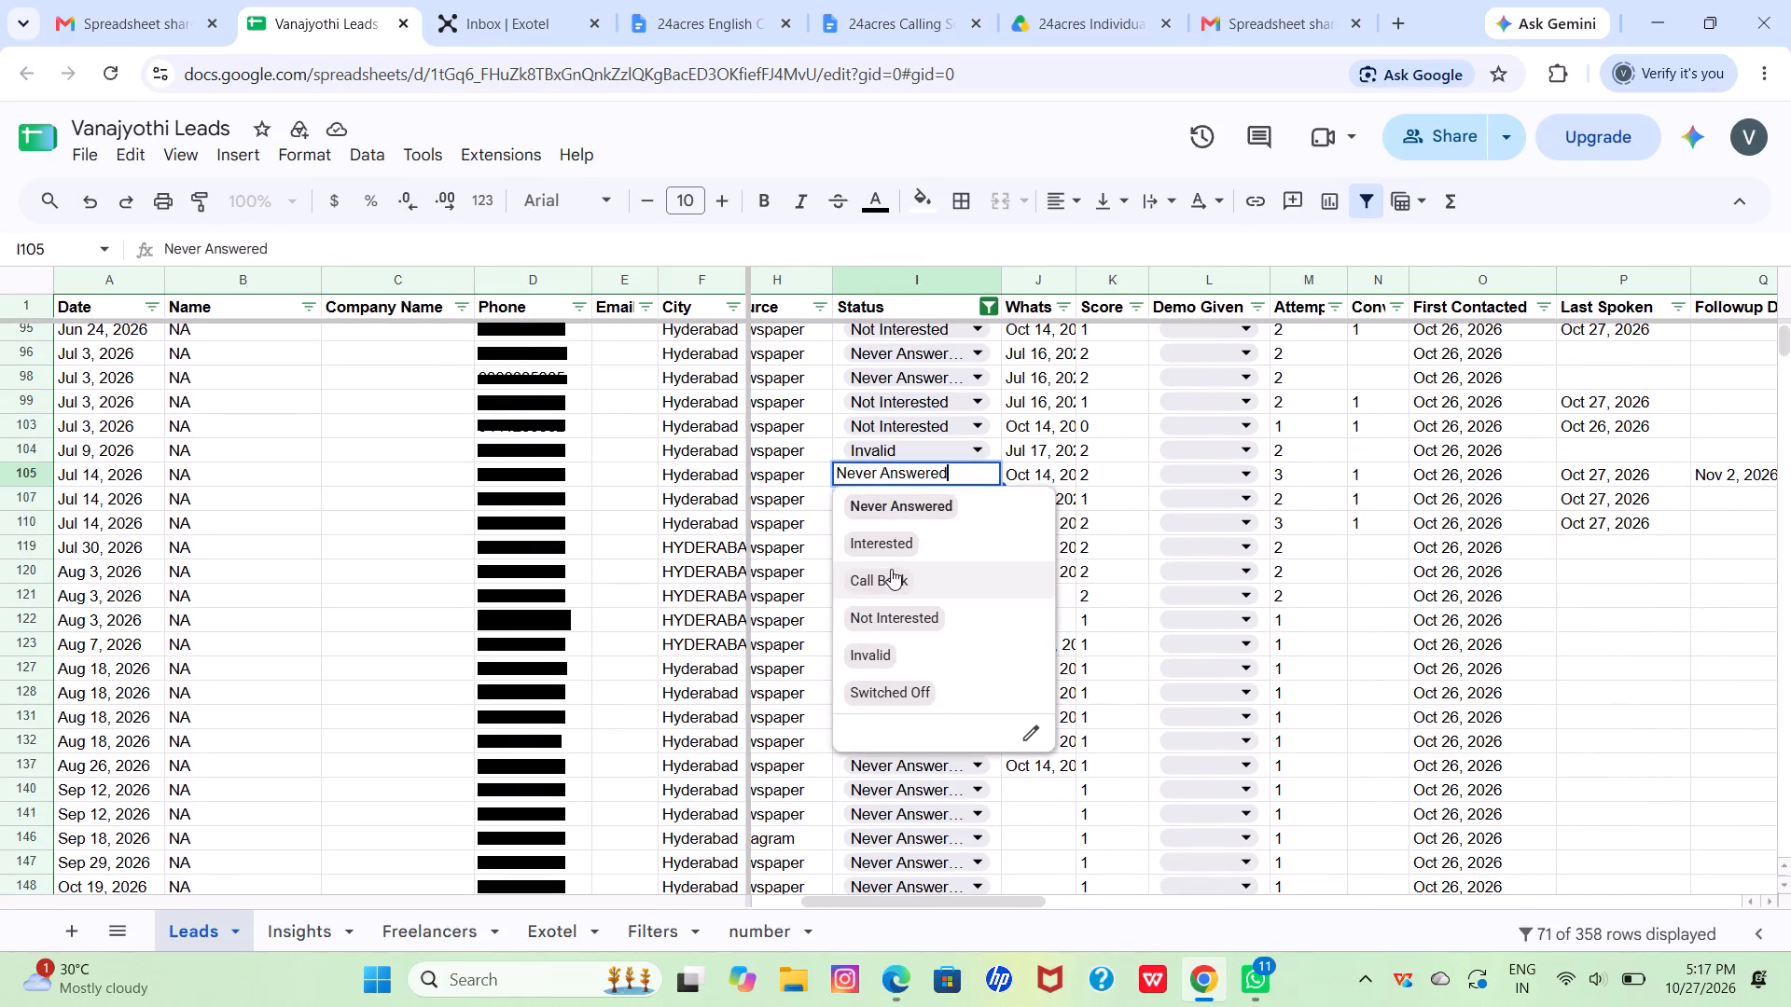
click(891, 569)
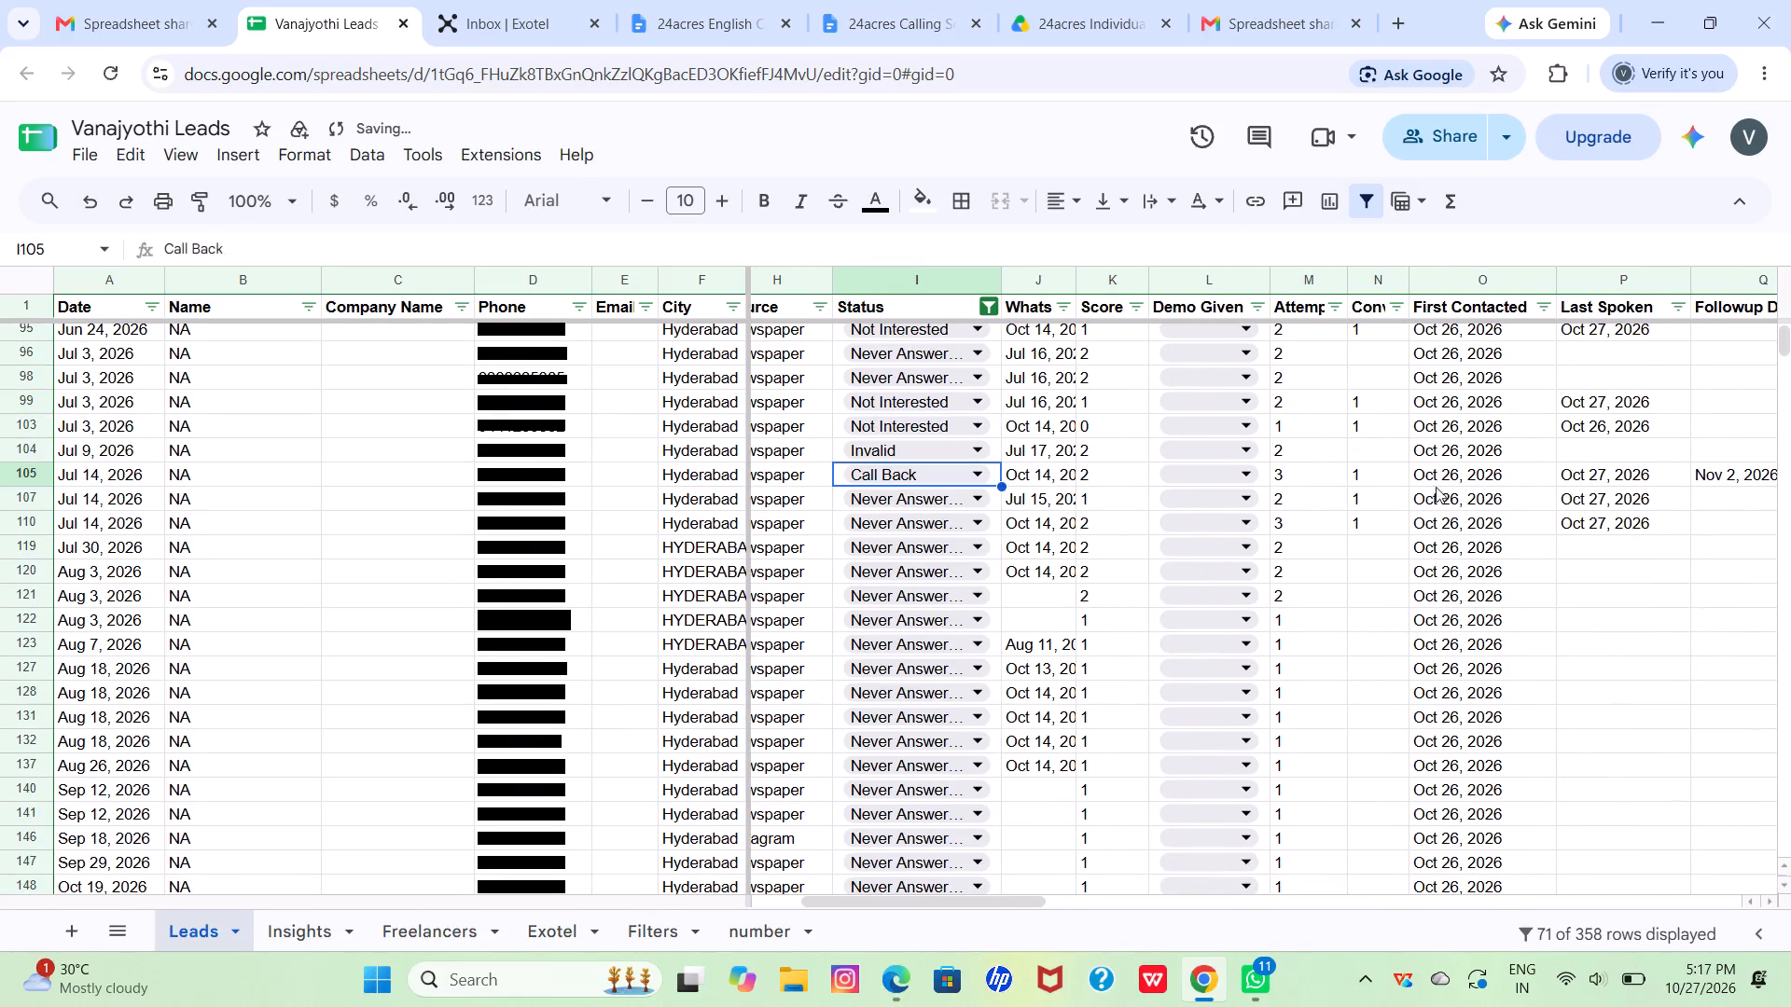
Set the status of the Jul 14, 2026 leads in rows 107 and 110 to Not Interested.
click(969, 514)
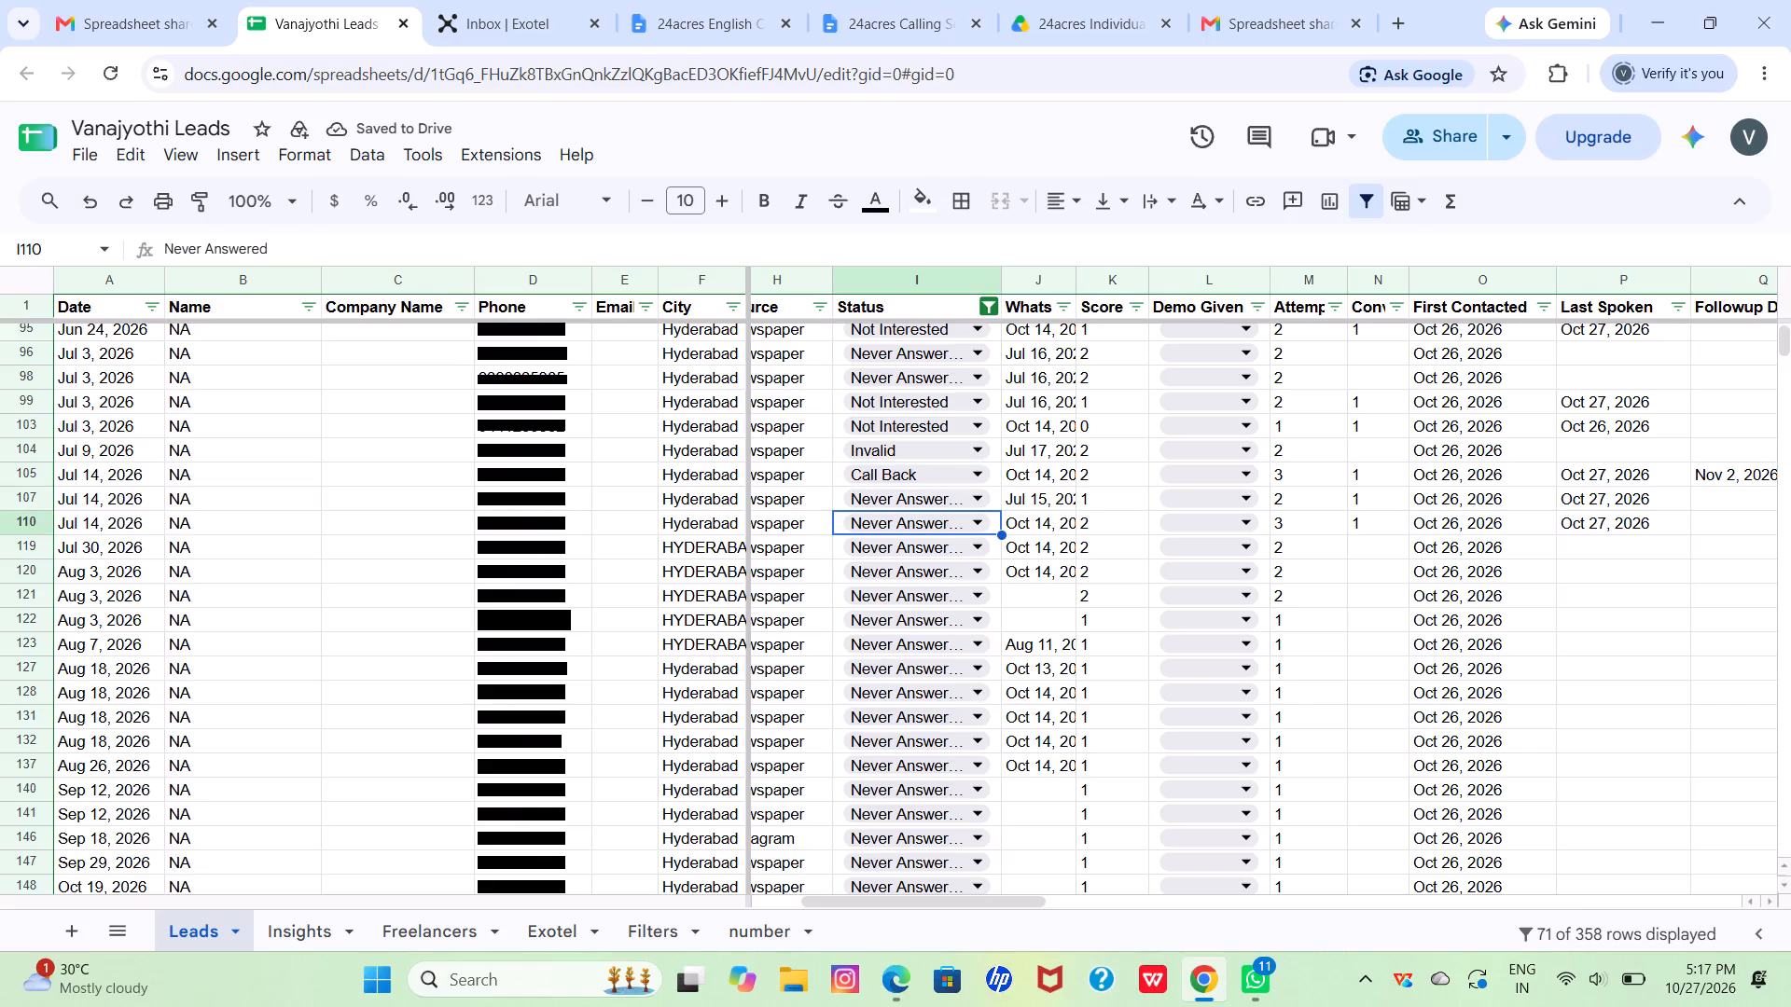
click(965, 500)
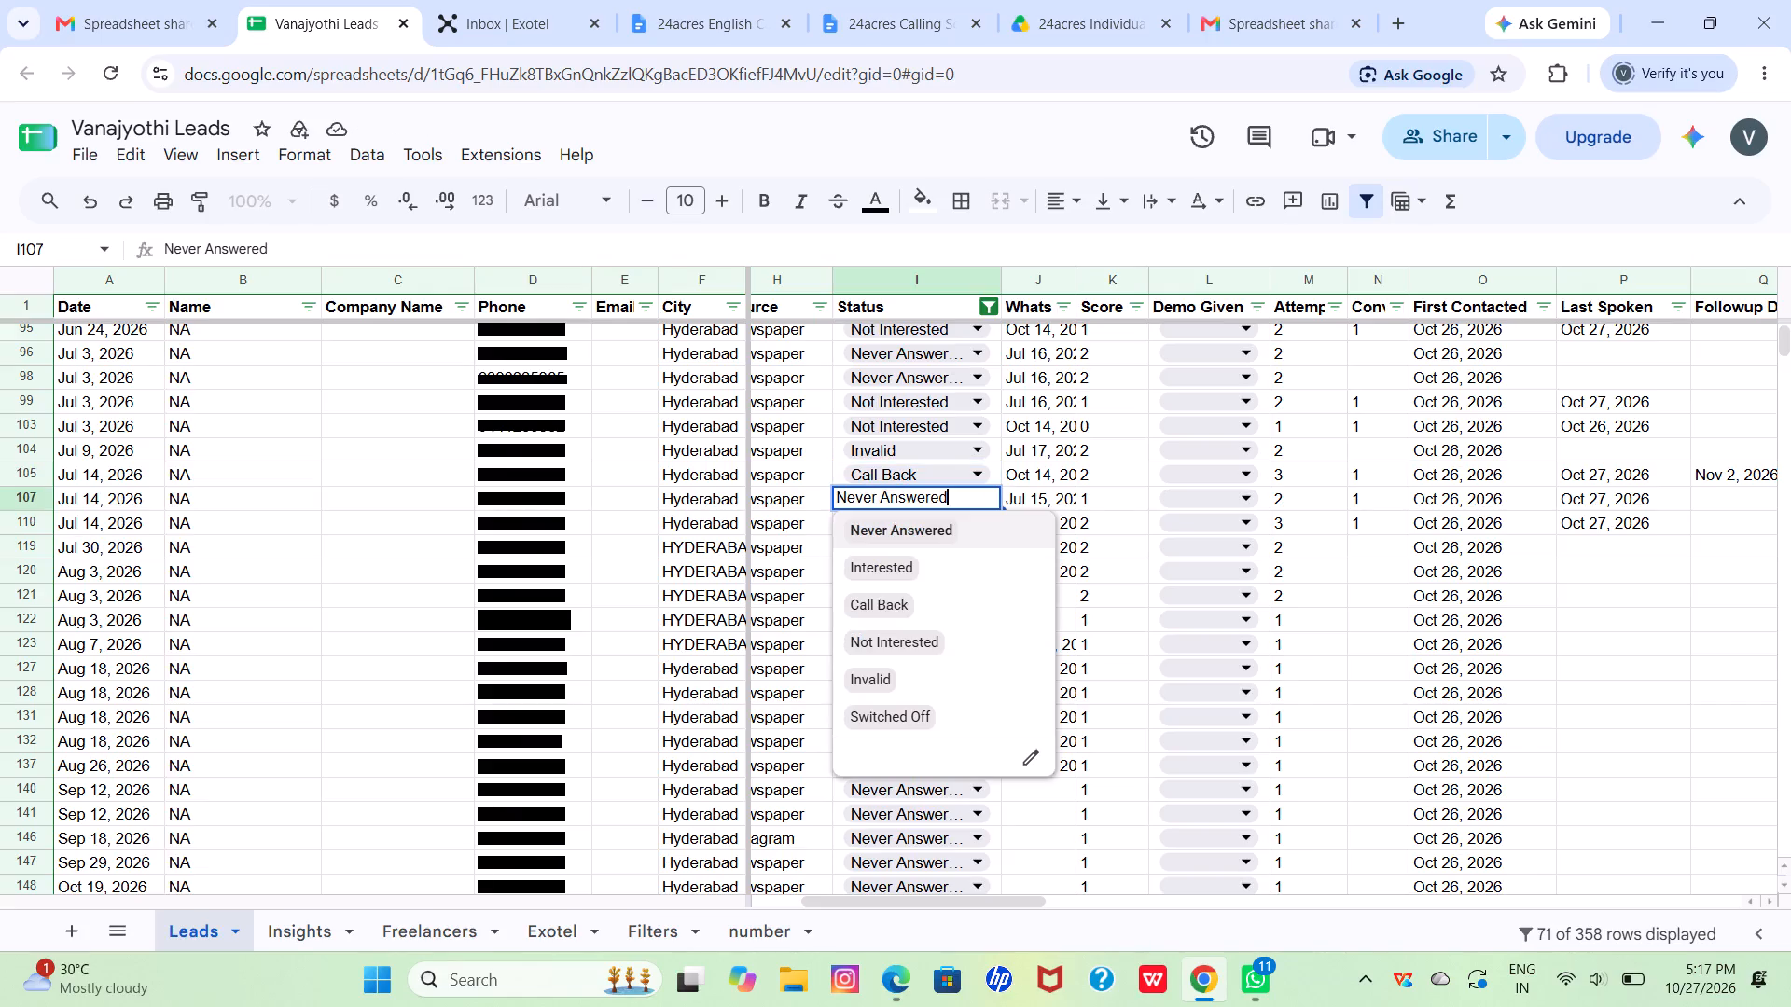
click(891, 643)
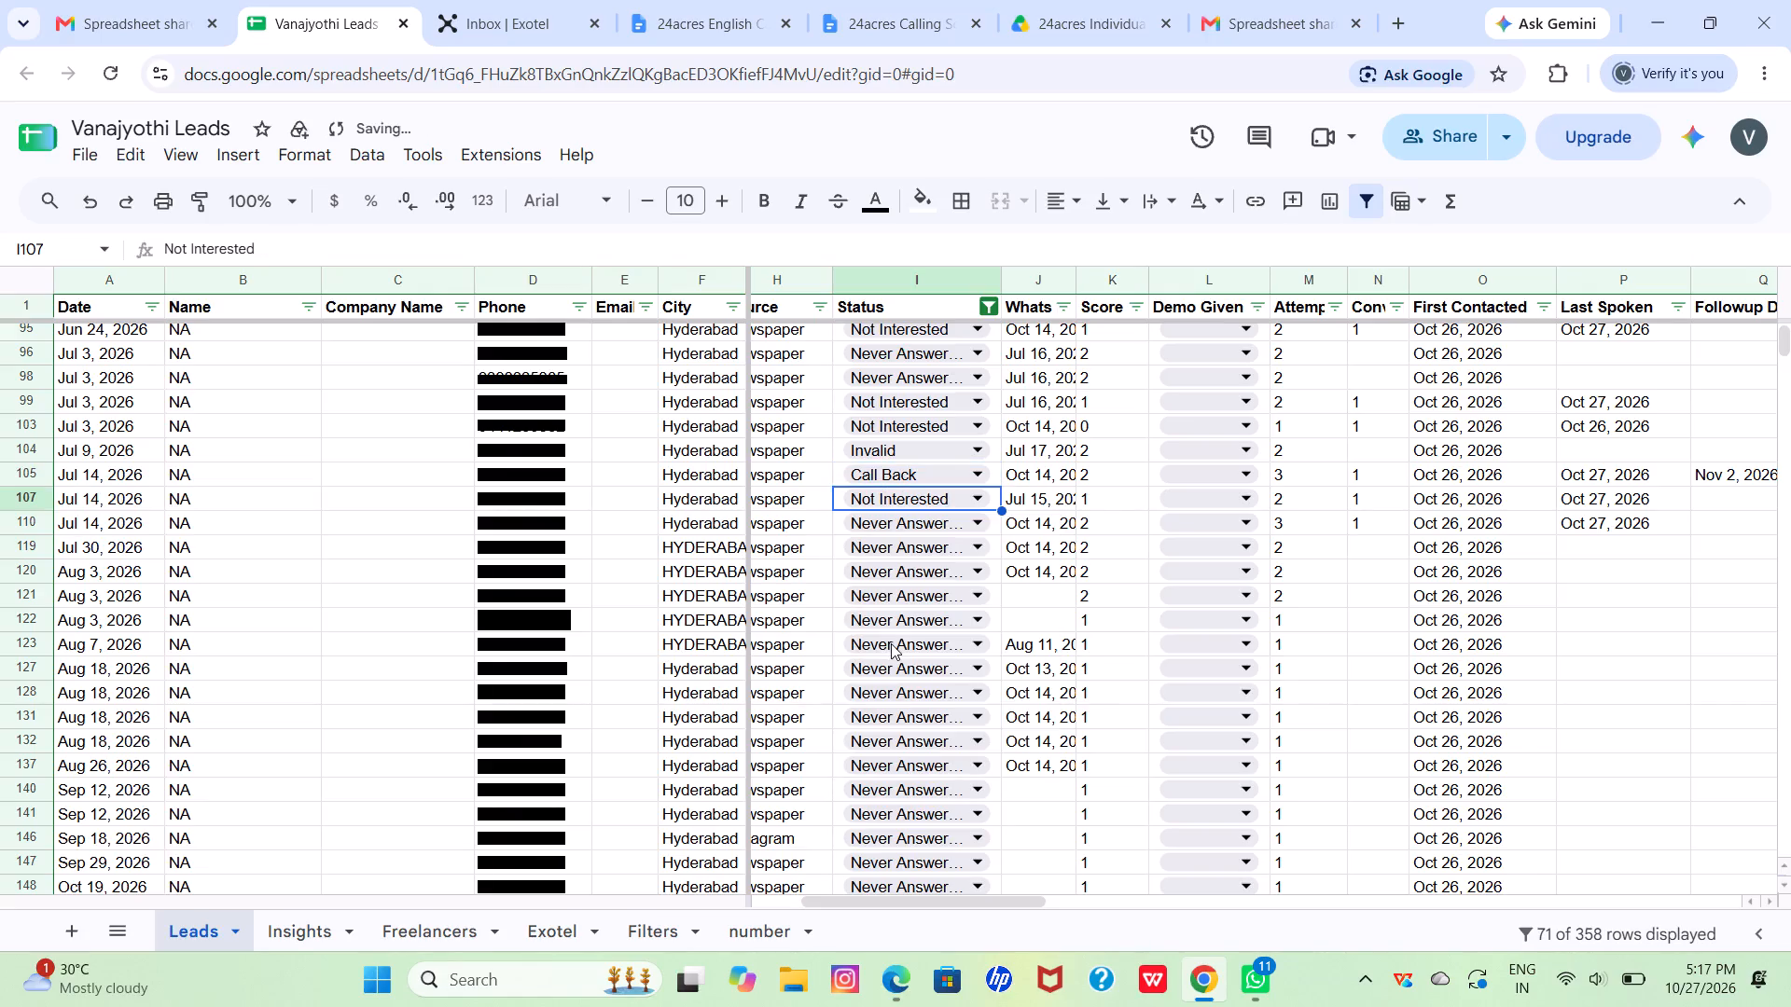
click(935, 525)
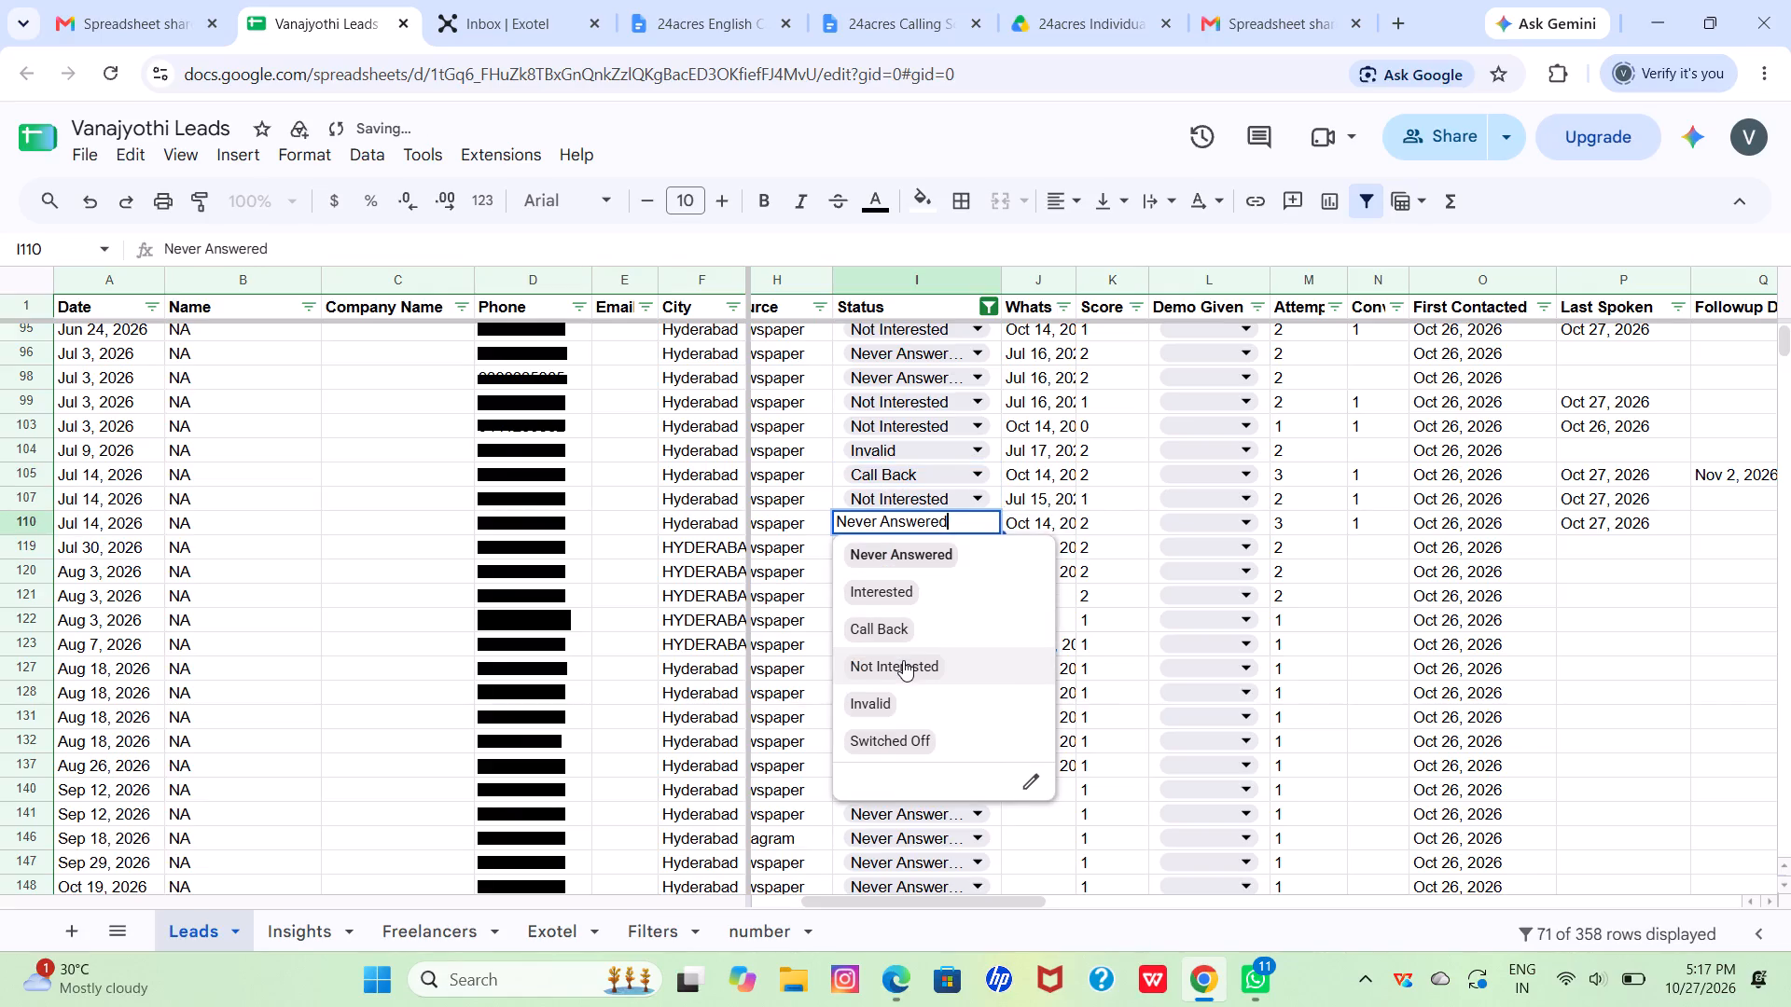
click(903, 660)
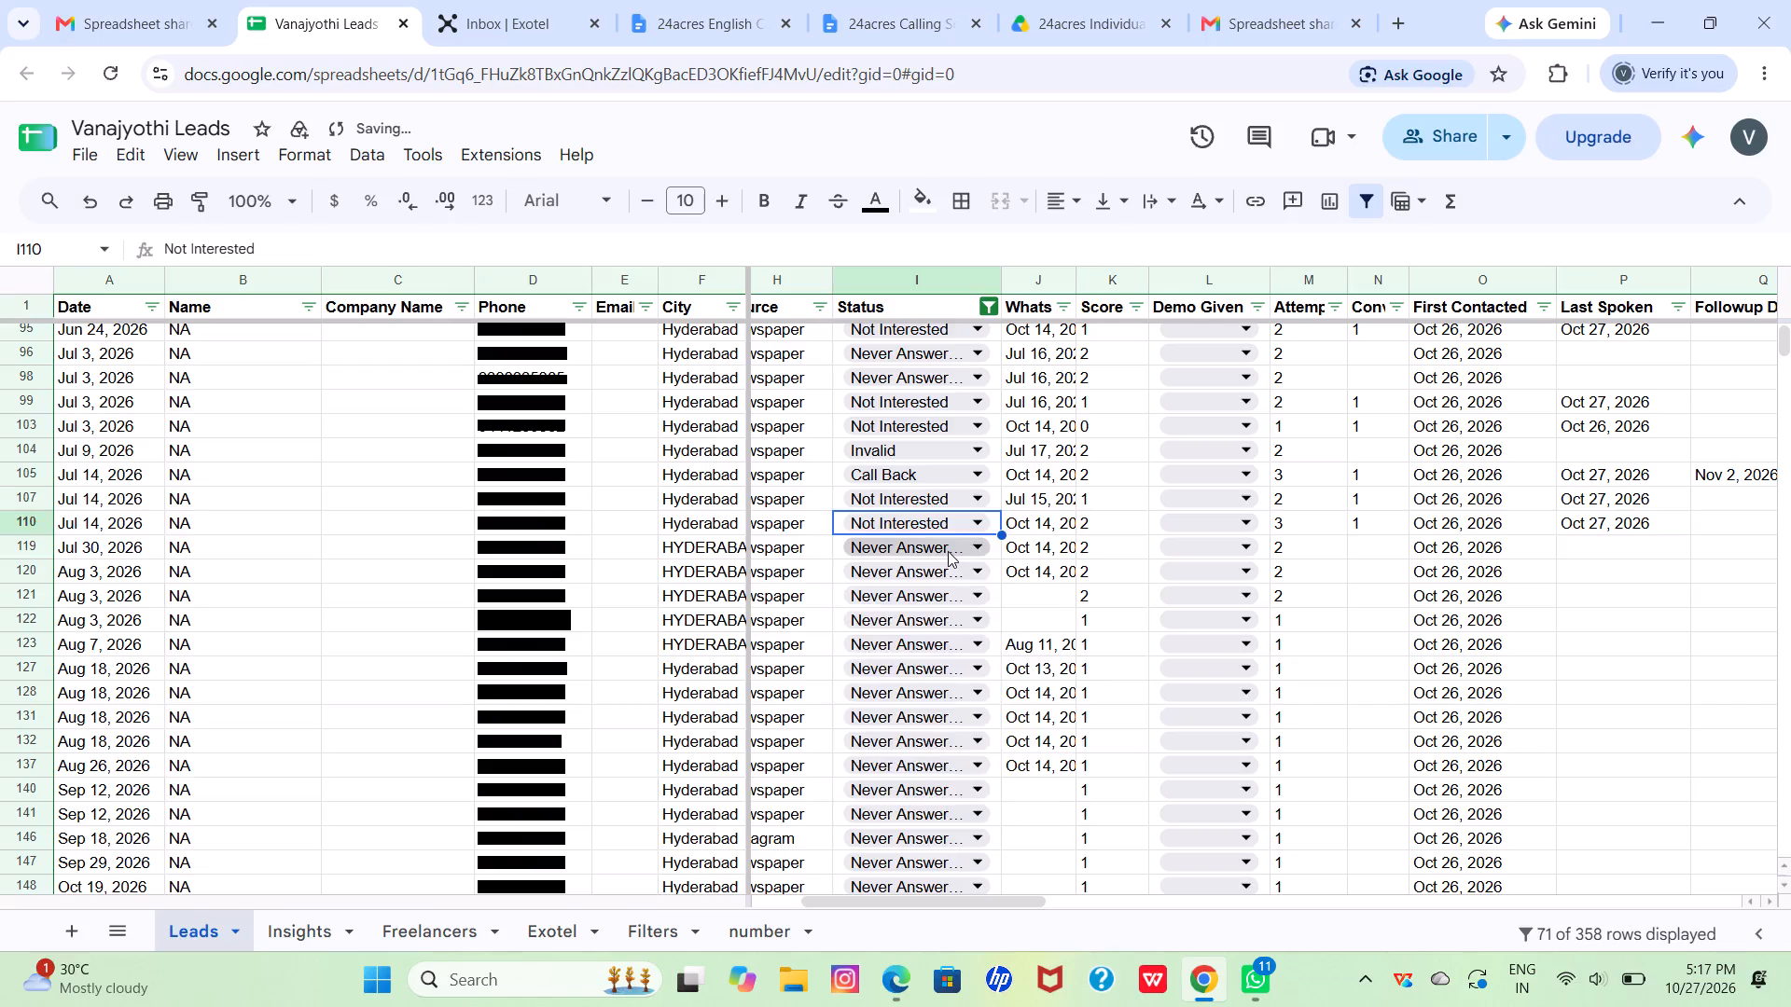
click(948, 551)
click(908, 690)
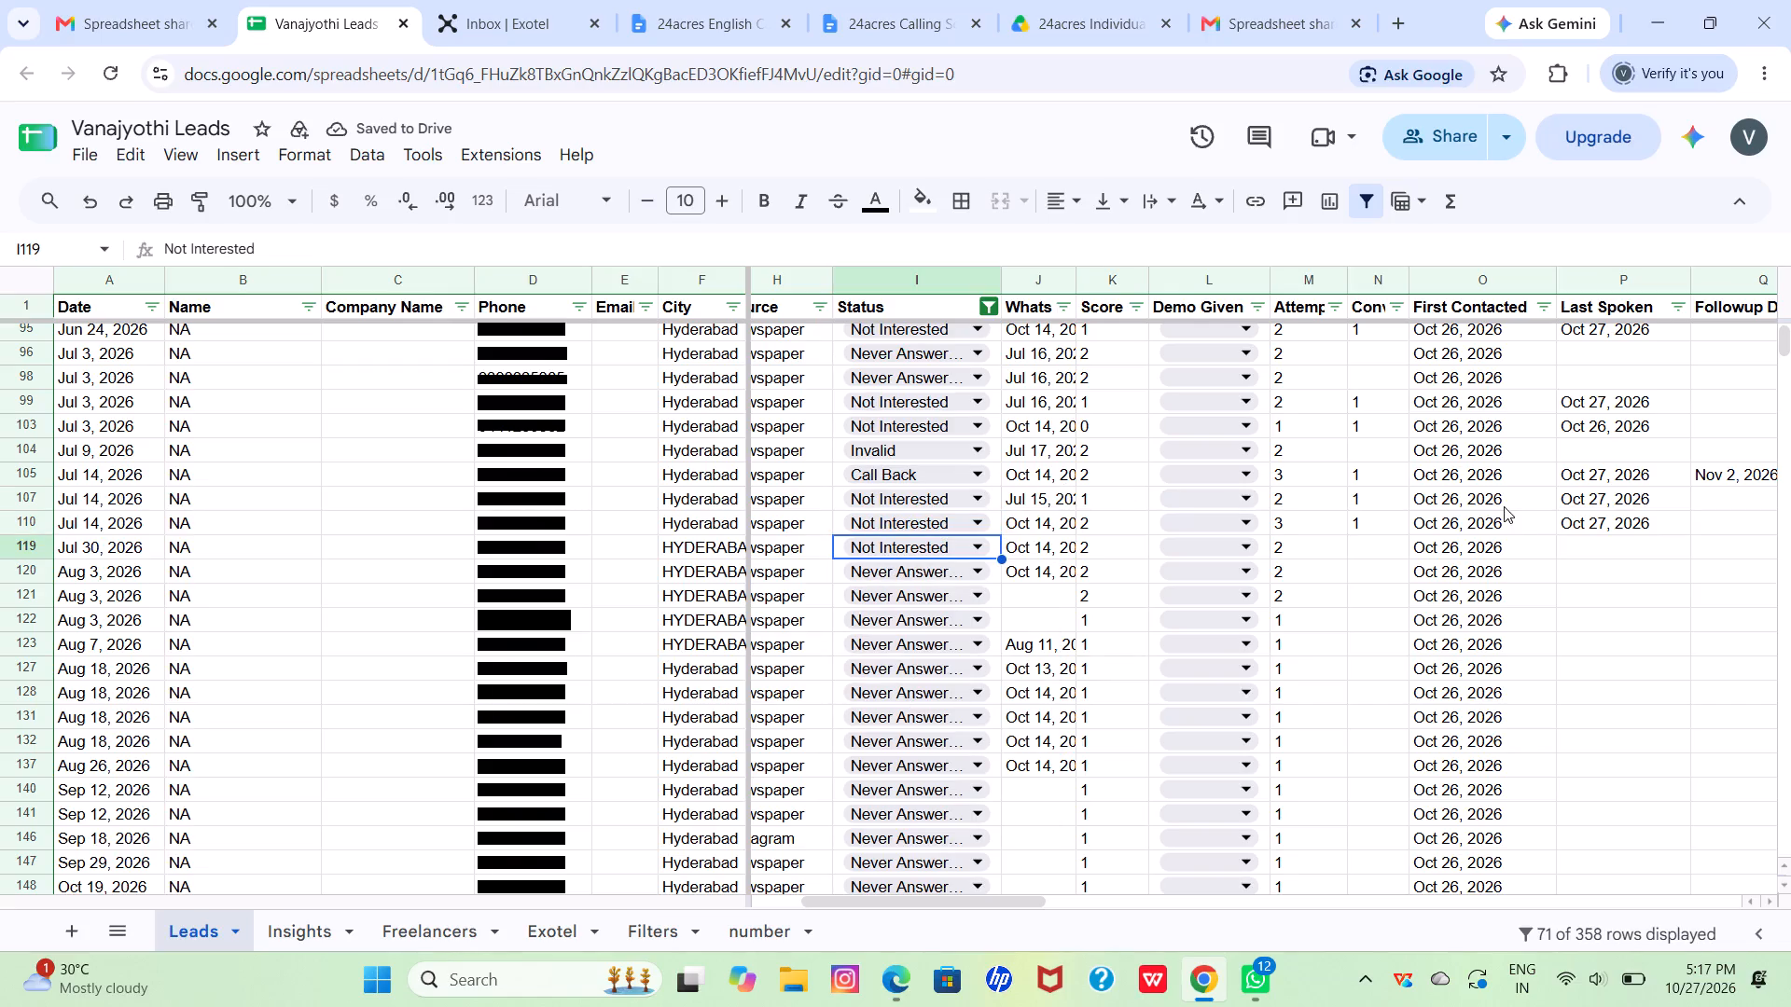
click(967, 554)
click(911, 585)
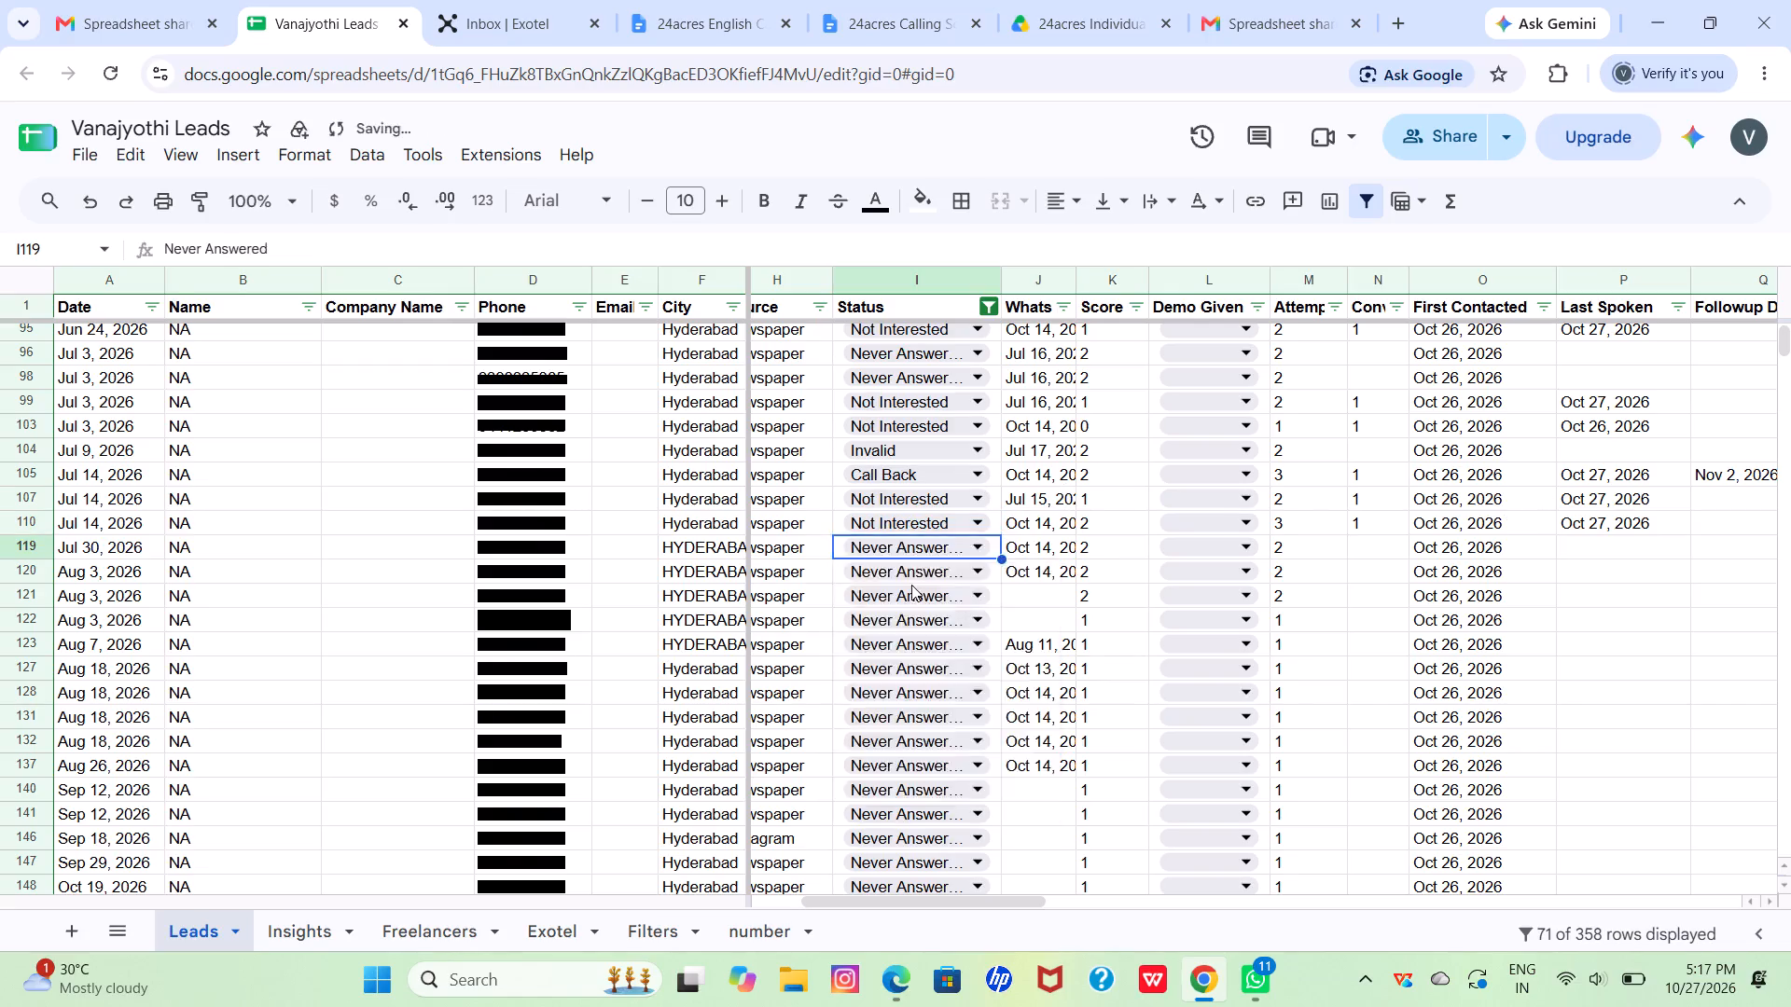
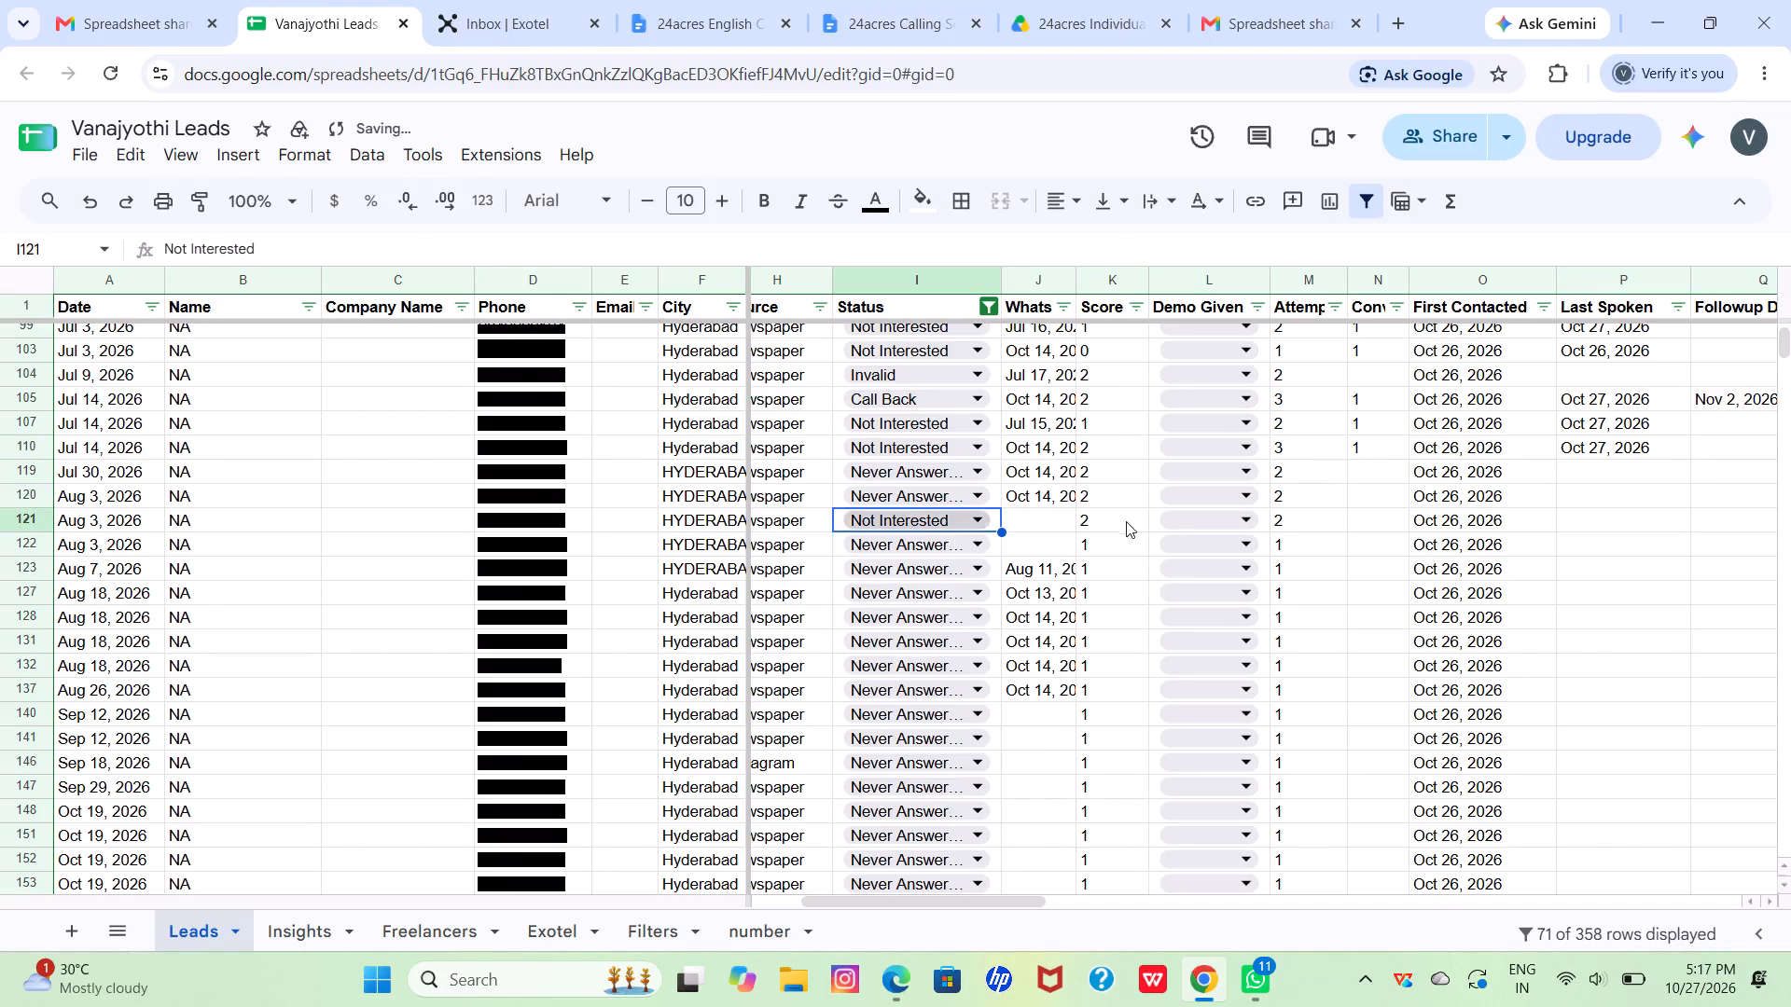
Record 1 conversation and a last spoken date of Oct 27, 2026 for the Aug 3, 2026 lead in row 121.
click(1372, 534)
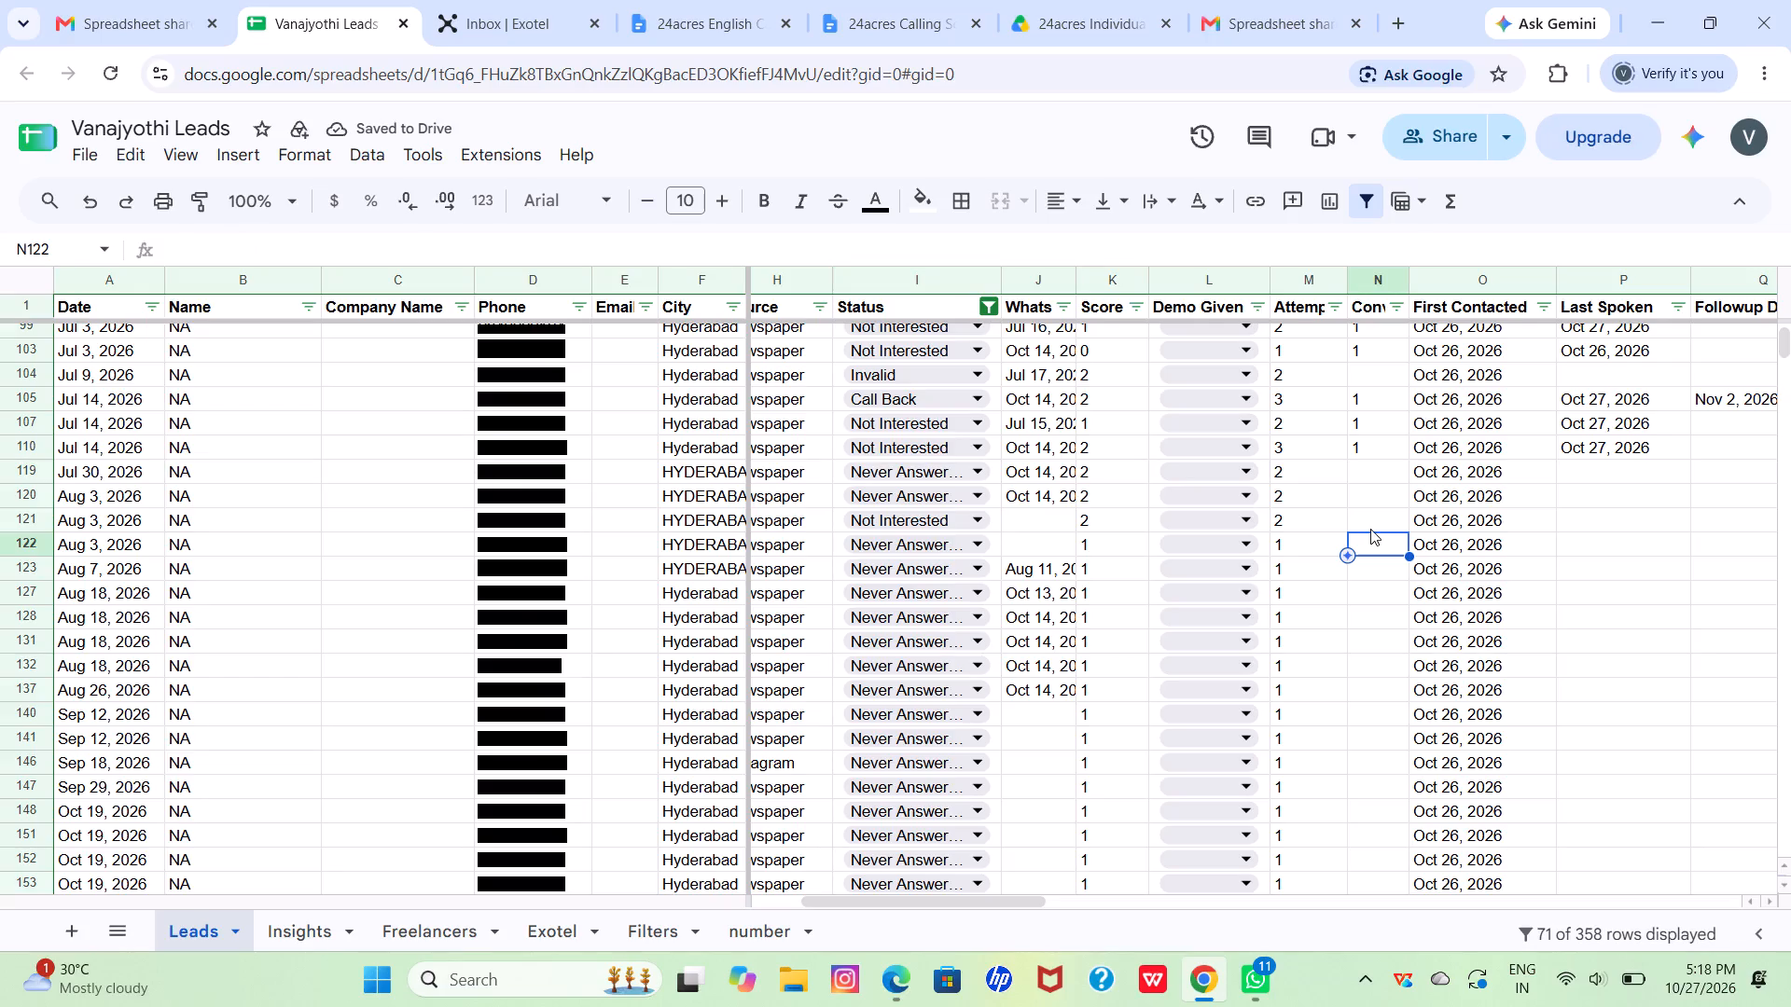
click(1370, 529)
key(1)
click(1444, 531)
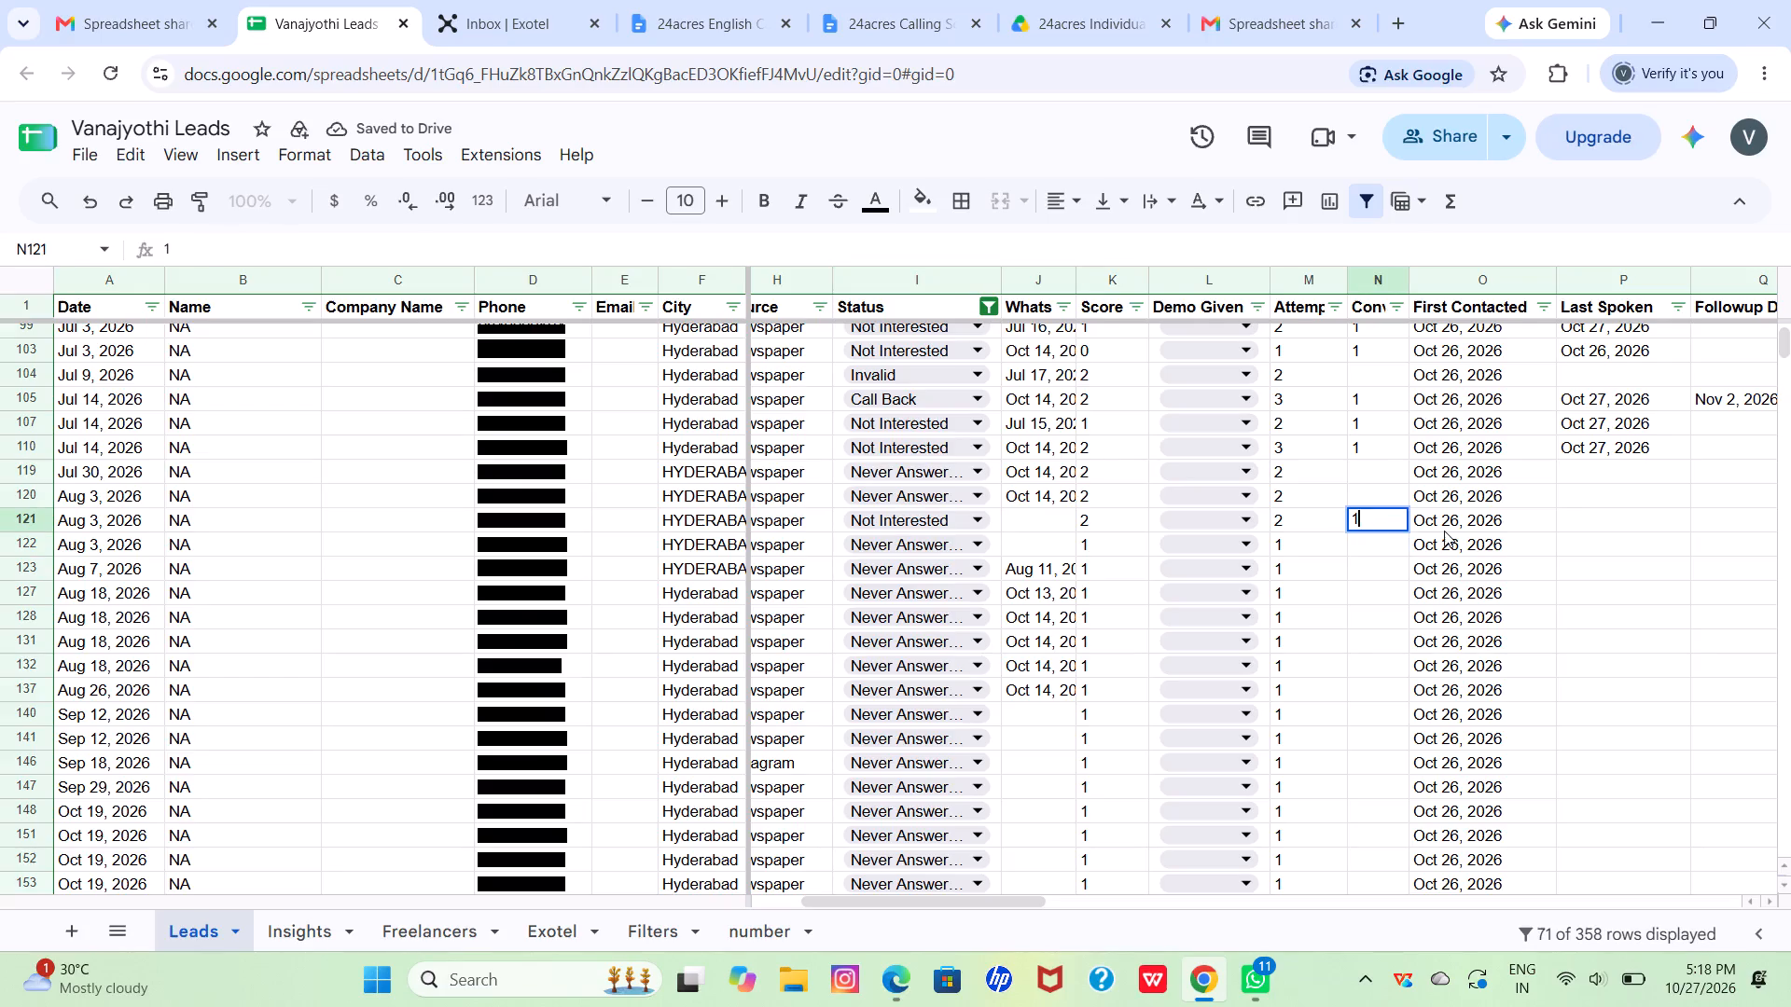
click(1614, 444)
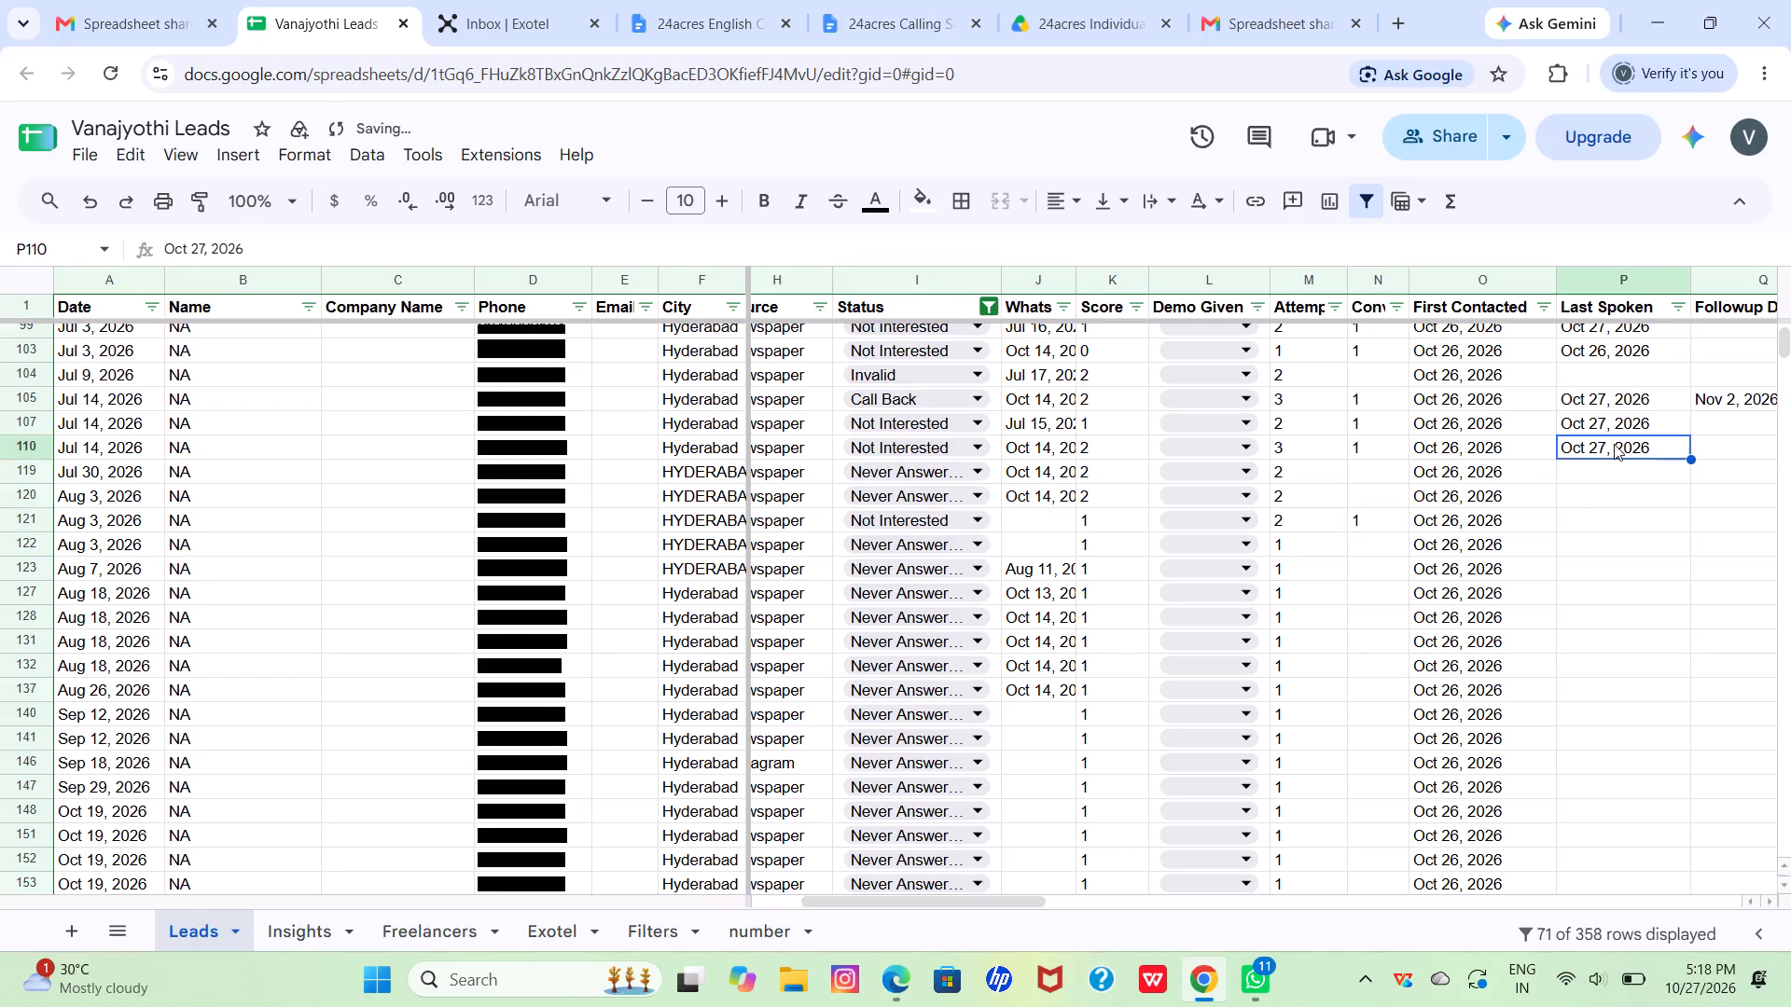
key(ctrl+c)
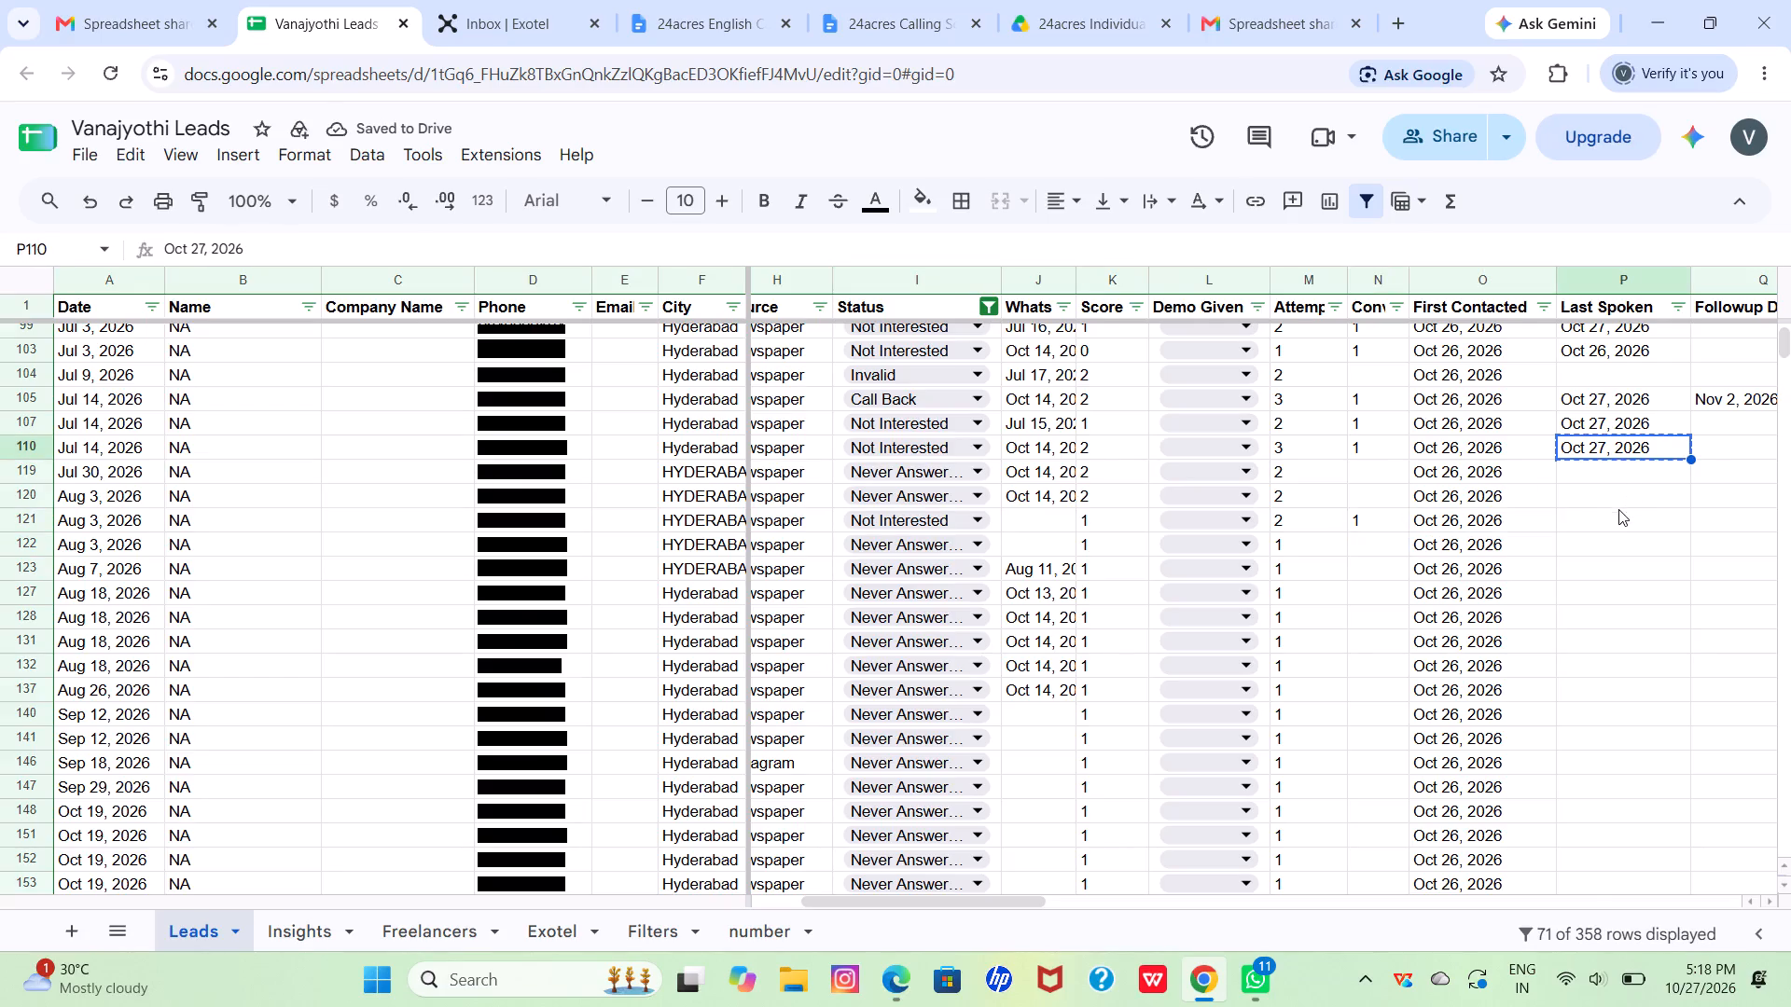
click(1617, 518)
key(ctrl+v)
Copy the note "dont have any properties for sale or rent" from row 107 into the notes of the lead in row 121.
scroll(1617, 518, left, 3)
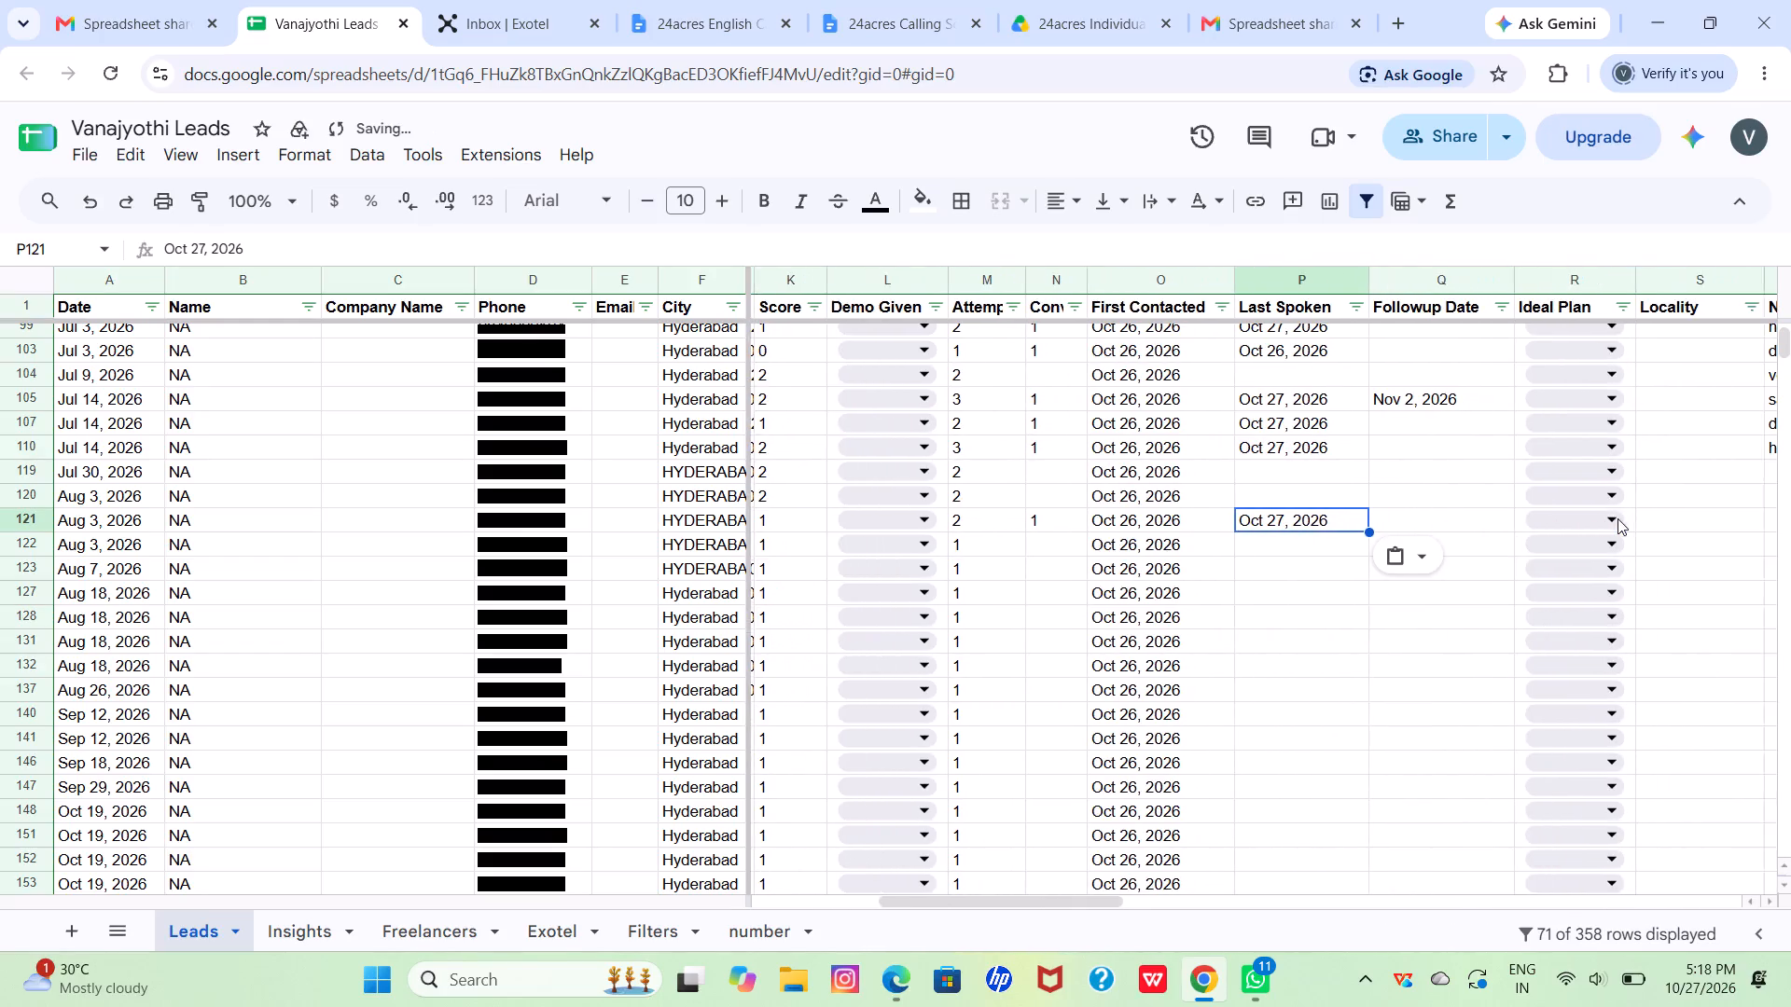
scroll(1478, 531, left, 2)
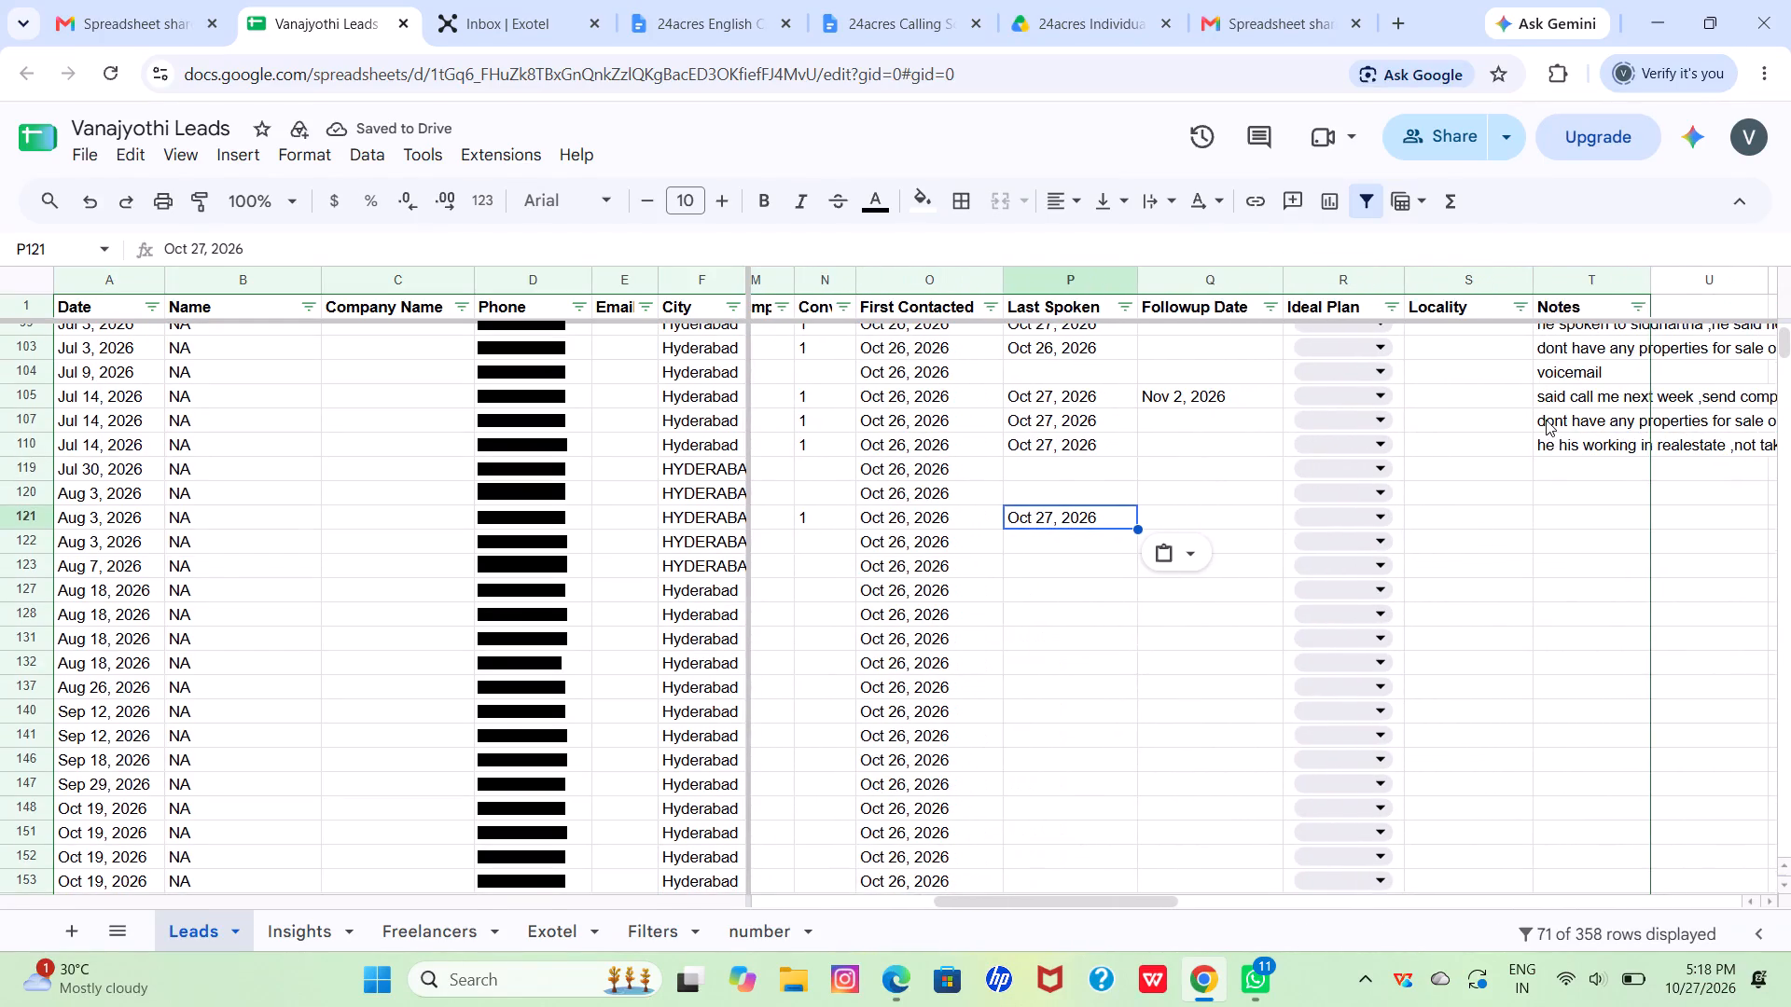
click(1546, 420)
key(ctrl+v)
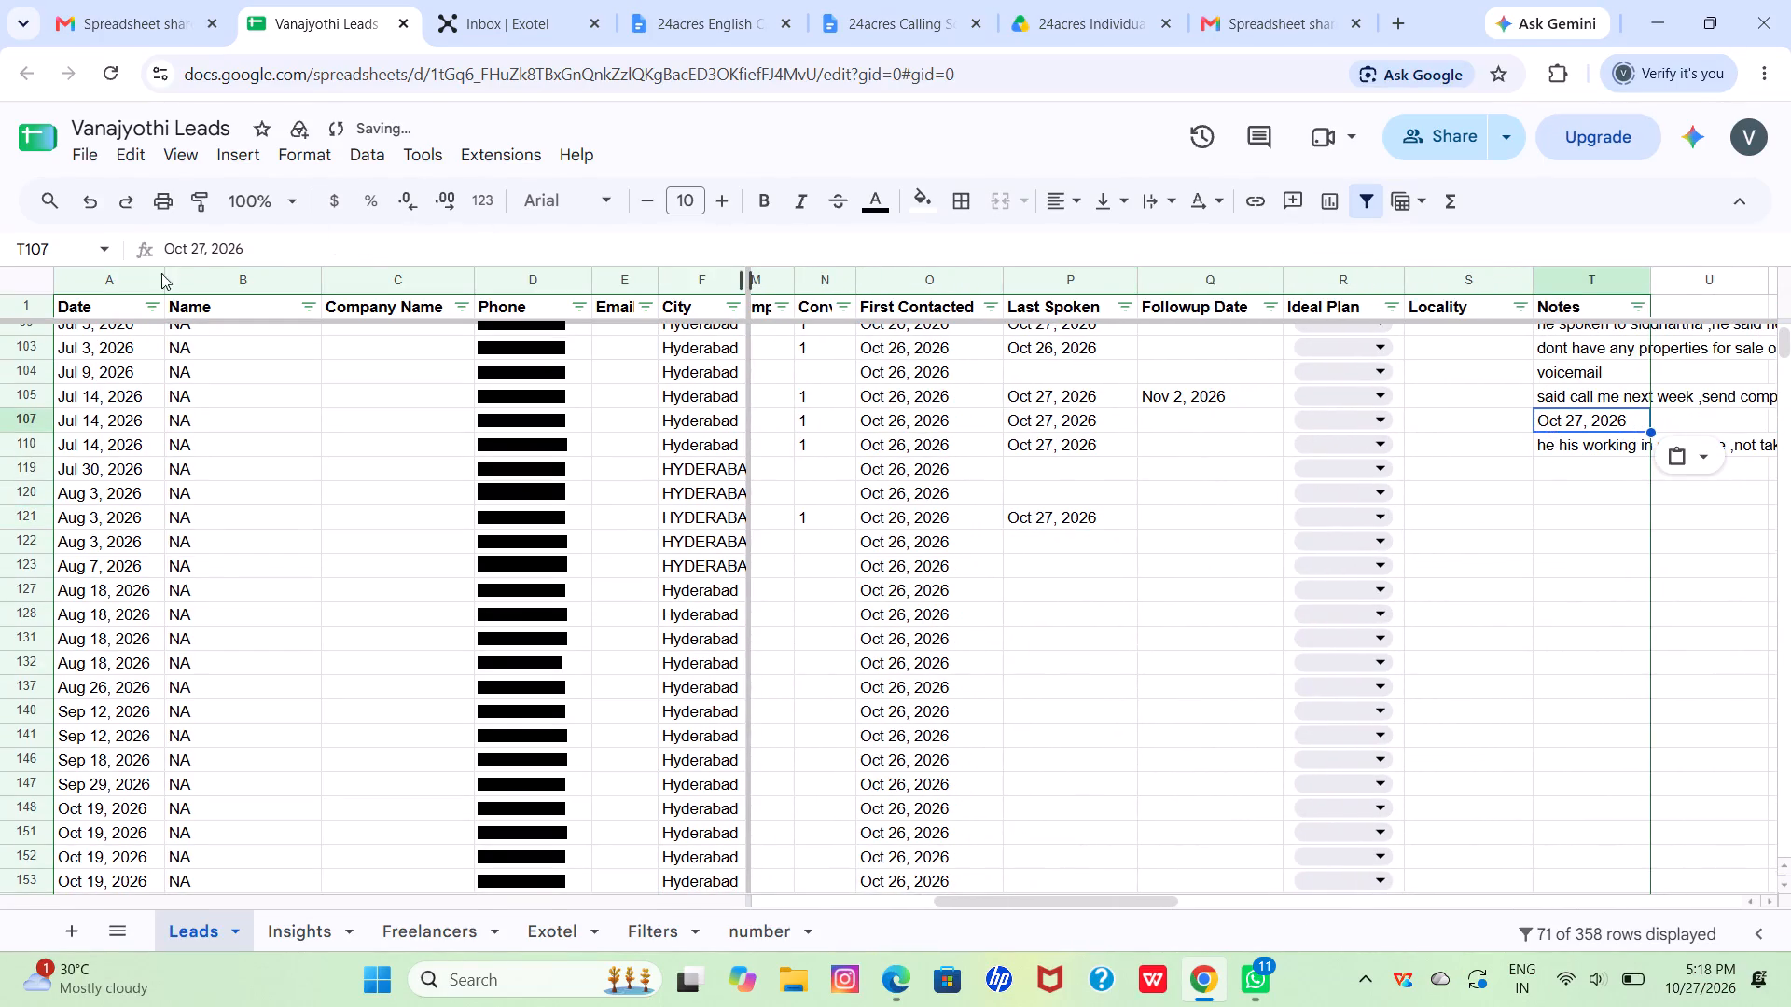
click(82, 203)
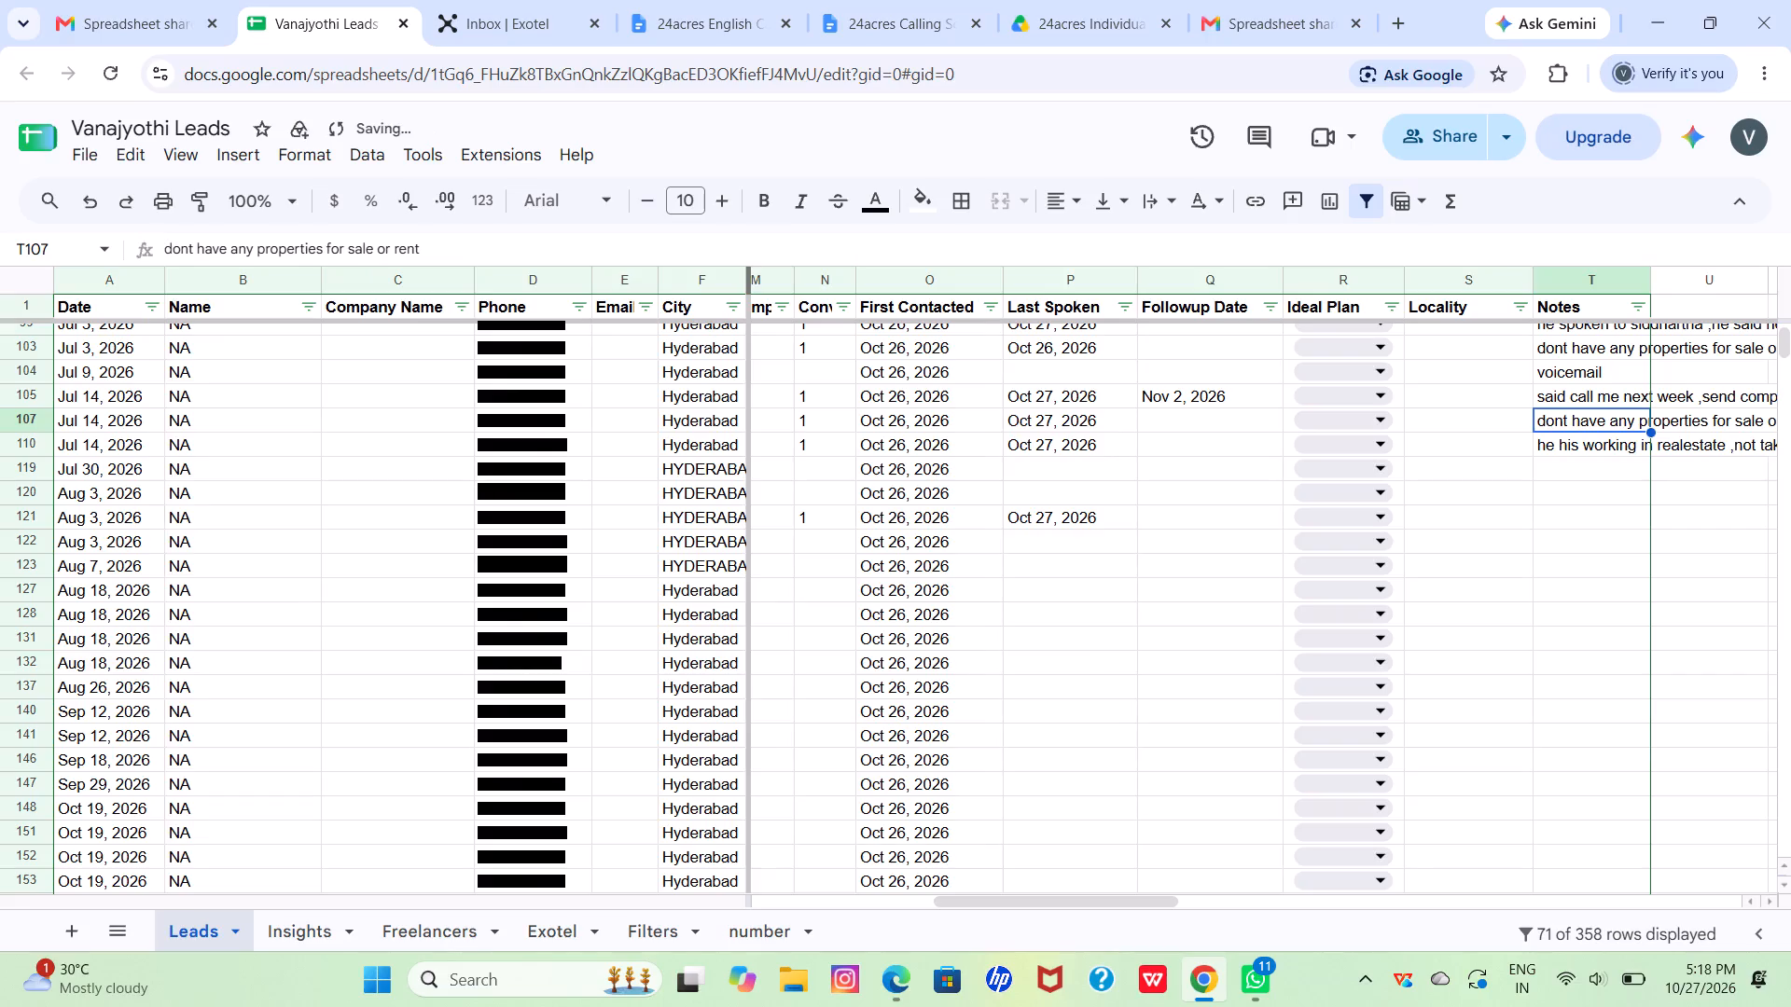
key(ctrl+c)
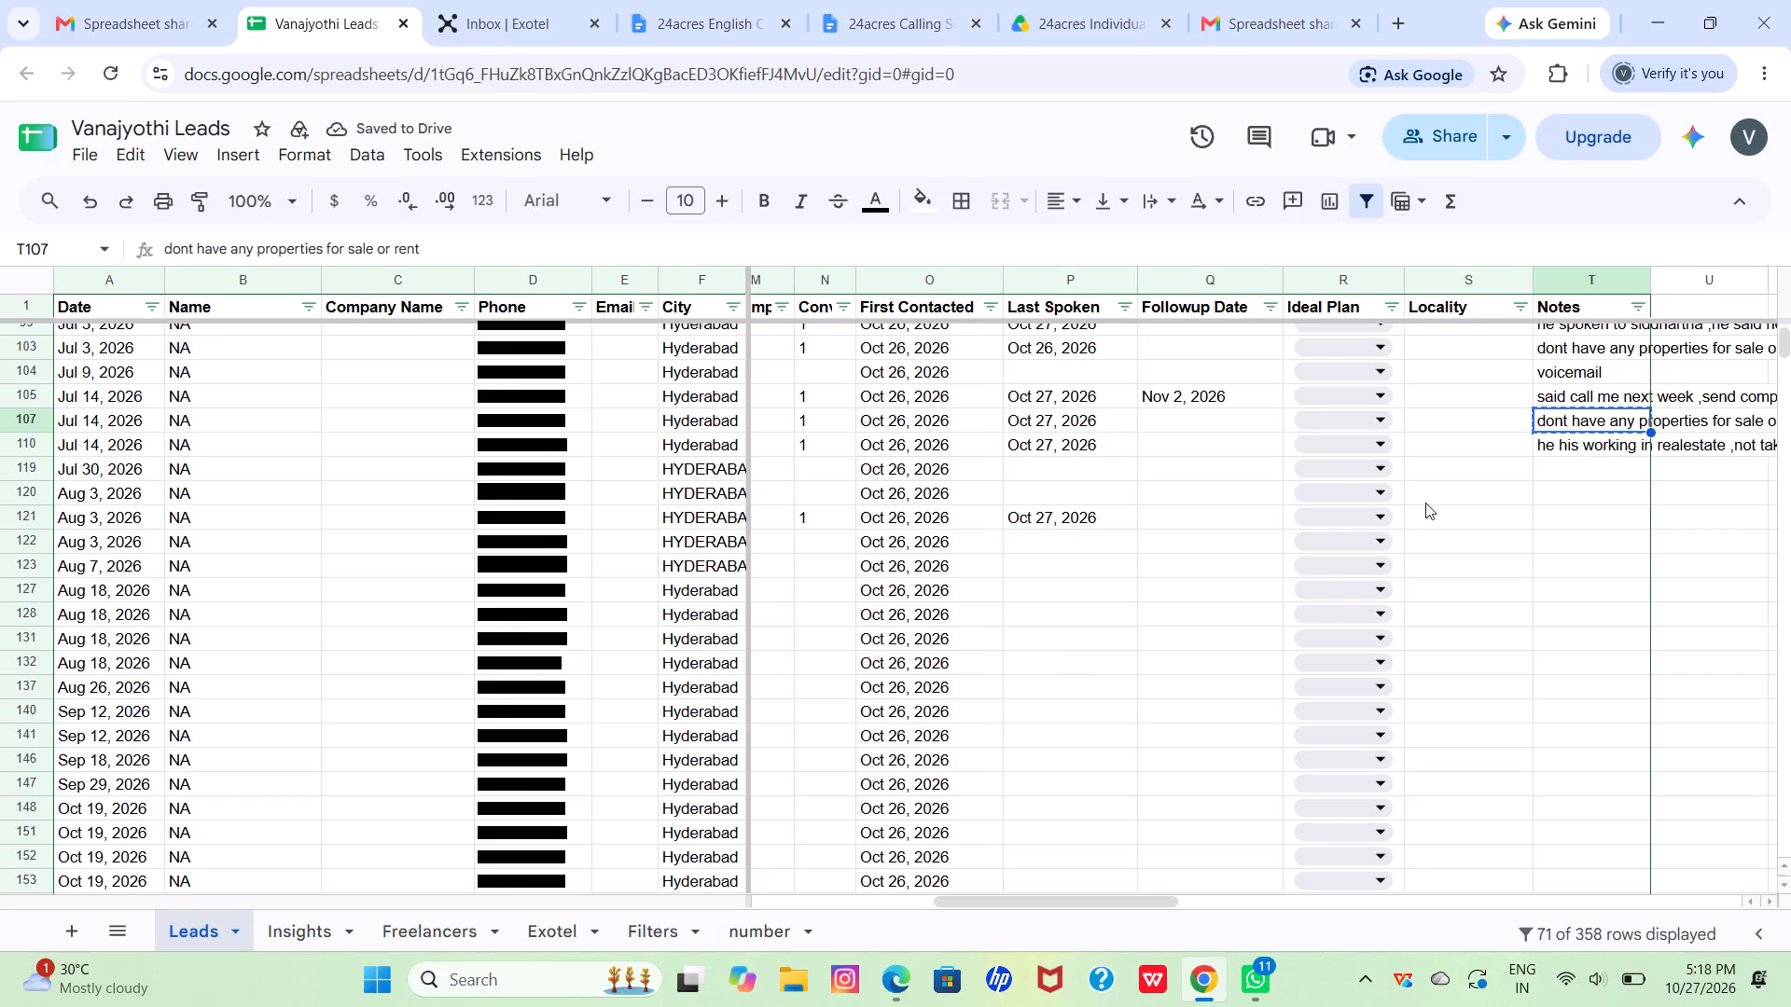
click(1565, 520)
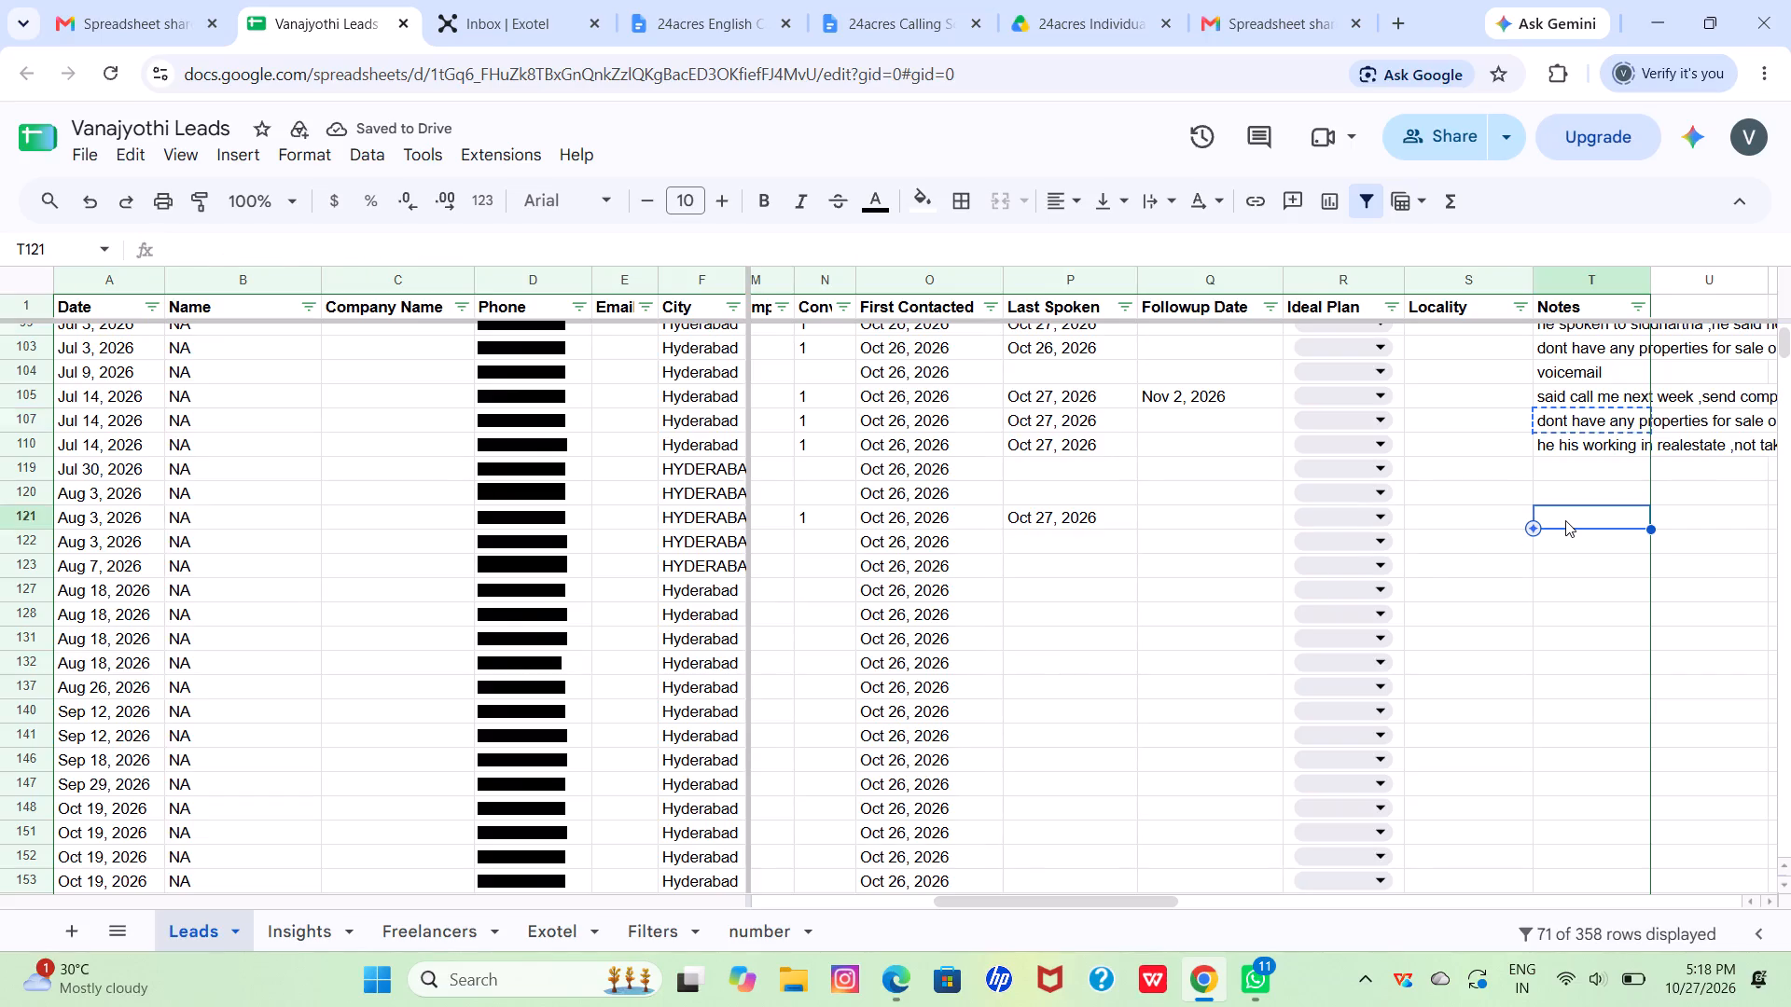
key(ctrl+v)
Copy the phone number of the Aug 3, 2026 Never Answered lead in row 122.
scroll(1565, 520, down, 2)
click(1565, 520)
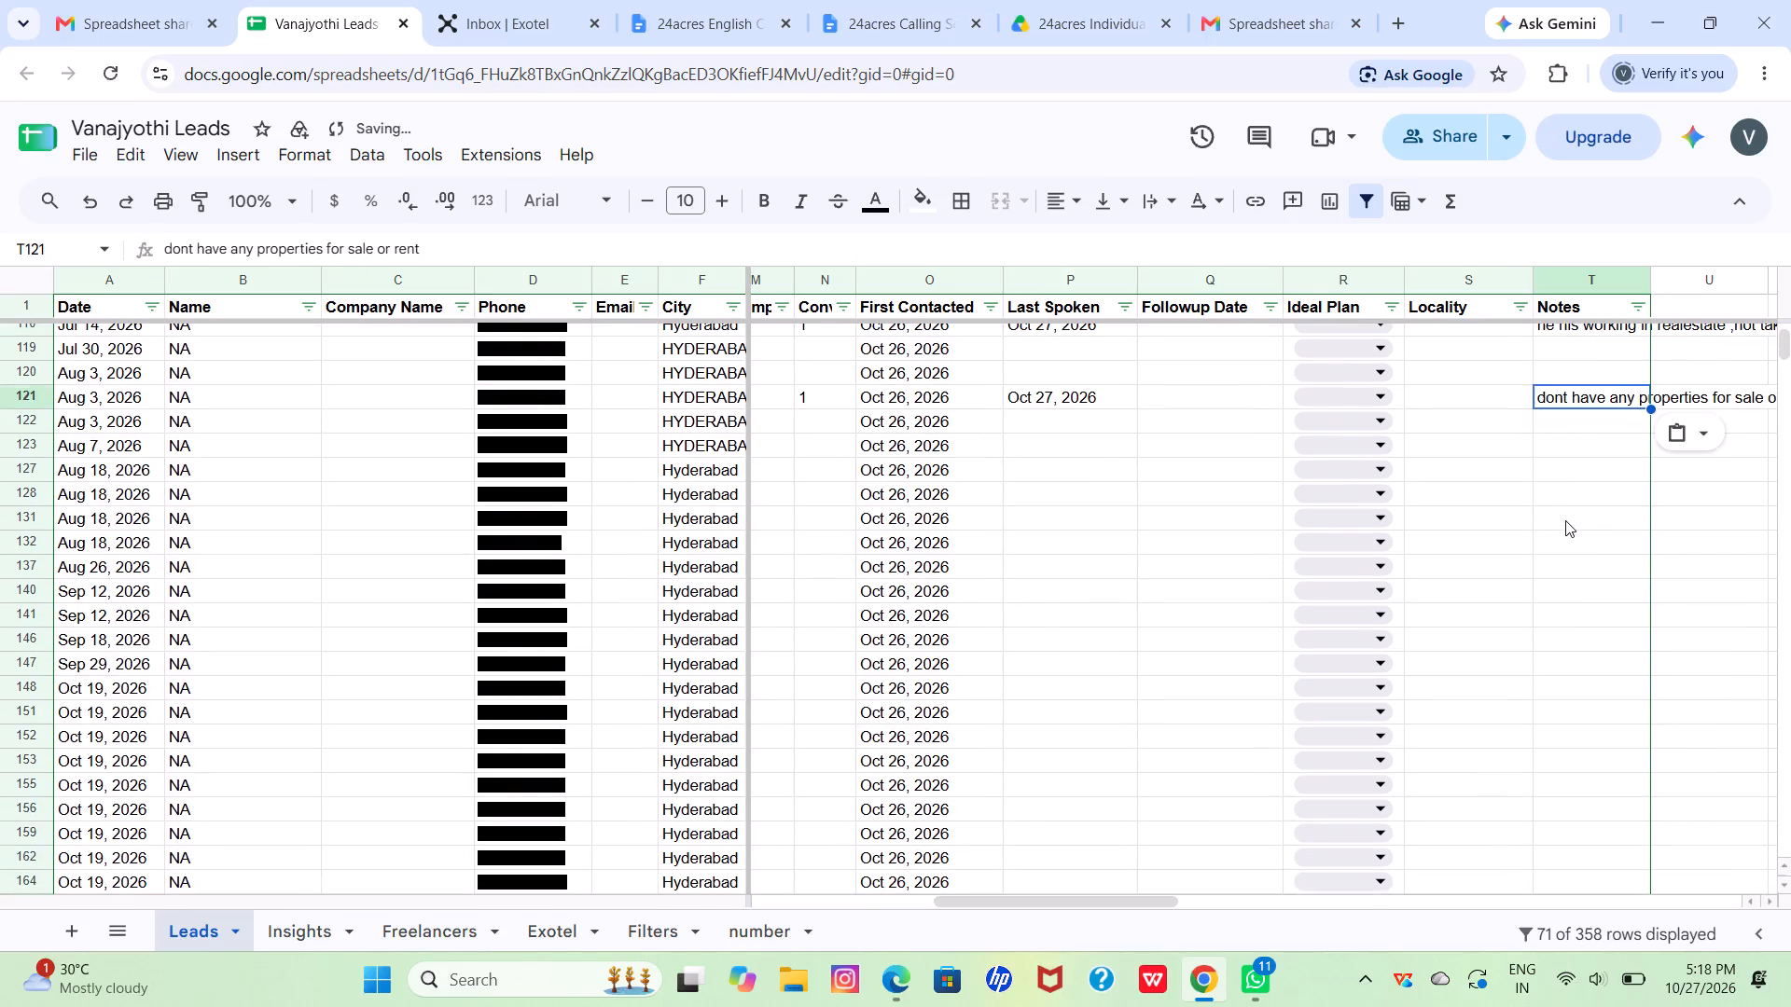
scroll(1565, 520, right, 3)
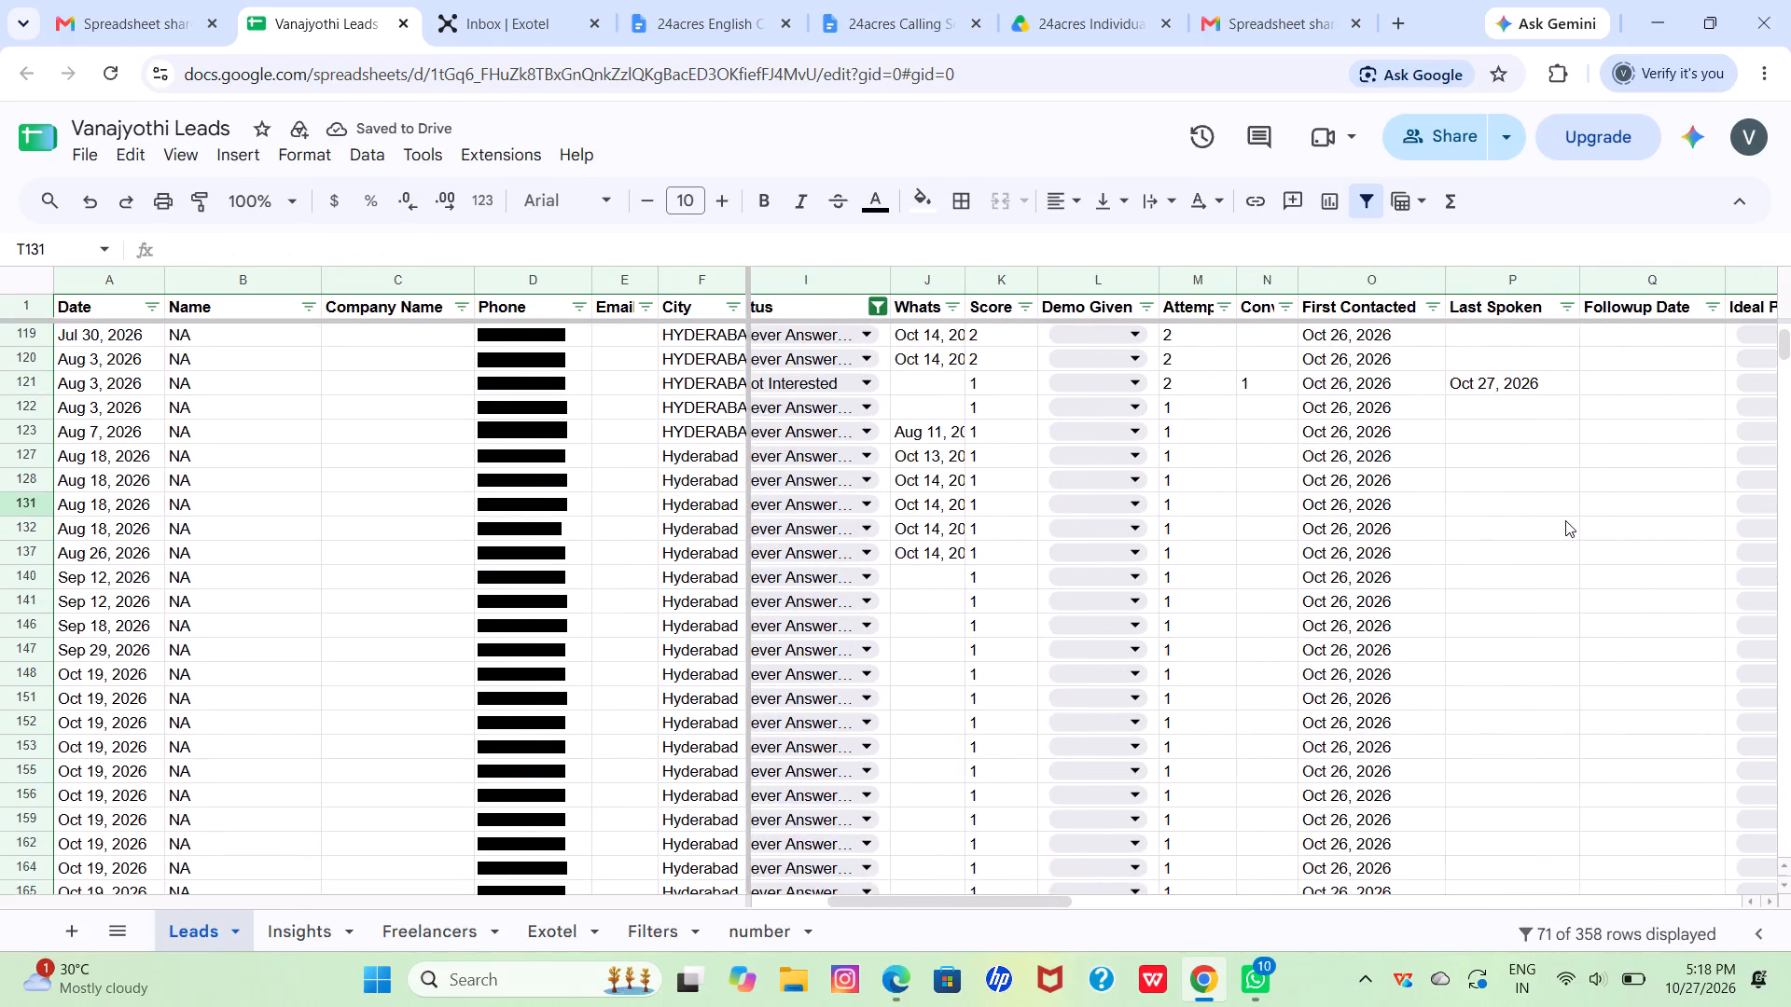
scroll(1565, 520, right, 1)
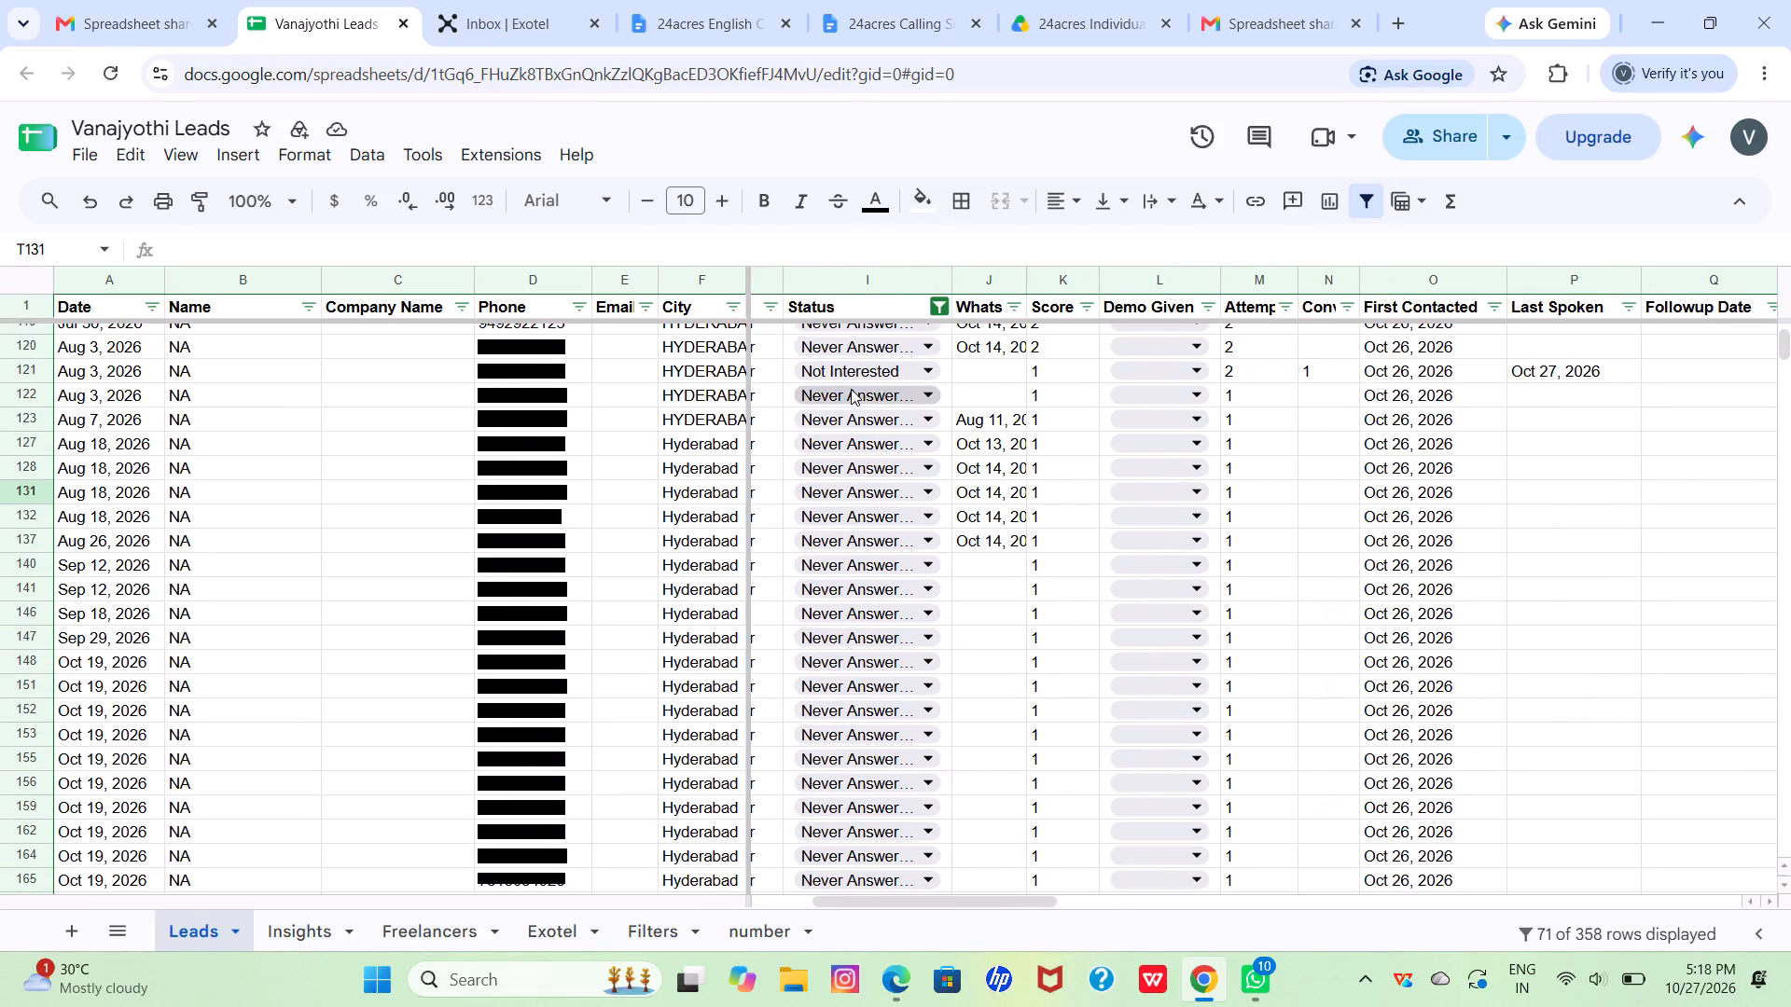
click(554, 402)
key(ctrl+c)
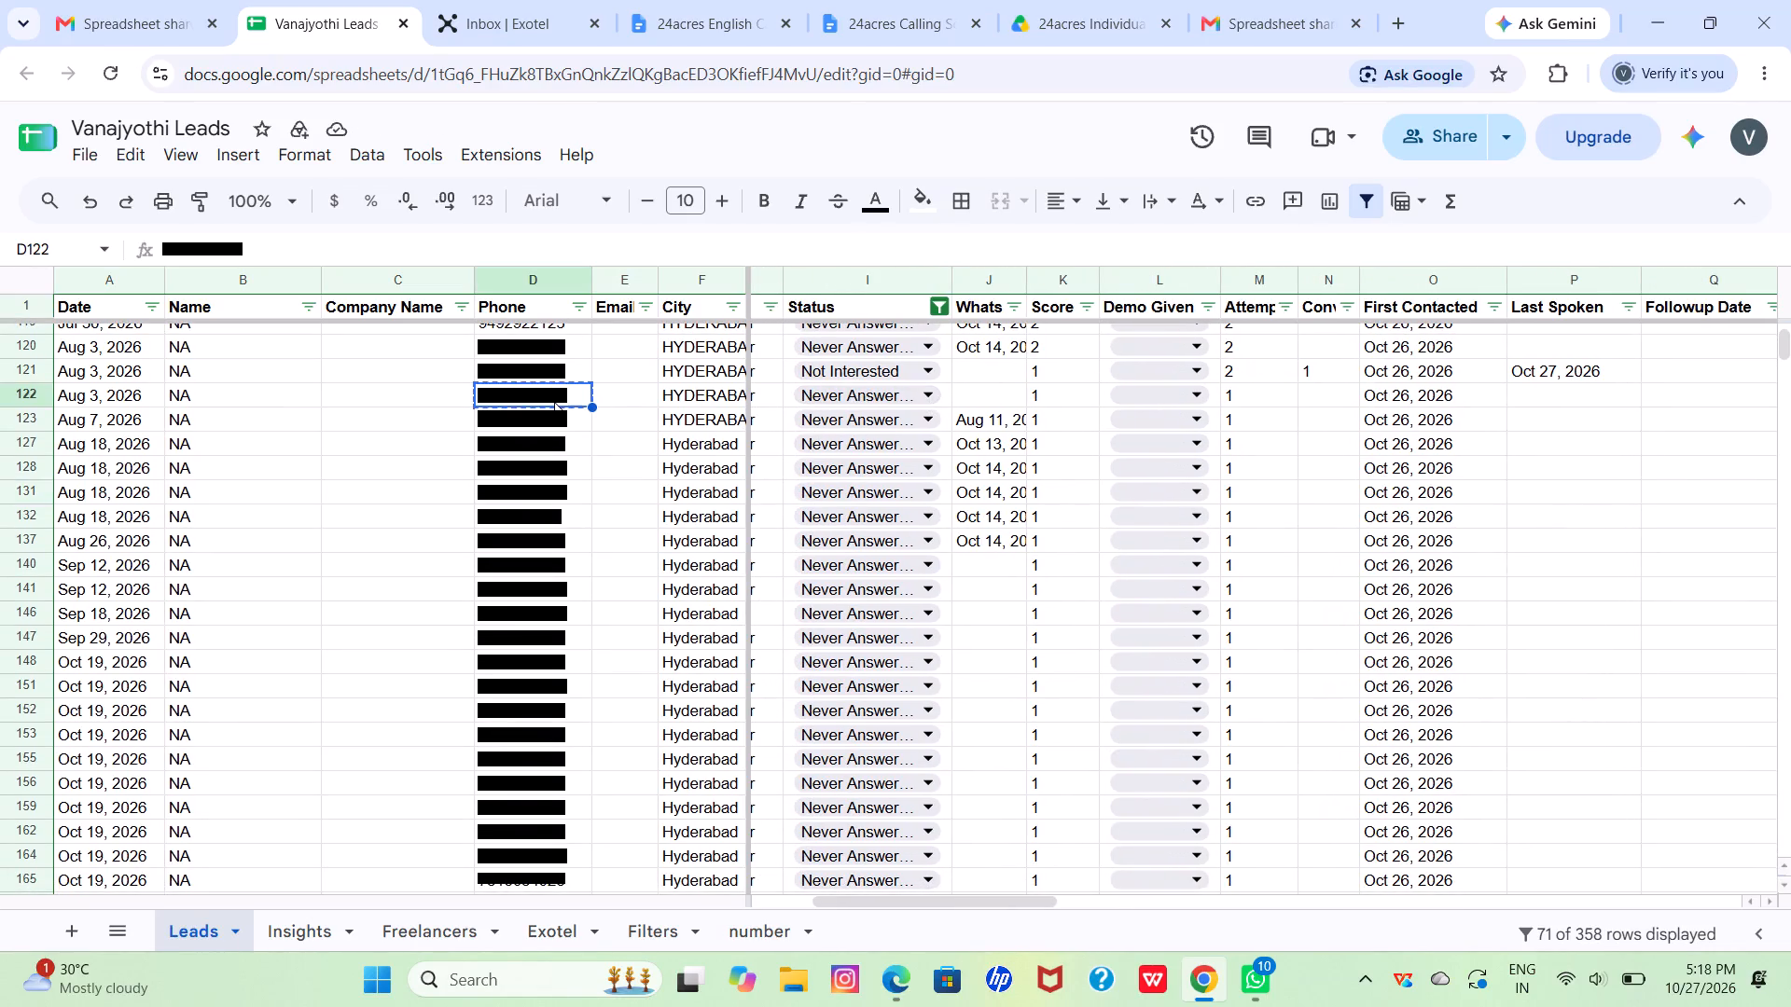
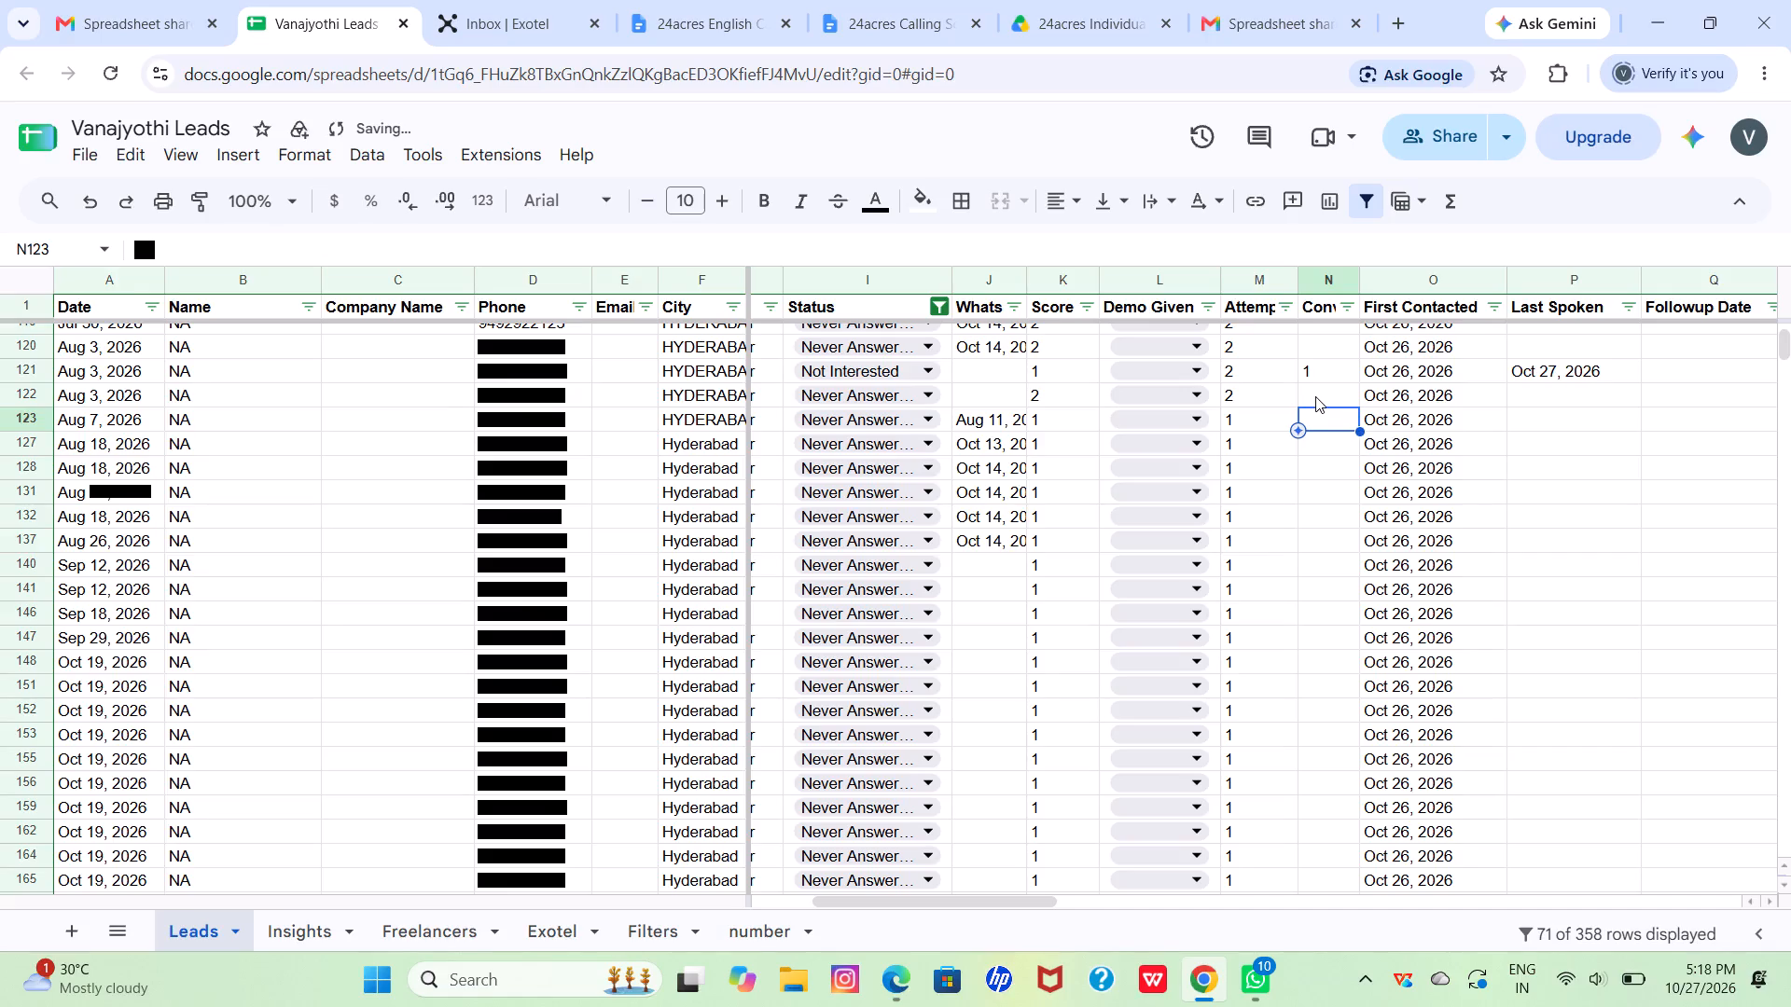
Copy the phone number of the Aug 7, 2026 Never Answered lead in row 123.
click(1315, 396)
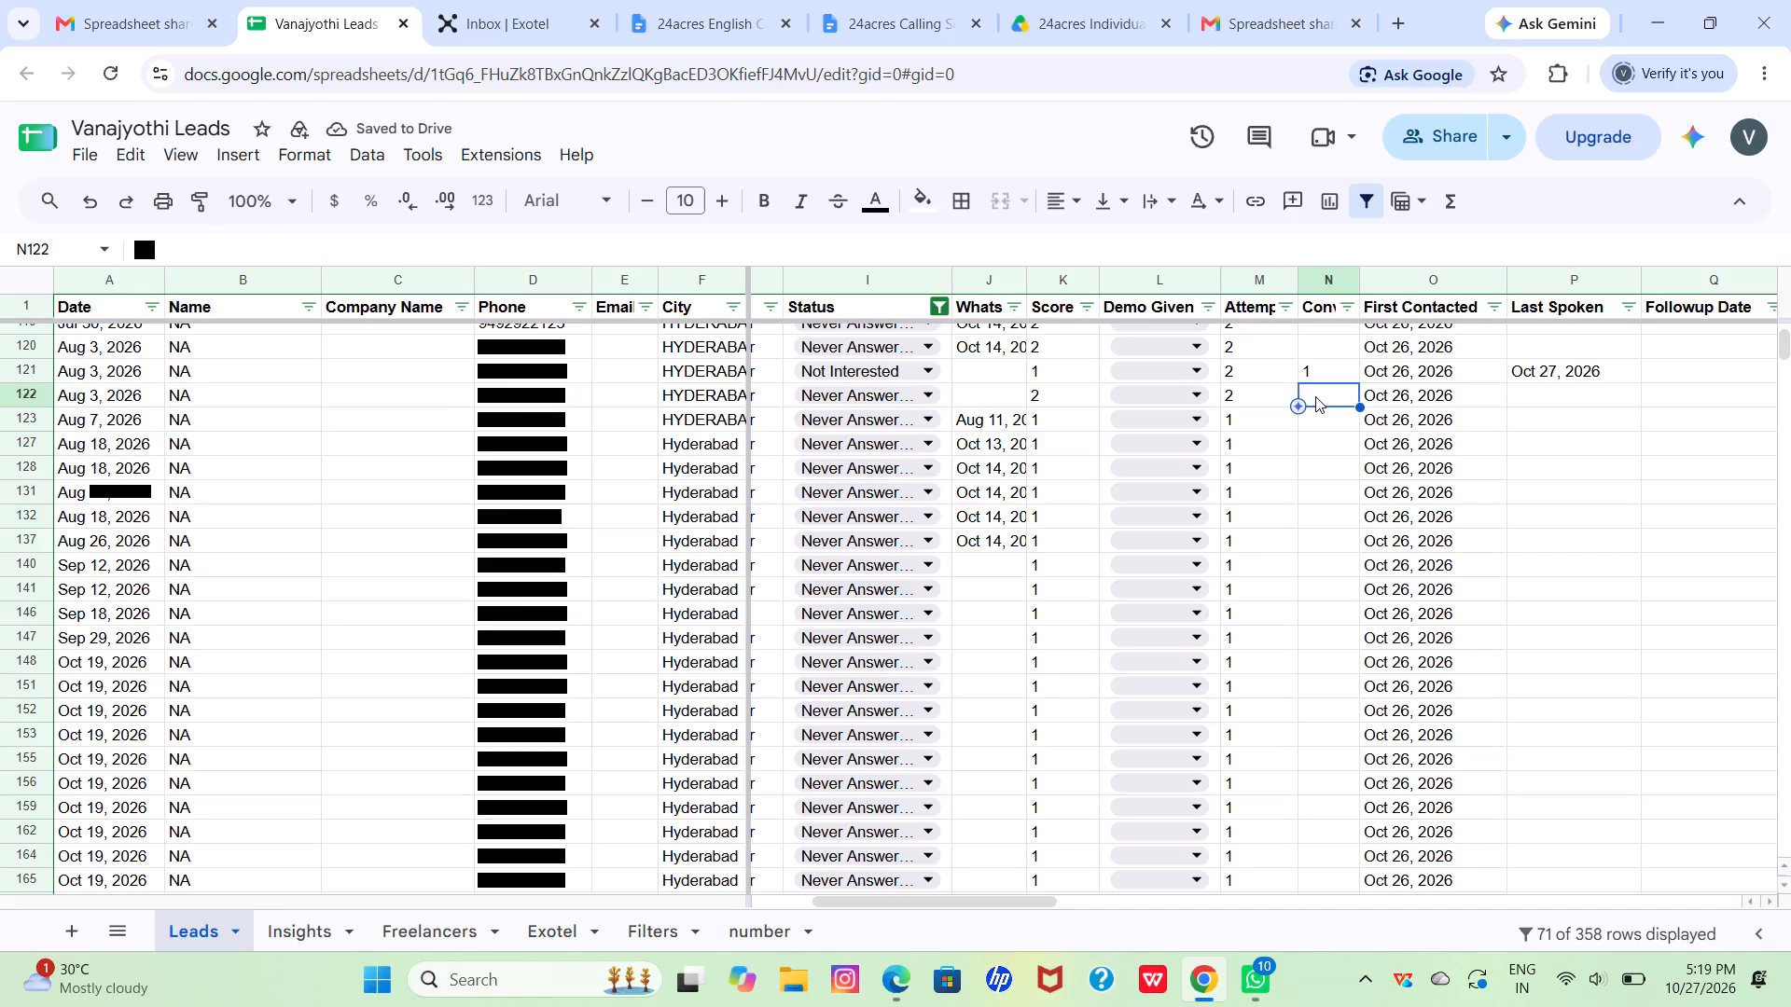
scroll(1315, 396, down, 1)
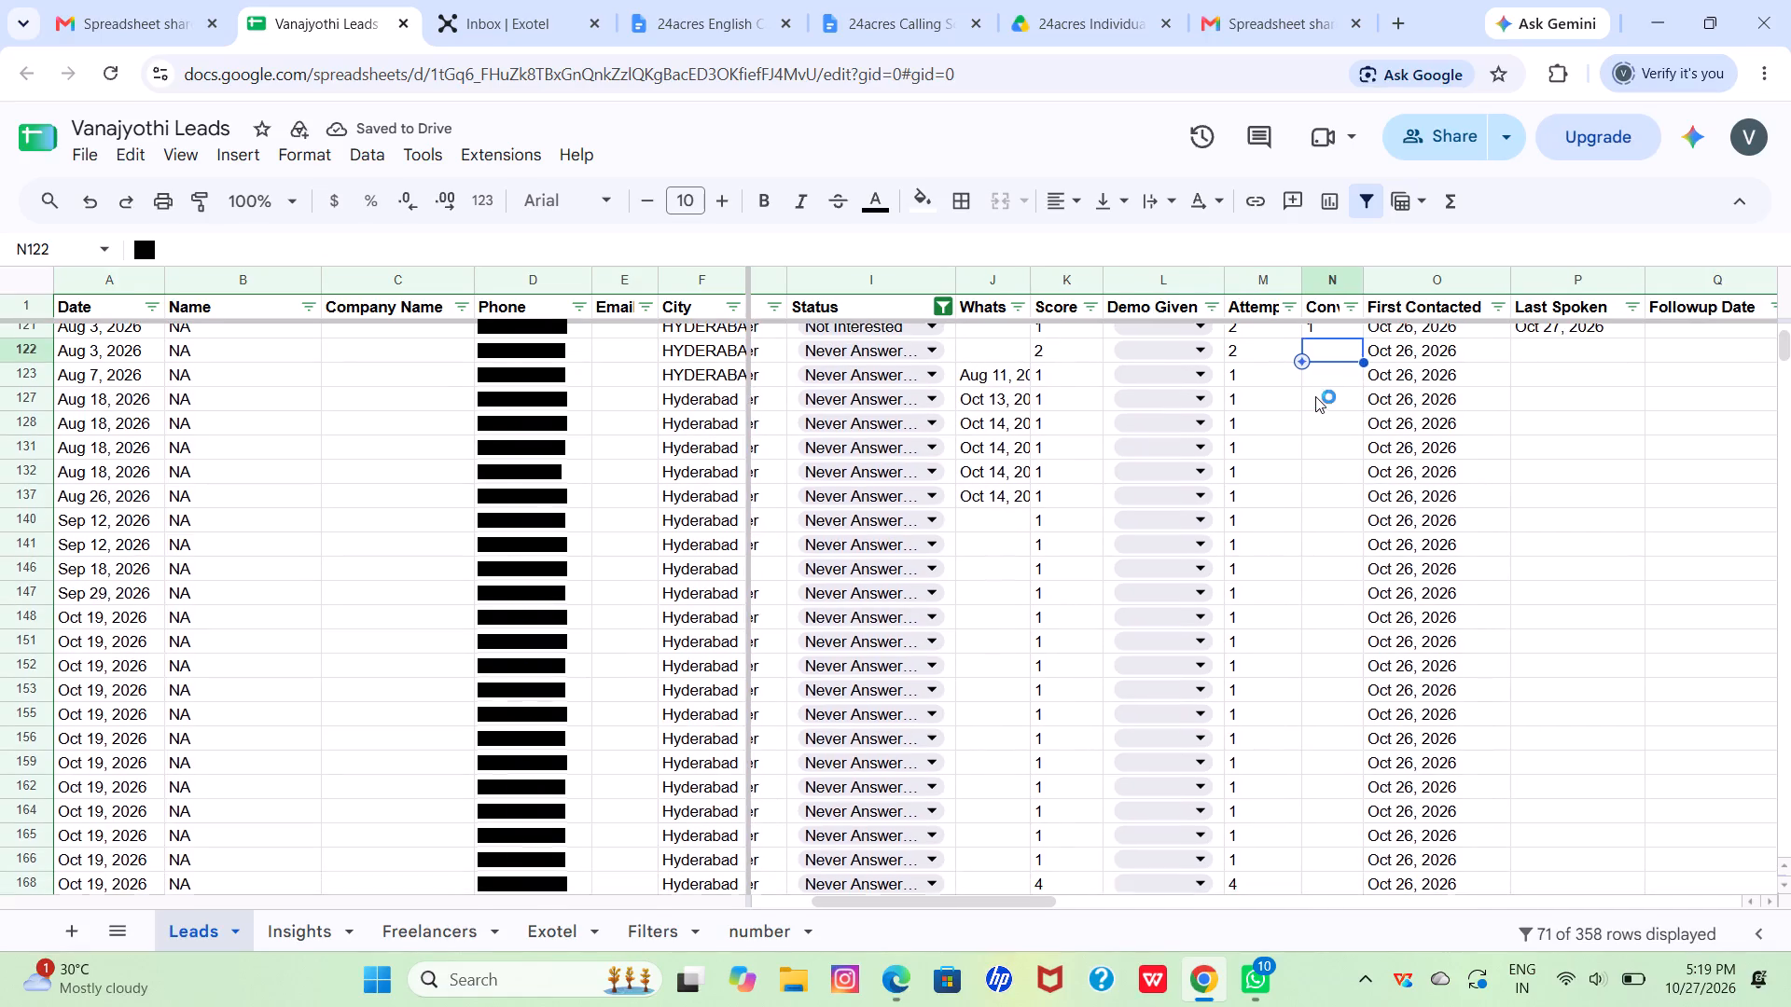
scroll(1315, 396, down, 1)
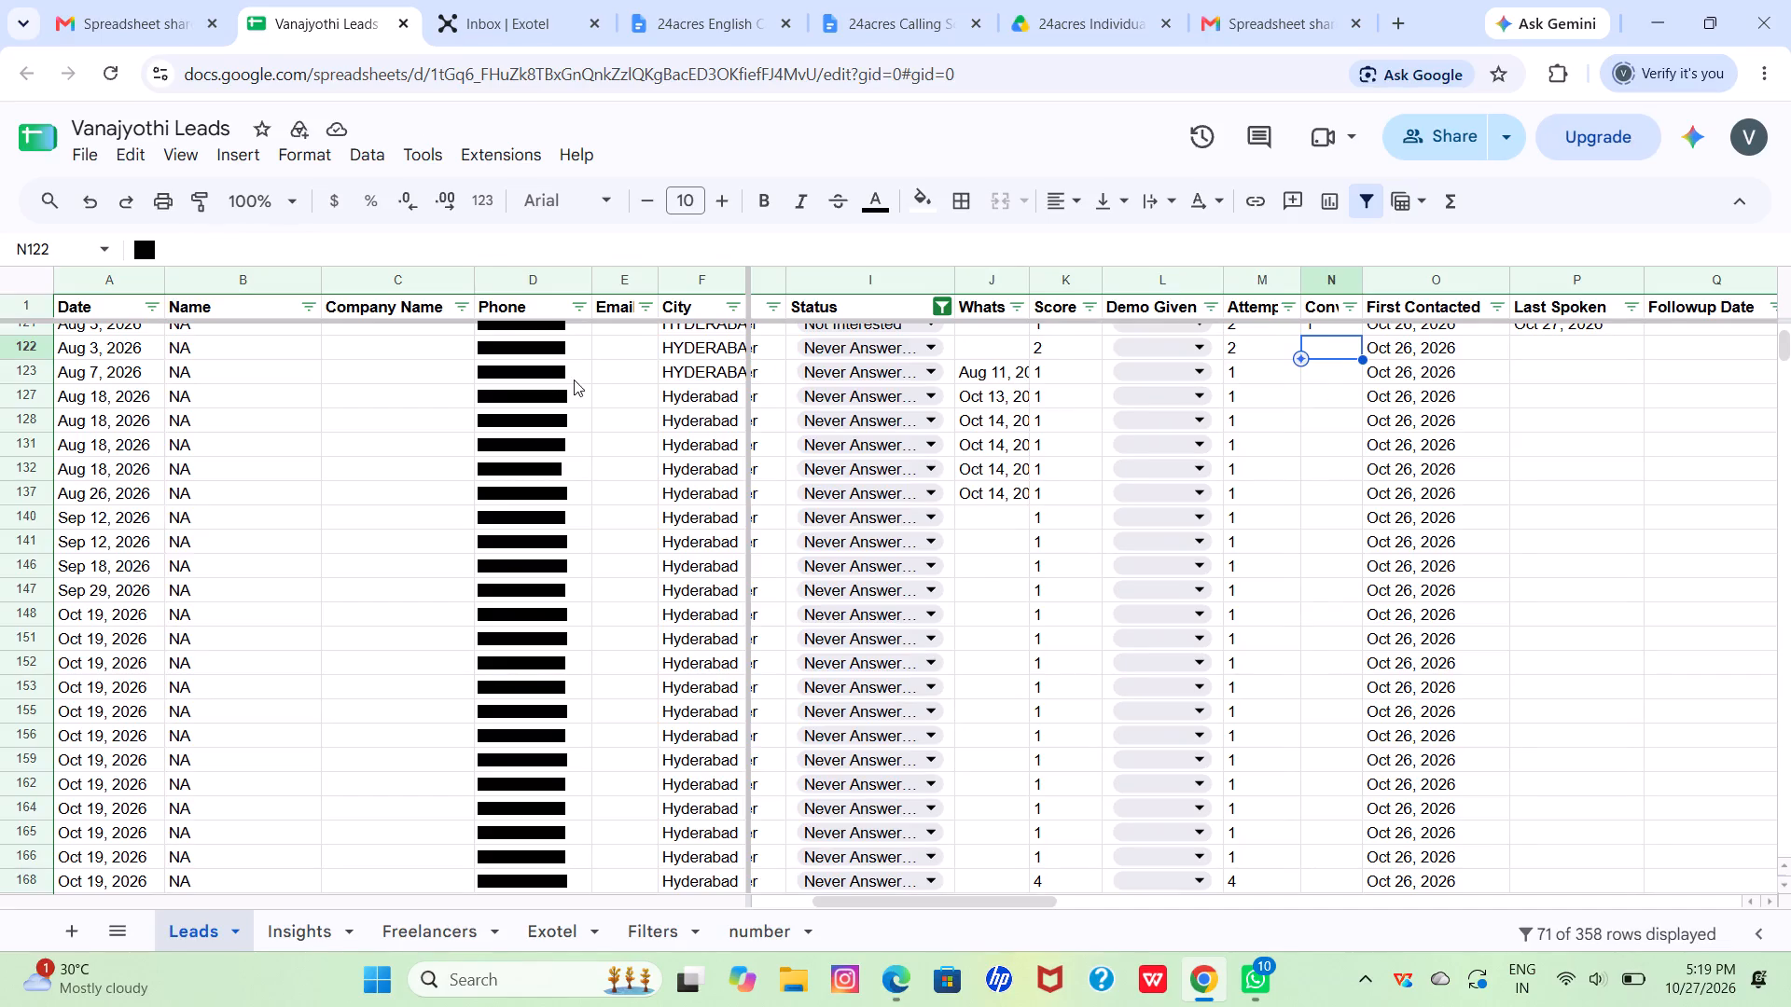
click(544, 374)
key(ctrl+c)
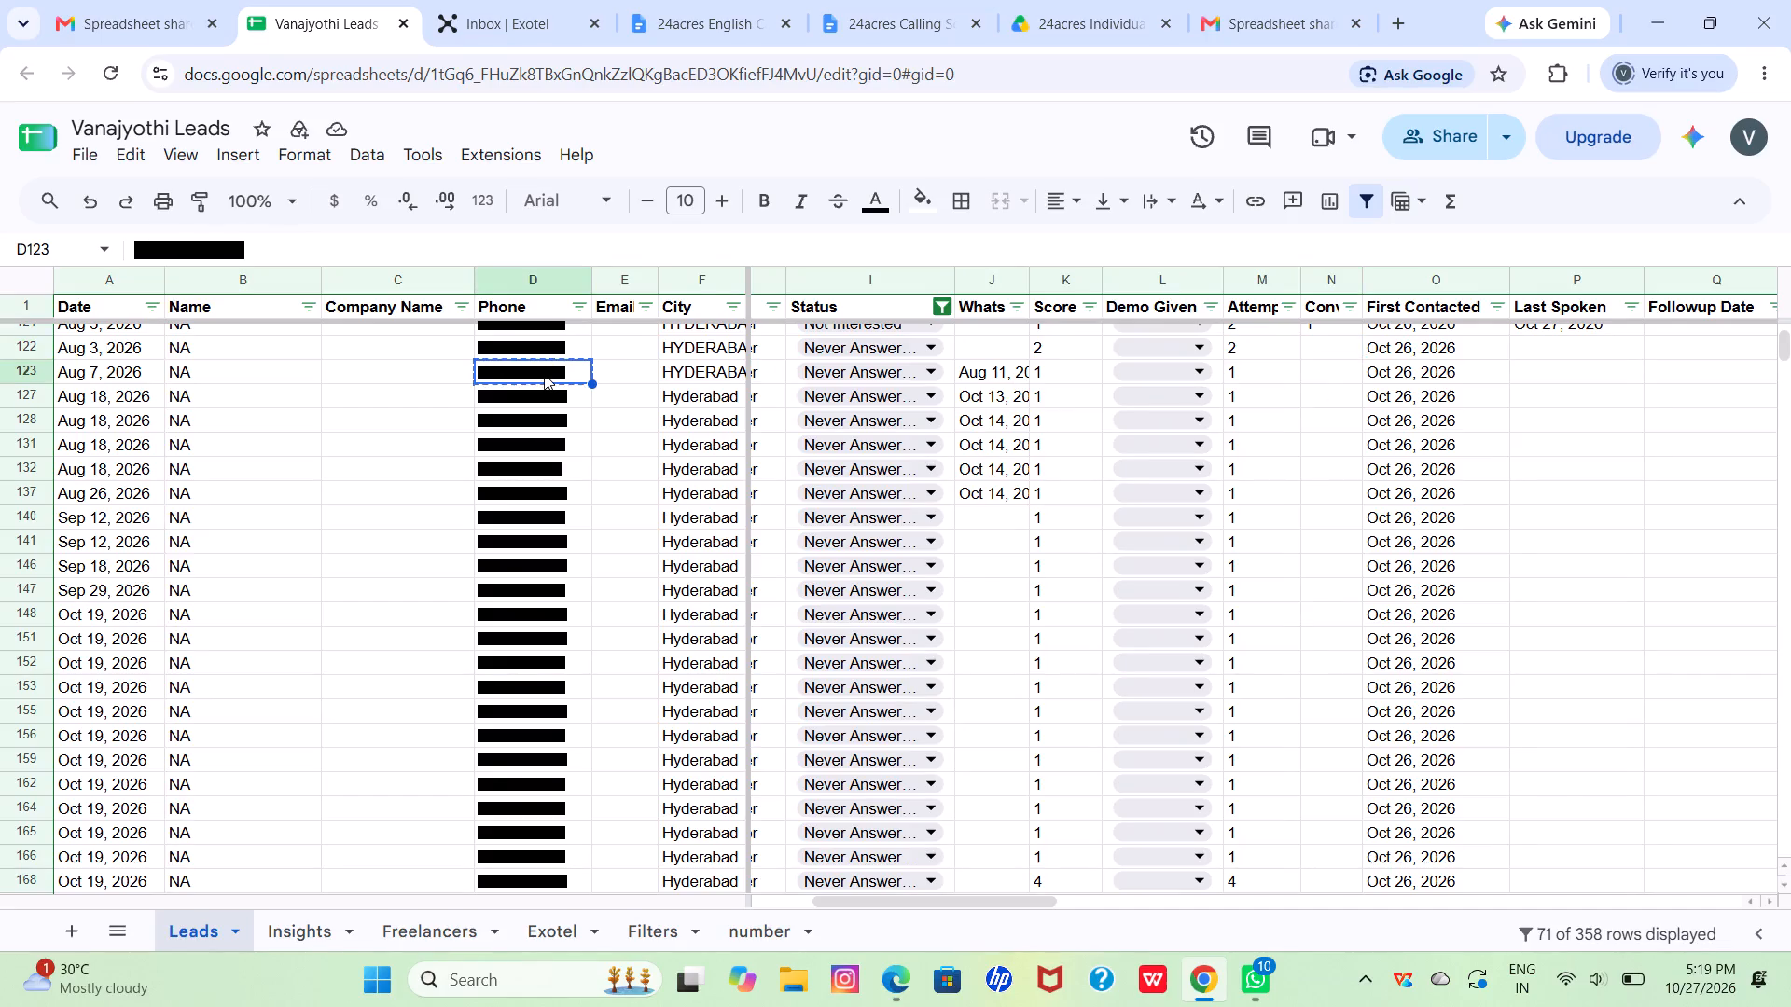
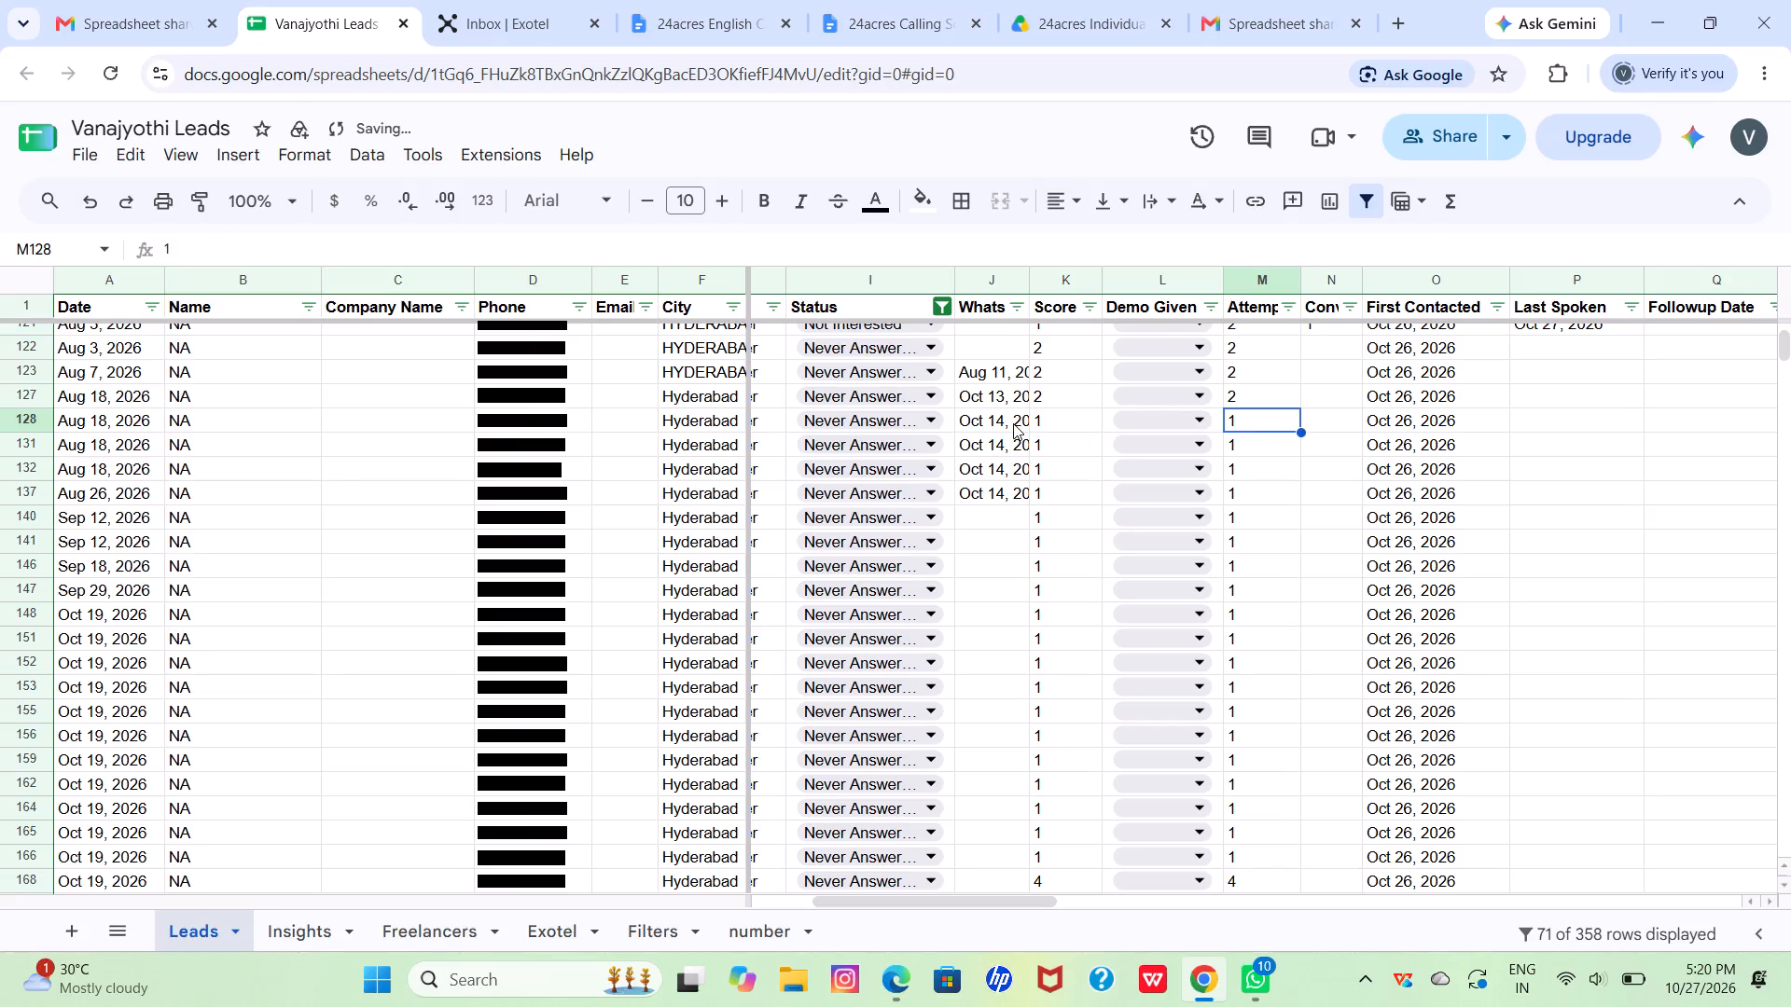
Copy the phone number of the Aug 18, 2026 Never Answered lead in row 128.
click(550, 432)
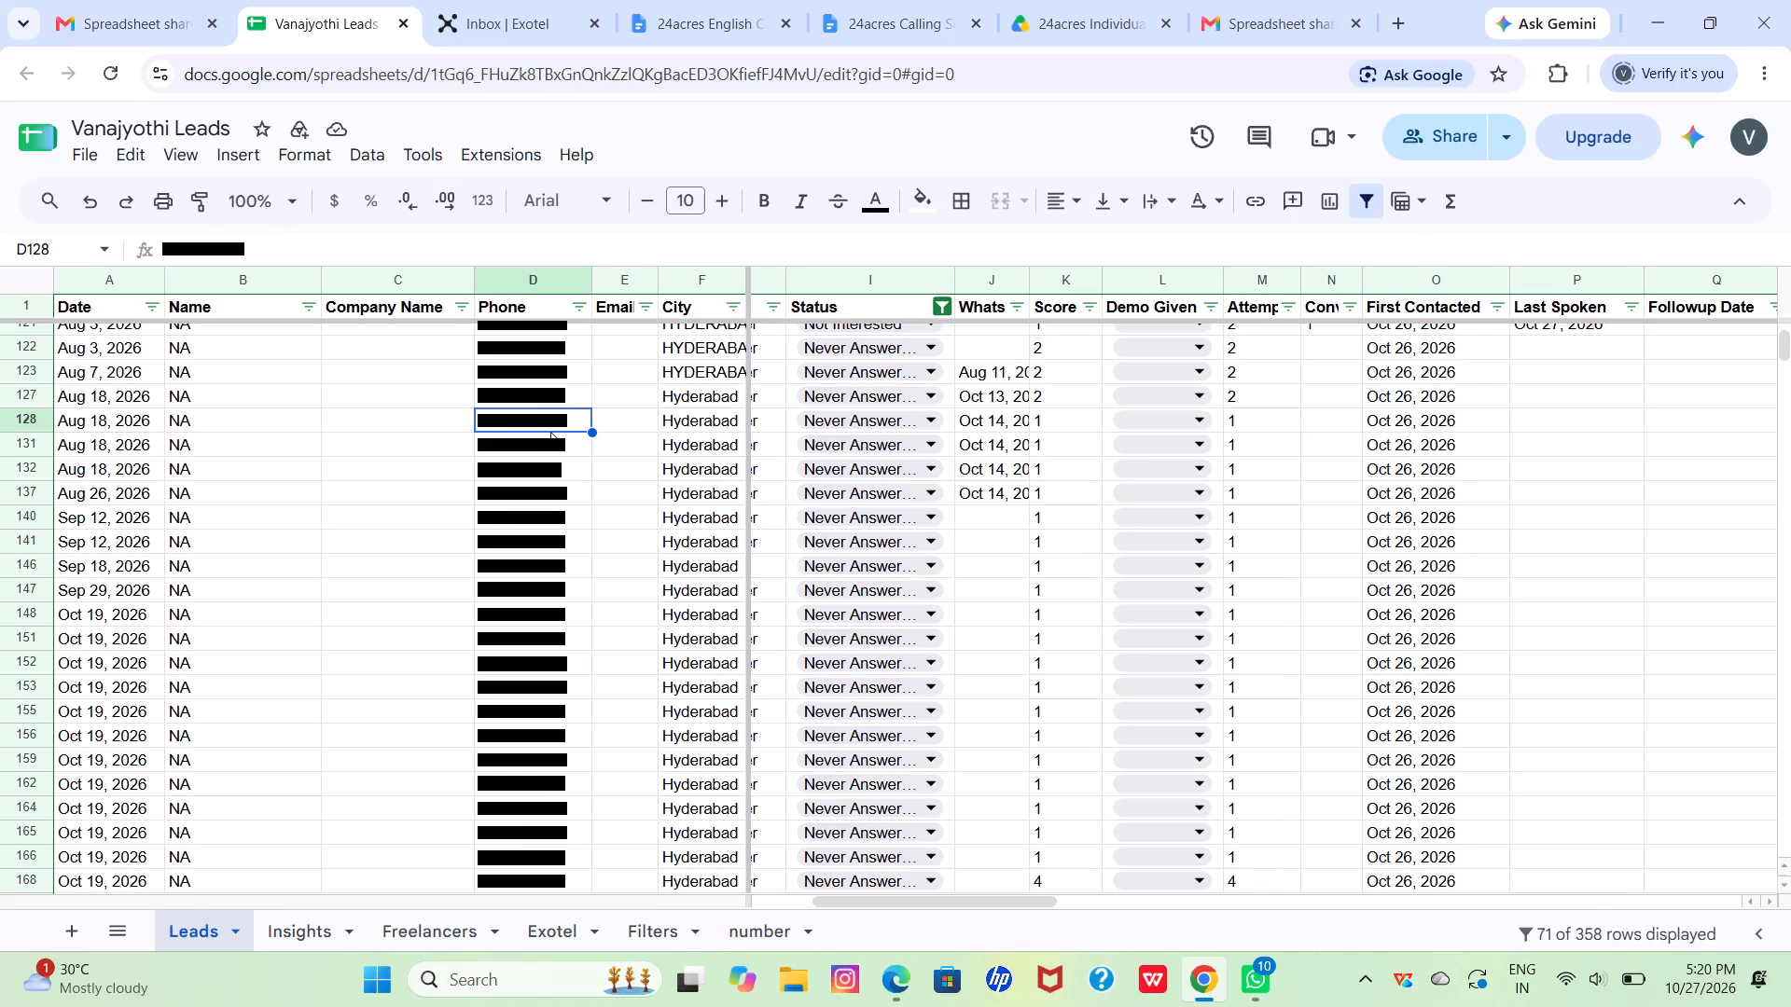
key(ctrl+c)
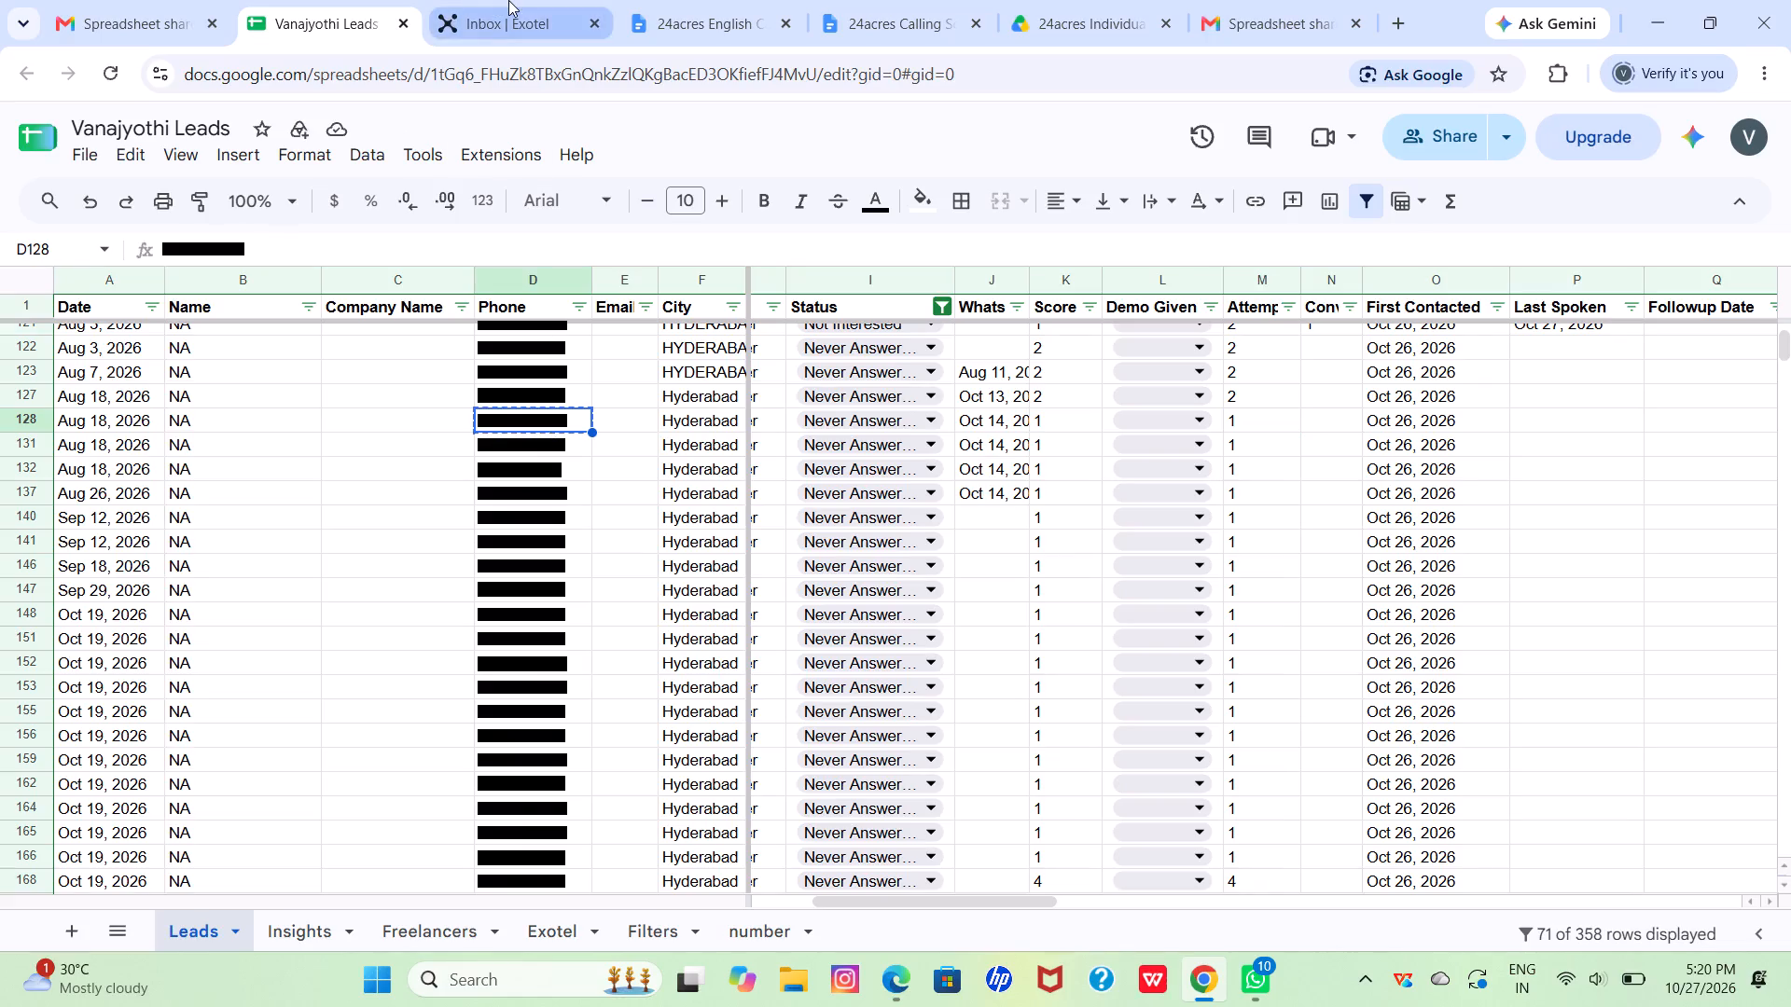
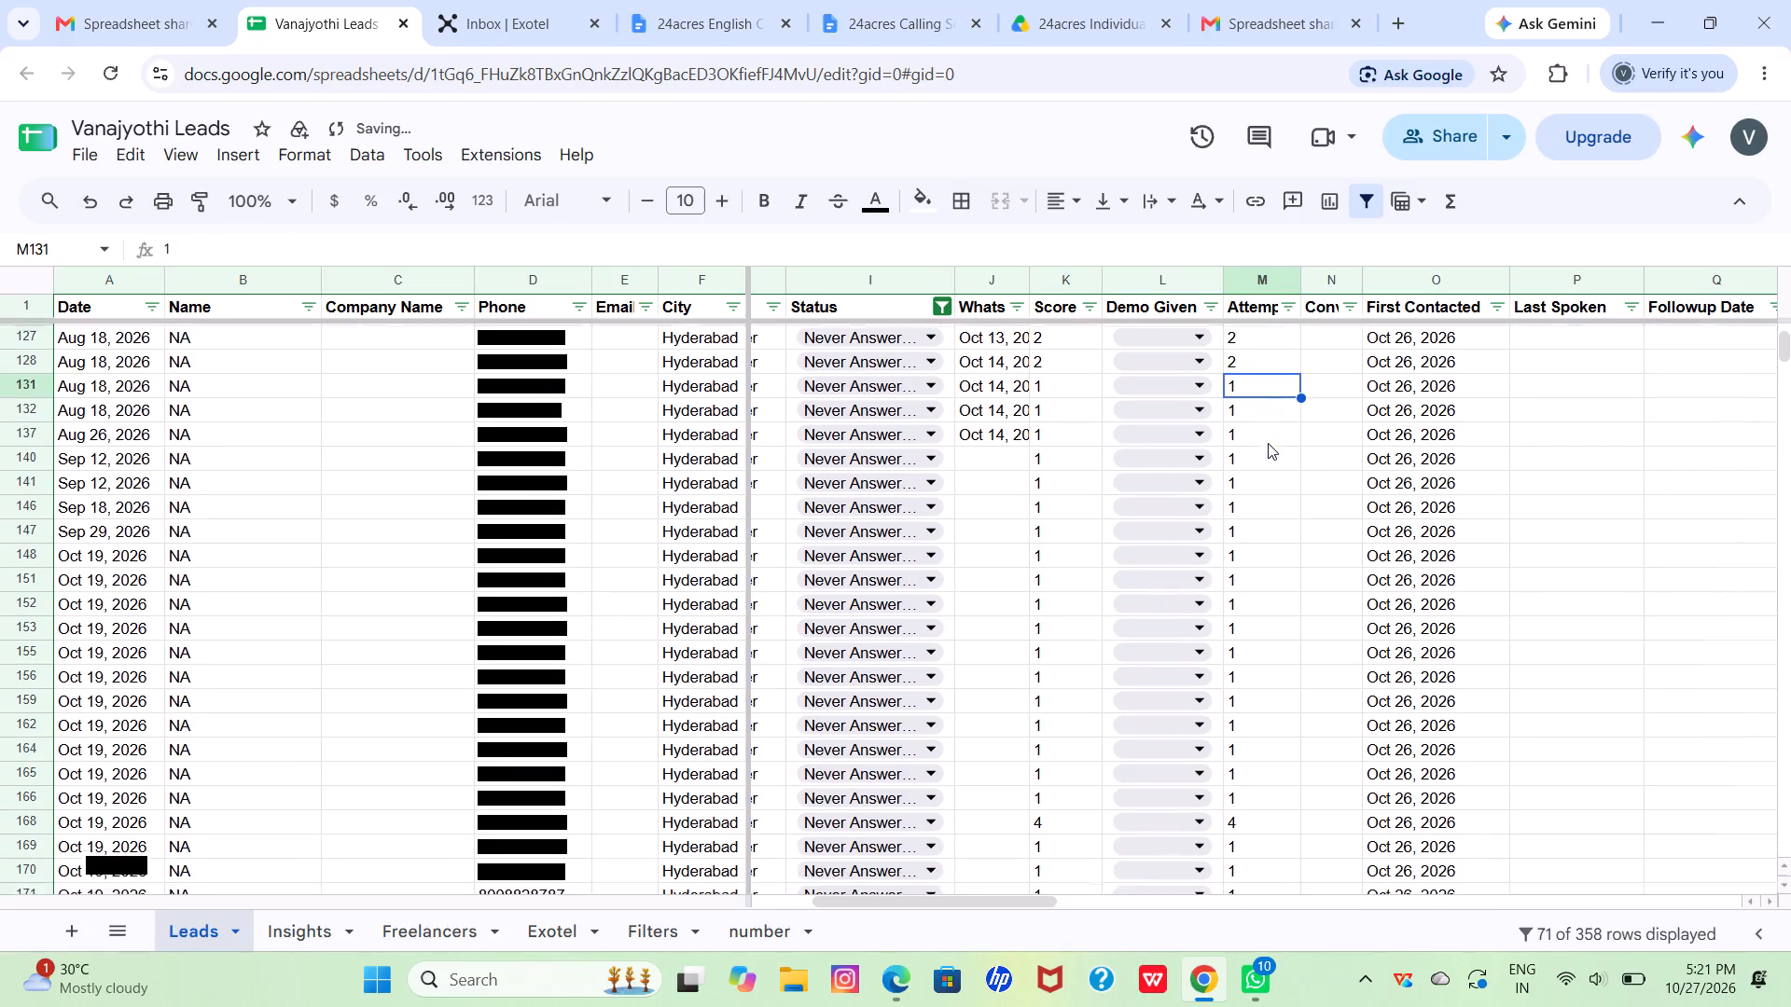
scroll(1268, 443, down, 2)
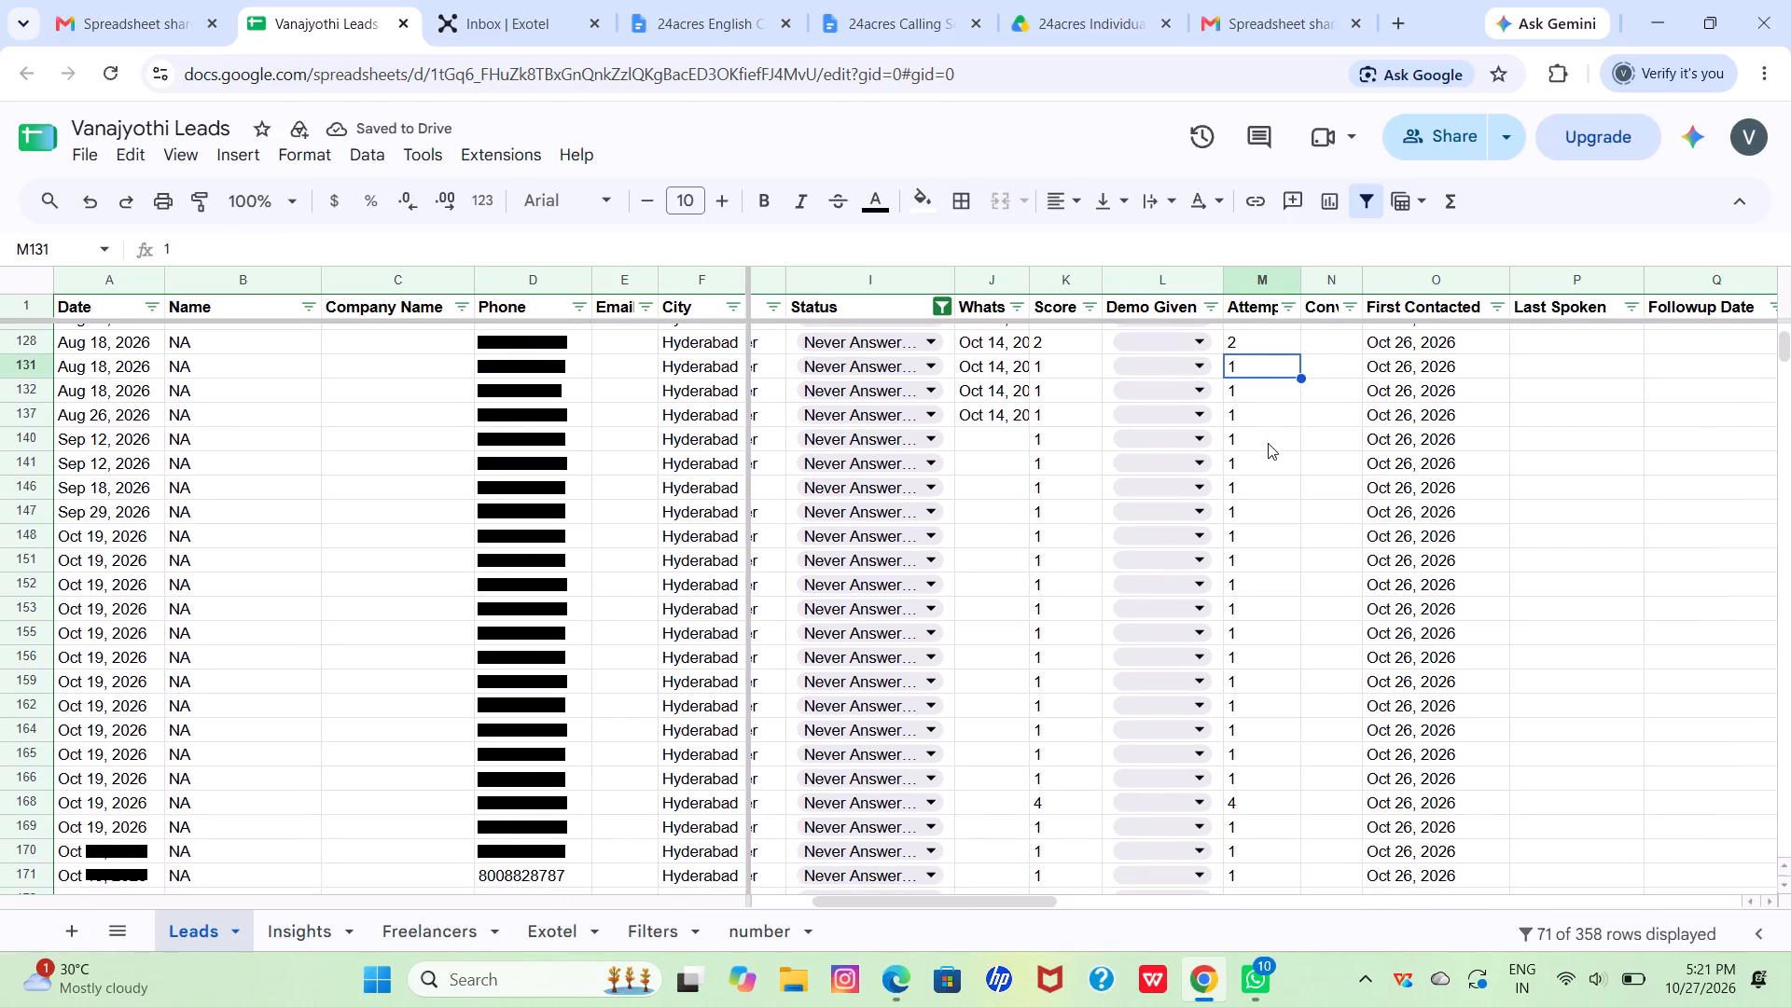
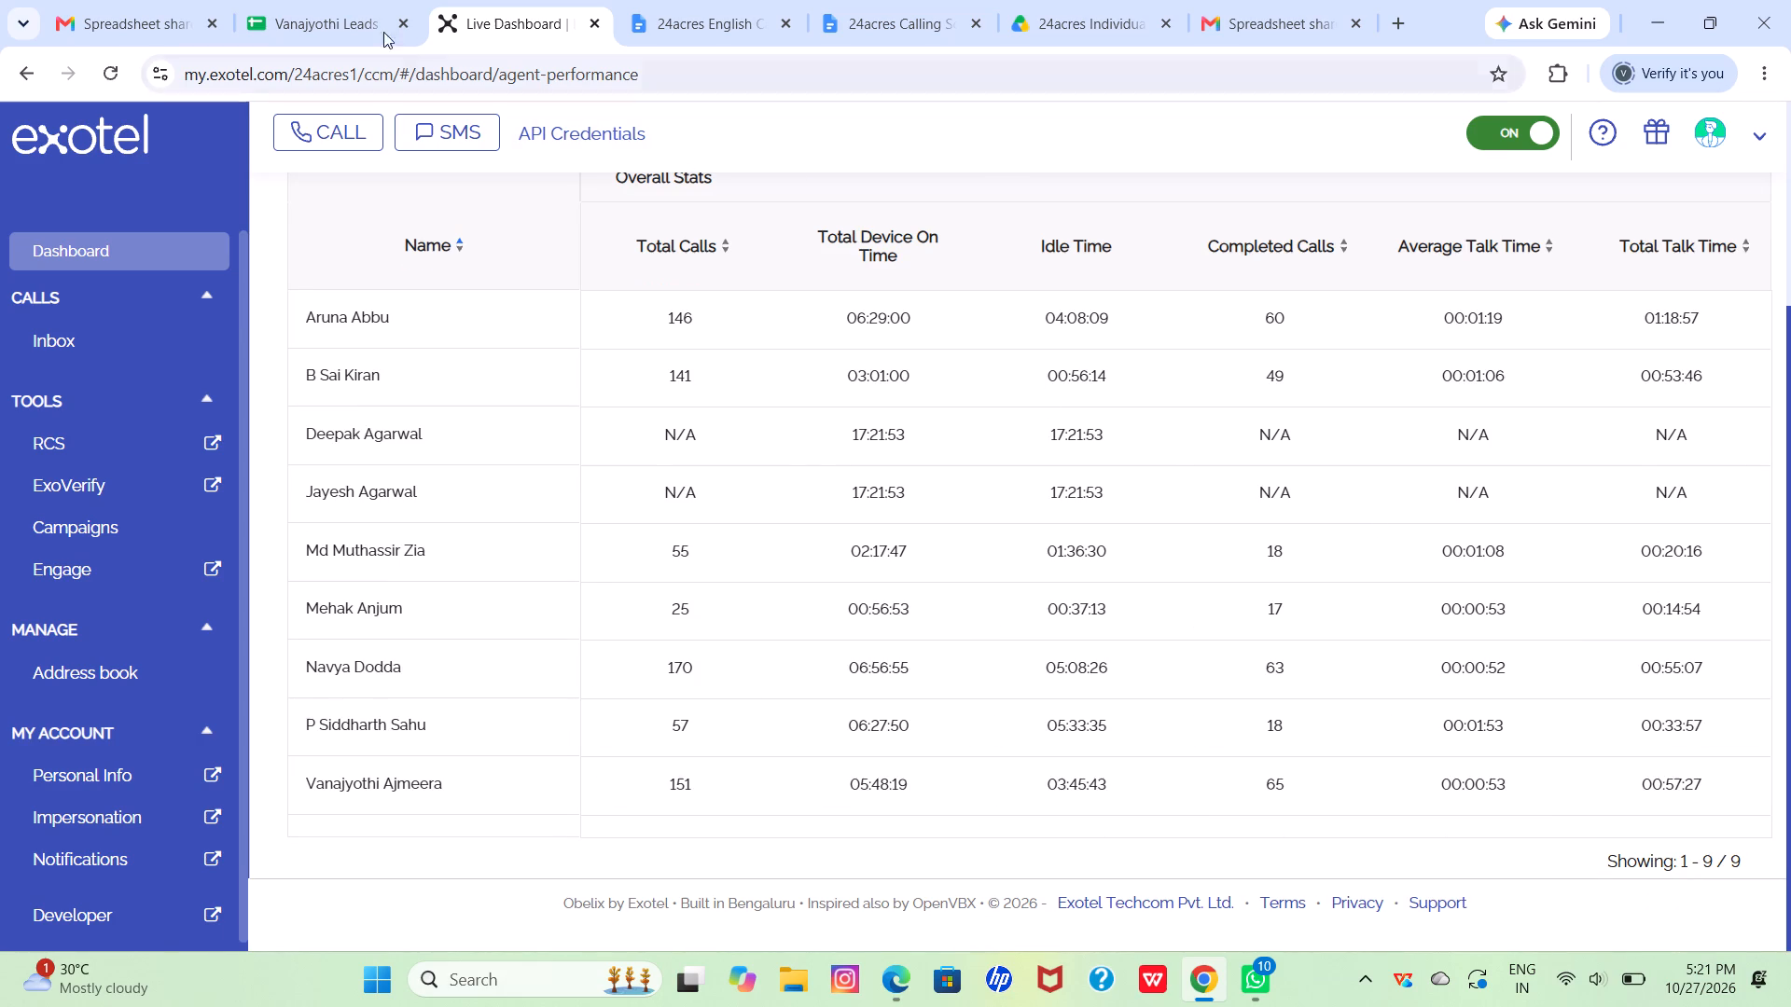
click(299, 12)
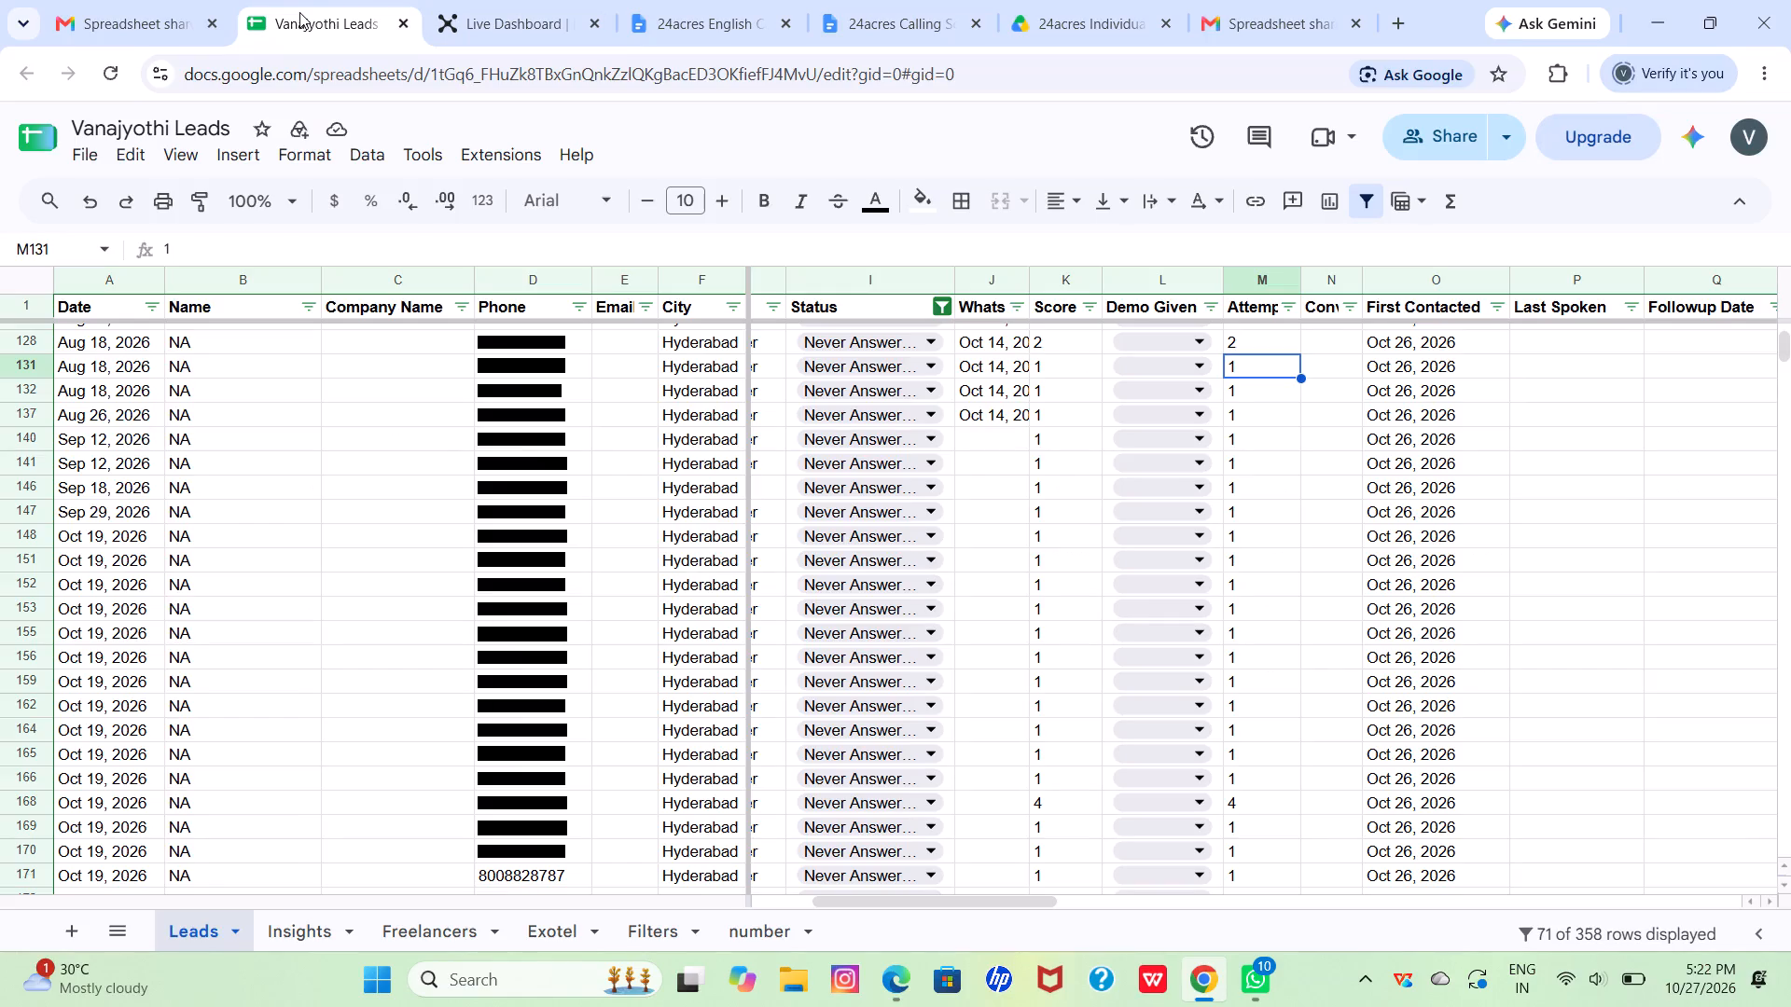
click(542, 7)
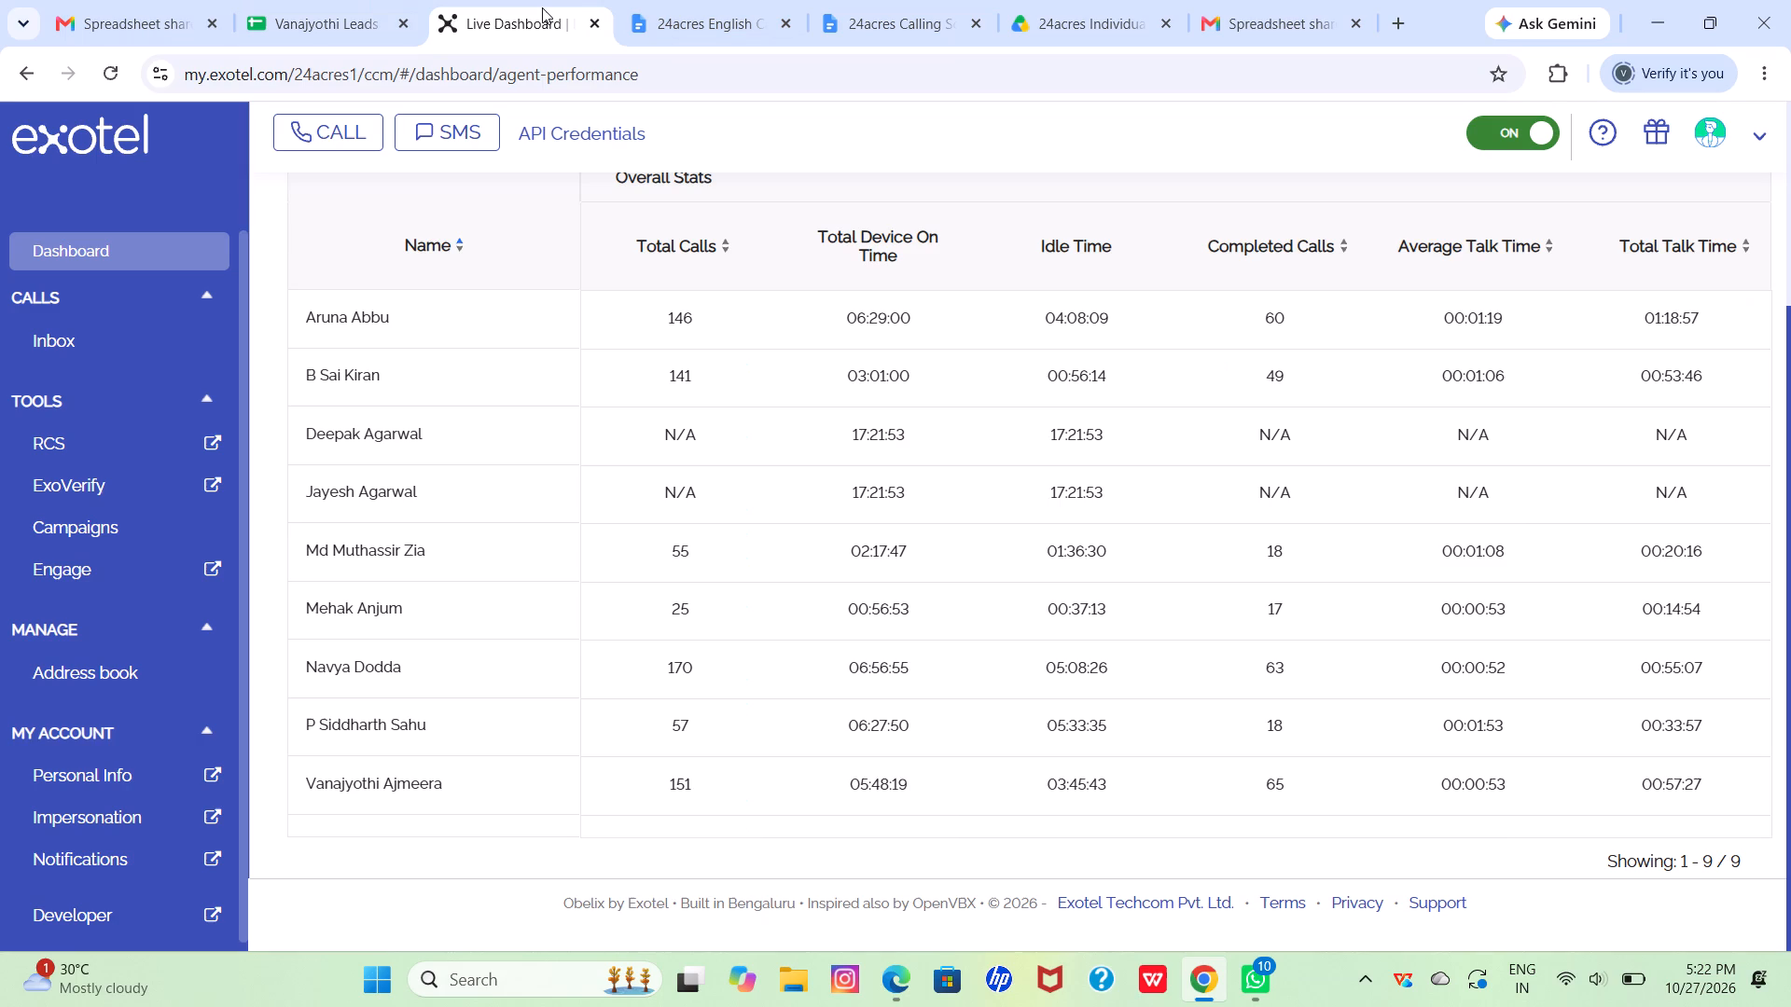
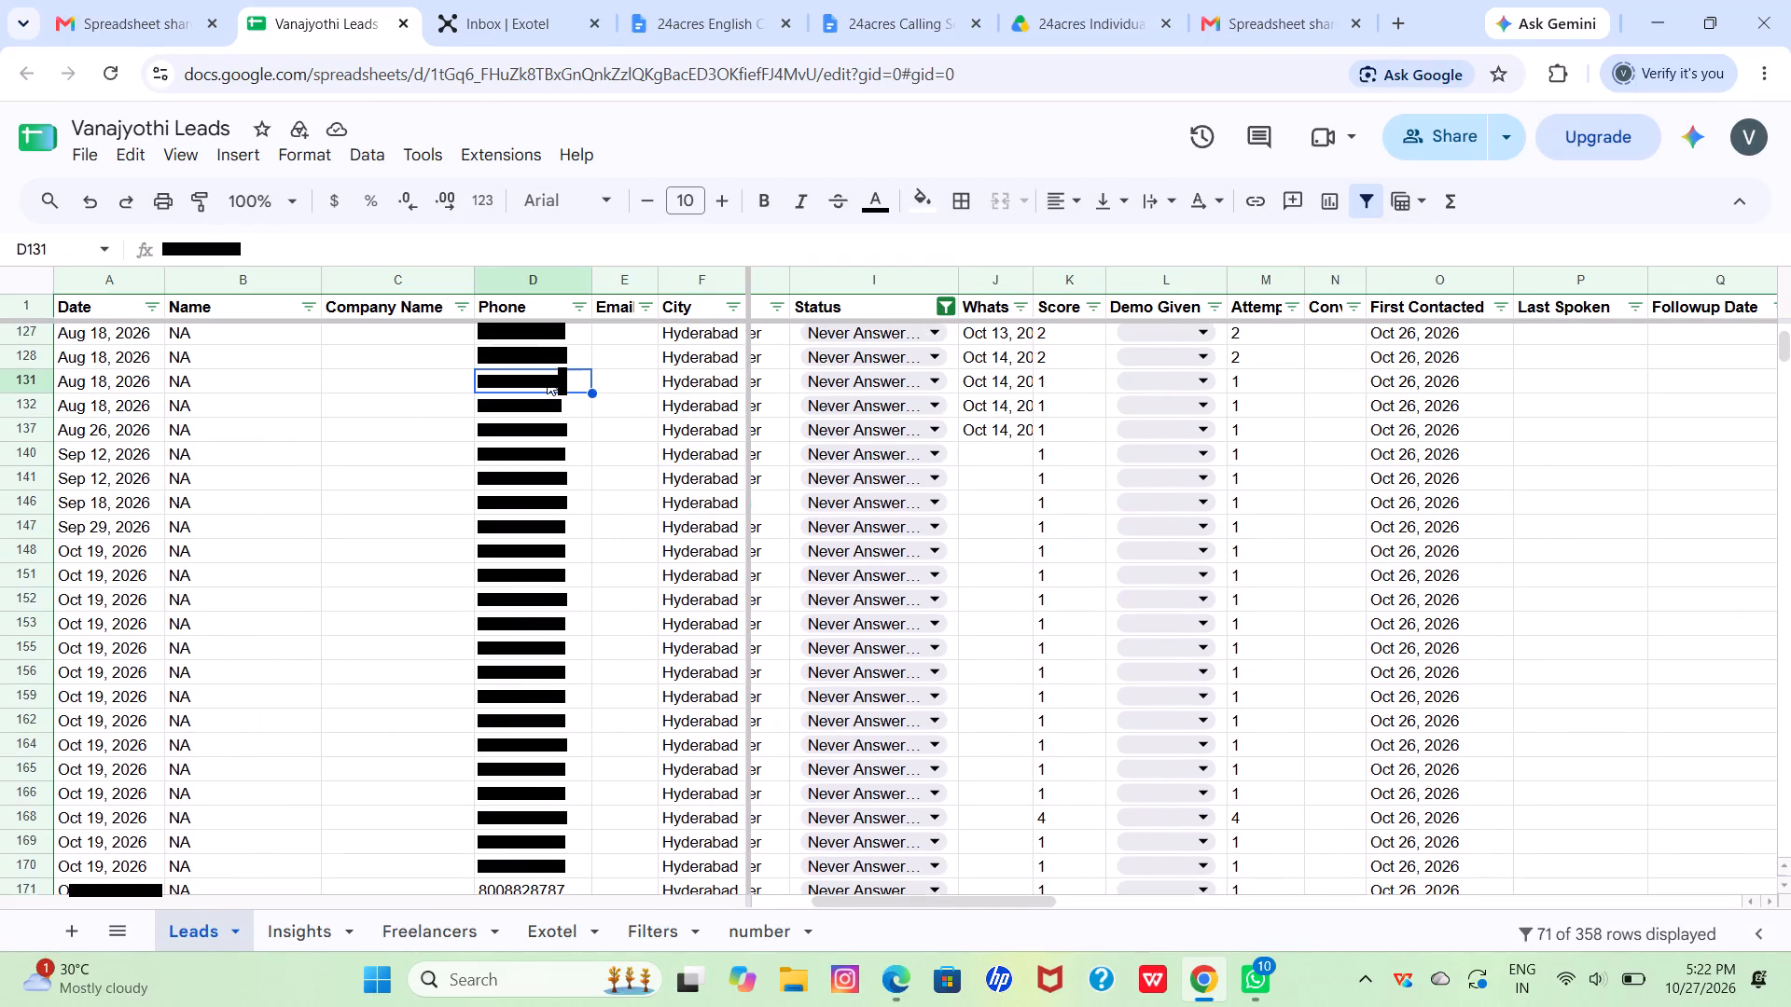
Copy the phone number of the Never Answered lead in row 131 of the Leads sheet.
scroll(547, 379, down, 1)
key(ctrl+c)
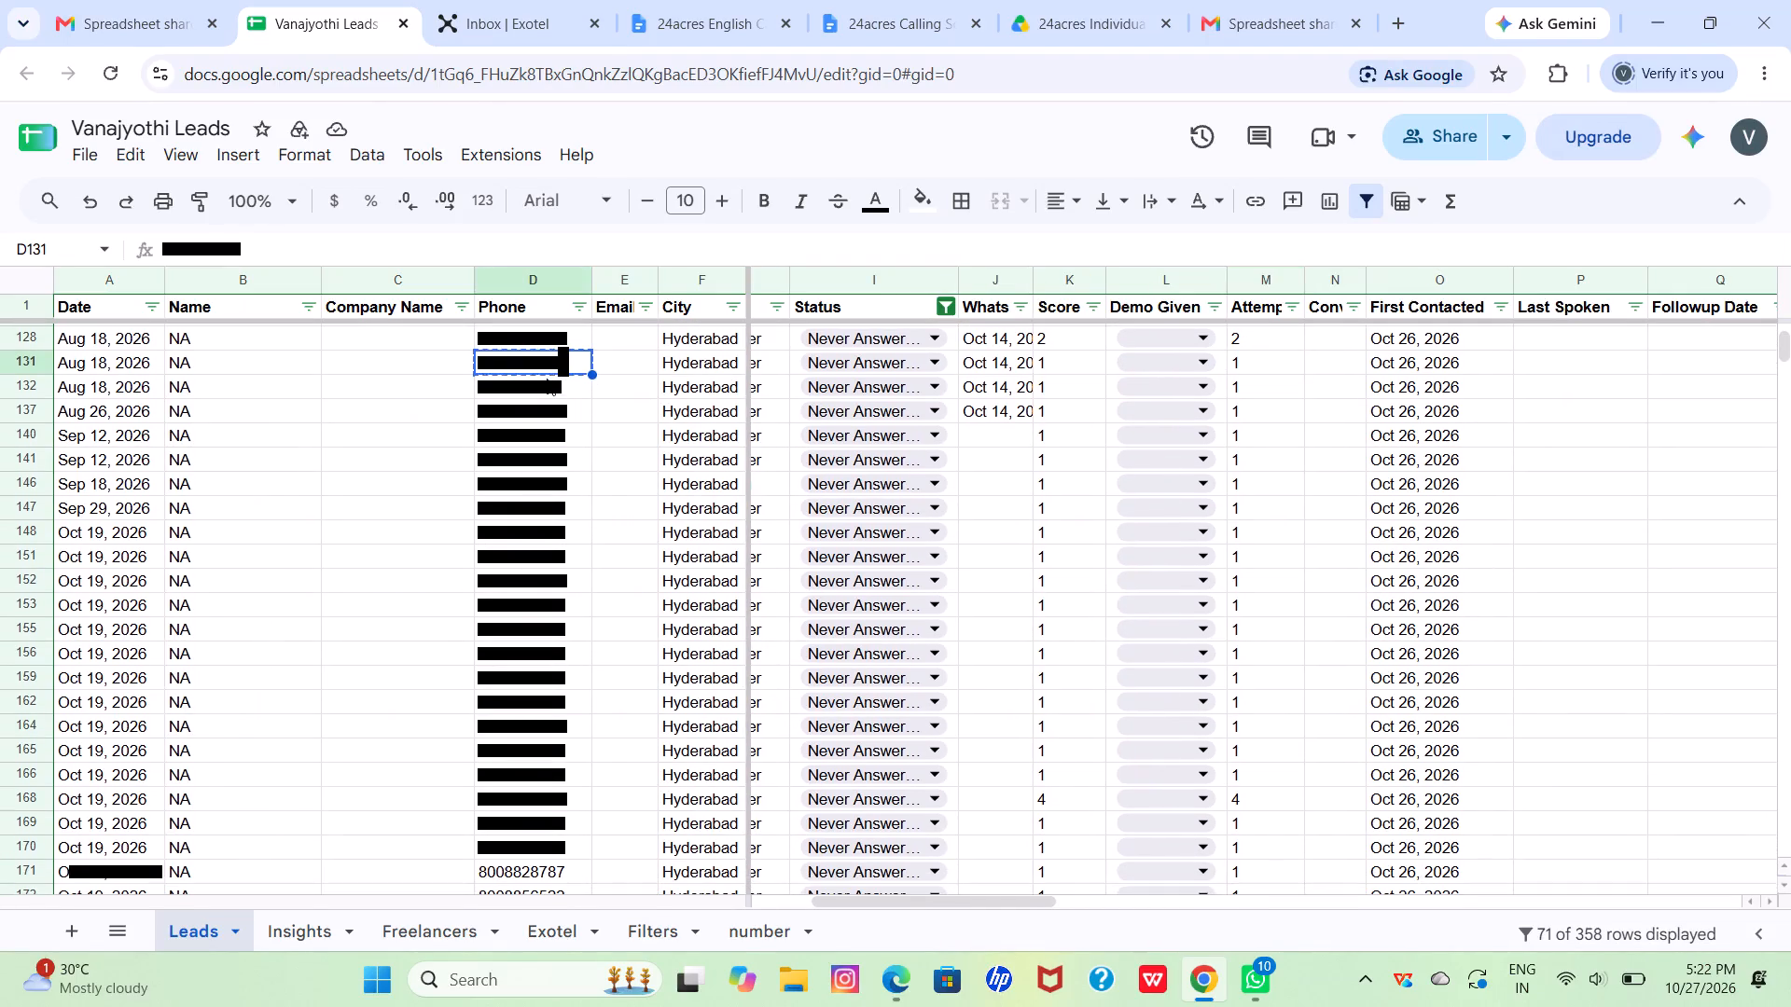
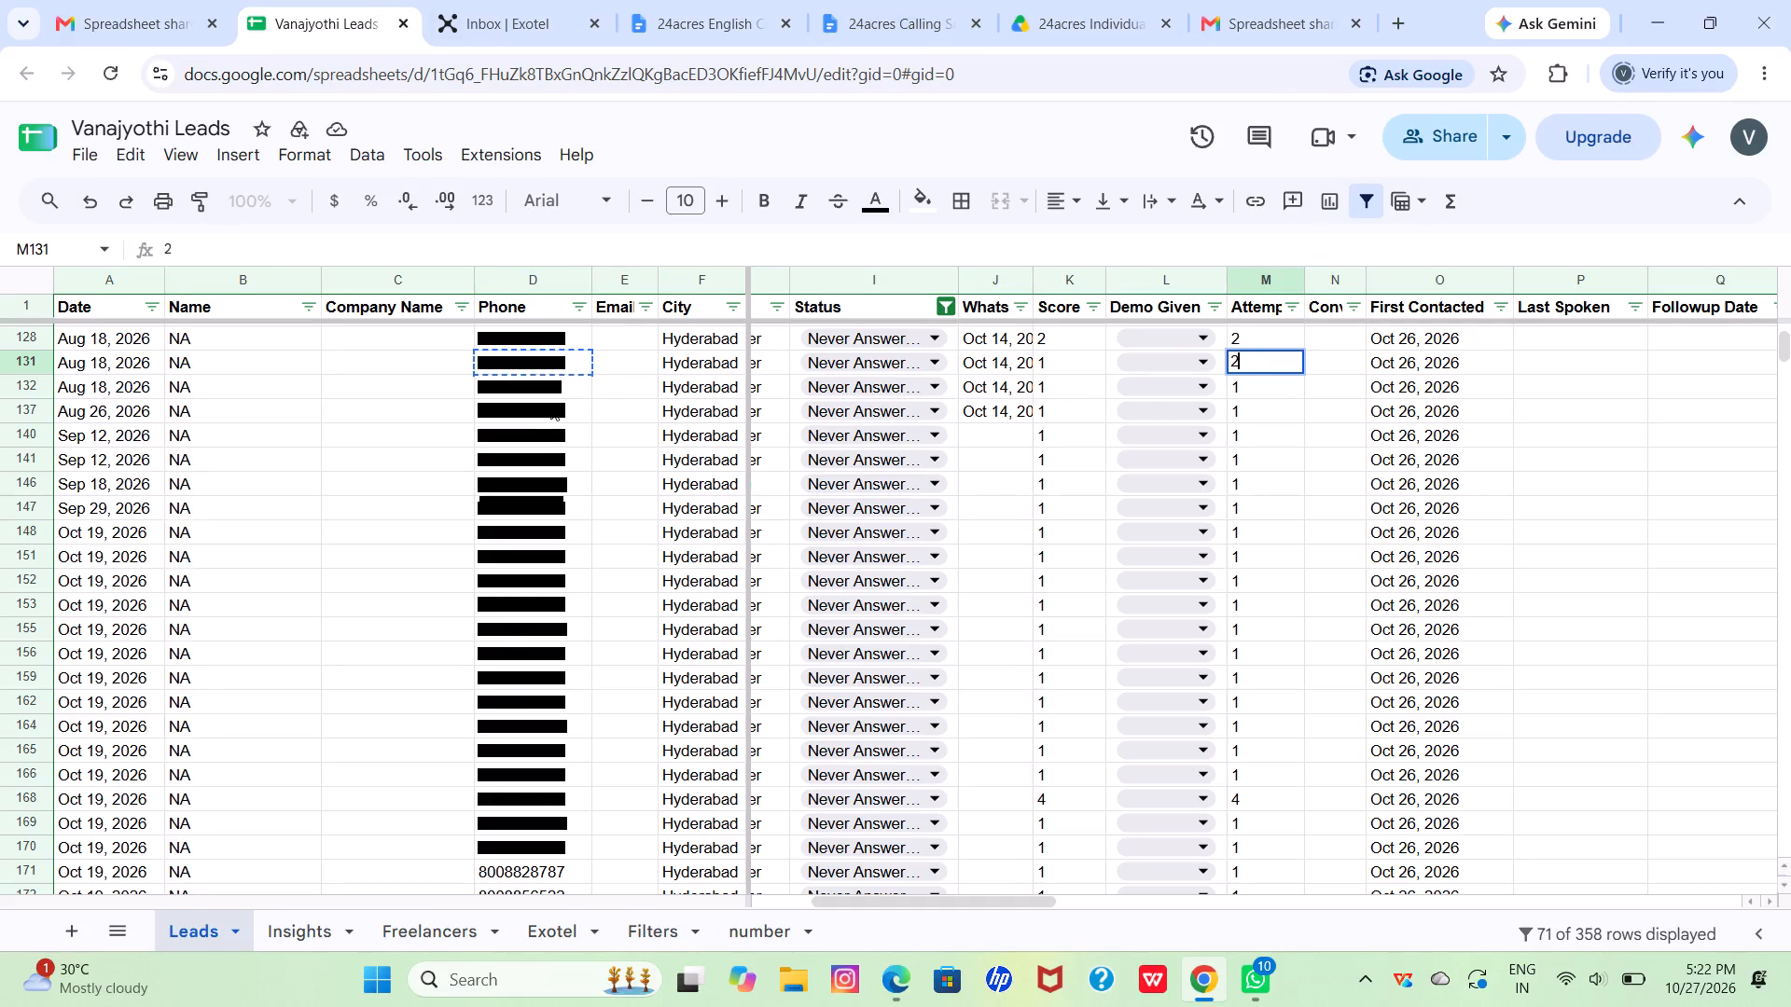
Copy the phone number of the Never Answered lead in row 132 of the Leads sheet.
click(550, 393)
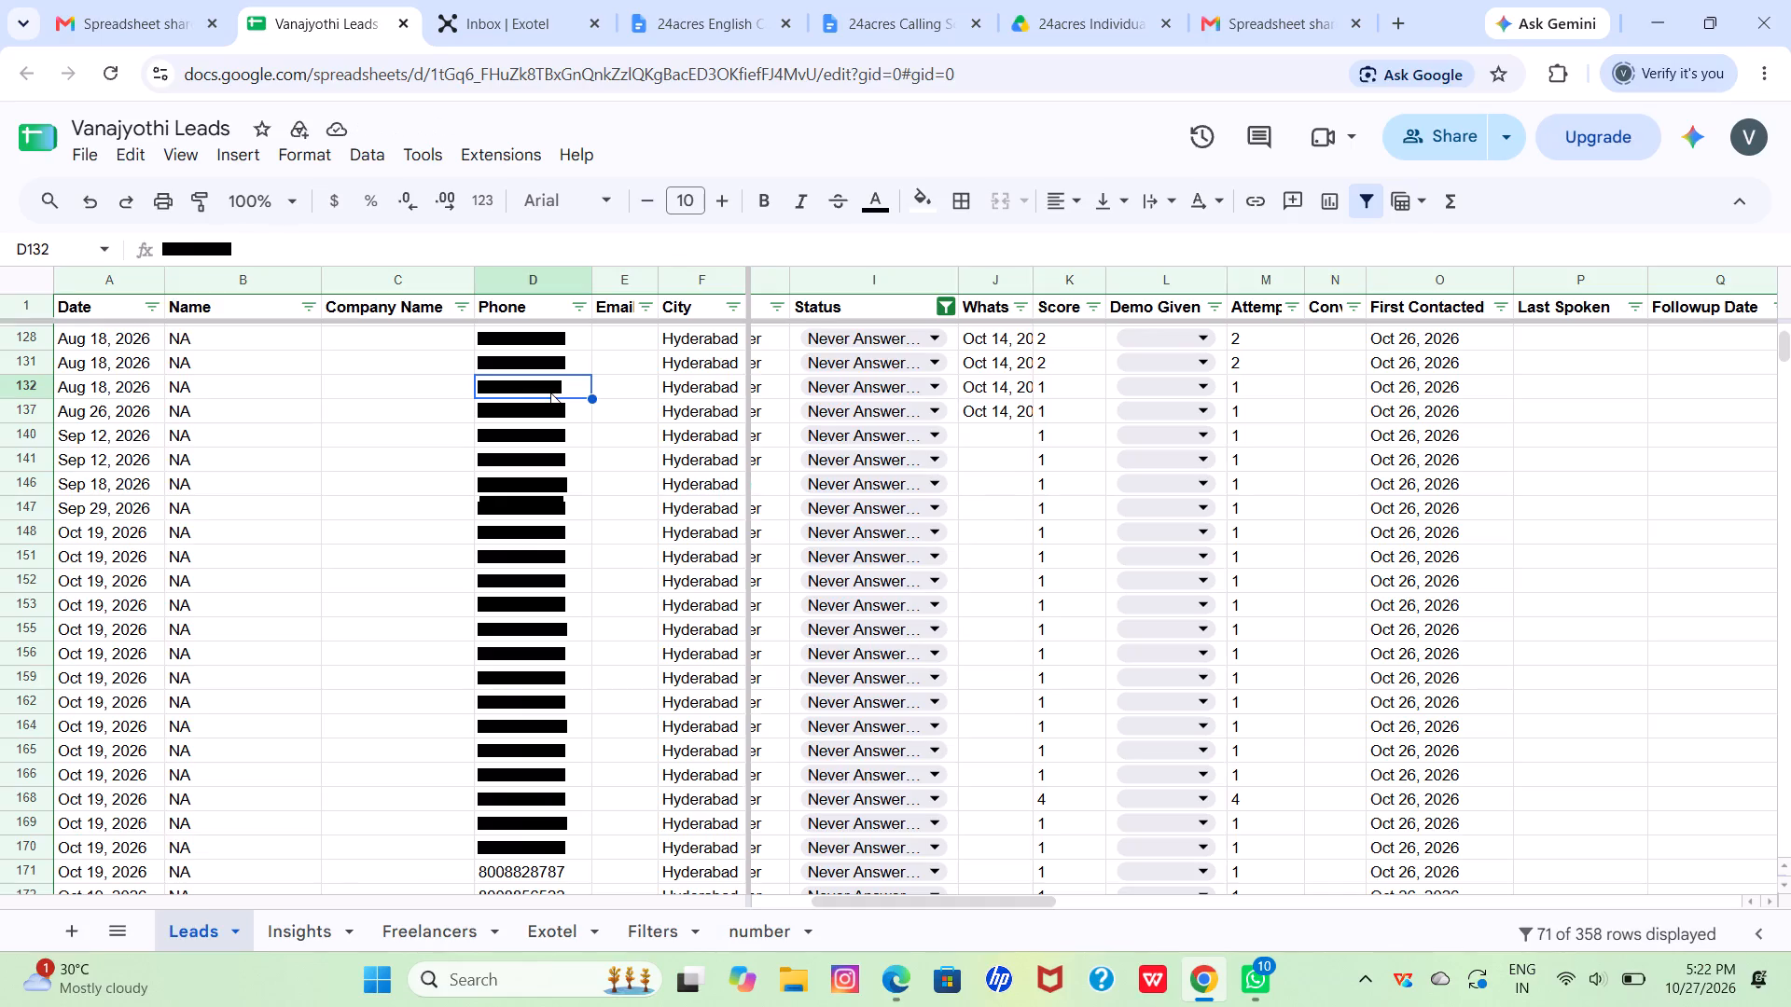
key(ctrl+c)
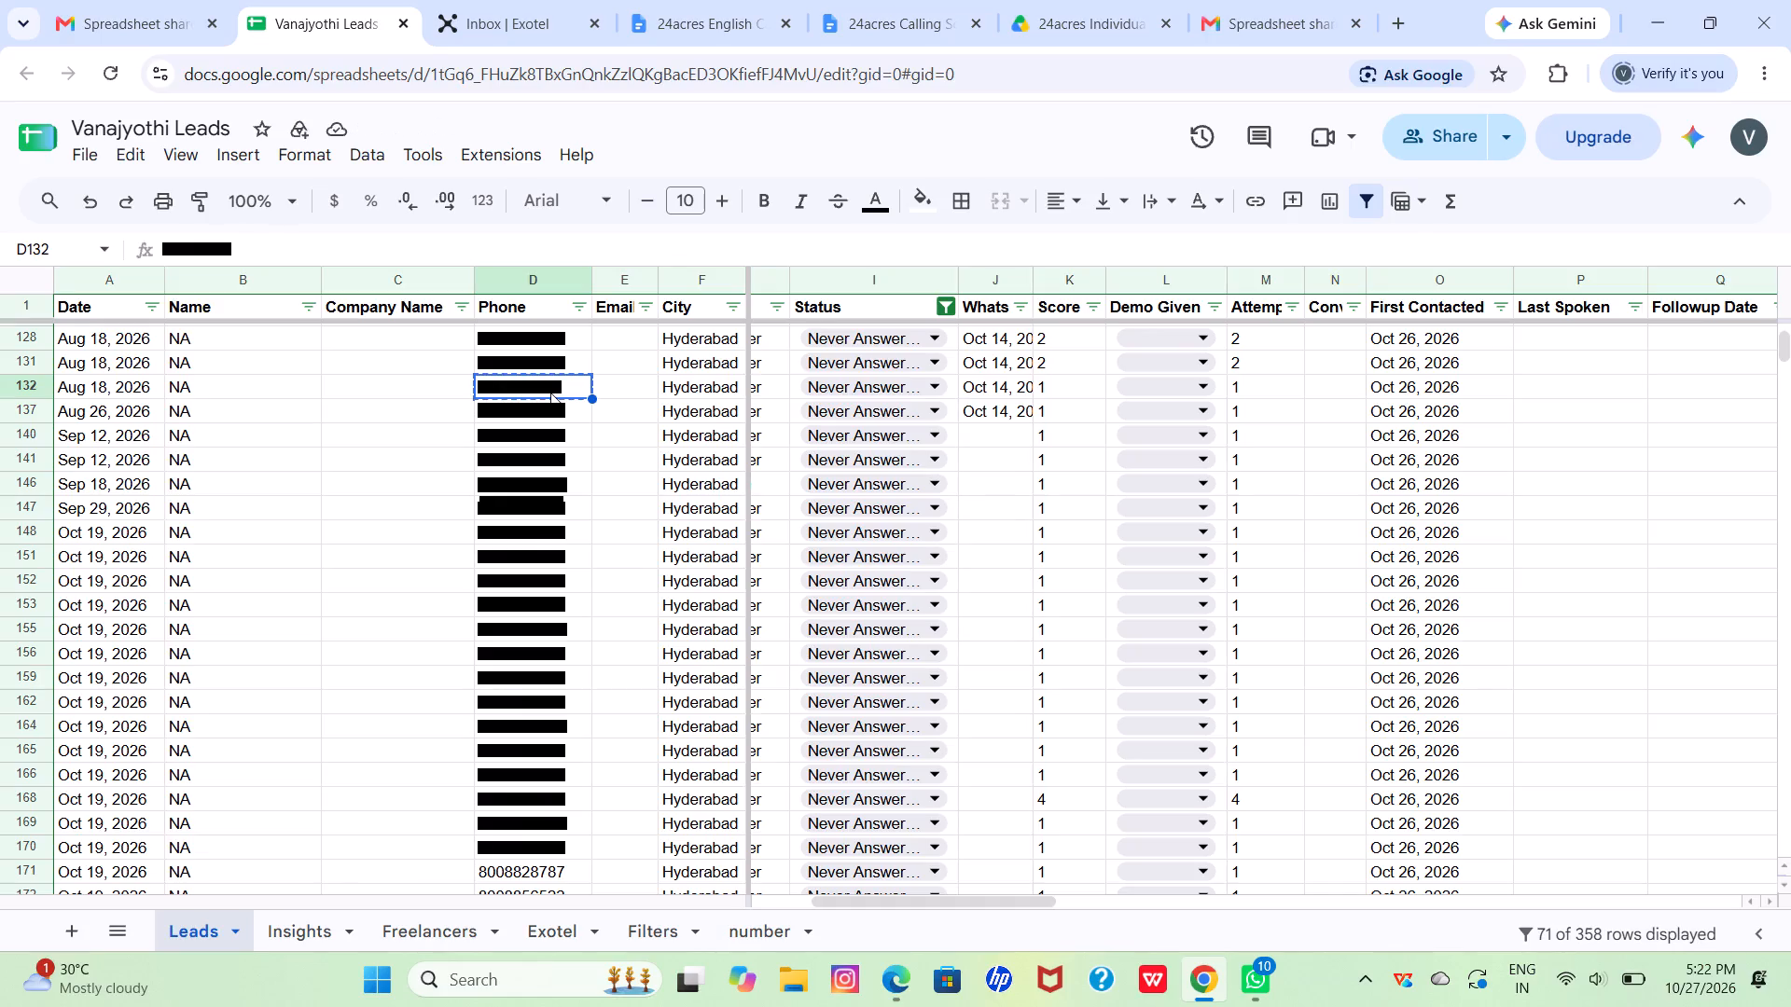
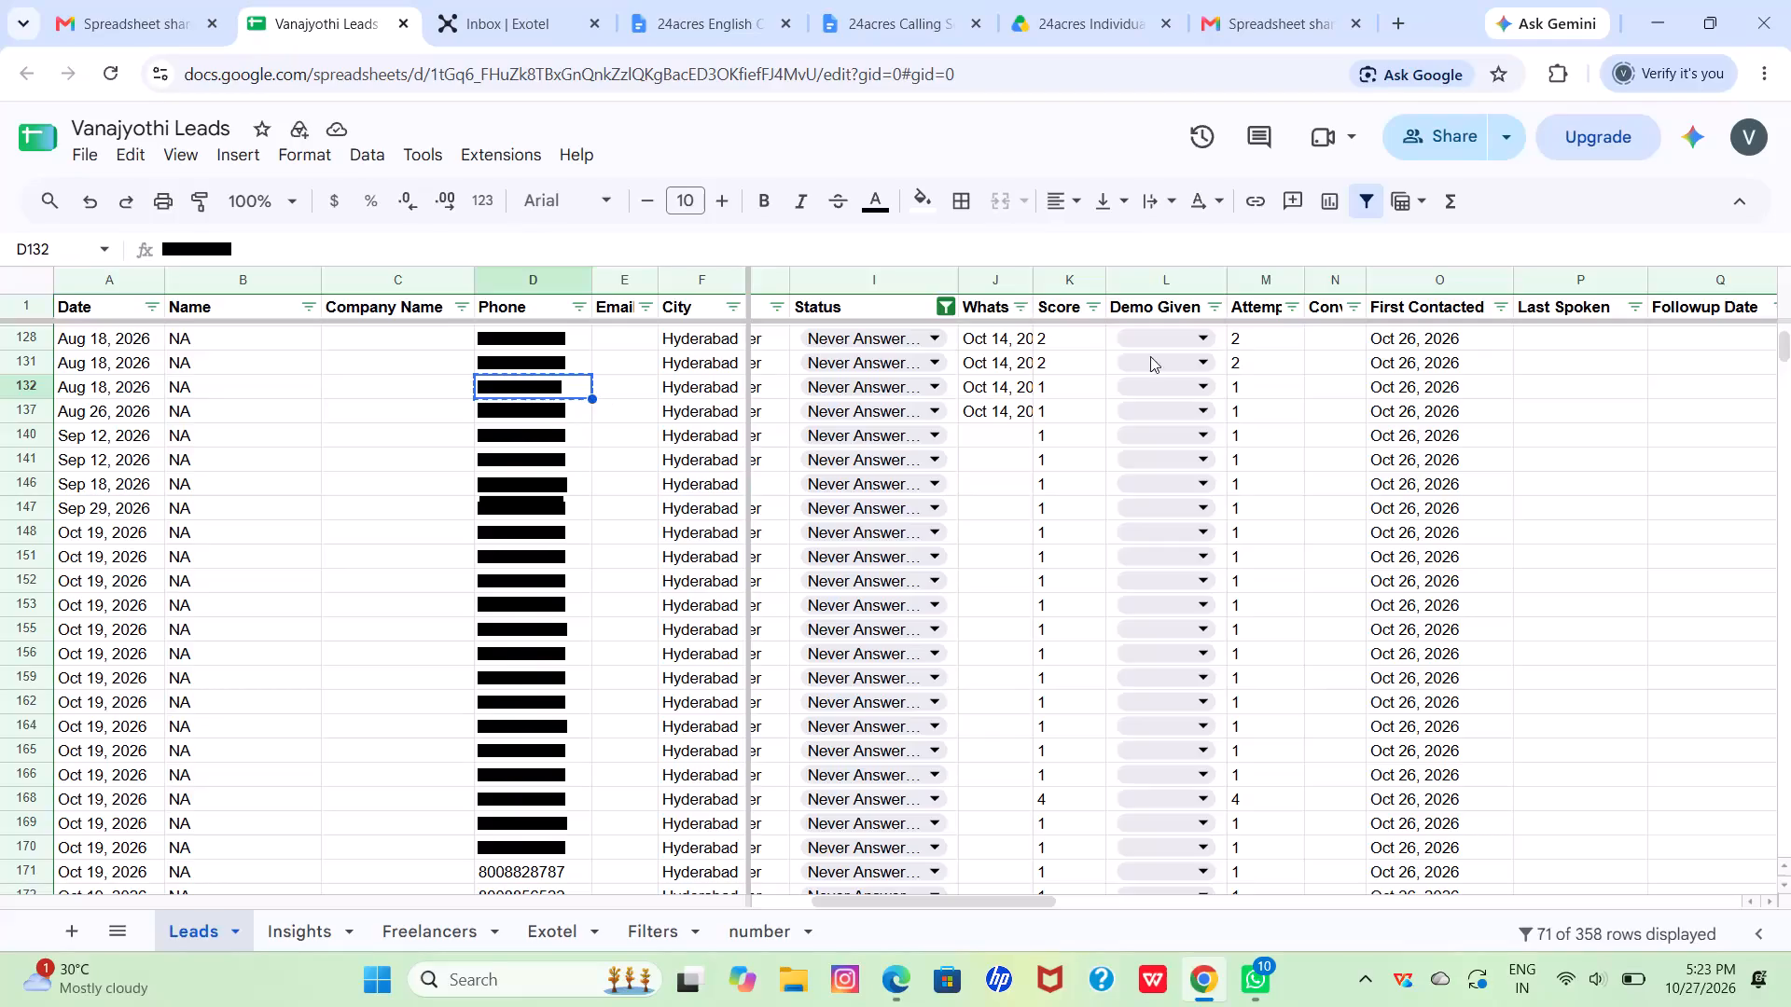
Select the empty conversations cell for the Never Answered lead in row 131 of the Leads sheet.
click(1347, 369)
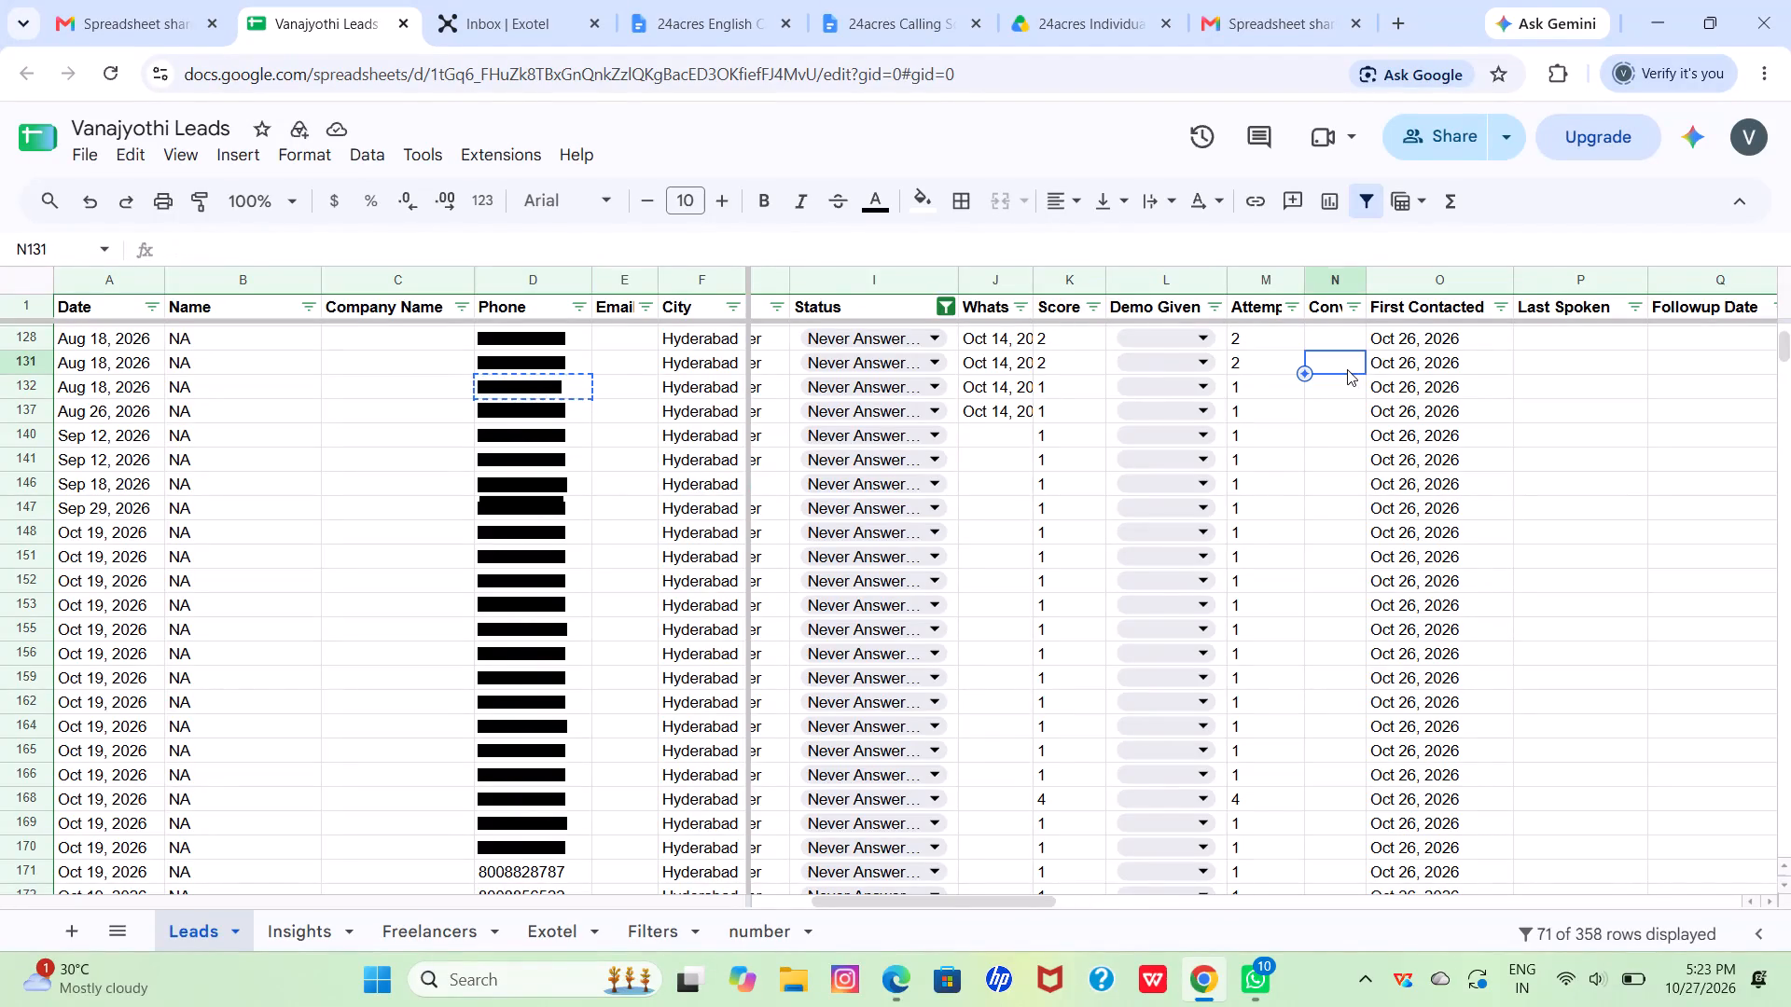
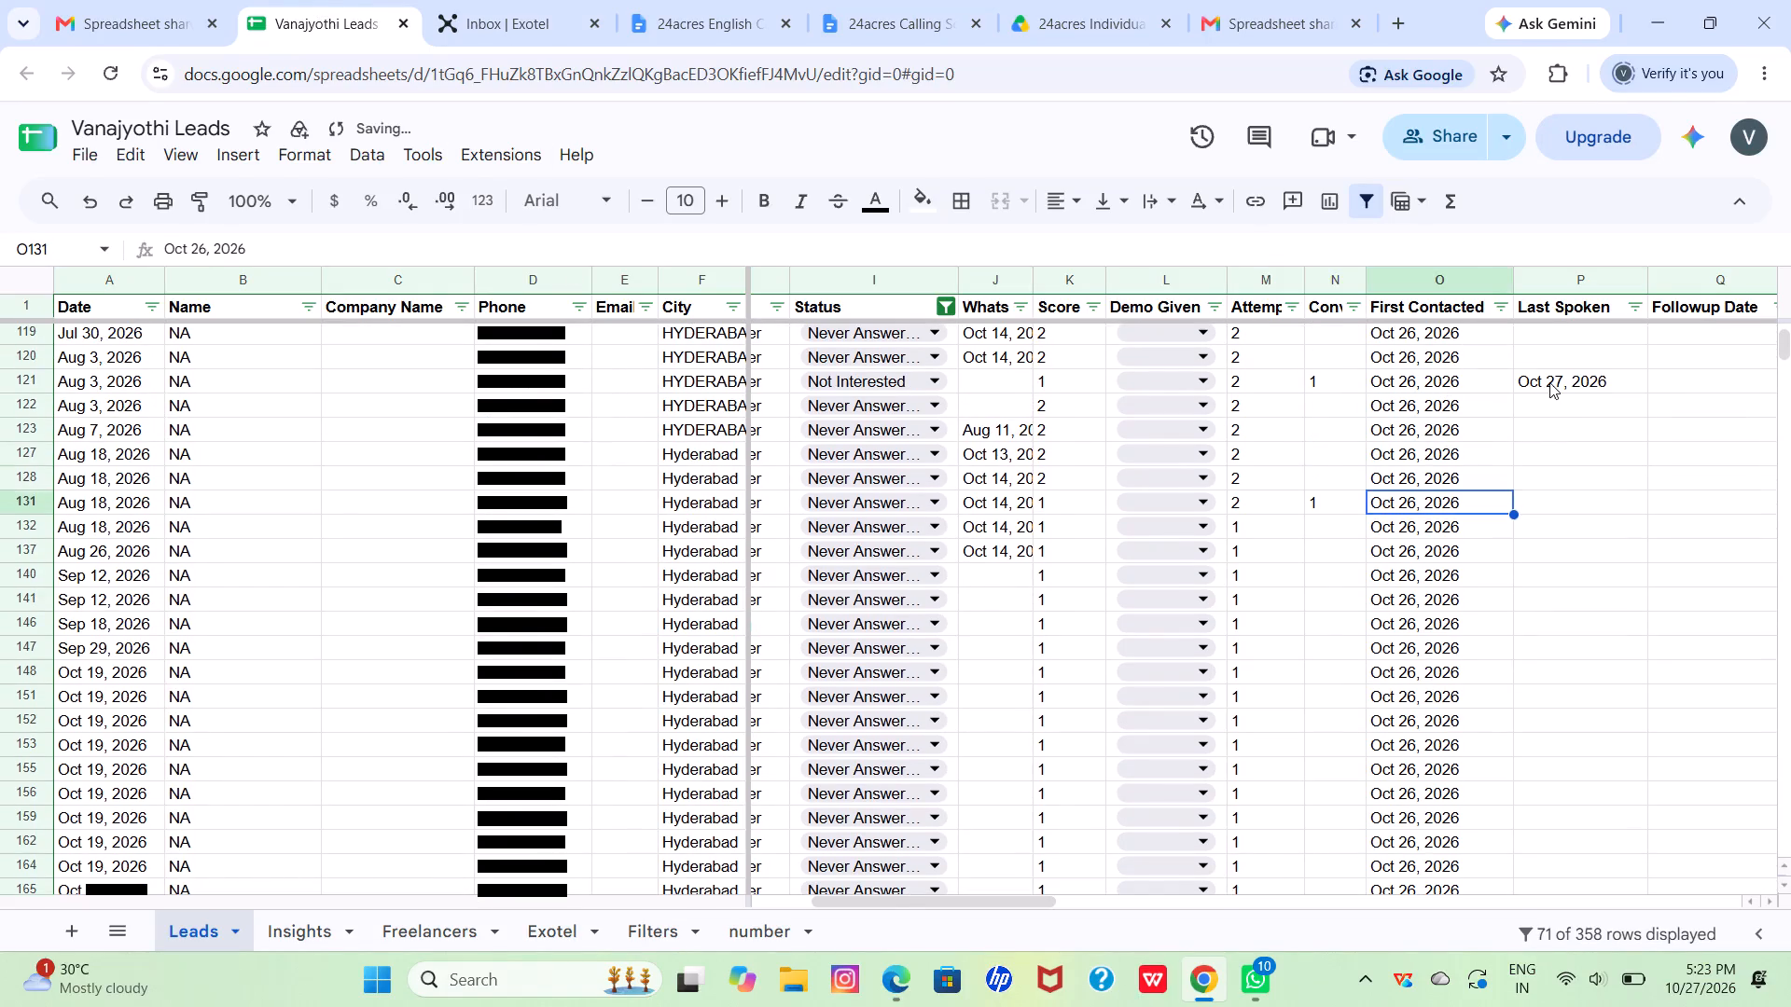
Copy the Last Spoken date Oct 27, 2026 from row 121 into the Last Spoken cell of row 131.
click(1549, 382)
key(ctrl+c)
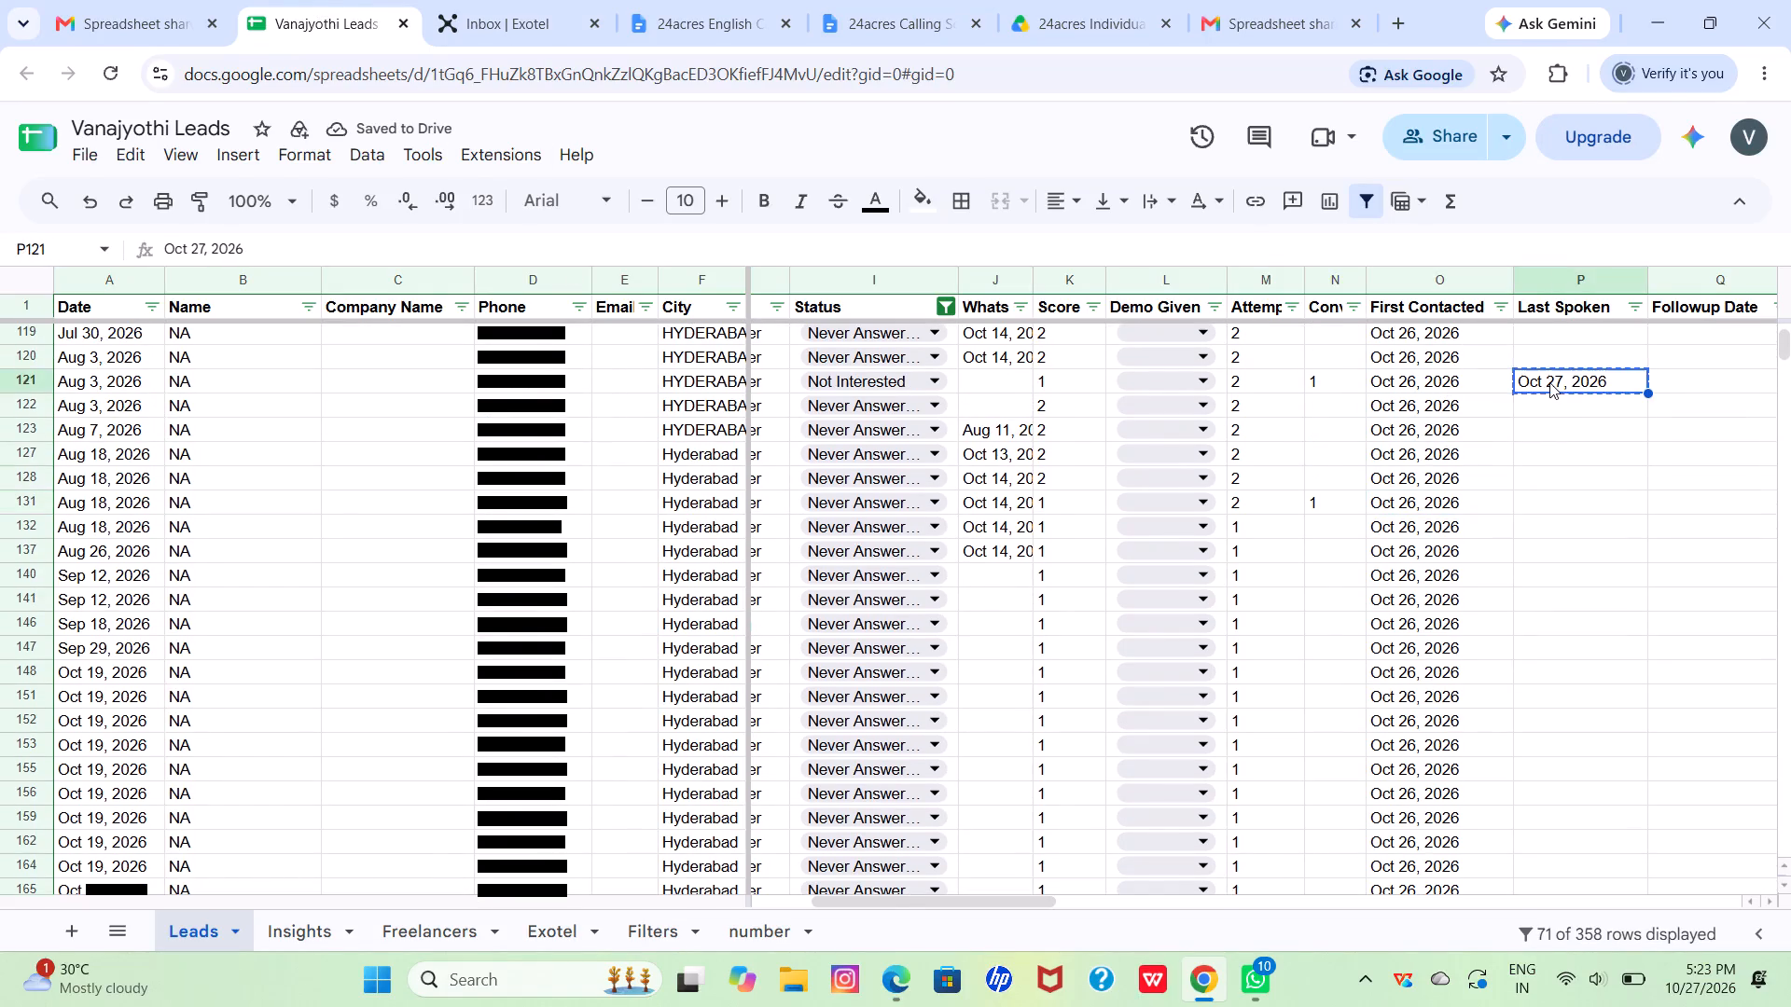
click(1546, 503)
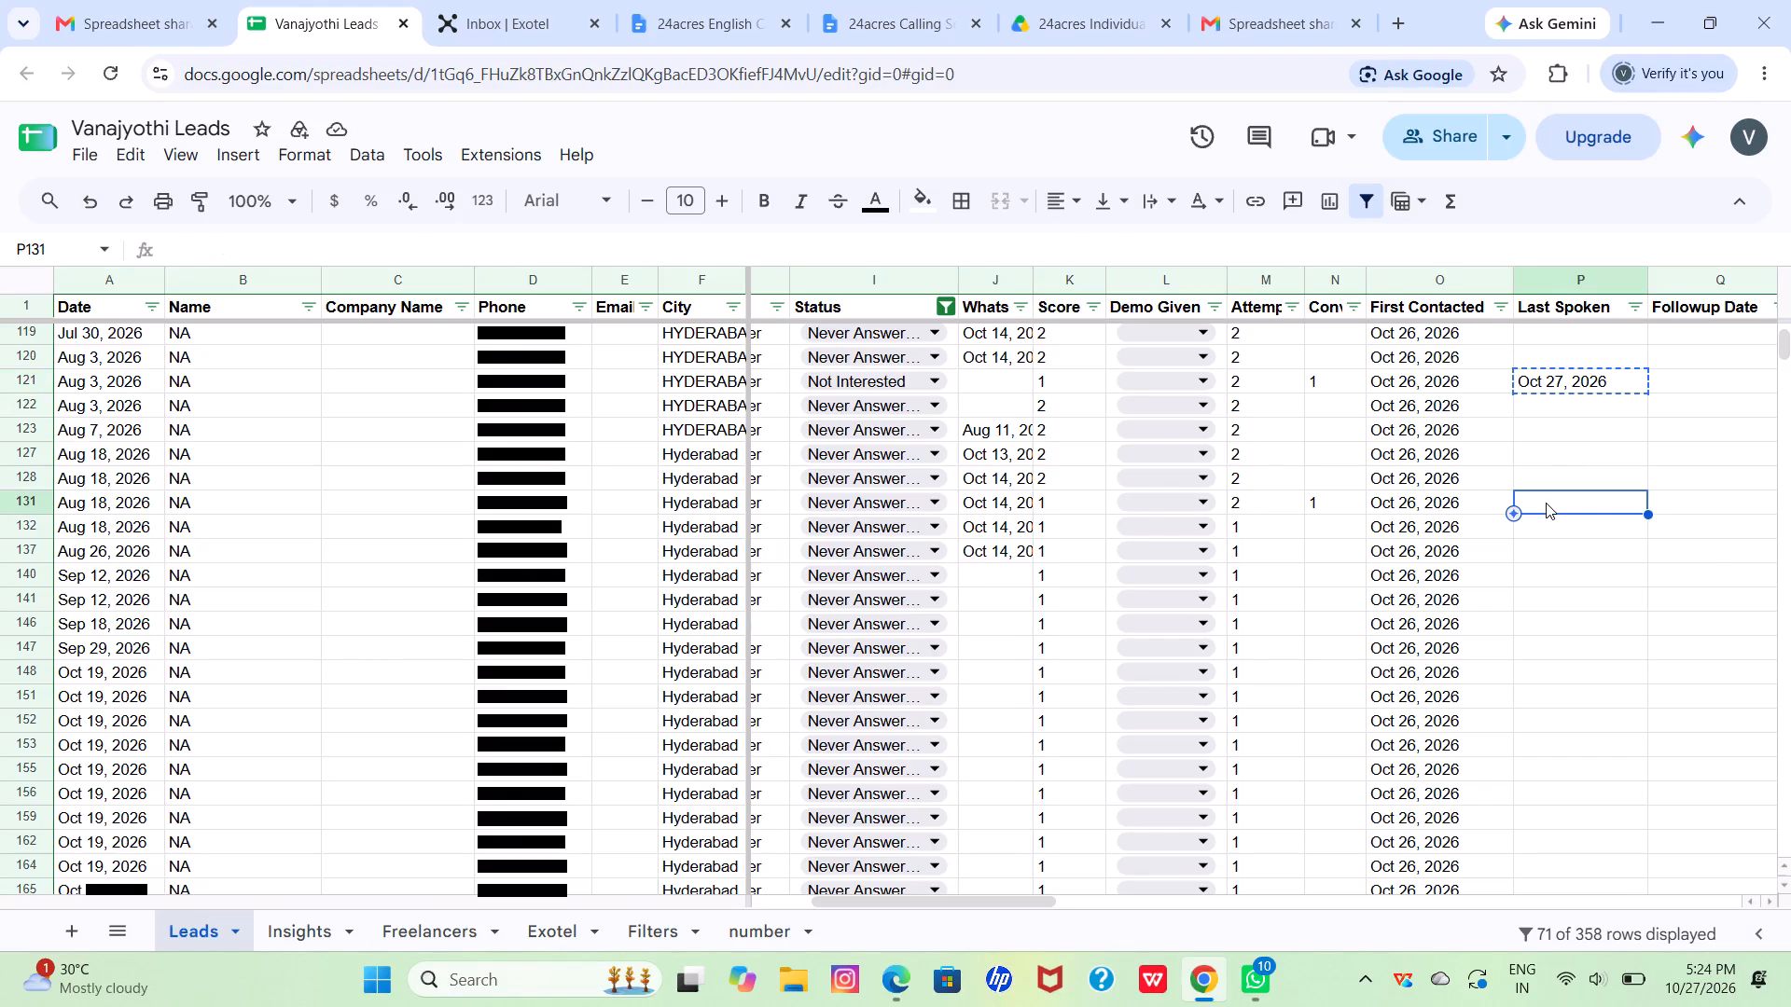
key(ctrl+v)
Set the status of the lead in row 131 to Not Interested.
scroll(1546, 503, right, 2)
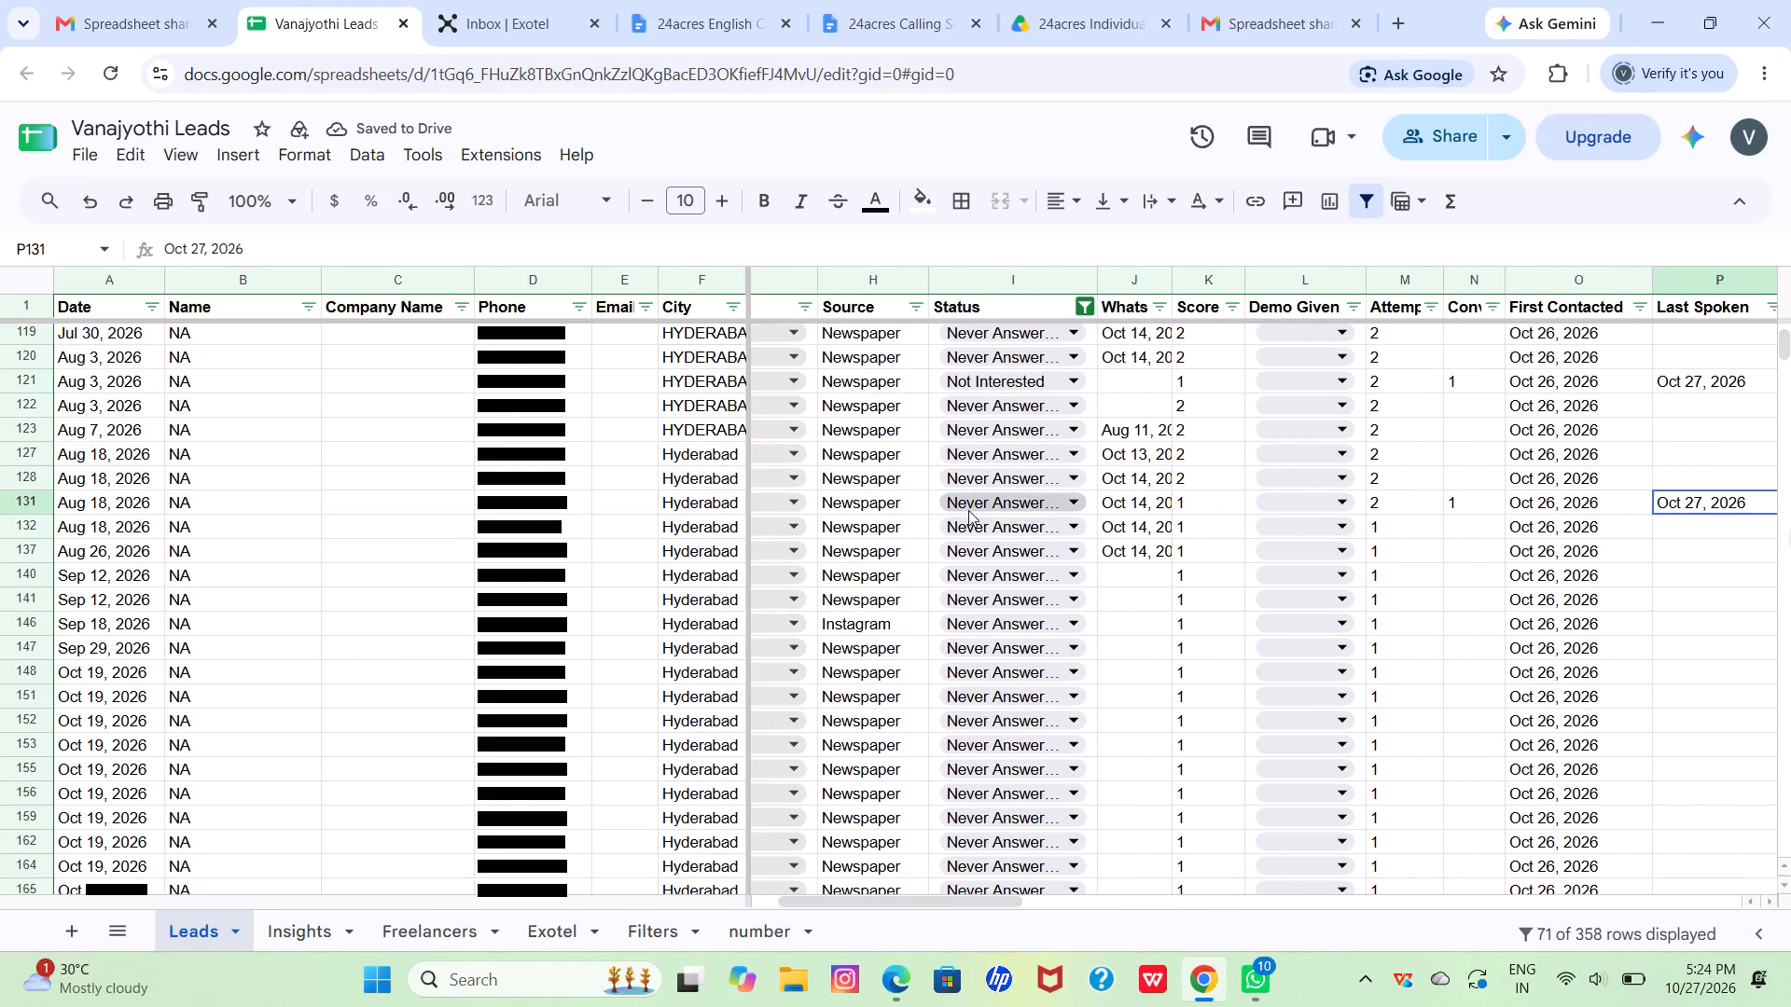
click(1010, 510)
click(987, 648)
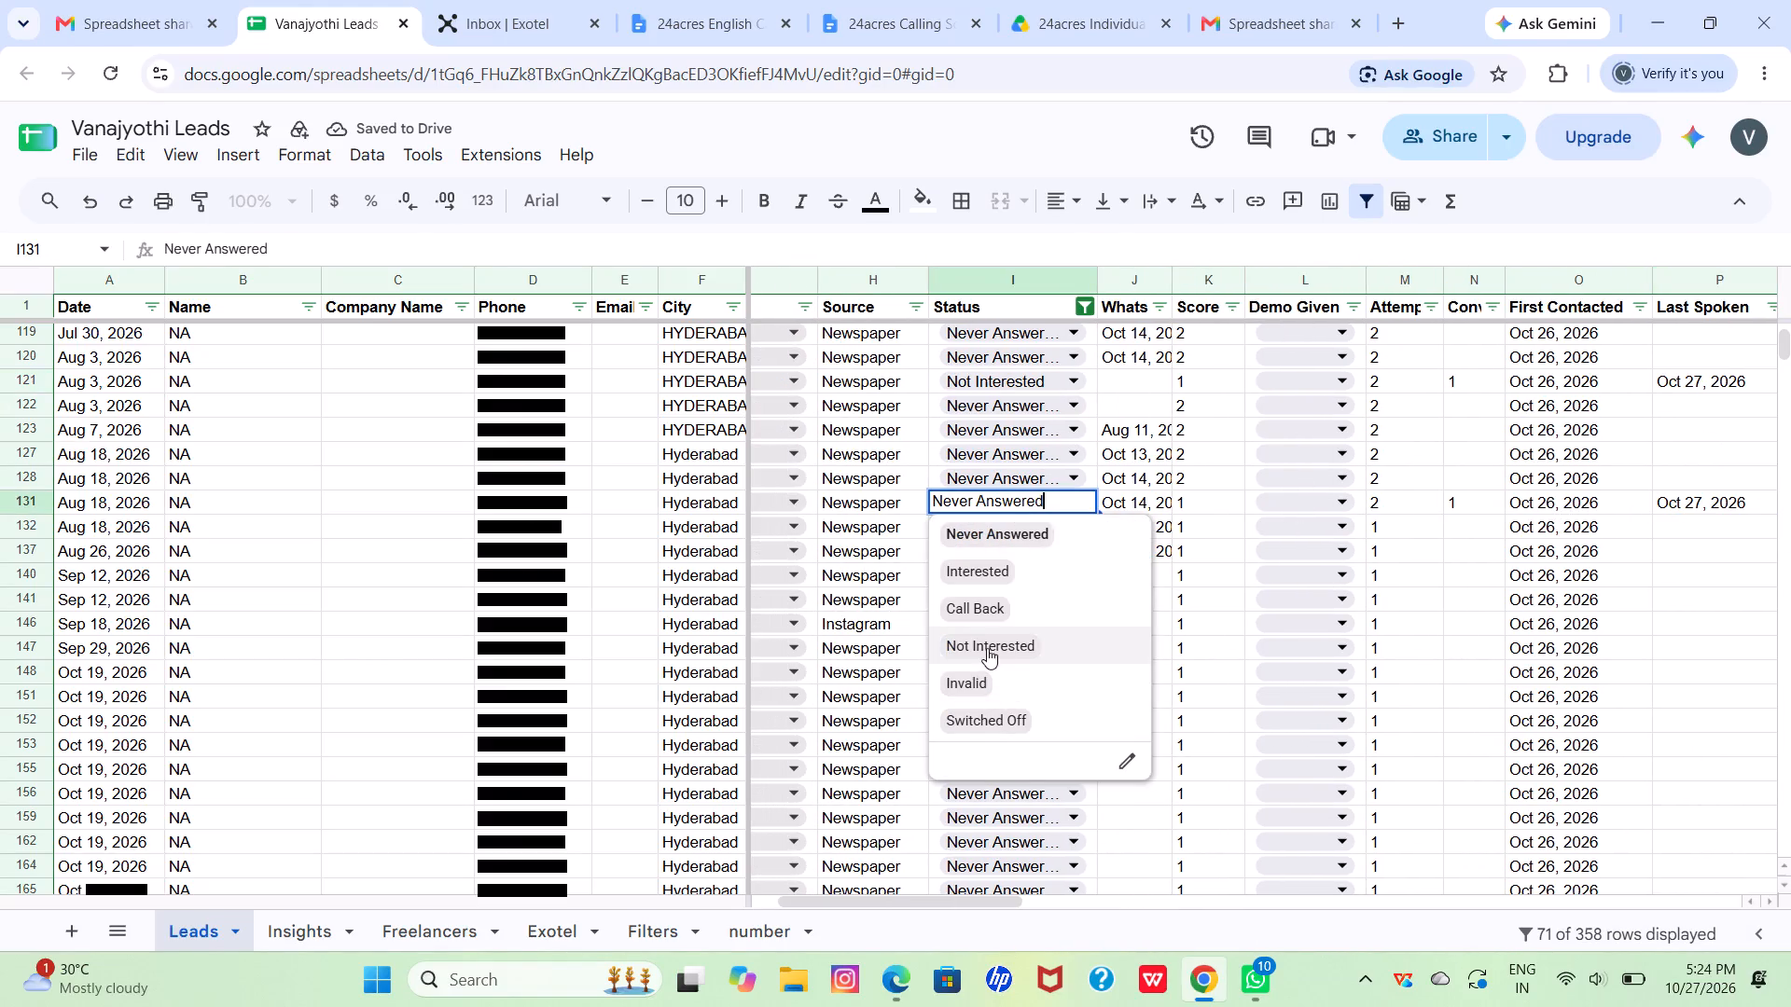
Copy the note "dont have any properties for sale or rent" from row 121 into the Notes cell of row 131.
scroll(987, 648, left, 6)
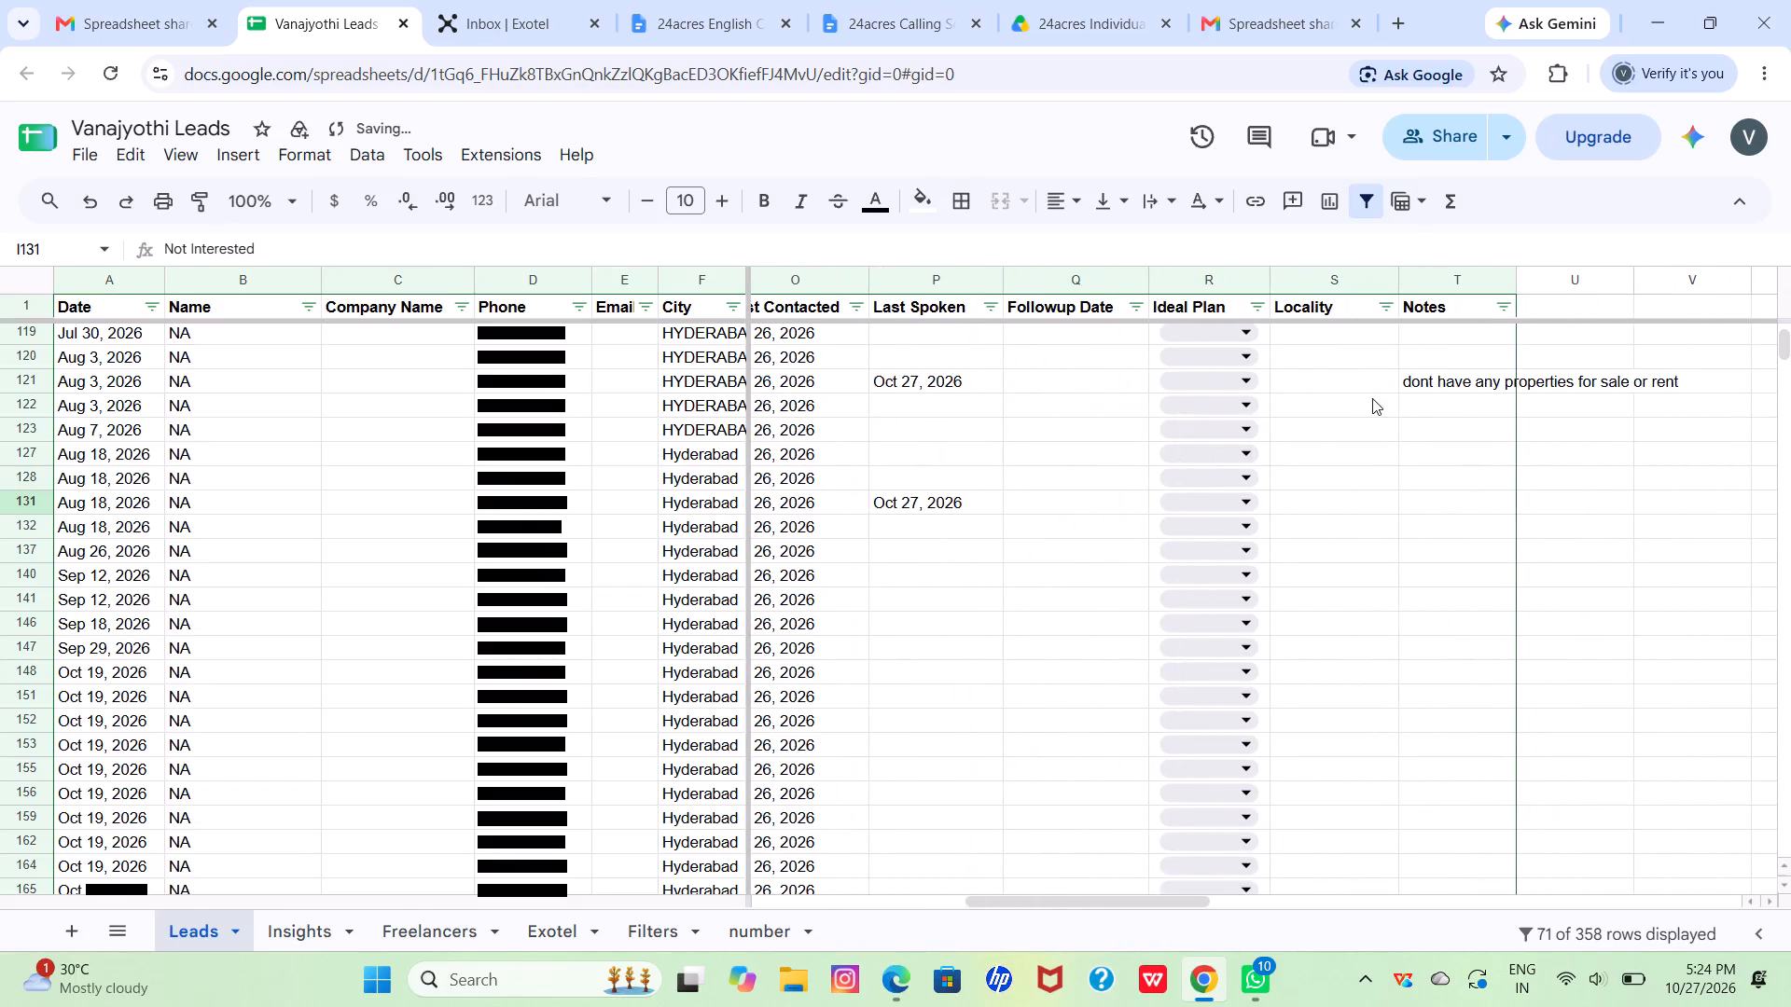
click(1424, 388)
key(ctrl+c)
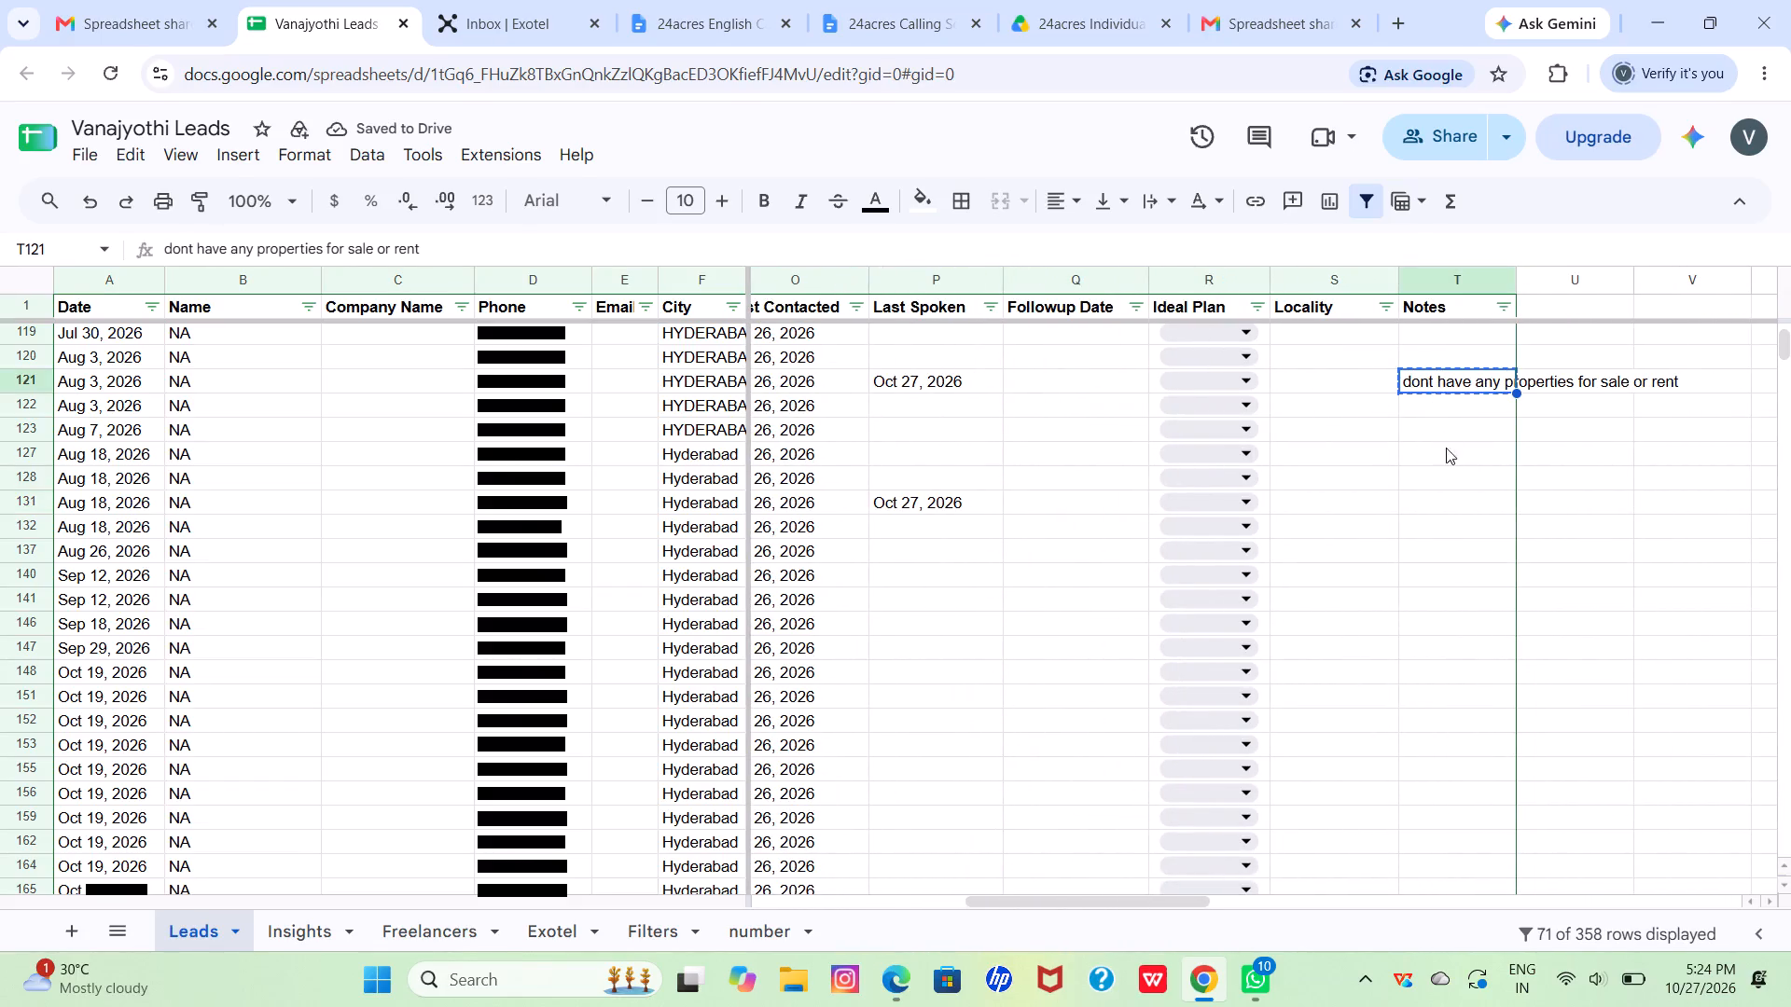
click(1429, 511)
key(ctrl+v)
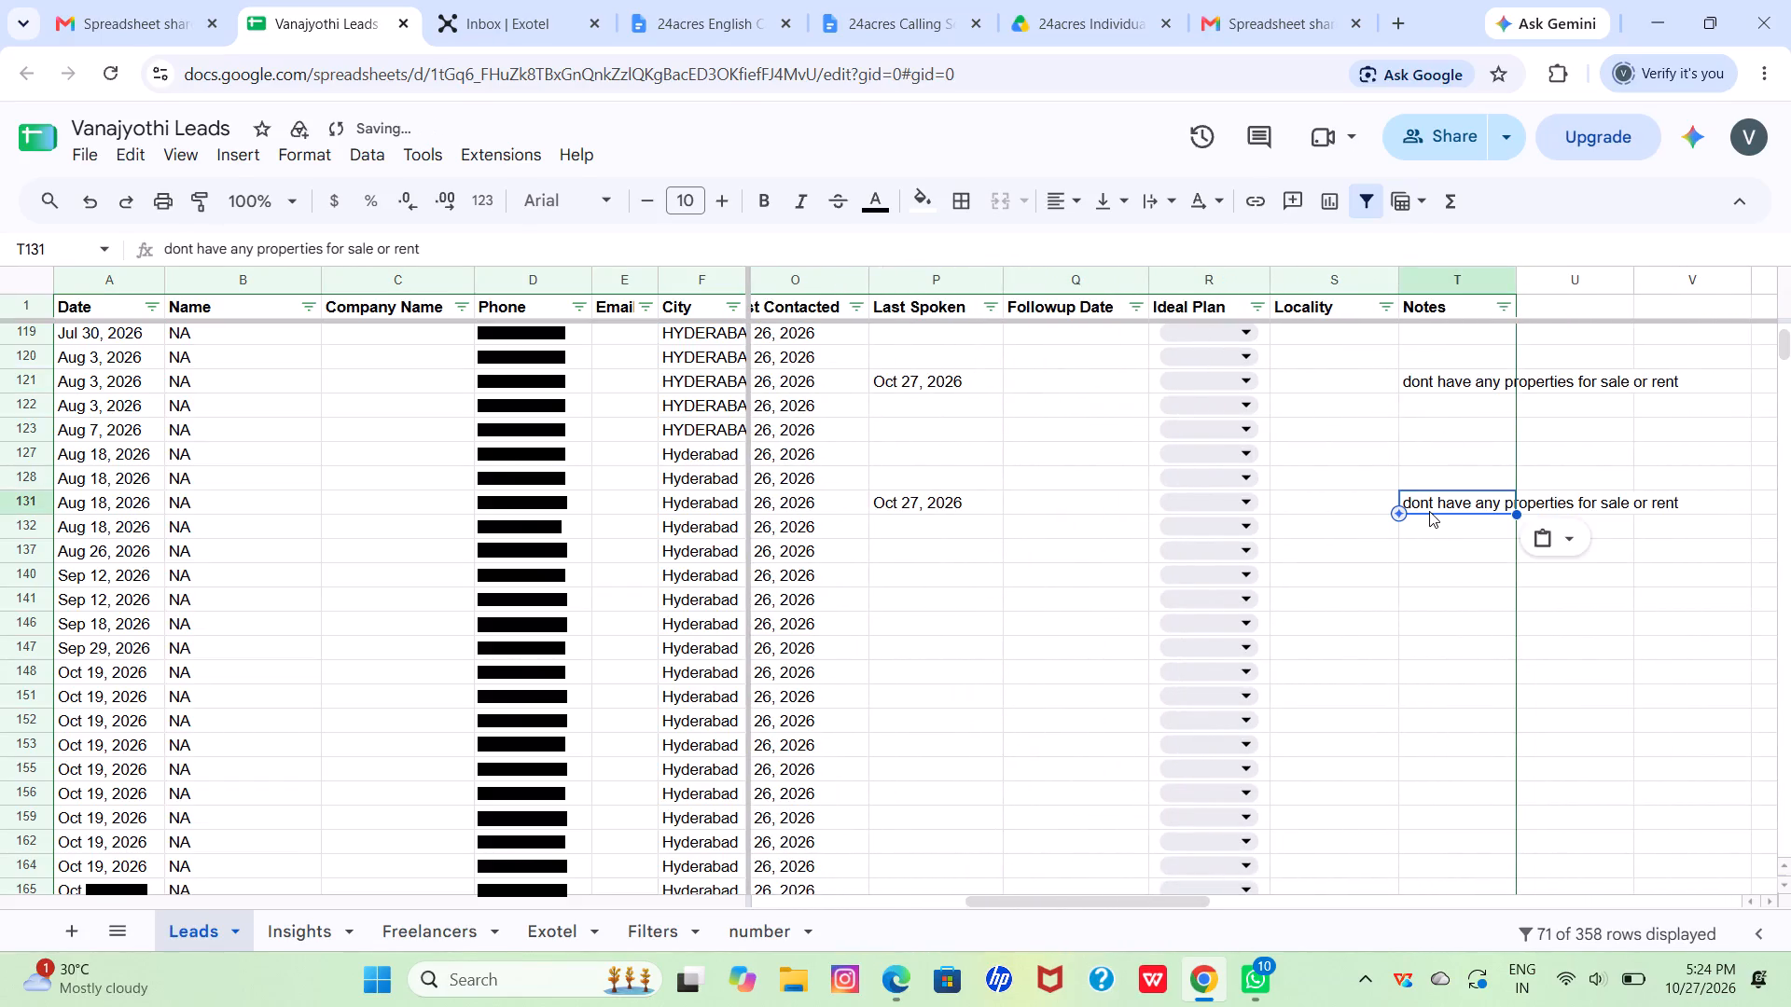
Select the phone number of the next Never Answered lead, in row 132.
scroll(1429, 511, right, 5)
scroll(1429, 511, down, 1)
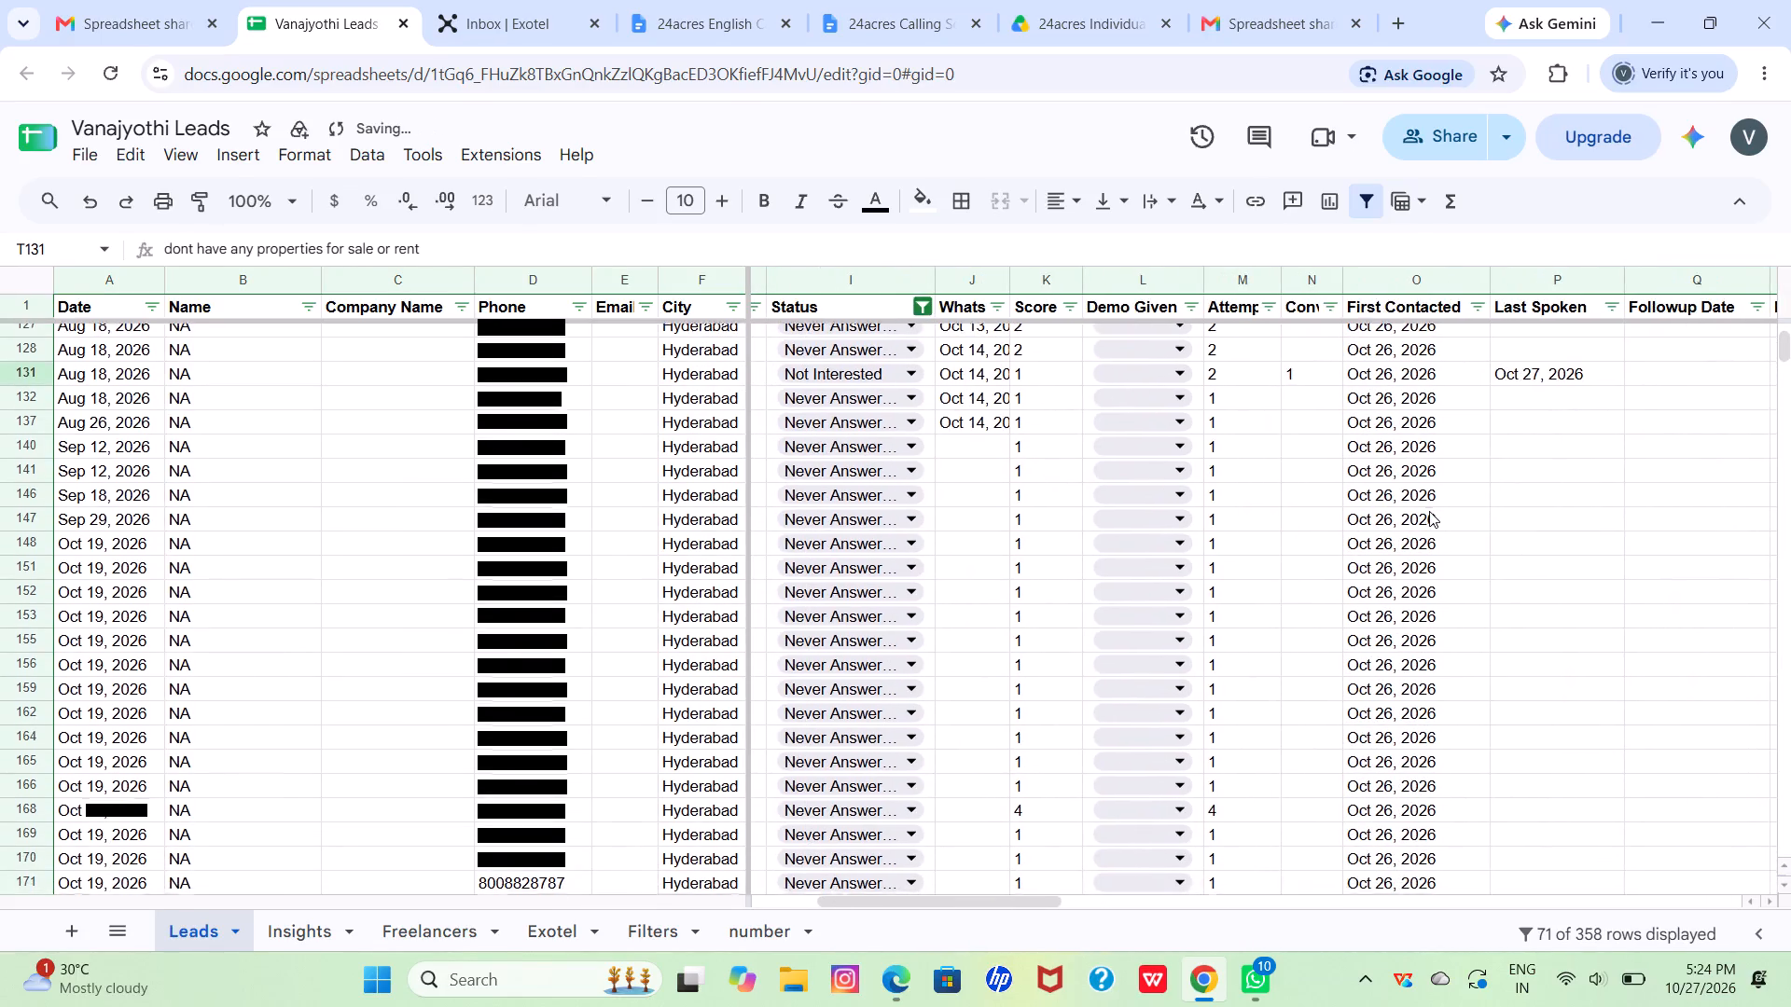
scroll(1429, 511, down, 1)
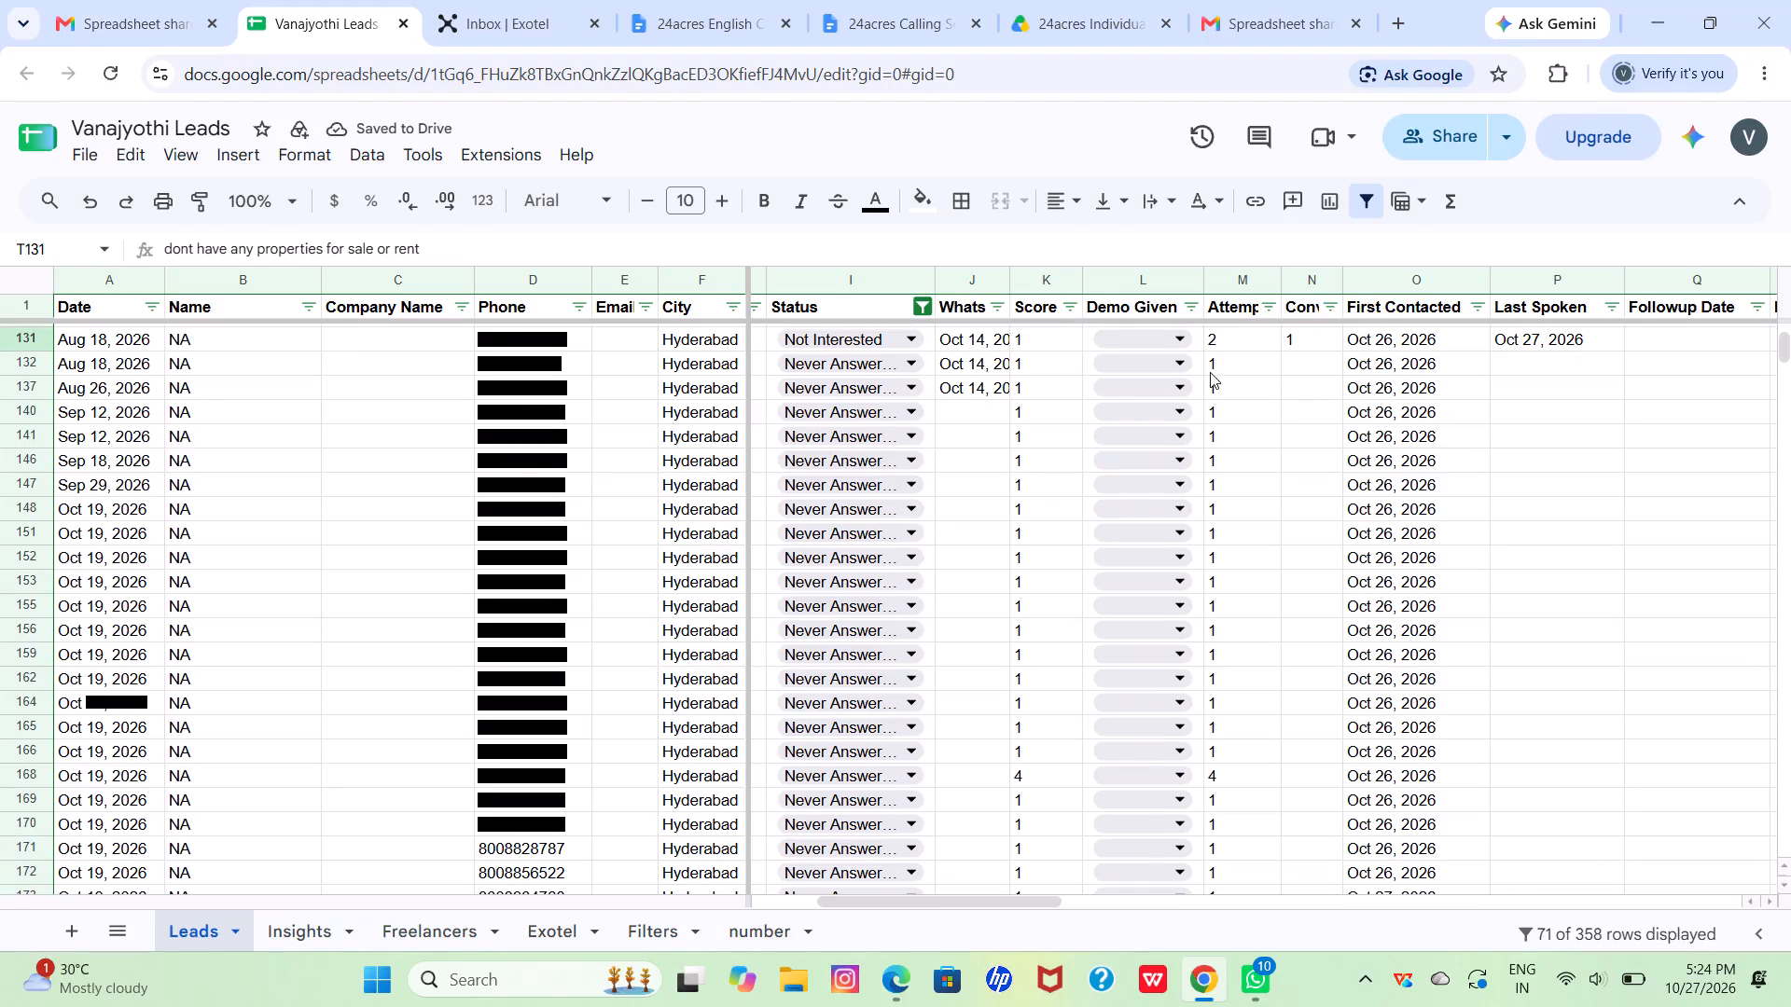
click(569, 371)
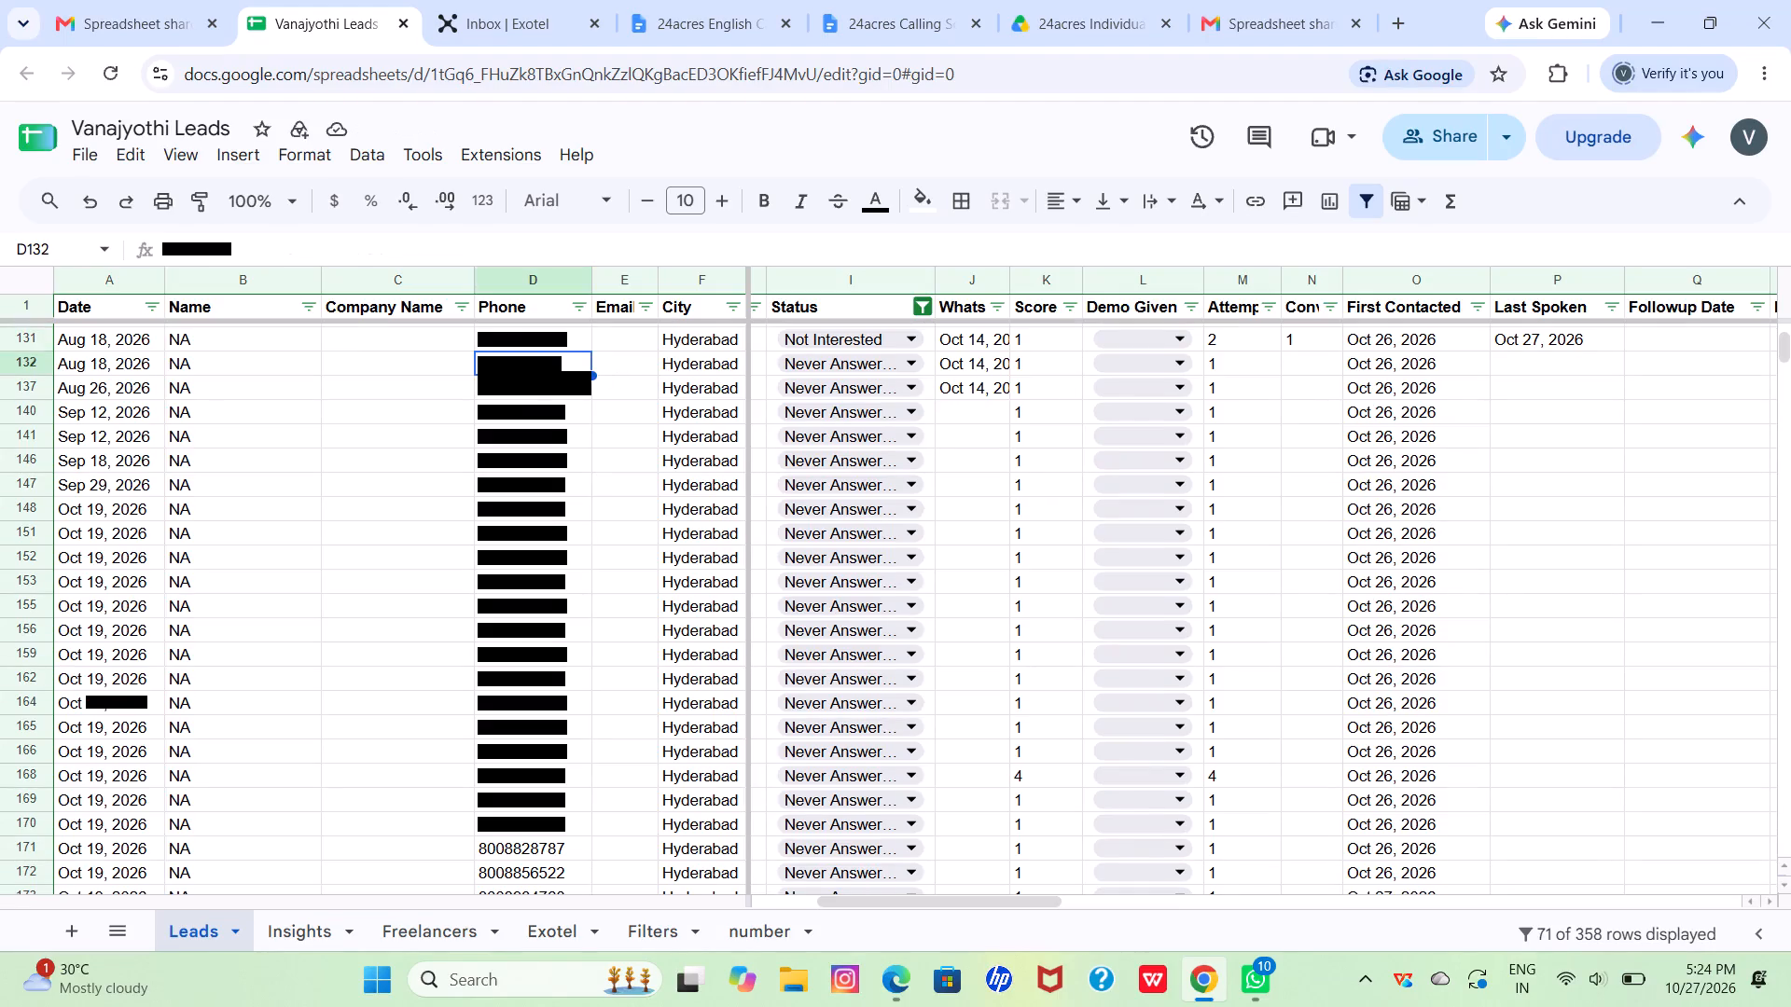
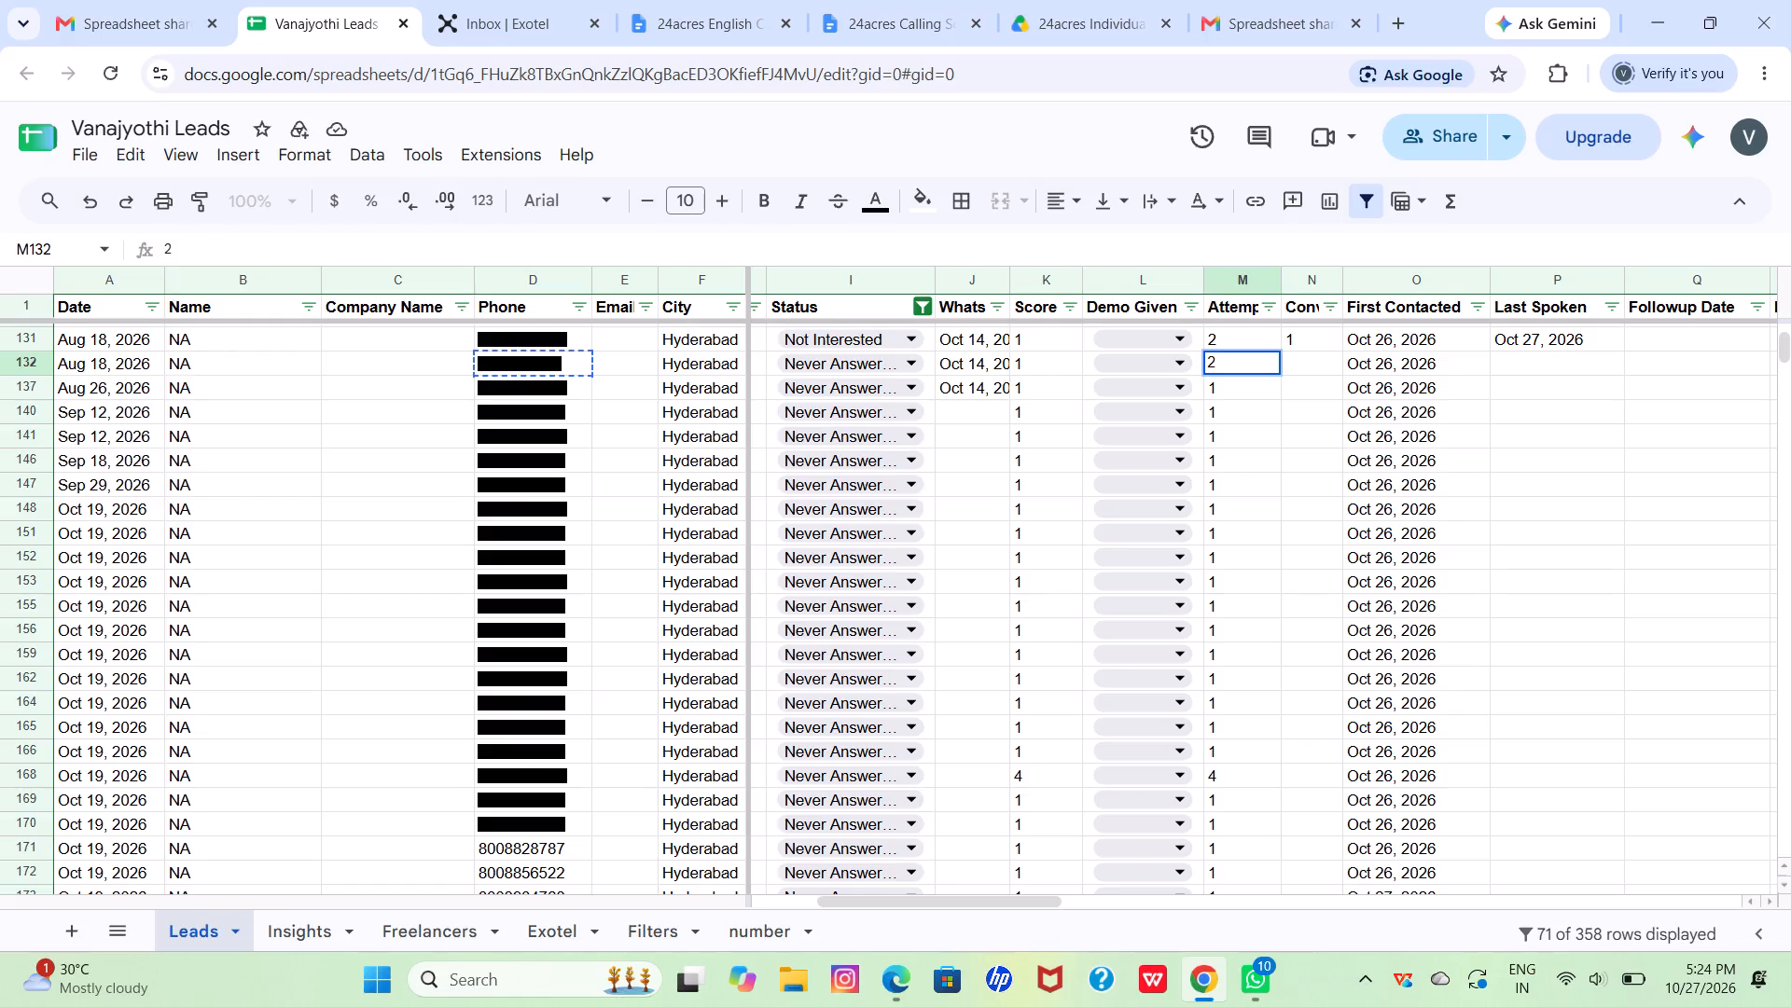
Record 2 attempts for the Never Answered lead in row 132.
click(1319, 370)
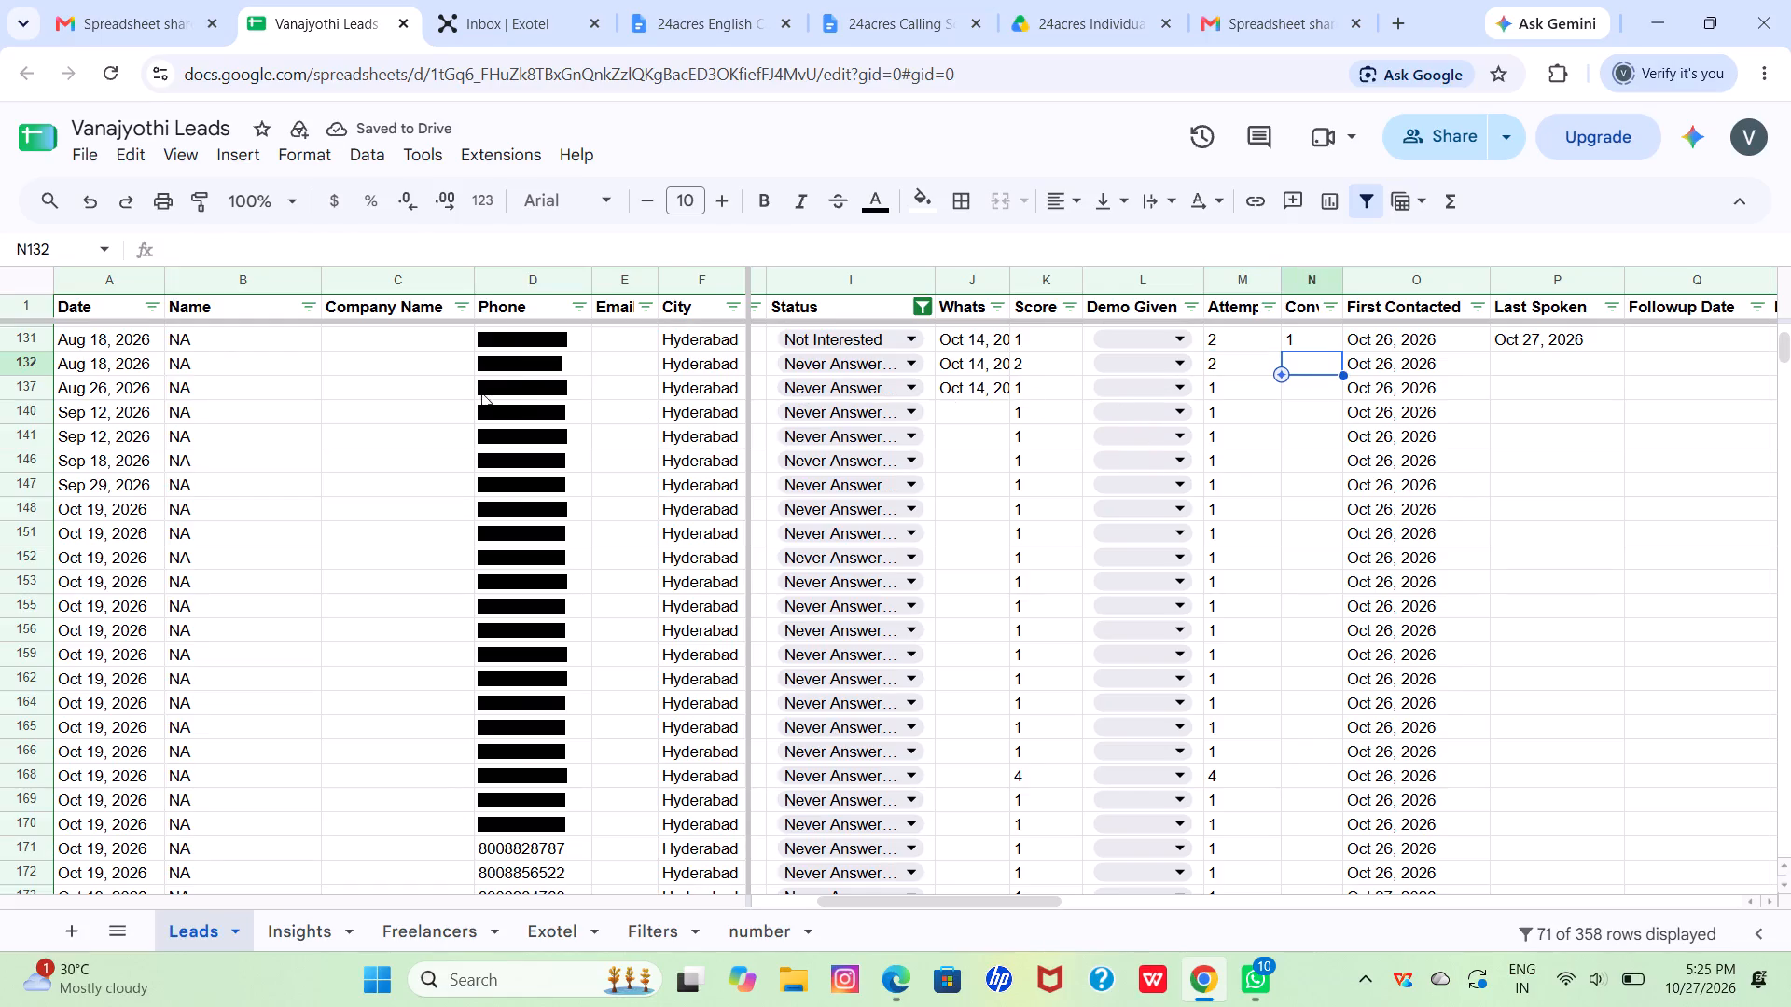
Copy the phone number of the next Never Answered lead, in row 137.
click(516, 387)
key(ctrl+c)
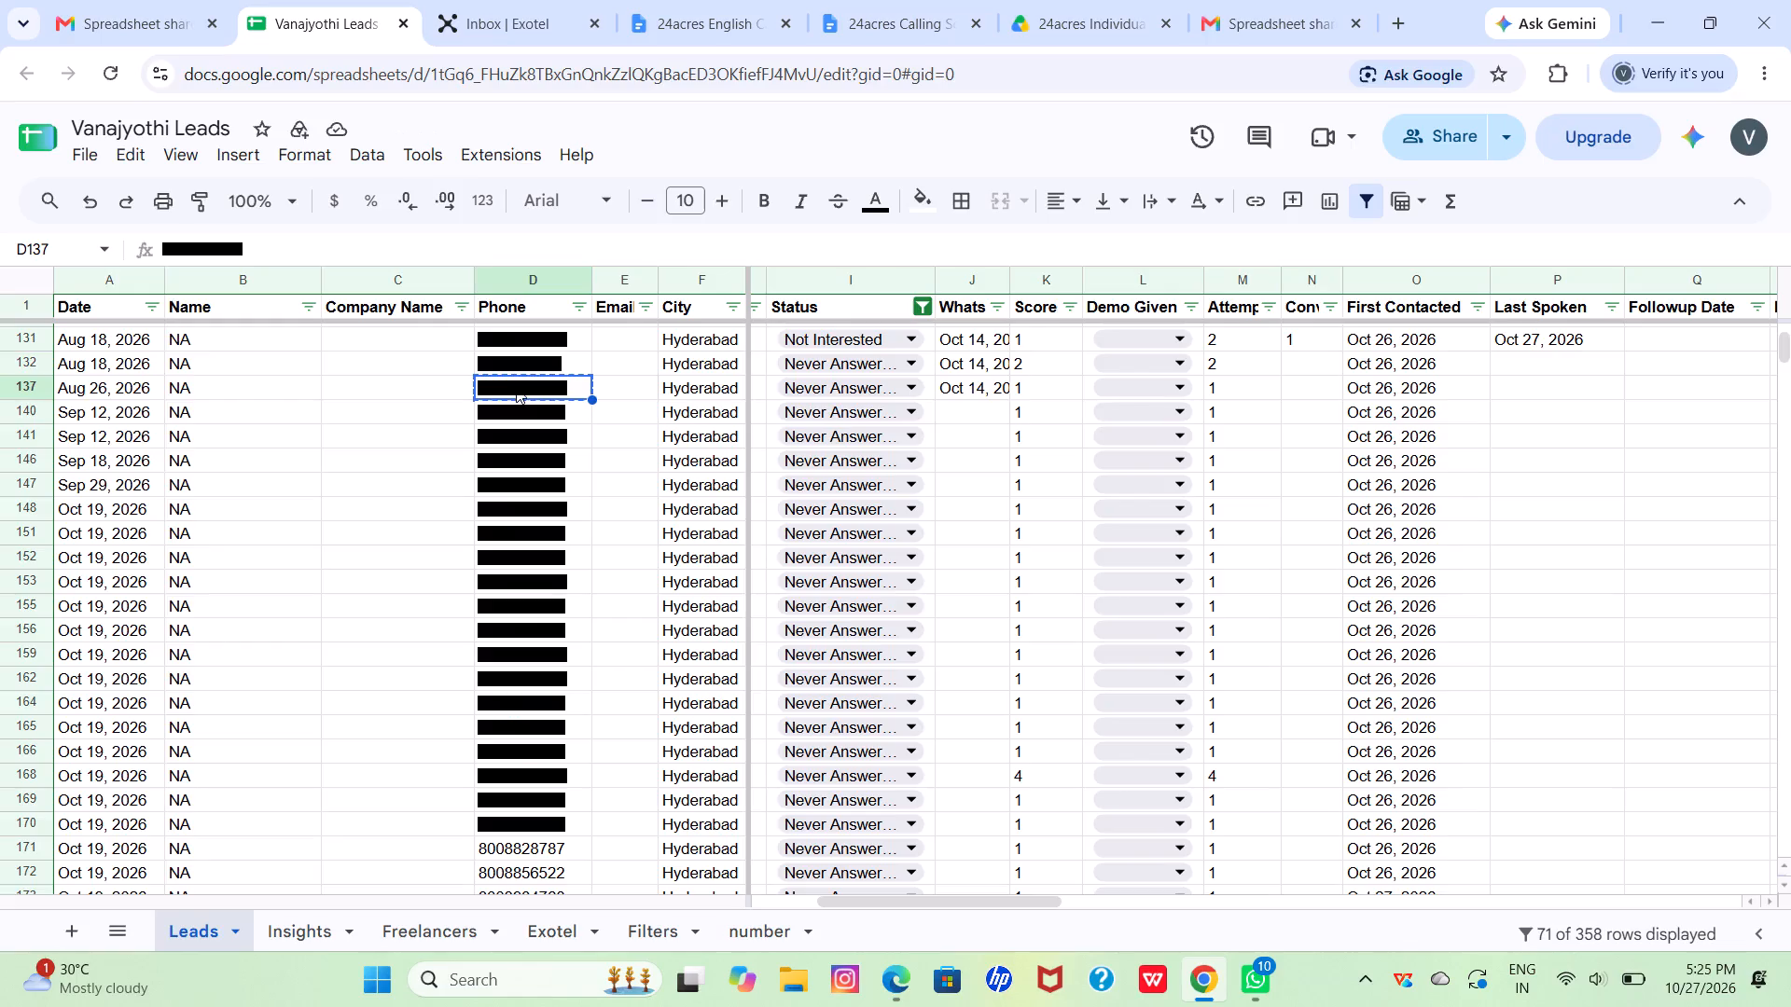
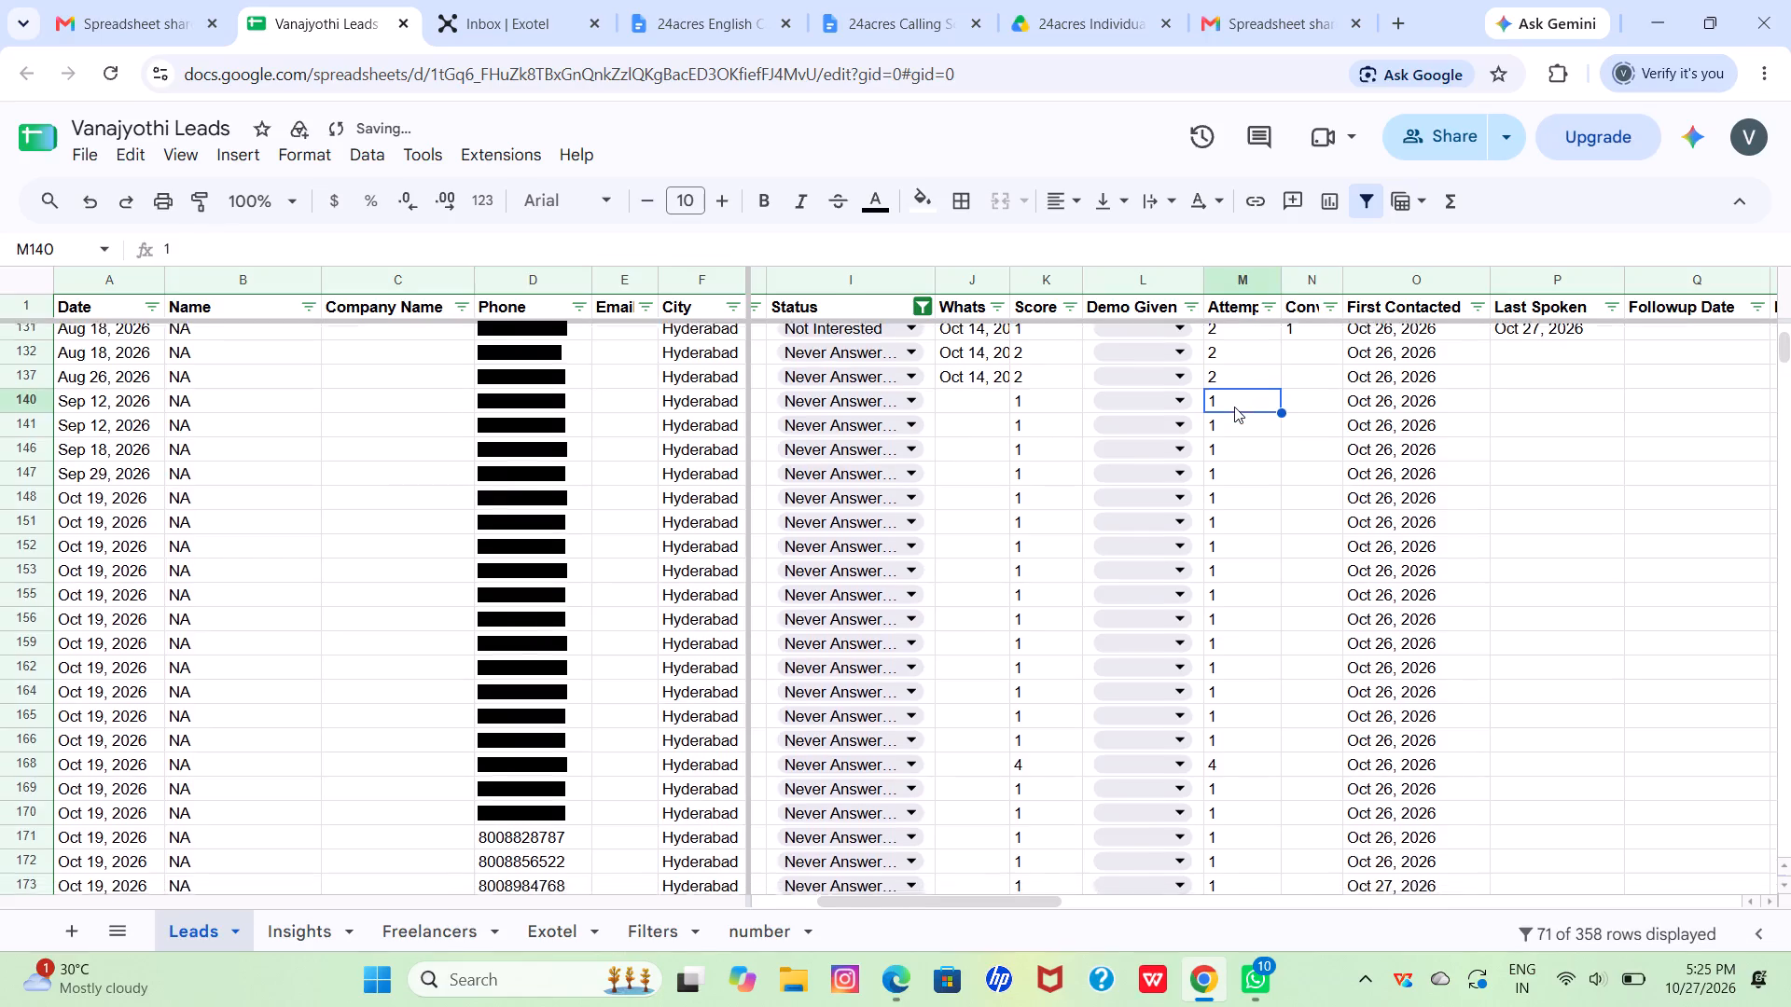
Select the phone number of the next Never Answered lead, in row 140, and review that lead's row.
scroll(1234, 407, down, 1)
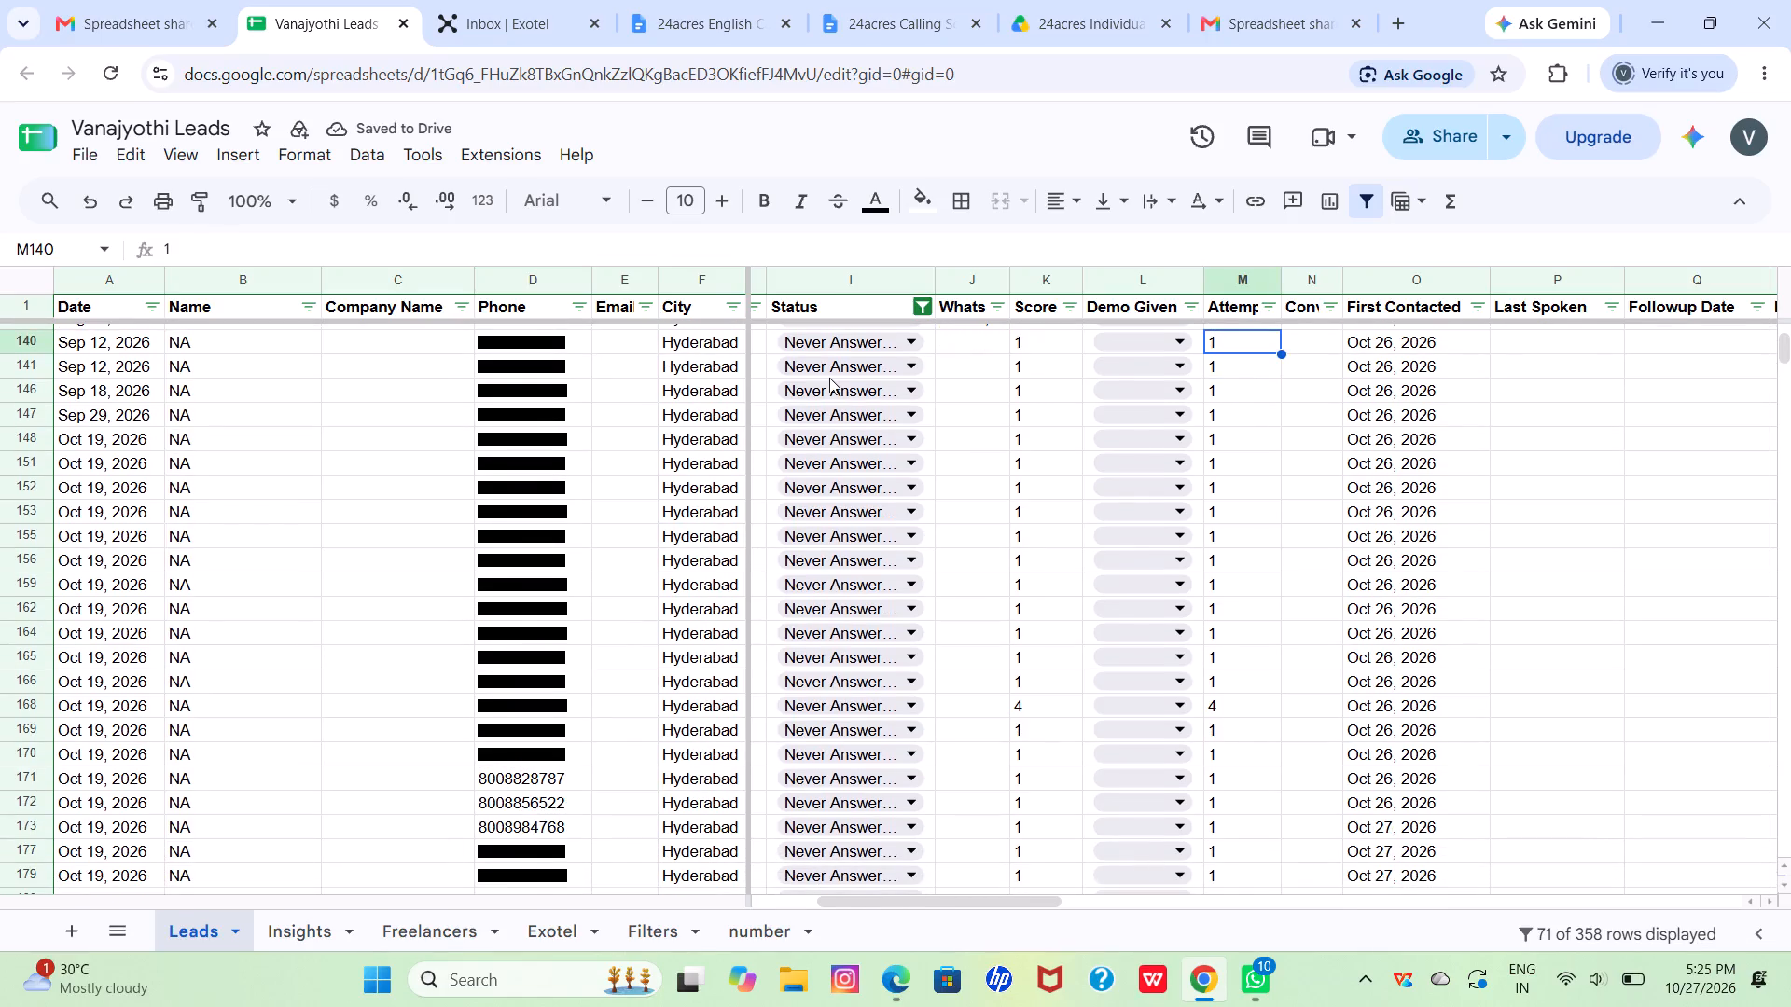
click(538, 357)
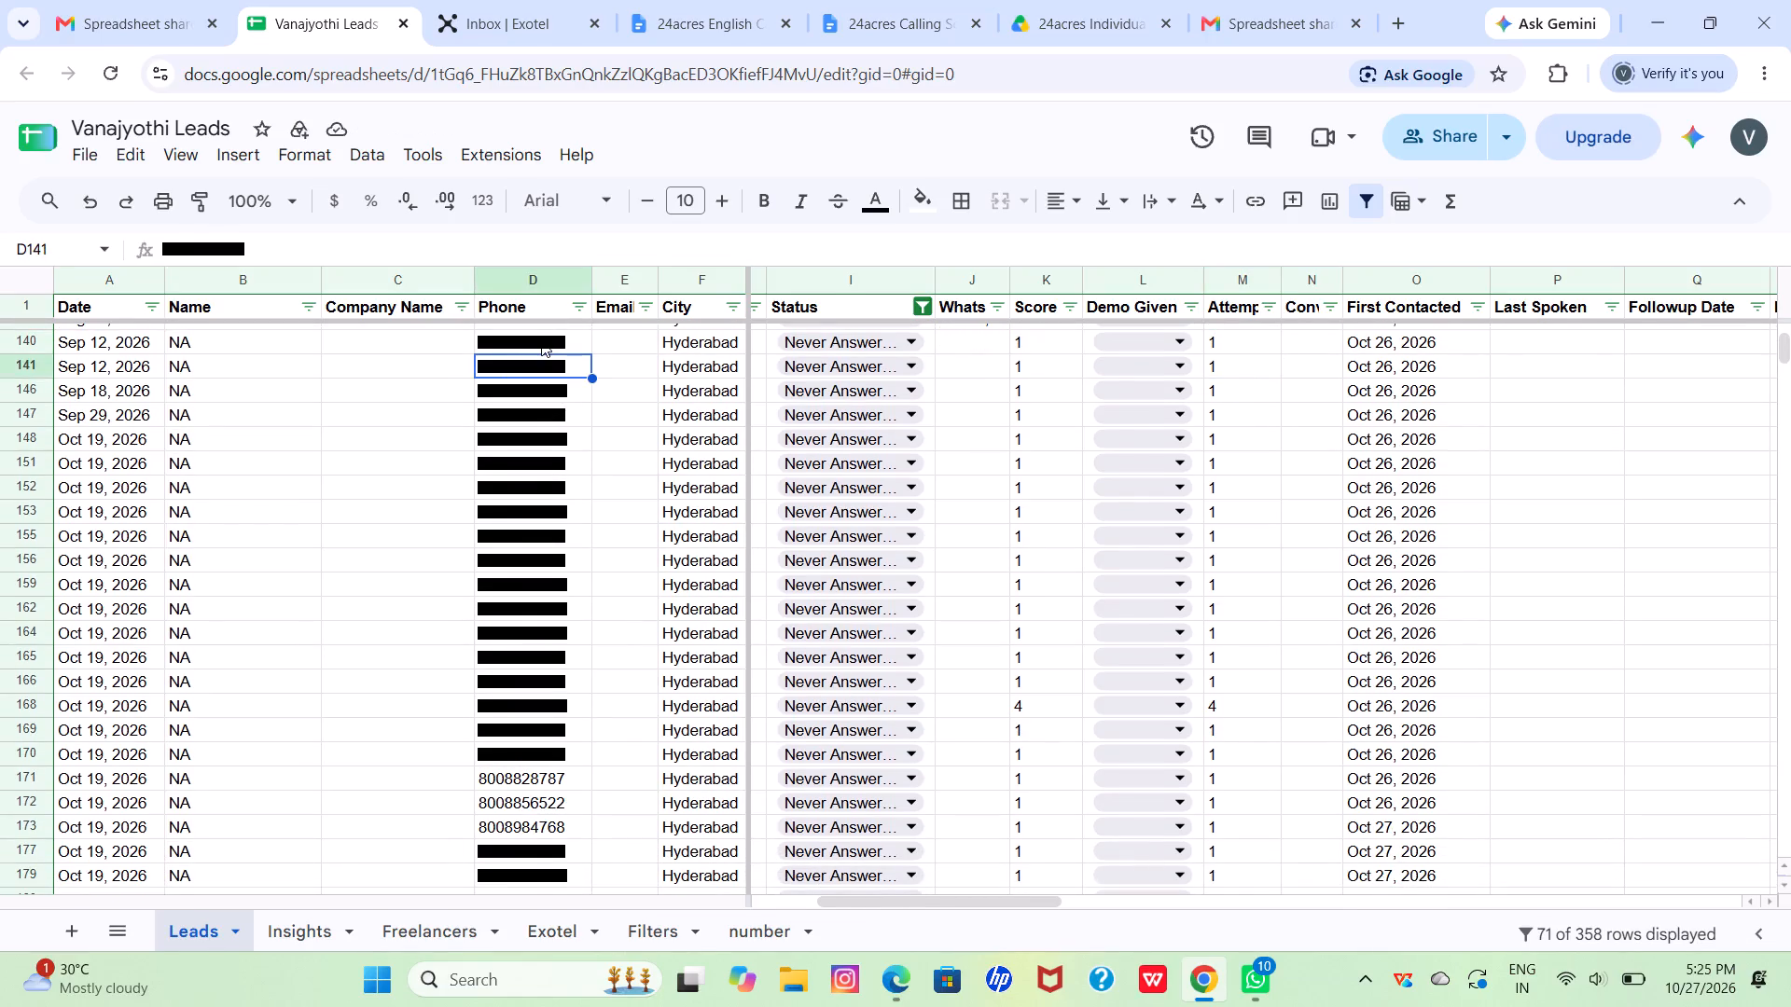
click(541, 340)
scroll(541, 340, up, 1)
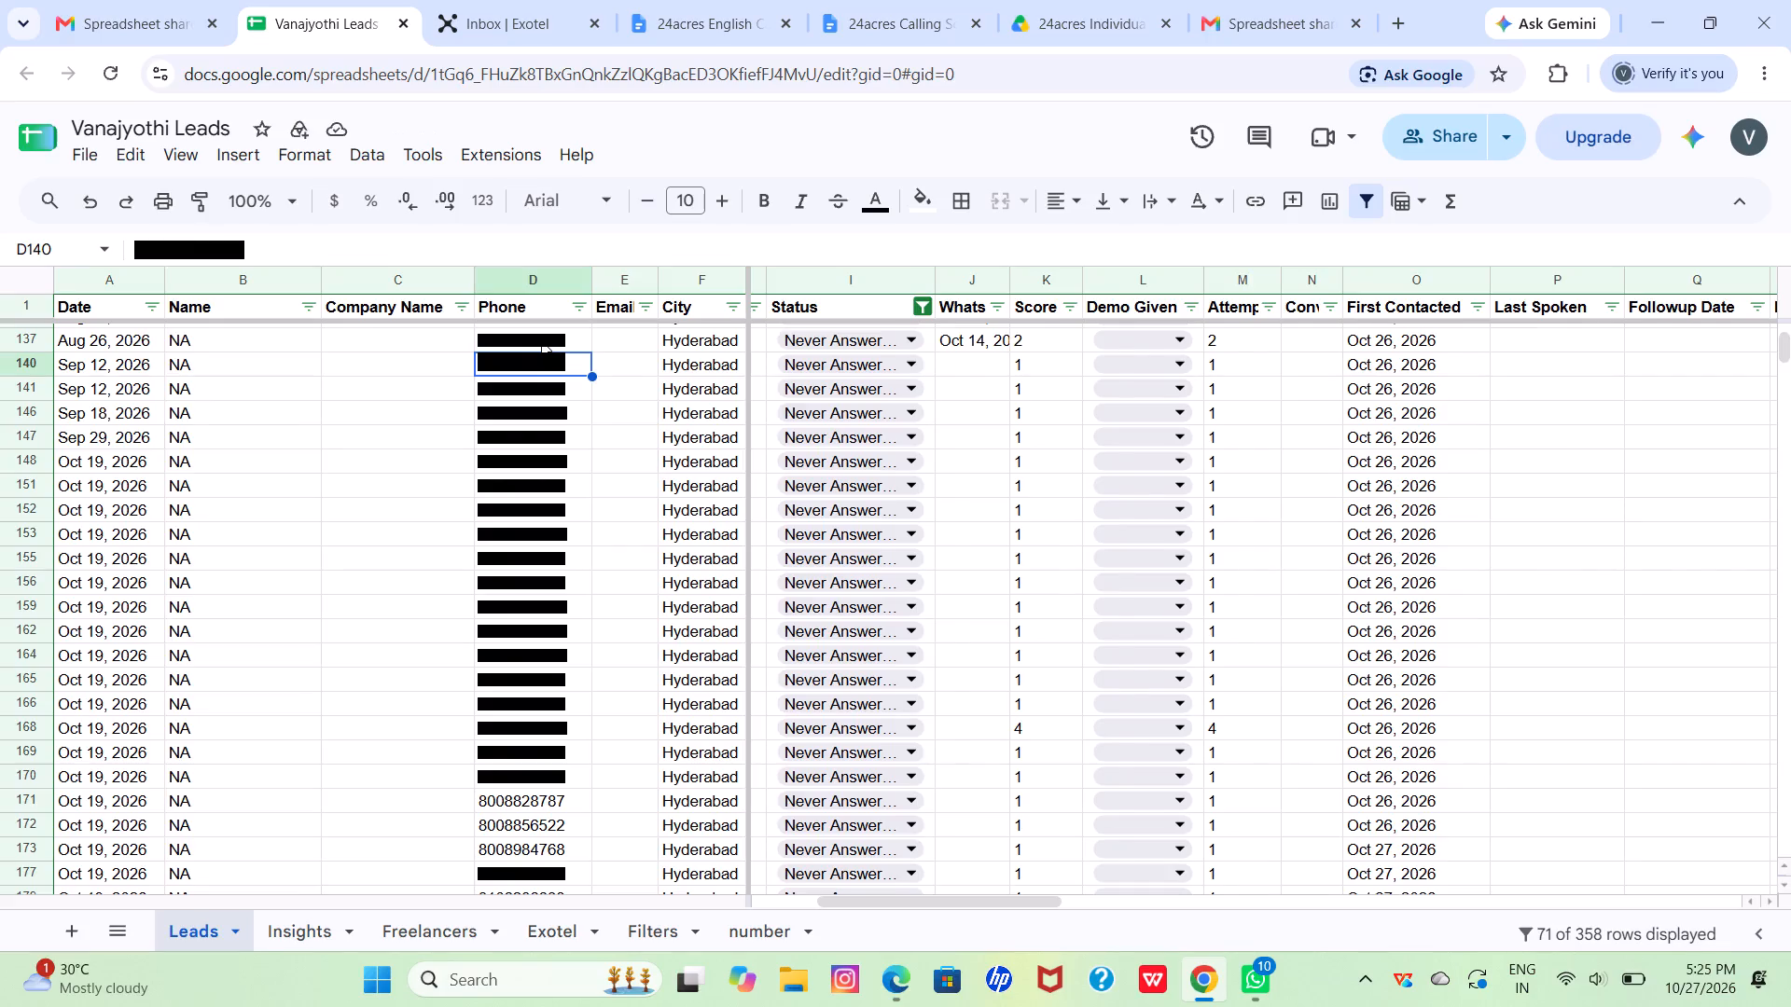
scroll(541, 340, right, 2)
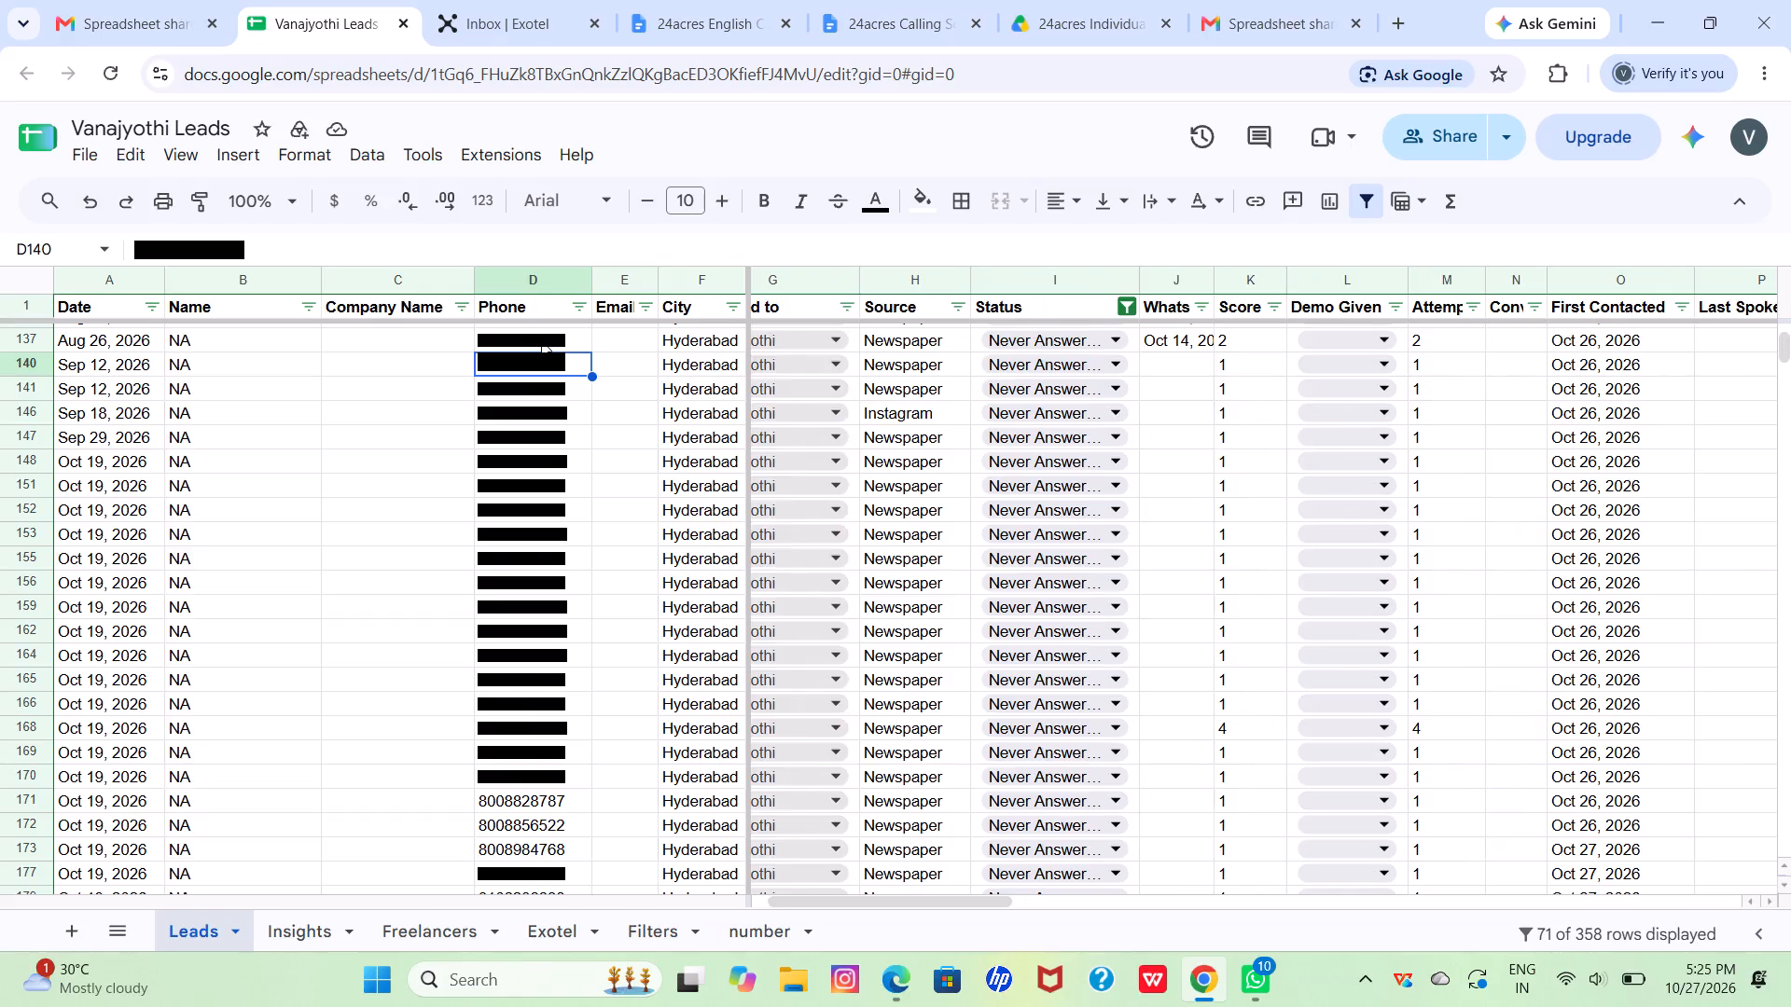
scroll(541, 340, right, 1)
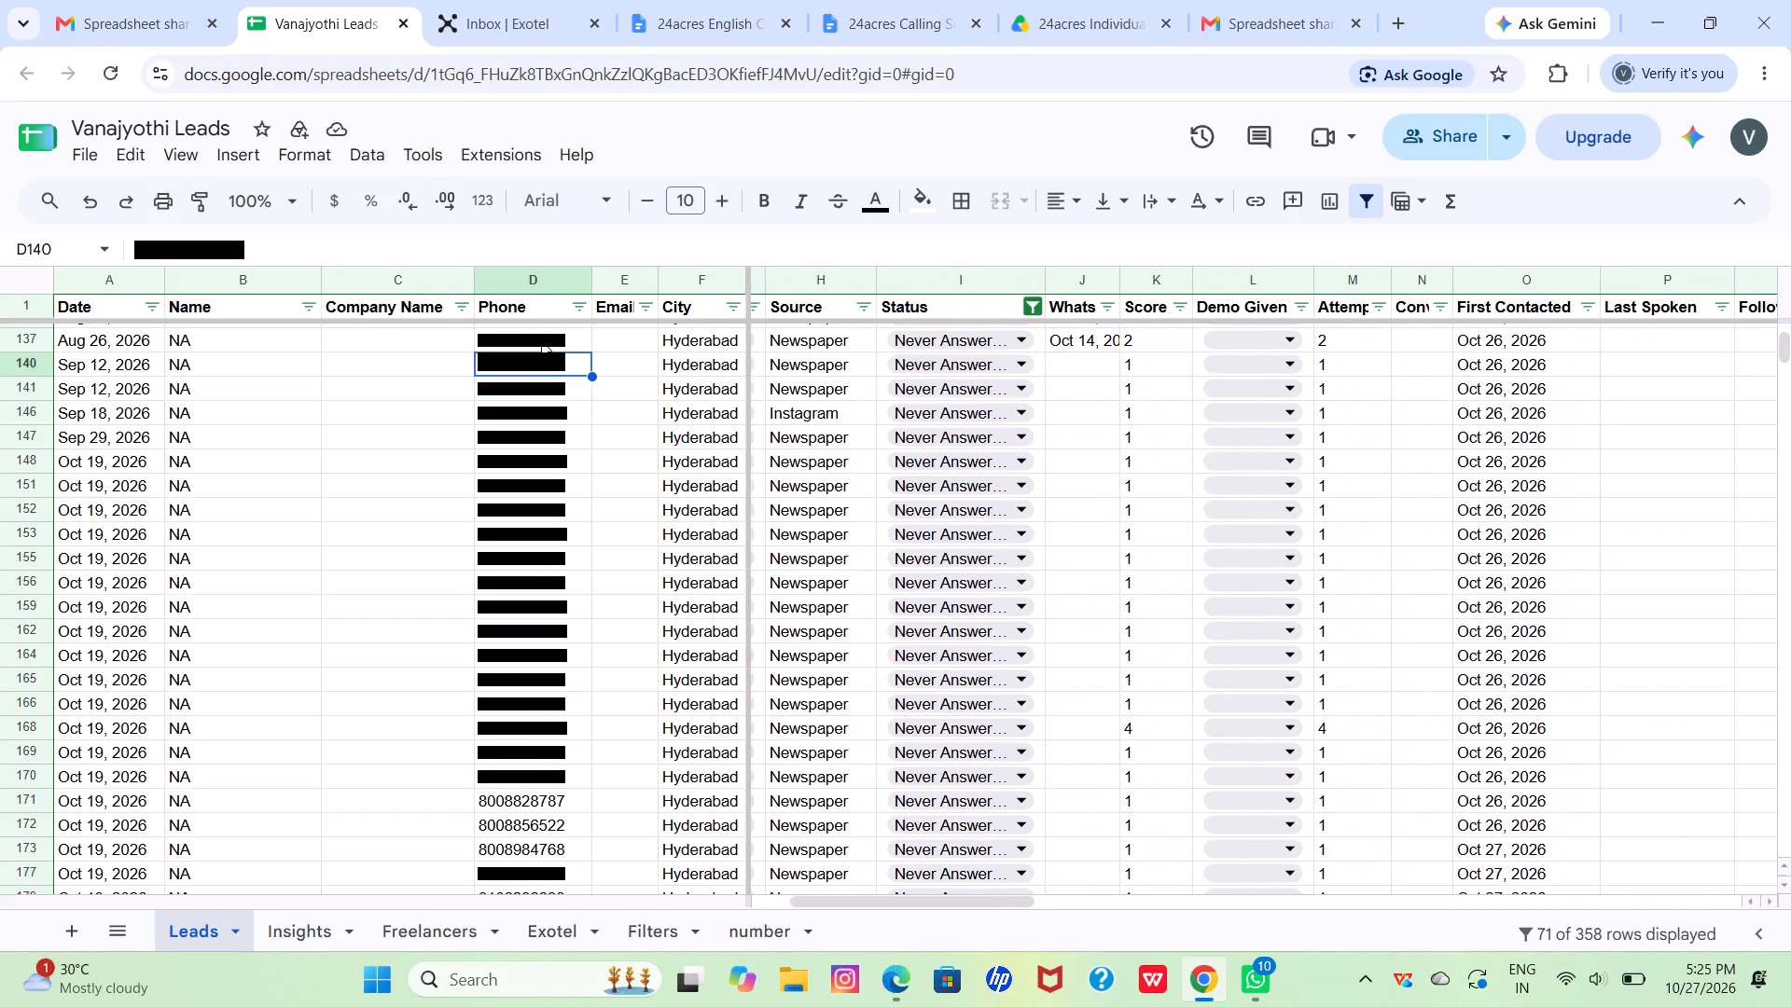
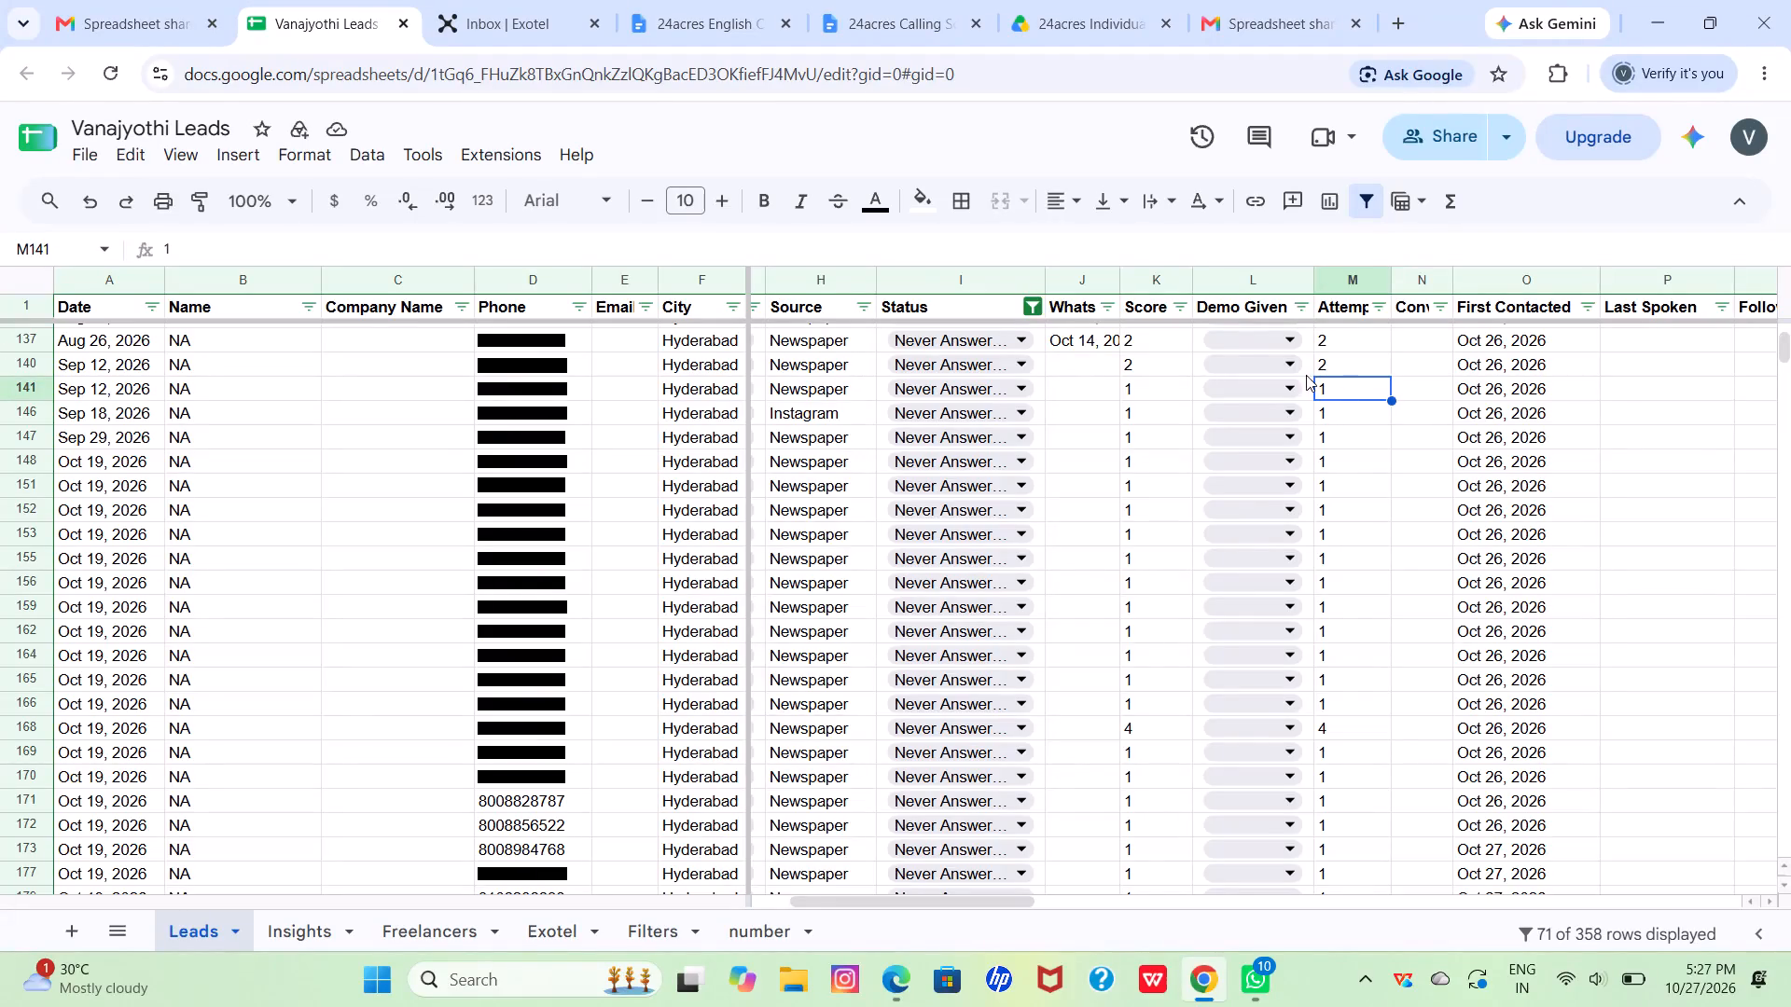
Select the Status cell of the Never Answered lead in row 140.
click(994, 378)
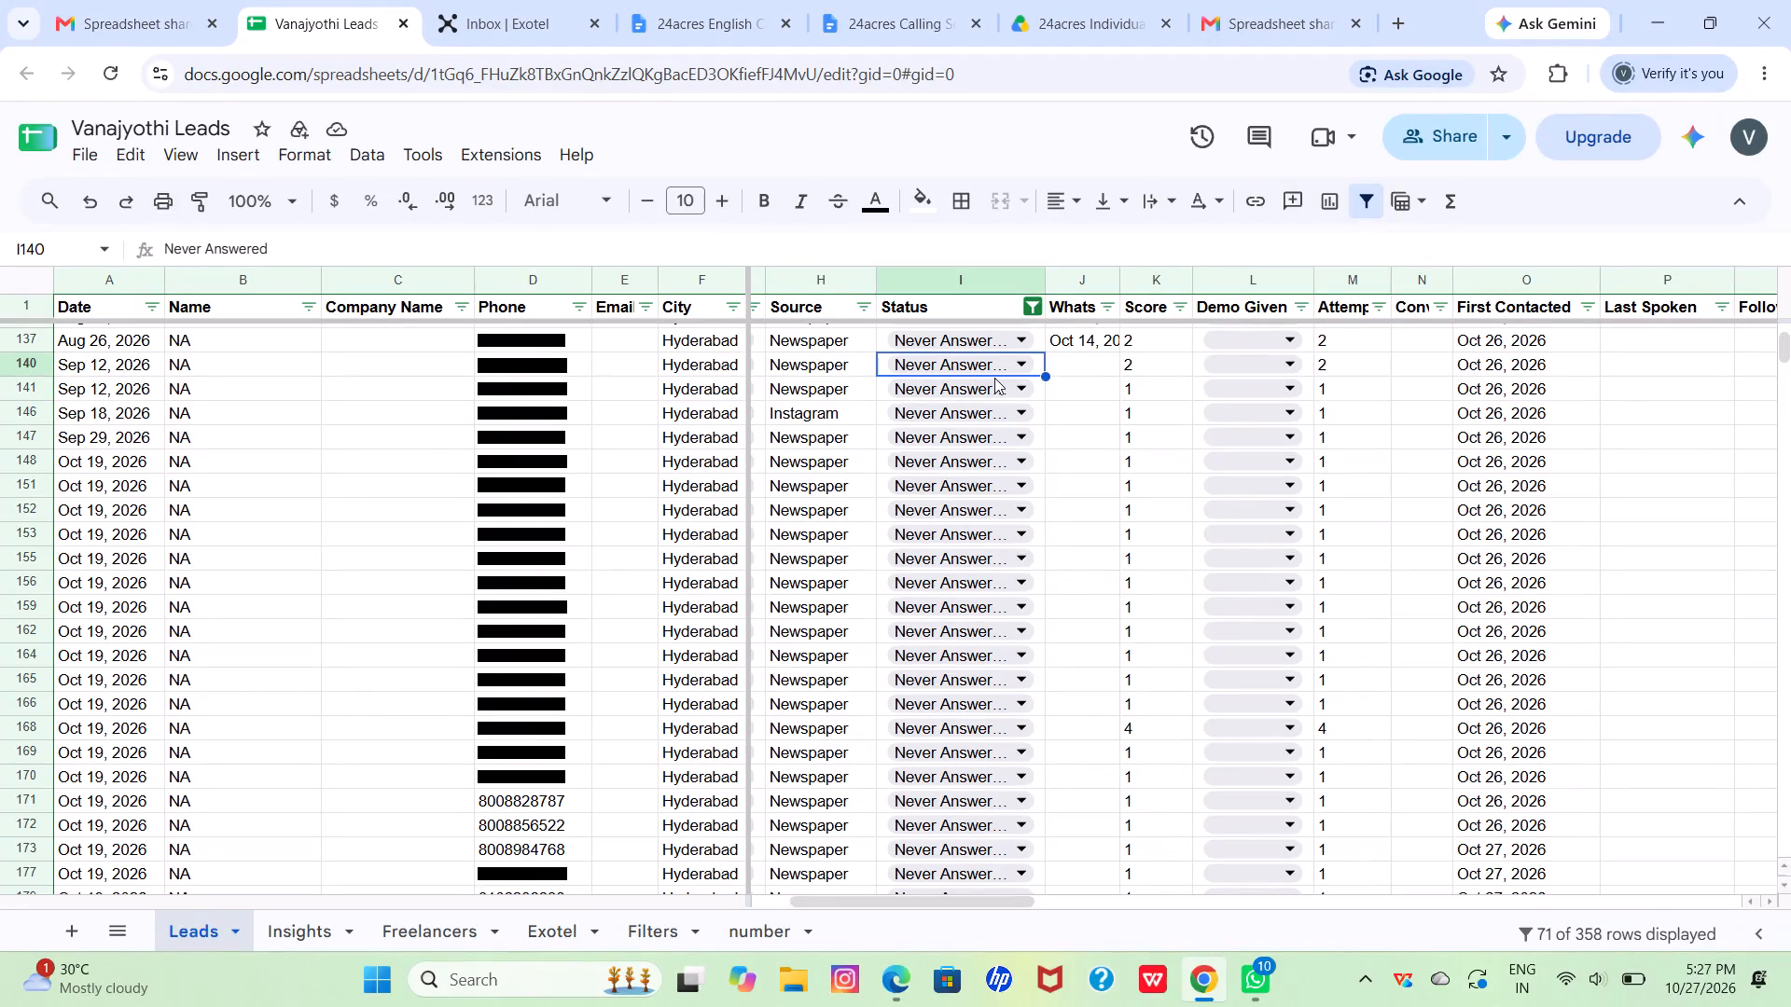
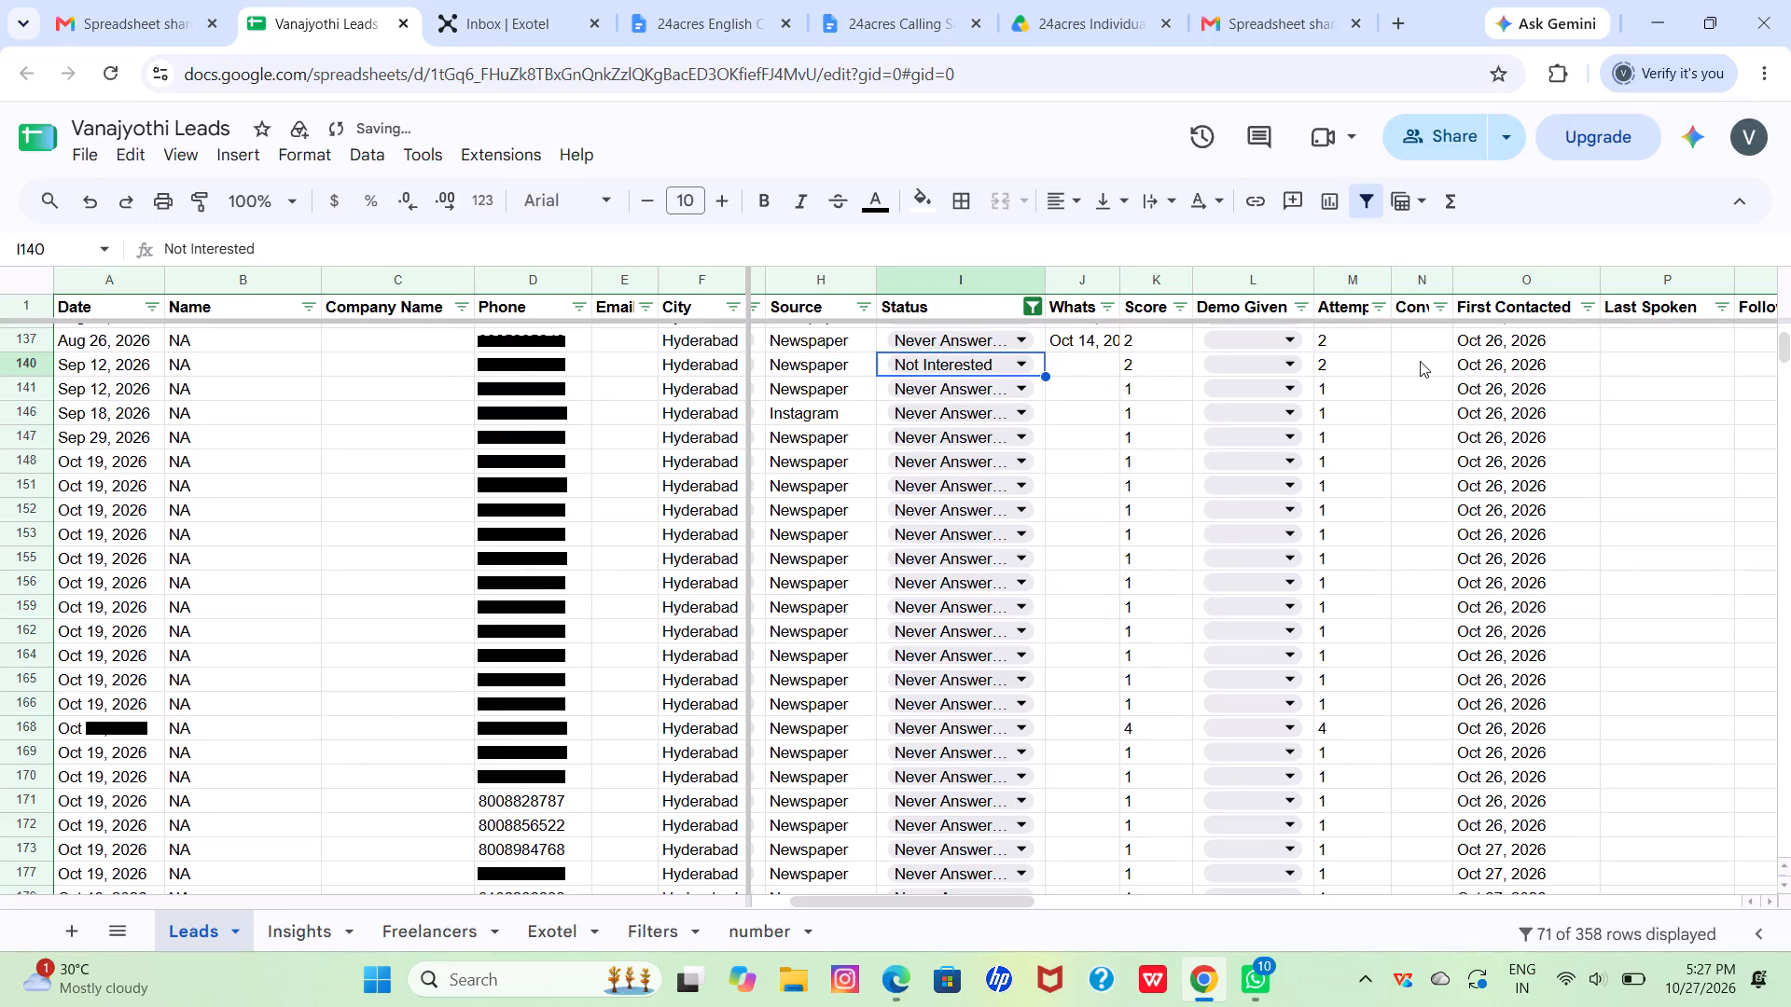
For the row 140 lead, record 1 conversation and set the Last Spoken date to Oct 27, 2026.
click(1419, 365)
key(1)
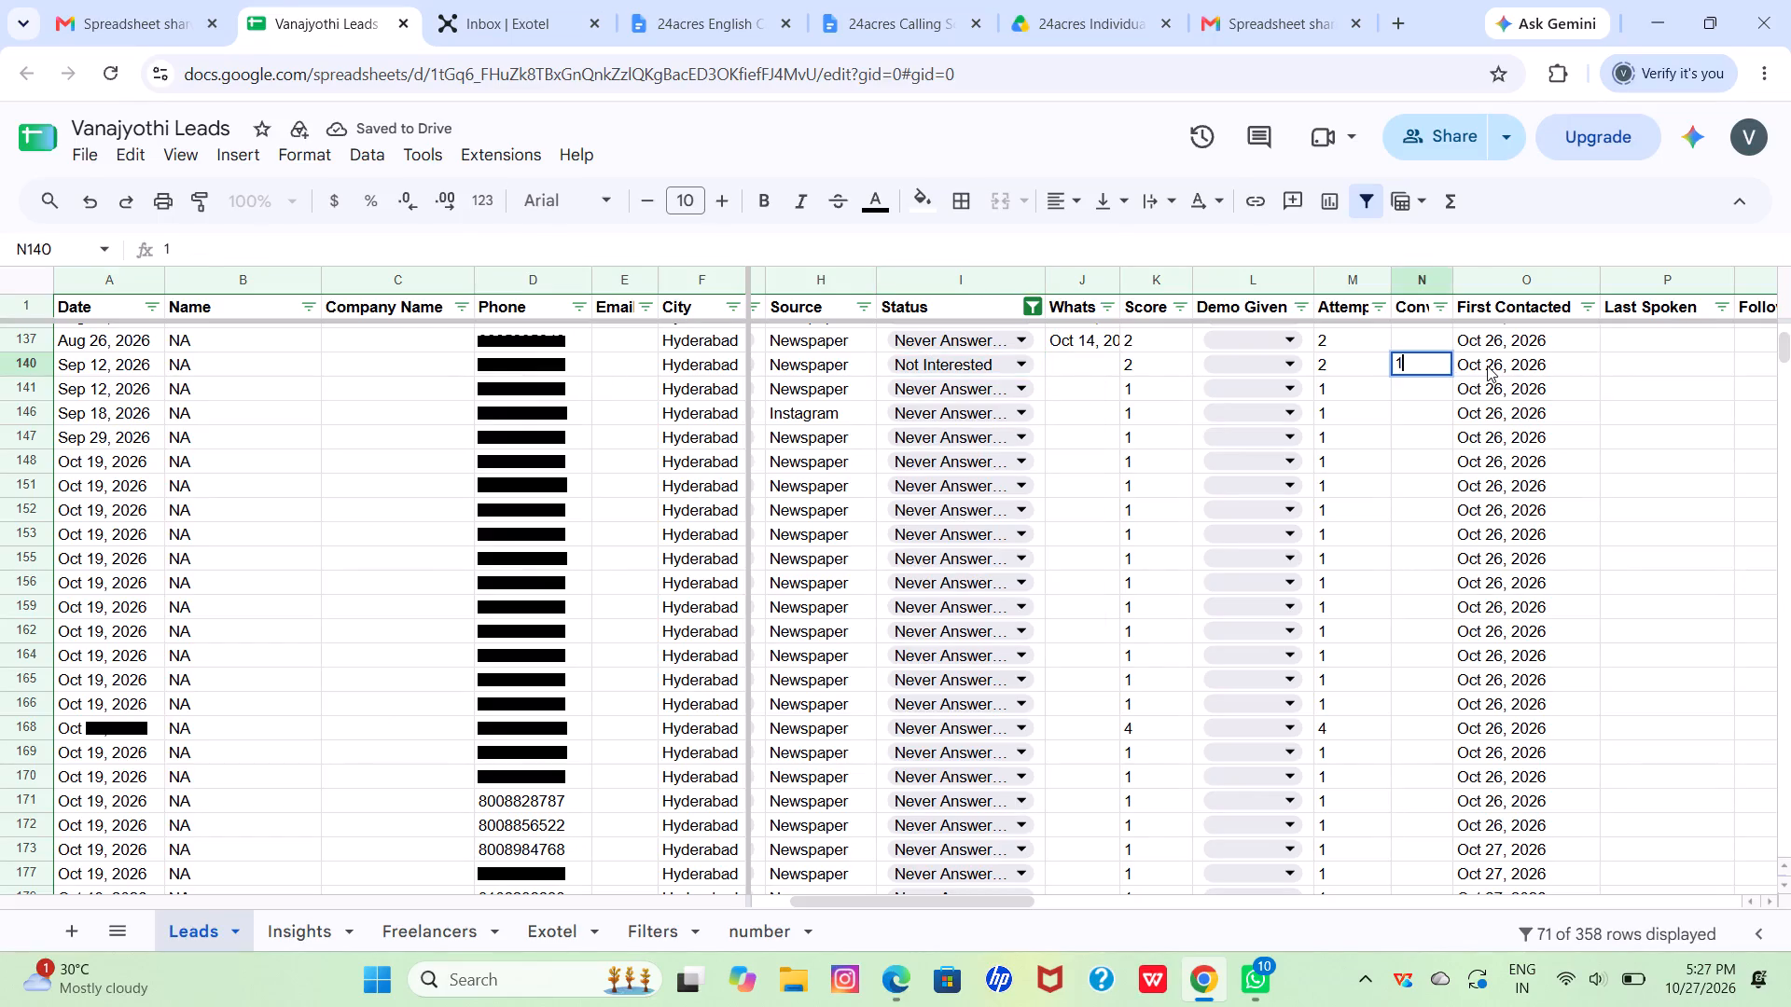
click(1487, 366)
key(ctrl+c)
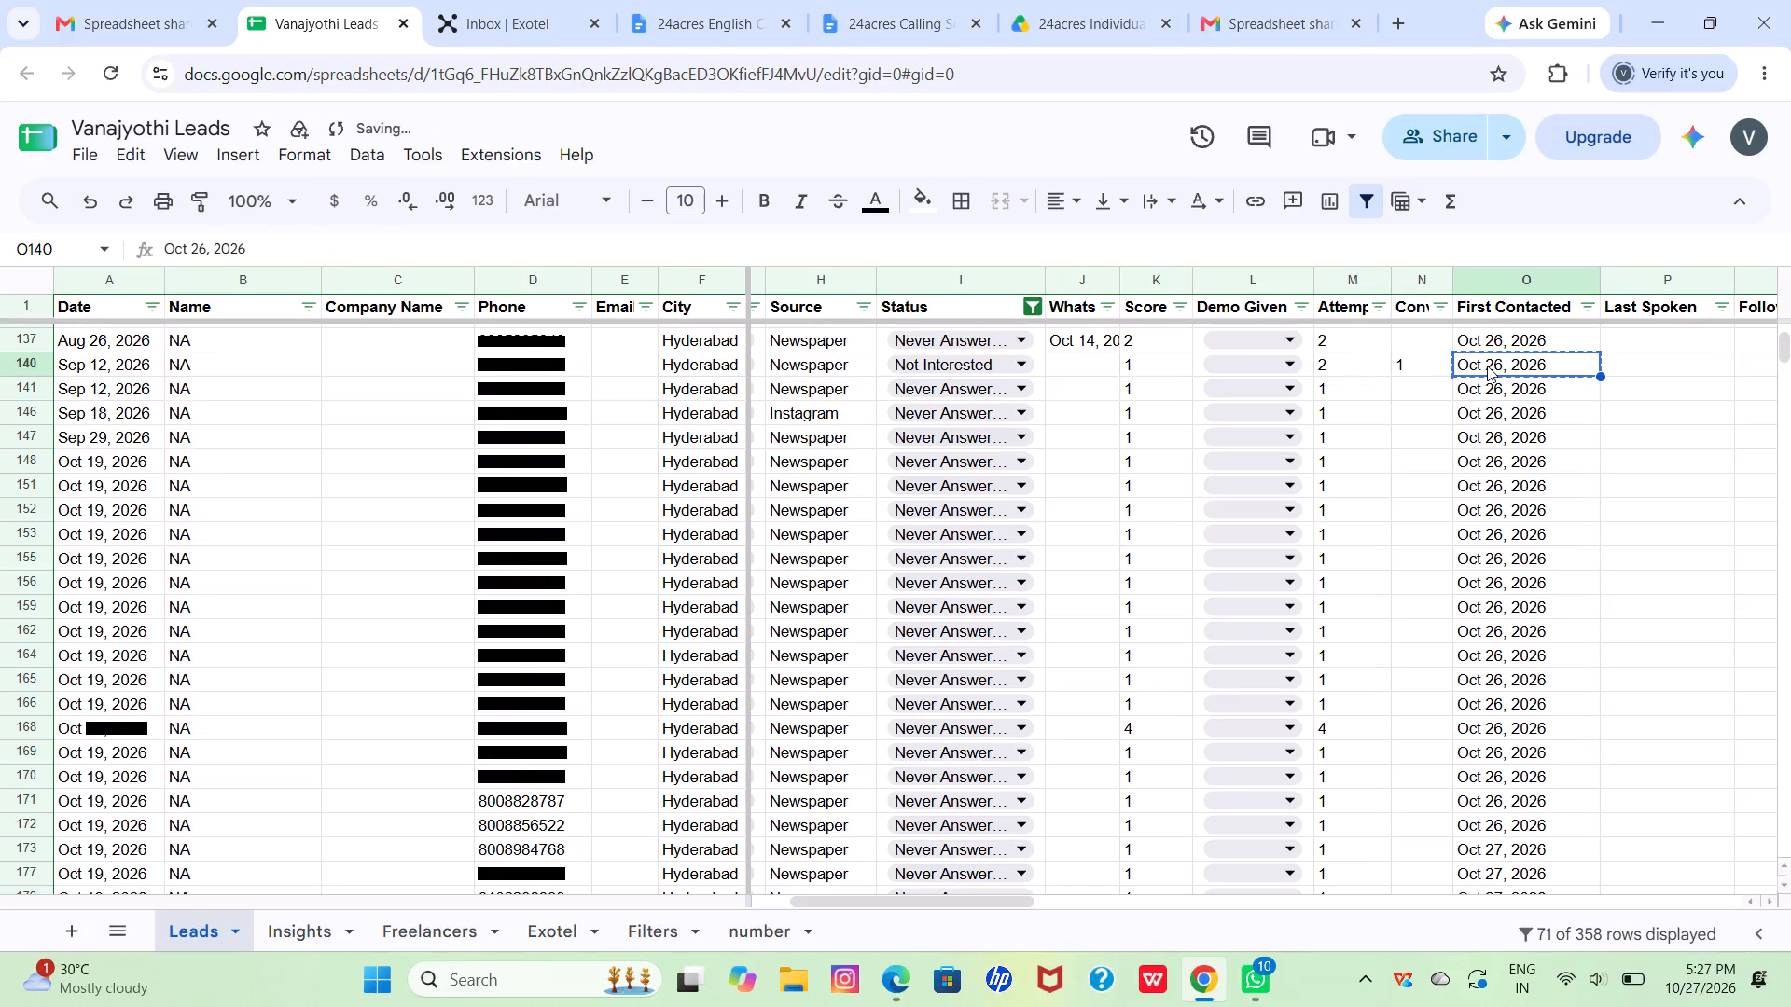
click(1658, 363)
key(ctrl+v)
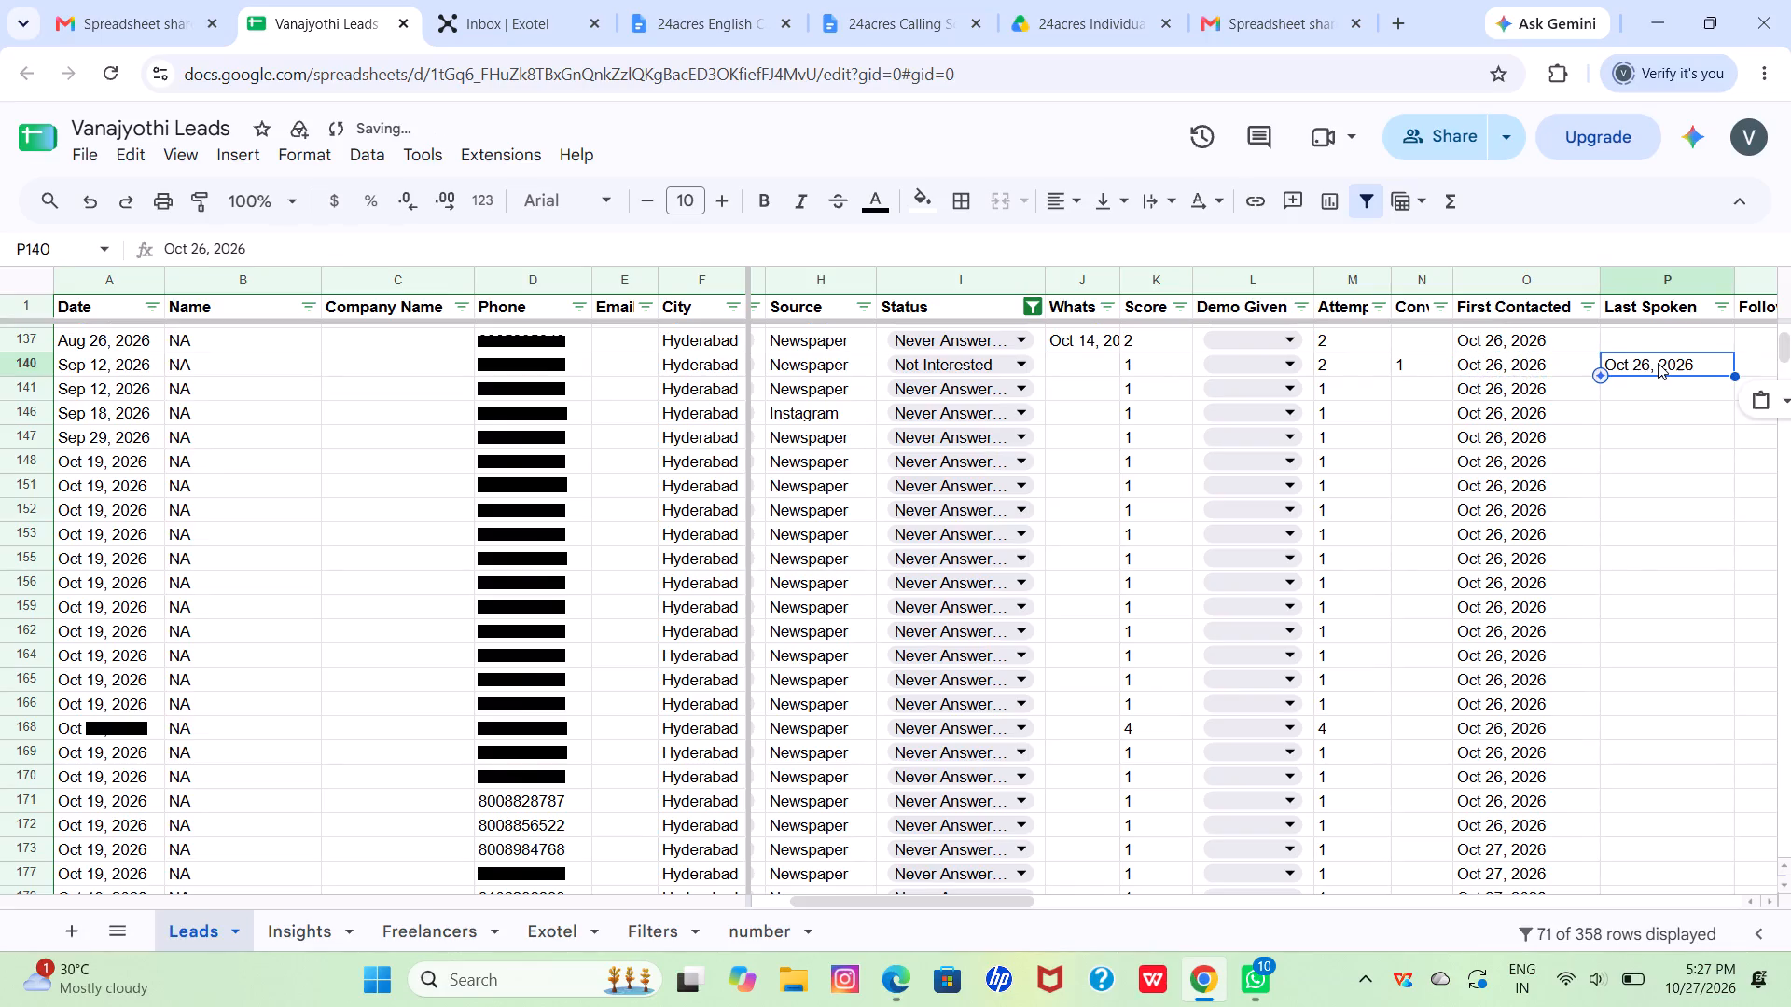
double_click(1658, 363)
click(1561, 604)
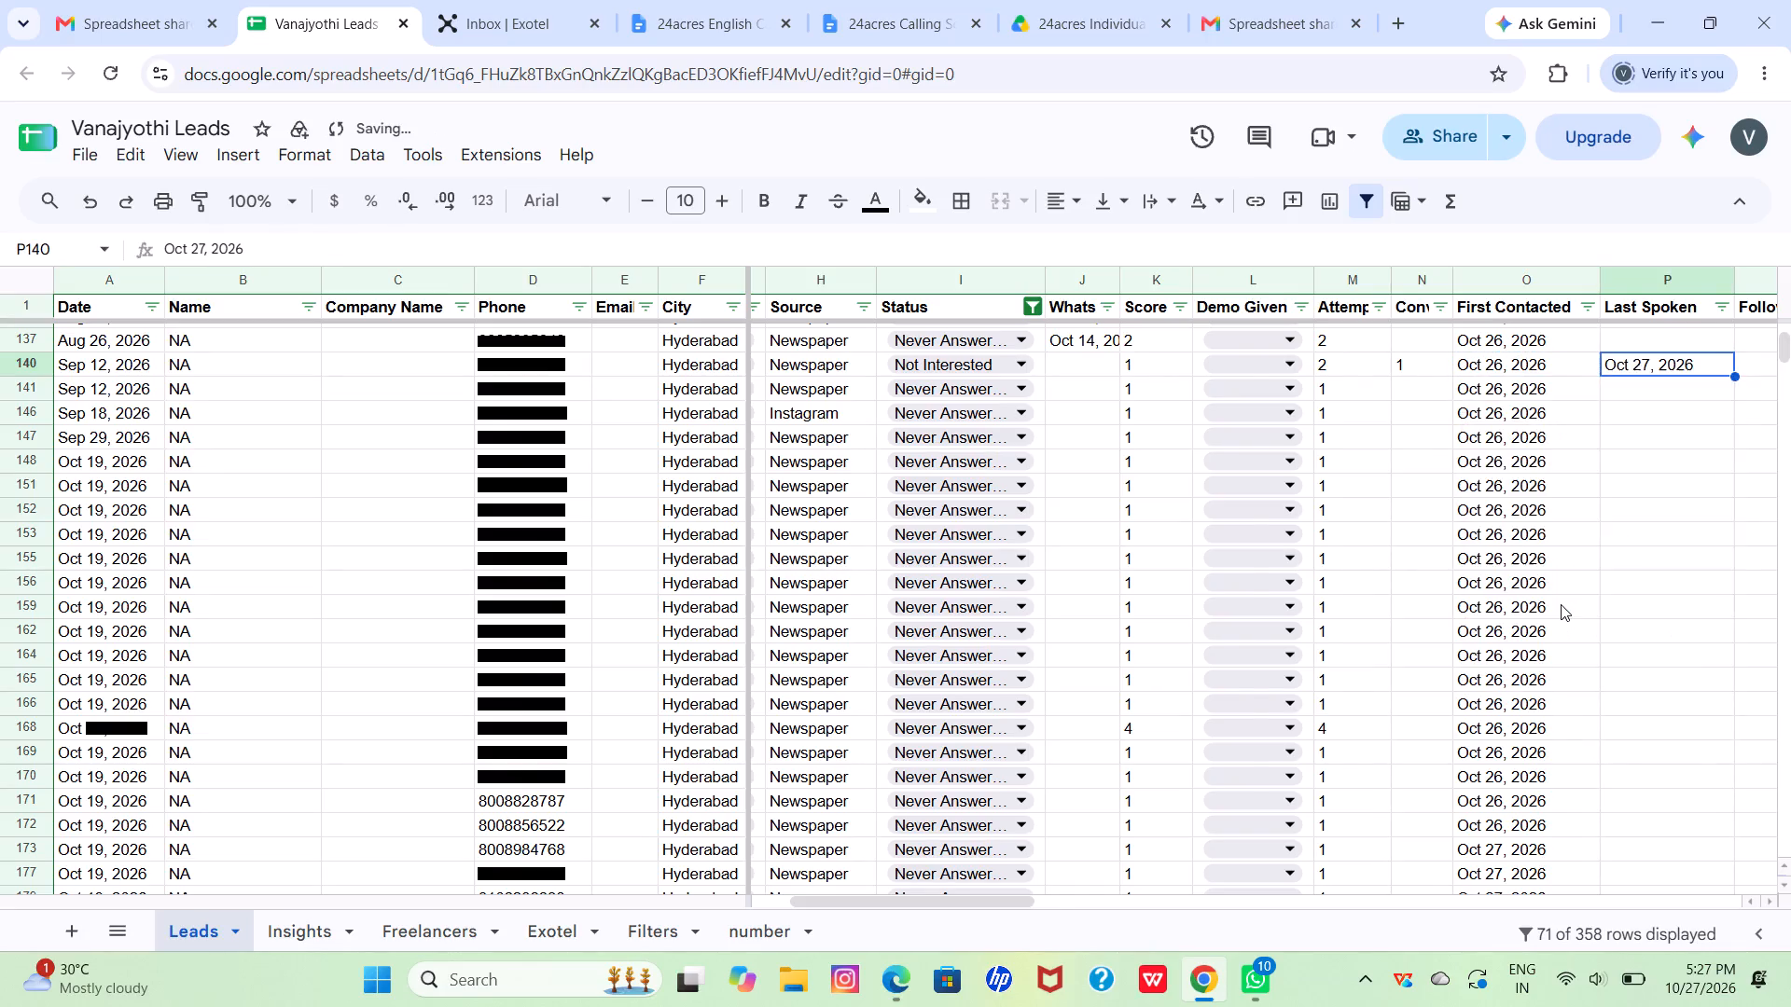
Add the note "not gave time to speak and disconnected call" to the row 140 lead.
scroll(1561, 604, left, 7)
scroll(1561, 604, right, 2)
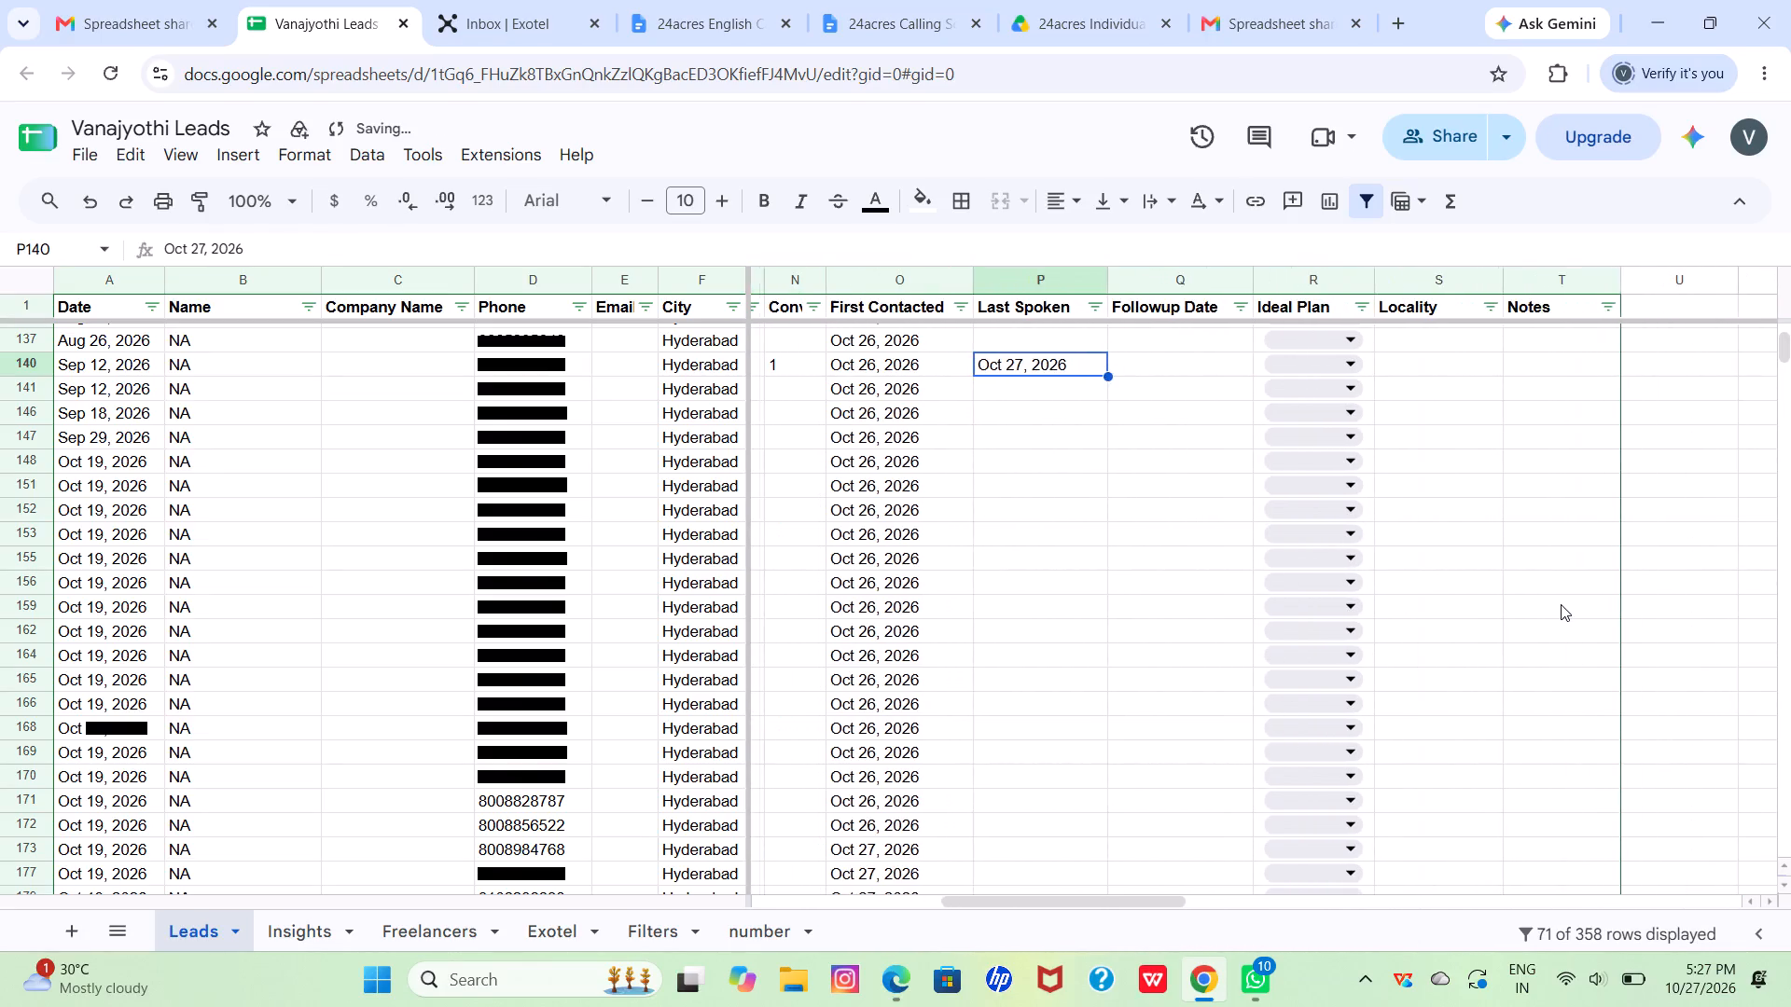
click(1534, 378)
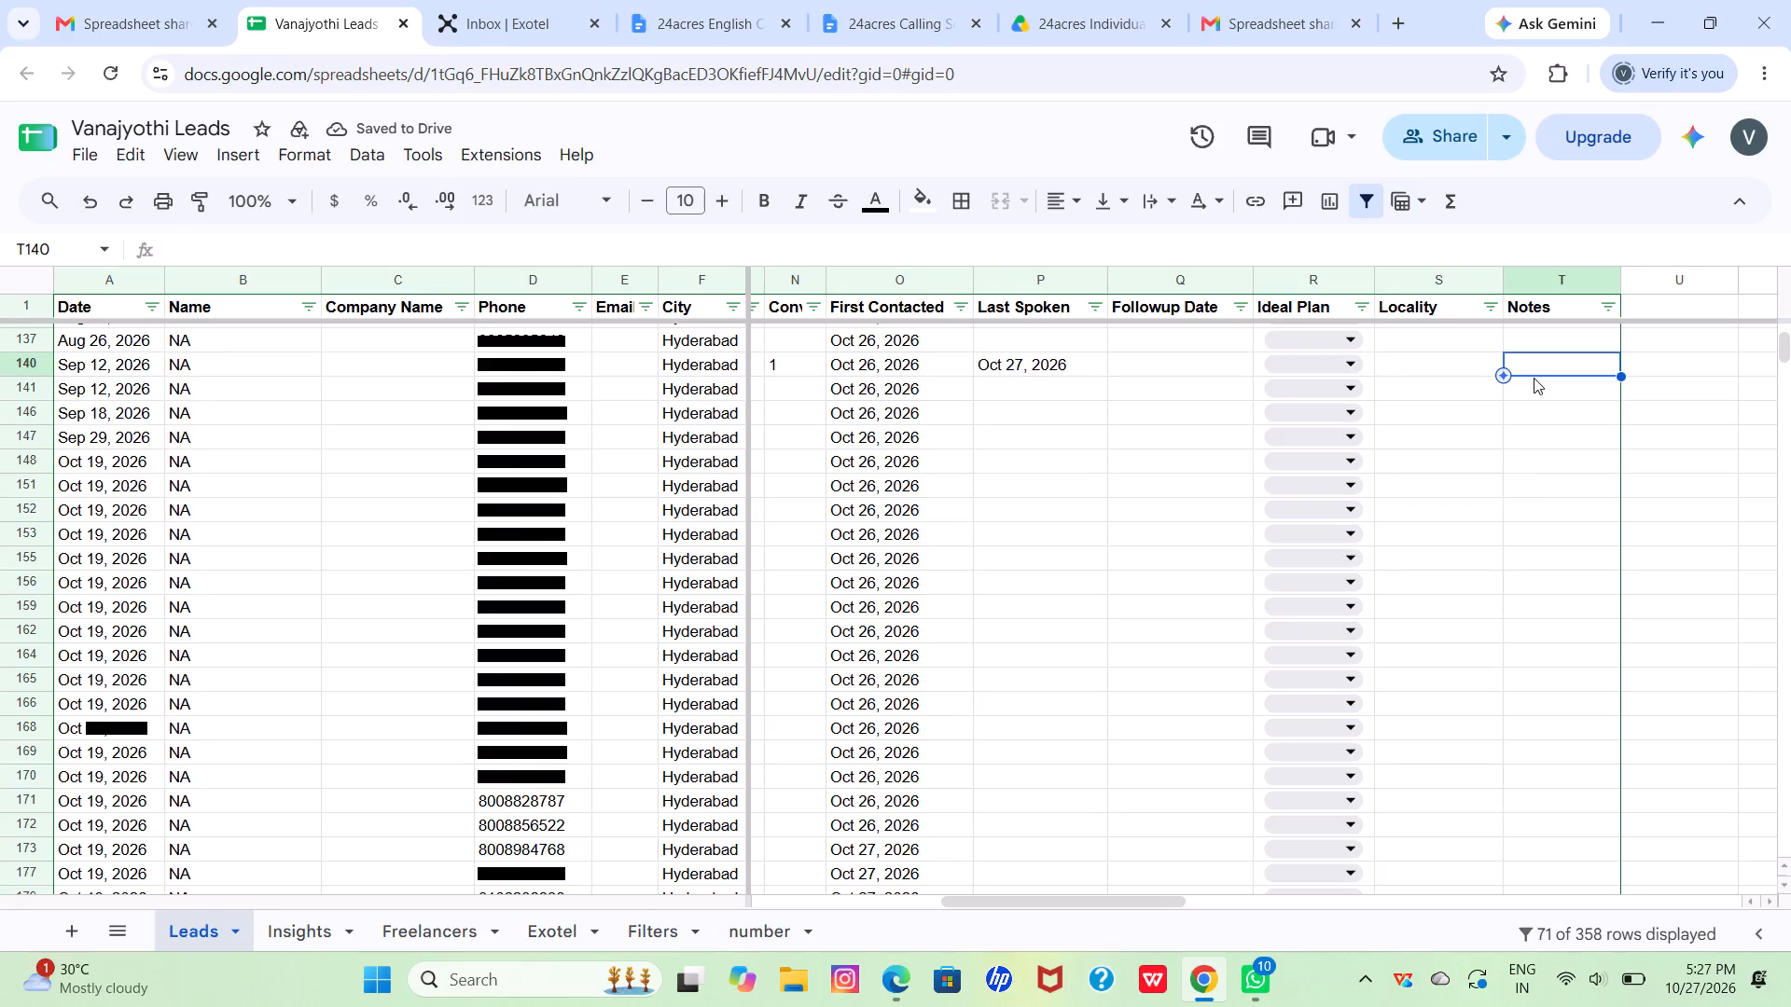
text(not gave time to speak and disconne)
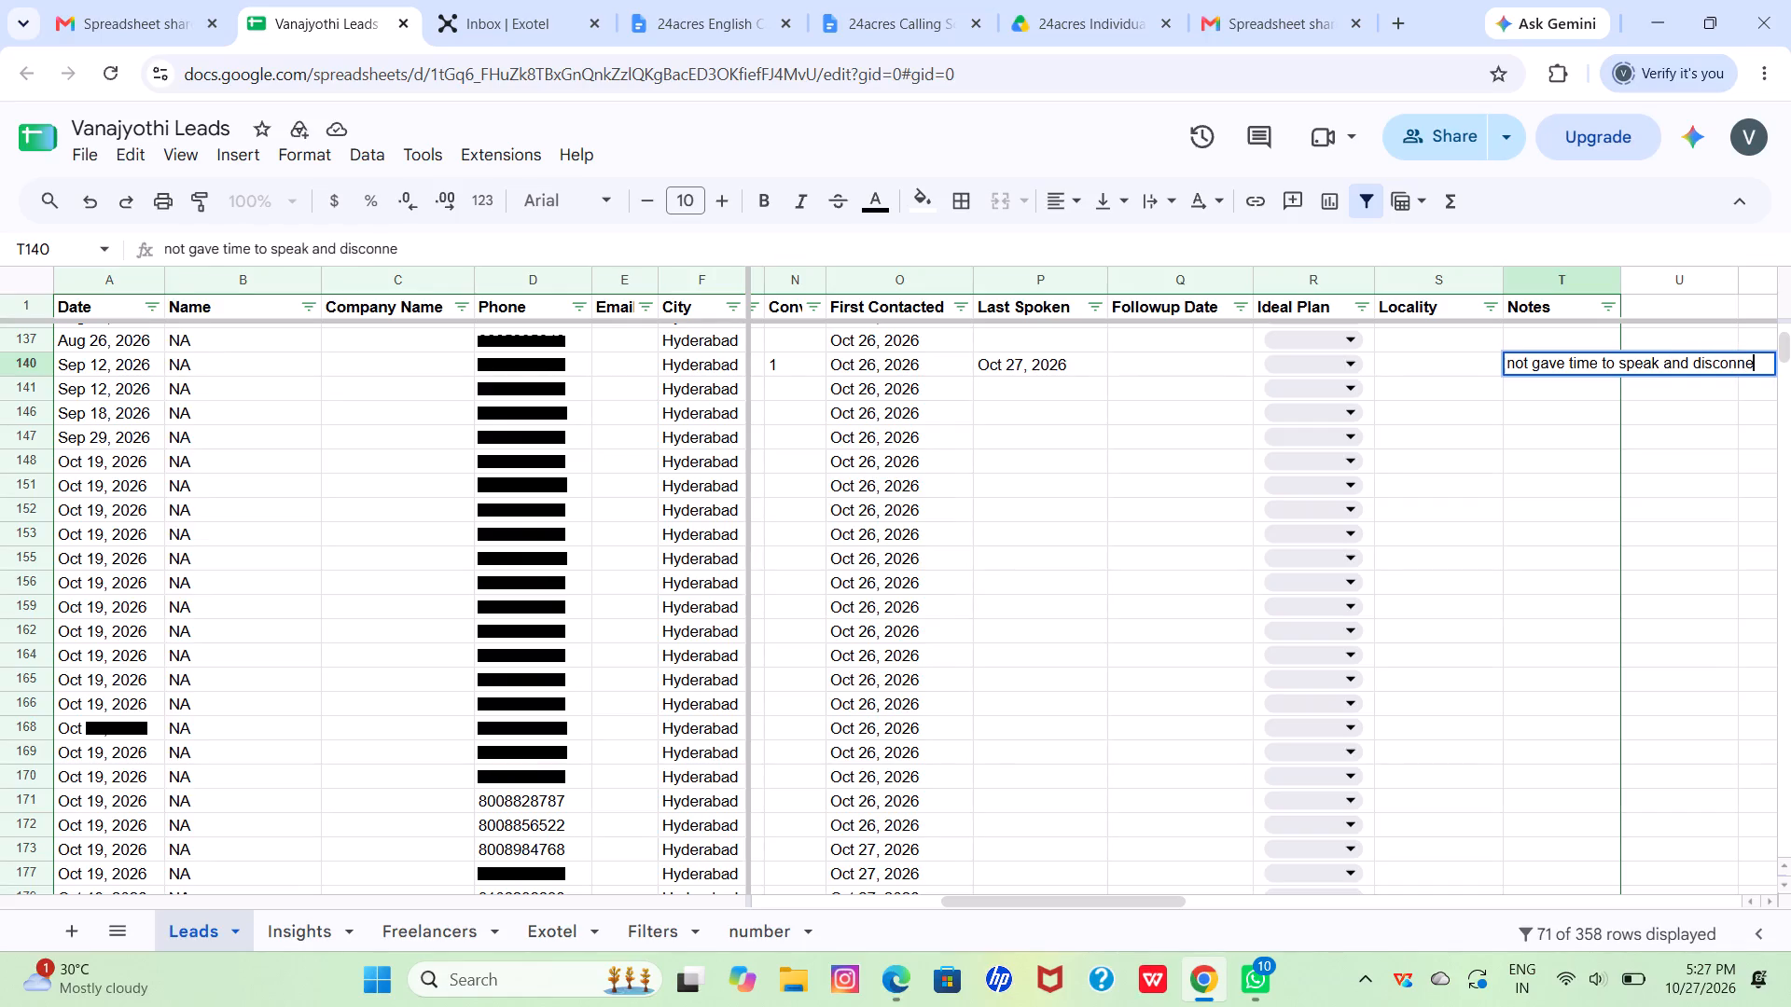
text(cted)
key(space)
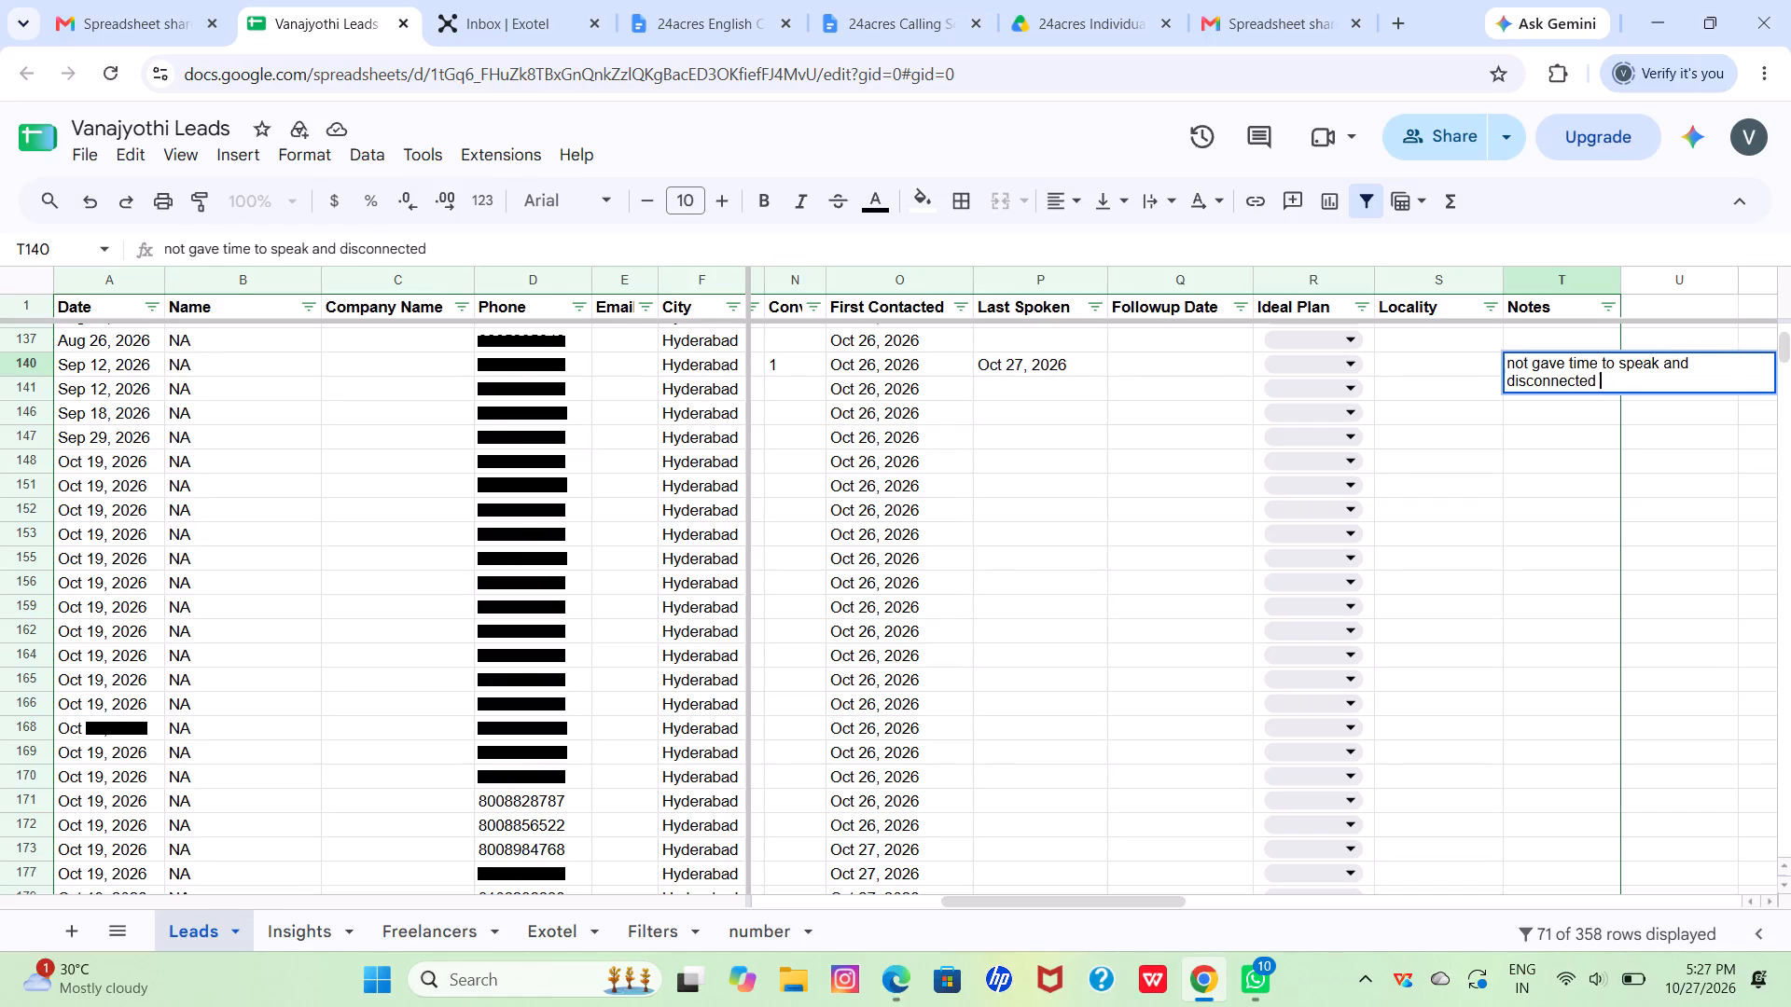
text(call)
key(Return)
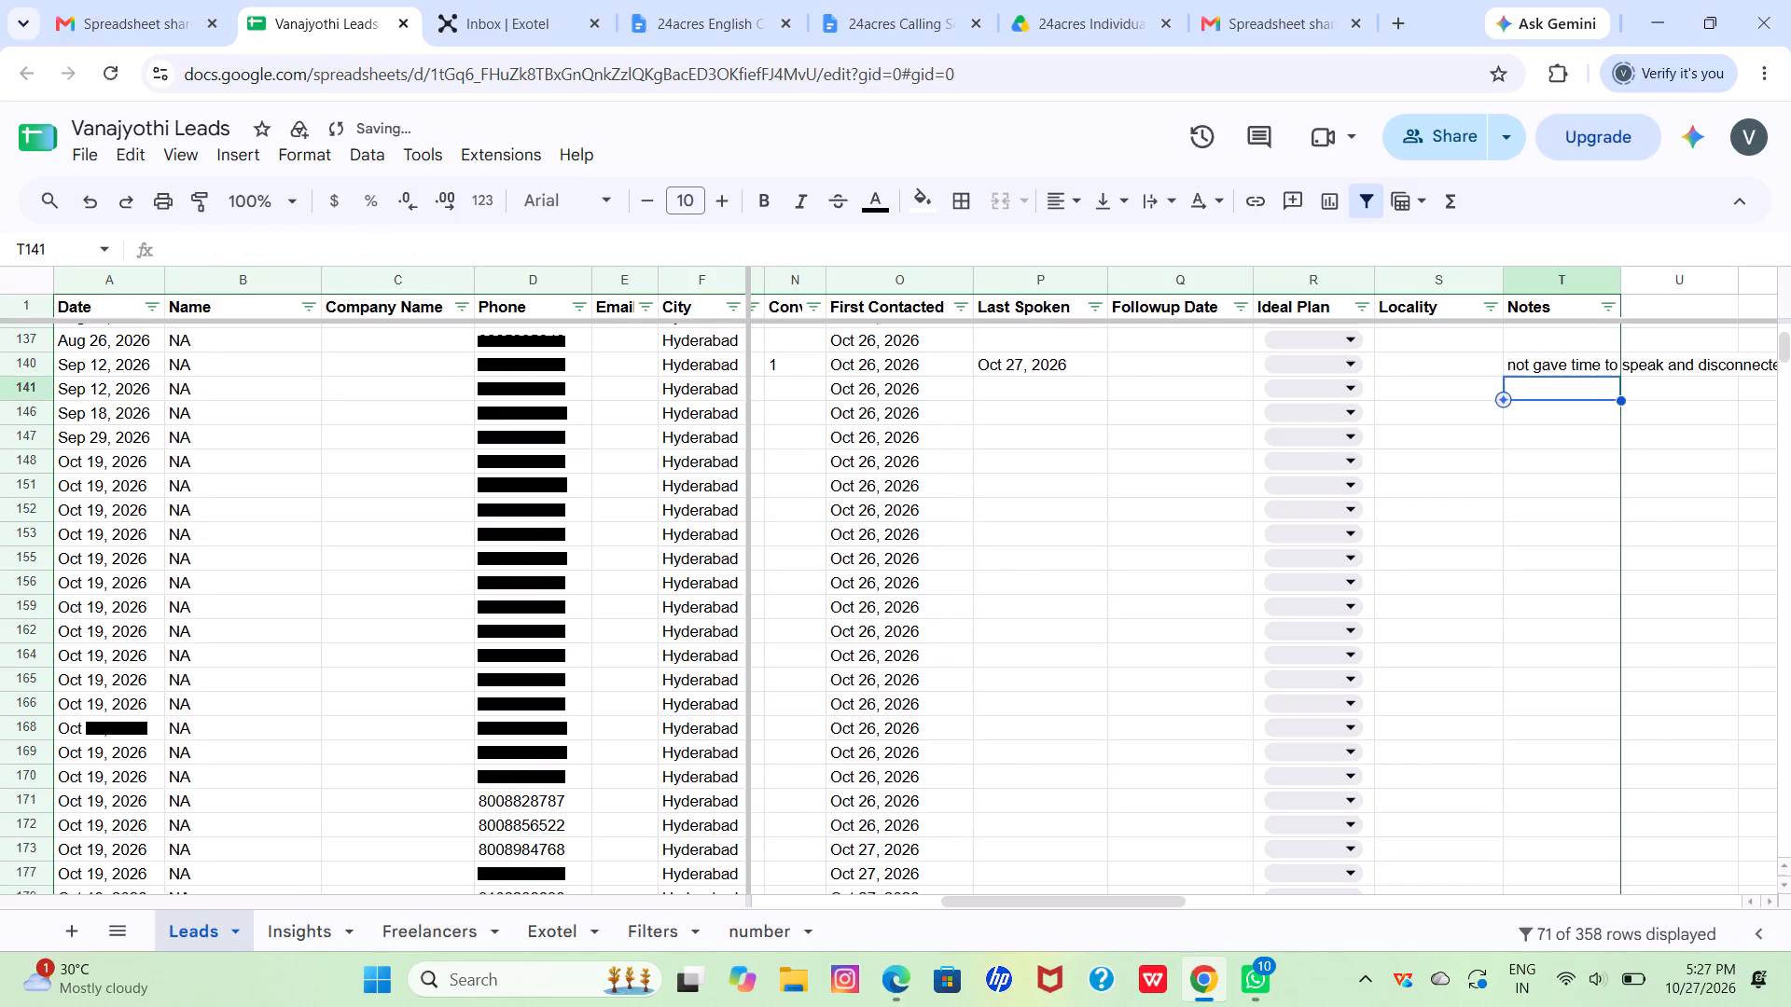
Select the phone number of the Never Answered lead in row 141.
scroll(1534, 378, right, 5)
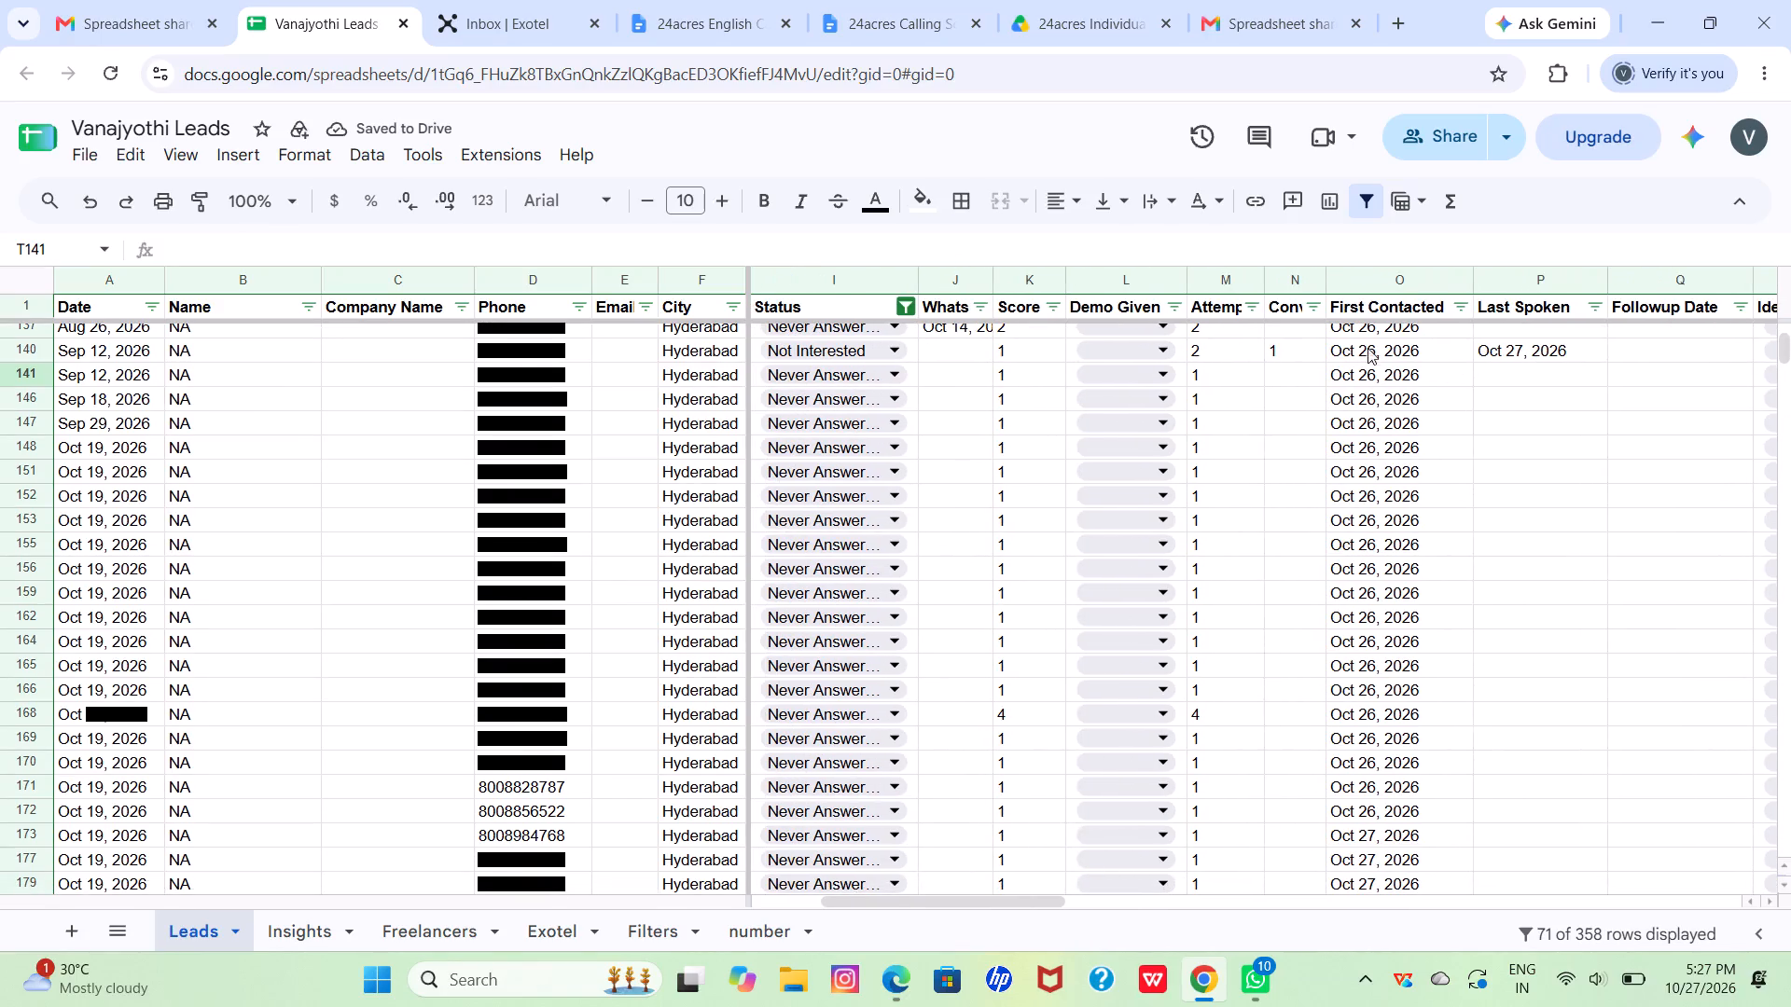
click(589, 380)
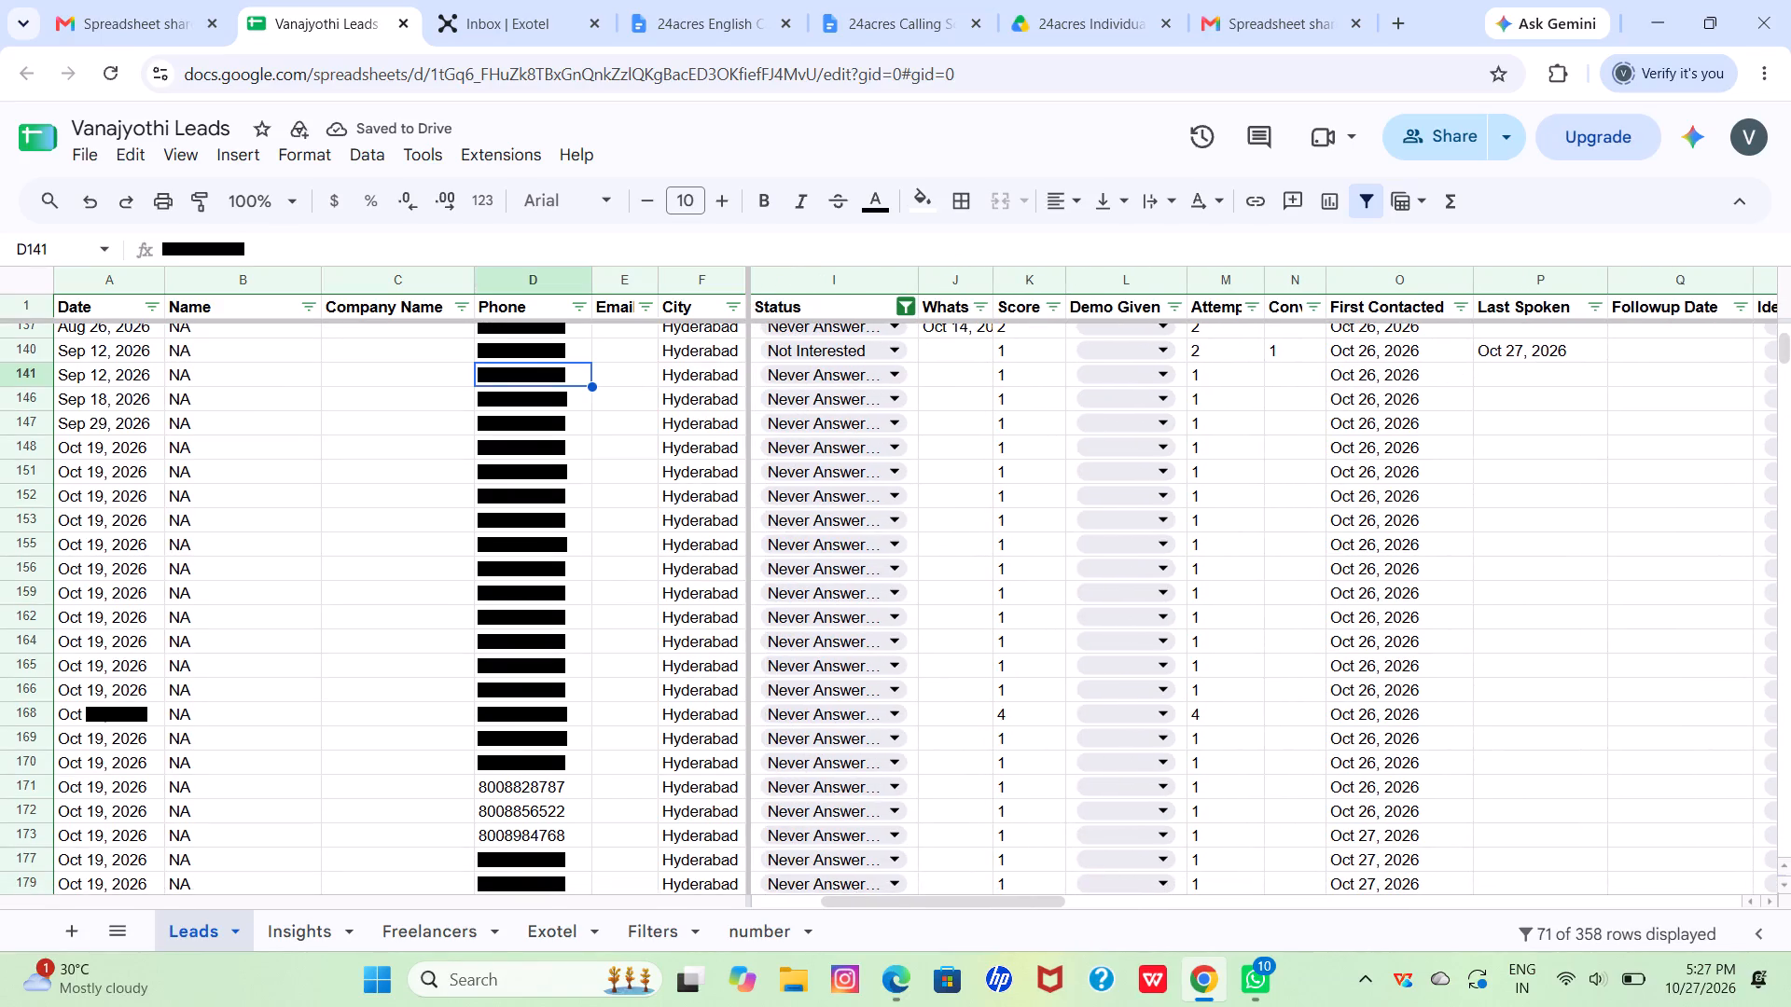
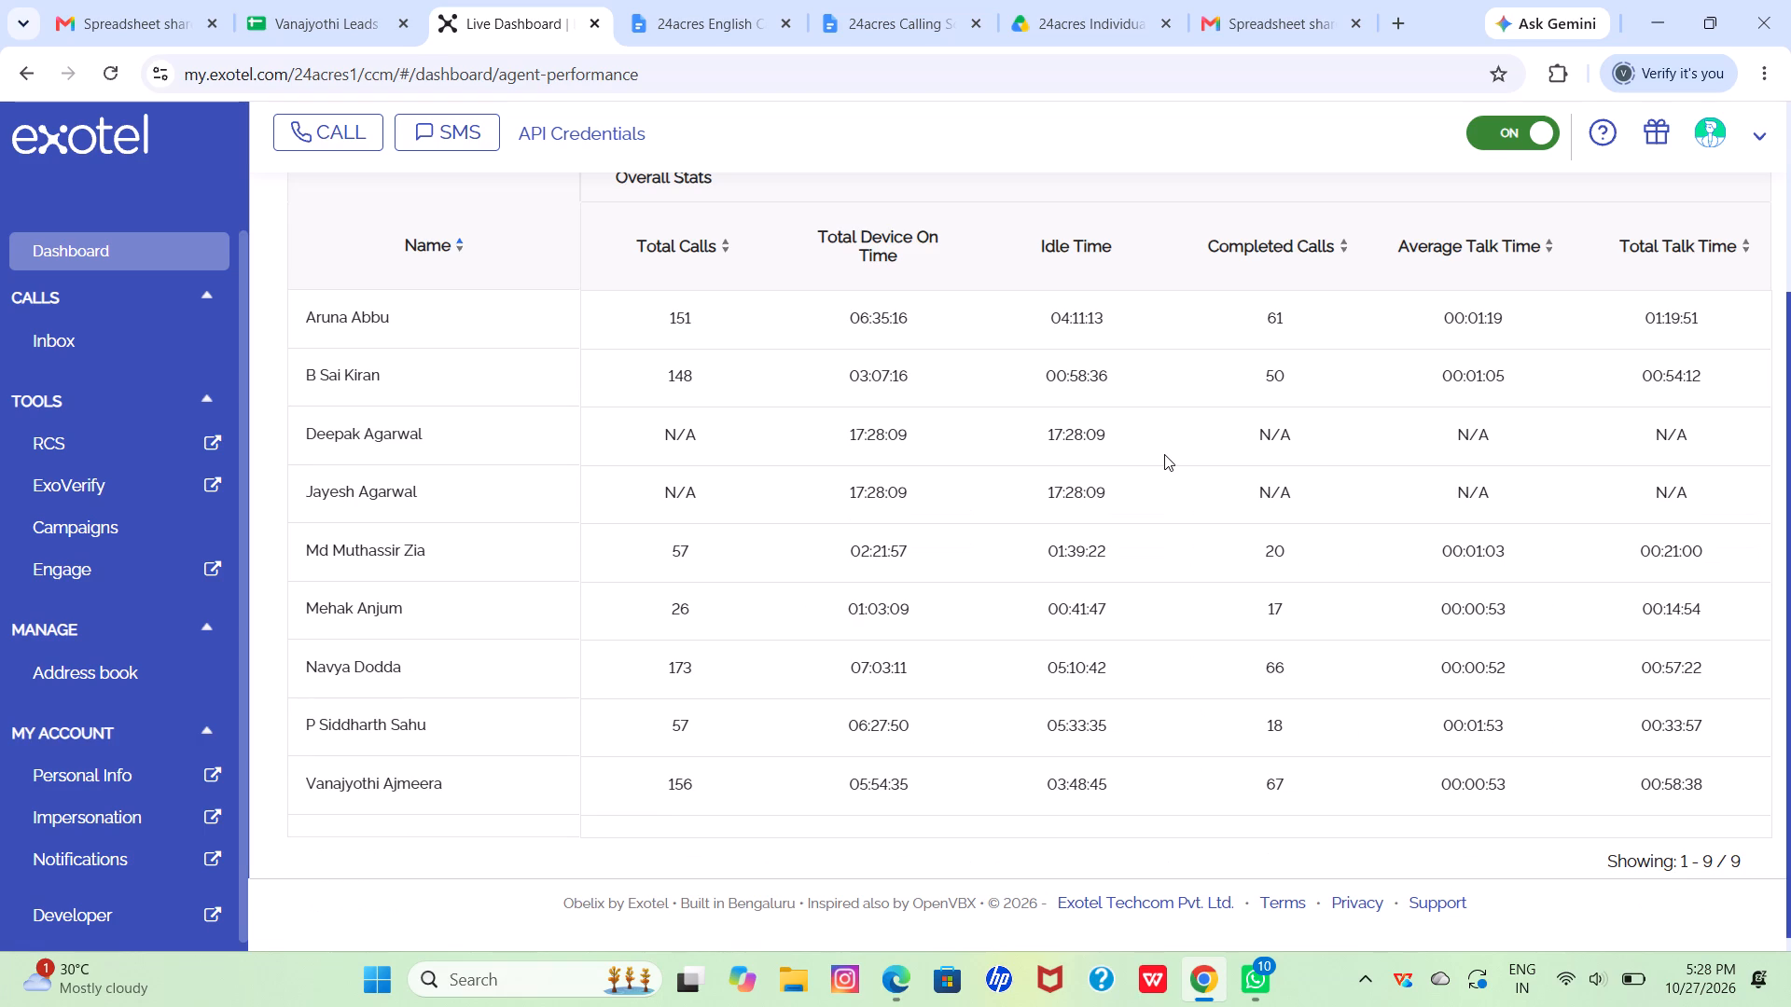
In the Vanajyothi Leads spreadsheet, set the attempts count of the row 141 lead to 2.
scroll(1164, 454, up, 5)
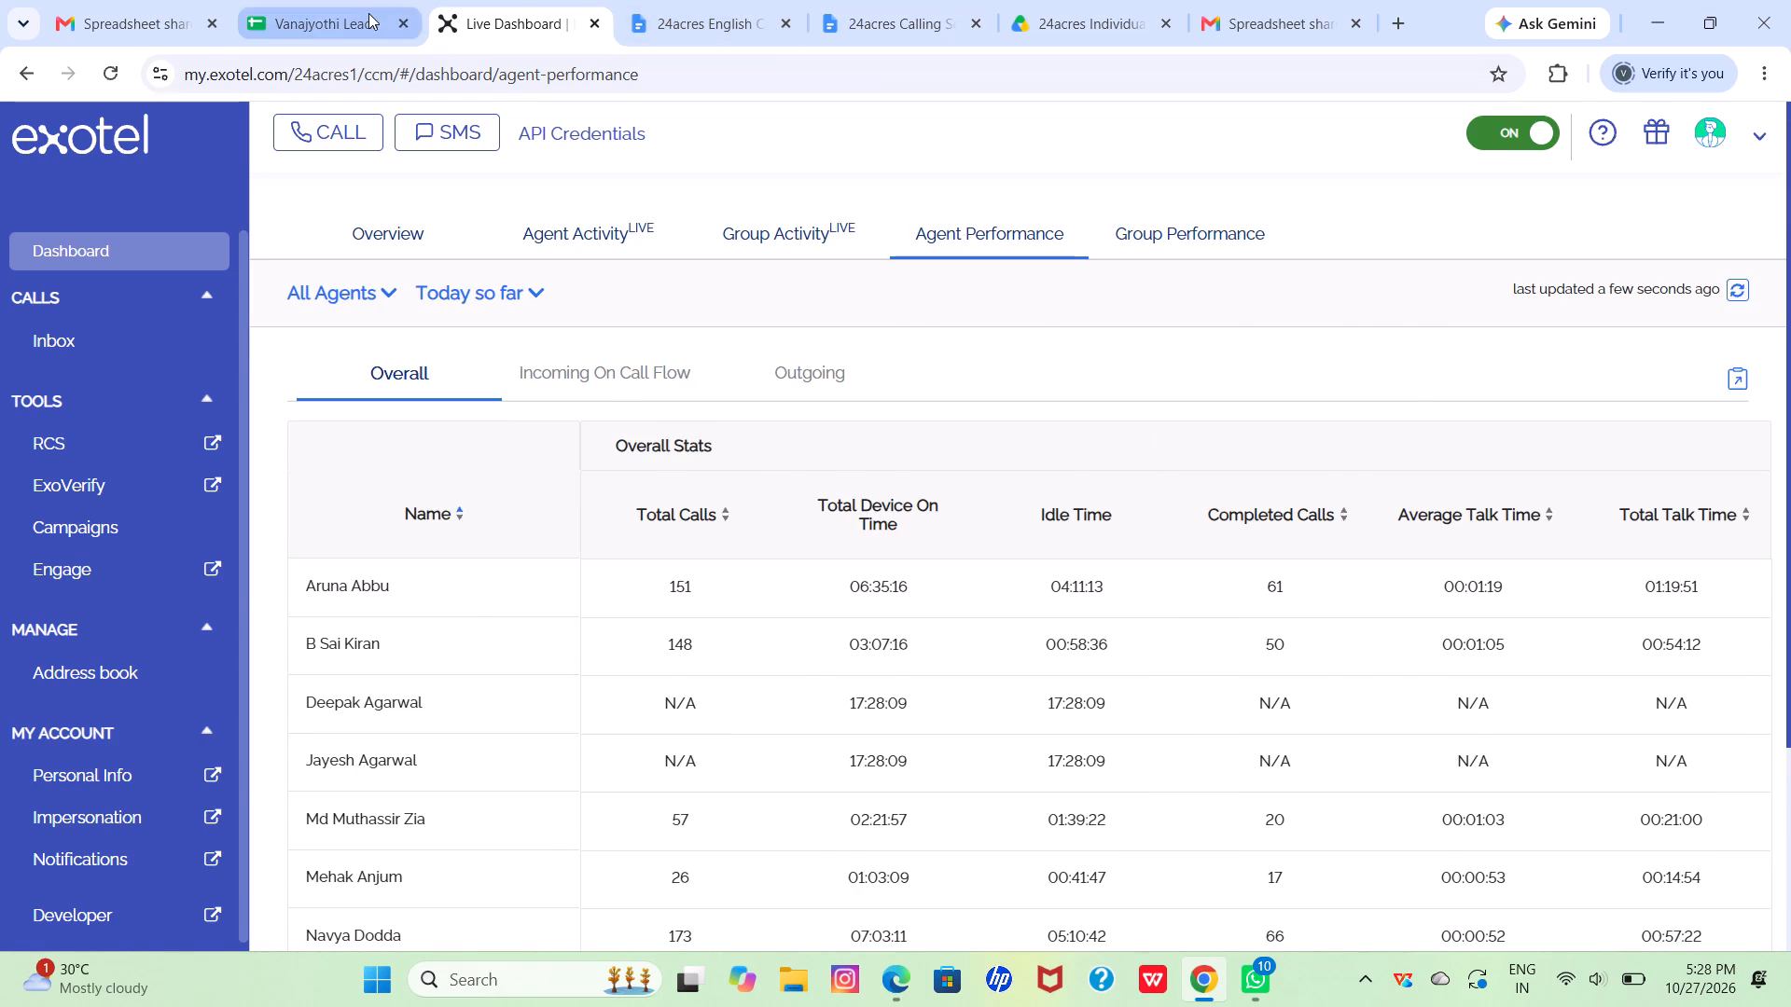
click(368, 13)
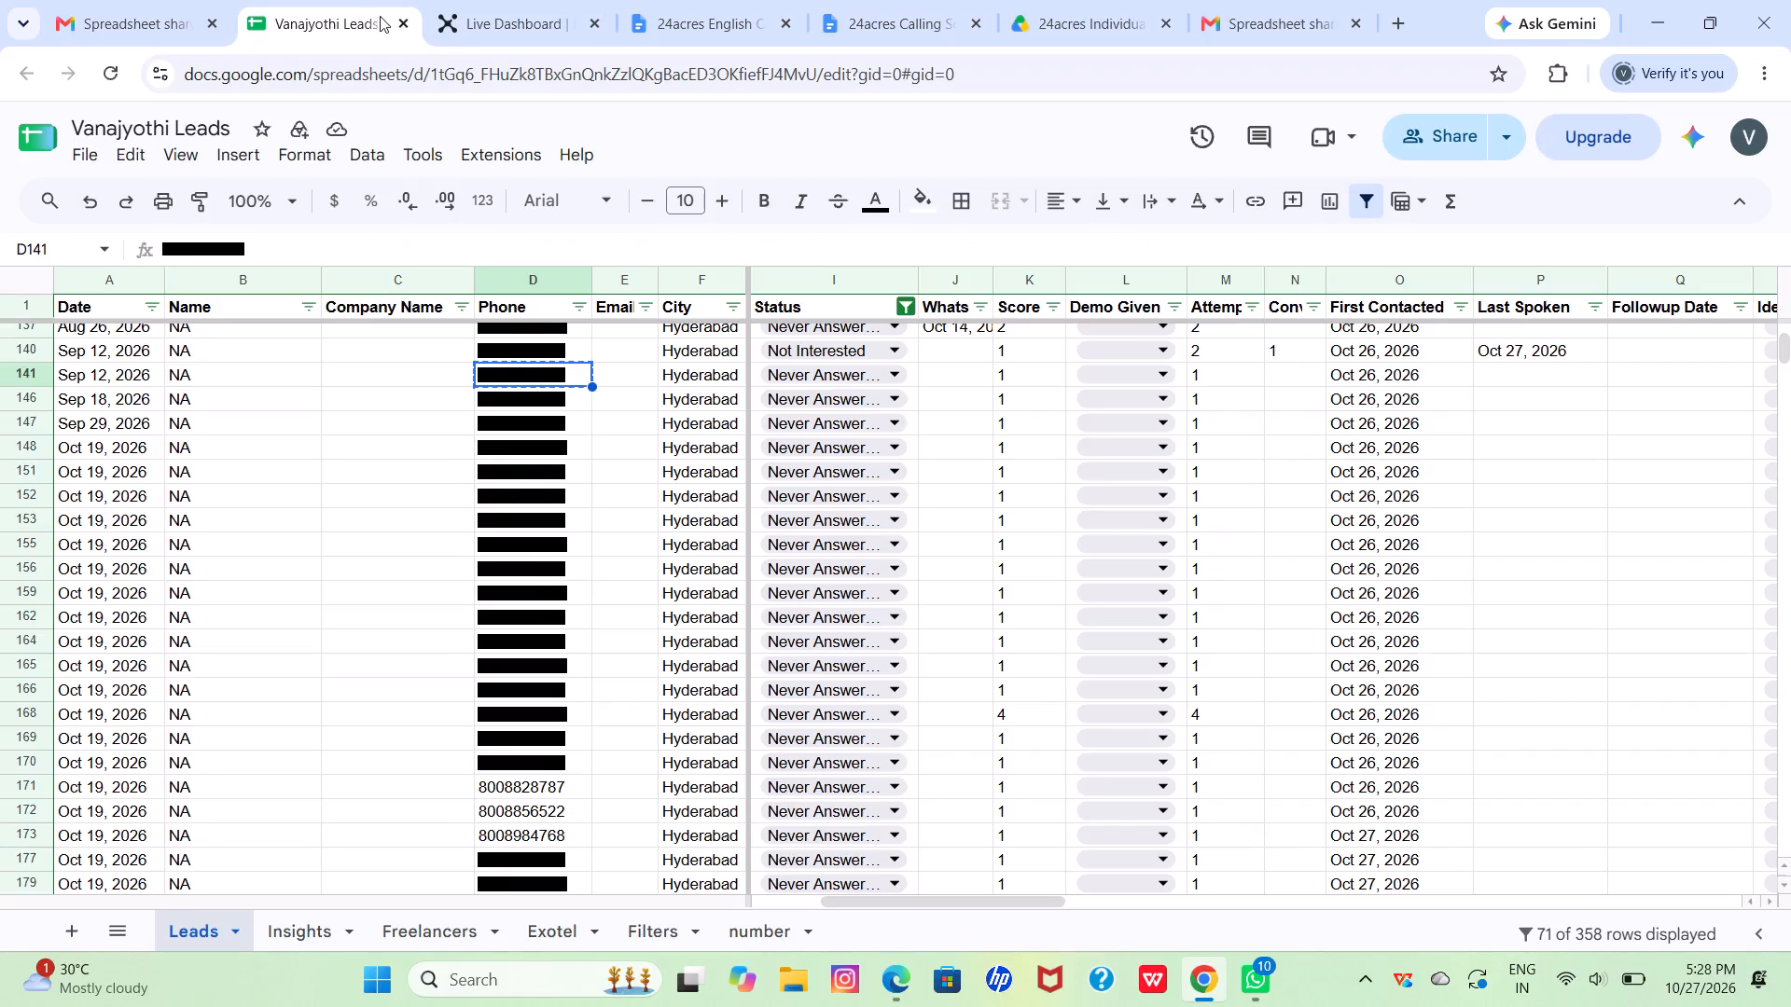
click(1213, 384)
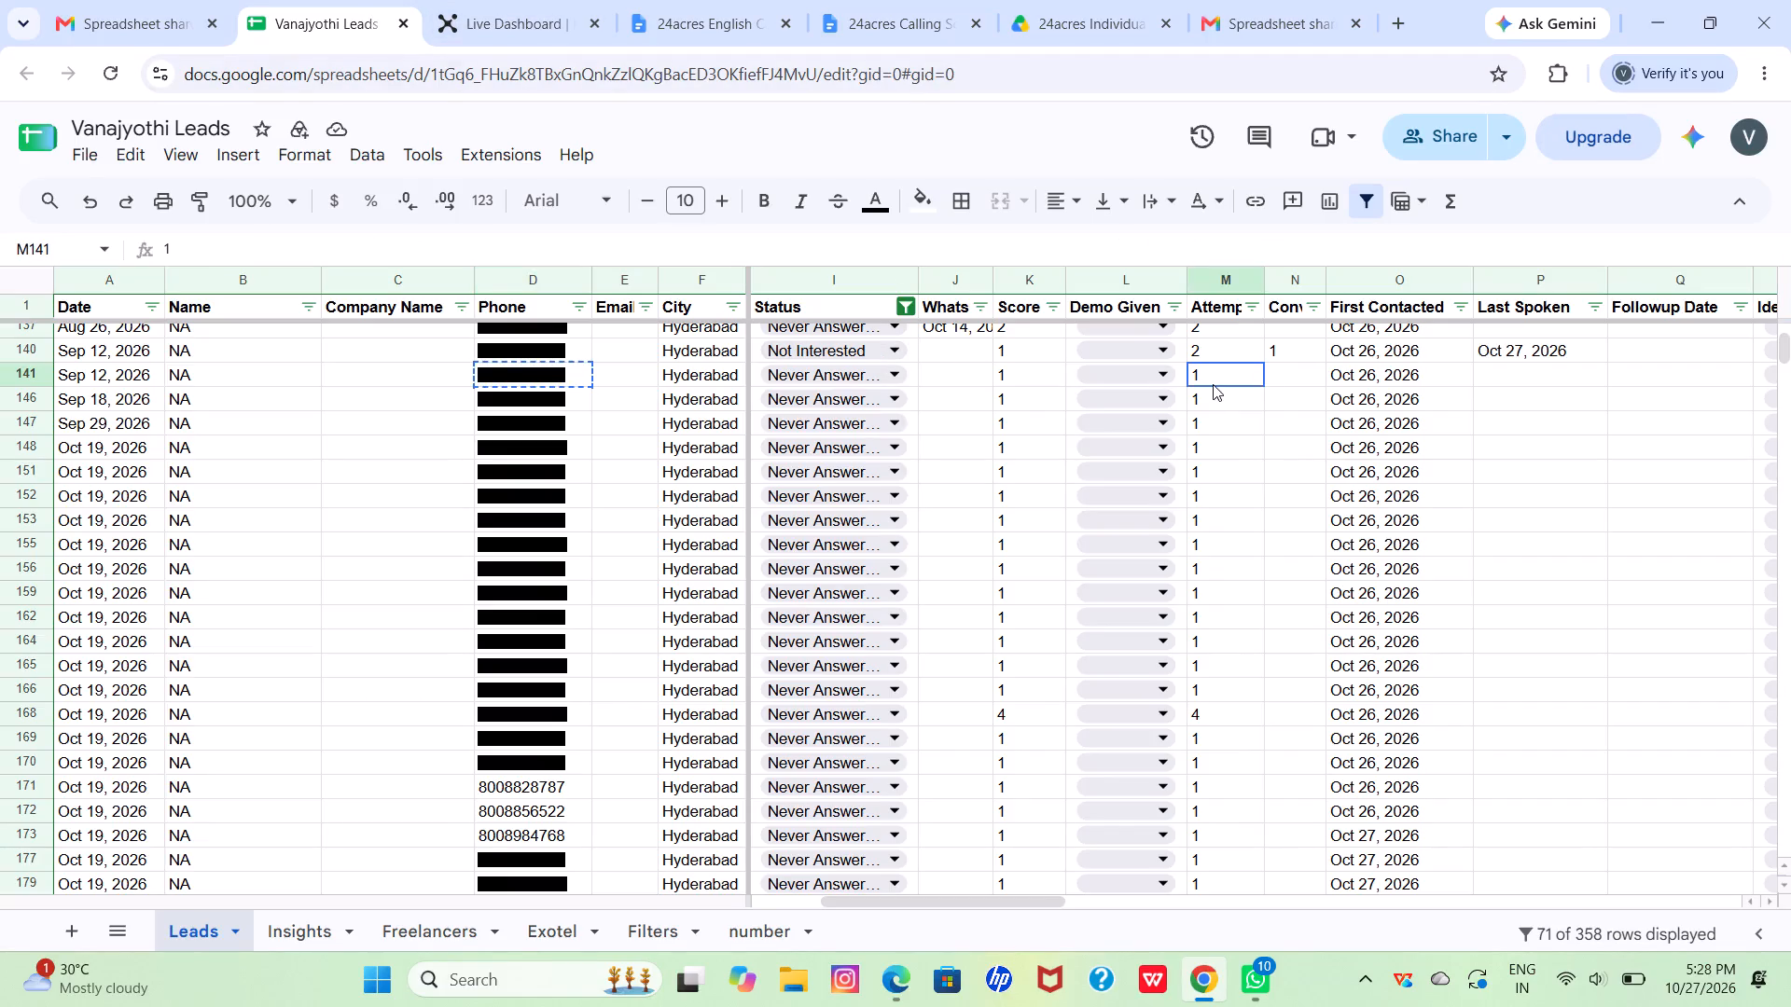
key(2)
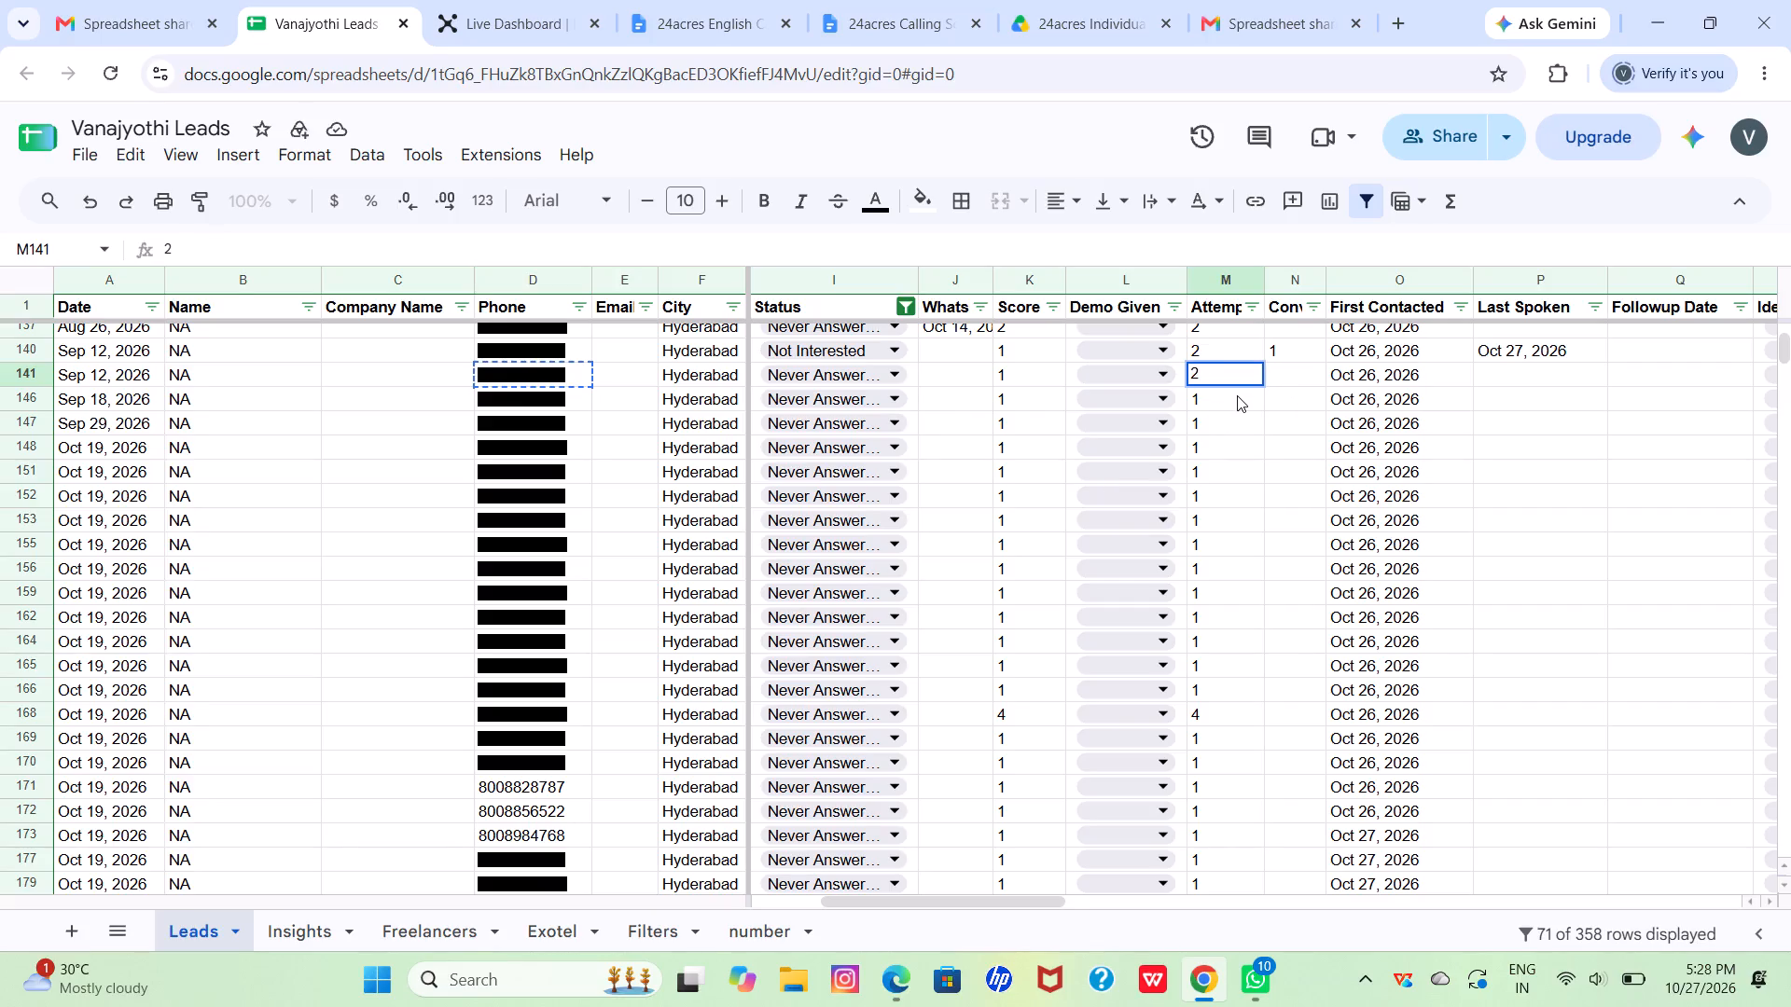
click(1237, 396)
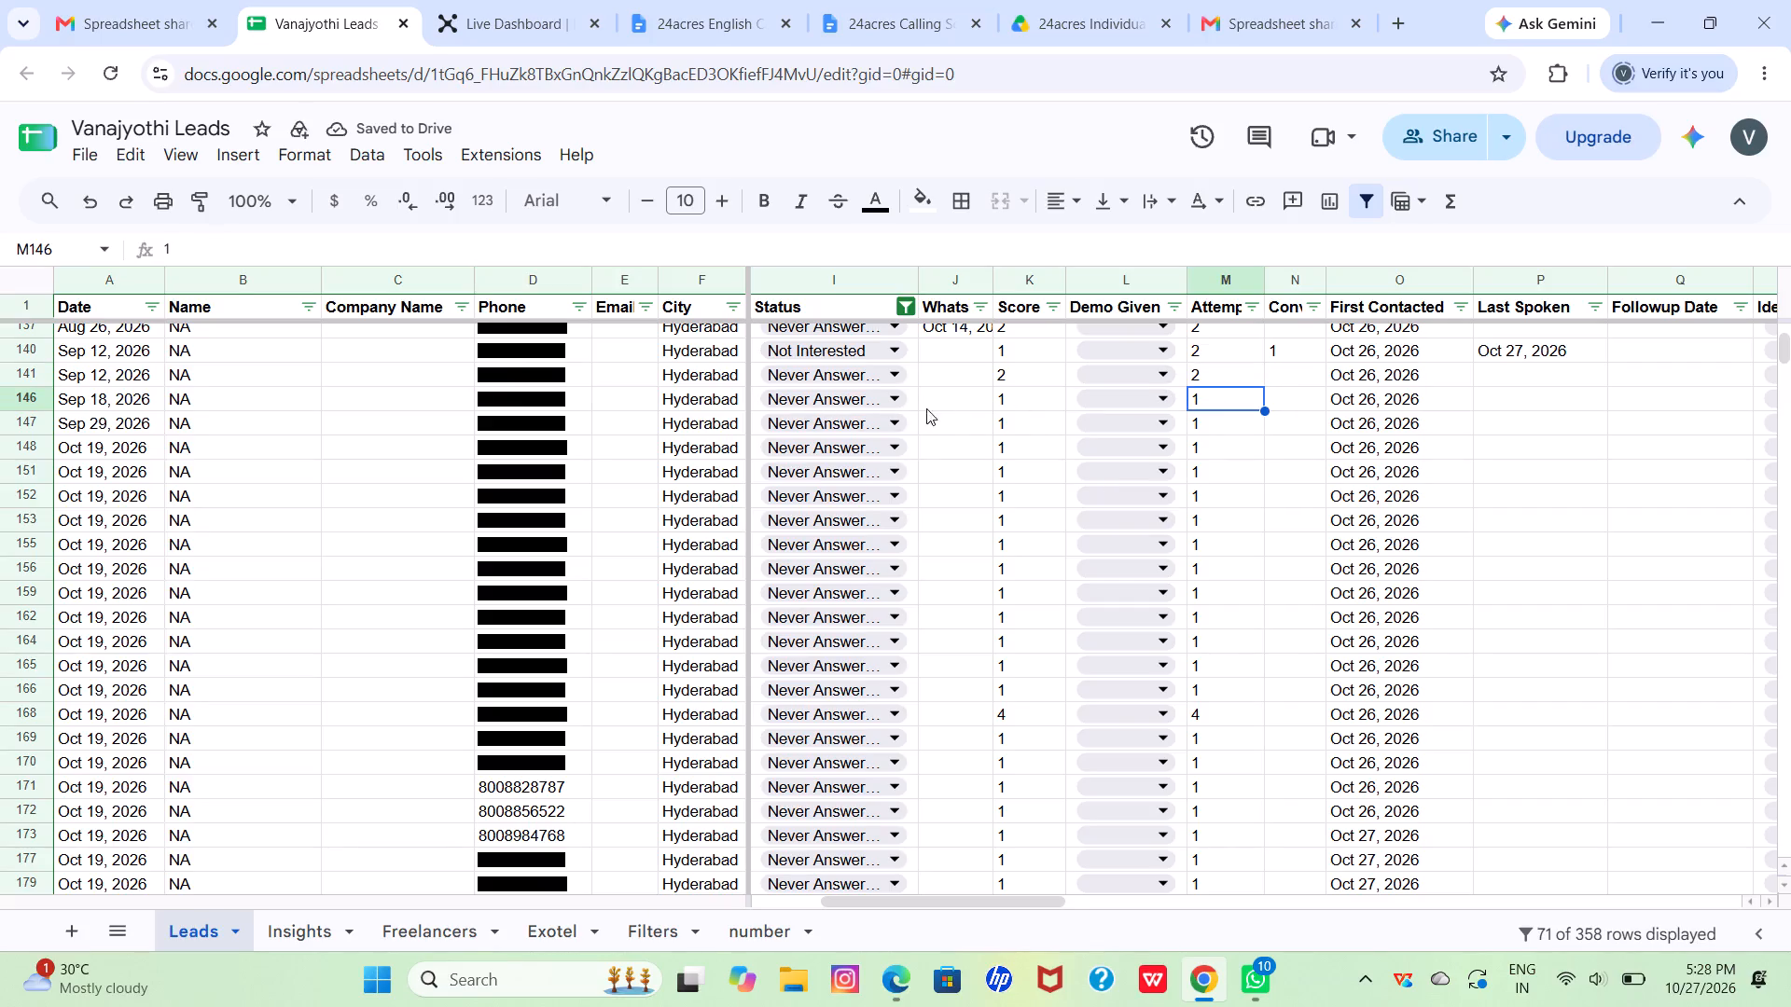
Copy the phone number of the Never Answered lead in row 146 and switch to the Exotel dashboard.
click(580, 397)
key(ctrl+c)
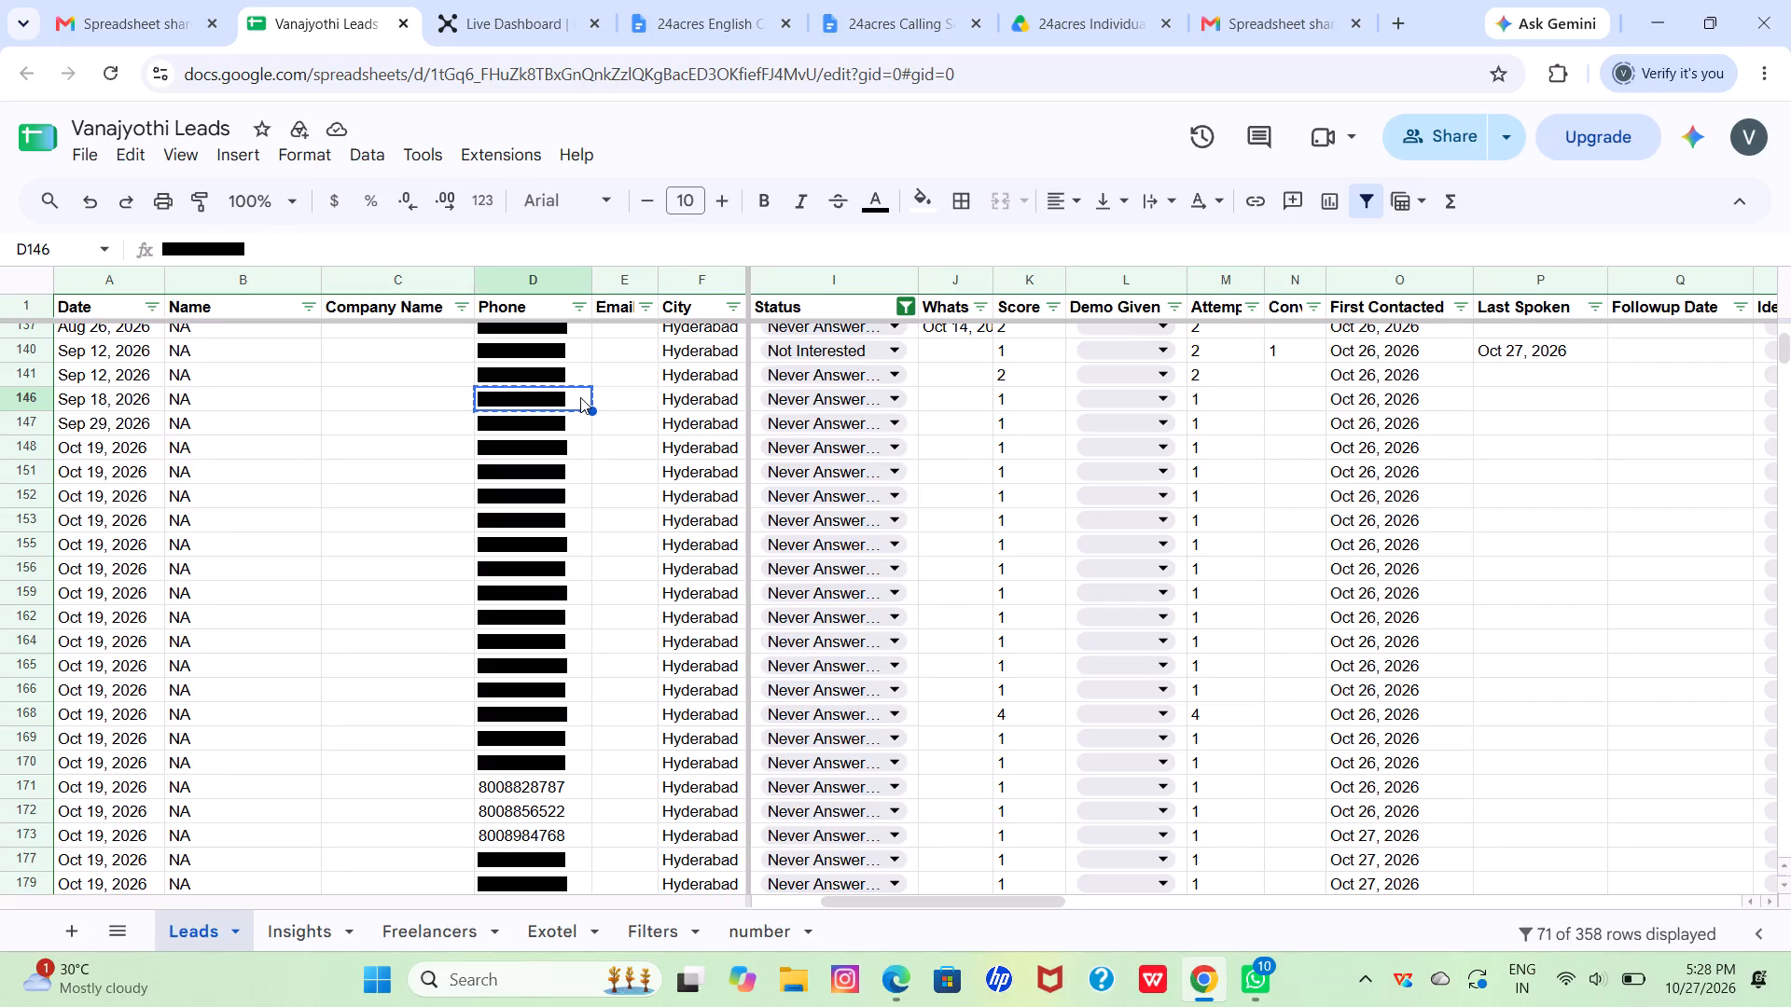
click(540, 0)
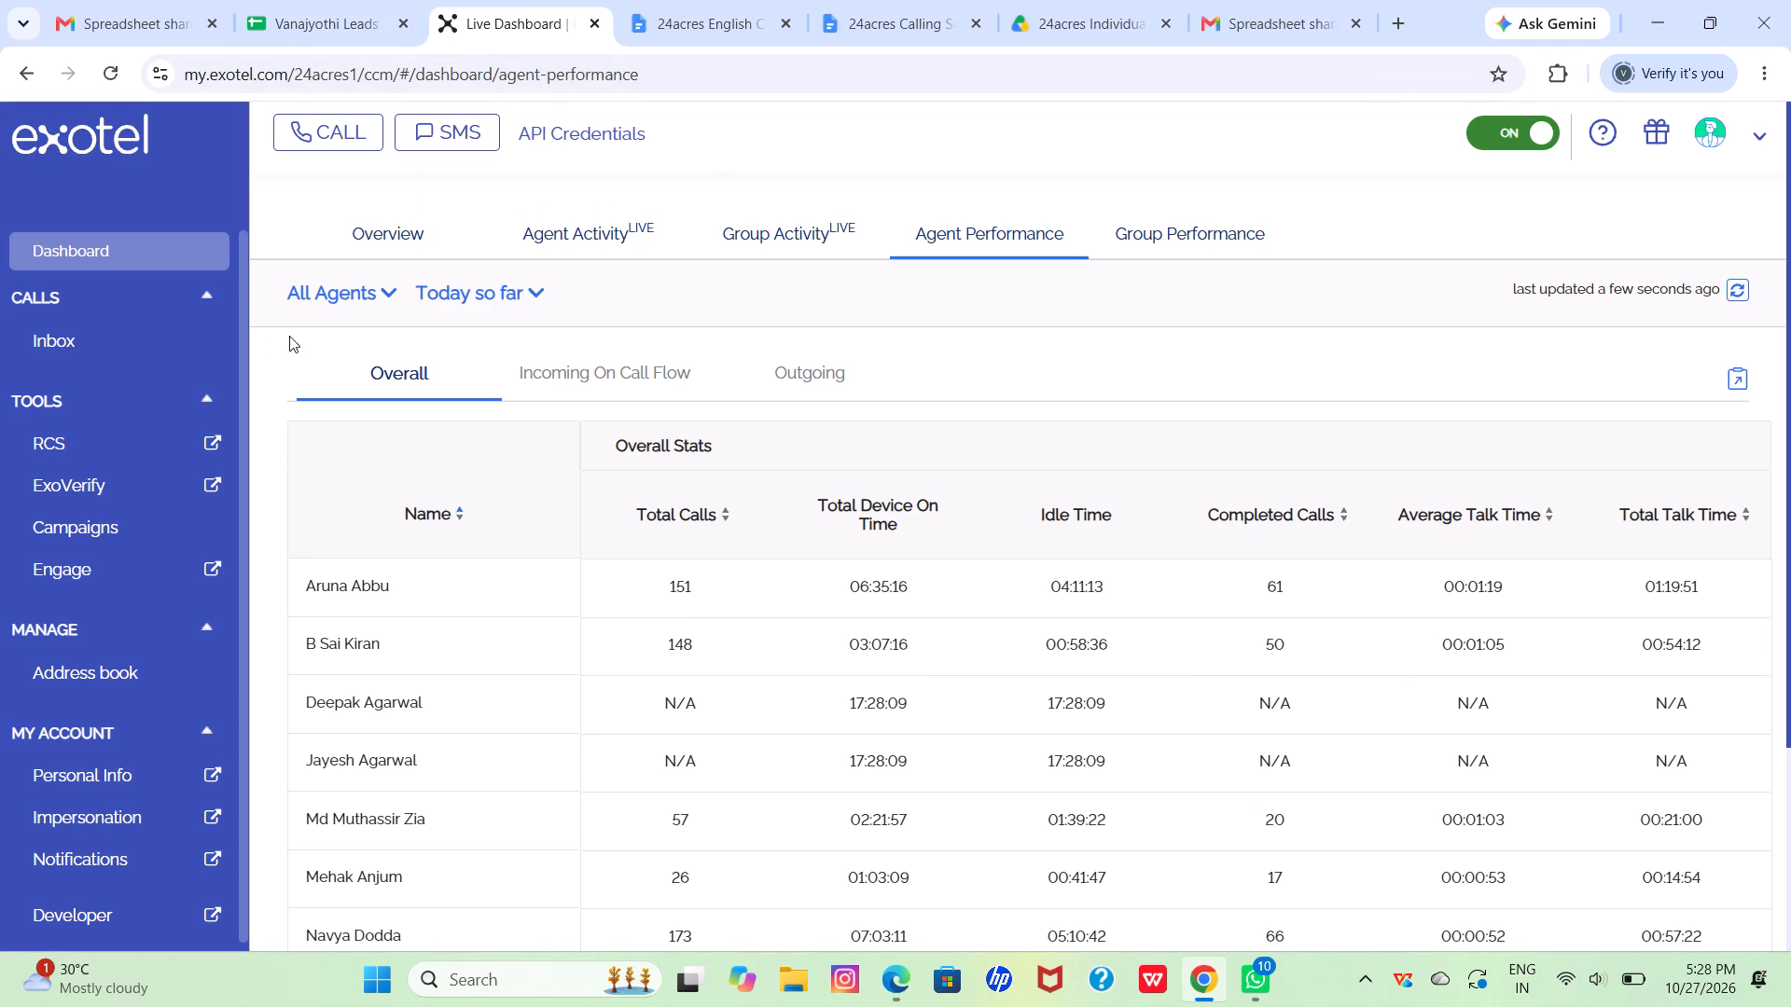
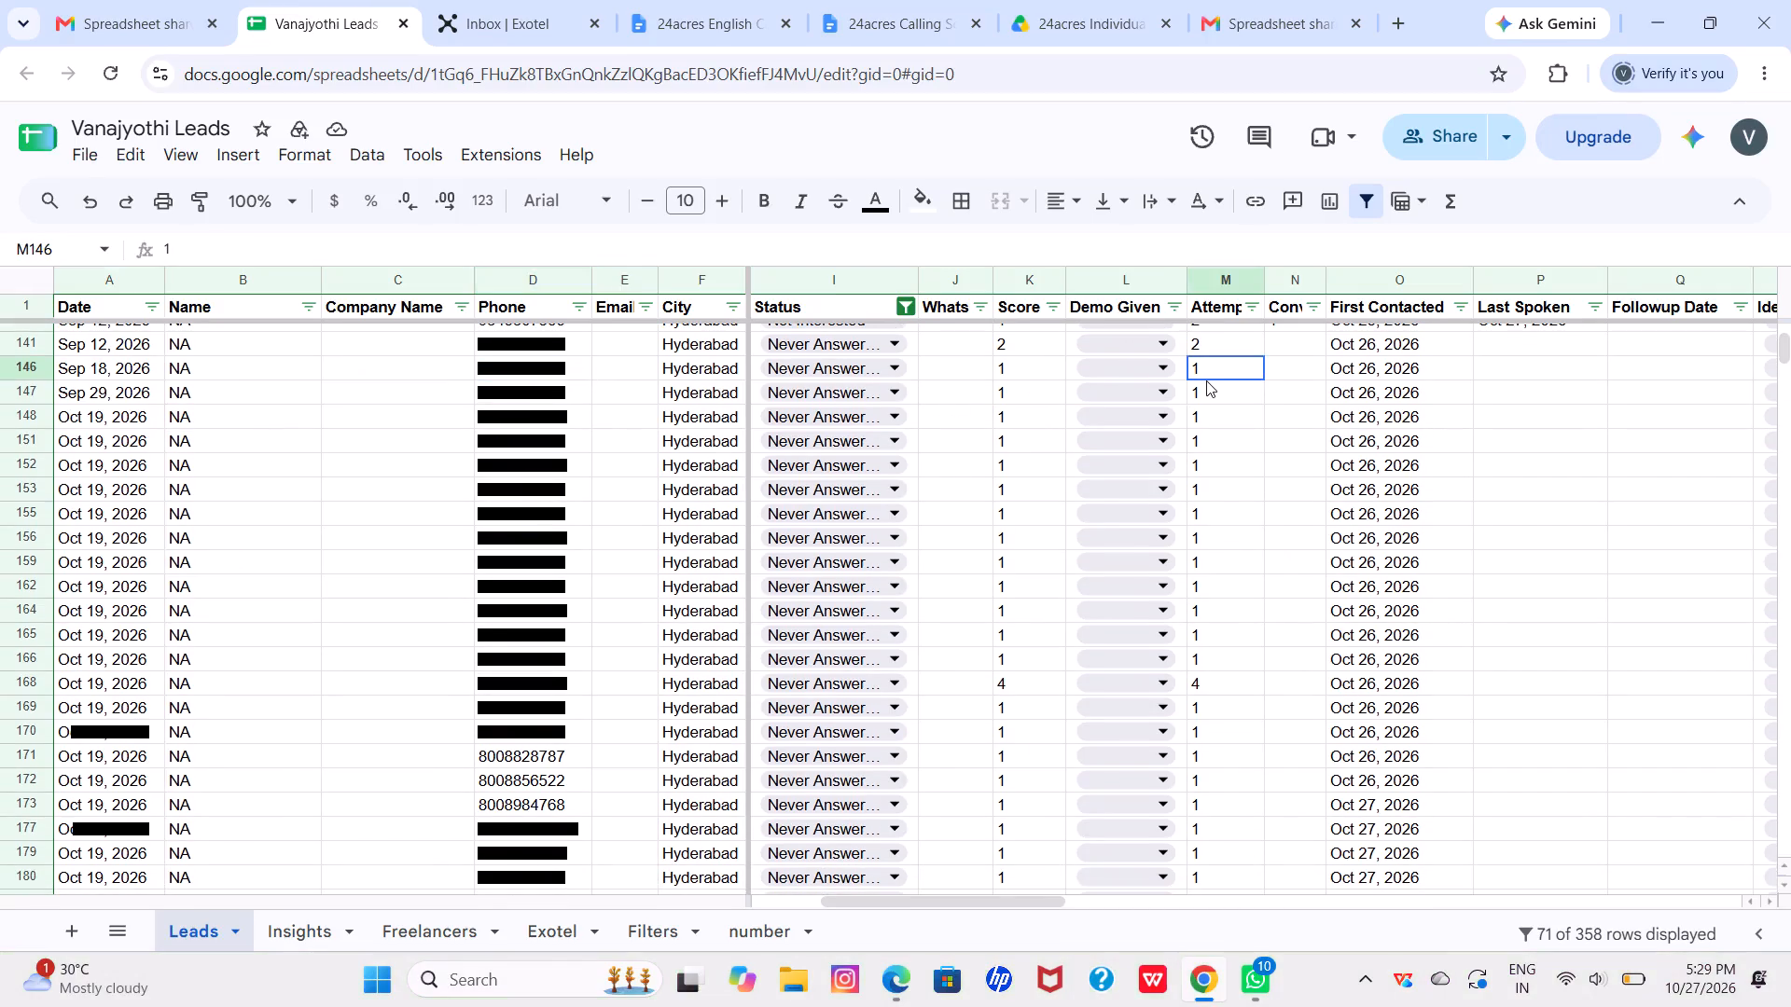
Set the attempts count of the Never Answered lead in row 146 to 2.
key(2)
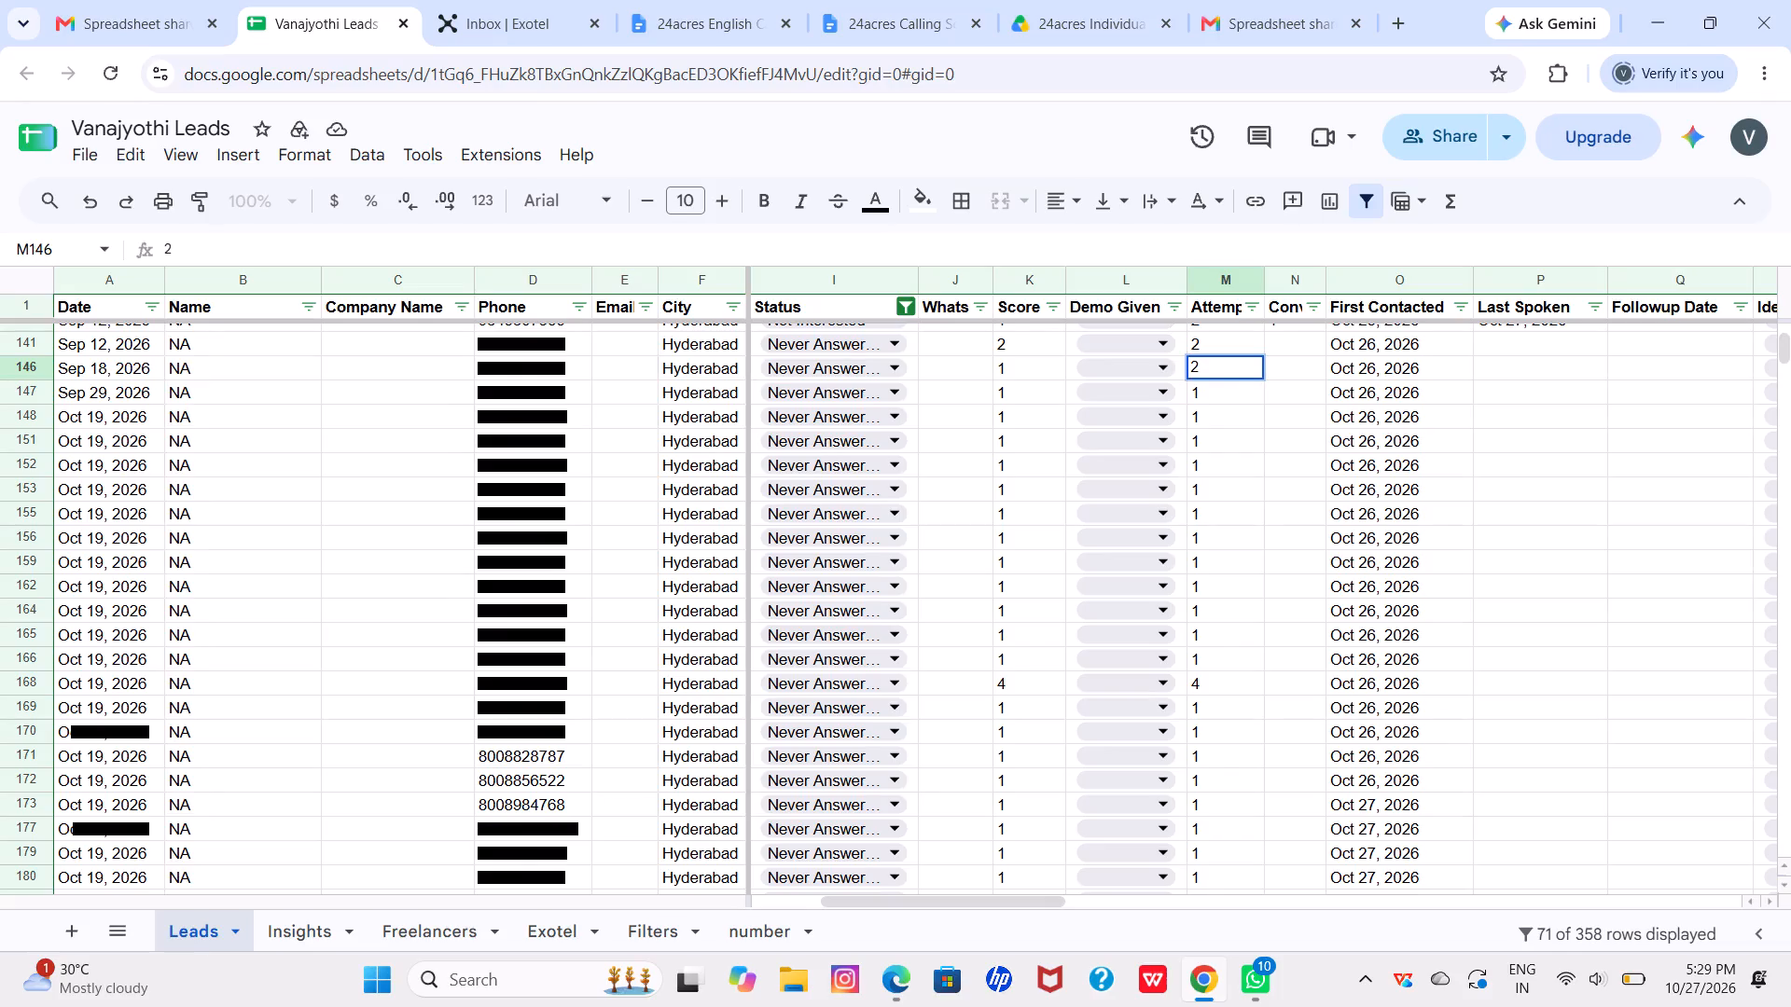
click(1286, 366)
Look through the filtered leads around row 146 for the next Never Answered lead to call.
scroll(1286, 366, left, 1)
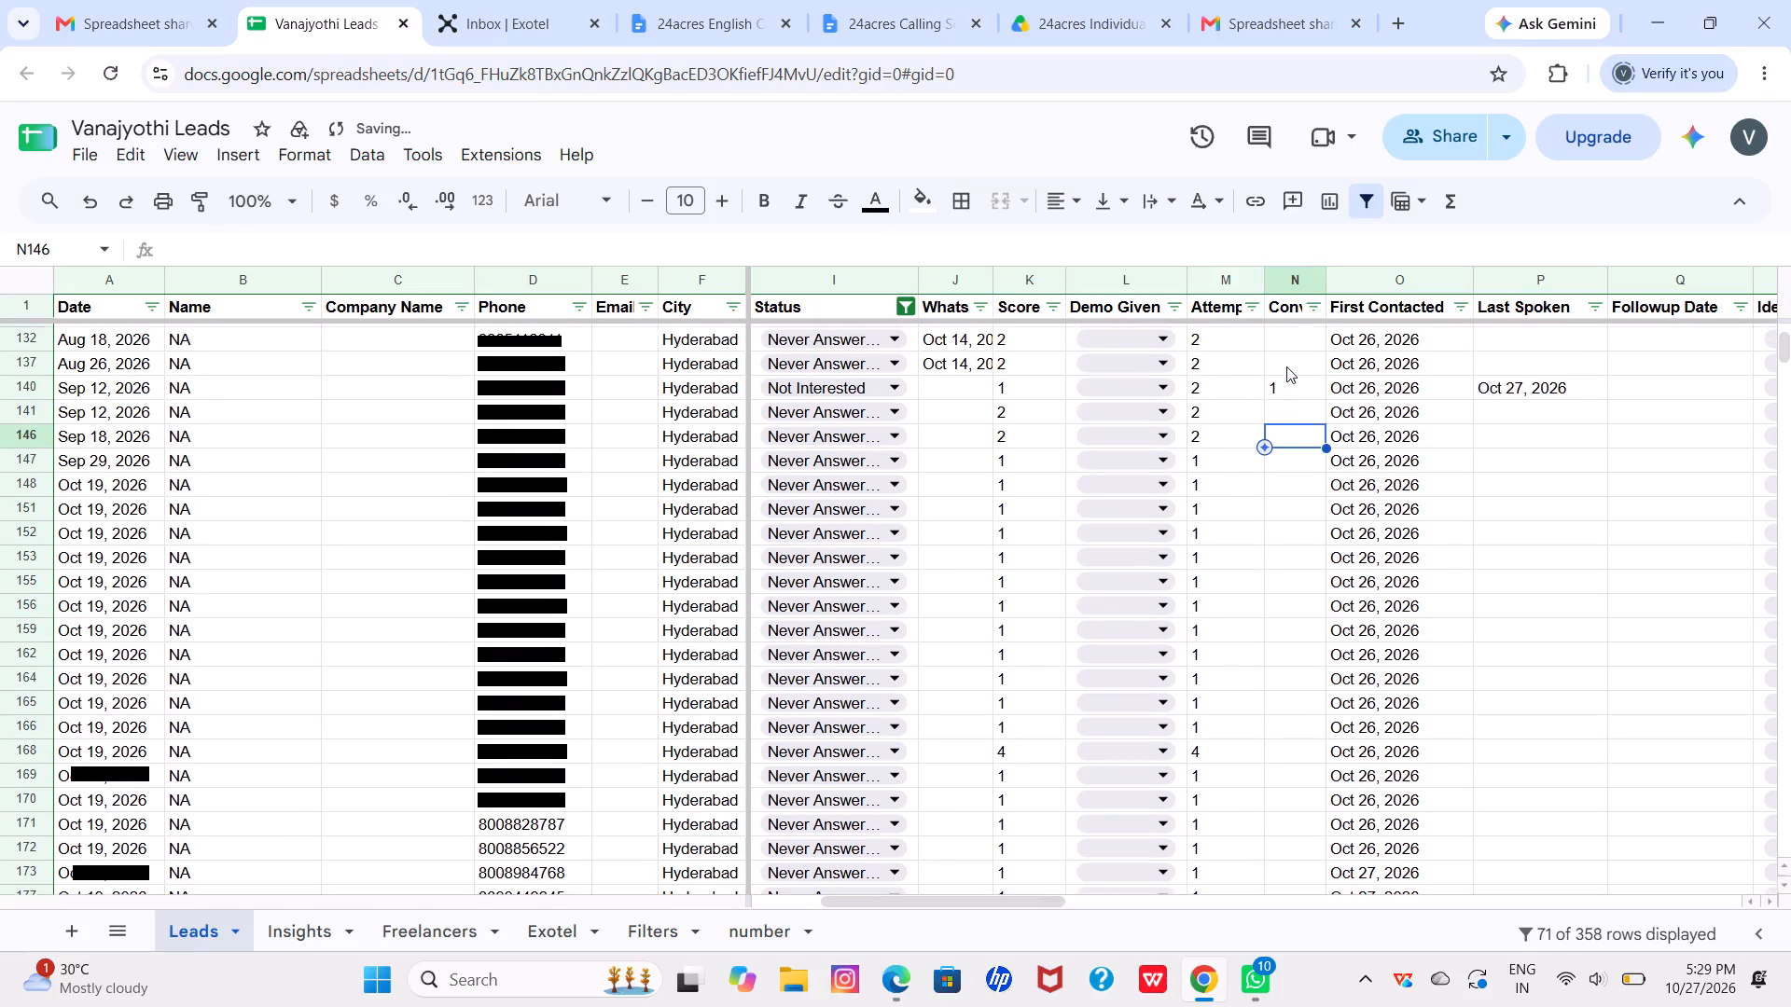
scroll(1286, 366, left, 1)
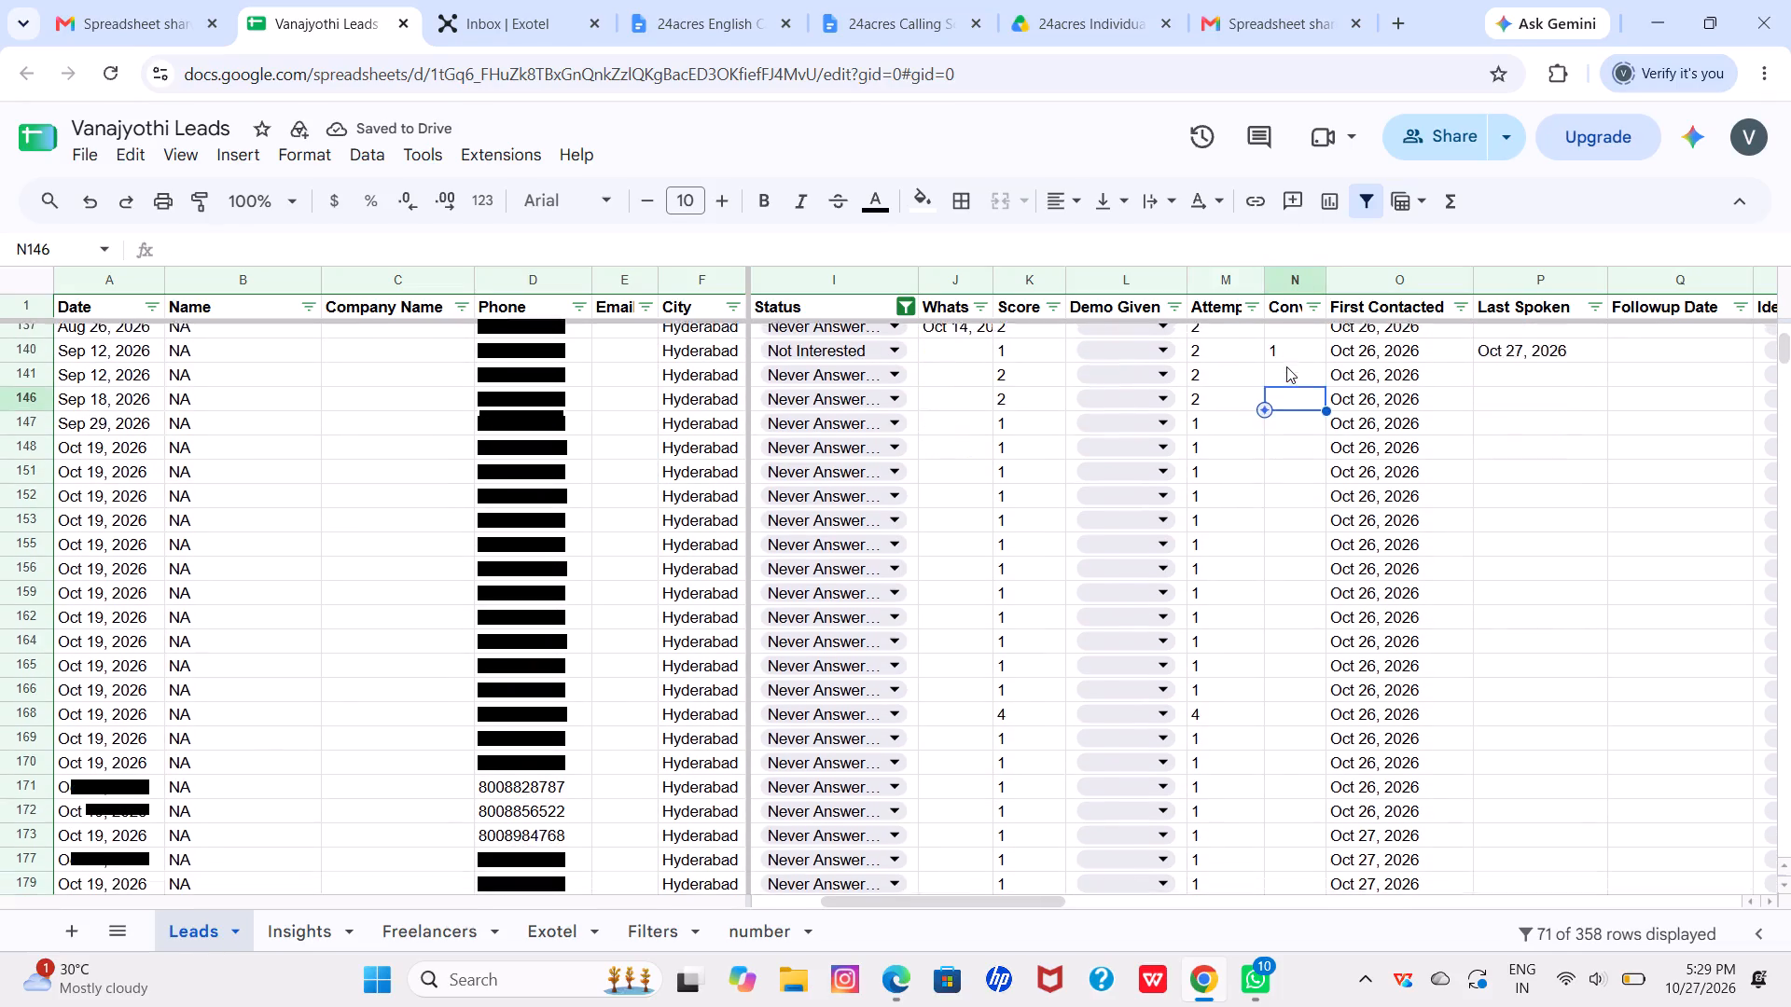
scroll(1286, 366, left, 1)
scroll(1286, 366, up, 1)
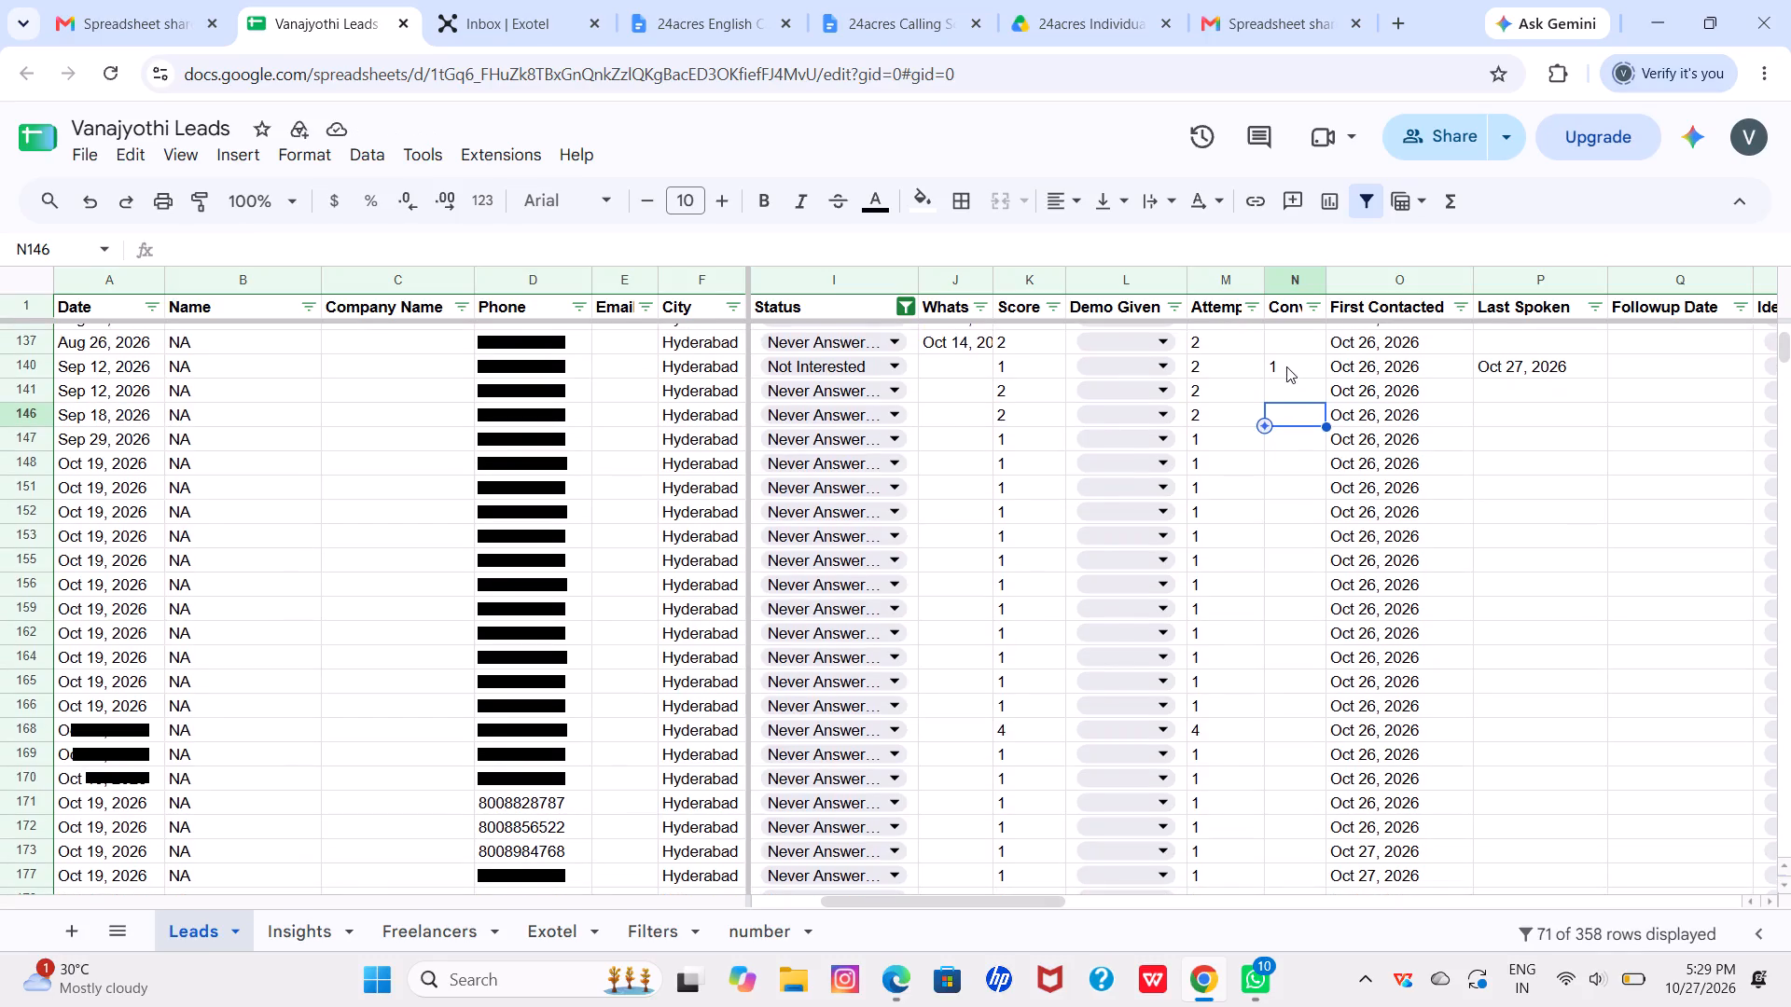
scroll(1286, 366, up, 1)
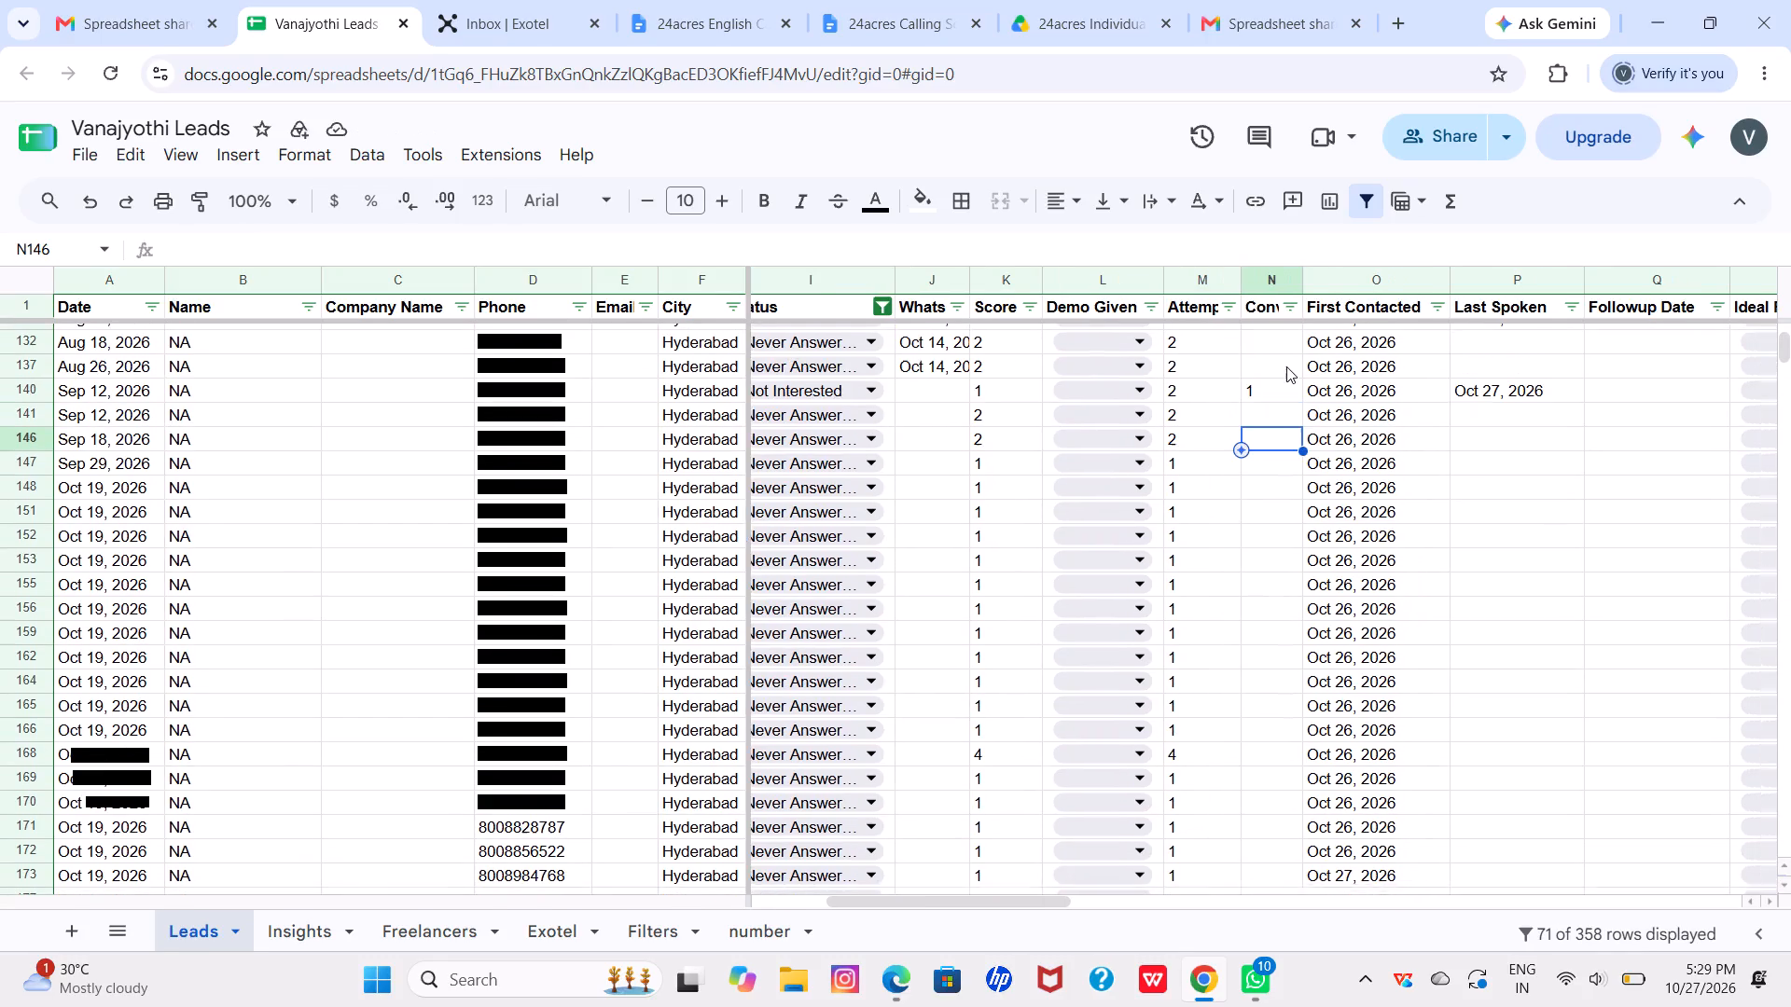
scroll(1286, 366, up, 1)
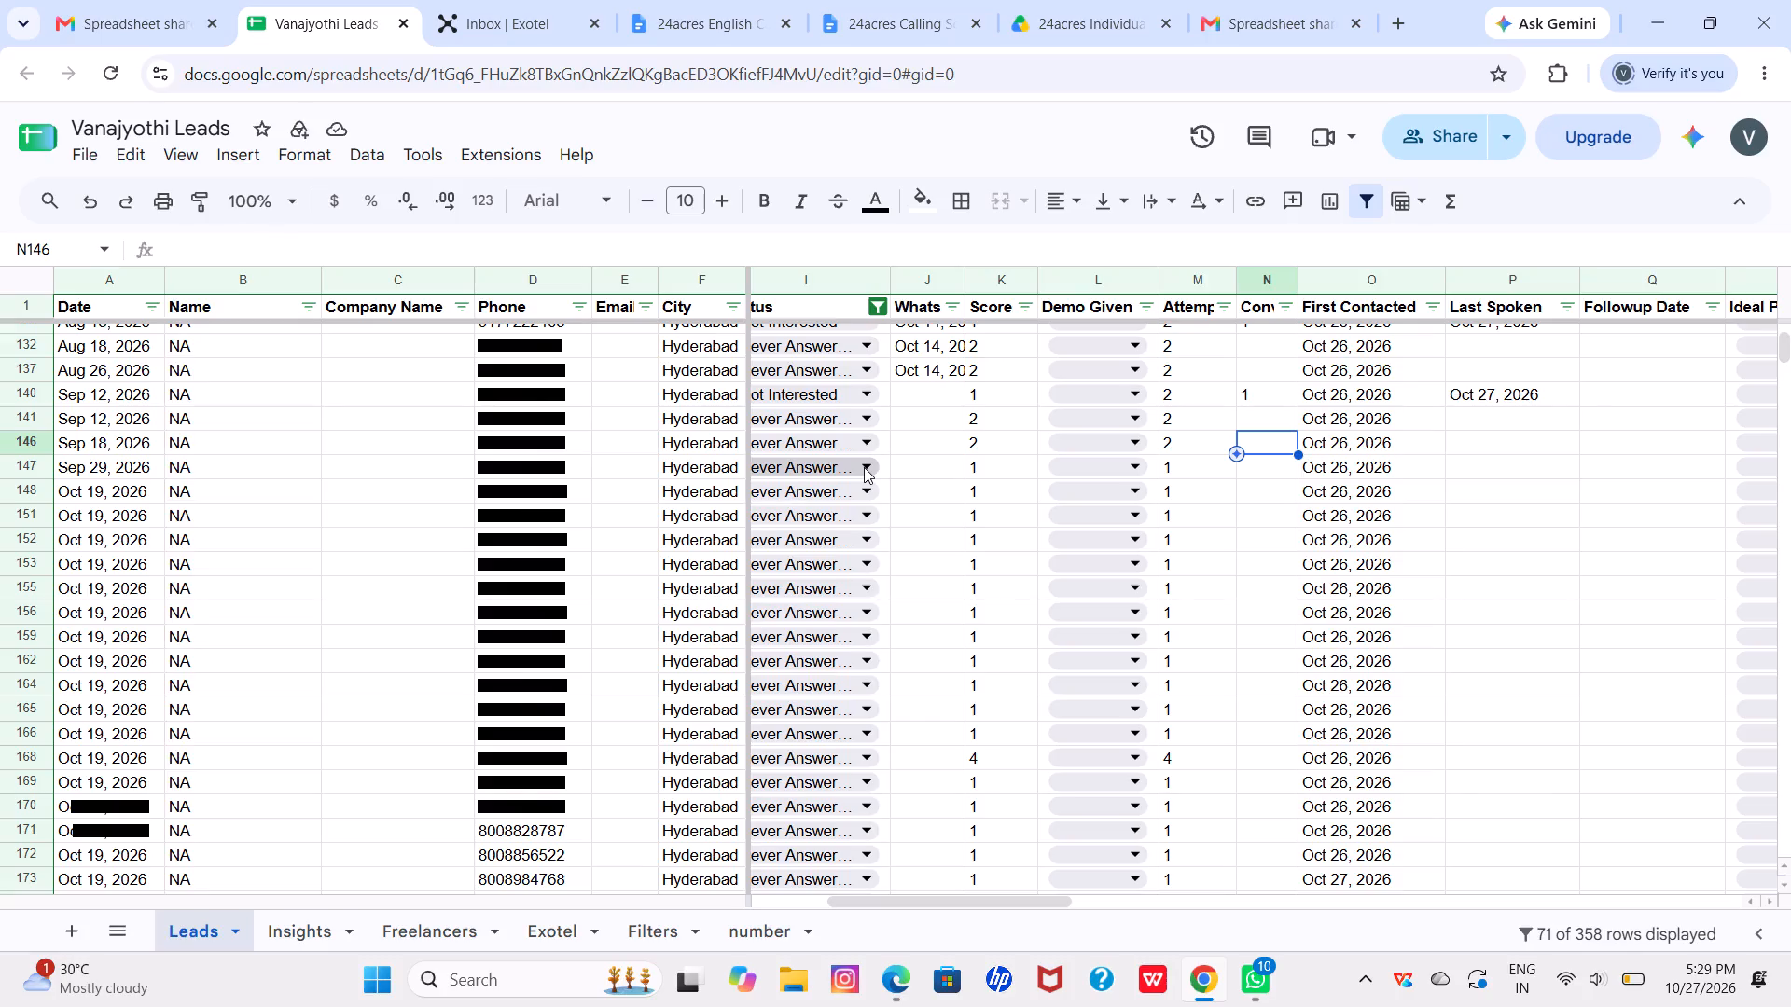
scroll(937, 464, down, 1)
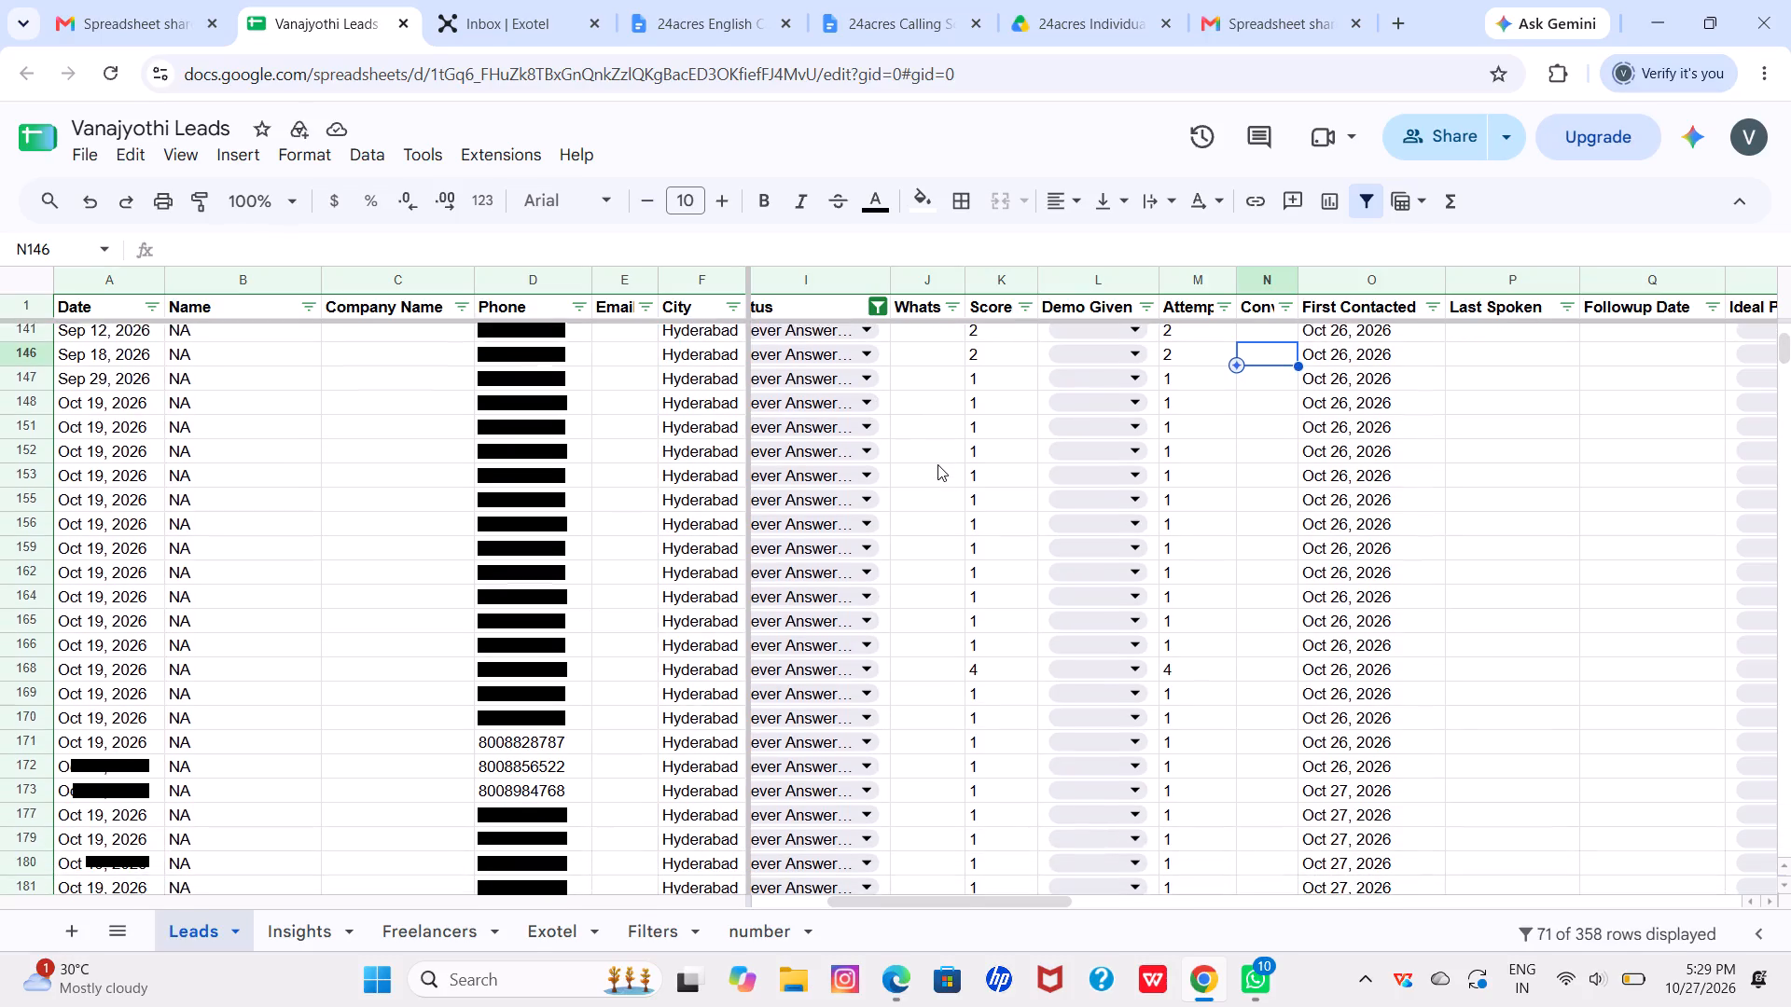
scroll(937, 464, down, 1)
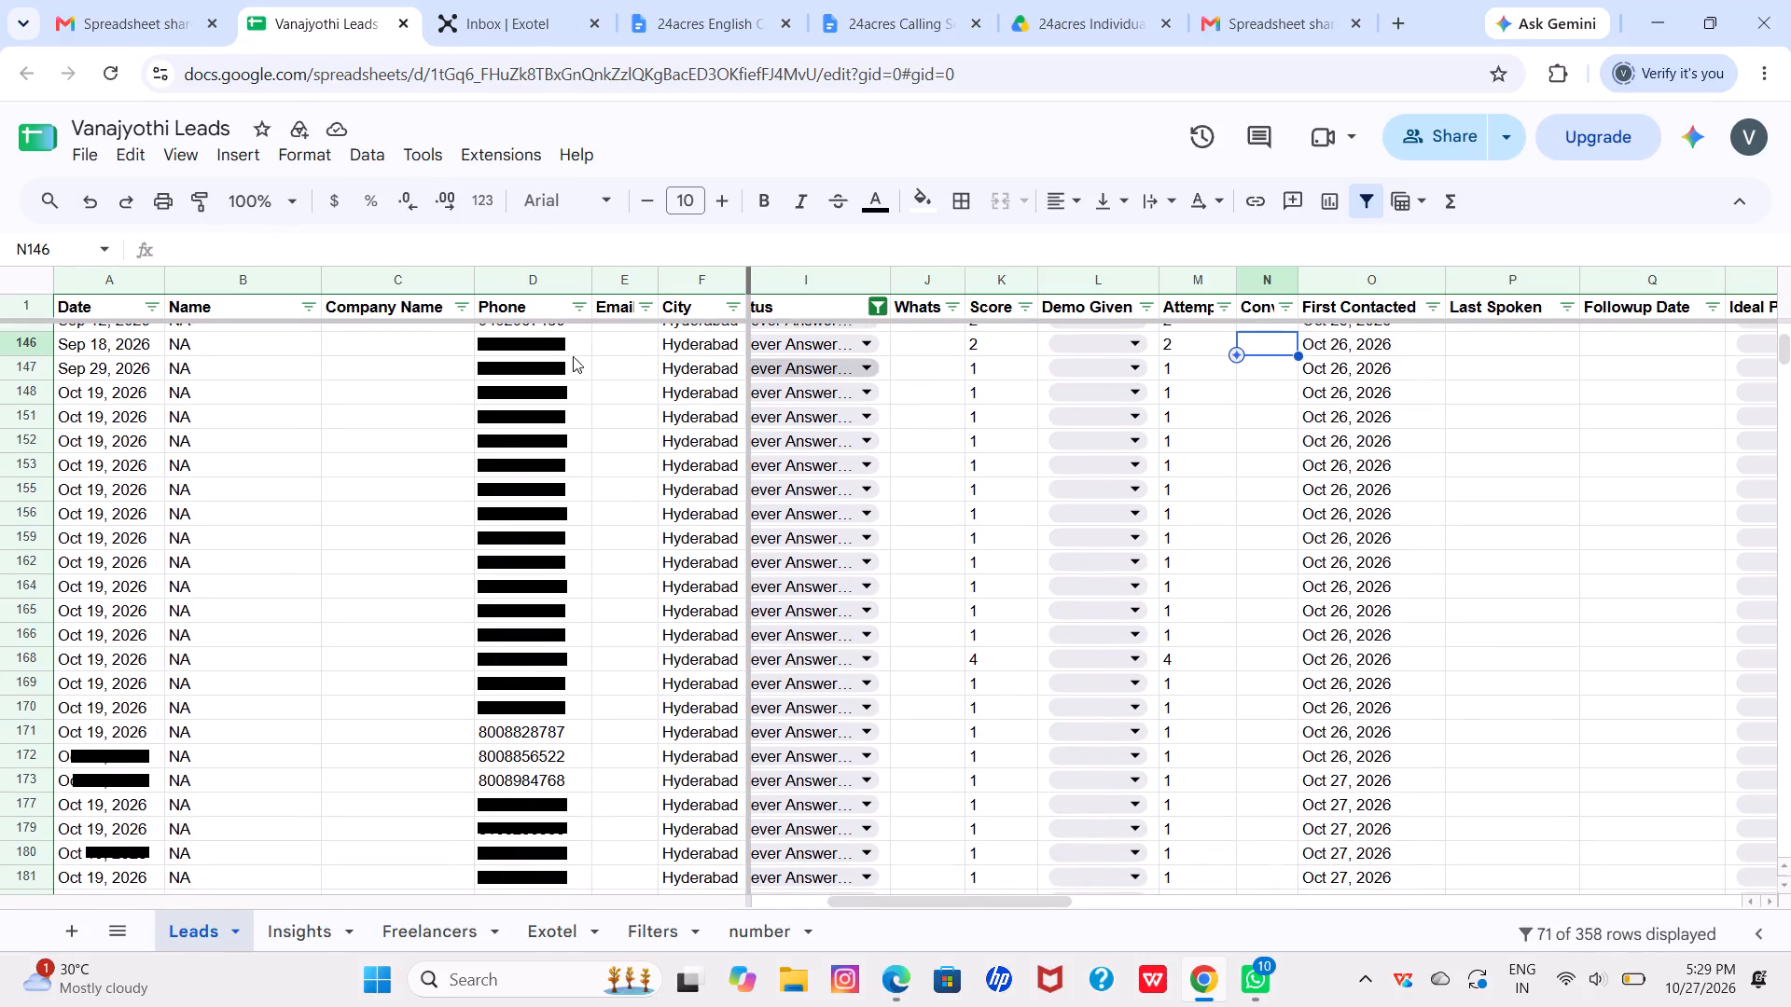
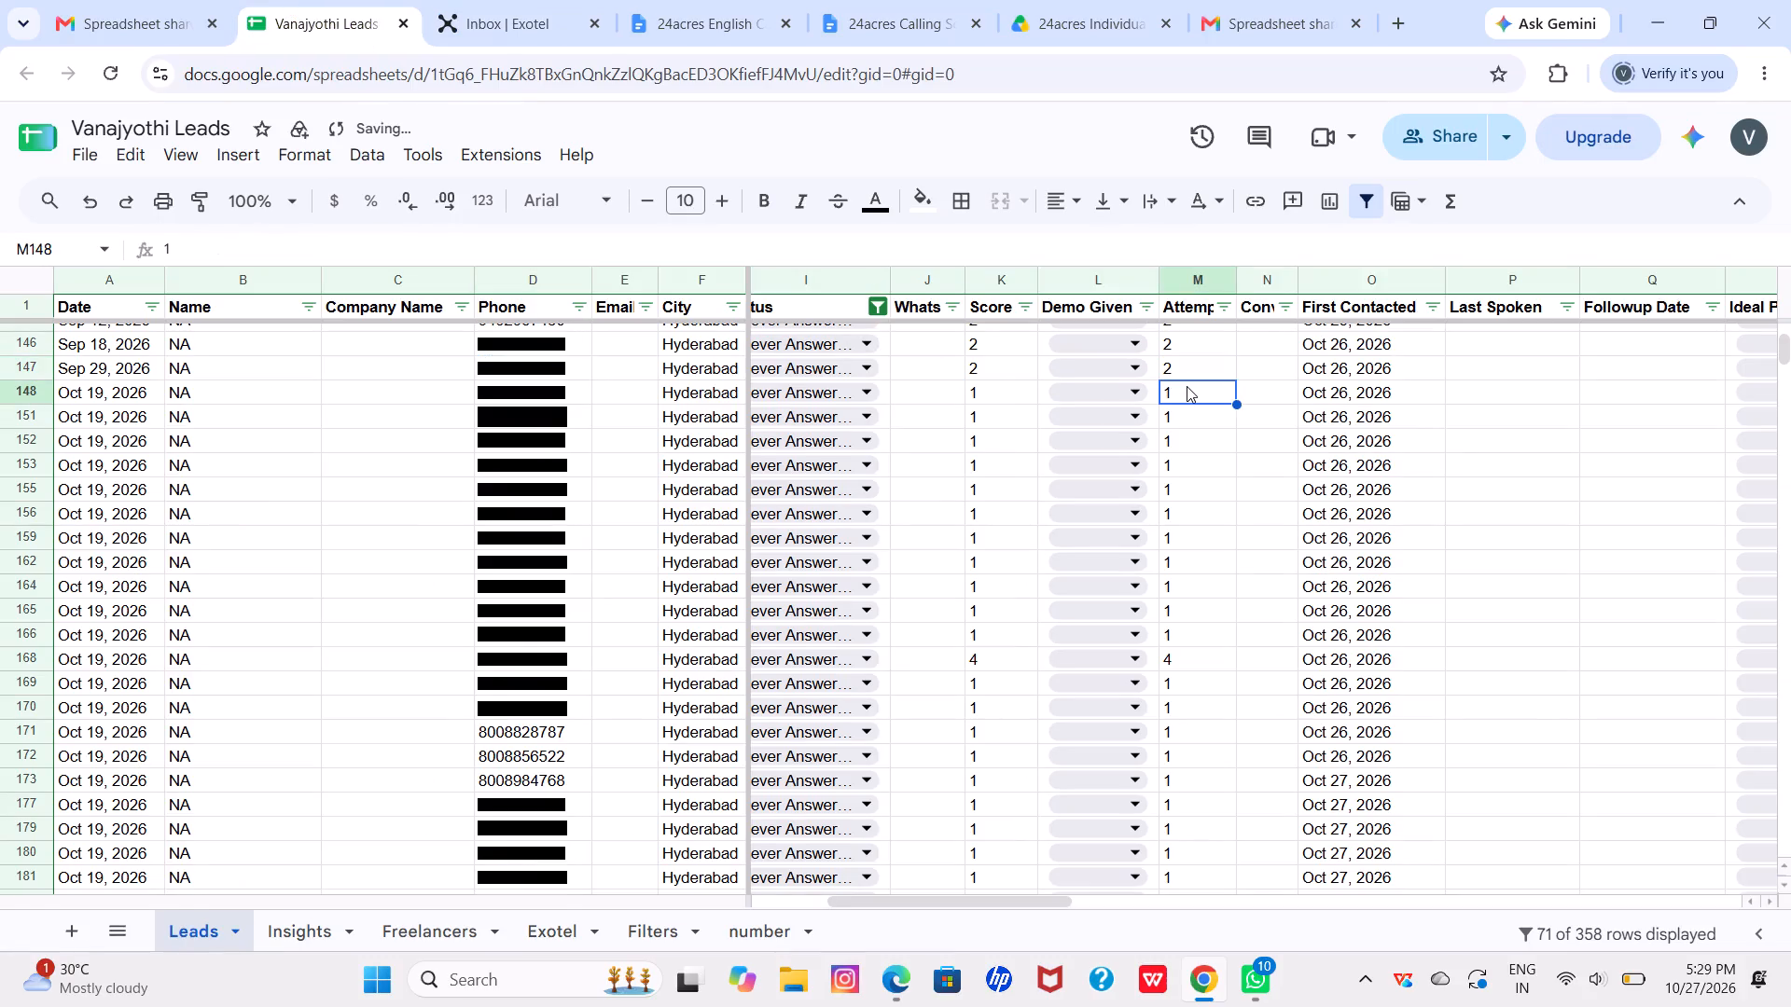
Copy the phone number of the Never Answered lead in row 148 for the next Exotel call.
scroll(1187, 386, down, 1)
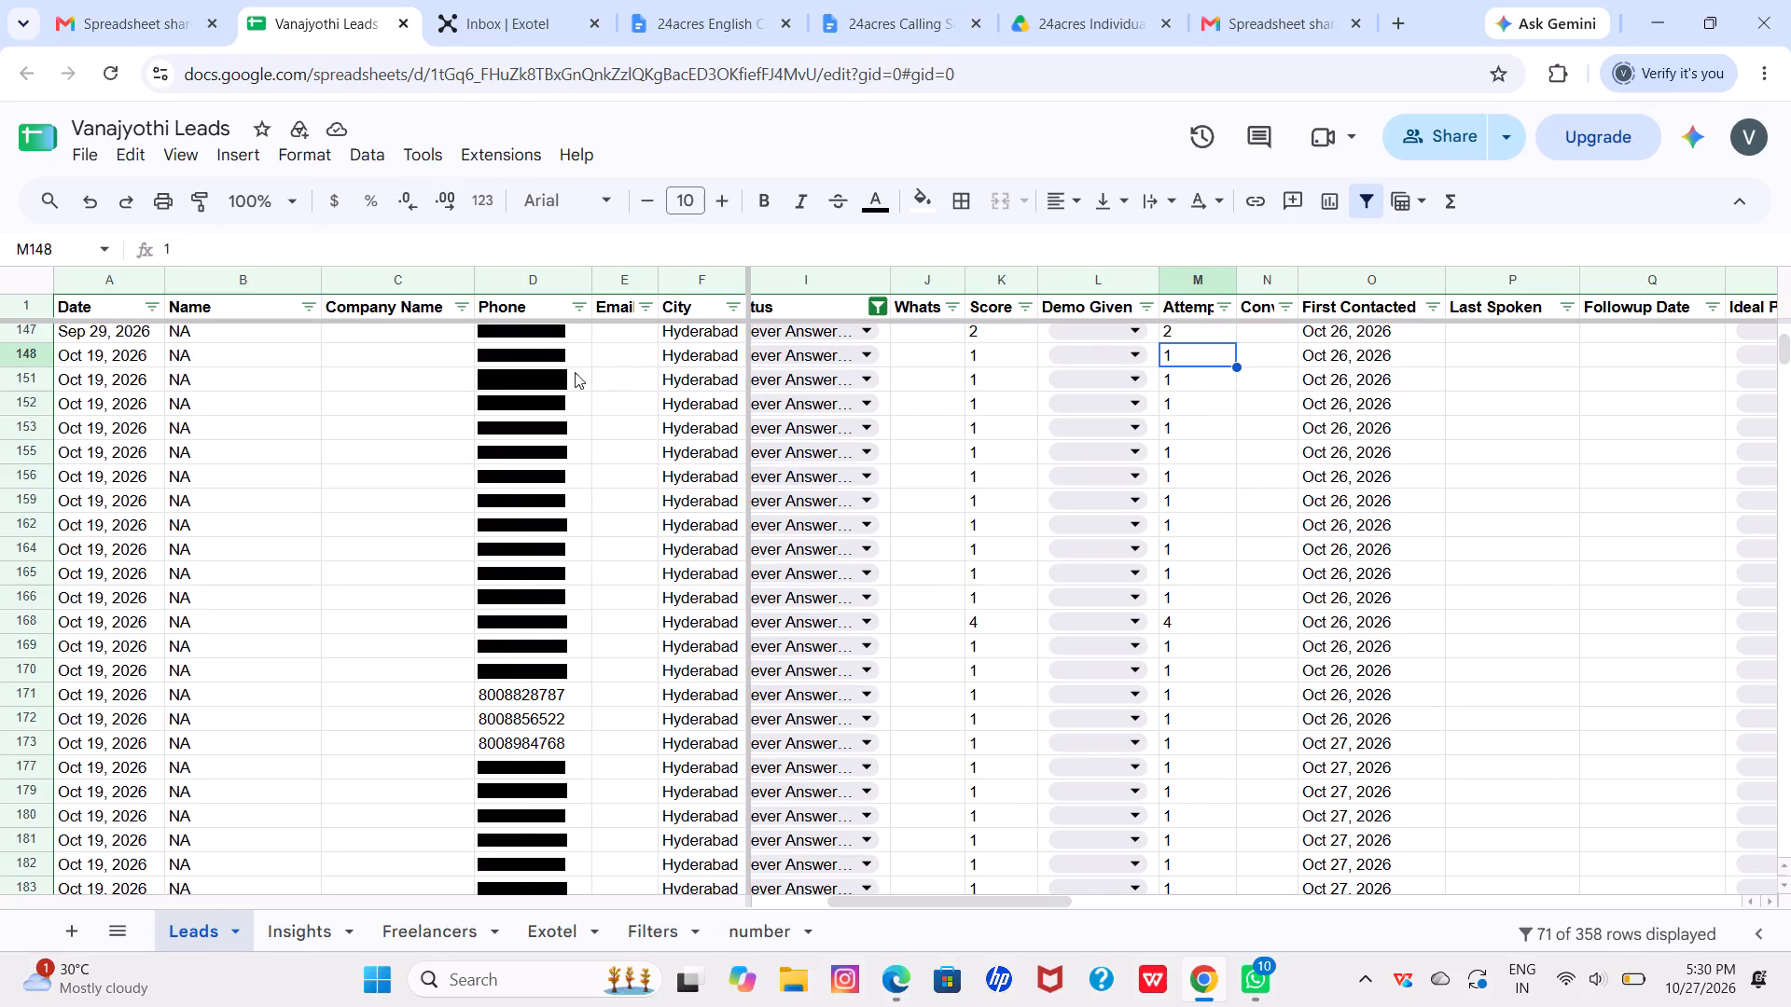
click(551, 370)
click(553, 361)
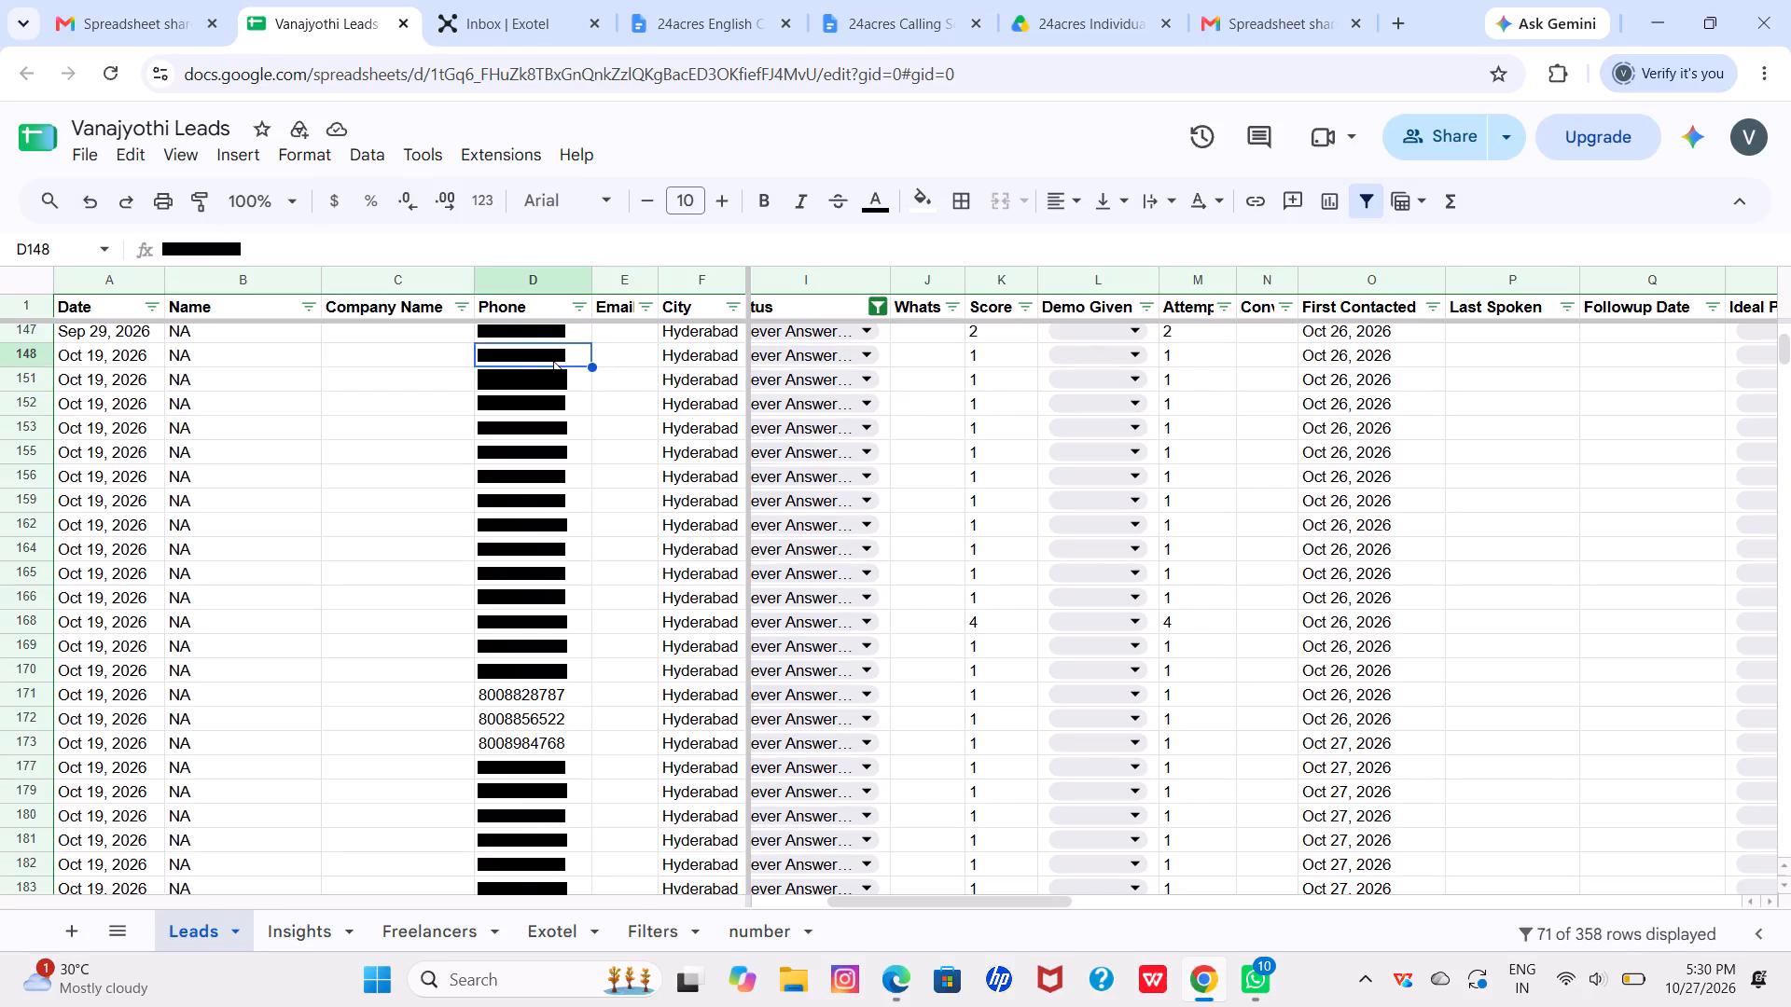
key(ctrl+c)
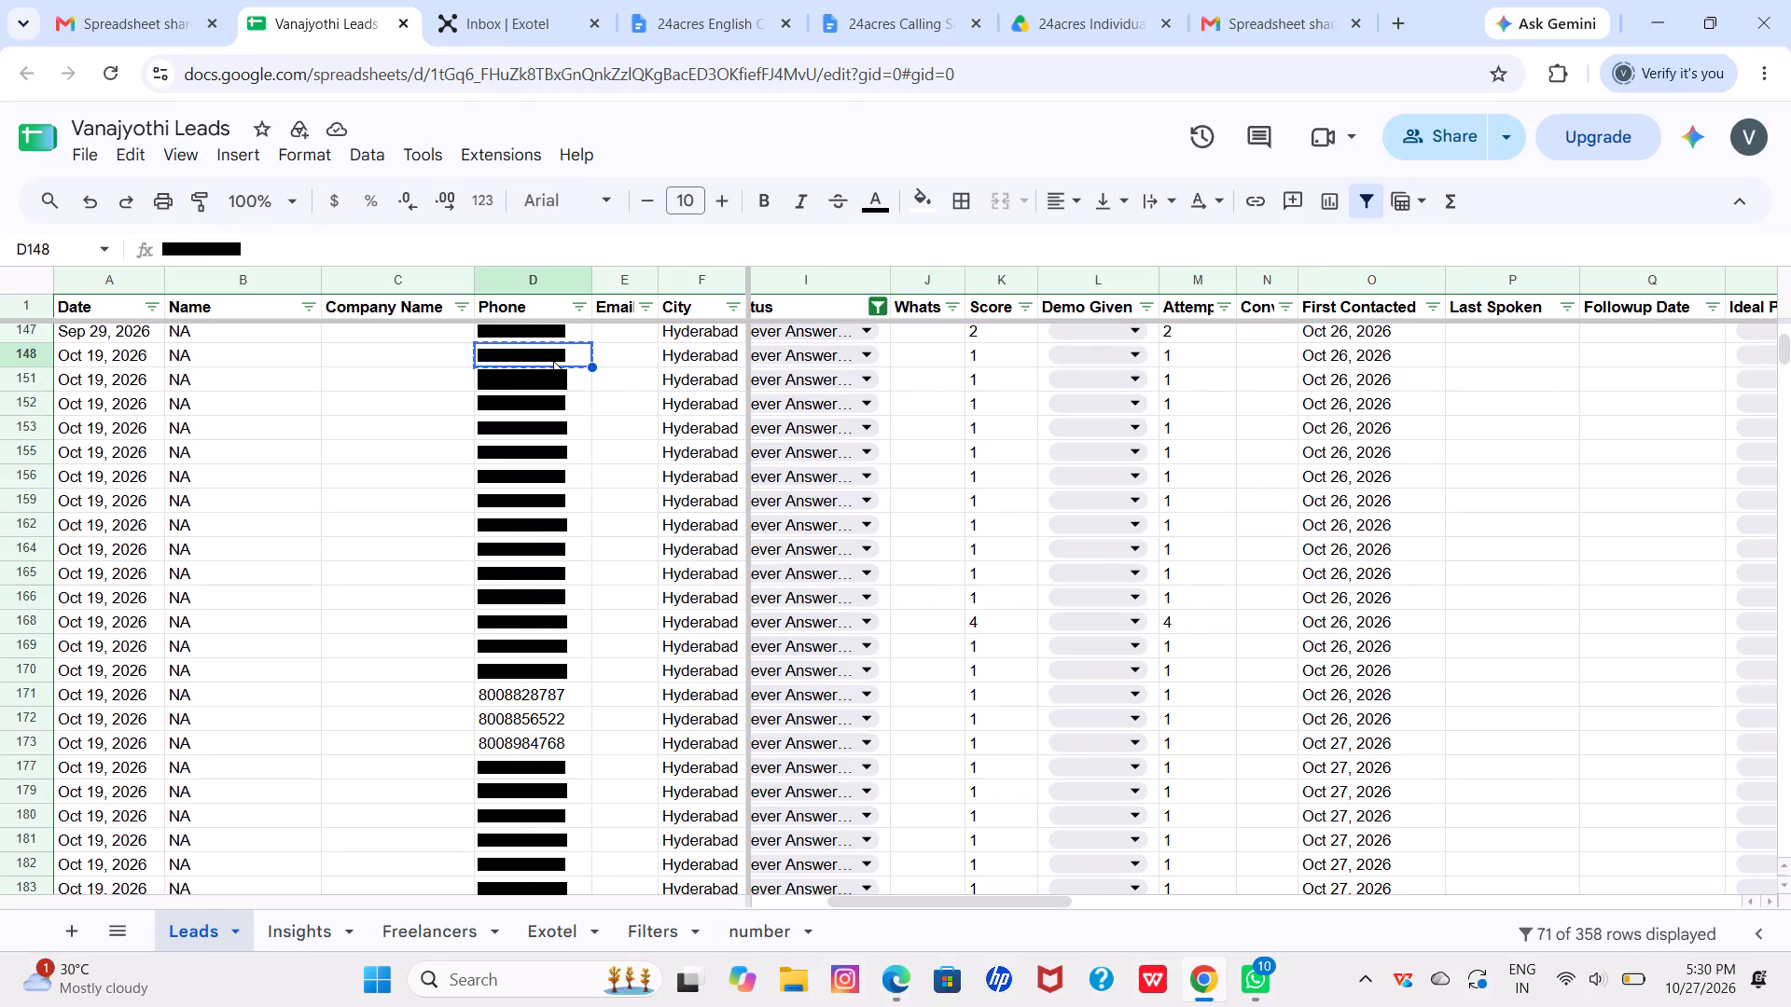
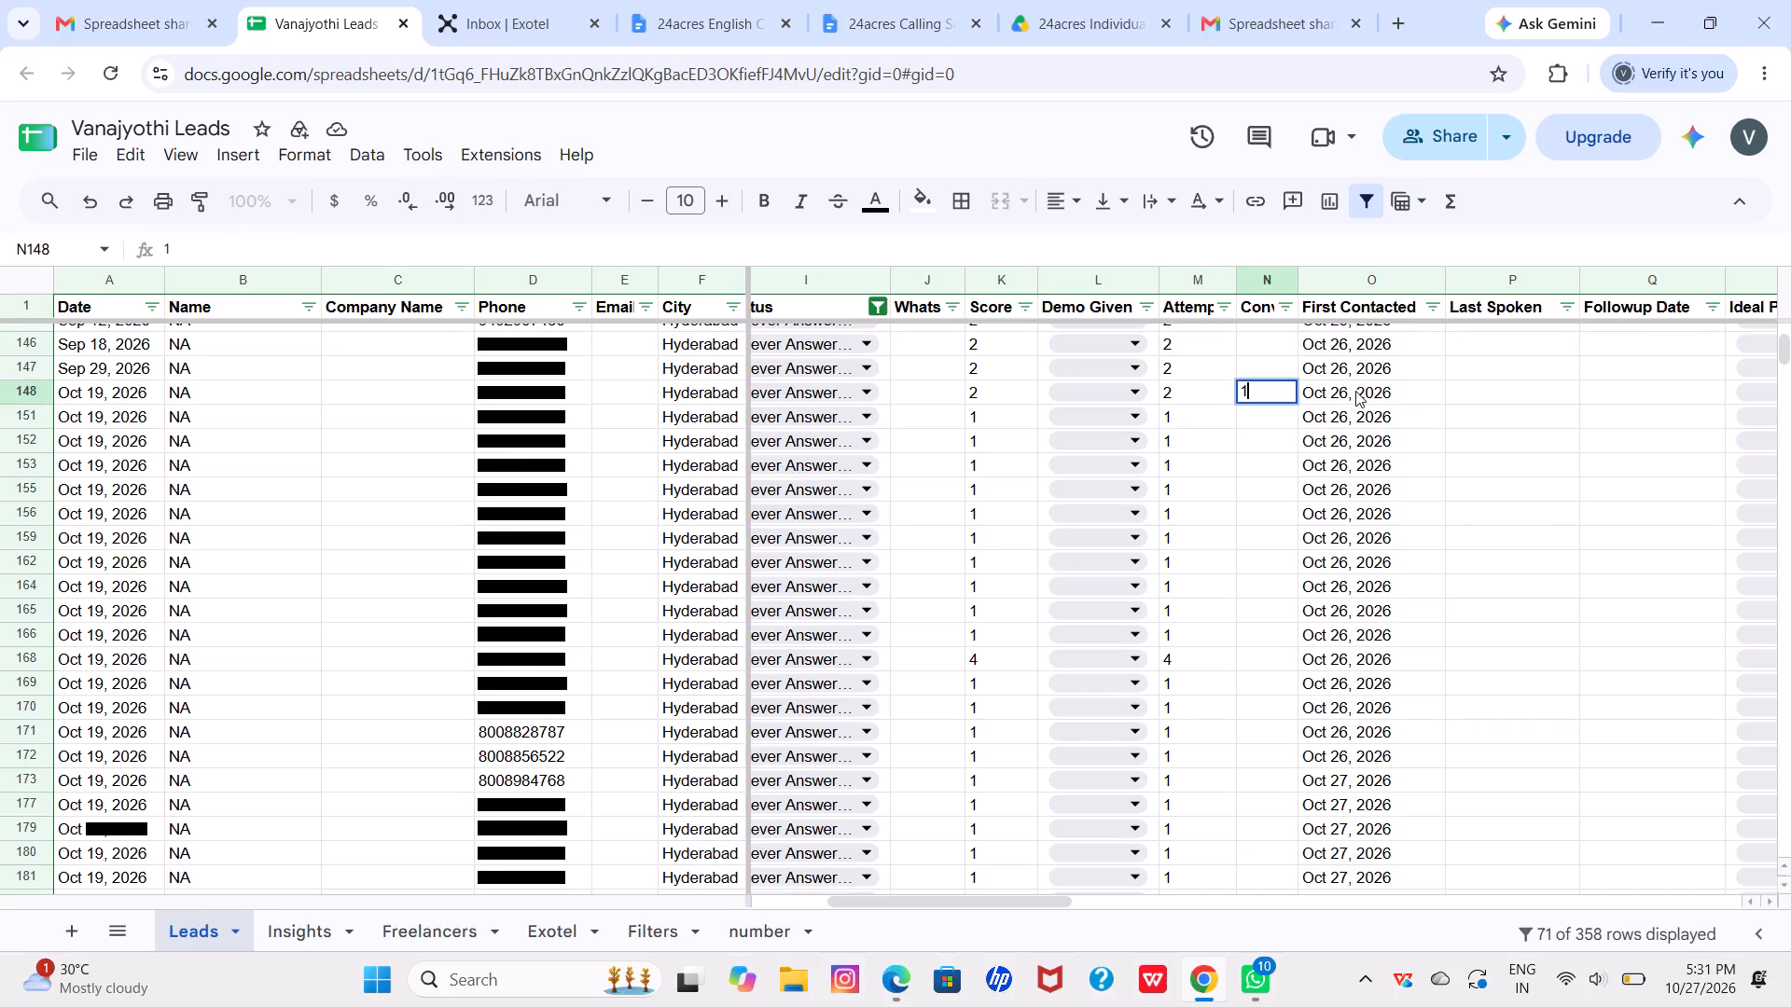
Enter Oct 27, 2026 as the Last Spoken date for row 148, reusing the date format of its First Contacted cell.
click(1395, 404)
key(ctrl+c)
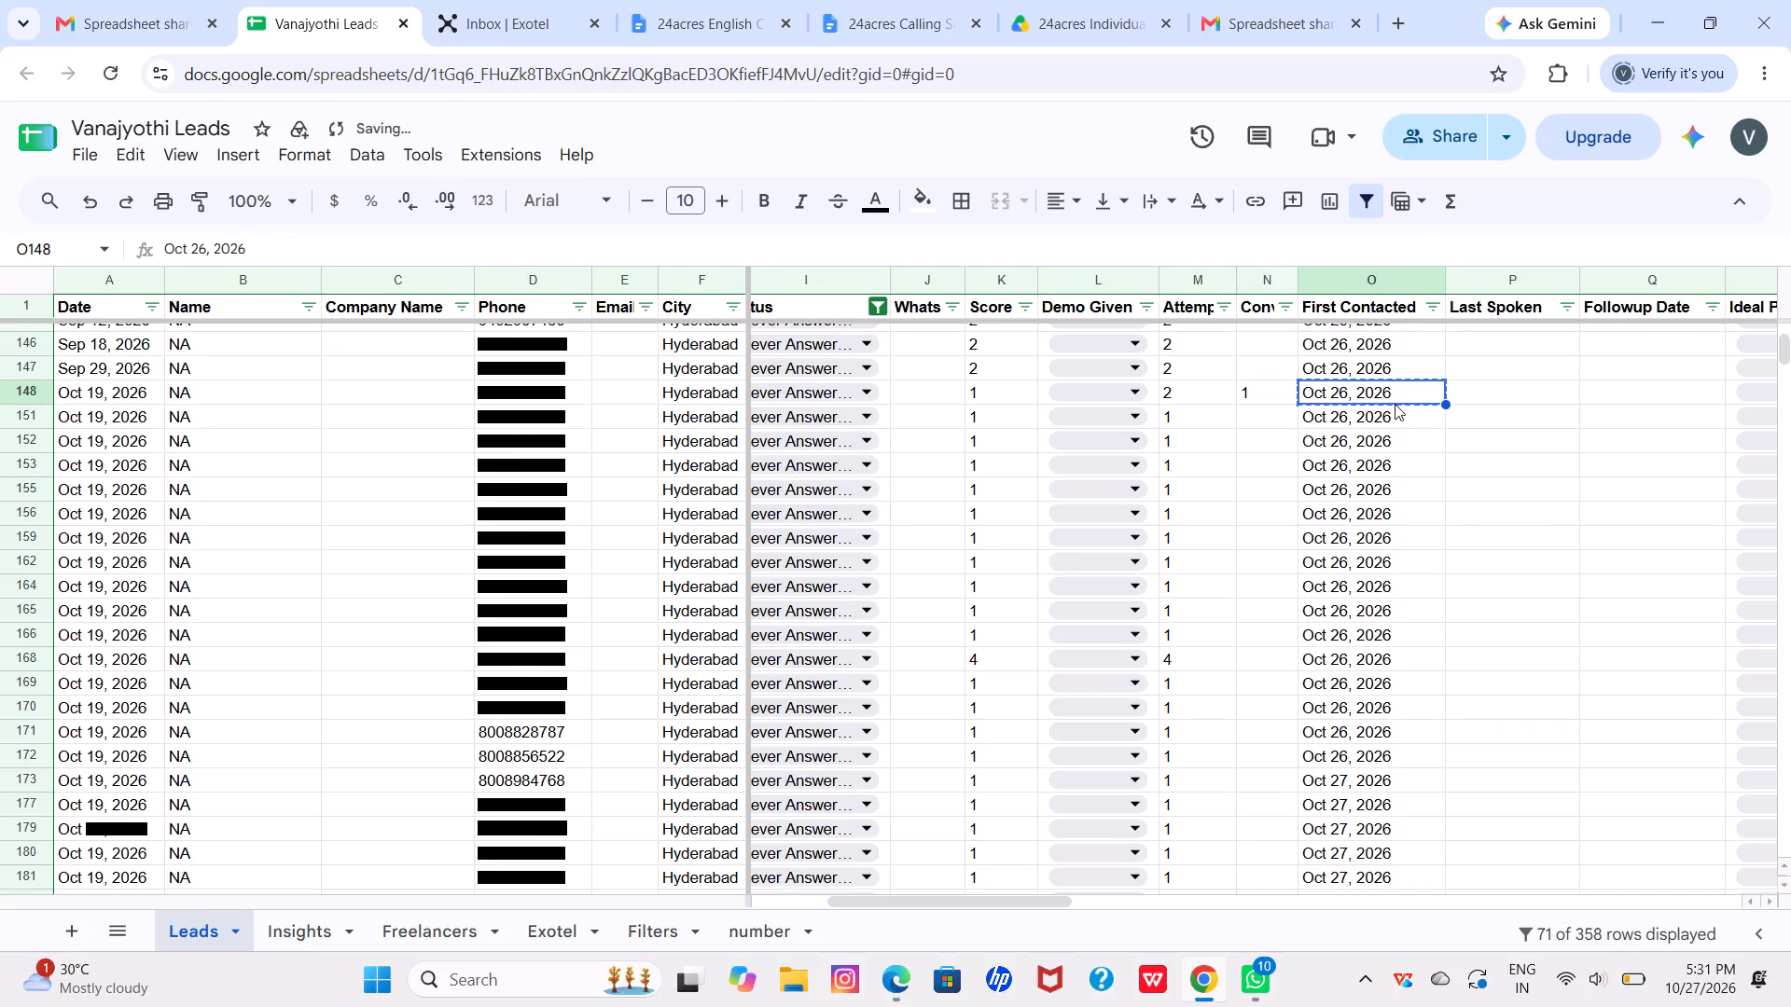
click(1487, 391)
key(ctrl+v)
double_click(1487, 391)
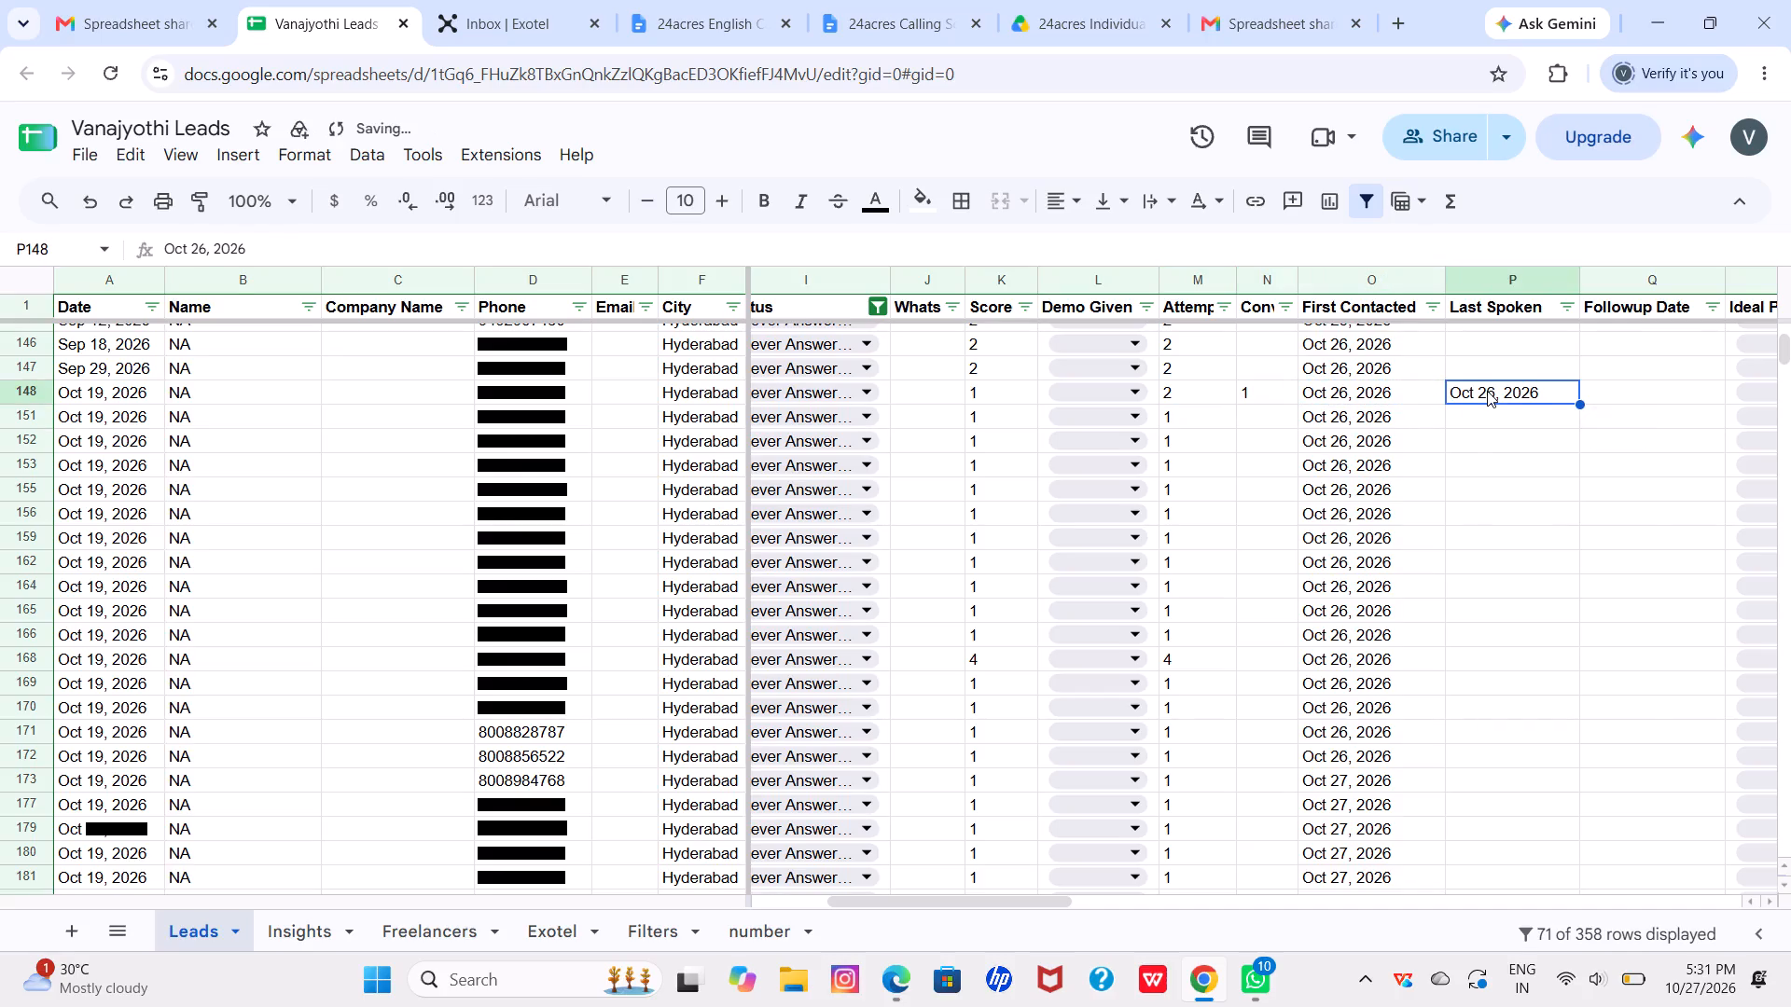
click(1479, 631)
Set the Followup Date for row 148 to Oct 27, 2026.
scroll(1479, 631, left, 2)
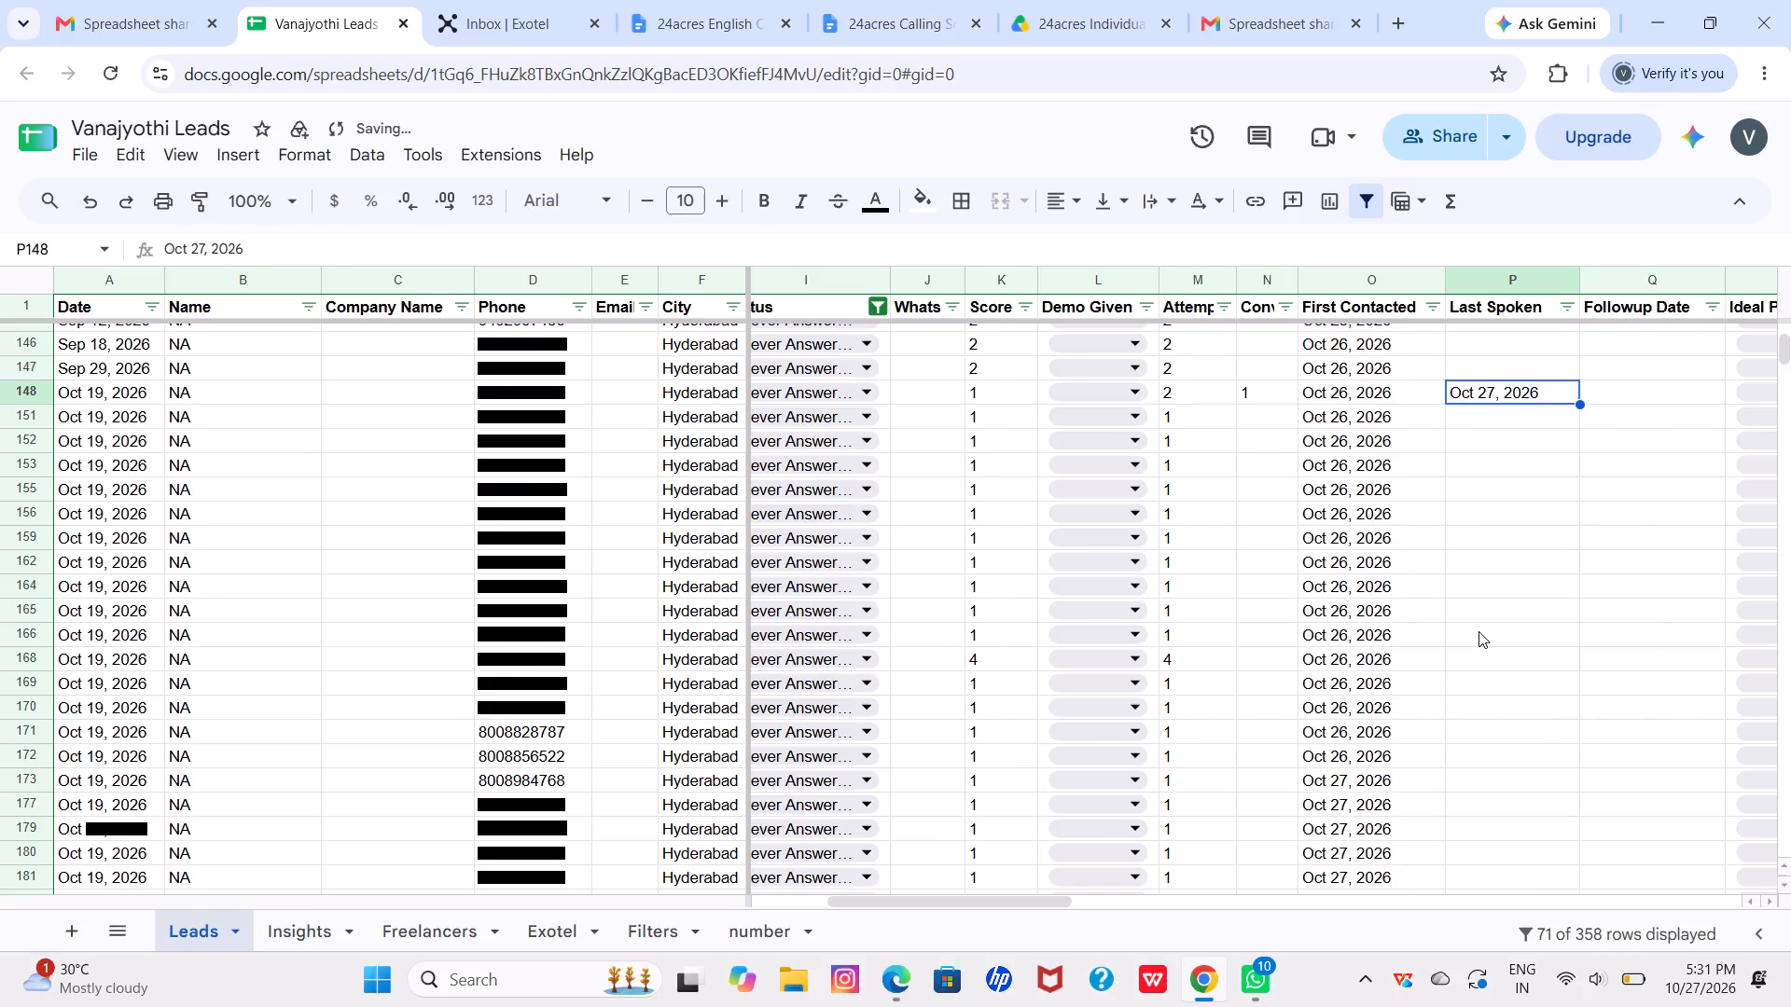
scroll(1479, 631, left, 1)
double_click(1314, 396)
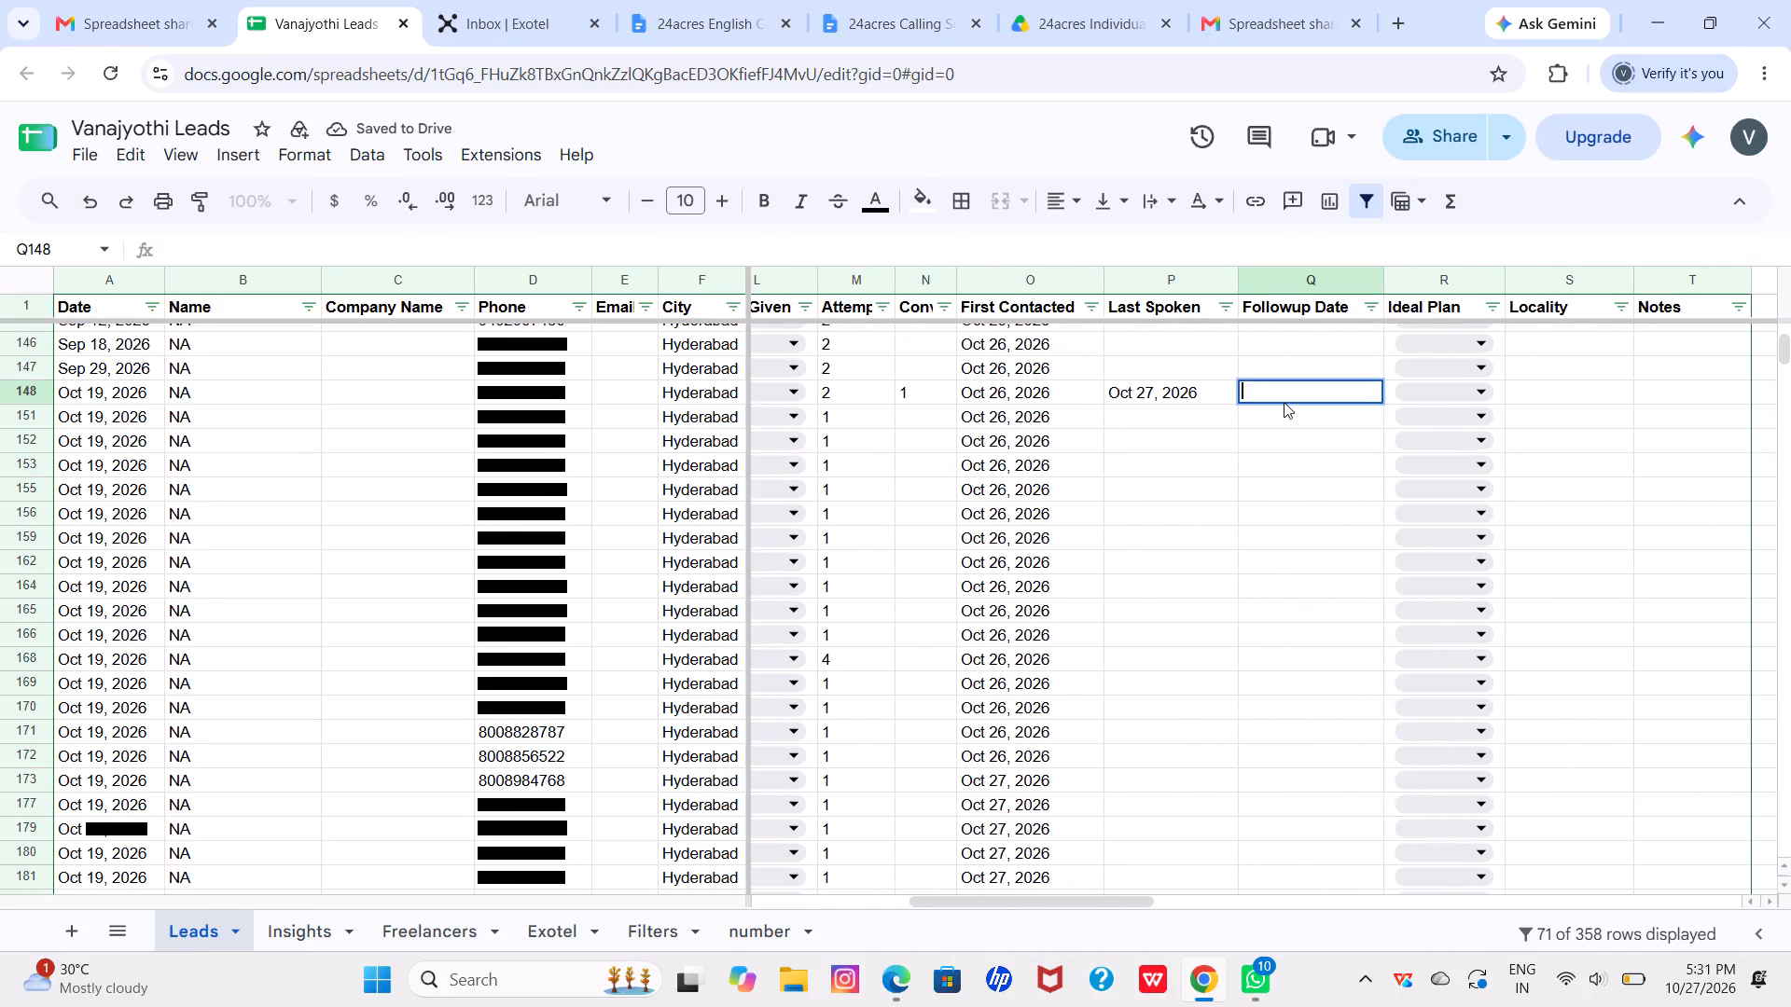
click(1161, 394)
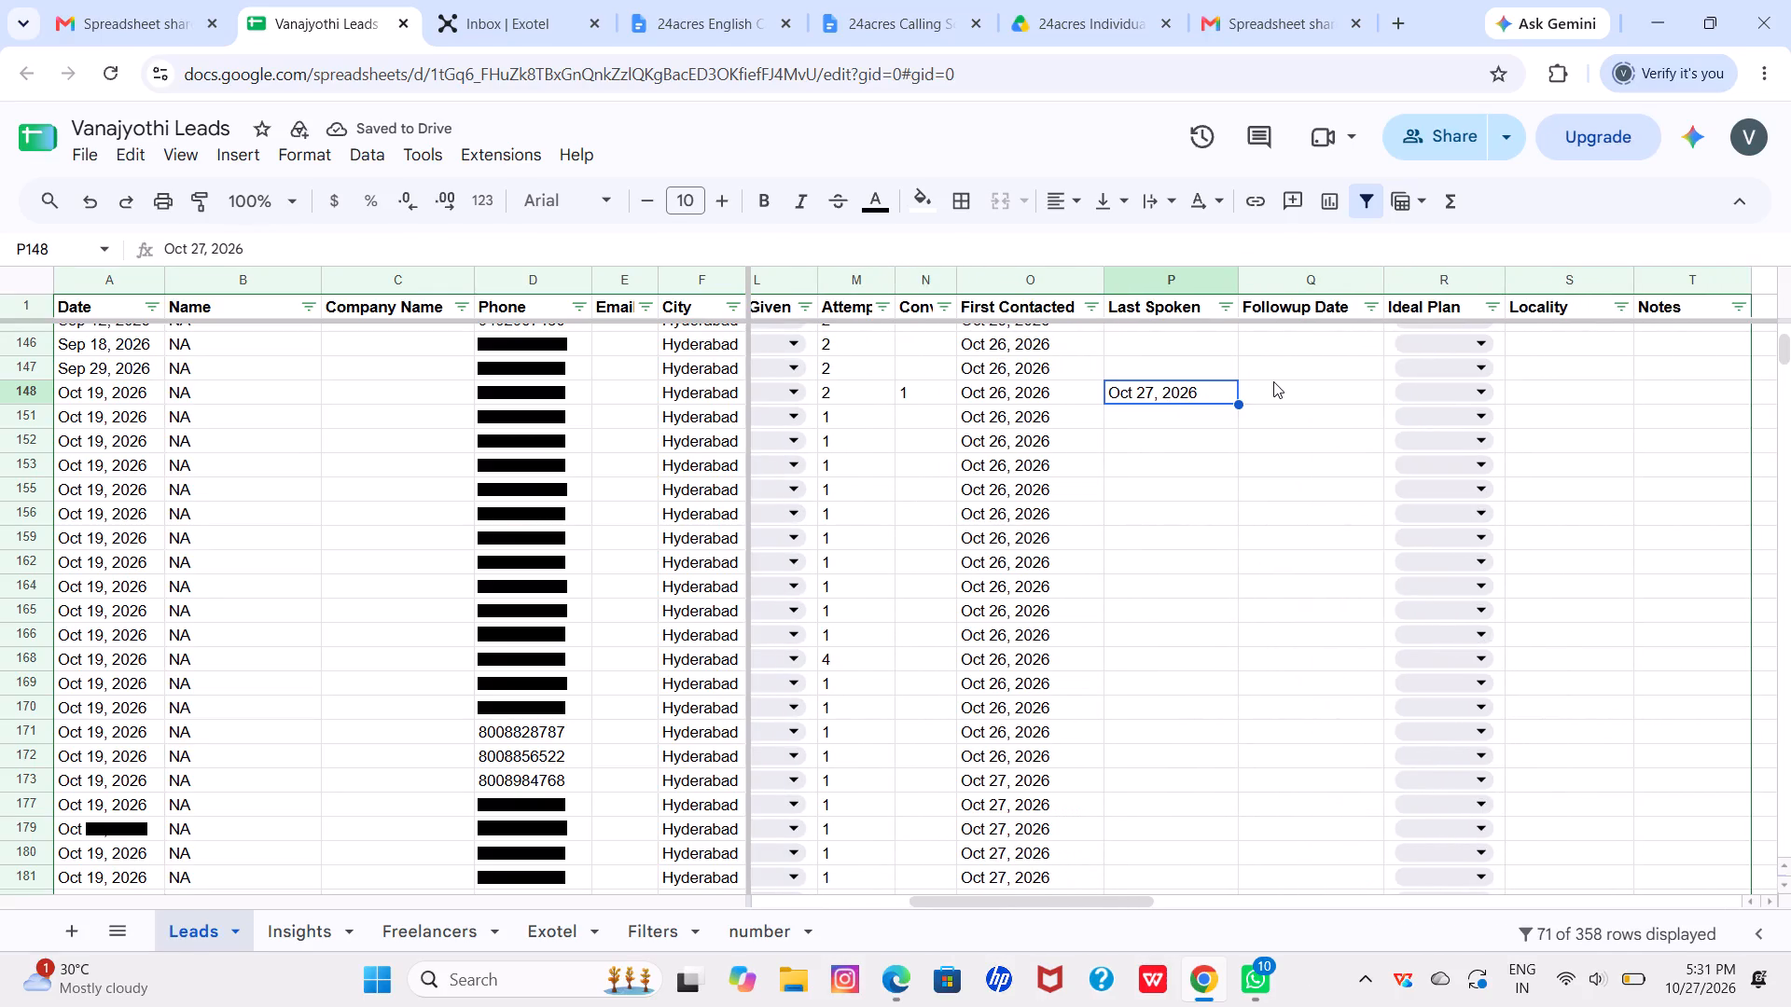
click(1273, 392)
key(ctrl+v)
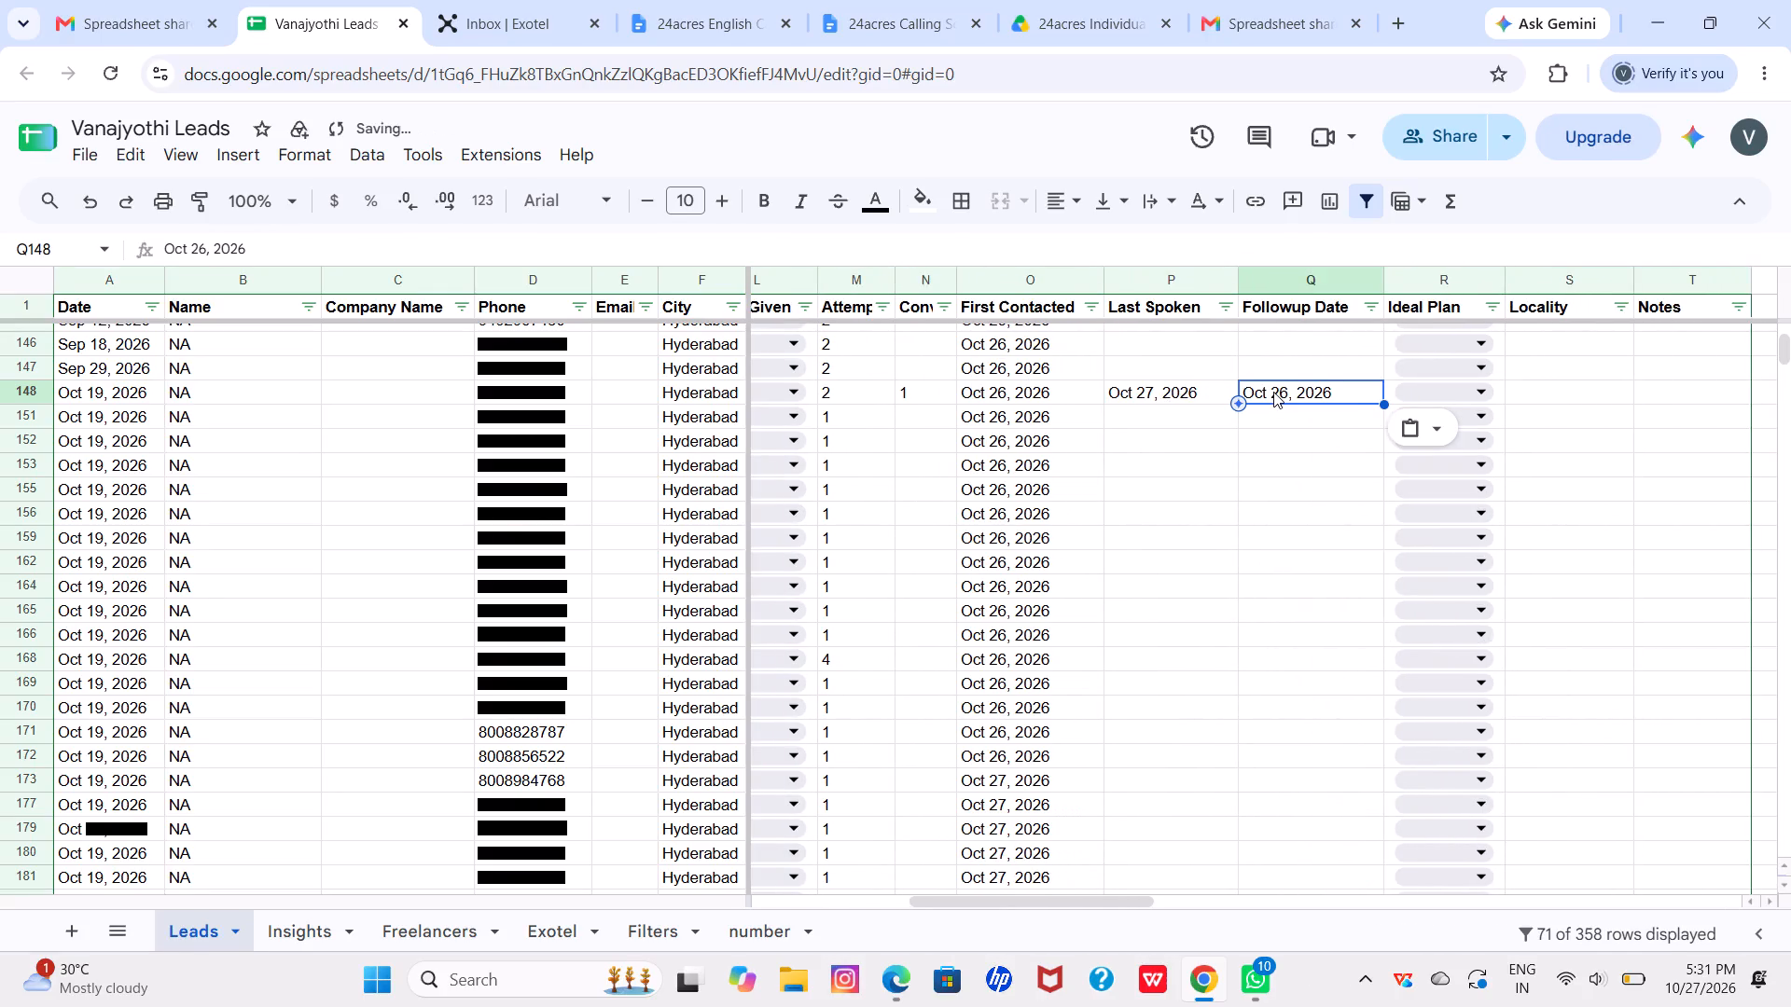
double_click(1273, 392)
click(1274, 616)
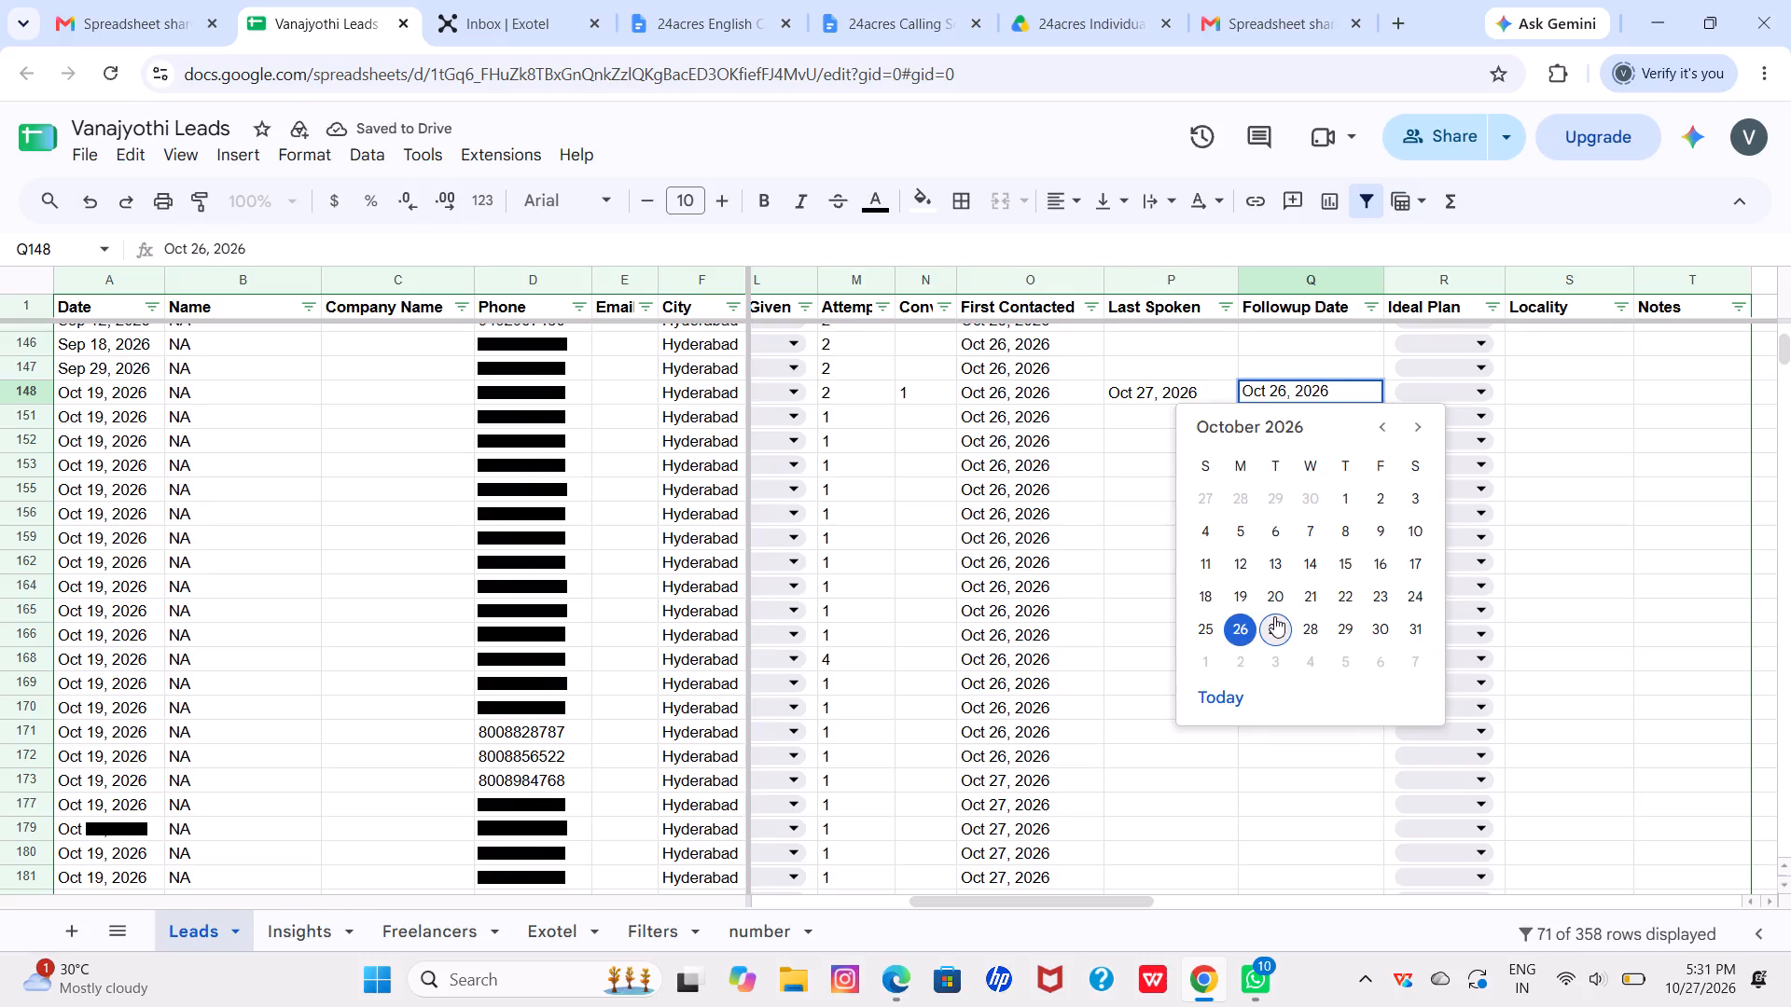
Add the note "said to call me tommorrow" for the lead in row 148.
scroll(1274, 616, left, 3)
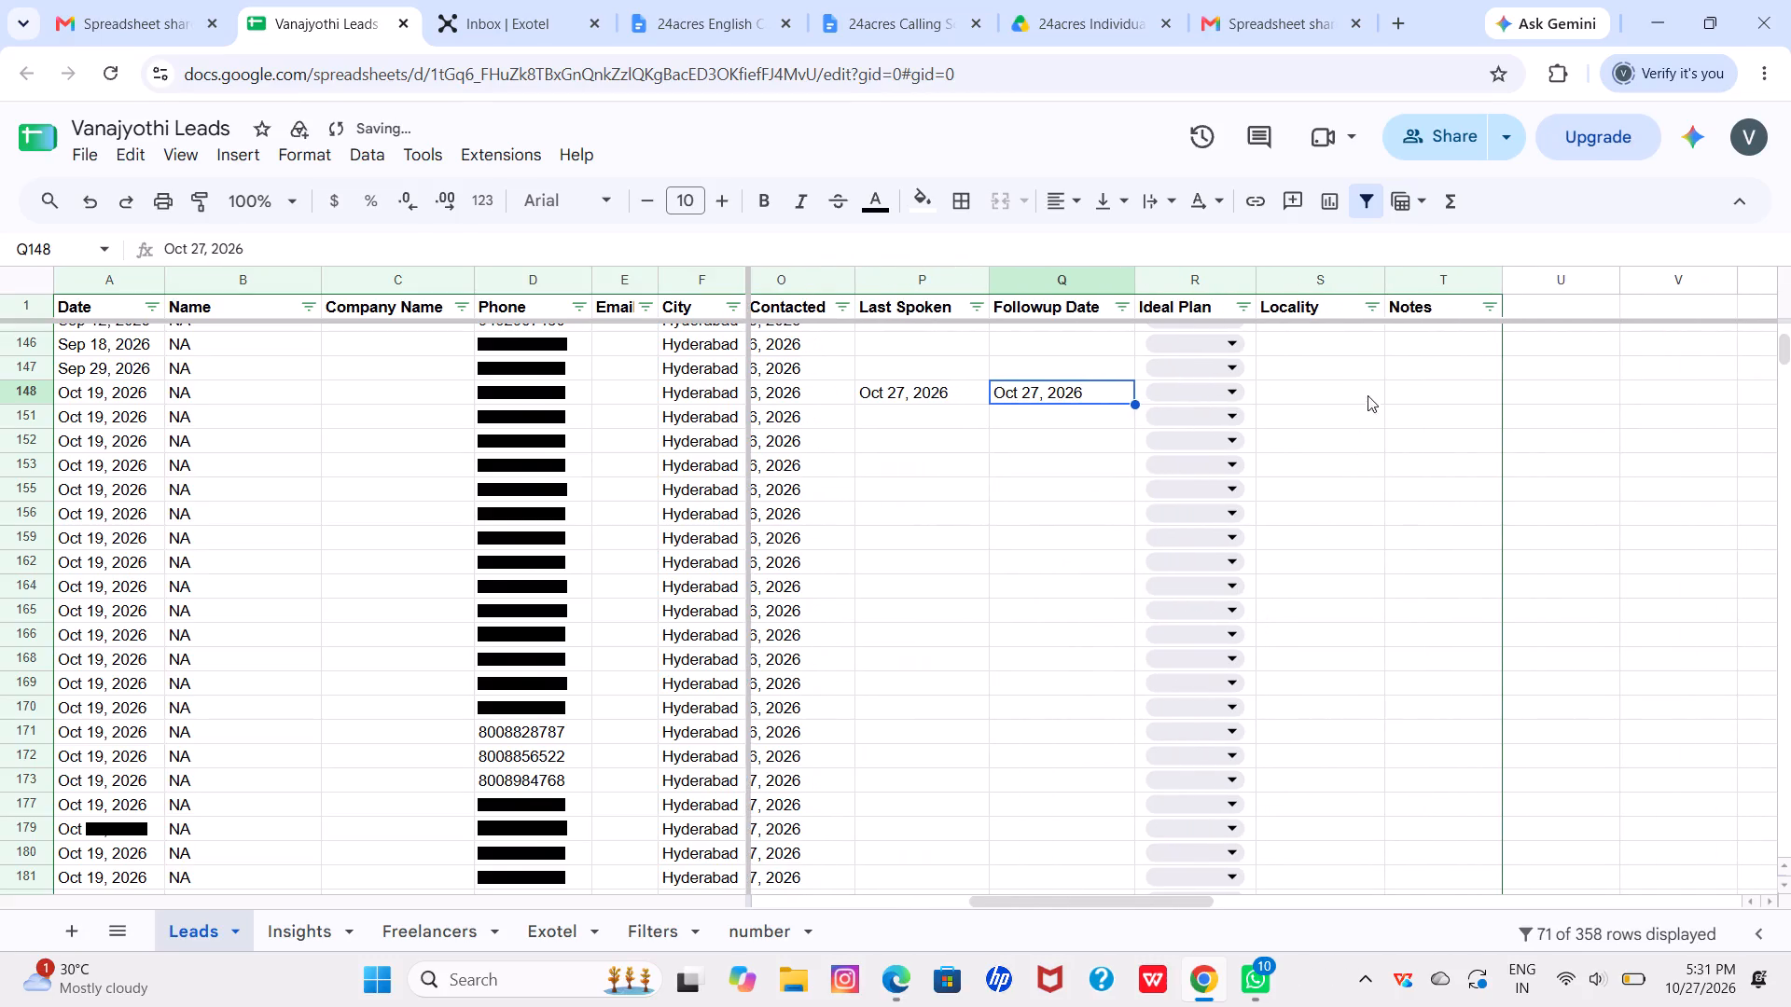
click(1390, 397)
text(said to call me tommorrow)
key(Return)
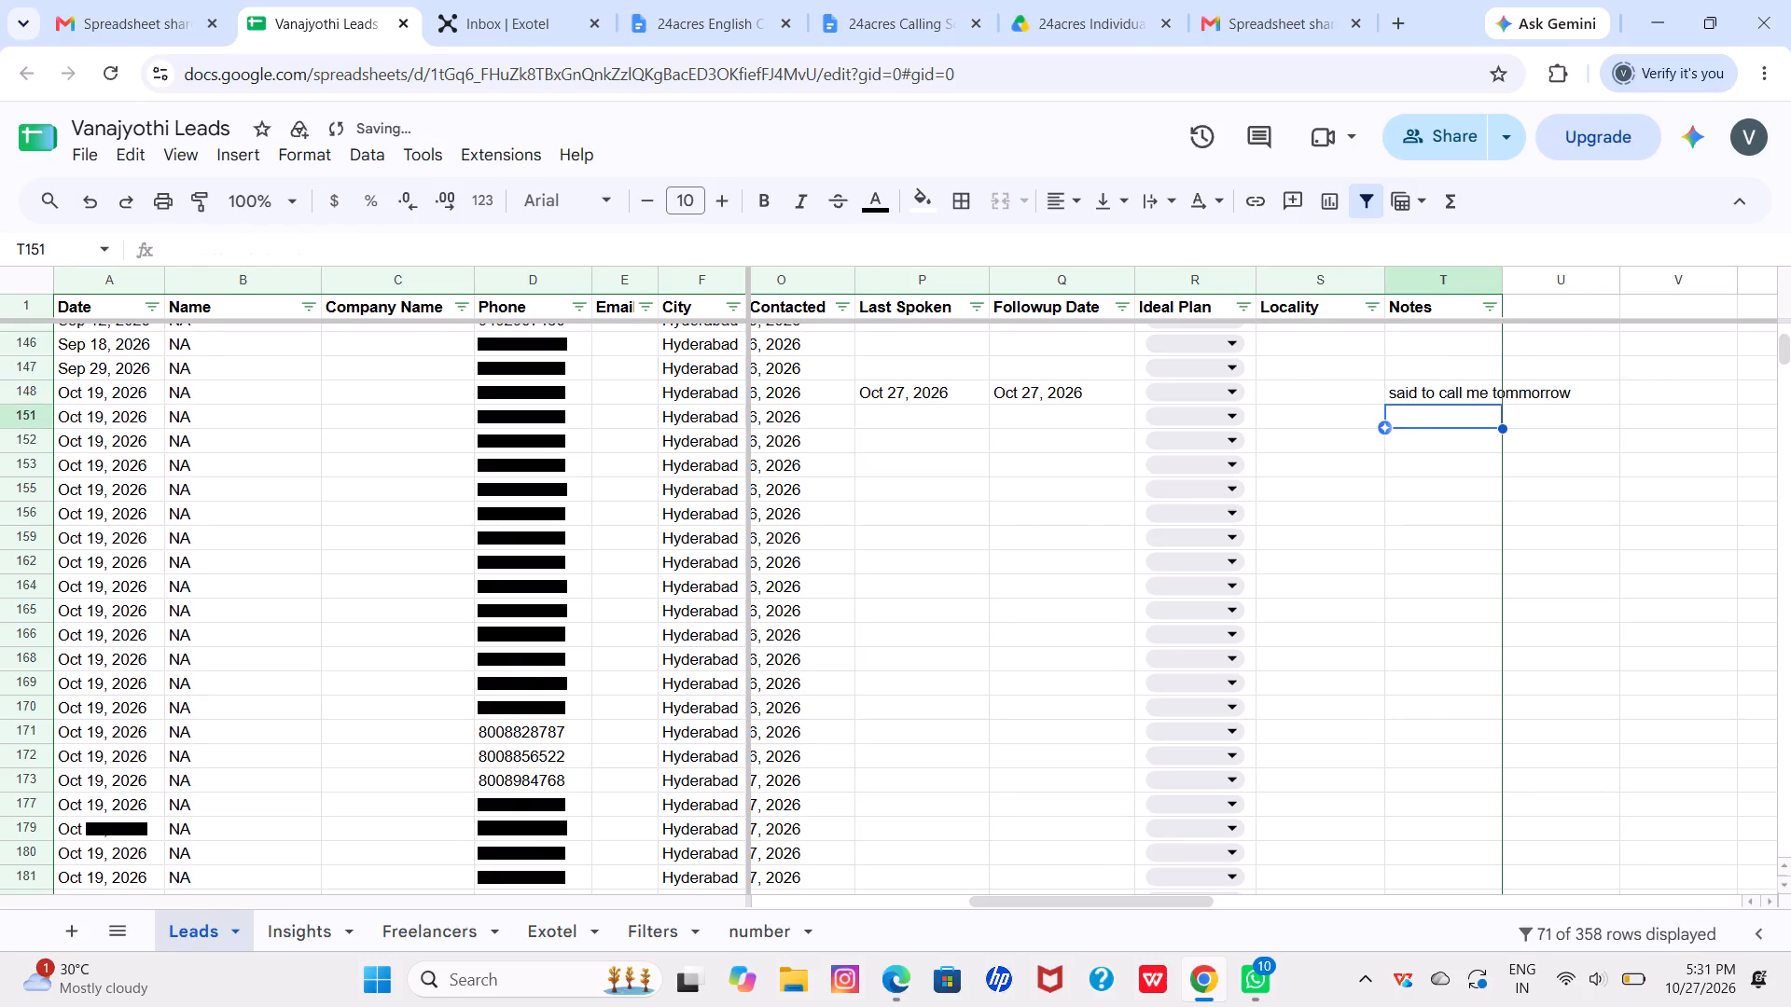
Change the Status of the lead in row 148 to Call Back.
scroll(1390, 397, right, 2)
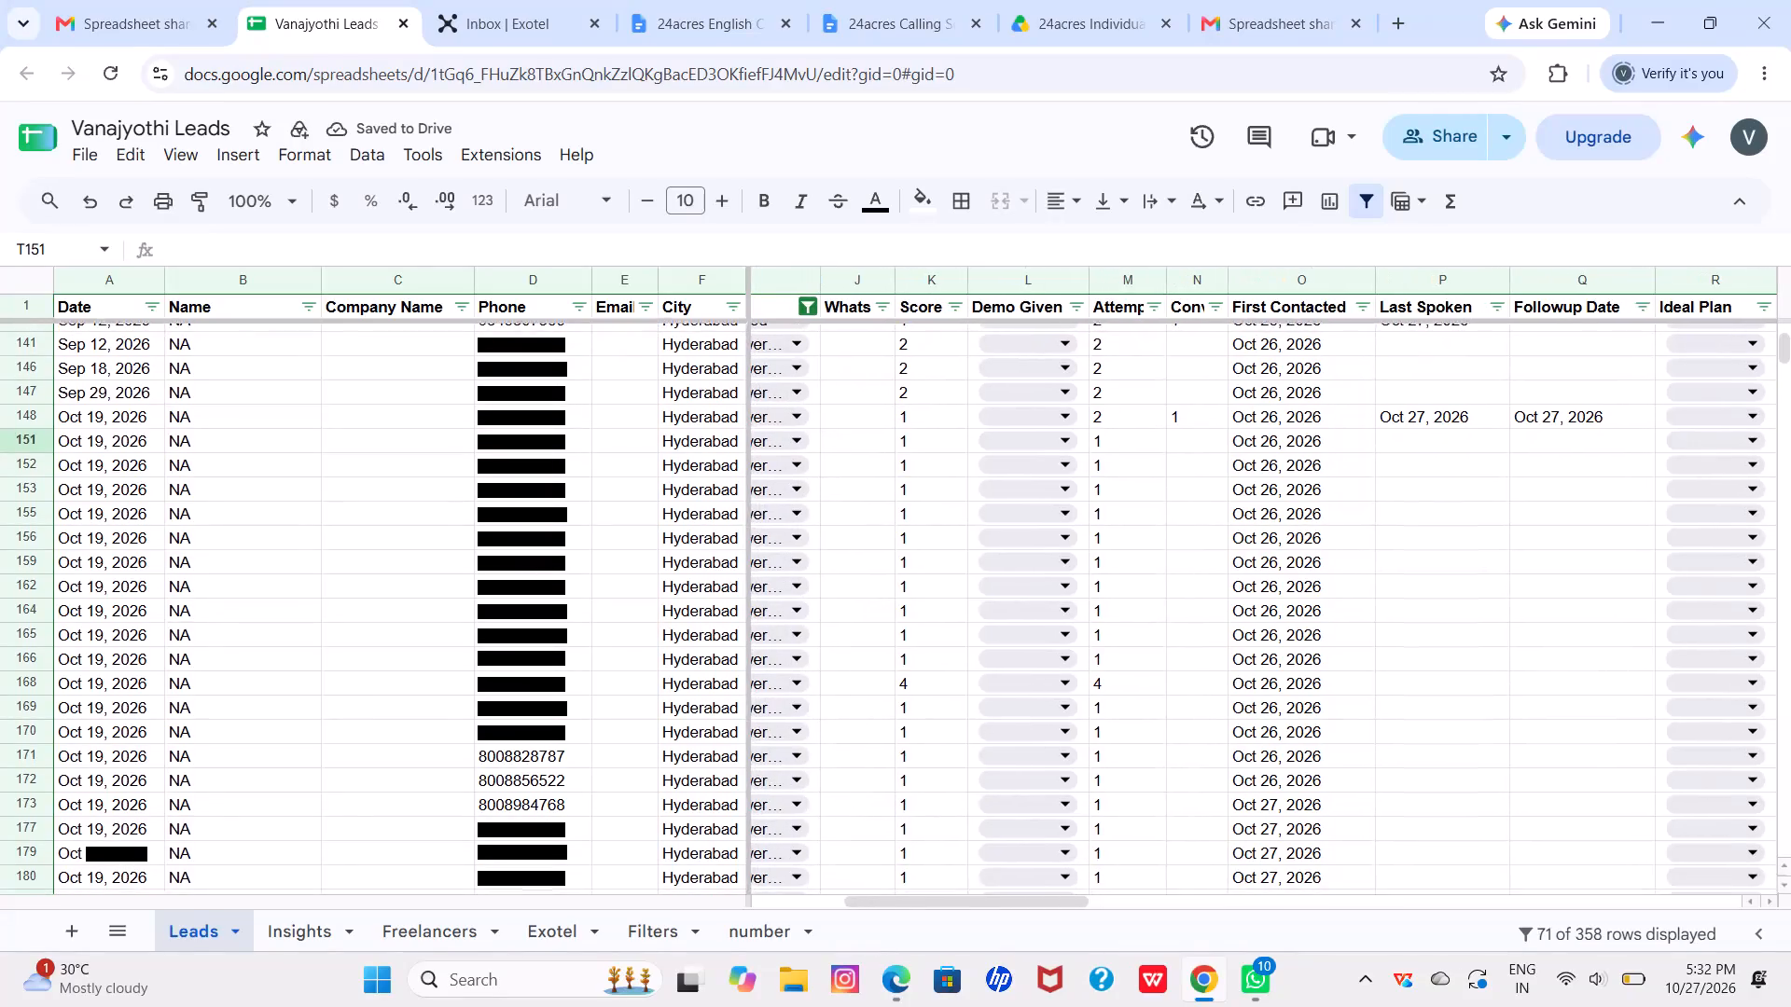
scroll(1390, 397, right, 2)
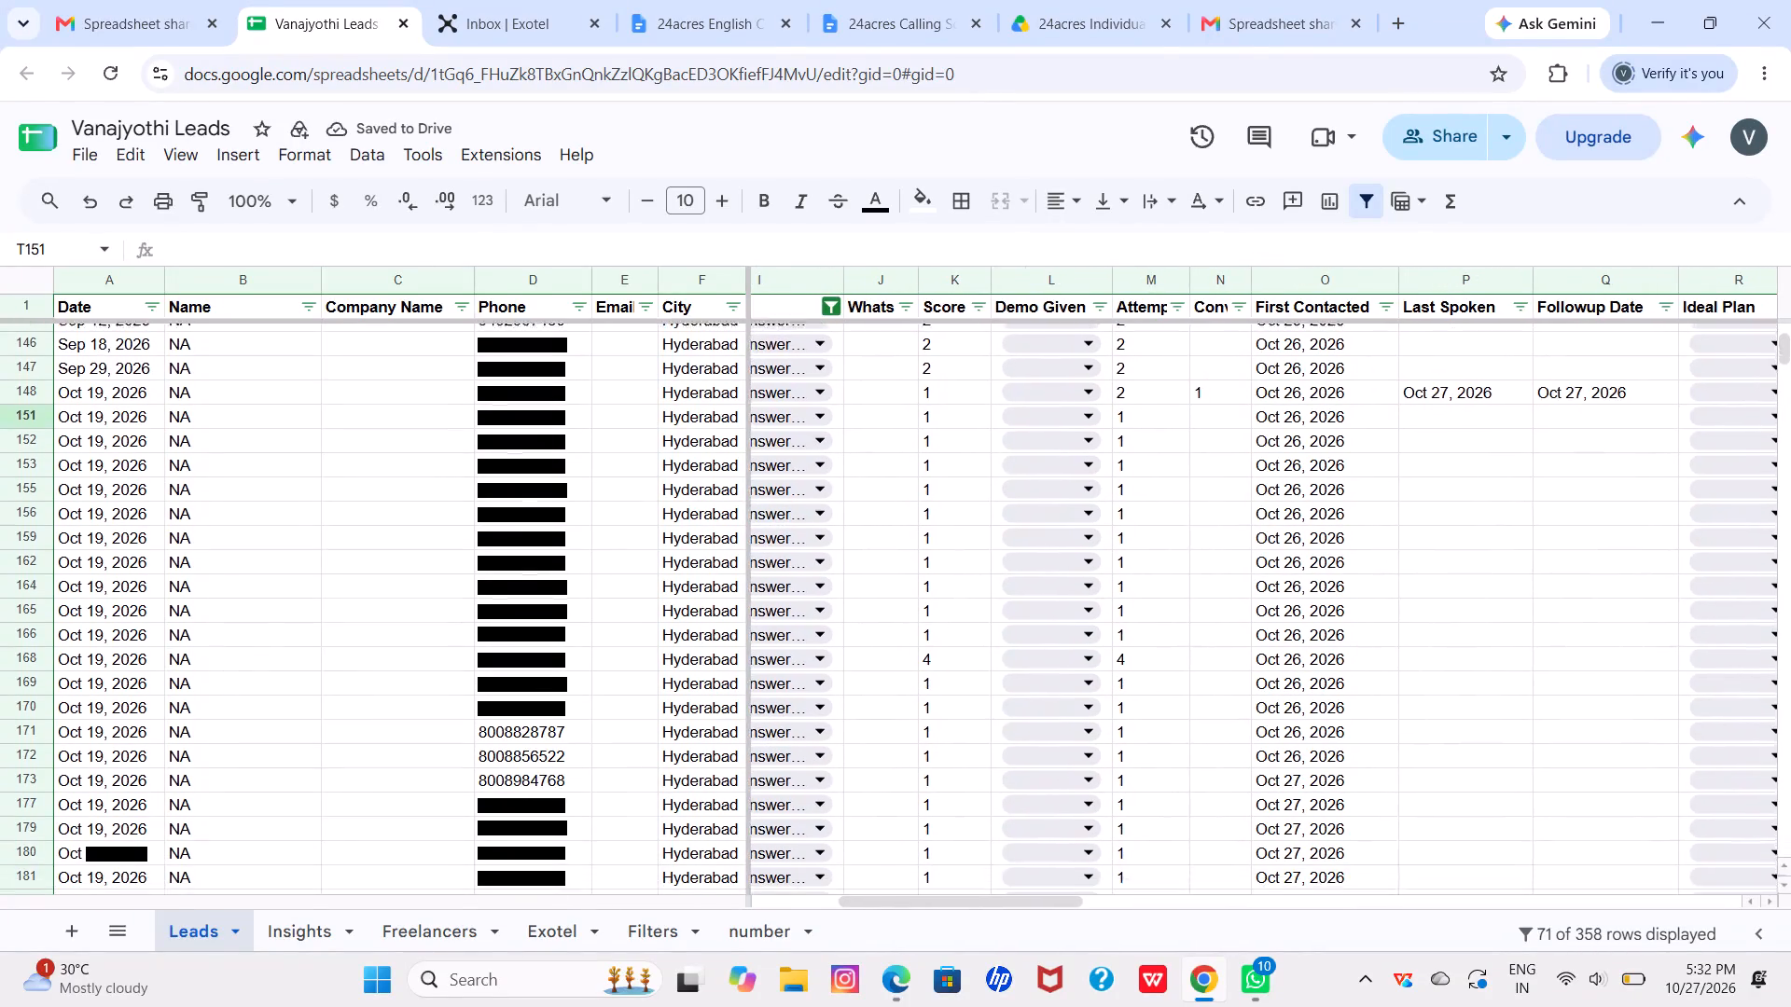
scroll(1390, 397, right, 1)
scroll(1390, 397, up, 1)
scroll(1390, 397, right, 1)
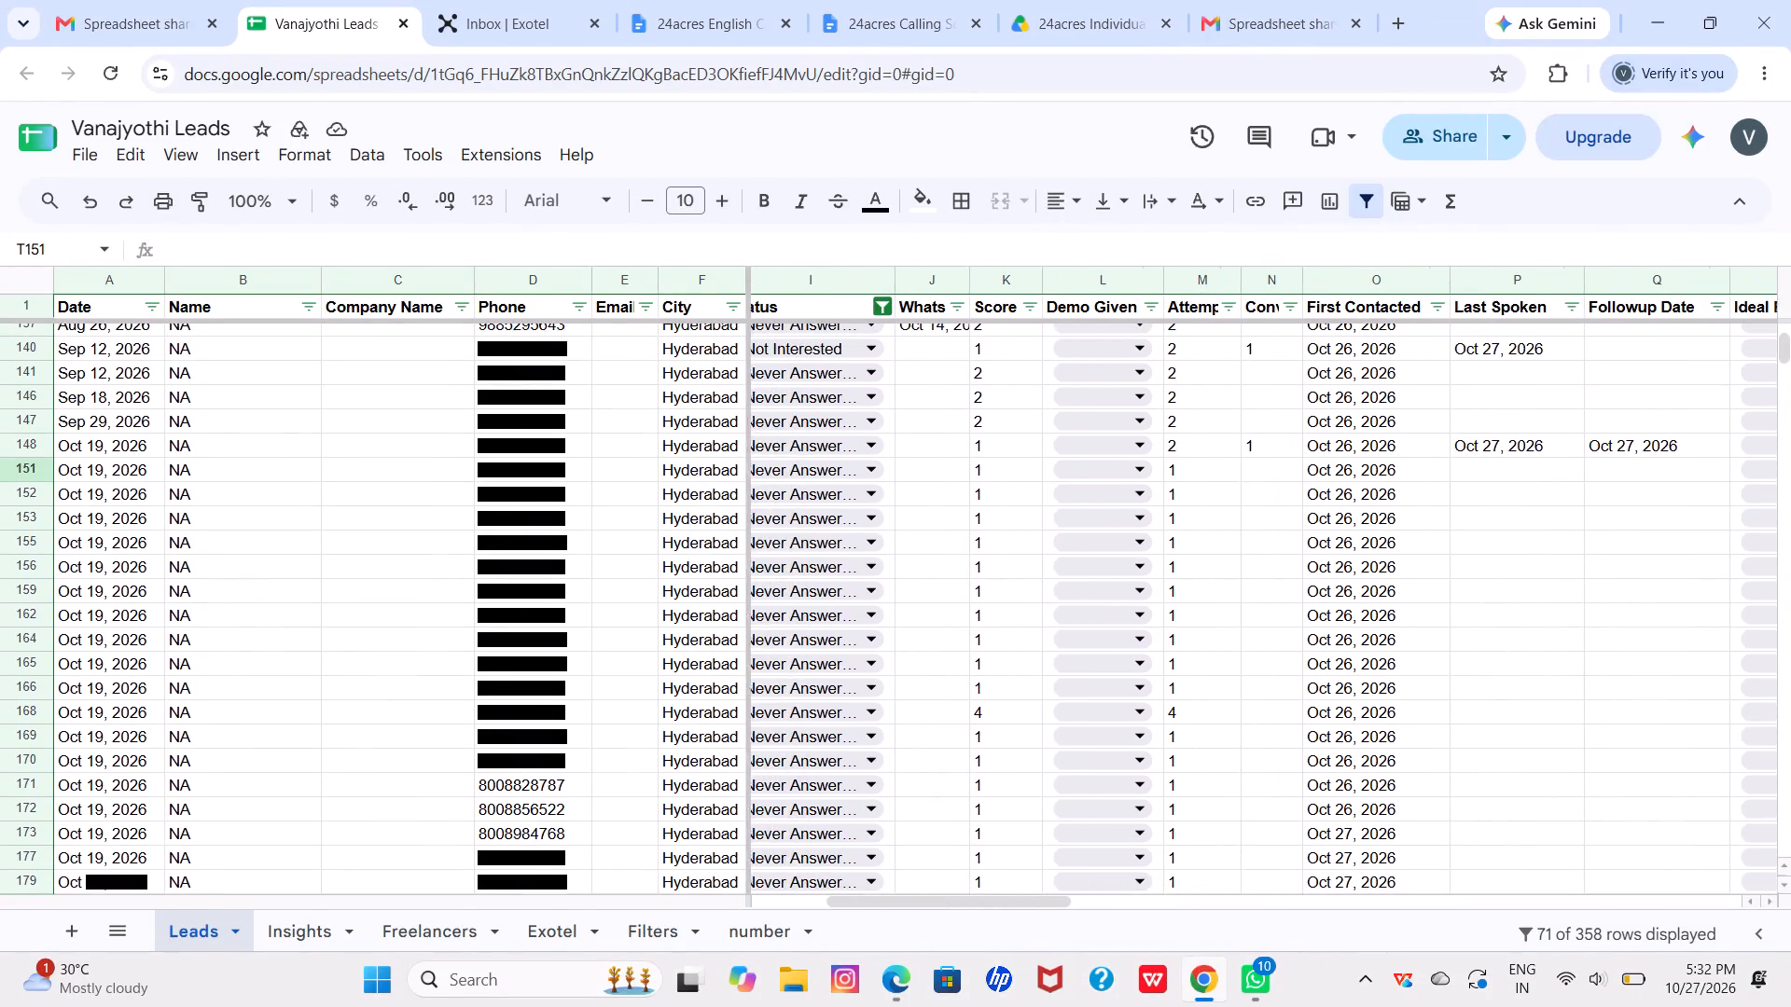
scroll(1390, 397, right, 1)
click(841, 454)
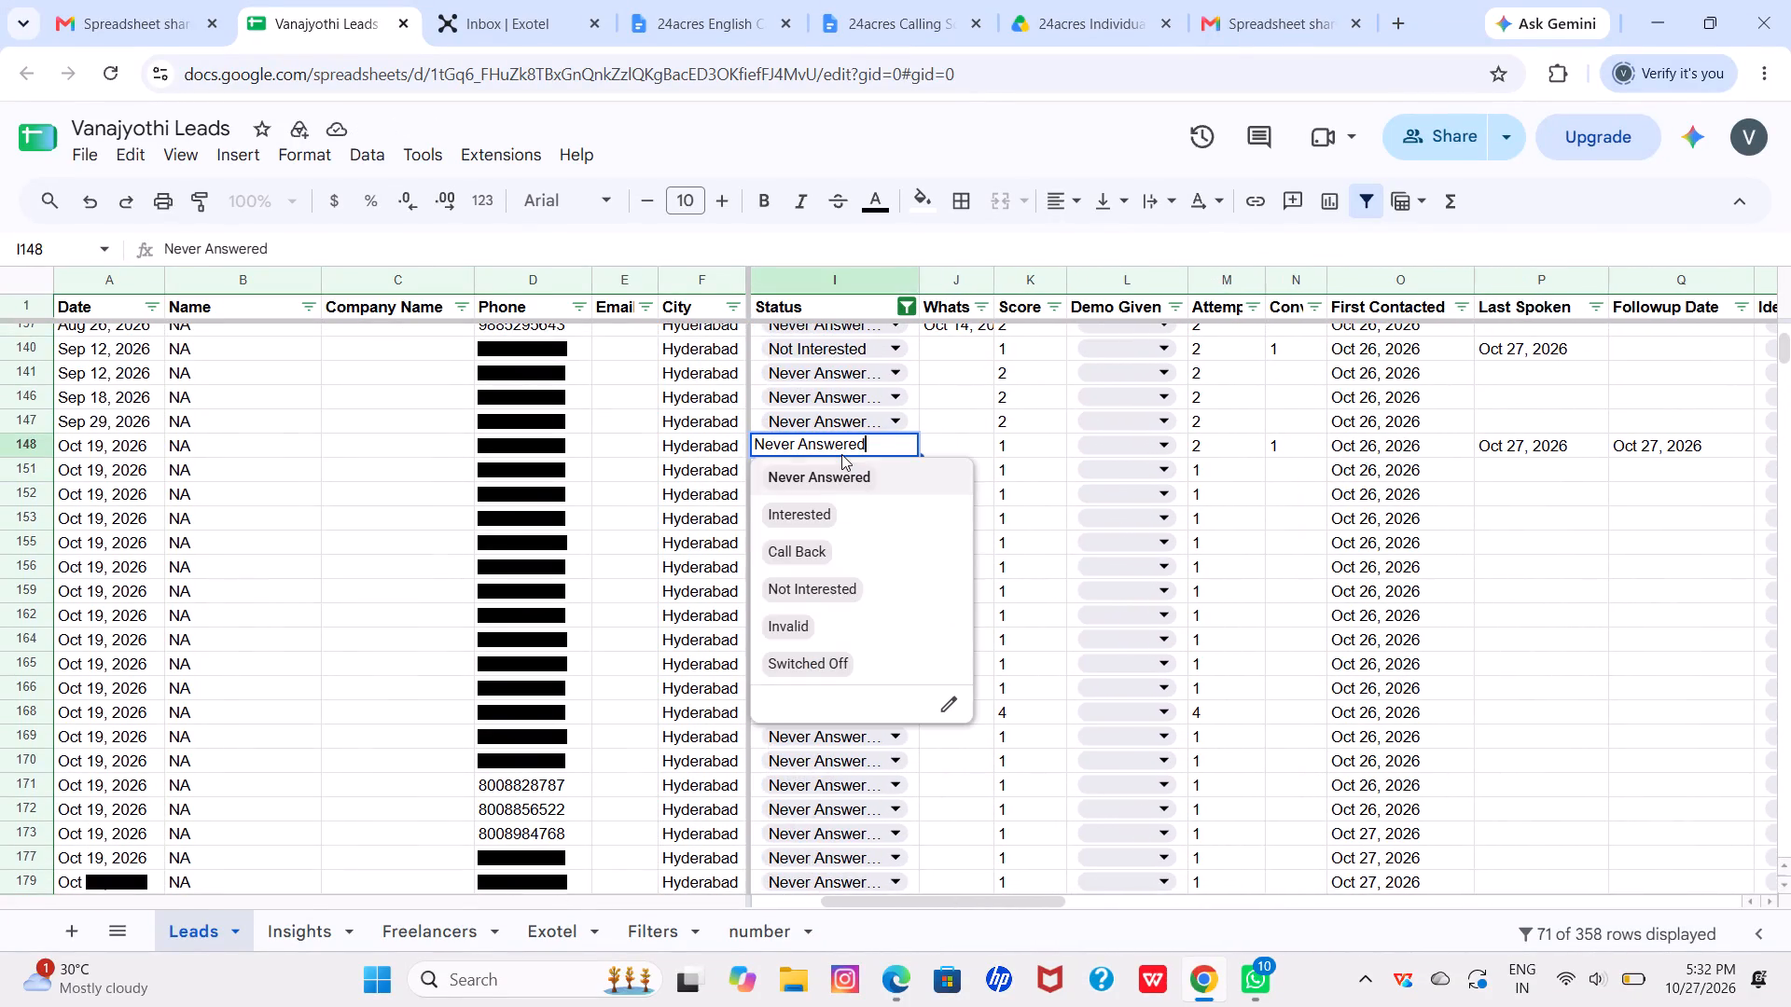
click(804, 559)
Copy the phone number of the Never Answered lead in row 151 for the next Exotel call.
scroll(804, 559, down, 1)
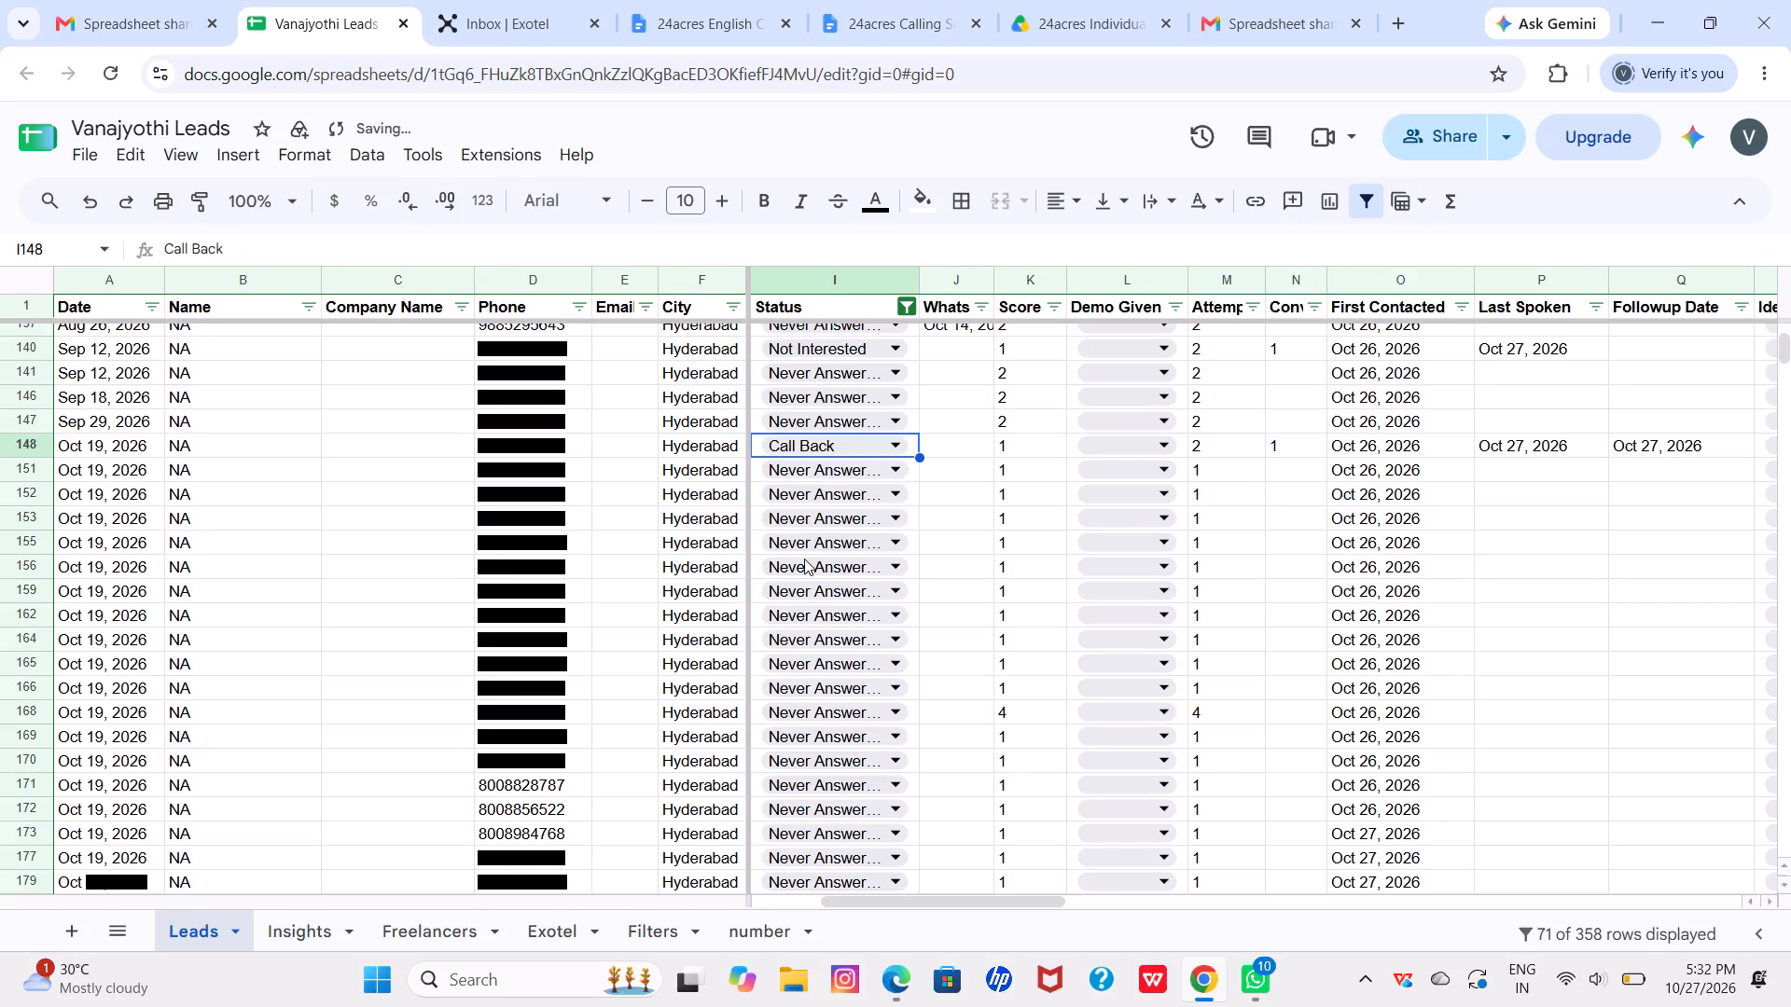
scroll(804, 559, down, 1)
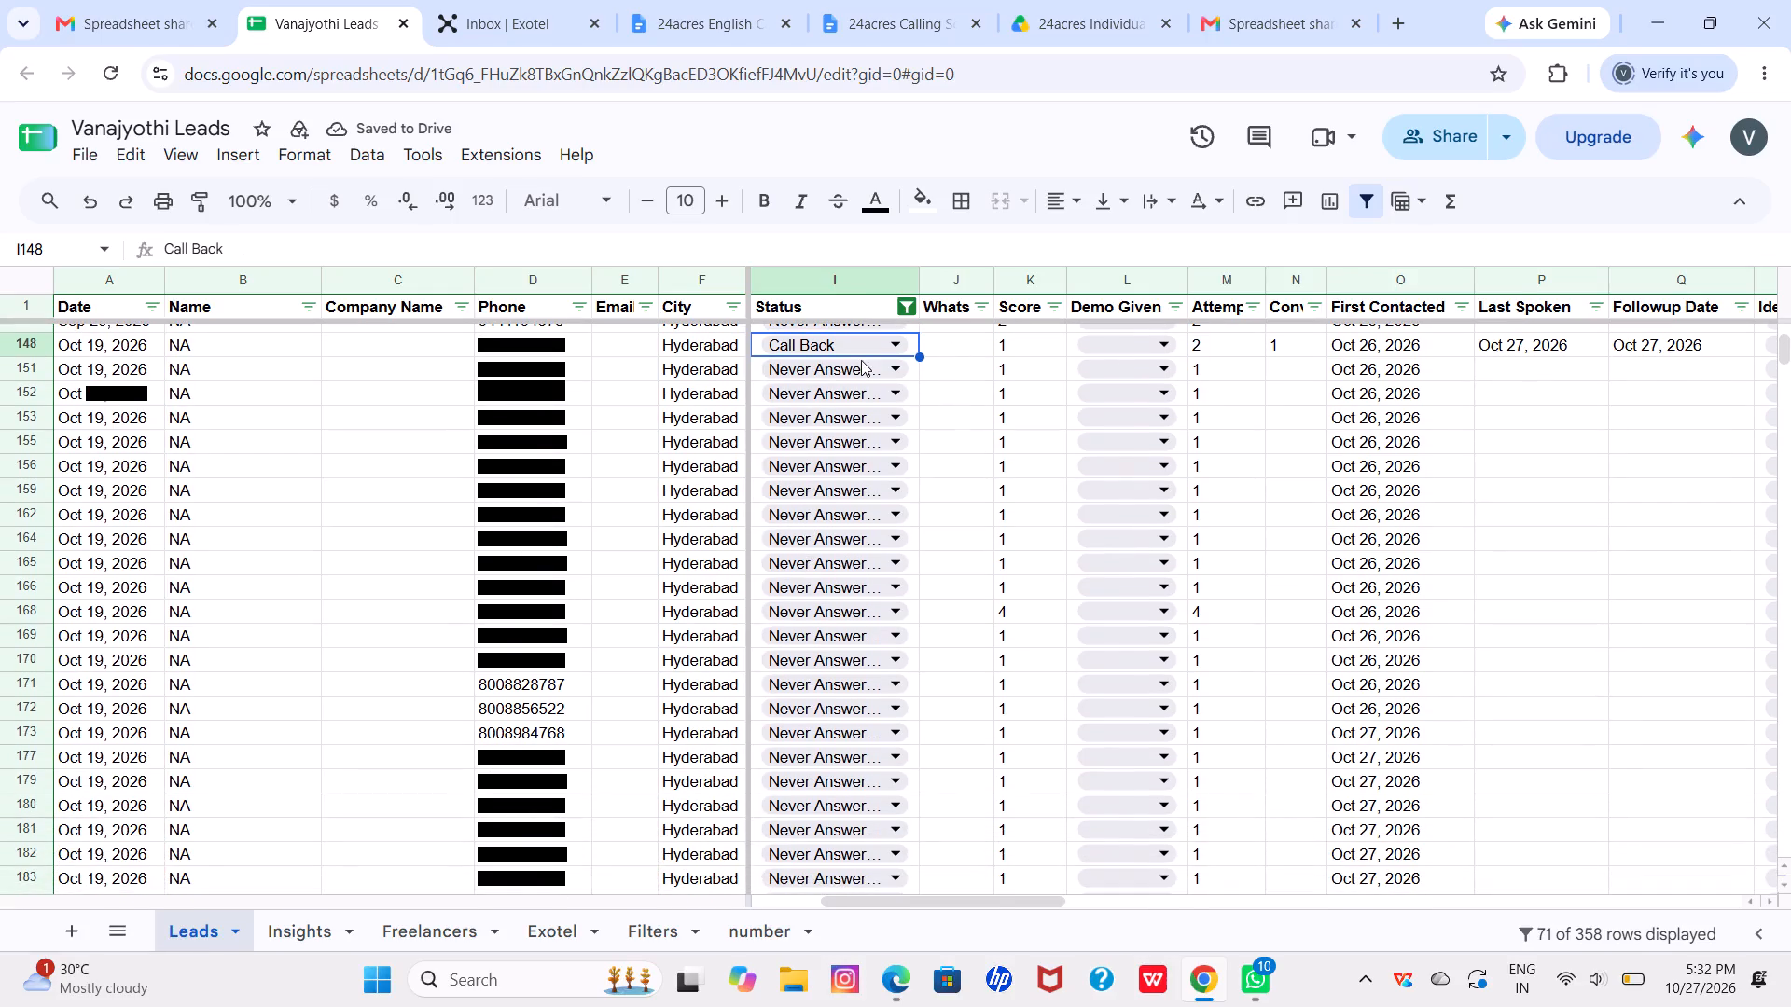
click(560, 379)
key(ctrl+c)
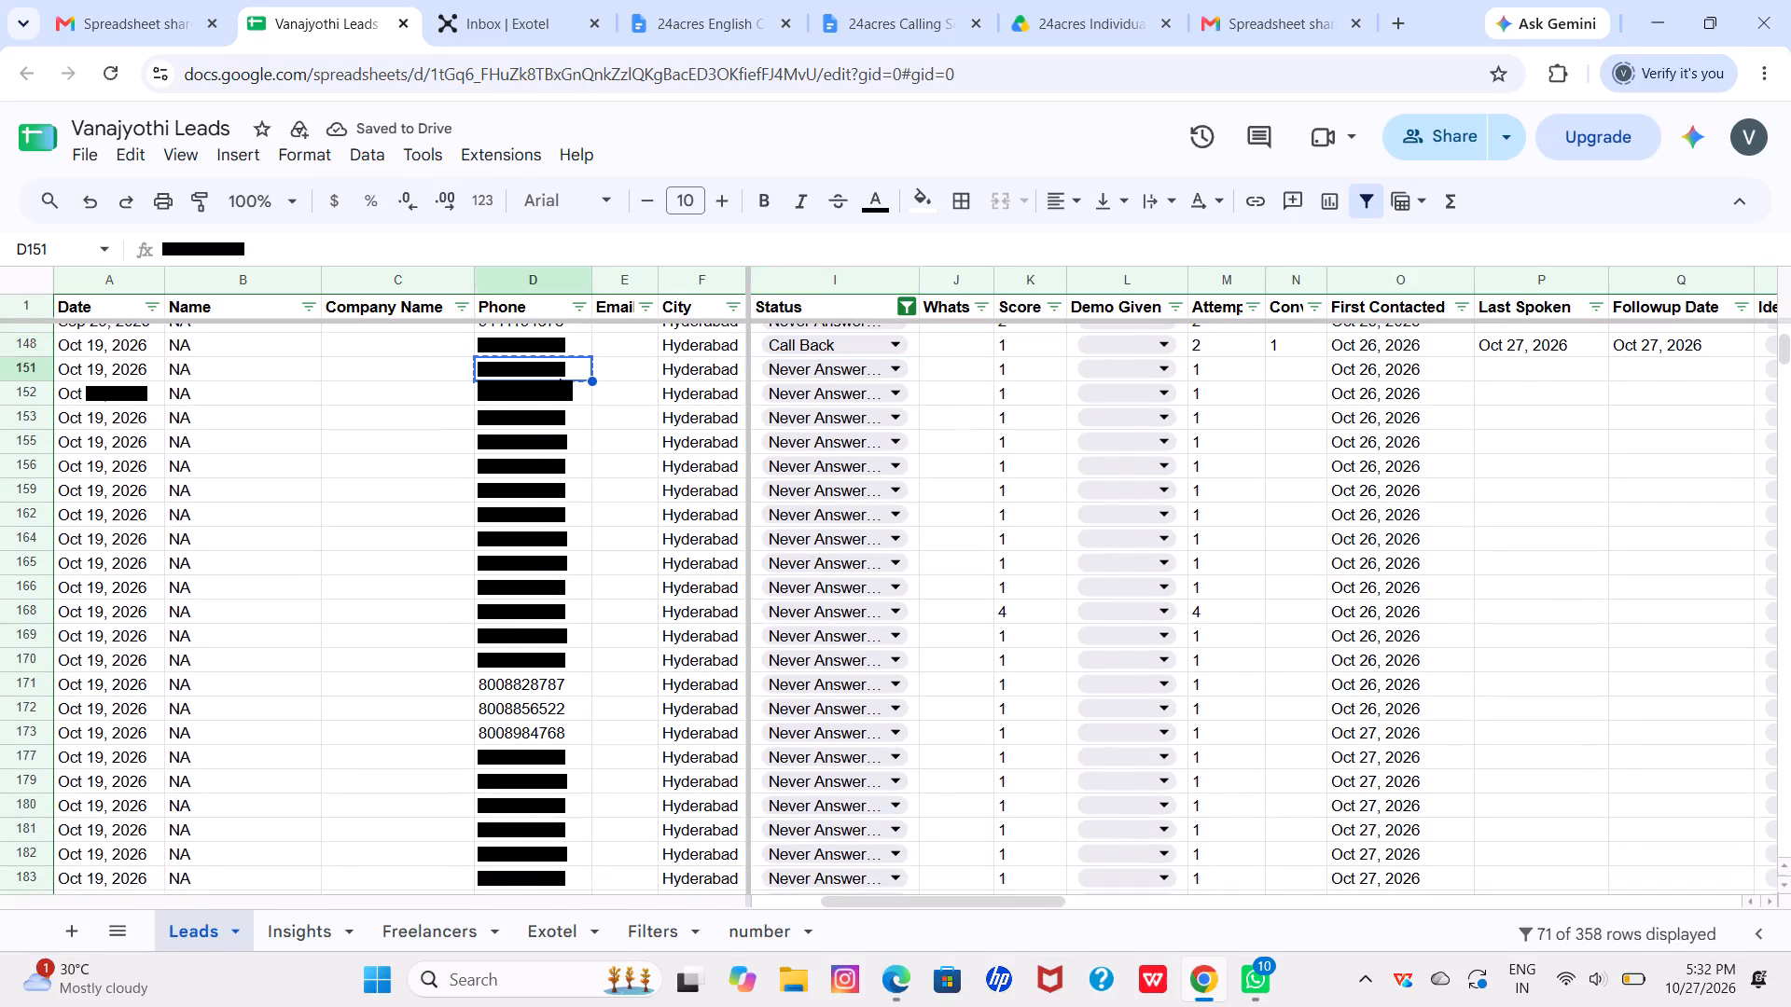
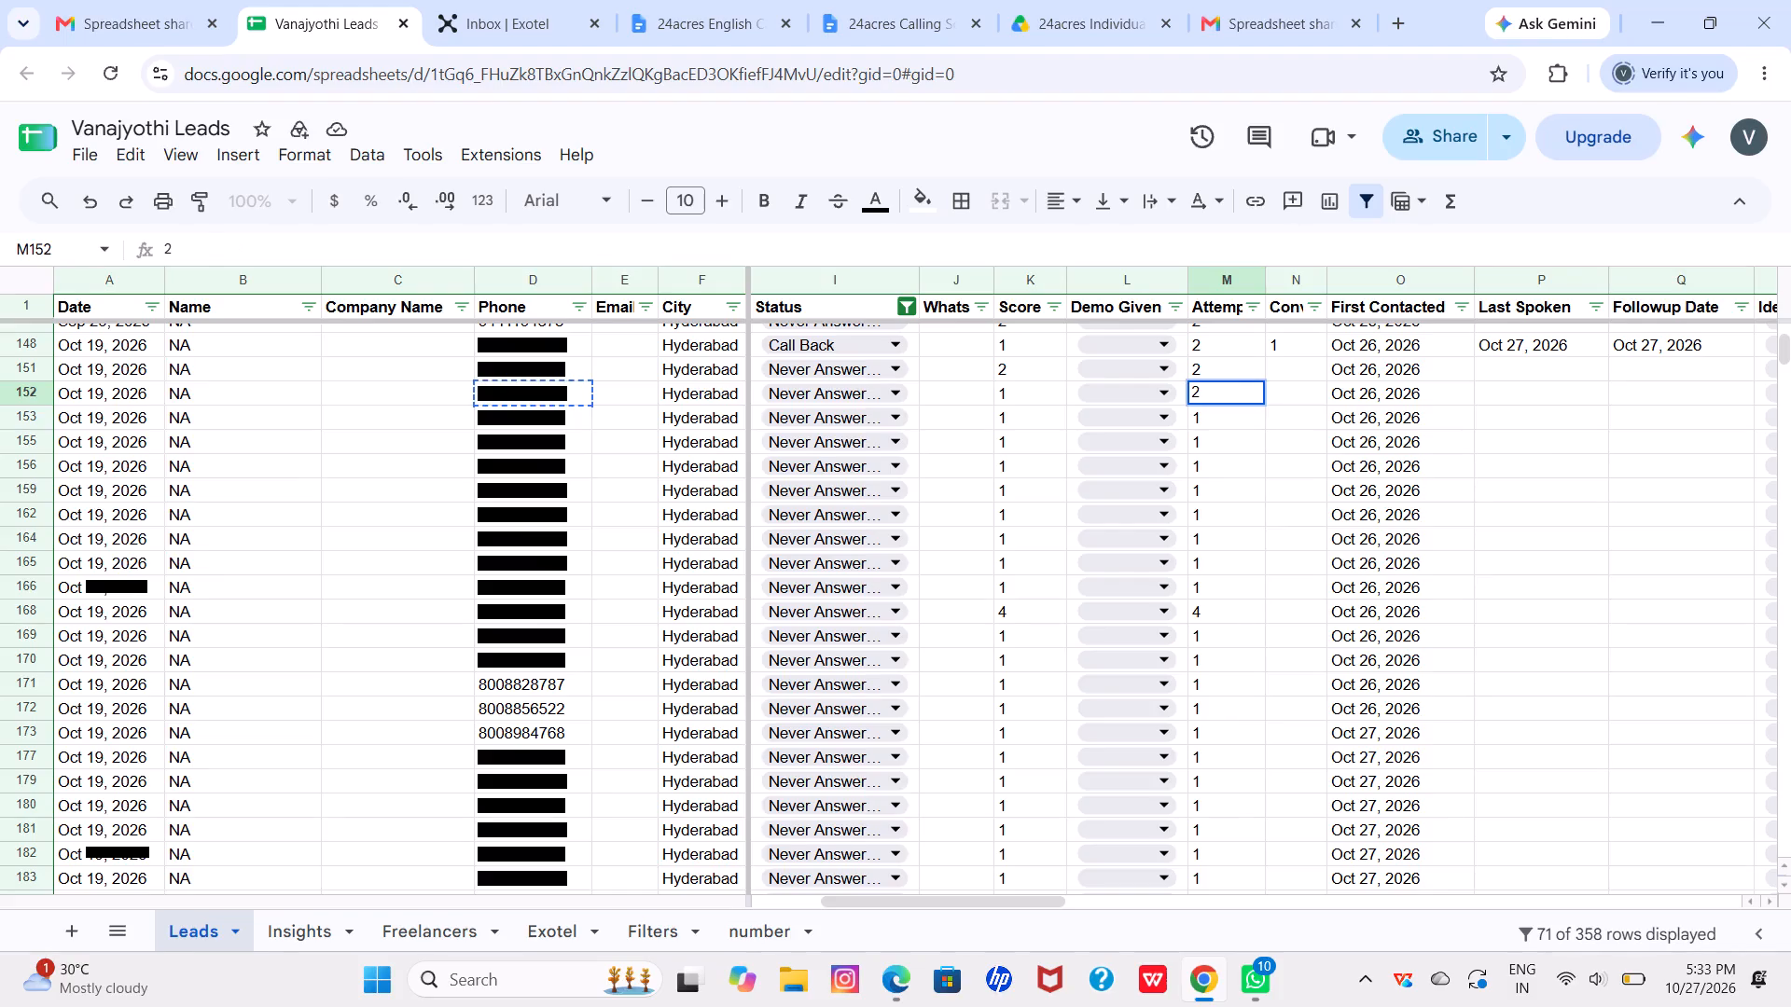
Record 2 as the attempts count for the Never Answered lead in row 152.
click(1207, 425)
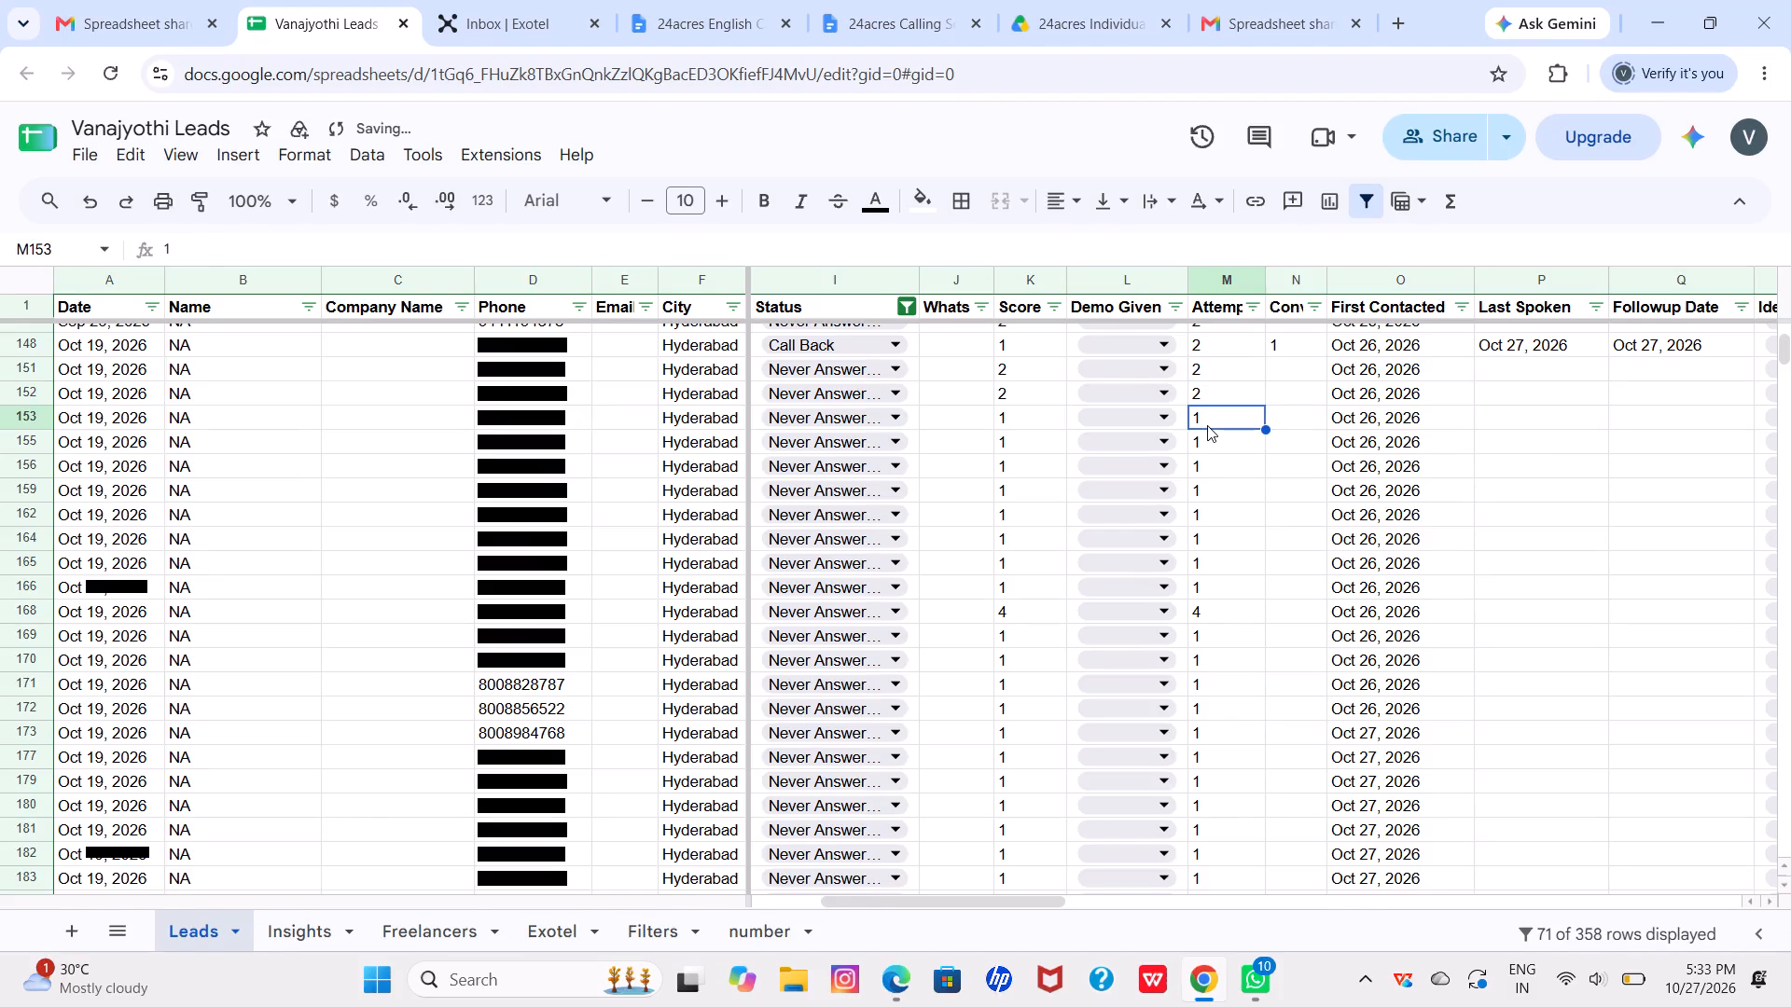
Select the phone number of the Never Answered lead in row 153 for the next Exotel call.
scroll(1207, 425, down, 1)
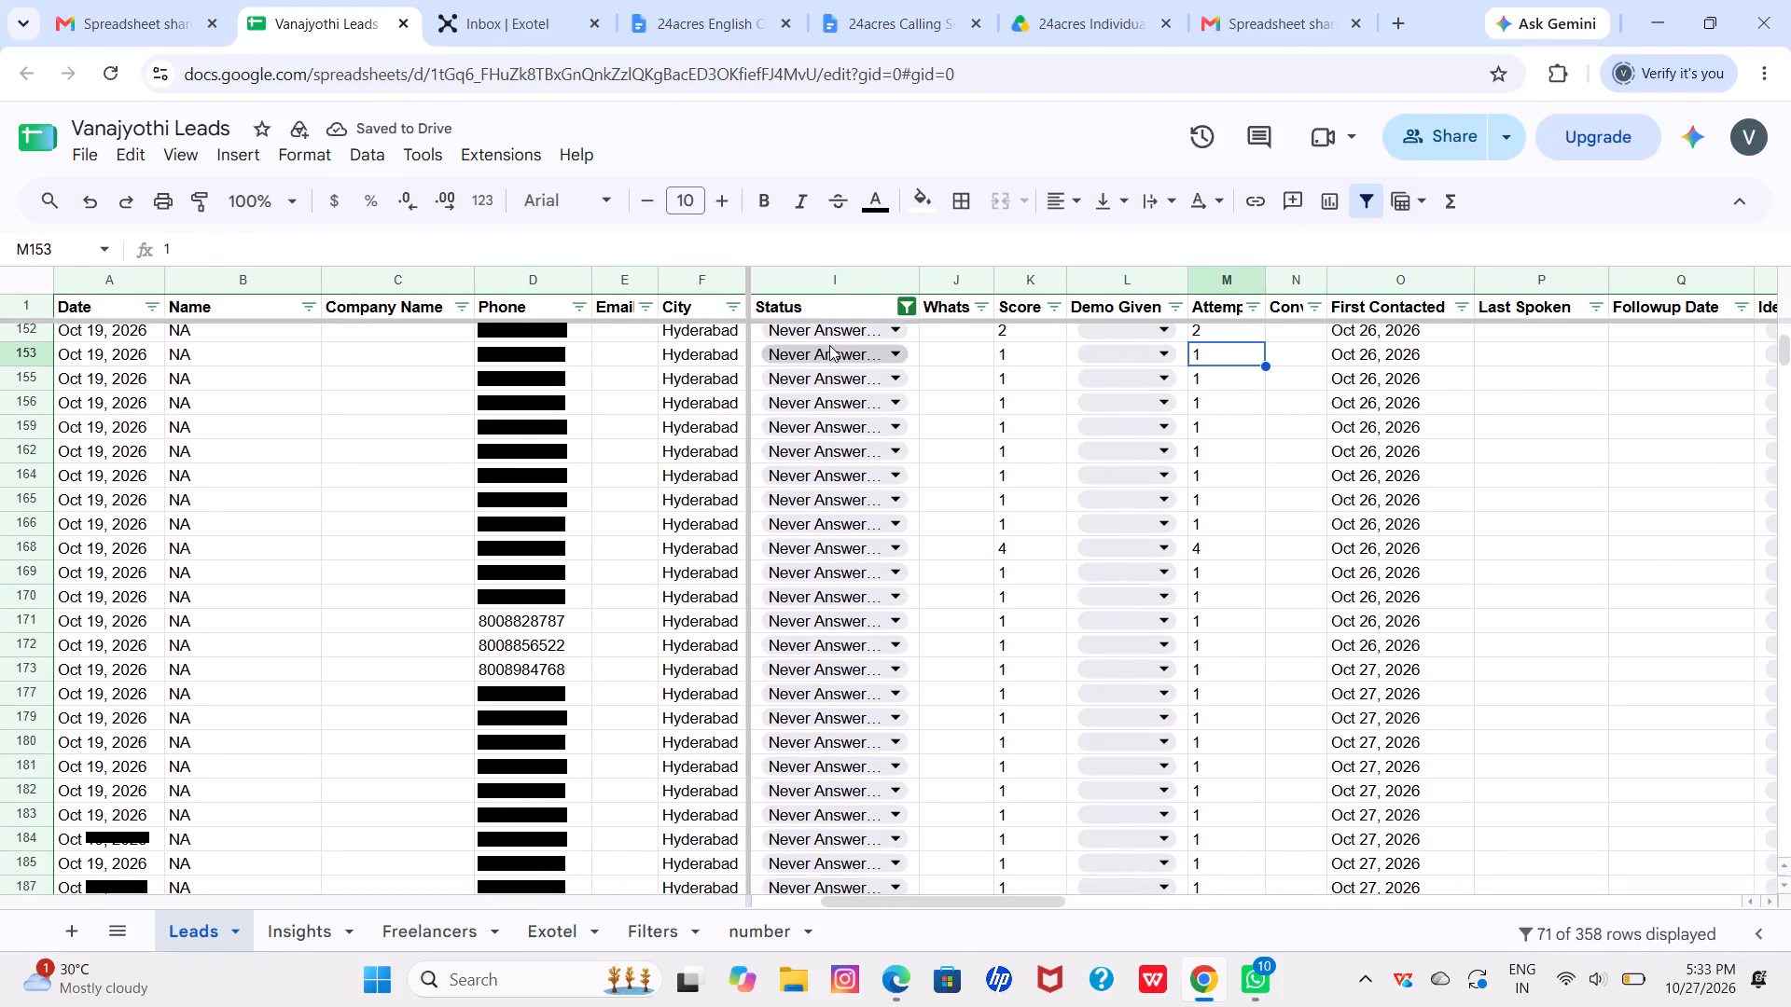
click(530, 352)
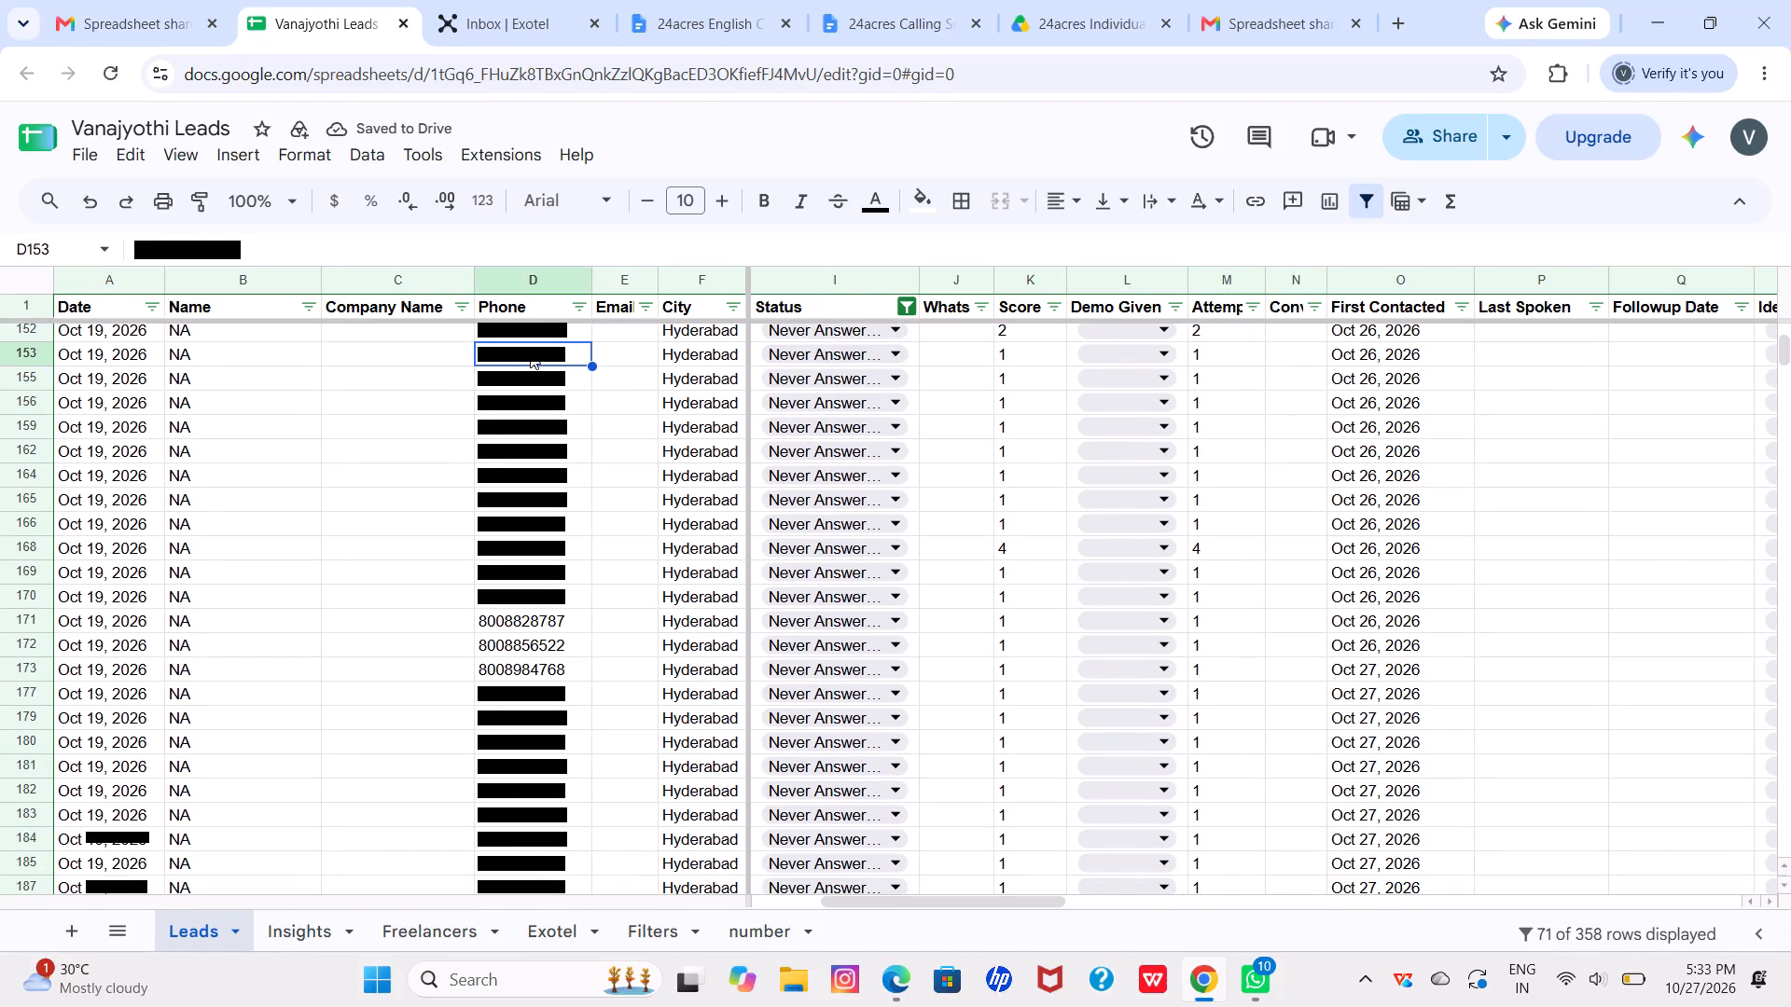
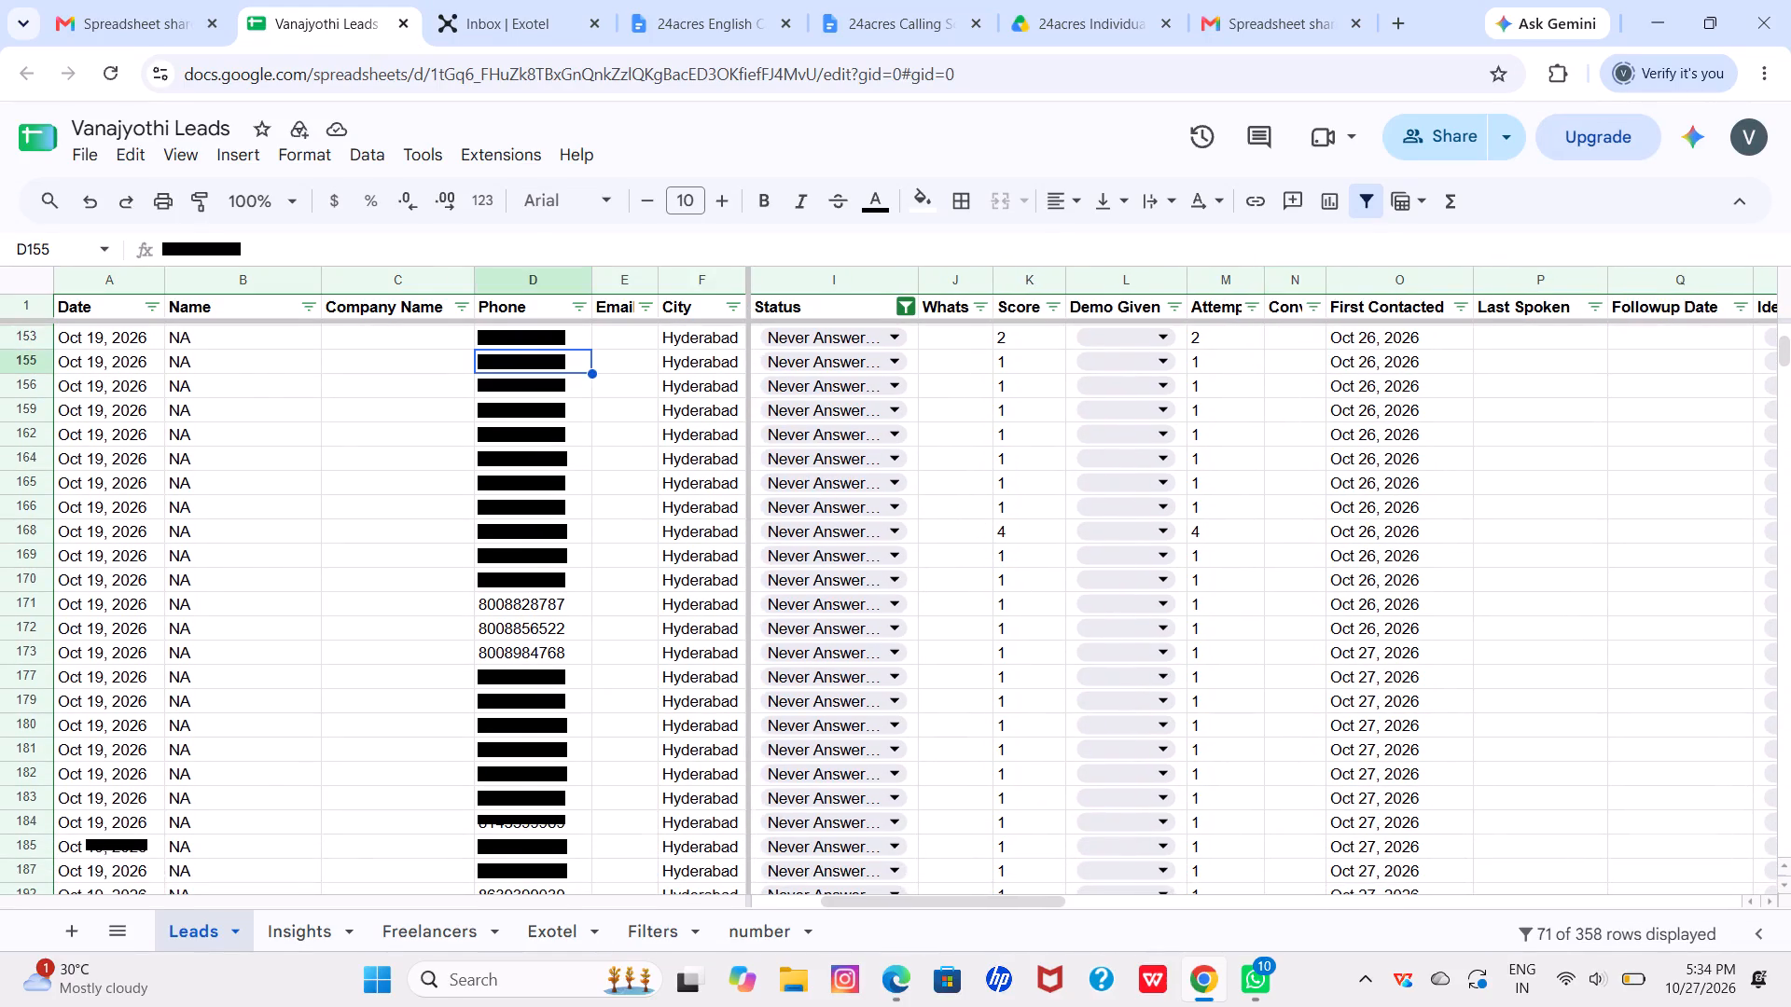
Copy the phone number of the Never Answered lead in row 155 of the Leads sheet.
key(ctrl+c)
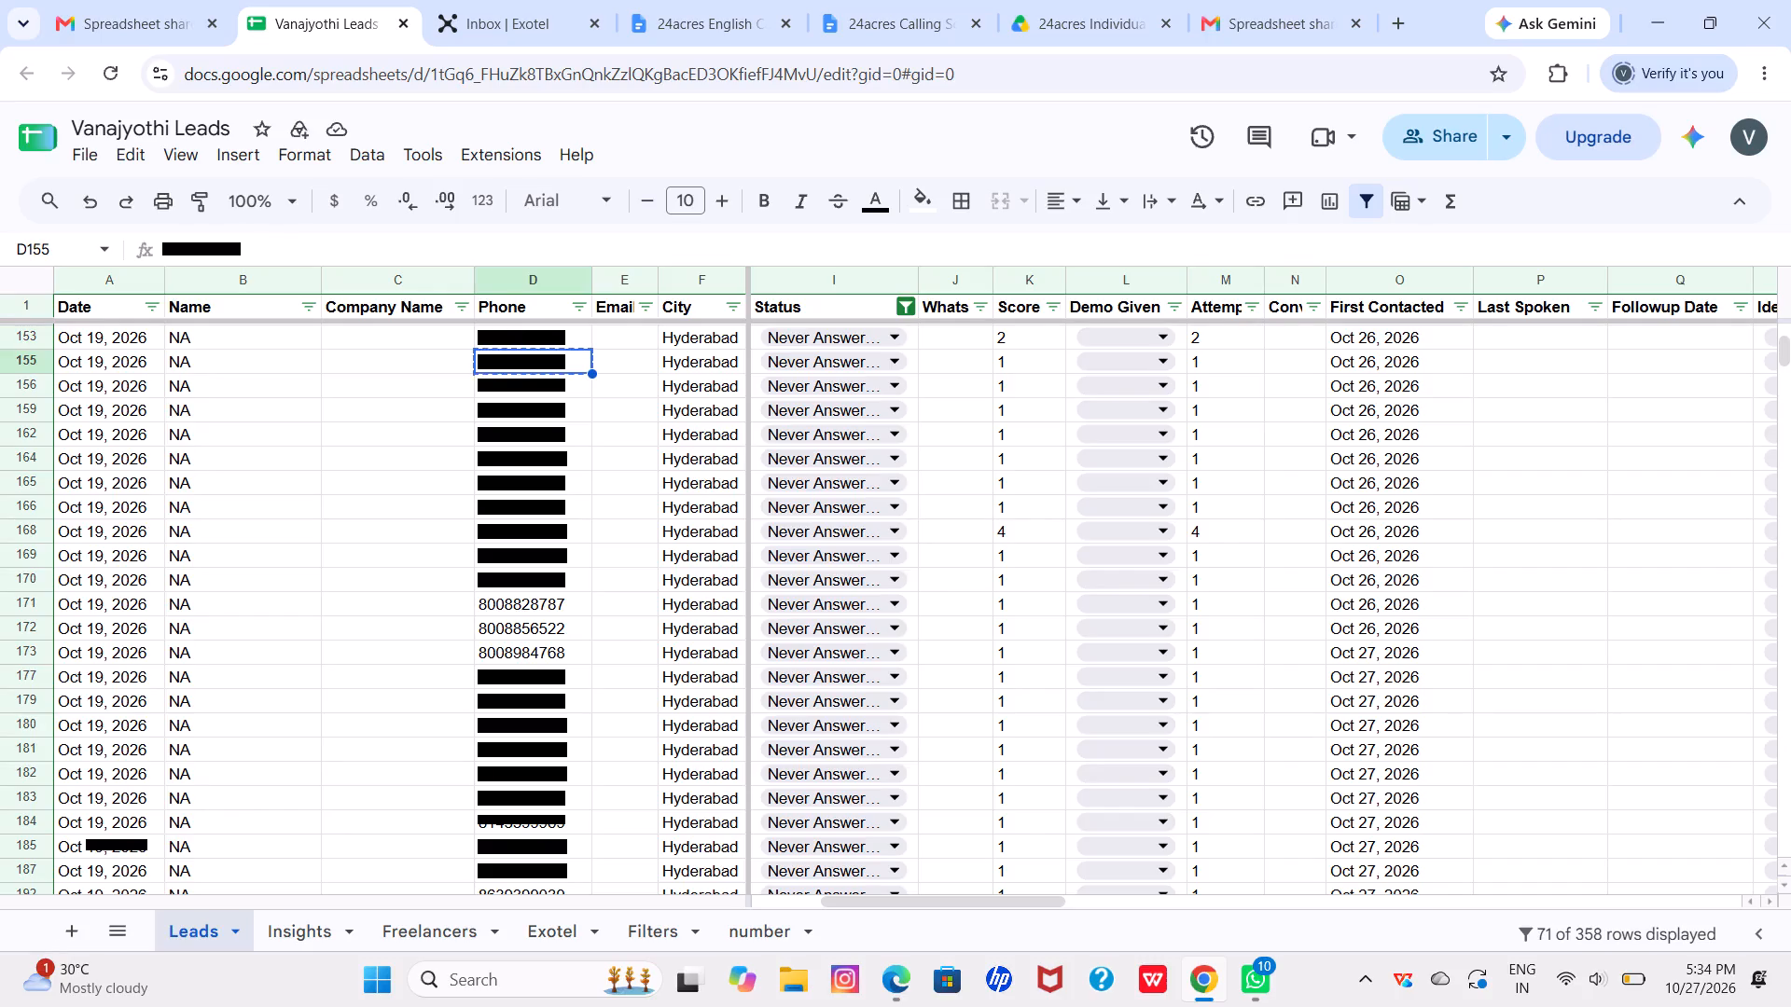
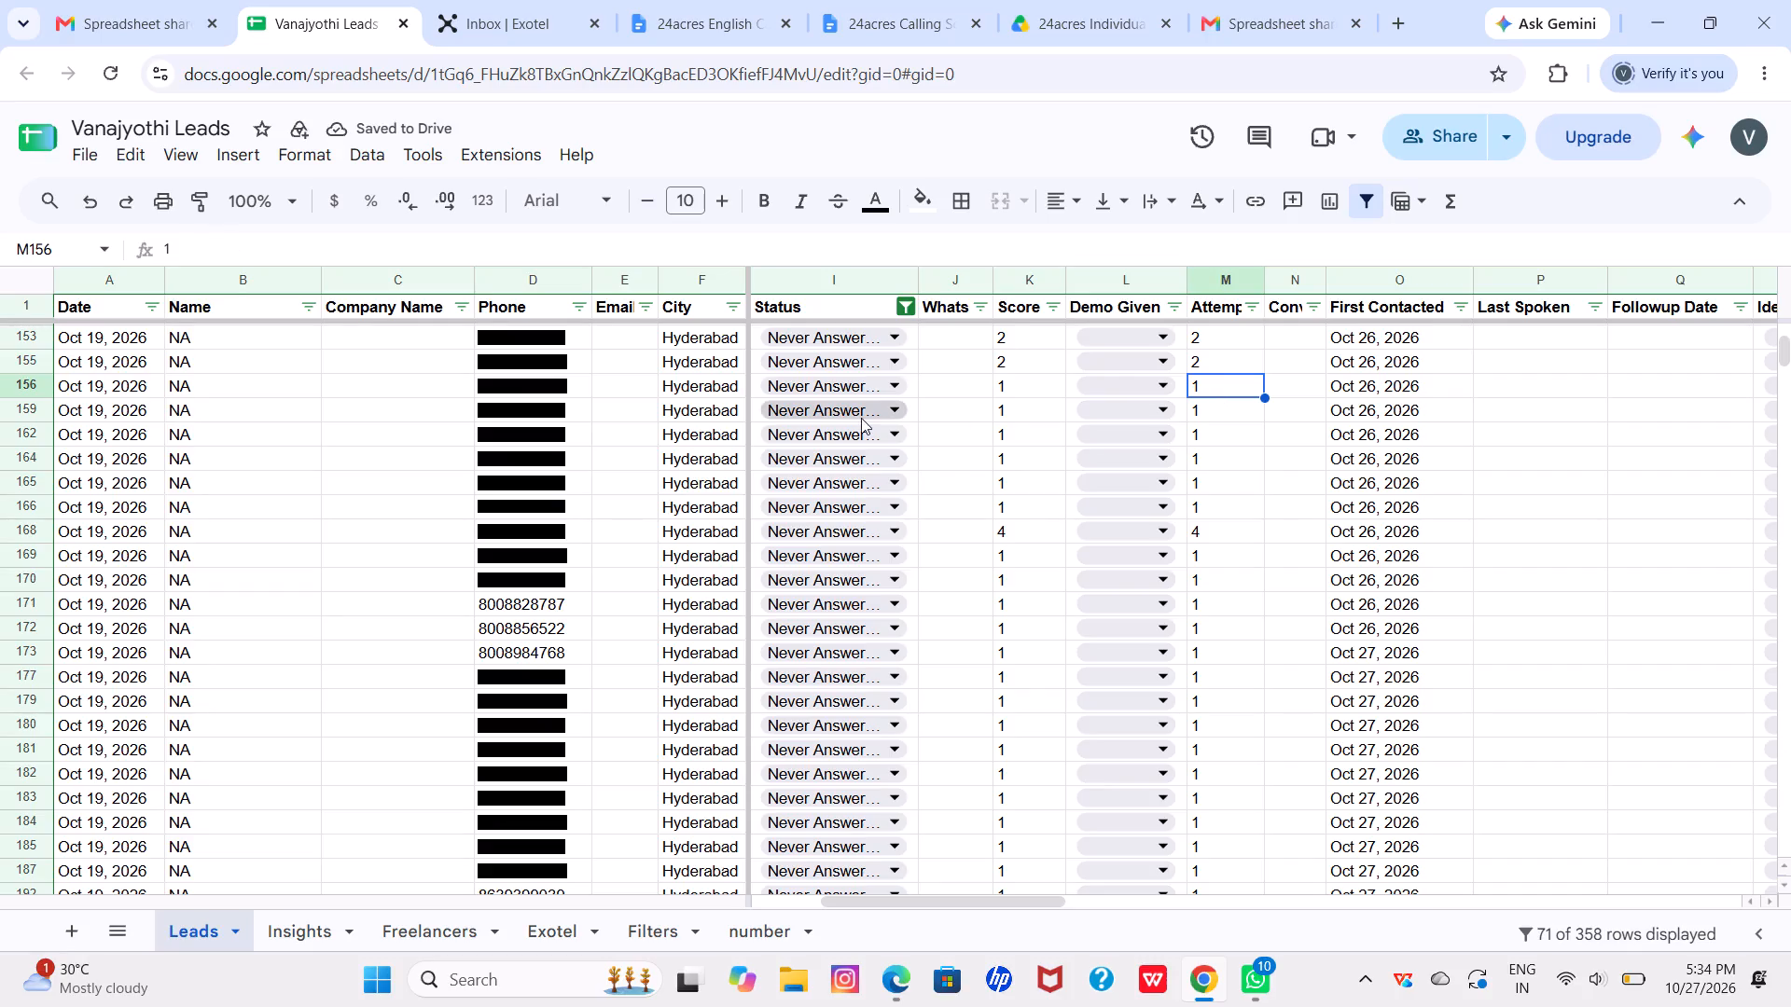
Select the phone number of the Never Answered lead in row 156 of the Leads sheet.
click(544, 382)
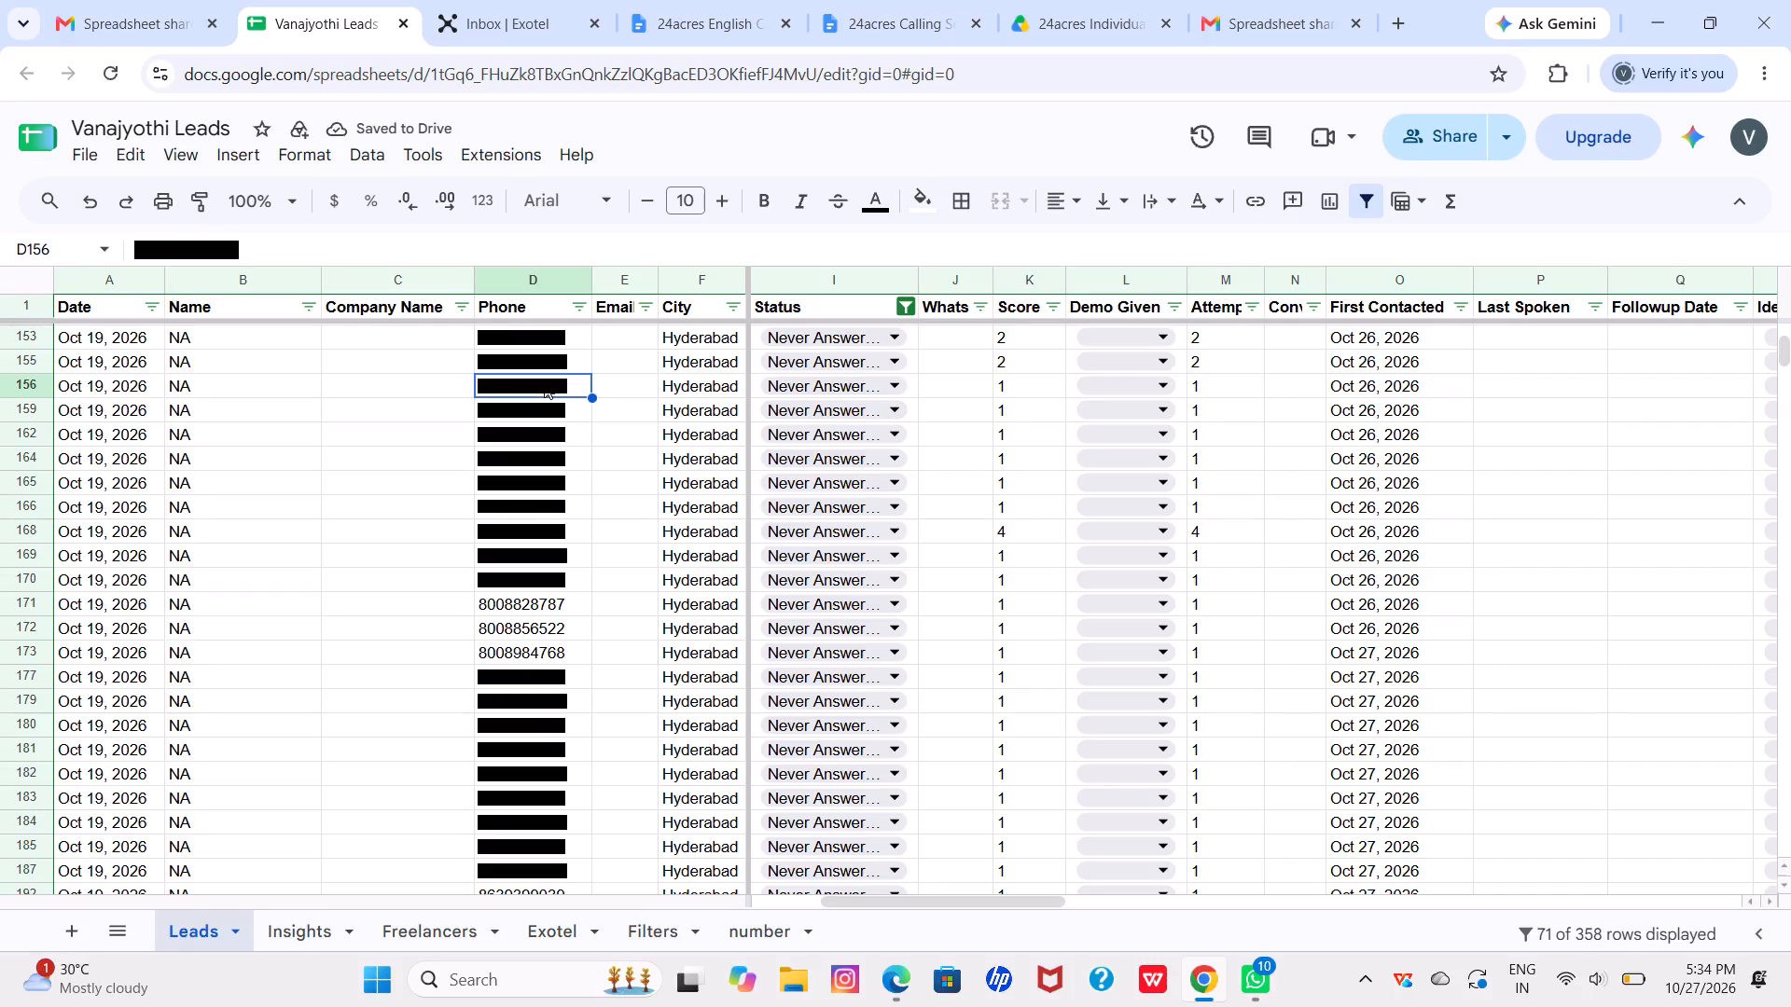
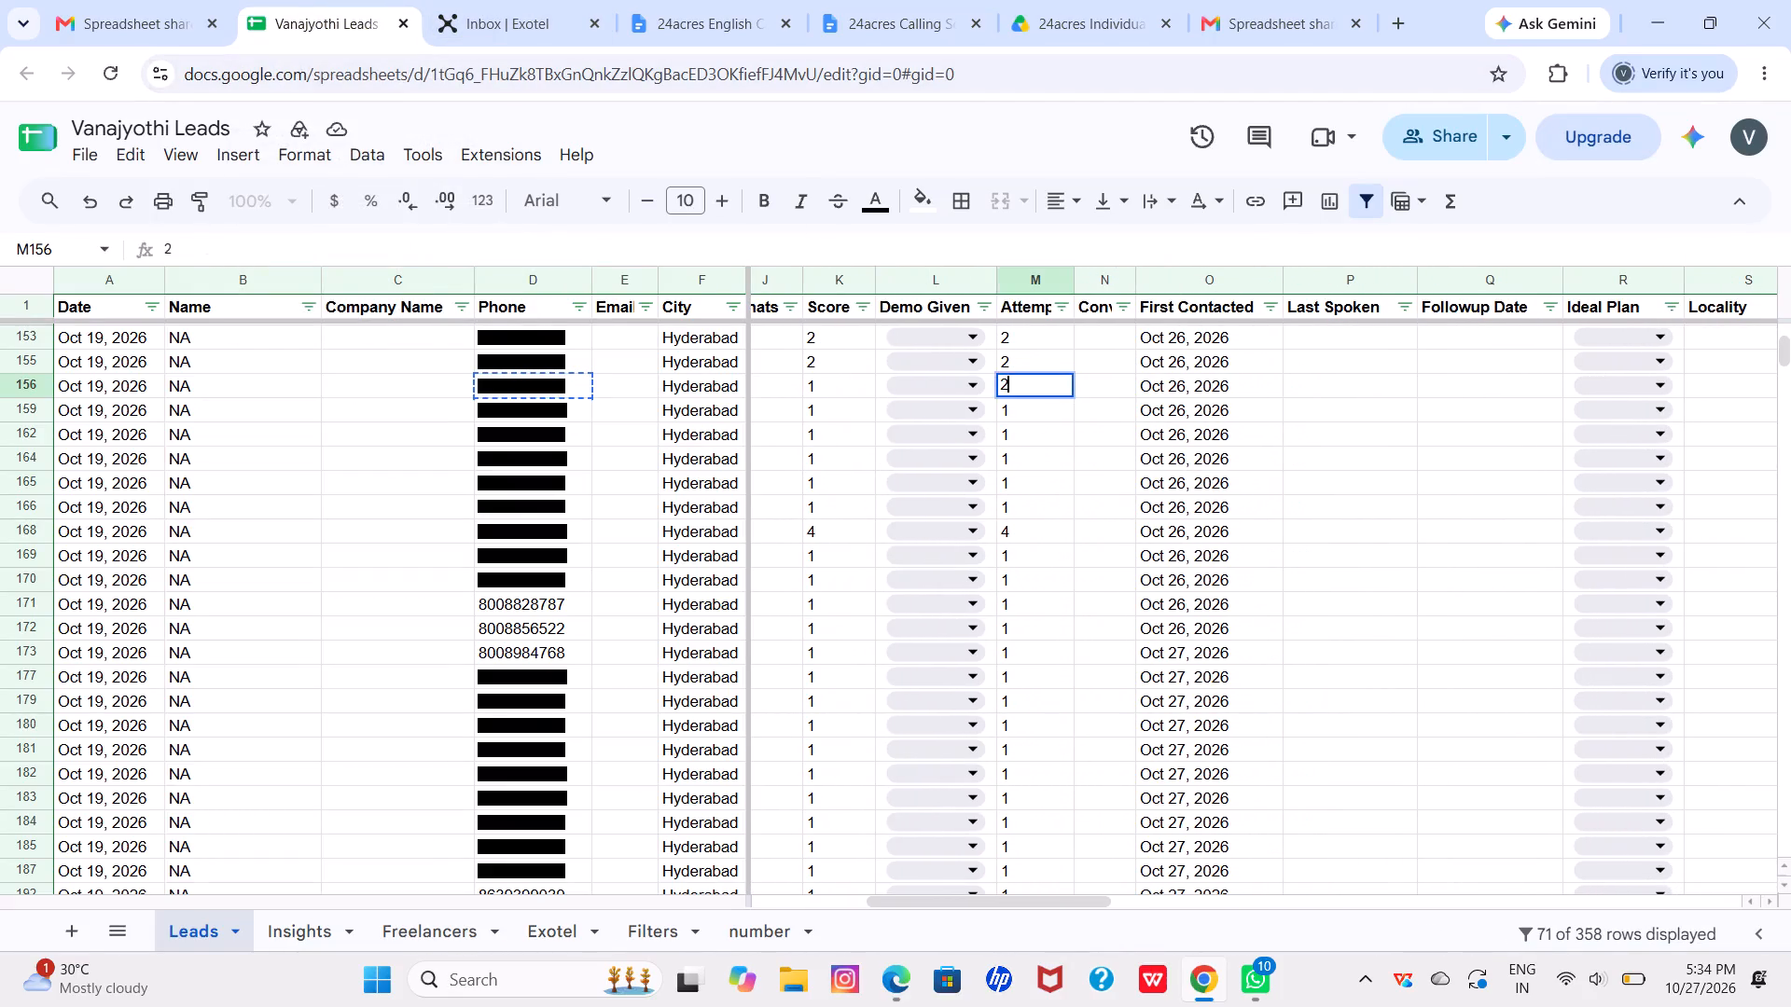
Set the attempts count of the lead in row 156 to 2.
click(1039, 409)
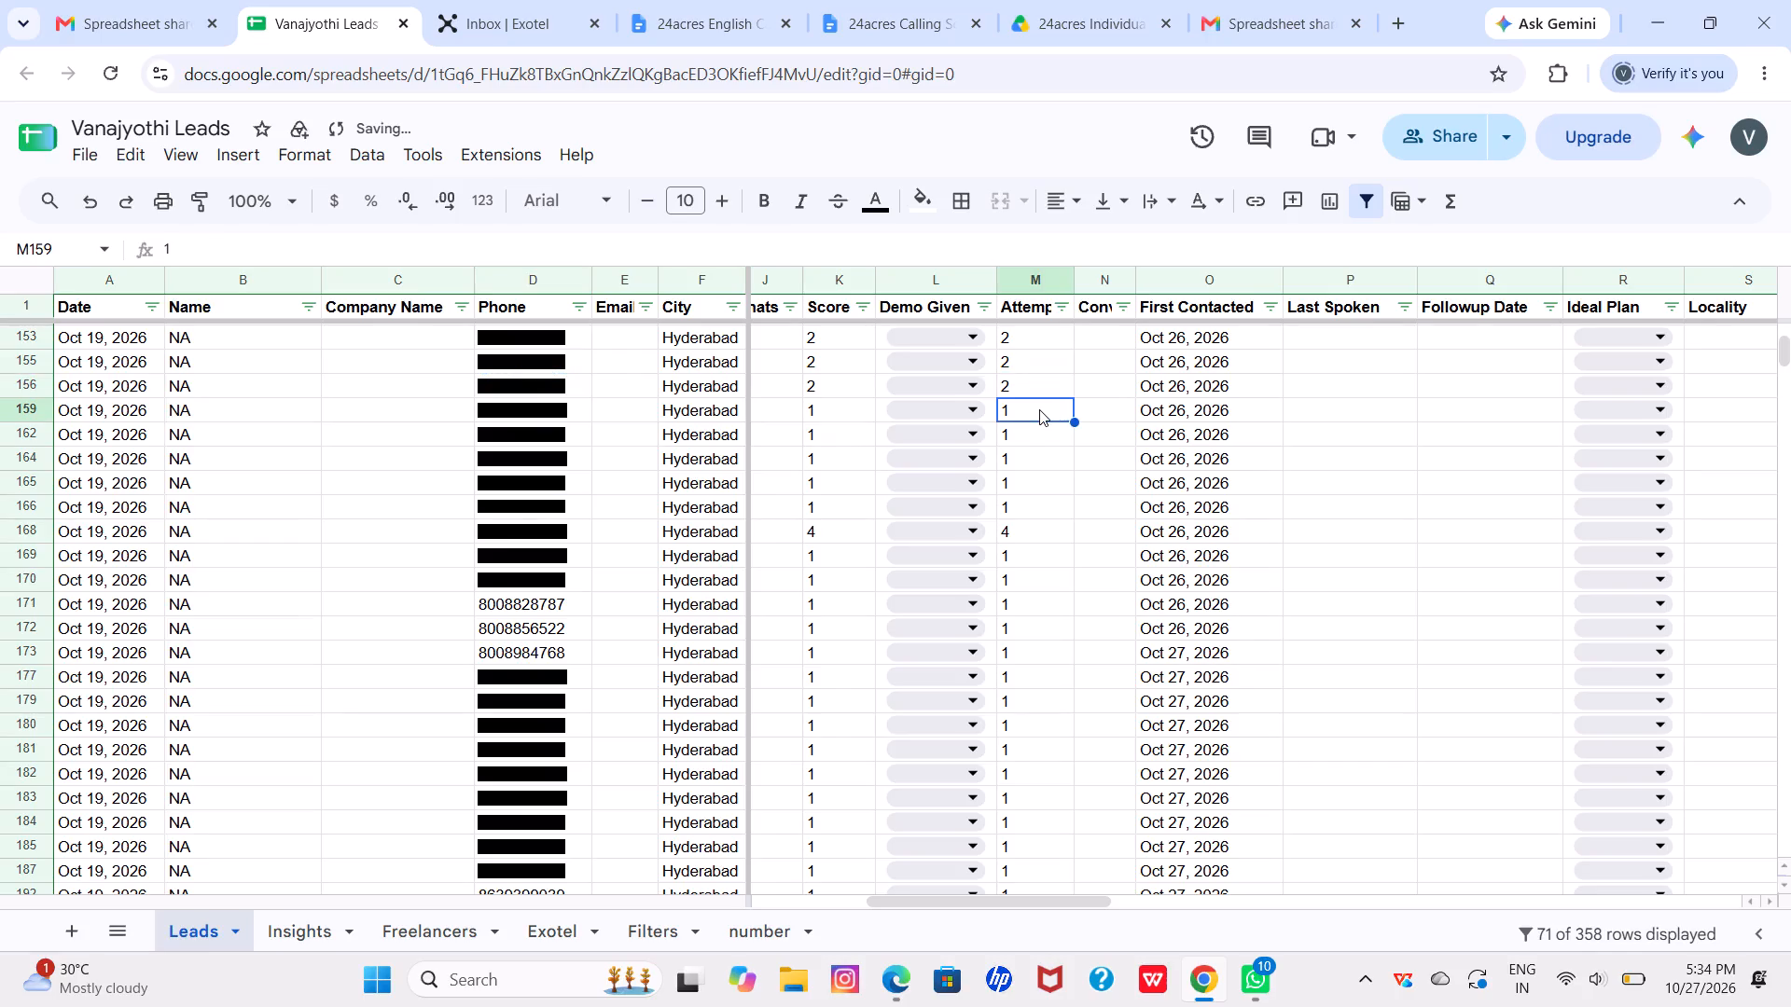
Select the phone number of the Never Answered lead in row 159 of the Leads sheet.
scroll(1039, 409, left, 1)
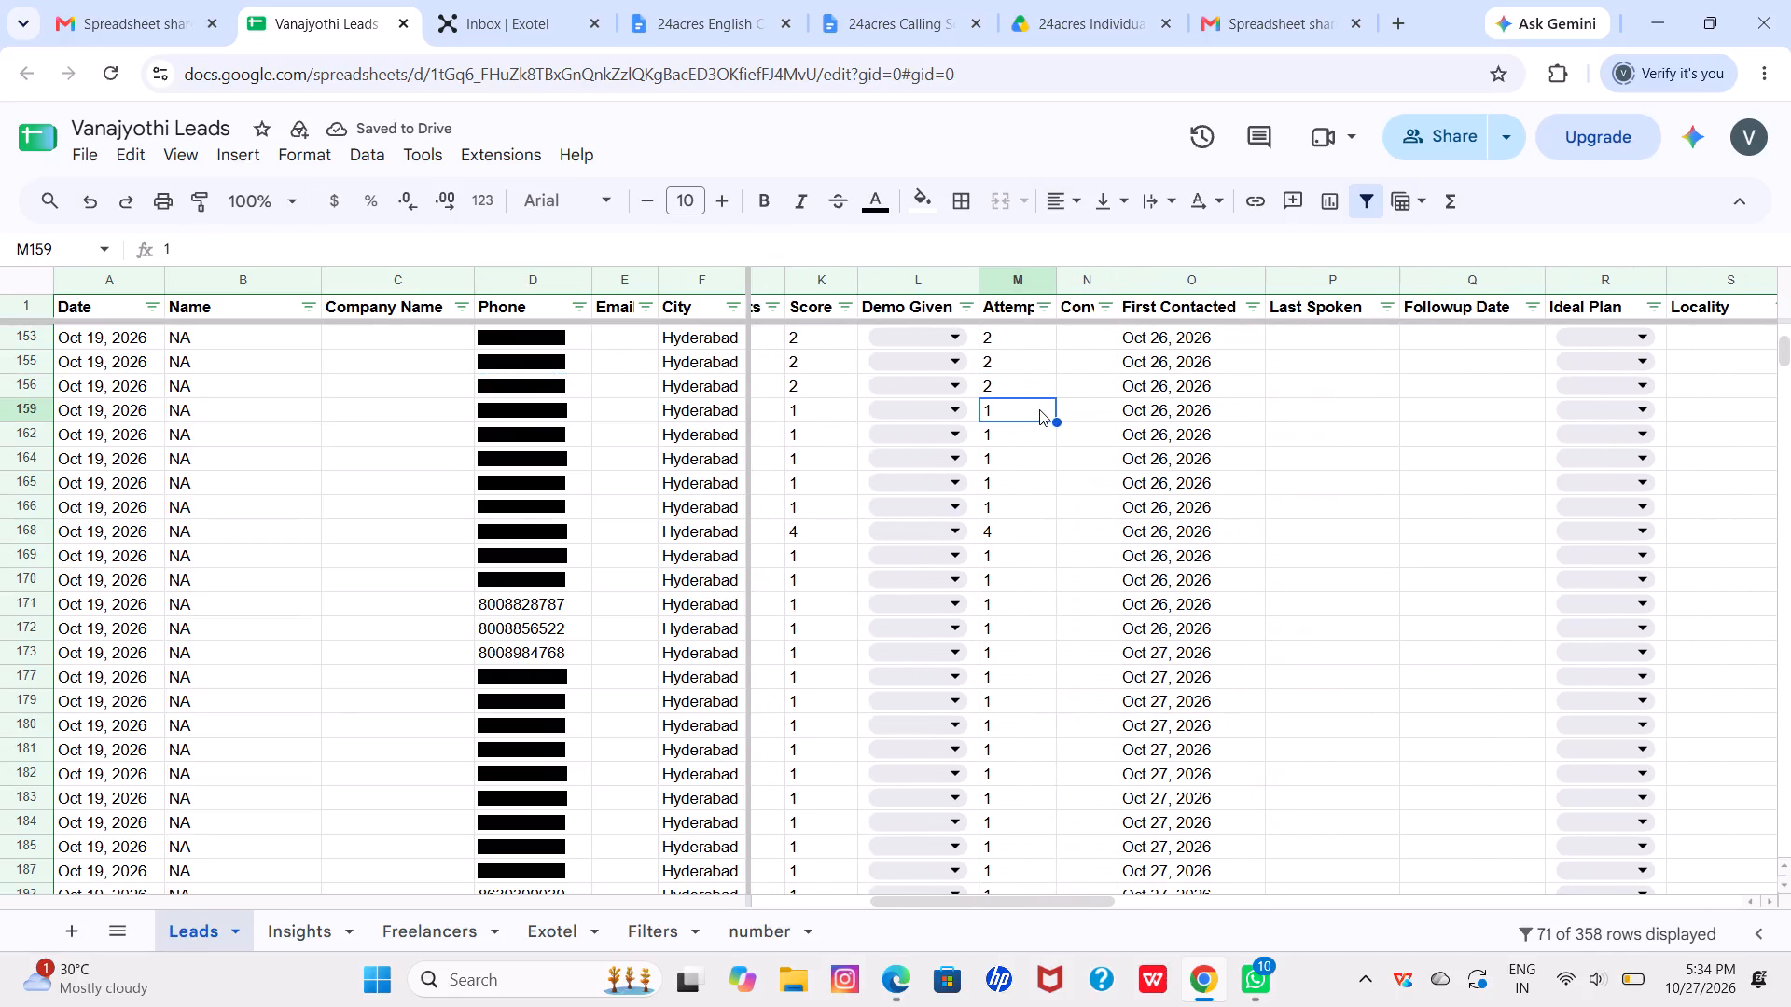
scroll(1039, 409, down, 1)
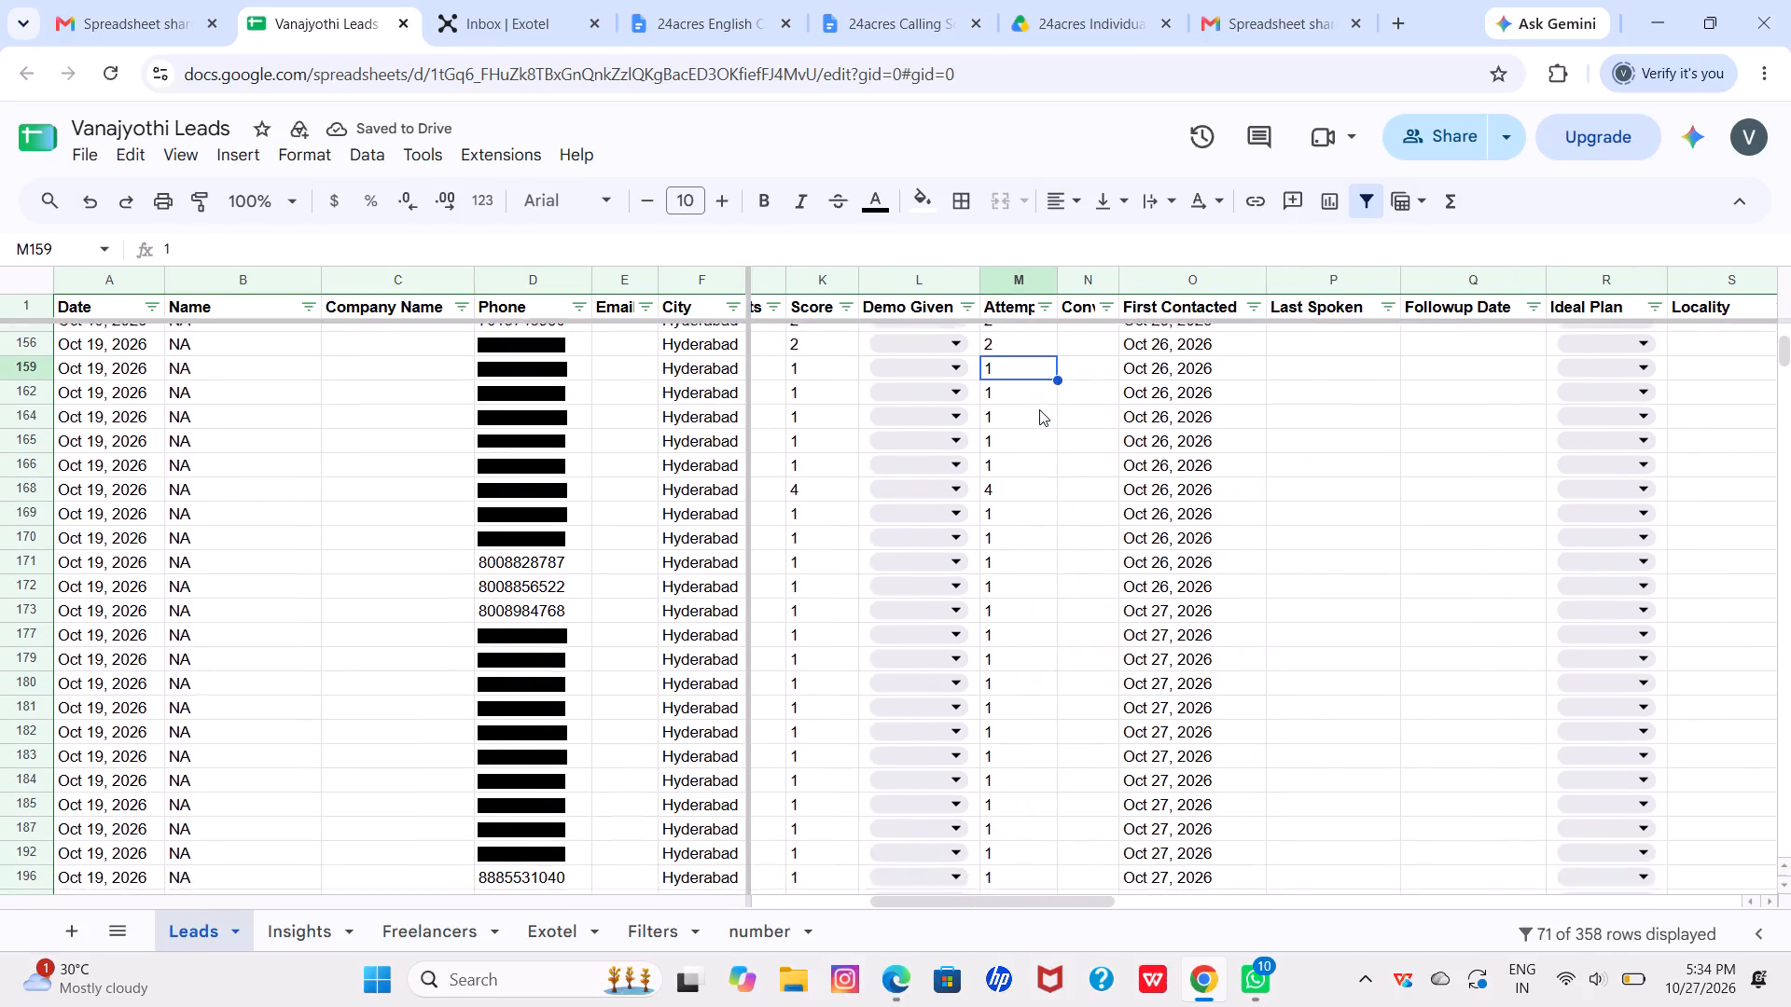
scroll(1039, 409, down, 1)
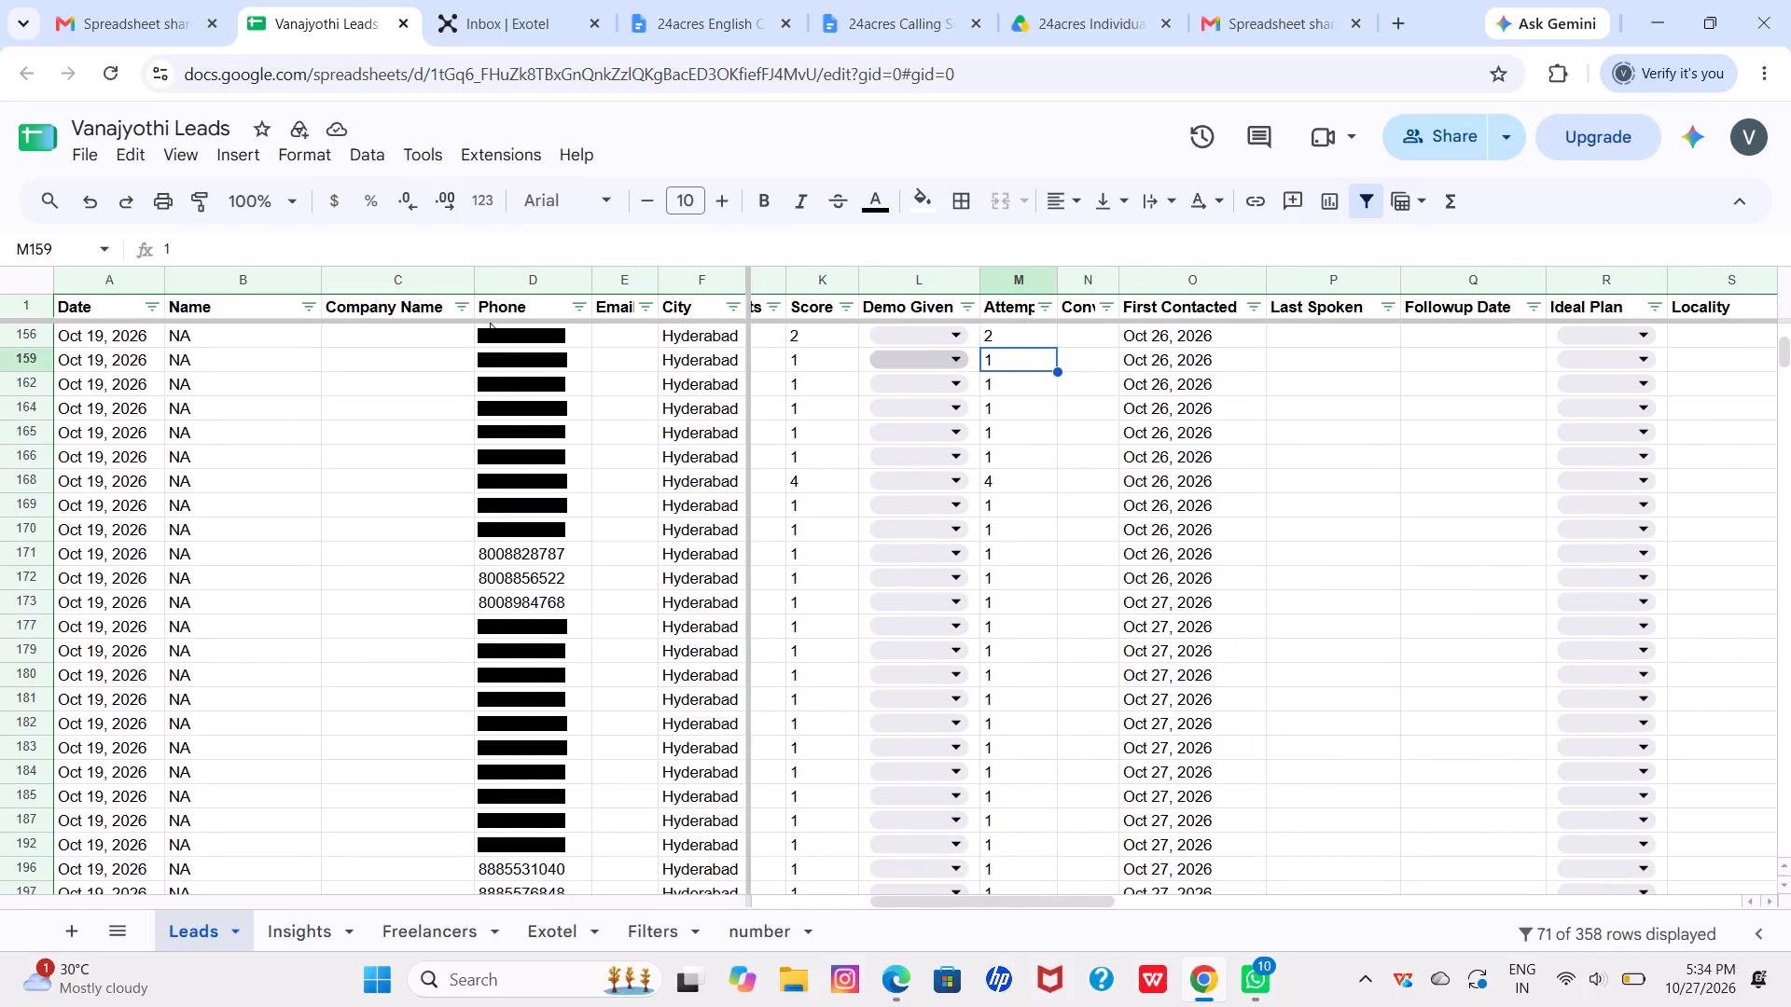
click(499, 356)
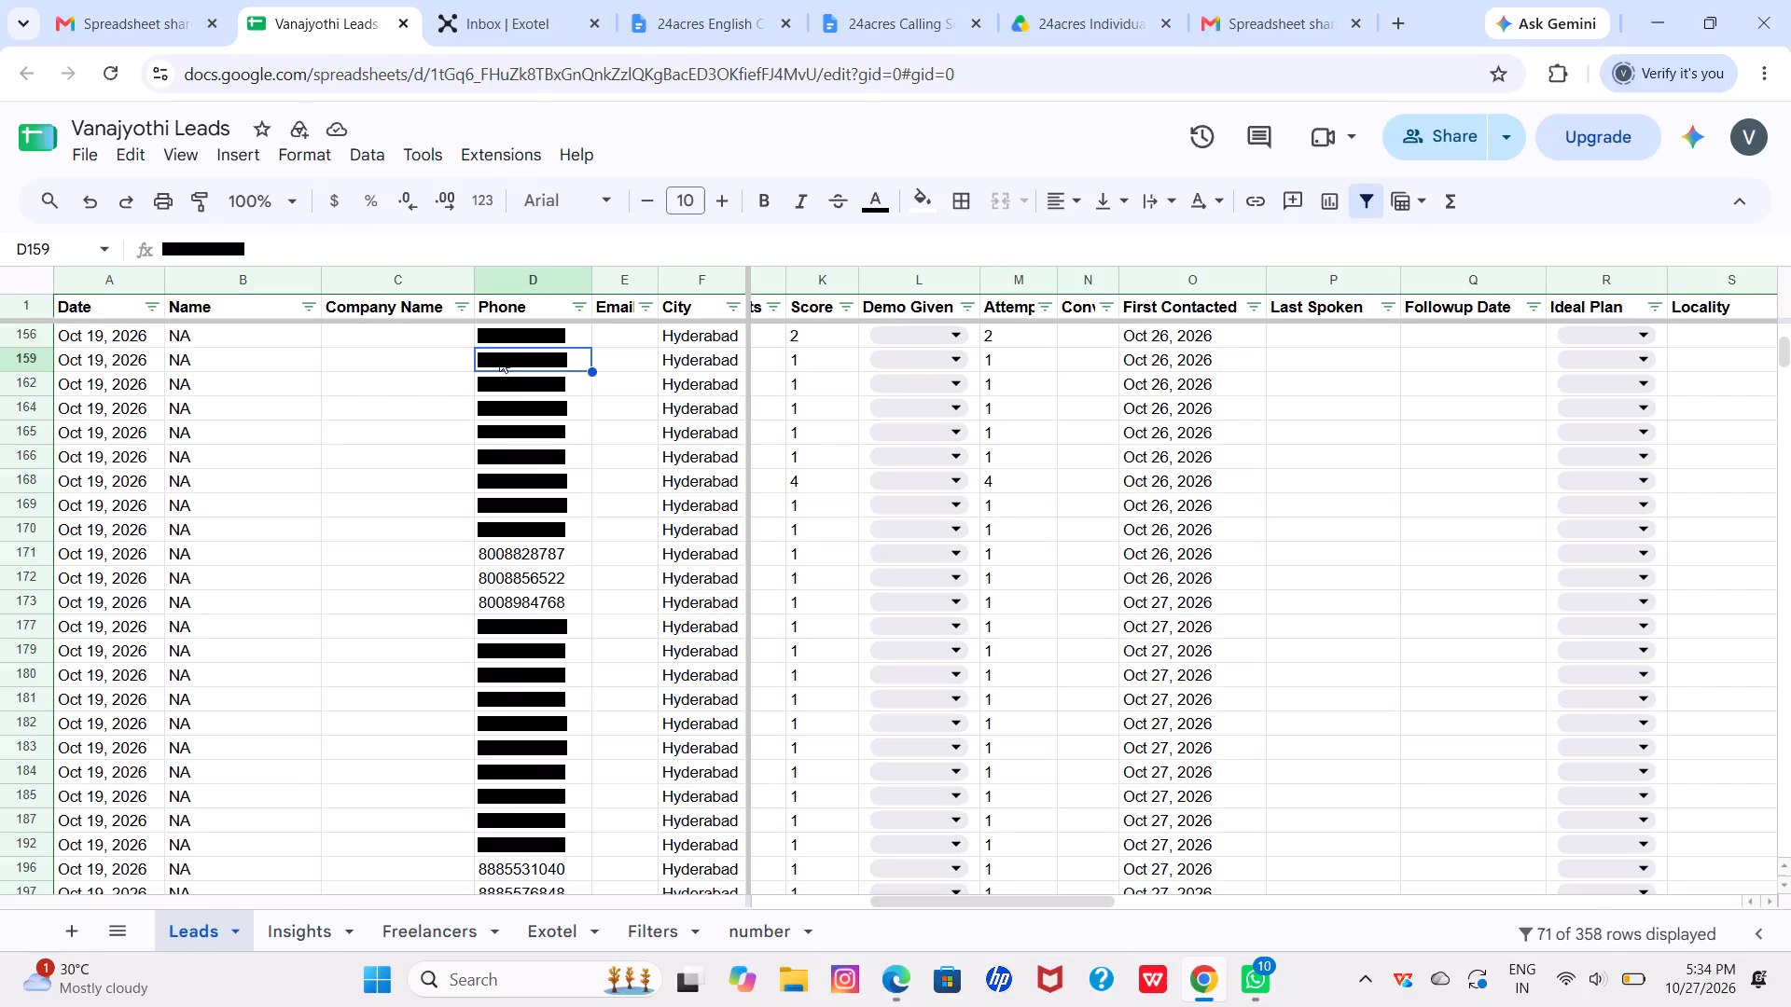
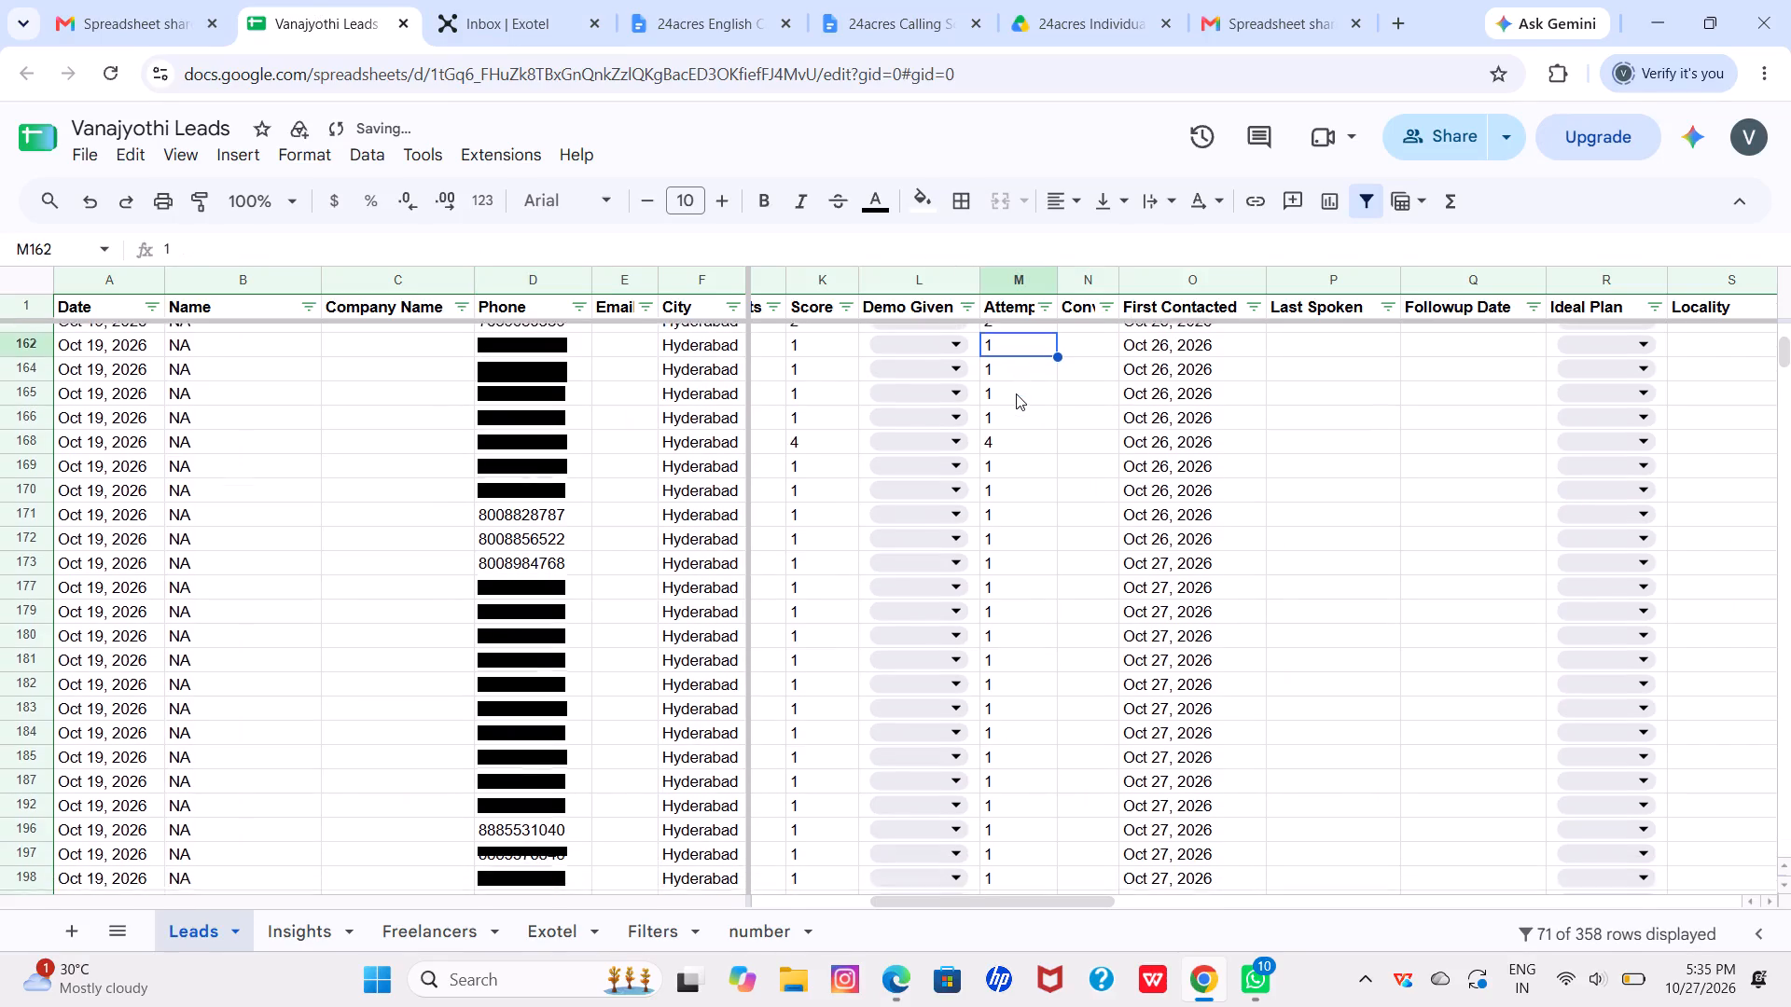
Select the phone number of the Never Answered lead in row 162 of the Leads sheet.
scroll(1016, 393, down, 1)
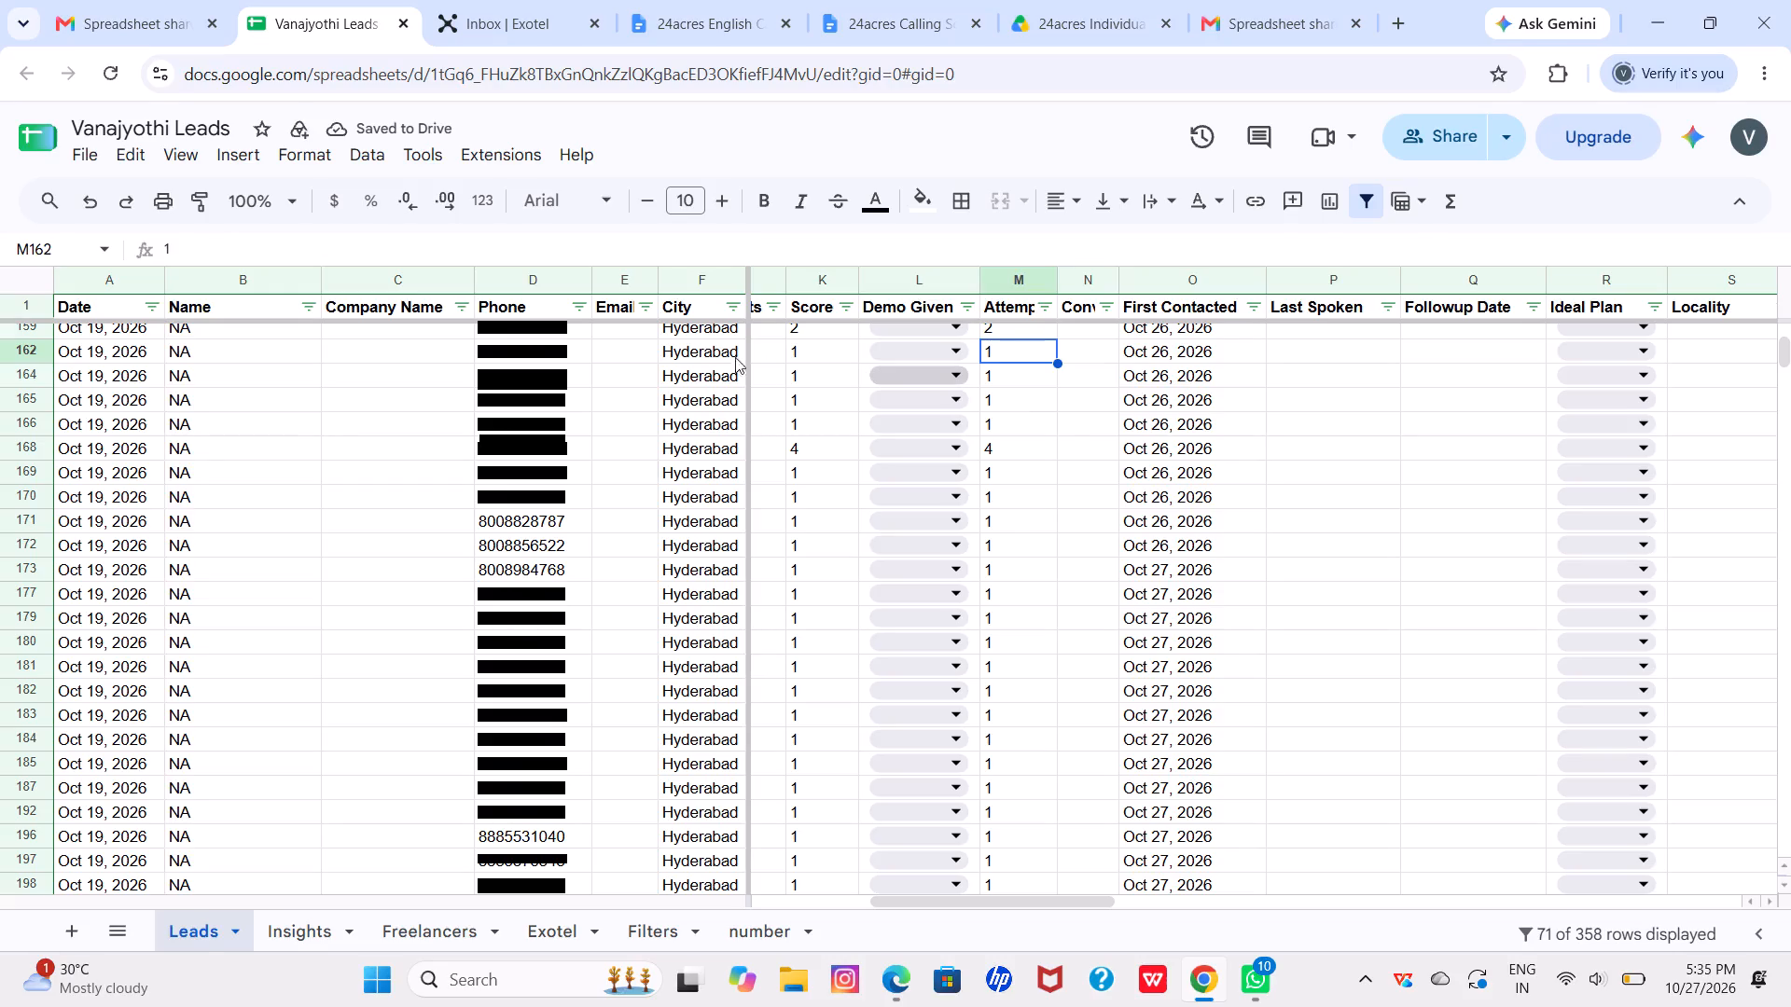
click(535, 352)
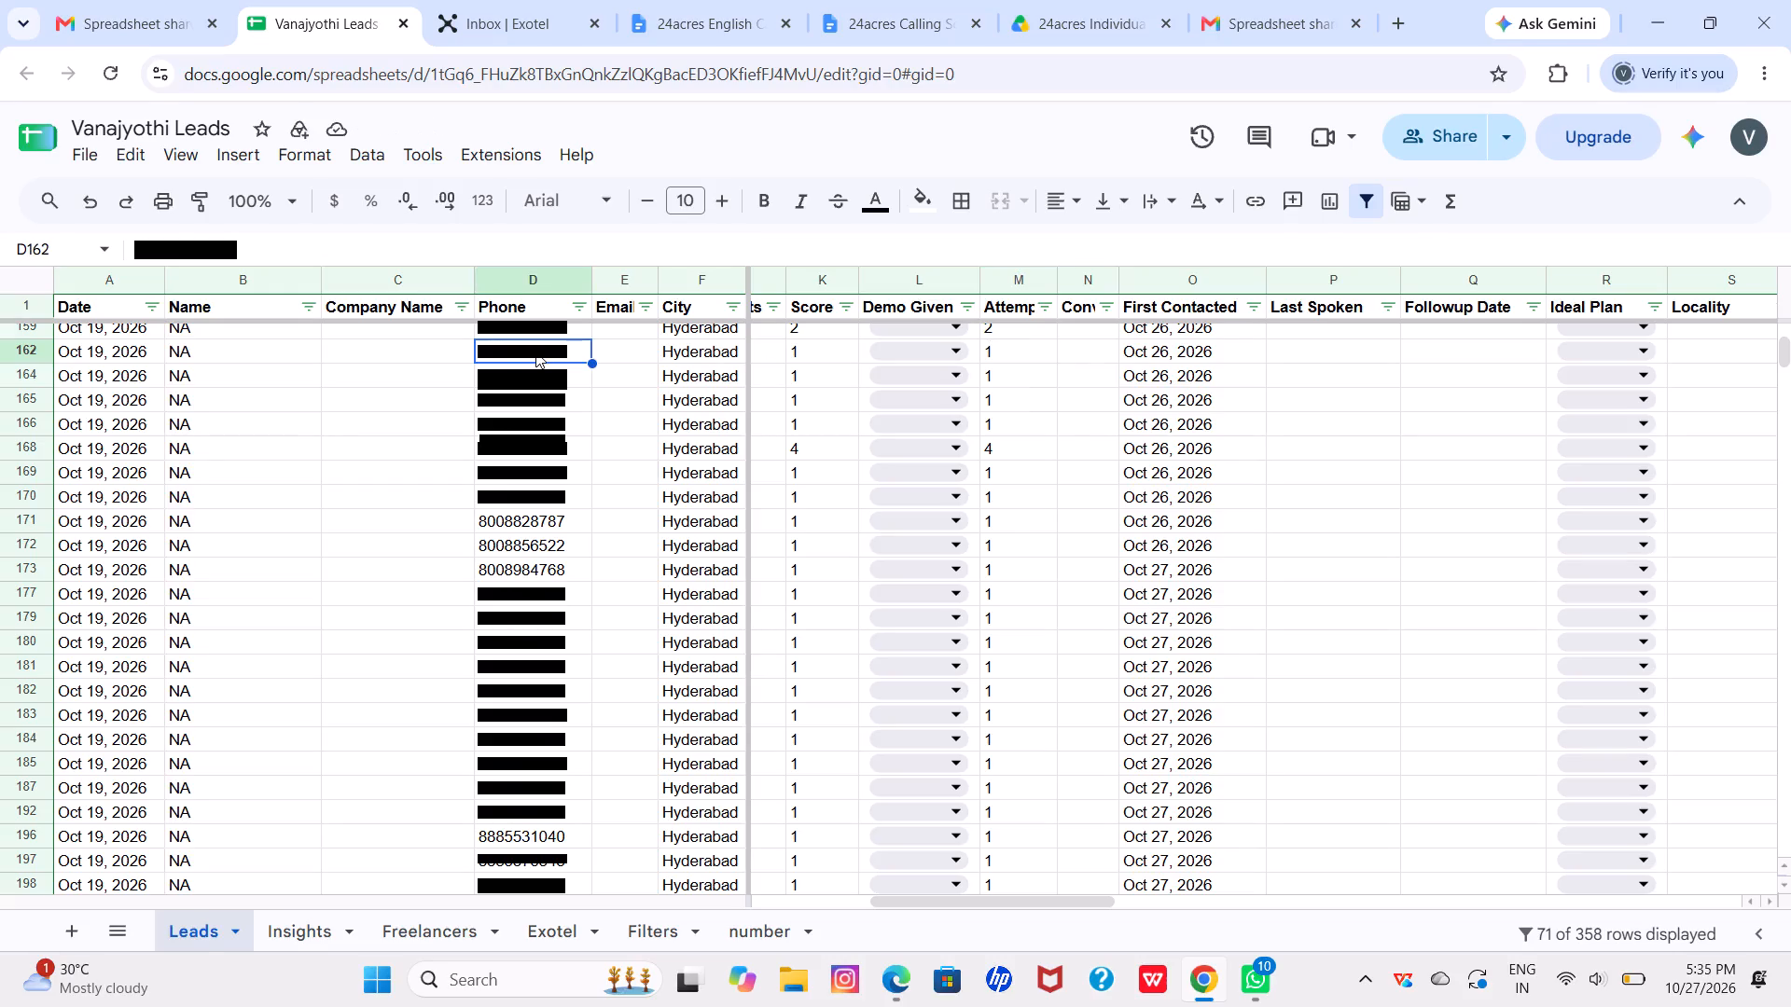
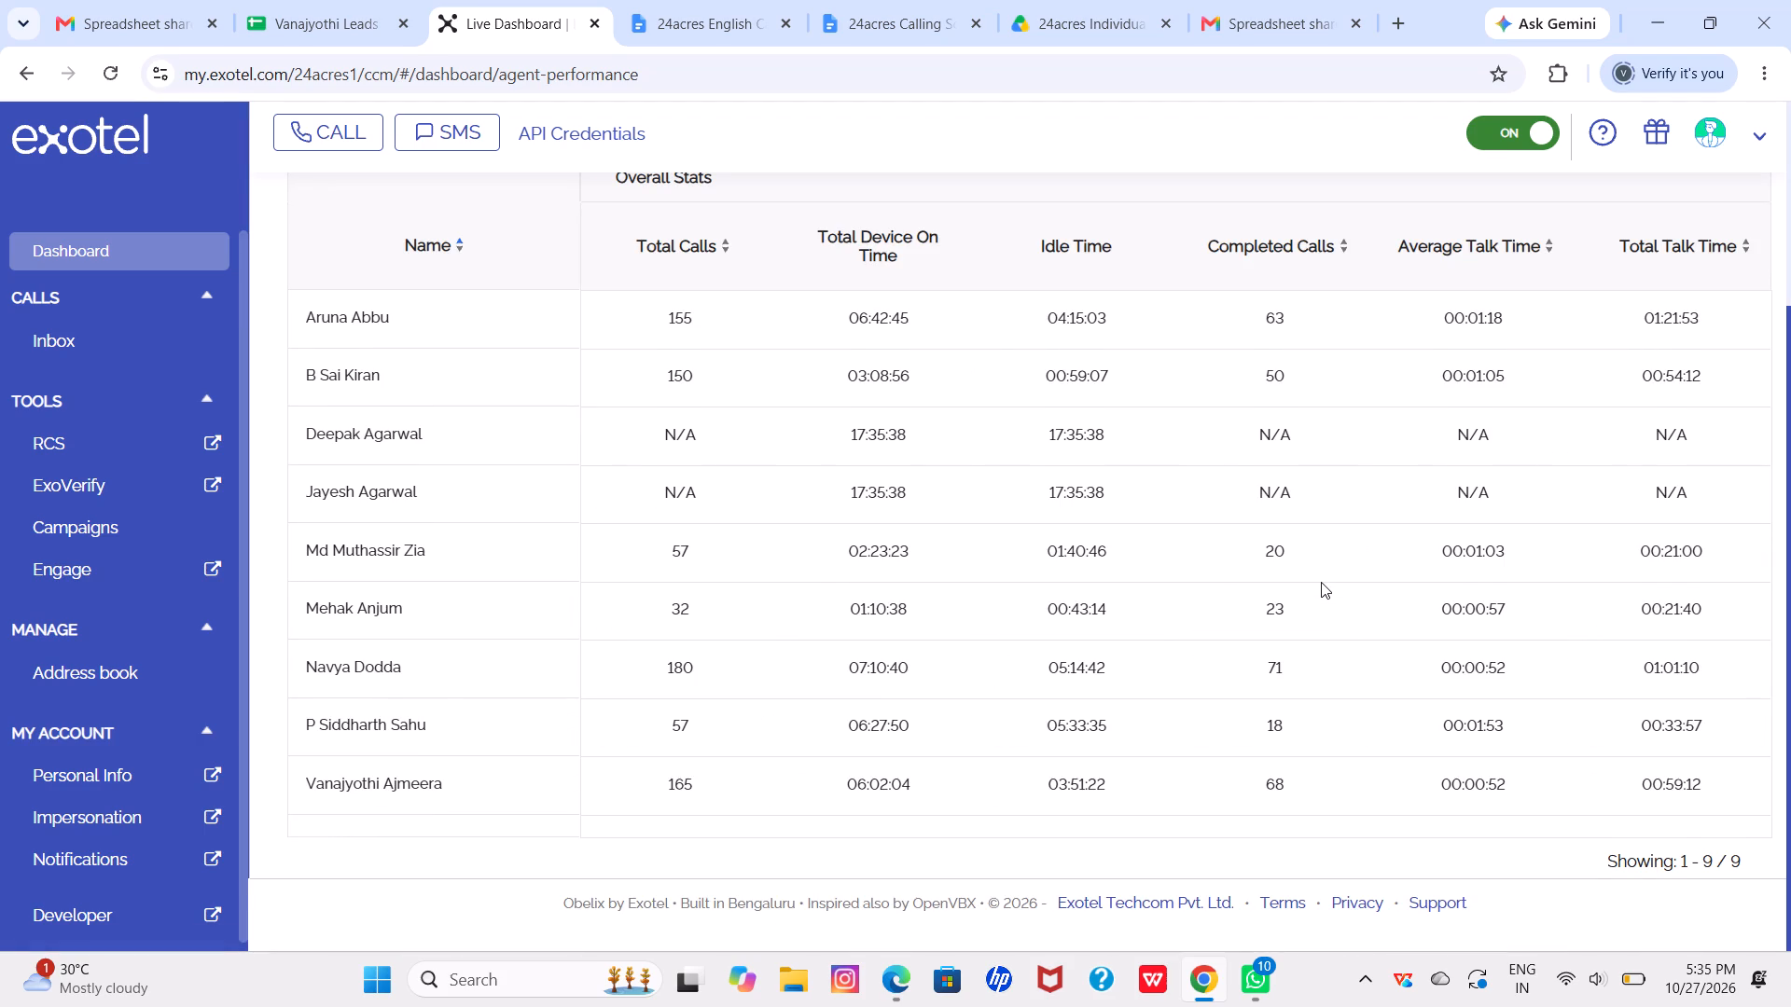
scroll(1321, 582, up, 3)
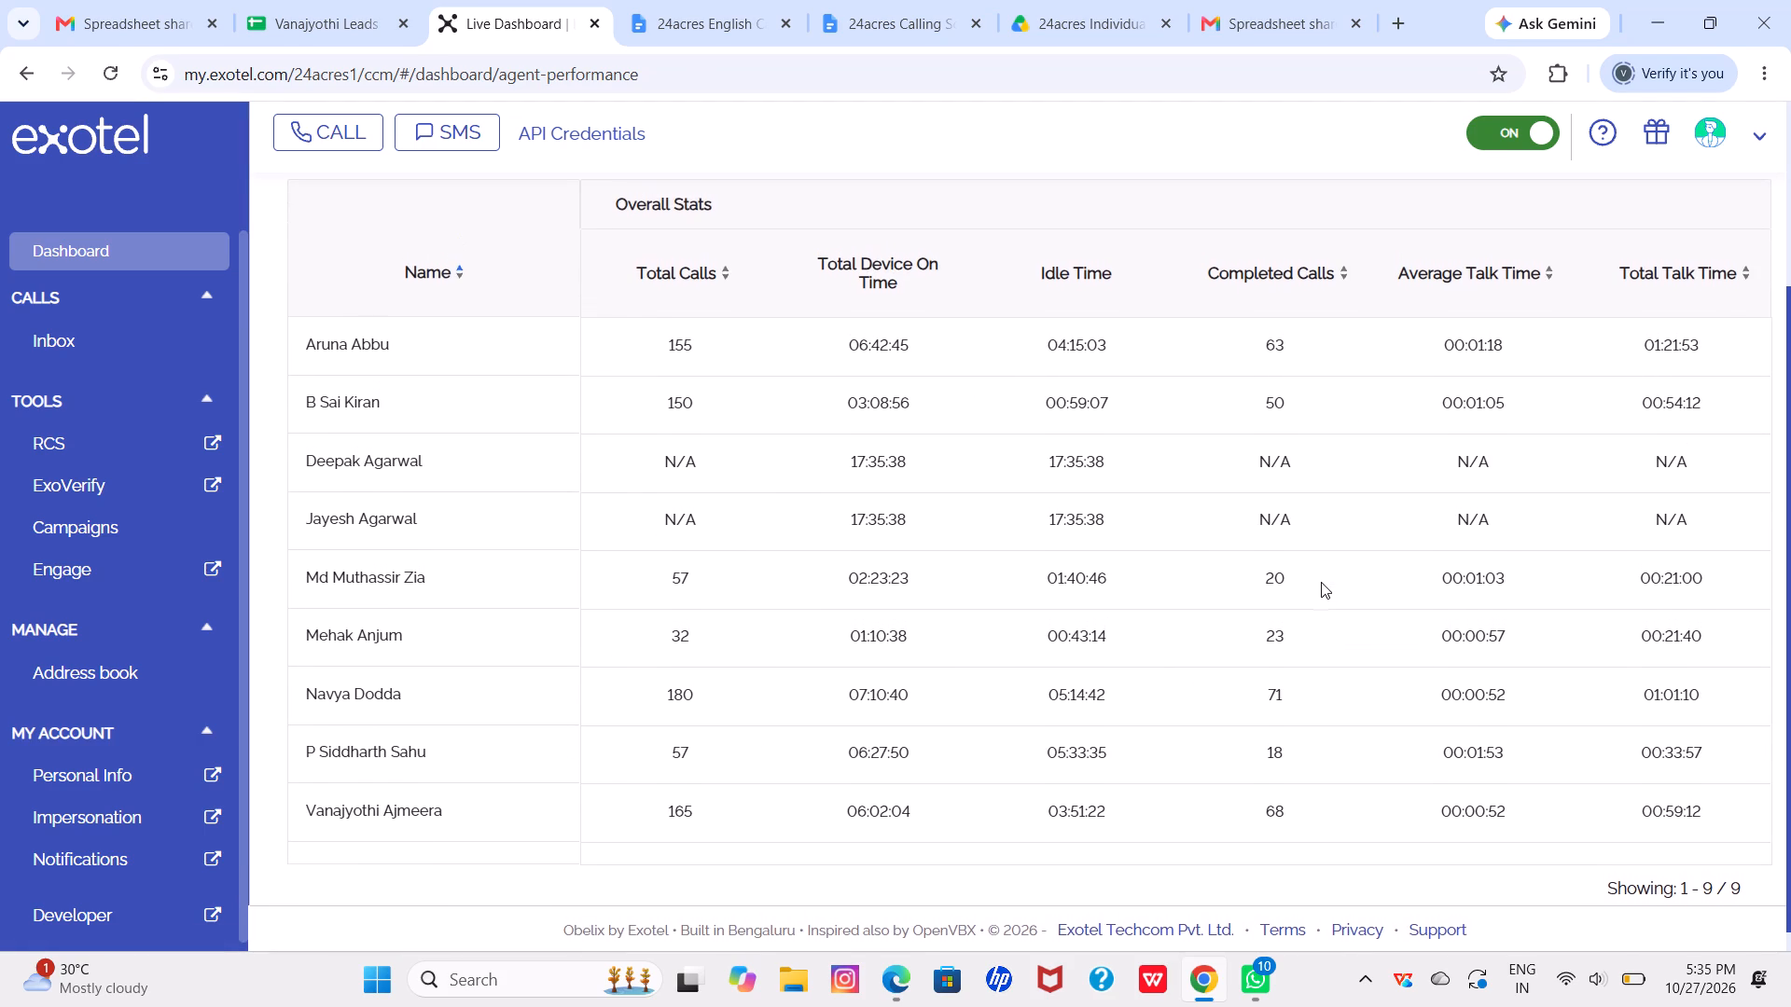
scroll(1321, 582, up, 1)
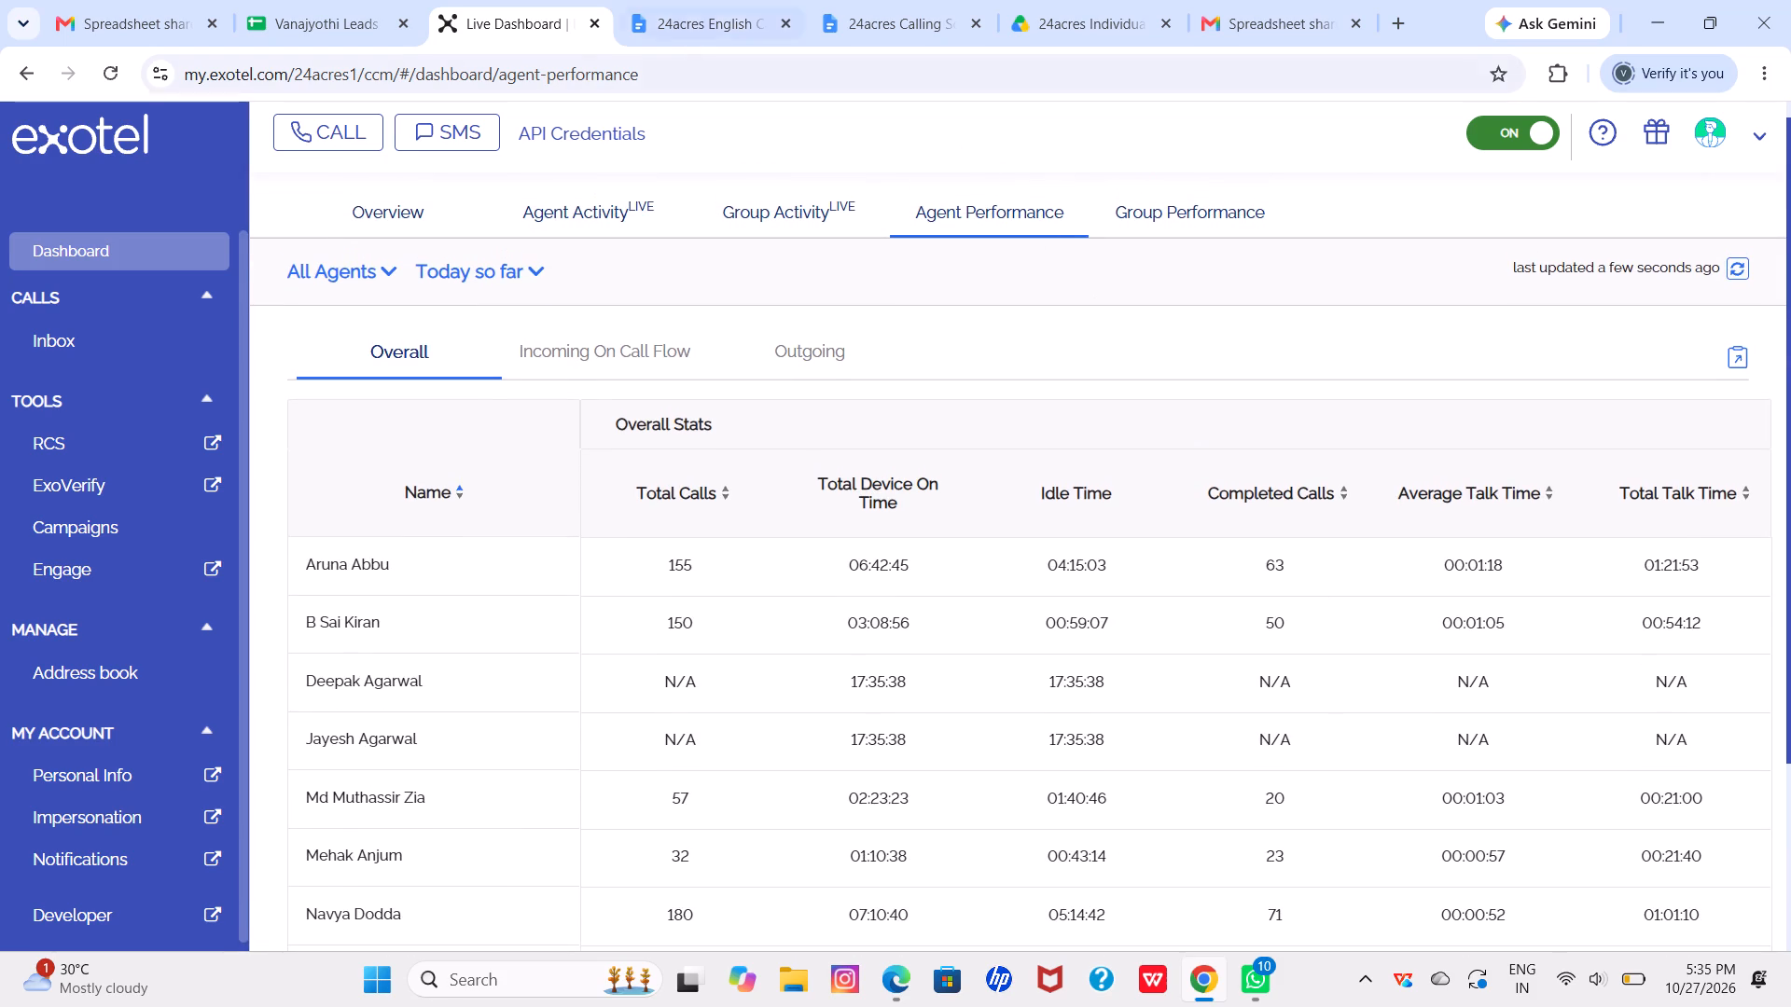
In the Vanajyothi Leads spreadsheet, set the attempts count of the lead in row 162 to 2.
click(383, 21)
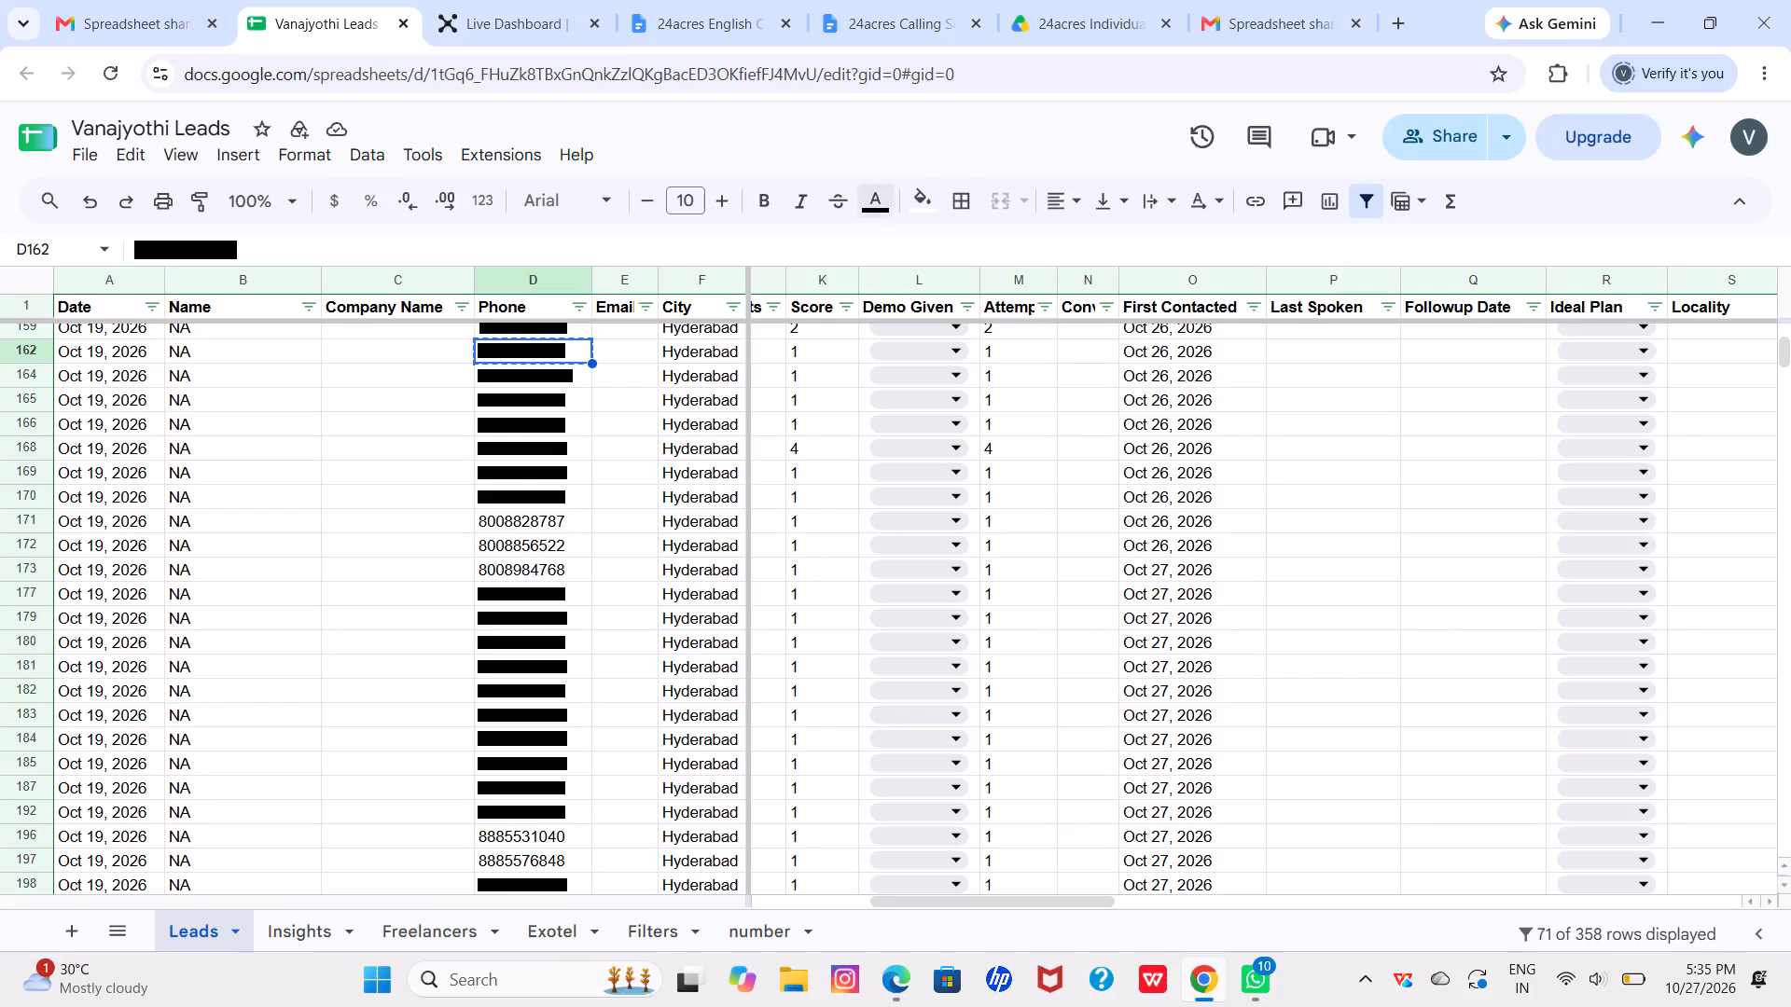
click(1018, 366)
click(988, 338)
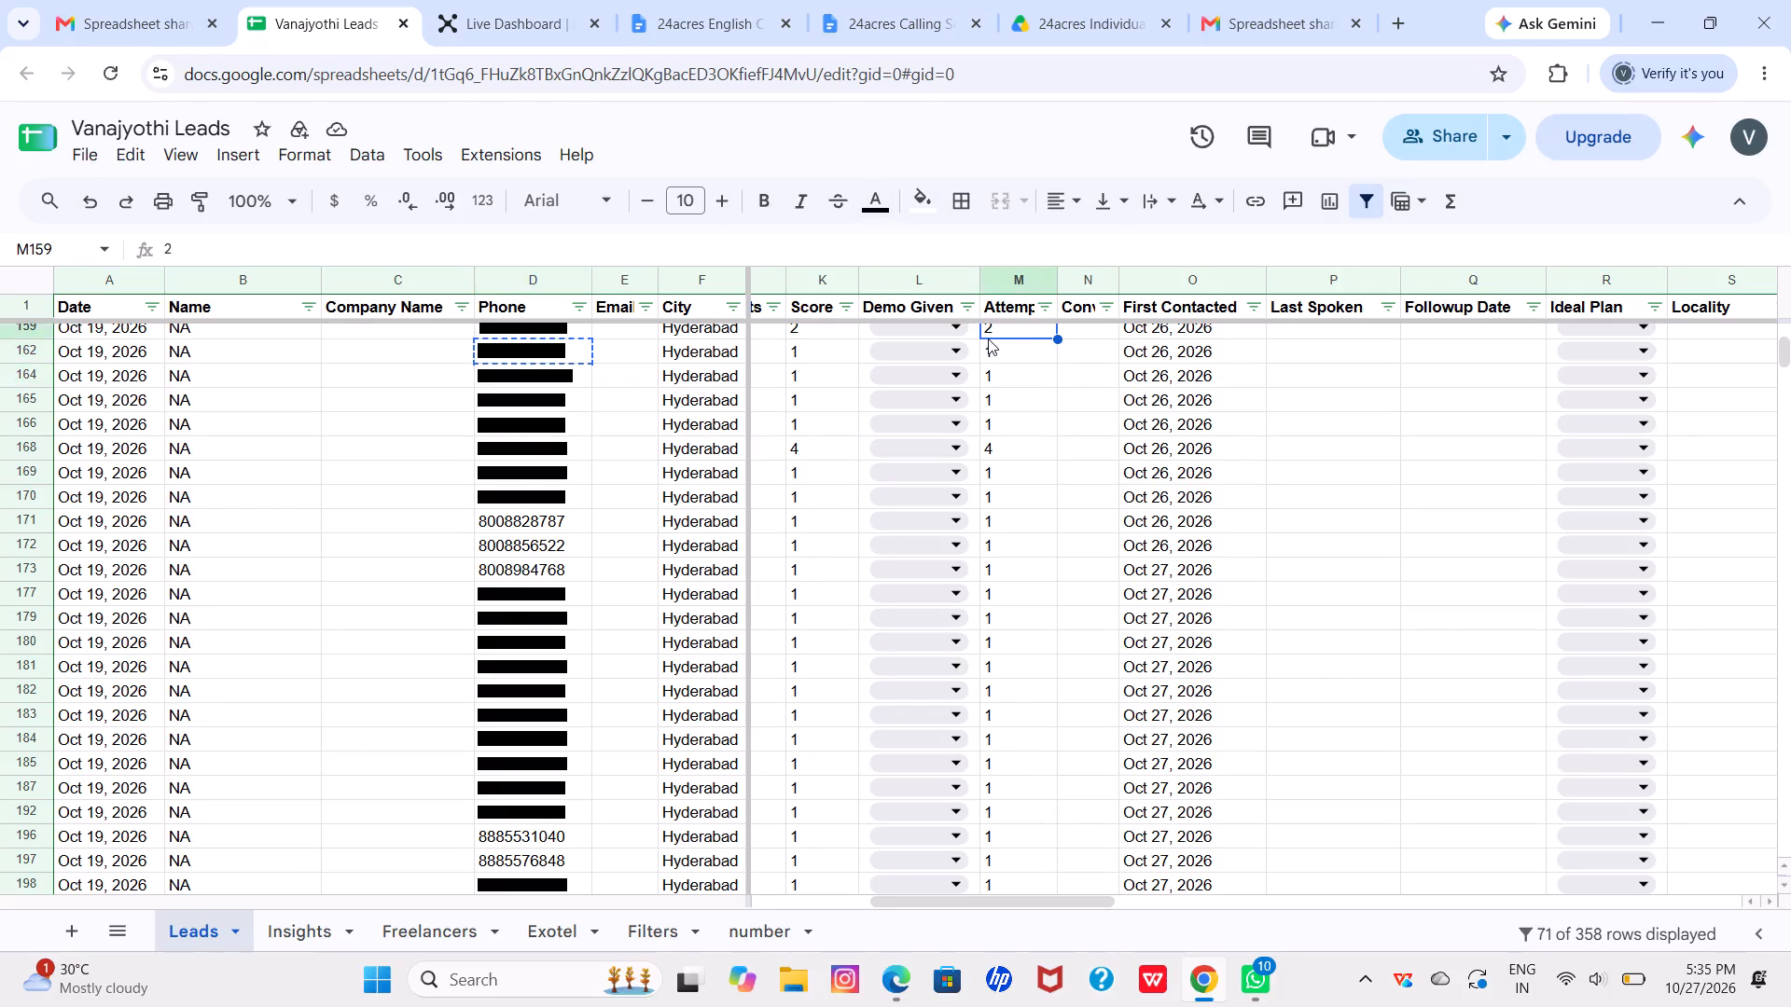
click(993, 349)
key(2)
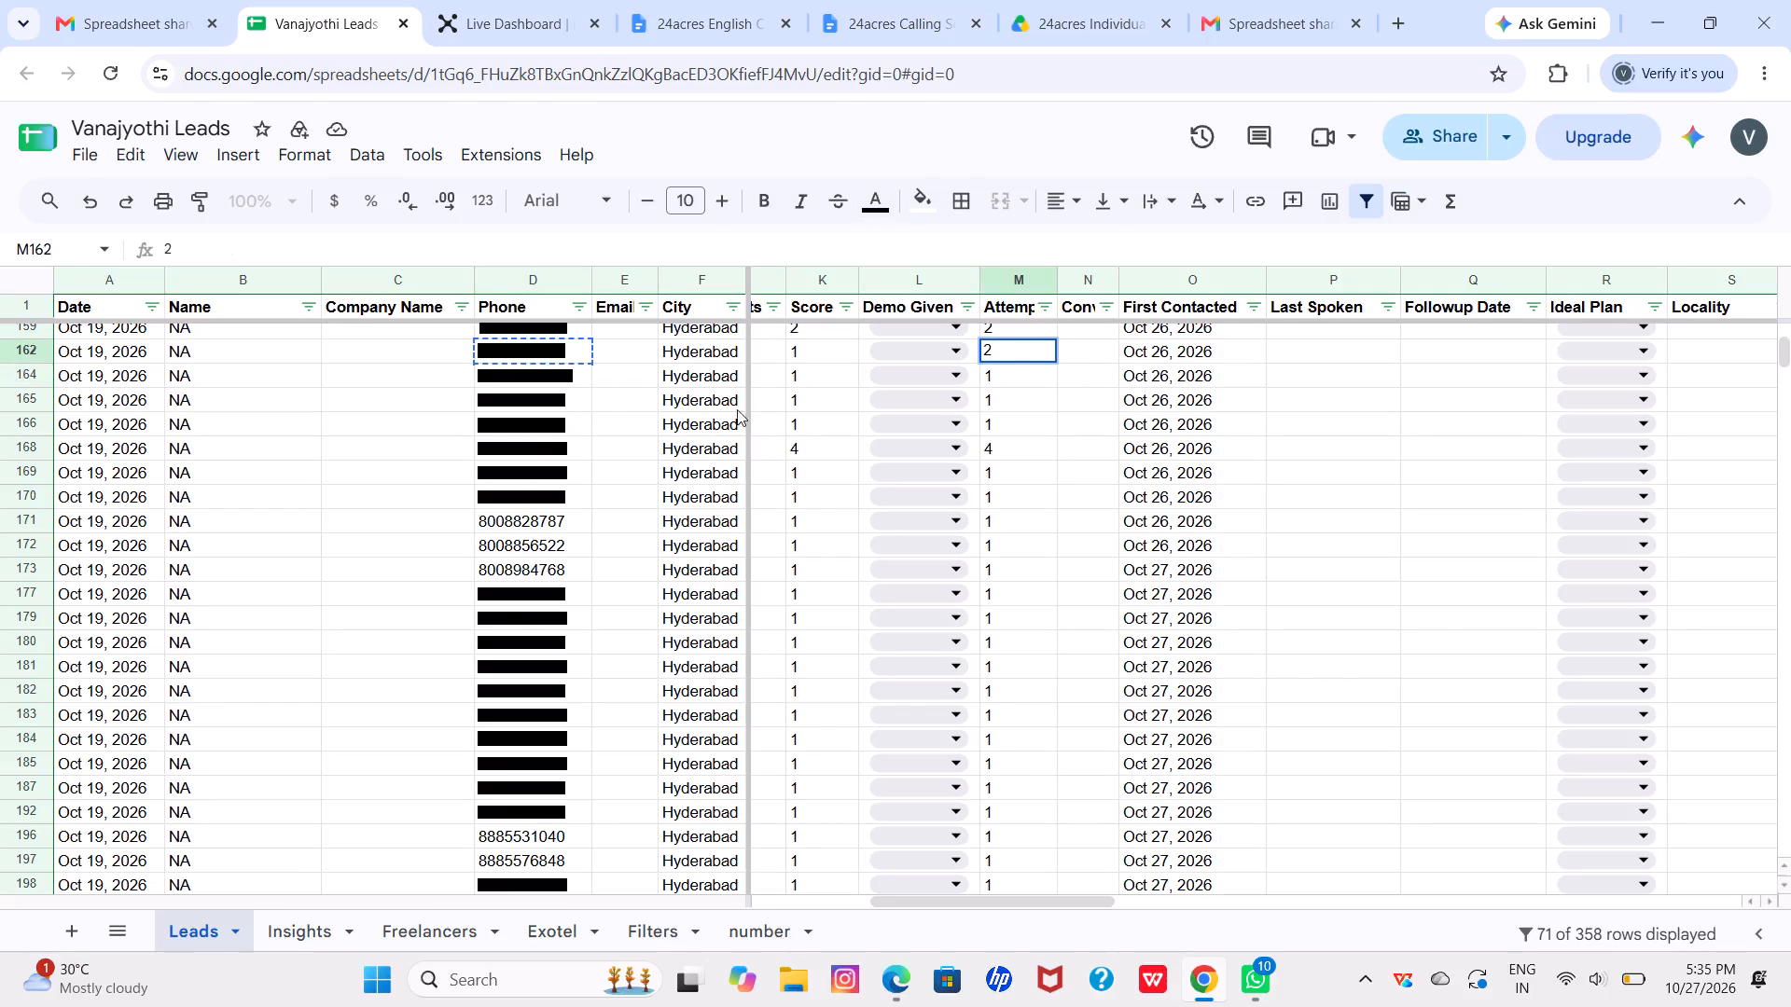
Copy the phone number of the lead in row 164 and switch to the Exotel dashboard.
click(563, 376)
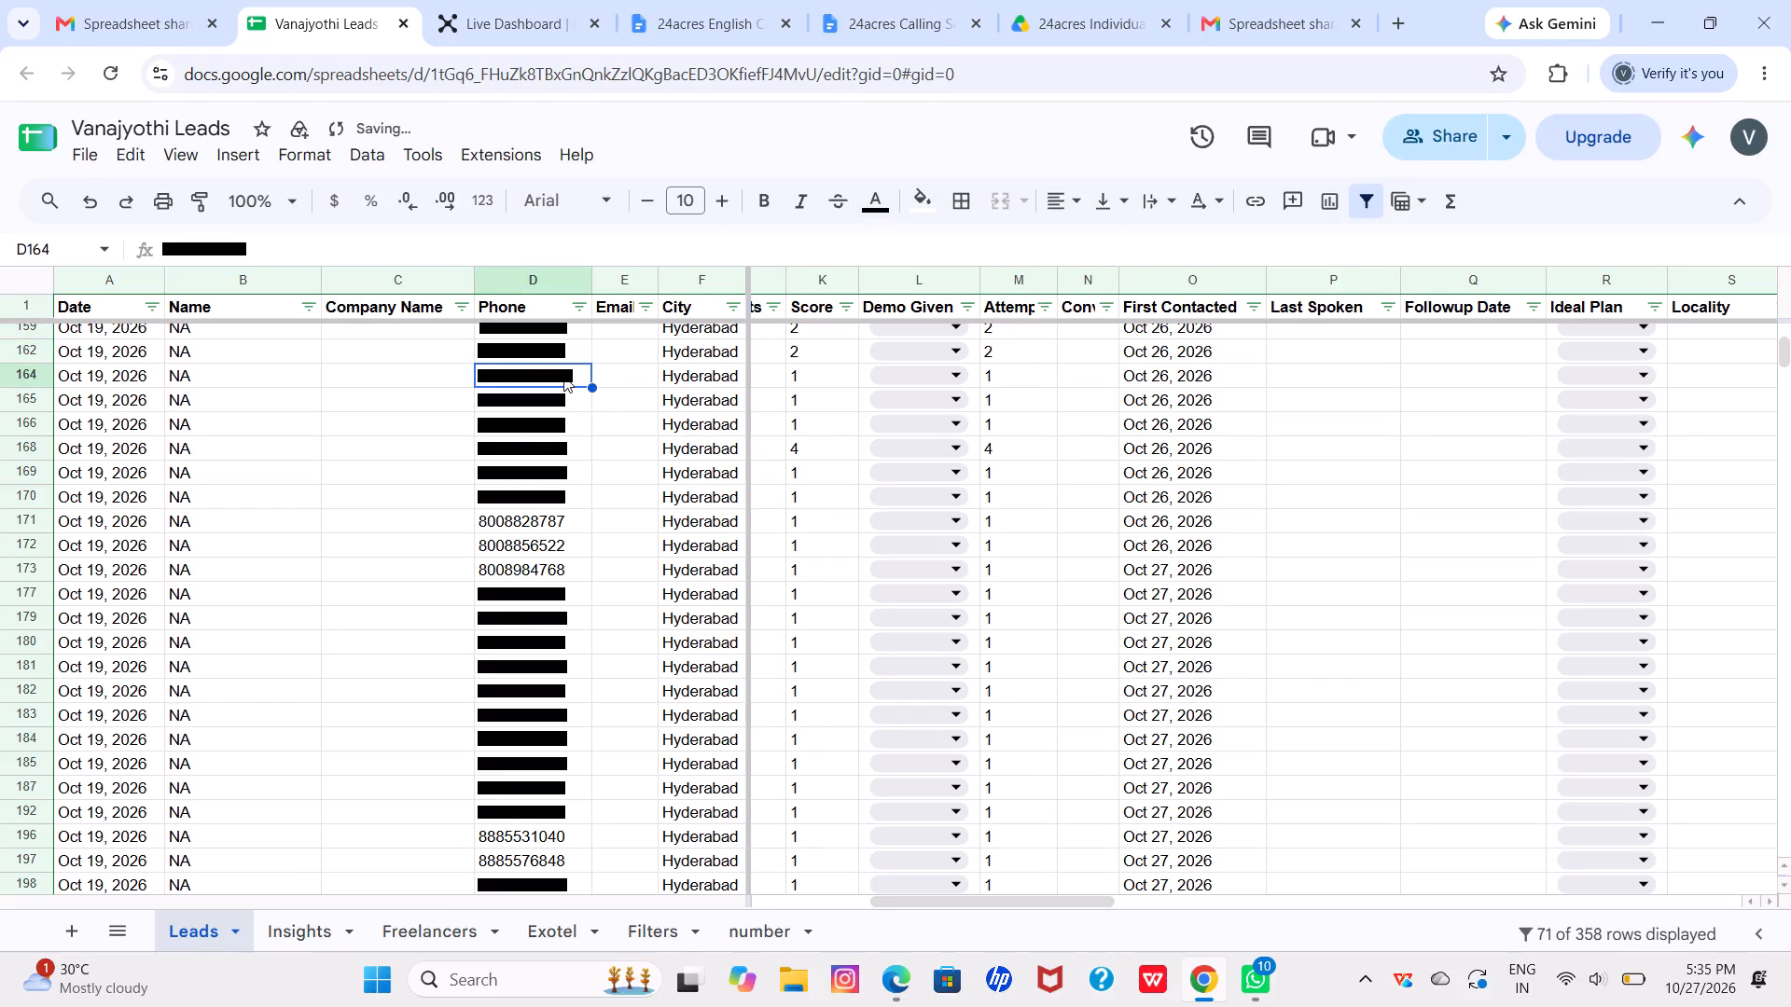
key(ctrl+c)
click(507, 0)
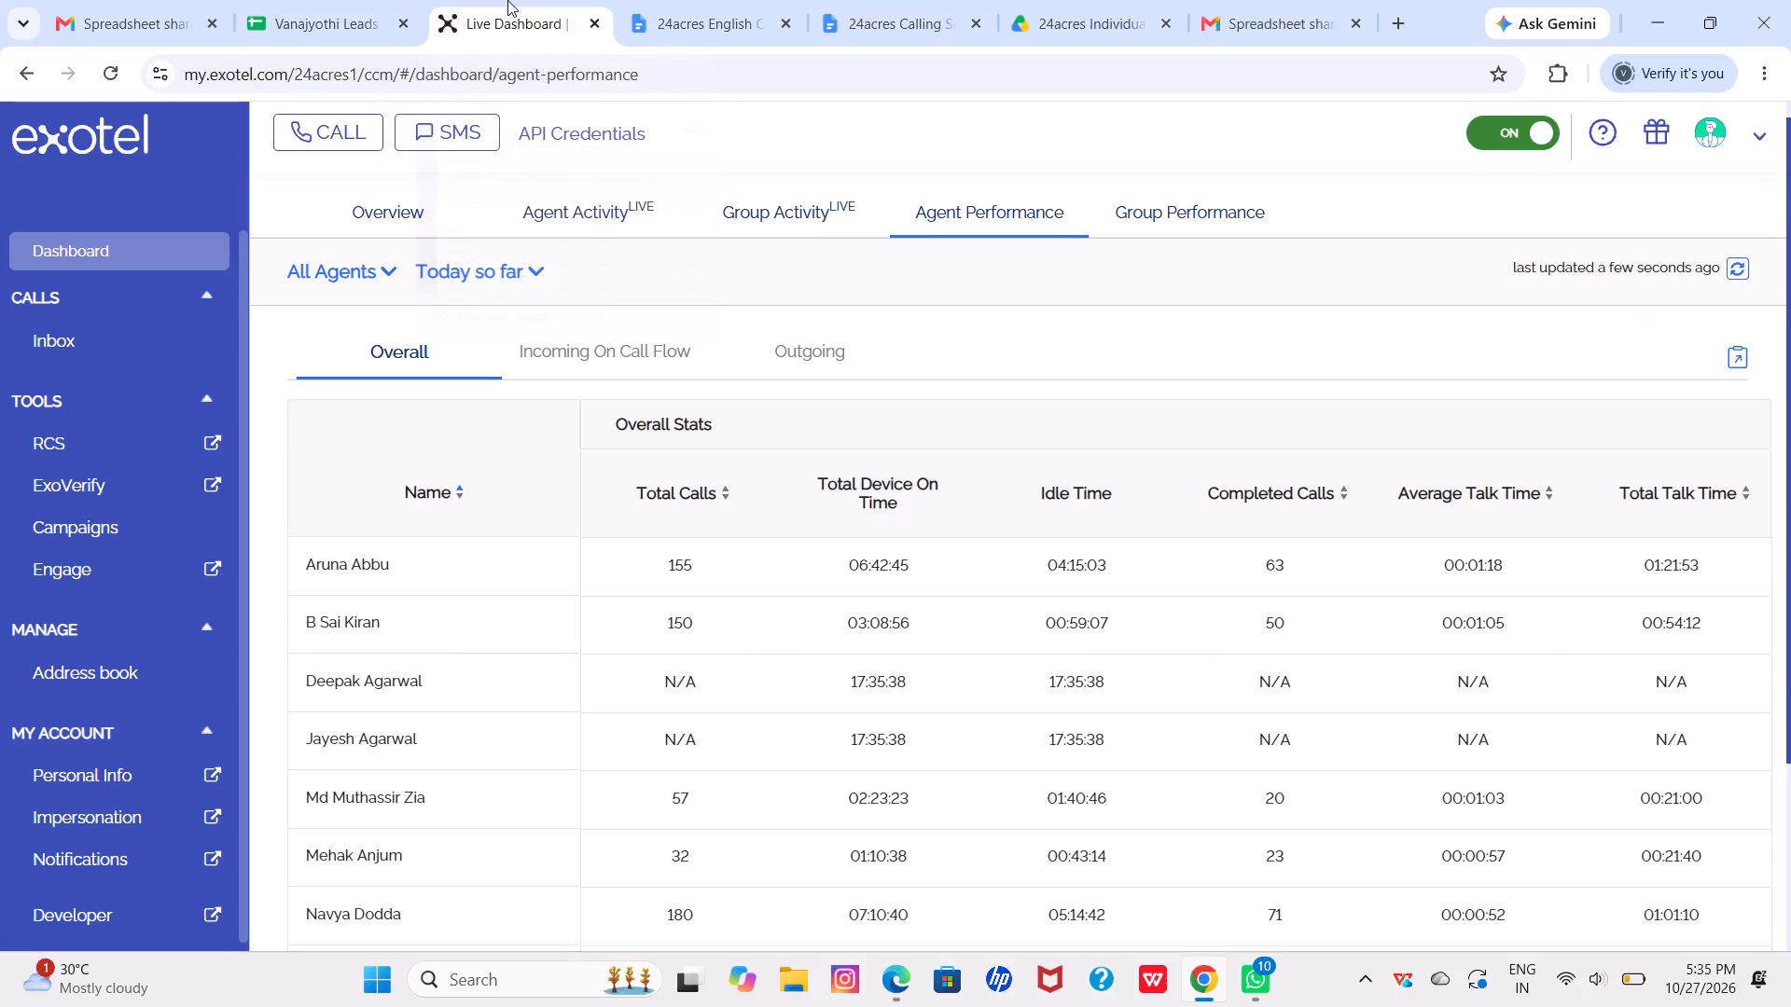
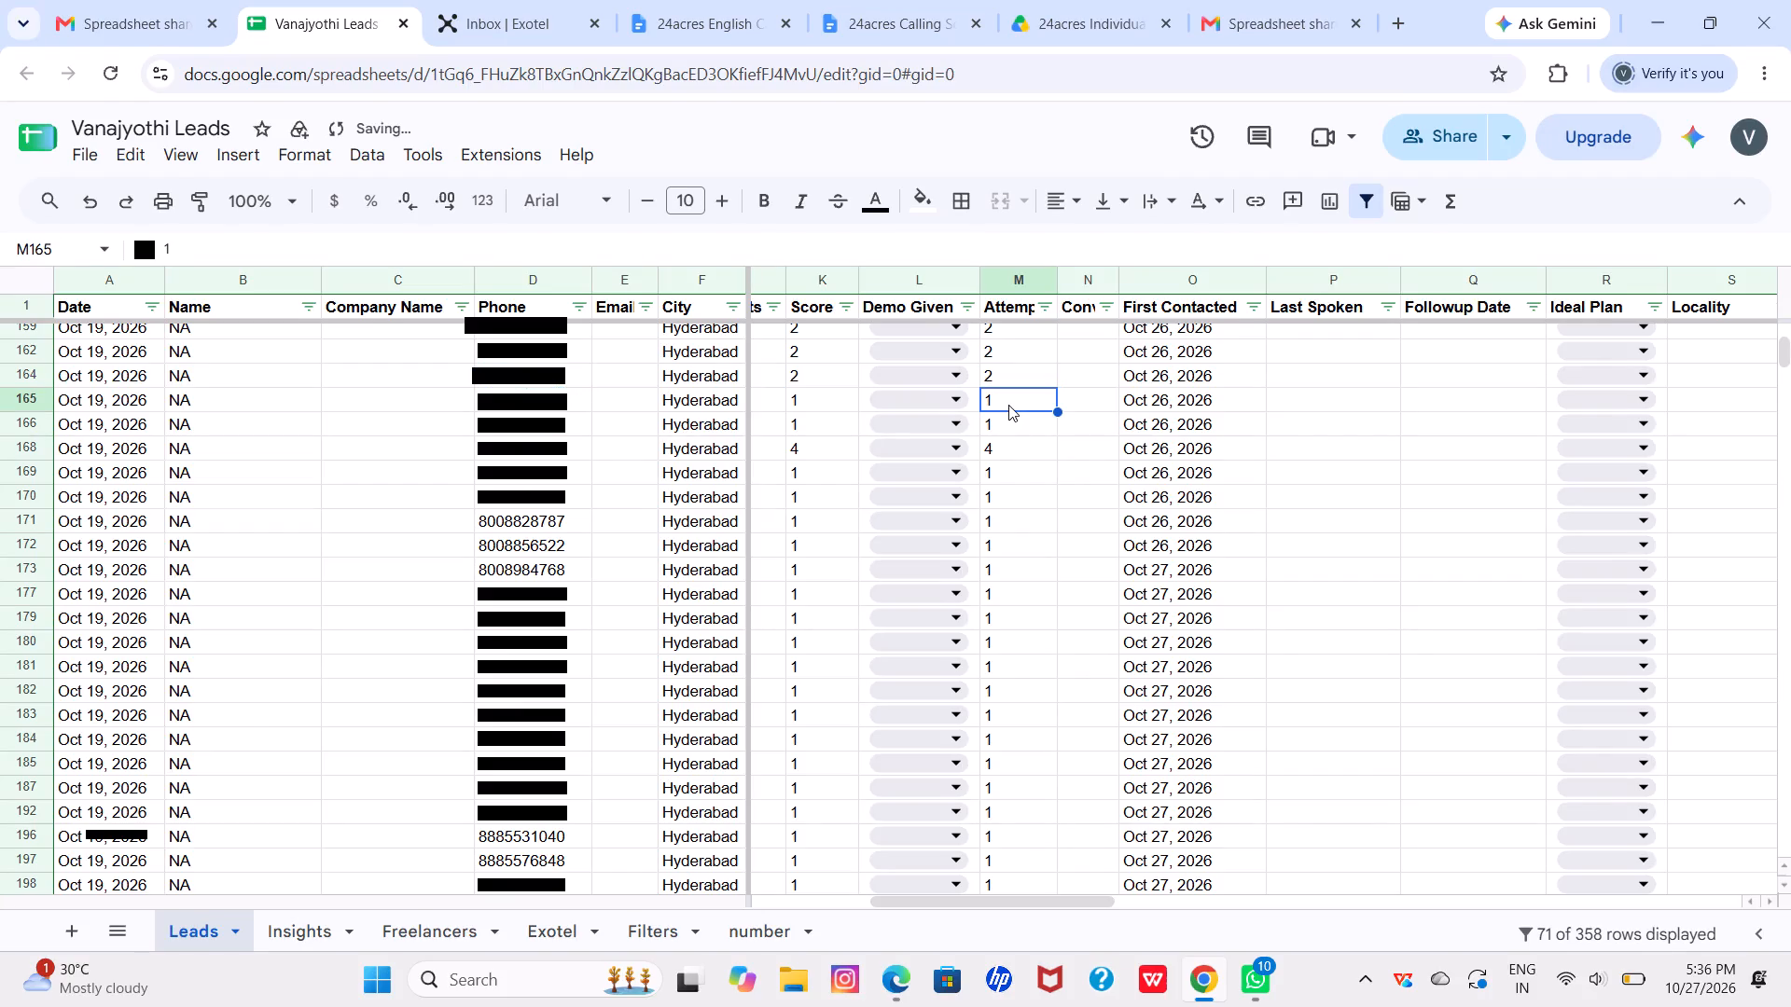
Copy the phone number of the lead in row 165 of the Leads sheet.
scroll(1008, 405, down, 1)
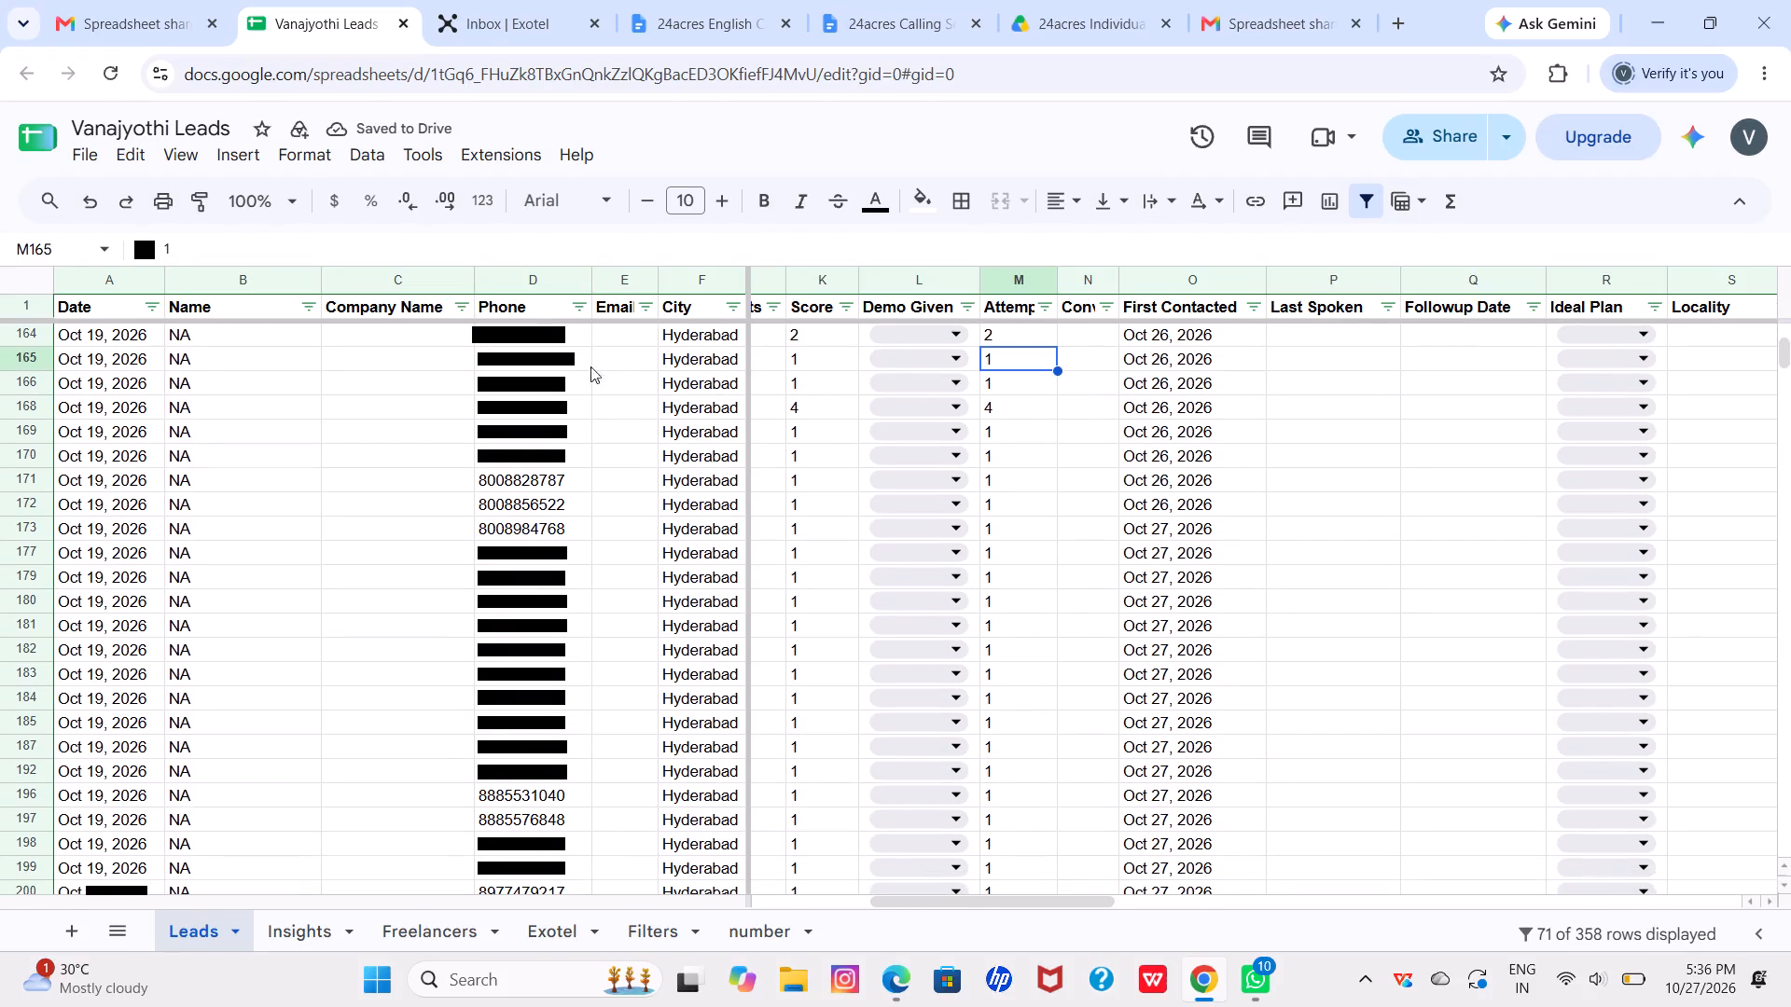
click(562, 355)
key(ctrl+c)
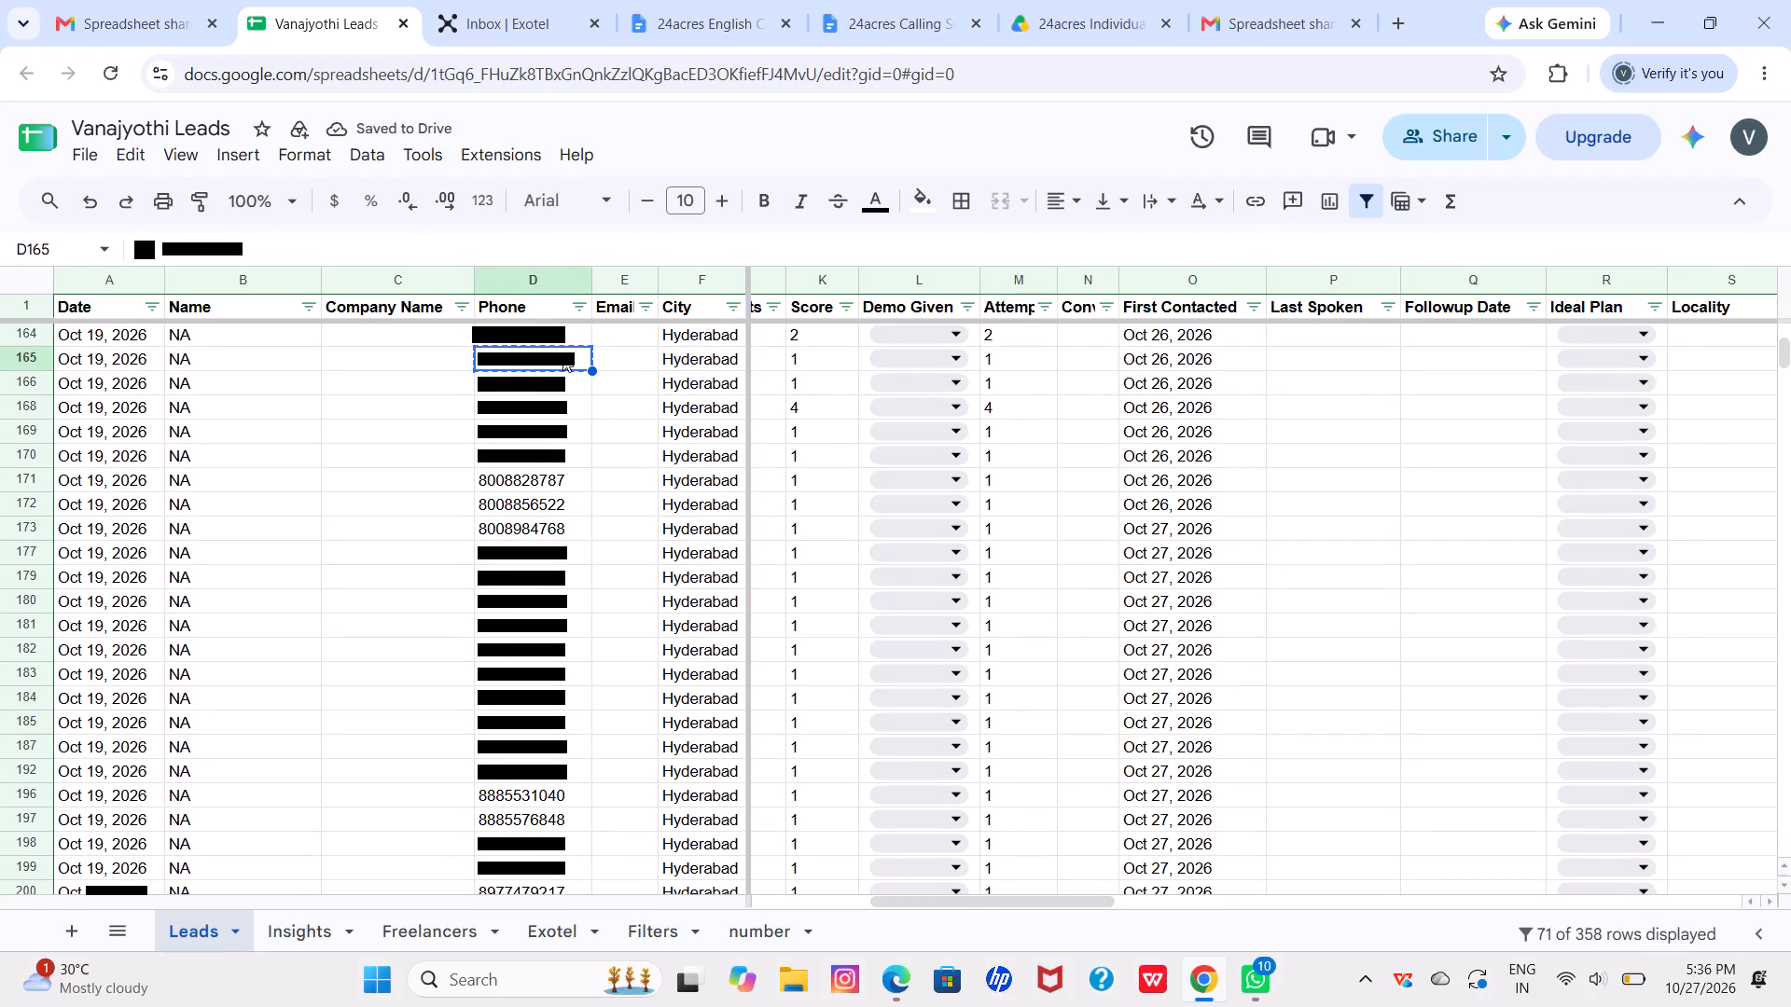
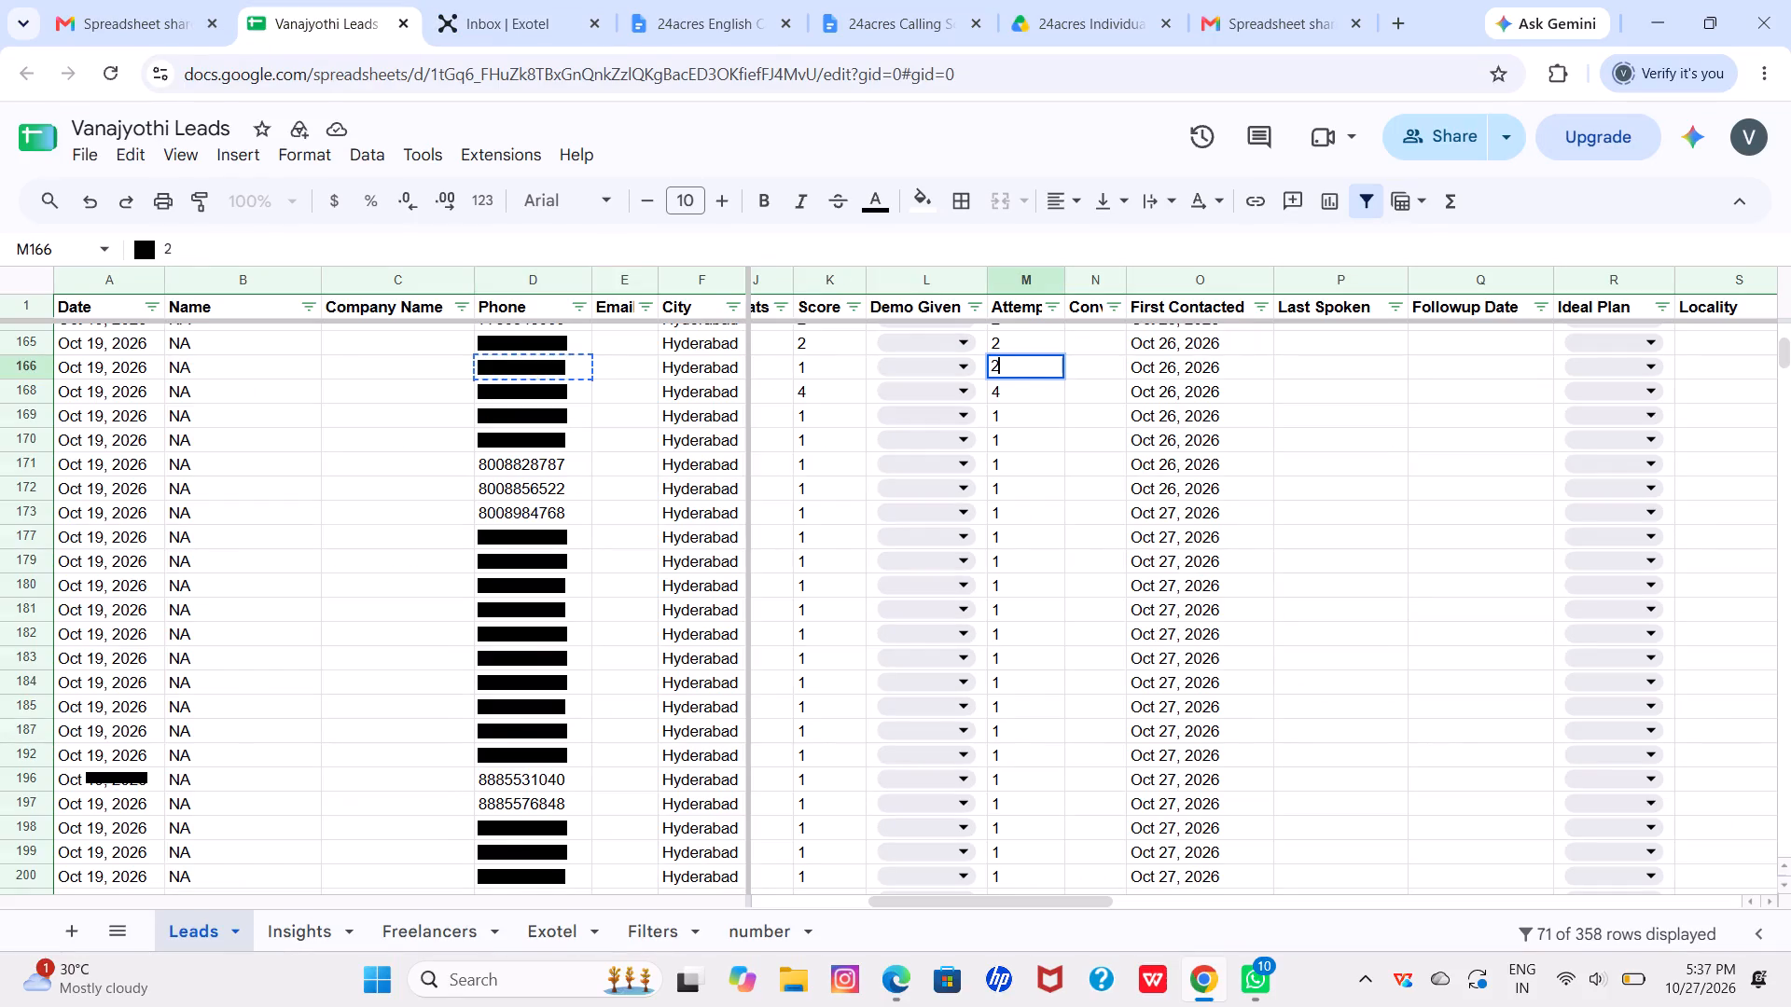
Set the Attempts value of the lead in row 166 to 2.
click(1032, 424)
Select the phone number of the lead in row 169 of the Leads sheet.
scroll(1032, 424, down, 1)
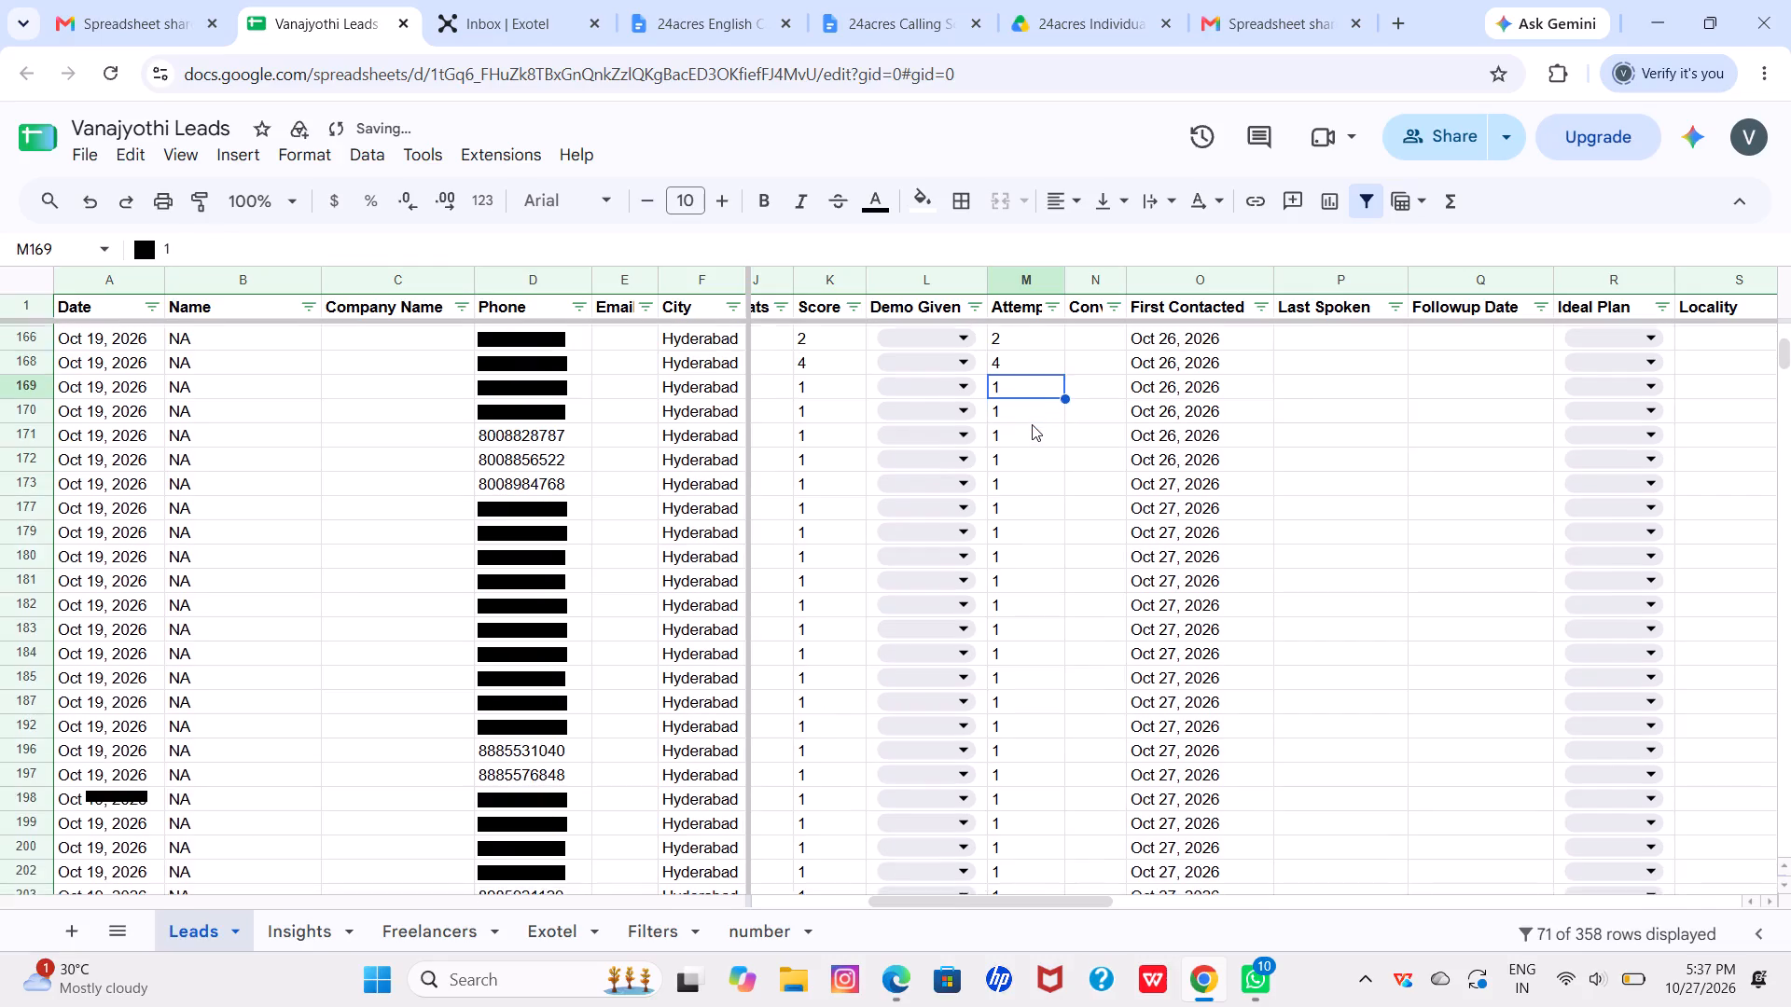
scroll(1032, 424, down, 1)
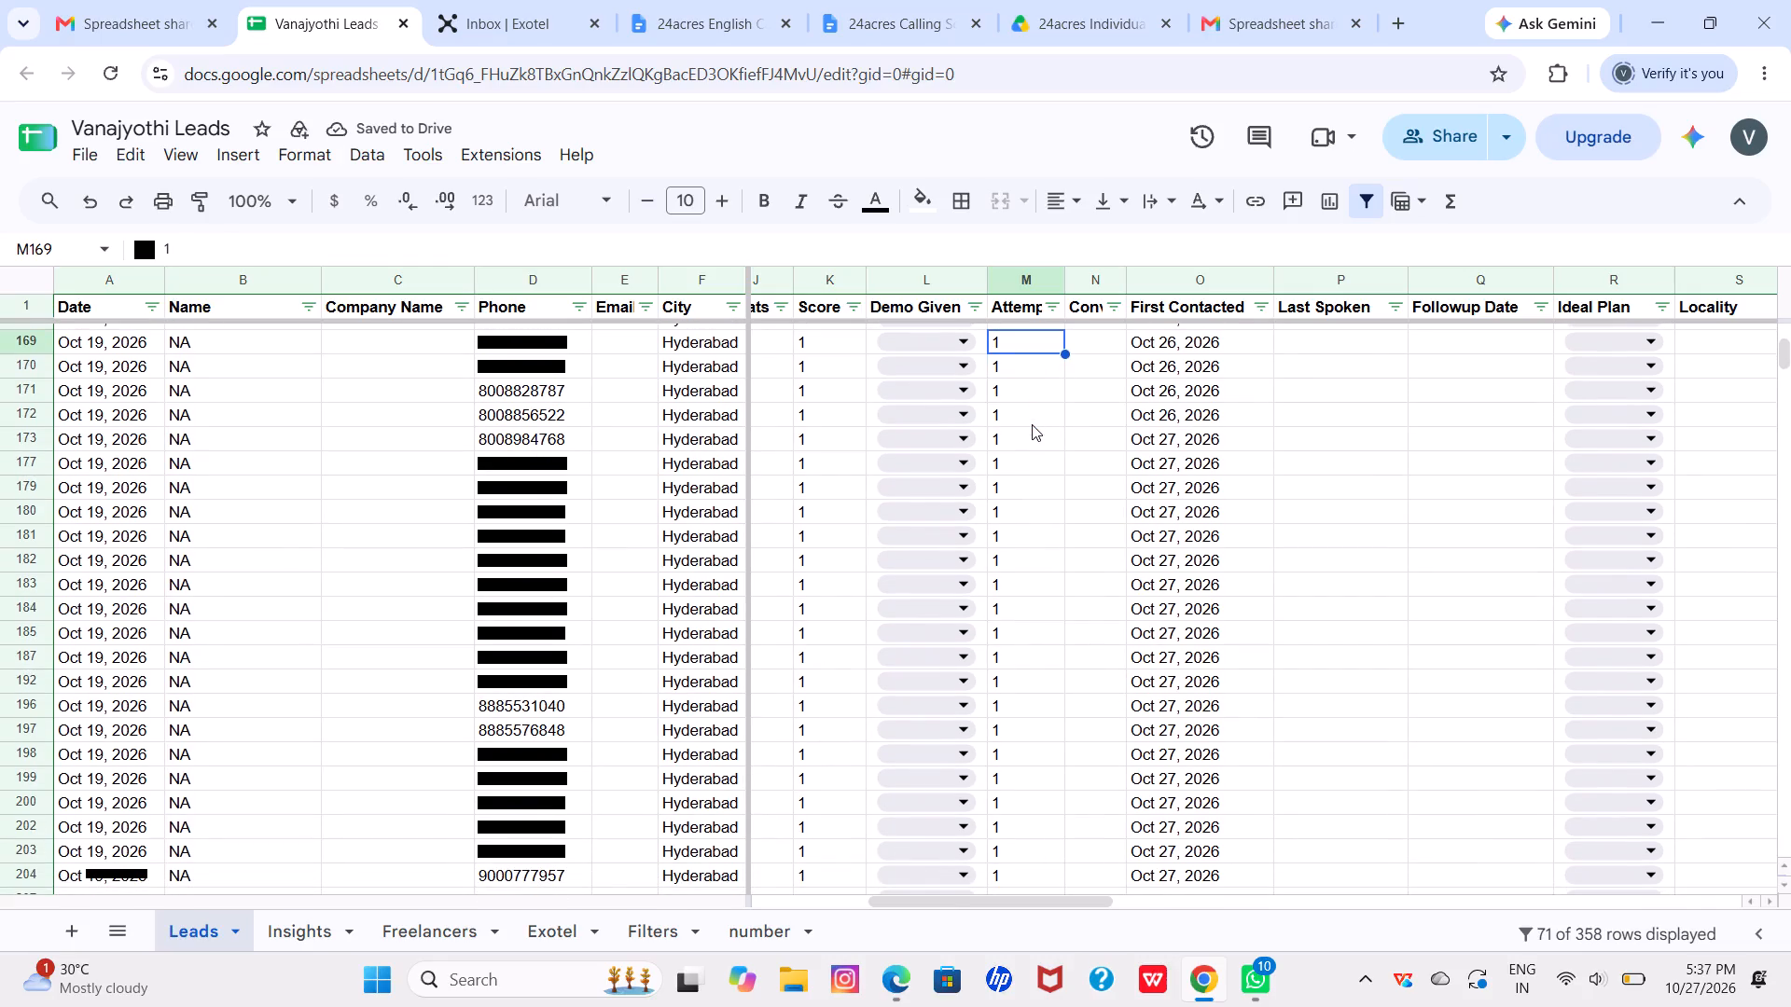
click(592, 343)
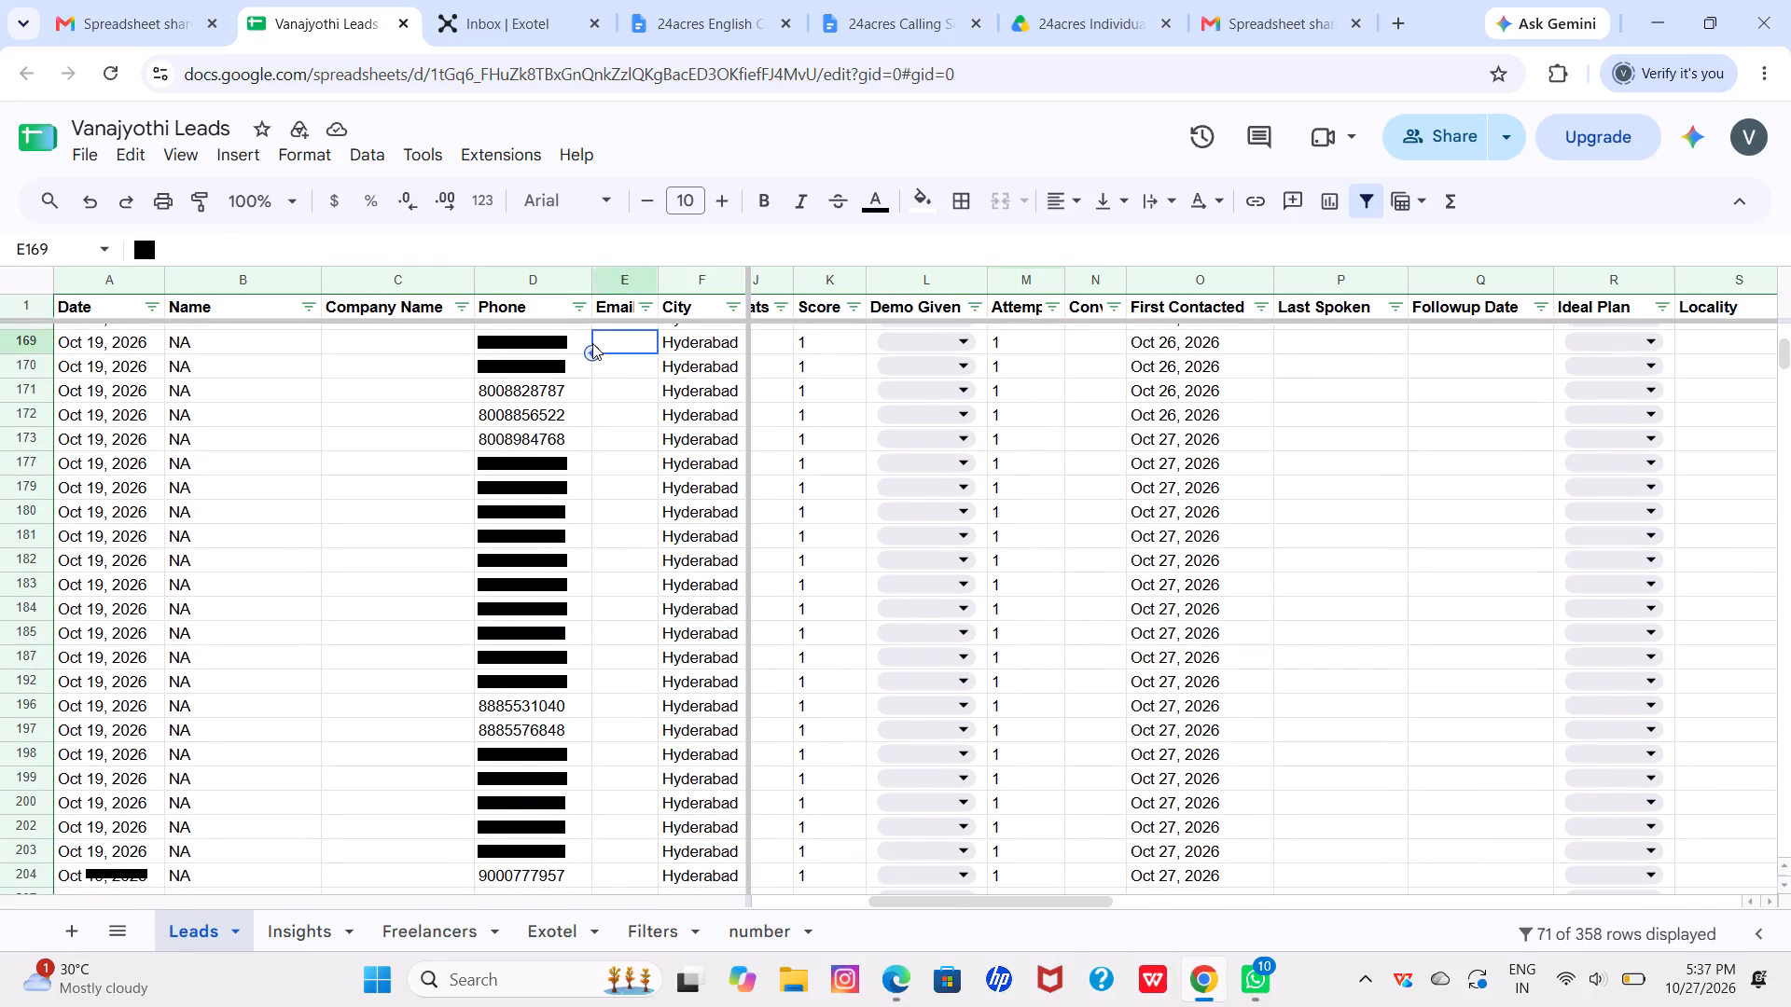
click(567, 342)
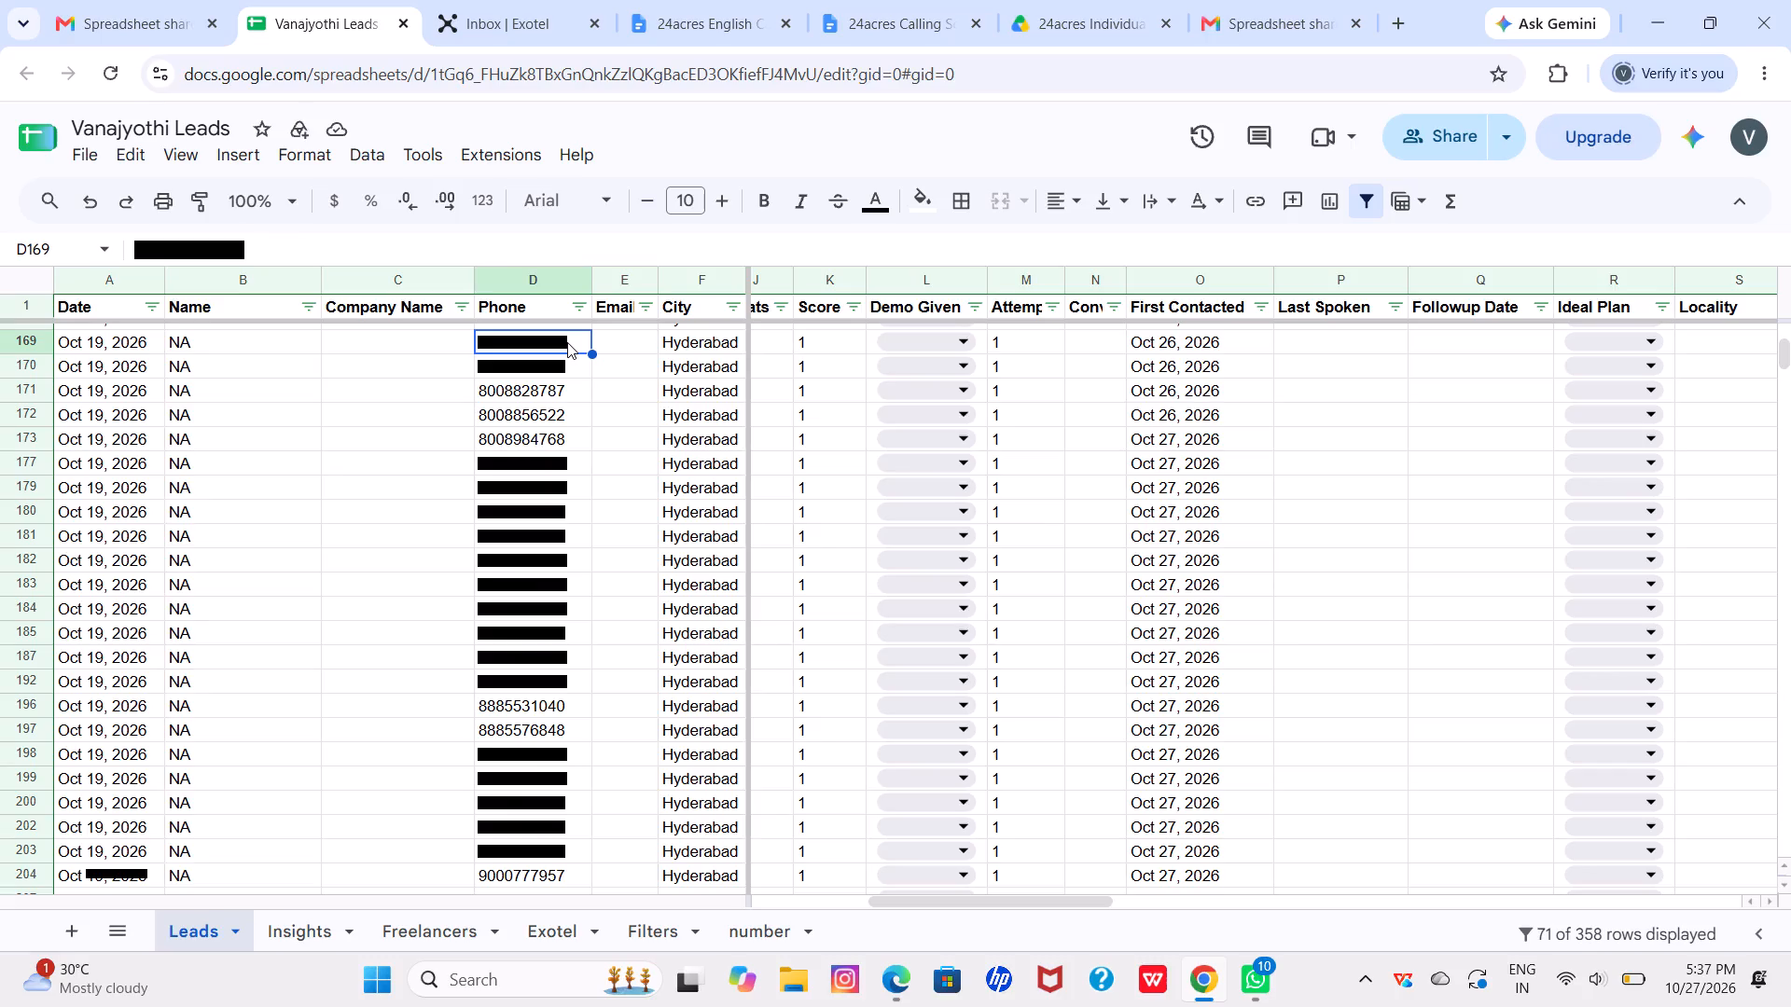
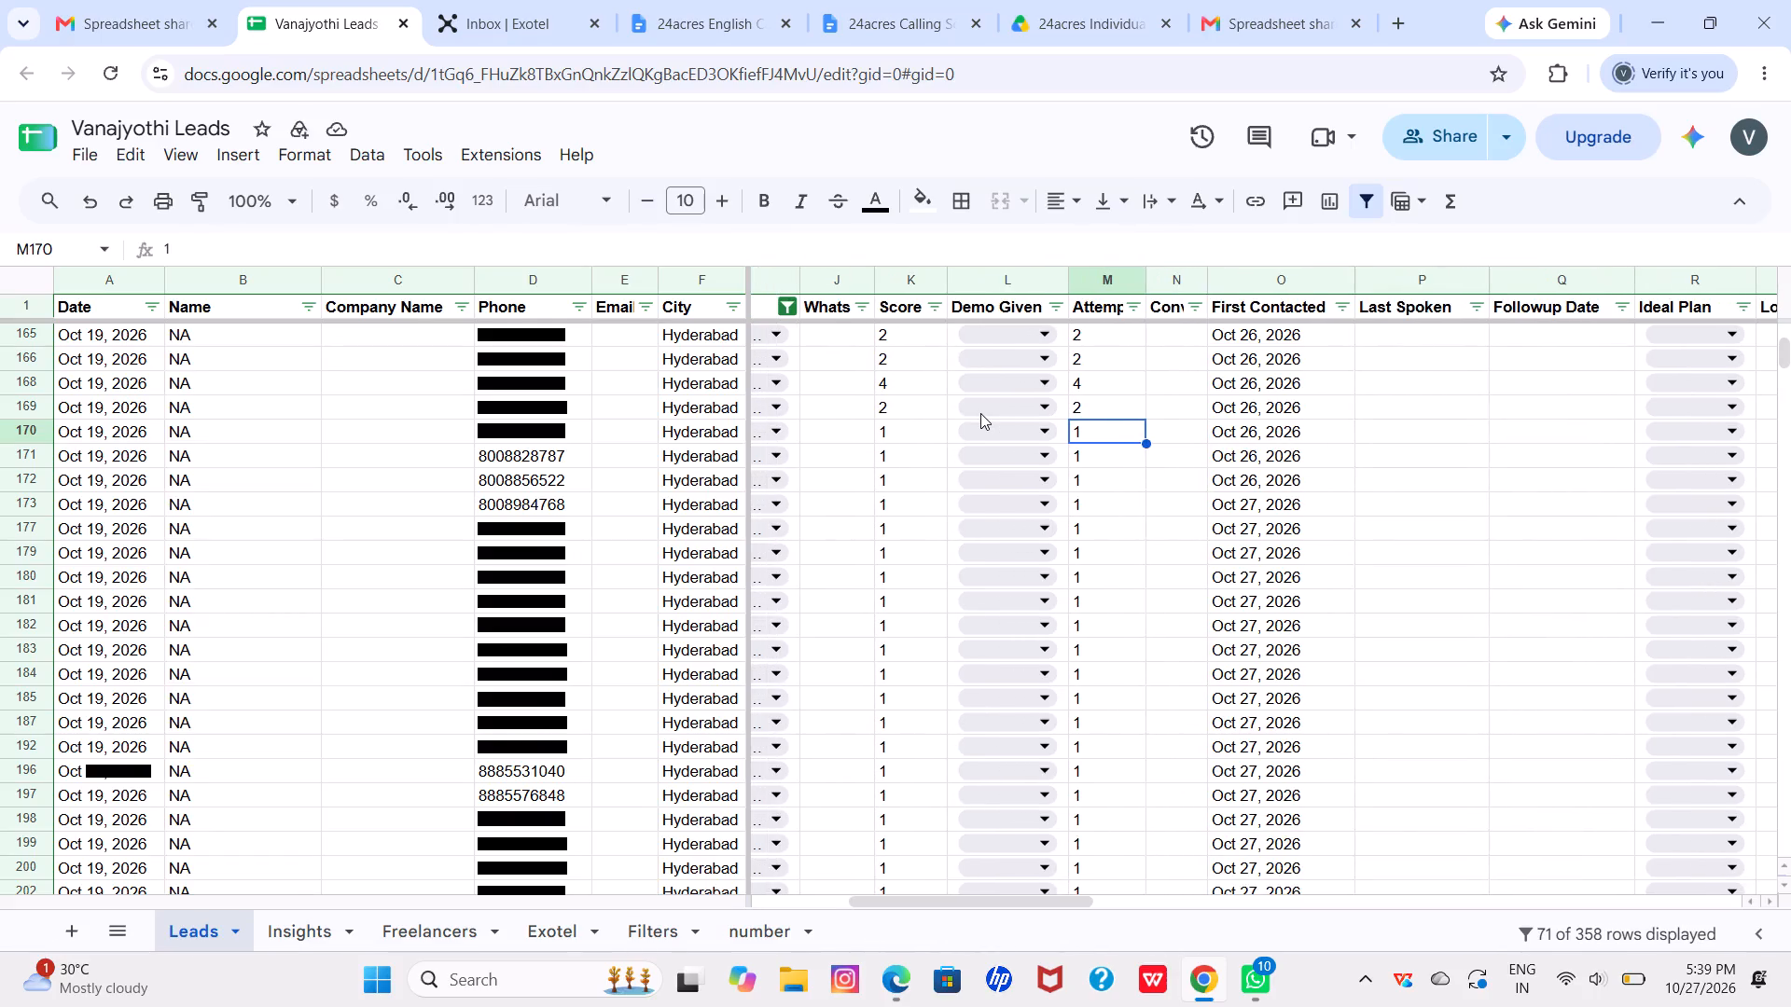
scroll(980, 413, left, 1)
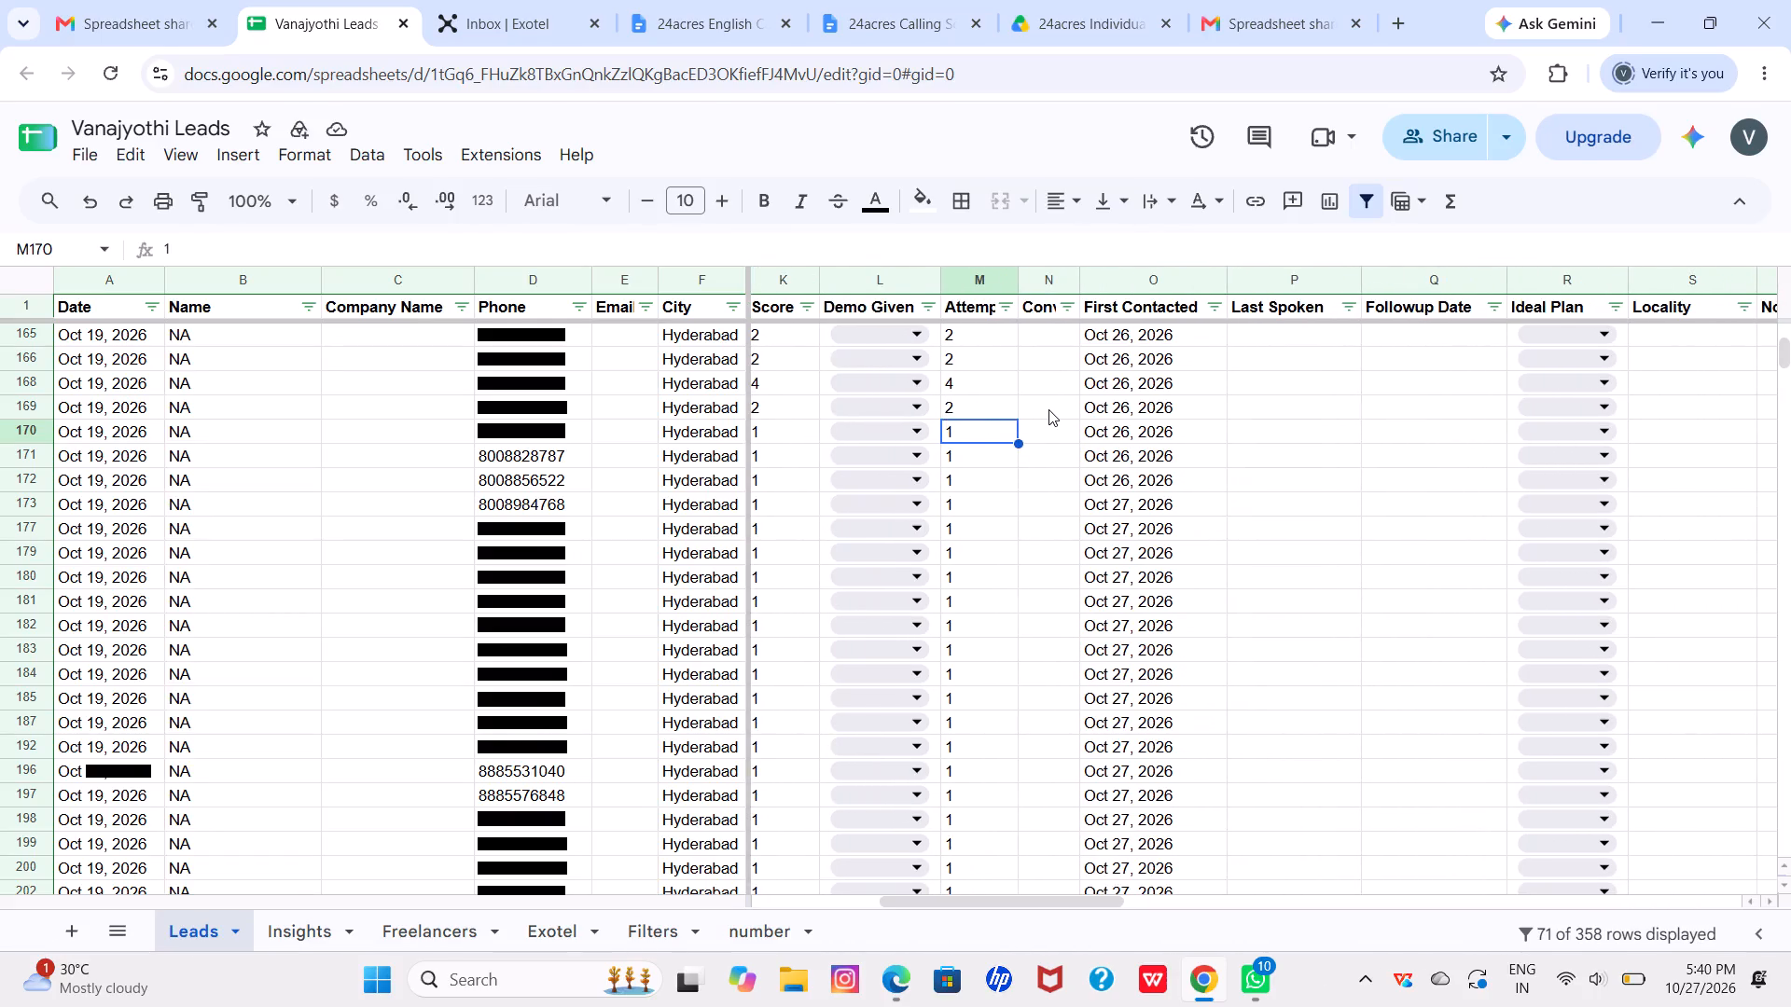
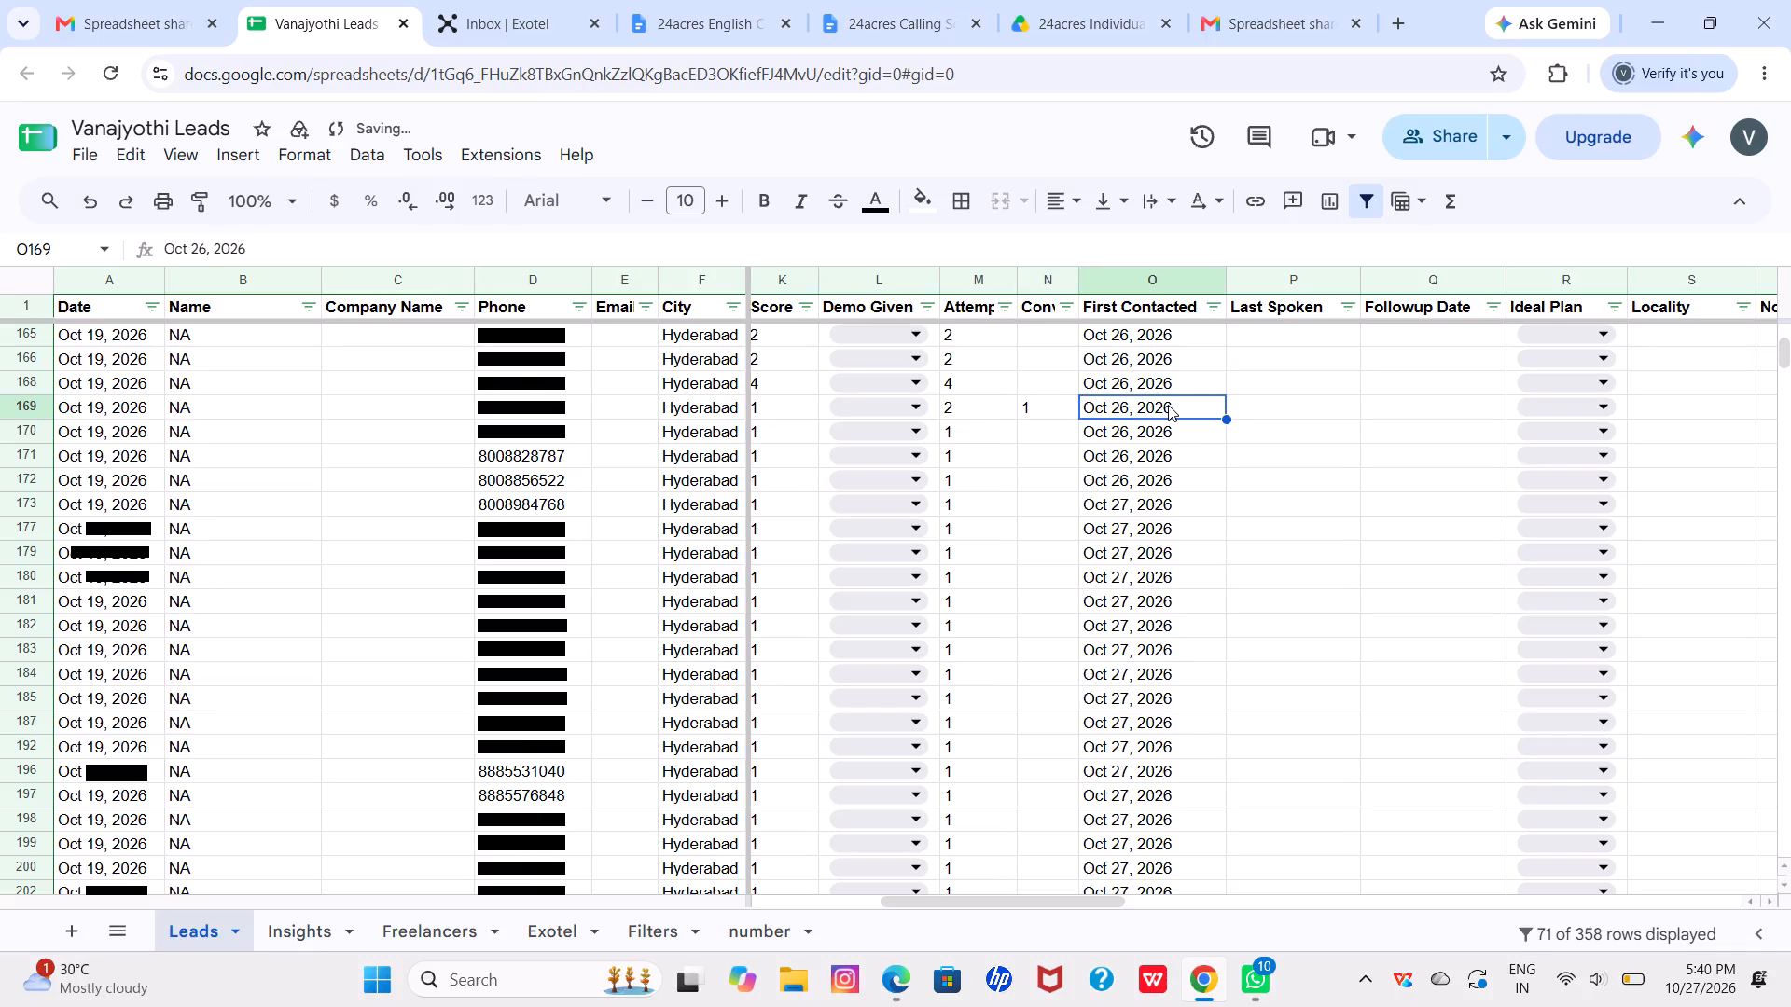
Fill the Last Spoken cell of row 169 from its First Contacted date and set it to Oct 27, 2026.
key(ctrl+c)
click(1245, 407)
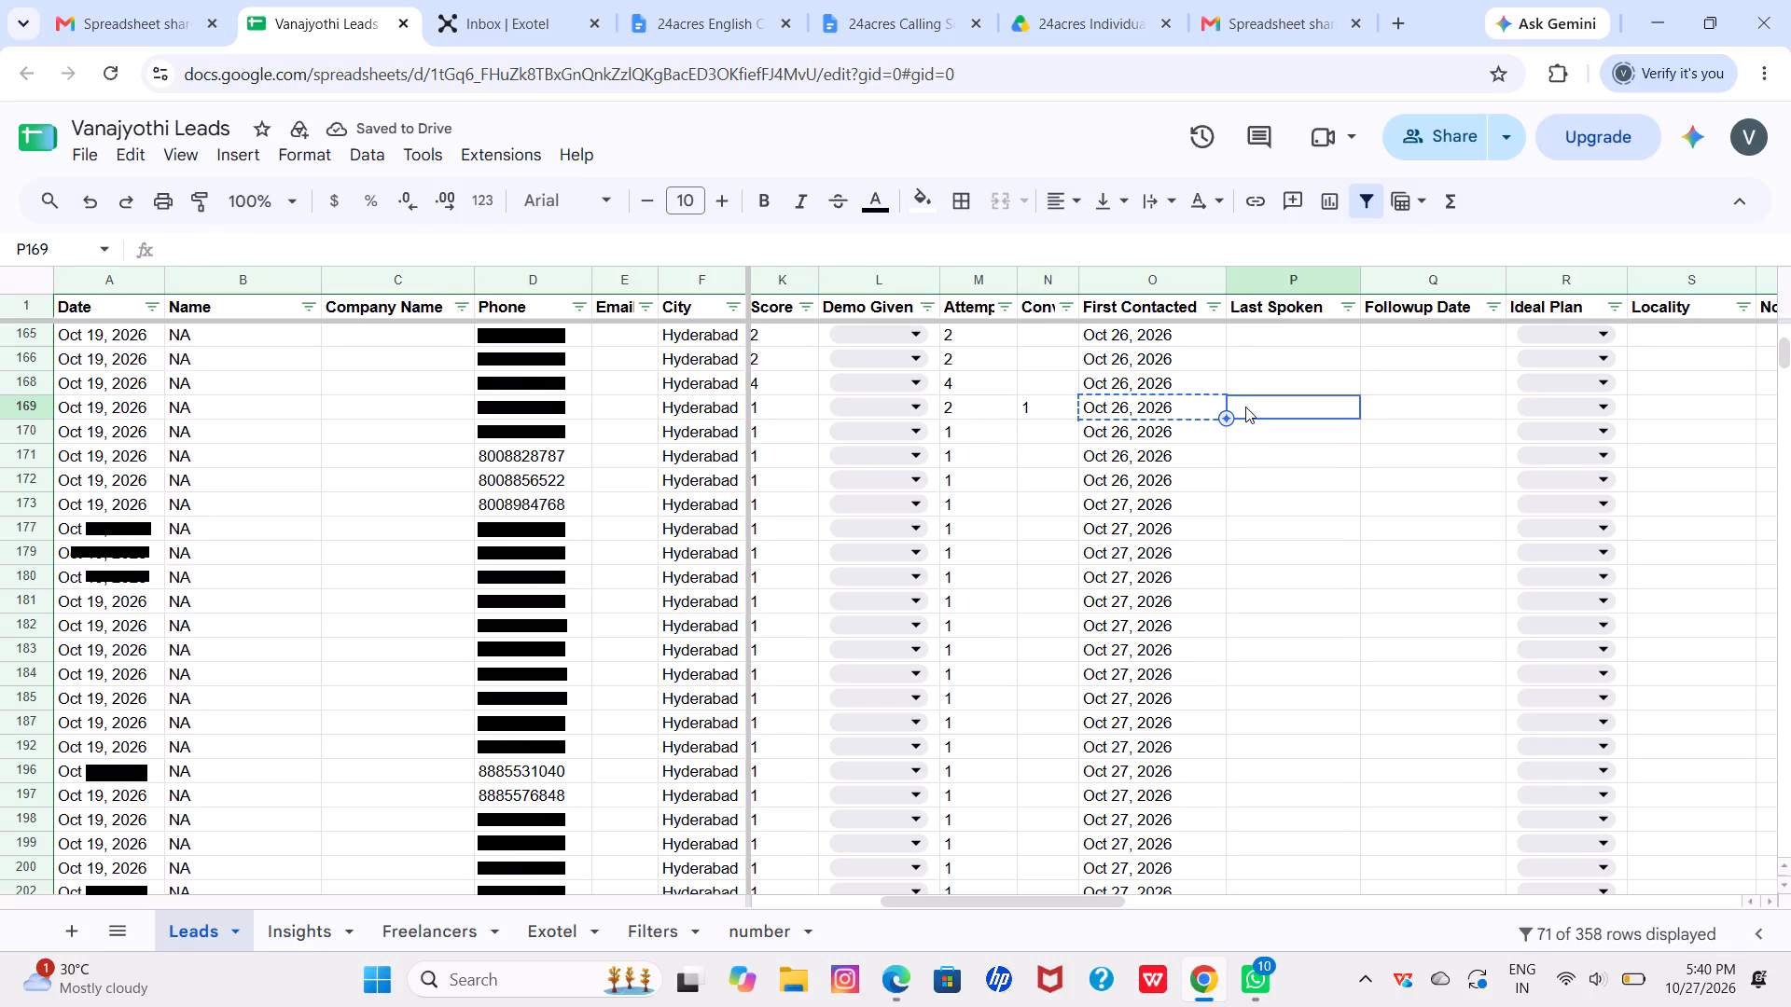
key(ctrl+v)
double_click(1245, 407)
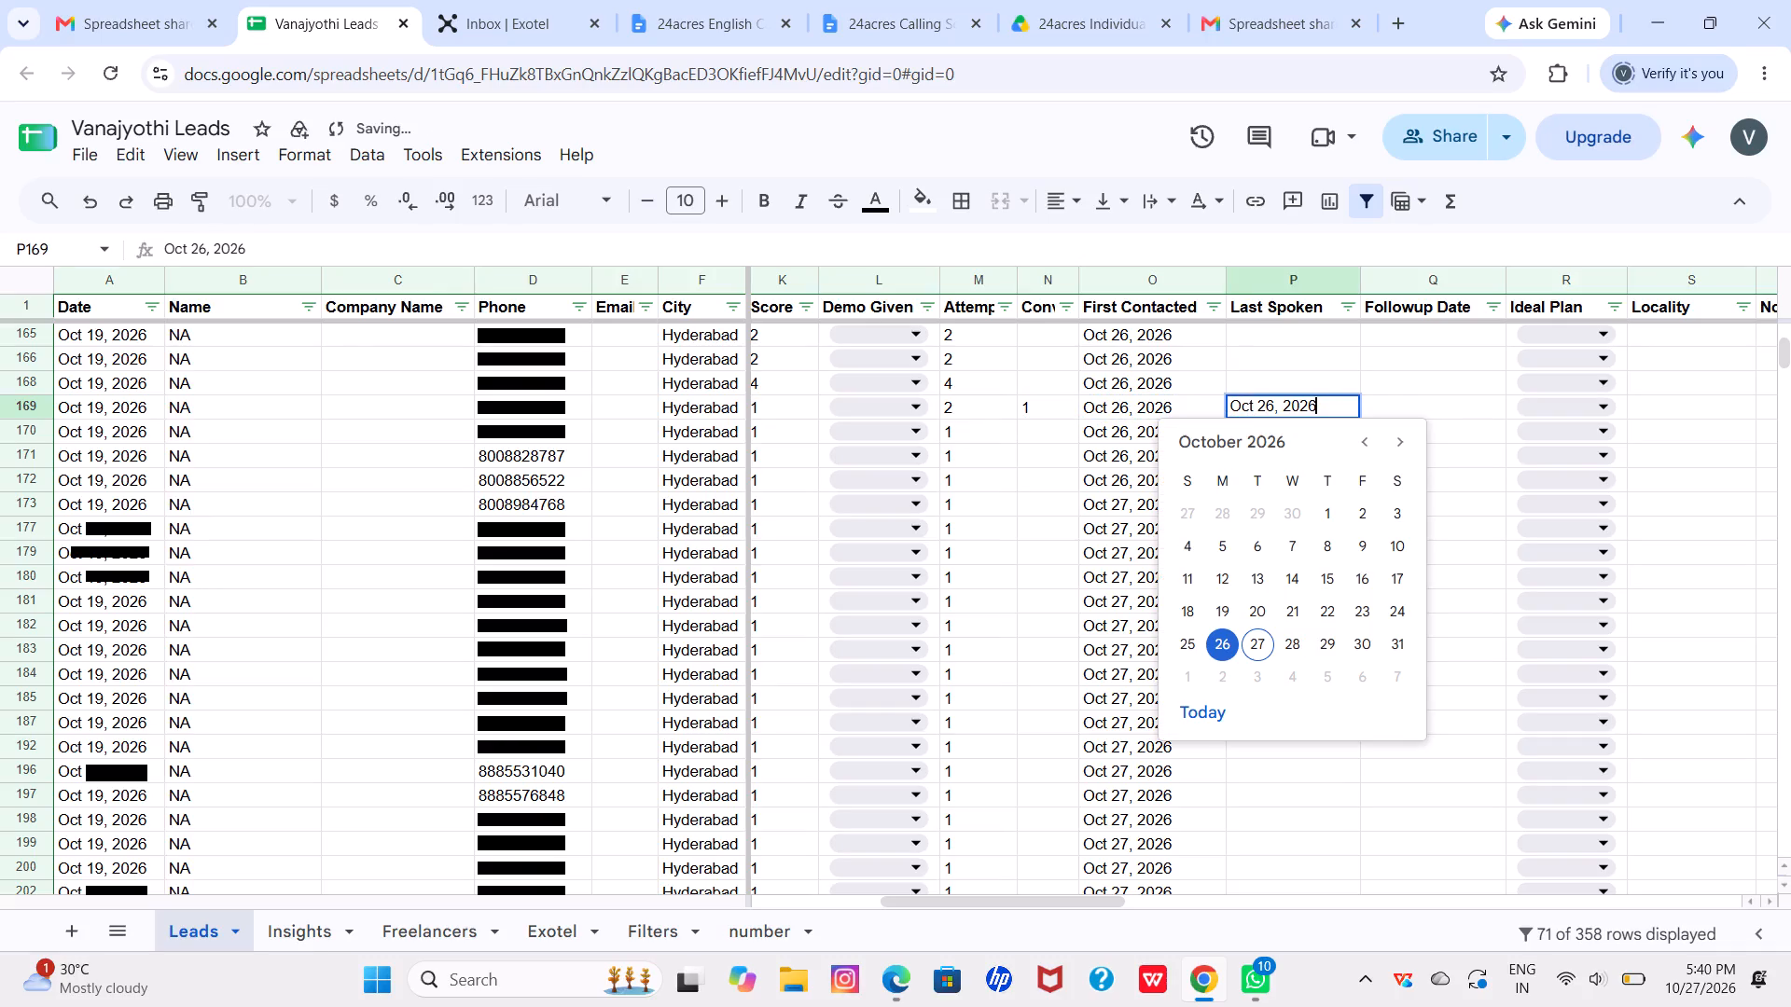
click(1267, 636)
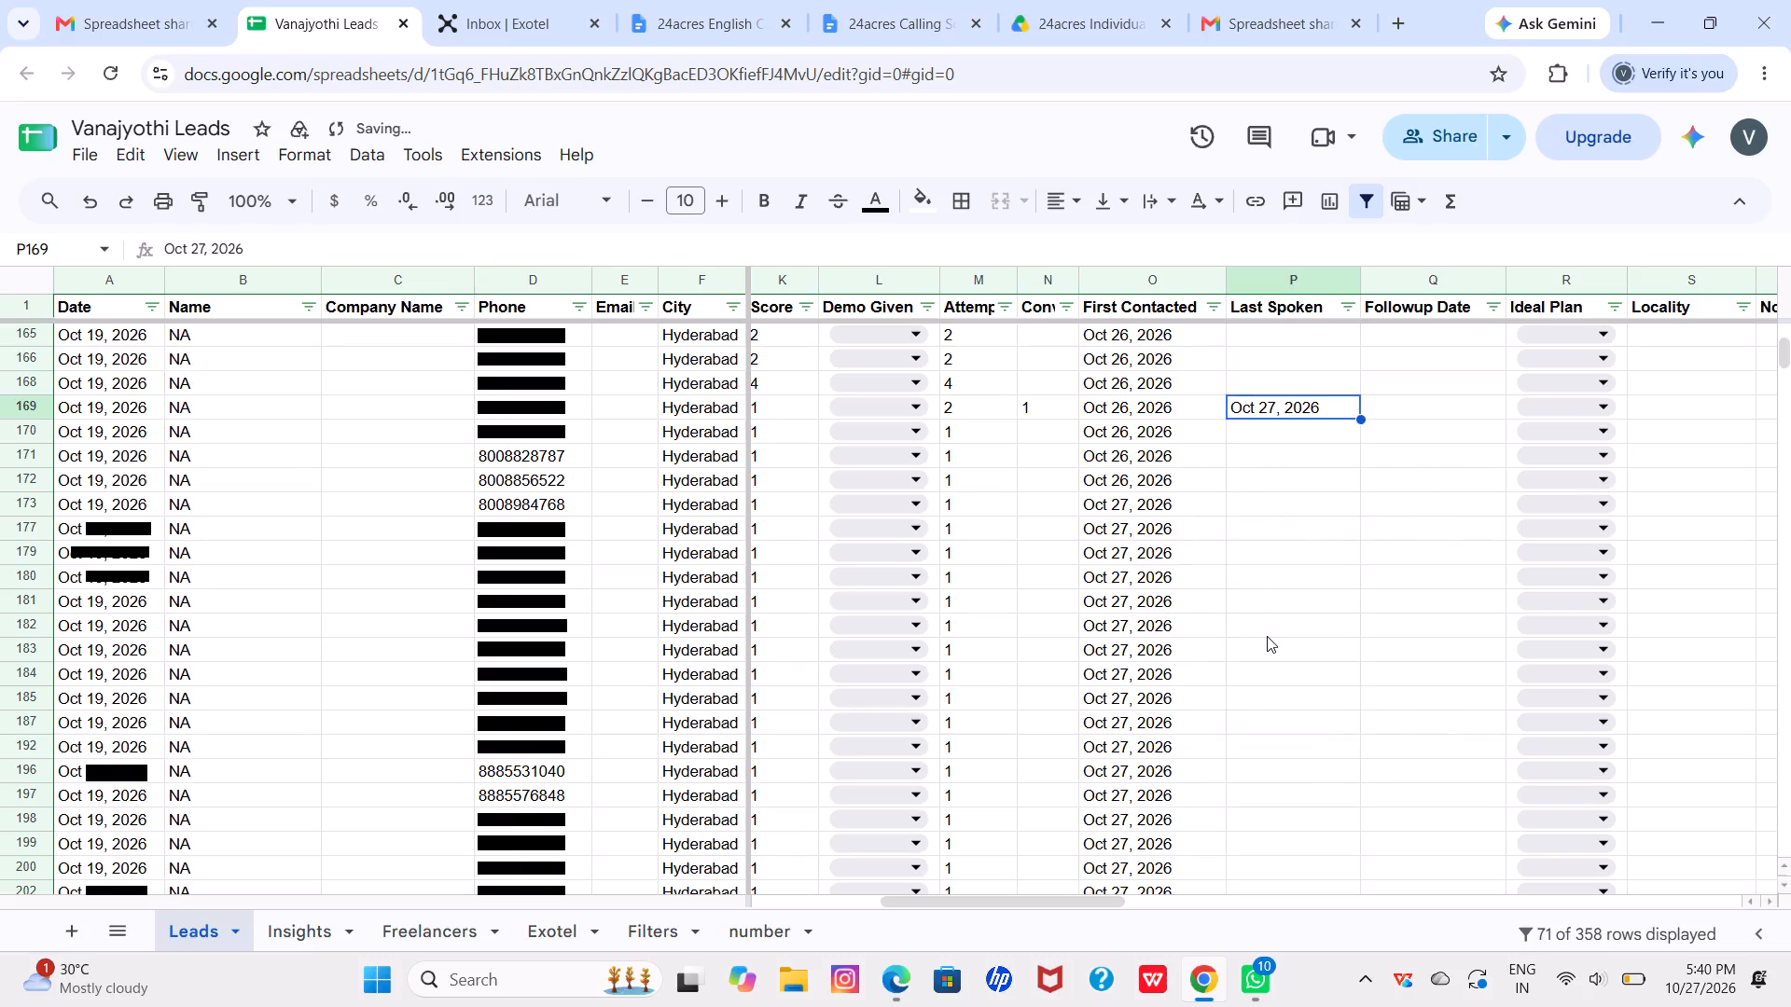
Set the Status of the lead in row 169 to Call Back.
scroll(1267, 636, right, 4)
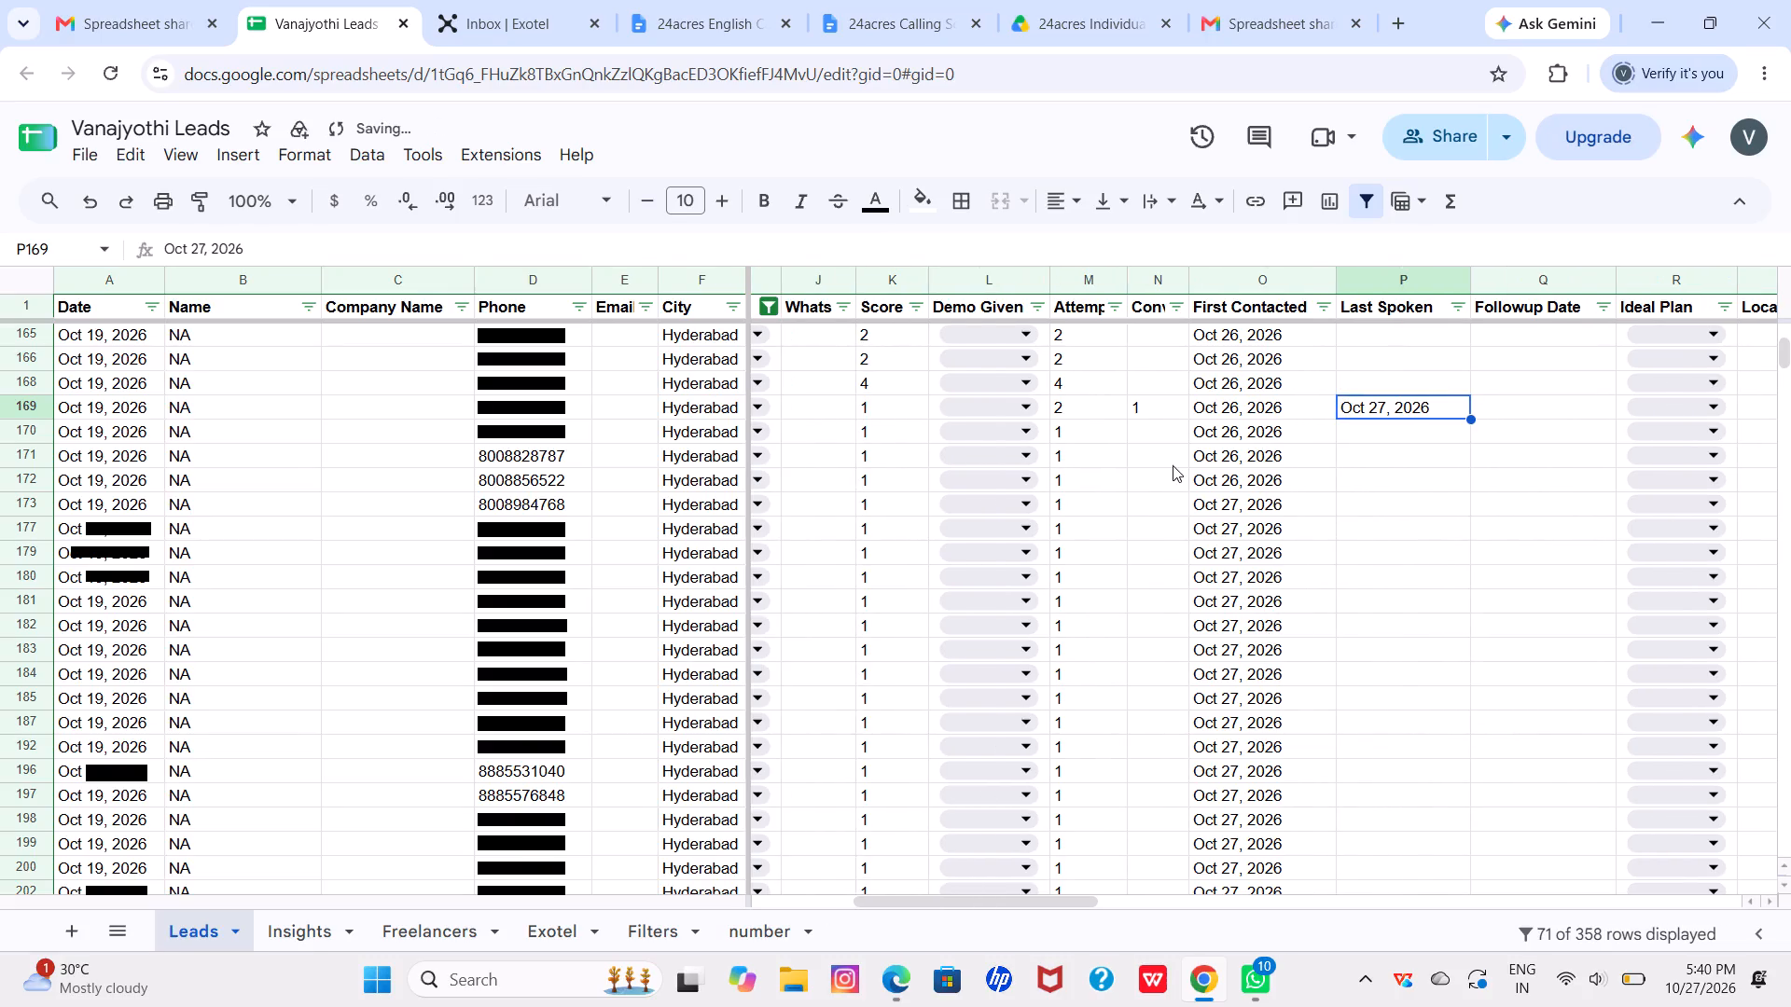
click(857, 409)
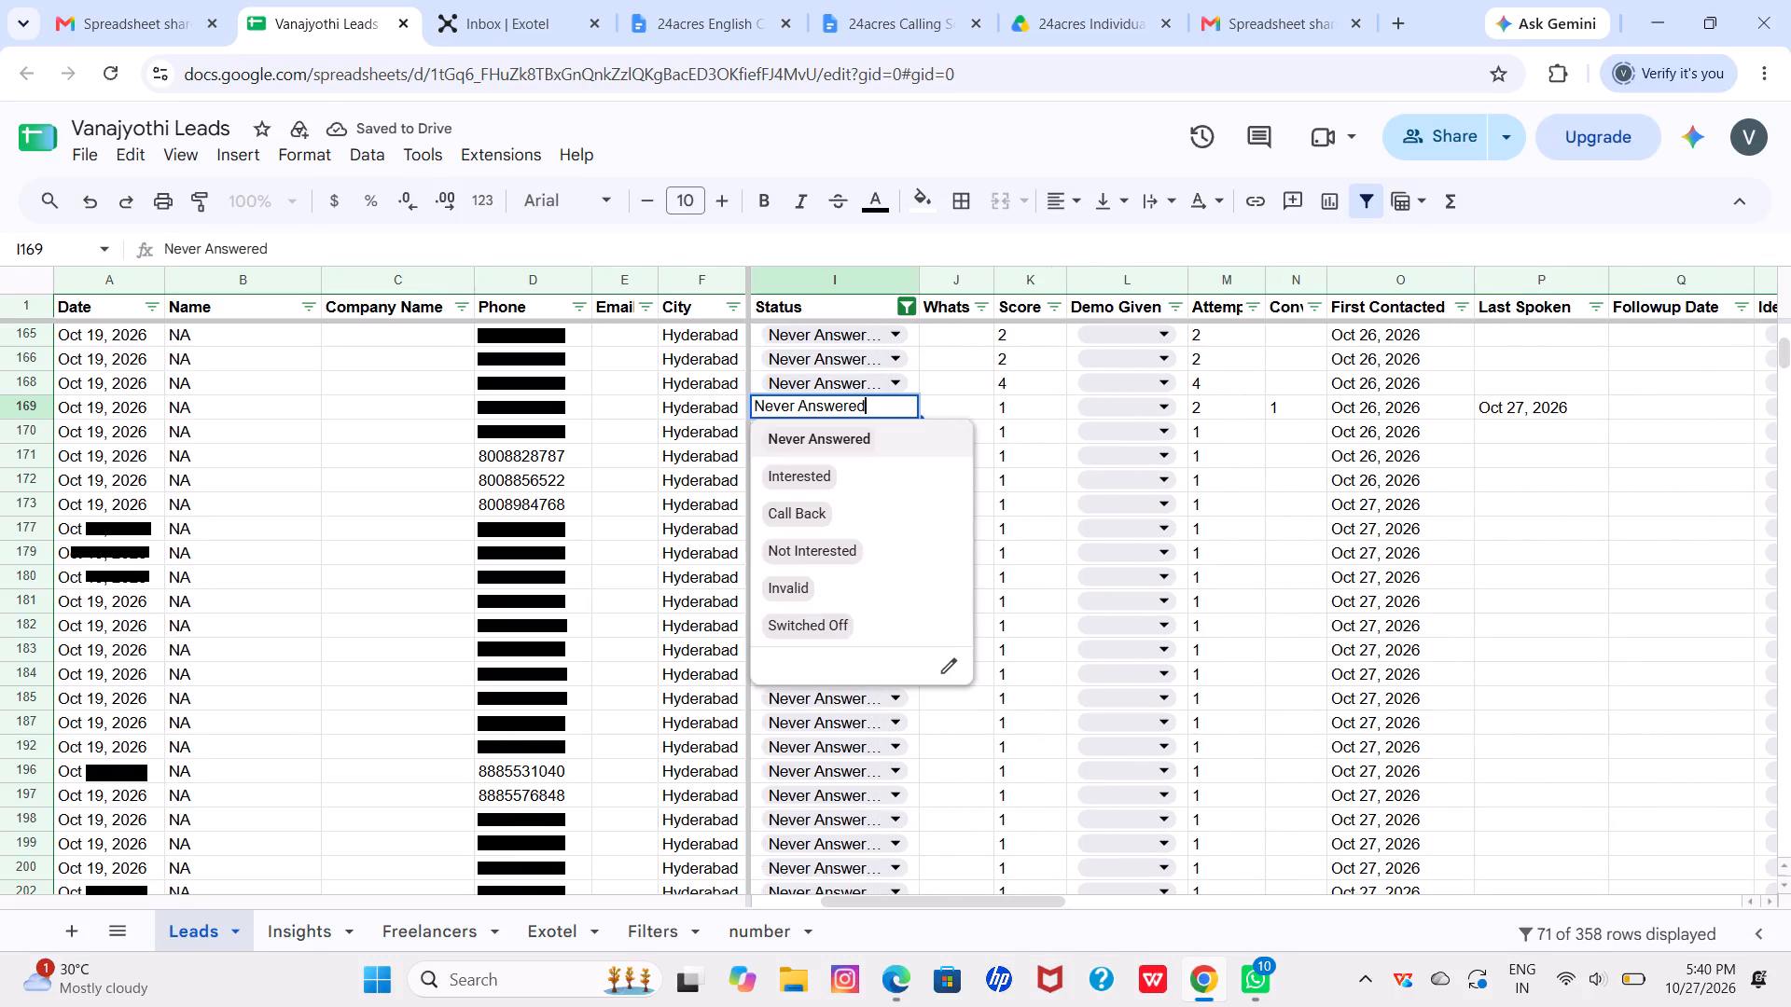
click(804, 514)
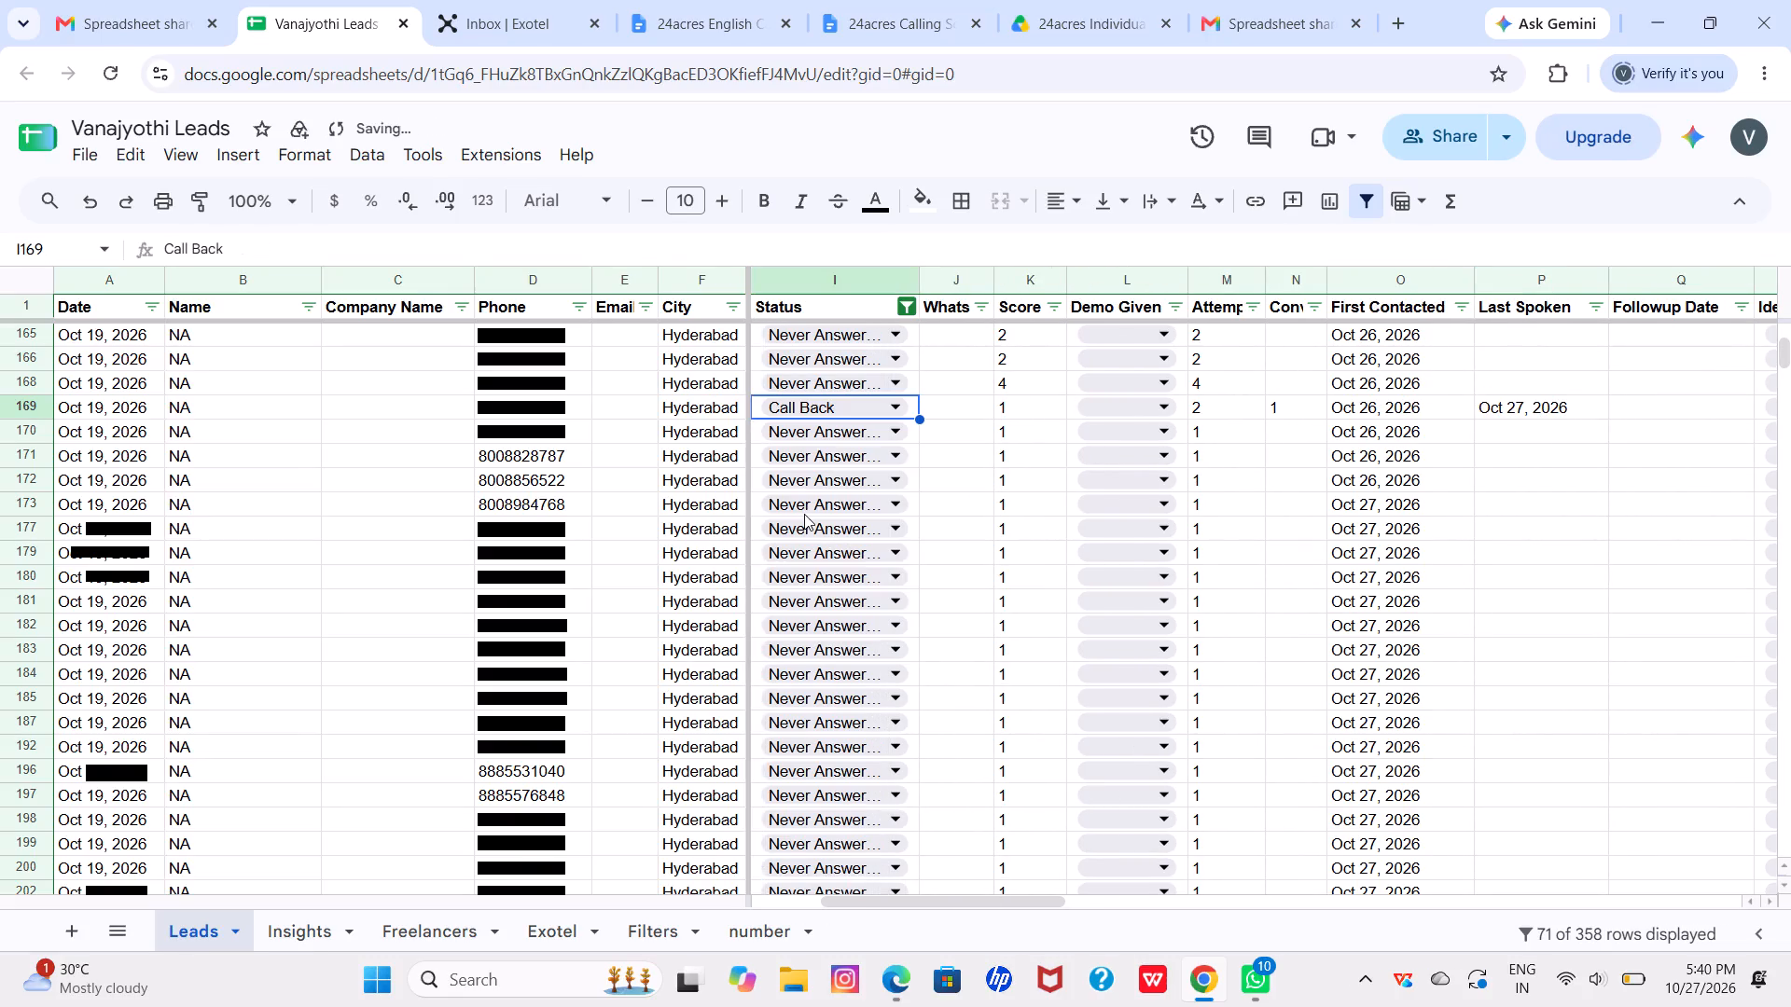
Copy the Last Spoken date Oct 27, 2026 into the Followup Date cell of row 169.
click(1525, 398)
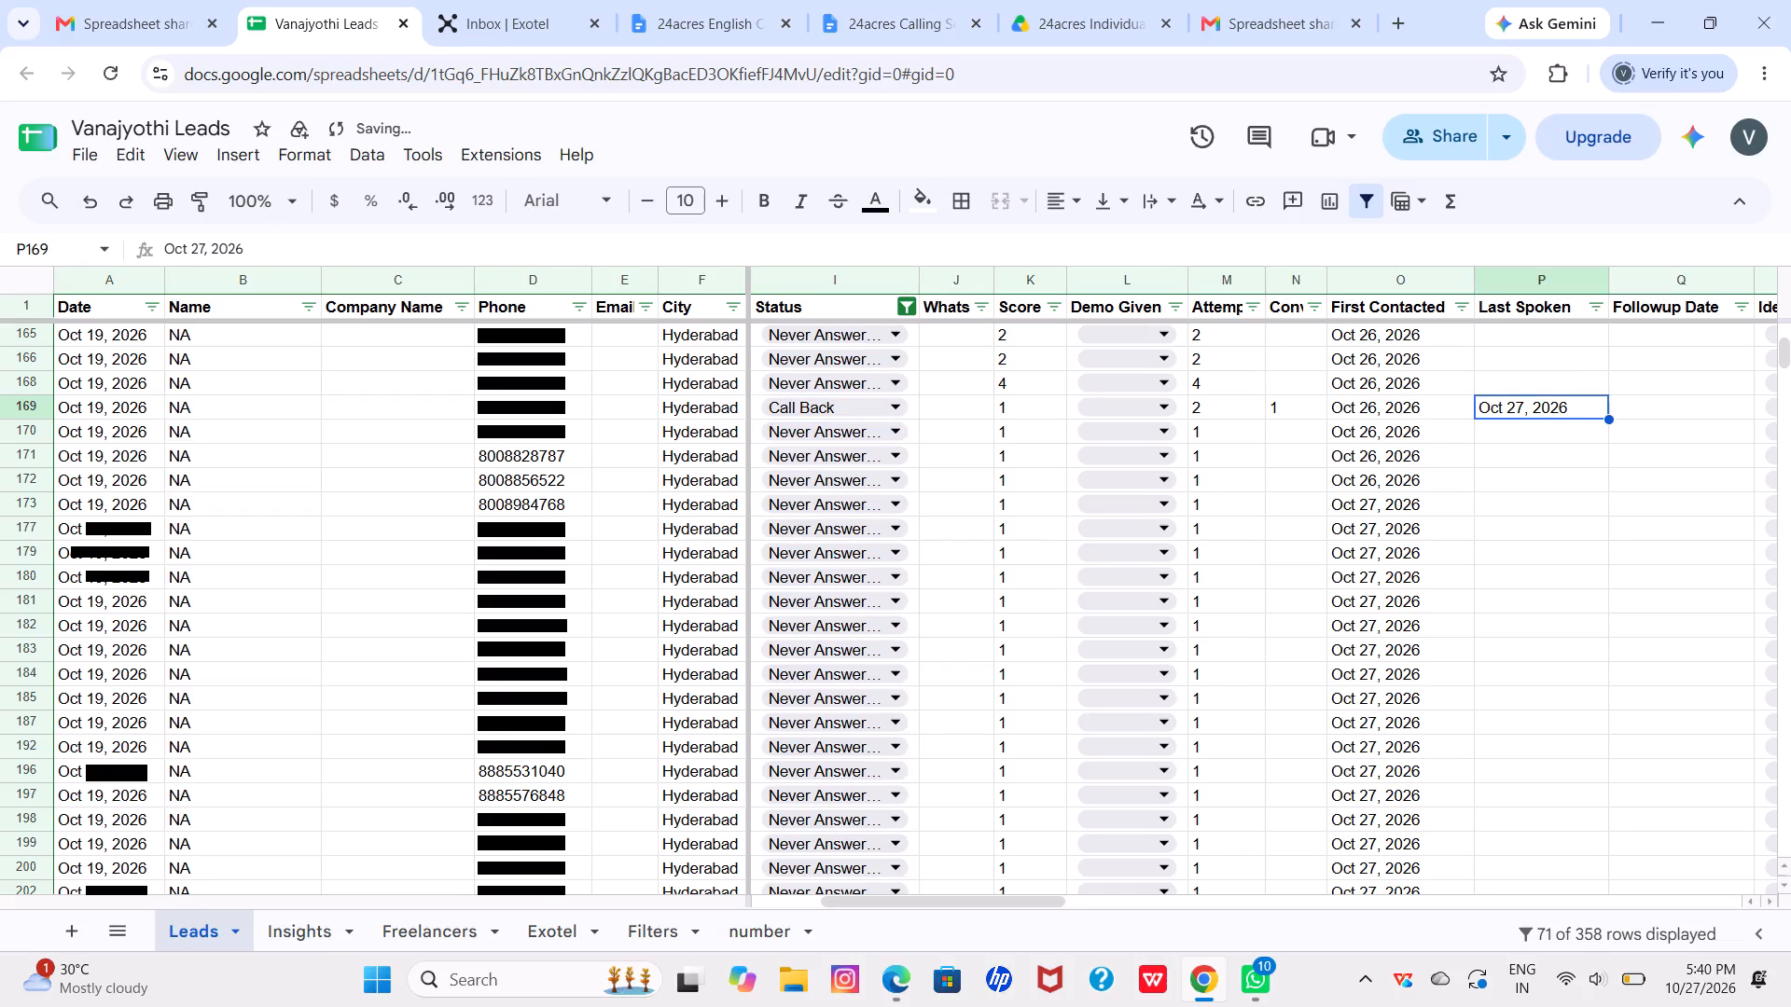
key(ctrl+c)
scroll(1525, 398, left, 1)
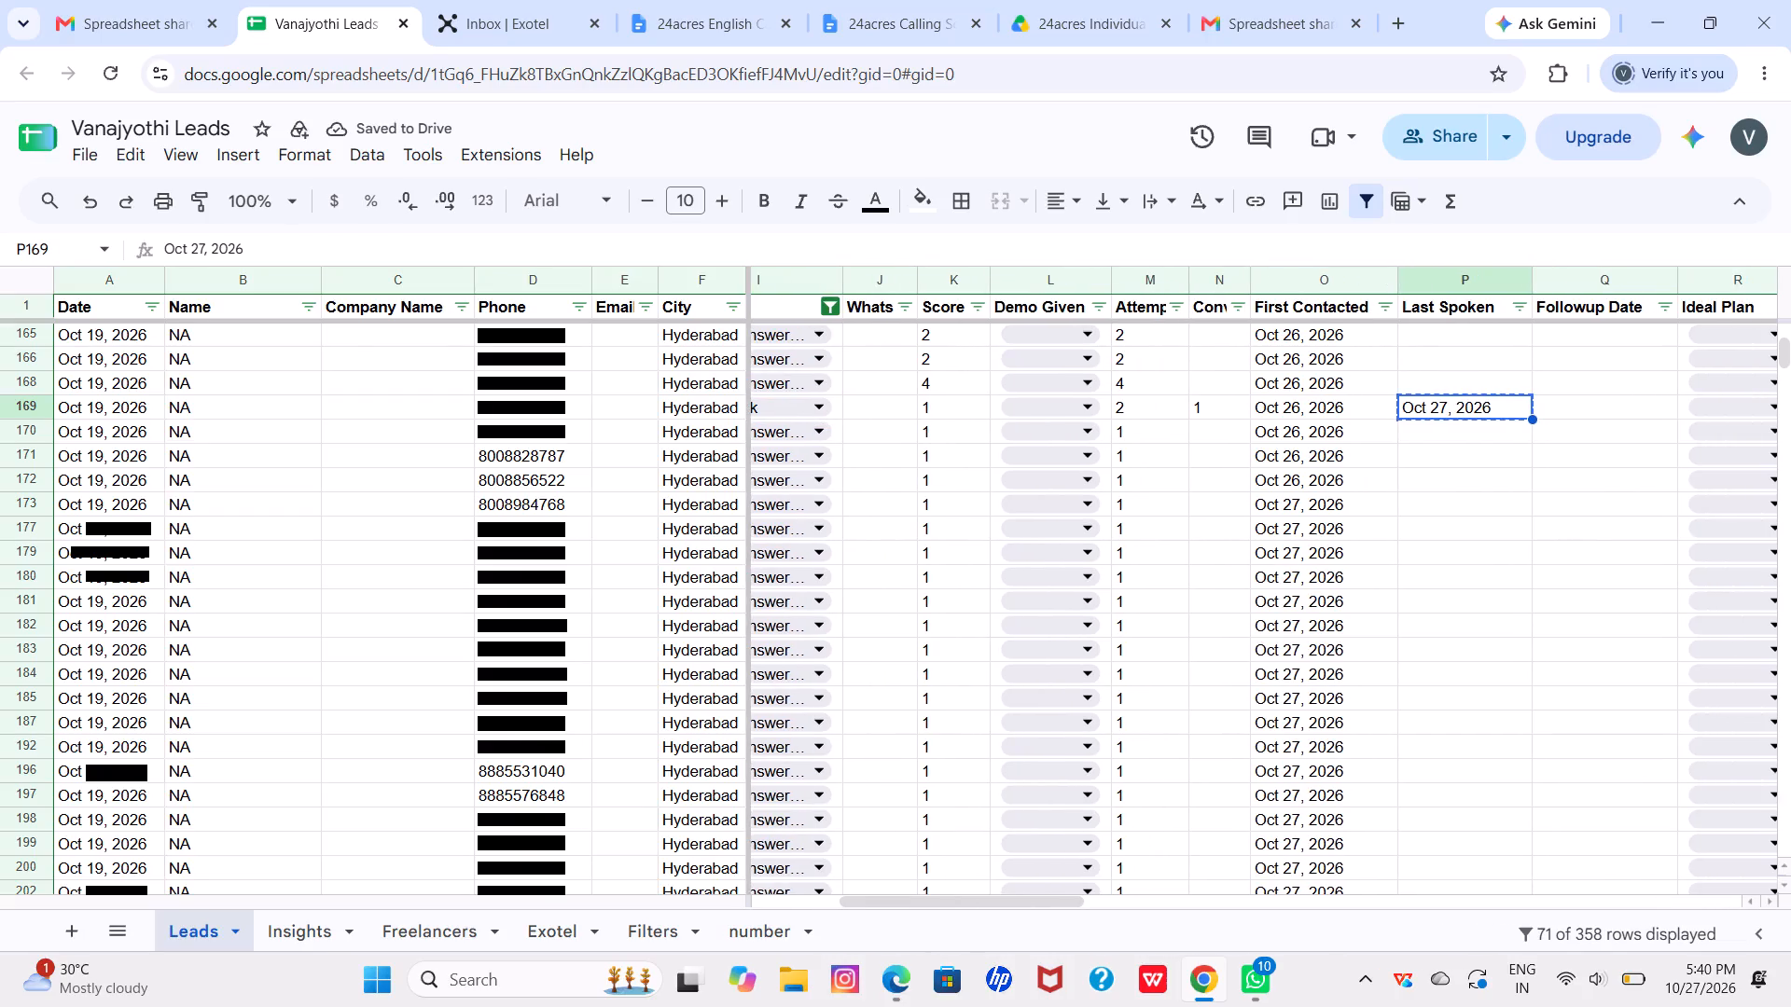
click(1591, 426)
click(1569, 414)
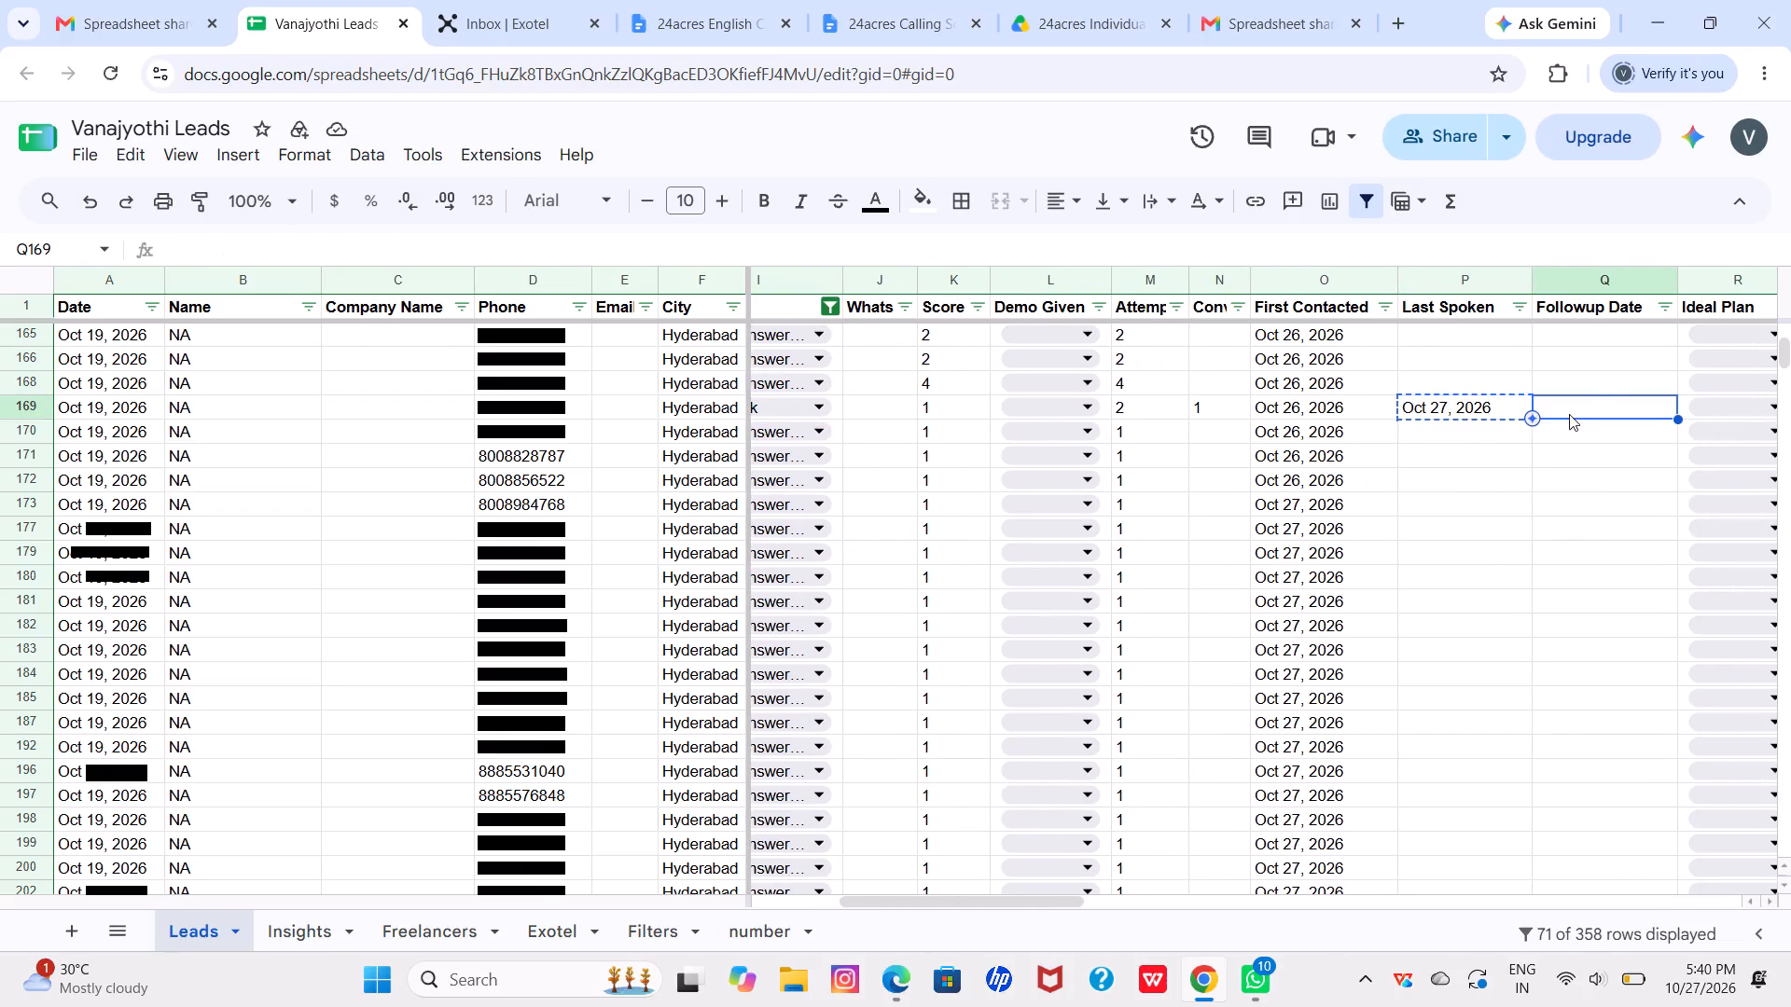
key(ctrl+v)
Enter the note "said send company details" in the Notes cell of row 169.
scroll(1569, 414, left, 4)
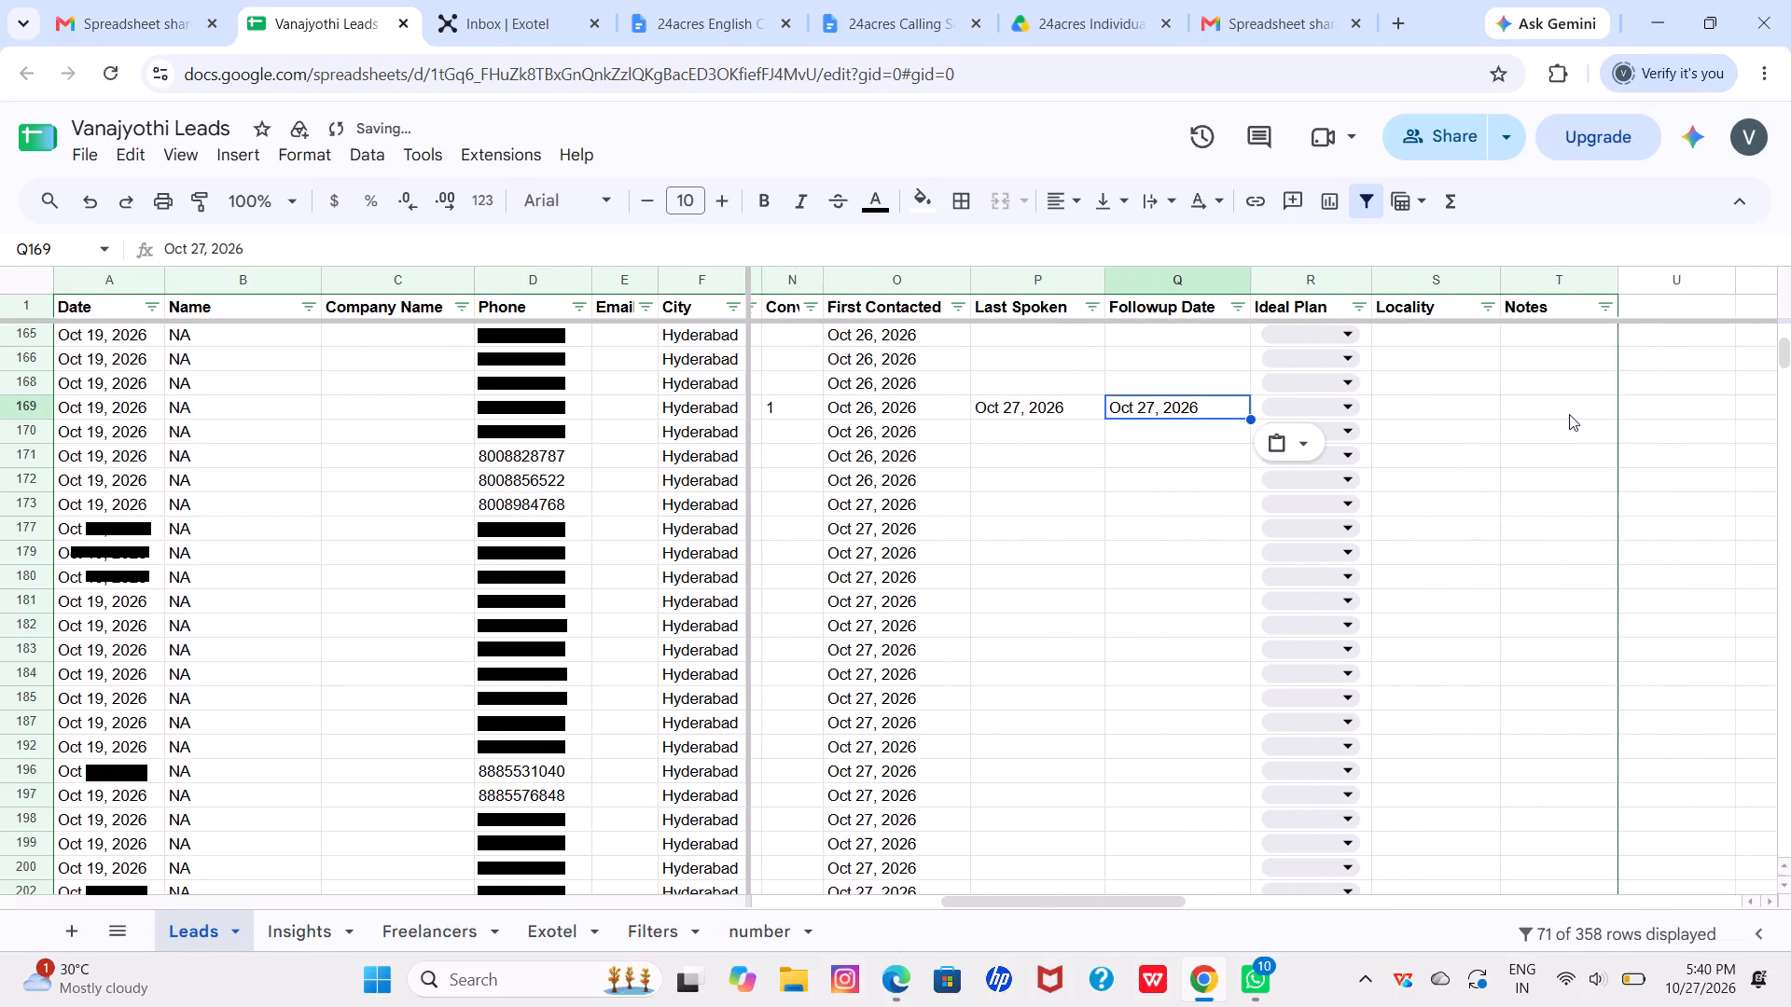
scroll(1569, 414, left, 2)
click(1467, 416)
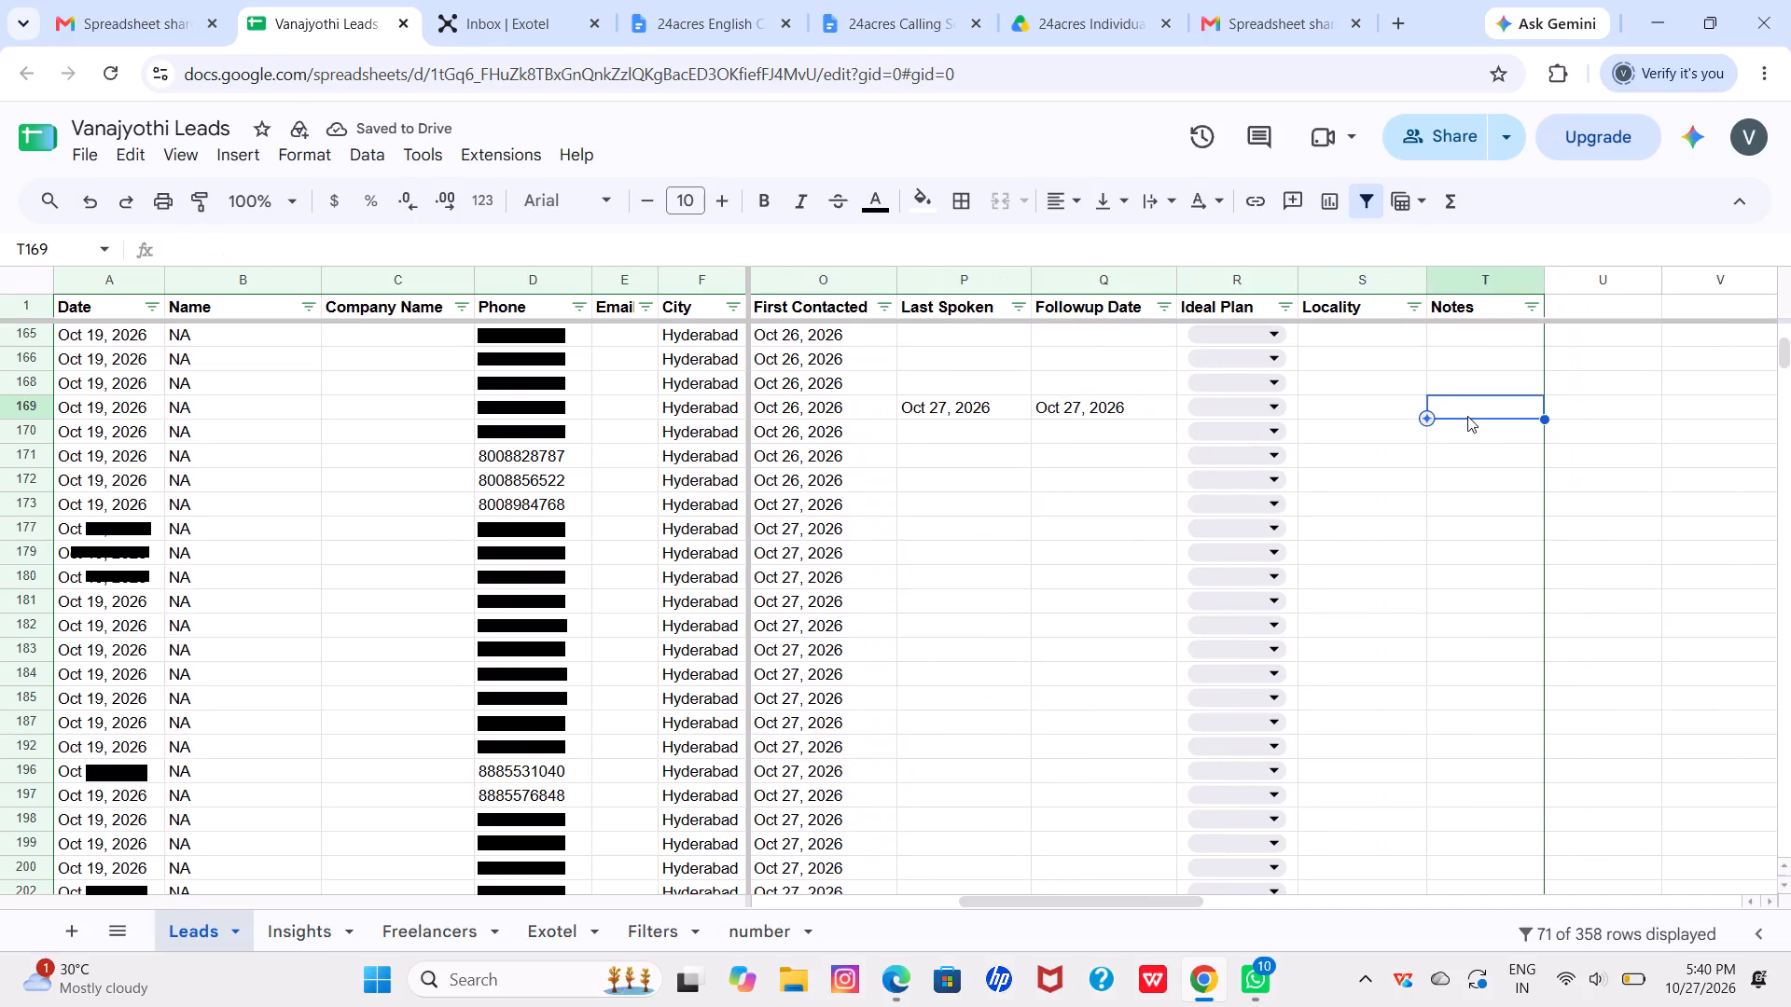
scroll(1467, 416, up, 5)
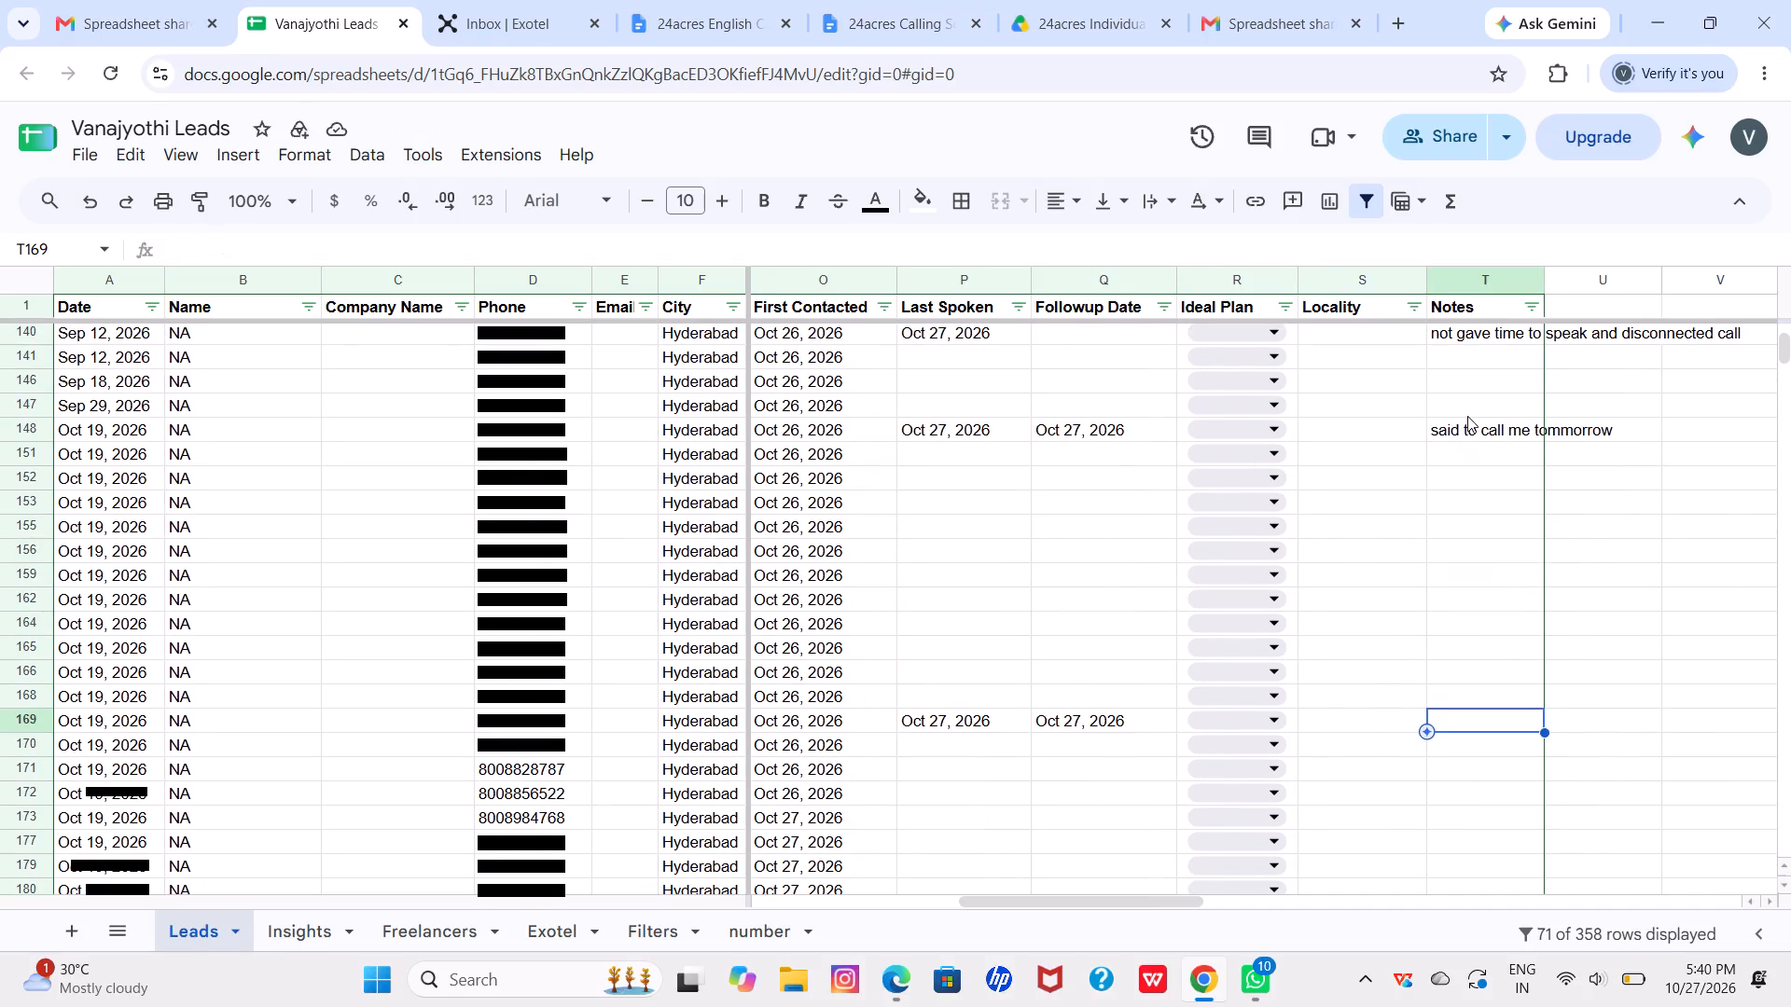
scroll(1467, 416, down, 1)
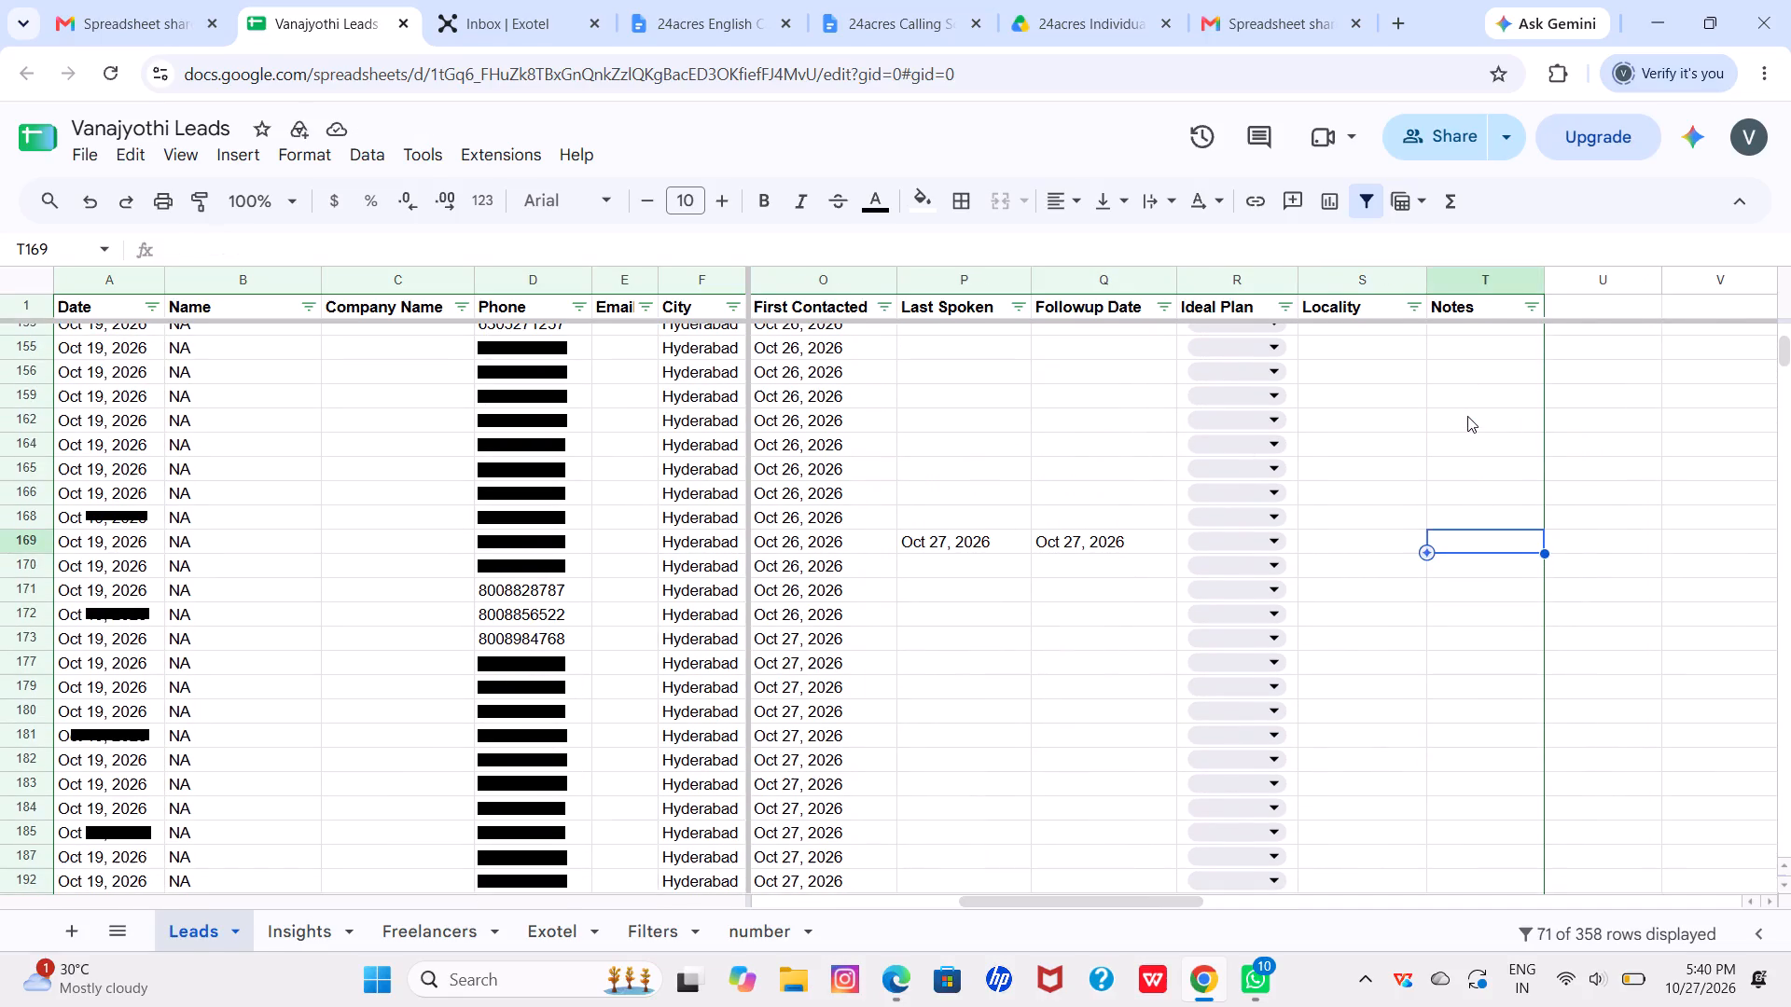
text(said)
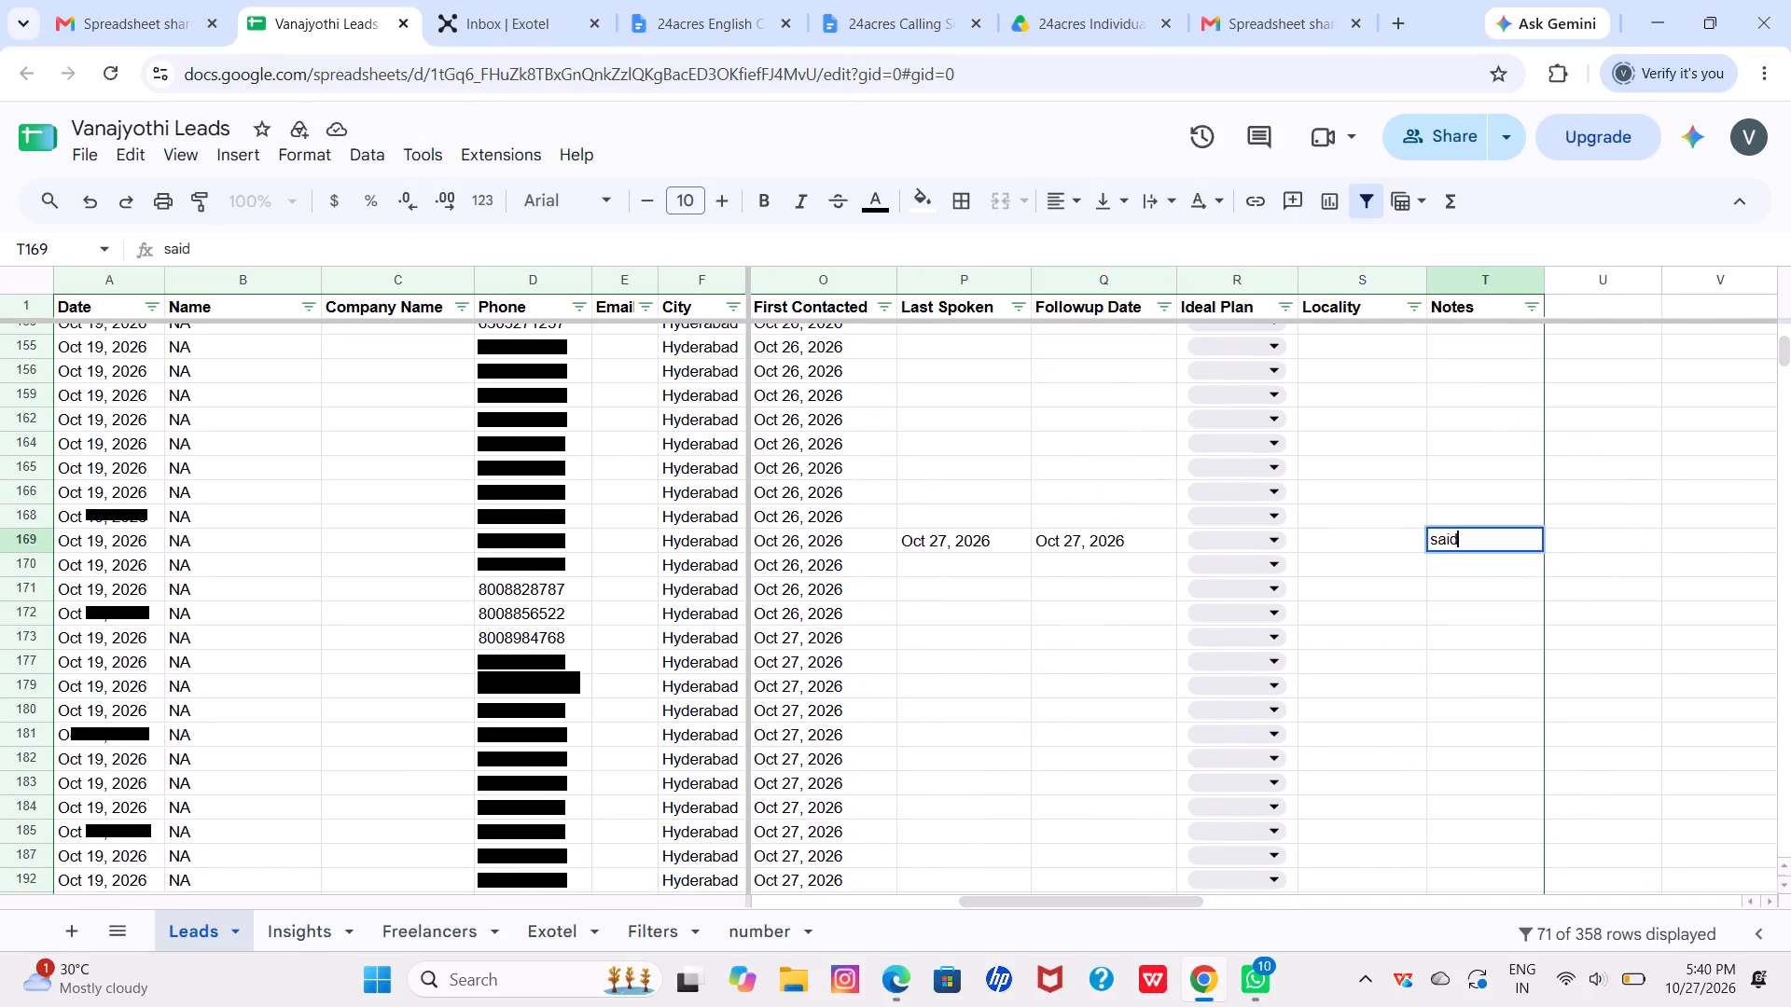
key(space)
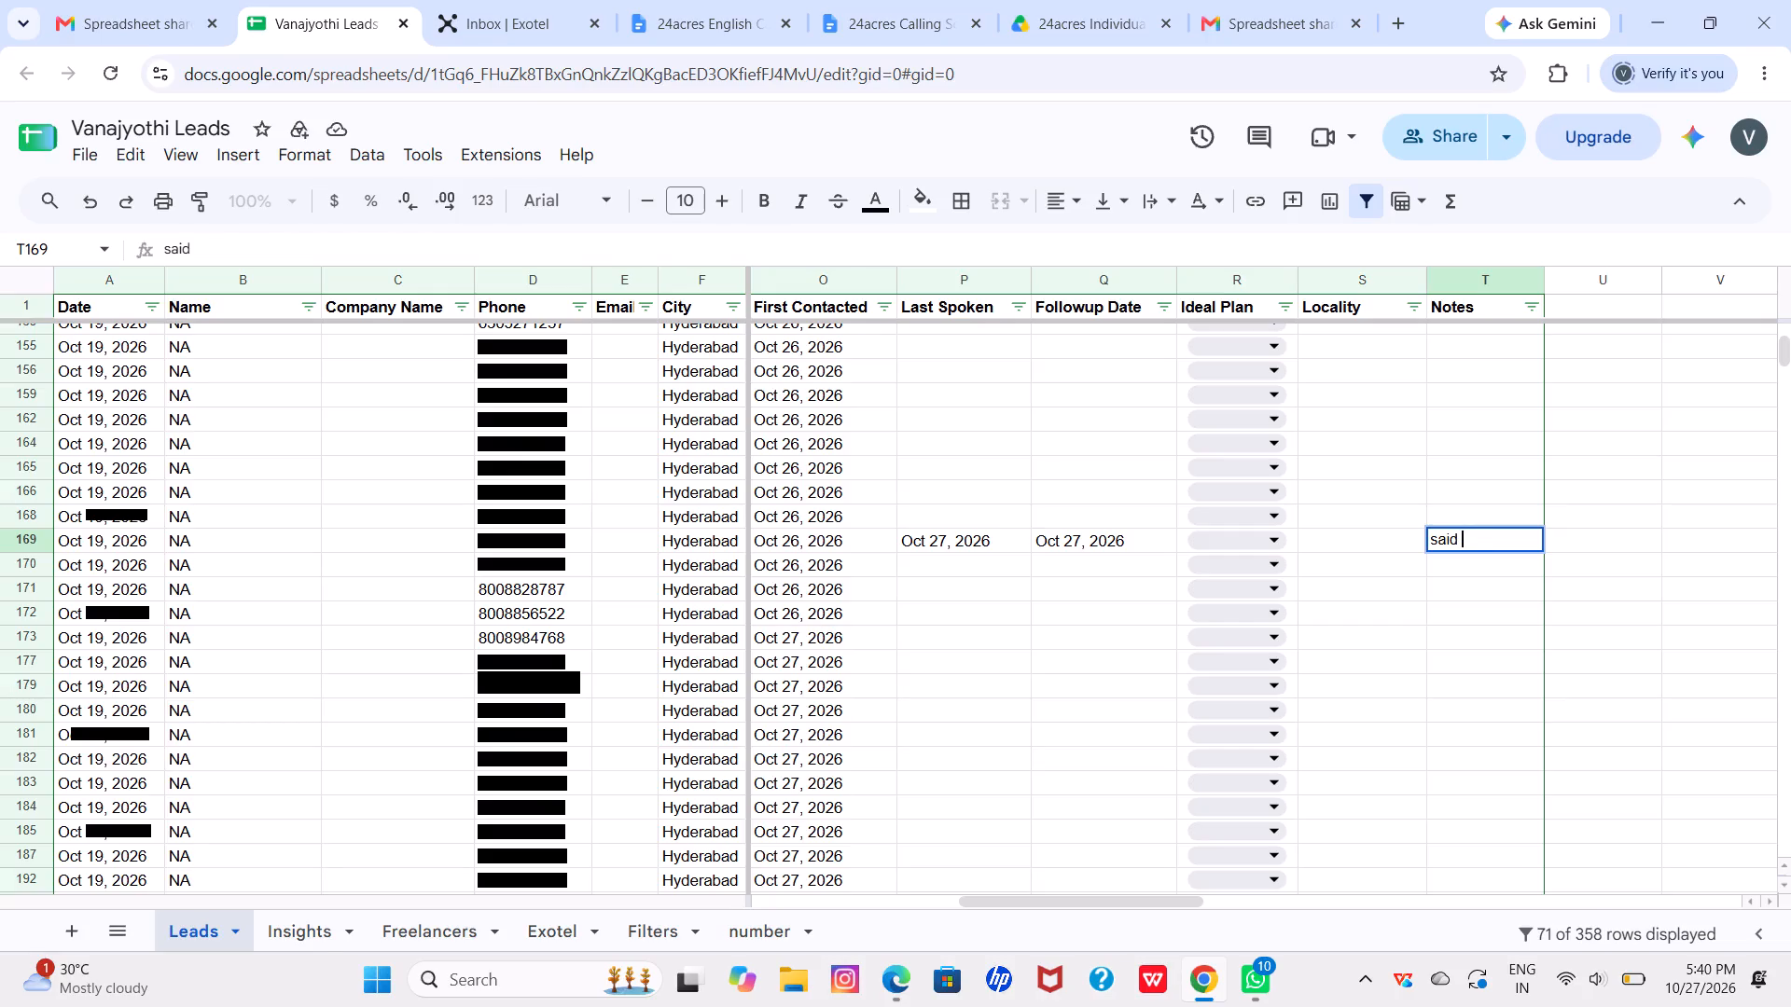
text(to)
key(space)
key(BackSpace)
key(BackSpace)
key(BackSpace)
text(send)
key(space)
text(company det)
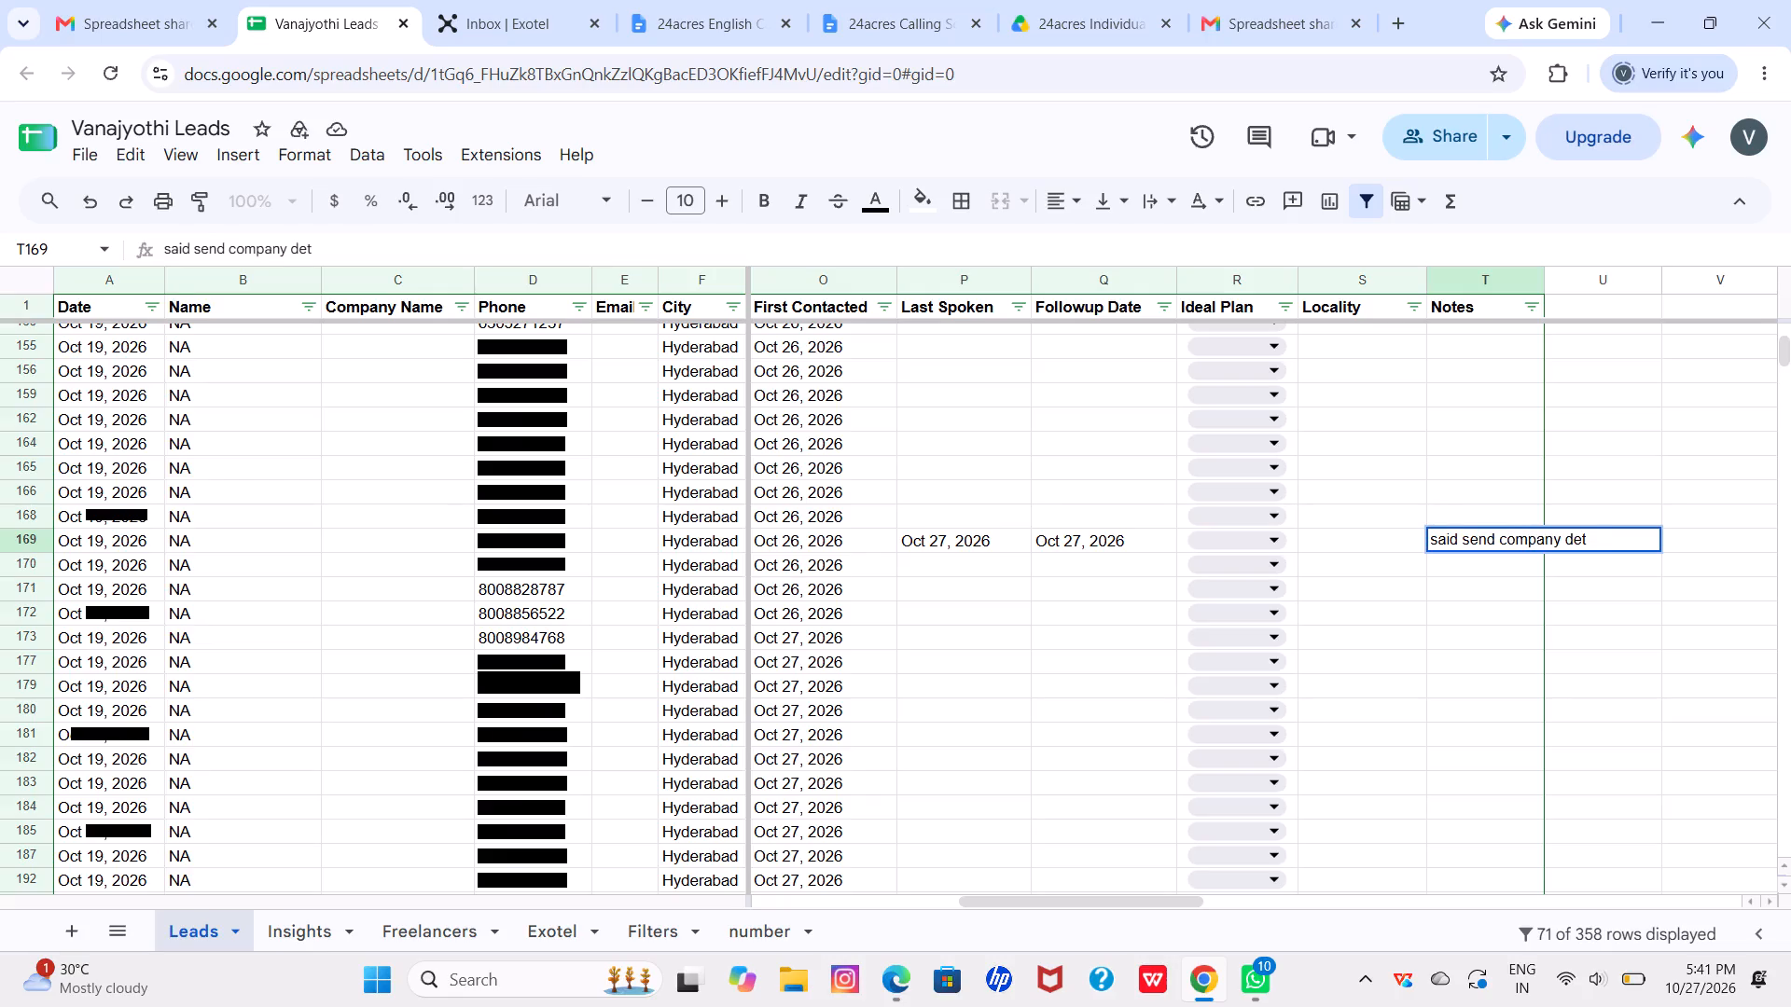
text(ails)
key(space)
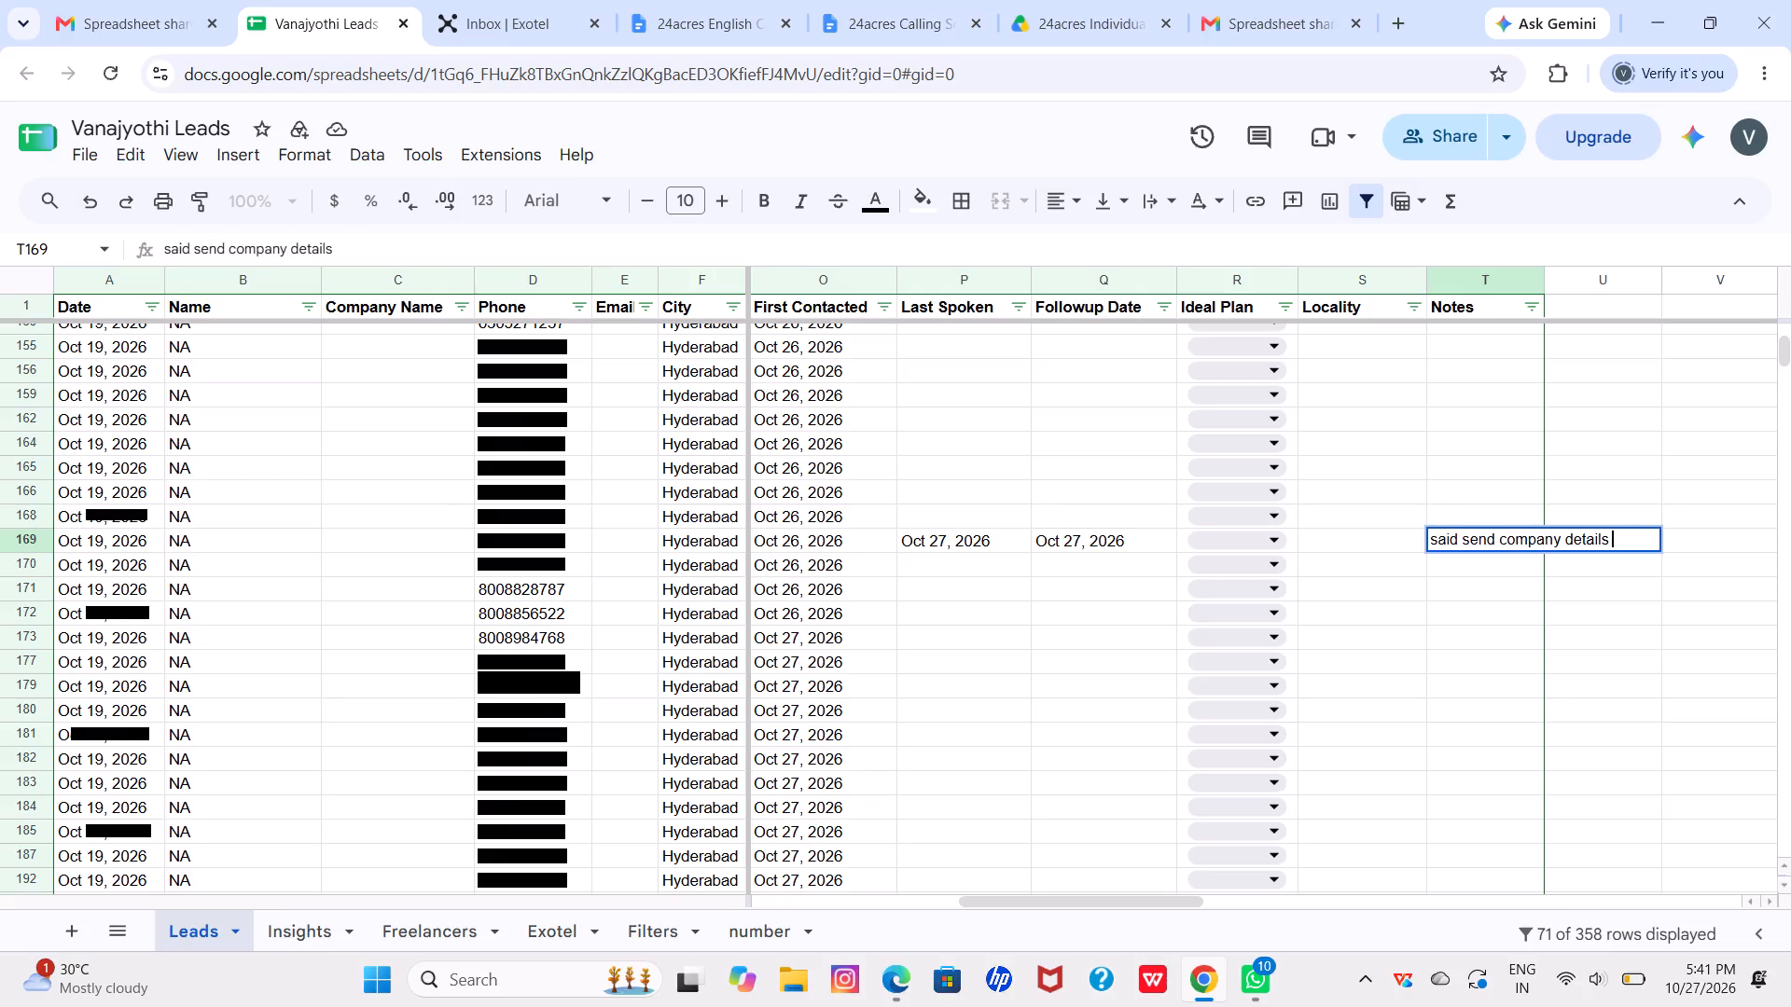
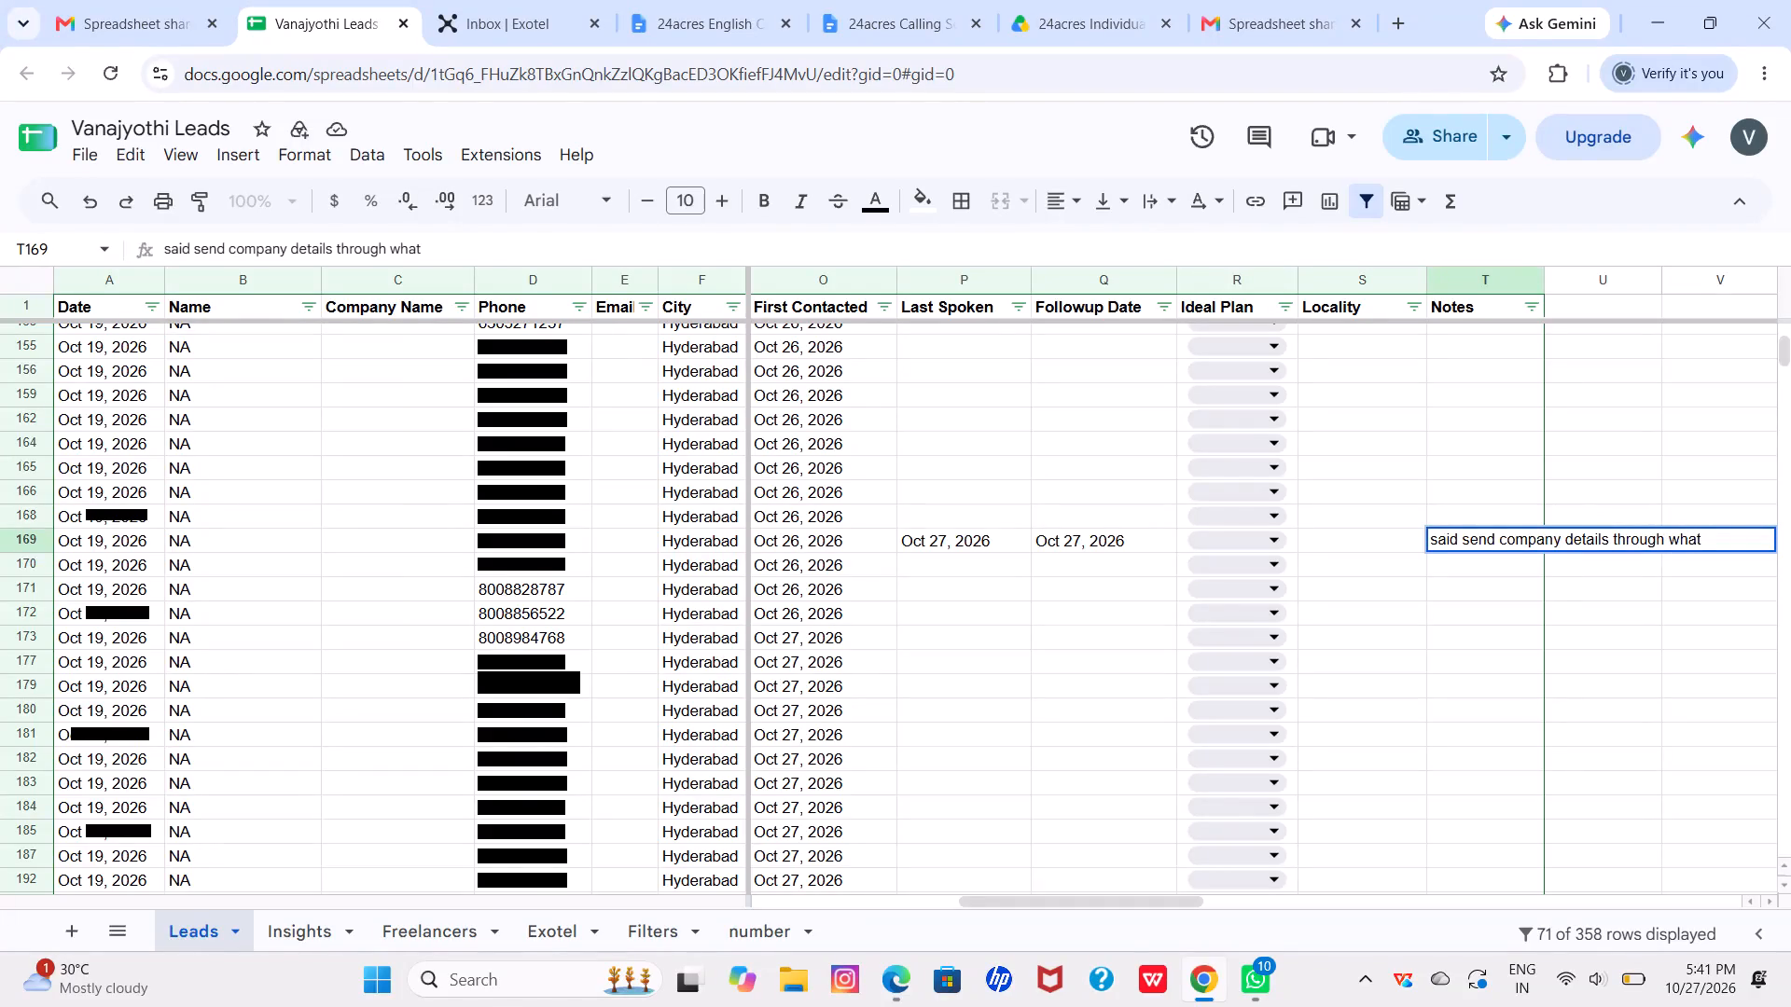
Complete the Notes cell of row 169 so it reads "said send company details through whatsapp".
key(BackSpace)
key(BackSpace)
key(BackSpace)
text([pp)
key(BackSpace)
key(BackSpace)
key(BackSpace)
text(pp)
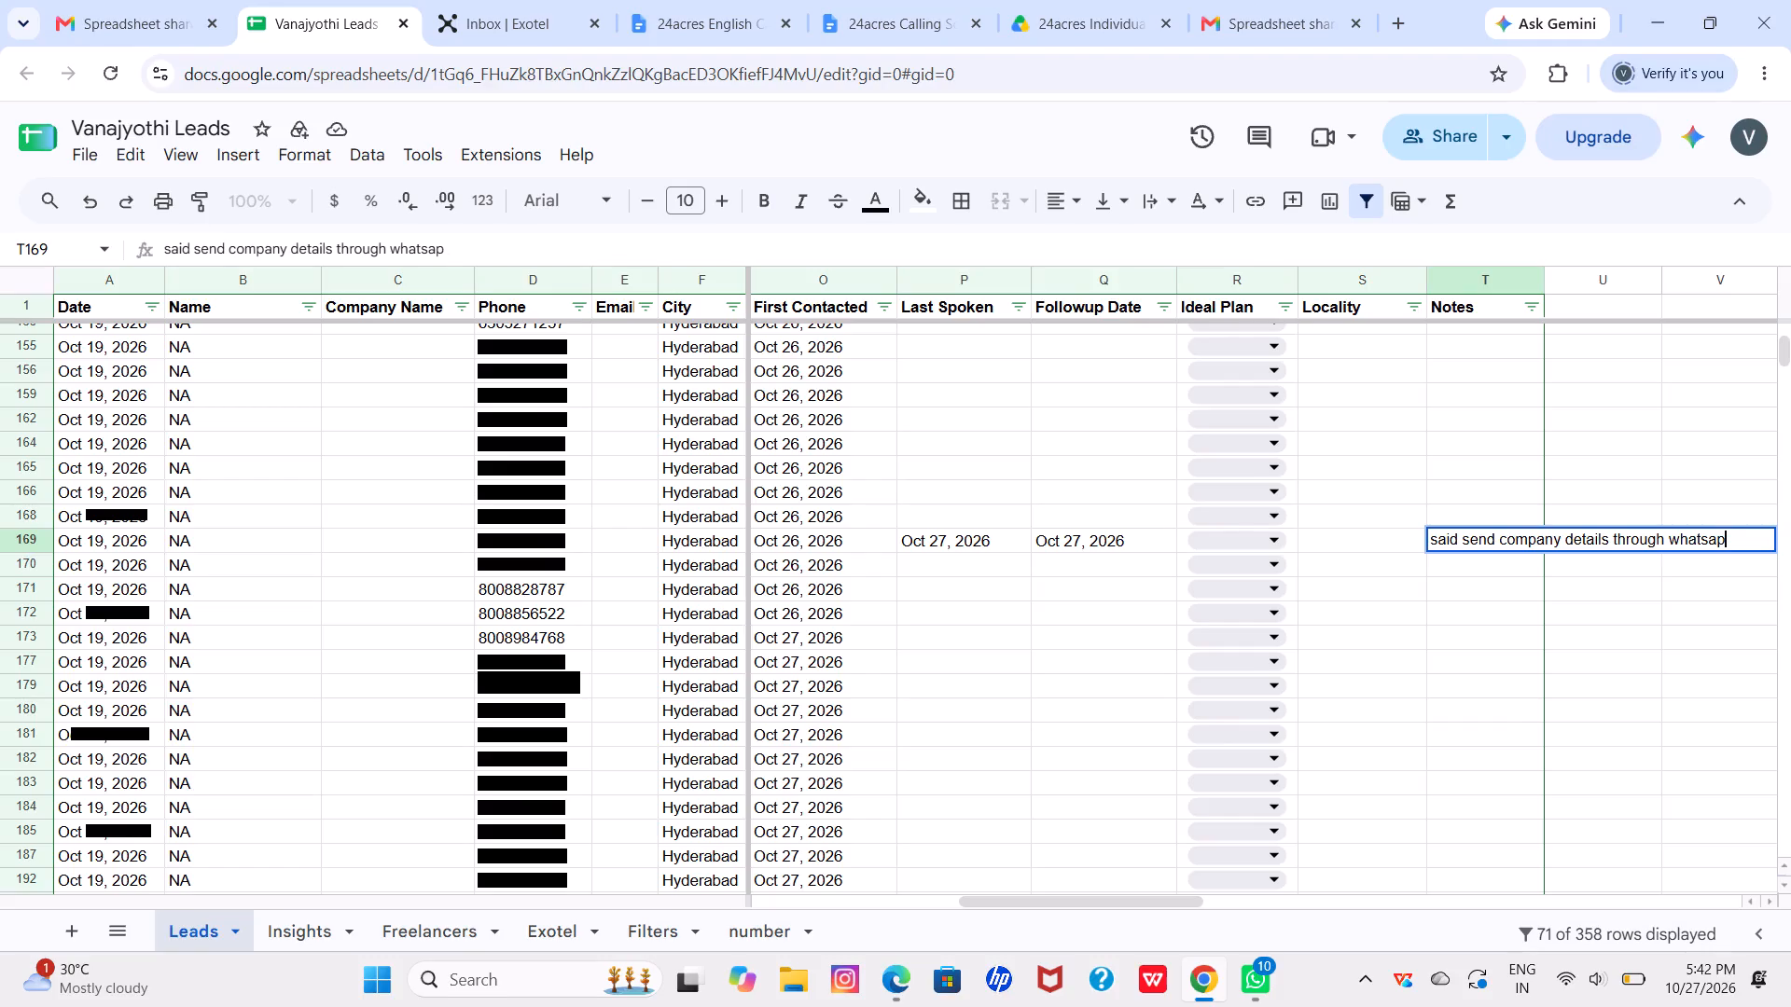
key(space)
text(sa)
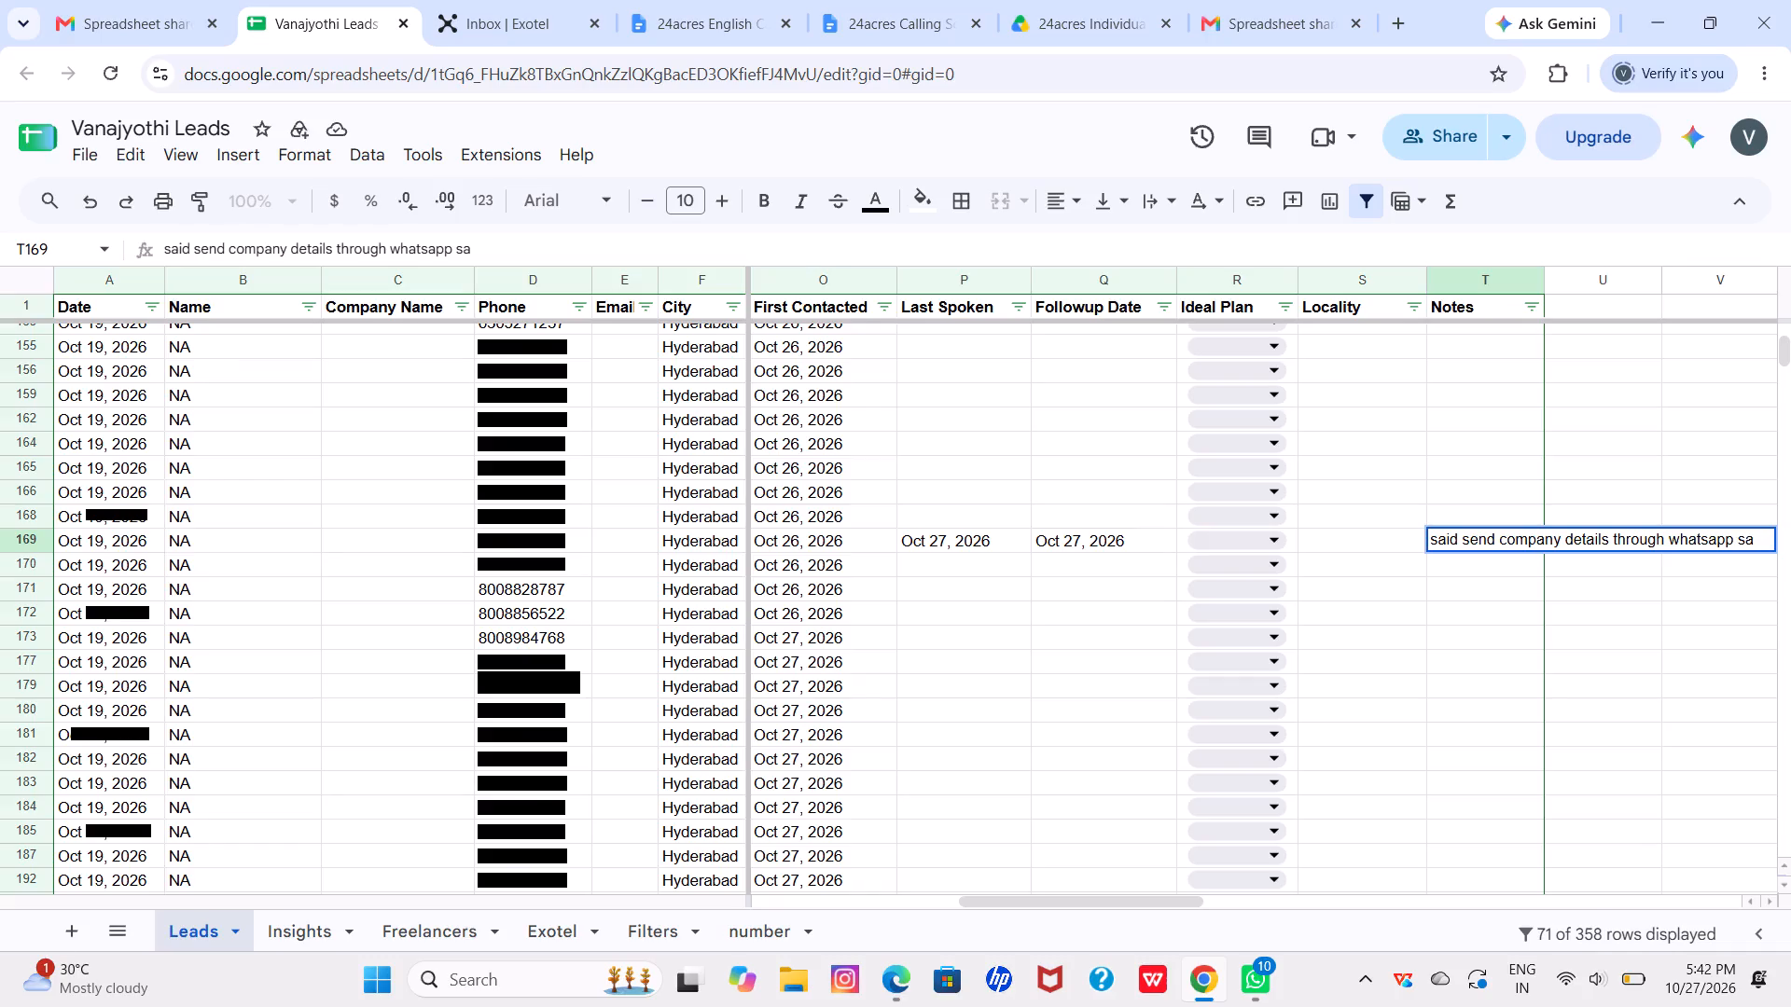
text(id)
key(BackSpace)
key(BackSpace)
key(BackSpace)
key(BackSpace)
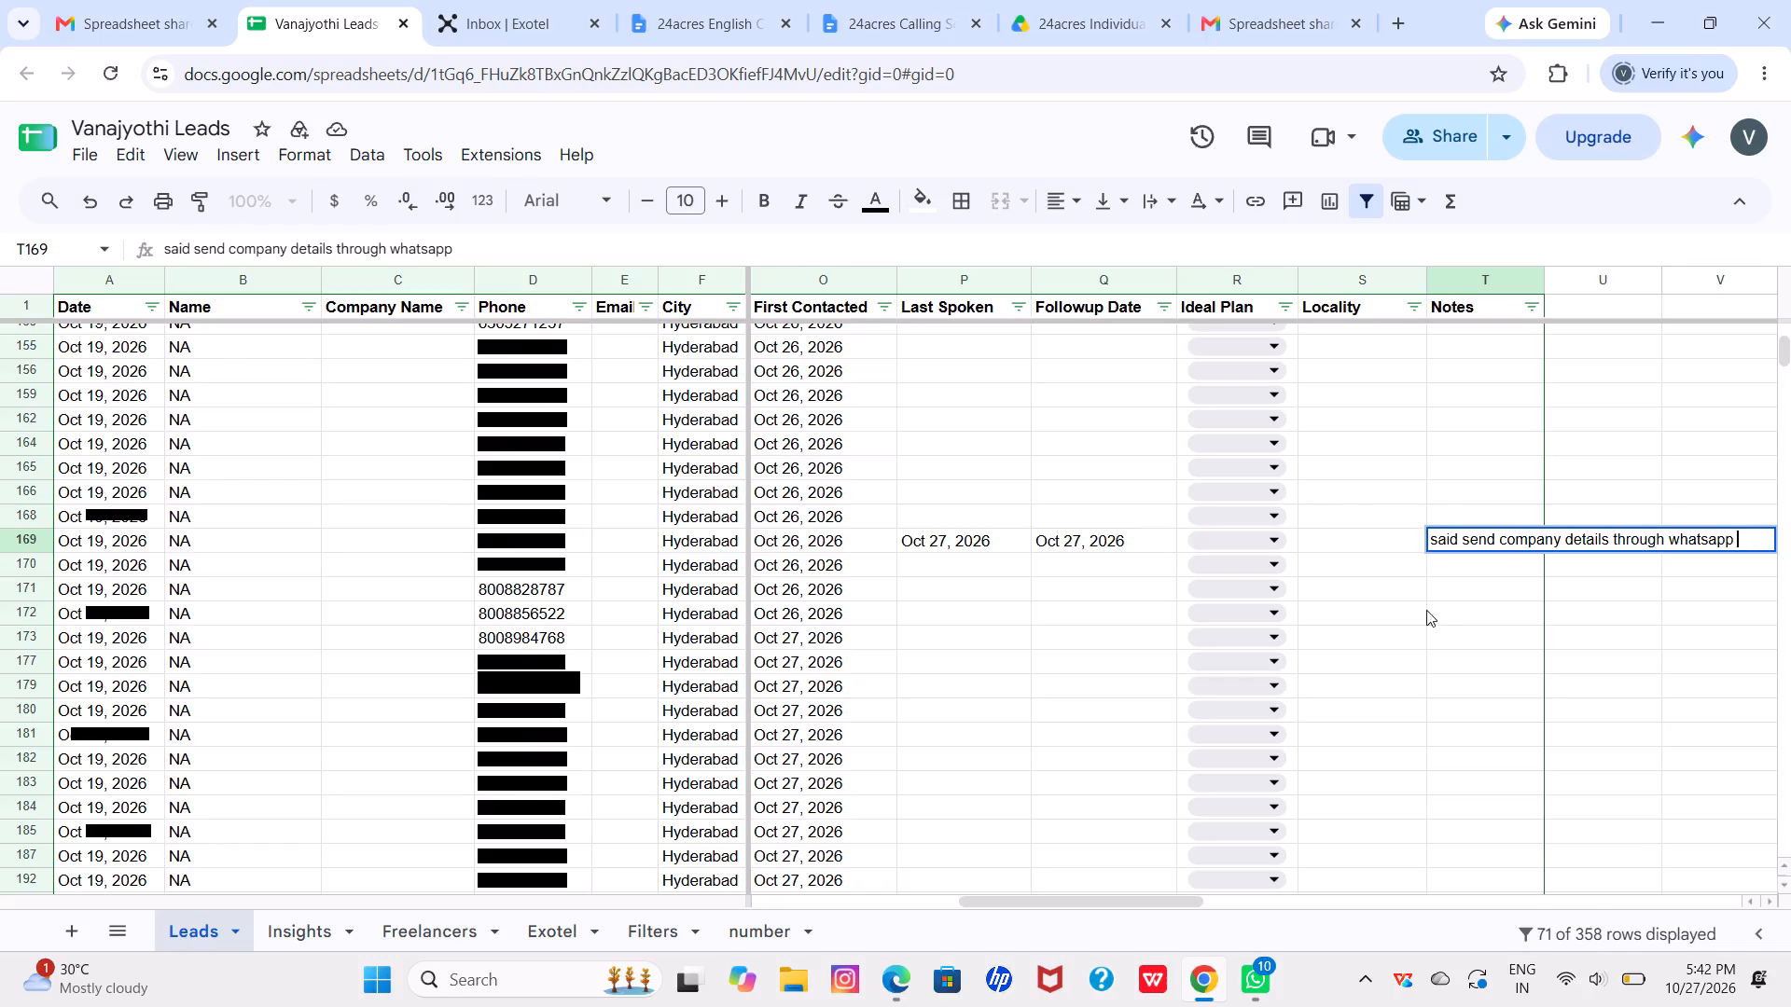
click(1437, 606)
click(1443, 557)
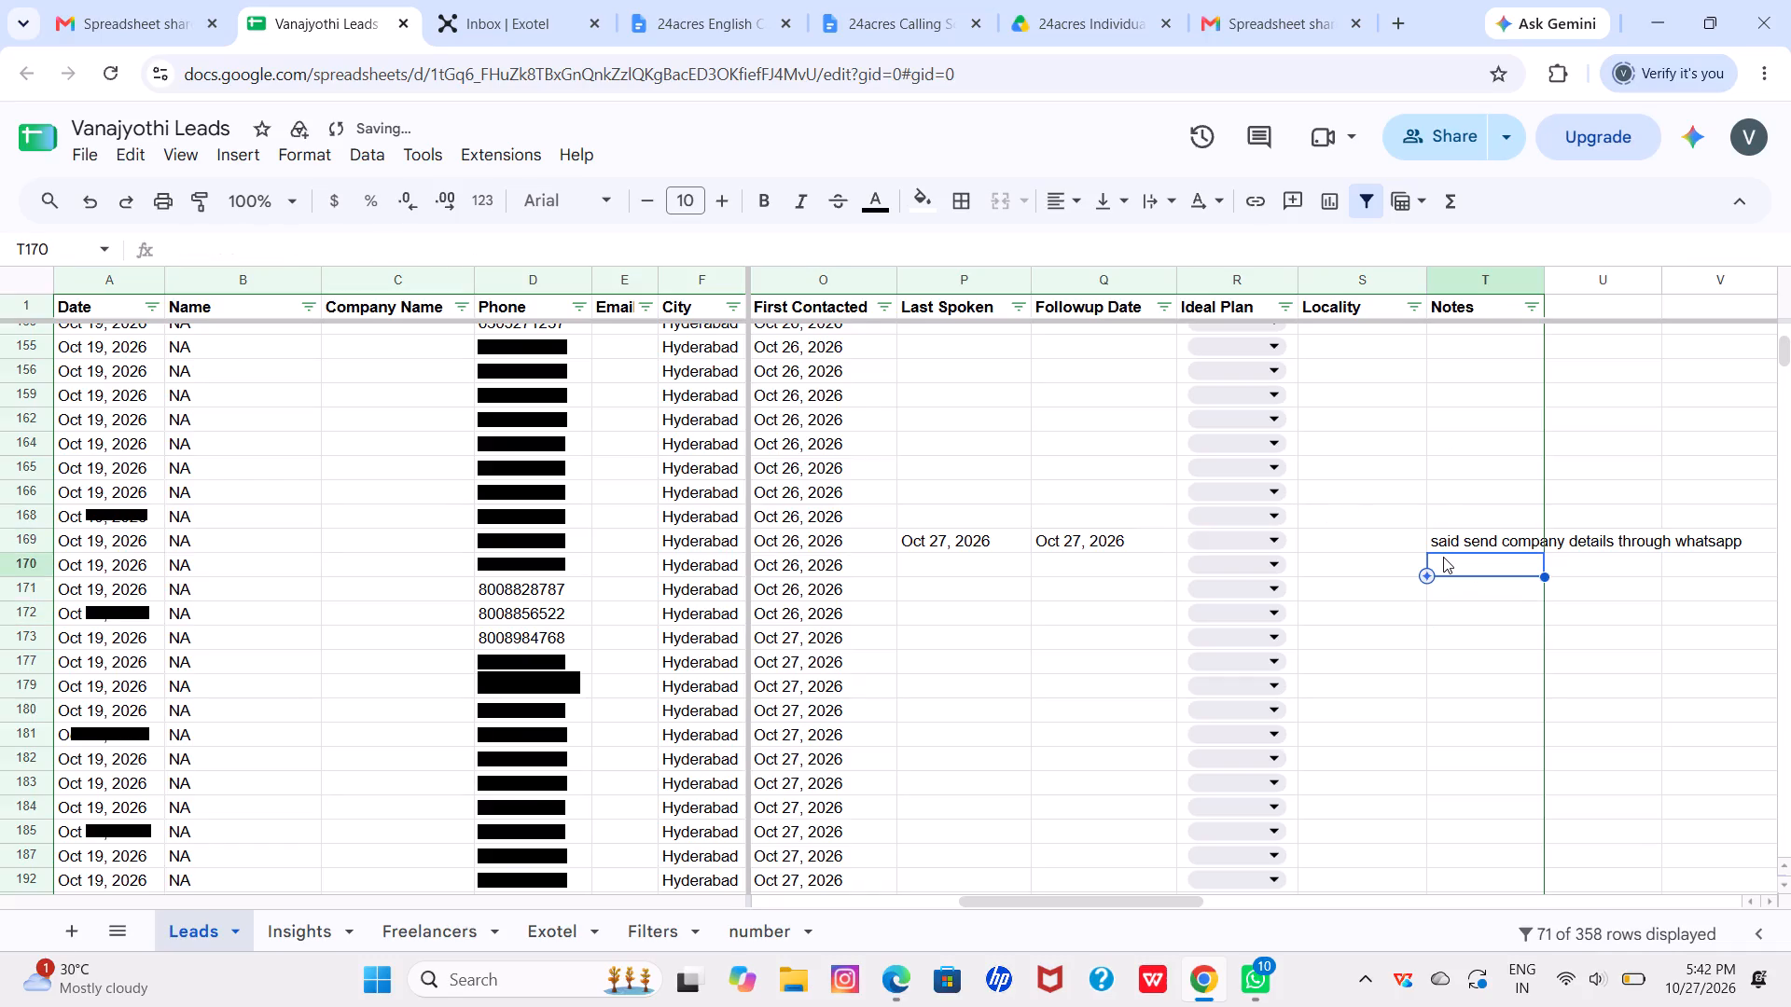
Append ",he has pr" to the end of the note in row 169.
double_click(1441, 537)
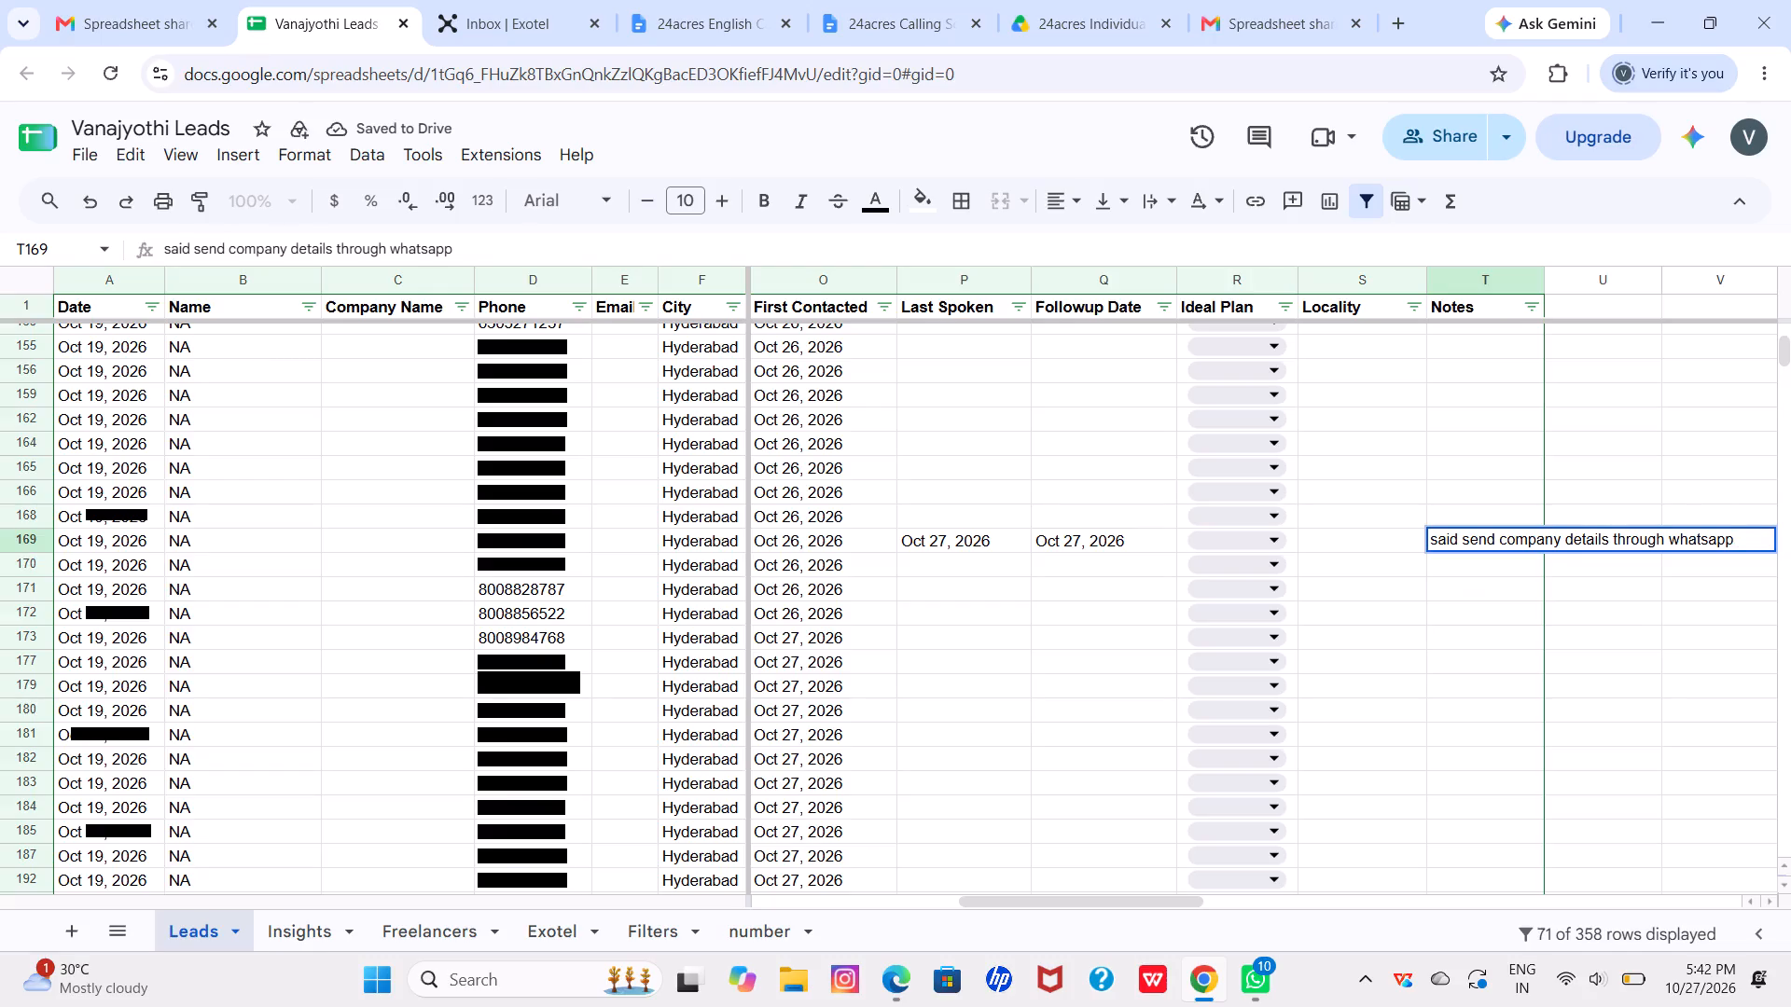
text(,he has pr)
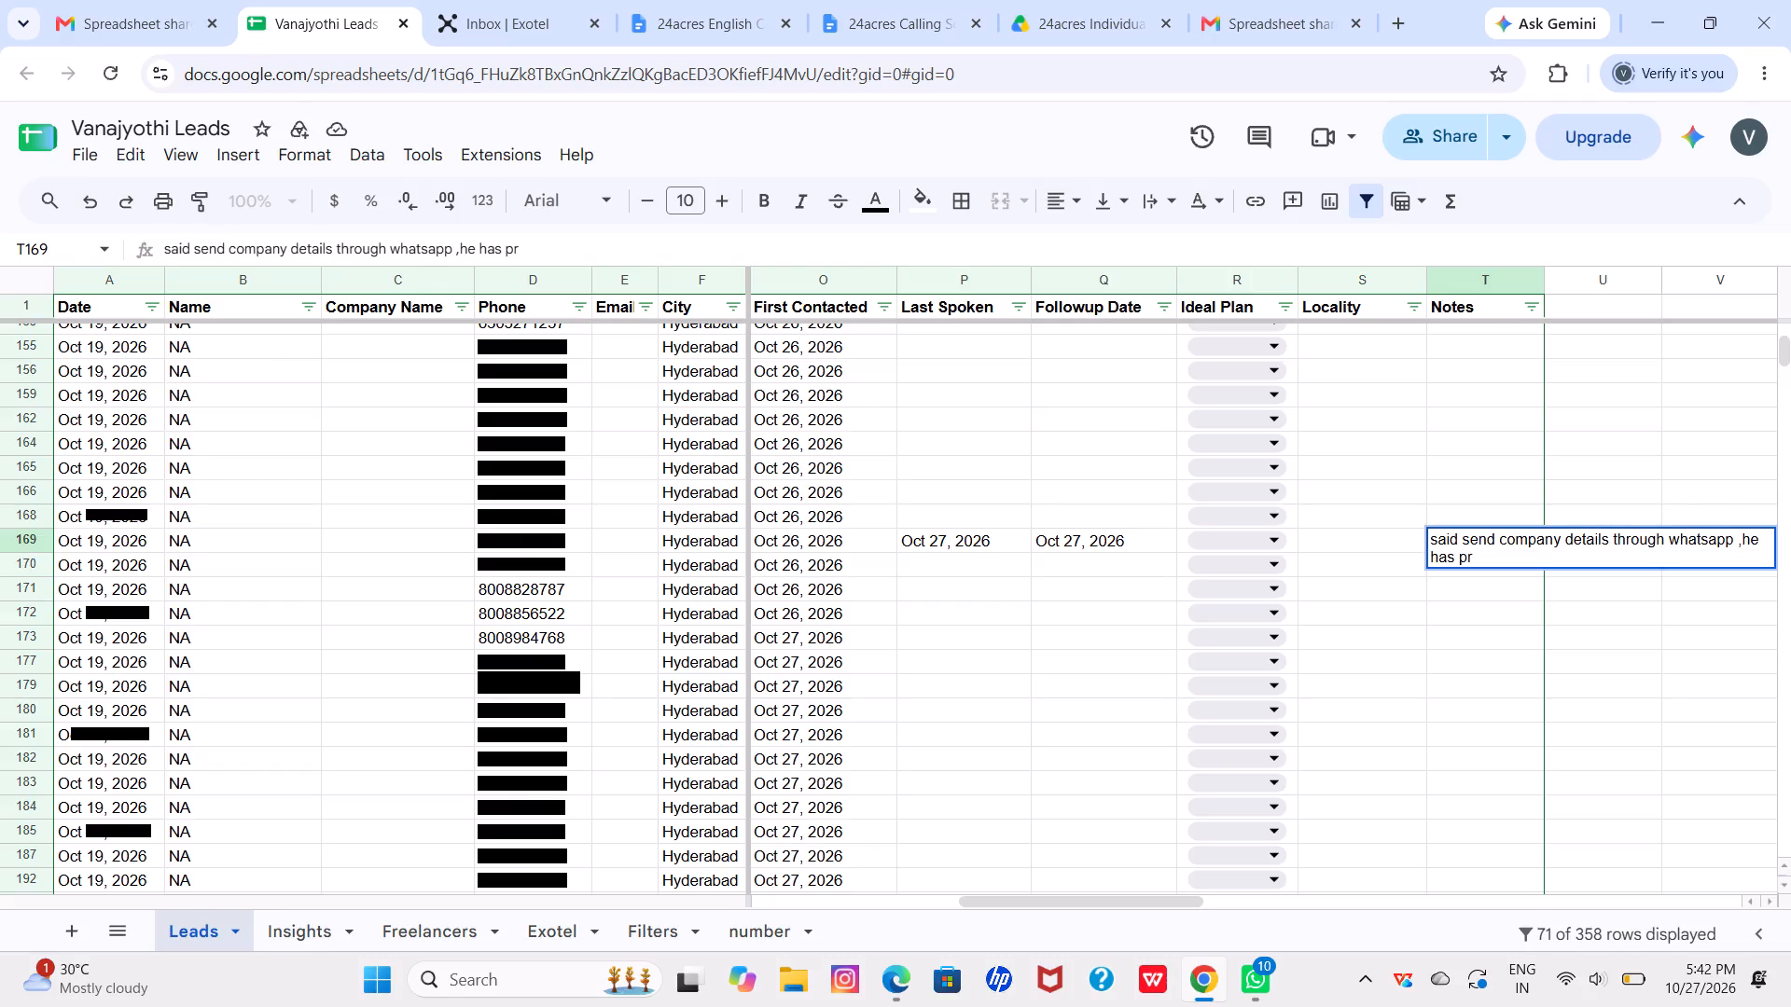
Finish the note in row 169 so that it ends with "he has property at shaidnagar".
text(operty at shaid)
text(nagar)
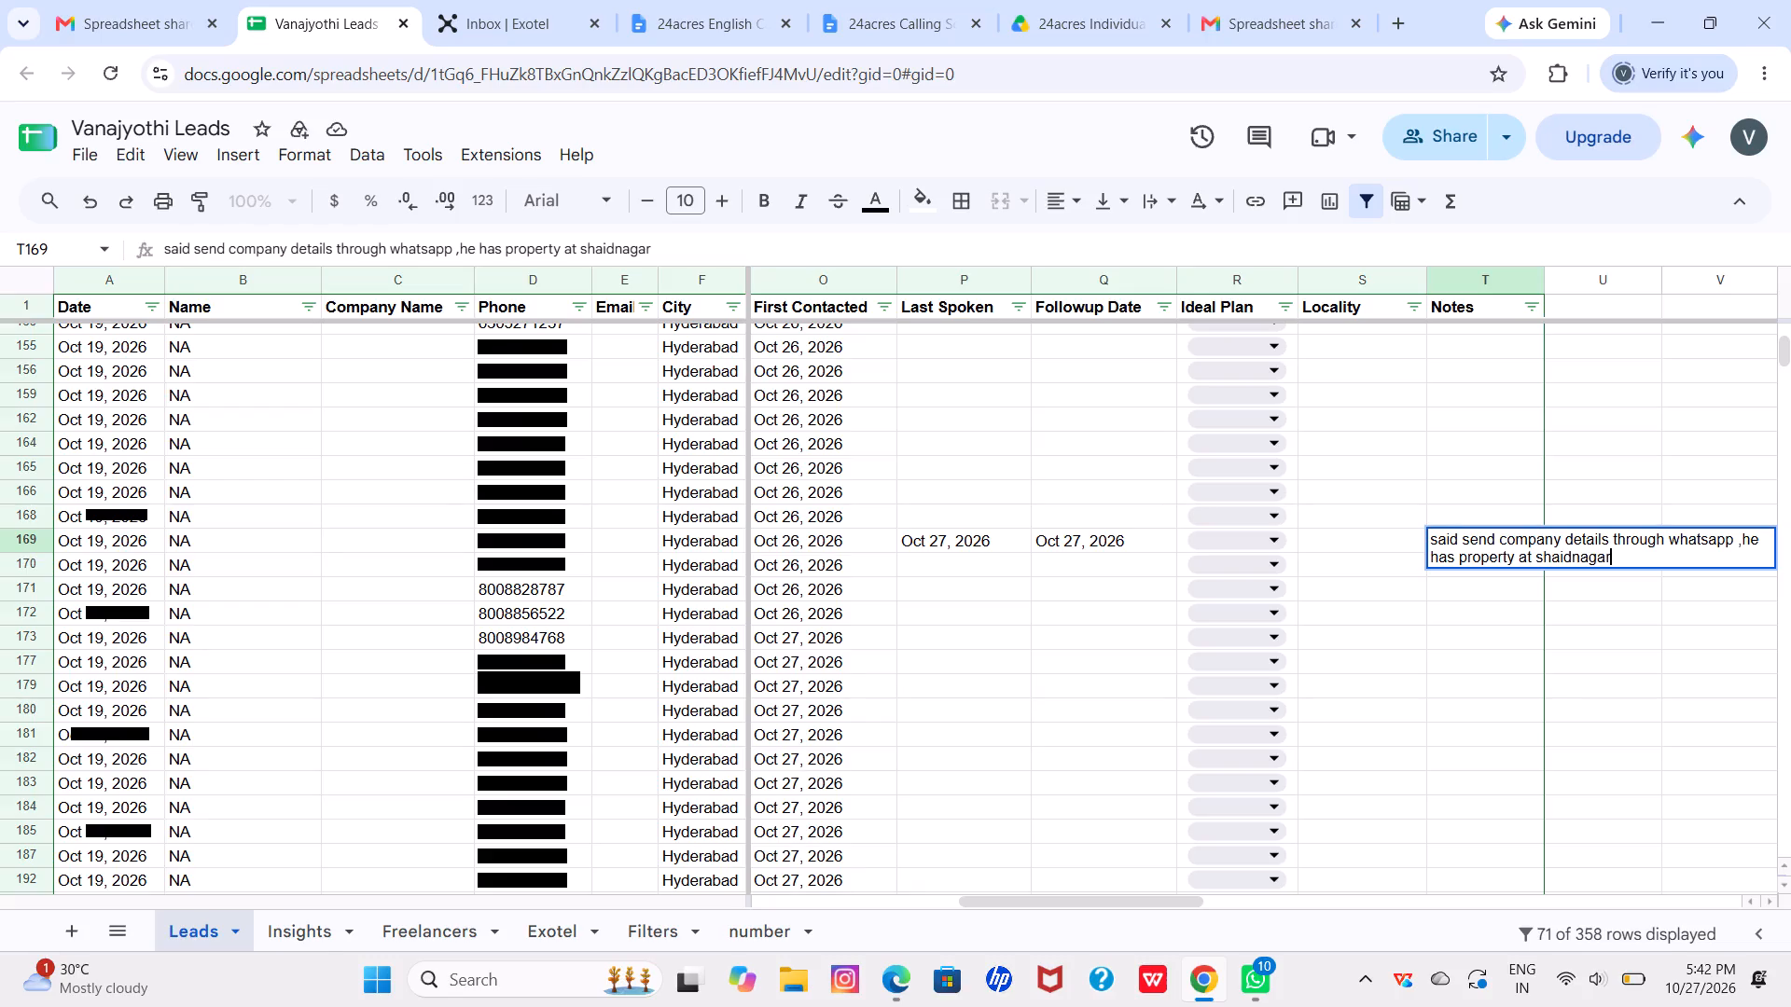
key(Return)
Copy the phone number of the Call Back lead in row 169.
scroll(1441, 537, right, 6)
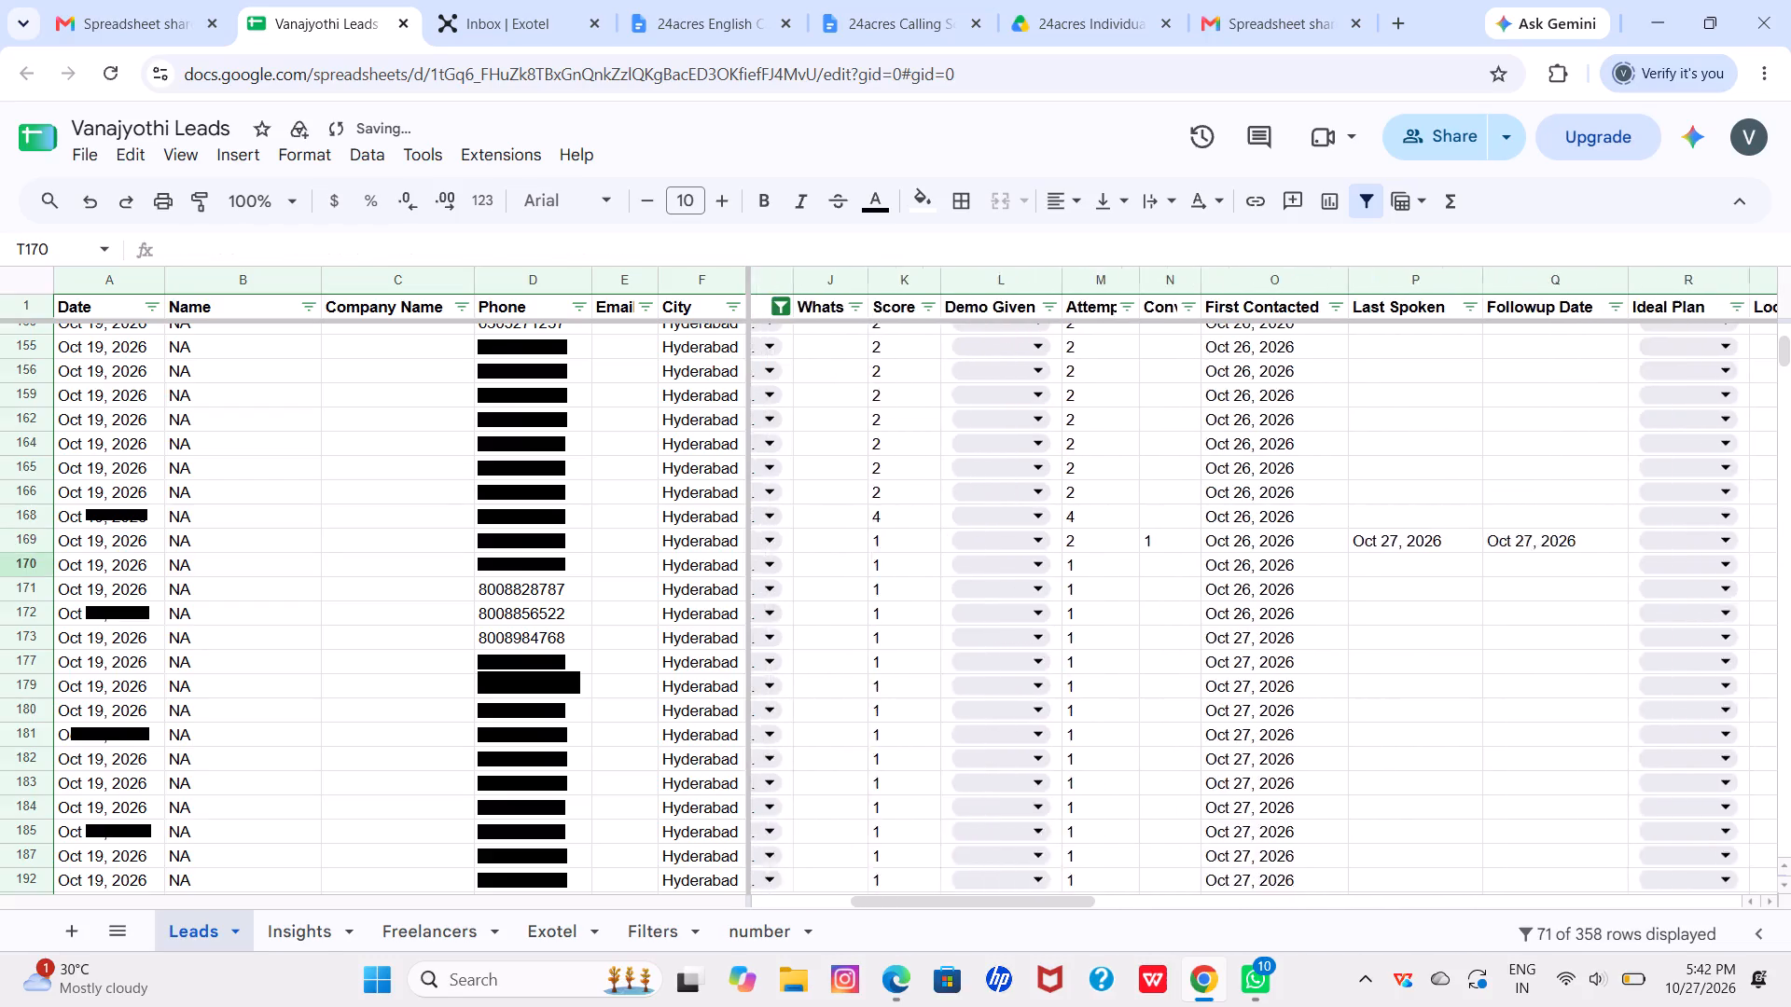
scroll(1441, 537, right, 1)
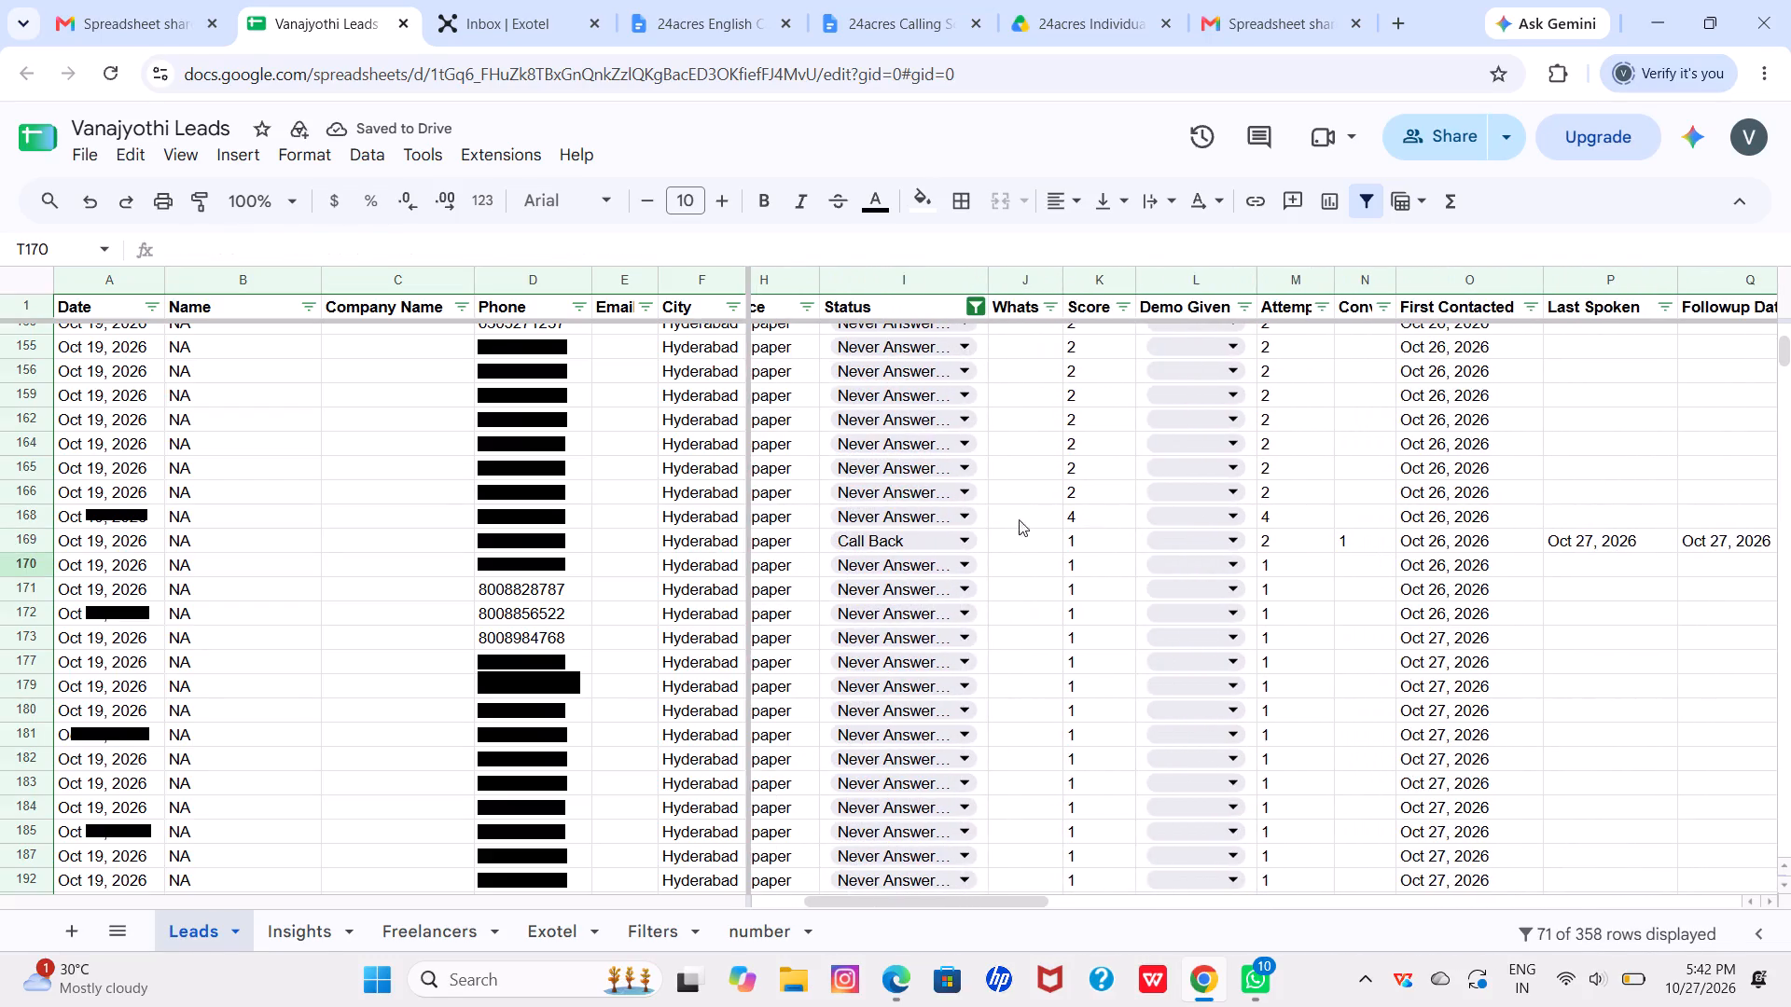
click(568, 538)
scroll(568, 538, down, 1)
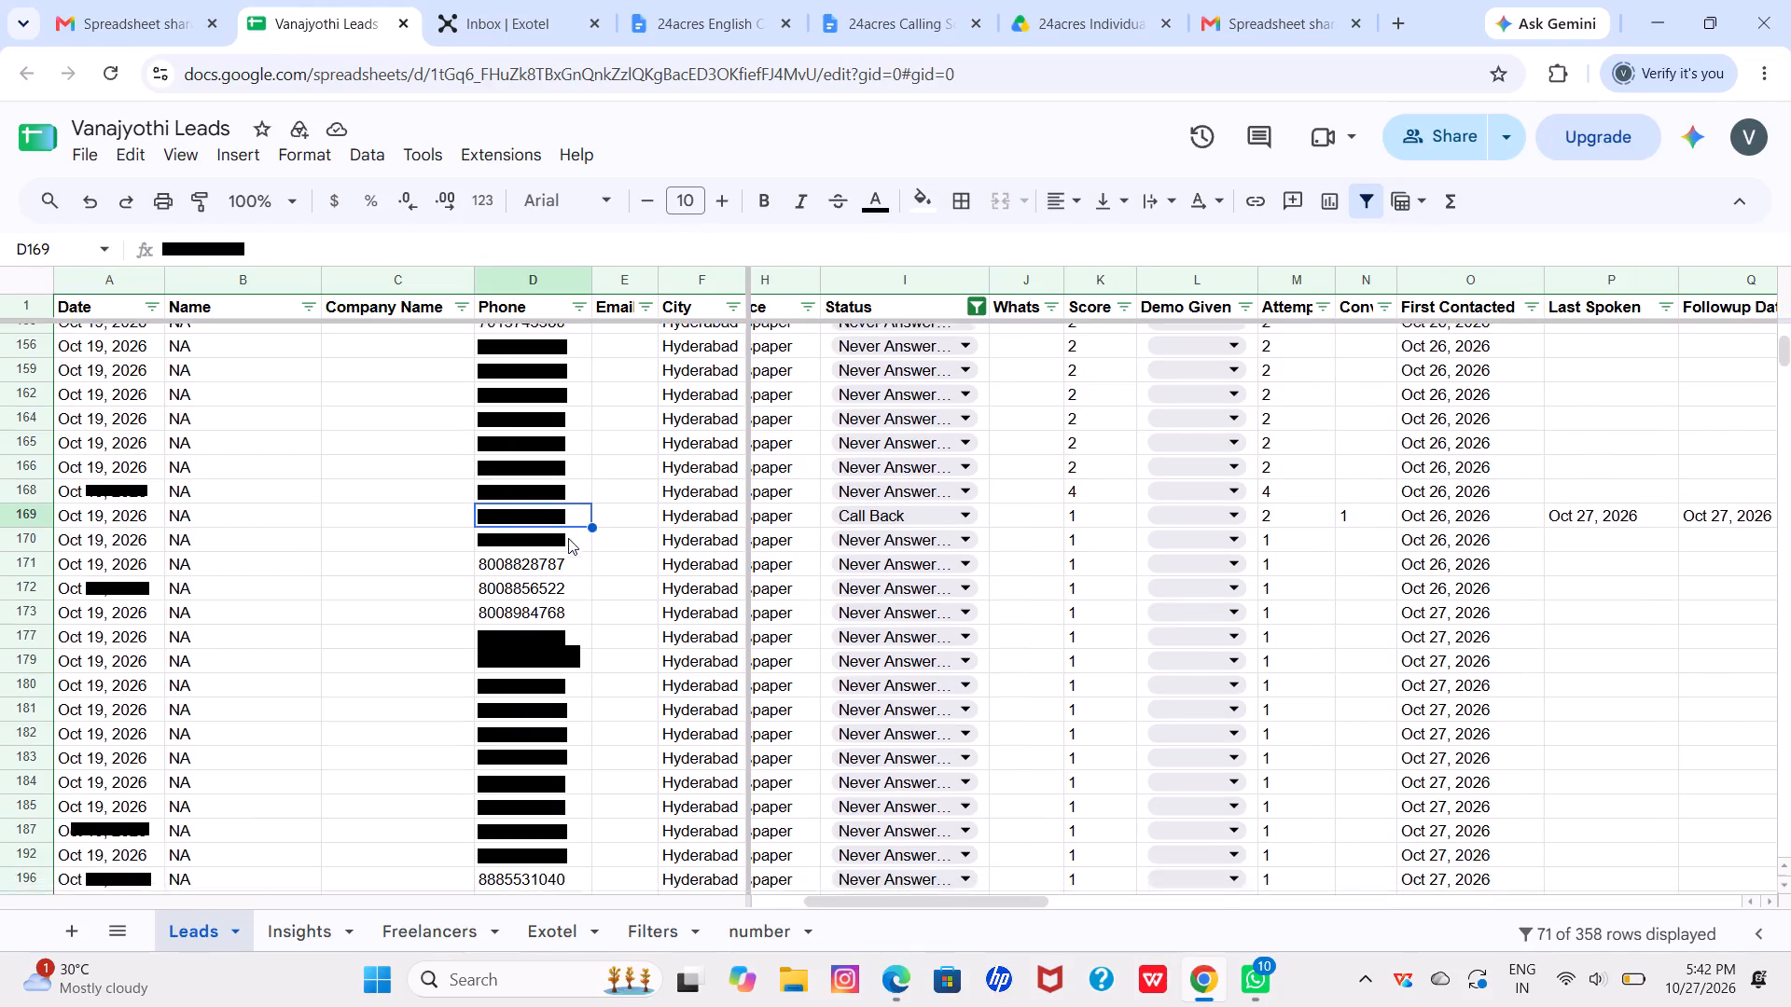
scroll(568, 538, down, 1)
key(ctrl+c)
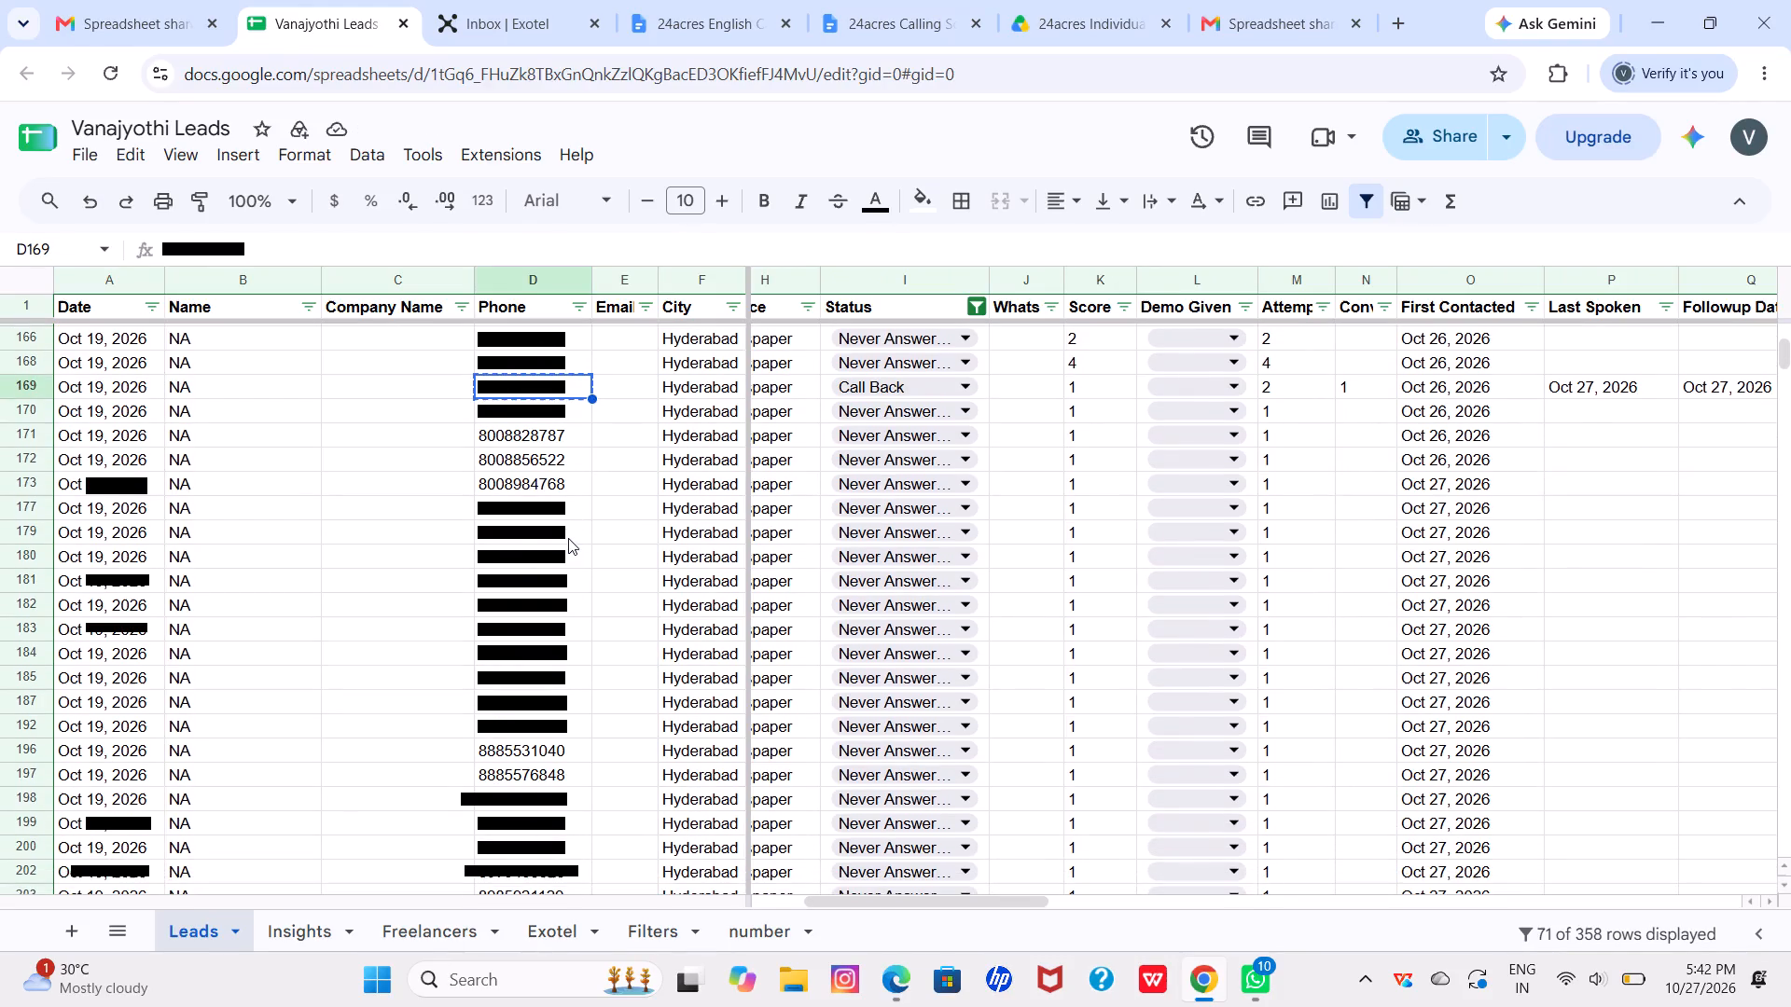
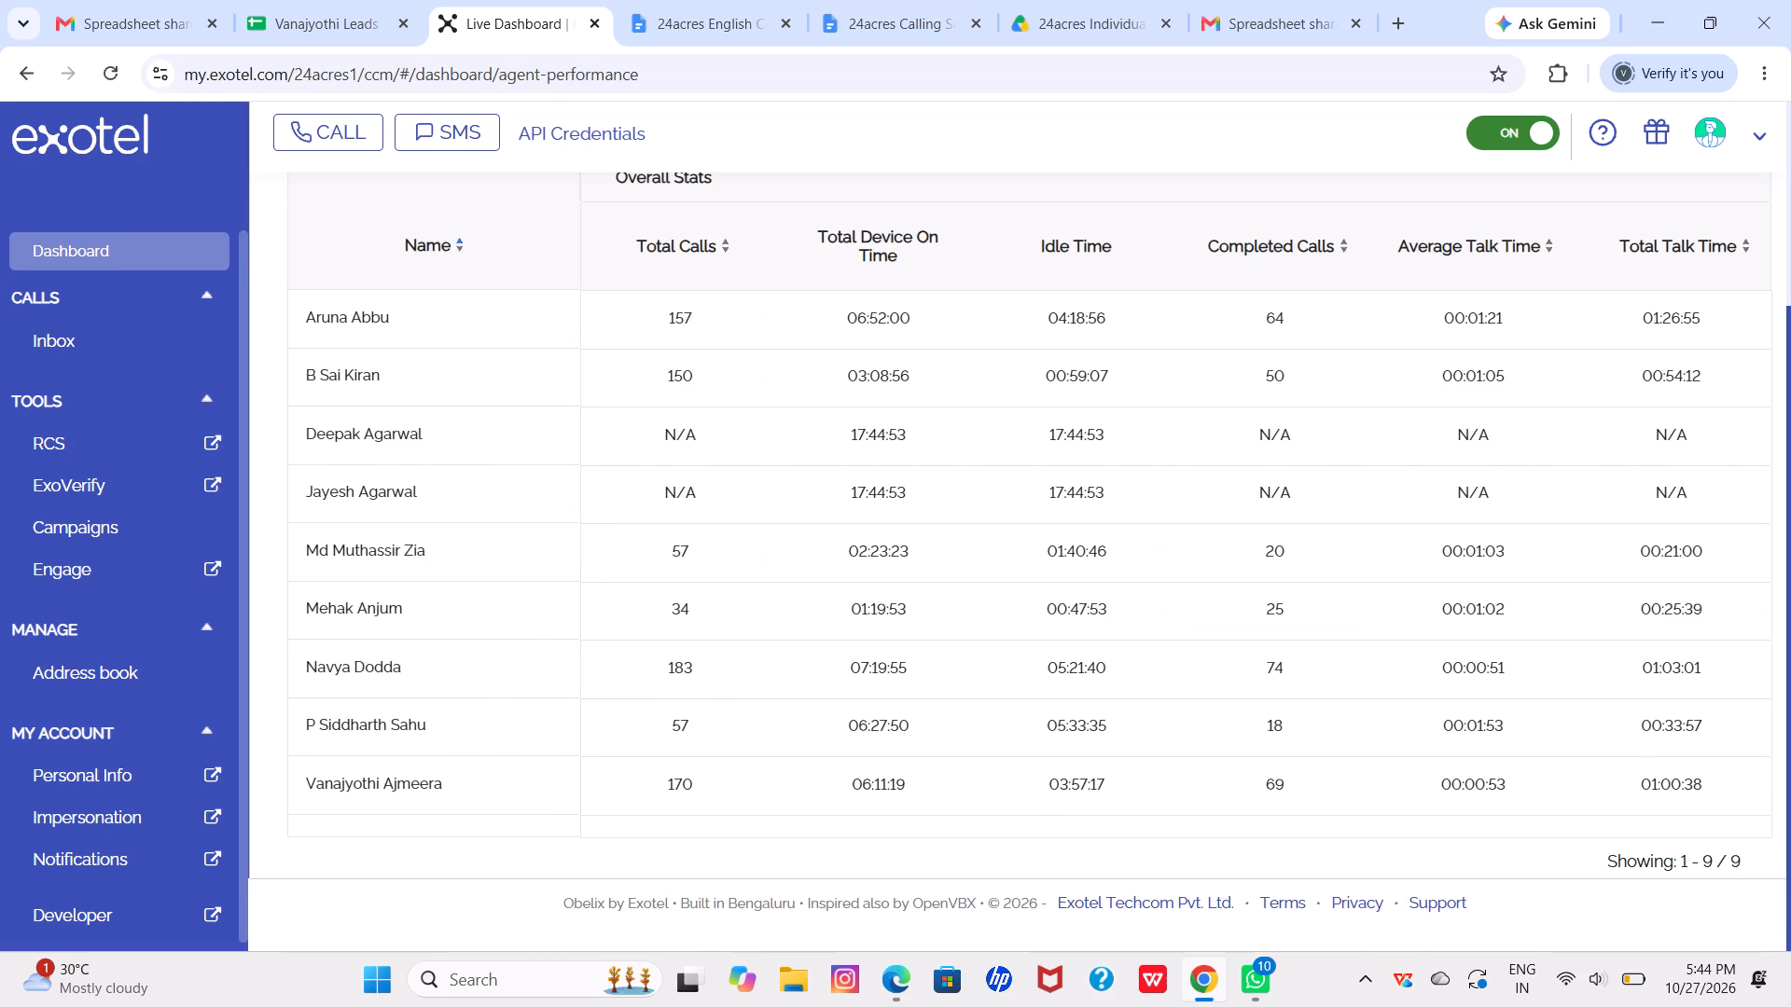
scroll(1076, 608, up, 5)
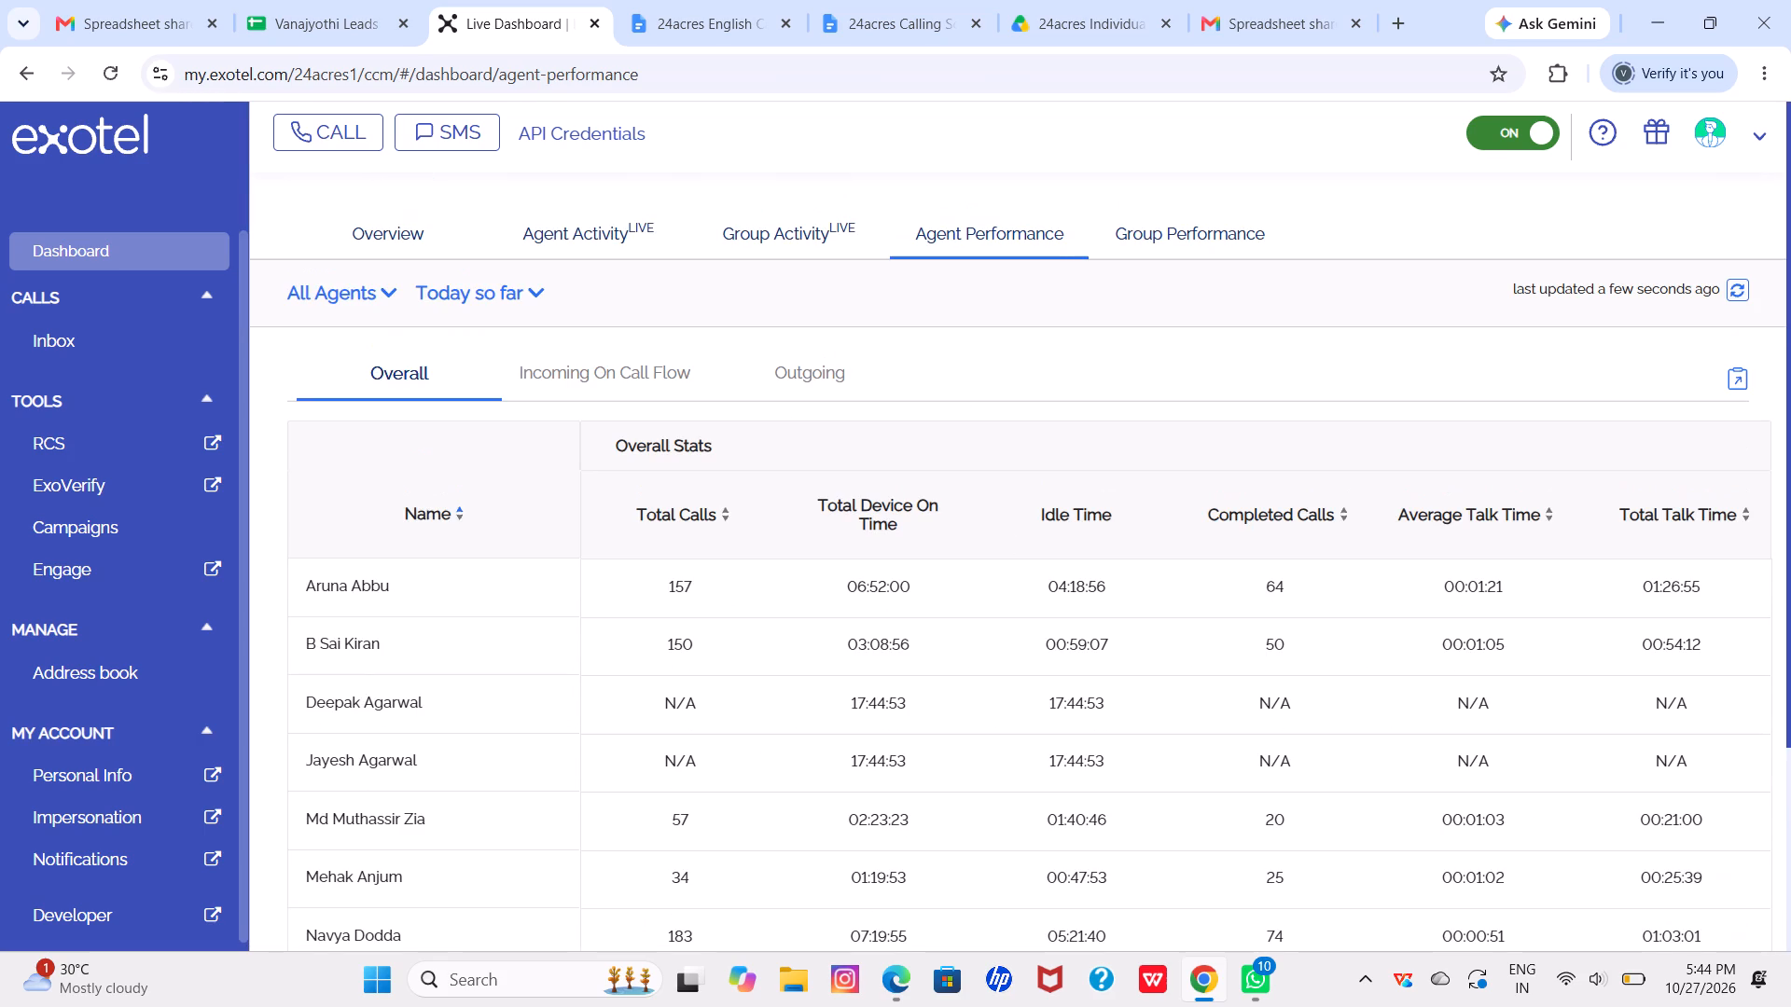
Switch to the Vanajyothi Leads sheet and review the conversation count, contact dates and notes recorded for the Call Back lead in row 169.
click(336, 0)
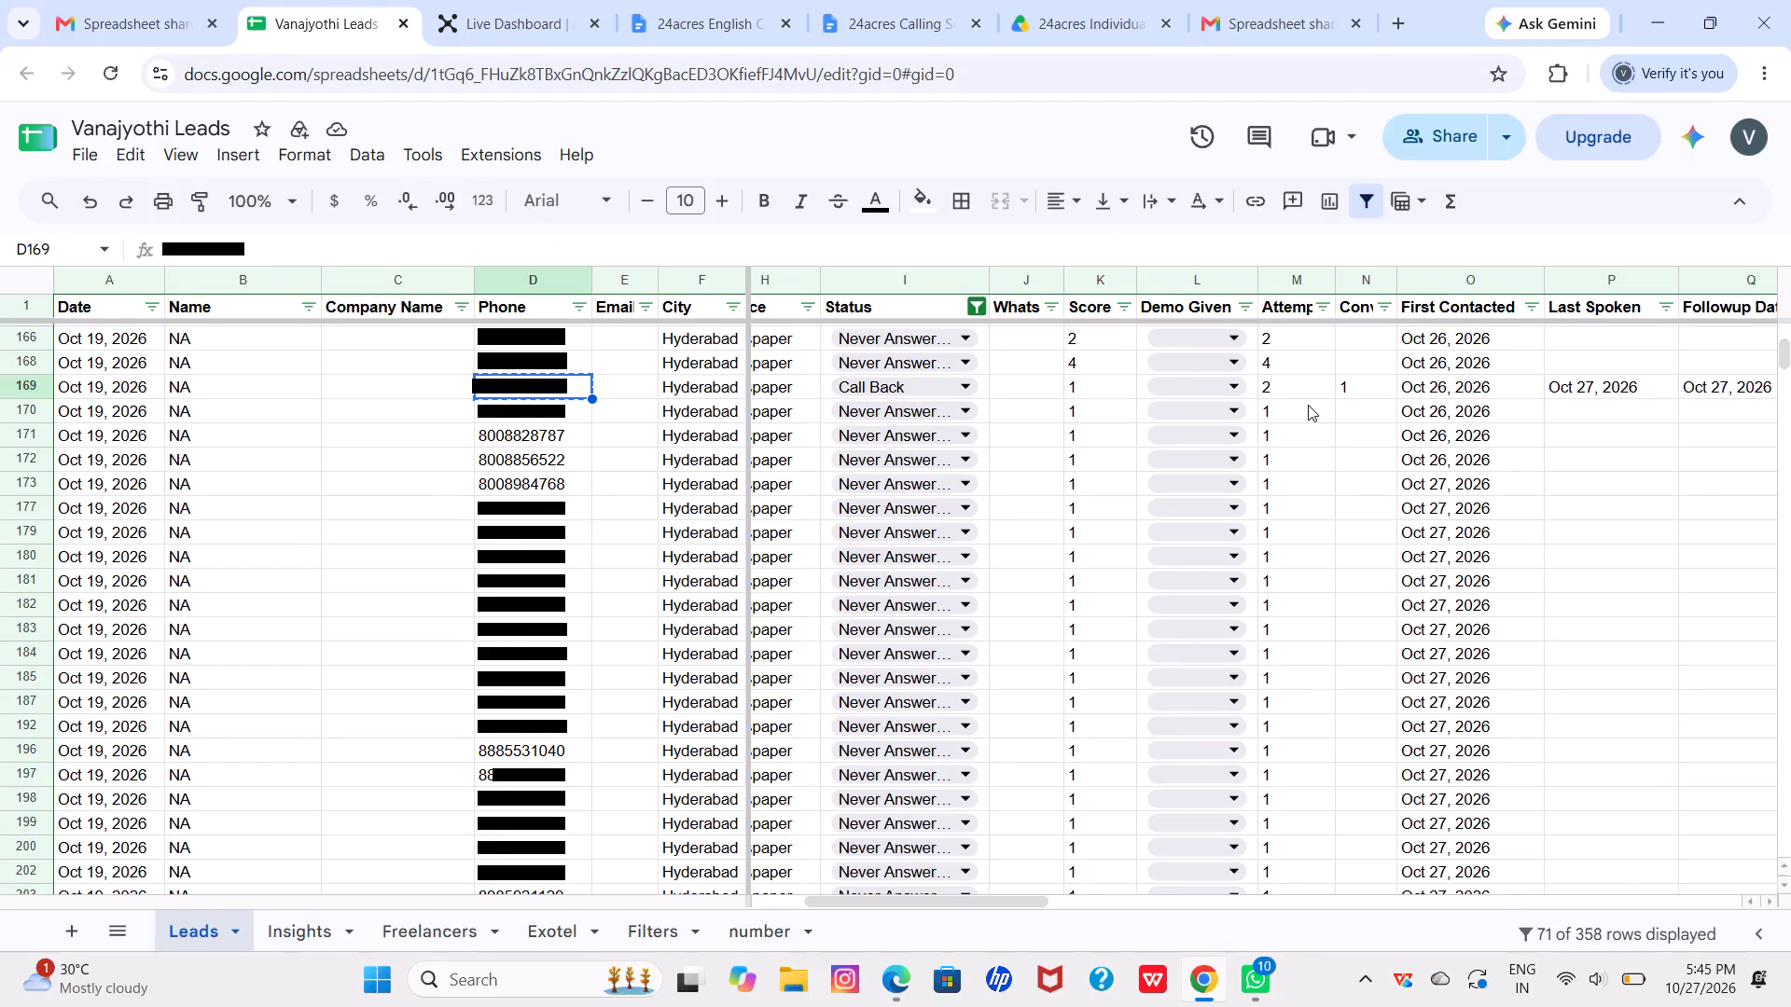
click(1356, 406)
click(1351, 383)
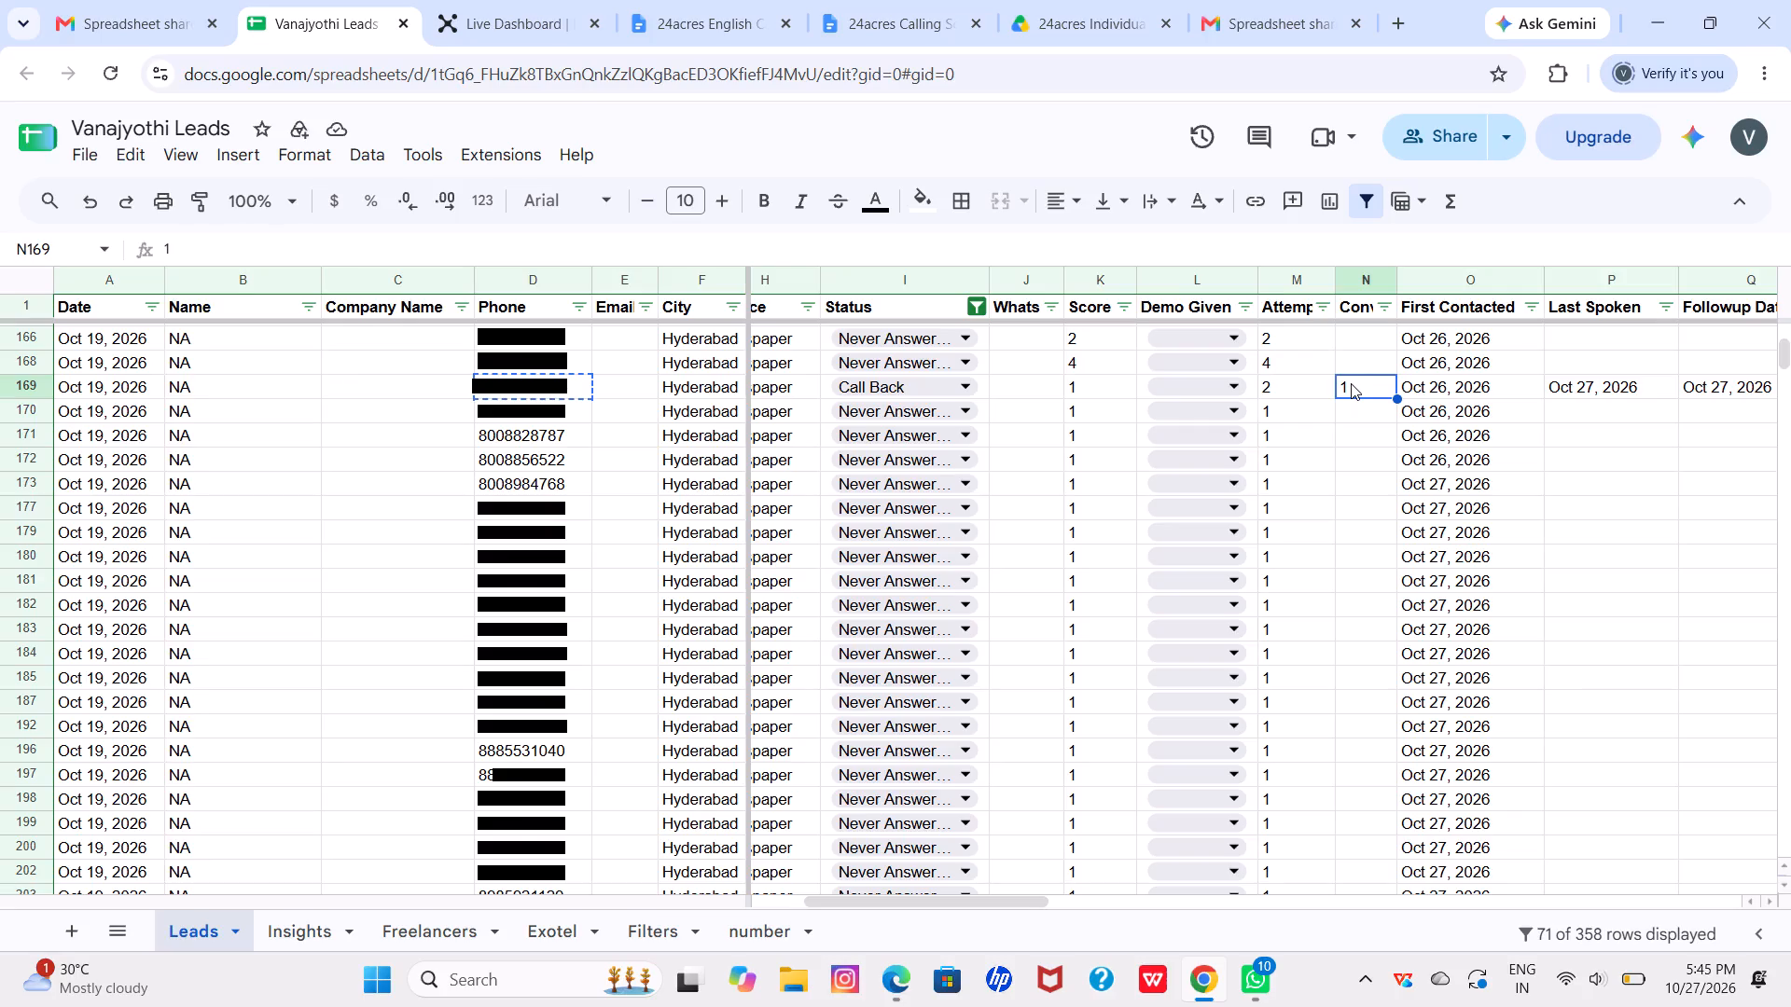
click(1442, 396)
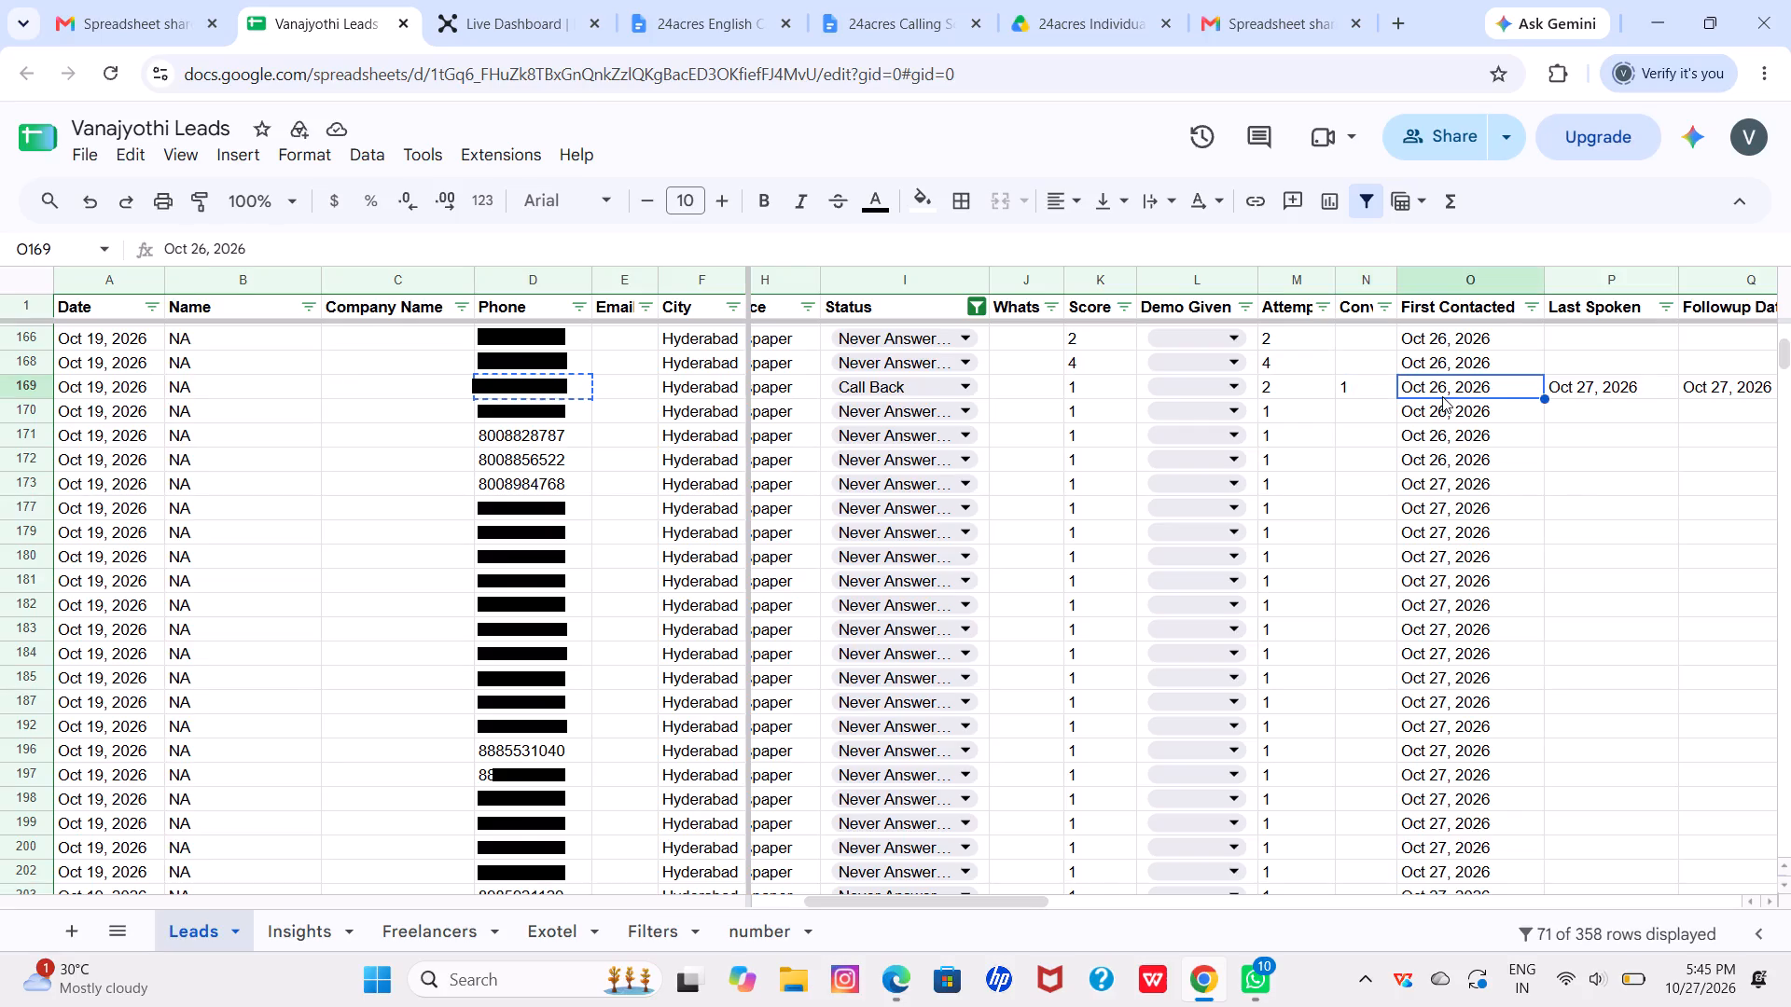
scroll(1442, 396, left, 5)
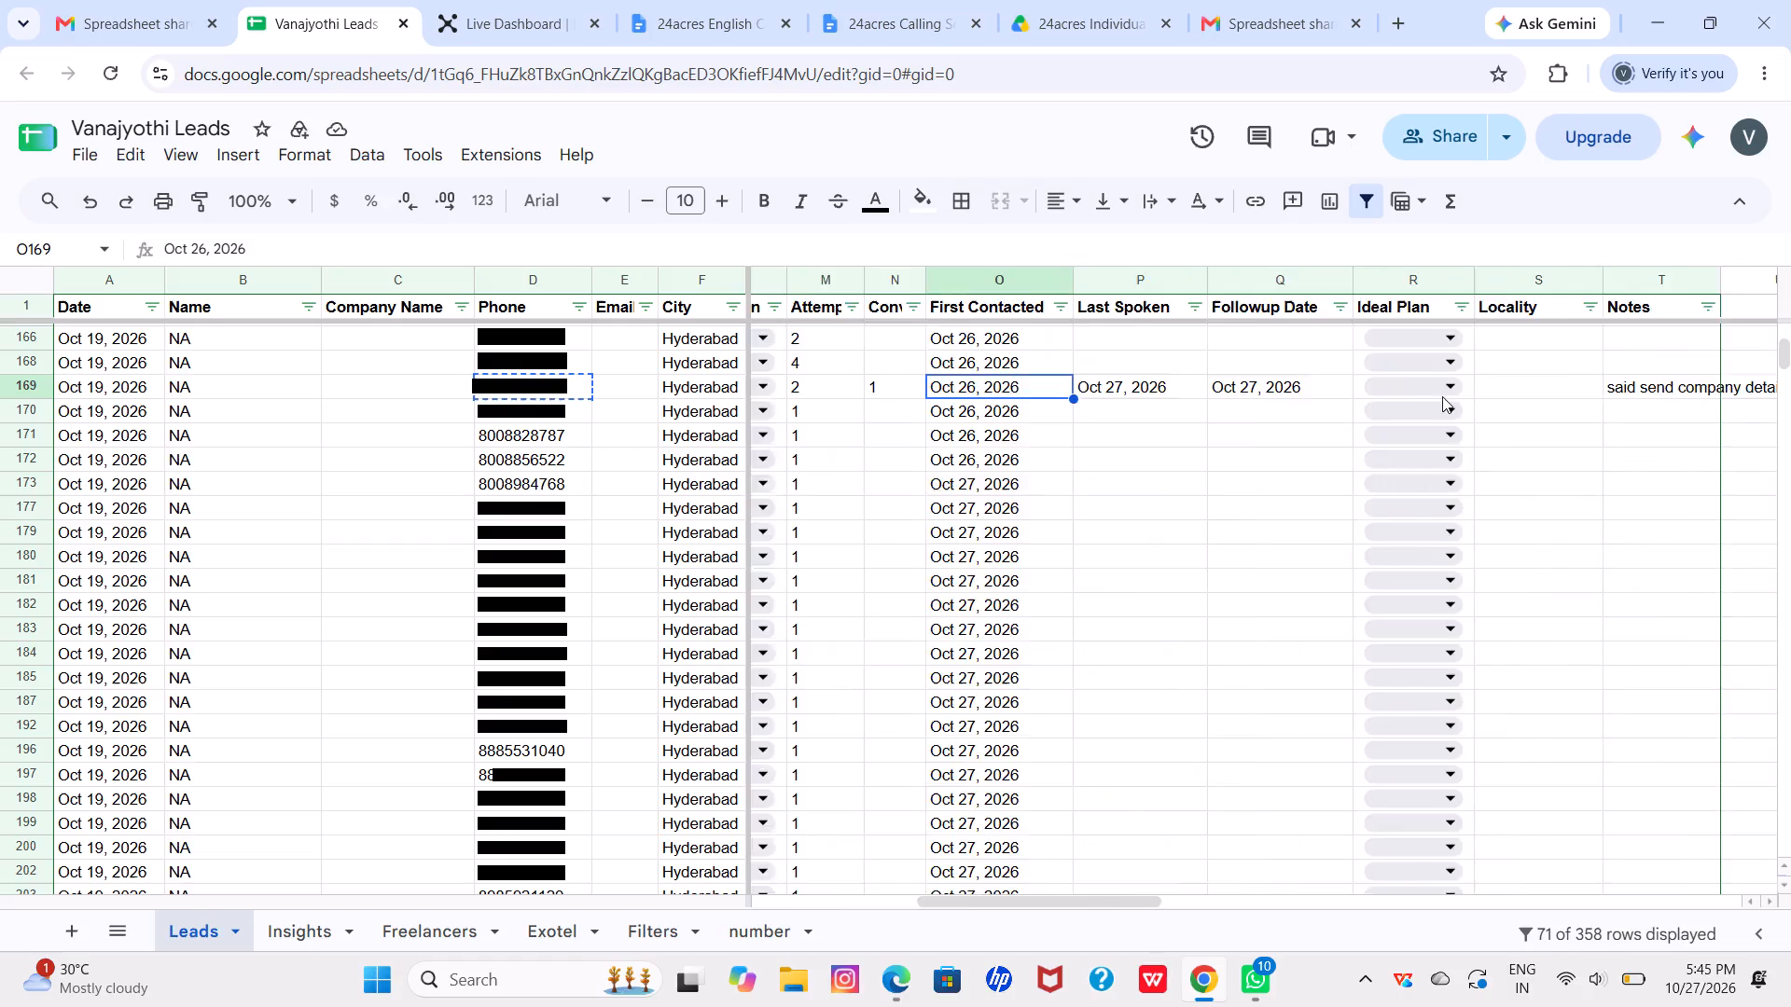
scroll(1442, 396, left, 4)
scroll(1442, 396, right, 10)
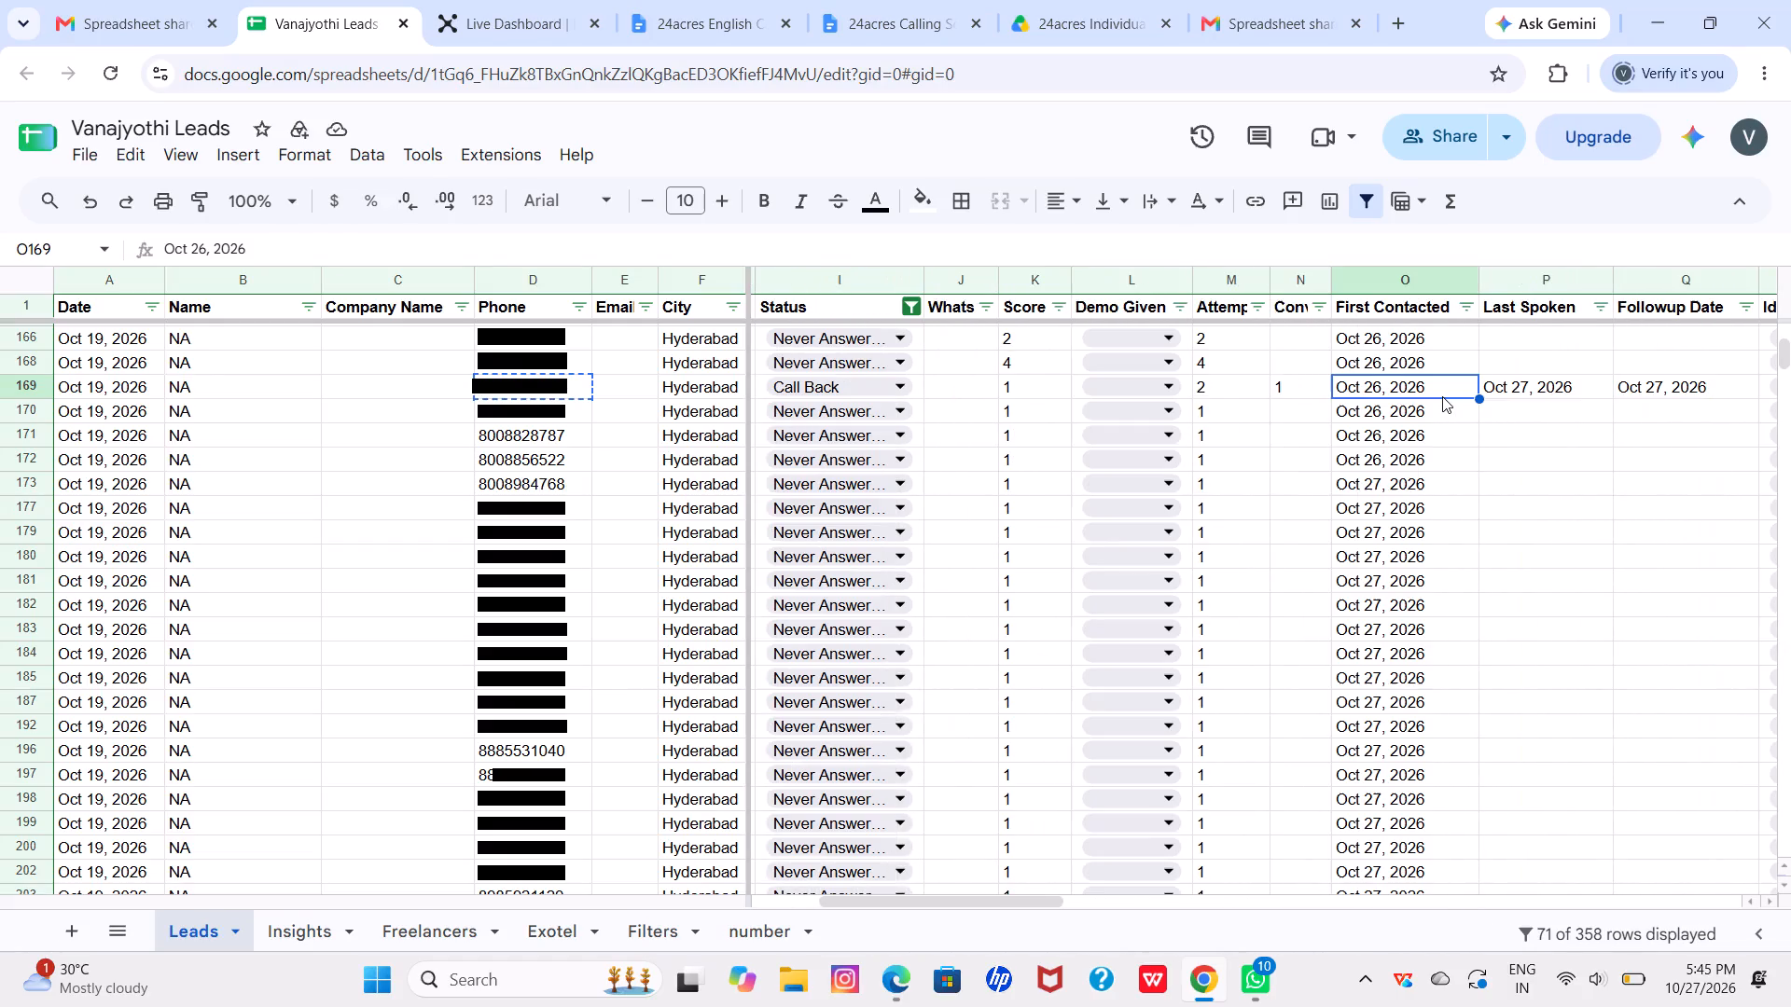
scroll(1442, 396, left, 1)
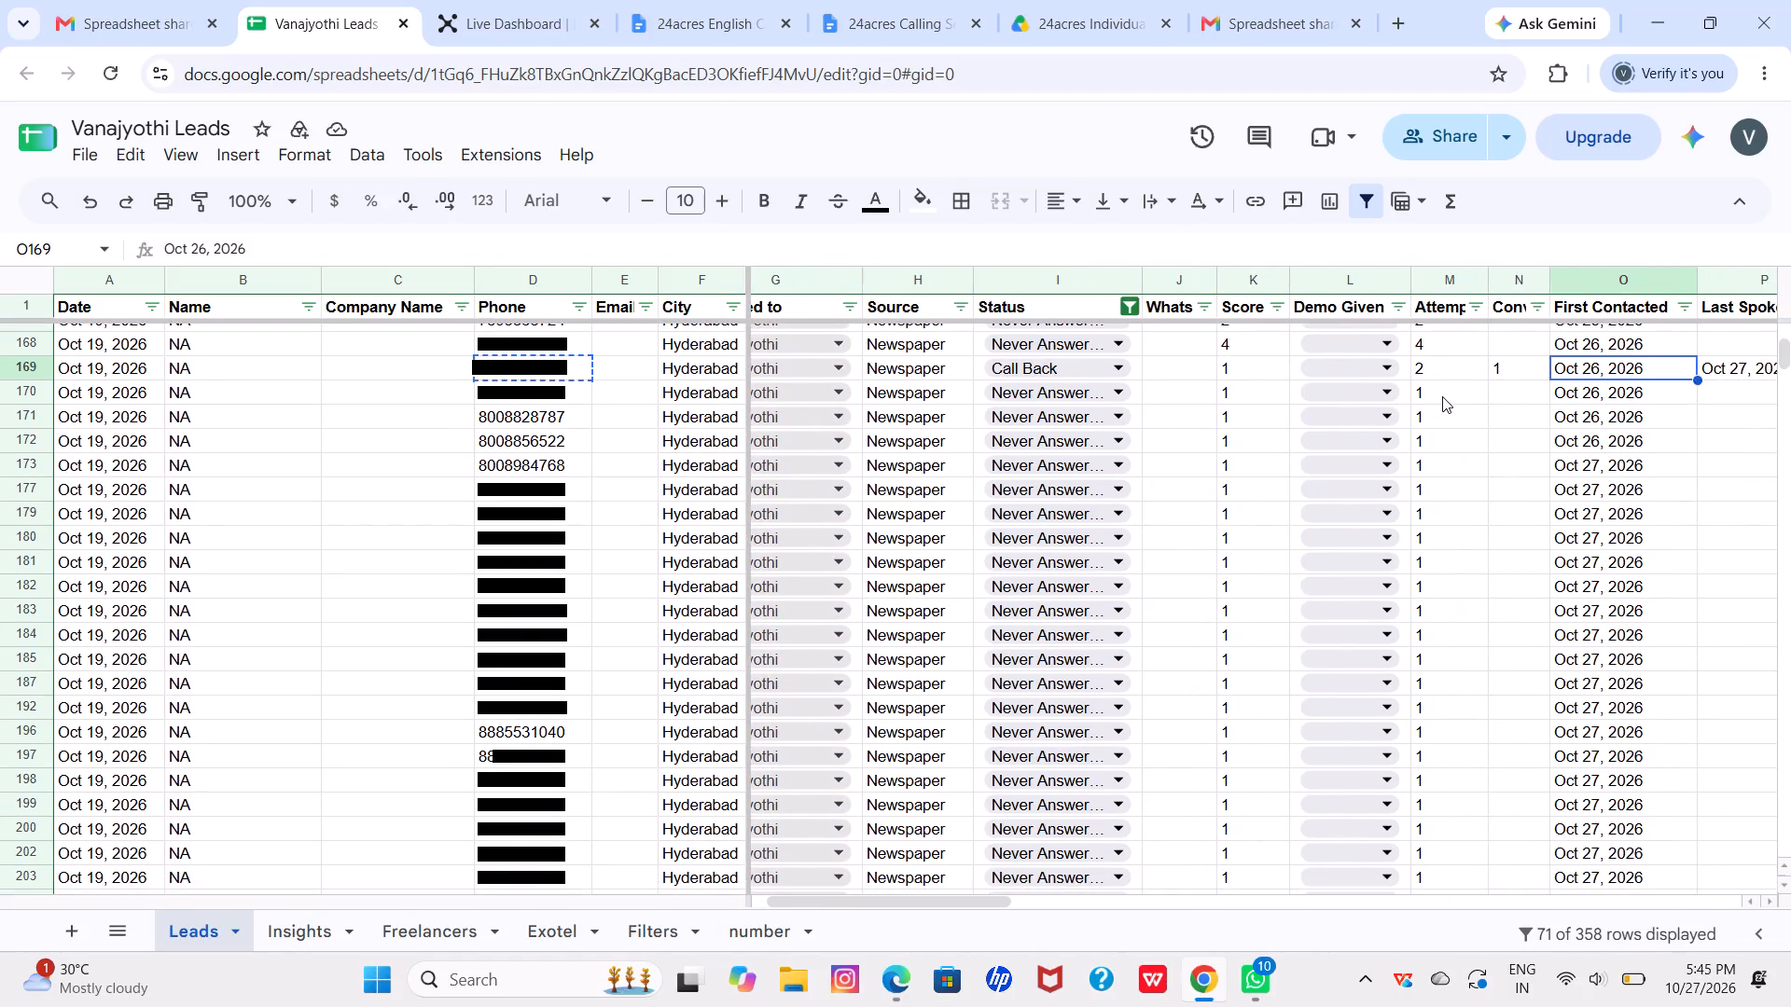
Copy the phone number of the Never Answered lead in row 170 and switch to the Exotel dashboard.
scroll(1442, 396, down, 1)
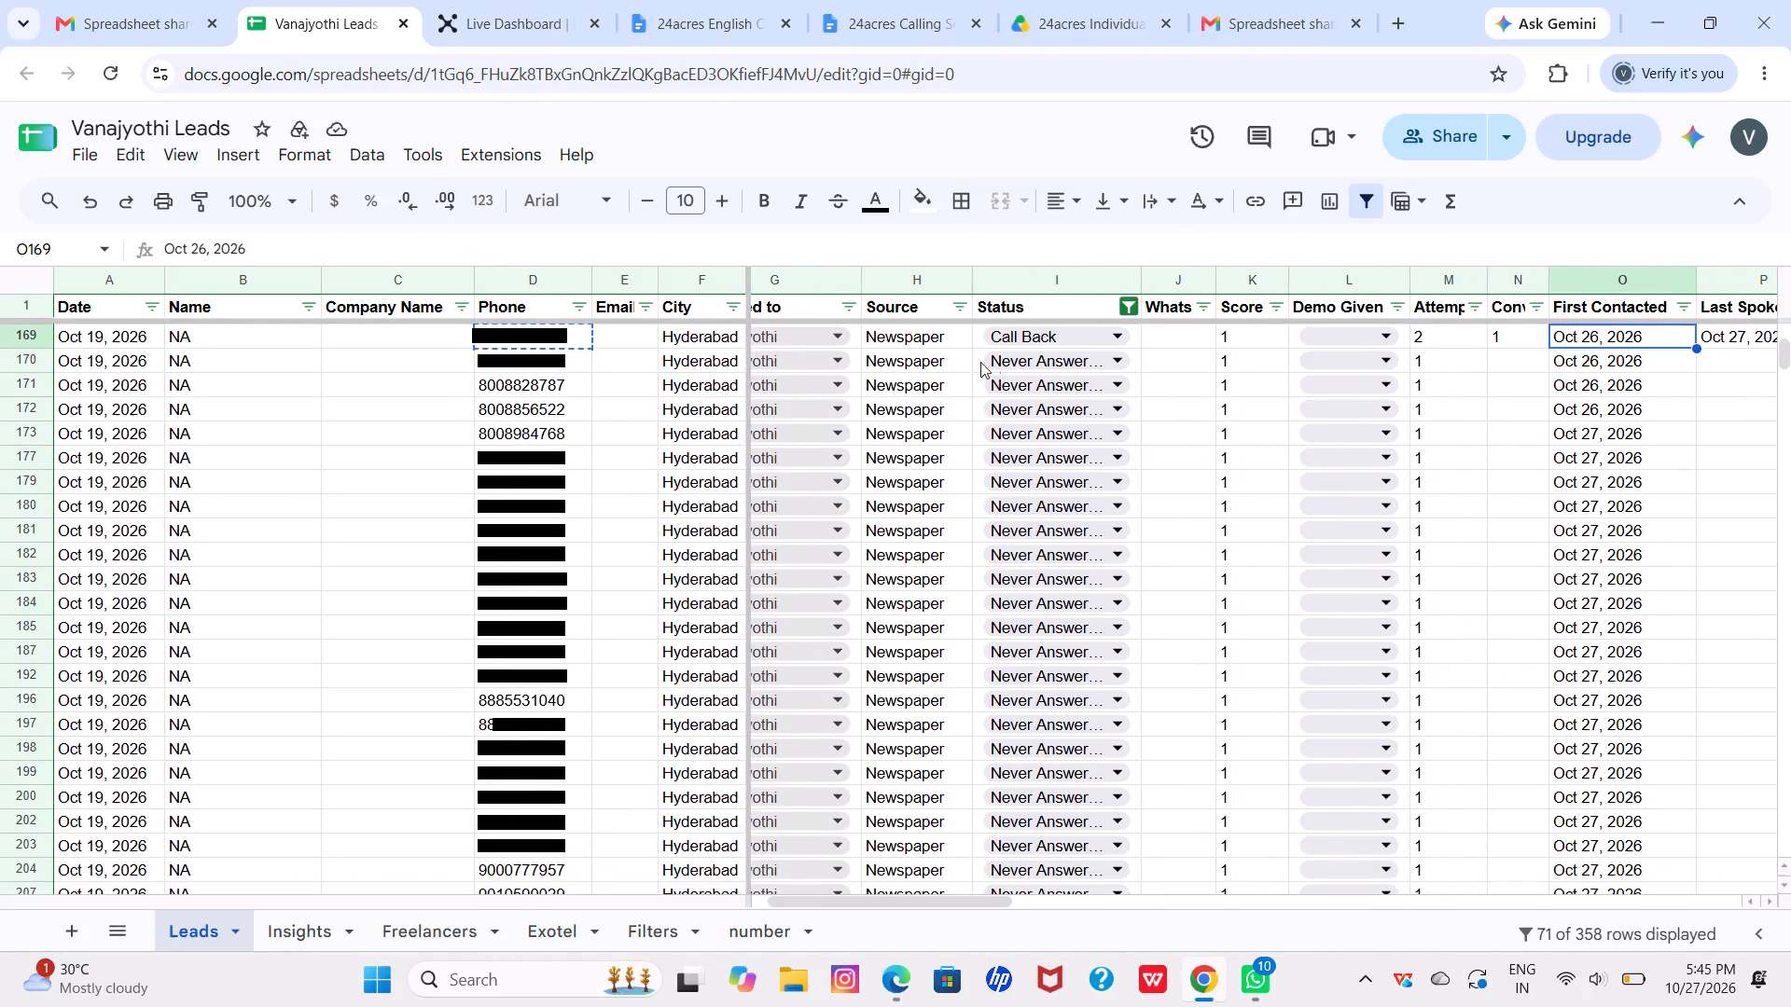
click(537, 356)
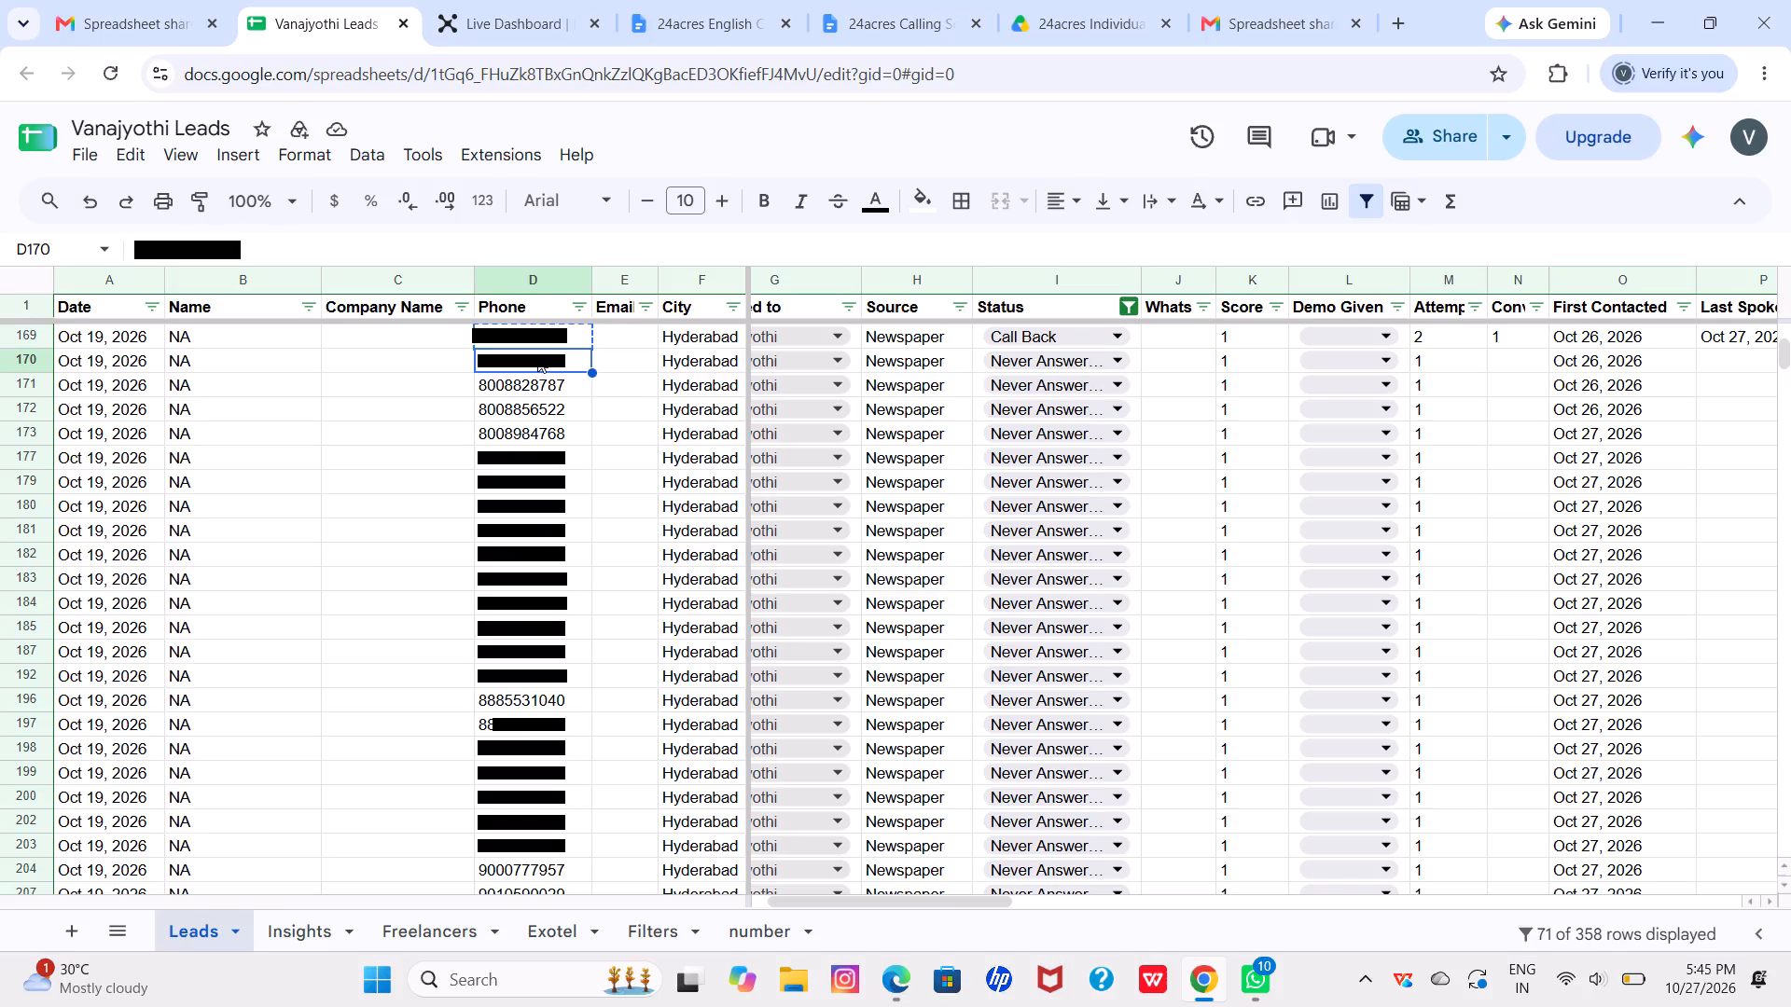
key(ctrl+c)
click(524, 0)
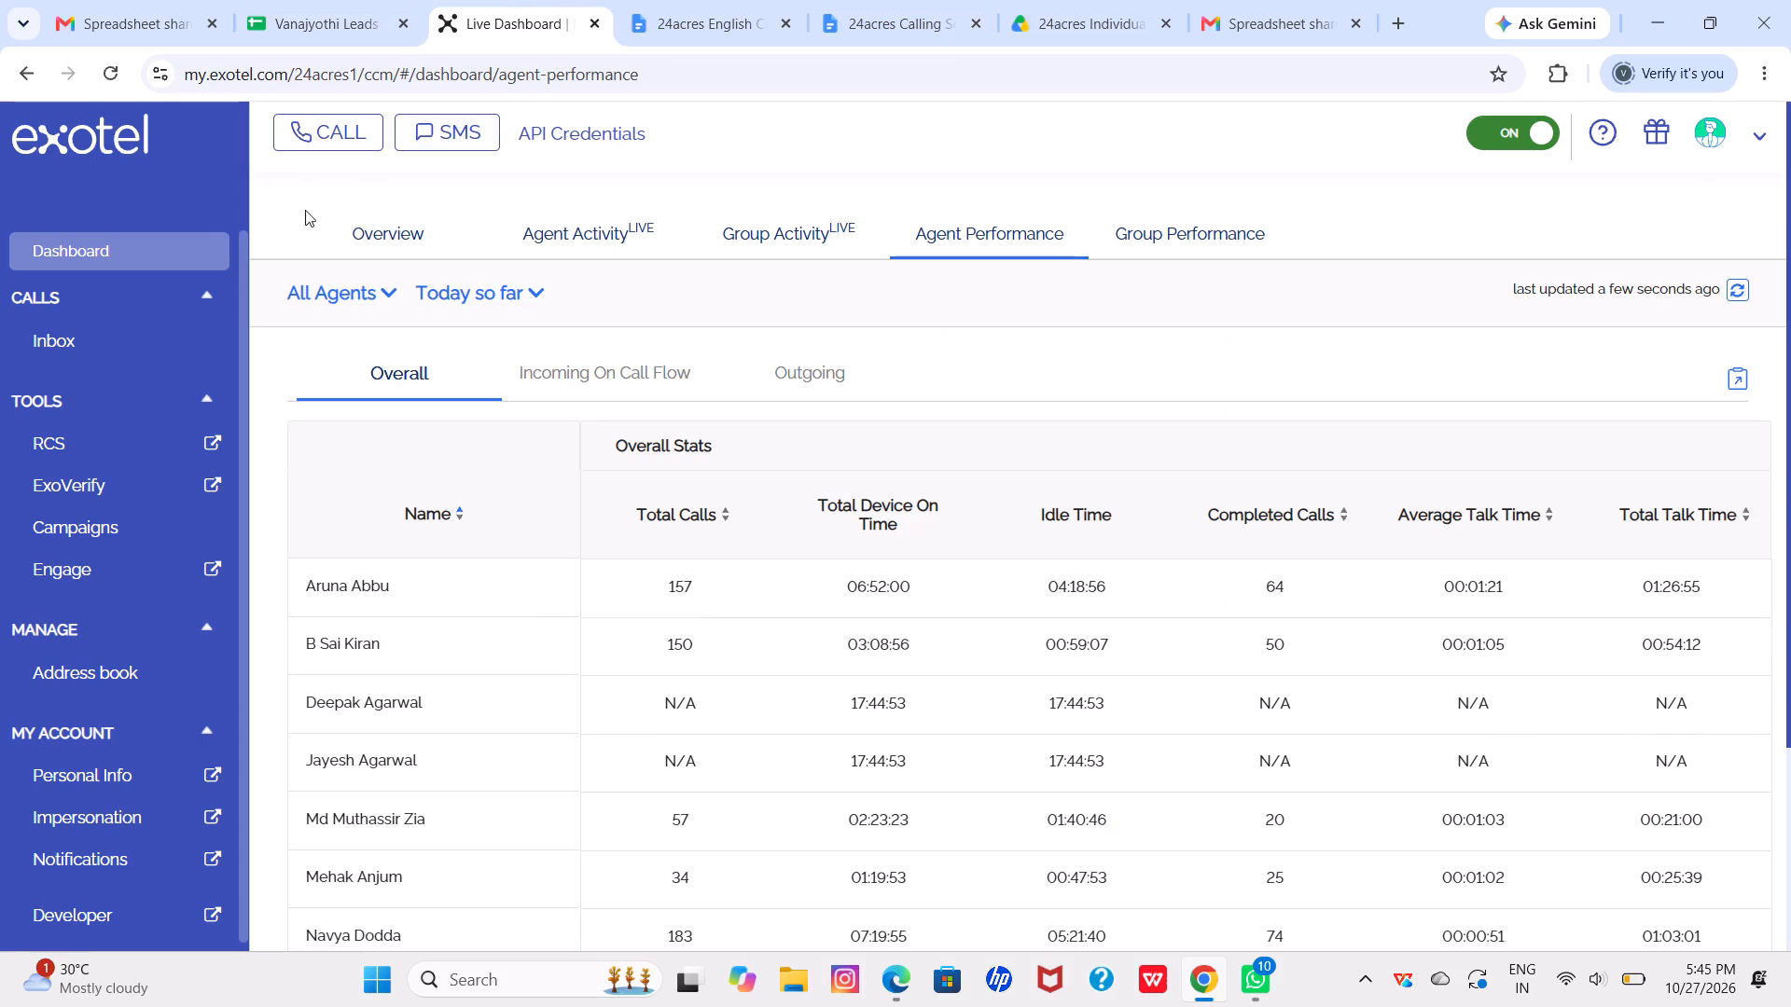
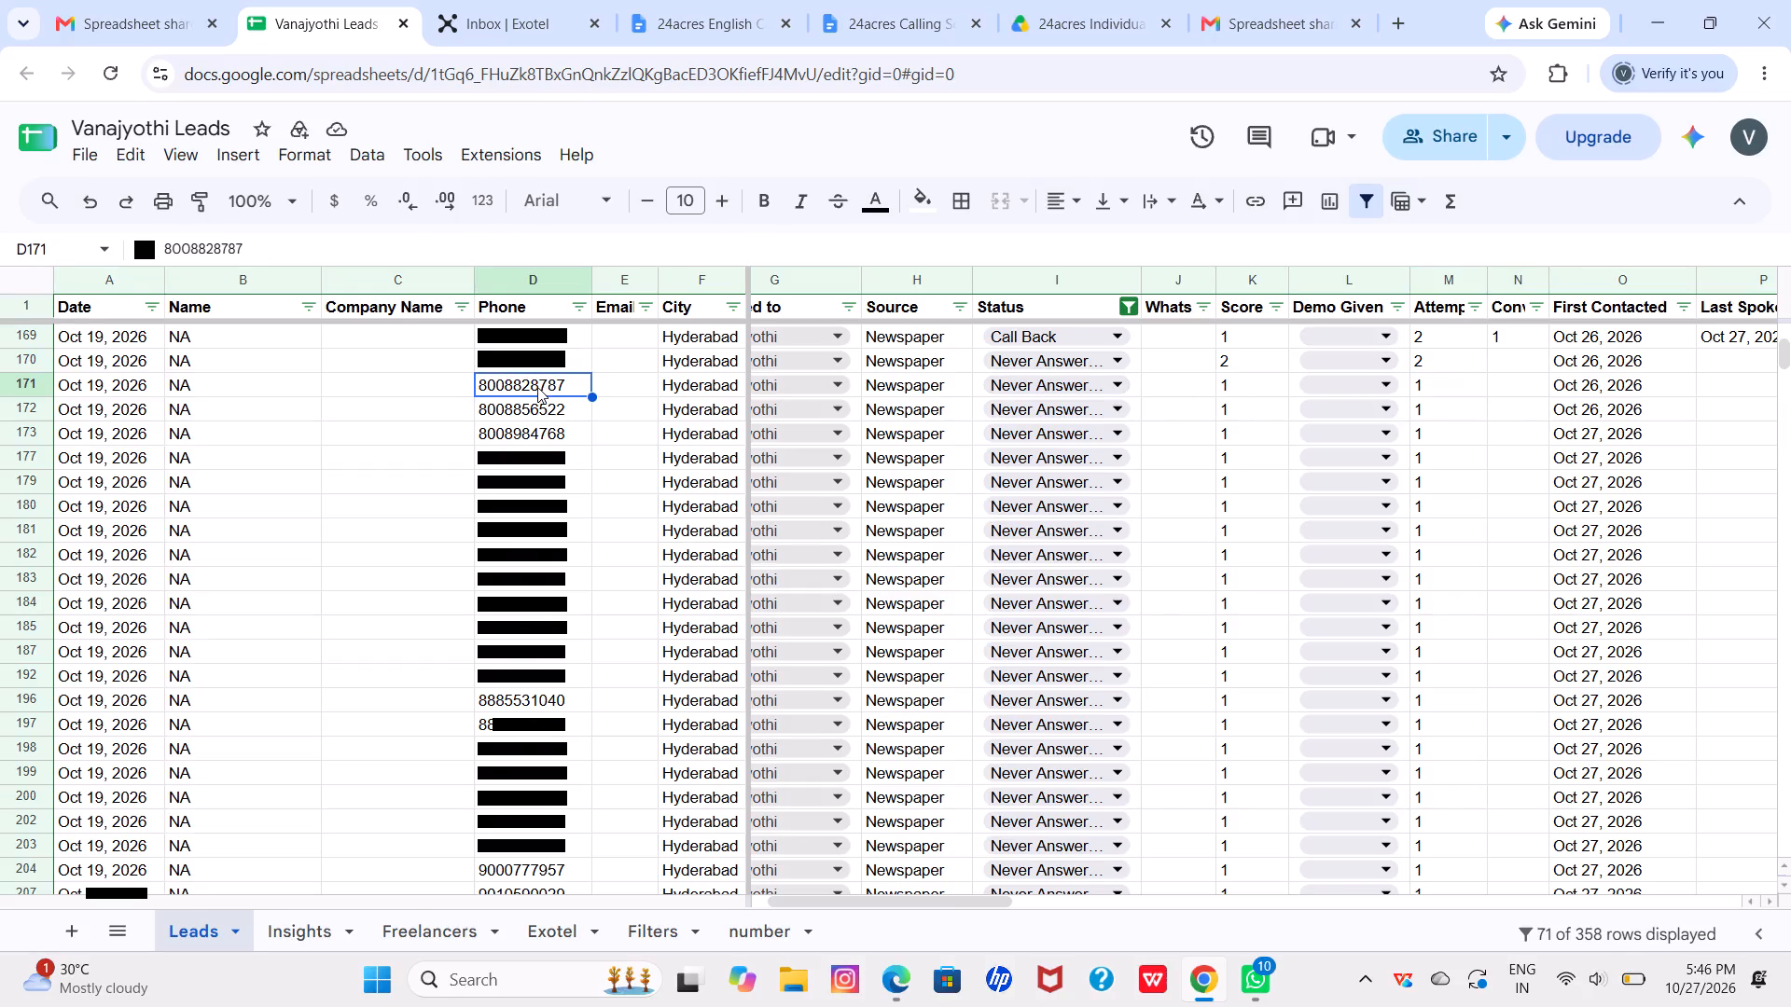
Copy the phone number of the Never Answered lead in row 171.
key(ctrl+c)
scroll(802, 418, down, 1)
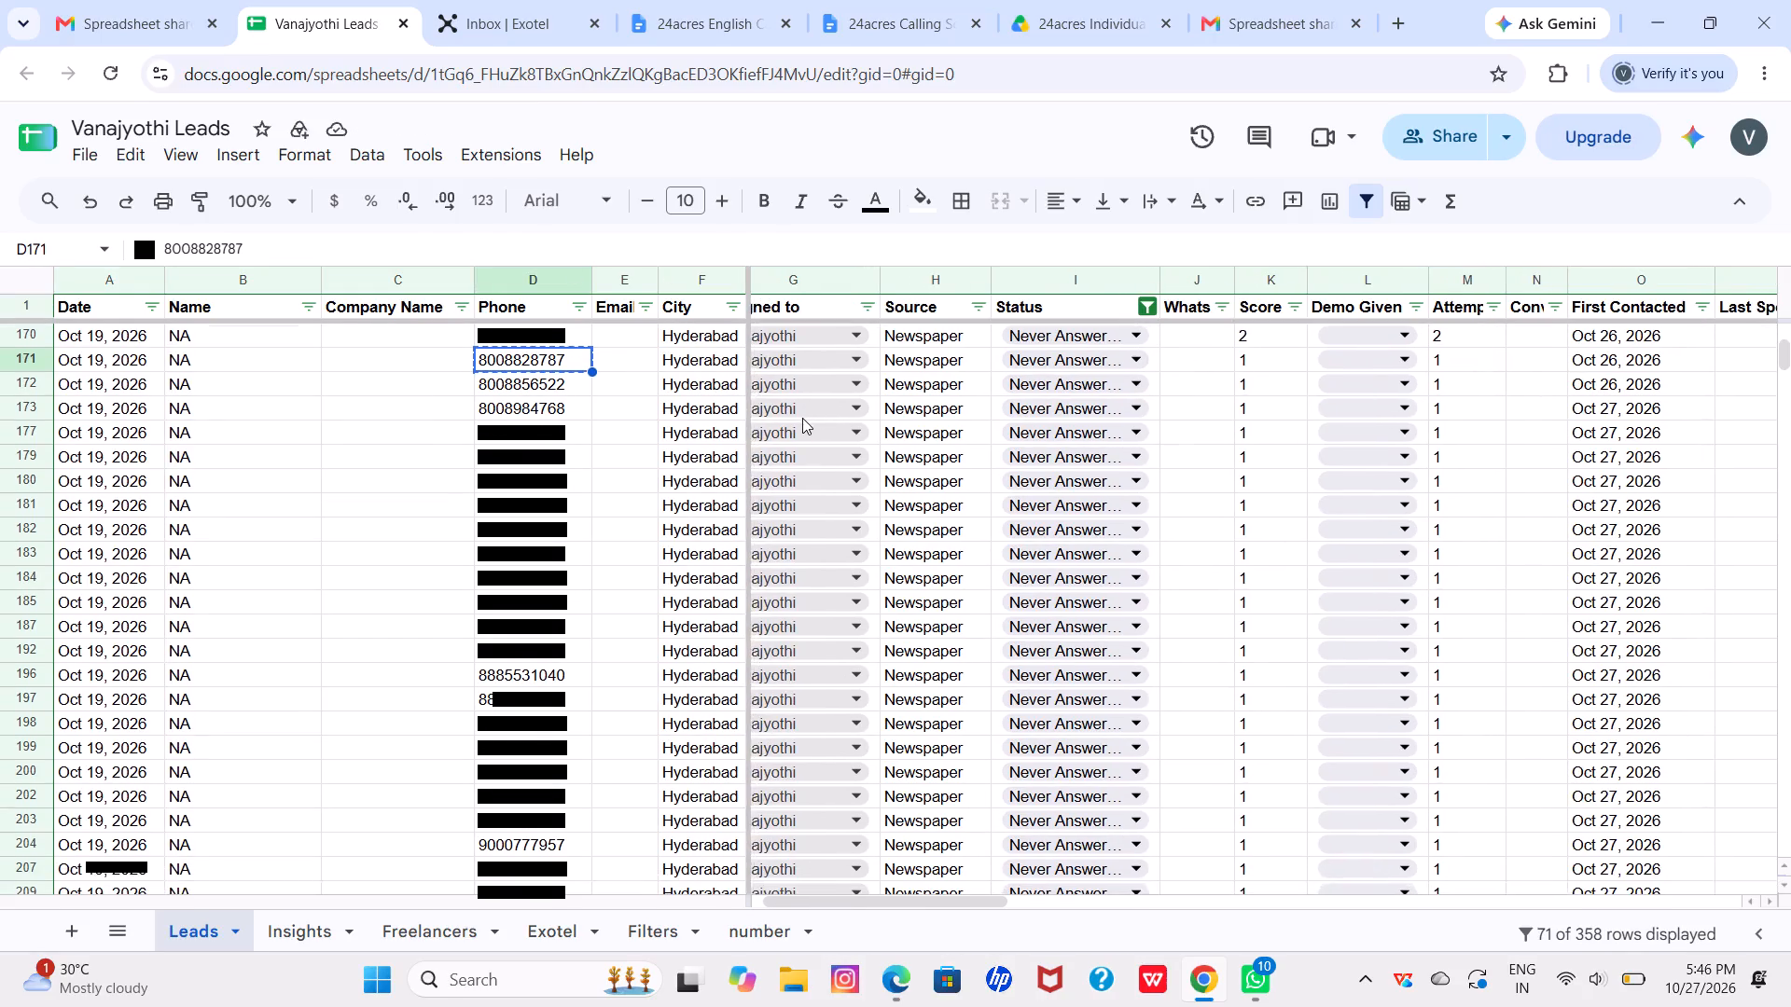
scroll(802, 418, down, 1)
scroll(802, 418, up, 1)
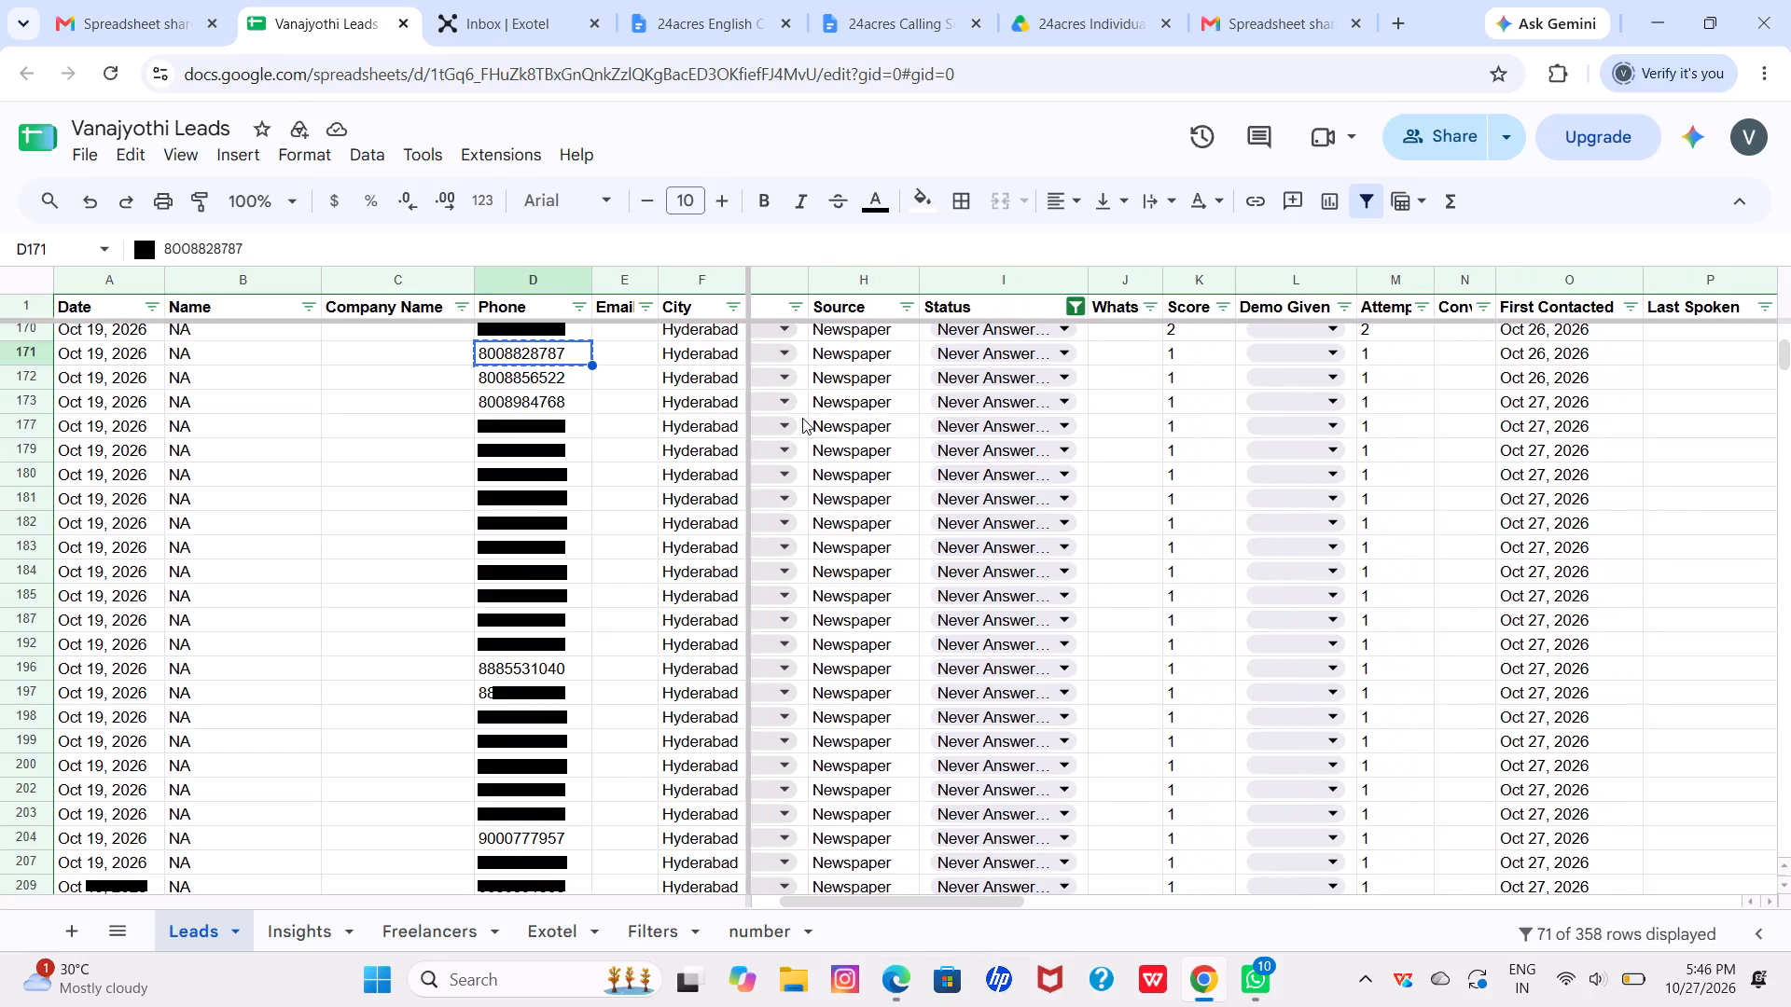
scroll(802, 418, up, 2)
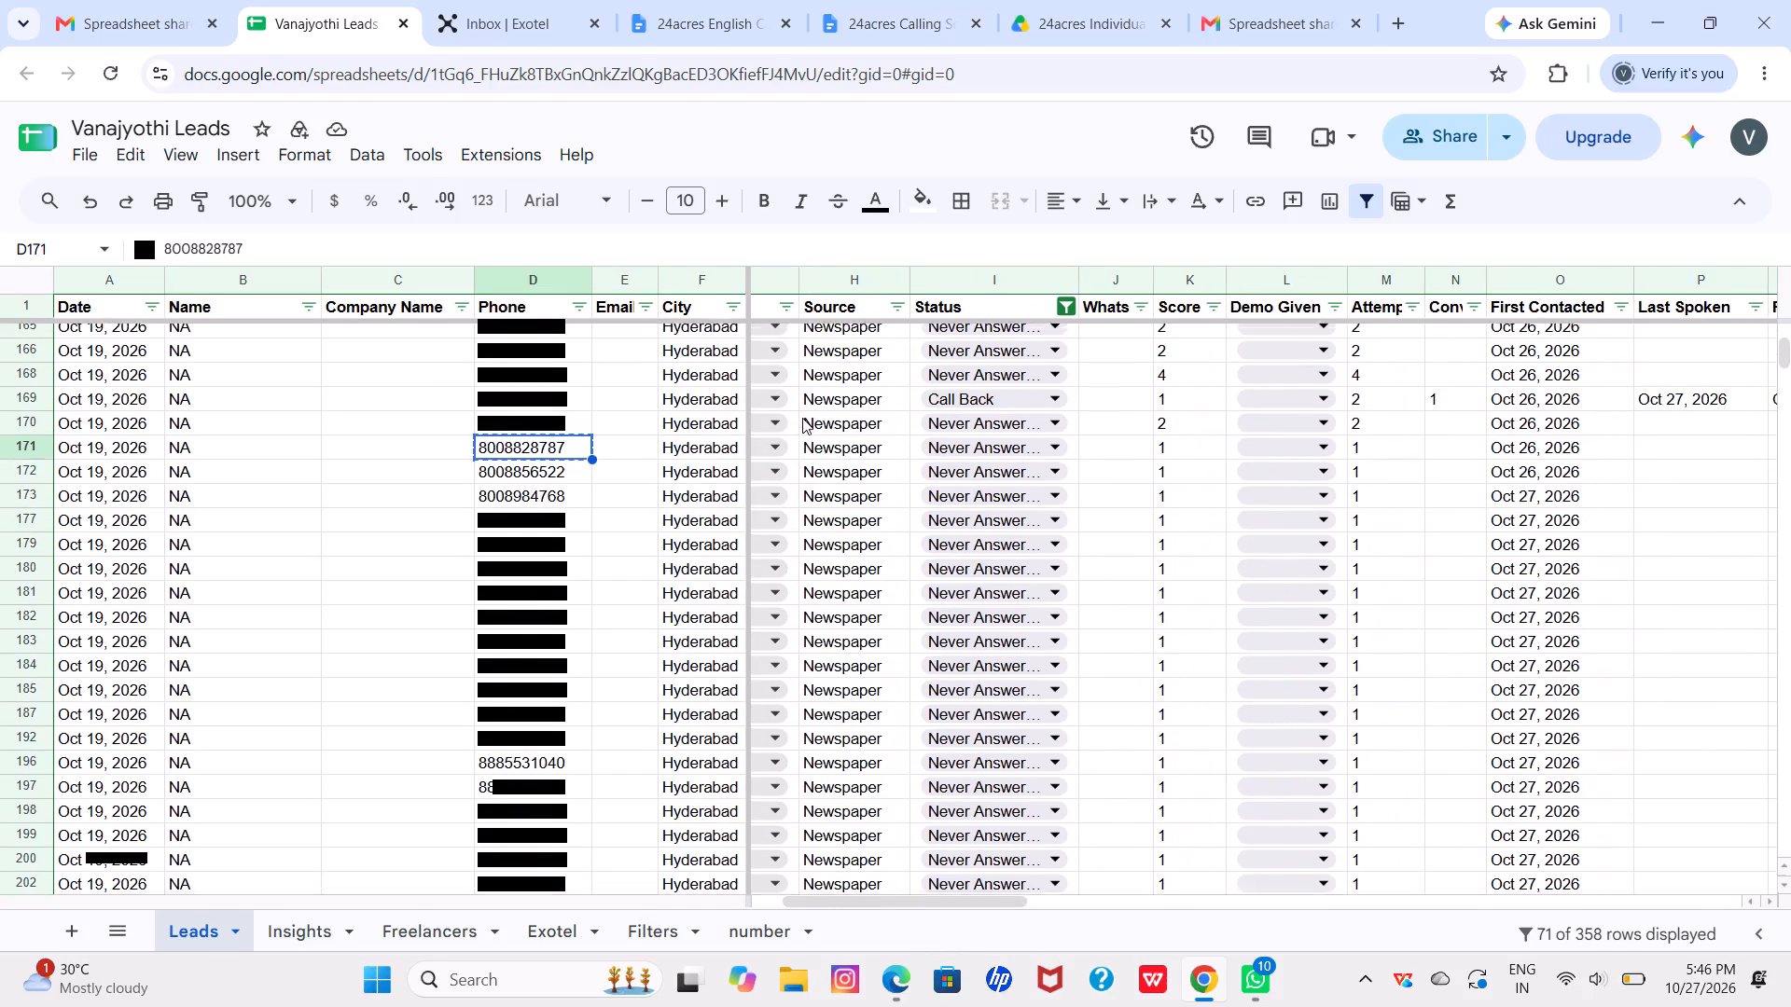
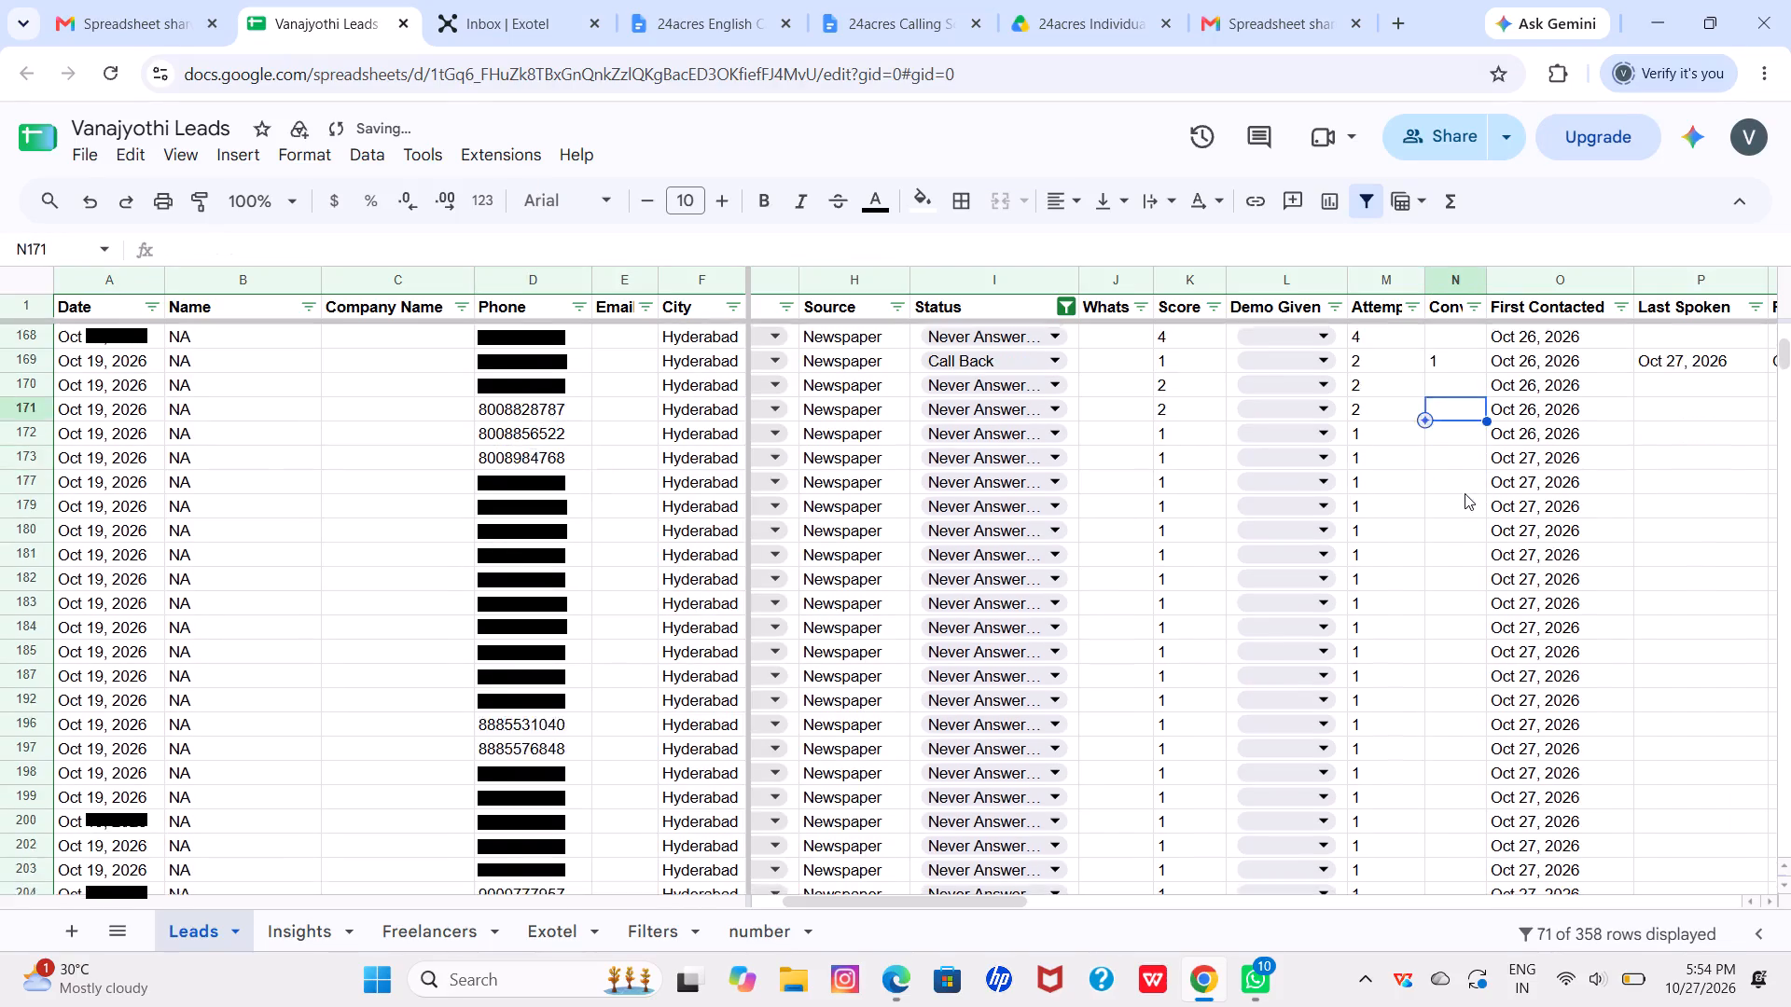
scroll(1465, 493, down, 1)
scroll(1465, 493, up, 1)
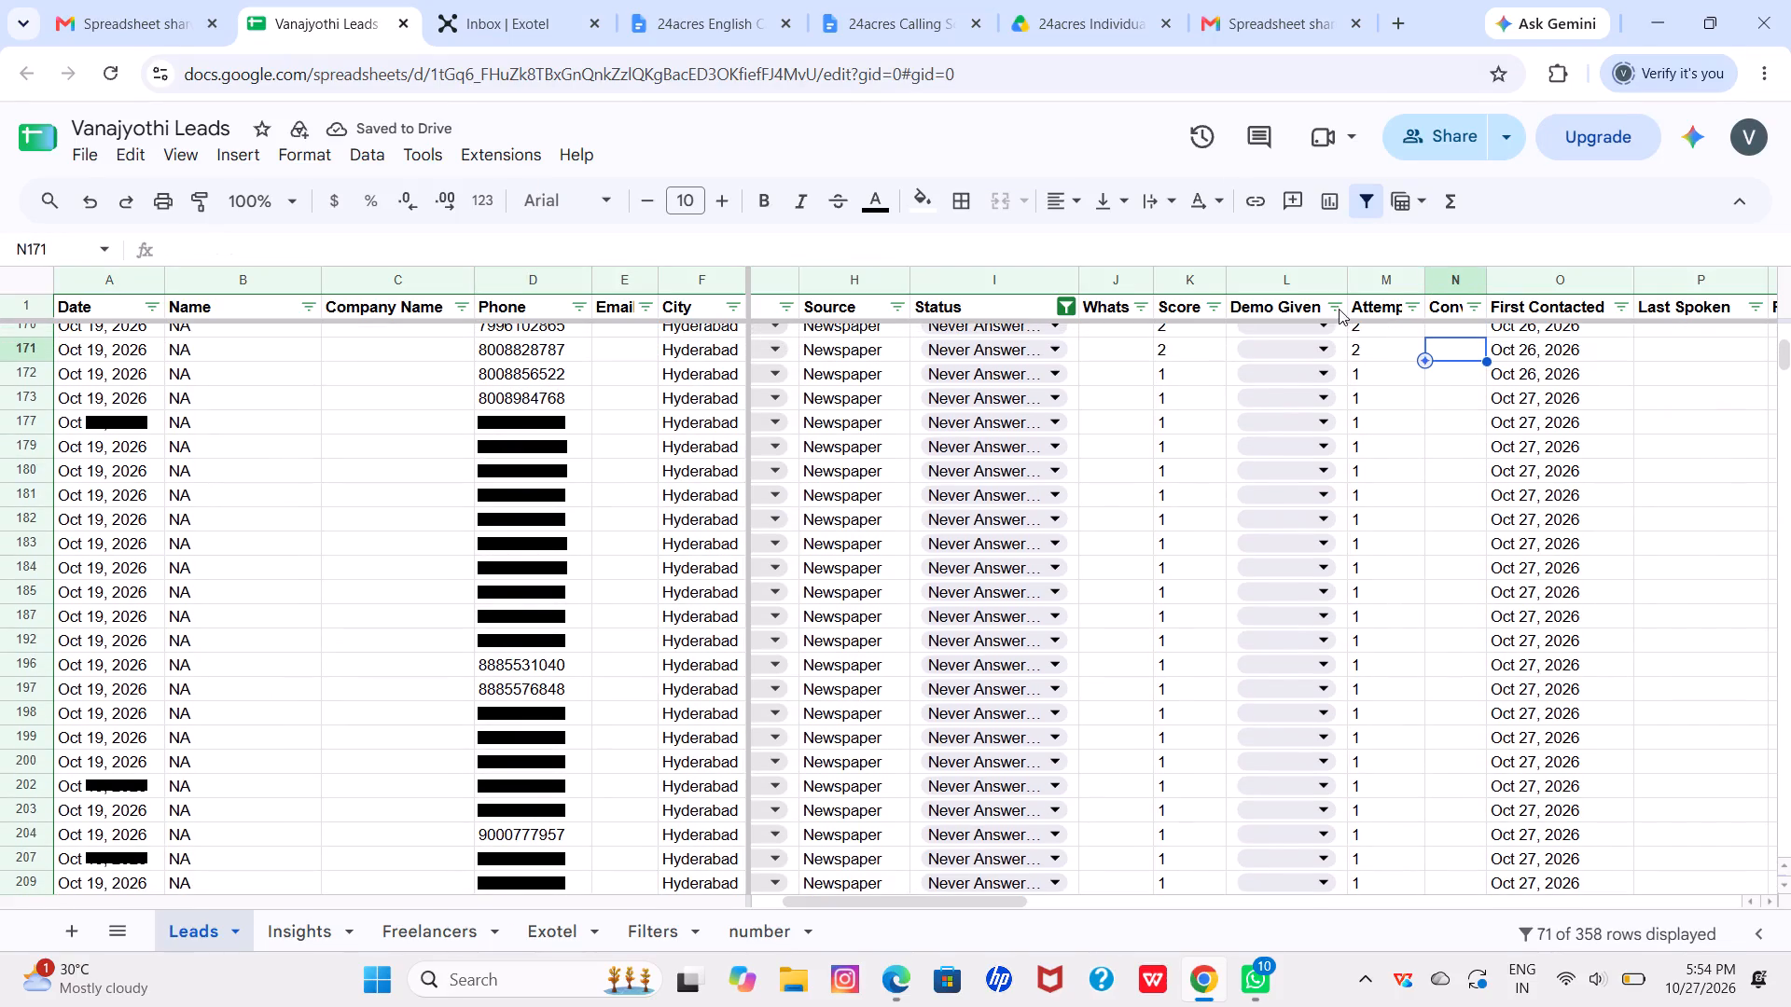
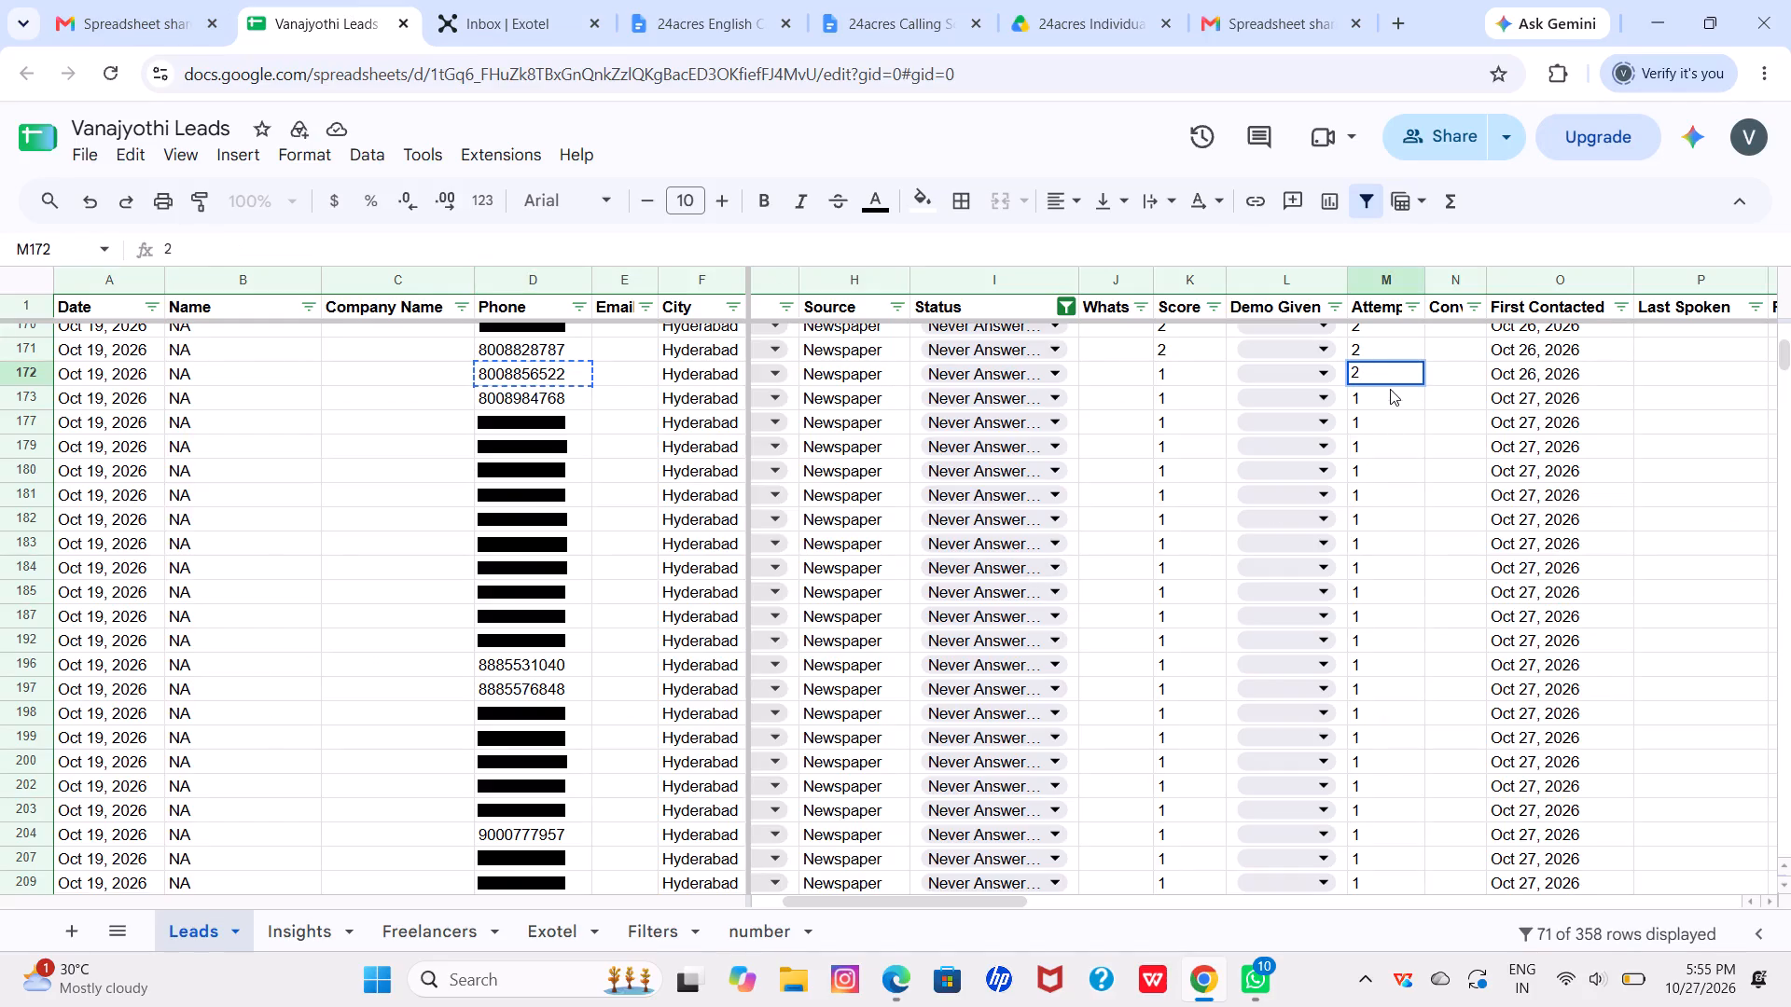
Record 2 in the Attempts column for the lead in row 172.
click(1393, 404)
Copy the phone number of the Never Answered lead in row 173 for a follow-up call in Exotel.
scroll(1393, 404, down, 1)
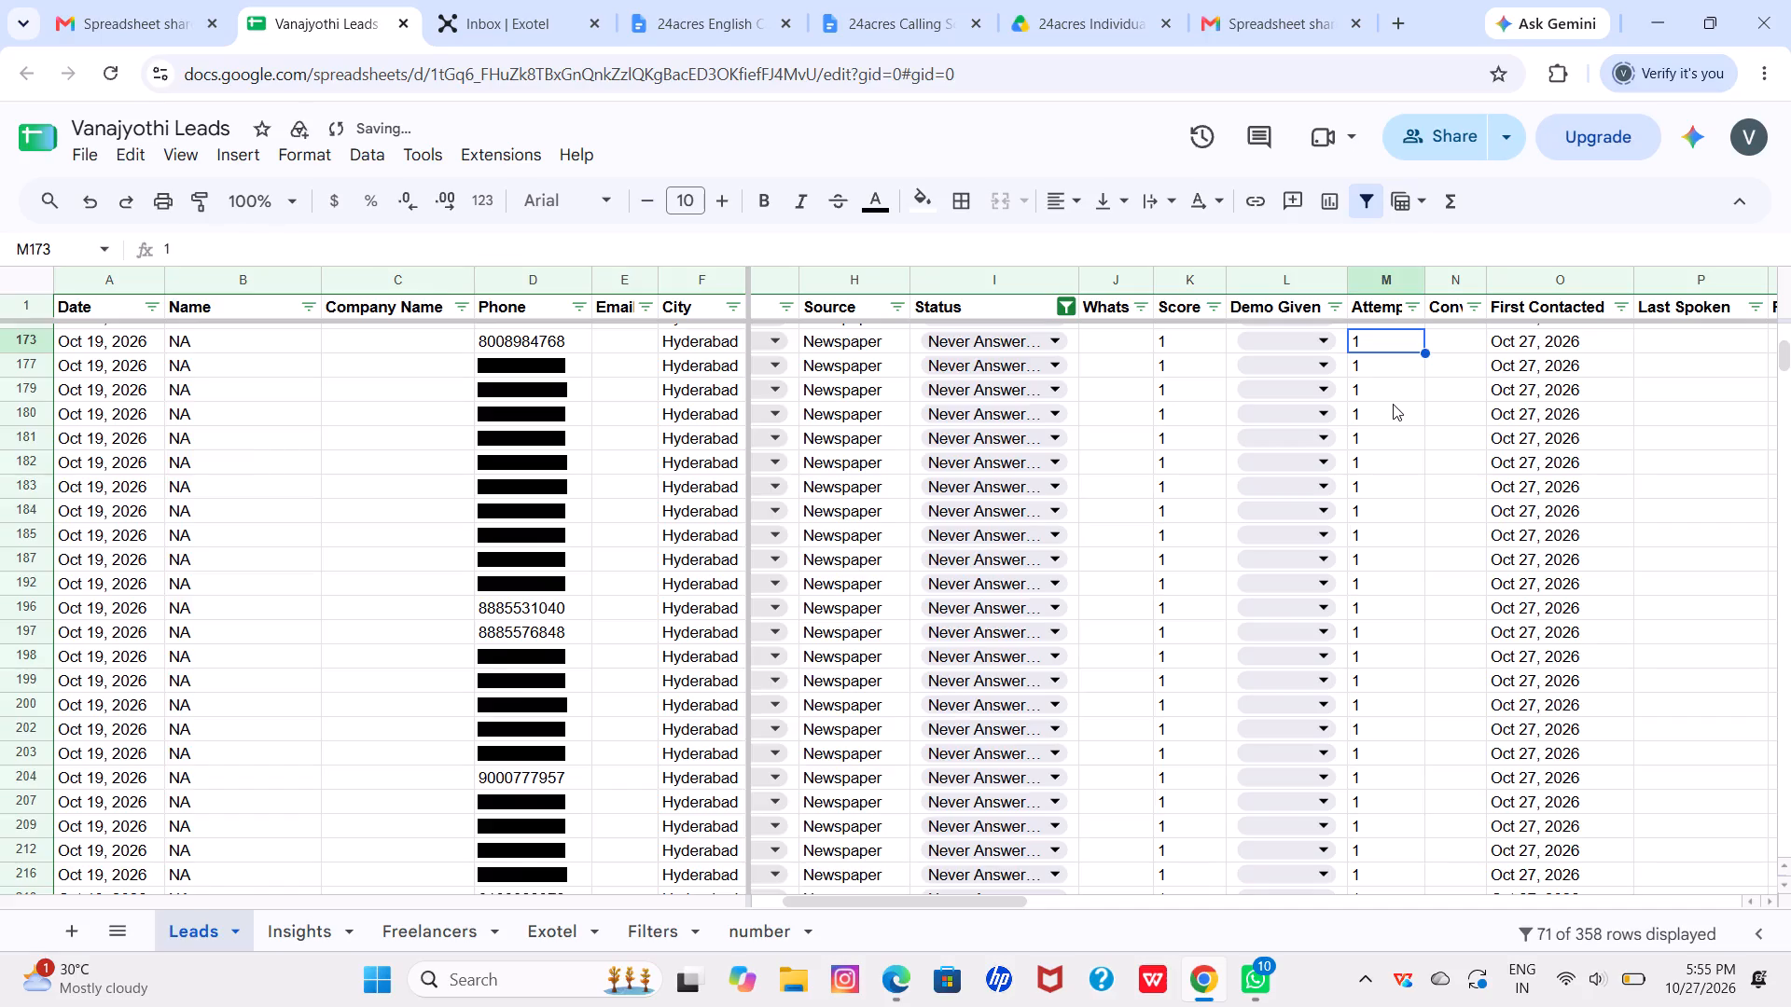
click(521, 344)
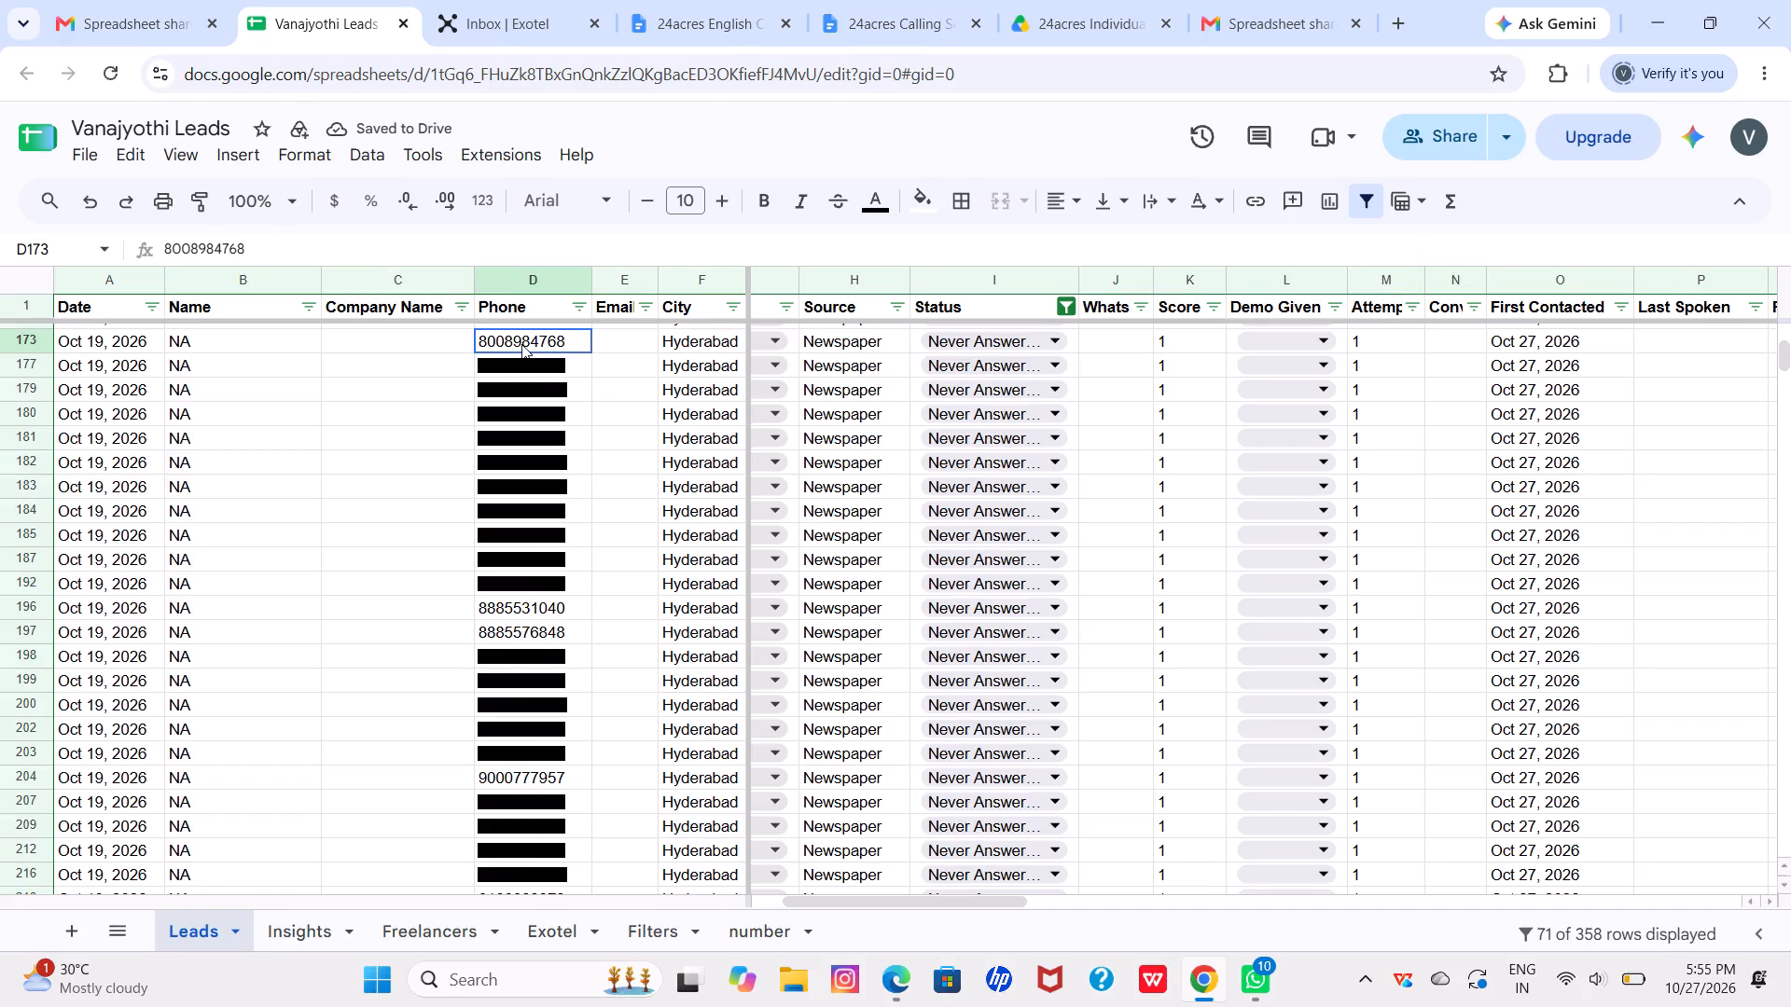
key(ctrl+c)
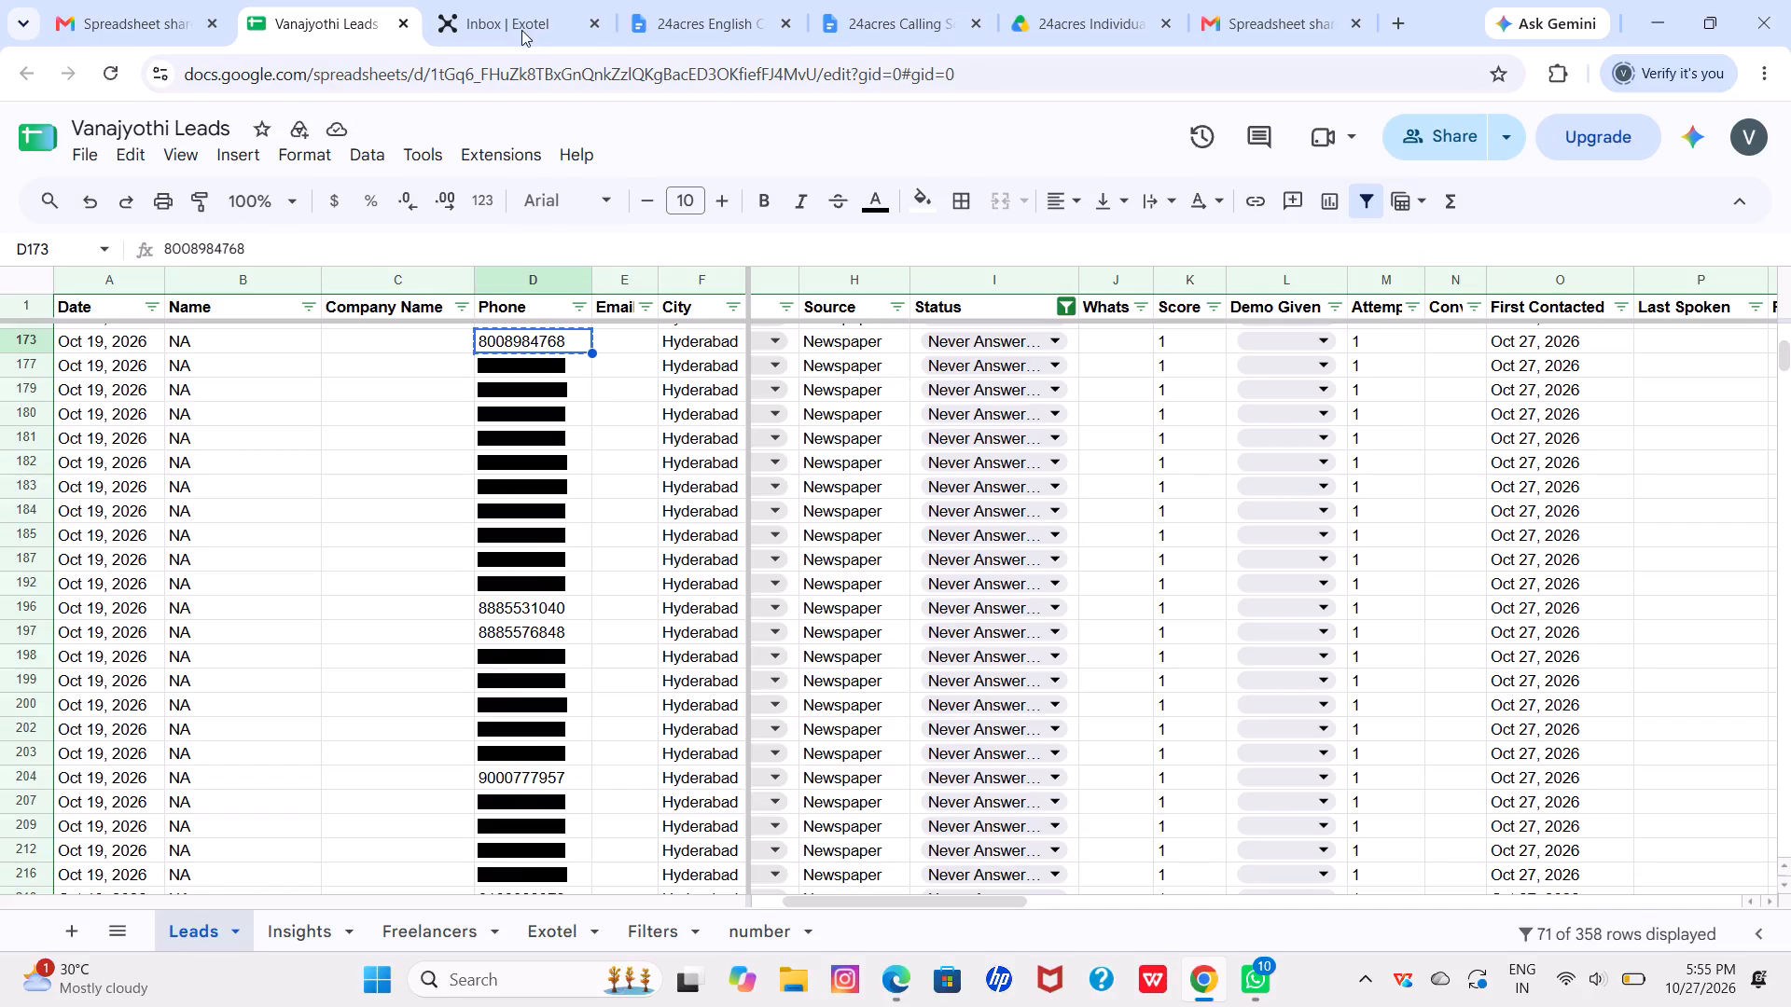
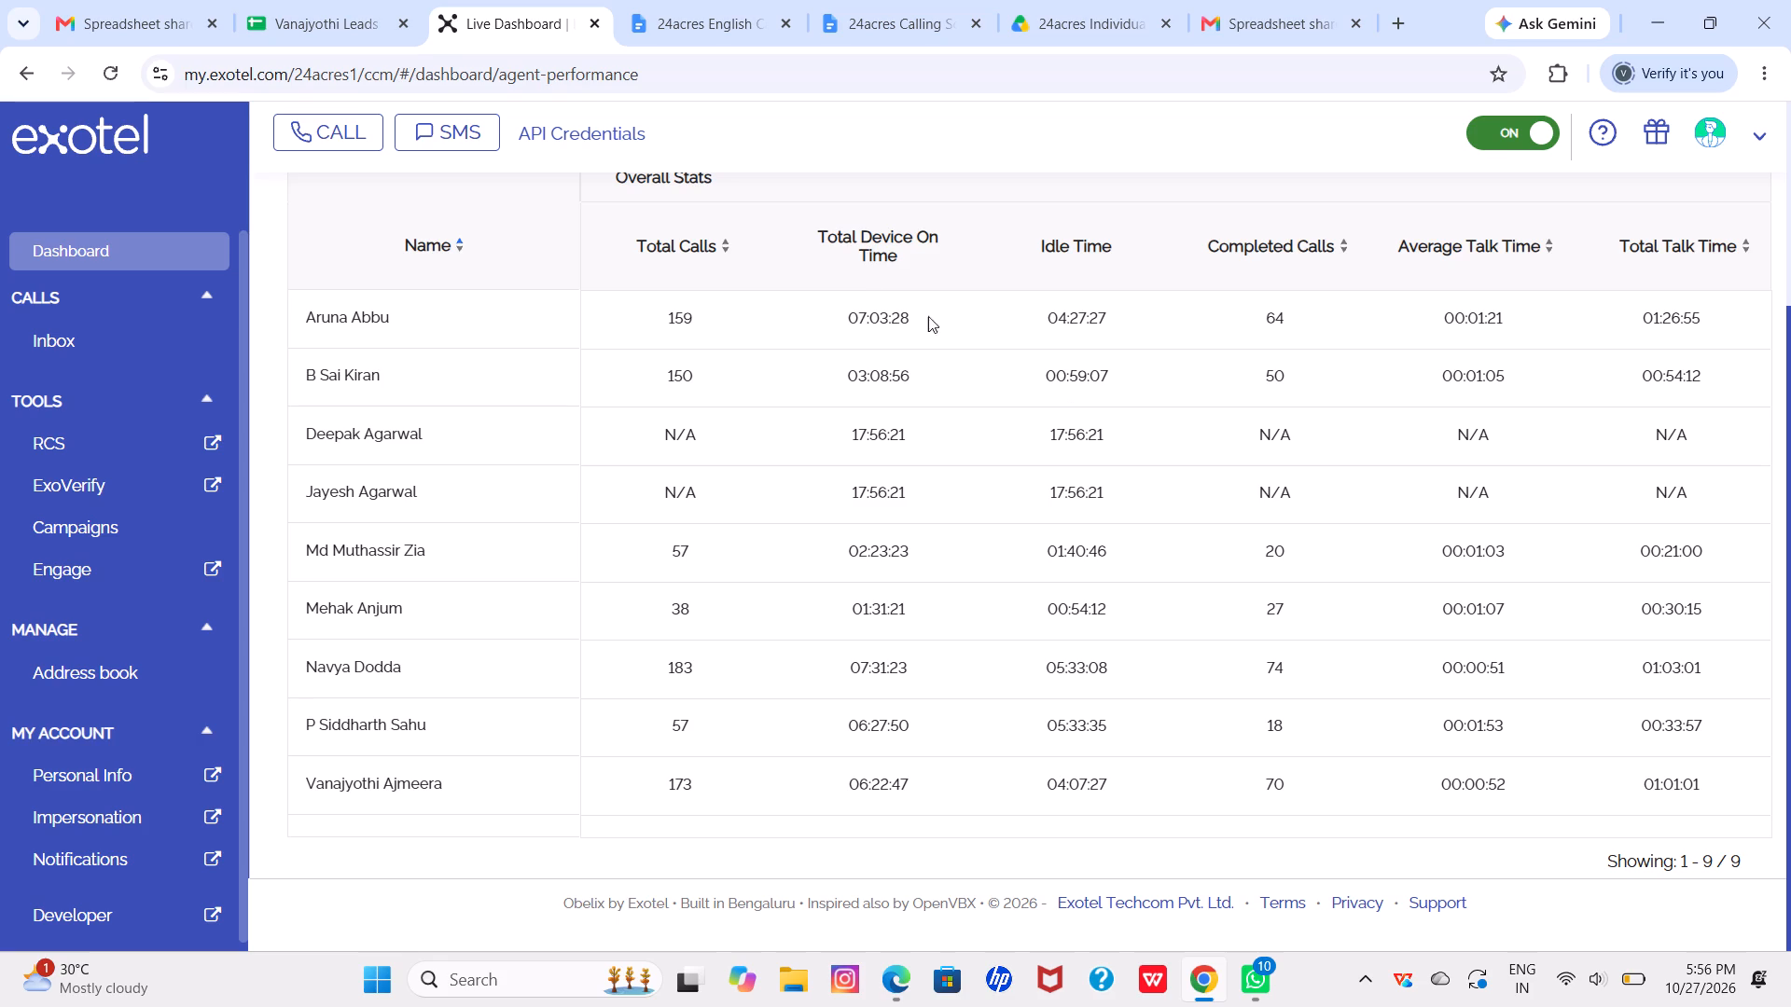
Return to the Vanajyothi Leads spreadsheet and locate the Never Answered lead in row 173.
click(303, 27)
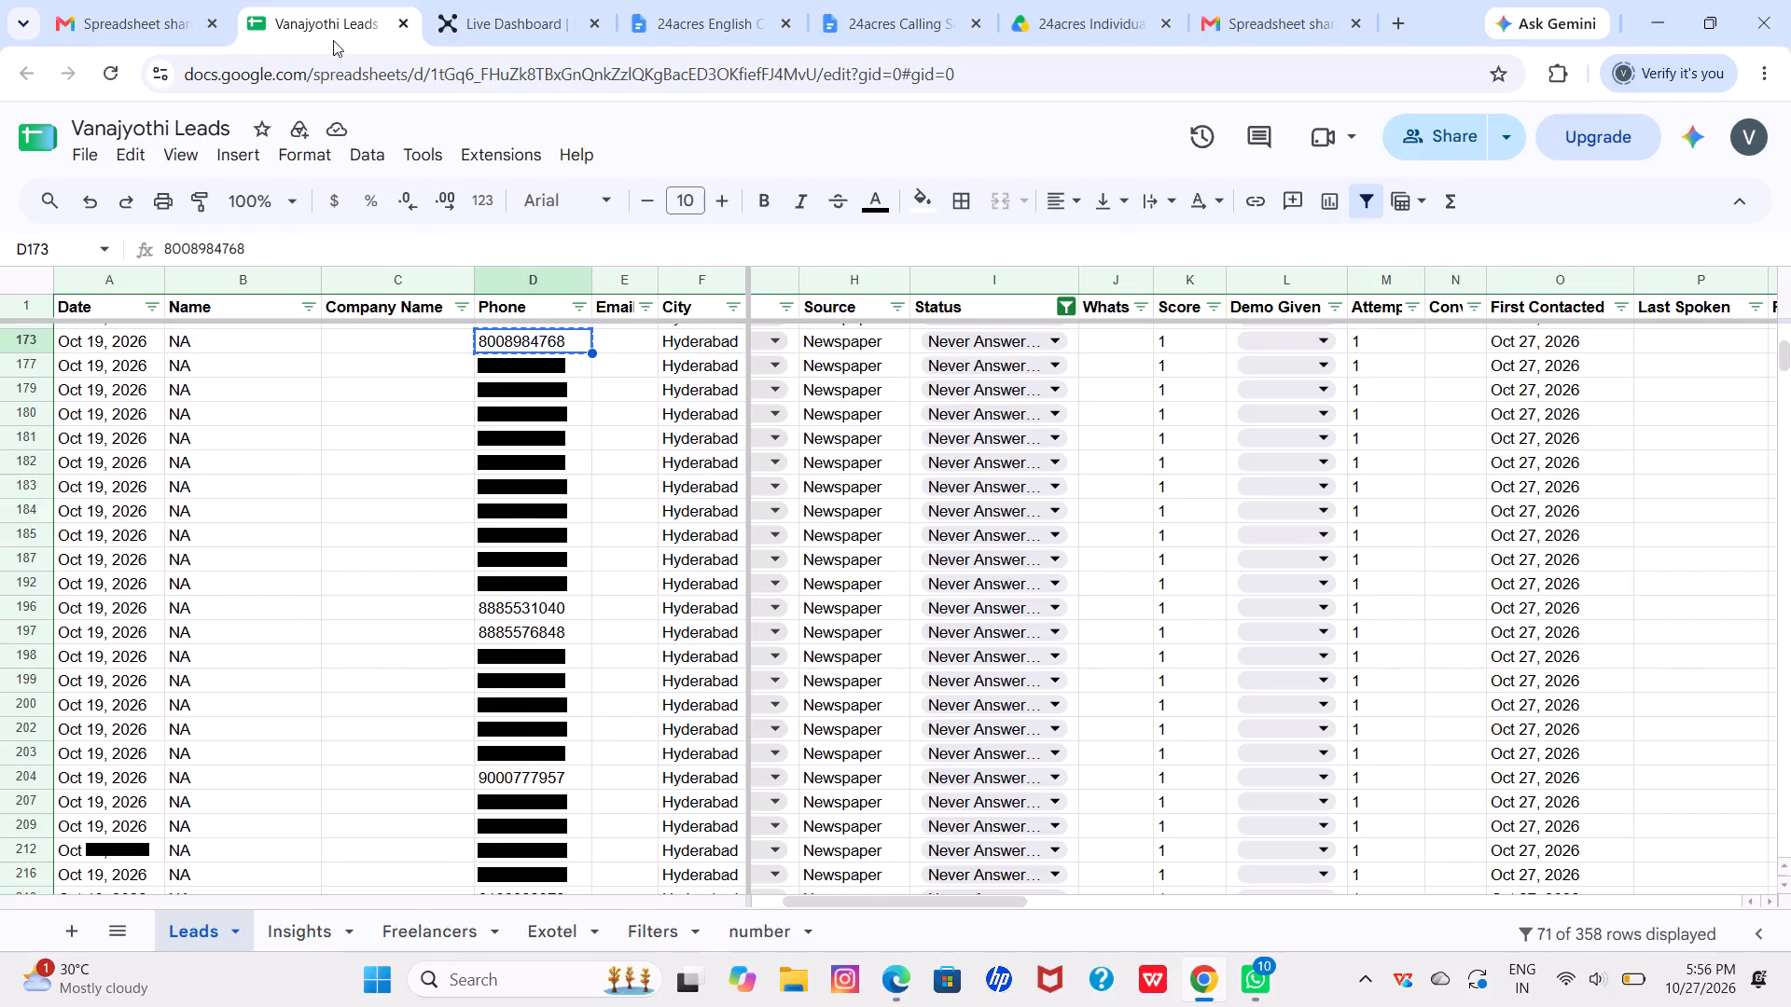
scroll(1041, 497, up, 1)
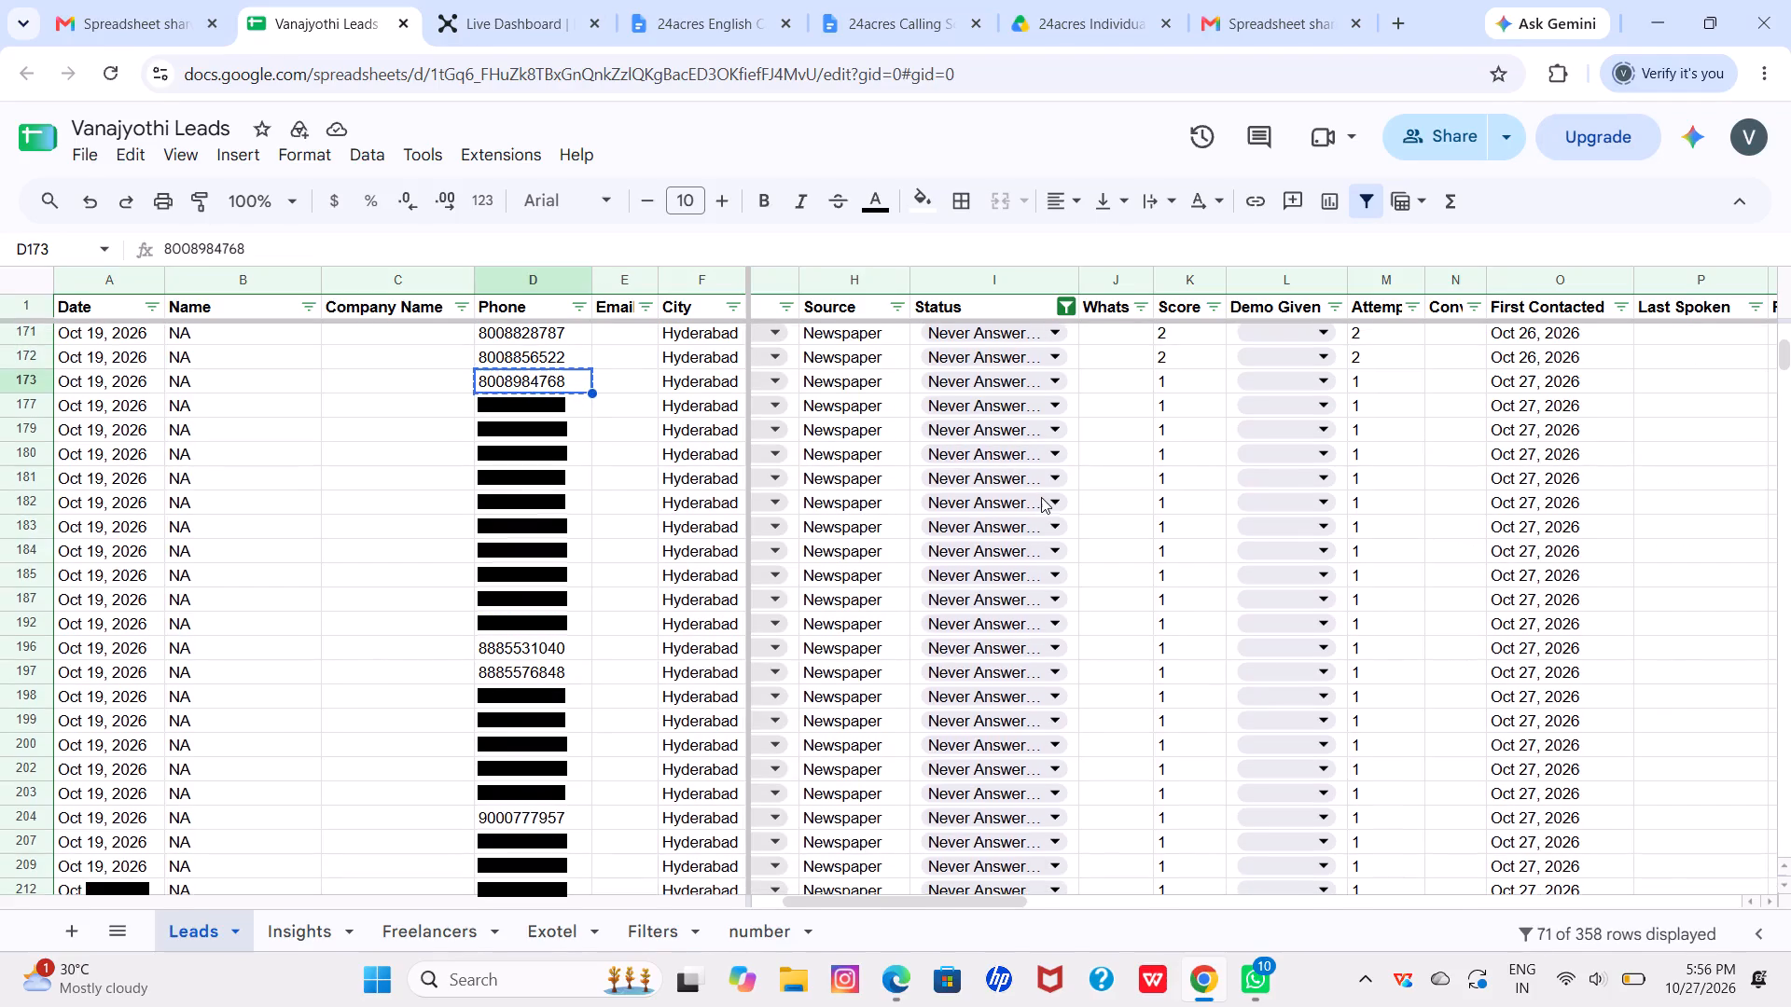
scroll(1041, 497, up, 1)
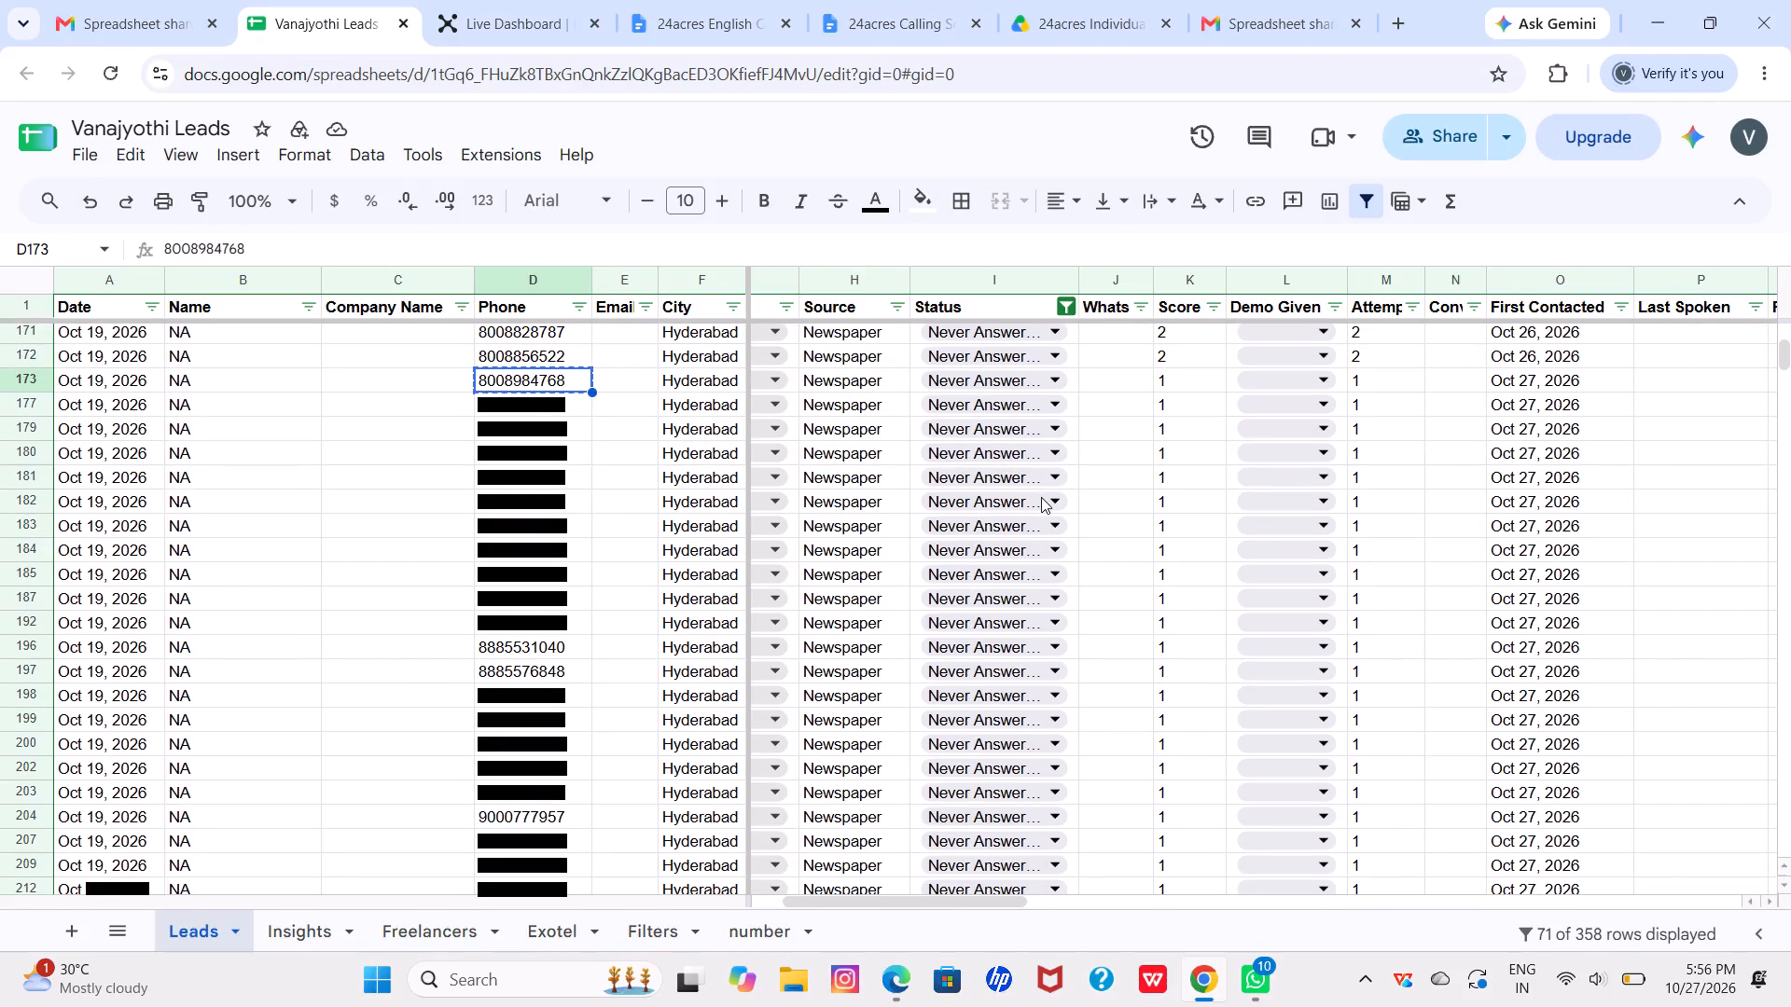
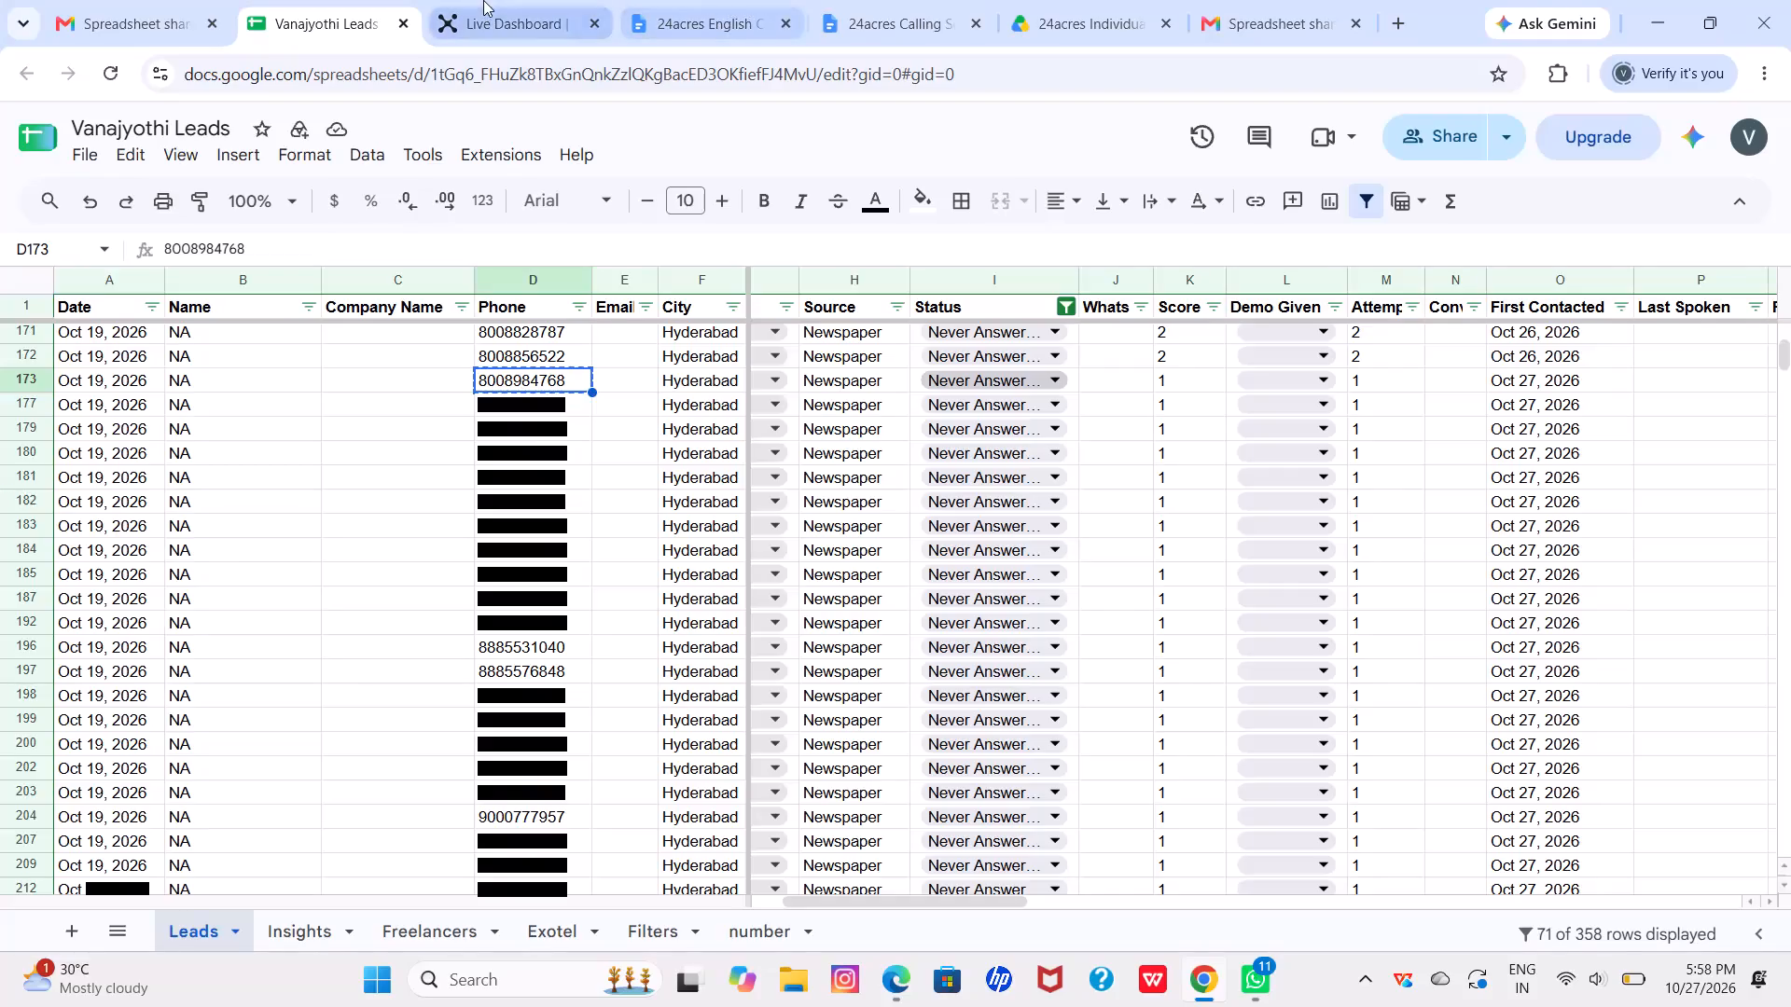
Switch to the Exotel live dashboard to call the Never Answered lead from row 173.
click(487, 0)
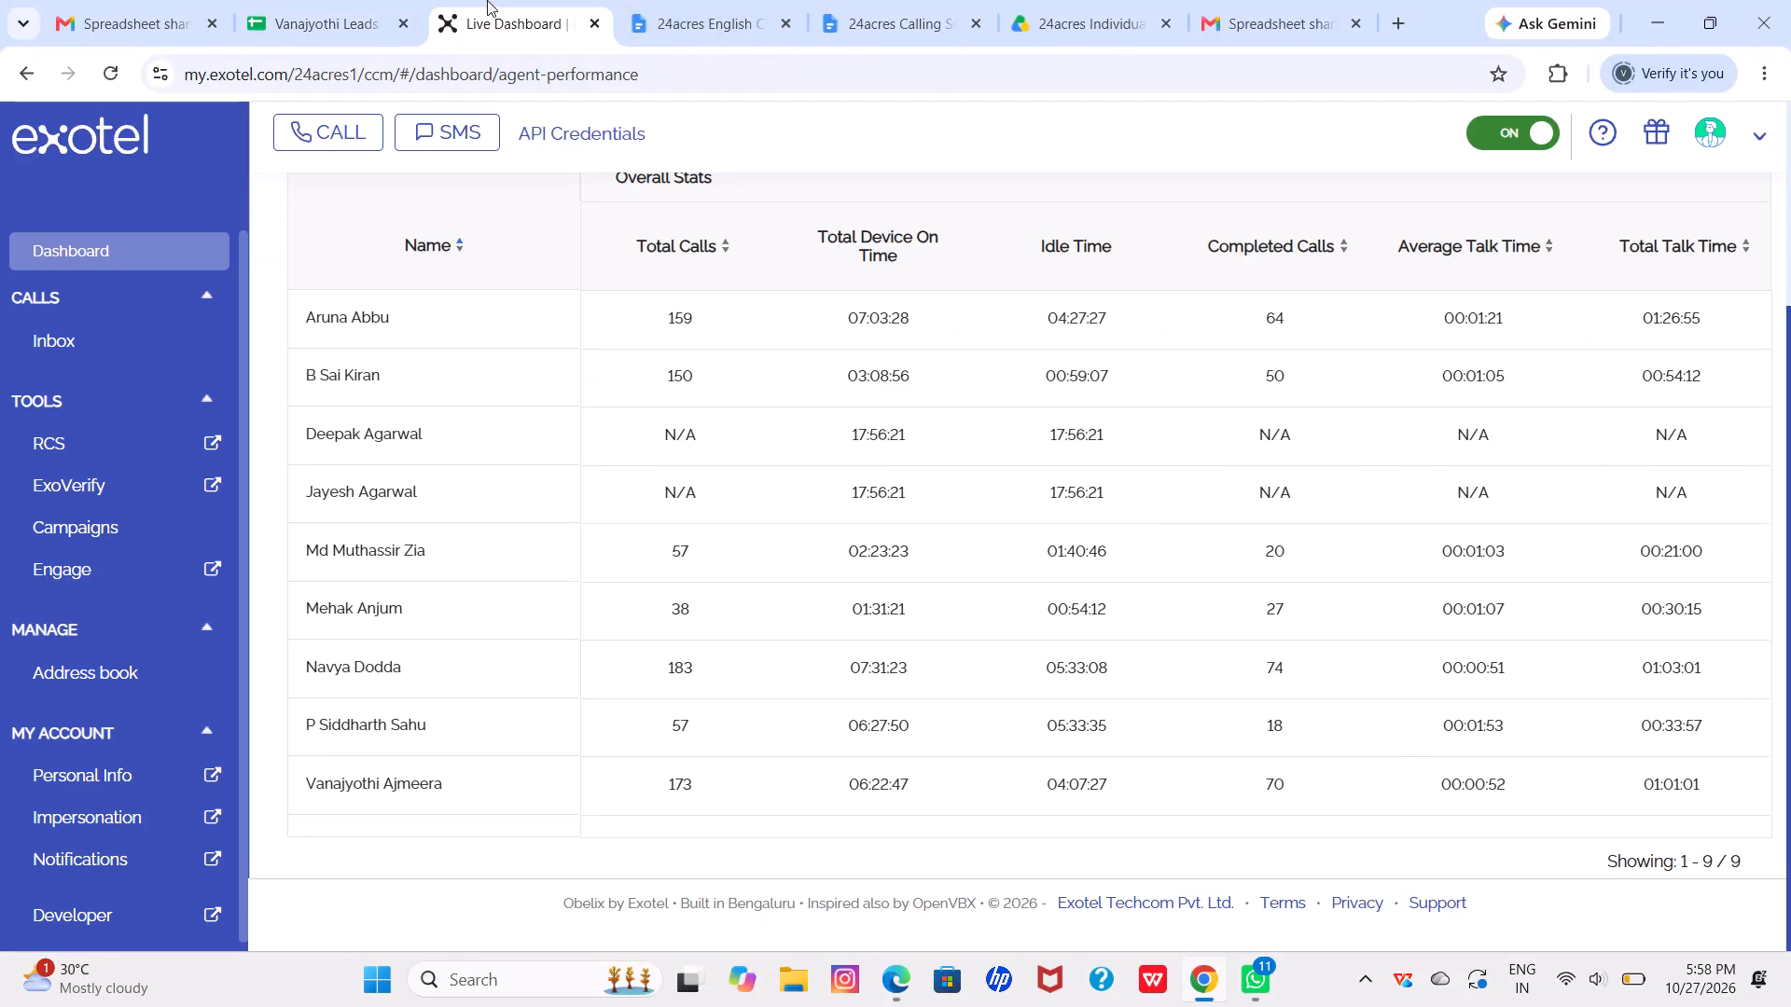
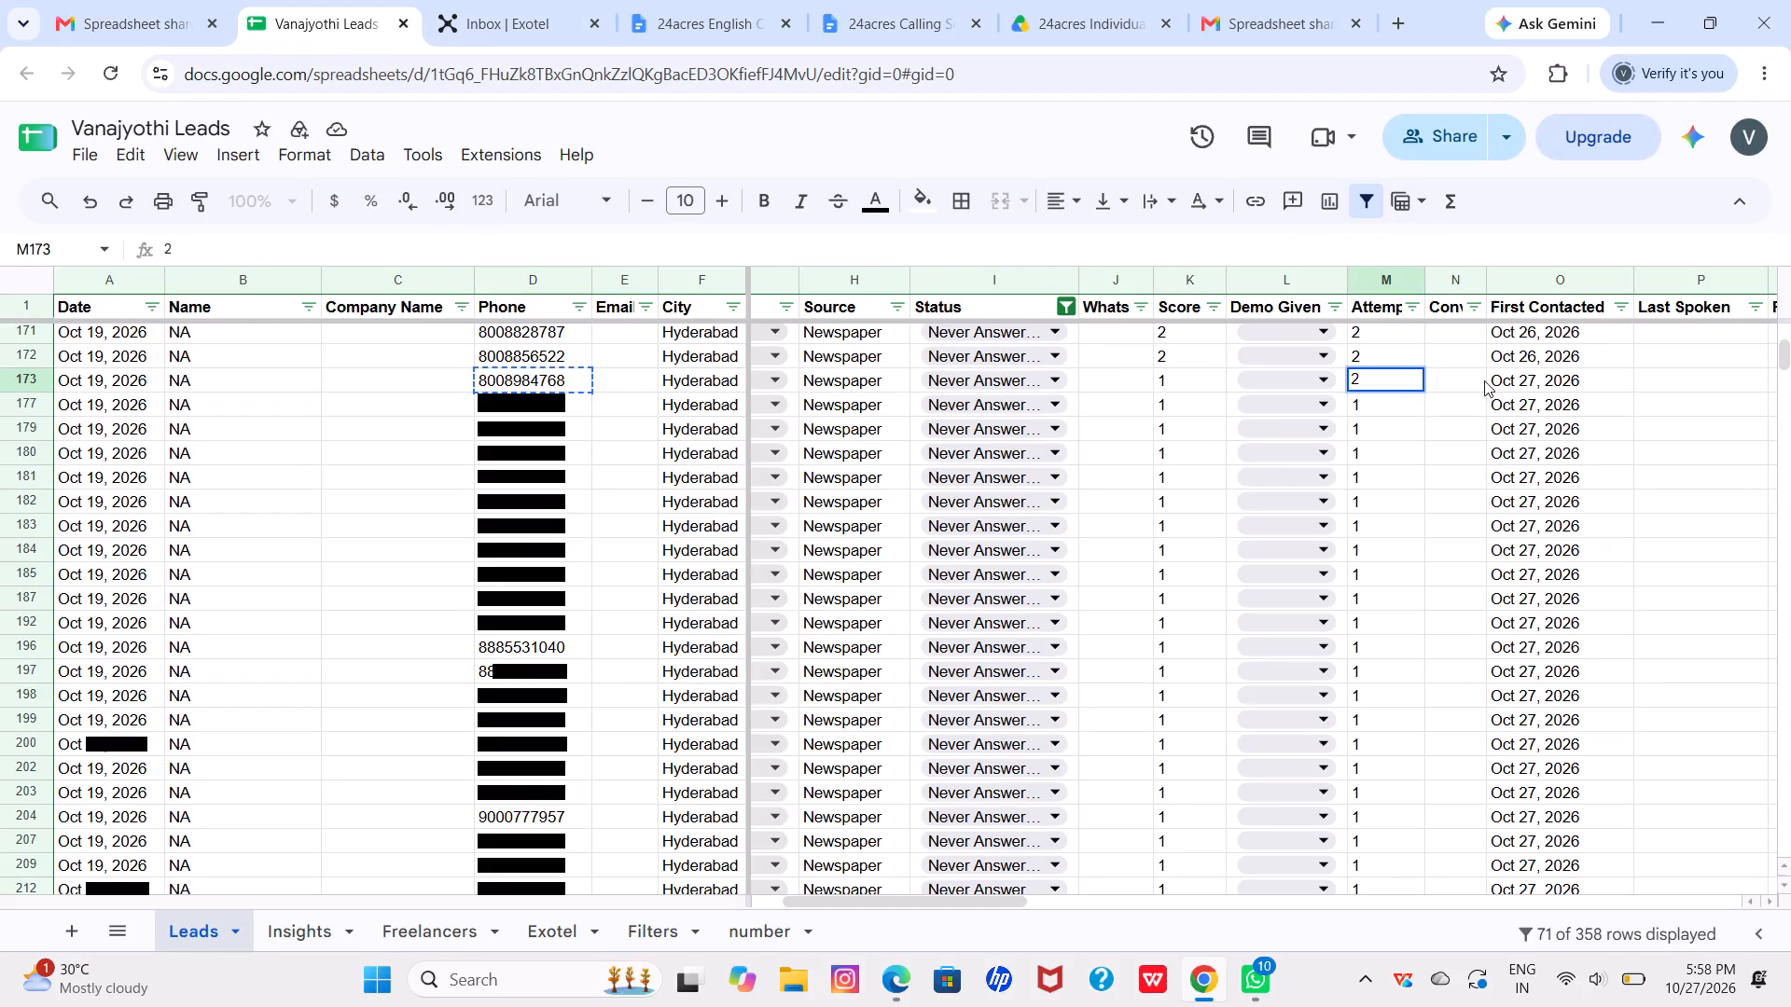
Record 1 conversation for the lead in row 173 and set its status to Call Back.
click(1481, 384)
key(1)
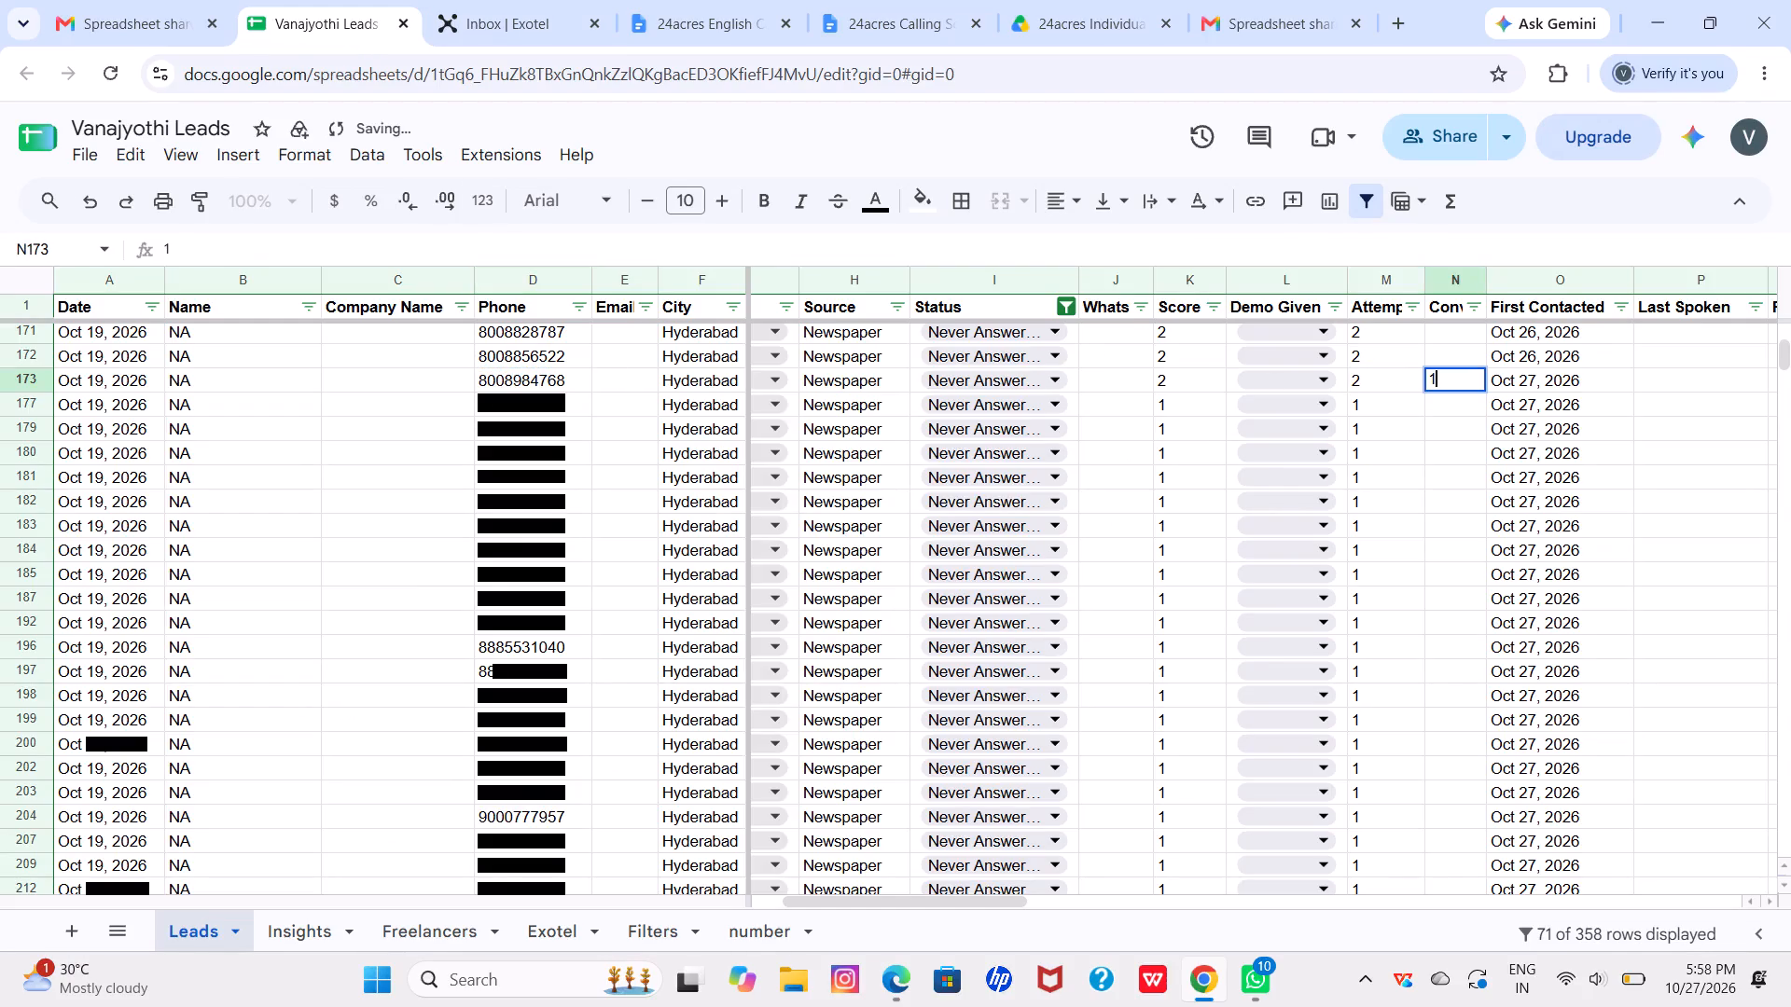
click(1023, 379)
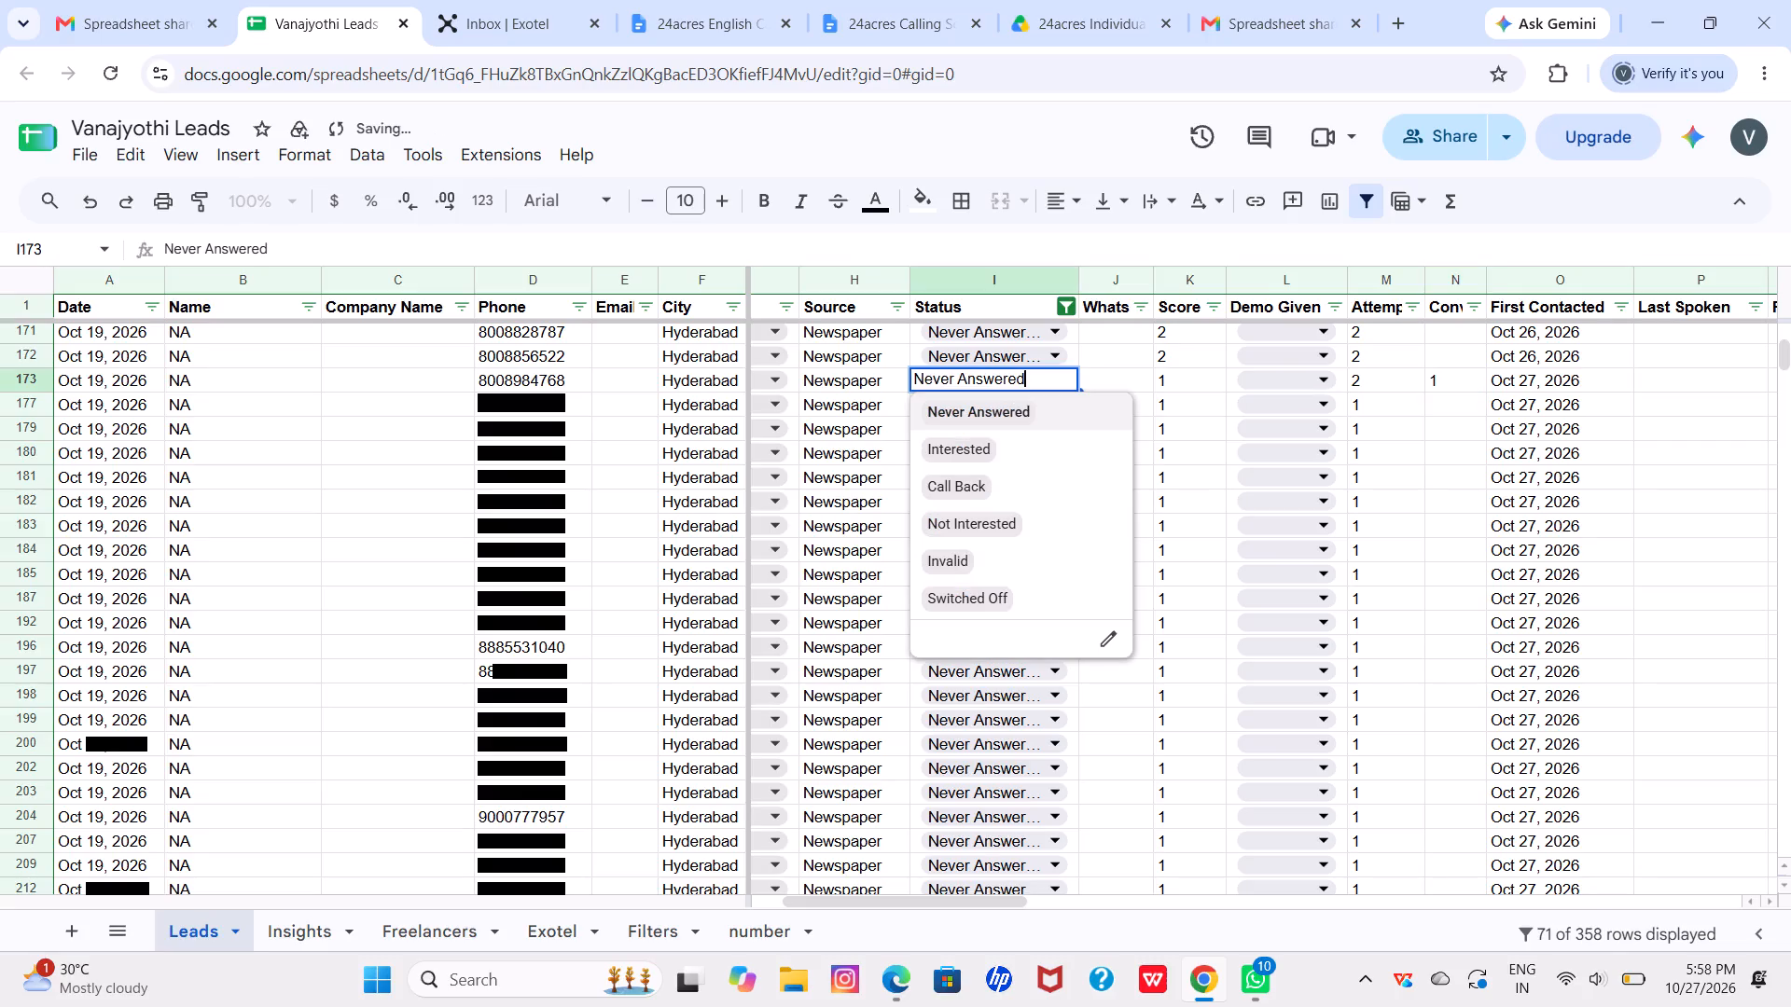
click(970, 487)
Copy row 173's First Contacted date into its Last Spoken cell, giving Oct 27, 2026.
click(1547, 393)
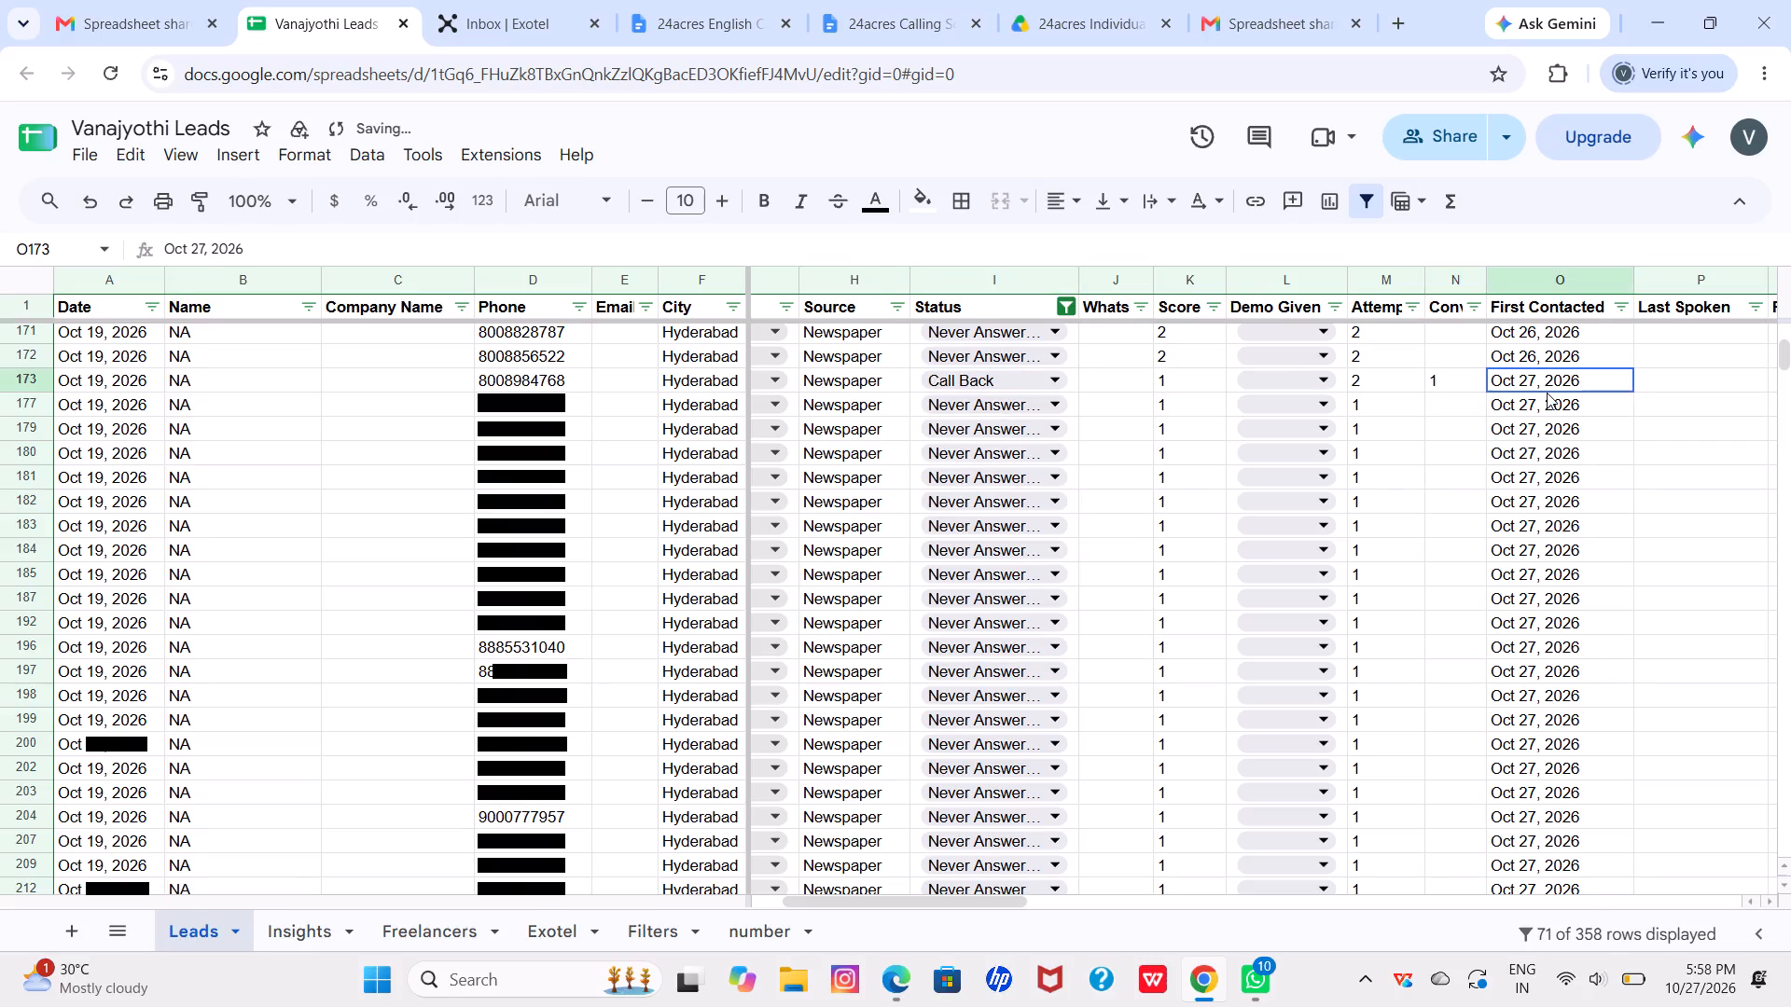
key(ctrl+c)
scroll(1547, 393, left, 1)
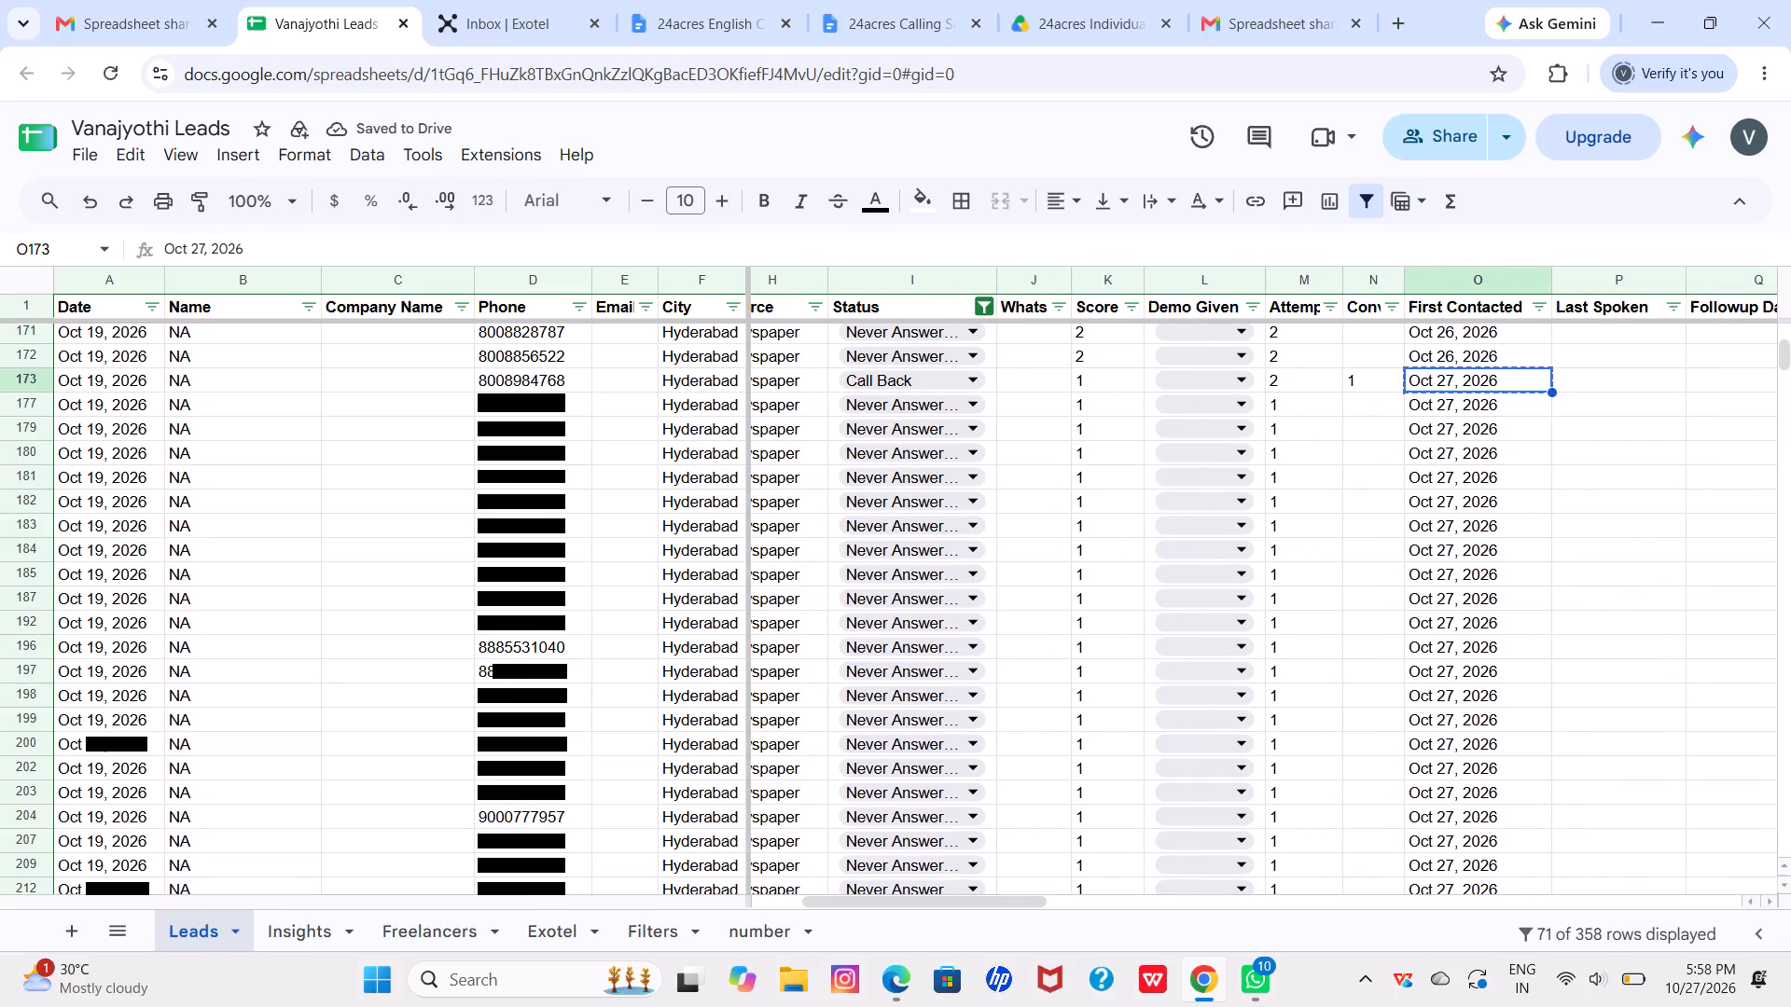
click(1576, 388)
key(ctrl+v)
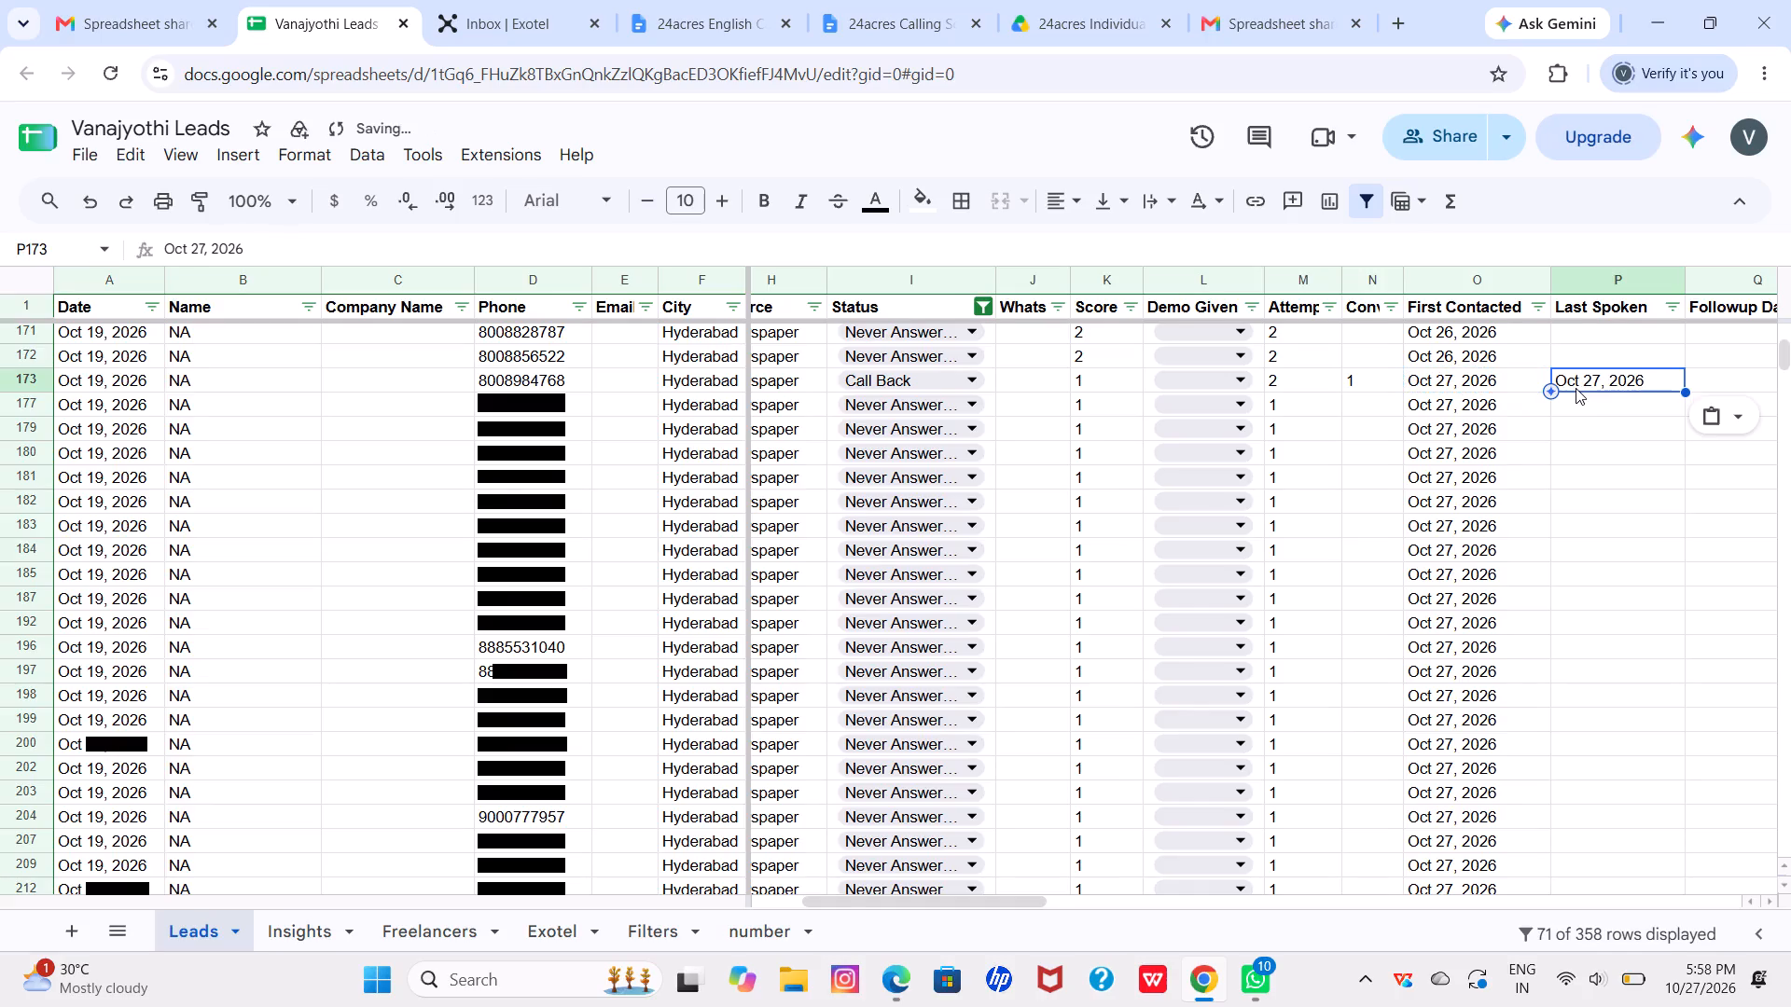
Set the Followup Date for the lead in row 173 to Nov 6, 2026.
scroll(1576, 388, left, 3)
click(1576, 388)
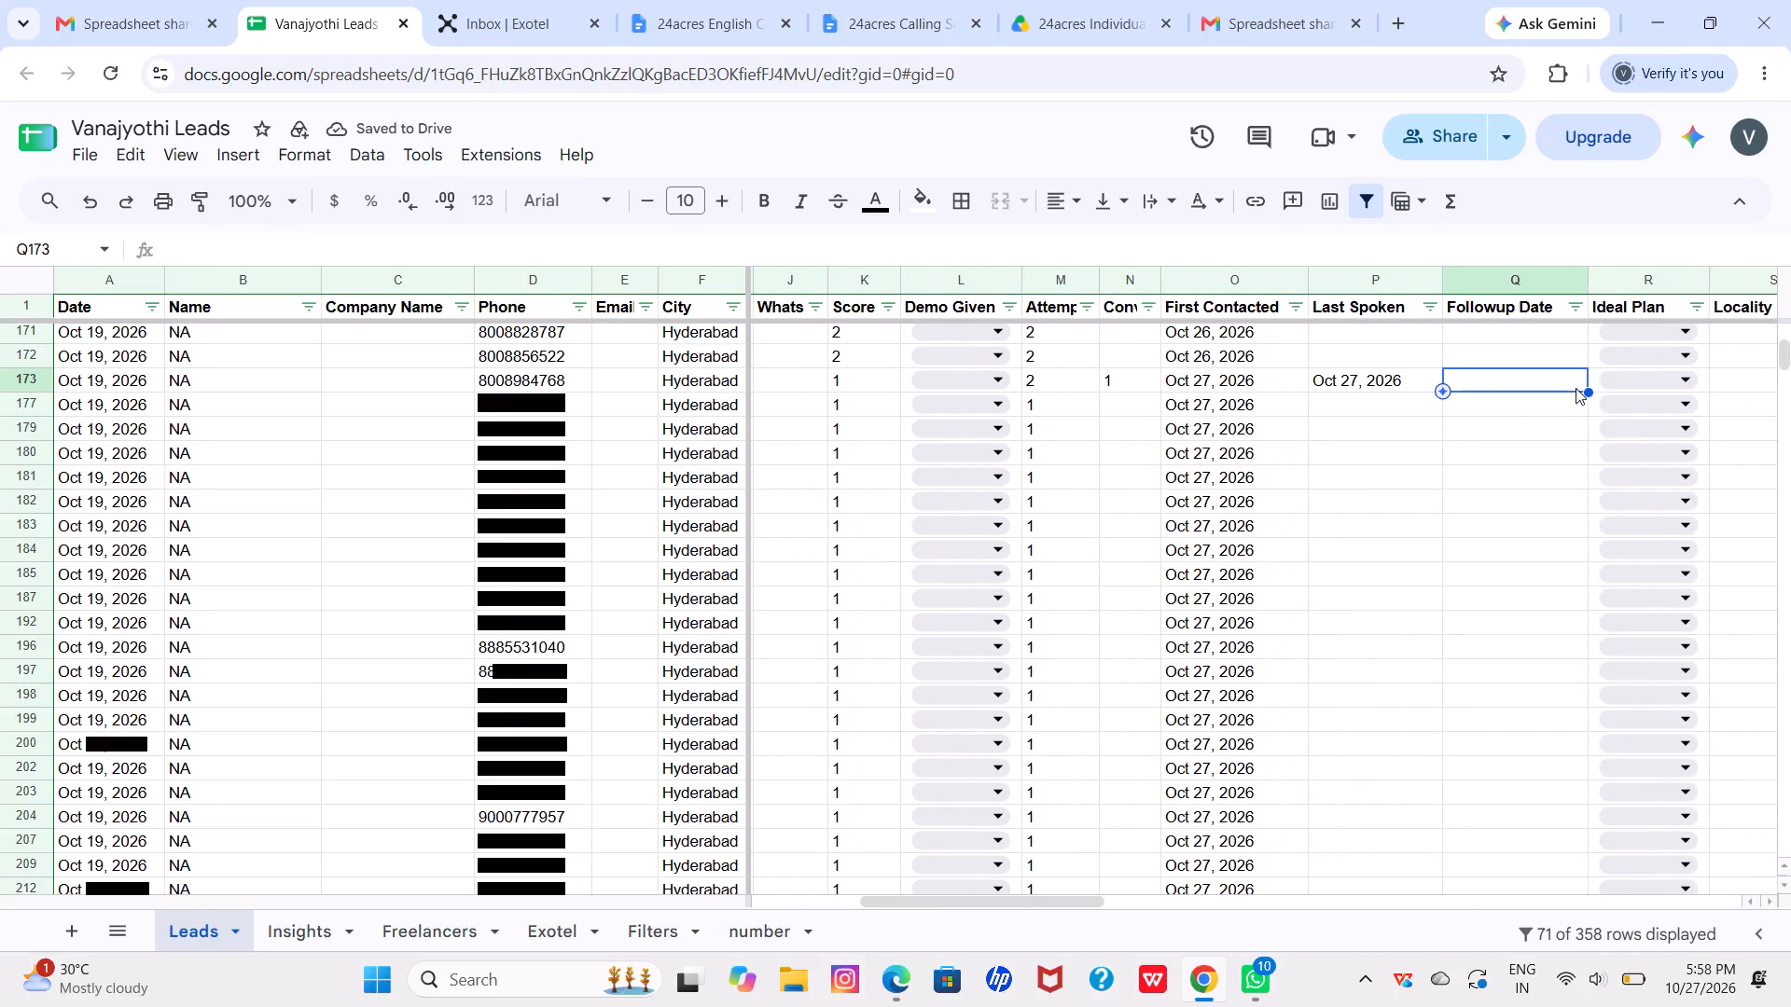
key(ctrl+v)
click(1576, 388)
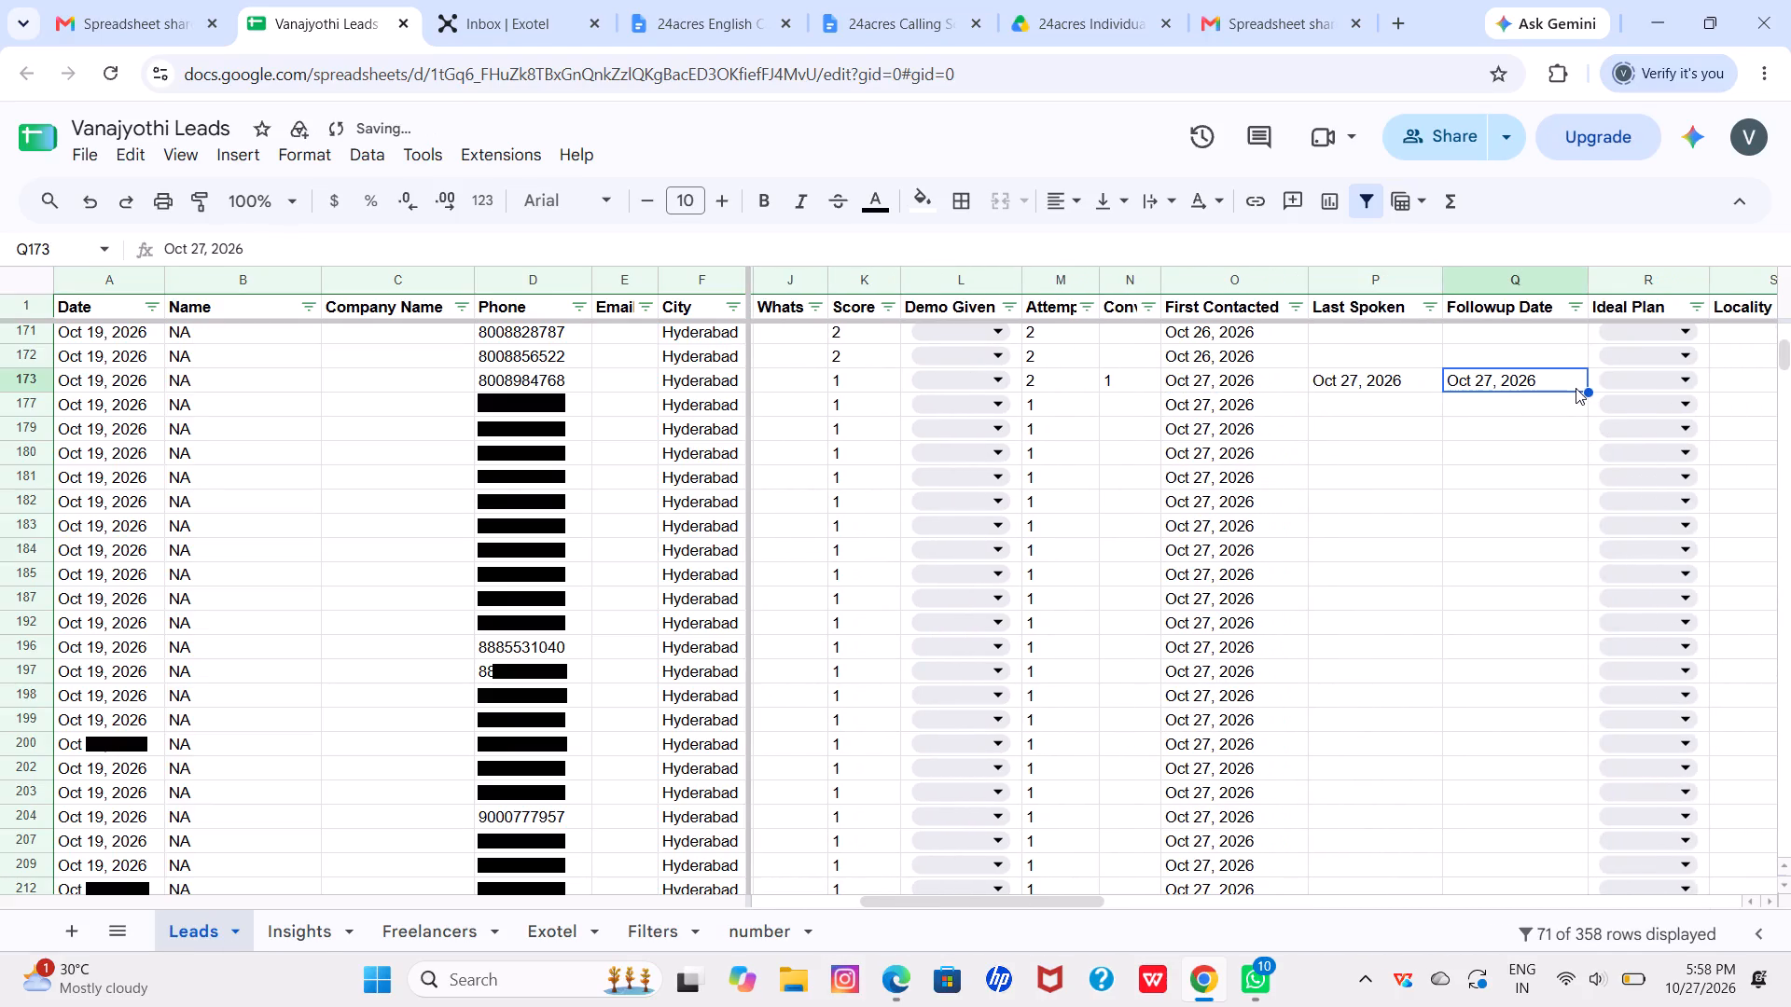
double_click(1519, 381)
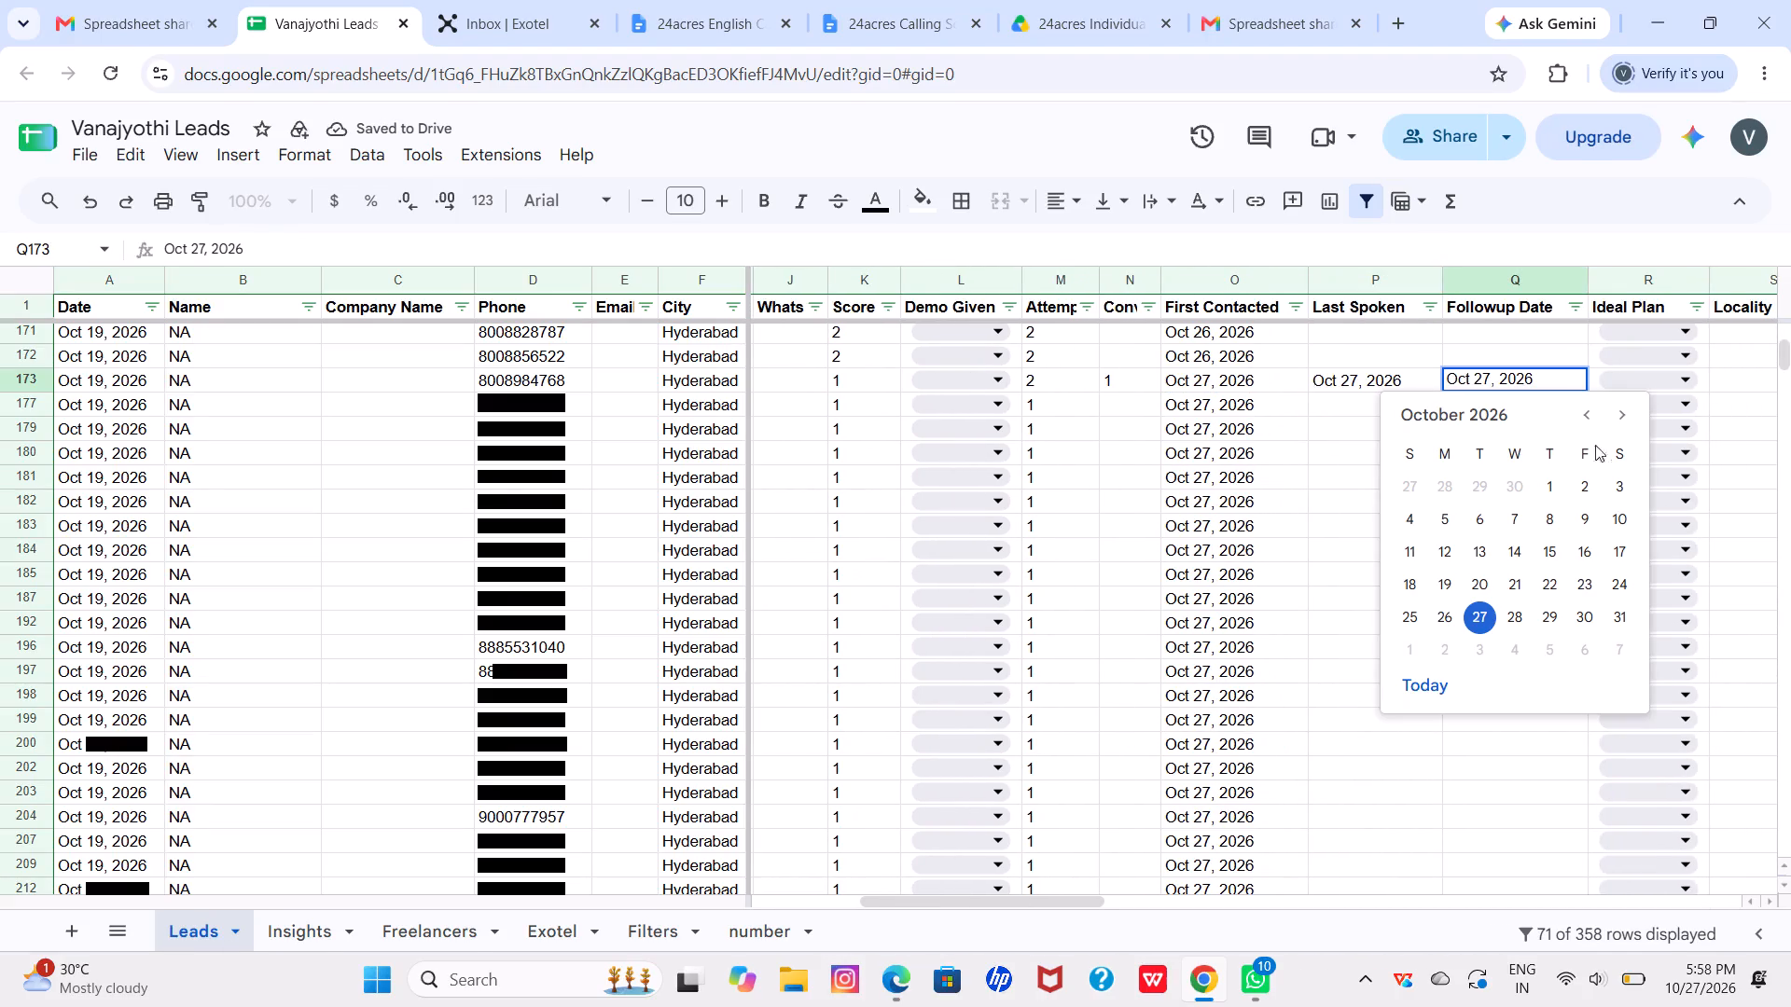
click(1622, 420)
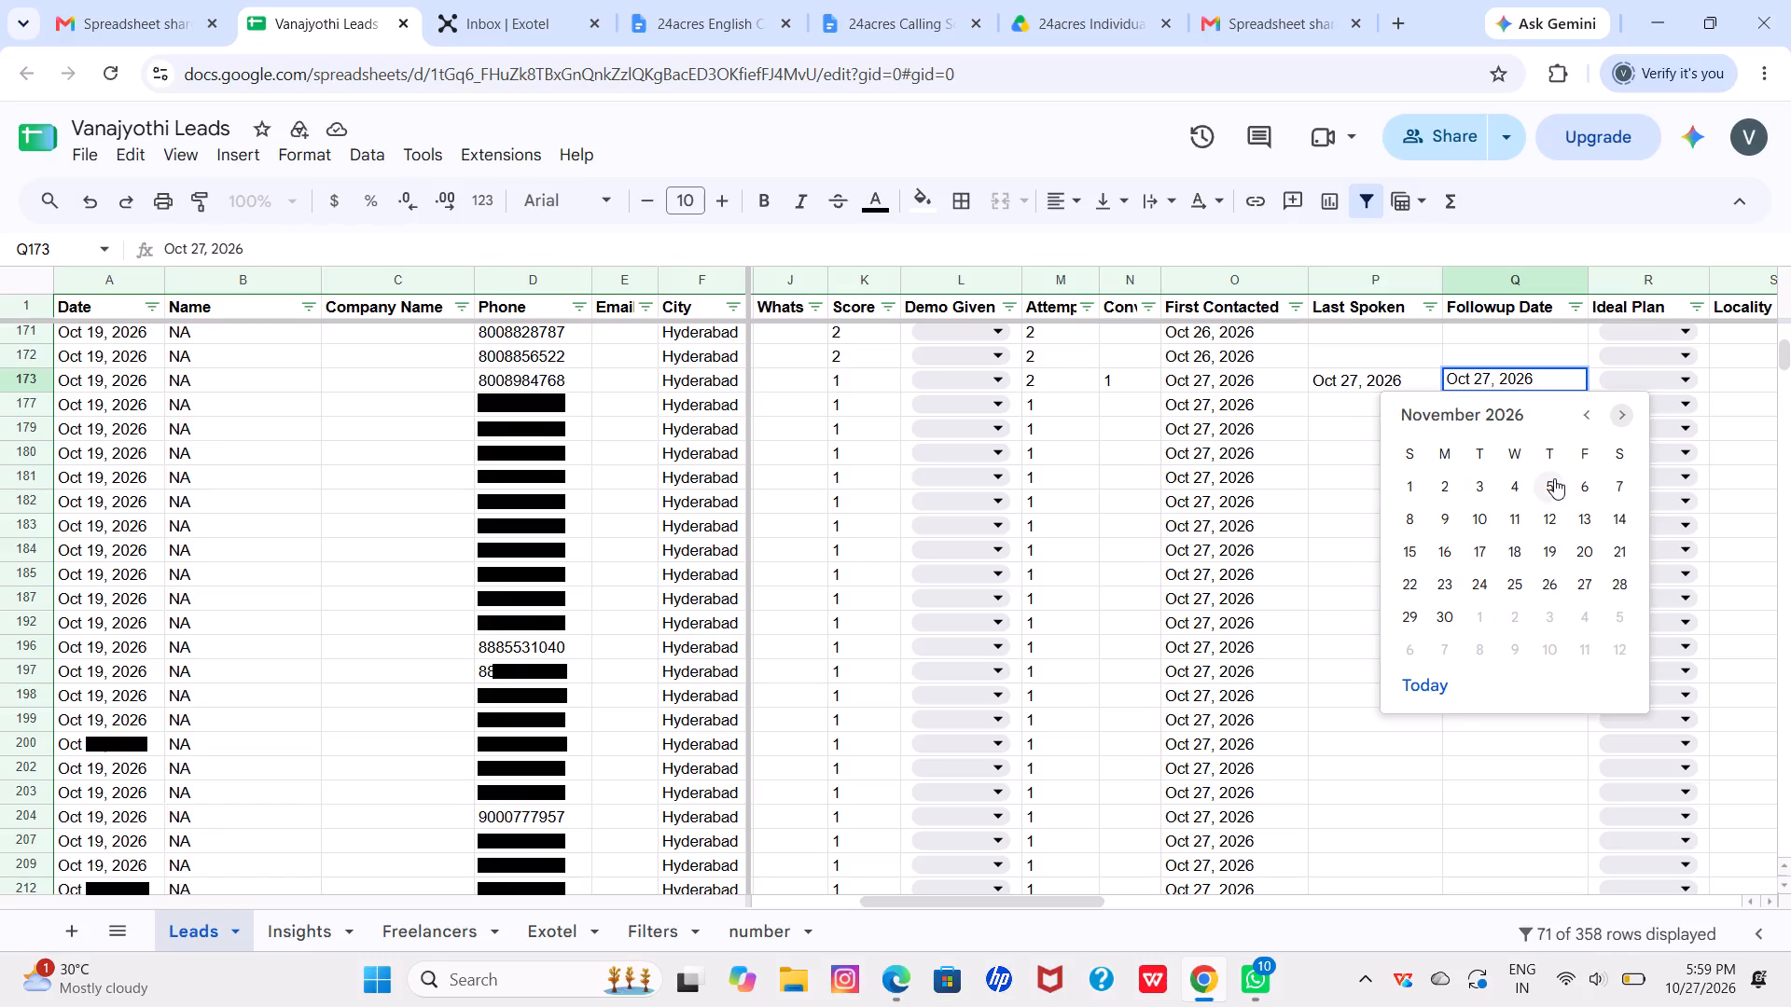
click(1584, 484)
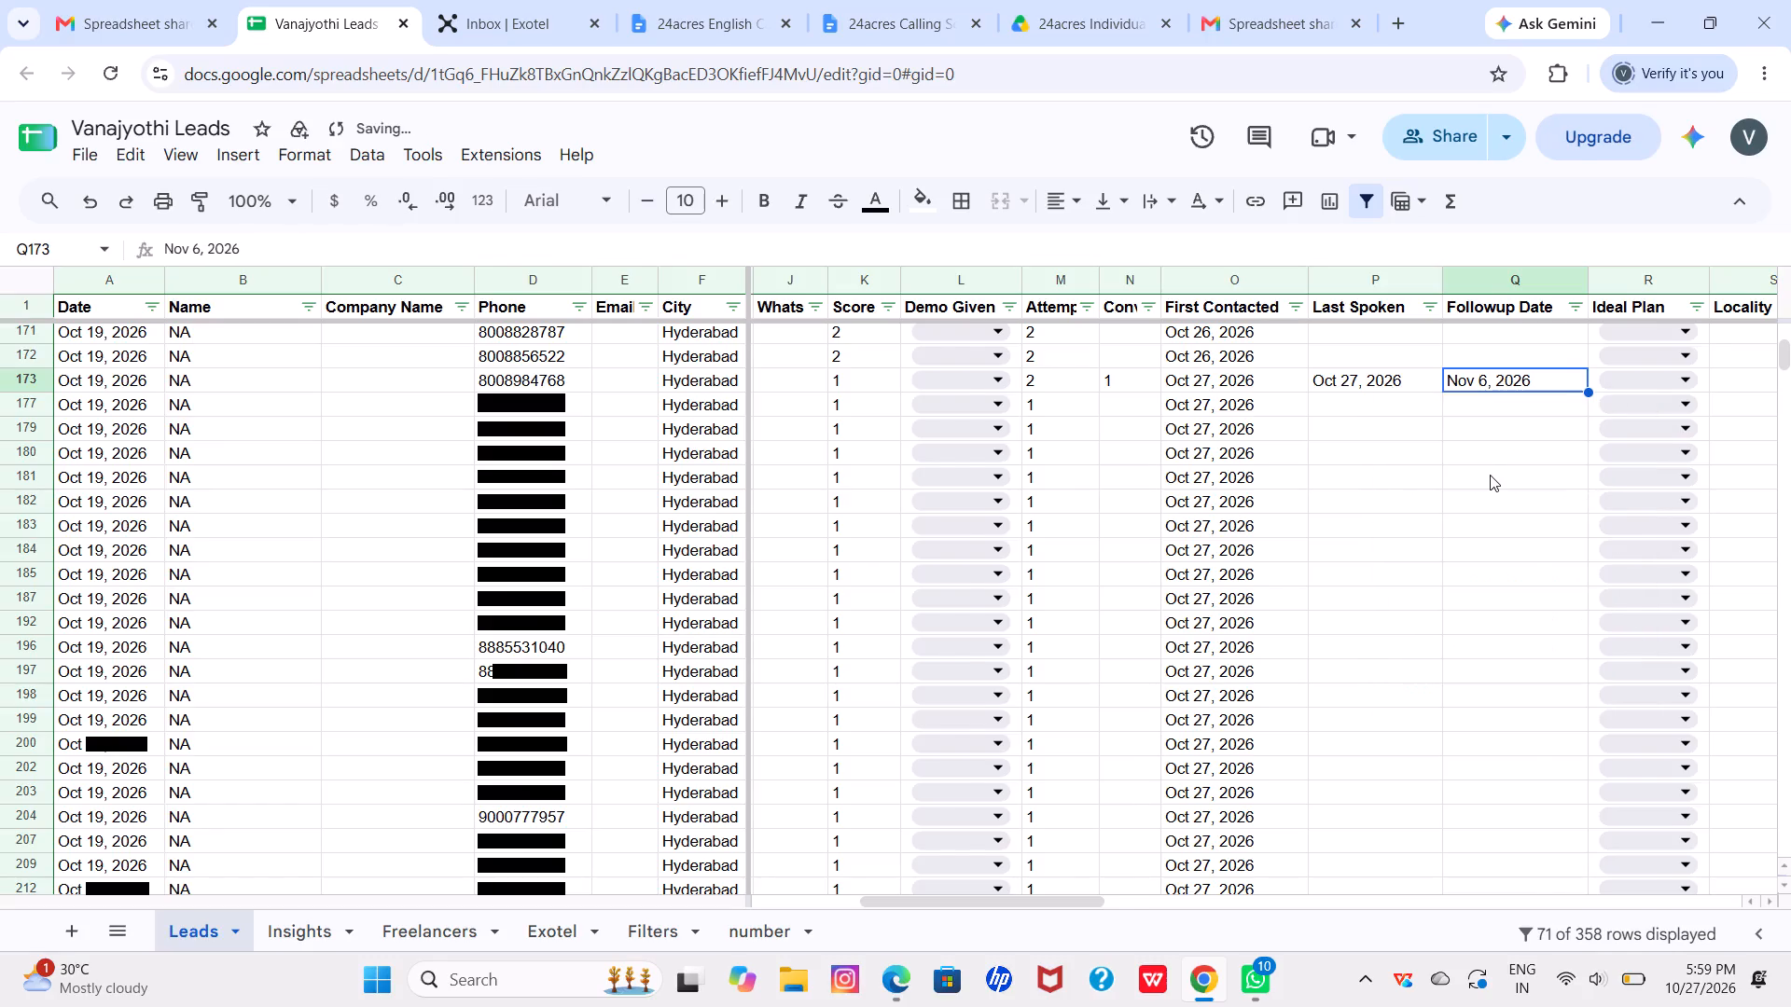
Enter the note "he is planning to sale" in the Notes cell of row 173.
scroll(1490, 475, left, 3)
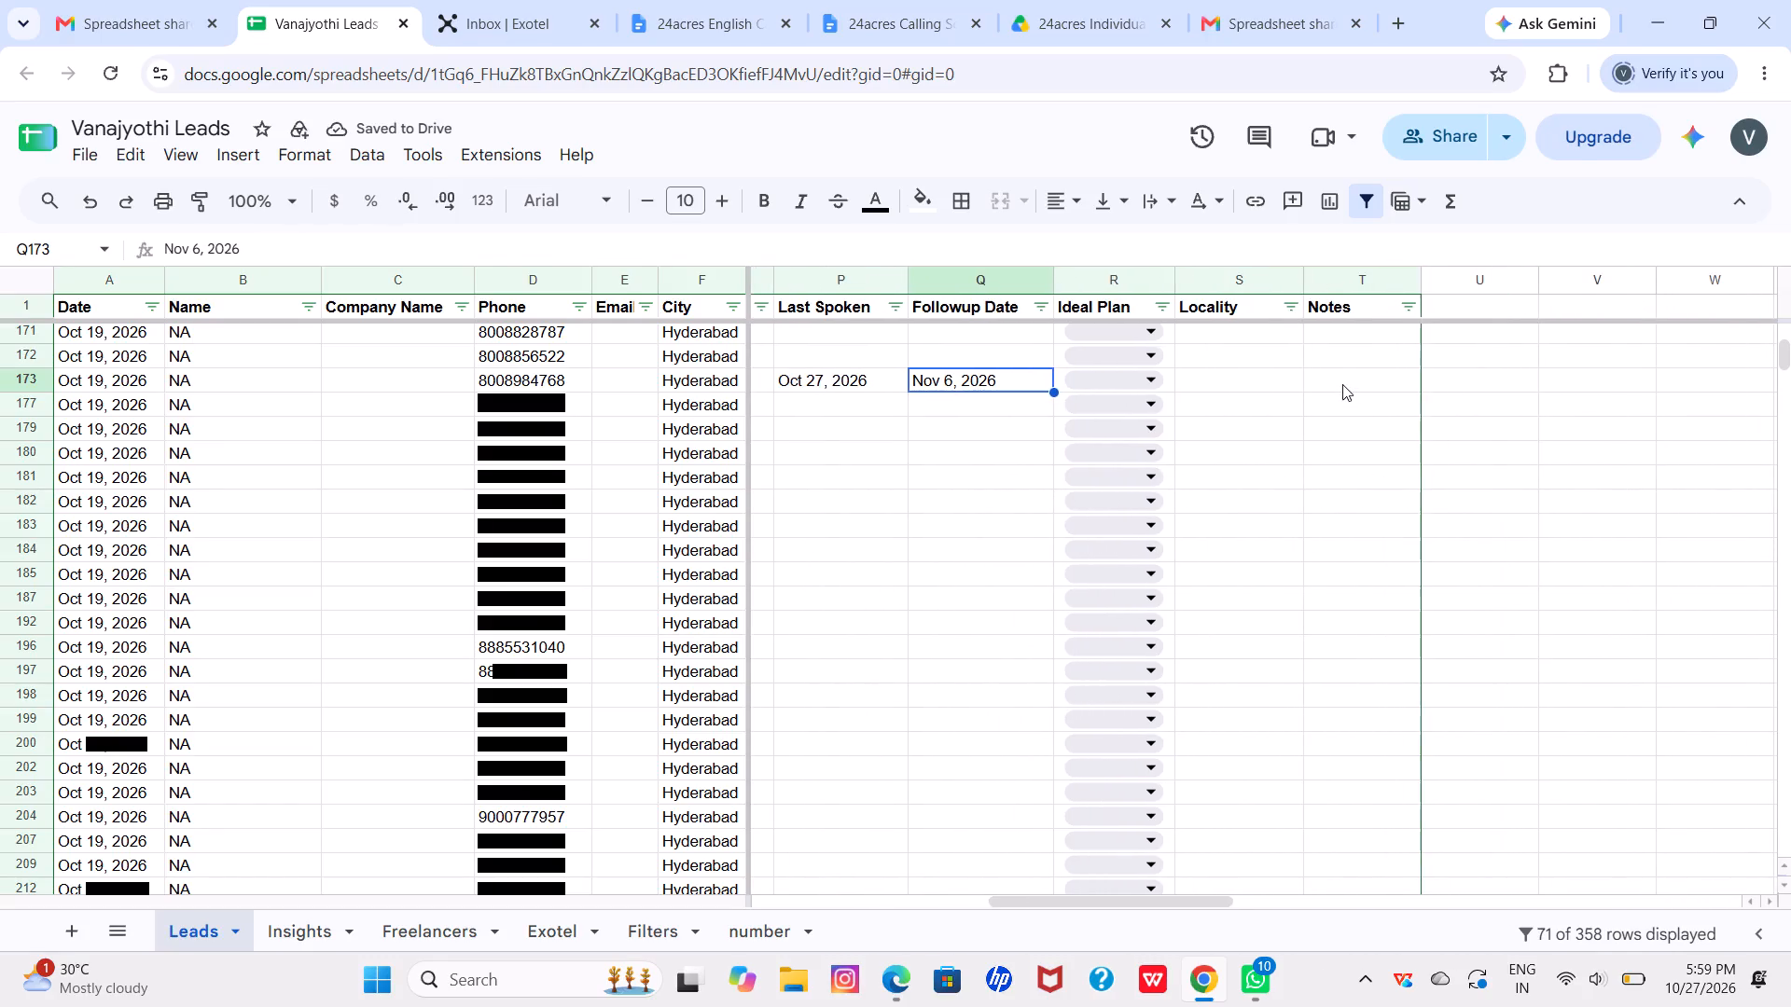
click(1342, 384)
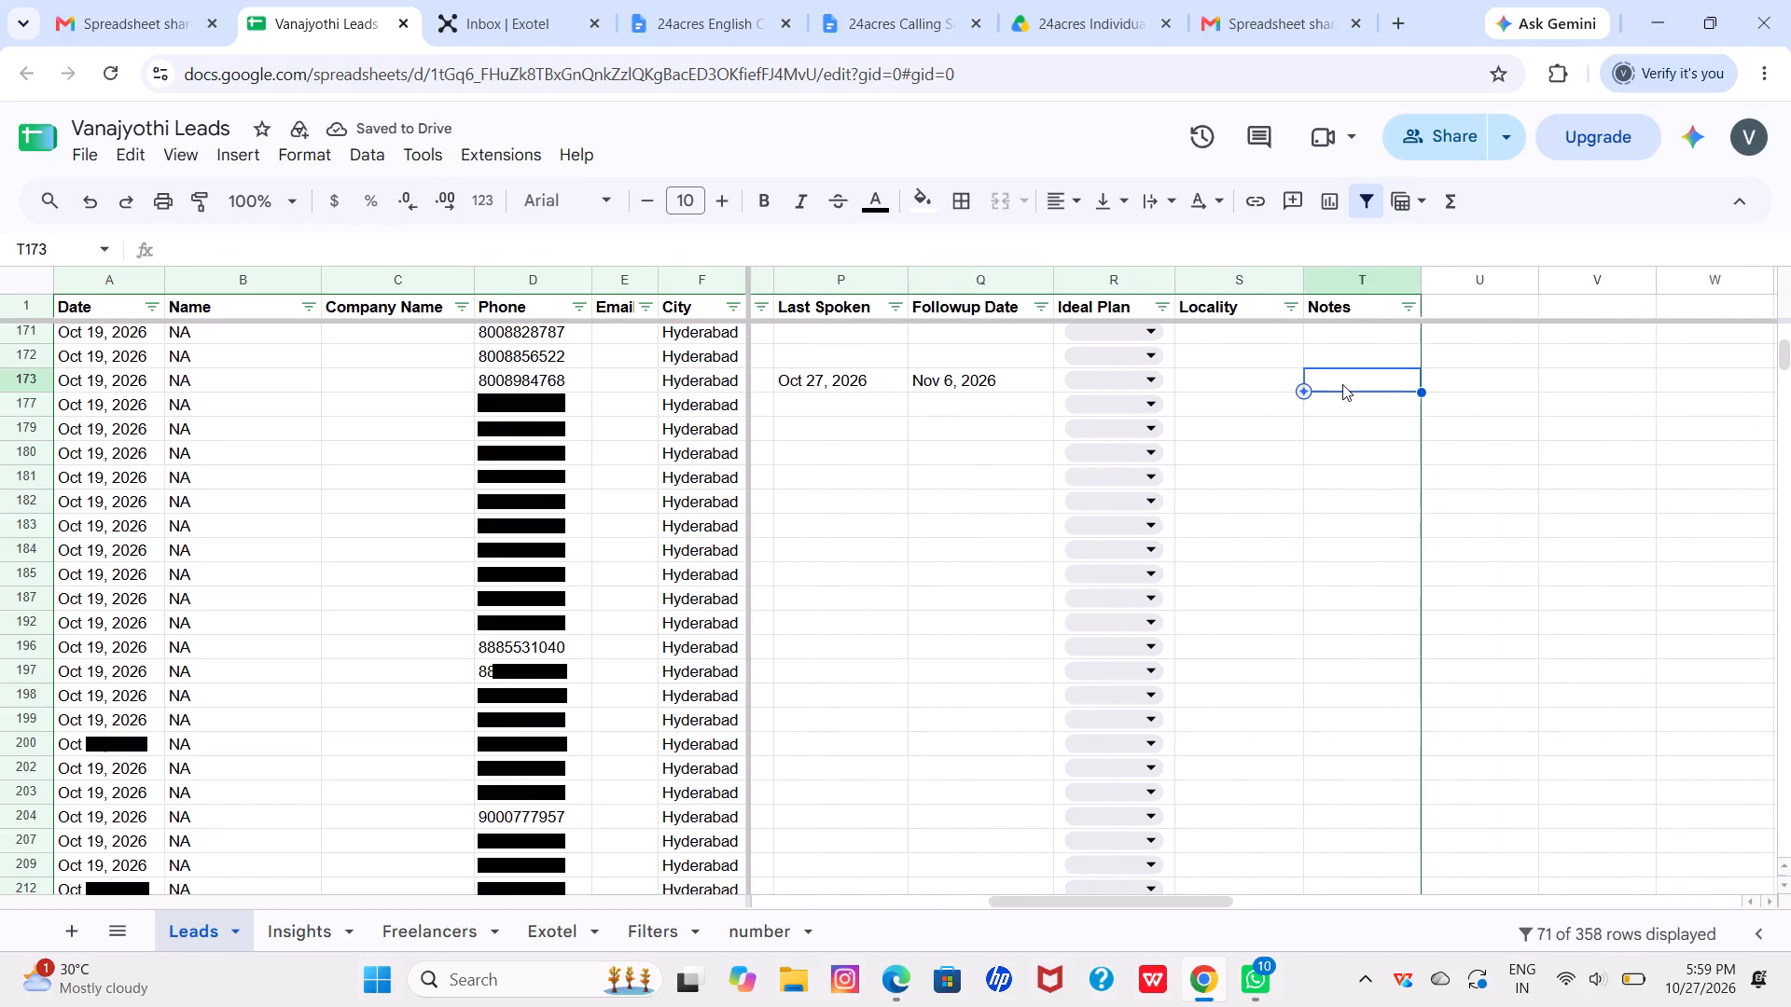
text(he id)
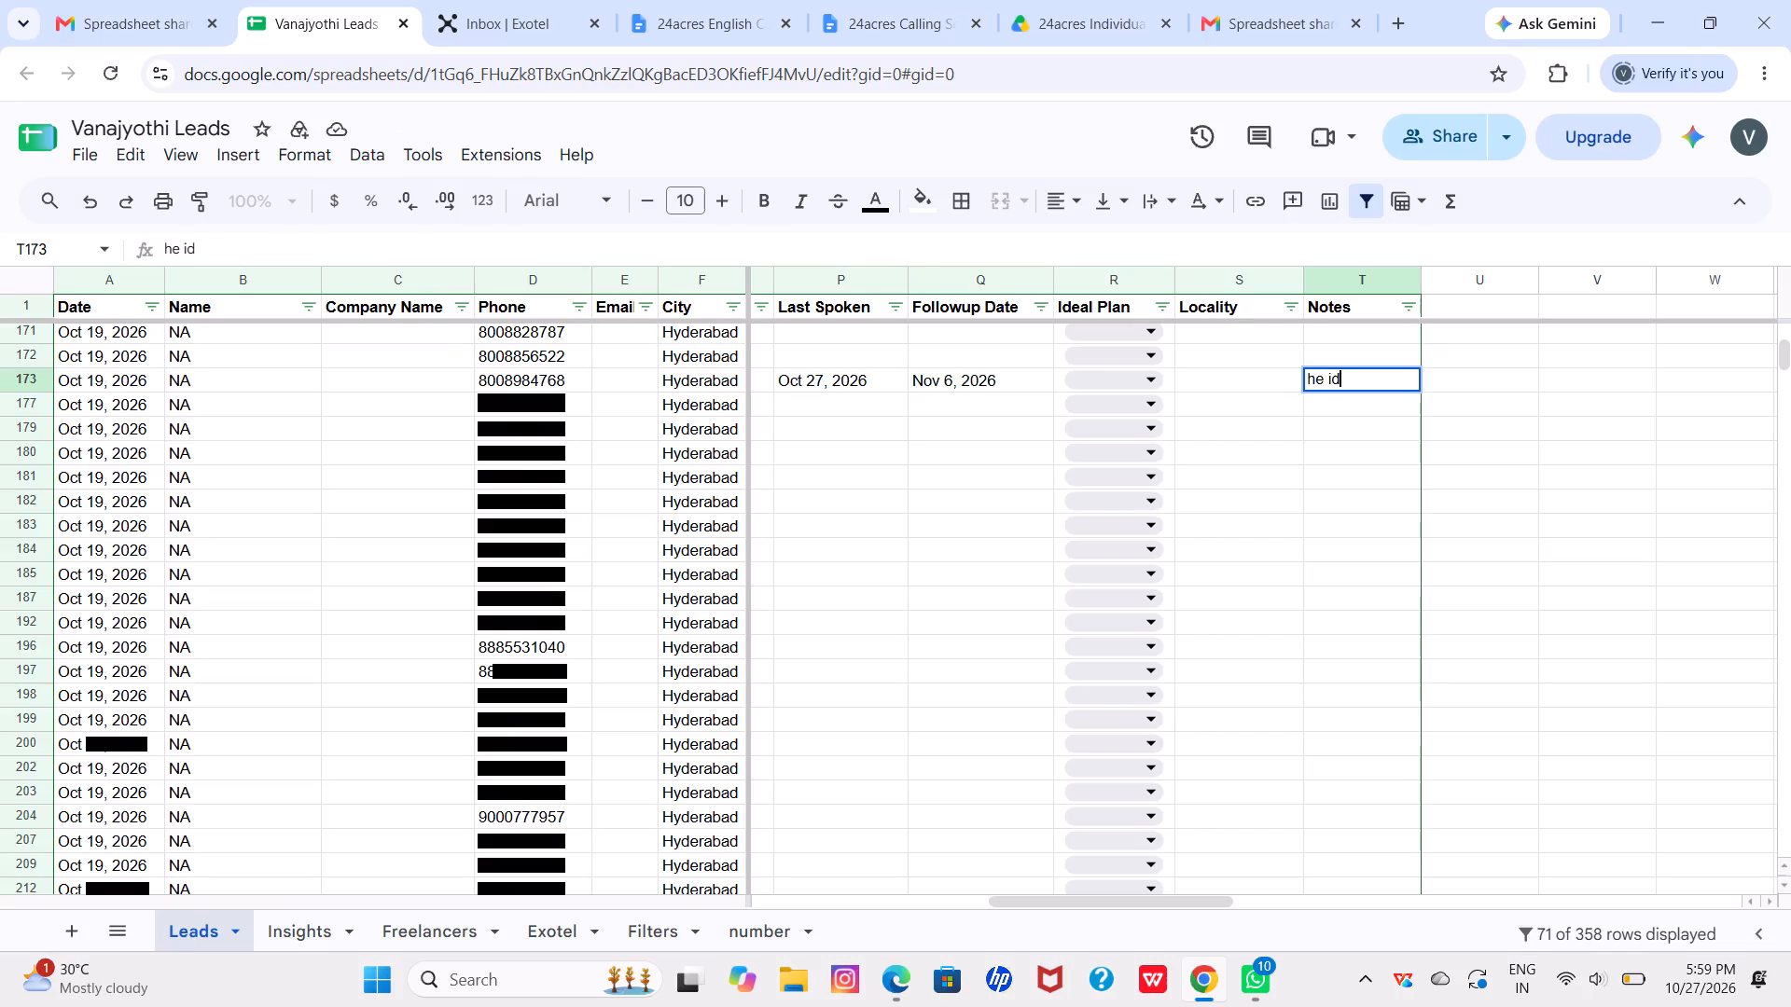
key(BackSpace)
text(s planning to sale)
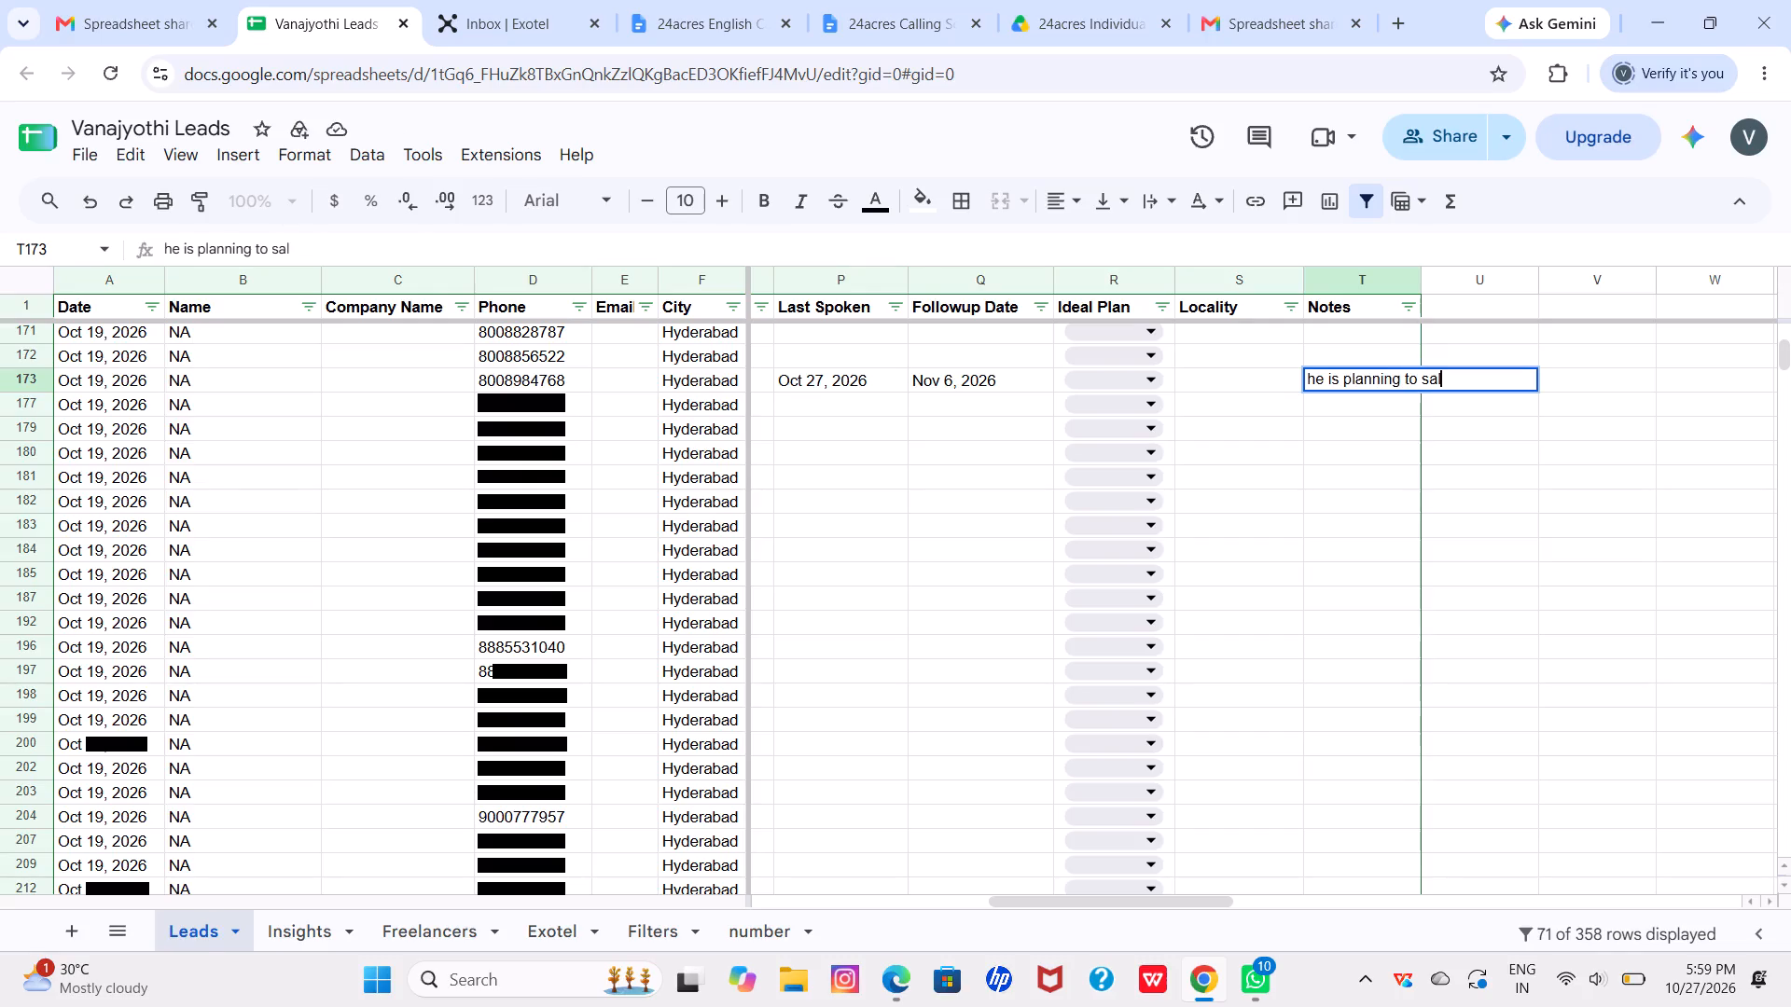
Complete the row 173 note by adding "property next week said send me company details through whatsapp" after "he is planning to sale".
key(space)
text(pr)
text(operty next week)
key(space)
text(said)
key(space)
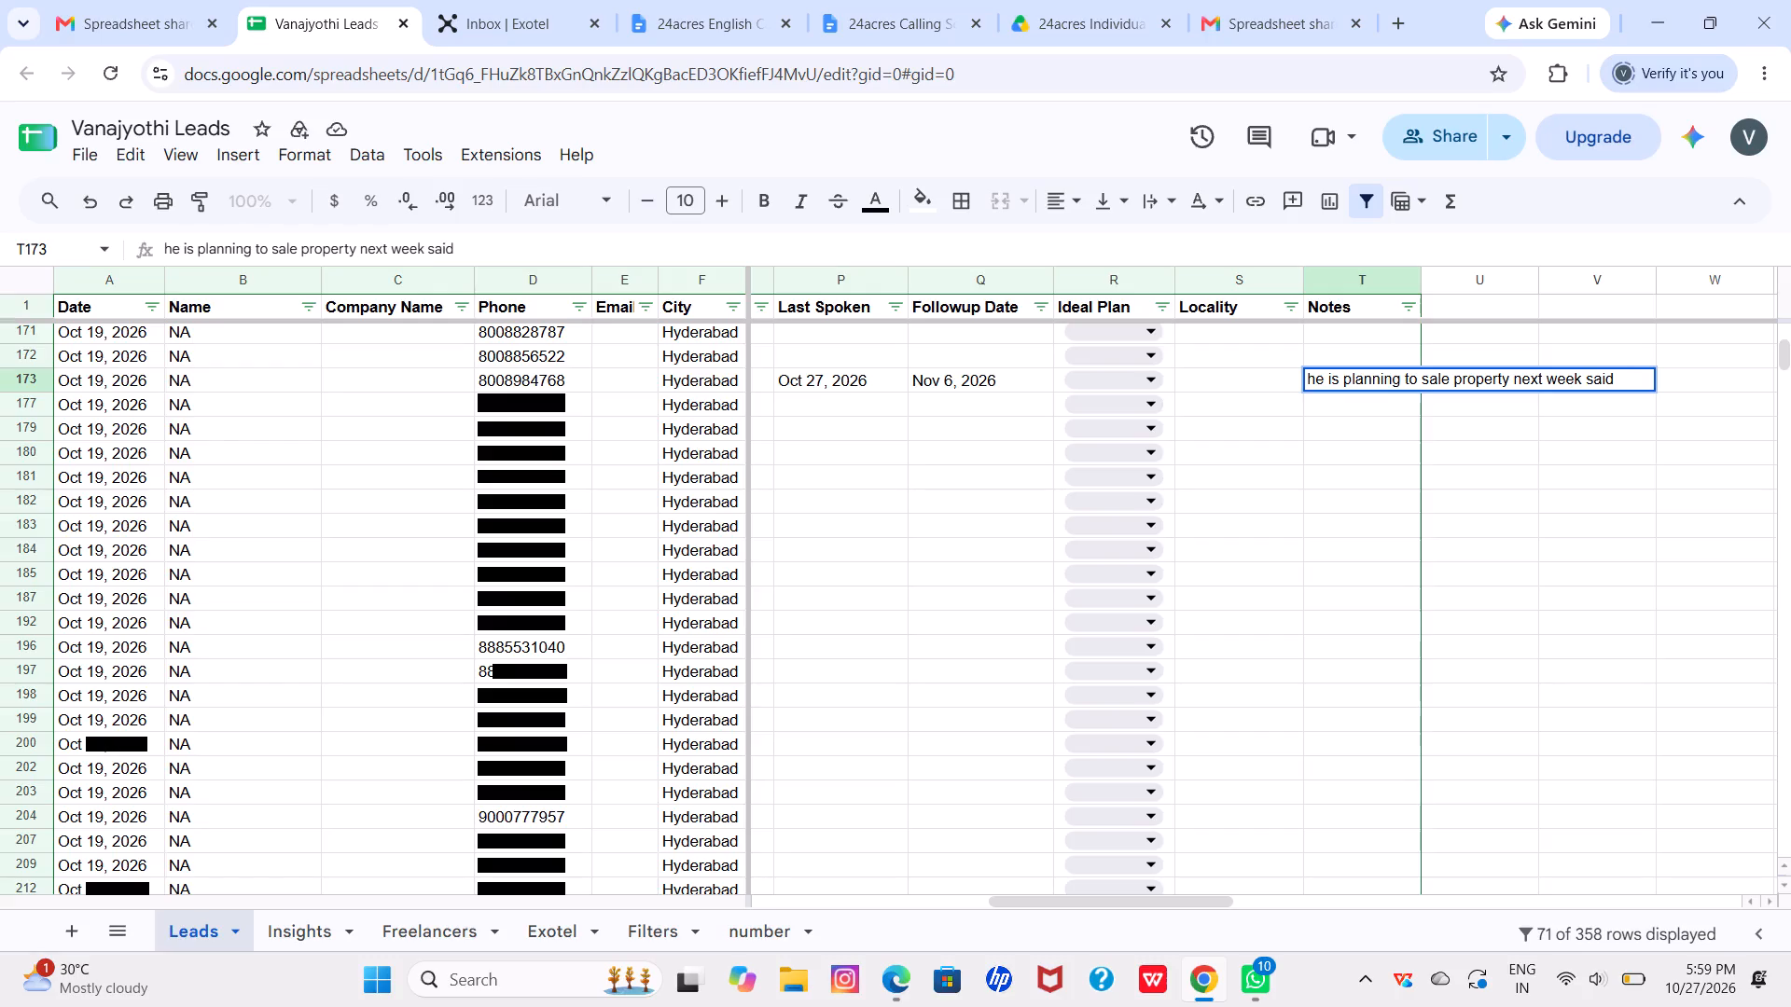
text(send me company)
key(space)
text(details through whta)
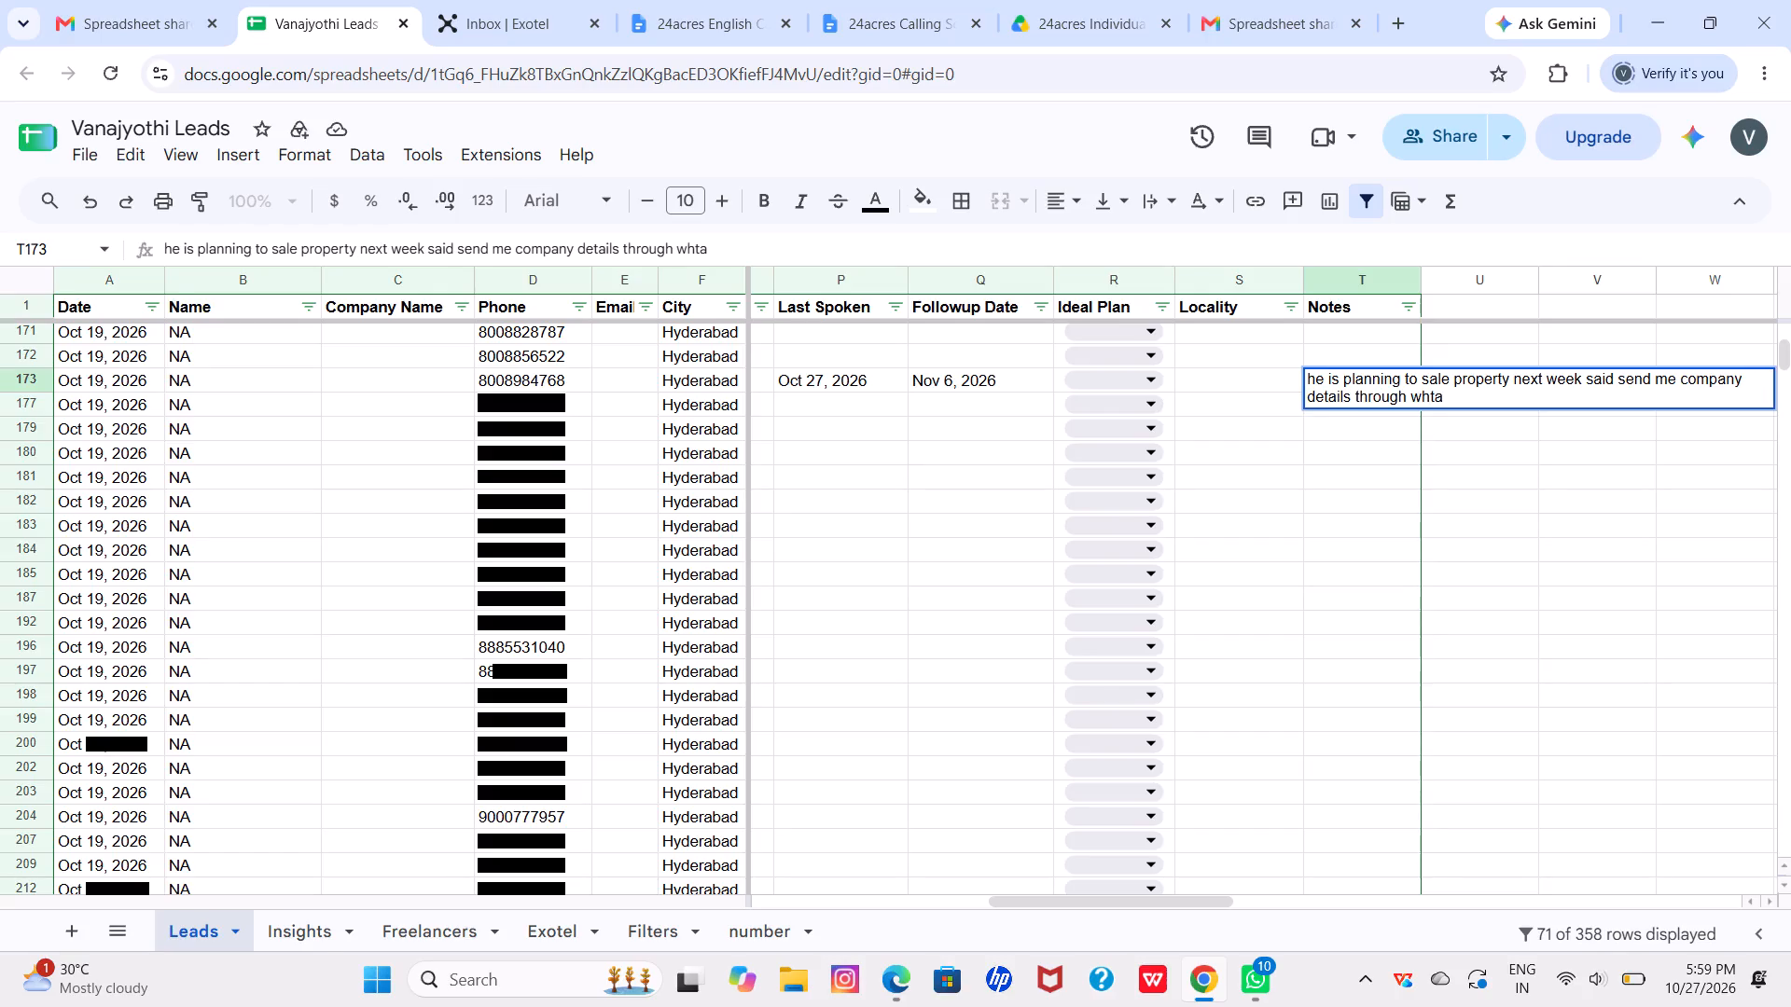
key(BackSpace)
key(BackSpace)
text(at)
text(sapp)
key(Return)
Select the Phone cell of the lead in row 173.
scroll(1342, 384, right, 4)
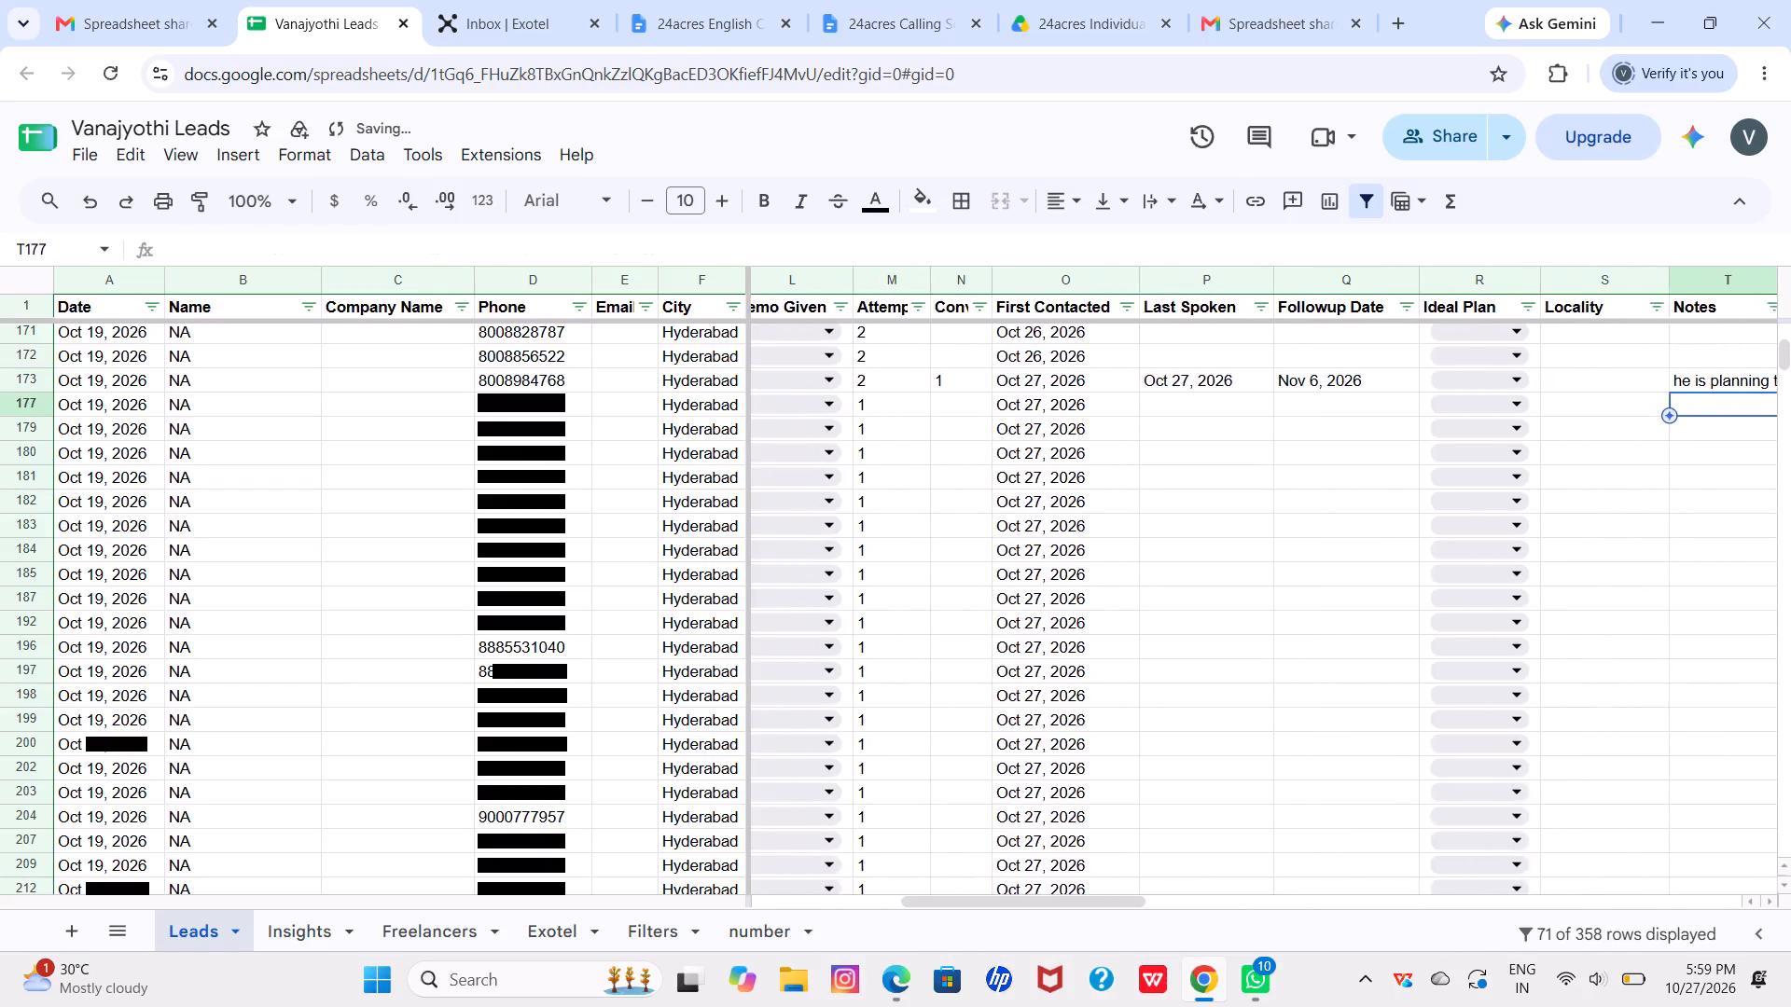
scroll(1342, 384, right, 3)
click(563, 386)
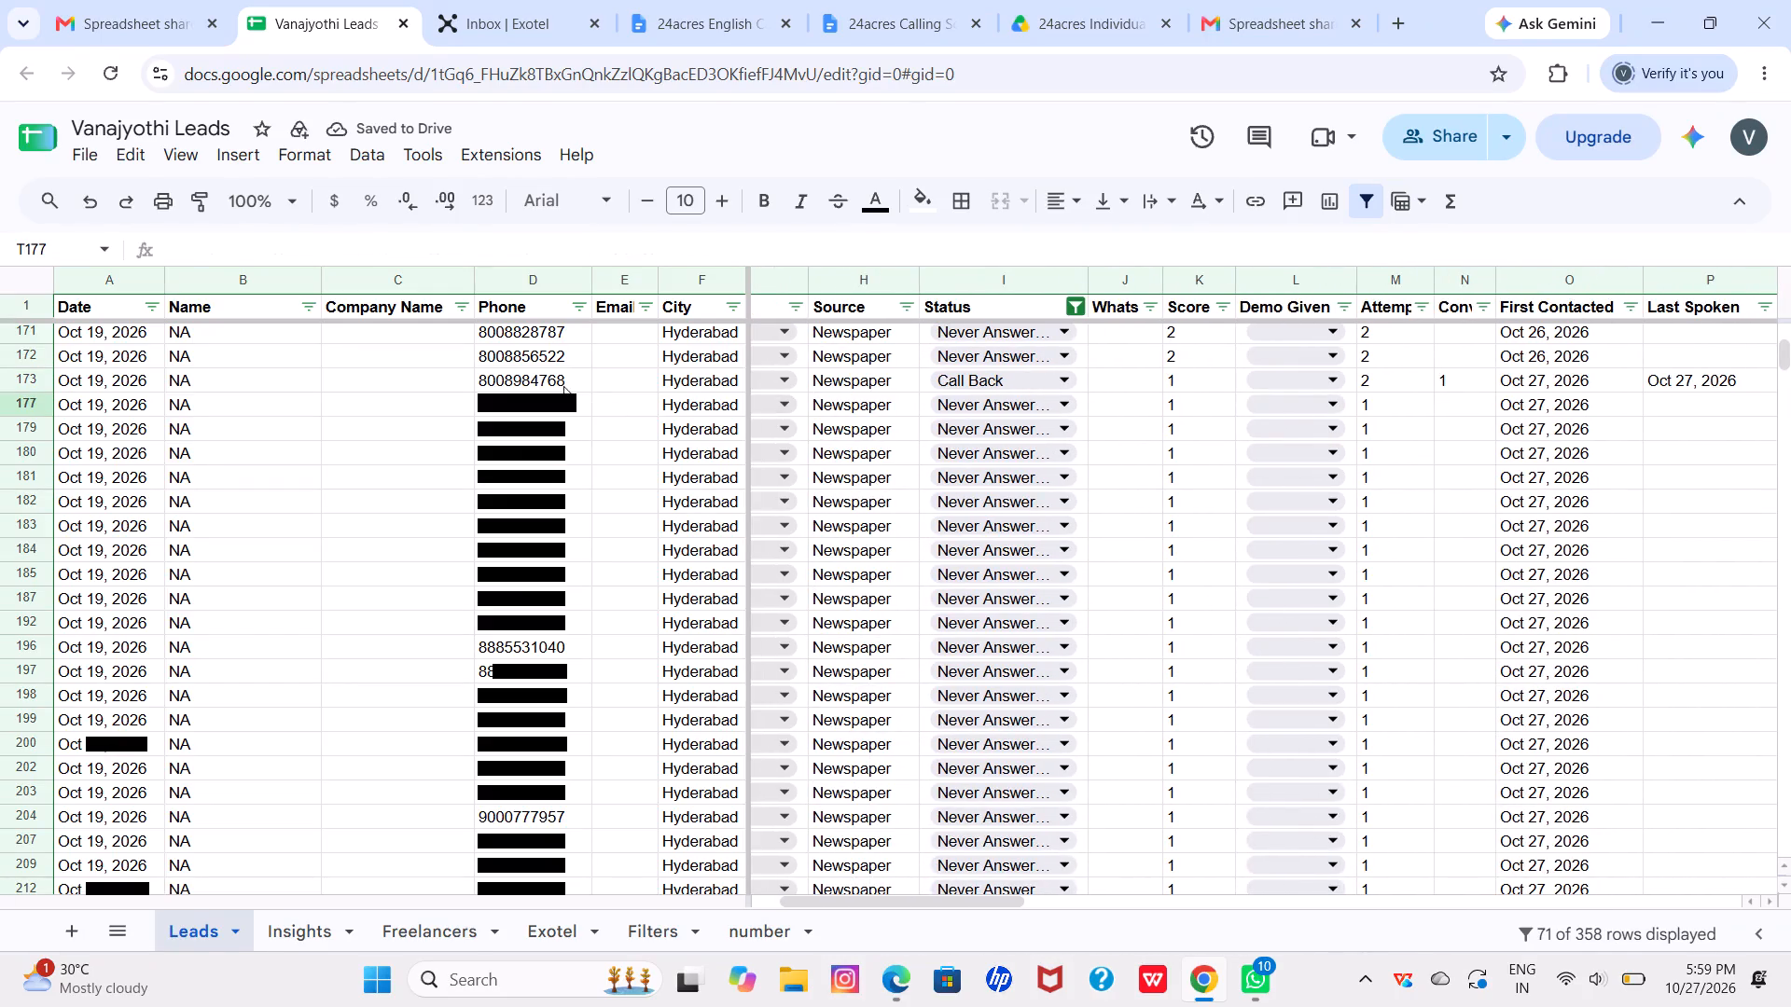